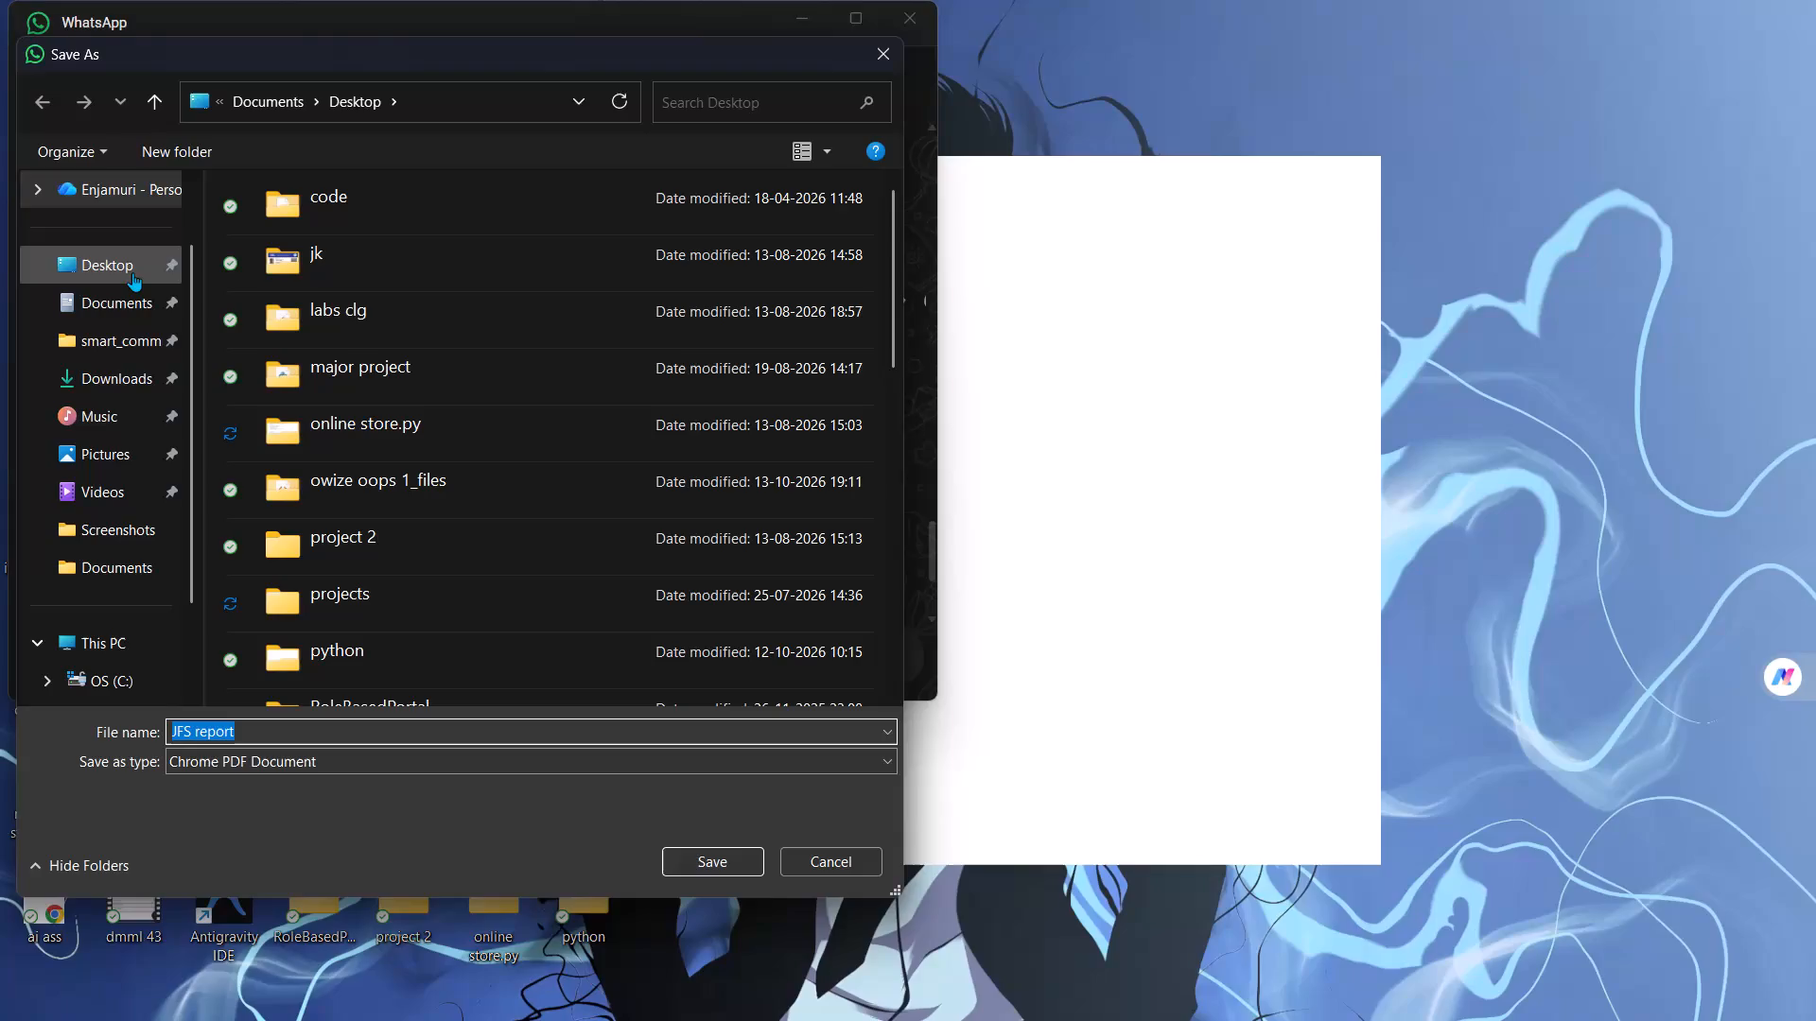
# Save the JFS report PDF from WhatsApp to the Desktop folder.
pyautogui.click(132, 272)
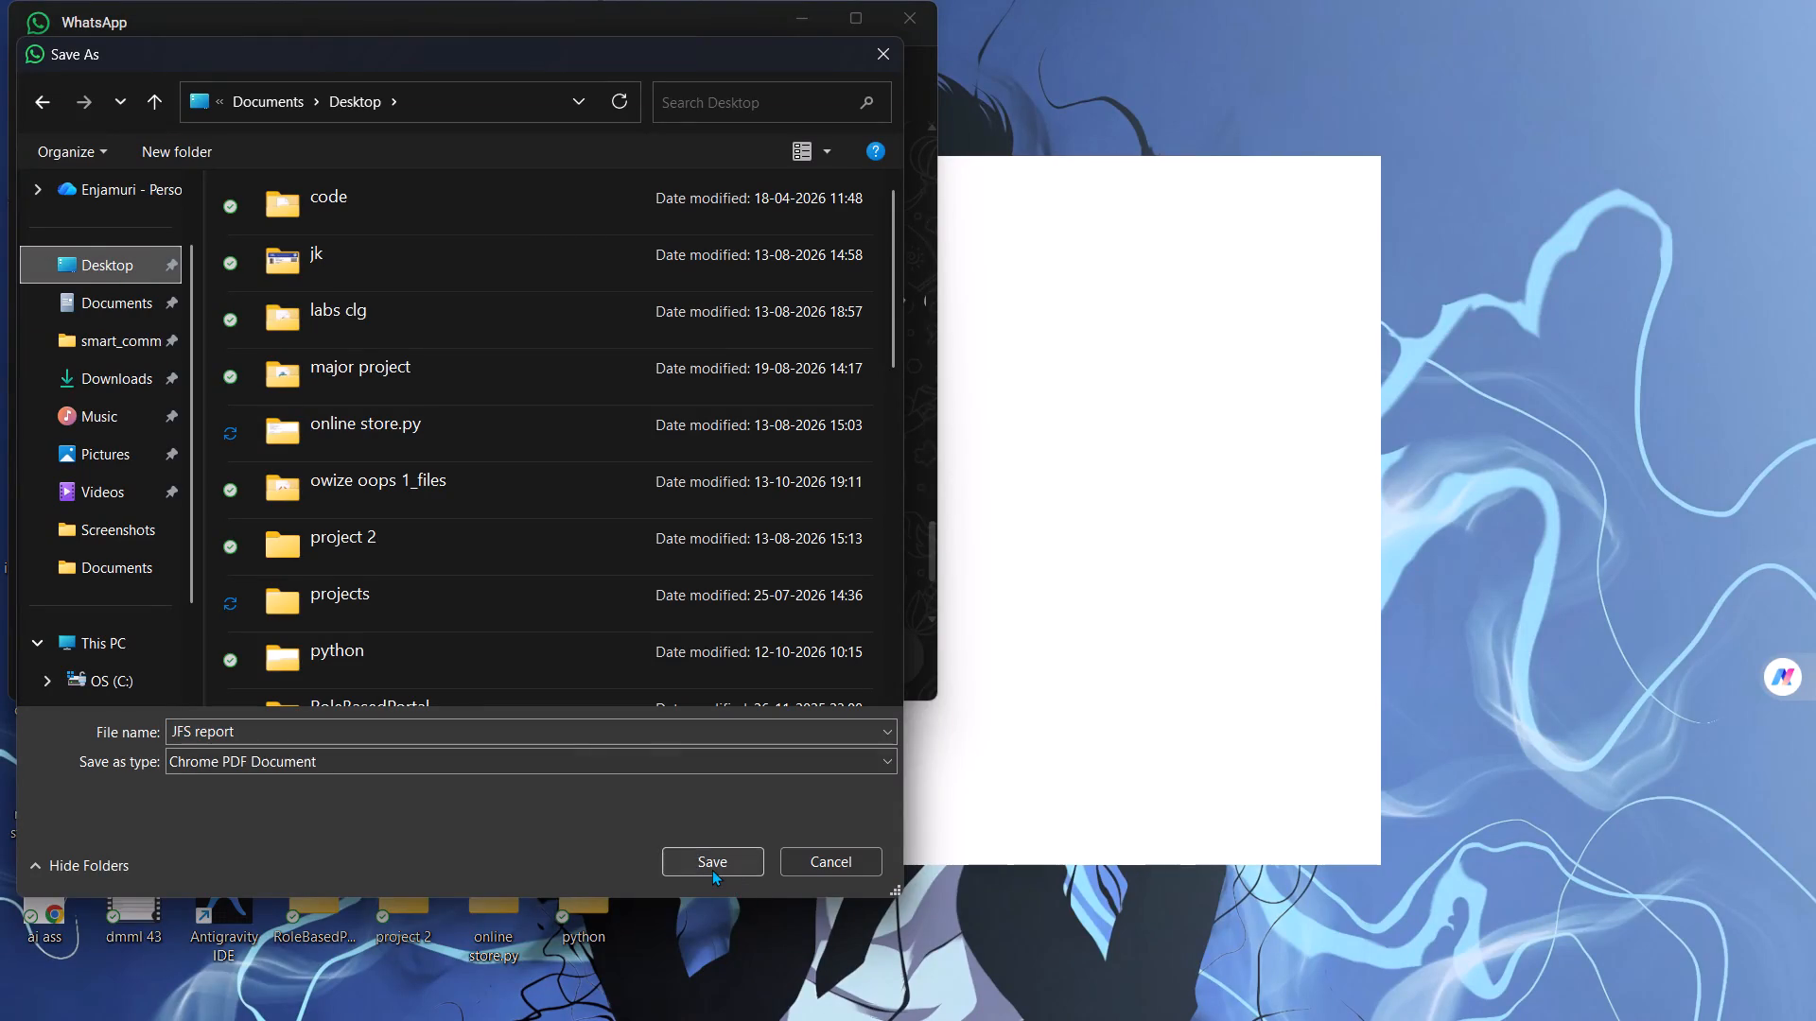
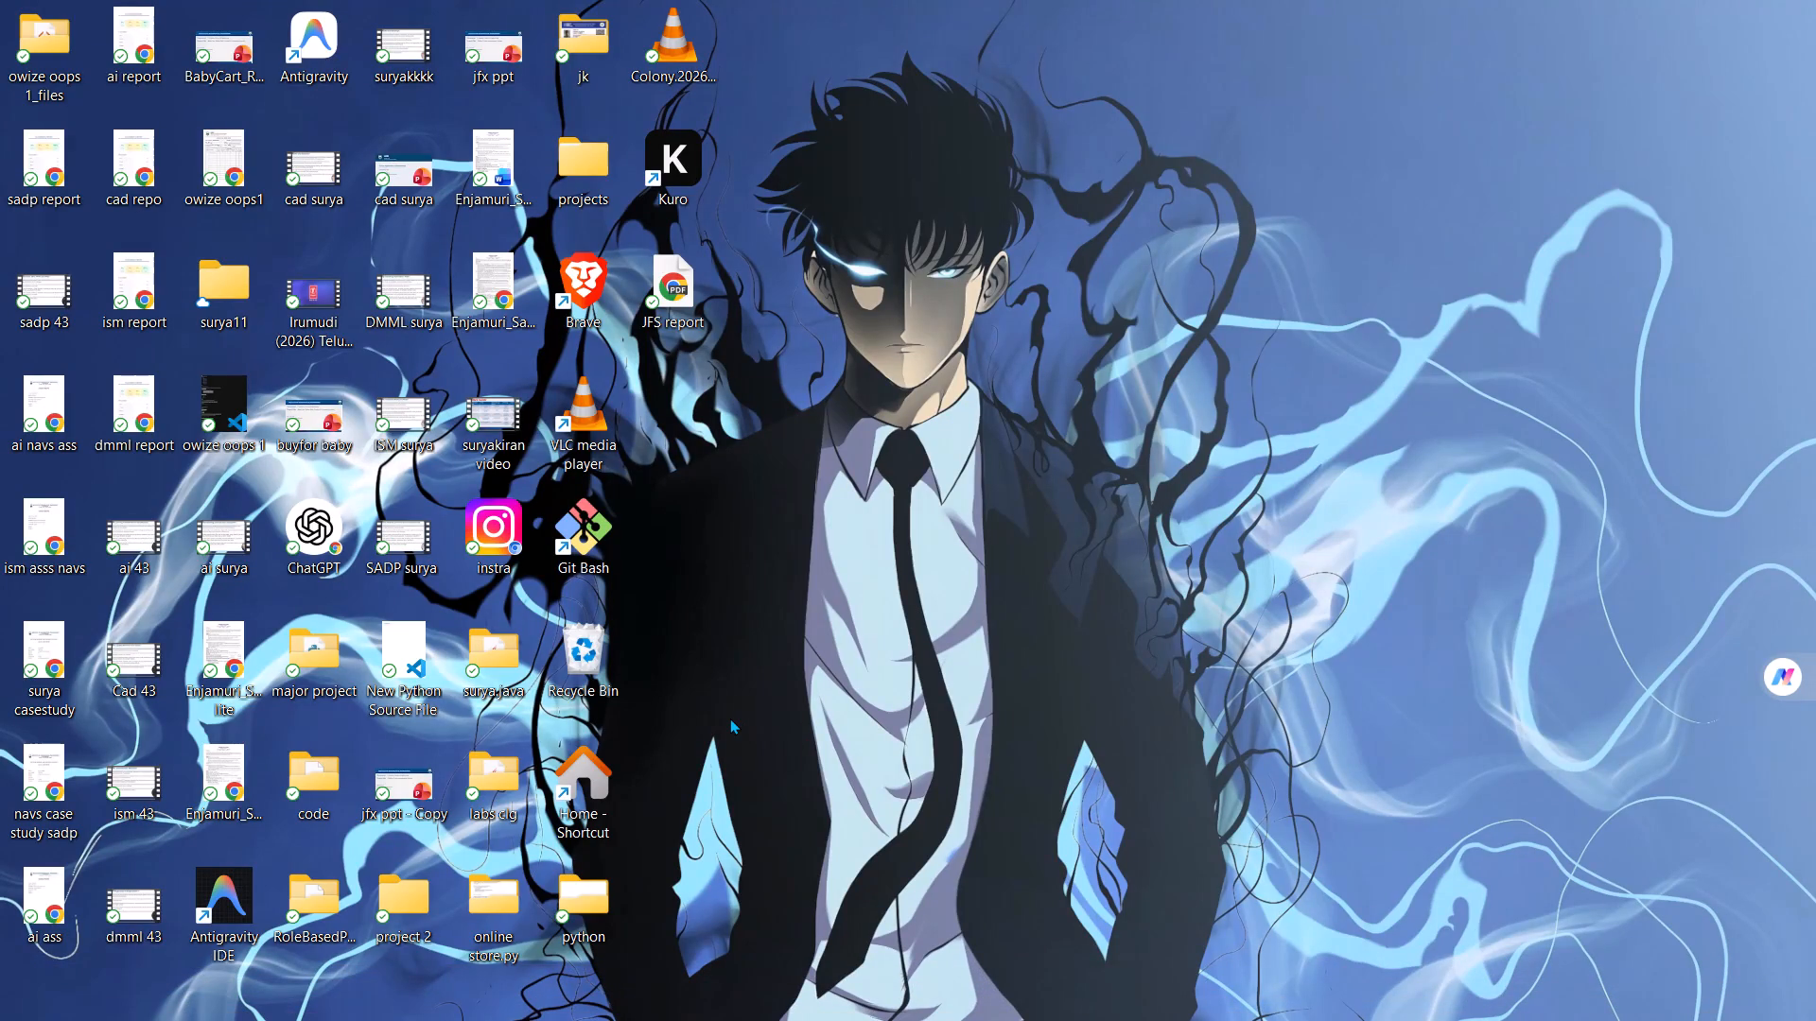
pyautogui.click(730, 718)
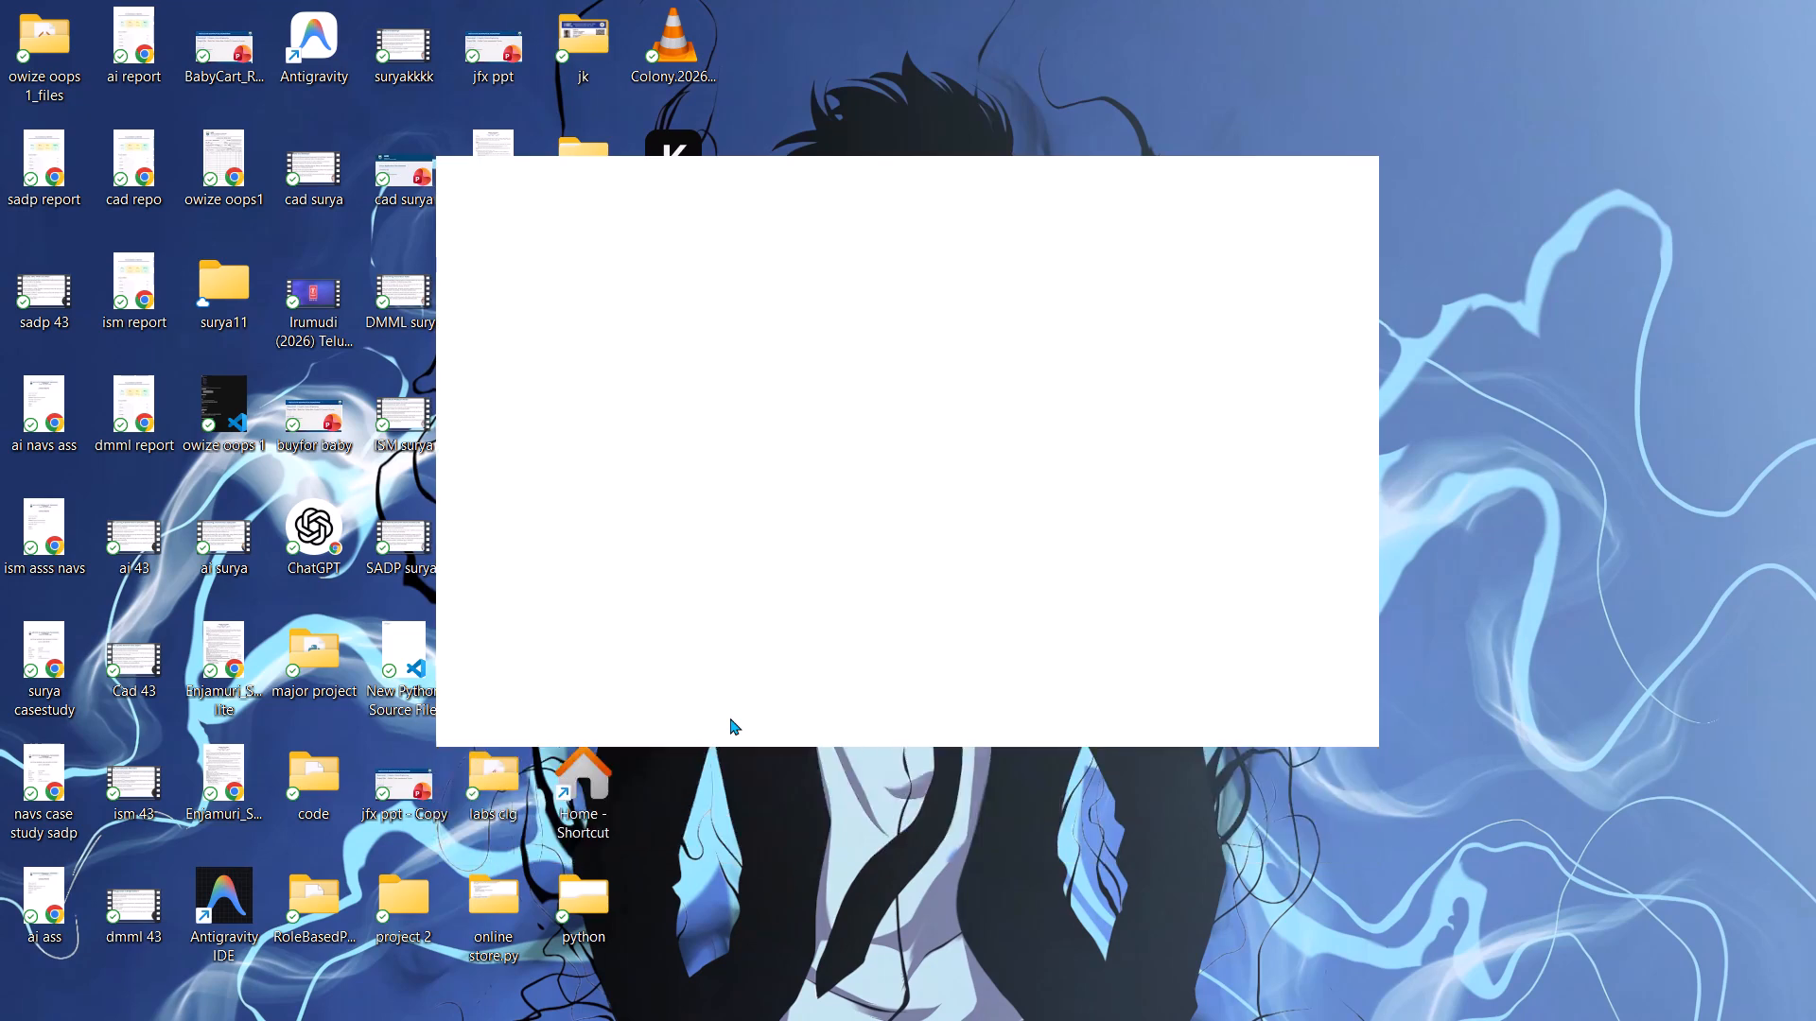
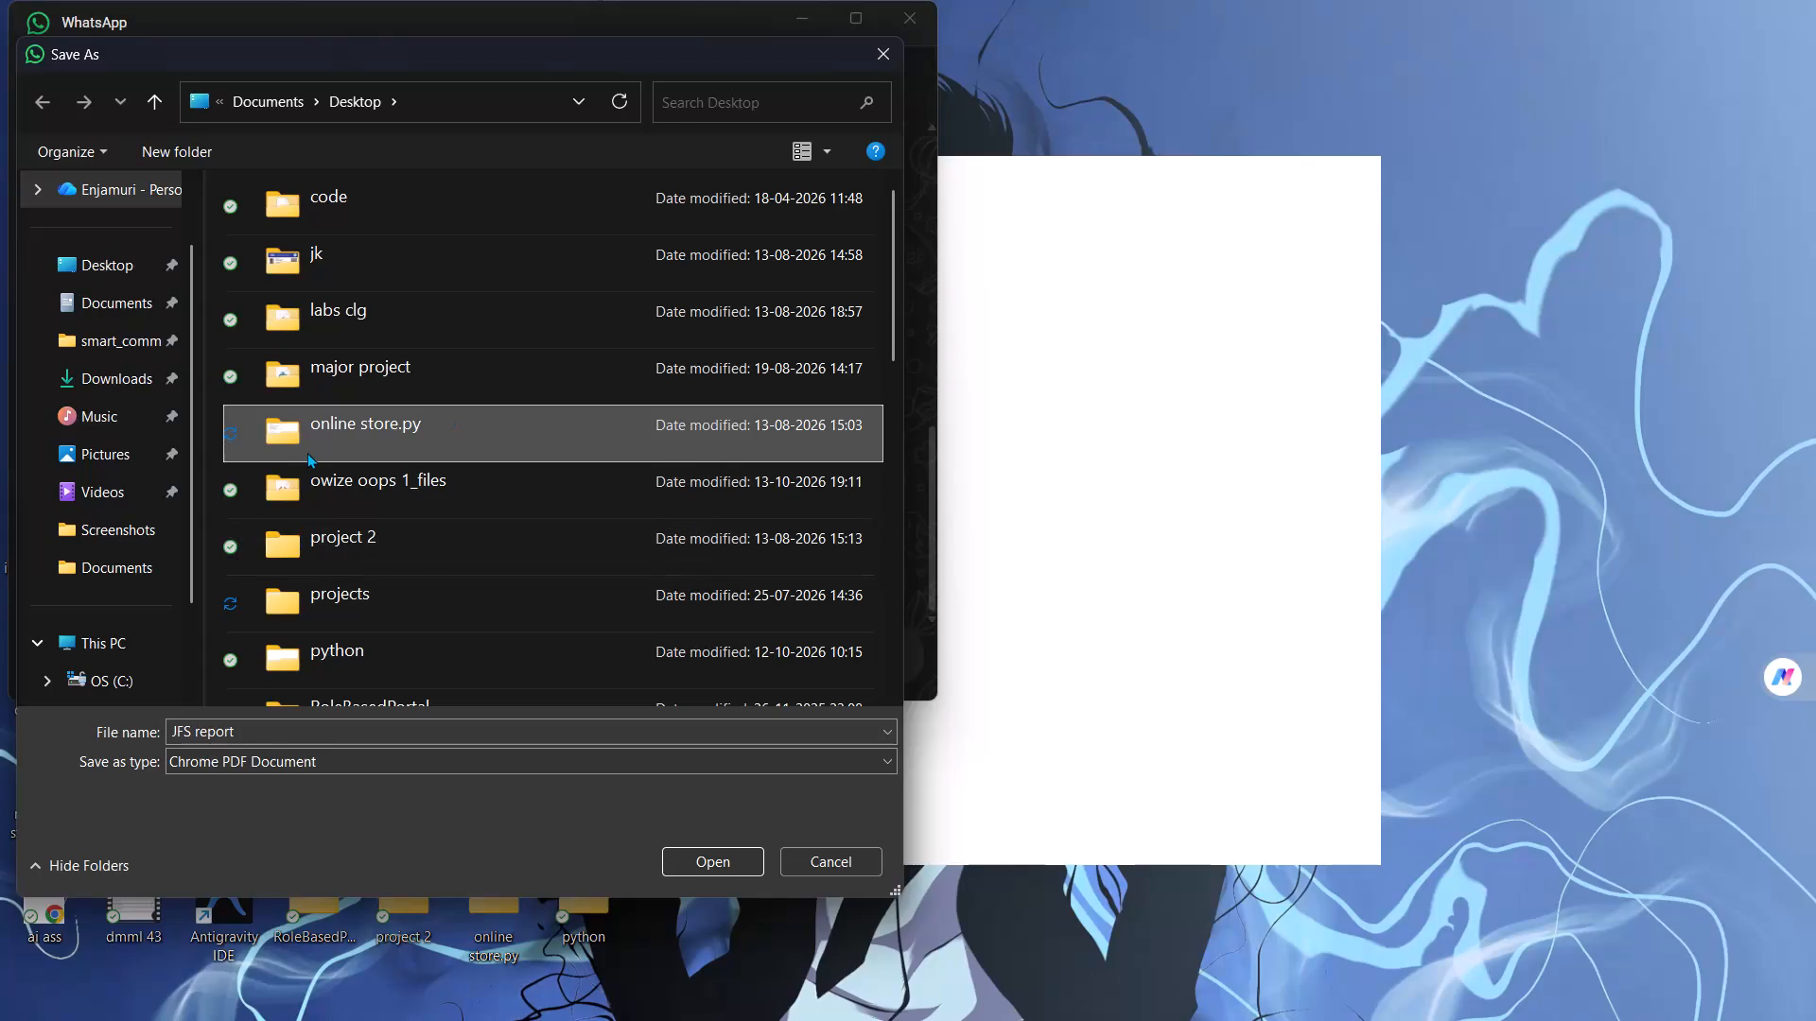
# Look through the Desktop folder's contents and check the available file types for saving the JFS report.
pyautogui.scroll(-6, 307, 452)
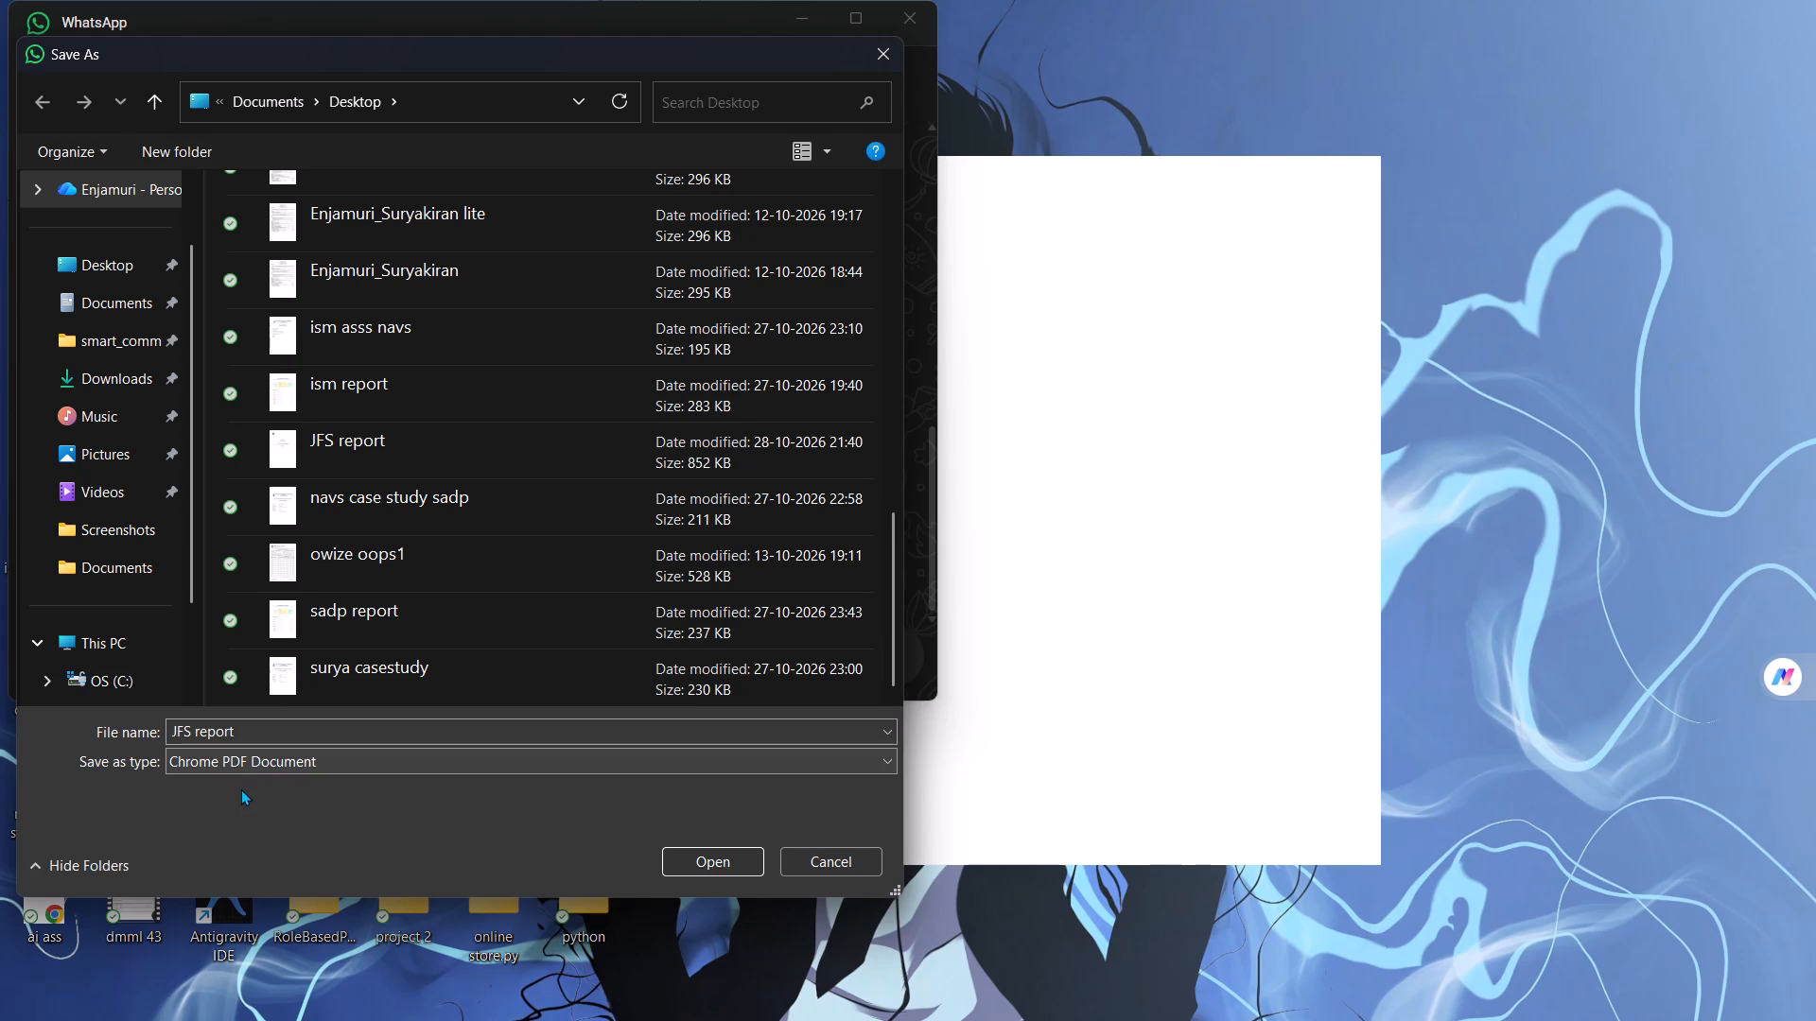
pyautogui.click(272, 750)
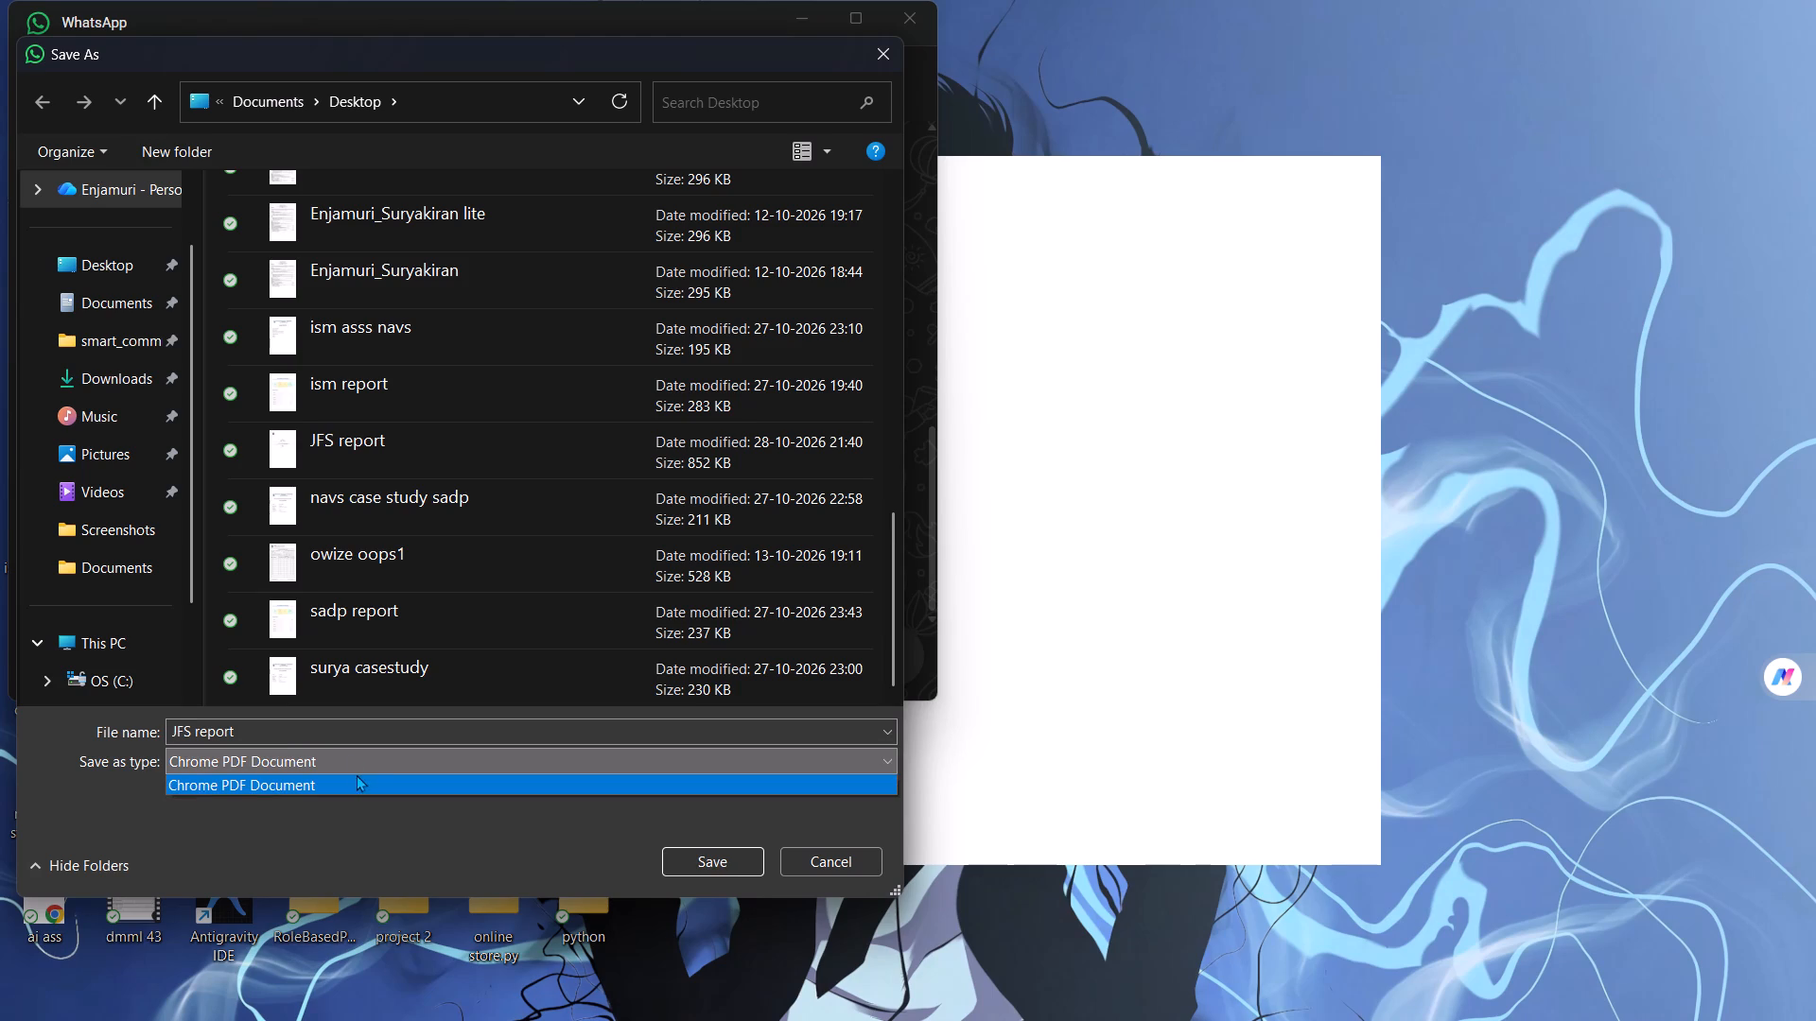
pyautogui.click(86, 269)
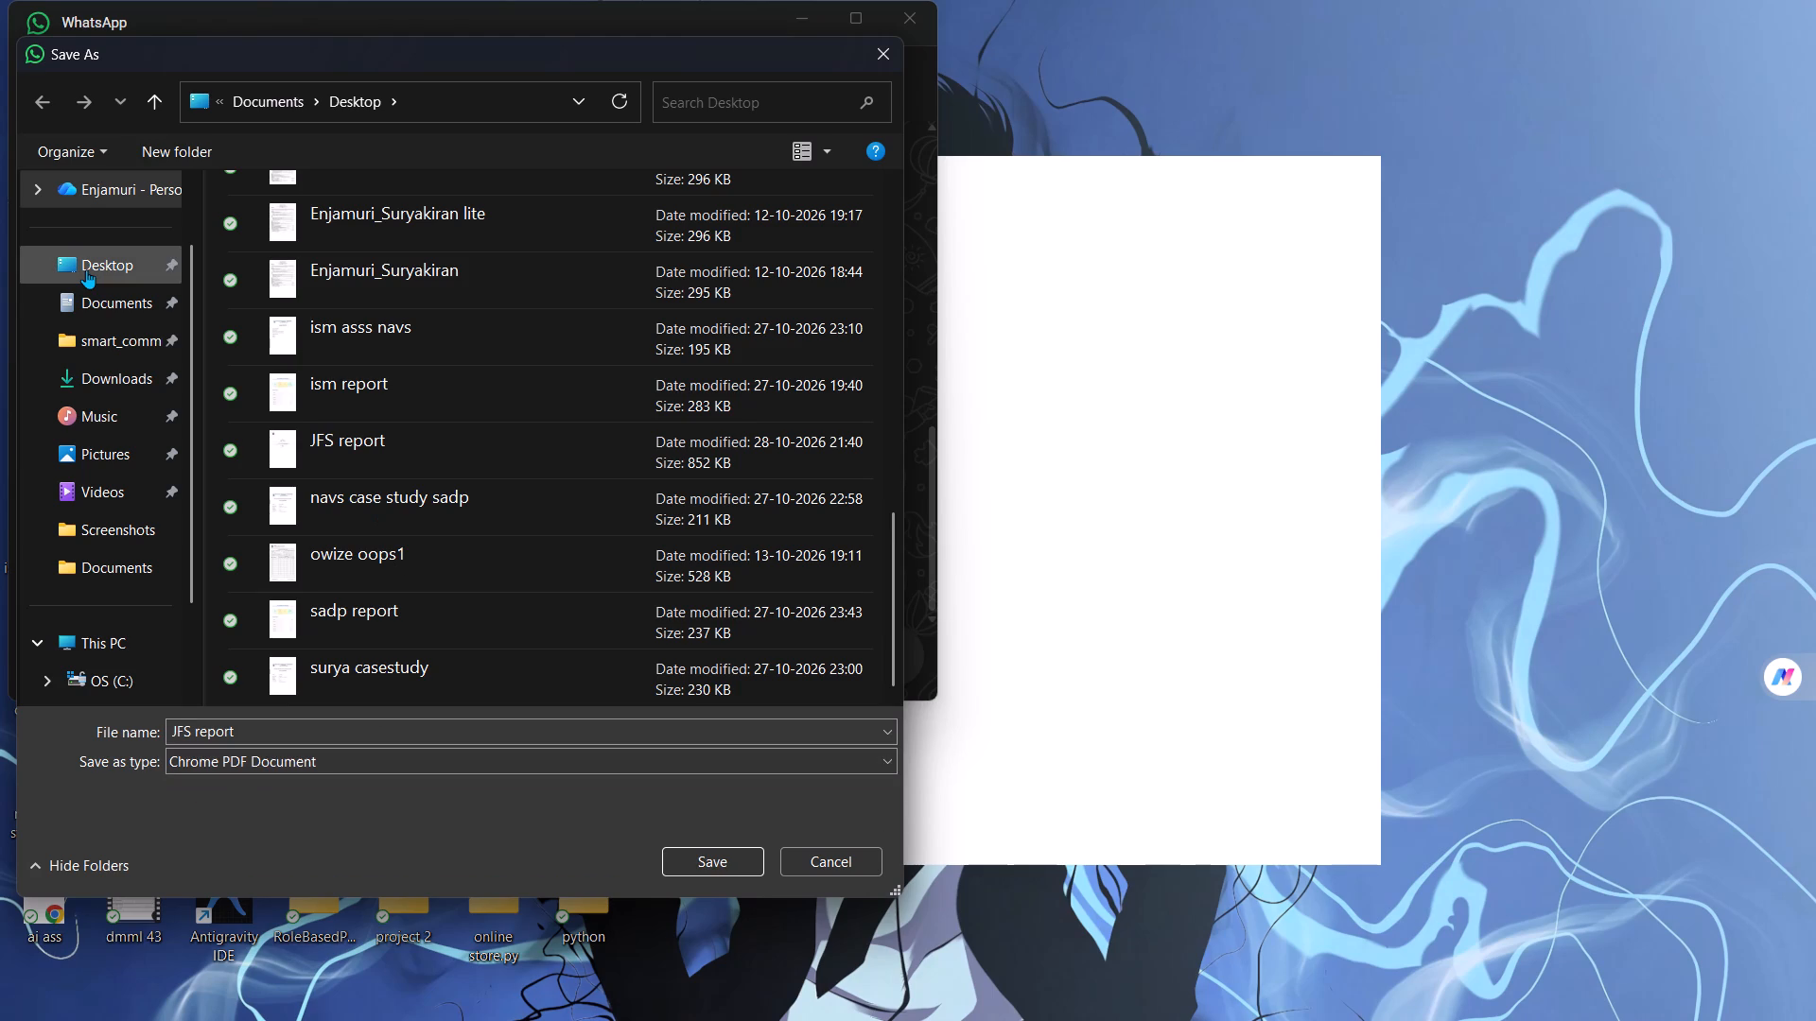
pyautogui.scroll(-8, 512, 476)
pyautogui.scroll(4, 512, 476)
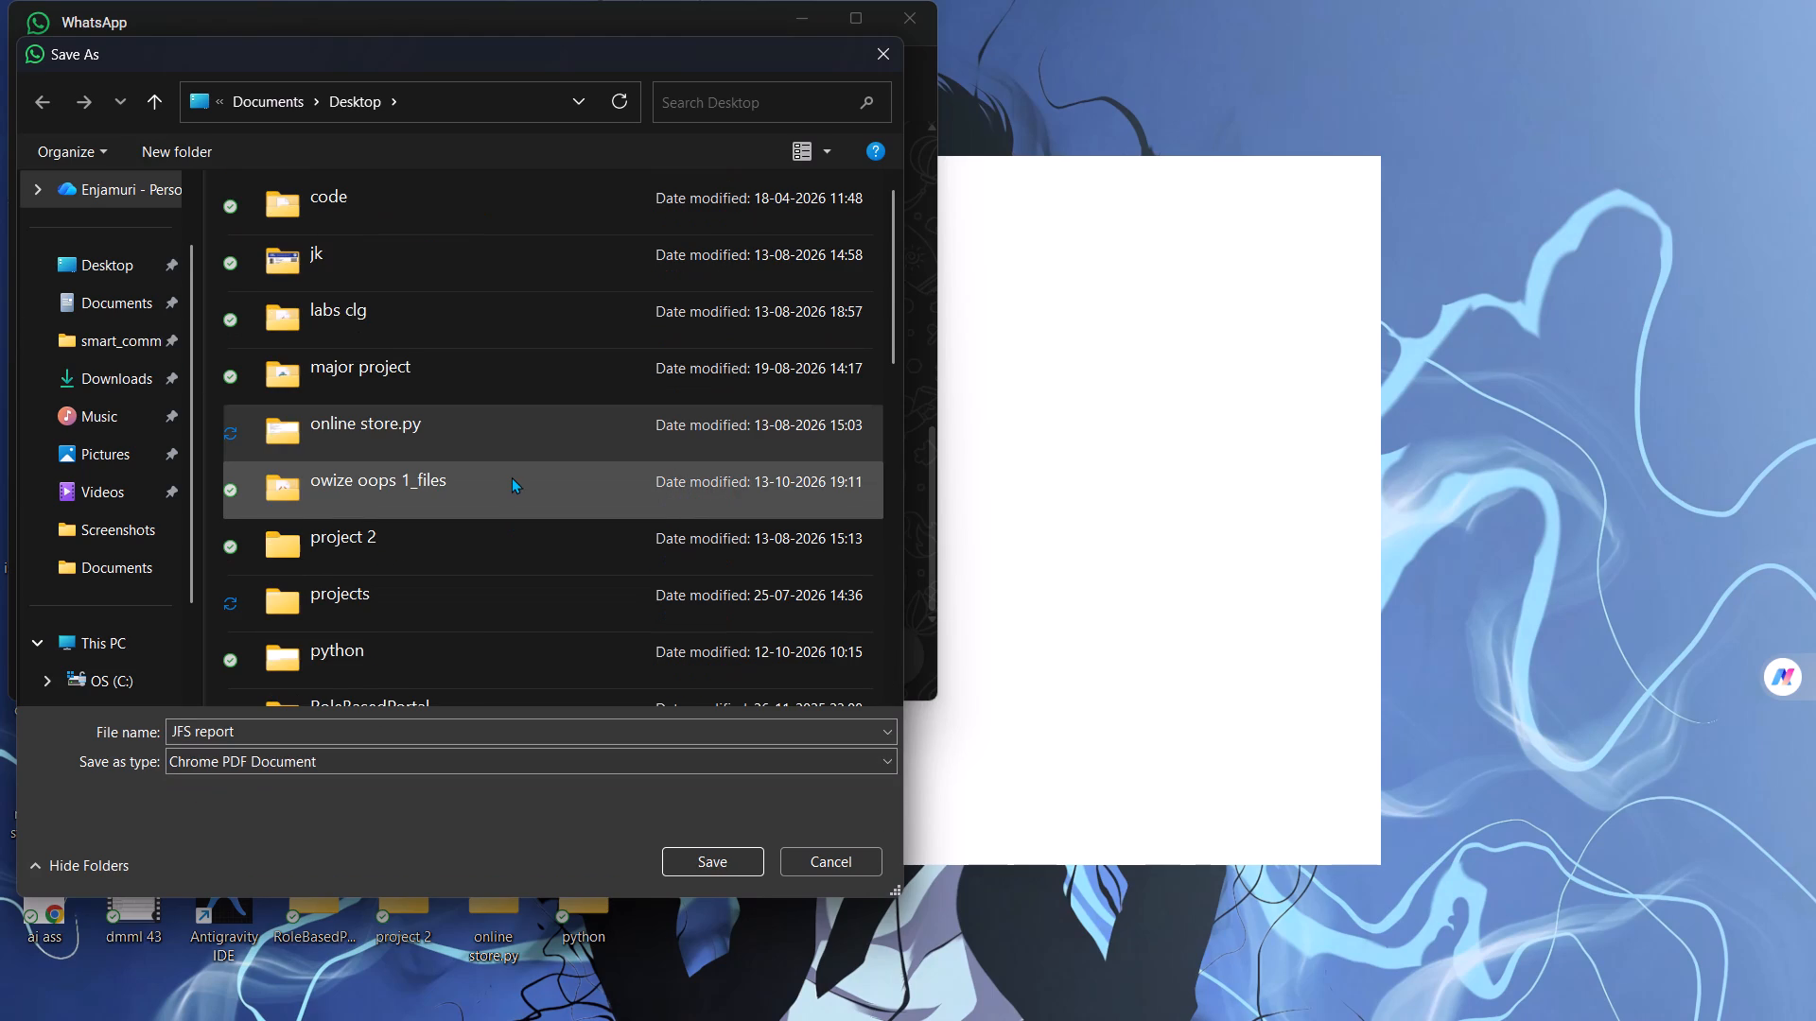
pyautogui.scroll(-1, 512, 476)
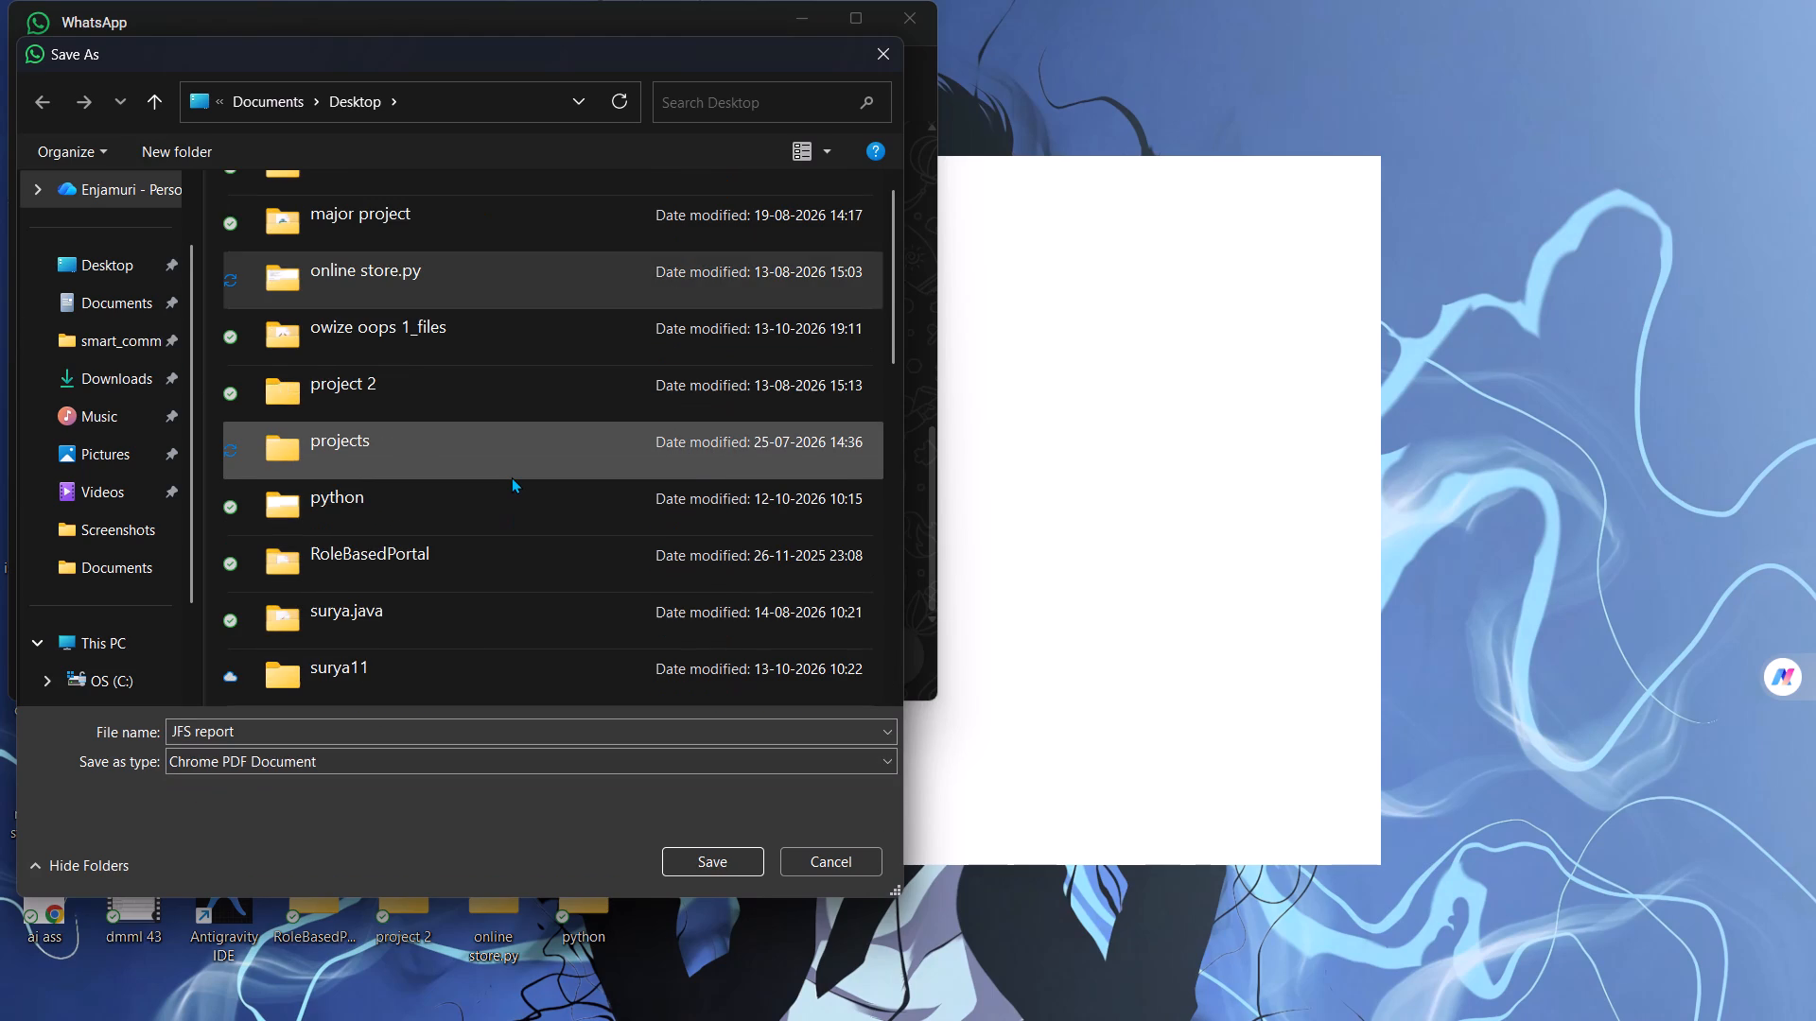
pyautogui.scroll(-2, 512, 476)
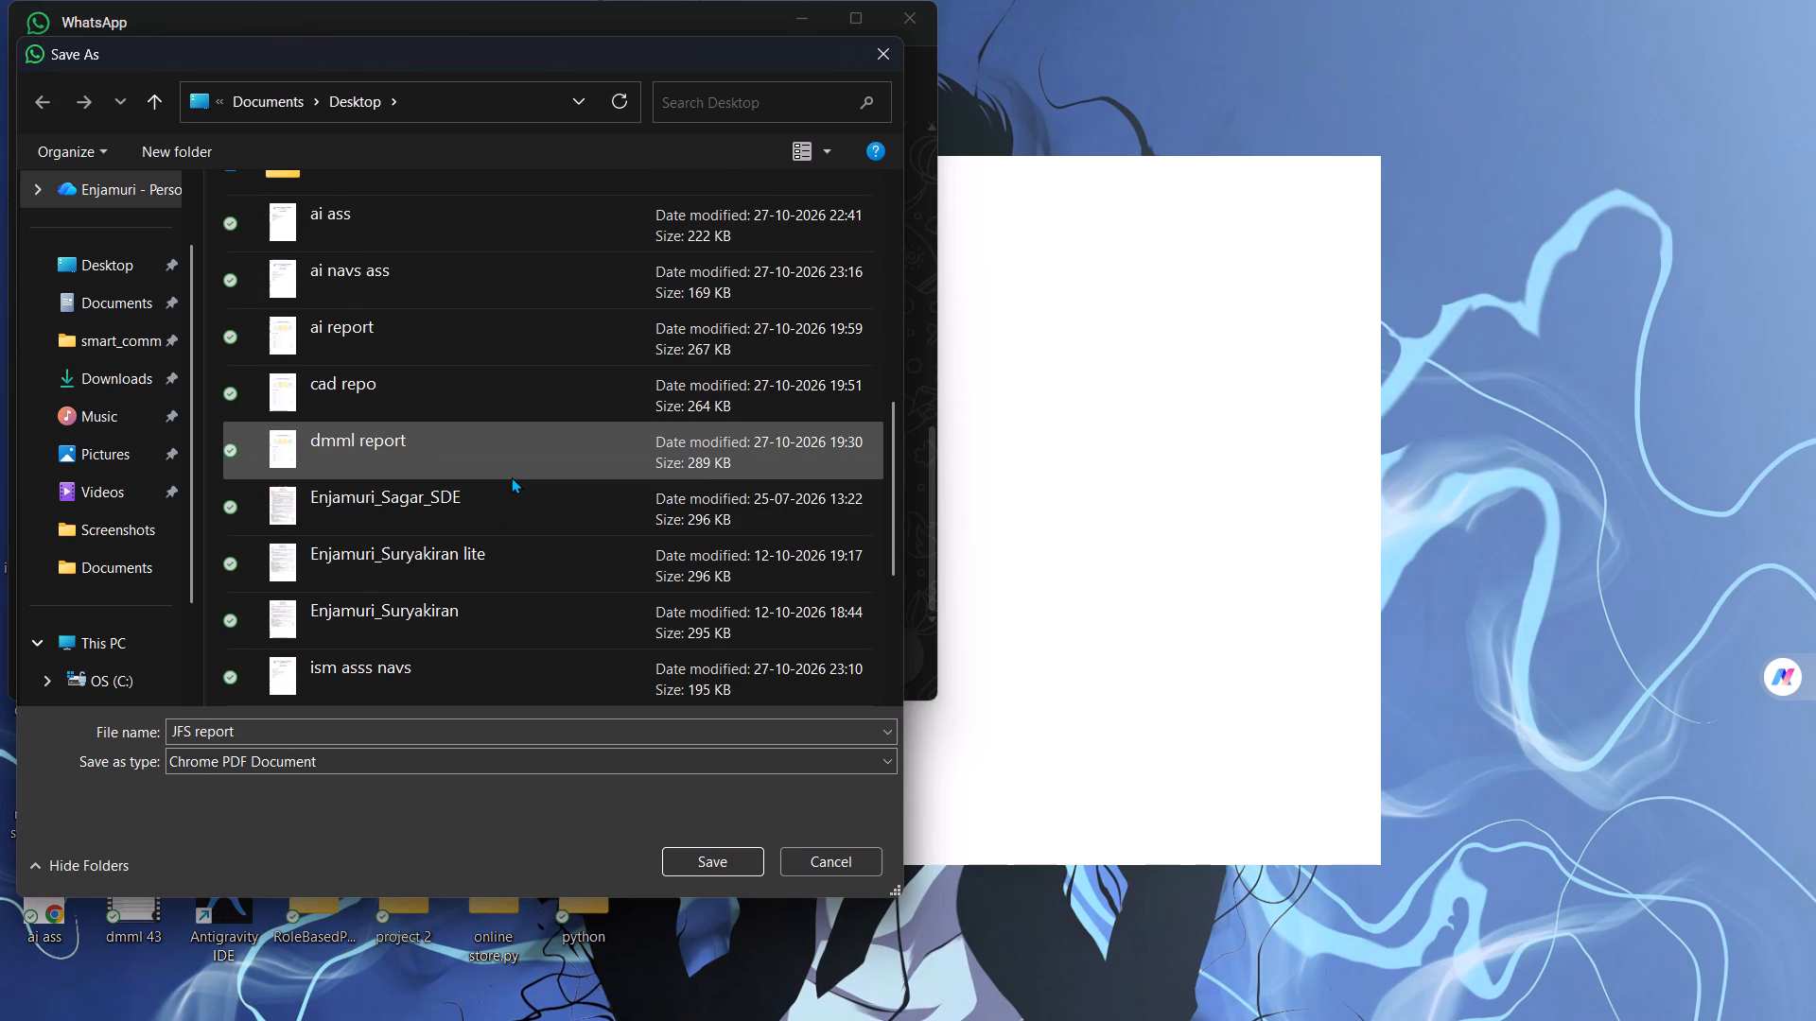
pyautogui.scroll(-4, 512, 476)
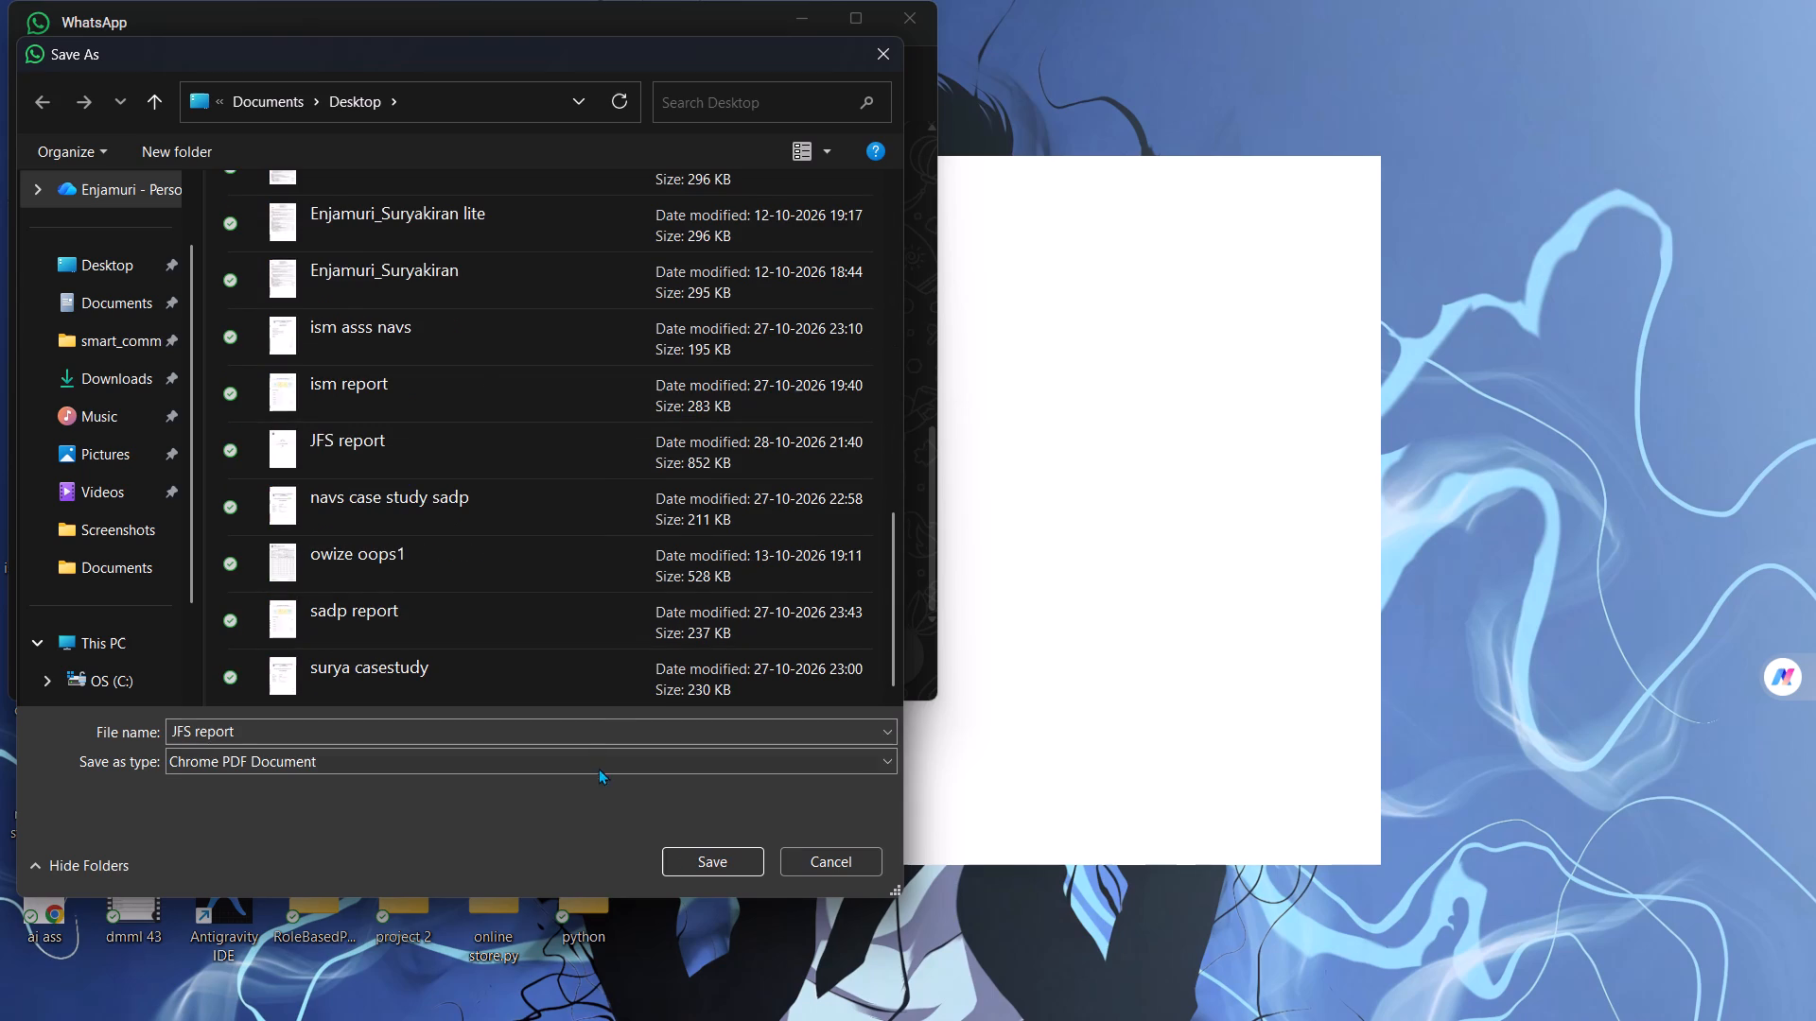
# Save the PDF under the name JFS report directly in the Desktop folder, not in the online store.py subfolder.
pyautogui.click(696, 856)
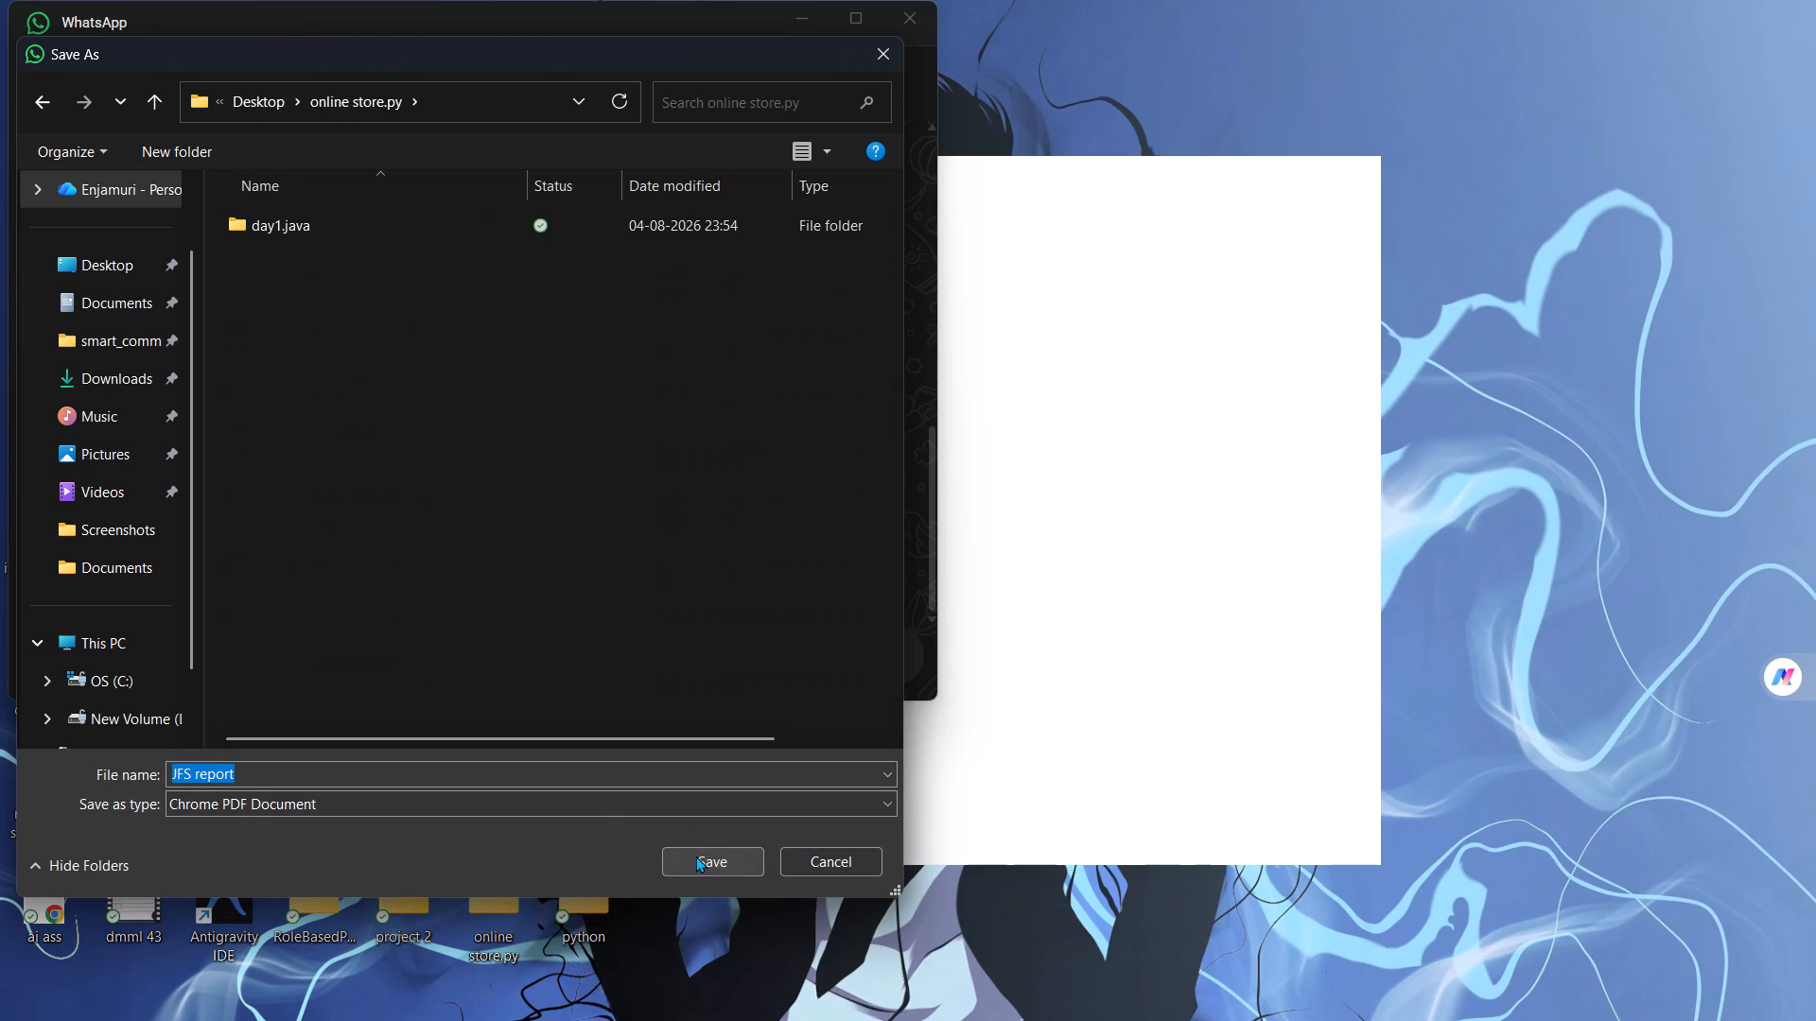
pyautogui.click(136, 282)
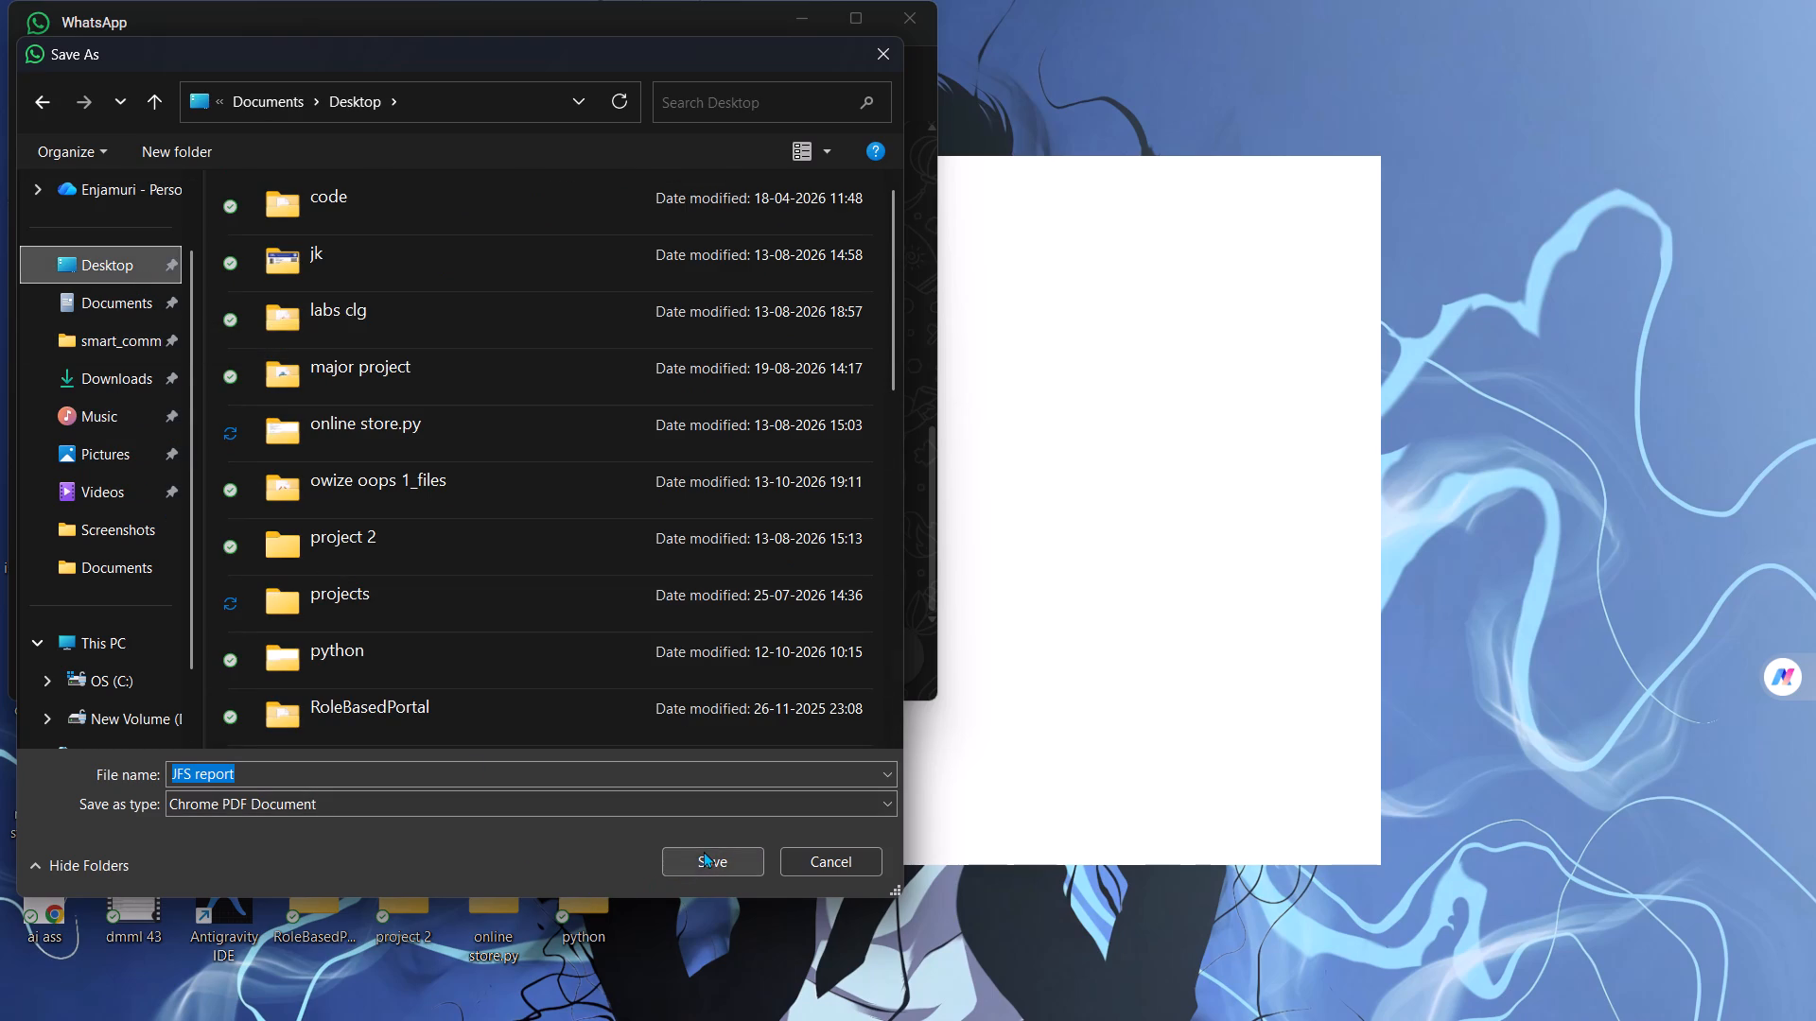
pyautogui.click(704, 851)
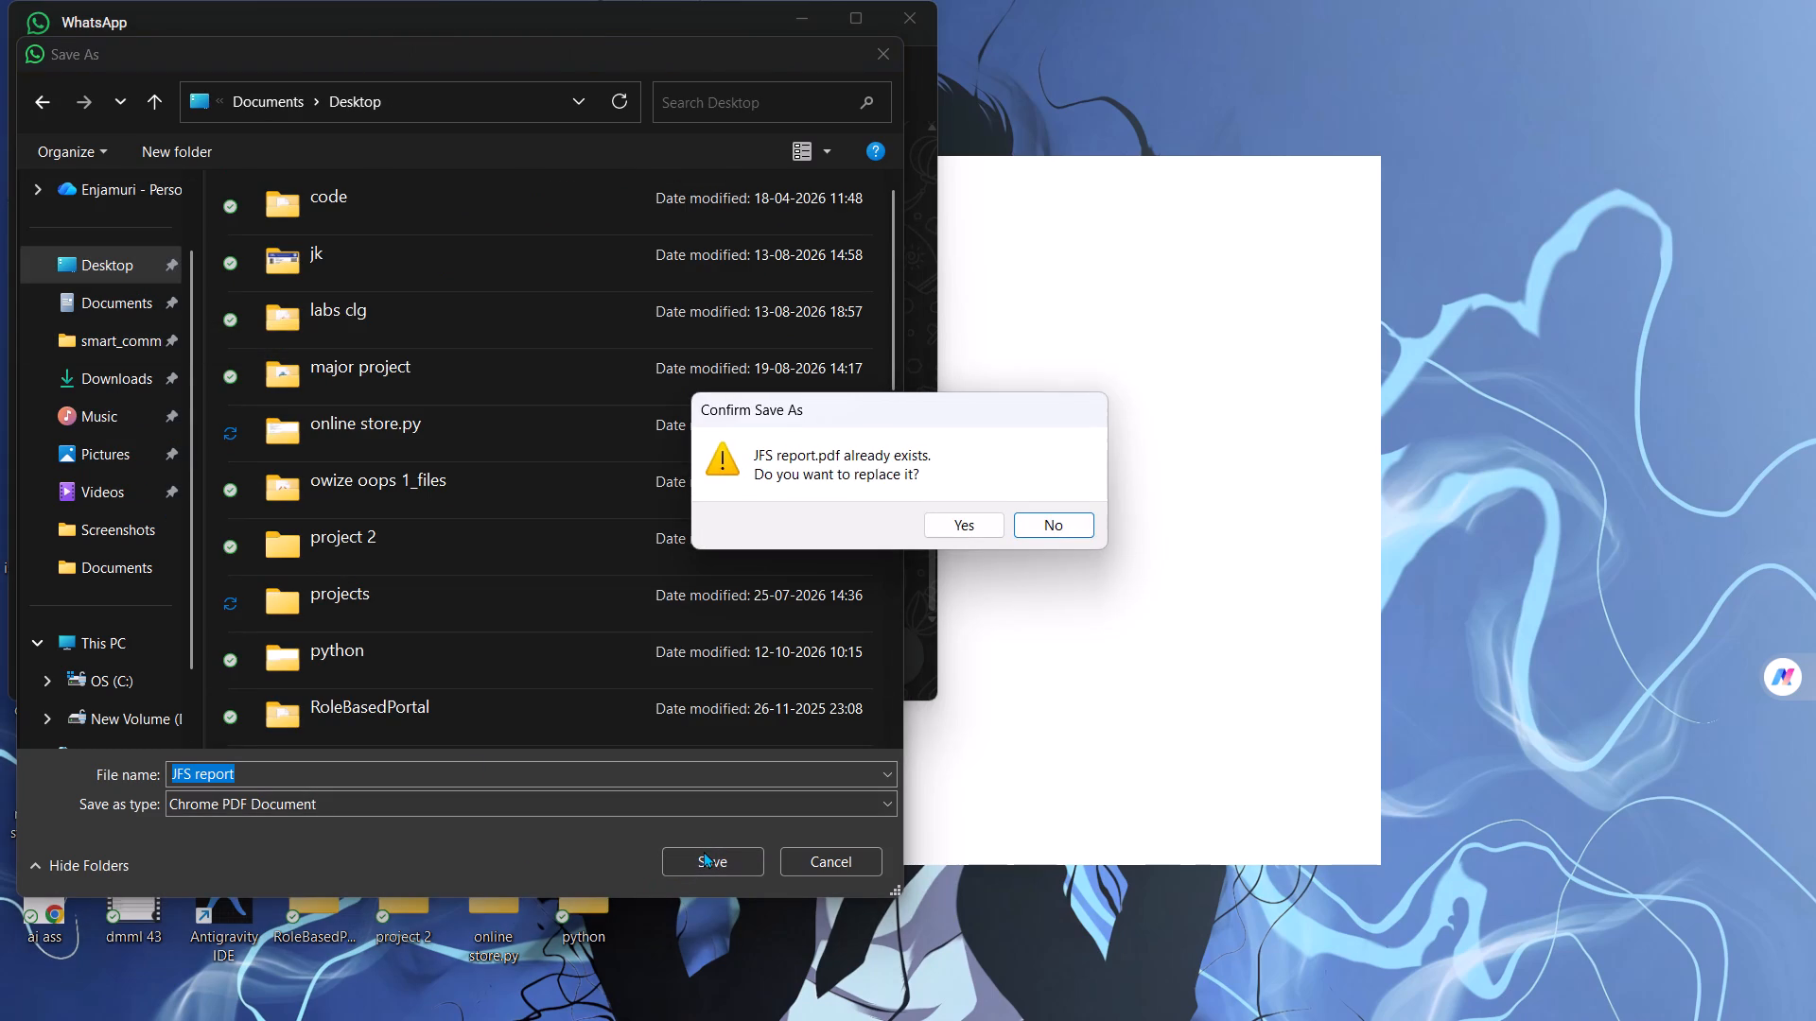
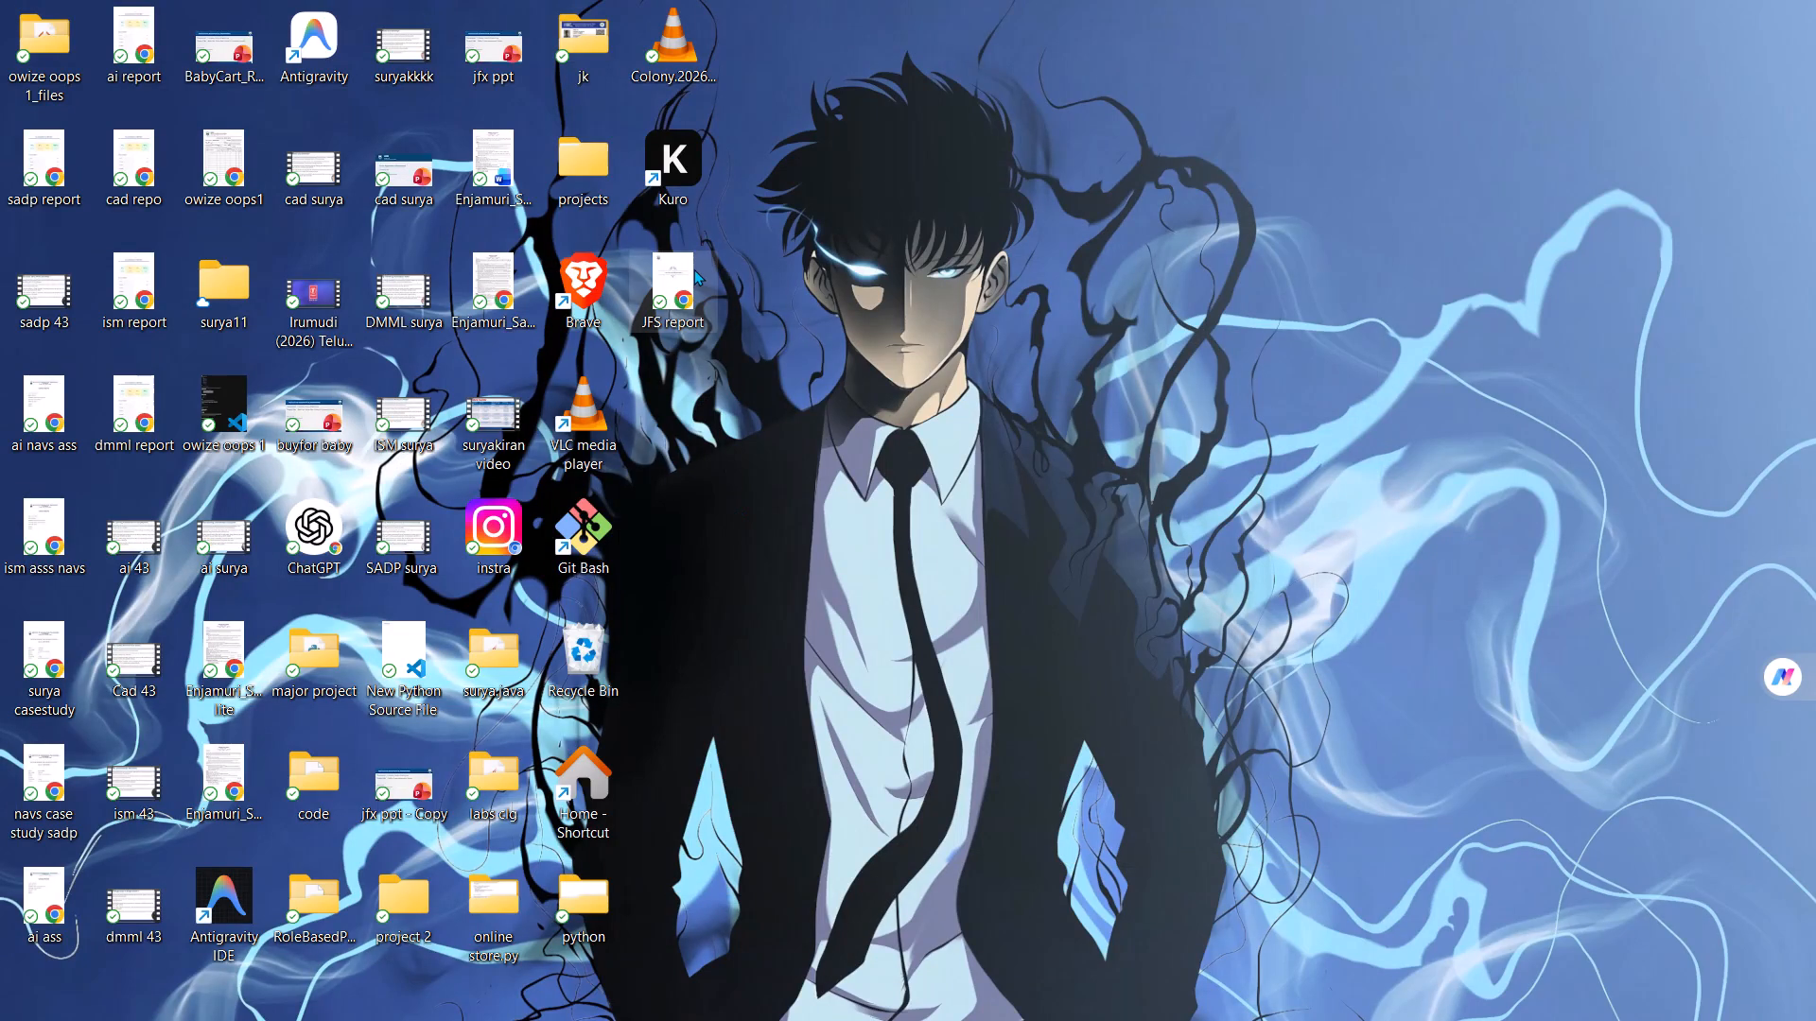
# Open the JFS report PDF from the Desktop and look through its opening pages.
pyautogui.doubleClick(694, 268)
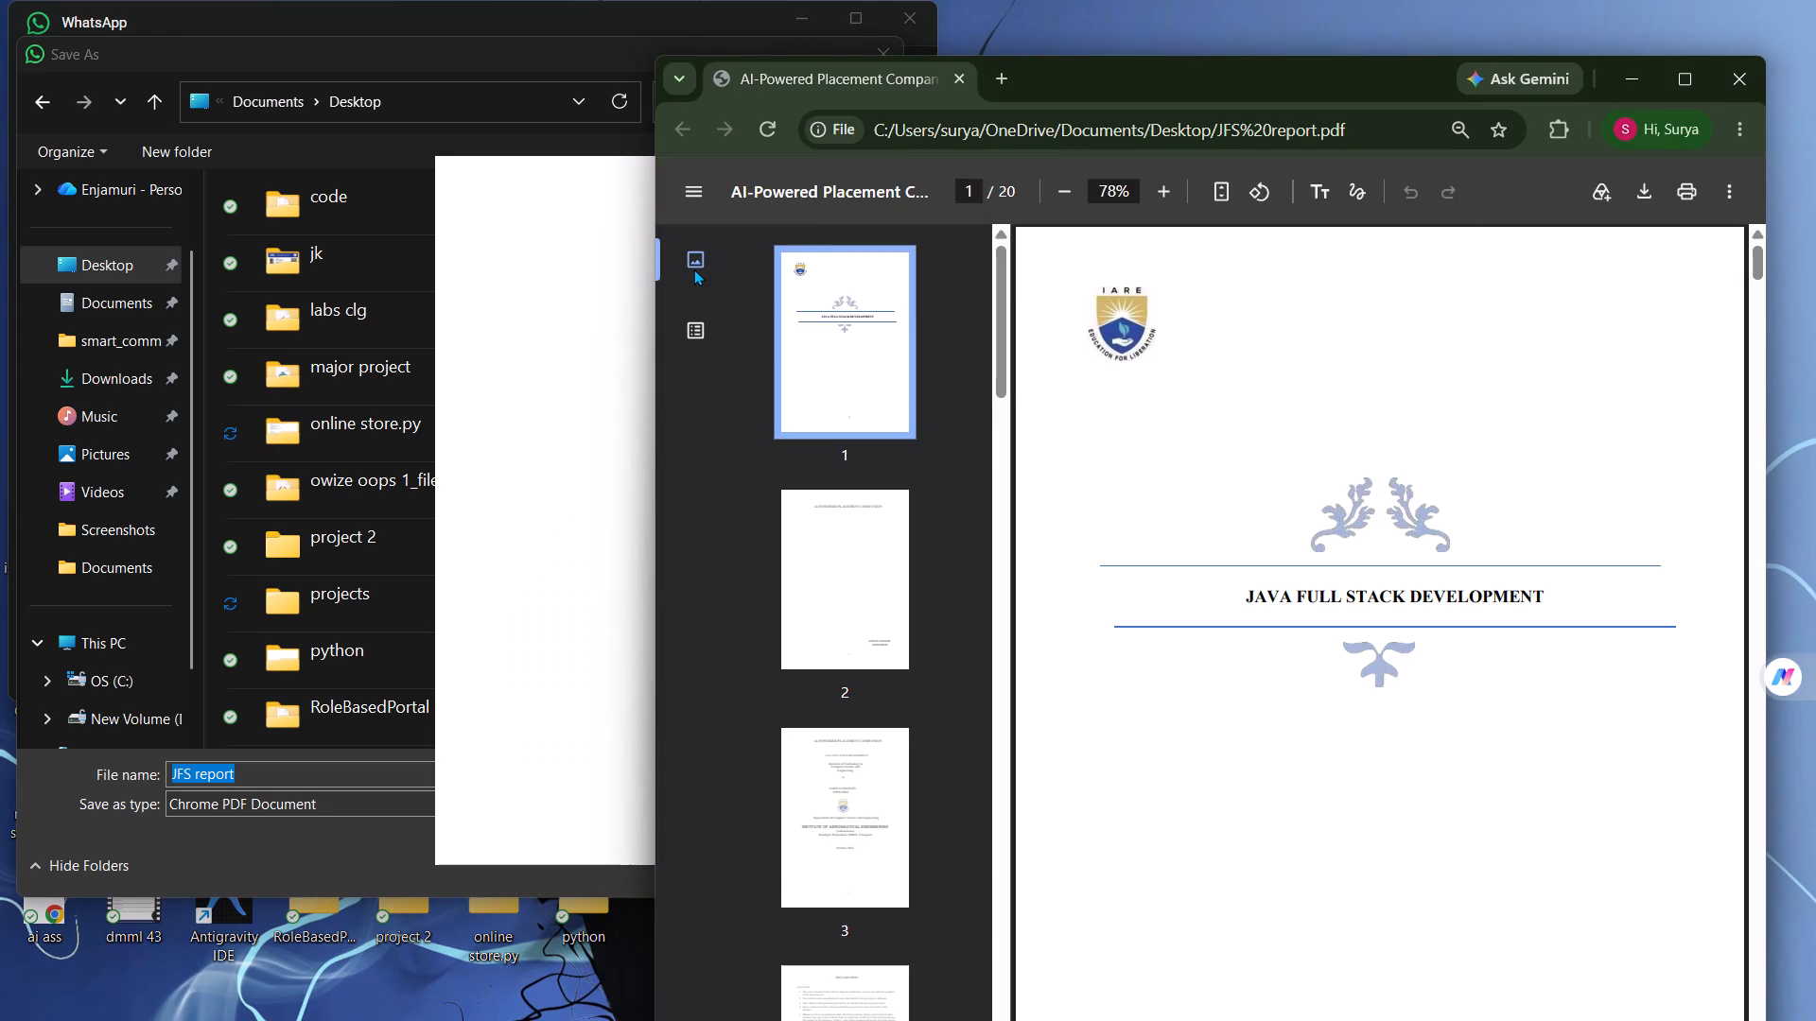
pyautogui.scroll(-2, 1312, 442)
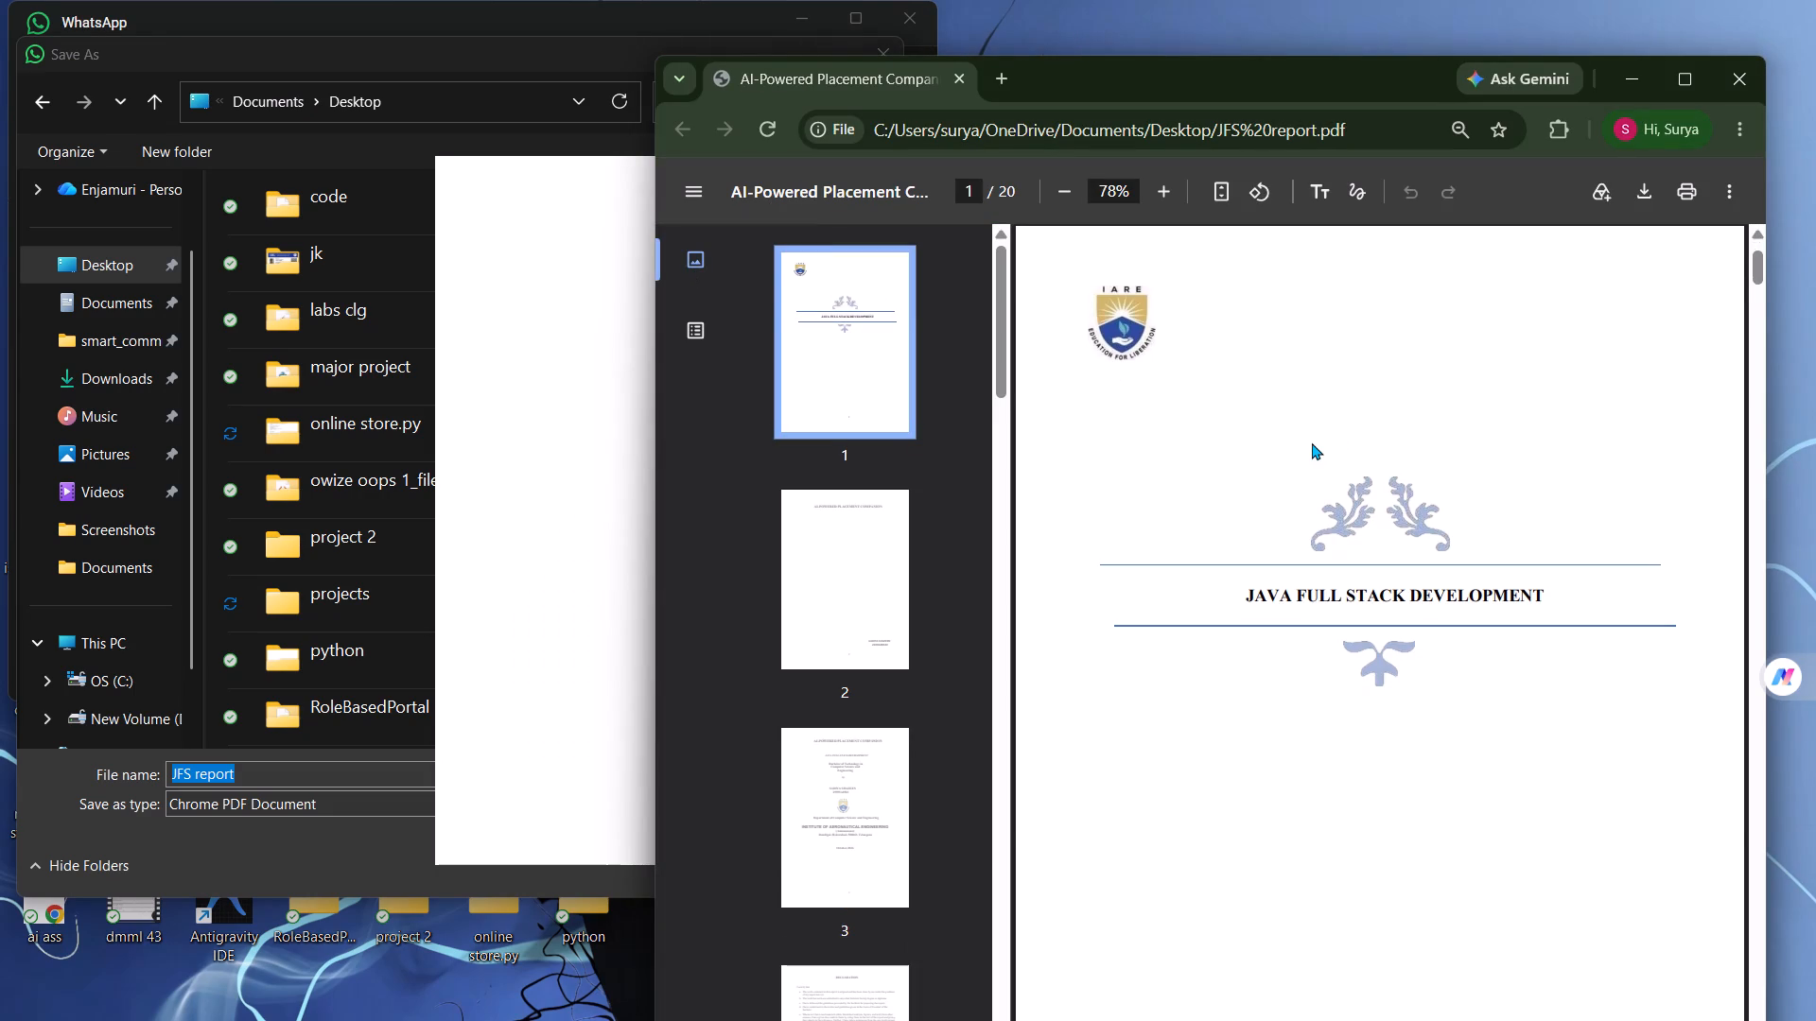
pyautogui.scroll(-5, 1312, 442)
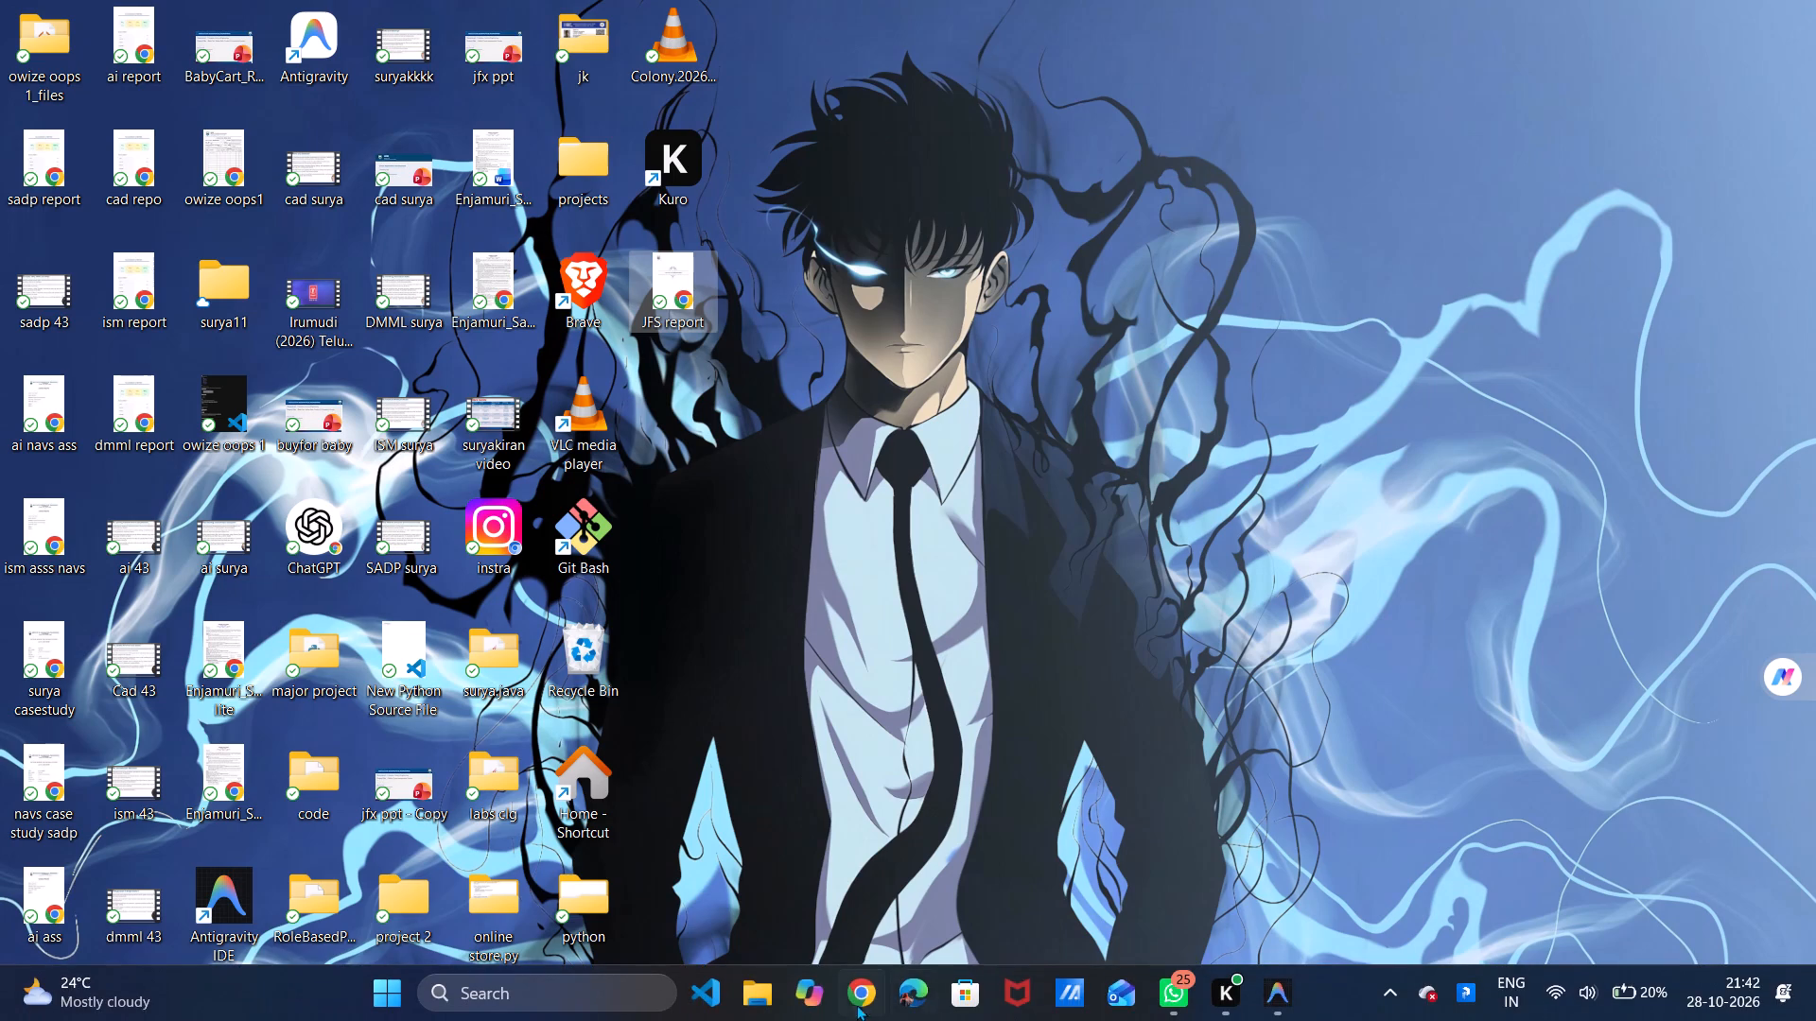
# Search Google for "pdf to word" in a new Chrome tab and open iLovePDF's PDF to Word converter in a maximized window.
pyautogui.click(866, 993)
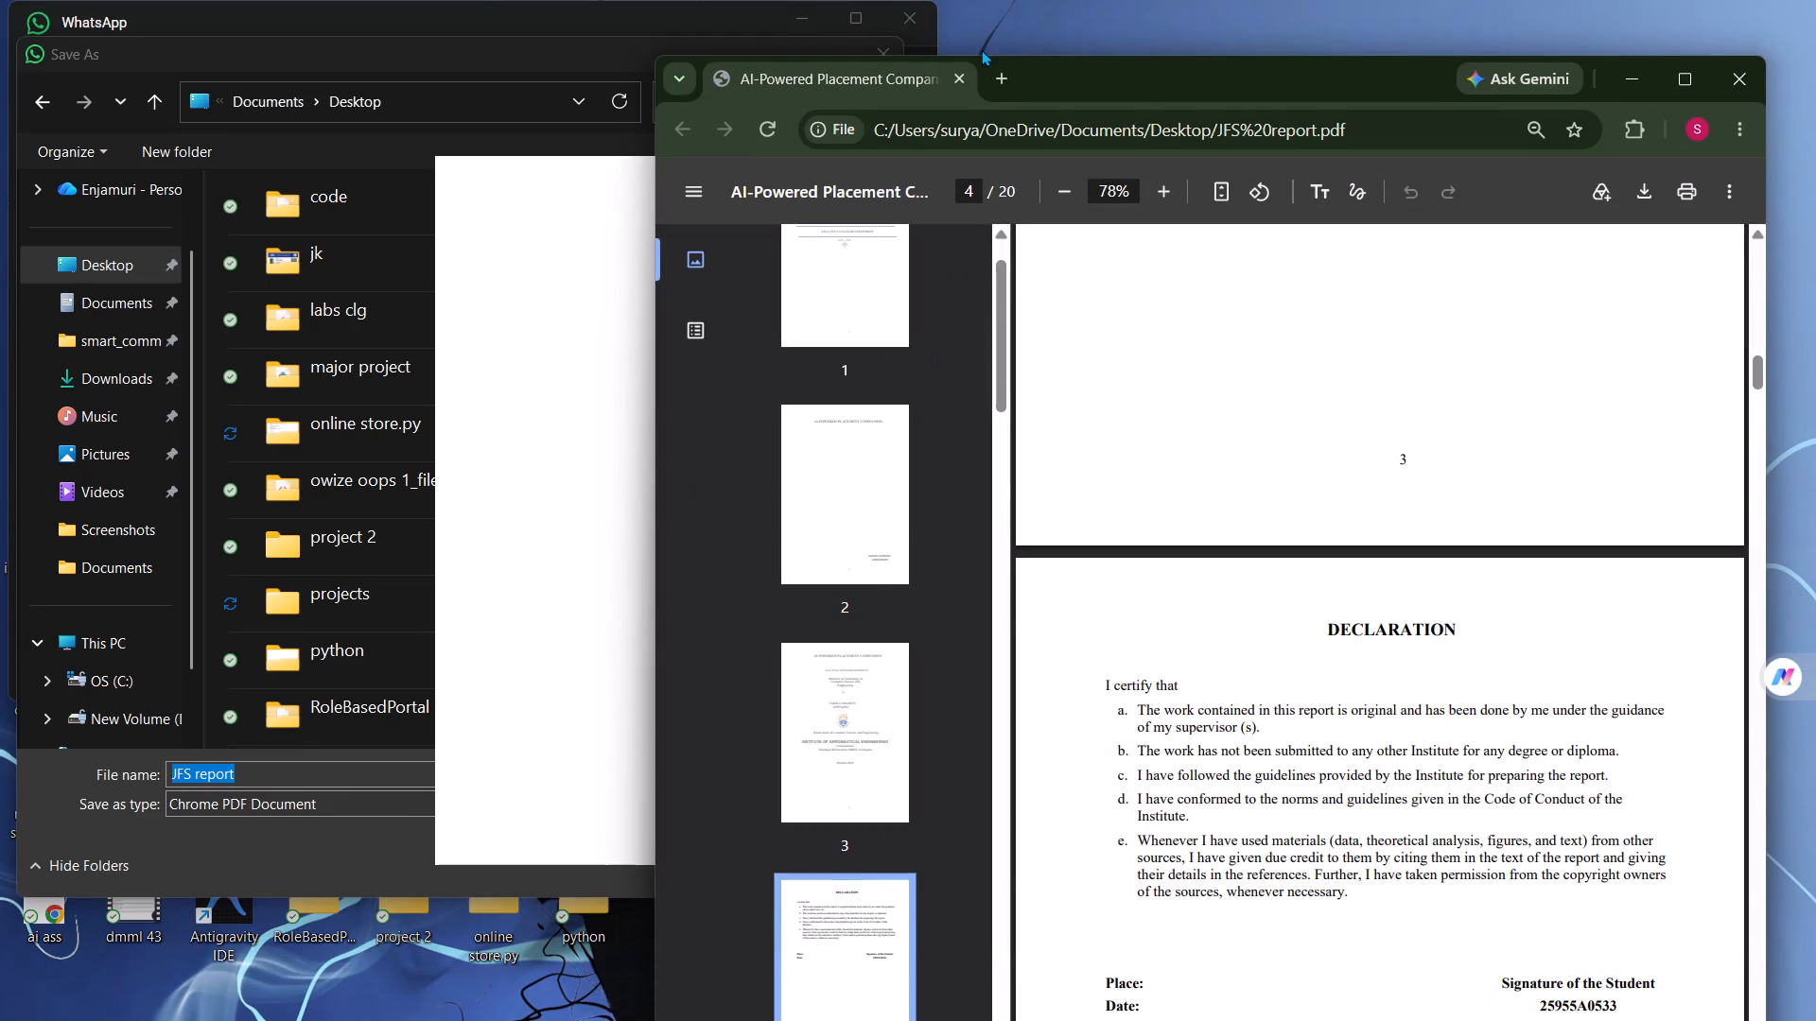
pyautogui.click(1002, 79)
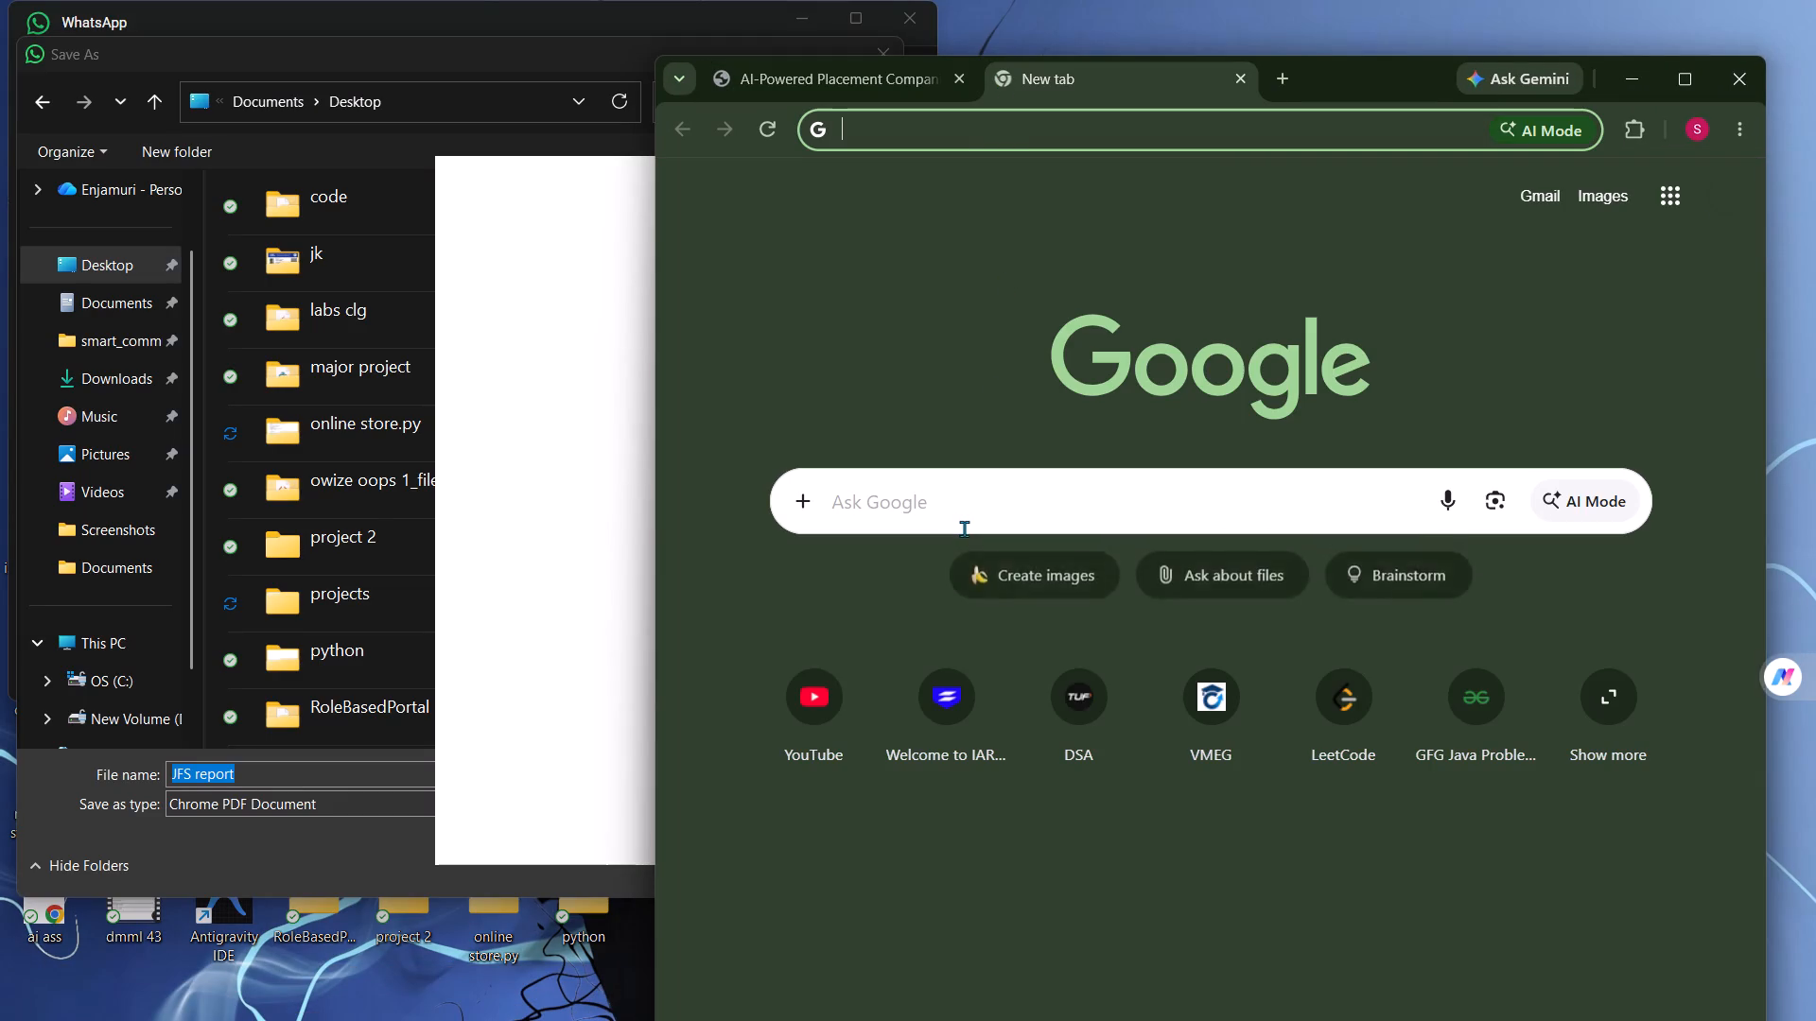
pyautogui.click(964, 528)
pyautogui.write('pdf')
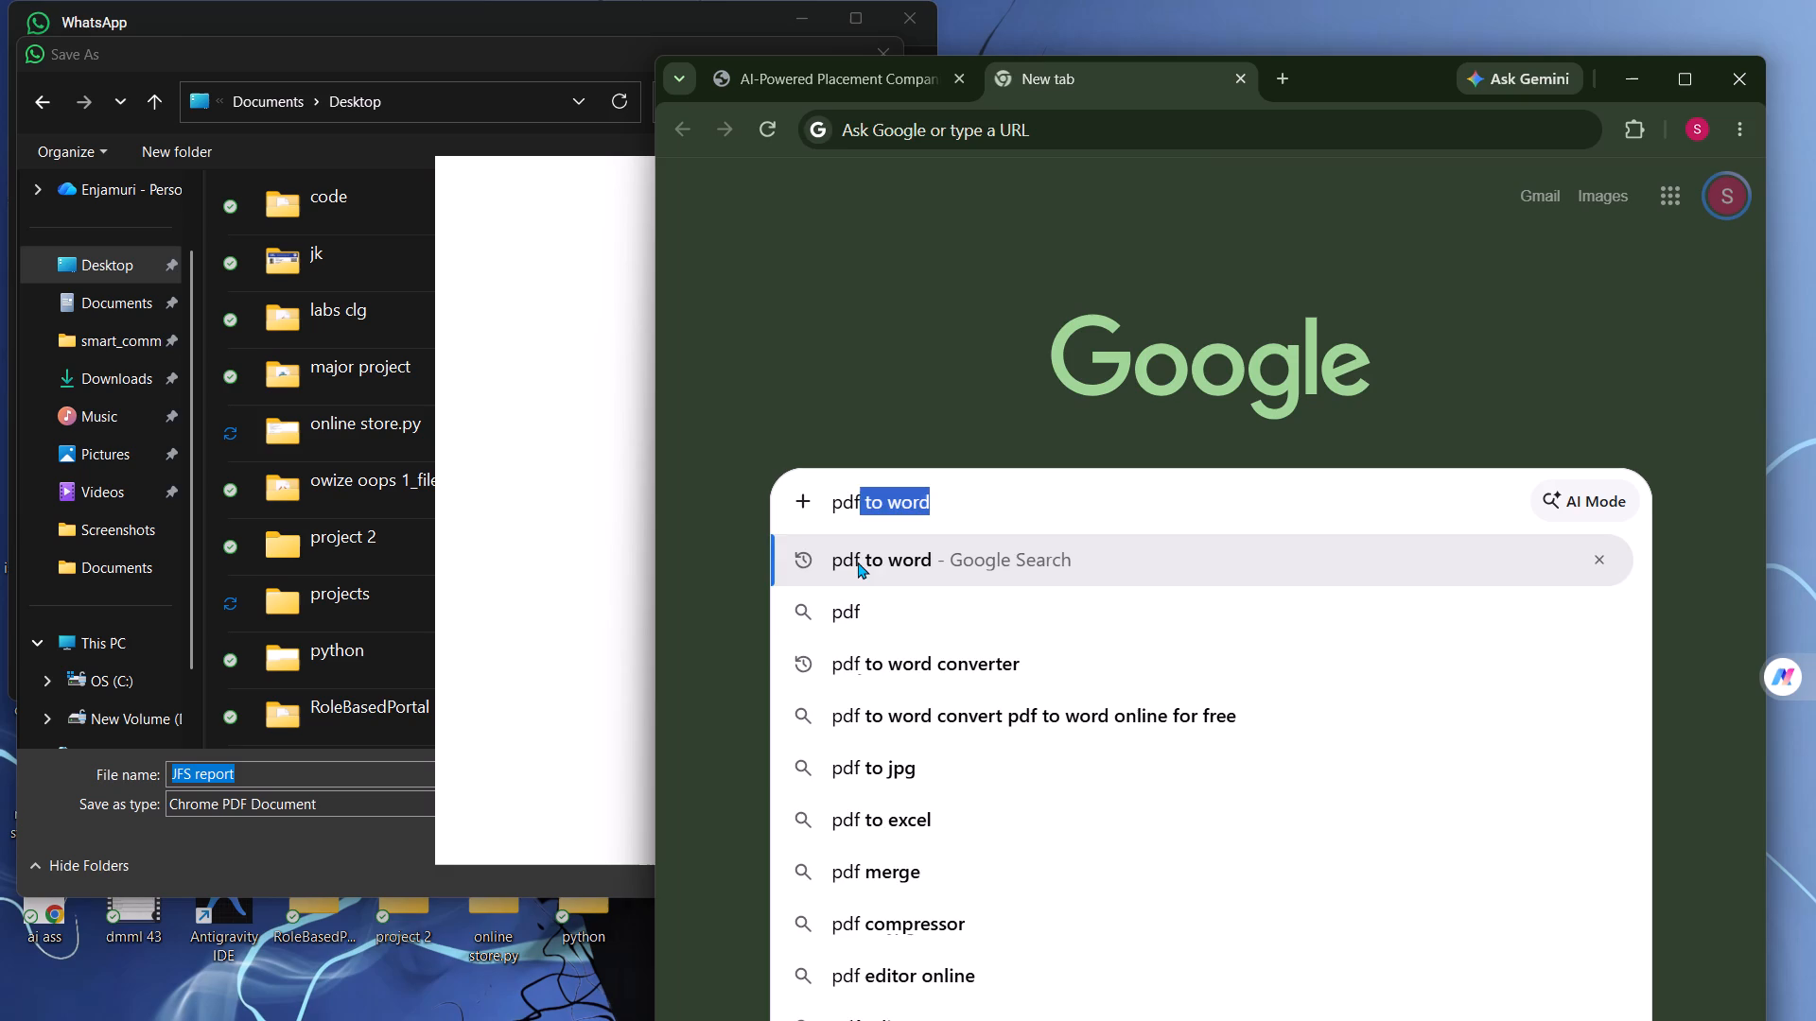
pyautogui.click(858, 562)
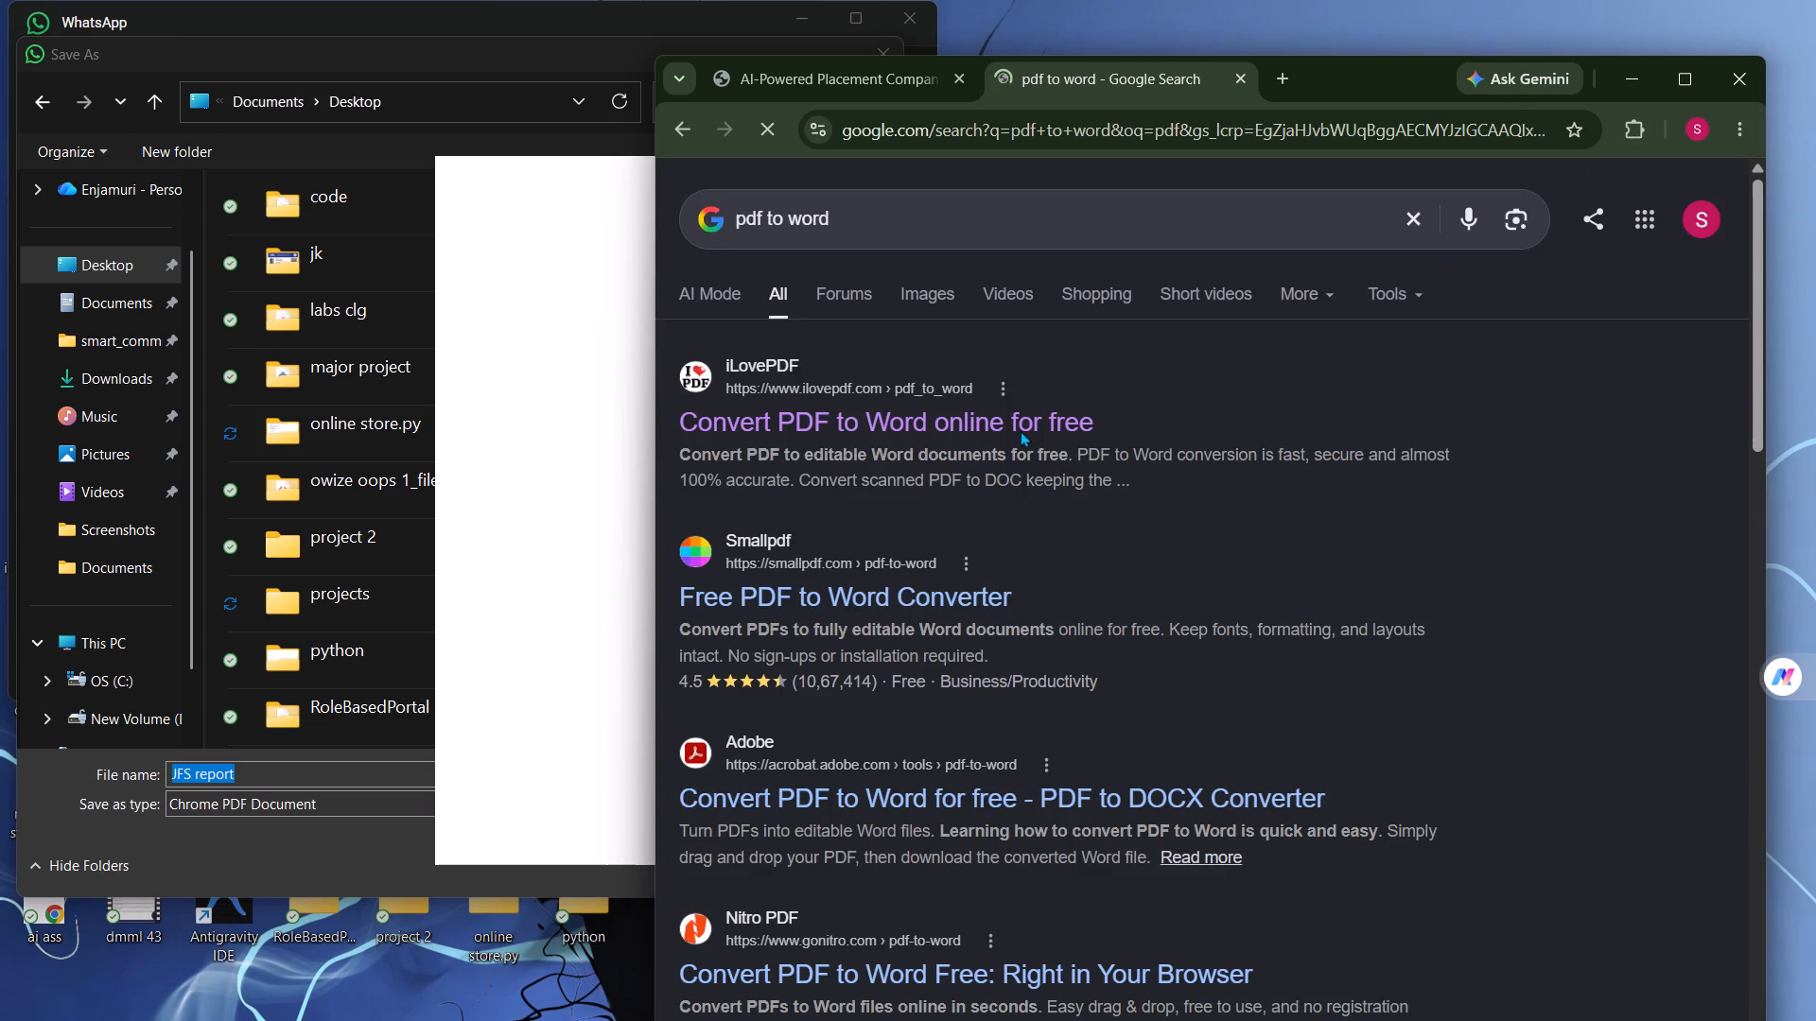
pyautogui.click(938, 424)
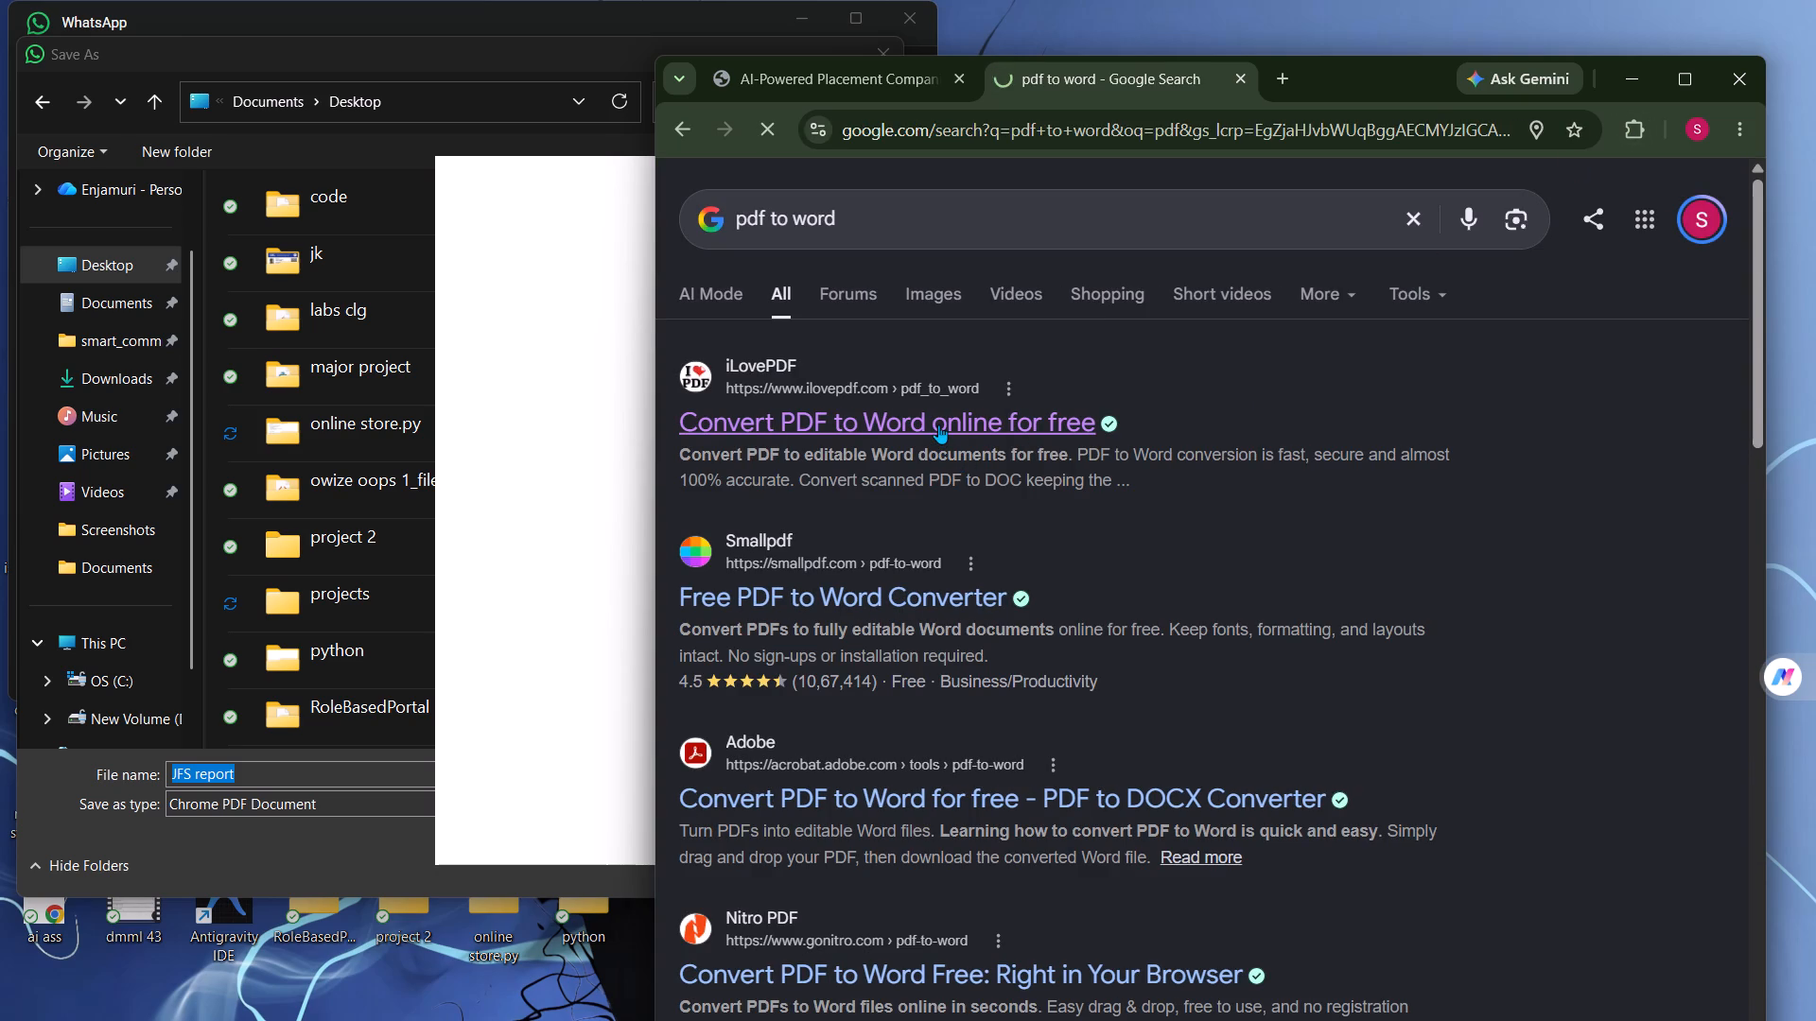
pyautogui.click(1692, 80)
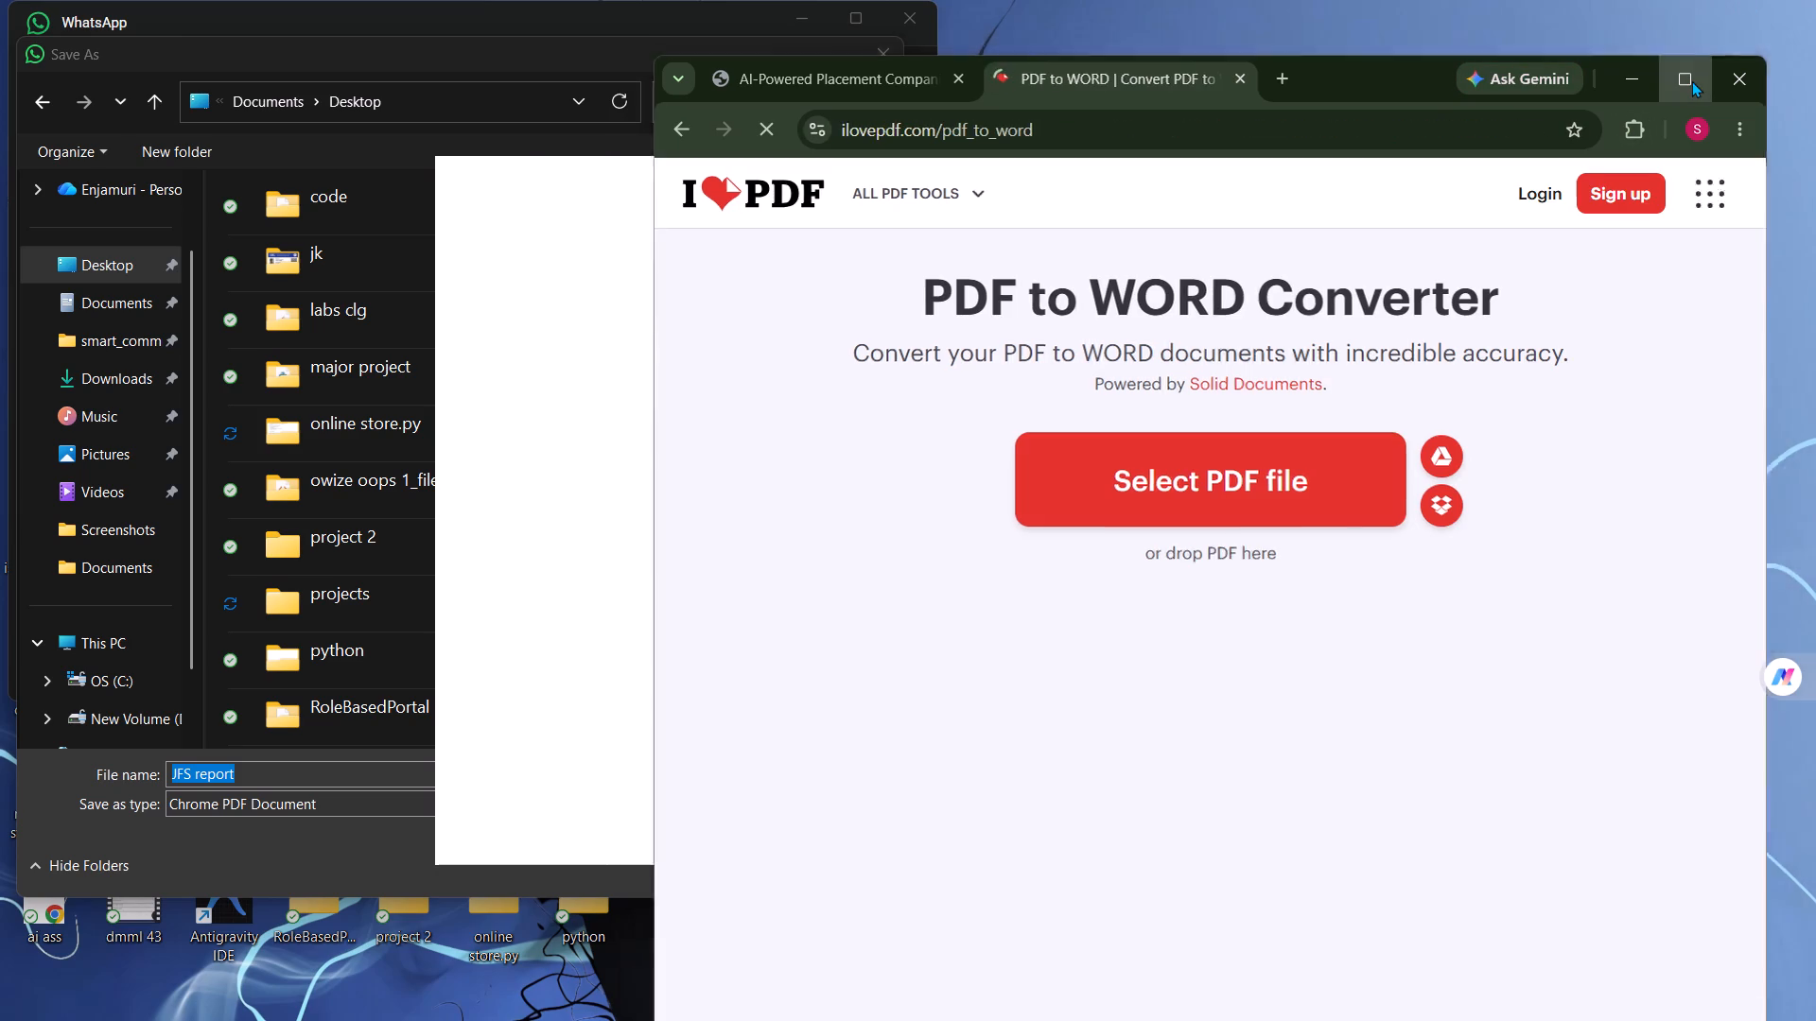
# Upload JFS report.pdf from the Desktop folder to the PDF to Word converter.
pyautogui.click(817, 431)
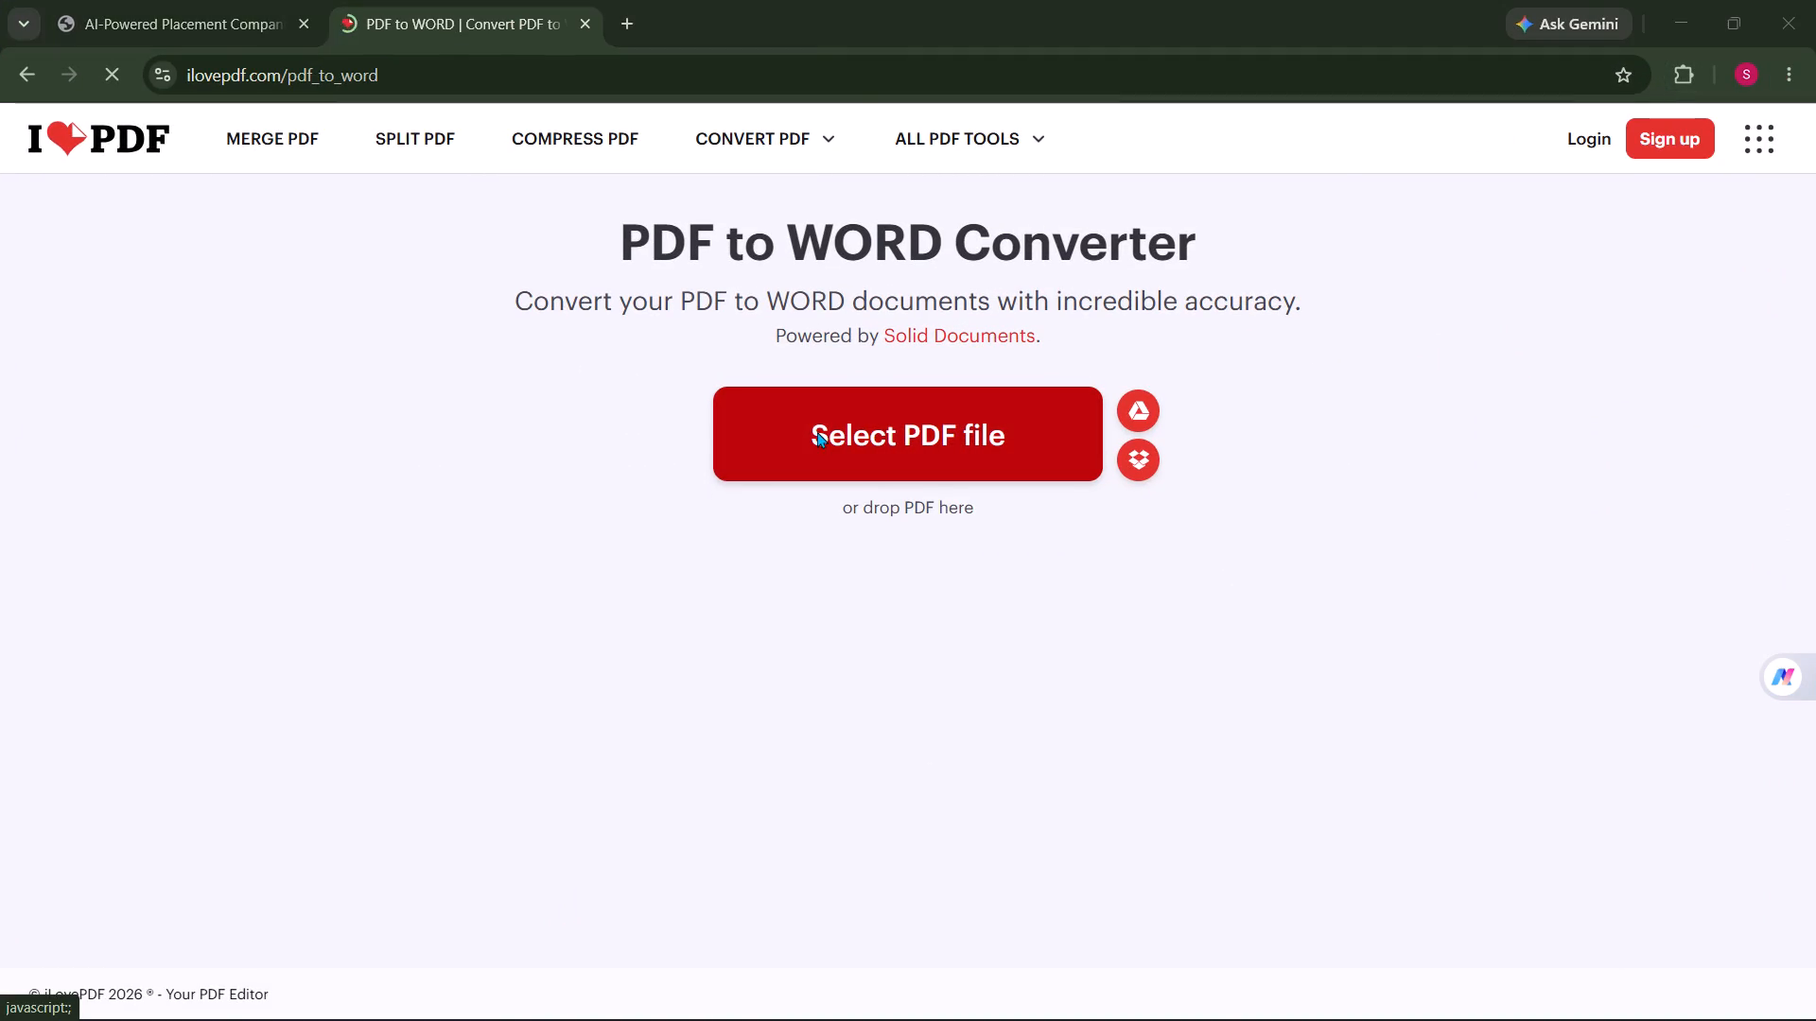
pyautogui.scroll(-7, 368, 255)
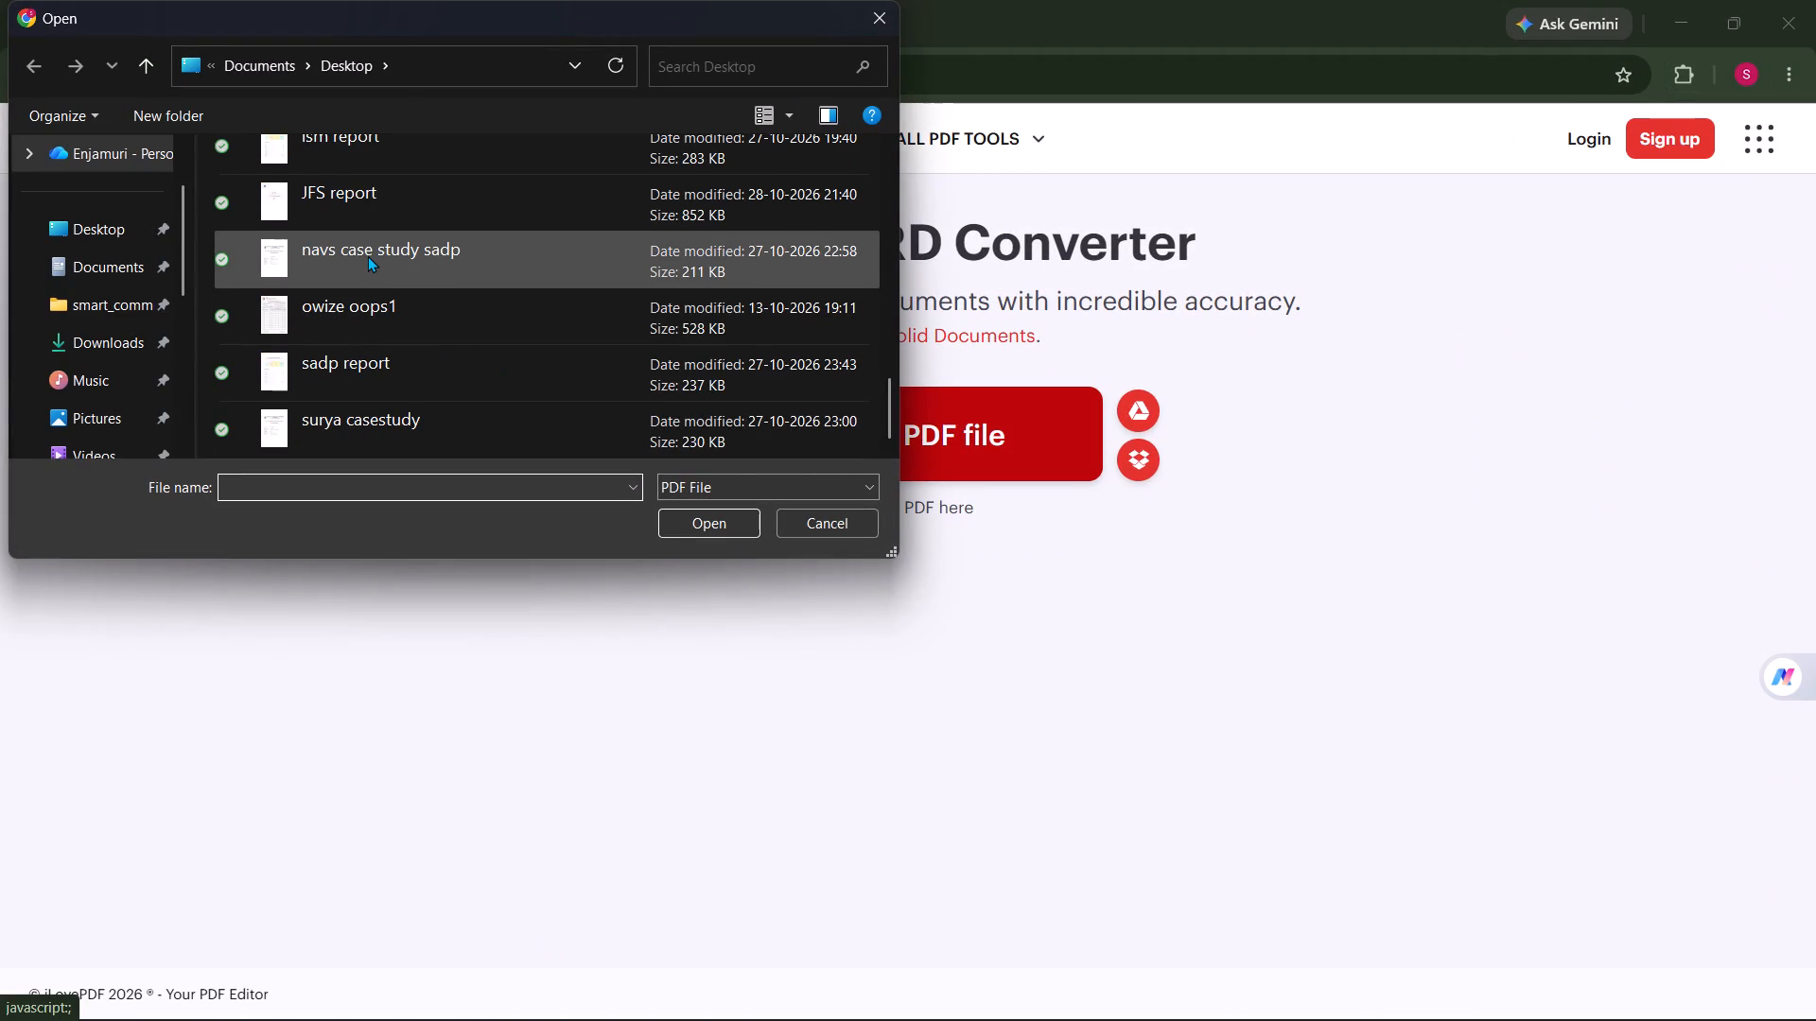
pyautogui.scroll(-5, 367, 312)
pyautogui.scroll(2, 367, 312)
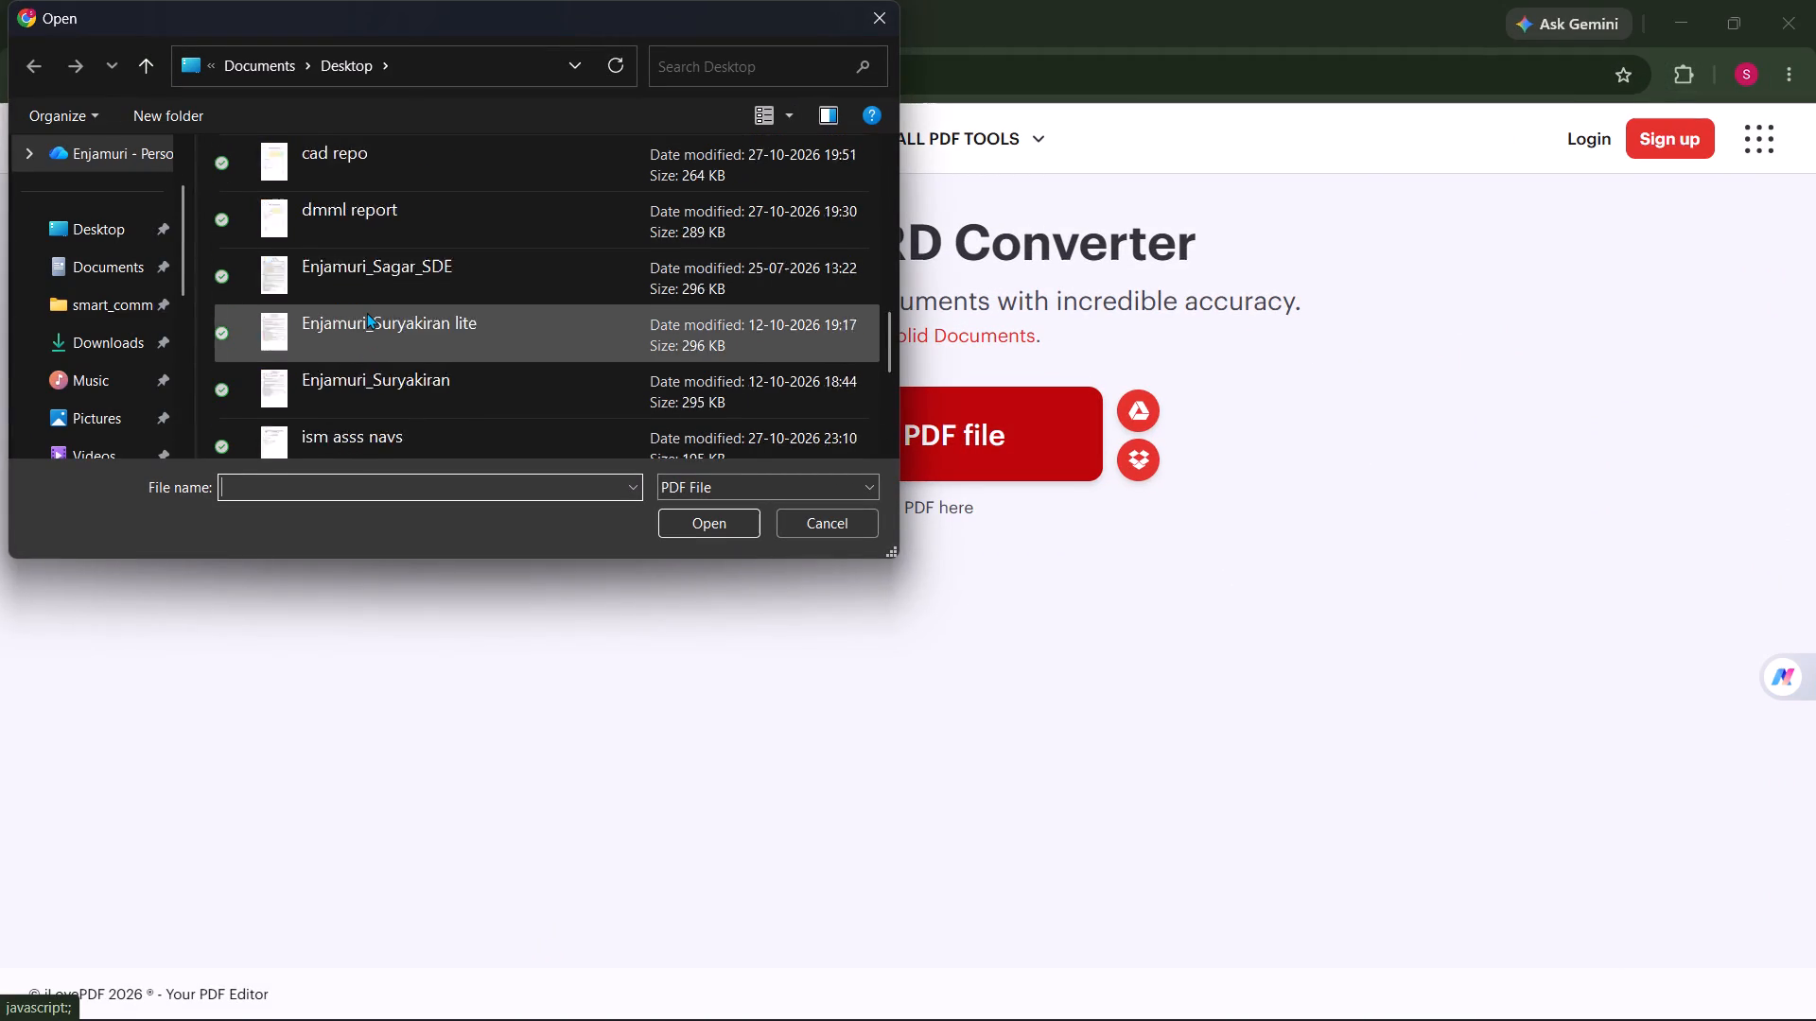
pyautogui.scroll(-1, 367, 312)
pyautogui.scroll(6, 367, 312)
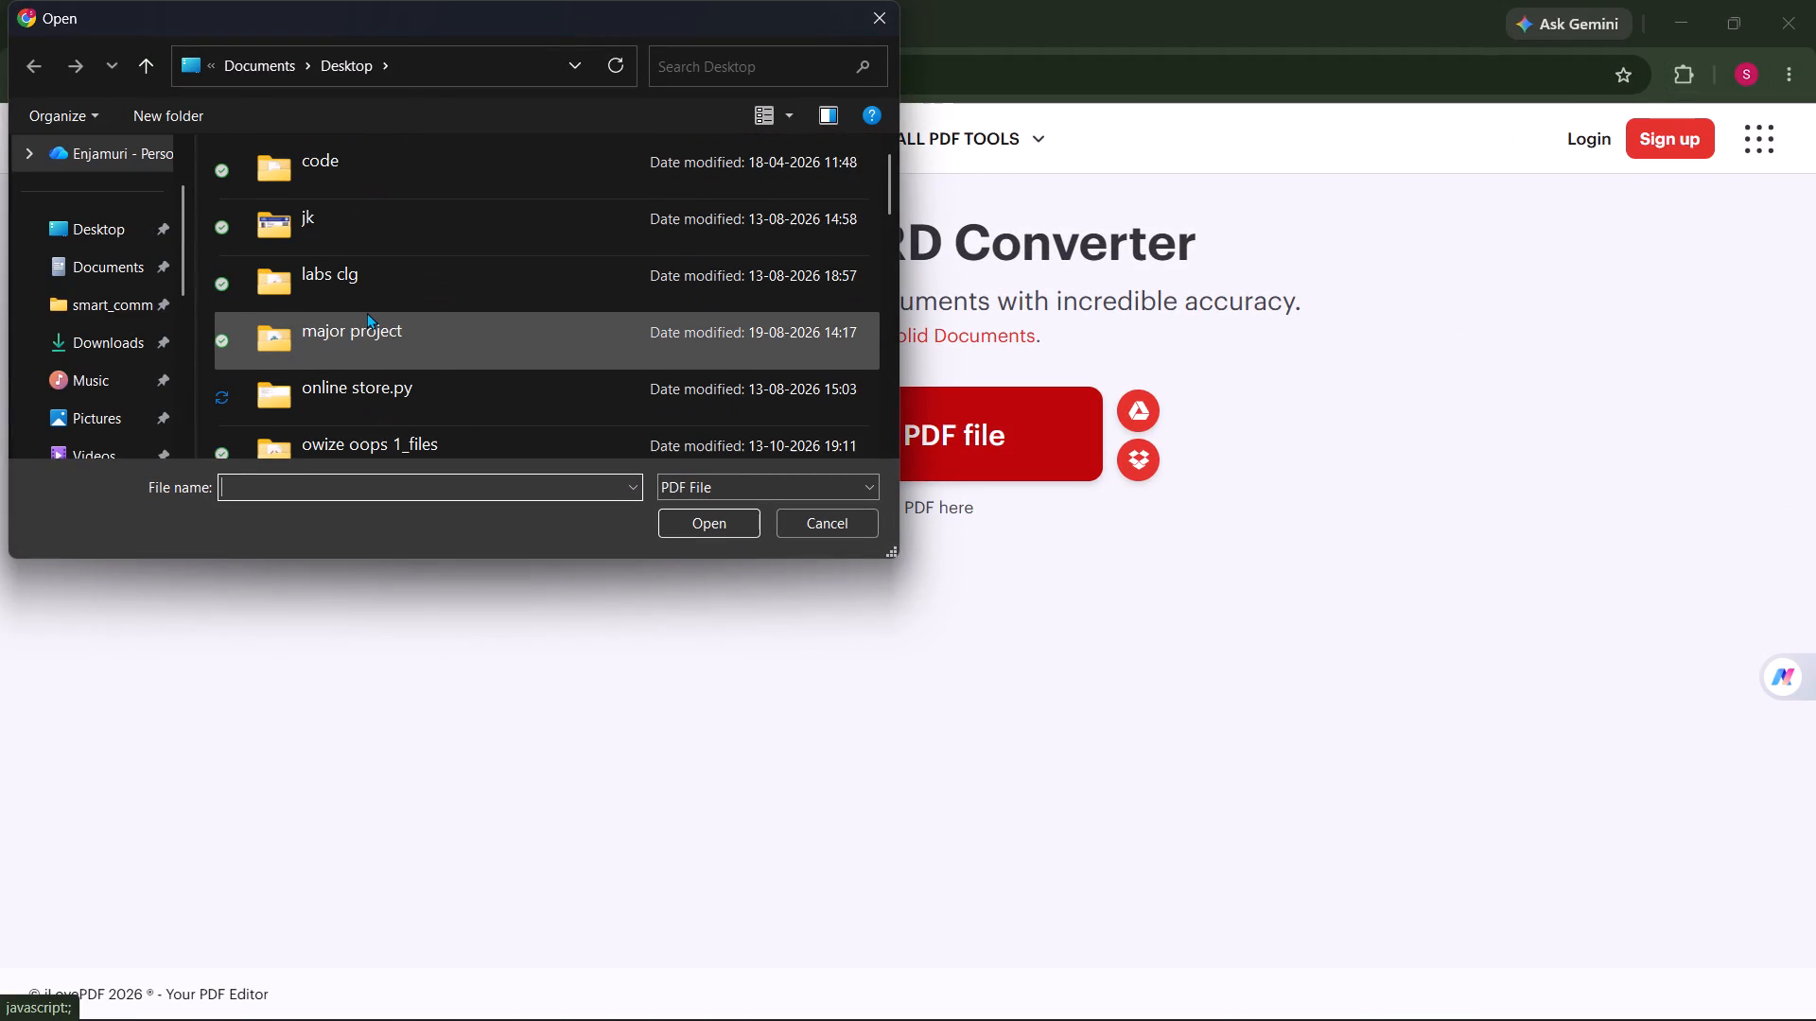
pyautogui.scroll(-3, 367, 312)
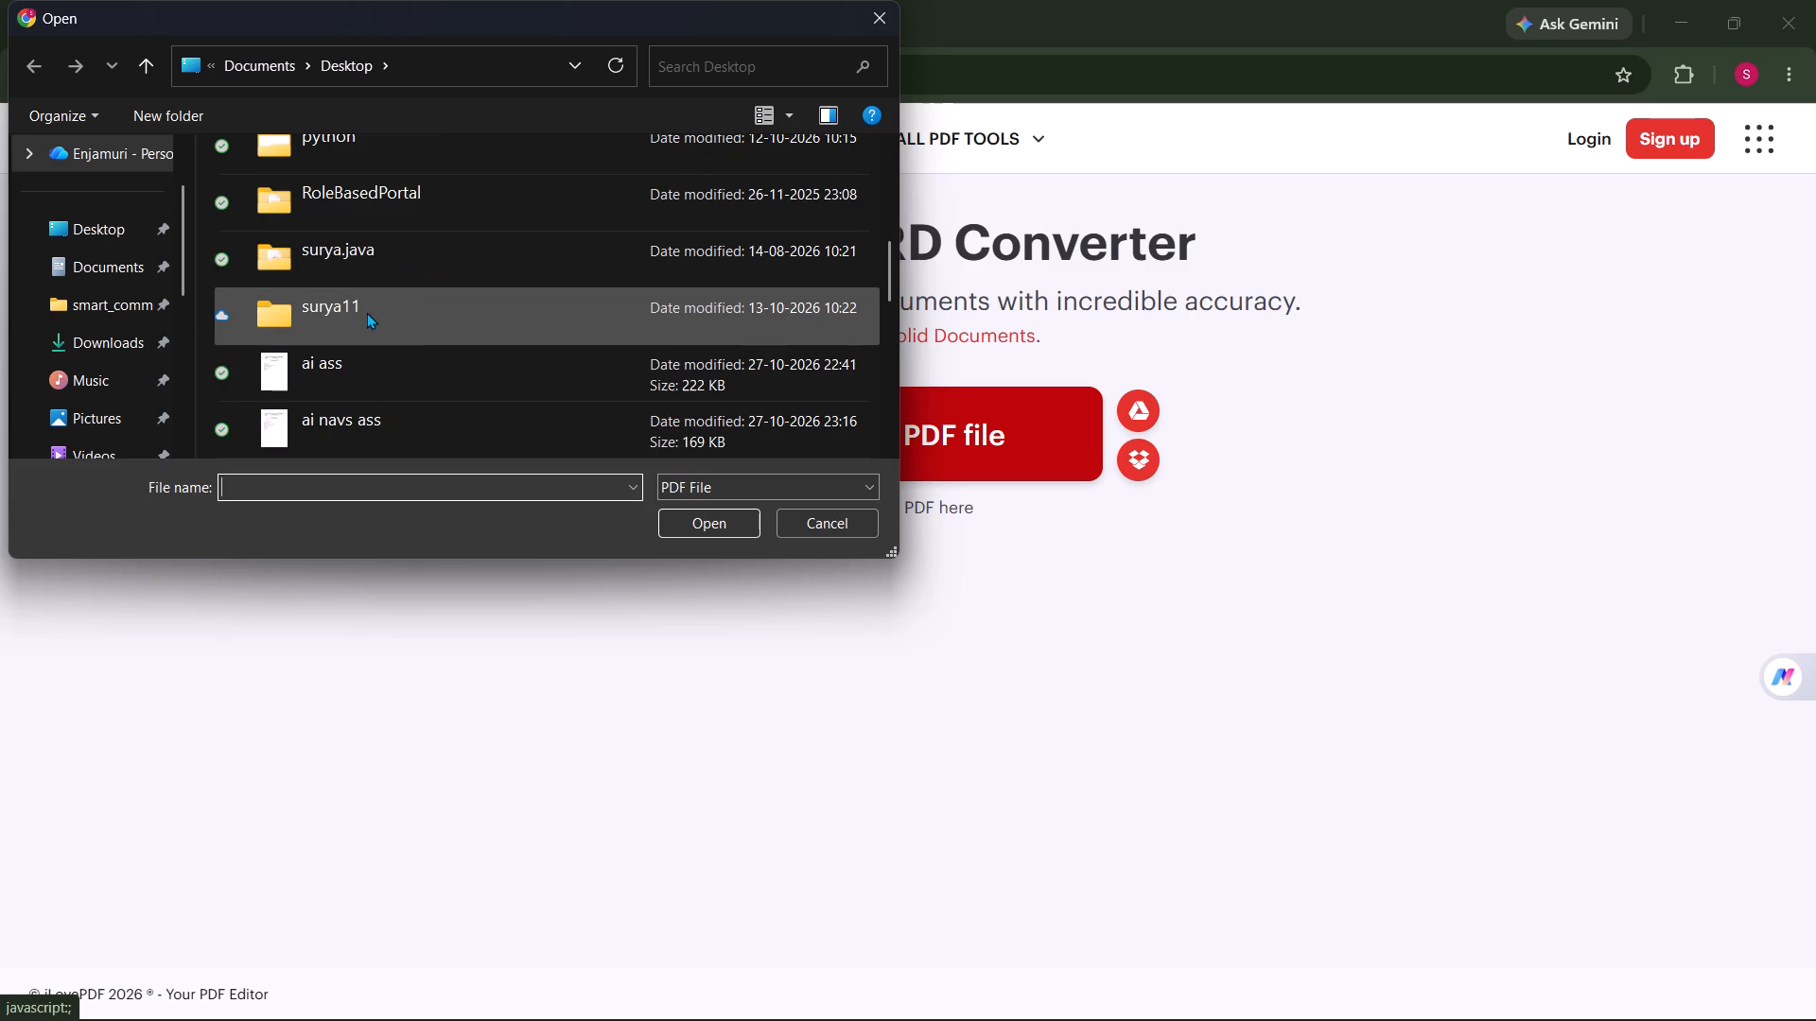
pyautogui.scroll(-2, 367, 312)
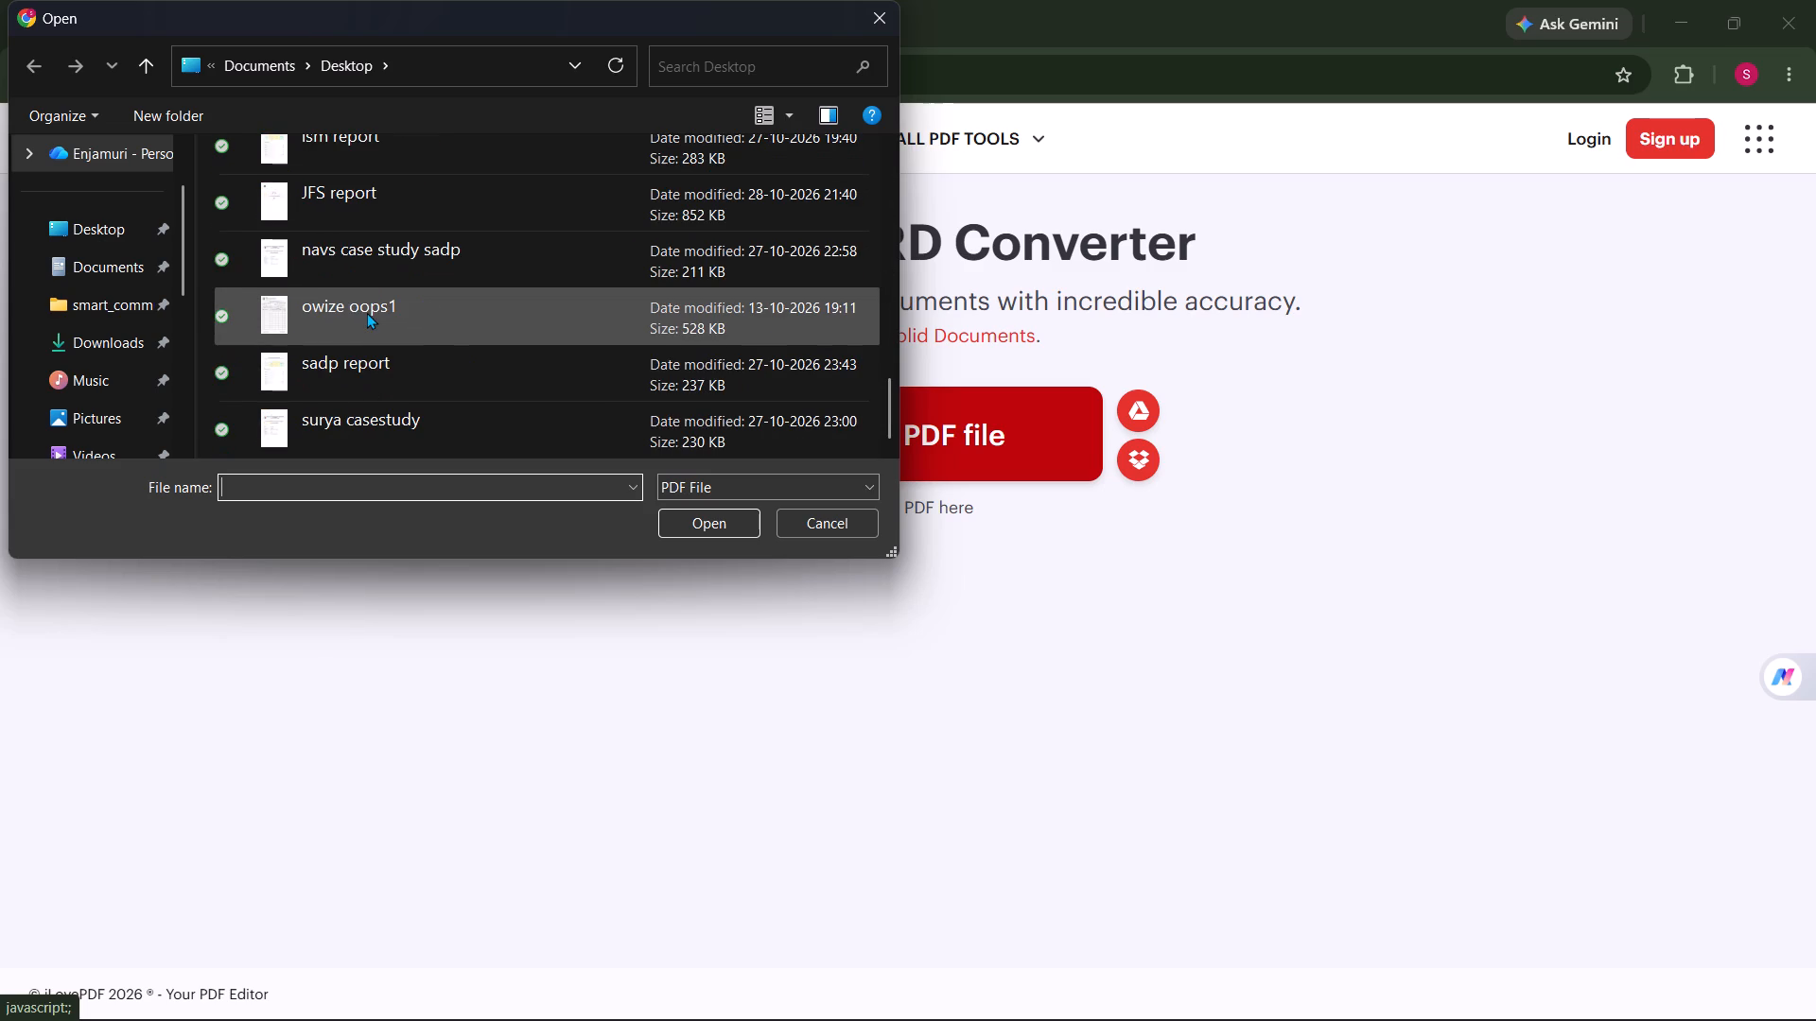
pyautogui.scroll(-2, 367, 312)
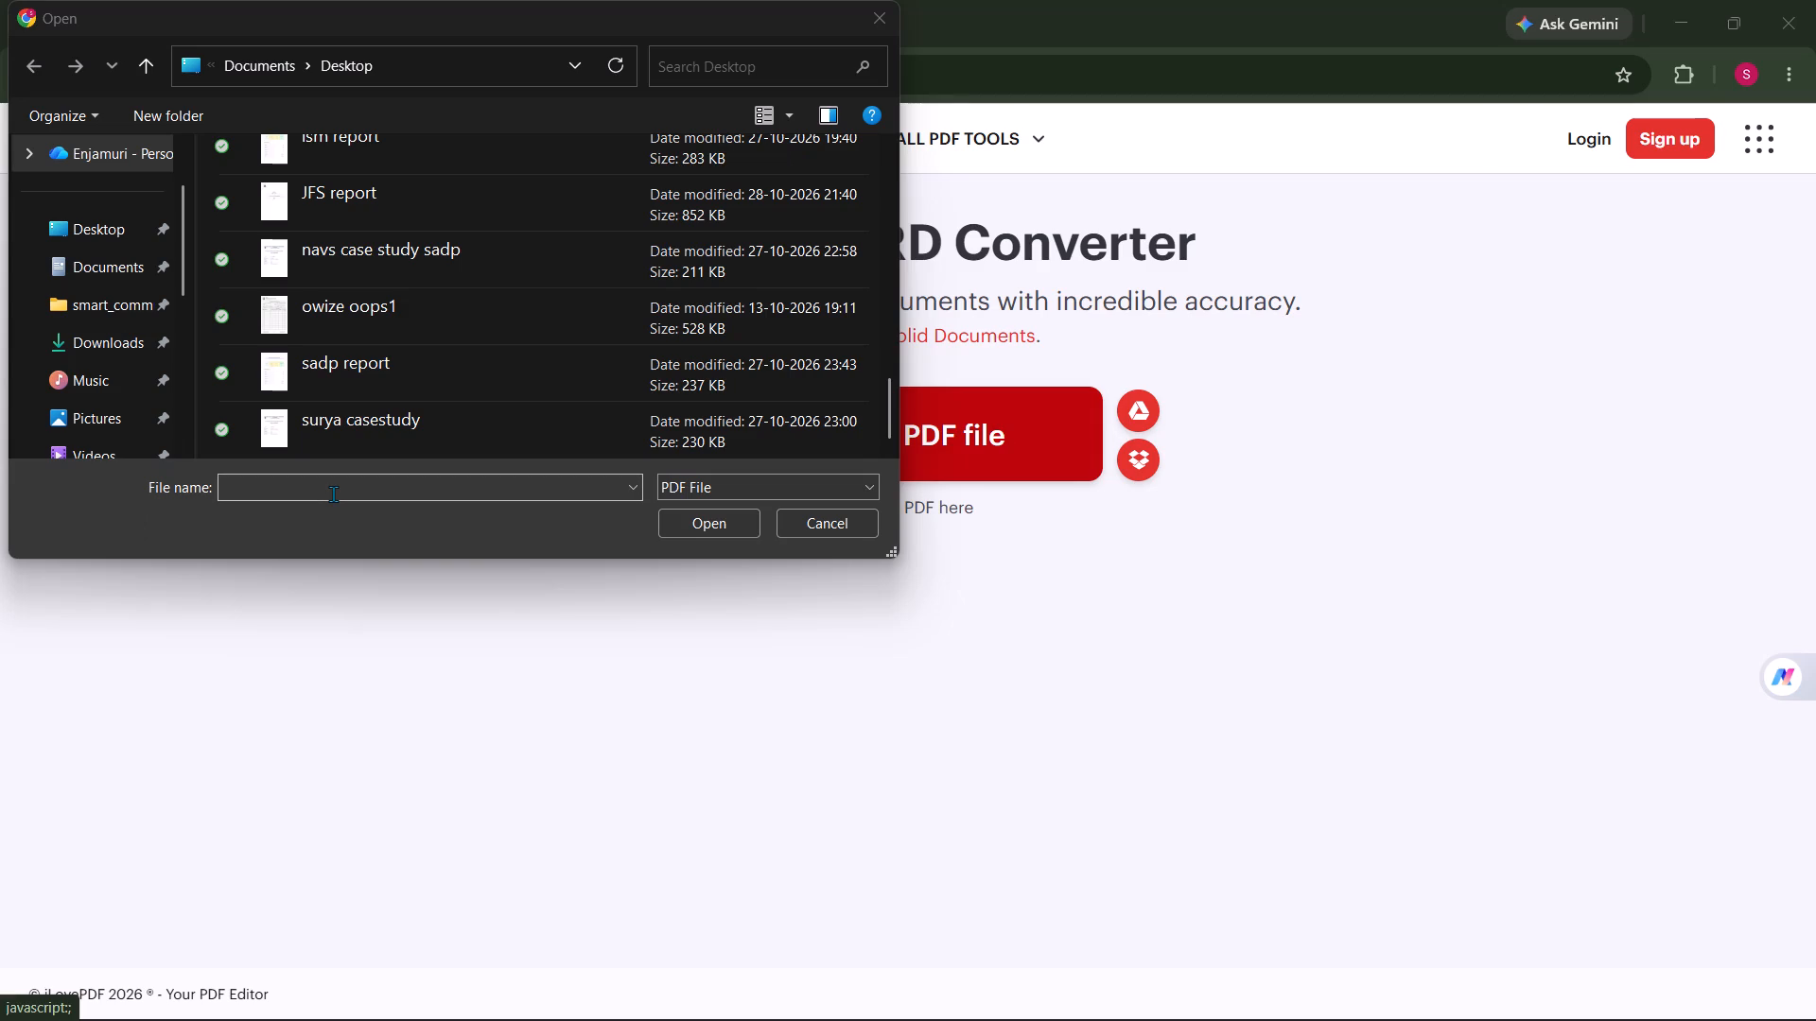
pyautogui.press('j')
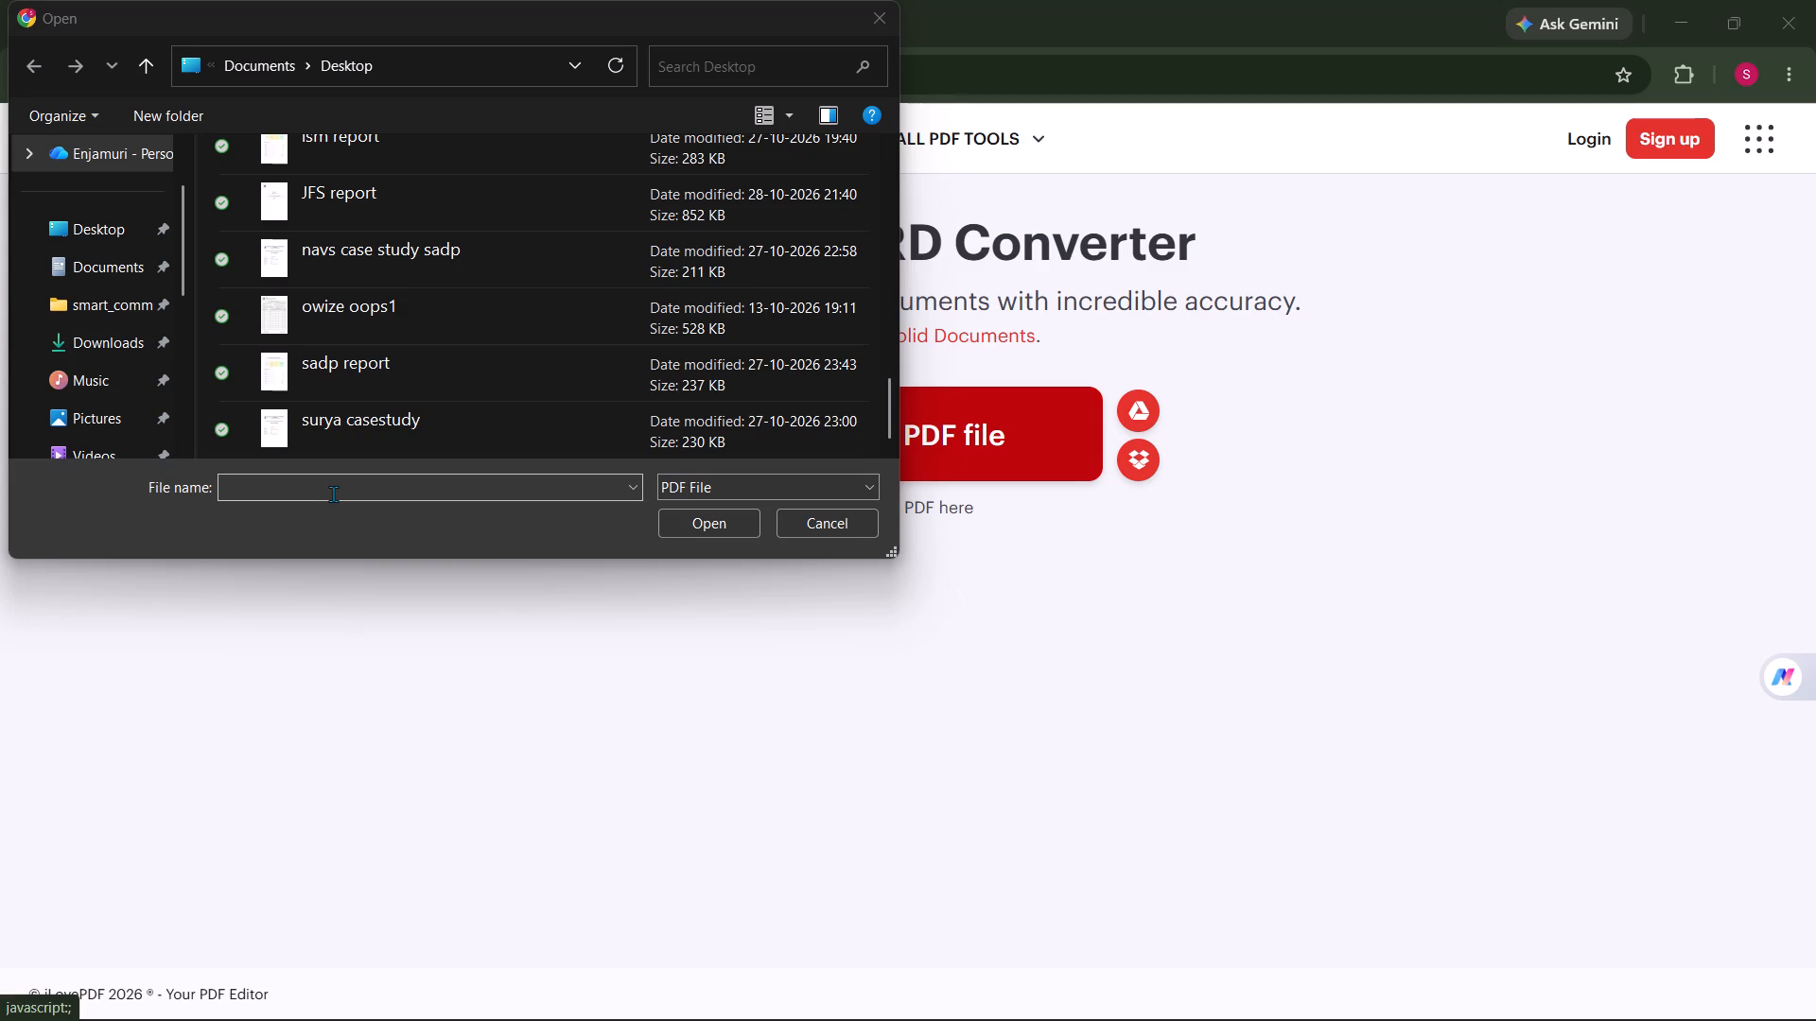
pyautogui.click(333, 493)
pyautogui.press('j')
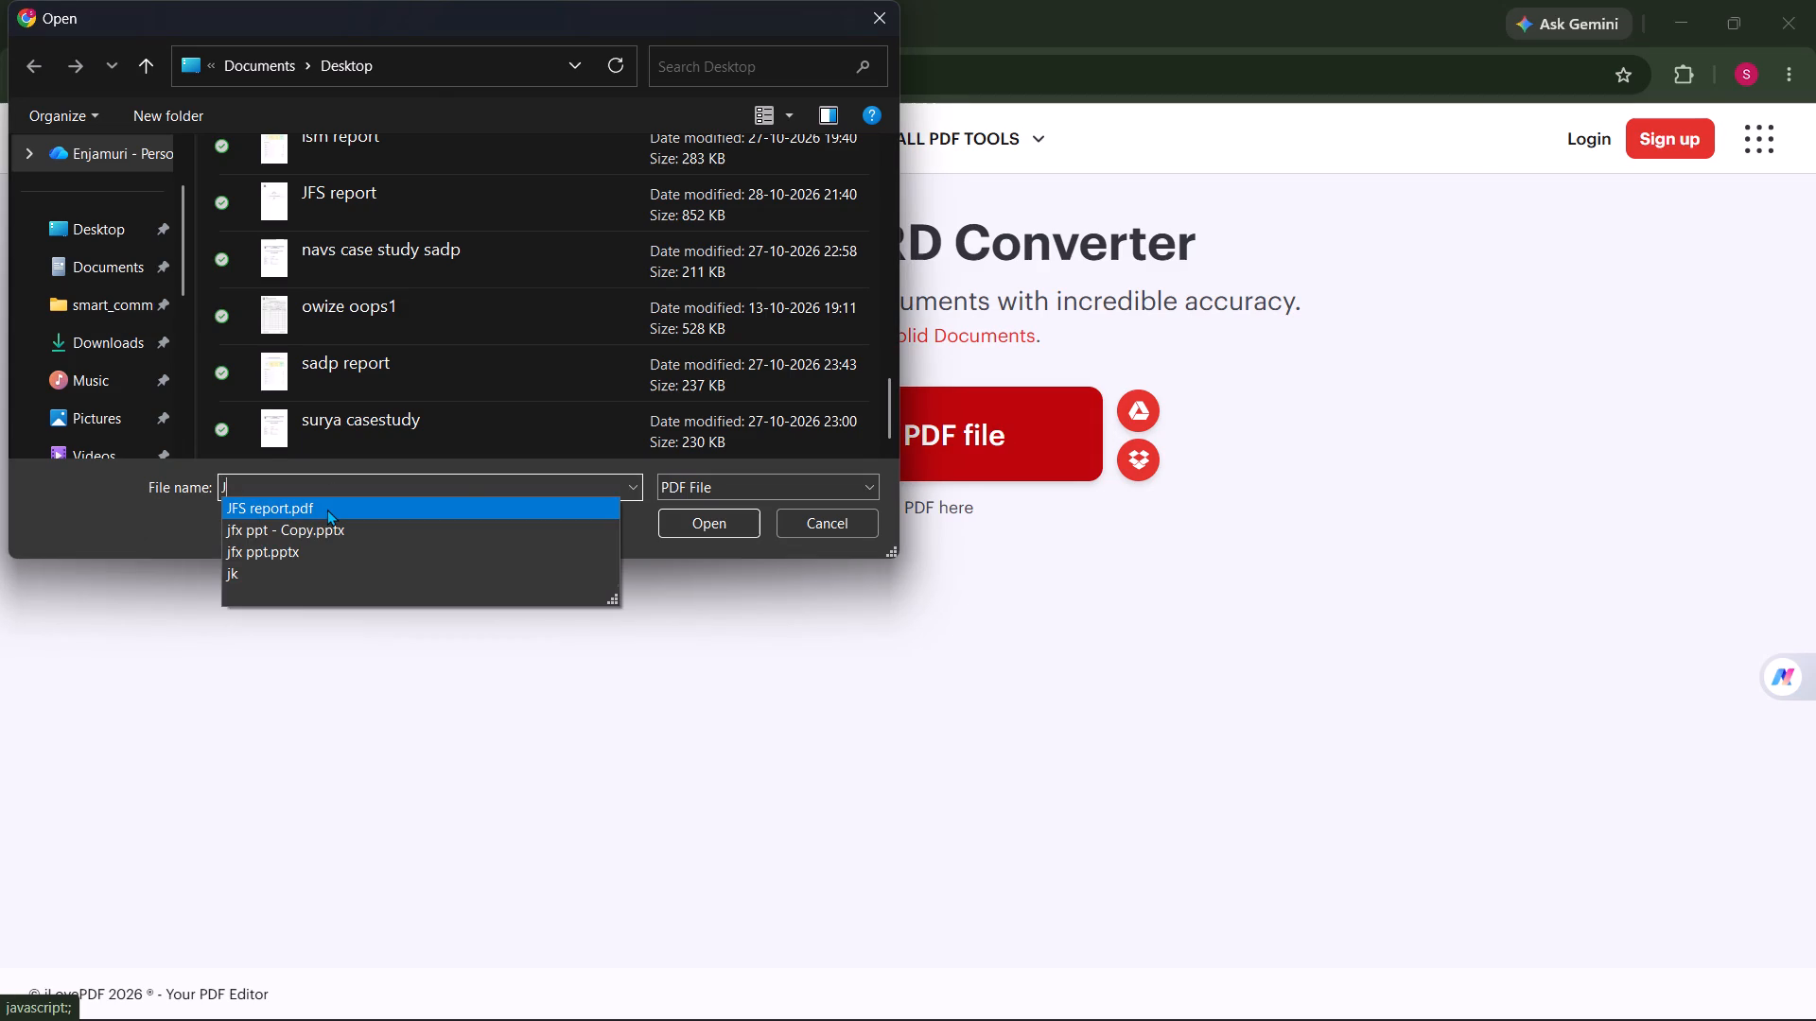
pyautogui.click(327, 509)
pyautogui.doubleClick(327, 509)
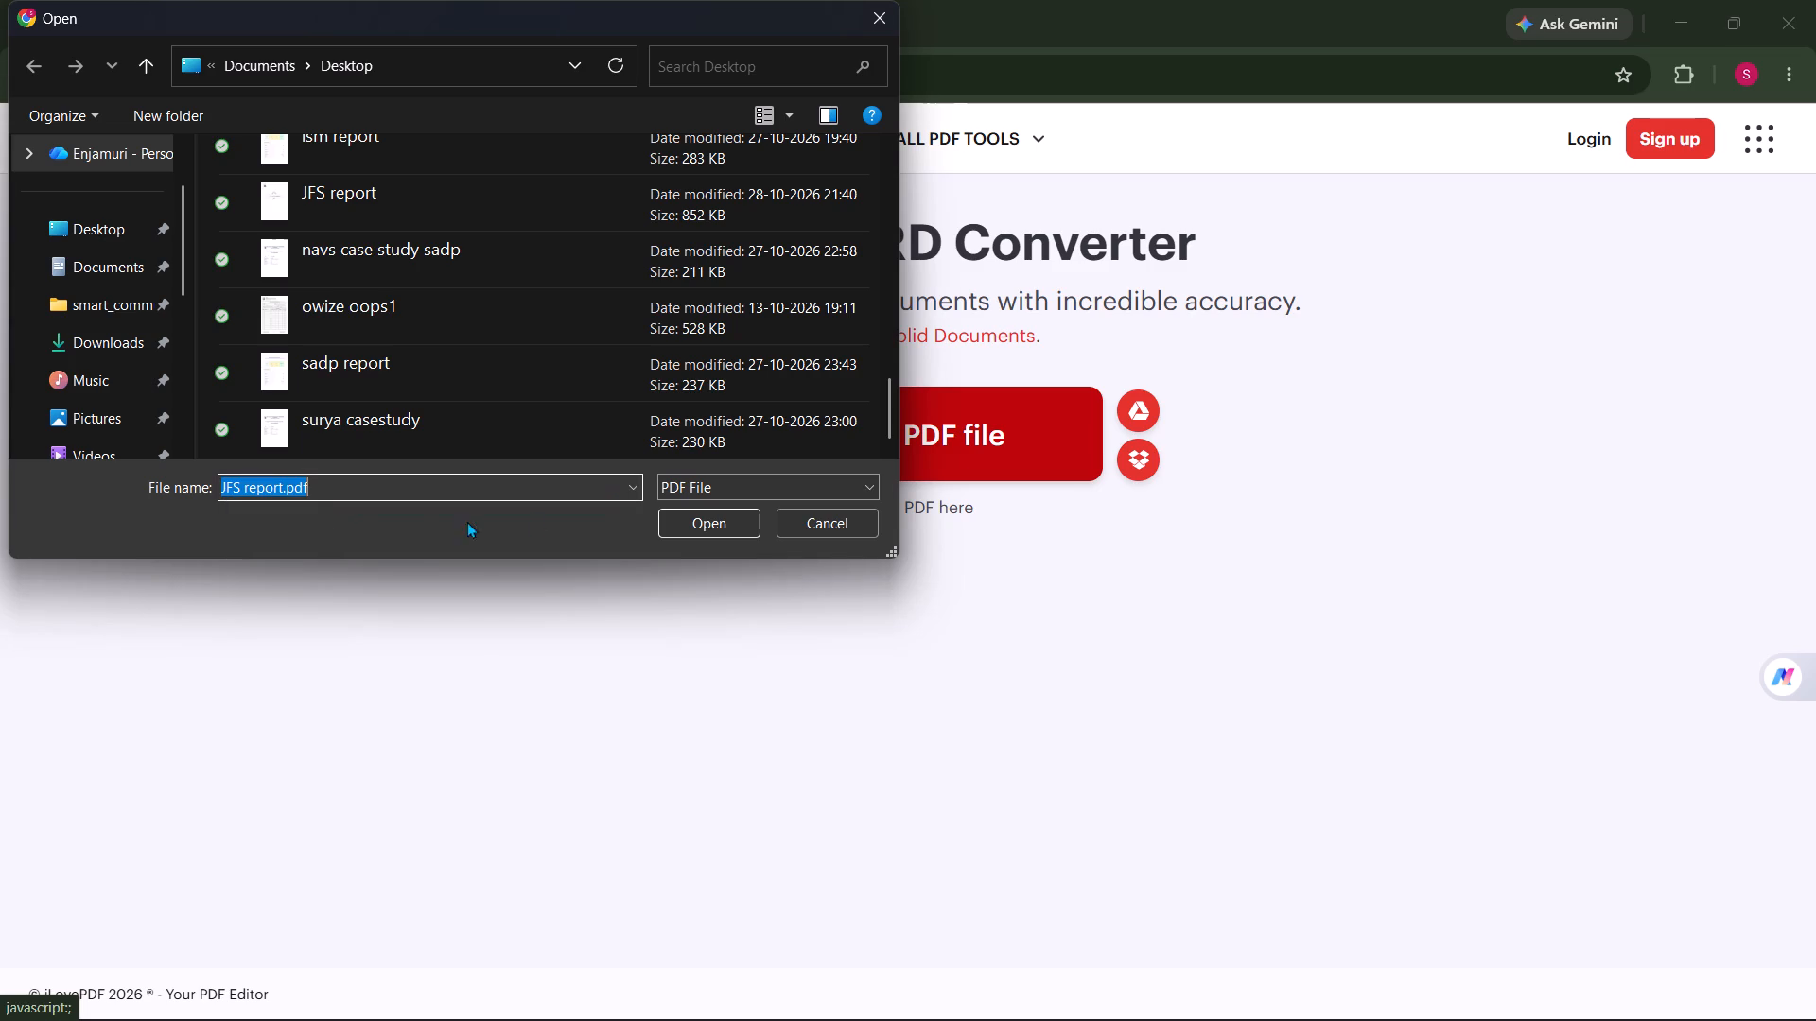
pyautogui.click(707, 522)
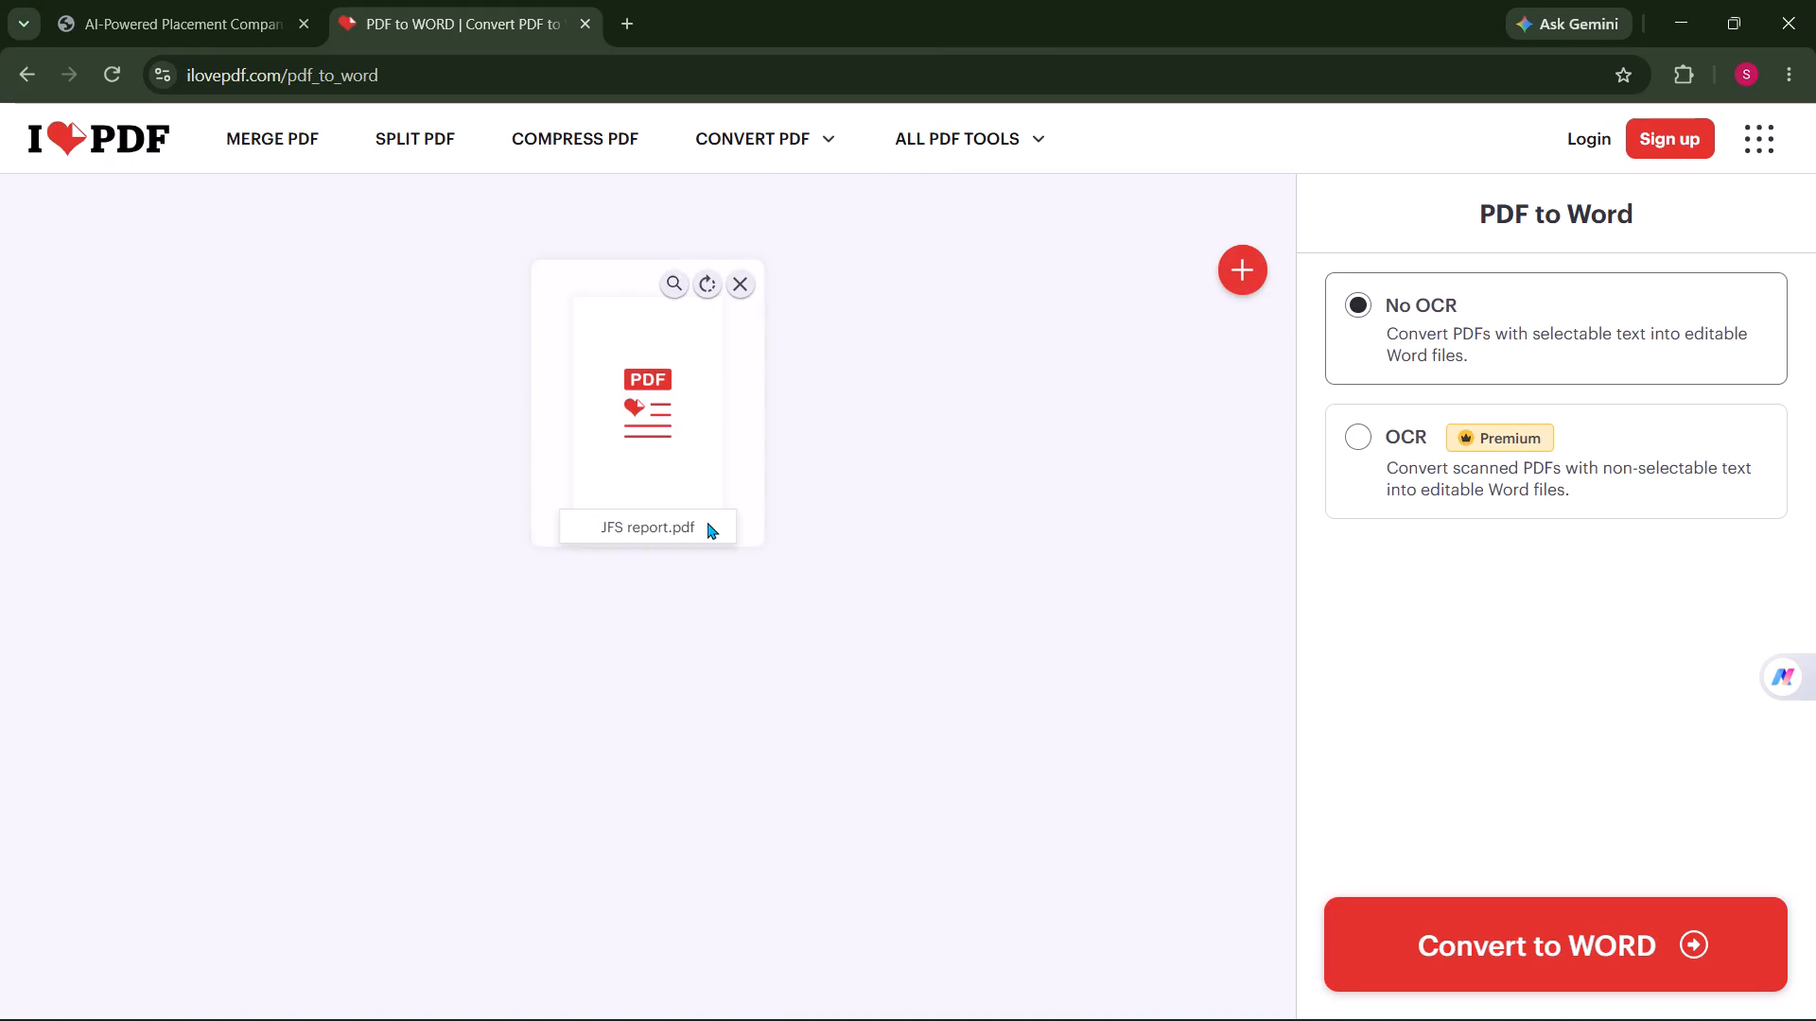
pyautogui.click(1571, 943)
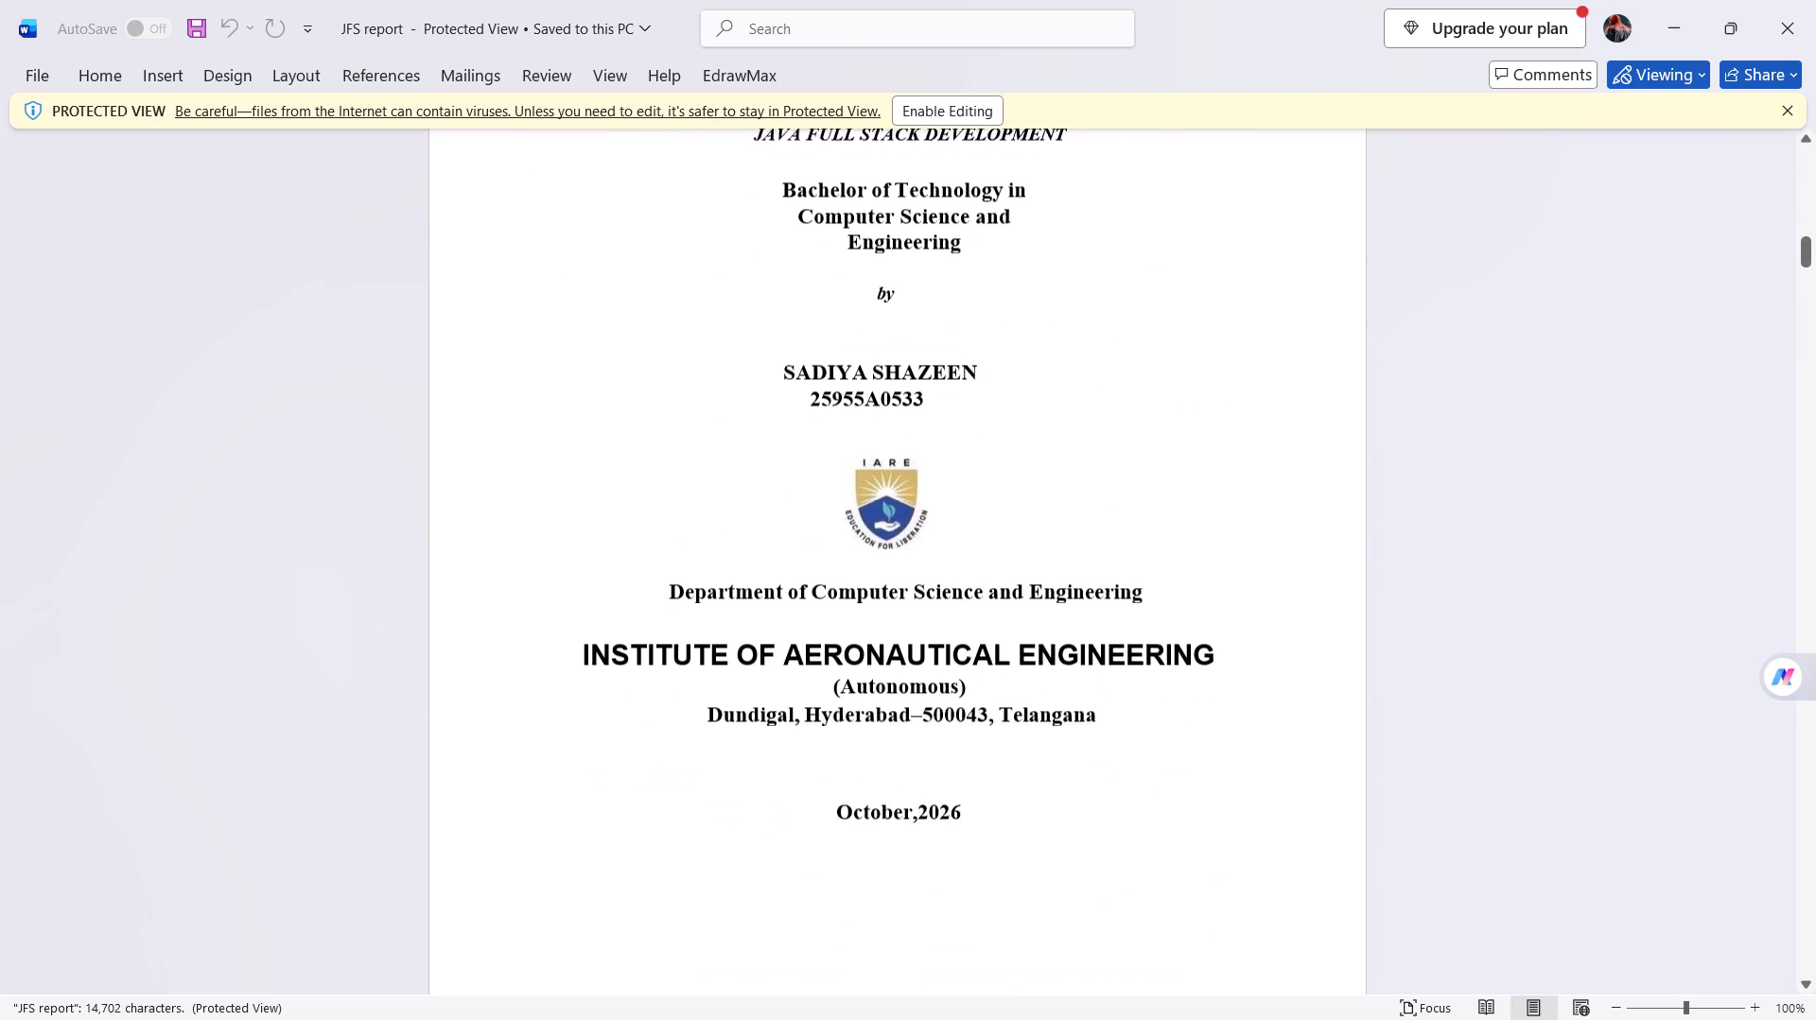
pyautogui.scroll(4, 1027, 274)
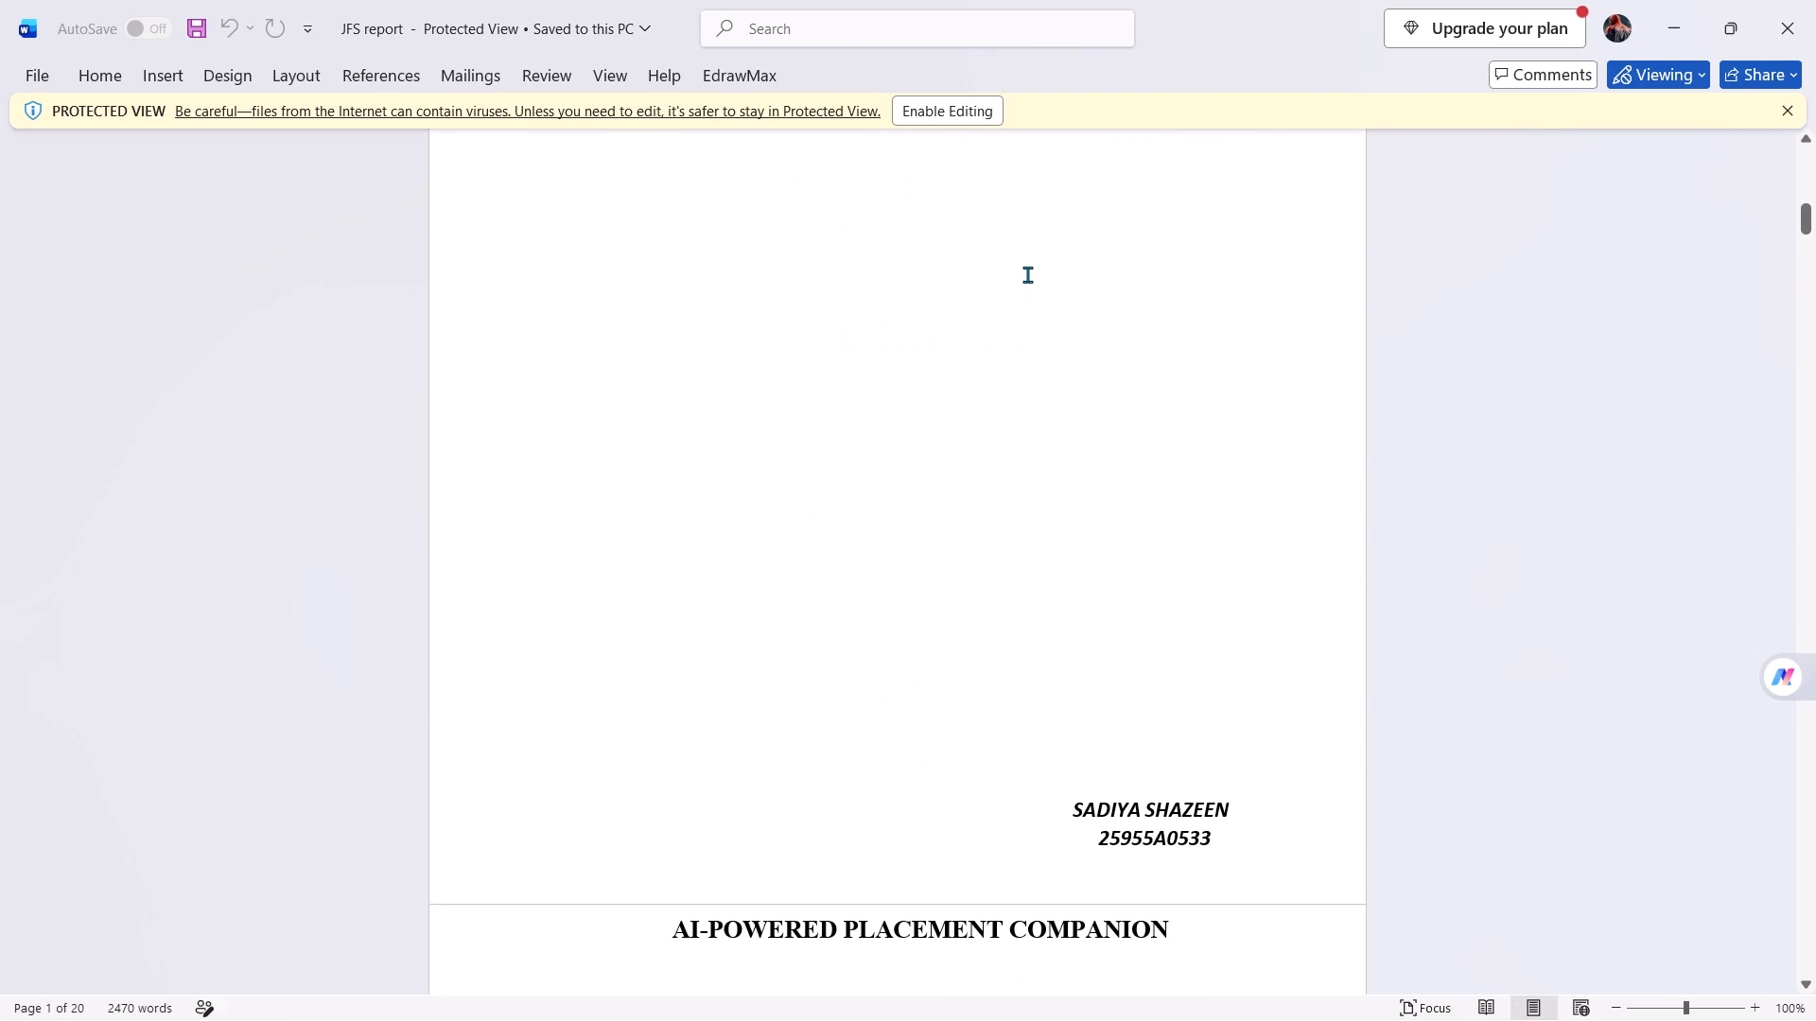
pyautogui.scroll(6, 1027, 274)
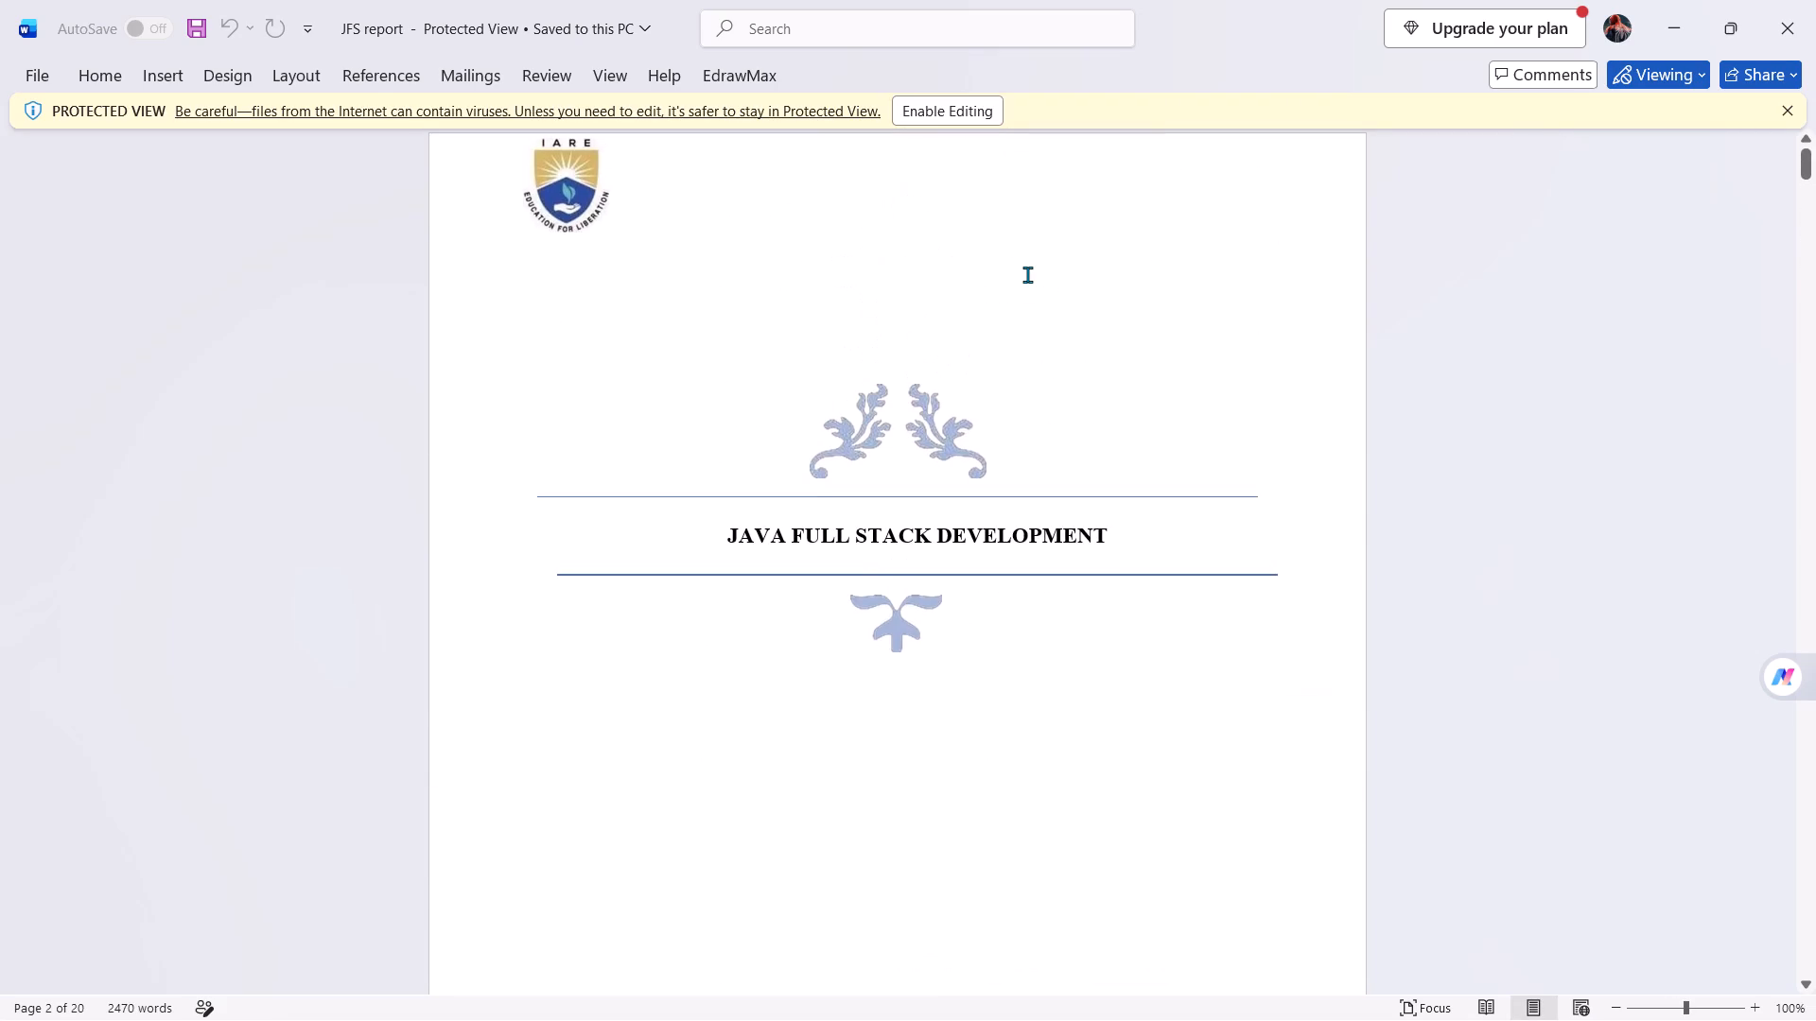
pyautogui.scroll(-1, 1027, 274)
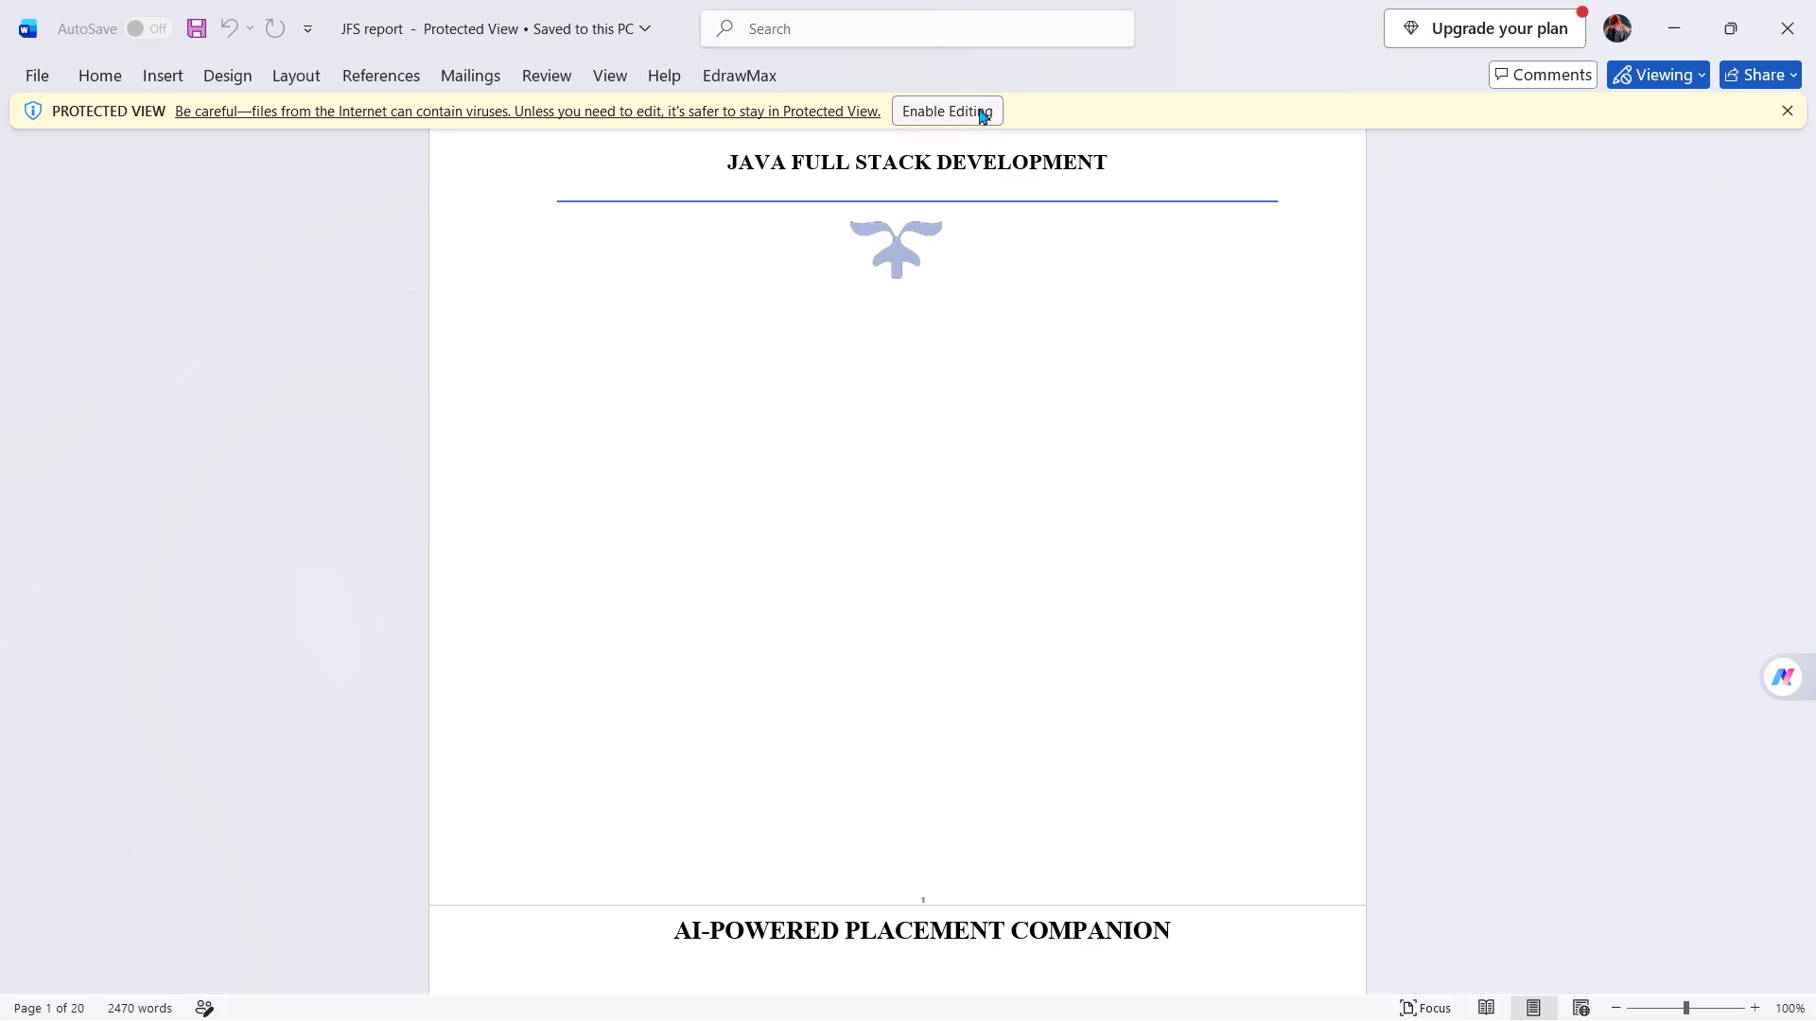
pyautogui.click(978, 111)
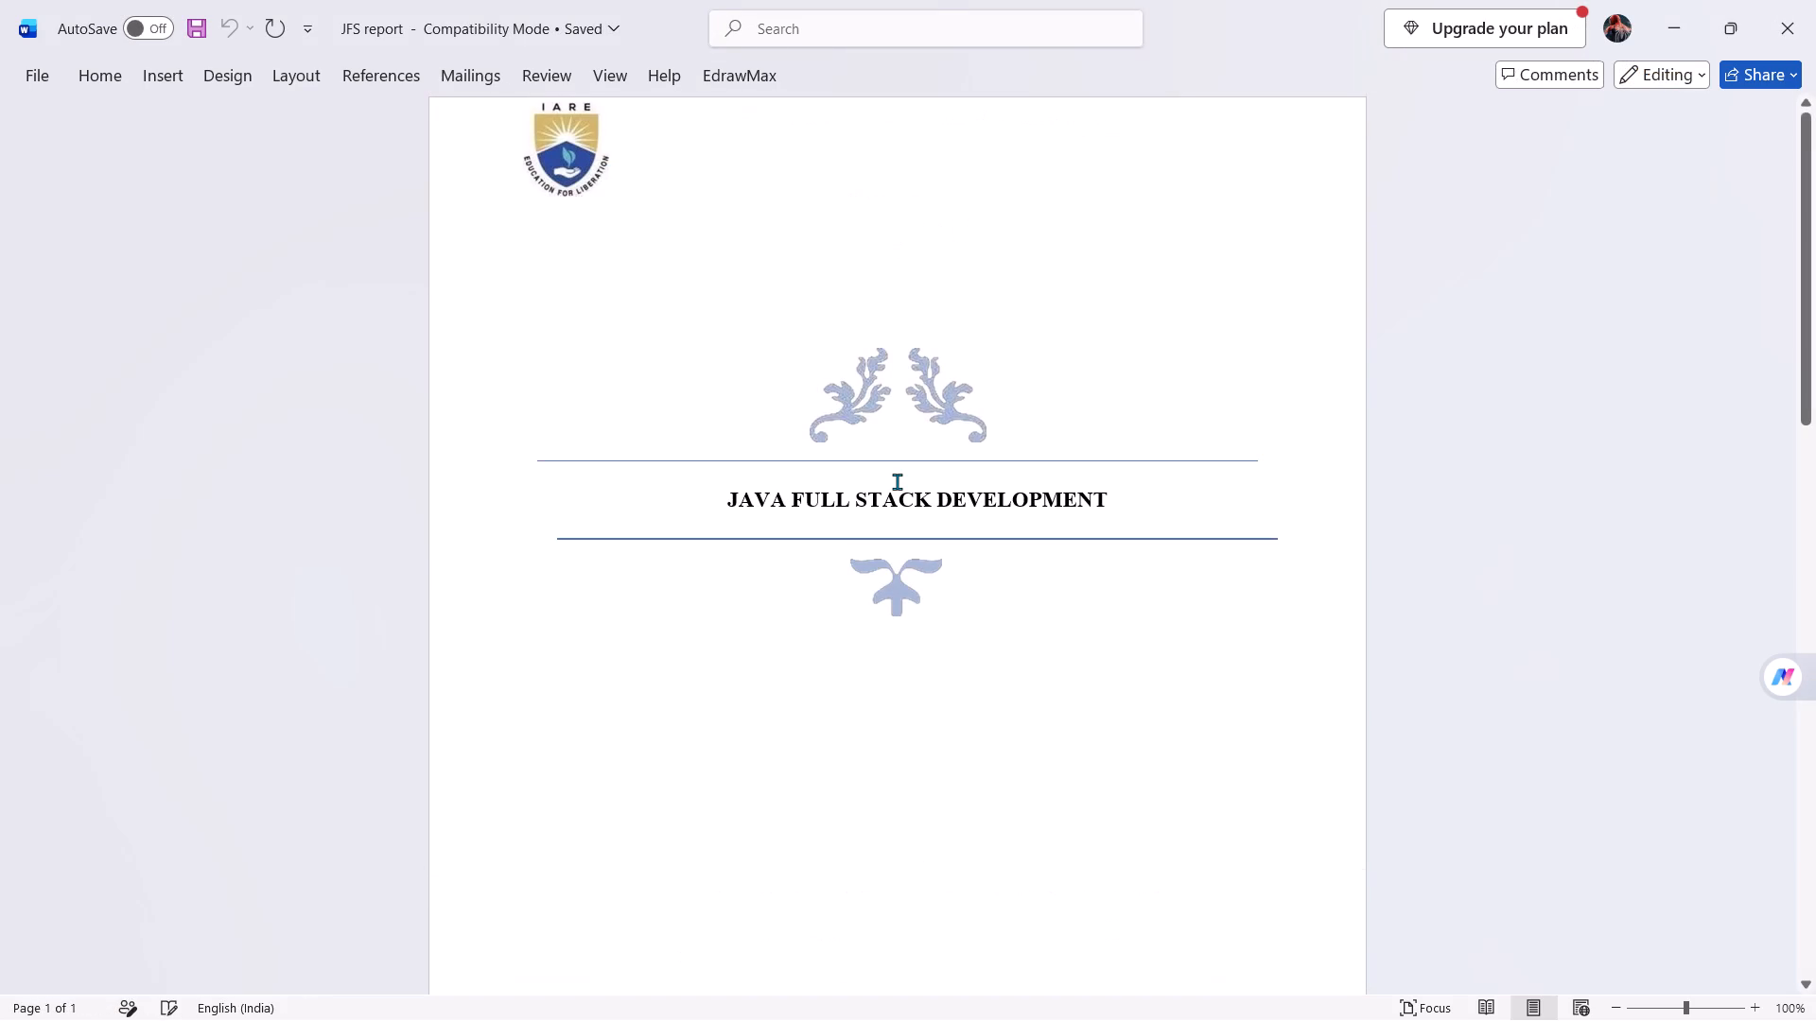
# Look through the editable report's cover, title and student detail pages.
pyautogui.scroll(-5, 897, 481)
pyautogui.scroll(5, 897, 481)
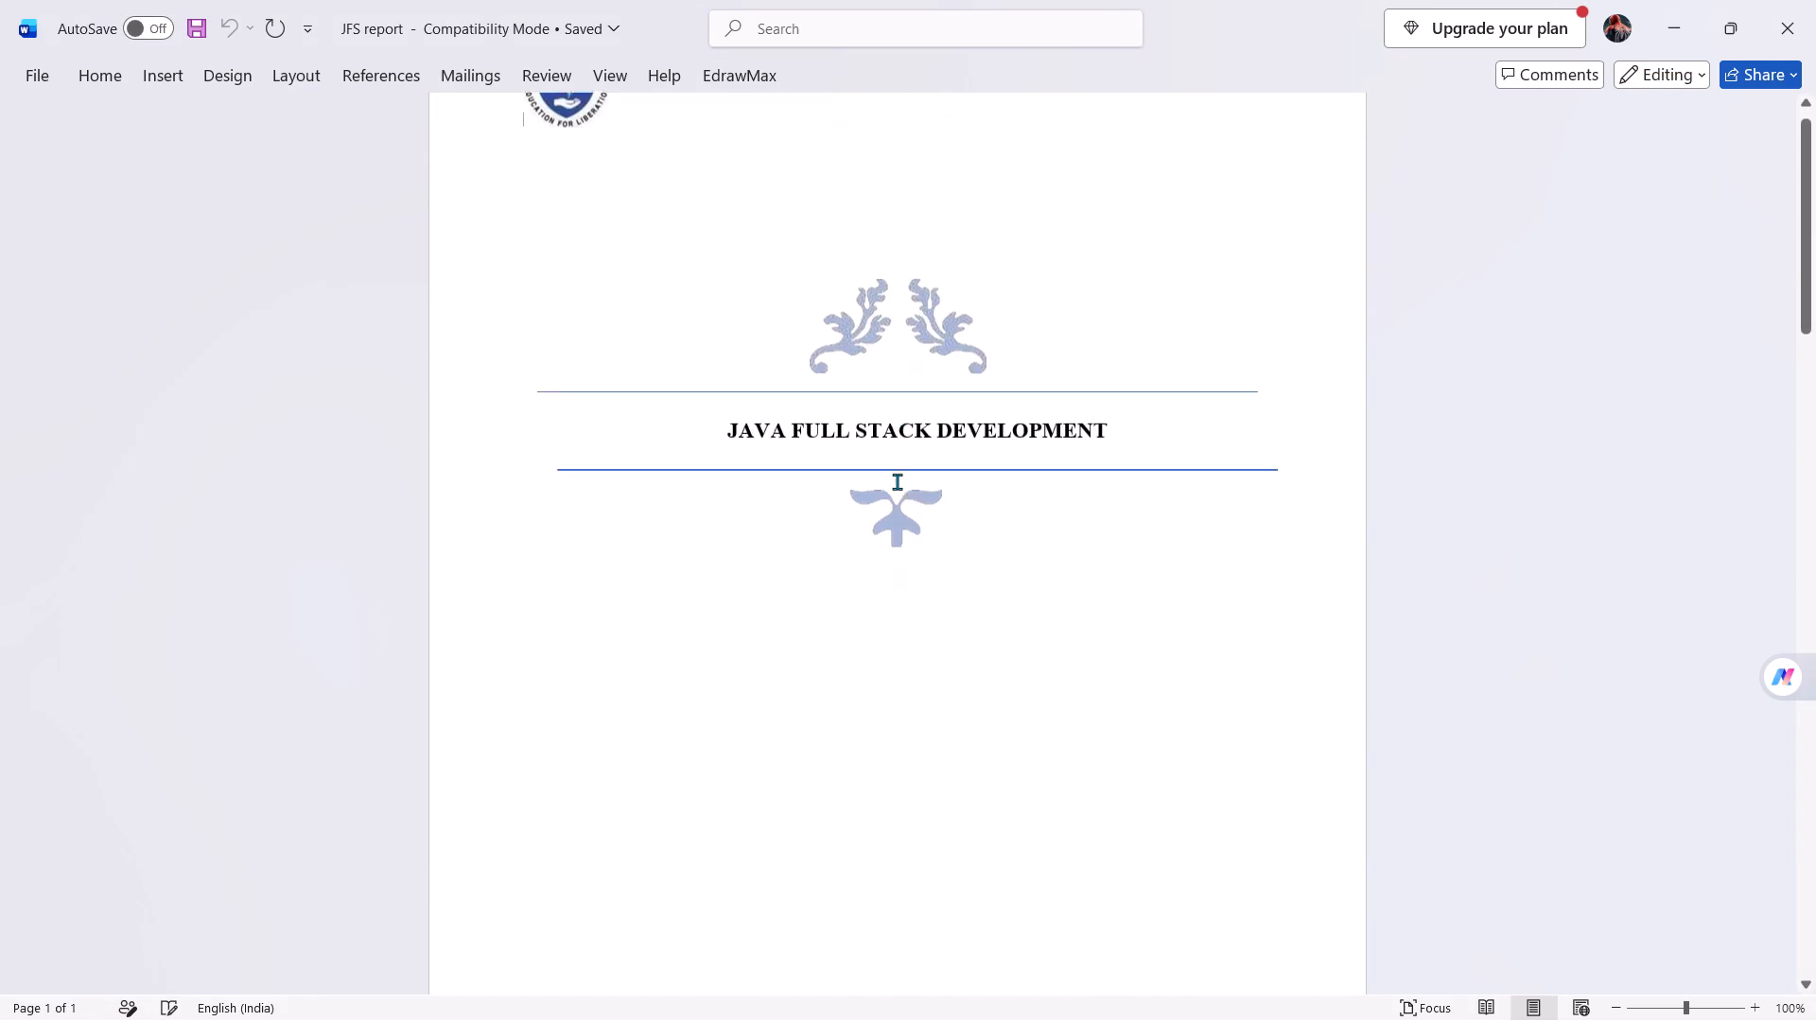
pyautogui.scroll(-3, 897, 481)
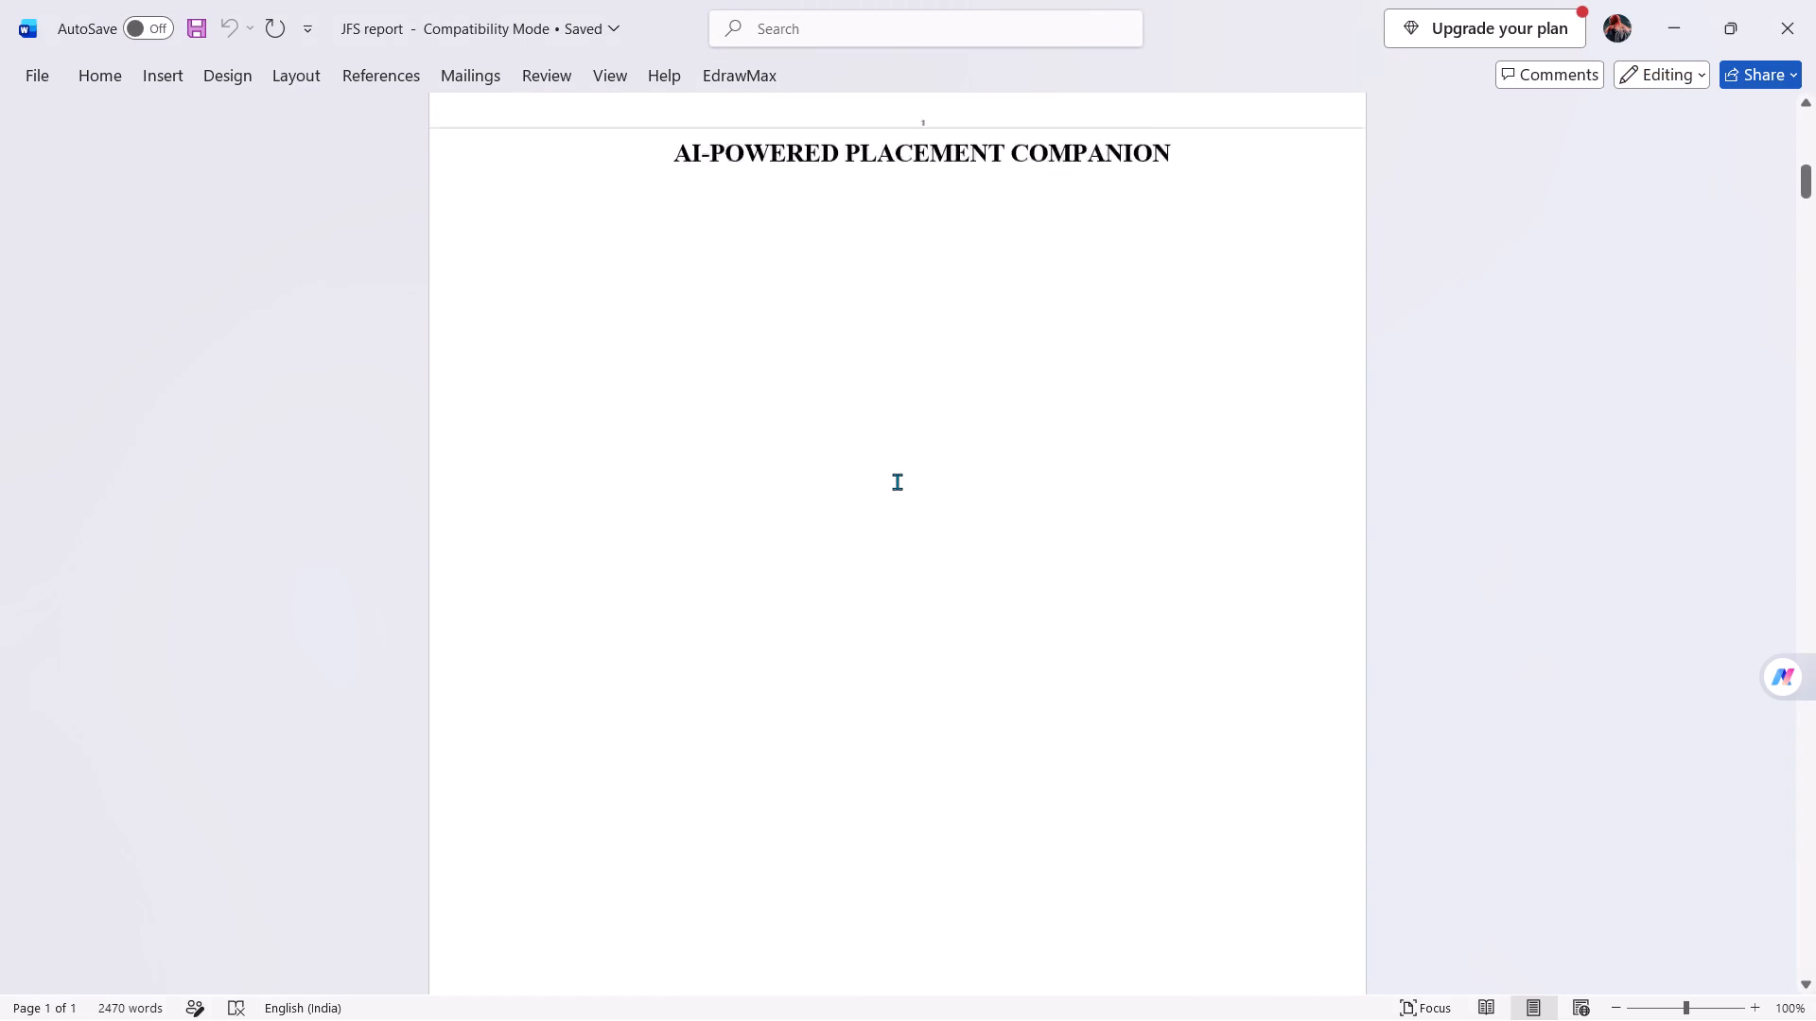
pyautogui.scroll(-2, 897, 481)
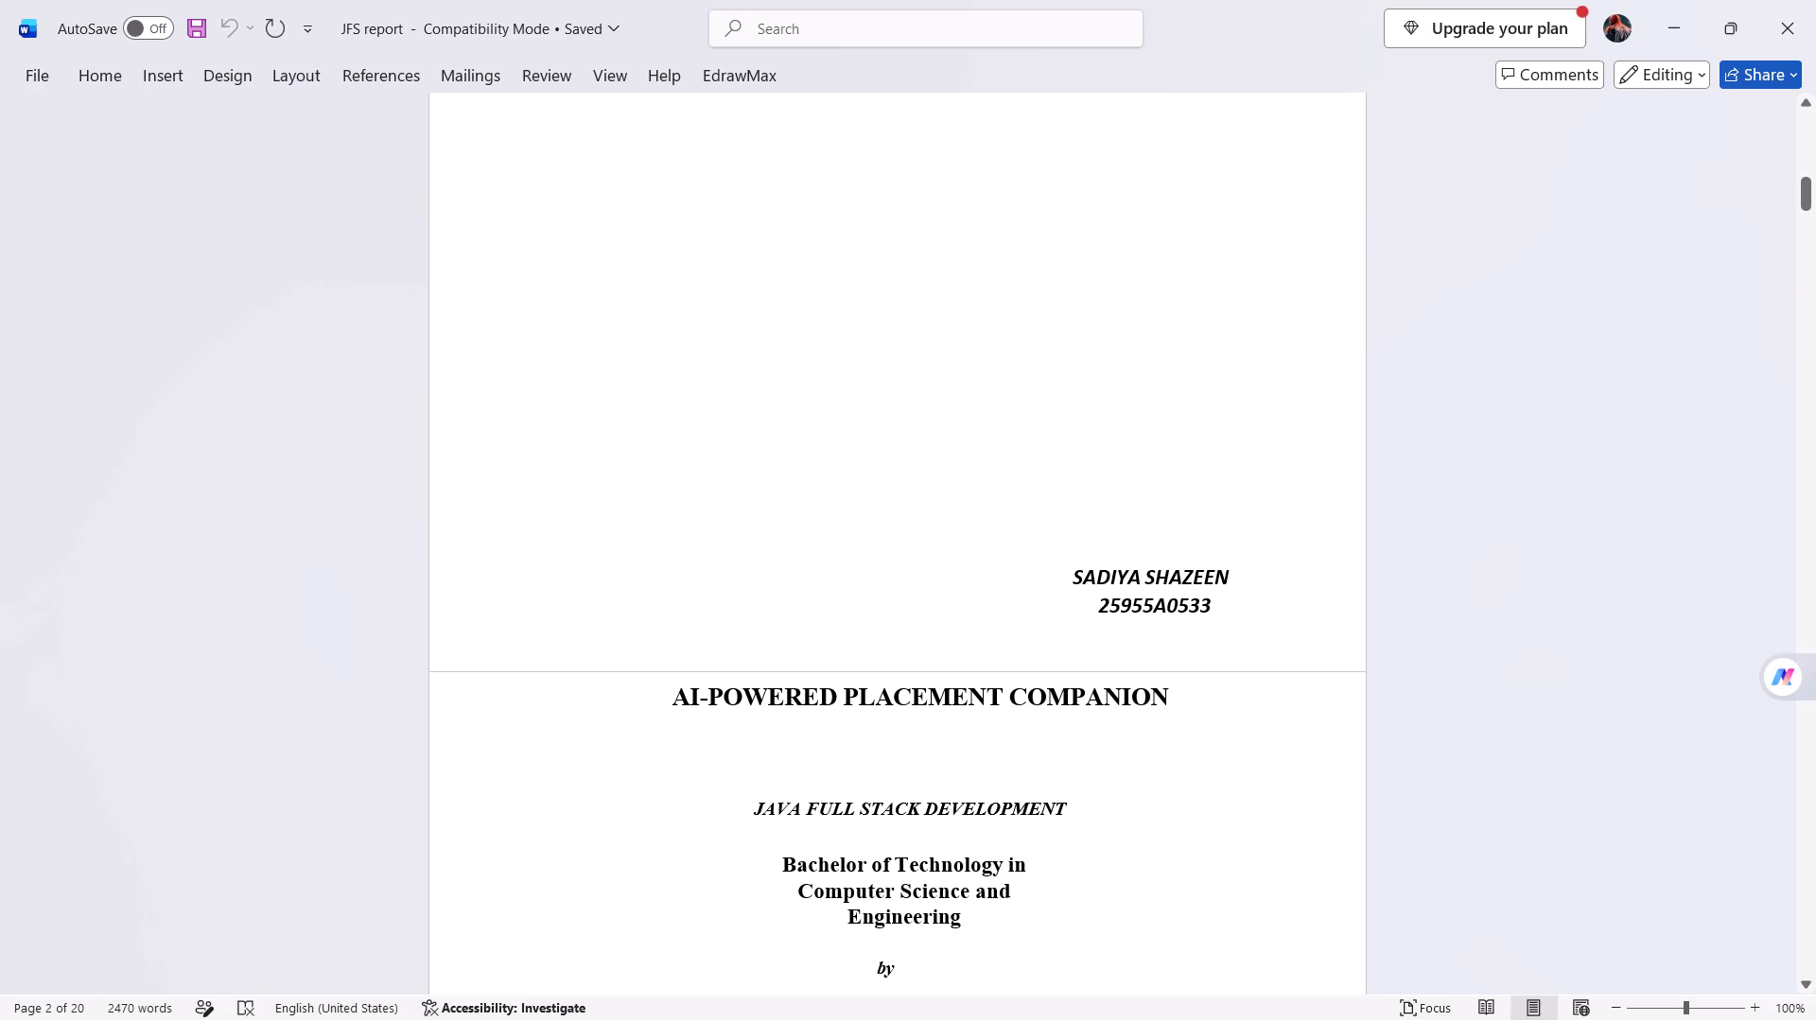
pyautogui.scroll(-2, 1184, 606)
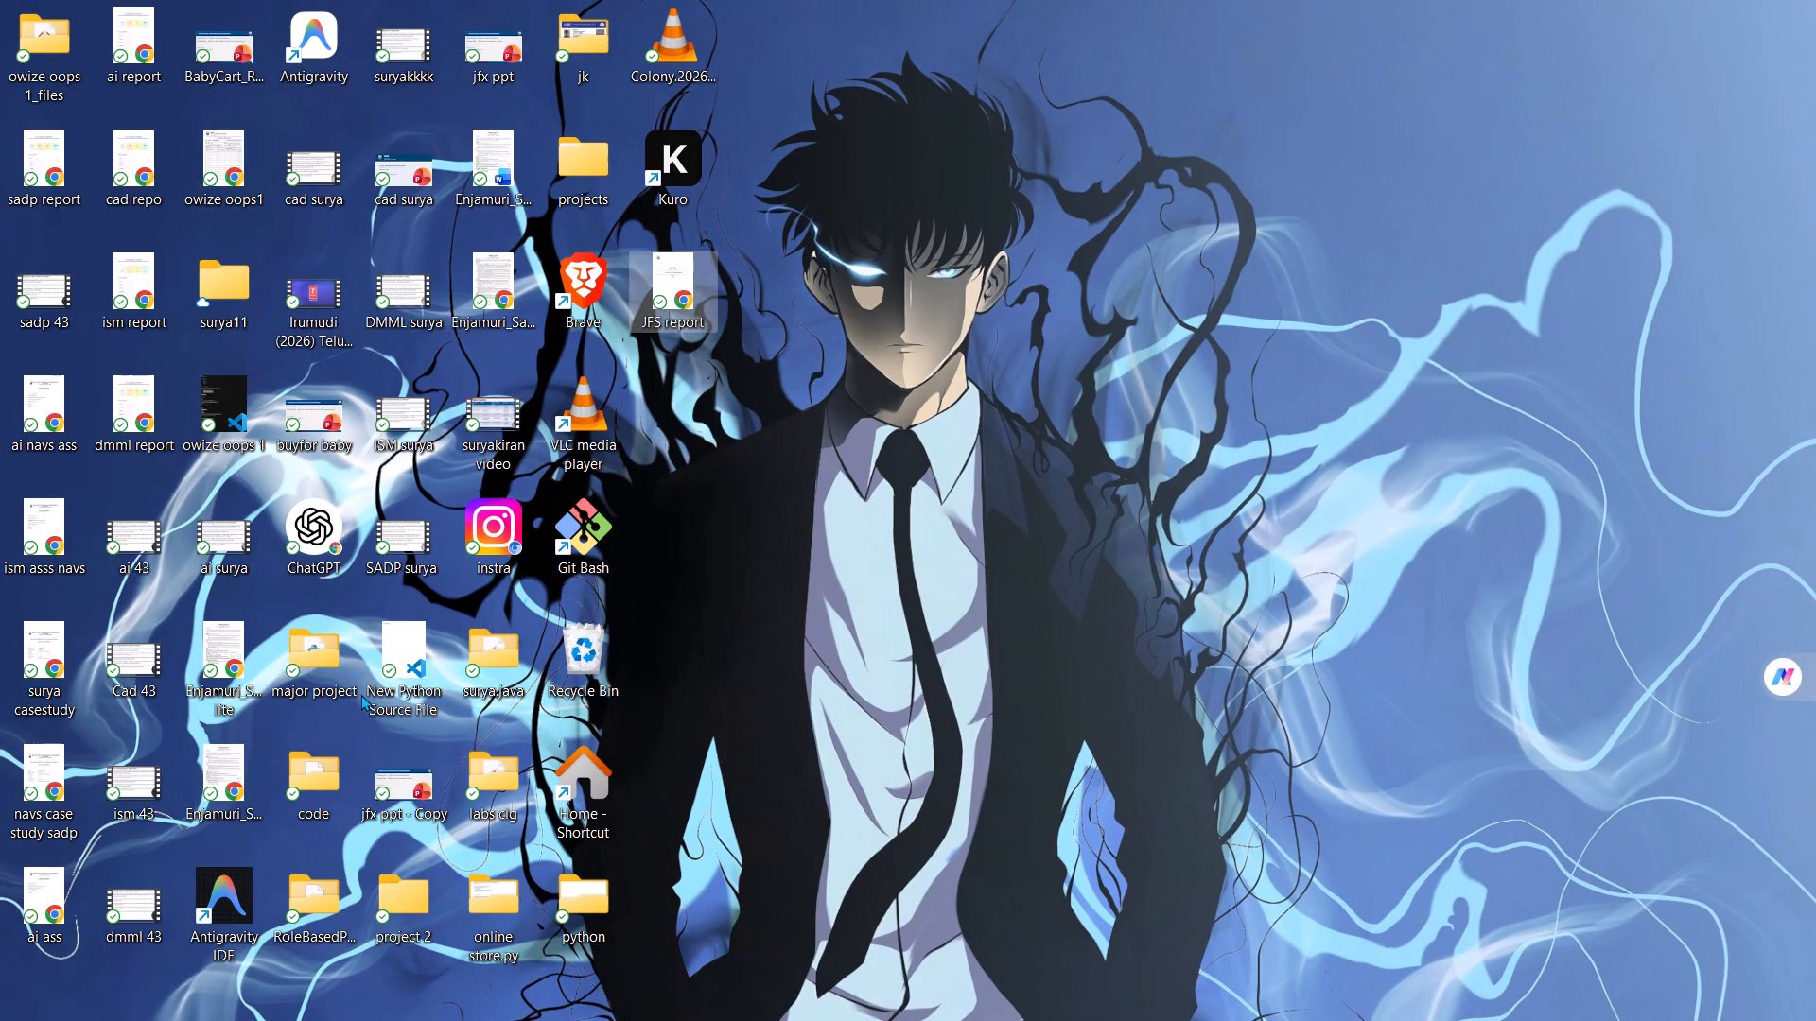
# Open the jfx ppt presentation from the Desktop and examine the project title and presenter details on slide 1.
pyautogui.doubleClick(493, 72)
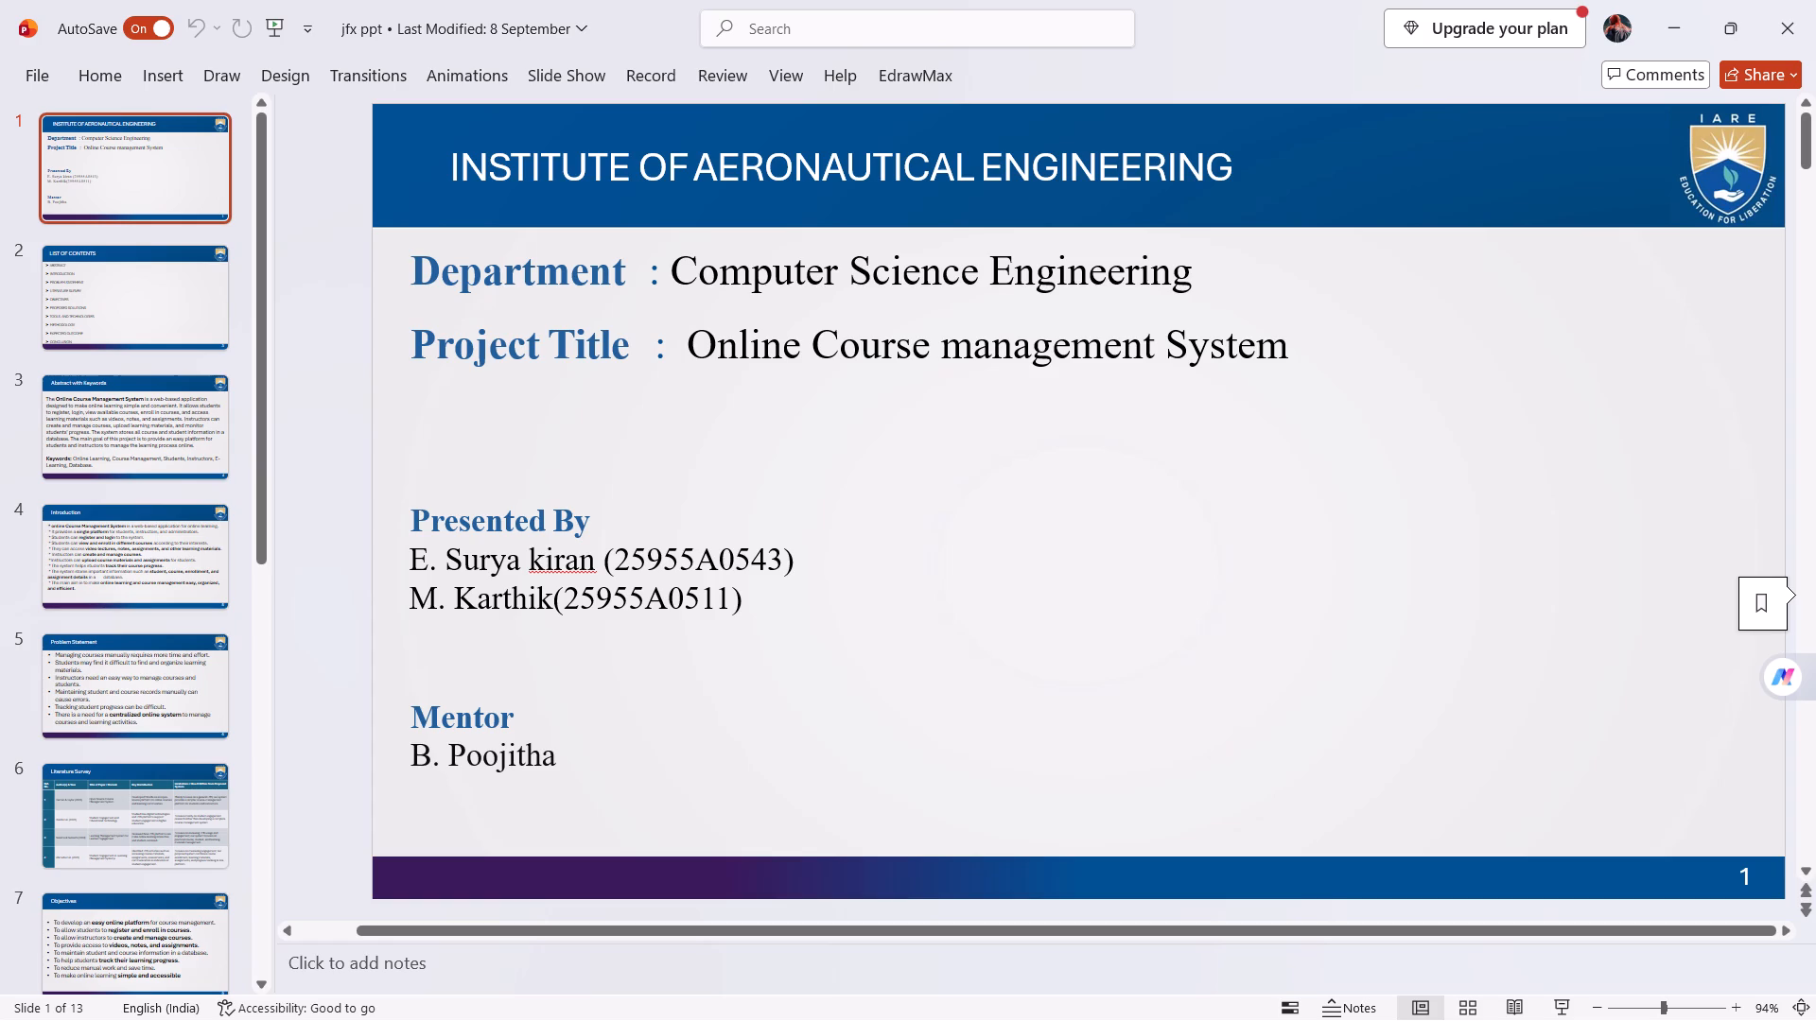
pyautogui.click(766, 599)
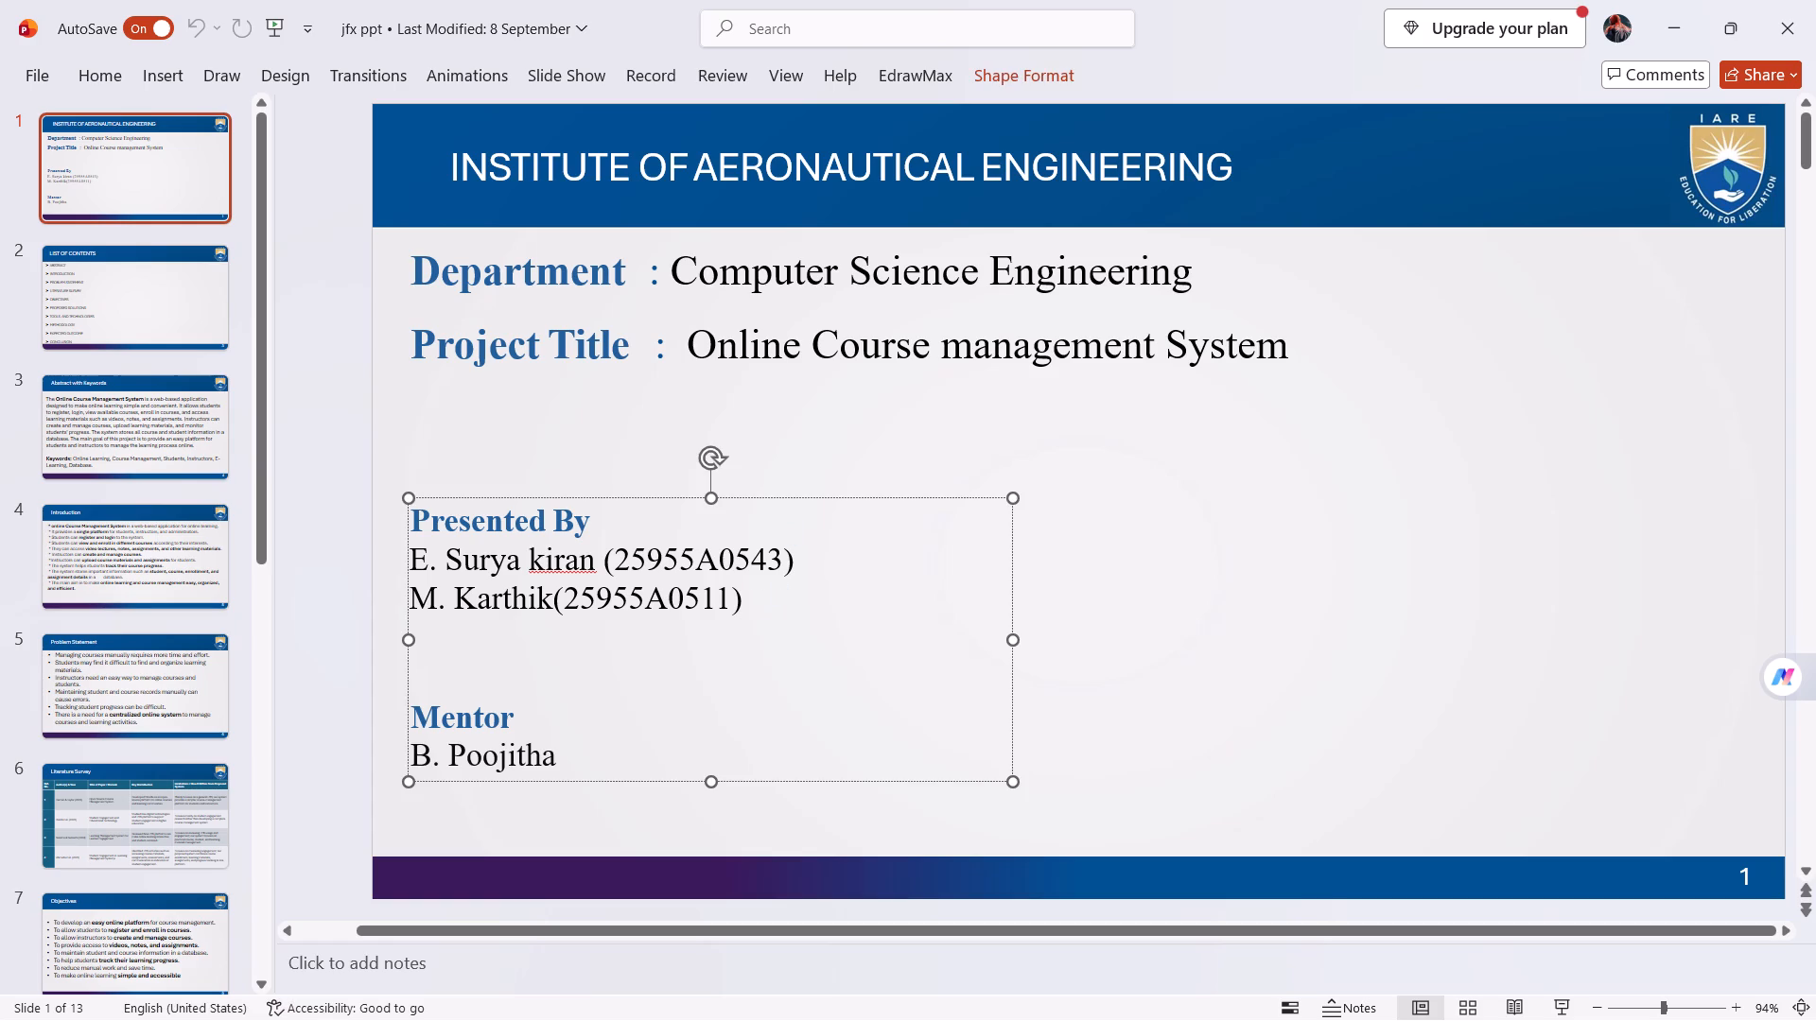
pyautogui.click(810, 360)
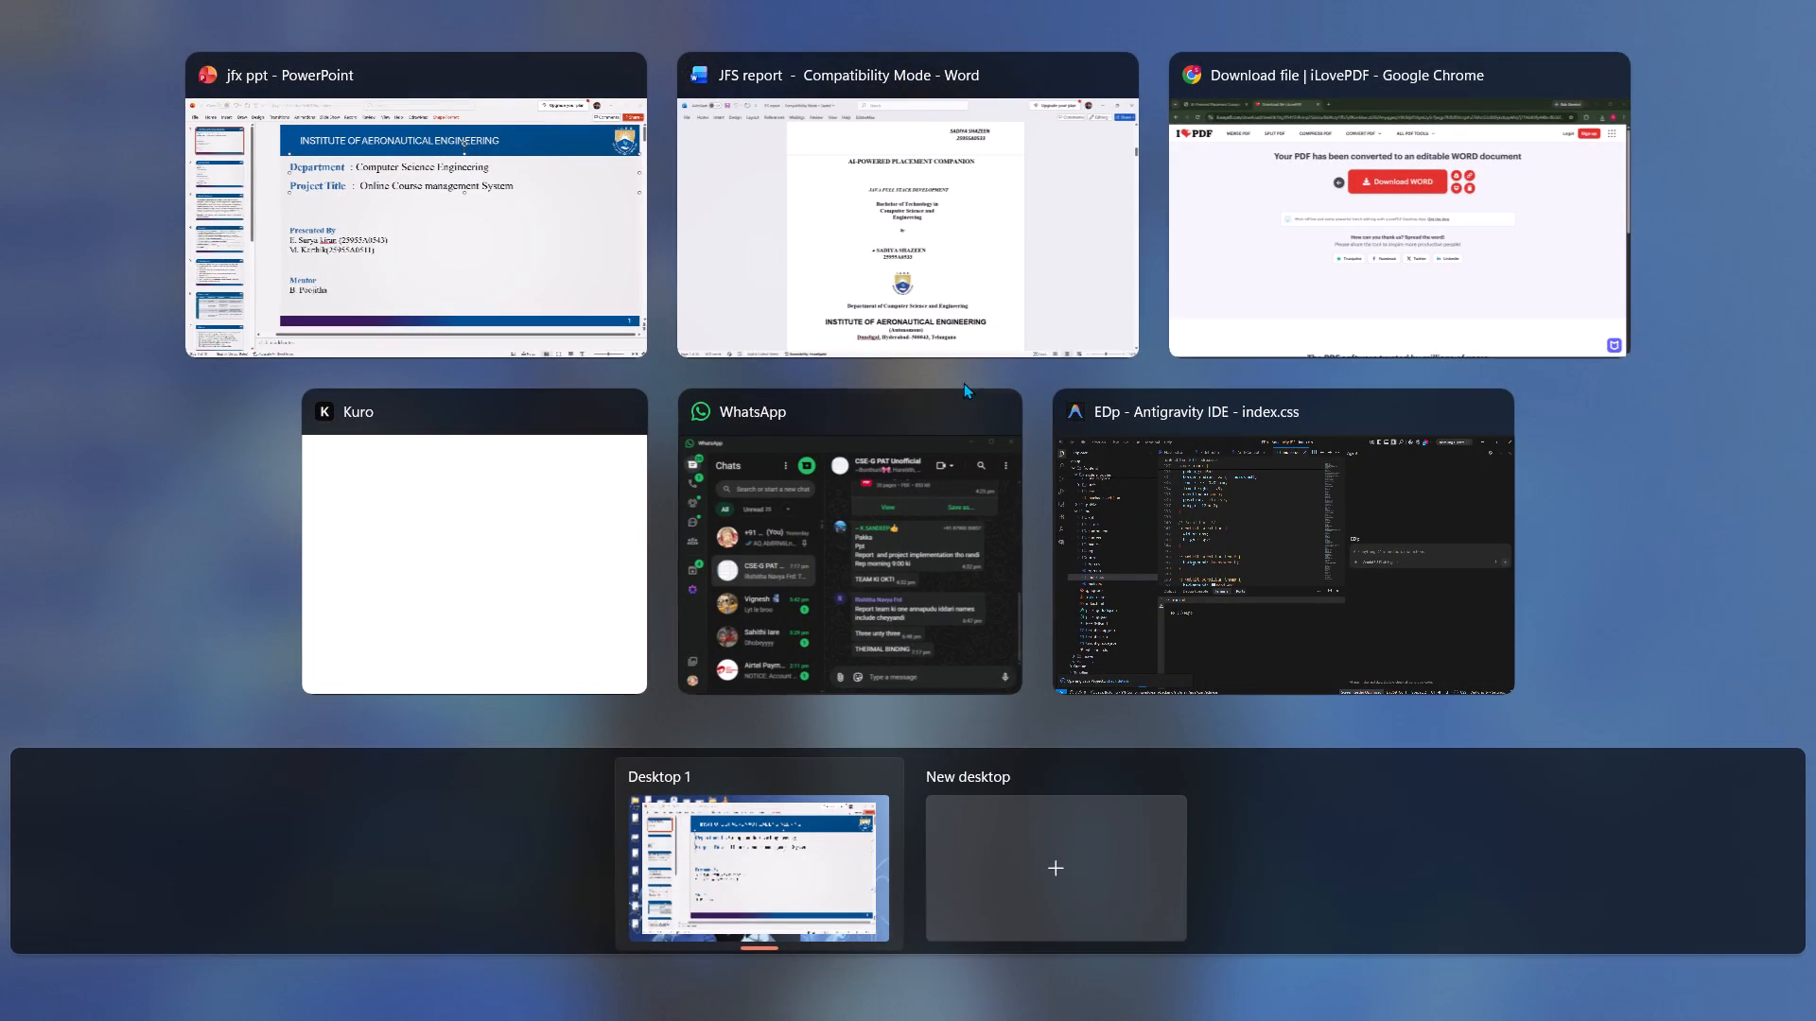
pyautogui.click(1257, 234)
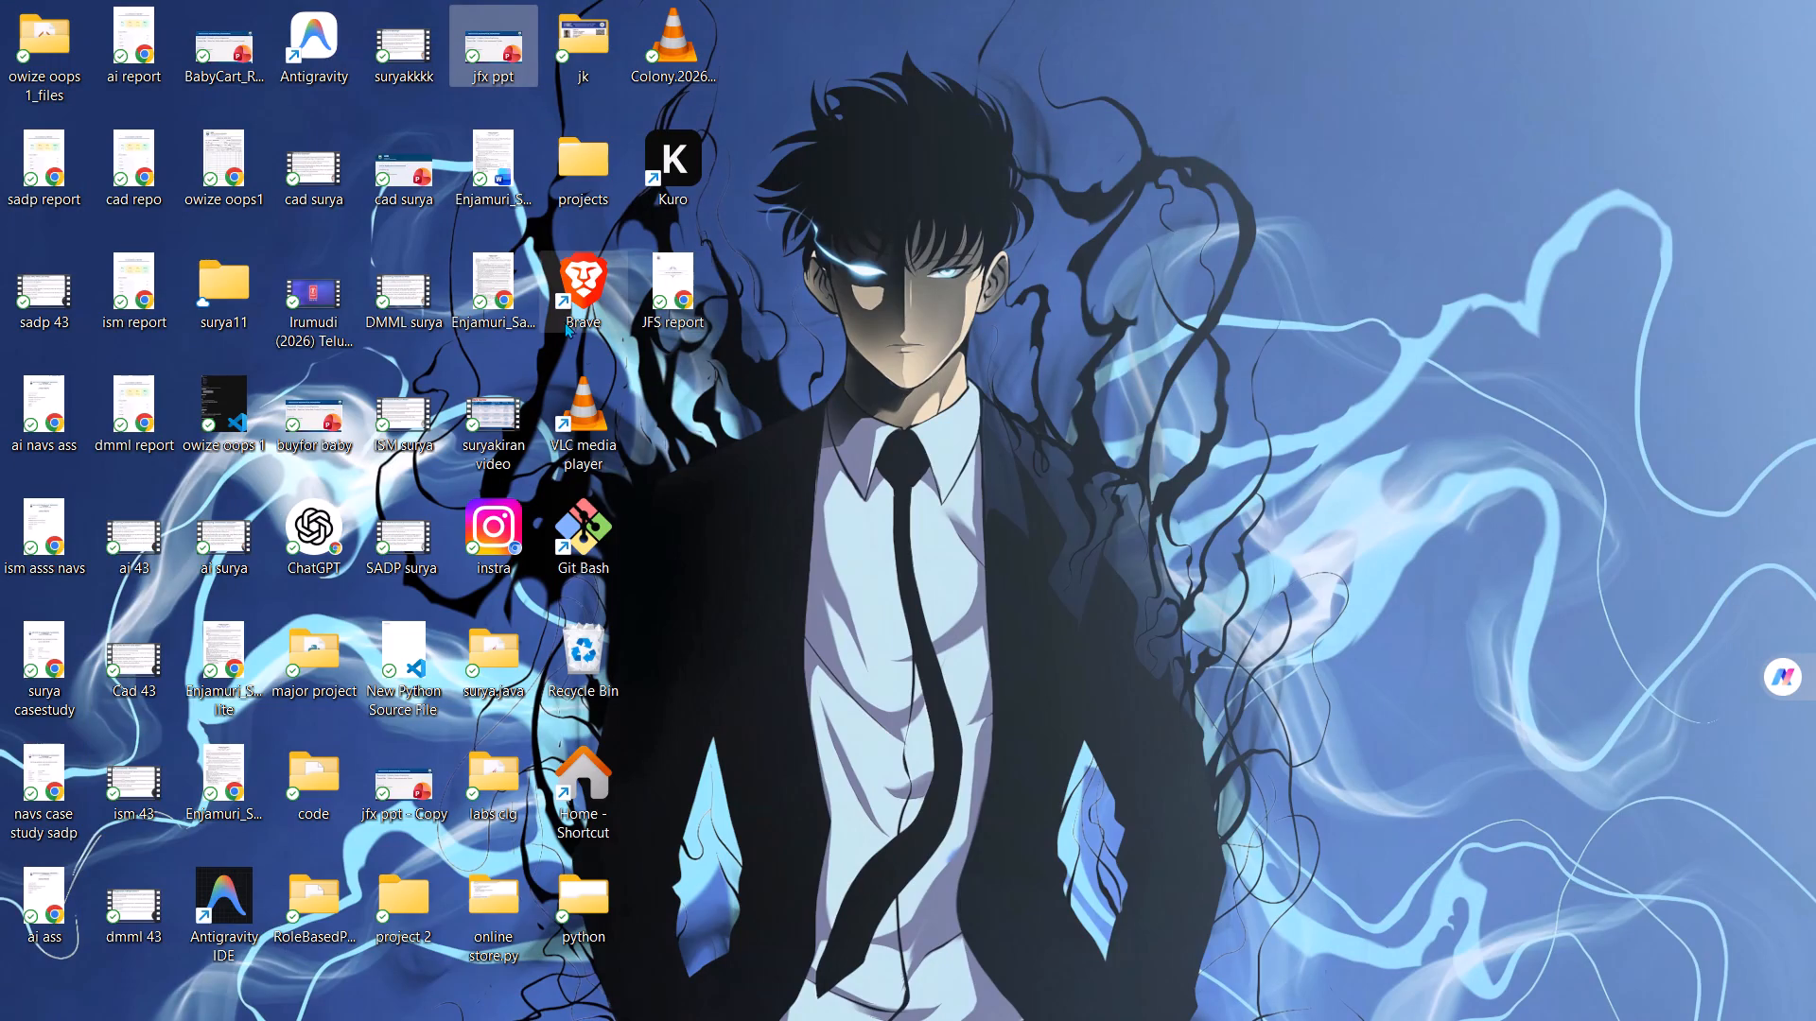
pyautogui.doubleClick(564, 304)
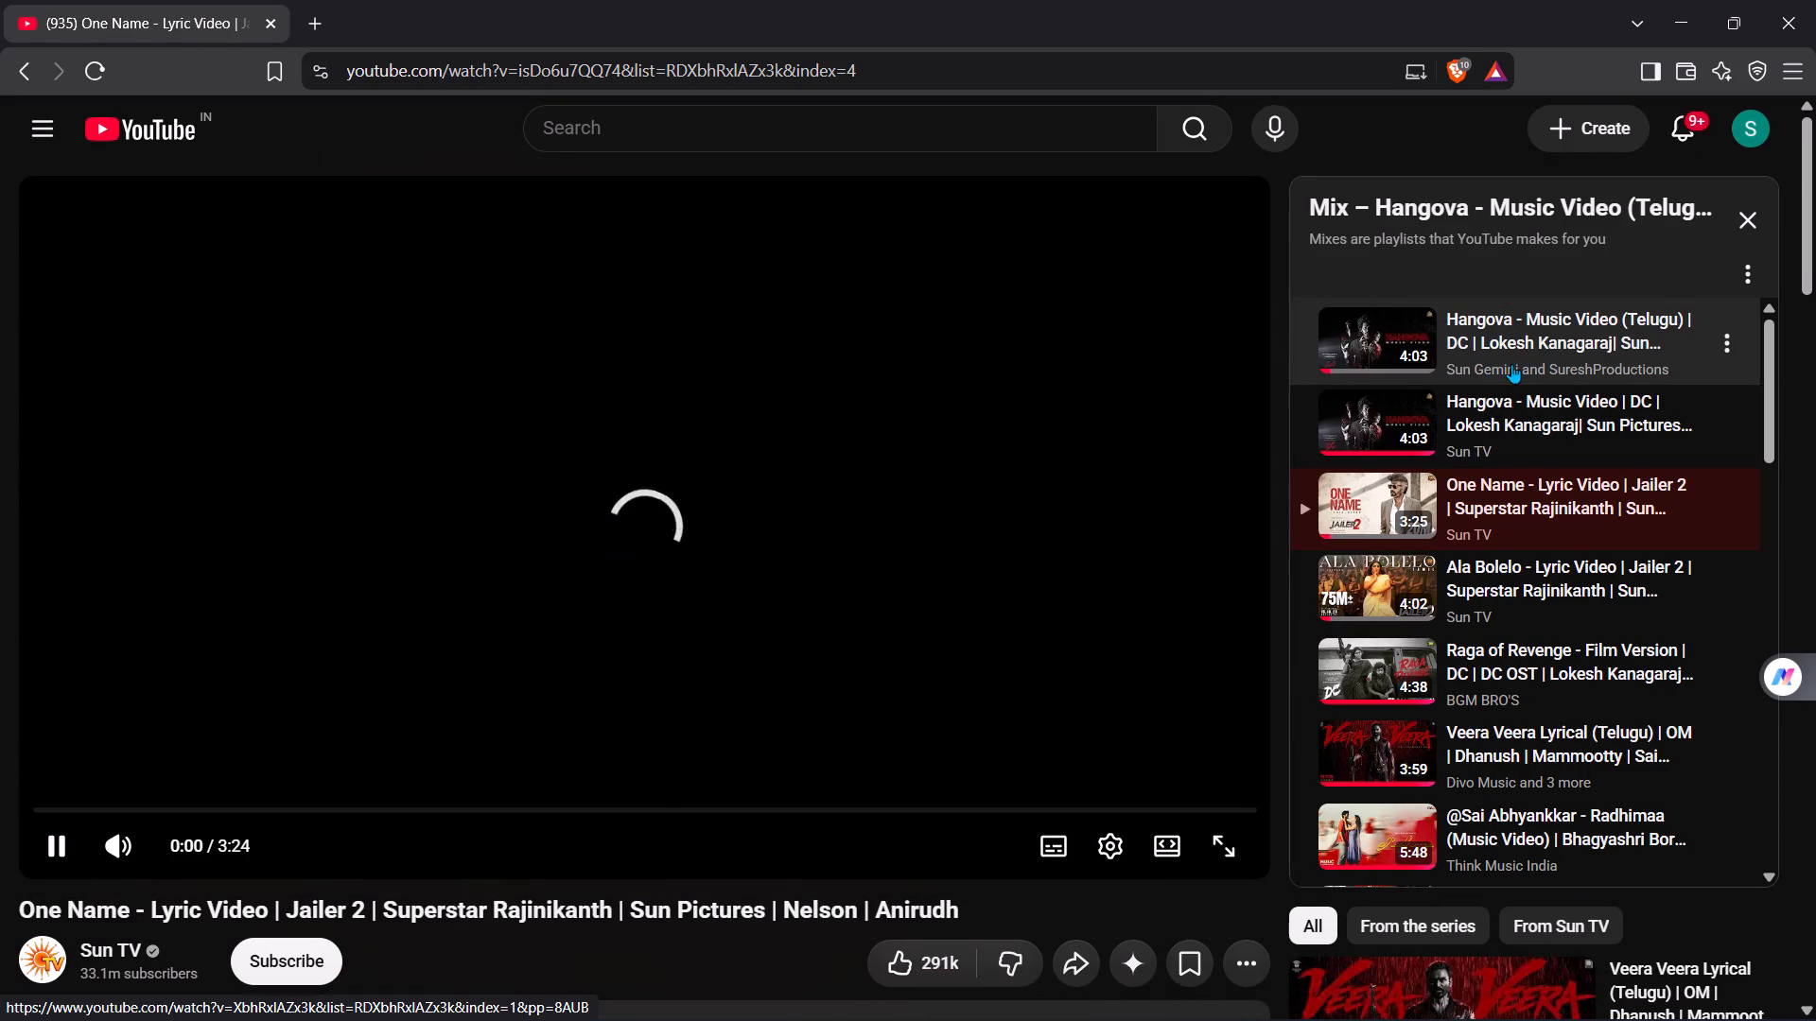
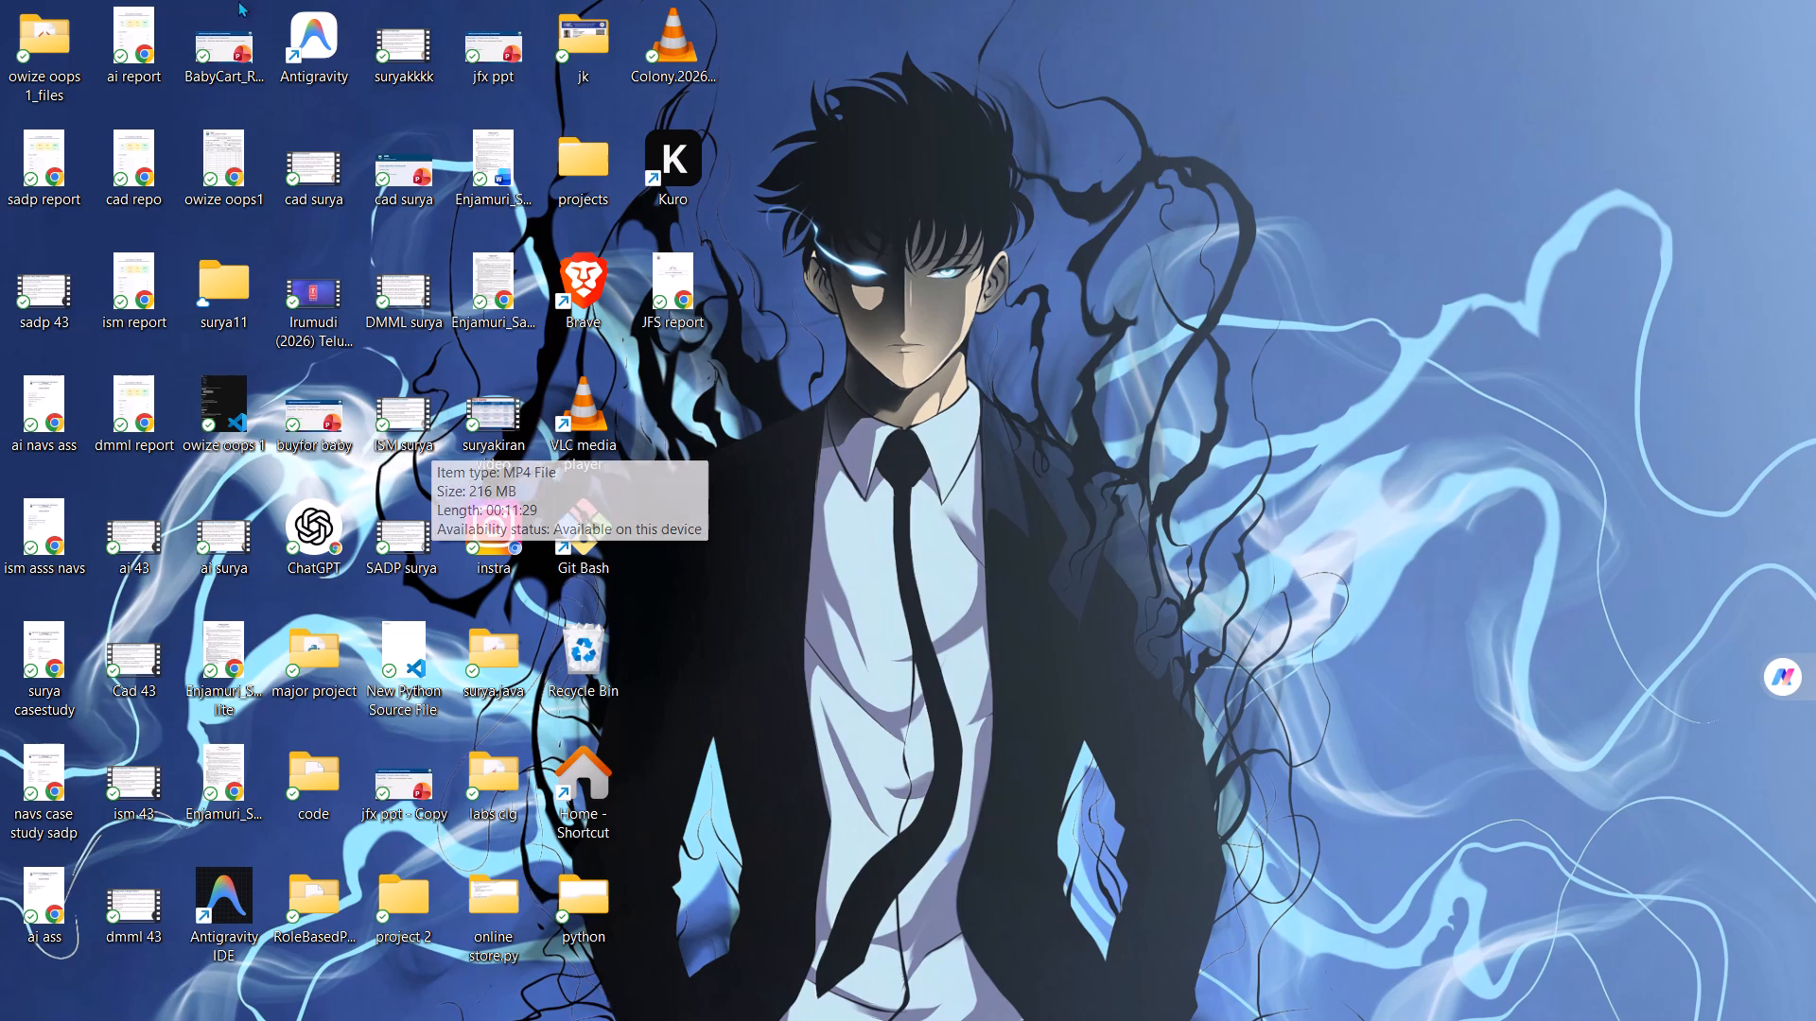
# Open the jfx ppt presentation and copy the project title "Online Course management System" from slide 1.
pyautogui.doubleClick(492, 39)
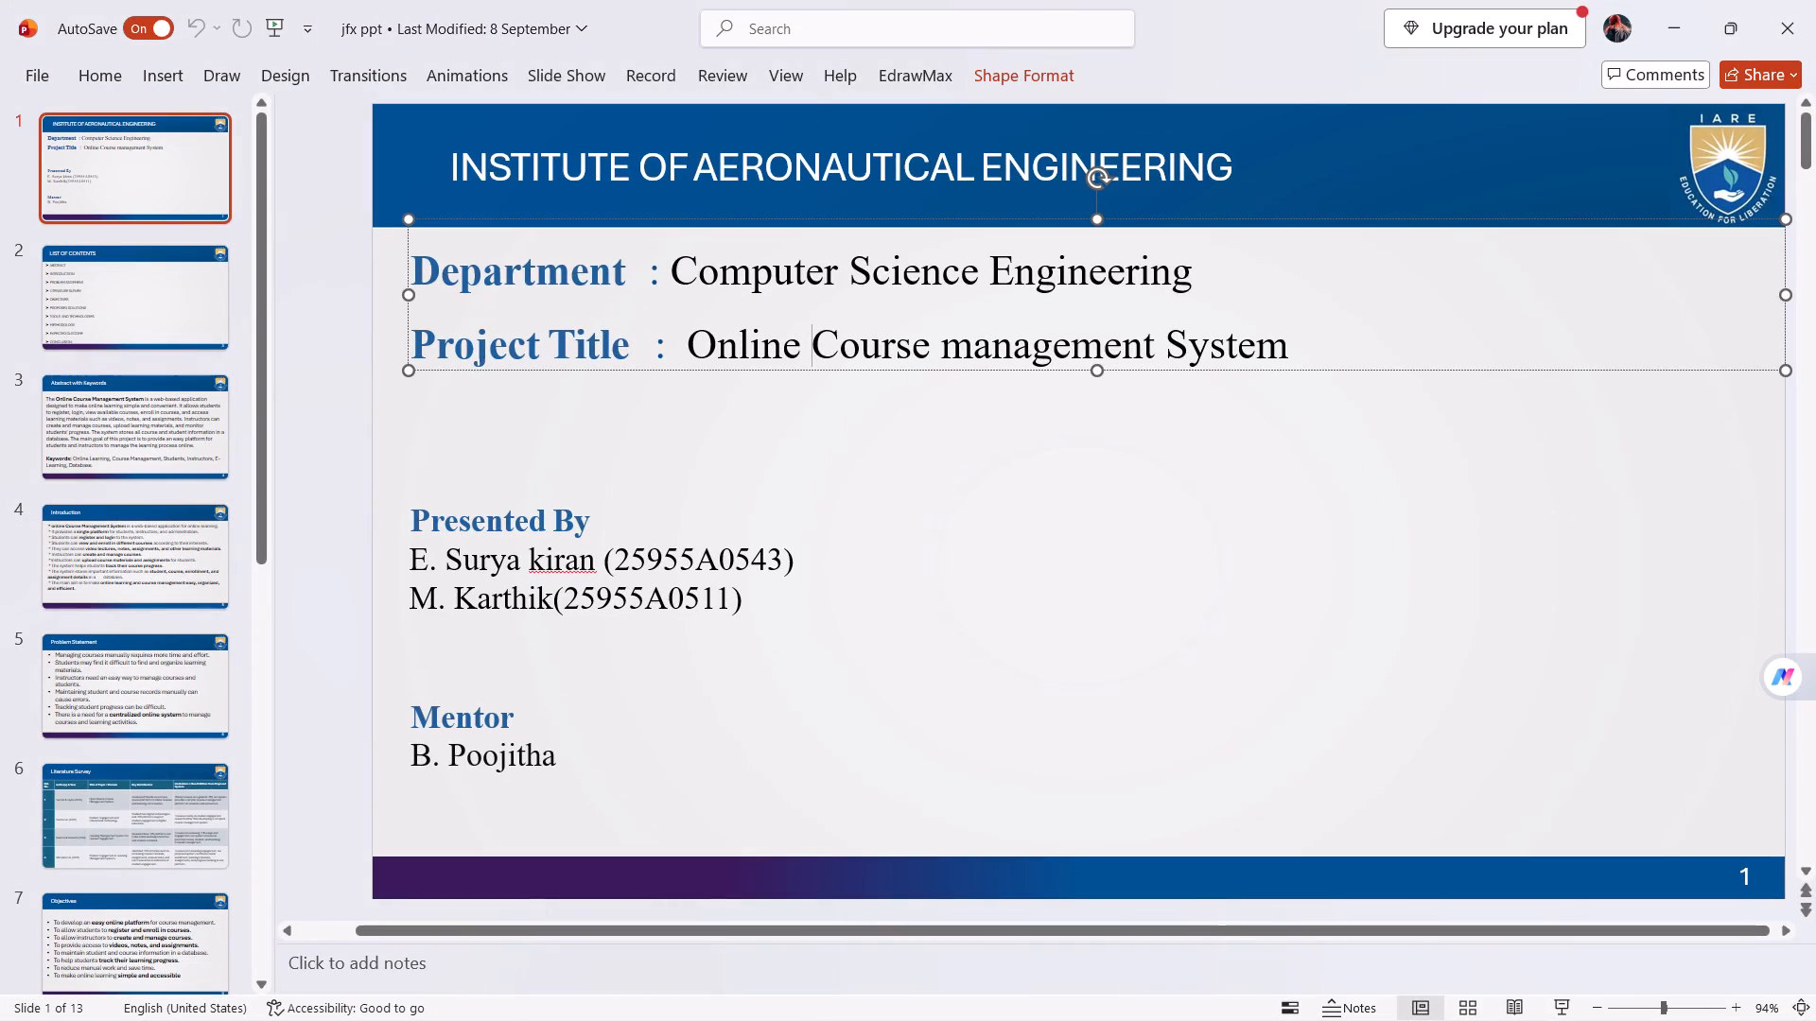
pyautogui.click(1145, 534)
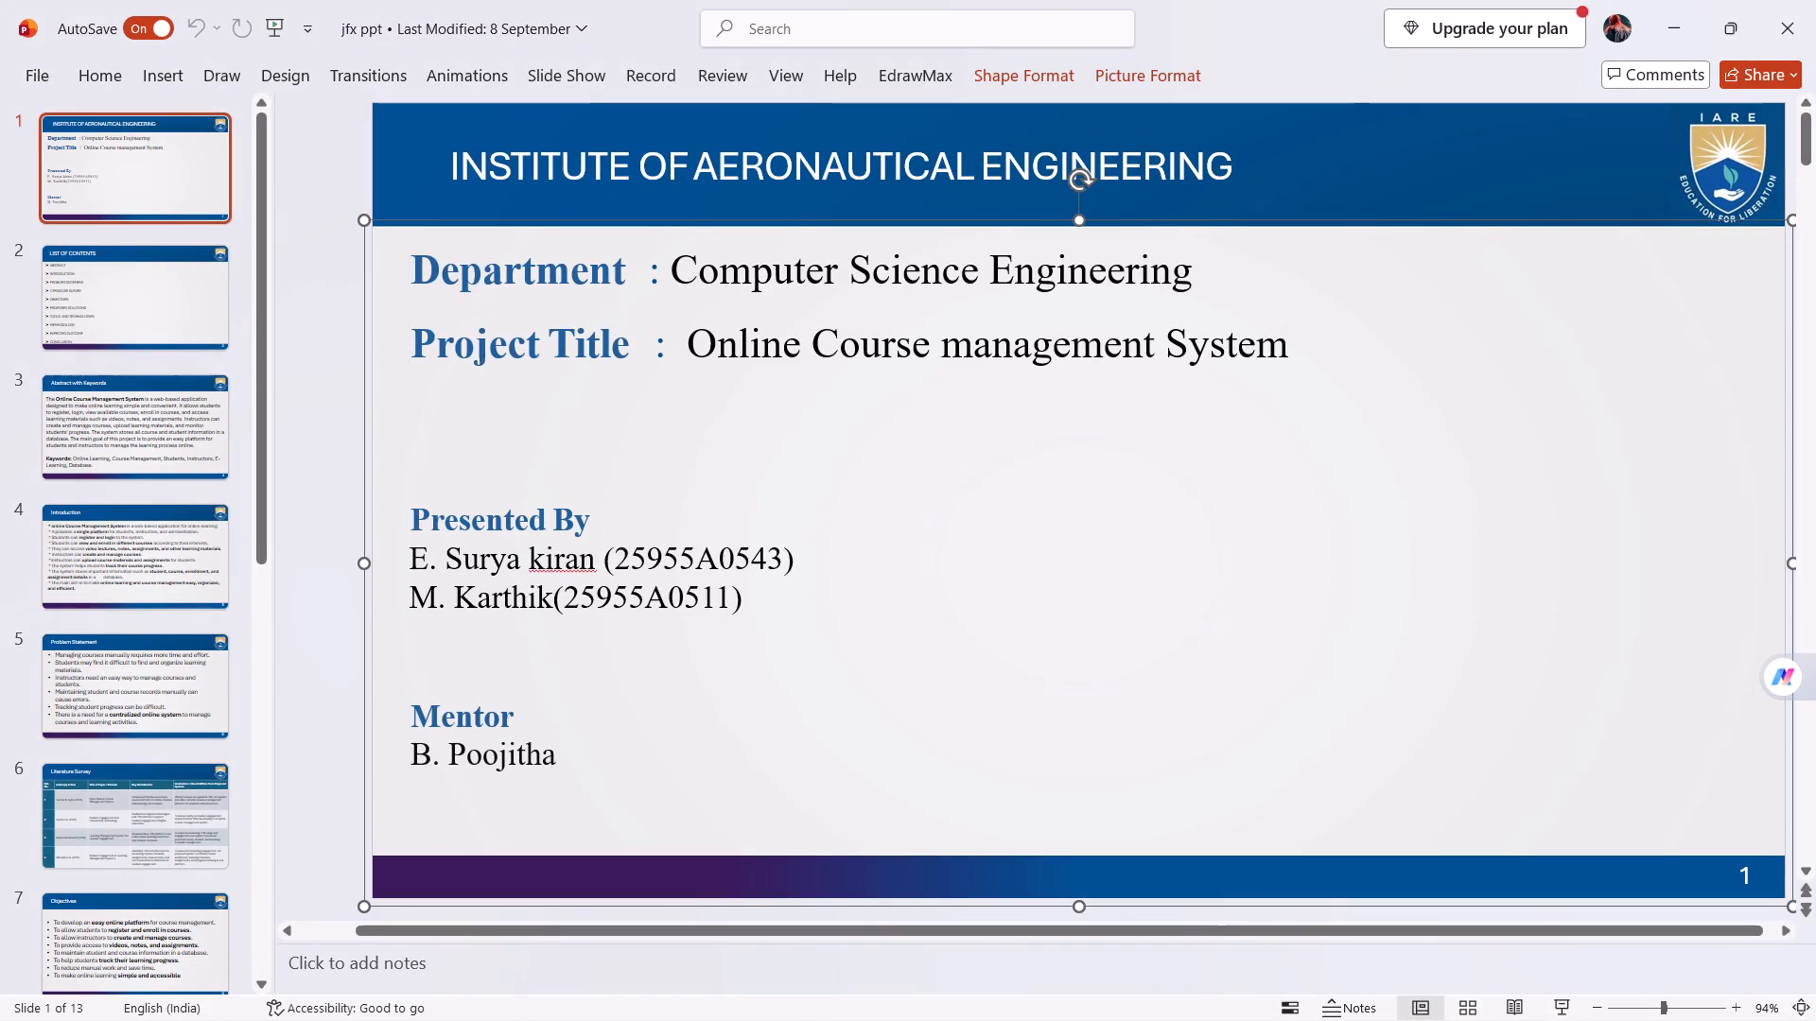
pyautogui.moveTo(1283, 353); pyautogui.dragTo(753, 342)
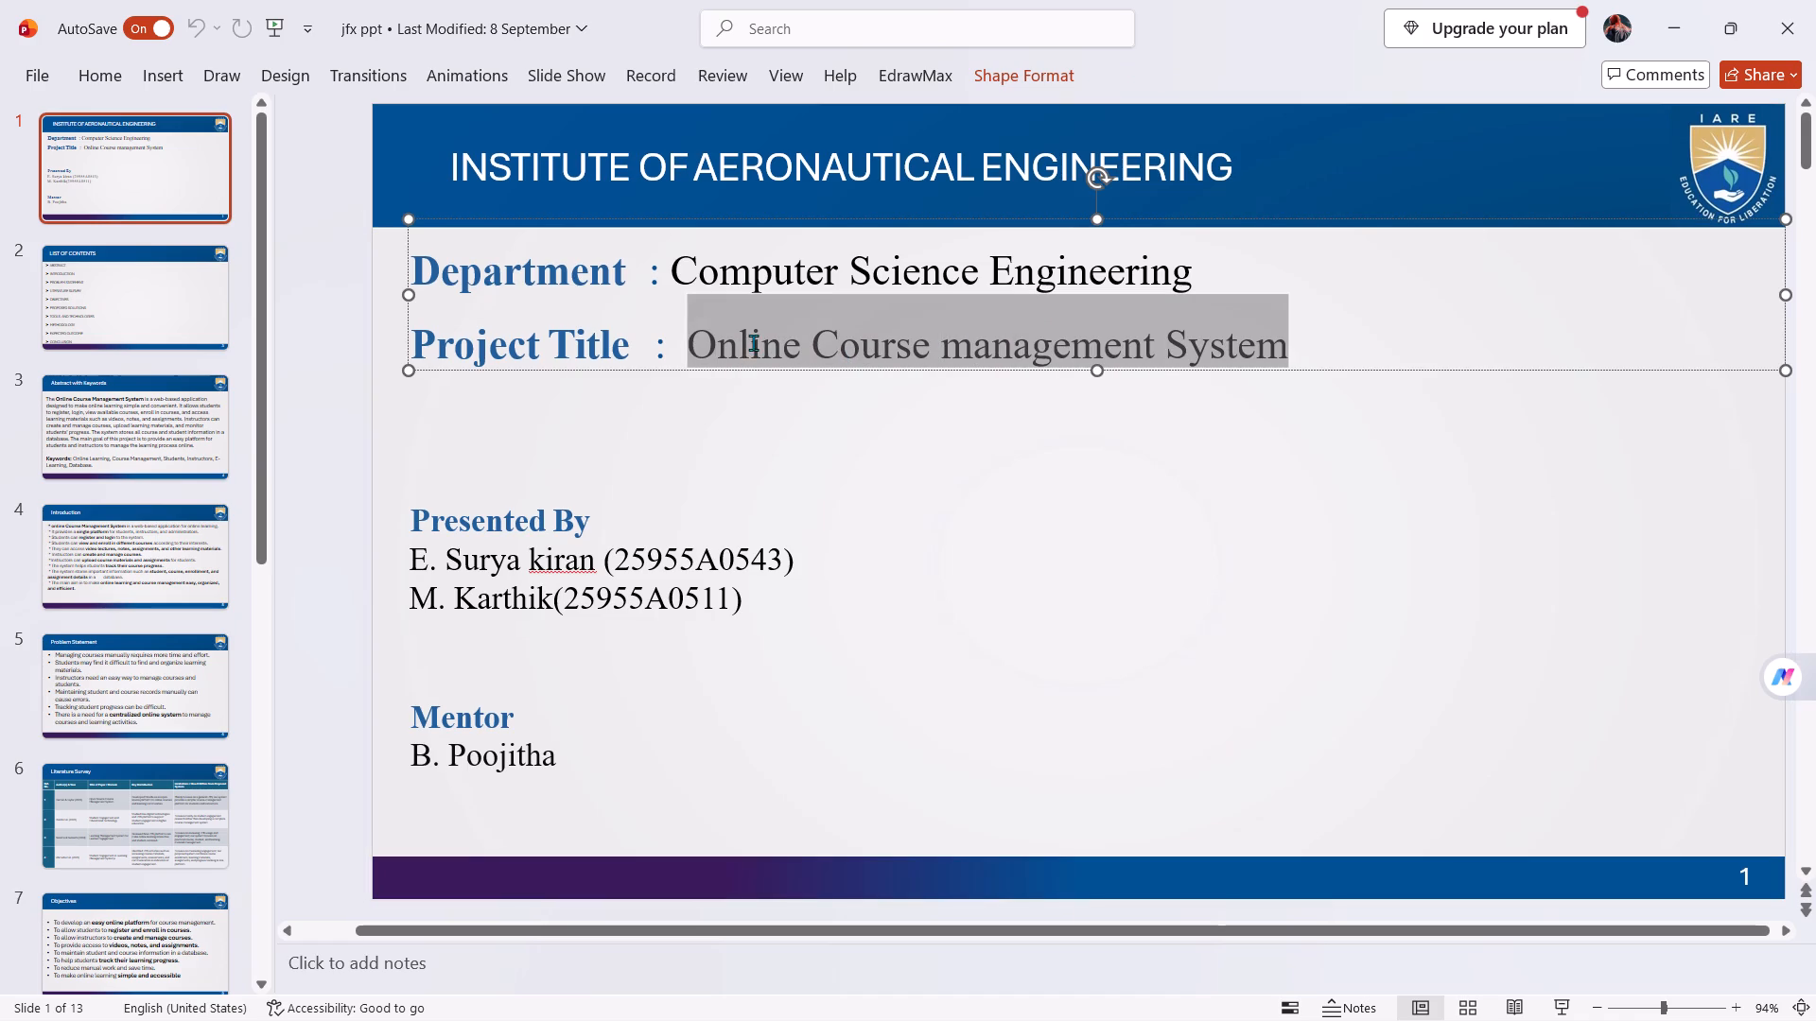
pyautogui.moveTo(753, 342); pyautogui.dragTo(753, 341)
pyautogui.hotkey('ctrl', 'c')
# Look through the presentation's slides from List of Contents to Expected Outcome and return to slide 1.
pyautogui.click(148, 274)
pyautogui.press('Right')
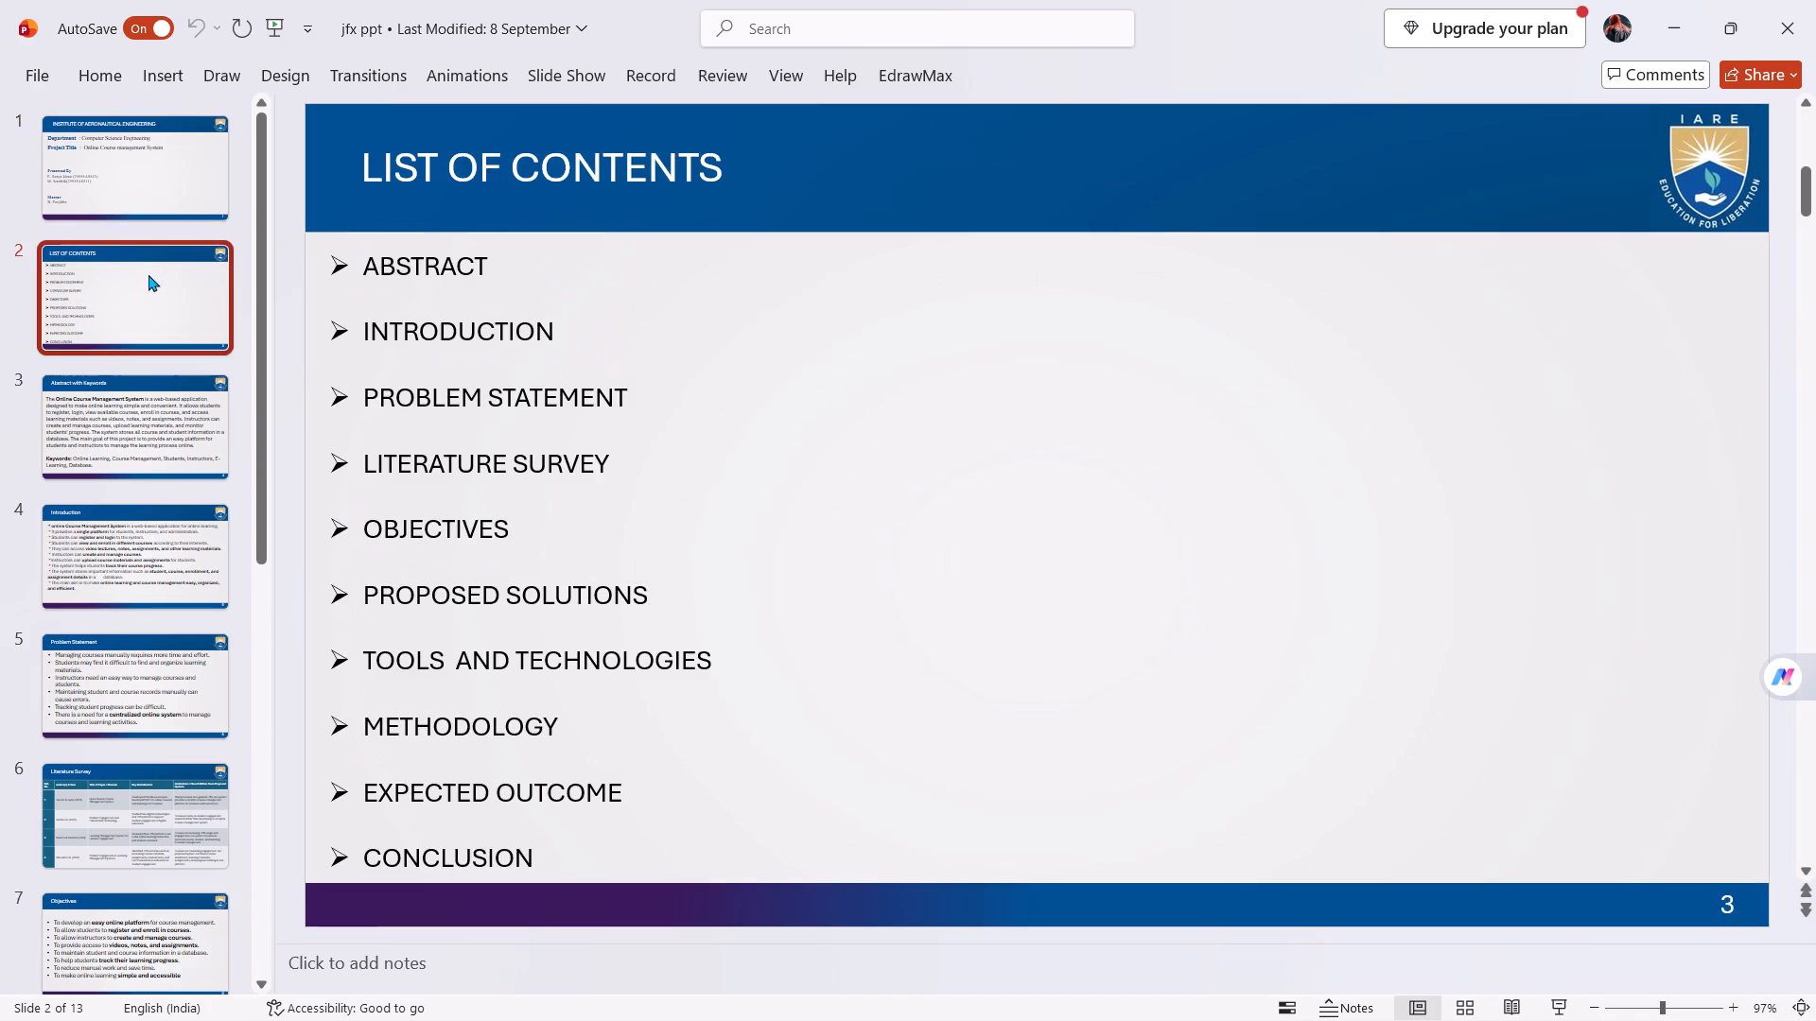
pyautogui.press('Down')
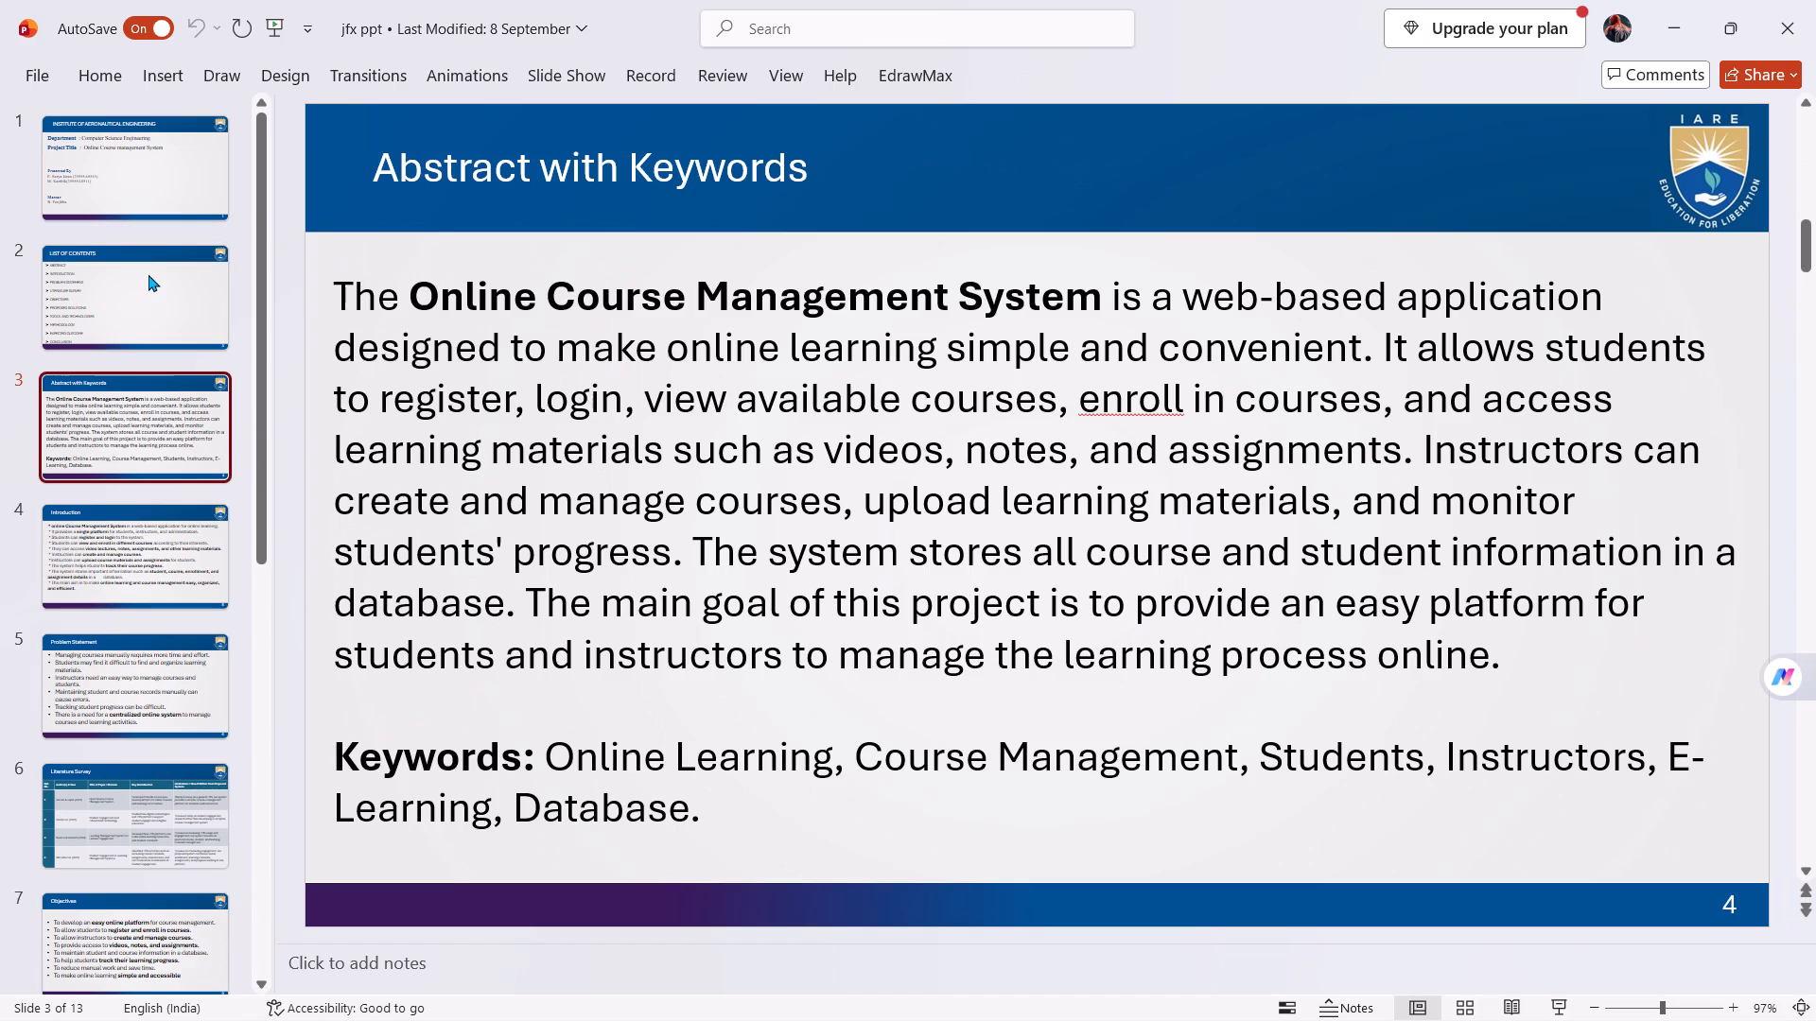
pyautogui.press('Down')
pyautogui.press('Down')
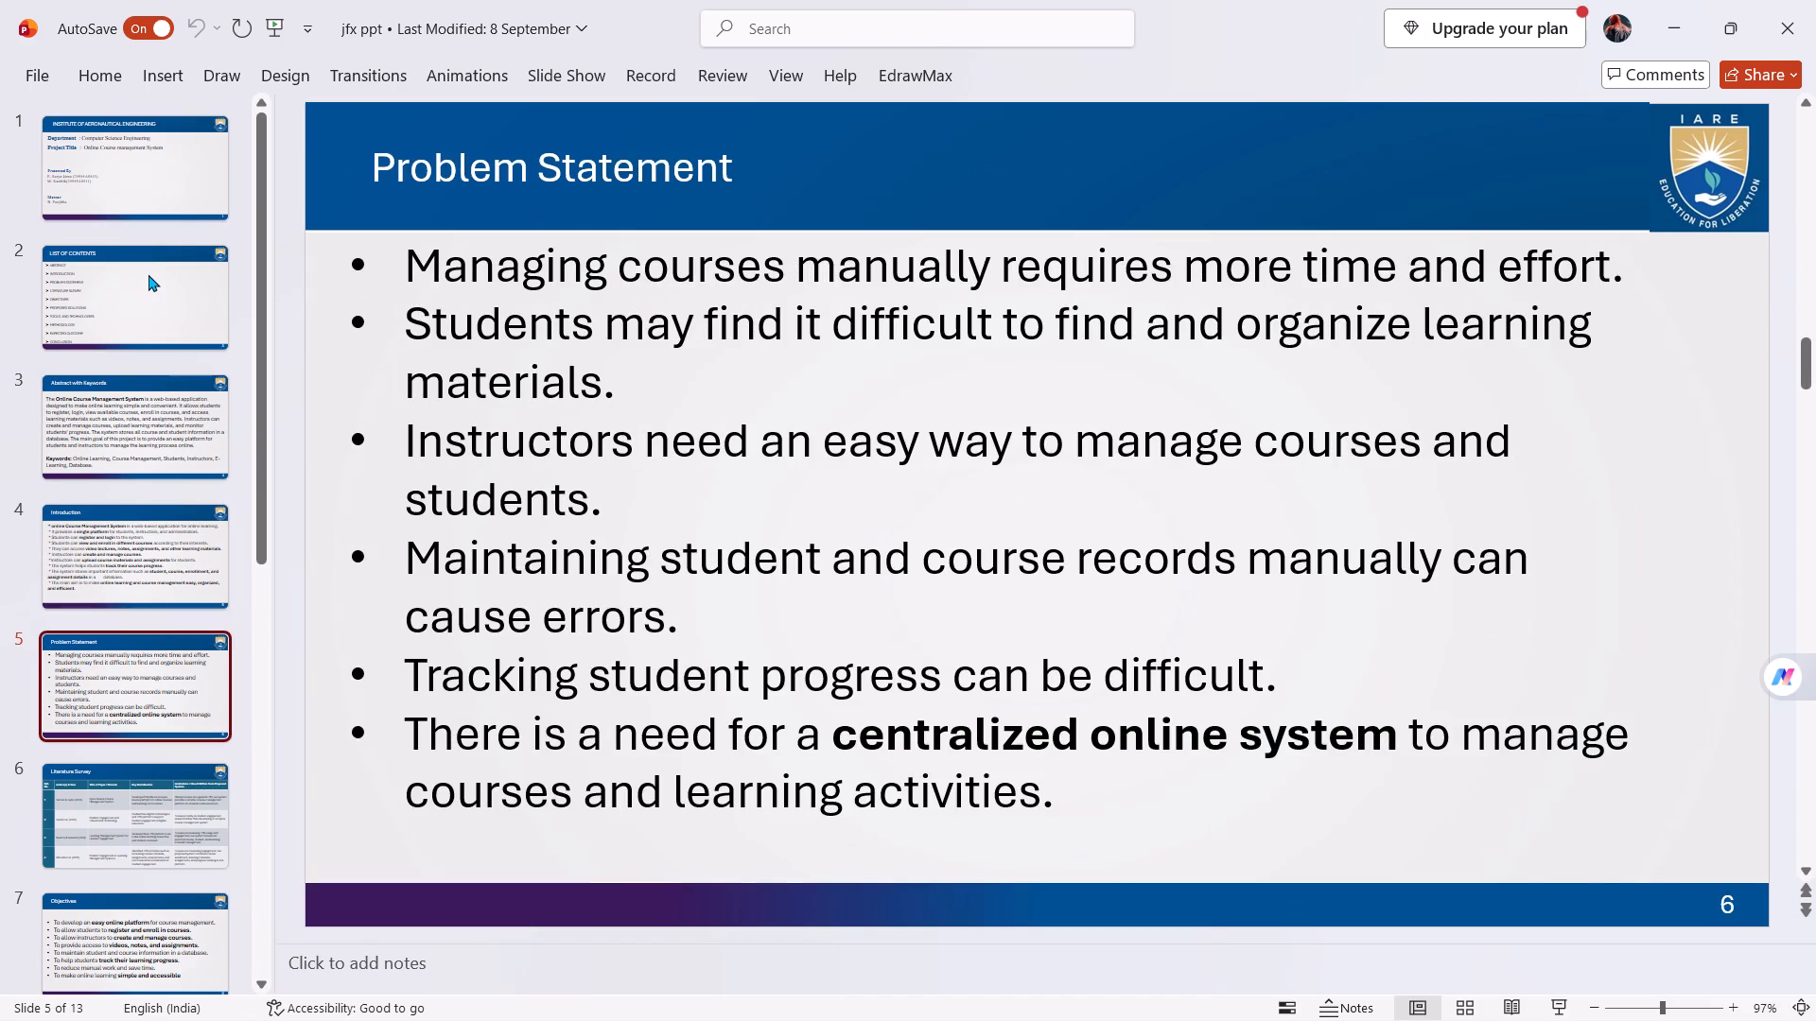
pyautogui.press('Down')
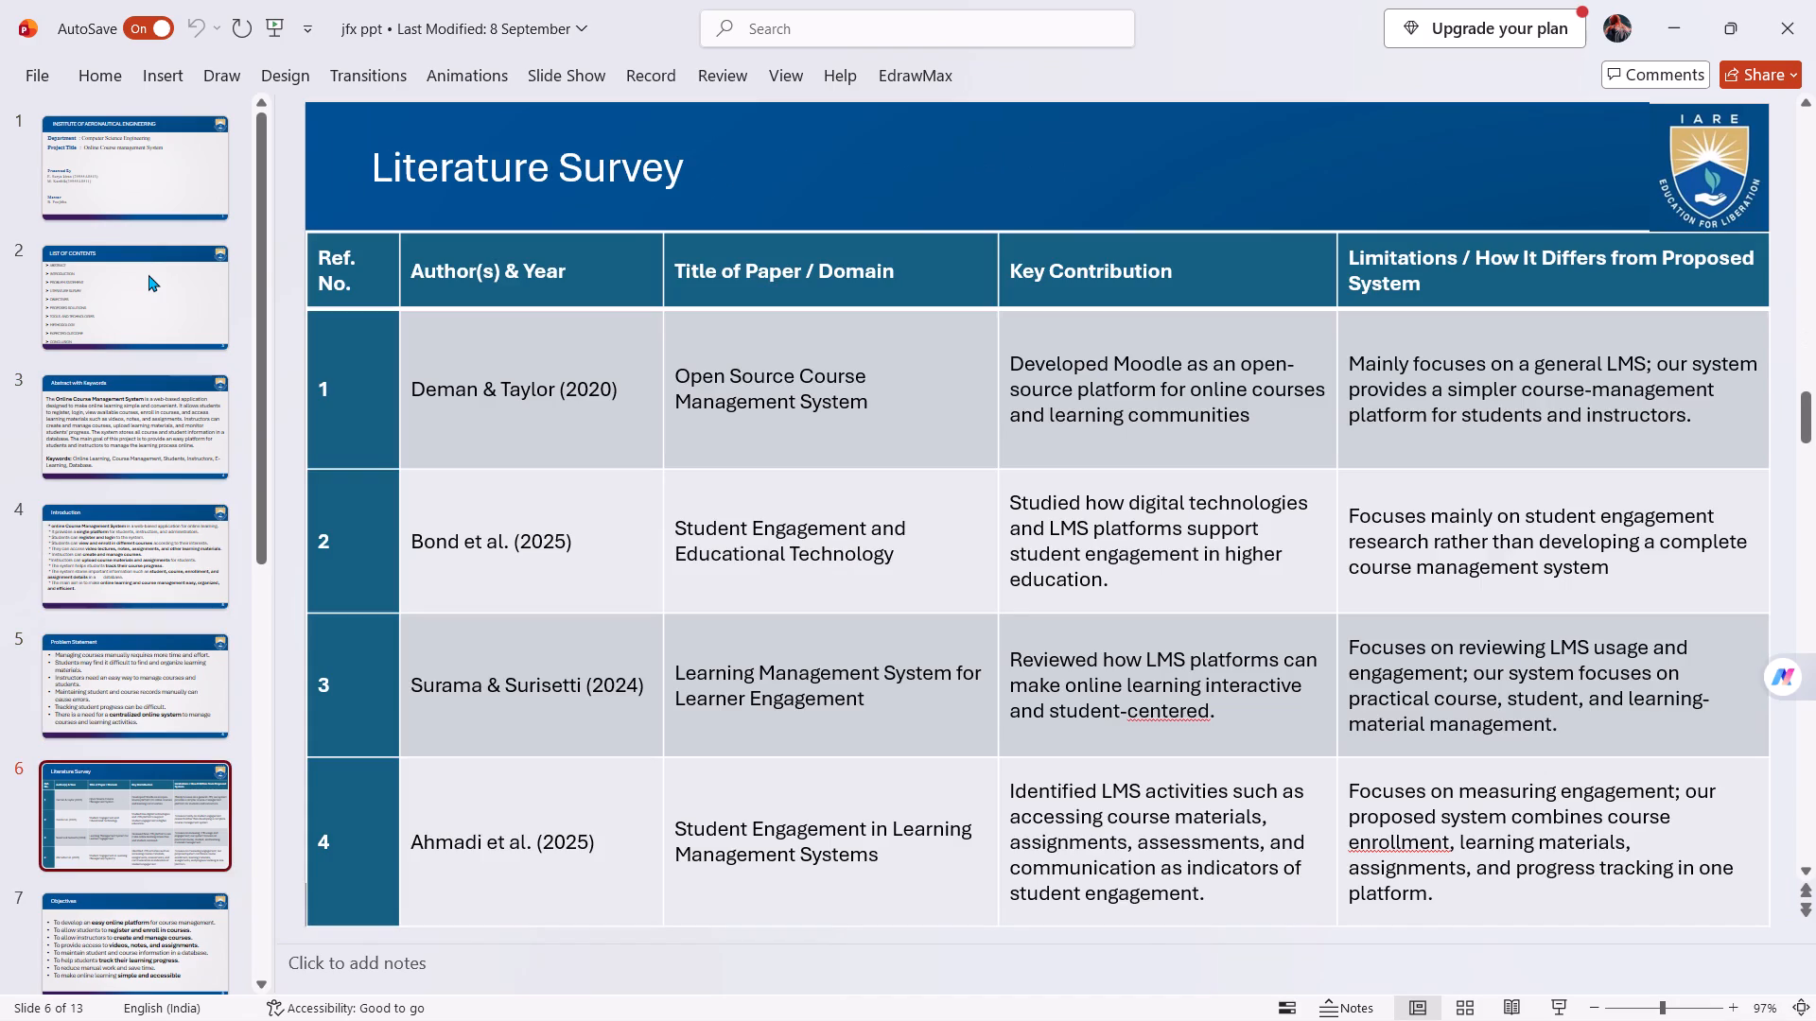
pyautogui.press('Down')
pyautogui.press('Down')
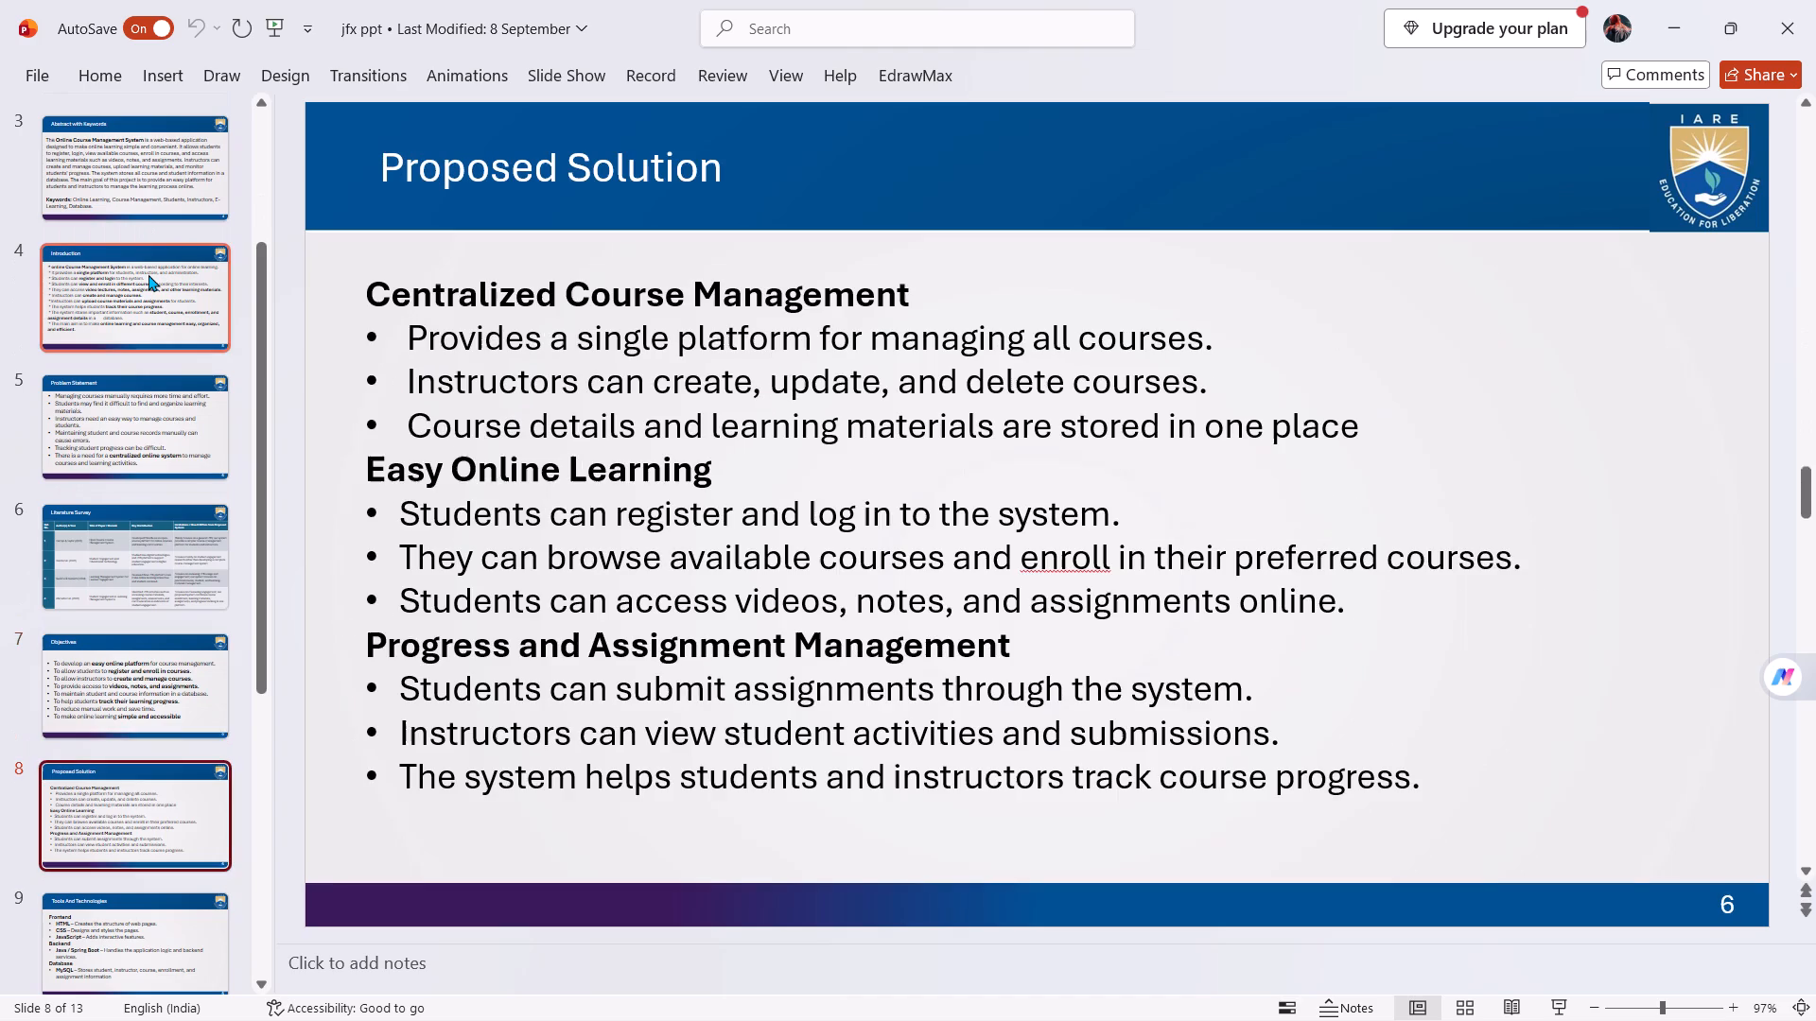
pyautogui.press('Down')
pyautogui.press('Down')
pyautogui.press('Down')
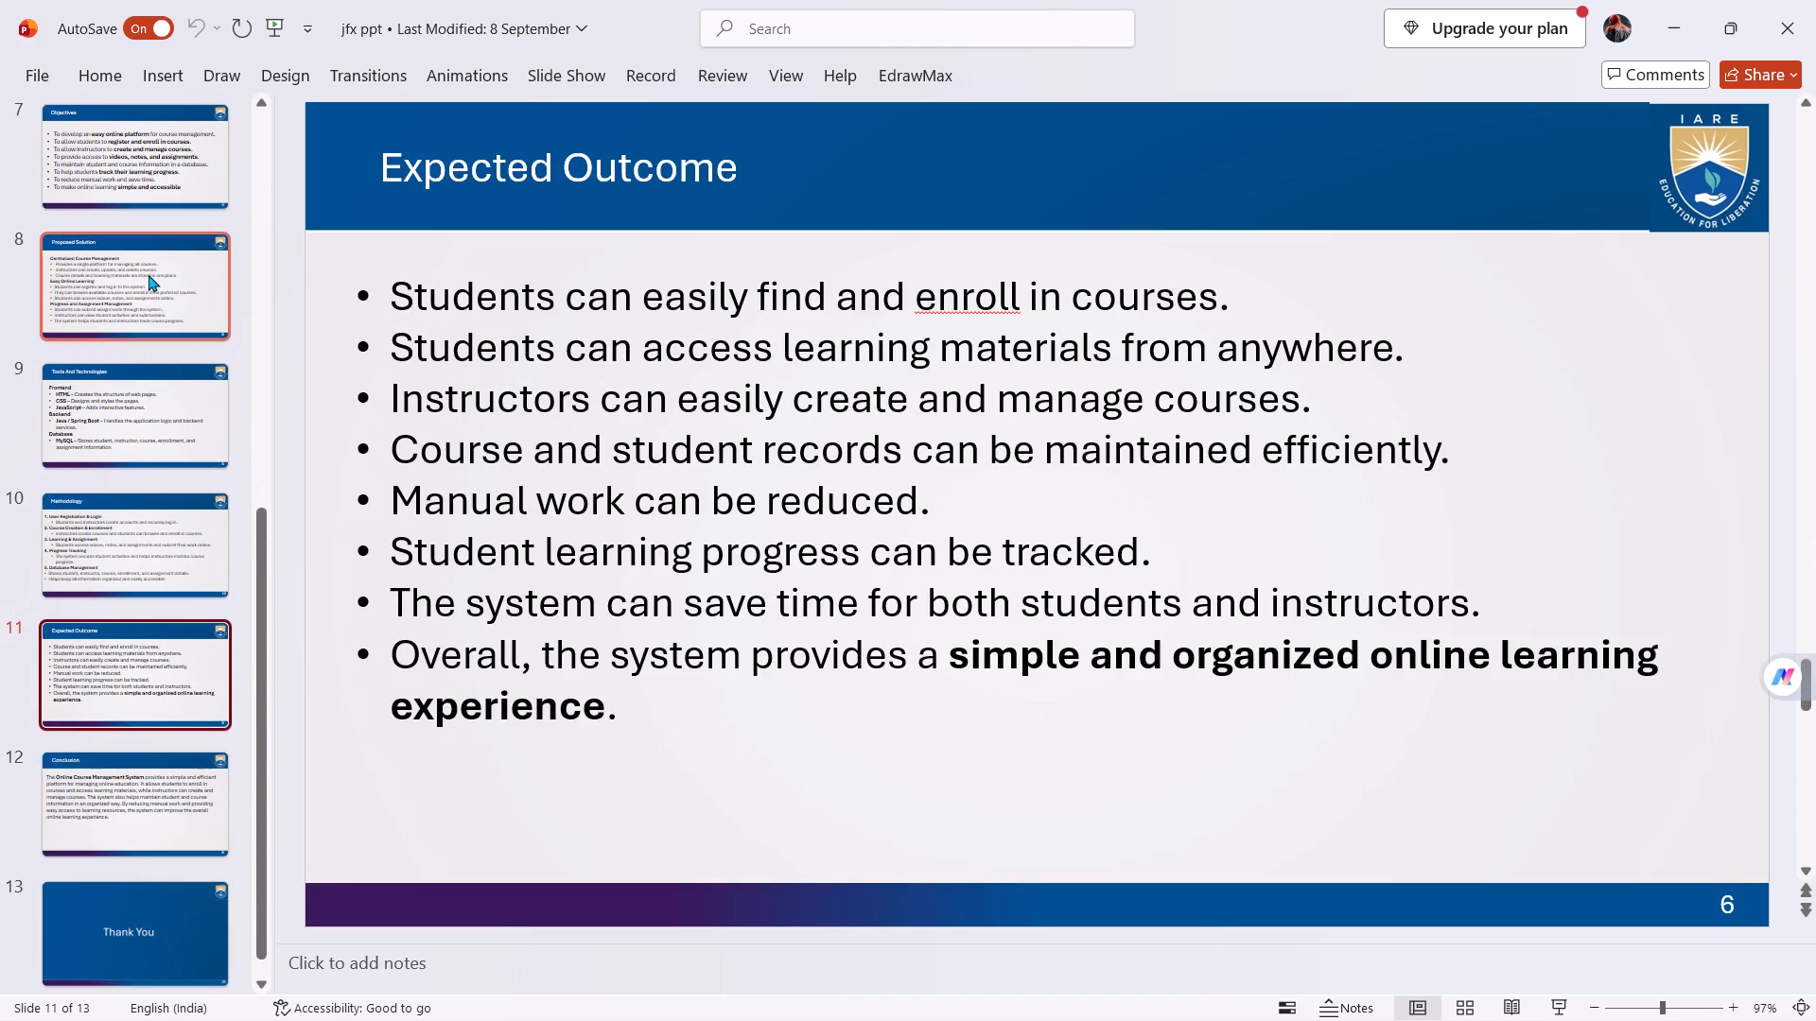
pyautogui.press('Up')
pyautogui.press('Up')
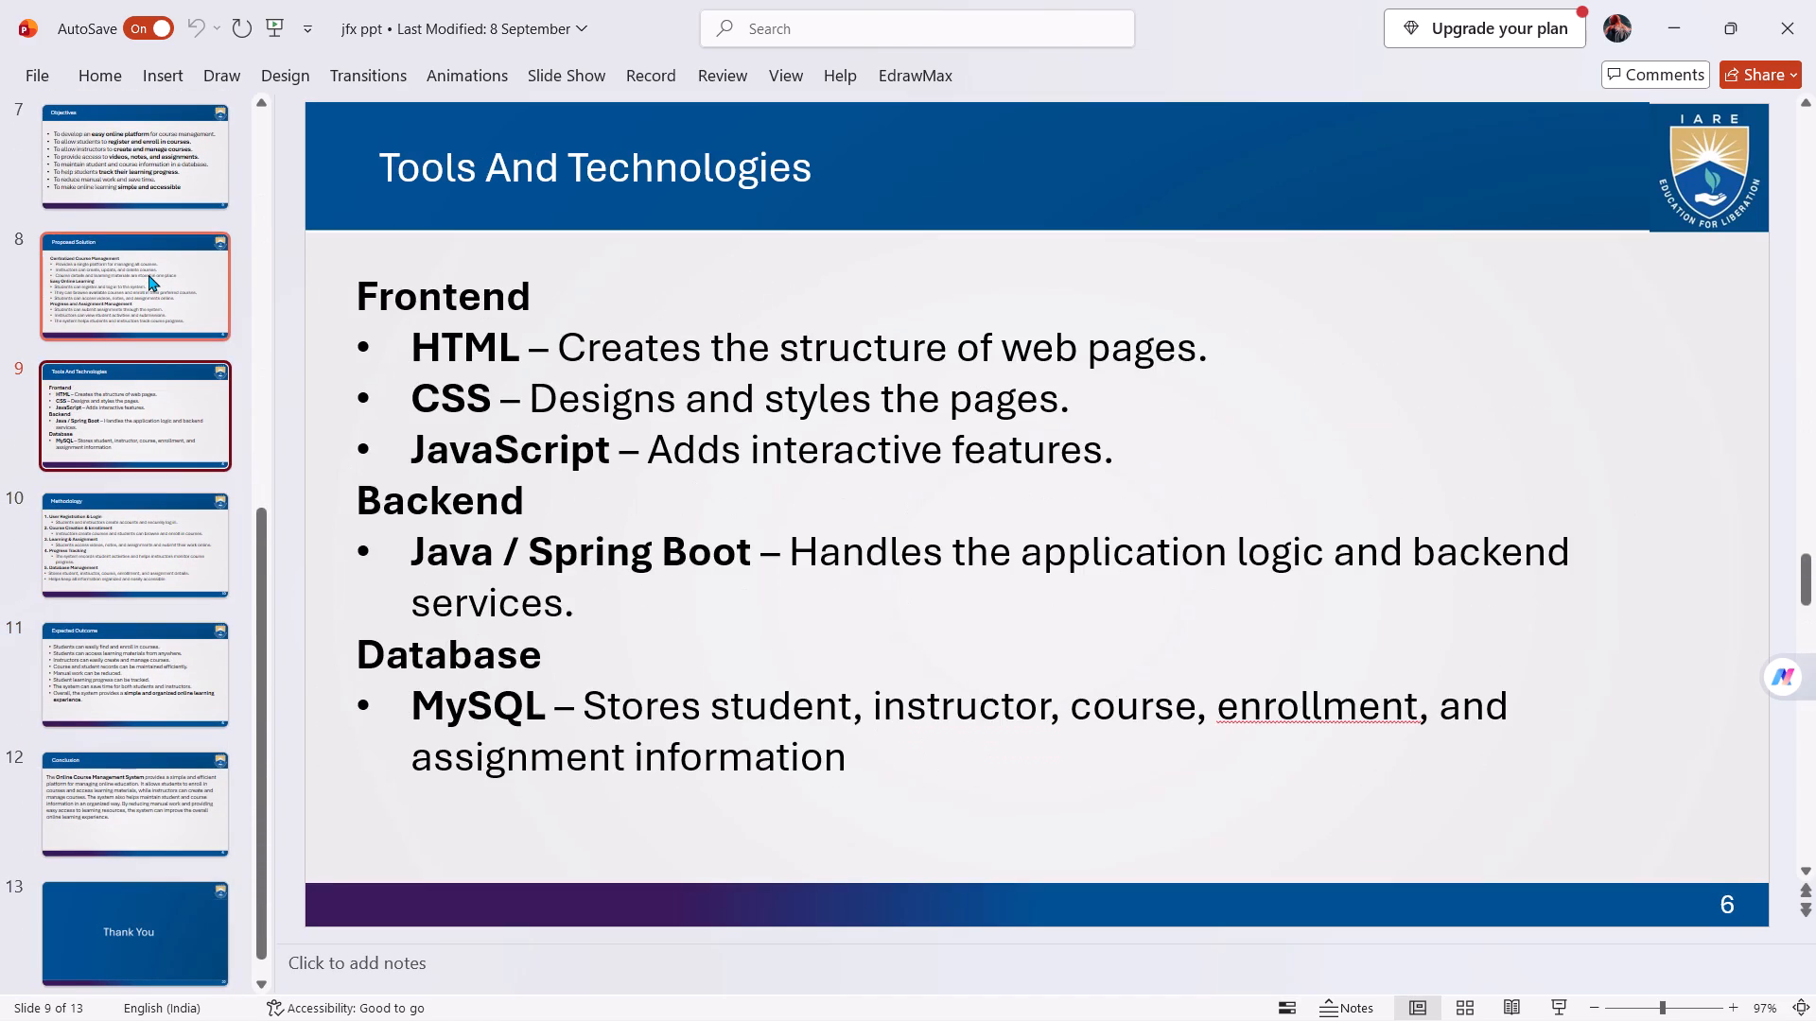
pyautogui.press('Up')
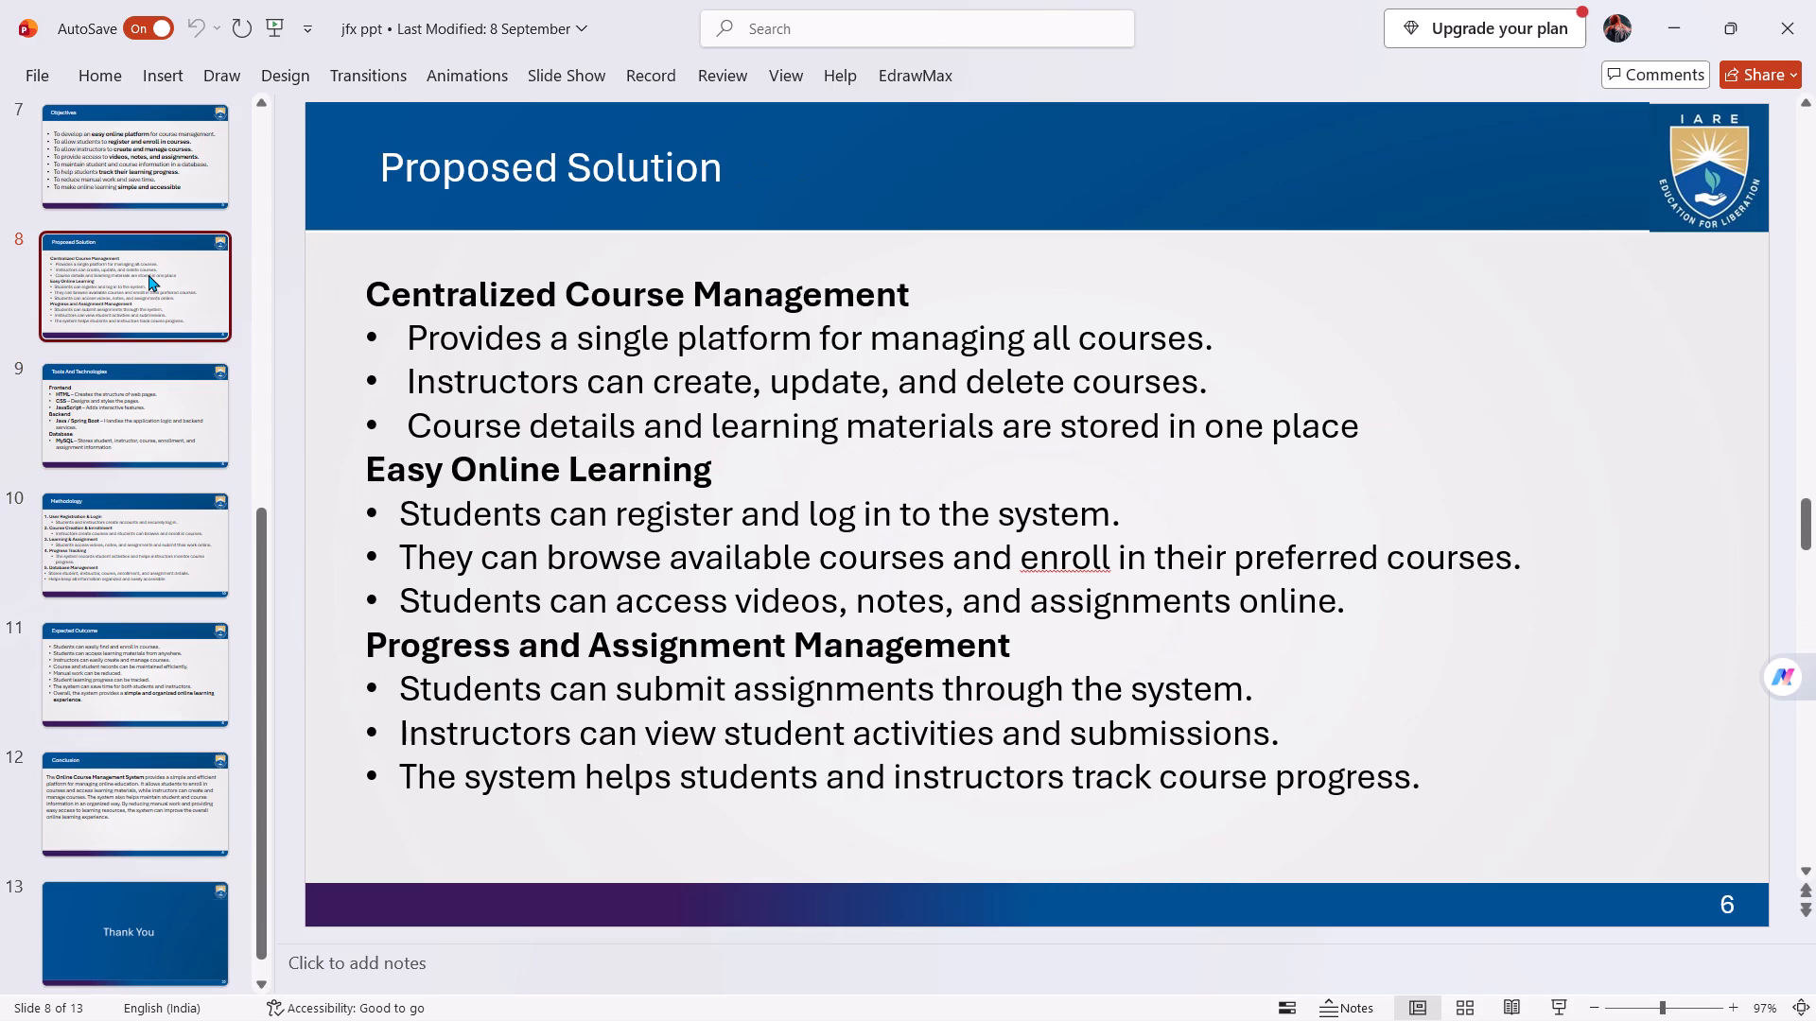
pyautogui.press('Up')
pyautogui.press('Up')
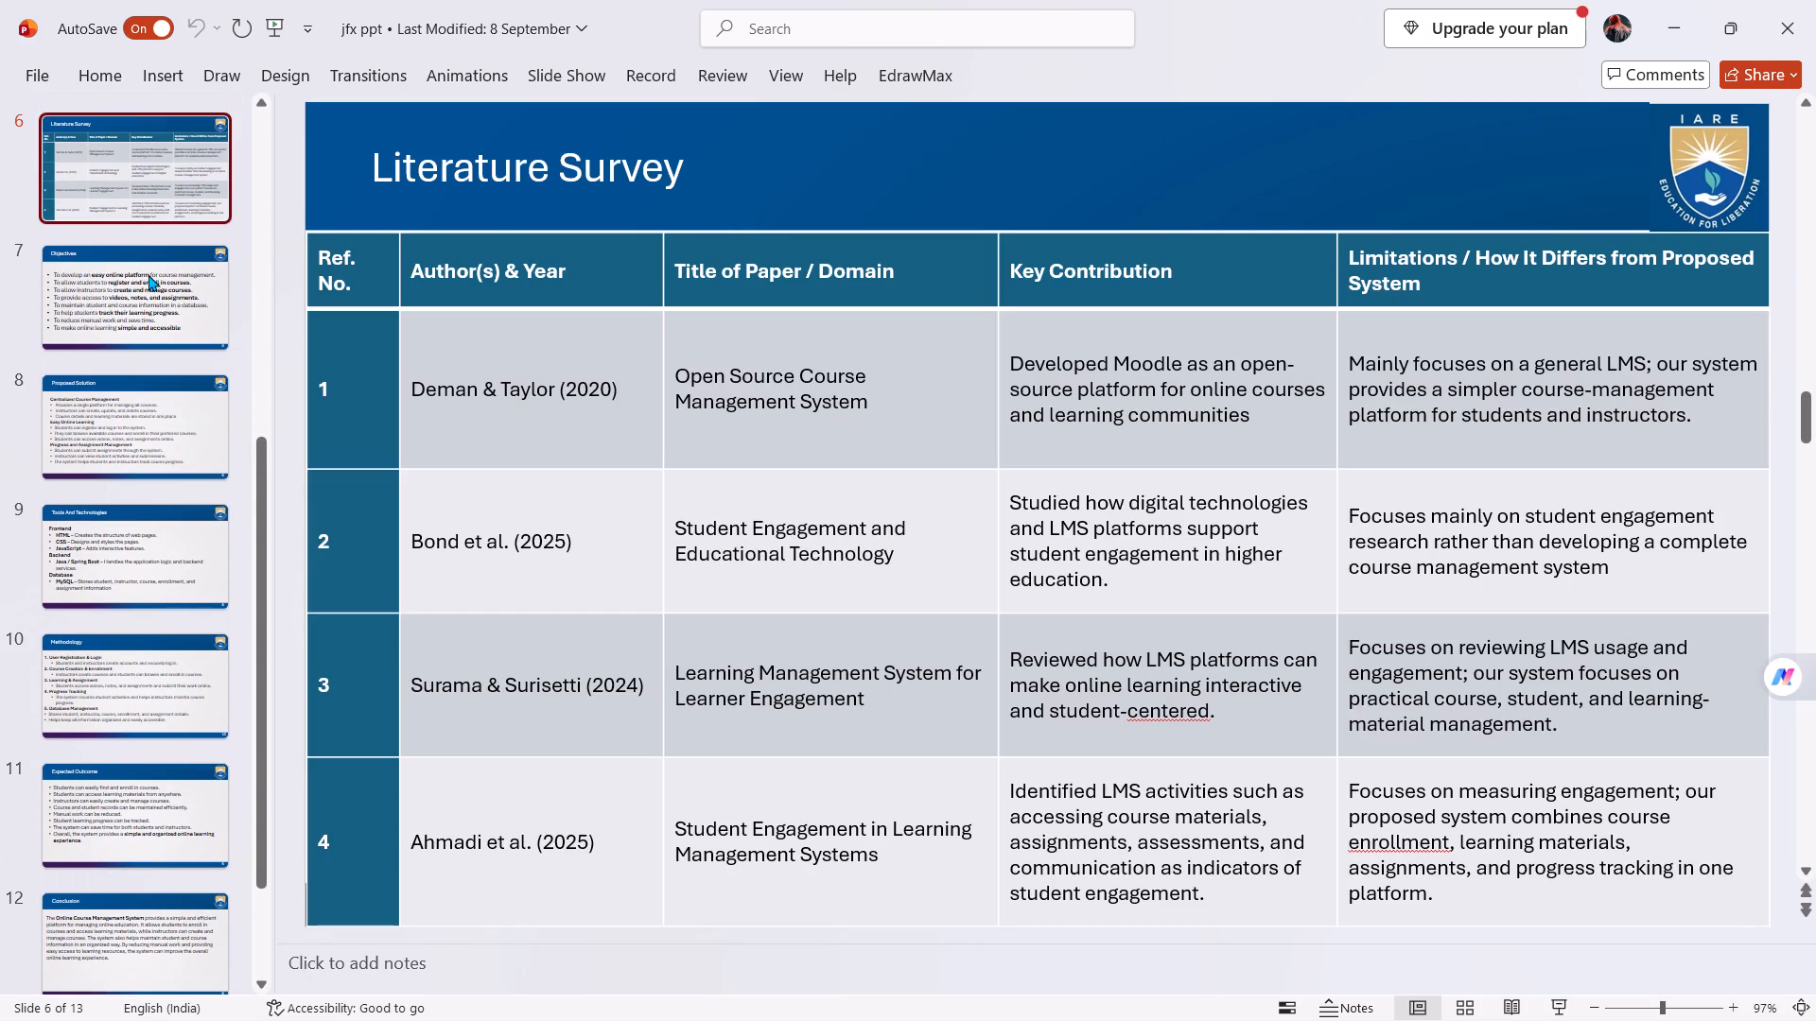
pyautogui.scroll(5, 148, 274)
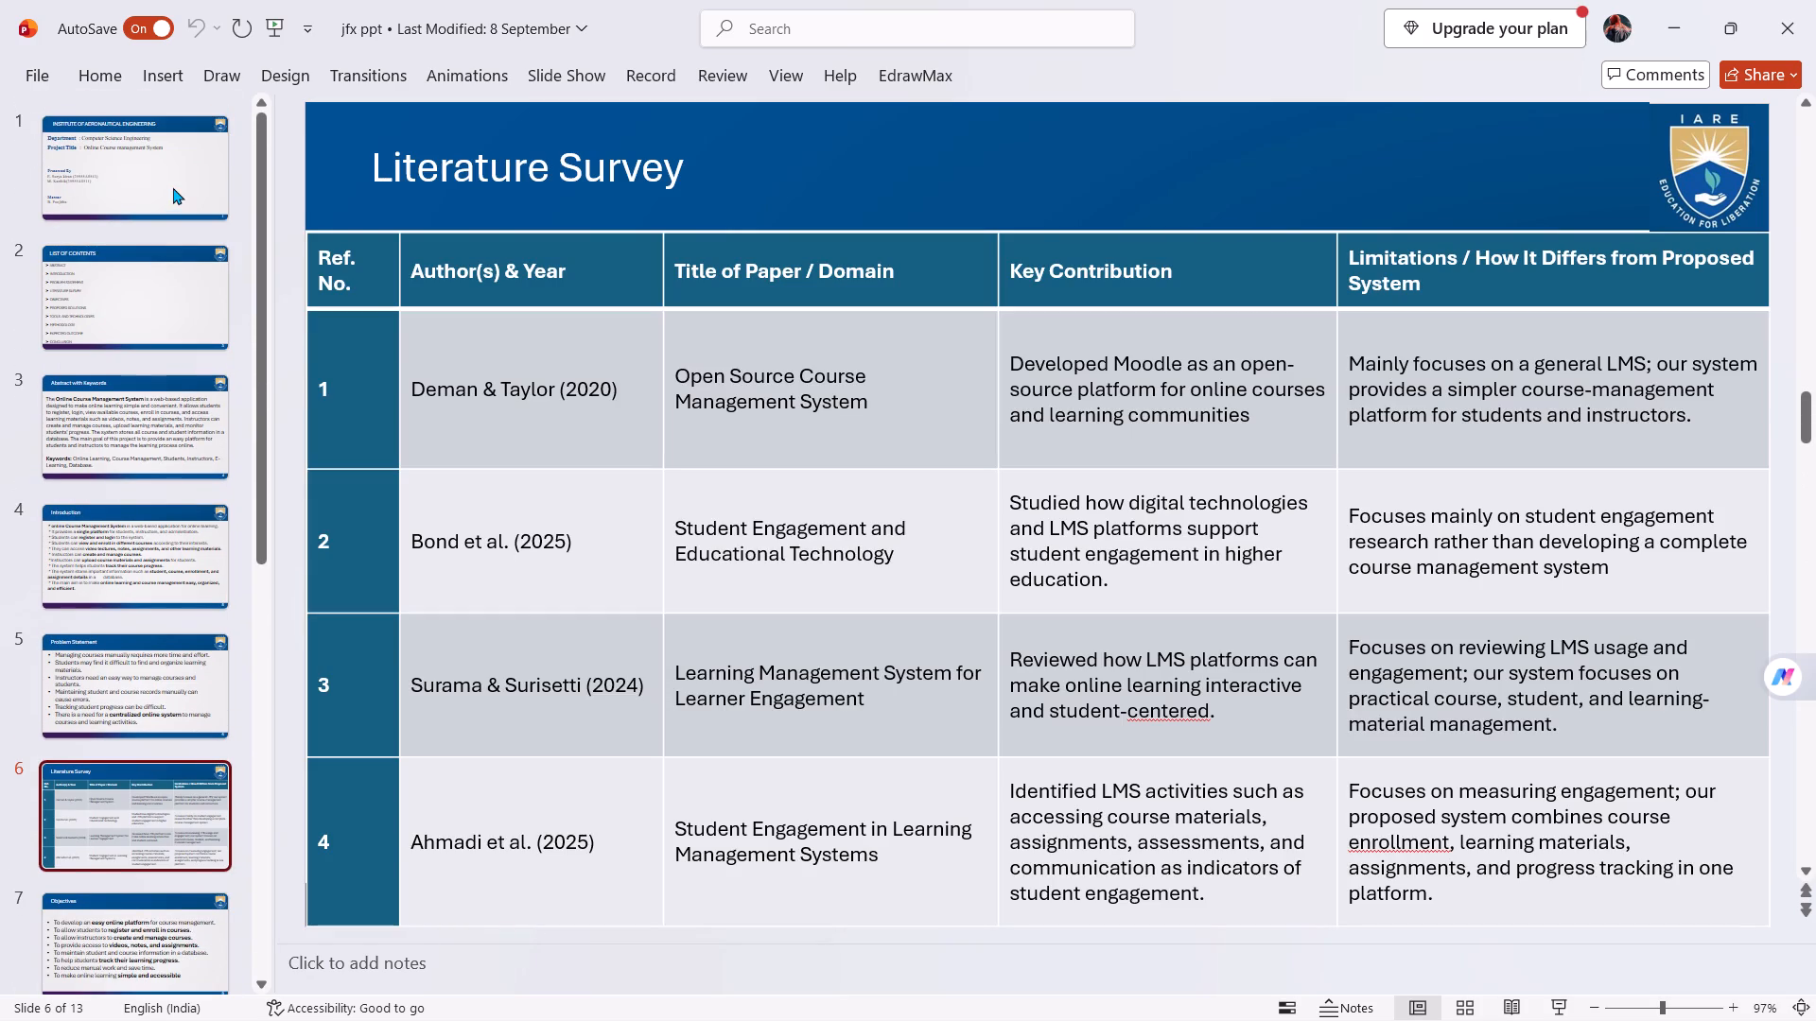
pyautogui.click(173, 187)
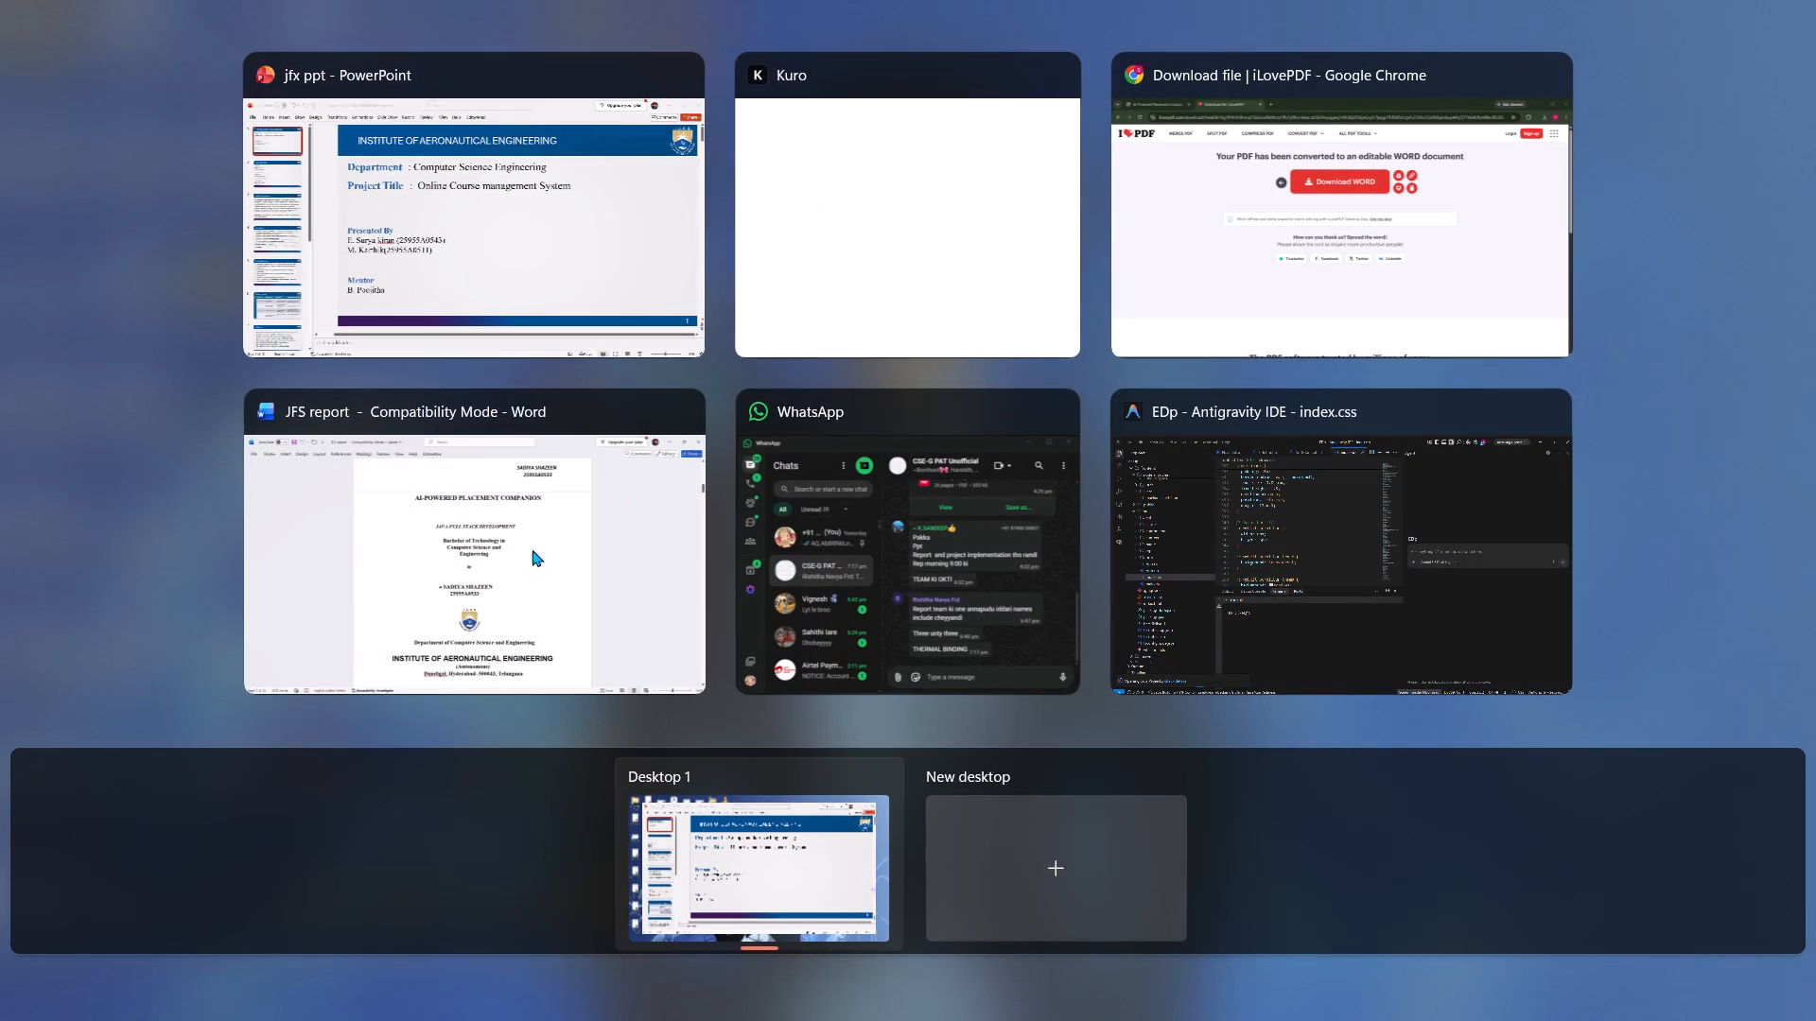
# In the Word JFS report, replace the student name before the title page with the first presenter's name, keeping the roll number on its own line.
pyautogui.click(492, 549)
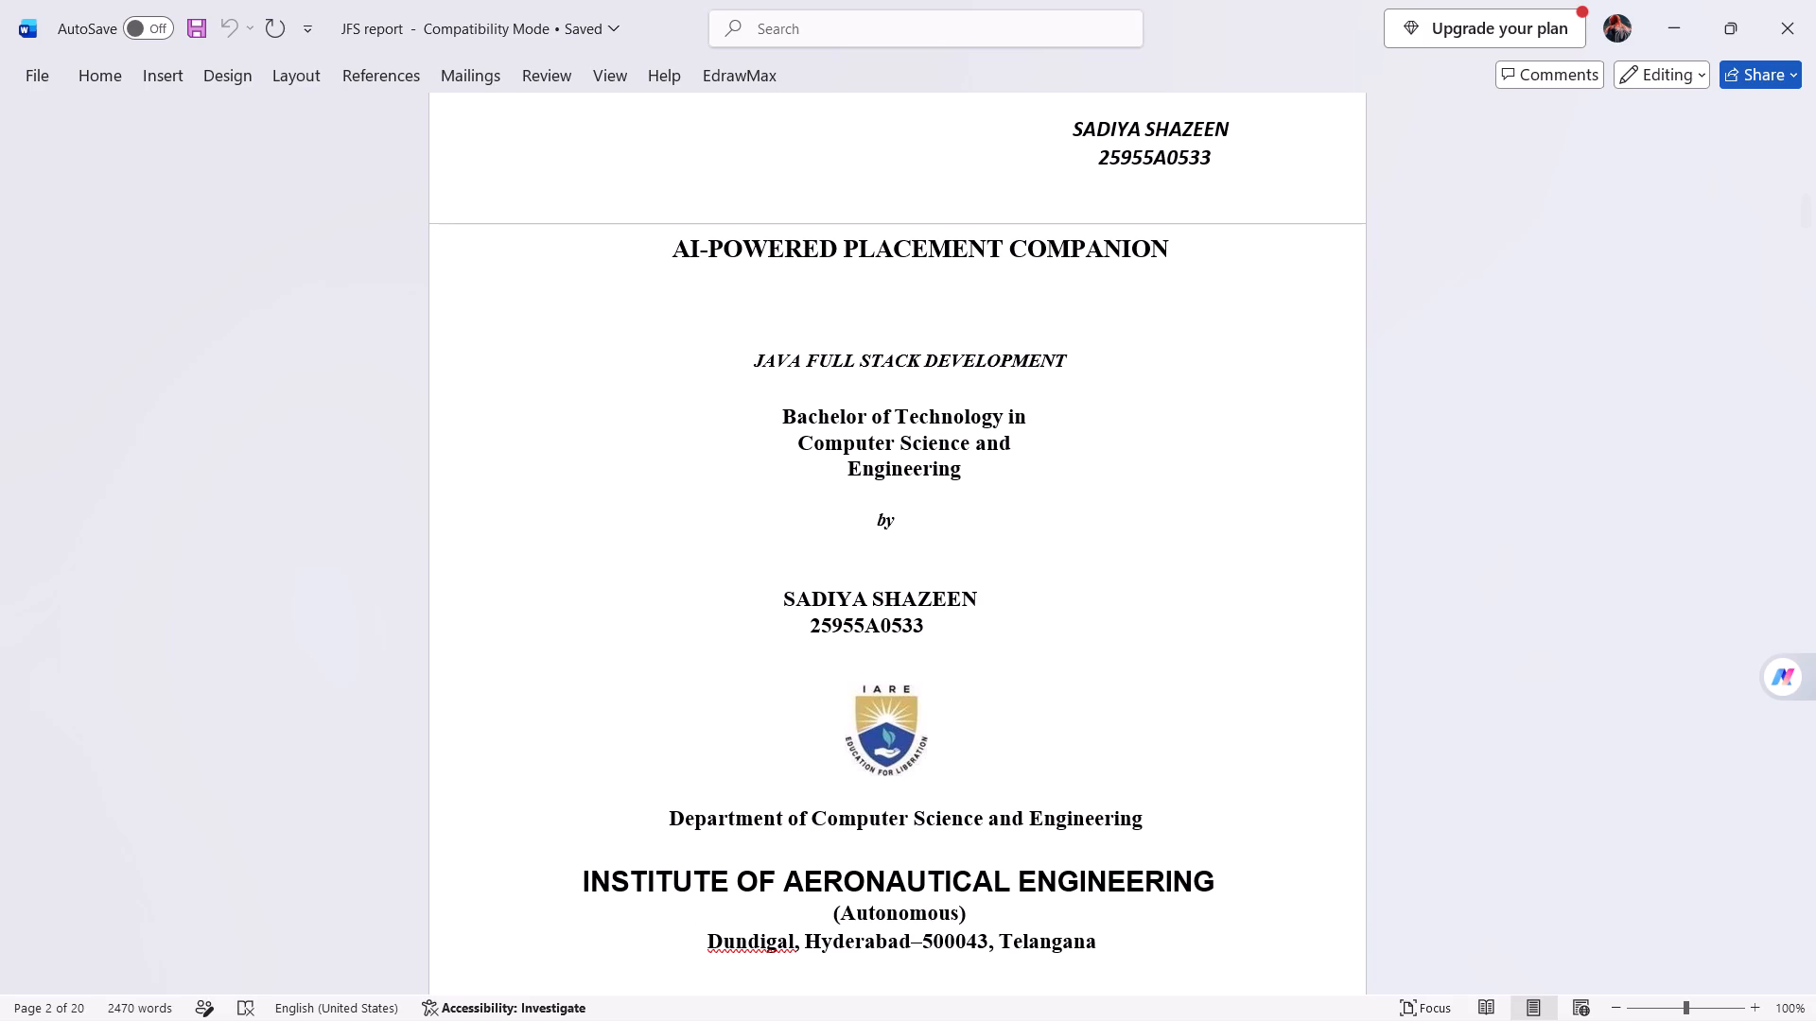
pyautogui.scroll(2, 1222, 167)
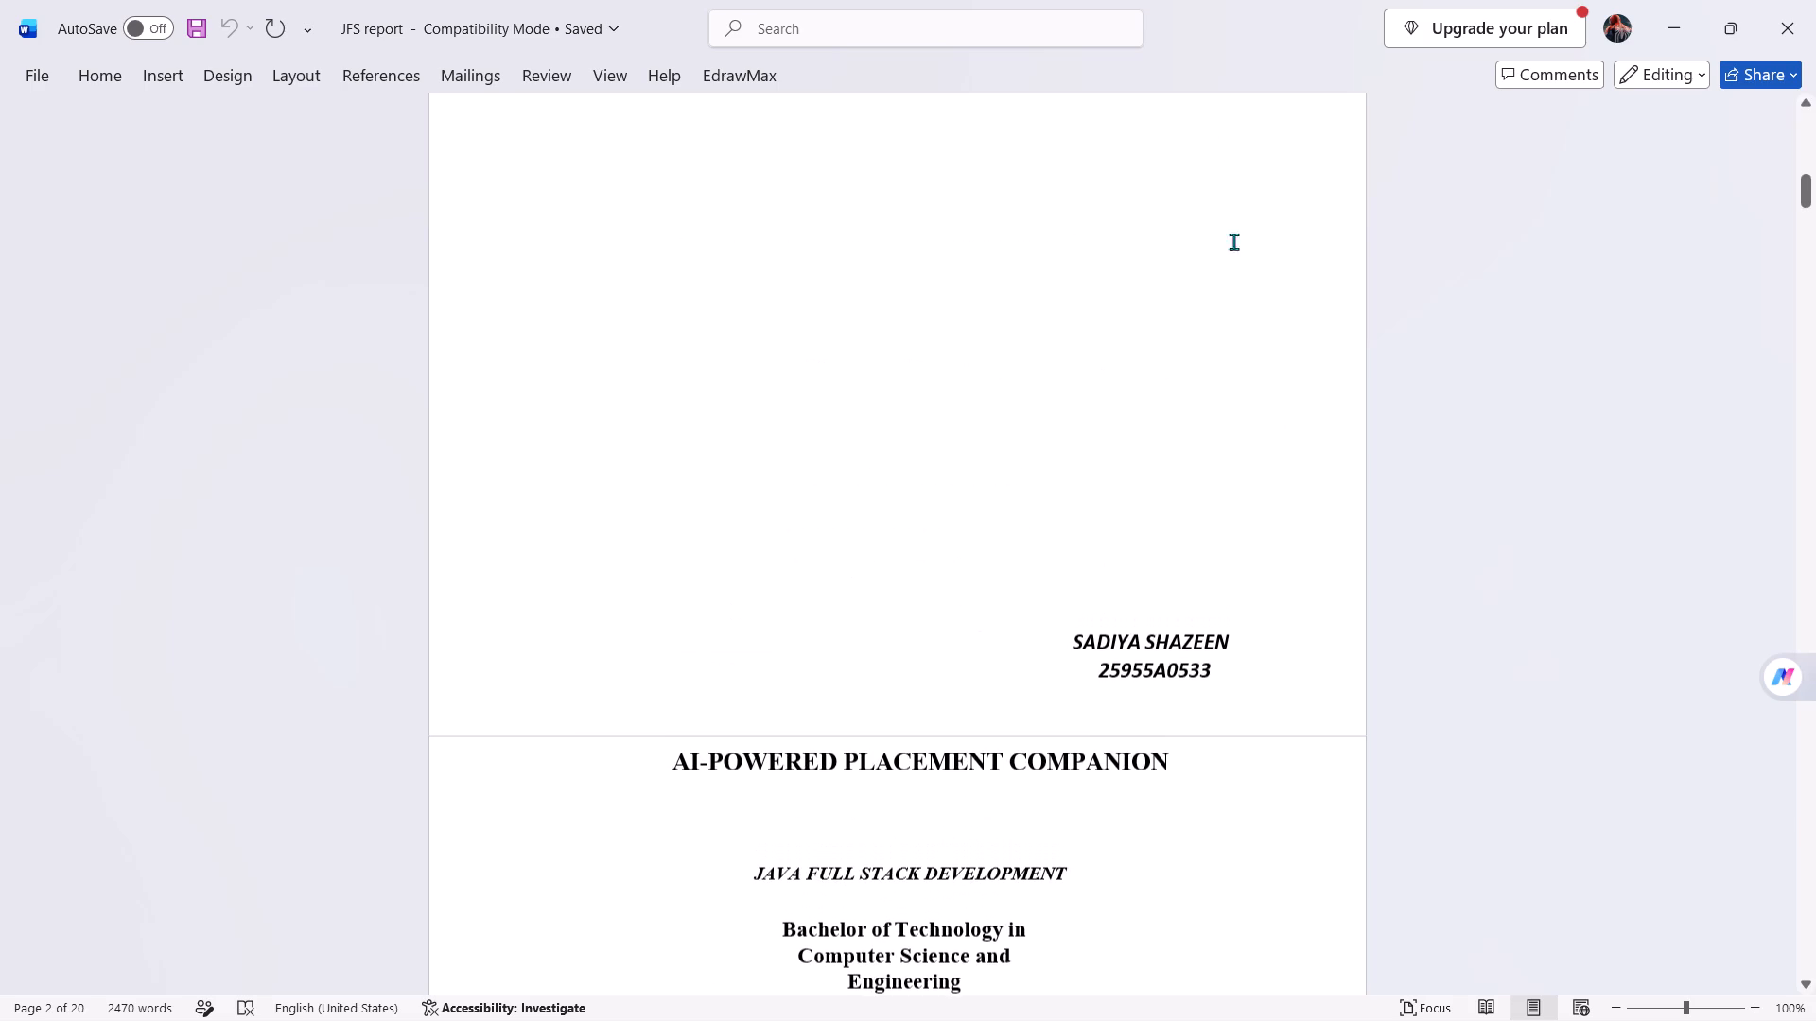
pyautogui.click(1242, 643)
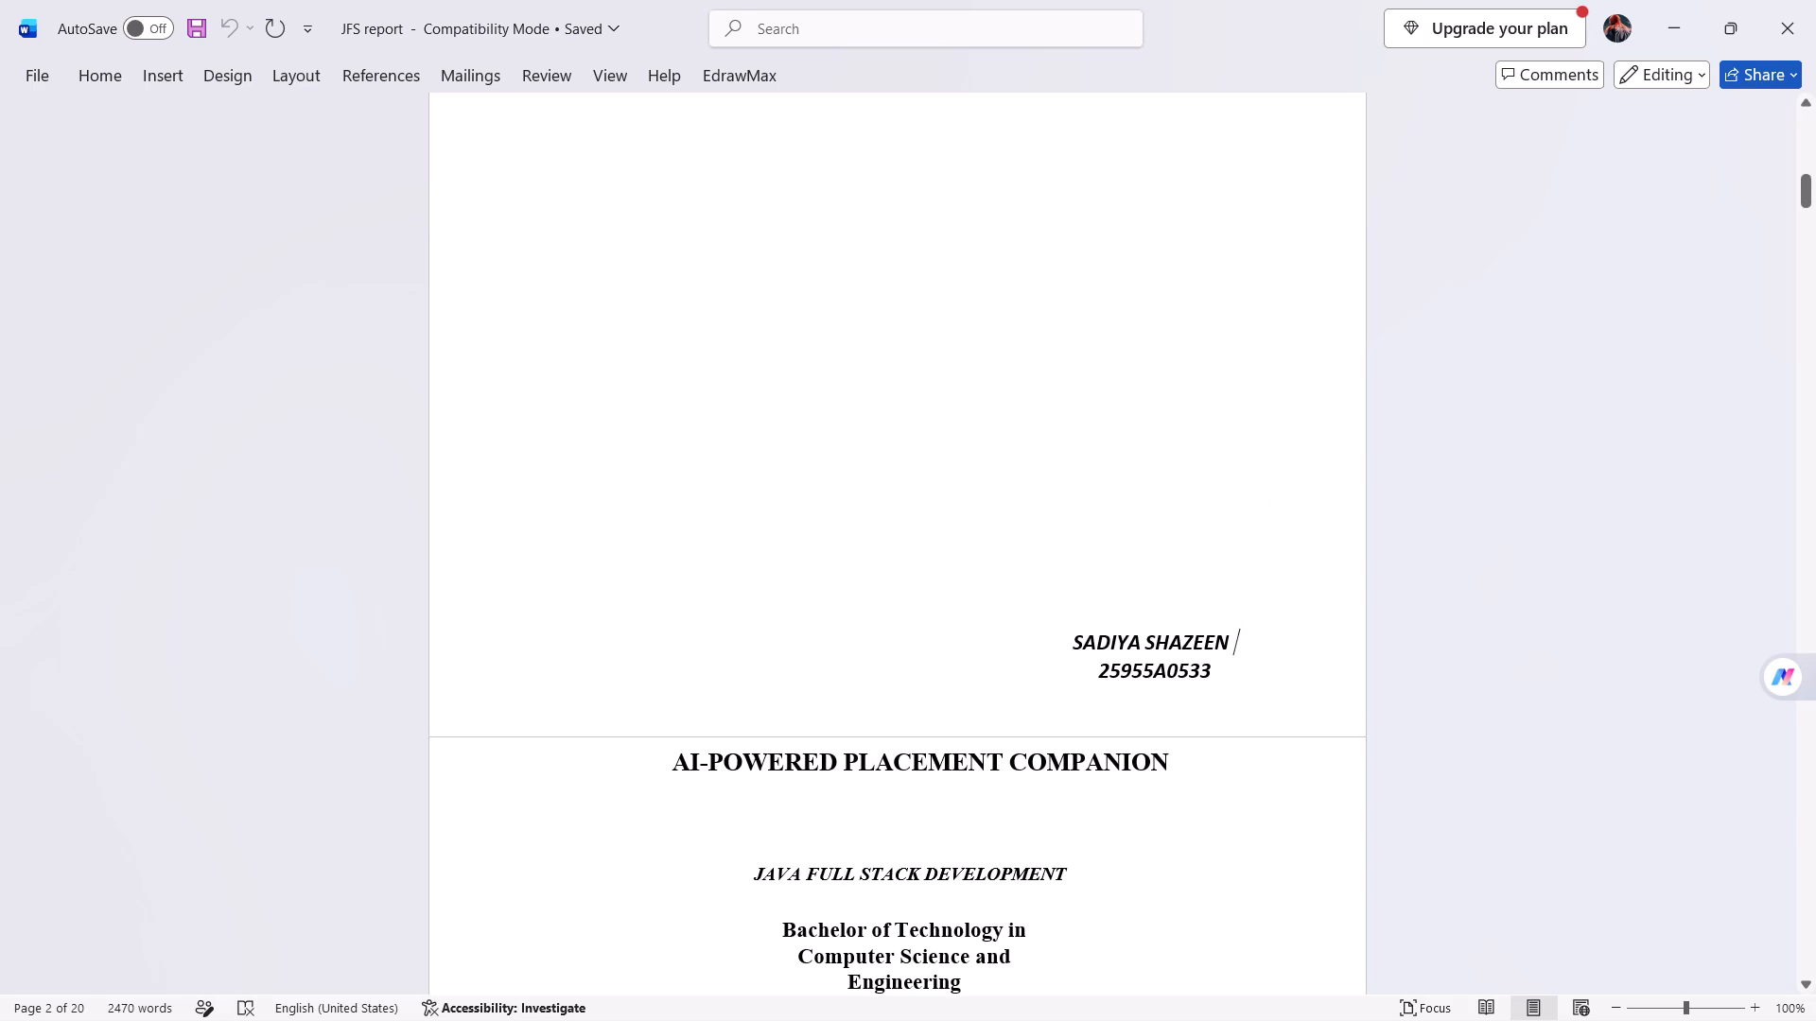
pyautogui.press('BackSpace')
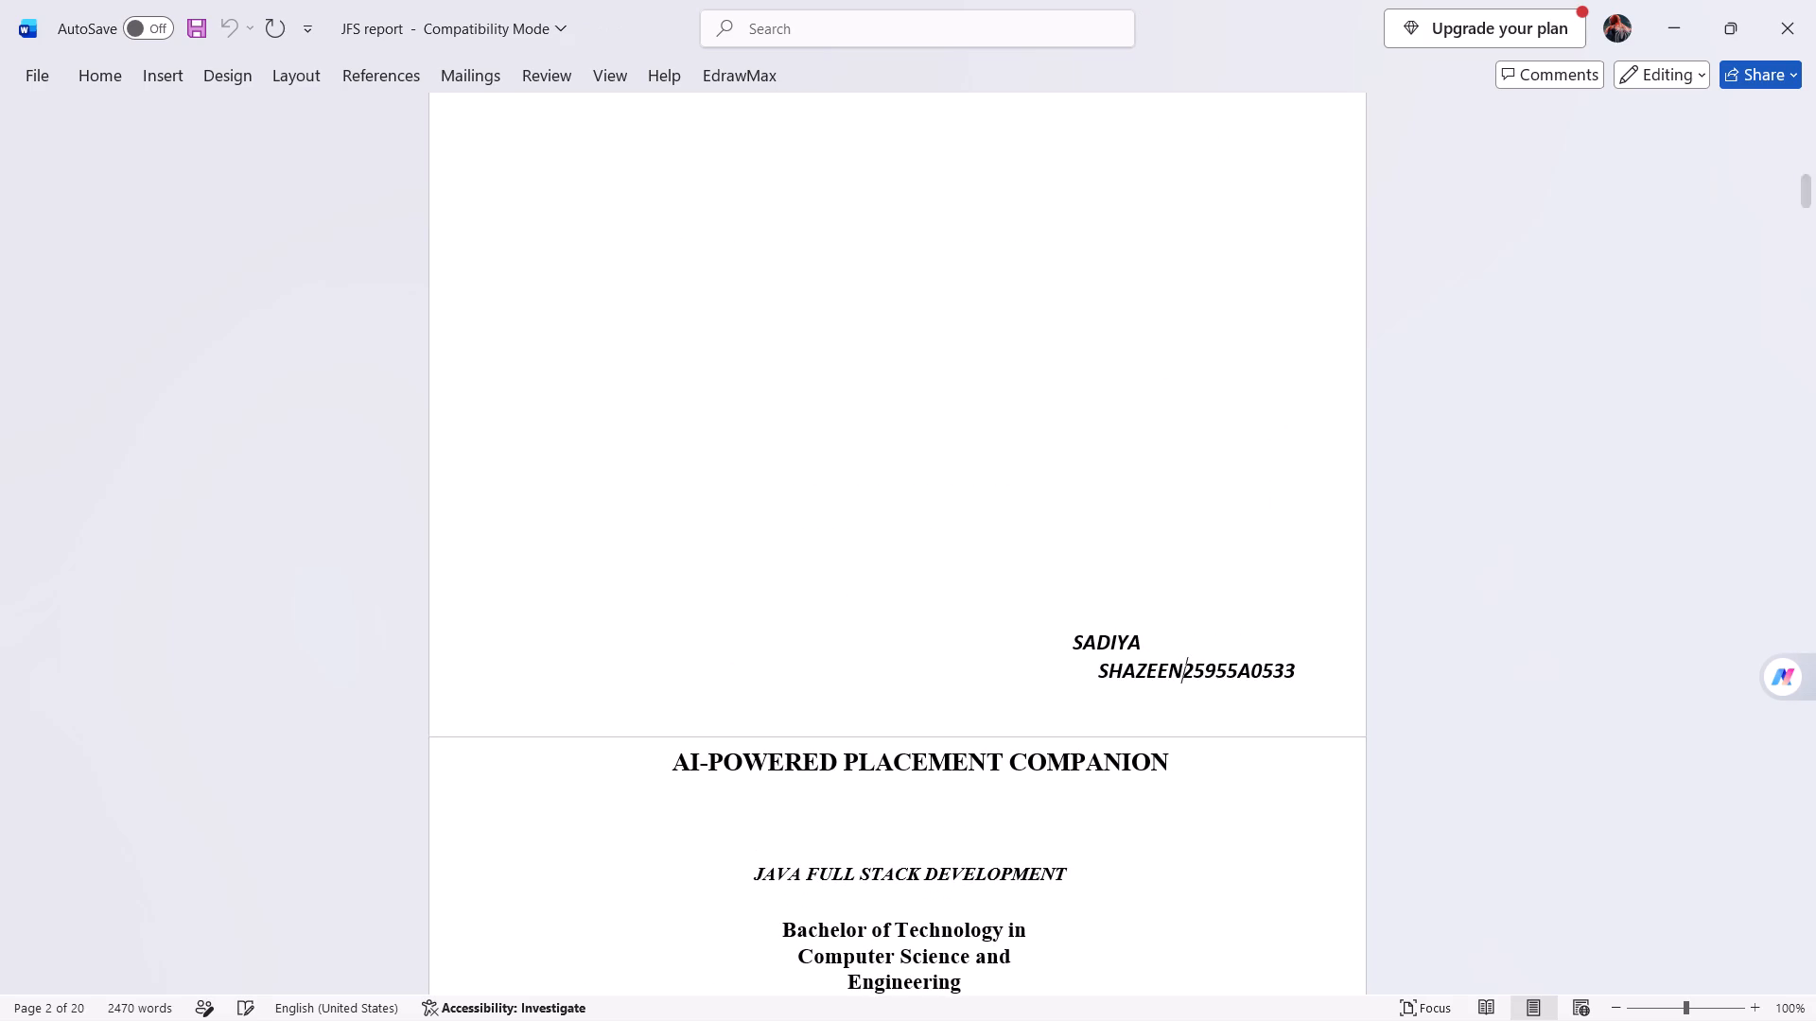
pyautogui.press('BackSpace')
pyautogui.press('BackSpace')
pyautogui.press('BackSpace')
pyautogui.press('BackSpace')
pyautogui.press('BackSpace')
pyautogui.press('BackSpace')
pyautogui.press('BackSpace')
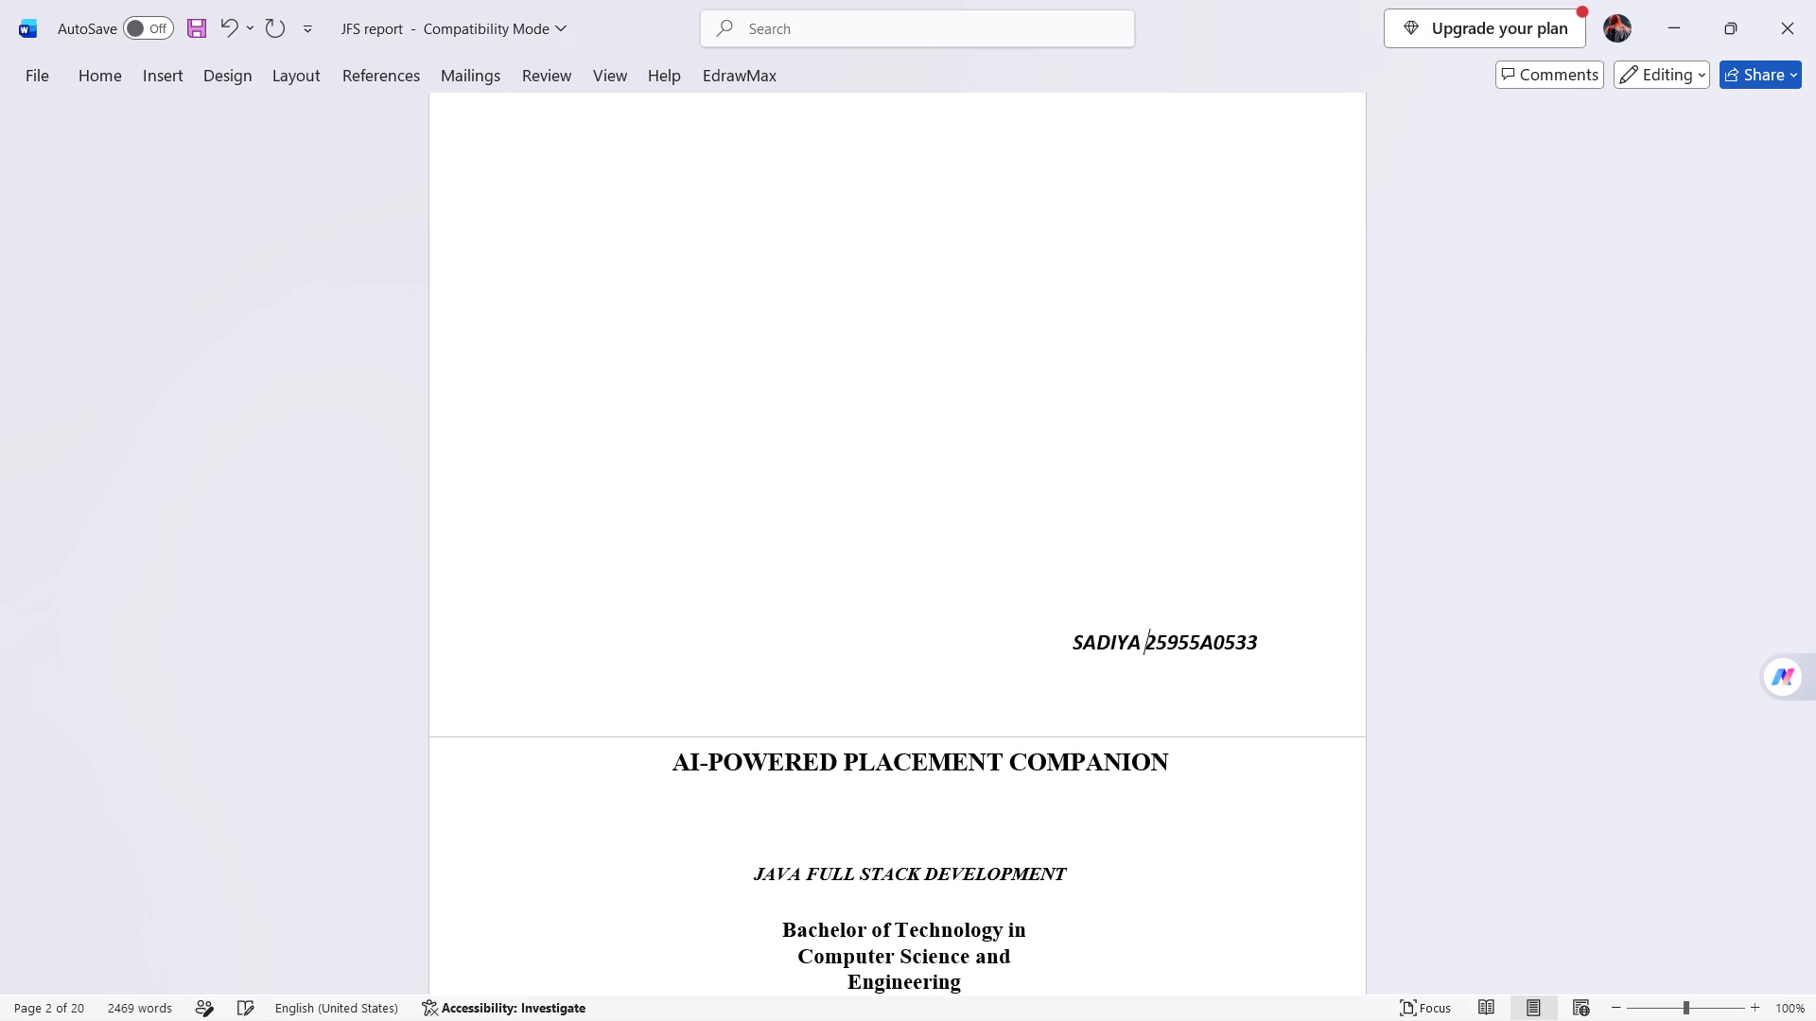
pyautogui.press('BackSpace')
pyautogui.press('BackSpace')
pyautogui.press('BackSpace')
pyautogui.press('BackSpace')
pyautogui.press('BackSpace')
pyautogui.press('BackSpace')
pyautogui.press('BackSpace')
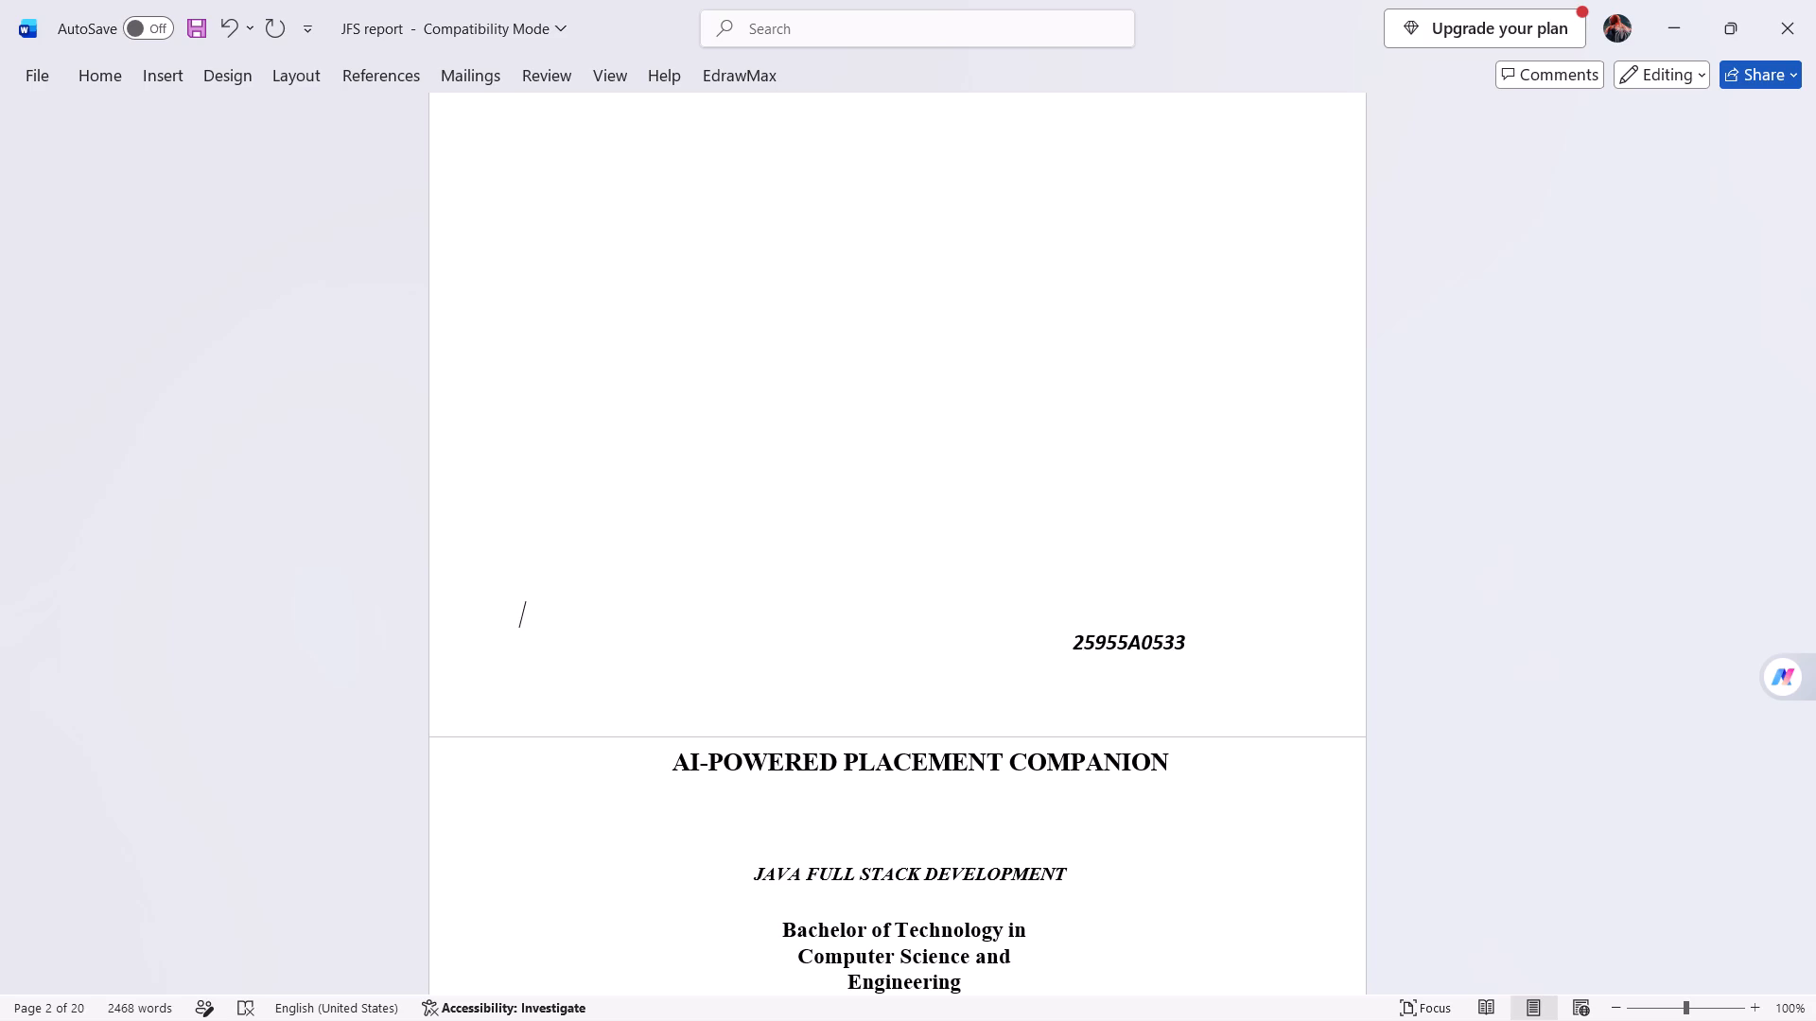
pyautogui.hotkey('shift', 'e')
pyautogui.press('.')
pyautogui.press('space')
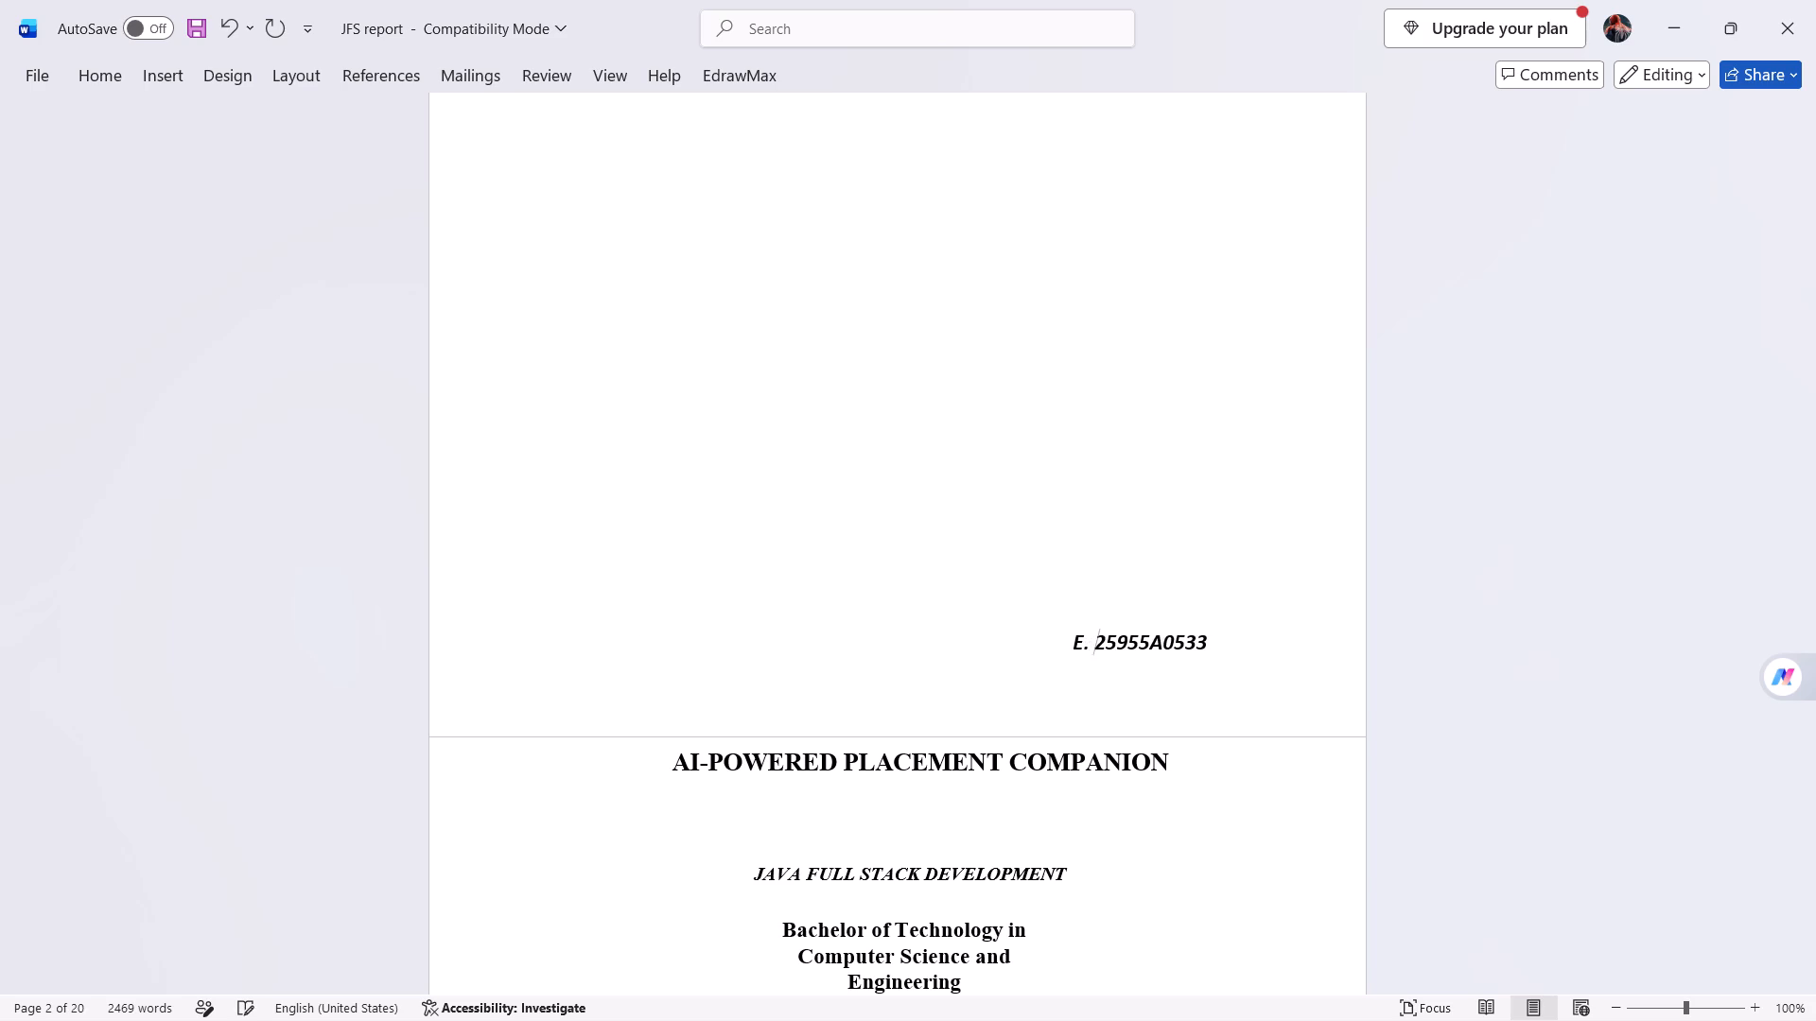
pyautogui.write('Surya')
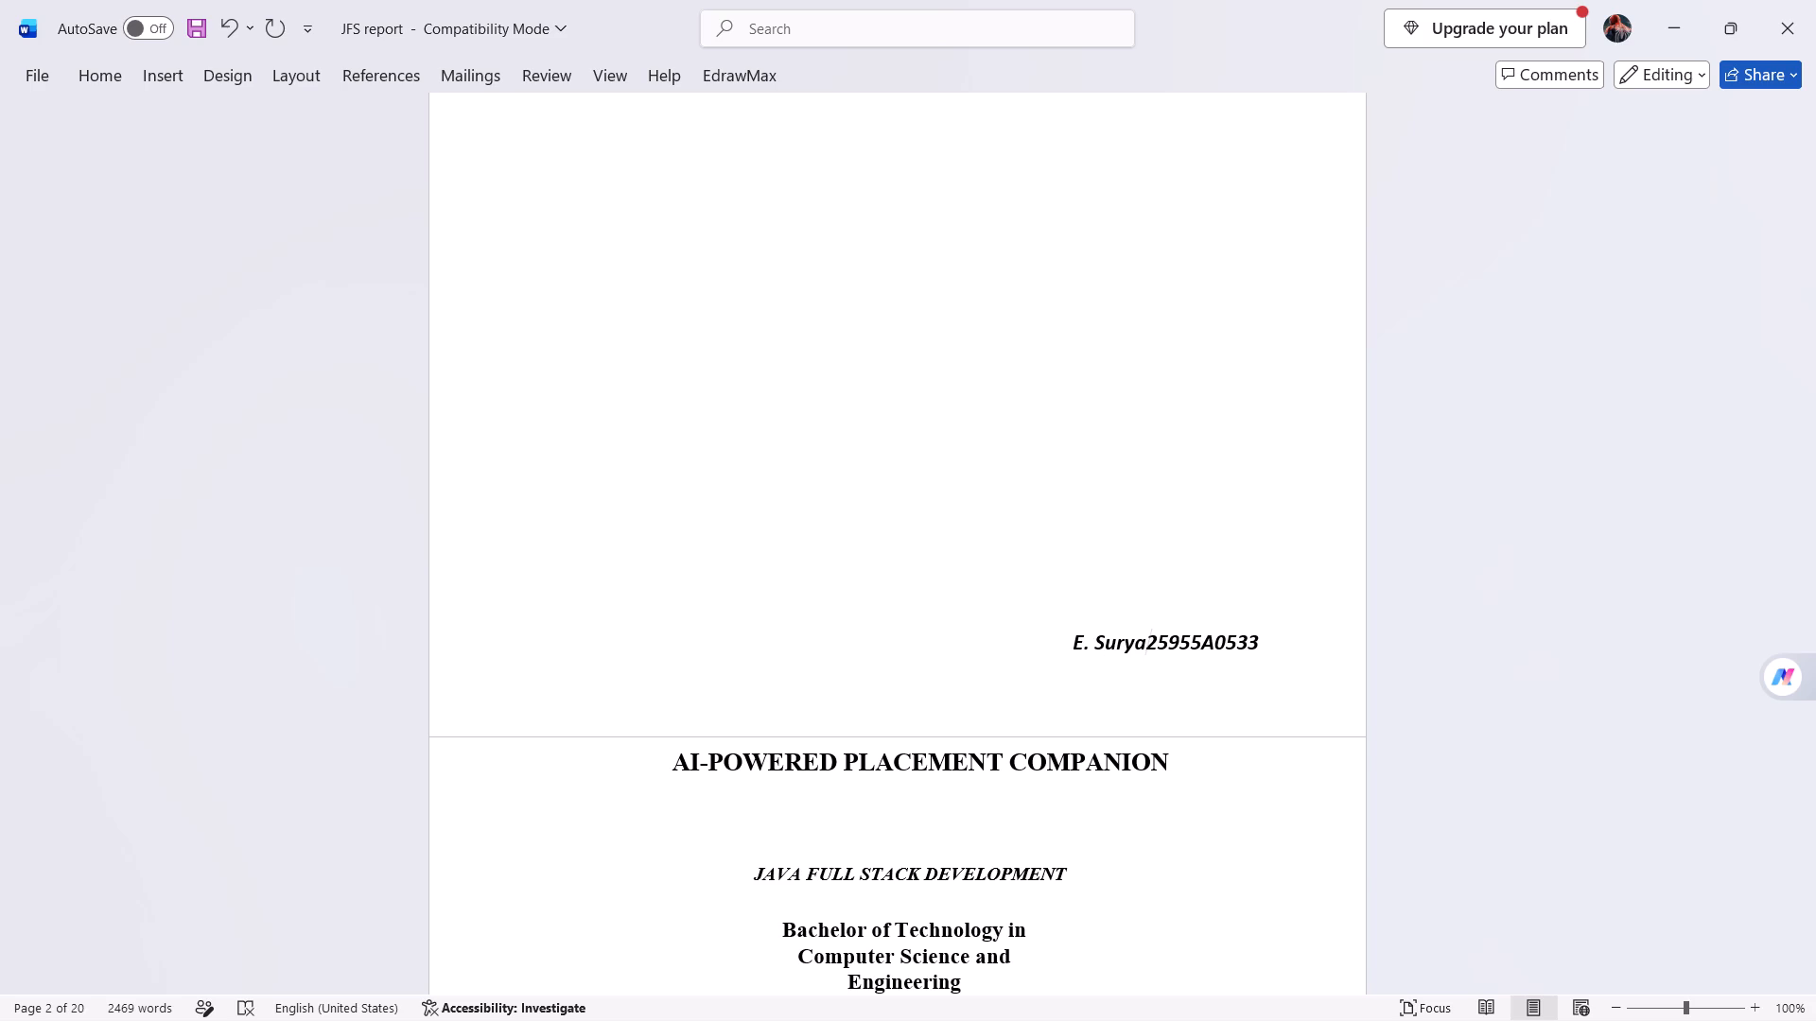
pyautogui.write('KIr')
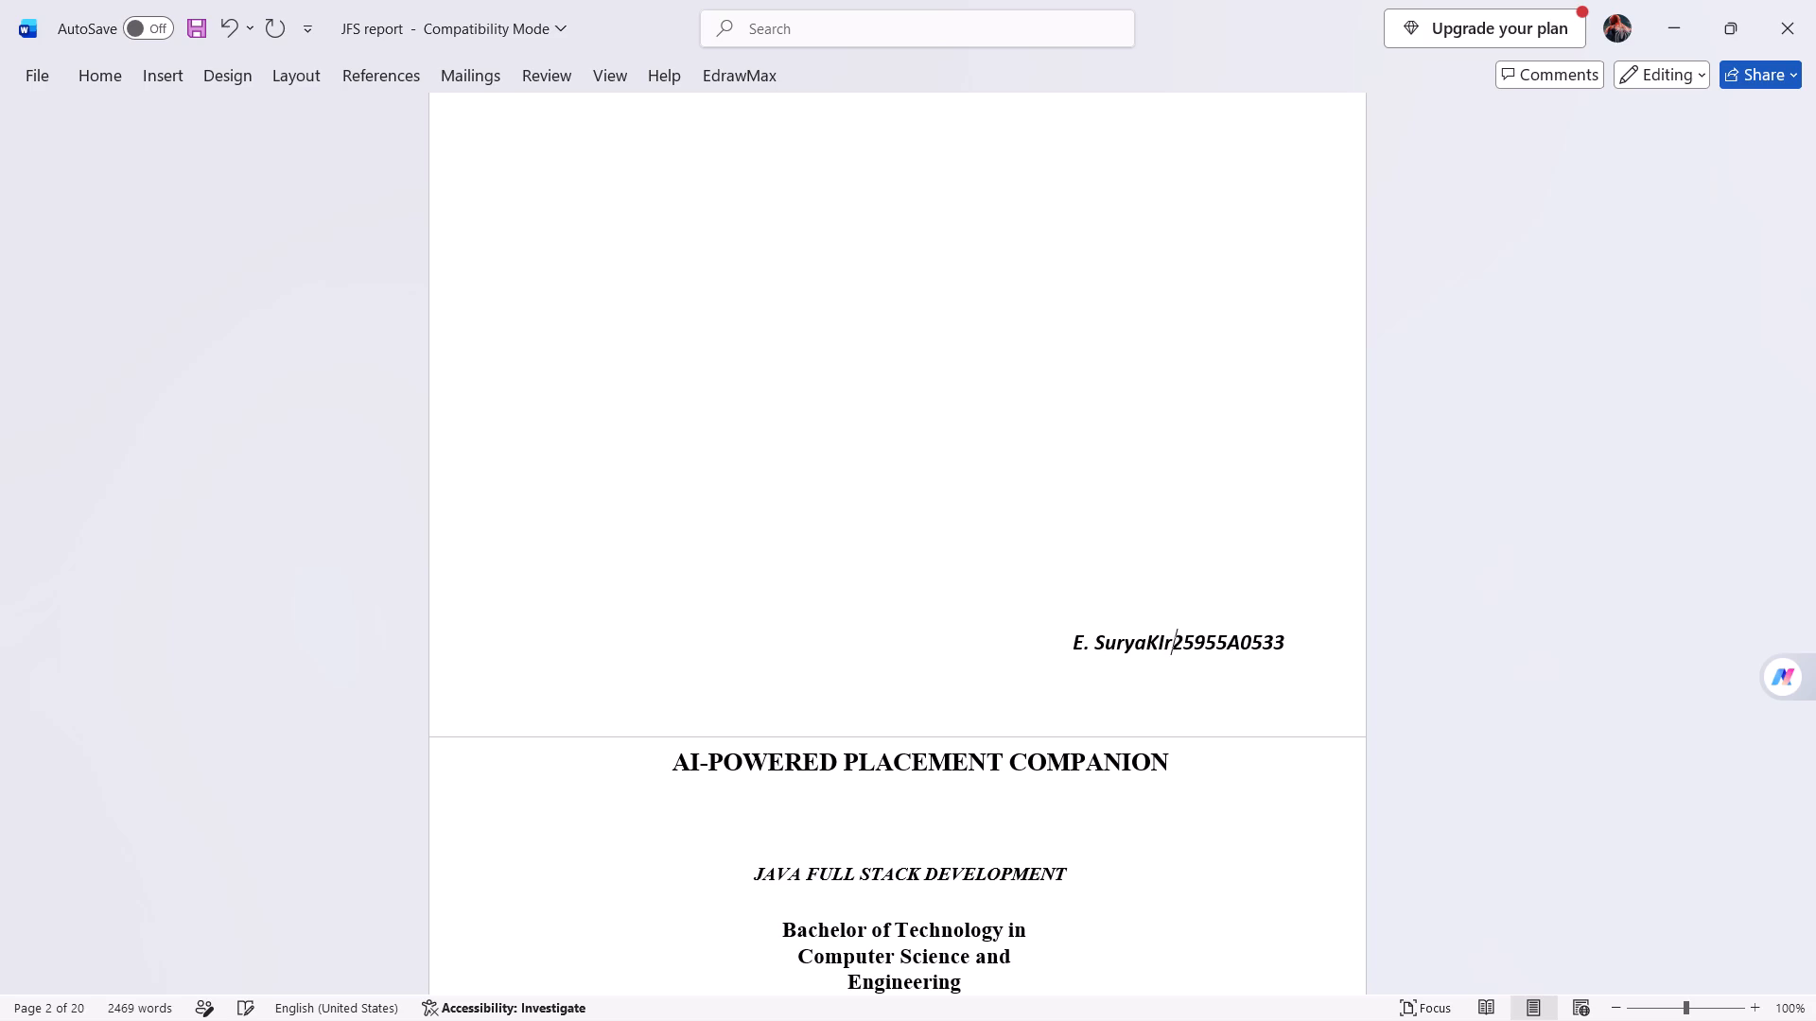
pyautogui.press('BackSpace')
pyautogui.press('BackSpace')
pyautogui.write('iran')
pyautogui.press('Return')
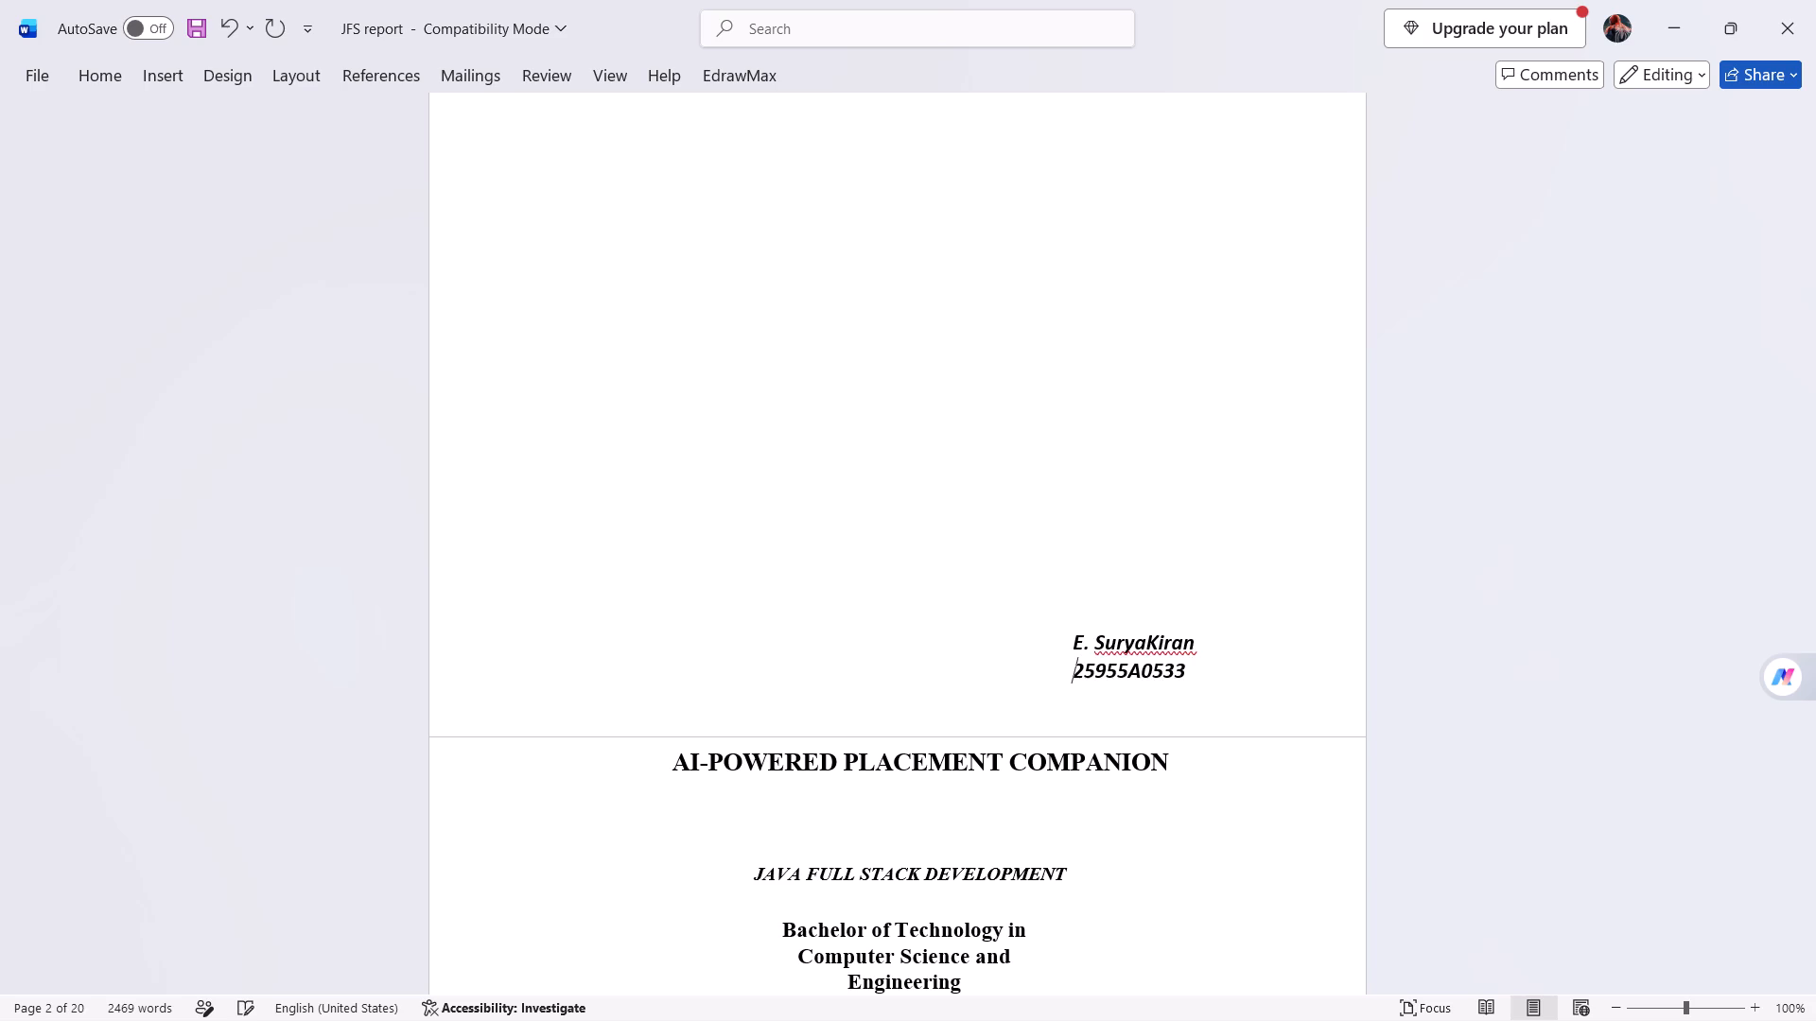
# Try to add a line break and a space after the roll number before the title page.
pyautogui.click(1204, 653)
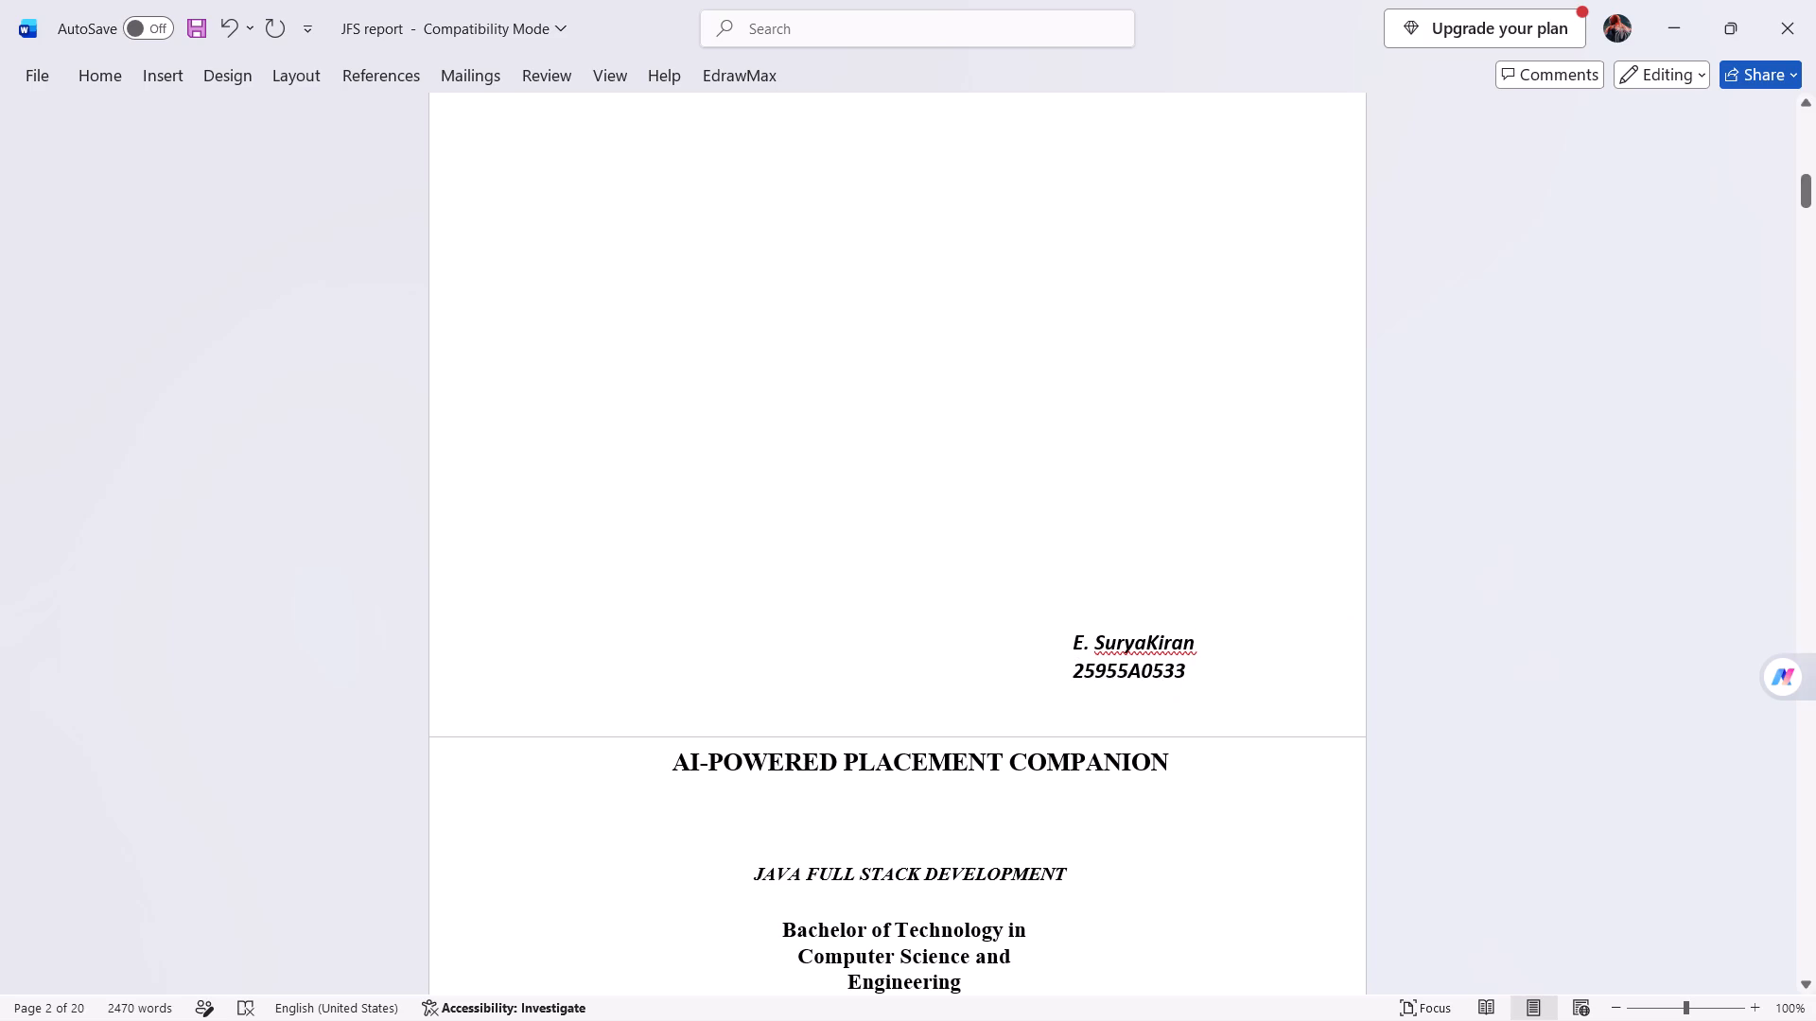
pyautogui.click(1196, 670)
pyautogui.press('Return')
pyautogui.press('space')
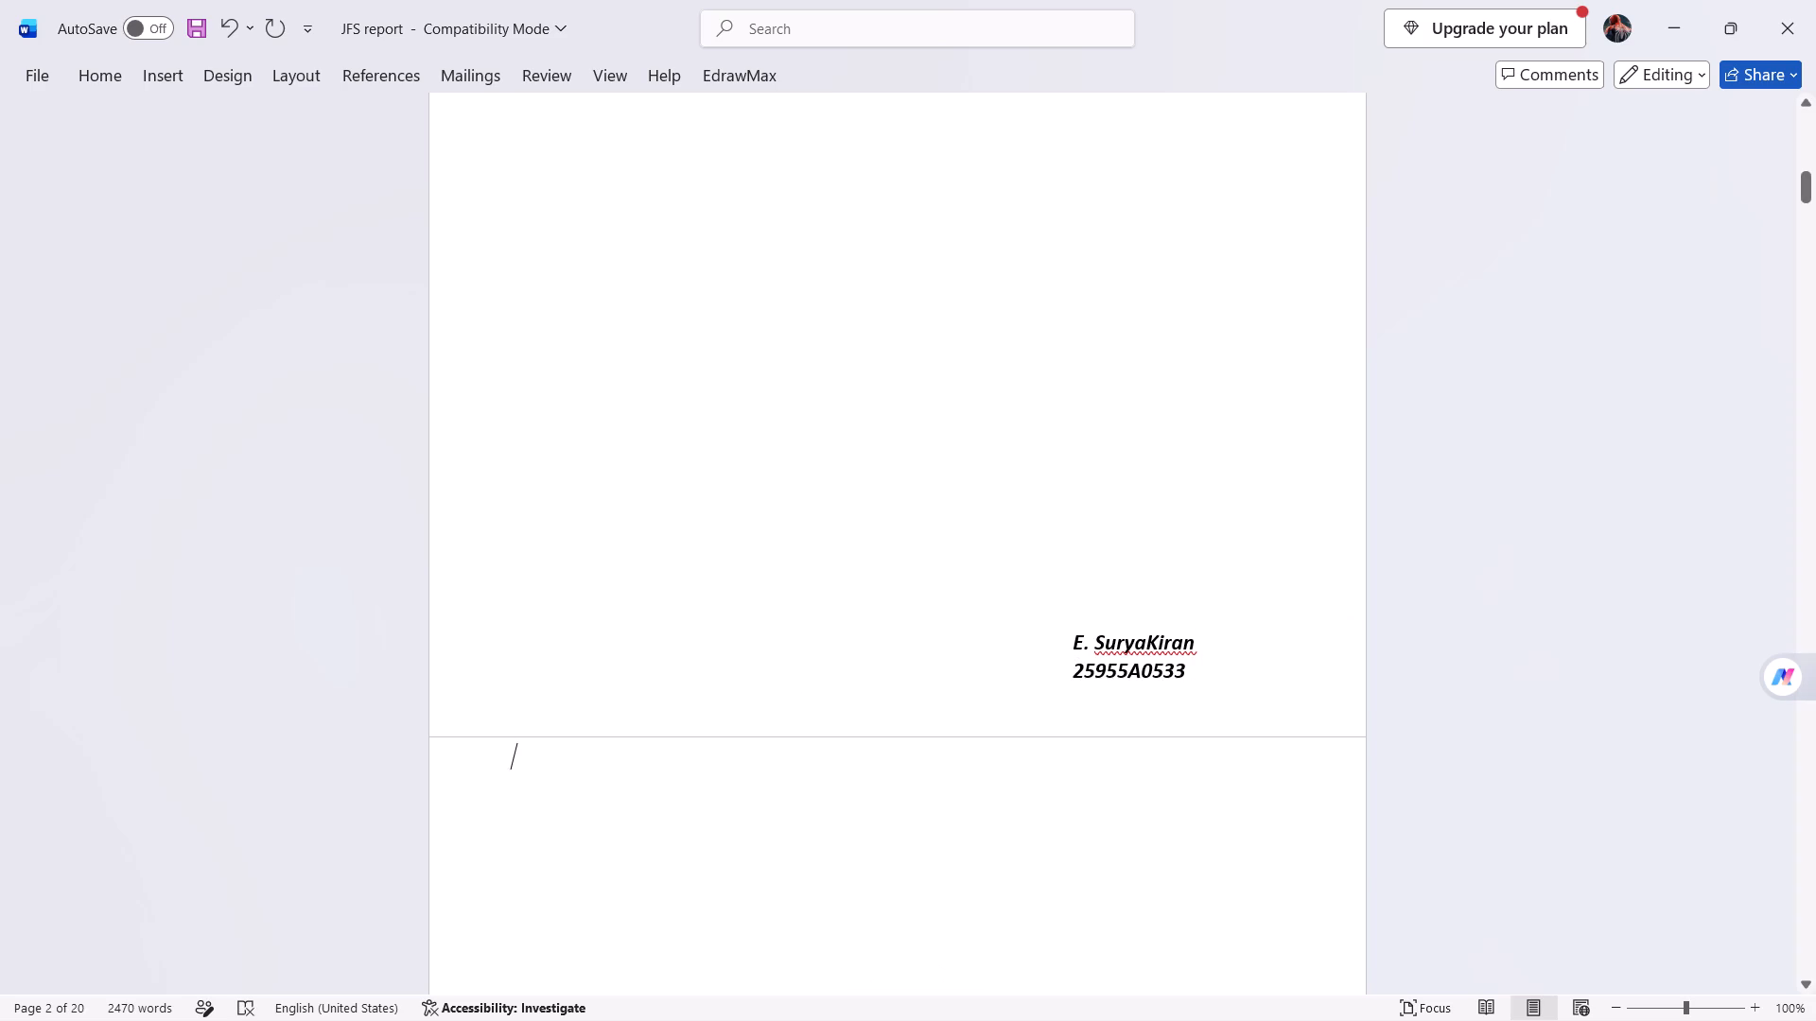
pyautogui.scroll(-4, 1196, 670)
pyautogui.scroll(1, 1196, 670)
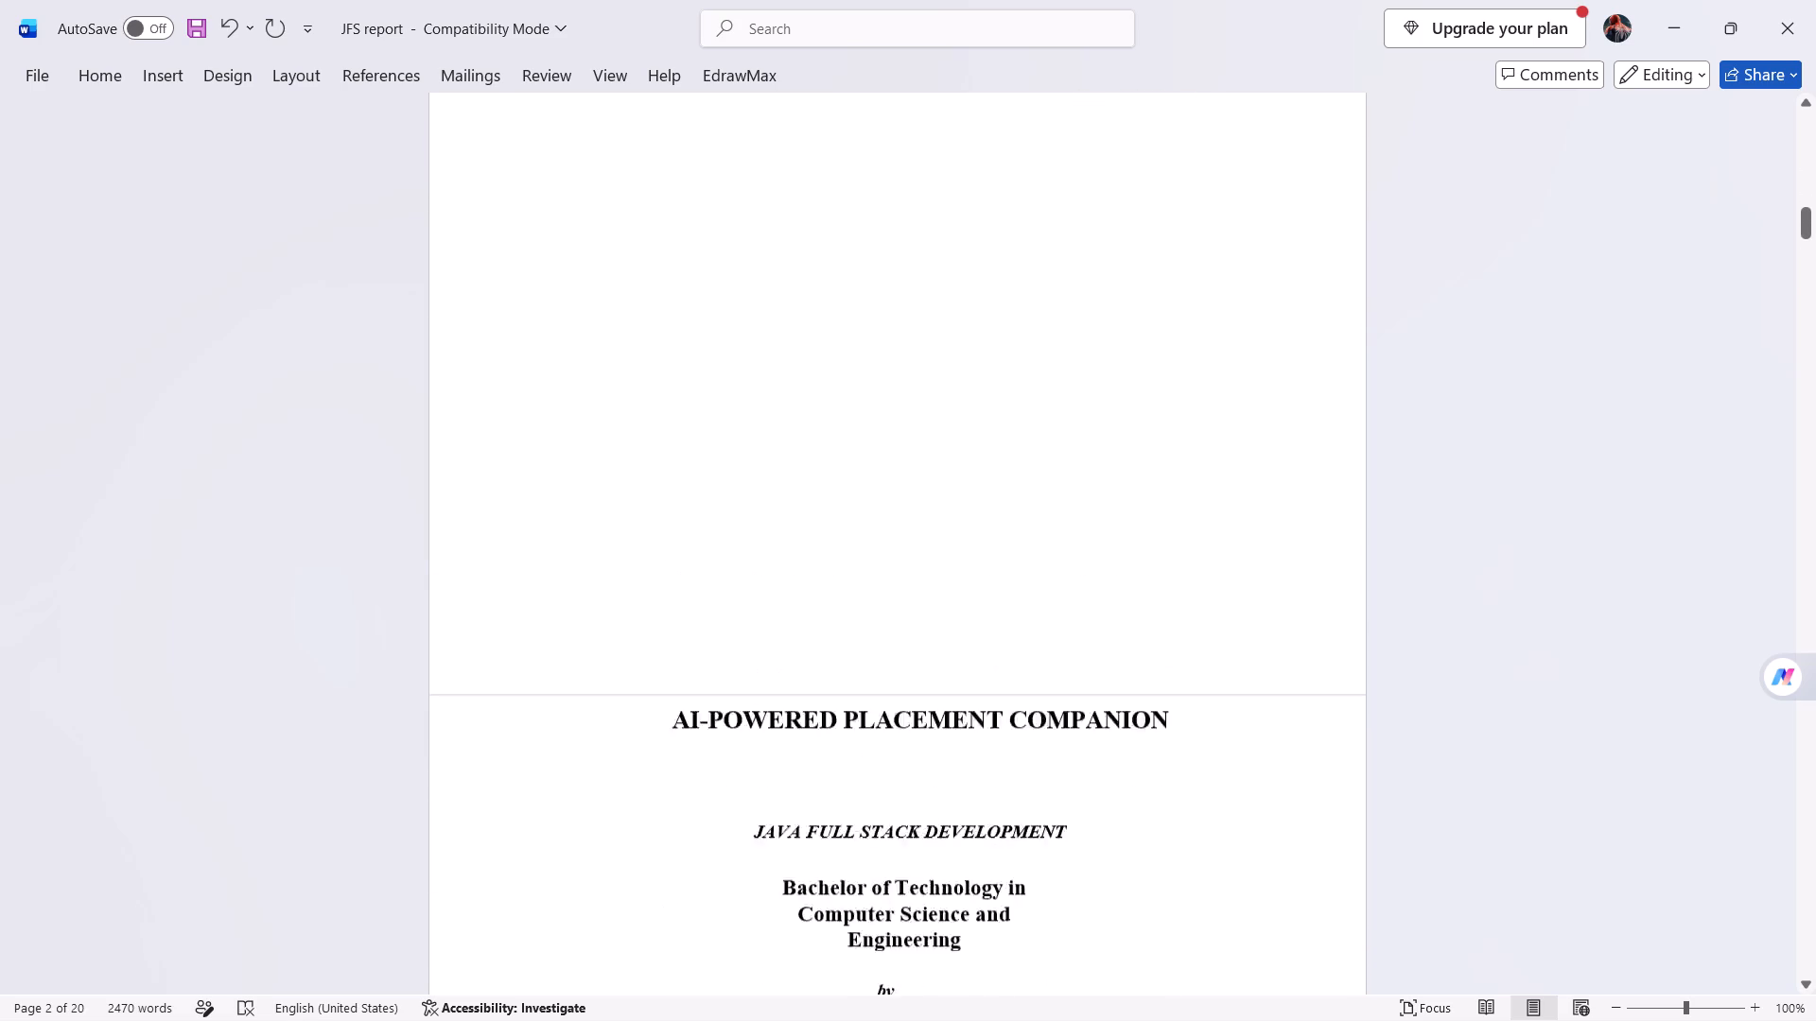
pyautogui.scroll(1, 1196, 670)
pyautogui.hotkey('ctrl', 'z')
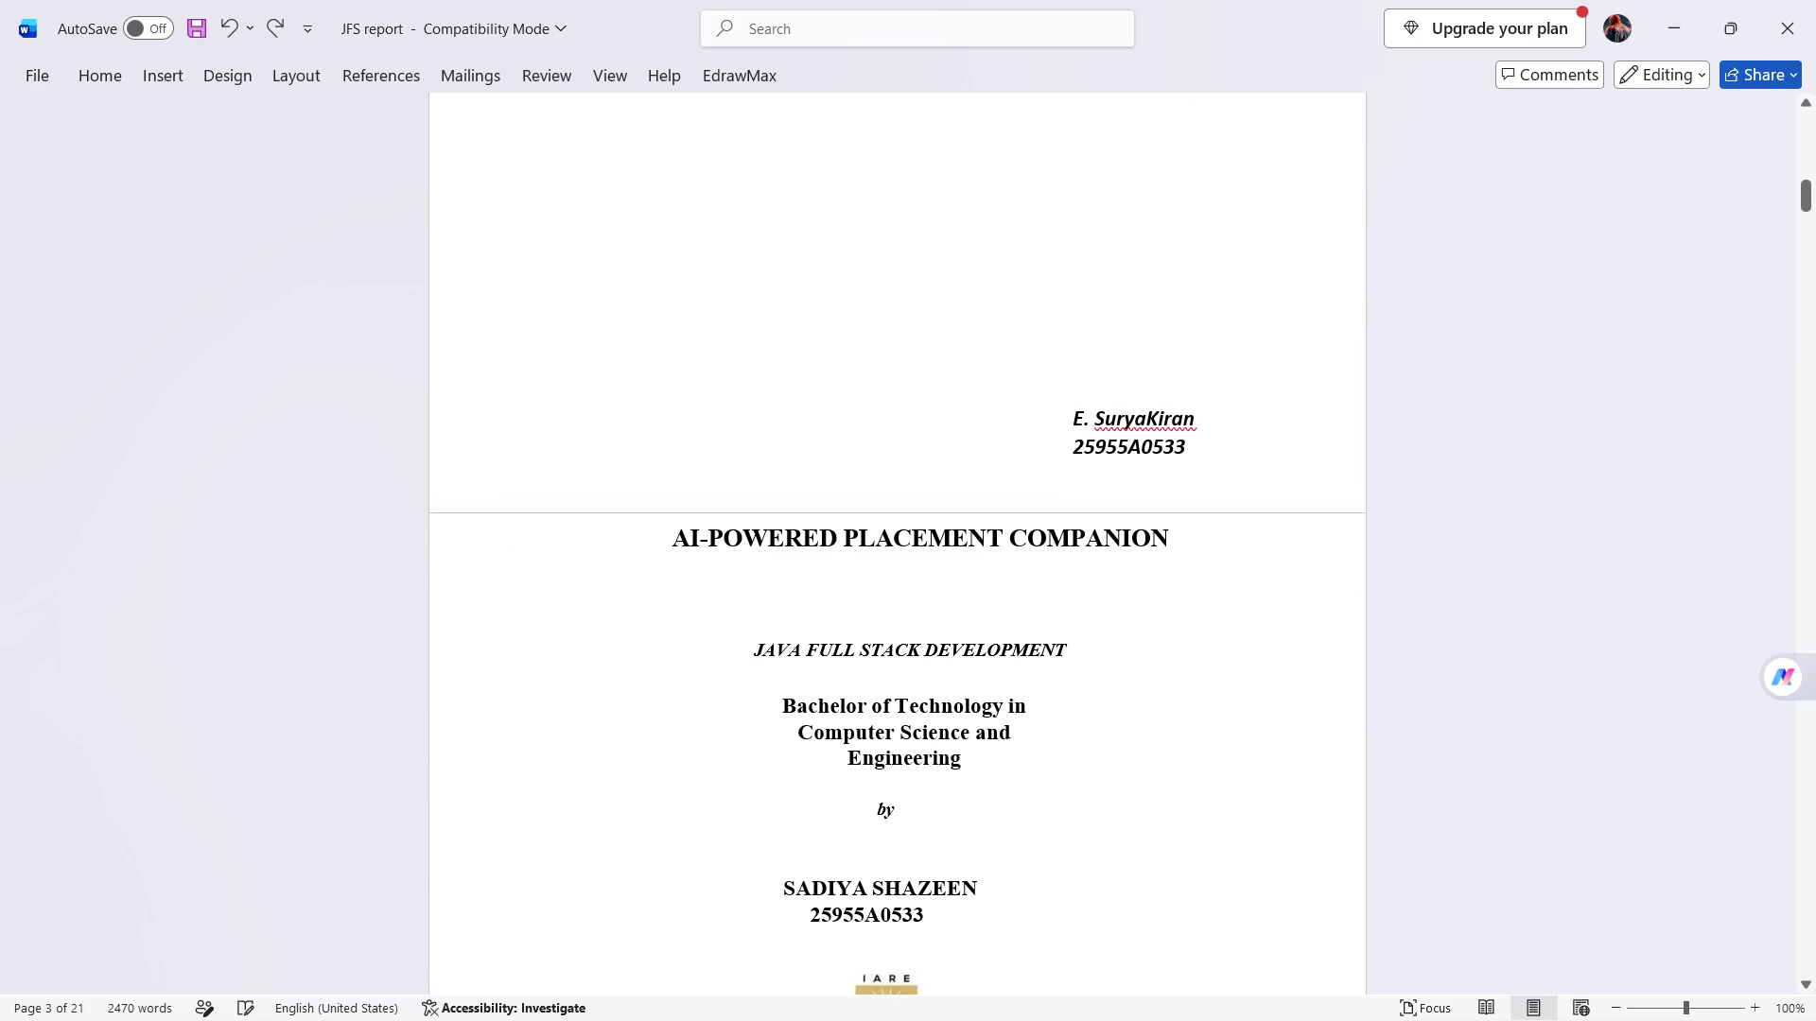
# Insert spaces in the blank line above the student name that precedes the title page.
pyautogui.click(1109, 382)
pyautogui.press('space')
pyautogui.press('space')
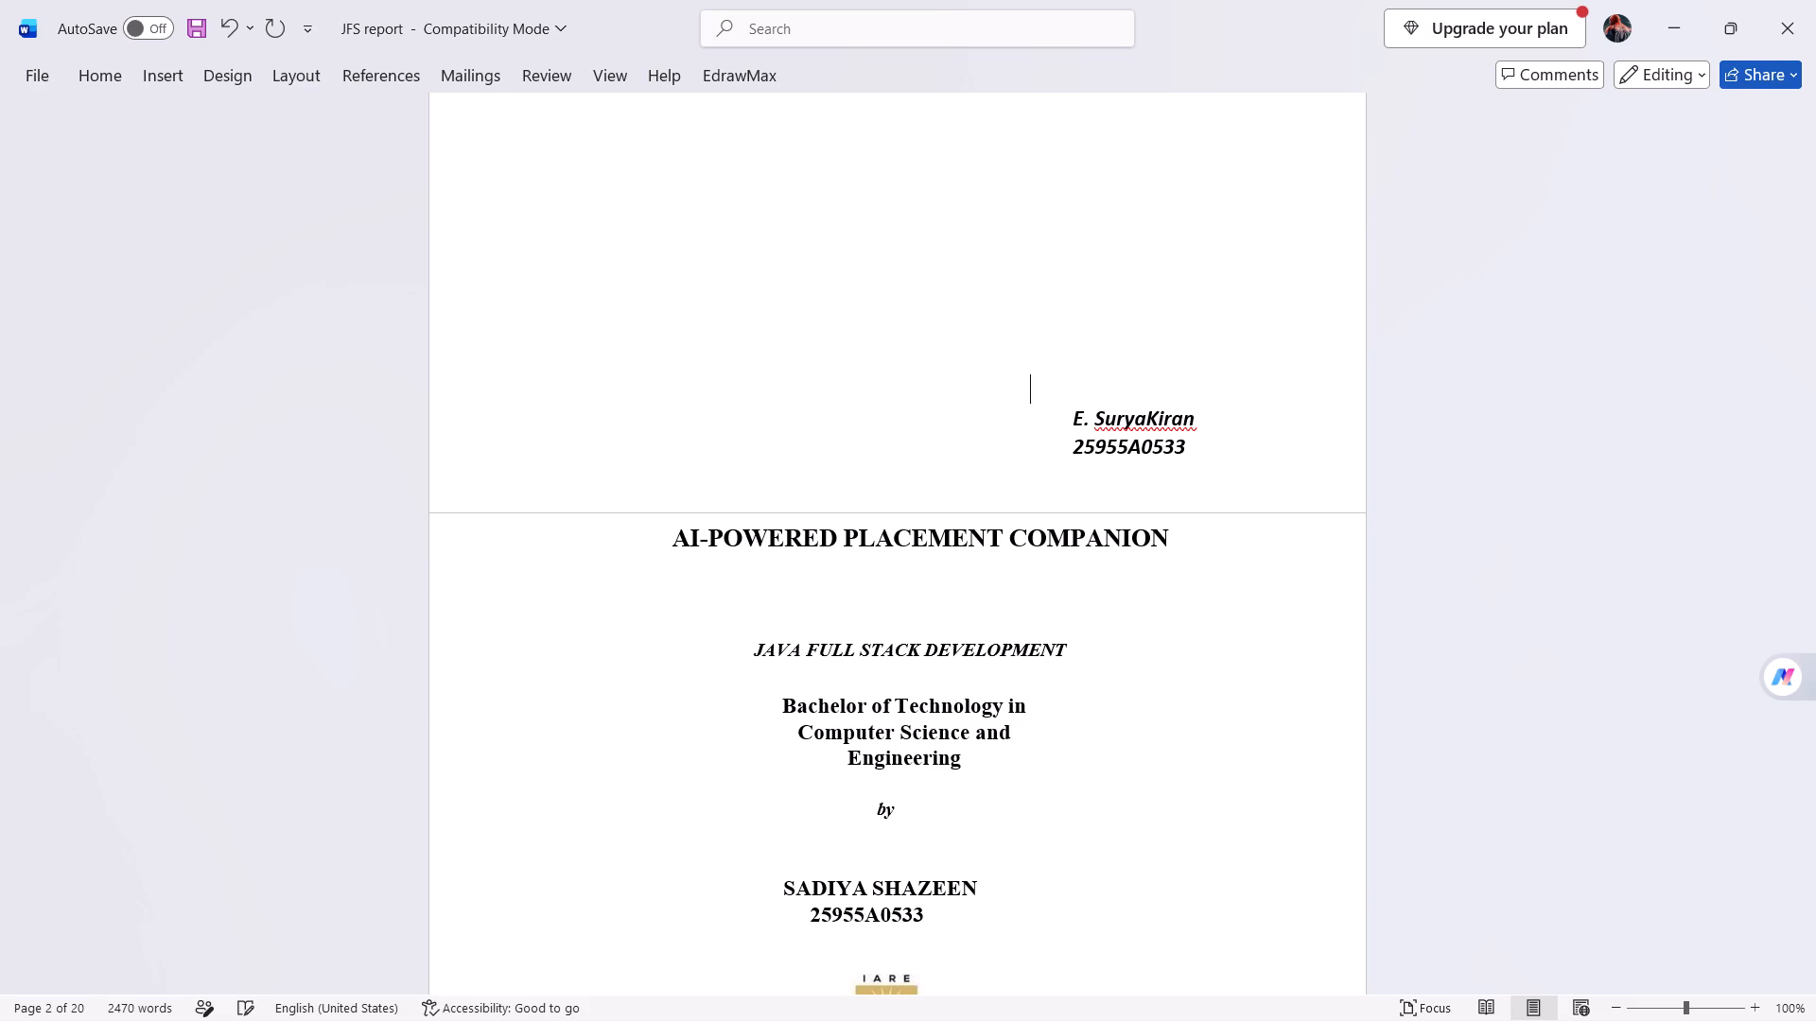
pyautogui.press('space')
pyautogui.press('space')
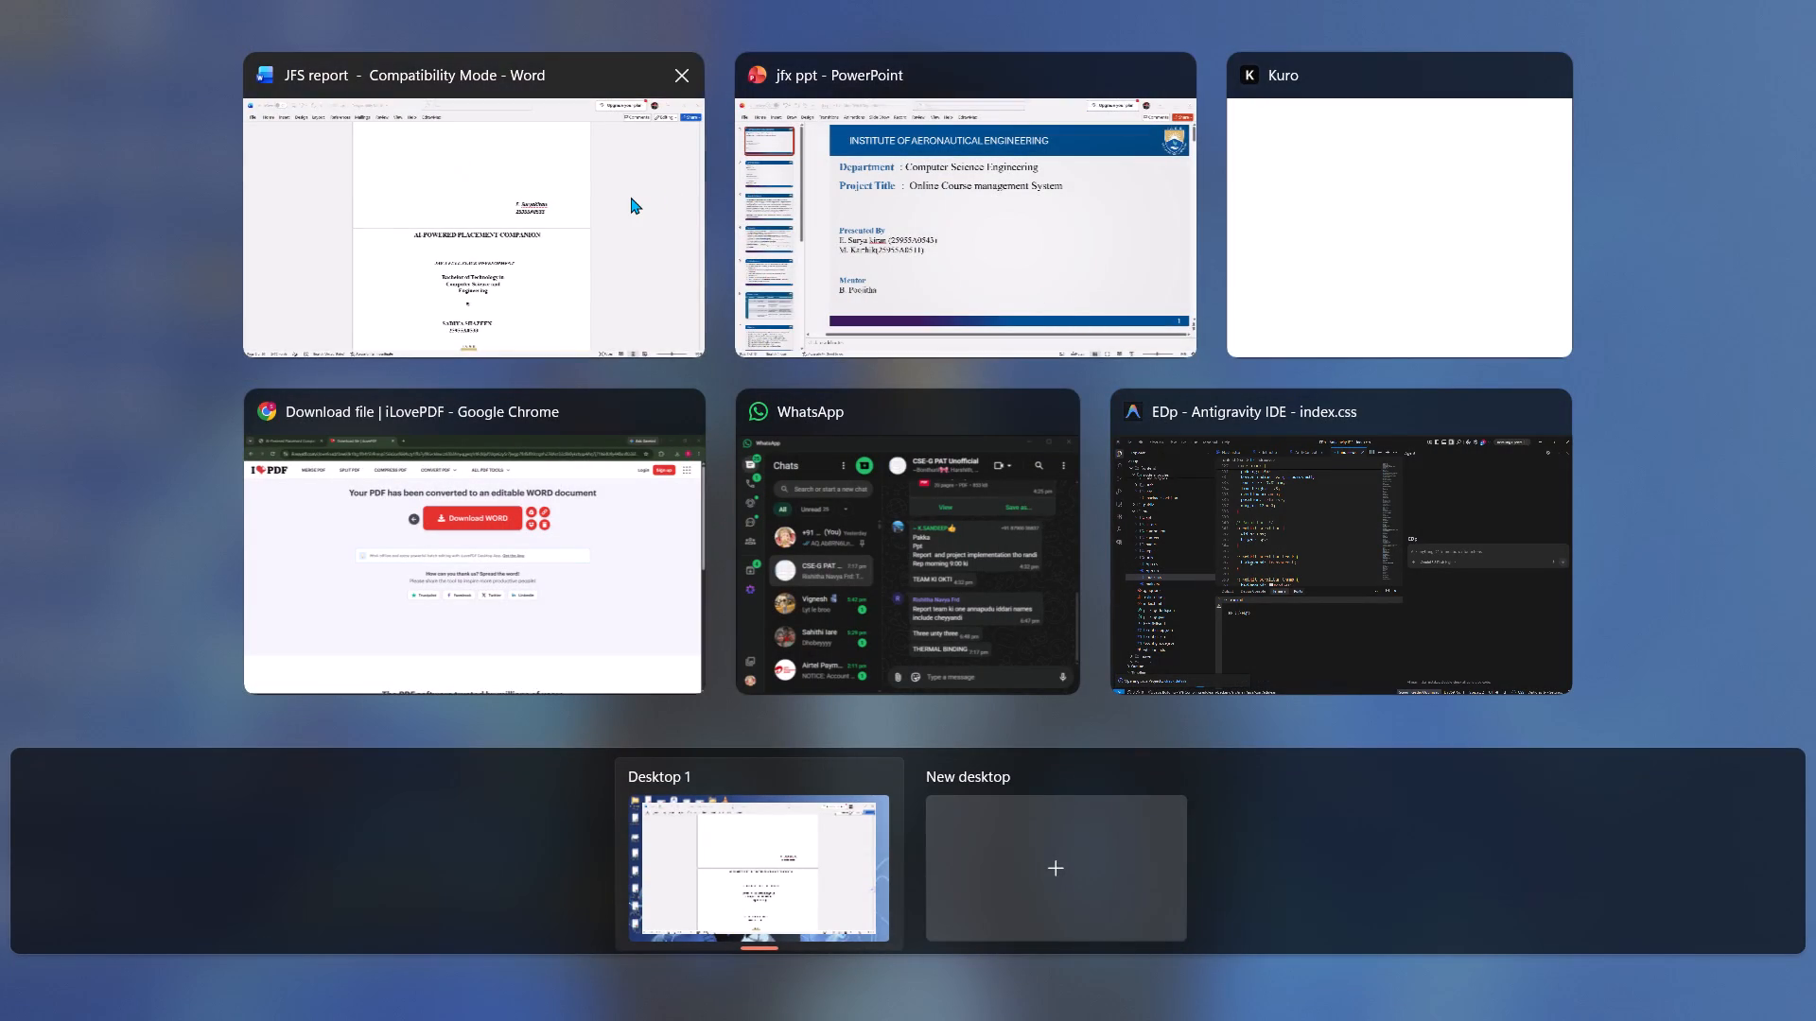
# Switch to the Word JFS report and enter the second presenter's name on the spaced line above the first presenter's name.
pyautogui.click(631, 197)
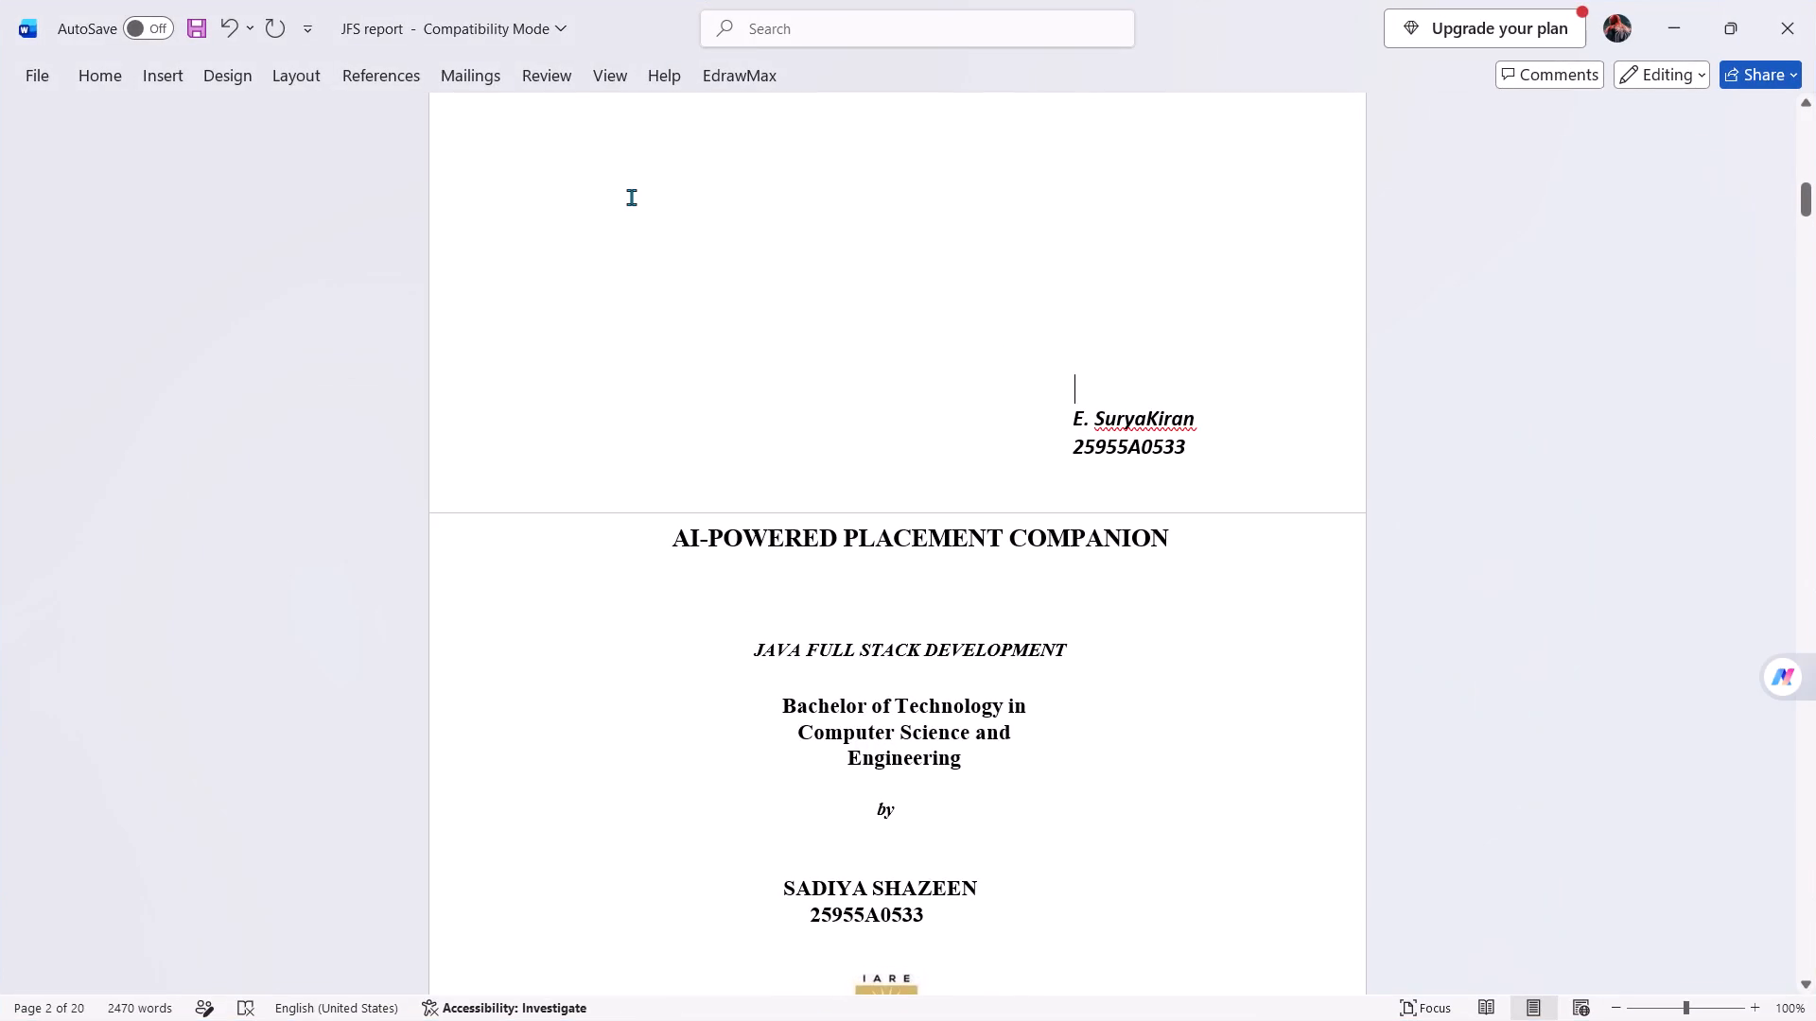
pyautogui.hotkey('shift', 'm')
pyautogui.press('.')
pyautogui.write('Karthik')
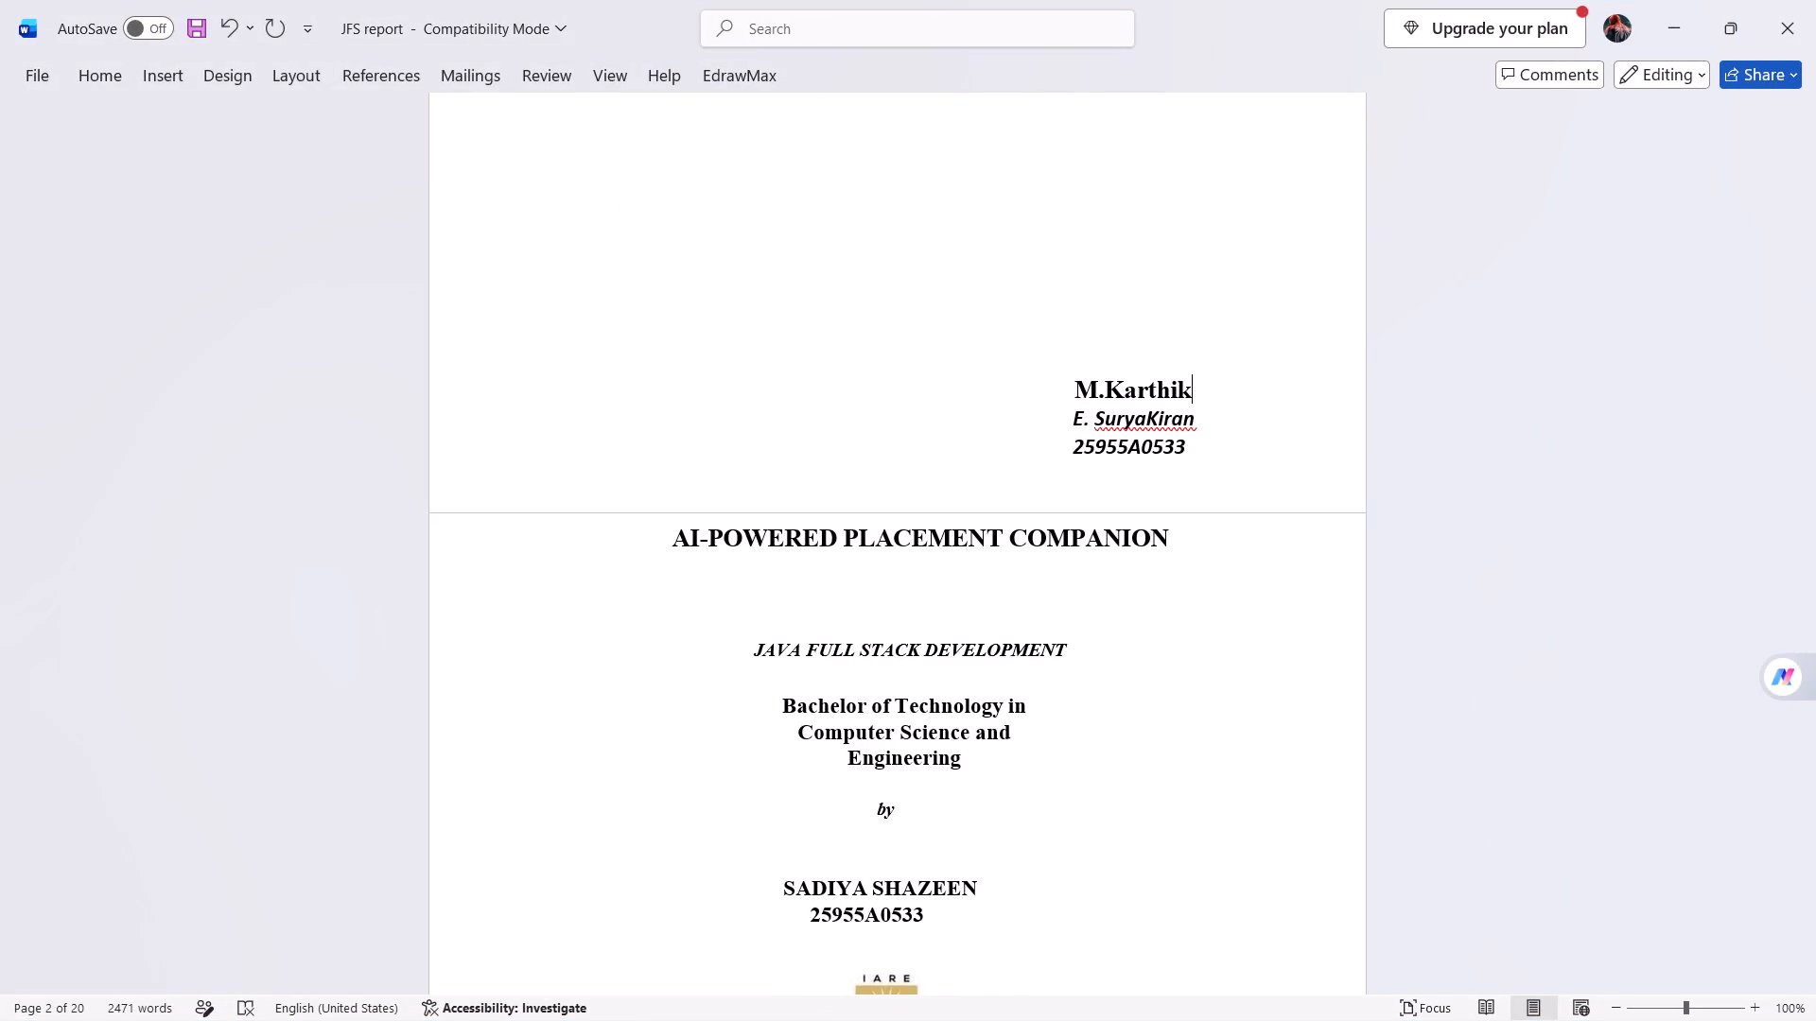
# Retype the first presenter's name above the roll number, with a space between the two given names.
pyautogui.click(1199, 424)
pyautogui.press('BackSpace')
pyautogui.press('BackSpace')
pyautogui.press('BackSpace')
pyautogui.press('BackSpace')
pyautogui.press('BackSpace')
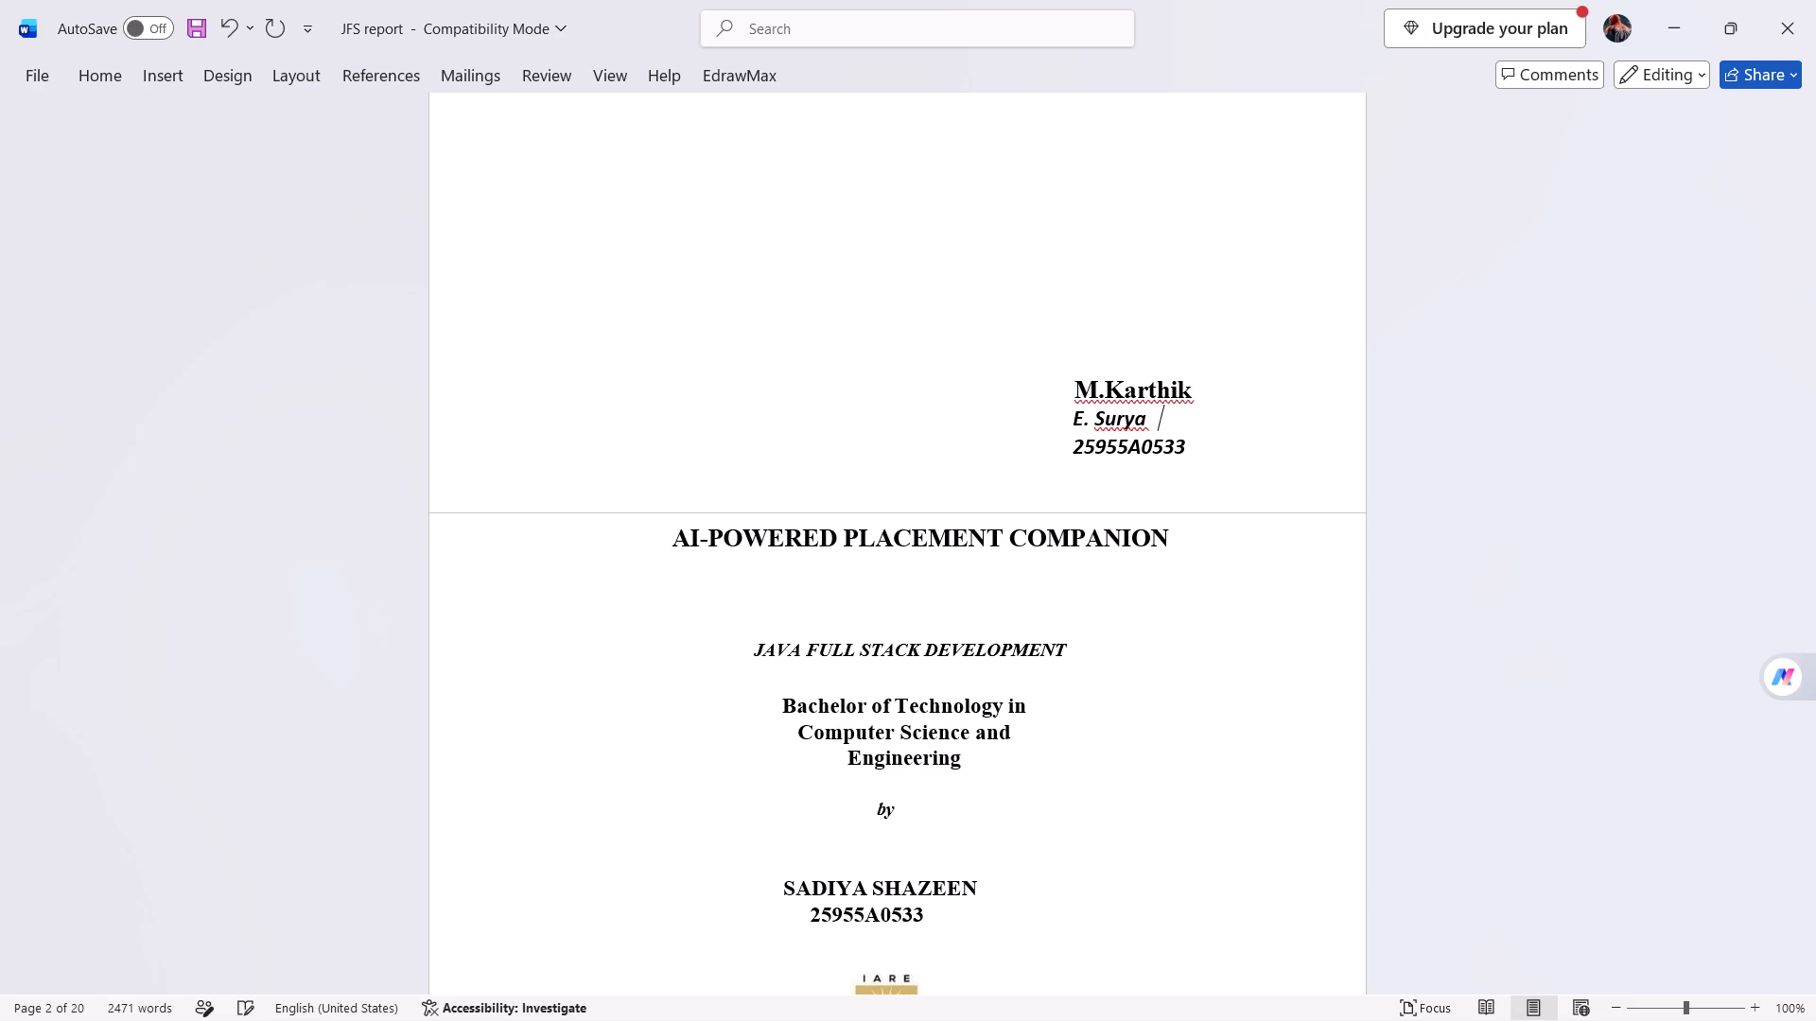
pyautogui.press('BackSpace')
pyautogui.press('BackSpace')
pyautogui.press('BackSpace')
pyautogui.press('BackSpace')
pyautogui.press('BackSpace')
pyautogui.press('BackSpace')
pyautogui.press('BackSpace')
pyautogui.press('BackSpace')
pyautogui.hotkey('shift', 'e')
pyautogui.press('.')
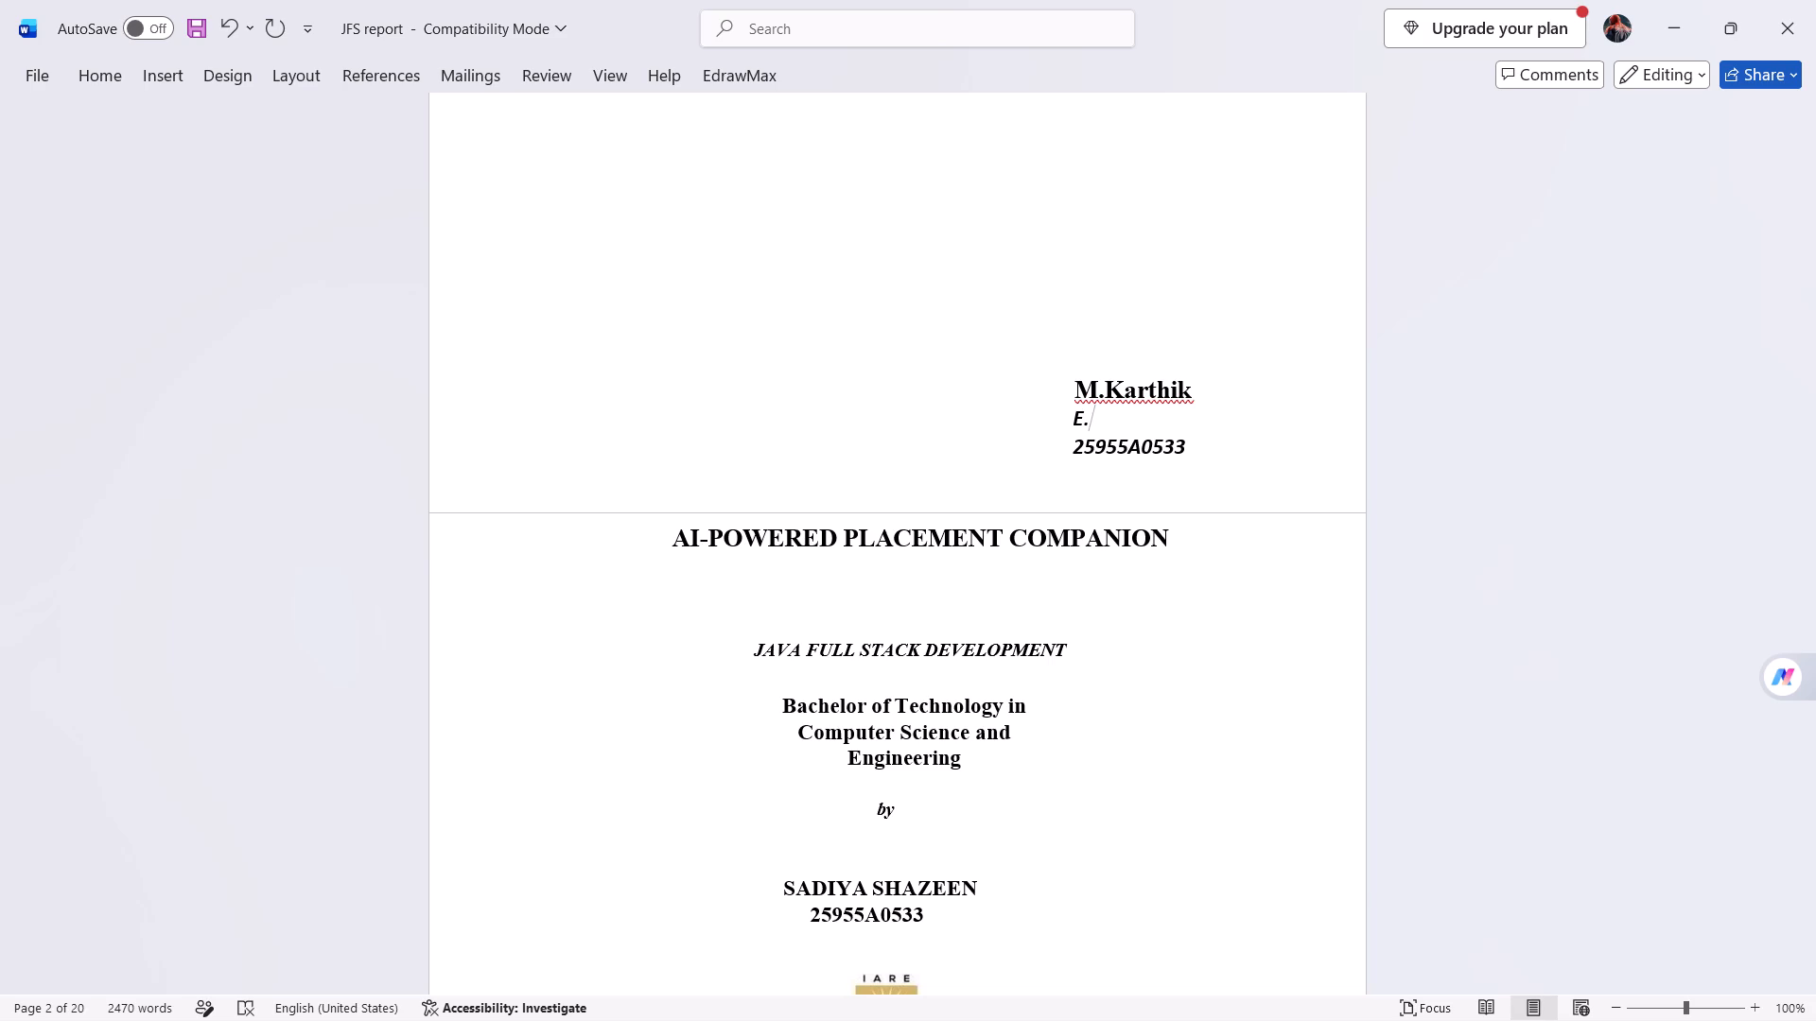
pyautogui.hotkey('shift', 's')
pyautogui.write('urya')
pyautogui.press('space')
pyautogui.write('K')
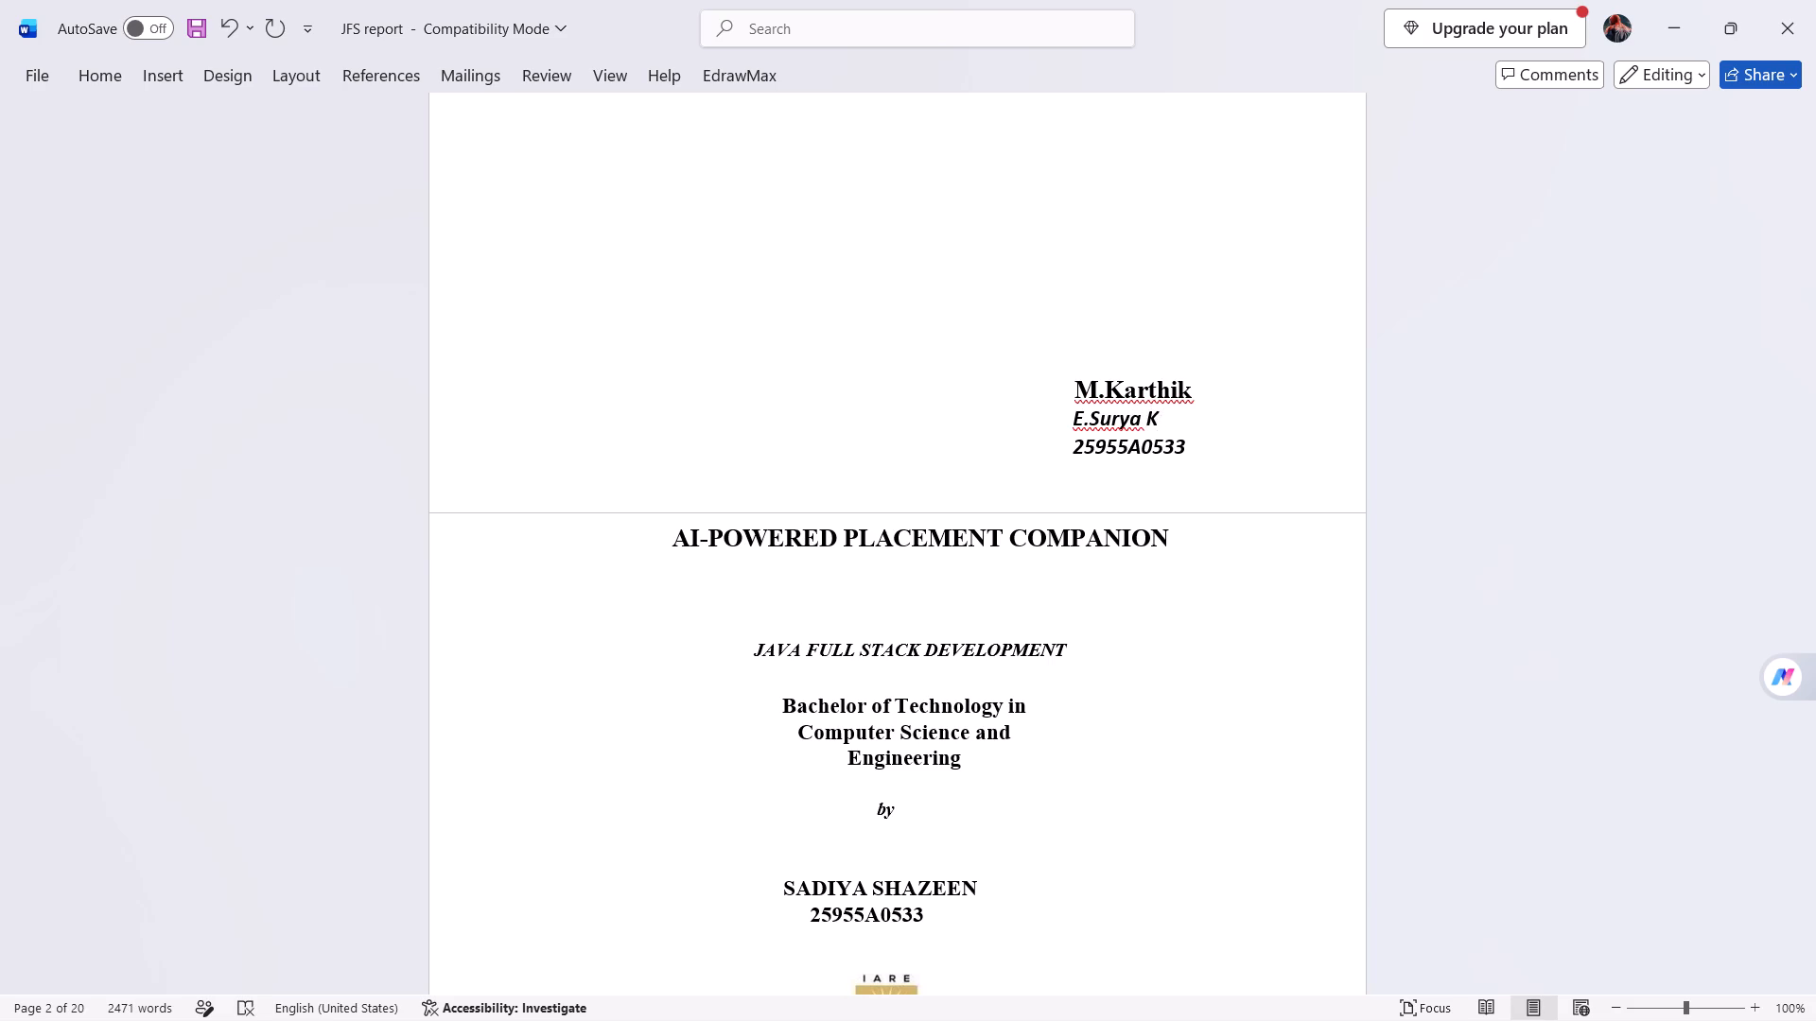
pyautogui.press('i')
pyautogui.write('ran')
# Append a hyphen and a presenter's roll number after the second presenter's name.
pyautogui.click(1197, 389)
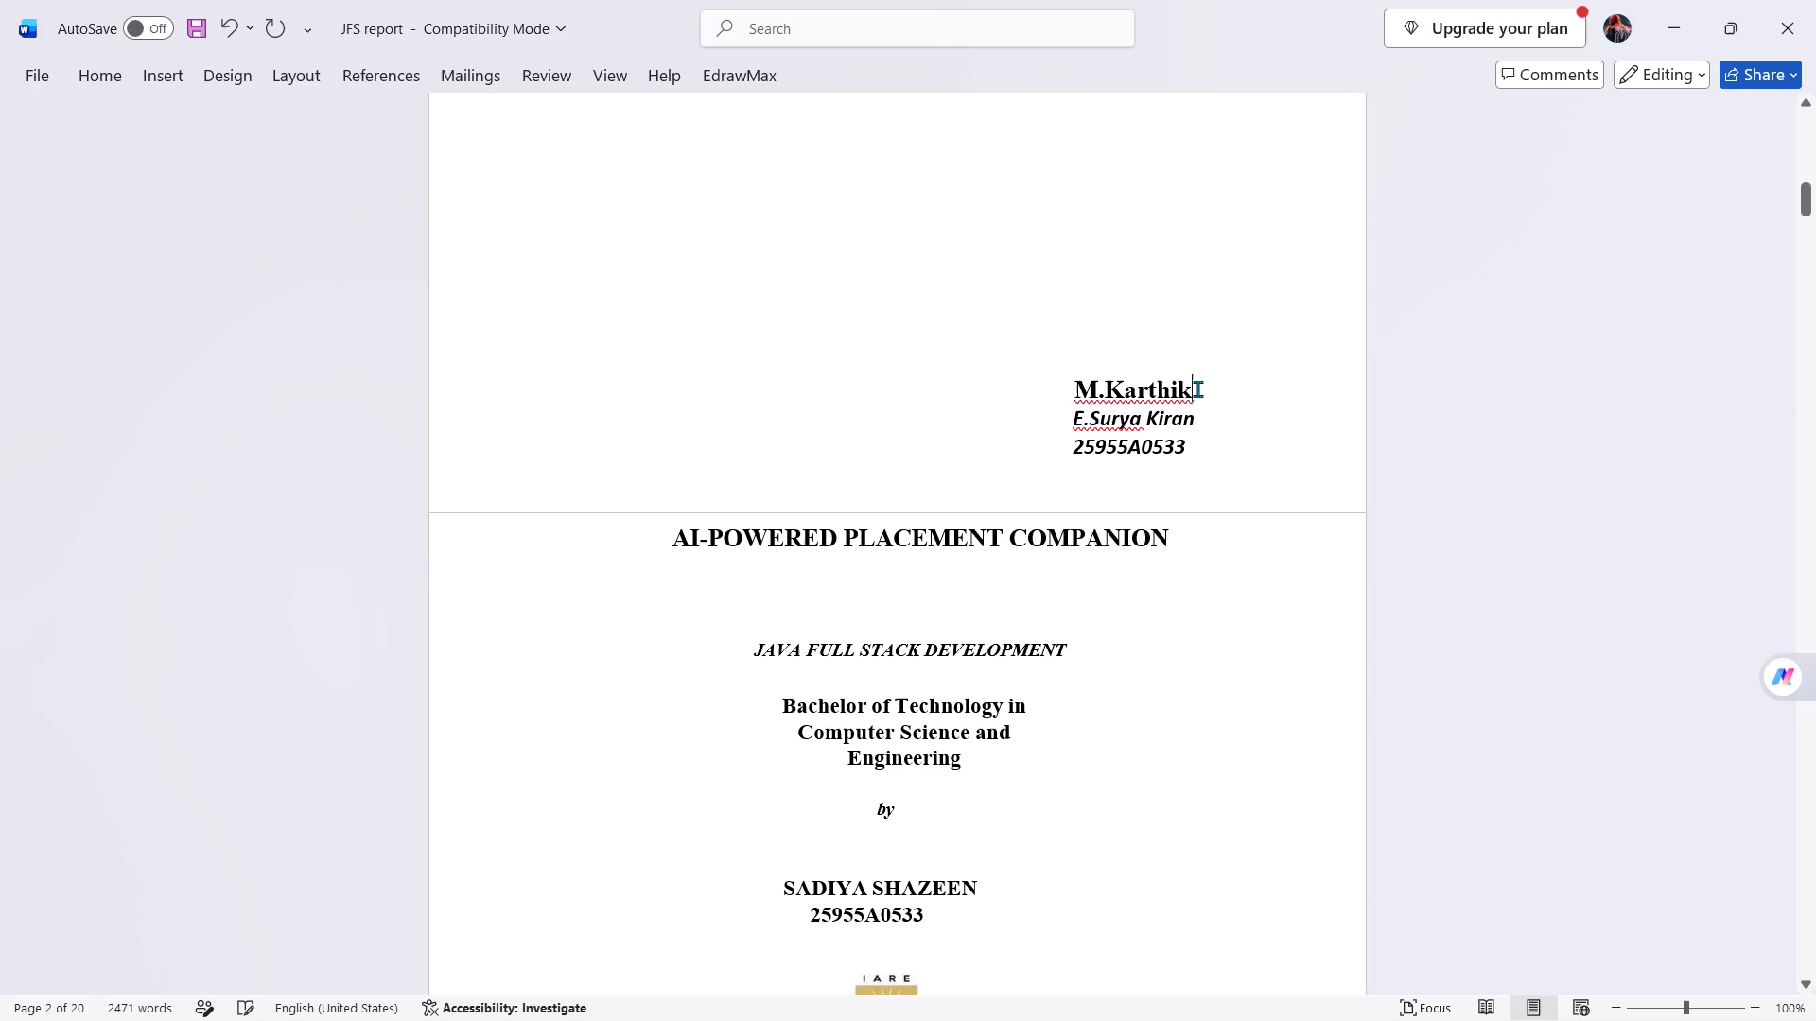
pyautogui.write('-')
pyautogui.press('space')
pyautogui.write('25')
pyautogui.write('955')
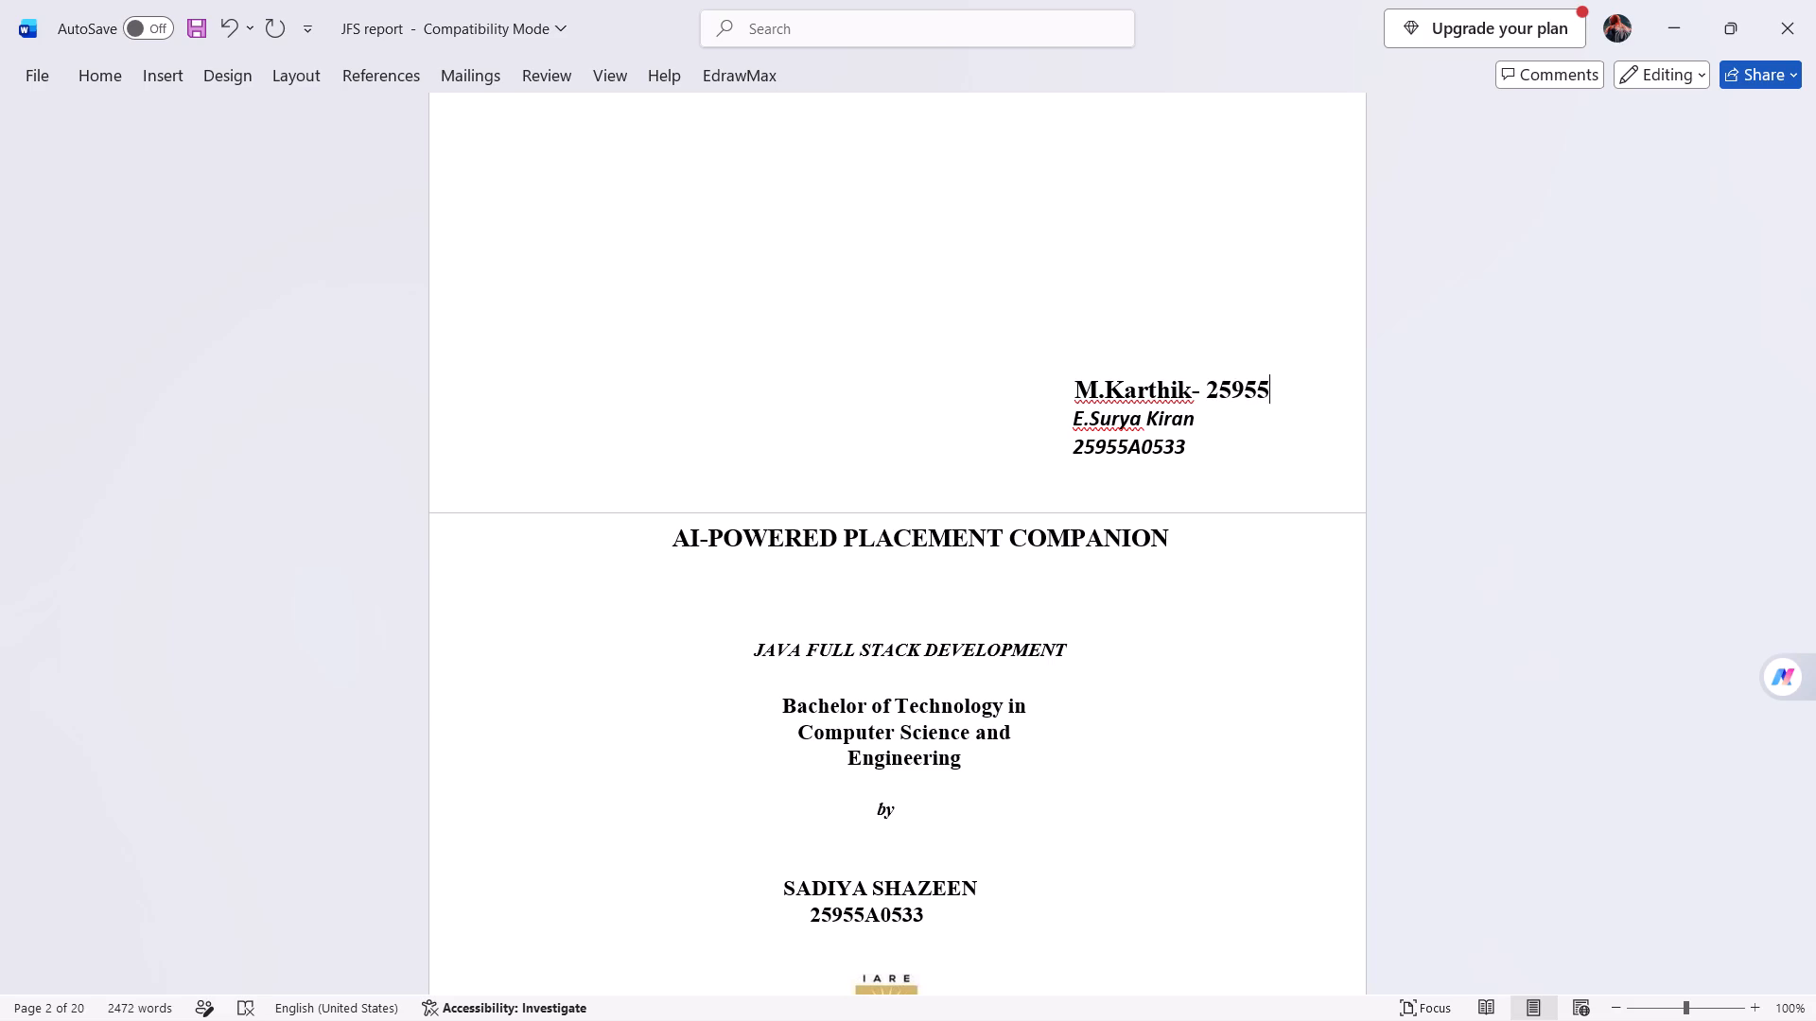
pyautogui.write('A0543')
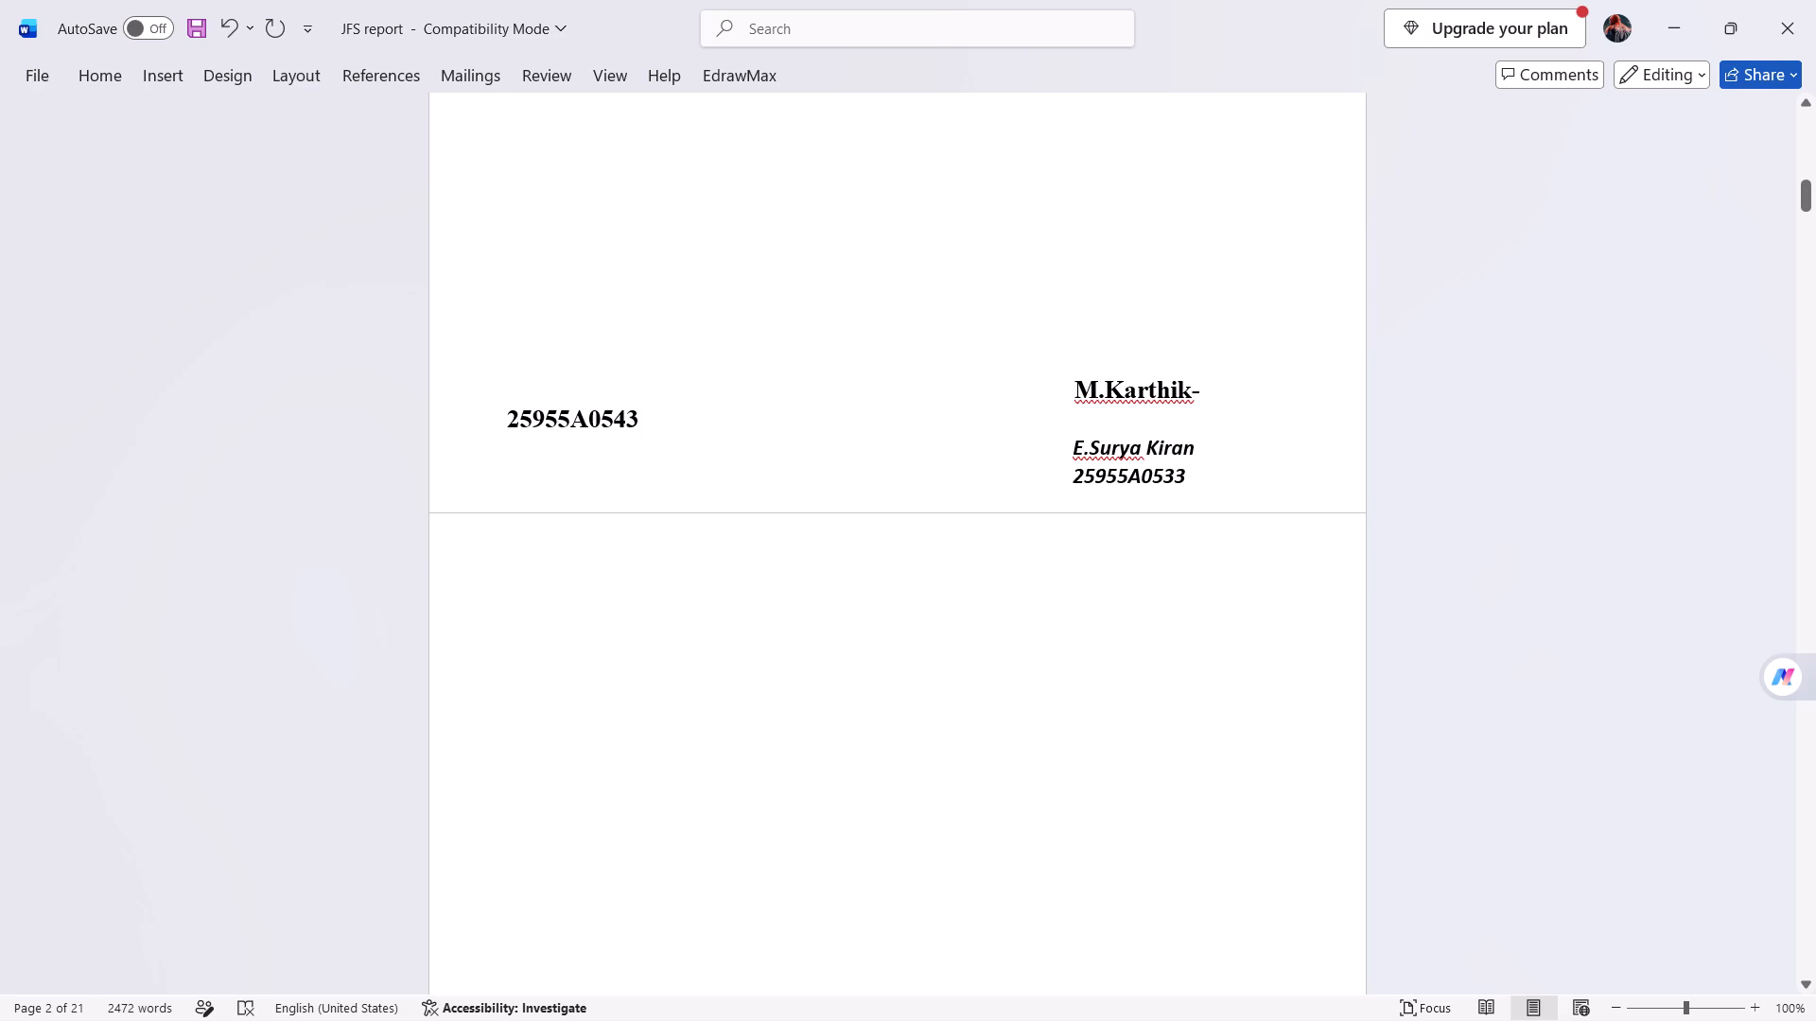
# Remove leading spaces before the second presenter's name so that the name and roll number fit on one line.
pyautogui.click(1191, 470)
pyautogui.click(1205, 390)
pyautogui.click(1064, 398)
pyautogui.press('BackSpace')
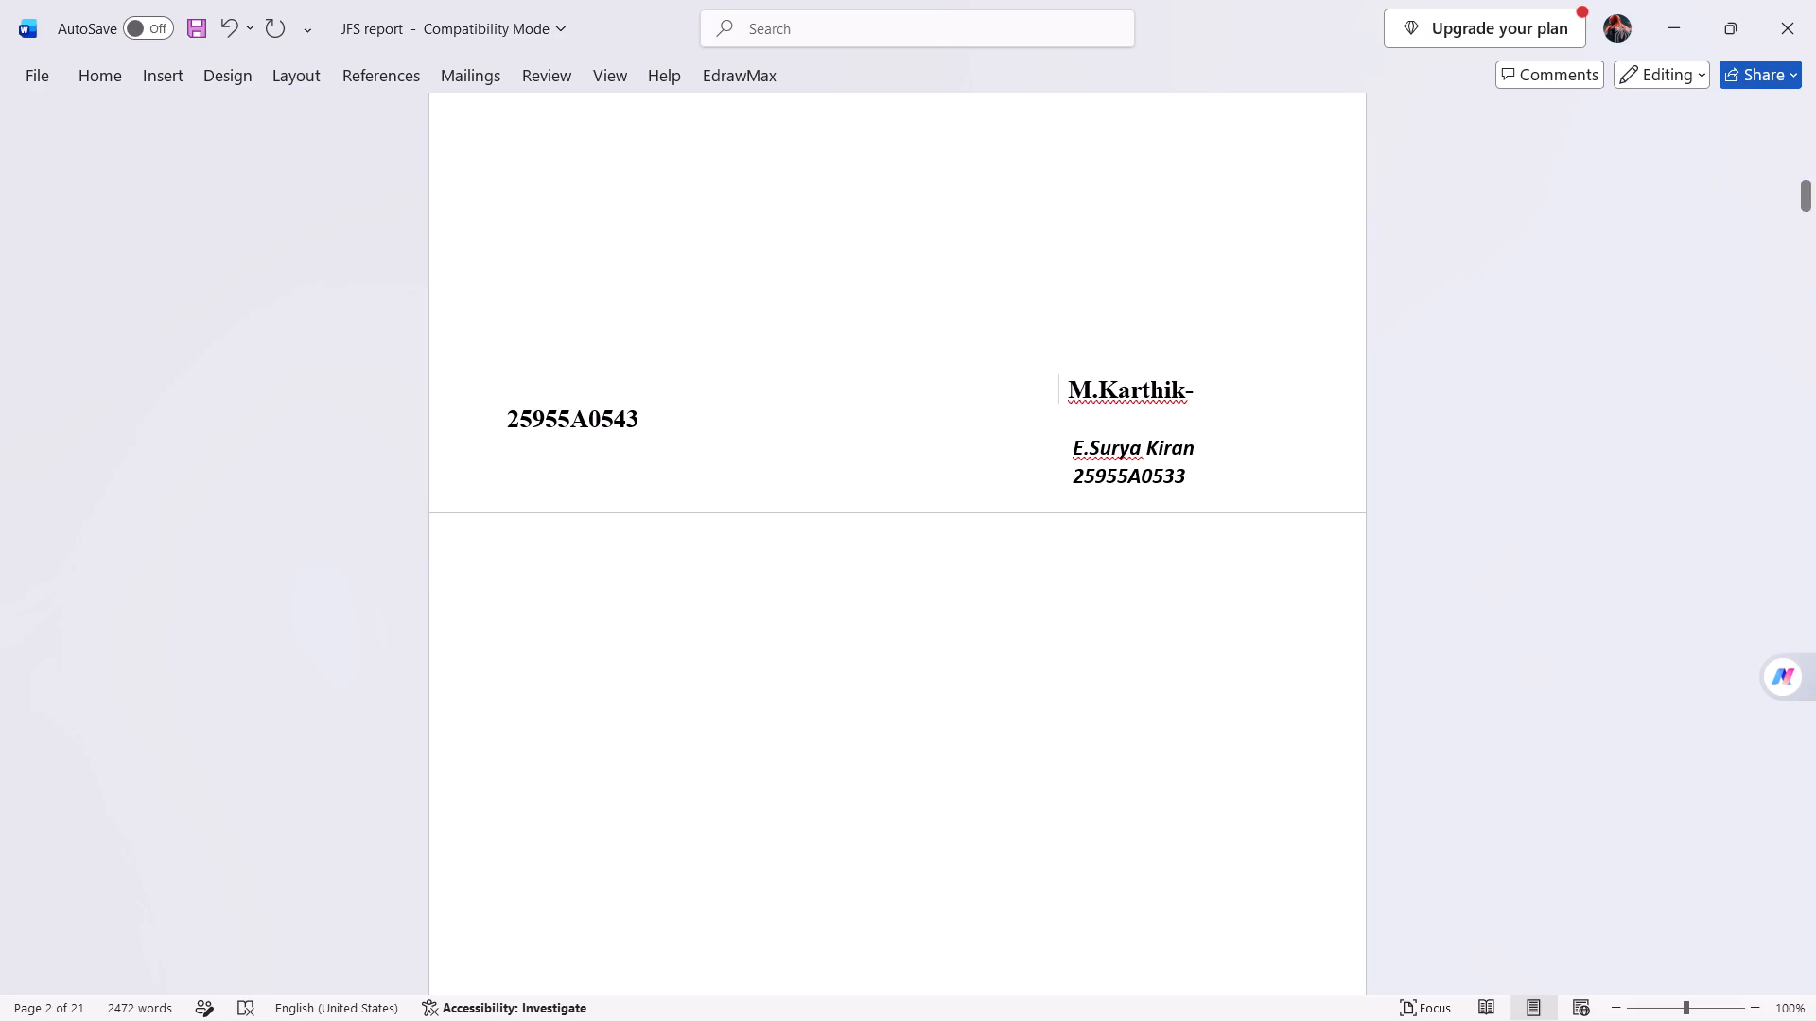
pyautogui.press('BackSpace')
pyautogui.press('BackSpace')
pyautogui.press('BackSpace')
pyautogui.press('BackSpace')
pyautogui.press('BackSpace')
pyautogui.press('BackSpace')
pyautogui.press('BackSpace')
pyautogui.press('BackSpace')
pyautogui.press('BackSpace')
pyautogui.press('BackSpace')
pyautogui.press('BackSpace')
pyautogui.press('BackSpace')
pyautogui.press('BackSpace')
pyautogui.press('BackSpace')
pyautogui.press('BackSpace')
pyautogui.press('BackSpace')
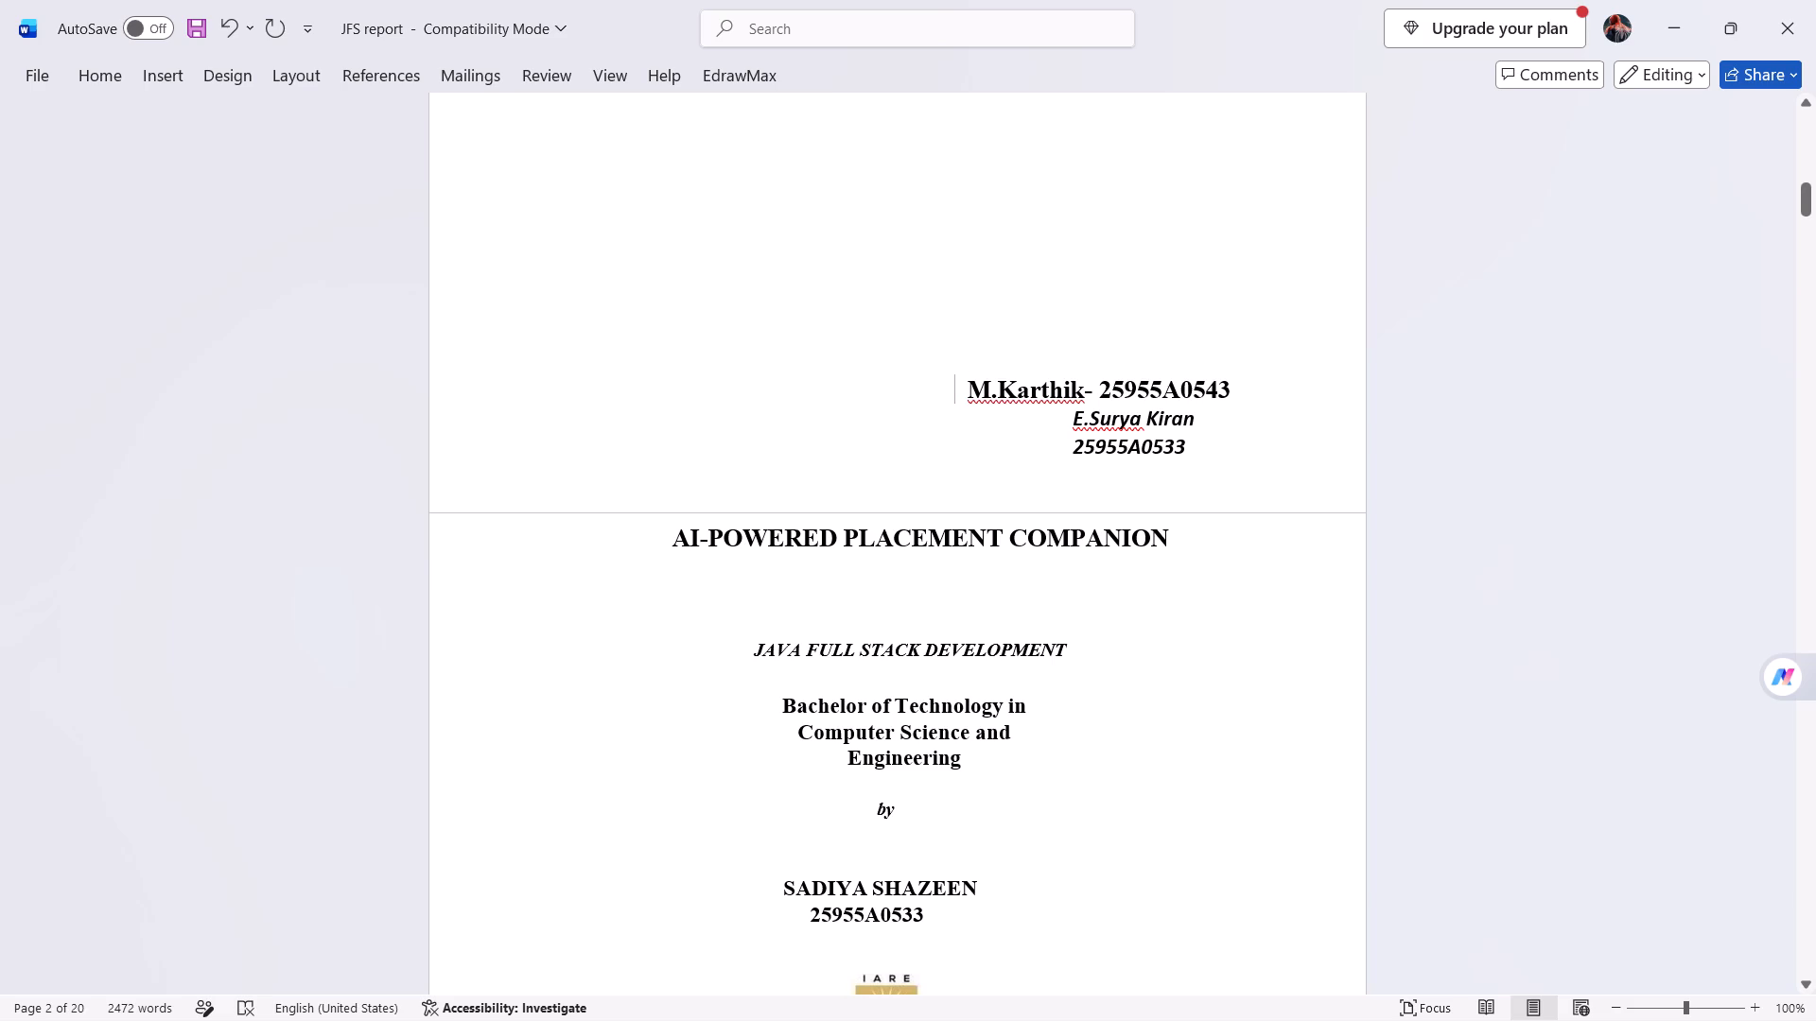
# Delete the first presenter's name and the old roll number below the second presenter's line.
pyautogui.moveTo(1191, 448); pyautogui.dragTo(1079, 421)
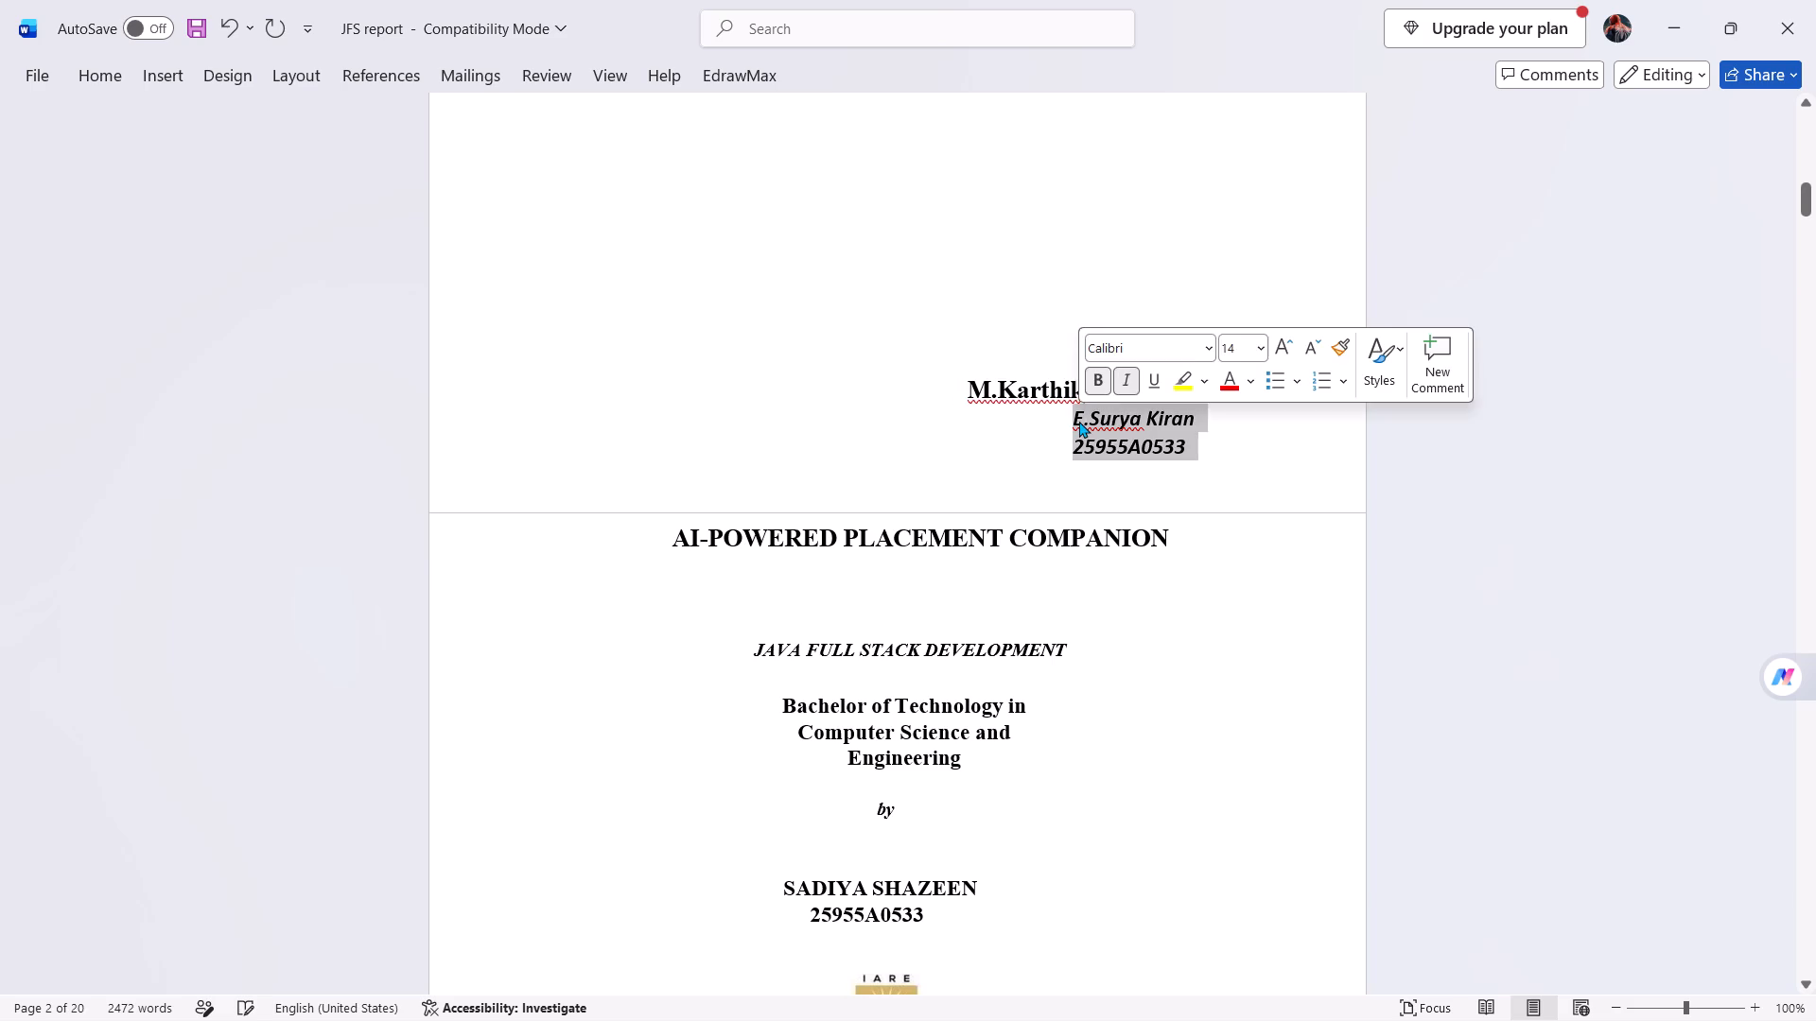
pyautogui.press('BackSpace')
pyautogui.press('BackSpace')
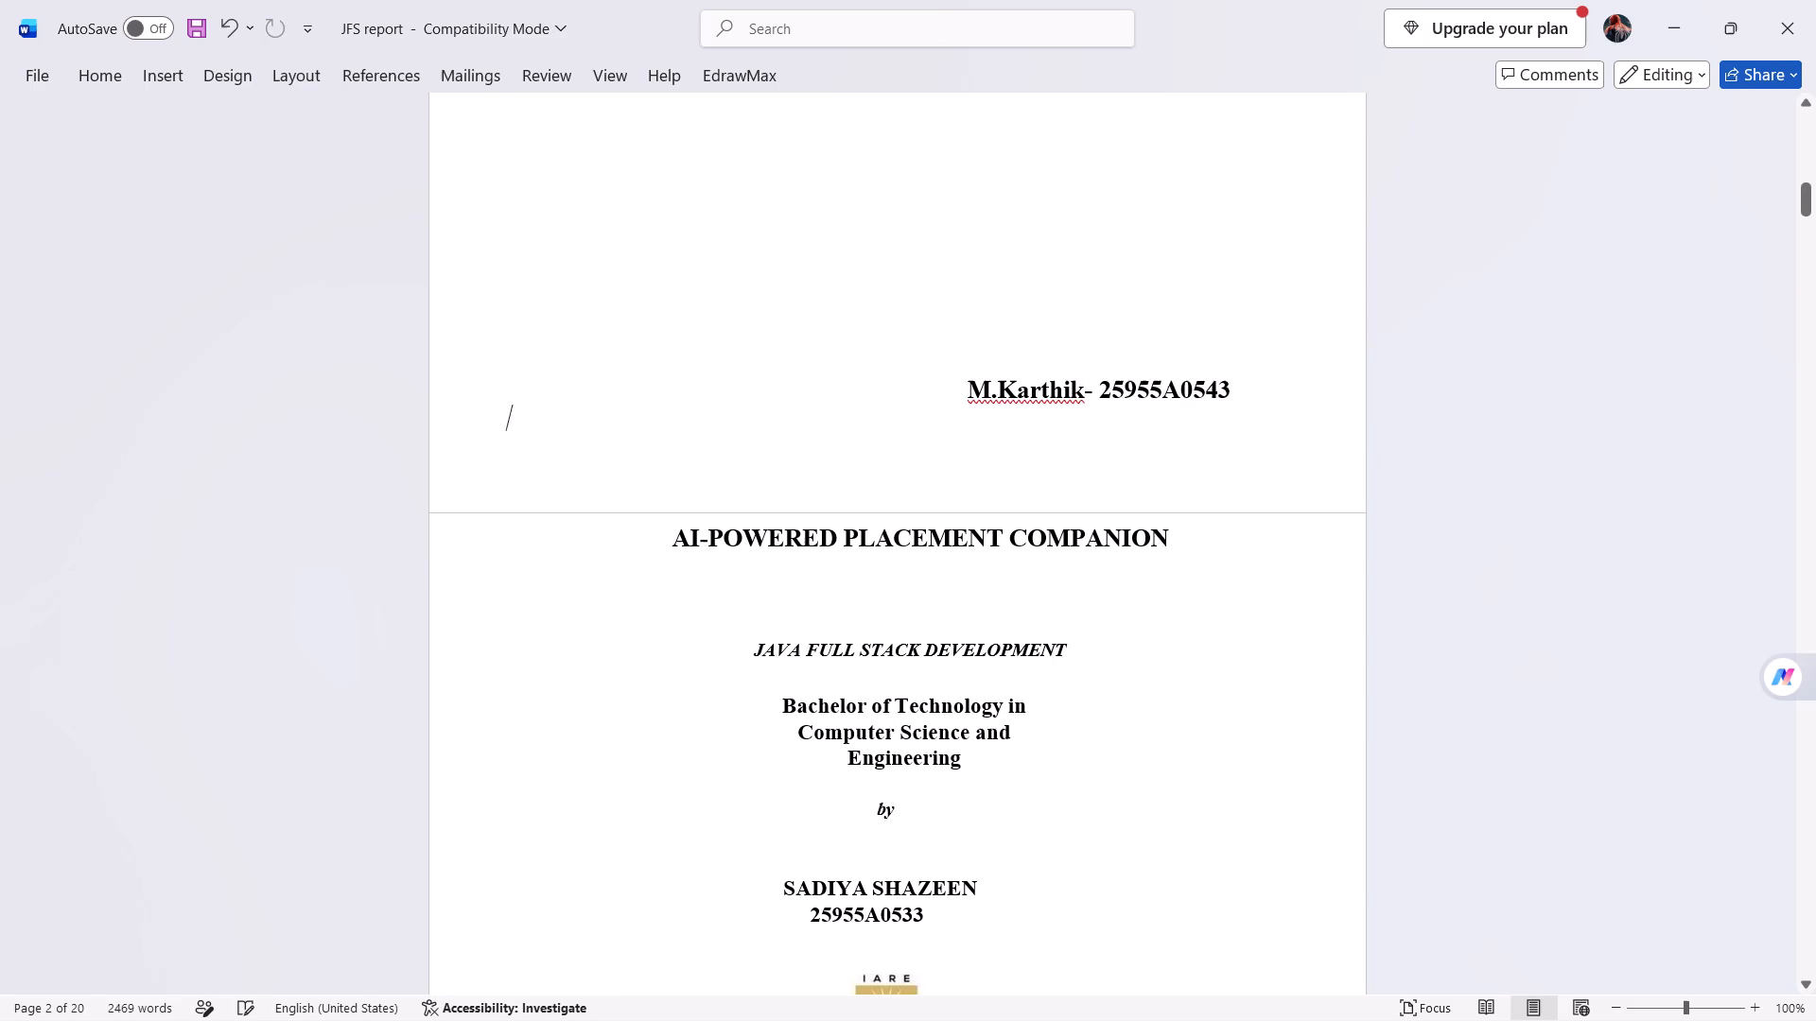
# Replace the last two digits of the roll number on the second presenter's line with that presenter's own.
pyautogui.press('BackSpace')
pyautogui.press('BackSpace')
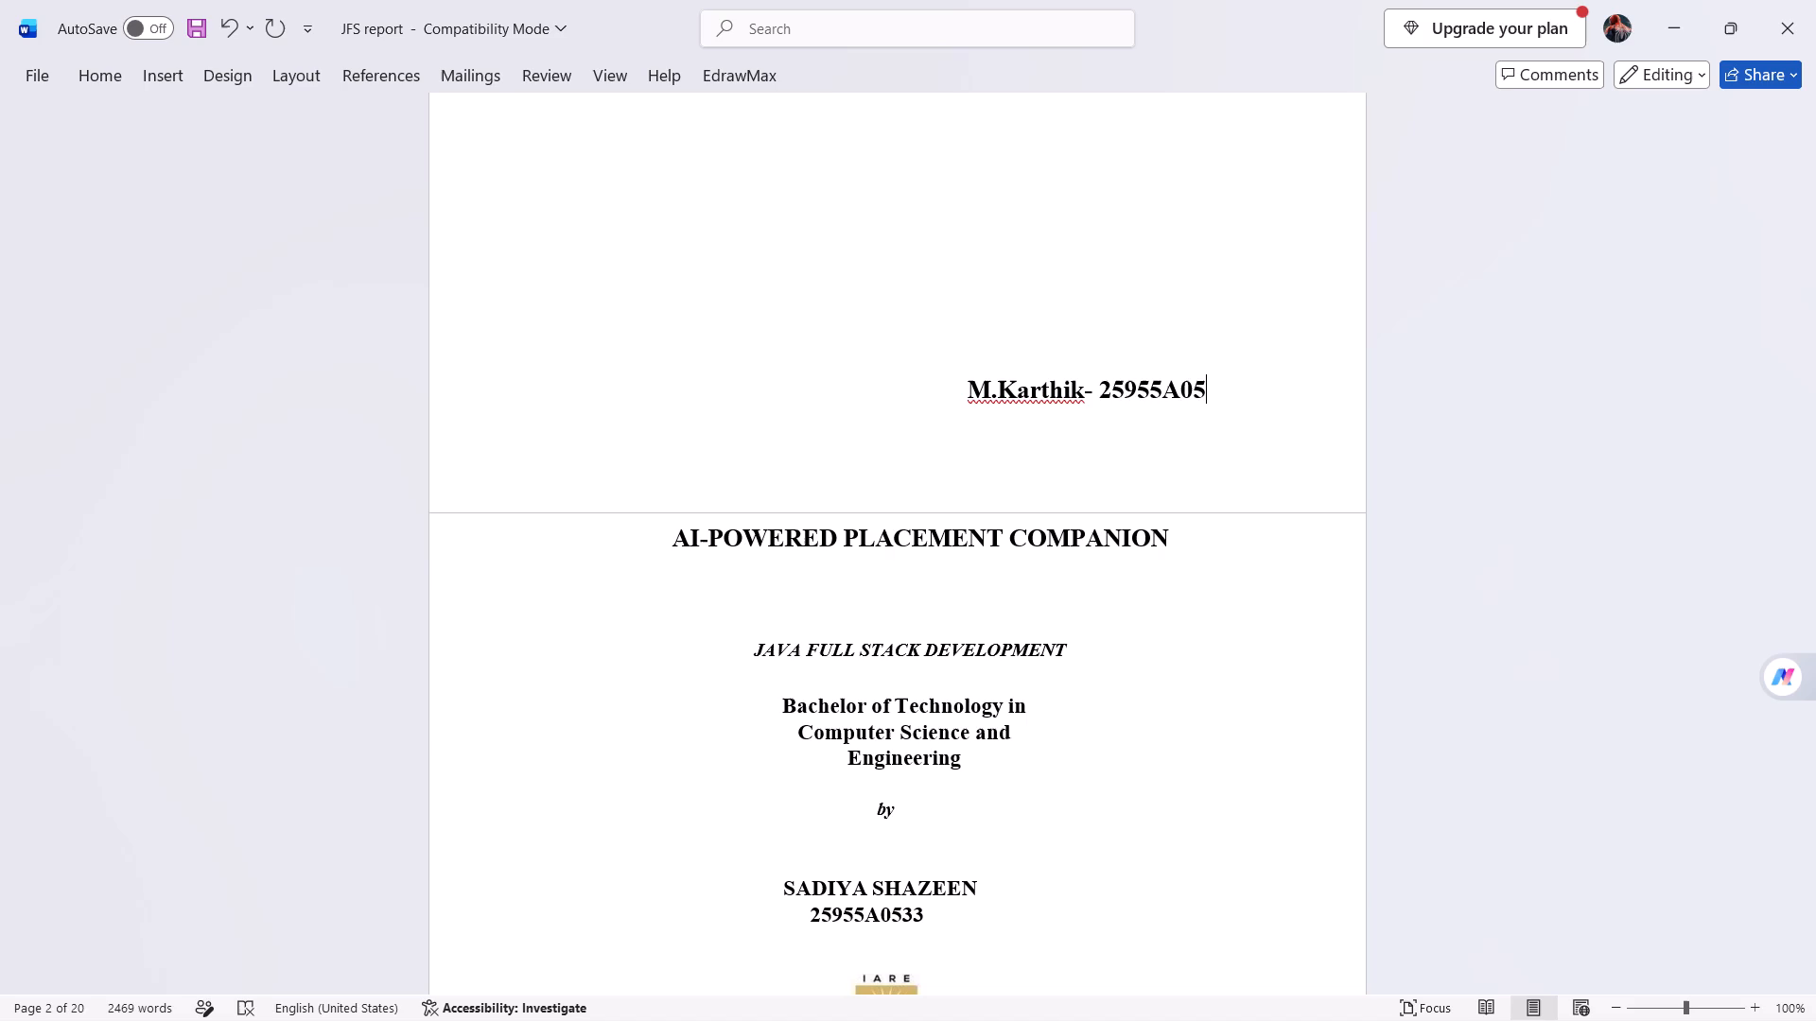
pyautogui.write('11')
# Insert spaces in the blank line above the second presenter's line until the insertion point roughly aligns with the name below.
pyautogui.click(1014, 360)
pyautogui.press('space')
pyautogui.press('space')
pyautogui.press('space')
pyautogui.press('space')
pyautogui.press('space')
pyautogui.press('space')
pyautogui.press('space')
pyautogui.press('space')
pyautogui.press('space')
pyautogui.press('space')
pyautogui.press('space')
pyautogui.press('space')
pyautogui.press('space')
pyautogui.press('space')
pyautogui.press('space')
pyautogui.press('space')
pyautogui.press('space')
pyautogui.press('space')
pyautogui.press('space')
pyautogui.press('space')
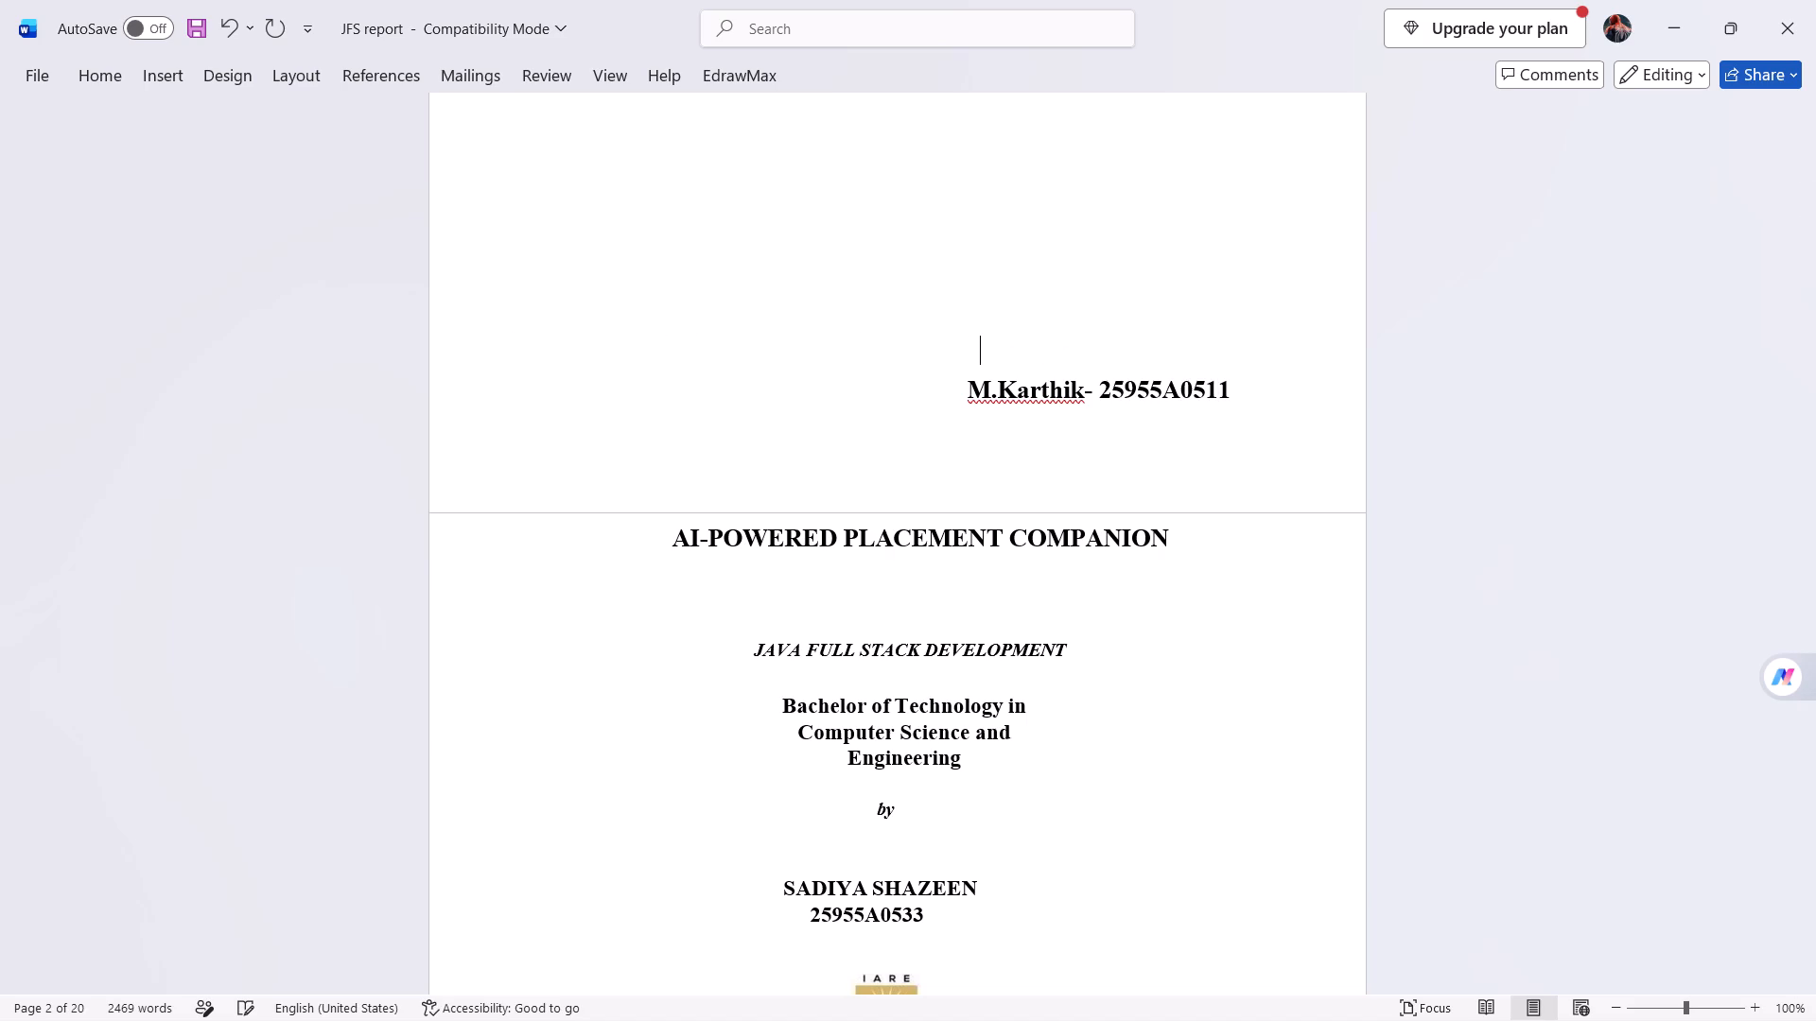
pyautogui.press('BackSpace')
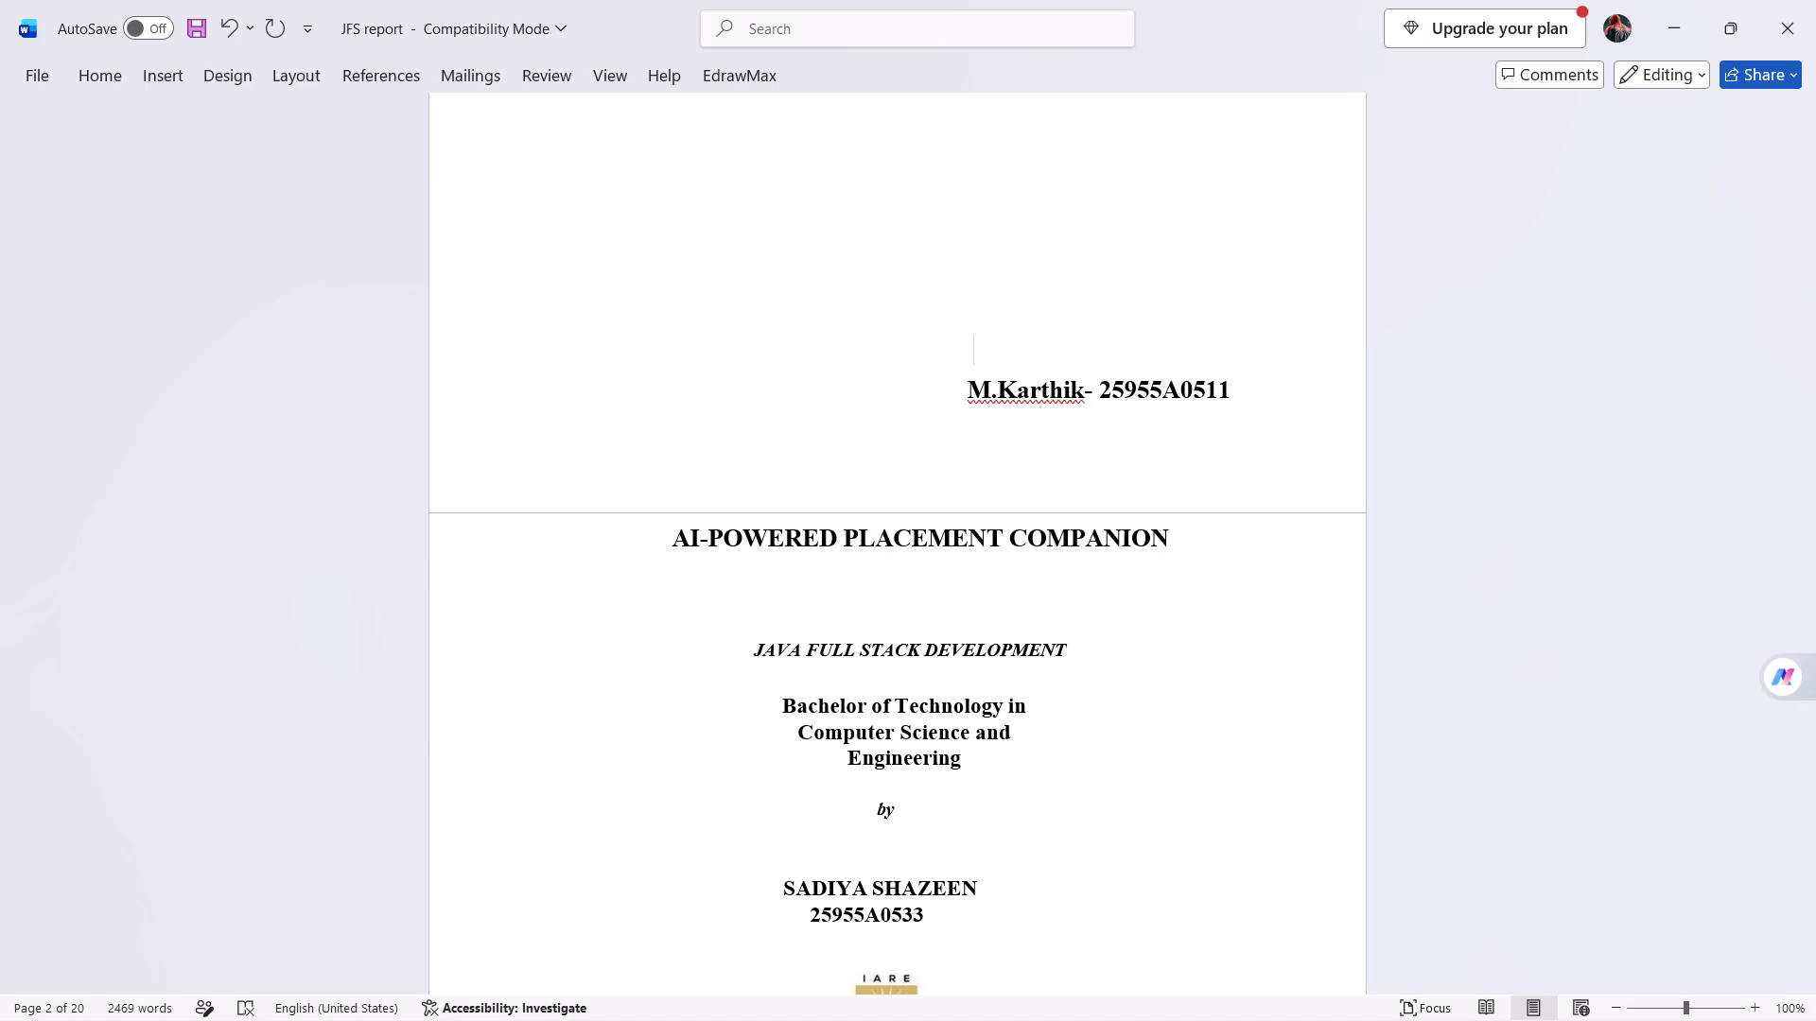
# Enter the first presenter's name, a hyphen and the matching roll number on the line above the second presenter.
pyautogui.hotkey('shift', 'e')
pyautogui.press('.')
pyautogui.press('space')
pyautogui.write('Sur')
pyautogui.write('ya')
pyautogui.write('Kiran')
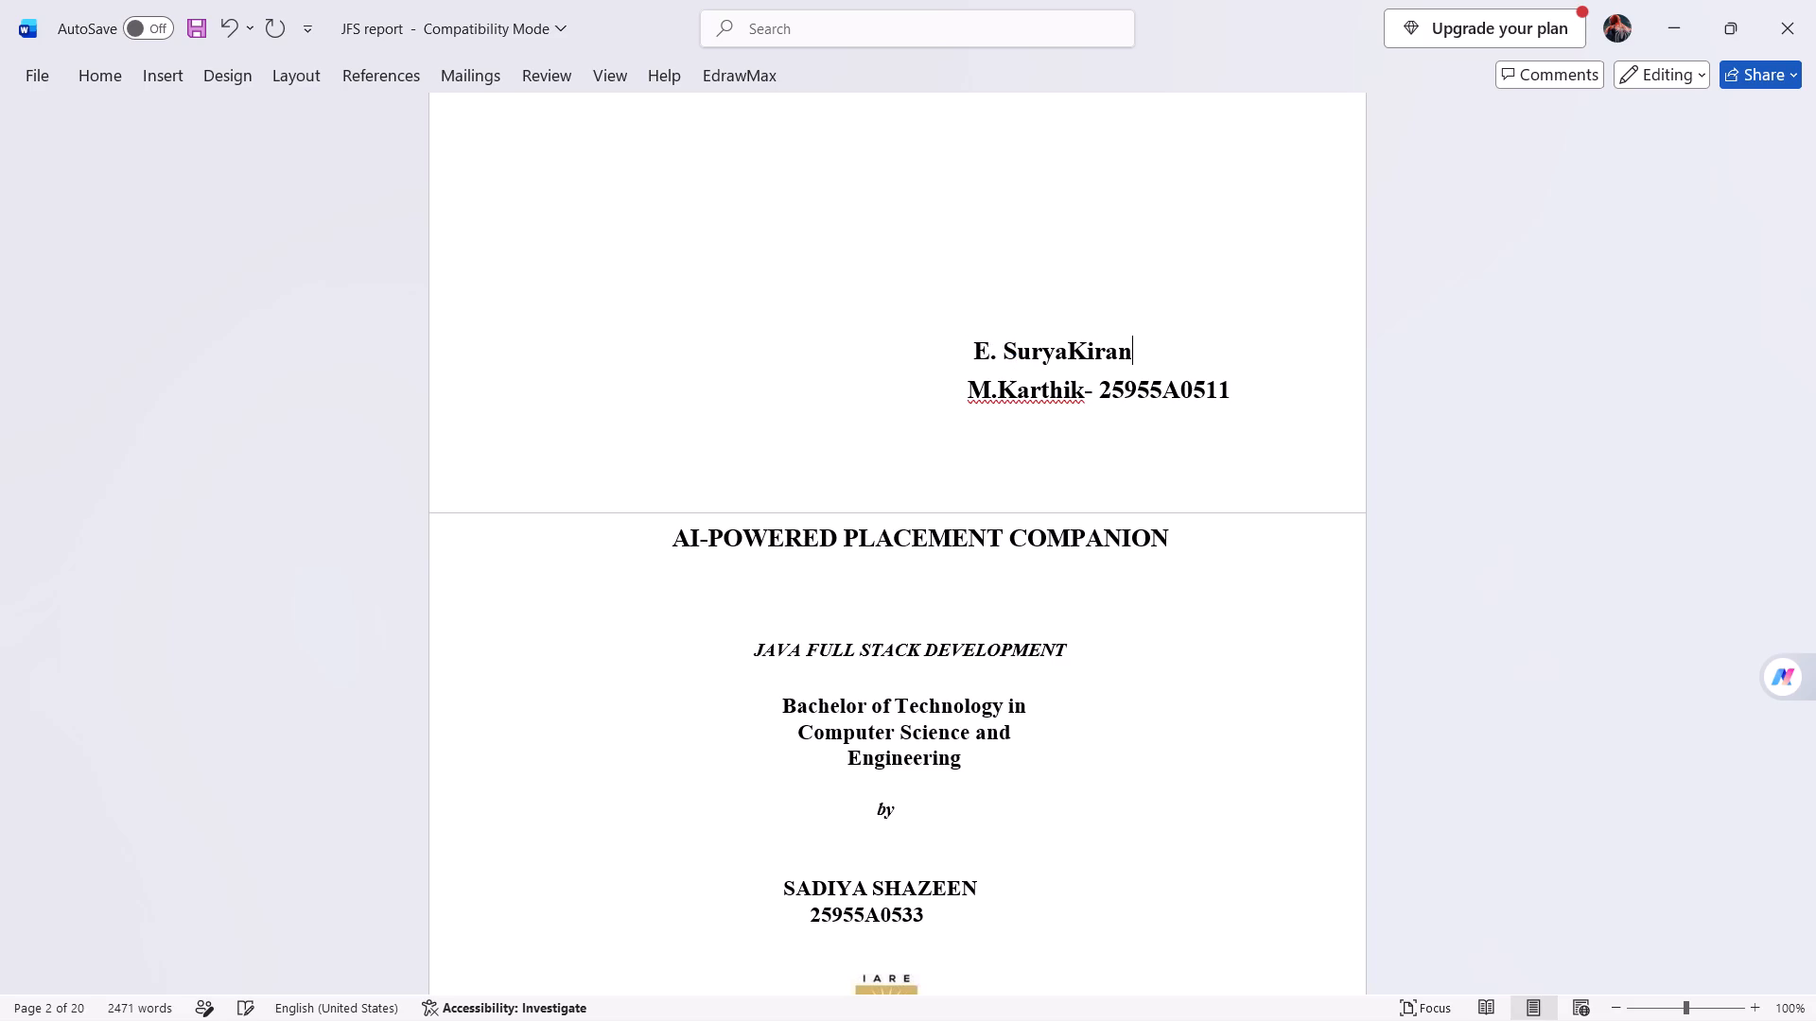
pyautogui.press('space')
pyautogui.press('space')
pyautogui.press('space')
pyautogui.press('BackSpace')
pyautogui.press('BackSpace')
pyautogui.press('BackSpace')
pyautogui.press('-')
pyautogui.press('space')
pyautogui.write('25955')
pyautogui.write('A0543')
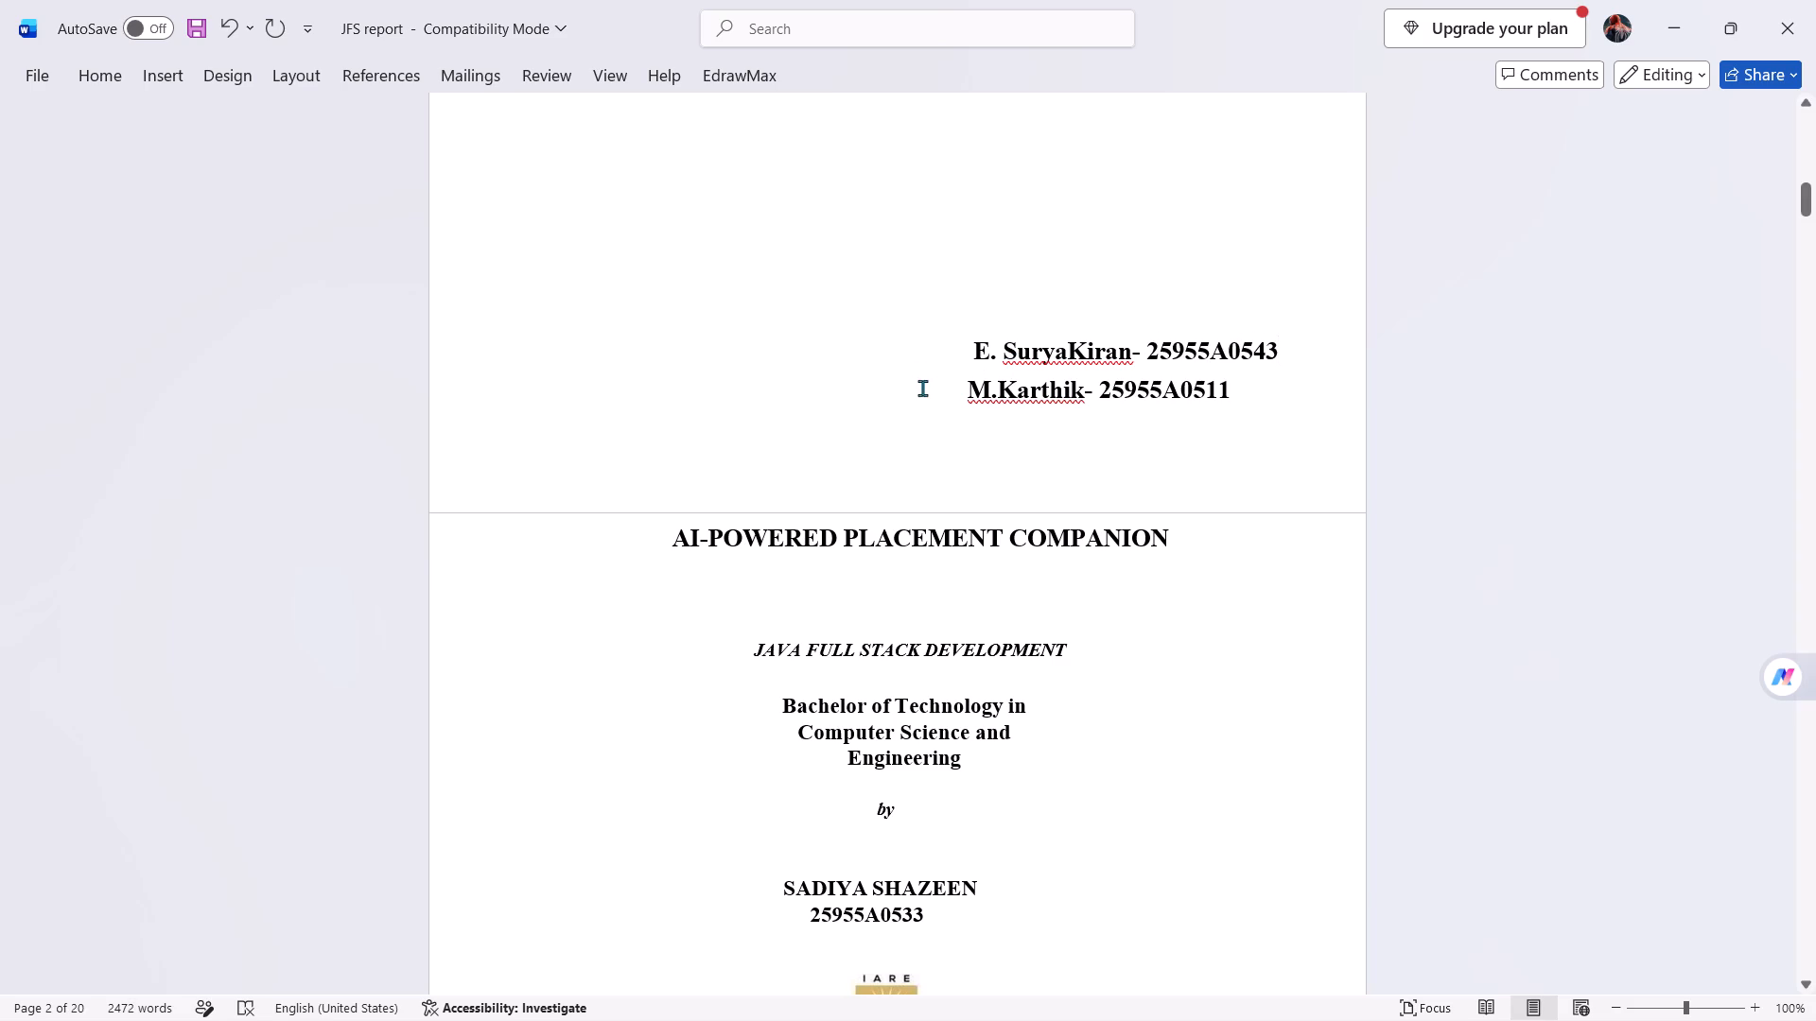
# Insert three spaces before the second presenter's name to shift it toward alignment with the line above.
pyautogui.click(956, 395)
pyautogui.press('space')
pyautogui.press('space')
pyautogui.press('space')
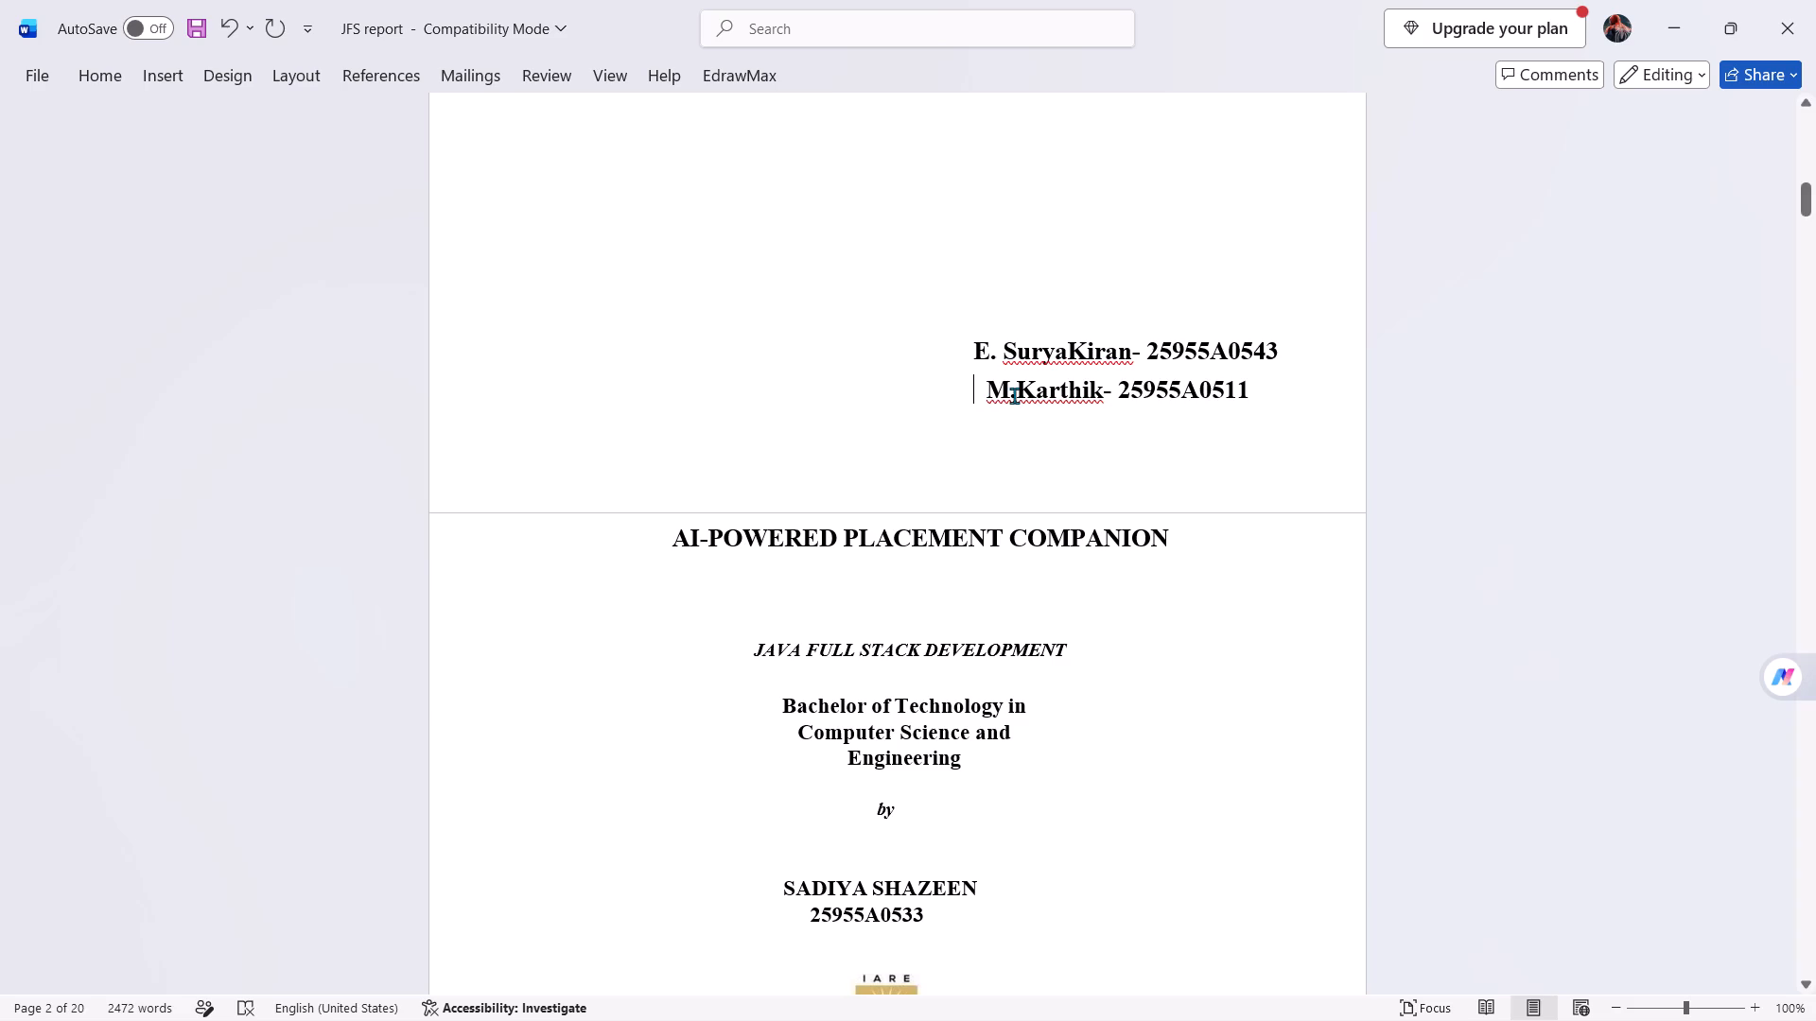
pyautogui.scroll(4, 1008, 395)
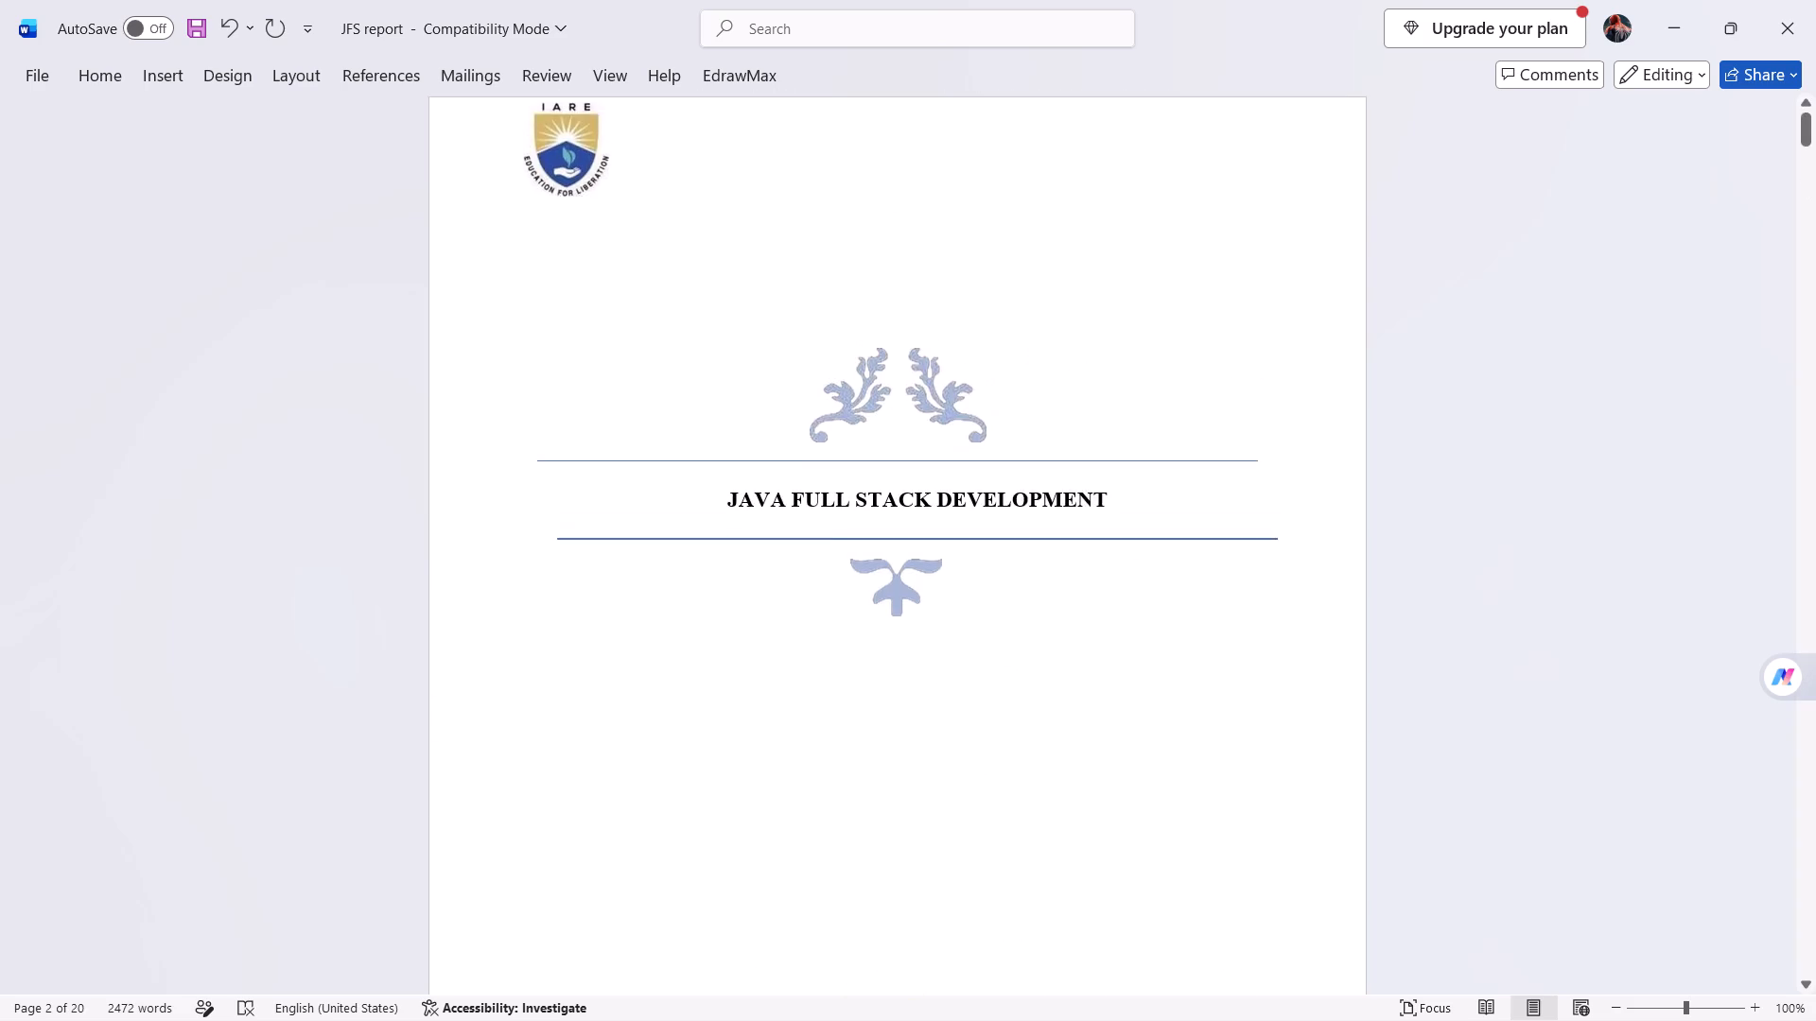
# Look through the JFS report's cover, title, declaration and approval pages for project and student details that need replacing.
pyautogui.scroll(-7, 1008, 395)
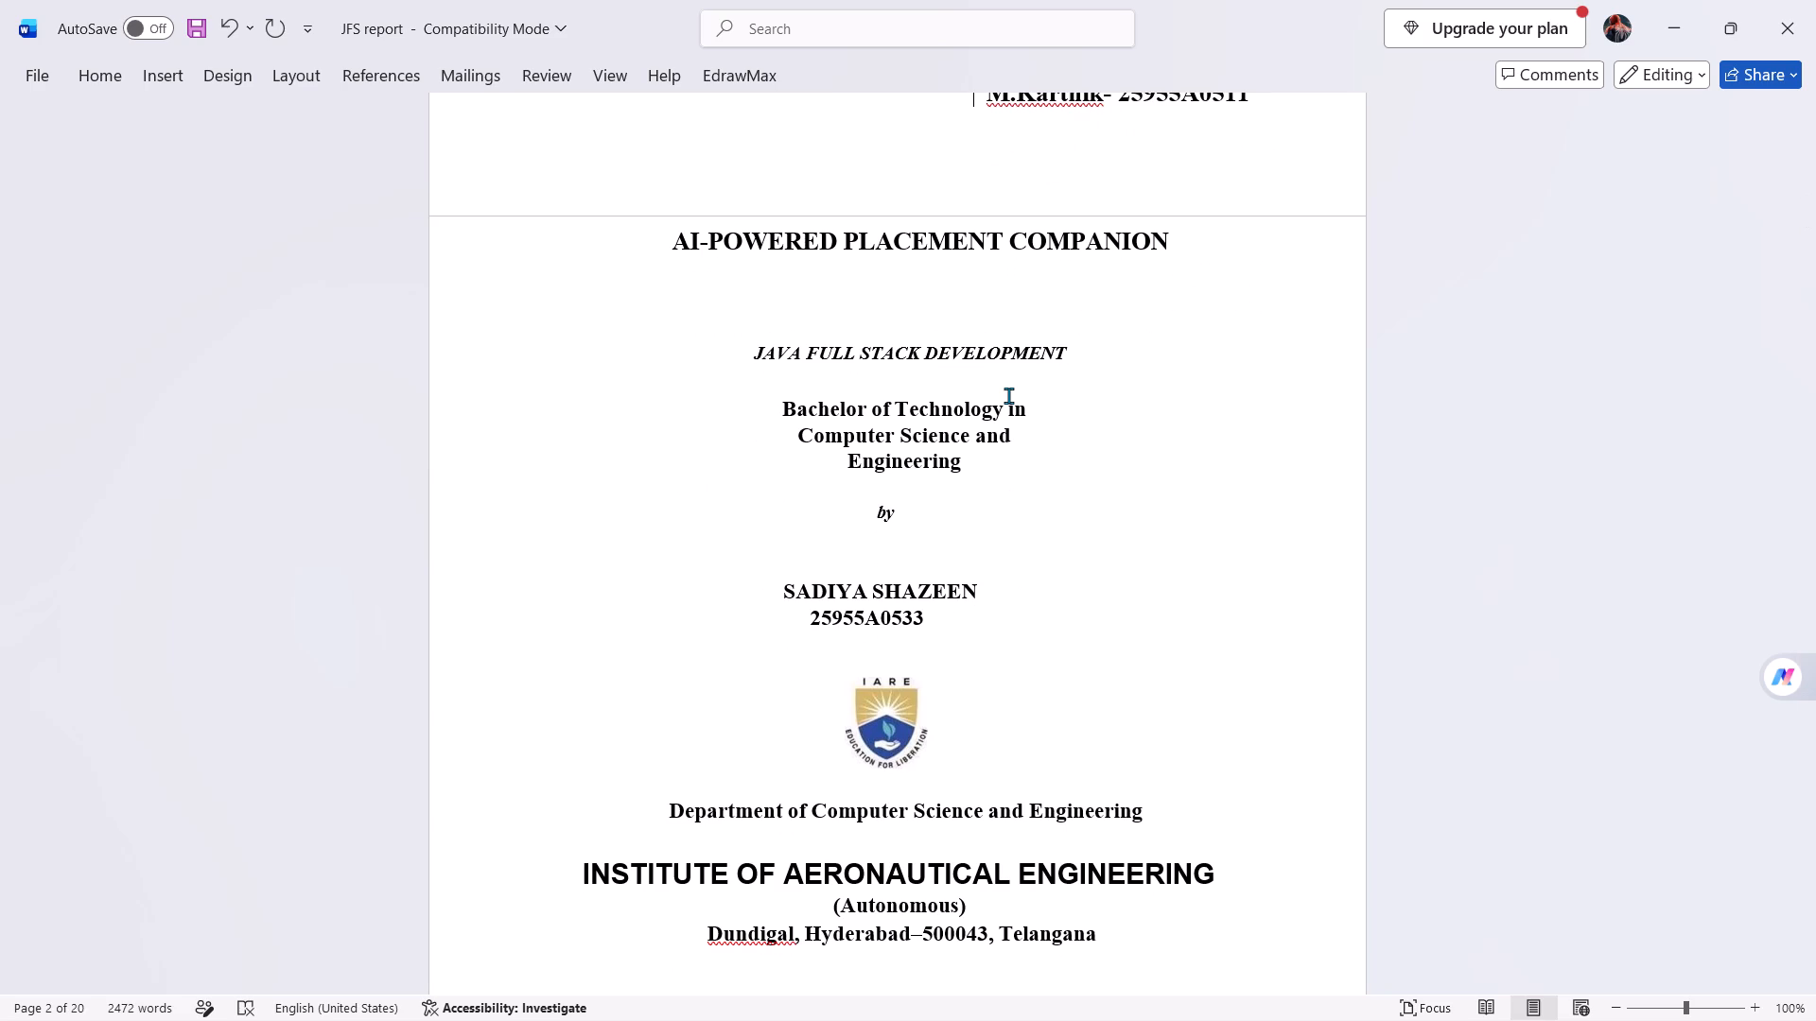
pyautogui.scroll(-6, 1008, 395)
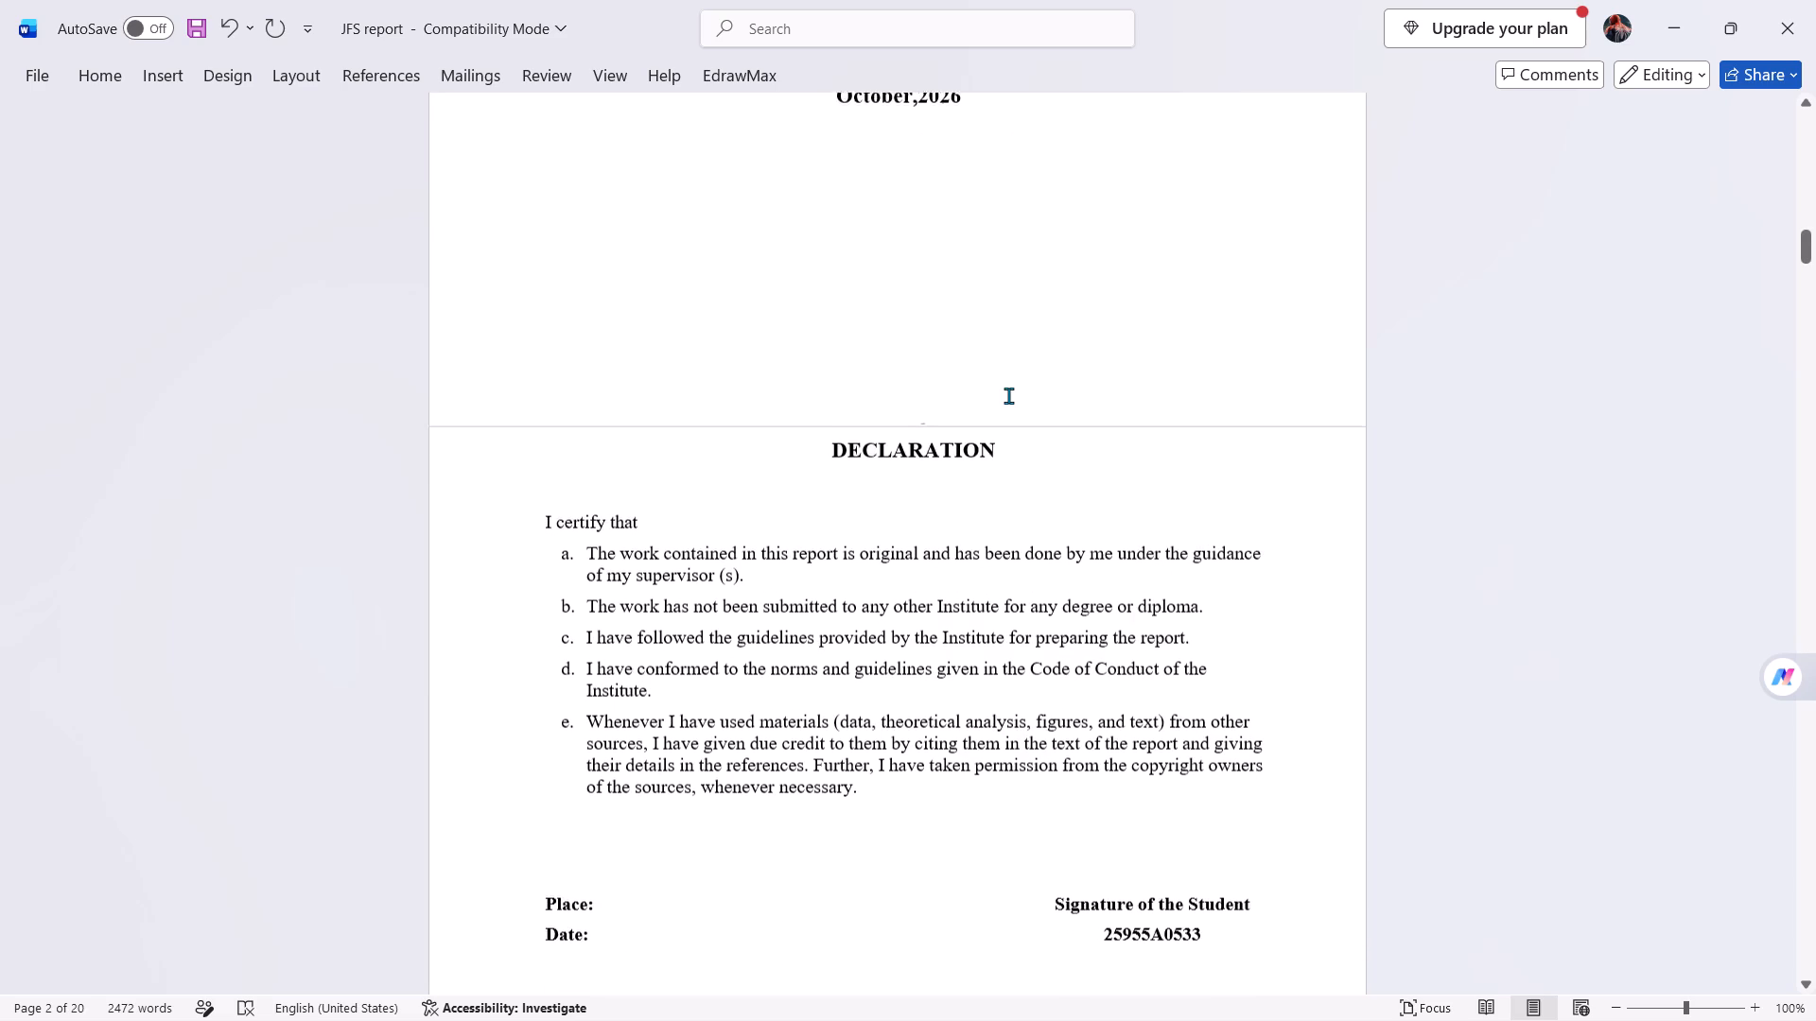
pyautogui.scroll(-4, 1008, 395)
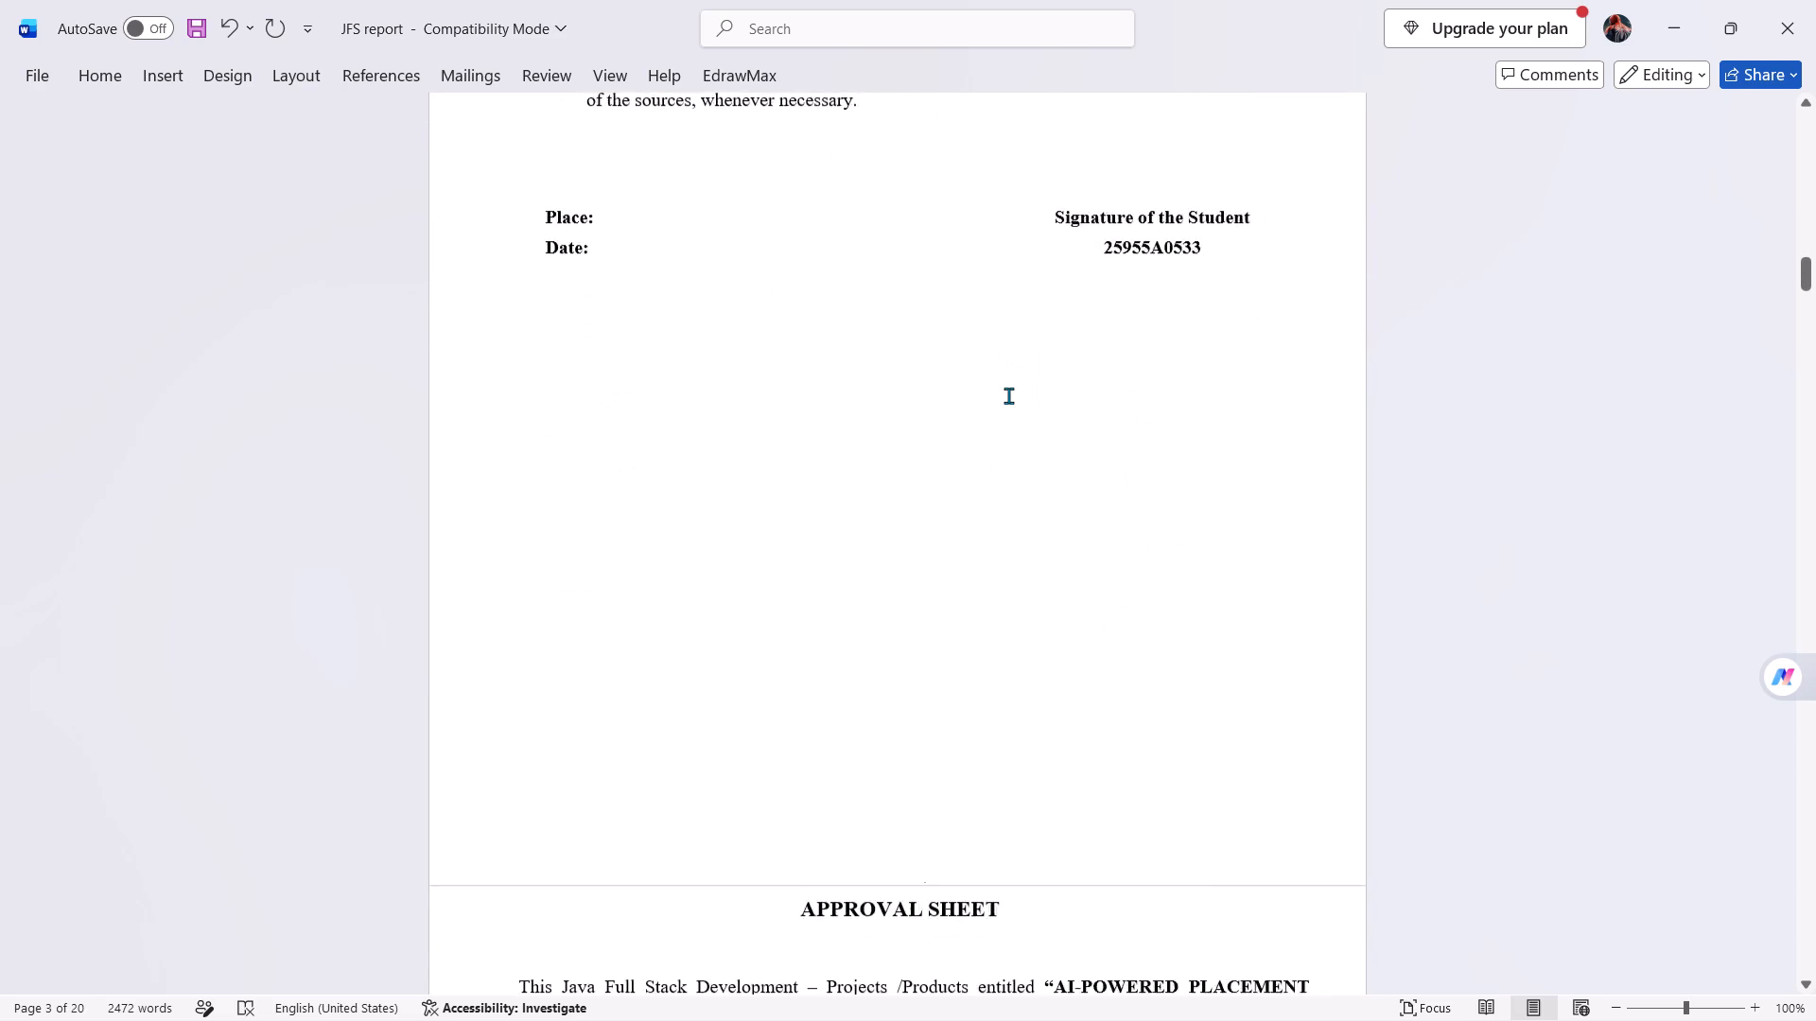
pyautogui.scroll(-1, 1008, 395)
pyautogui.scroll(1, 1008, 395)
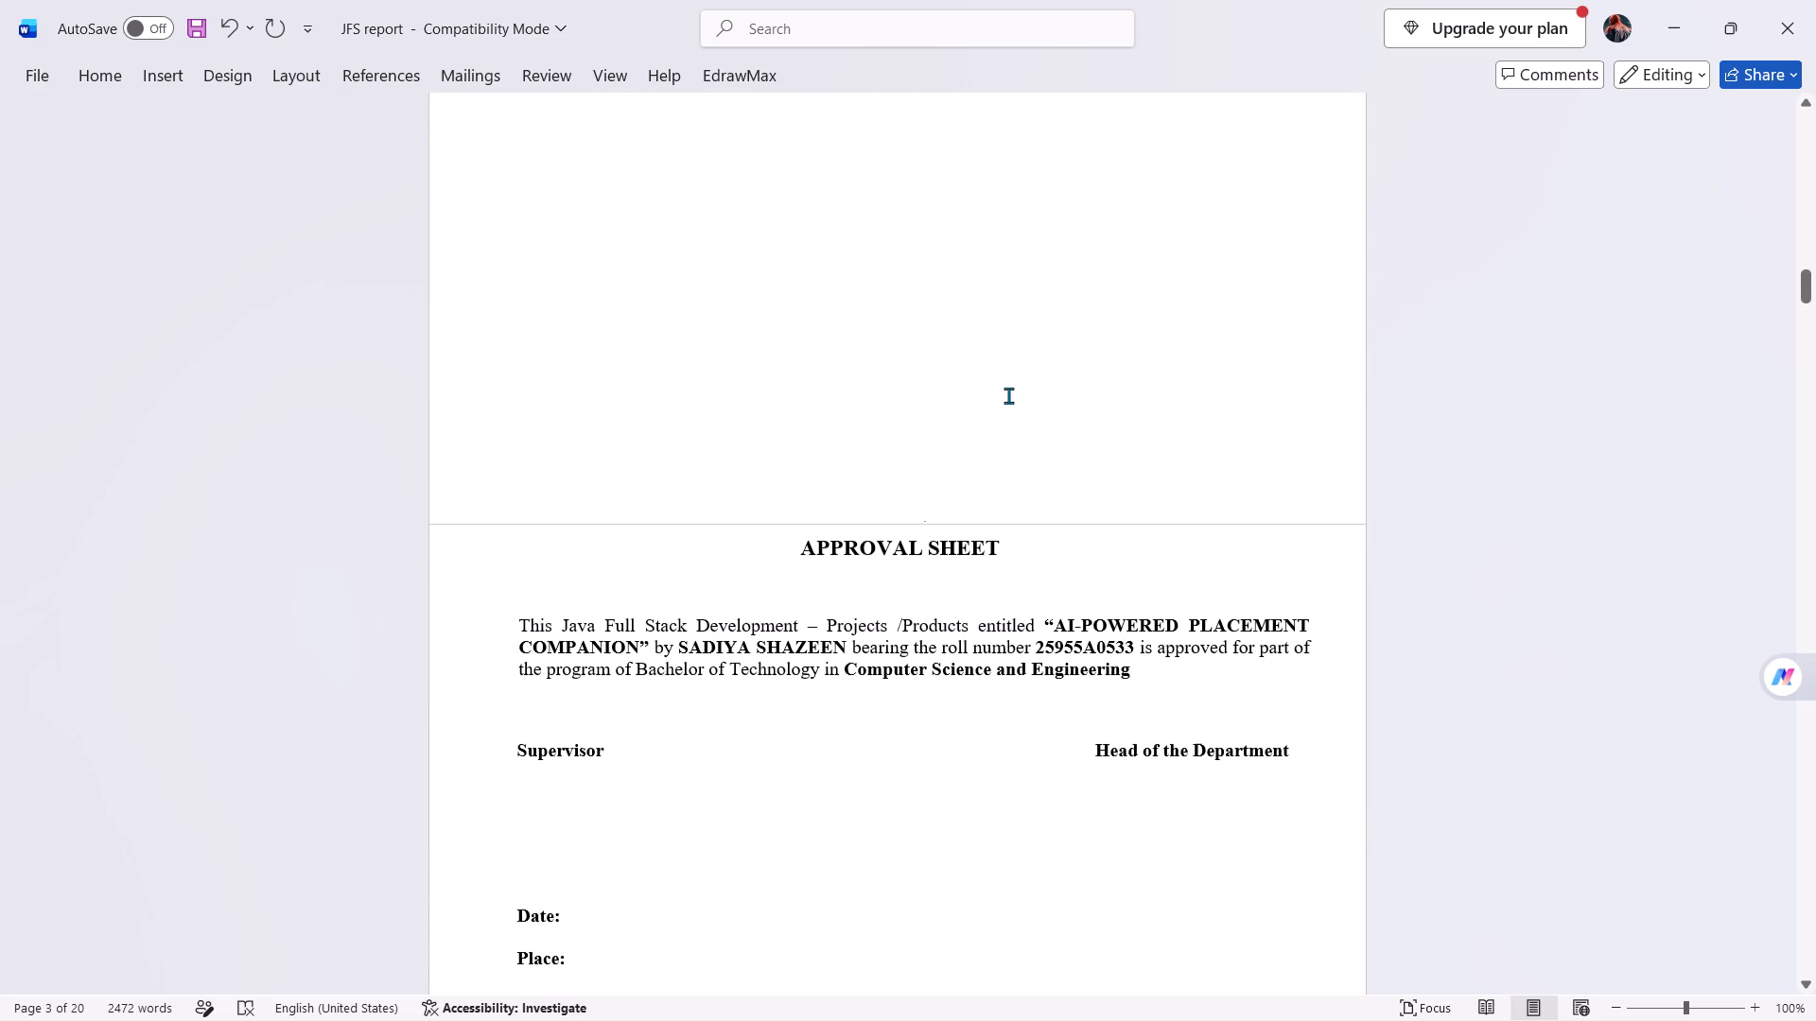
pyautogui.scroll(3, 1008, 395)
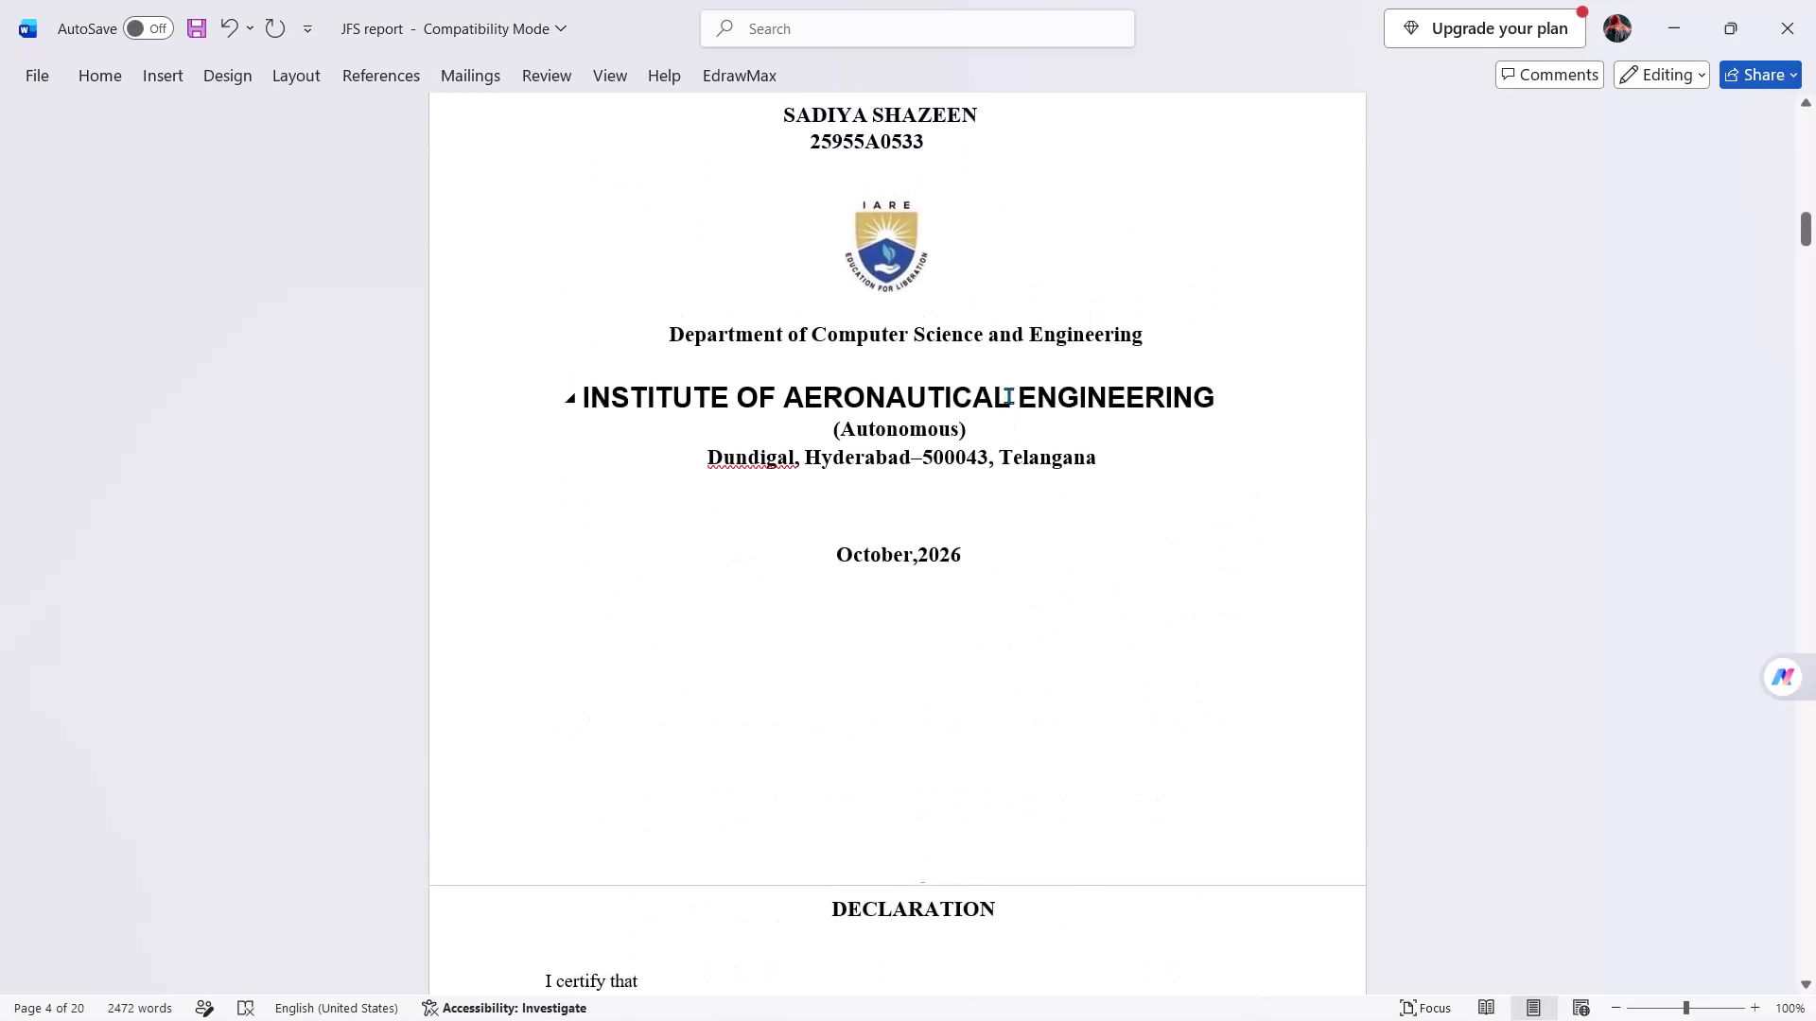
pyautogui.scroll(2, 1008, 395)
# Delete "POWERED PLACEMENT COMPANION" from the project title heading at the top of the title page.
pyautogui.scroll(-3, 1008, 395)
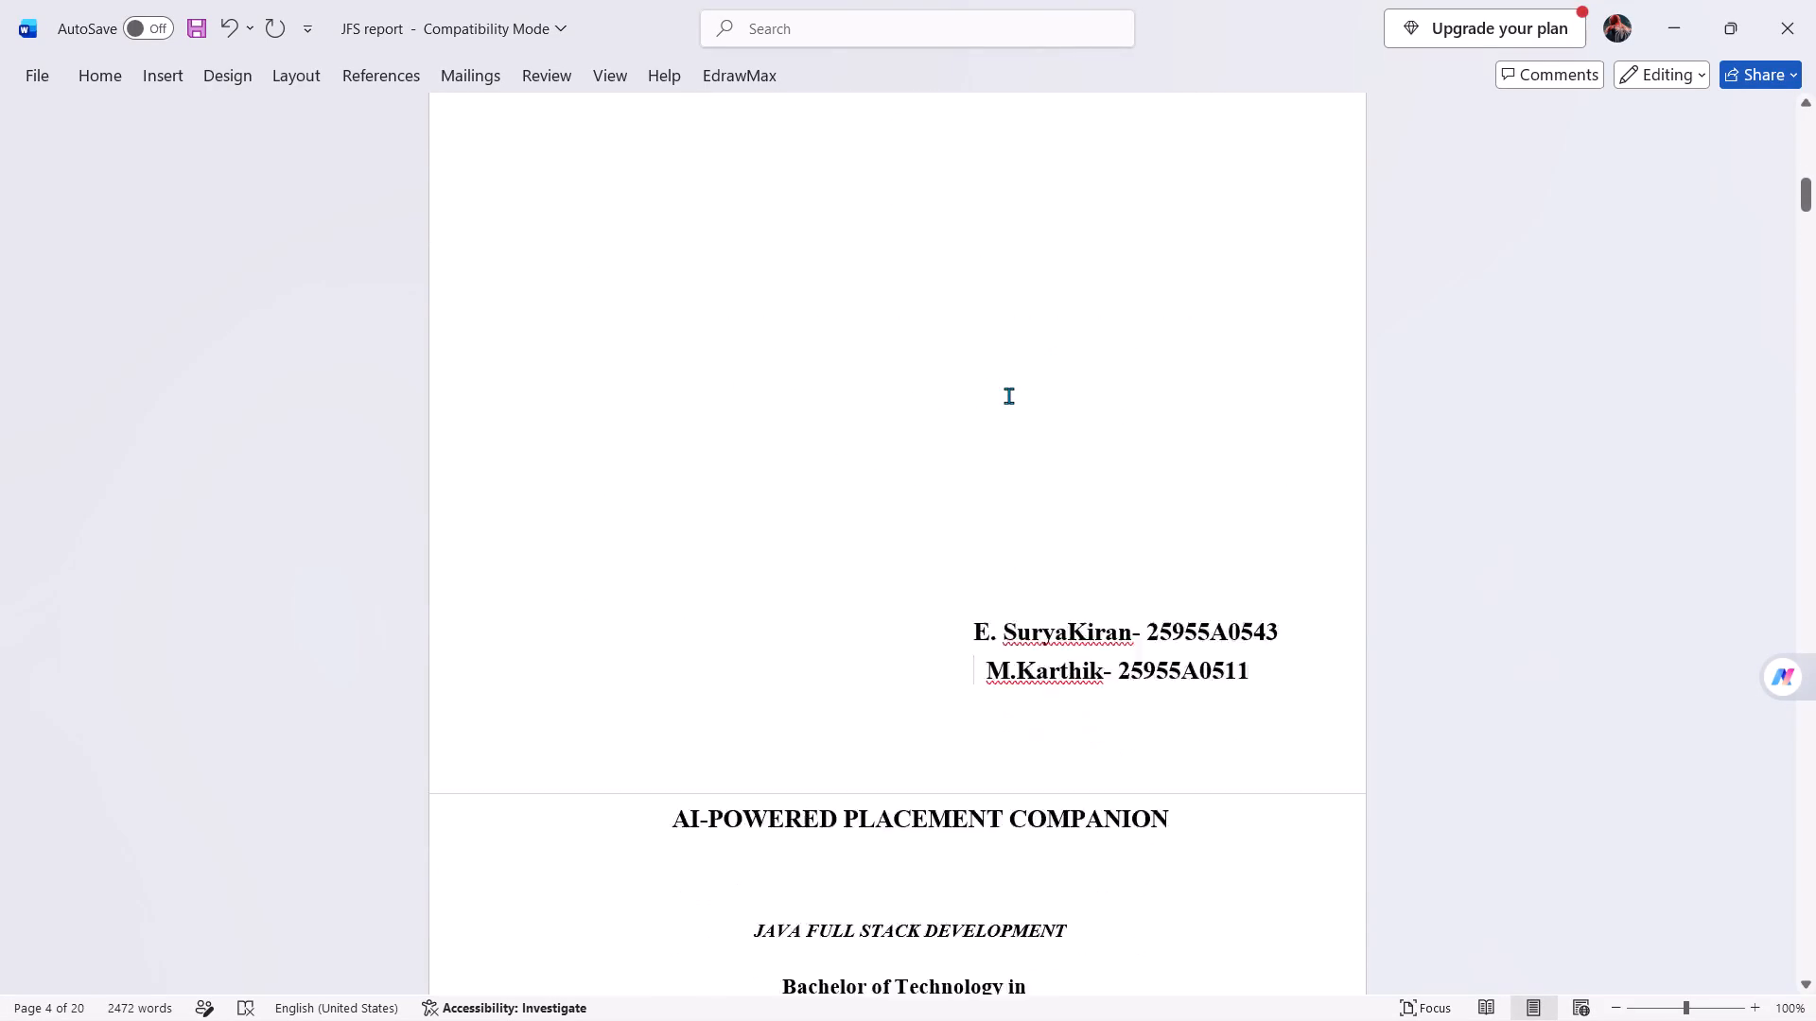
pyautogui.scroll(-1, 1008, 395)
pyautogui.moveTo(1171, 489); pyautogui.dragTo(1088, 489)
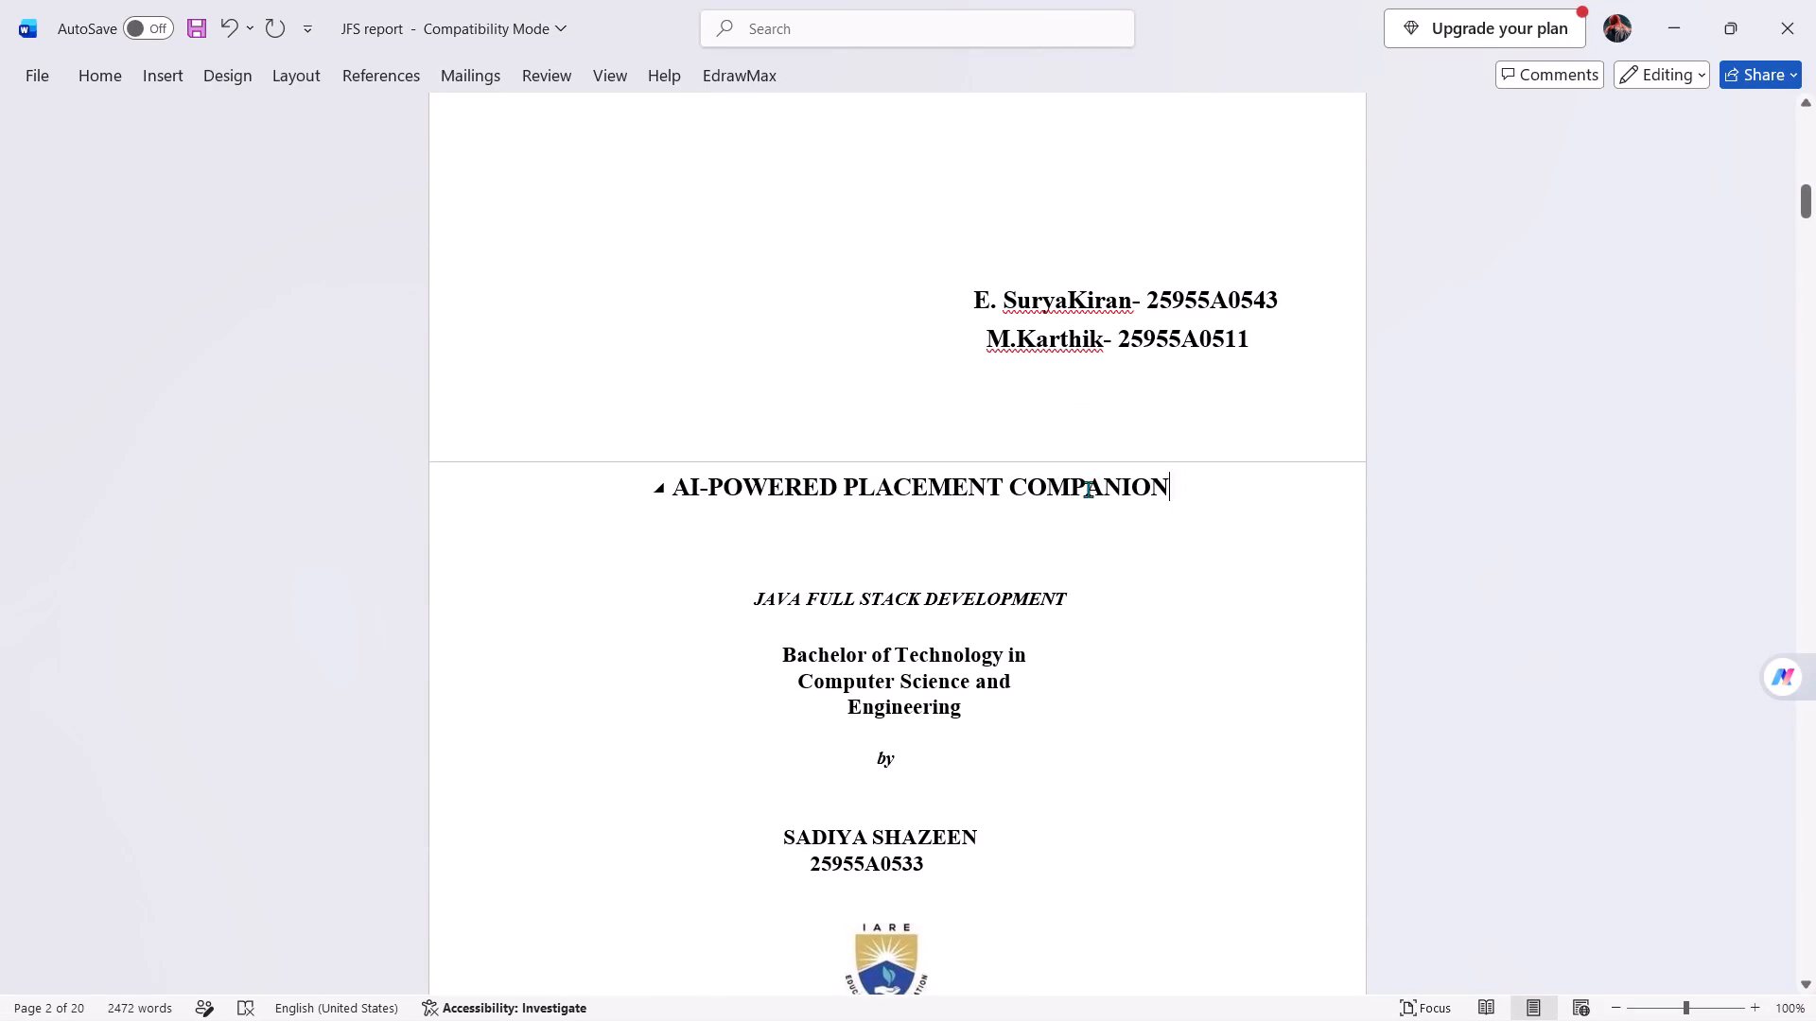
pyautogui.moveTo(1088, 489); pyautogui.dragTo(699, 480)
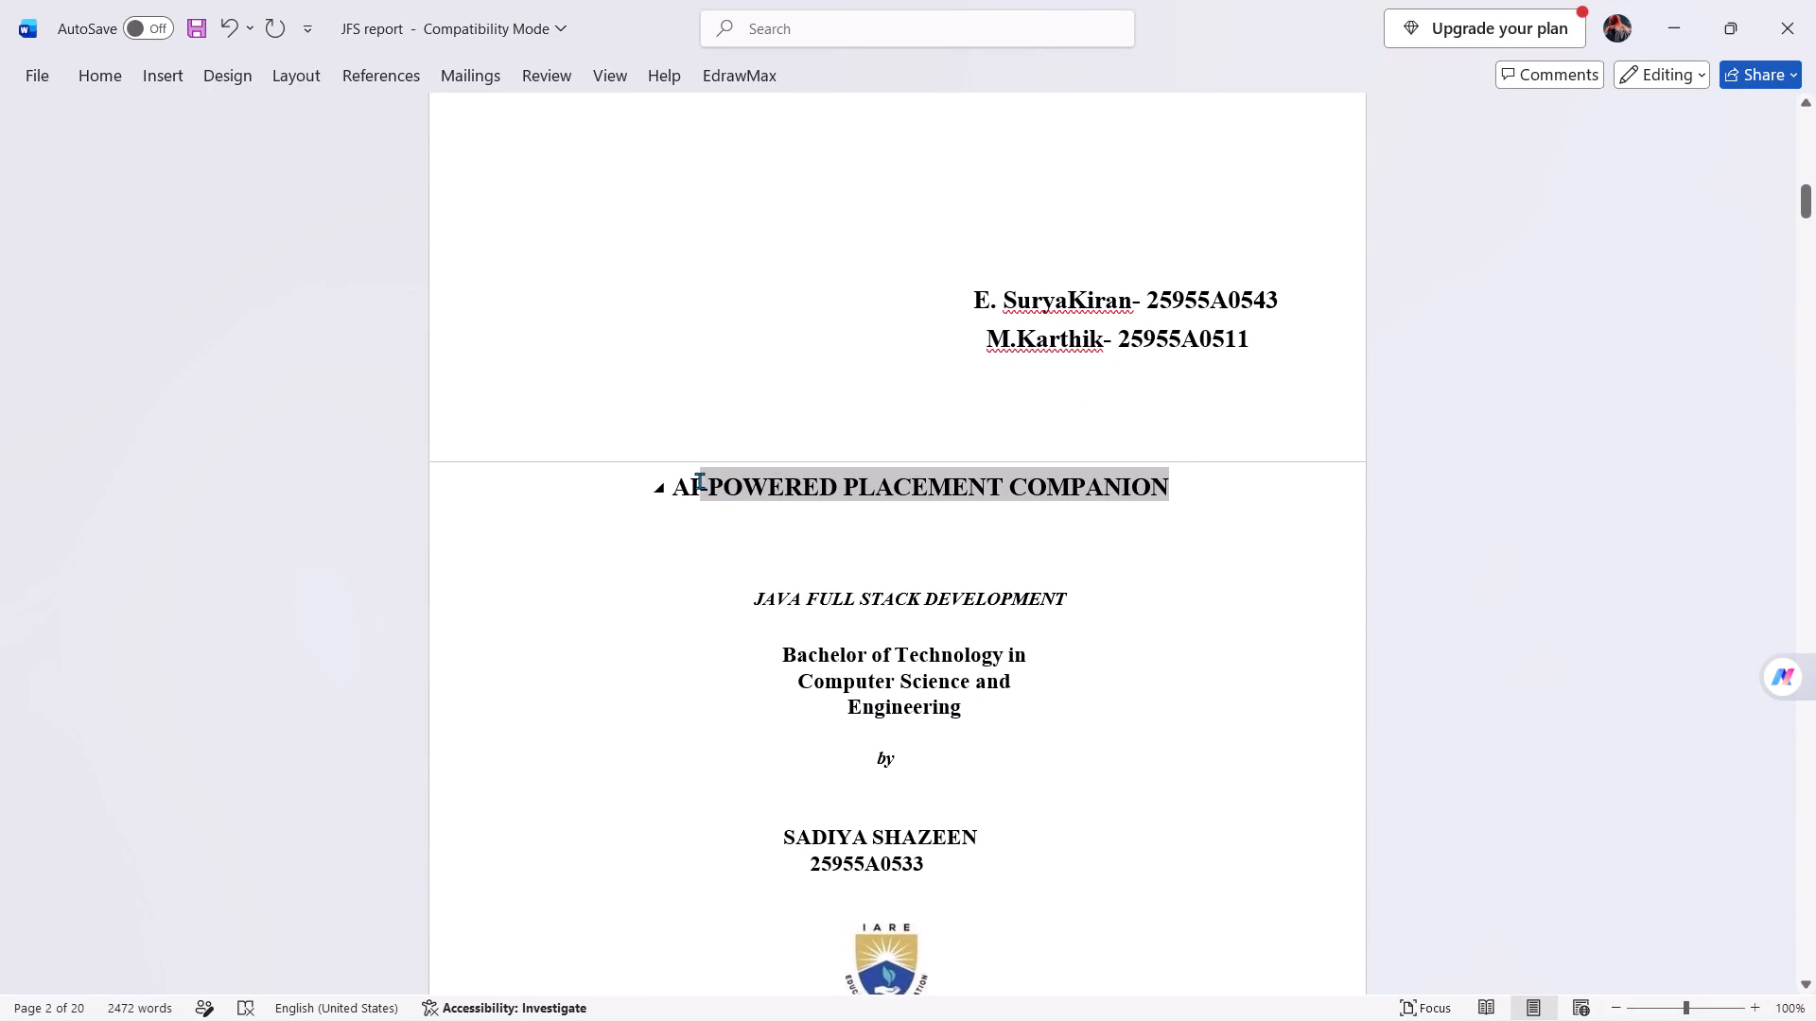
pyautogui.moveTo(699, 480); pyautogui.dragTo(693, 485)
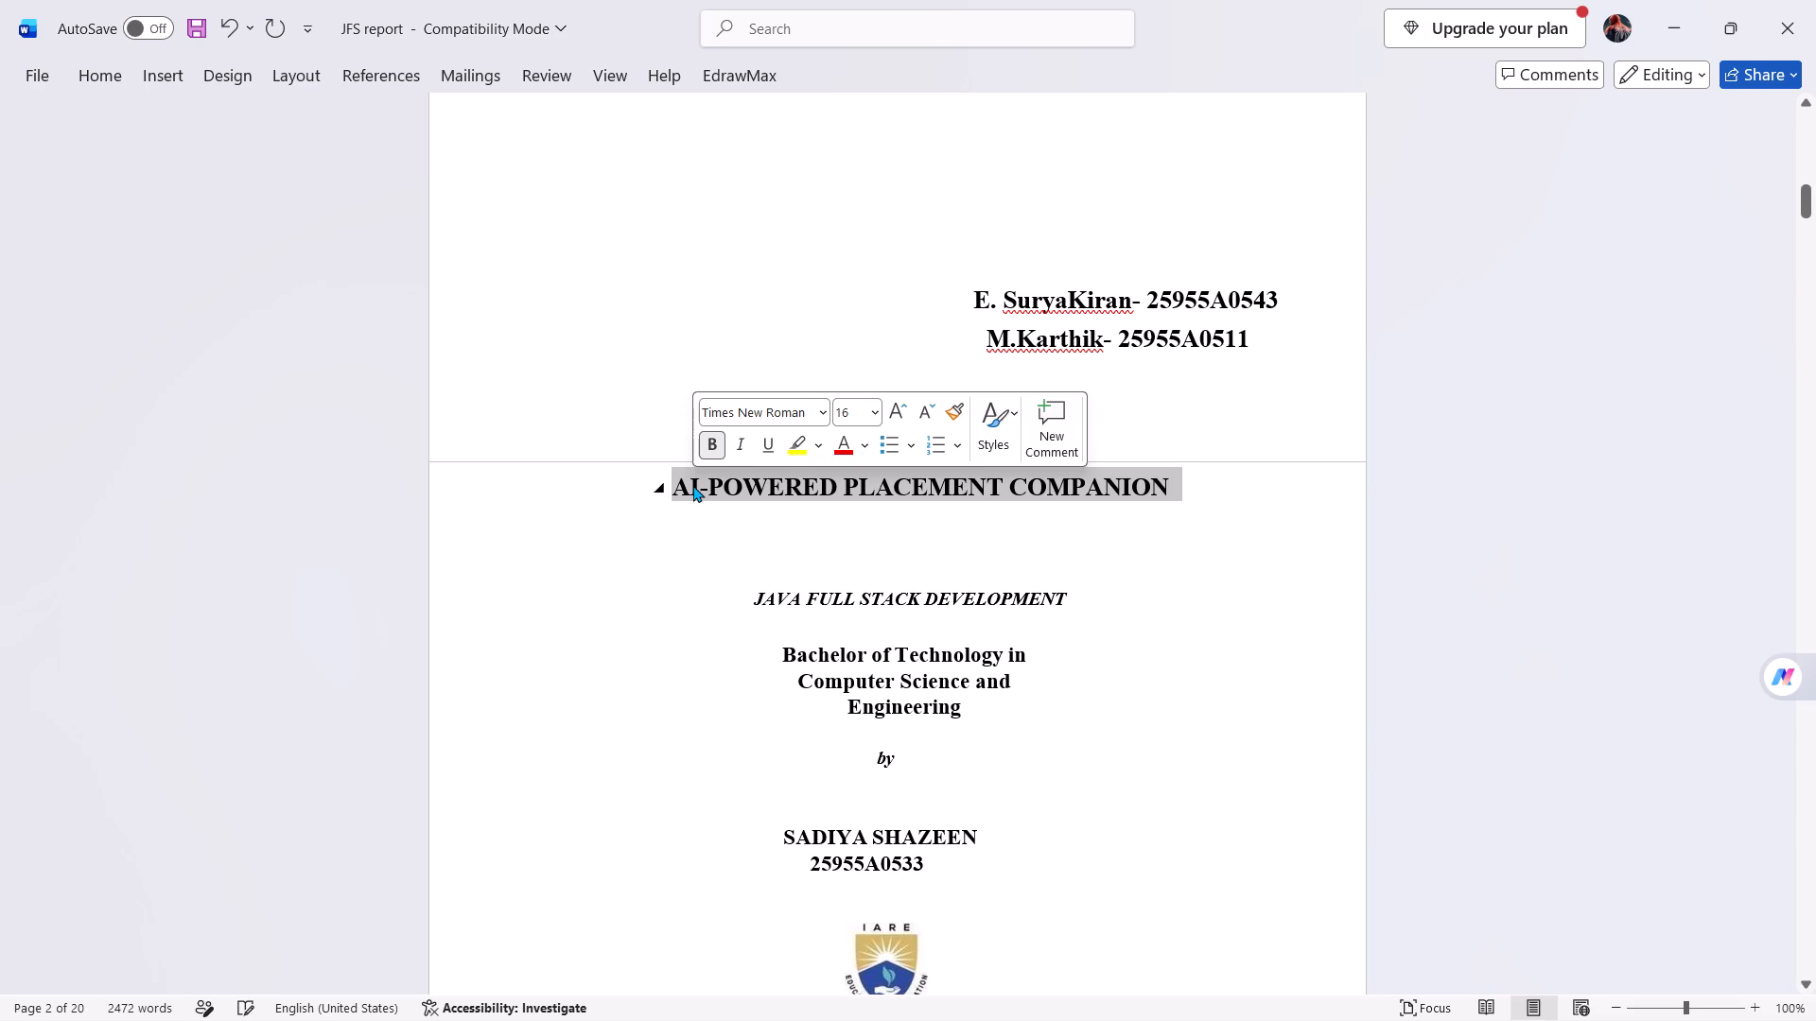
pyautogui.click(934, 525)
pyautogui.moveTo(1171, 484); pyautogui.dragTo(750, 487)
pyautogui.press('BackSpace')
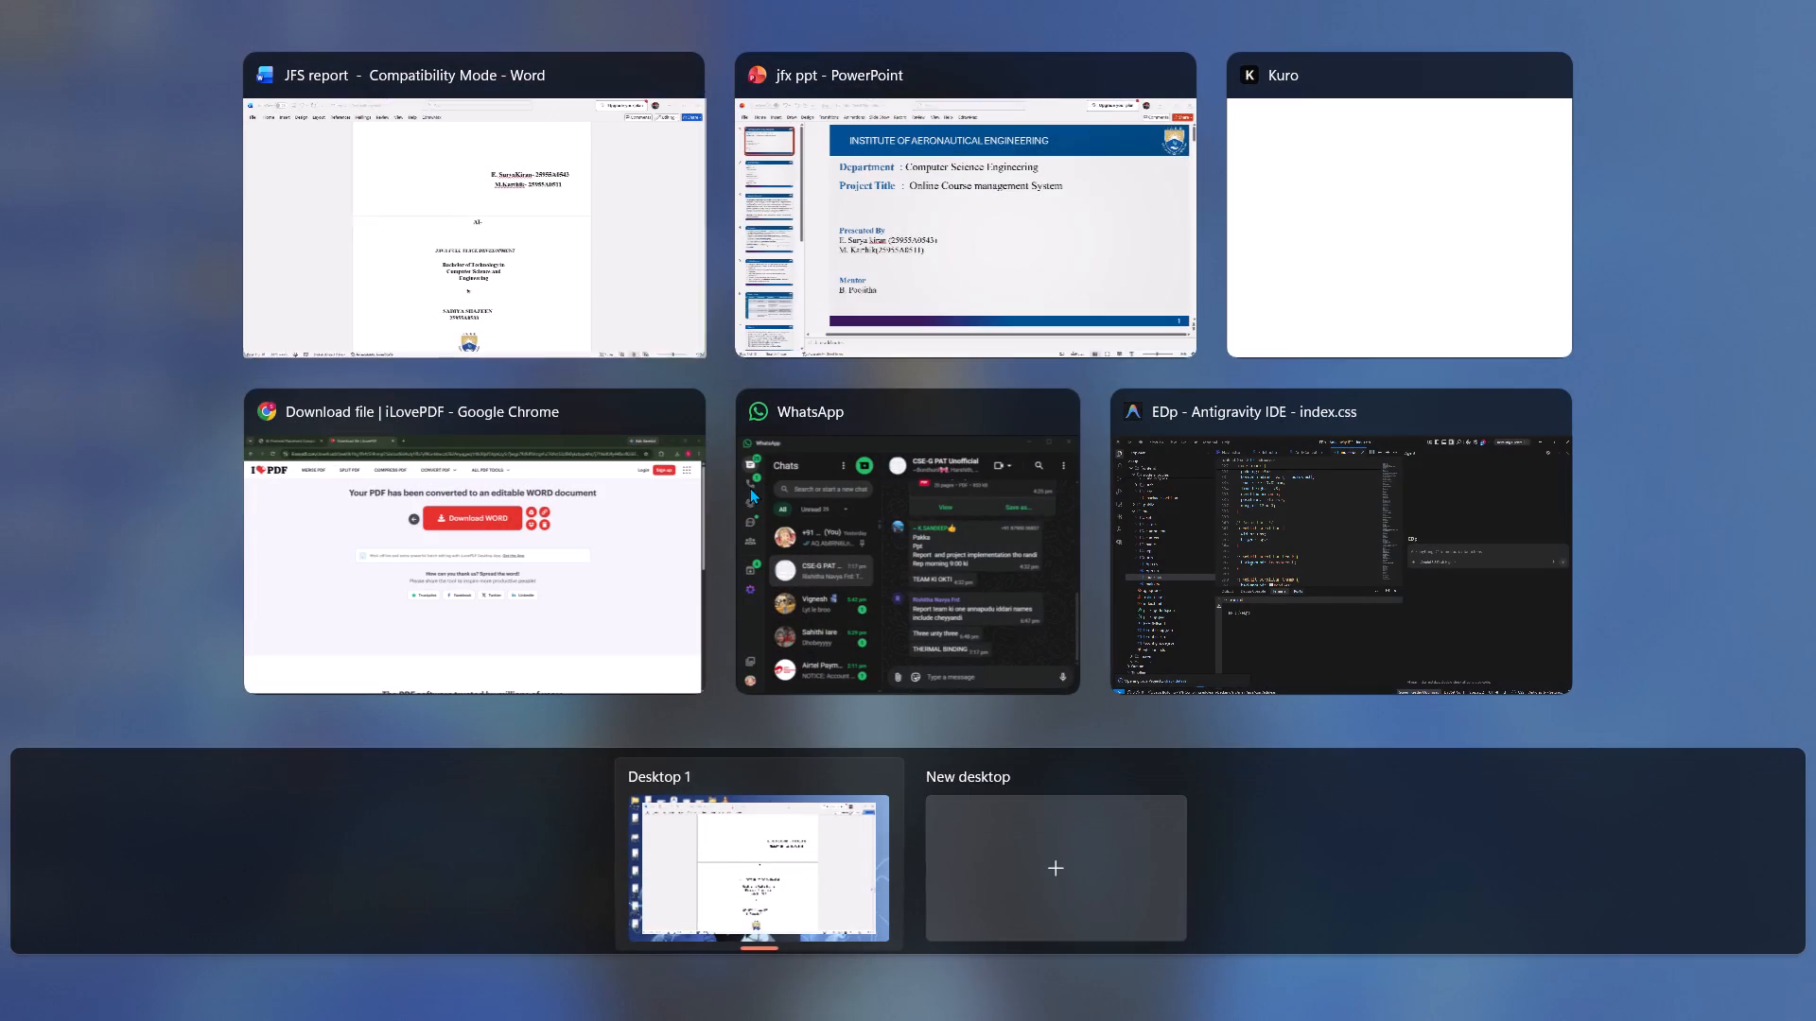
# Switch to the jfx ppt presentation in PowerPoint and copy the project title "Online Course management System" from slide 1.
pyautogui.click(929, 166)
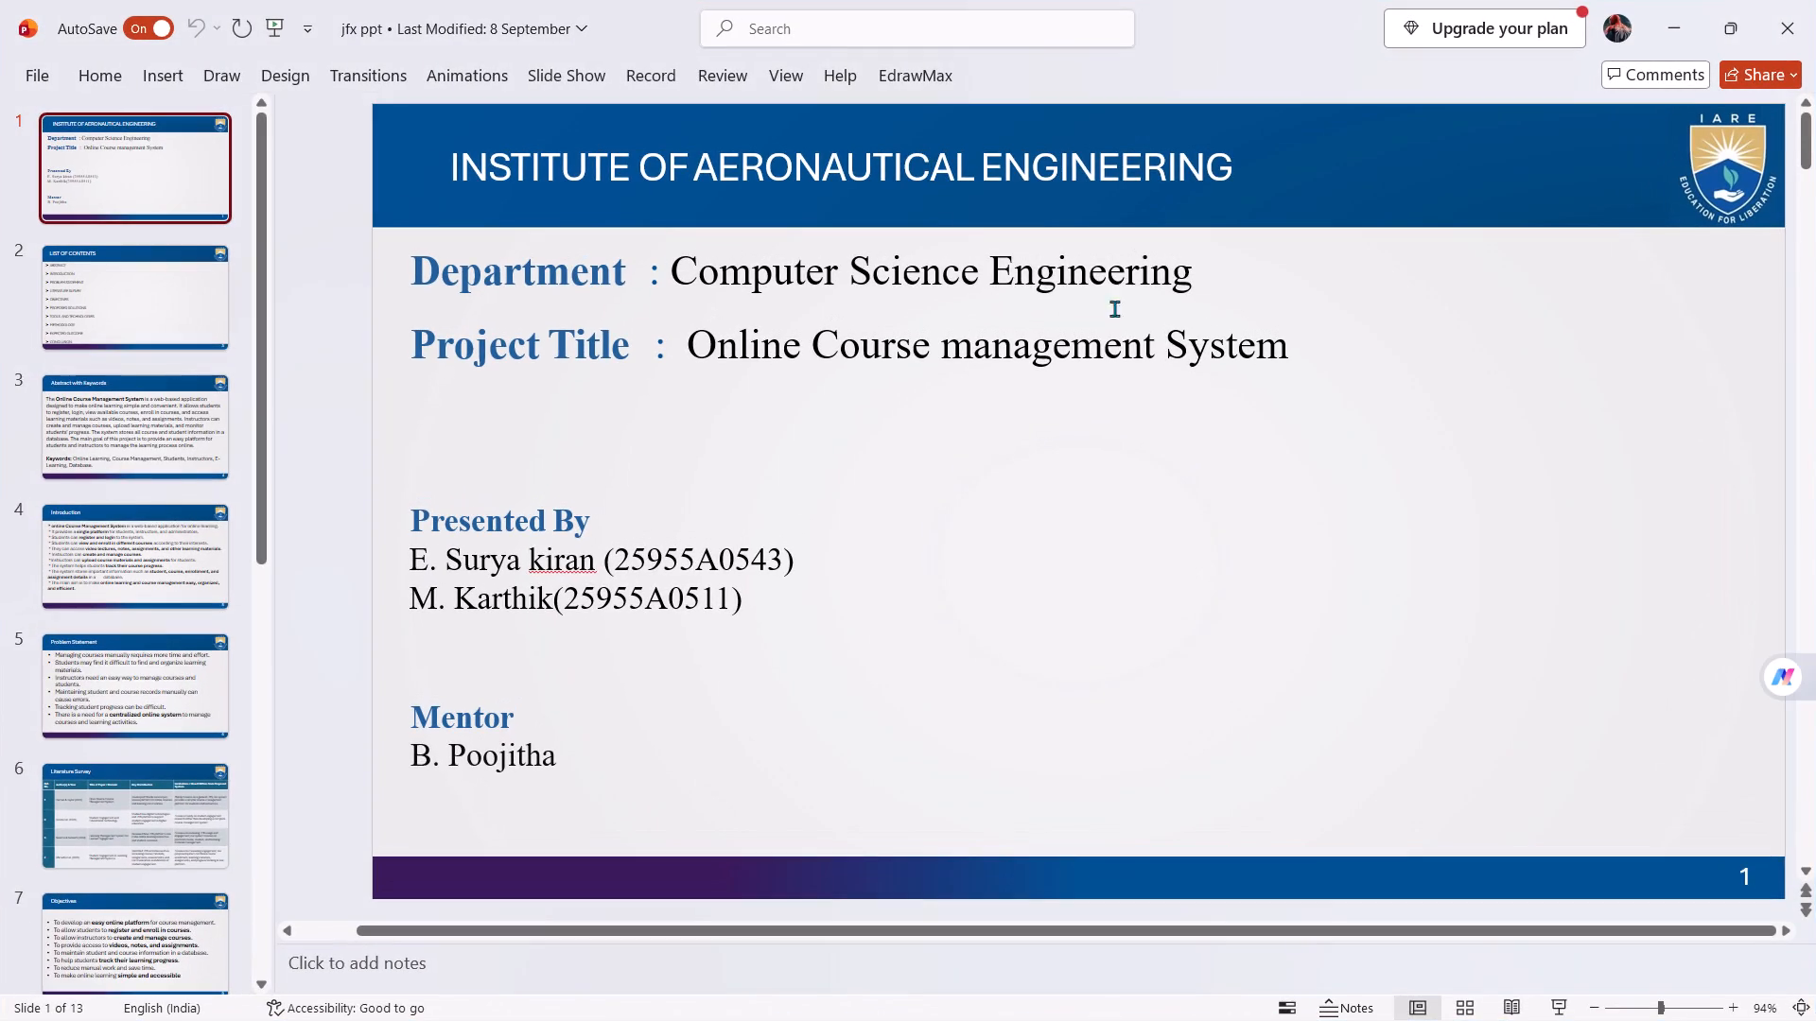
pyautogui.moveTo(1296, 361); pyautogui.dragTo(1280, 355)
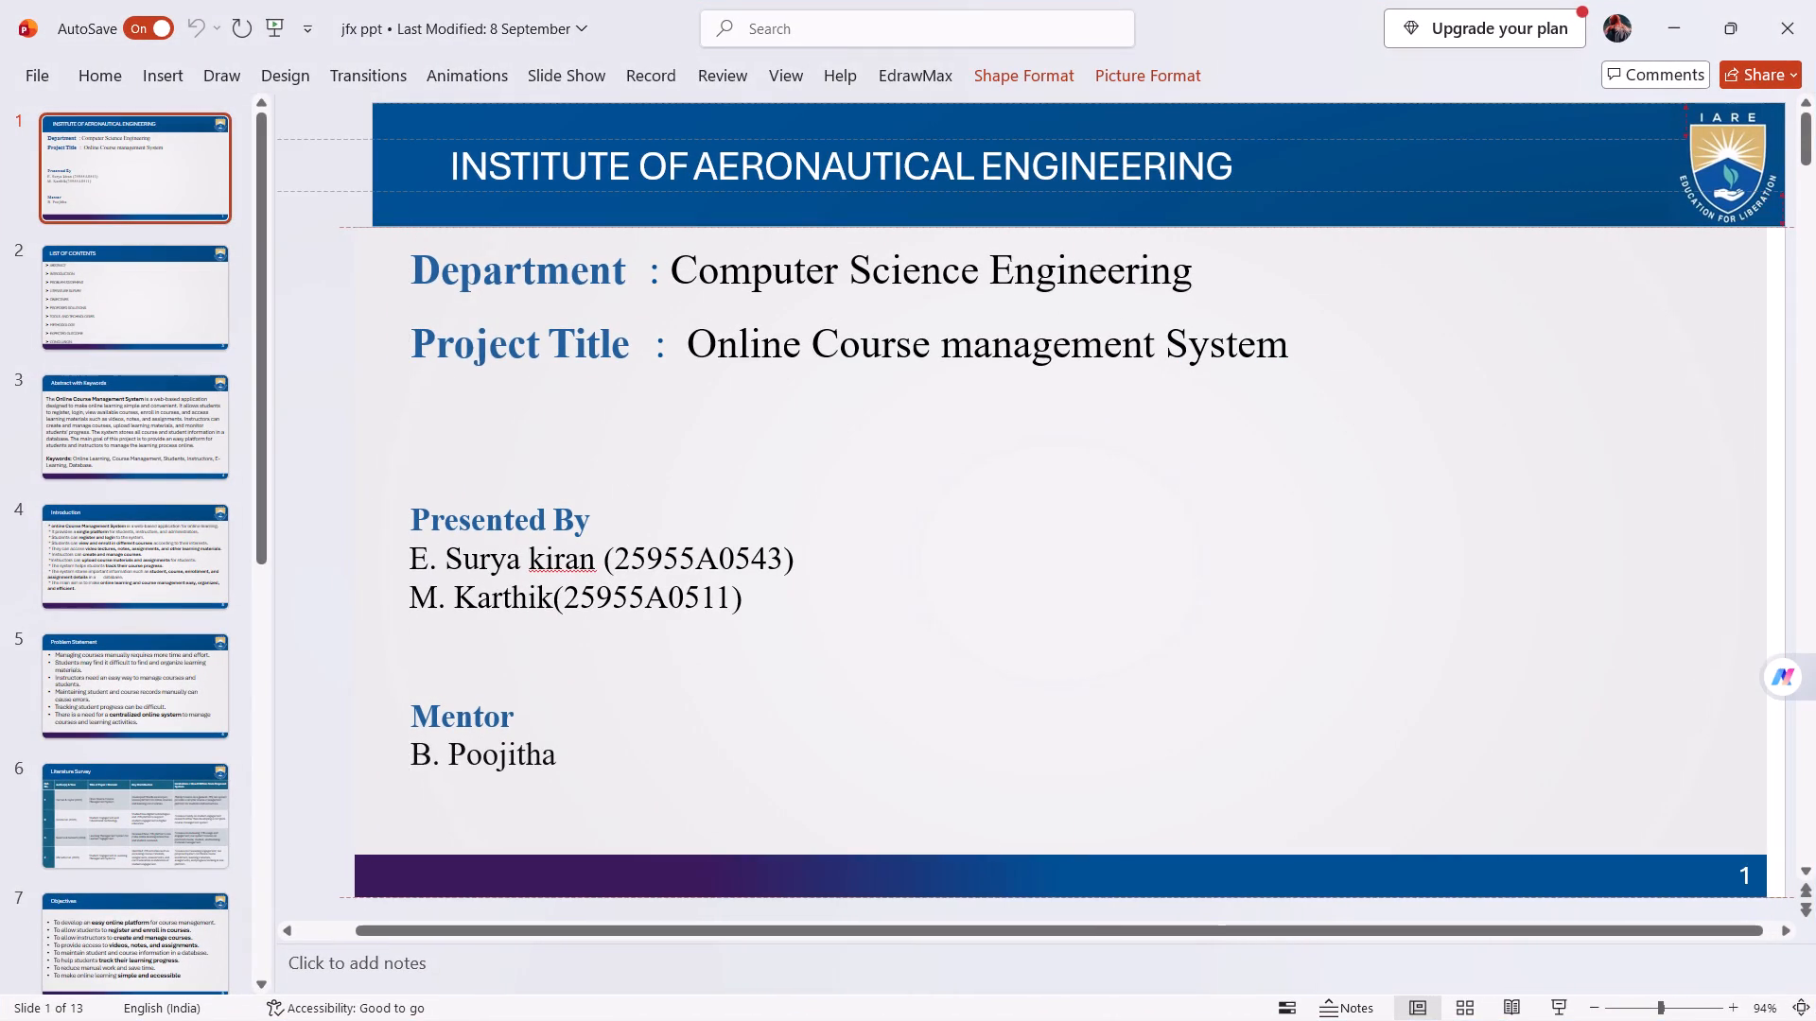
pyautogui.moveTo(1280, 355); pyautogui.dragTo(1283, 357)
pyautogui.moveTo(1302, 343); pyautogui.dragTo(1134, 358)
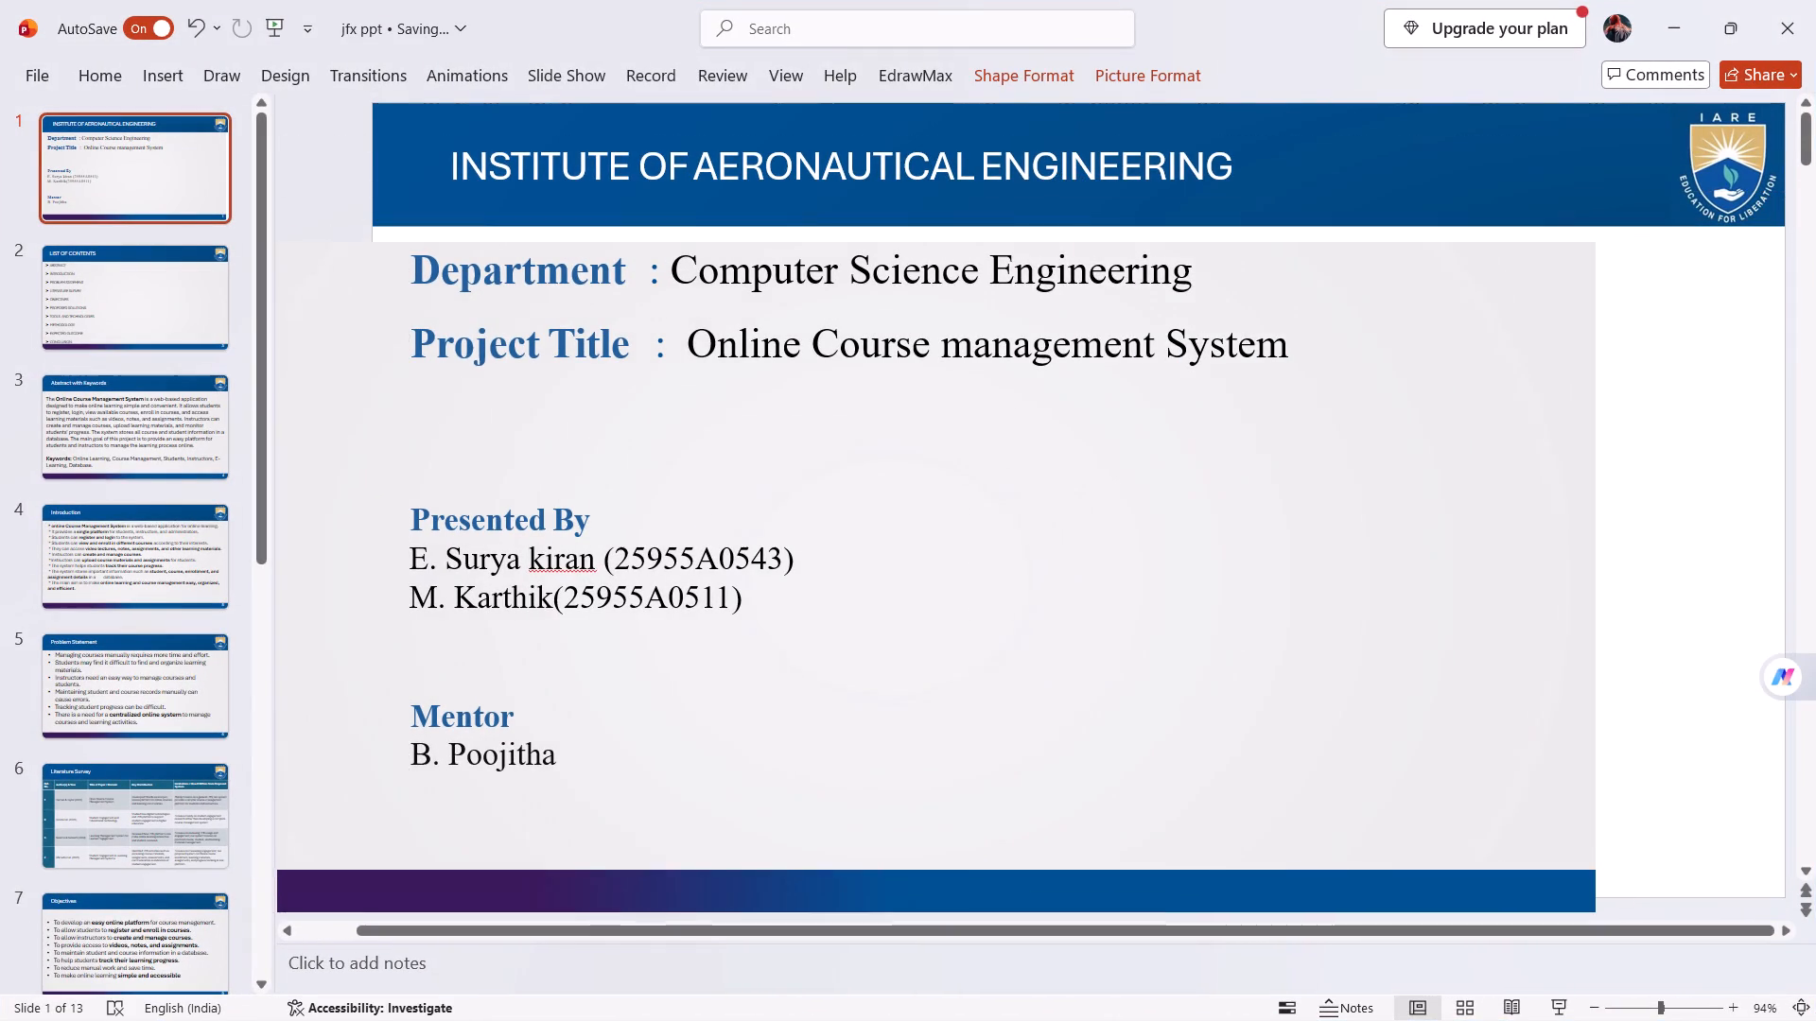
pyautogui.moveTo(1134, 358); pyautogui.dragTo(1320, 340)
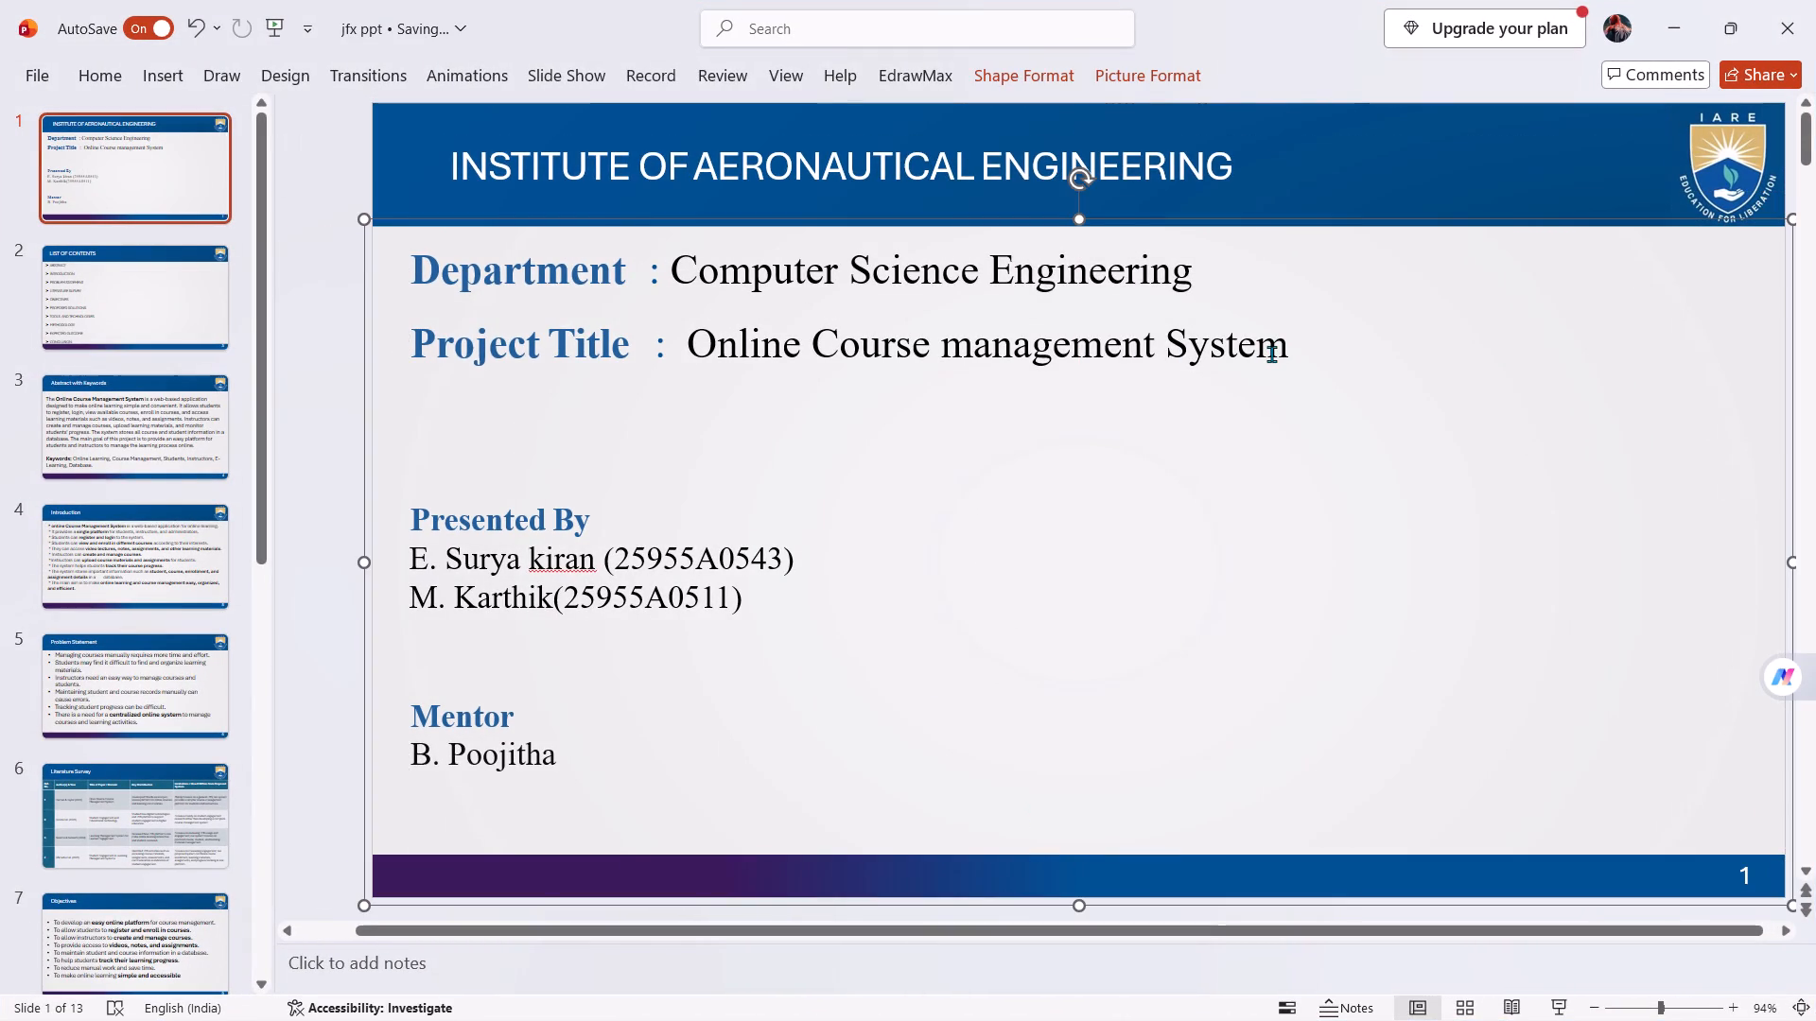
pyautogui.moveTo(1274, 354); pyautogui.dragTo(760, 339)
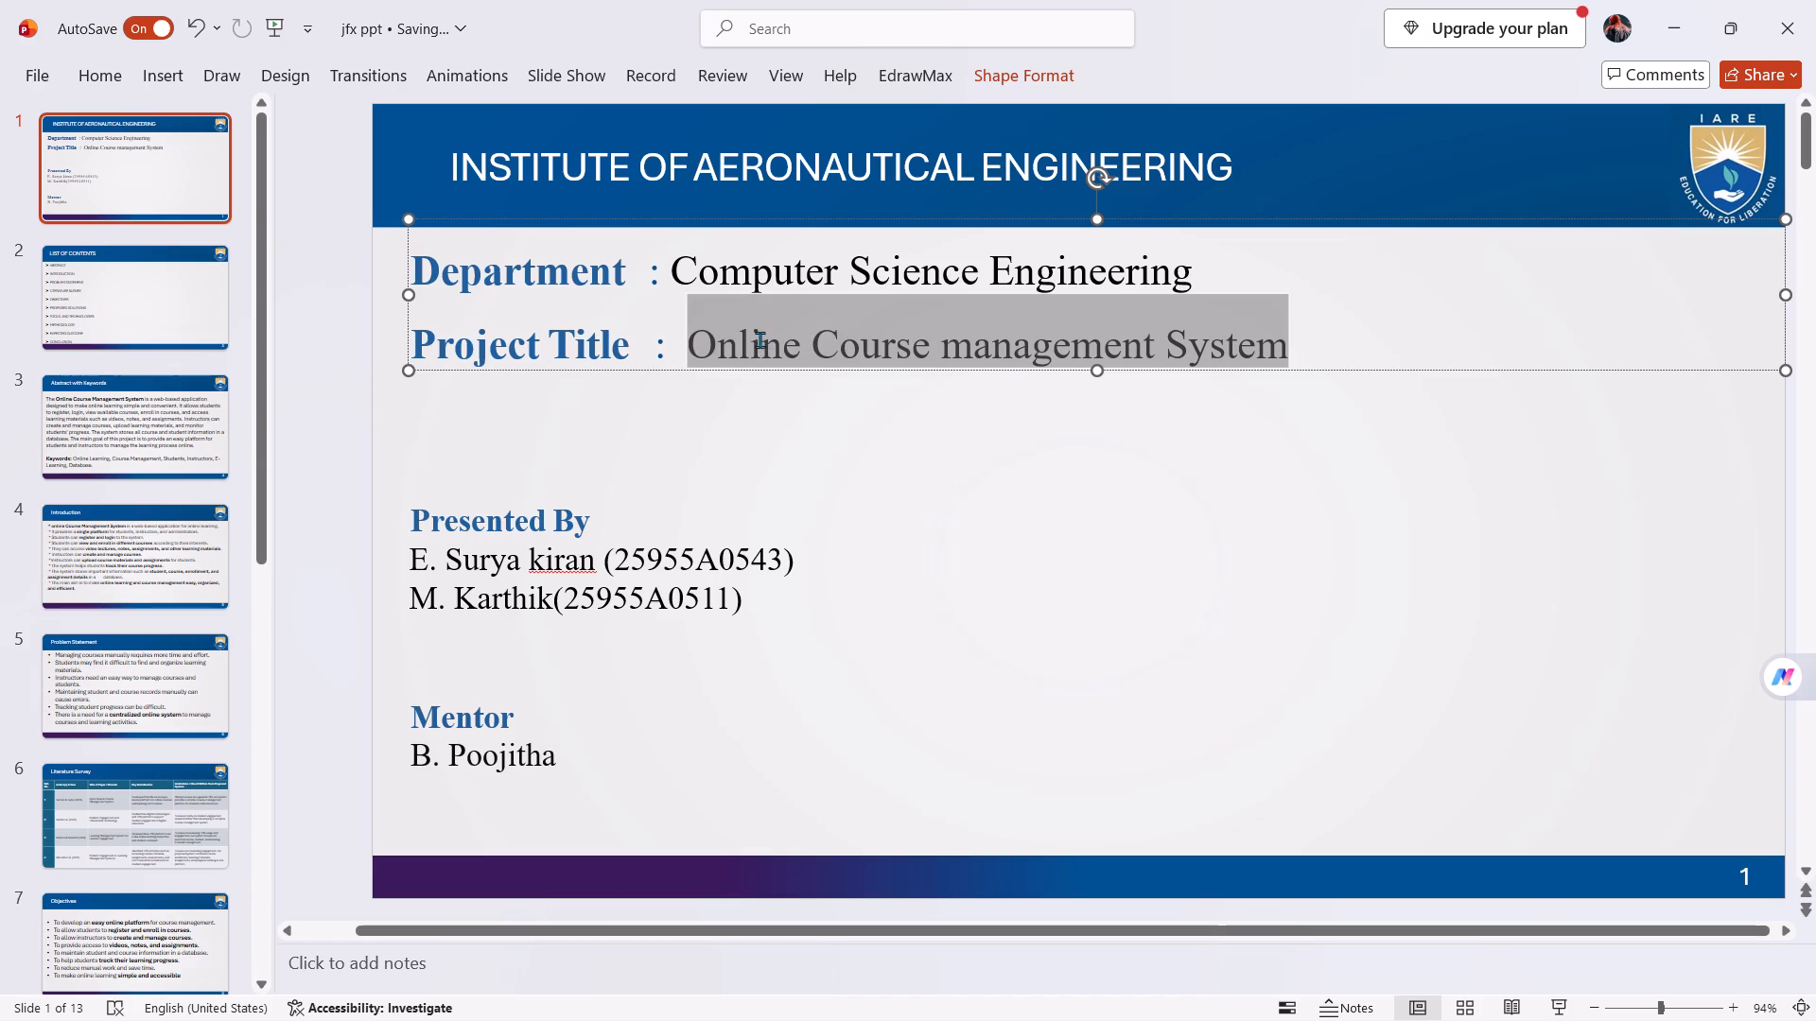
pyautogui.moveTo(760, 339); pyautogui.dragTo(760, 342)
pyautogui.hotkey('ctrl', 'c')
# Return to the JFS report in Word and turn on AutoSave by uploading the file to OneDrive - Personal.
pyautogui.click(998, 266)
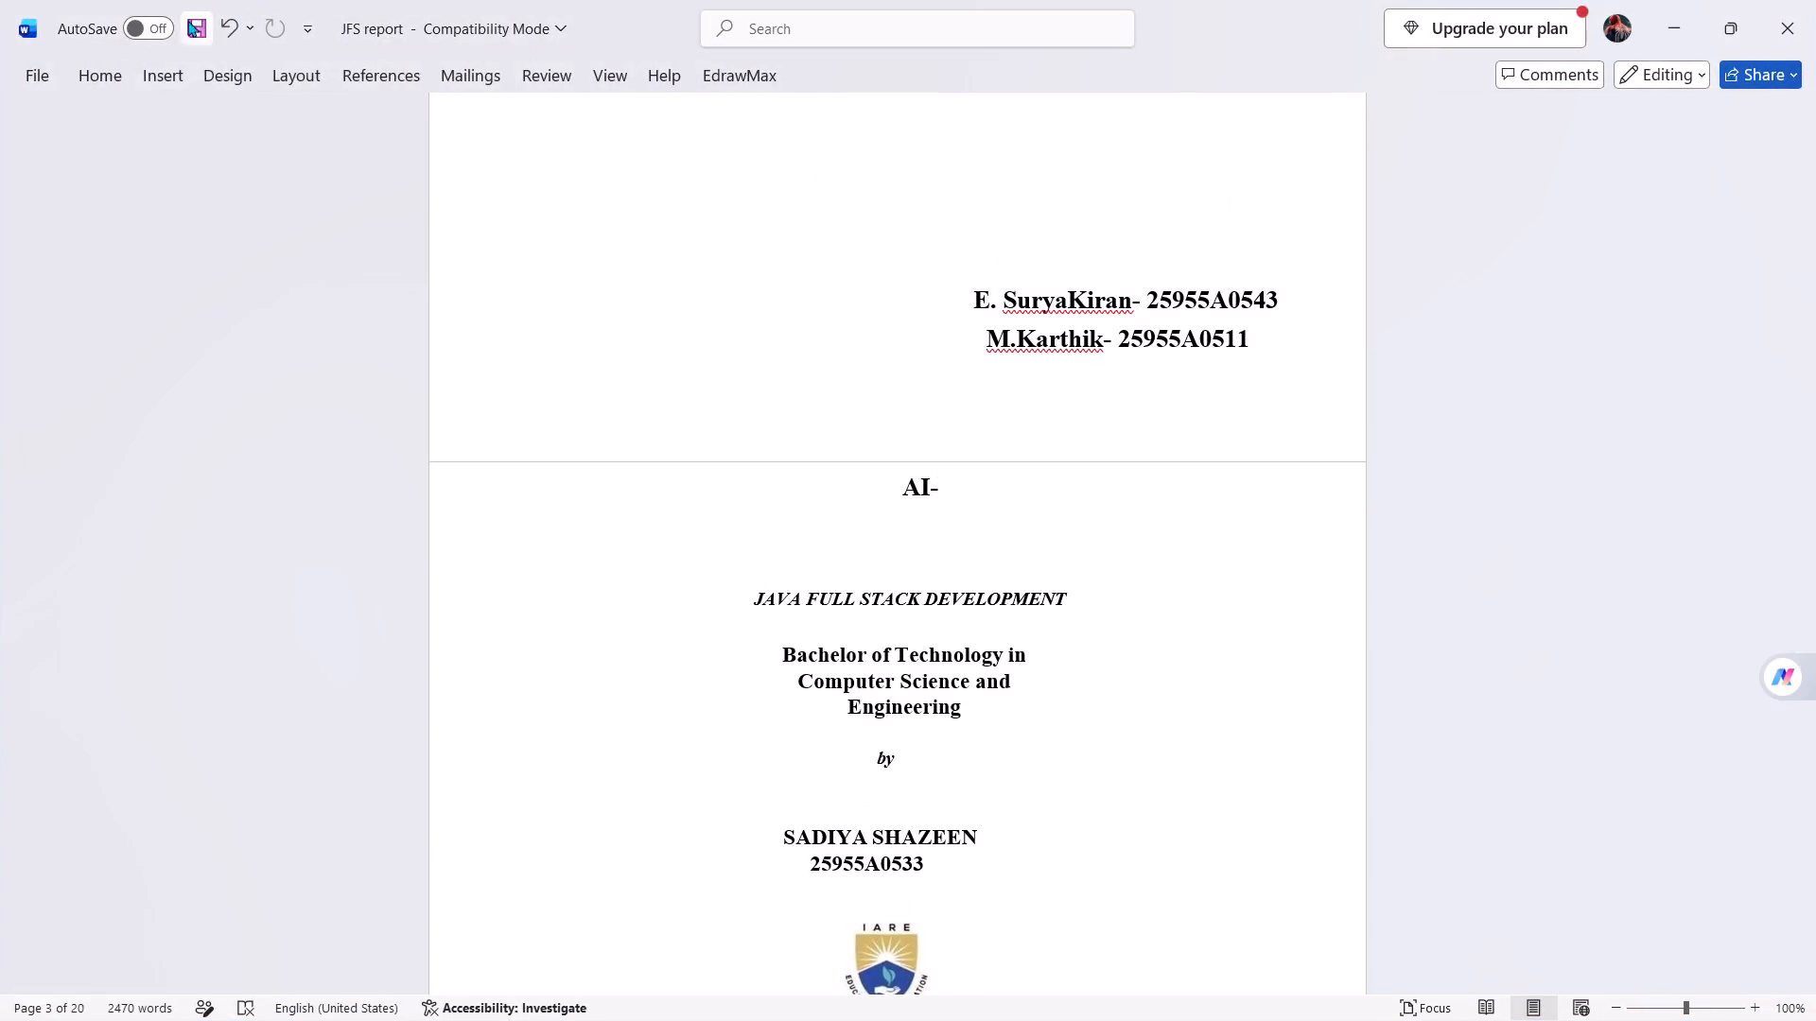
pyautogui.click(149, 32)
pyautogui.click(812, 403)
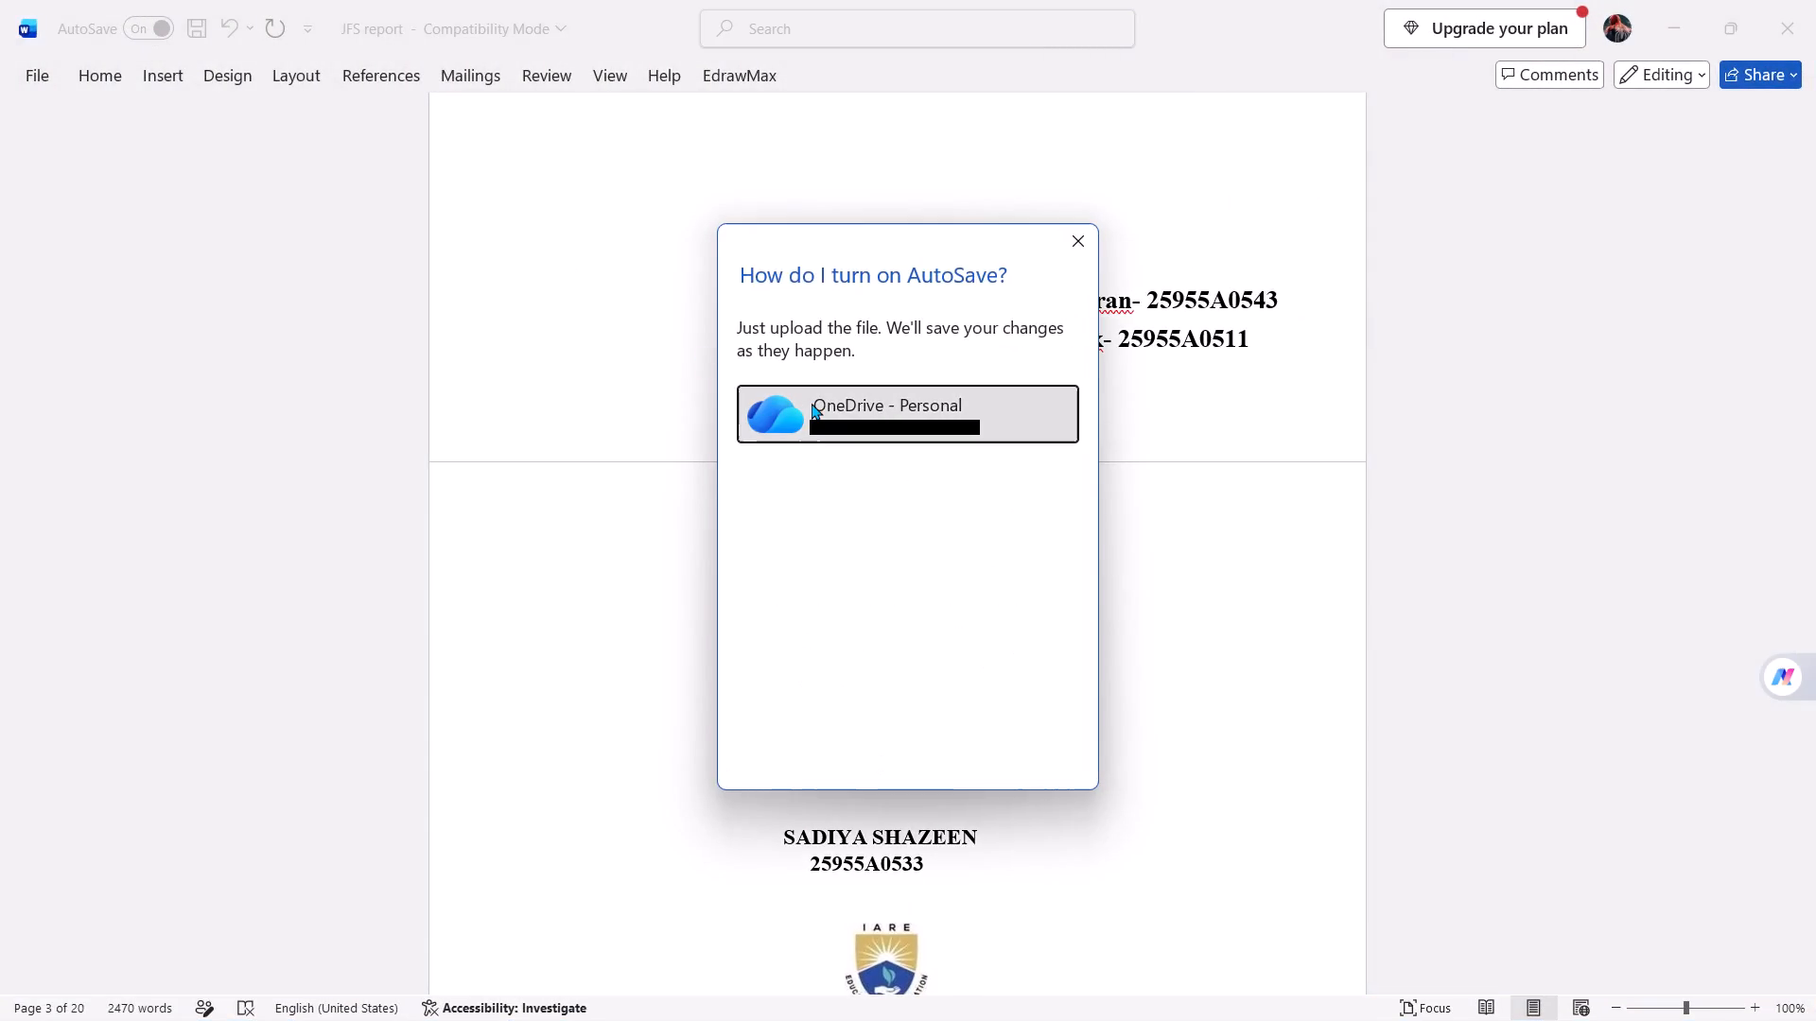
pyautogui.click(812, 403)
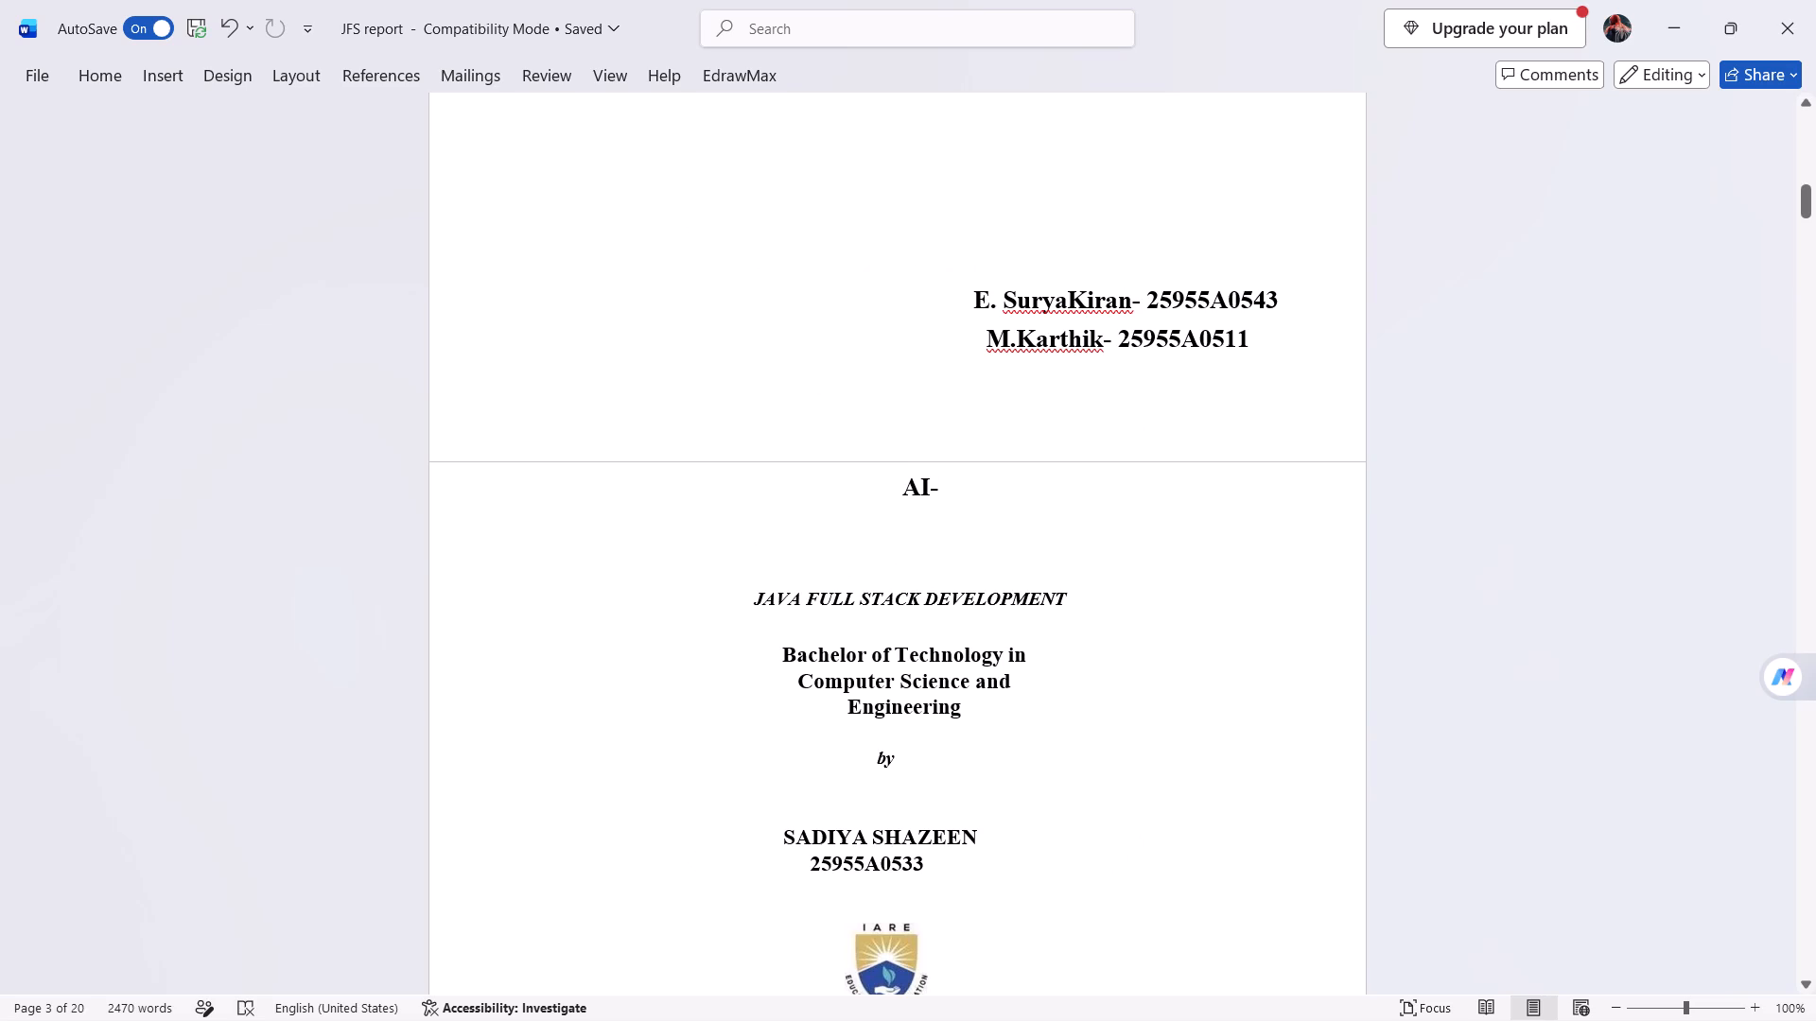
# Paste the copied project title into the title page heading, remove the leftover "AI-" prefix, and add a blank line above it.
pyautogui.hotkey('ctrl', 'v')
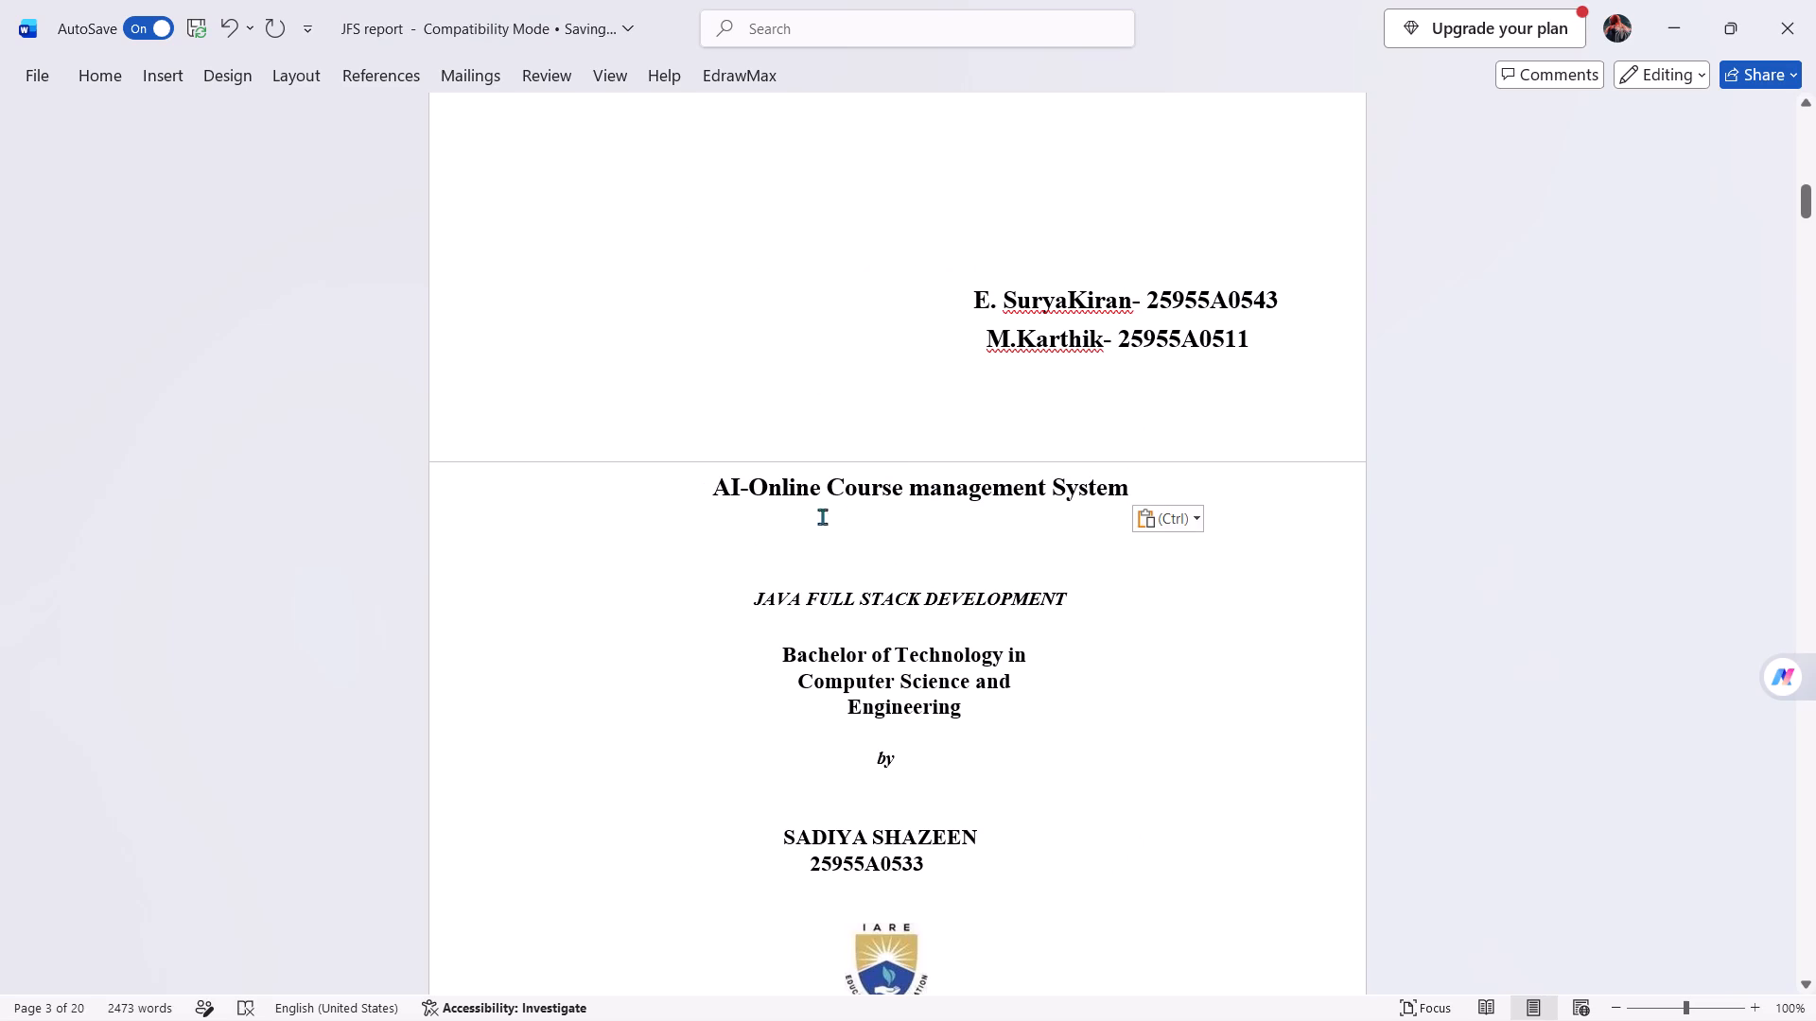
pyautogui.click(748, 488)
pyautogui.press('BackSpace')
pyautogui.press('BackSpace')
pyautogui.press('BackSpace')
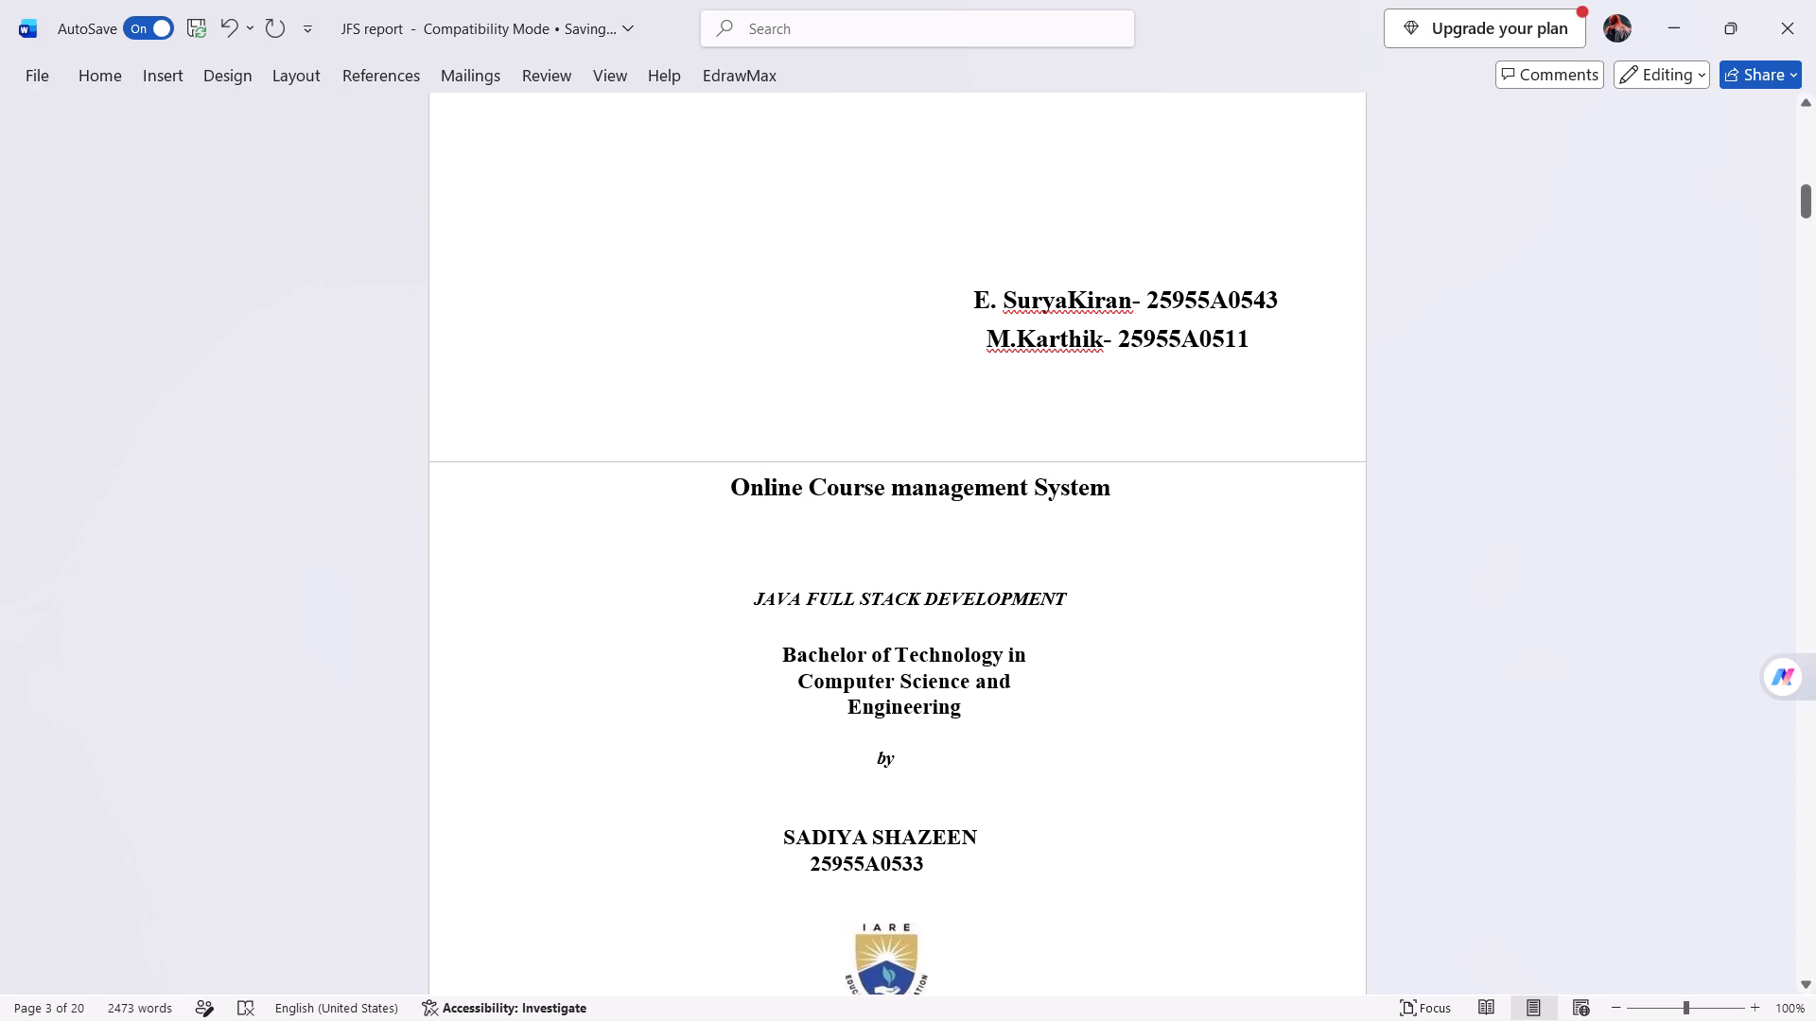
pyautogui.press('Return')
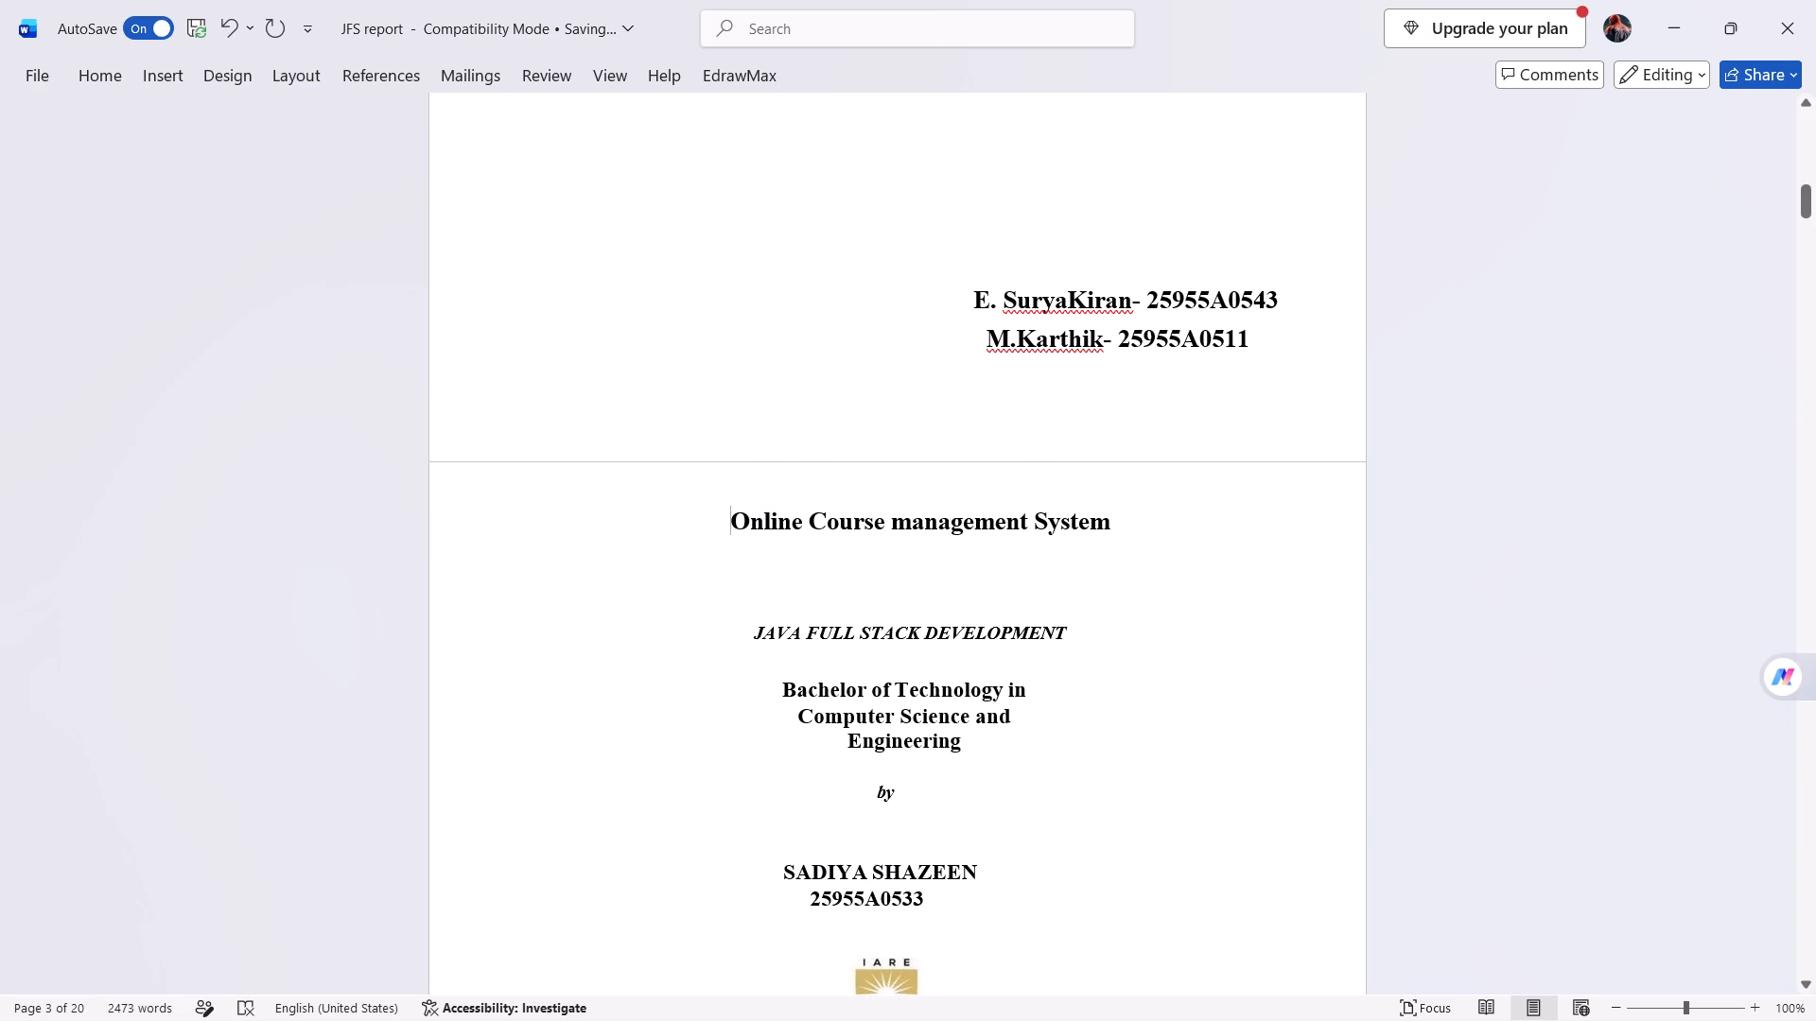
# Set the font size of the "Online Course management System" heading to 22.
pyautogui.moveTo(734, 528); pyautogui.dragTo(1048, 510)
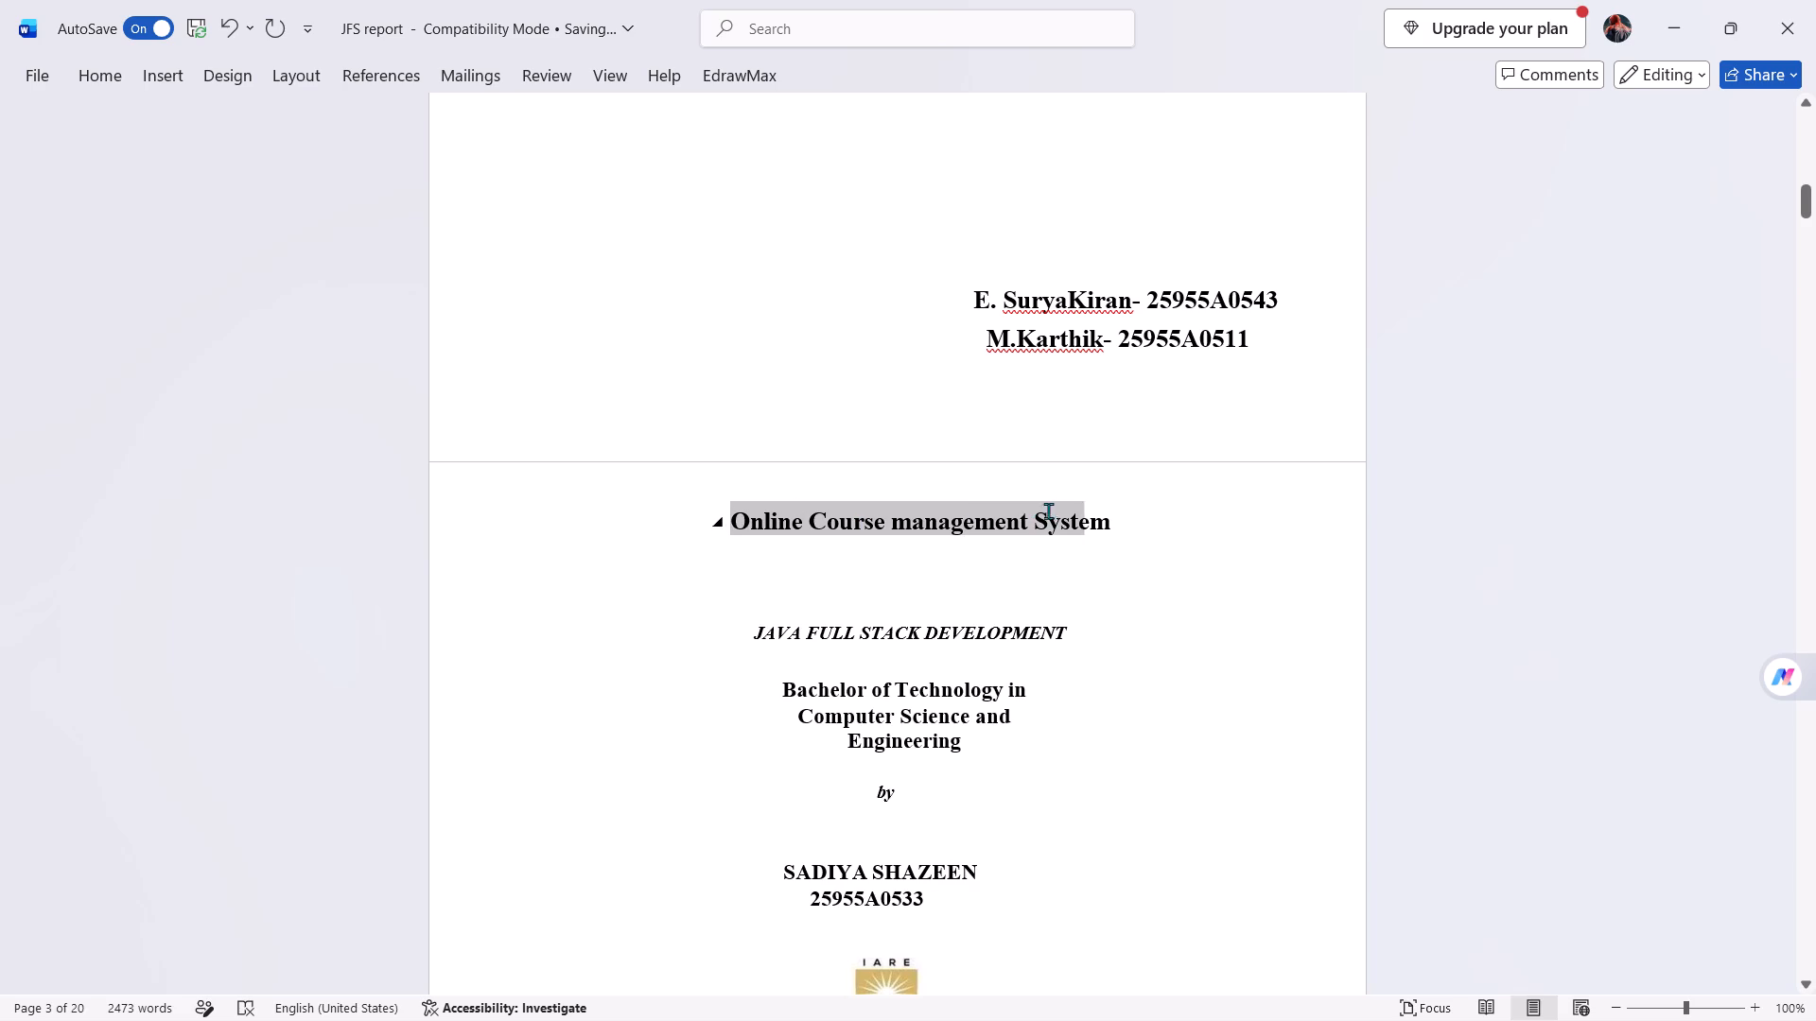
pyautogui.moveTo(1048, 510); pyautogui.dragTo(1064, 517)
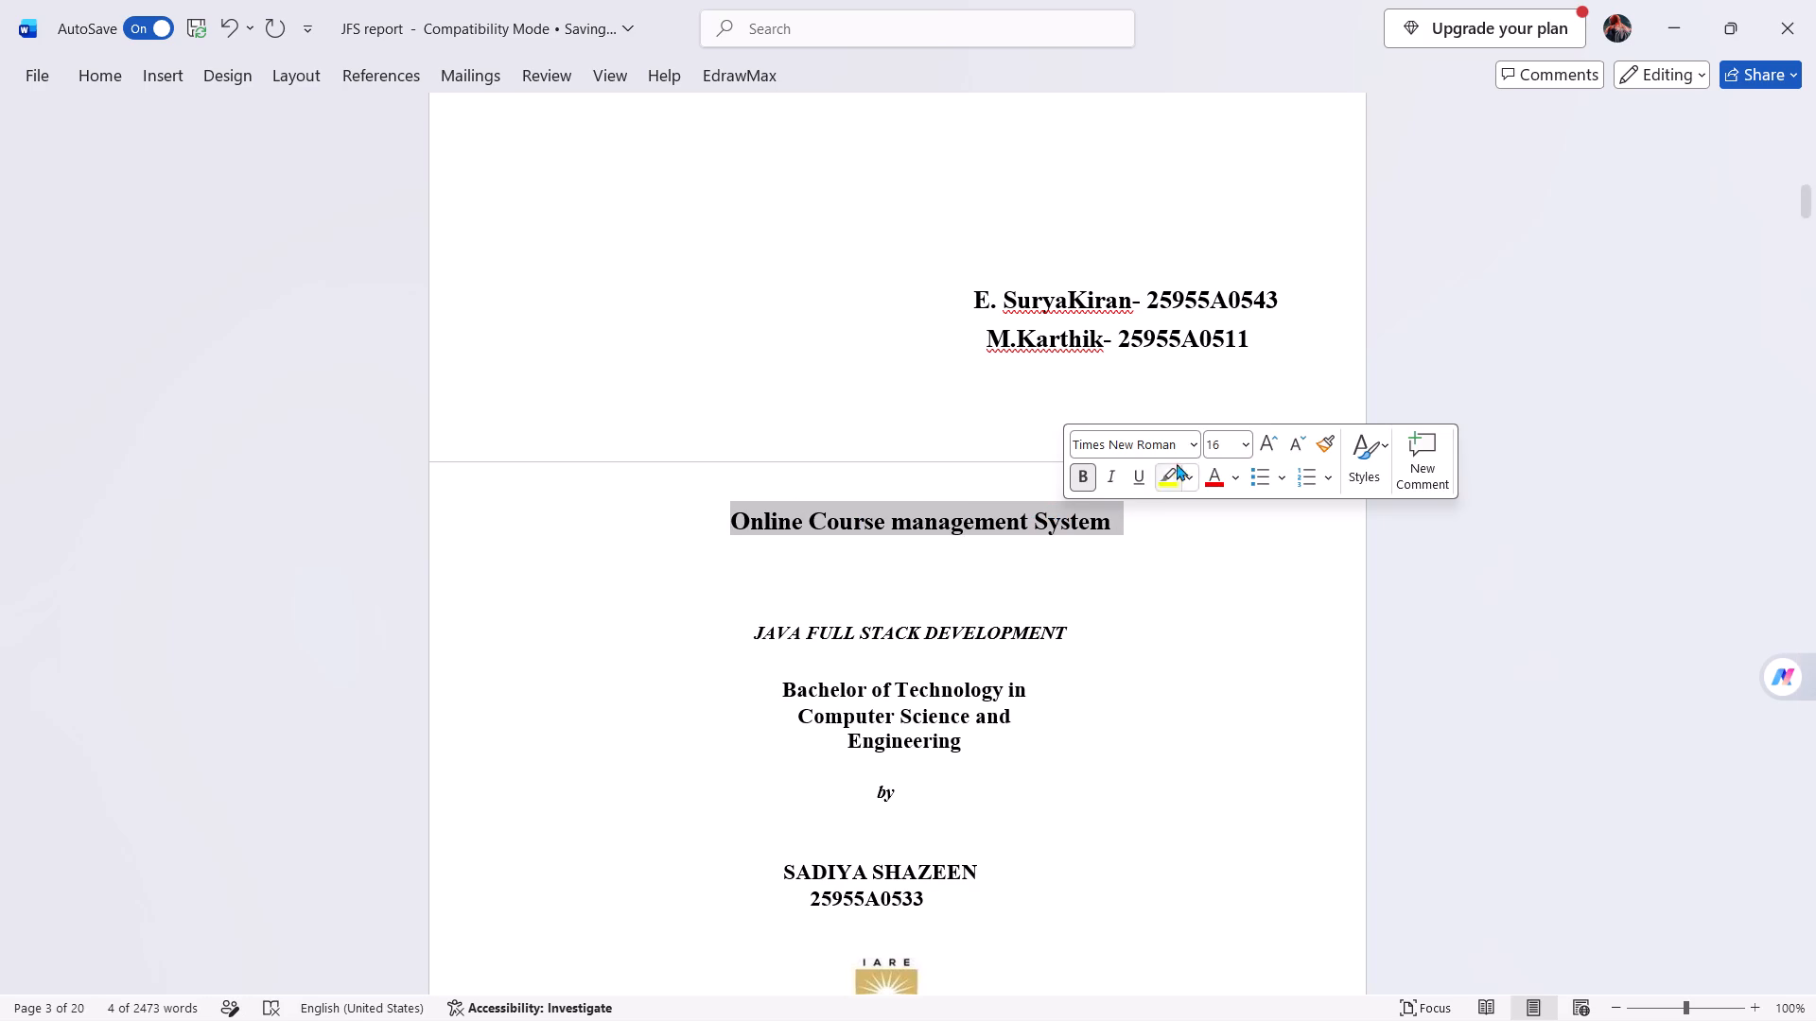
pyautogui.click(1240, 450)
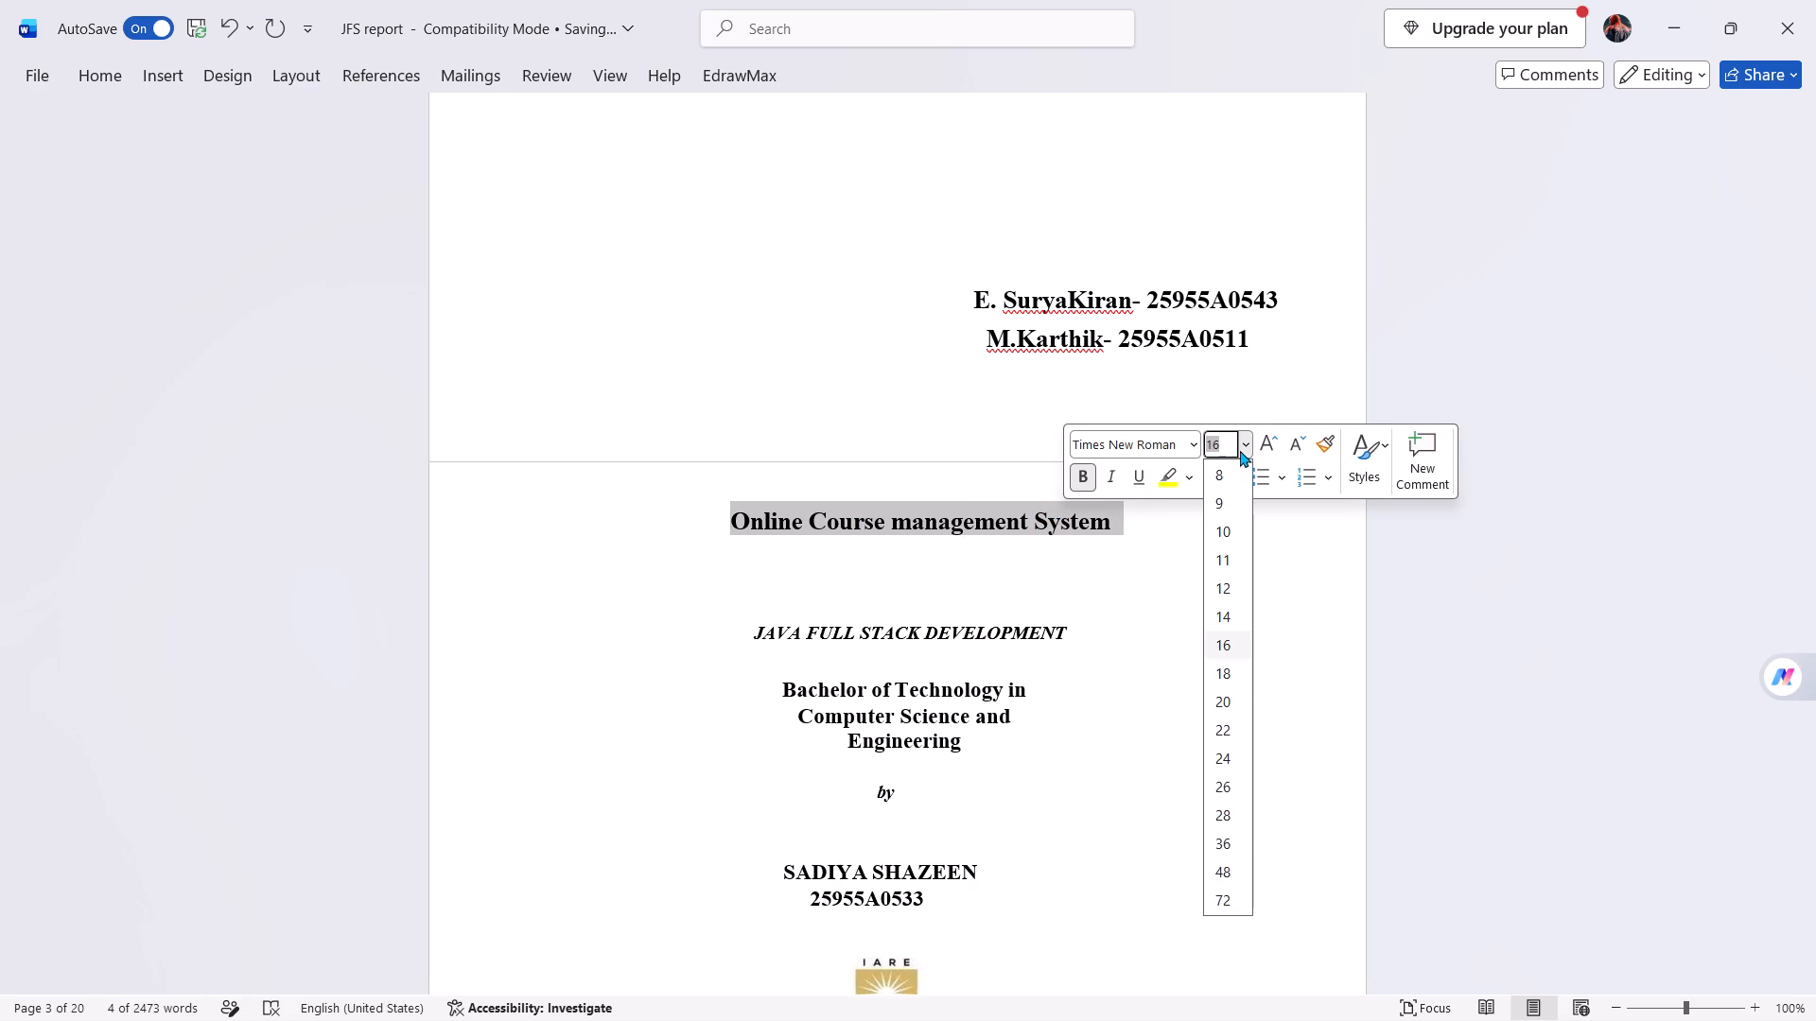
pyautogui.click(1214, 737)
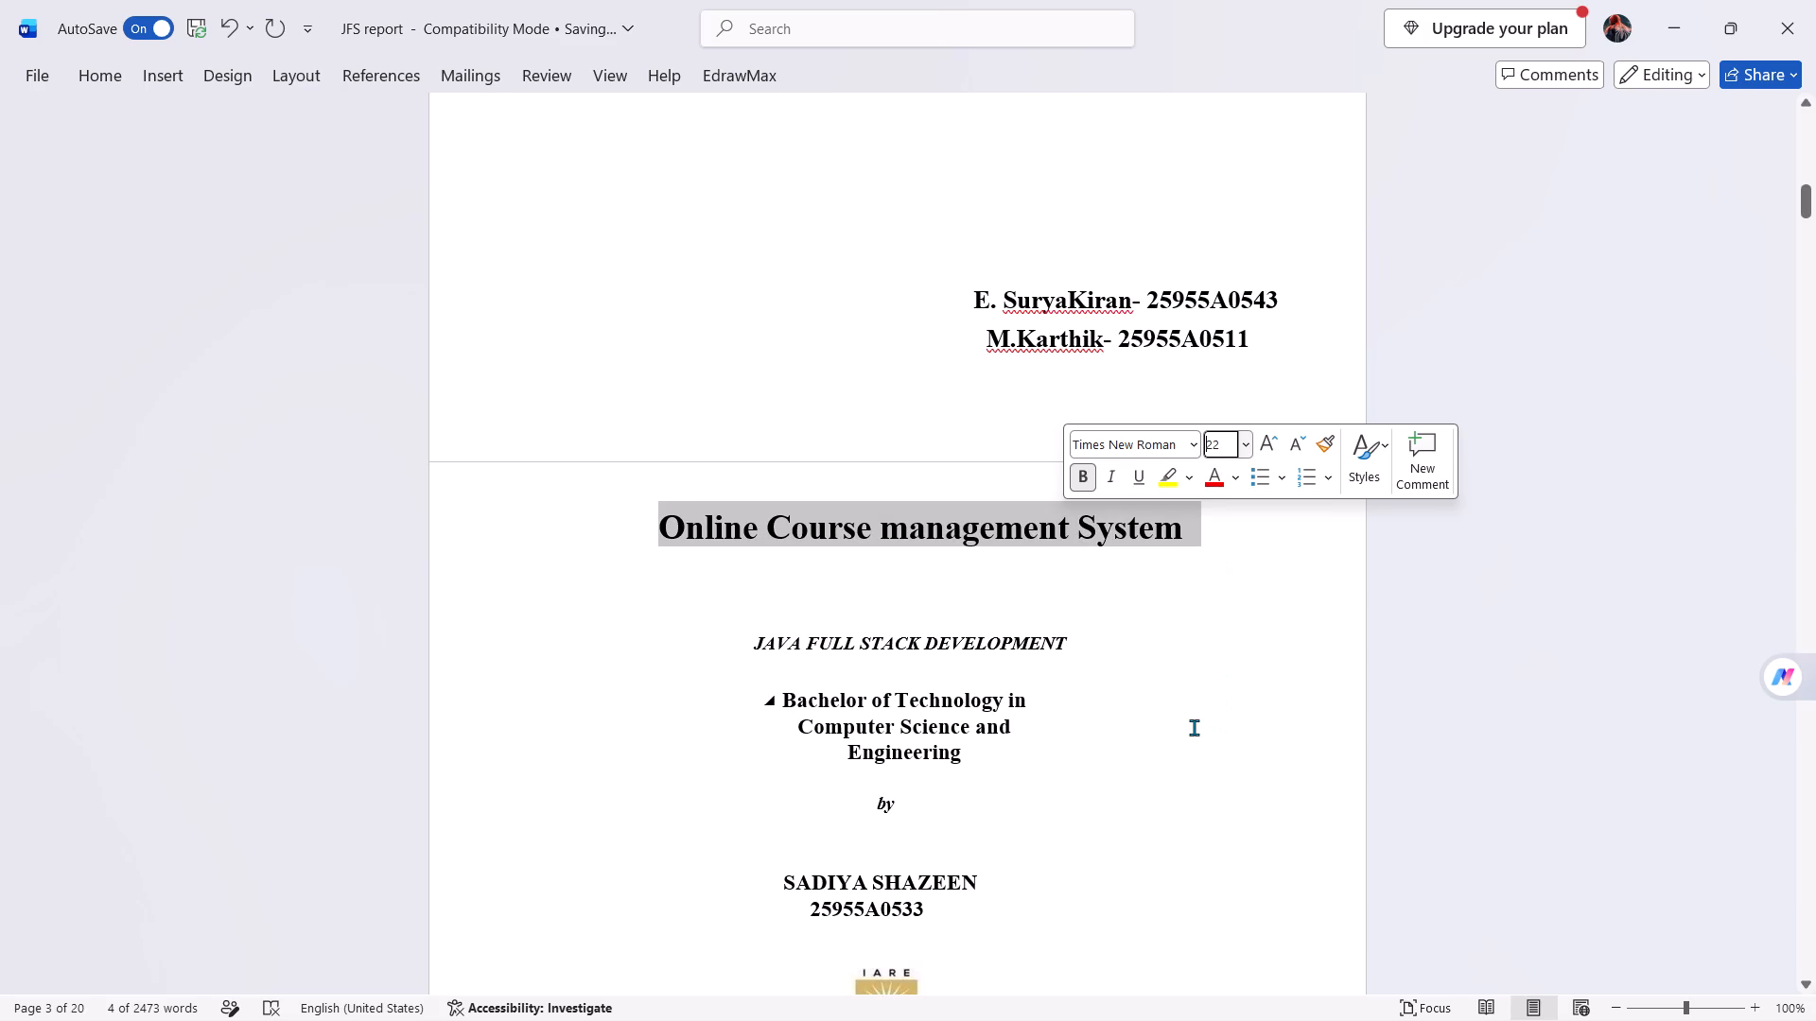
# Adjust the spacing before the "JAVA FULL STACK DEVELOPMENT" subtitle, deleting back once and inserting two spaces to shift the line leftward.
pyautogui.click(747, 640)
pyautogui.press('BackSpace')
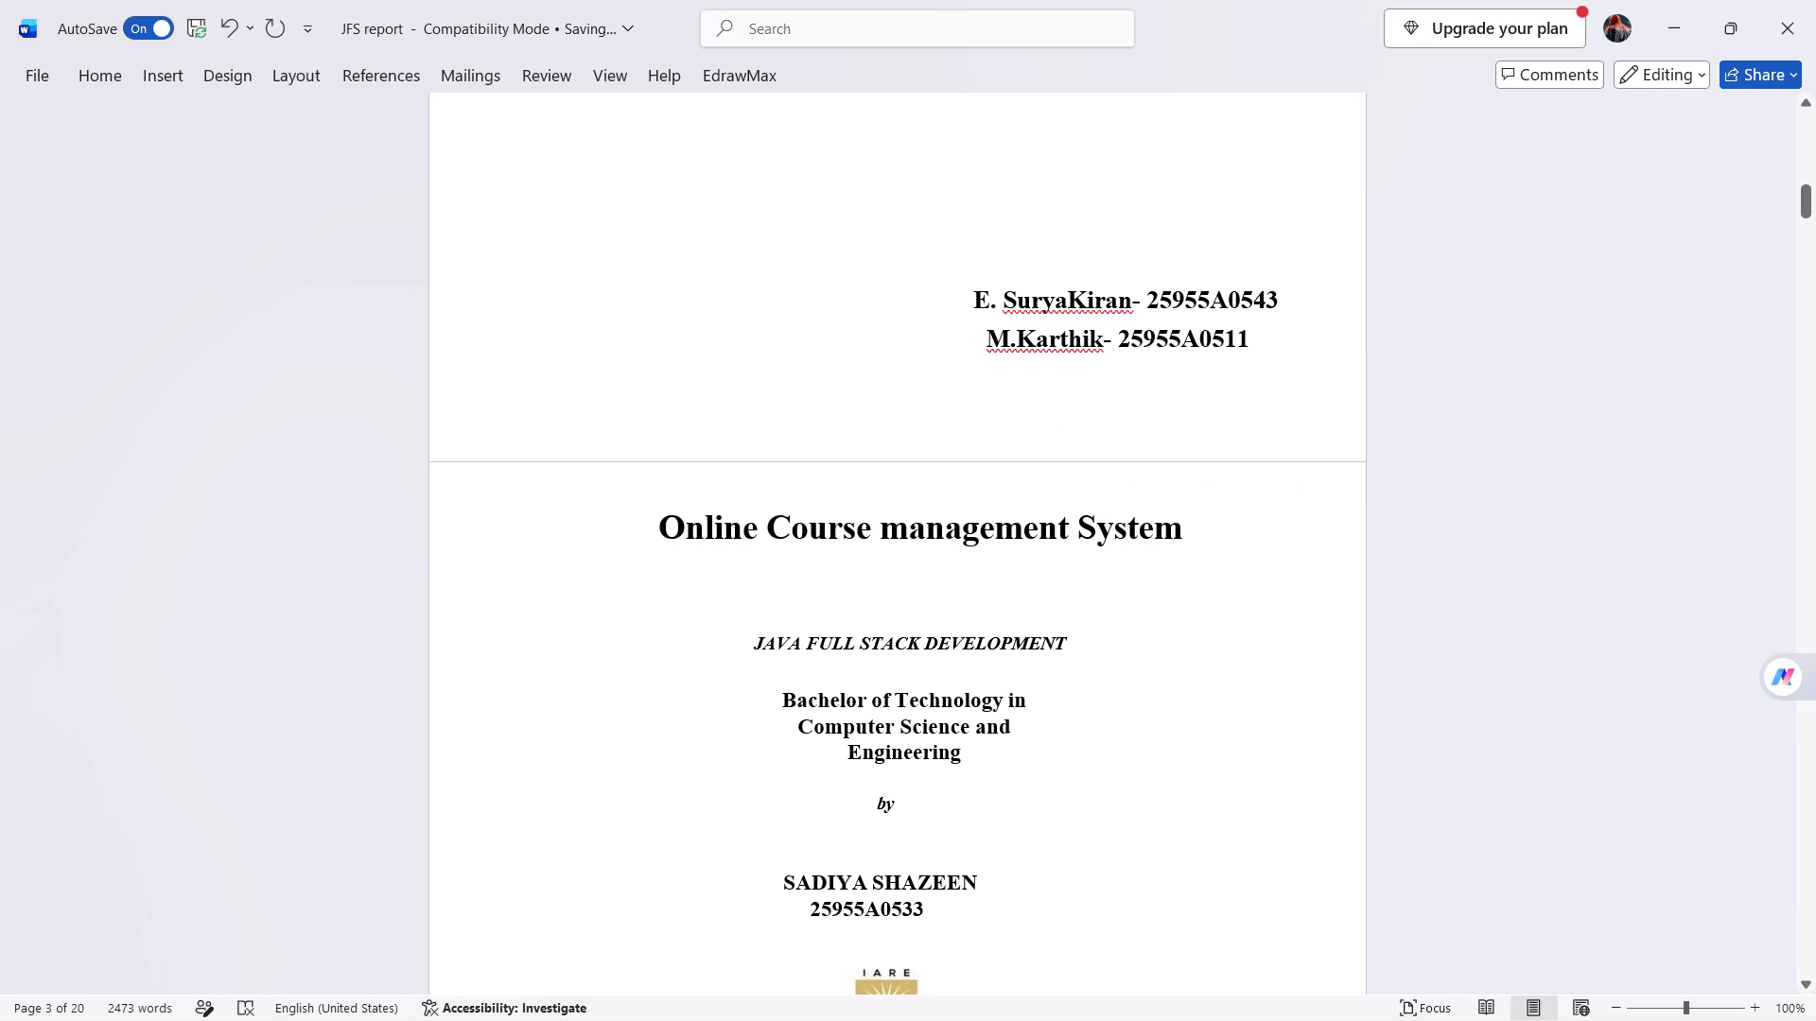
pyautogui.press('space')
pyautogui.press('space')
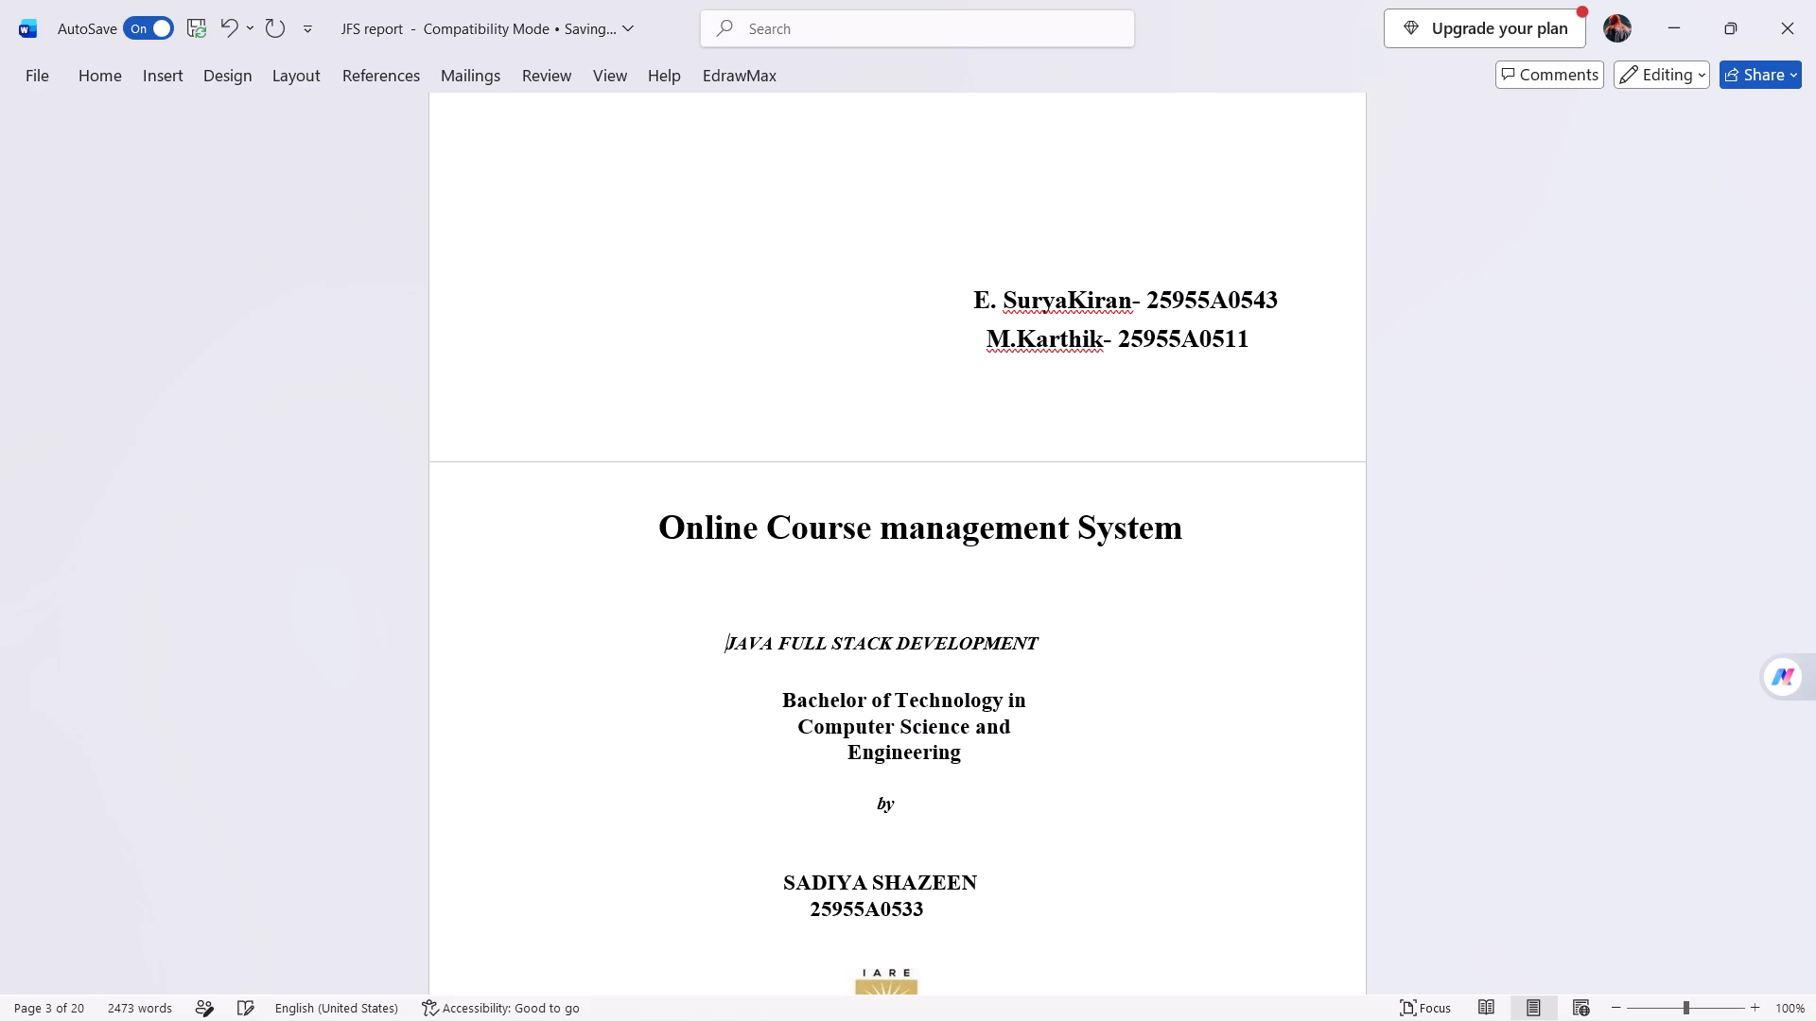
# Review the revised title page, from the start of the declaration back up to the presenters' lines on the cover page.
pyautogui.scroll(-3, 747, 640)
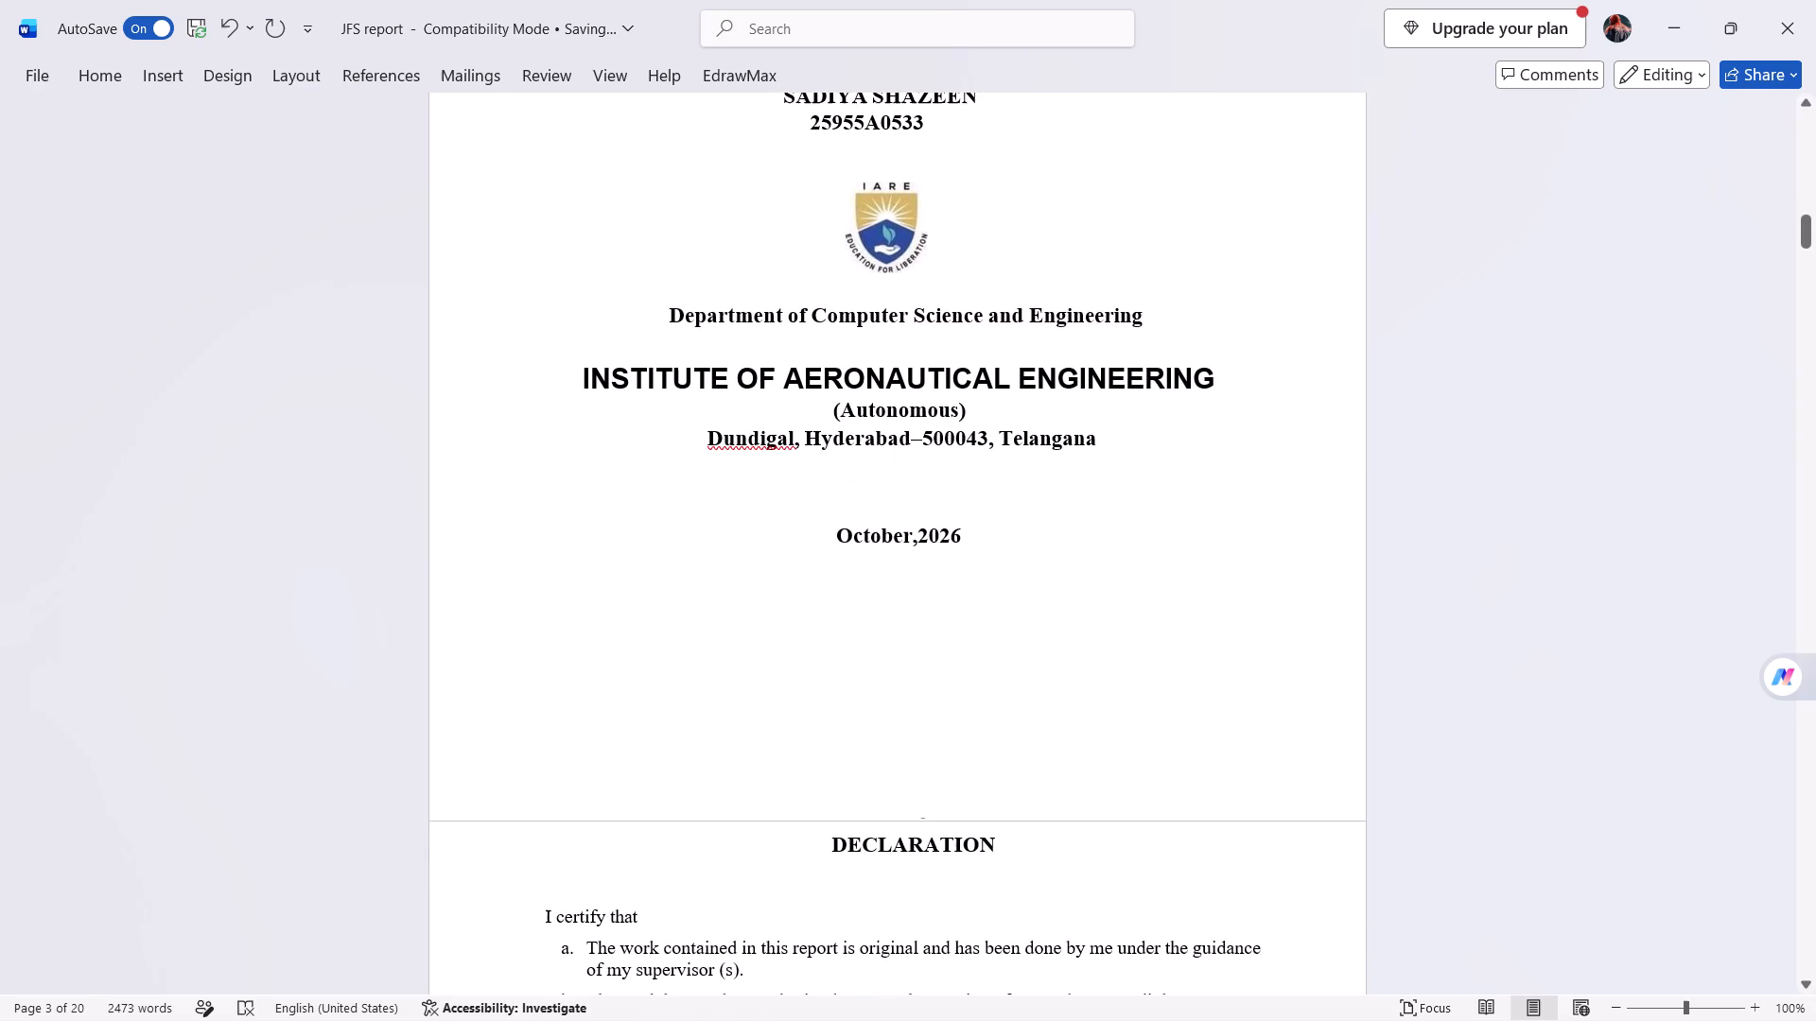
pyautogui.scroll(-2, 747, 640)
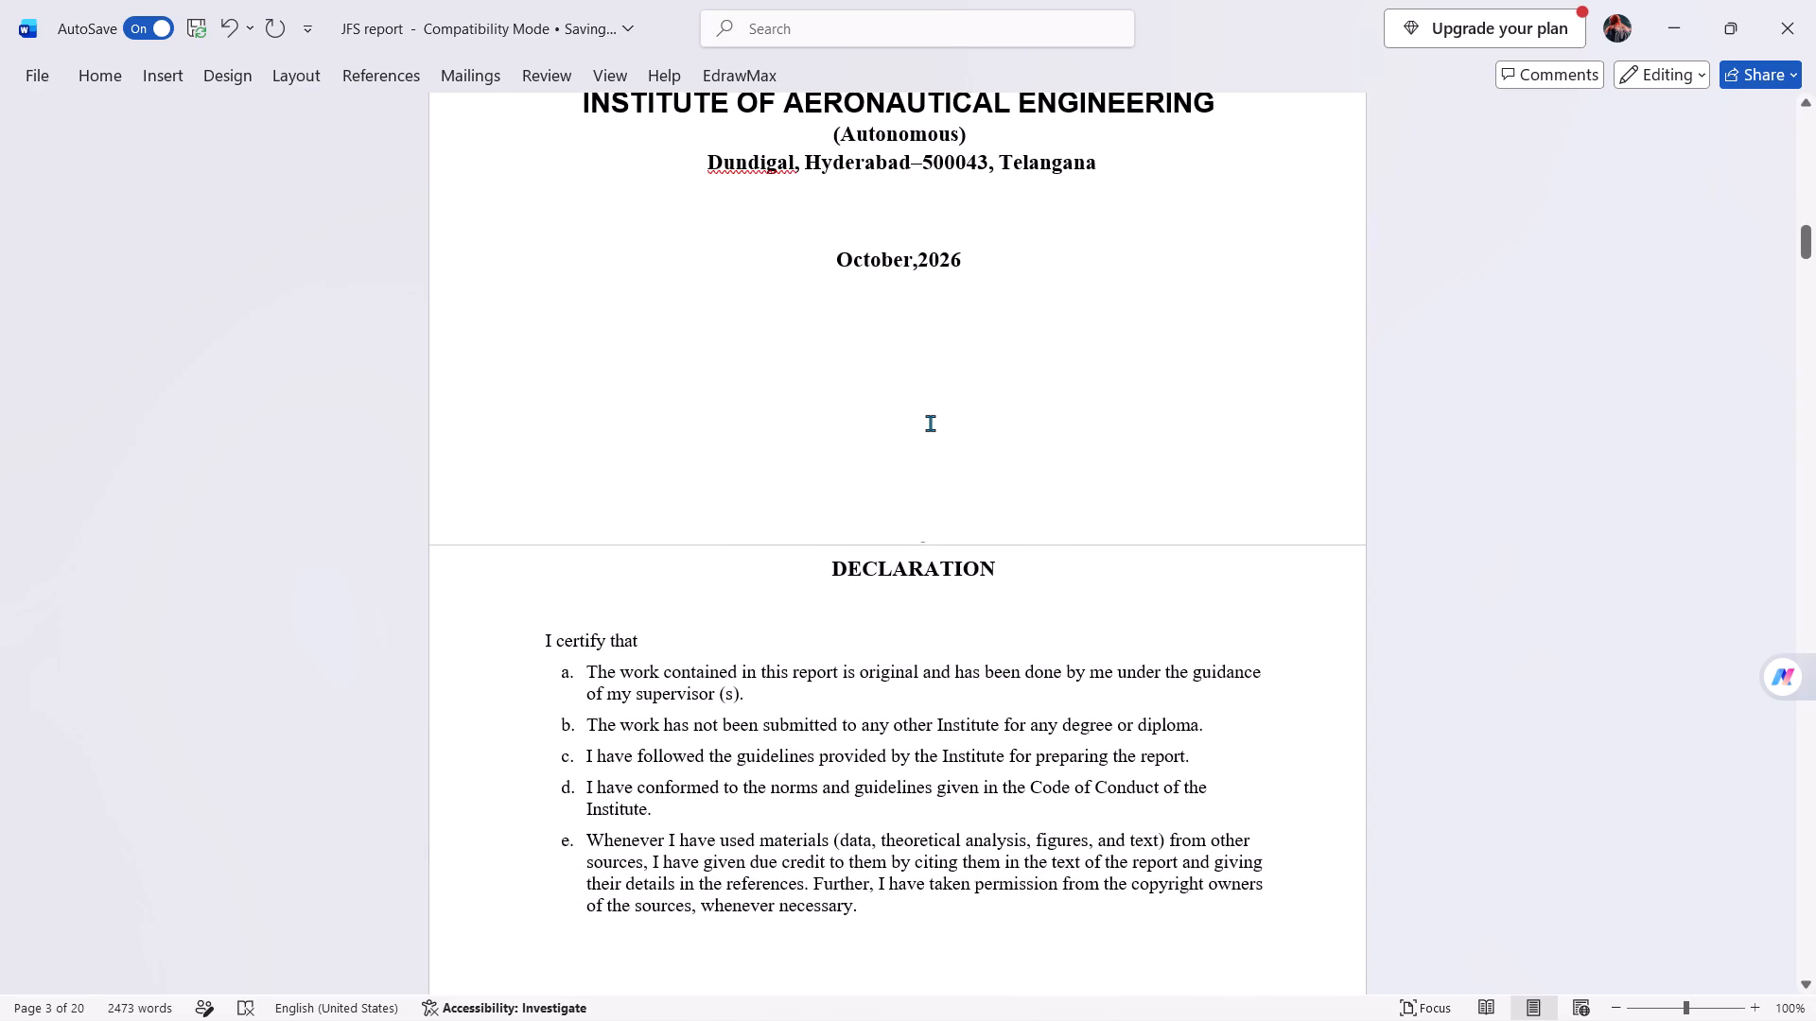
pyautogui.scroll(2, 926, 421)
pyautogui.click(926, 421)
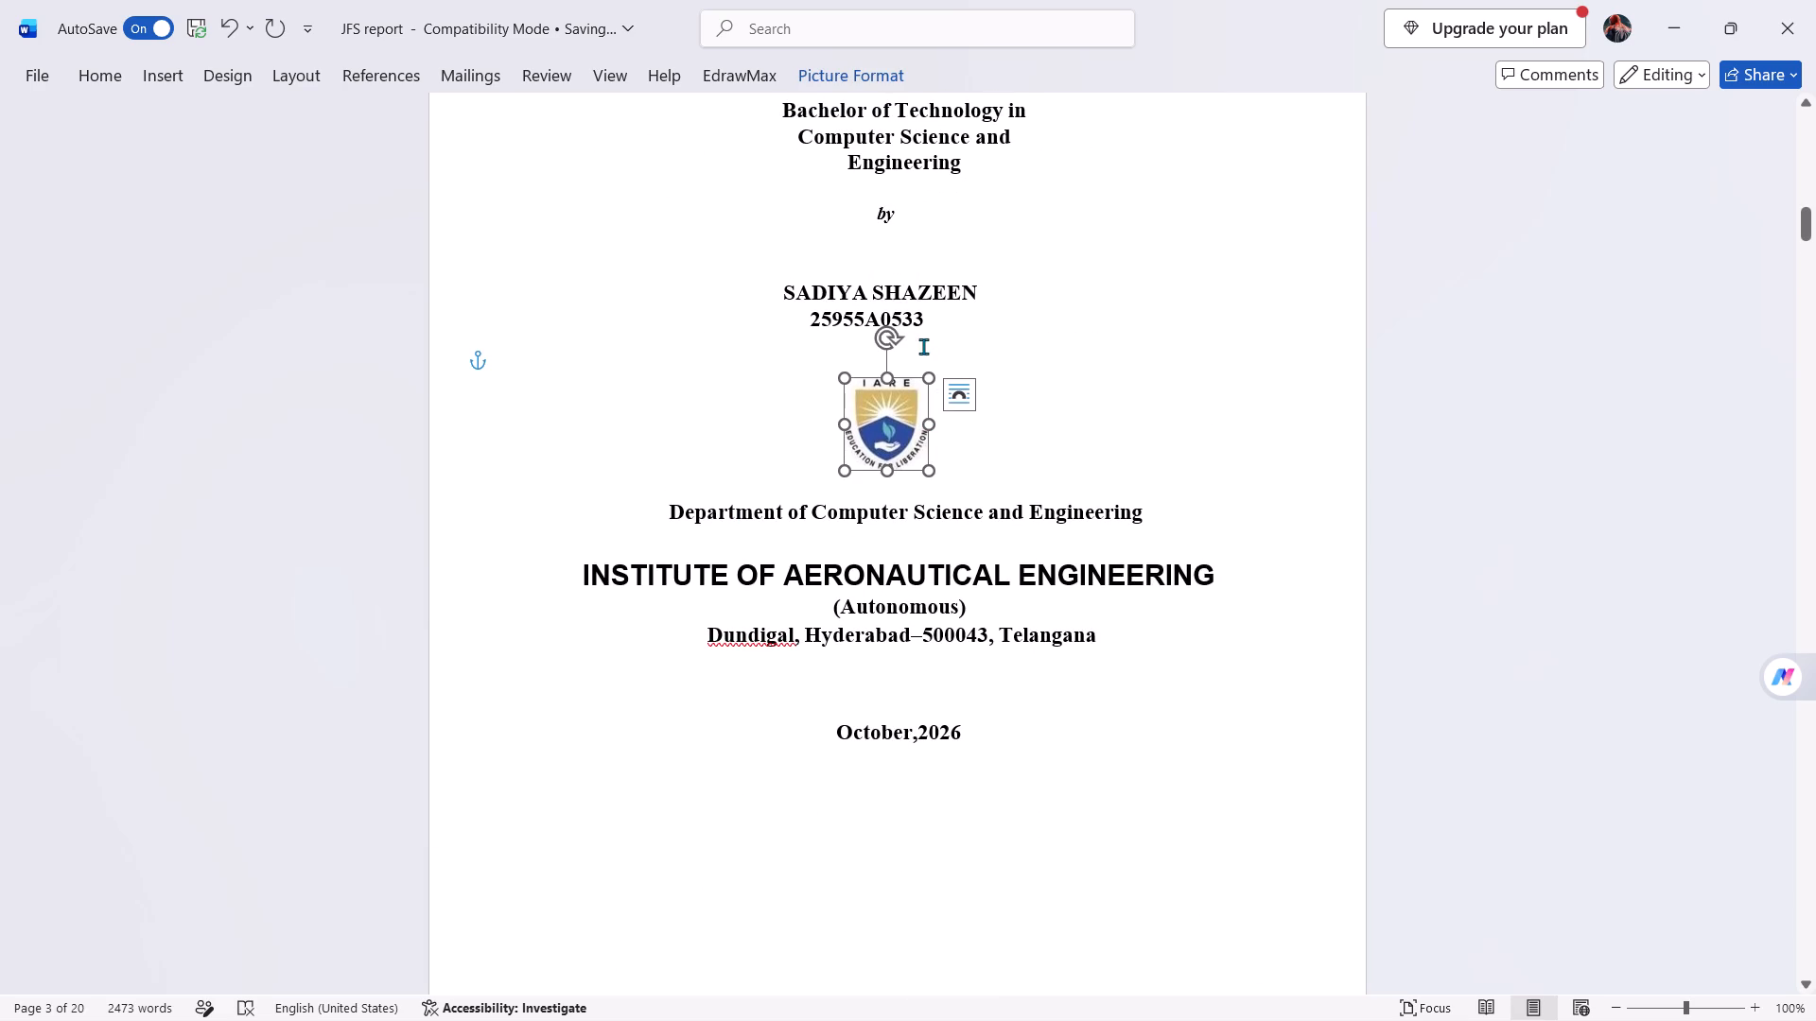
pyautogui.click(976, 352)
pyautogui.scroll(2, 976, 352)
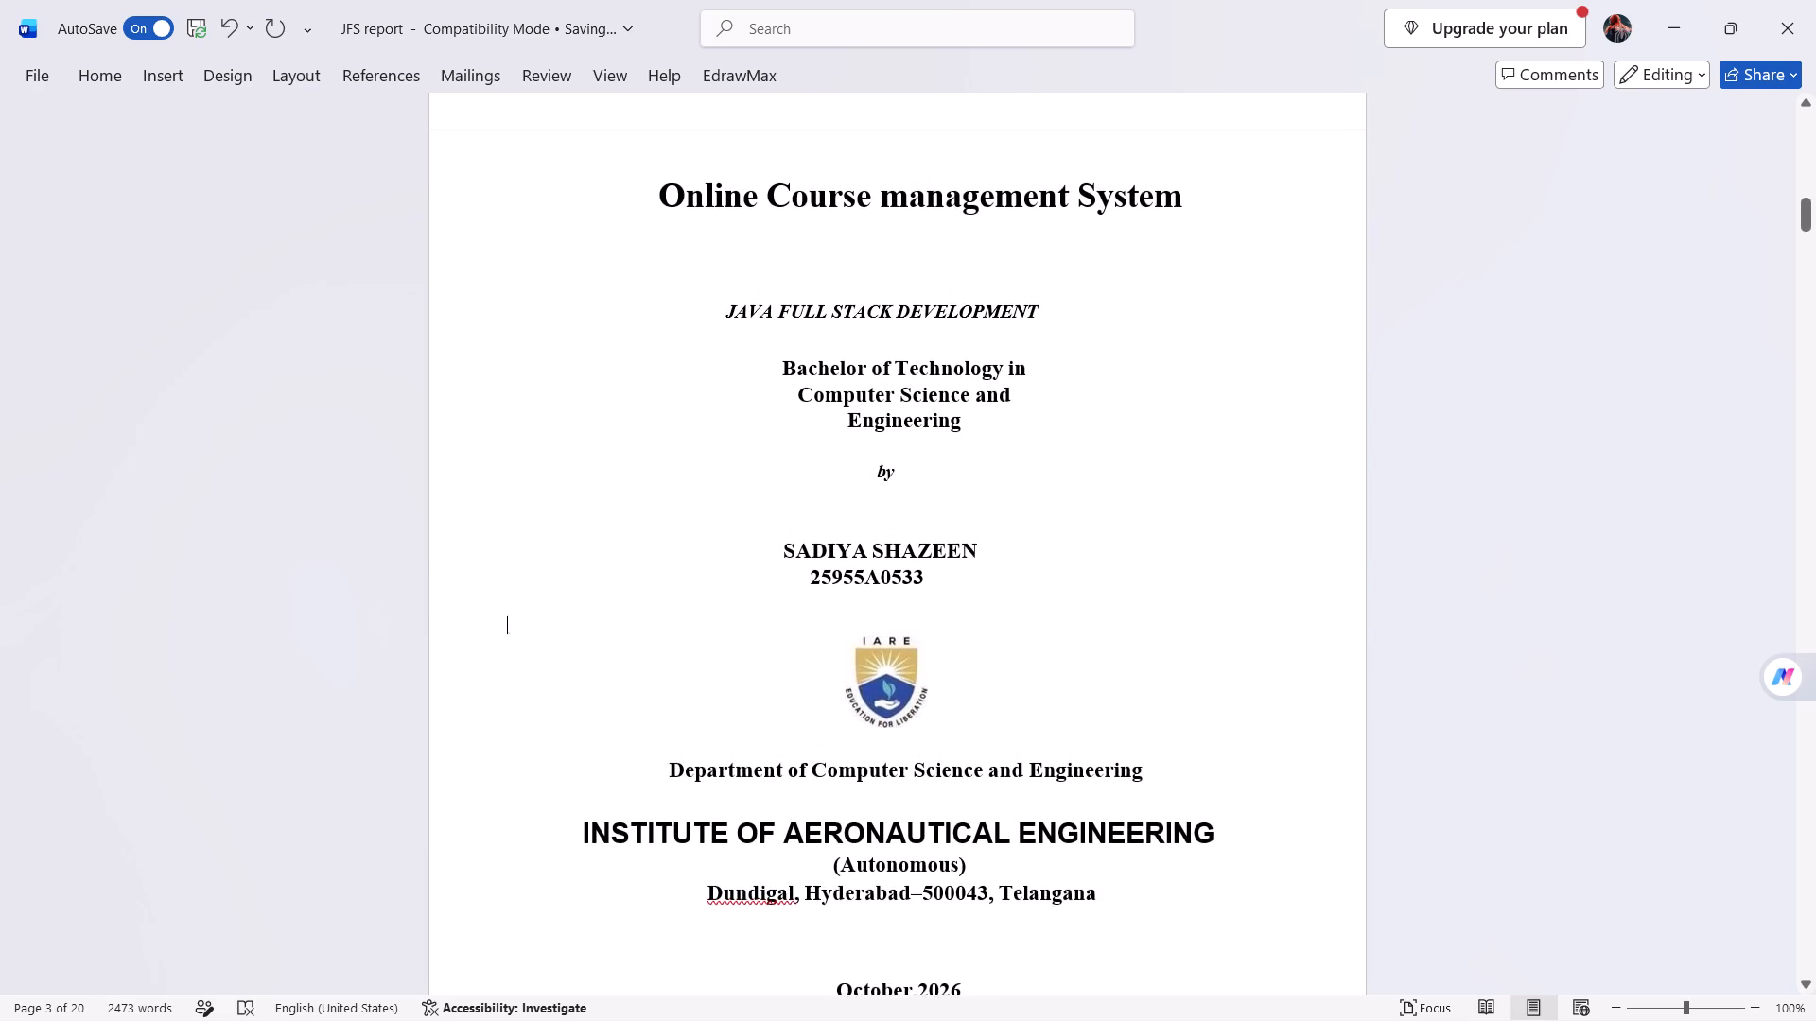
pyautogui.scroll(1, 976, 352)
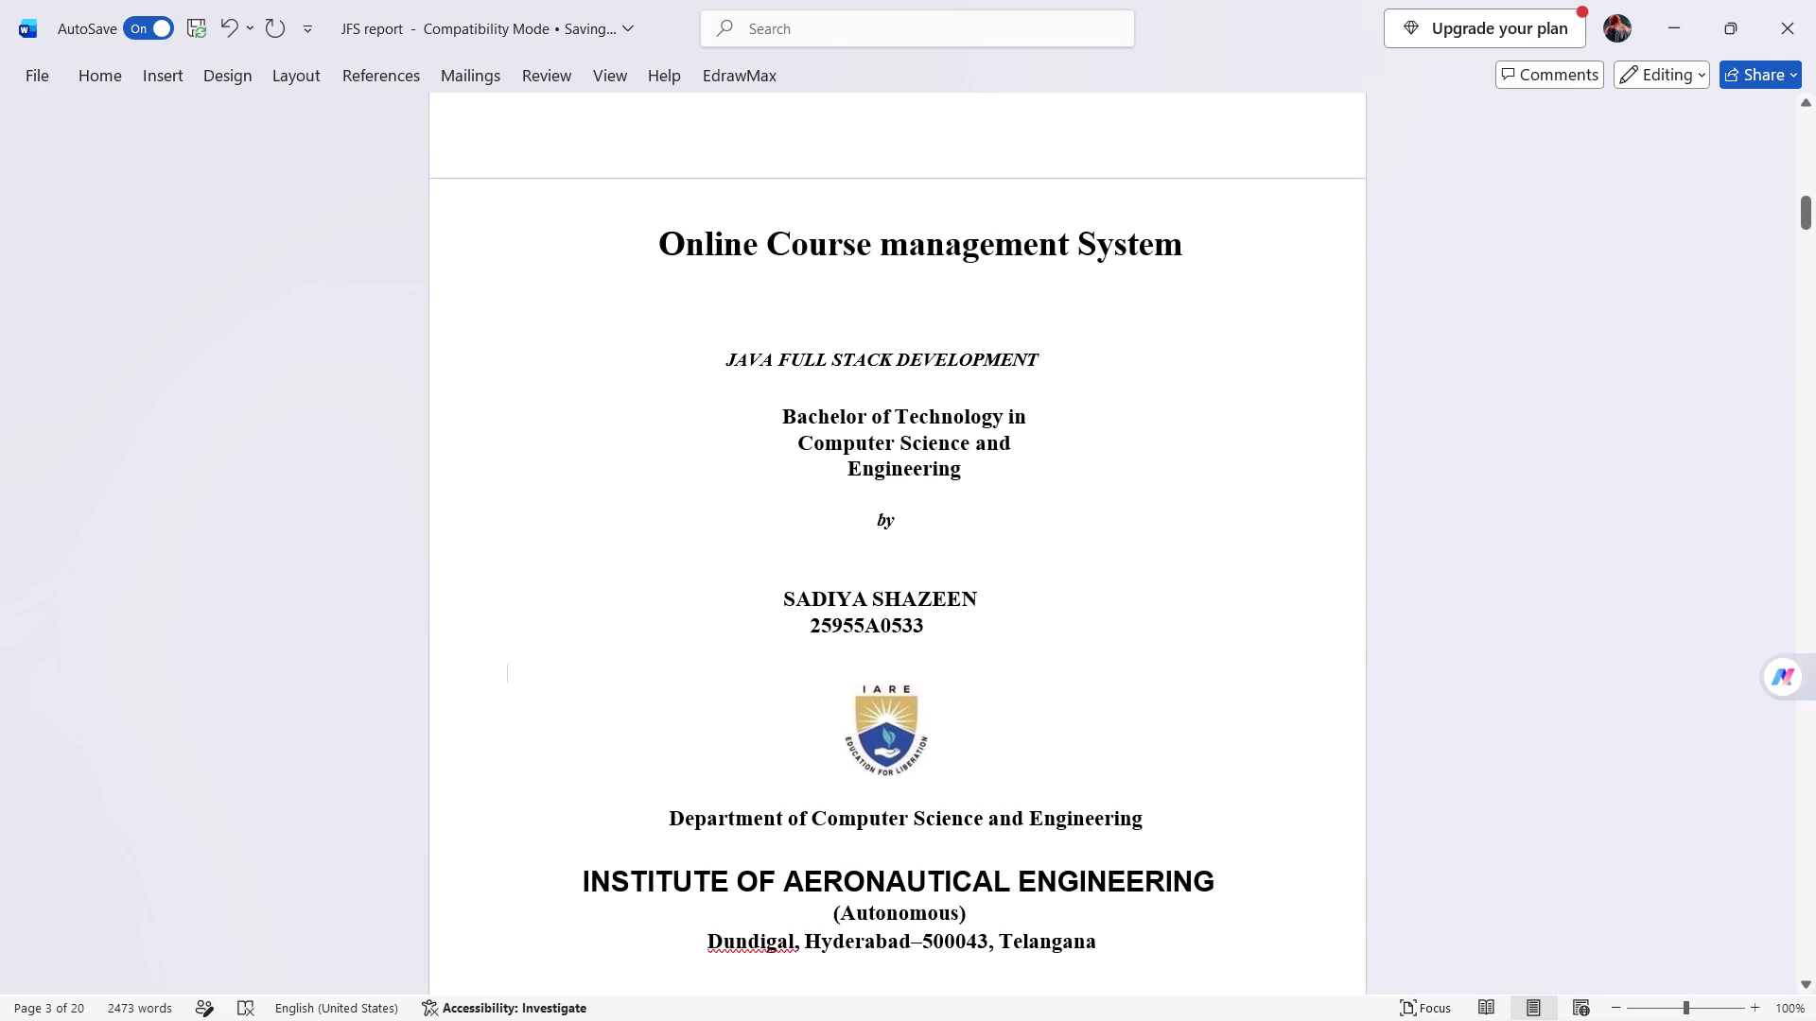
pyautogui.scroll(3, 976, 352)
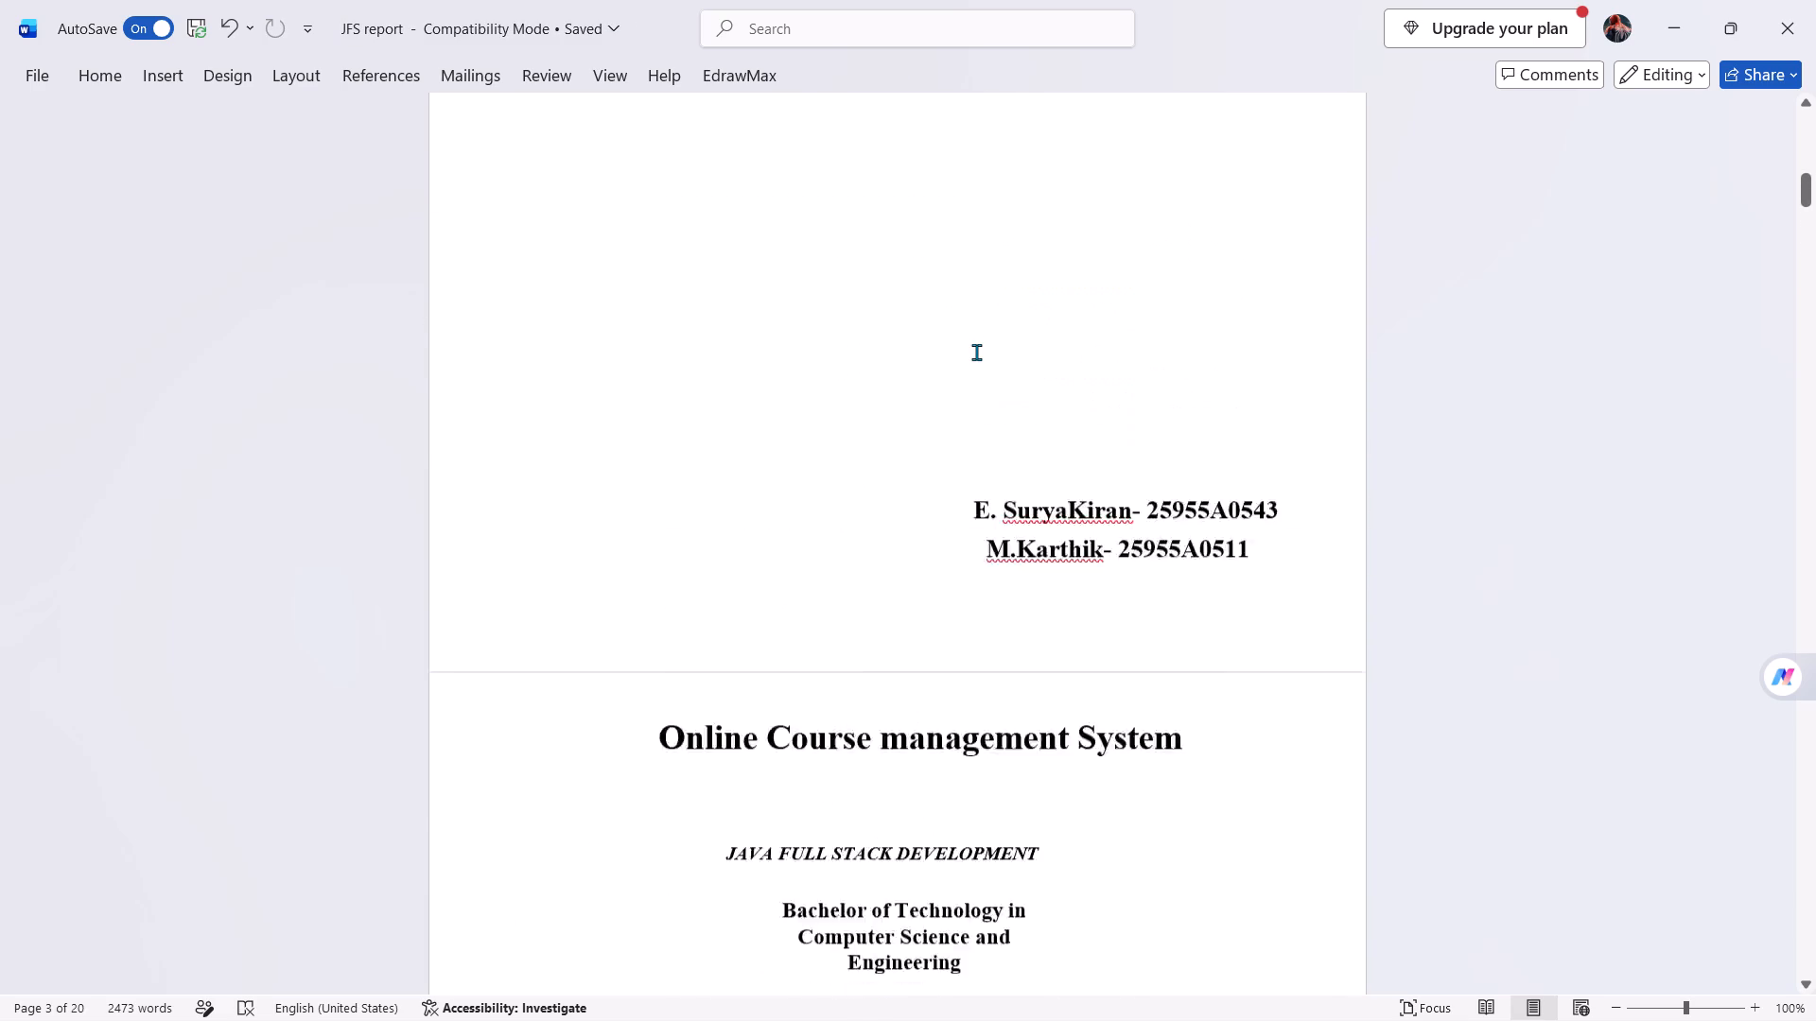
# Replace the student name under "by" with the first presenter's name from the cover page, adding a spaced hyphen before the roll number.
pyautogui.scroll(2, 976, 352)
pyautogui.scroll(-6, 976, 352)
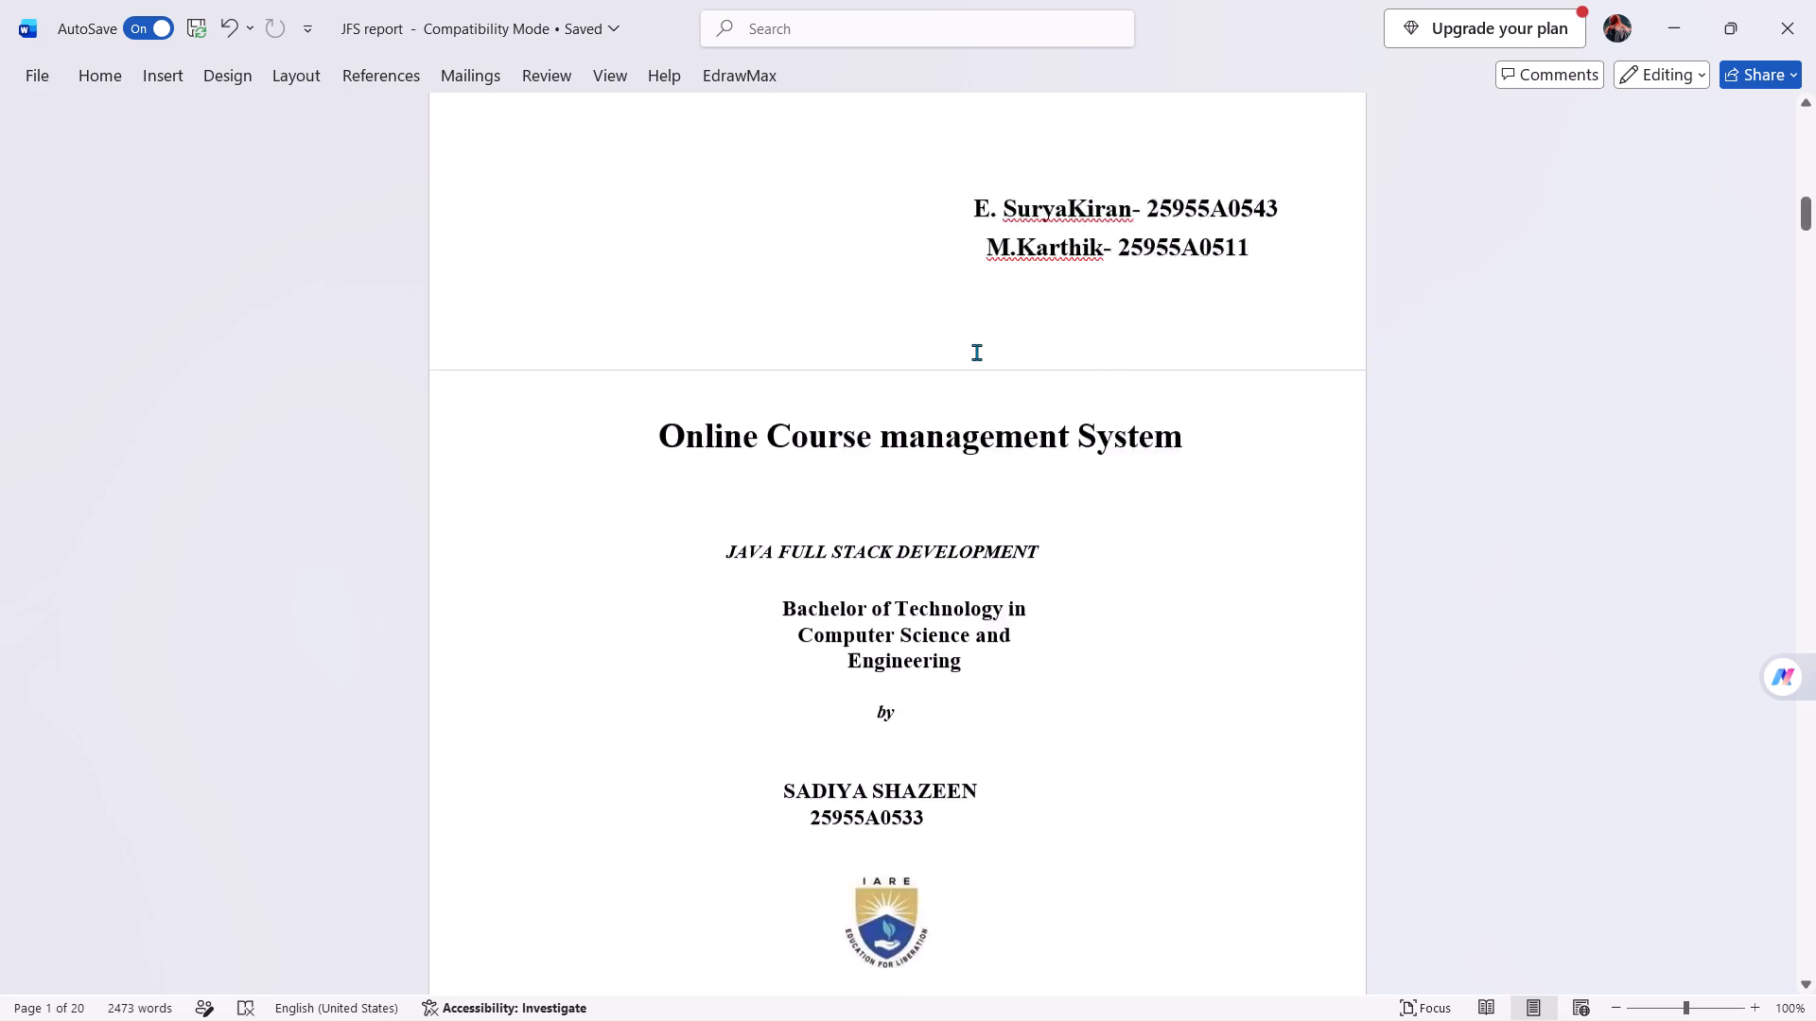
pyautogui.scroll(-1, 976, 352)
pyautogui.click(975, 424)
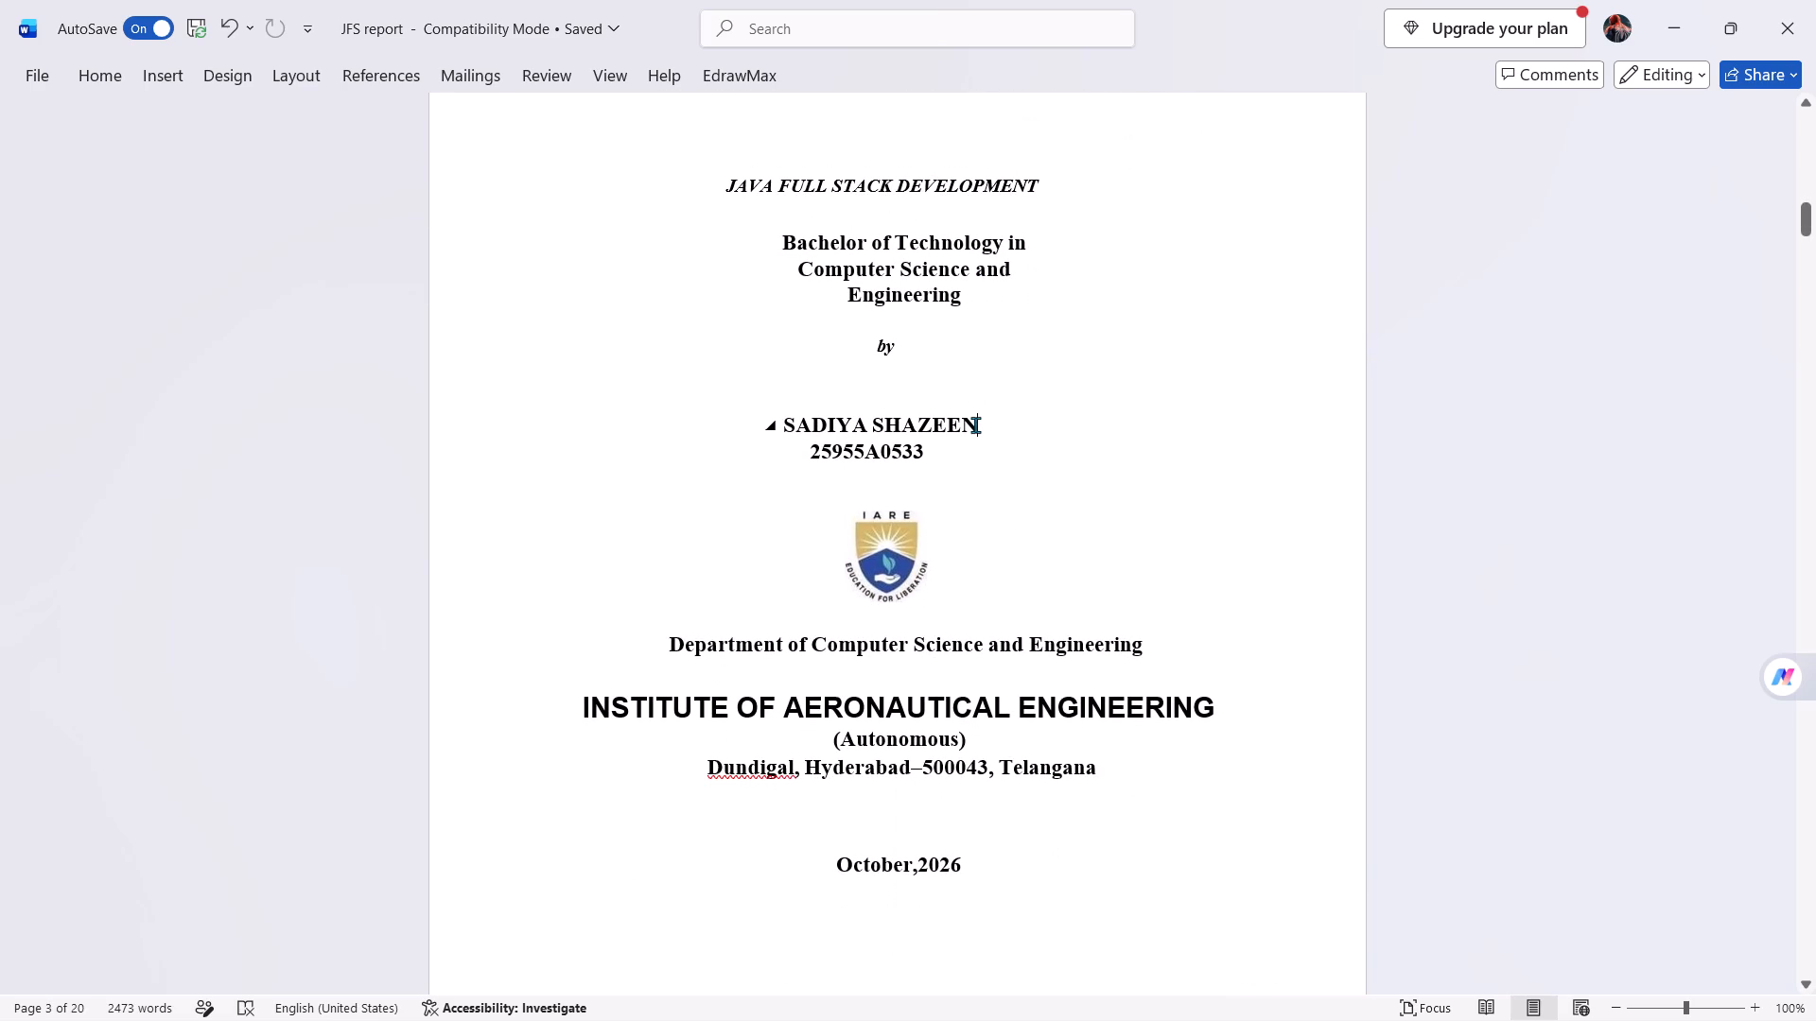
pyautogui.press('BackSpace')
pyautogui.press('BackSpace')
pyautogui.press('BackSpace')
pyautogui.press('BackSpace')
pyautogui.press('BackSpace')
pyautogui.press('BackSpace')
pyautogui.press('BackSpace')
pyautogui.press('BackSpace')
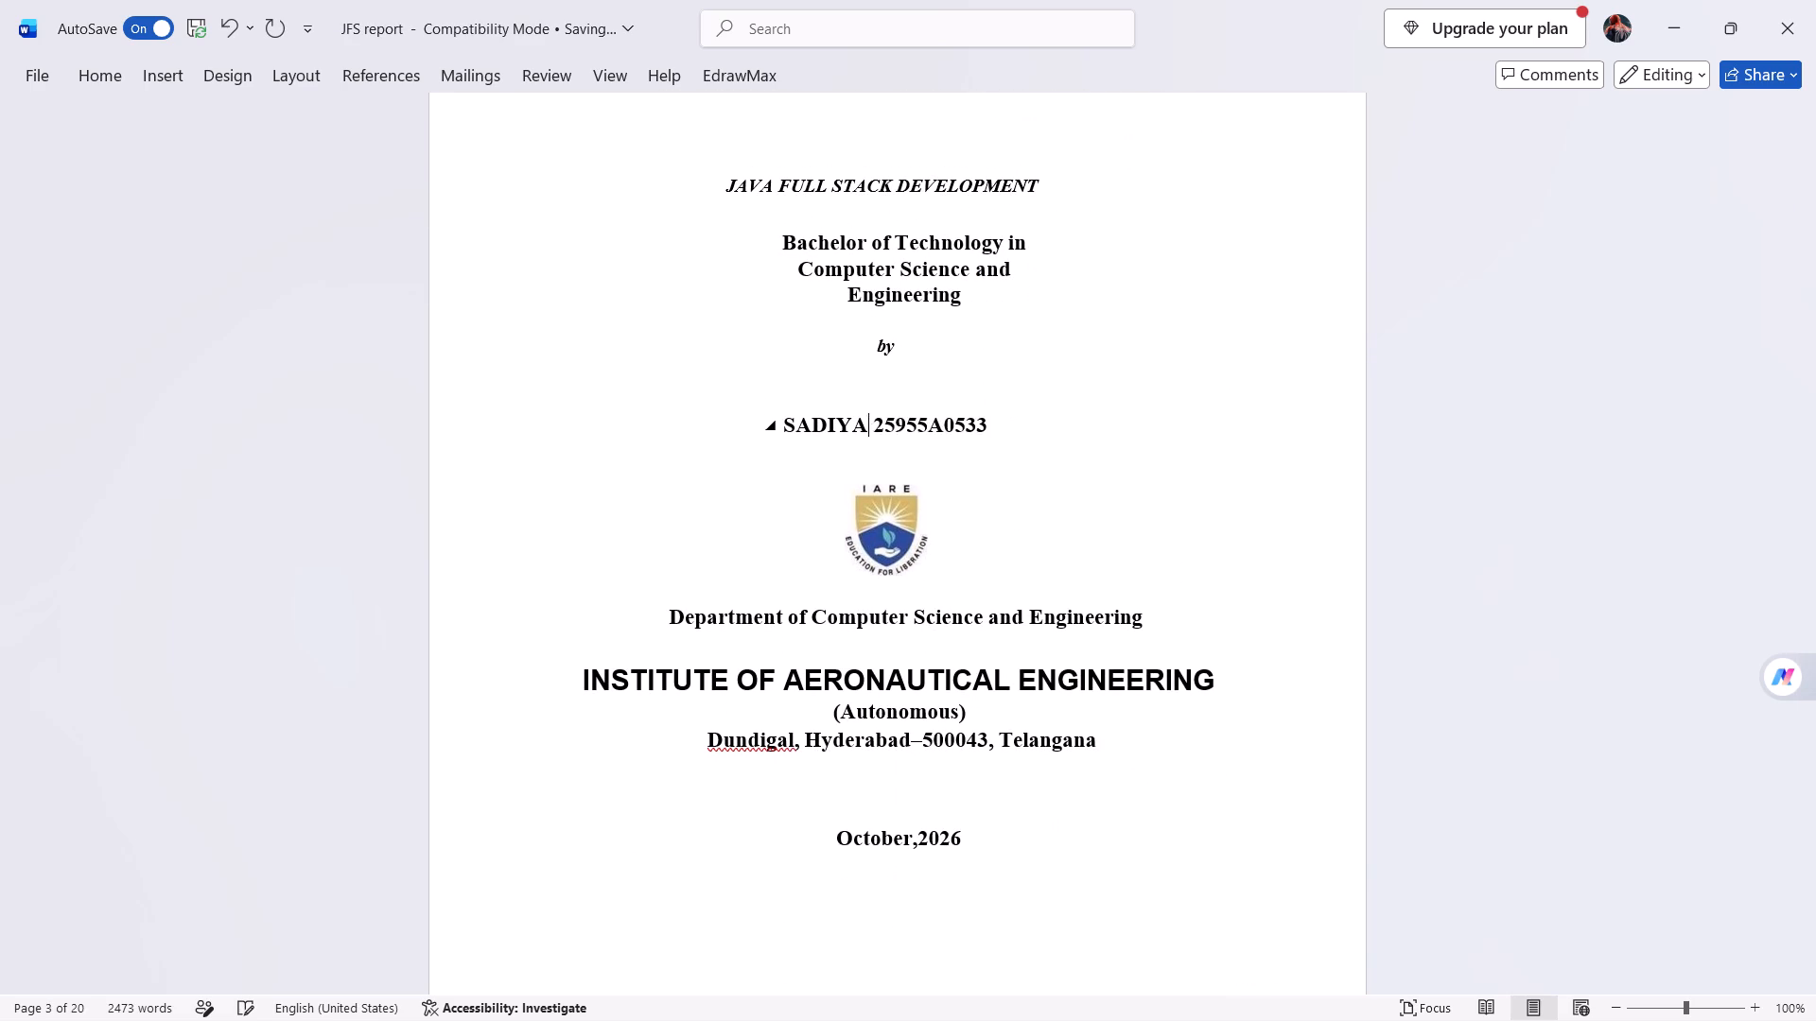
pyautogui.press('BackSpace')
pyautogui.press('BackSpace')
pyautogui.press('BackSpace')
pyautogui.press('BackSpace')
pyautogui.press('BackSpace')
pyautogui.press('BackSpace')
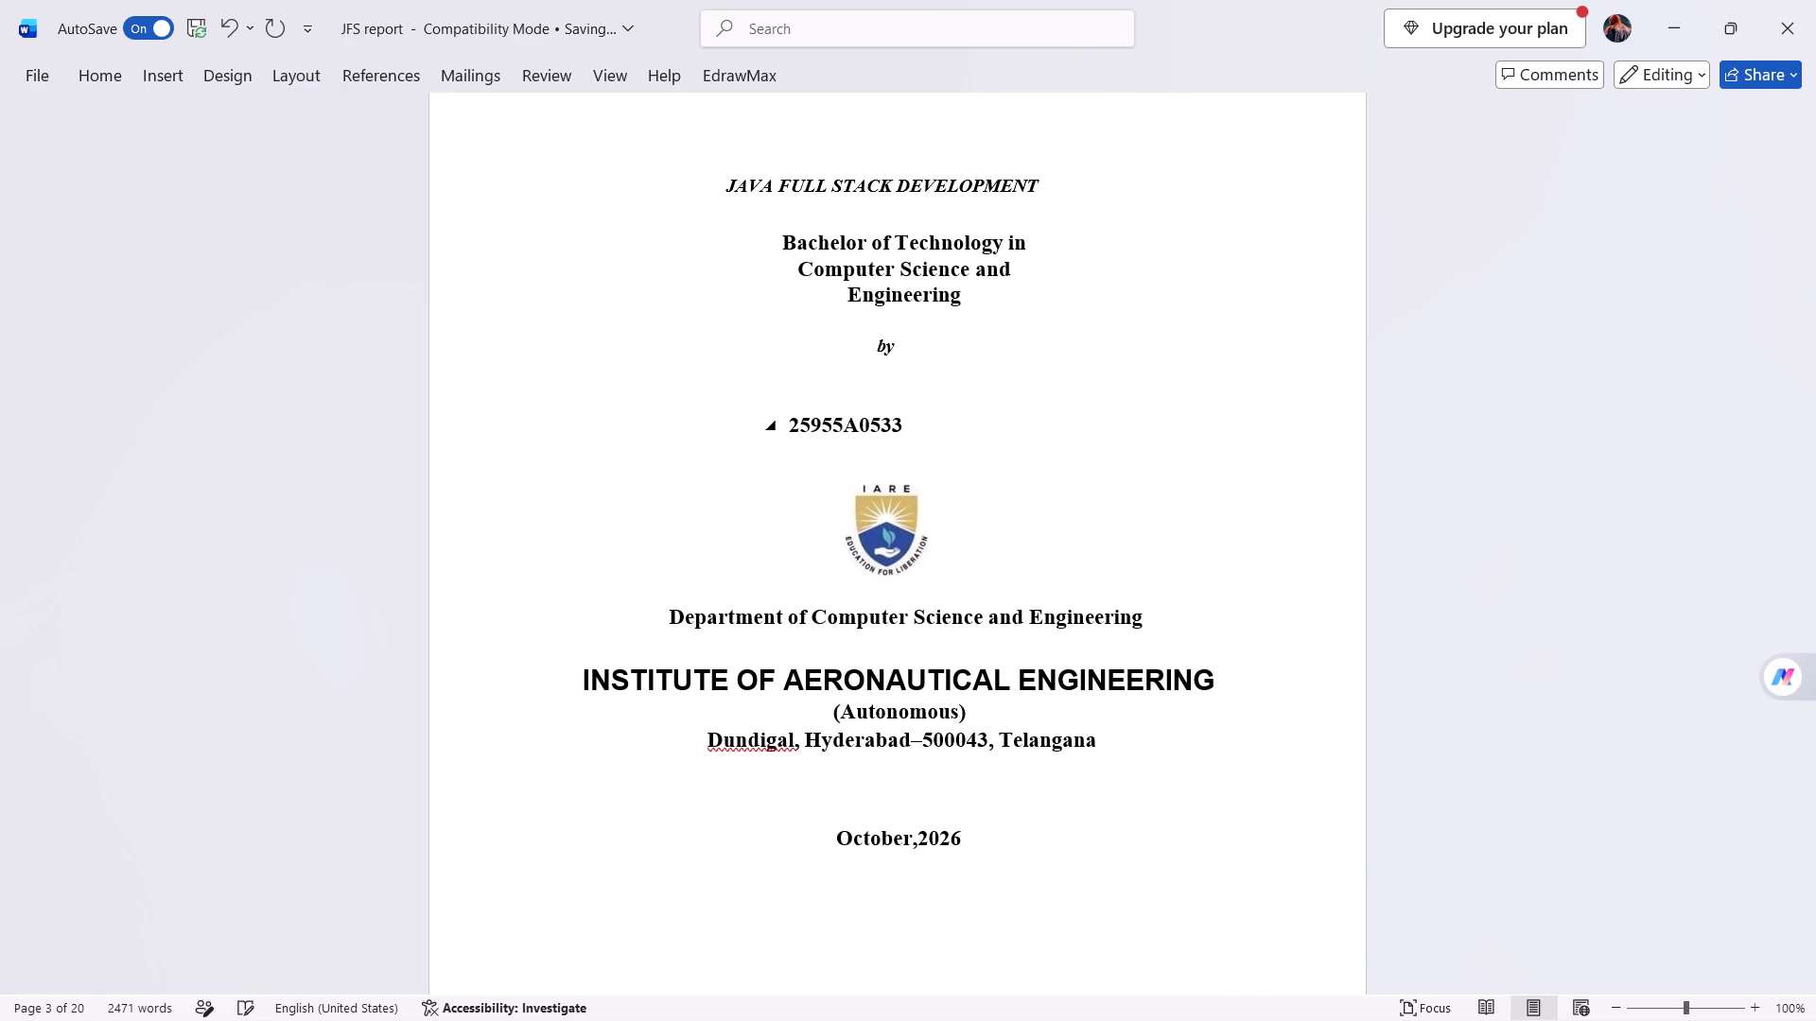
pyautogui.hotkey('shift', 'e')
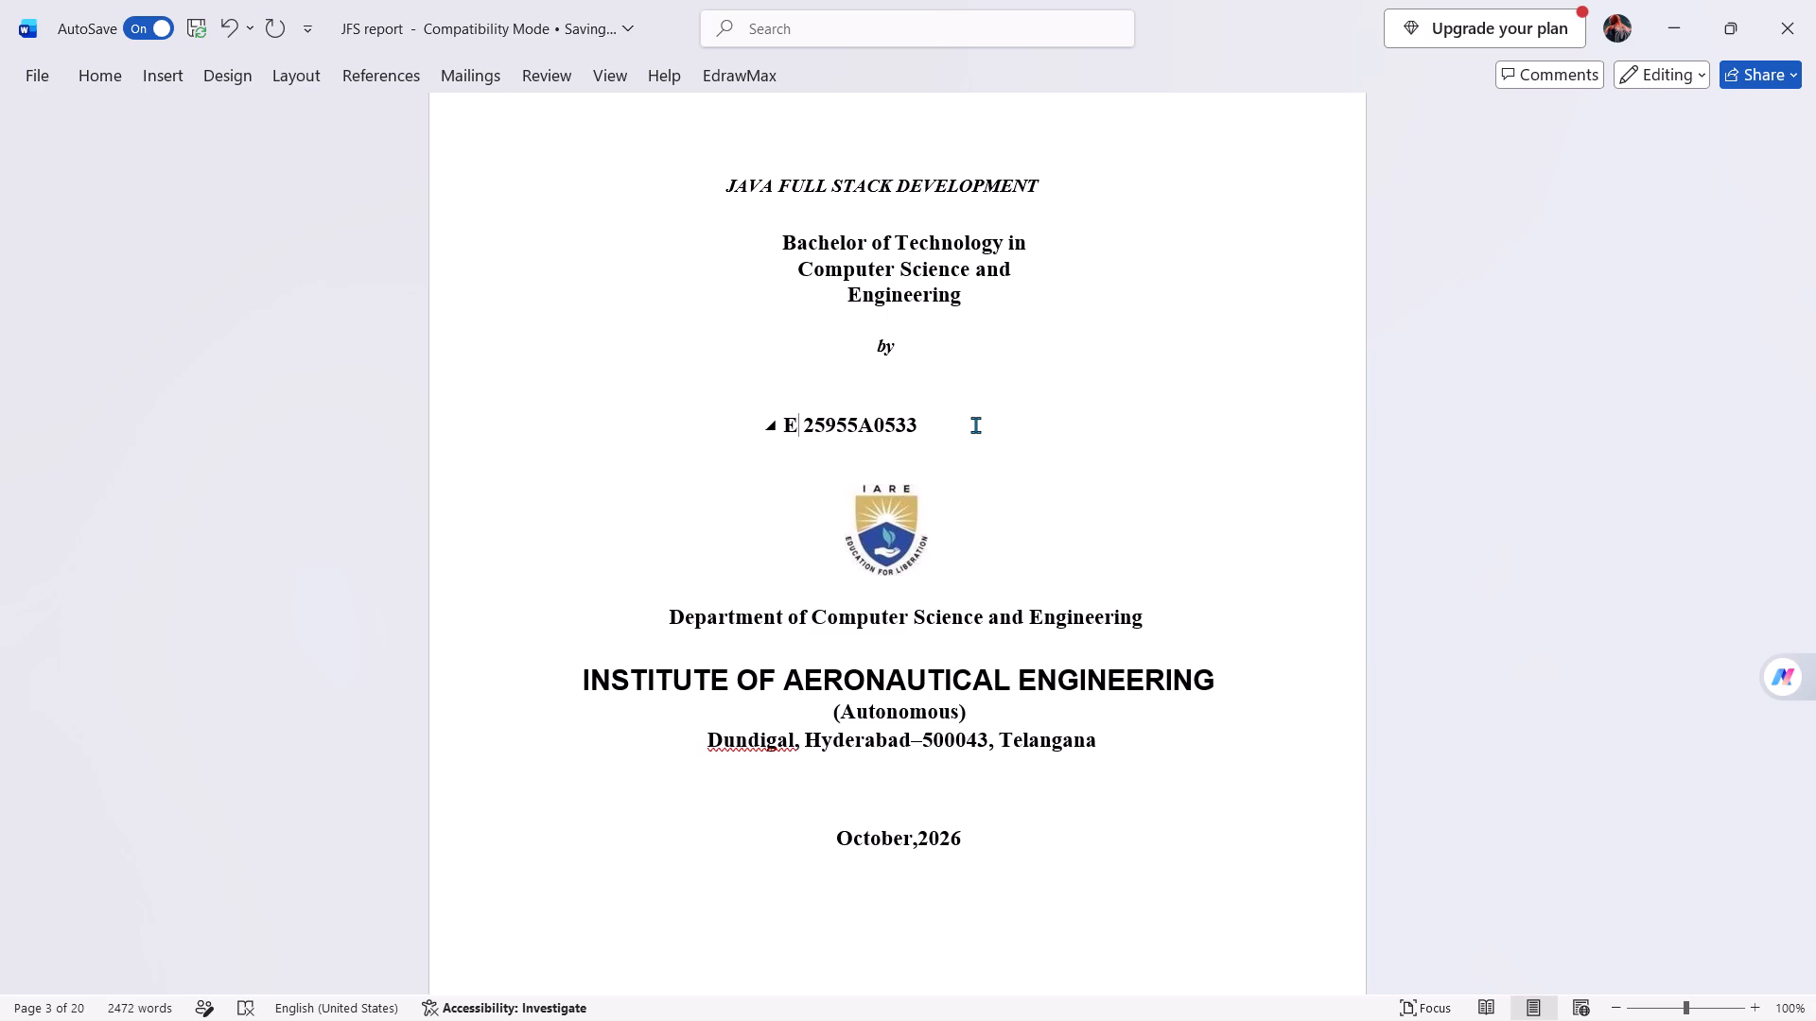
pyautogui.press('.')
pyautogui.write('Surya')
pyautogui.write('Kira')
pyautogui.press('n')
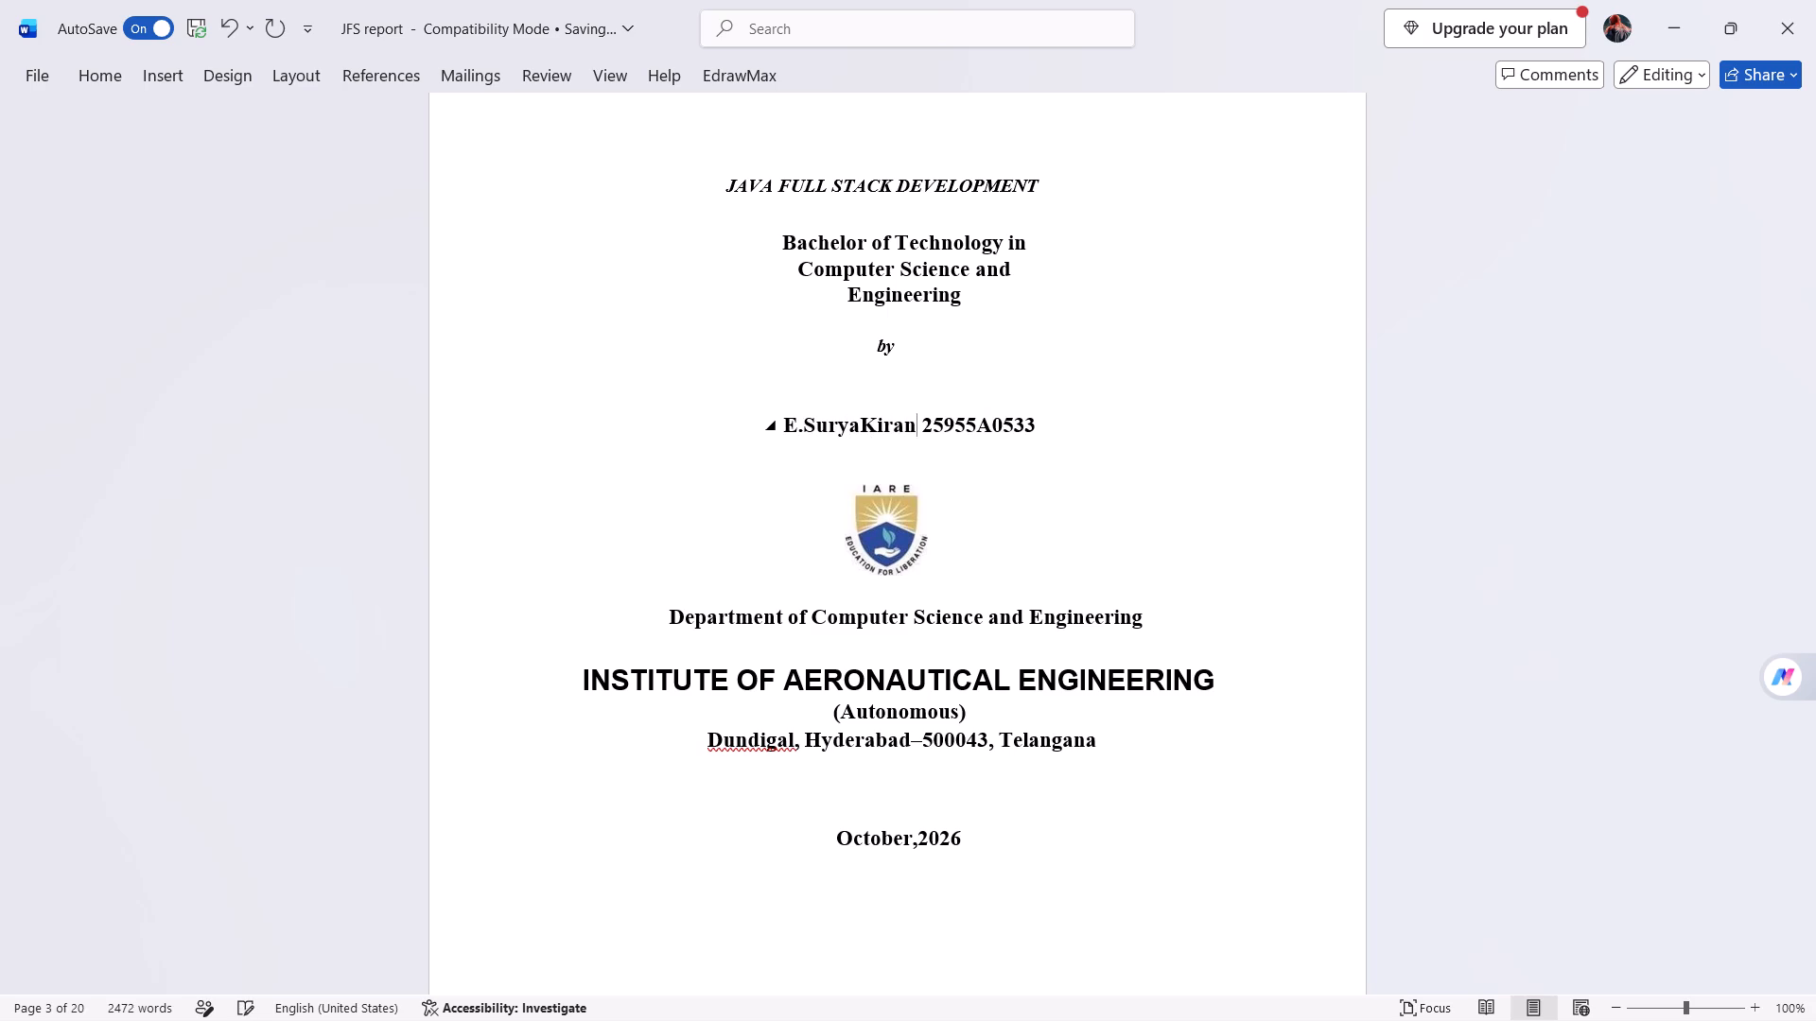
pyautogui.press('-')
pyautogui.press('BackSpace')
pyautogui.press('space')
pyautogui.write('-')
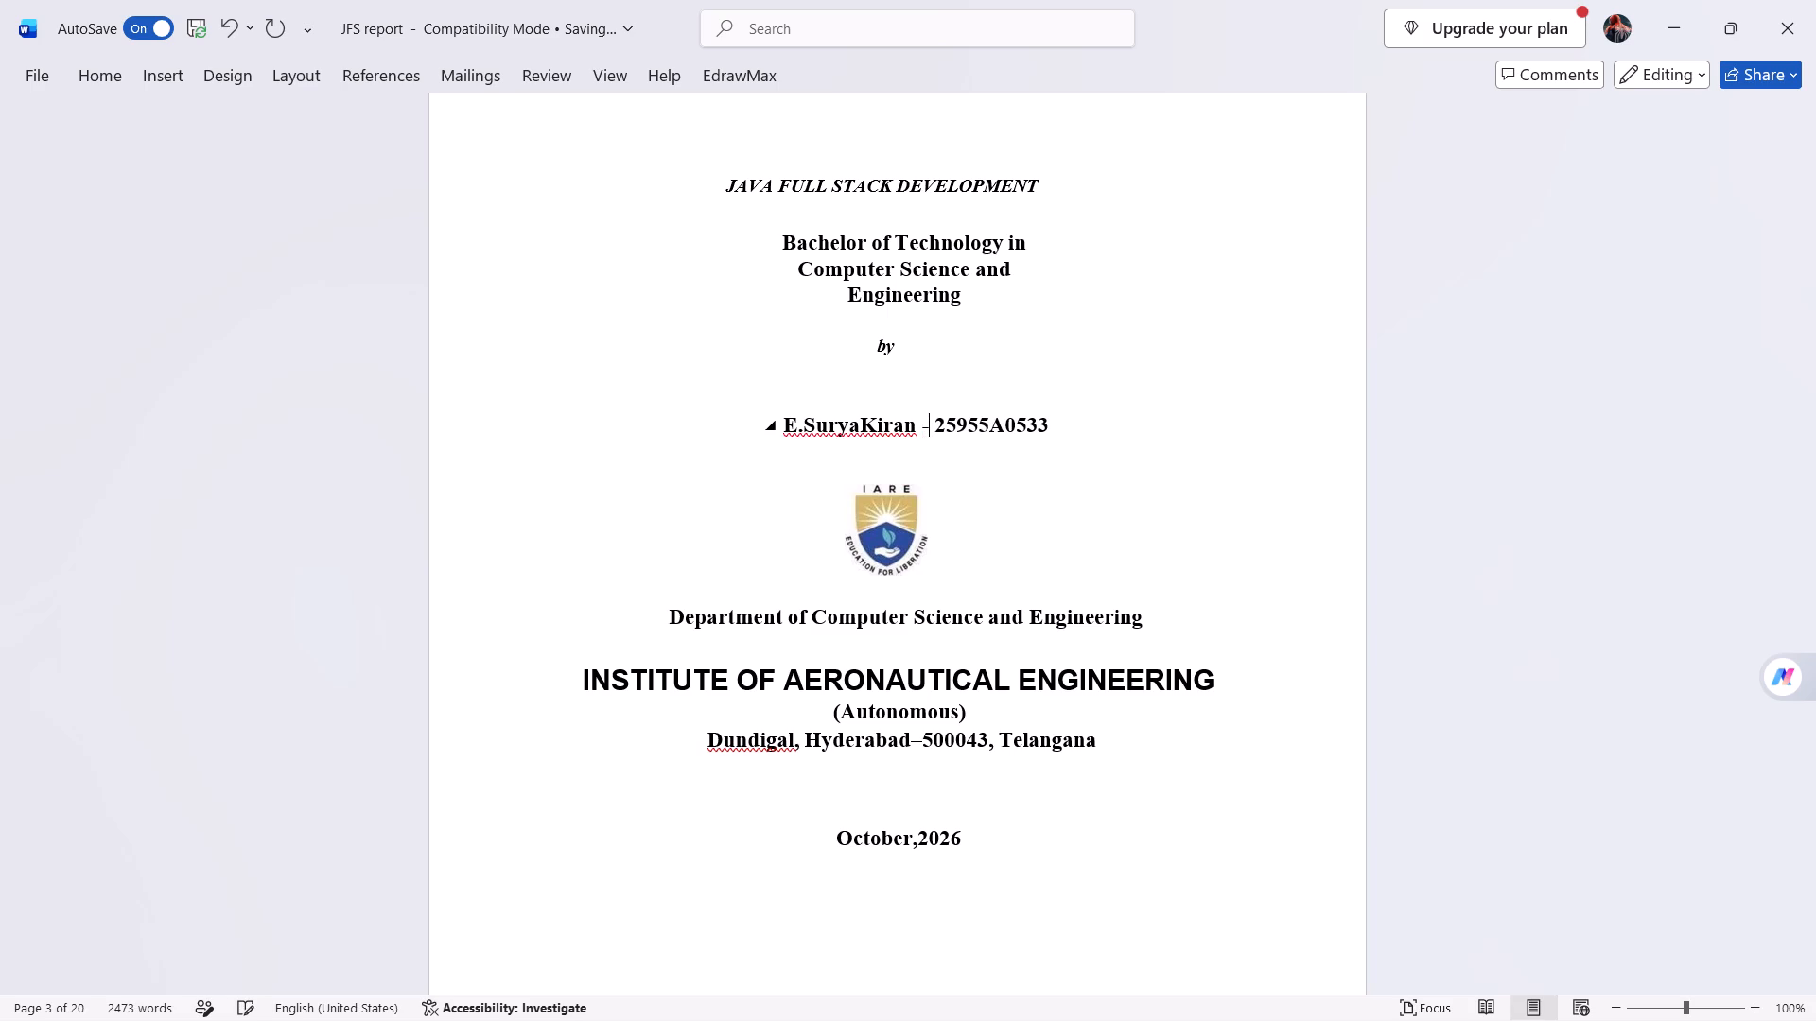
# Correct the last two digits of the roll number under "by" to match the first presenter's on the cover page.
pyautogui.click(1058, 420)
pyautogui.press('BackSpace')
pyautogui.press('BackSpace')
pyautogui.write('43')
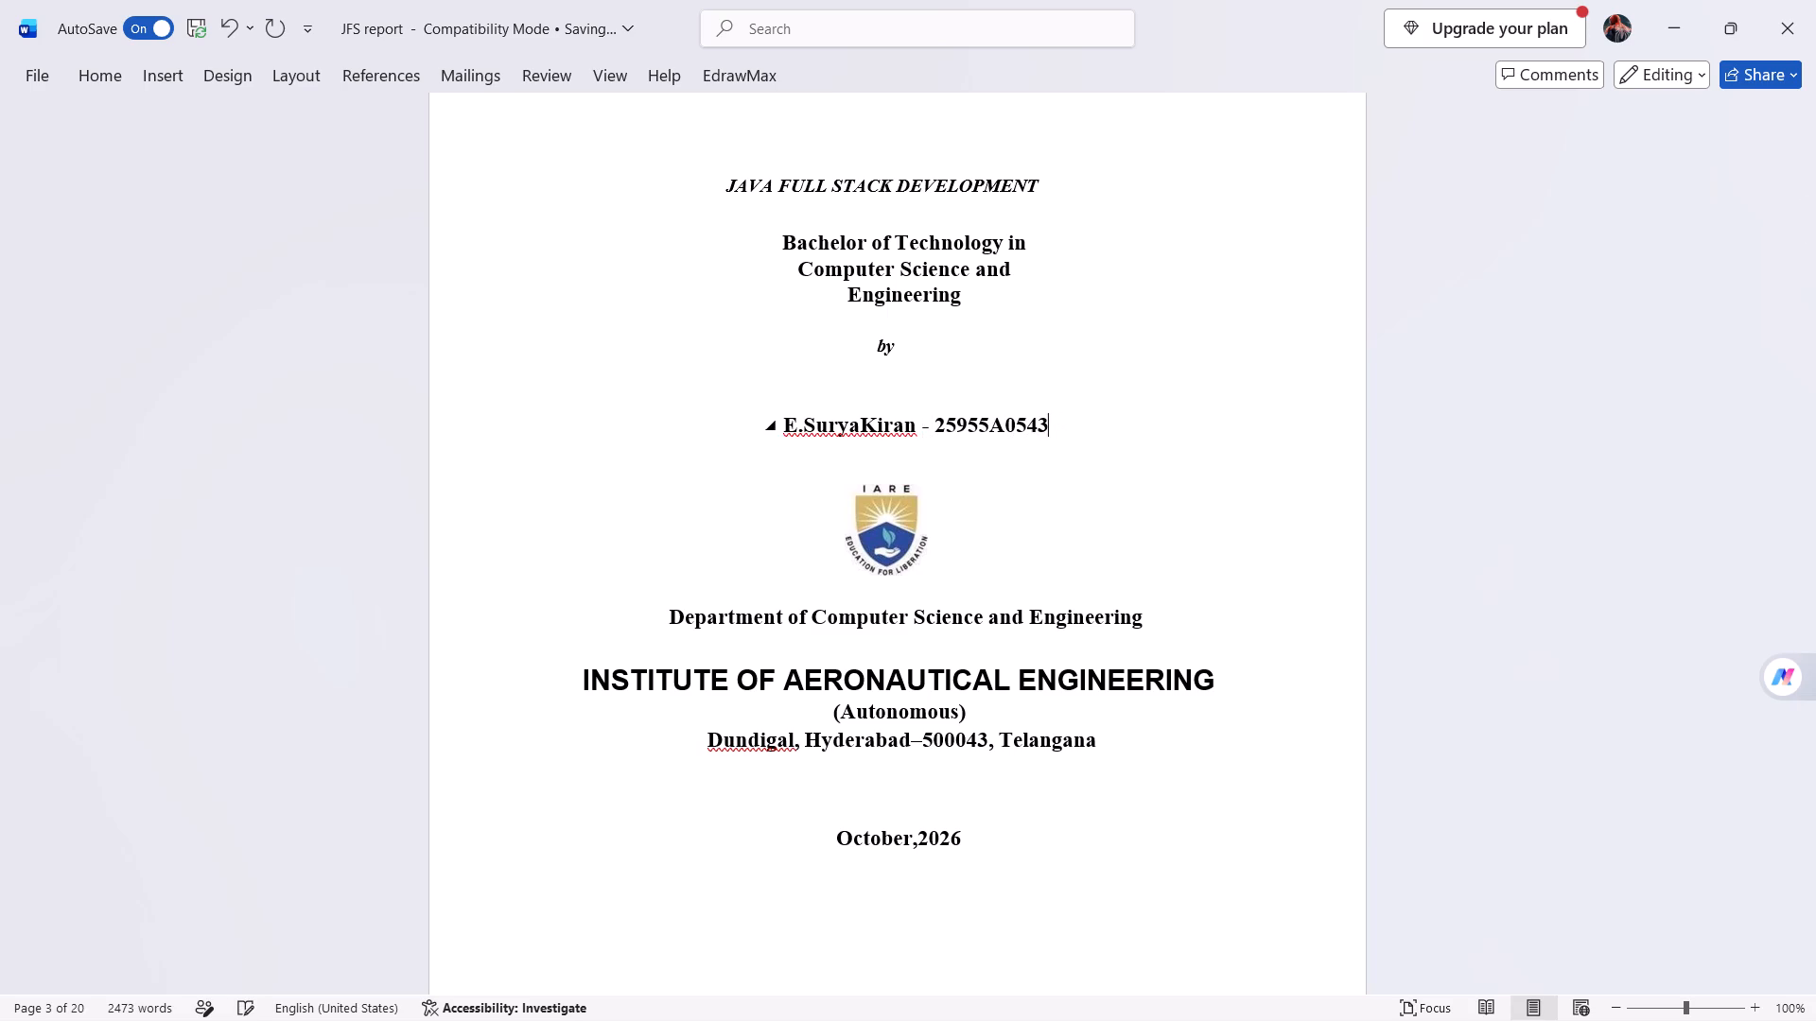
# Add the second presenter's name on a new line below the first presenter's entry.
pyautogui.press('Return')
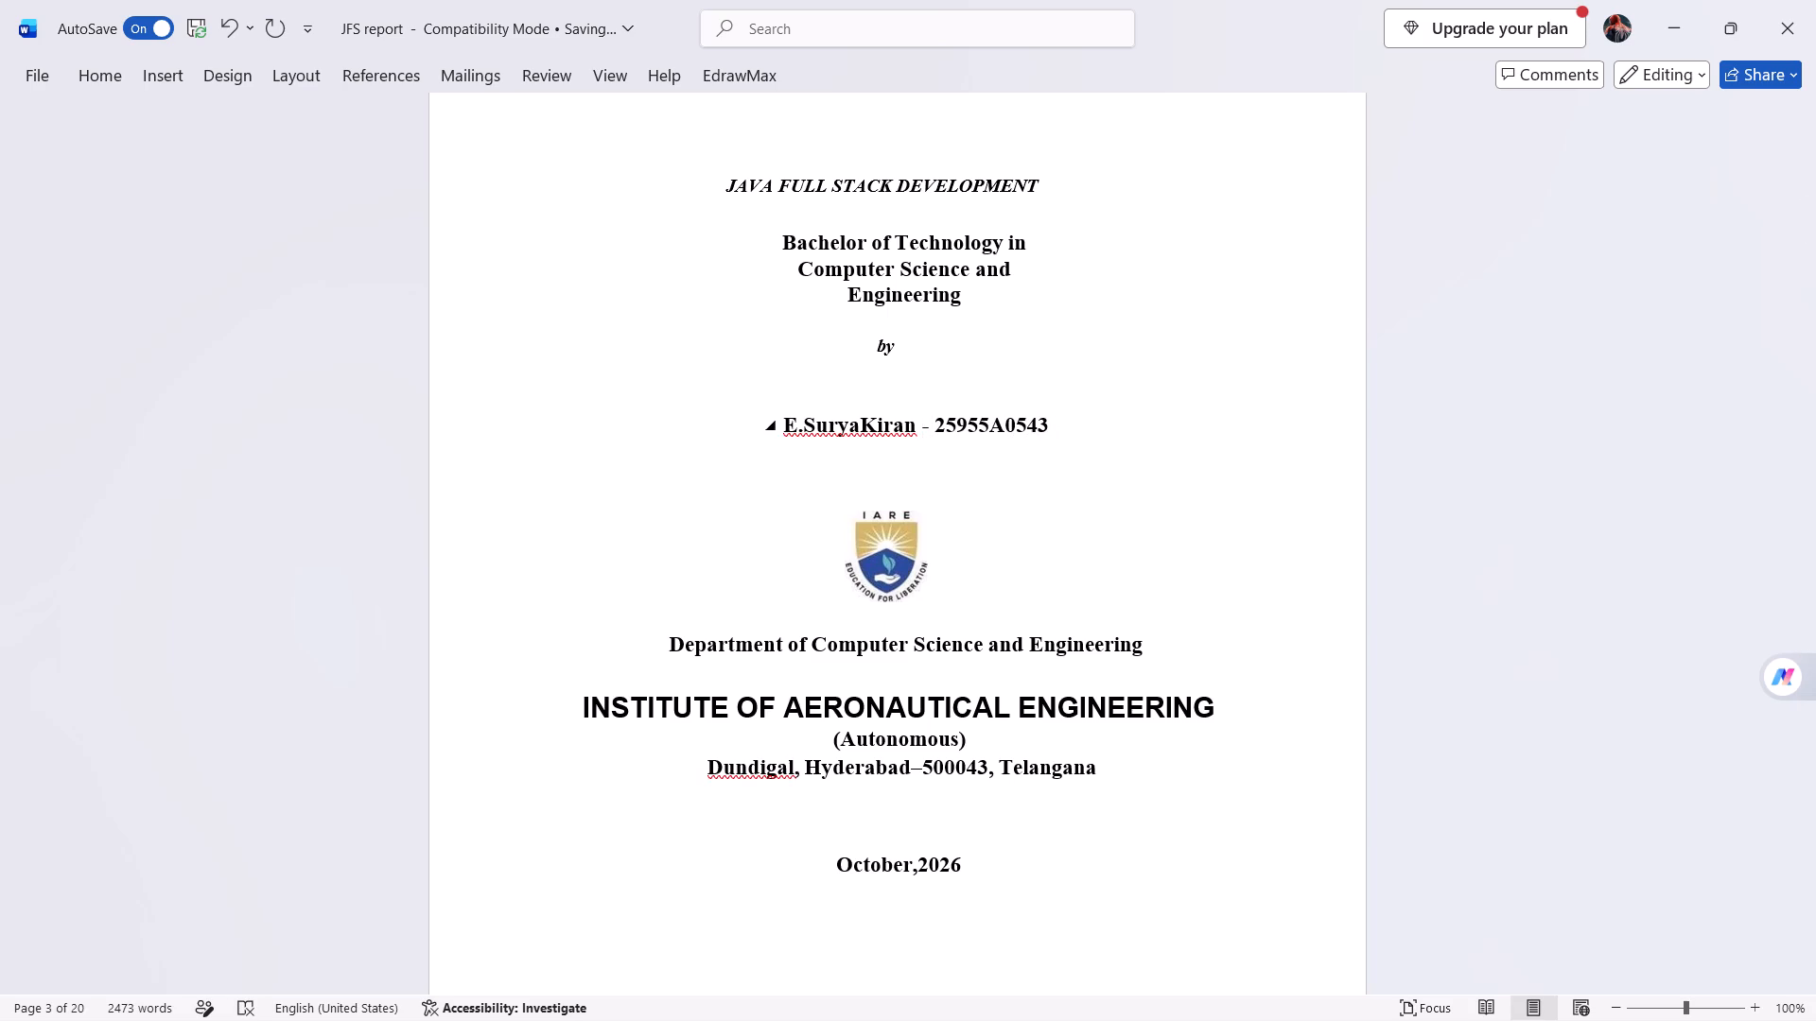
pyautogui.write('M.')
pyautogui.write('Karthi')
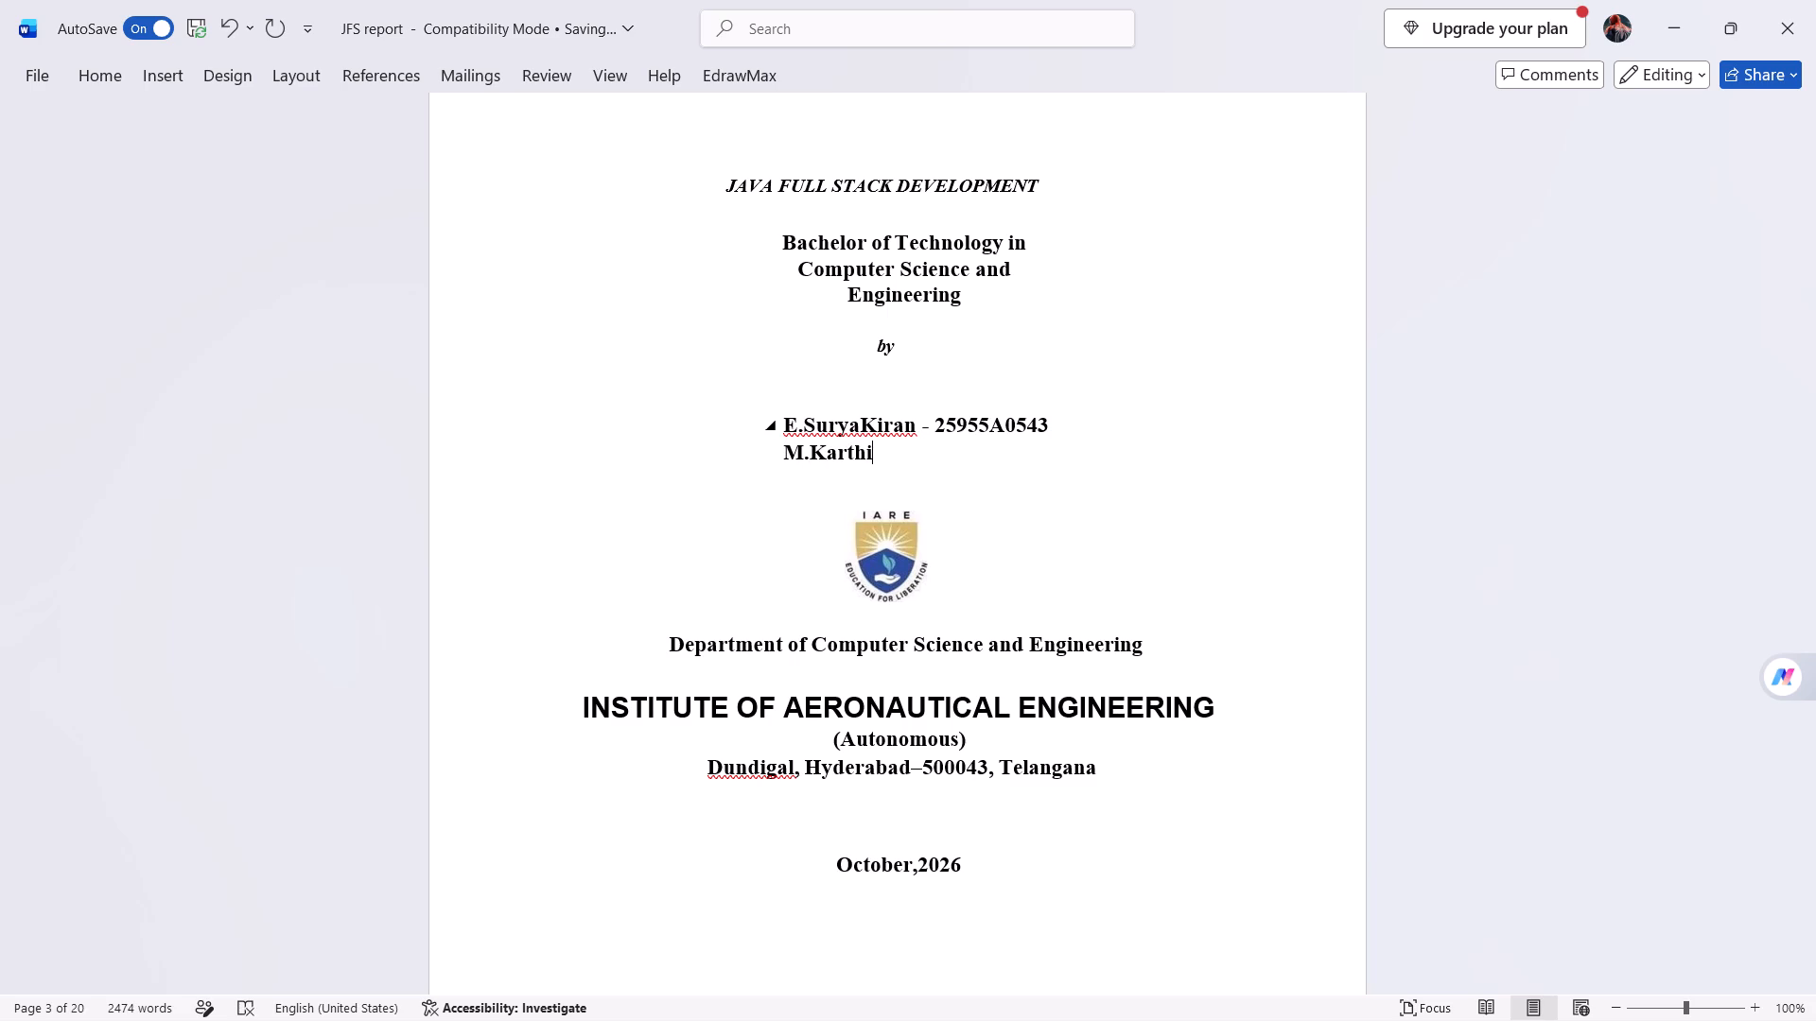
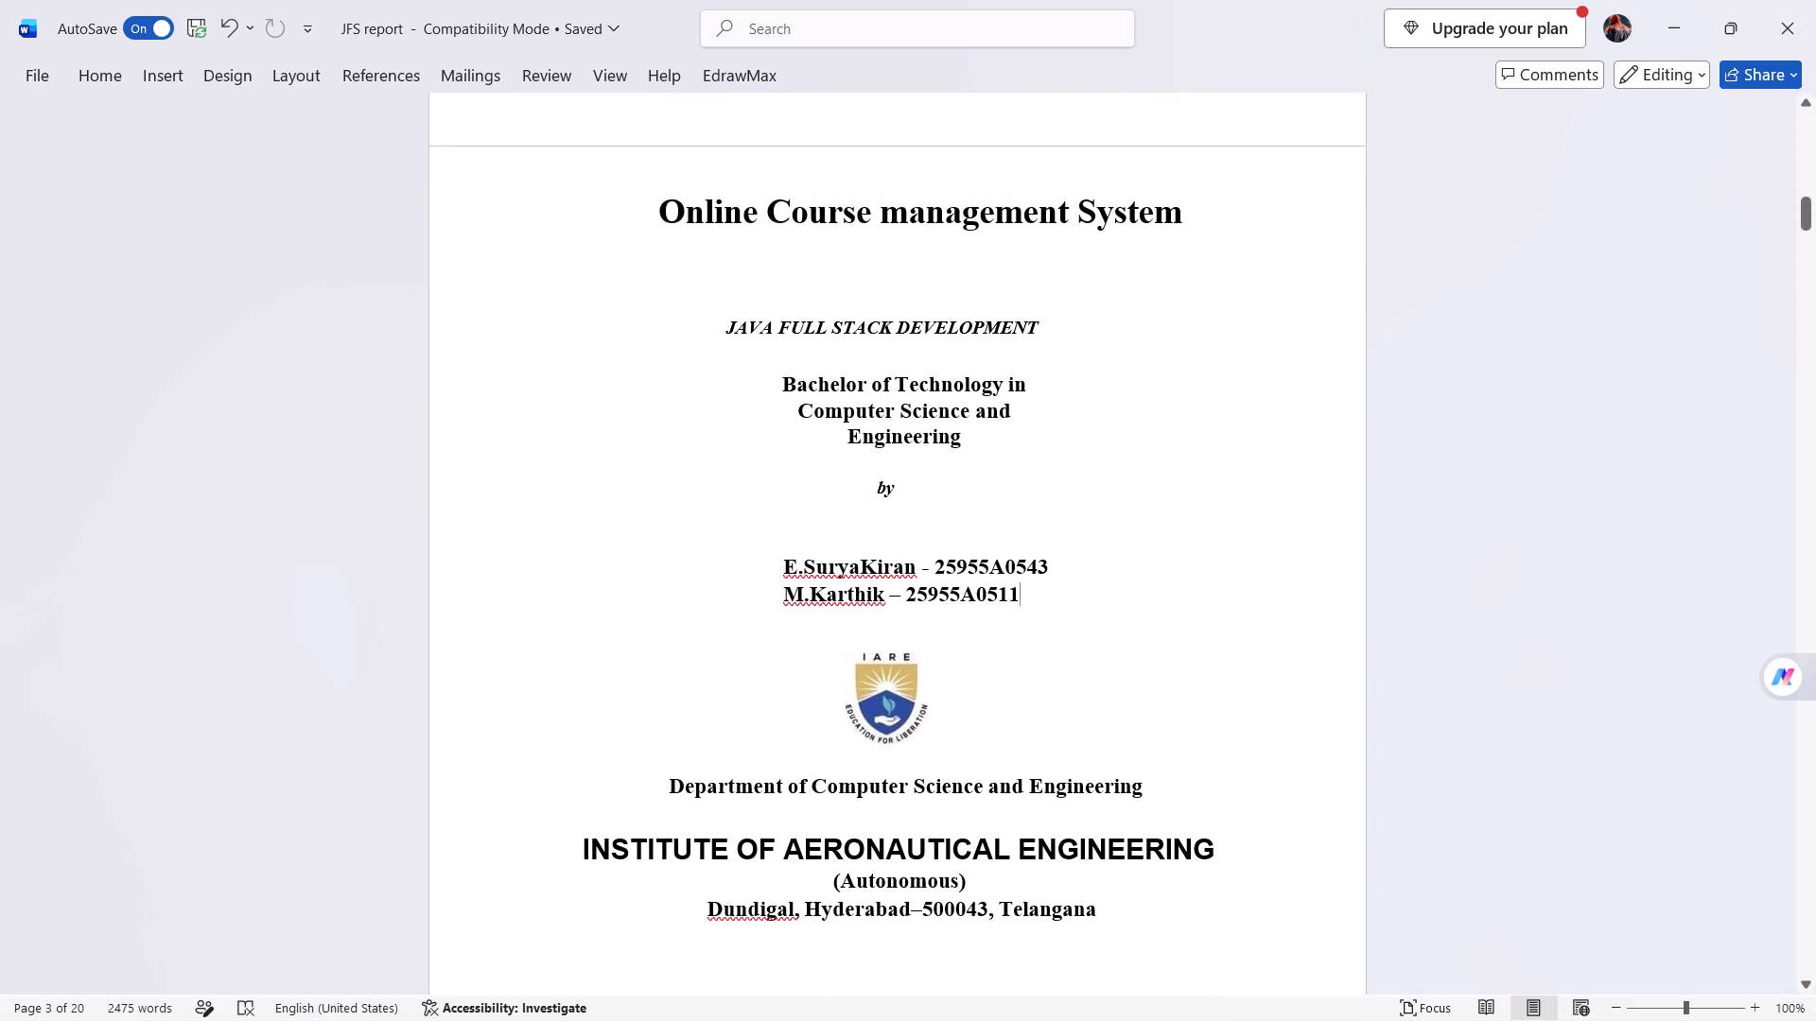
# Correct the last two digits of the roll number under "Signature of the Student" in the declaration to match the first presenter's on the title page.
pyautogui.scroll(-1, 808, 529)
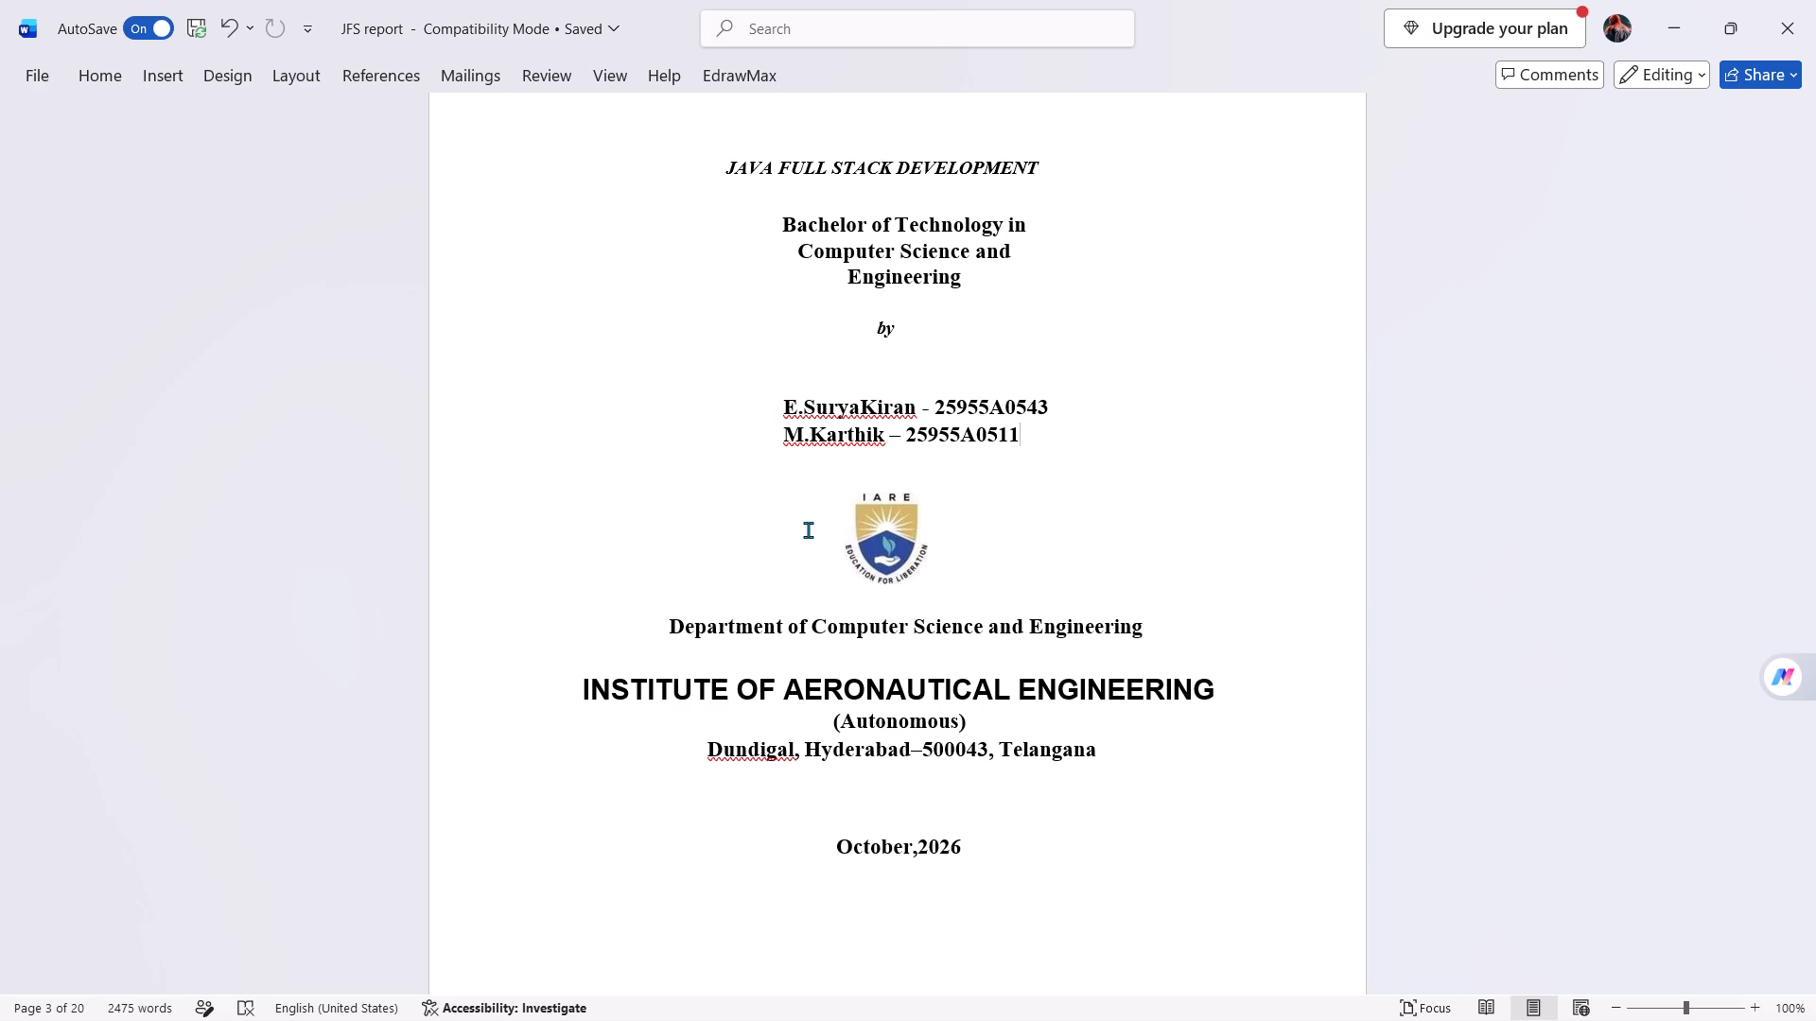
pyautogui.scroll(-1, 808, 529)
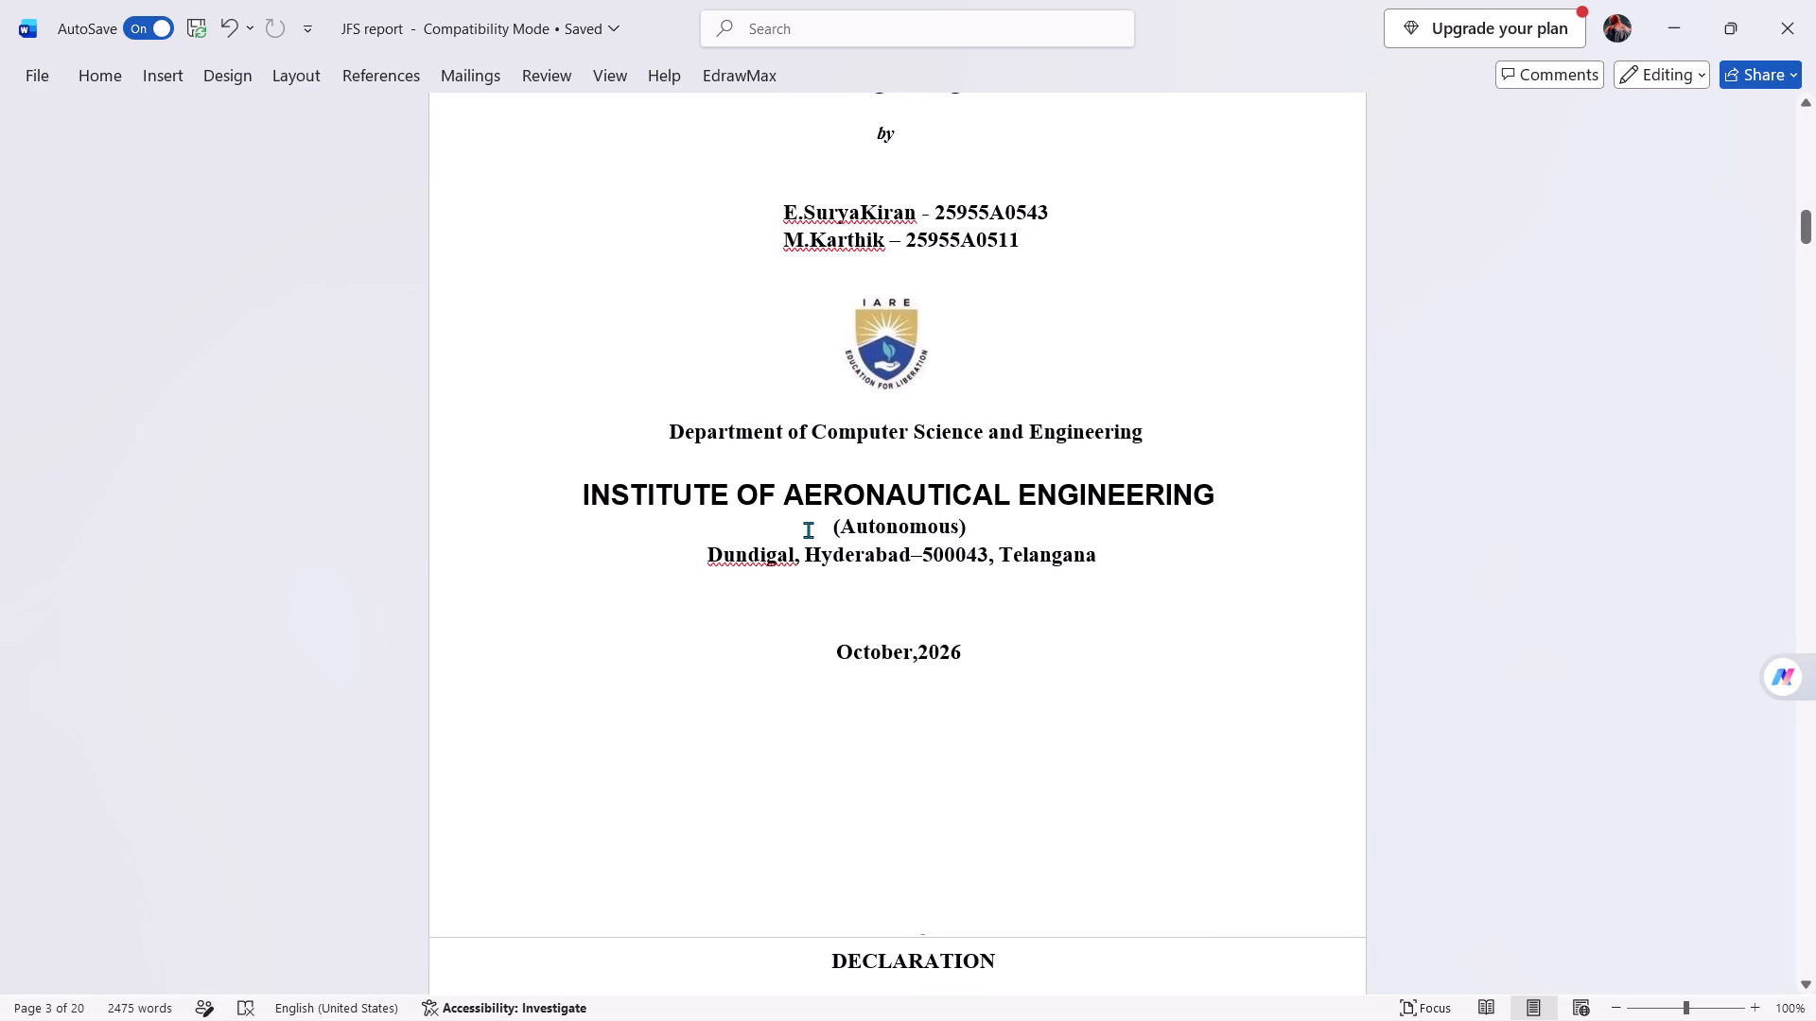
pyautogui.scroll(1, 808, 529)
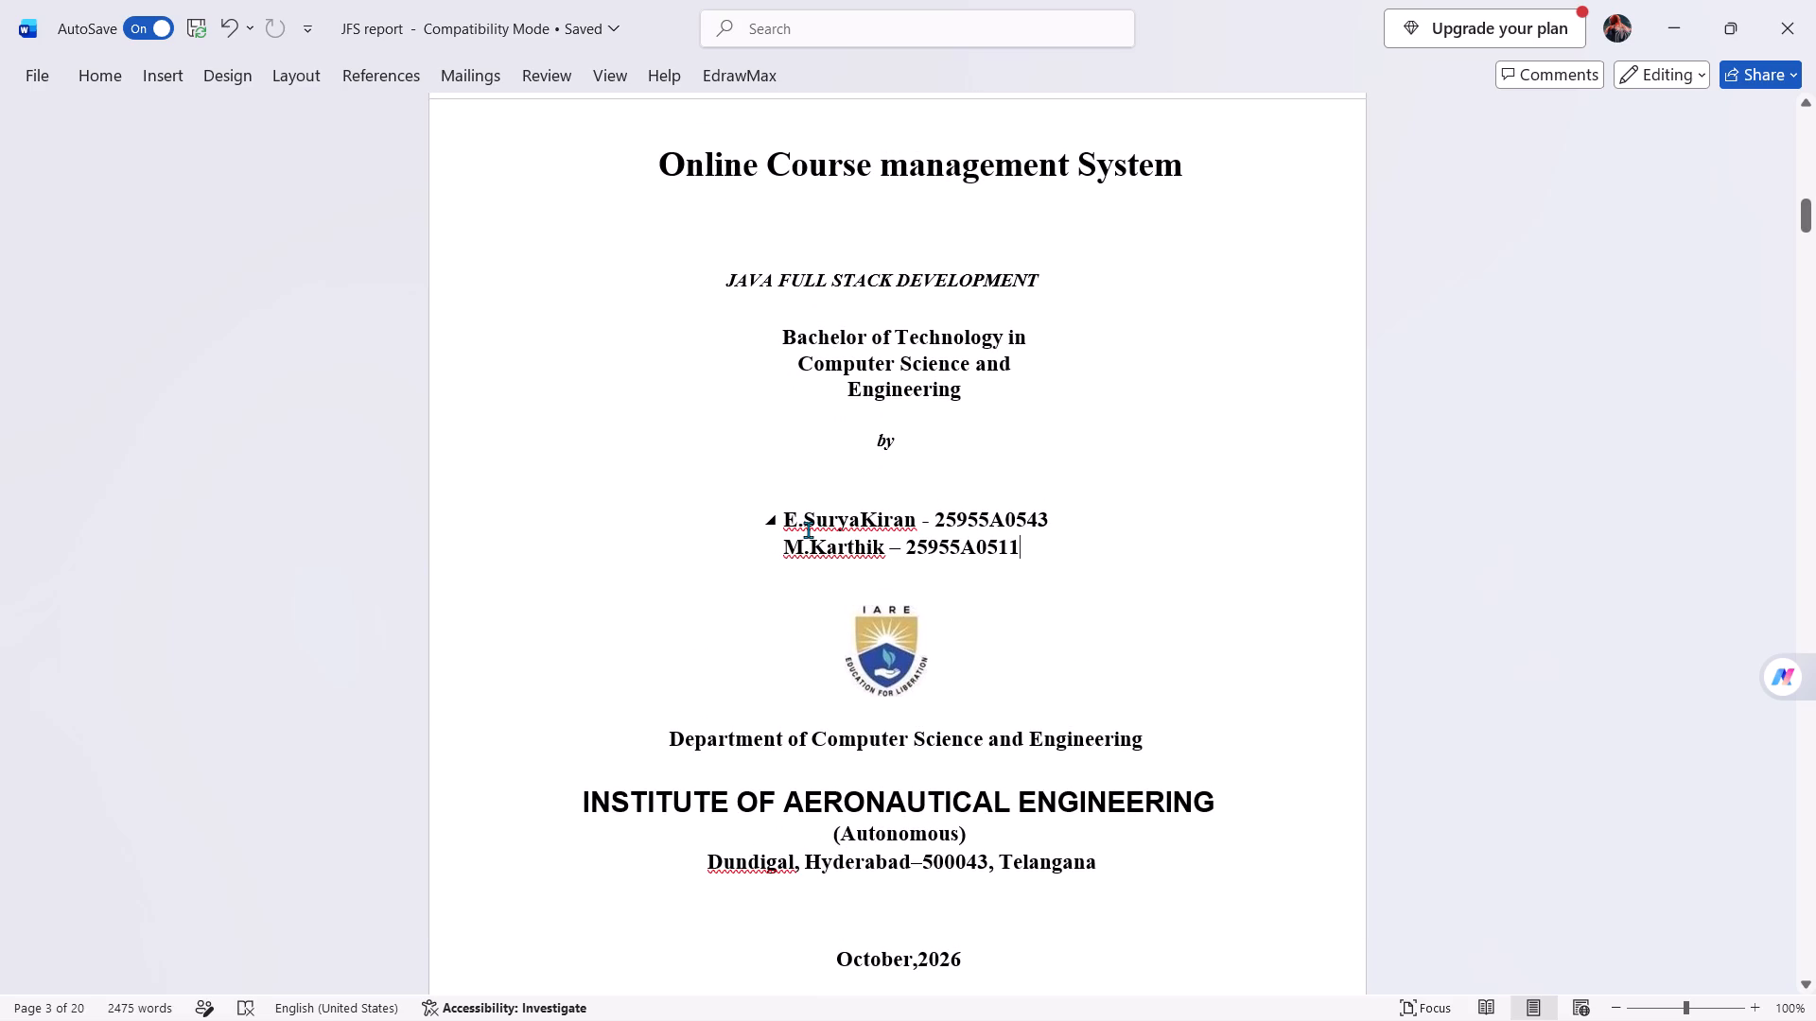
pyautogui.scroll(-3, 808, 529)
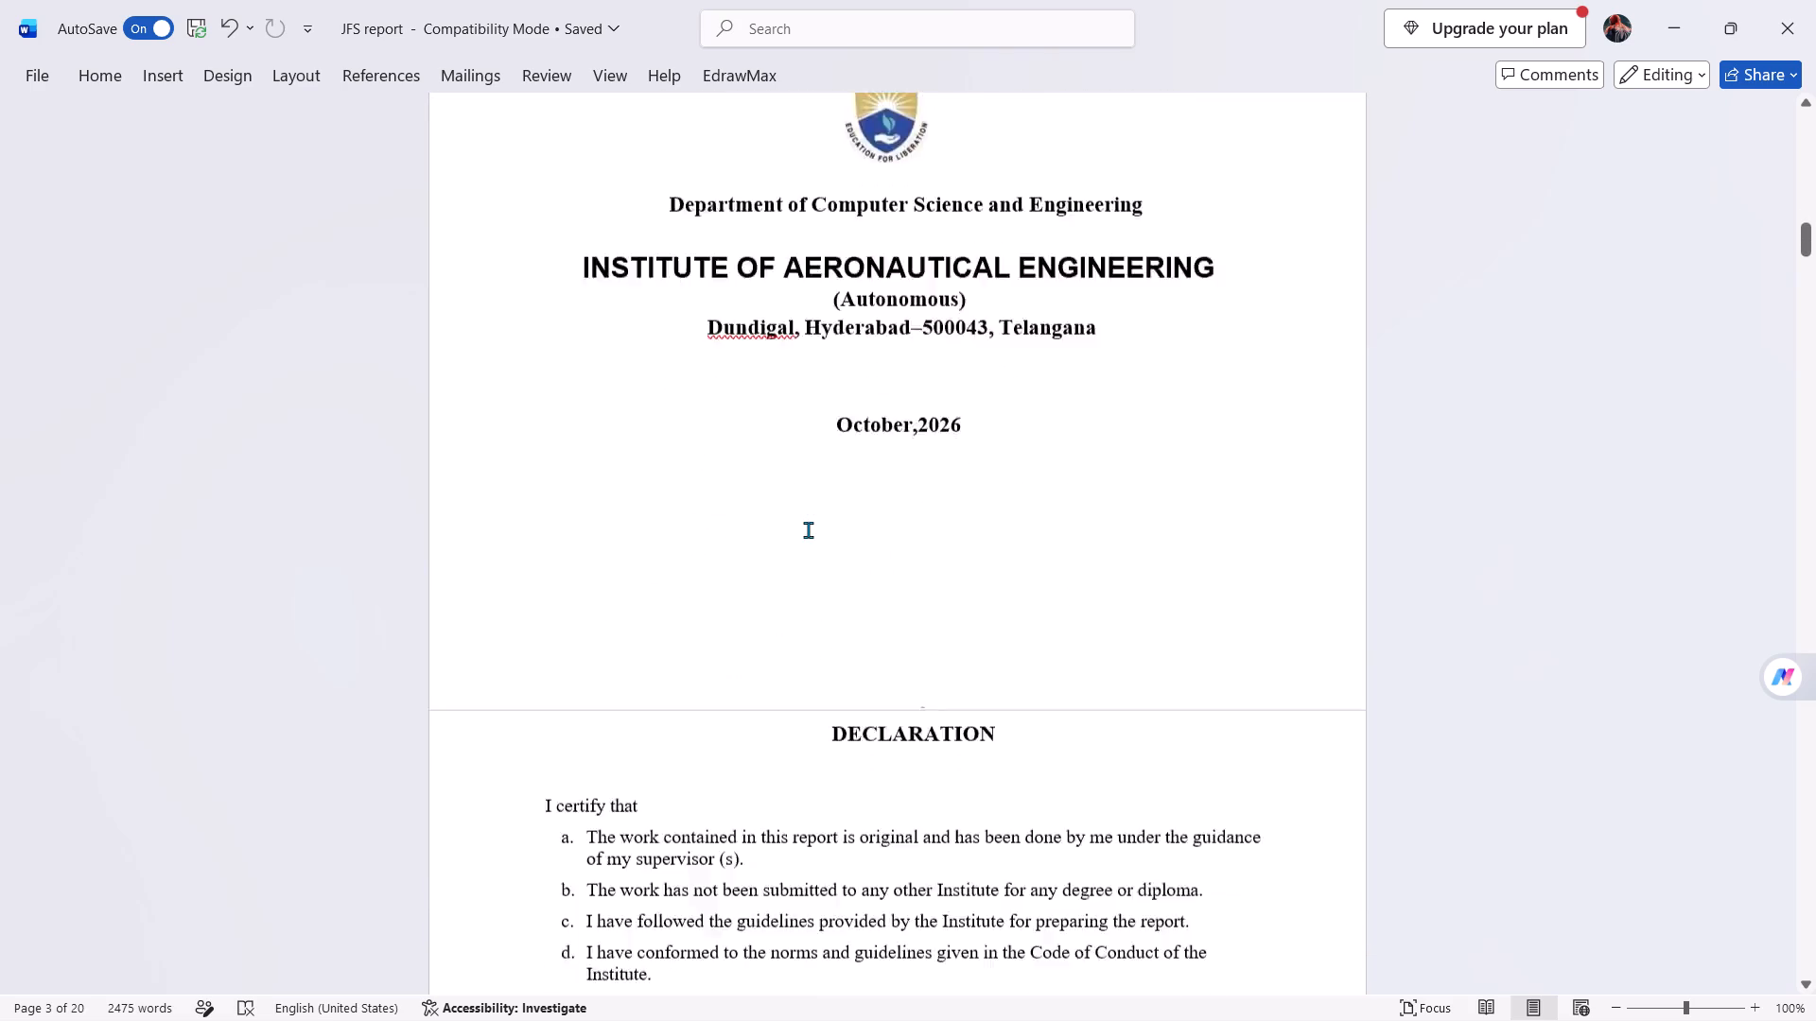
pyautogui.scroll(-2, 808, 529)
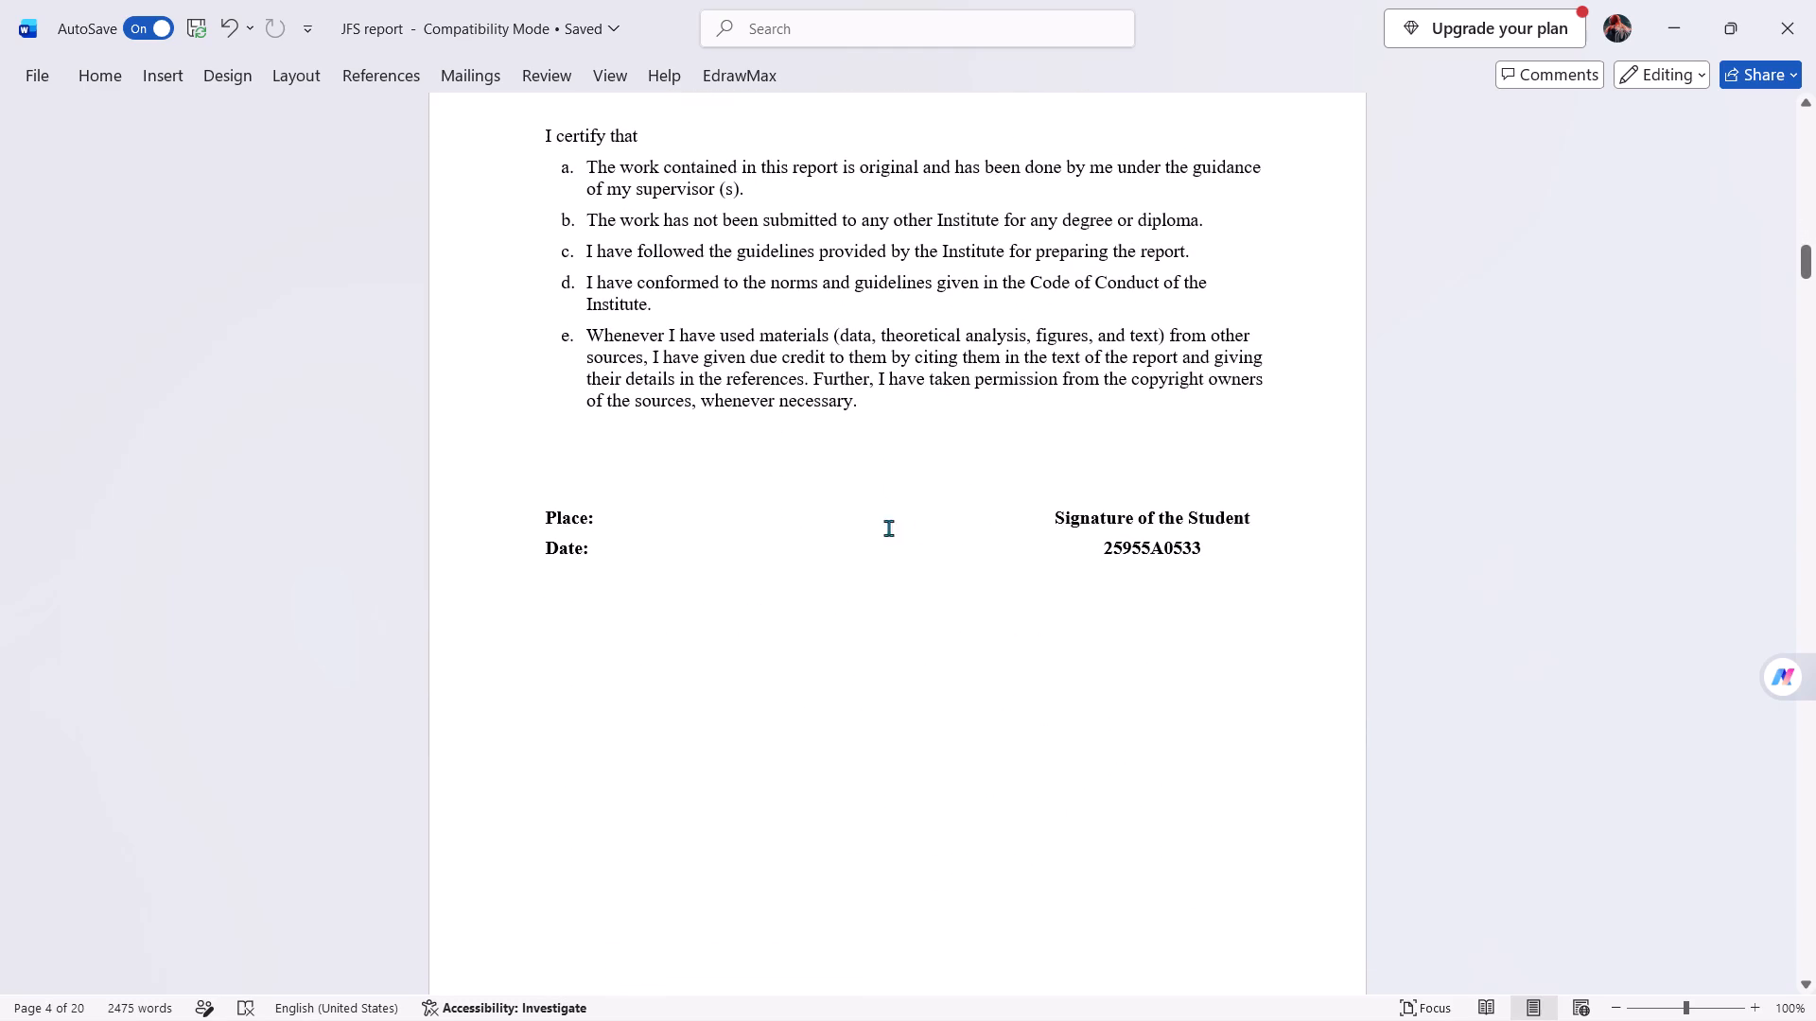
pyautogui.click(1209, 551)
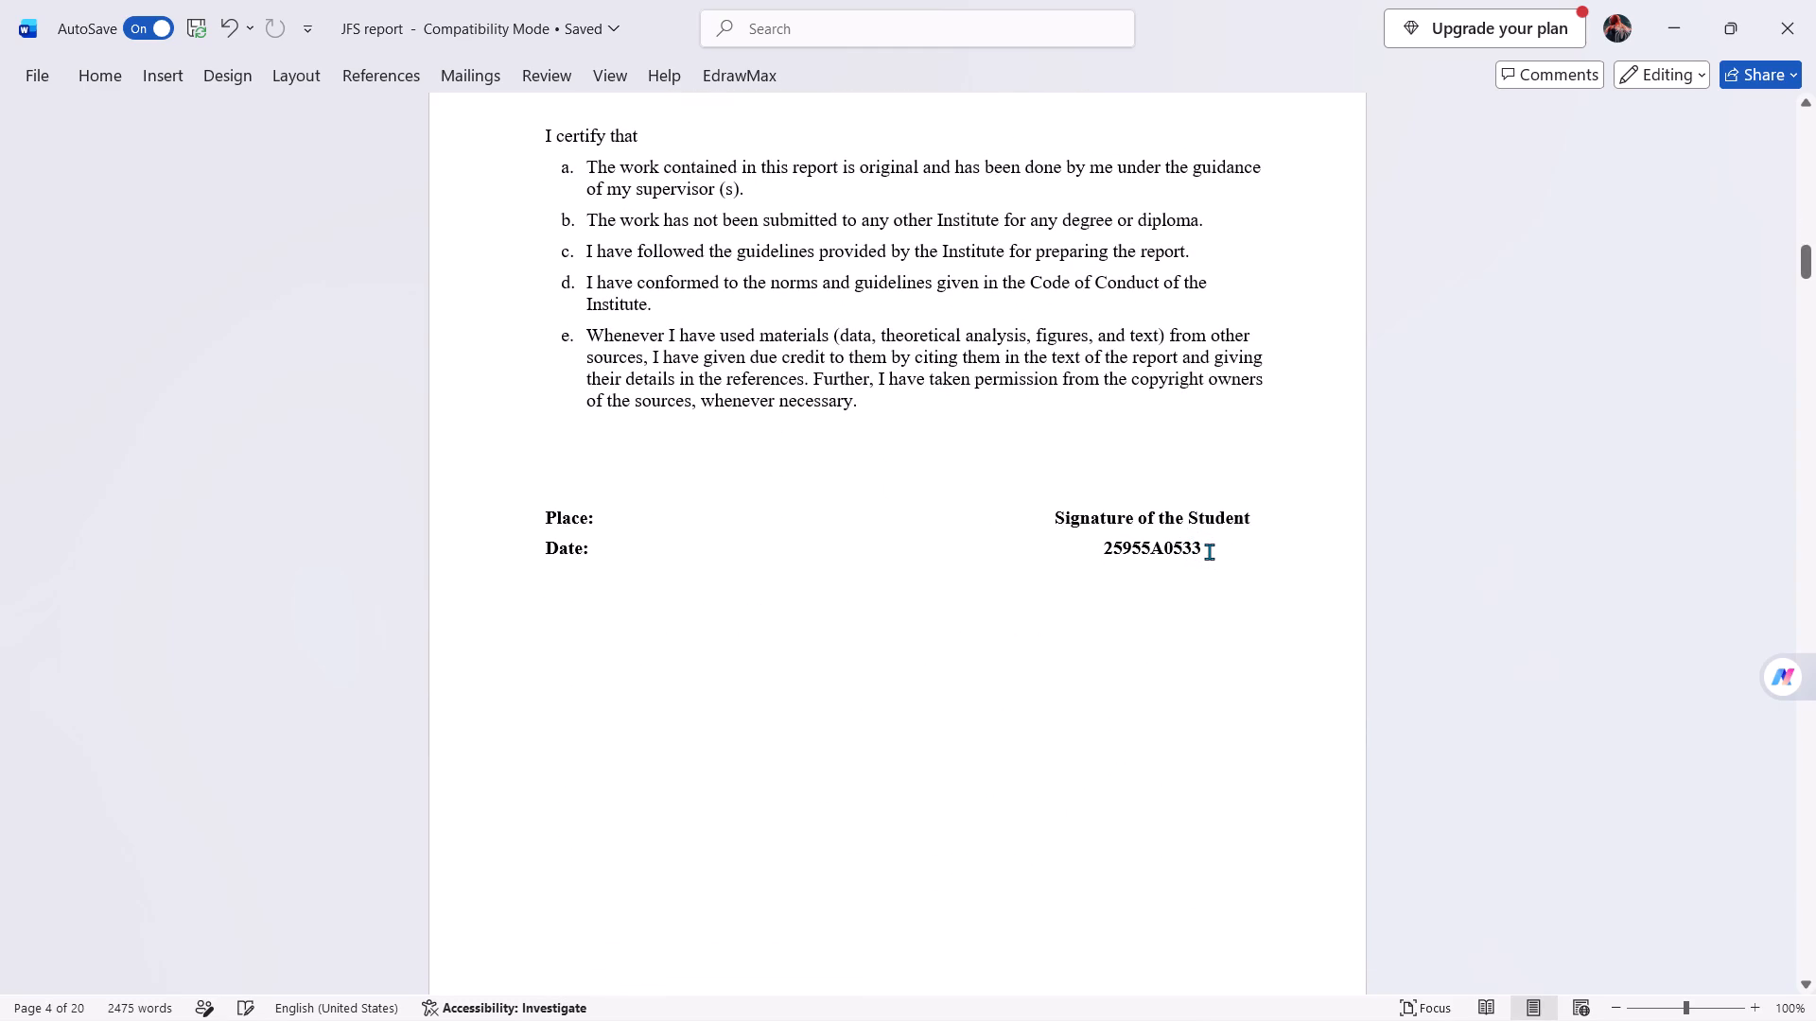
pyautogui.click(1205, 551)
pyautogui.press('BackSpace')
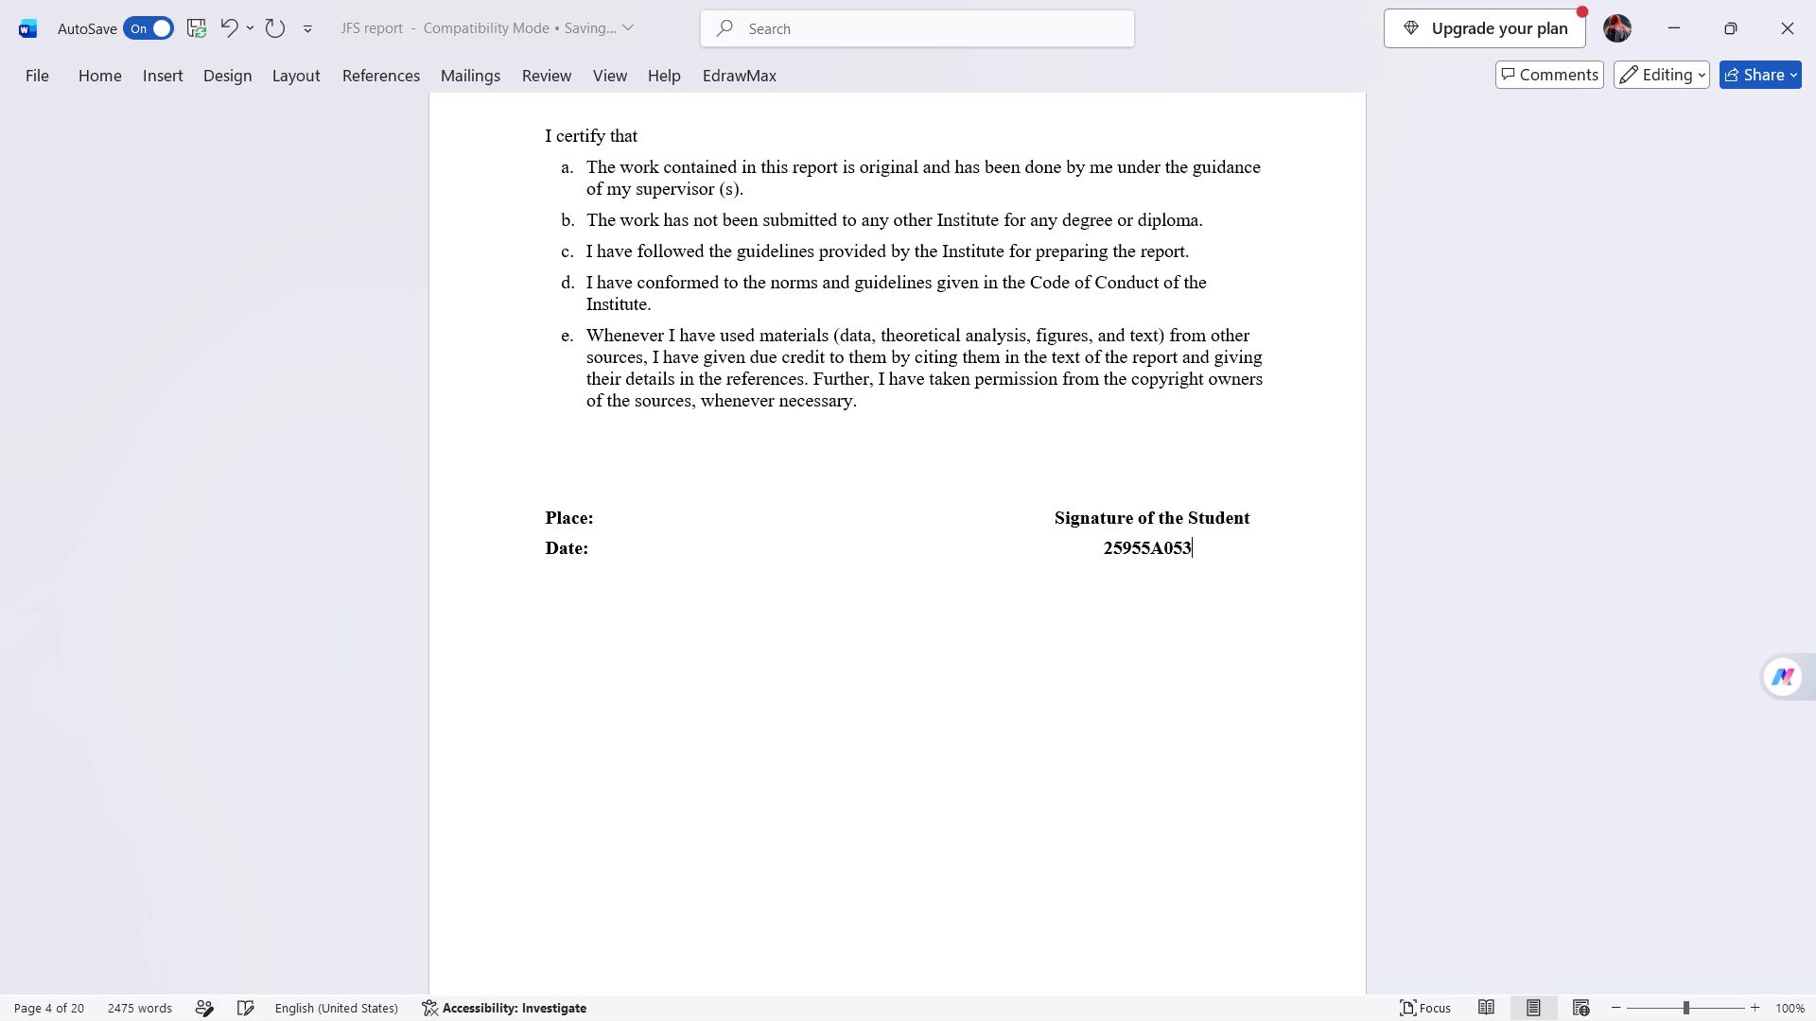
pyautogui.press('BackSpace')
pyautogui.write('43')
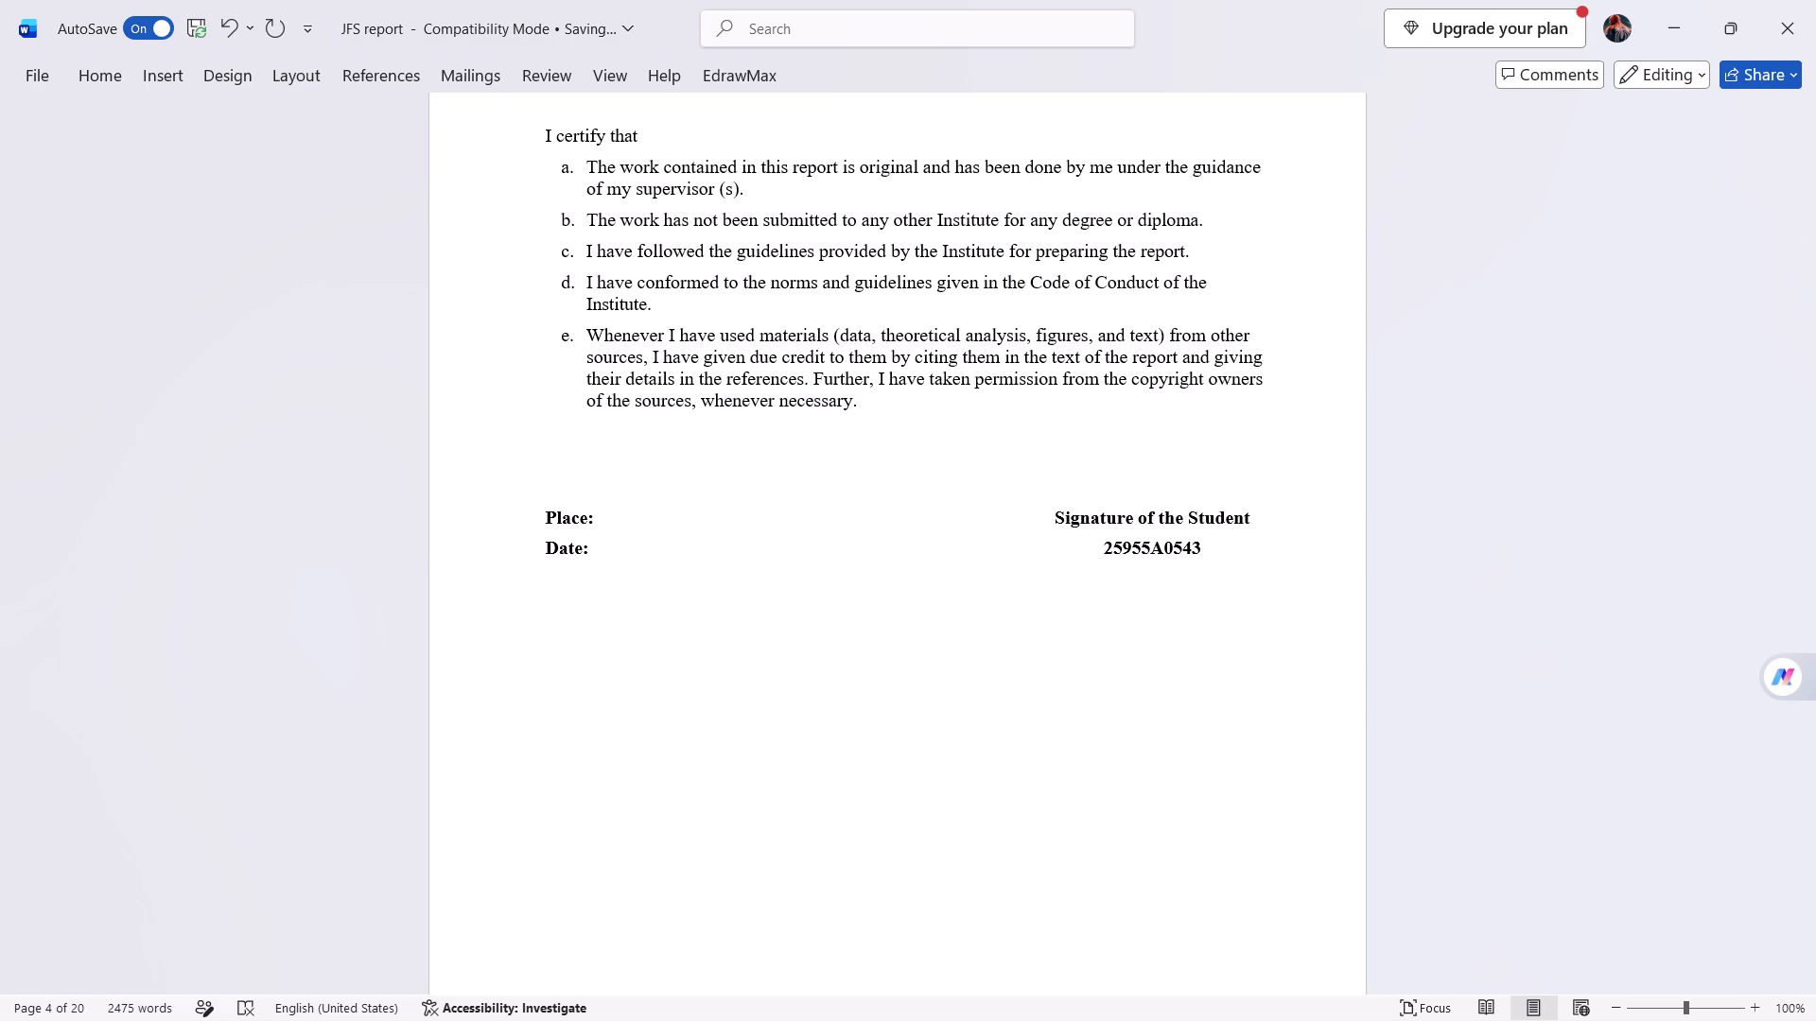
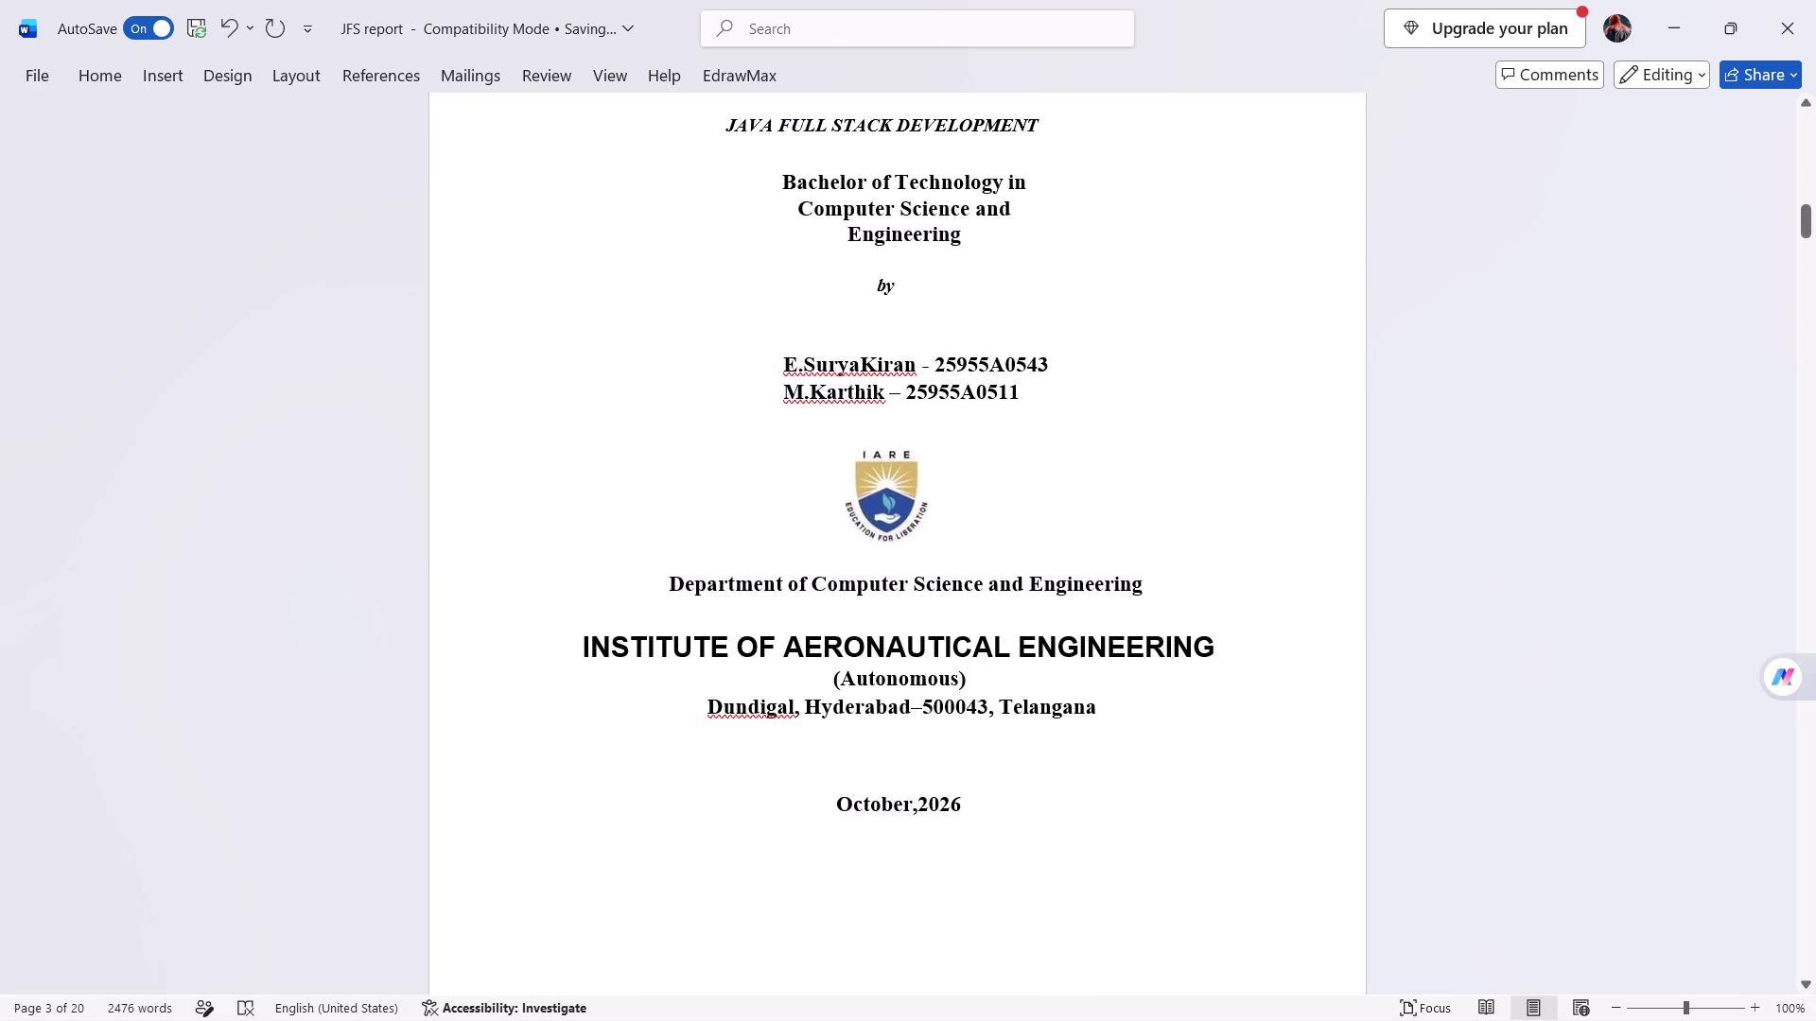
# Check the student names and roll numbers on the title pages and under the declaration's signature line.
pyautogui.scroll(2, 1091, 528)
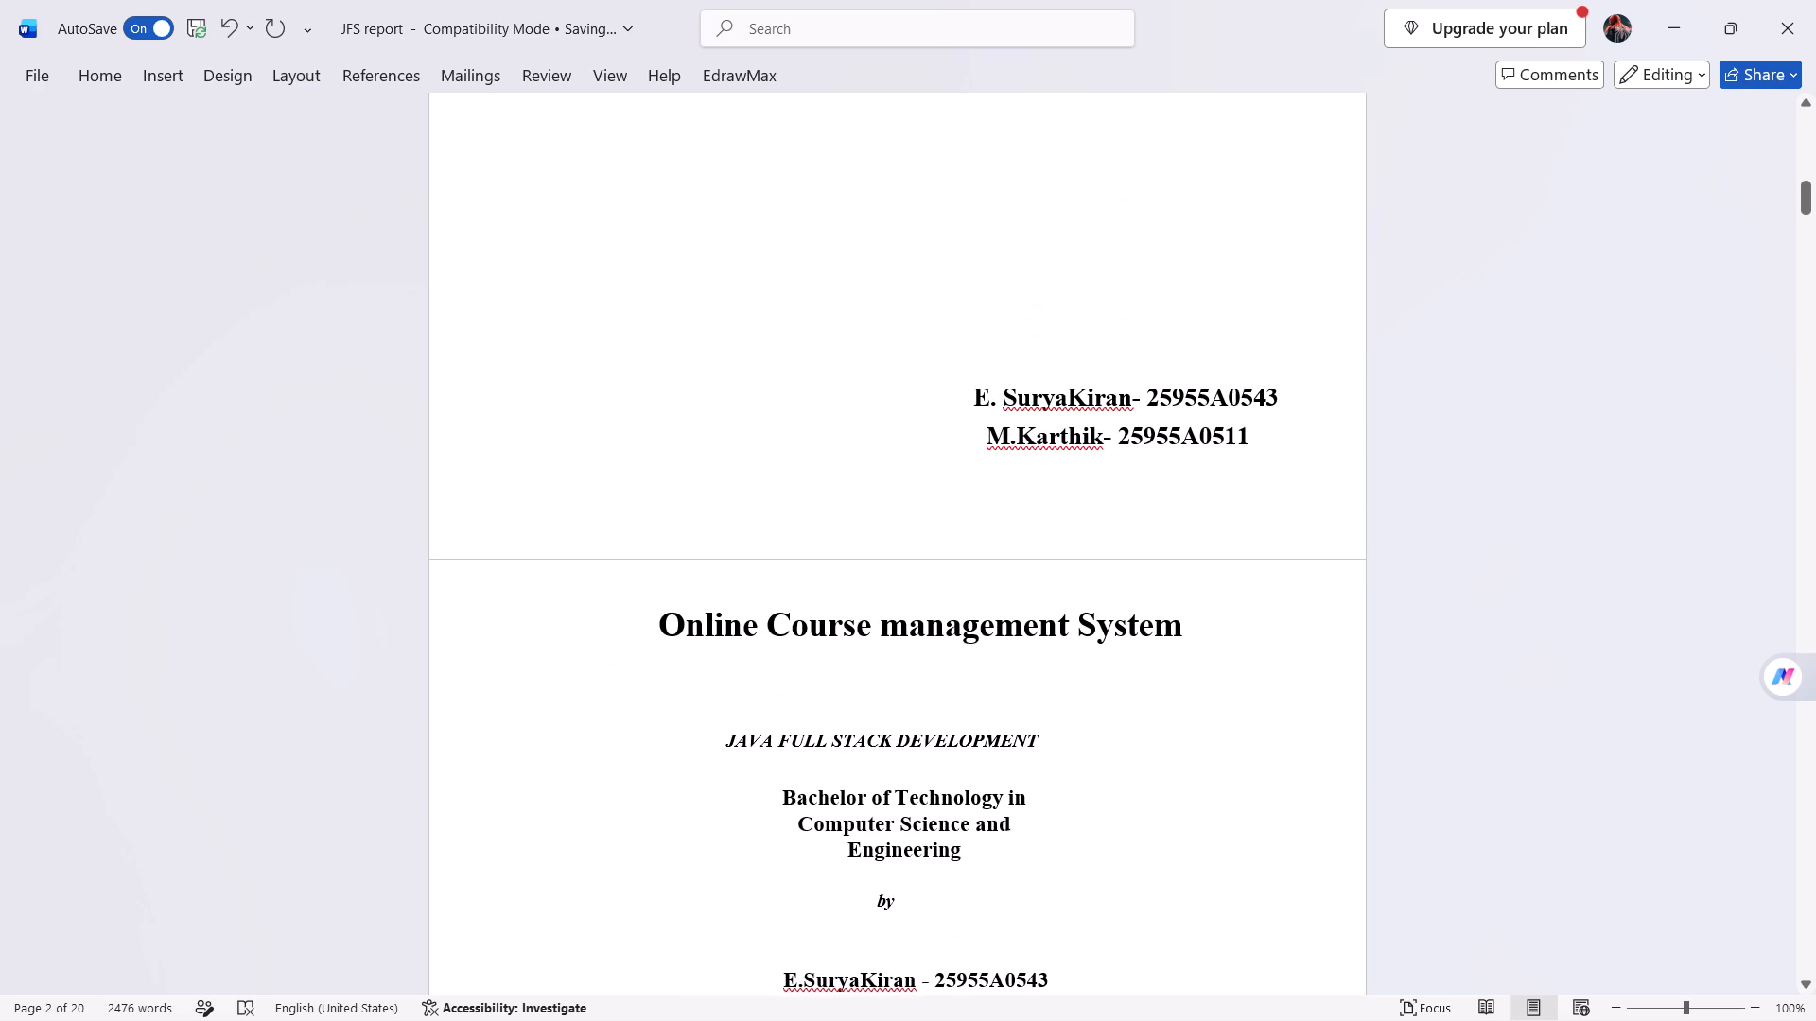
pyautogui.scroll(-9, 1091, 528)
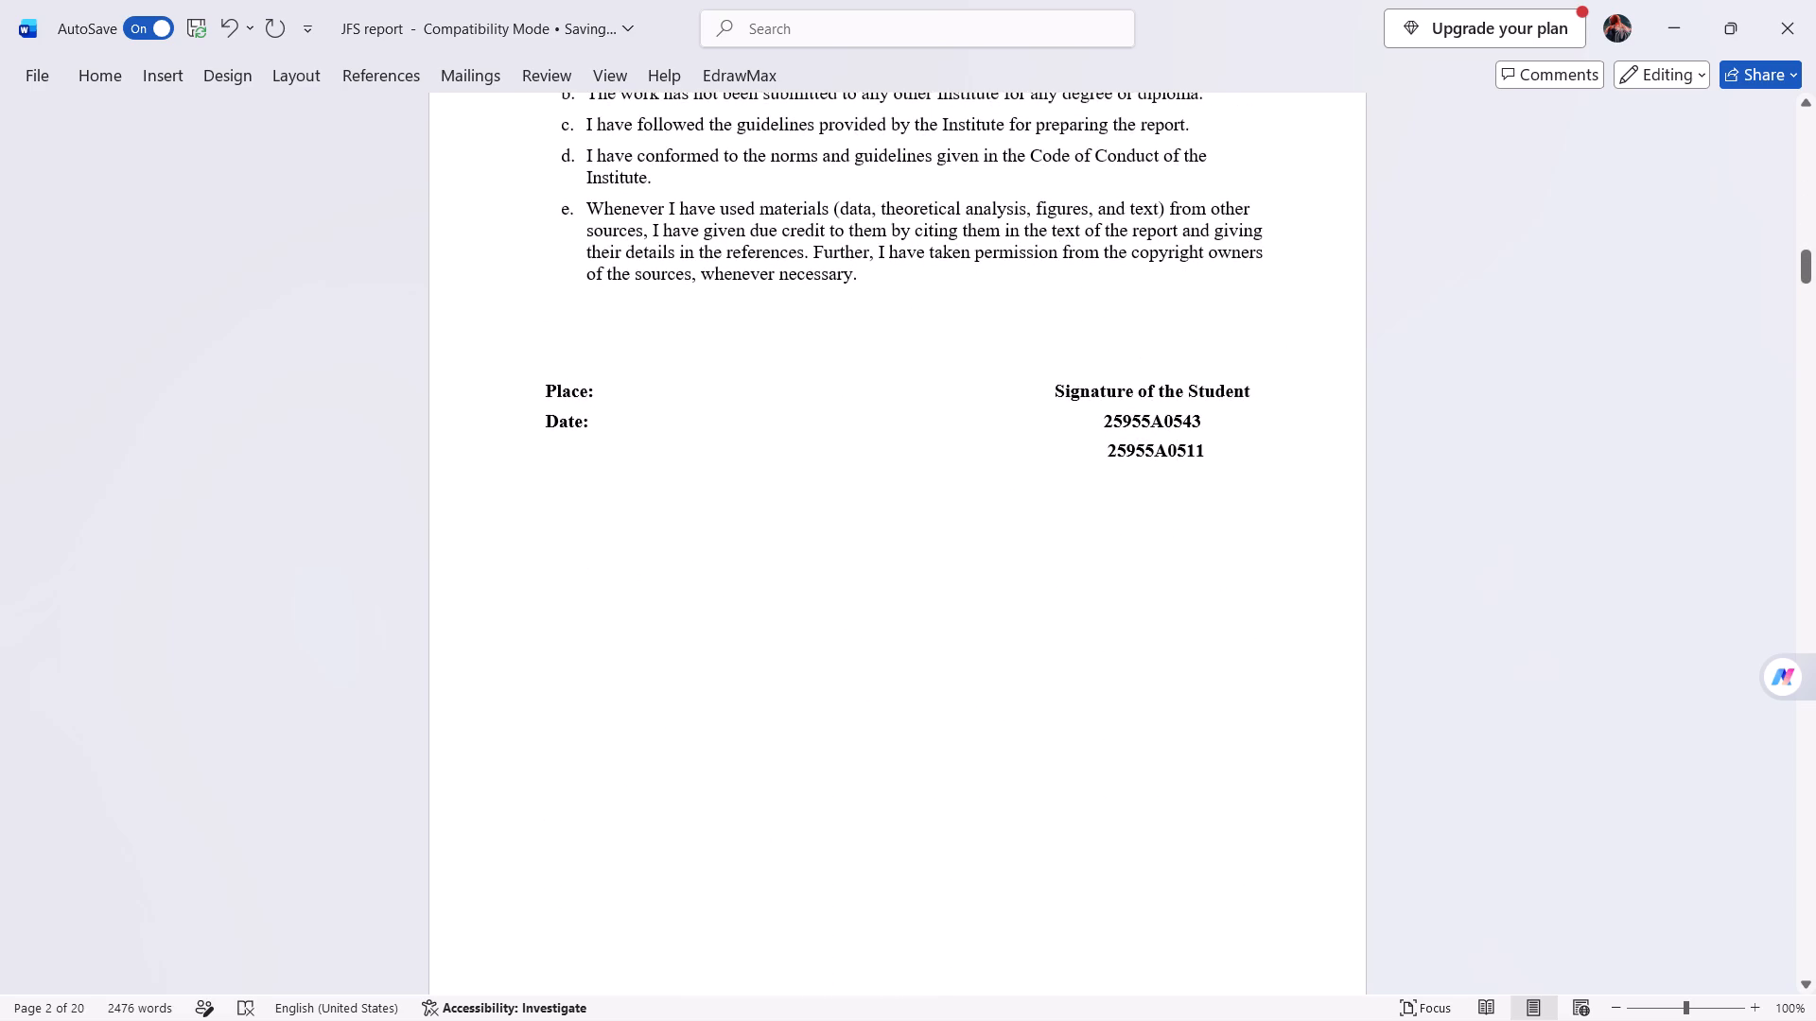
pyautogui.scroll(-1, 1091, 528)
pyautogui.scroll(1, 1091, 528)
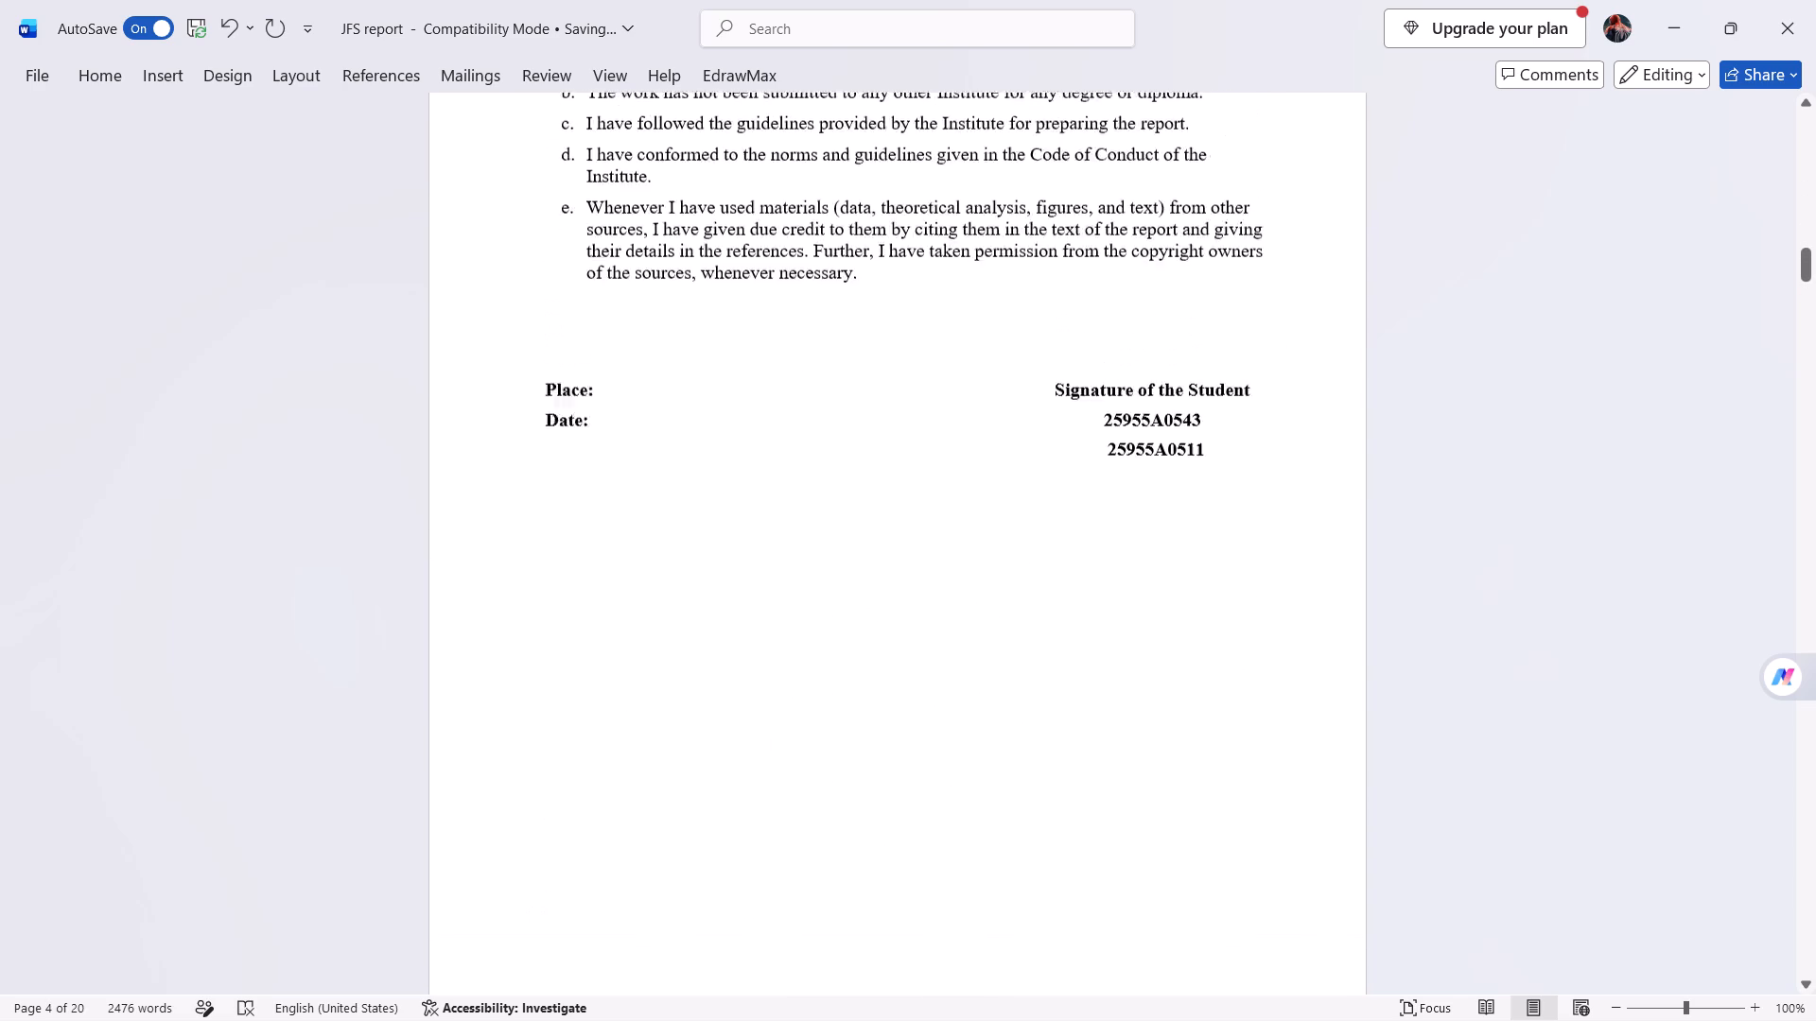
pyautogui.scroll(3, 1091, 528)
pyautogui.scroll(-3, 1091, 528)
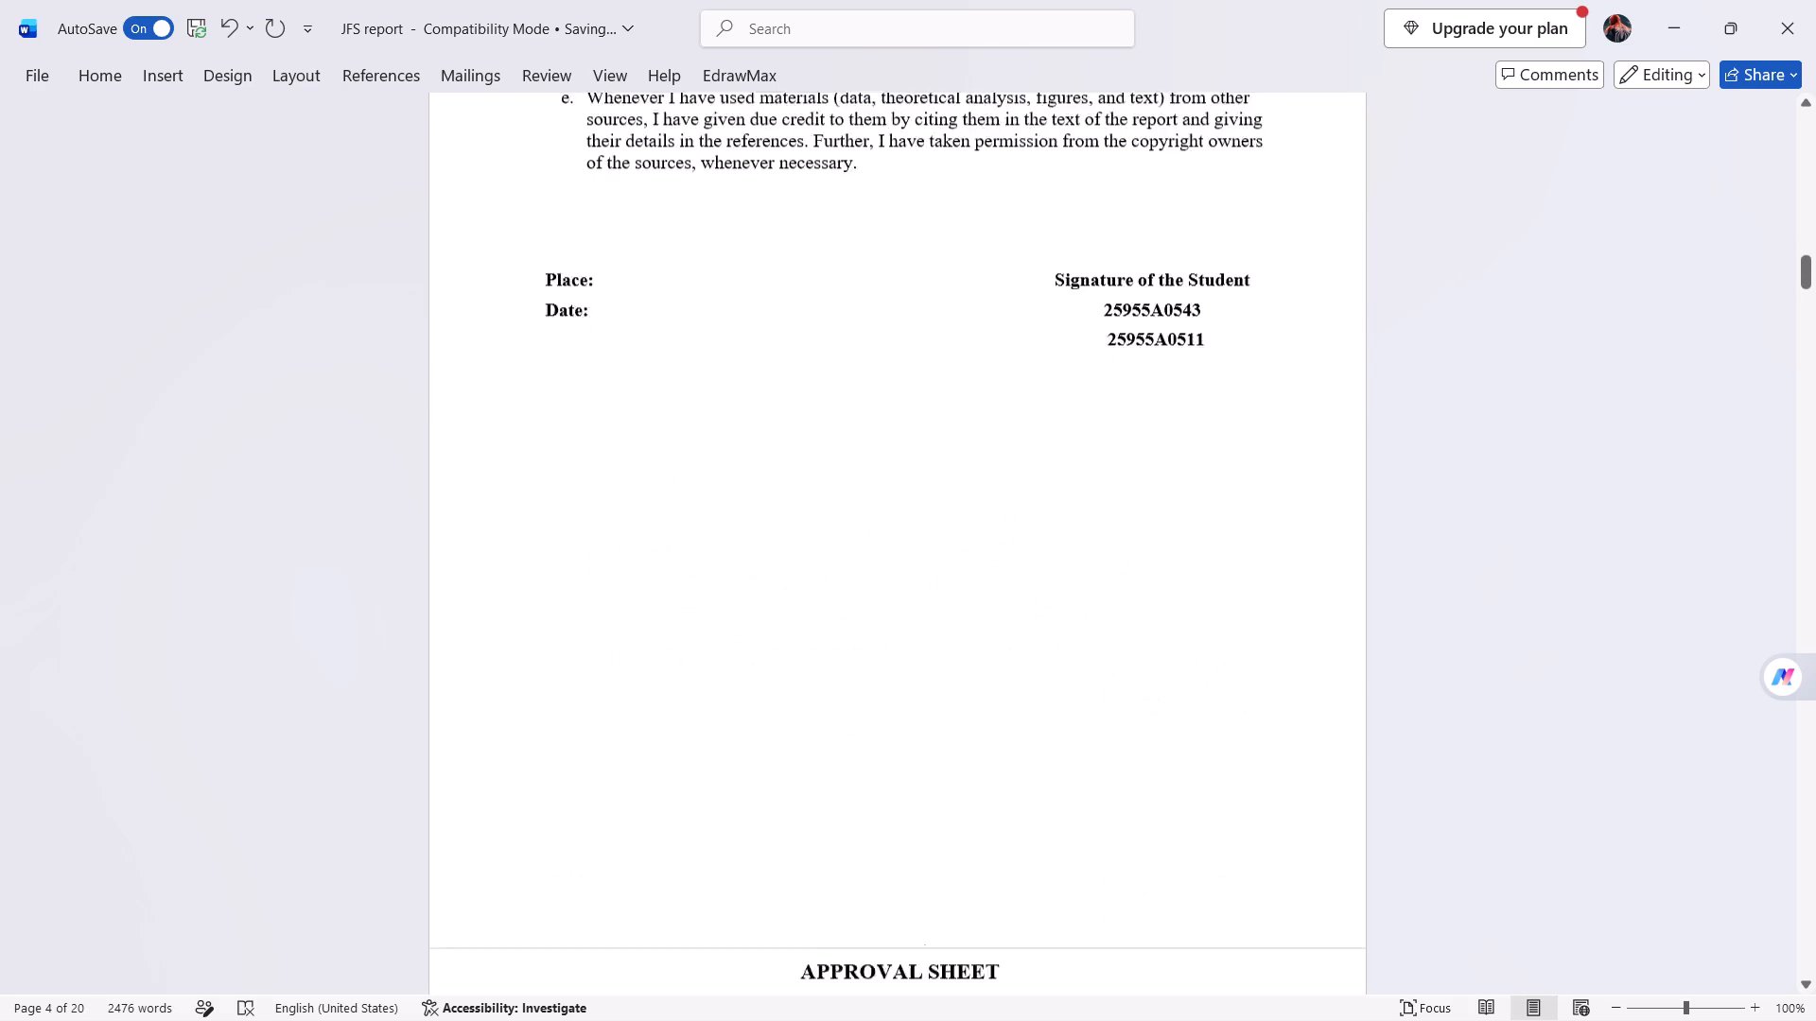
# Replace the student name in the approval sheet paragraph with the first presenter's name as given on the title page.
pyautogui.scroll(-2, 1091, 528)
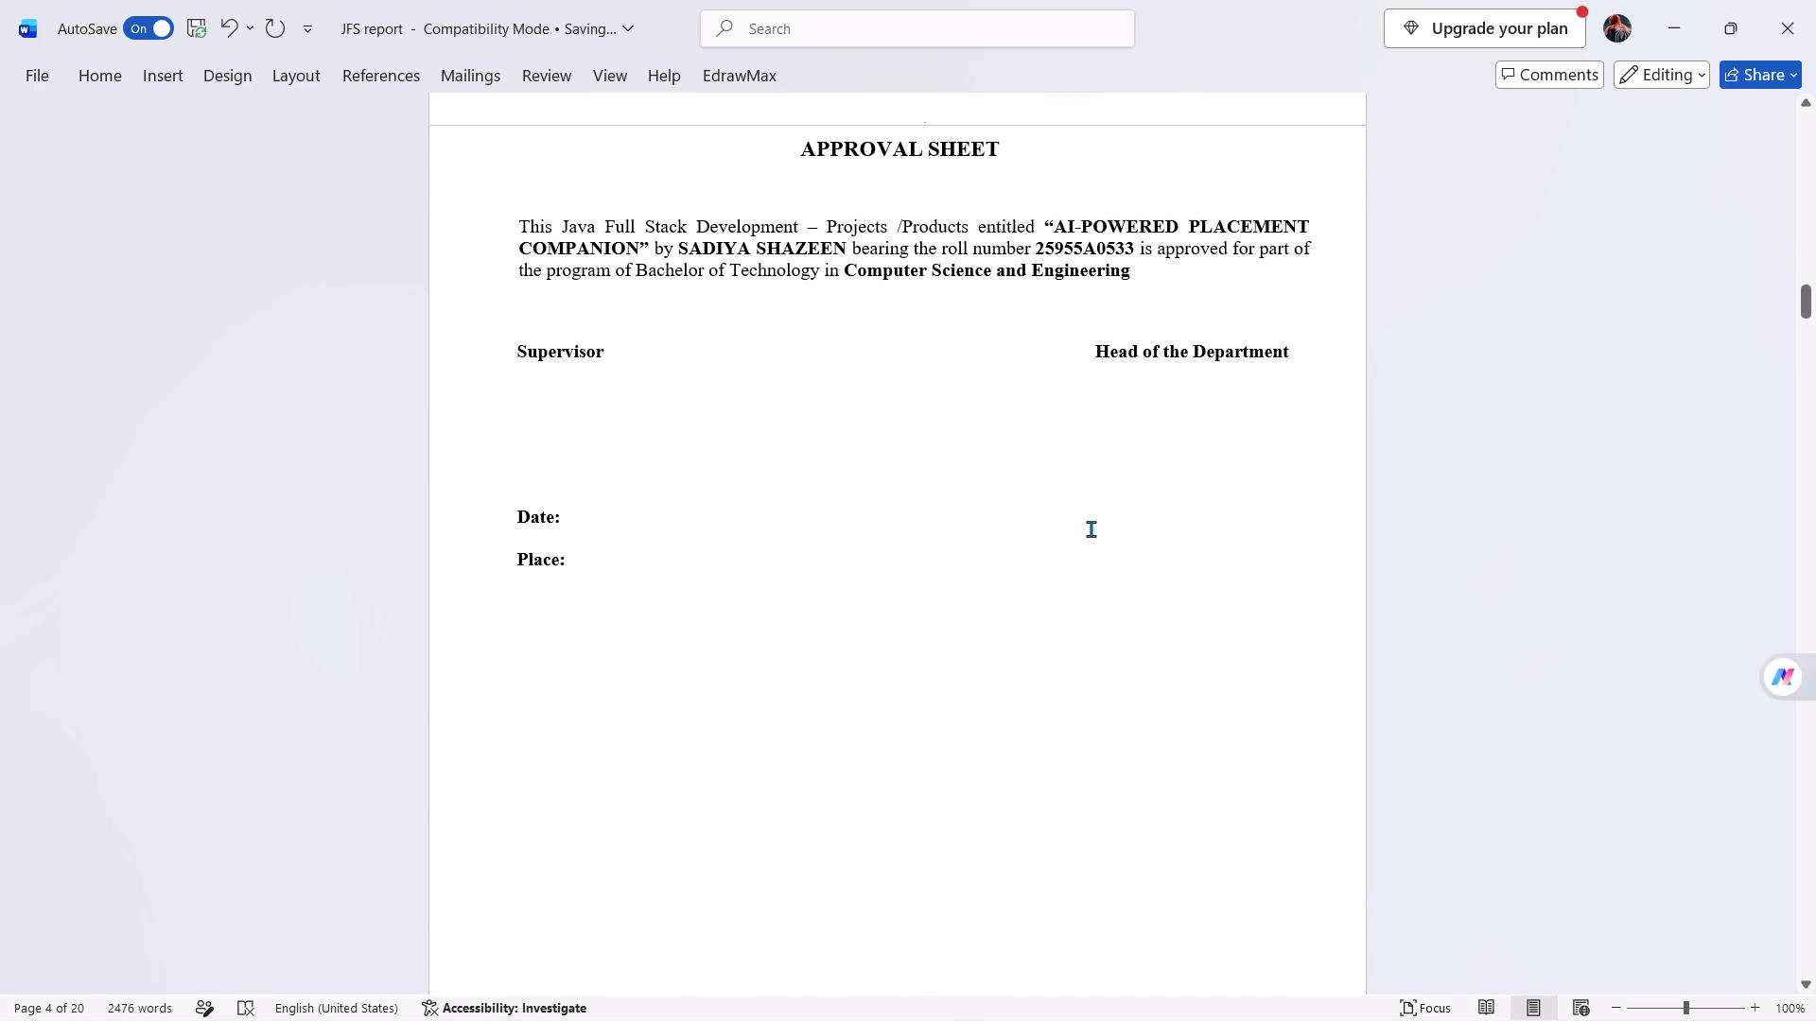
pyautogui.click(846, 248)
pyautogui.press('BackSpace')
pyautogui.press('BackSpace')
pyautogui.press('BackSpace')
pyautogui.press('BackSpace')
pyautogui.press('BackSpace')
pyautogui.press('BackSpace')
pyautogui.press('BackSpace')
pyautogui.press('BackSpace')
pyautogui.press('BackSpace')
pyautogui.press('BackSpace')
pyautogui.press('BackSpace')
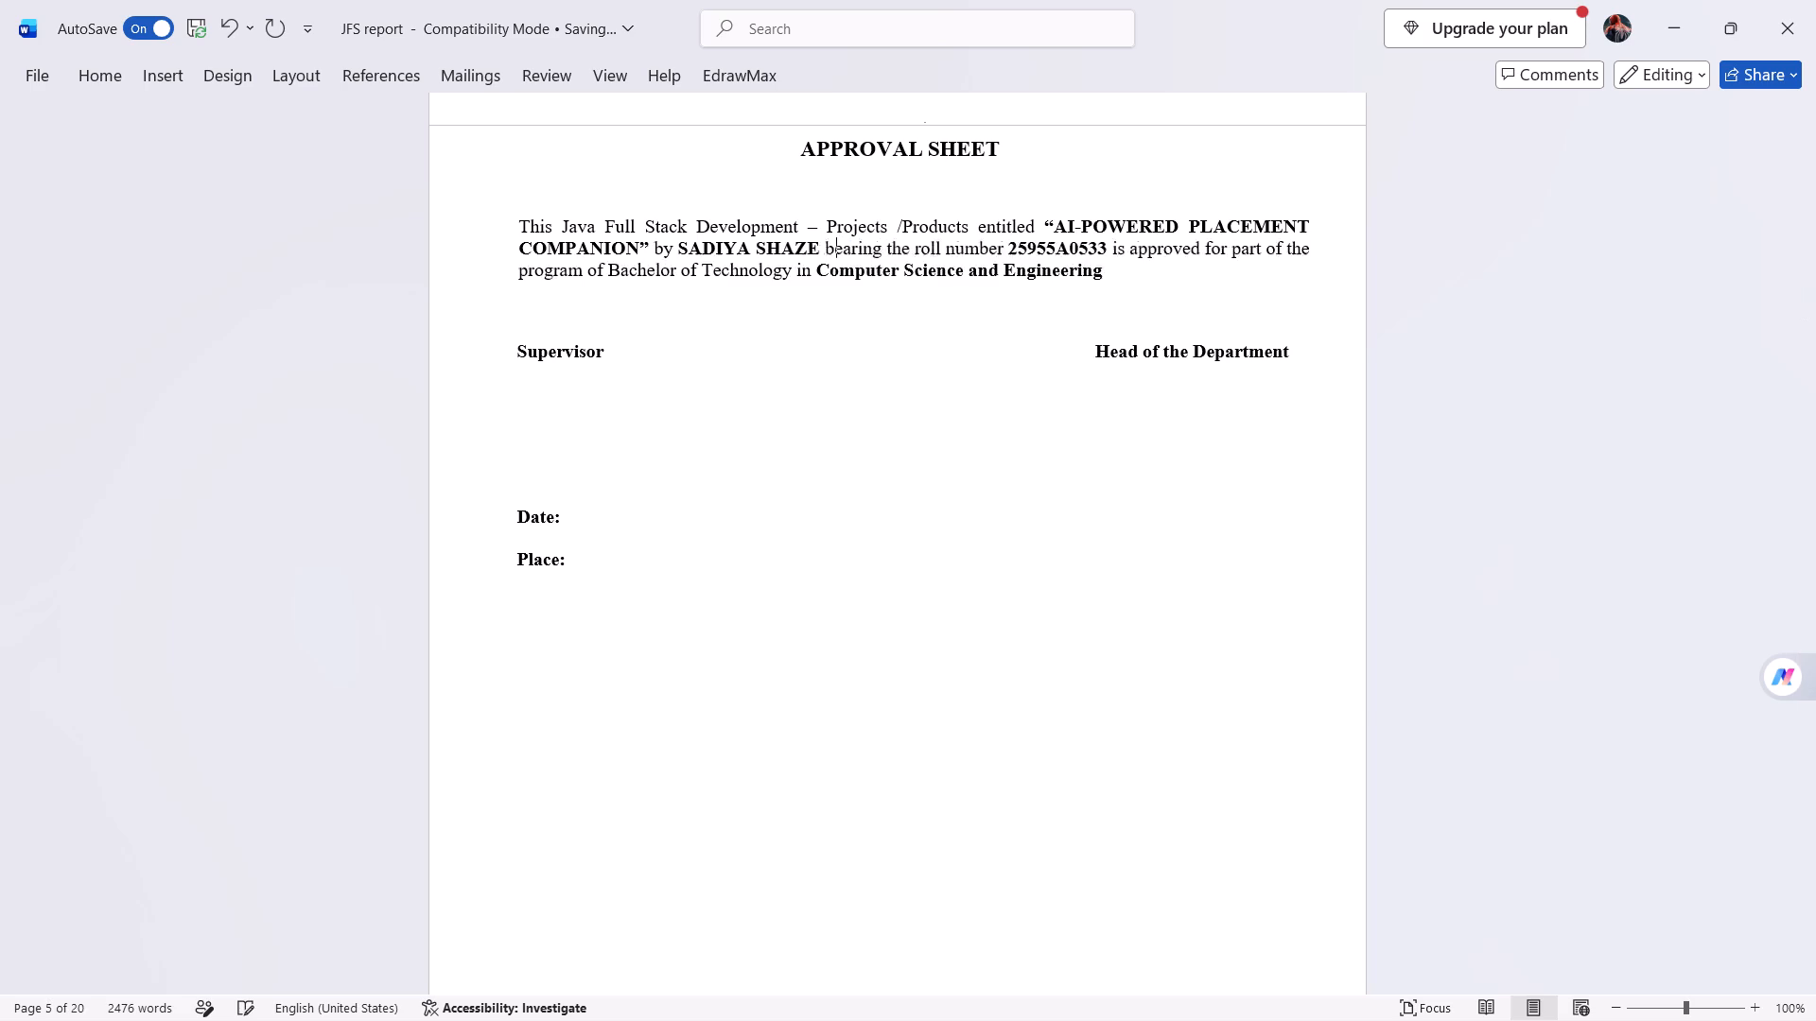
pyautogui.press('BackSpace')
pyautogui.press('BackSpace')
pyautogui.press('BackSpace')
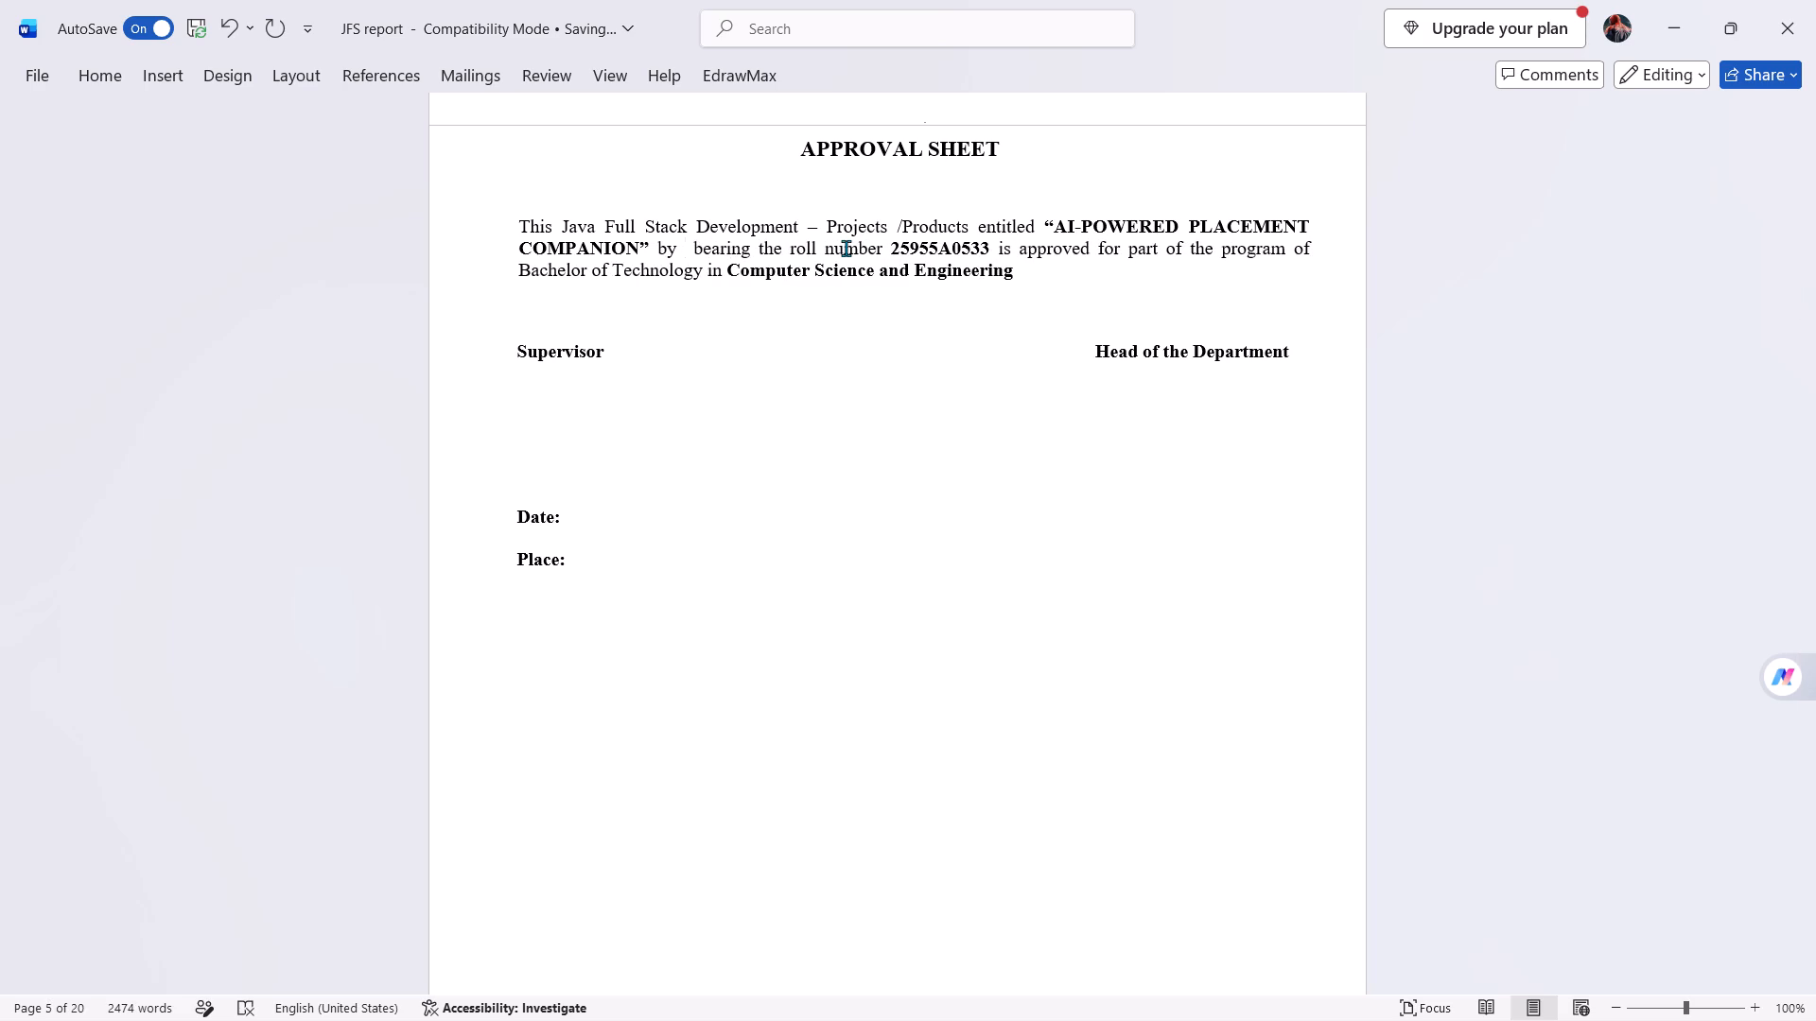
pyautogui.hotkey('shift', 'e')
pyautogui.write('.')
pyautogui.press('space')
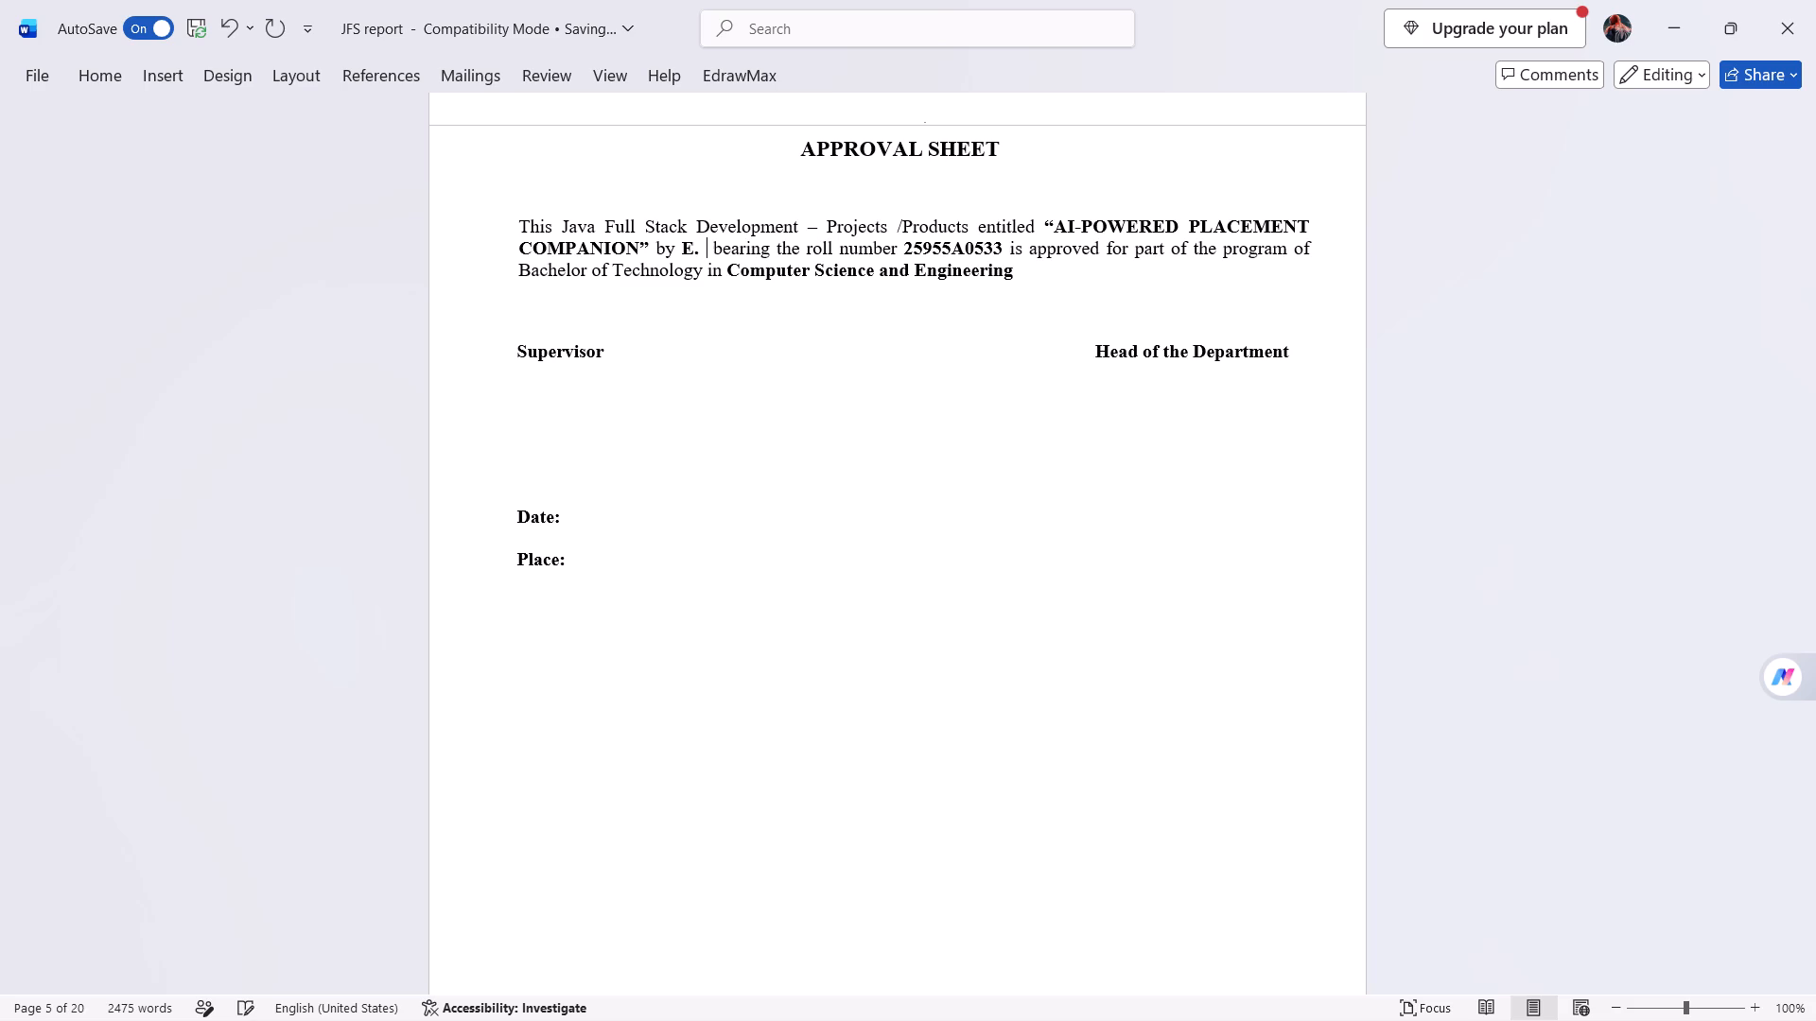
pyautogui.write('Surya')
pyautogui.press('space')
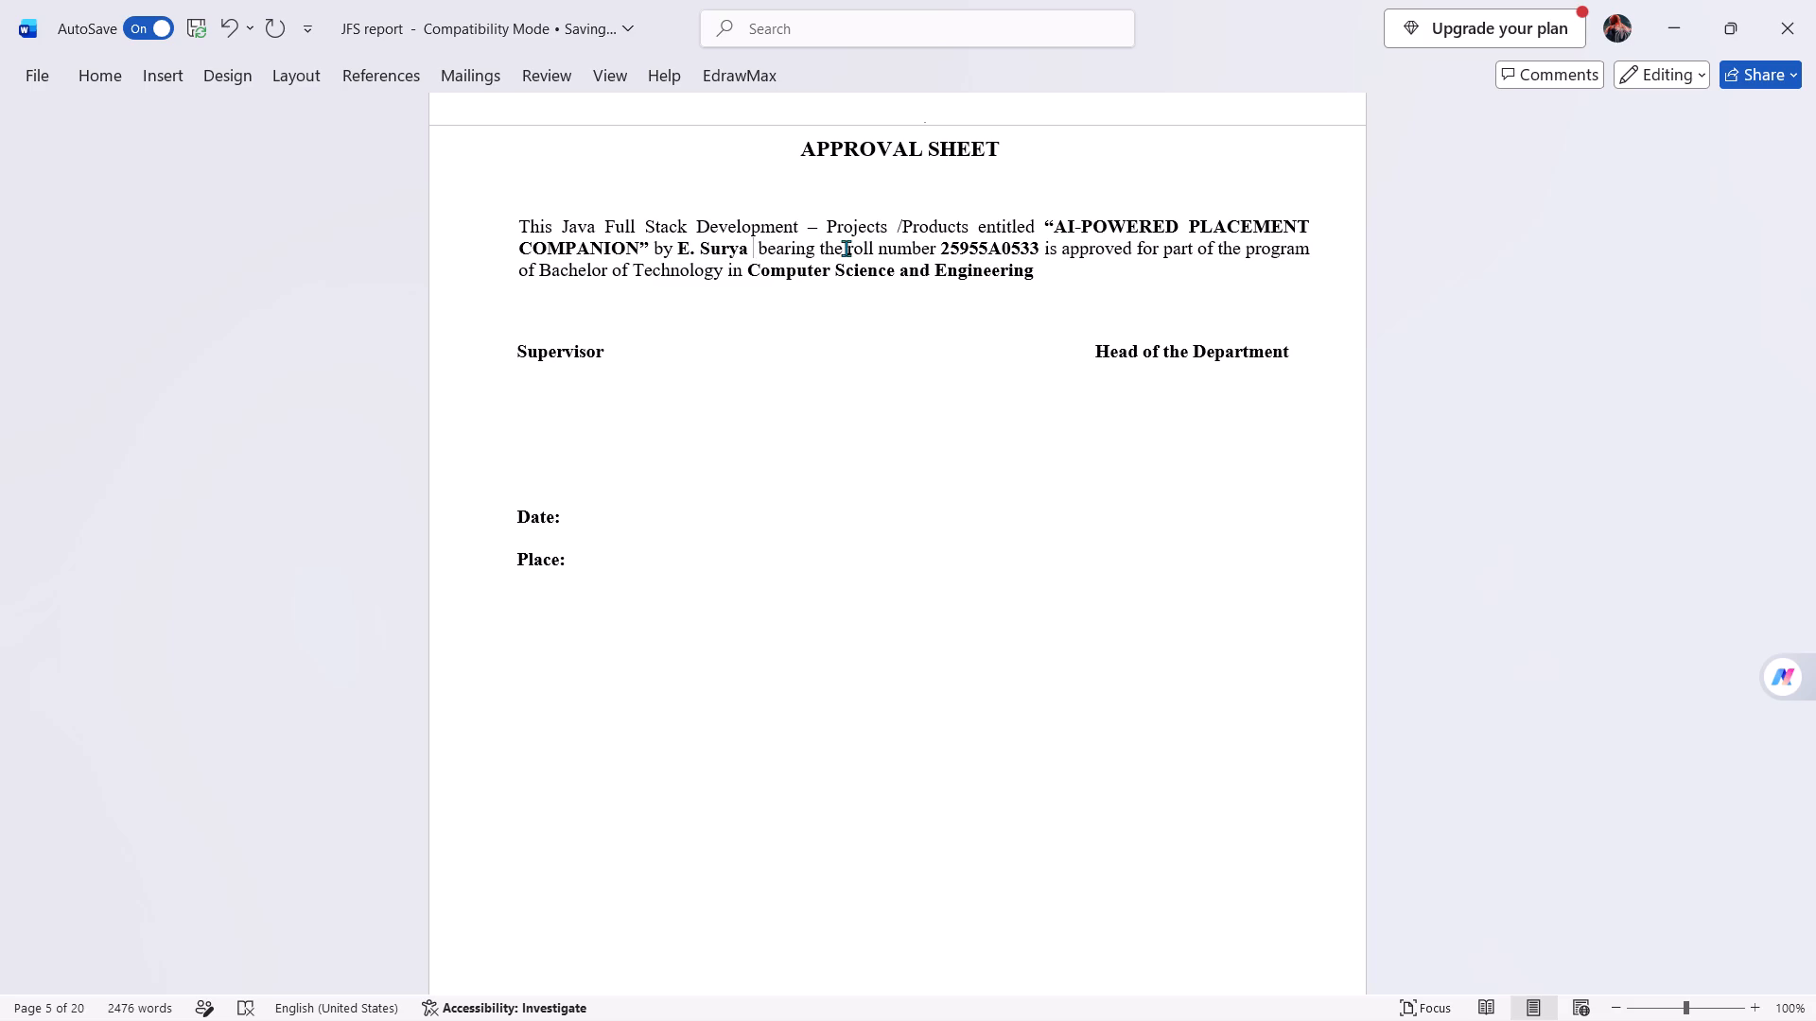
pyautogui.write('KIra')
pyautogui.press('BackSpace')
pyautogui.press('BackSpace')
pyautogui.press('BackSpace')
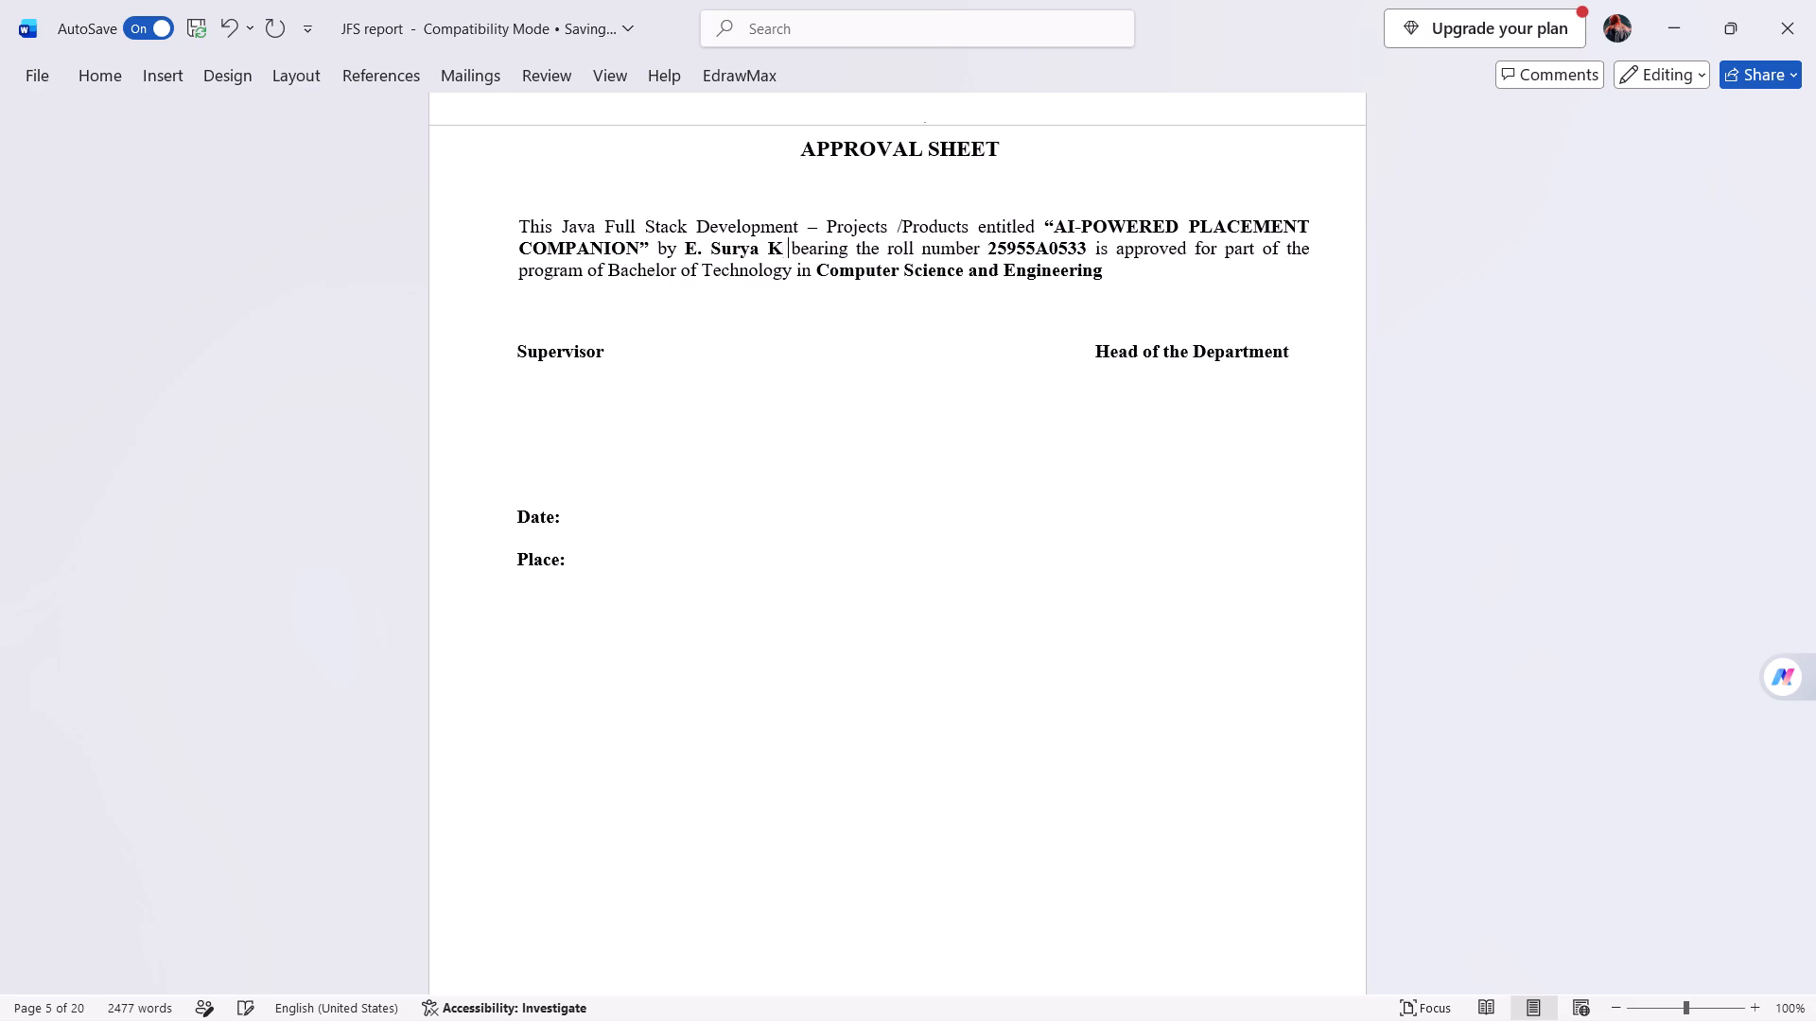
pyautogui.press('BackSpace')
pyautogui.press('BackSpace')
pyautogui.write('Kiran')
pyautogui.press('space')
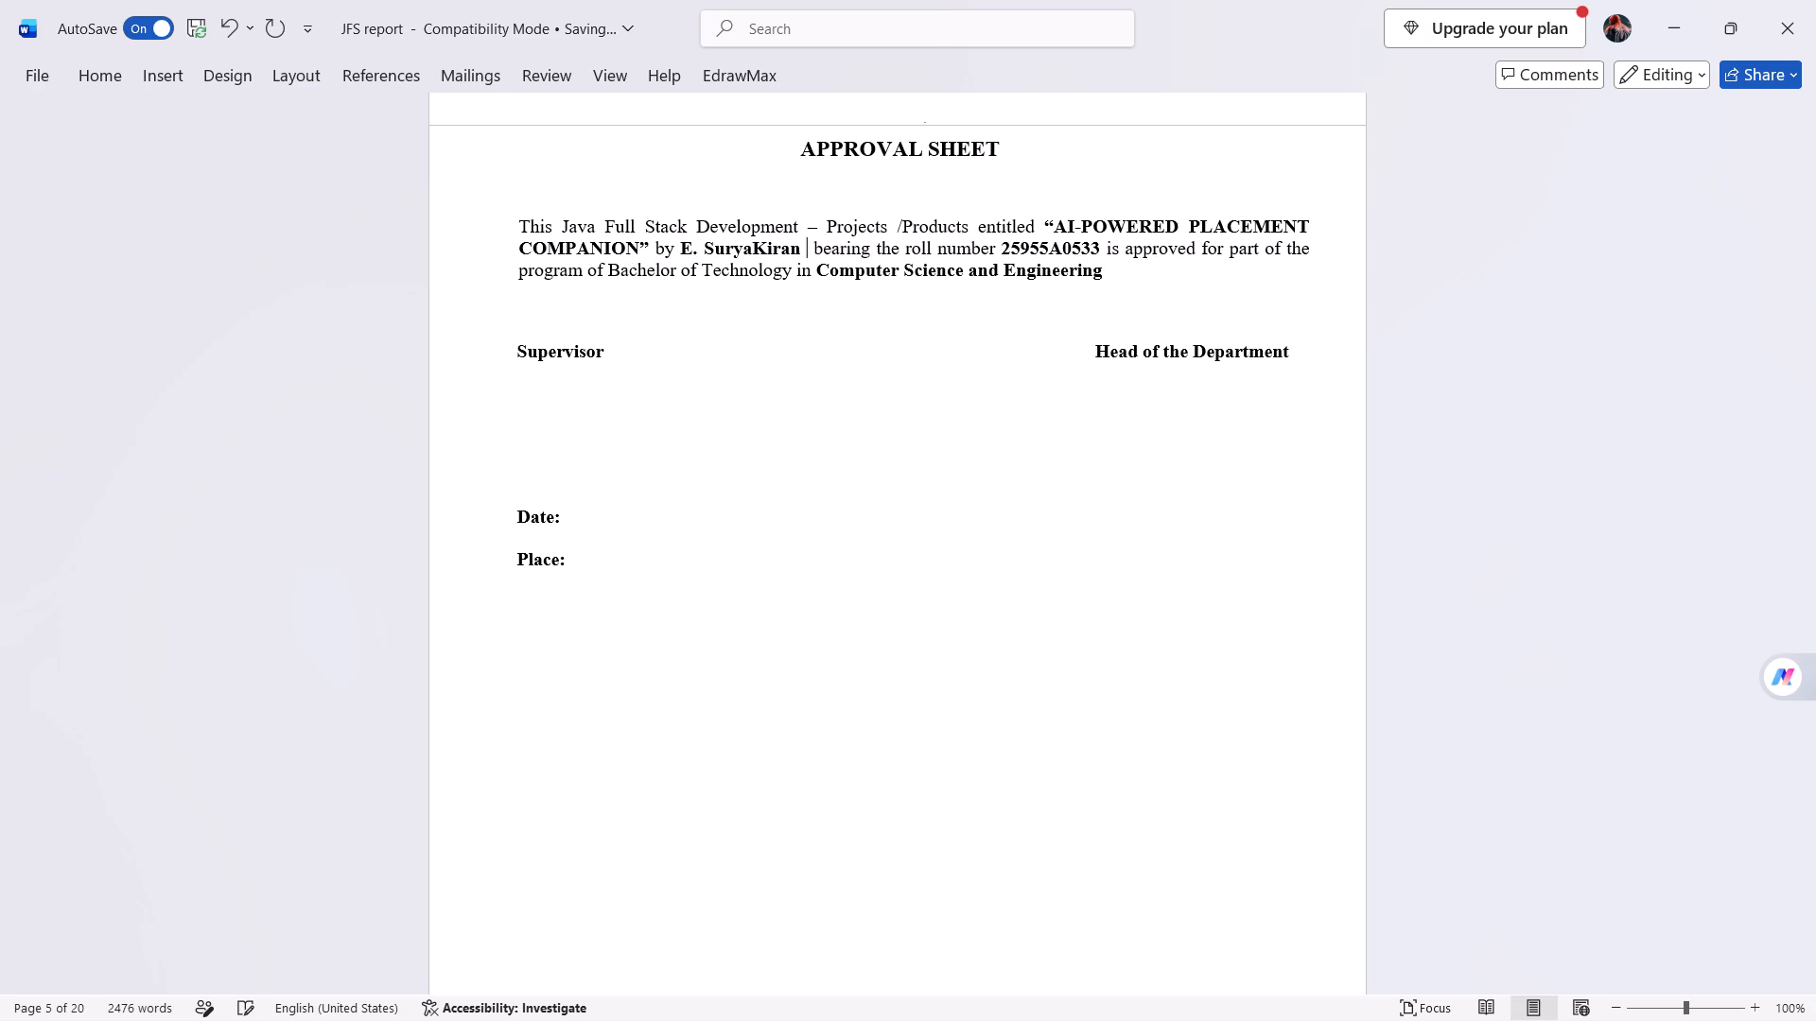
# Add "and" followed by the second presenter's name after the first presenter's name in the approval sheet.
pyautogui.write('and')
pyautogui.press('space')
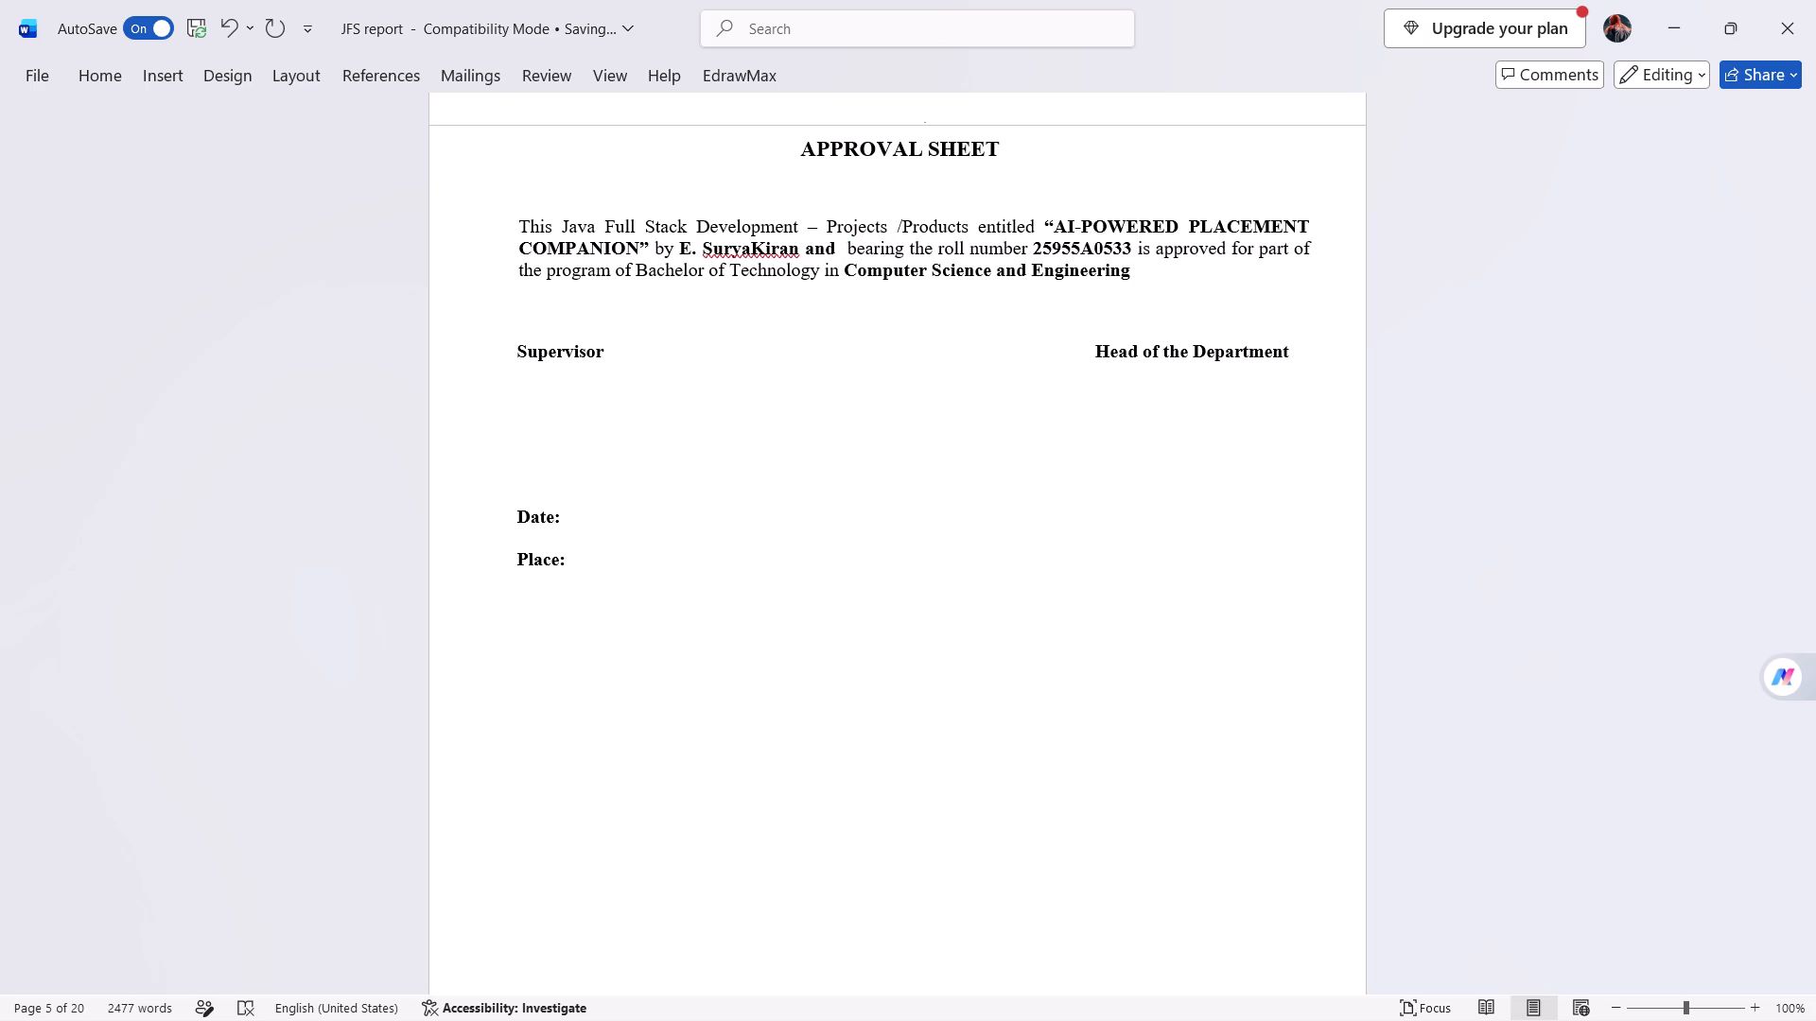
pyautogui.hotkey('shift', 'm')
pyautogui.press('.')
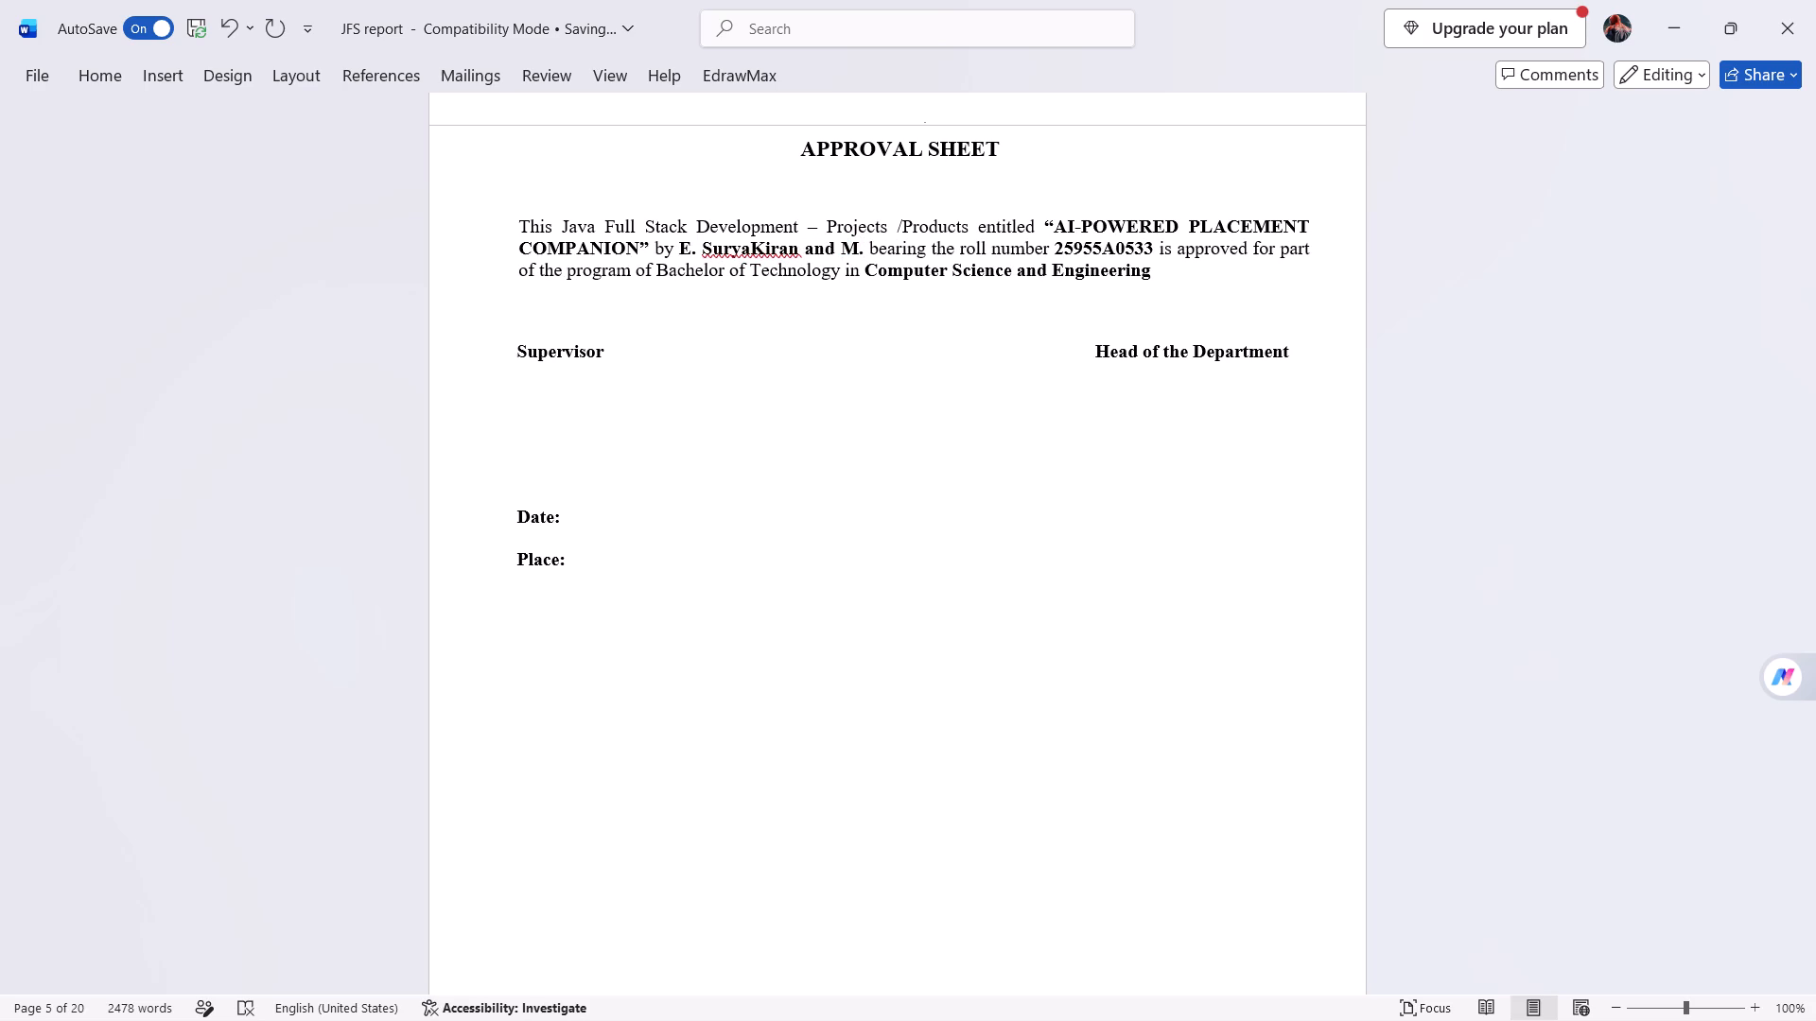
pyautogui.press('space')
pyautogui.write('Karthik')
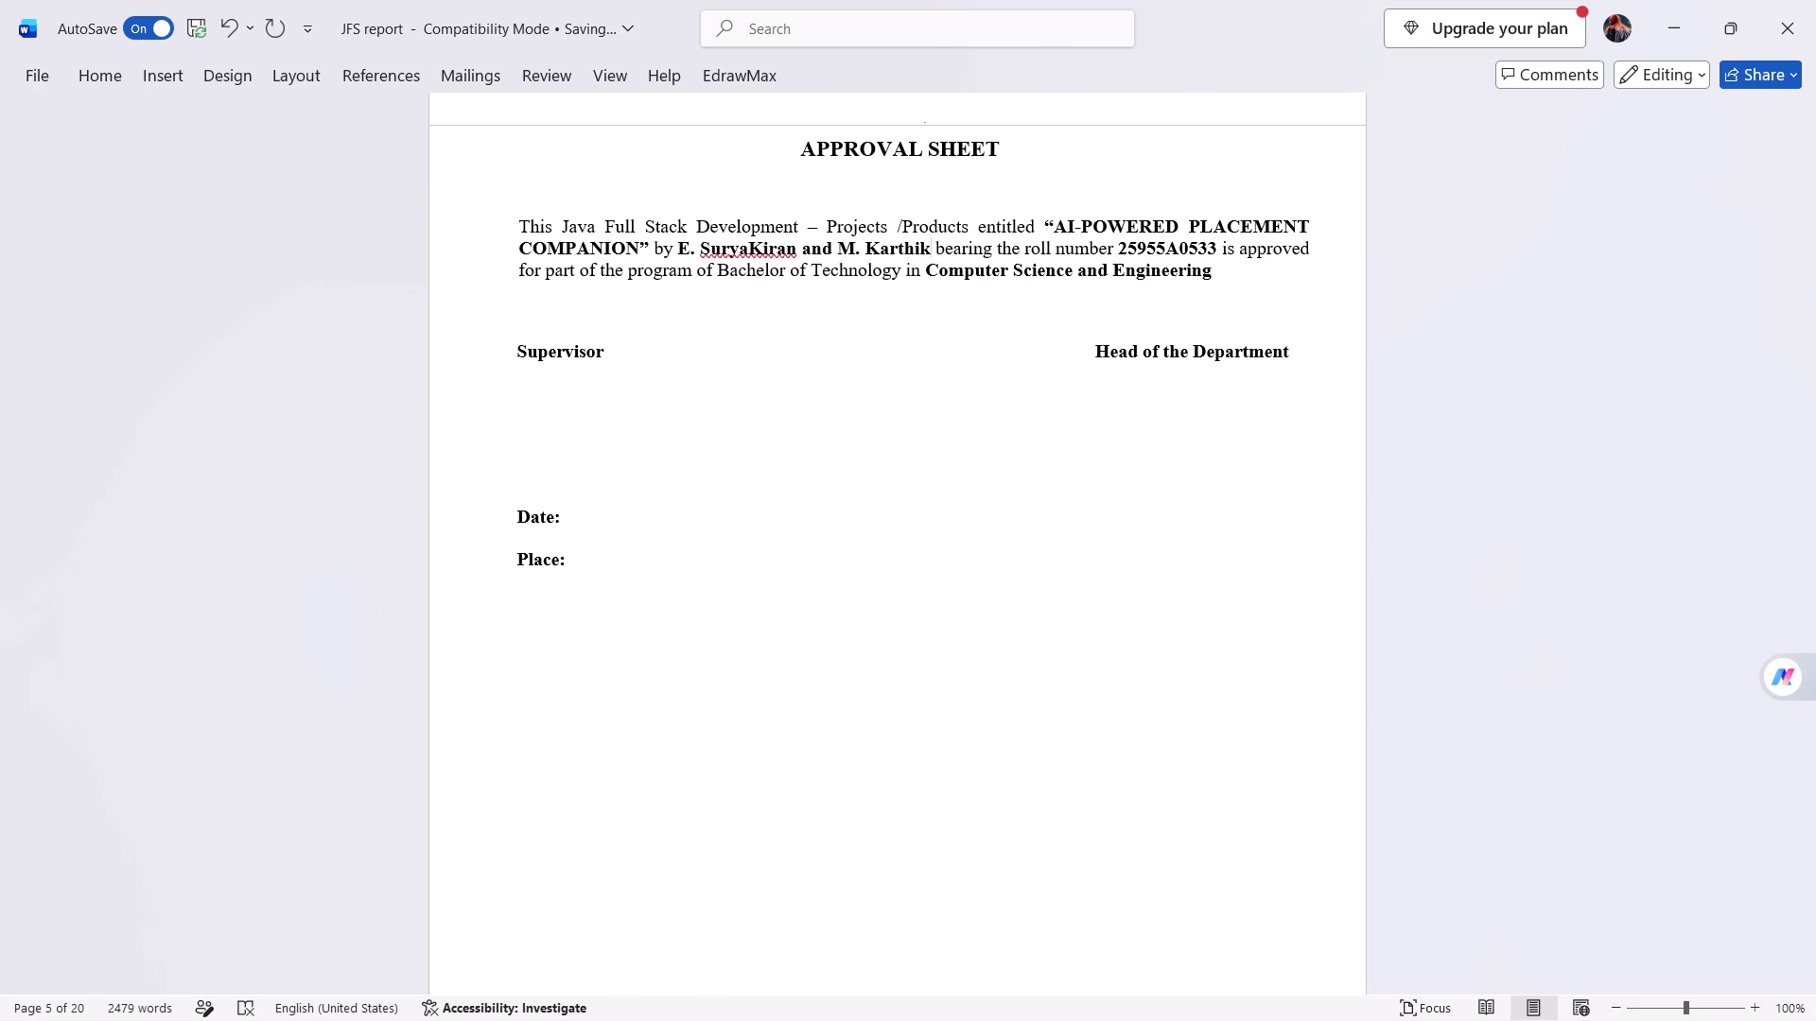
# Change the approval sheet's roll number to the first presenter's and add "and" with the second presenter's full roll number.
pyautogui.click(1213, 250)
pyautogui.press('BackSpace')
pyautogui.press('BackSpace')
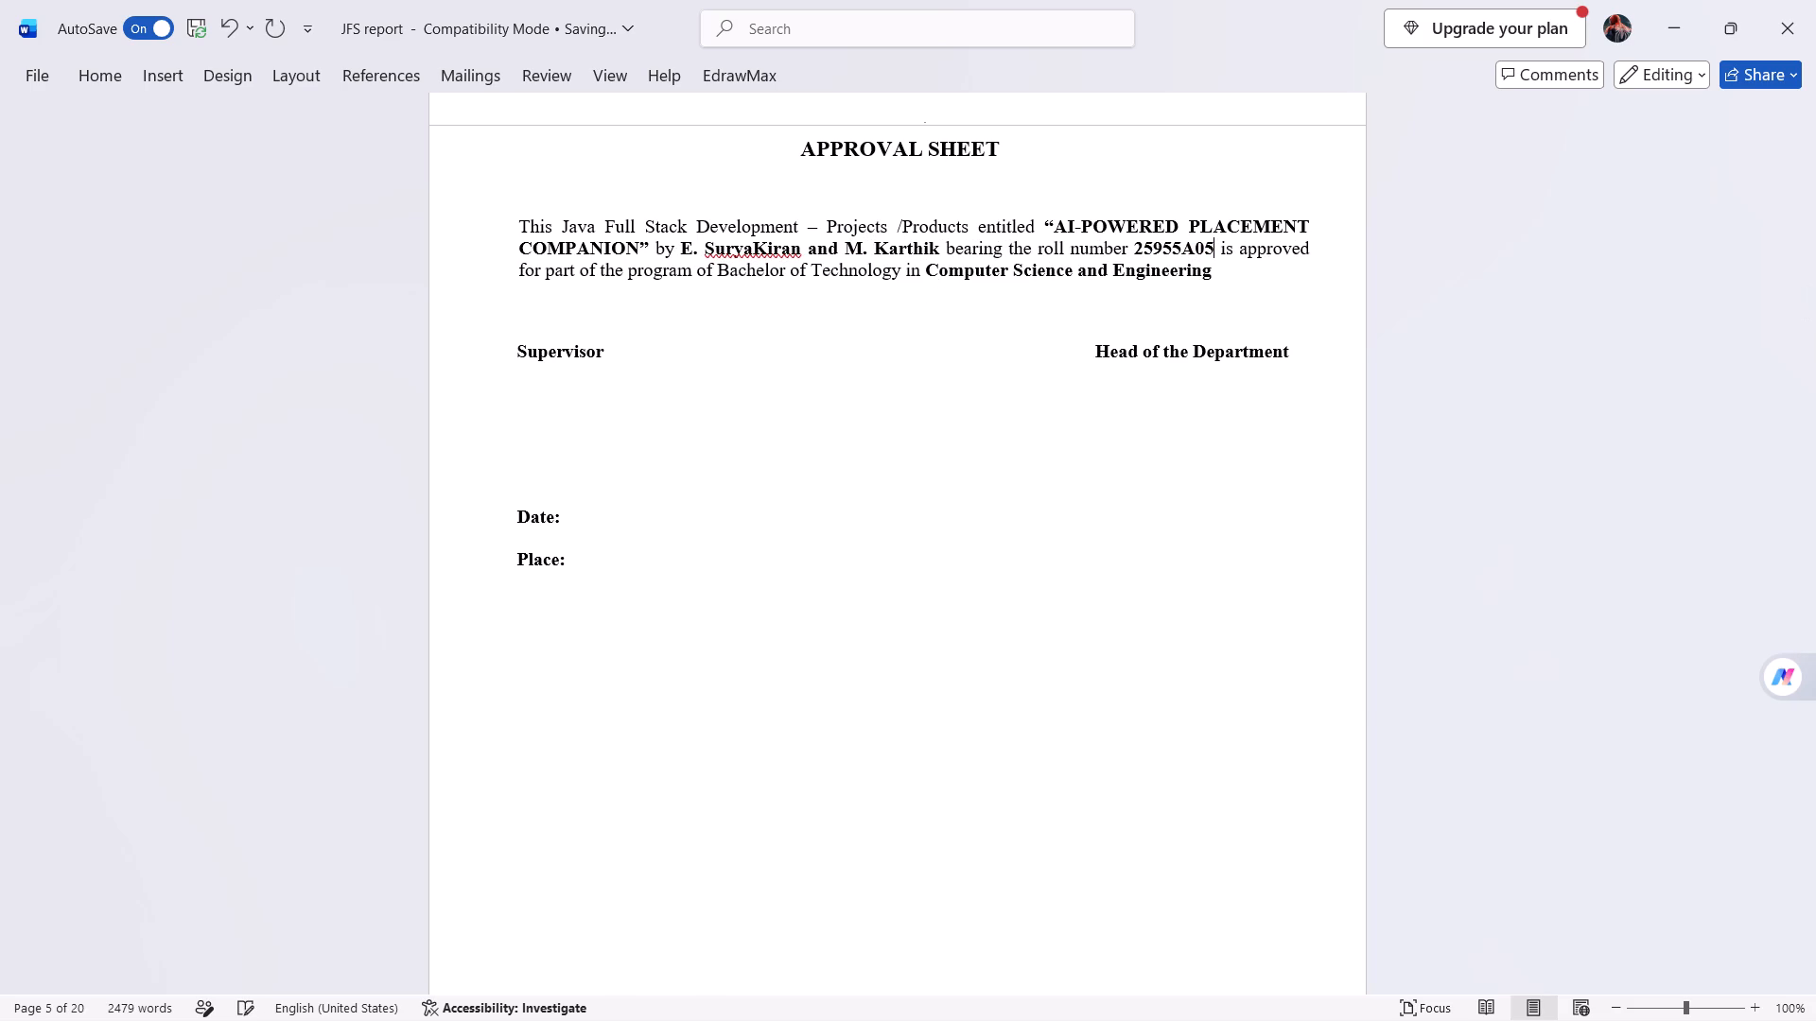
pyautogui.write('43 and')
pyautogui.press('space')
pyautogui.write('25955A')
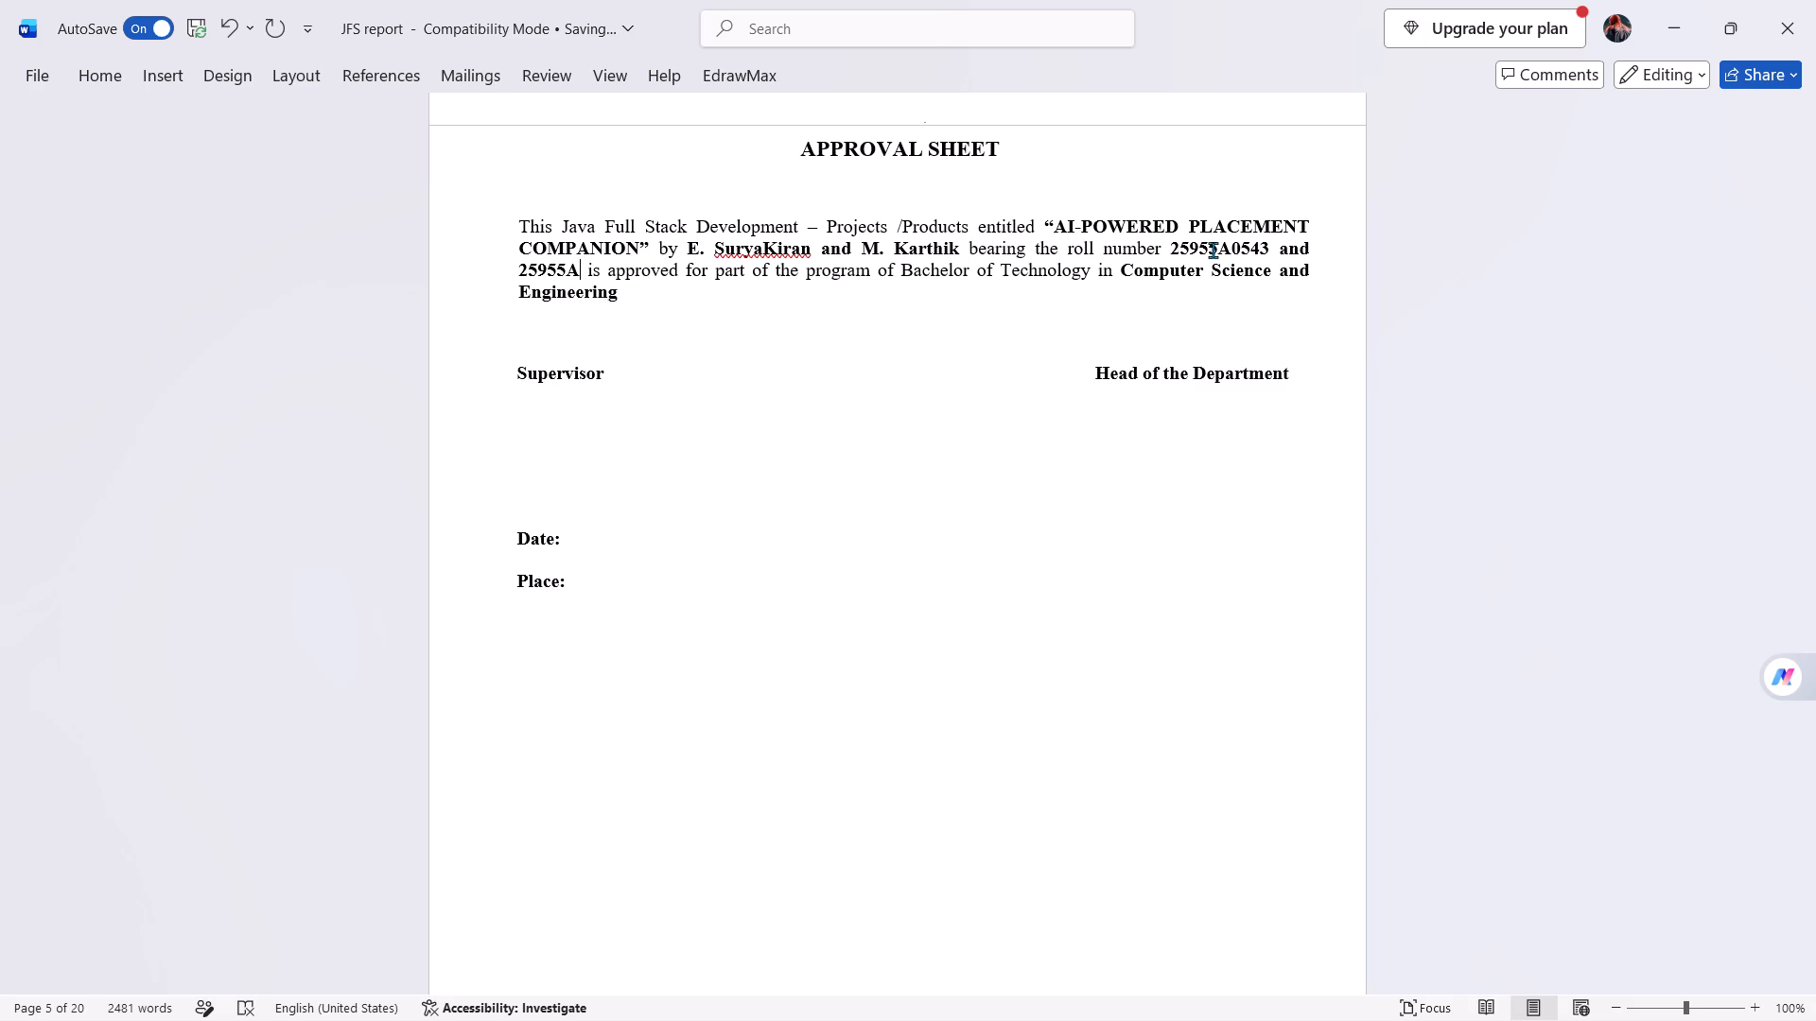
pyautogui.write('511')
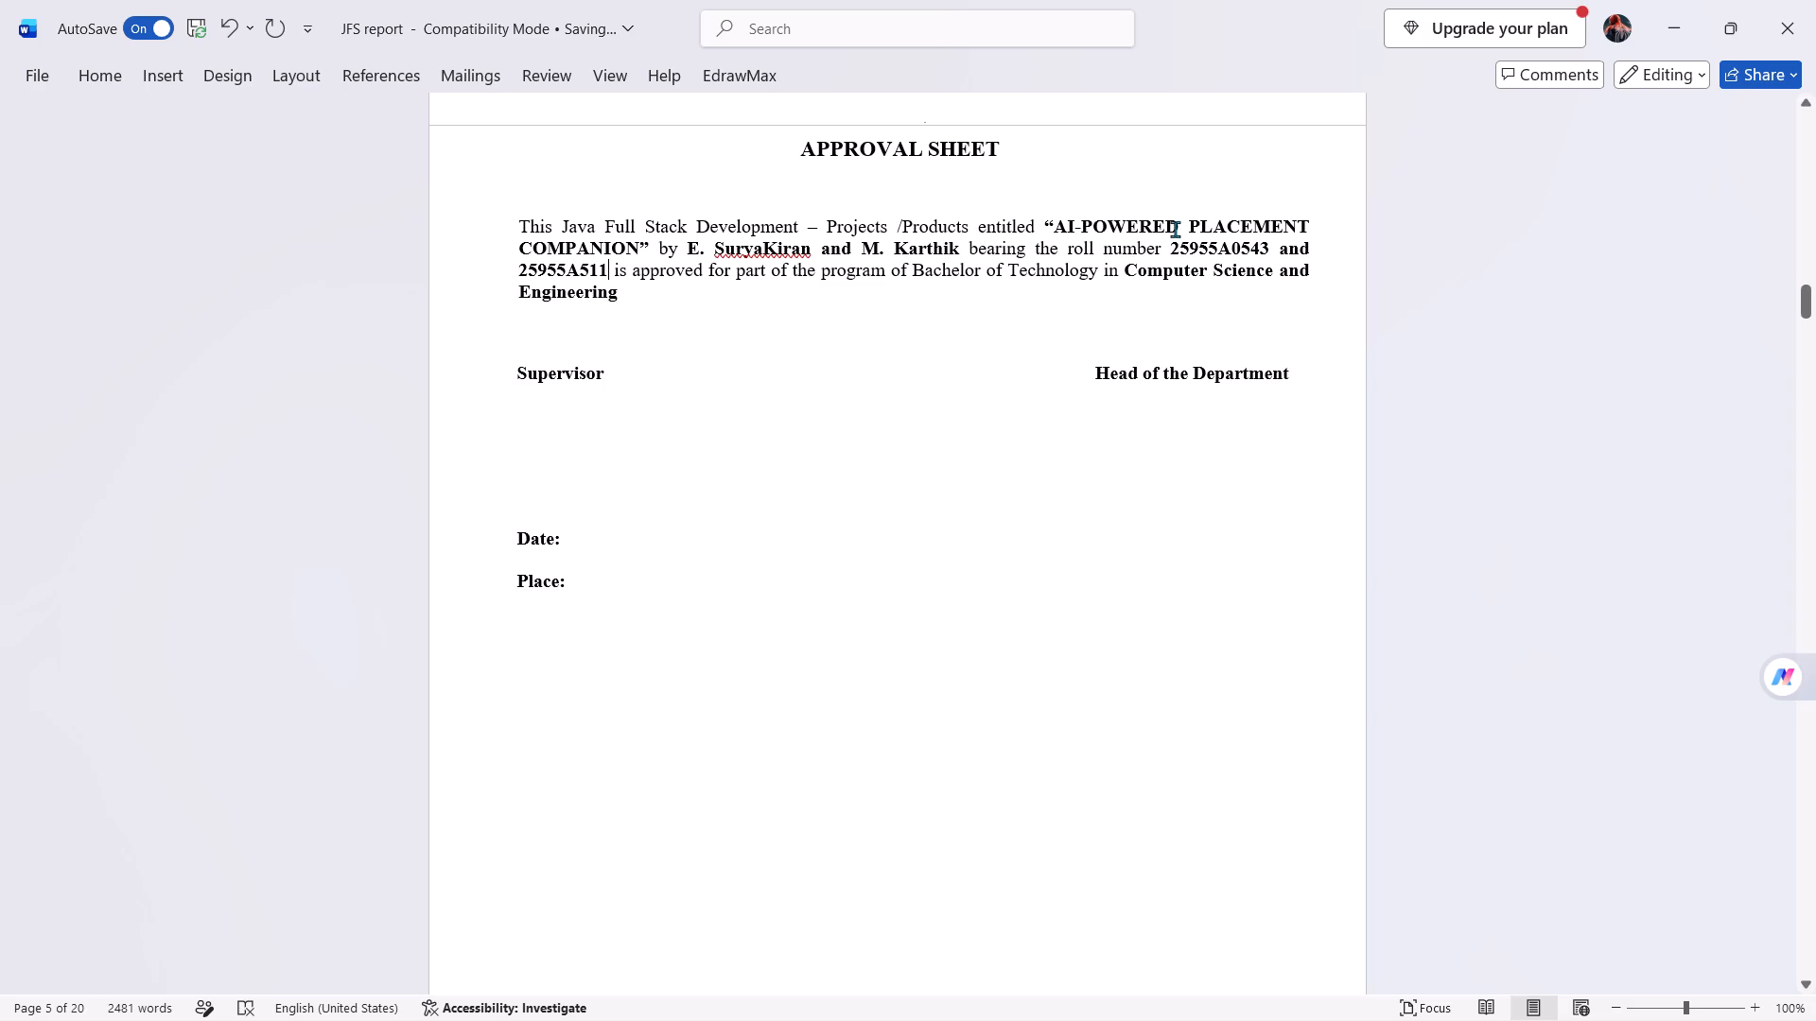
pyautogui.click(575, 282)
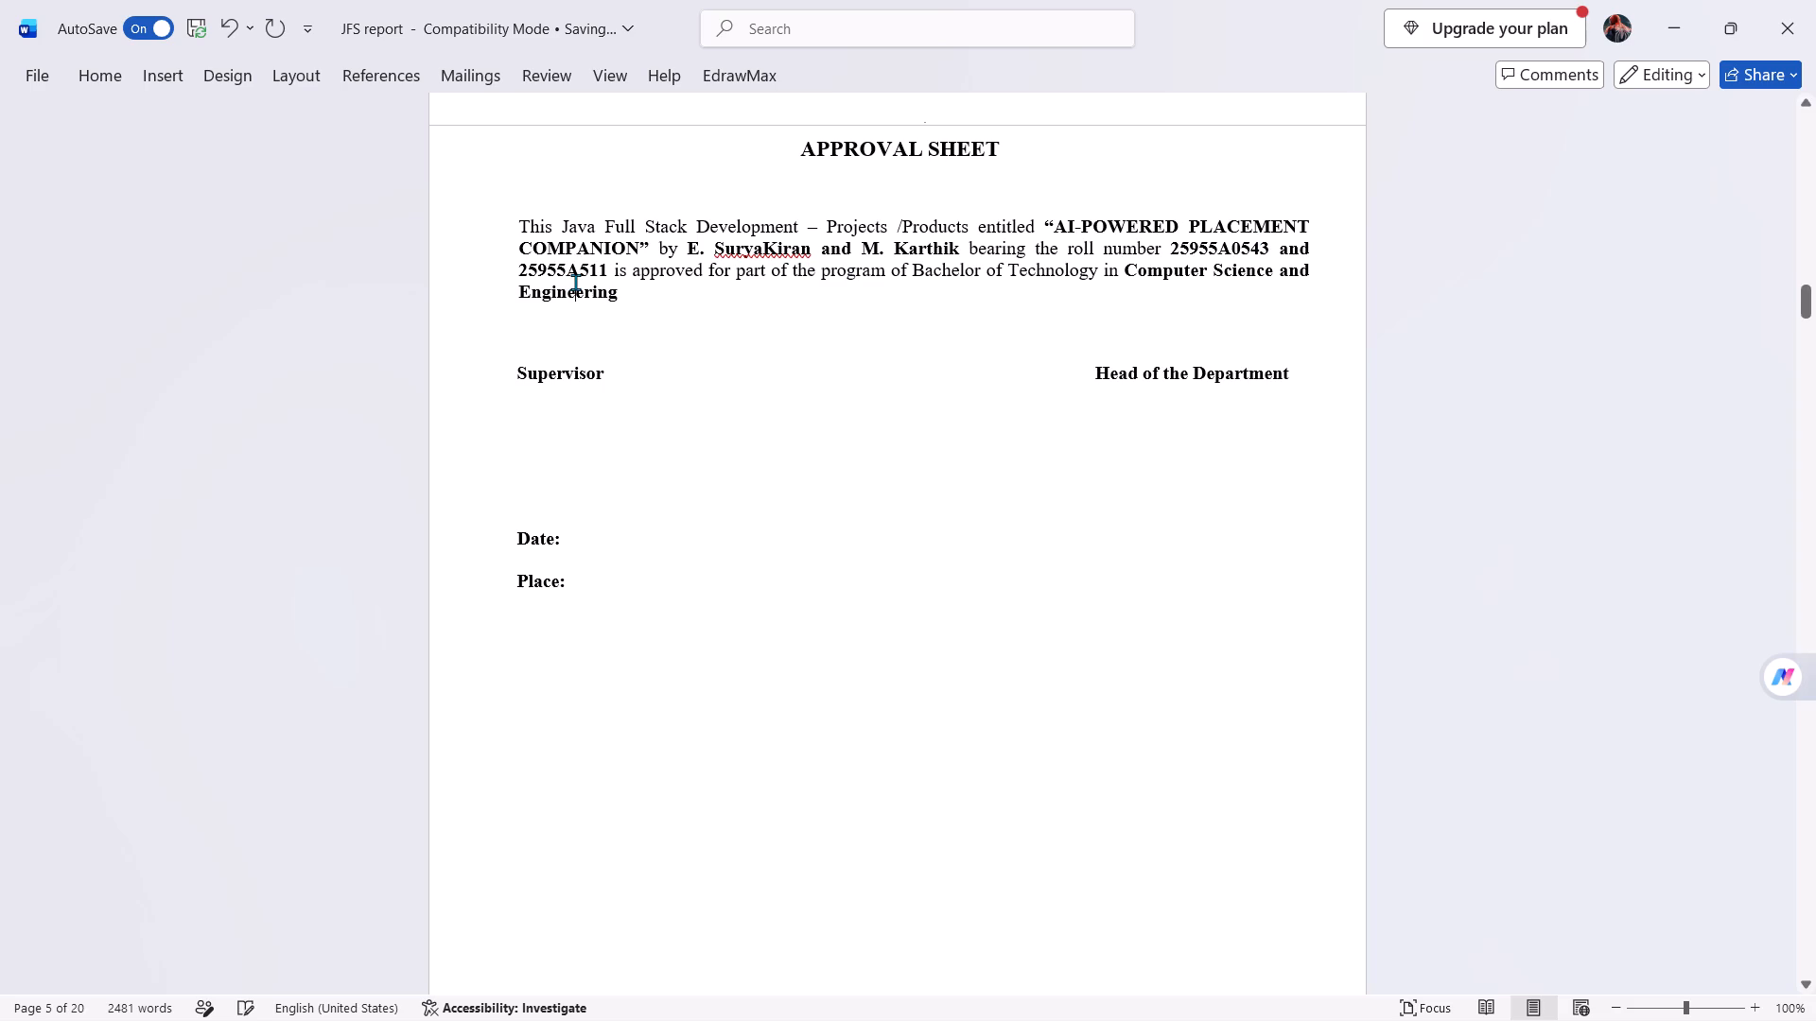
pyautogui.click(579, 276)
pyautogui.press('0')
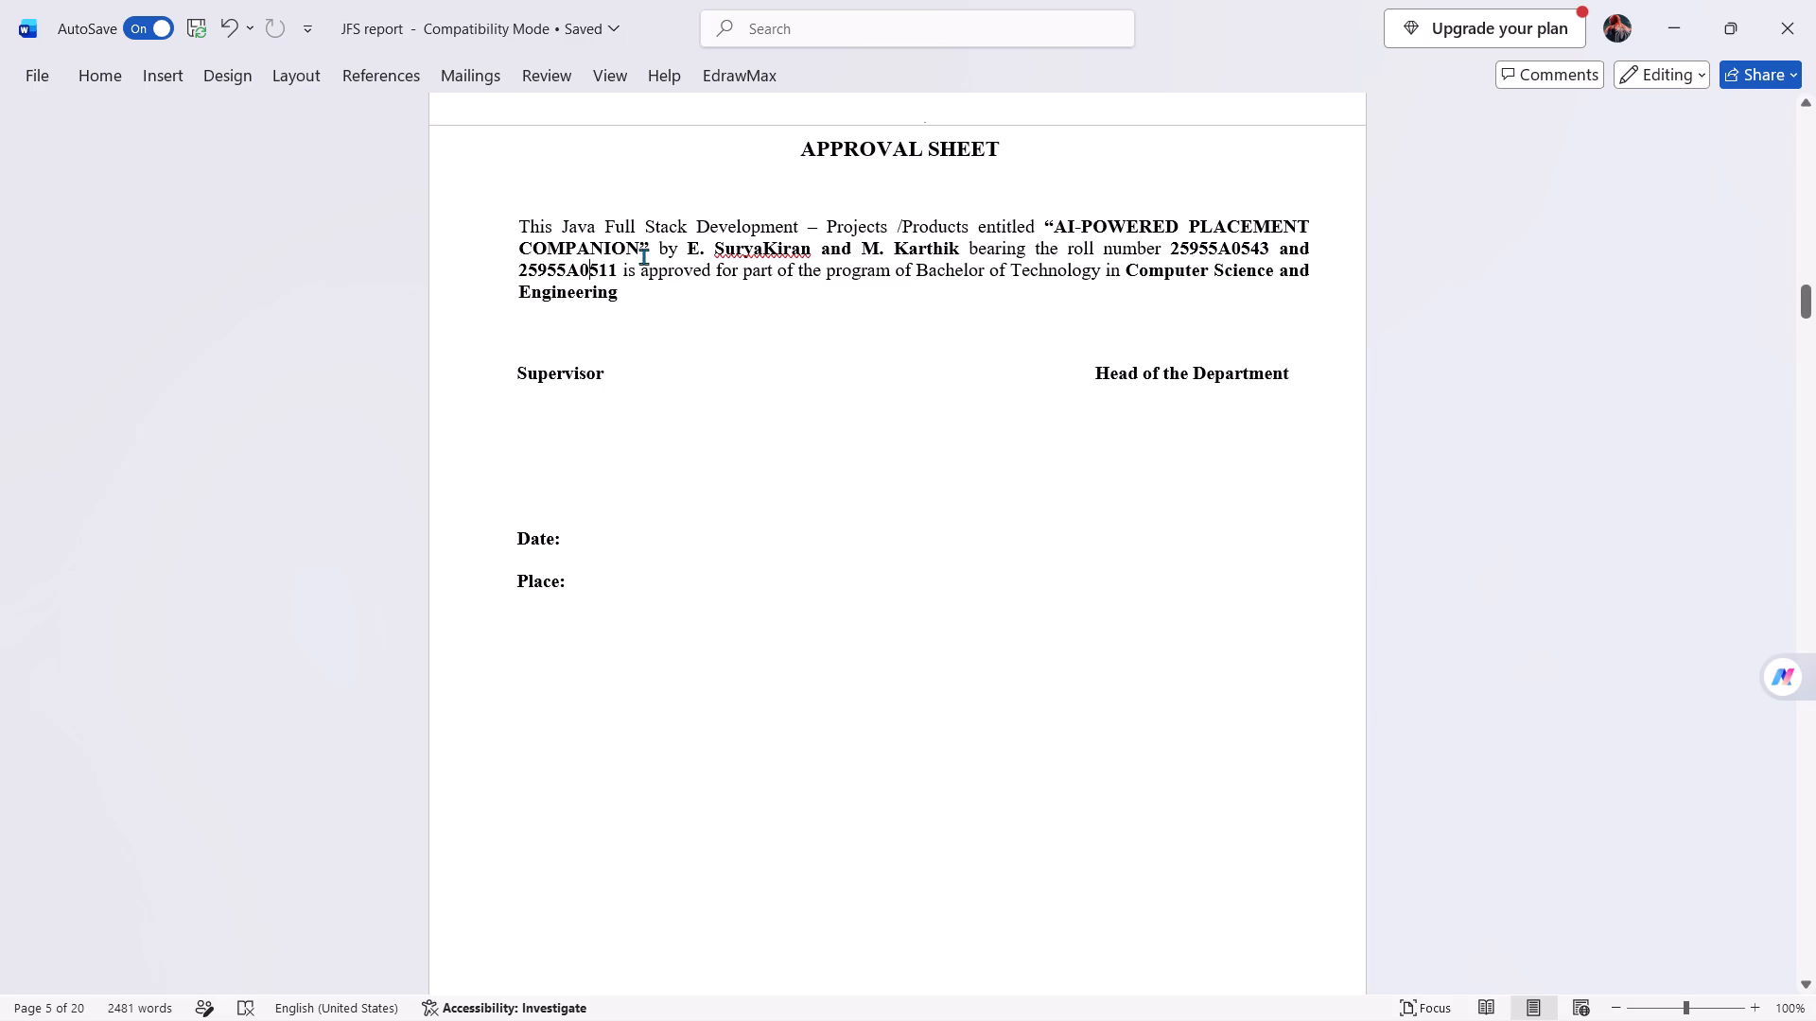
# Replace the project title inside the quotation marks on the approval sheet with the copied "Online Course management System".
pyautogui.moveTo(639, 252); pyautogui.dragTo(834, 208)
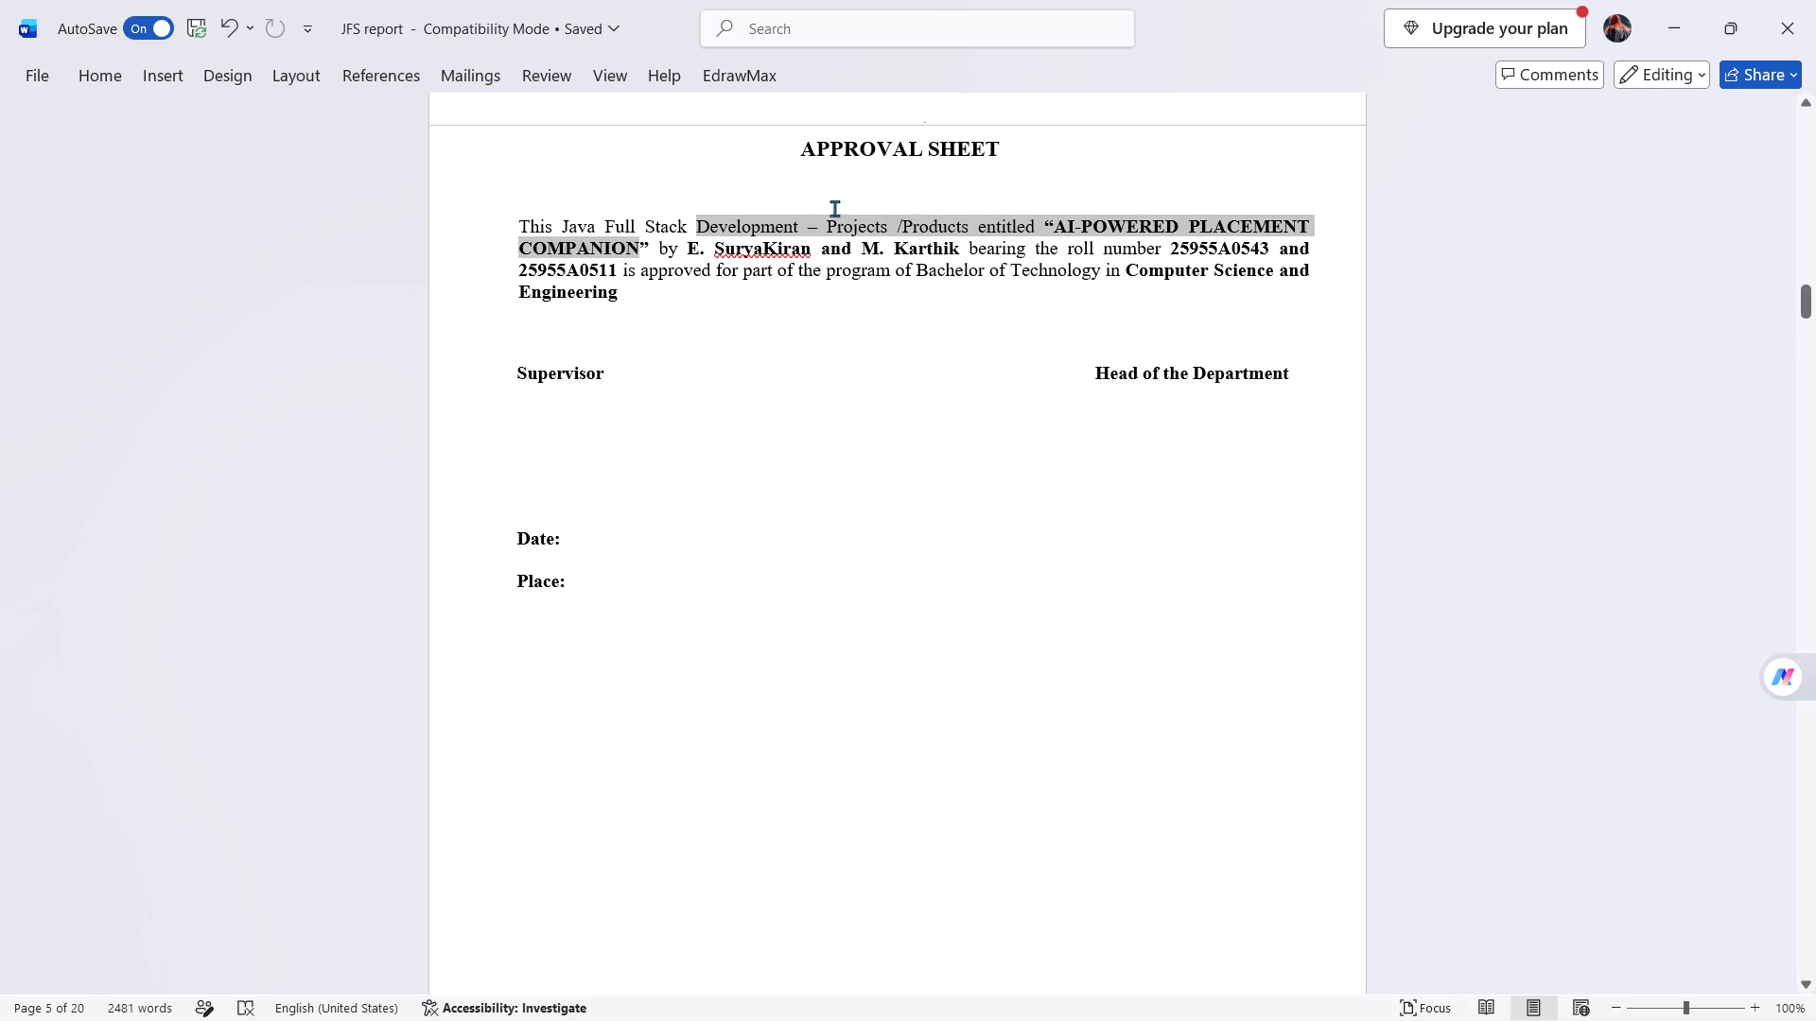
pyautogui.moveTo(834, 208); pyautogui.dragTo(1044, 232)
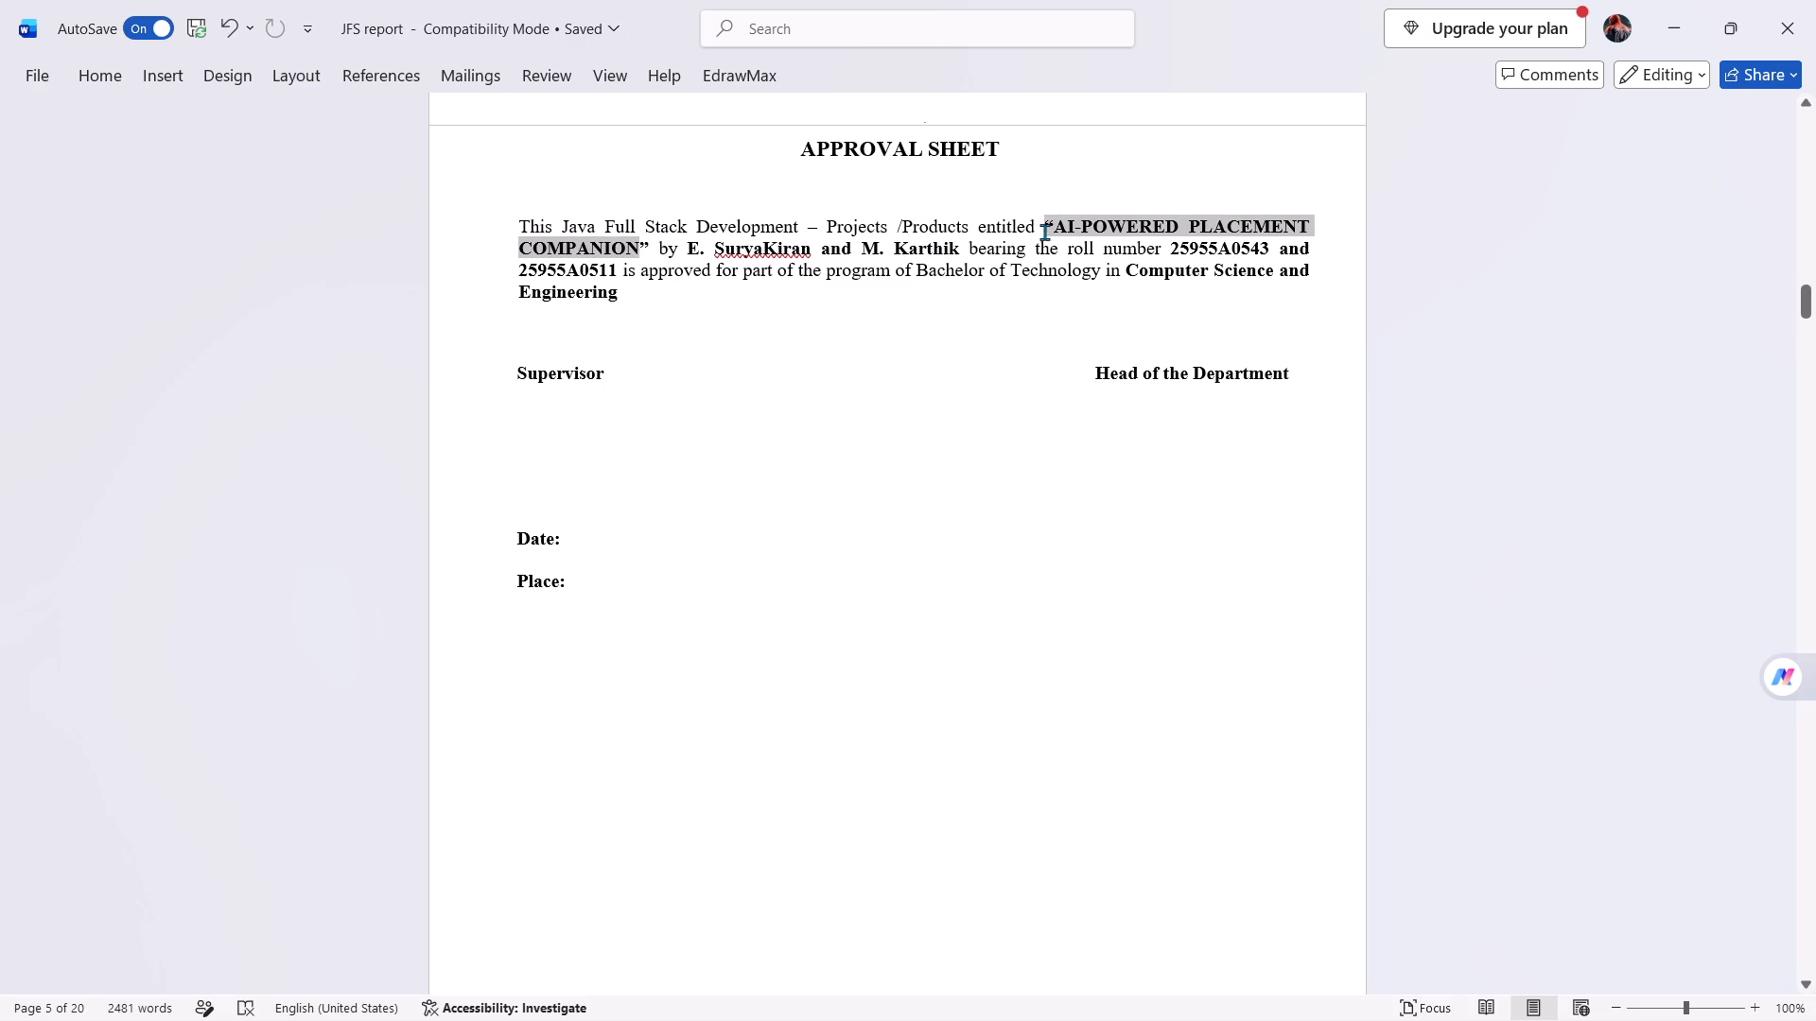
pyautogui.moveTo(1044, 232); pyautogui.dragTo(1052, 231)
pyautogui.press('BackSpace')
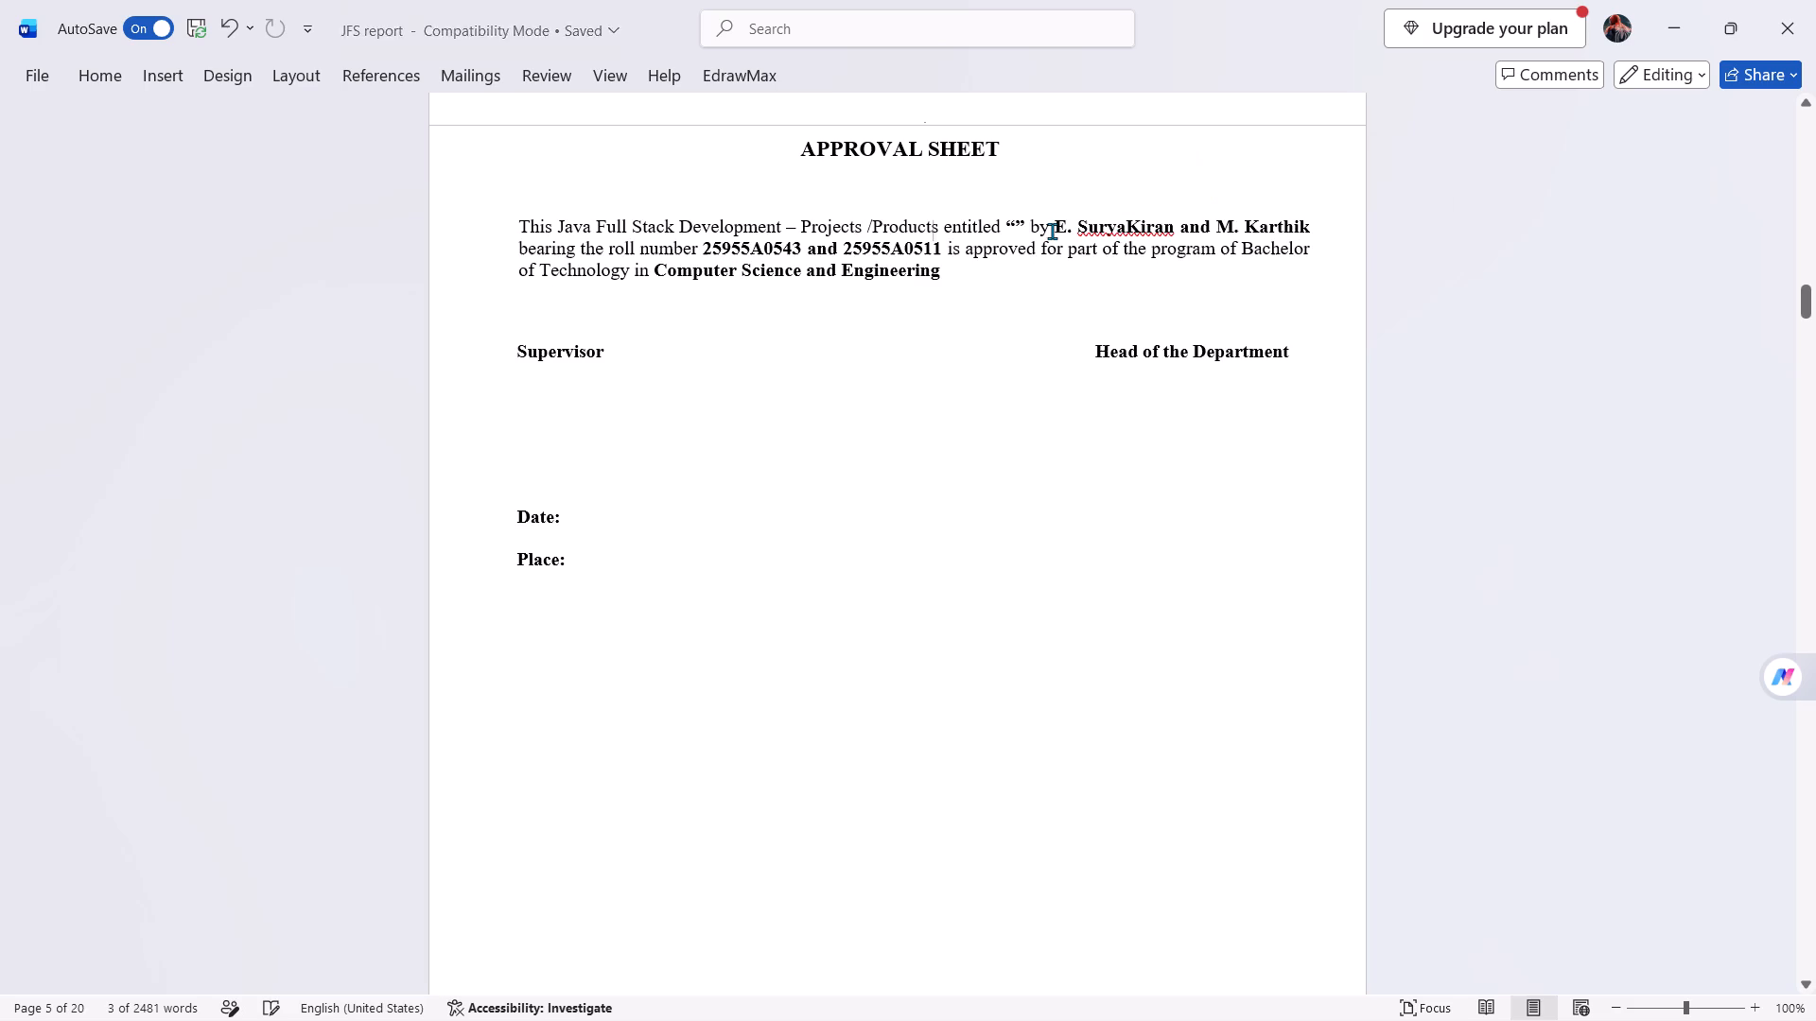
pyautogui.hotkey('ctrl', 'v')
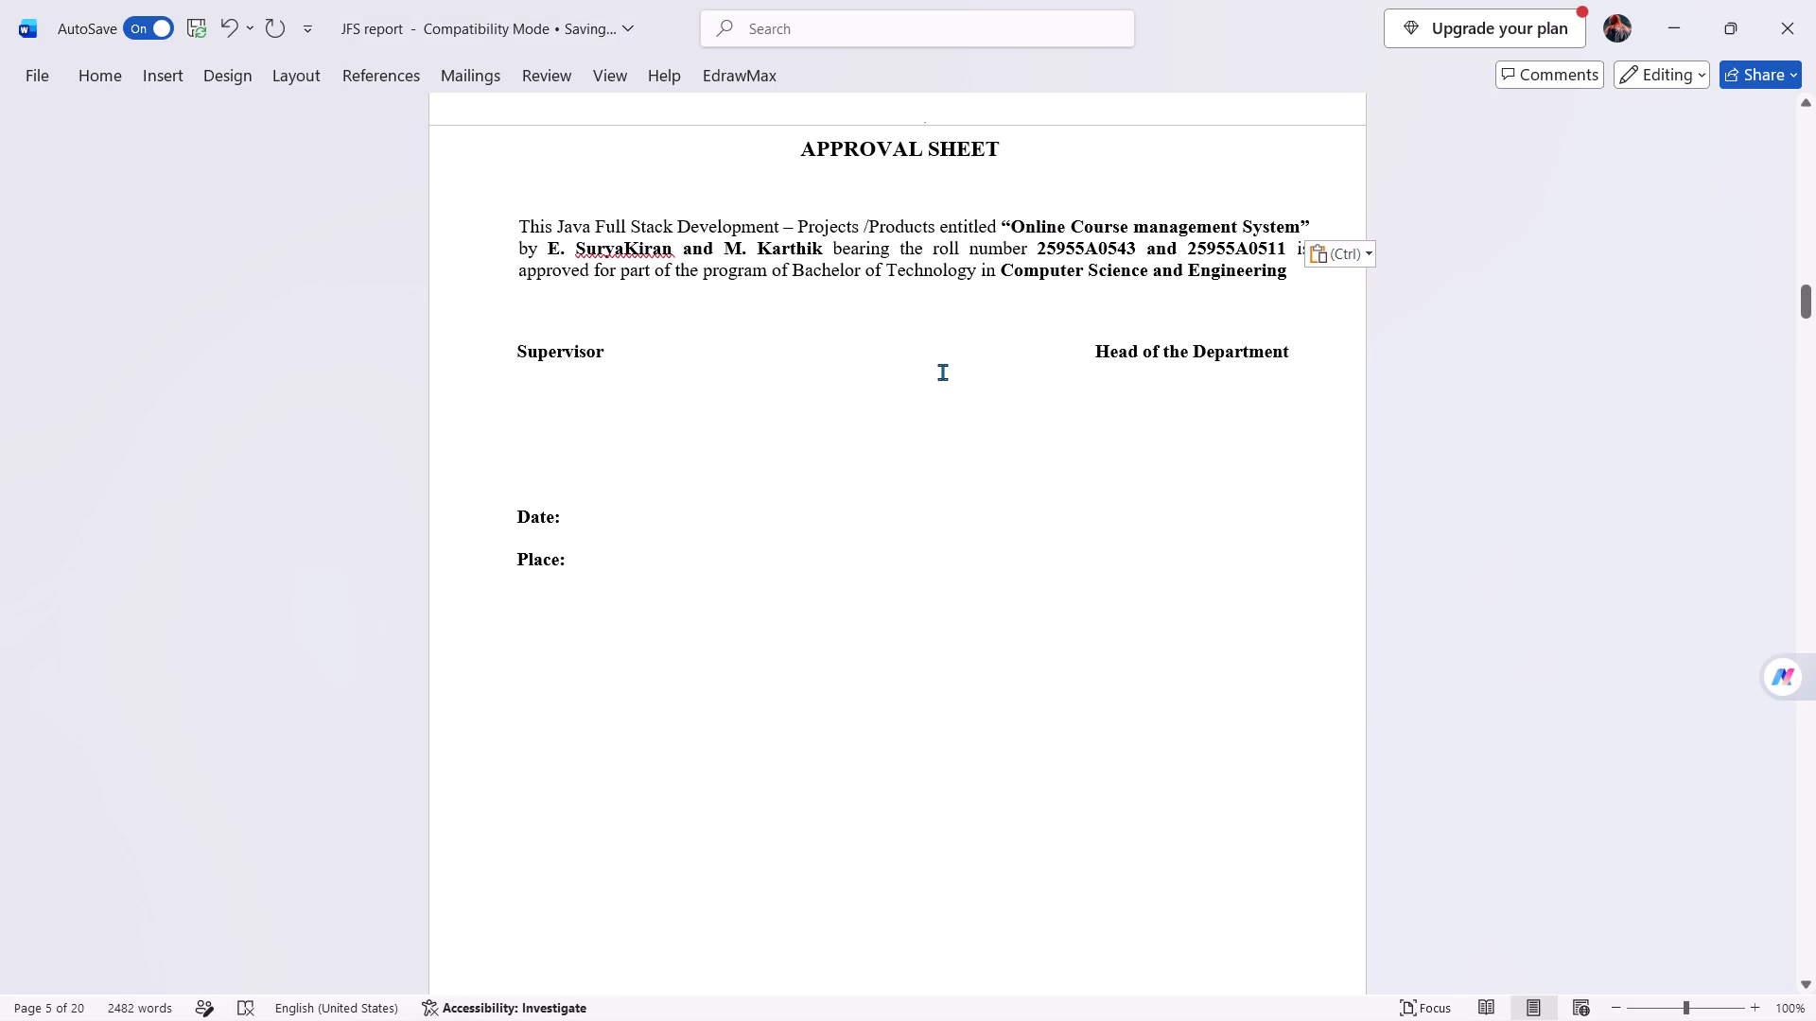
# Look through the abstract, contents, Chapter 1 and the Chapter 2 literature review table for content from the old project.
pyautogui.scroll(-5, 942, 372)
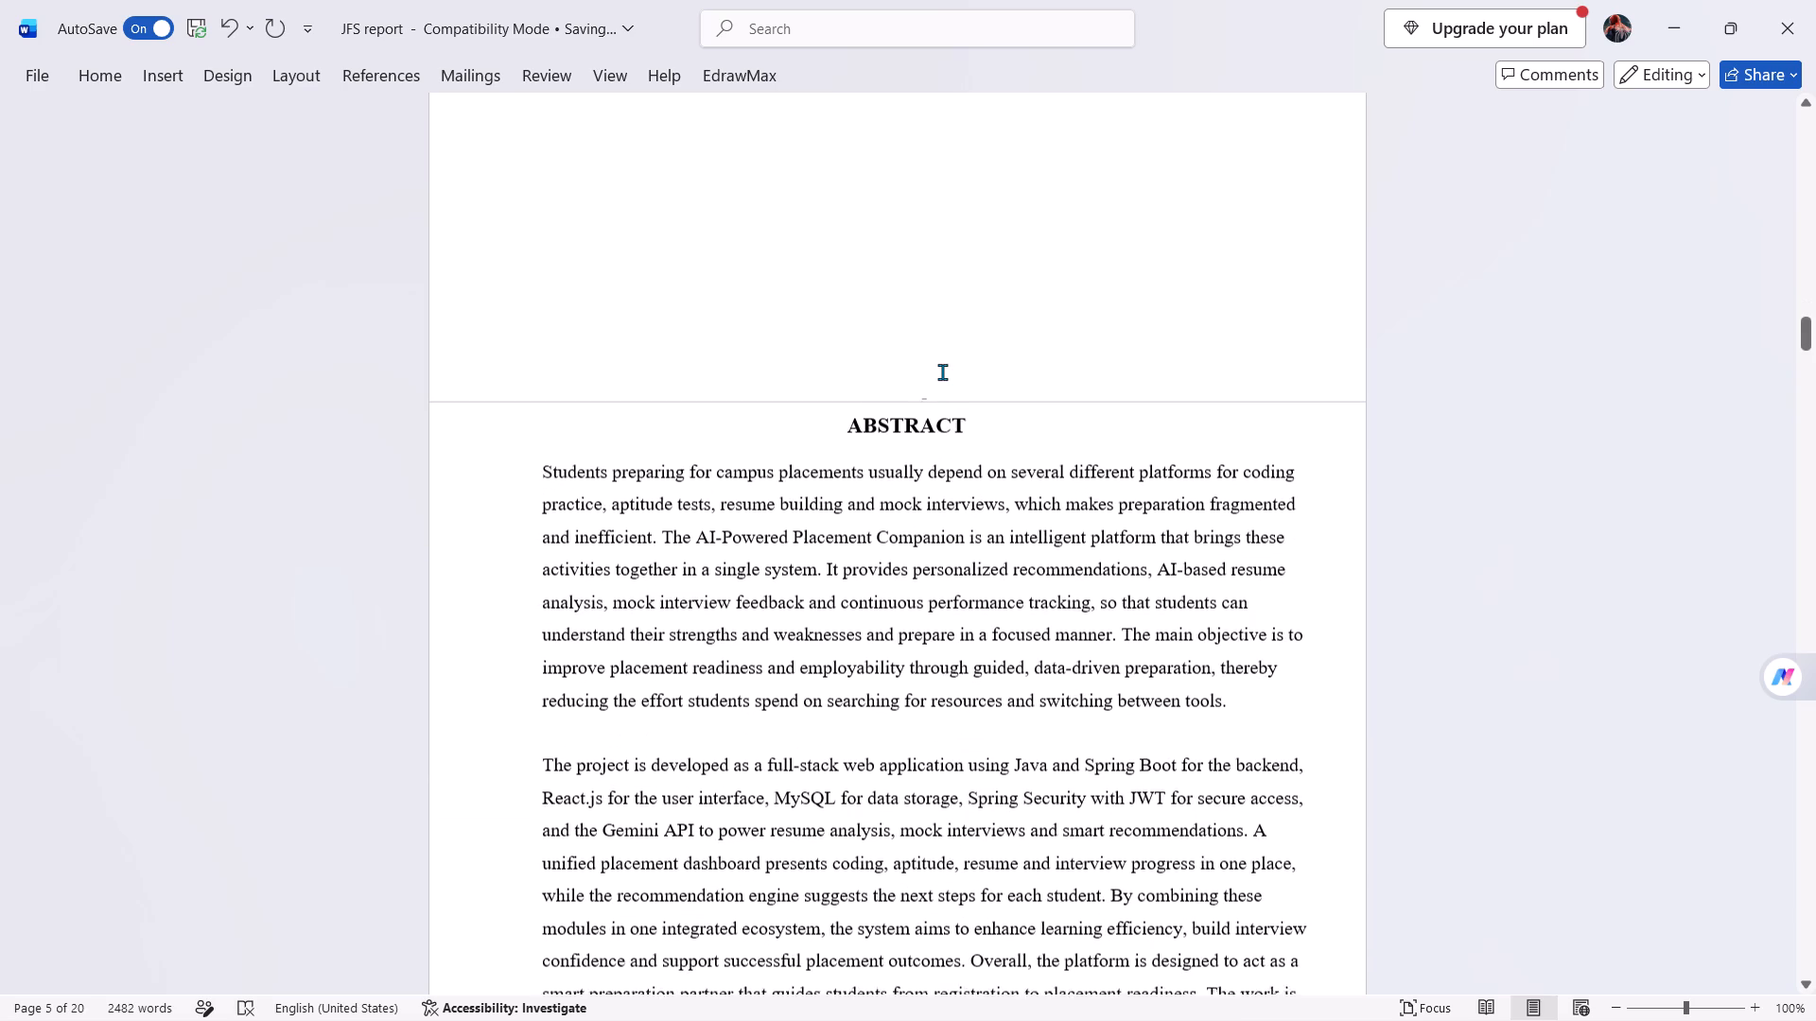
pyautogui.scroll(-1, 942, 372)
pyautogui.scroll(1, 942, 372)
pyautogui.scroll(-2, 942, 372)
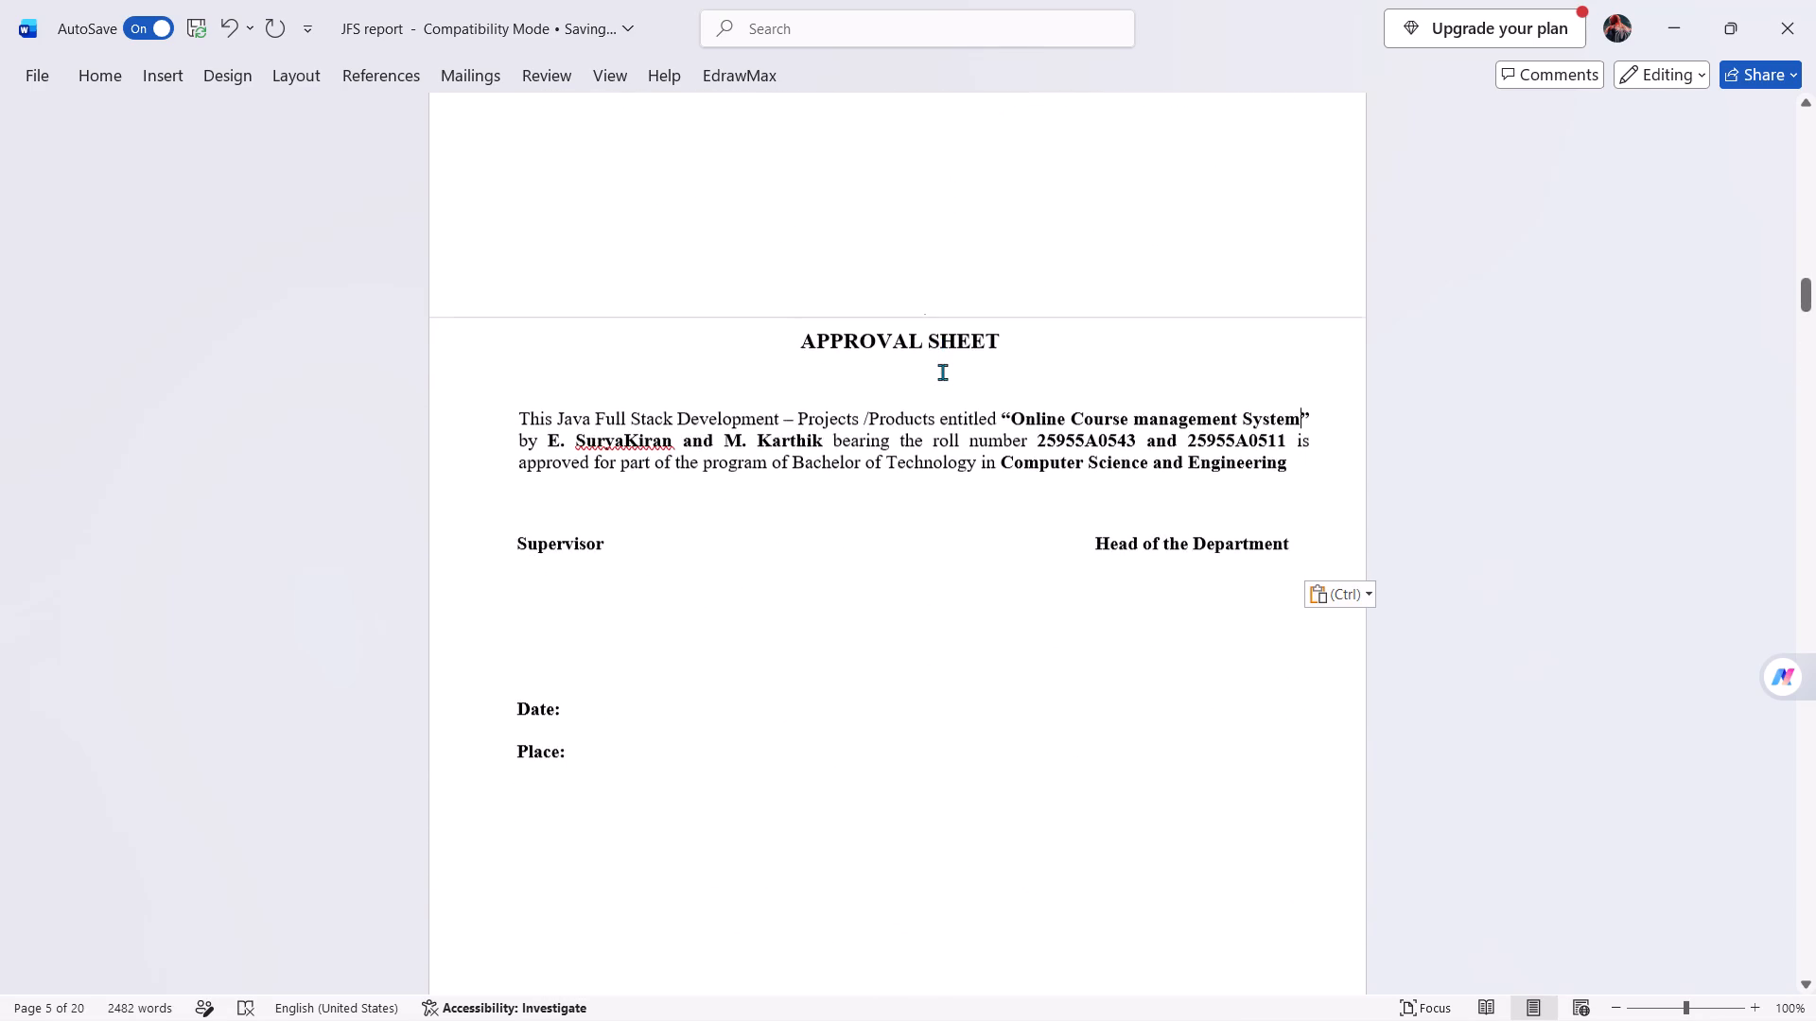
pyautogui.scroll(-3, 942, 372)
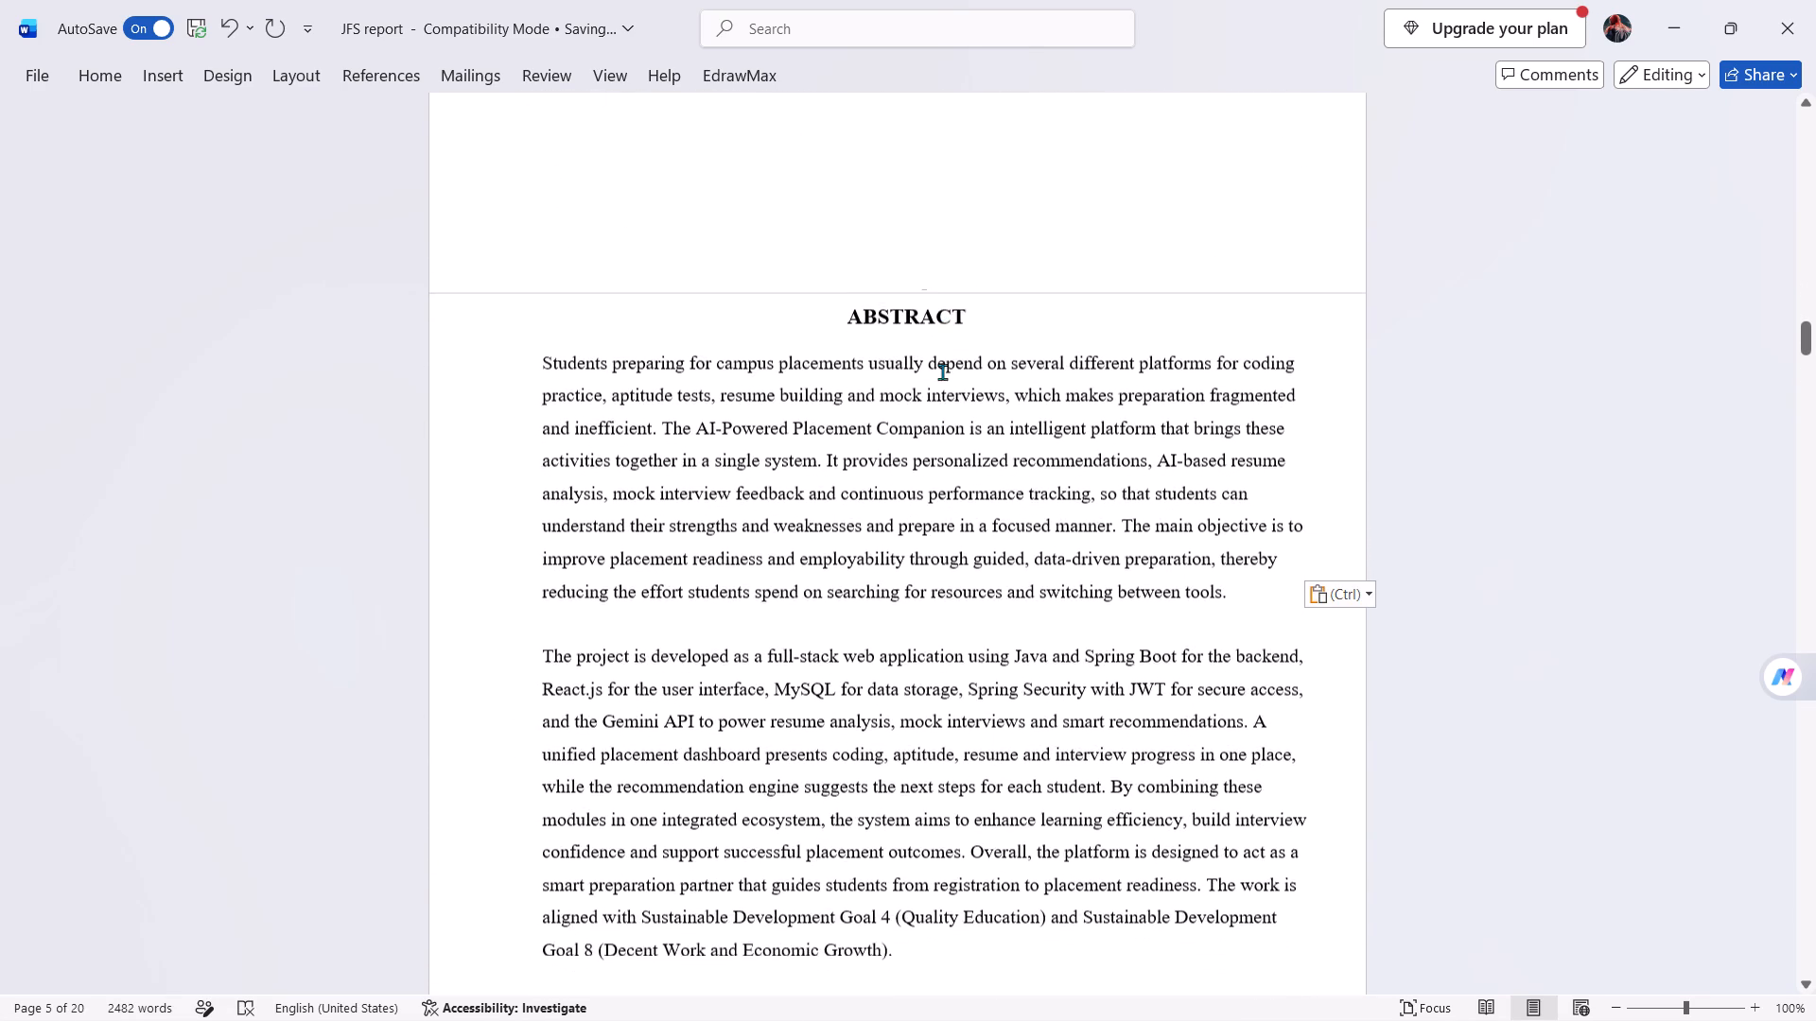
pyautogui.scroll(-4, 942, 372)
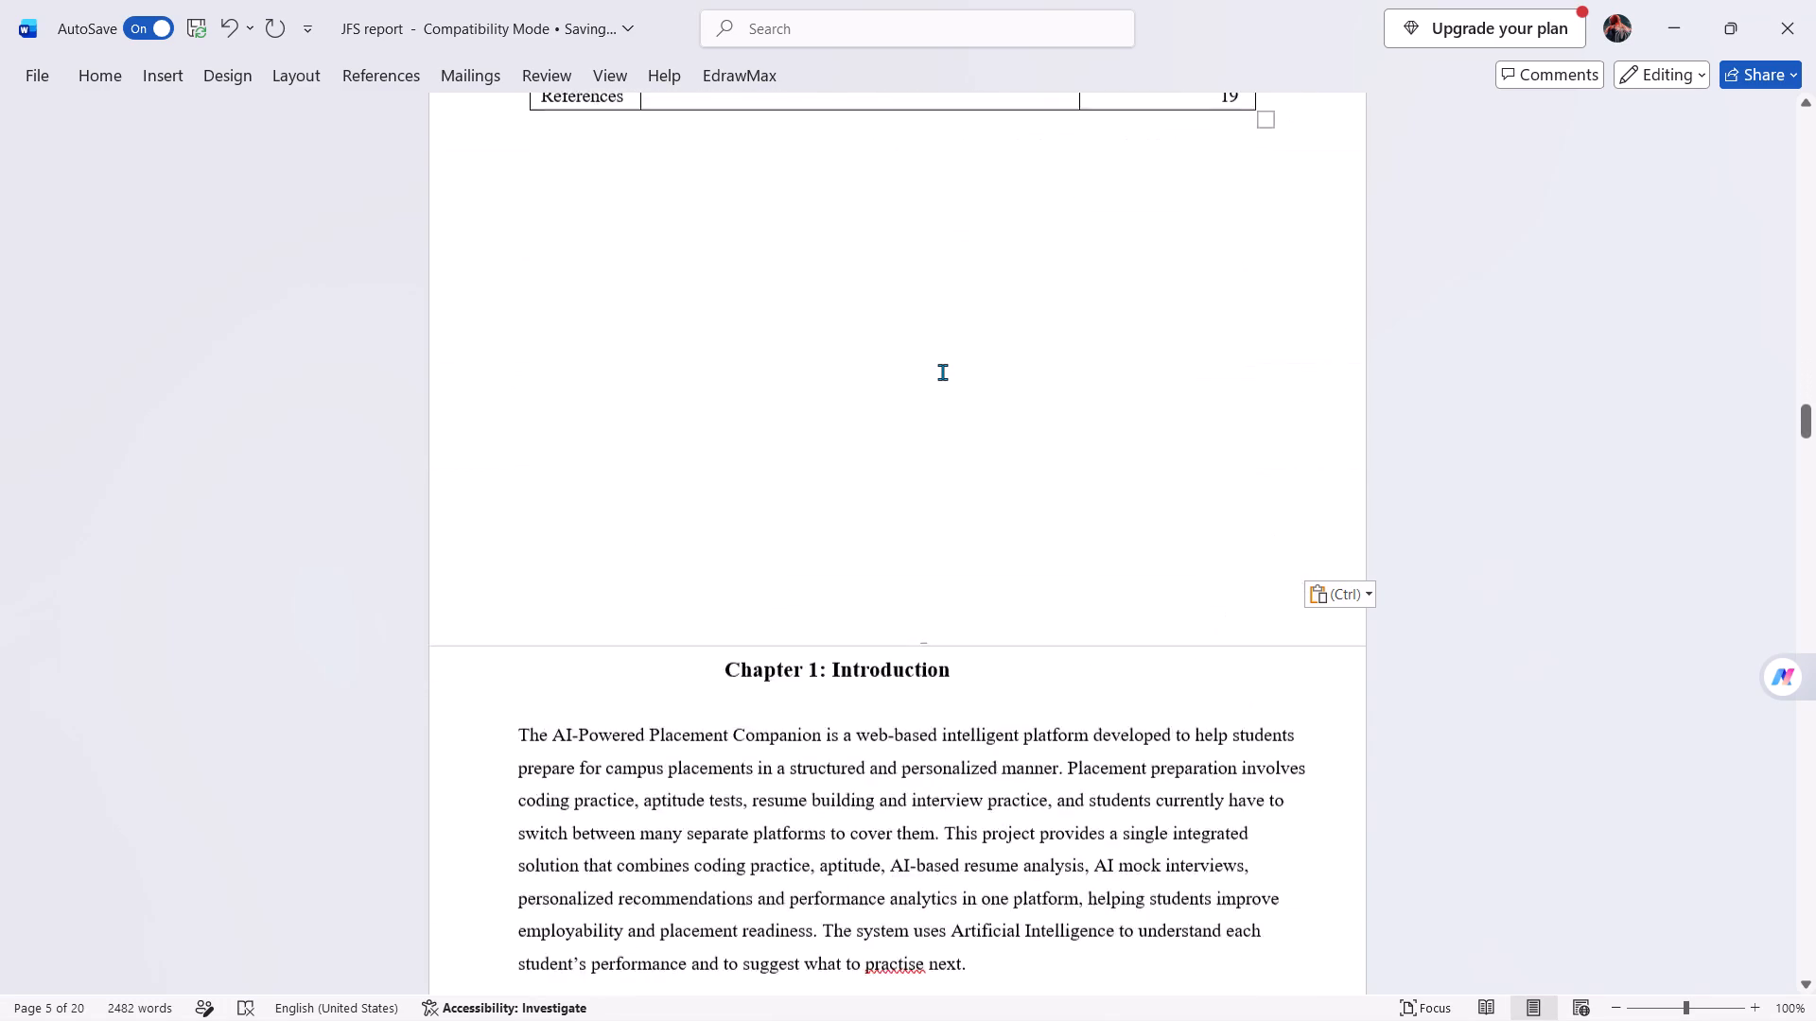
pyautogui.scroll(-2, 942, 372)
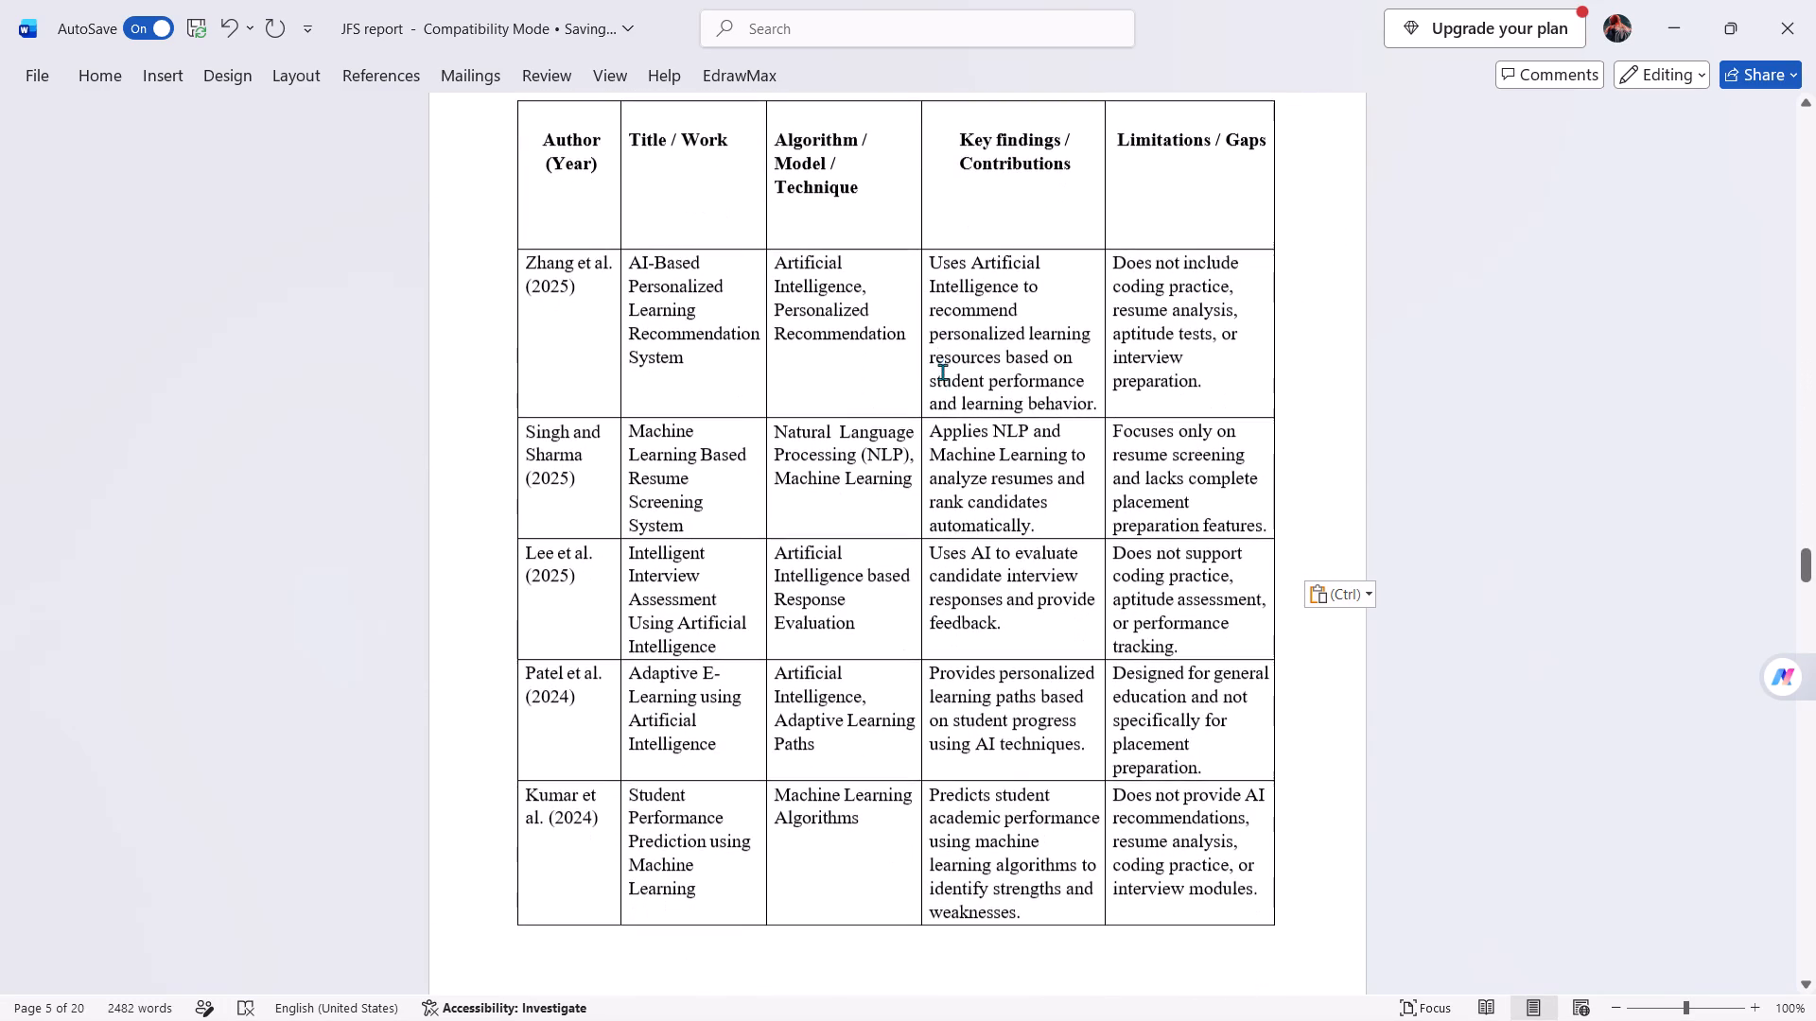
pyautogui.scroll(-1, 942, 372)
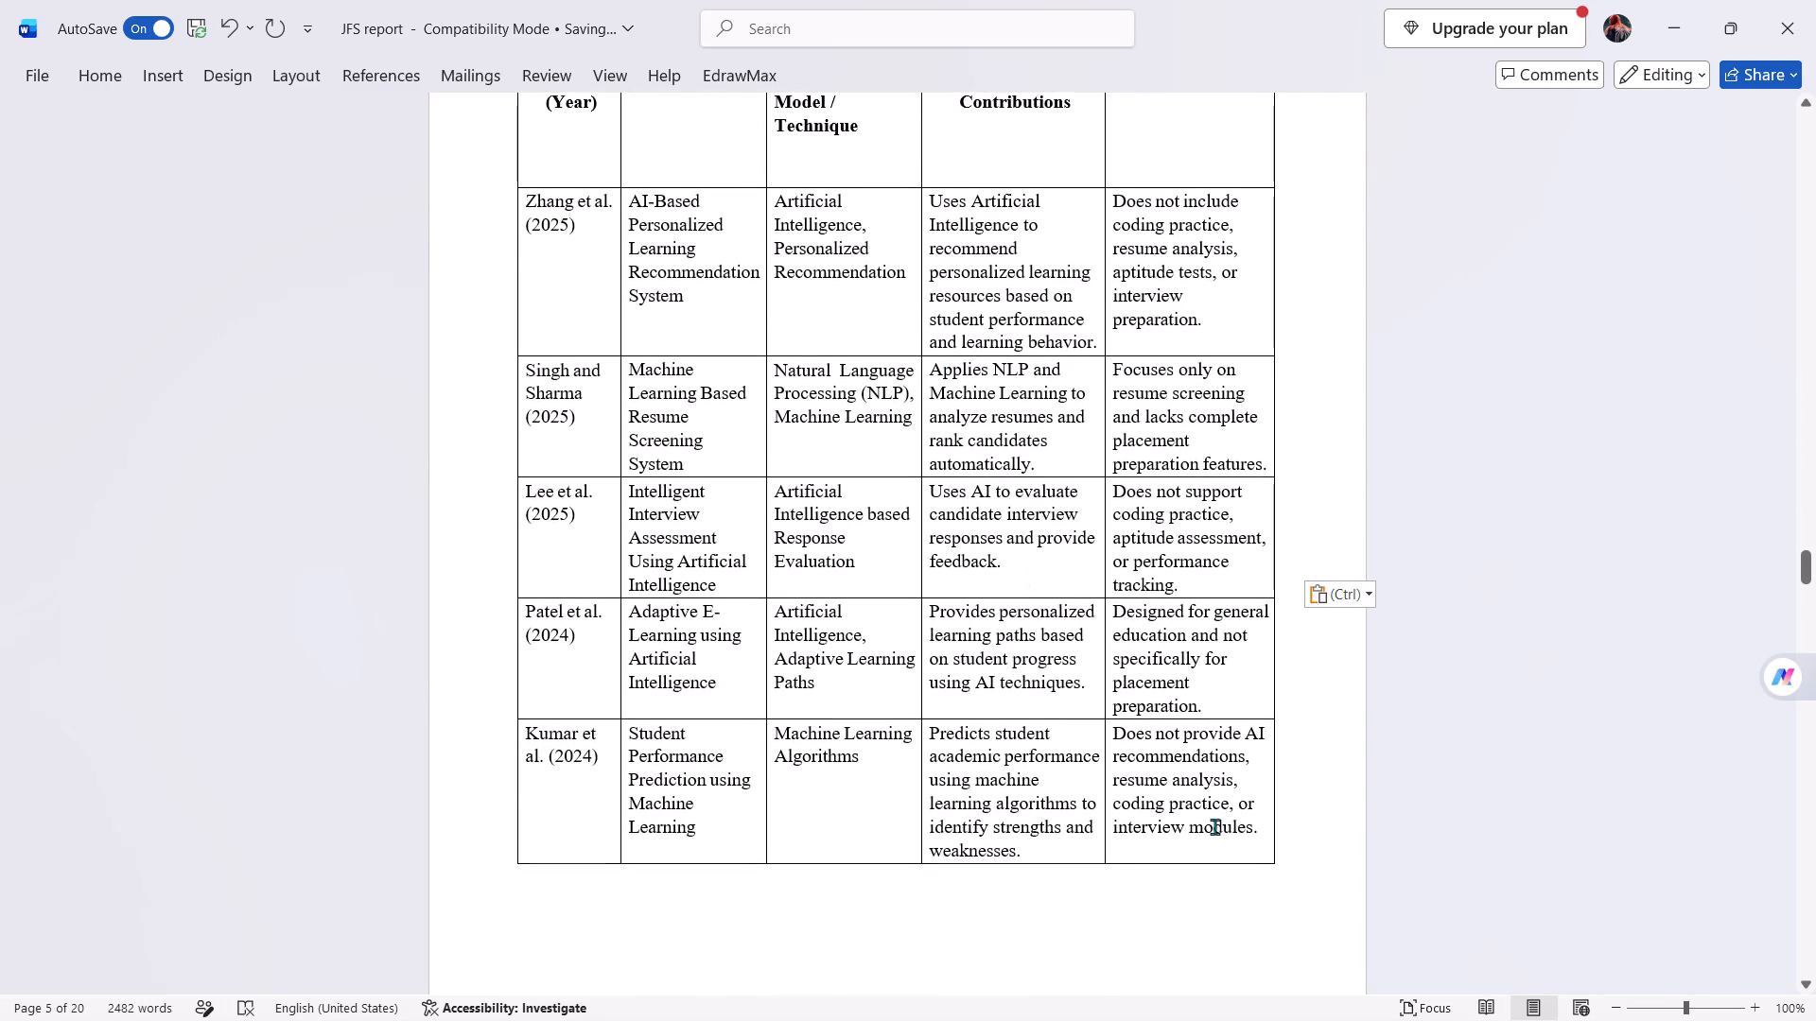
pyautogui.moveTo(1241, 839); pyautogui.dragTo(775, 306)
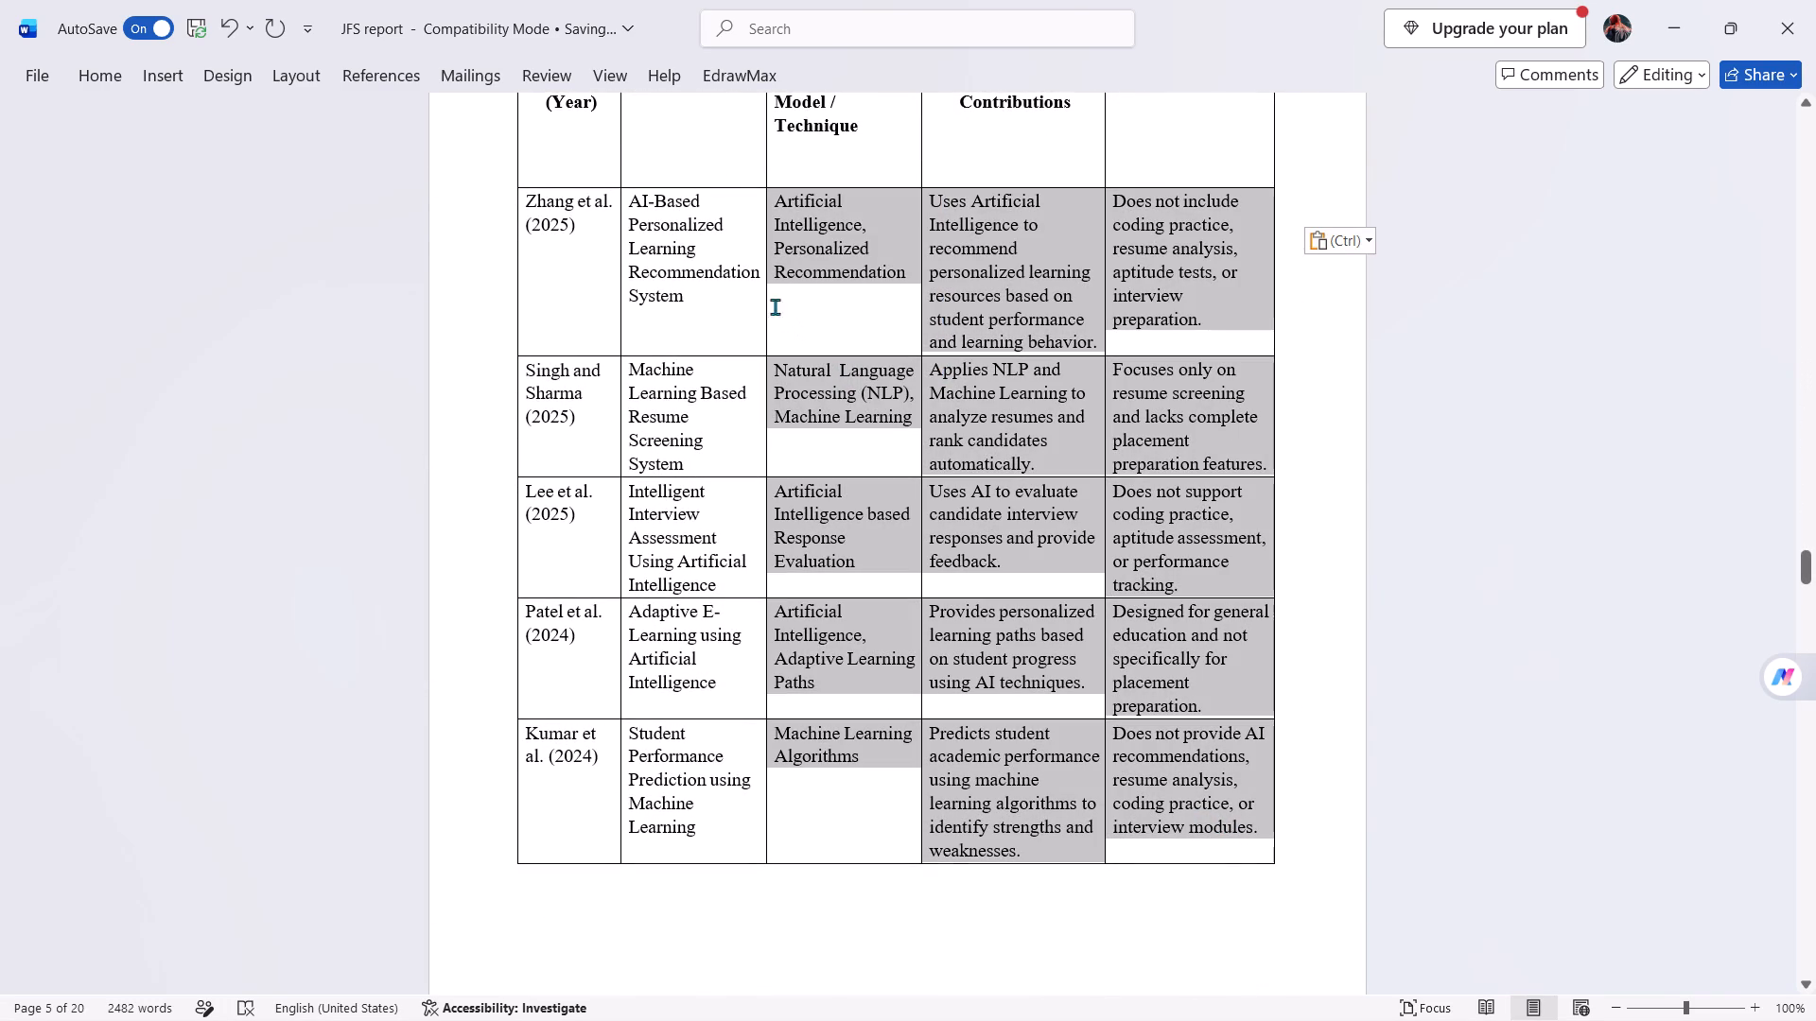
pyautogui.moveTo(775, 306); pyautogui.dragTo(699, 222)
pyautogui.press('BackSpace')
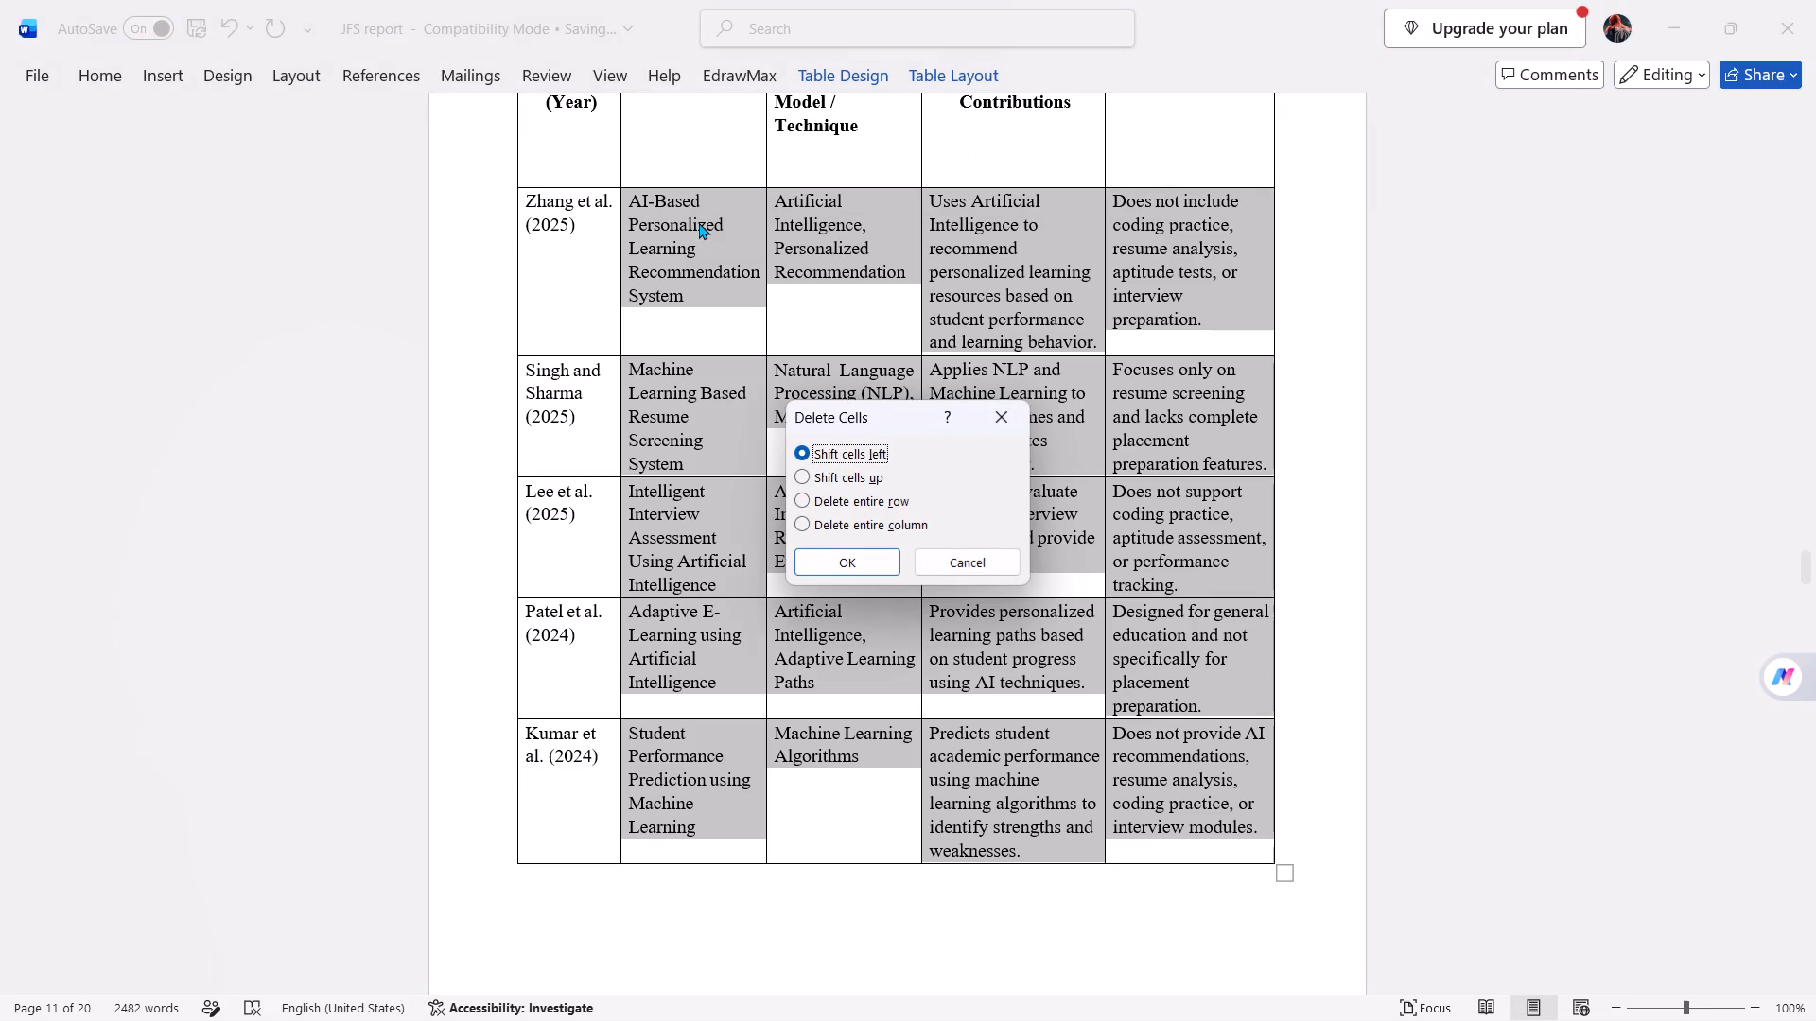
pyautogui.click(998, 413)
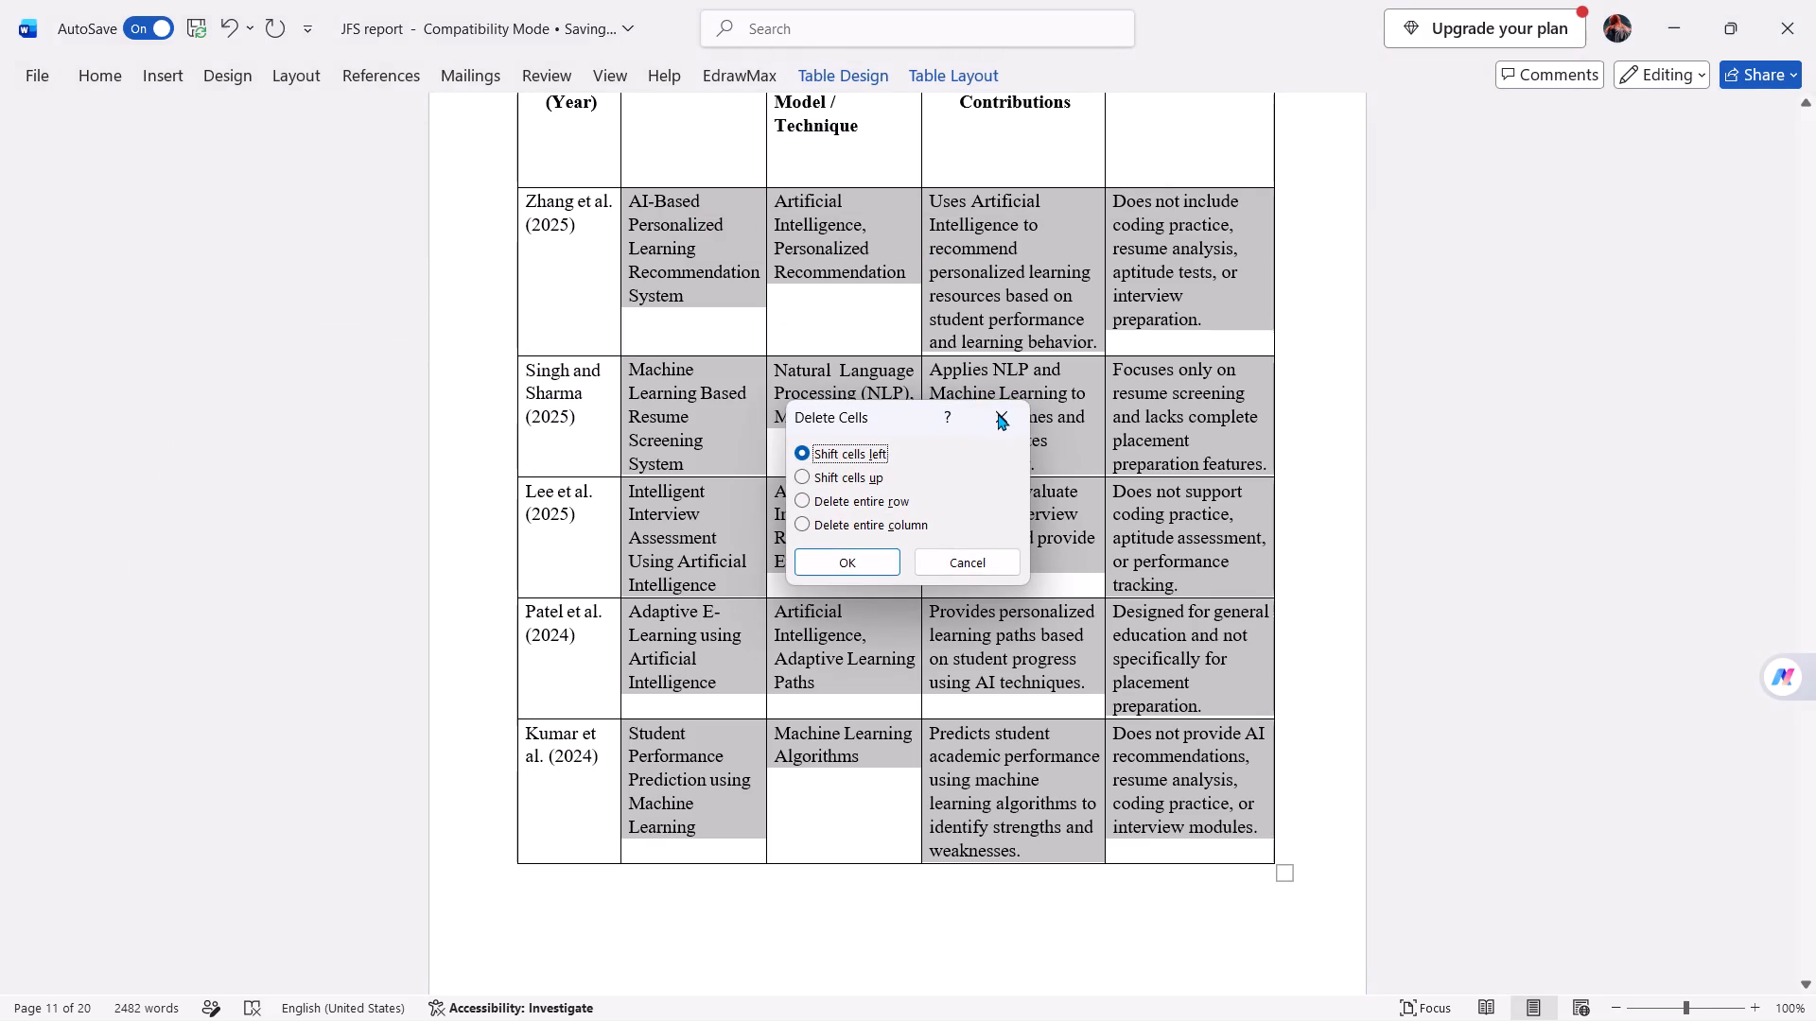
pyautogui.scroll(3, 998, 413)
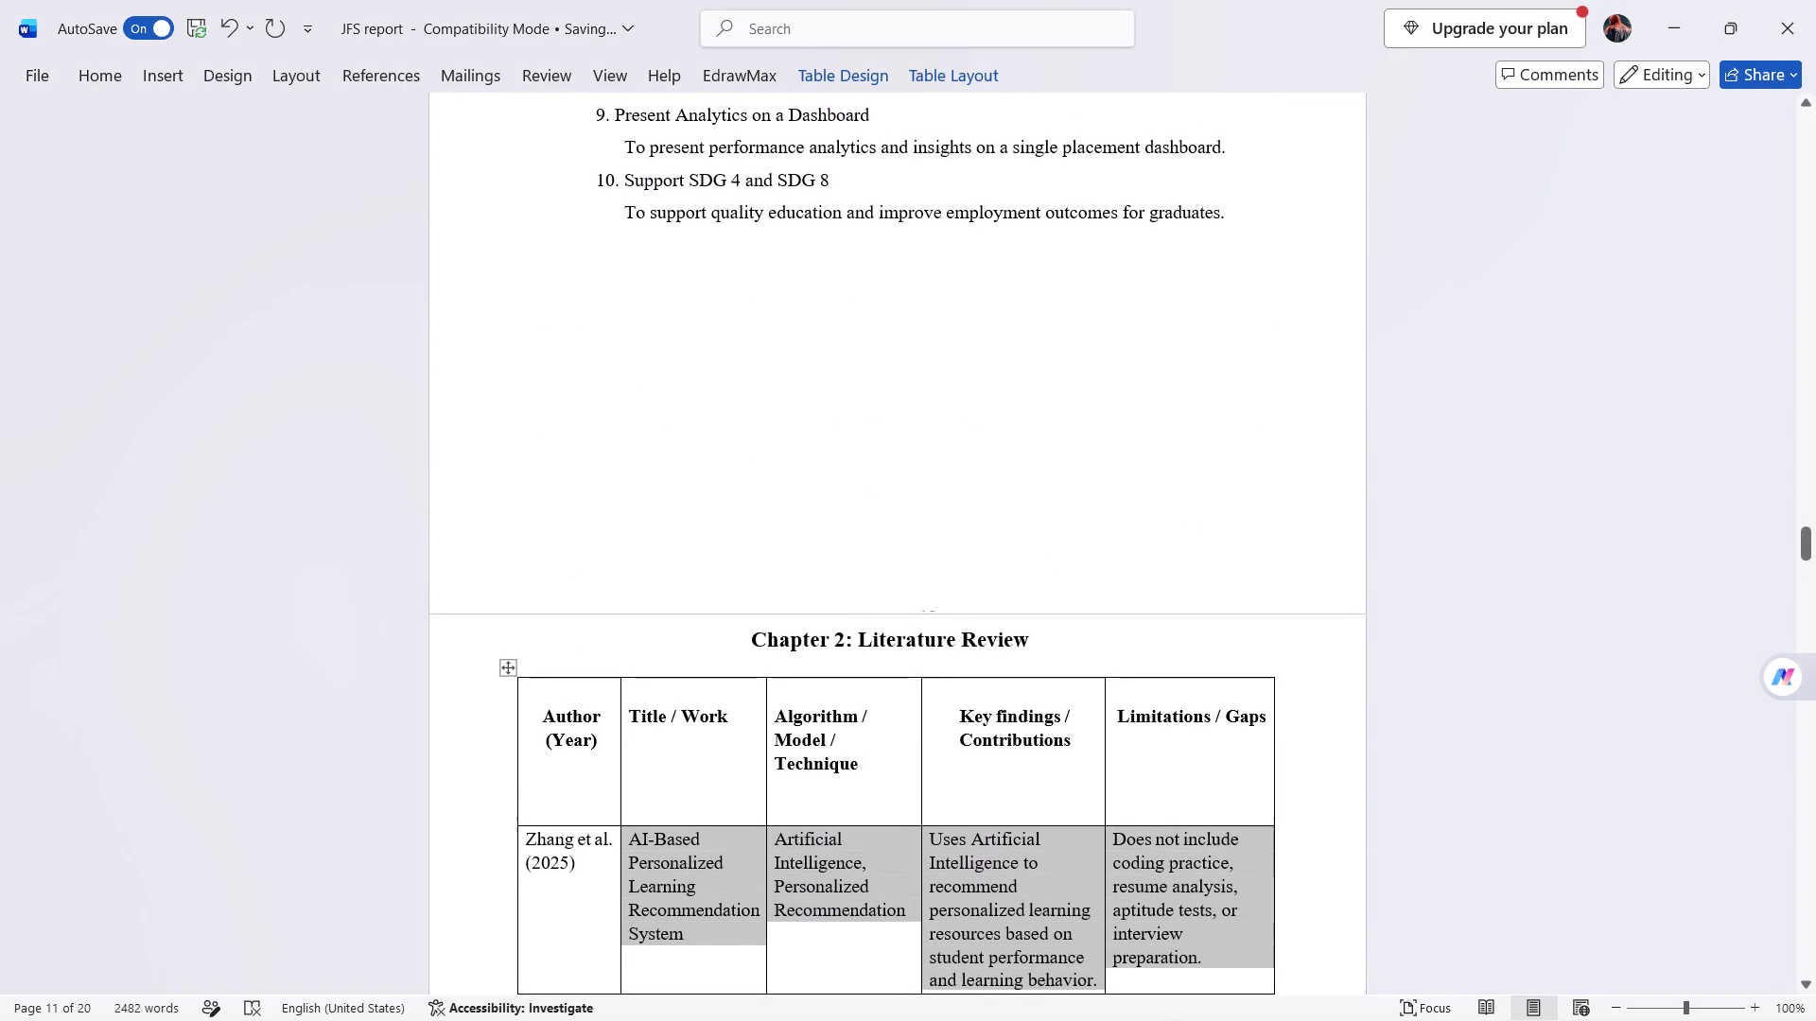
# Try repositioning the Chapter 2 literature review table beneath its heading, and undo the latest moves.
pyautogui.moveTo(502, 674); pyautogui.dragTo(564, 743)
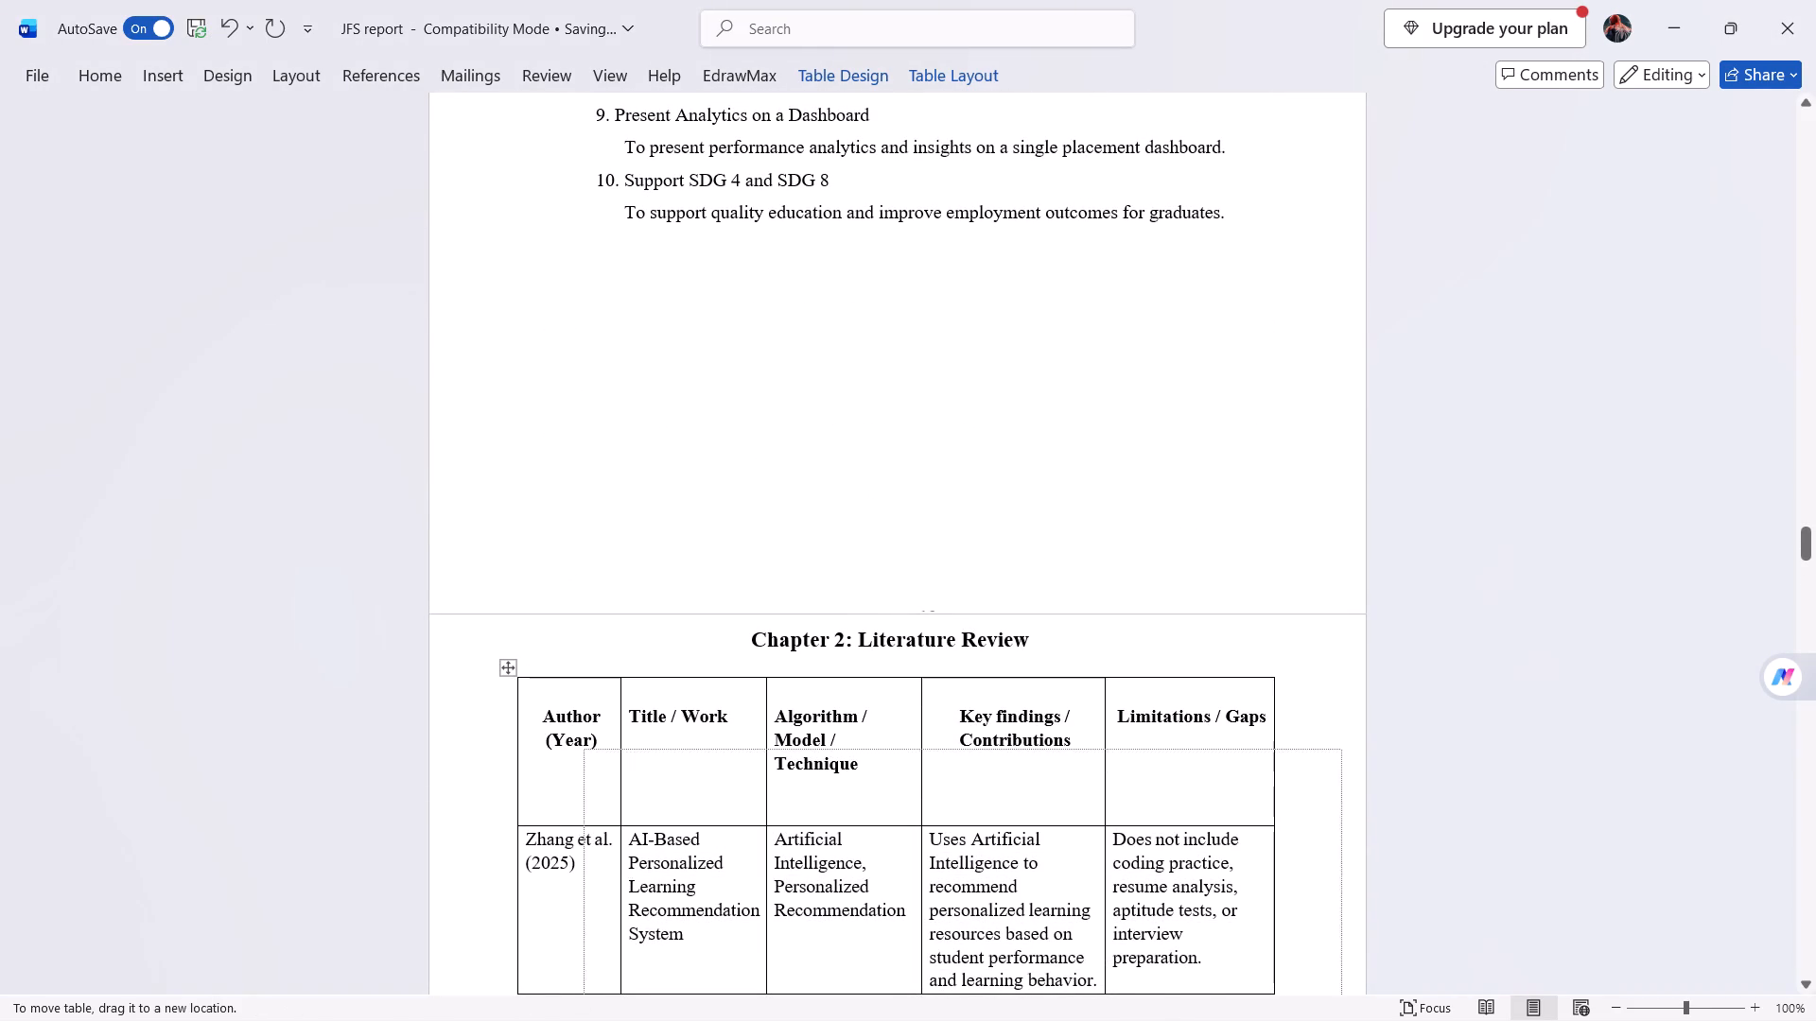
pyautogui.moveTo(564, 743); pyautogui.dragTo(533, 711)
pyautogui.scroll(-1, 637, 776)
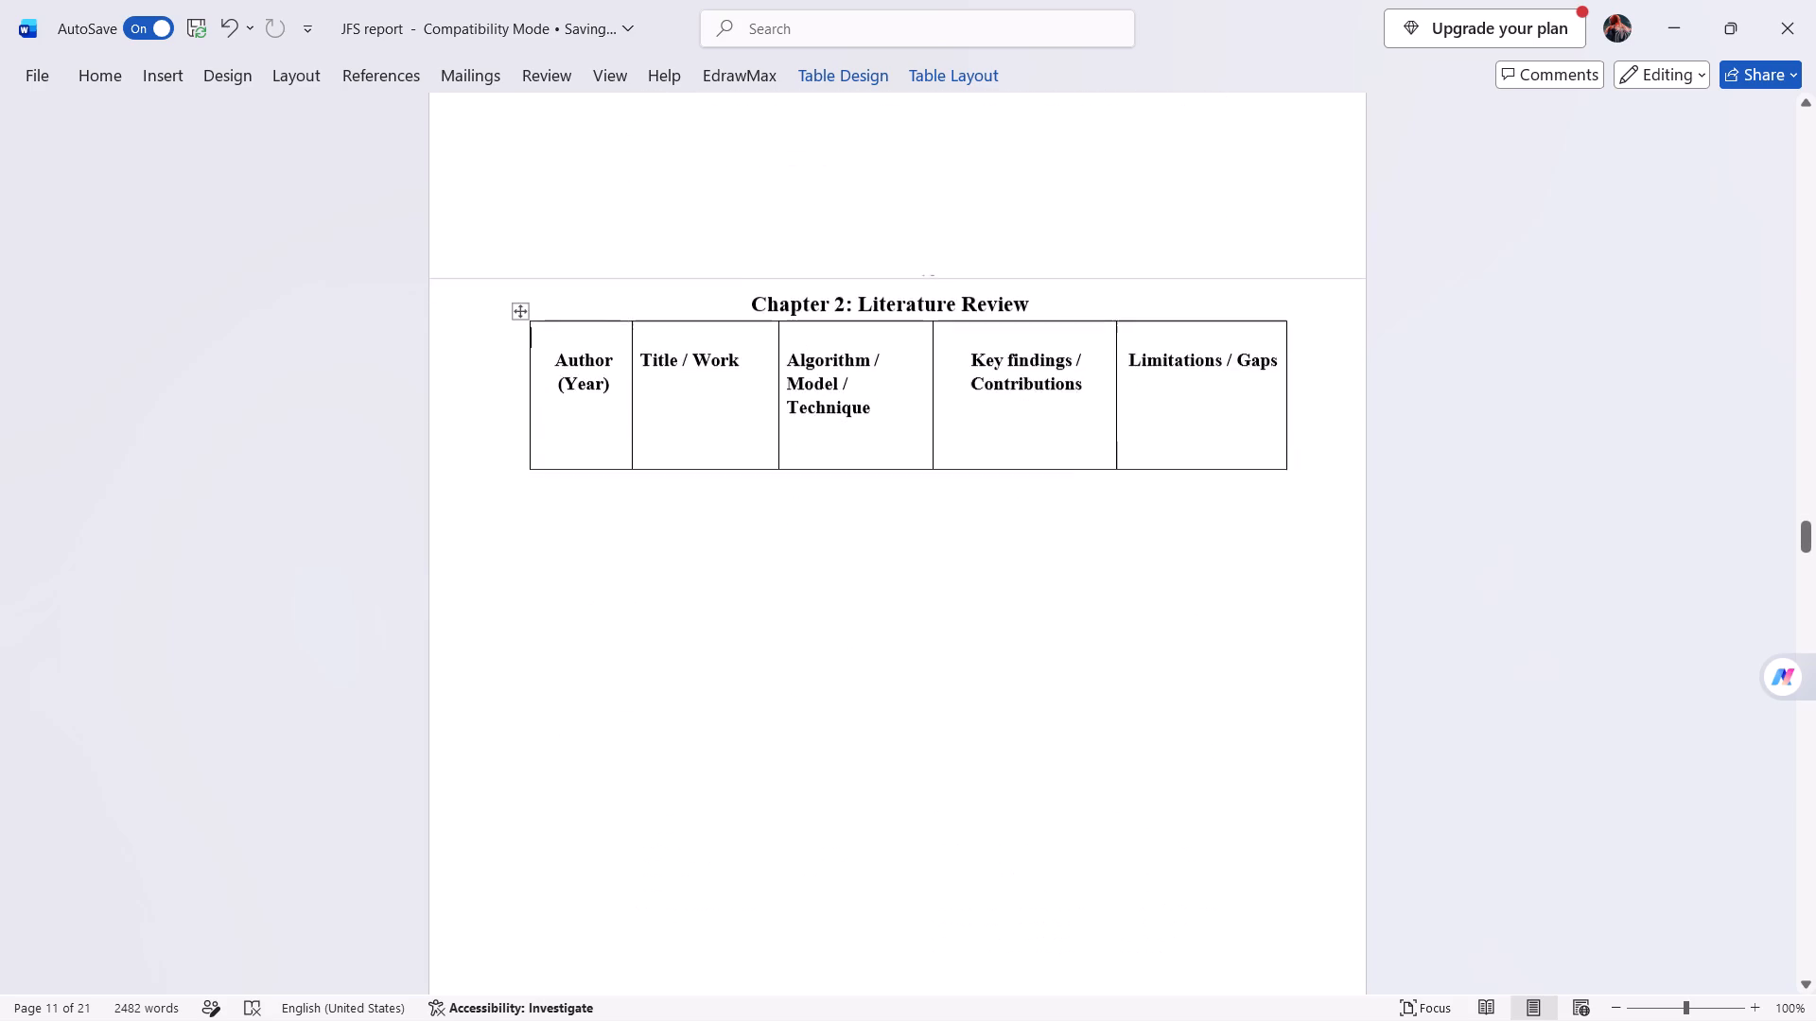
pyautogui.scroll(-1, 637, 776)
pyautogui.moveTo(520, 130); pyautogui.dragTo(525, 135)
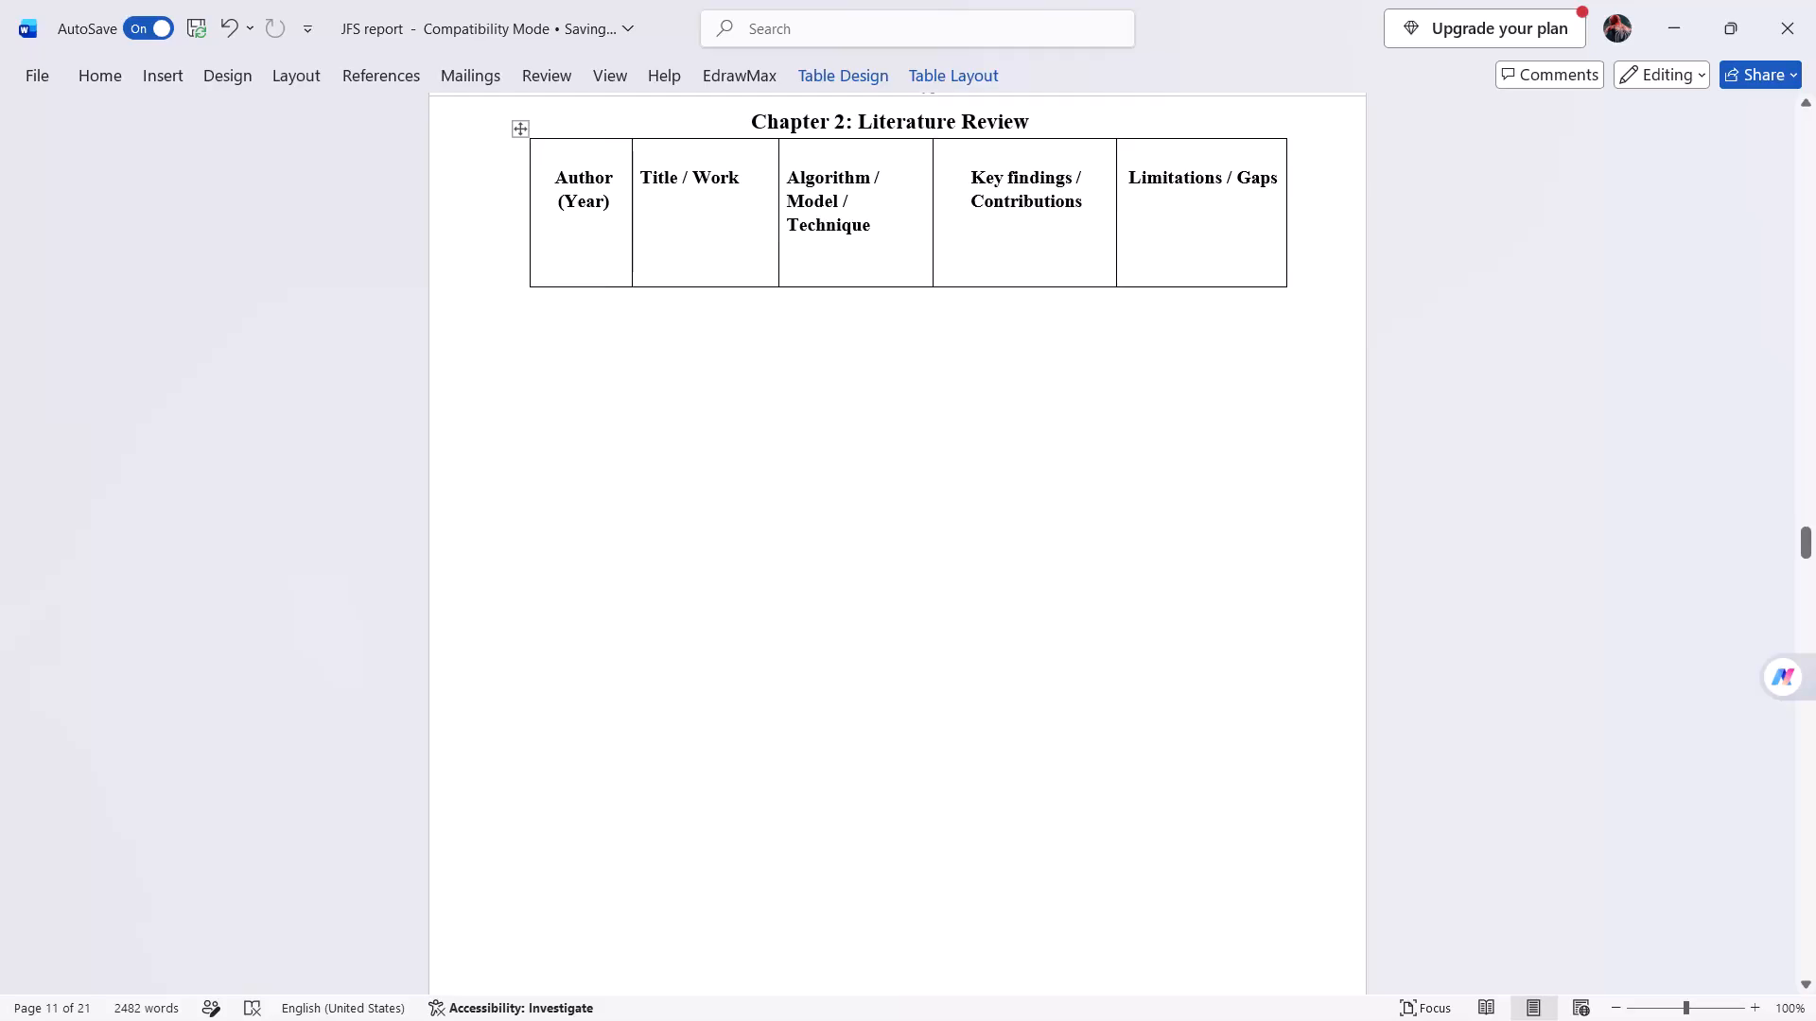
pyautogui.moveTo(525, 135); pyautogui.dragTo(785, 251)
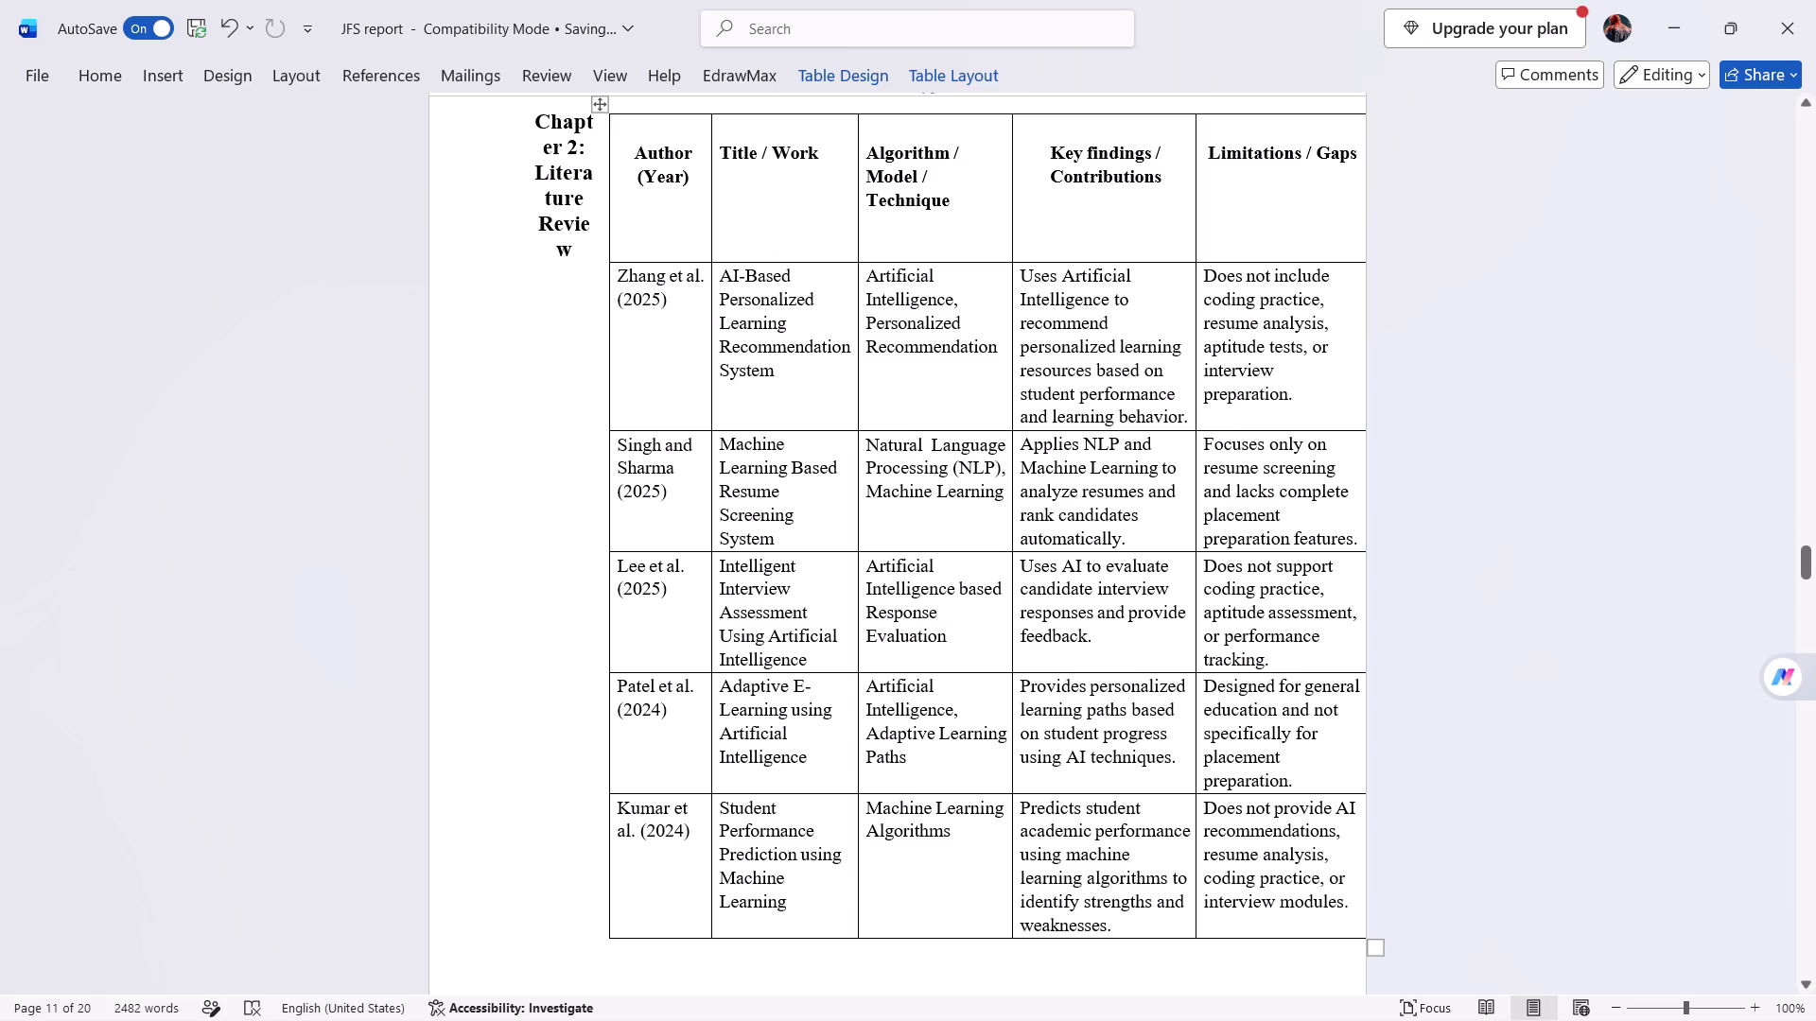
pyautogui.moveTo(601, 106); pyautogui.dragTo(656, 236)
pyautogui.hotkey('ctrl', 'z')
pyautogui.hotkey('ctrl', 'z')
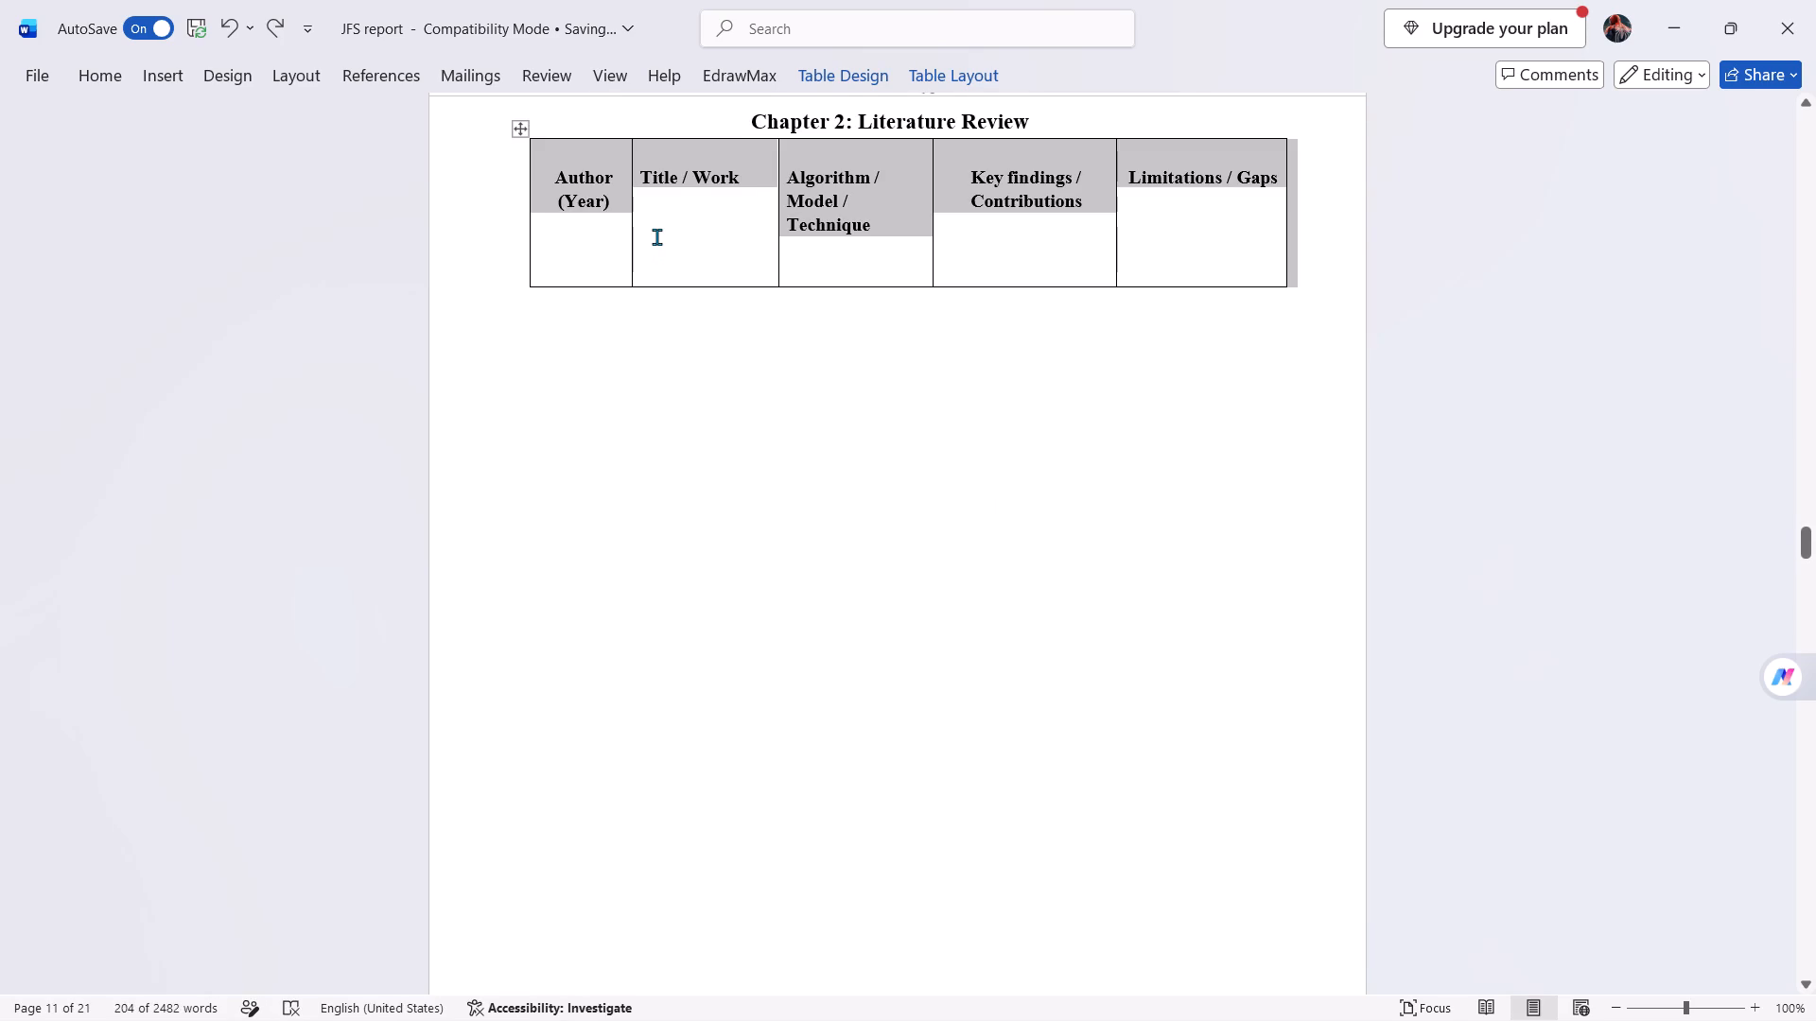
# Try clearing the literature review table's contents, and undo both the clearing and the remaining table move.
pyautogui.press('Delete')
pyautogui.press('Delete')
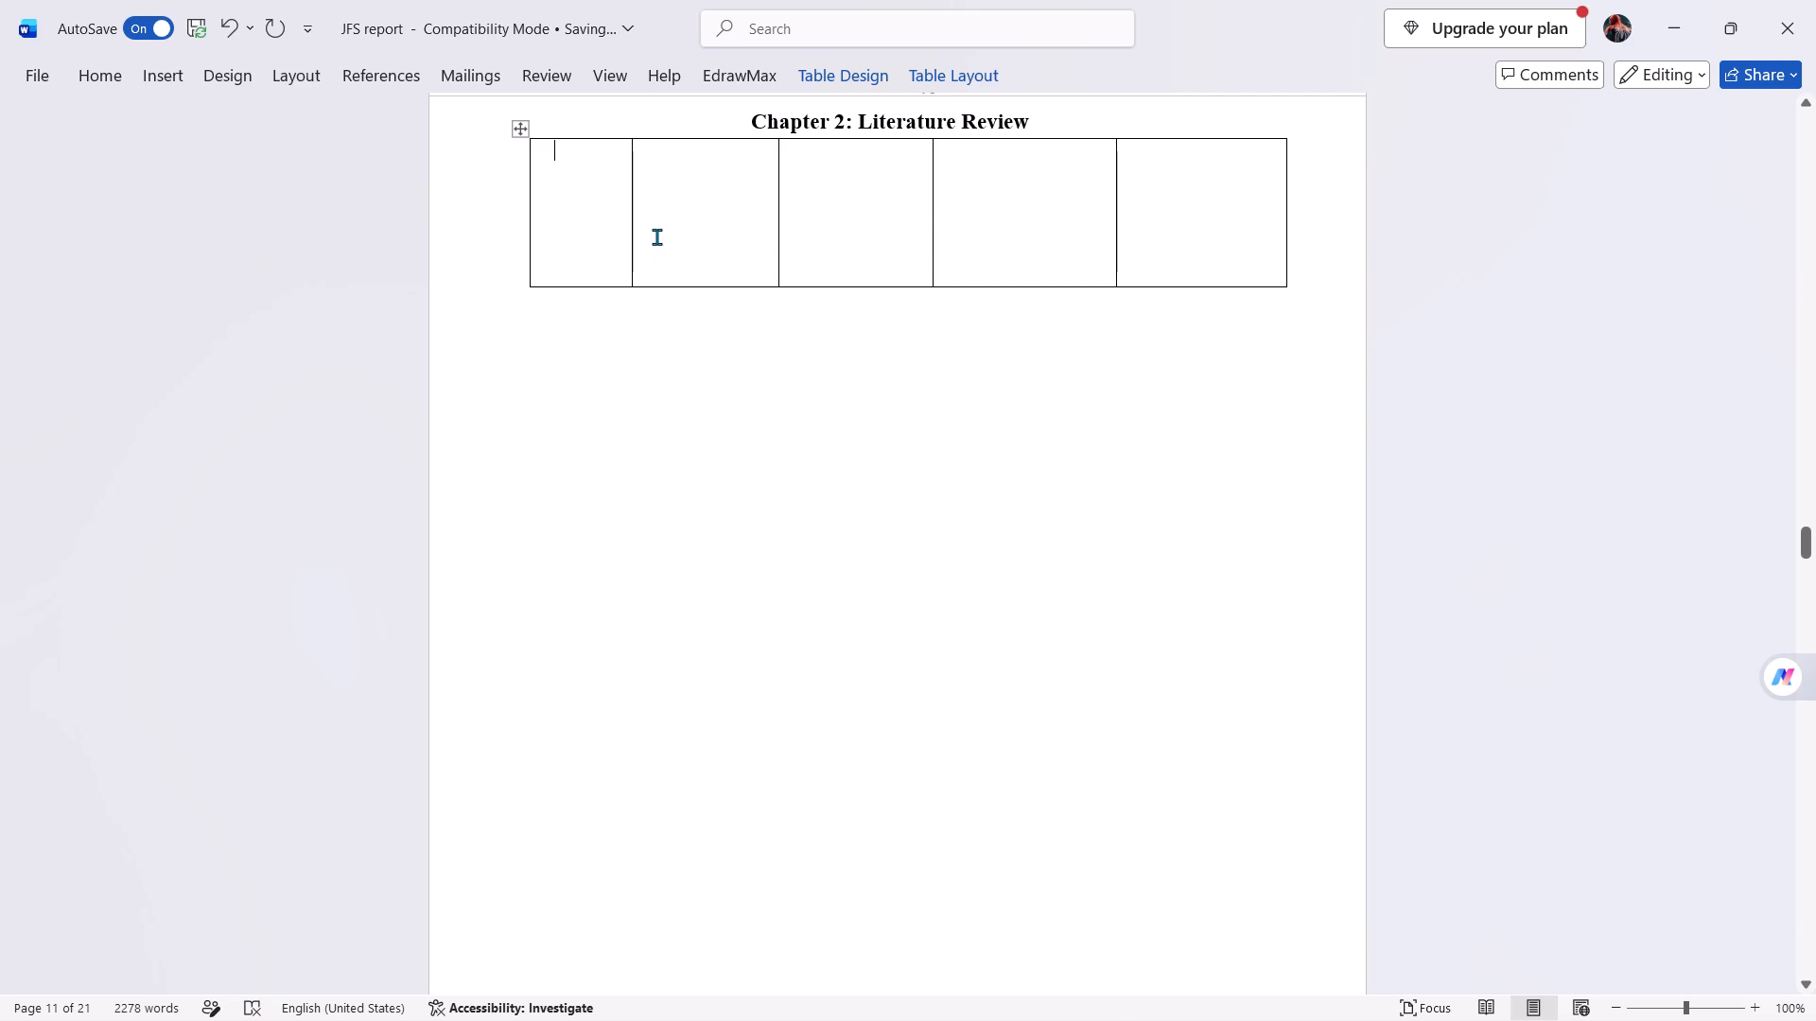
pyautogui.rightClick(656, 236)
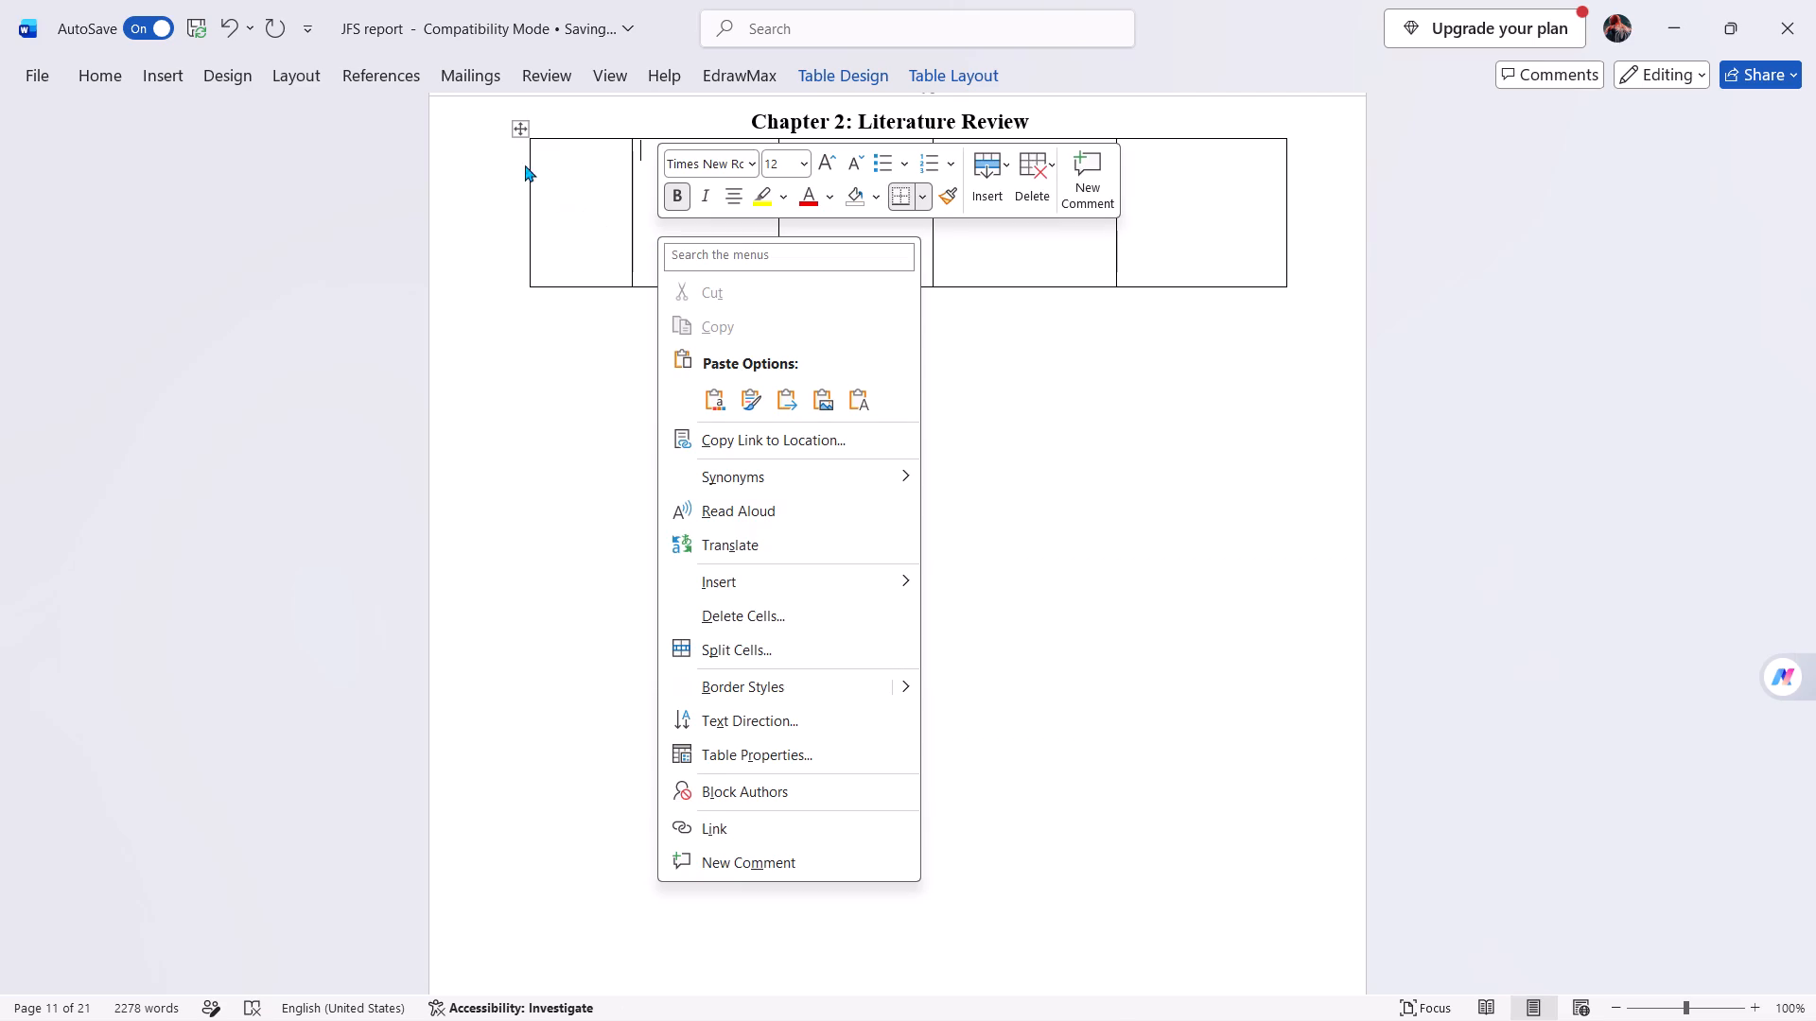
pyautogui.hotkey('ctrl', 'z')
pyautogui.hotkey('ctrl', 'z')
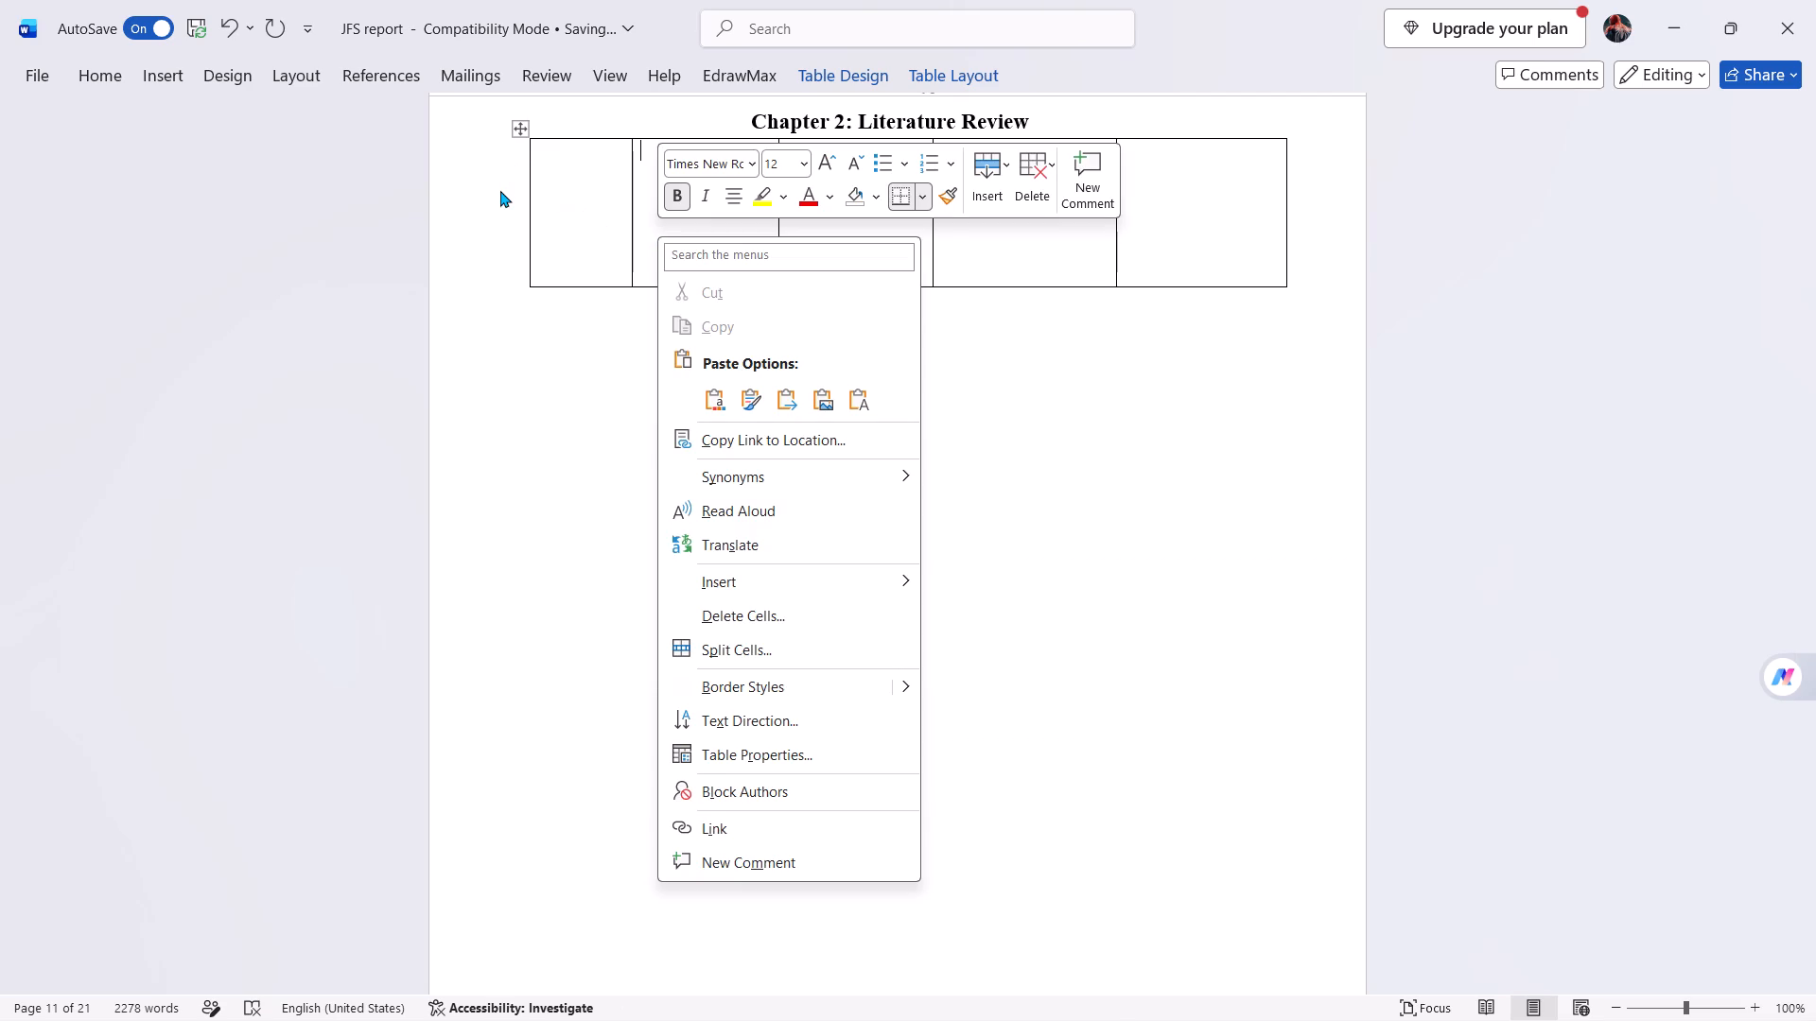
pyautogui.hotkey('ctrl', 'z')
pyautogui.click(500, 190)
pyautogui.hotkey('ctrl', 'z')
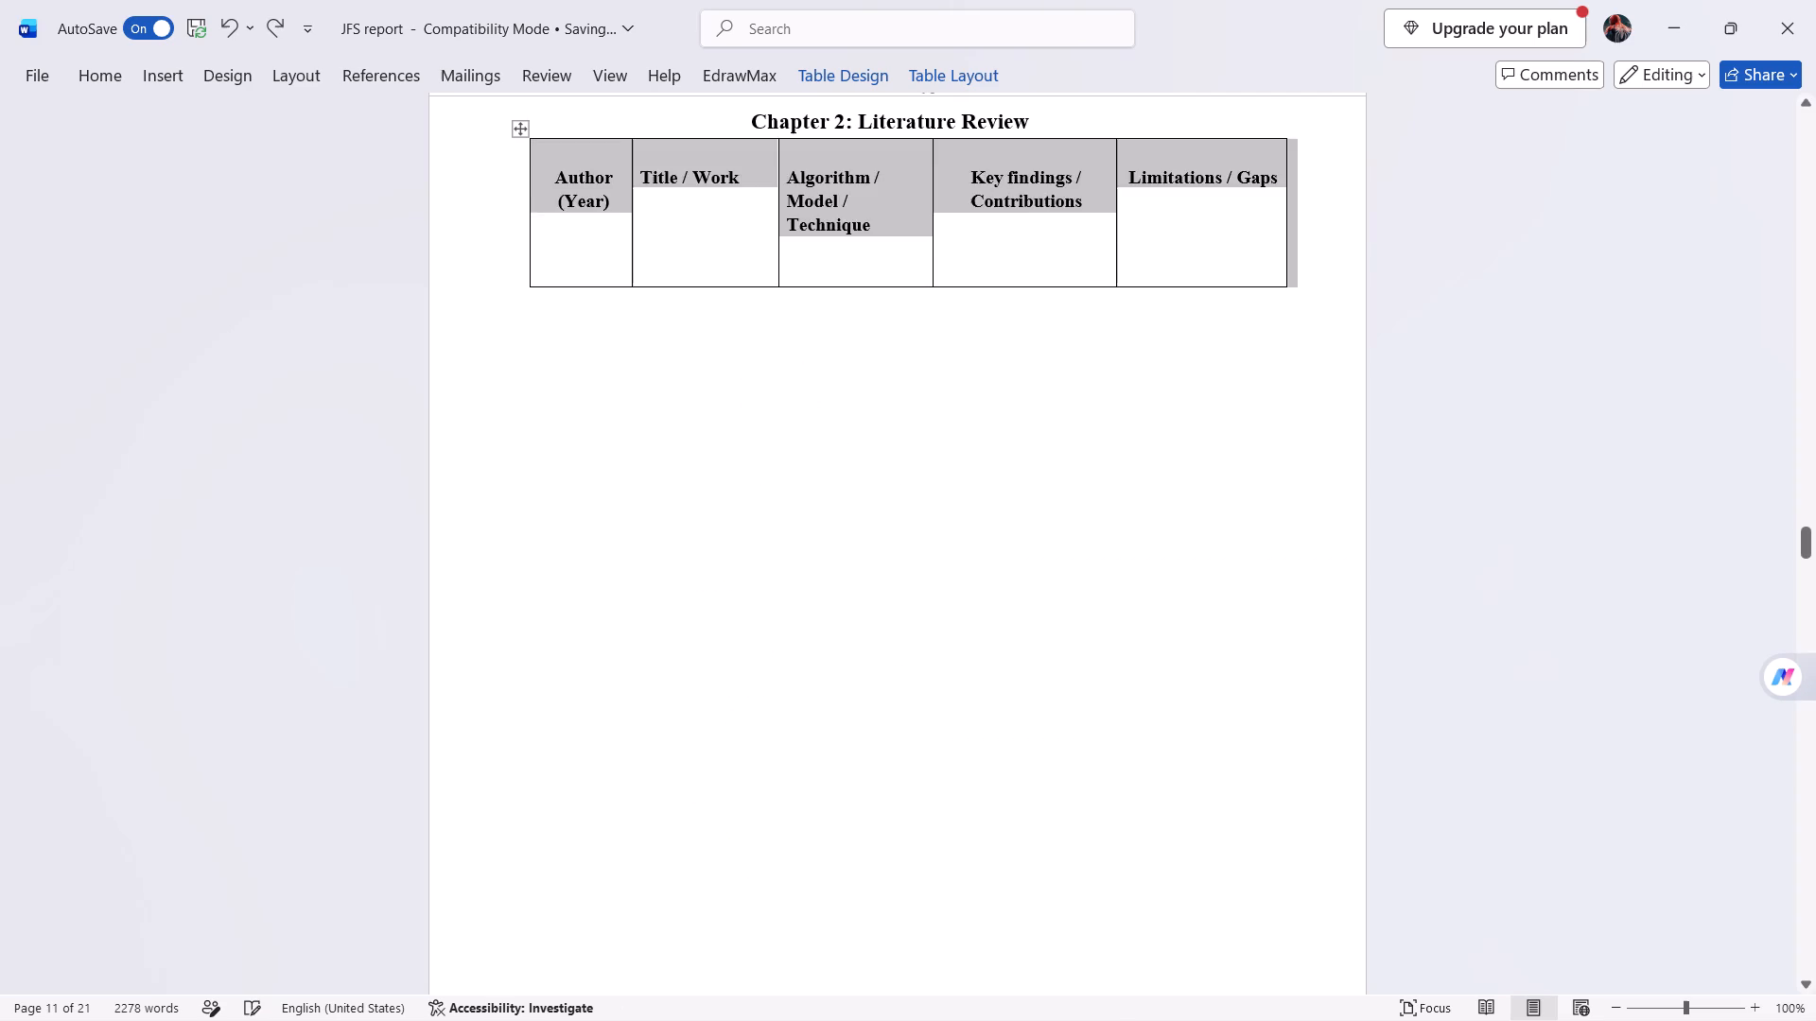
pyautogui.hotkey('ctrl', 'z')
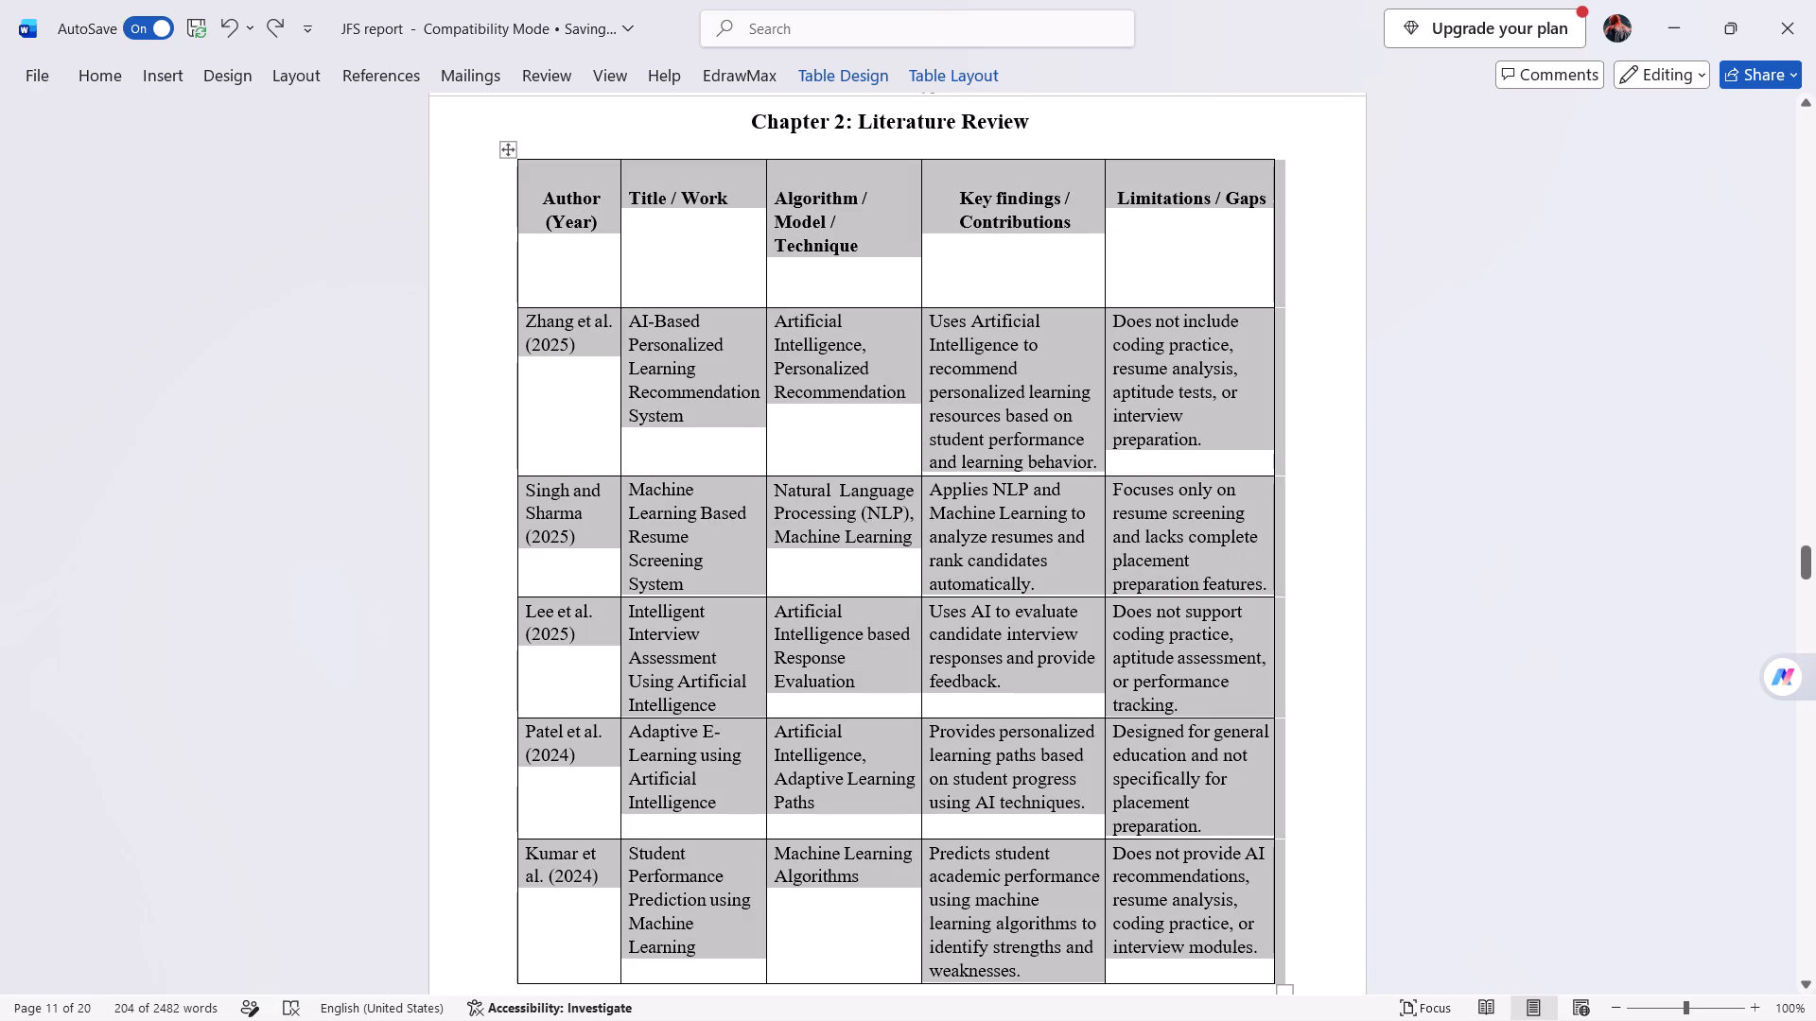
# Switch to the jfx ppt presentation and copy the entire Literature Survey table from slide 6.
pyautogui.click(952, 182)
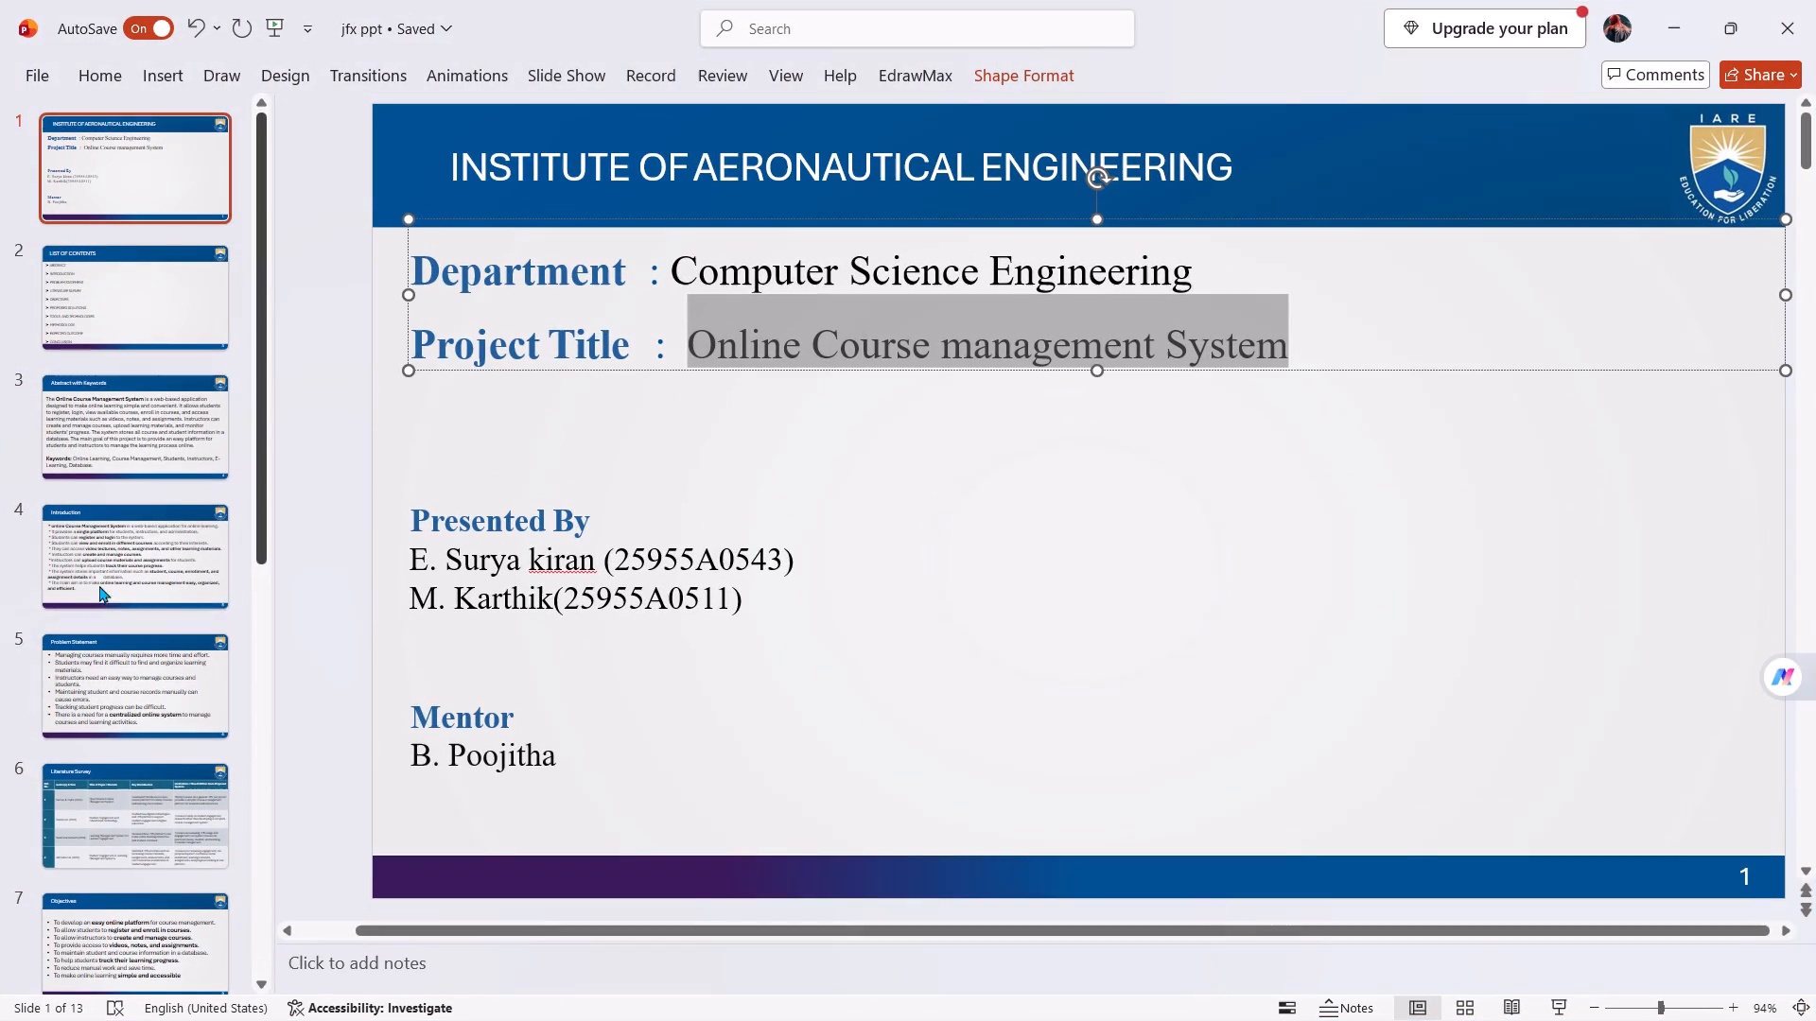
pyautogui.click(87, 797)
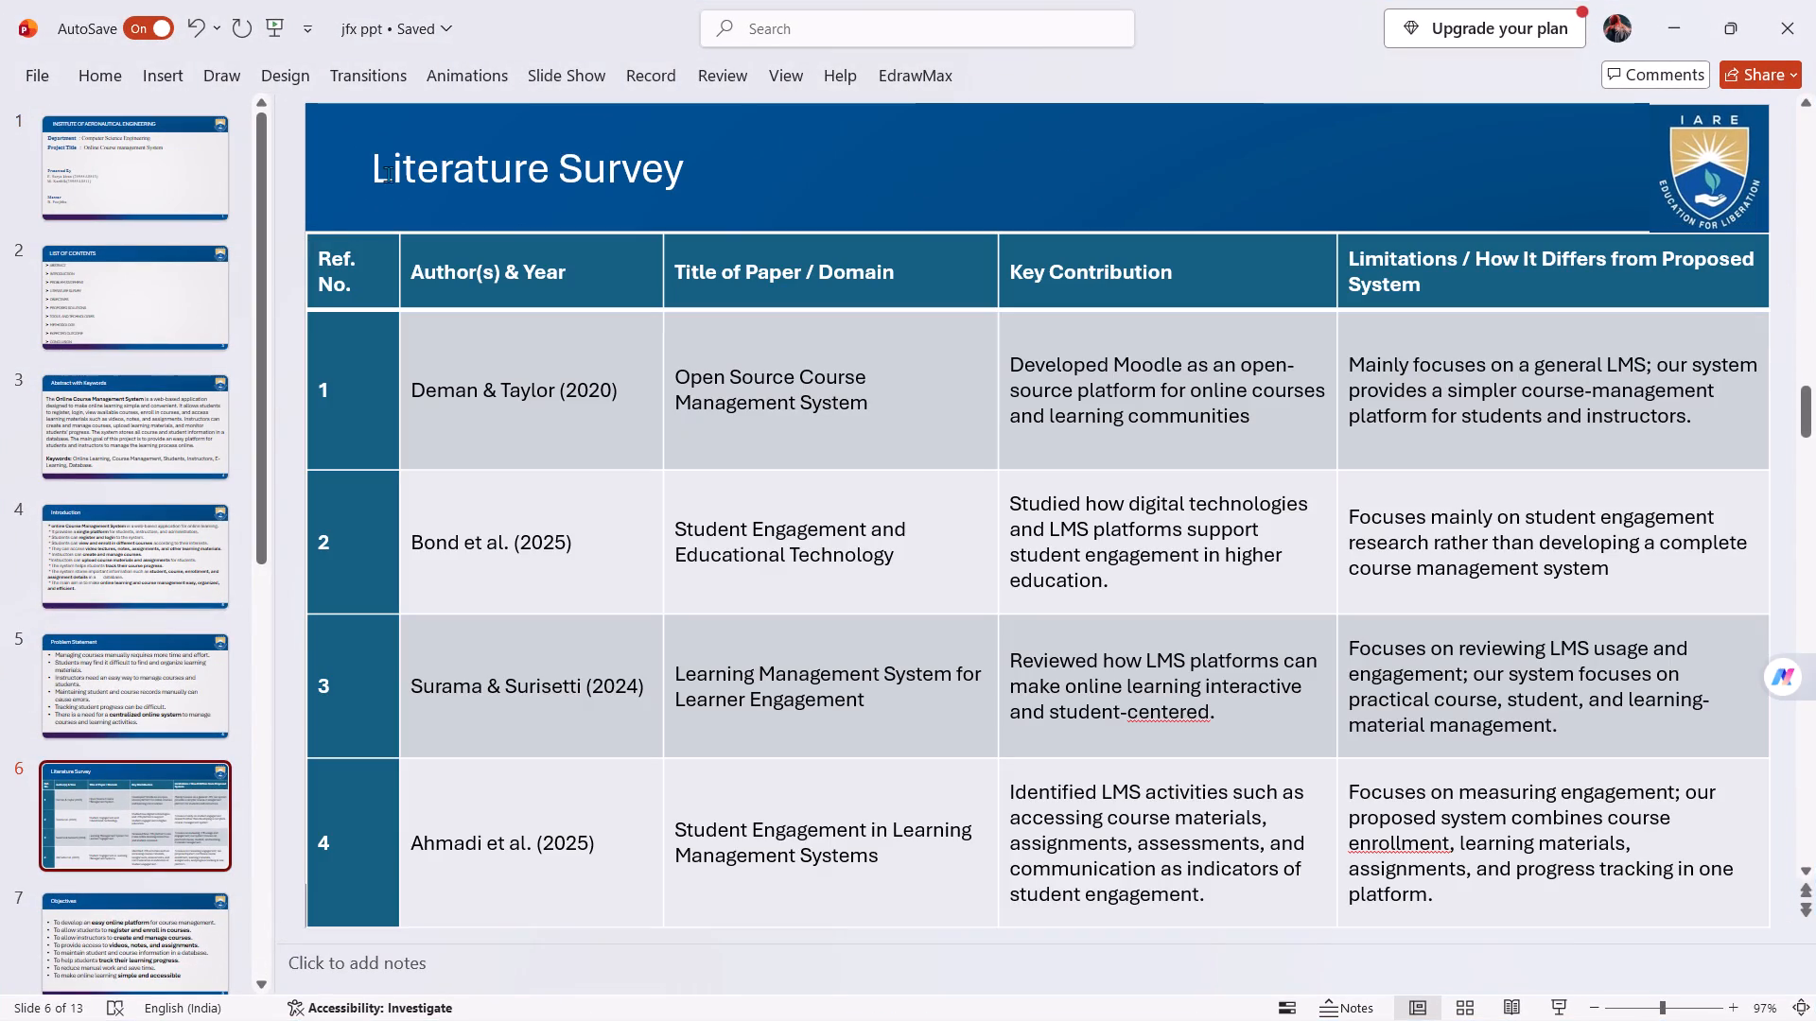
pyautogui.moveTo(368, 177); pyautogui.dragTo(376, 193)
pyautogui.click(348, 179)
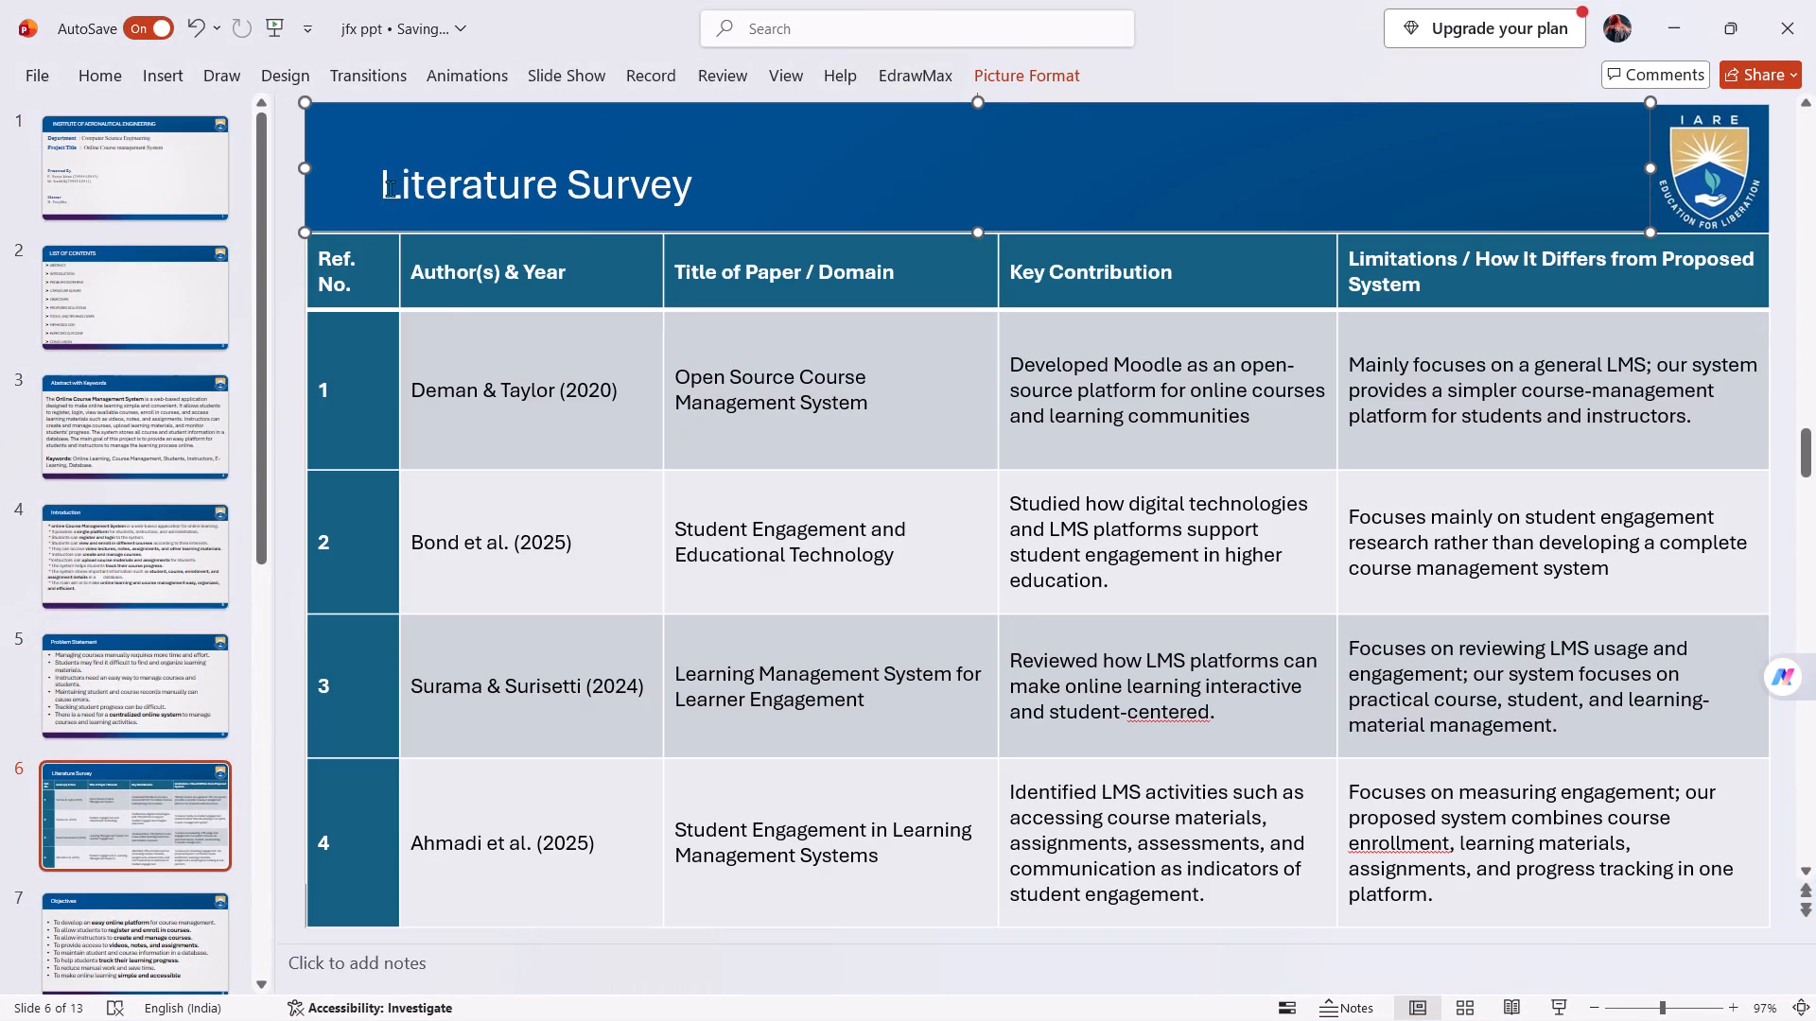
pyautogui.moveTo(390, 188); pyautogui.dragTo(950, 580)
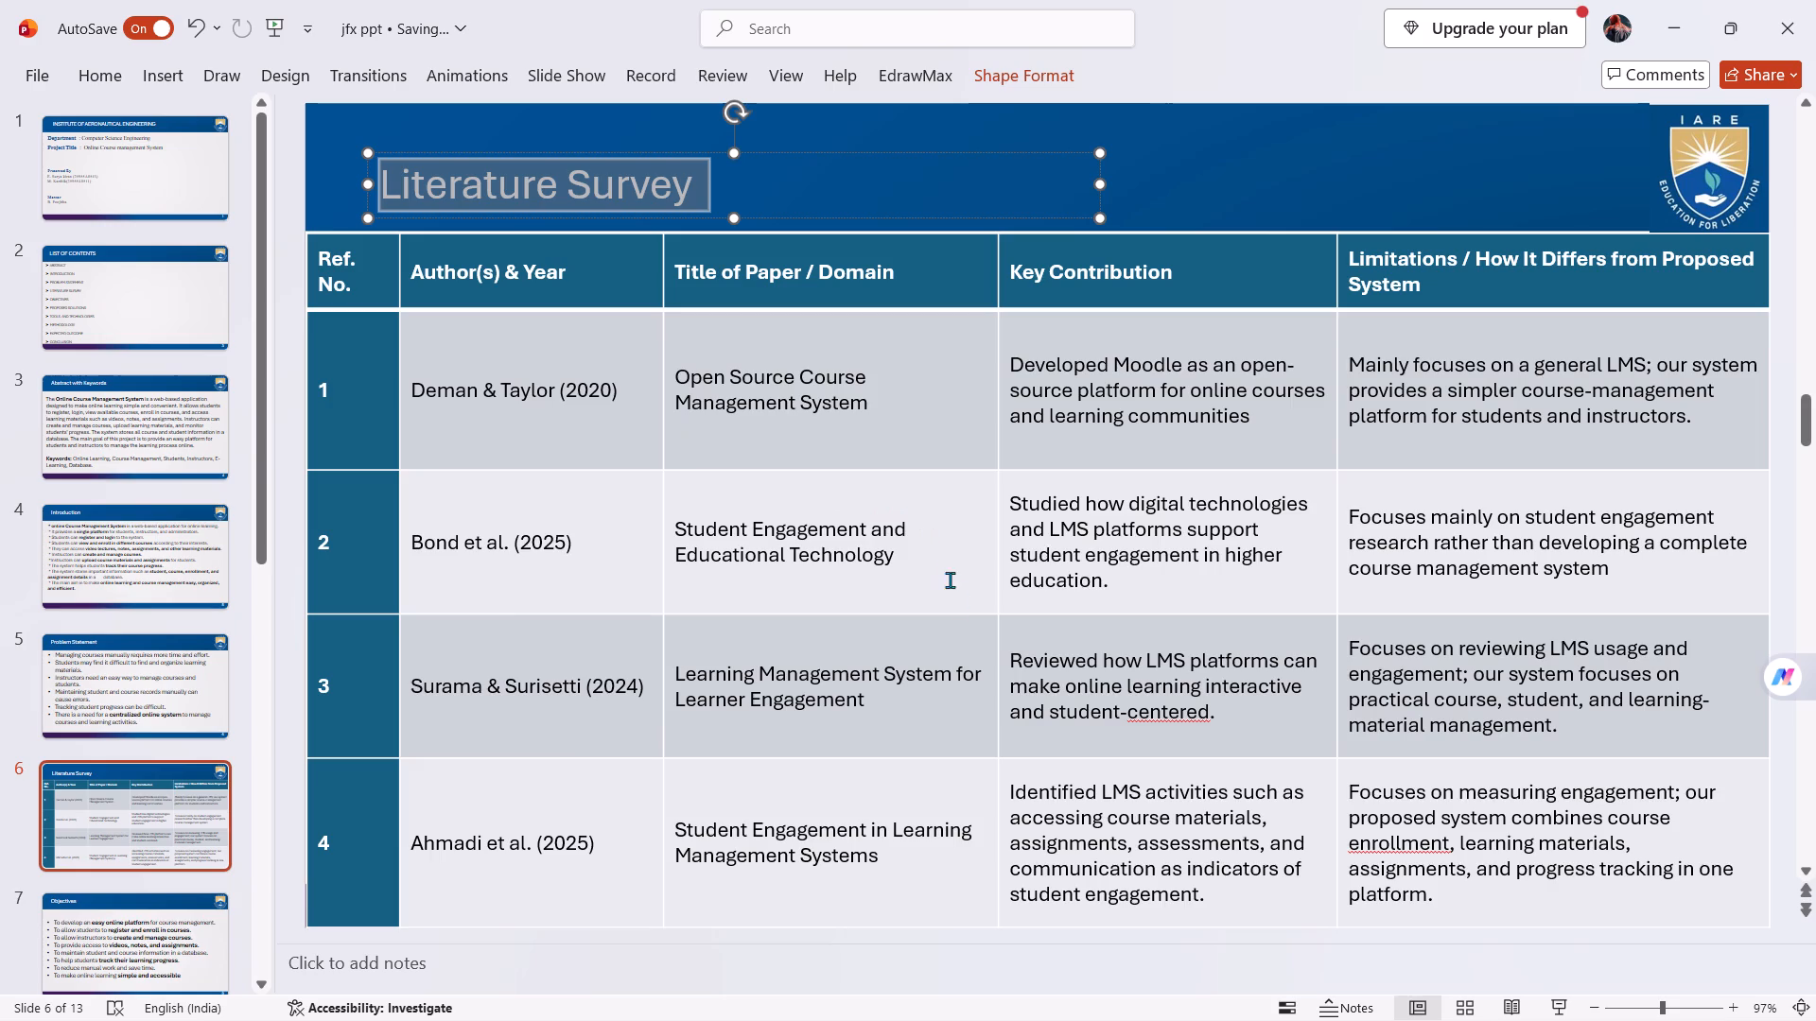
pyautogui.moveTo(950, 580); pyautogui.dragTo(966, 606)
pyautogui.scroll(-5, 966, 606)
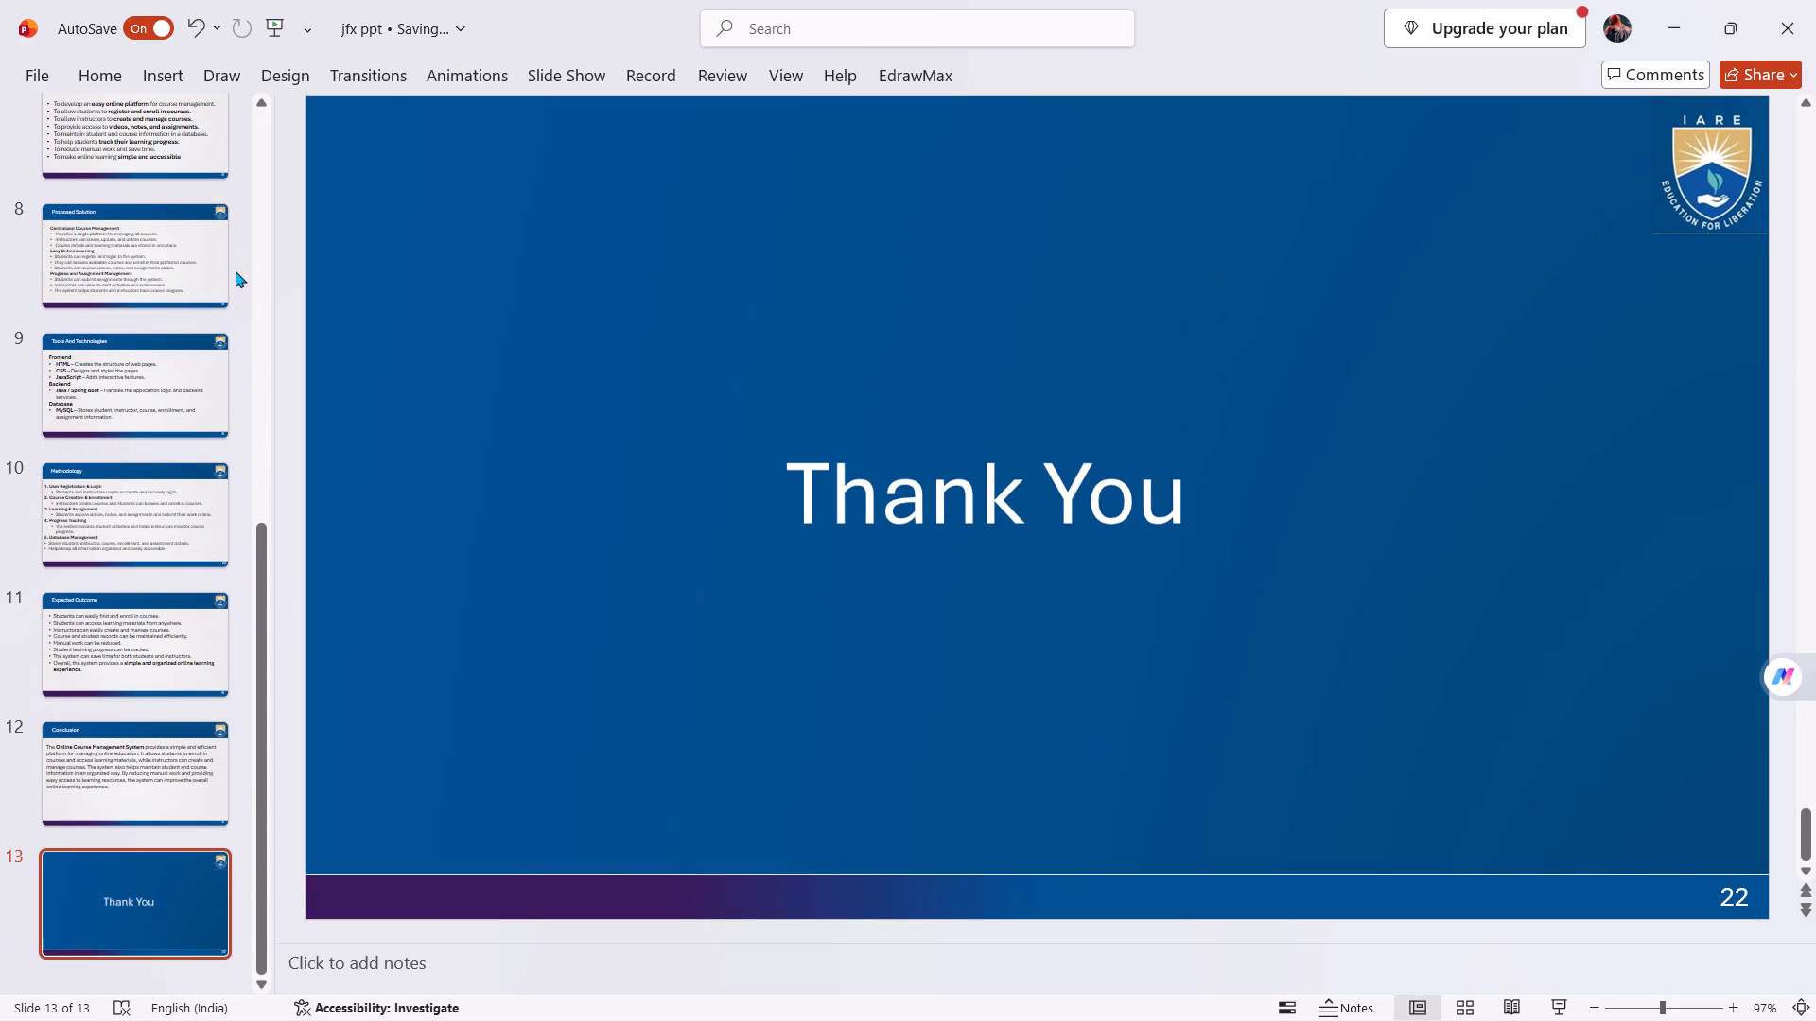
pyautogui.scroll(1, 102, 457)
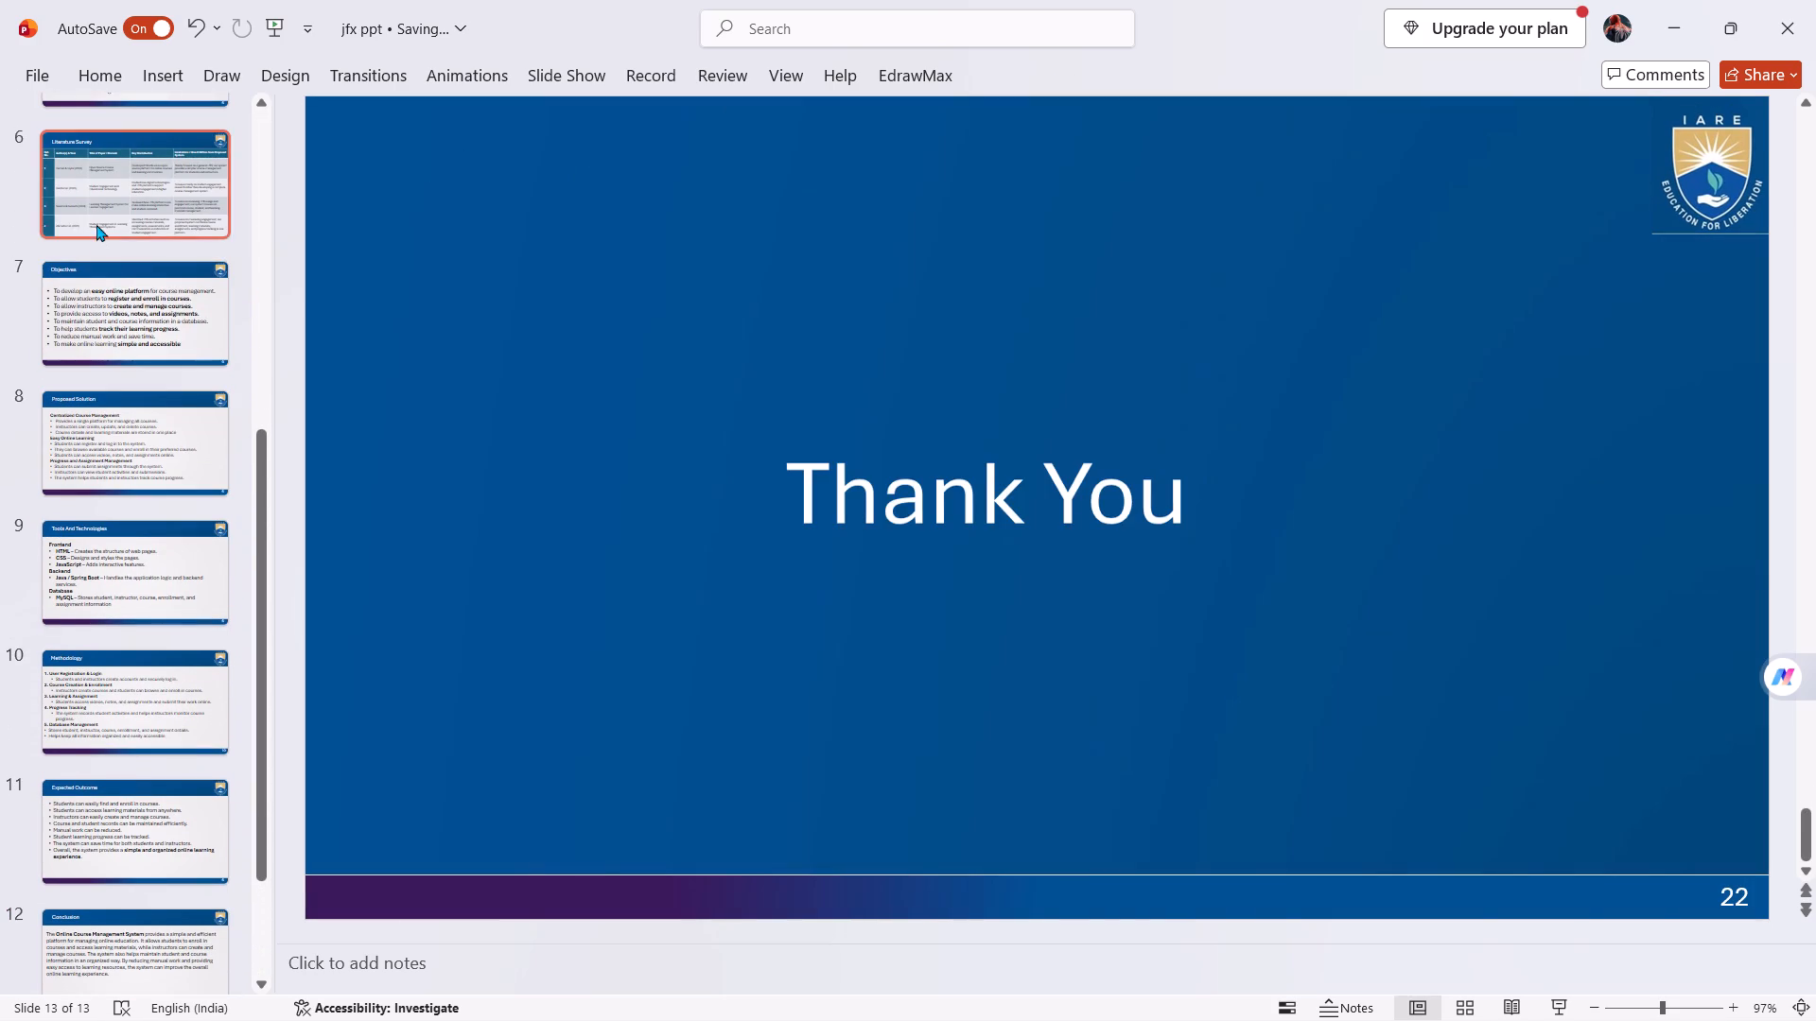
pyautogui.click(96, 213)
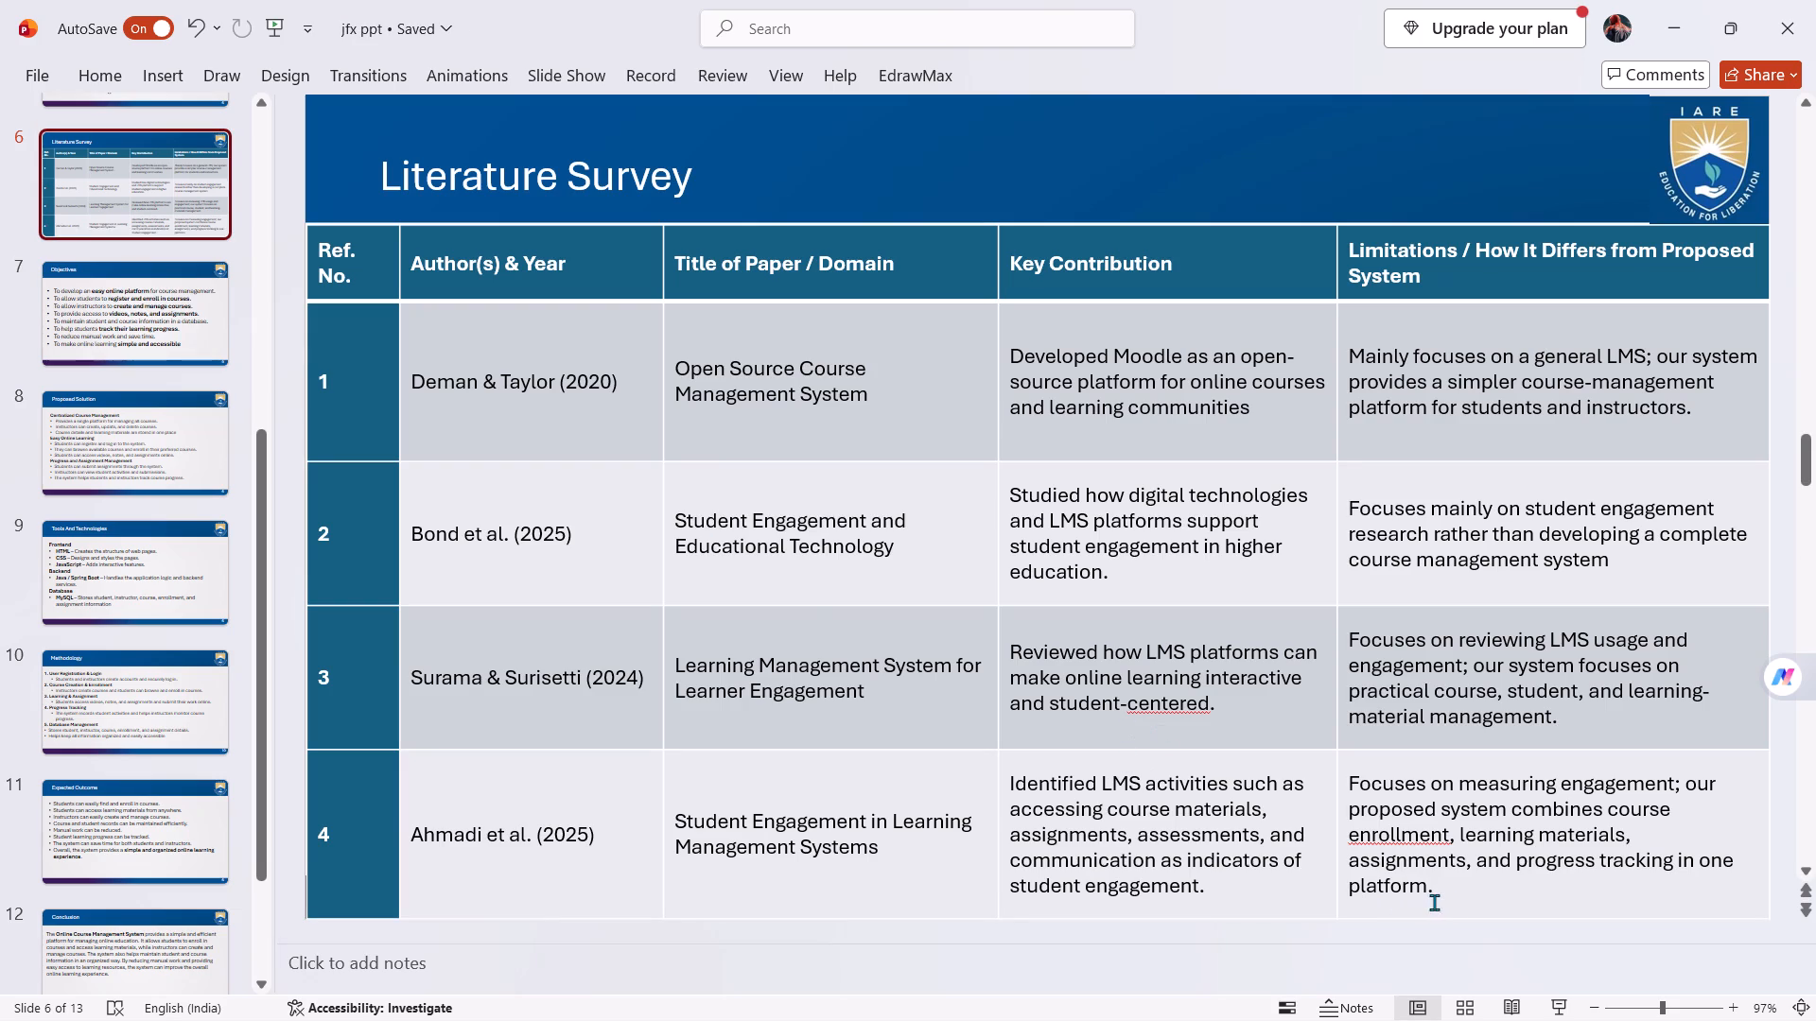
pyautogui.moveTo(1445, 902); pyautogui.dragTo(546, 306)
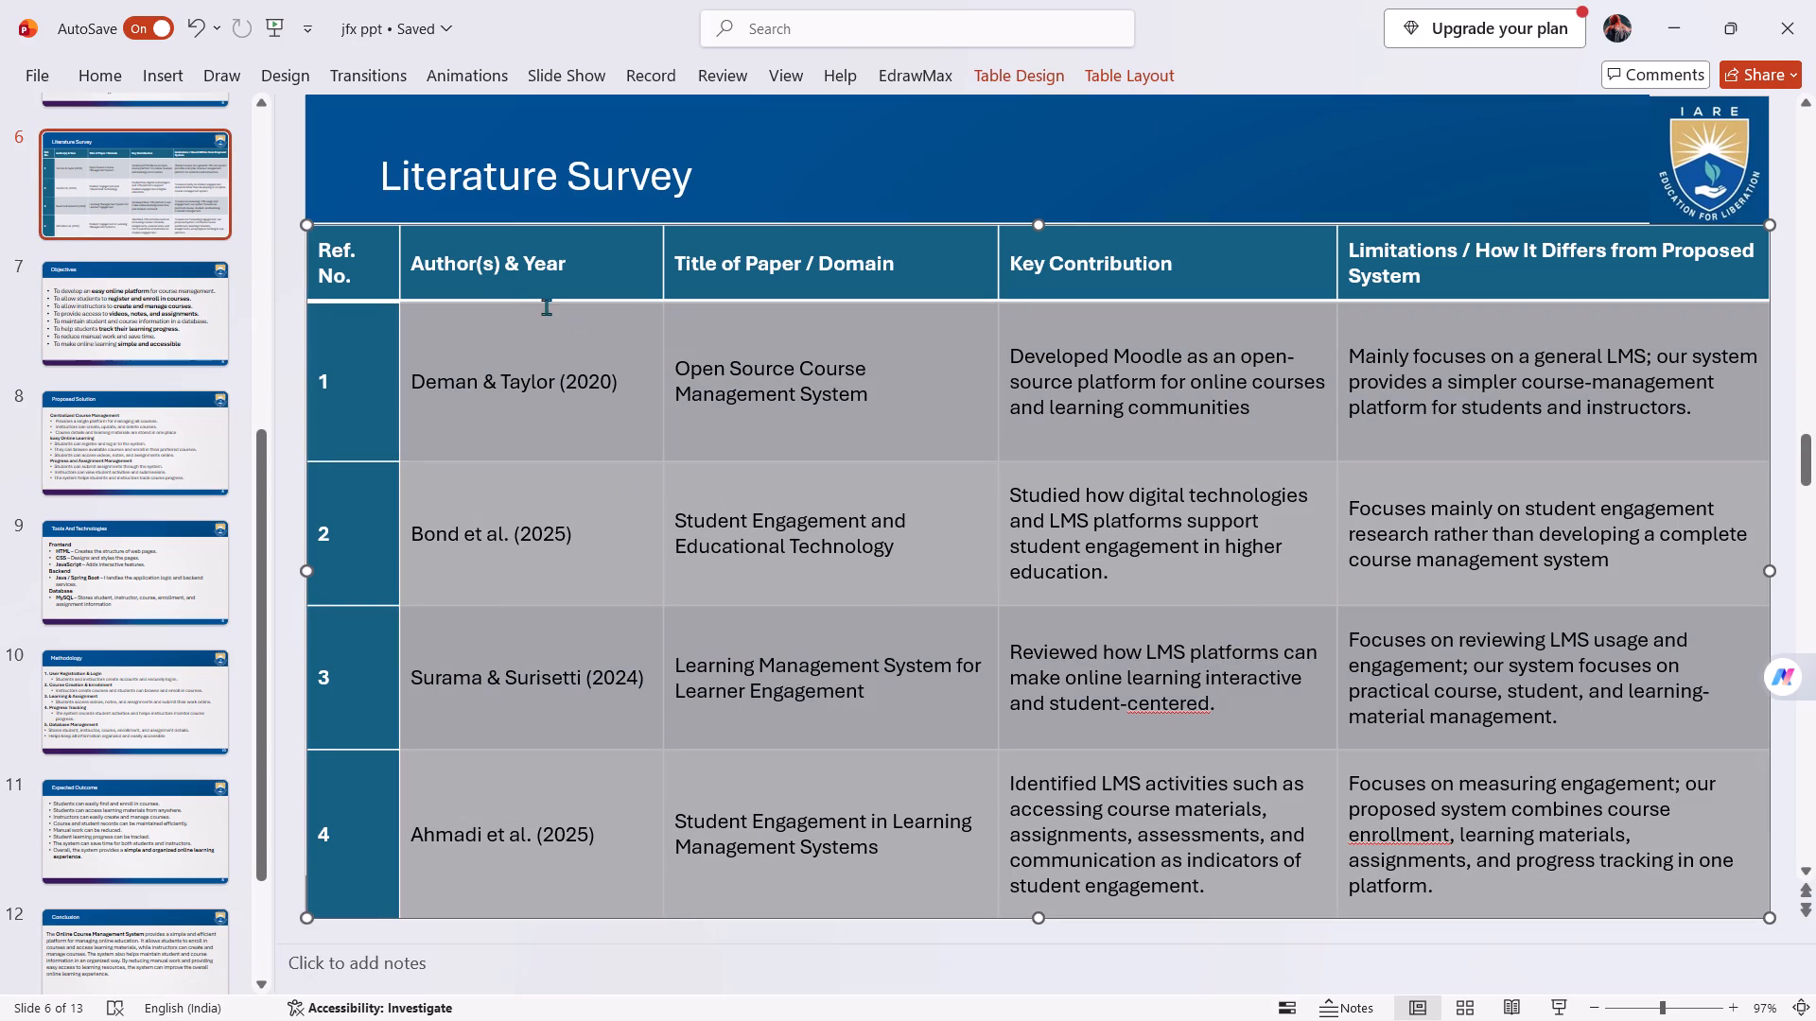
pyautogui.moveTo(546, 306); pyautogui.dragTo(356, 268)
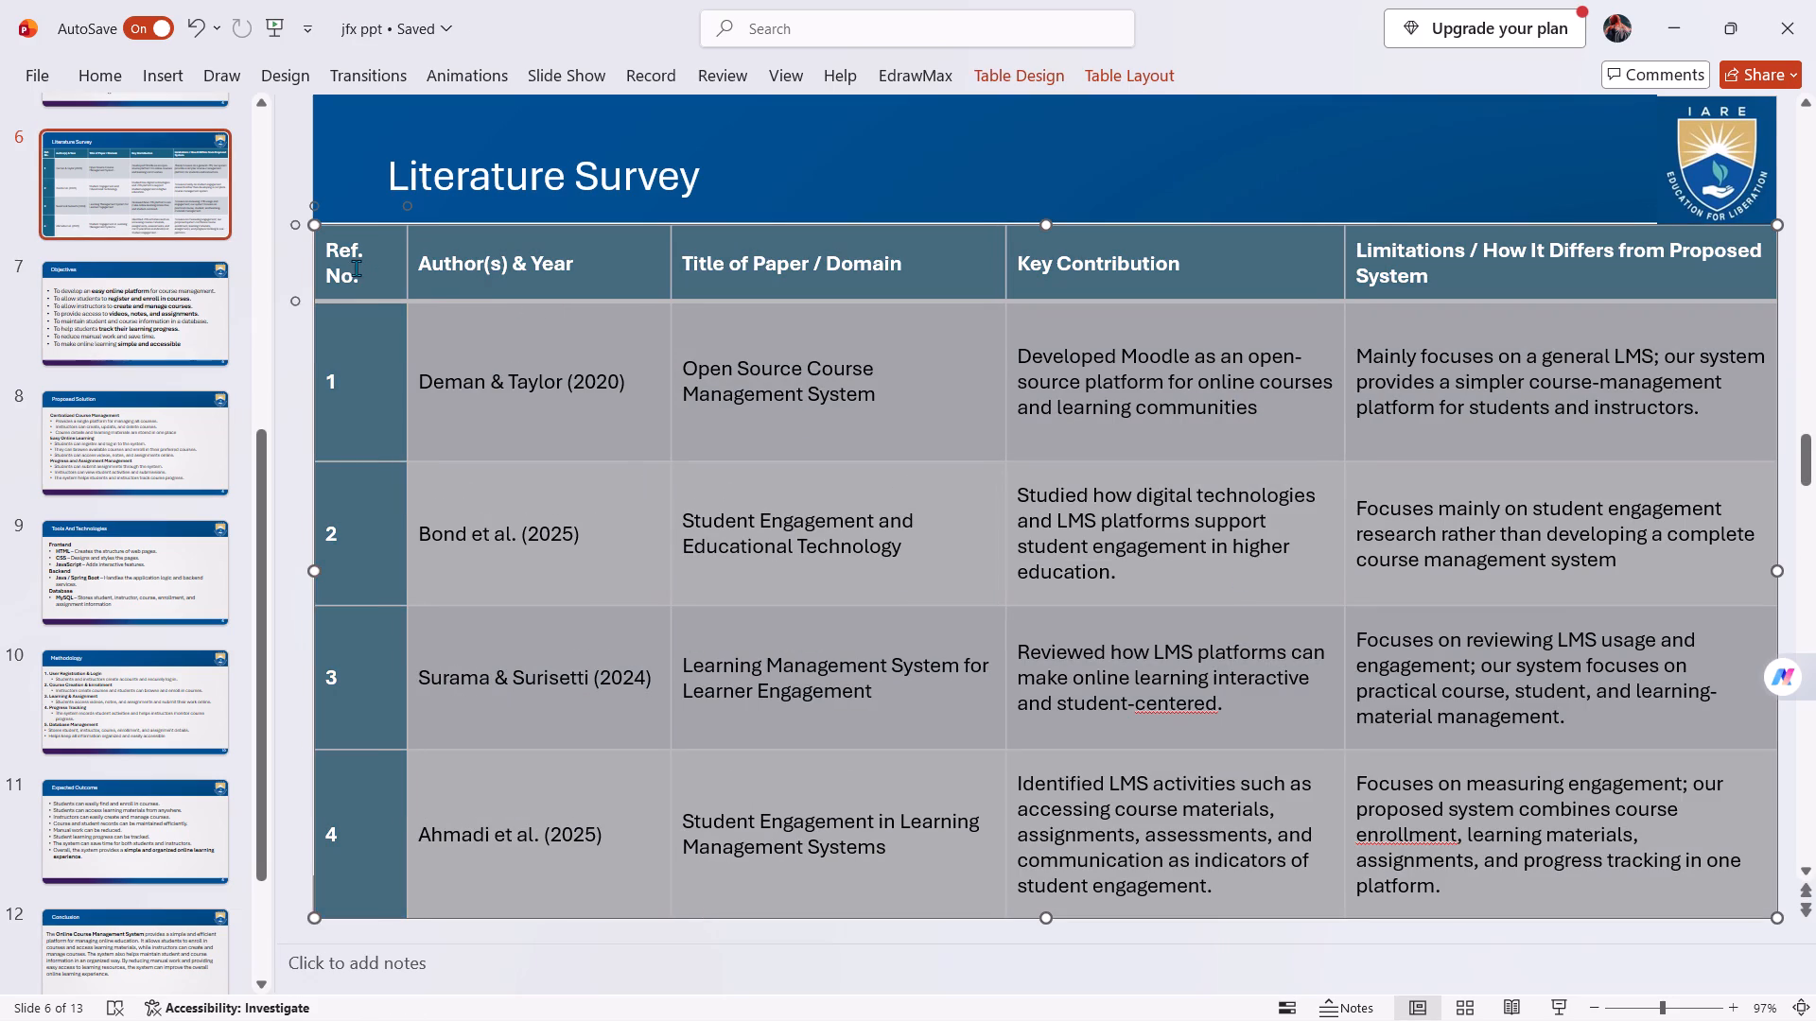
pyautogui.hotkey('ctrl', 'c')
pyautogui.hotkey('ctrl', 'c')
pyautogui.hotkey('ctrl', 'c')
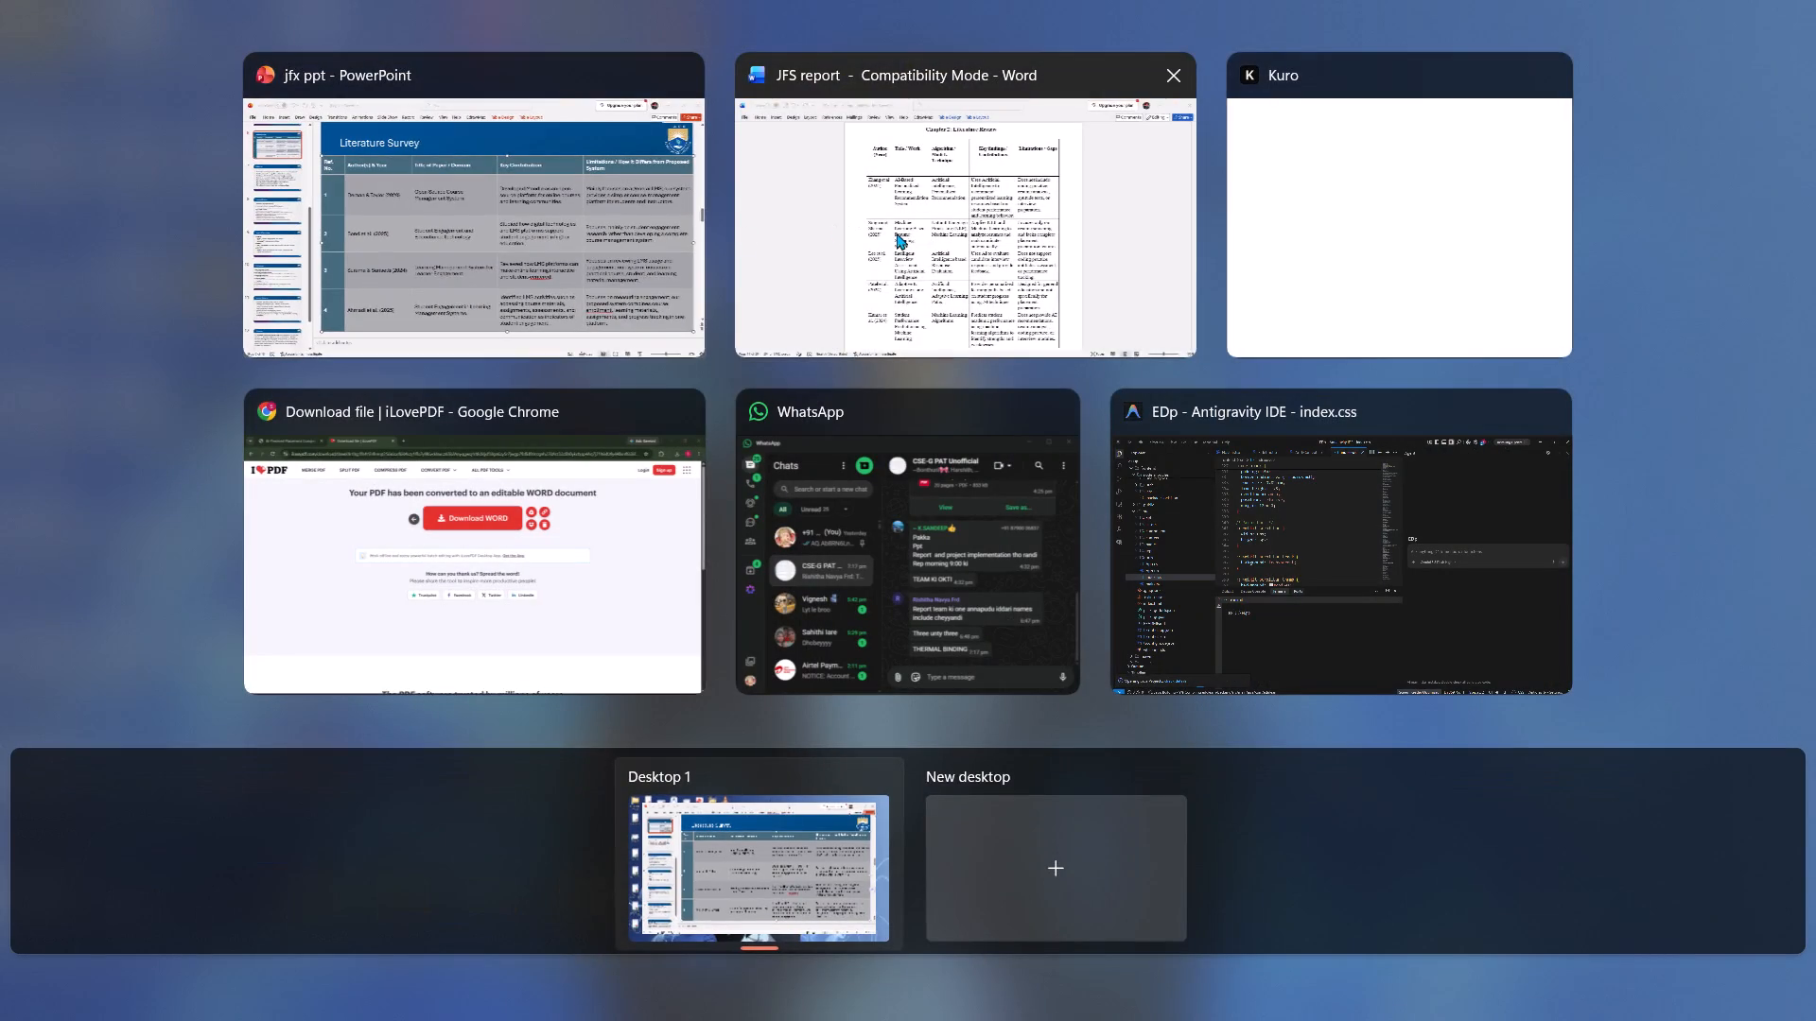
# Switch back to the JFS report and replace the Chapter 2 literature review table's contents with the copied Literature Survey table.
pyautogui.click(897, 233)
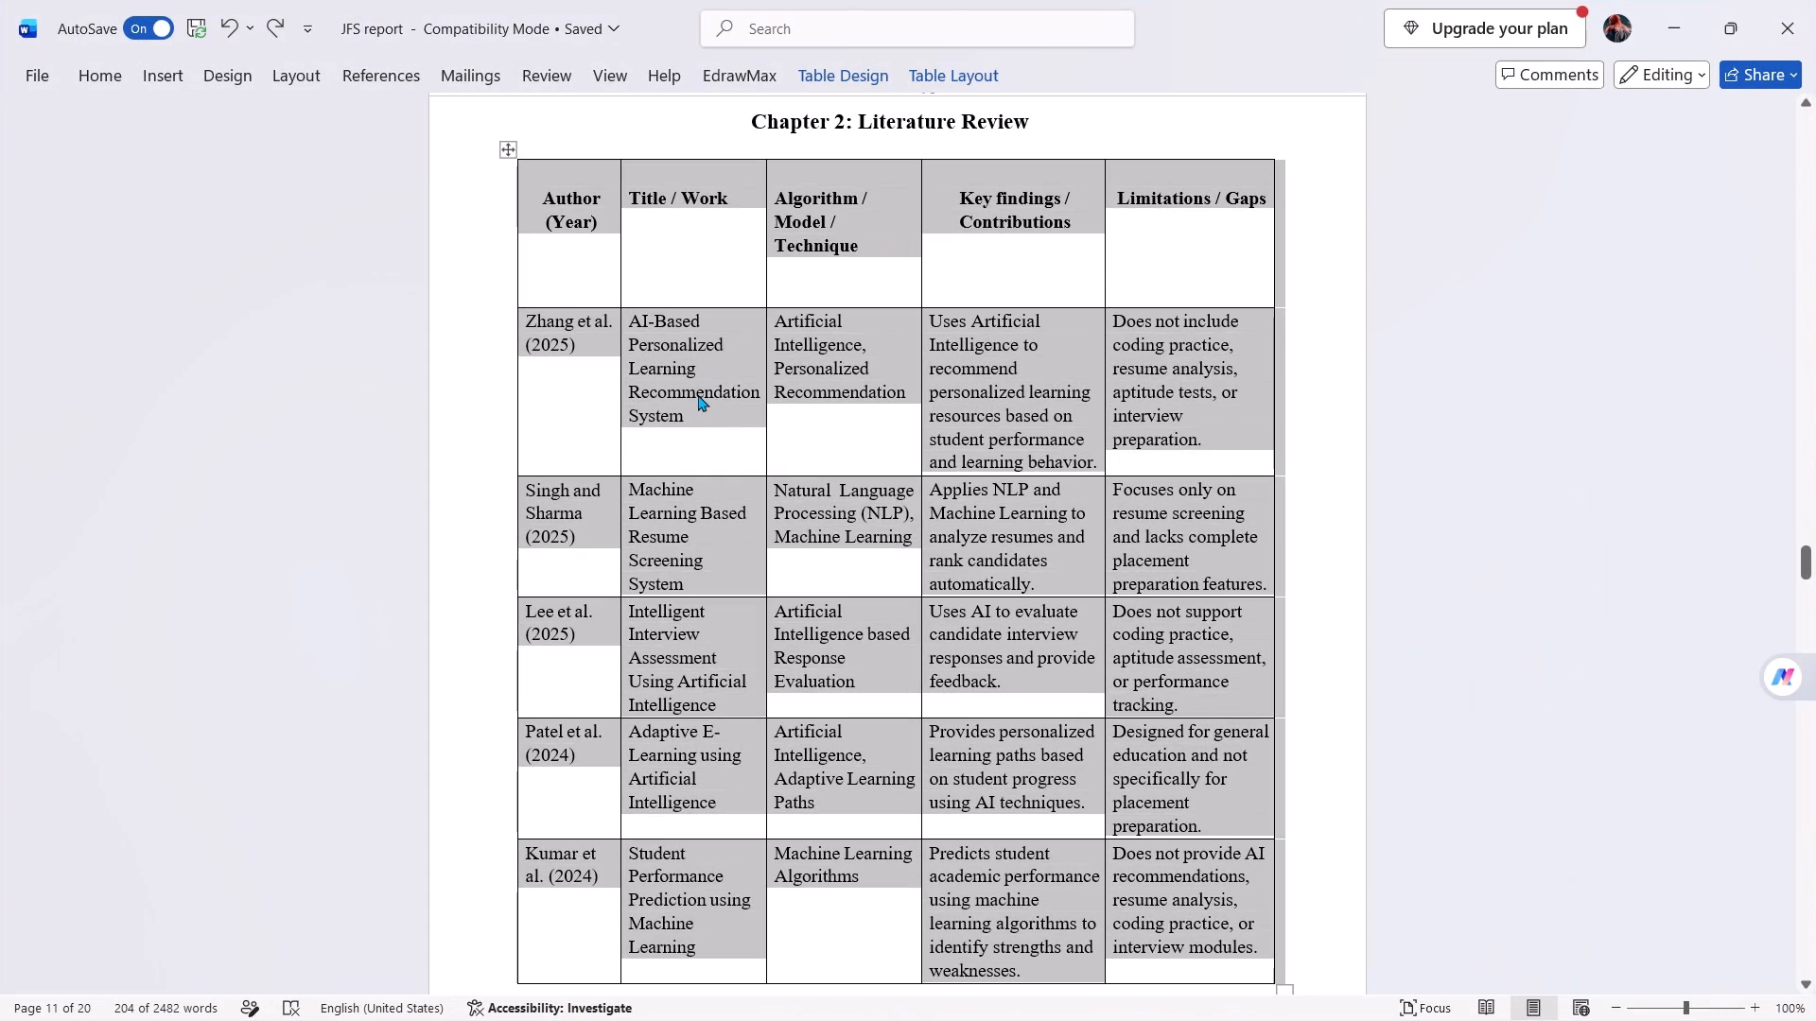
pyautogui.press('Delete')
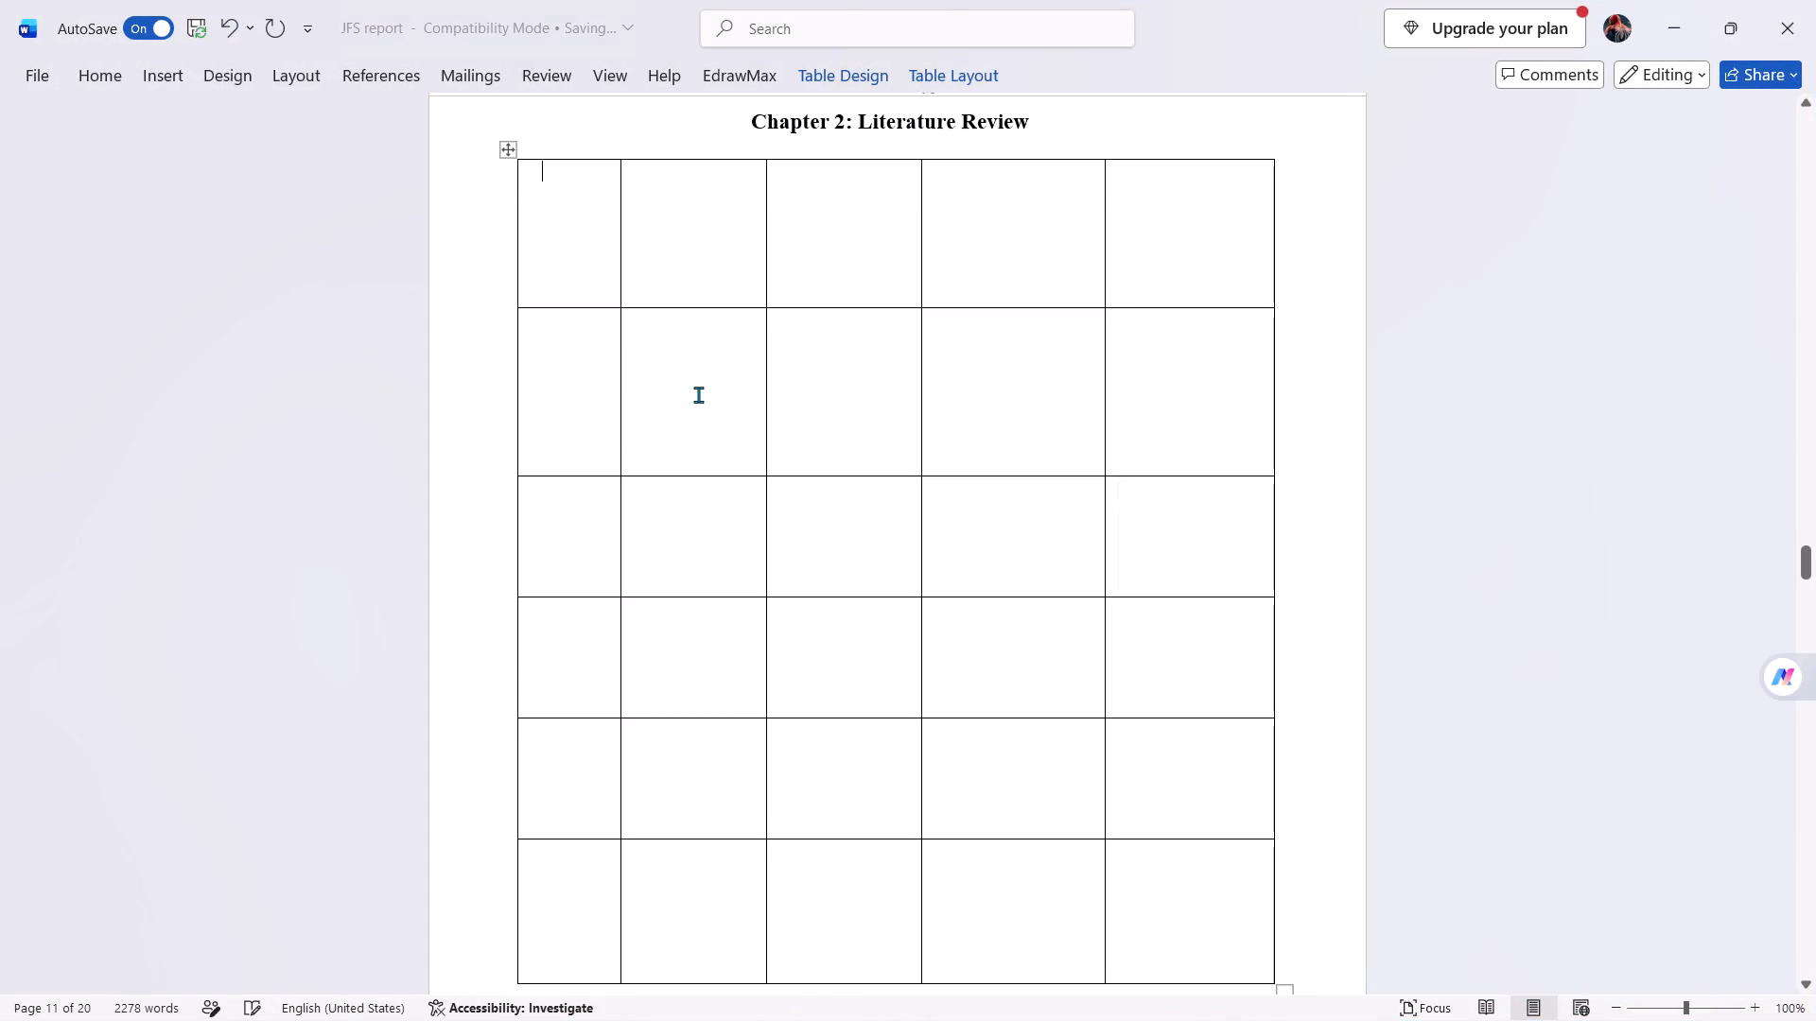
pyautogui.hotkey('ctrl', 'v')
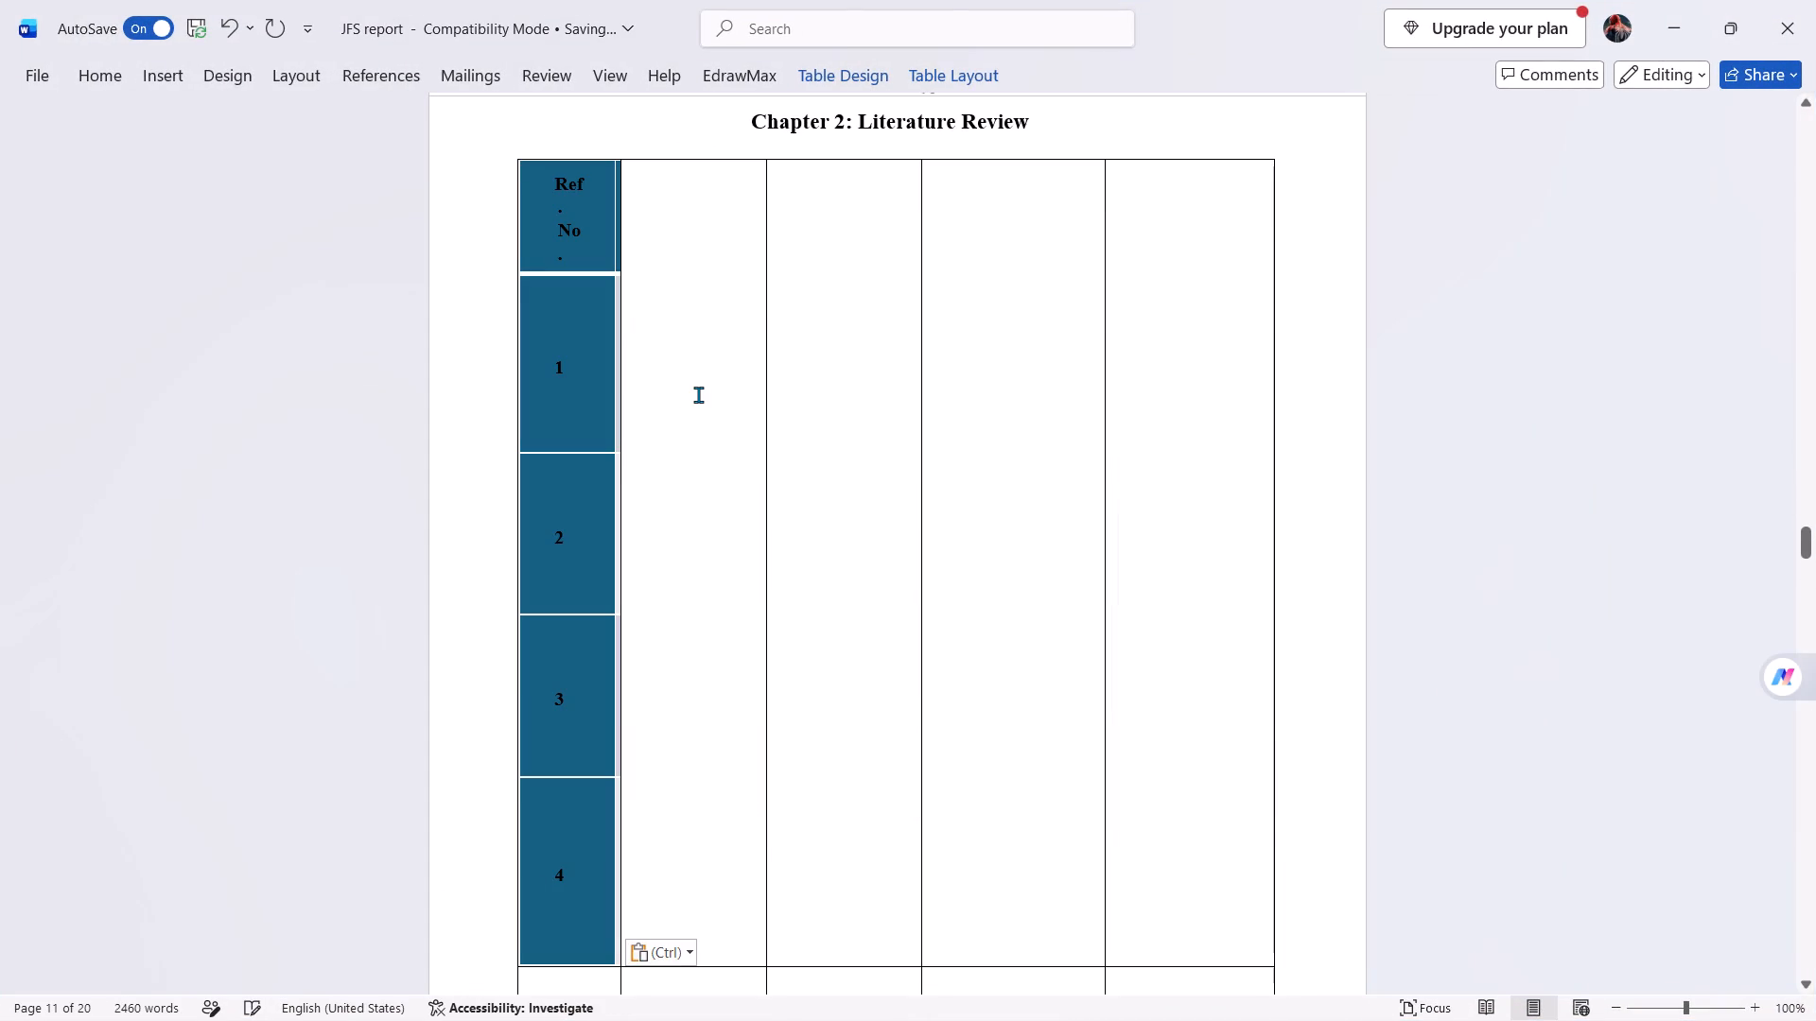
# Examine the pasted literature table, the Chapter 3 diagrams and the Chapter 1 sections for layout and content from the old project.
pyautogui.click(698, 394)
pyautogui.scroll(-2, 698, 394)
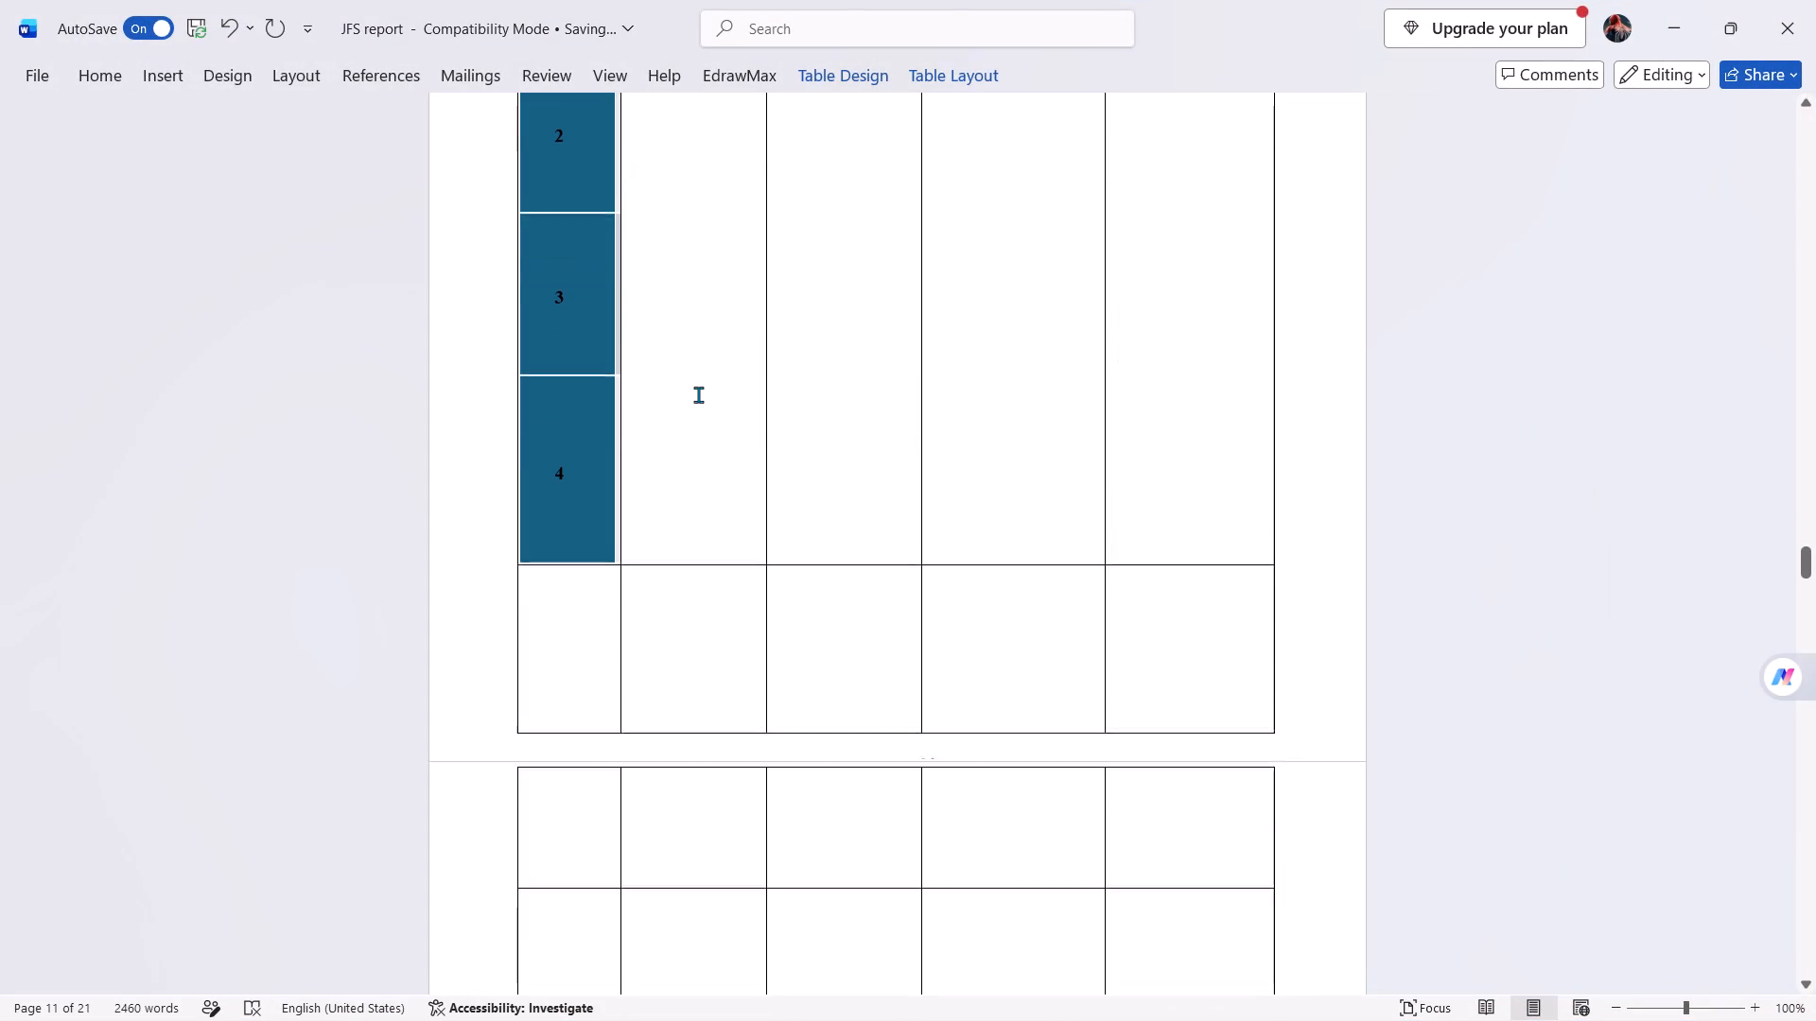
pyautogui.scroll(2, 698, 394)
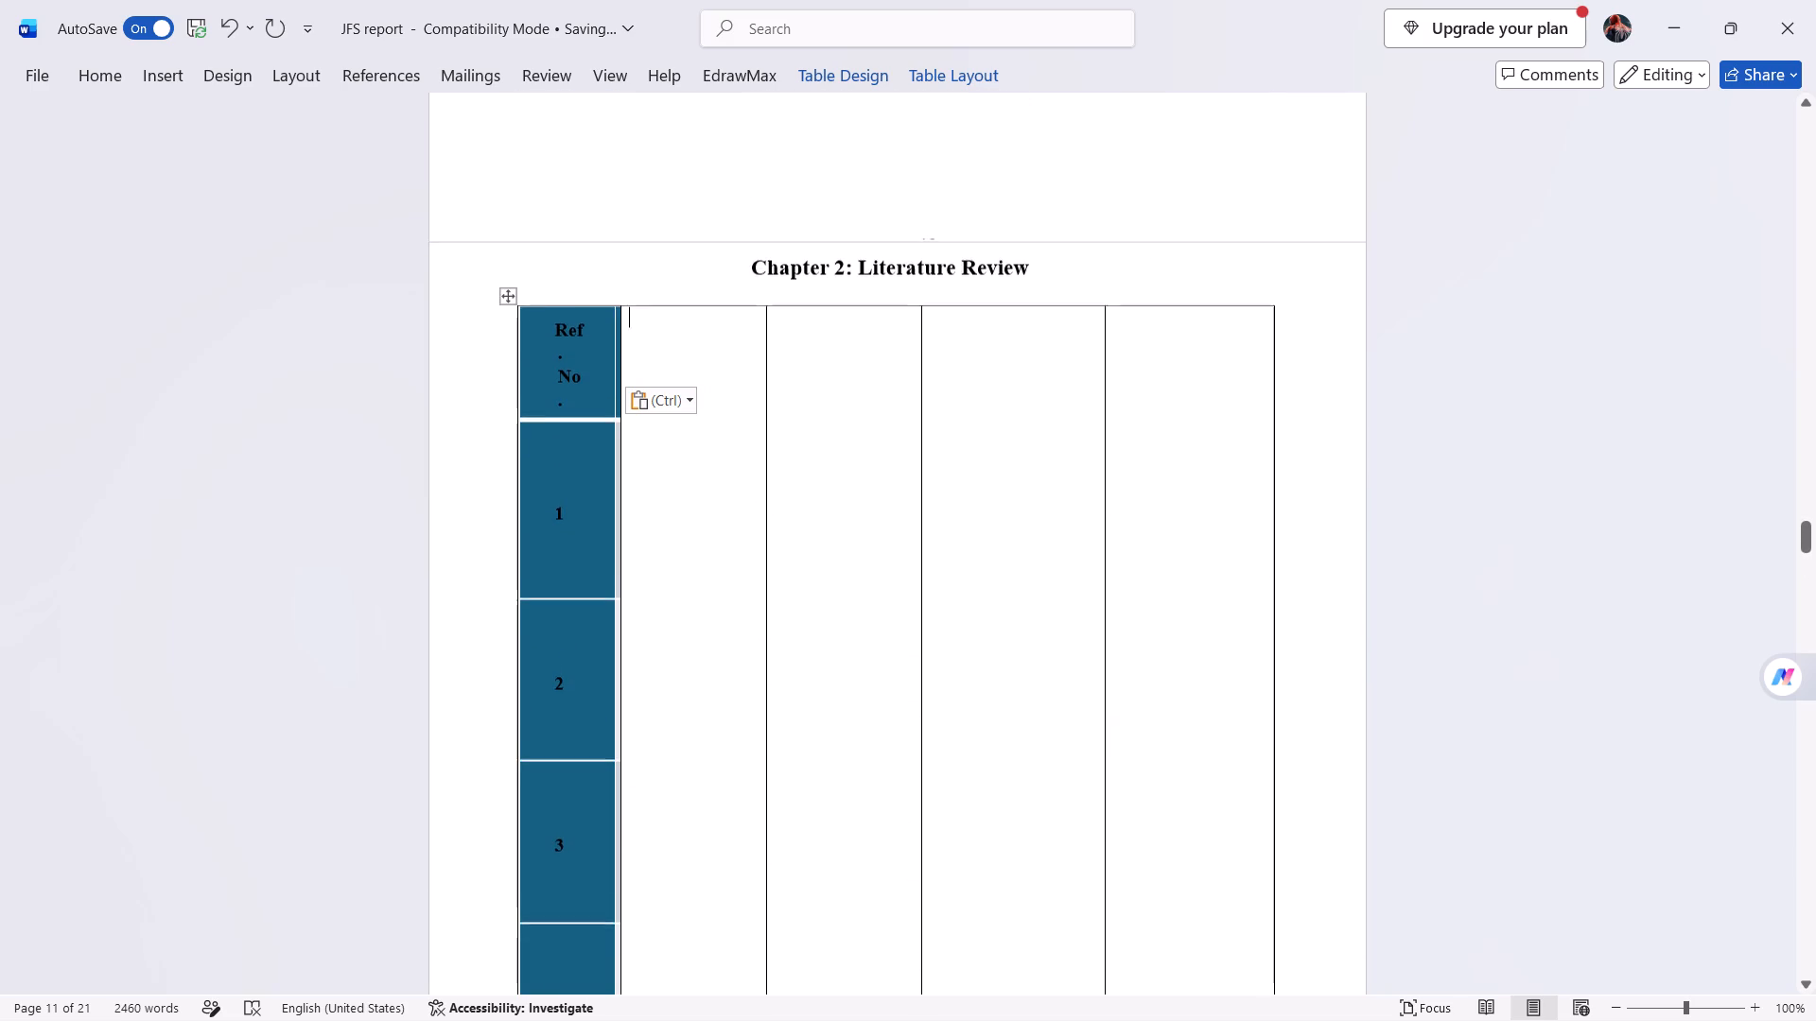
pyautogui.click(692, 428)
pyautogui.scroll(-2, 692, 428)
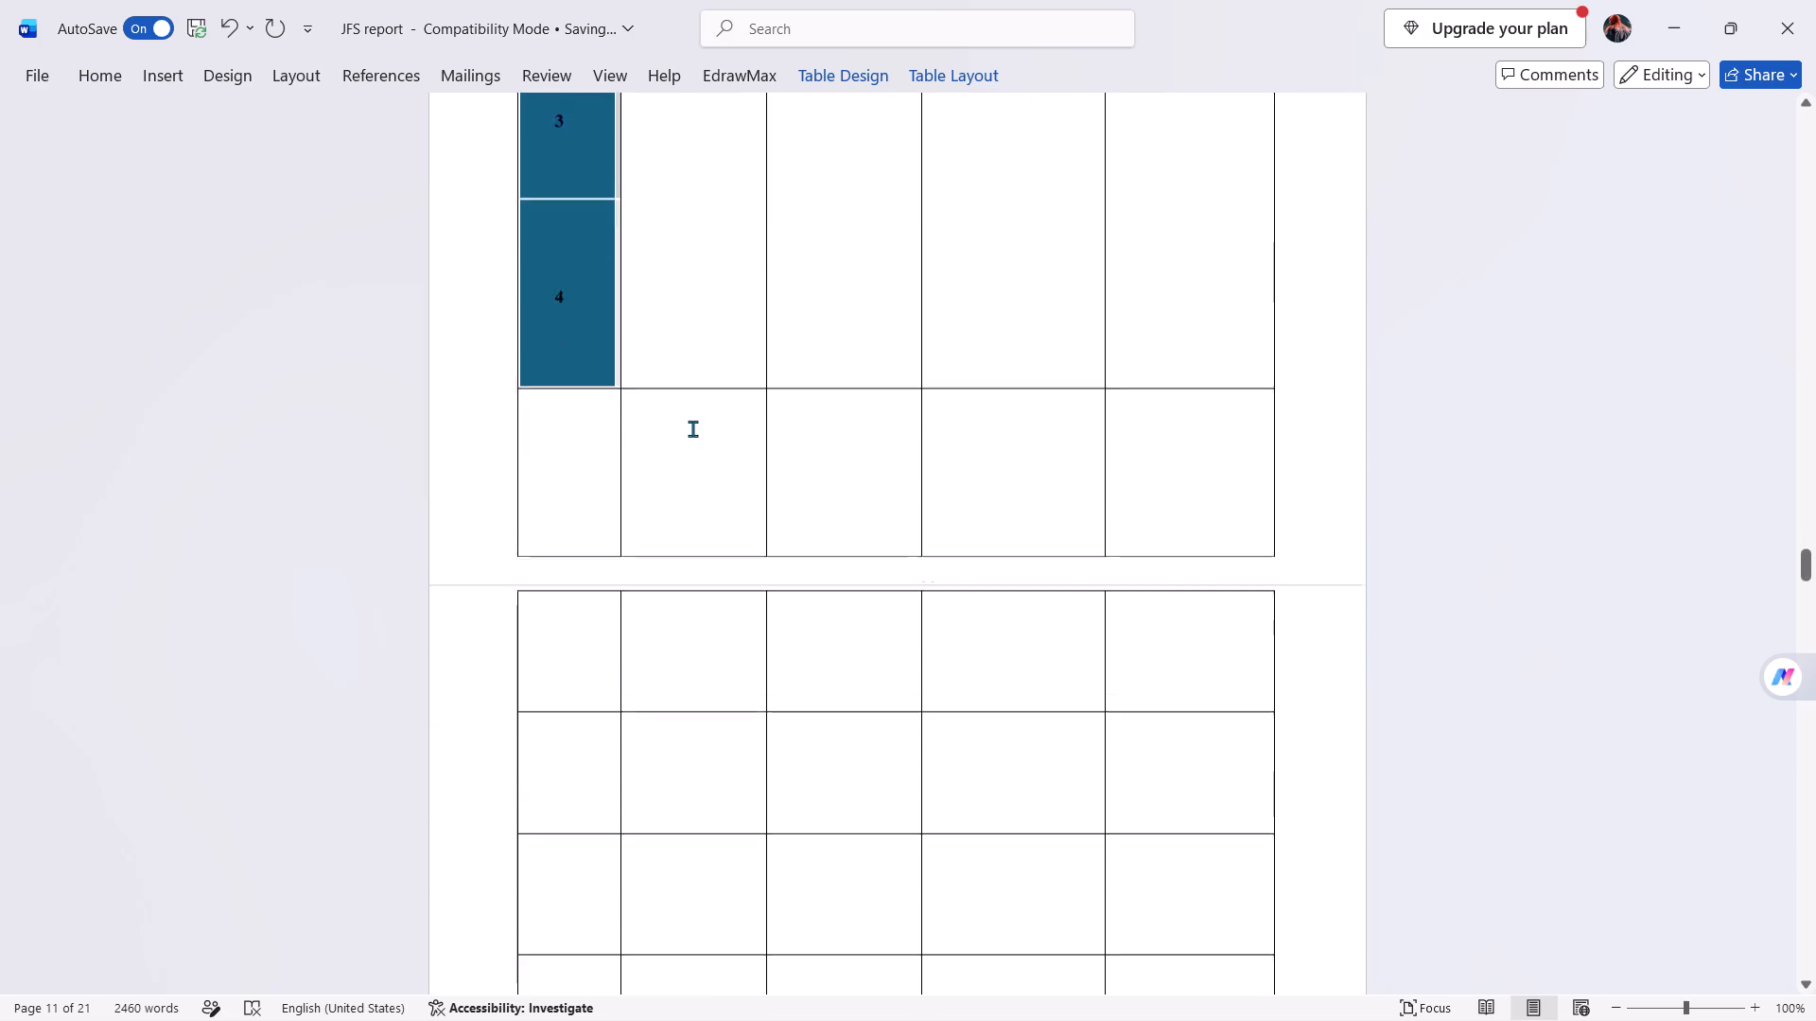
pyautogui.scroll(-3, 692, 428)
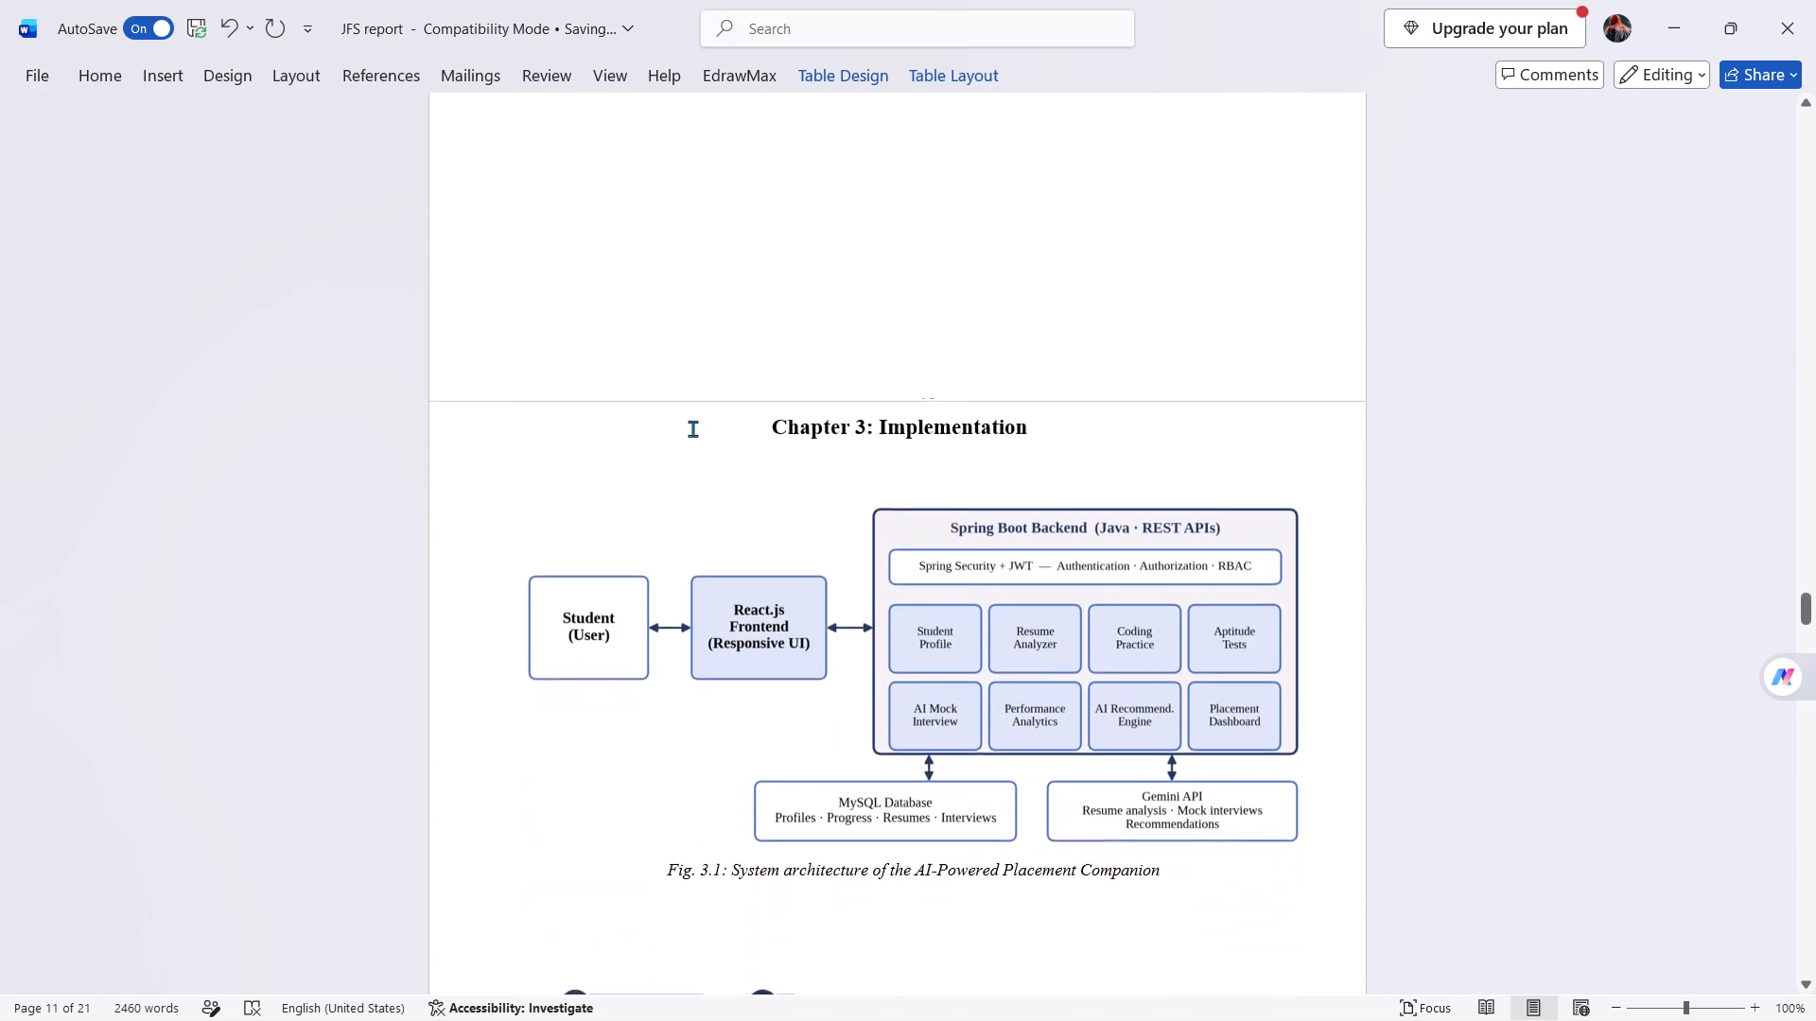
pyautogui.scroll(-2, 692, 428)
pyautogui.scroll(2, 692, 428)
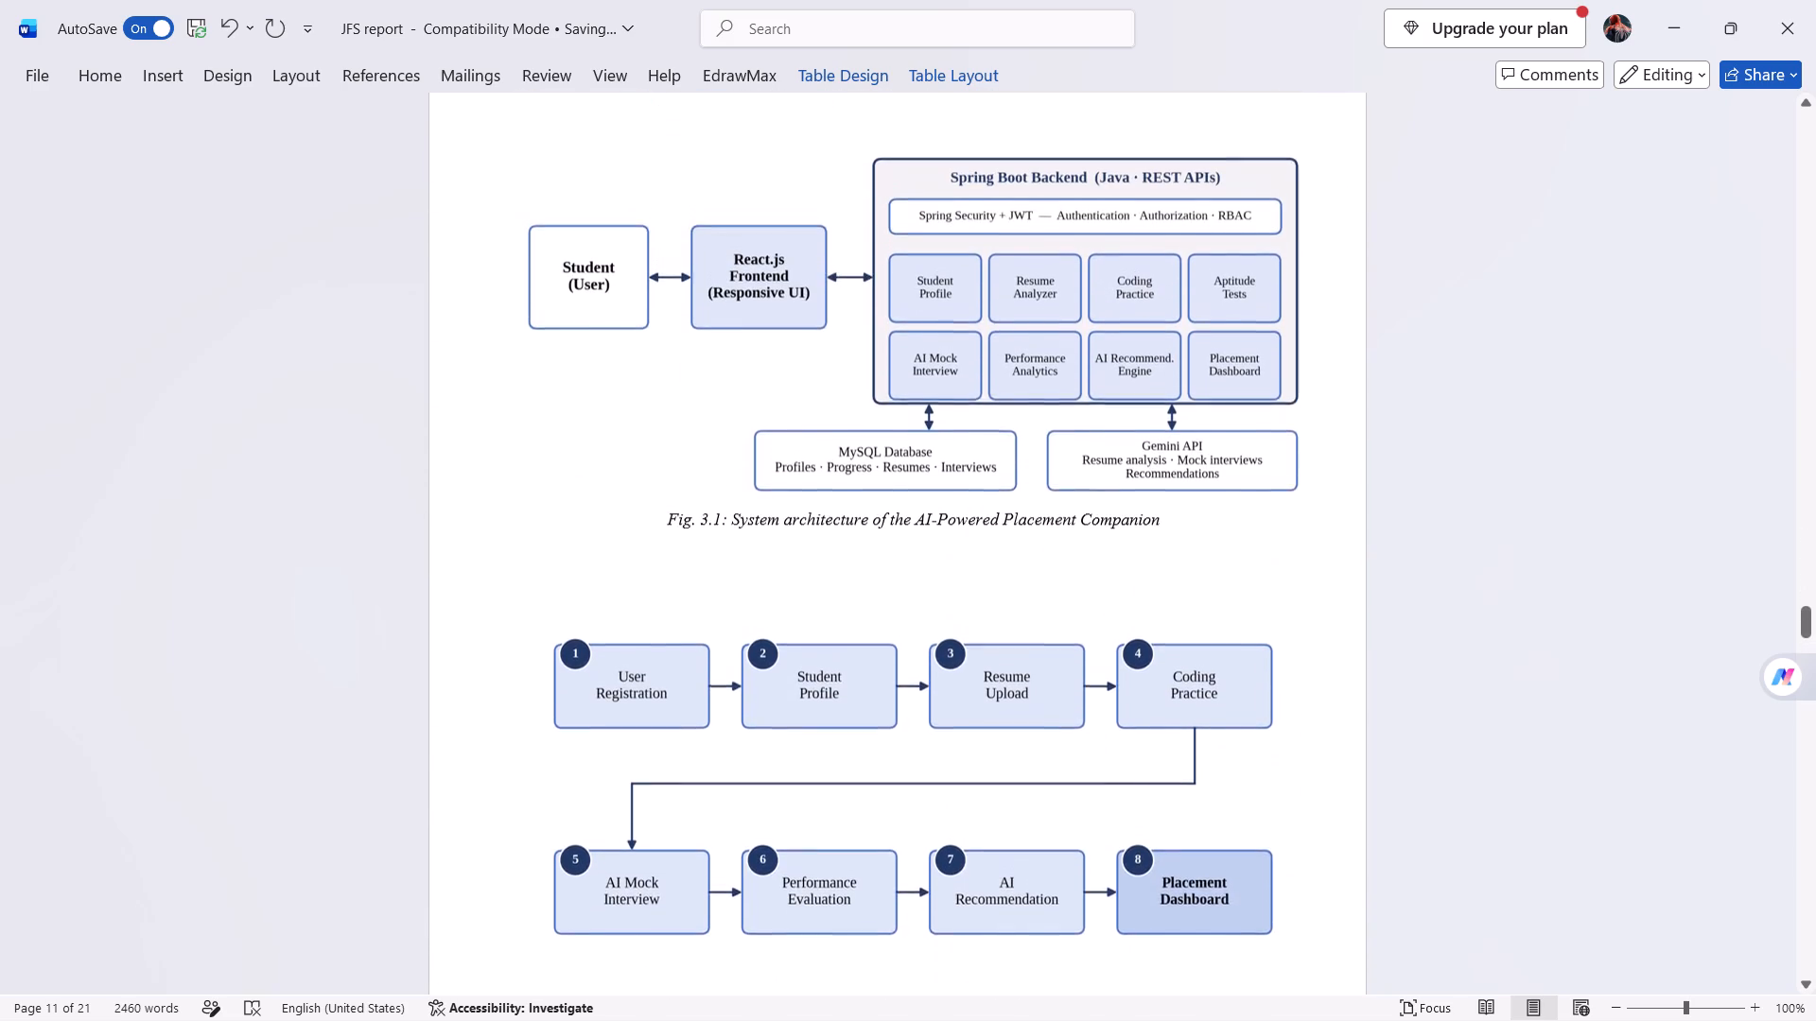
pyautogui.scroll(8, 692, 428)
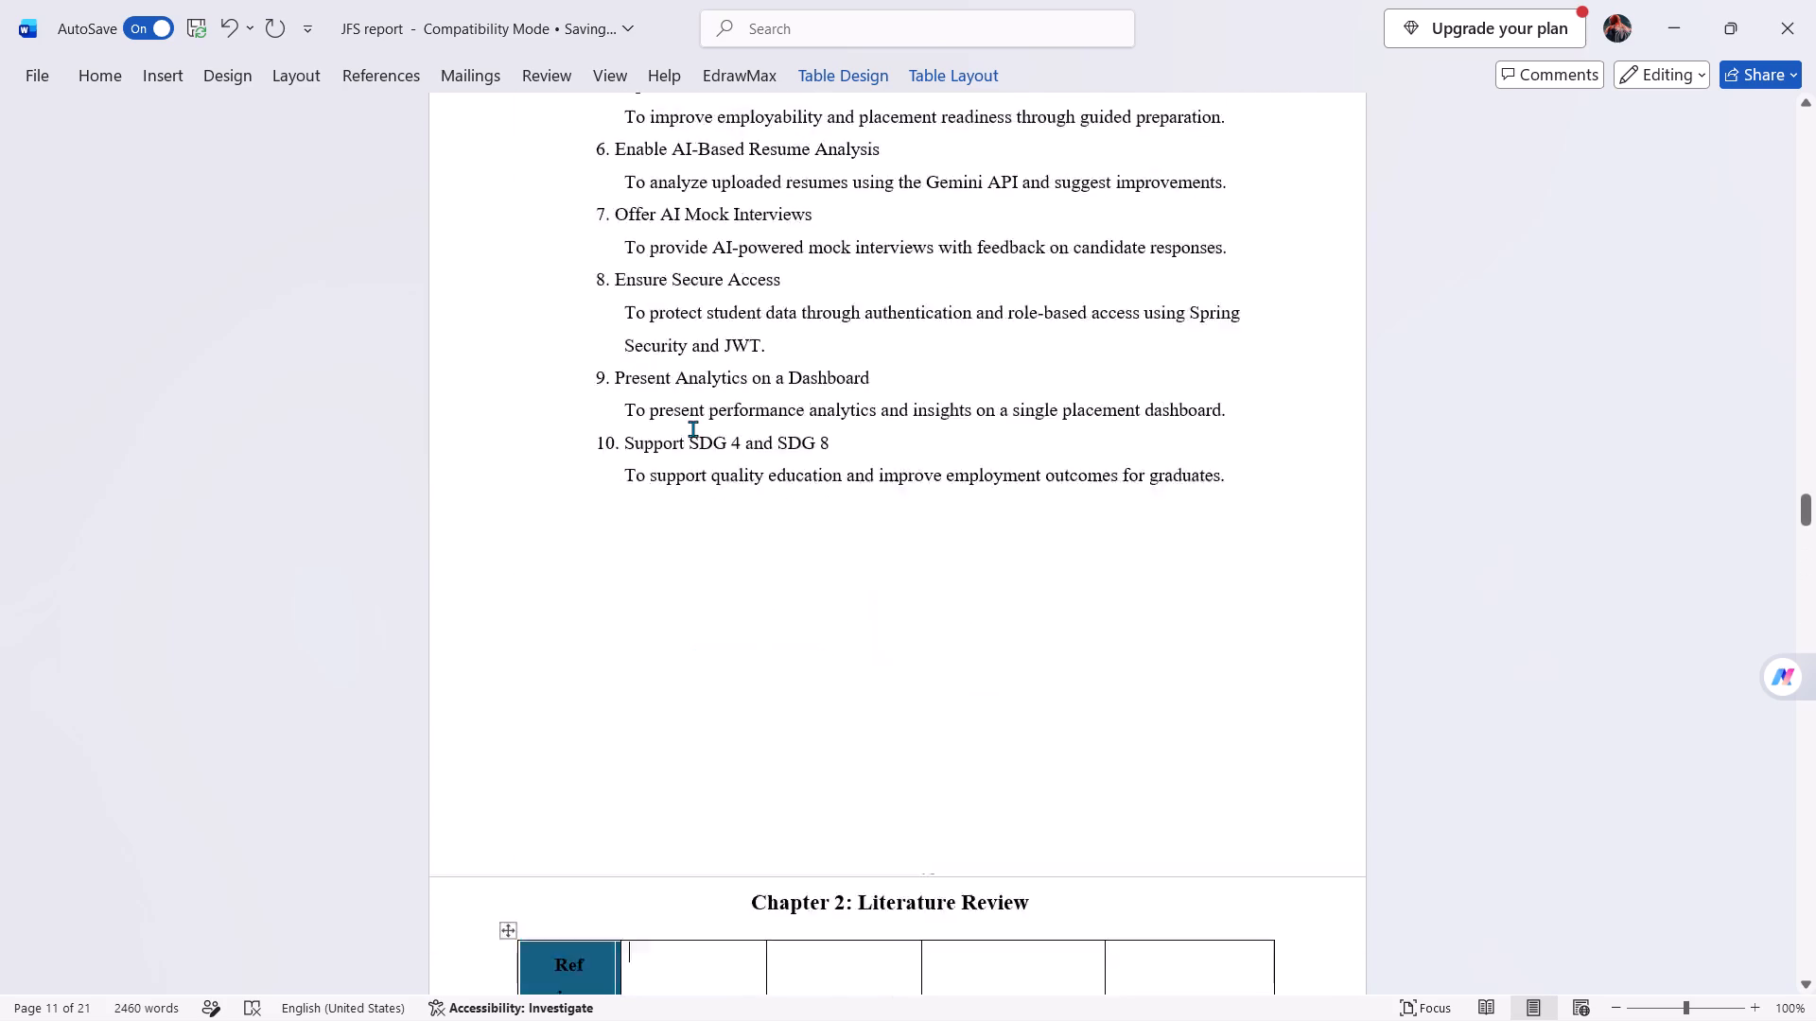
pyautogui.scroll(8, 692, 428)
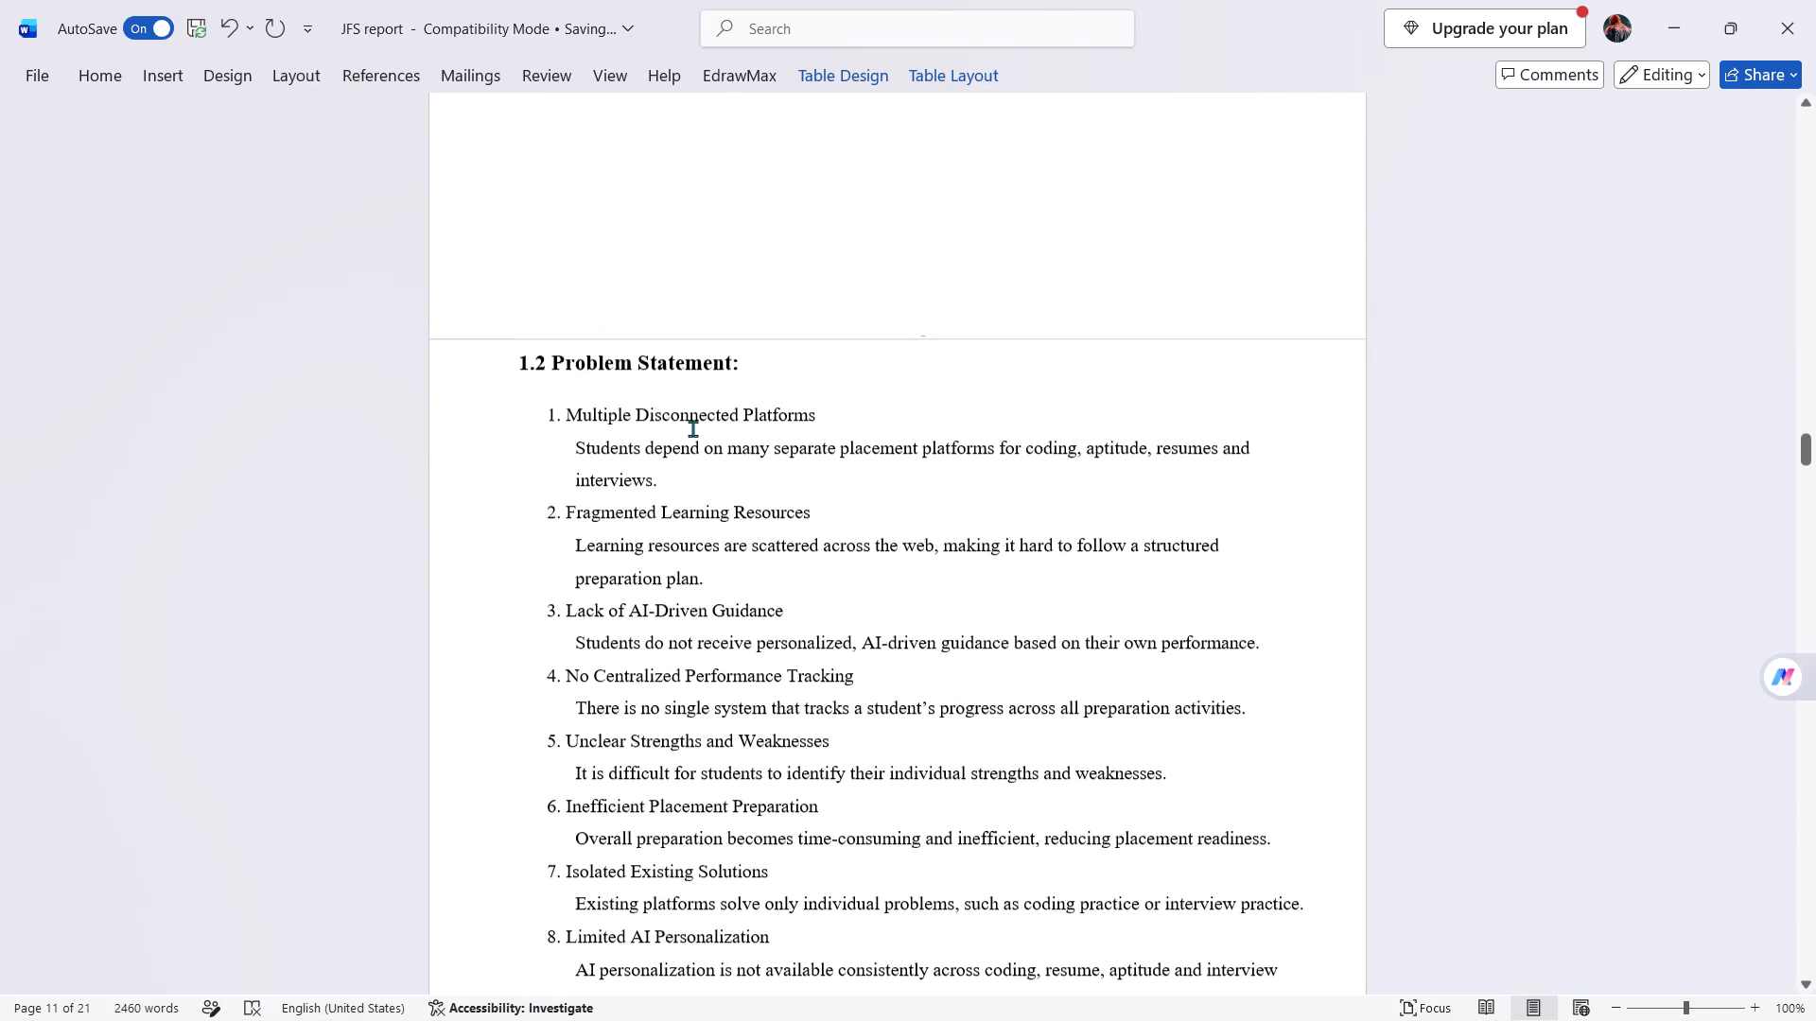
pyautogui.scroll(1, 692, 428)
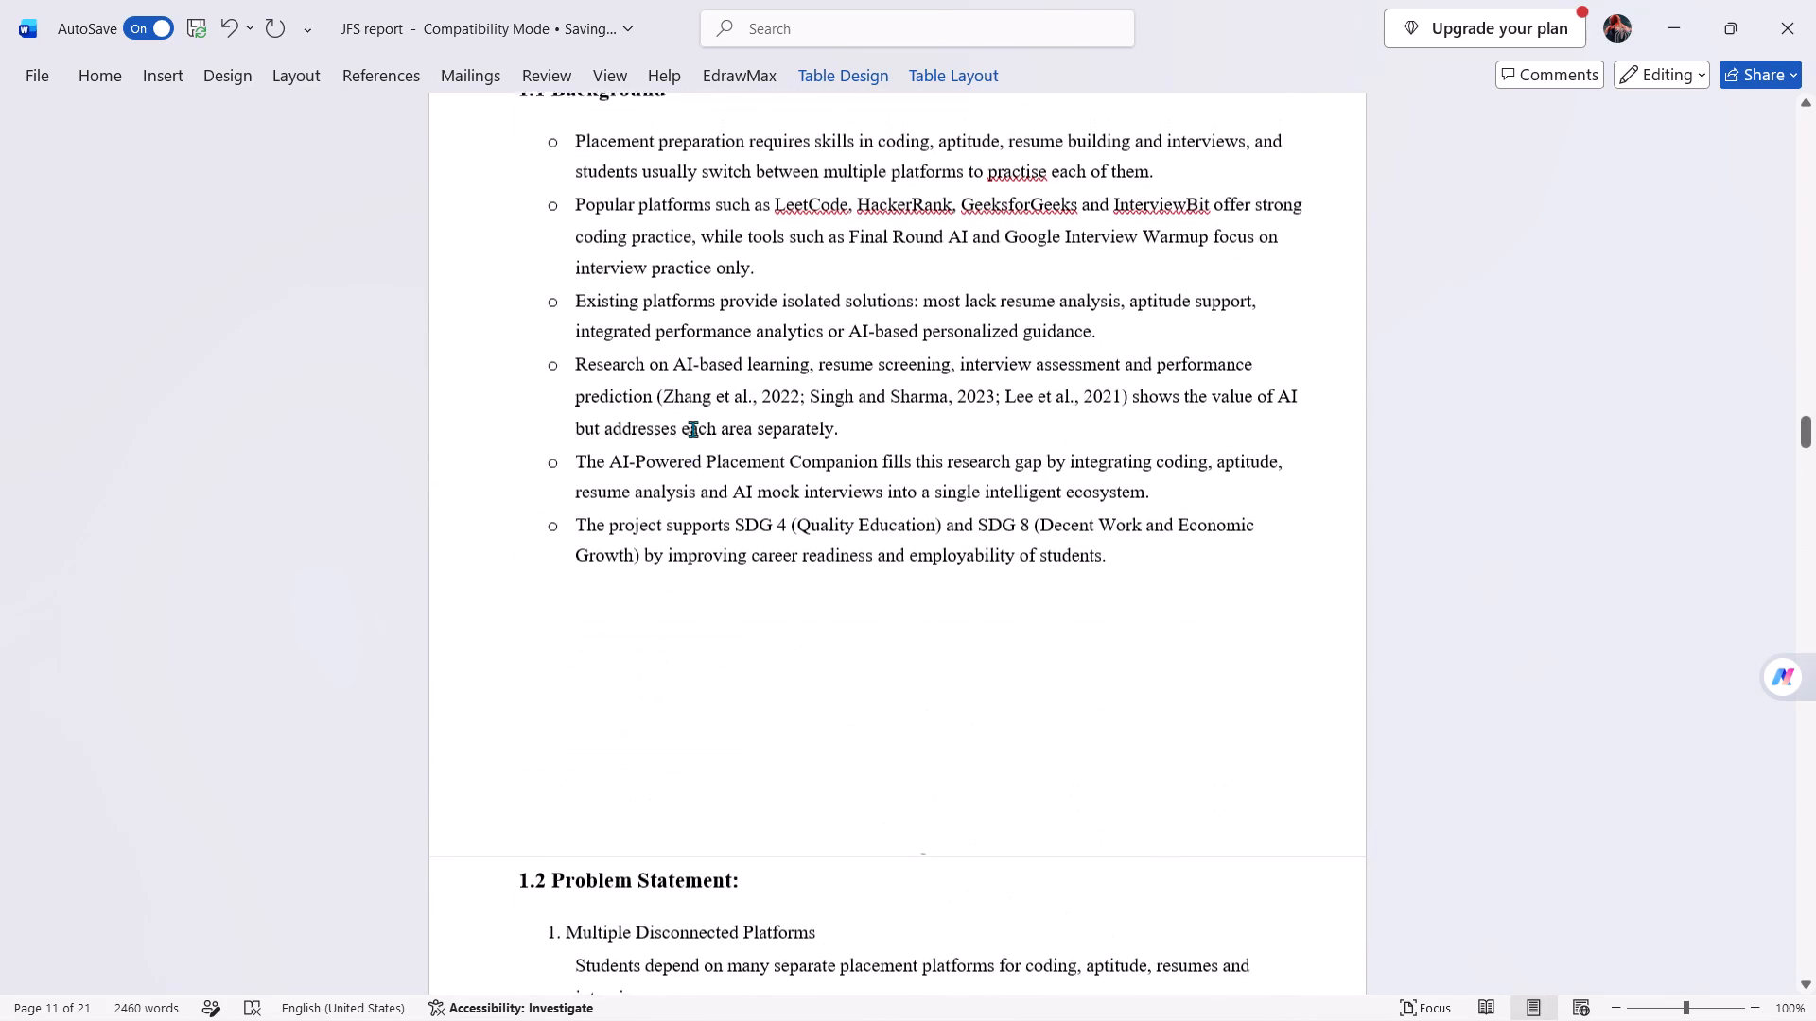
pyautogui.scroll(3, 692, 428)
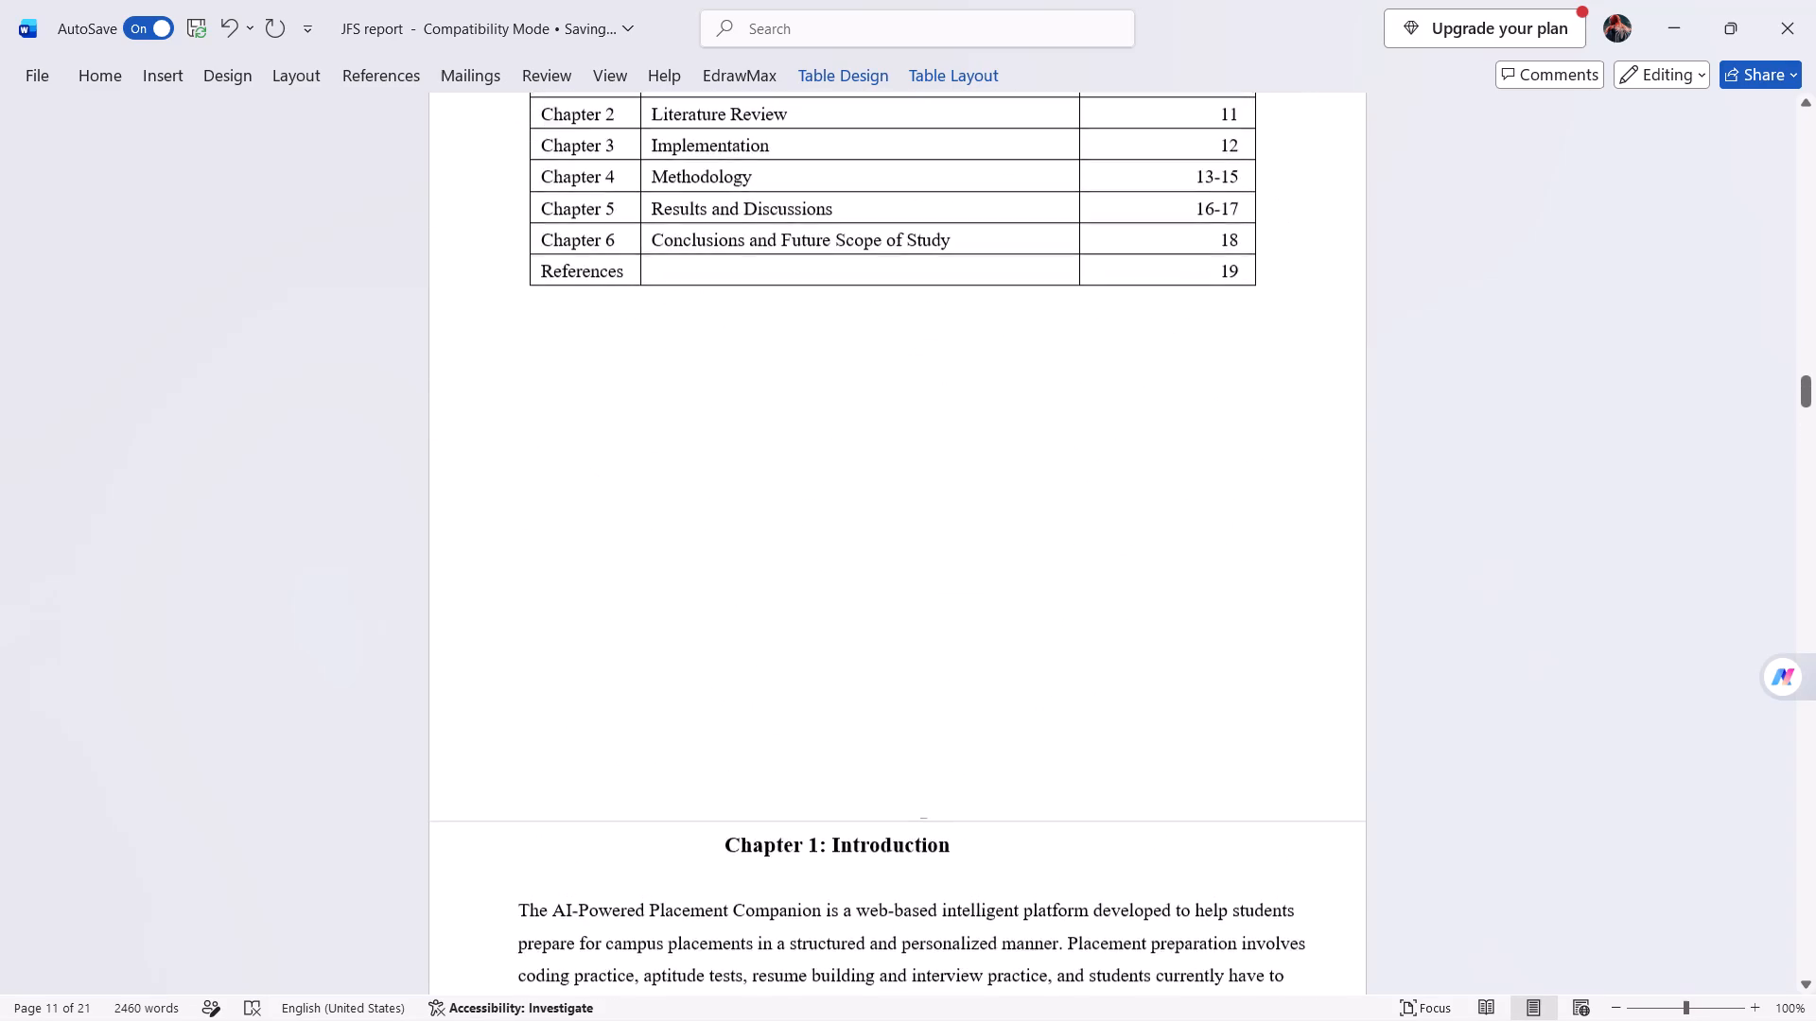
pyautogui.scroll(1, 692, 428)
pyautogui.scroll(-4, 692, 428)
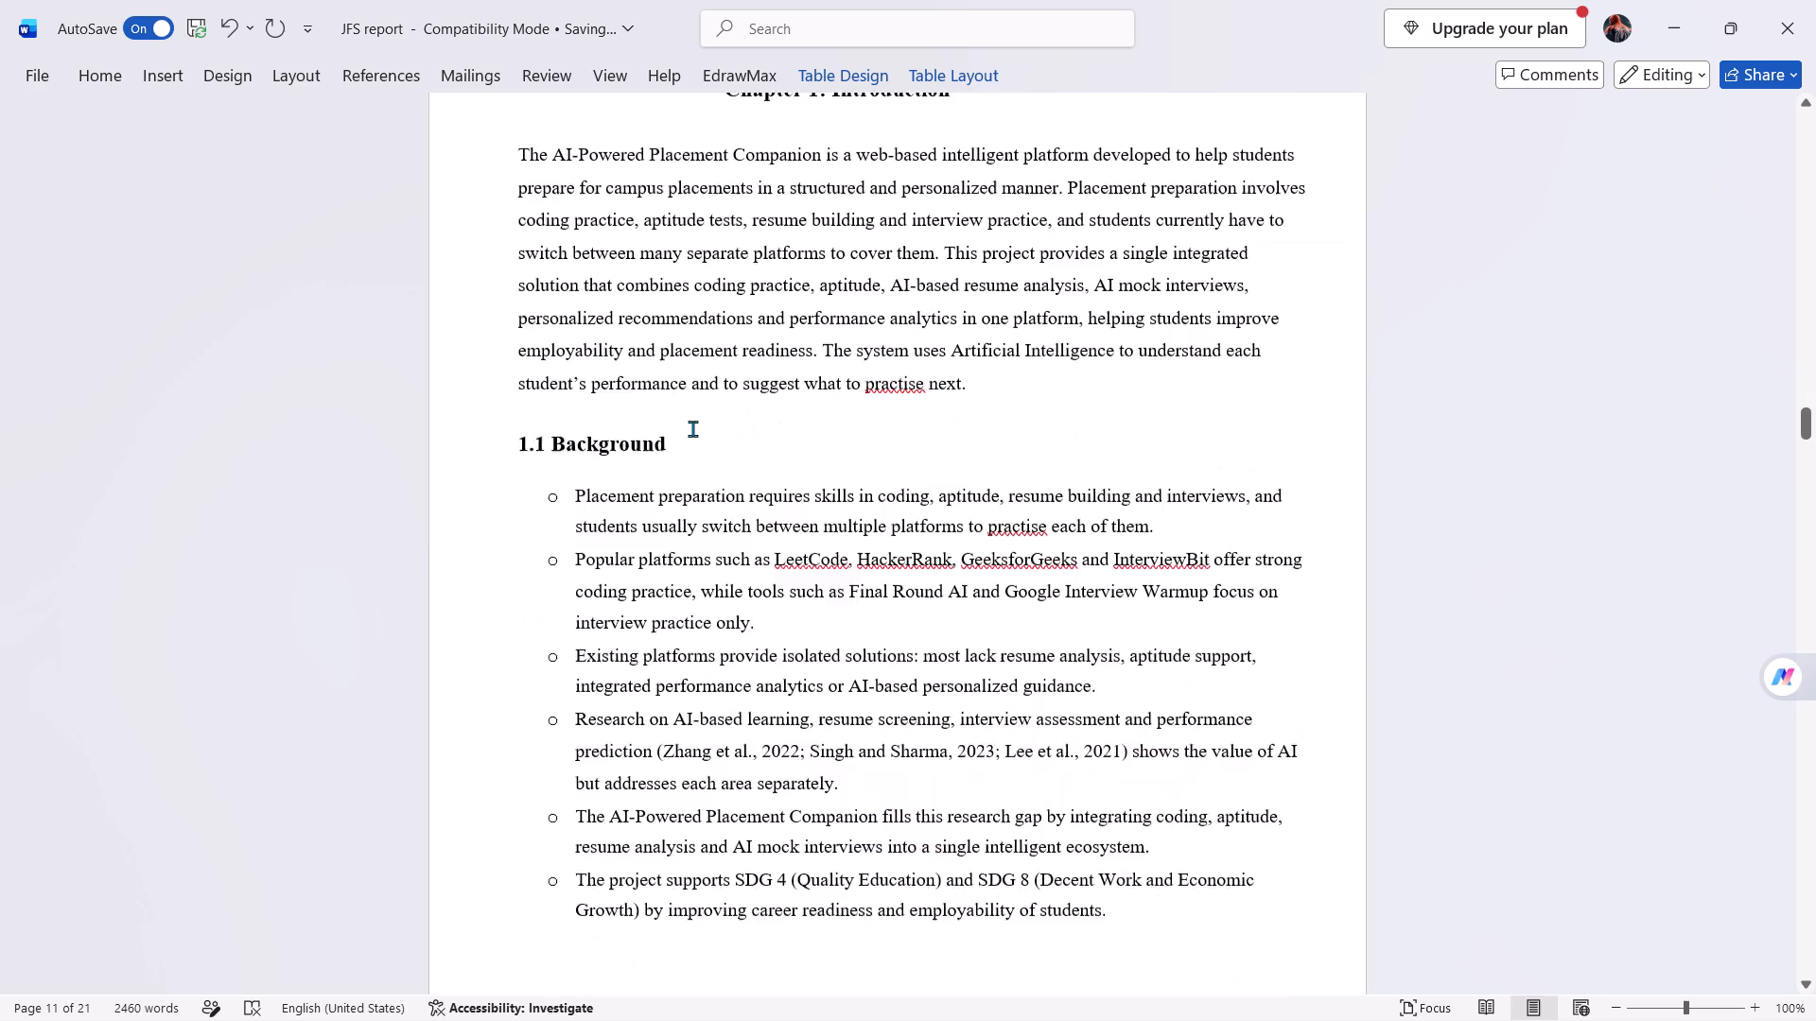
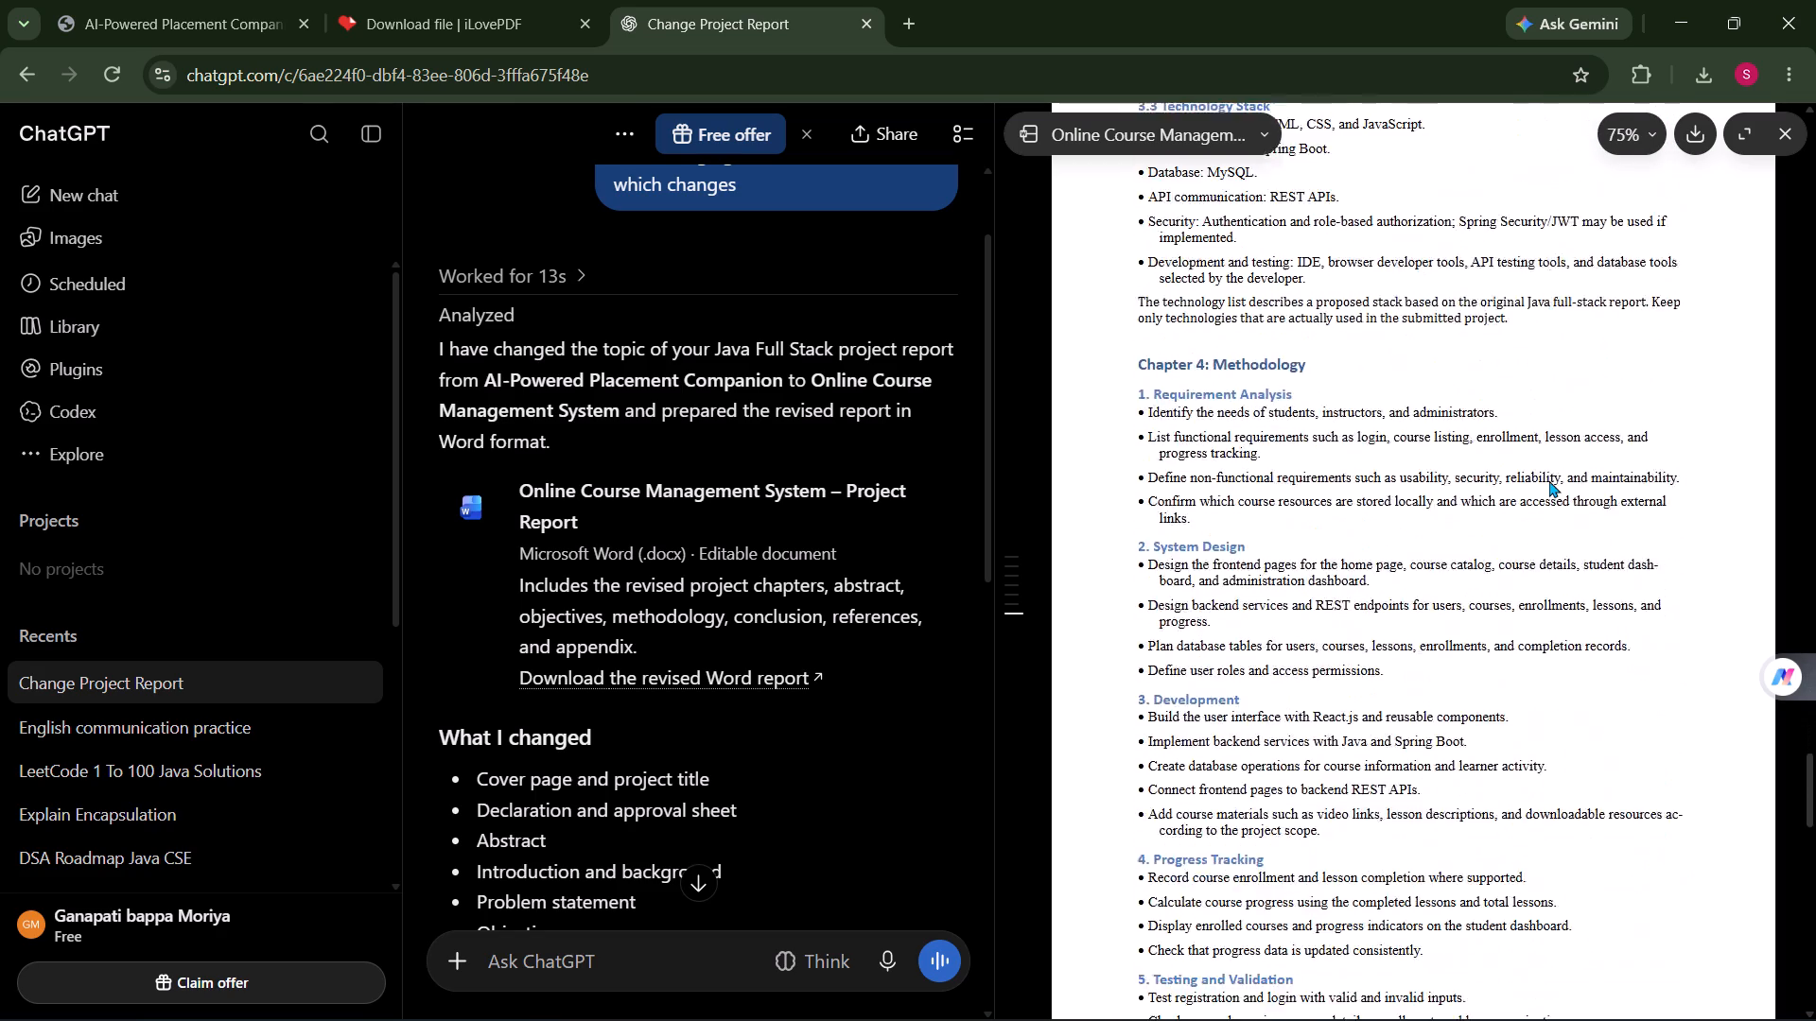
pyautogui.scroll(-7, 1549, 480)
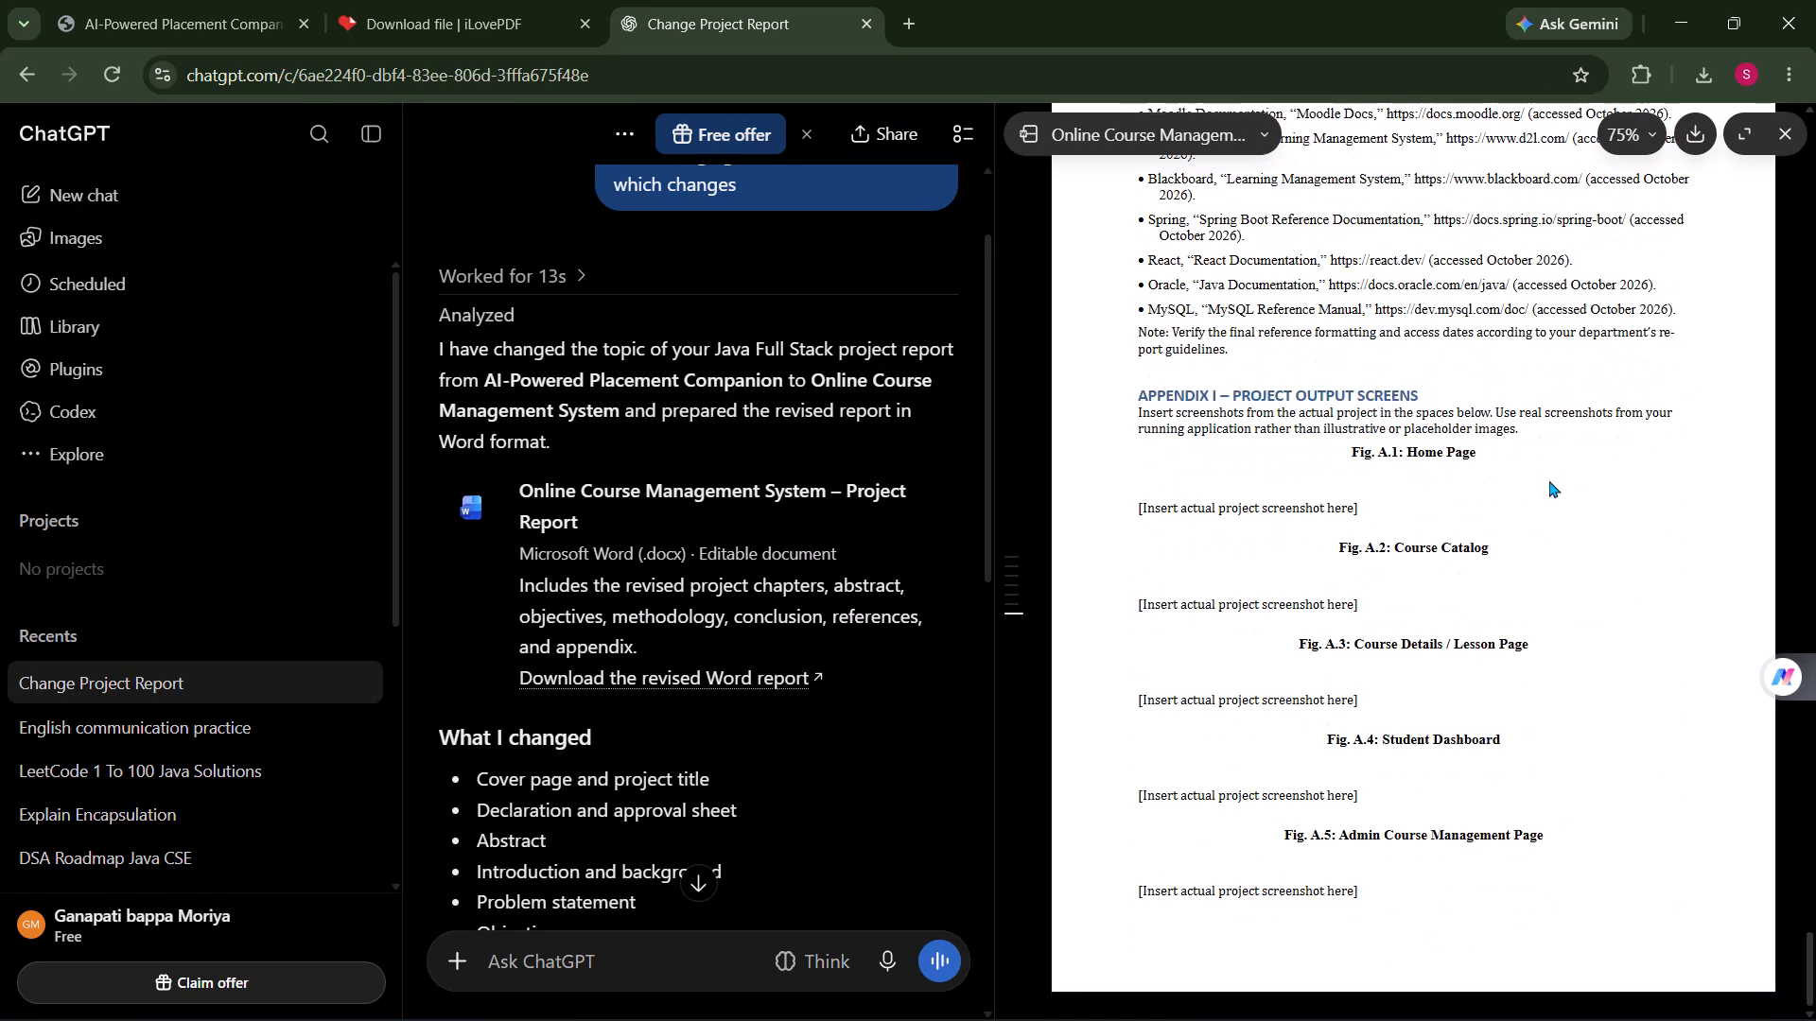
pyautogui.scroll(2, 1549, 480)
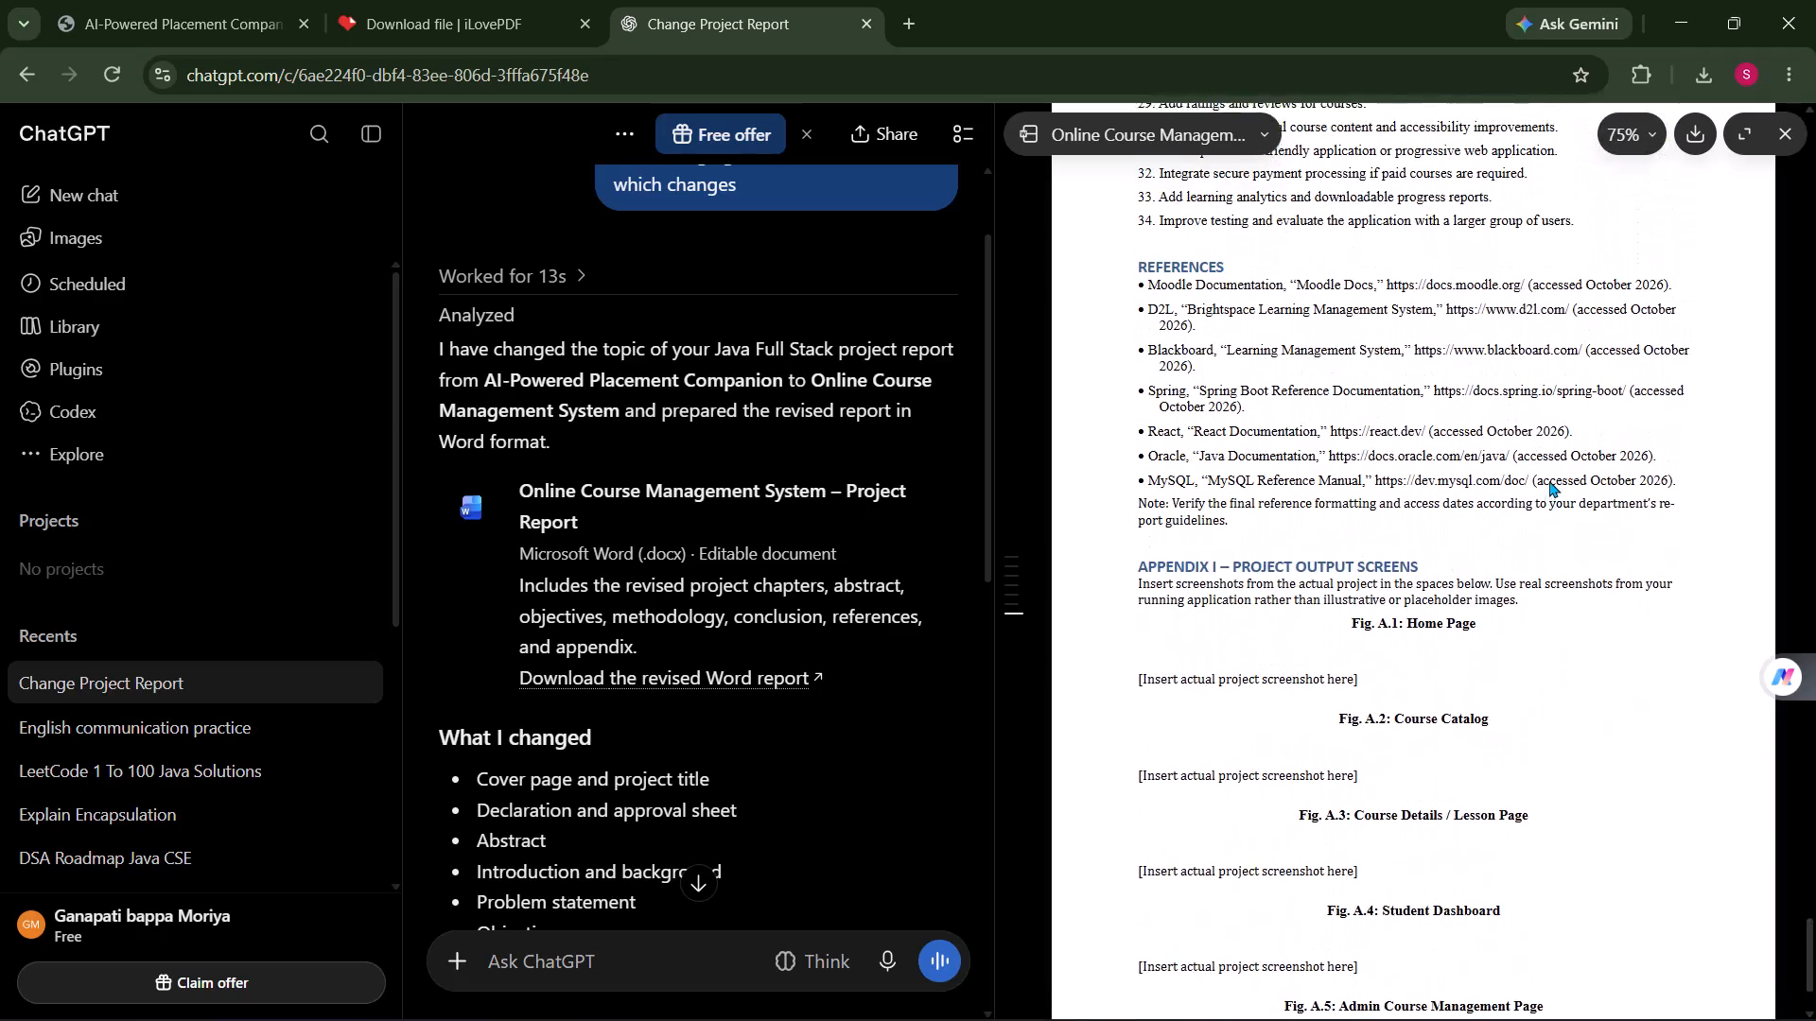
pyautogui.scroll(4, 1549, 480)
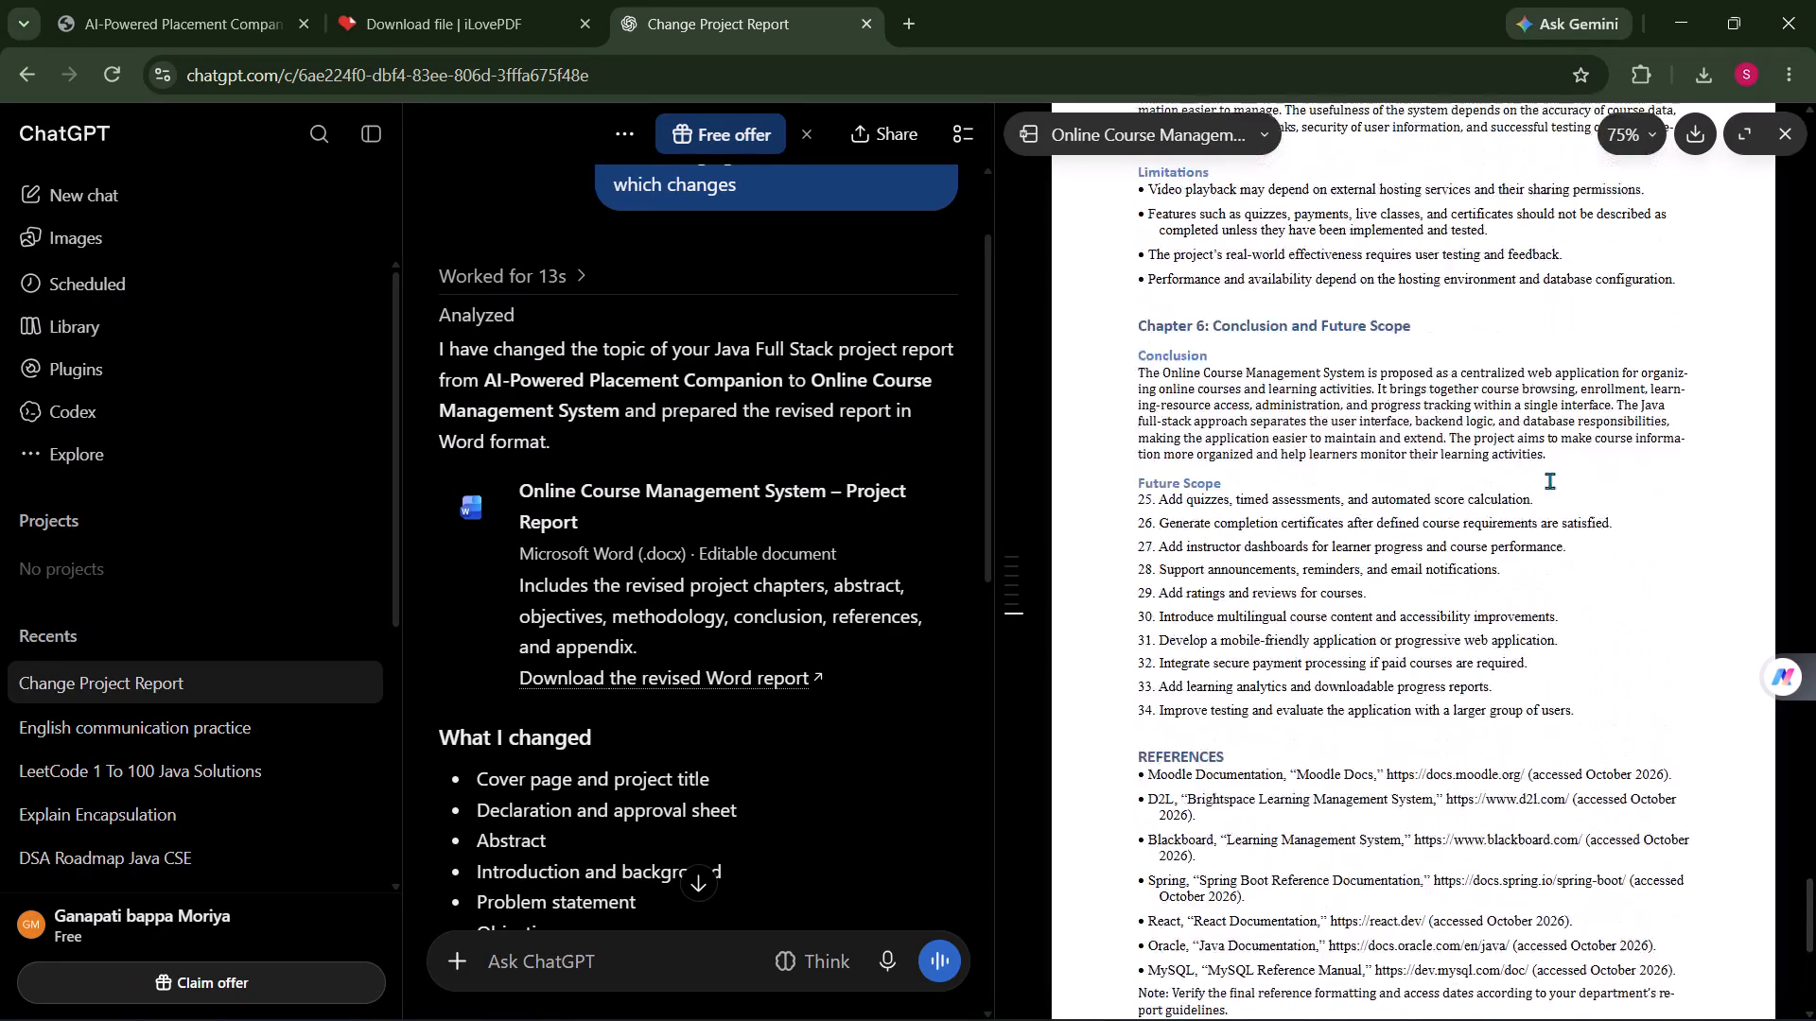
pyautogui.scroll(1, 1549, 480)
# Download the revised report in Word (DOCX) format and close the chat tab.
pyautogui.click(1699, 126)
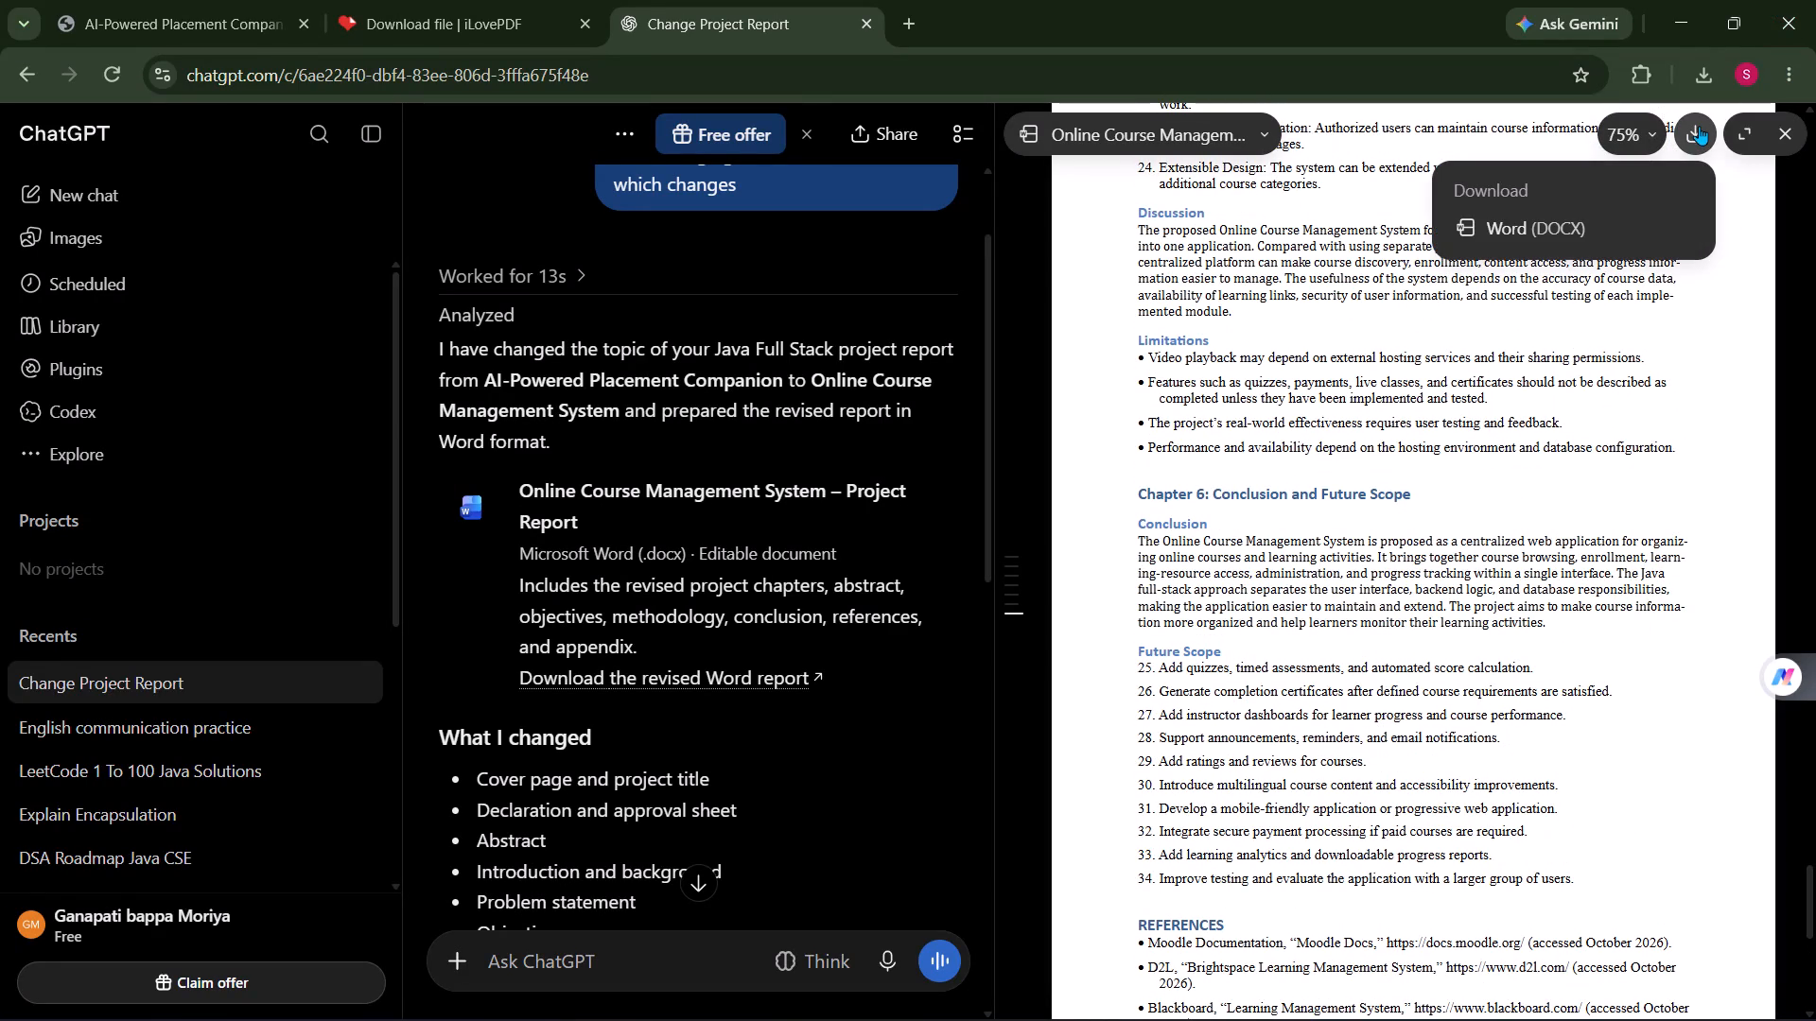
pyautogui.click(1582, 217)
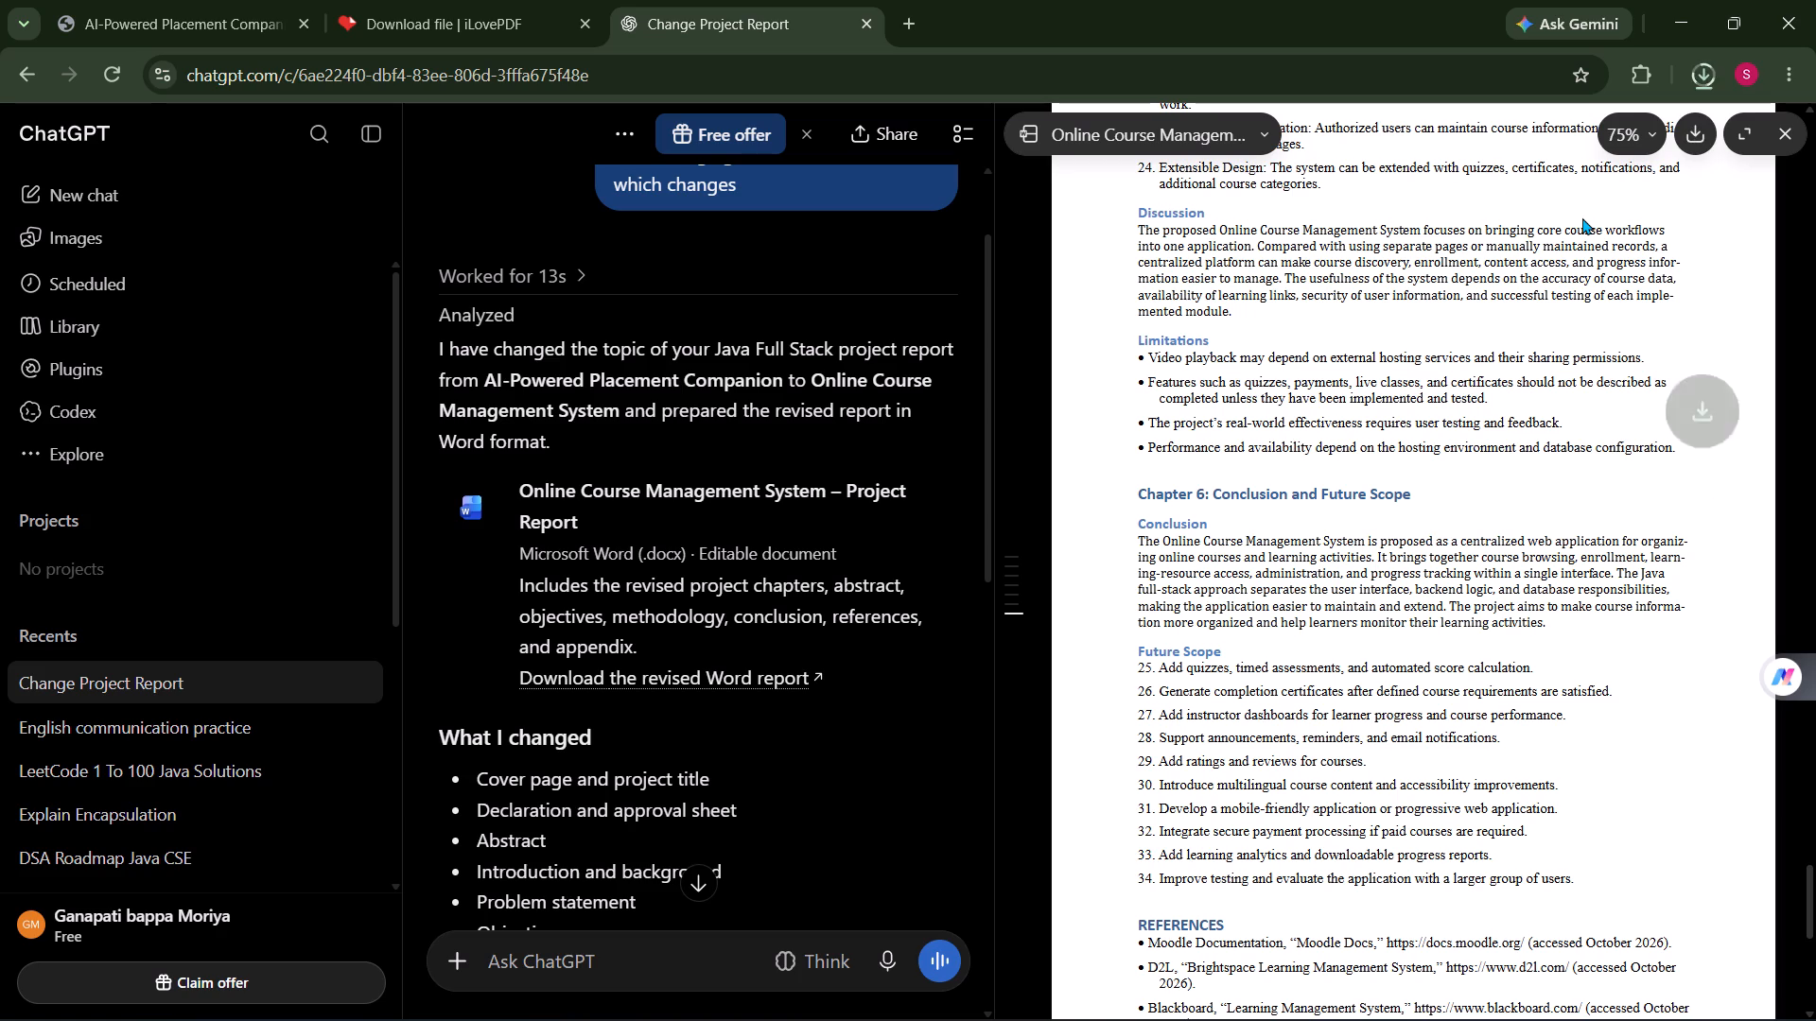
pyautogui.click(1696, 73)
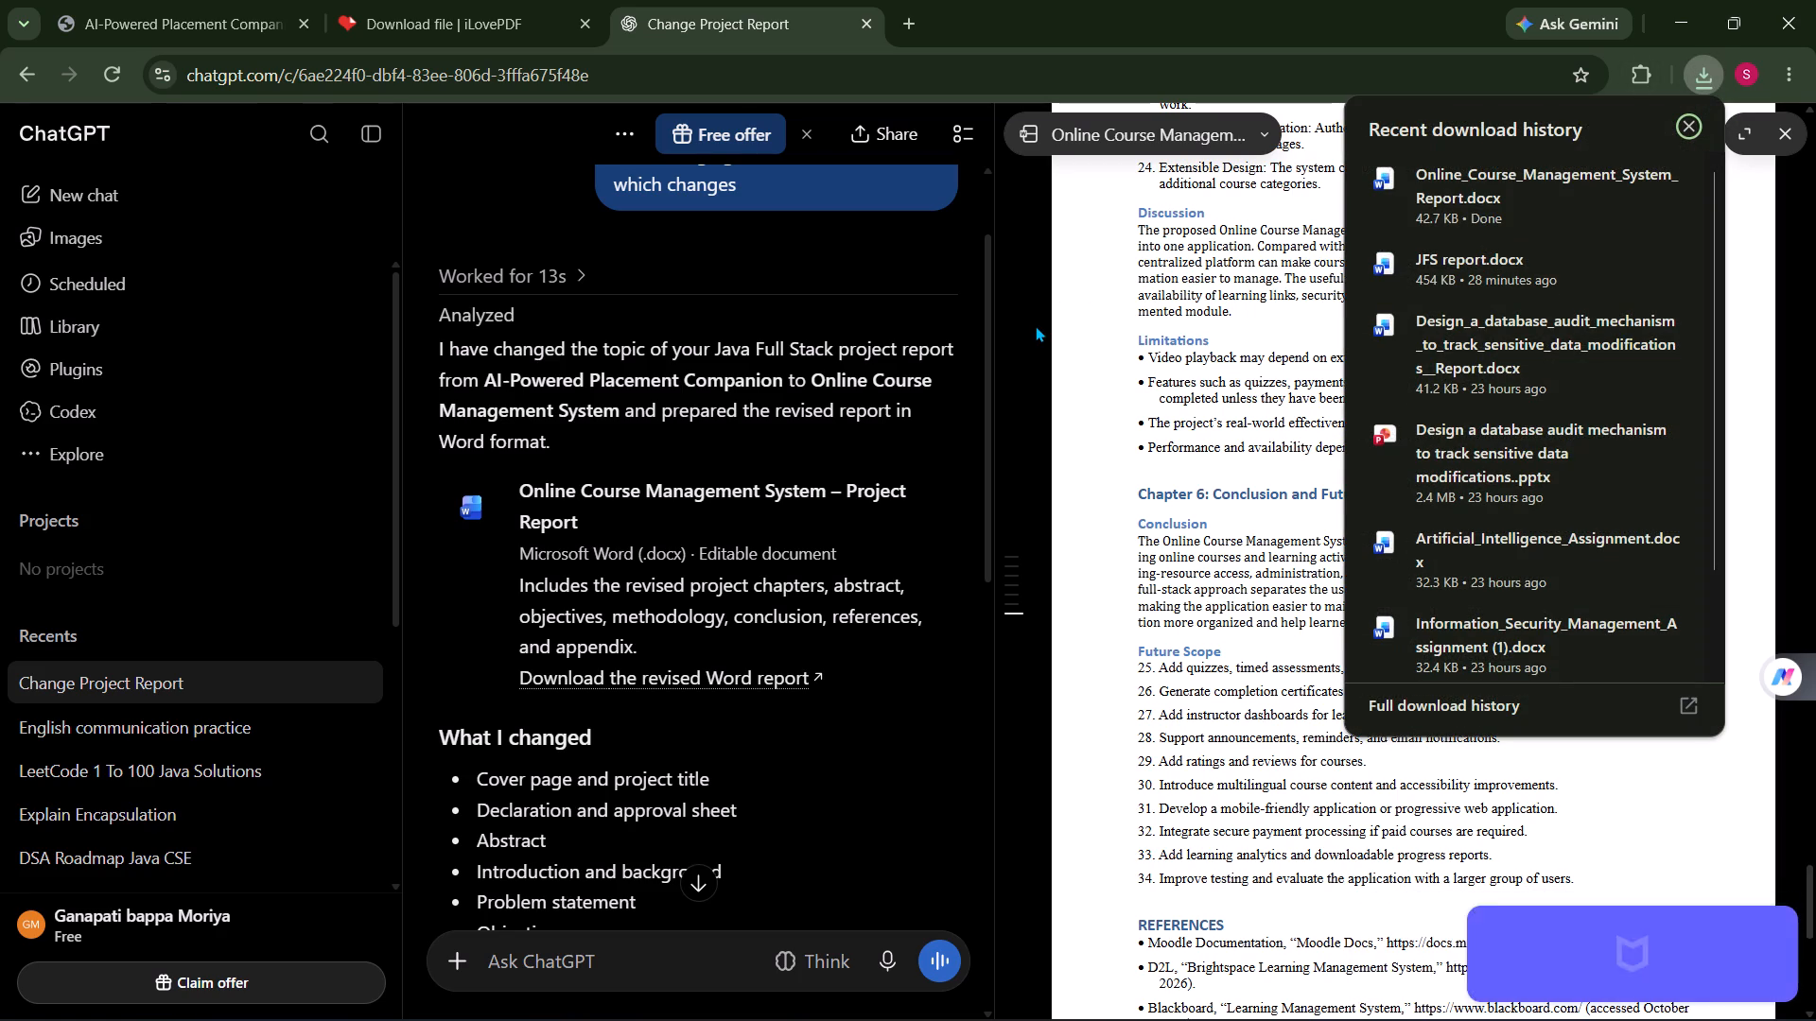
pyautogui.click(865, 23)
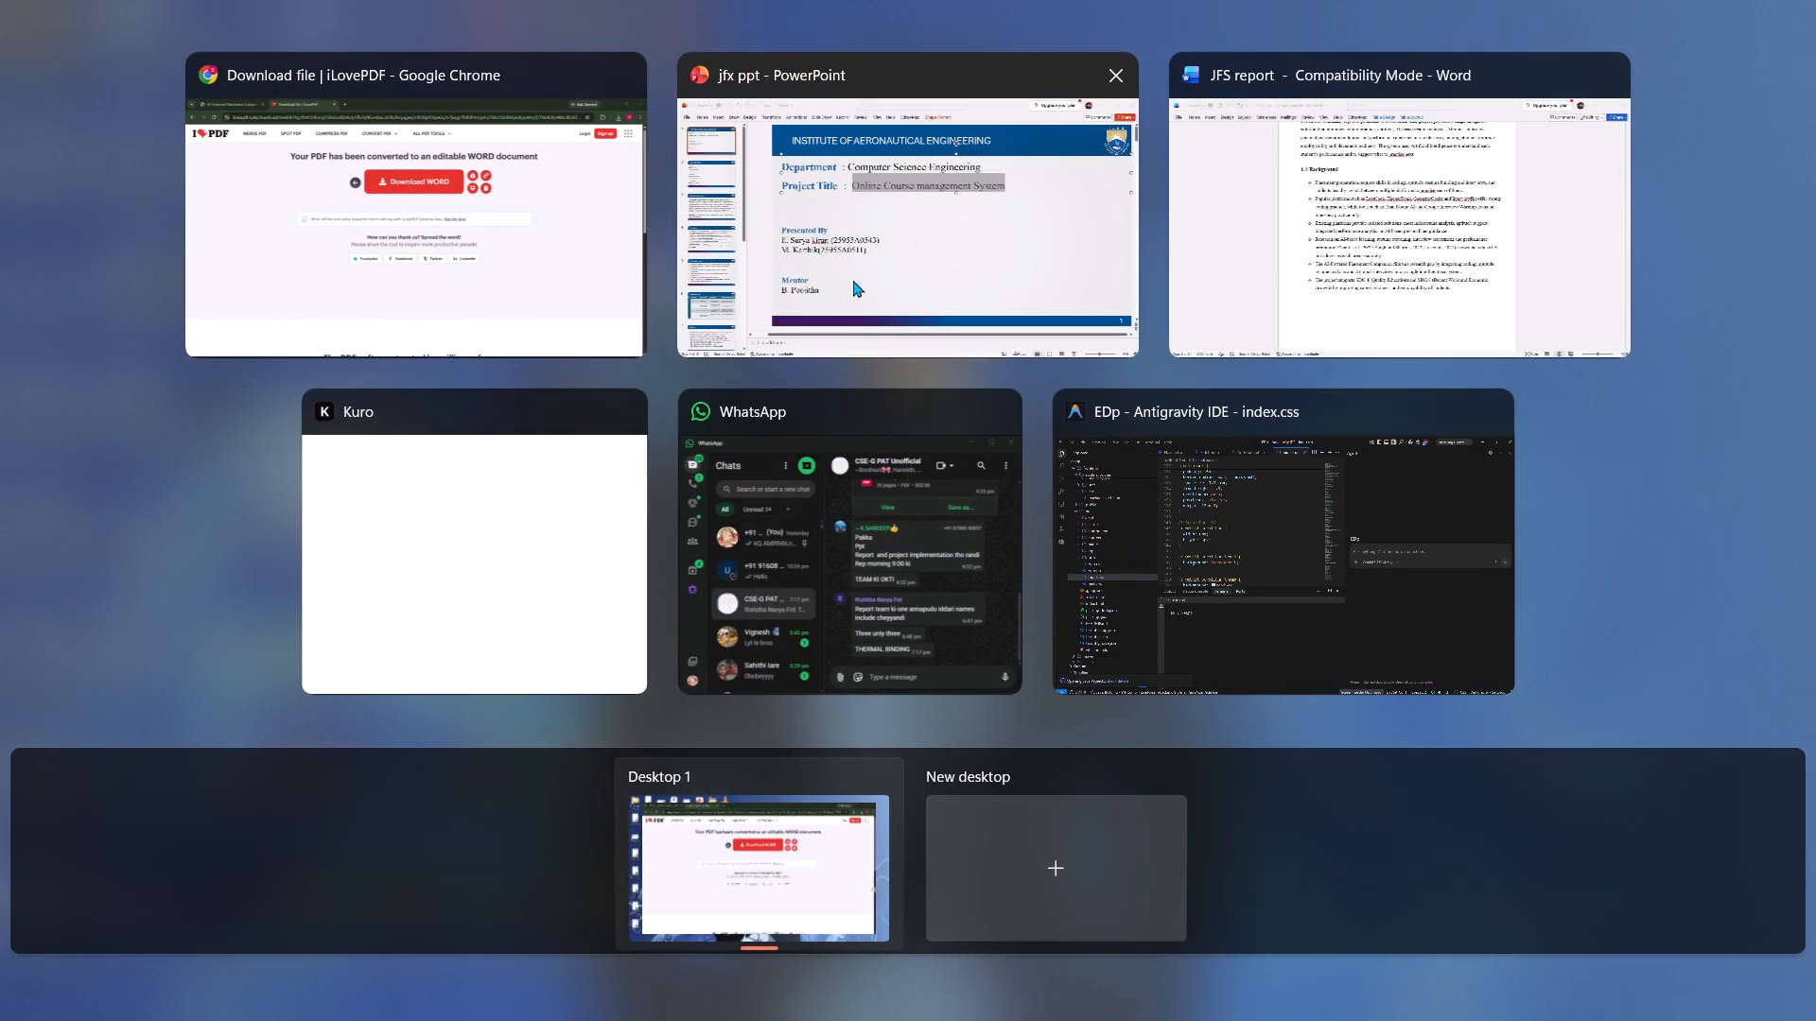
# Switch to the JFS report in Word and review its declaration, approval sheet and abstract pages.
pyautogui.click(1247, 211)
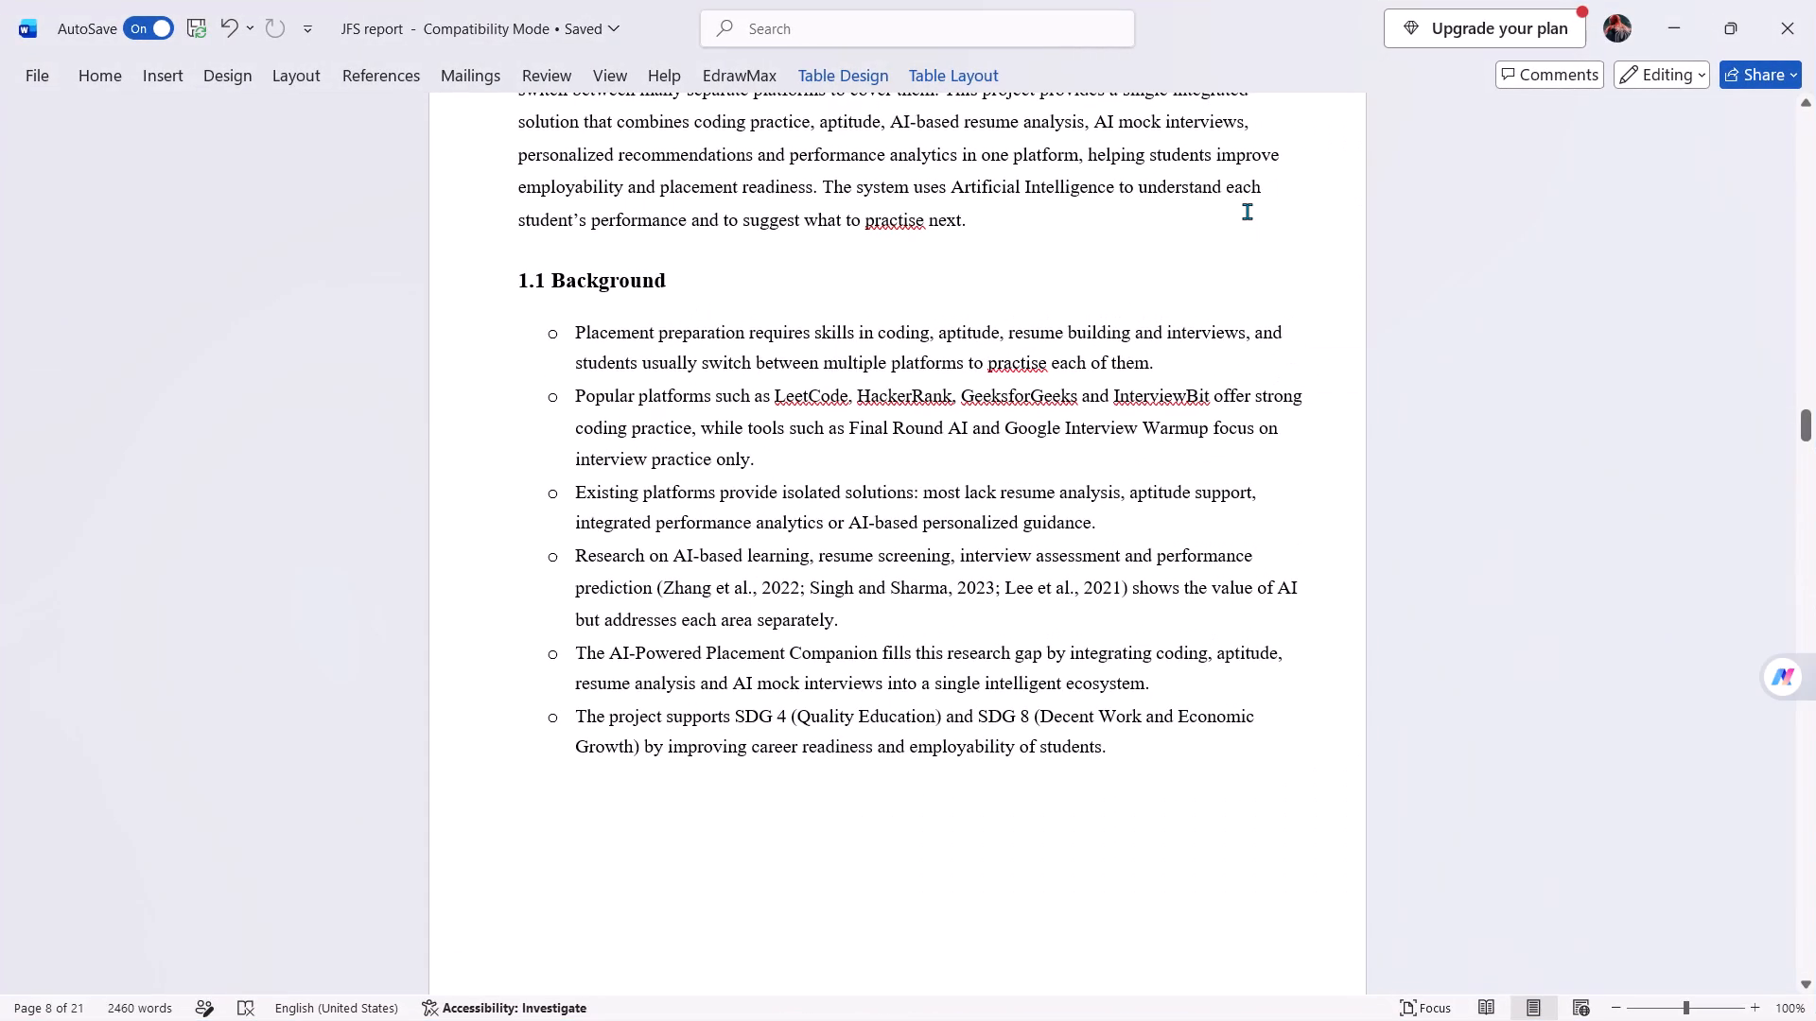
pyautogui.scroll(12, 738, 554)
pyautogui.scroll(-3, 738, 554)
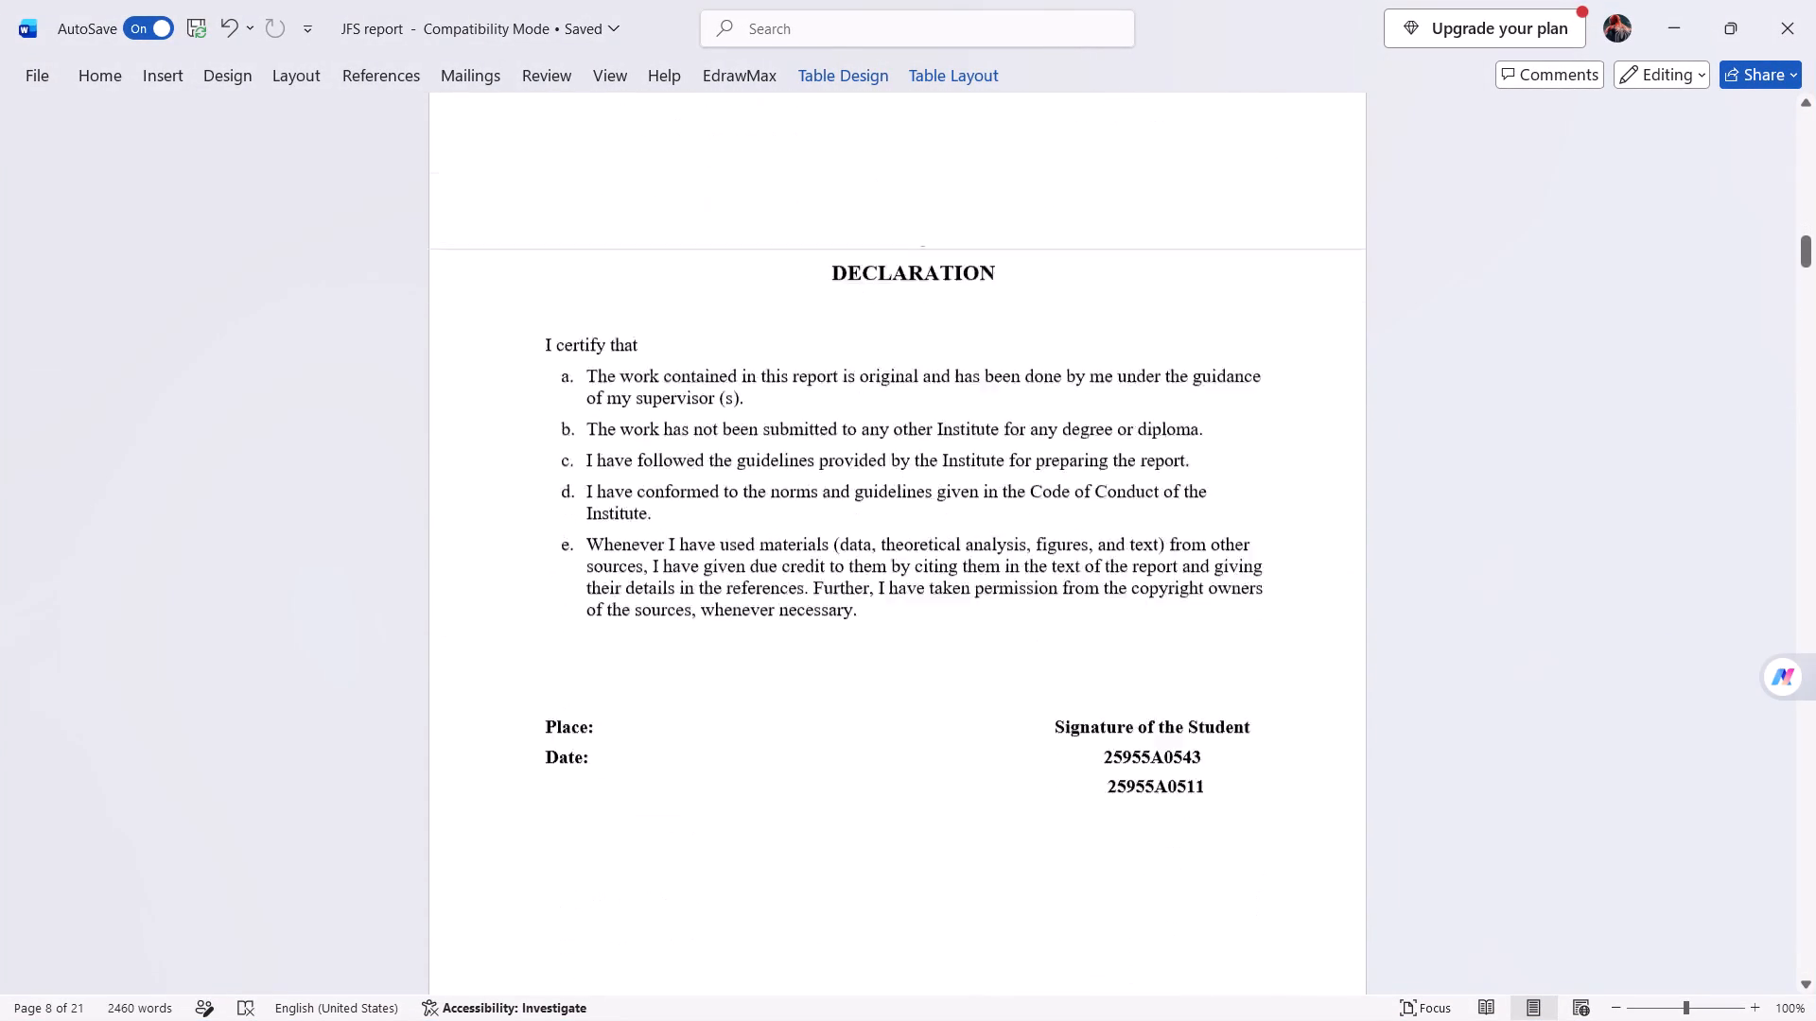
pyautogui.scroll(-4, 738, 554)
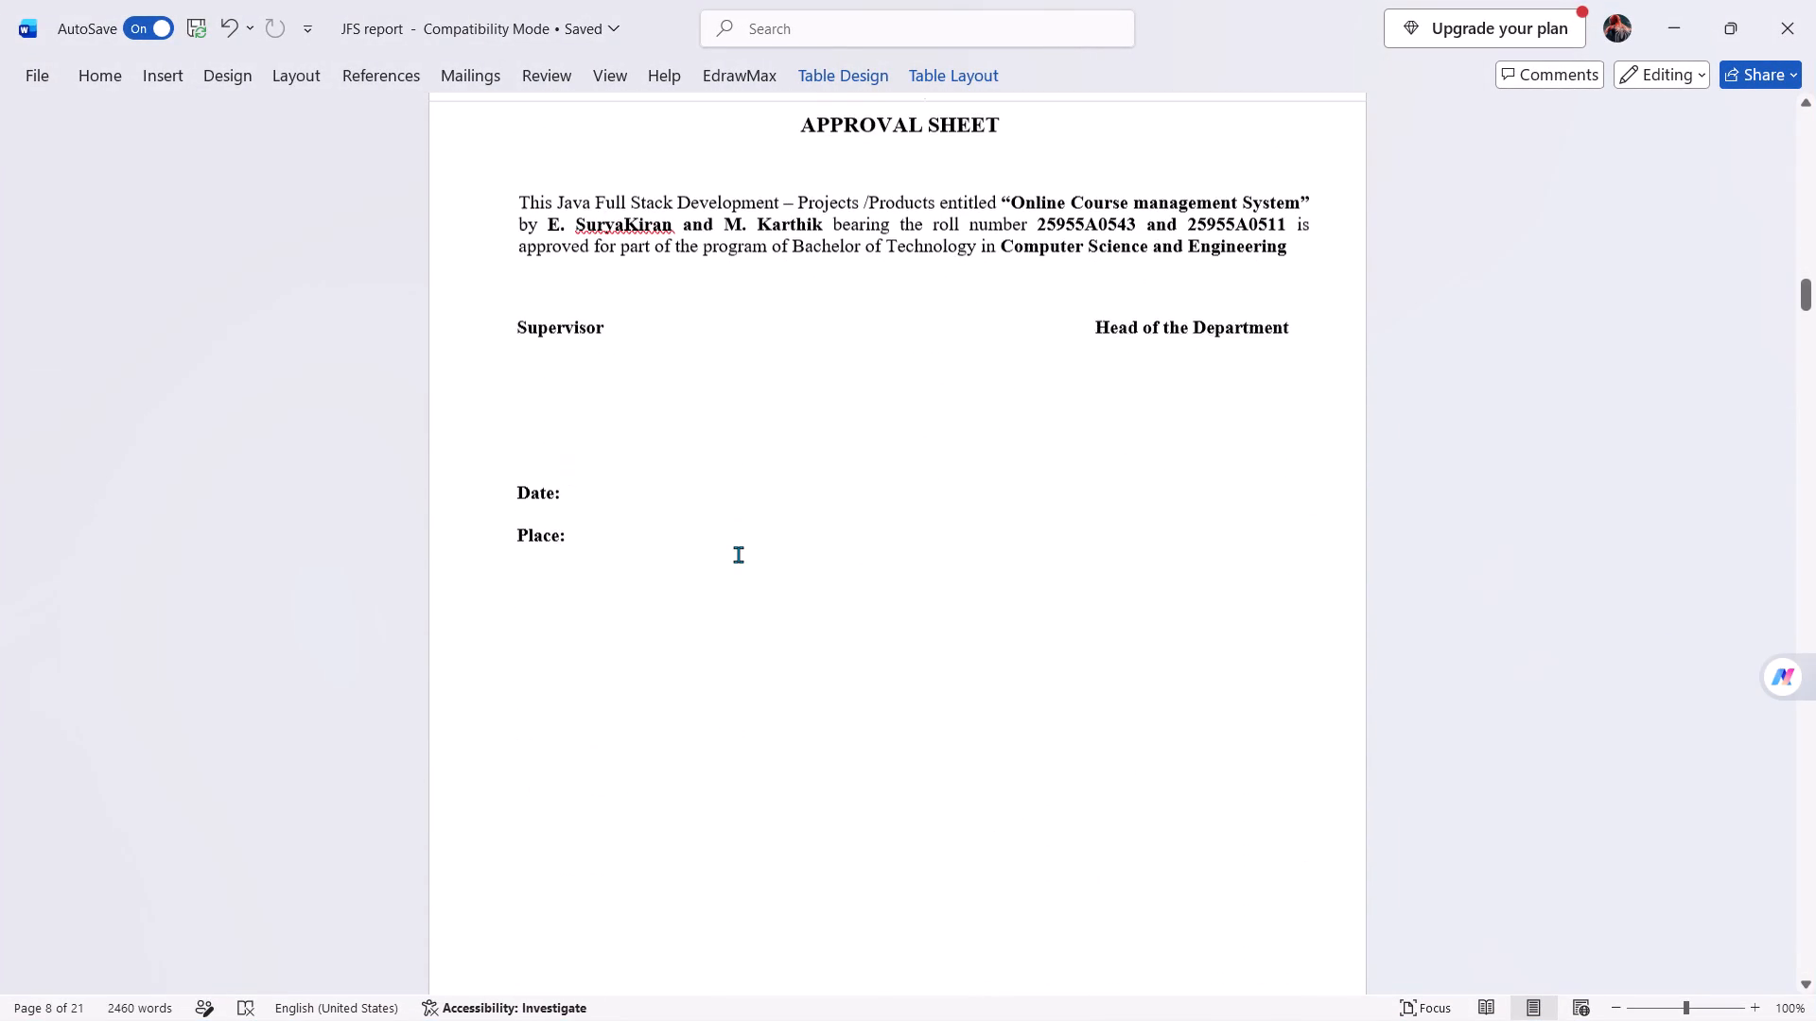
pyautogui.scroll(-2, 738, 554)
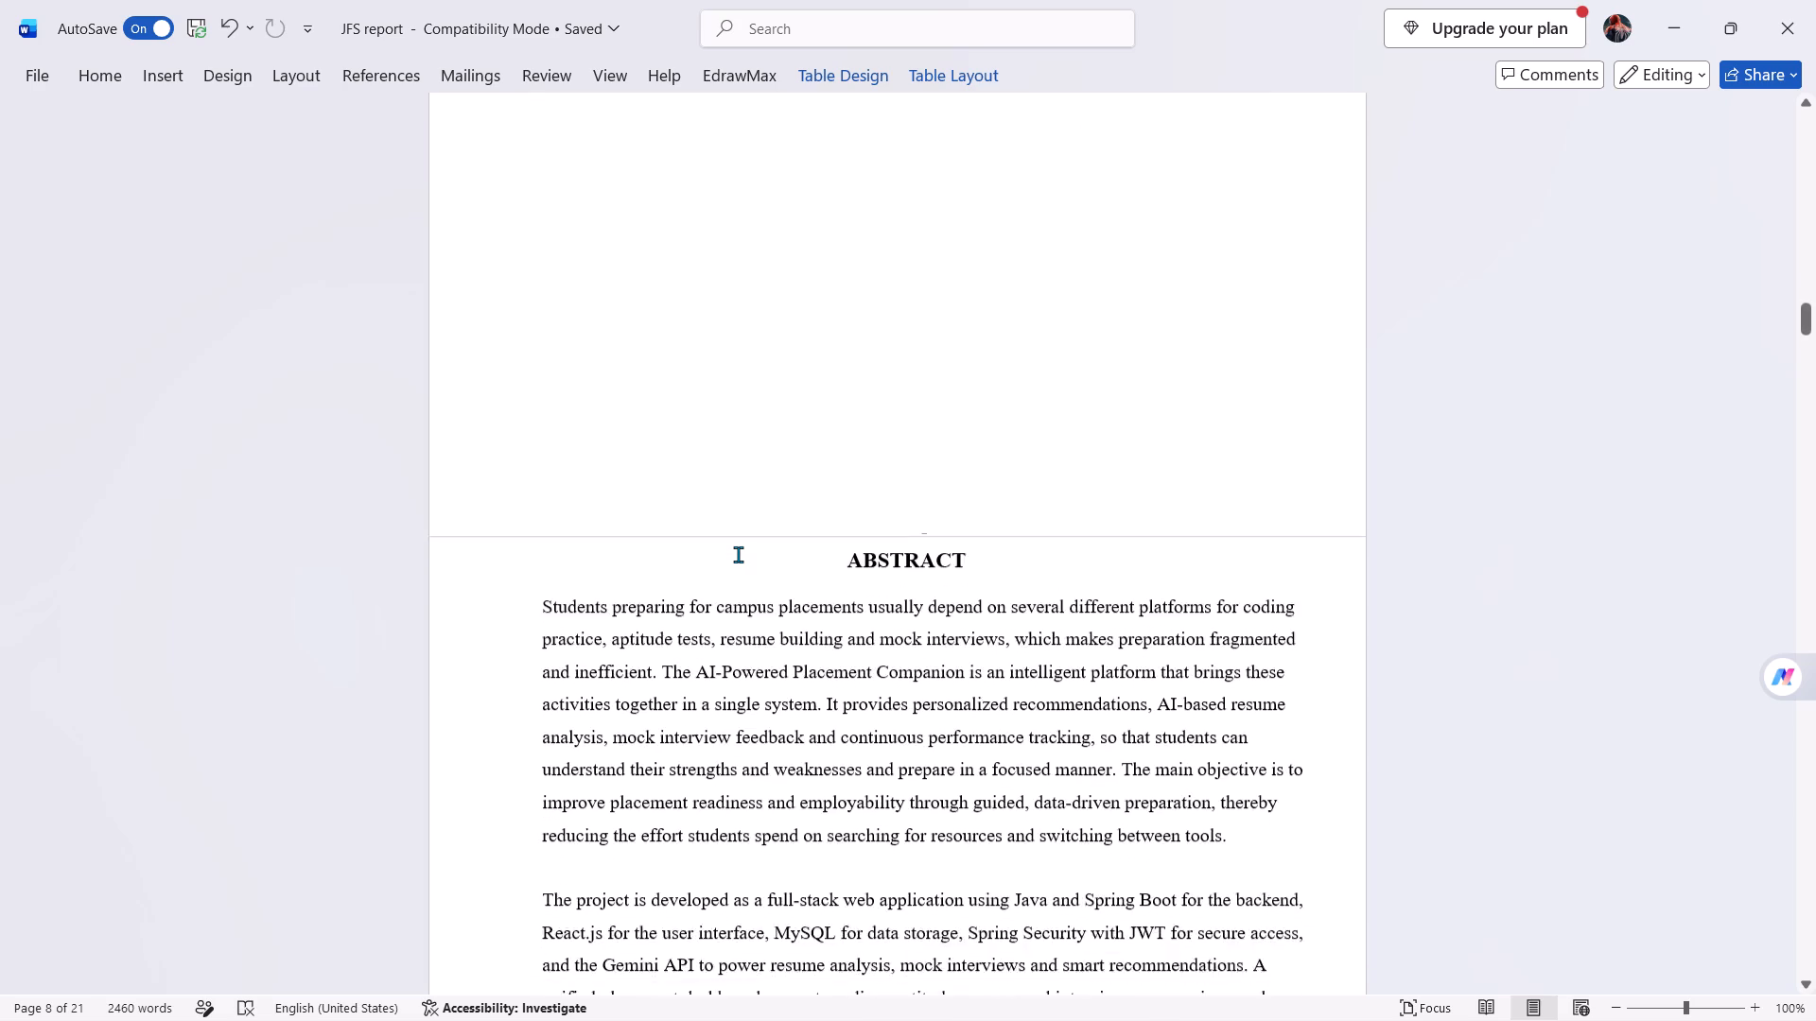
pyautogui.scroll(-3, 738, 554)
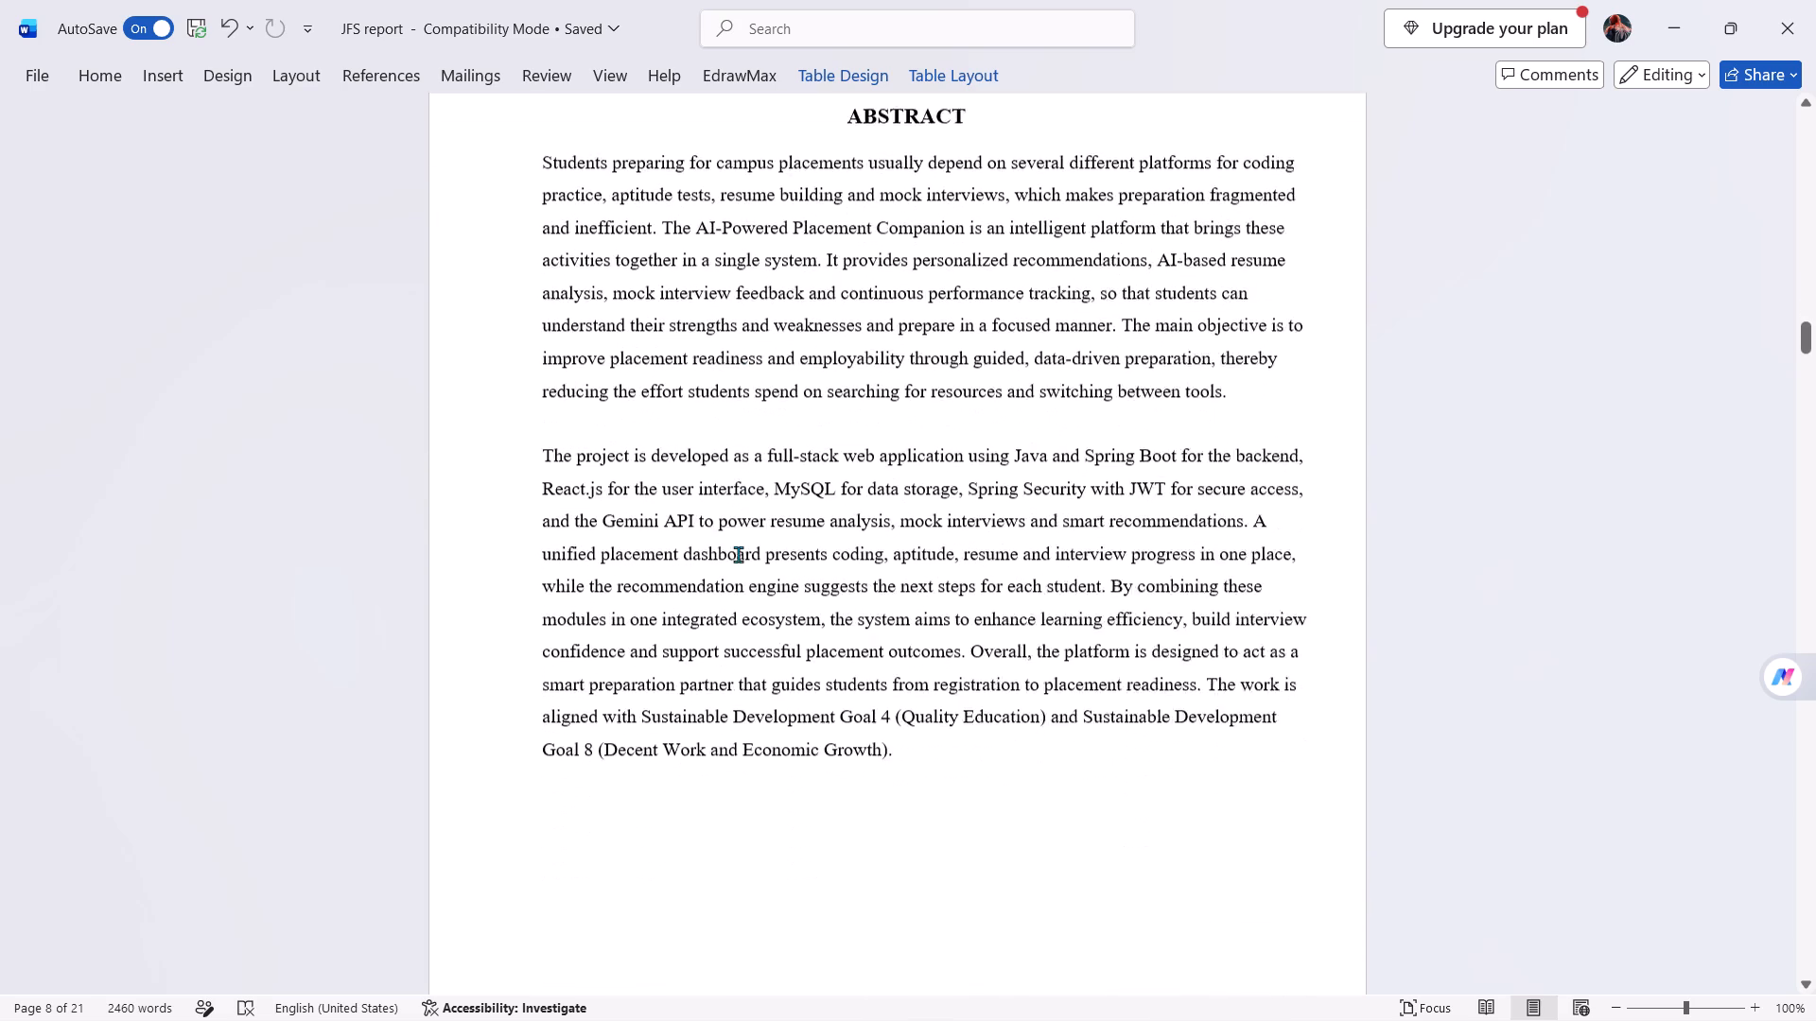
pyautogui.scroll(1, 738, 554)
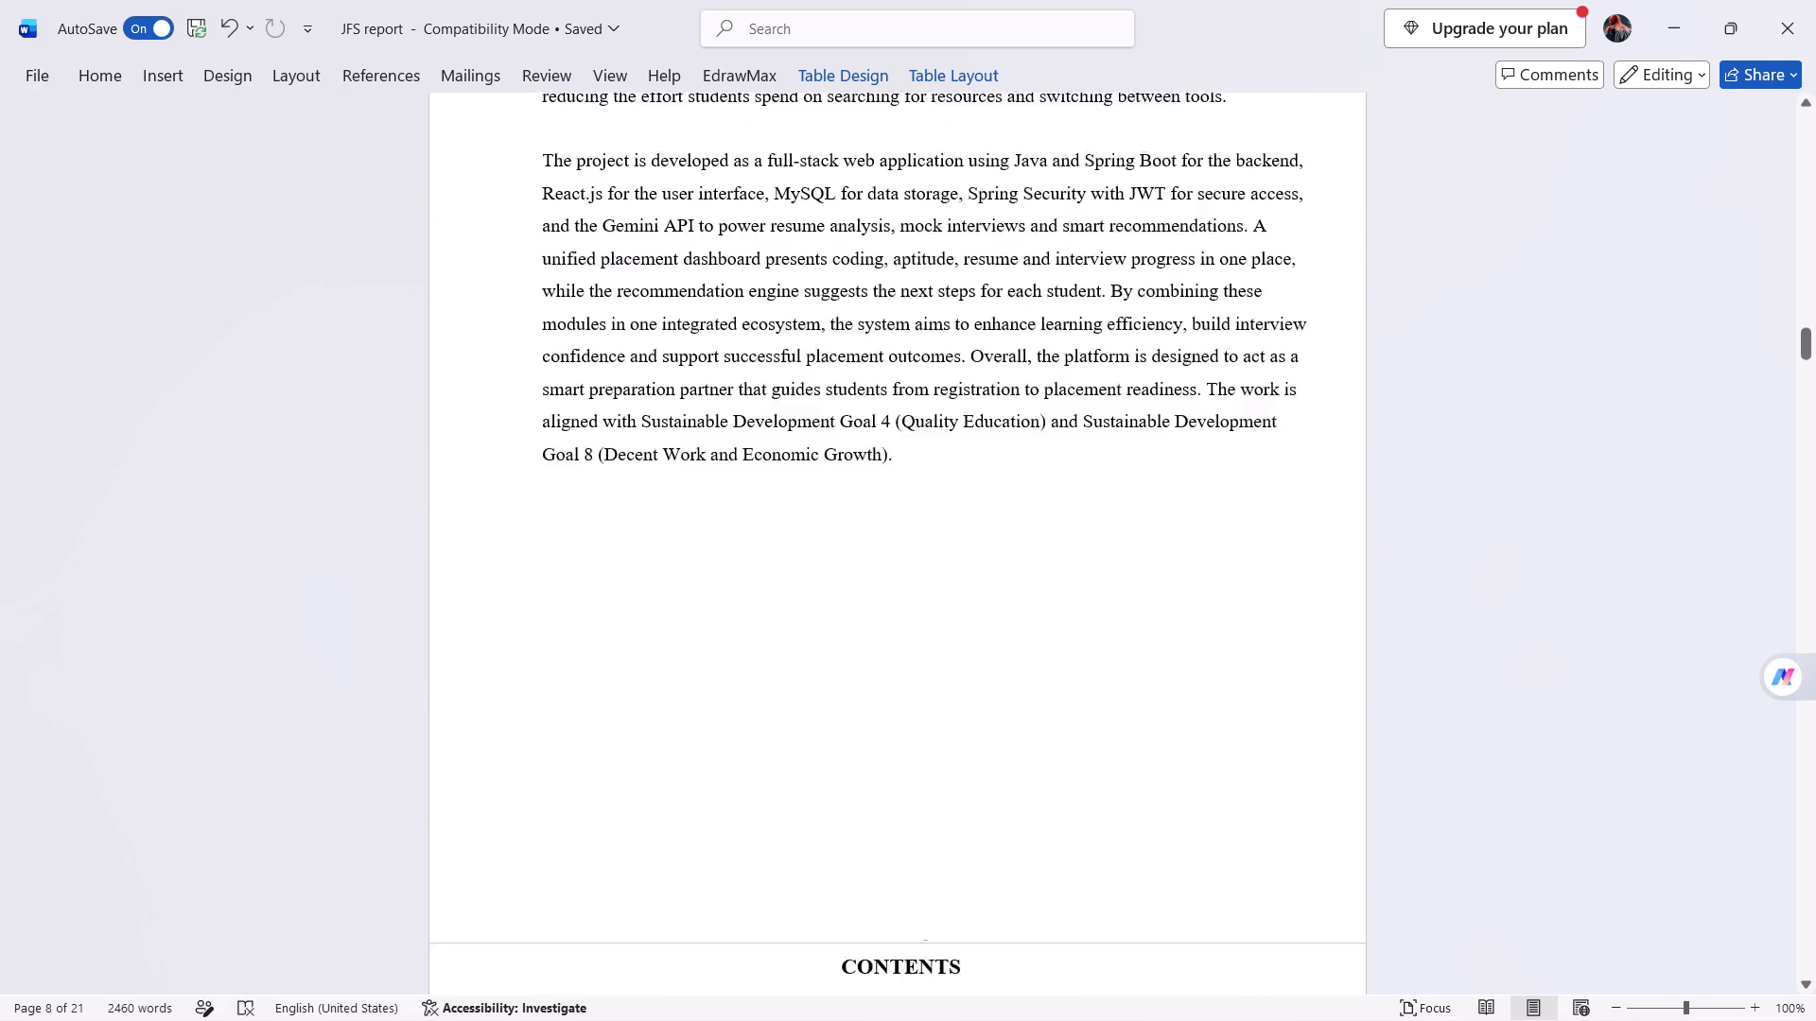
pyautogui.scroll(2, 738, 554)
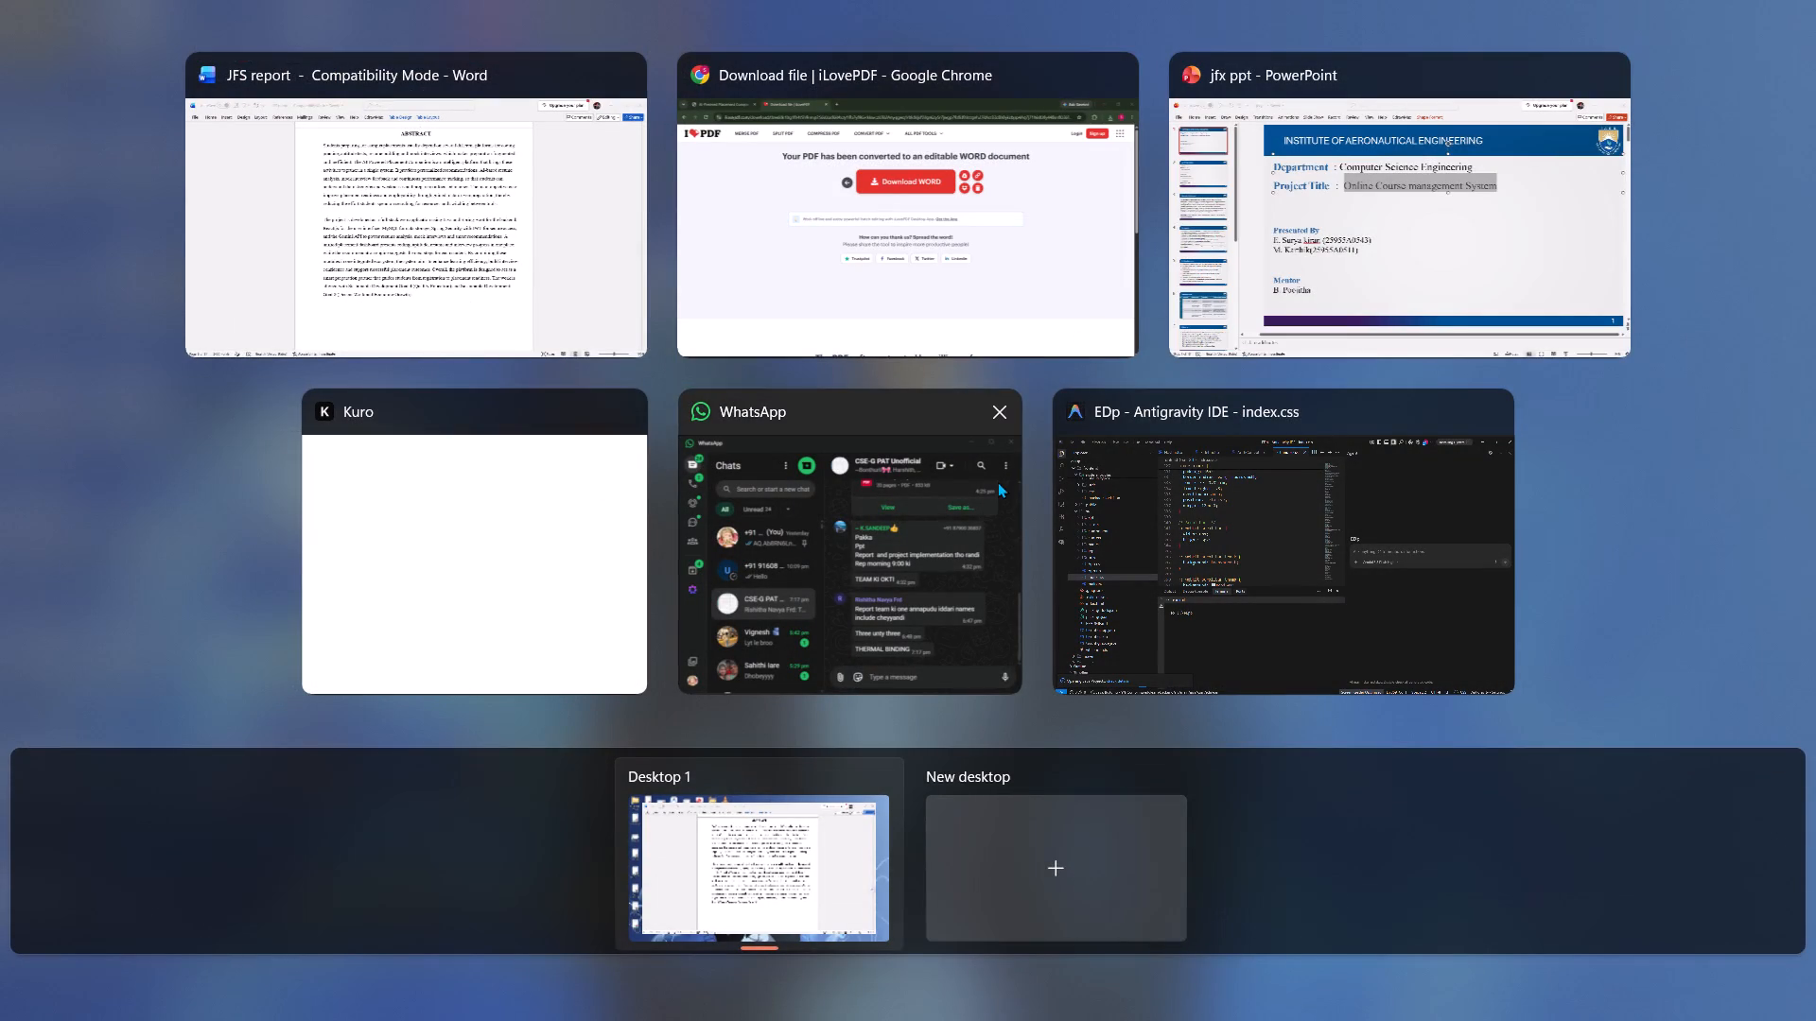
pyautogui.click(994, 304)
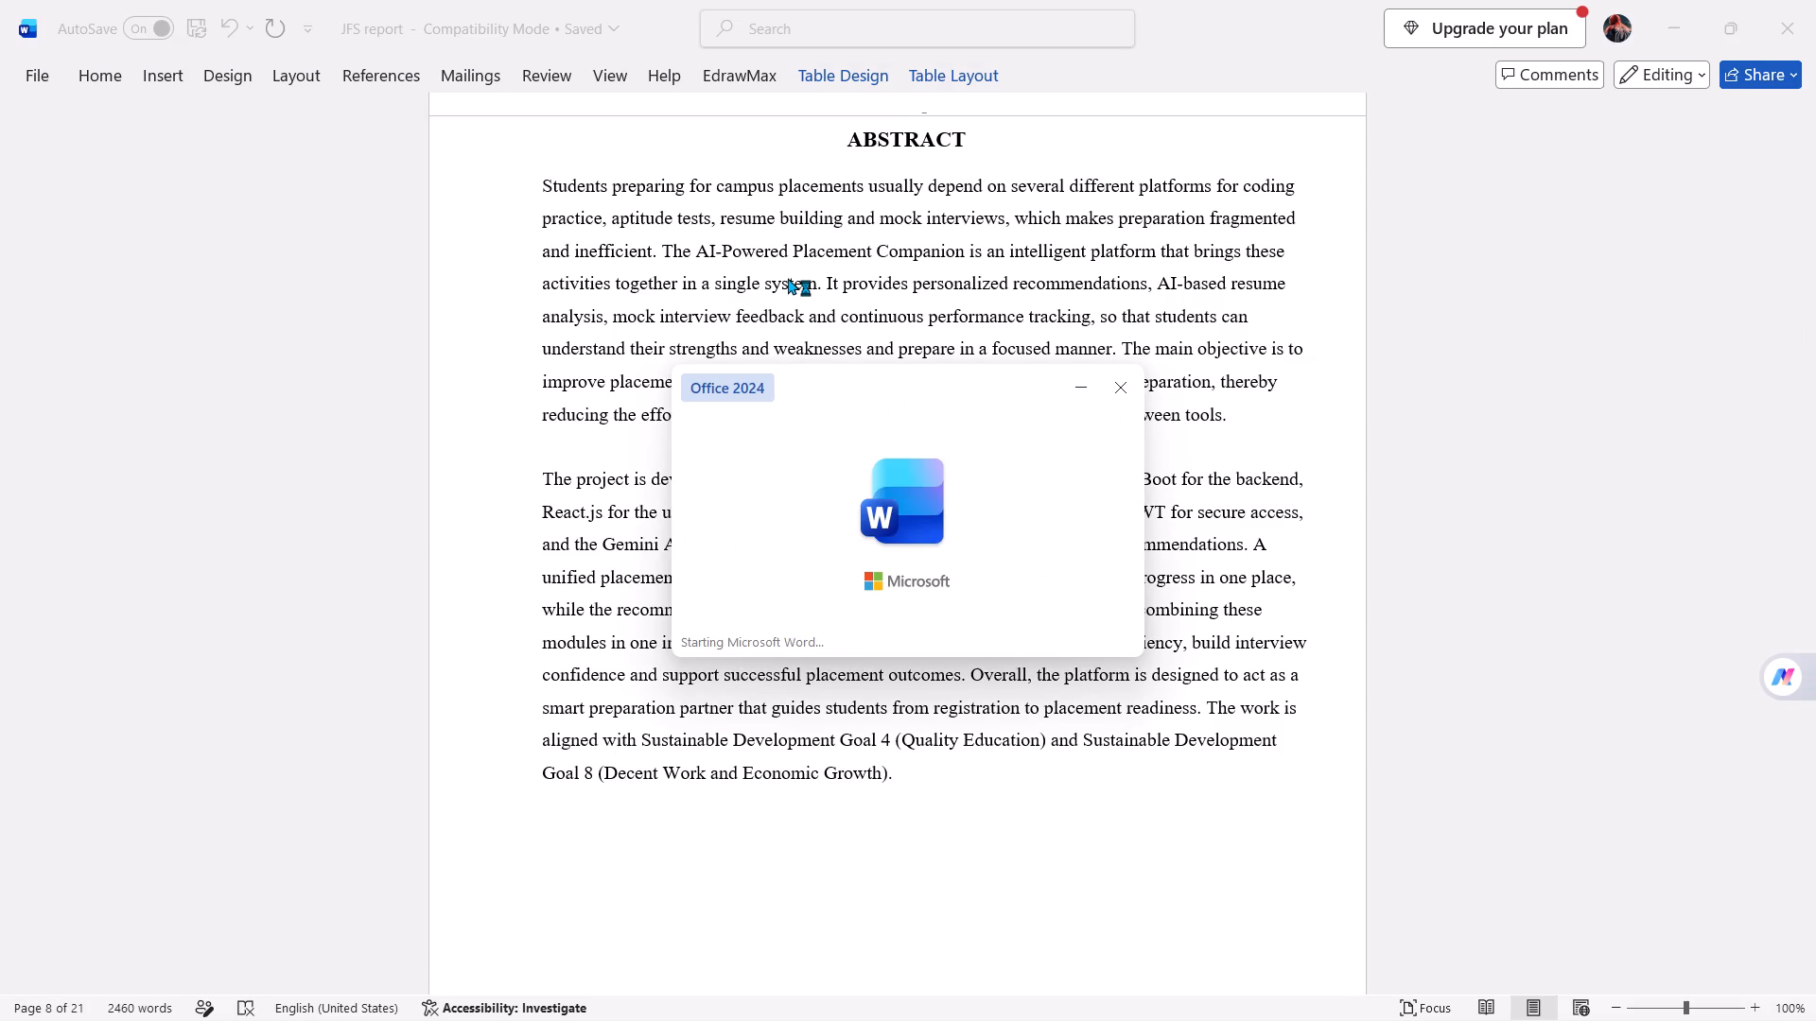
# Copy both abstract paragraphs from the Online_Course_Management_System_Report document.
pyautogui.scroll(-9, 871, 451)
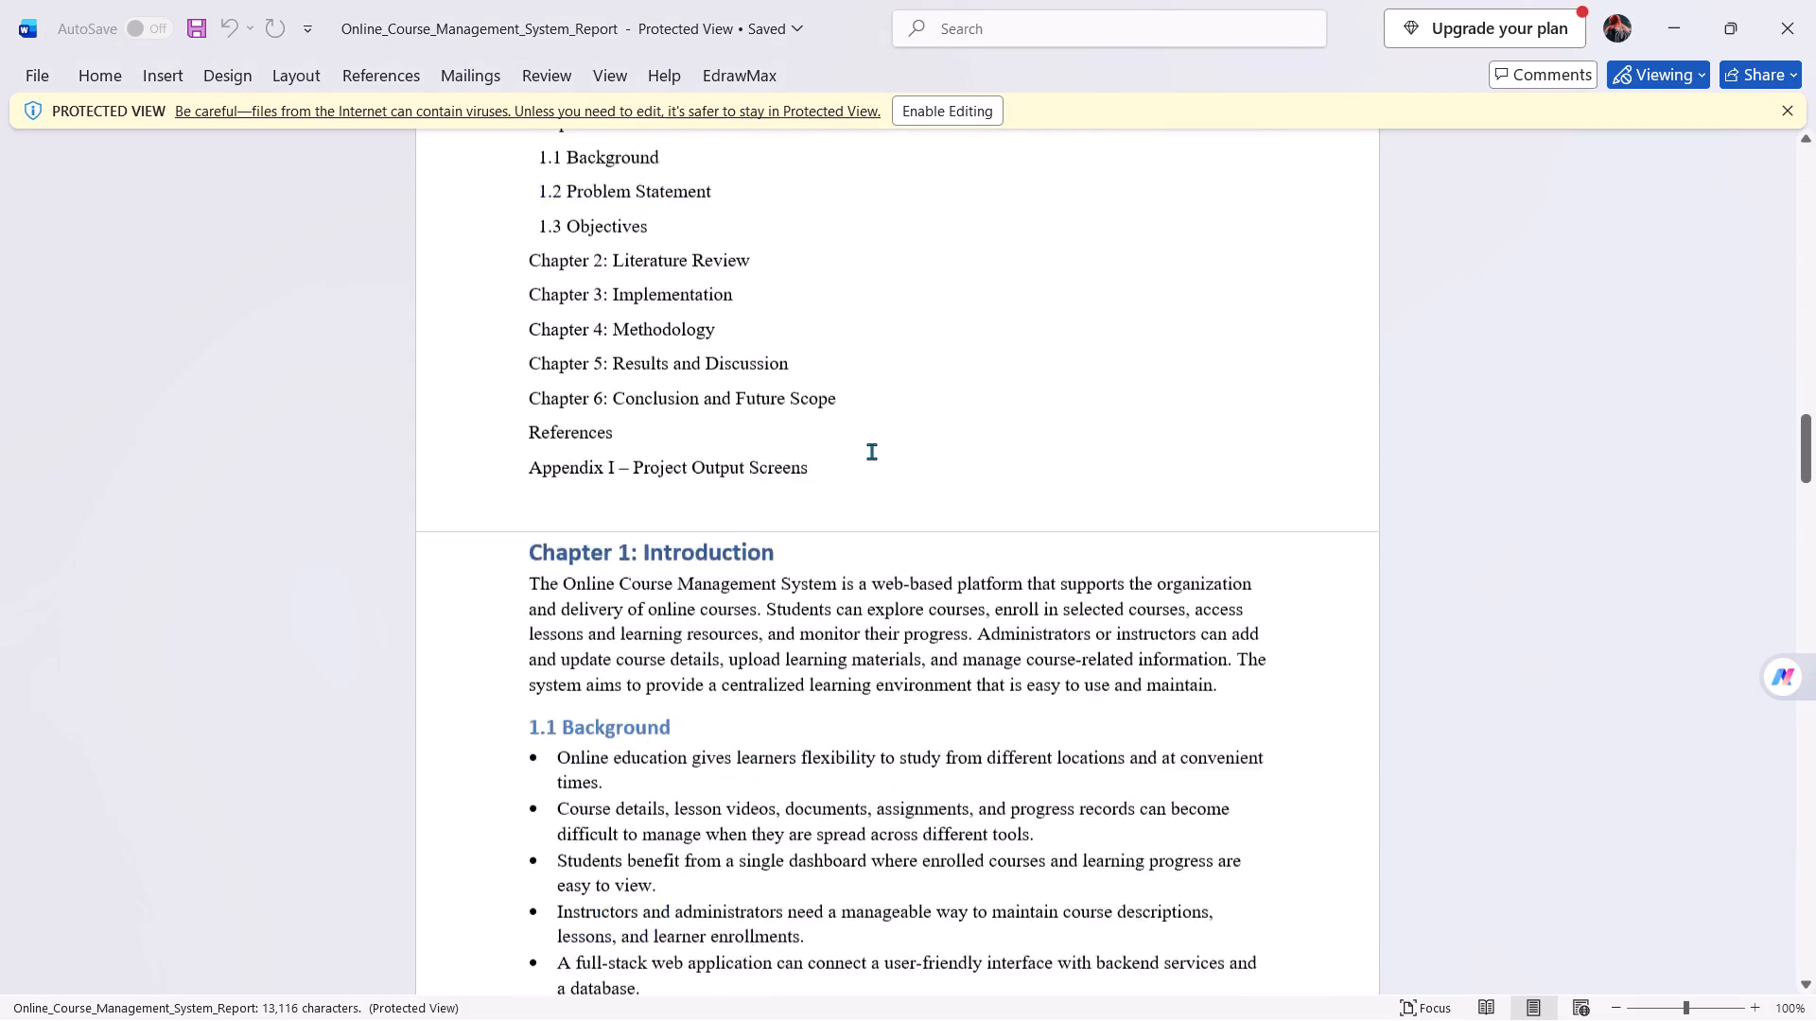
pyautogui.moveTo(871, 451); pyautogui.dragTo(701, 261)
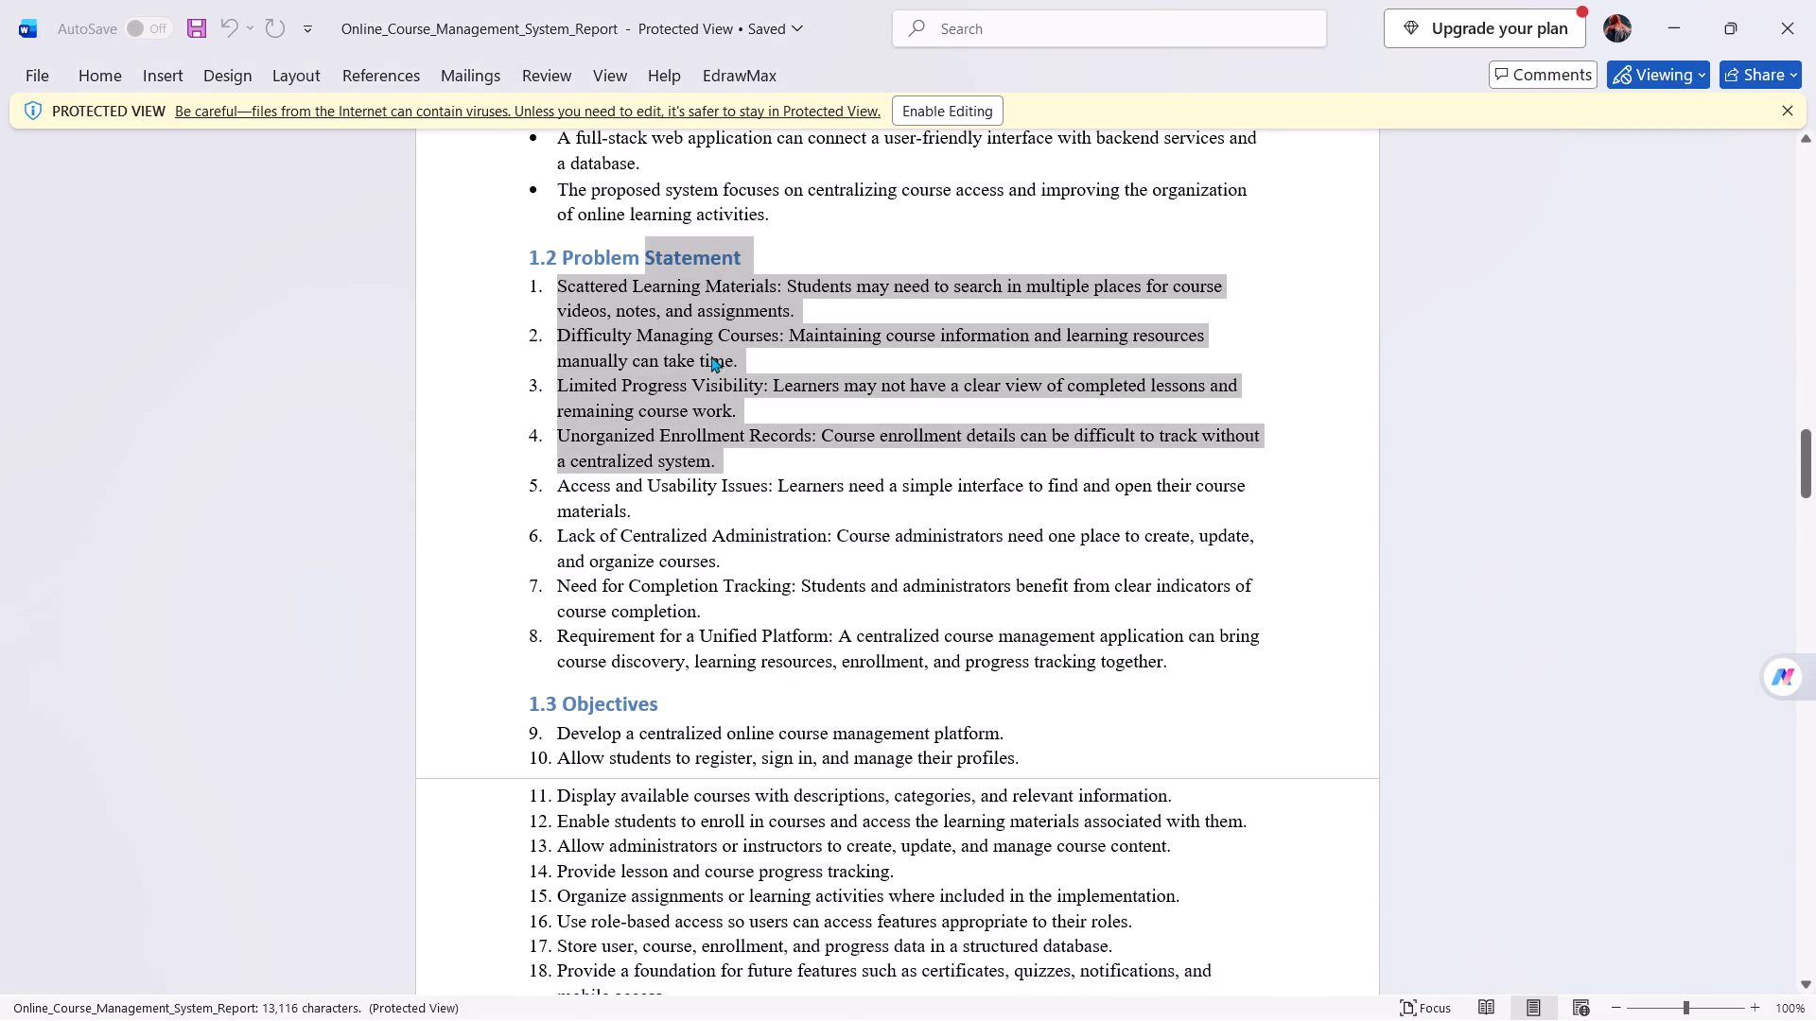
pyautogui.rightClick(720, 374)
pyautogui.click(623, 367)
pyautogui.scroll(1, 623, 367)
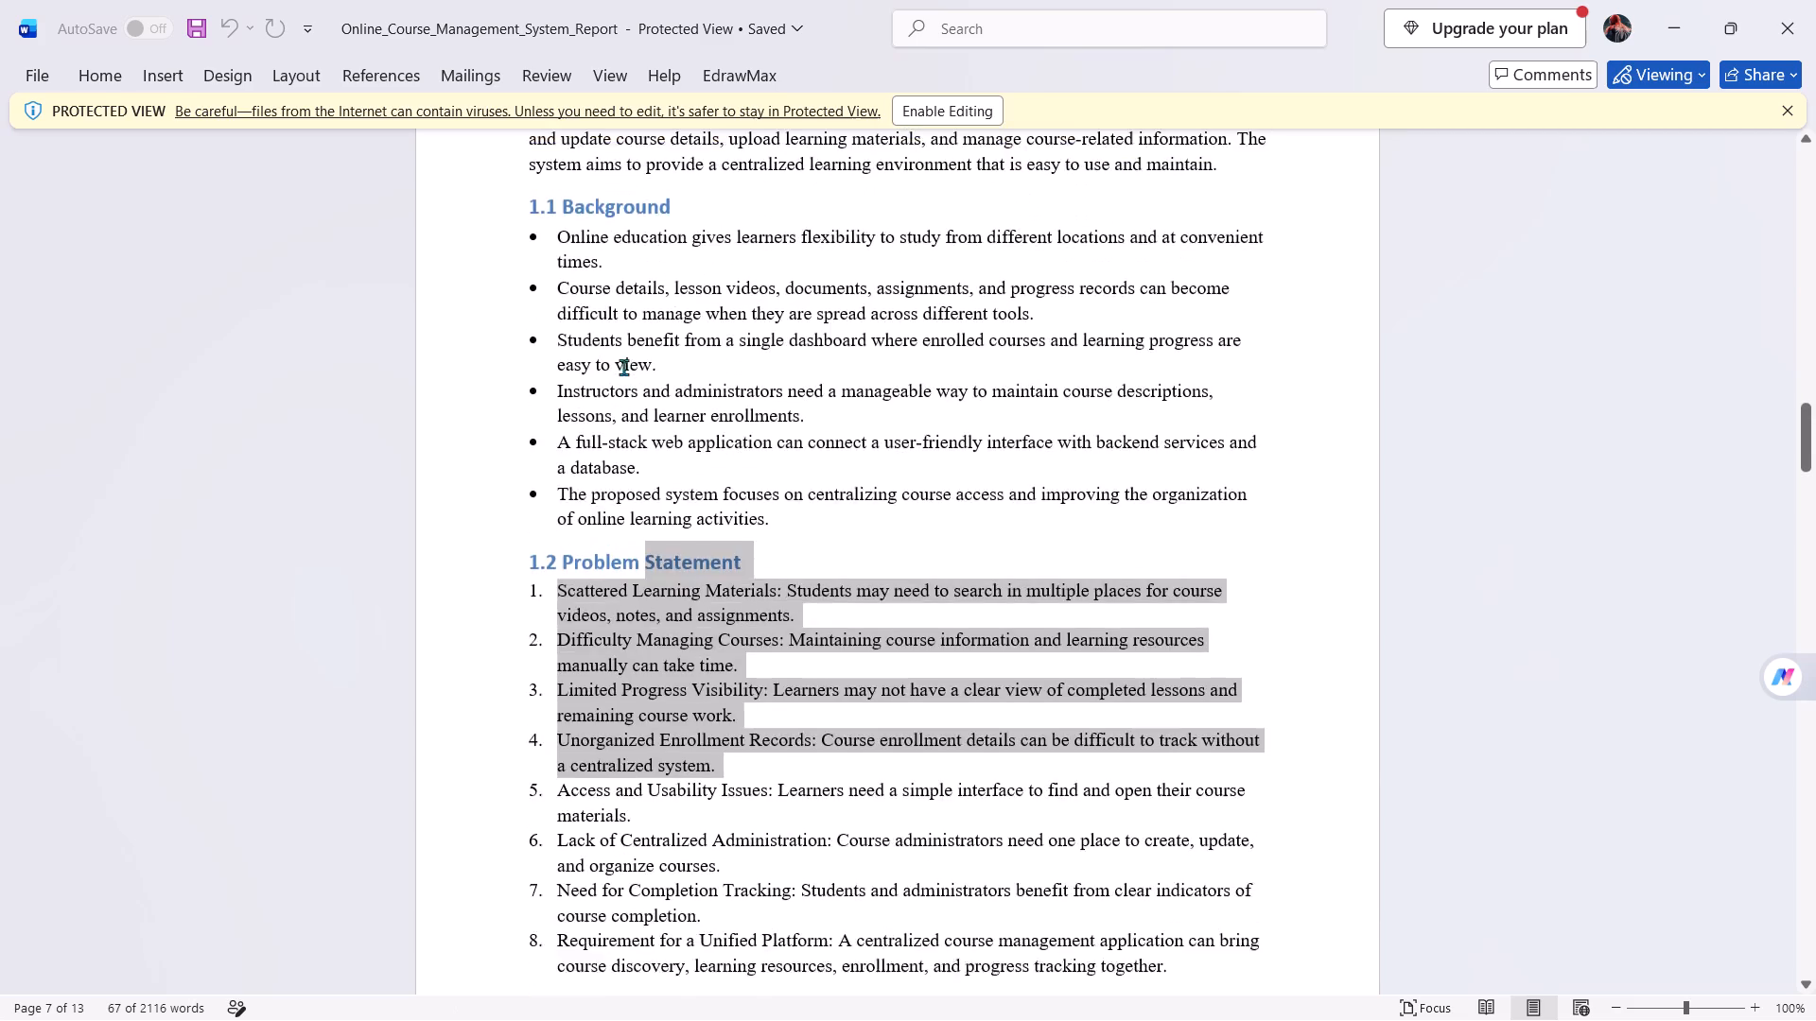
pyautogui.scroll(5, 623, 367)
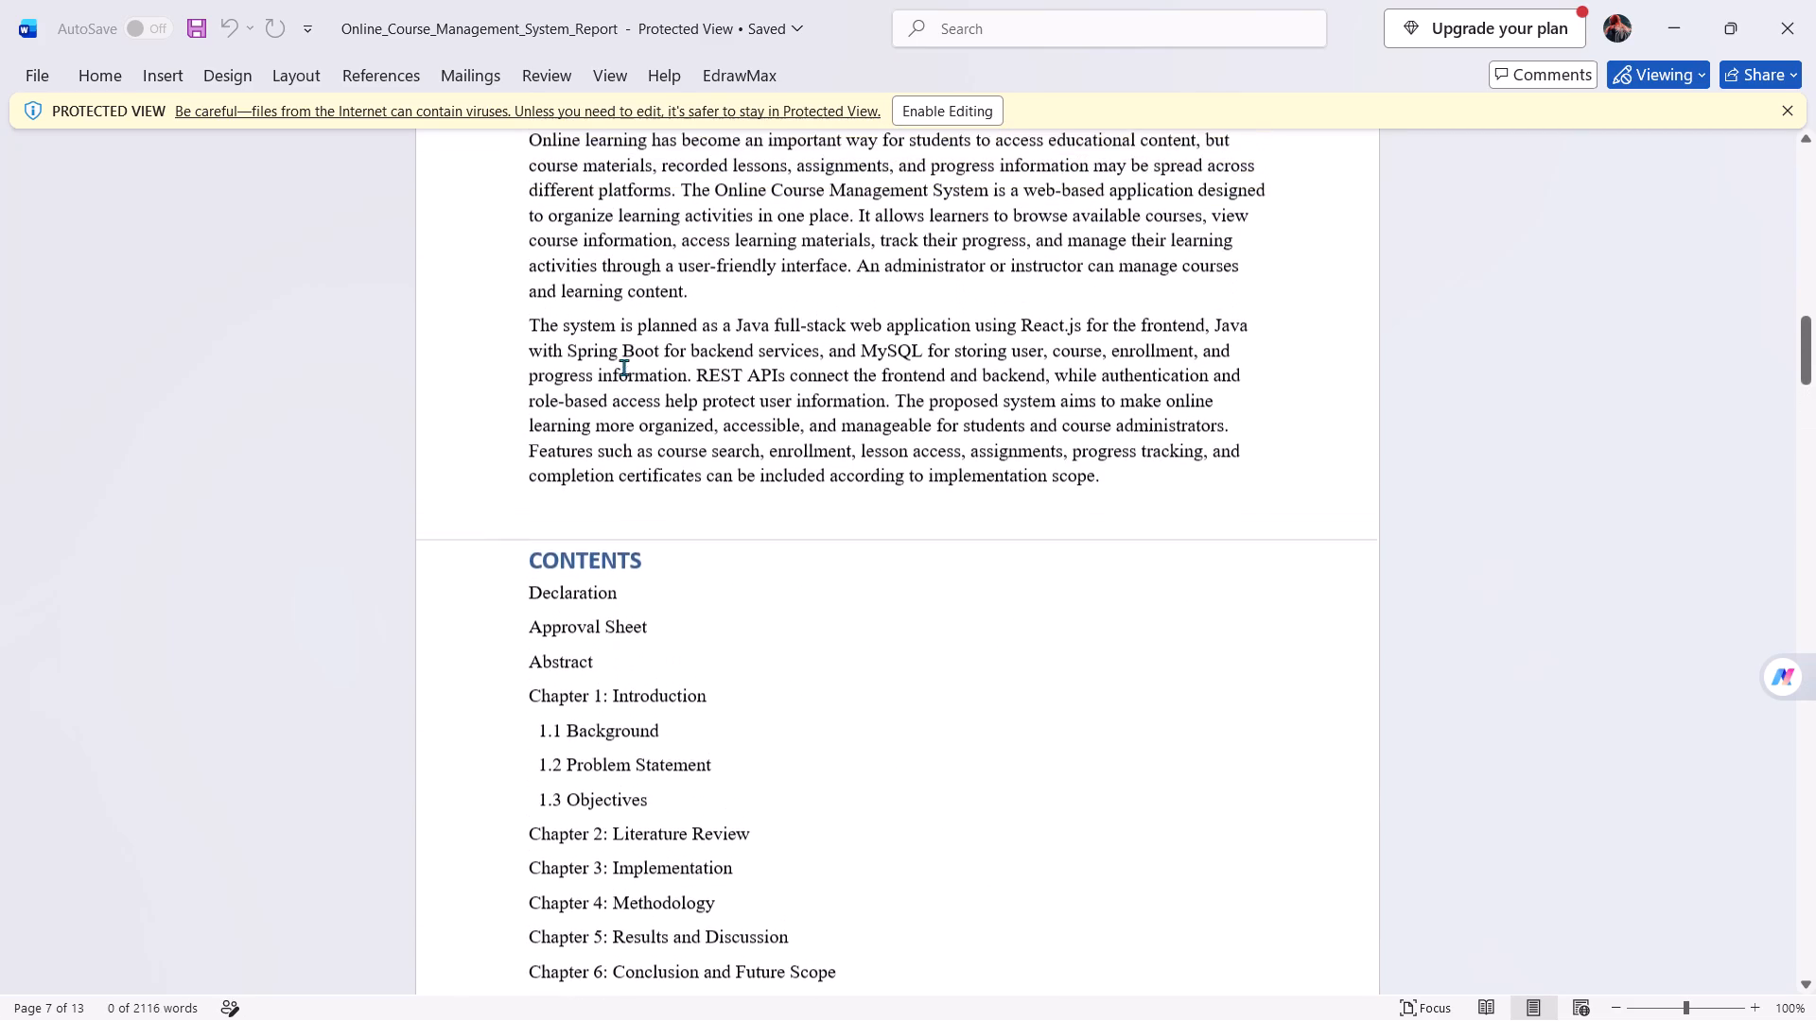
pyautogui.scroll(1, 623, 367)
pyautogui.click(623, 367)
pyautogui.click(623, 367)
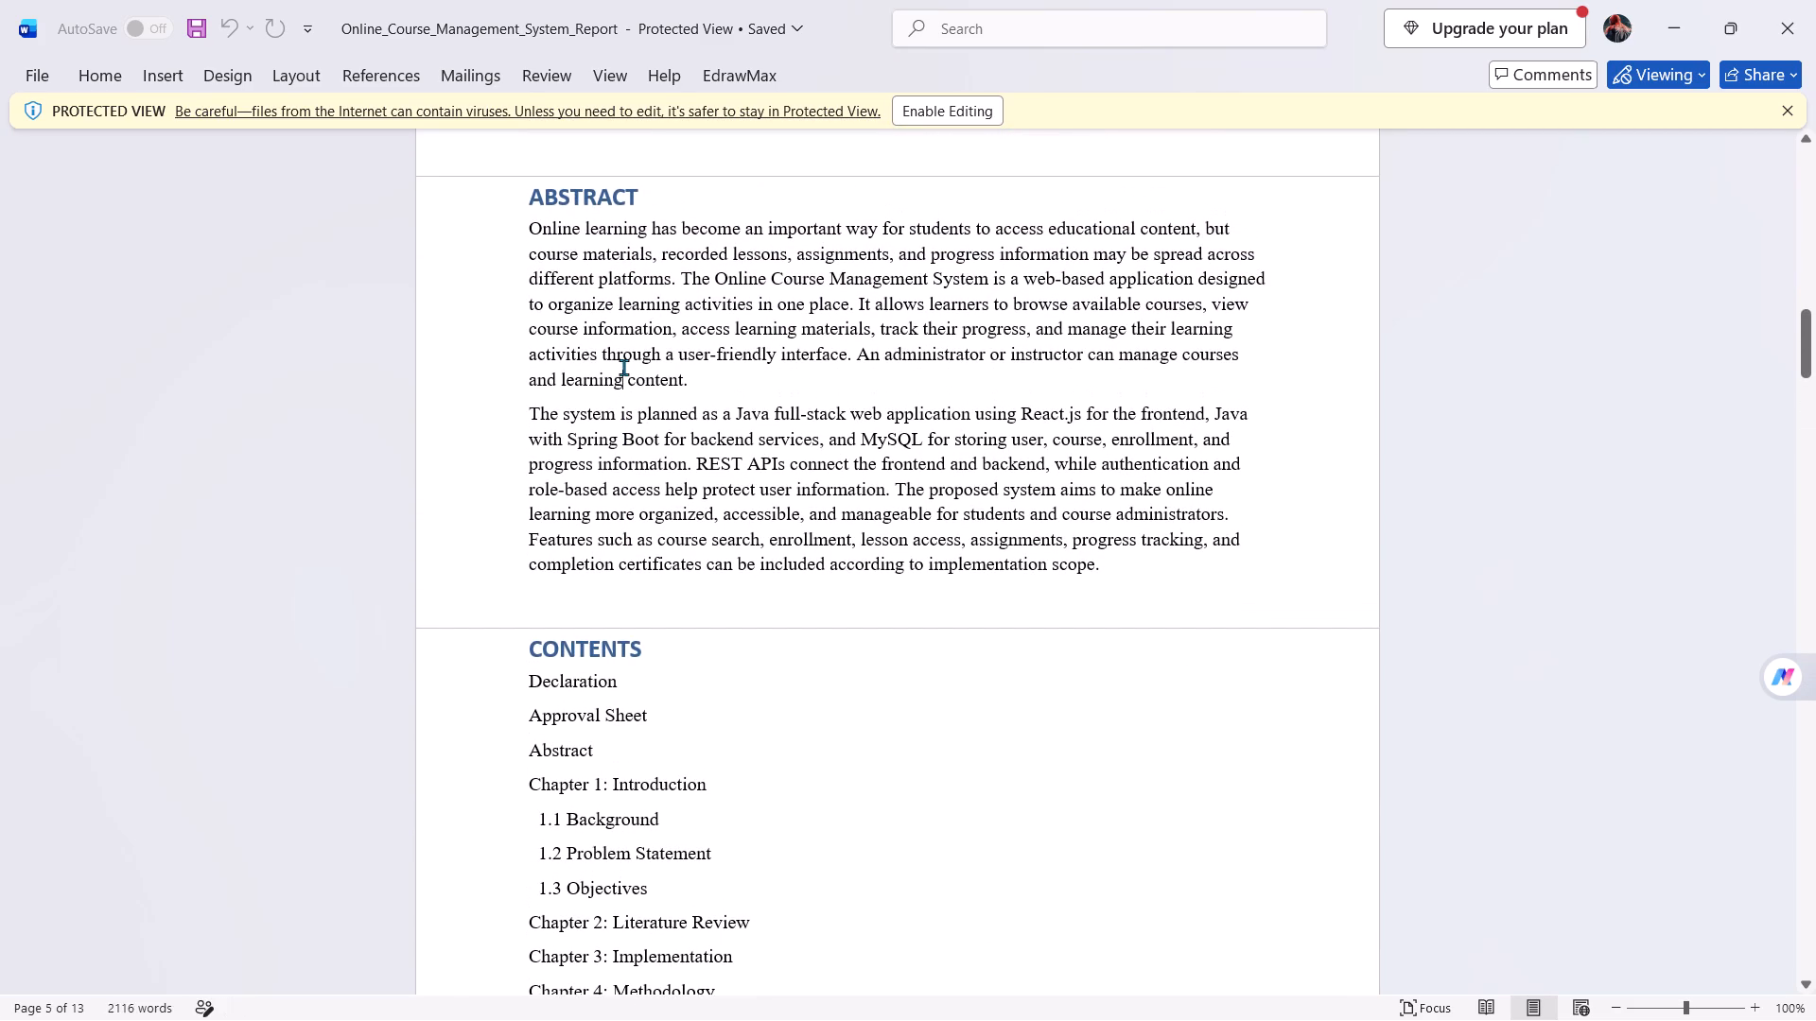
pyautogui.moveTo(1105, 567); pyautogui.dragTo(566, 251)
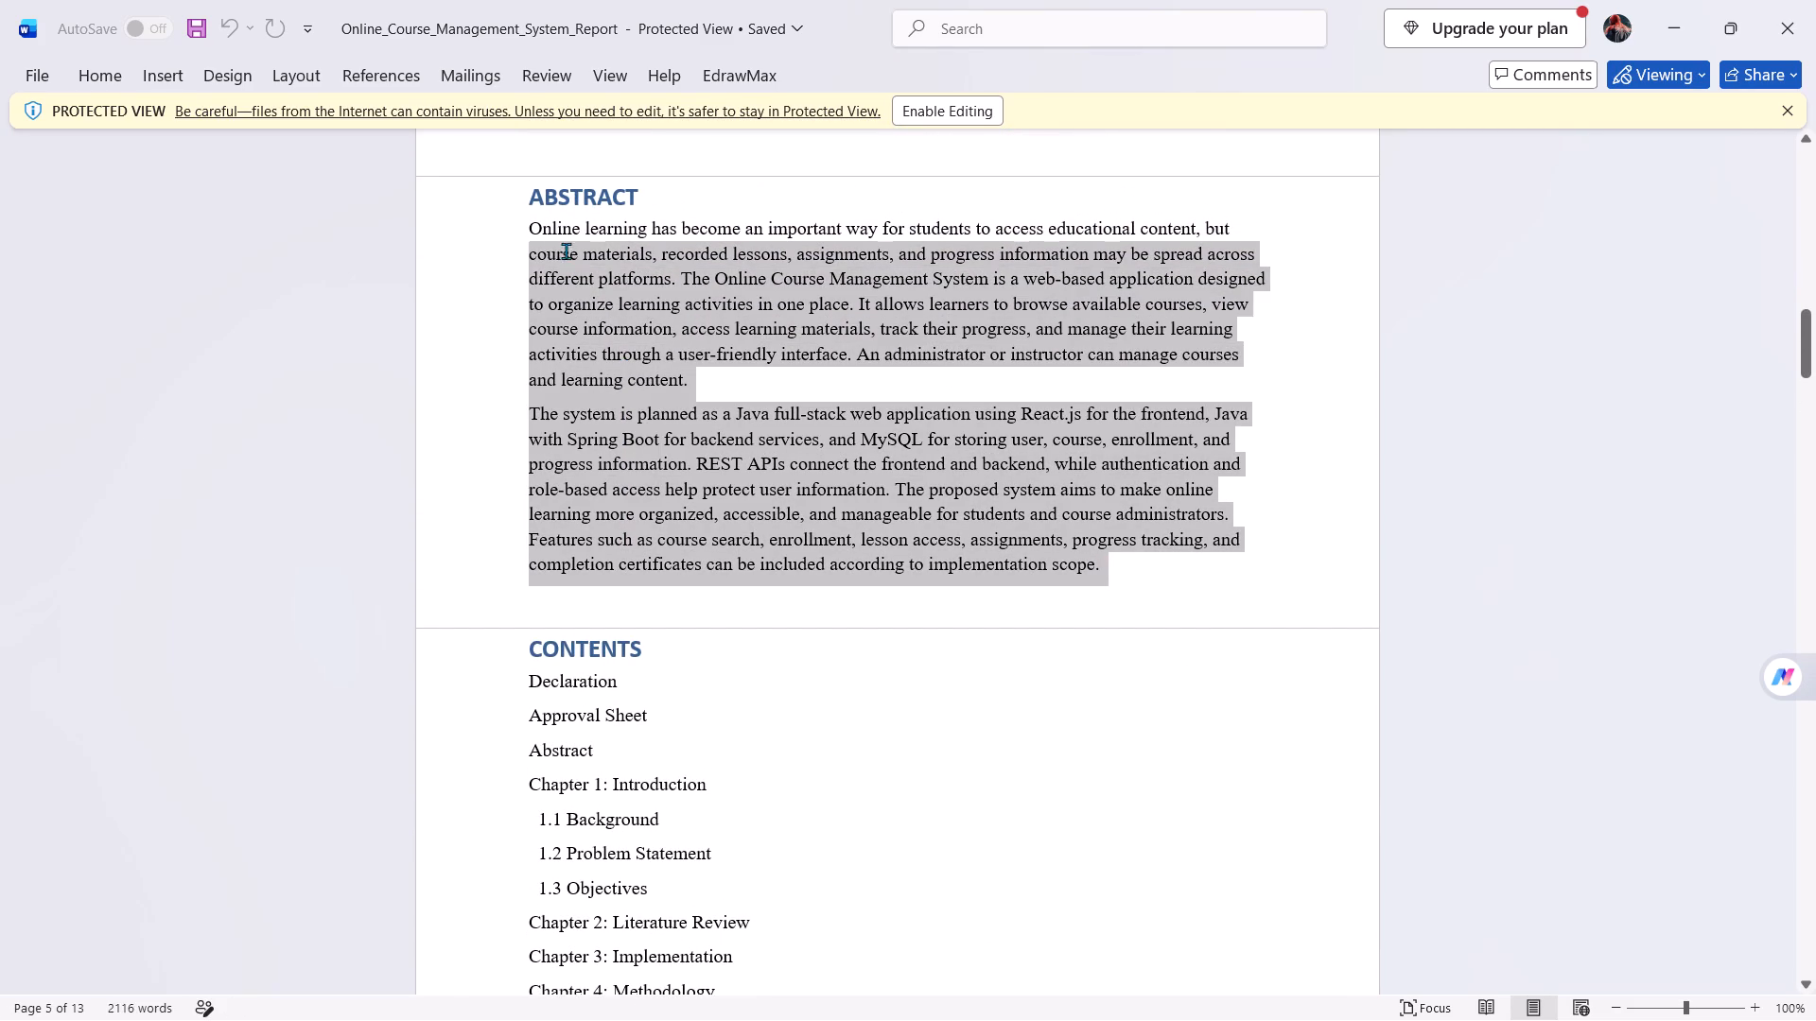
pyautogui.moveTo(566, 251); pyautogui.dragTo(543, 234)
pyautogui.hotkey('ctrl', 'c')
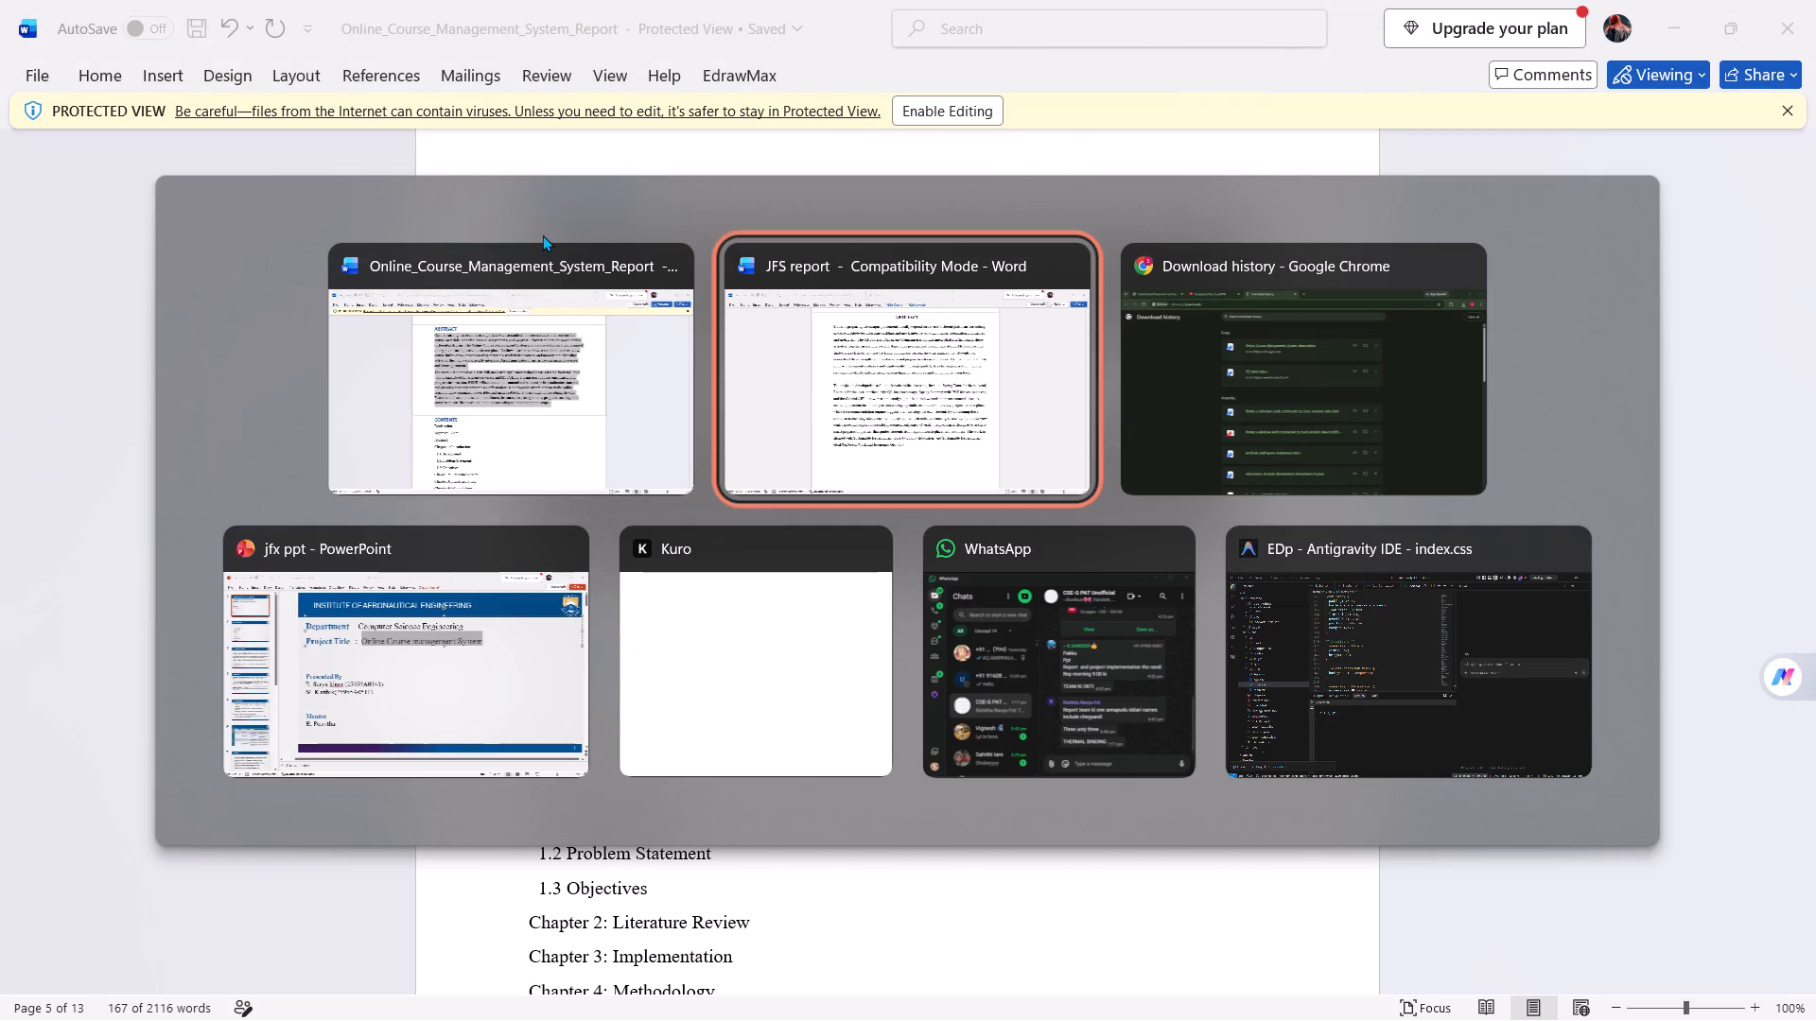
pyautogui.moveTo(895, 776); pyautogui.dragTo(875, 751)
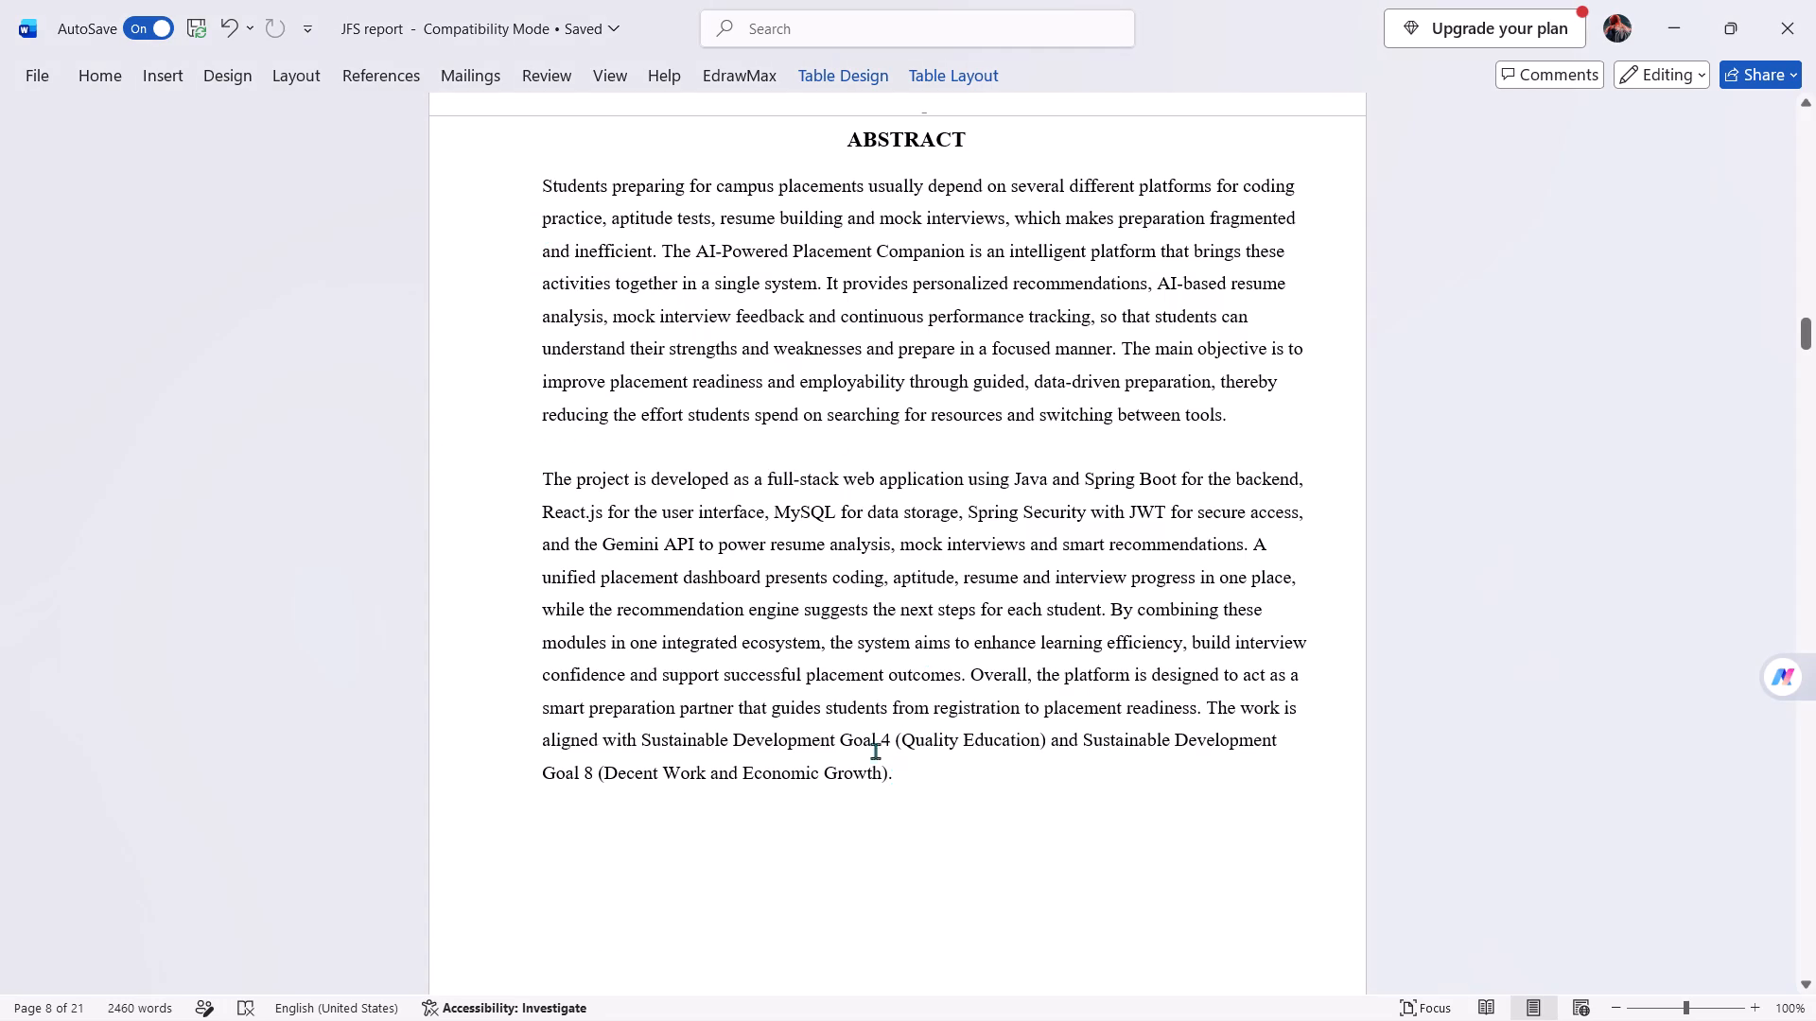
pyautogui.moveTo(875, 751); pyautogui.dragTo(560, 188)
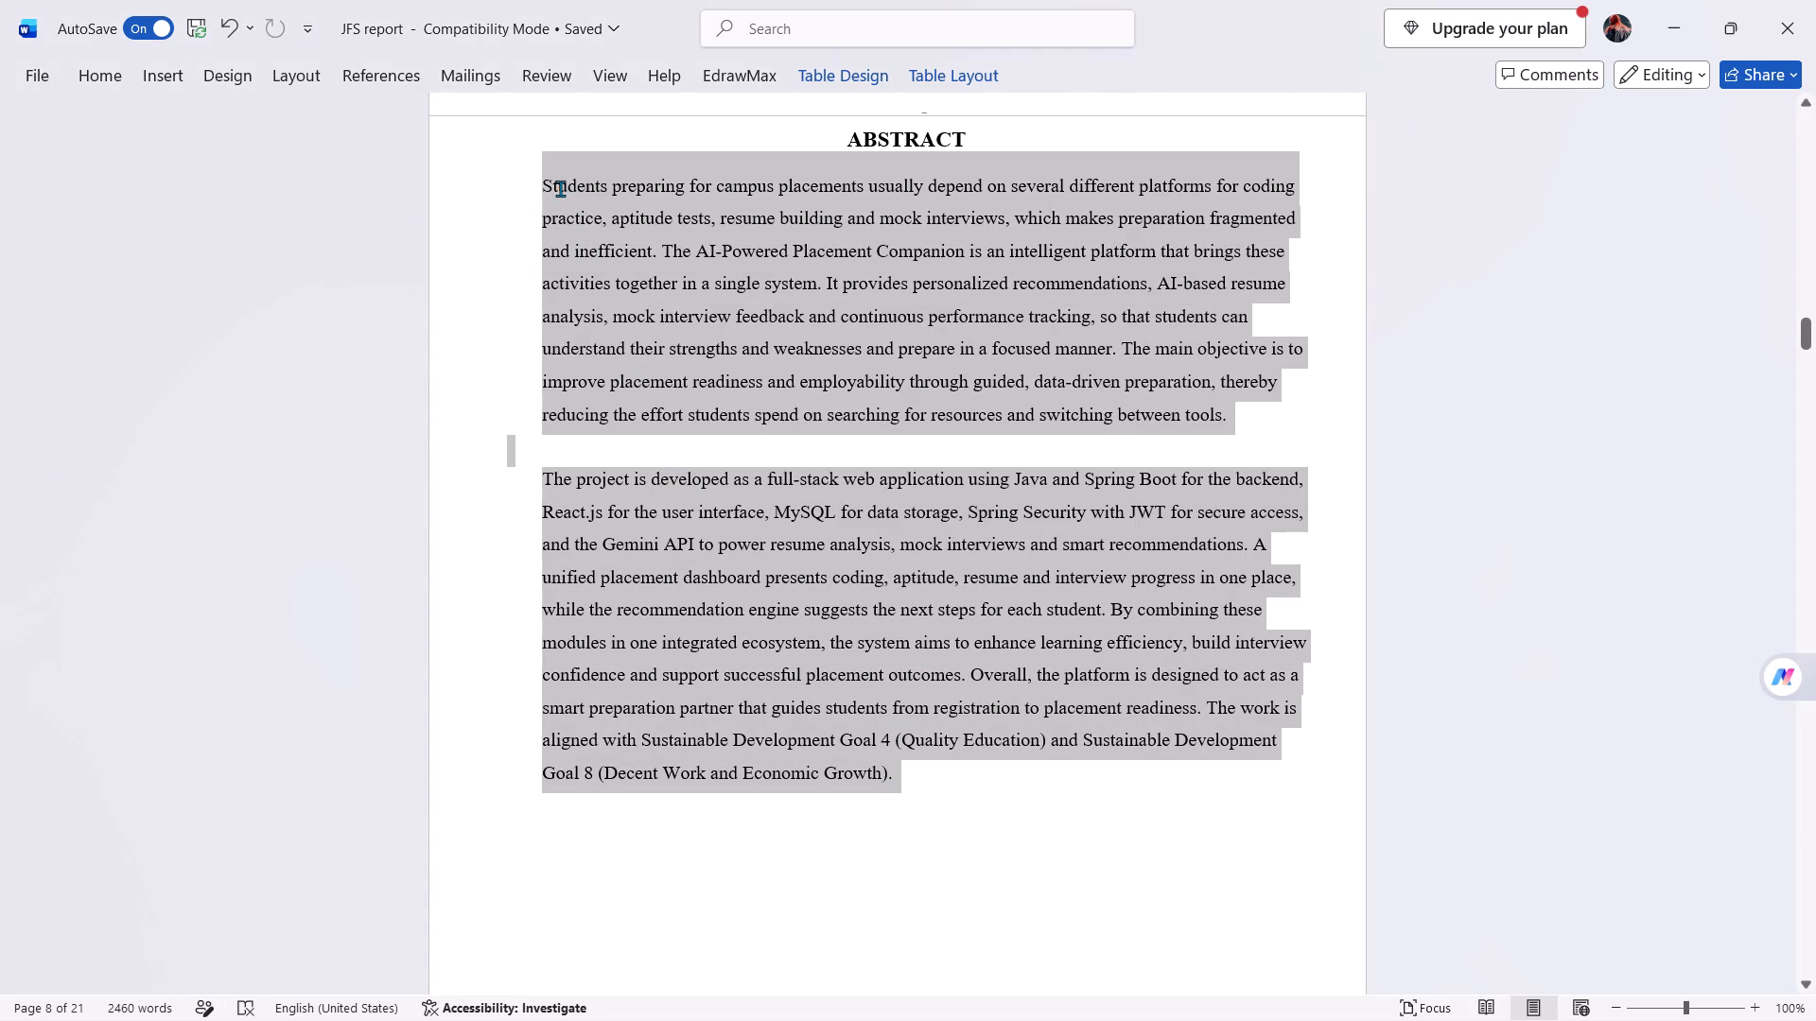
pyautogui.moveTo(560, 188); pyautogui.dragTo(557, 187)
pyautogui.press('BackSpace')
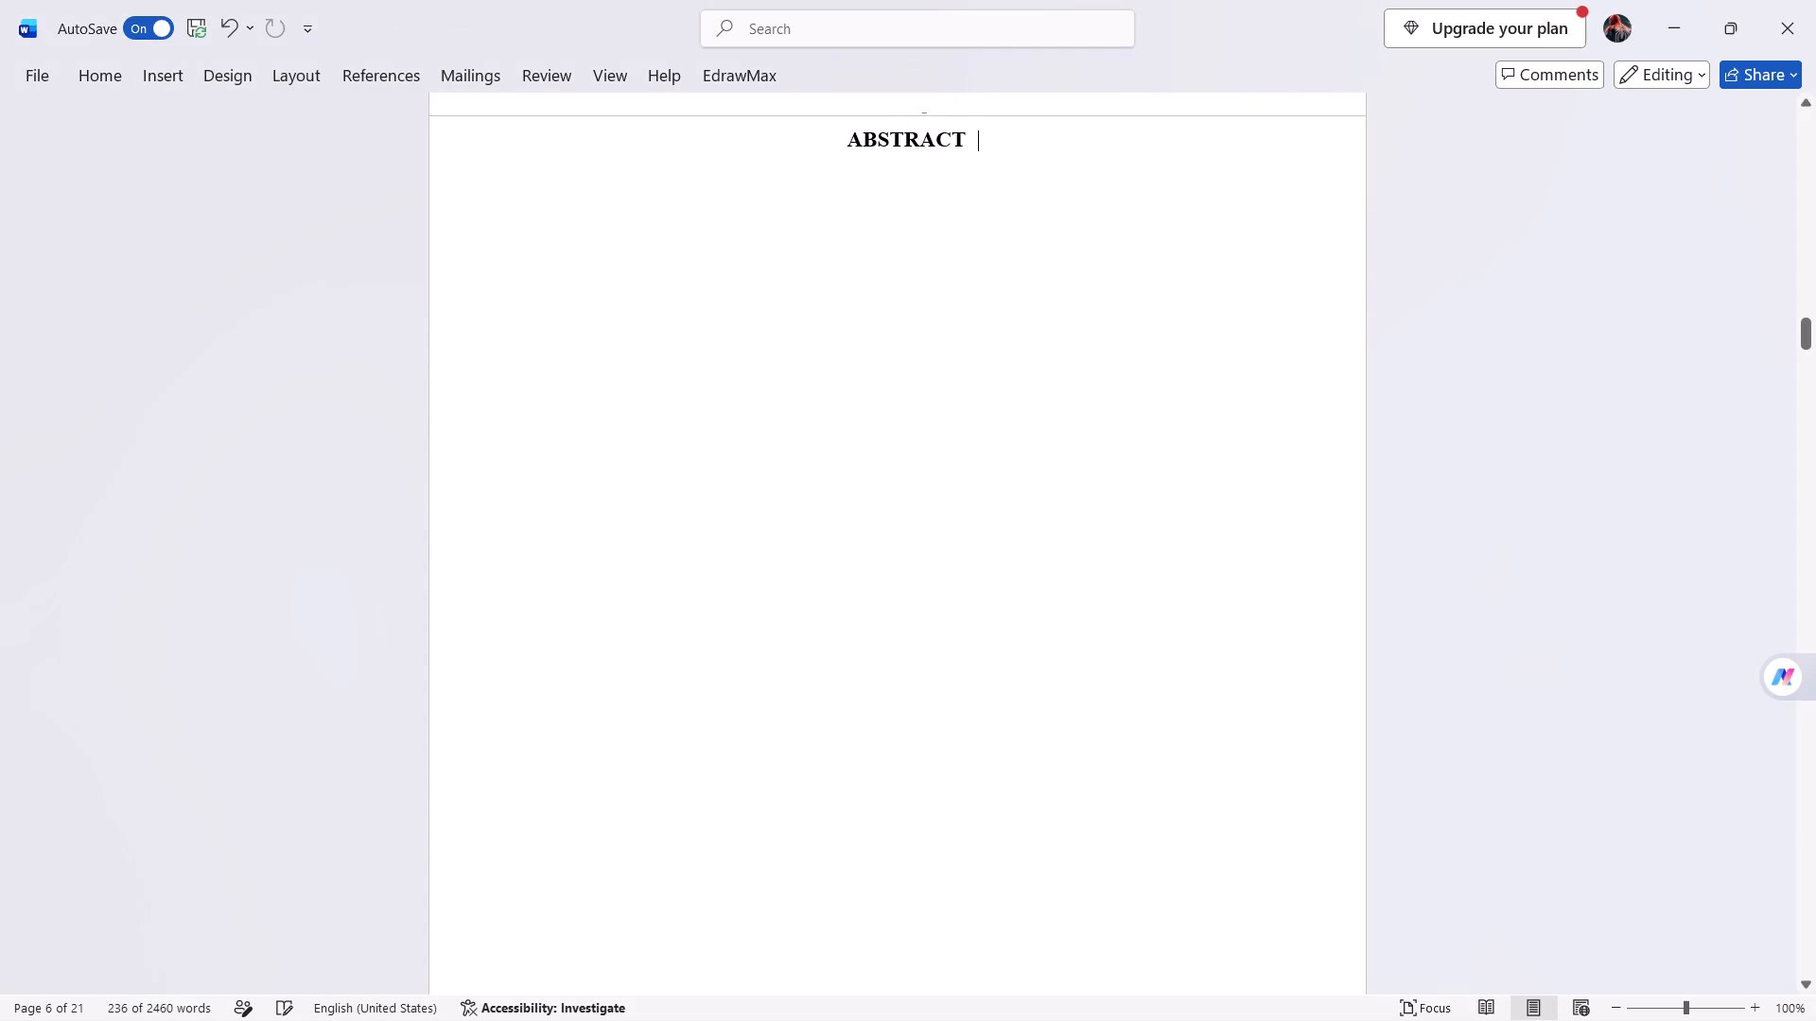
pyautogui.hotkey('ctrl', 'v')
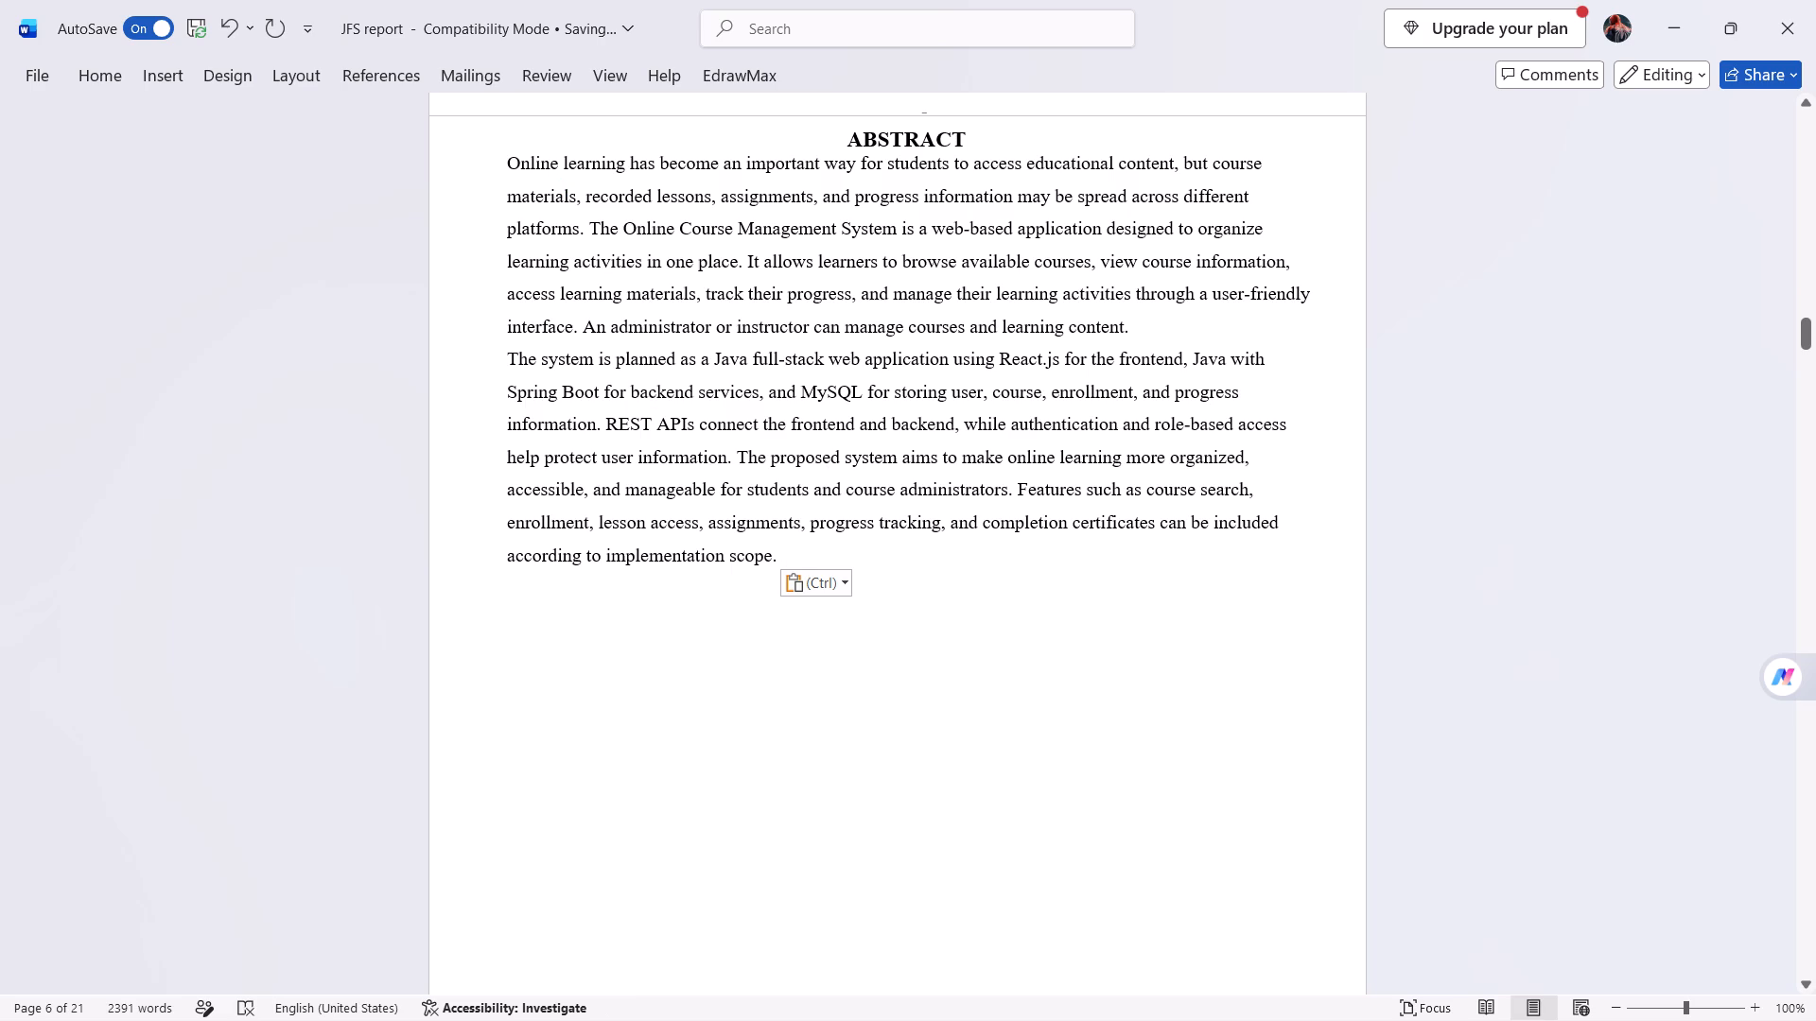
pyautogui.click(507, 160)
pyautogui.press('Return')
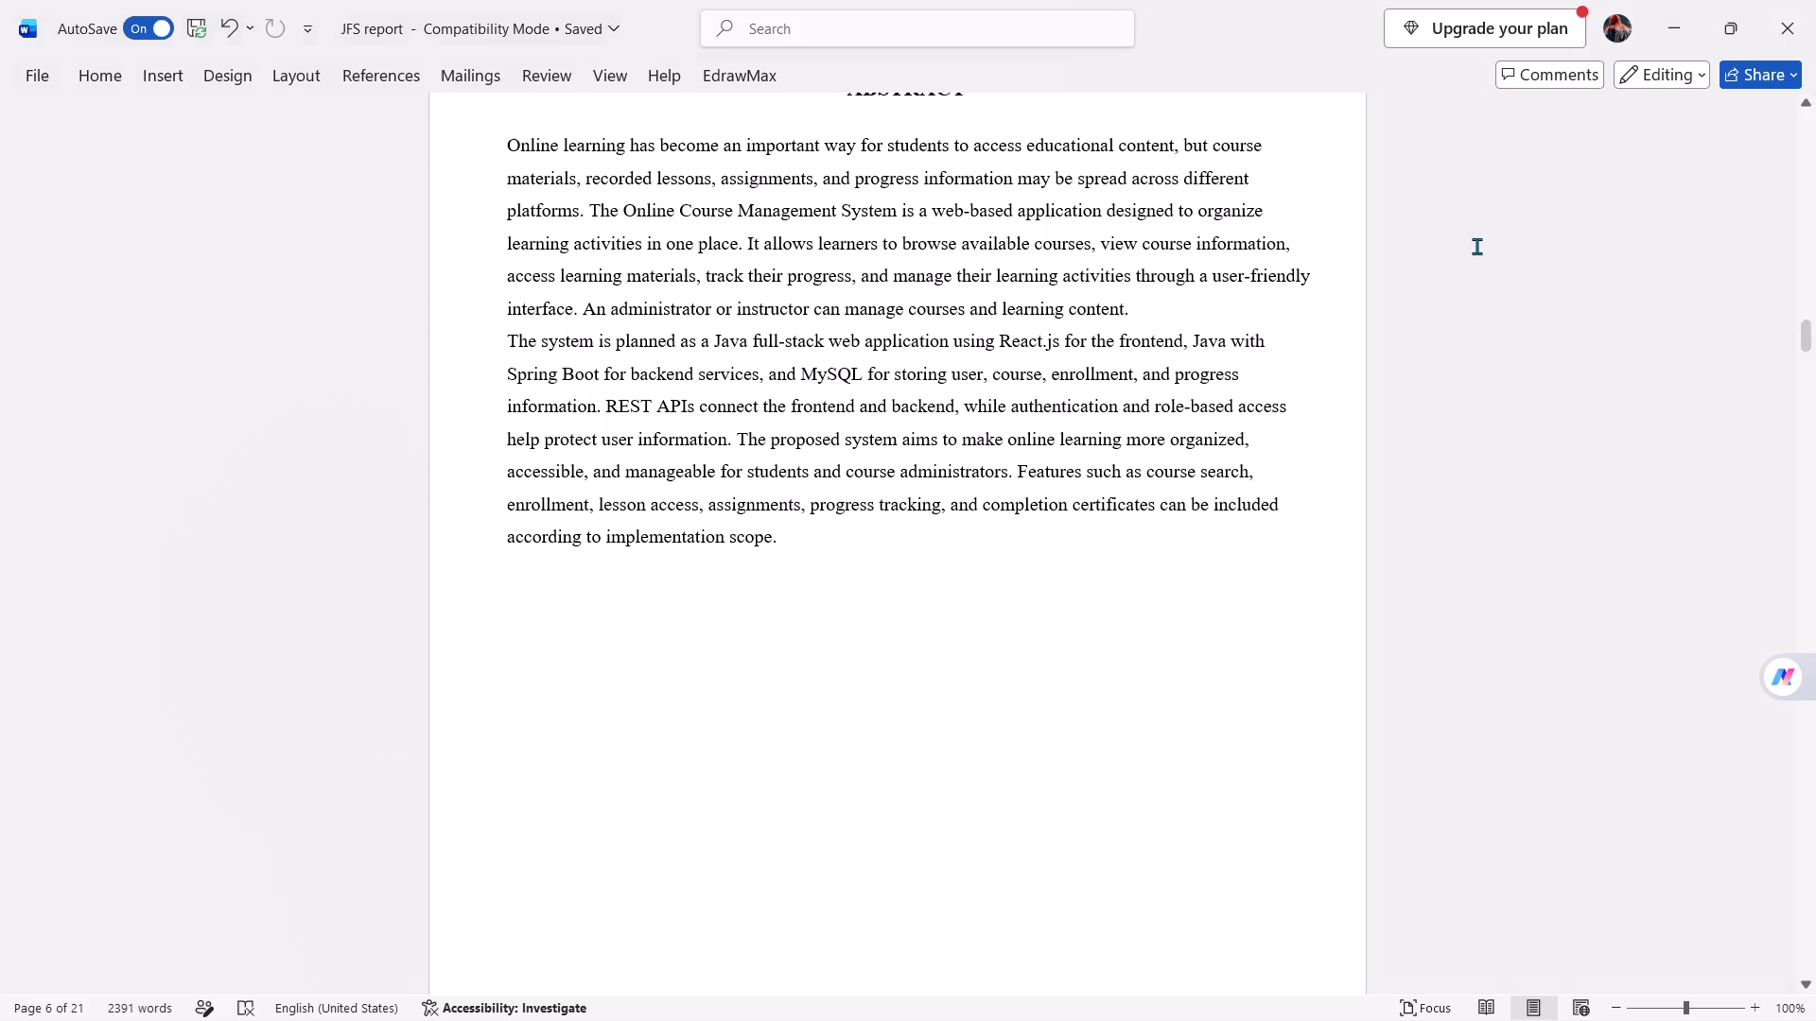
# In the Word report, replace the whole text under the ABSTRACT heading with the copied ChatGPT abstract.
pyautogui.scroll(2, 1476, 246)
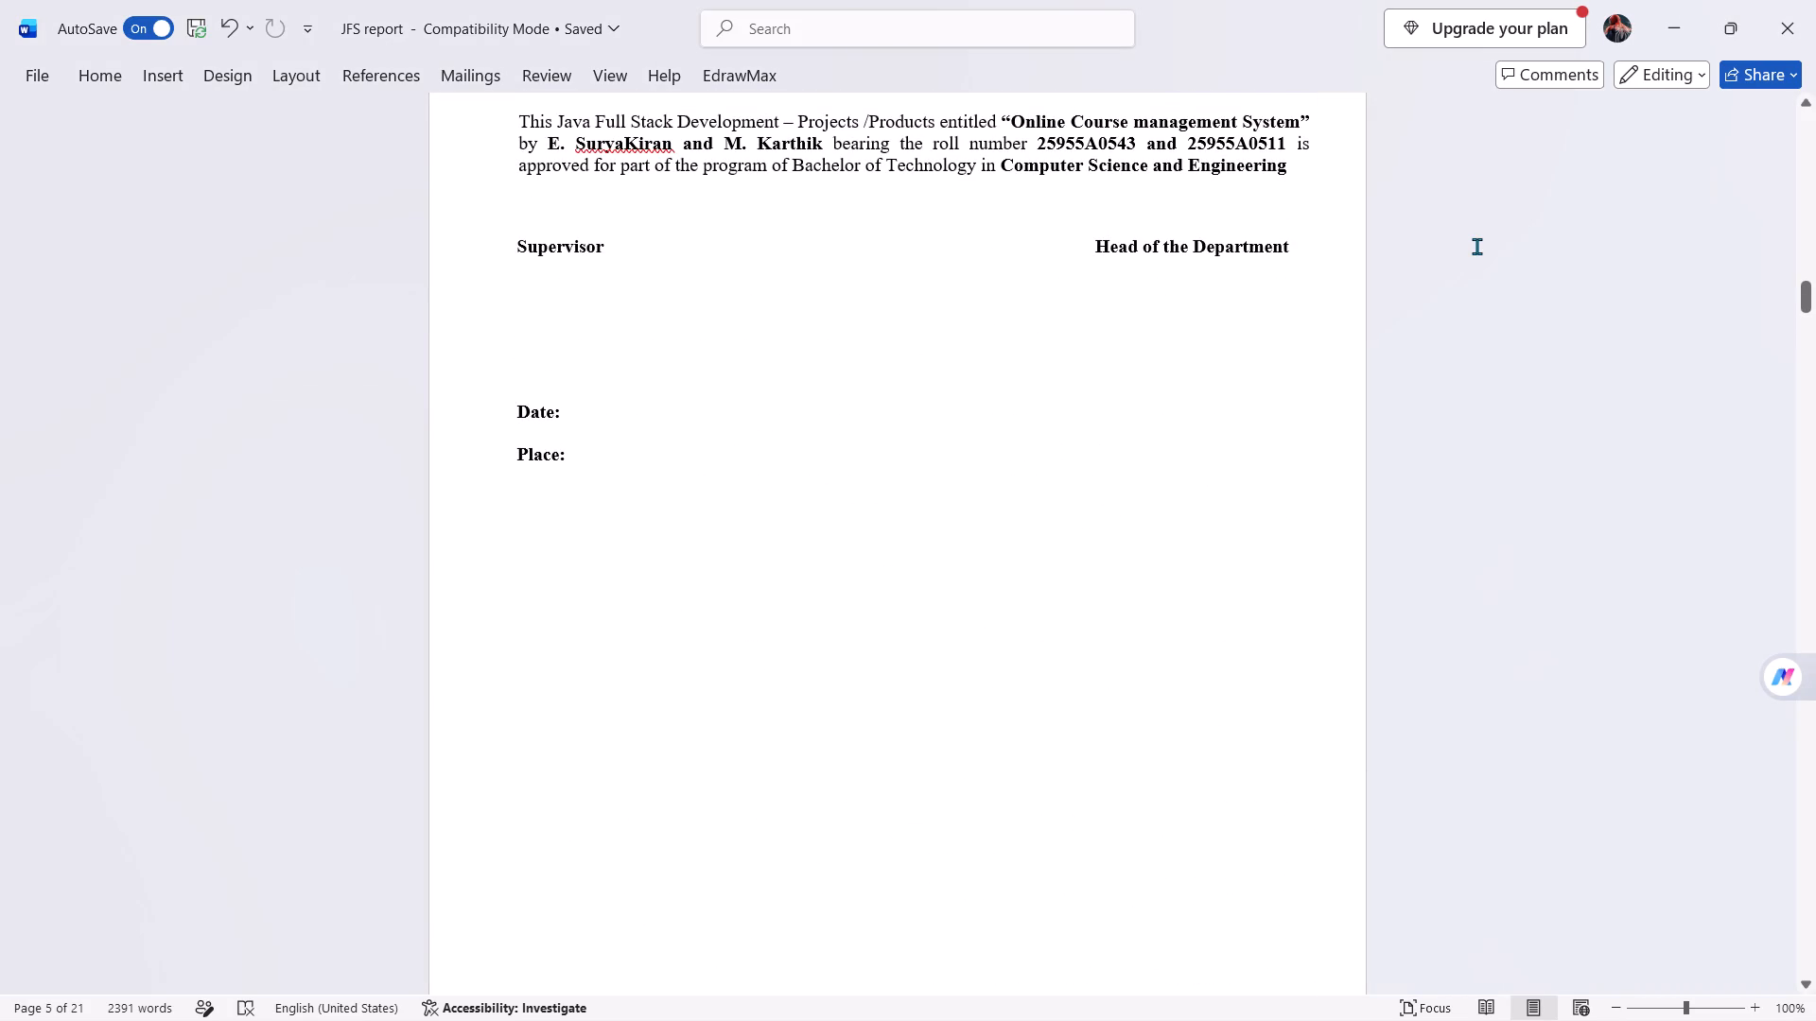
pyautogui.scroll(-4, 1476, 246)
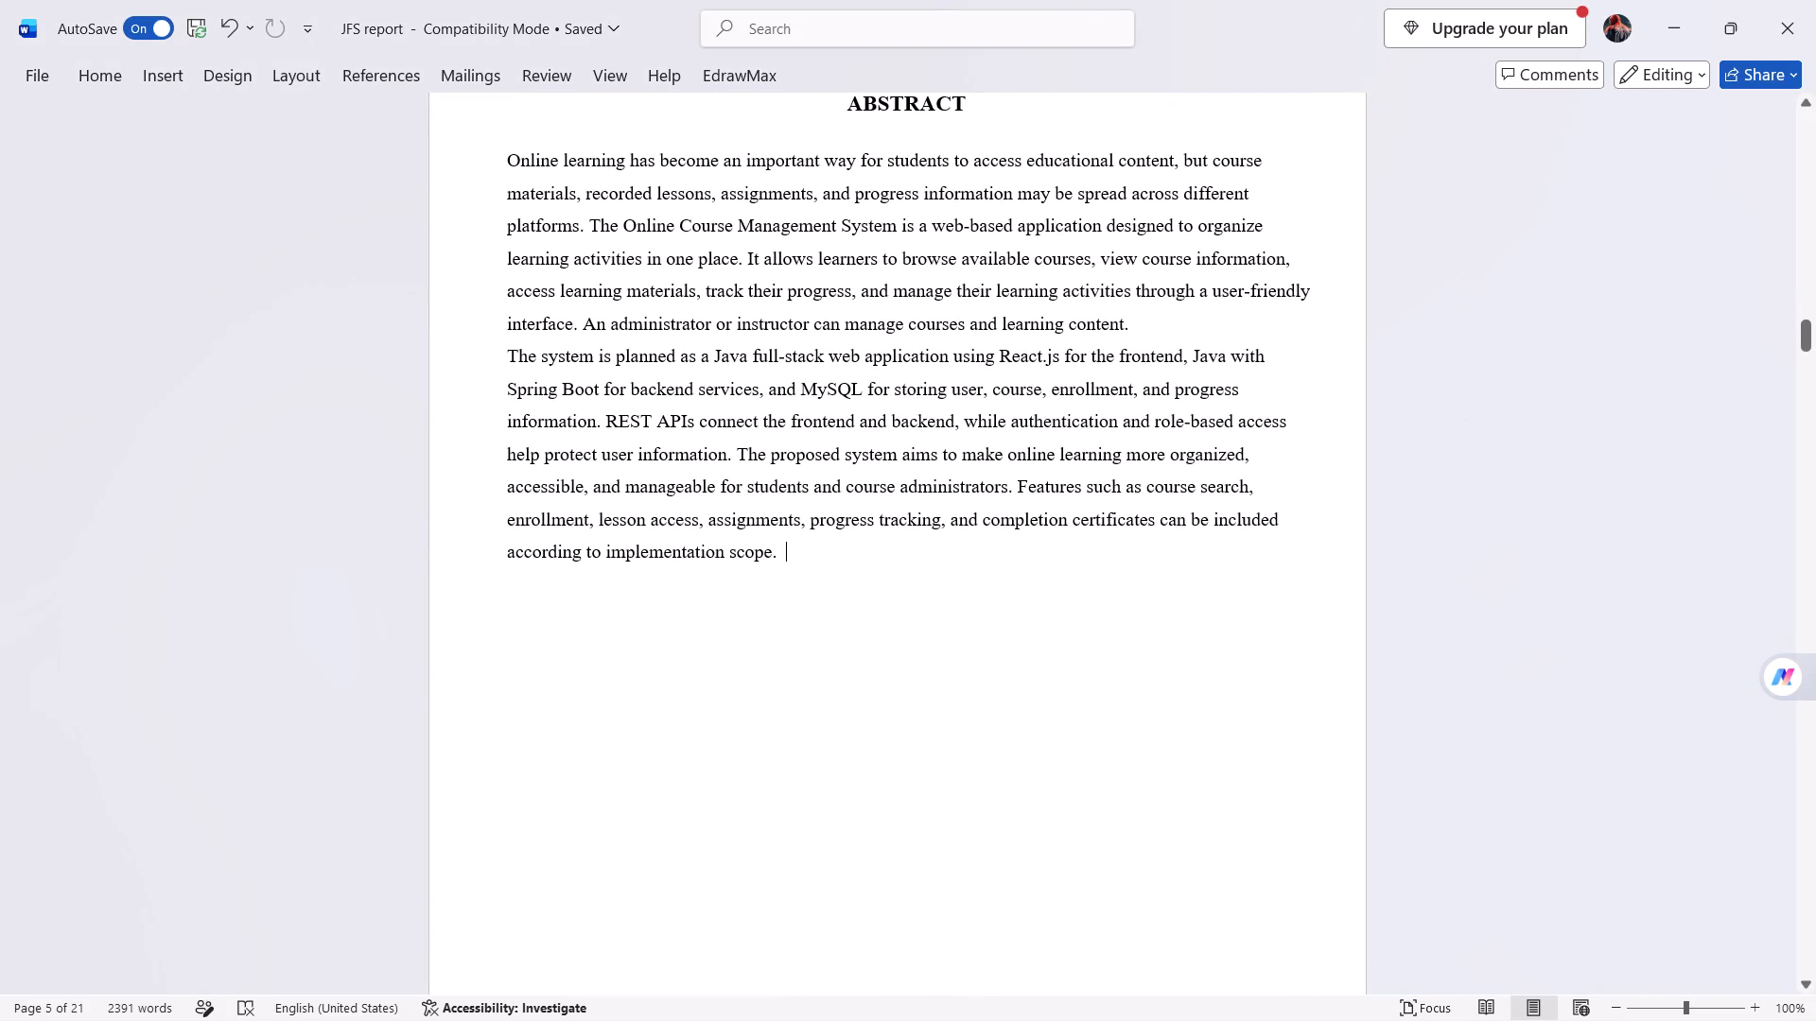
pyautogui.moveTo(788, 556); pyautogui.dragTo(567, 257)
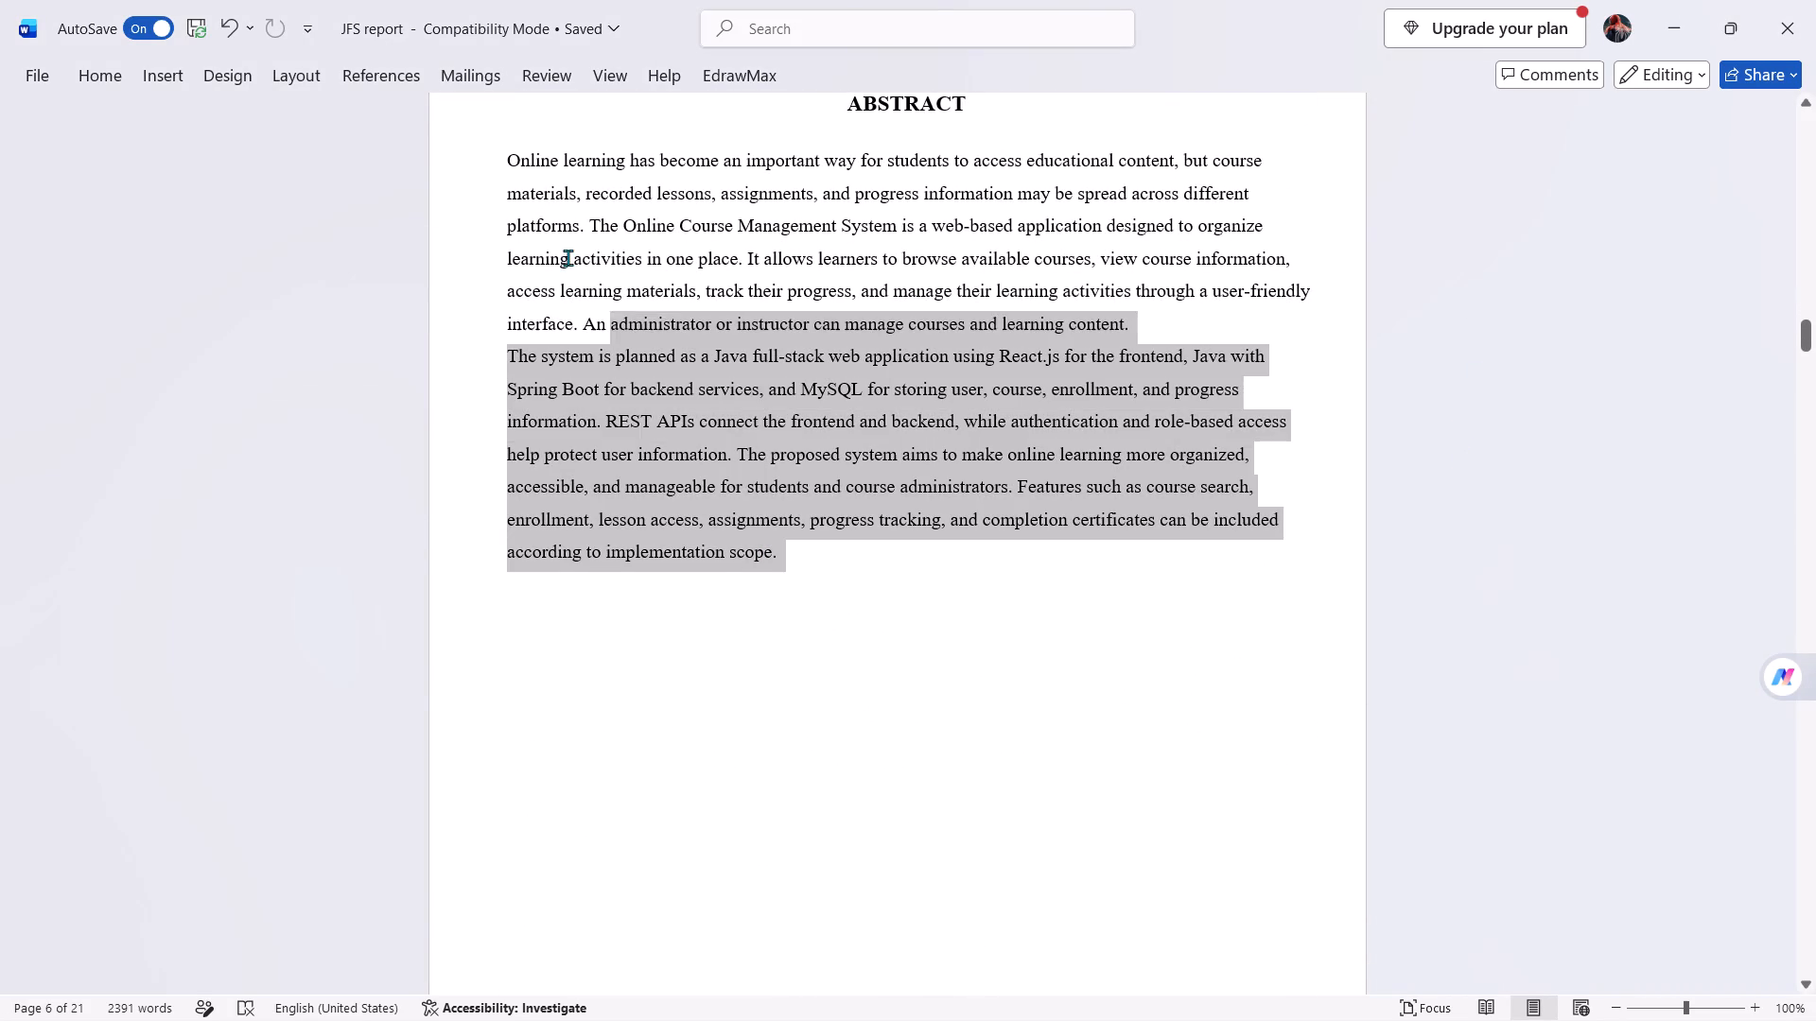
pyautogui.moveTo(567, 257); pyautogui.dragTo(515, 171)
pyautogui.press('BackSpace')
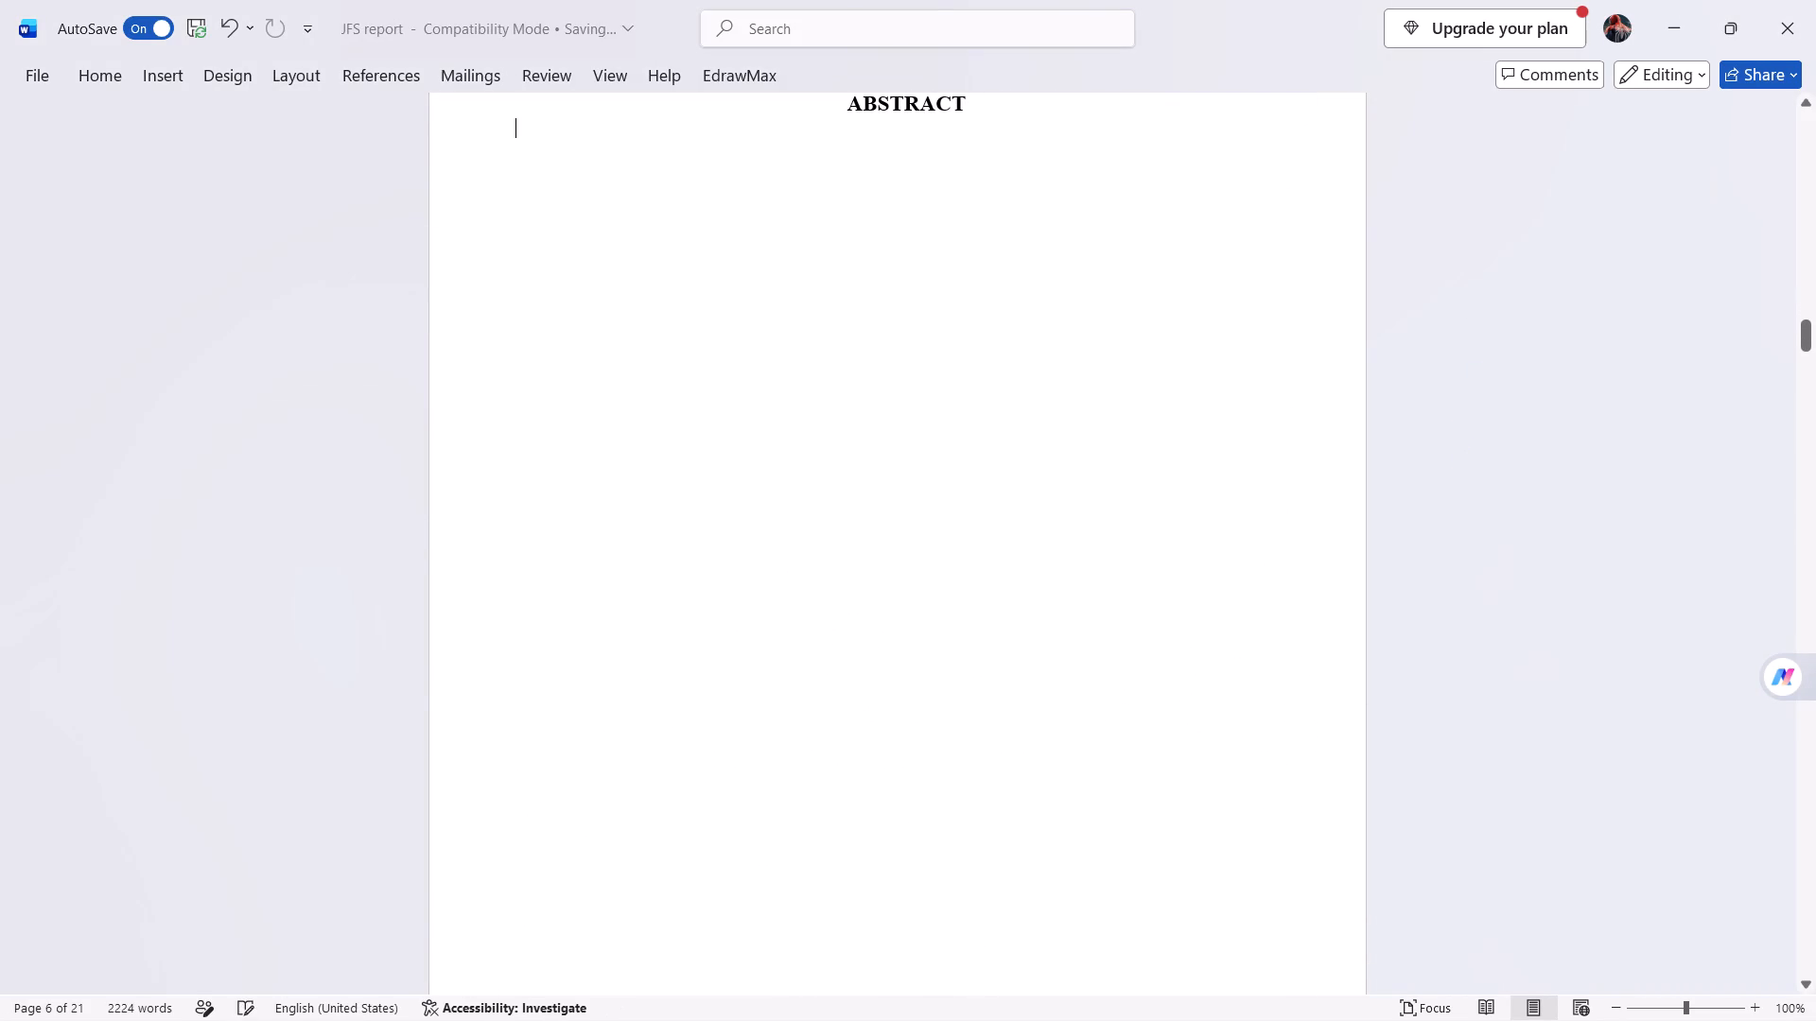
pyautogui.hotkey('ctrl', 'v')
# Delete the duplicate ABSTRACT heading at the start of the pasted text.
pyautogui.scroll(1, 515, 171)
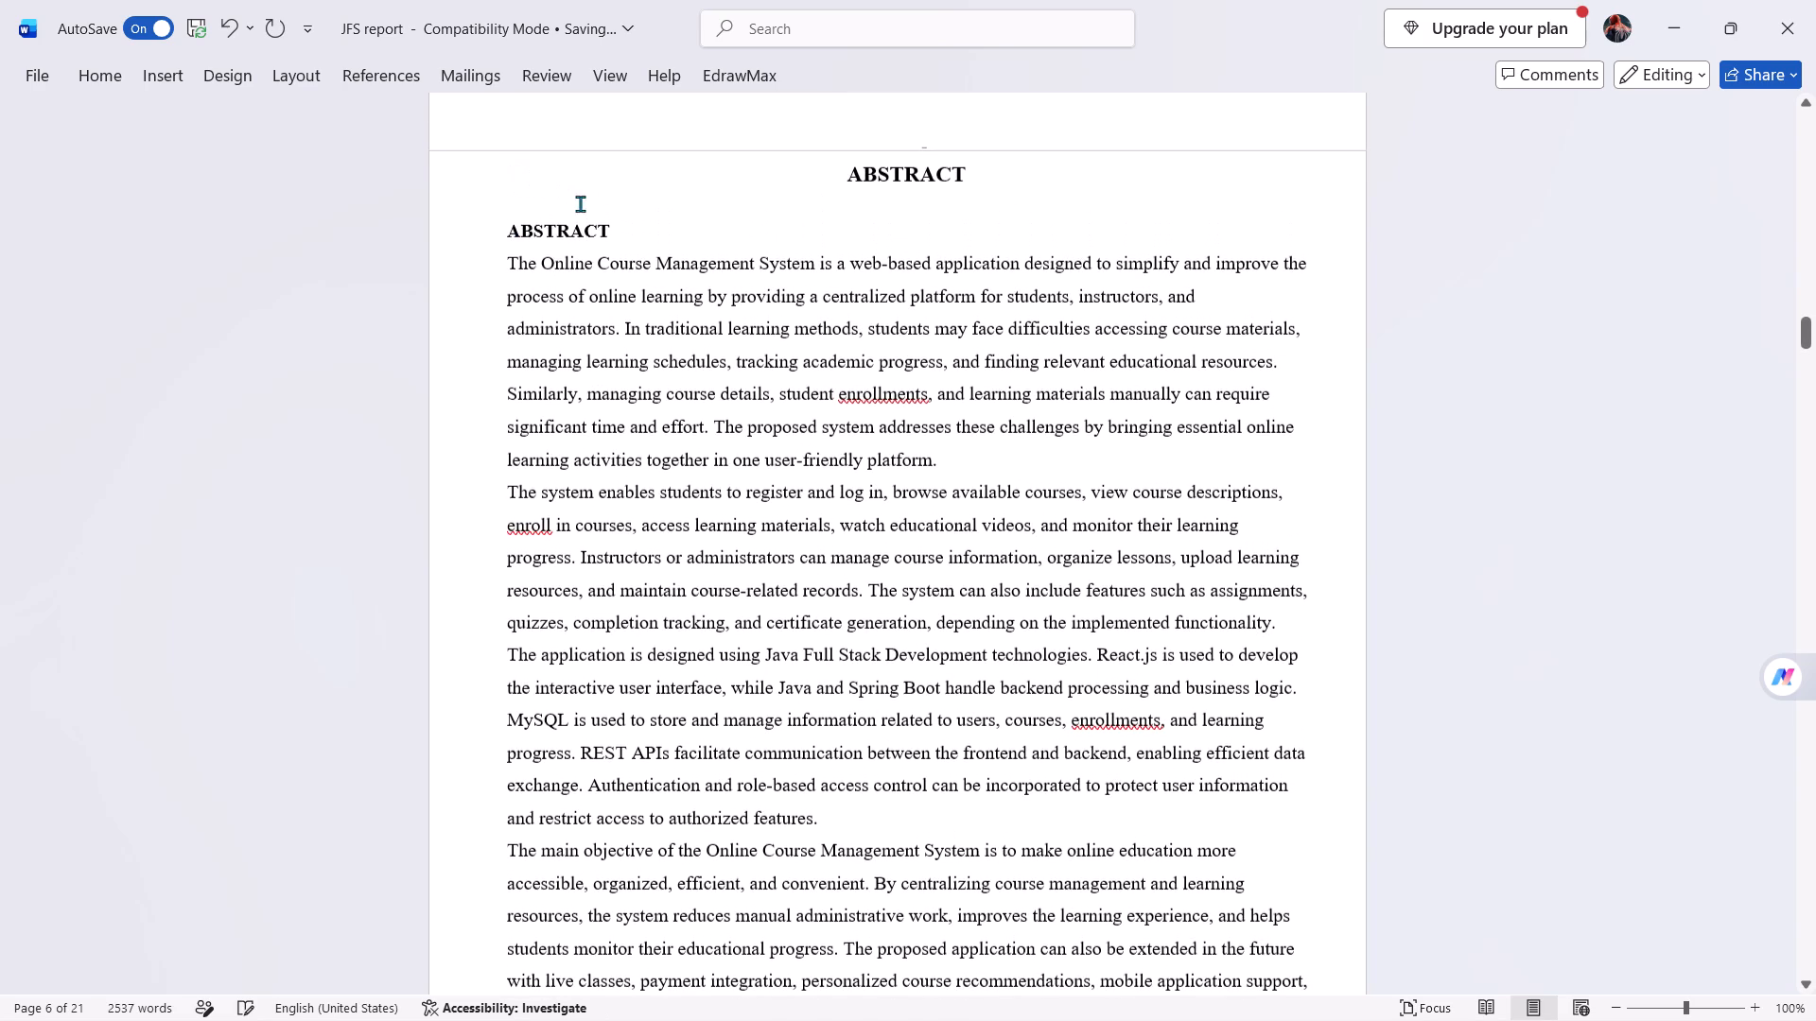
pyautogui.click(614, 225)
pyautogui.press('BackSpace')
pyautogui.press('BackSpace')
pyautogui.press('BackSpace')
pyautogui.press('BackSpace')
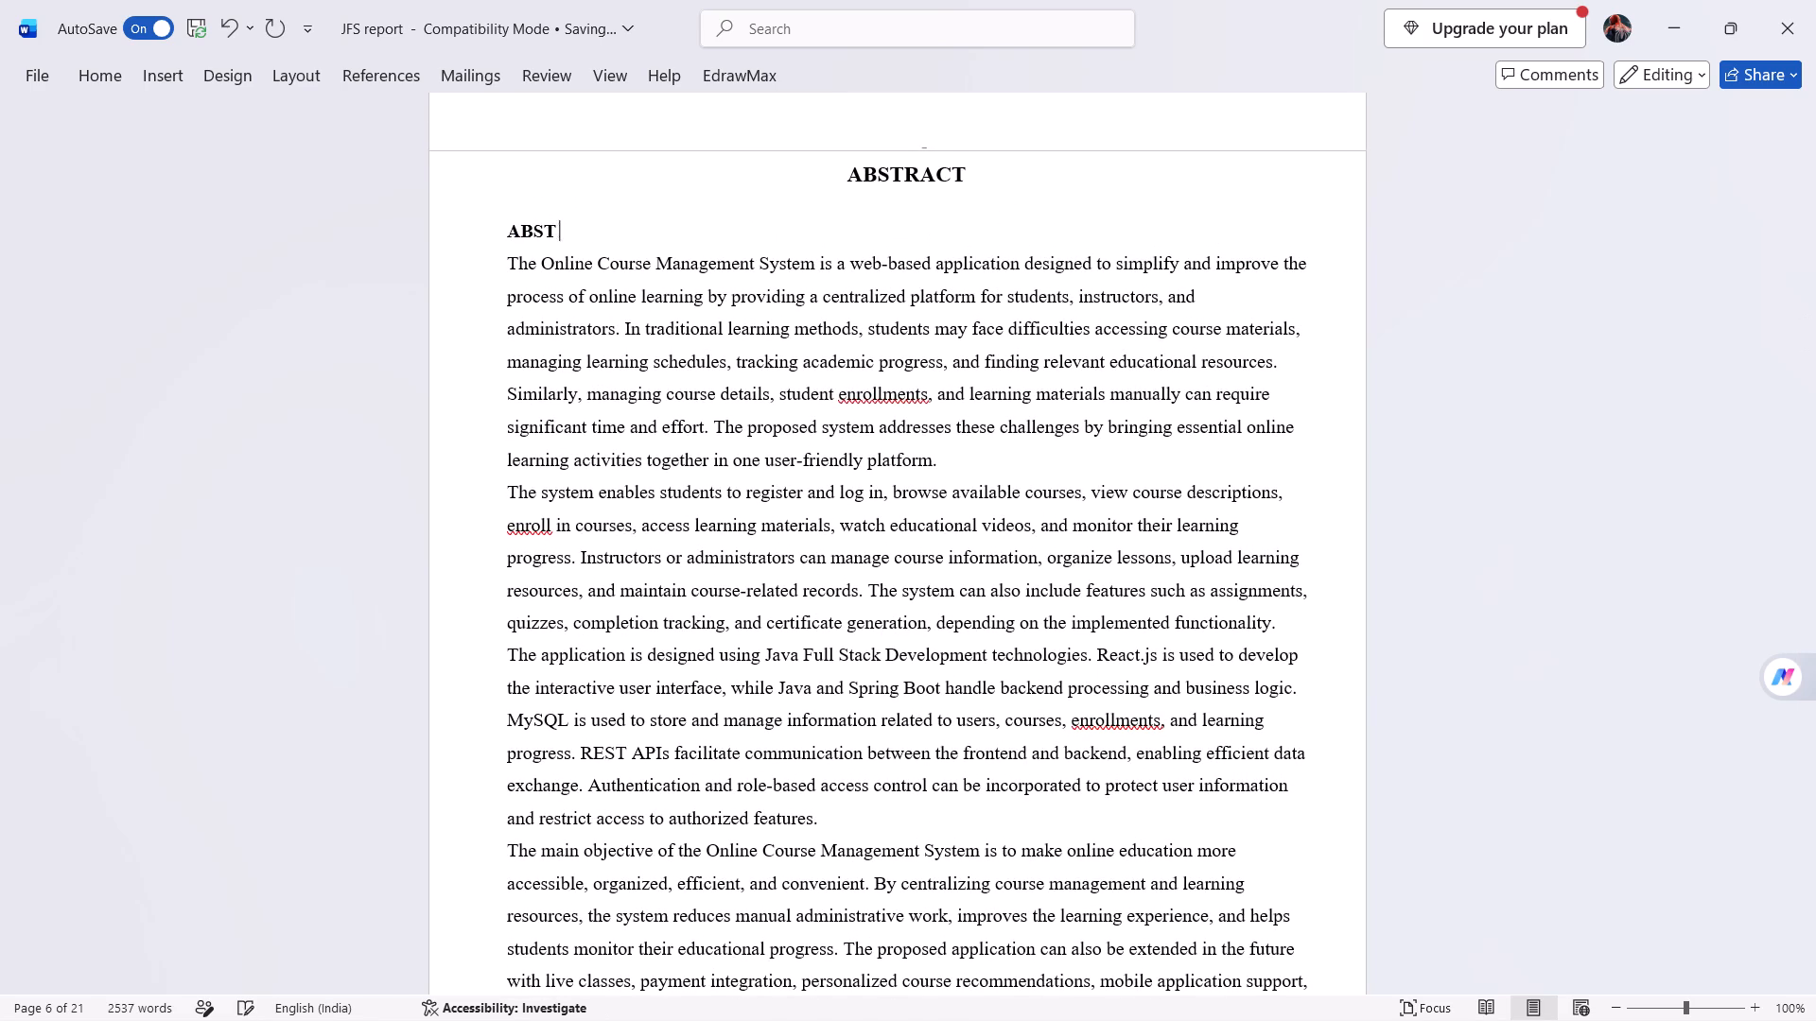
pyautogui.press('BackSpace')
pyautogui.press('BackSpace')
pyautogui.press('BackSpace')
pyautogui.press('BackSpace')
# Check the pasted abstract's text and page layout, and the CONTENTS table that follows it.
pyautogui.scroll(-6, 614, 225)
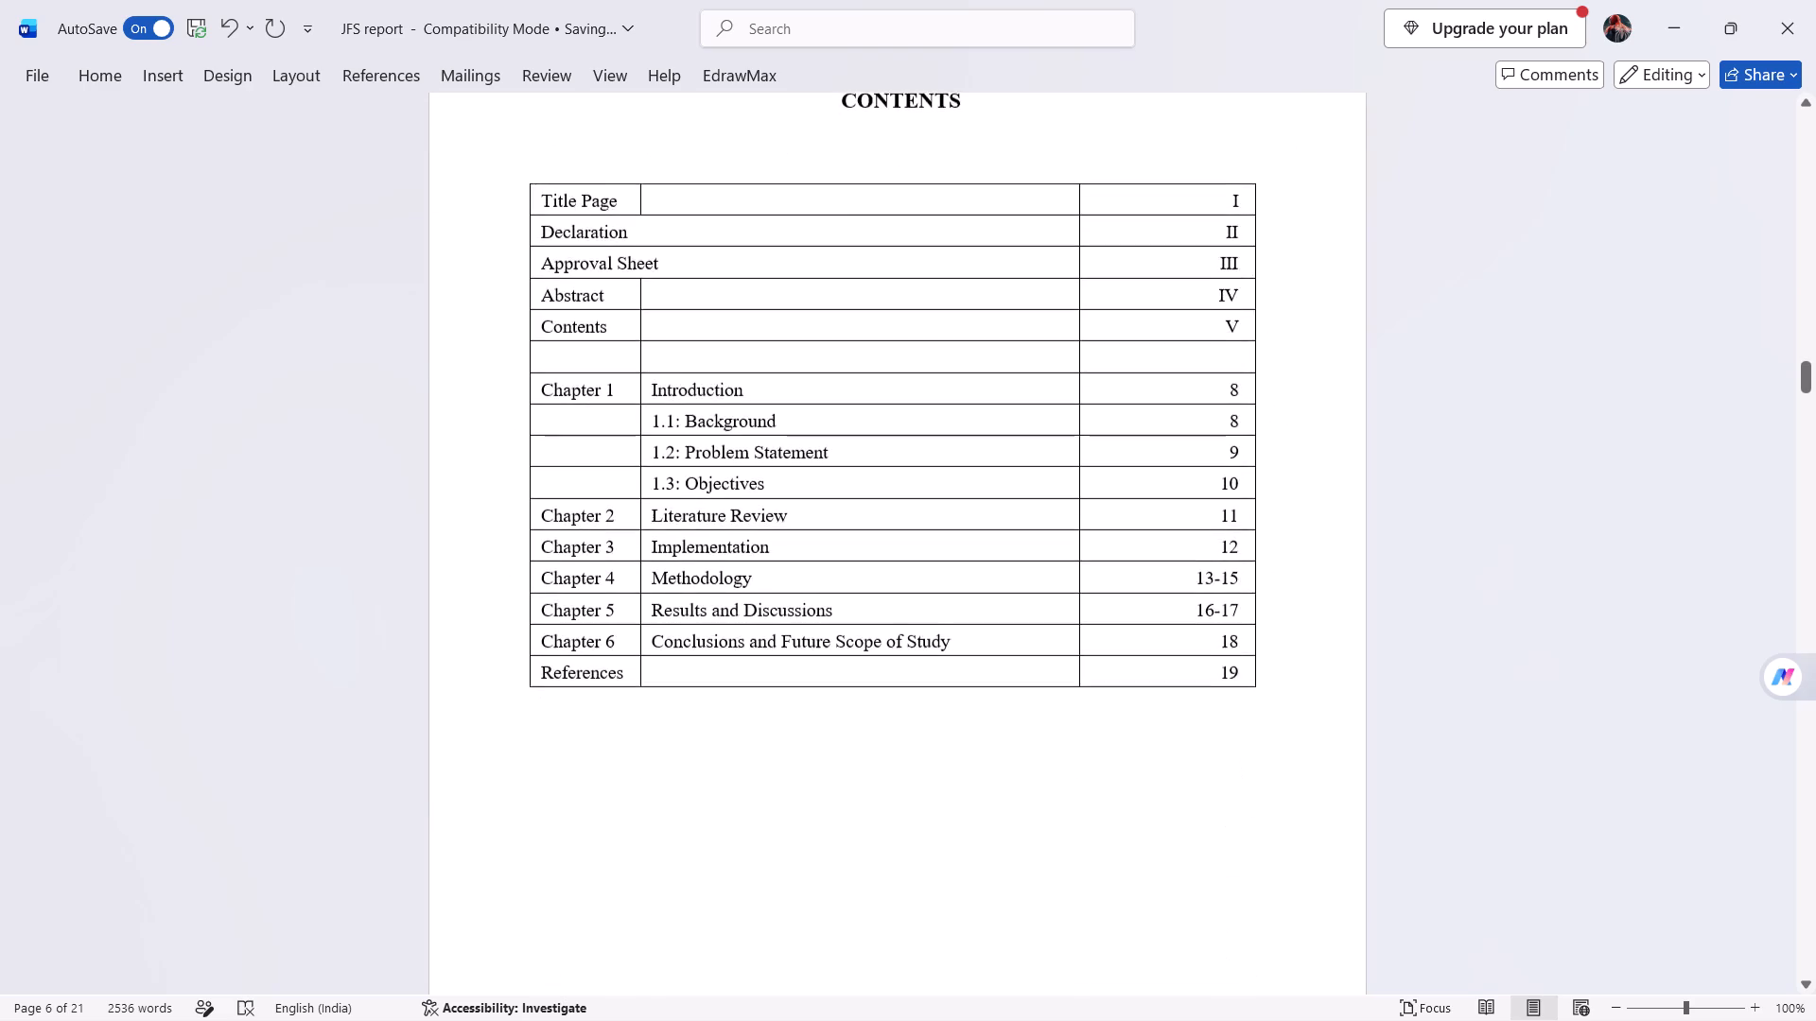
pyautogui.scroll(7, 614, 225)
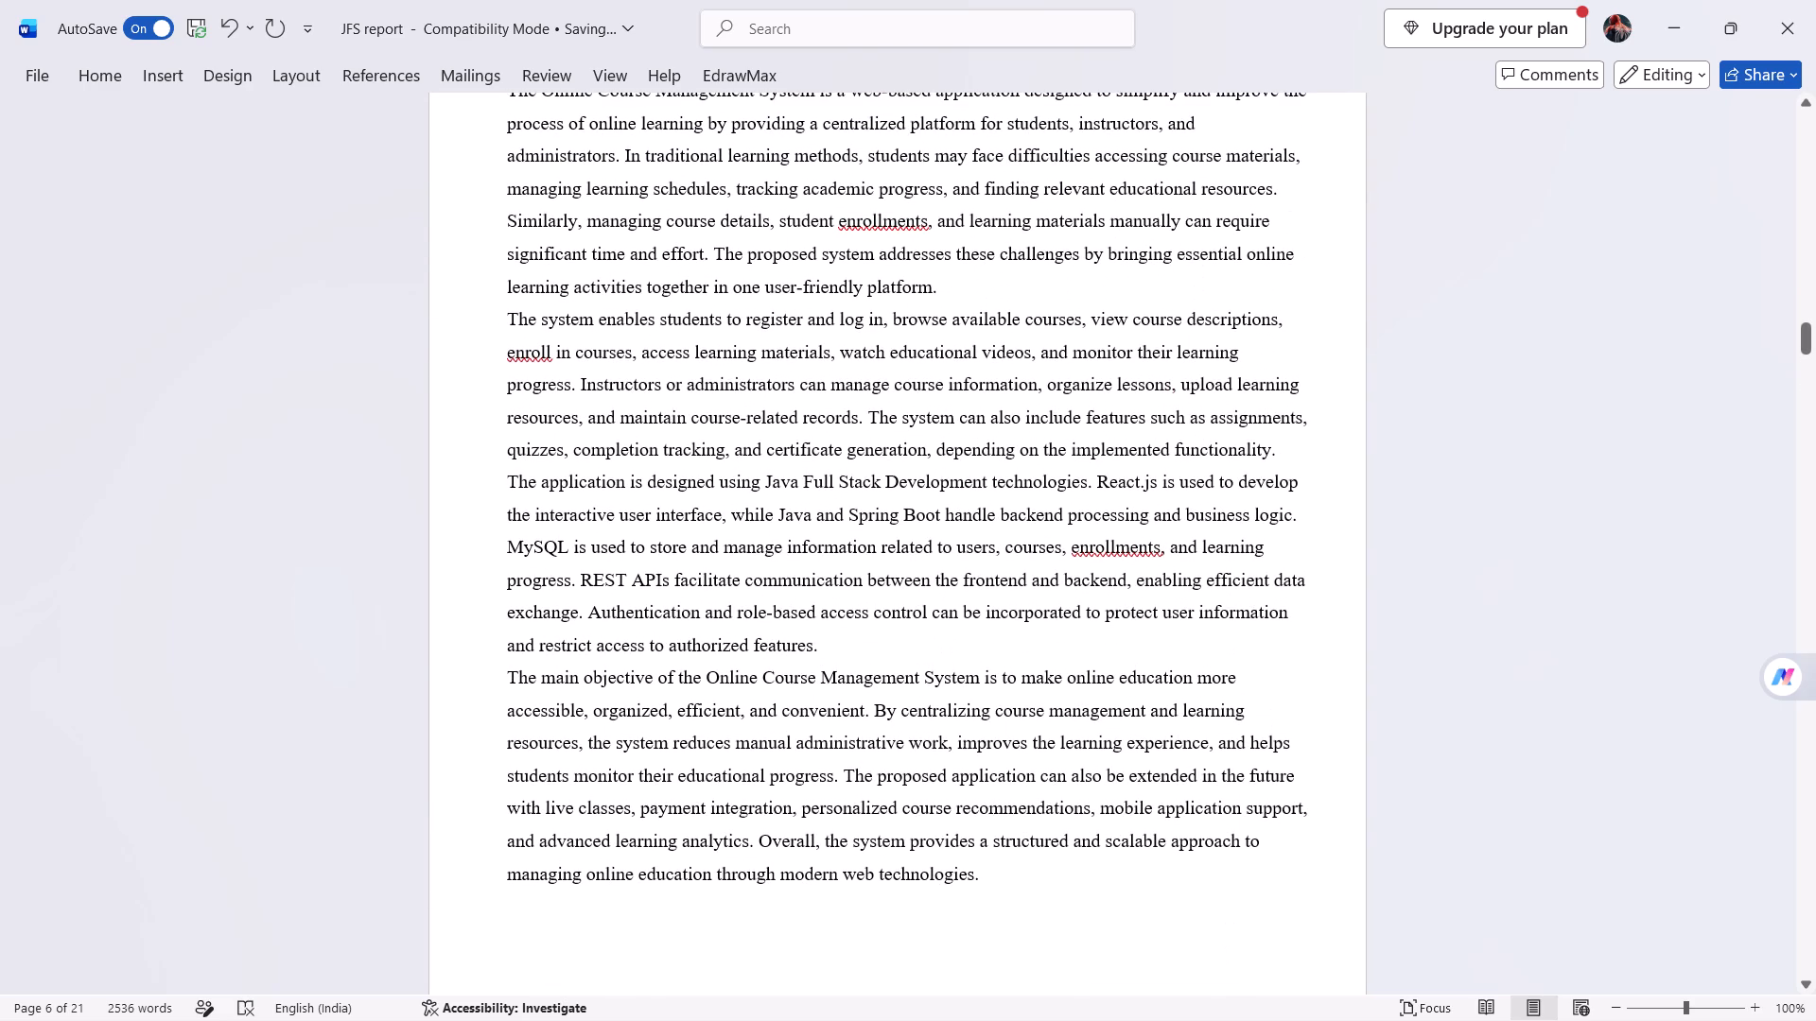
pyautogui.scroll(1, 554, 697)
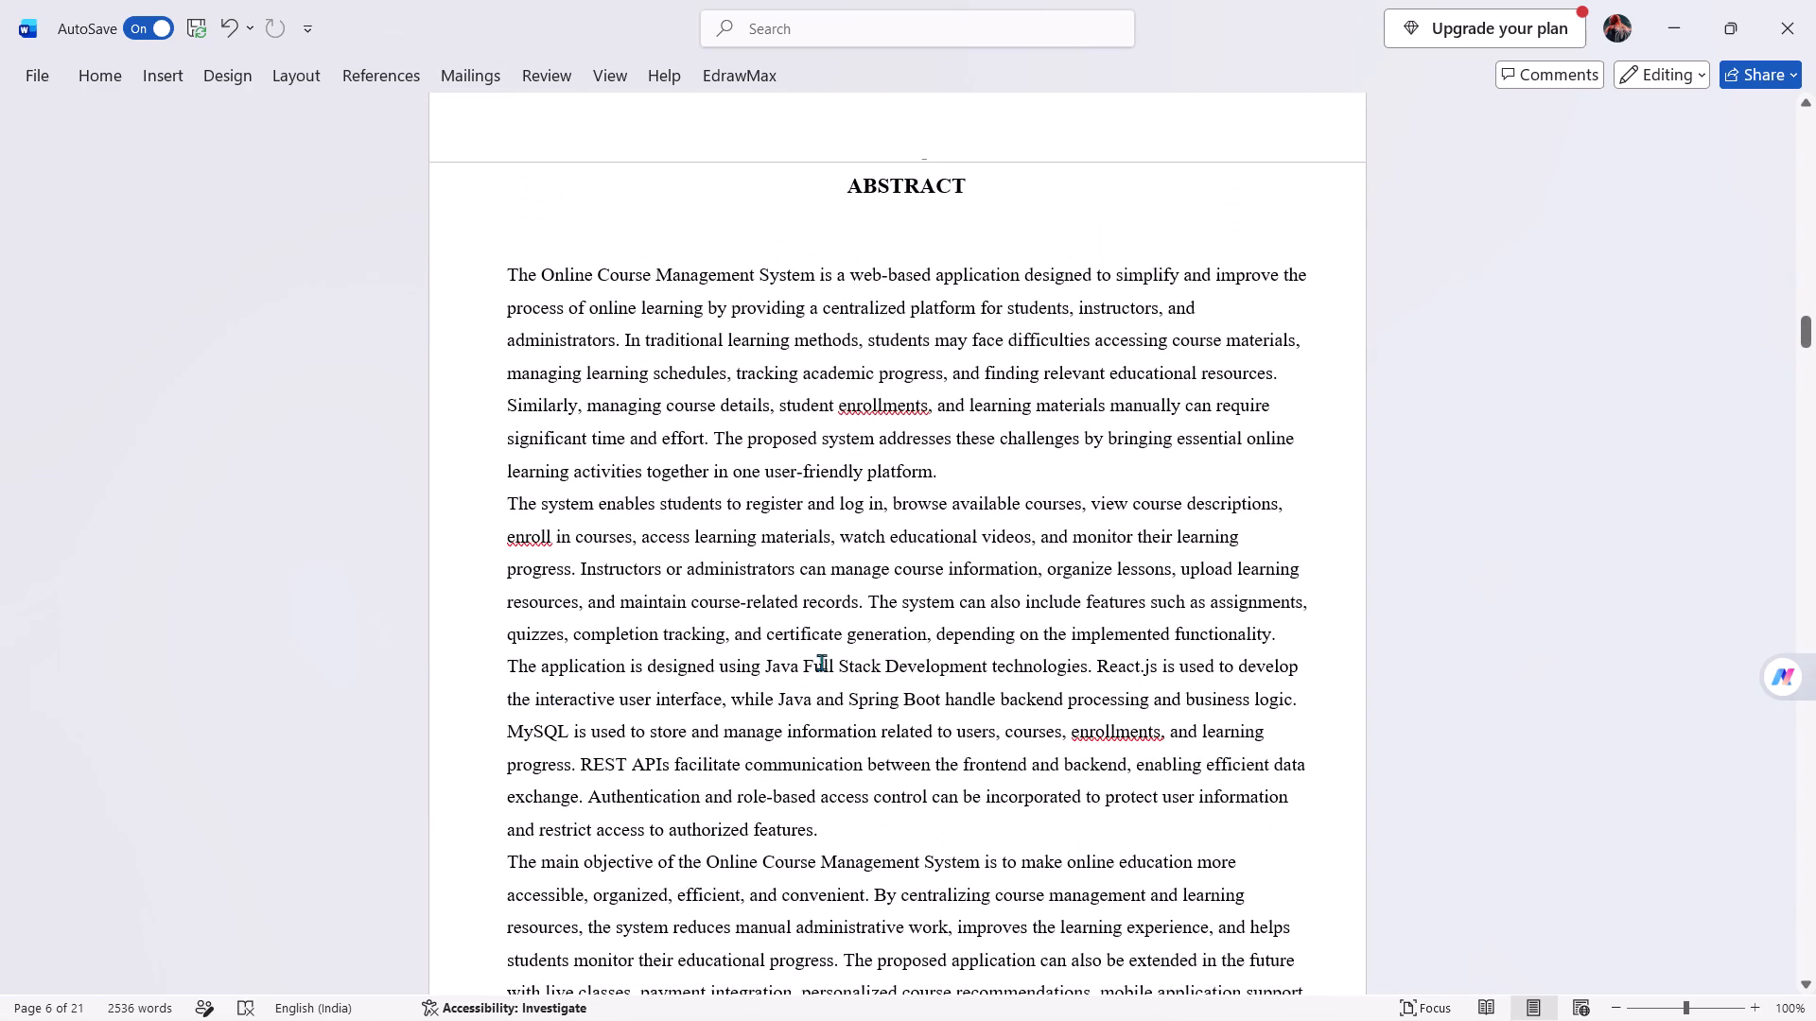
pyautogui.scroll(-4, 952, 627)
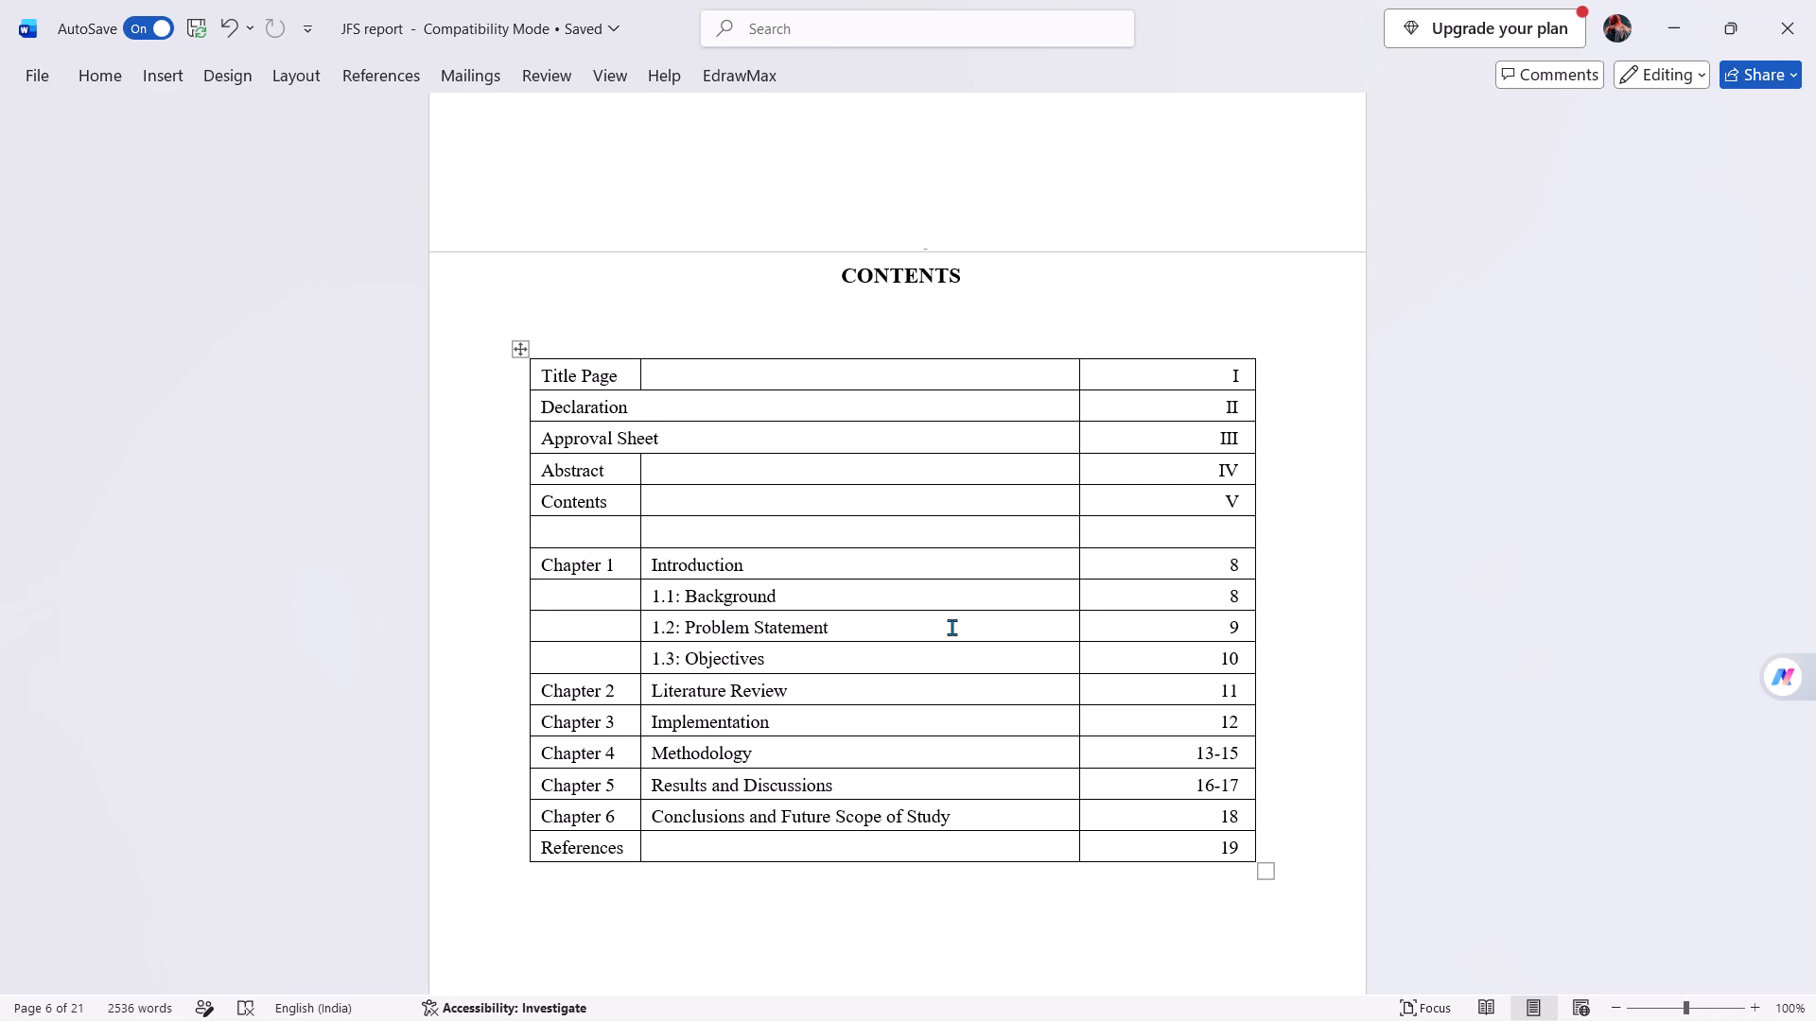
pyautogui.scroll(-1, 952, 627)
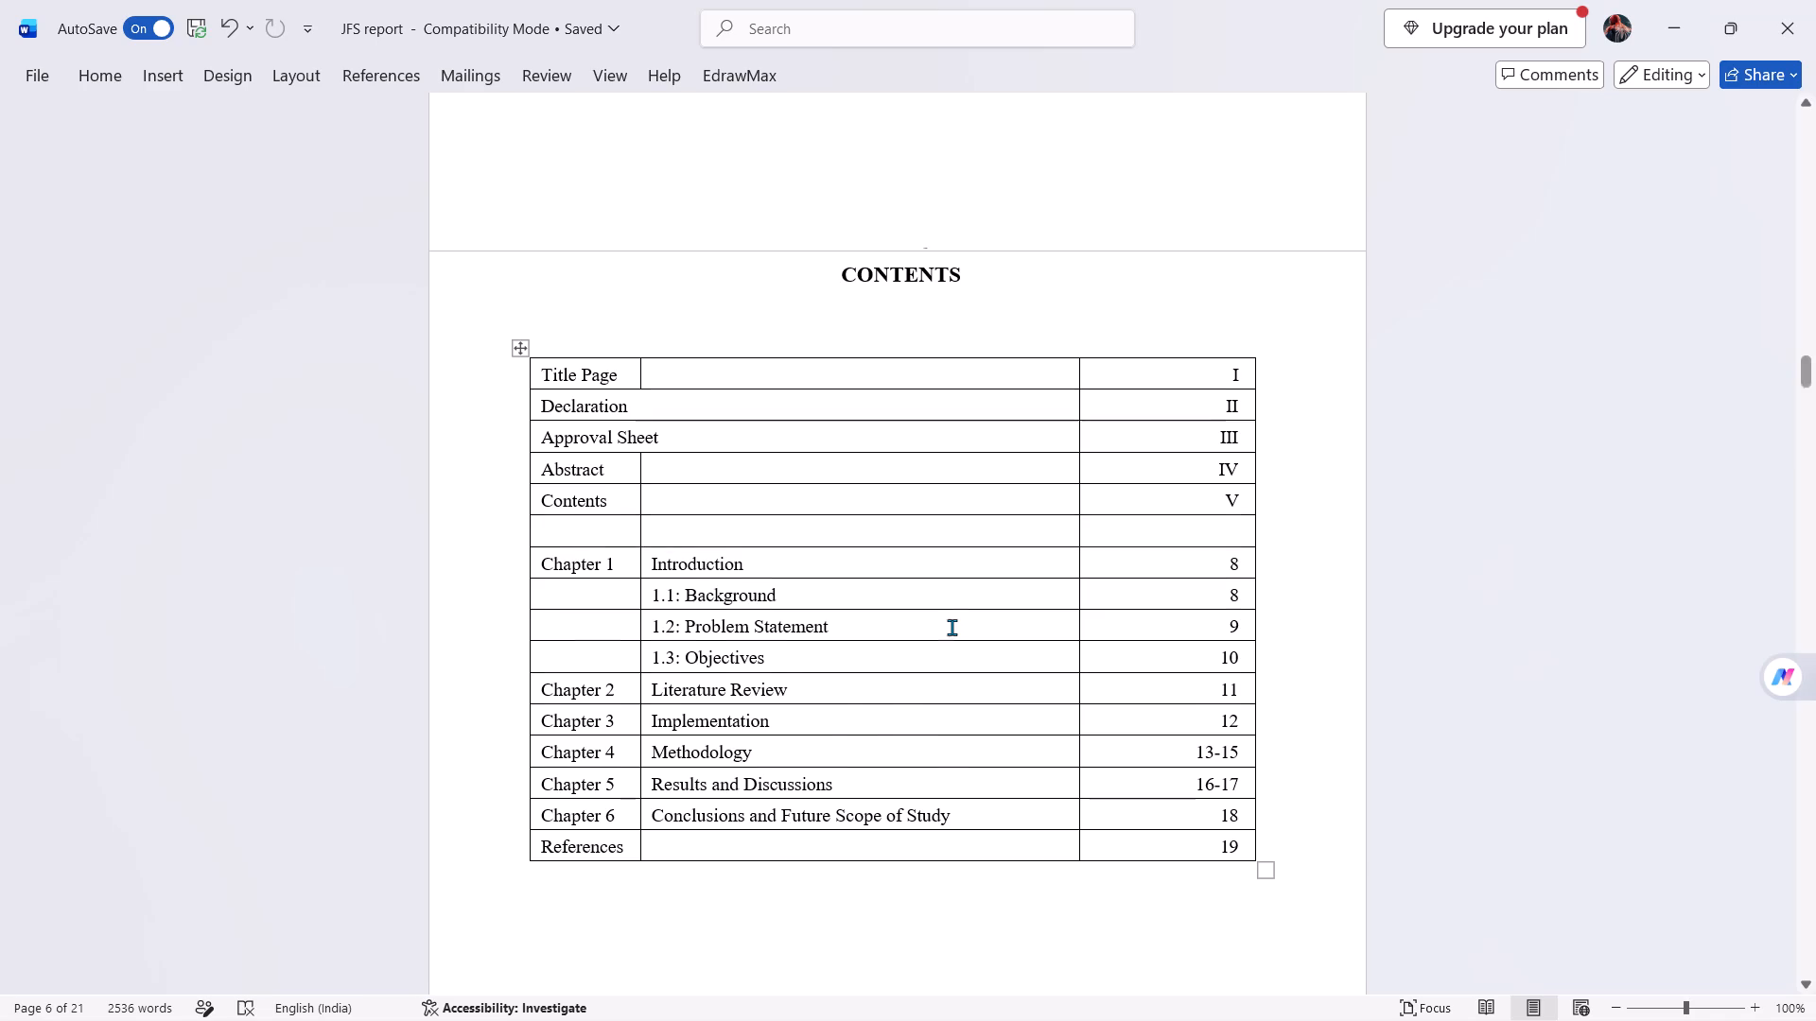
# Examine the Chapter 1 introduction and the 1.1 Background points for content about the old placement project.
pyautogui.scroll(-5, 952, 627)
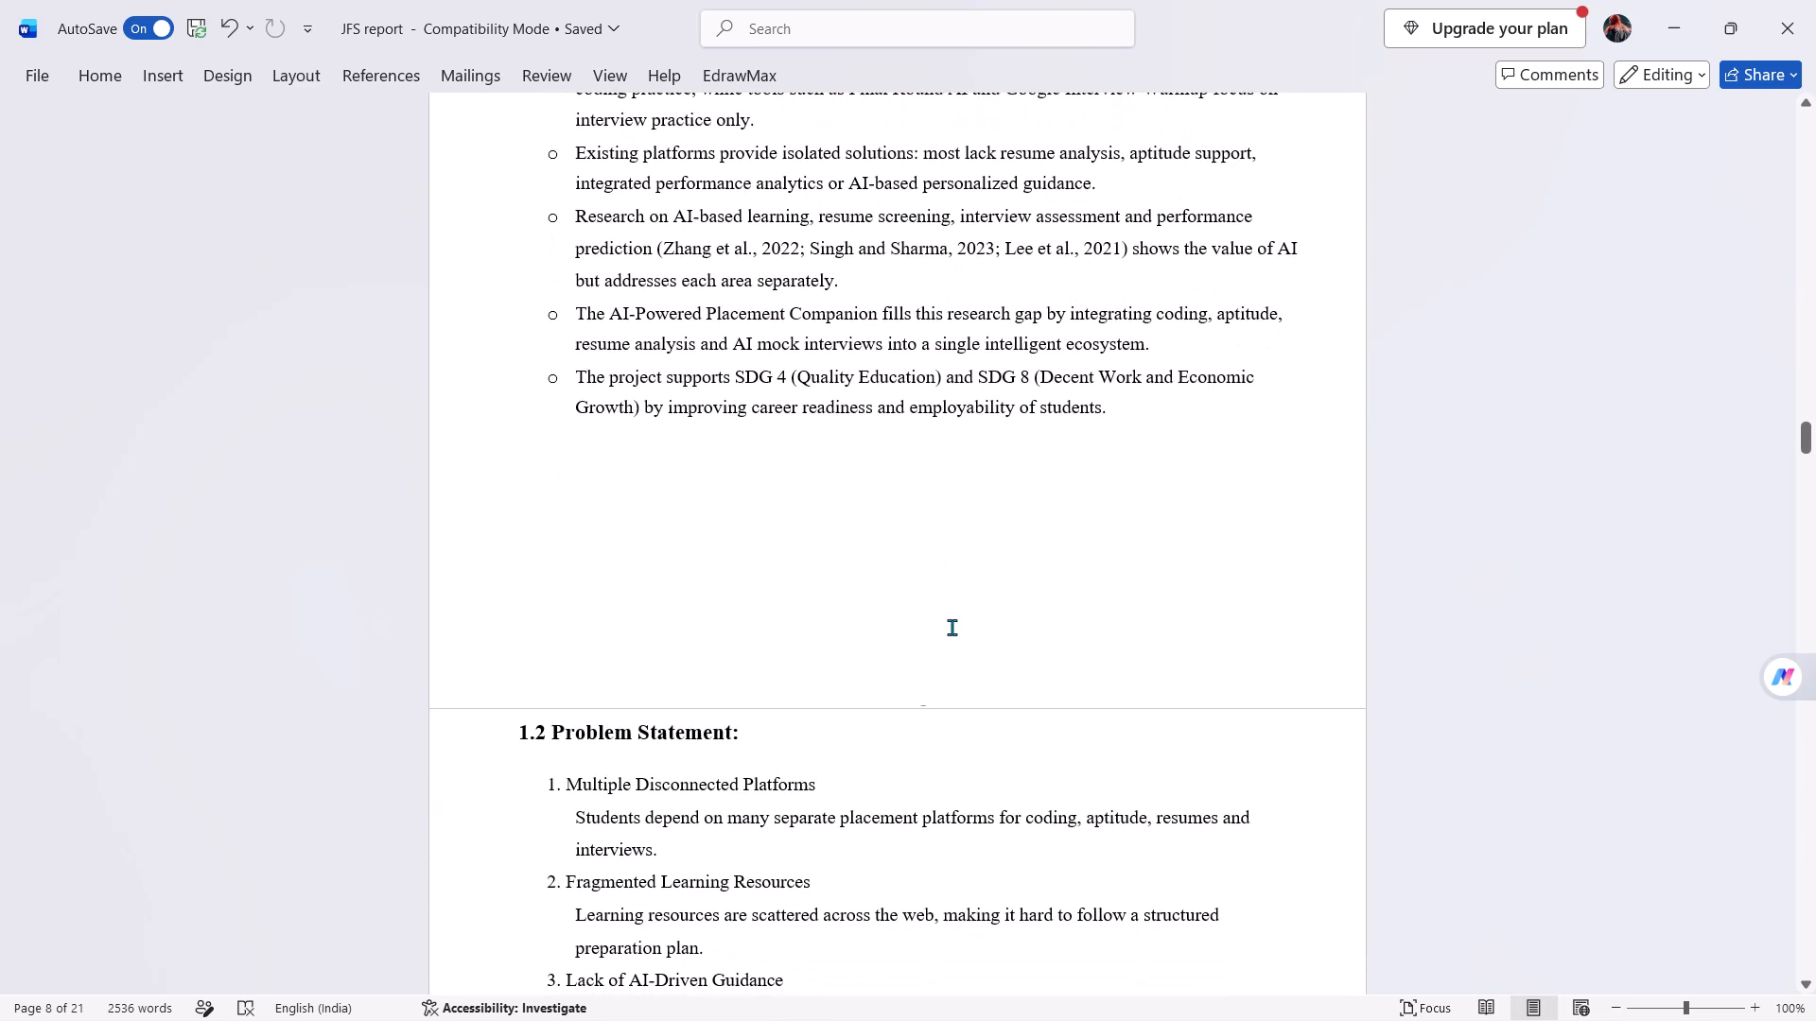
pyautogui.scroll(1, 1079, 546)
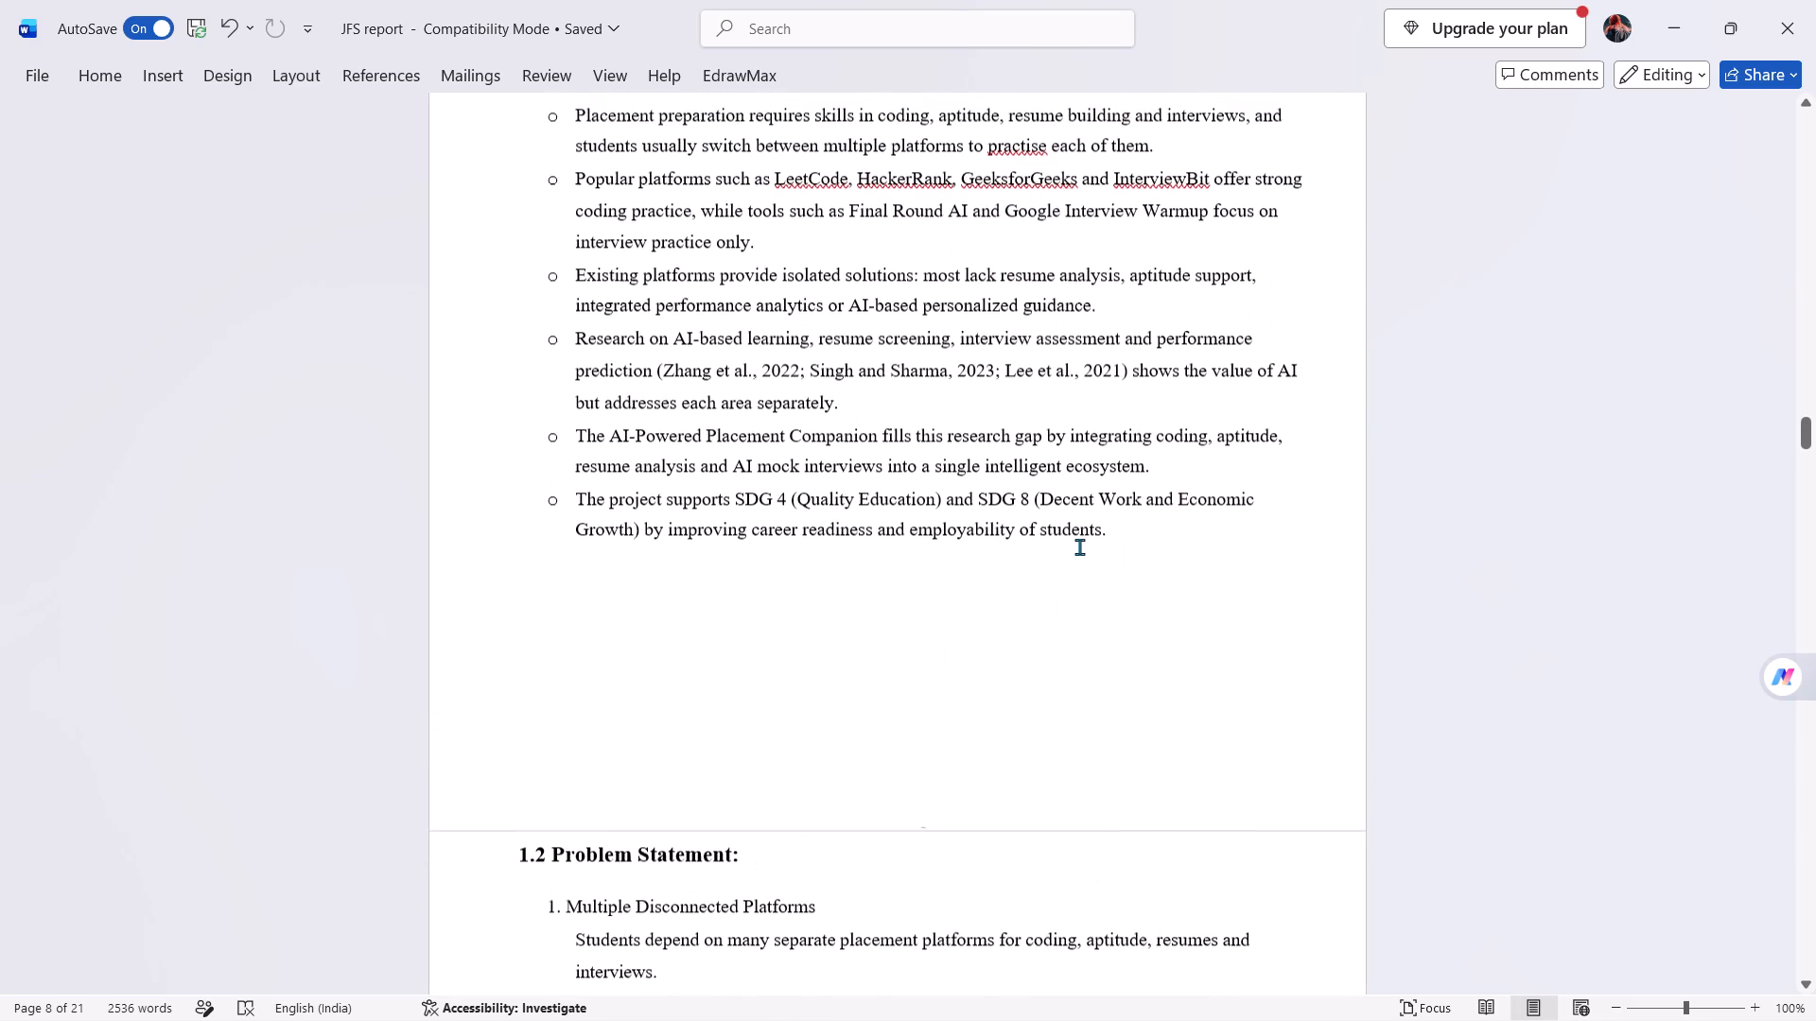
pyautogui.scroll(1, 1079, 546)
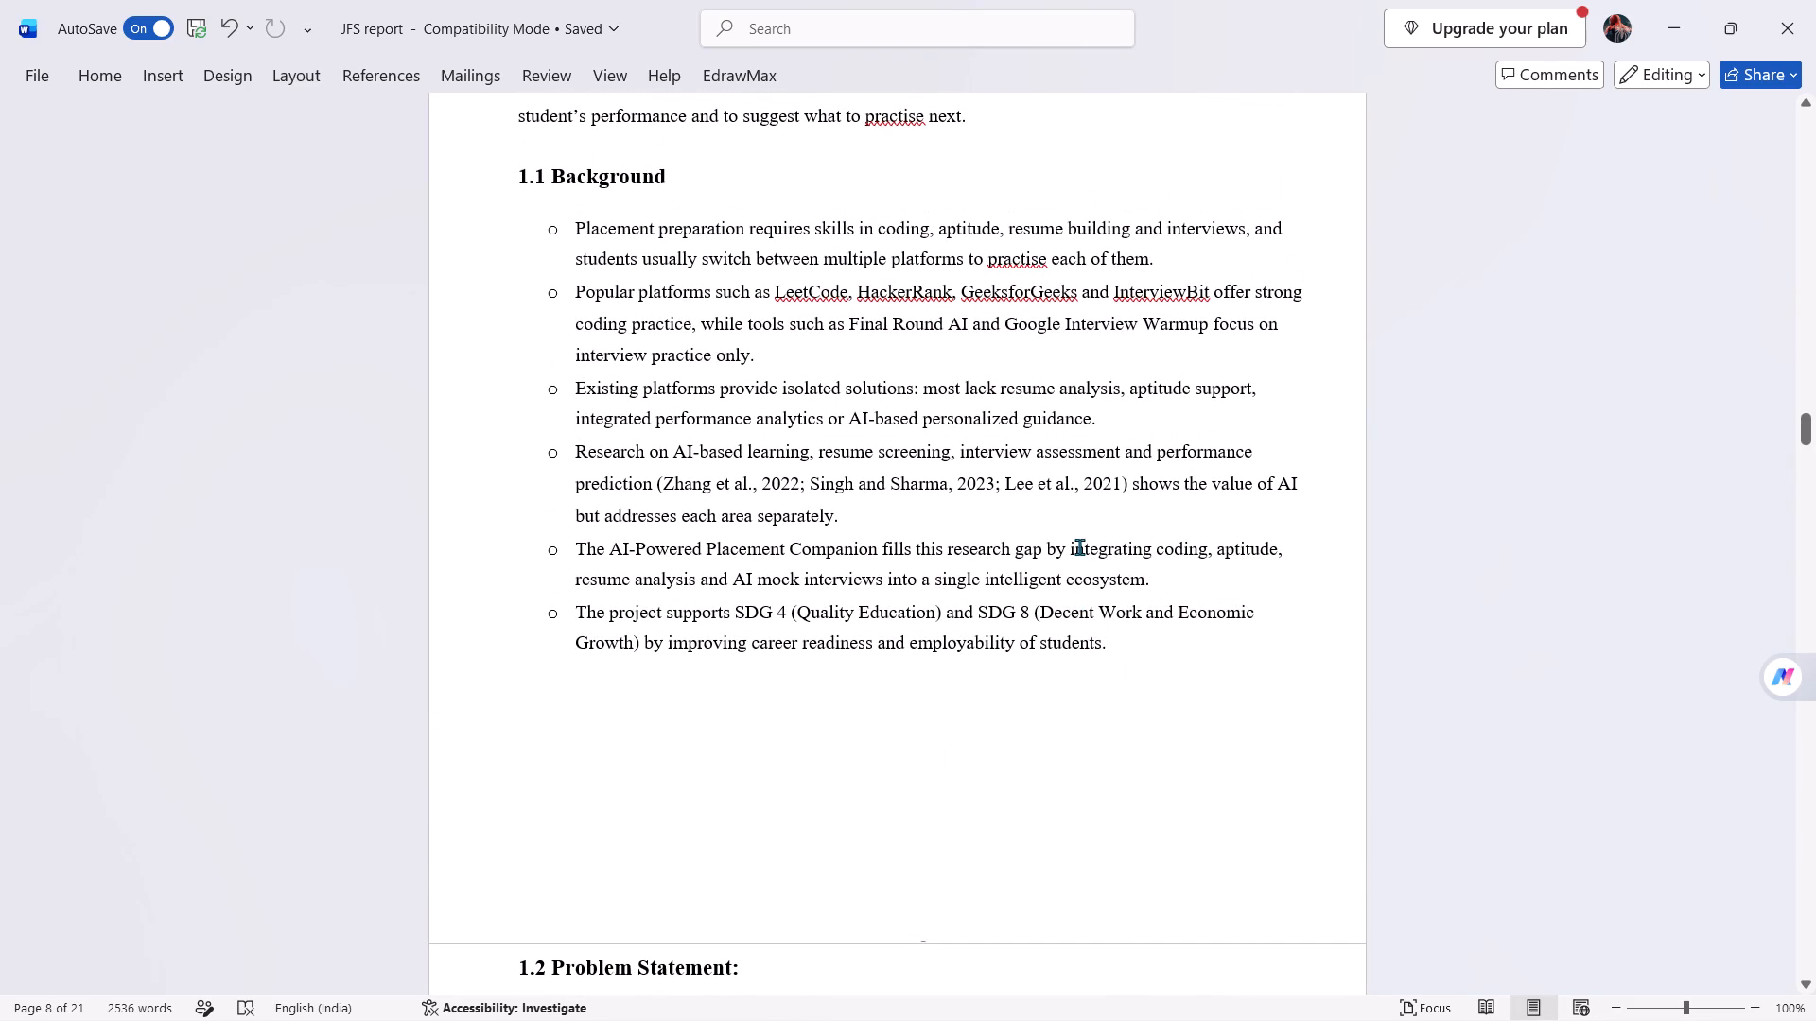
pyautogui.scroll(1, 1079, 546)
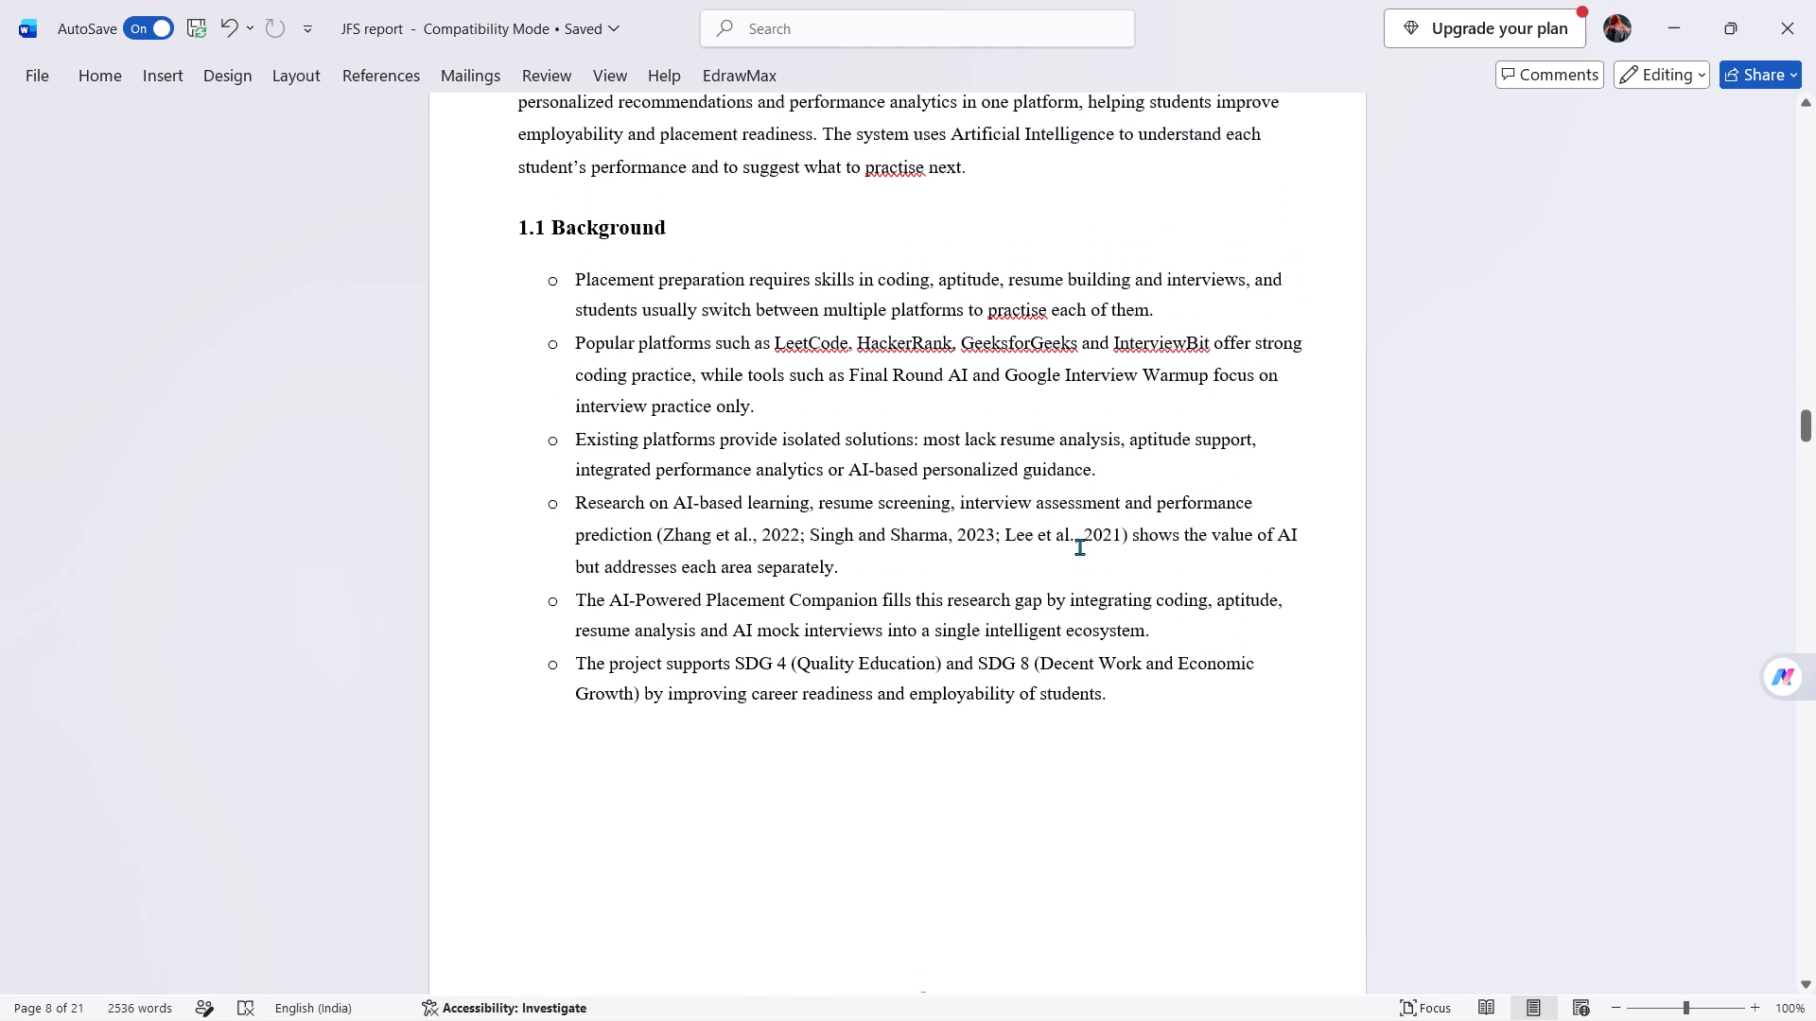
pyautogui.scroll(3, 1079, 546)
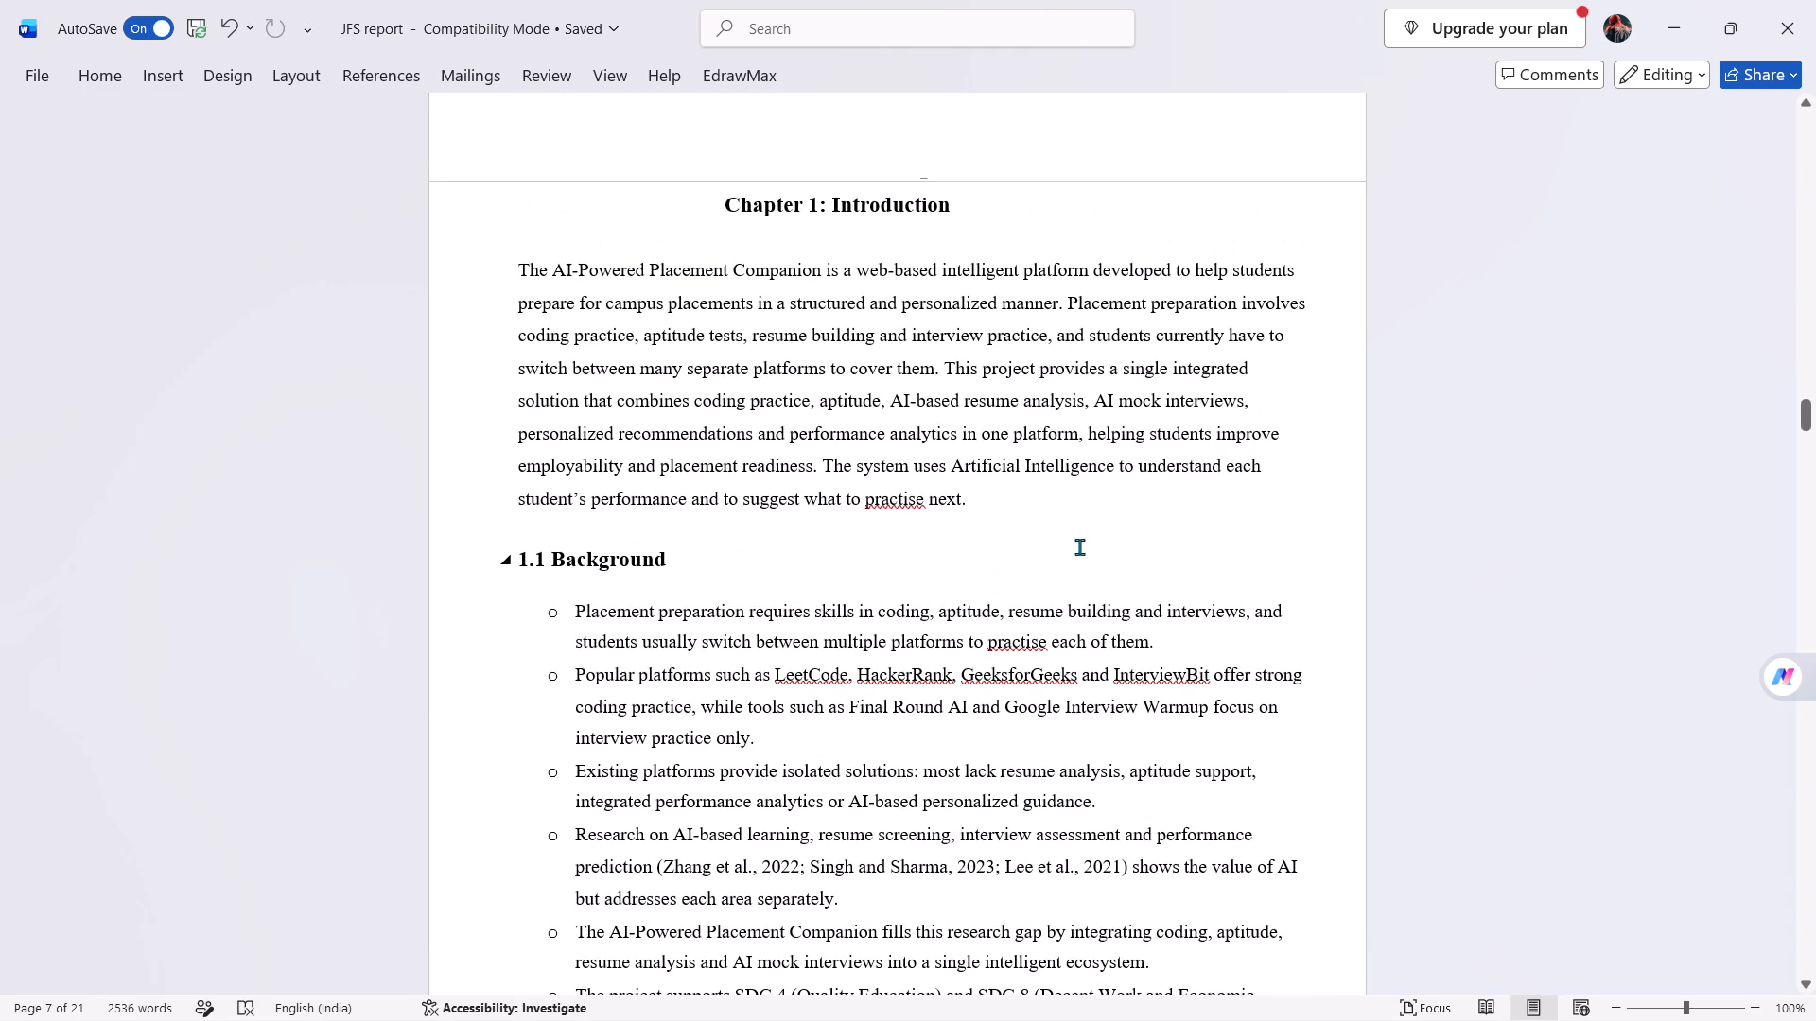
pyautogui.scroll(4, 1079, 546)
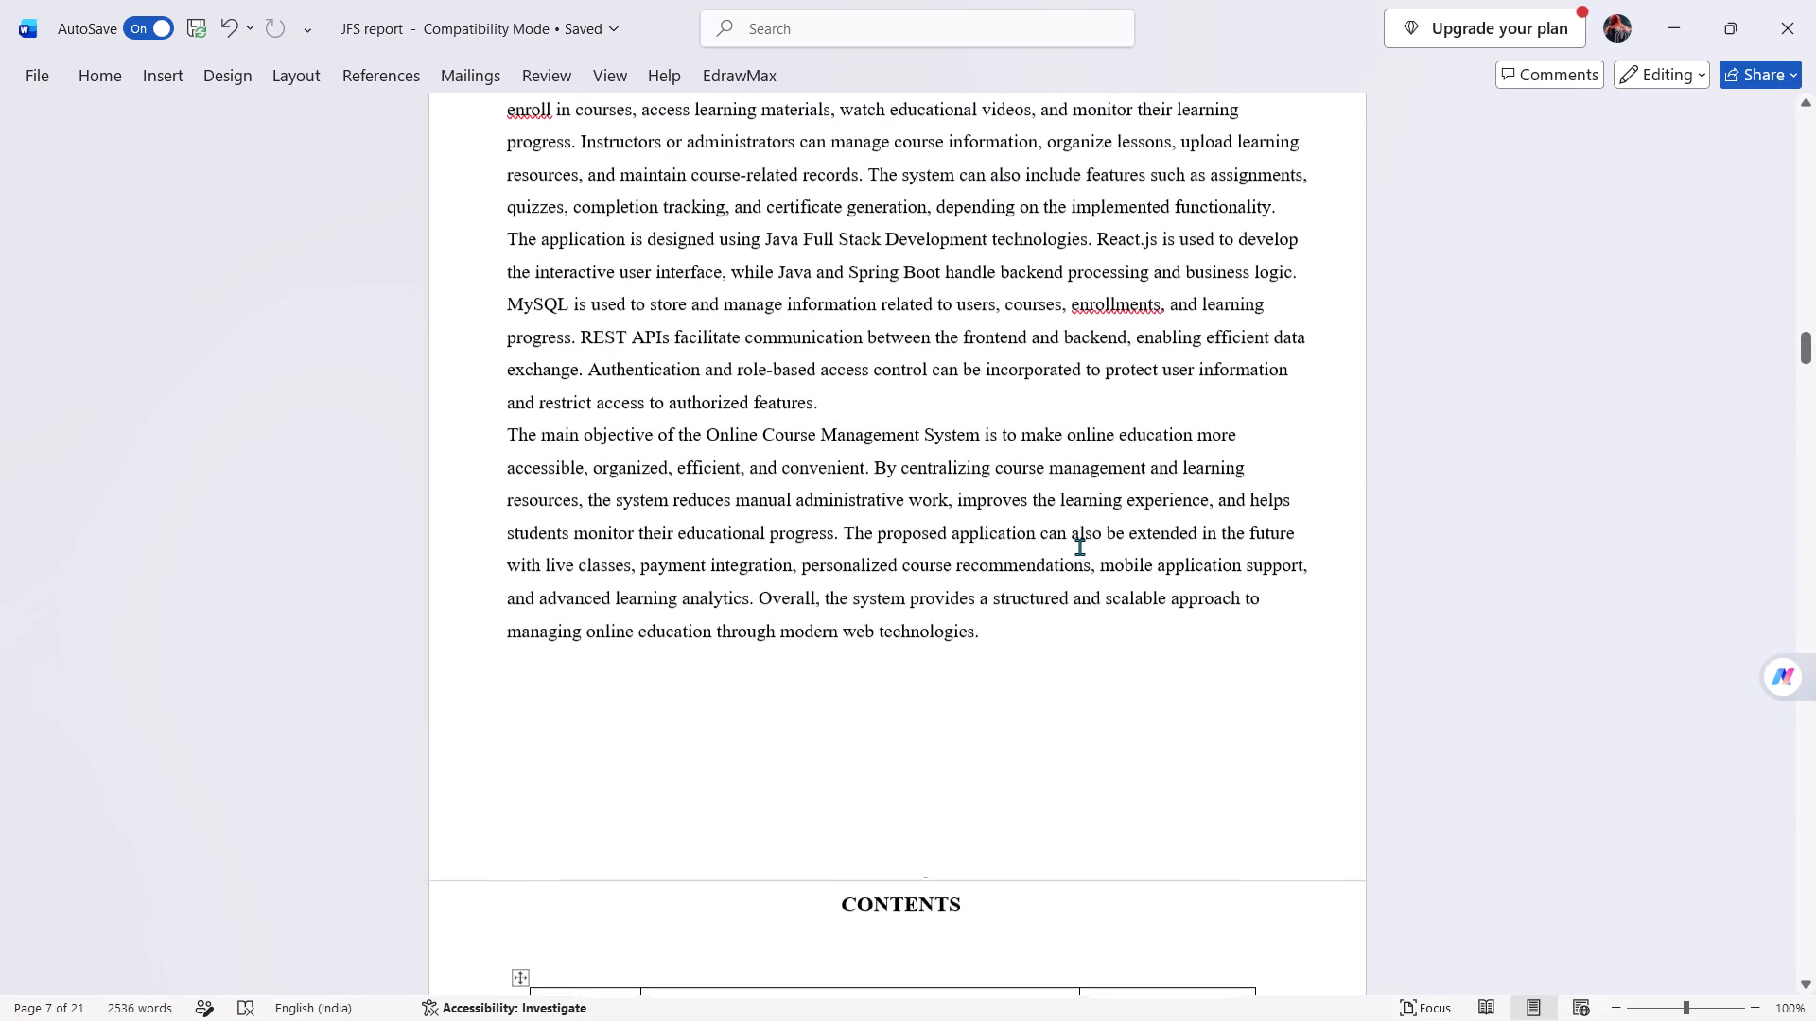
# Delete the Chapter 1 text from the introduction paragraph through the last 1.1 Background bullet, keeping the chapter heading.
pyautogui.scroll(-5, 1079, 546)
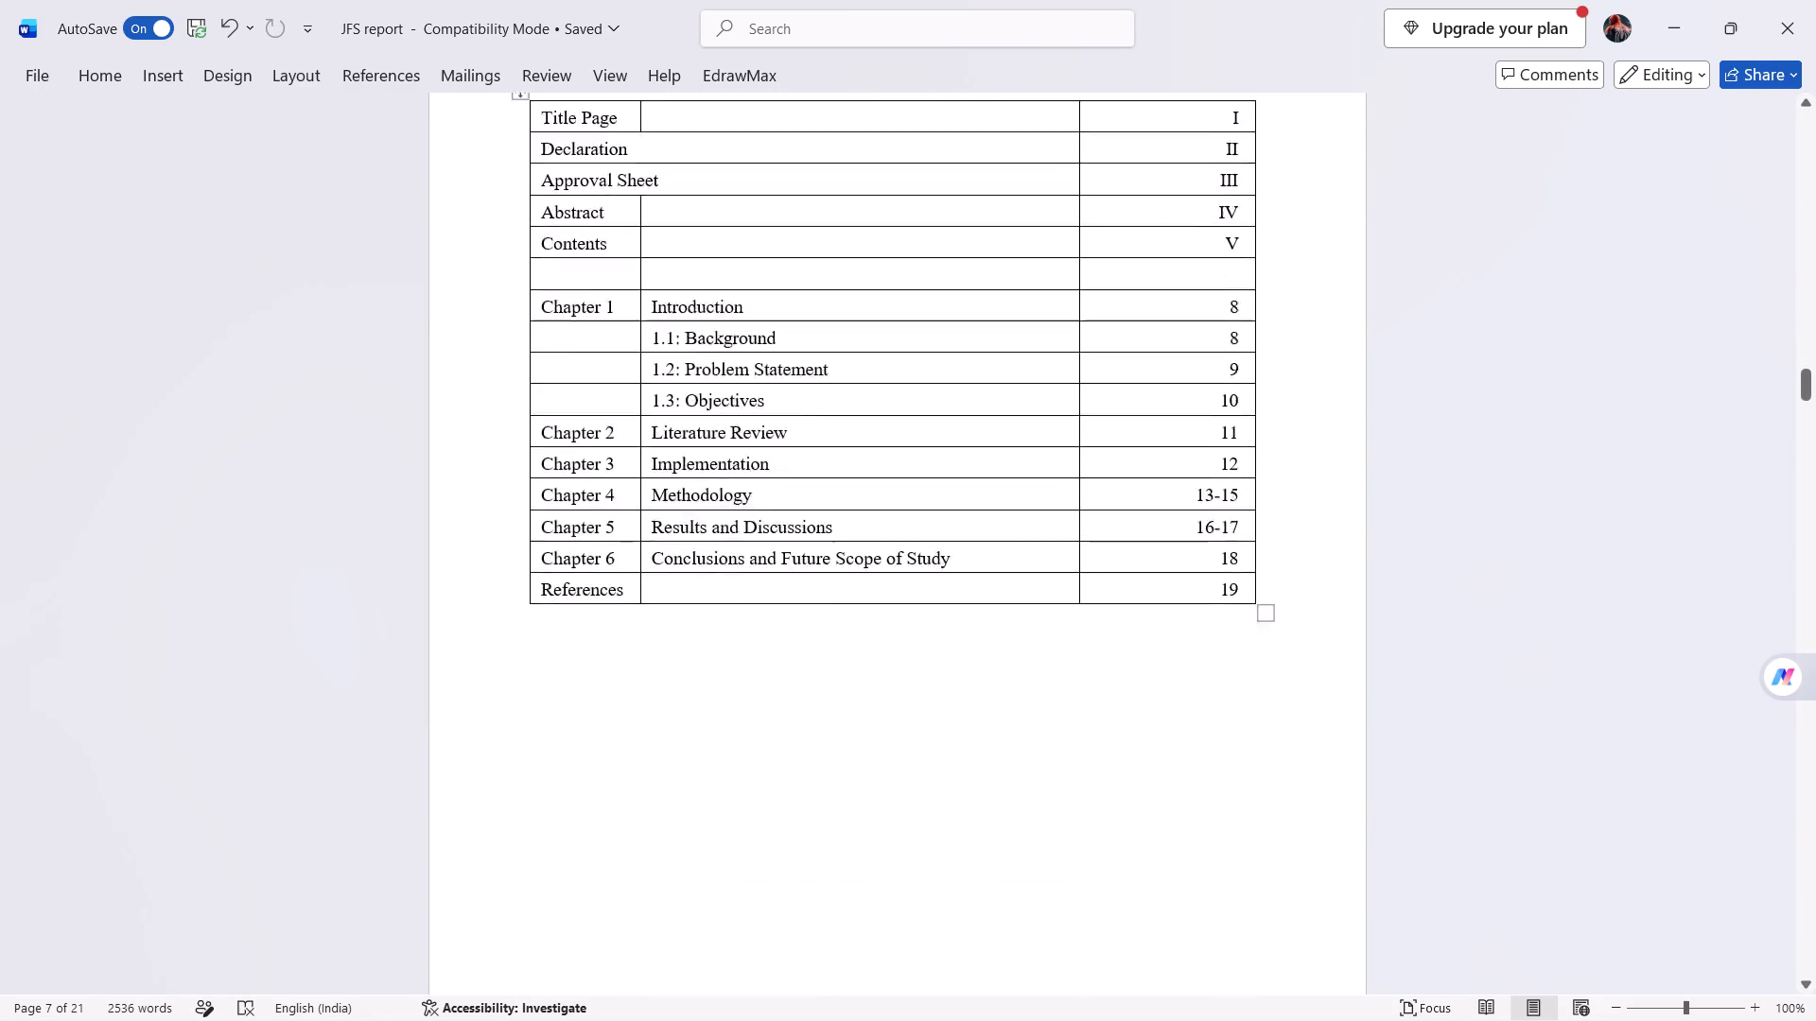
pyautogui.scroll(-6, 1079, 546)
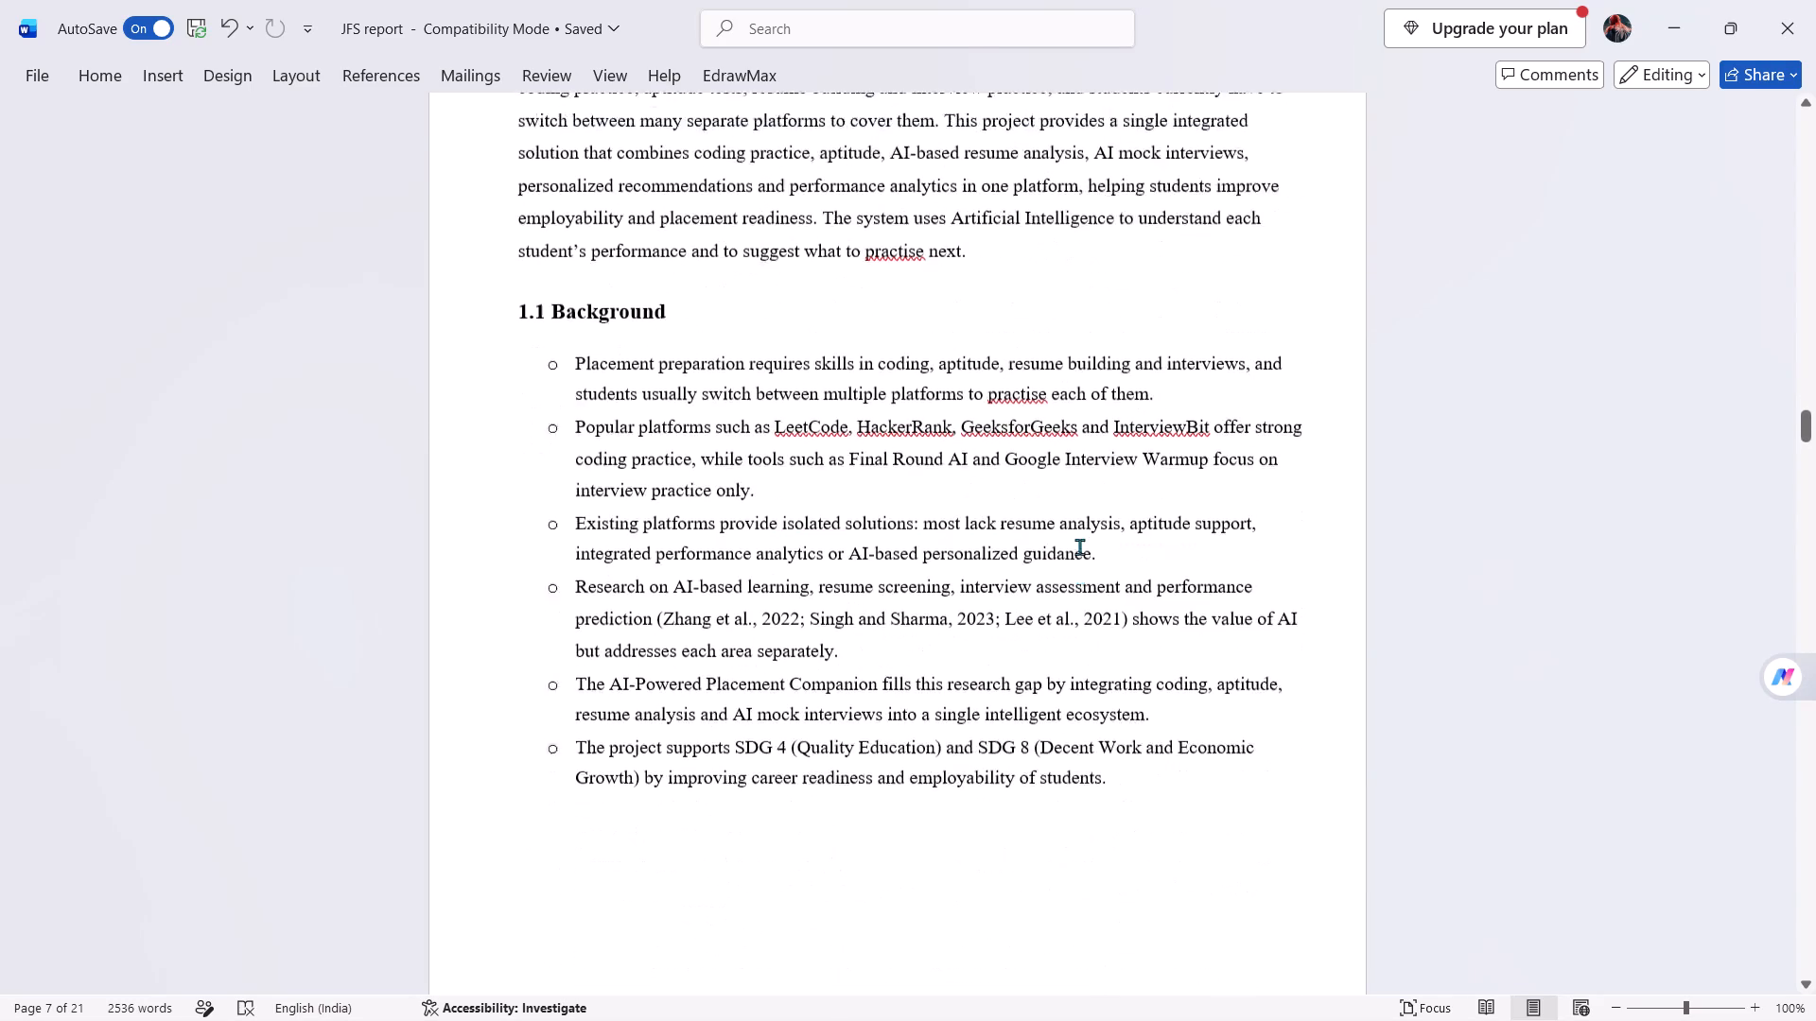
pyautogui.scroll(-1, 1079, 546)
pyautogui.moveTo(1107, 708); pyautogui.dragTo(544, 167)
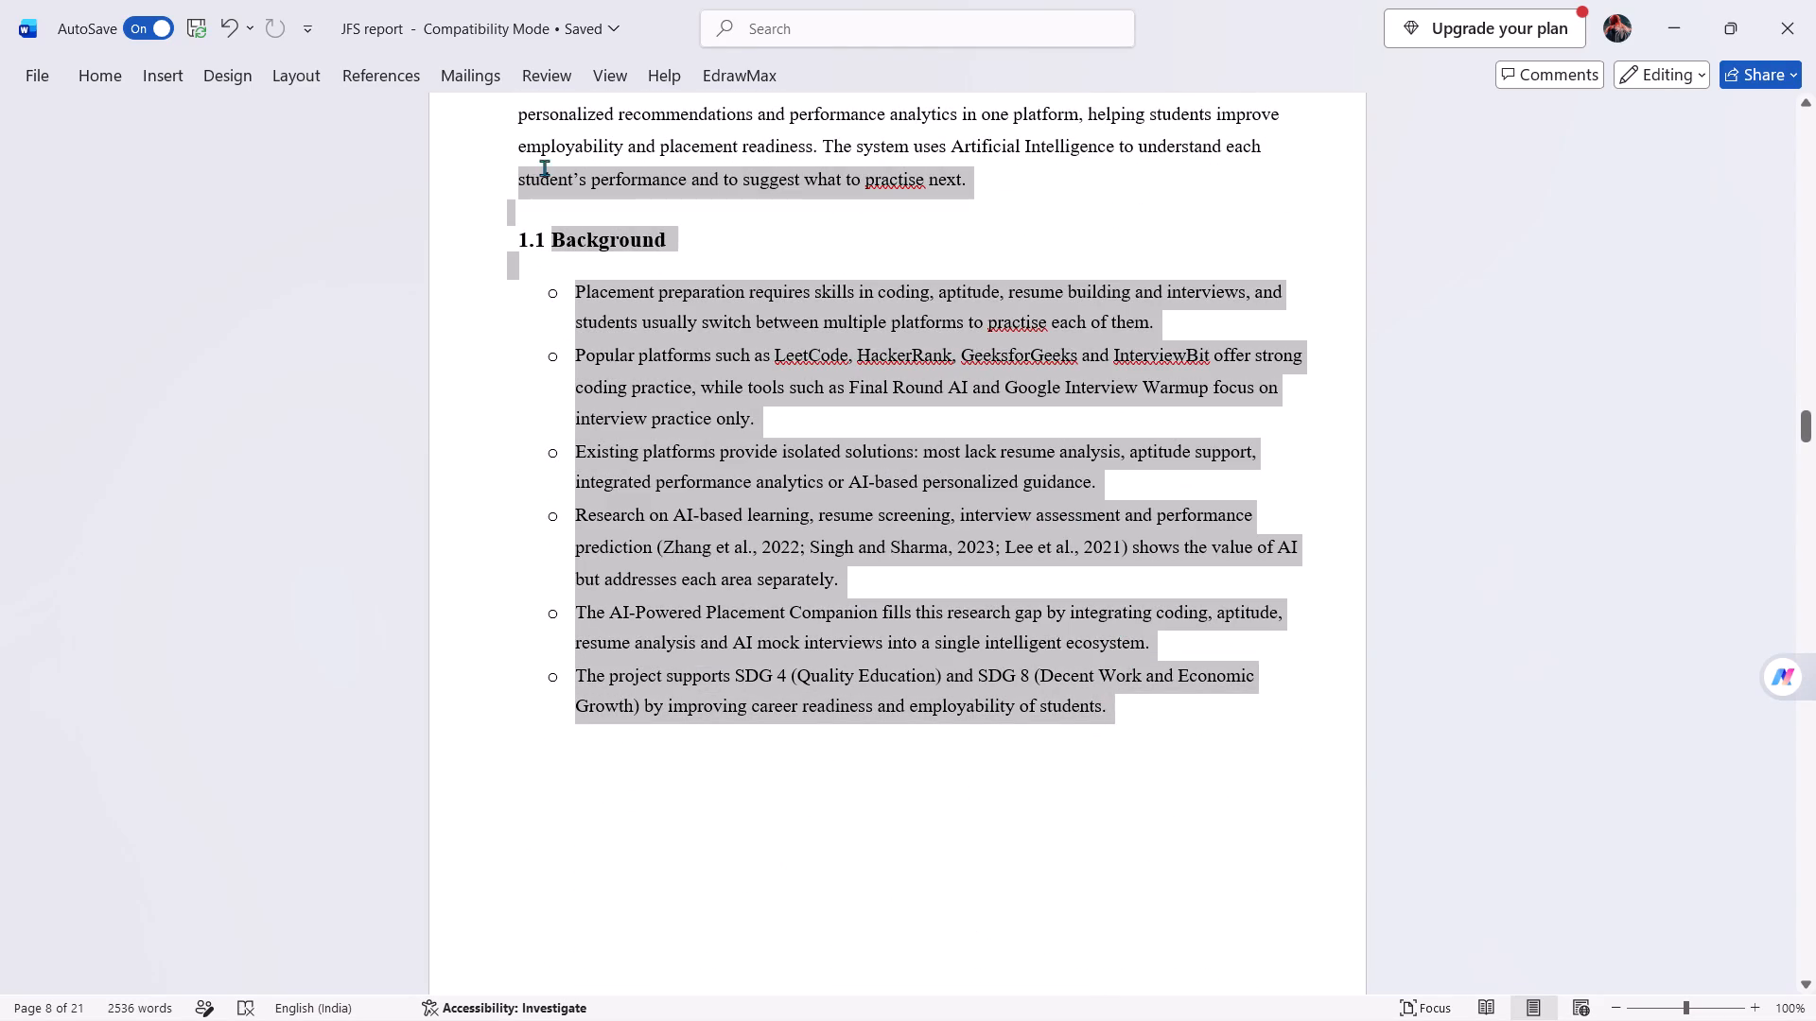
pyautogui.moveTo(544, 167); pyautogui.dragTo(584, 584)
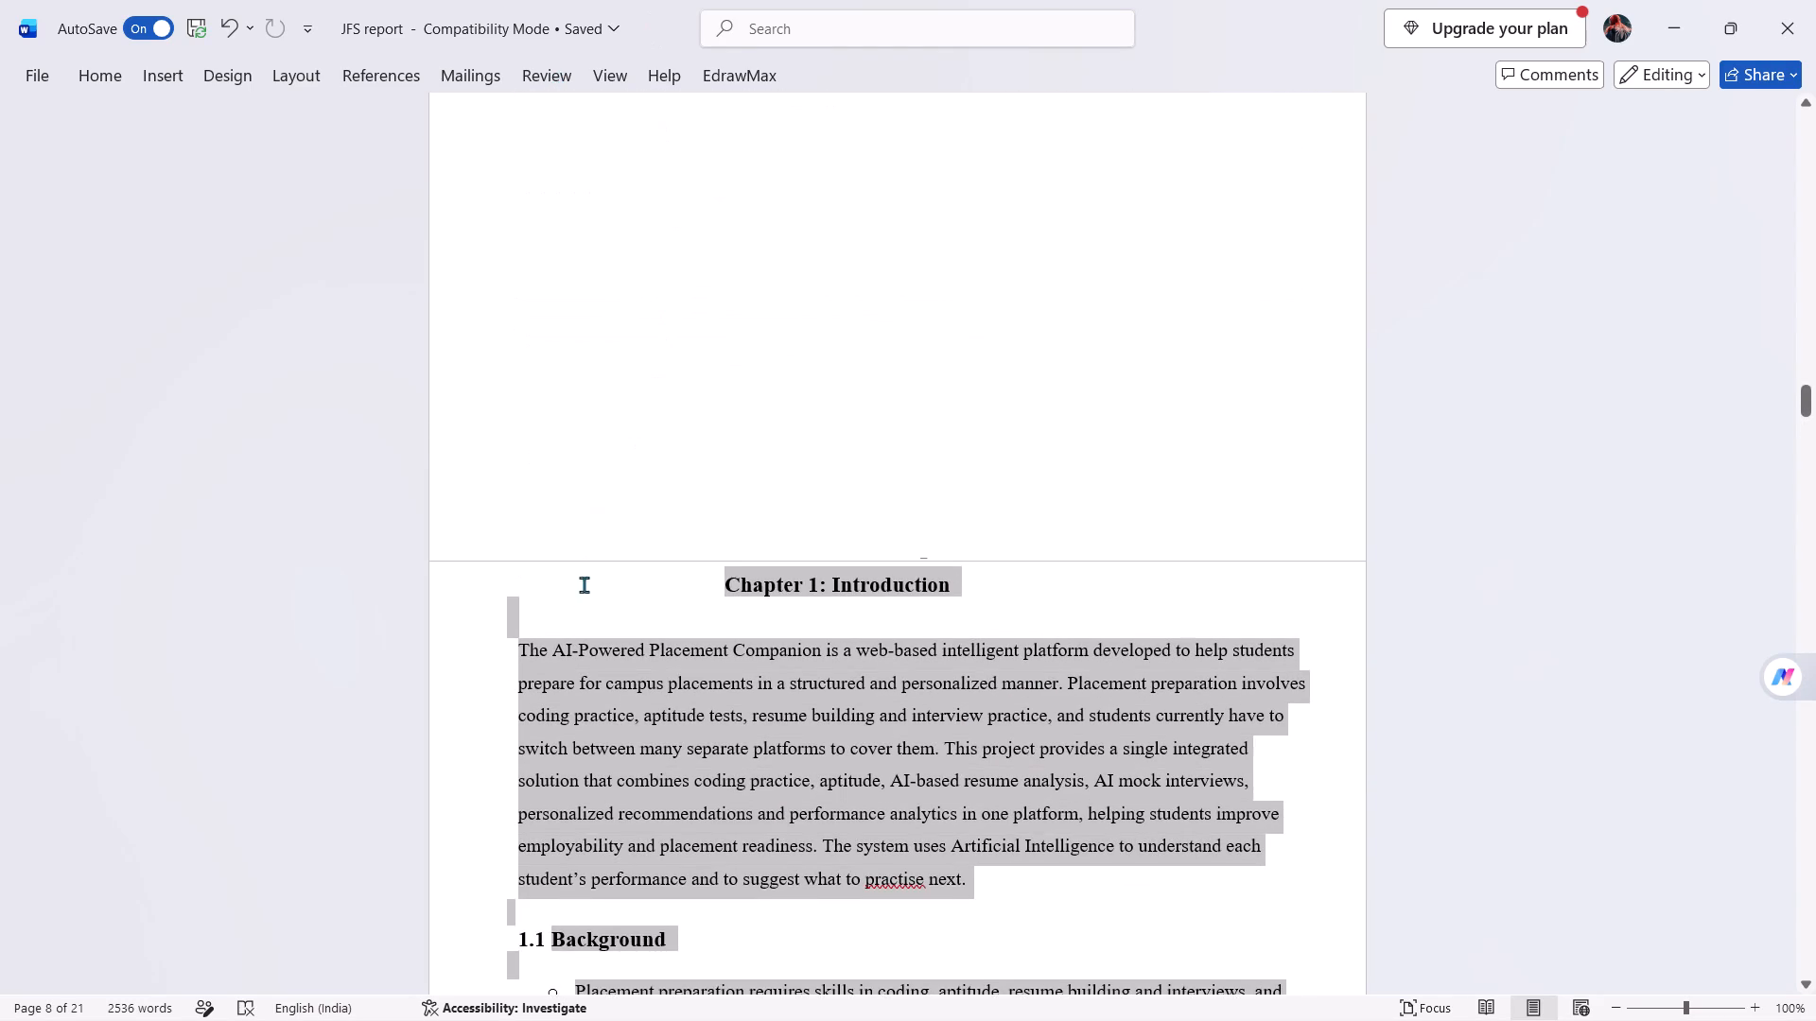
pyautogui.moveTo(584, 584); pyautogui.dragTo(550, 656)
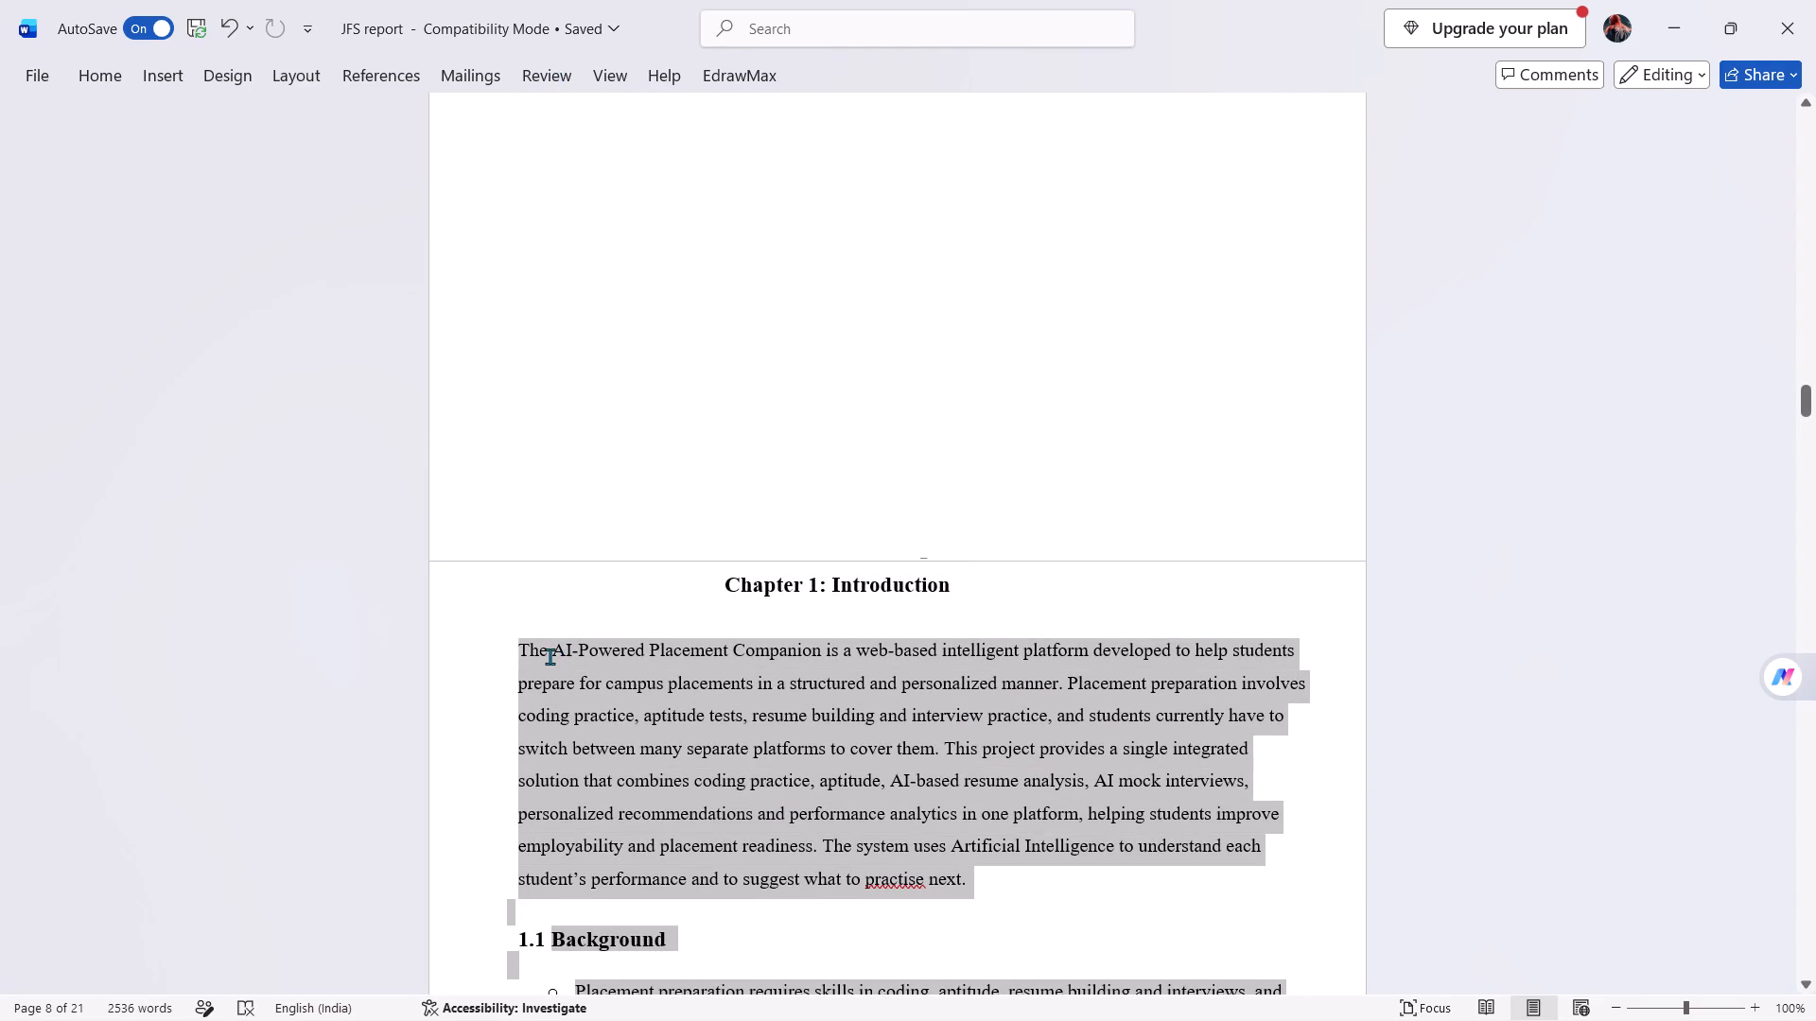
pyautogui.moveTo(550, 656); pyautogui.dragTo(563, 659)
pyautogui.press('BackSpace')
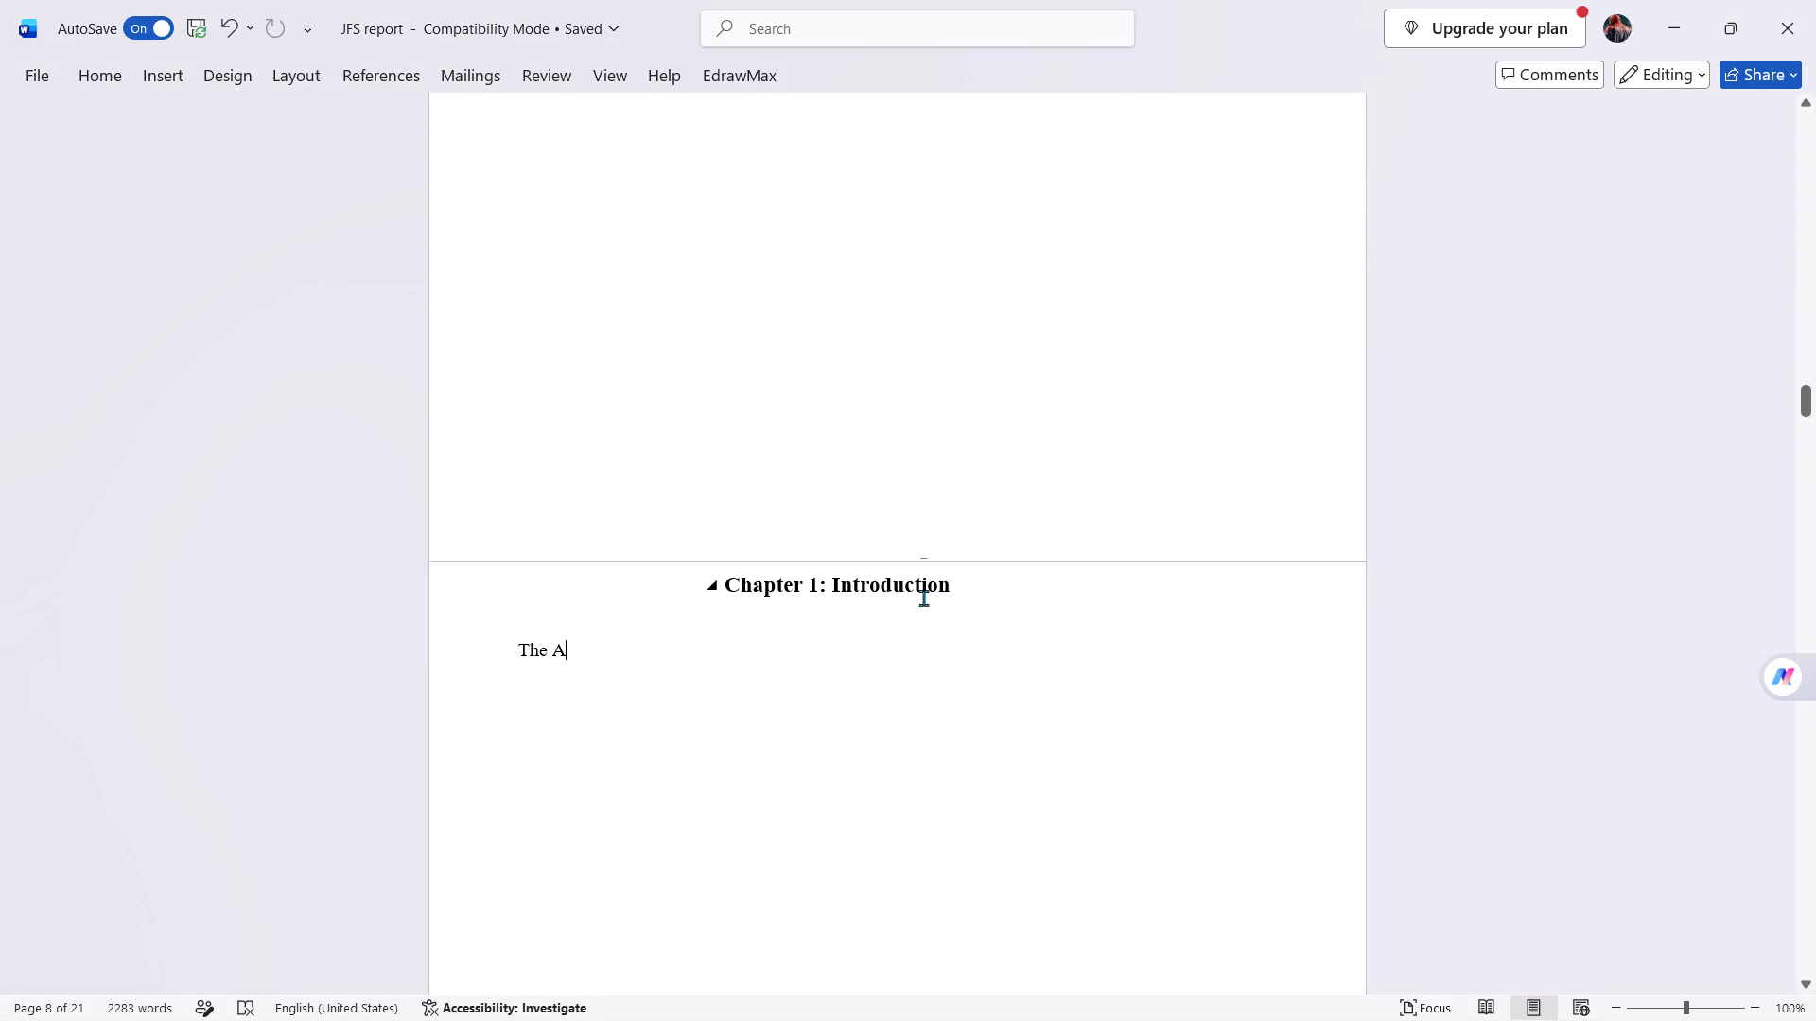
# Switch to the JFS report in Word and replace the leftover "The A" under the Chapter 1 heading with the copied introduction.
pyautogui.click(728, 652)
pyautogui.press('BackSpace')
pyautogui.press('BackSpace')
pyautogui.press('BackSpace')
pyautogui.press('BackSpace')
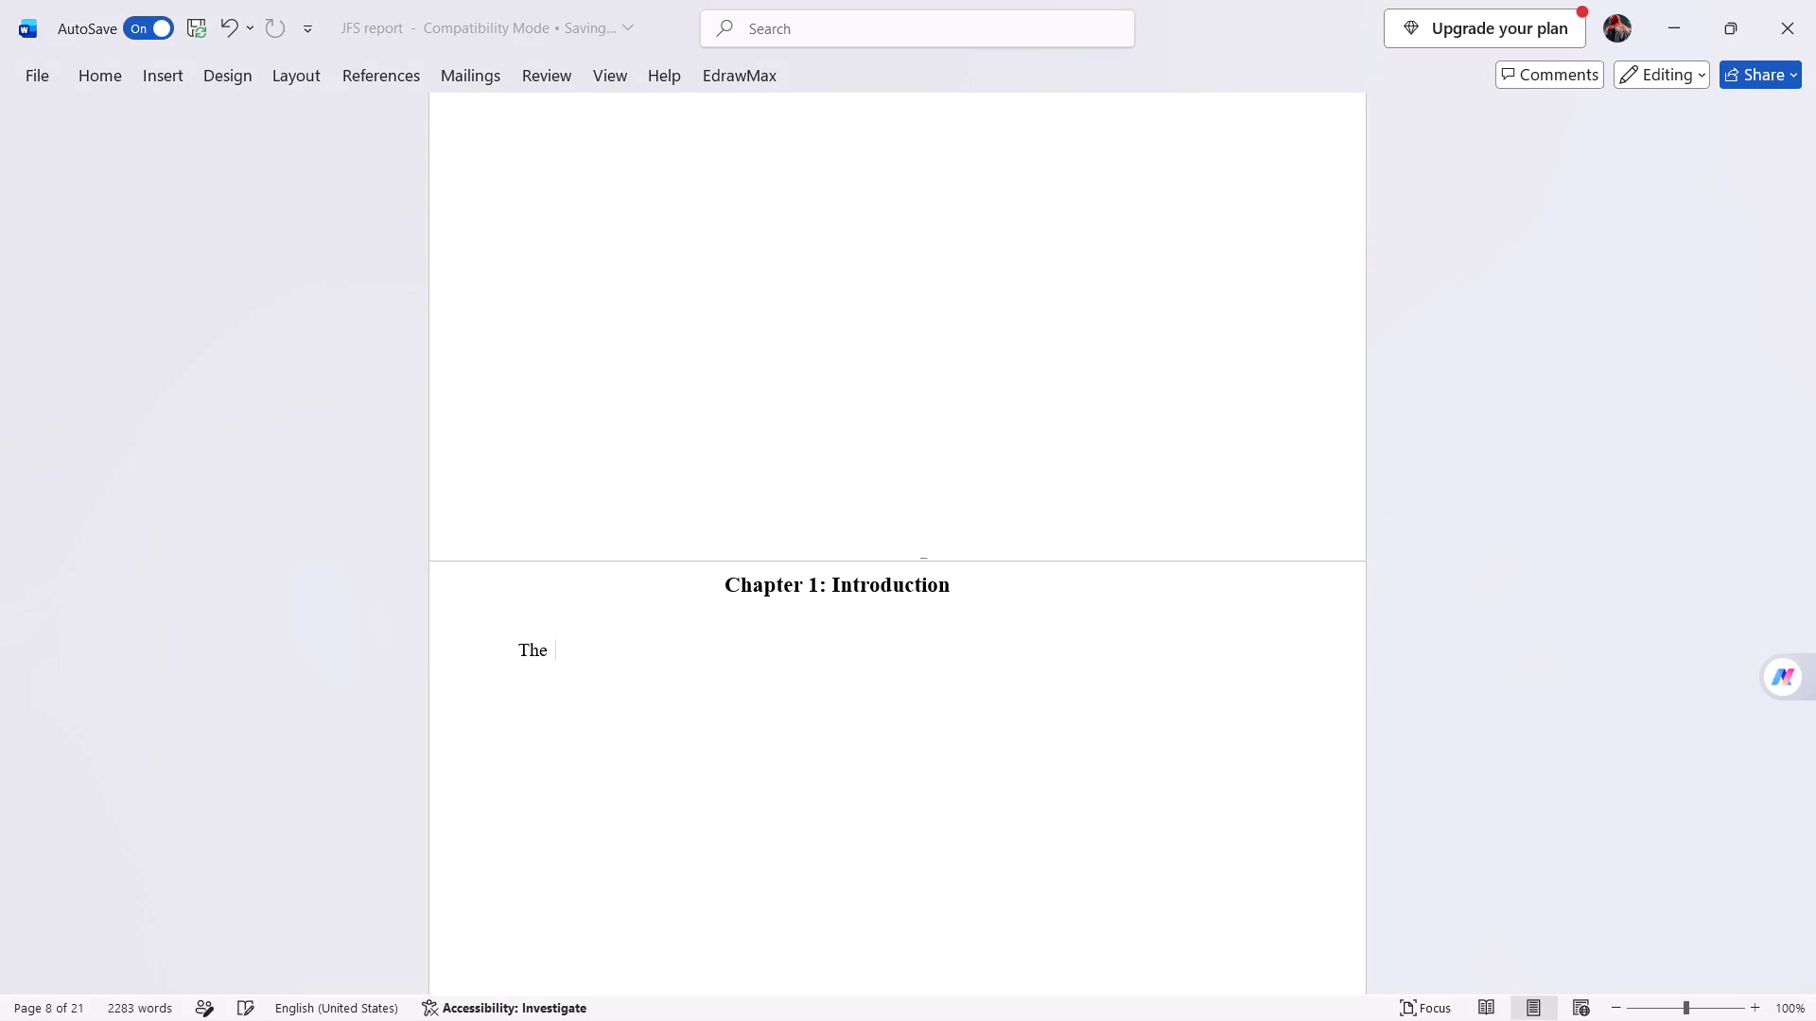
pyautogui.press('BackSpace')
pyautogui.press('BackSpace')
pyautogui.press('BackSpace')
pyautogui.hotkey('ctrl', 'v')
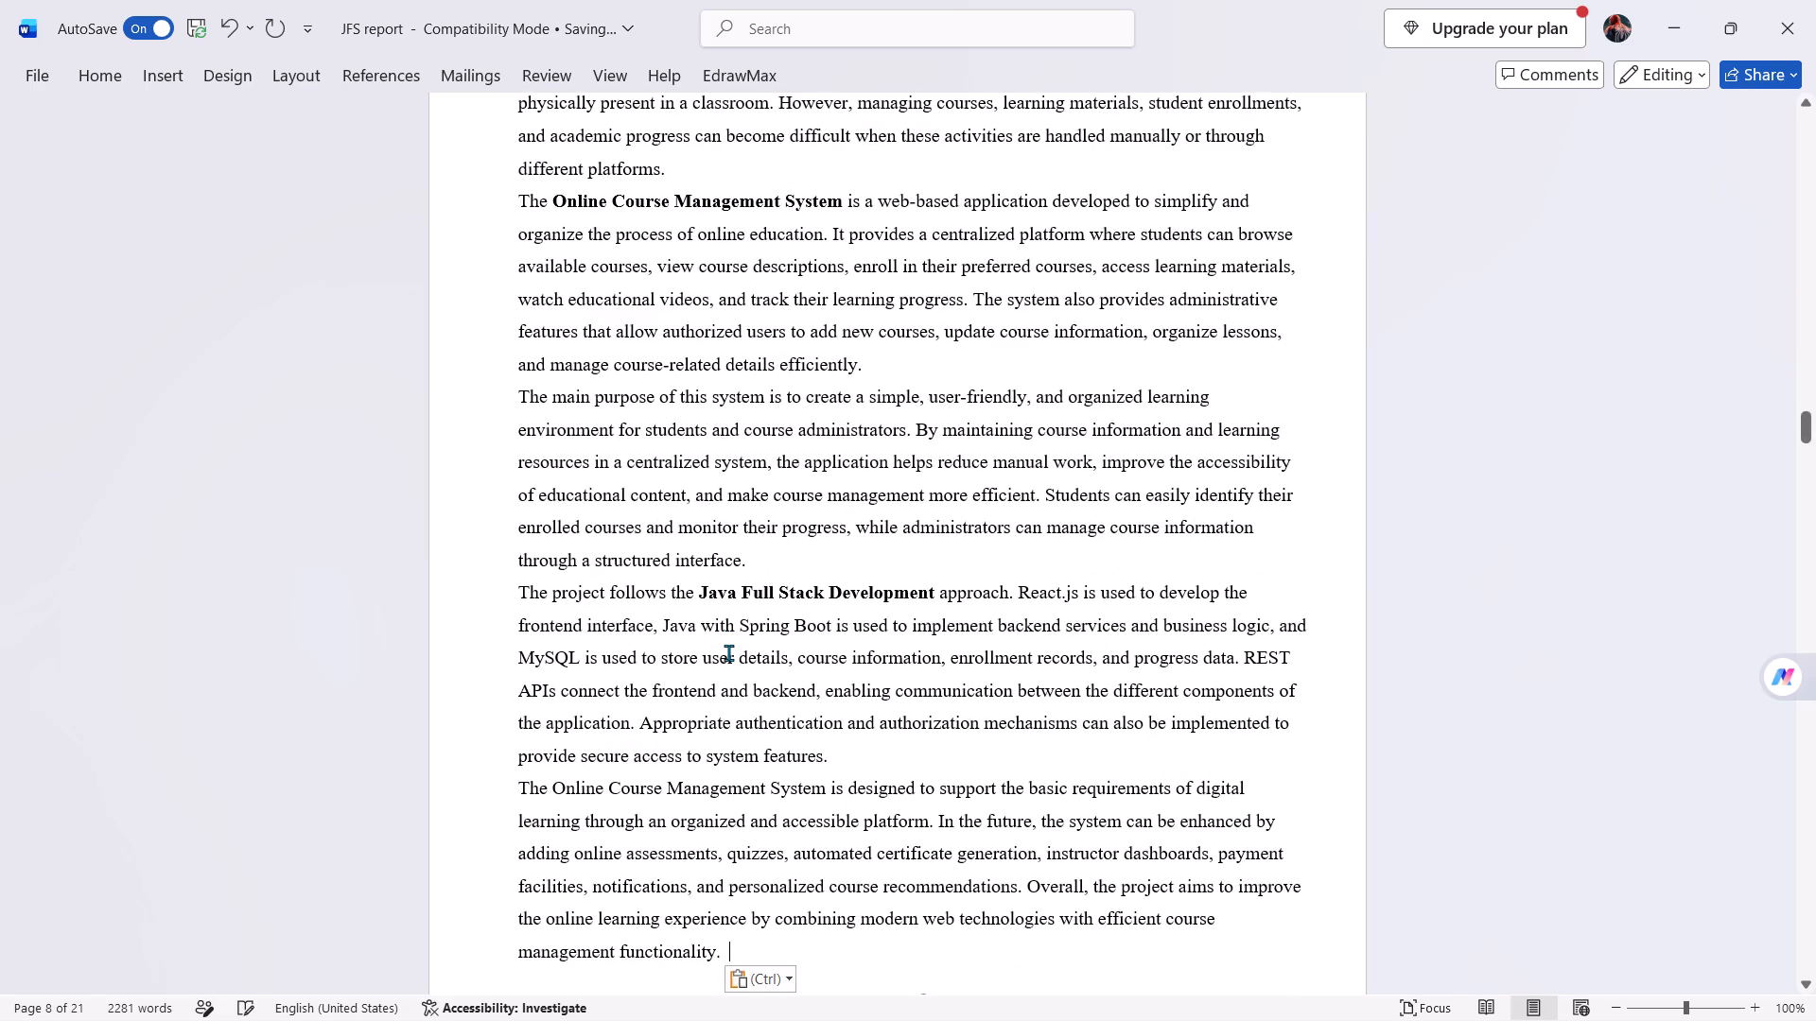
# Review the pasted introduction from its heading down to the 1.1 Problem Statement section.
pyautogui.scroll(-2, 728, 652)
pyautogui.scroll(1, 728, 652)
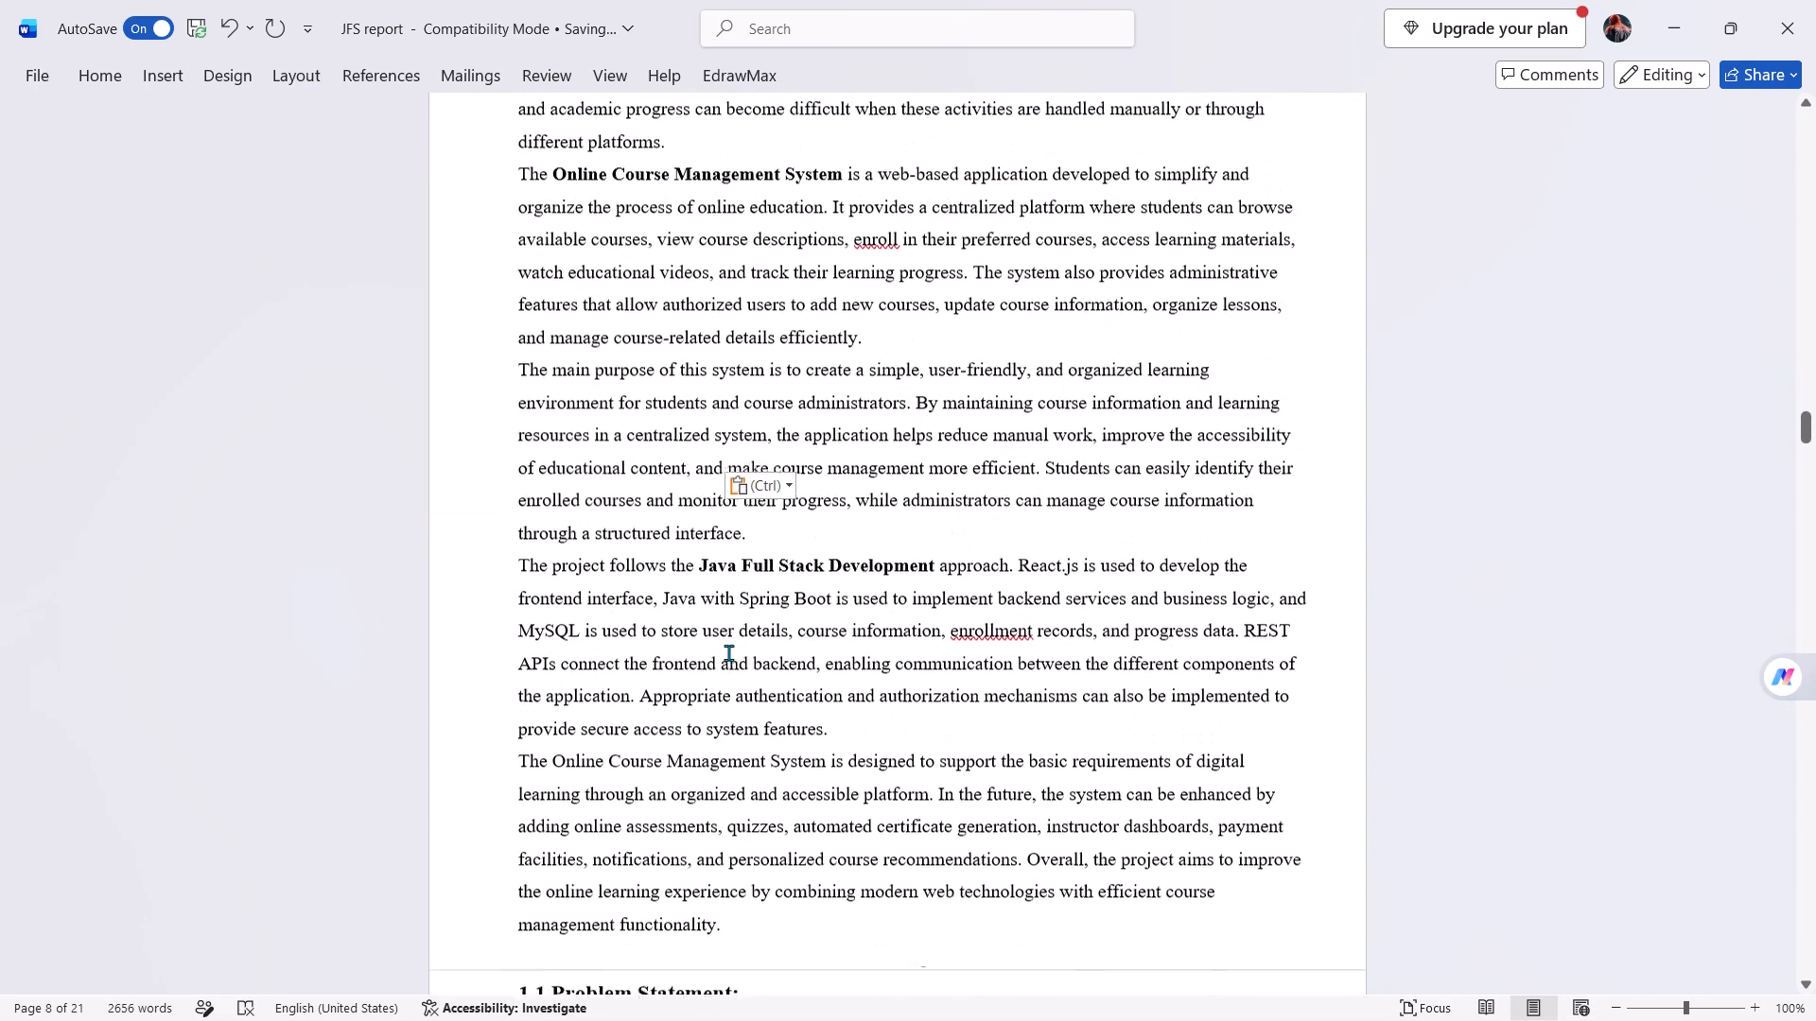
pyautogui.scroll(2, 728, 652)
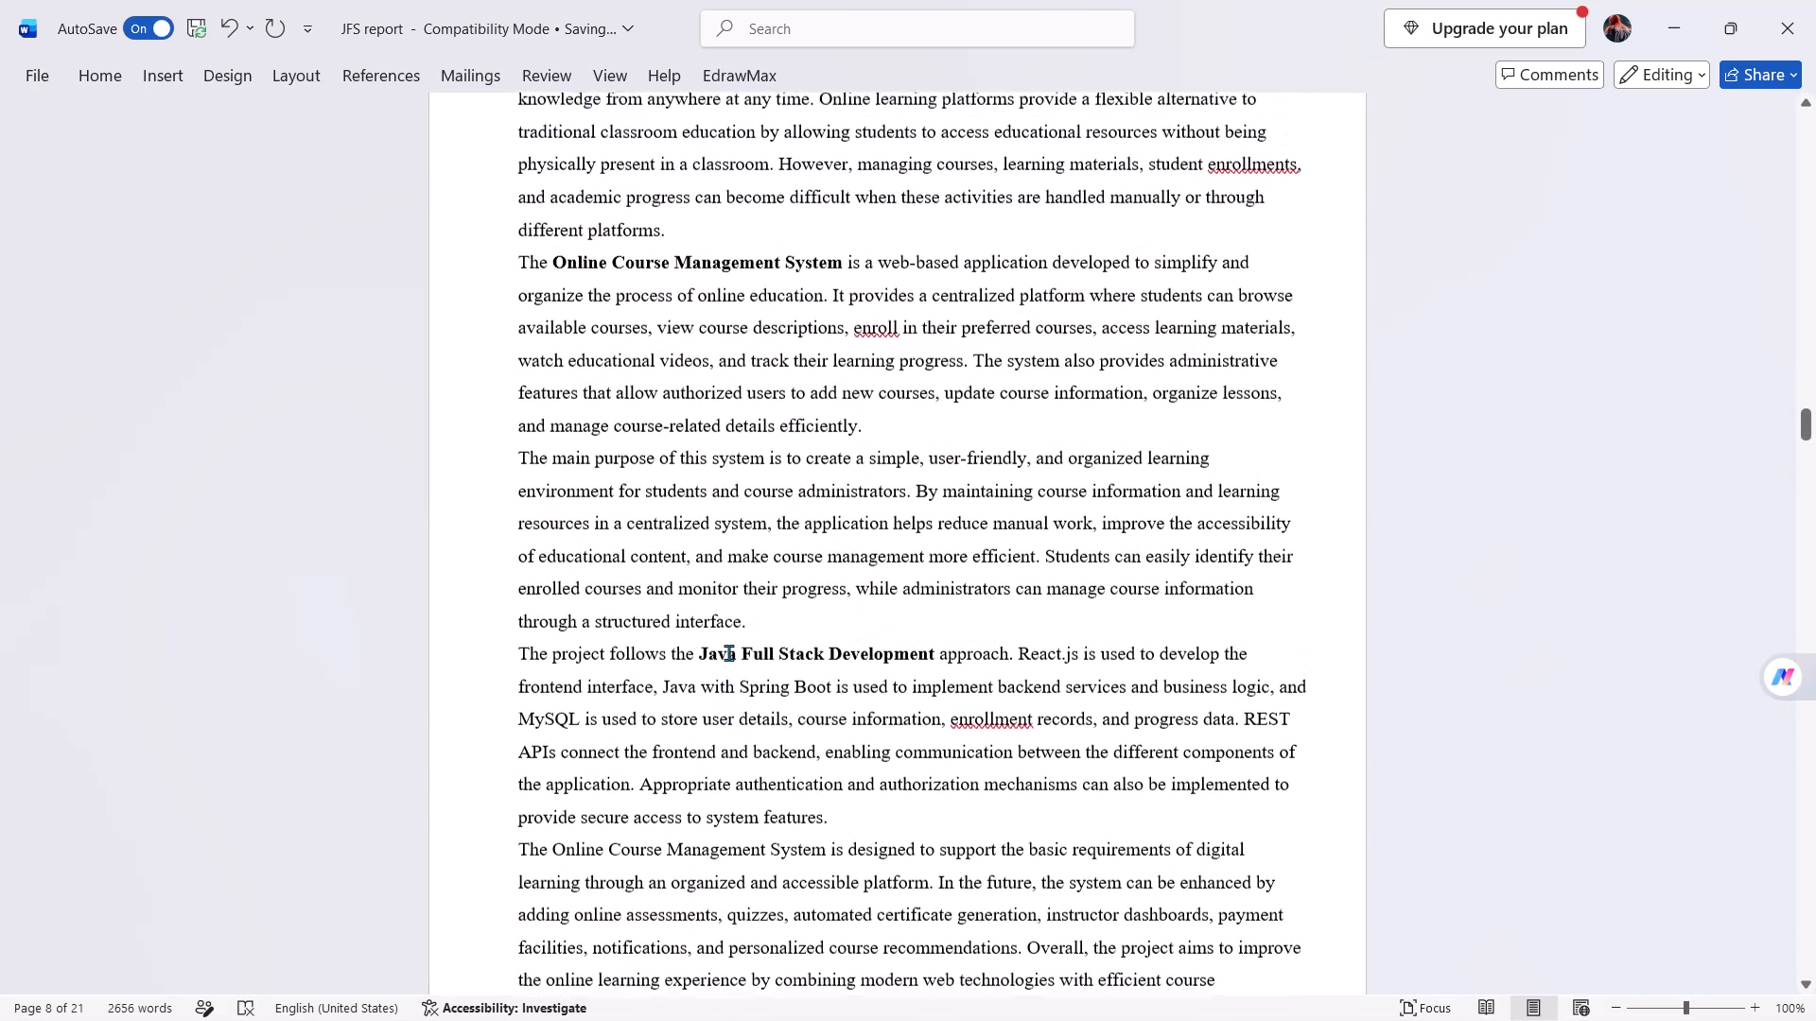
pyautogui.scroll(1, 728, 652)
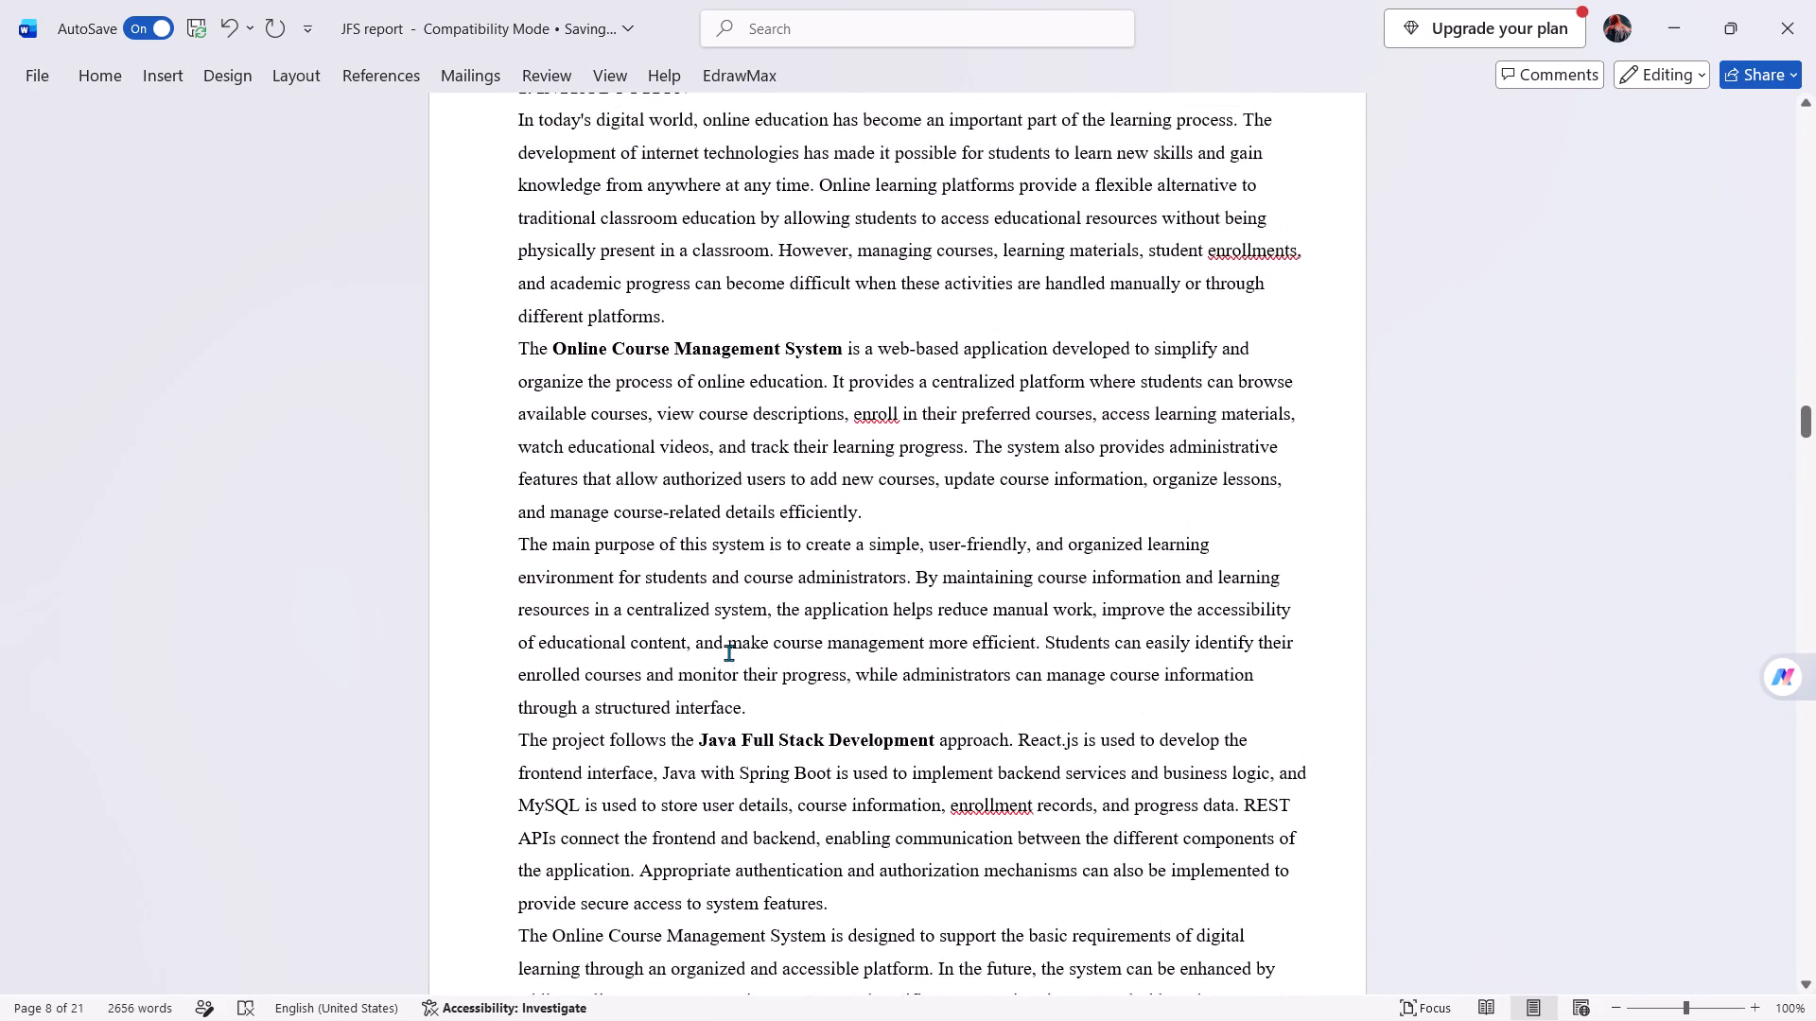
pyautogui.scroll(-4, 728, 652)
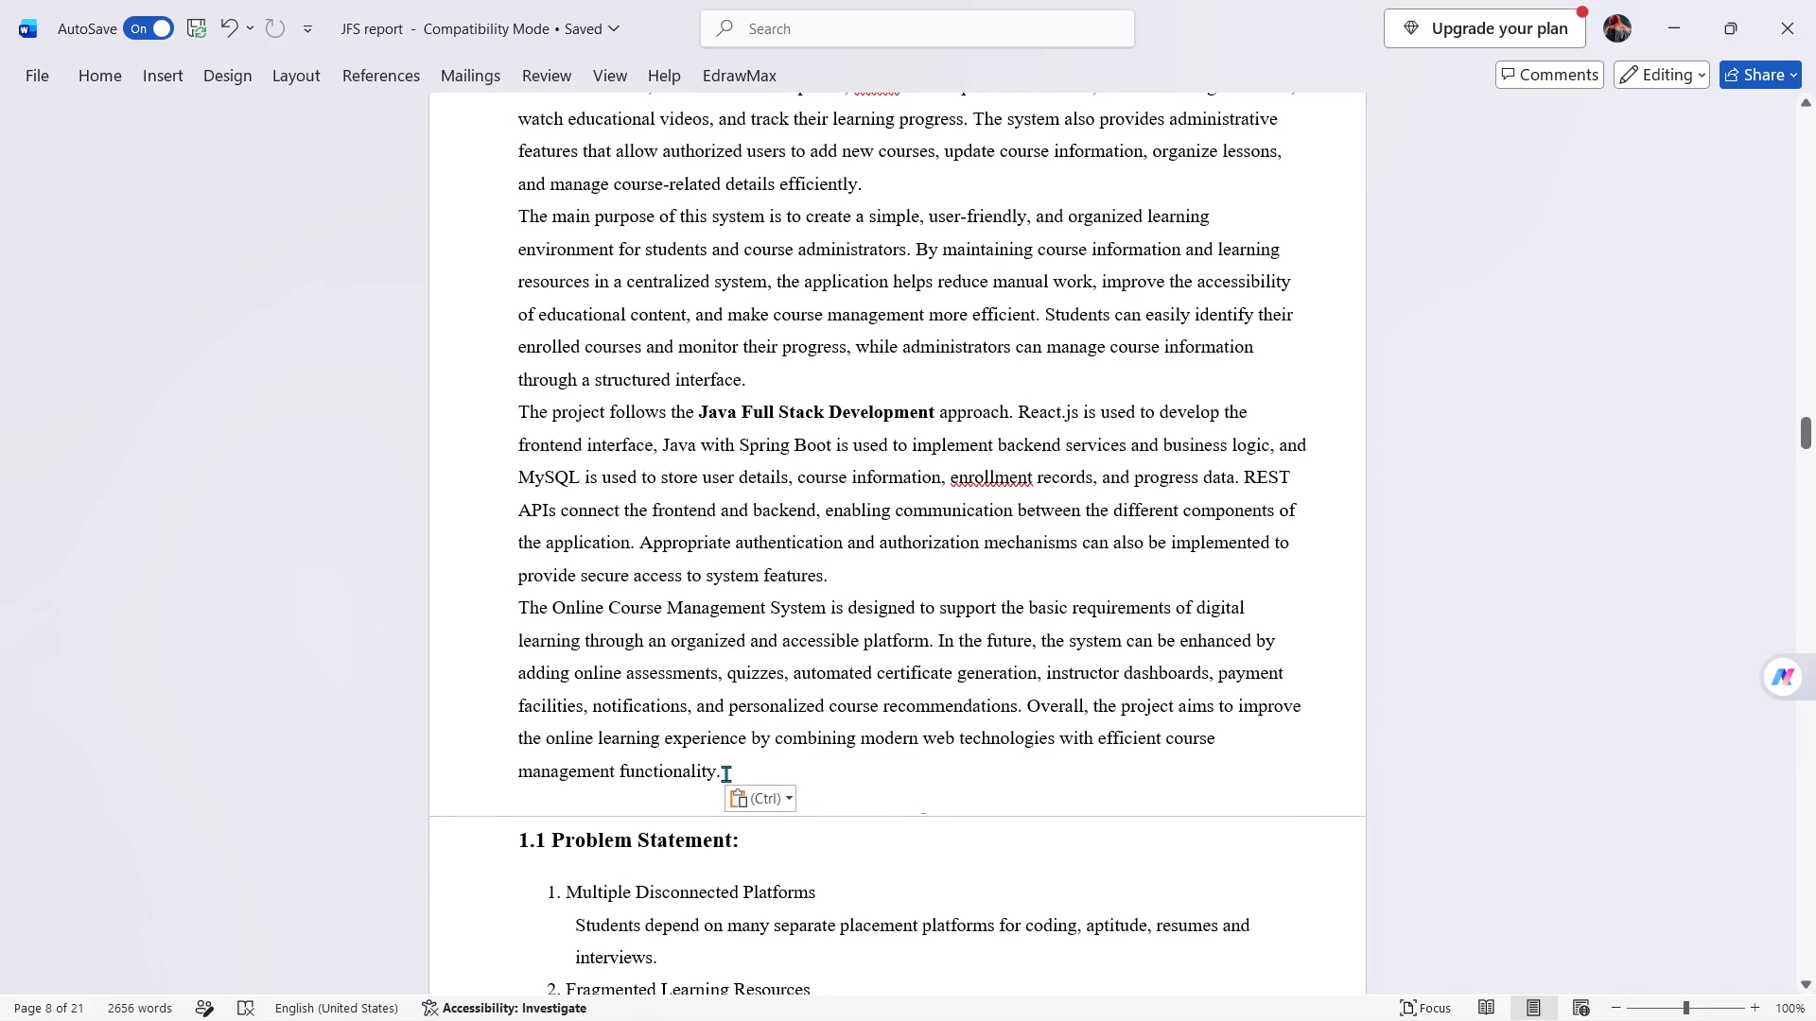
pyautogui.scroll(3, 725, 773)
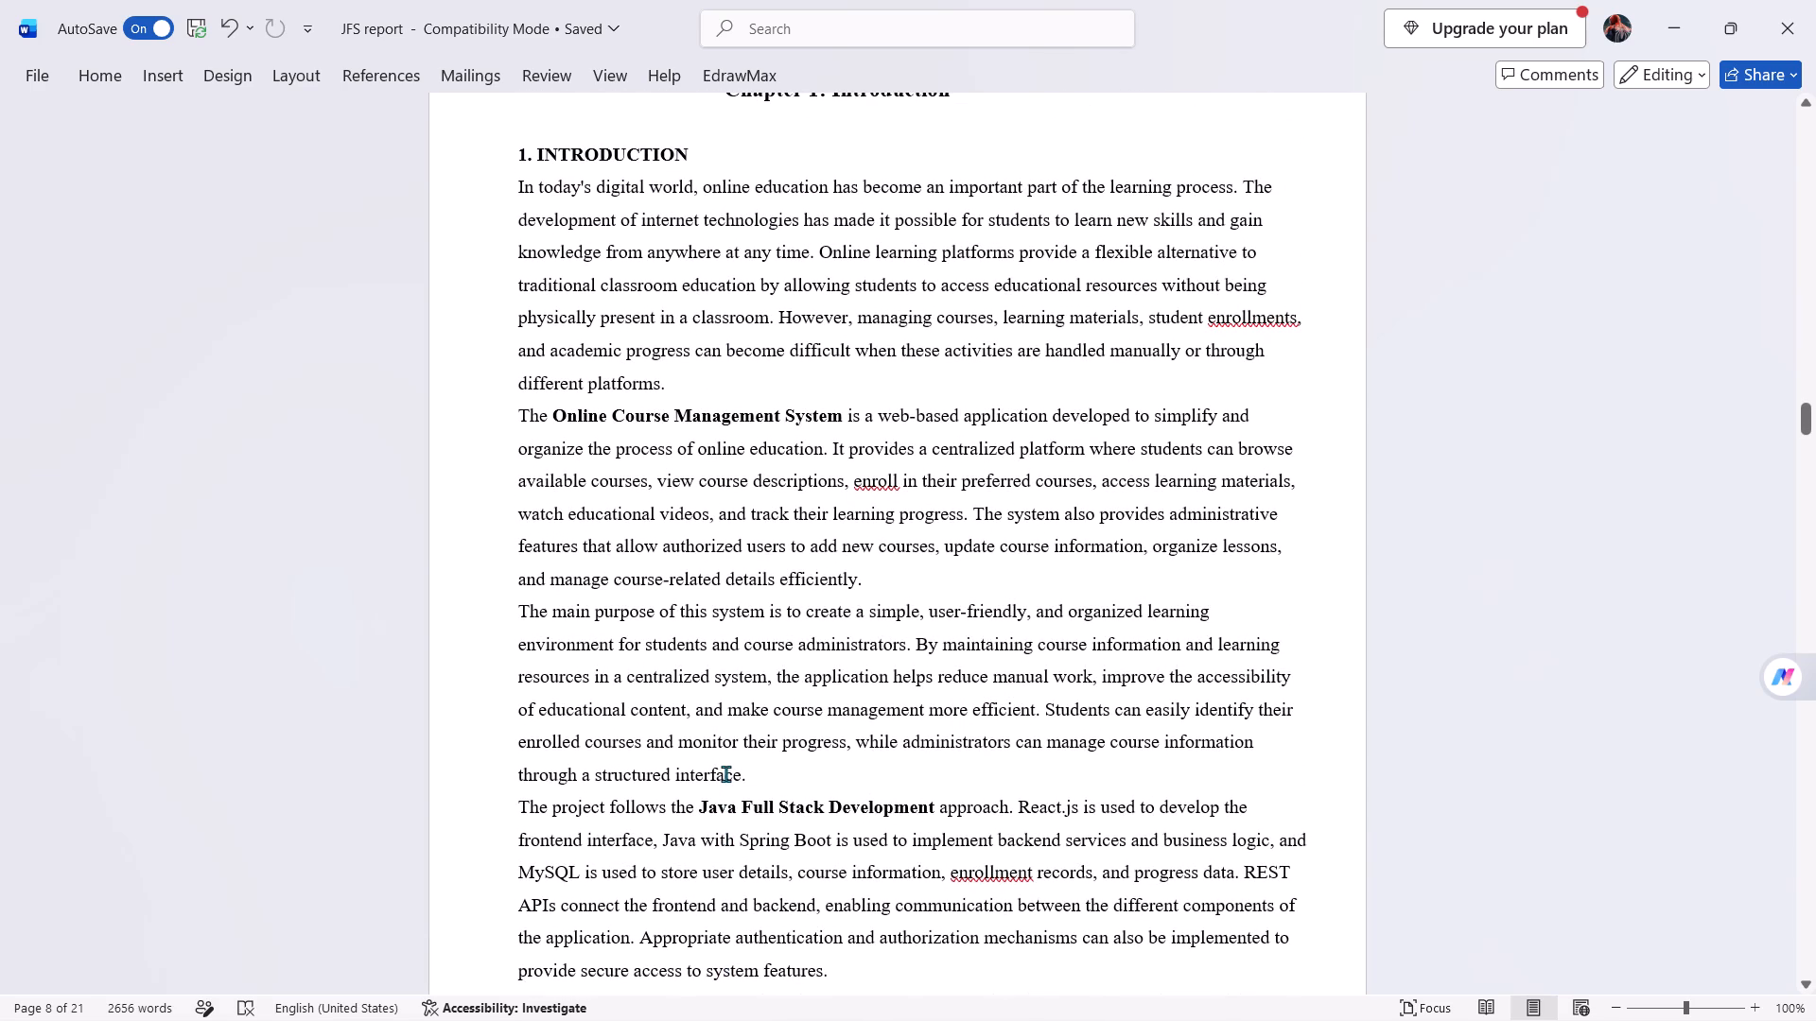
pyautogui.scroll(-2, 725, 773)
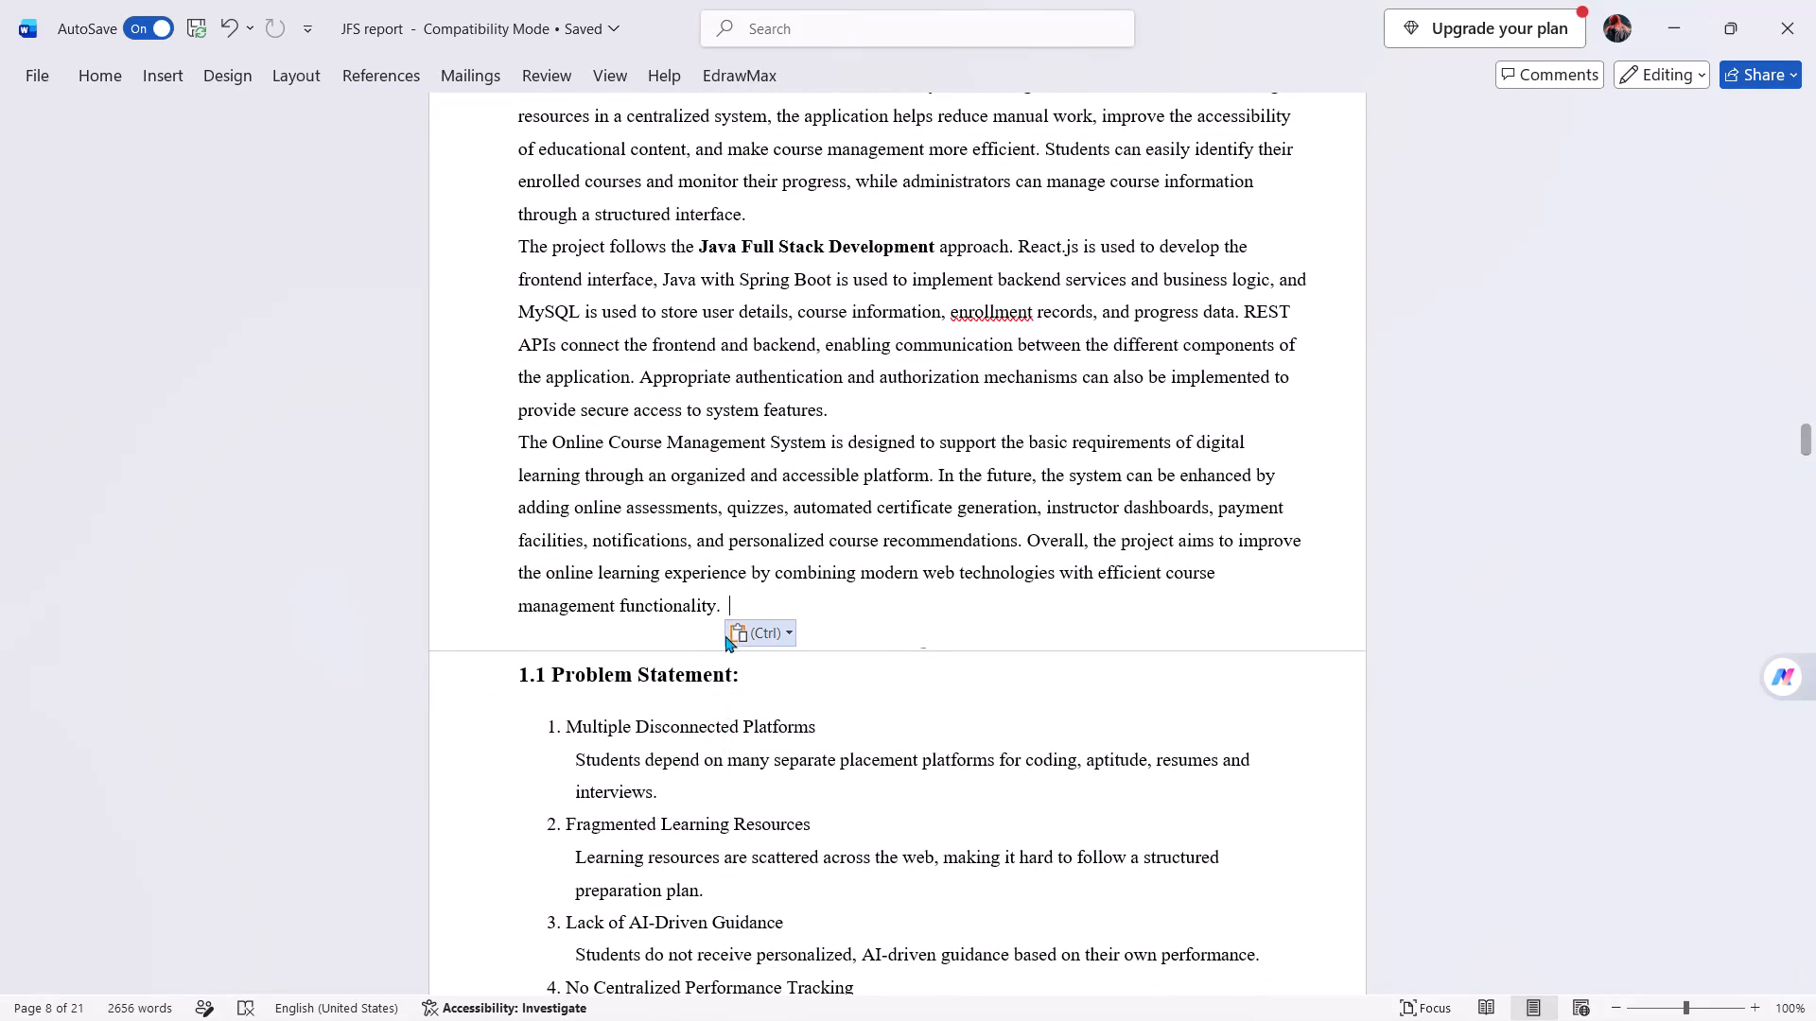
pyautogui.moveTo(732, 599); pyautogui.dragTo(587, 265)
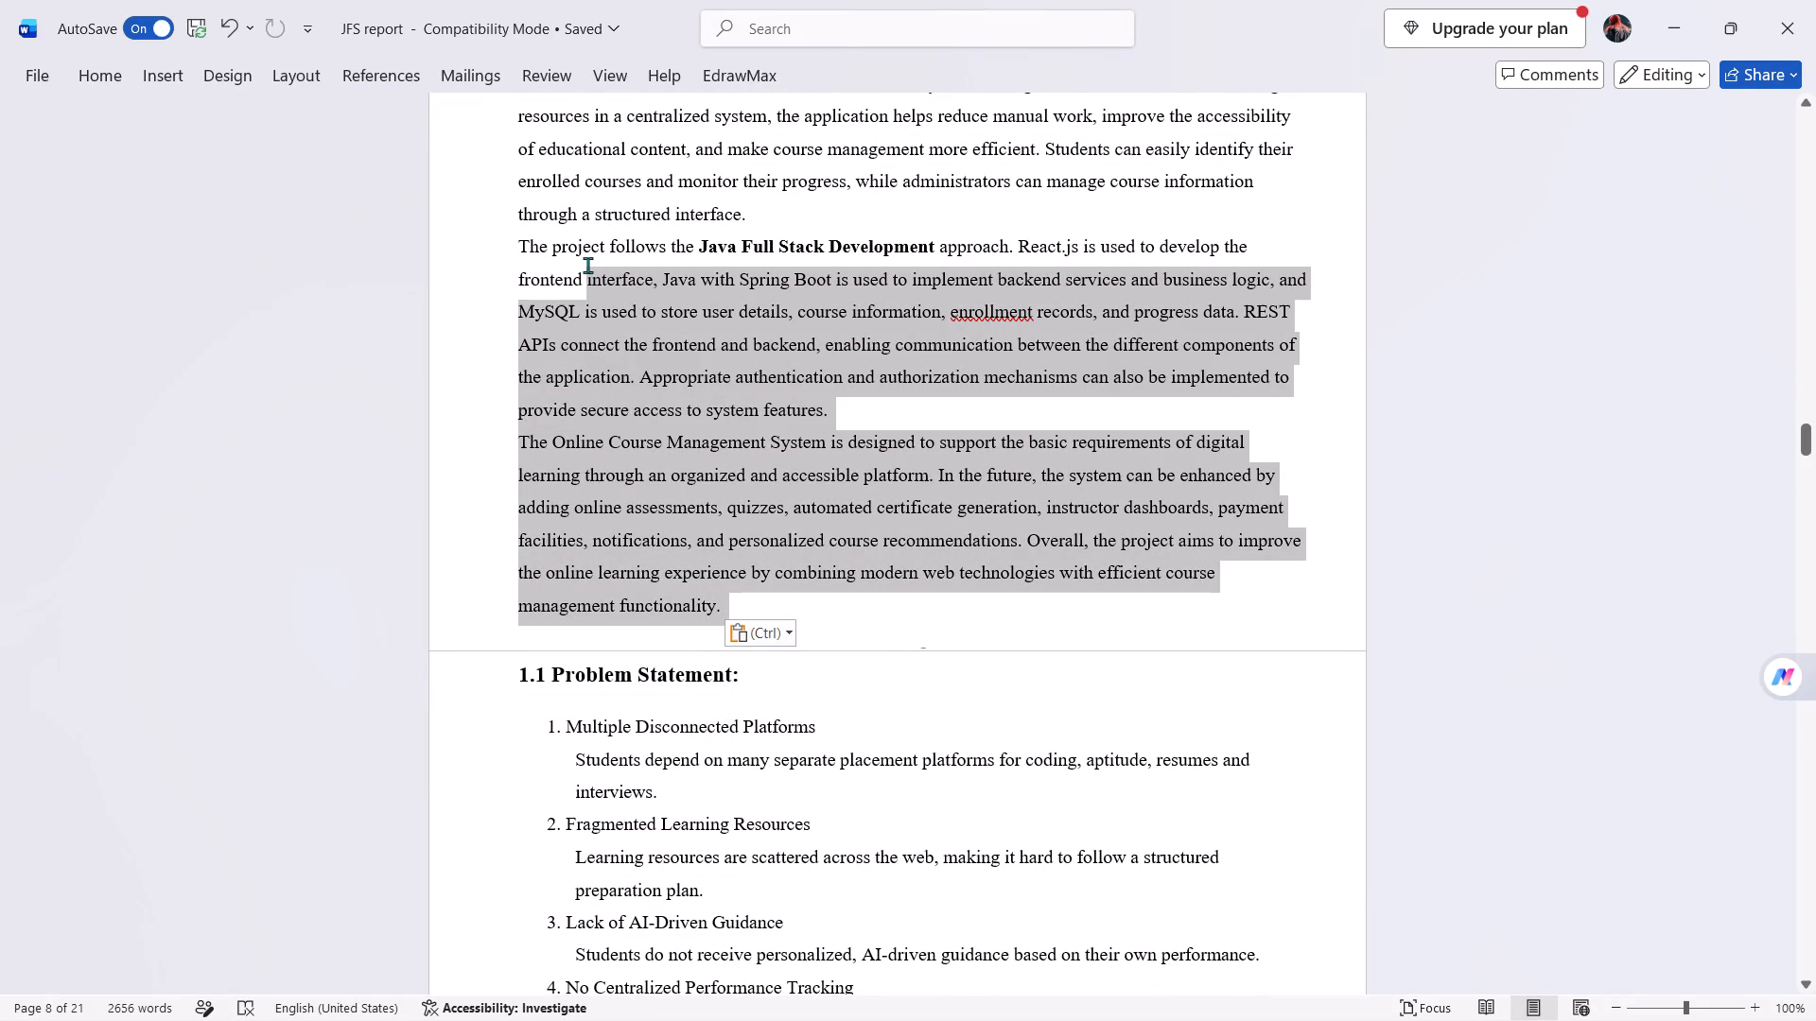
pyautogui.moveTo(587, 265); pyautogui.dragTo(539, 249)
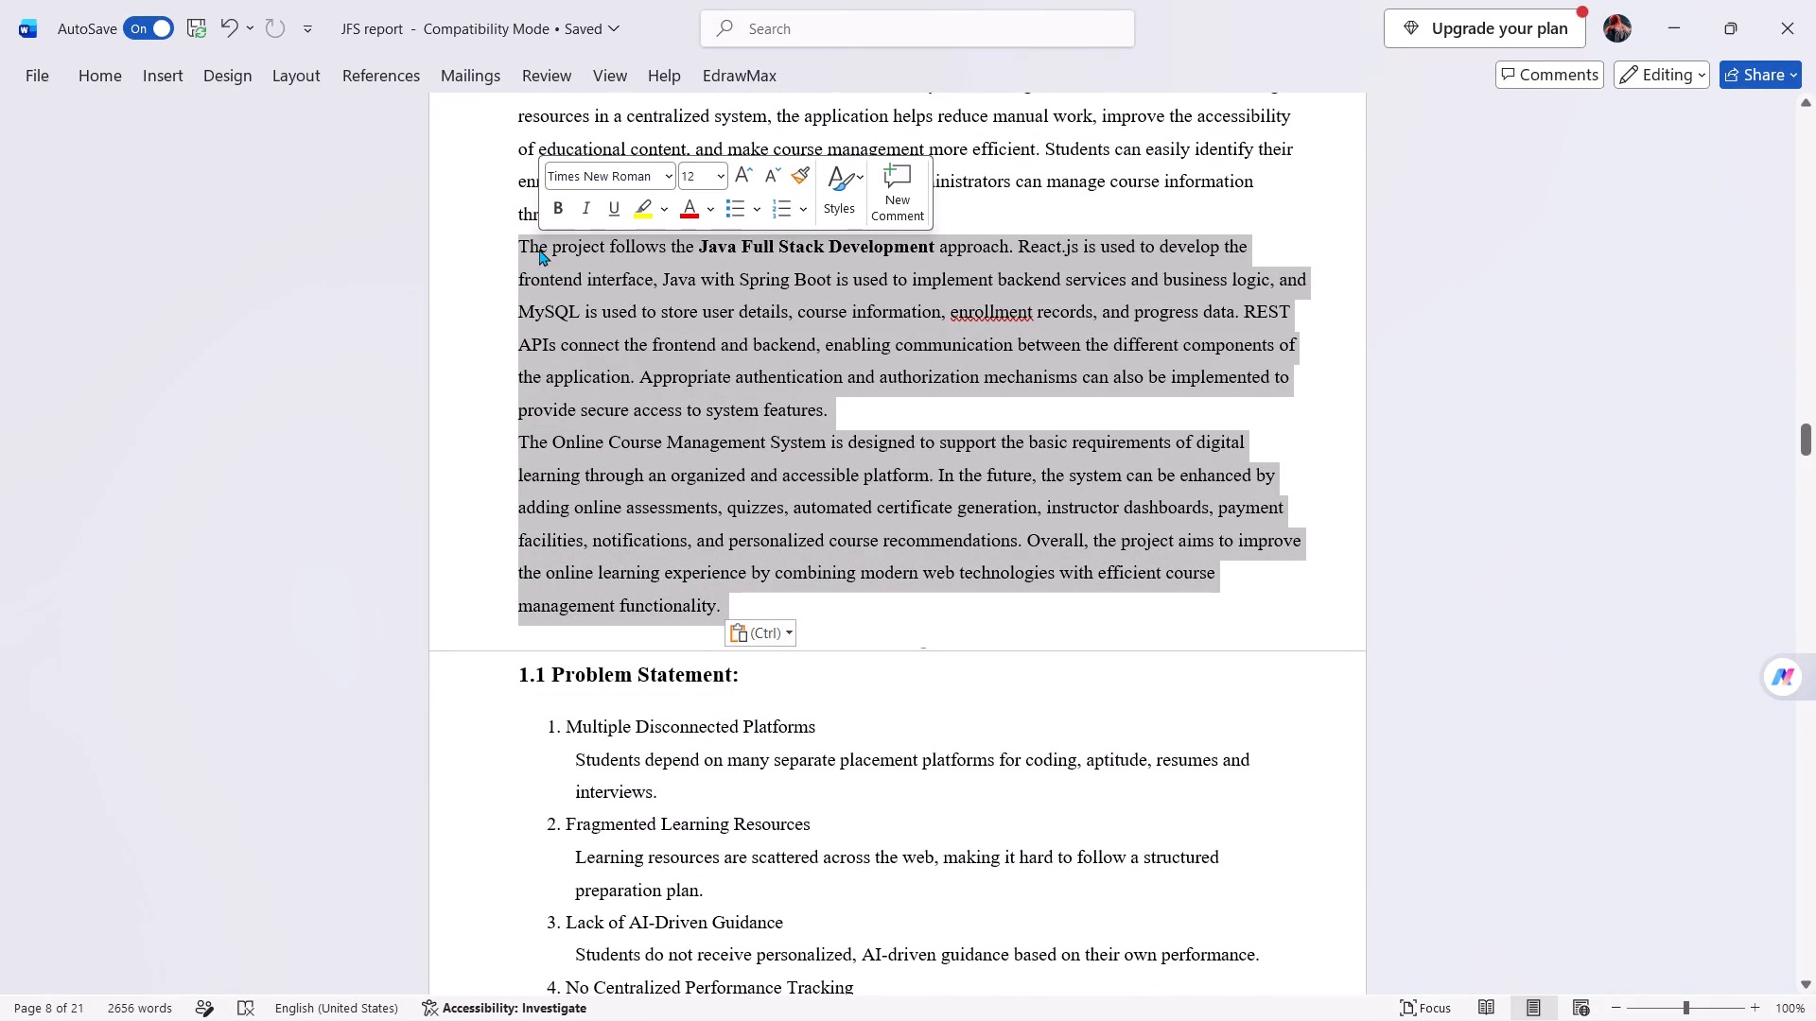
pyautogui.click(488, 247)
# Look back through the abstract and contents pages of the report to check them against the introduction.
pyautogui.scroll(2, 488, 247)
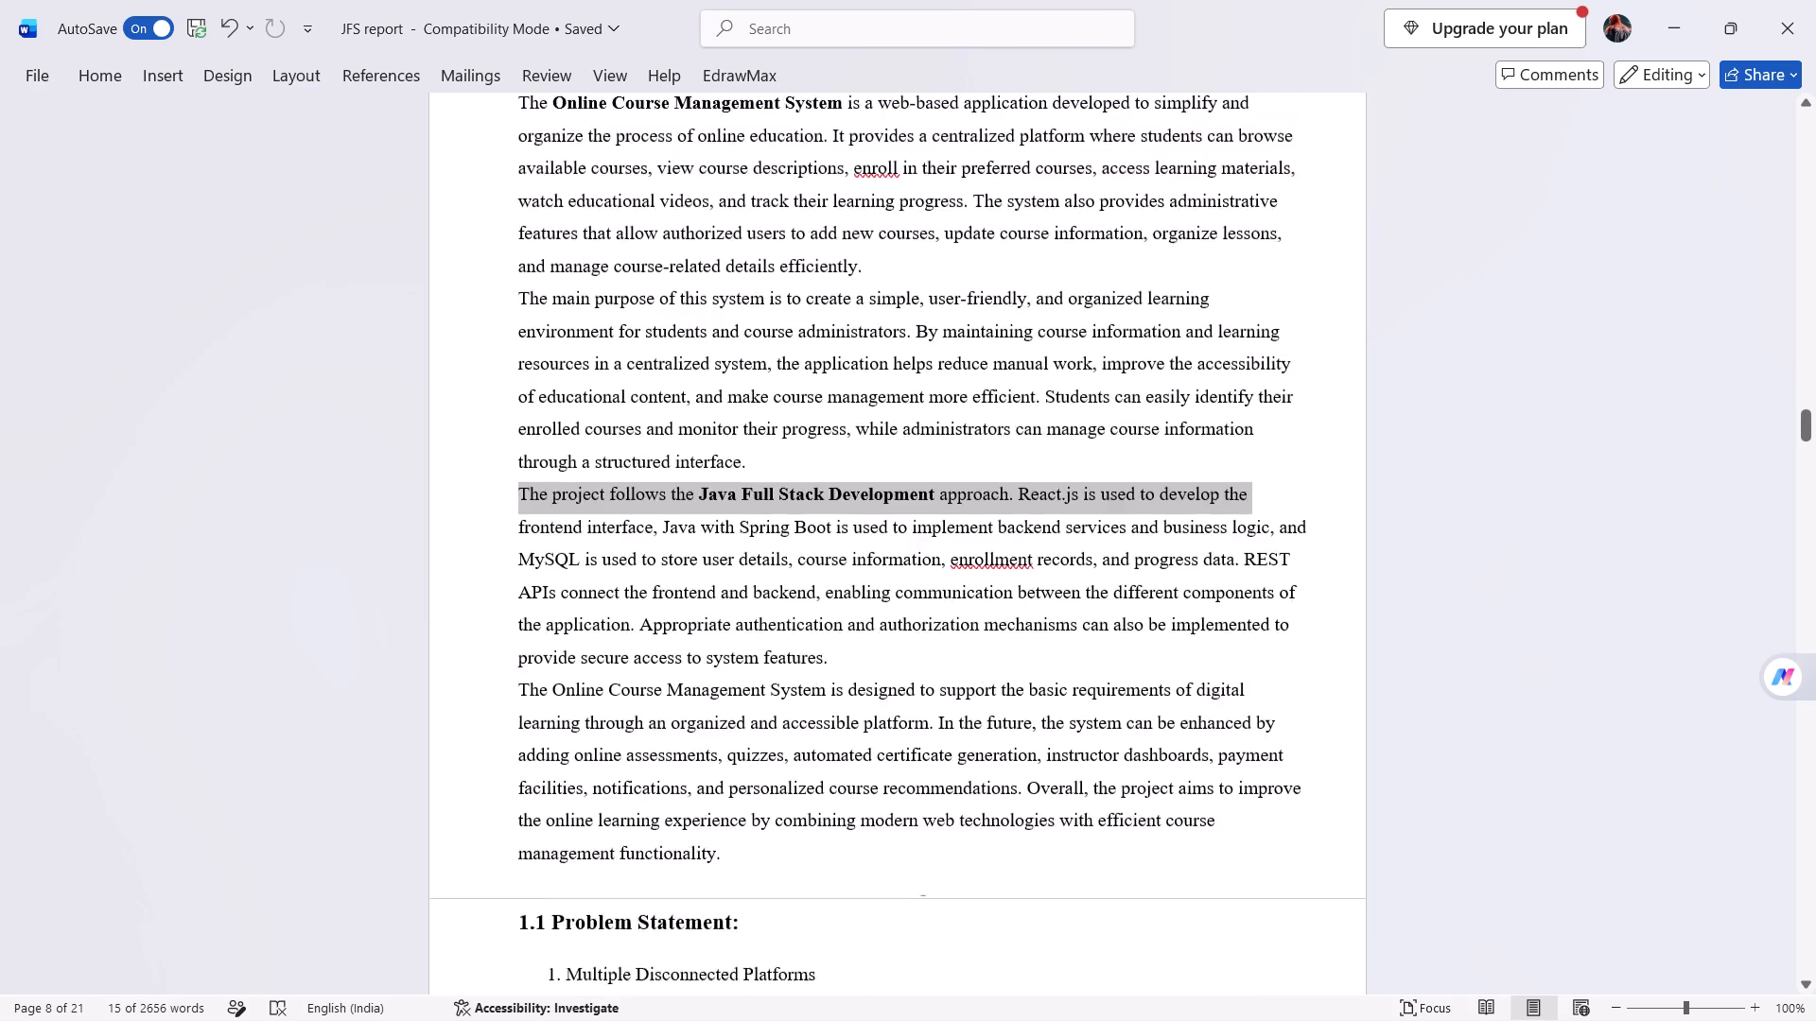
pyautogui.scroll(4, 488, 247)
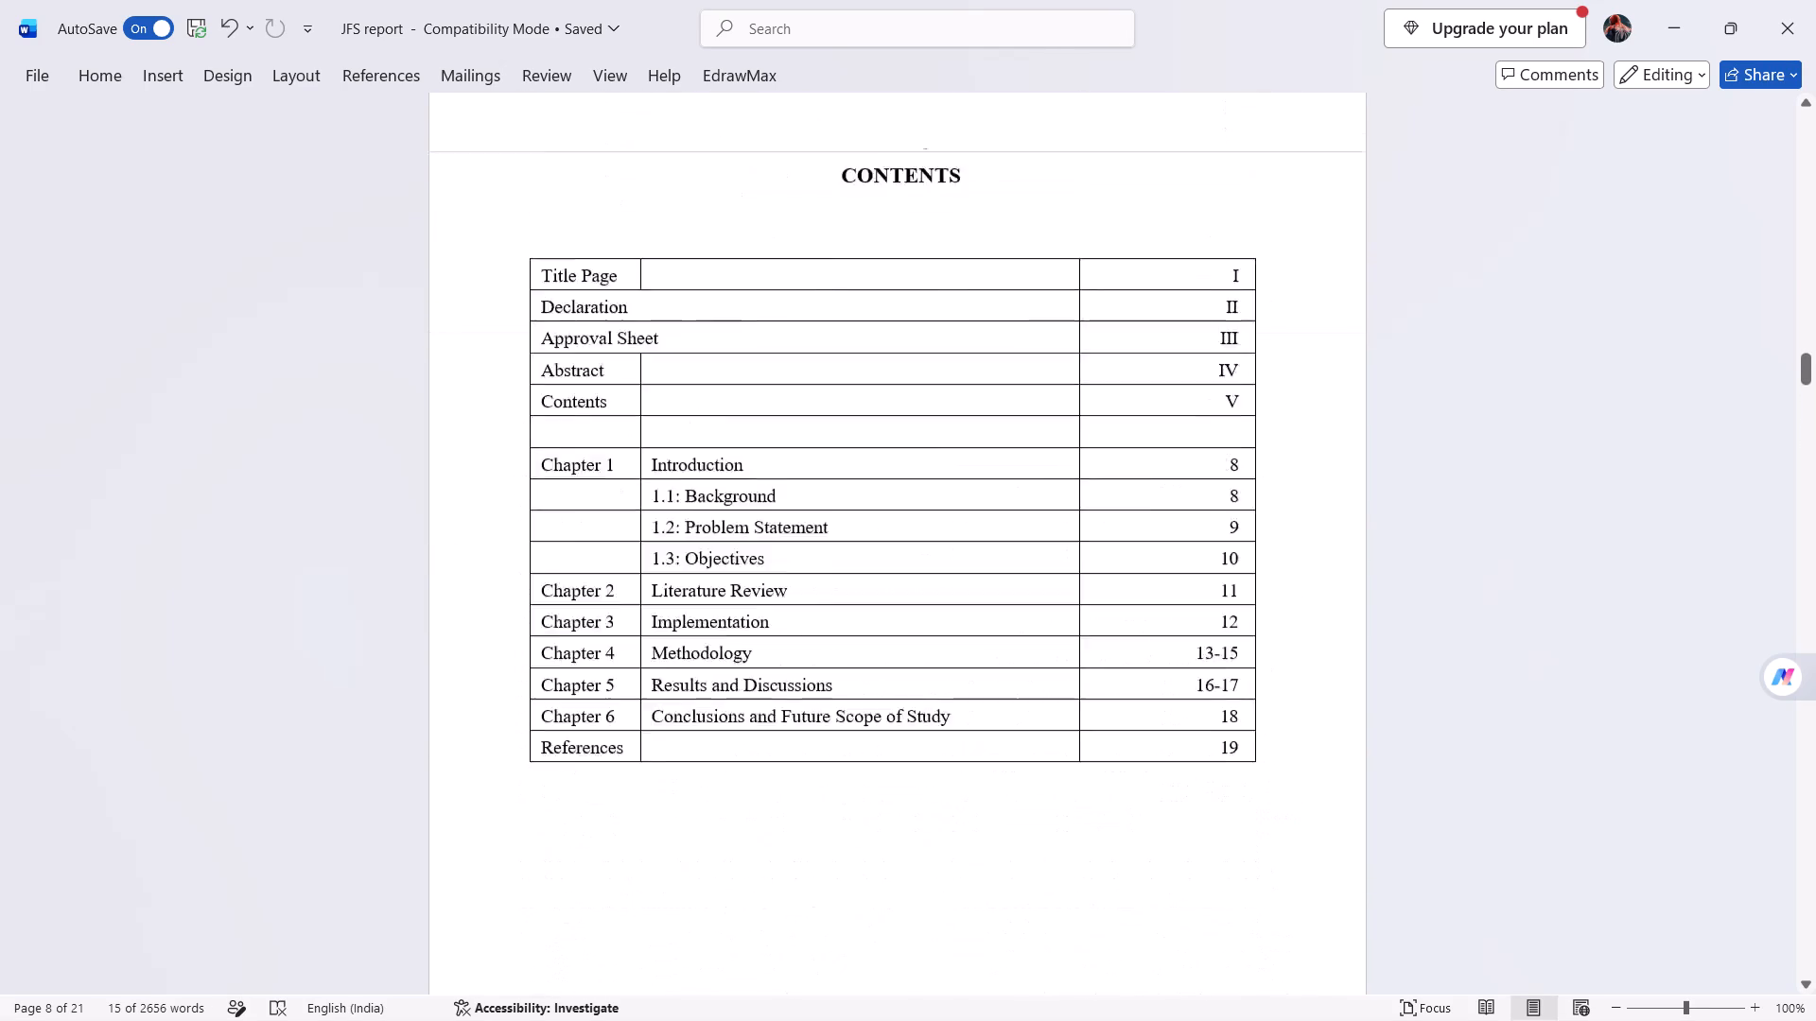
pyautogui.scroll(3, 488, 247)
pyautogui.scroll(-2, 488, 247)
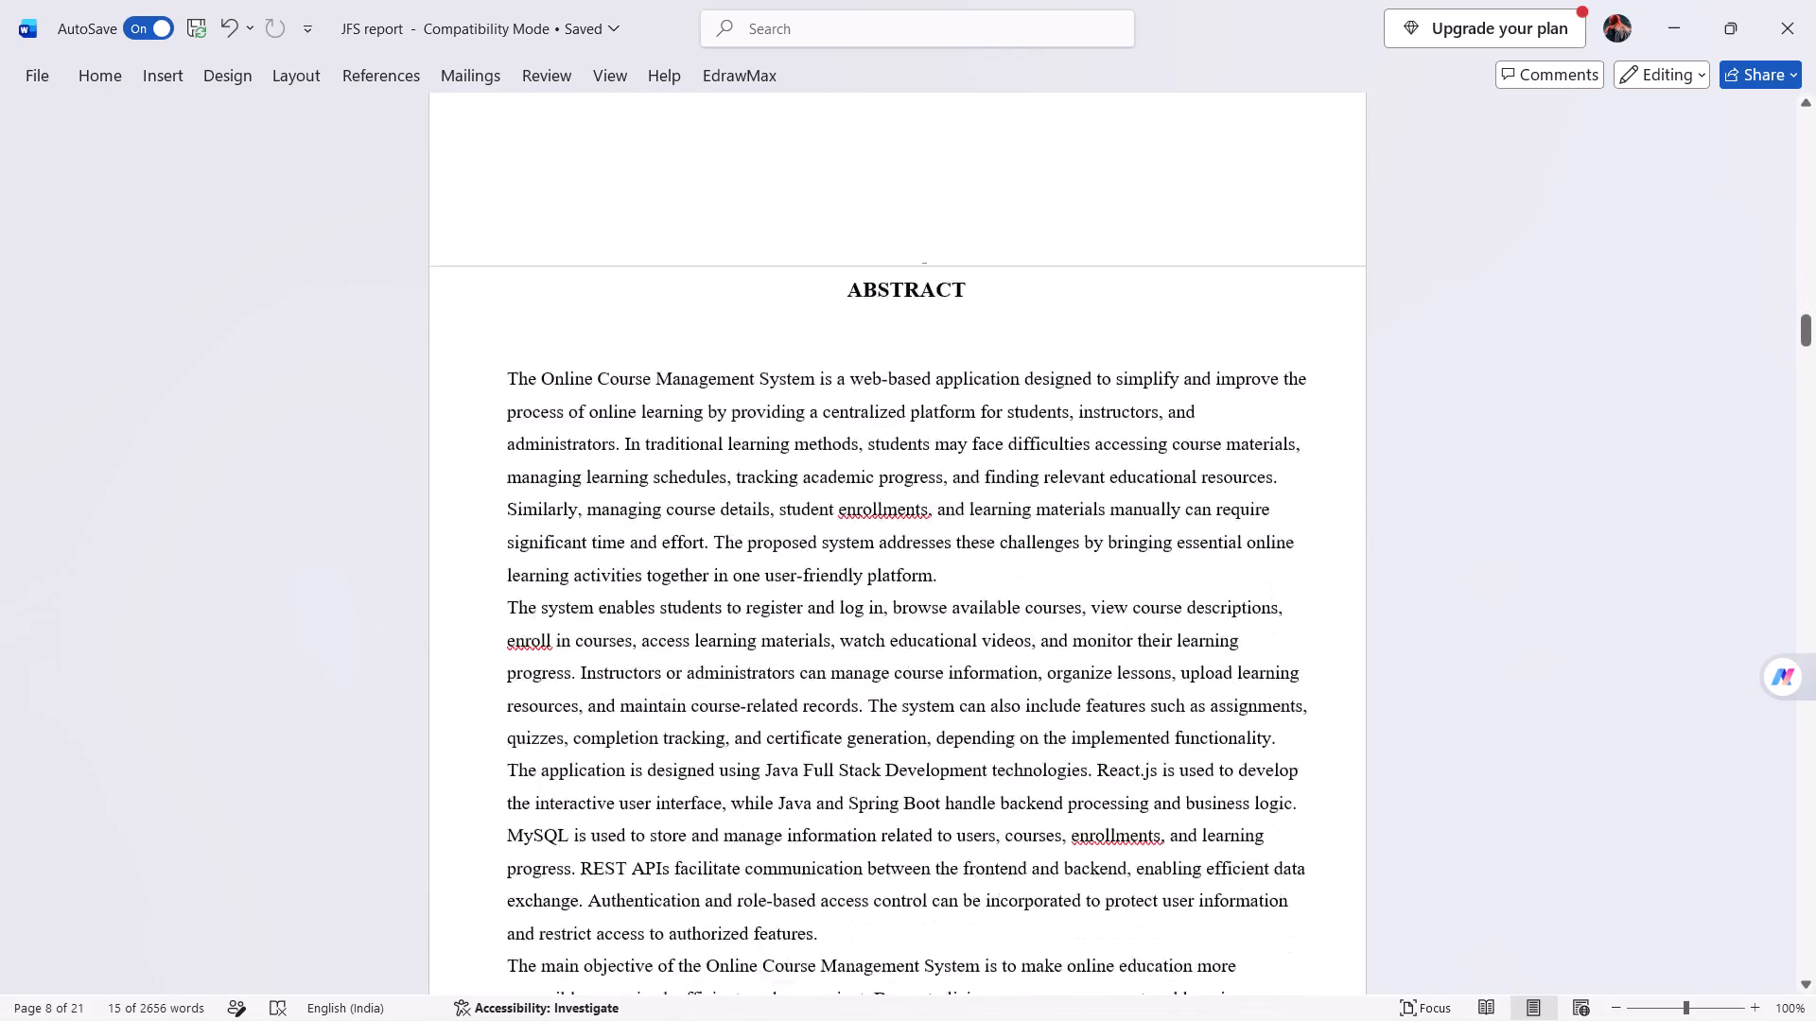
pyautogui.scroll(-2, 488, 247)
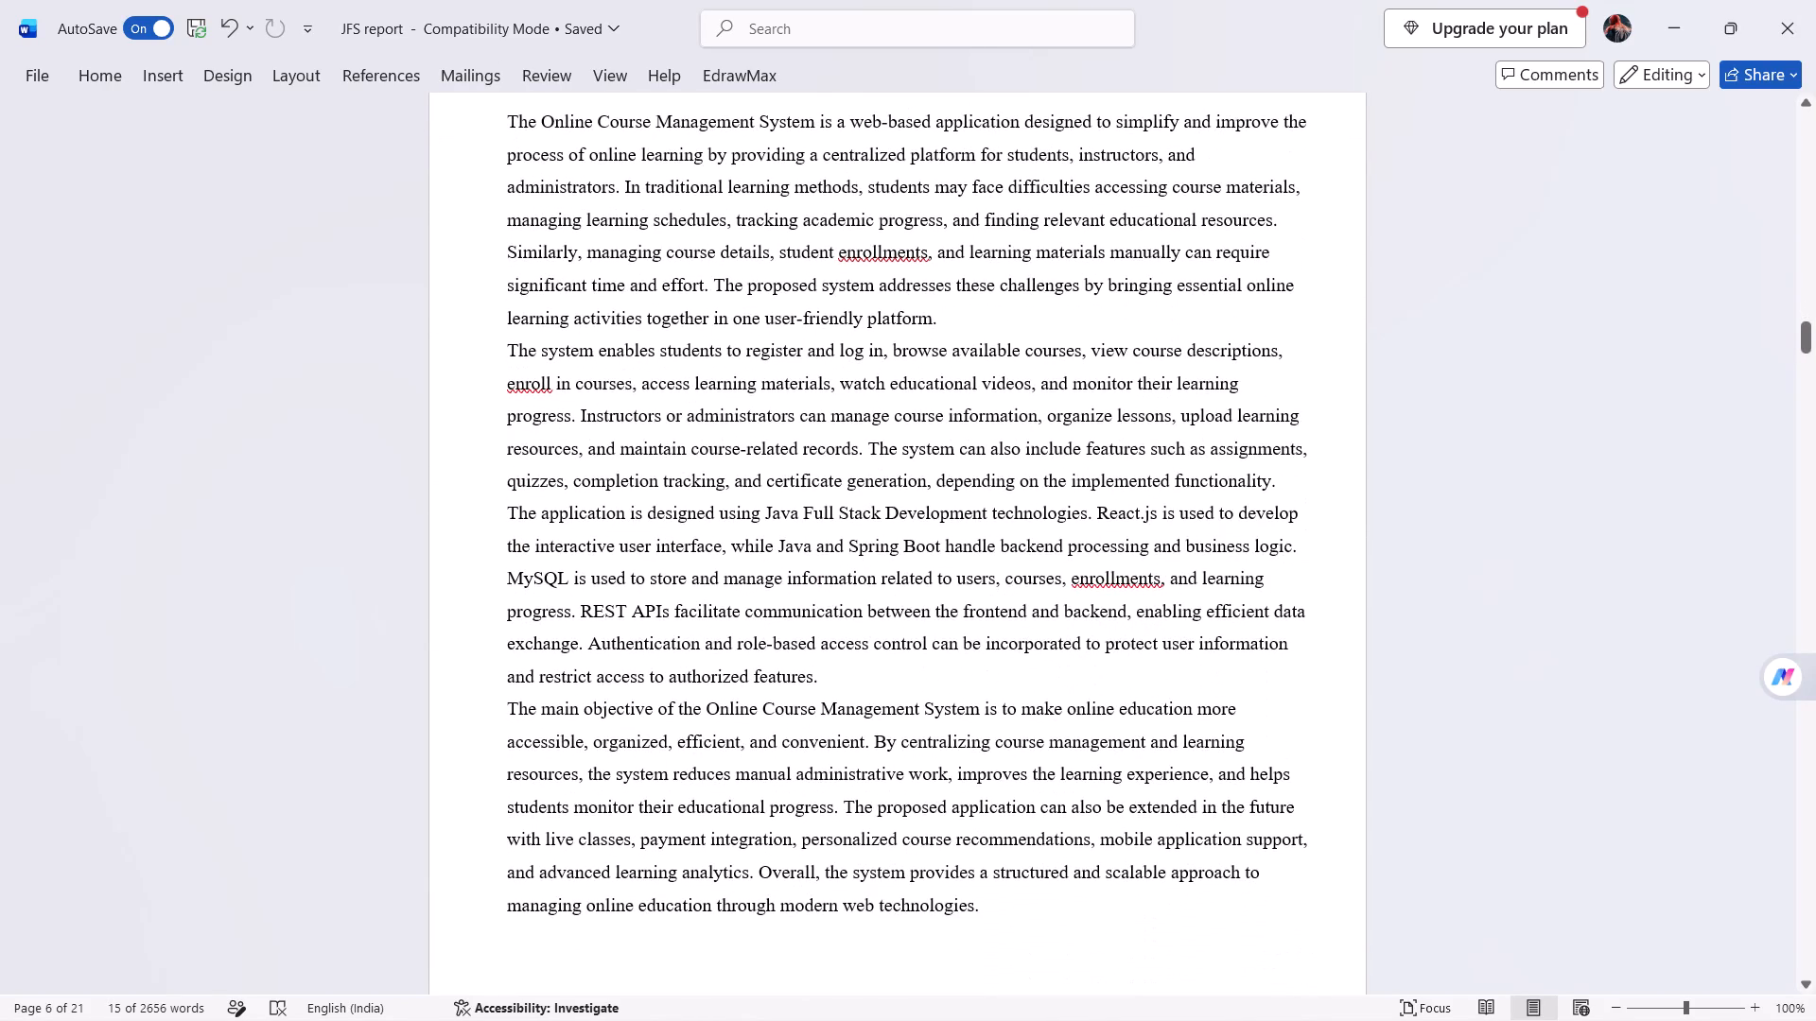
pyautogui.scroll(-3, 488, 247)
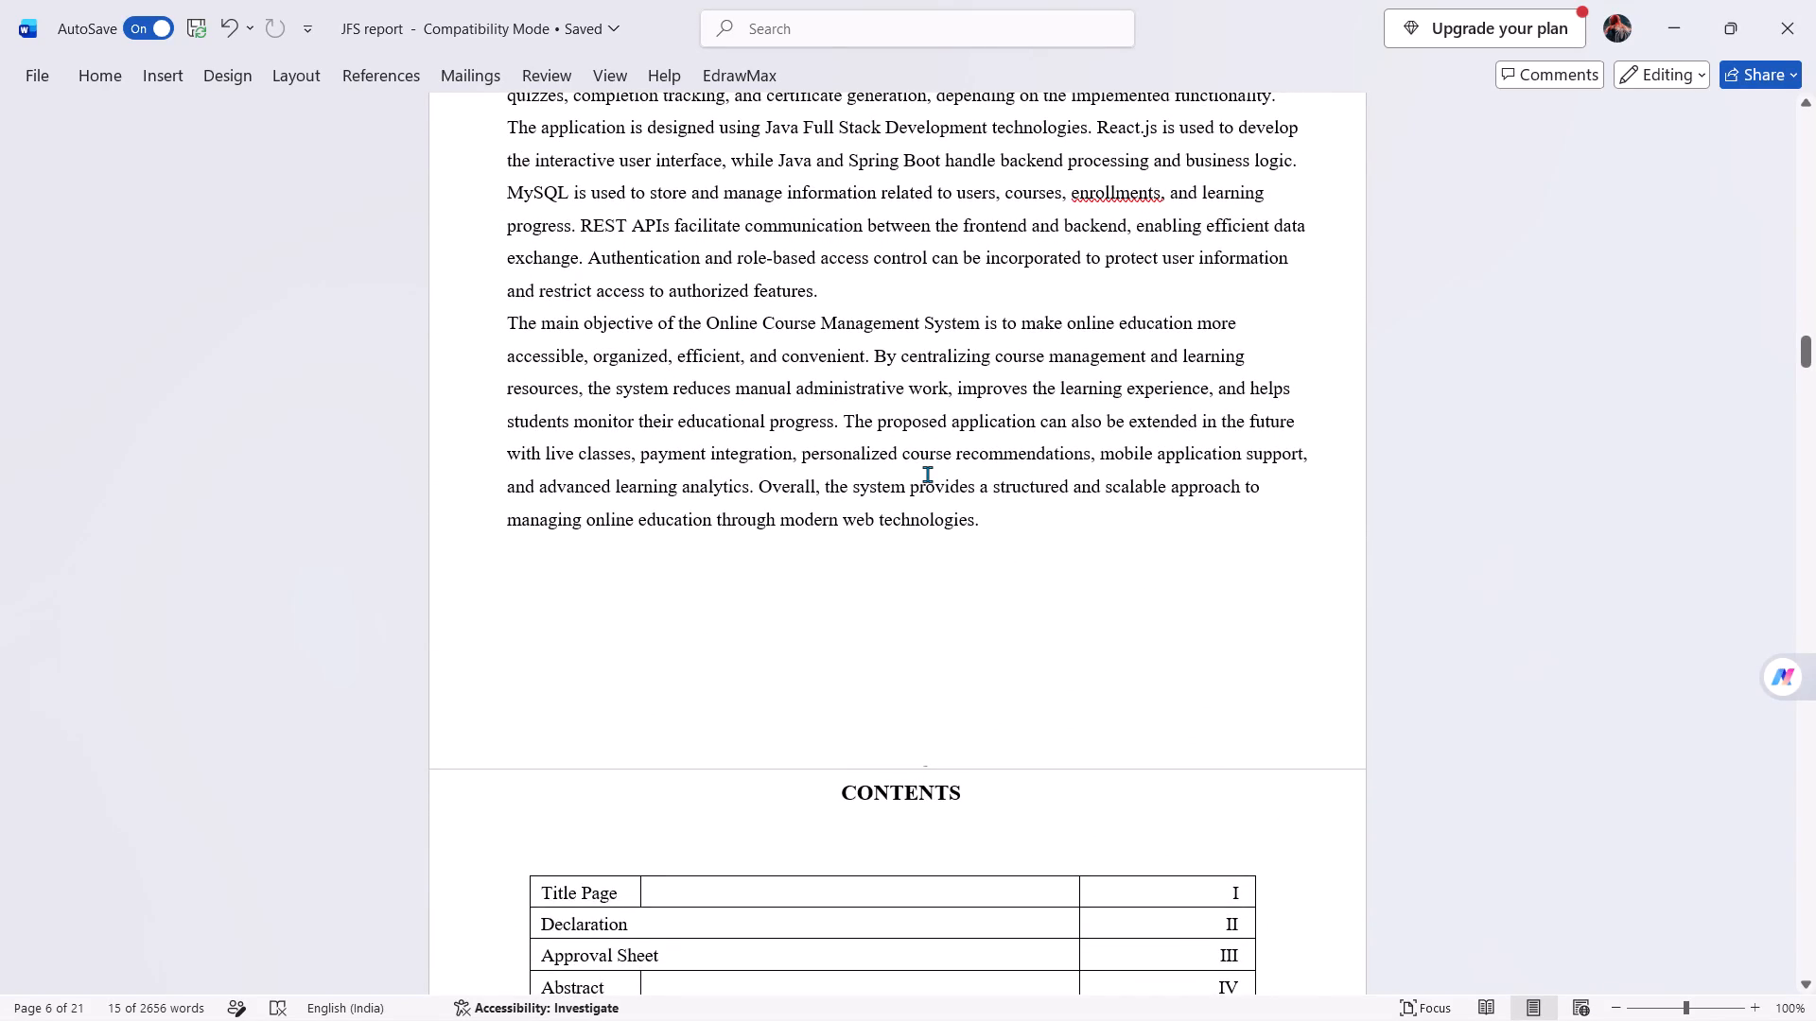
pyautogui.scroll(-6, 927, 474)
# Delete the text of the introduction's last paragraph, beginning "The Online Course Management System is designed to support".
pyautogui.scroll(1, 927, 474)
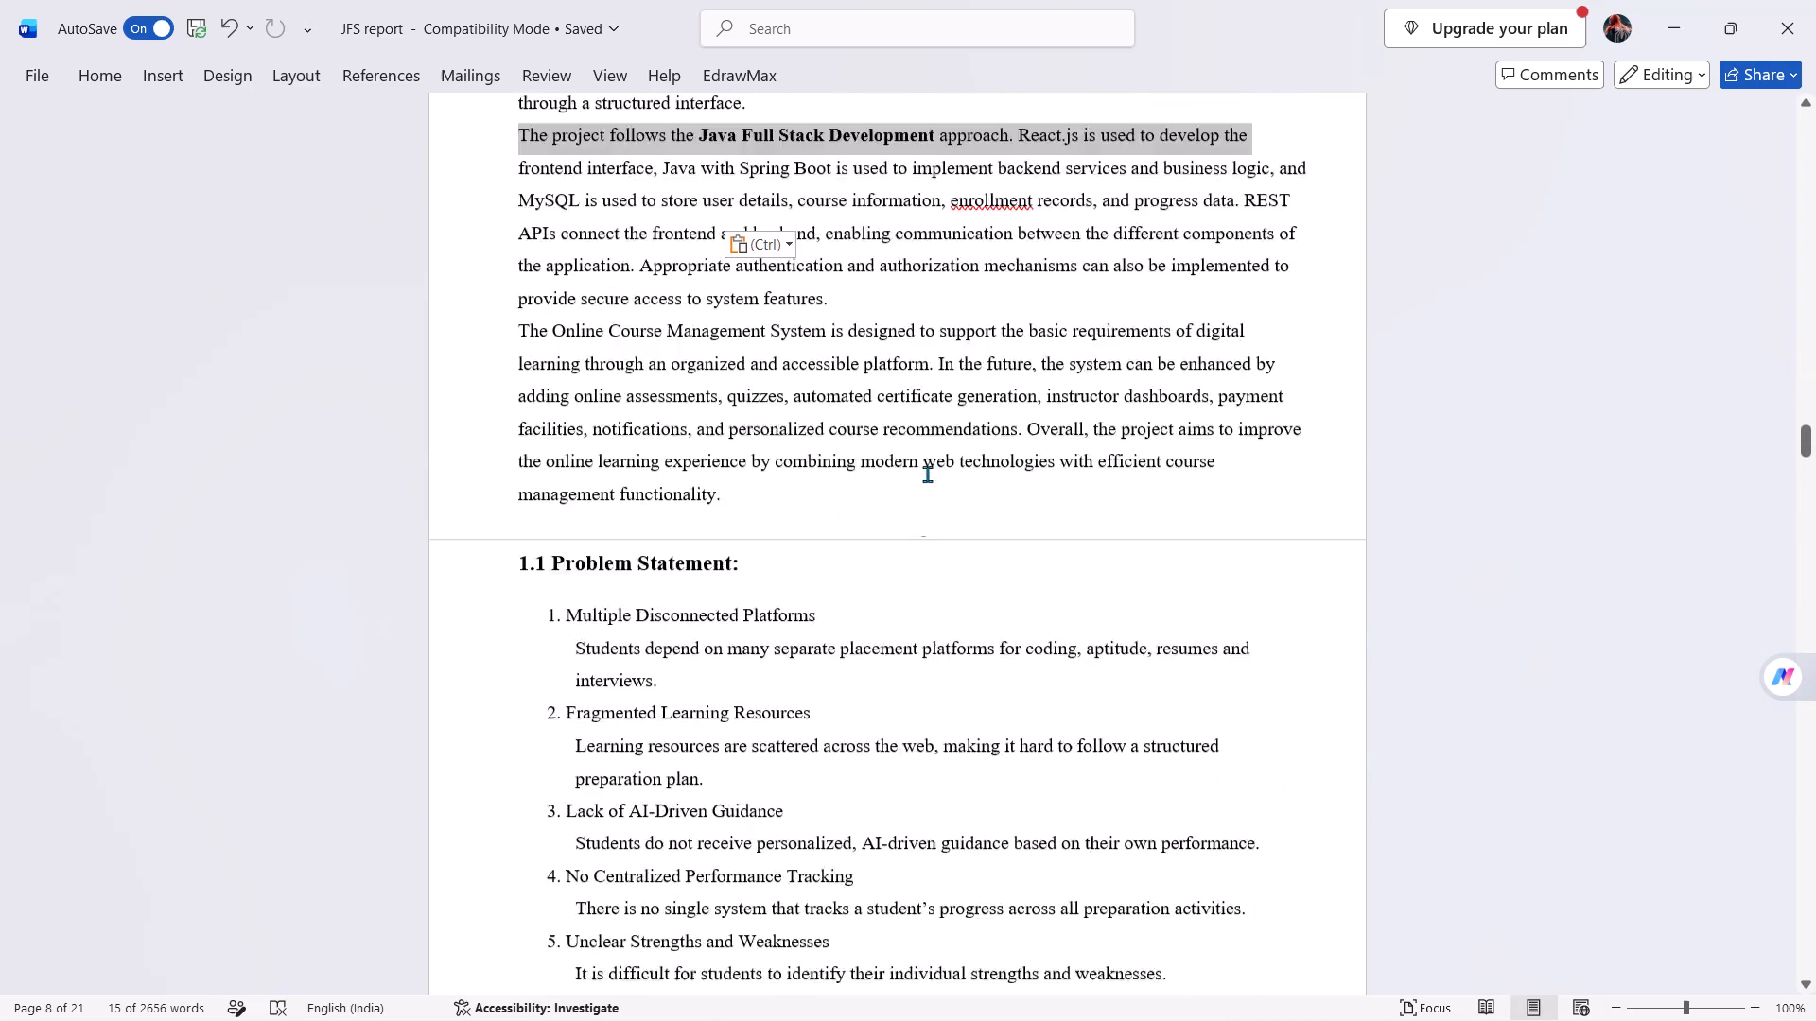
pyautogui.scroll(1, 927, 474)
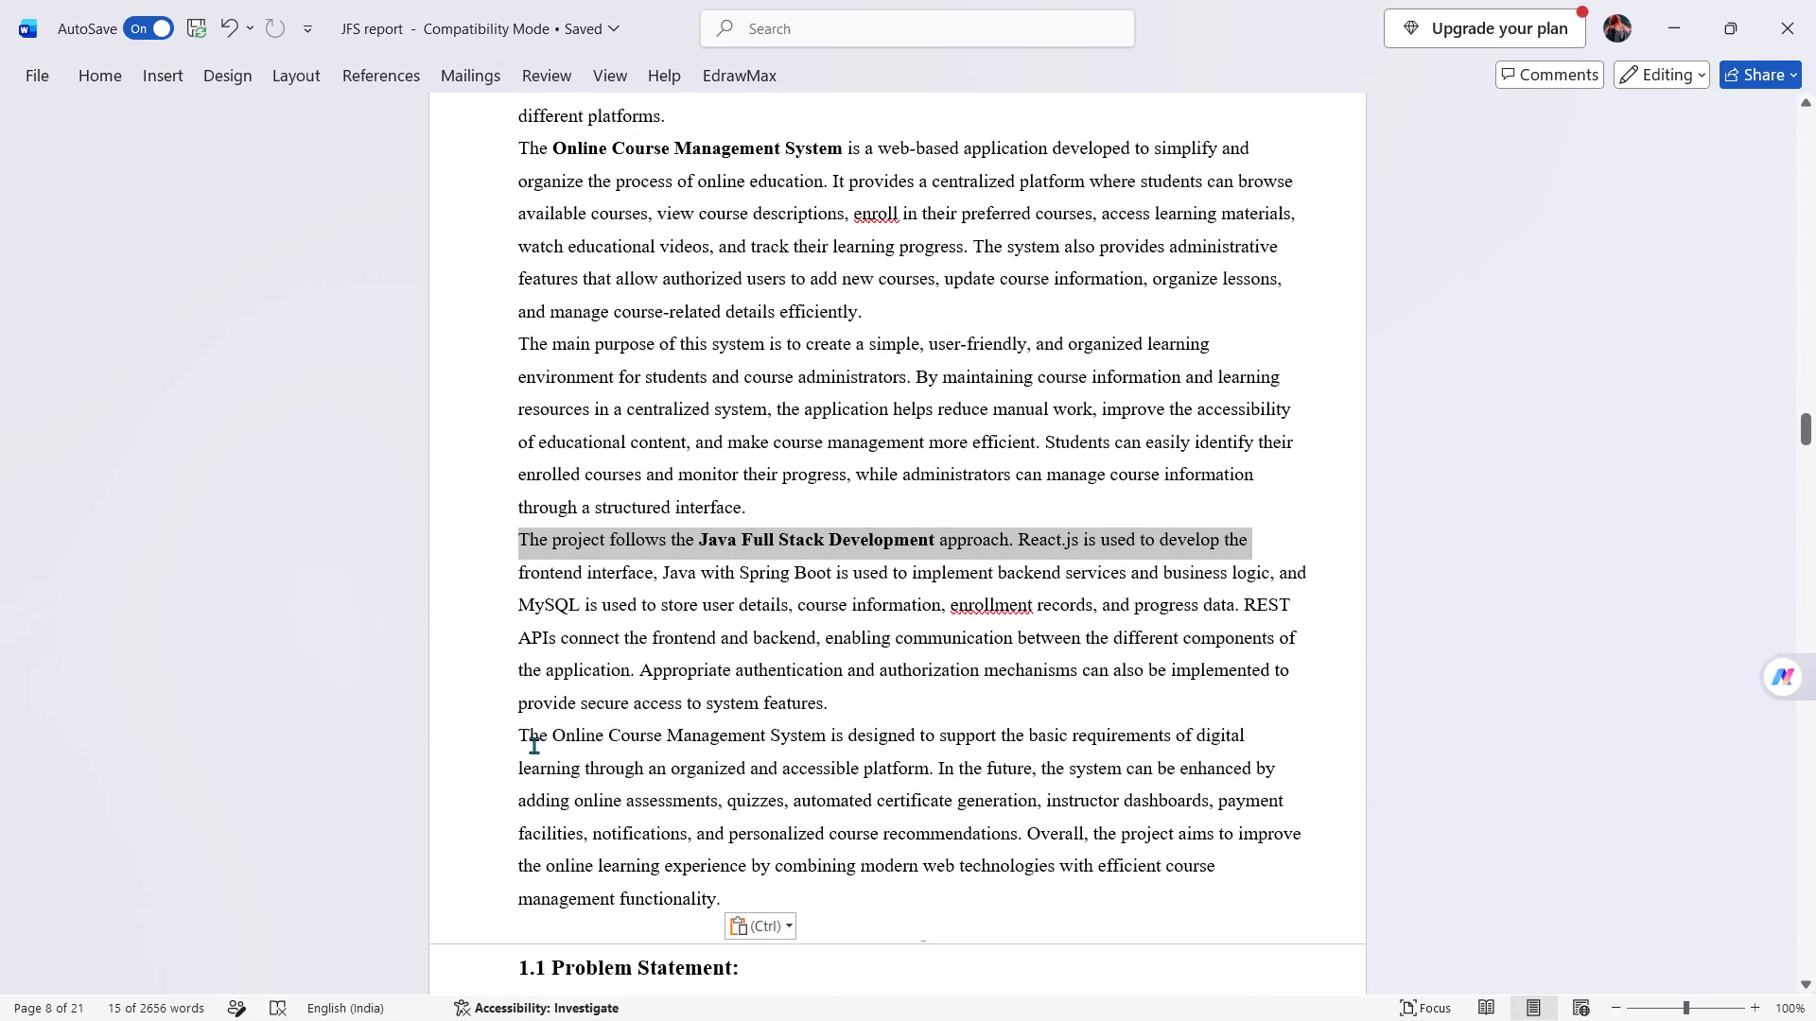
pyautogui.moveTo(520, 741); pyautogui.dragTo(709, 897)
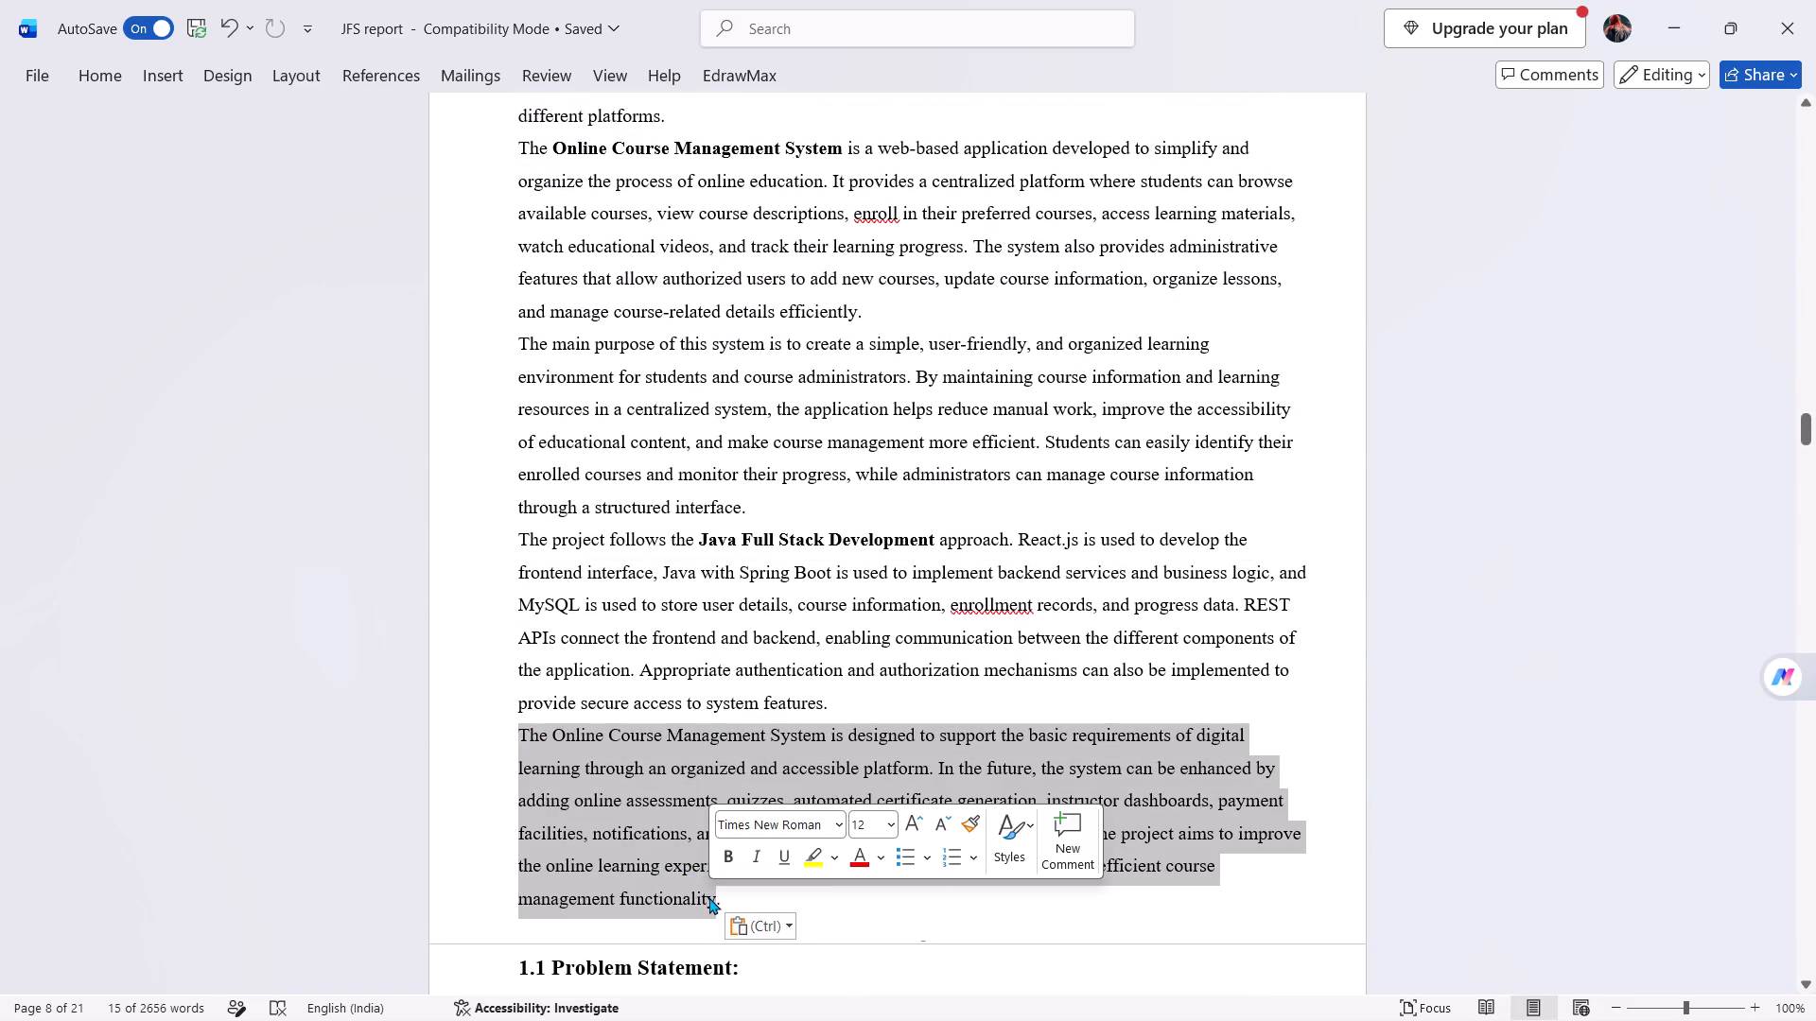
pyautogui.press('BackSpace')
# Insert a blank line between the "1. INTRODUCTION" heading and the paragraph beginning "In today's digital world".
pyautogui.scroll(1, 709, 897)
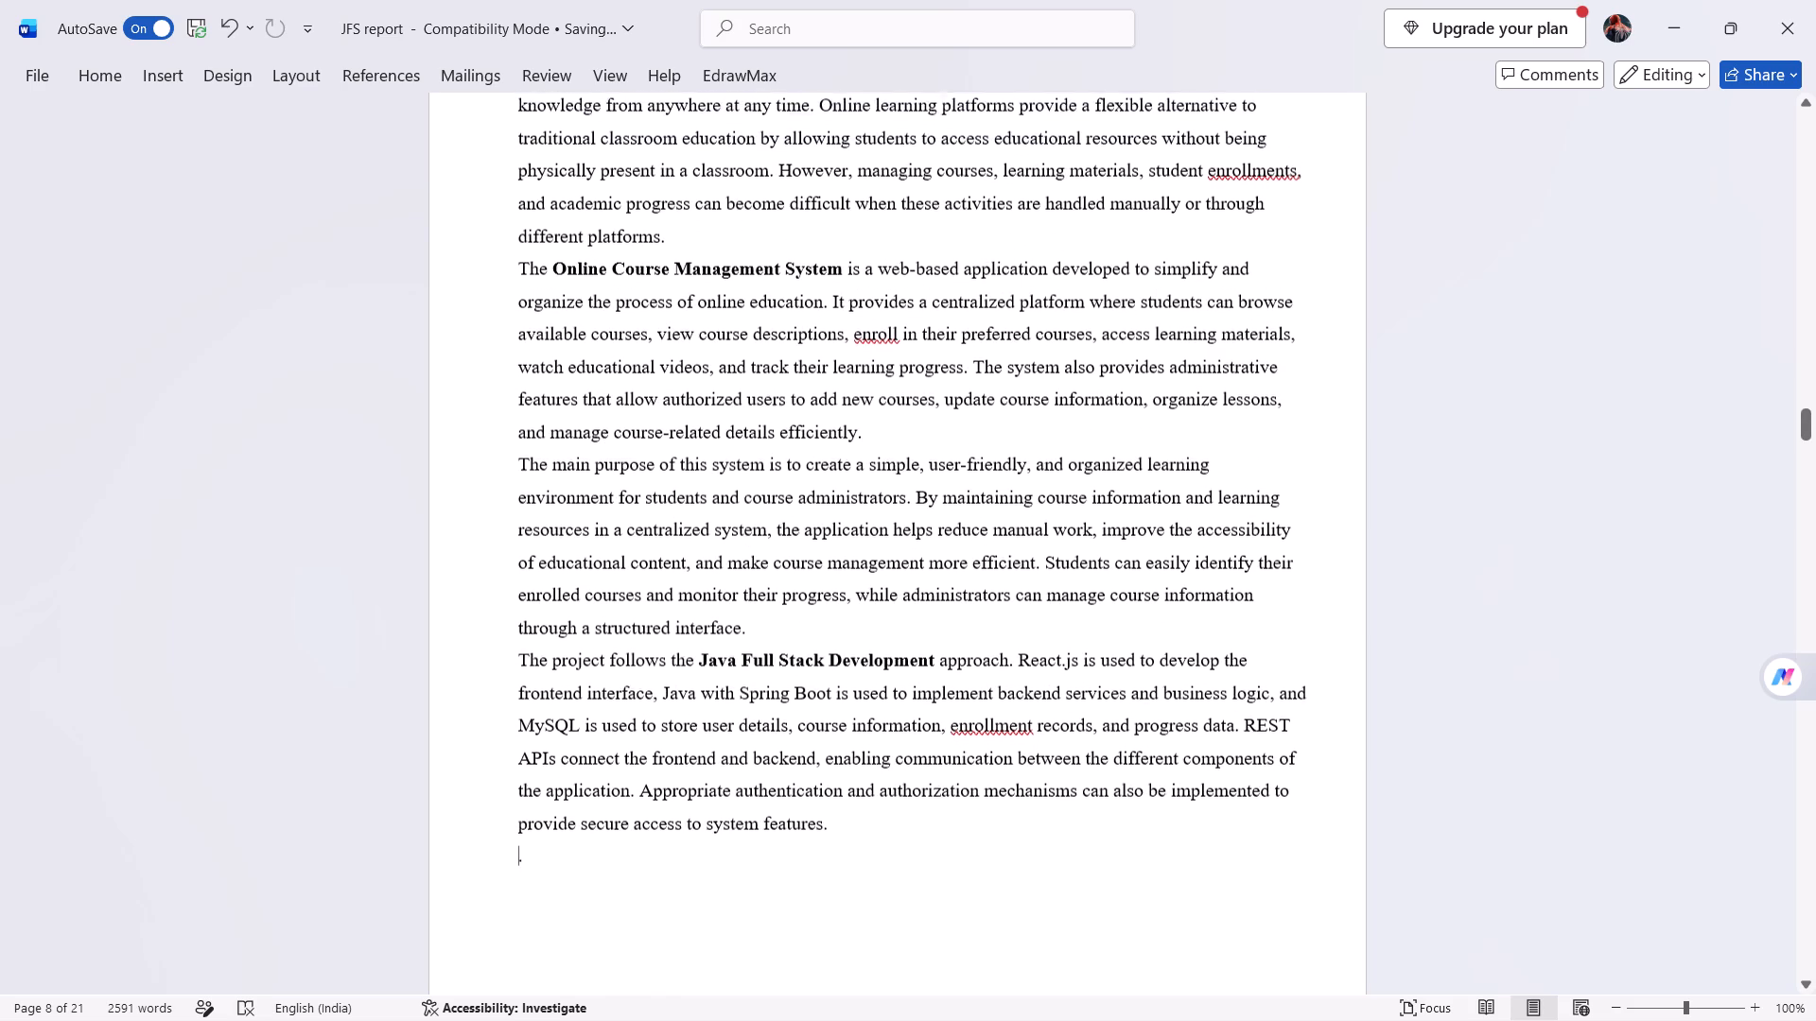
pyautogui.scroll(1, 709, 897)
pyautogui.click(516, 350)
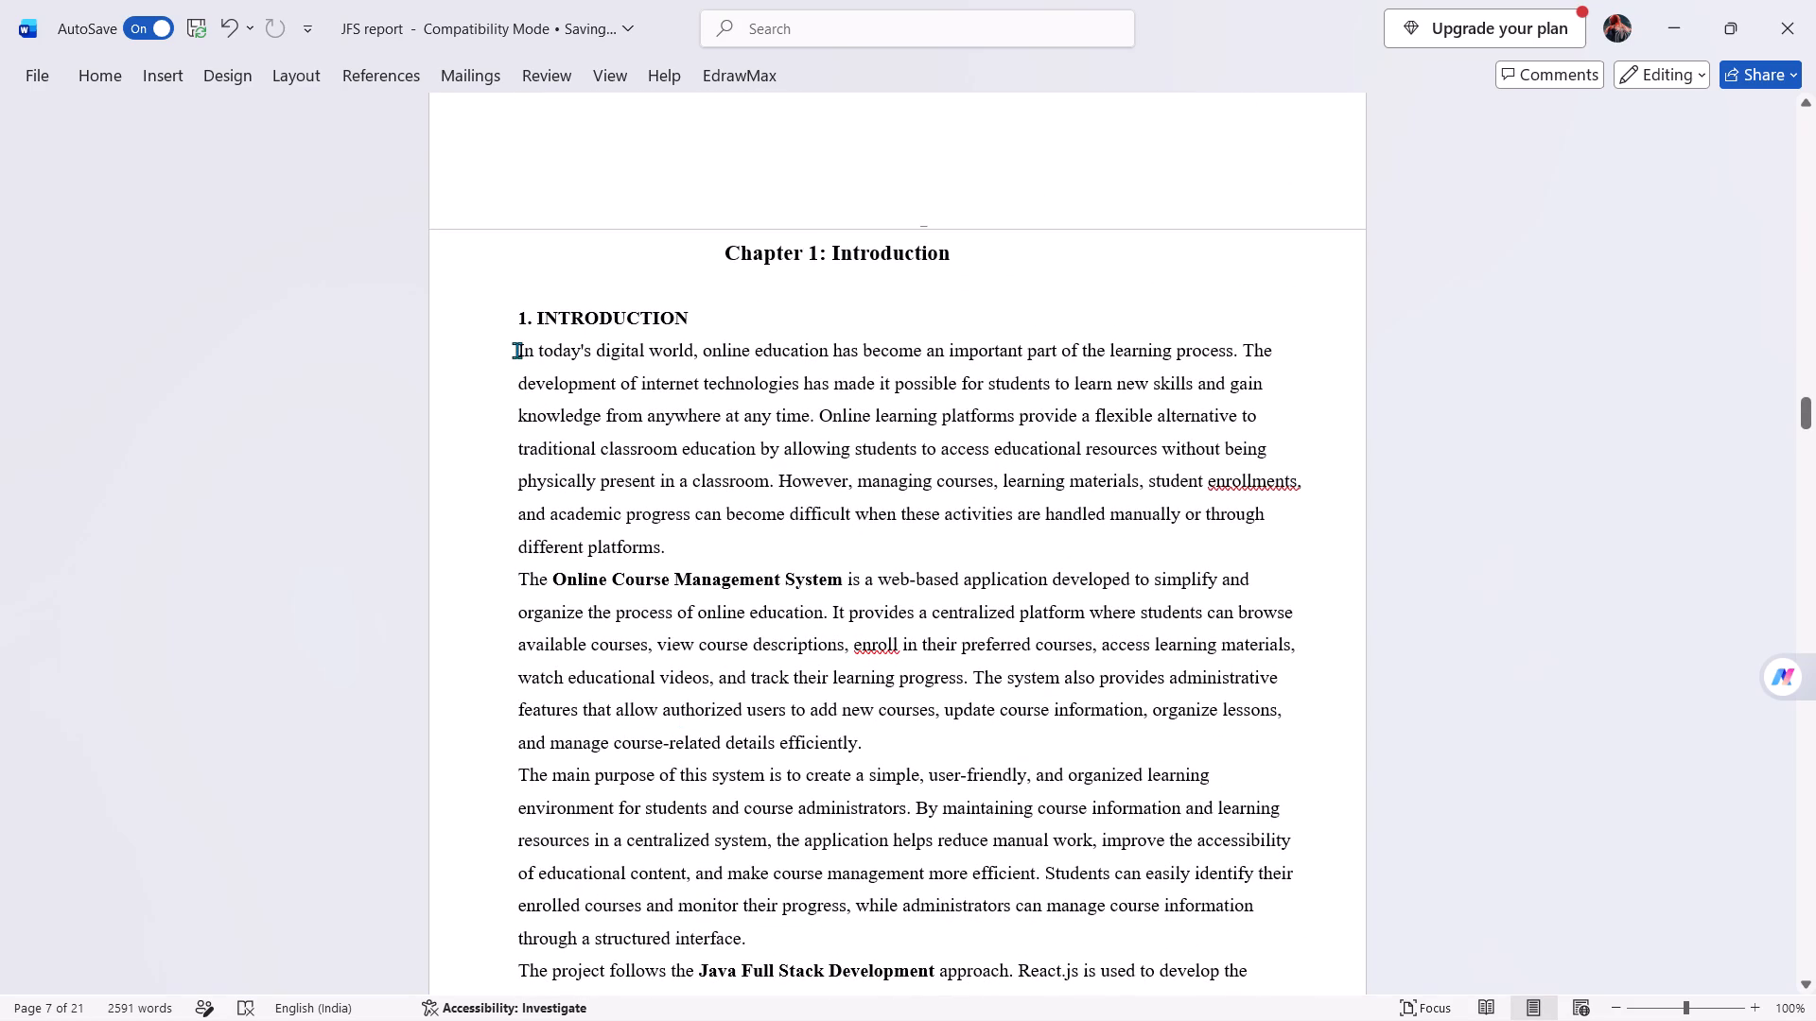
pyautogui.press('Return')
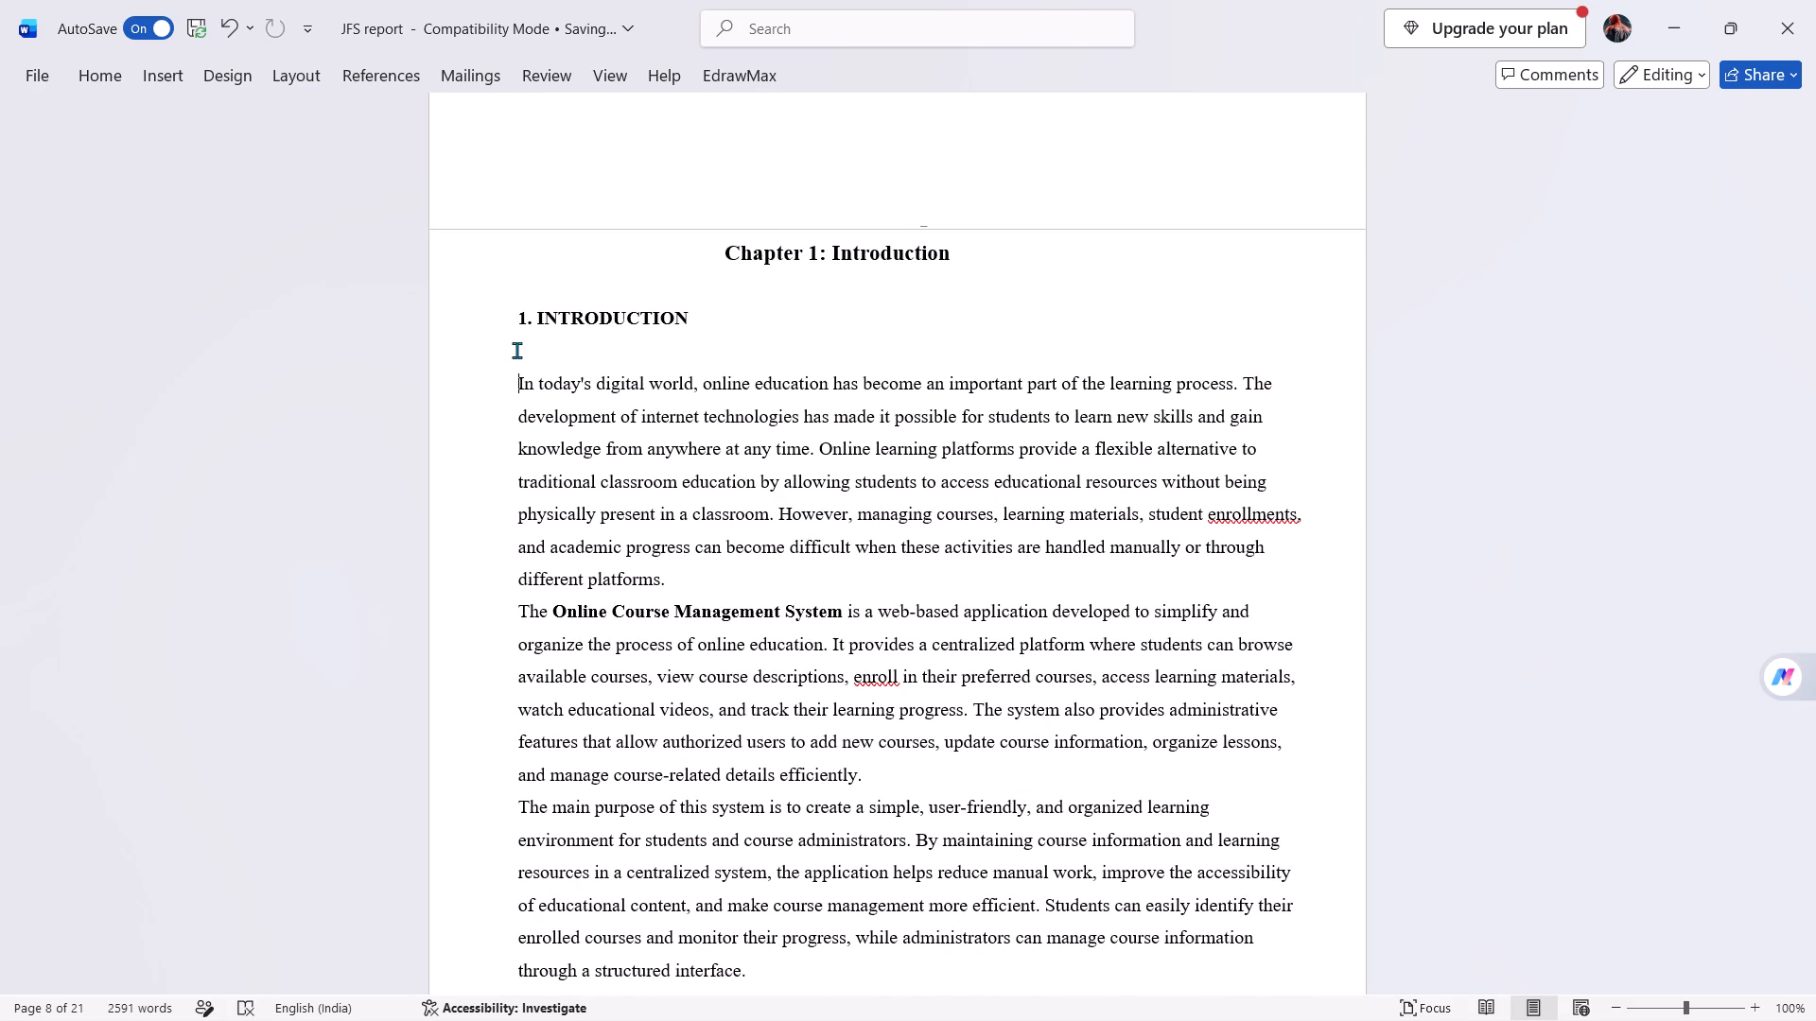
pyautogui.moveTo(516, 350); pyautogui.dragTo(543, 266)
pyautogui.click(543, 266)
# Switch to Chrome and send the message "problem statement in points" in the open ChatGPT chat.
pyautogui.scroll(-1, 543, 266)
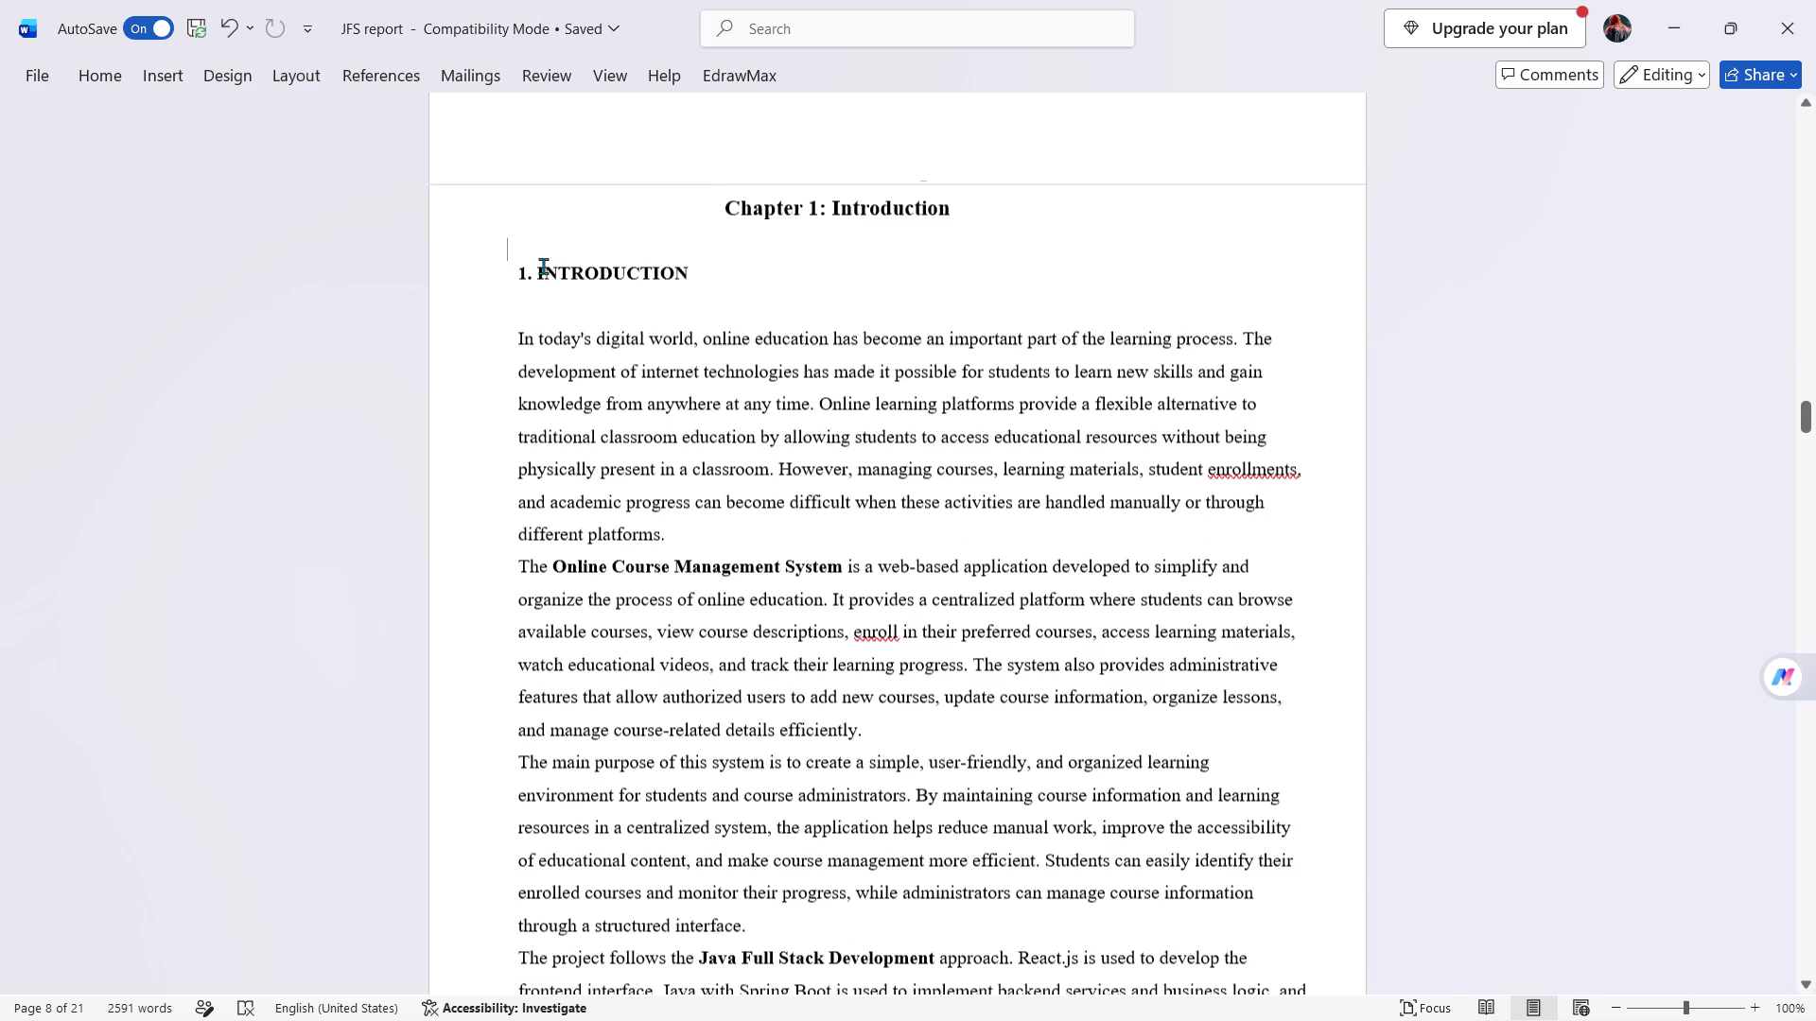
pyautogui.scroll(-1, 543, 266)
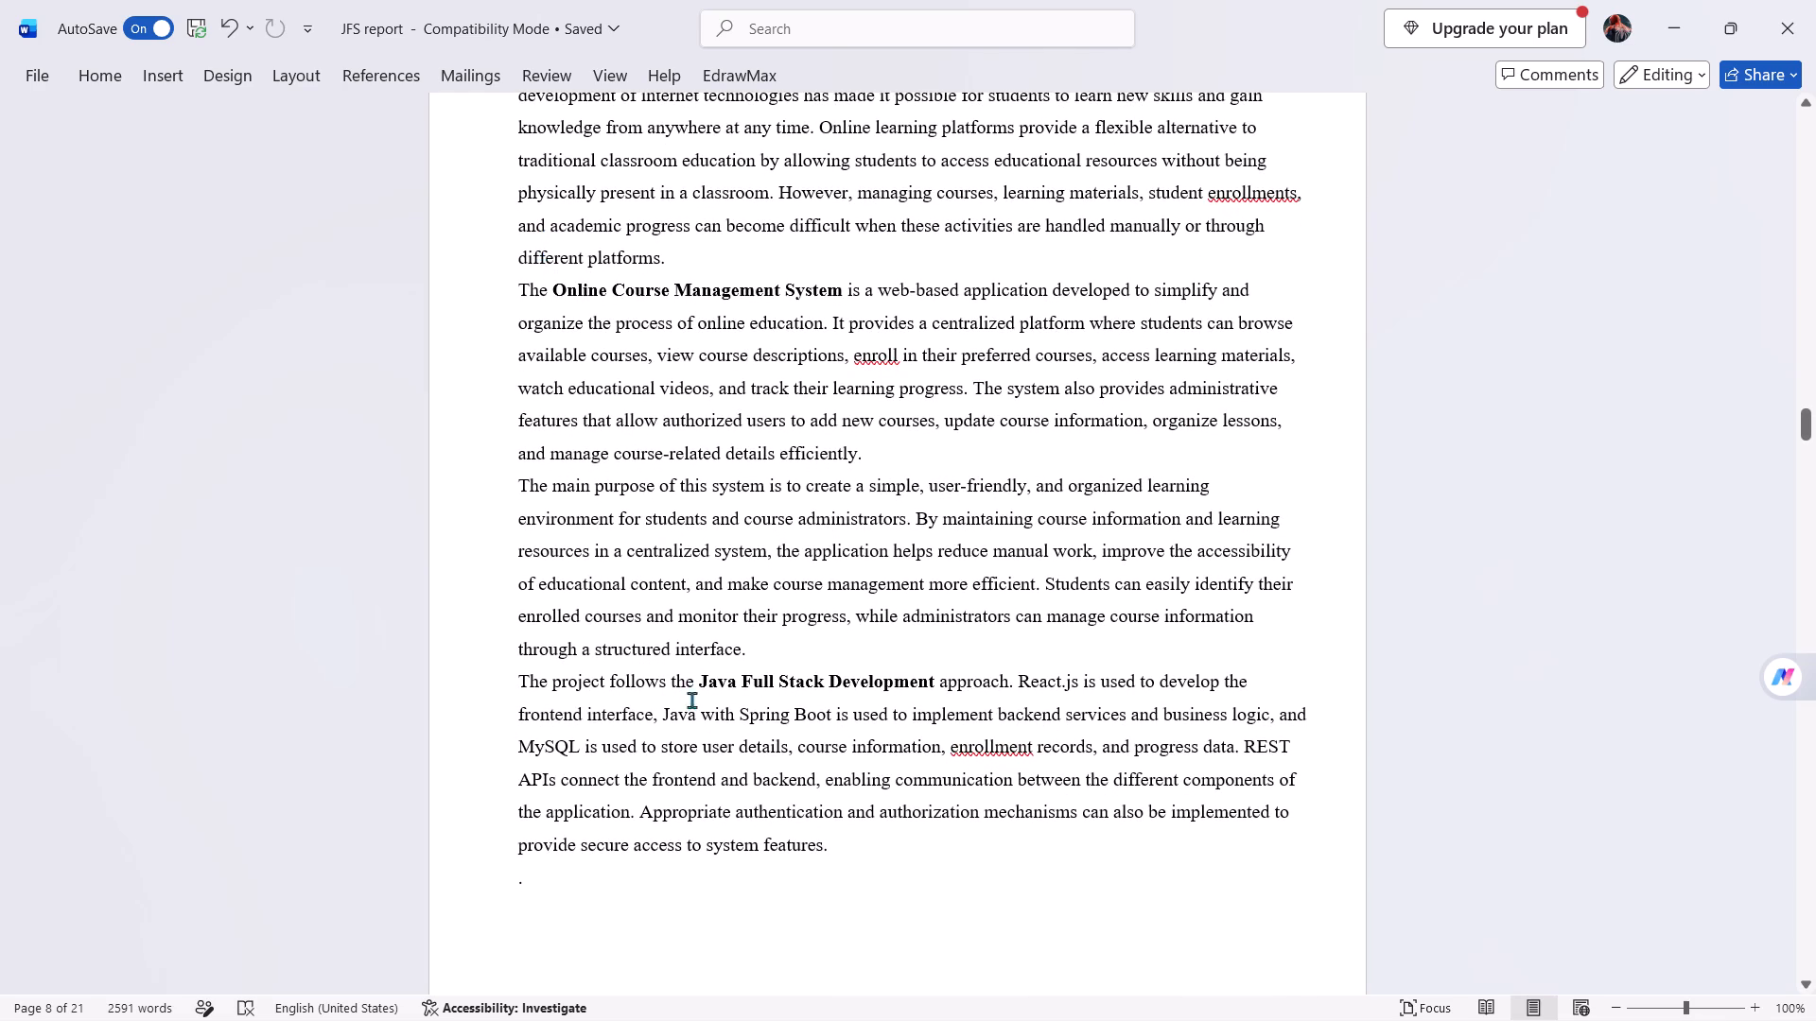
pyautogui.scroll(-2, 798, 855)
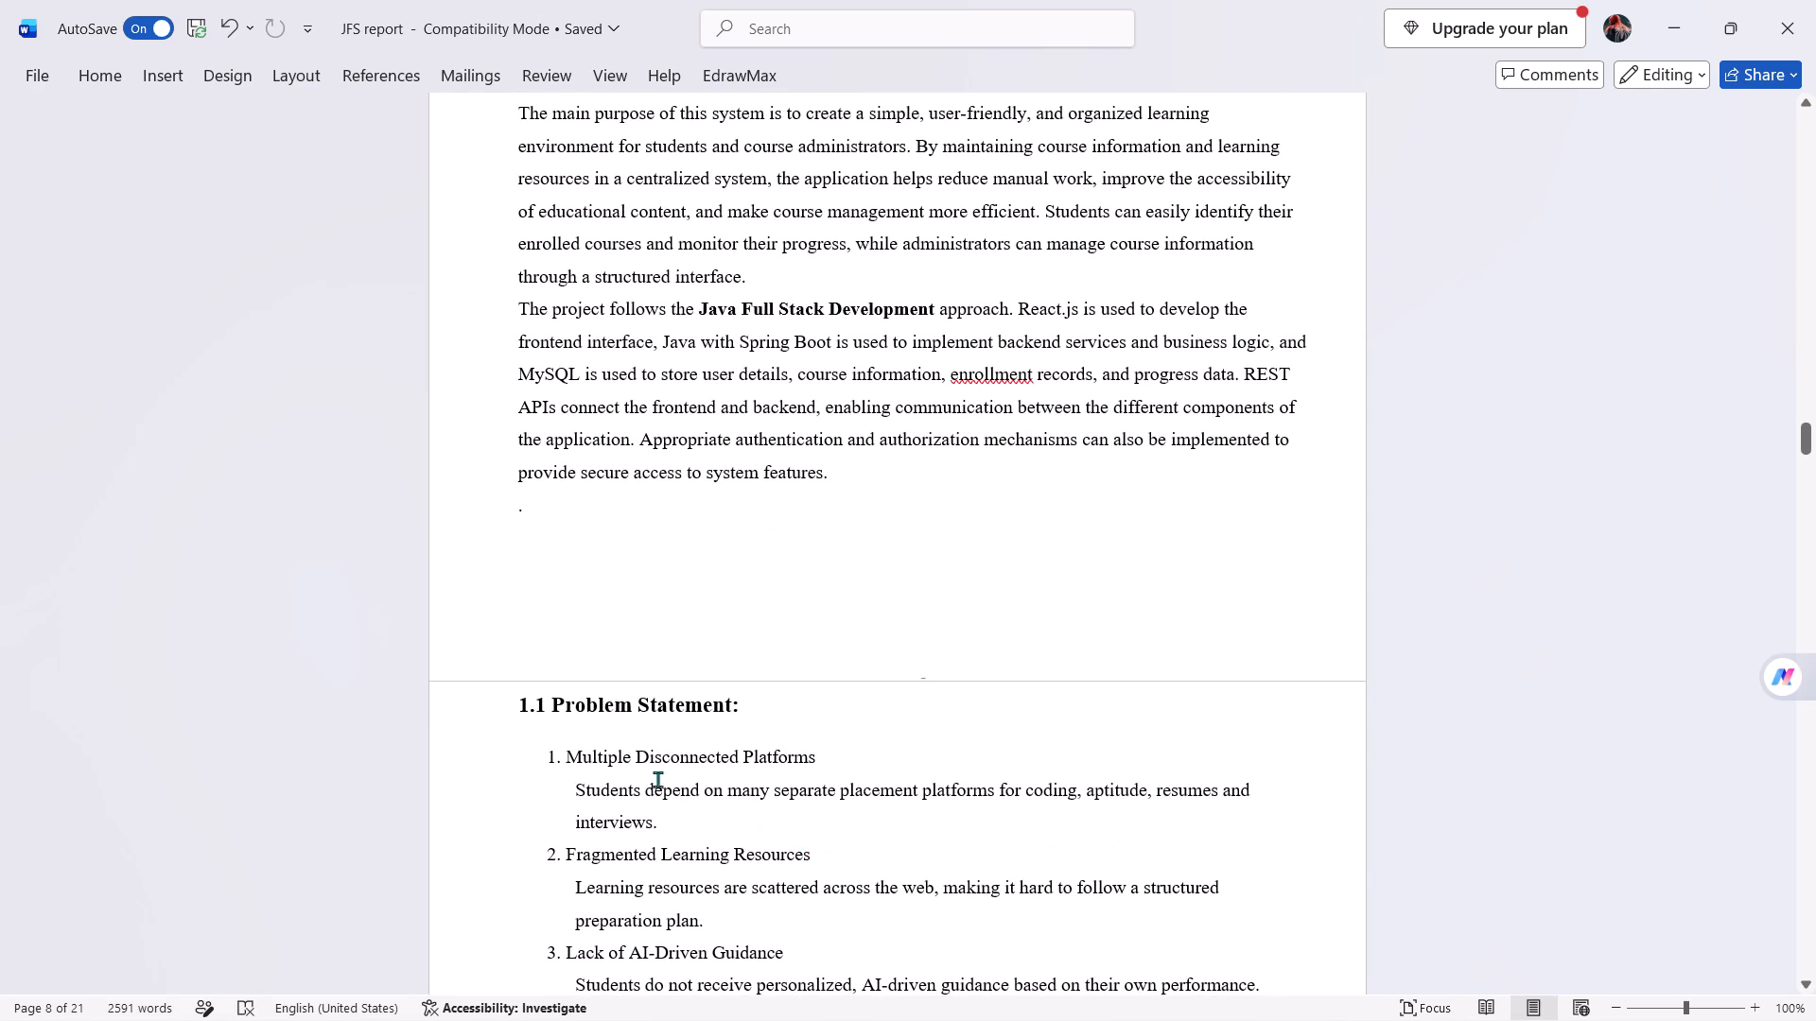
pyautogui.scroll(-2, 551, 753)
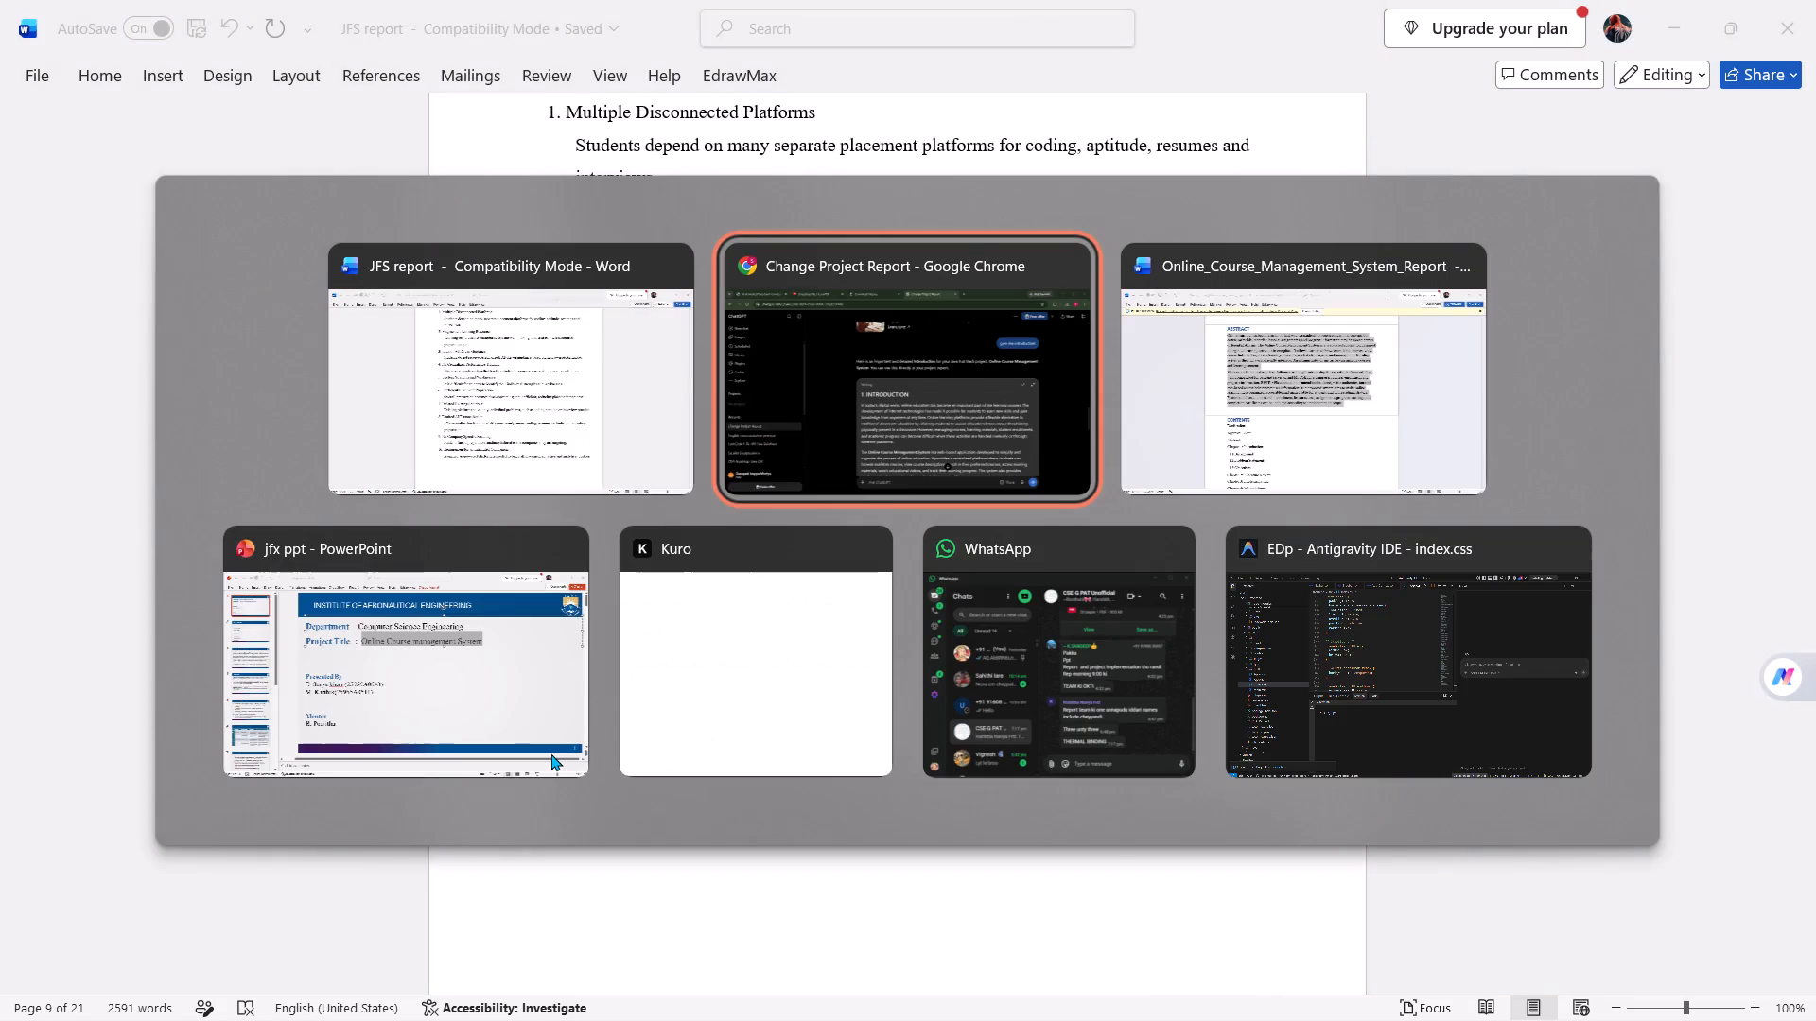
pyautogui.click(856, 953)
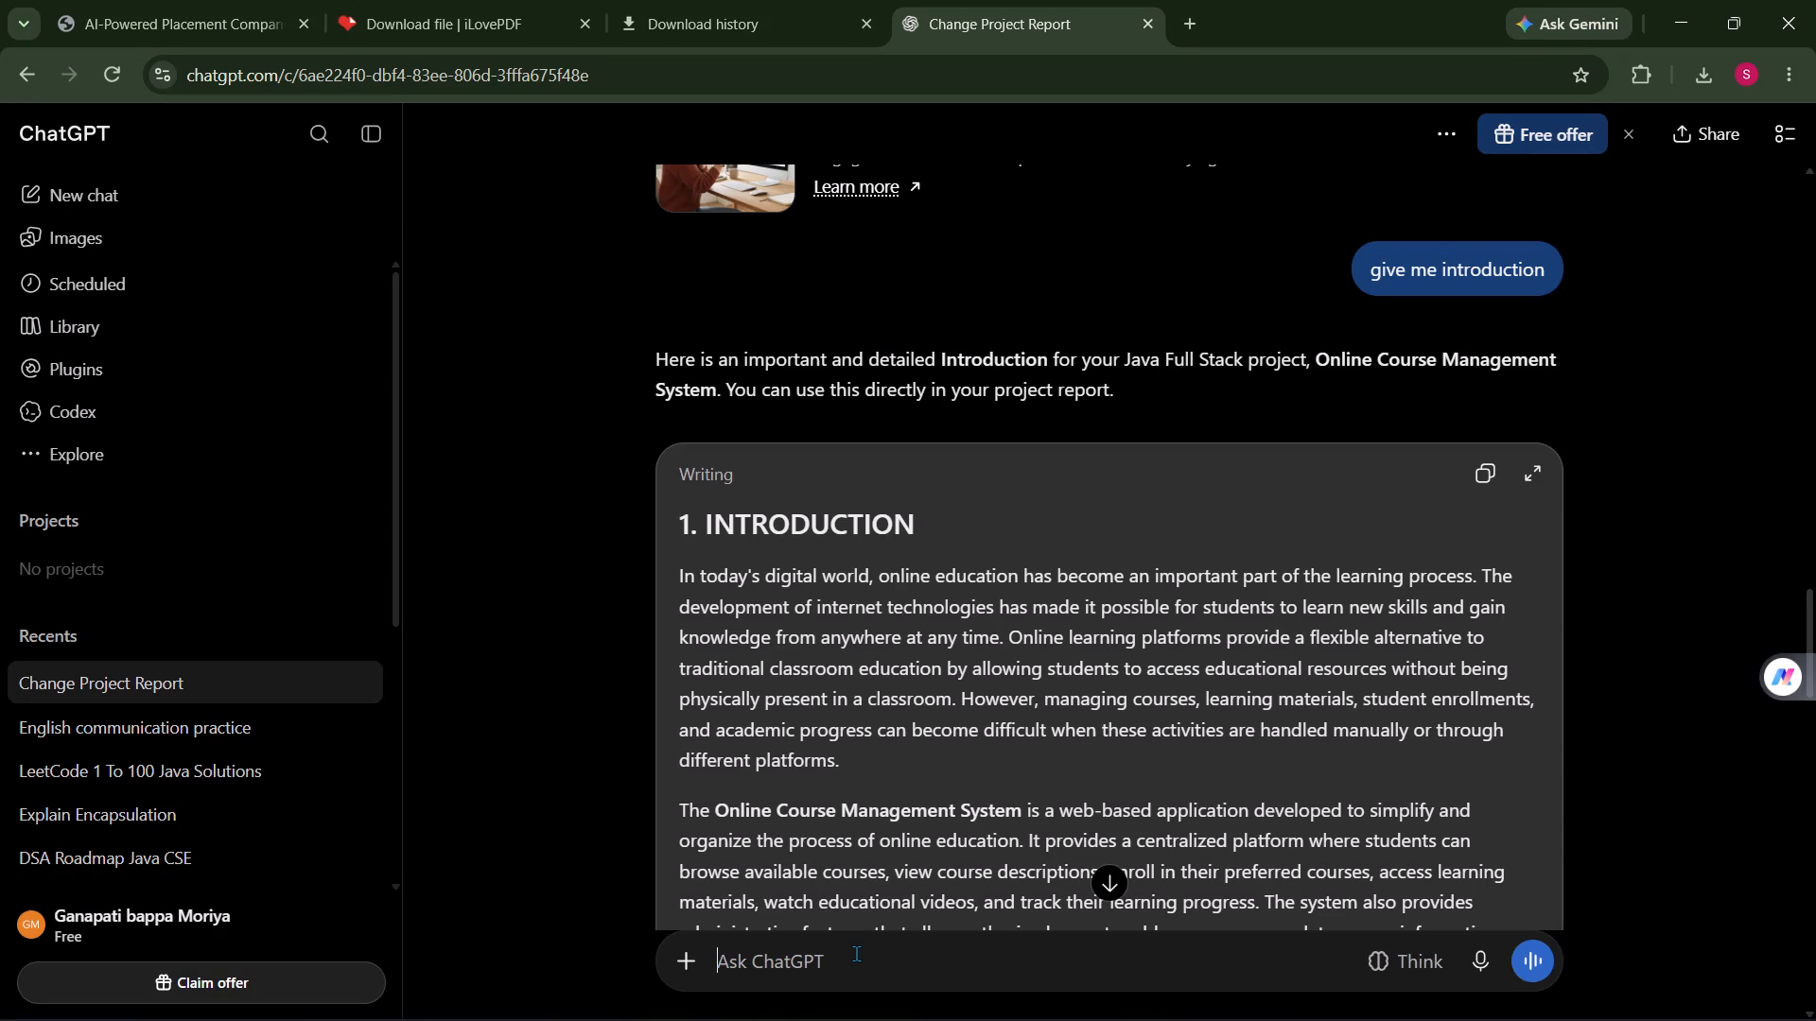
pyautogui.write('proble')
pyautogui.write('m statement')
pyautogui.press('space')
pyautogui.write('in points')
pyautogui.press('Return')
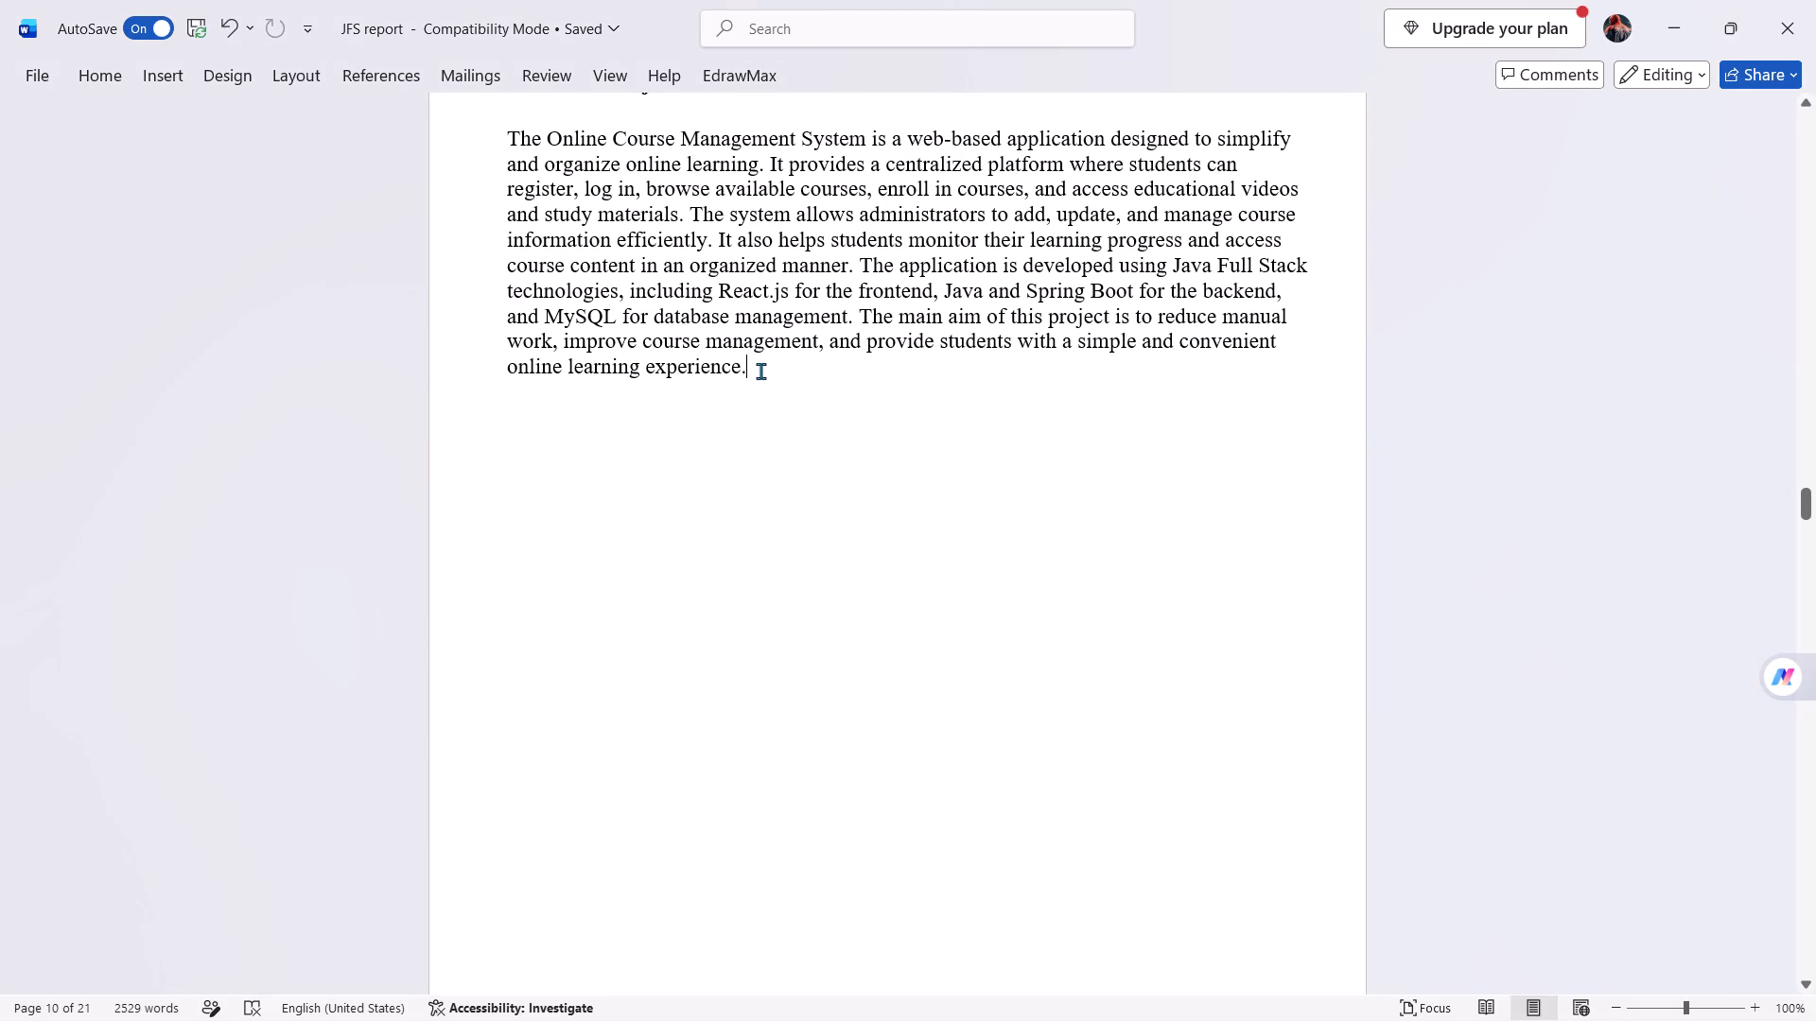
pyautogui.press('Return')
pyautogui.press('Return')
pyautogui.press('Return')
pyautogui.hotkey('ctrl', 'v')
# Underline the seven pasted objectives without italics and turn them into a numbered list.
pyautogui.moveTo(508, 438); pyautogui.dragTo(1096, 609)
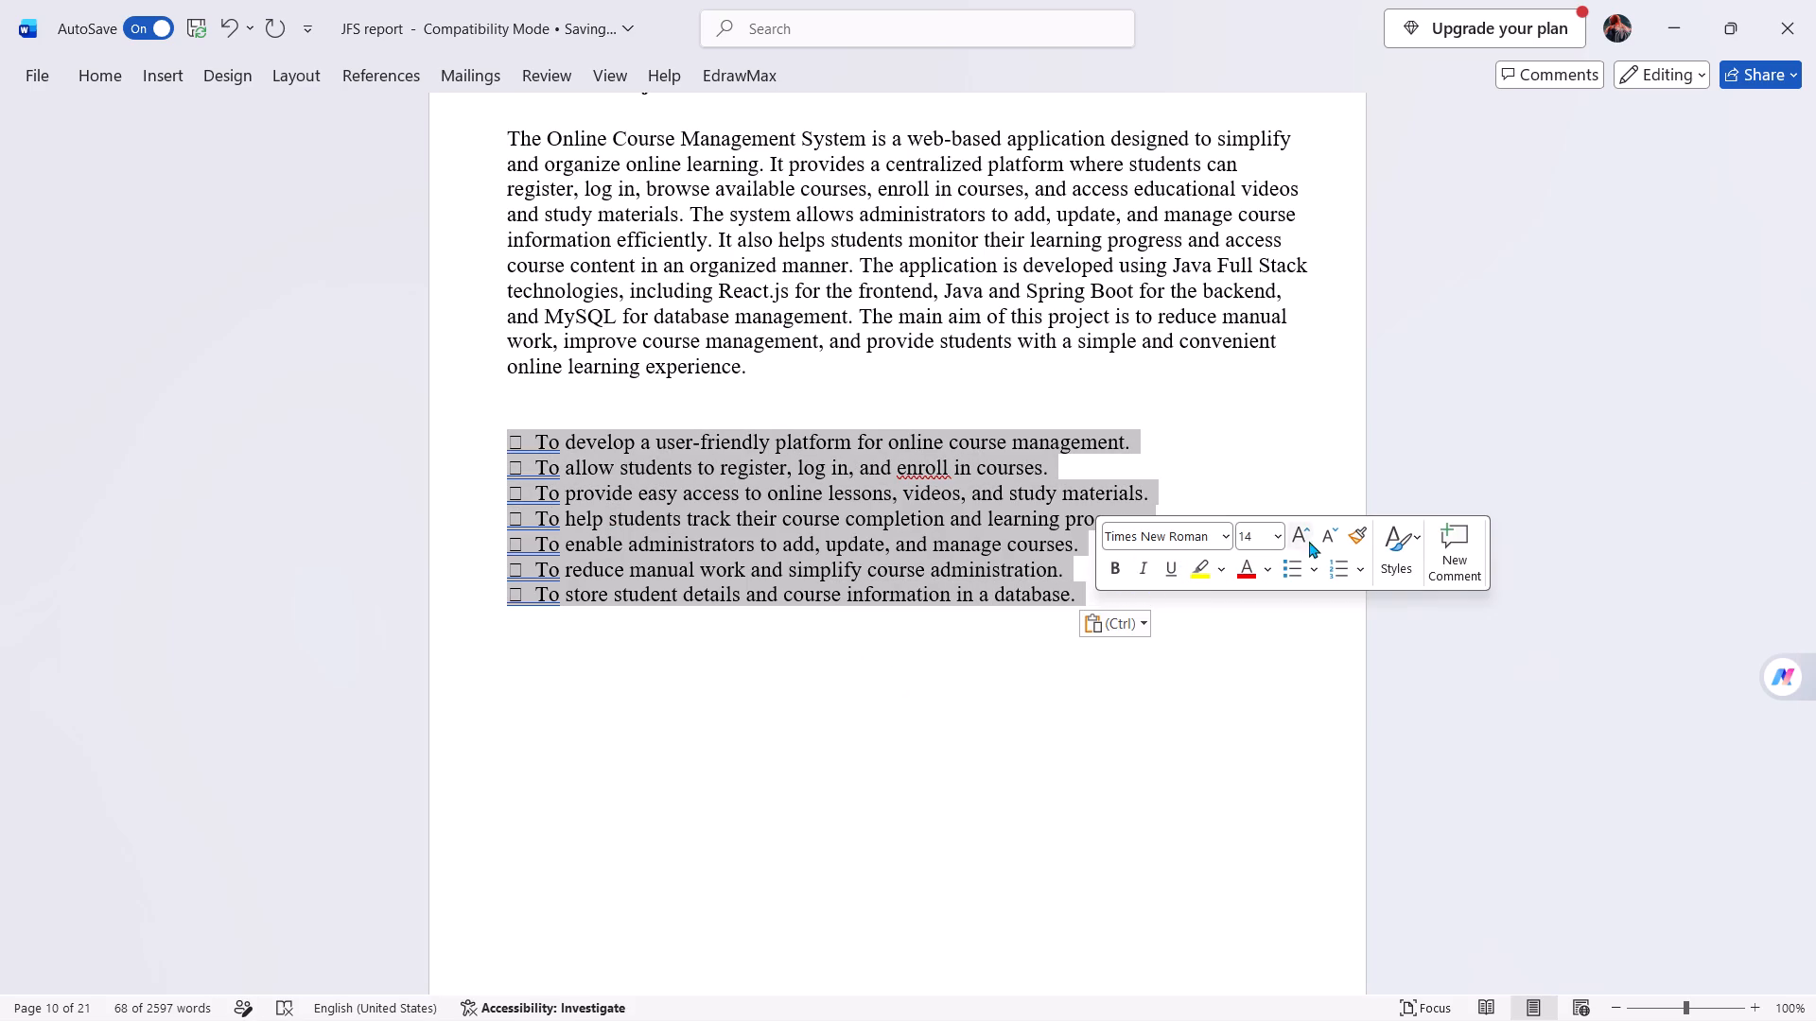
pyautogui.click(1134, 564)
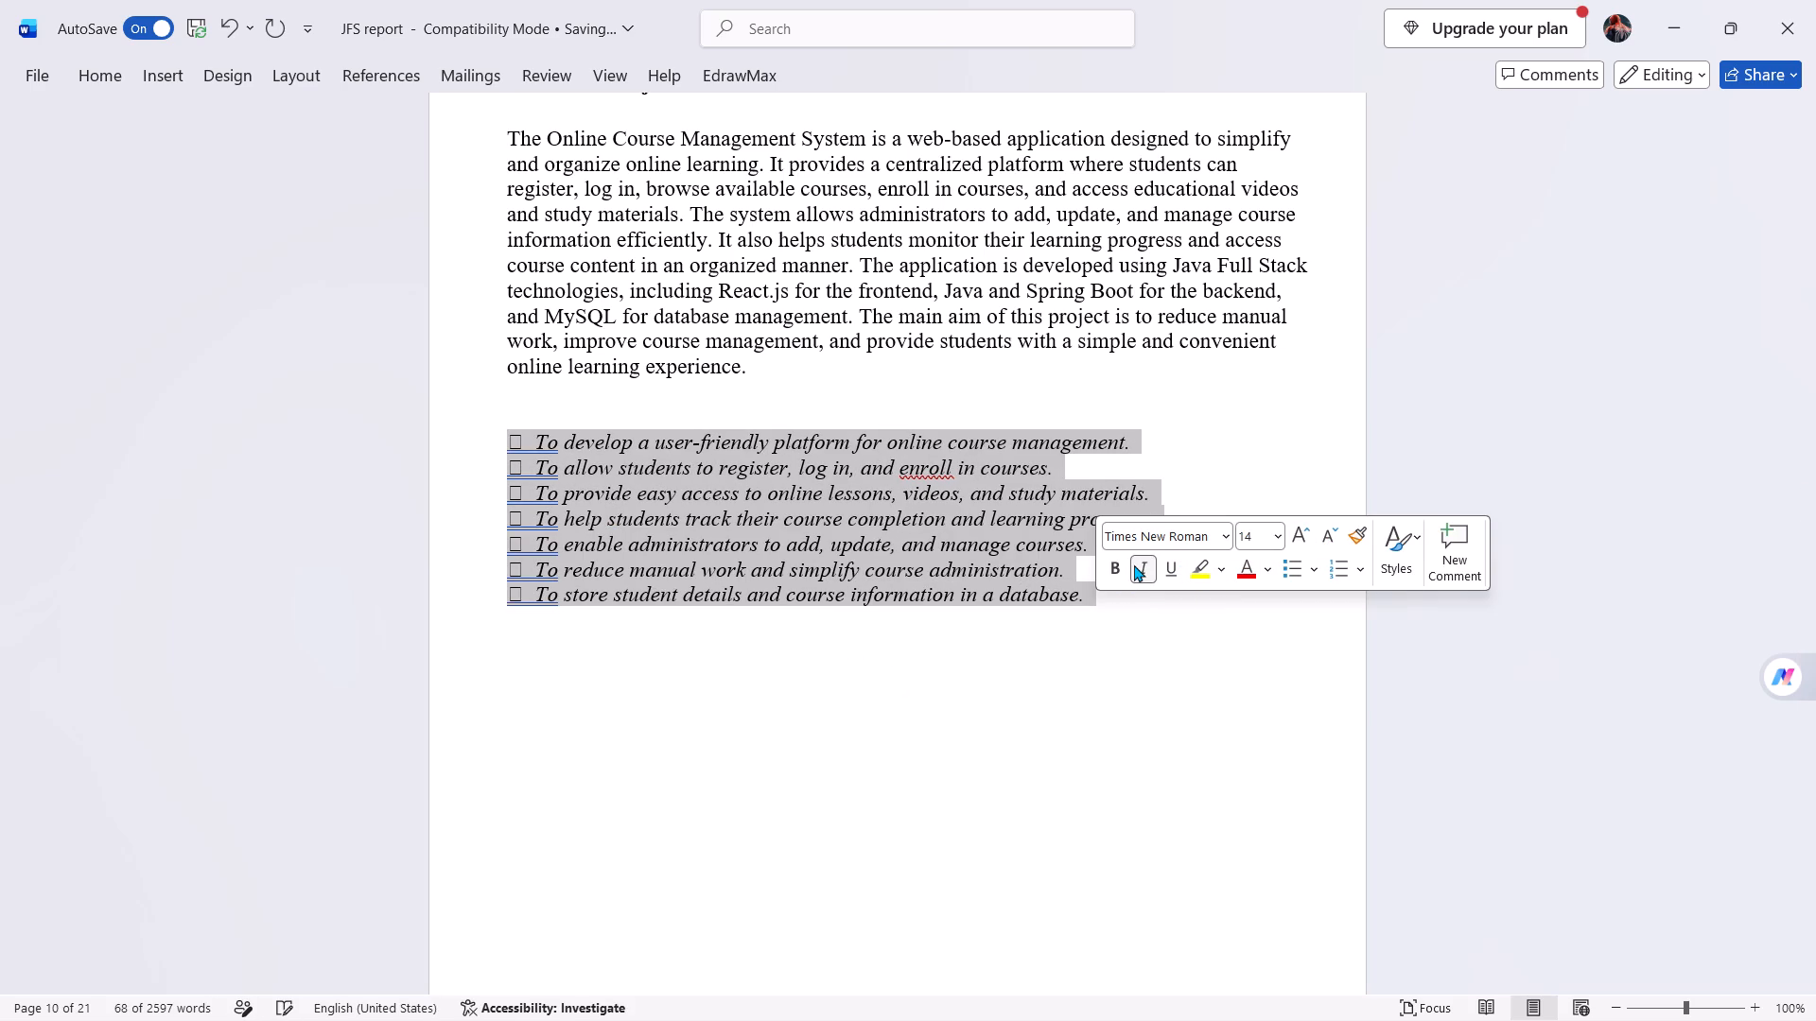
pyautogui.click(1168, 568)
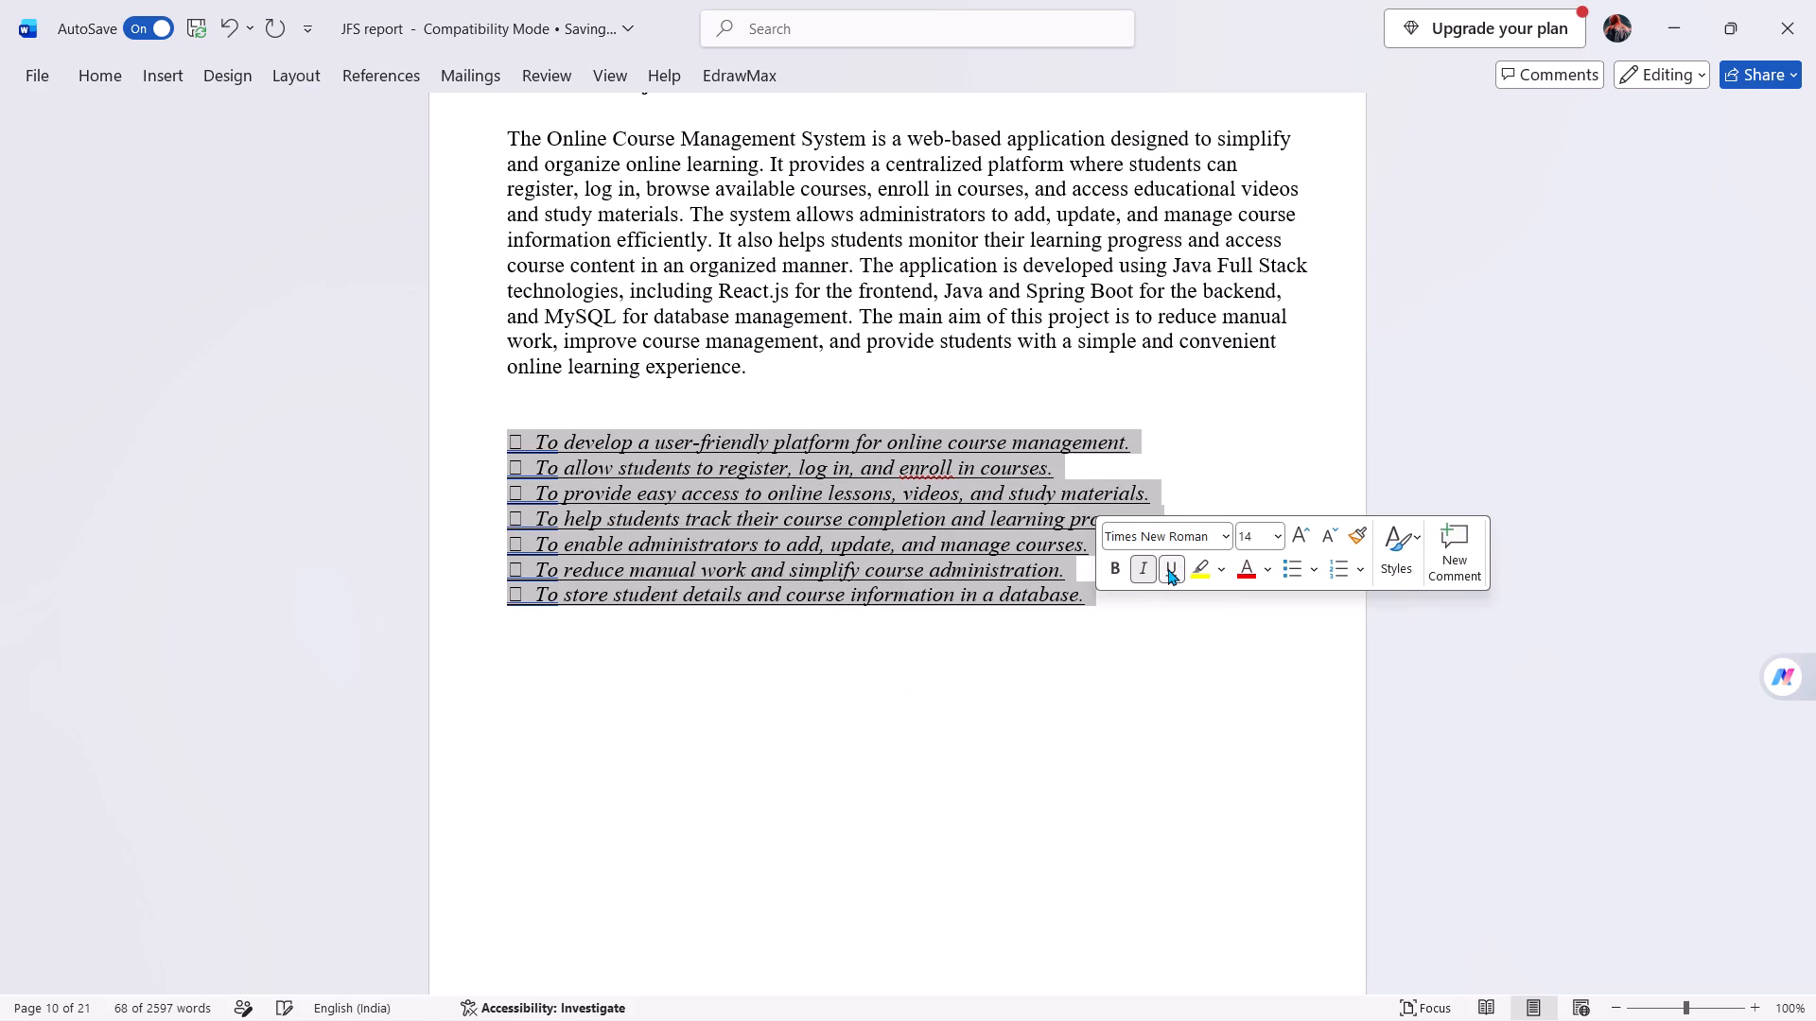
pyautogui.click(1143, 568)
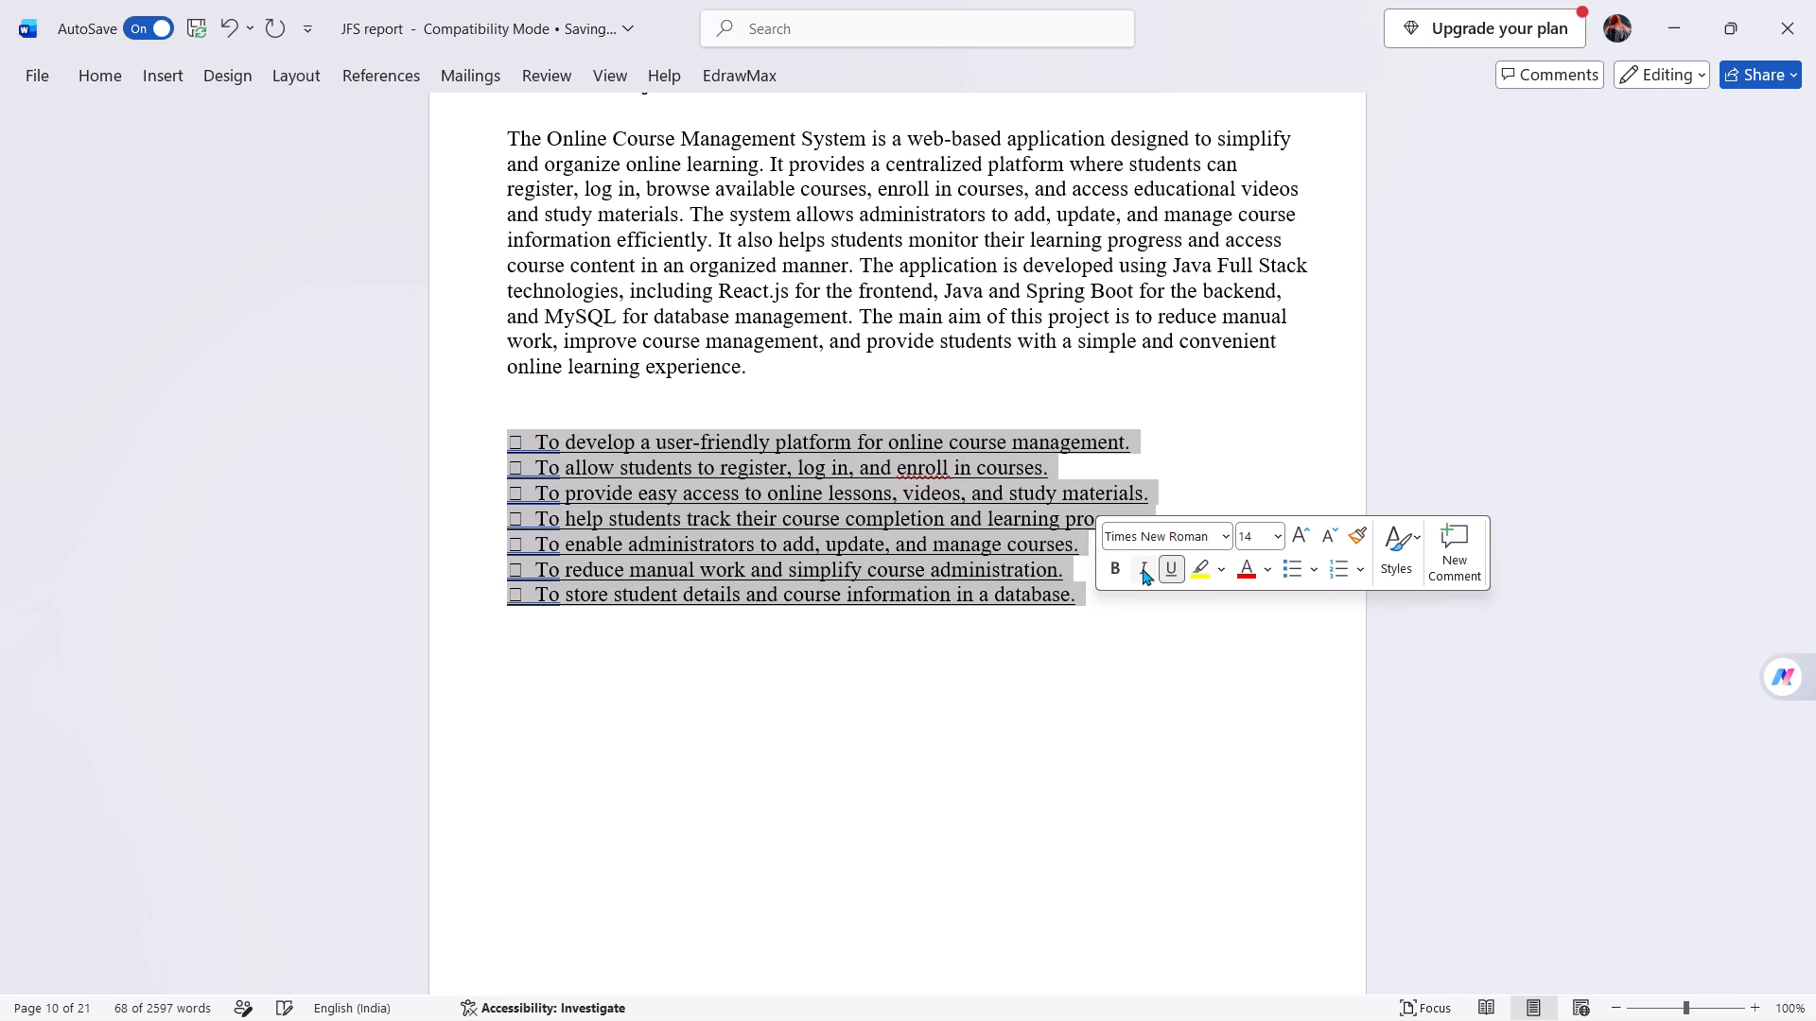
pyautogui.click(1334, 561)
pyautogui.click(1057, 621)
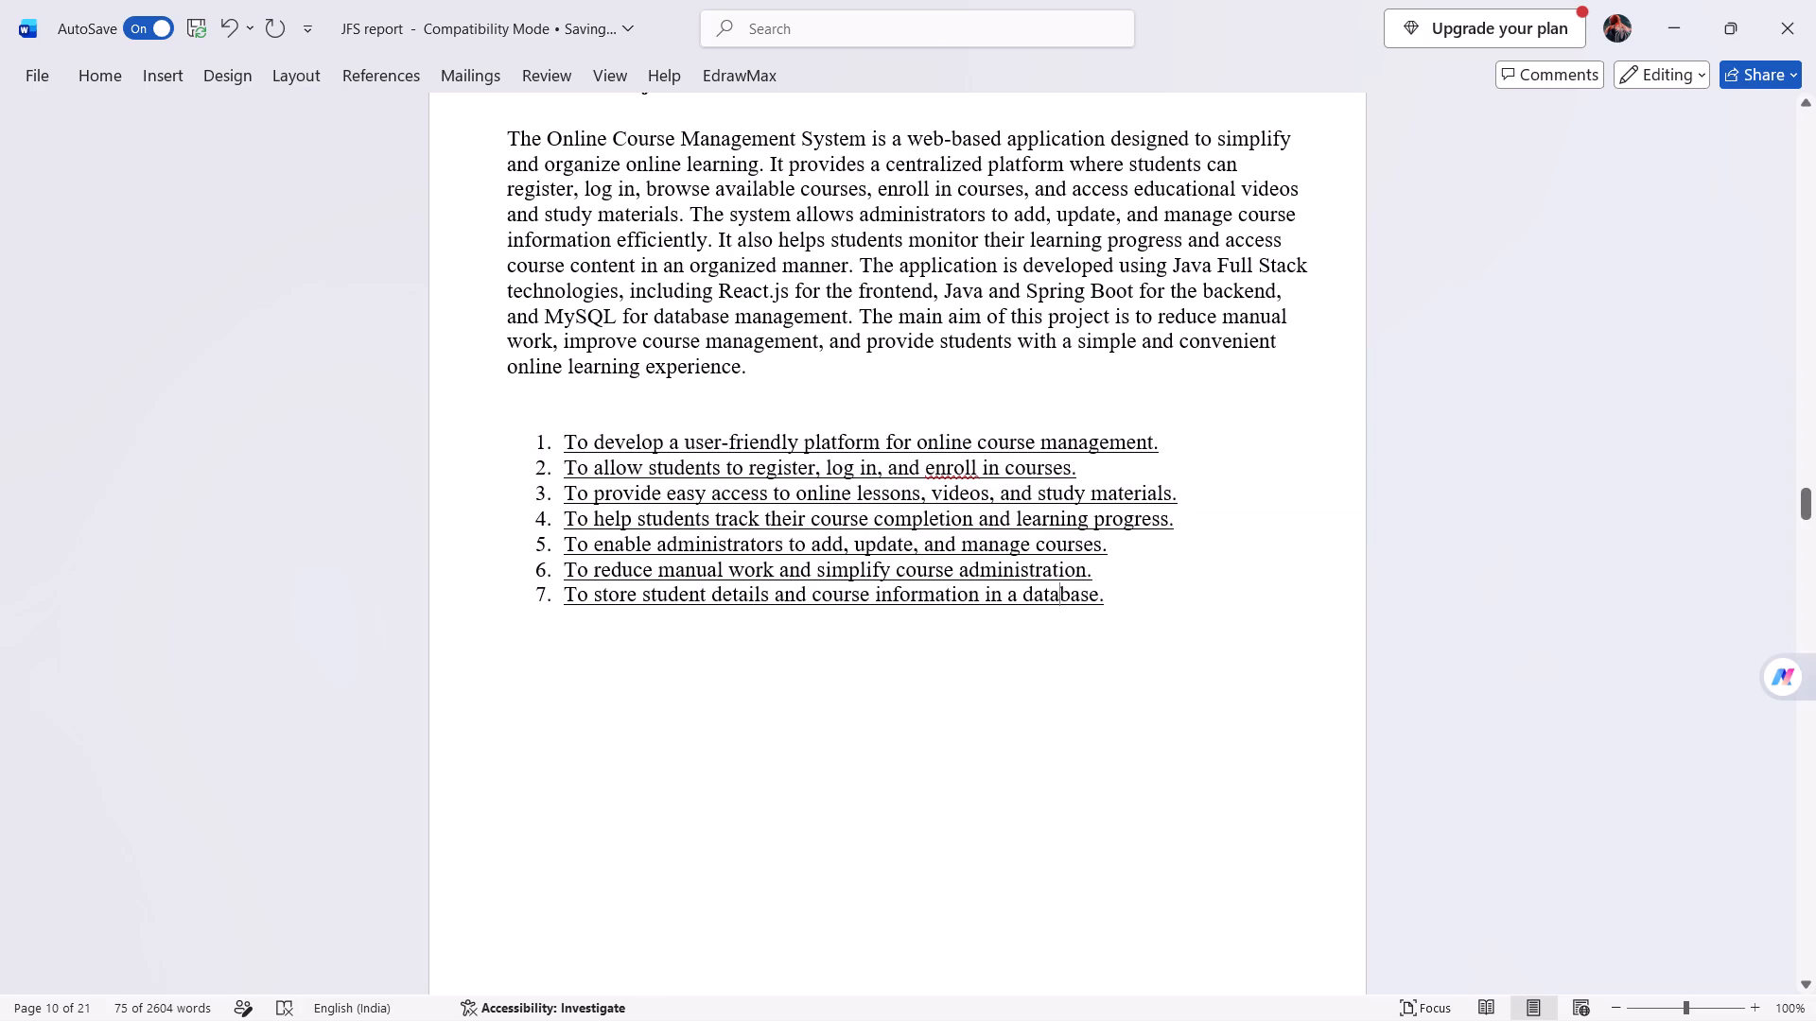
# Set the font size of the seven numbered objectives to 16.
pyautogui.moveTo(533, 430); pyautogui.dragTo(755, 542)
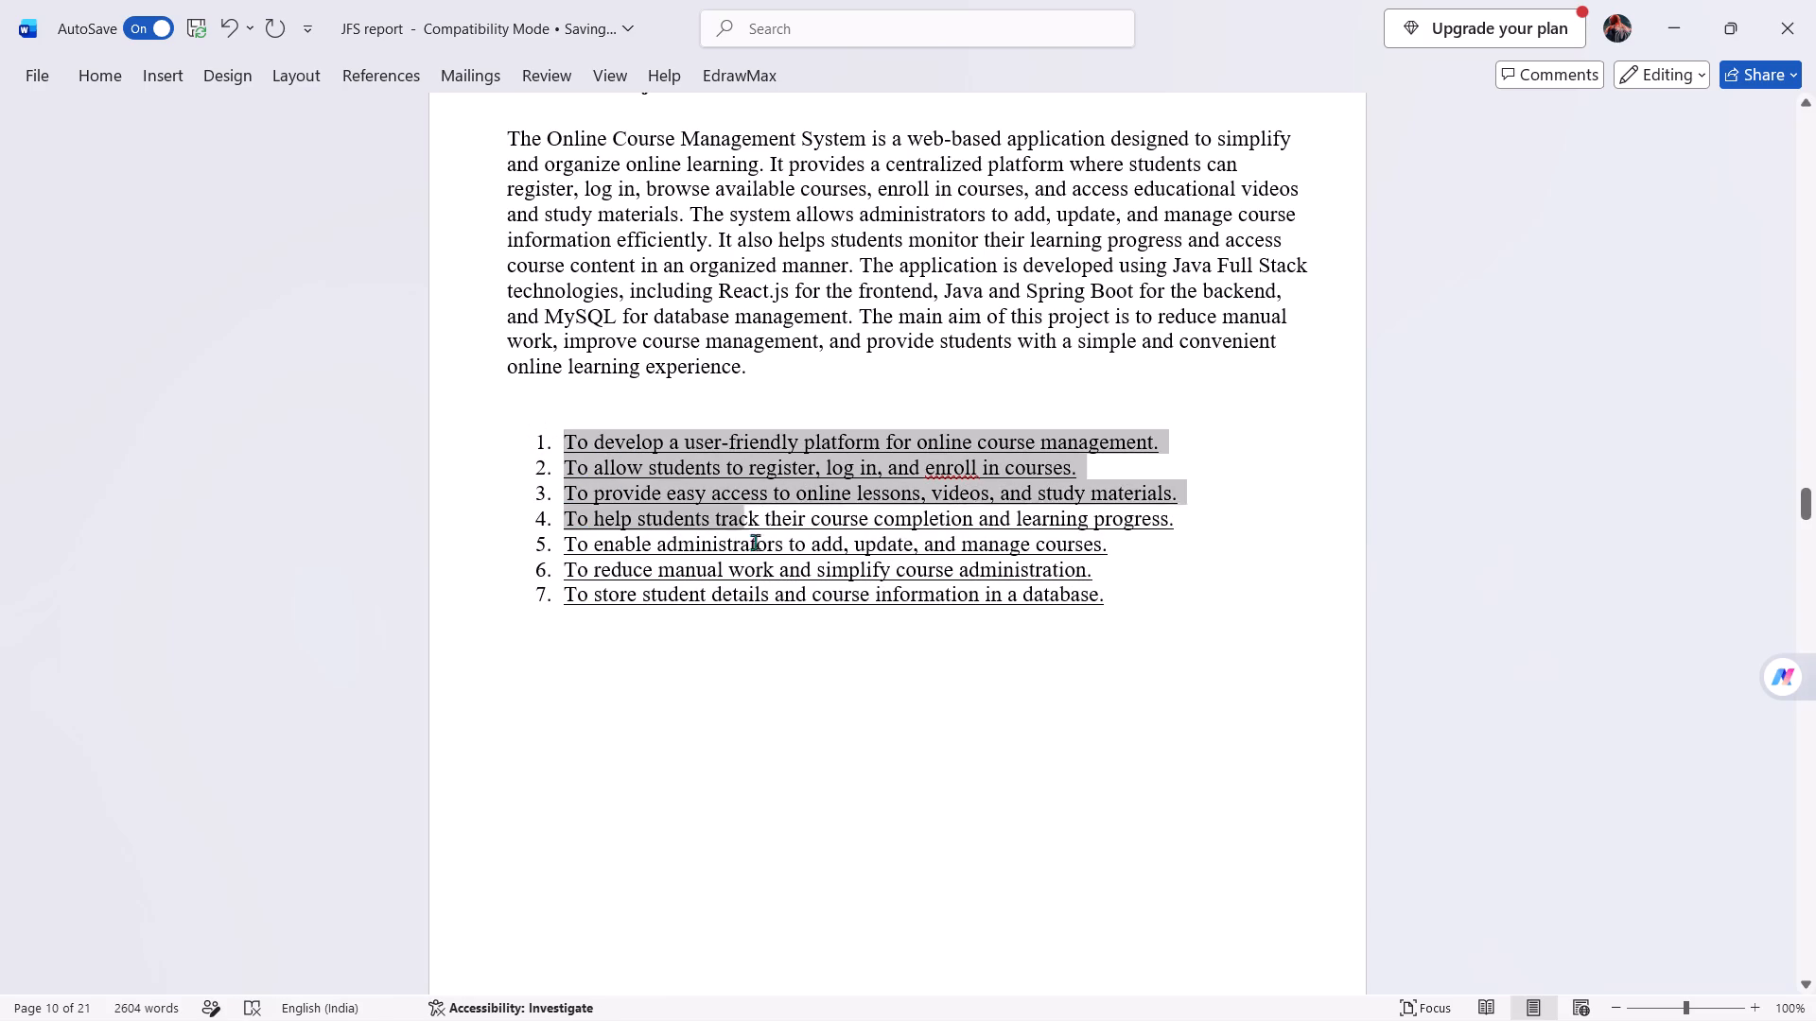
pyautogui.moveTo(755, 542); pyautogui.dragTo(1109, 591)
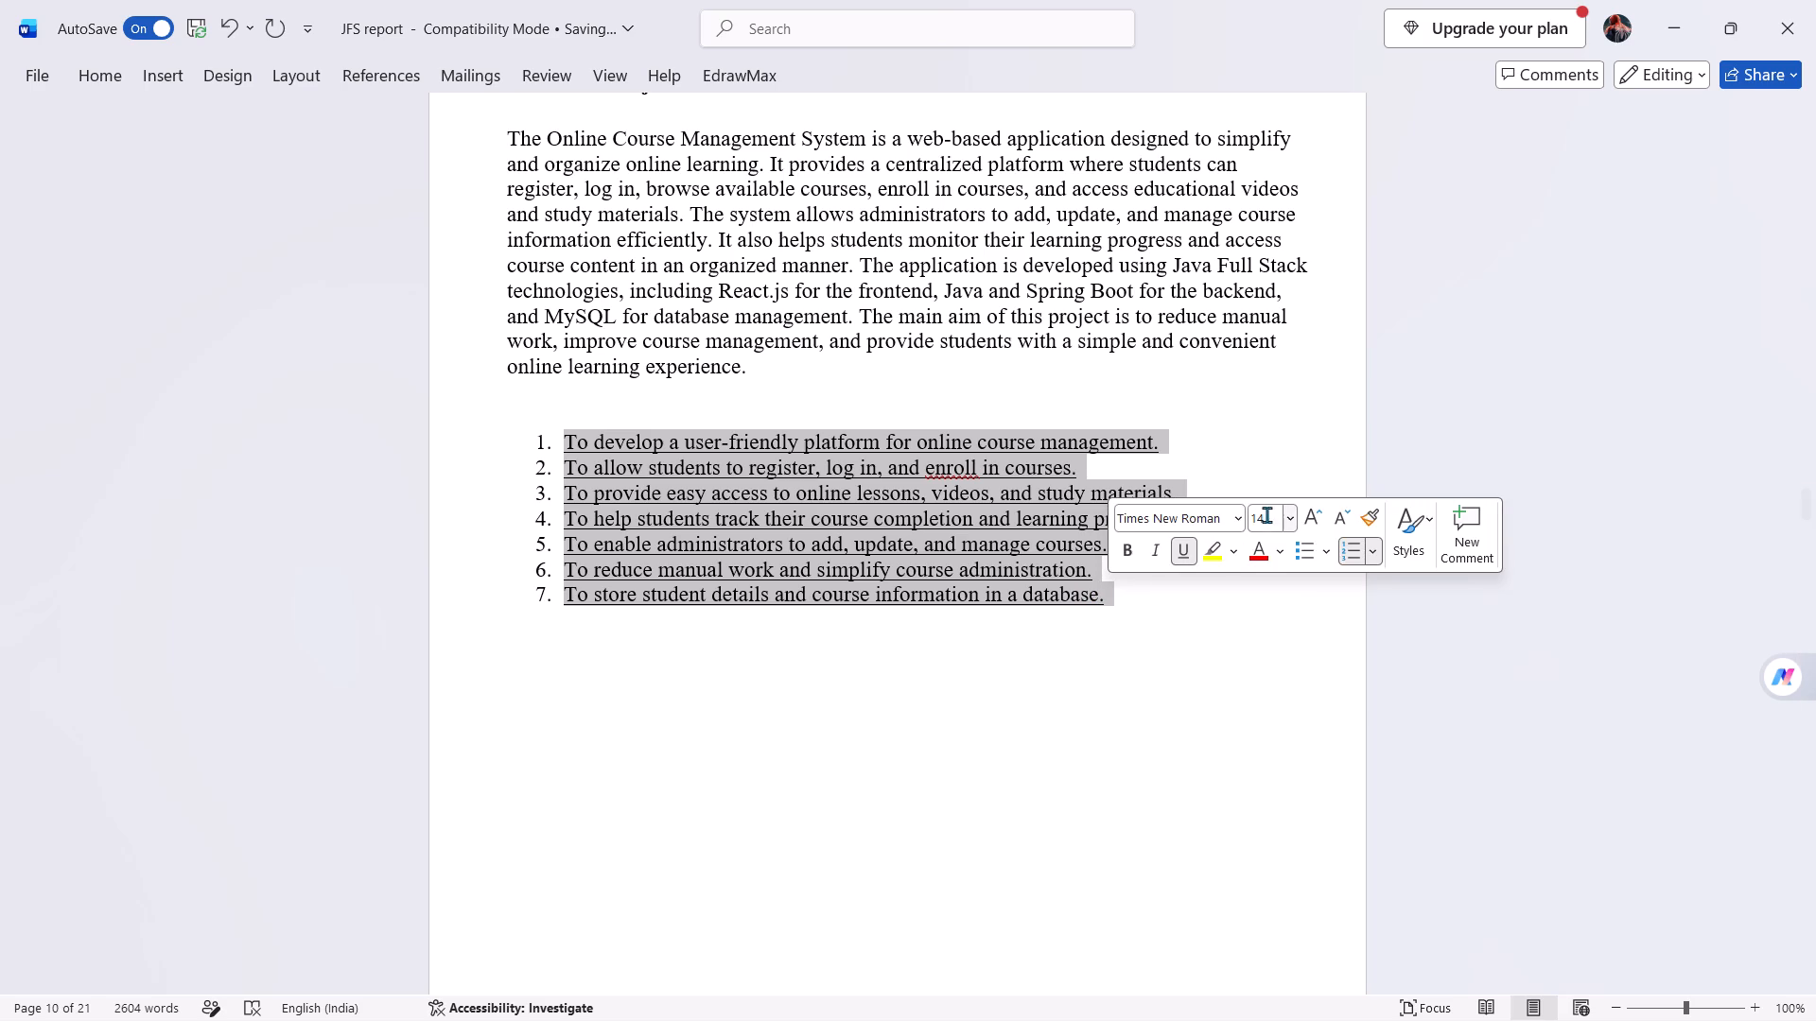
pyautogui.click(1295, 522)
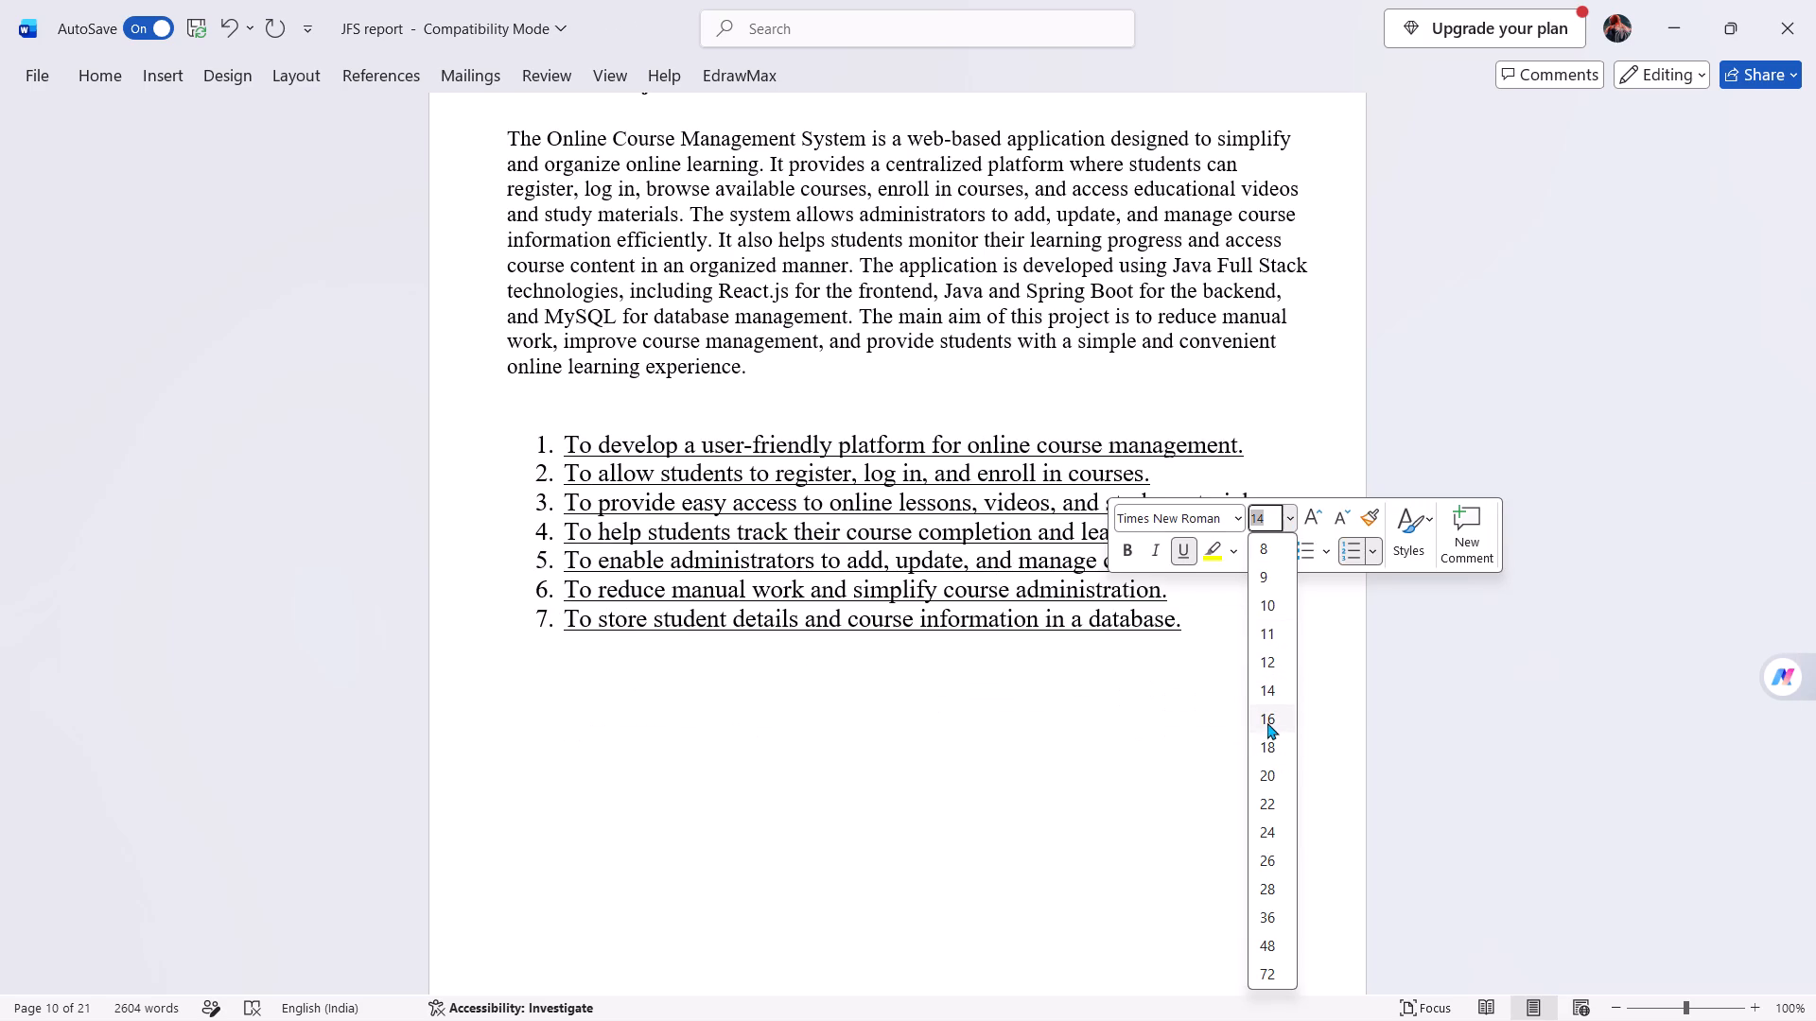
pyautogui.click(1266, 724)
pyautogui.click(1044, 747)
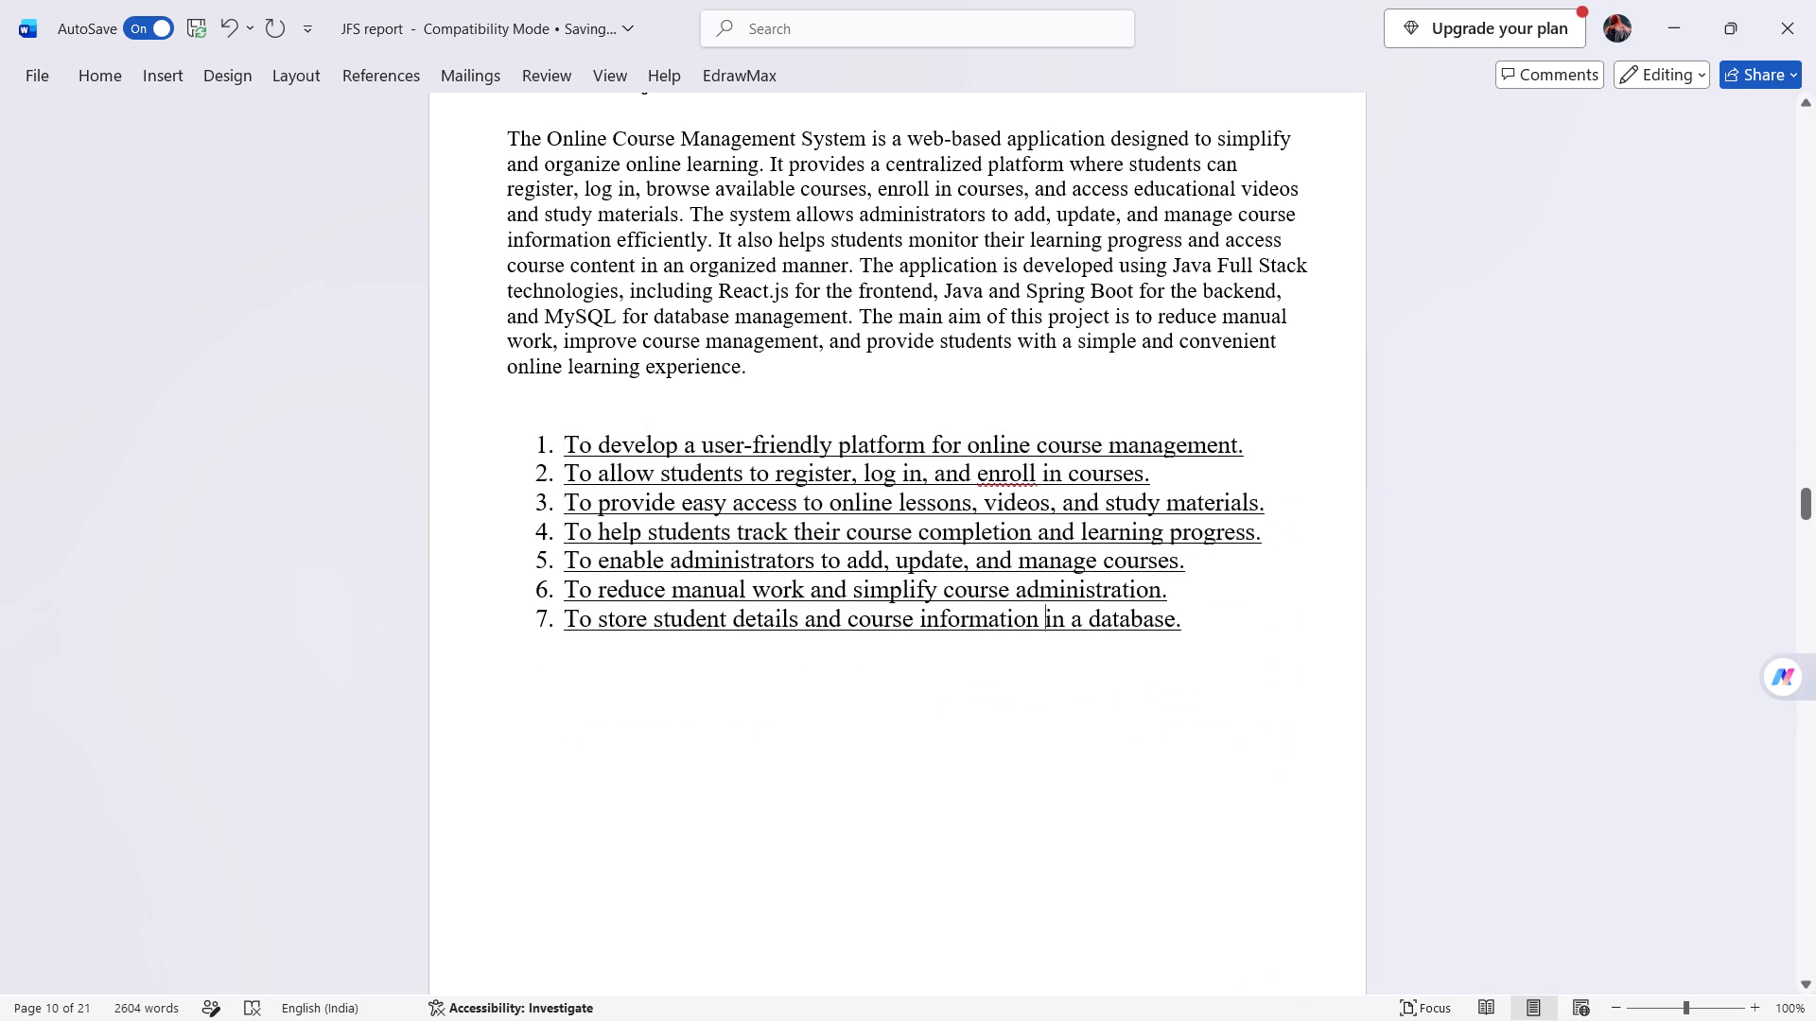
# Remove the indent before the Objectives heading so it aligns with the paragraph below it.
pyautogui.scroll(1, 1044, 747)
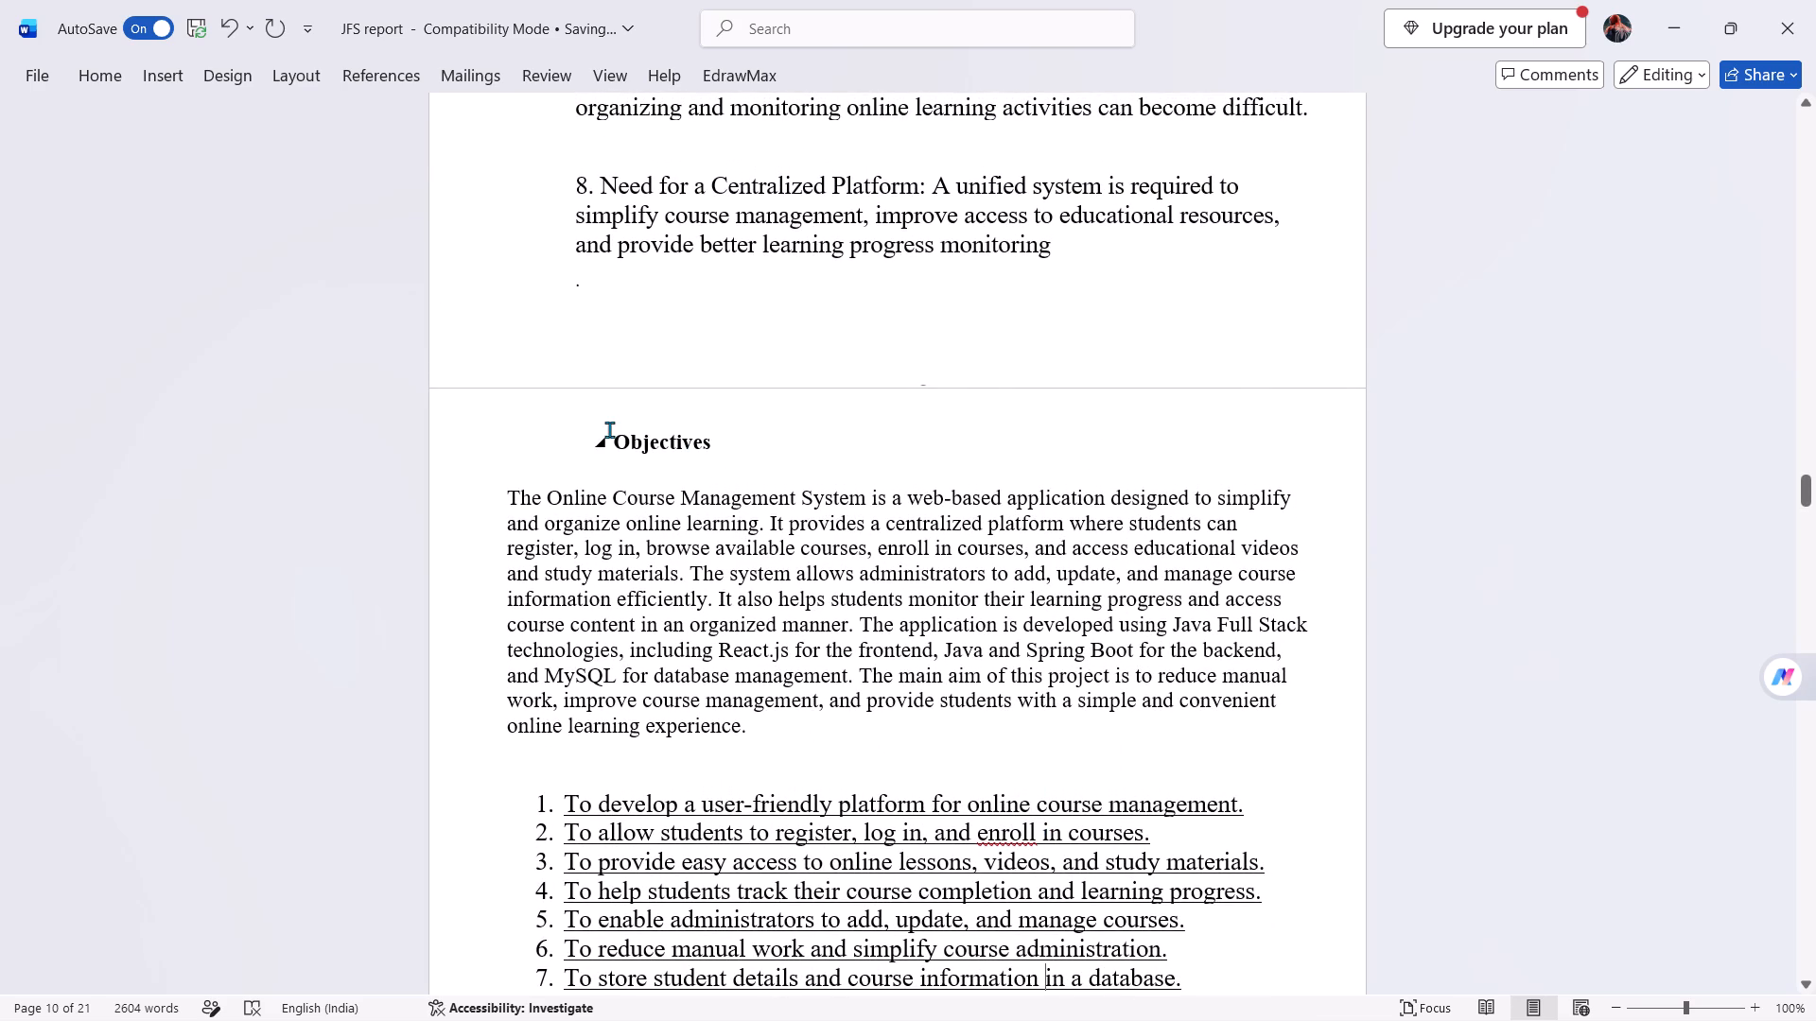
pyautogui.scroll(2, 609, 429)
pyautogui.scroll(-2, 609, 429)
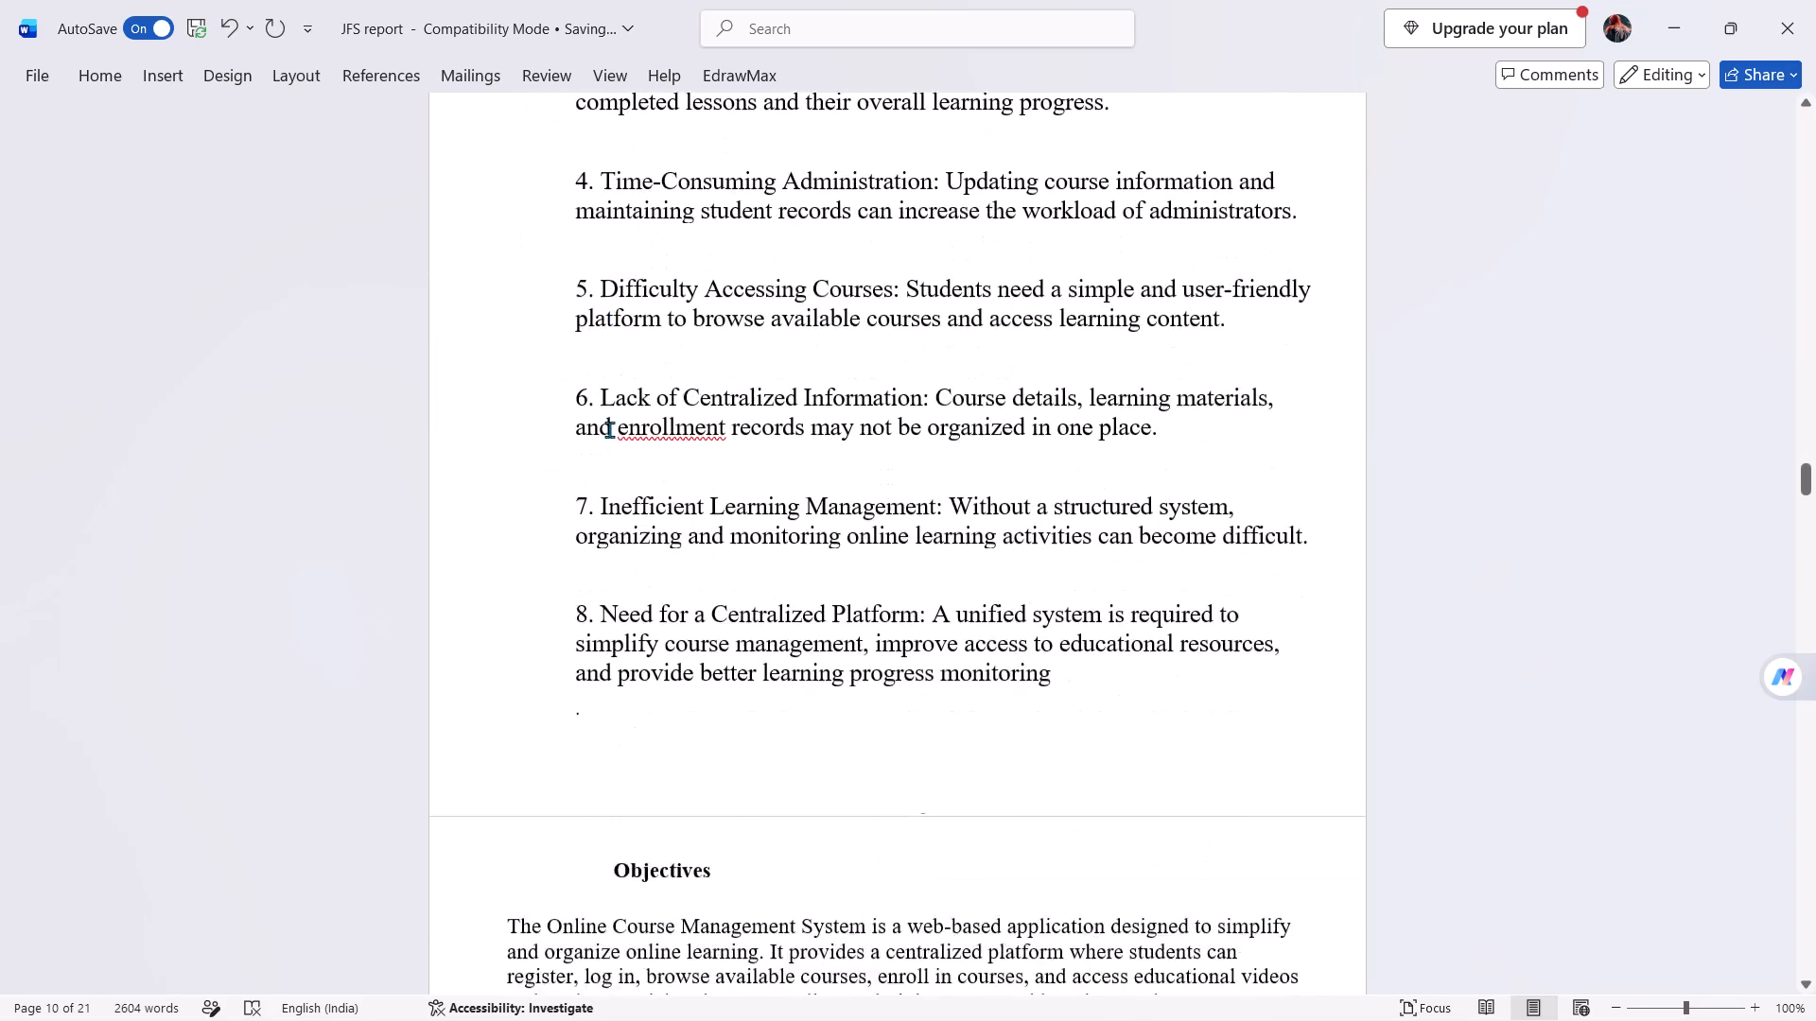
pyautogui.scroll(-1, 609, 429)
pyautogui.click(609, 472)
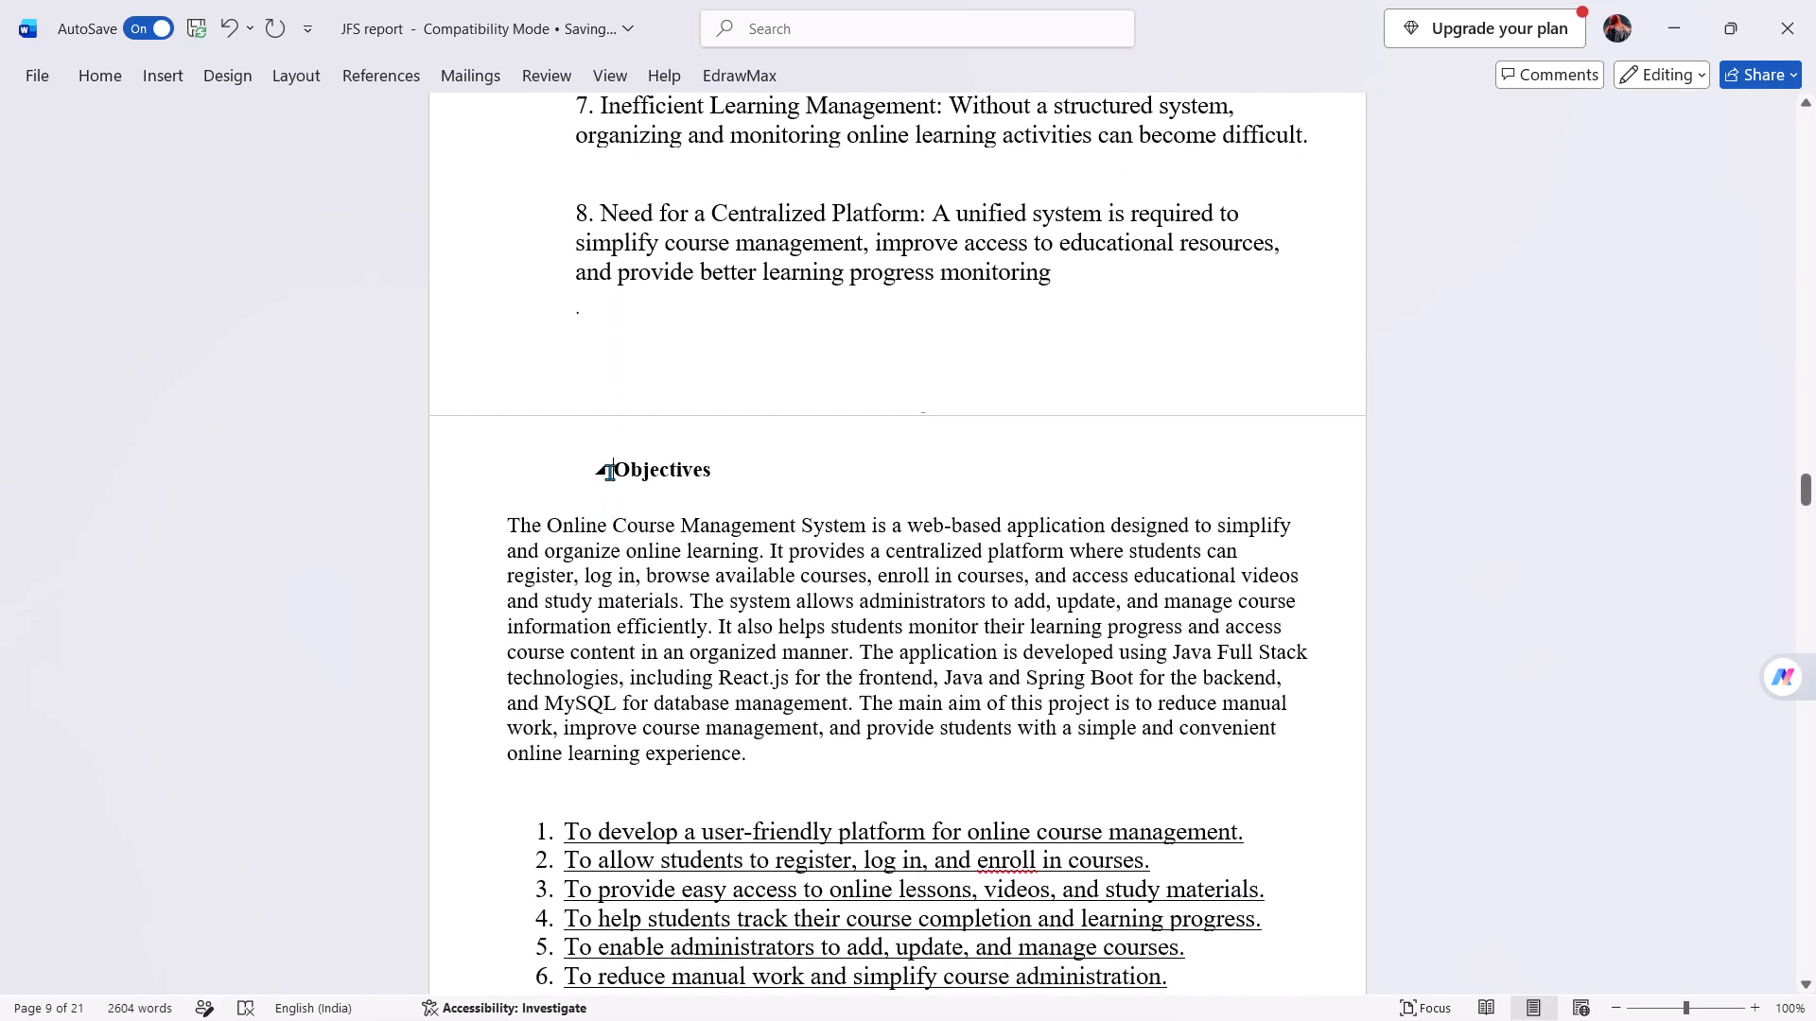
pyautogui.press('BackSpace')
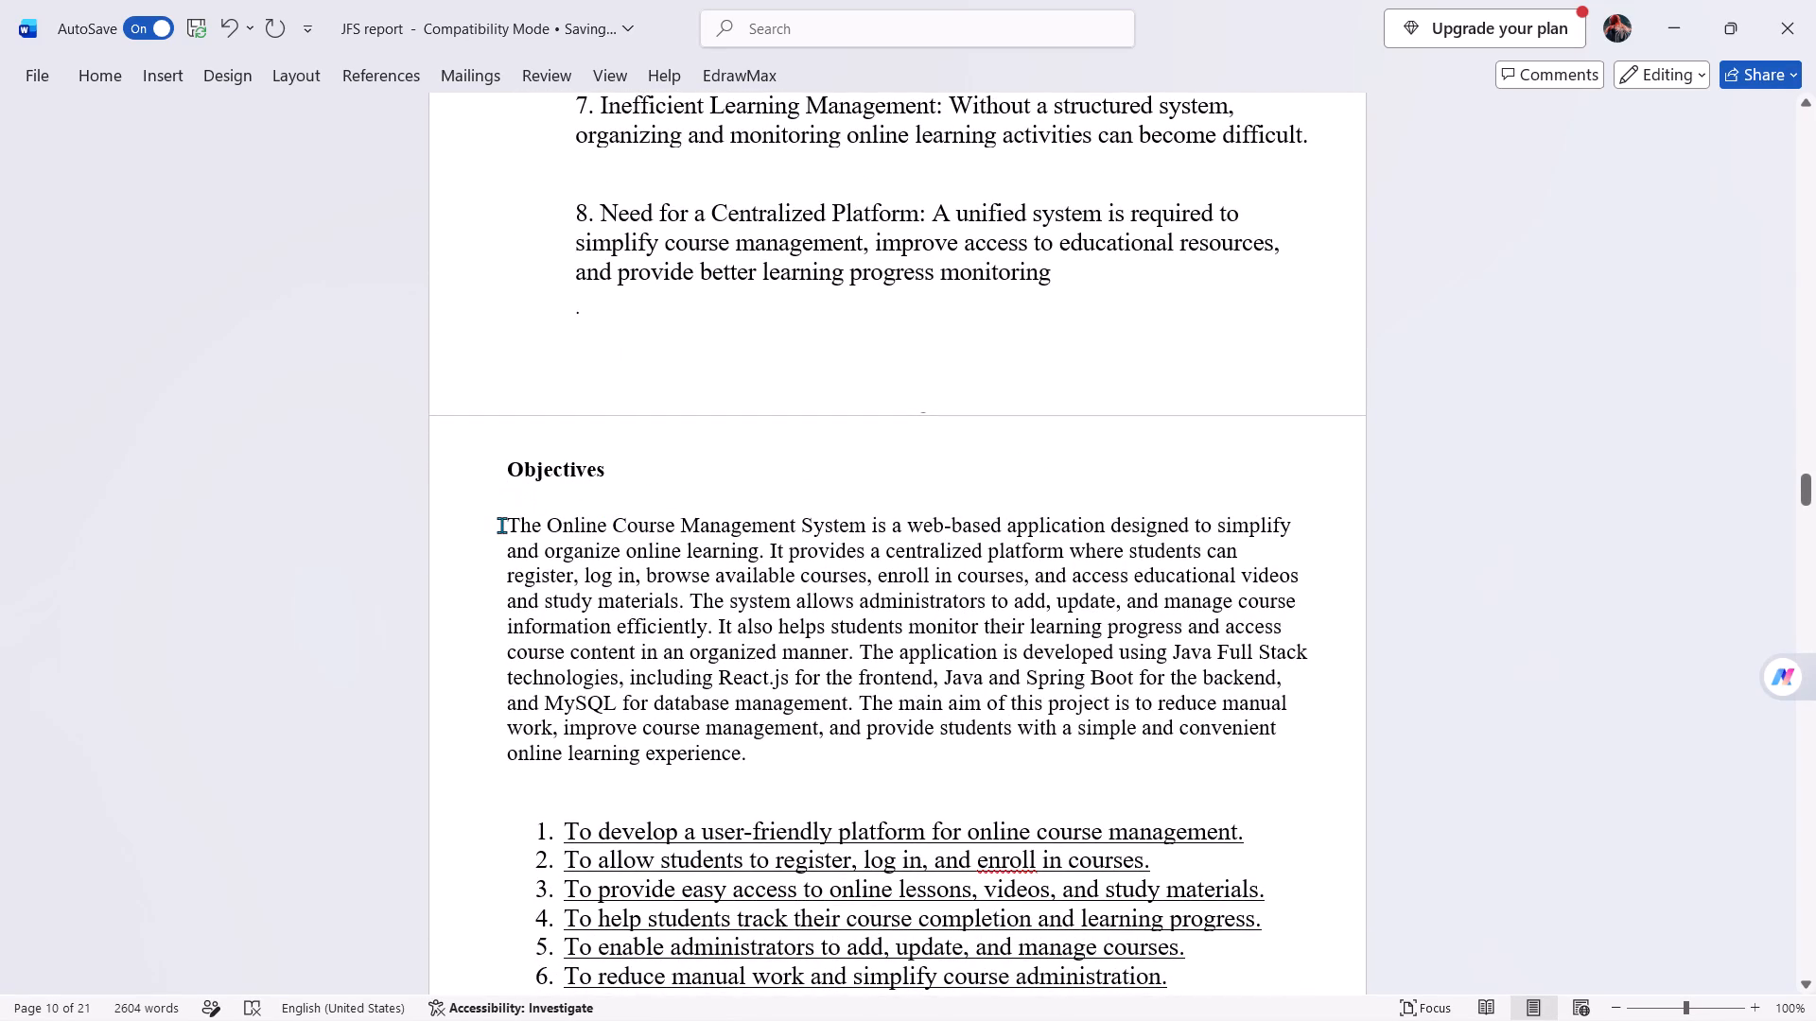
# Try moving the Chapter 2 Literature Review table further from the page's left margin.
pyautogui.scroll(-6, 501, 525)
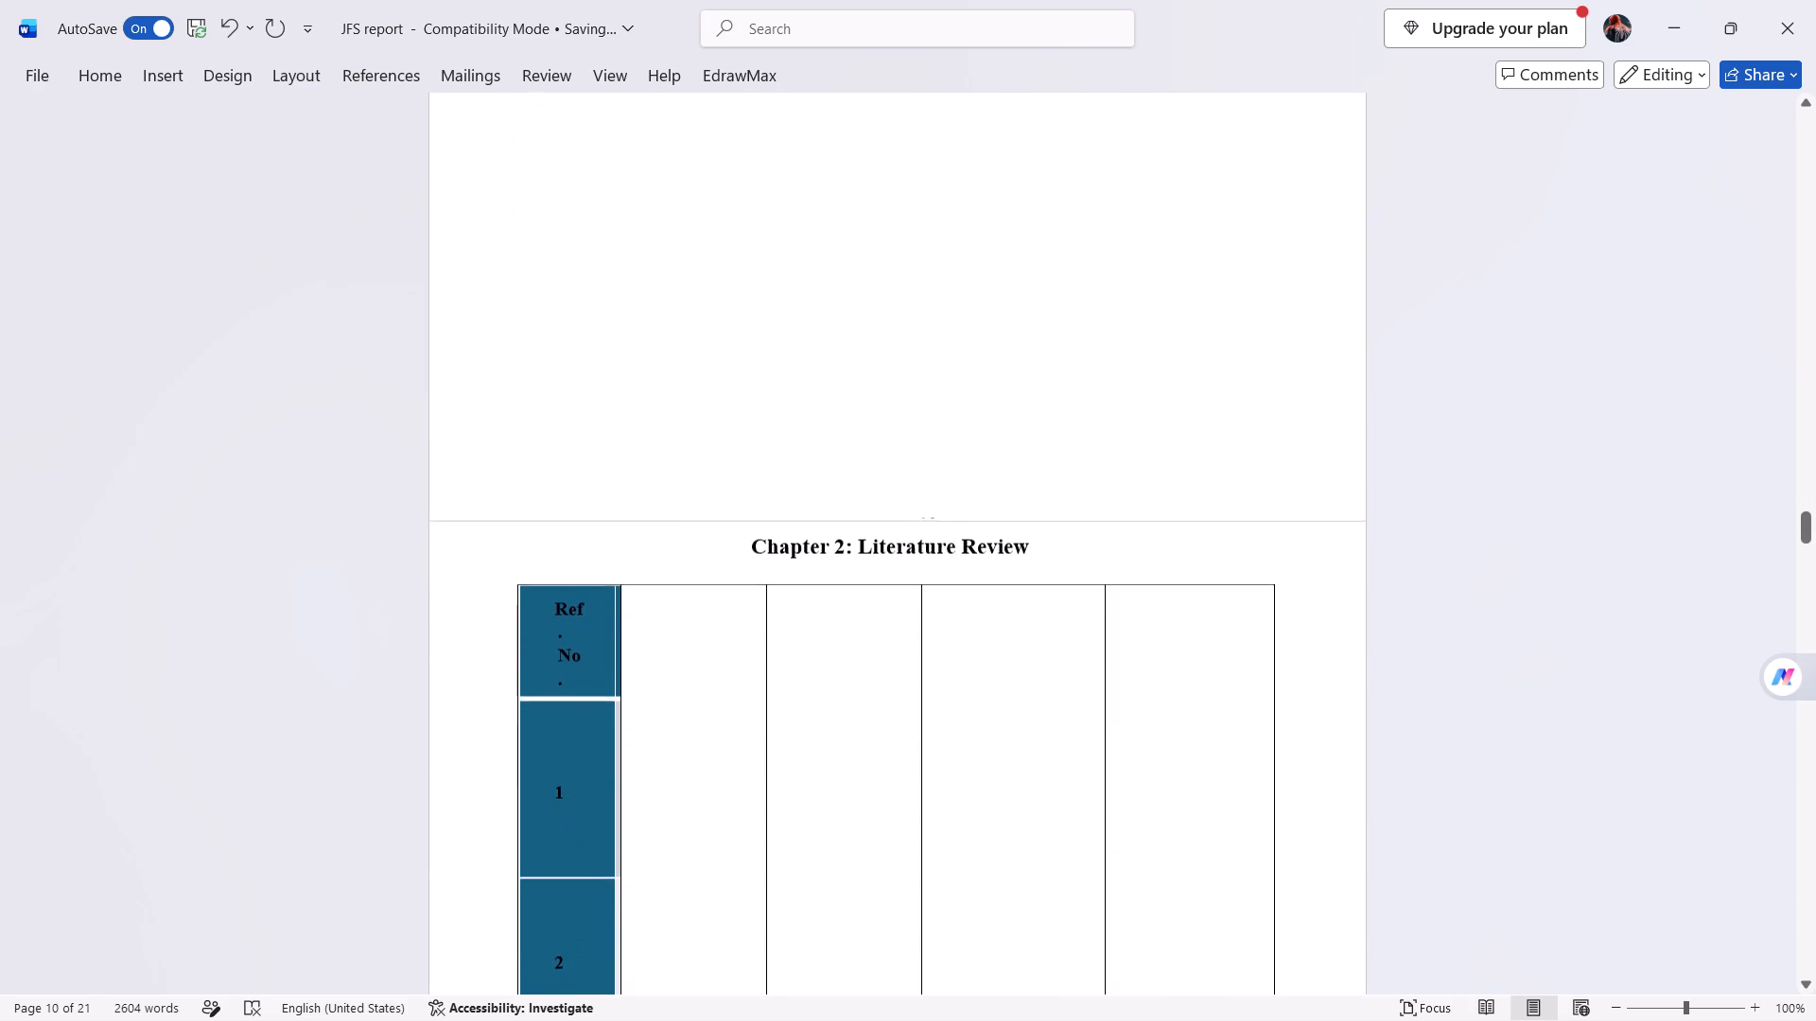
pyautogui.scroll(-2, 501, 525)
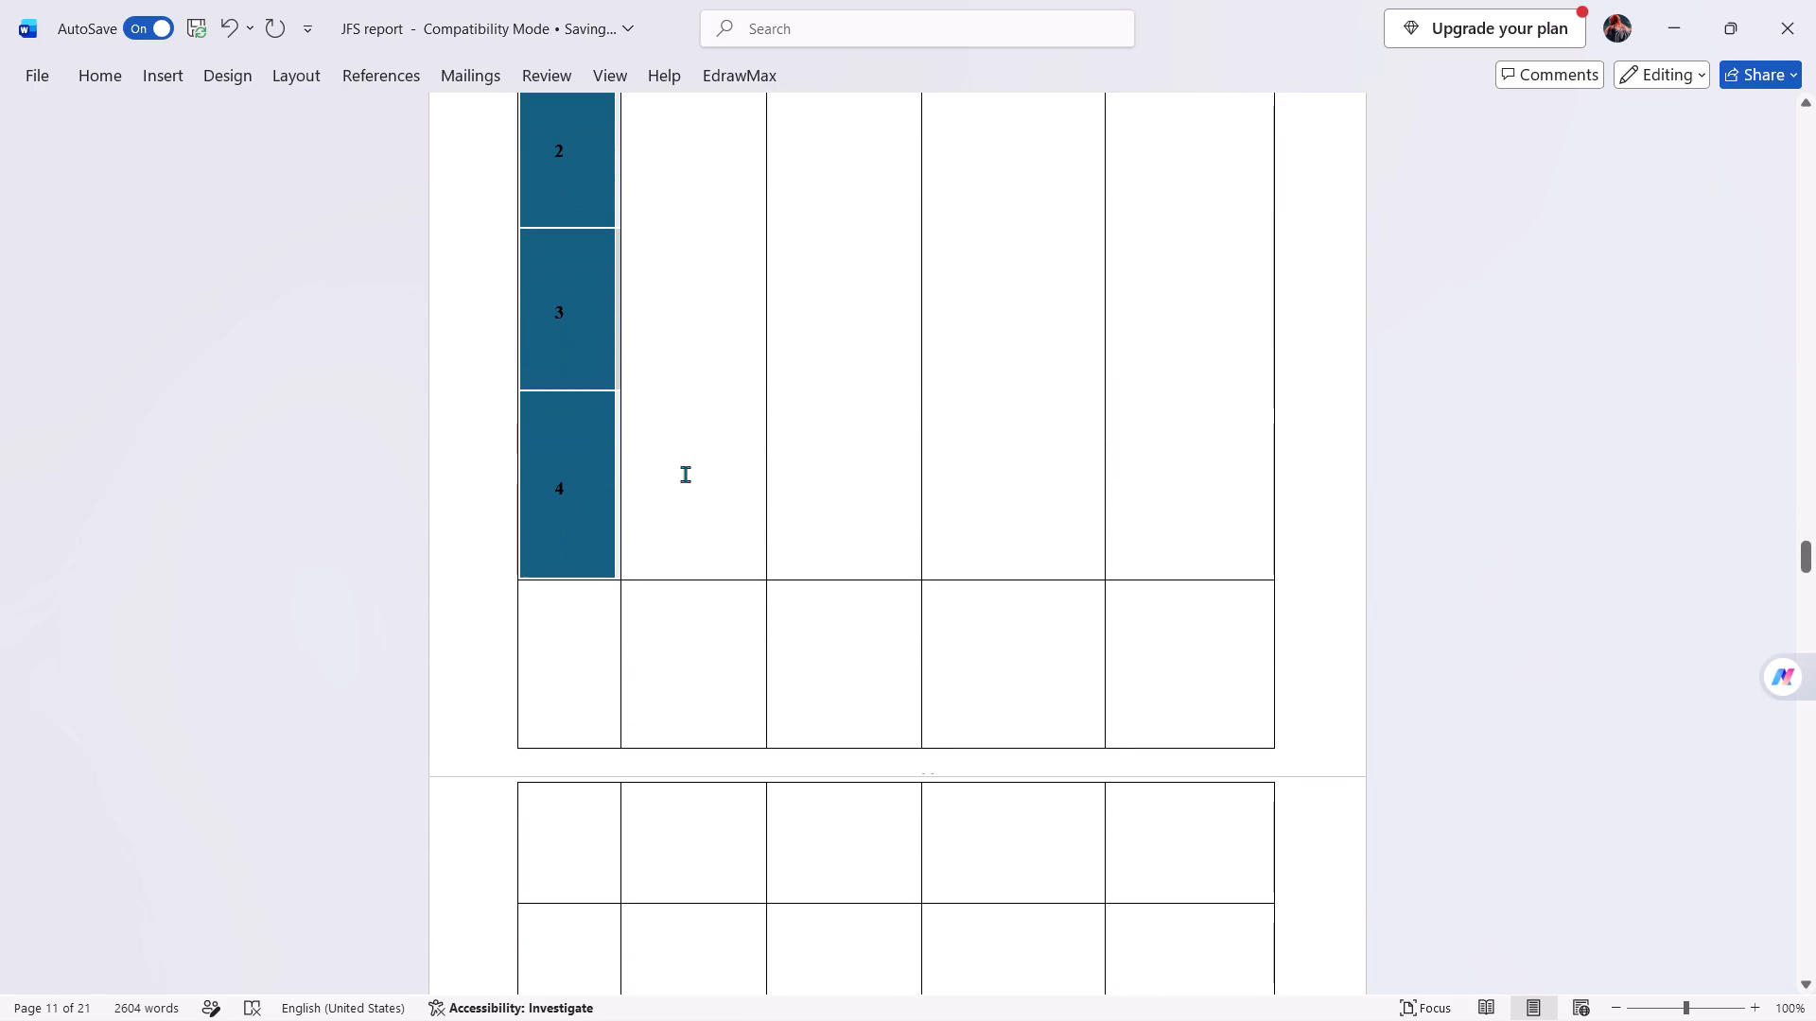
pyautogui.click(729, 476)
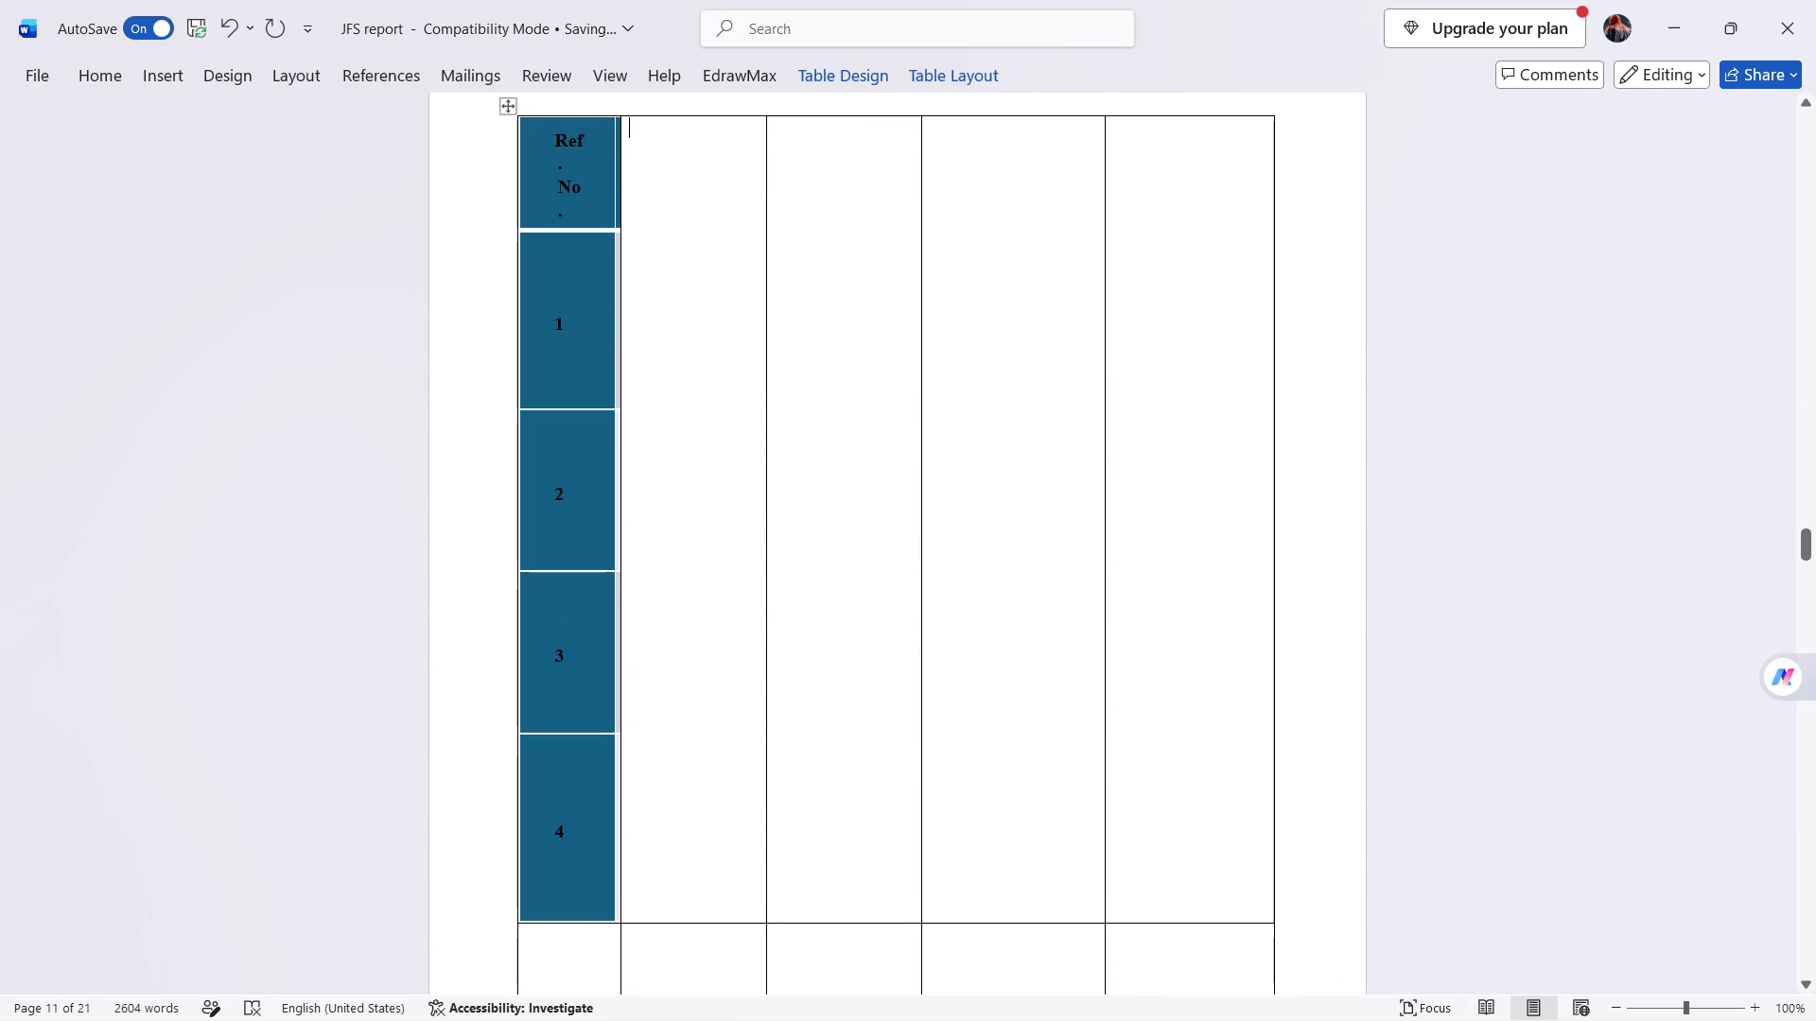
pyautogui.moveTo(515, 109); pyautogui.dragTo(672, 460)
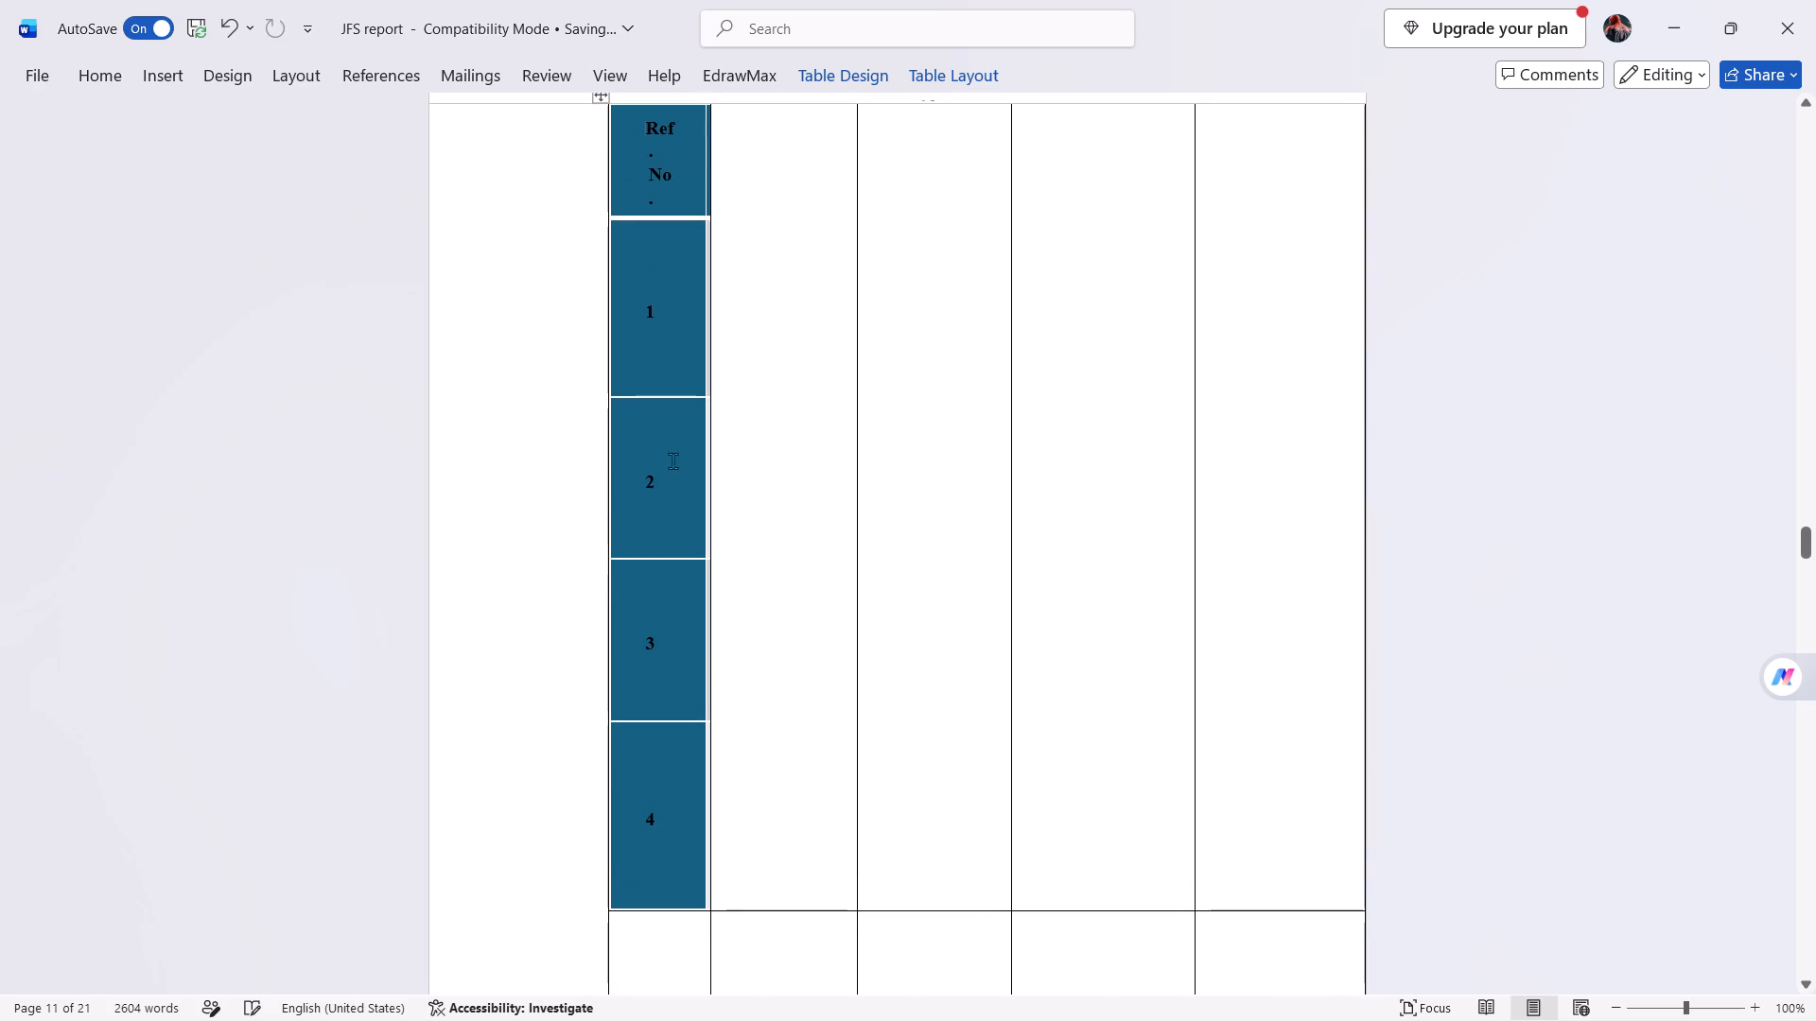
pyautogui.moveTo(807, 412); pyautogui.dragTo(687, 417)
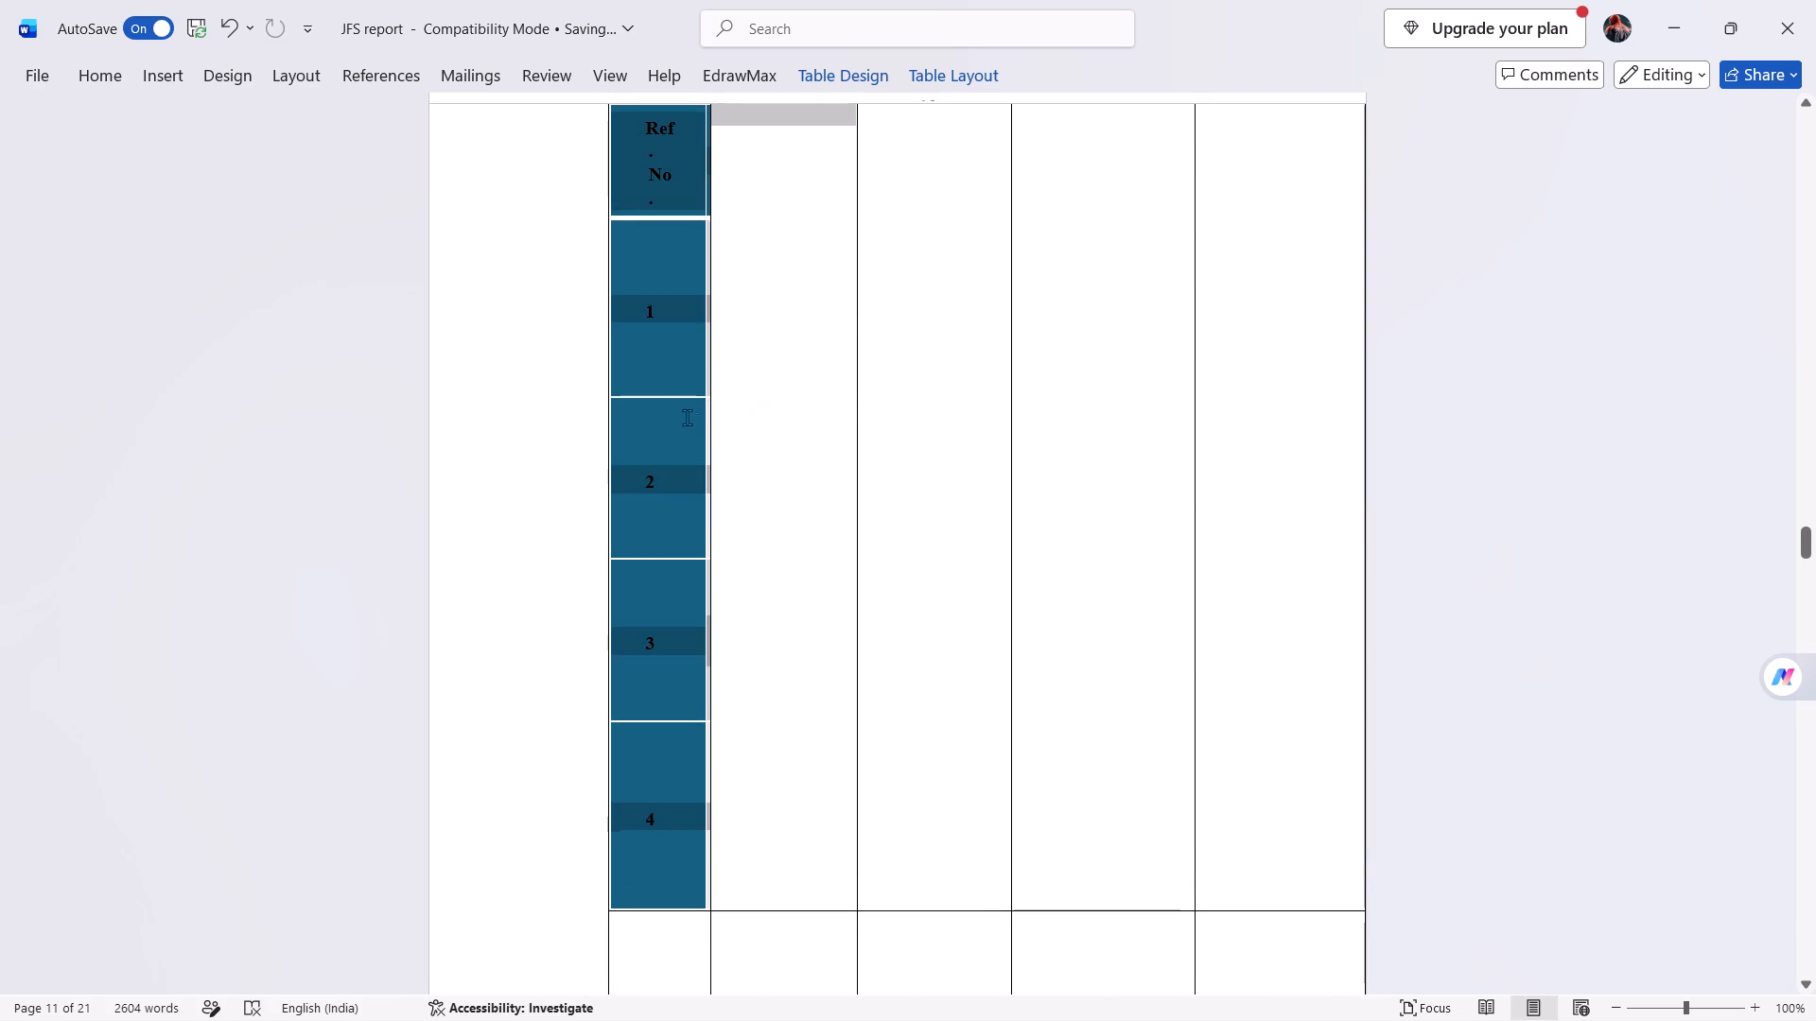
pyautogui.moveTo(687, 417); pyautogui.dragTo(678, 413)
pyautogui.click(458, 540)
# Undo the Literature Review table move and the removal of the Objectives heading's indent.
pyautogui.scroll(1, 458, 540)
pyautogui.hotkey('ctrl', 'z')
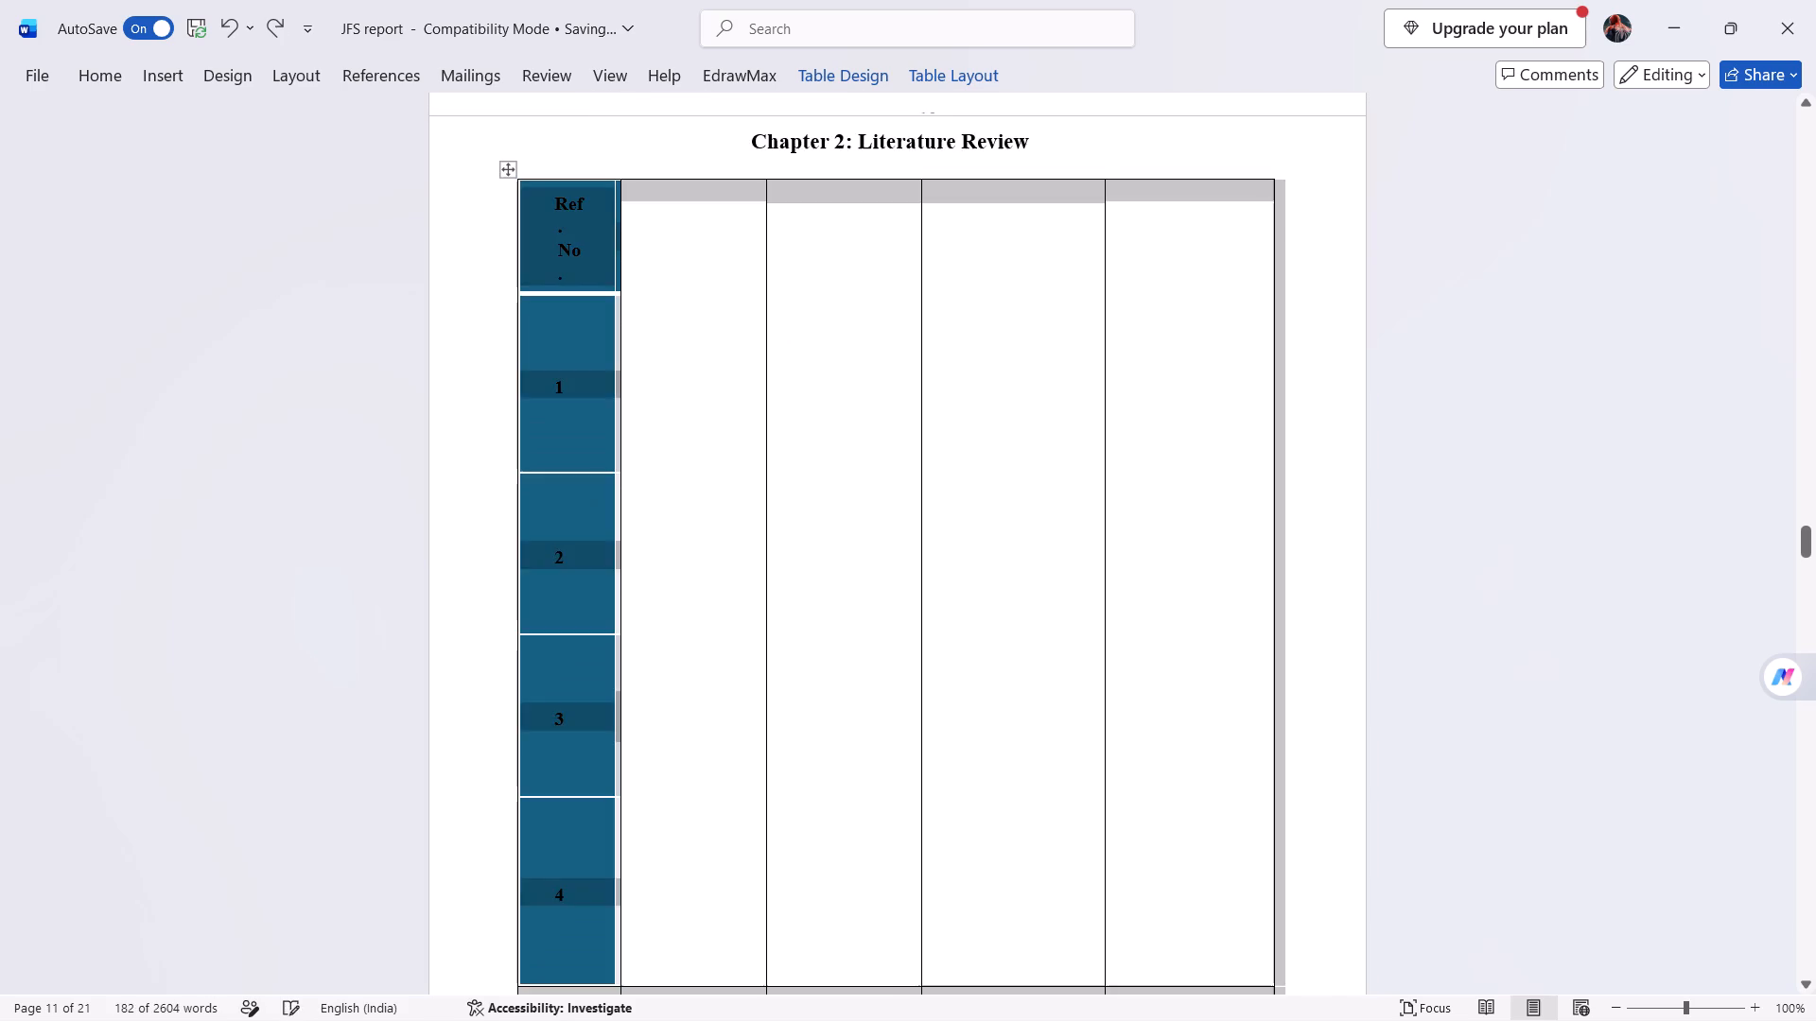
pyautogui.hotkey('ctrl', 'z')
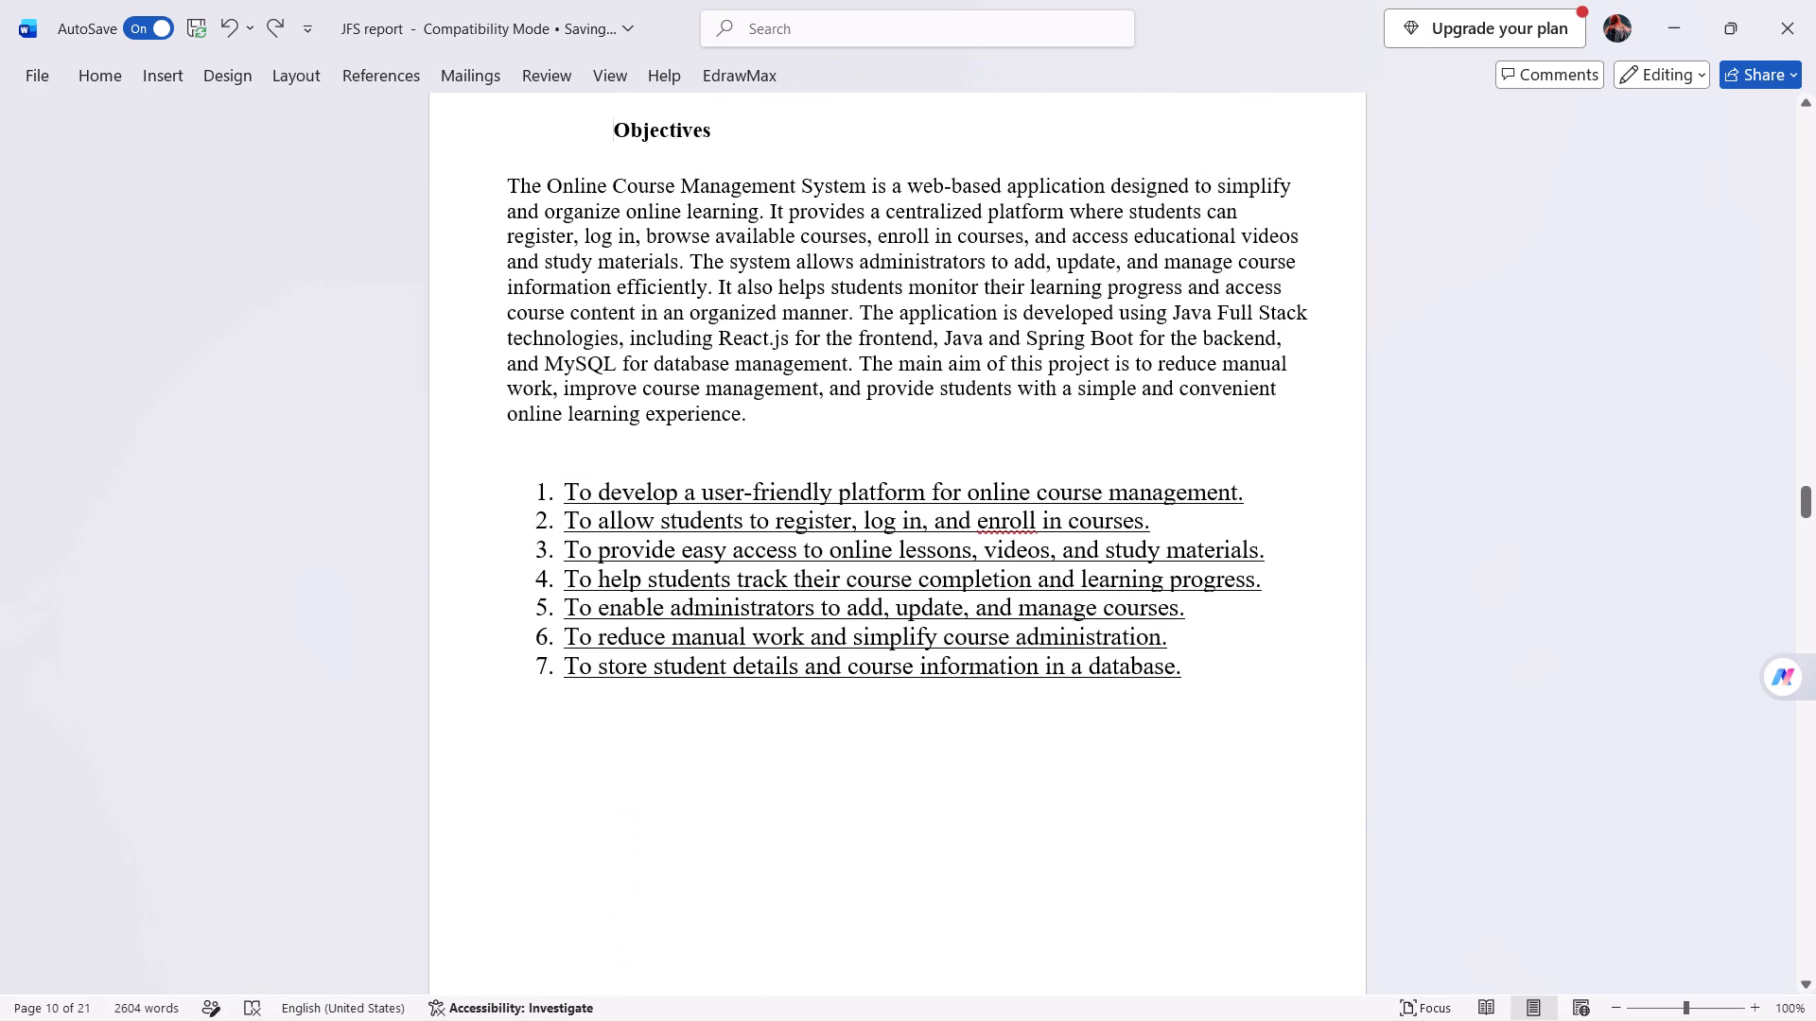
# Examine the Chapter 3 Implementation architecture and workflow diagrams and the start of Chapter 4 Methodology.
pyautogui.scroll(-7, 458, 540)
pyautogui.scroll(1, 458, 540)
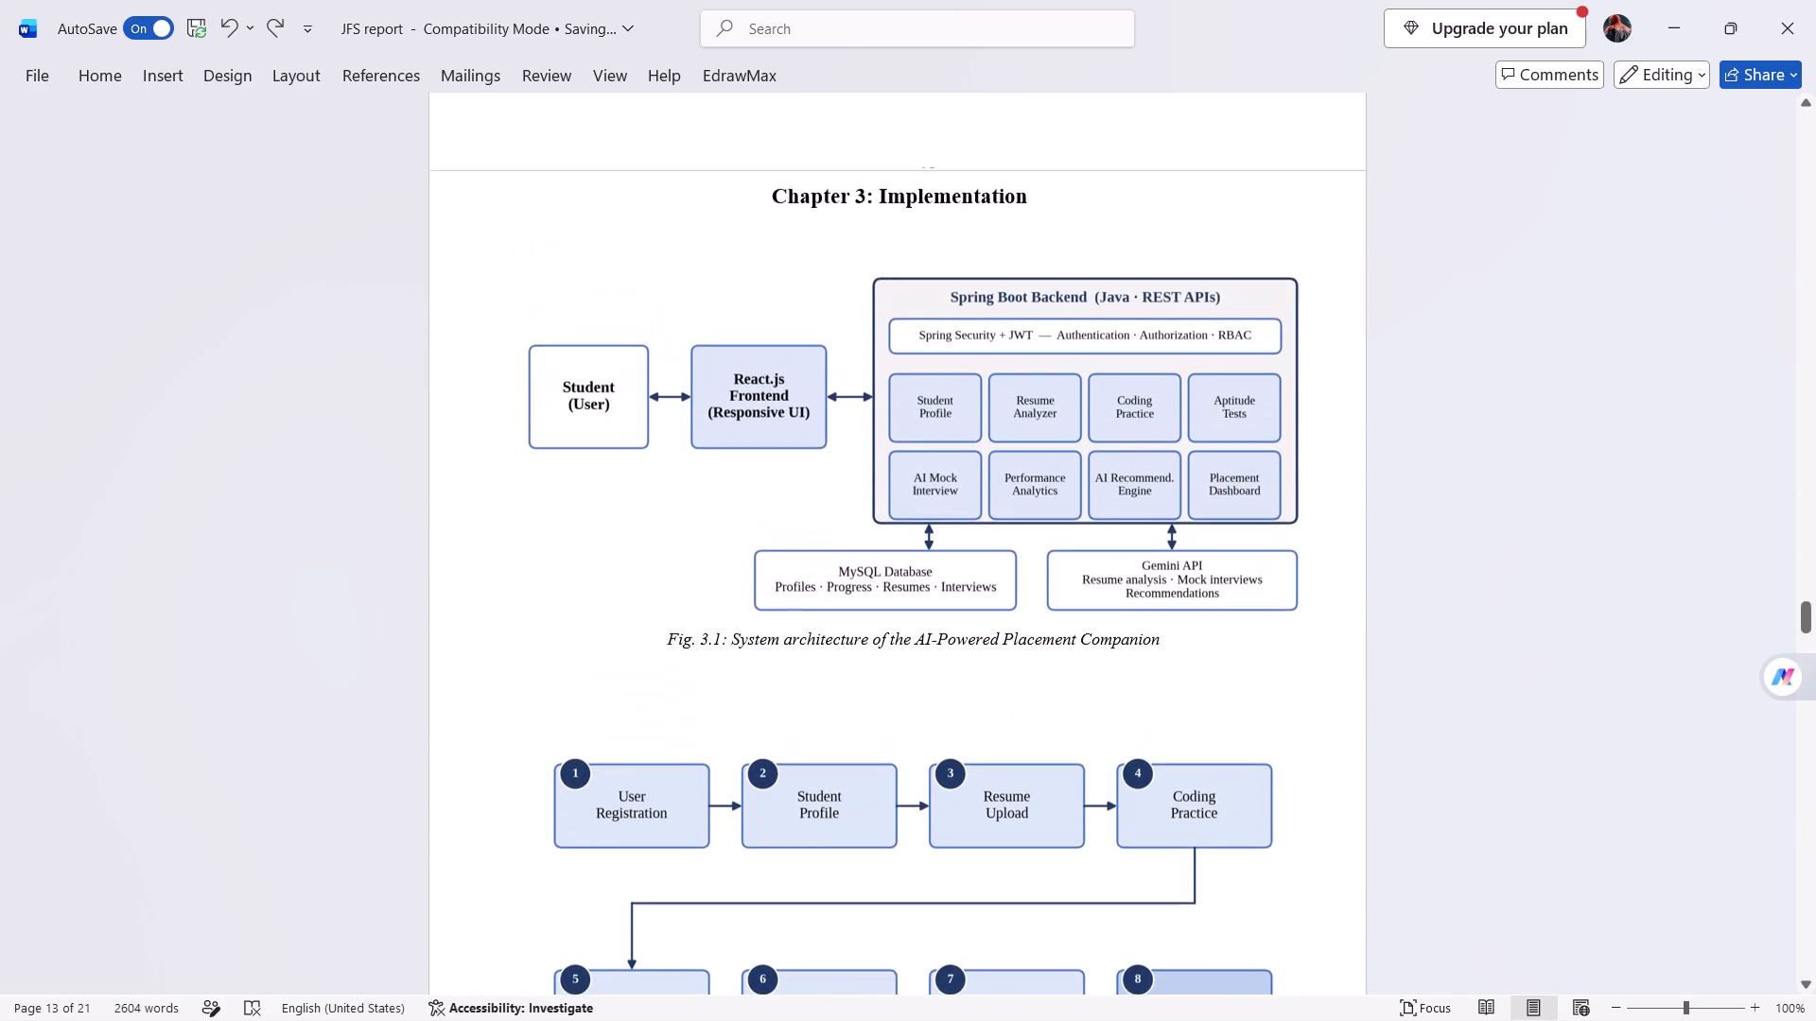
pyautogui.scroll(-1, 458, 540)
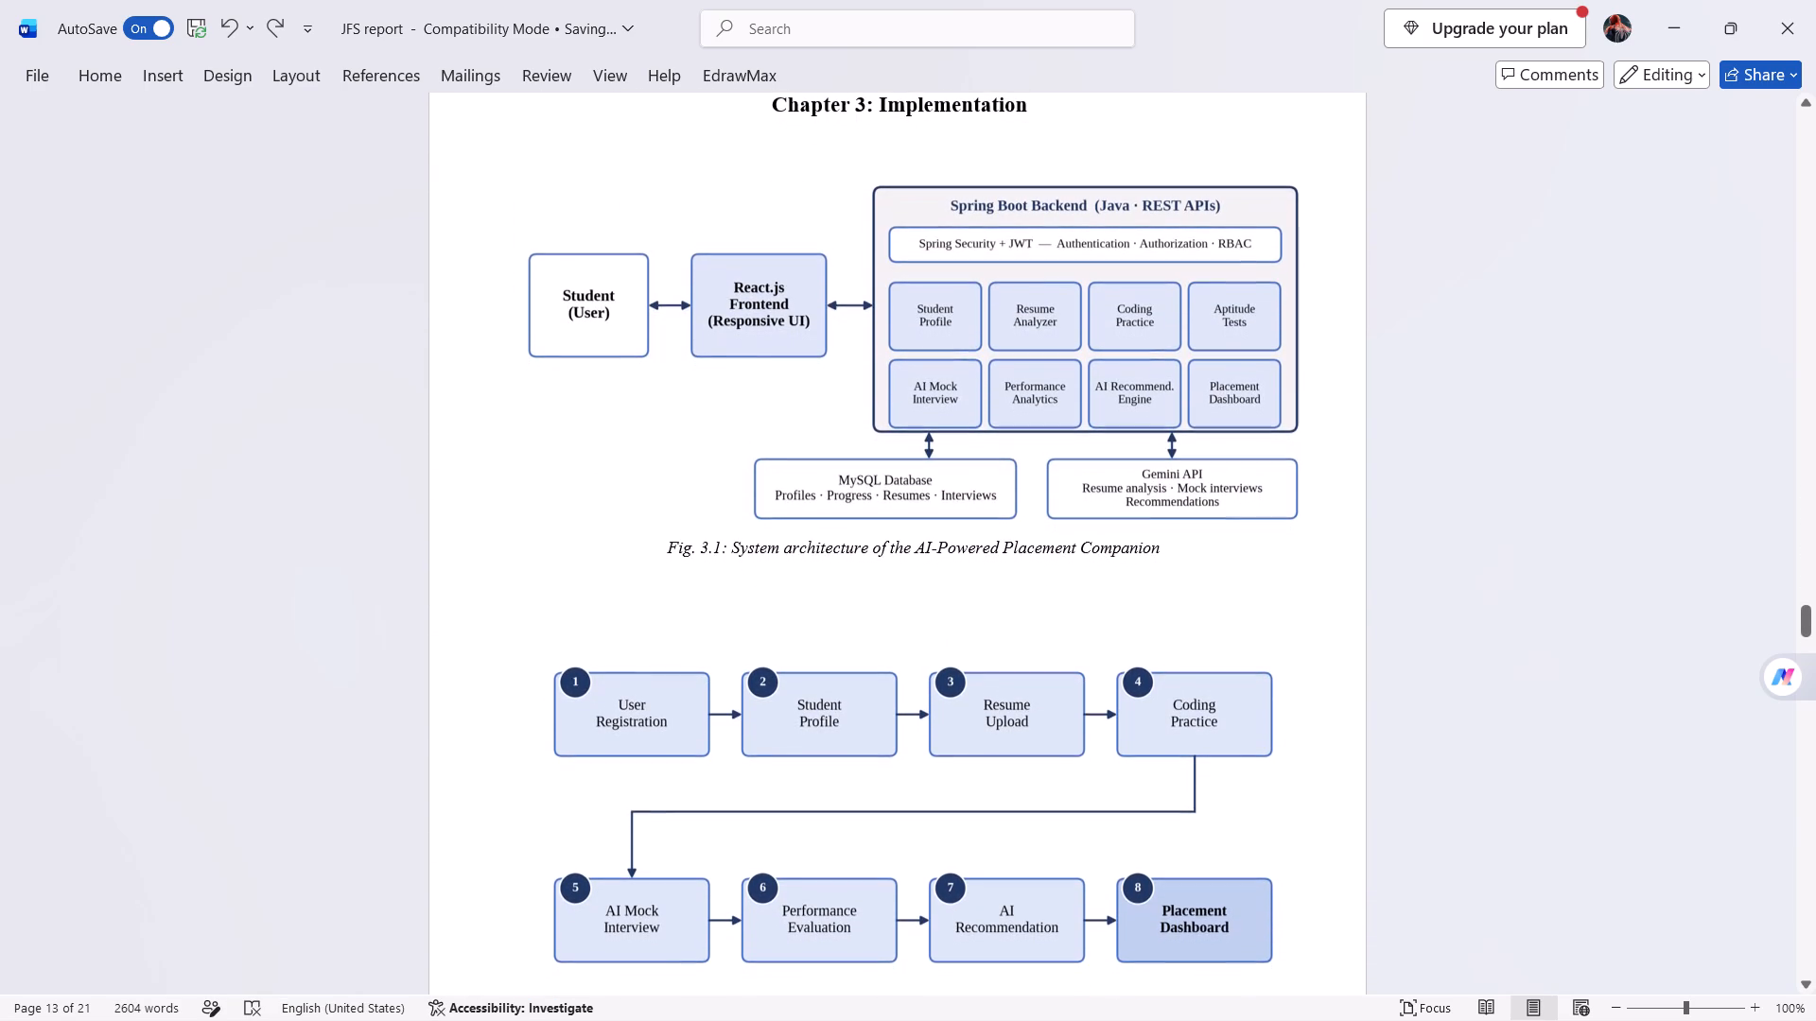
pyautogui.scroll(-2, 458, 540)
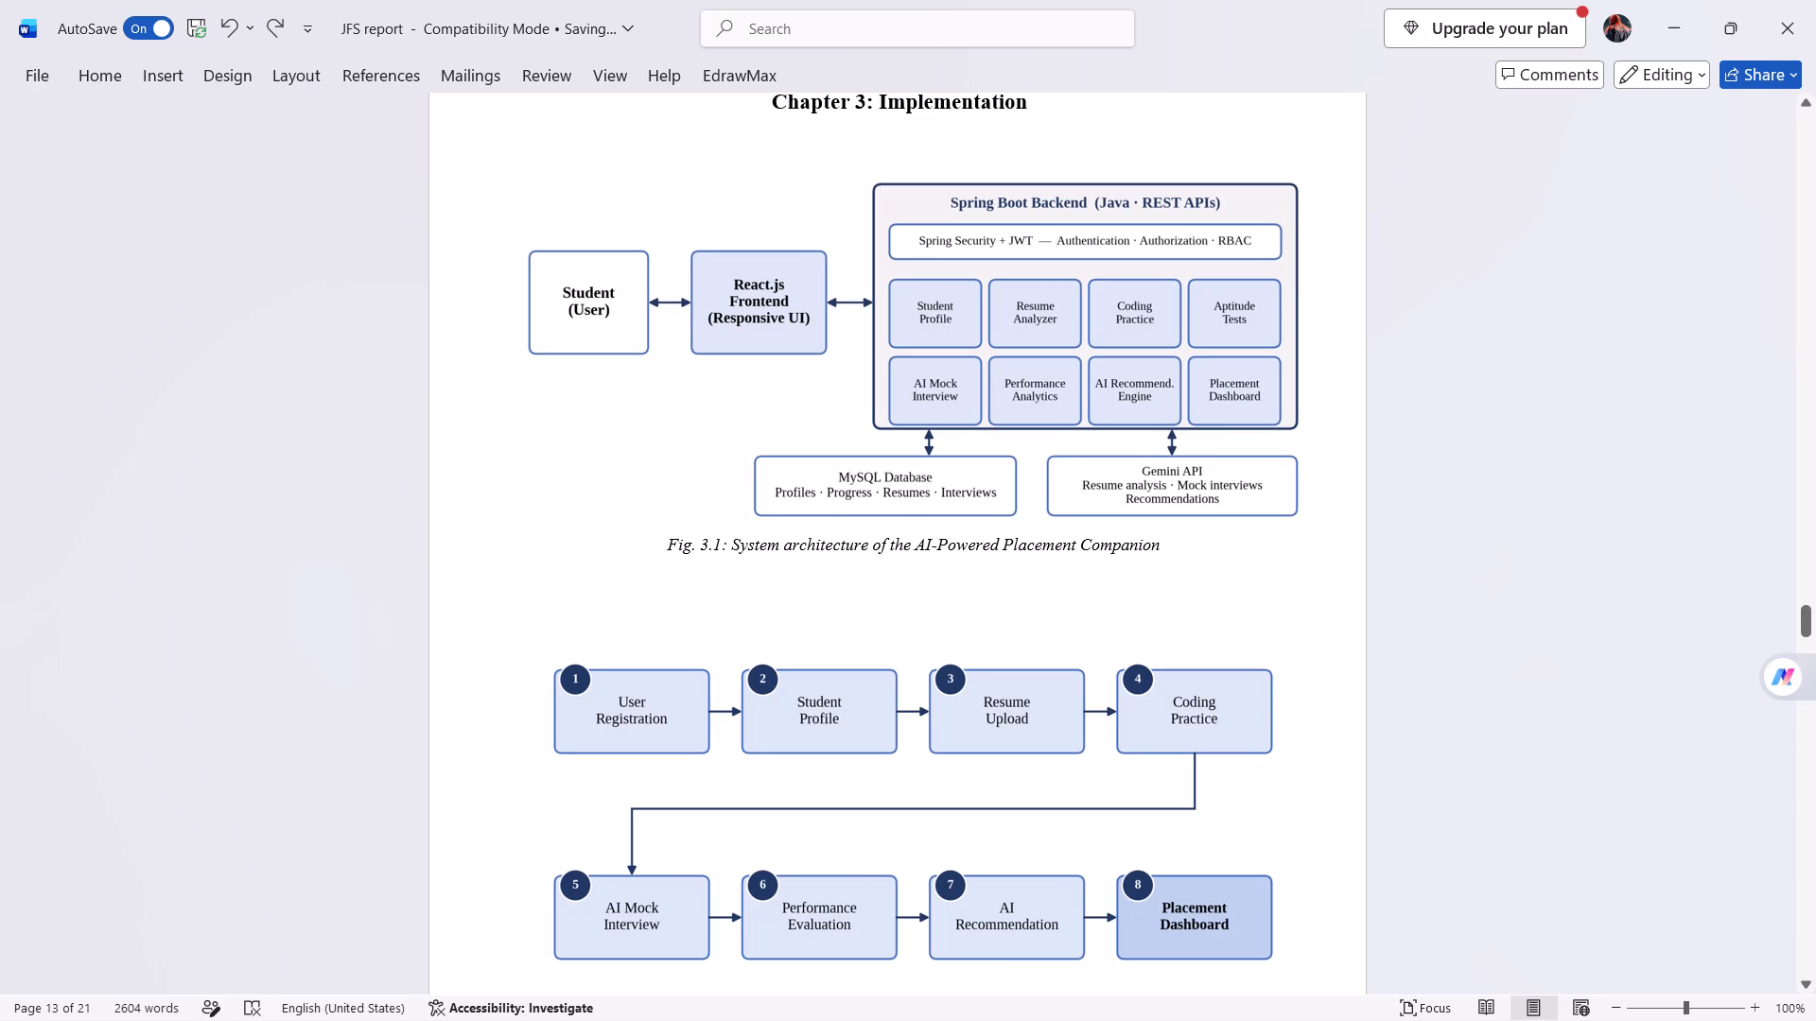
pyautogui.scroll(-2, 458, 540)
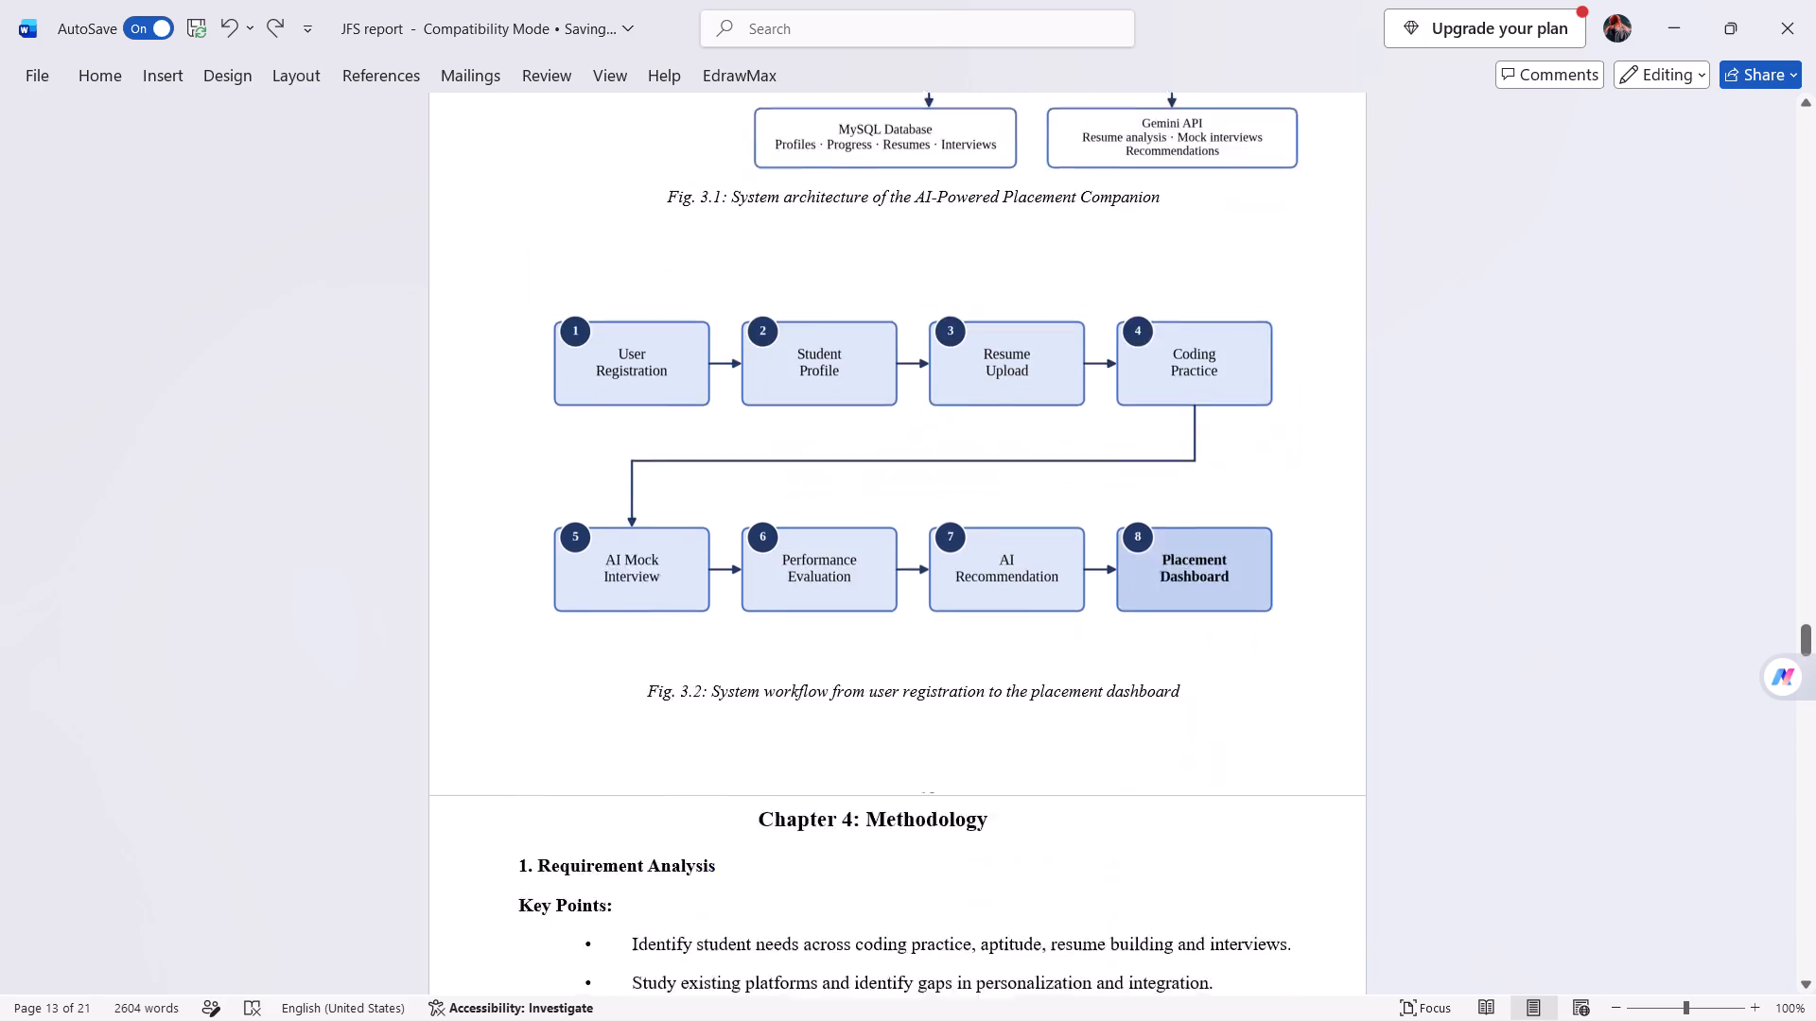
pyautogui.scroll(-2, 458, 540)
# Reduce the overall height of the Chapter 2 Literature Review table, keeping its width nearly the same.
pyautogui.scroll(7, 458, 540)
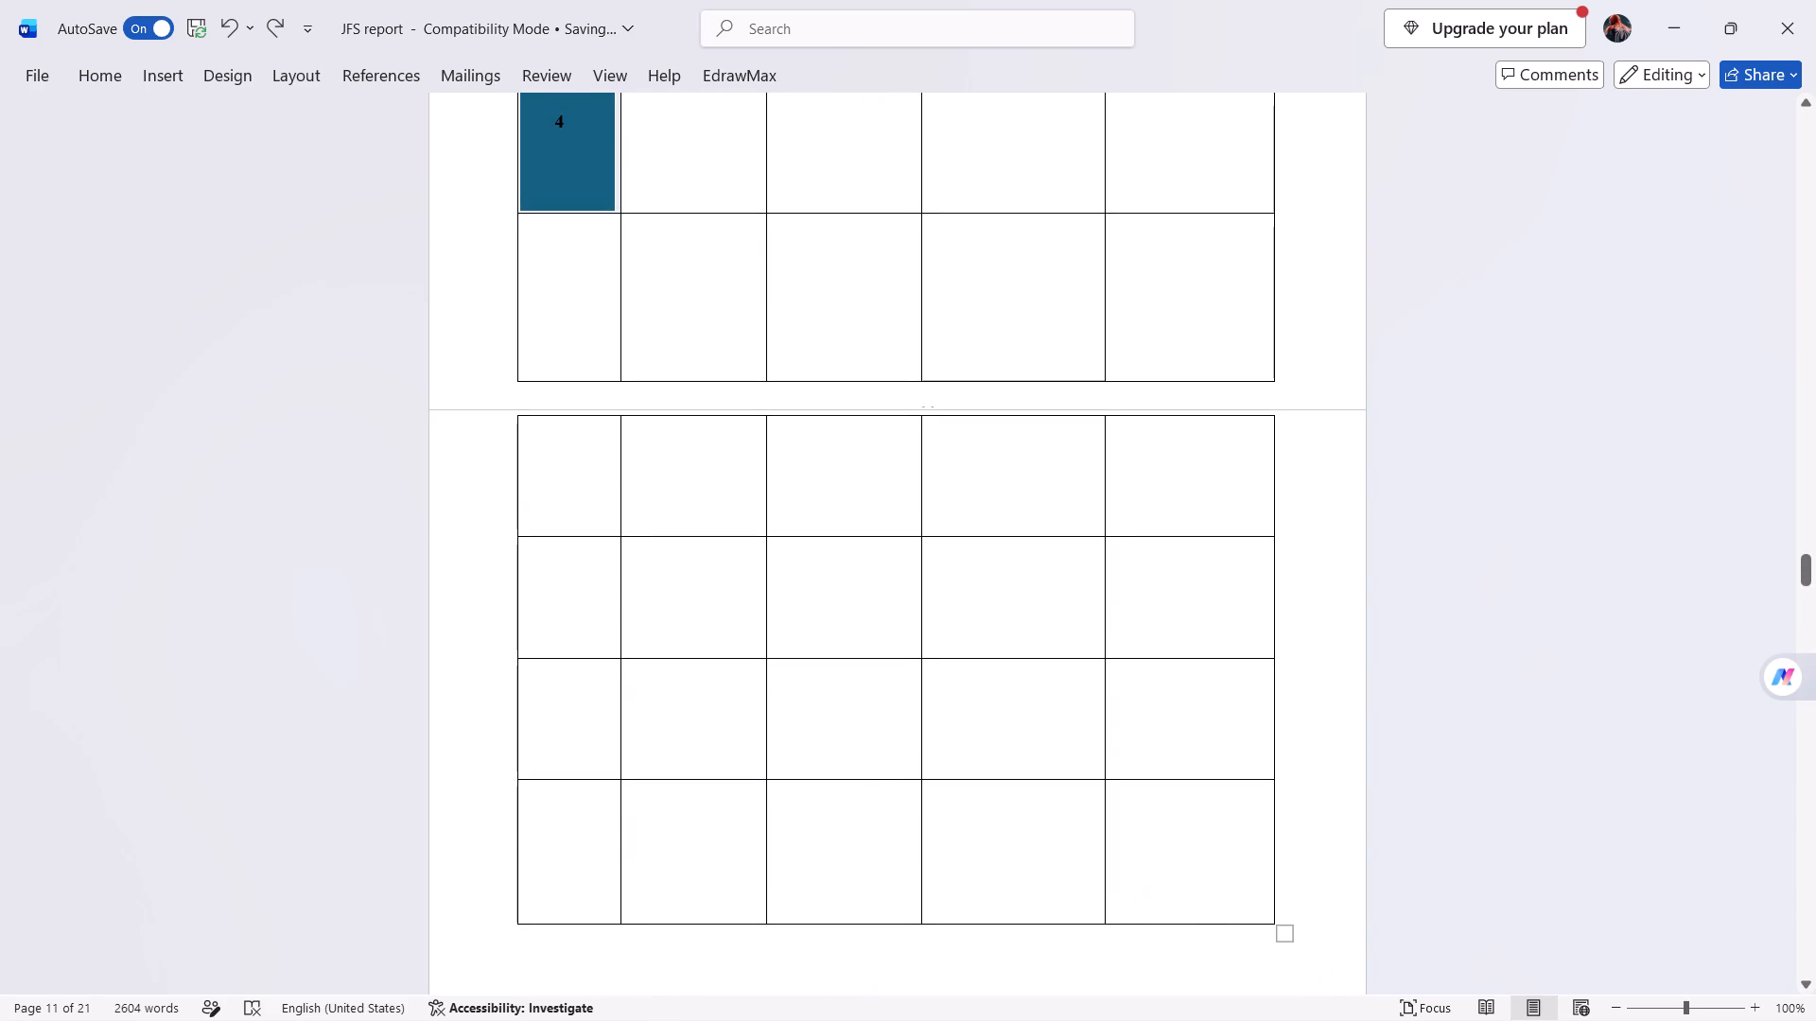
pyautogui.moveTo(1283, 940); pyautogui.dragTo(1151, 344)
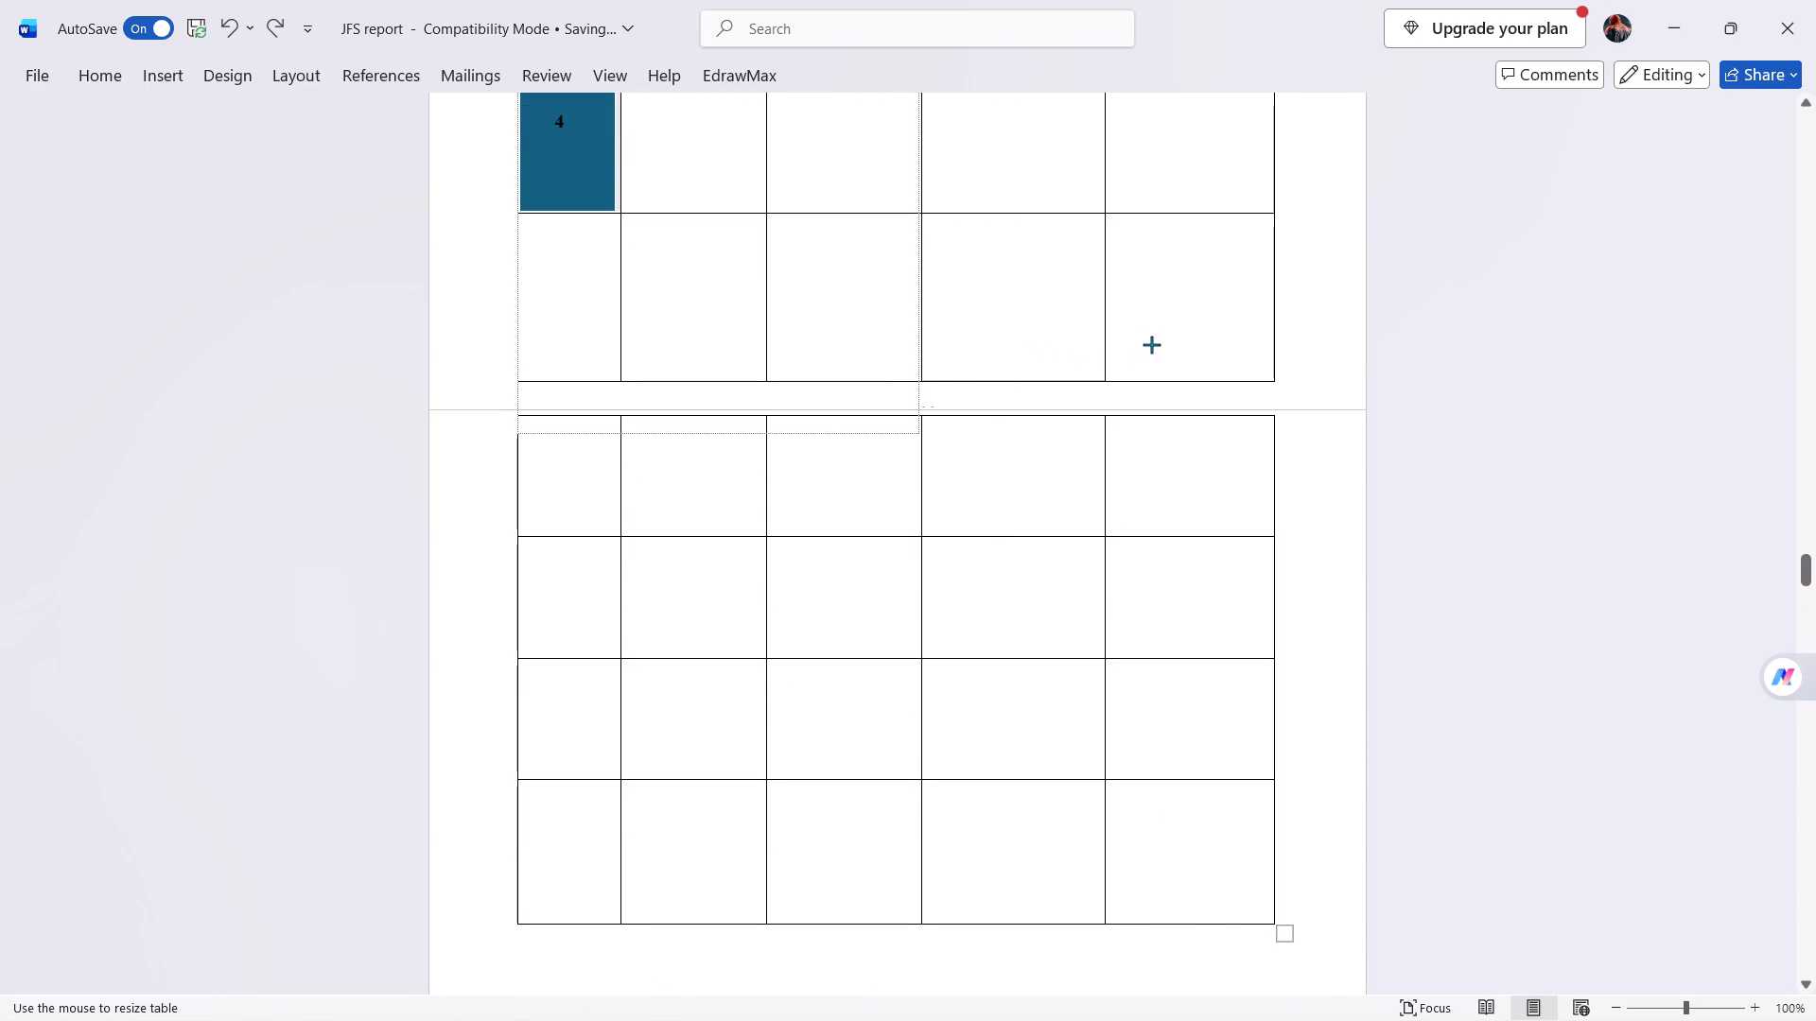
pyautogui.moveTo(1151, 344); pyautogui.dragTo(1273, 380)
pyautogui.scroll(1, 1273, 380)
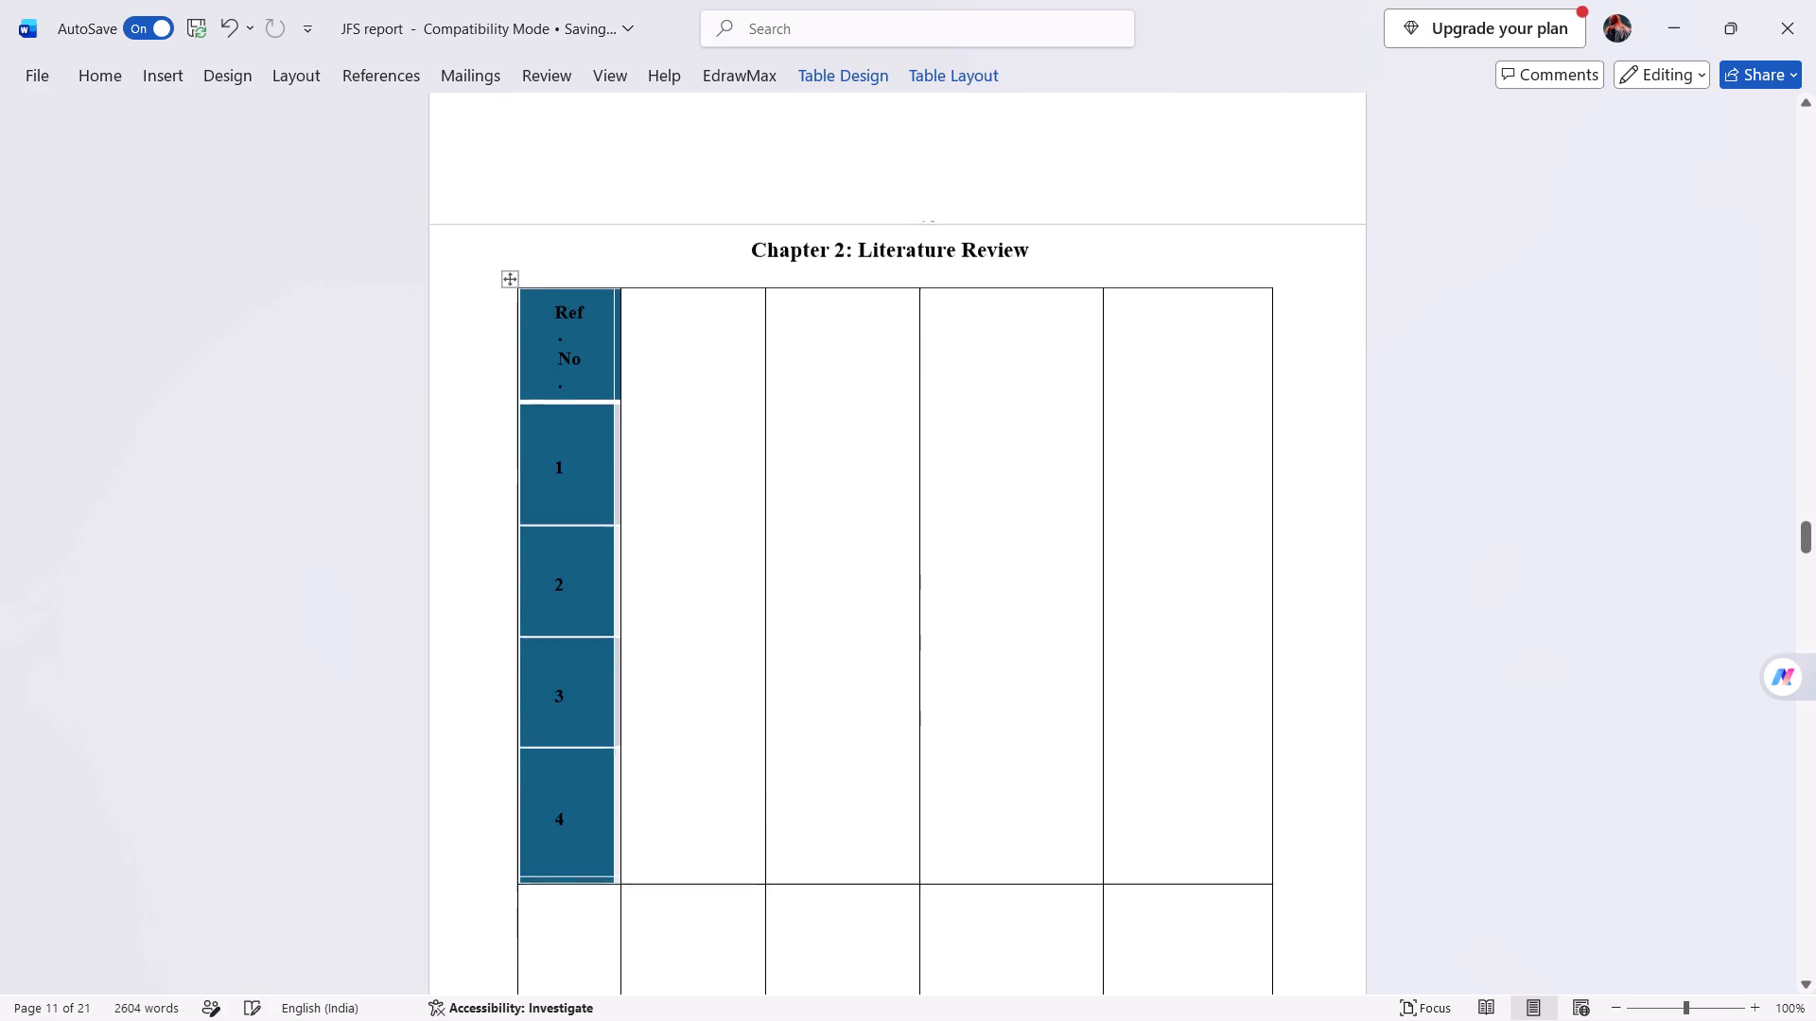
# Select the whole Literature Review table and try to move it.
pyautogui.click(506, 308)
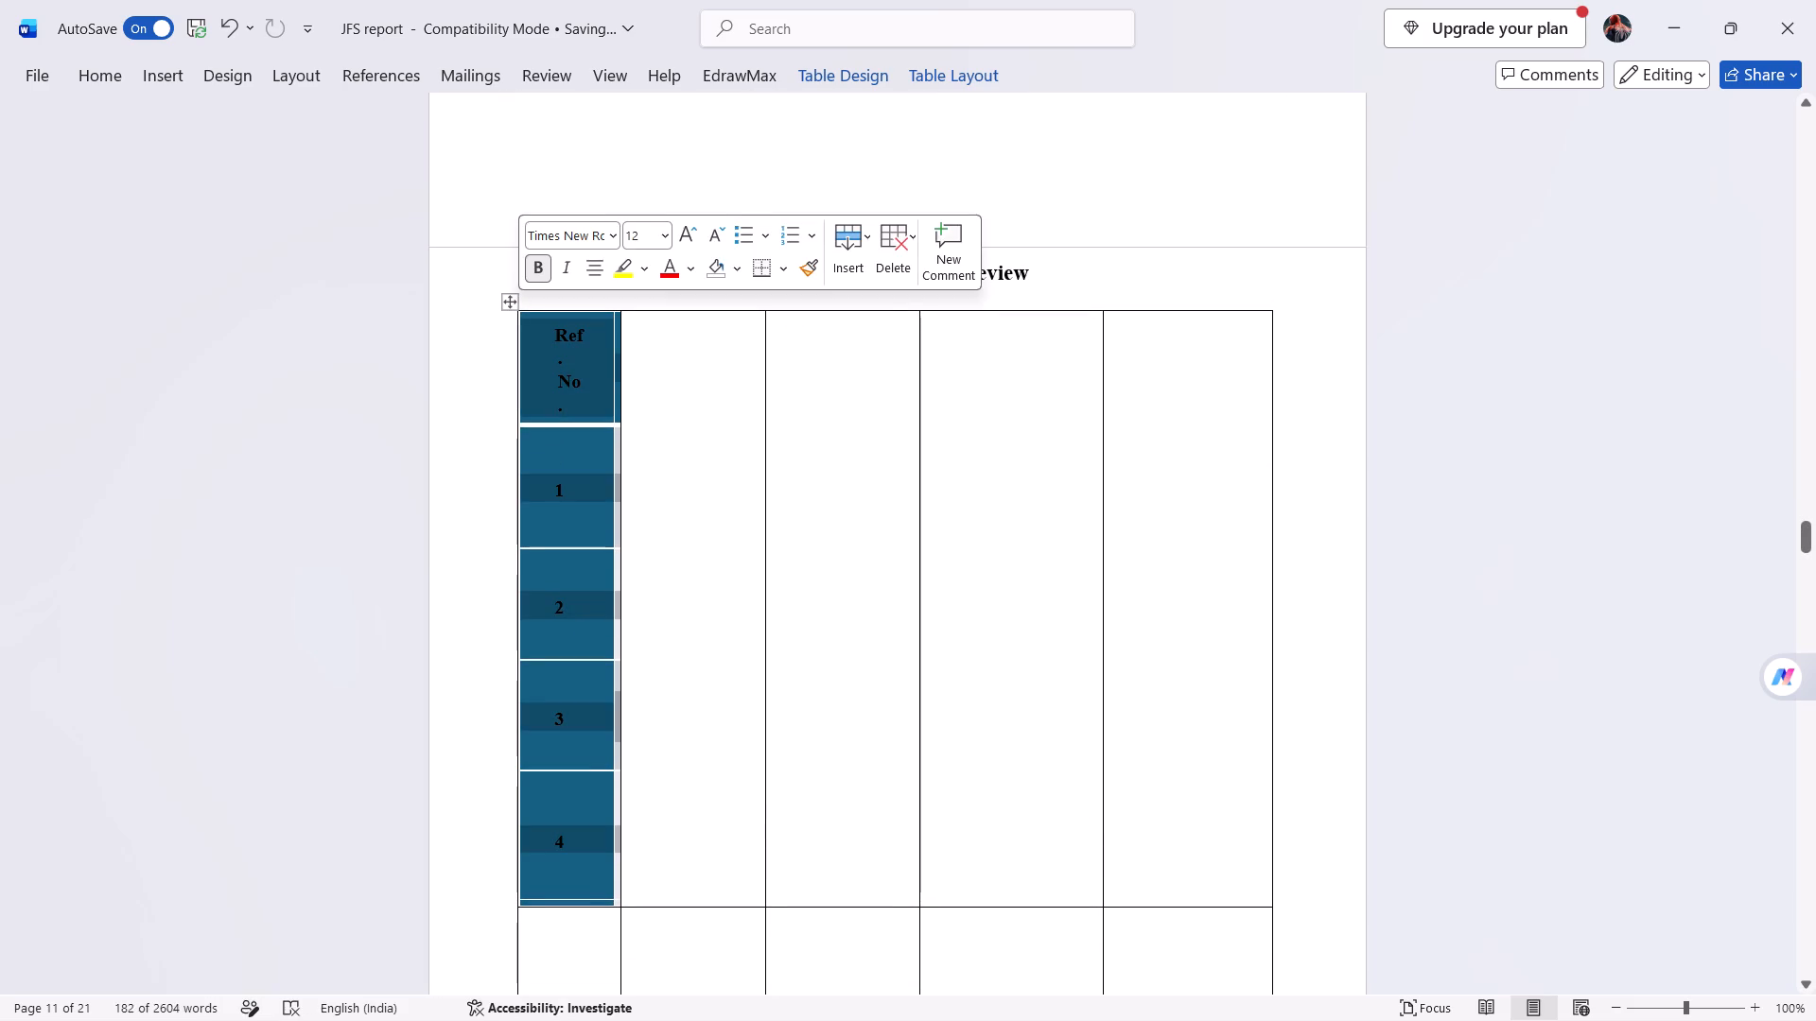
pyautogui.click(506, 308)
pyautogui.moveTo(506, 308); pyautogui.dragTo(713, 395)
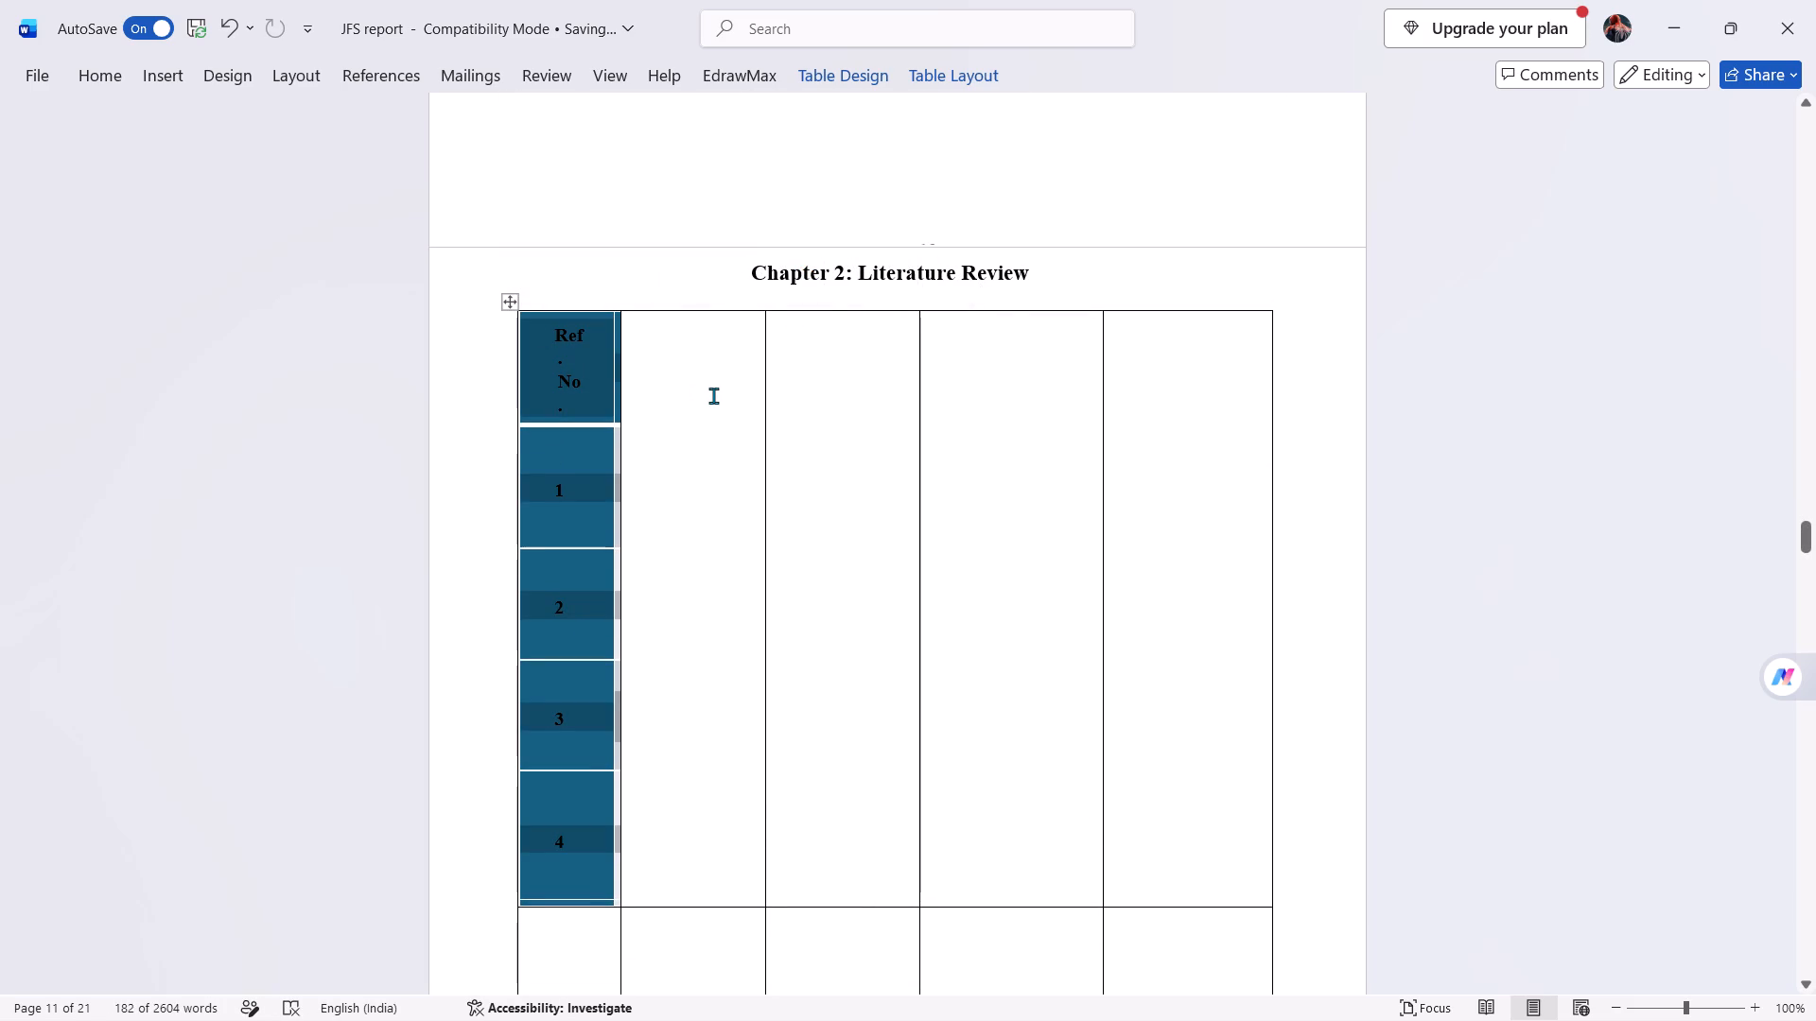
# Review the report's Contents, Approval Sheet and Abstract pages, returning to the Chapter 2 Literature Review table.
pyautogui.scroll(11, 713, 395)
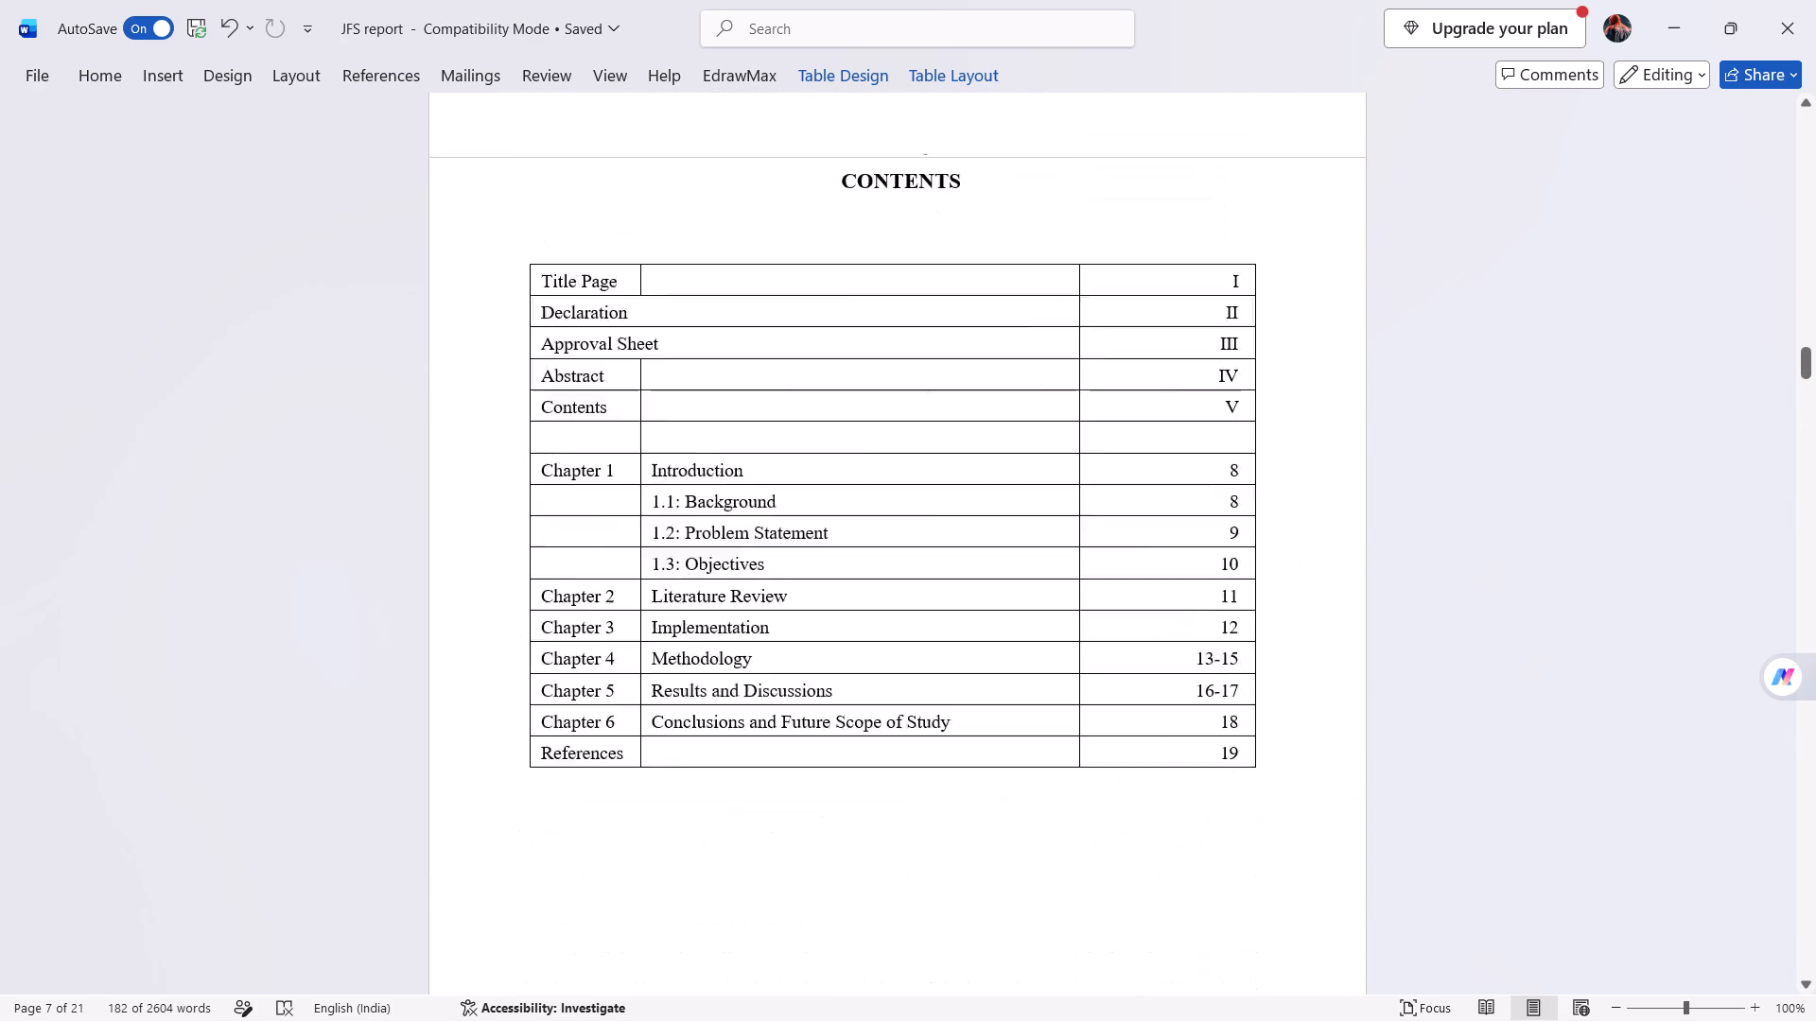
pyautogui.scroll(4, 713, 395)
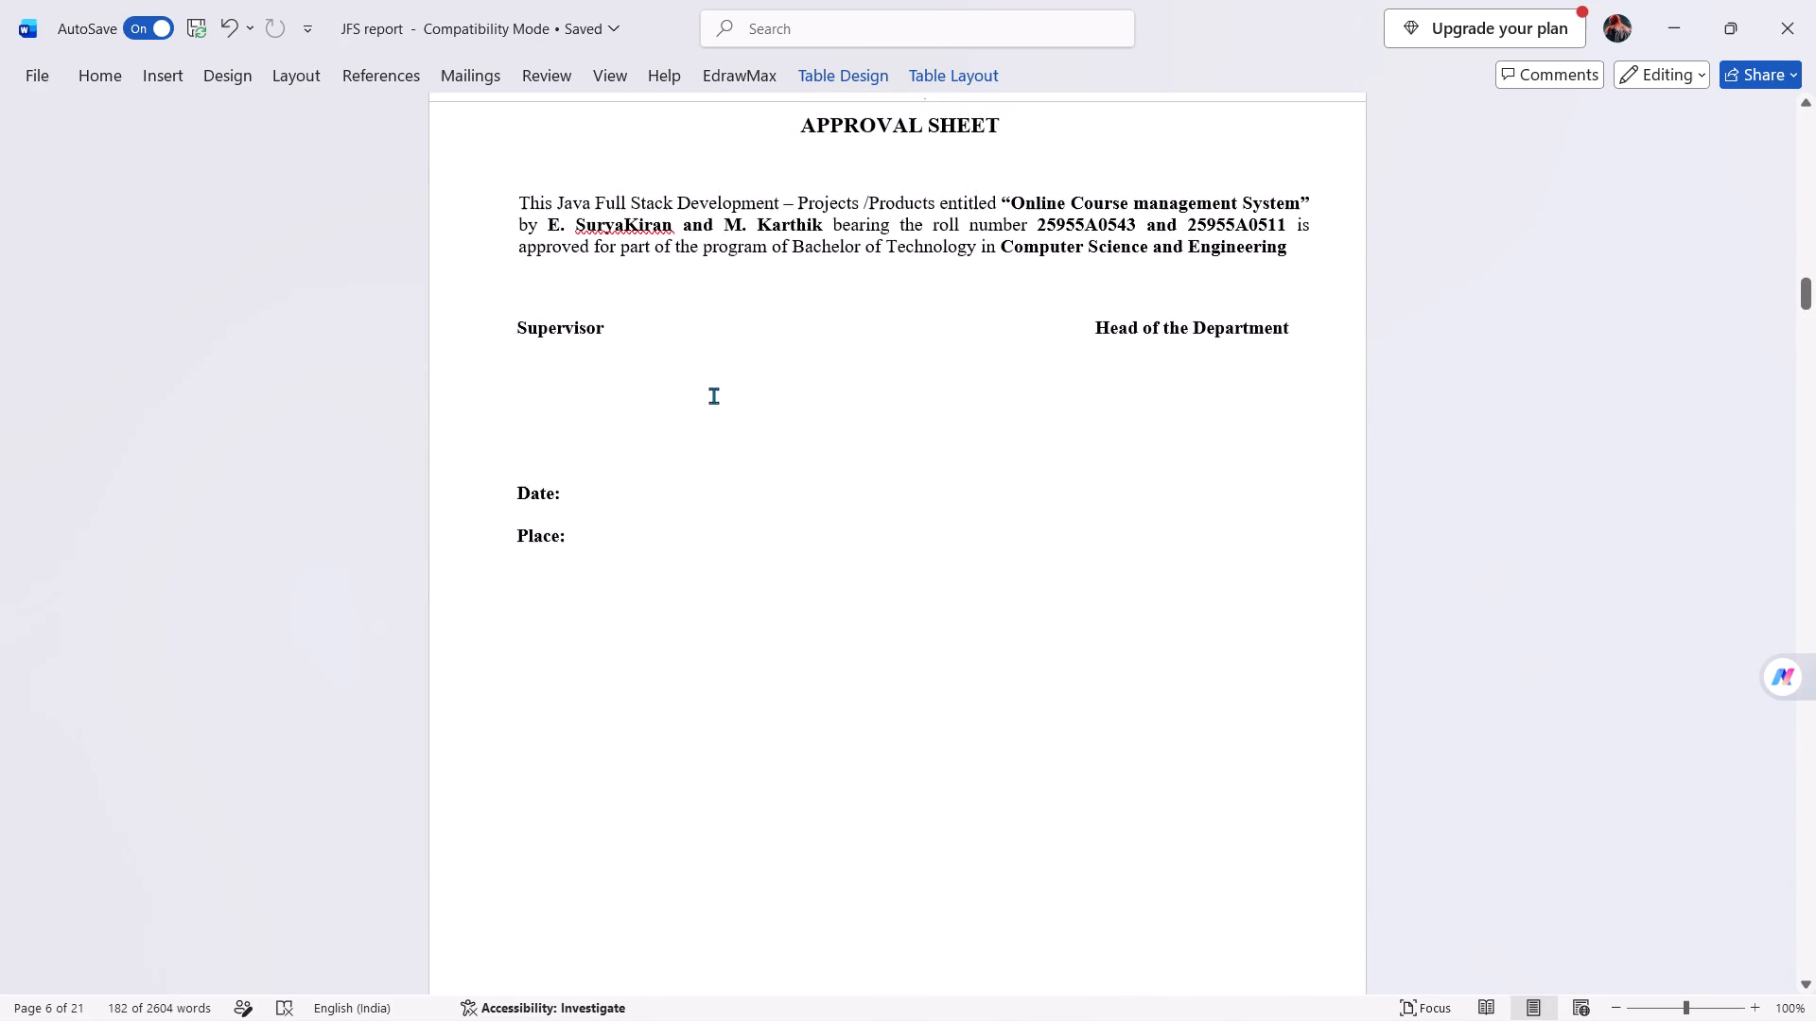
pyautogui.scroll(3, 713, 395)
pyautogui.scroll(-7, 713, 395)
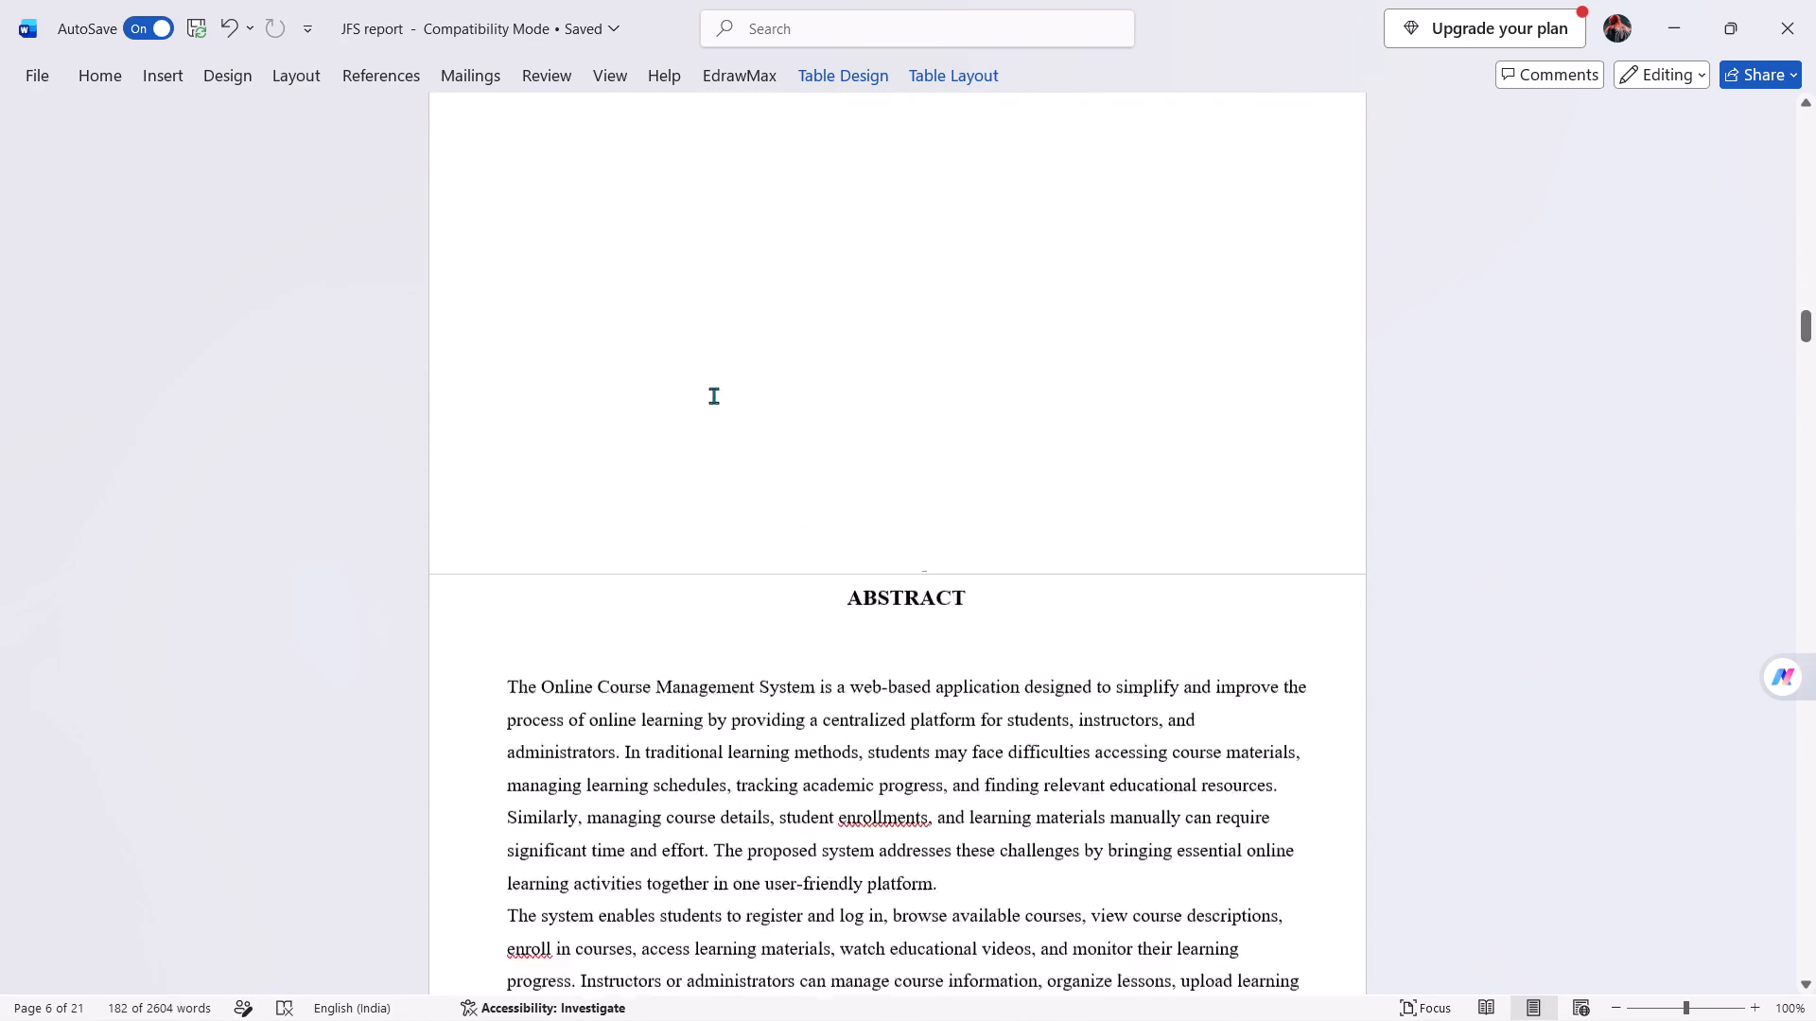
pyautogui.scroll(-11, 713, 395)
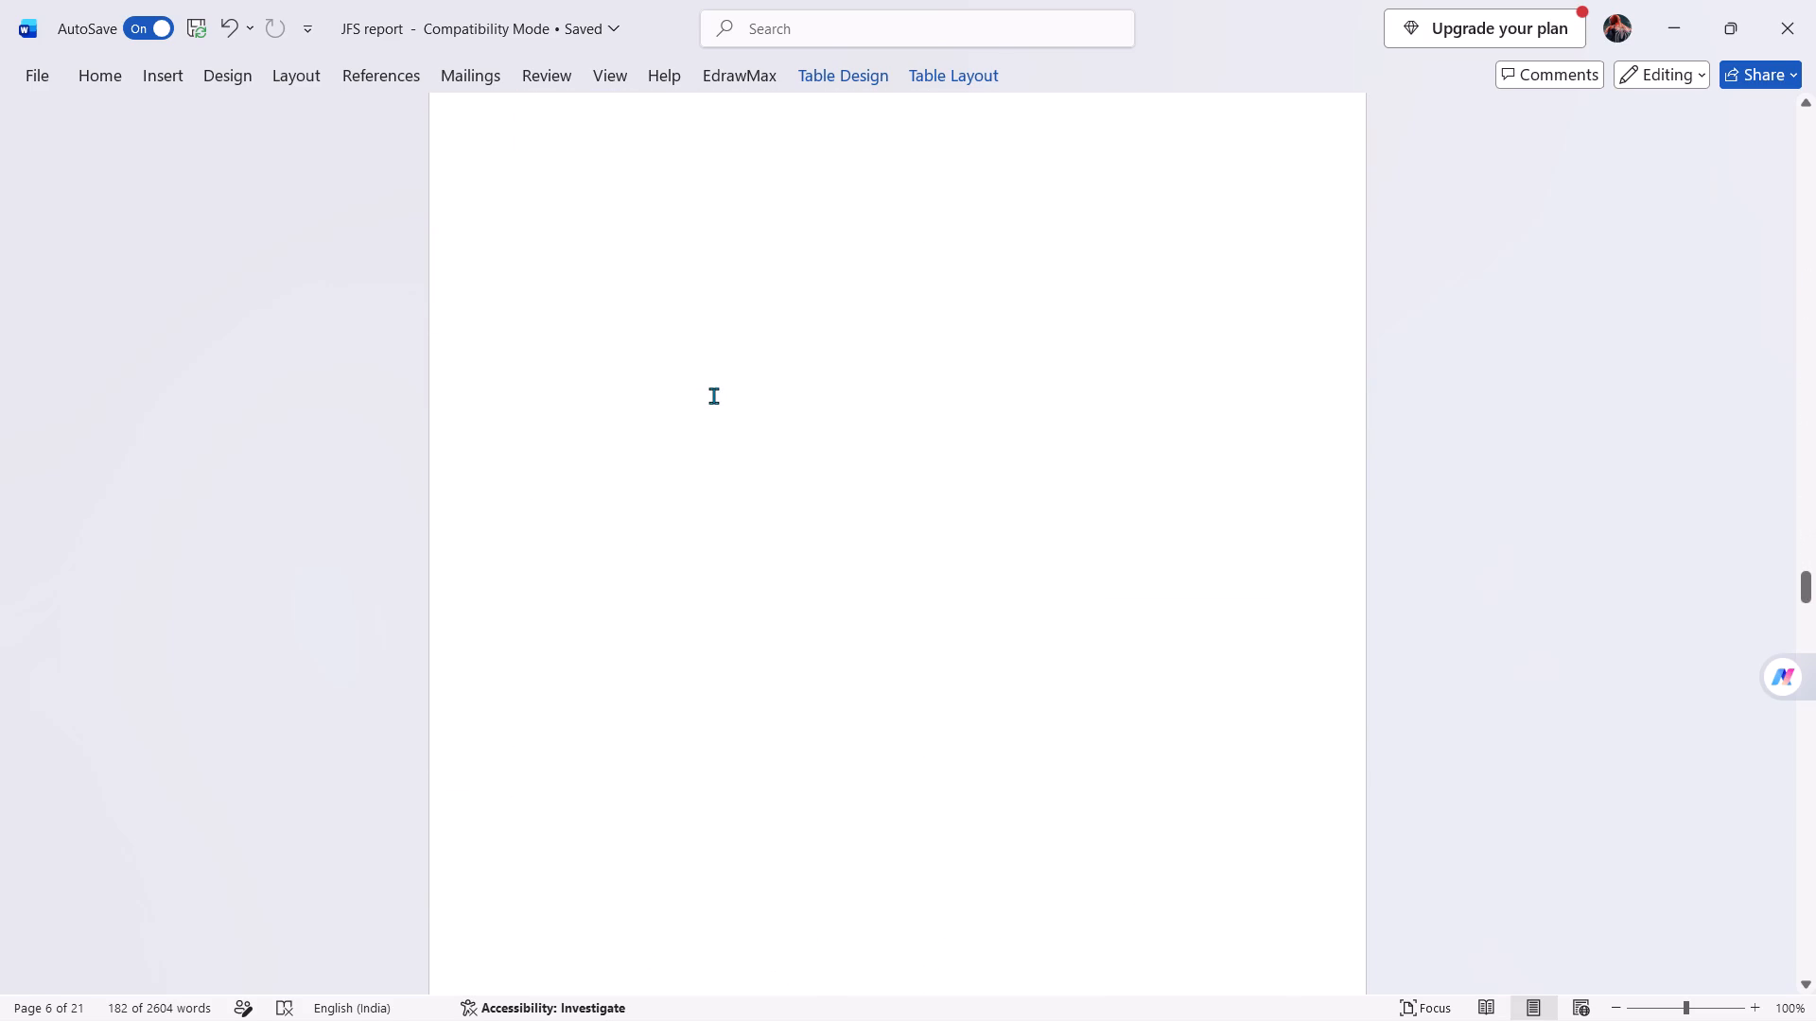
pyautogui.scroll(-1, 713, 395)
pyautogui.scroll(5, 713, 395)
# Delete the pasted reference-number table and other content from the first row of the Chapter 2 Literature Review table.
pyautogui.click(713, 395)
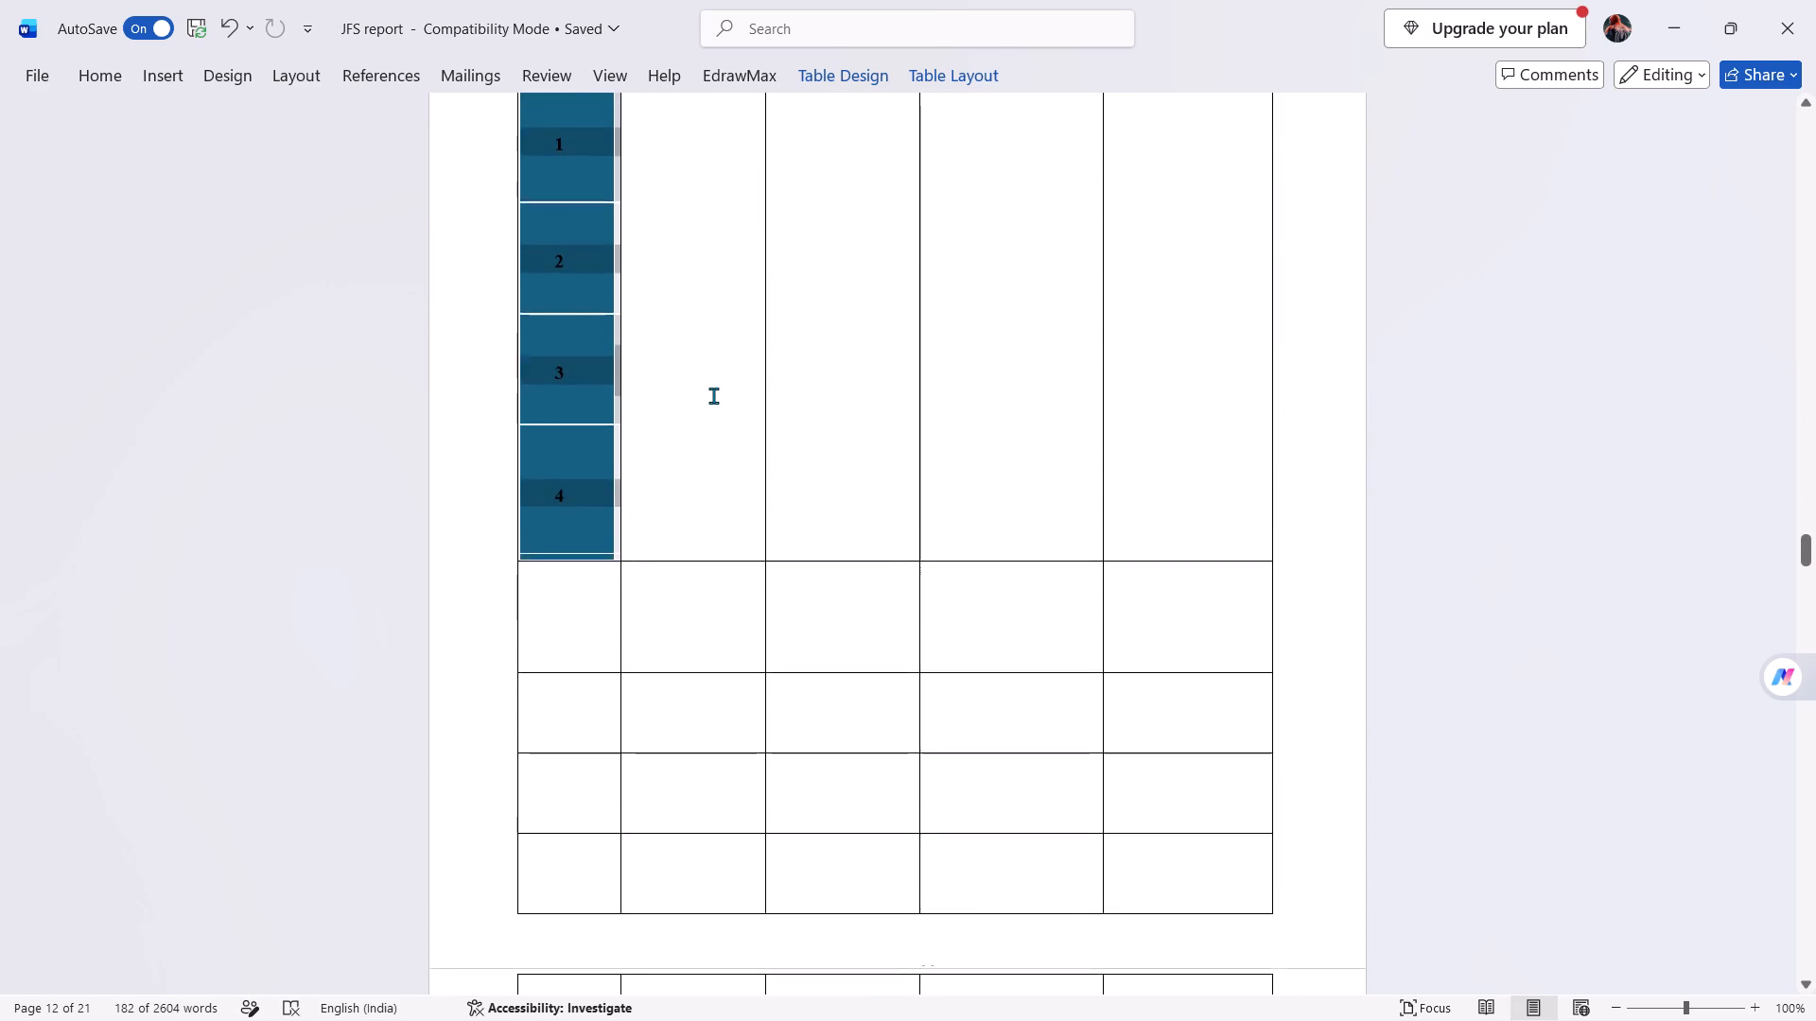
pyautogui.press('Delete')
pyautogui.press('Delete')
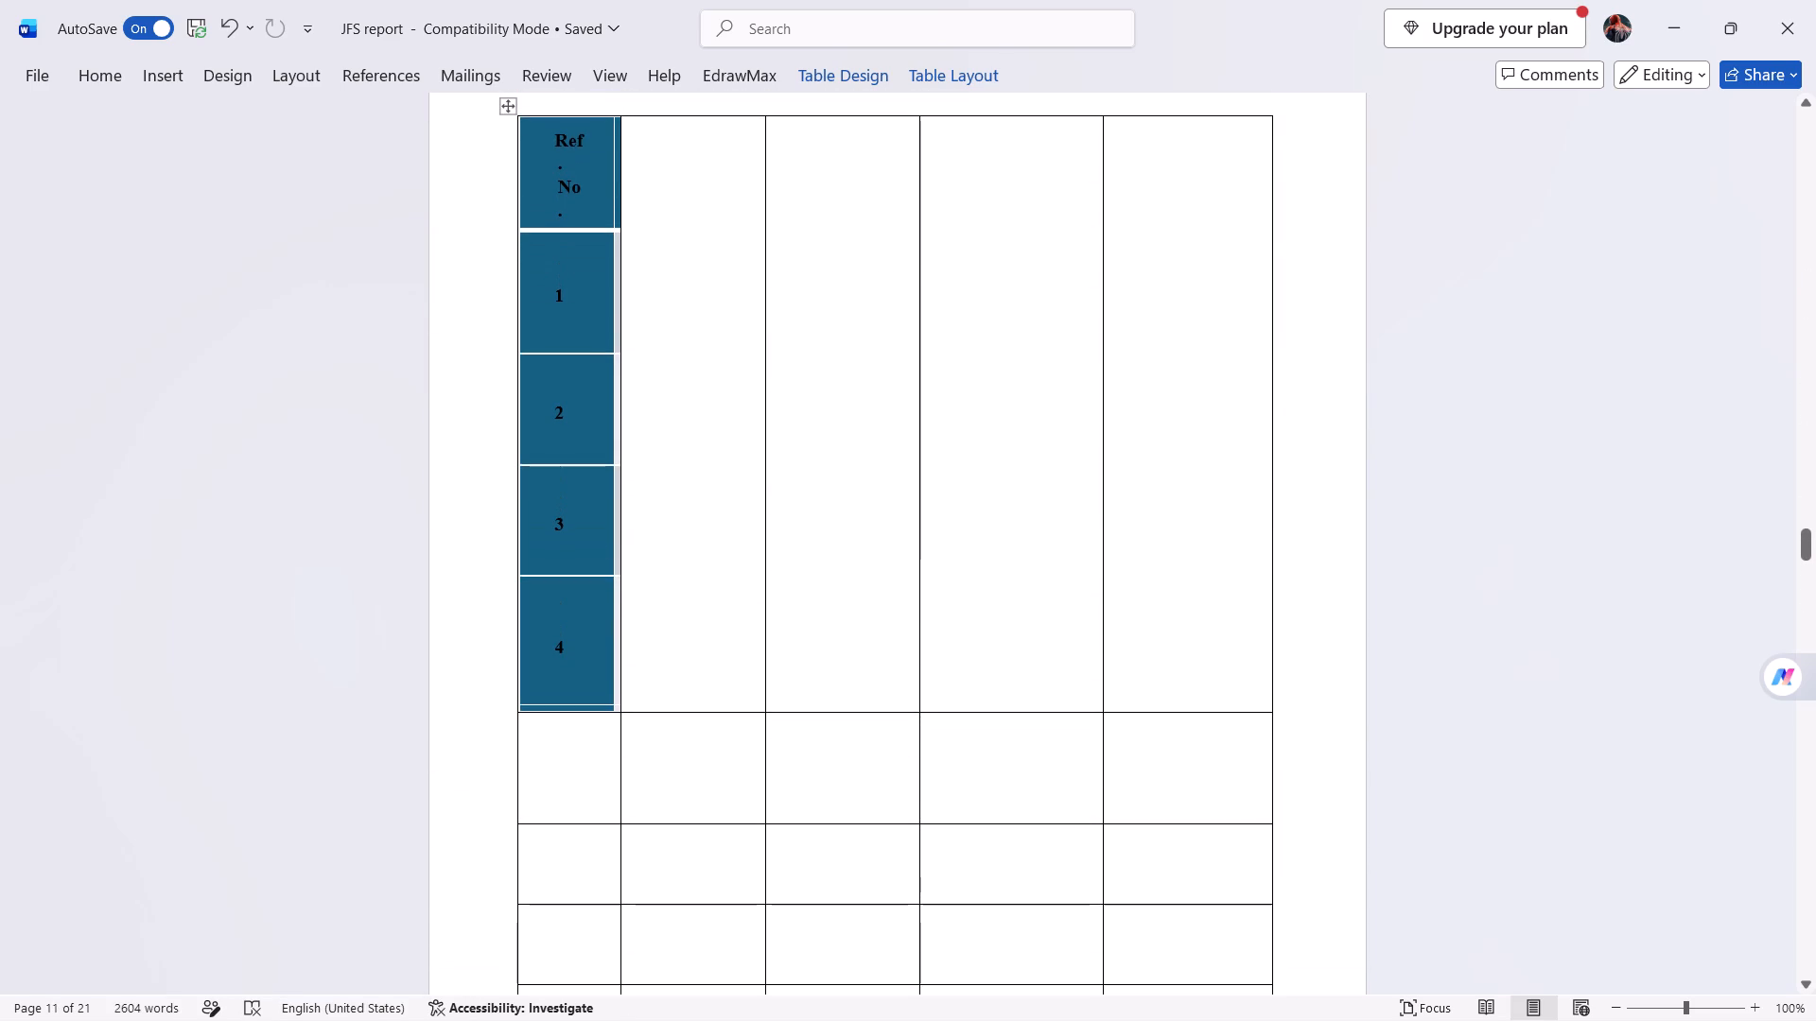
pyautogui.press('Delete')
pyautogui.press('Delete')
pyautogui.moveTo(543, 127); pyautogui.dragTo(944, 577)
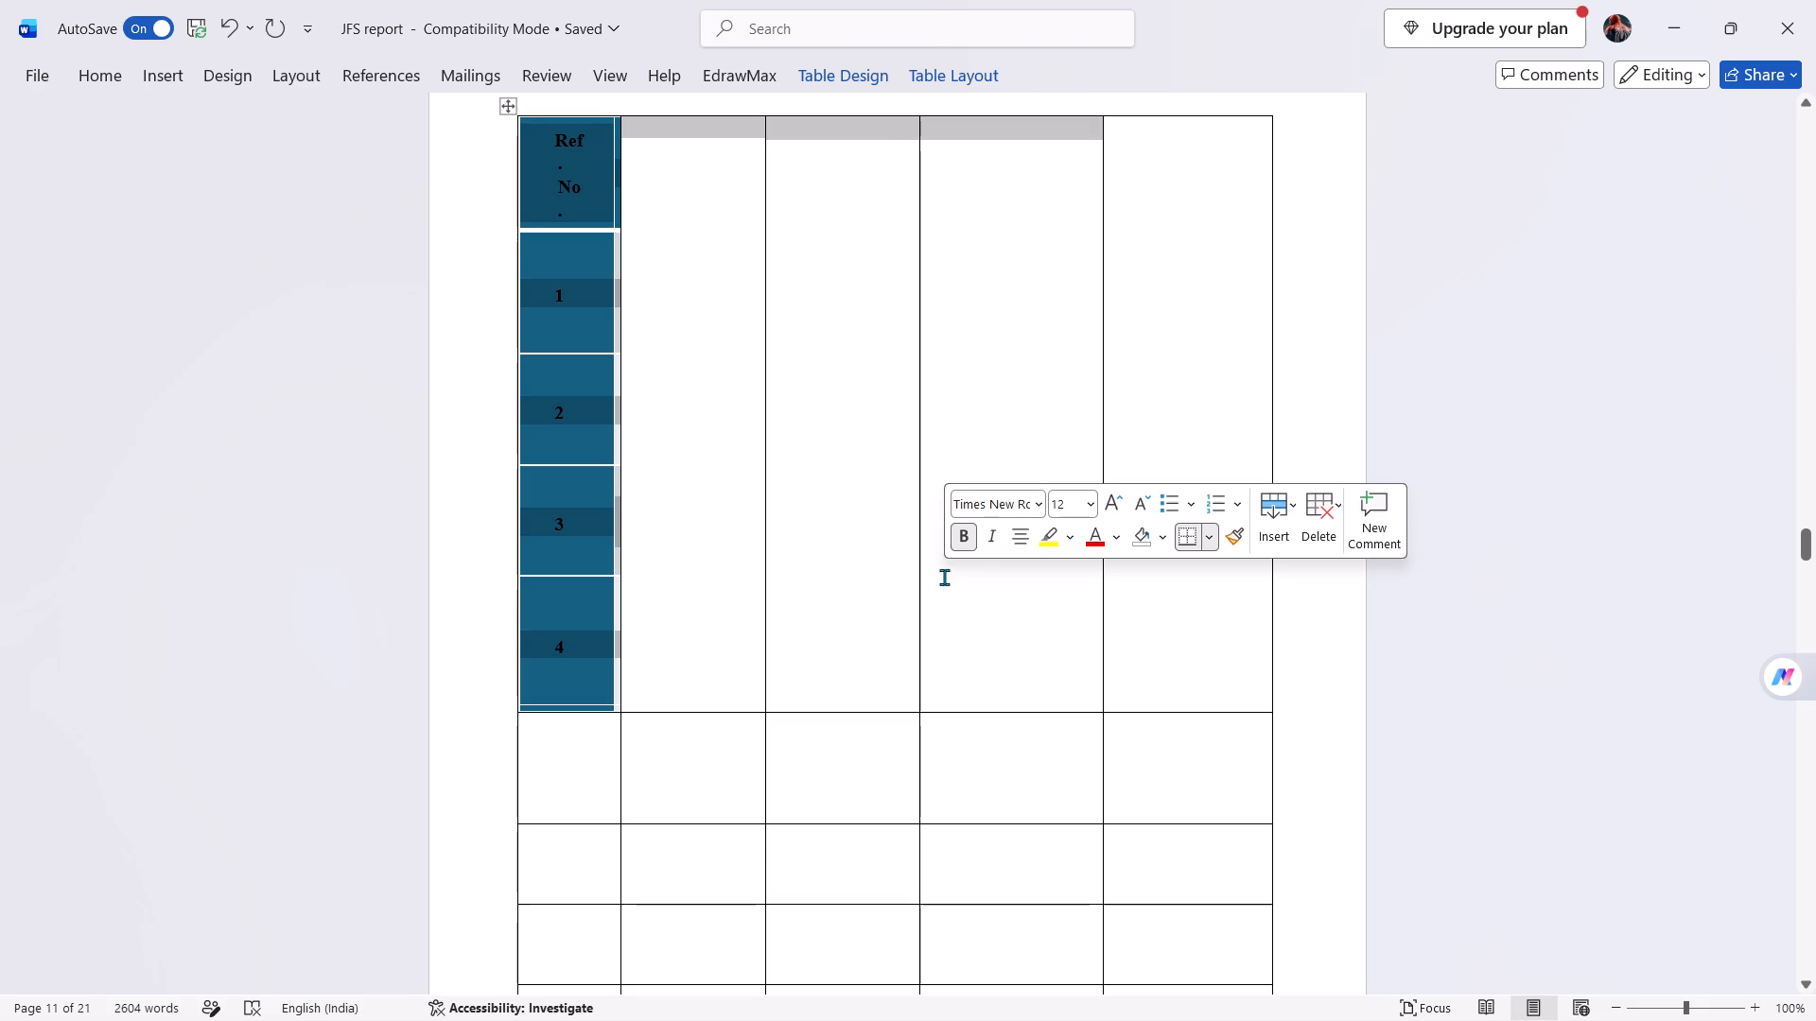
pyautogui.press('Delete')
pyautogui.scroll(2, 944, 577)
pyautogui.scroll(-4, 944, 577)
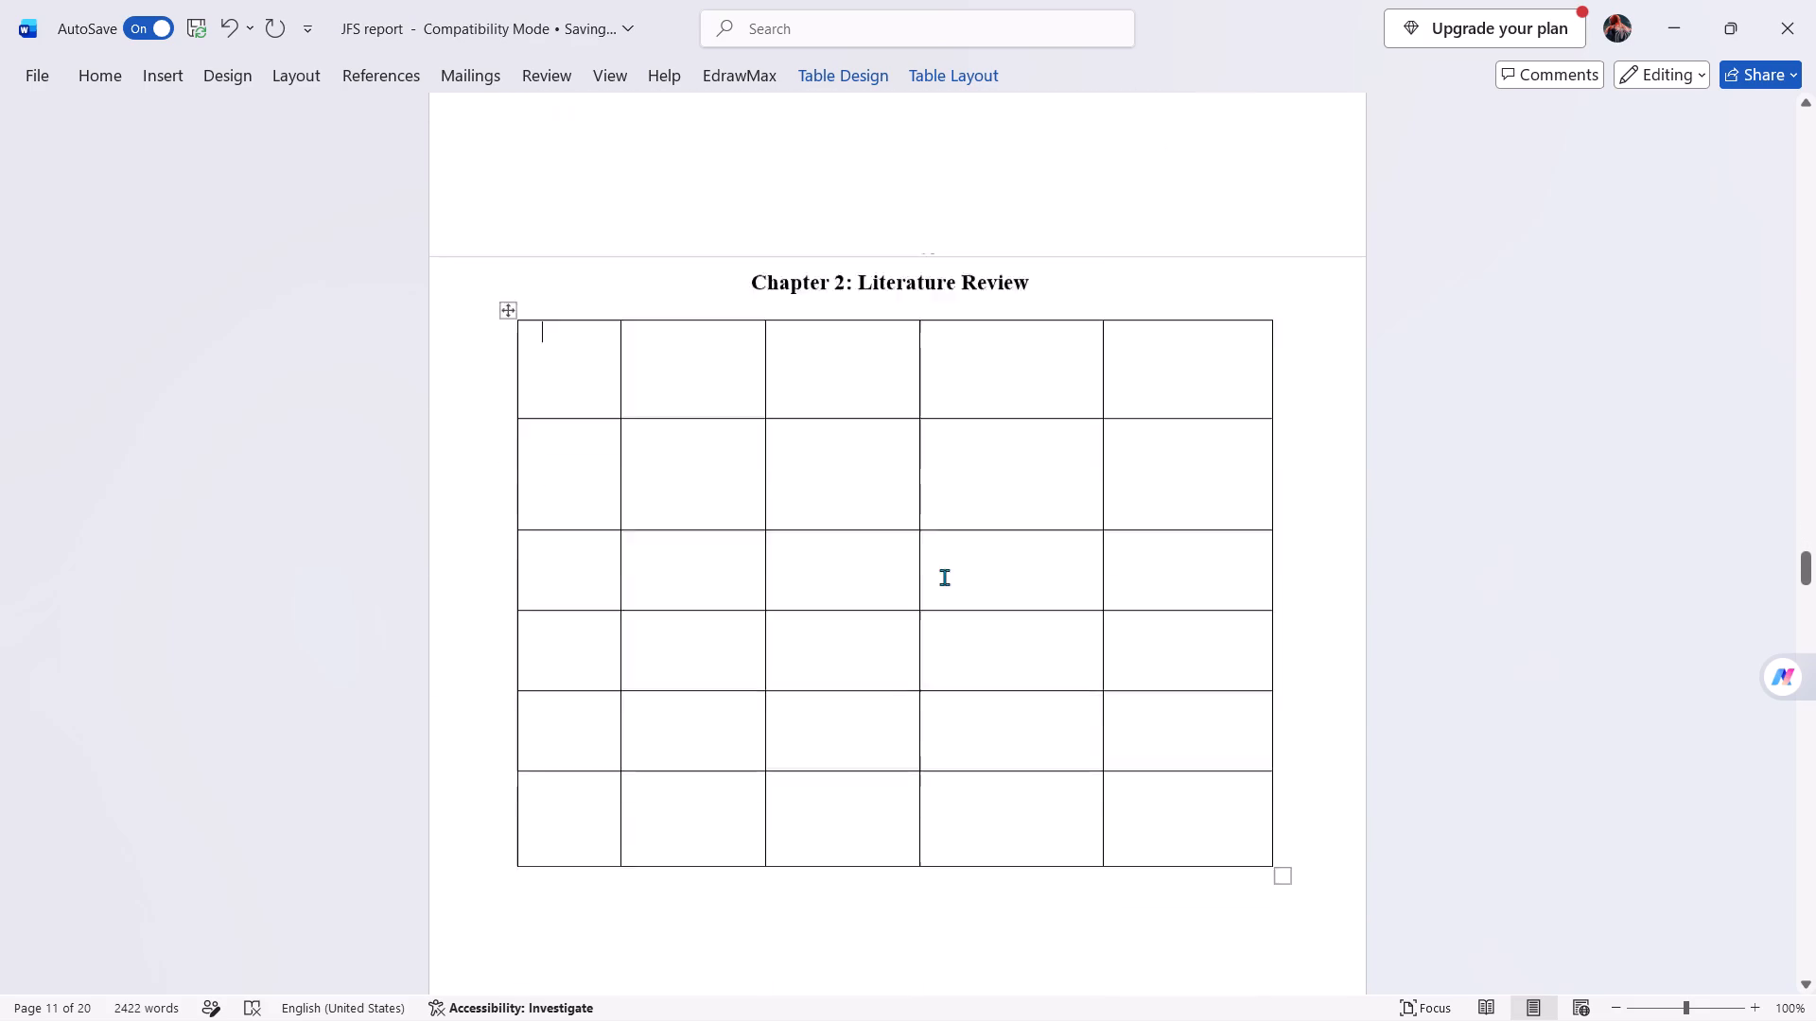
pyautogui.scroll(1, 944, 577)
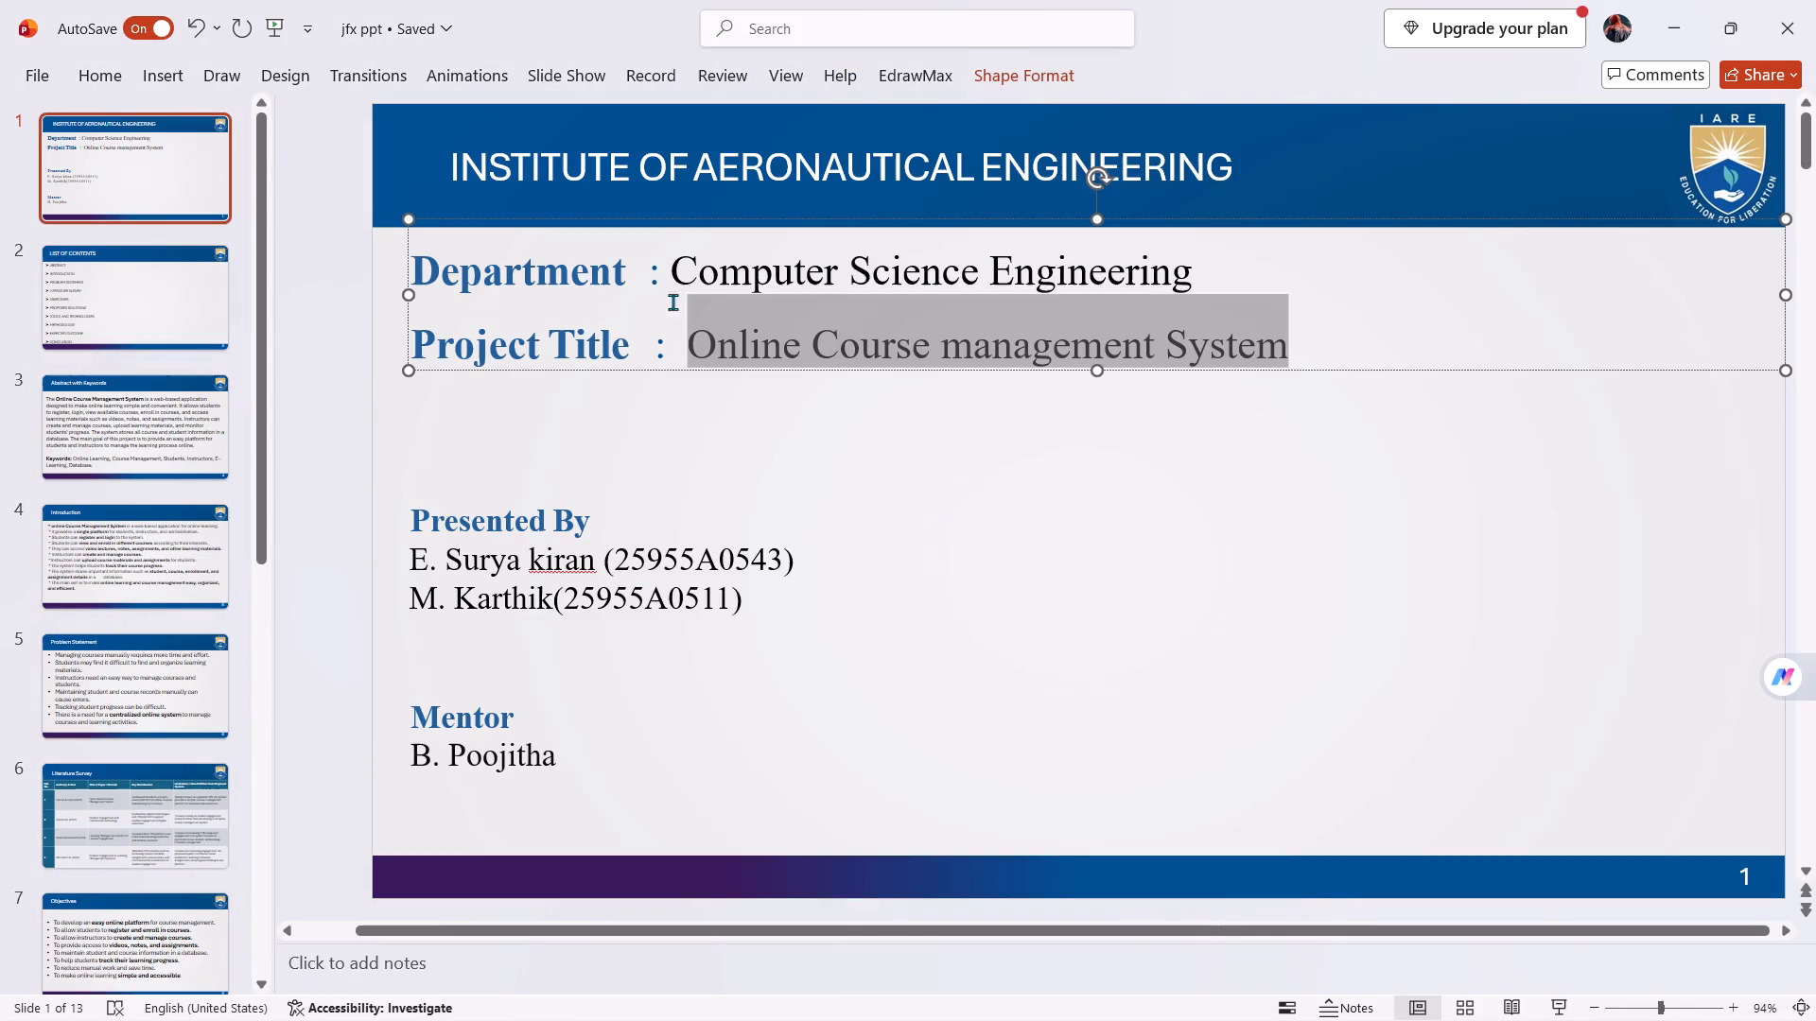
# Copy the headings "Author(s) & Year" and "Title of Paper / Domain" from PowerPoint's Literature Survey slide into the Word table's second and third header cells.
pyautogui.click(136, 773)
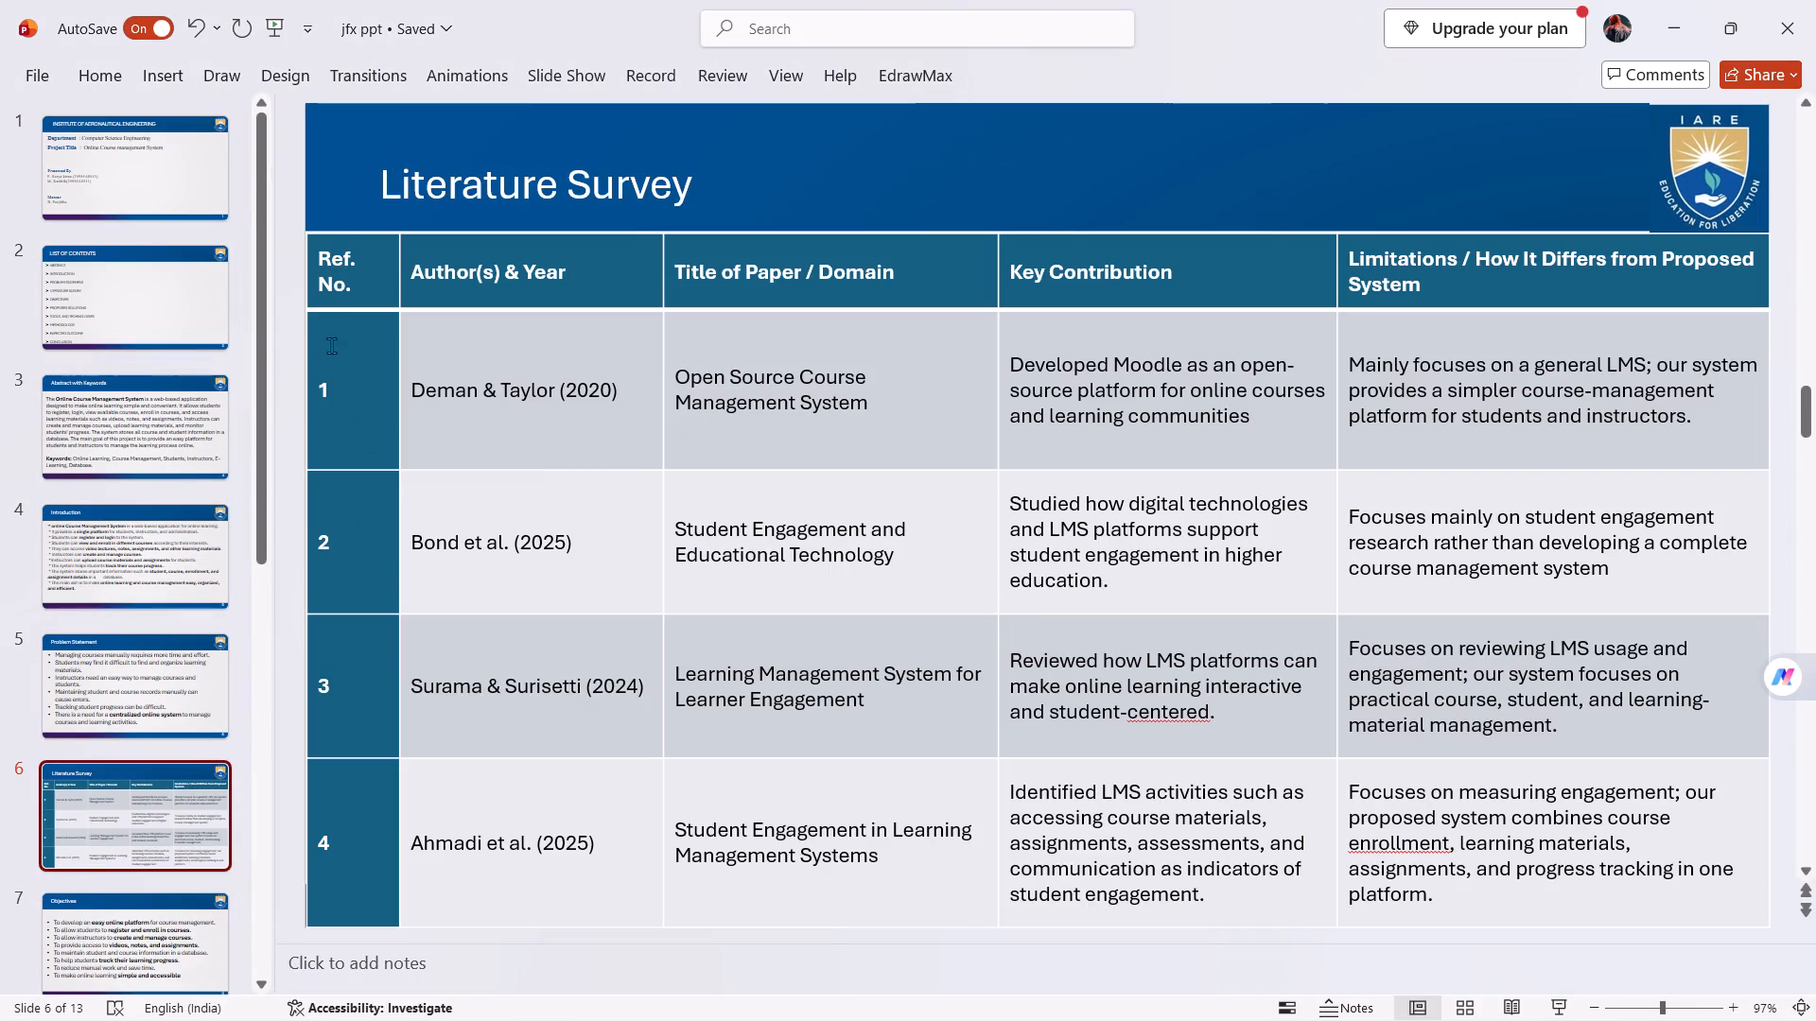
pyautogui.moveTo(413, 401); pyautogui.dragTo(632, 389)
pyautogui.hotkey('ctrl', 'c')
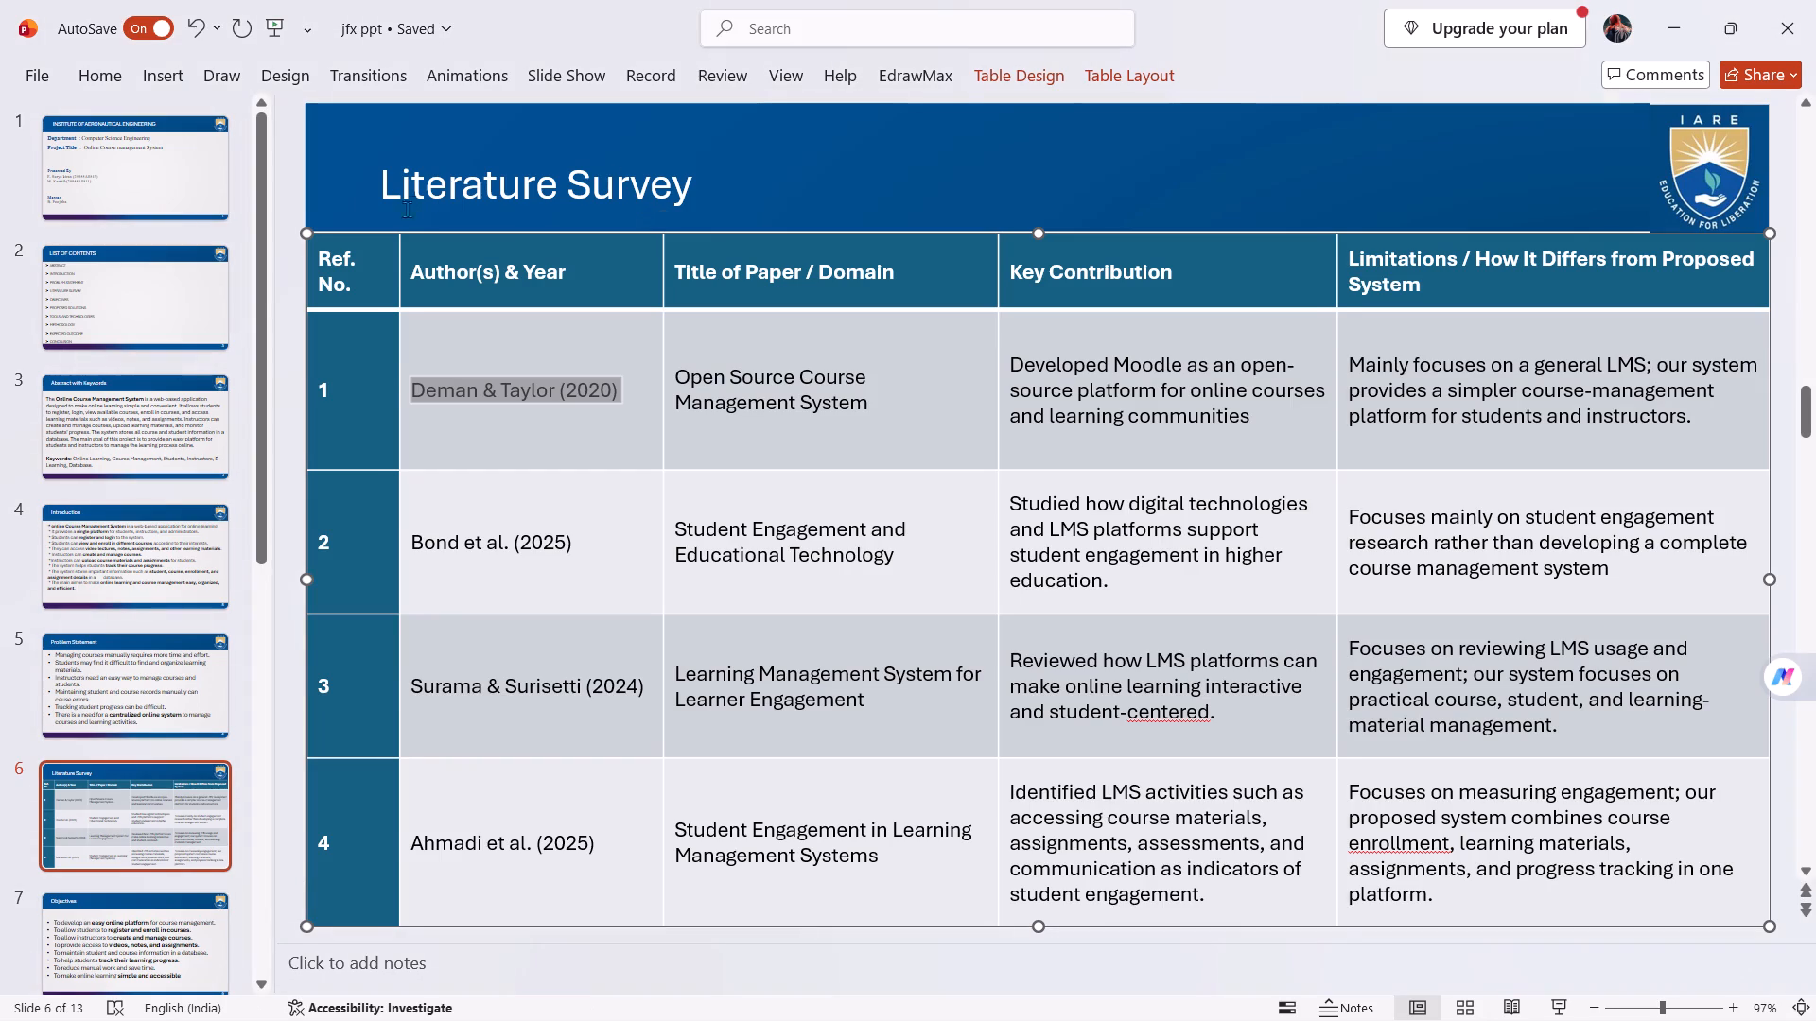
pyautogui.moveTo(421, 267); pyautogui.dragTo(523, 261)
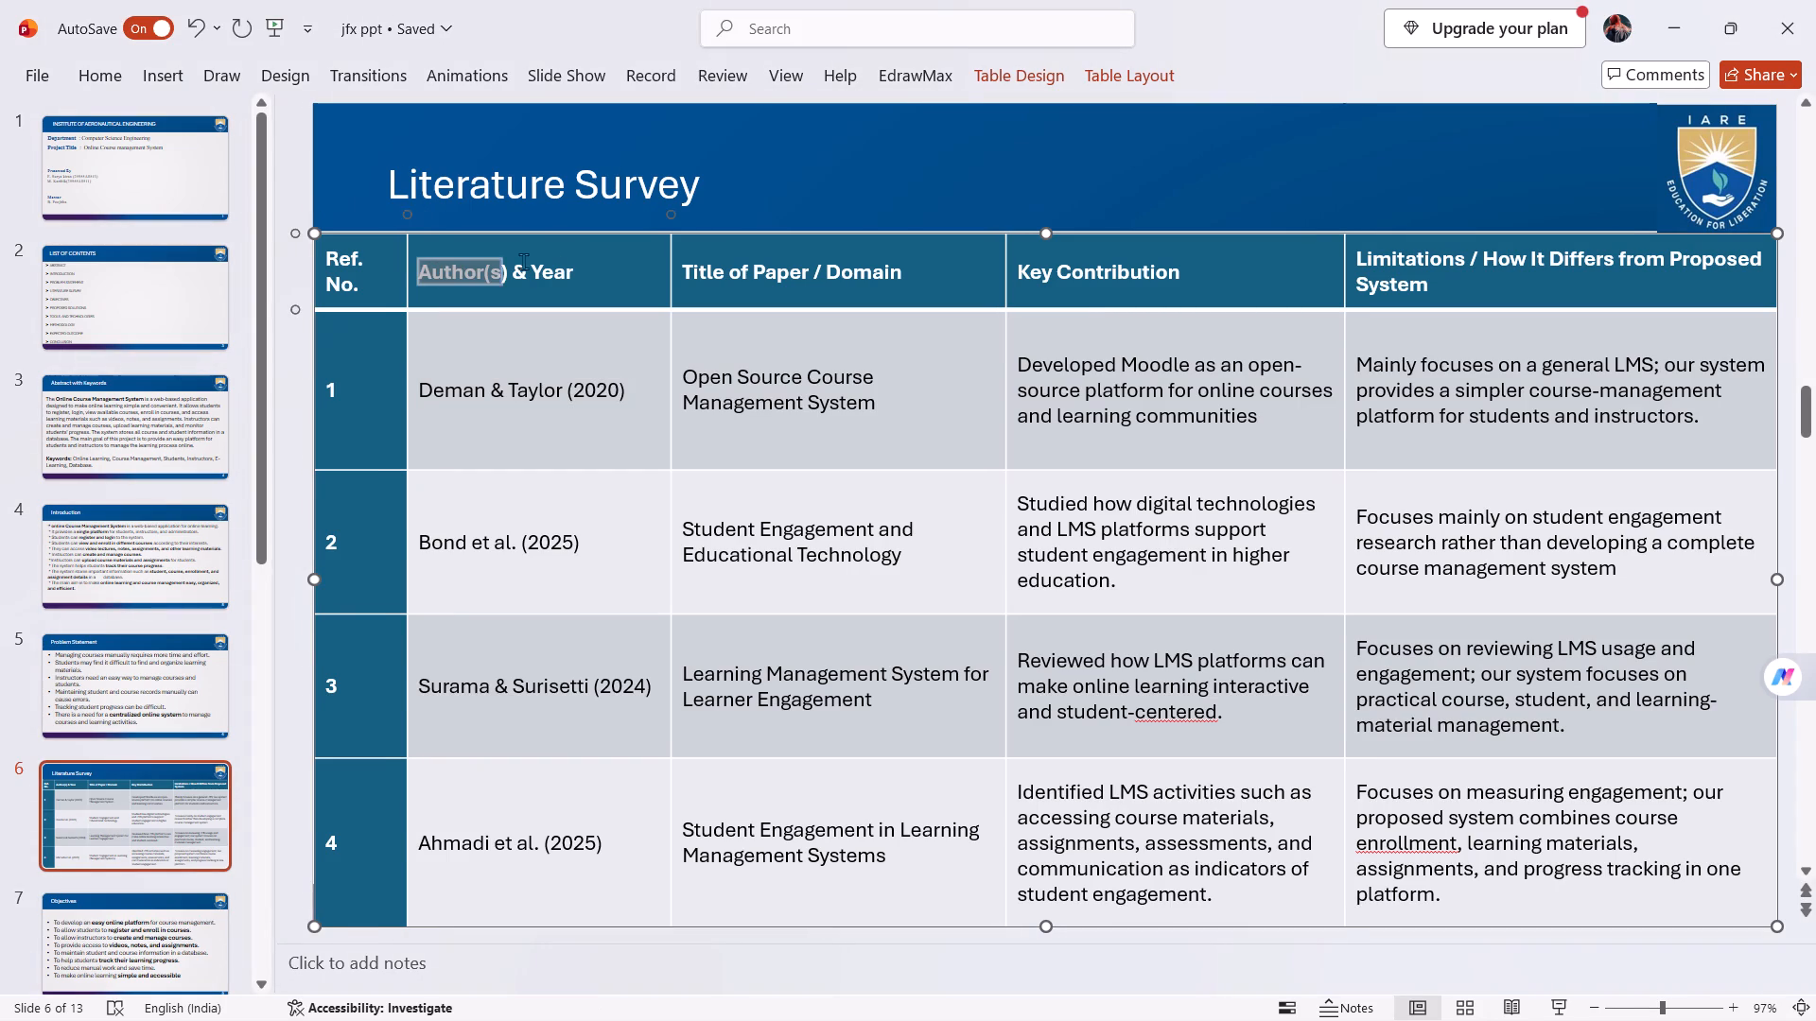
pyautogui.moveTo(523, 261); pyautogui.dragTo(574, 263)
pyautogui.hotkey('ctrl', 'c')
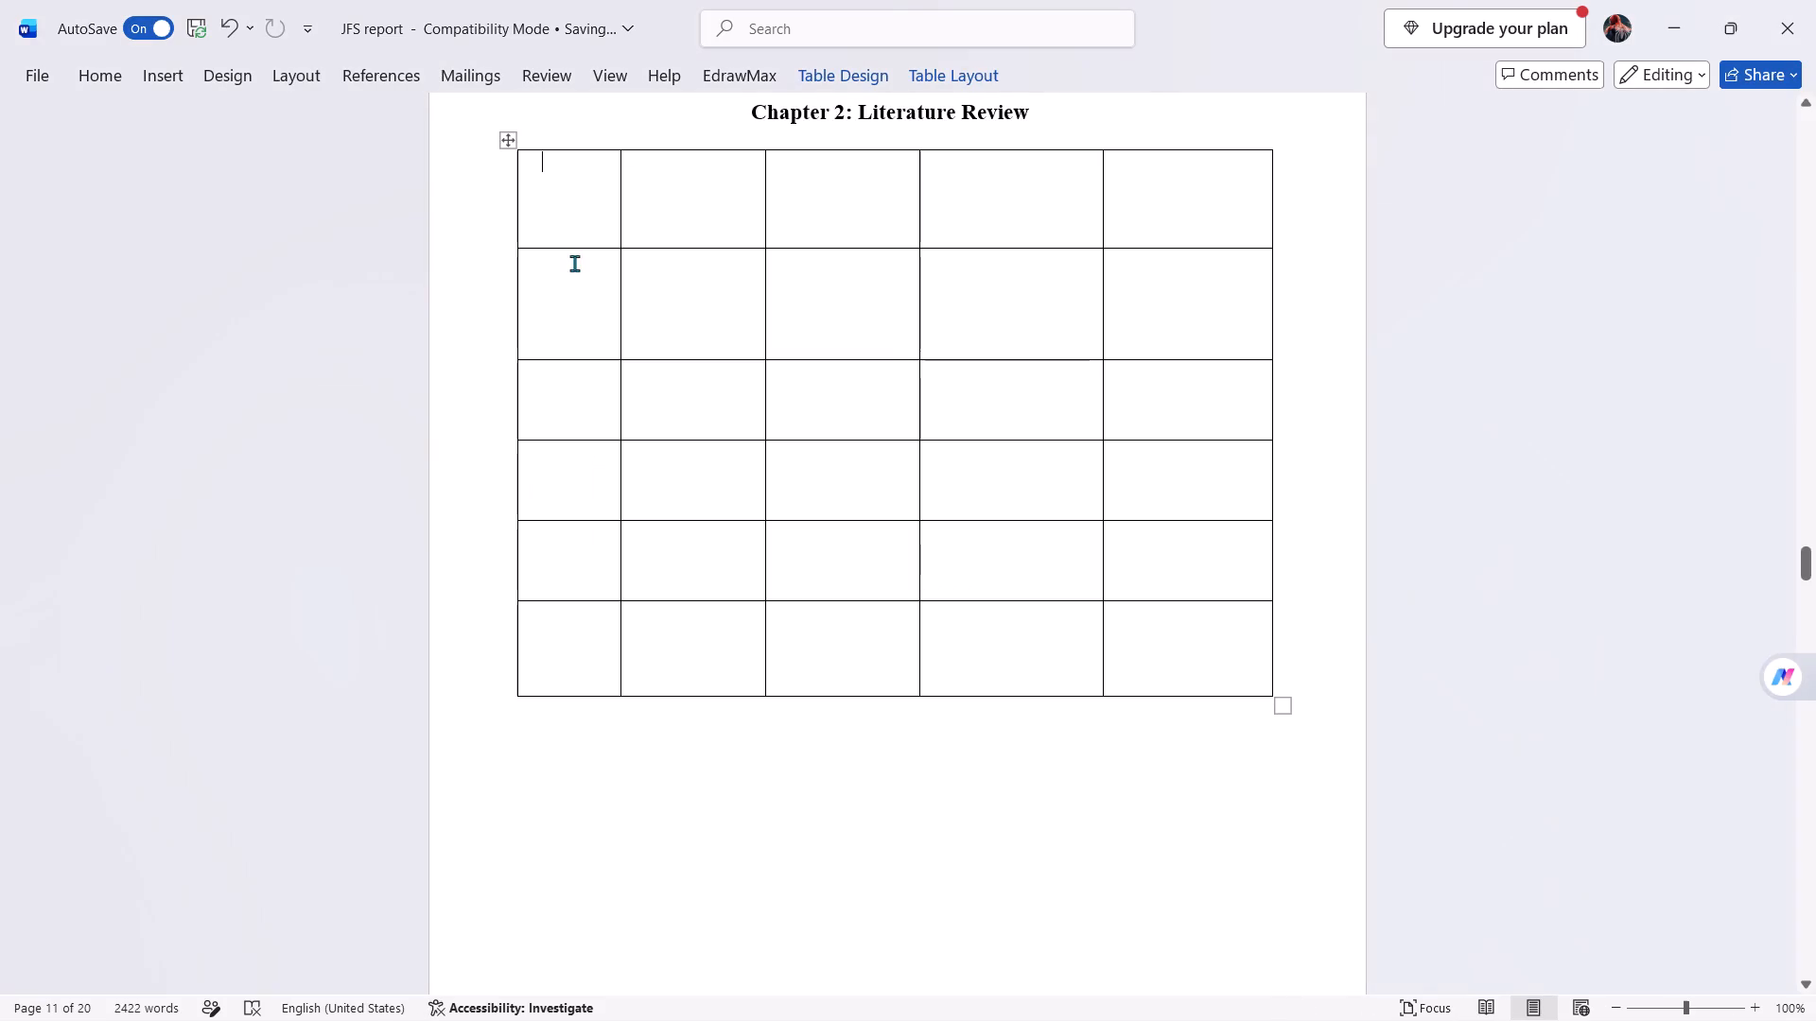
pyautogui.click(635, 182)
pyautogui.hotkey('ctrl', 'v')
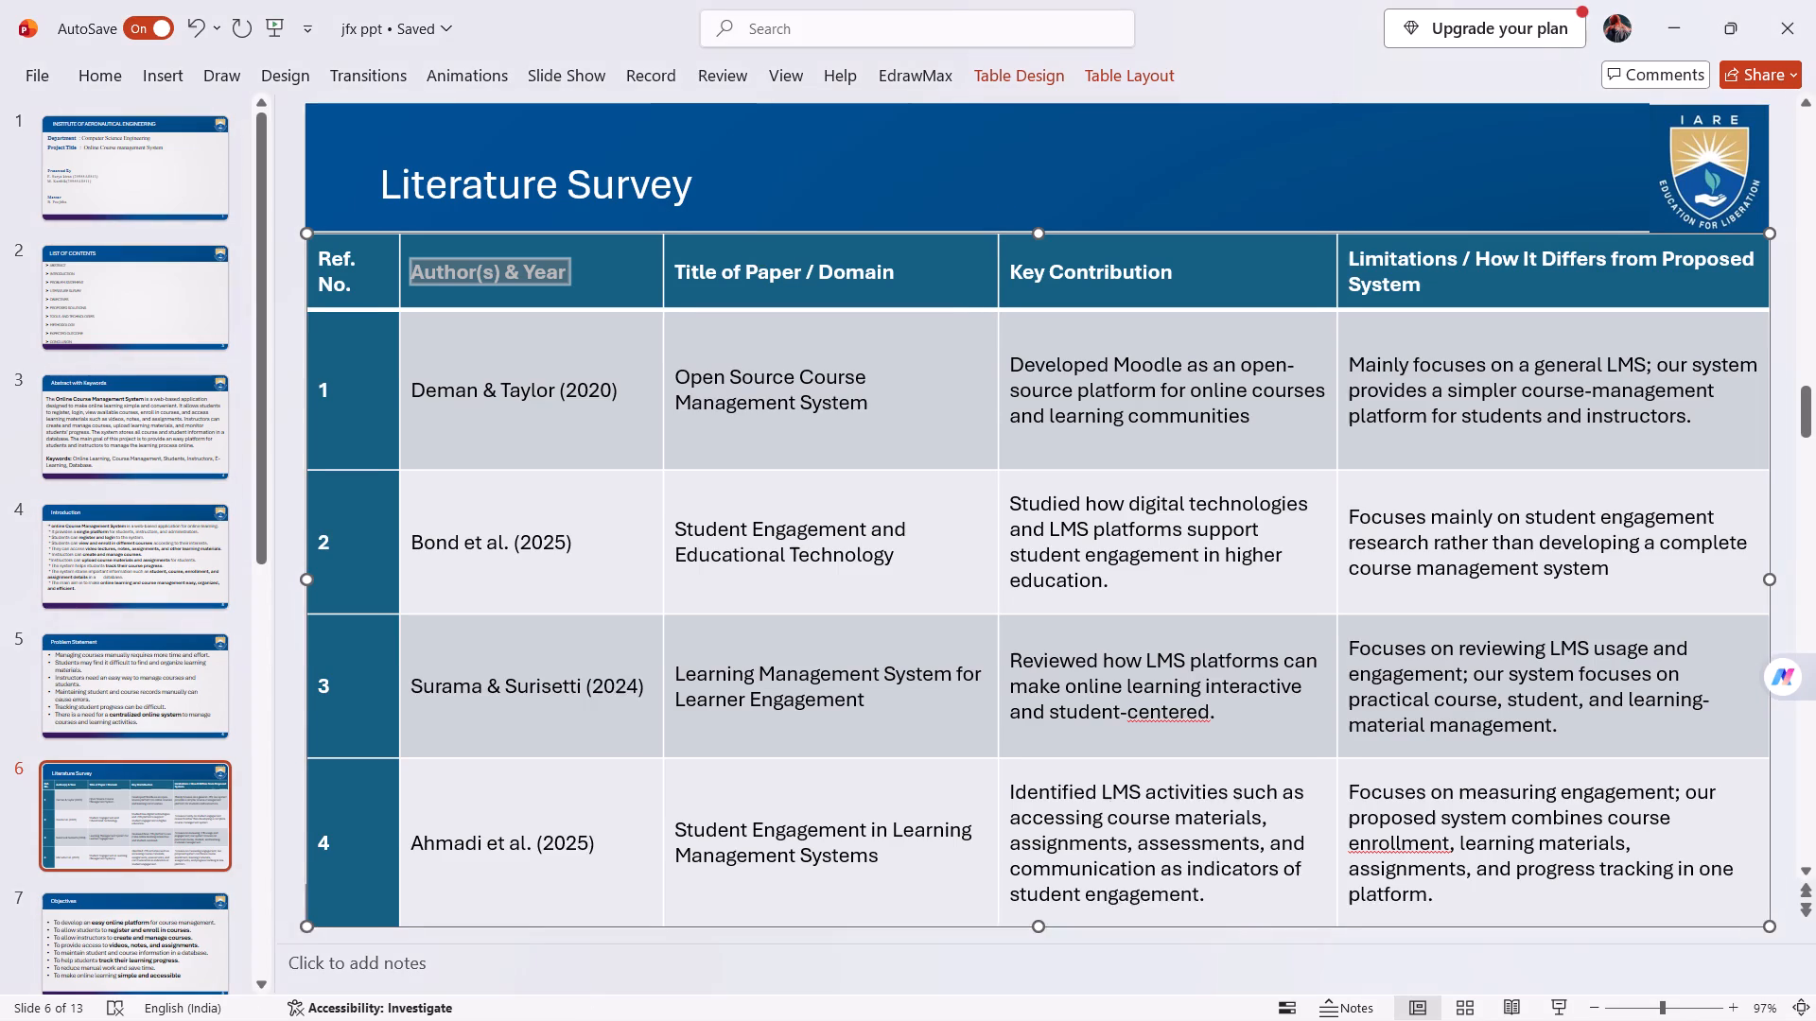
pyautogui.moveTo(900, 276); pyautogui.dragTo(699, 270)
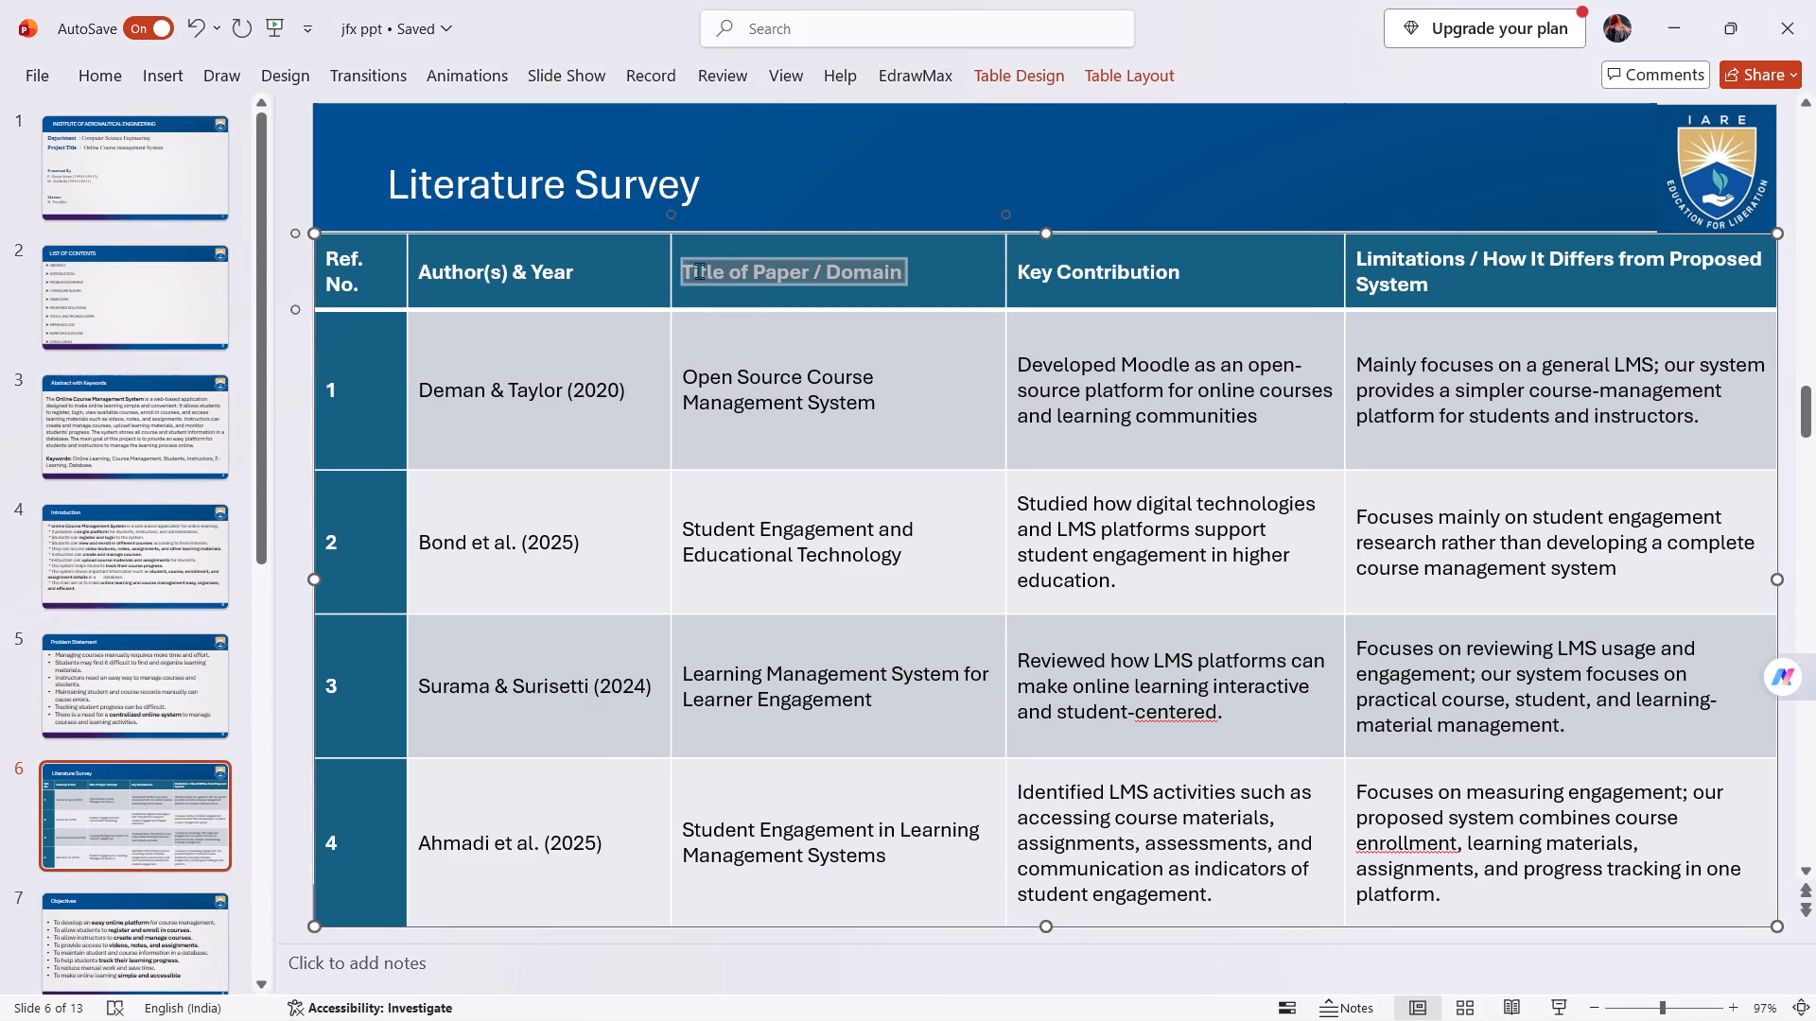
pyautogui.hotkey('ctrl', 'c')
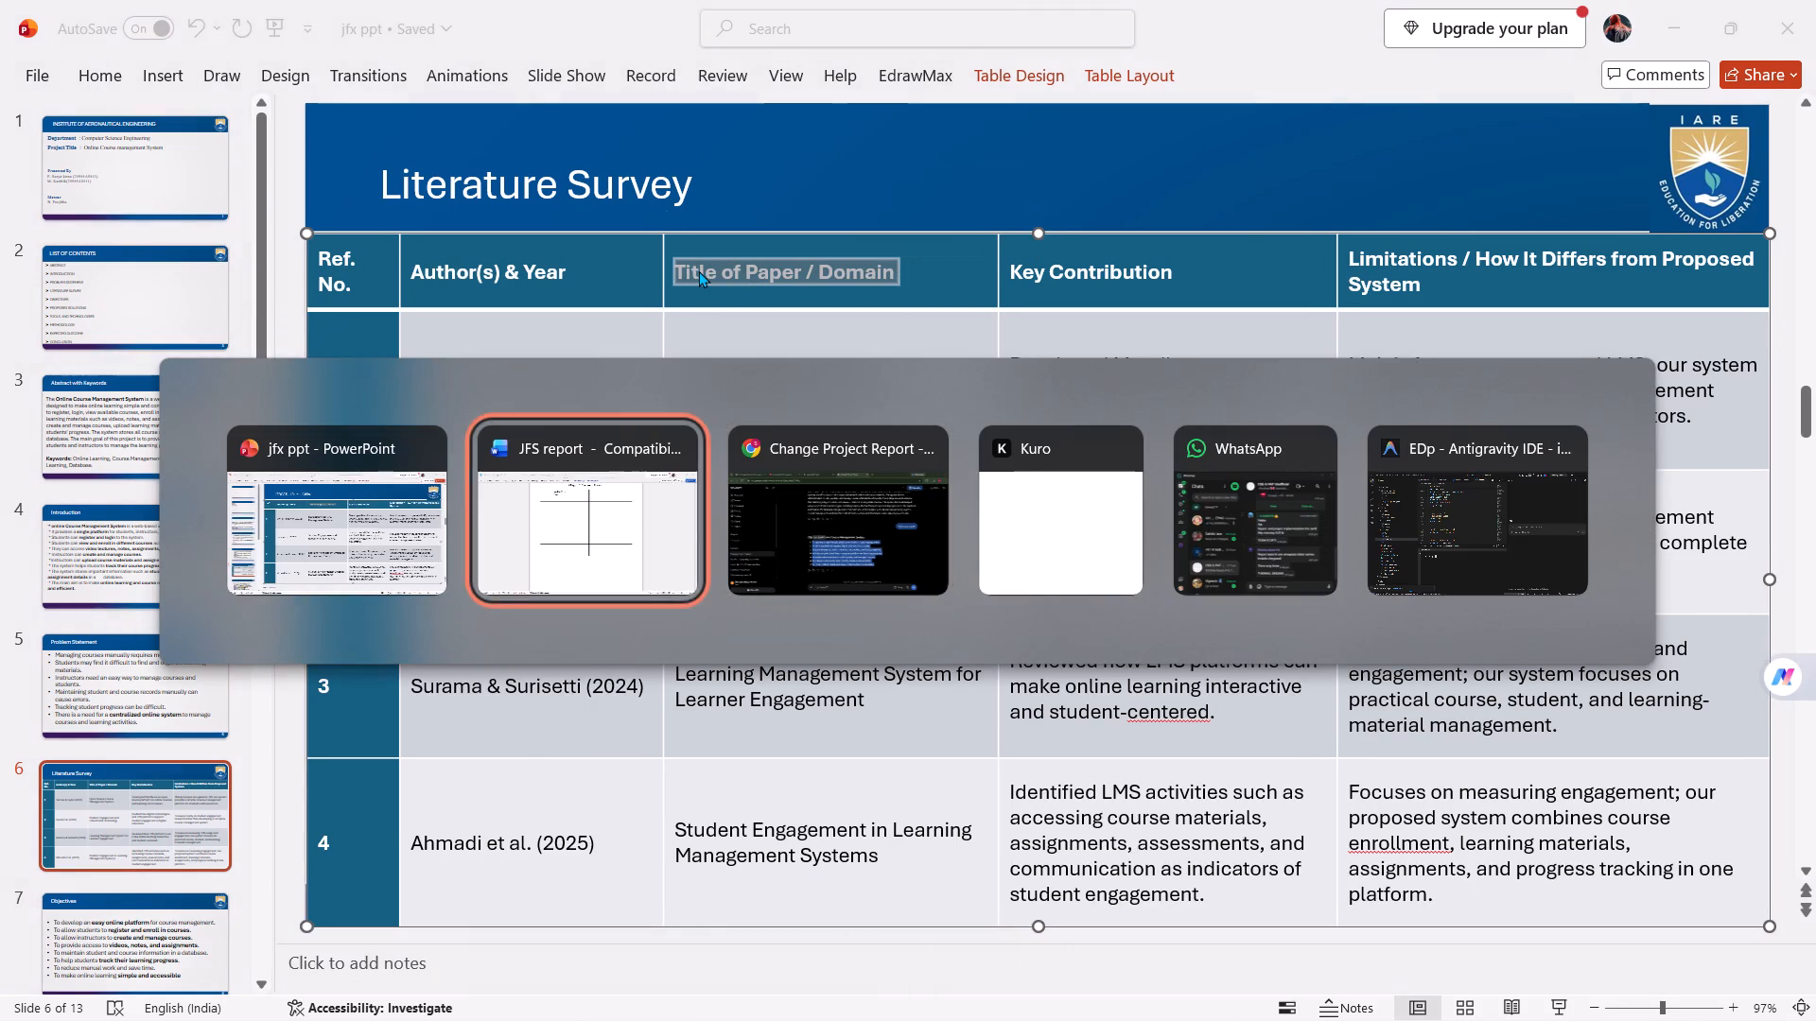
pyautogui.click(828, 199)
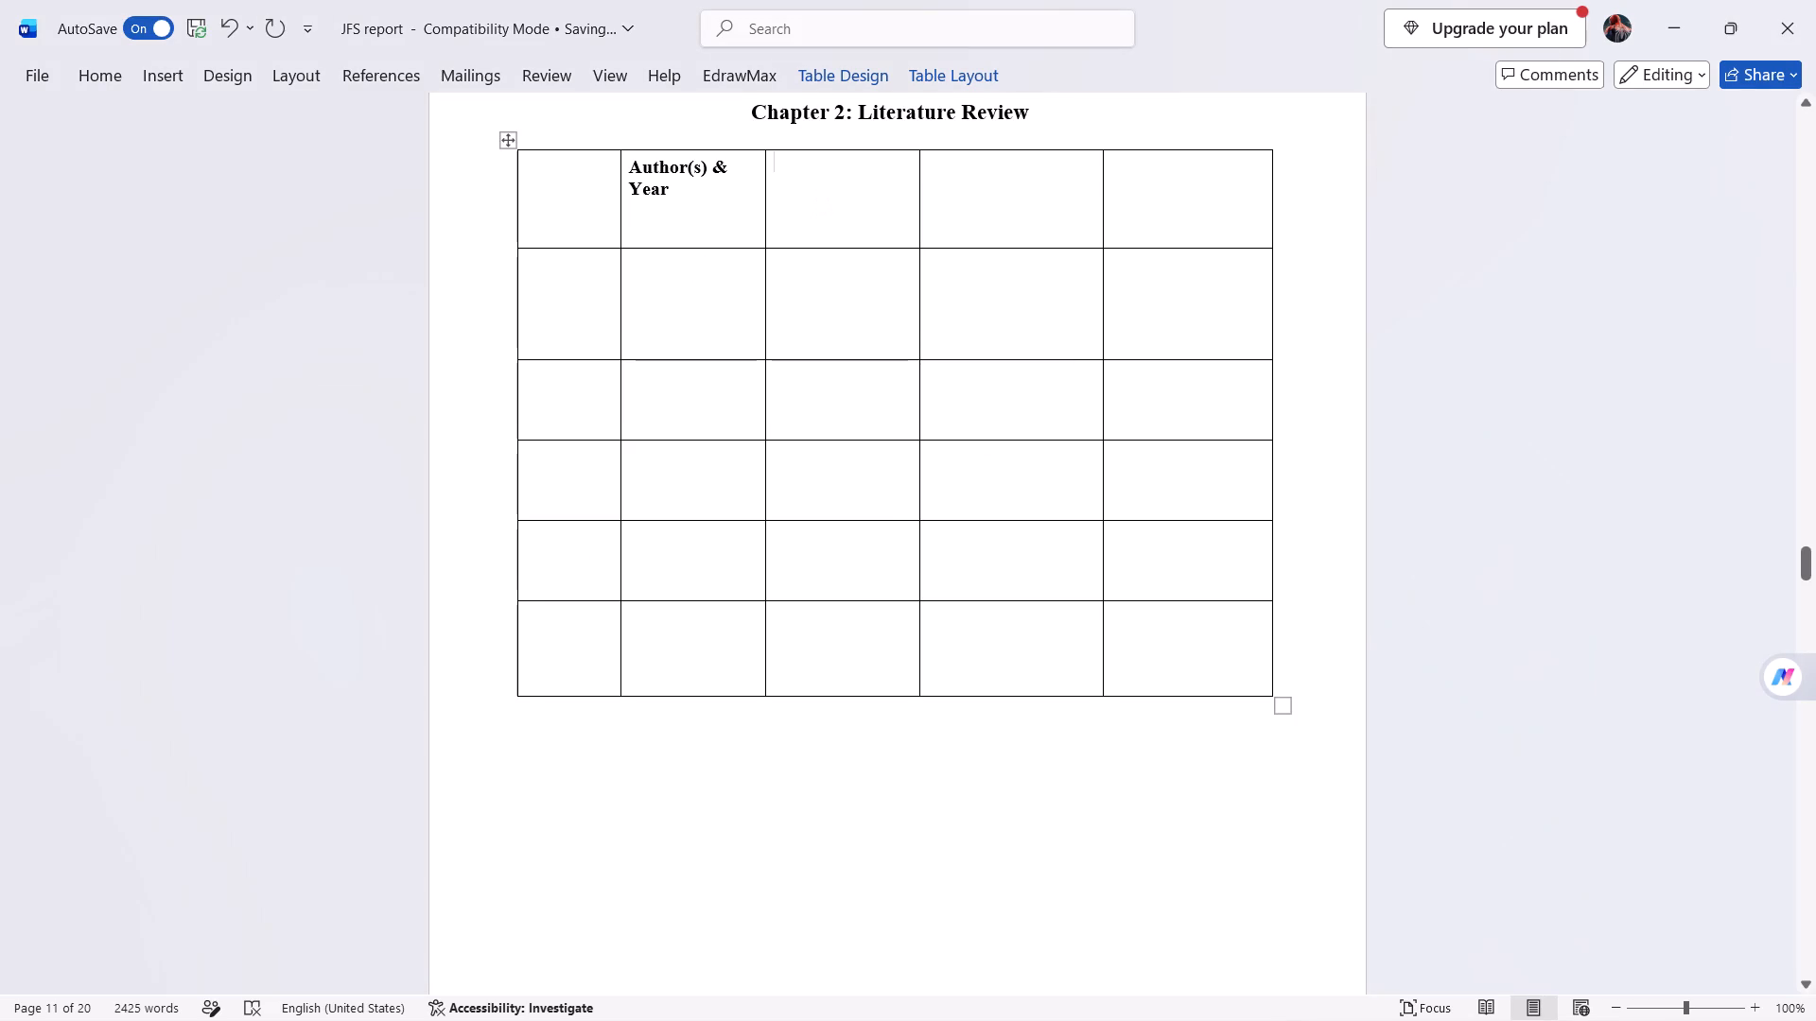
pyautogui.hotkey('ctrl', 'v')
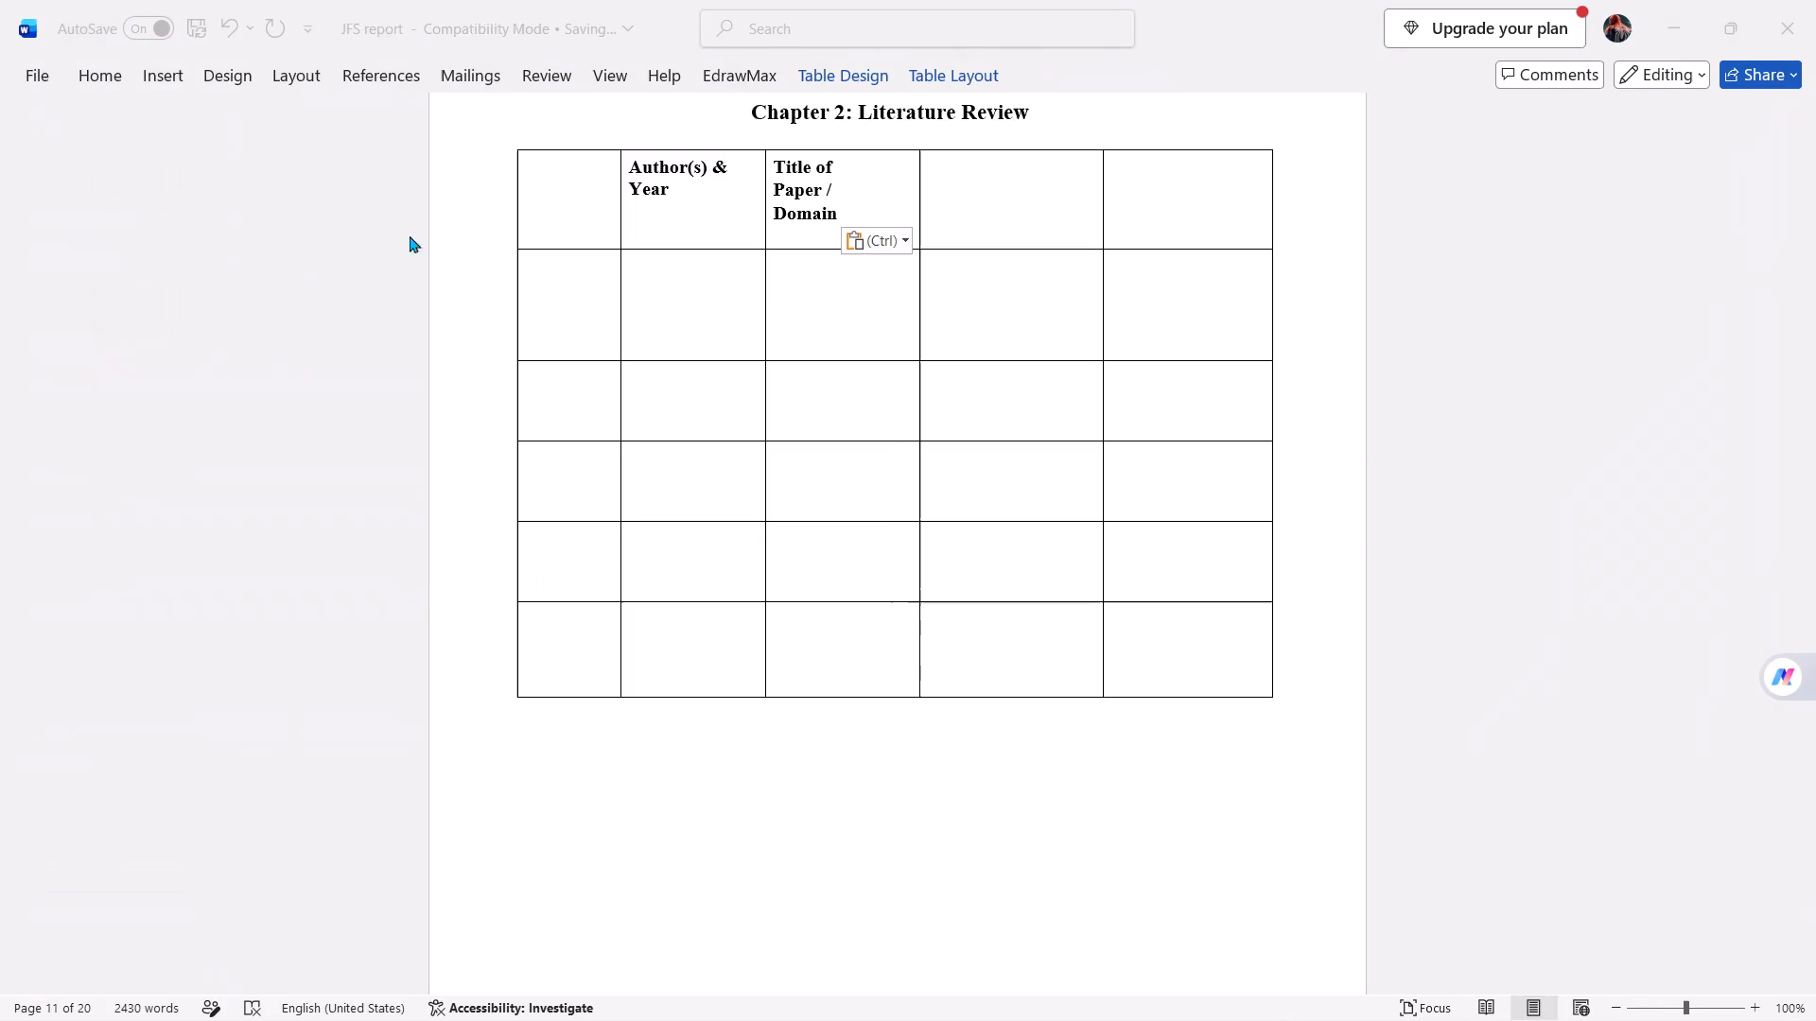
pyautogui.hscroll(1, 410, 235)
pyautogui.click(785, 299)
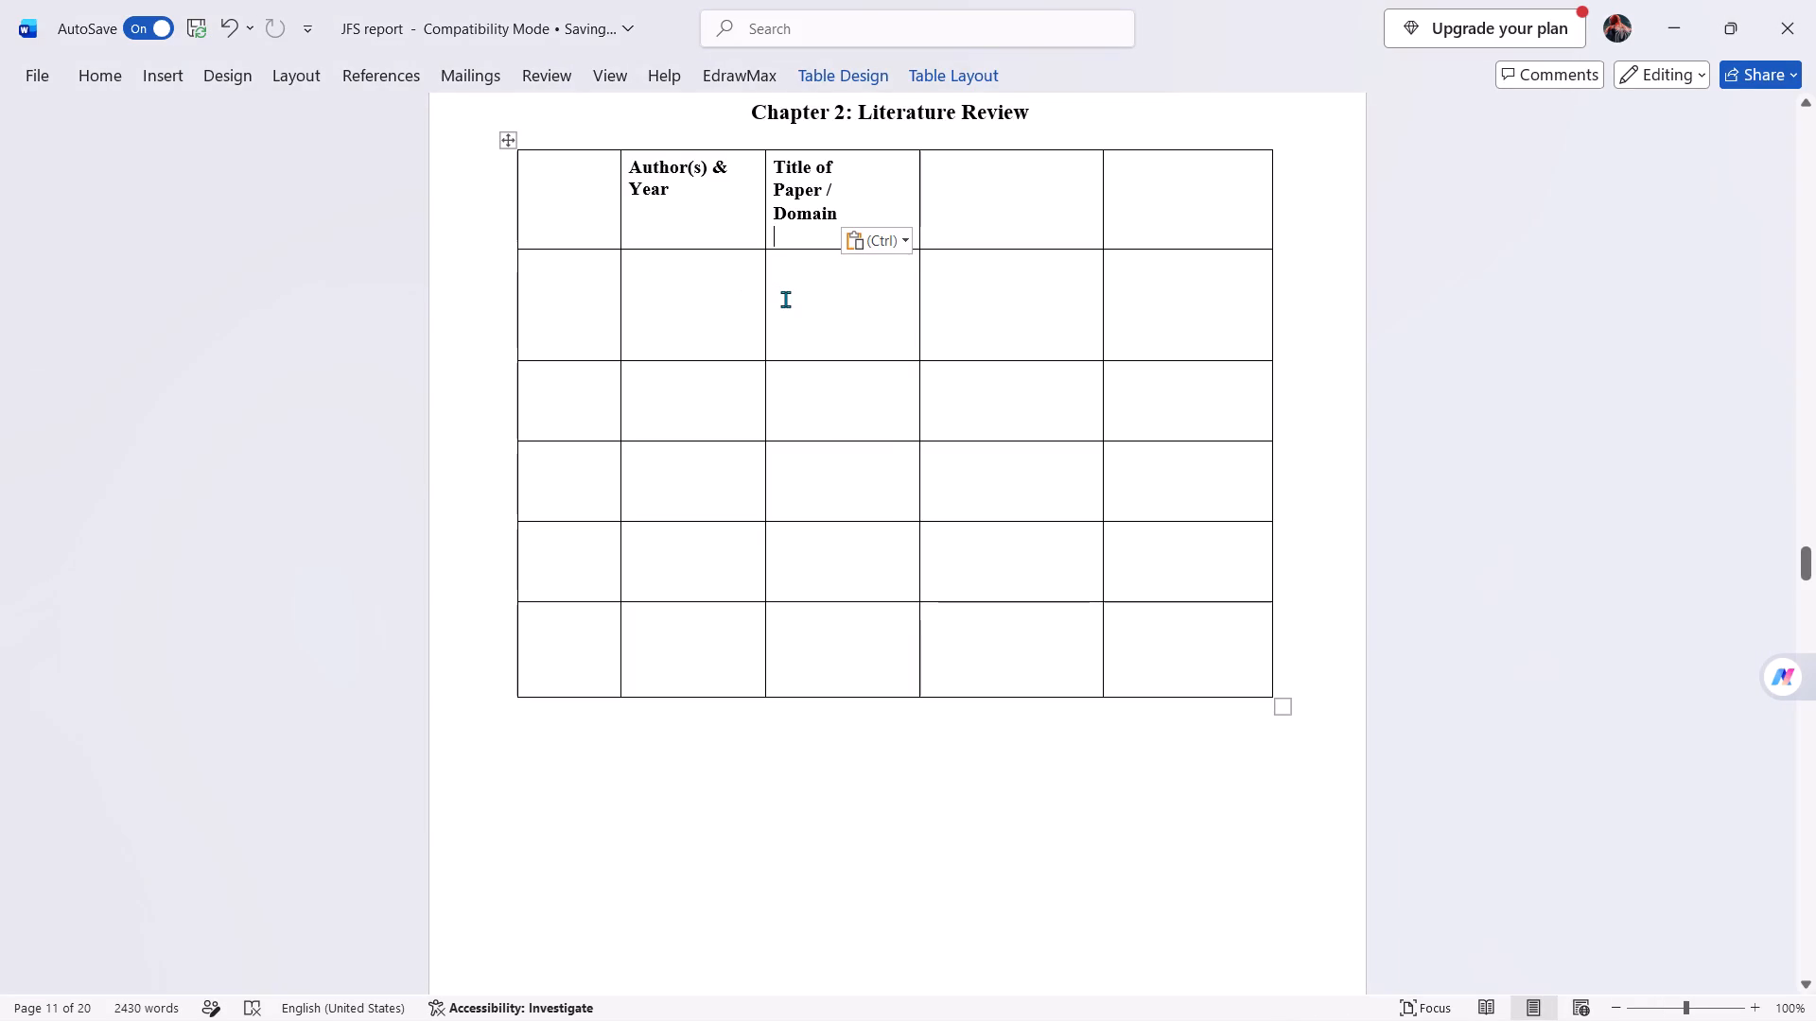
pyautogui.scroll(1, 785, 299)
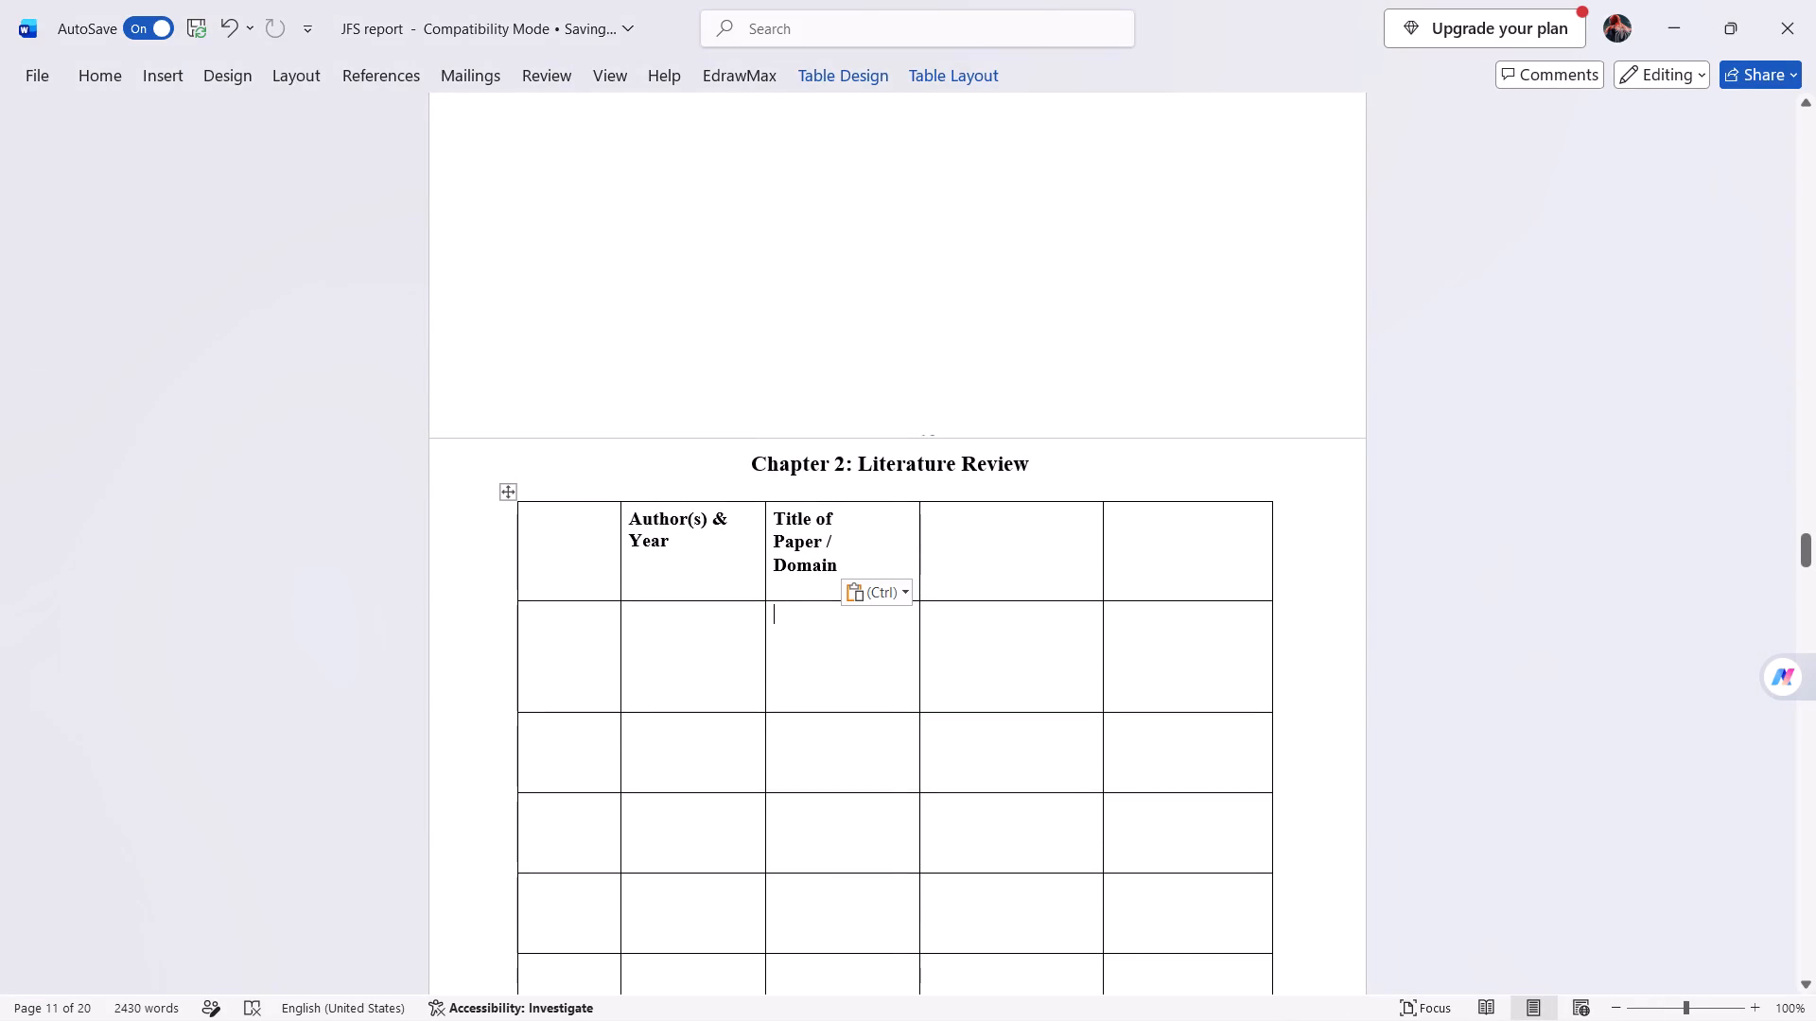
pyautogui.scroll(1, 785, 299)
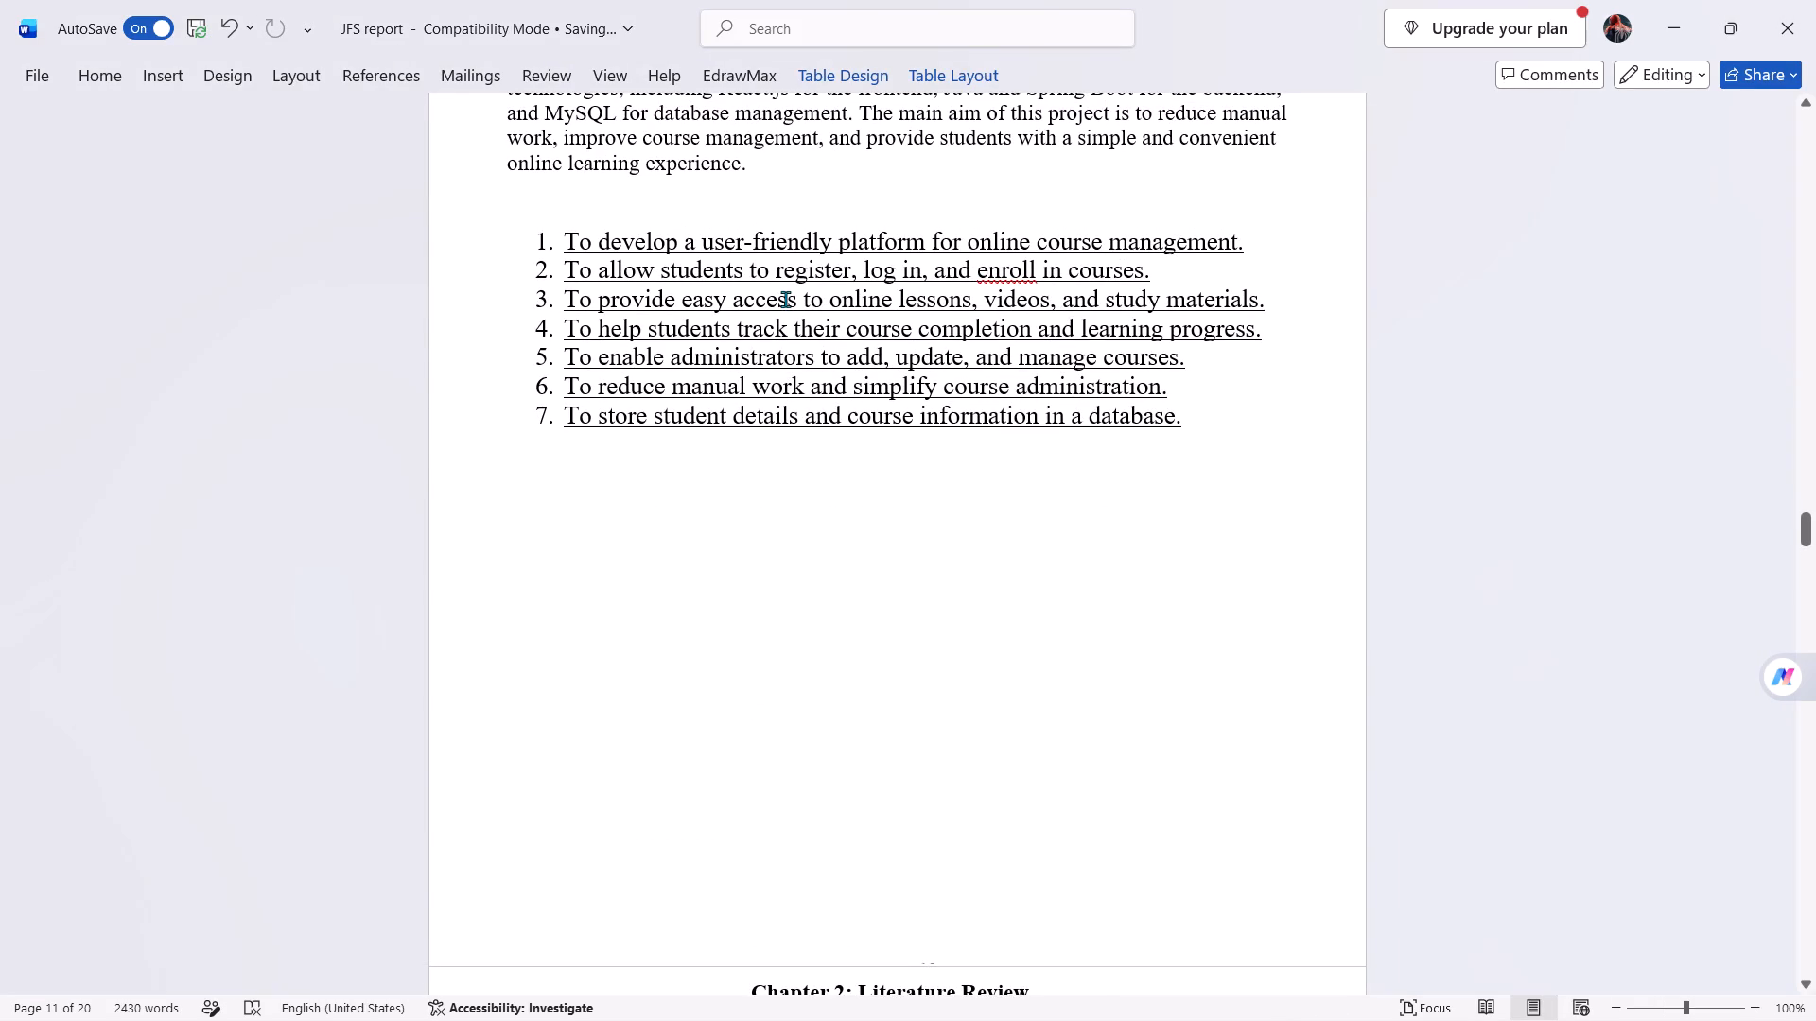
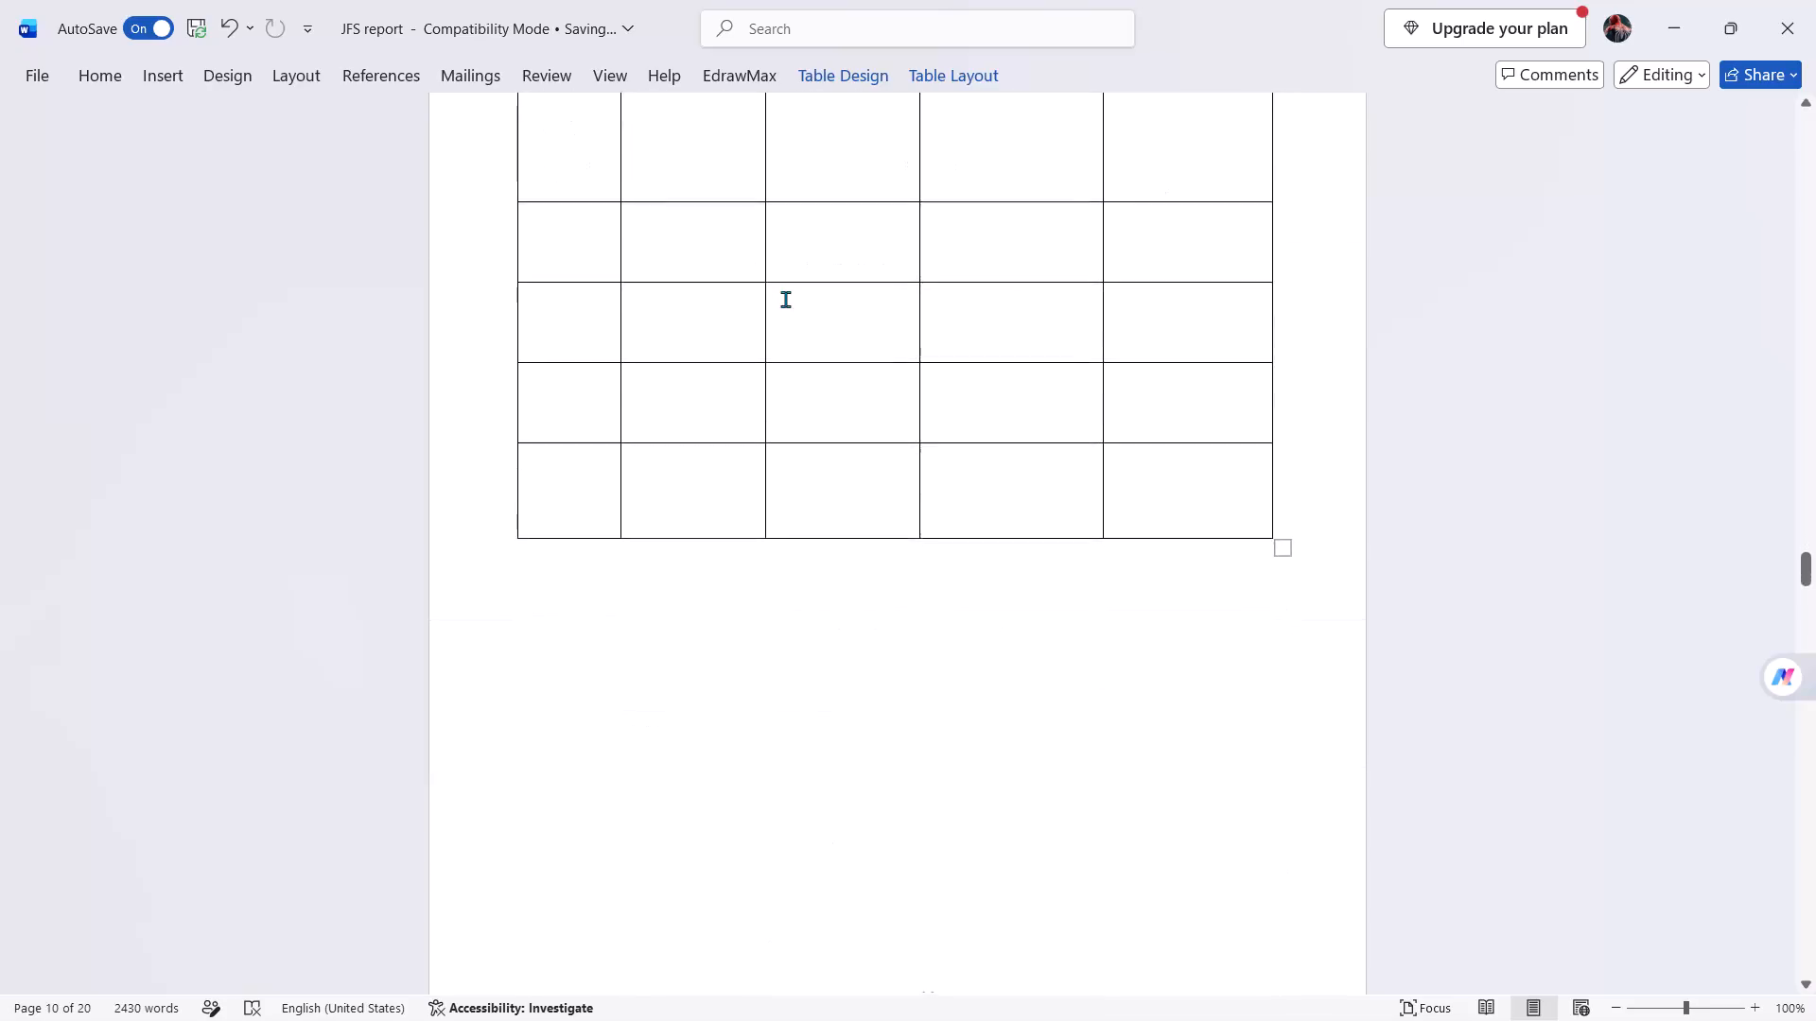
# Enlarge the Chapter 2 Literature Review table in both width and height so it fills most of its page.
pyautogui.scroll(1, 785, 299)
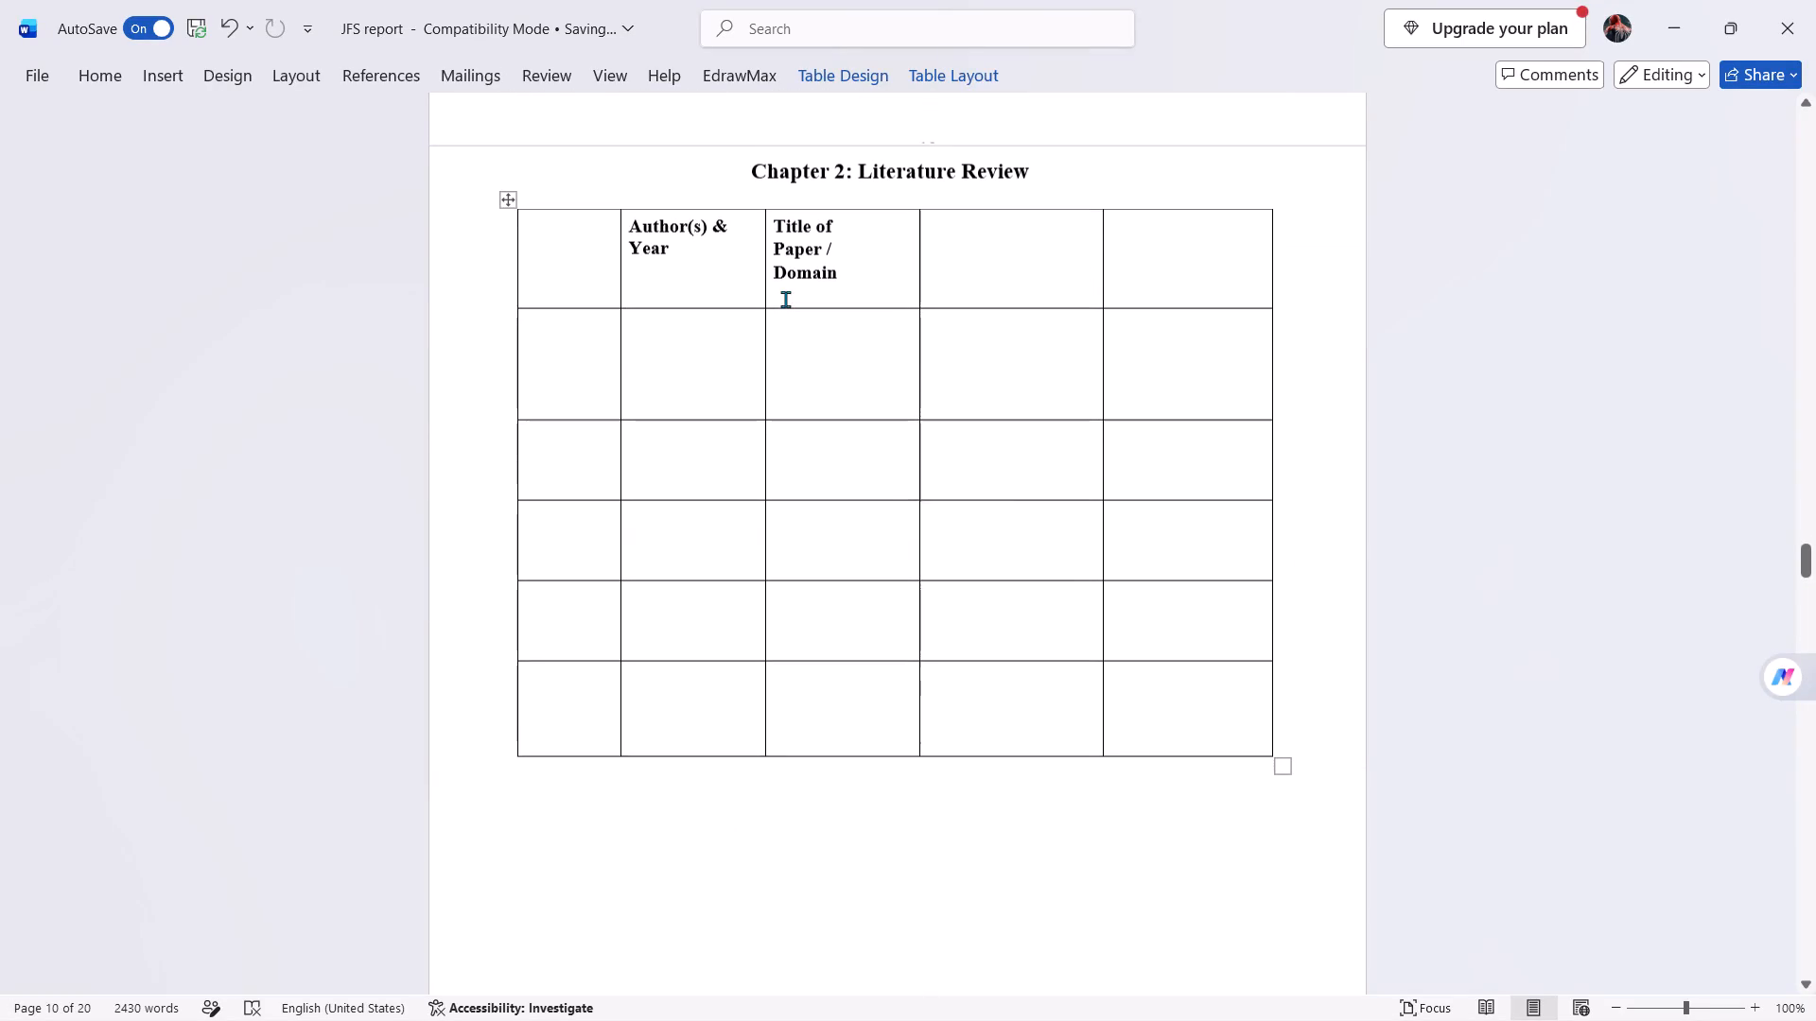
pyautogui.moveTo(1291, 770); pyautogui.dragTo(1317, 946)
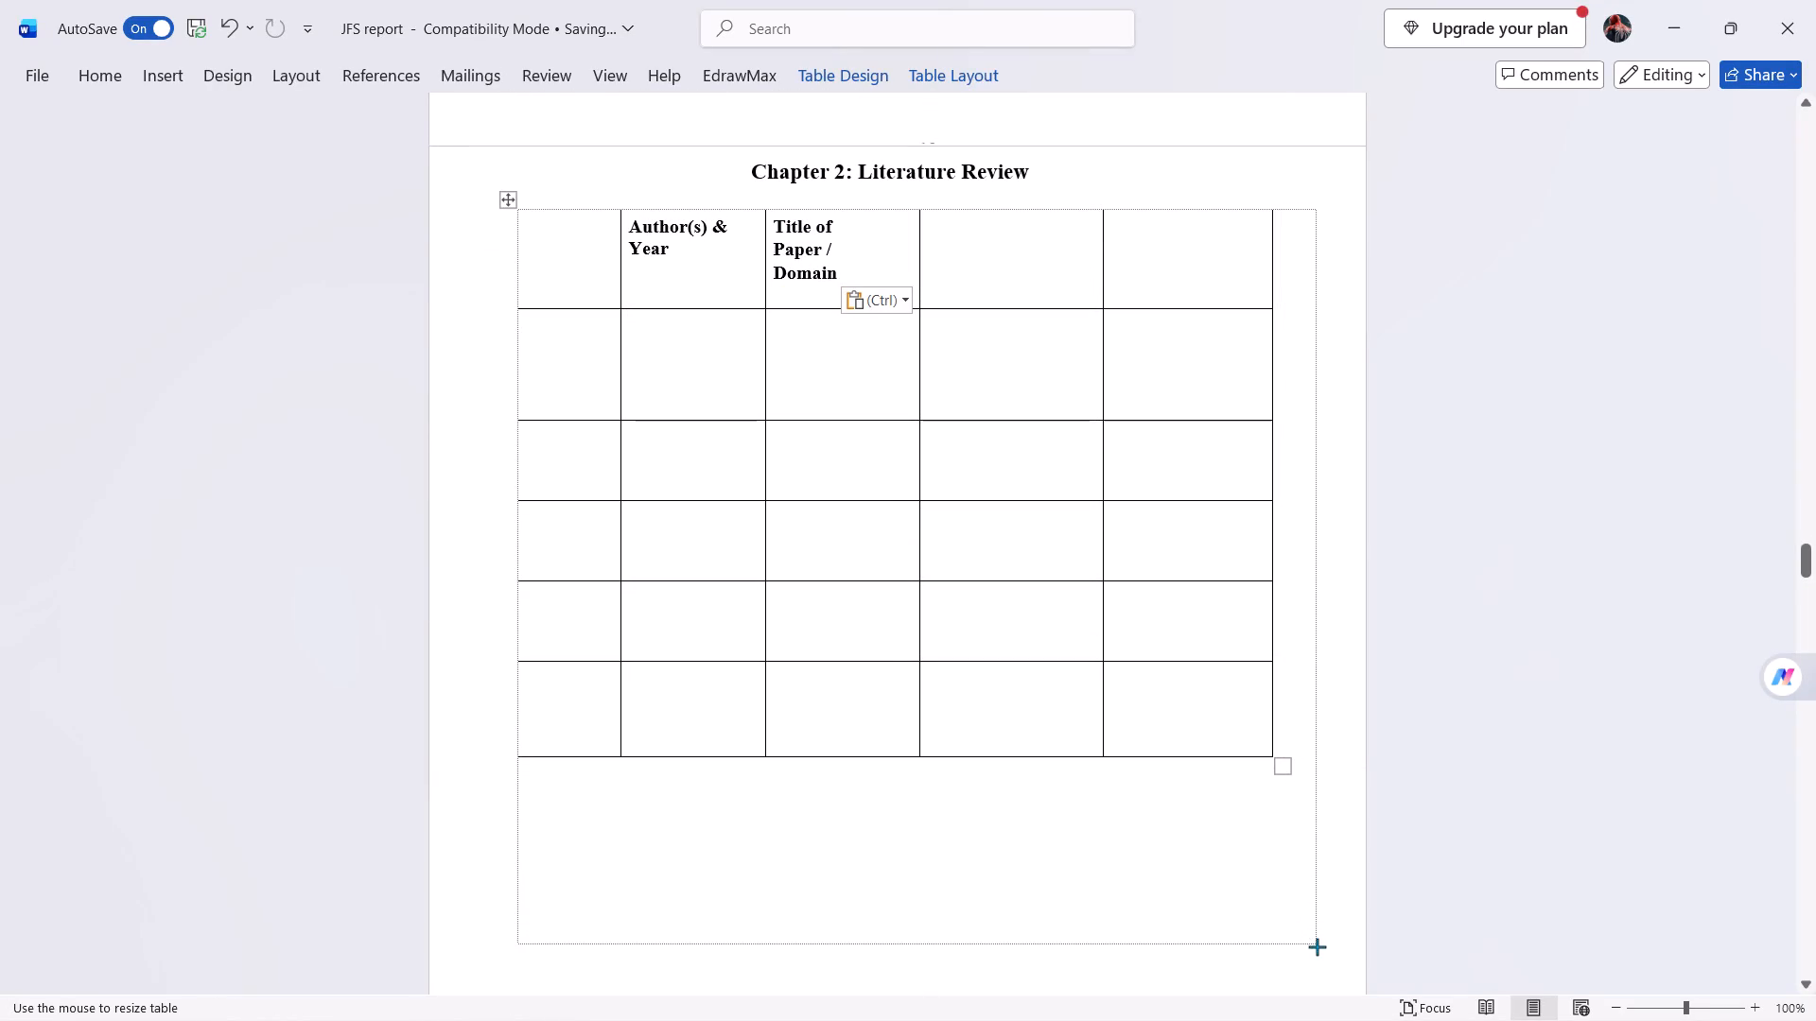
pyautogui.moveTo(1317, 946); pyautogui.dragTo(1319, 955)
pyautogui.scroll(-2, 1209, 852)
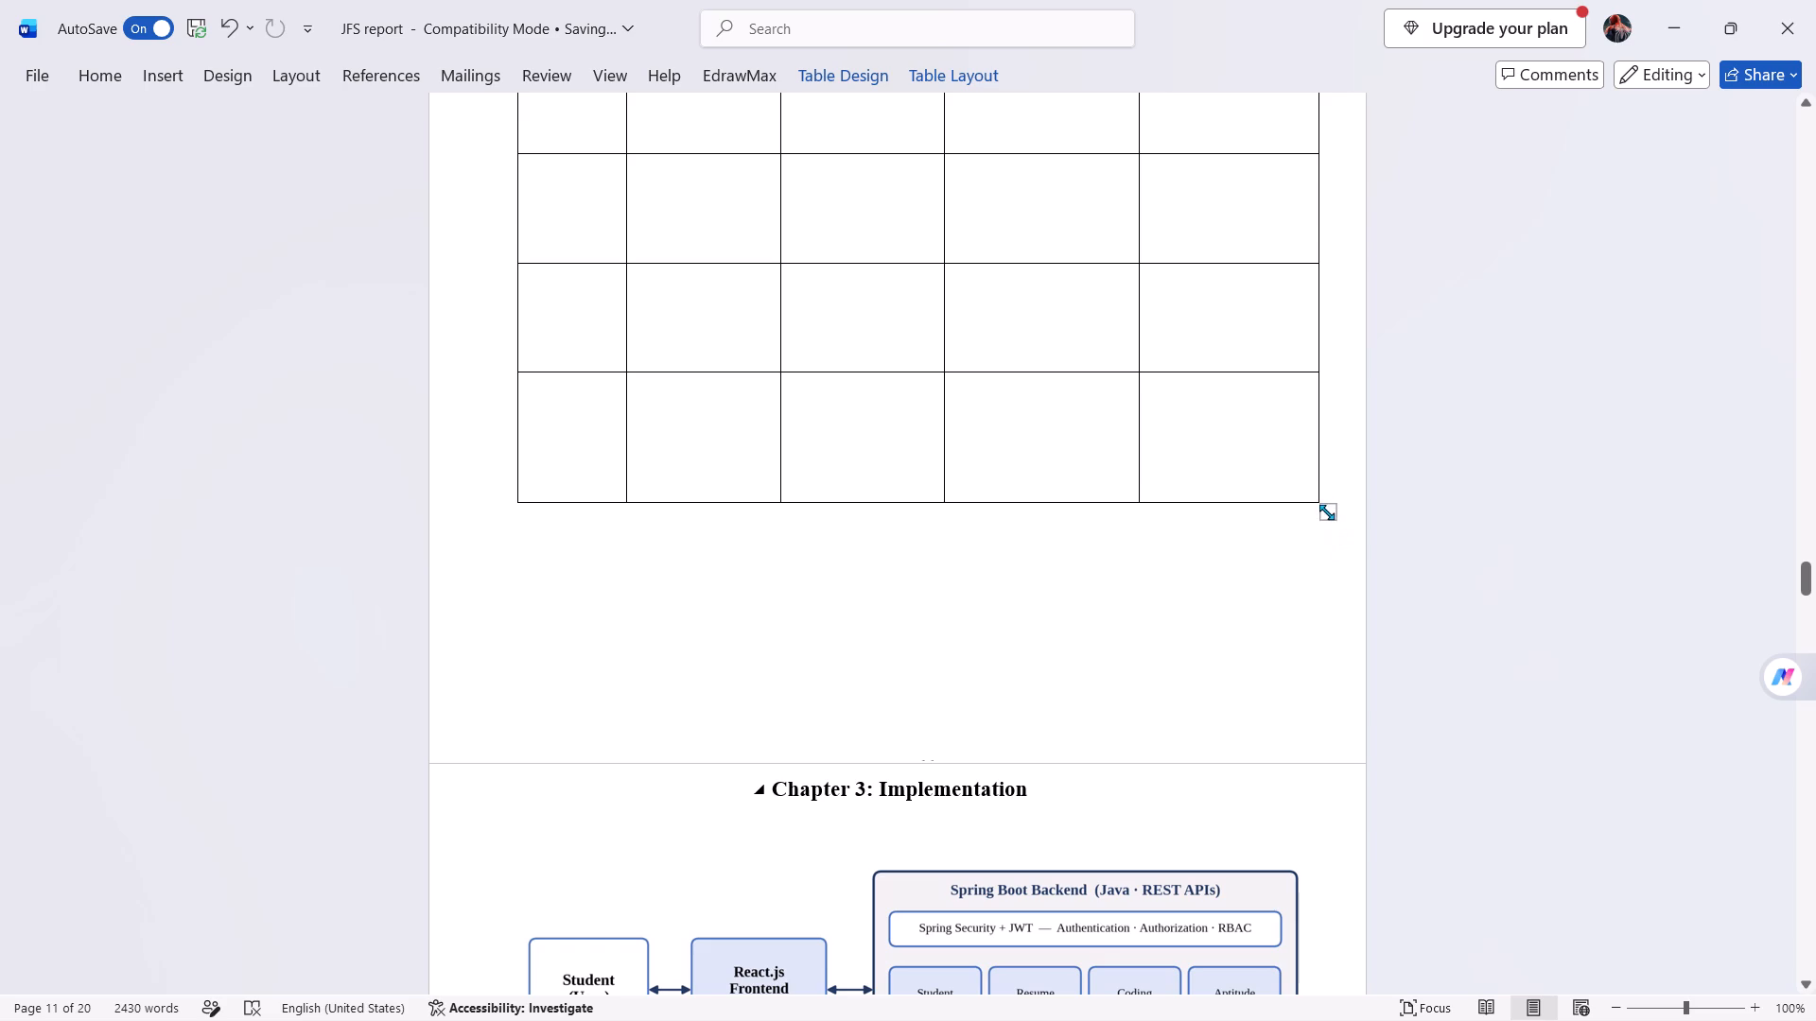
pyautogui.moveTo(1327, 512); pyautogui.dragTo(1326, 570)
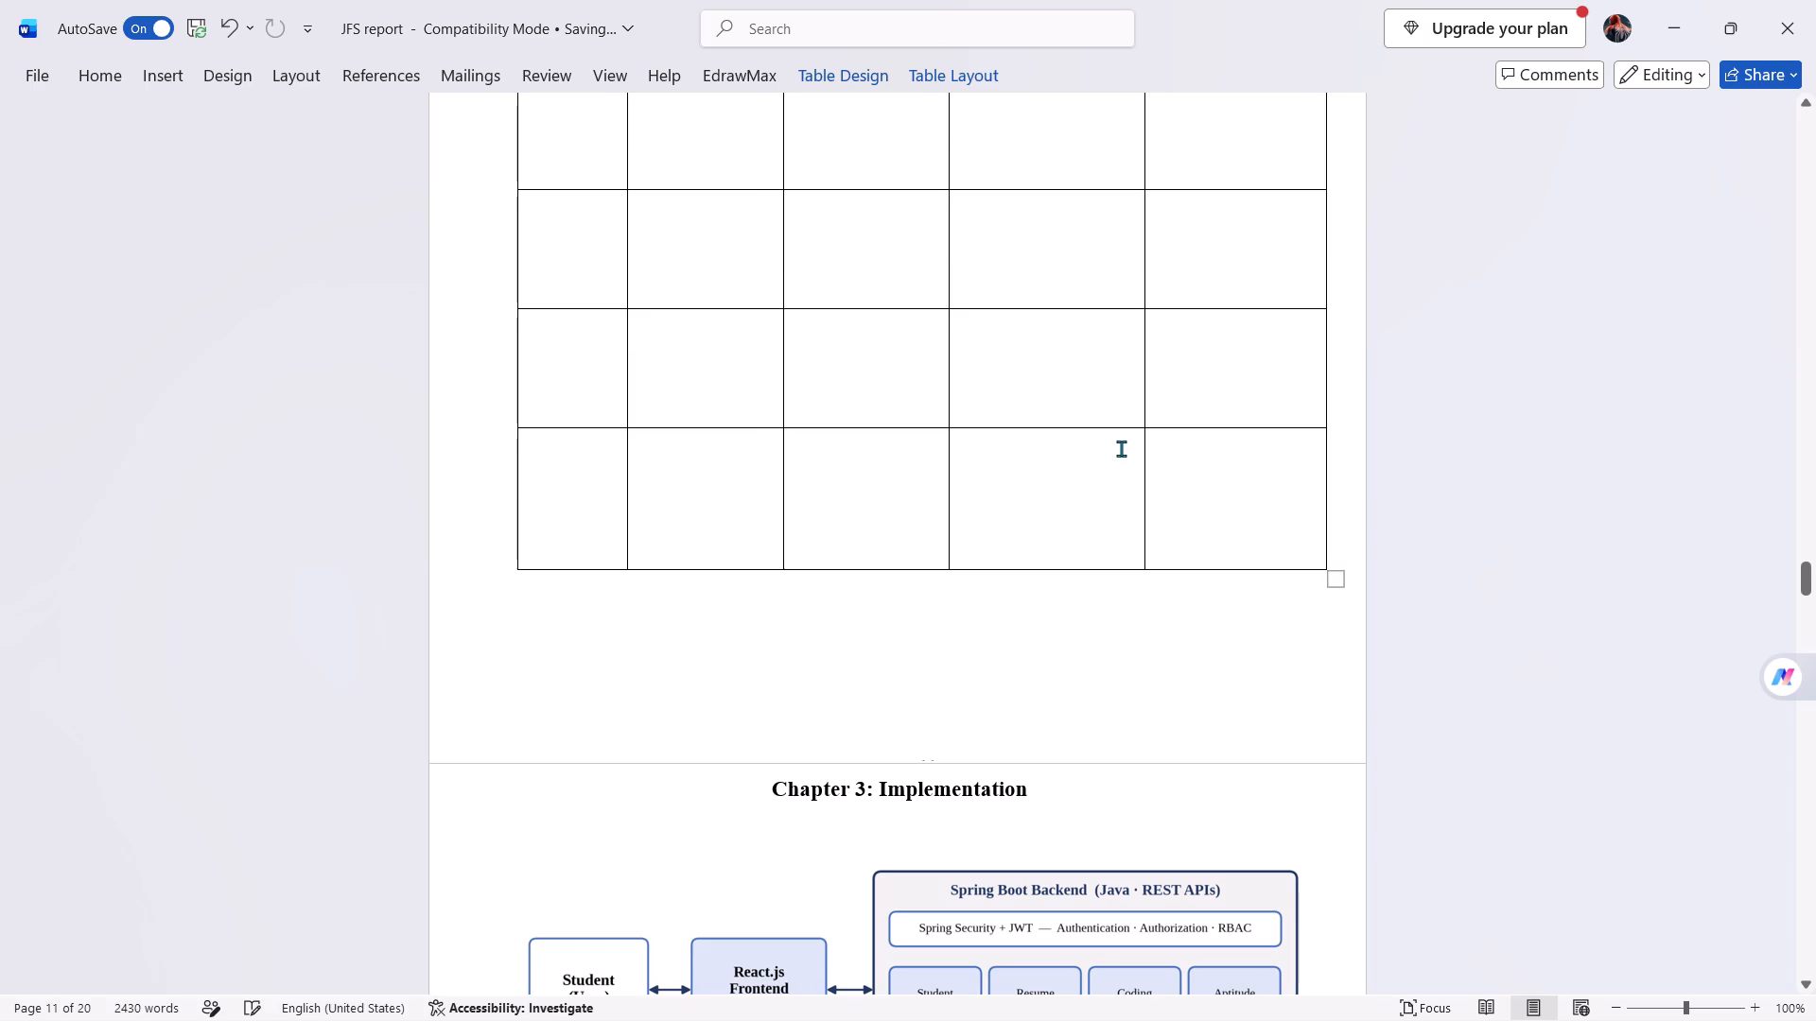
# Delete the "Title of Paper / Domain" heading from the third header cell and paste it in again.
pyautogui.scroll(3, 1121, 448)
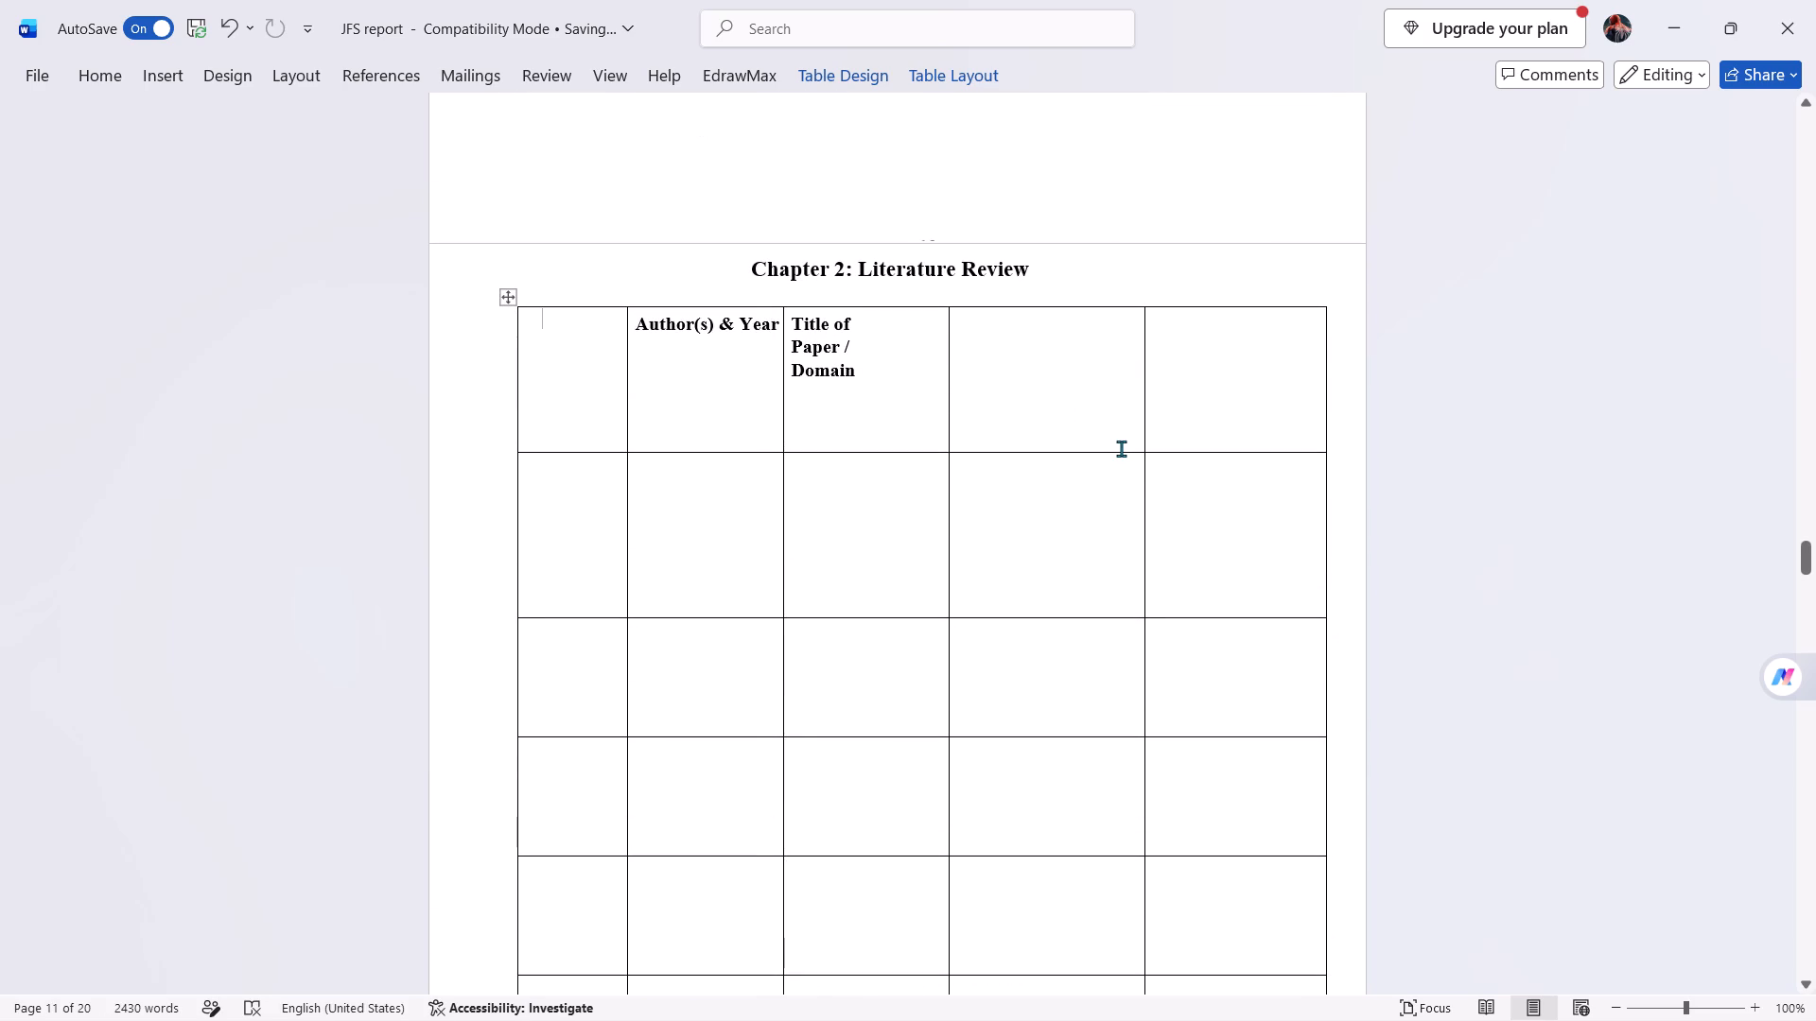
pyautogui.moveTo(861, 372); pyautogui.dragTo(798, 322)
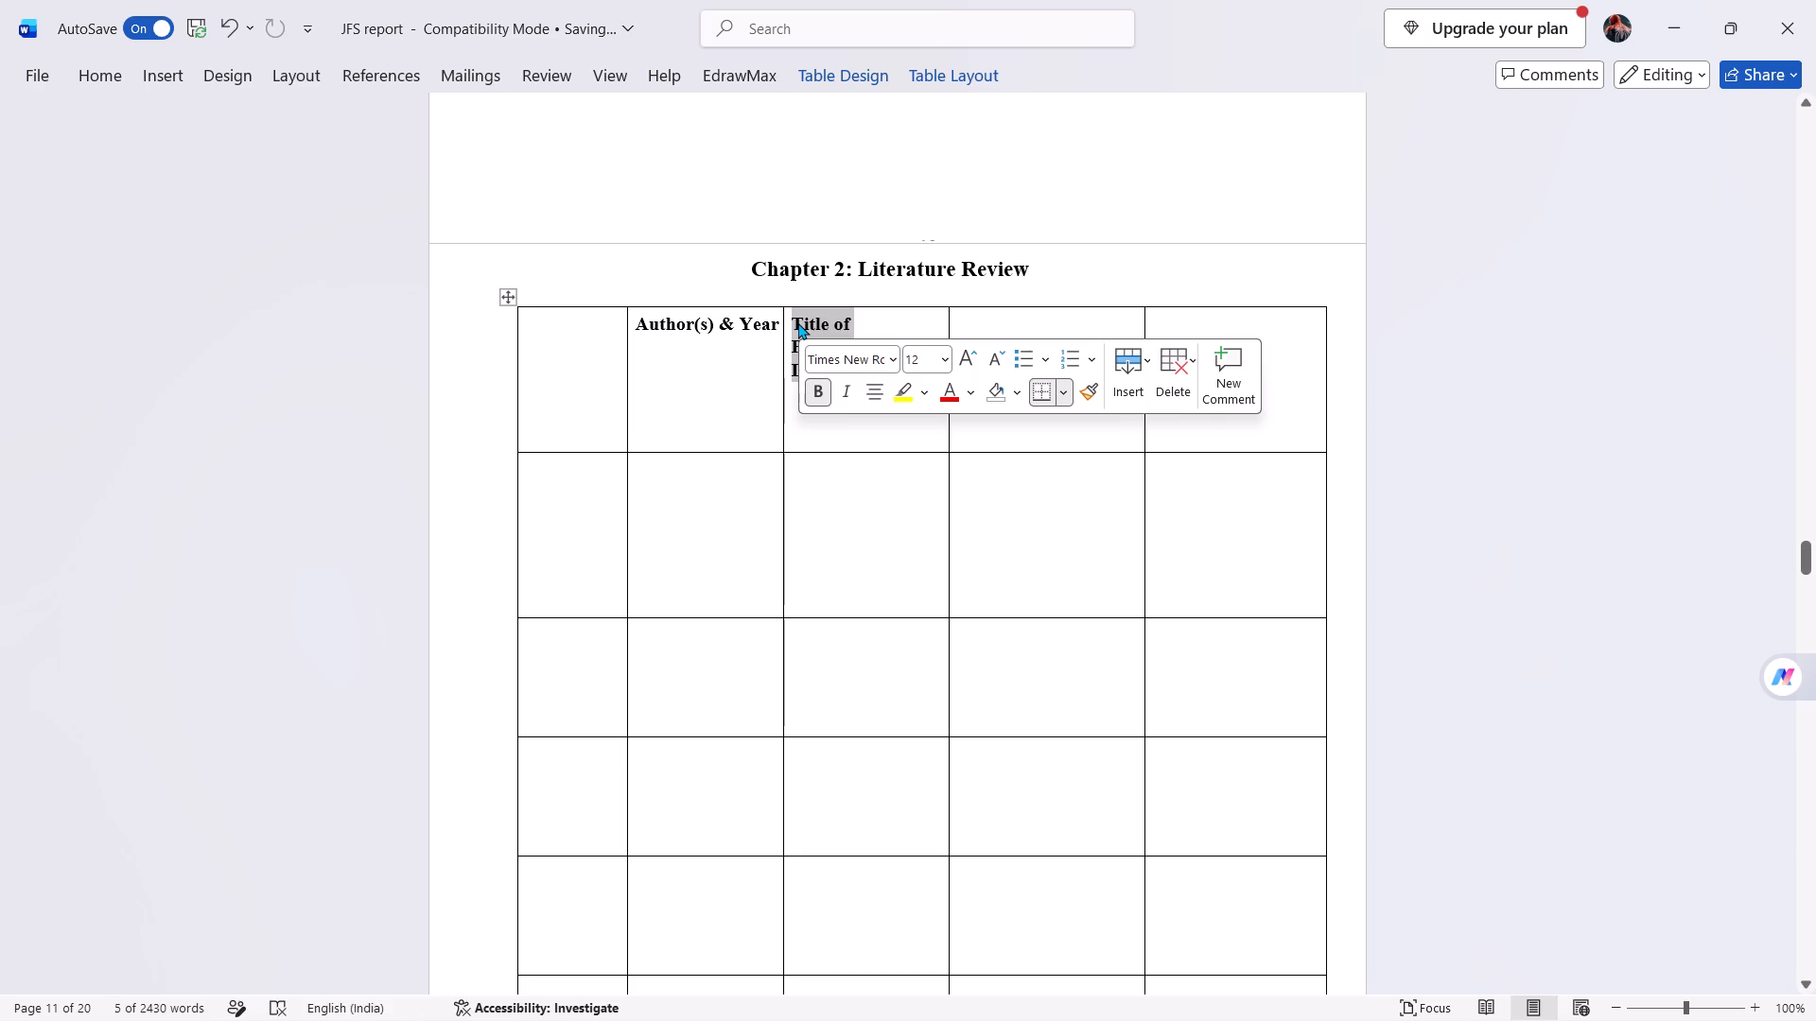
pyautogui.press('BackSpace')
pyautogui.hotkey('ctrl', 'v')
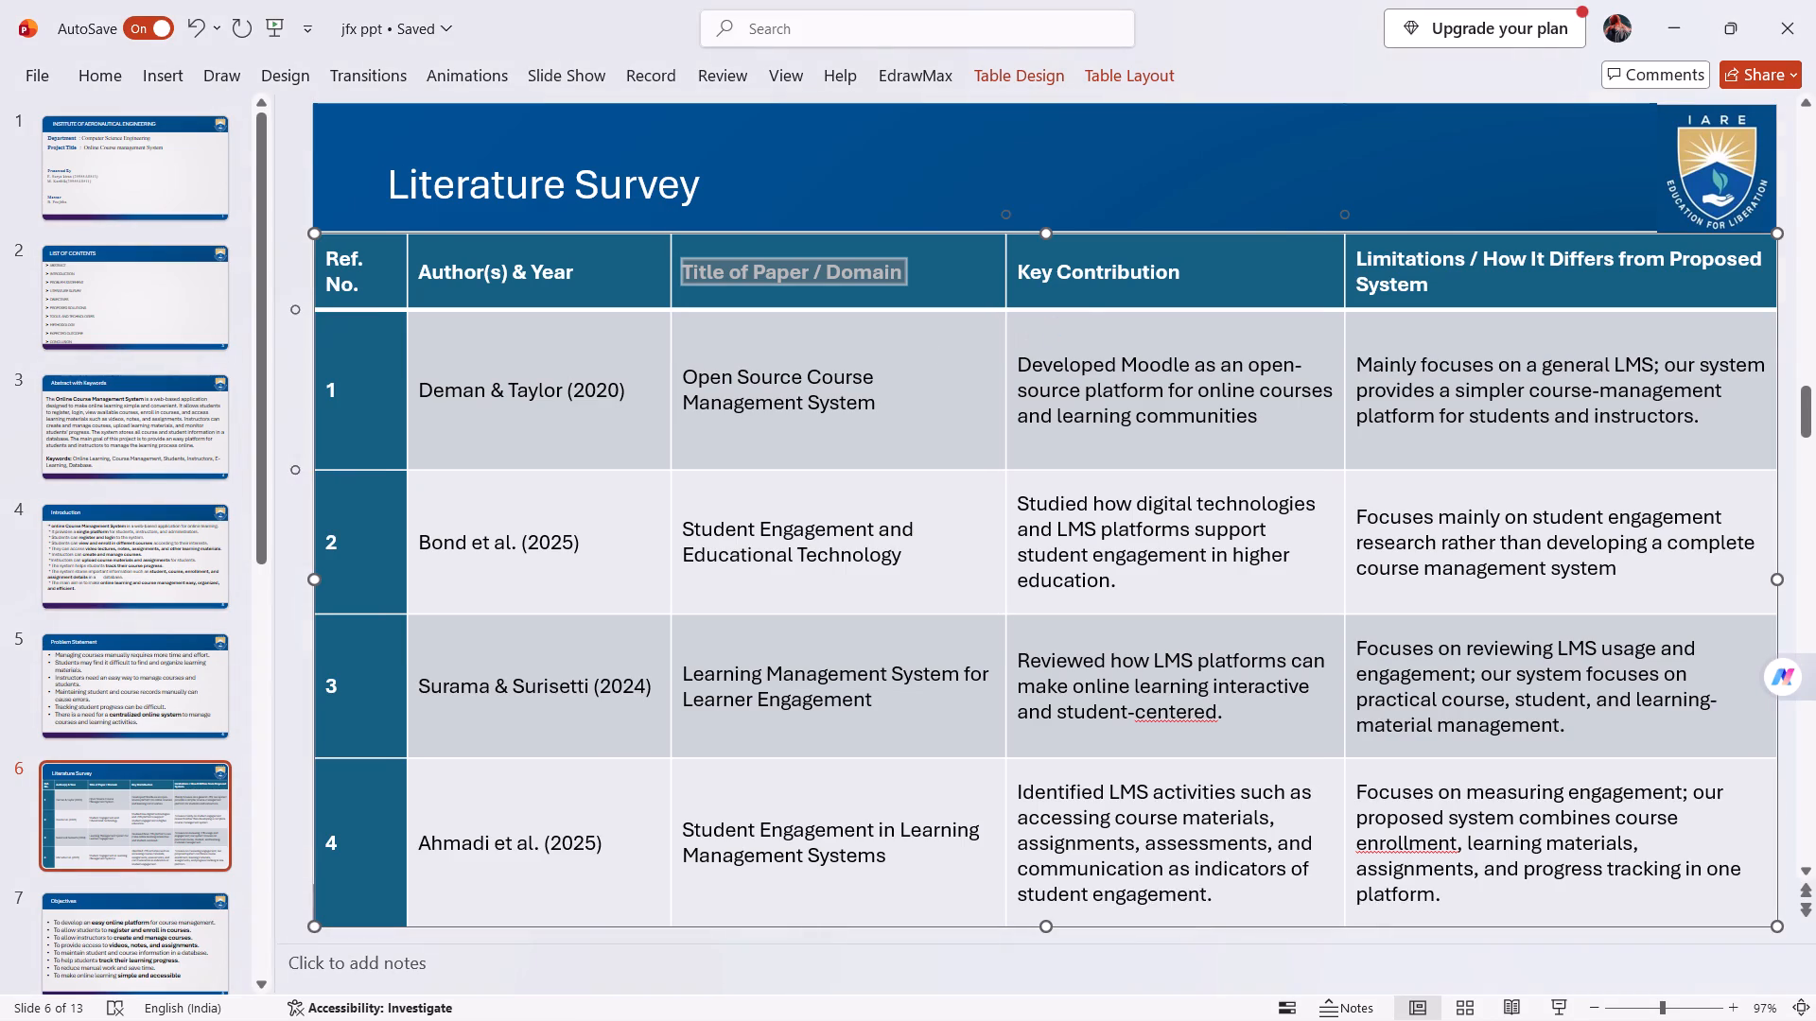
# Copy the heading "Key Contribution" from PowerPoint's Literature Survey slide into the Word table's fourth header cell.
pyautogui.moveTo(1186, 281); pyautogui.dragTo(1057, 280)
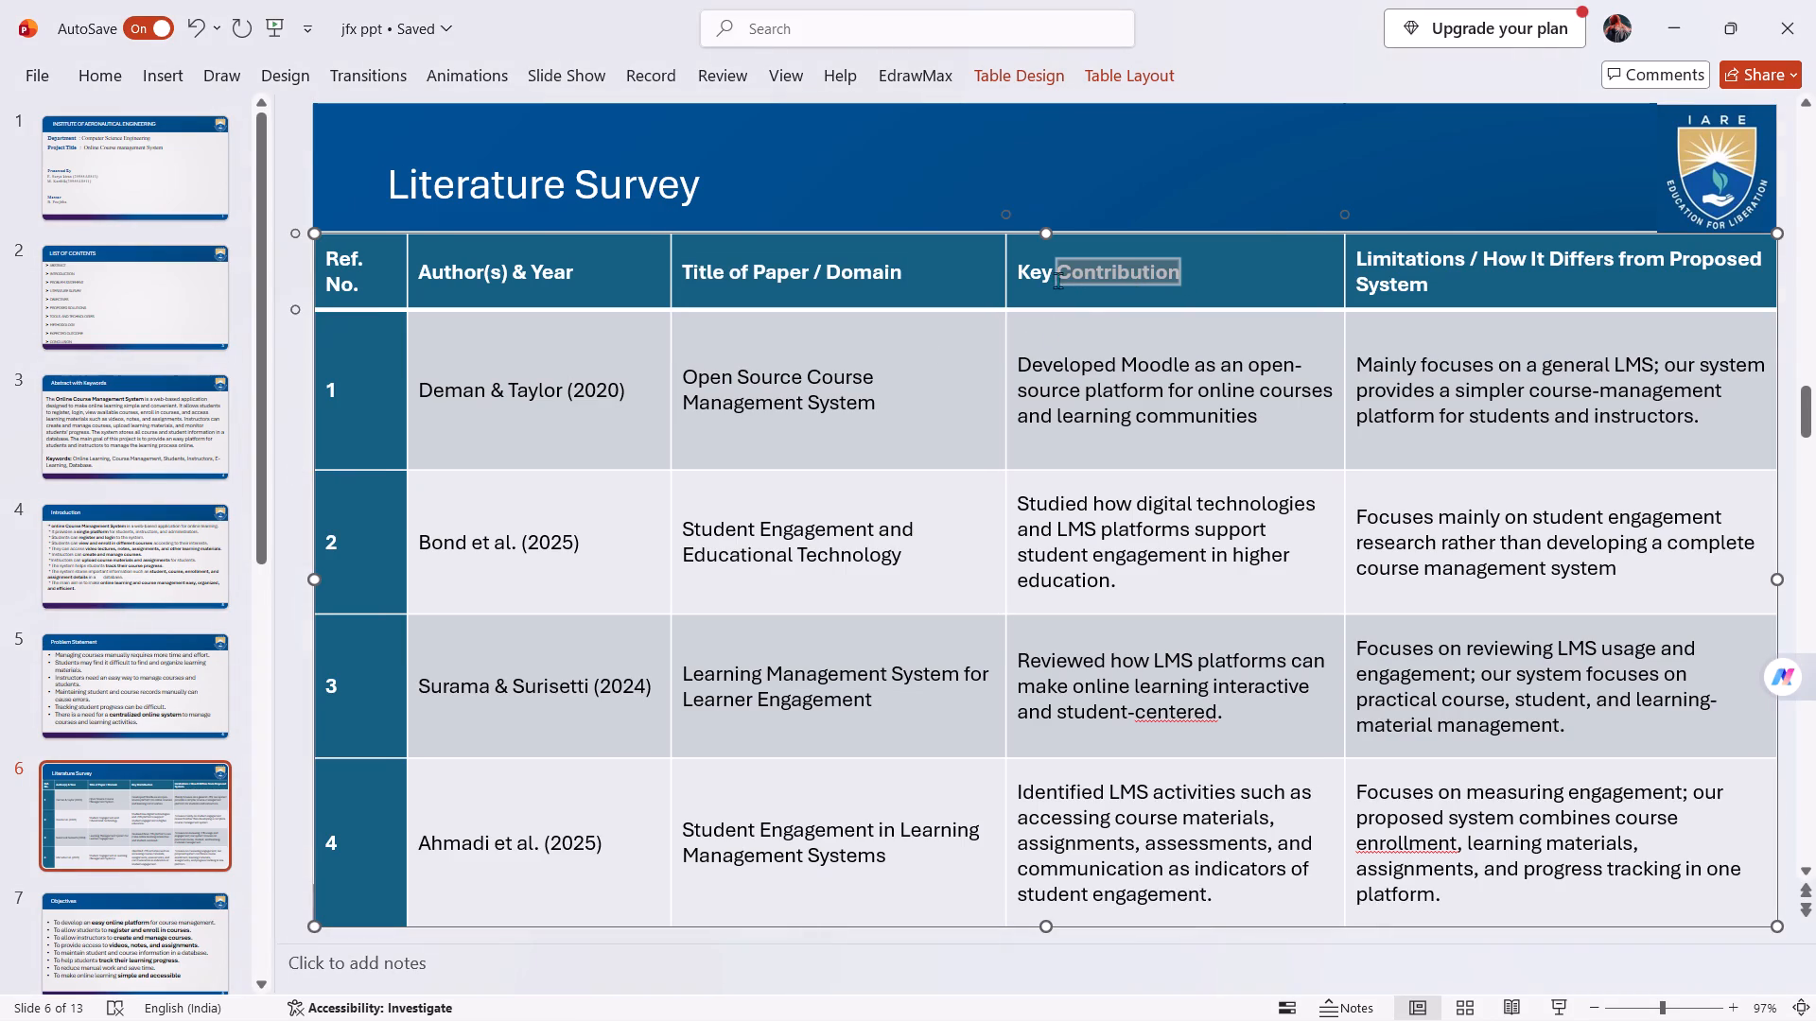
pyautogui.moveTo(1057, 280); pyautogui.dragTo(1024, 281)
pyautogui.hotkey('ctrl', 'c')
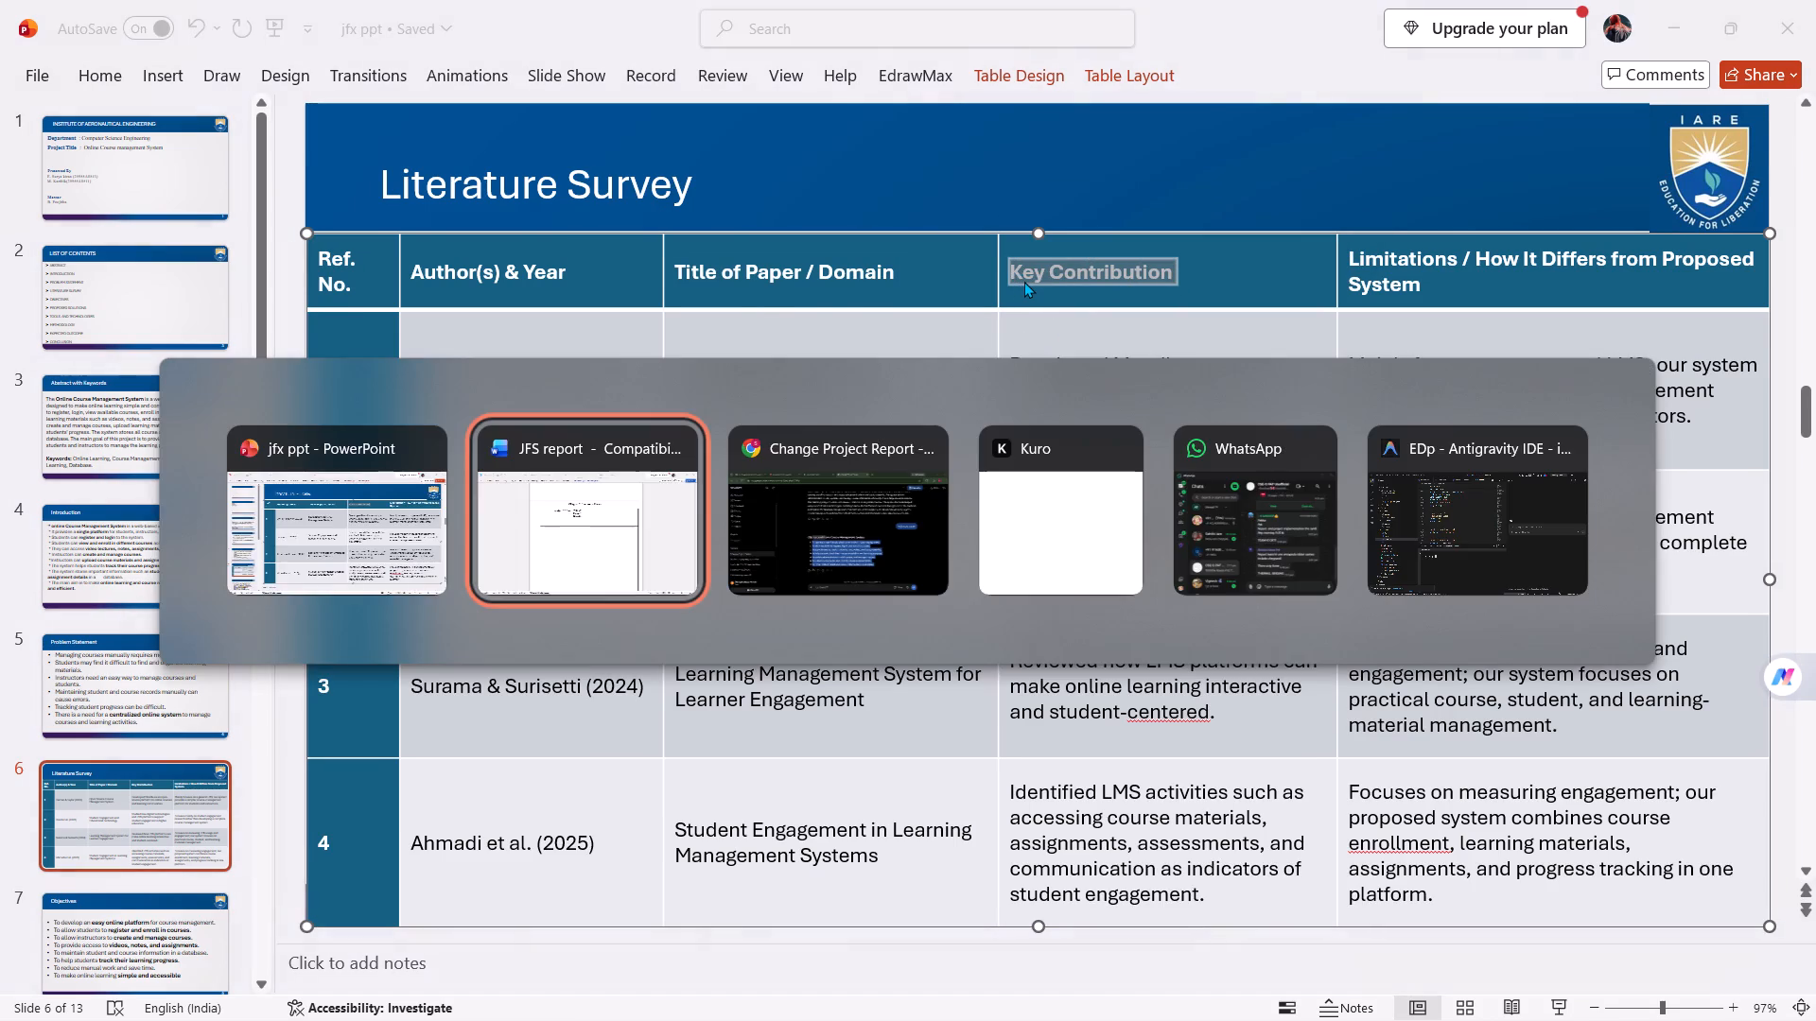
pyautogui.click(1042, 369)
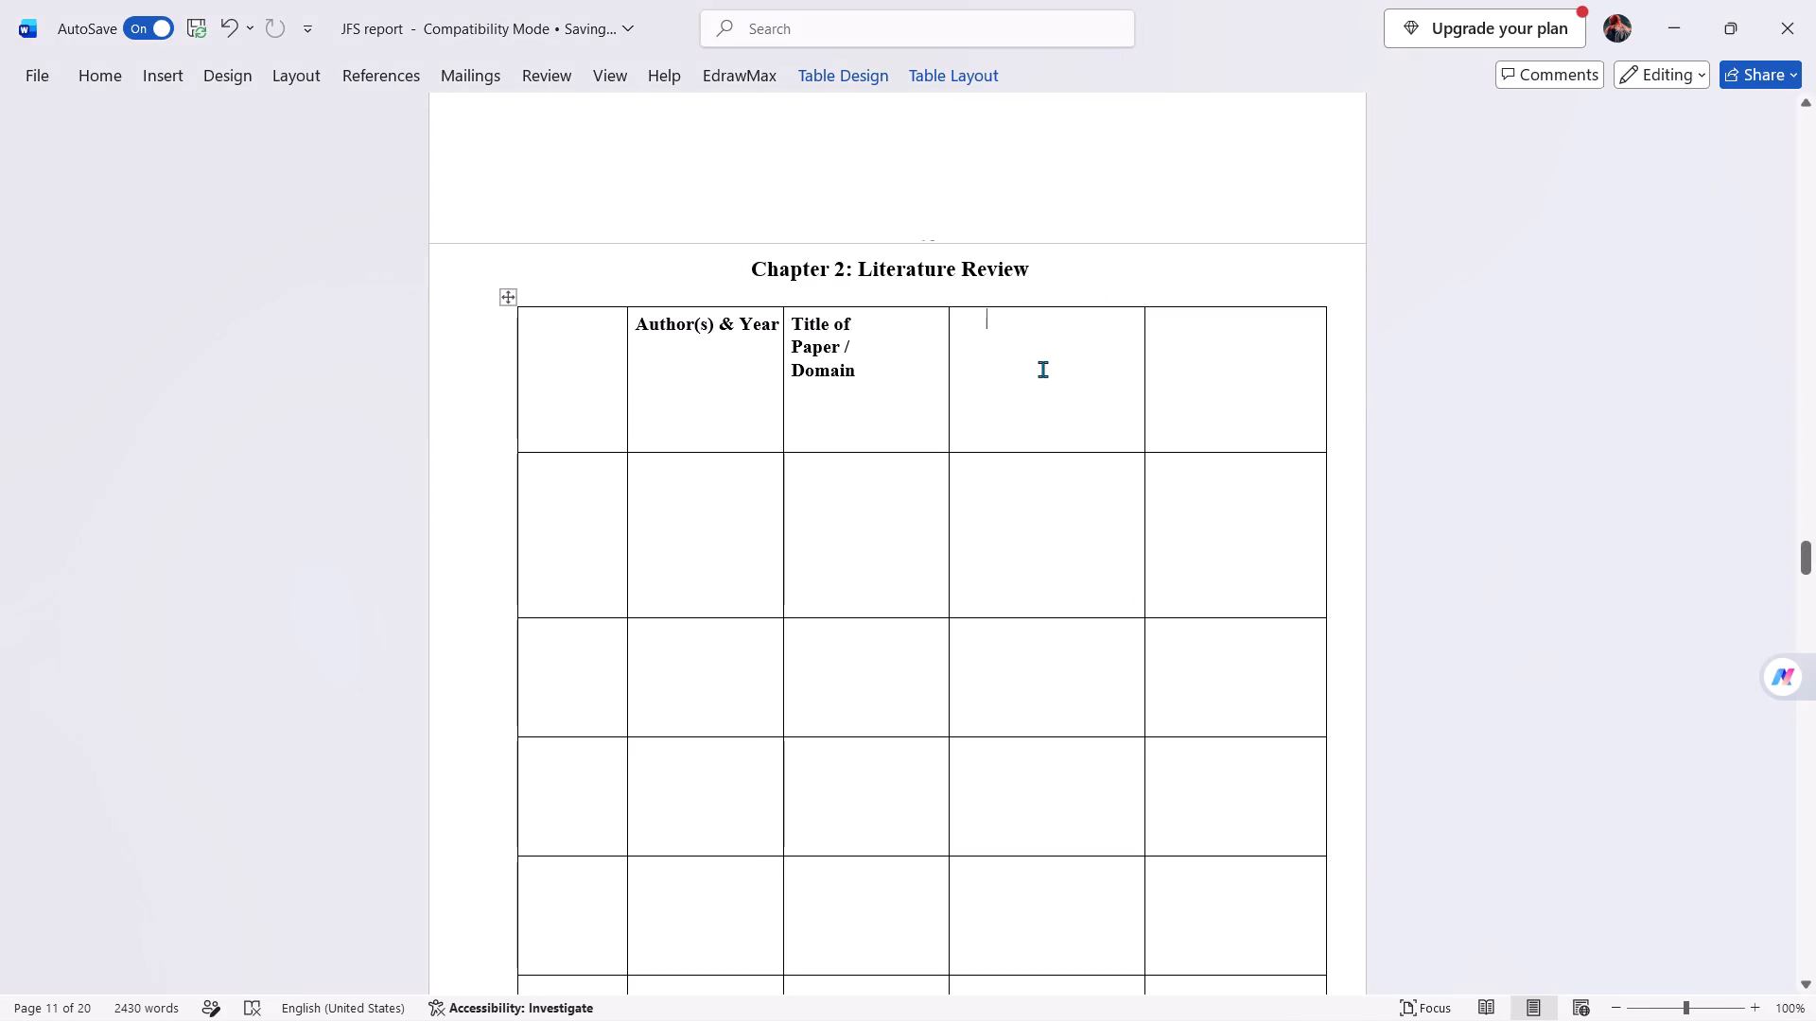
pyautogui.hotkey('ctrl', 'v')
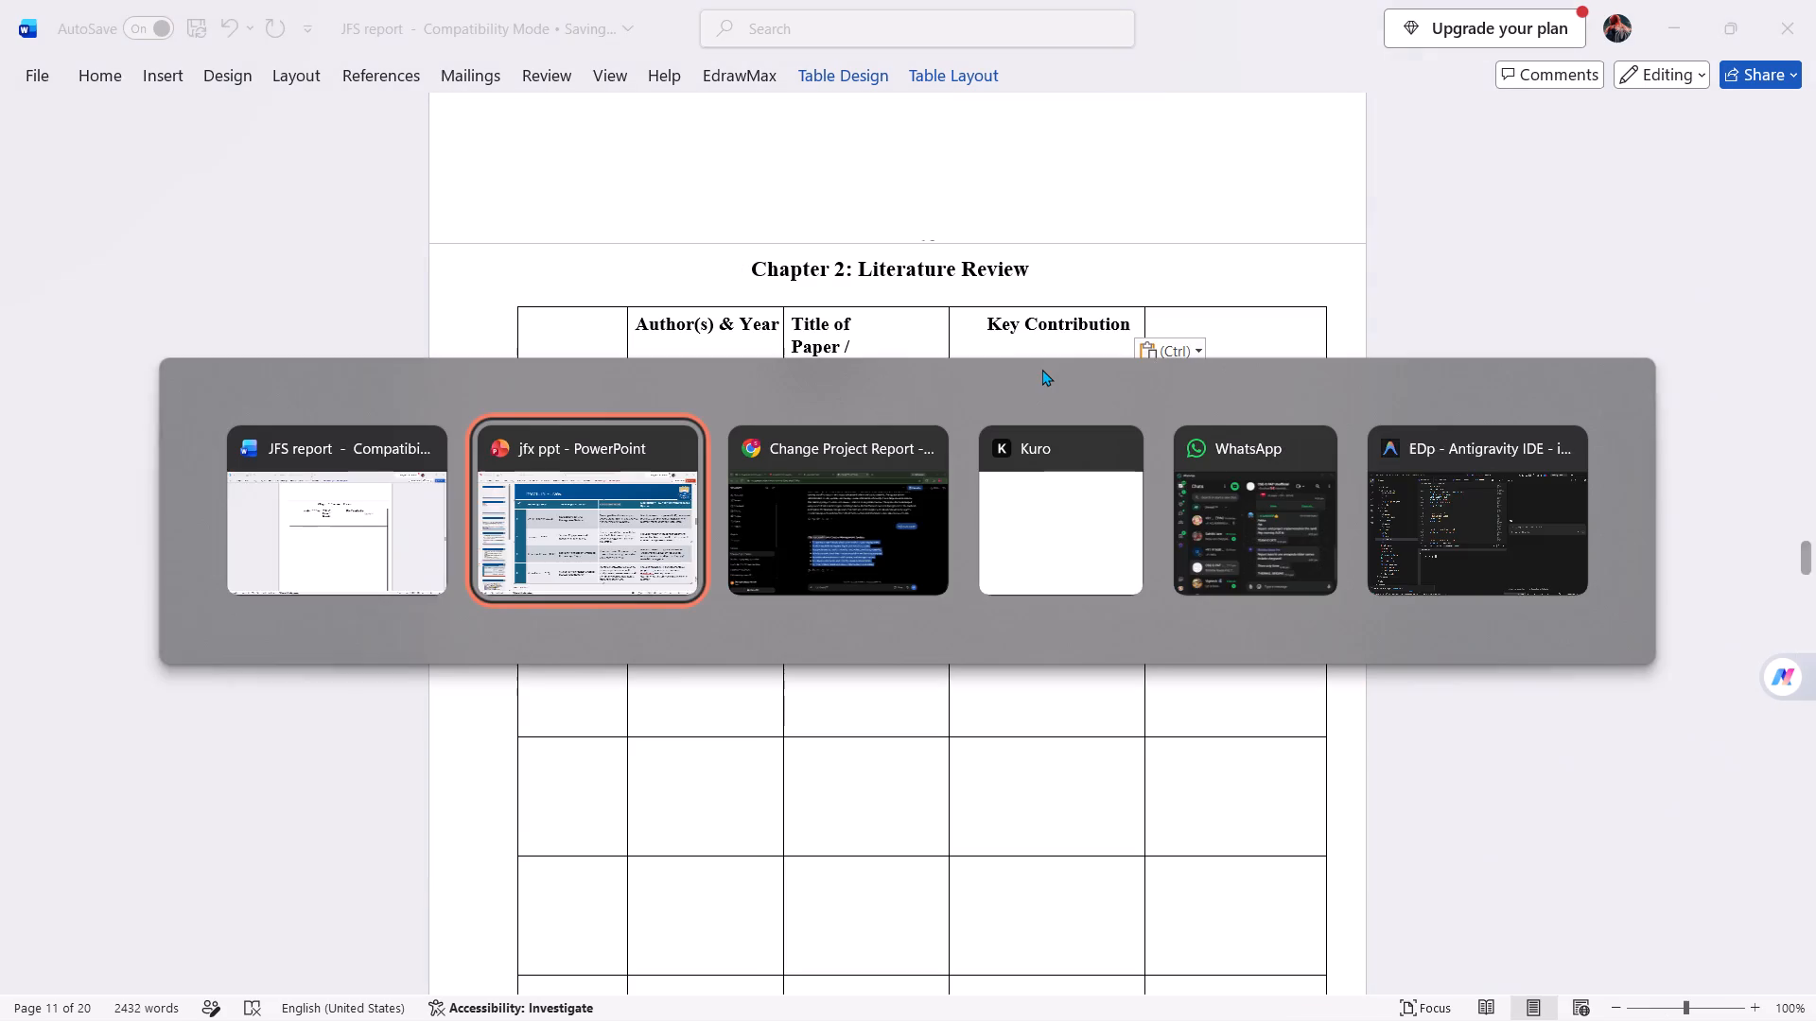
# Copy the heading "Limitations / How It Differs from Proposed System" from the PowerPoint slide into the Word table's fifth header cell.
pyautogui.moveTo(1355, 263); pyautogui.dragTo(1391, 280)
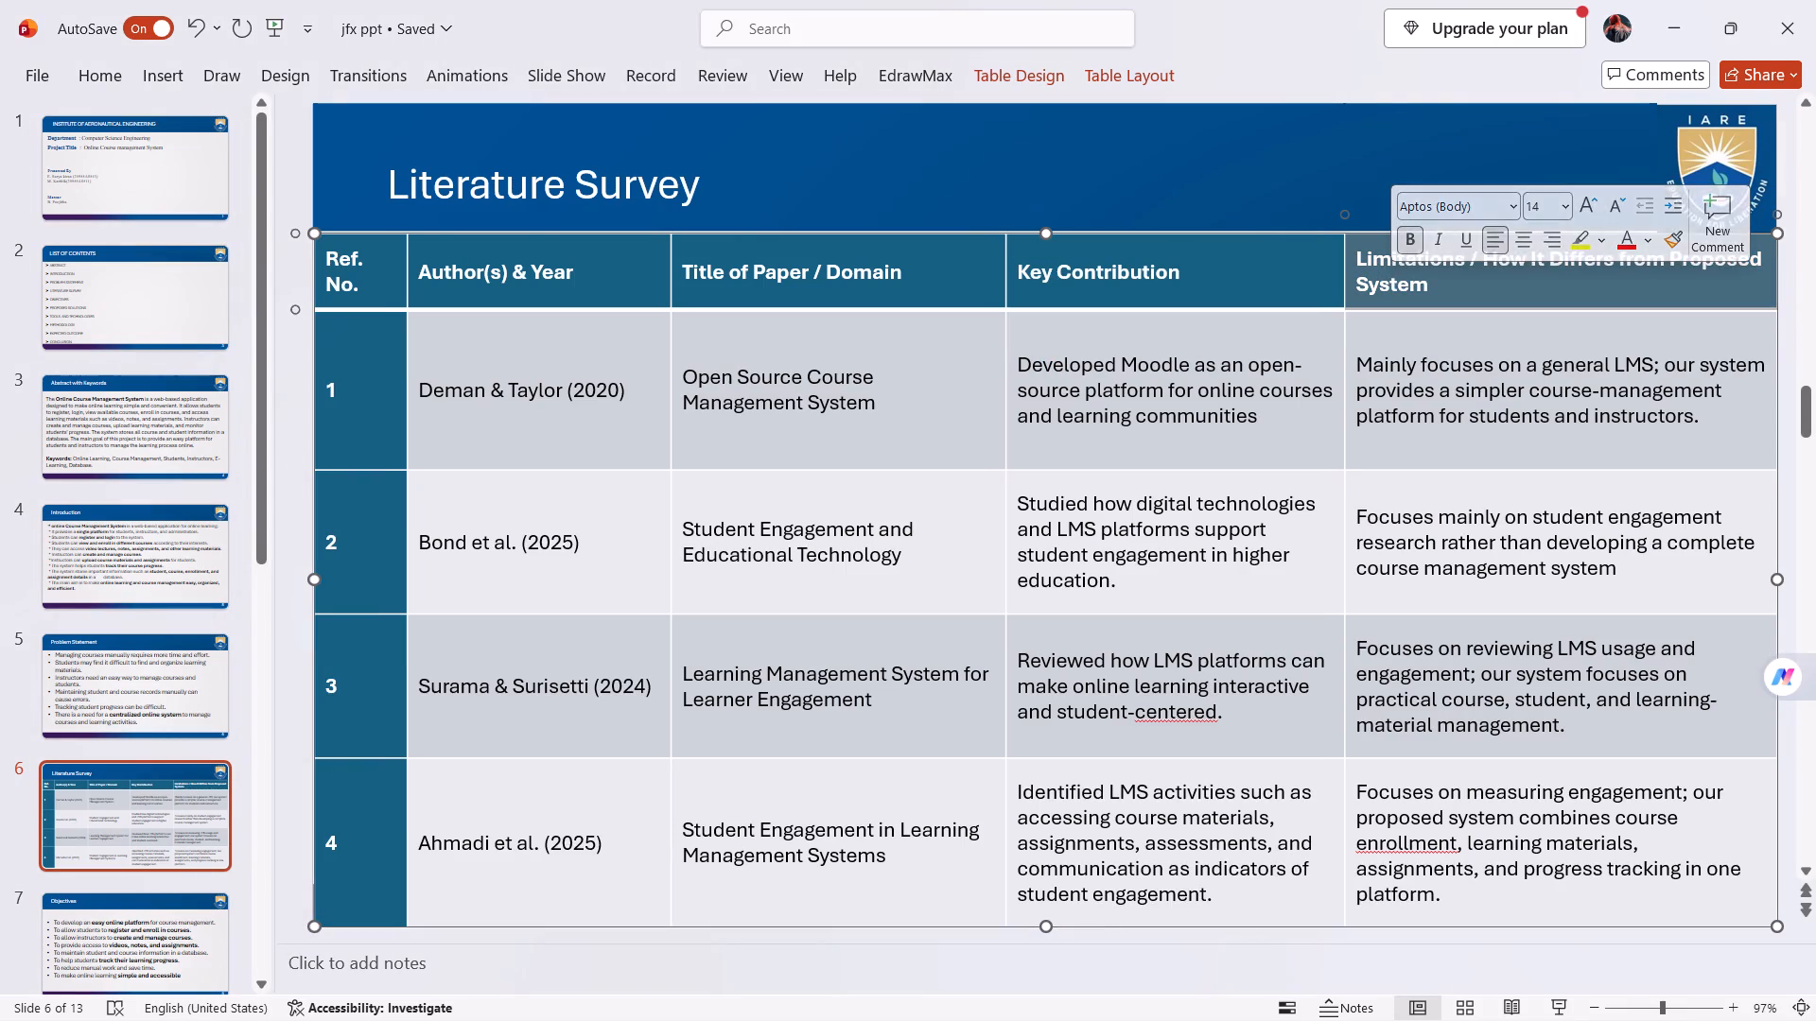
pyautogui.click(1356, 265)
pyautogui.click(1318, 263)
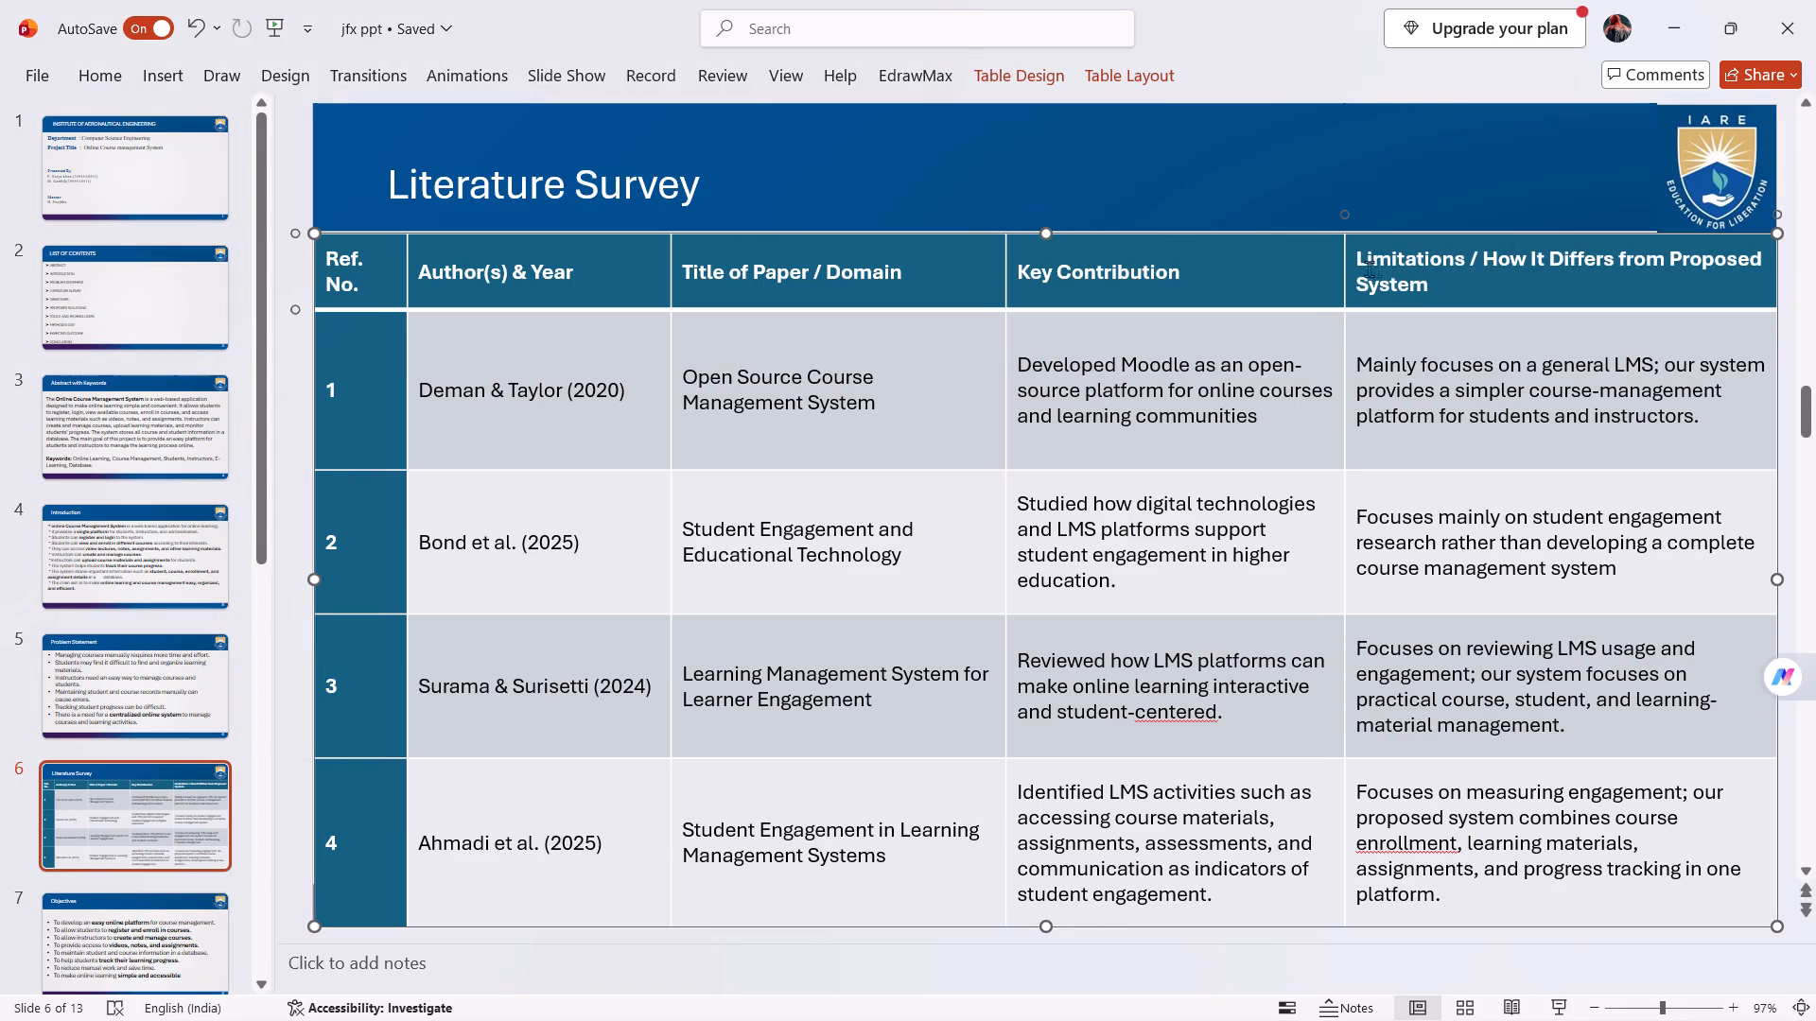
pyautogui.moveTo(1359, 264); pyautogui.dragTo(1424, 284)
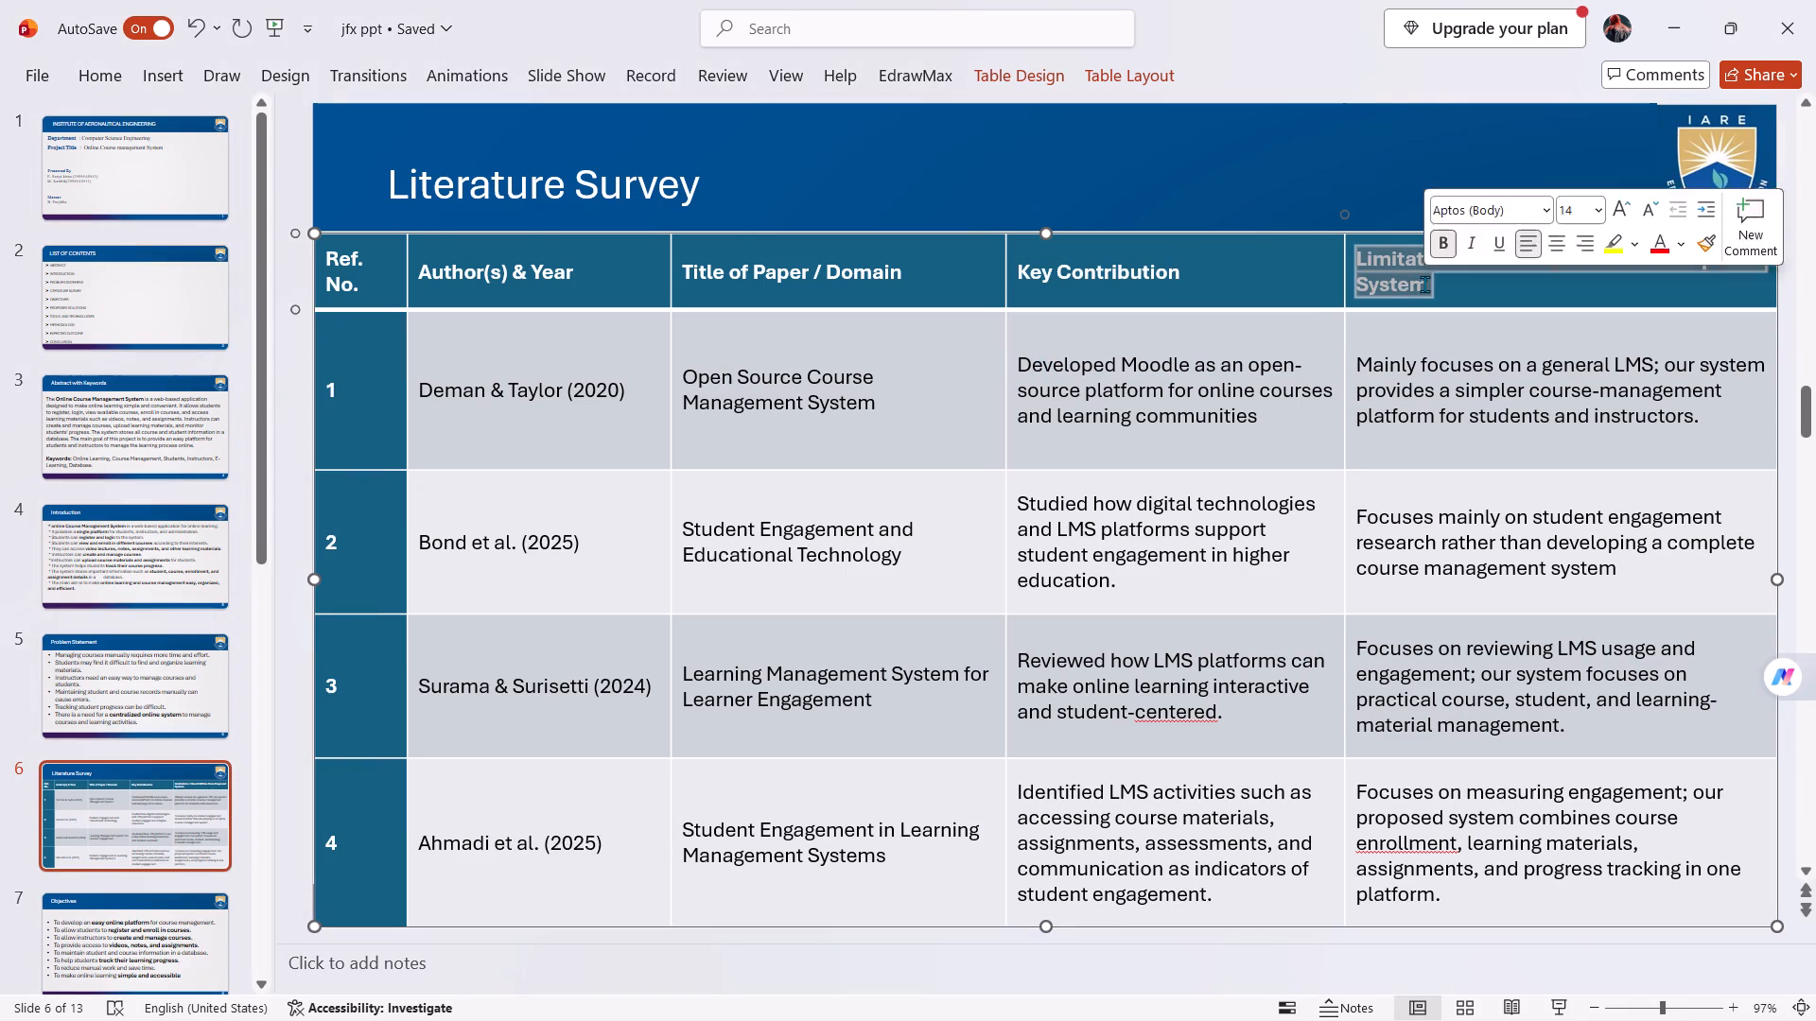
pyautogui.hotkey('ctrl', 'c')
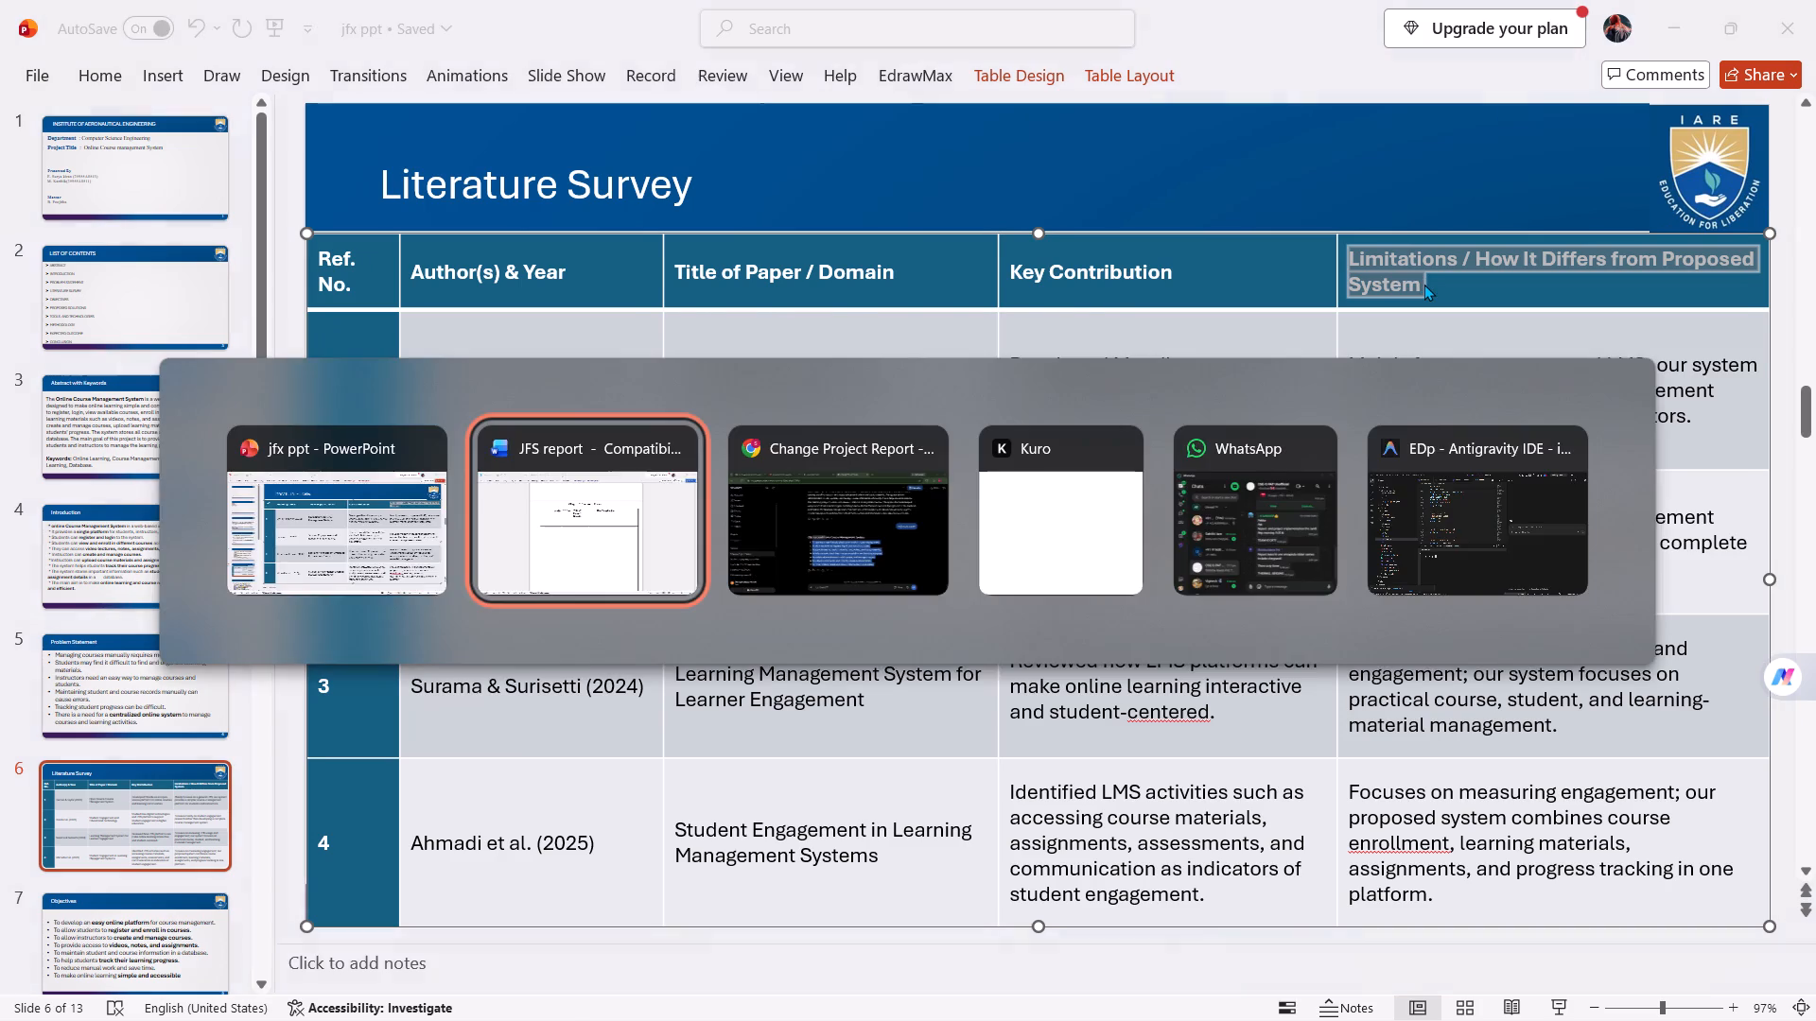
pyautogui.click(1176, 330)
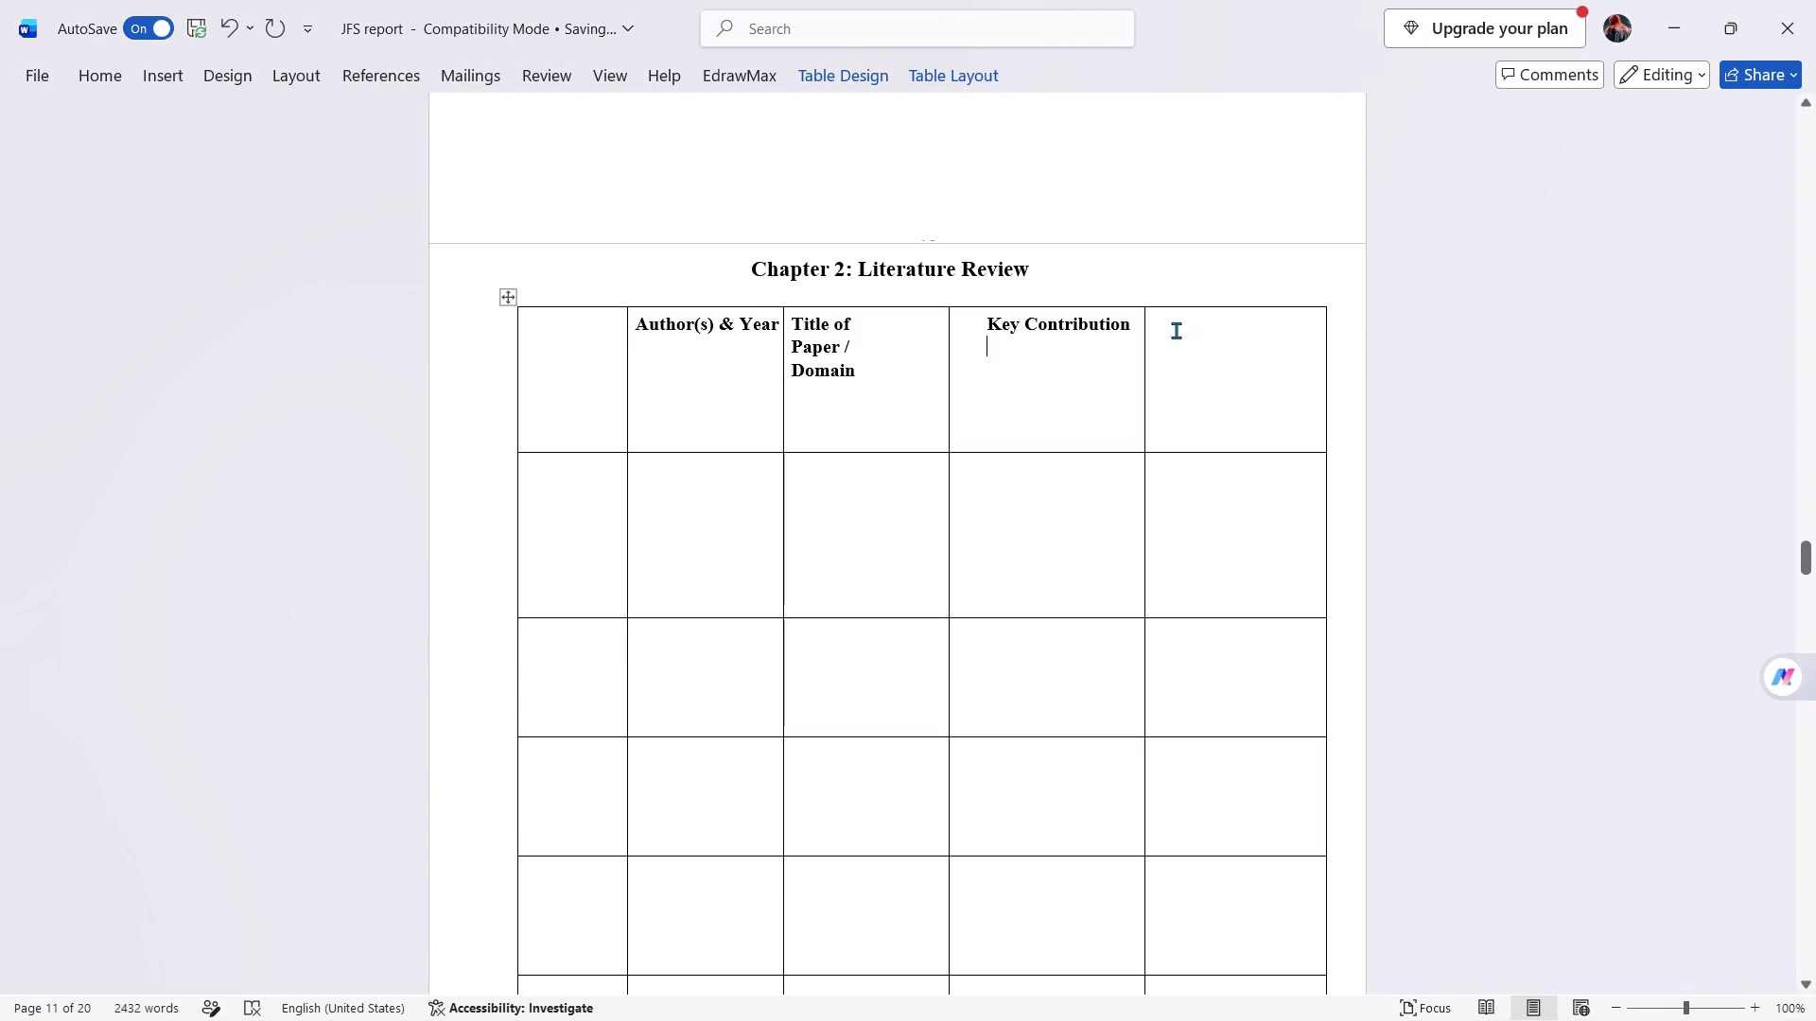
pyautogui.hotkey('ctrl', 'v')
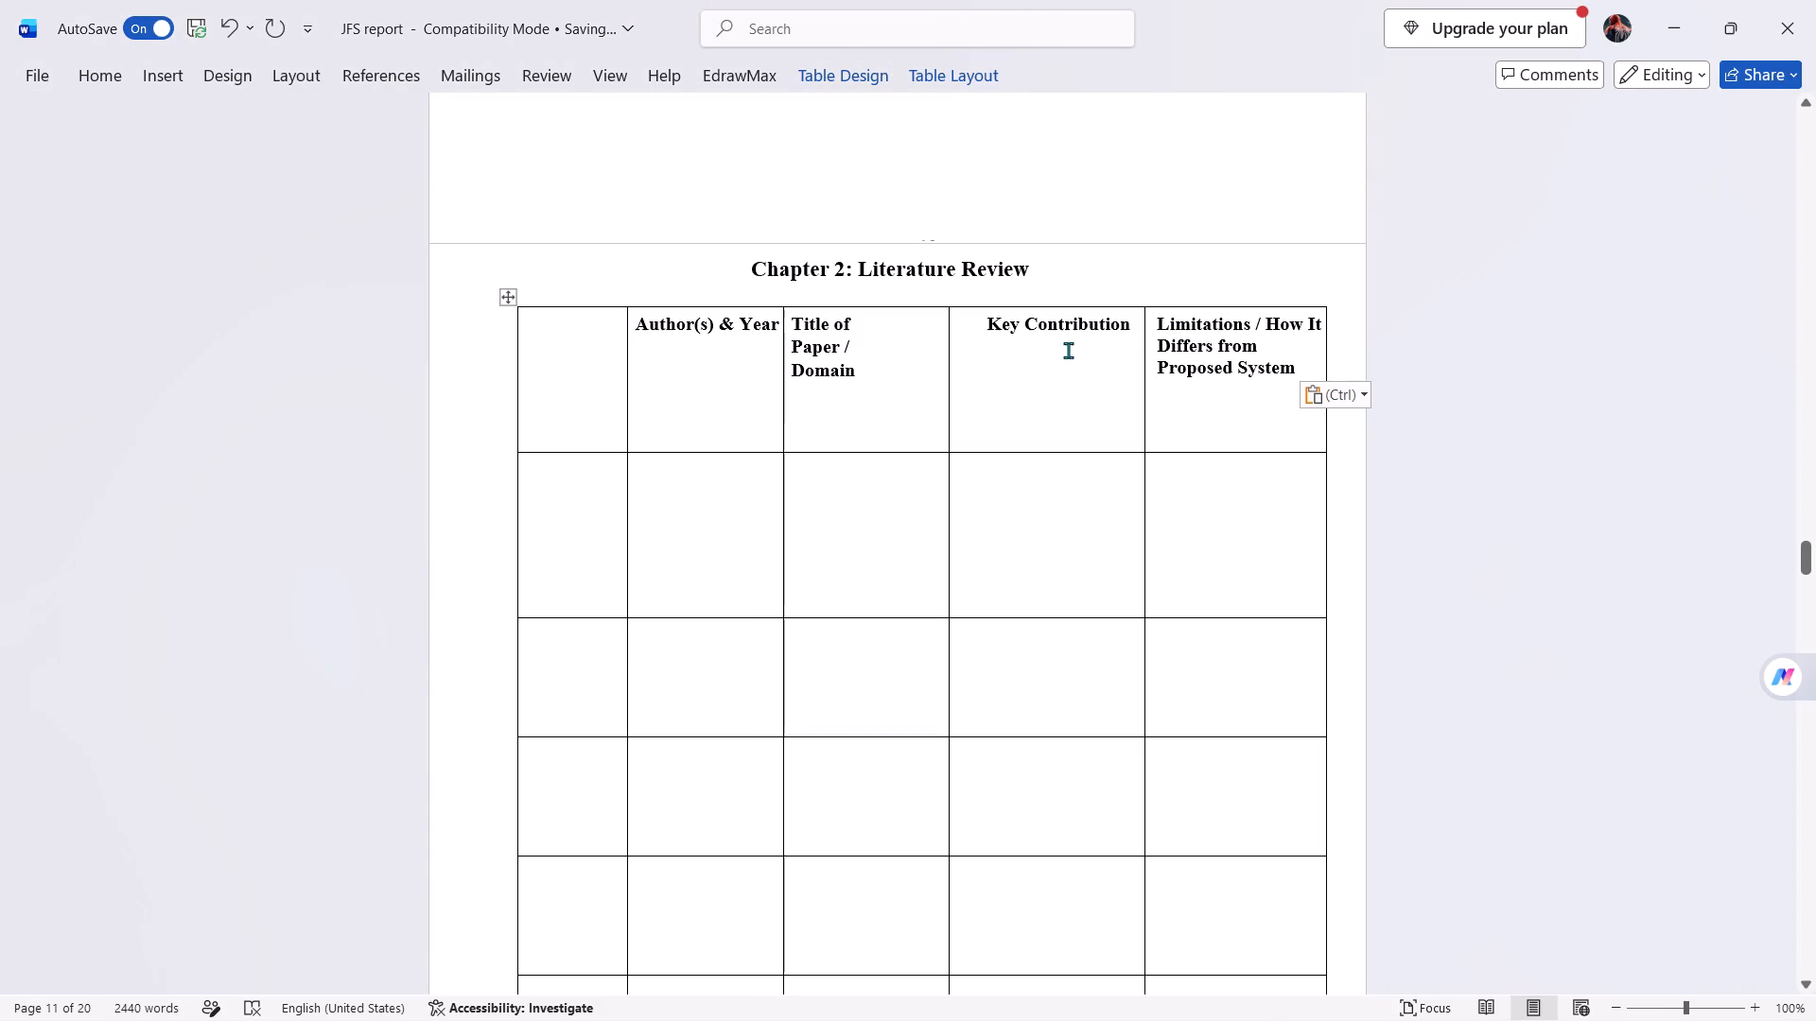
# Remove the indent before "Key Contribution" in the fourth header cell.
pyautogui.click(978, 337)
pyautogui.press('Up')
pyautogui.press('BackSpace')
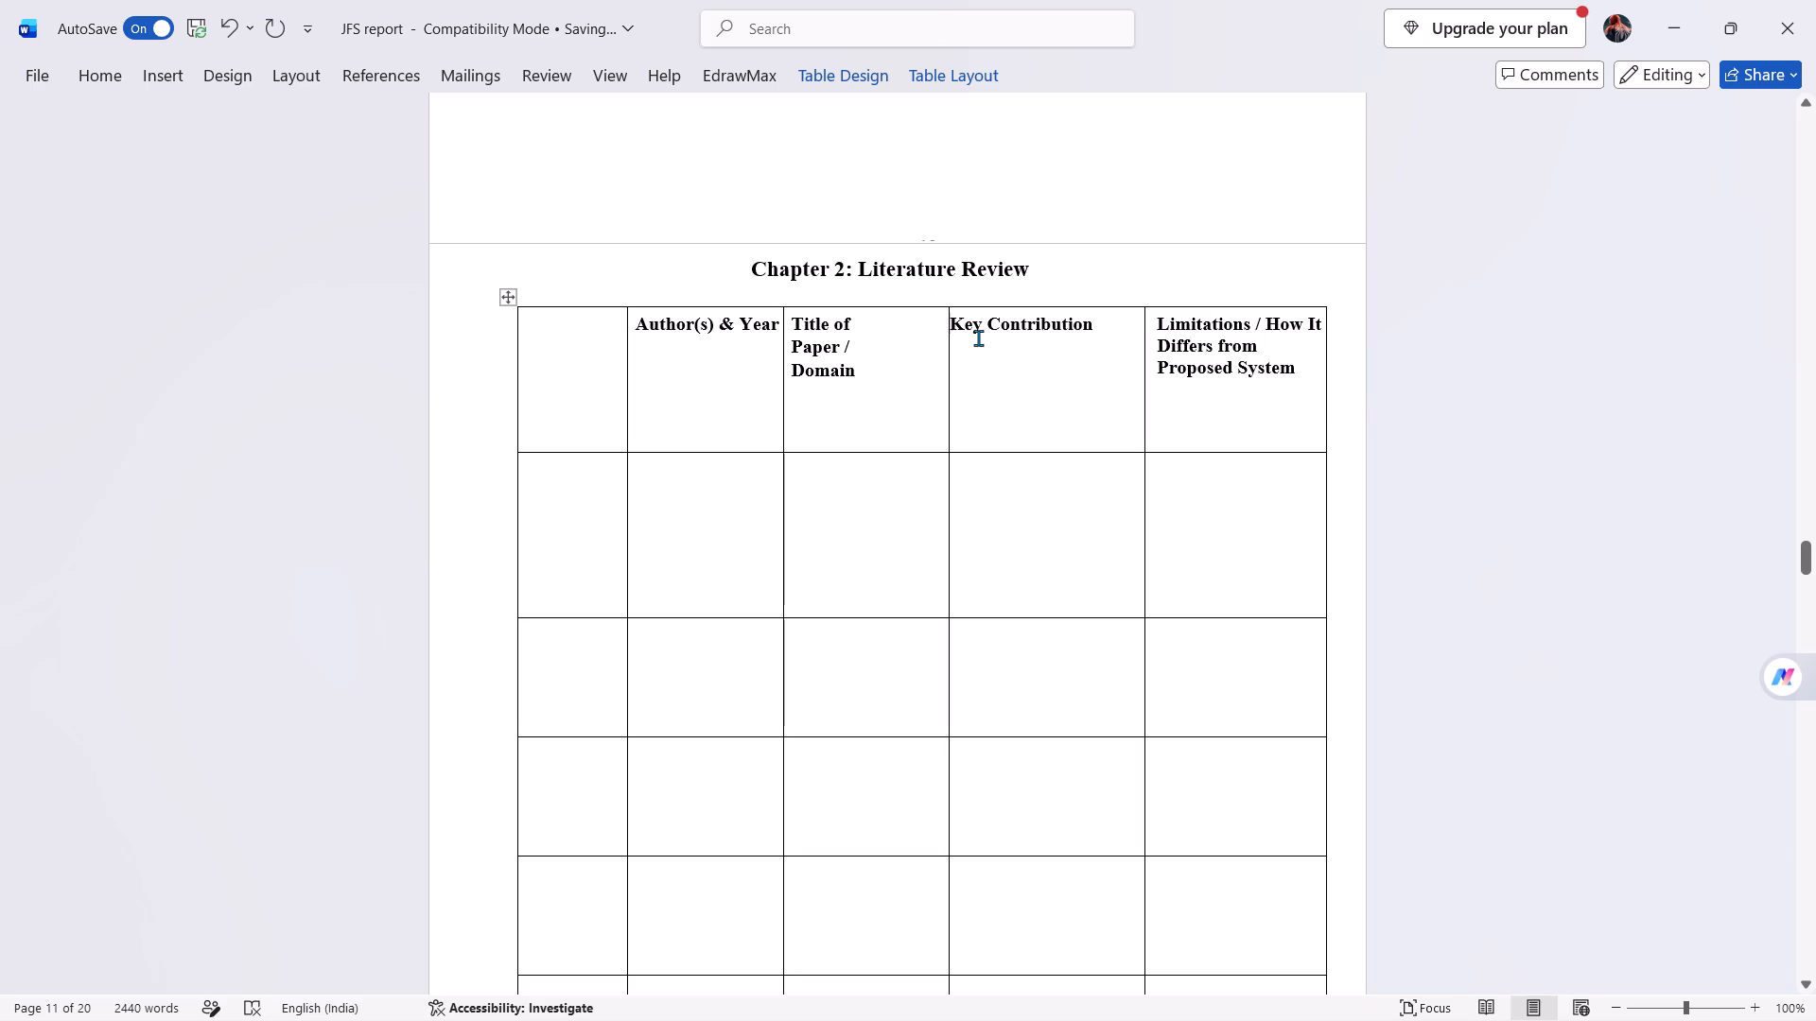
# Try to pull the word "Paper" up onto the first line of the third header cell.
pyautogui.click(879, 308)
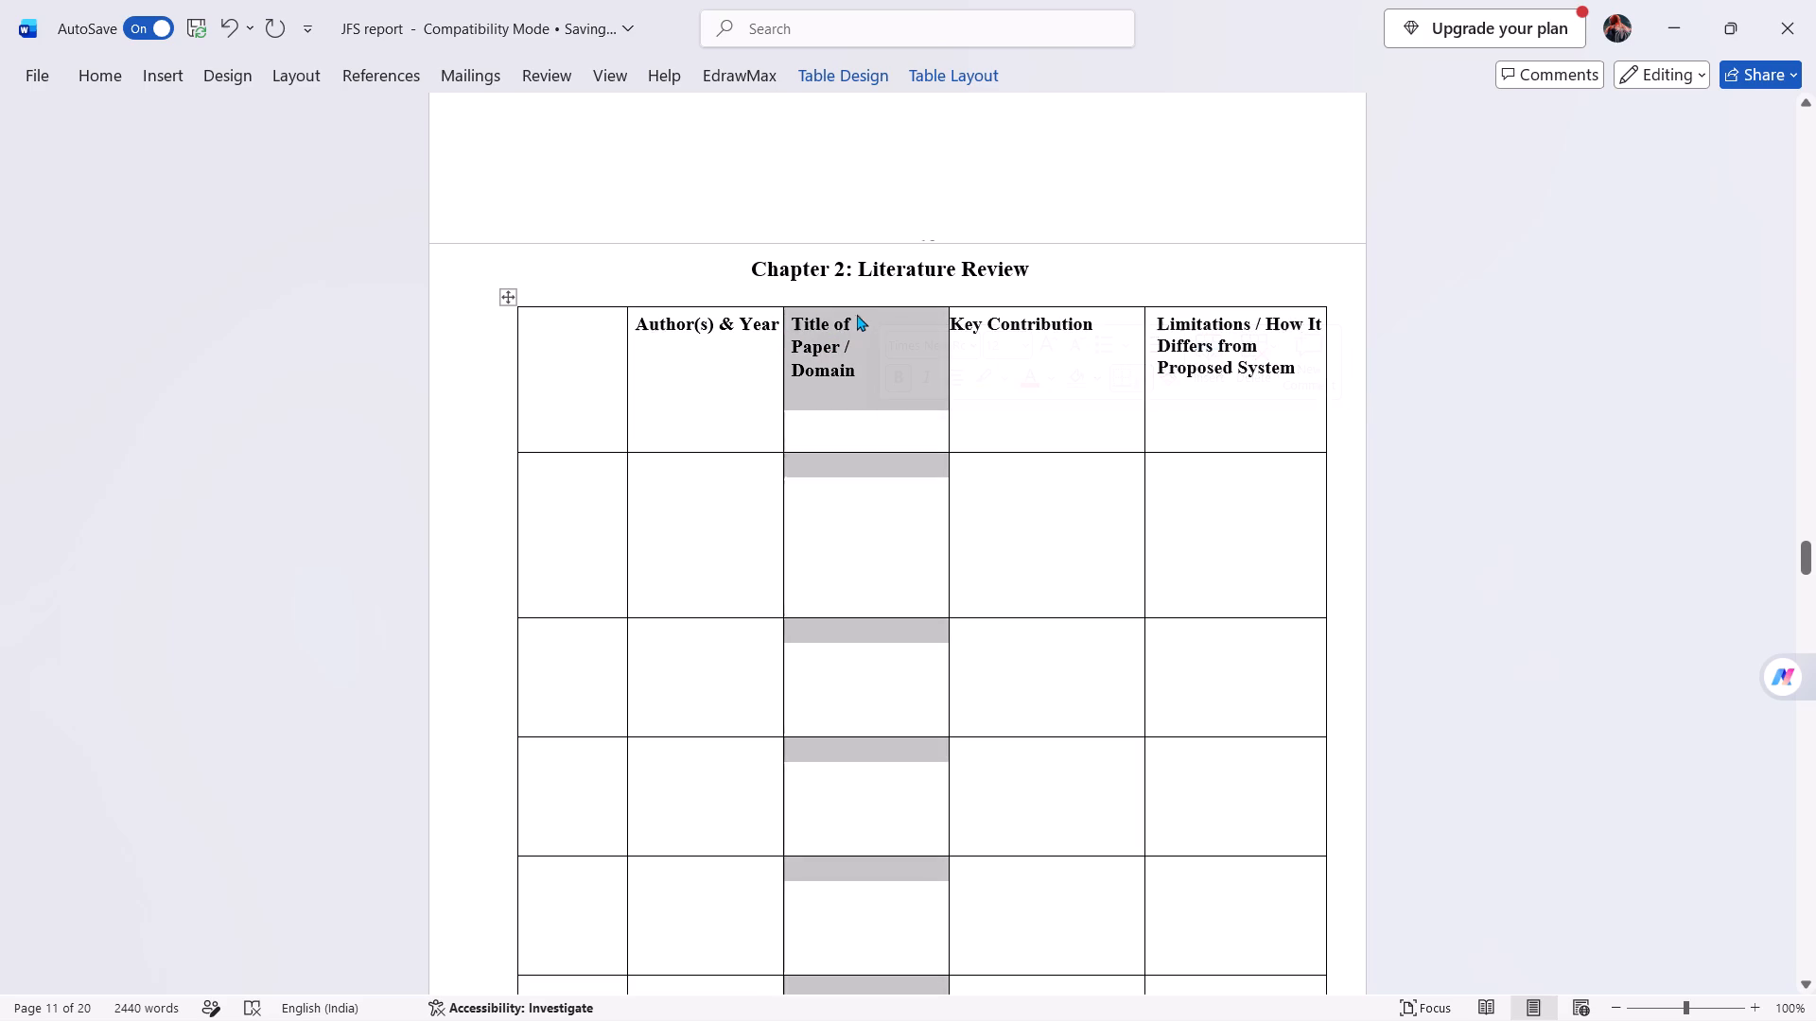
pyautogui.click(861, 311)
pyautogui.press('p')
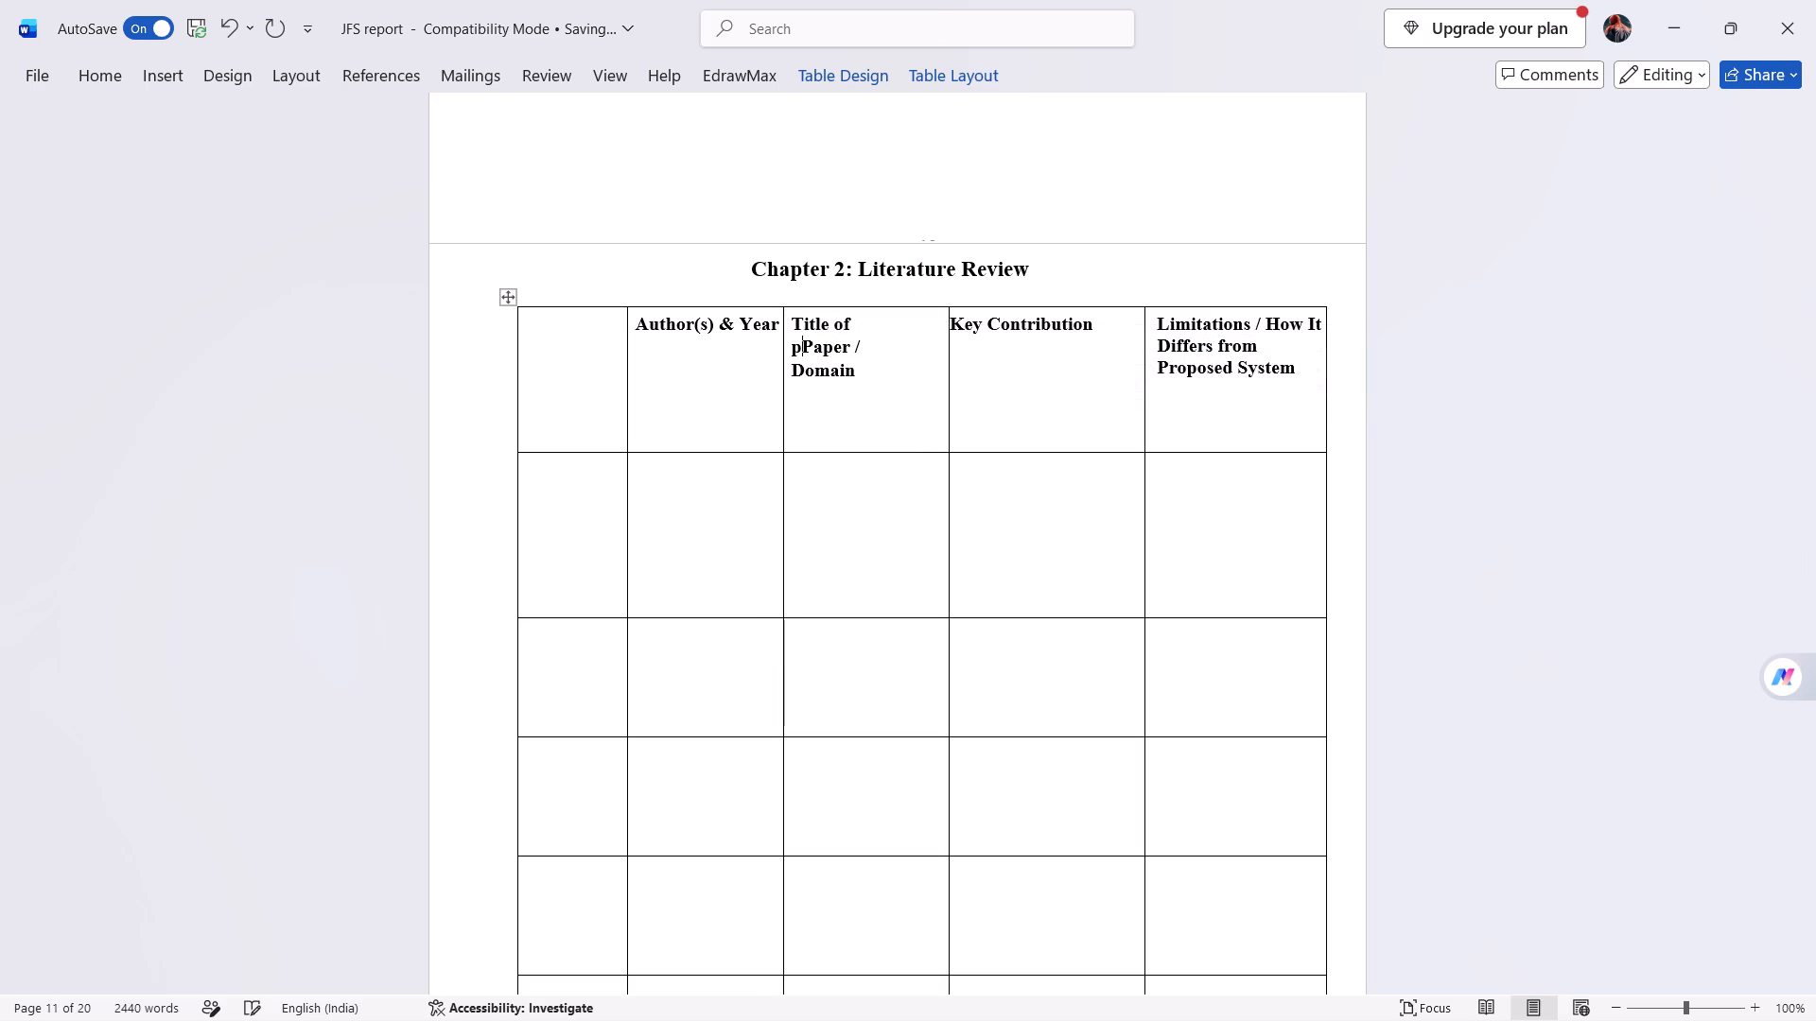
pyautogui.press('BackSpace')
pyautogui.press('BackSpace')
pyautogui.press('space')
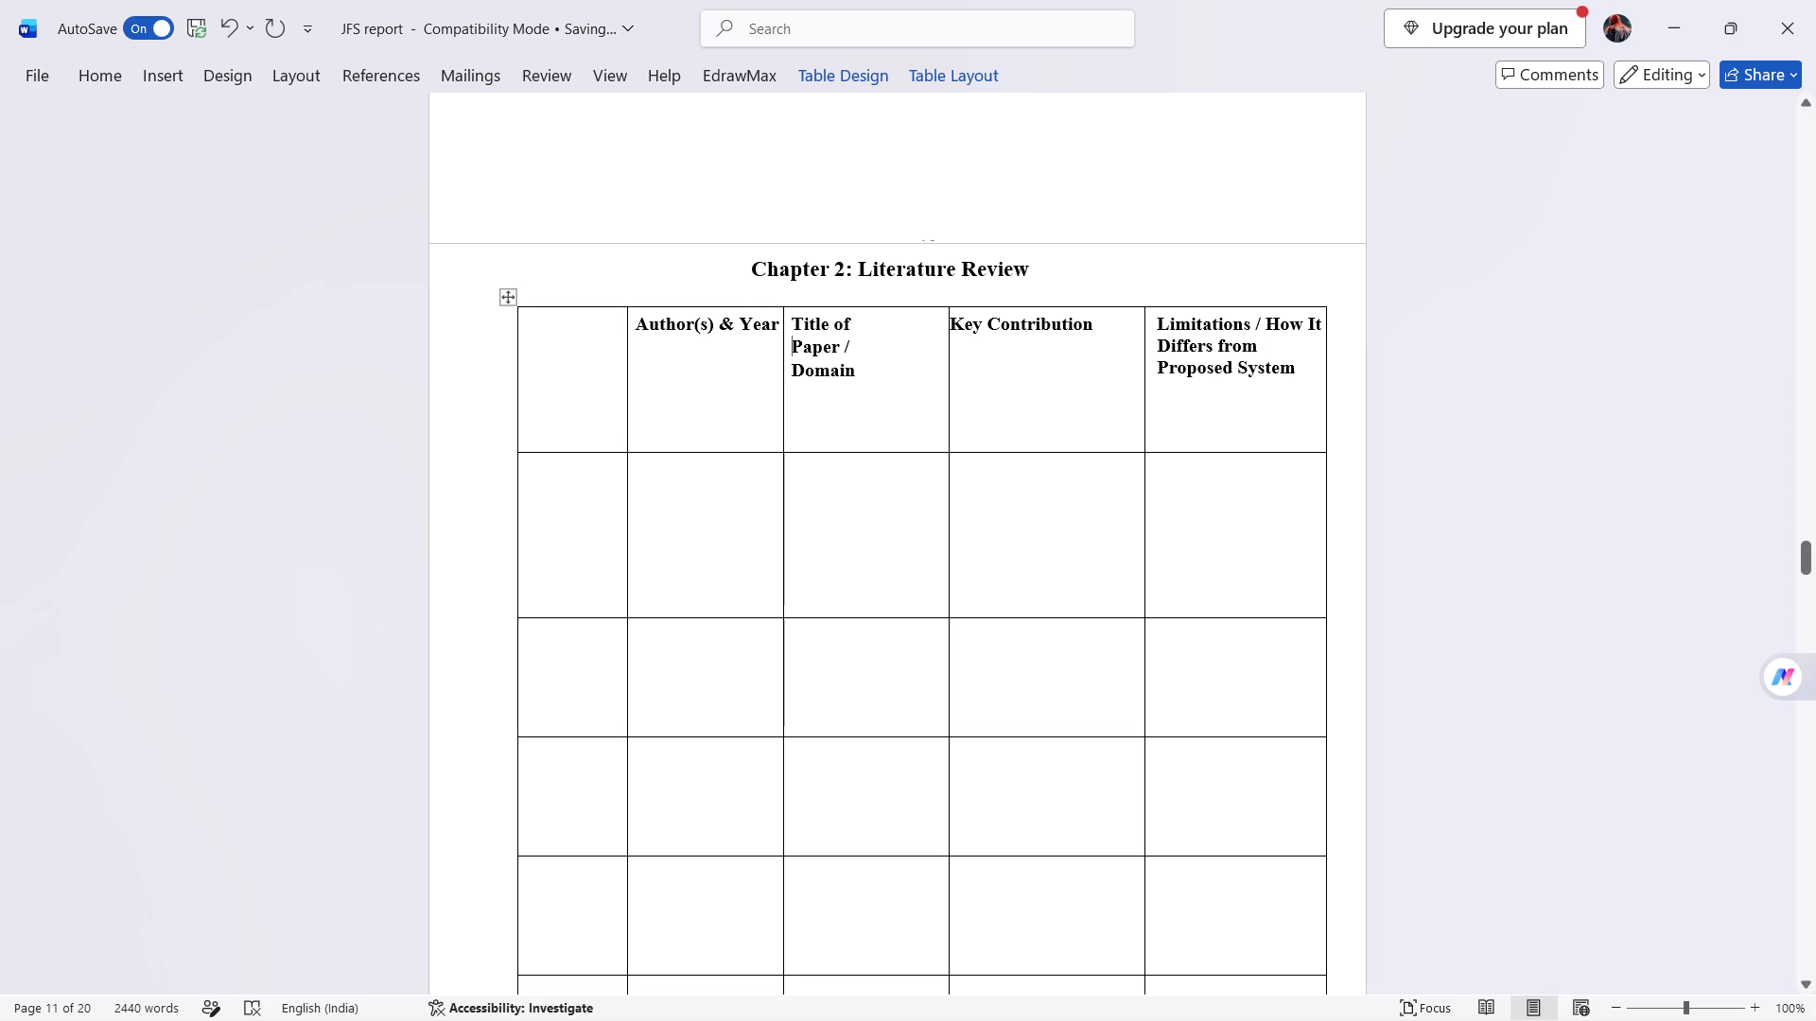
# Narrow the table's first column and shift the border between the Author(s) & Year and Title of Paper / Domain columns left in every row.
pyautogui.moveTo(627, 372); pyautogui.dragTo(568, 376)
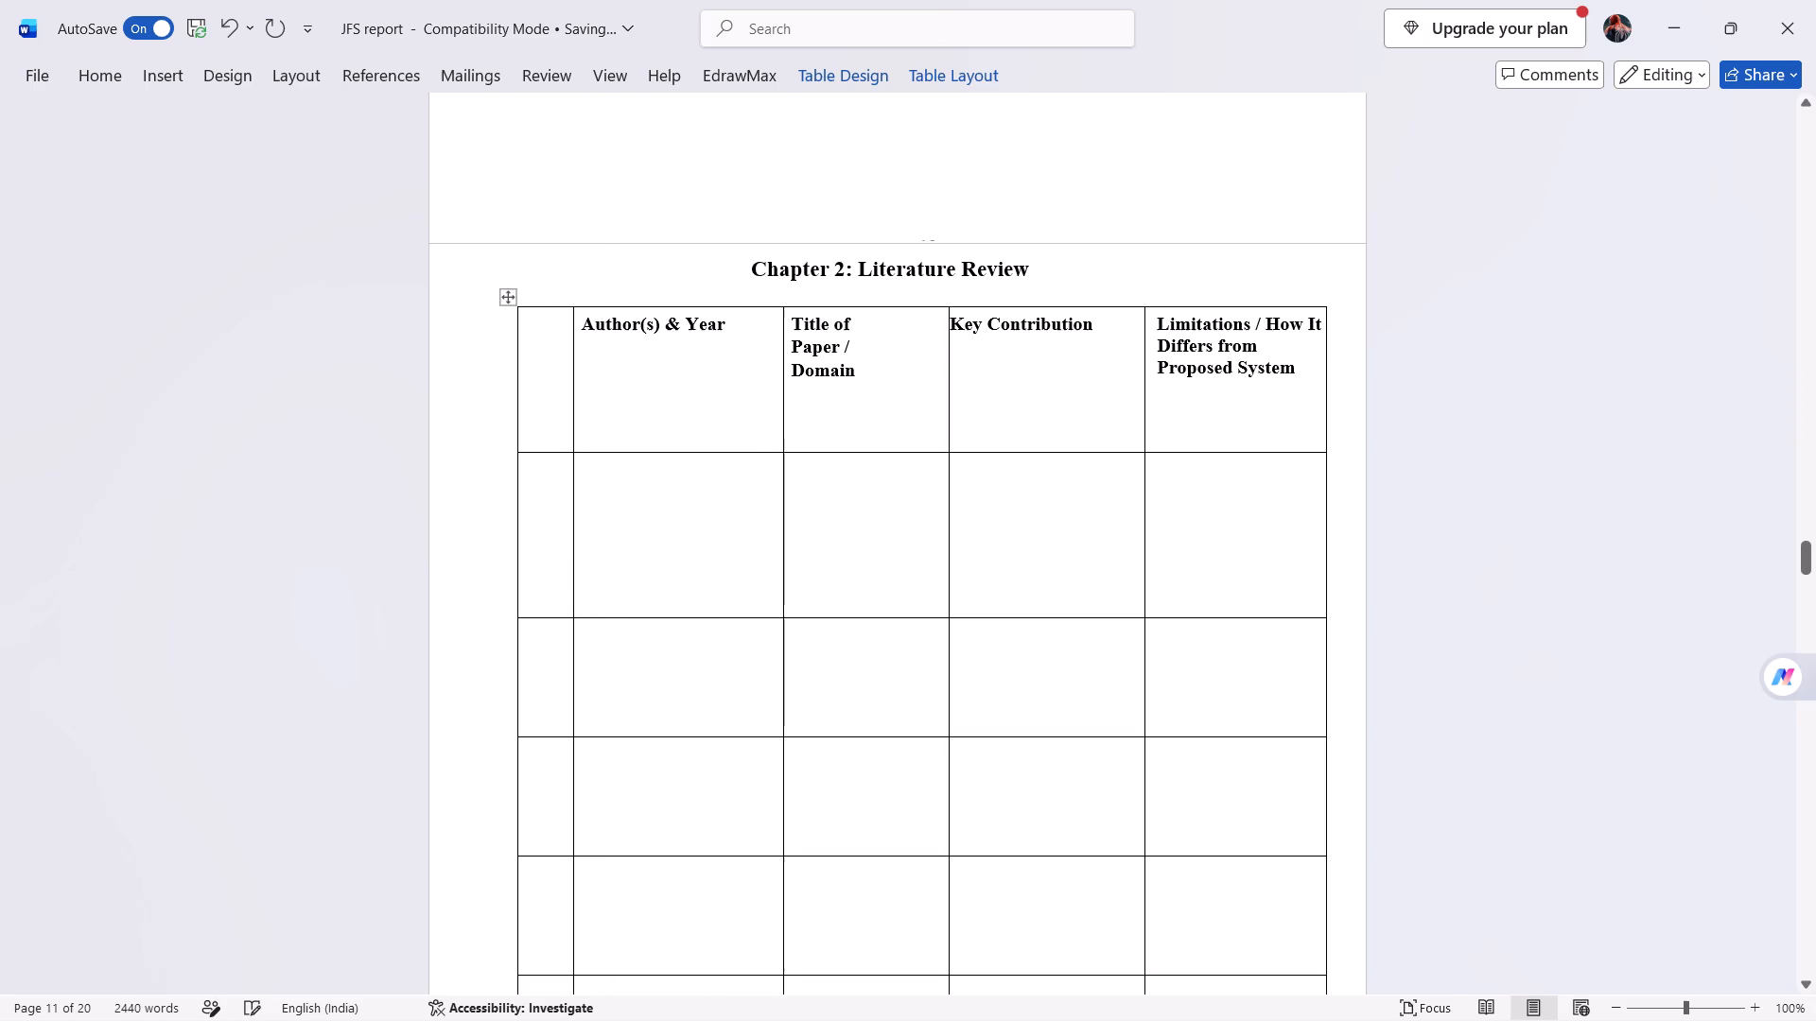
pyautogui.doubleClick(784, 391)
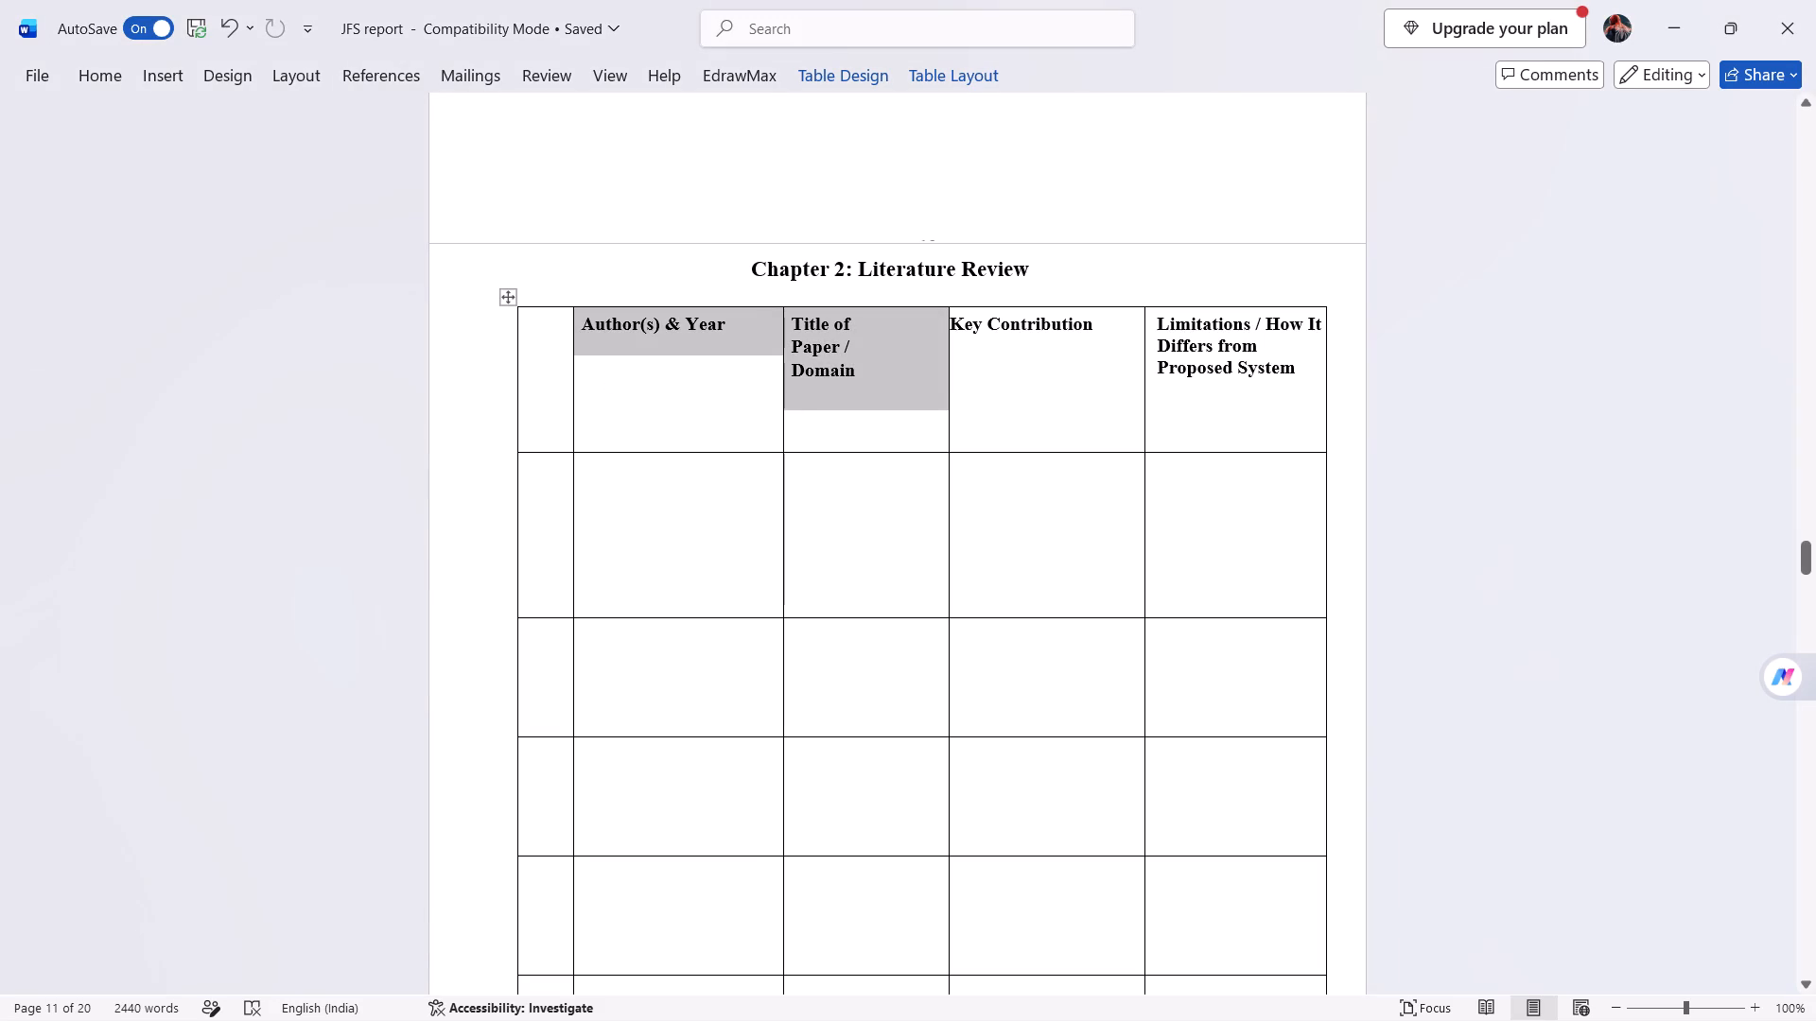
pyautogui.moveTo(781, 407); pyautogui.dragTo(742, 407)
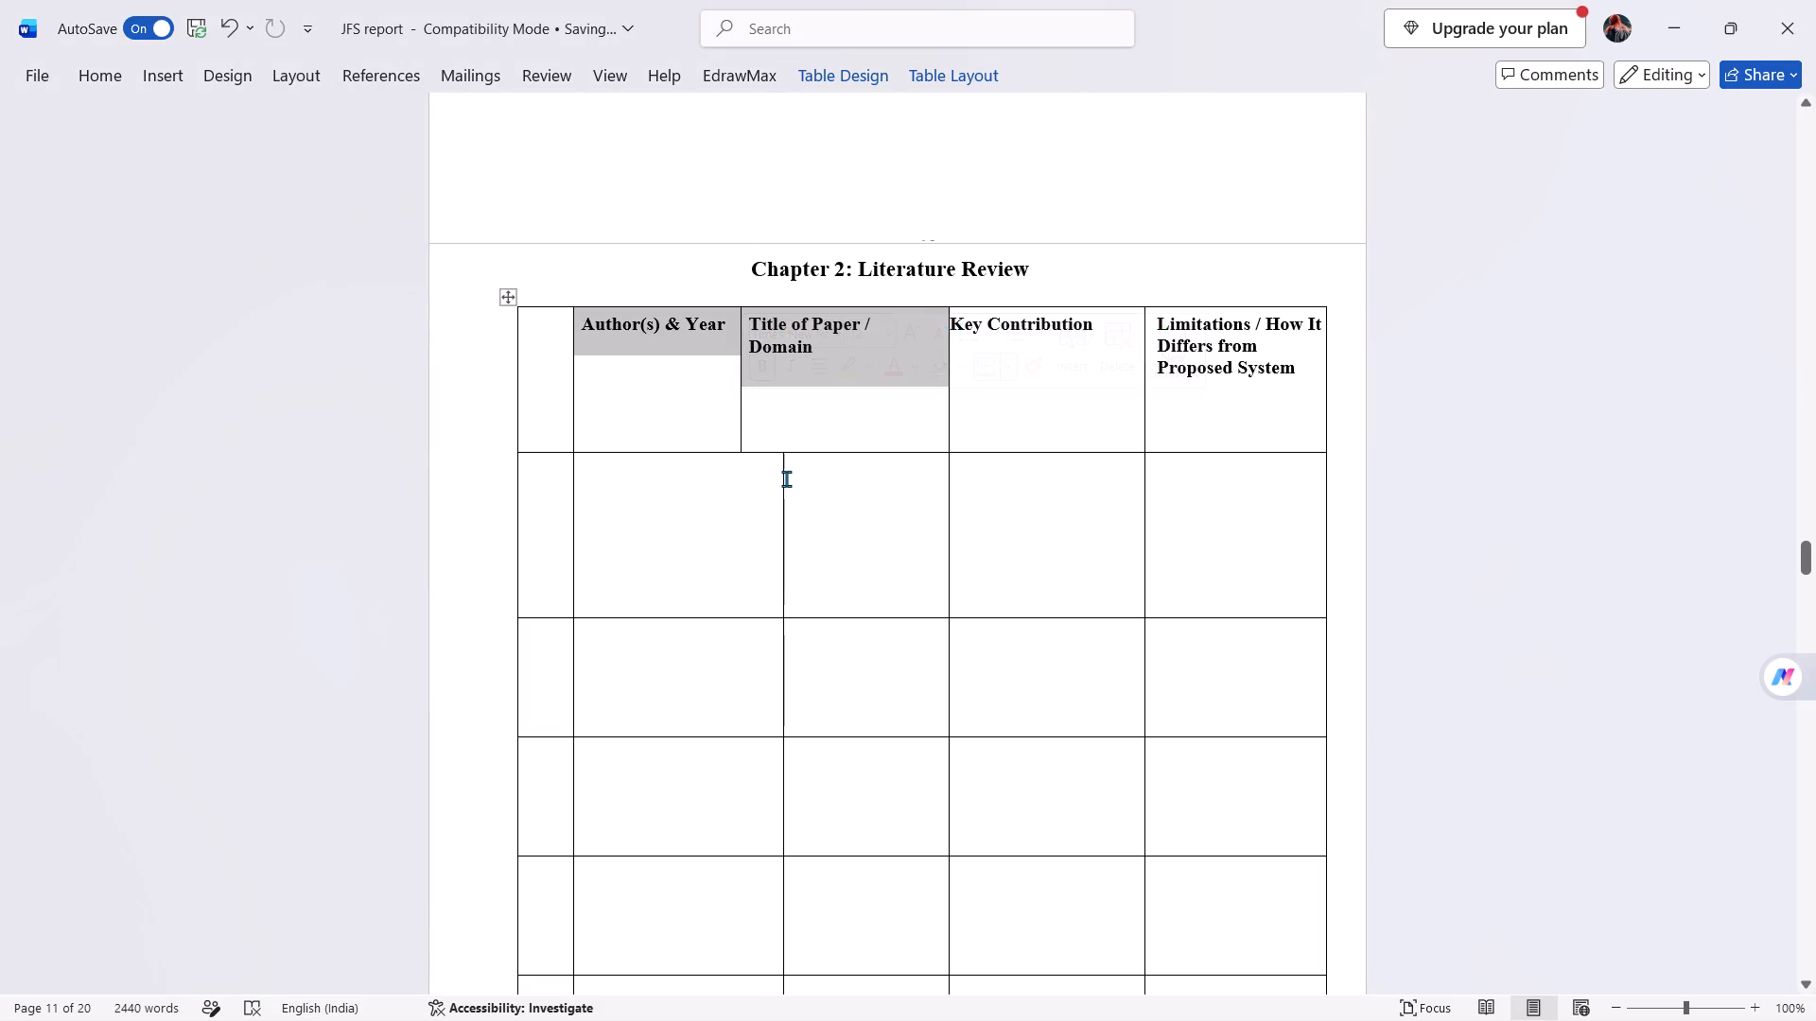
pyautogui.moveTo(780, 486); pyautogui.dragTo(751, 487)
pyautogui.moveTo(783, 506); pyautogui.dragTo(743, 512)
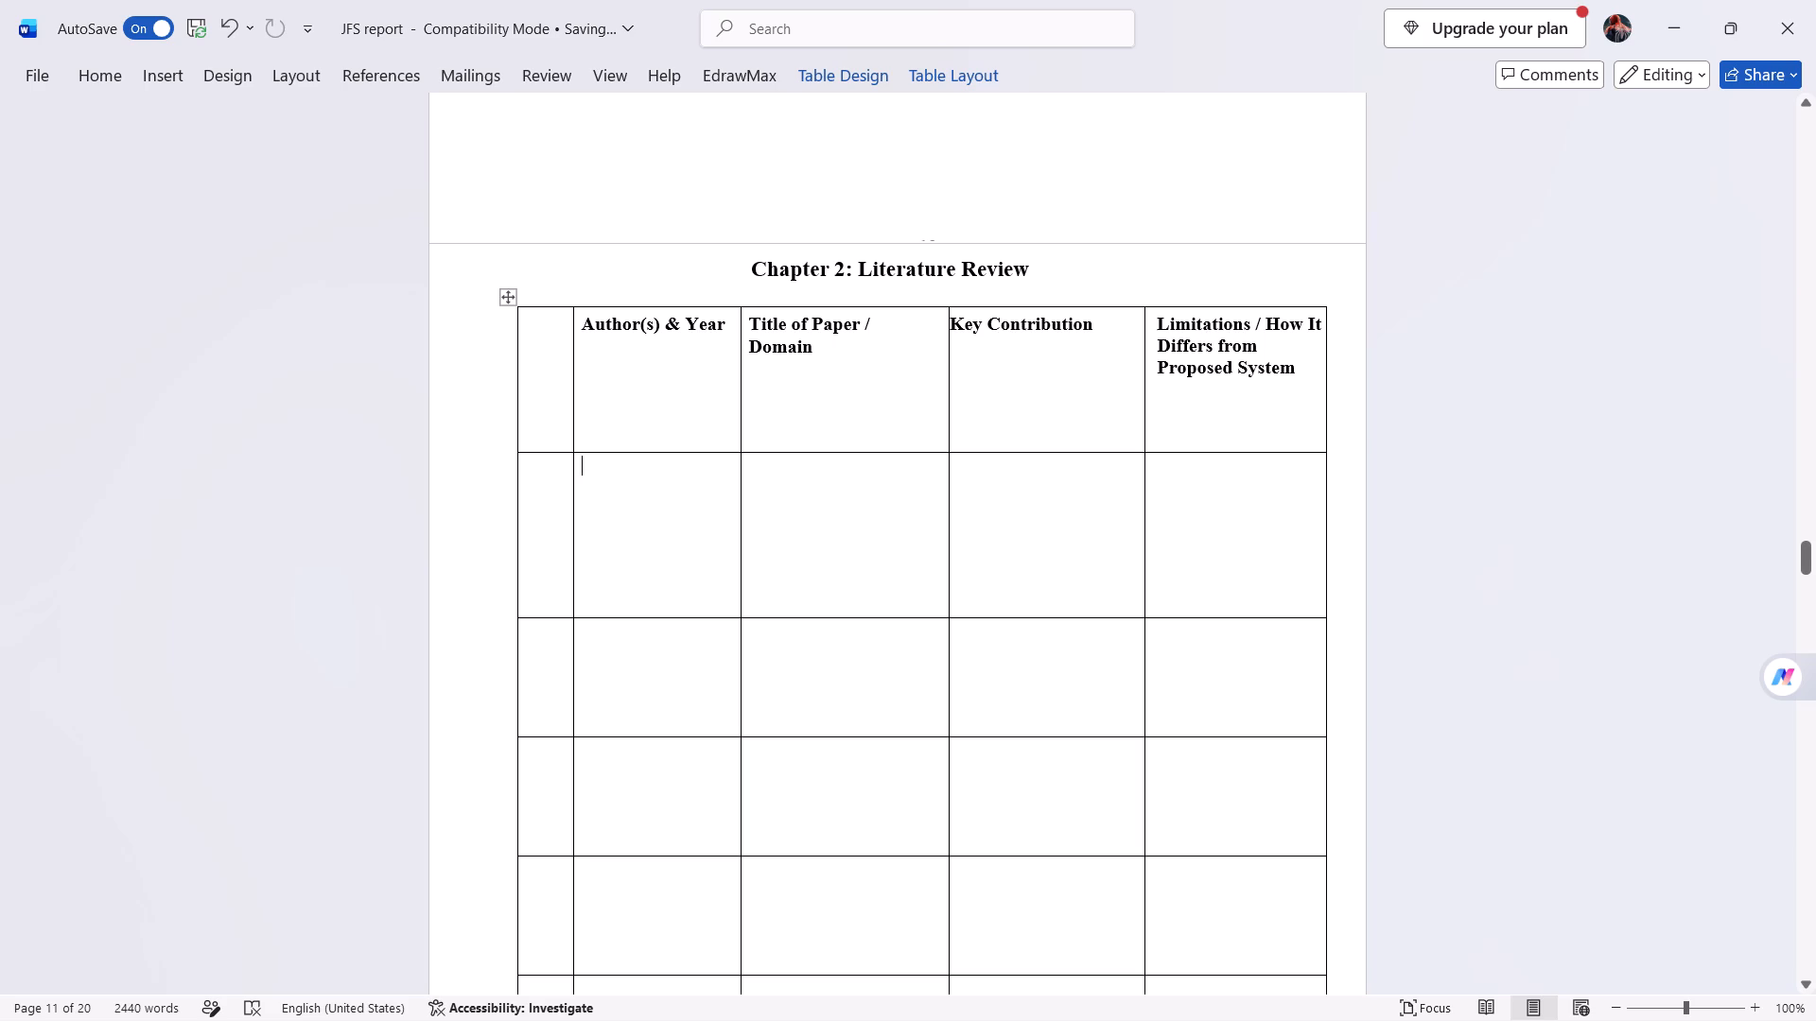
pyautogui.moveTo(572, 523); pyautogui.dragTo(561, 523)
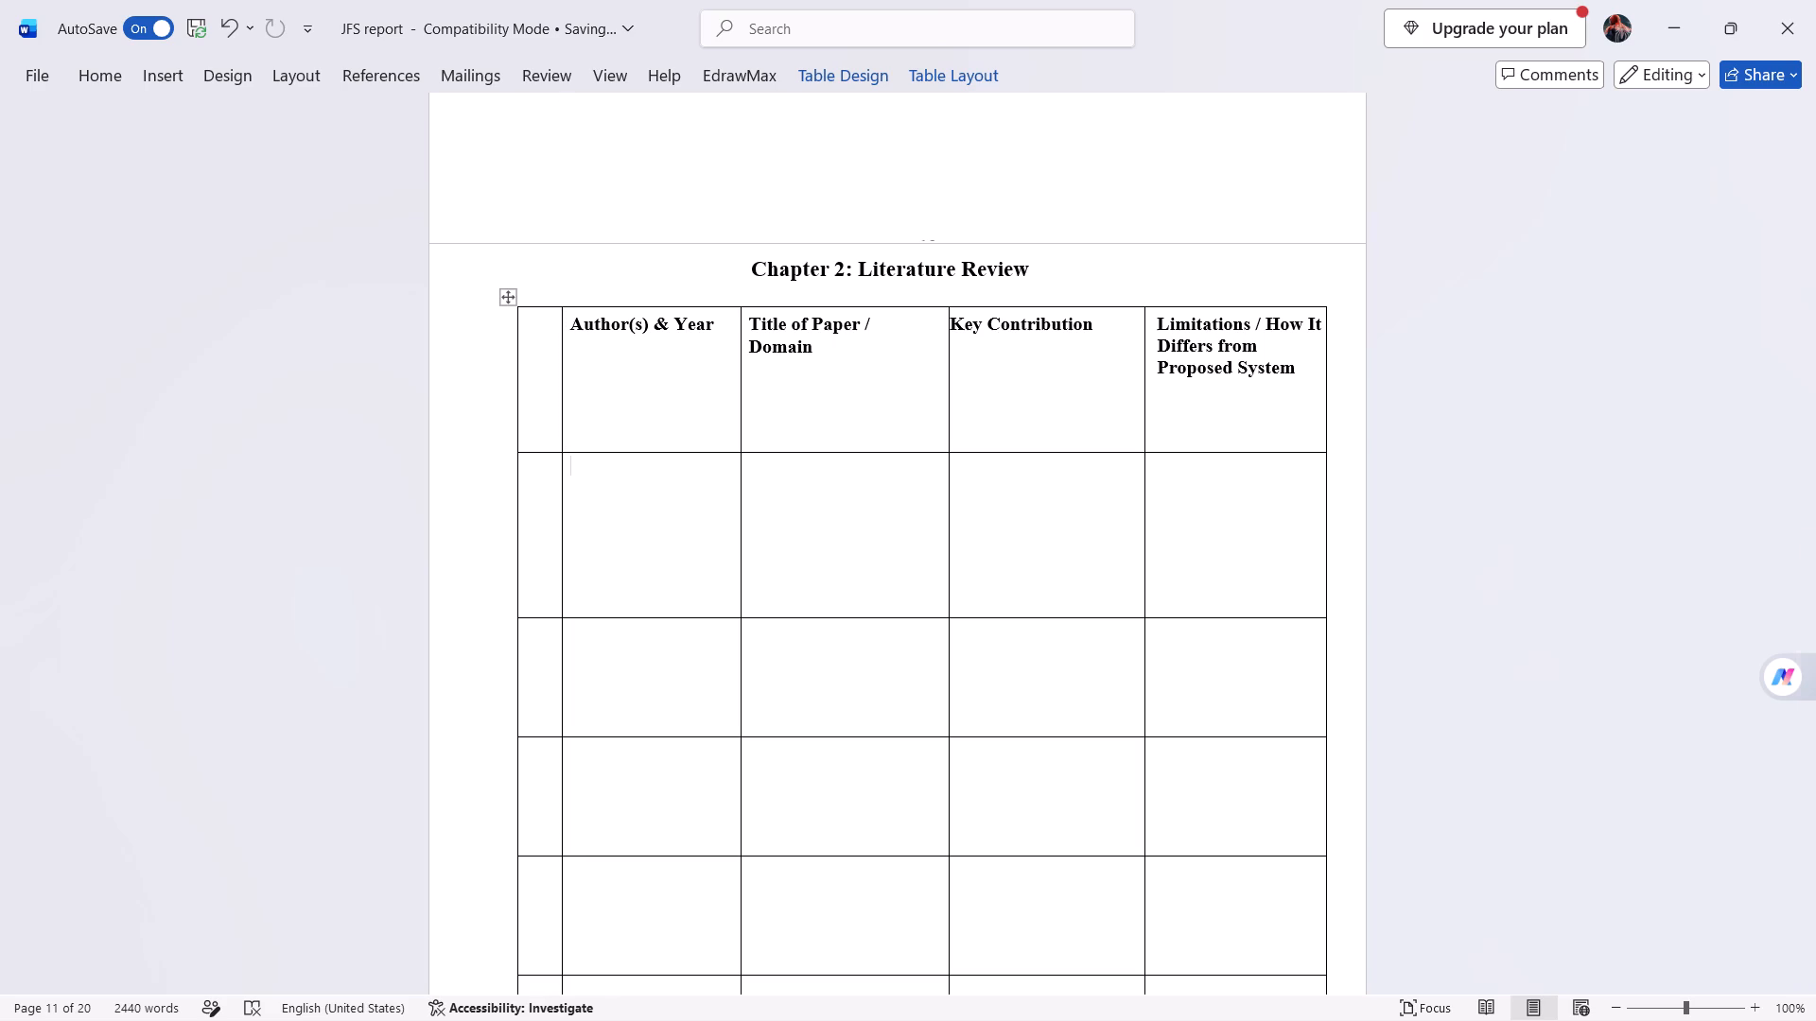
# Enter the heading "S.N0" without an indent in the table's first header cell.
pyautogui.click(541, 389)
pyautogui.write('s.no')
pyautogui.press('BackSpace')
pyautogui.press('BackSpace')
pyautogui.press('BackSpace')
pyautogui.press('BackSpace')
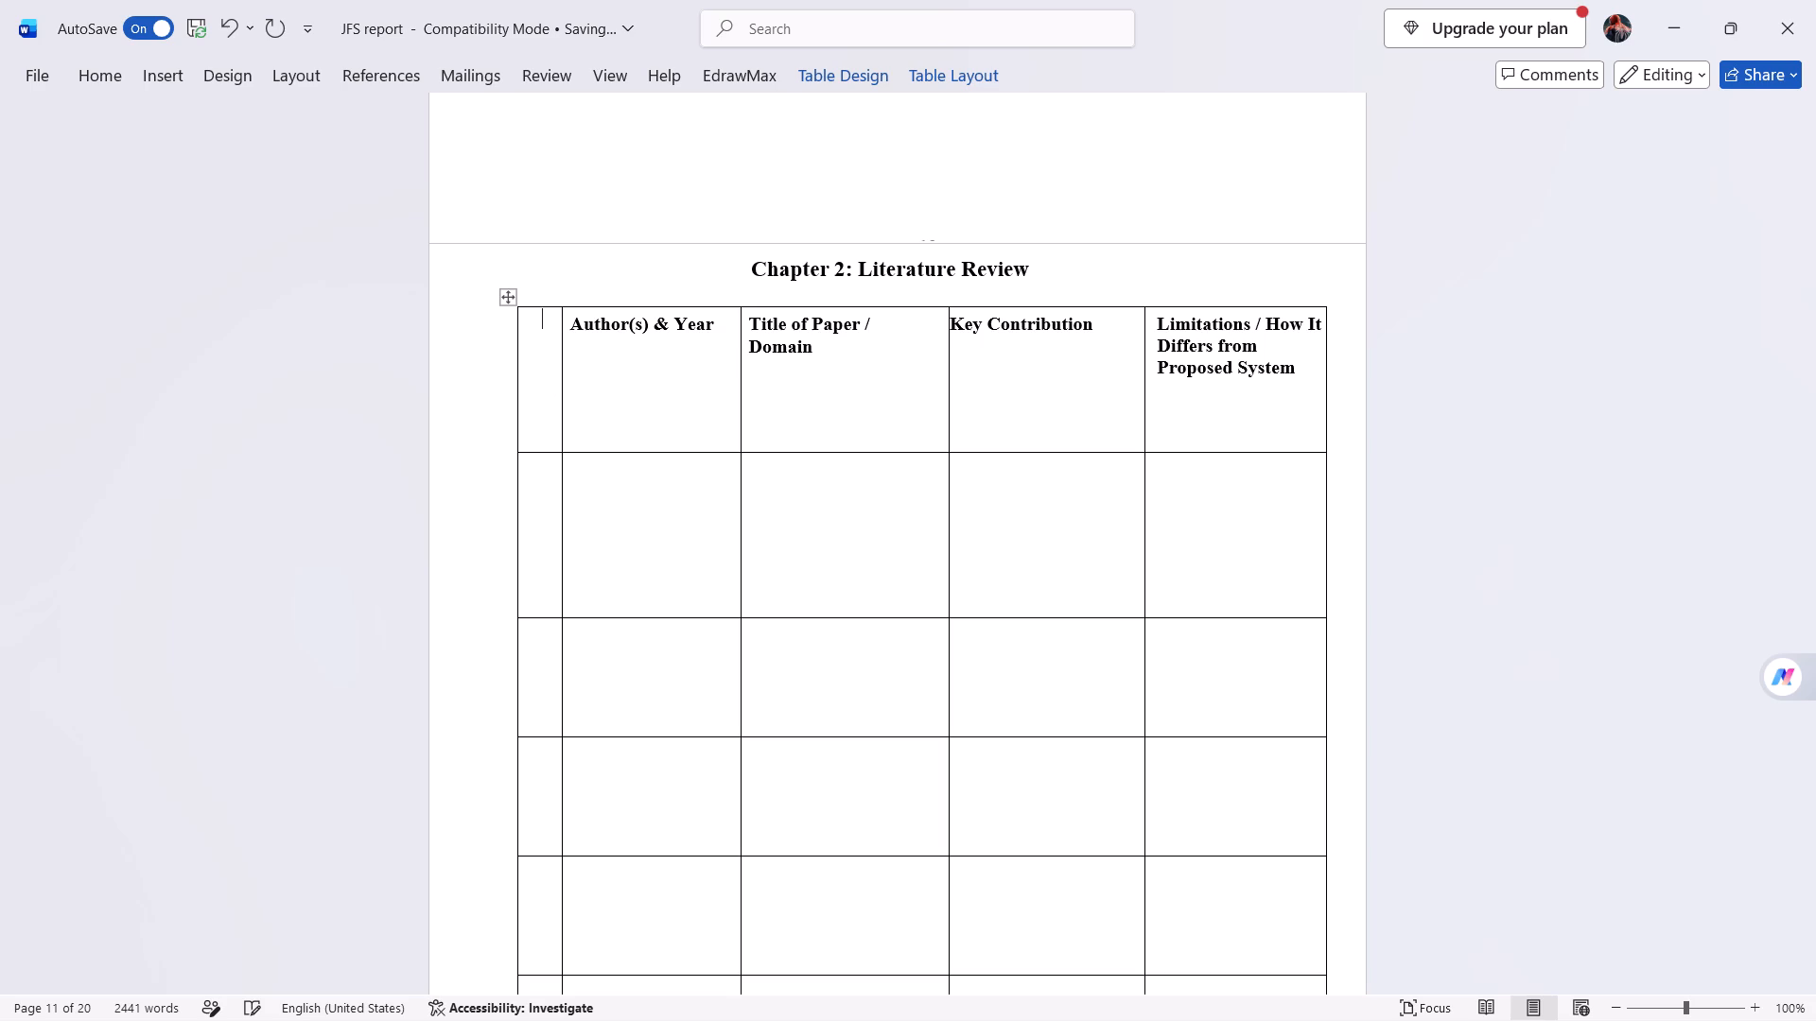
pyautogui.press('BackSpace')
pyautogui.hotkey('shift', 's')
pyautogui.press('.')
pyautogui.write('N)')
pyautogui.press('BackSpace')
pyautogui.press('o')
pyautogui.press('BackSpace')
pyautogui.press('0')
# Fill the first data row with number "1." and the author entry "Deman & Taylor (2020)" copied from the PowerPoint Literature Survey slide.
pyautogui.click(531, 571)
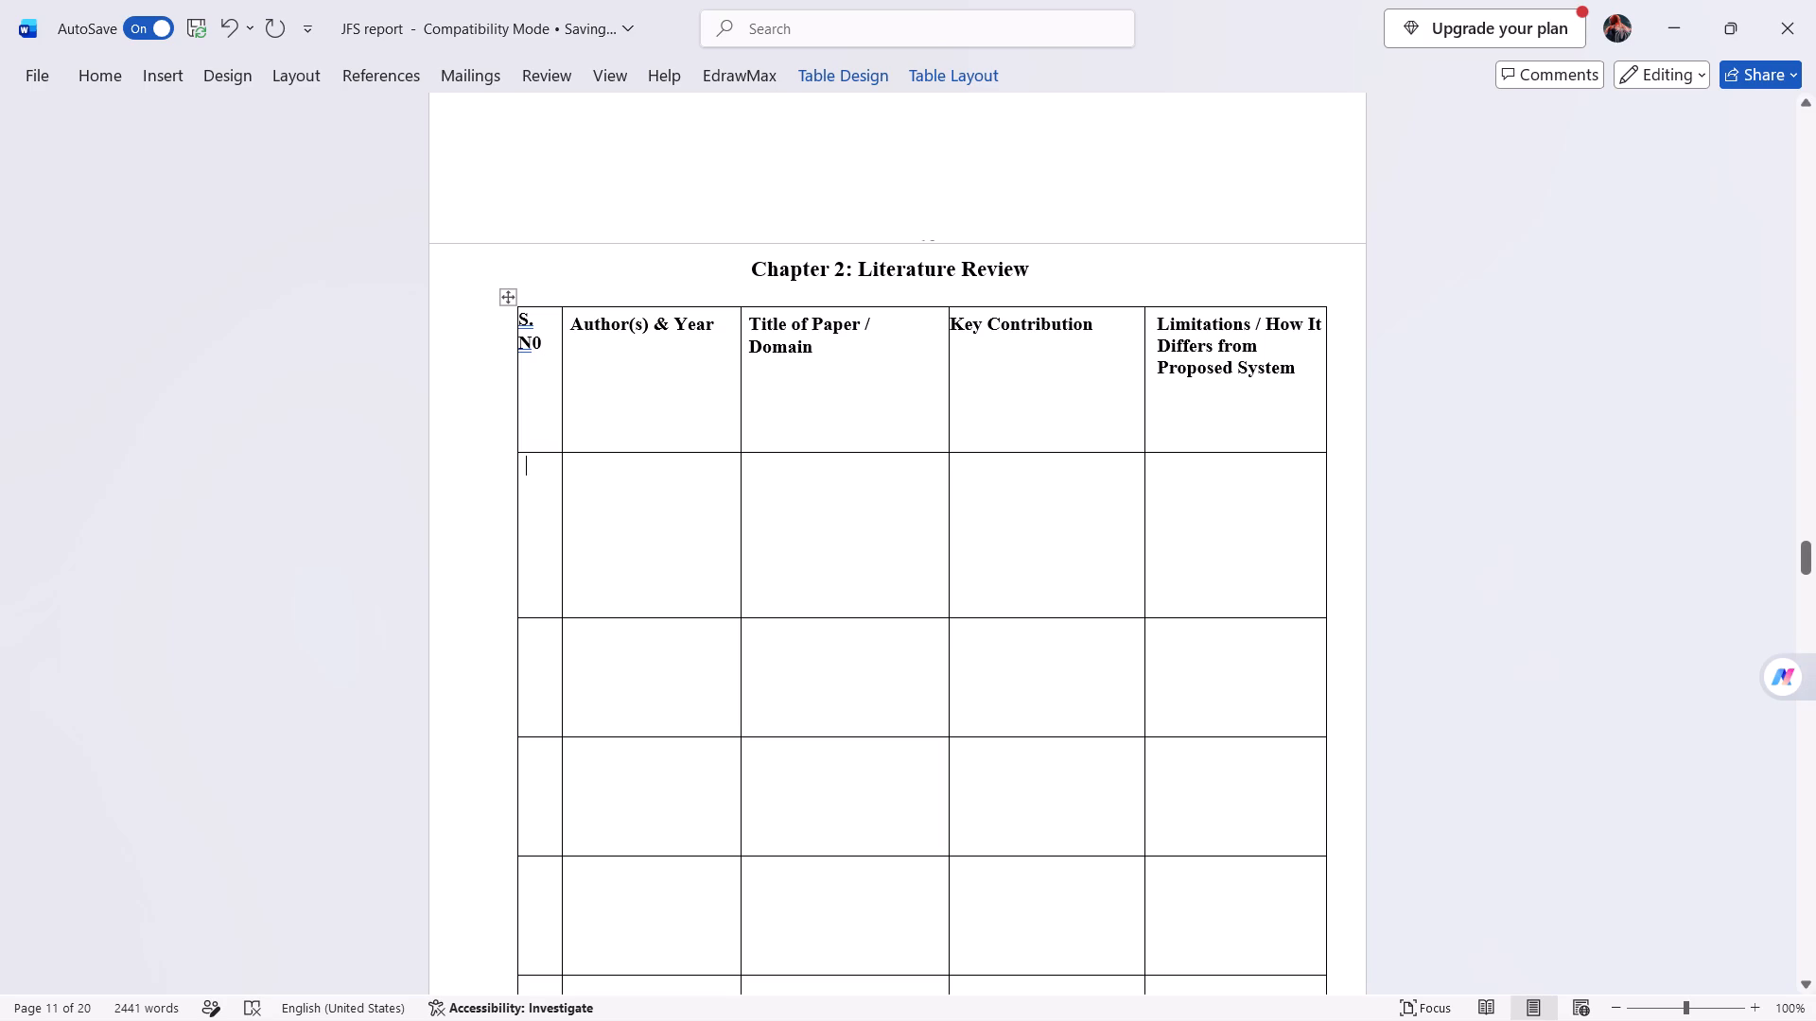
pyautogui.press('1')
pyautogui.press('.')
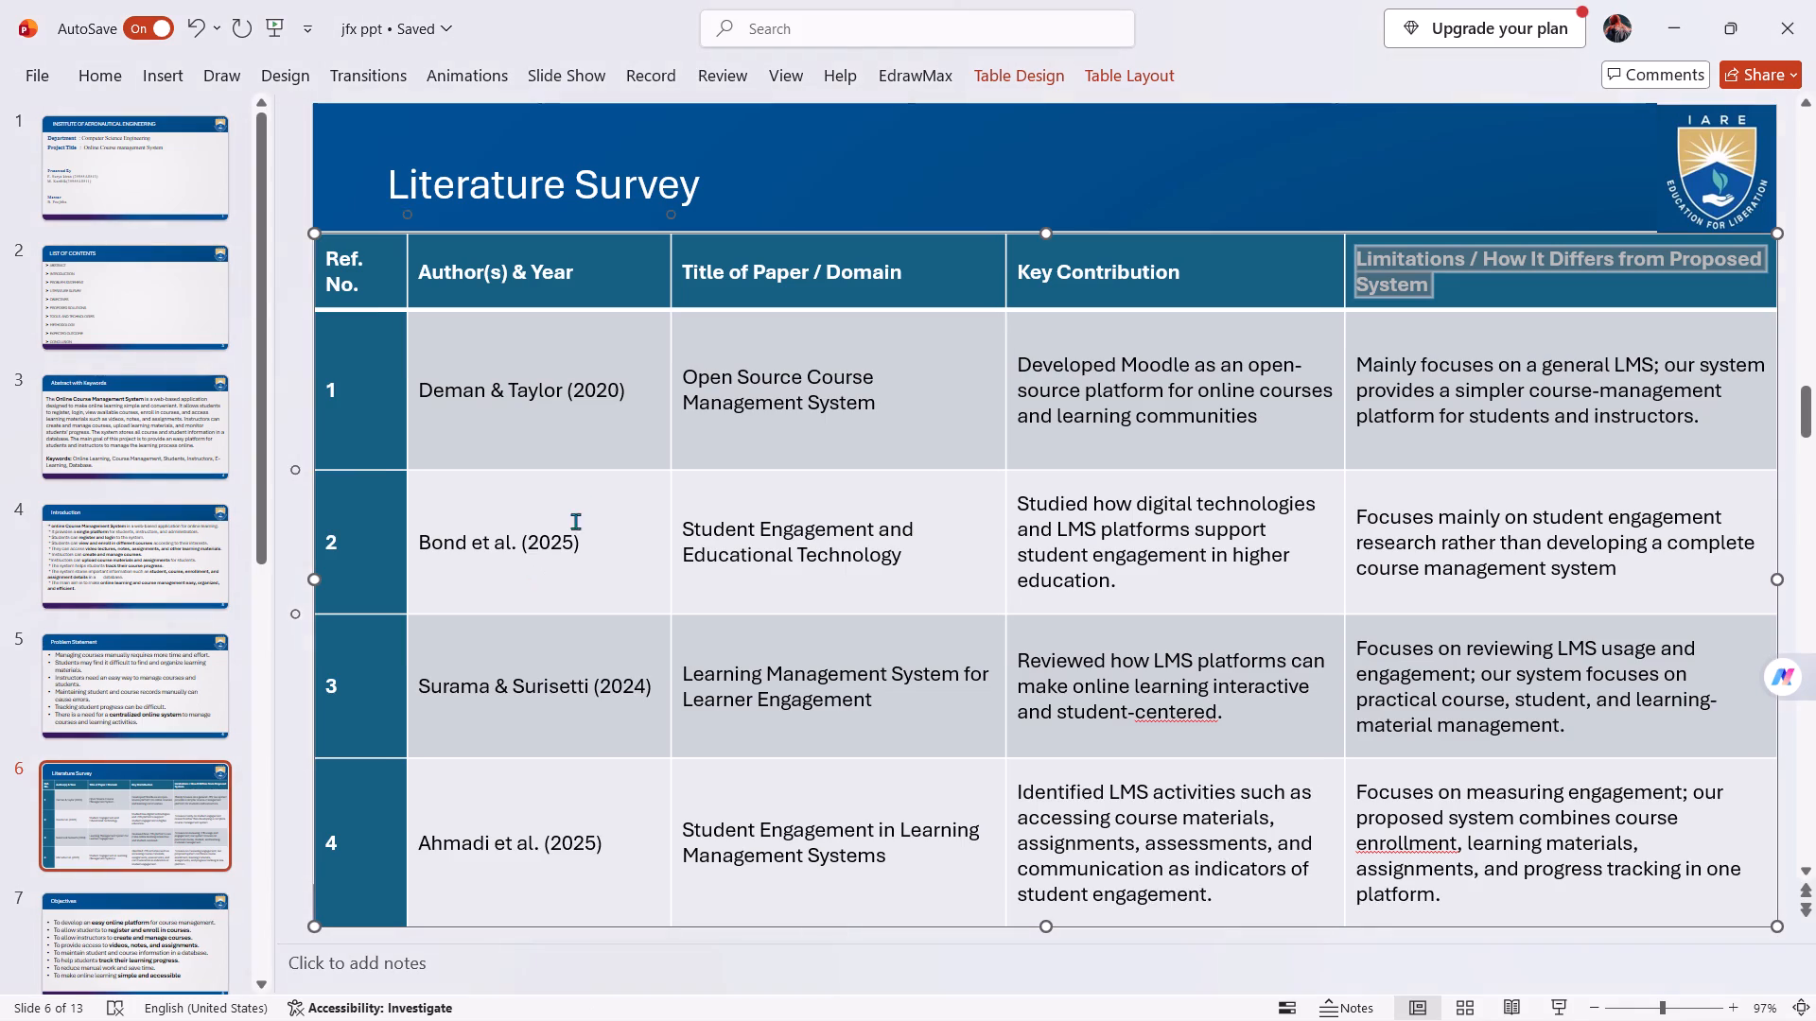
pyautogui.moveTo(628, 401); pyautogui.dragTo(450, 400)
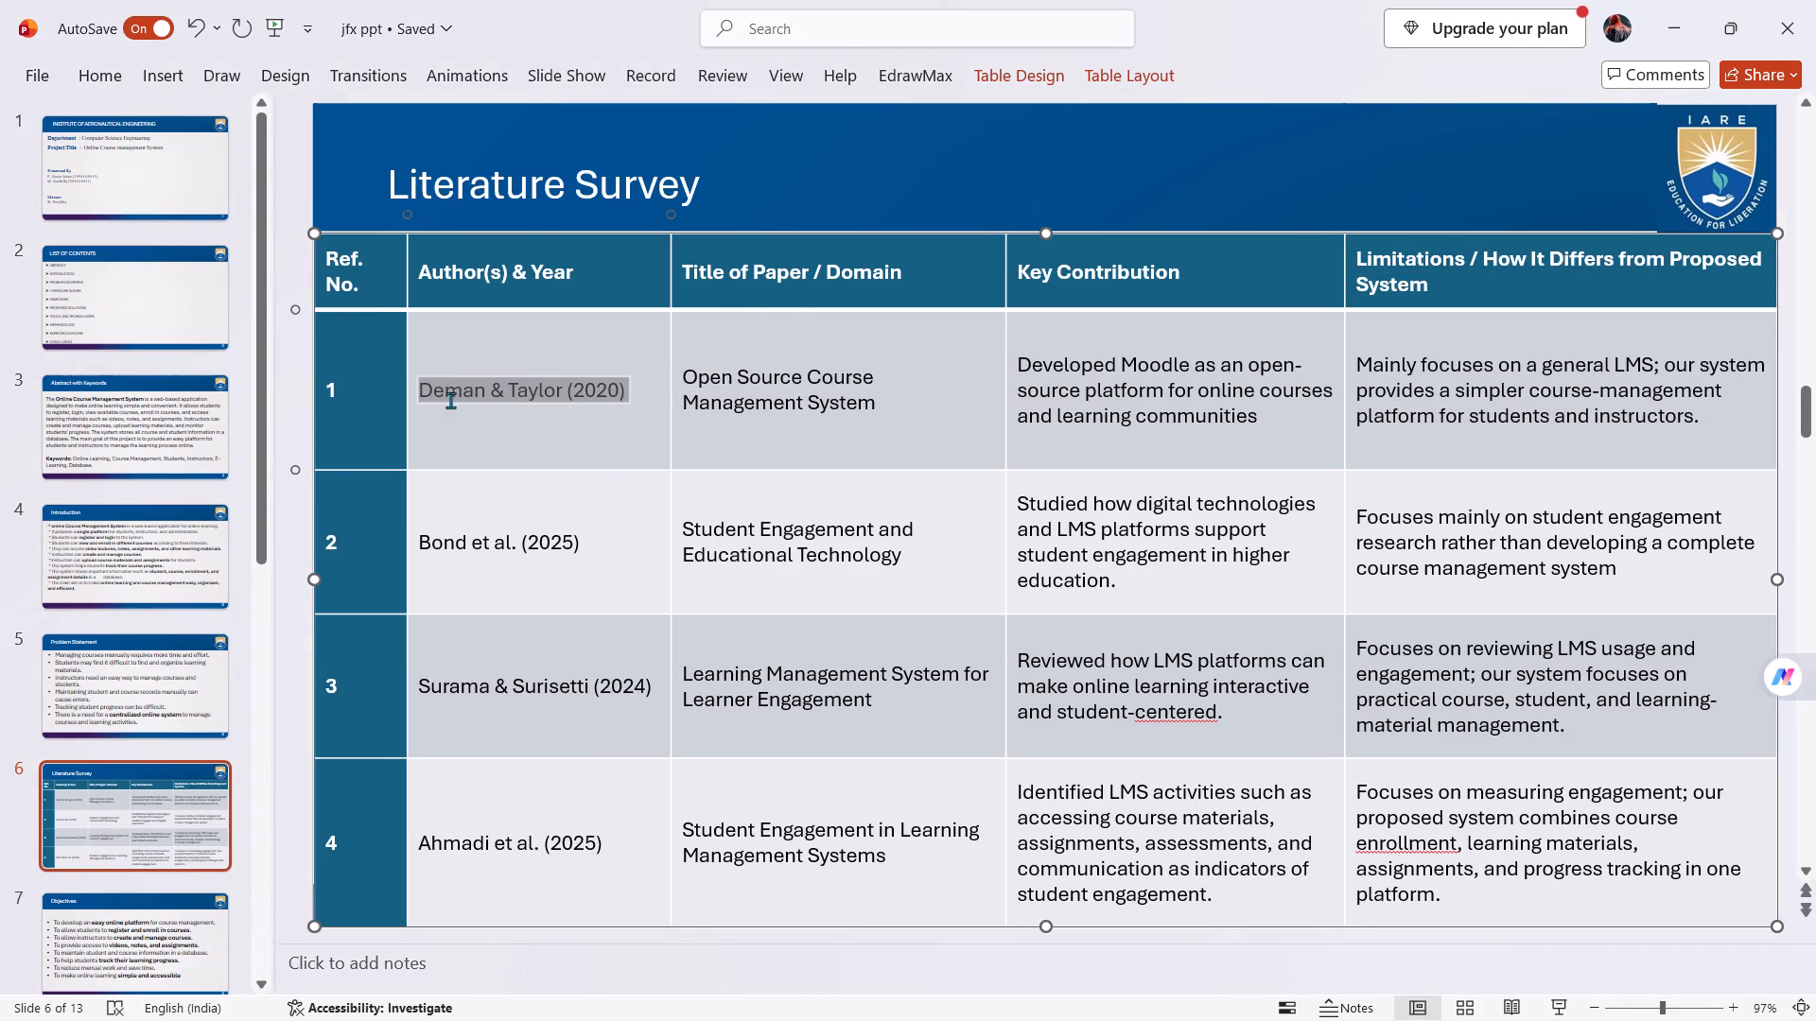
pyautogui.moveTo(450, 400); pyautogui.dragTo(447, 398)
pyautogui.hotkey('ctrl', 'c')
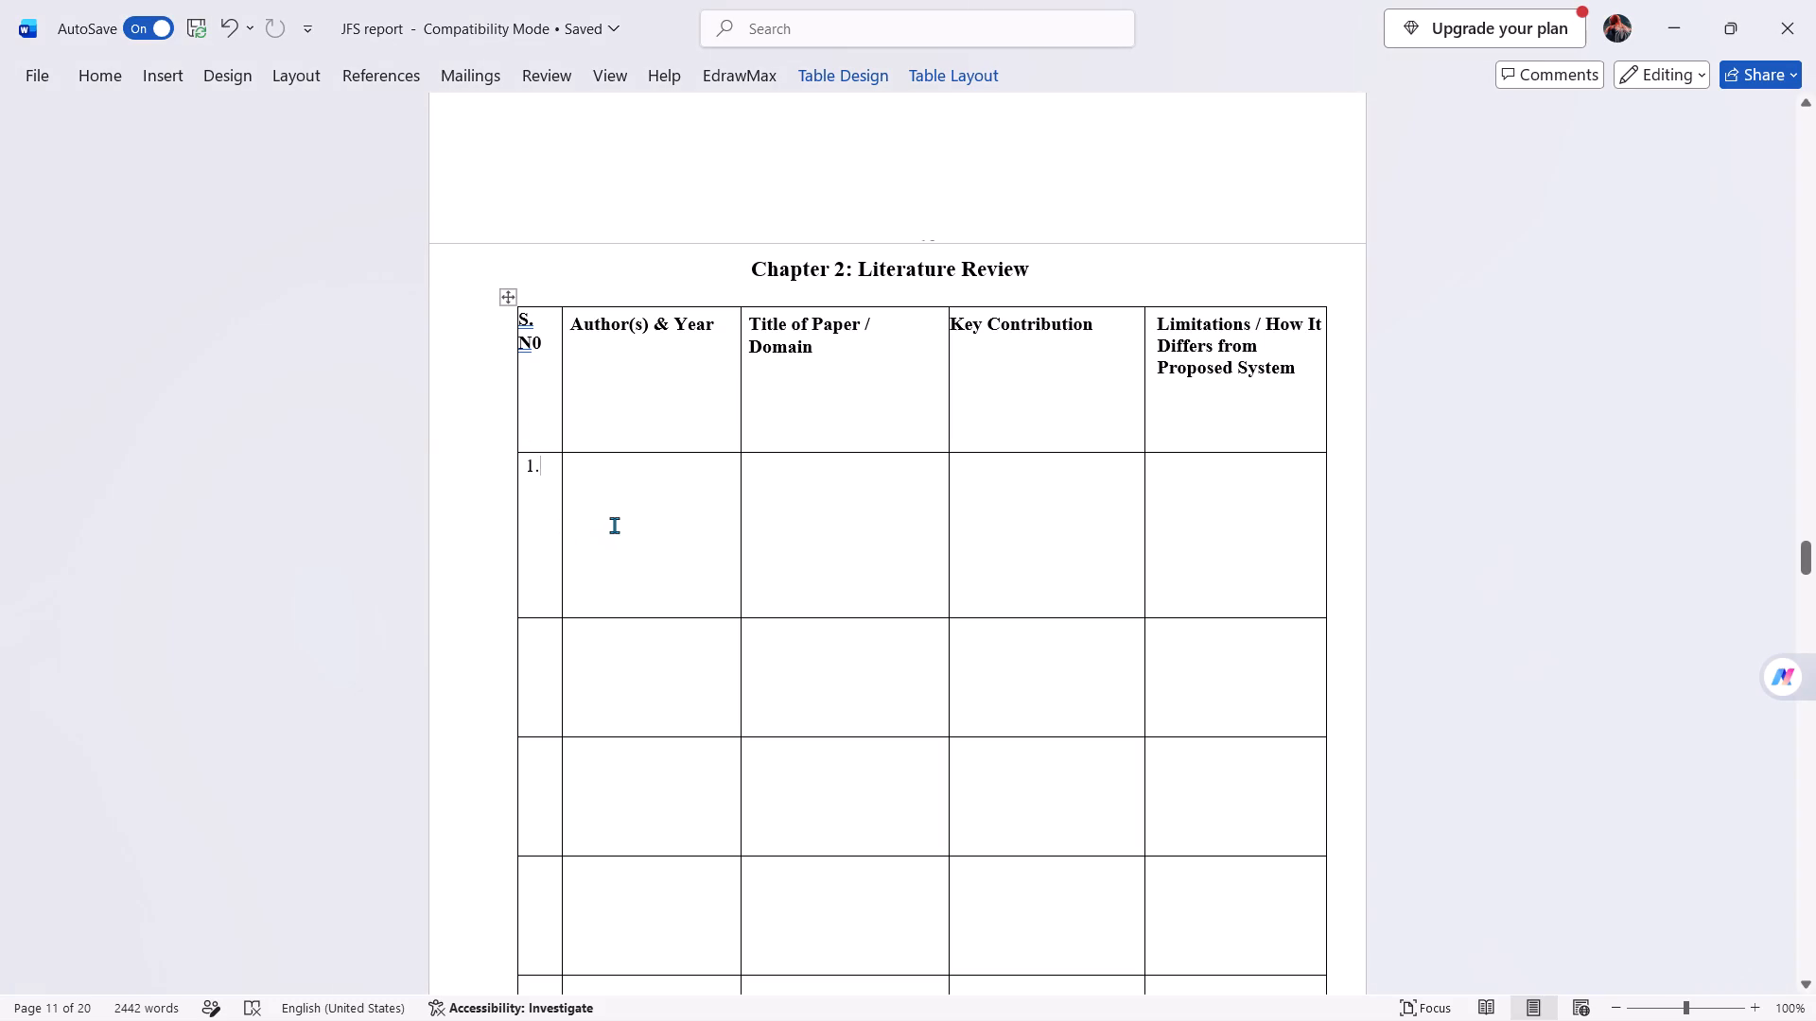
pyautogui.click(614, 525)
pyautogui.hotkey('ctrl', 'v')
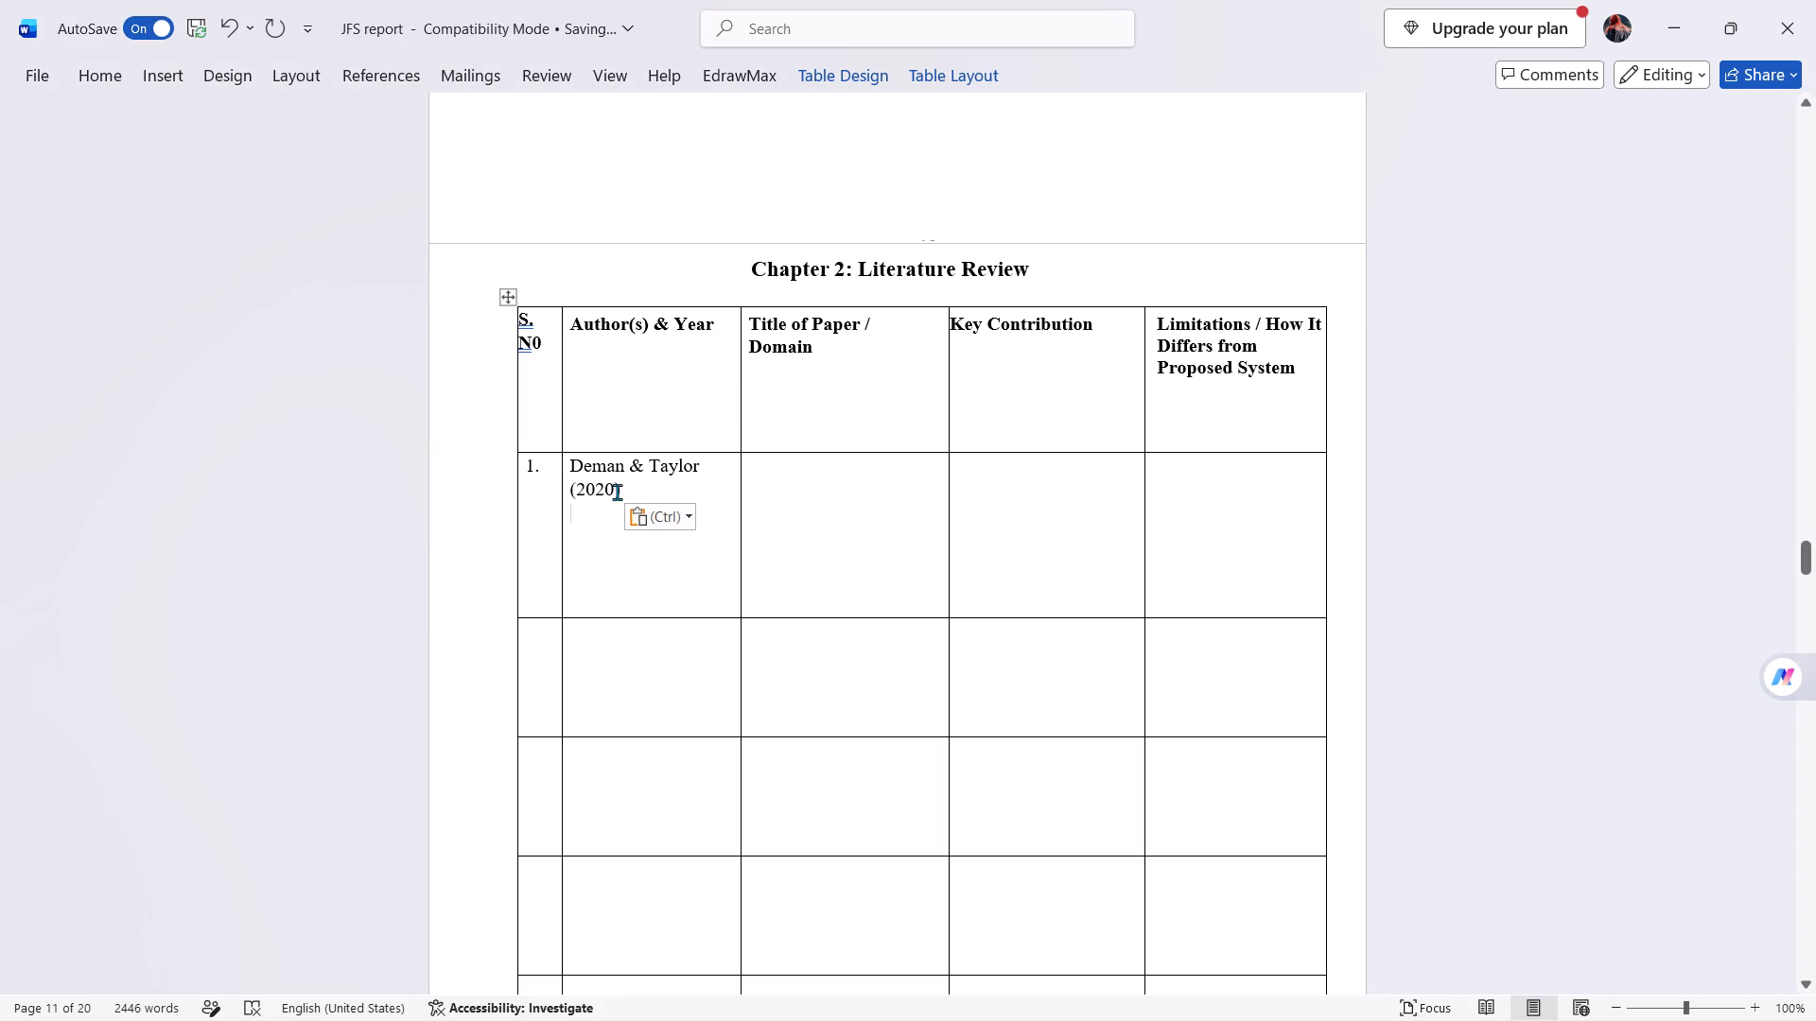
# Fill the second data row with number "2." and the author entry "Bond et al. (2025)" copied from the PowerPoint slide.
pyautogui.click(538, 655)
pyautogui.write('2.')
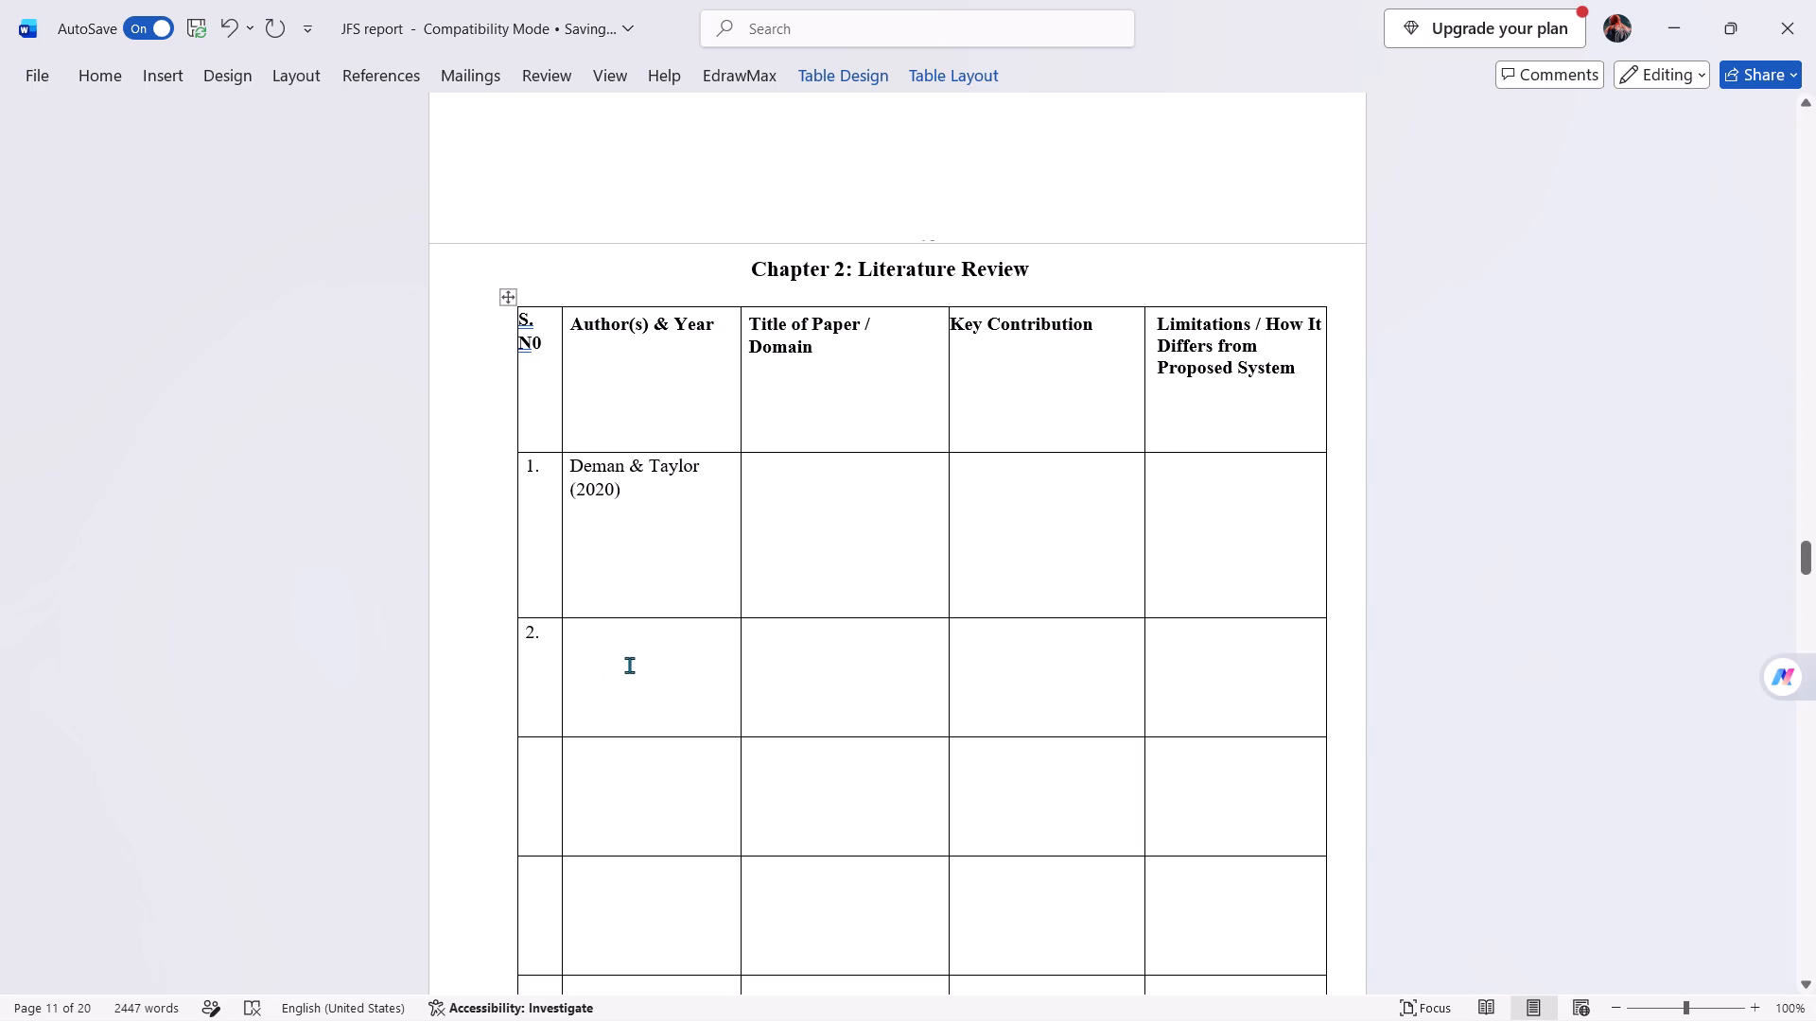
pyautogui.click(613, 650)
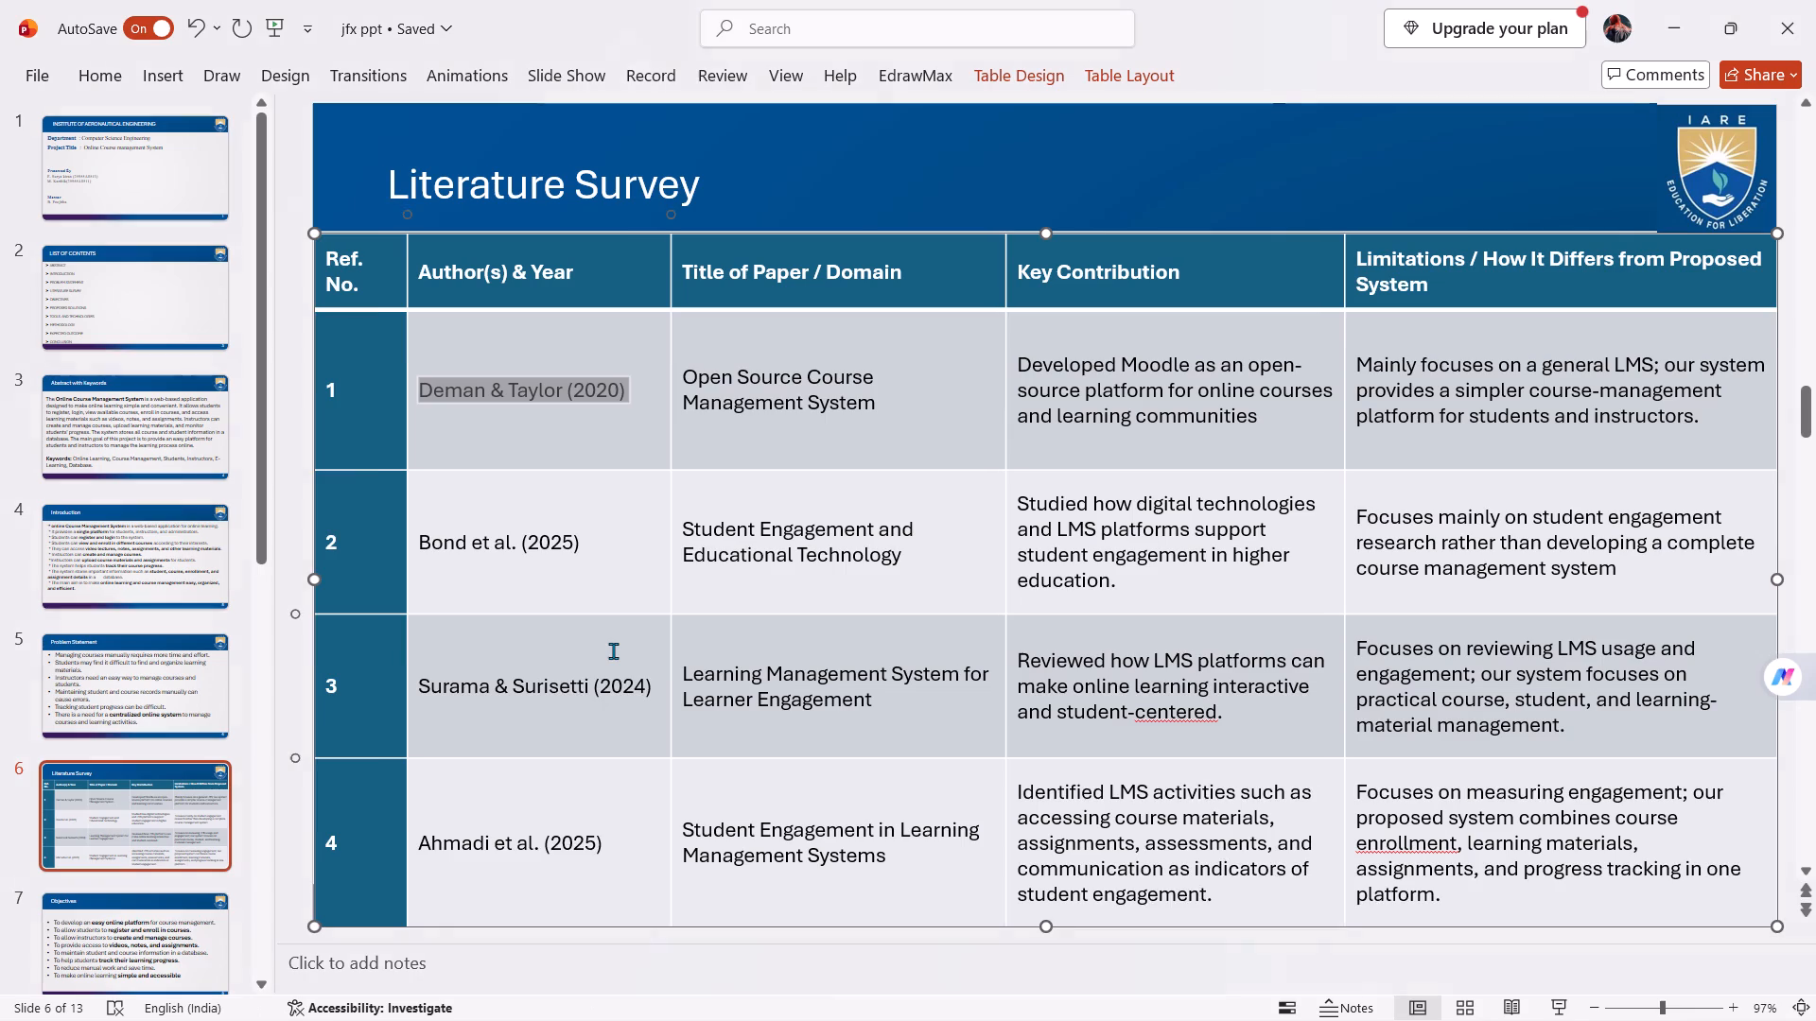
pyautogui.moveTo(594, 534); pyautogui.dragTo(433, 545)
pyautogui.hotkey('ctrl', 'c')
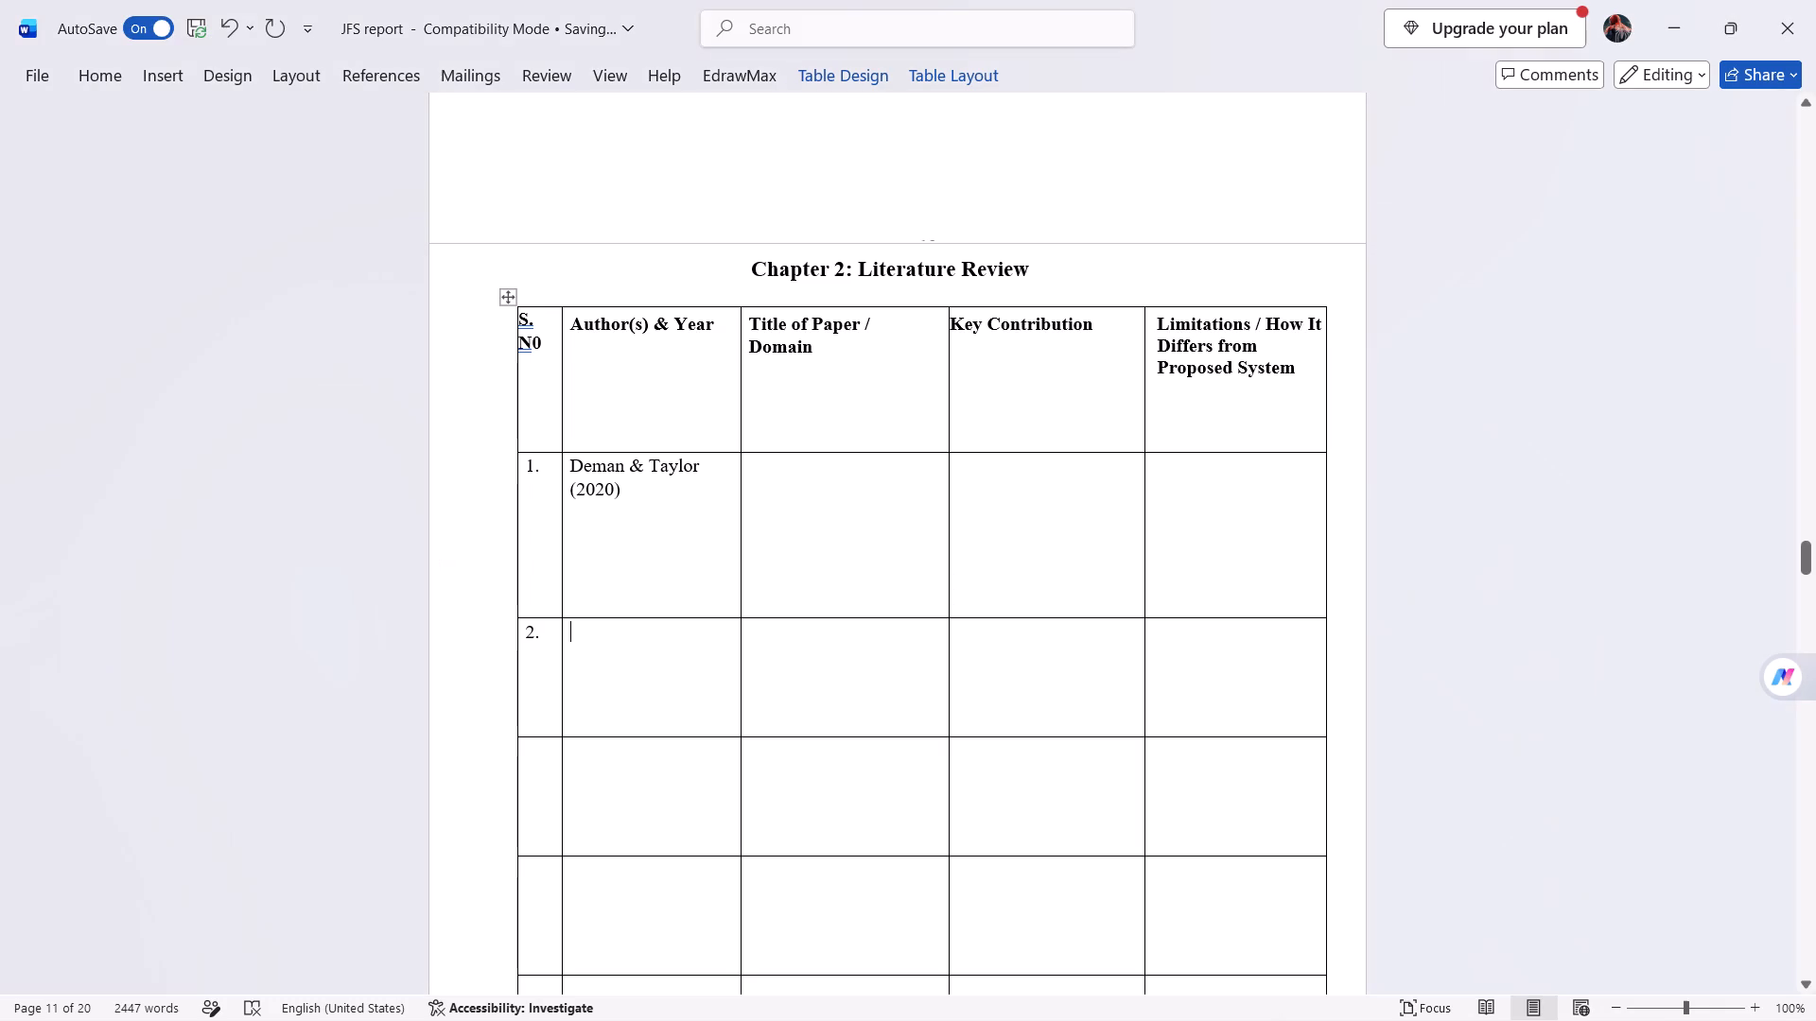
pyautogui.hotkey('ctrl', 'v')
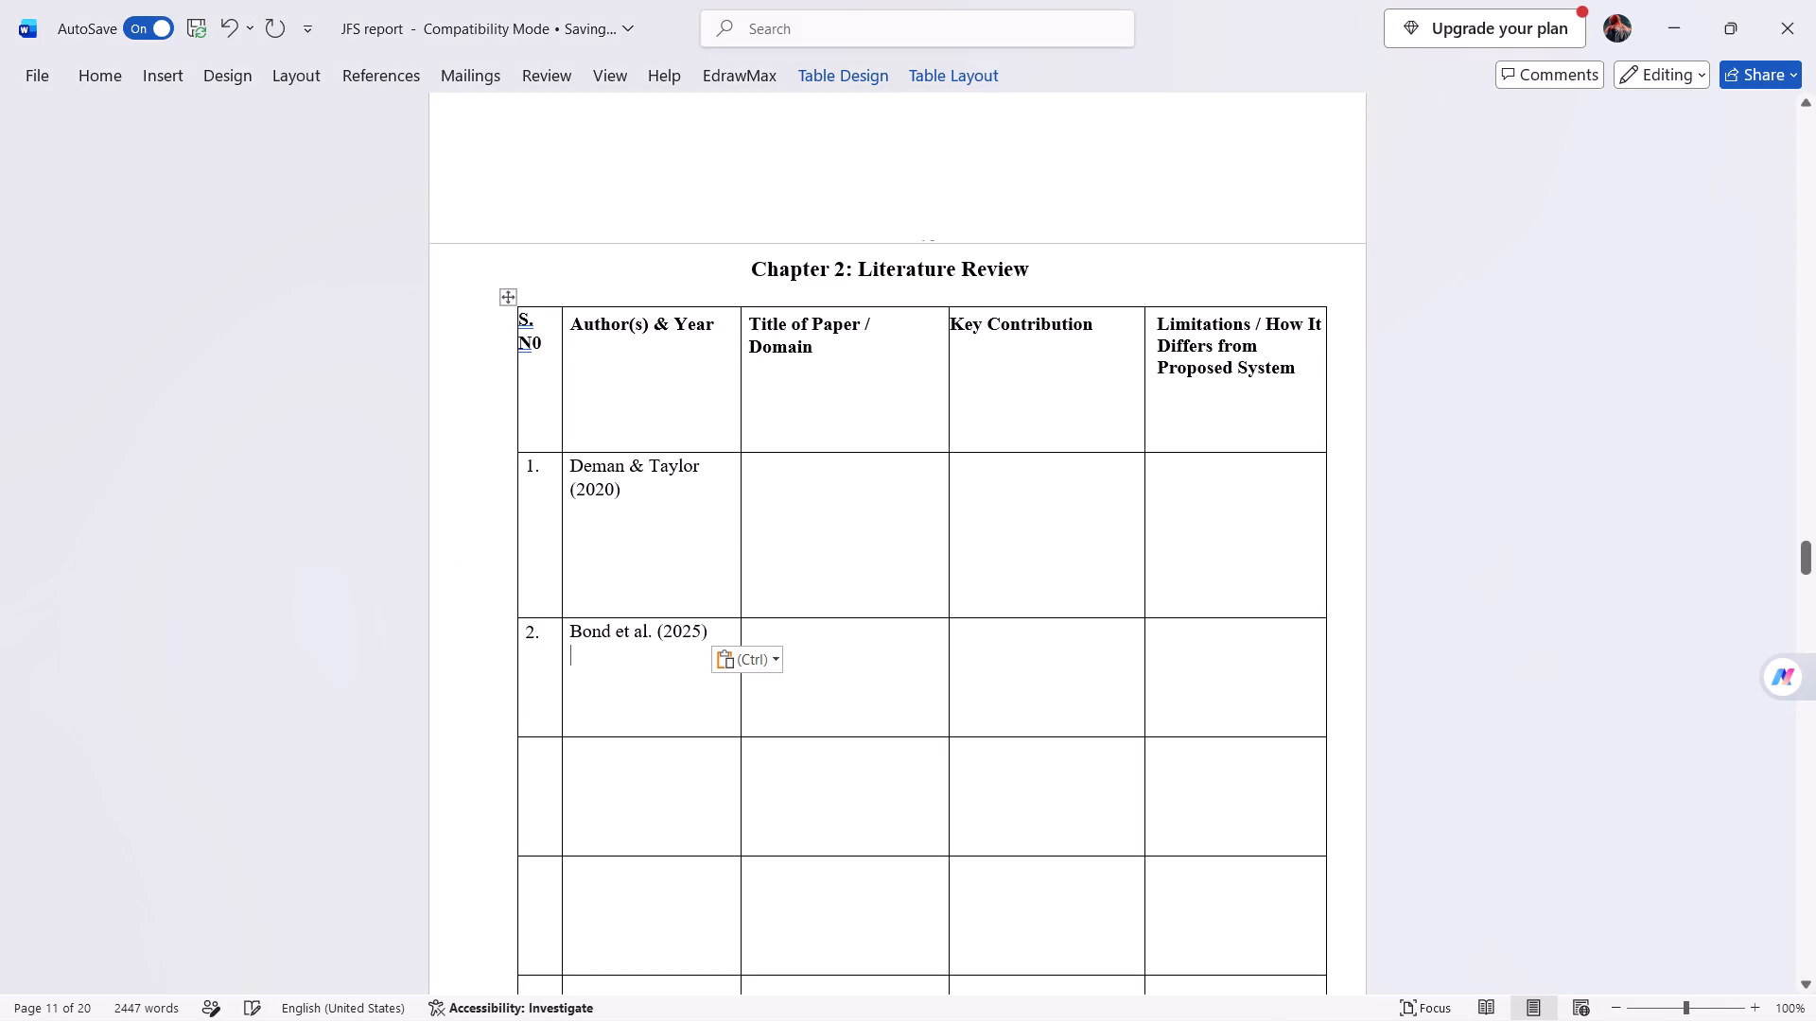
# Fill the third data row with number "3." and the author entry "Surama & Surisetti (2024)" copied from the PowerPoint slide.
pyautogui.click(539, 787)
pyautogui.press('3')
pyautogui.press('.')
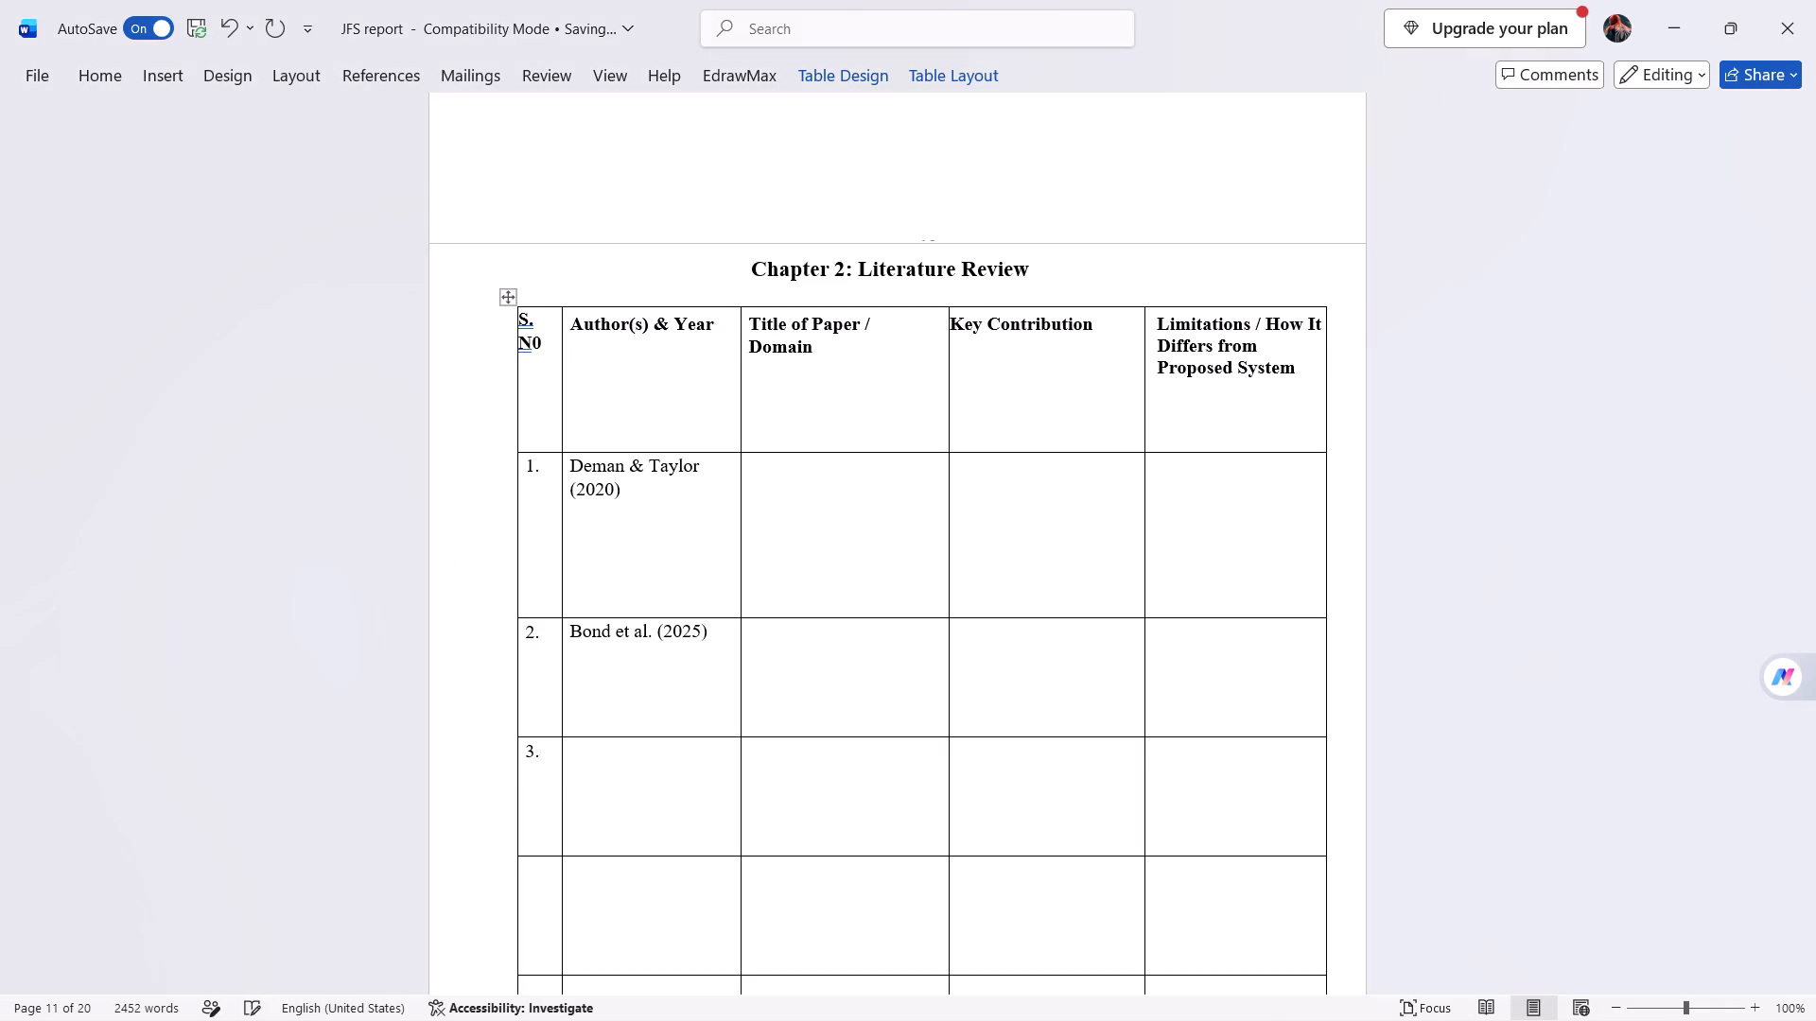
pyautogui.click(608, 808)
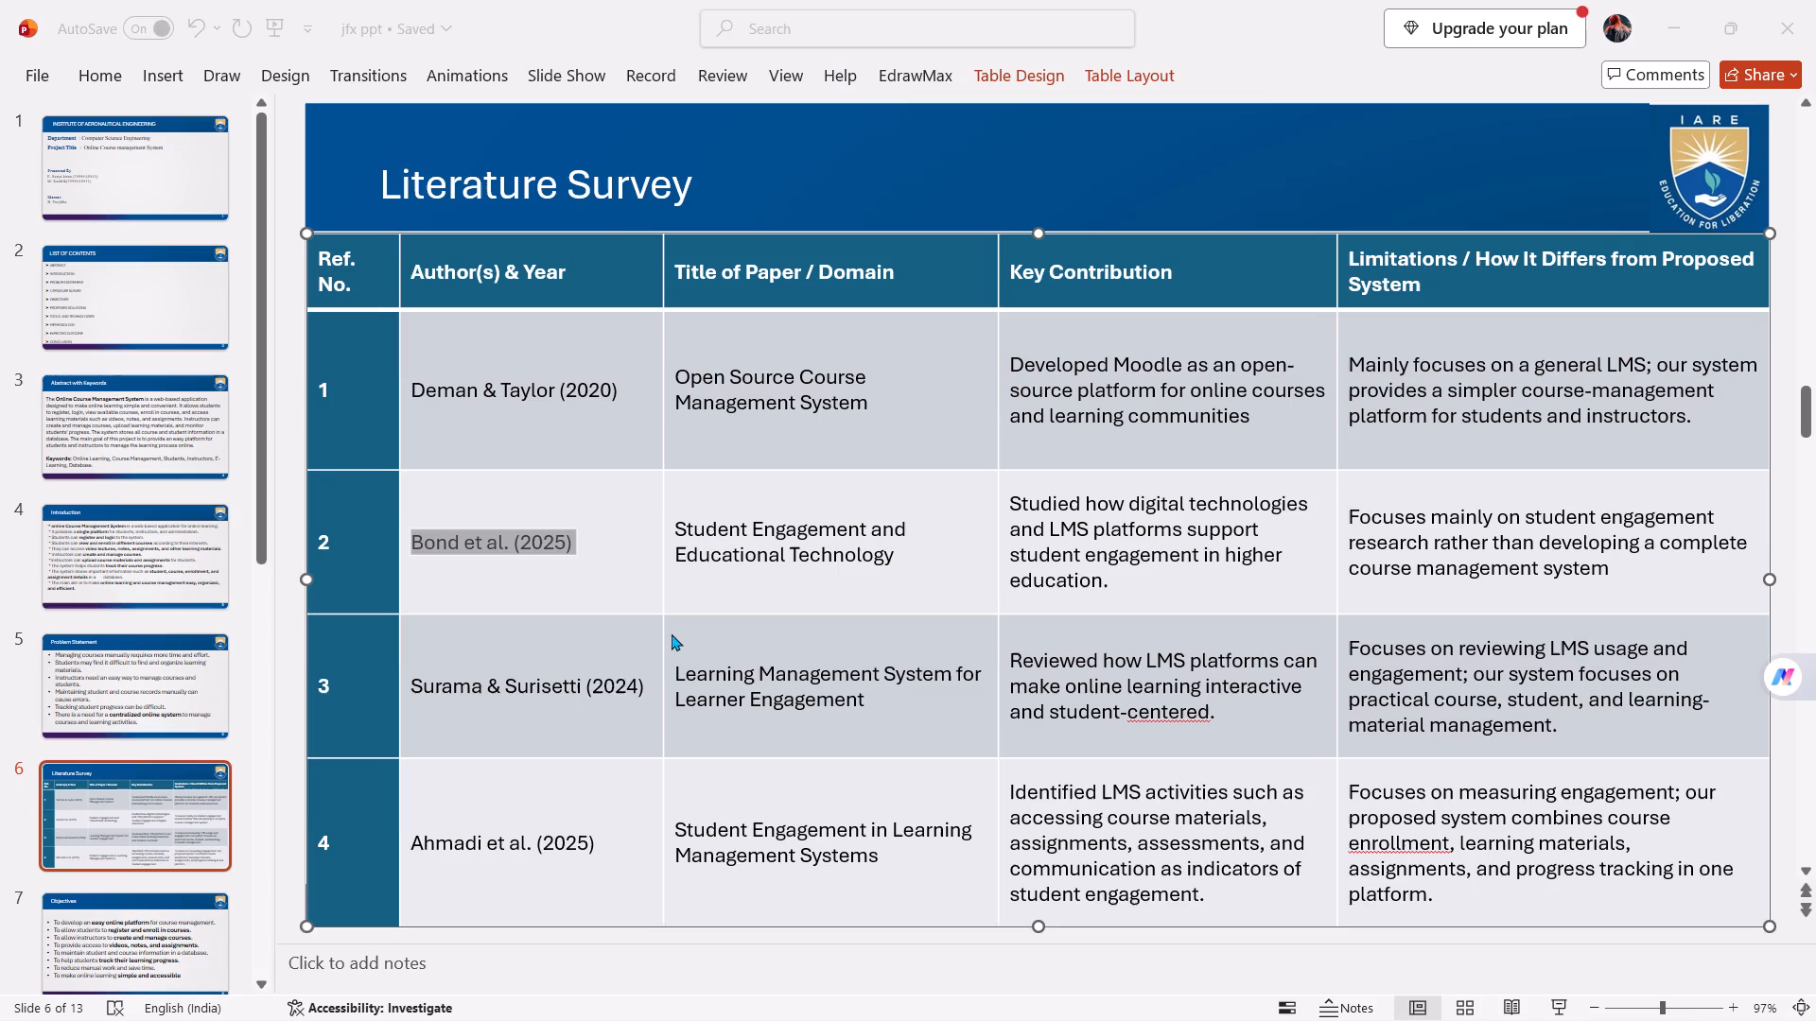
pyautogui.moveTo(647, 679); pyautogui.dragTo(600, 679)
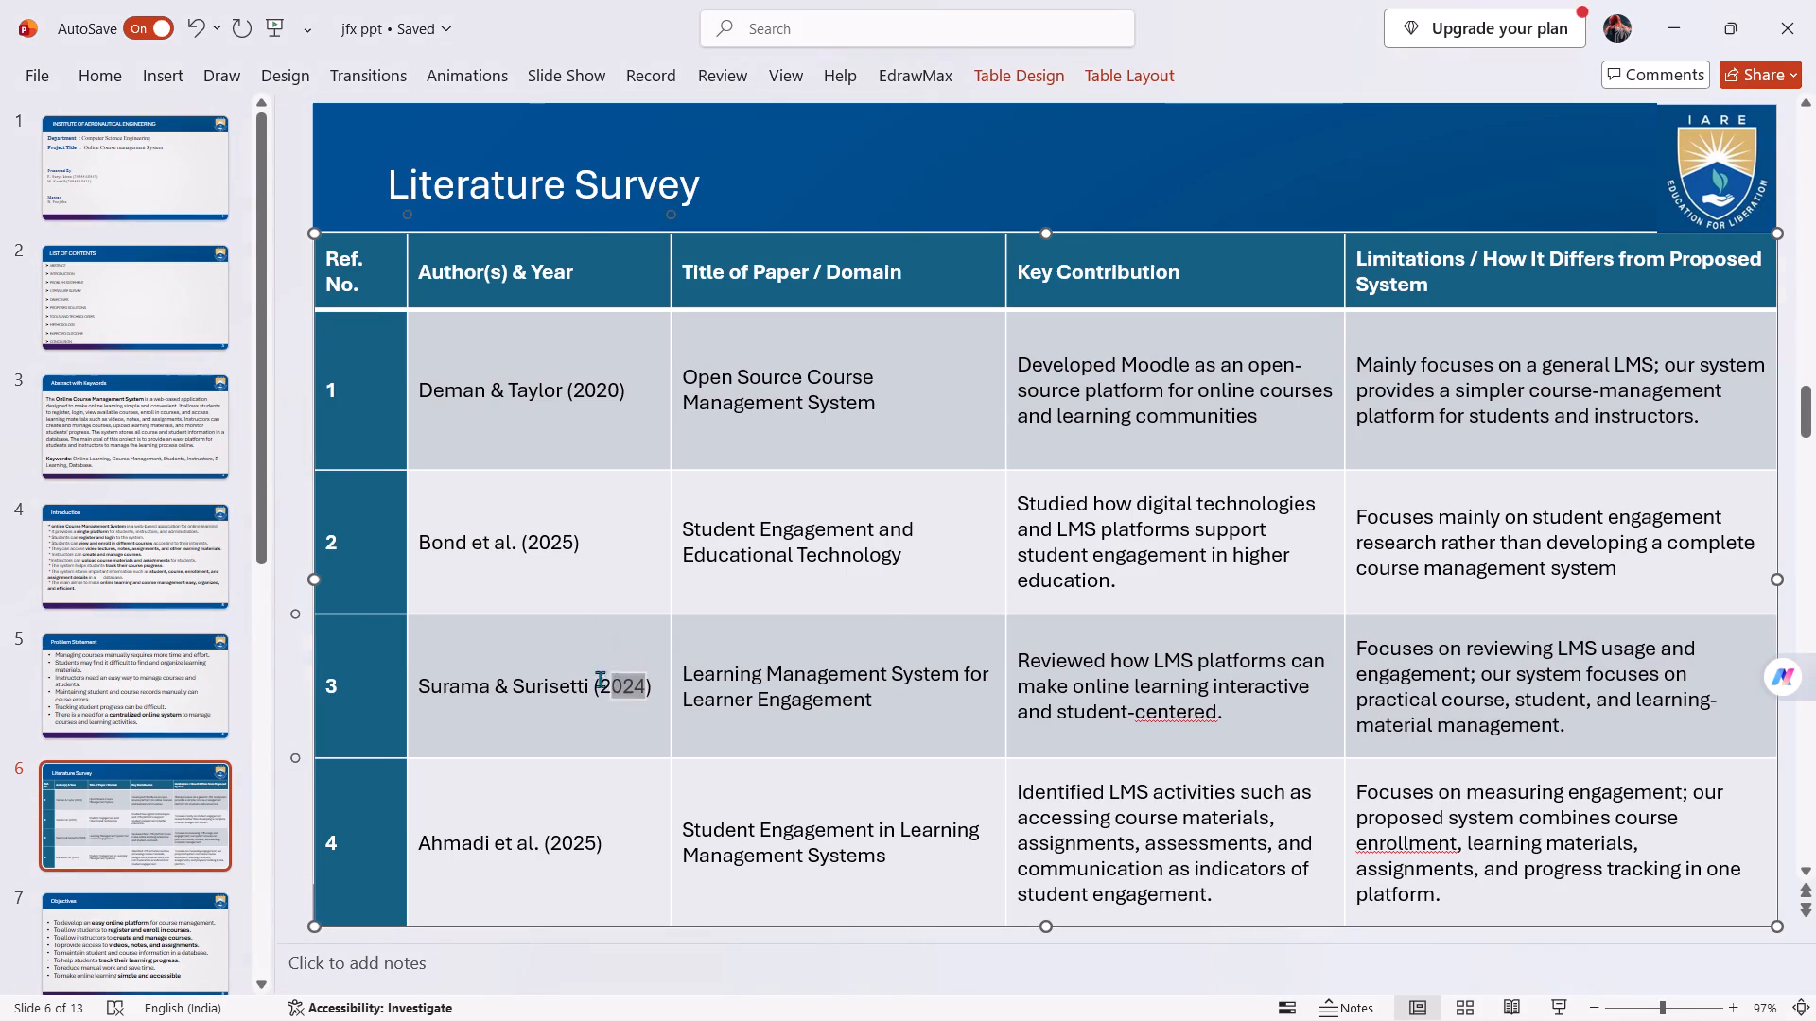
pyautogui.moveTo(600, 679); pyautogui.dragTo(532, 679)
pyautogui.click(616, 727)
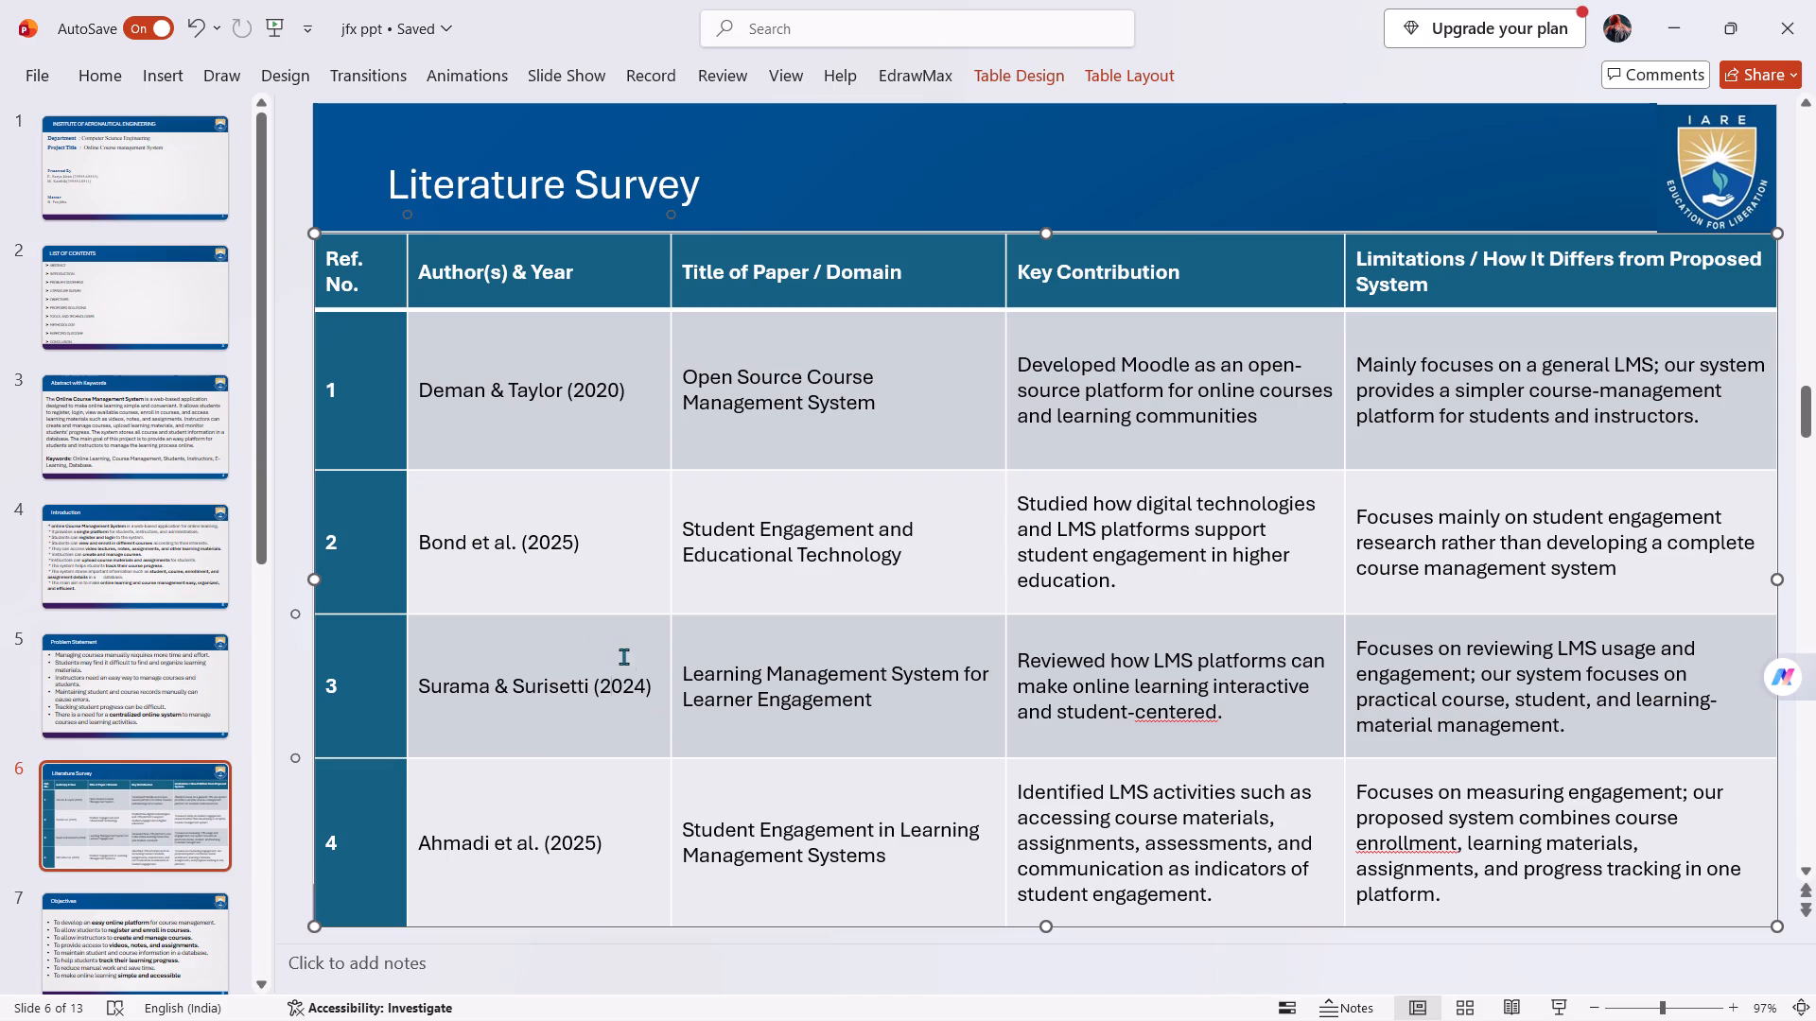
pyautogui.moveTo(650, 680); pyautogui.dragTo(437, 690)
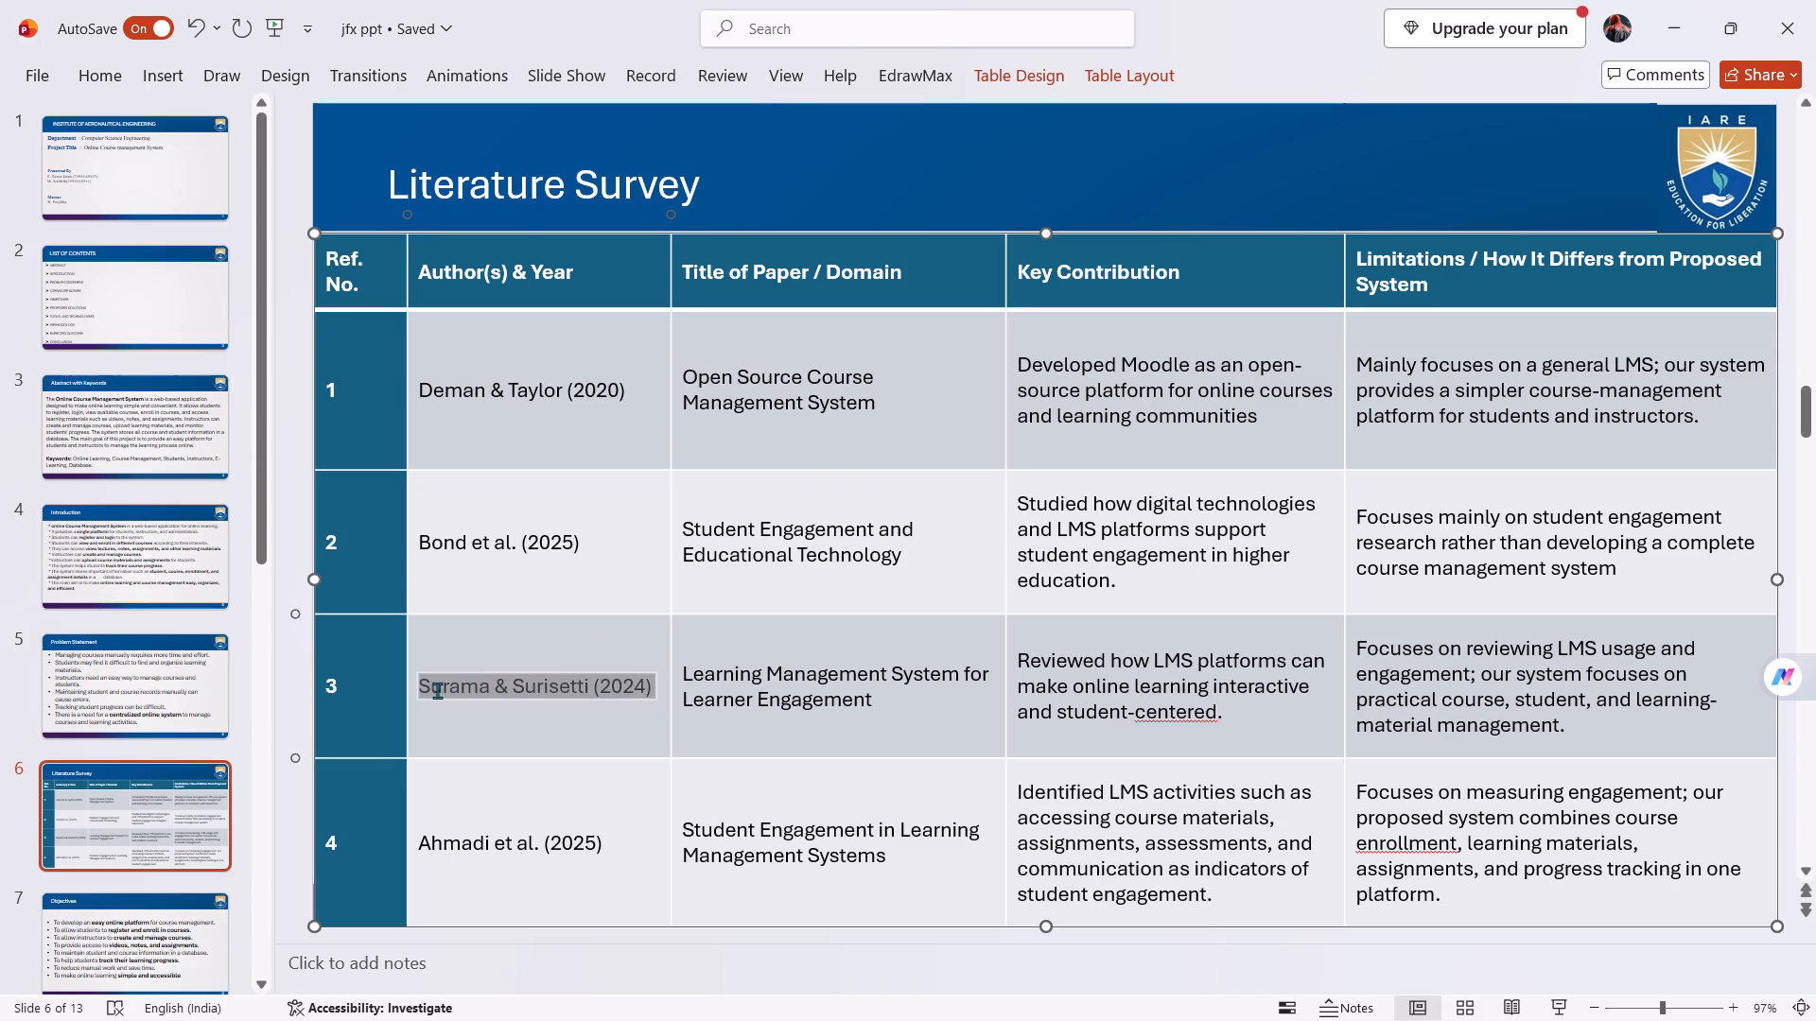
pyautogui.moveTo(437, 690); pyautogui.dragTo(436, 690)
pyautogui.hotkey('ctrl', 'c')
pyautogui.click(588, 765)
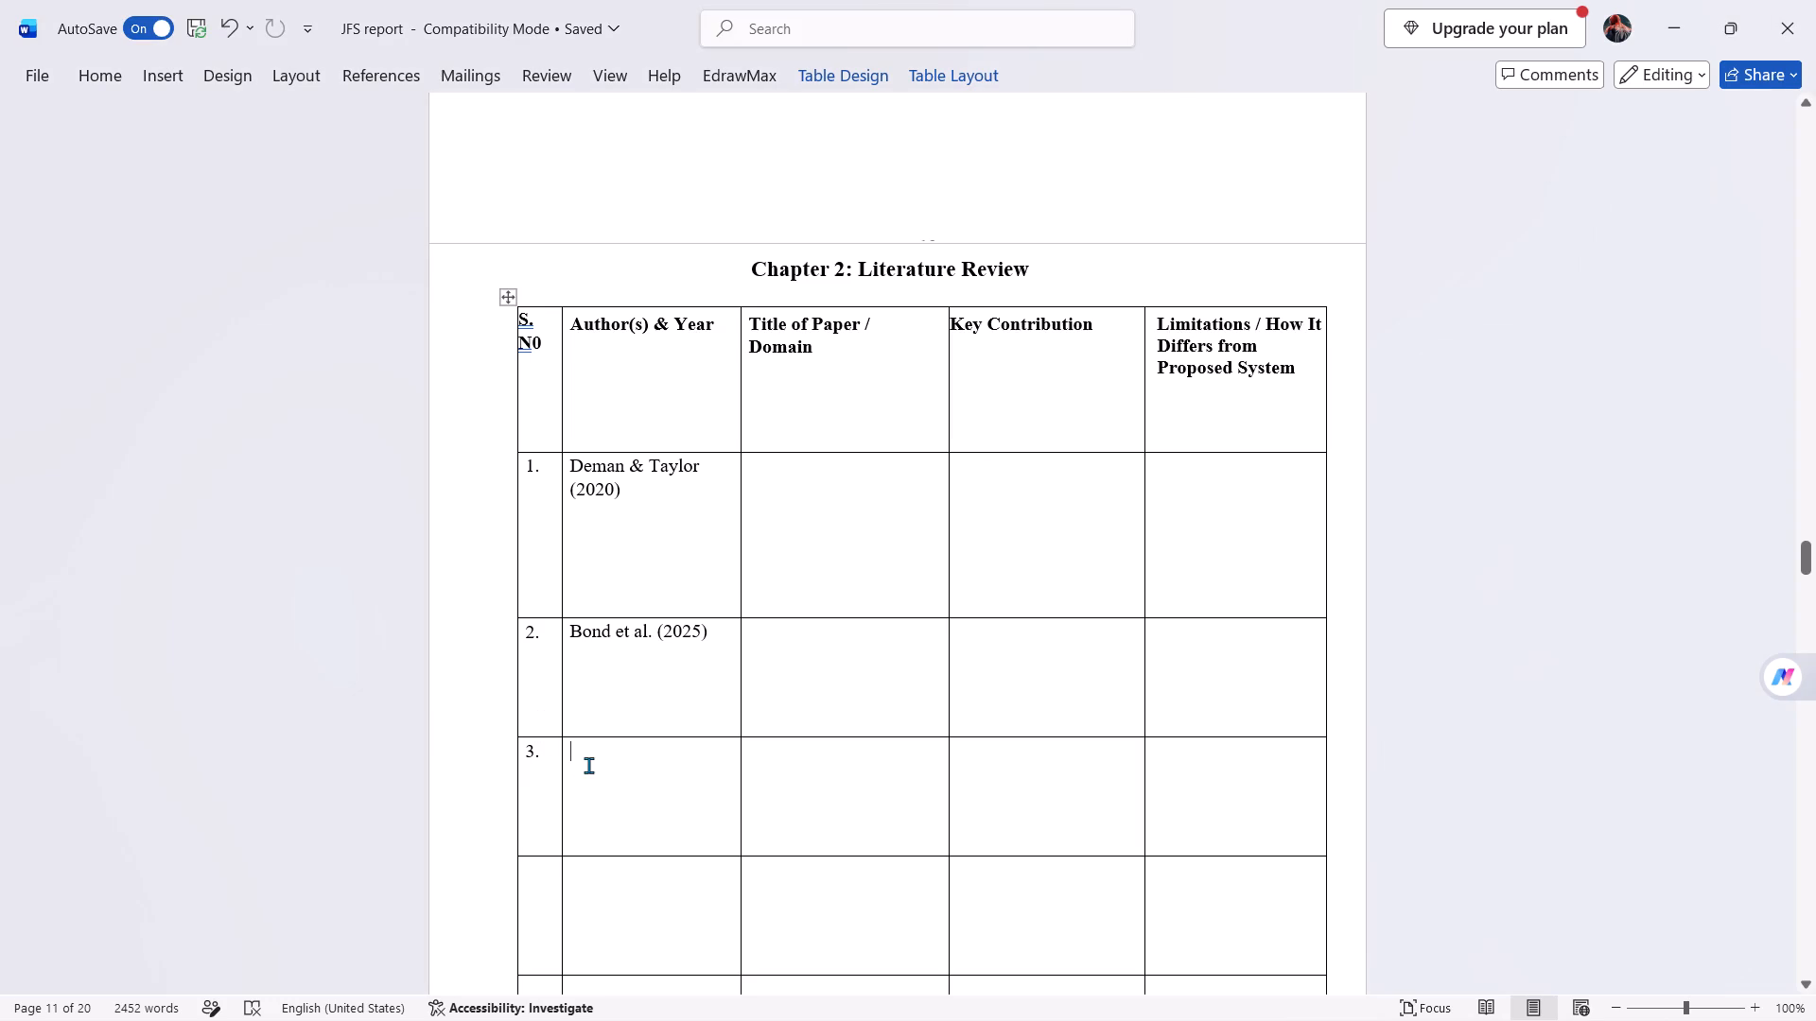
pyautogui.hotkey('ctrl', 'v')
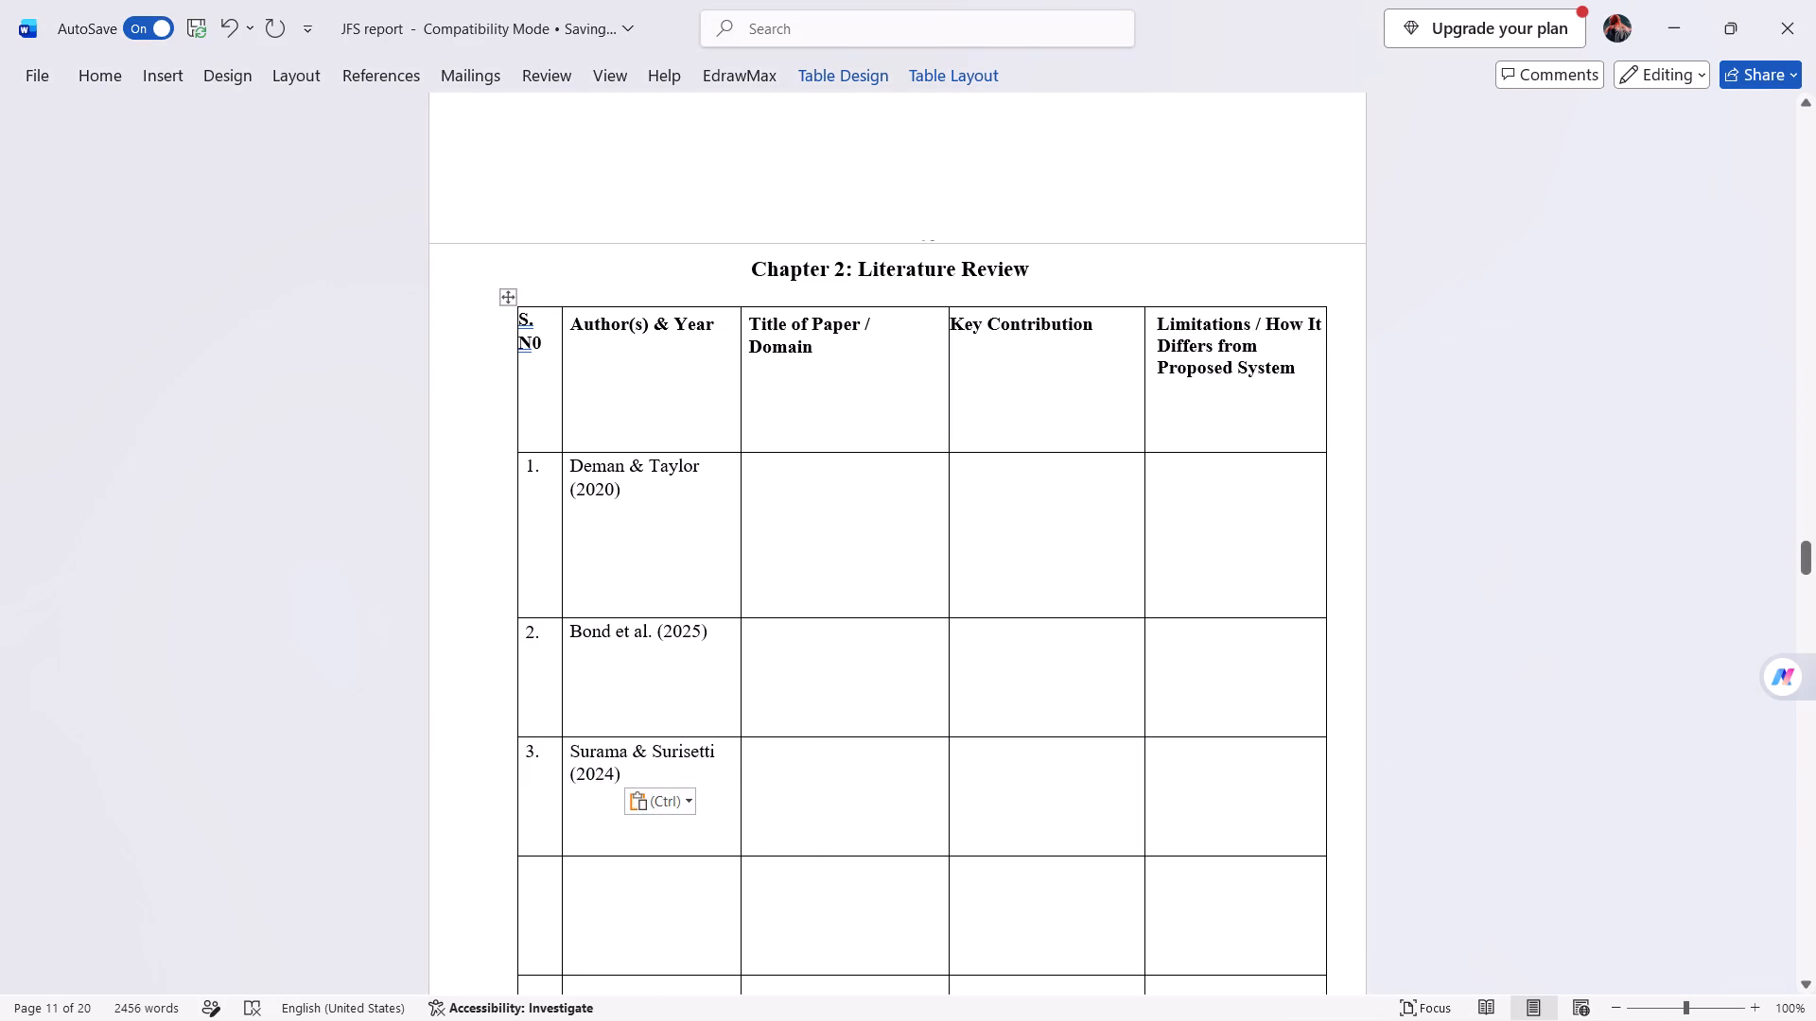
# Fill the fourth data row with number "4." and the author entry "Ahmadi et al. (2025)" copied from the PowerPoint slide.
pyautogui.click(543, 888)
pyautogui.press('4')
pyautogui.press('.')
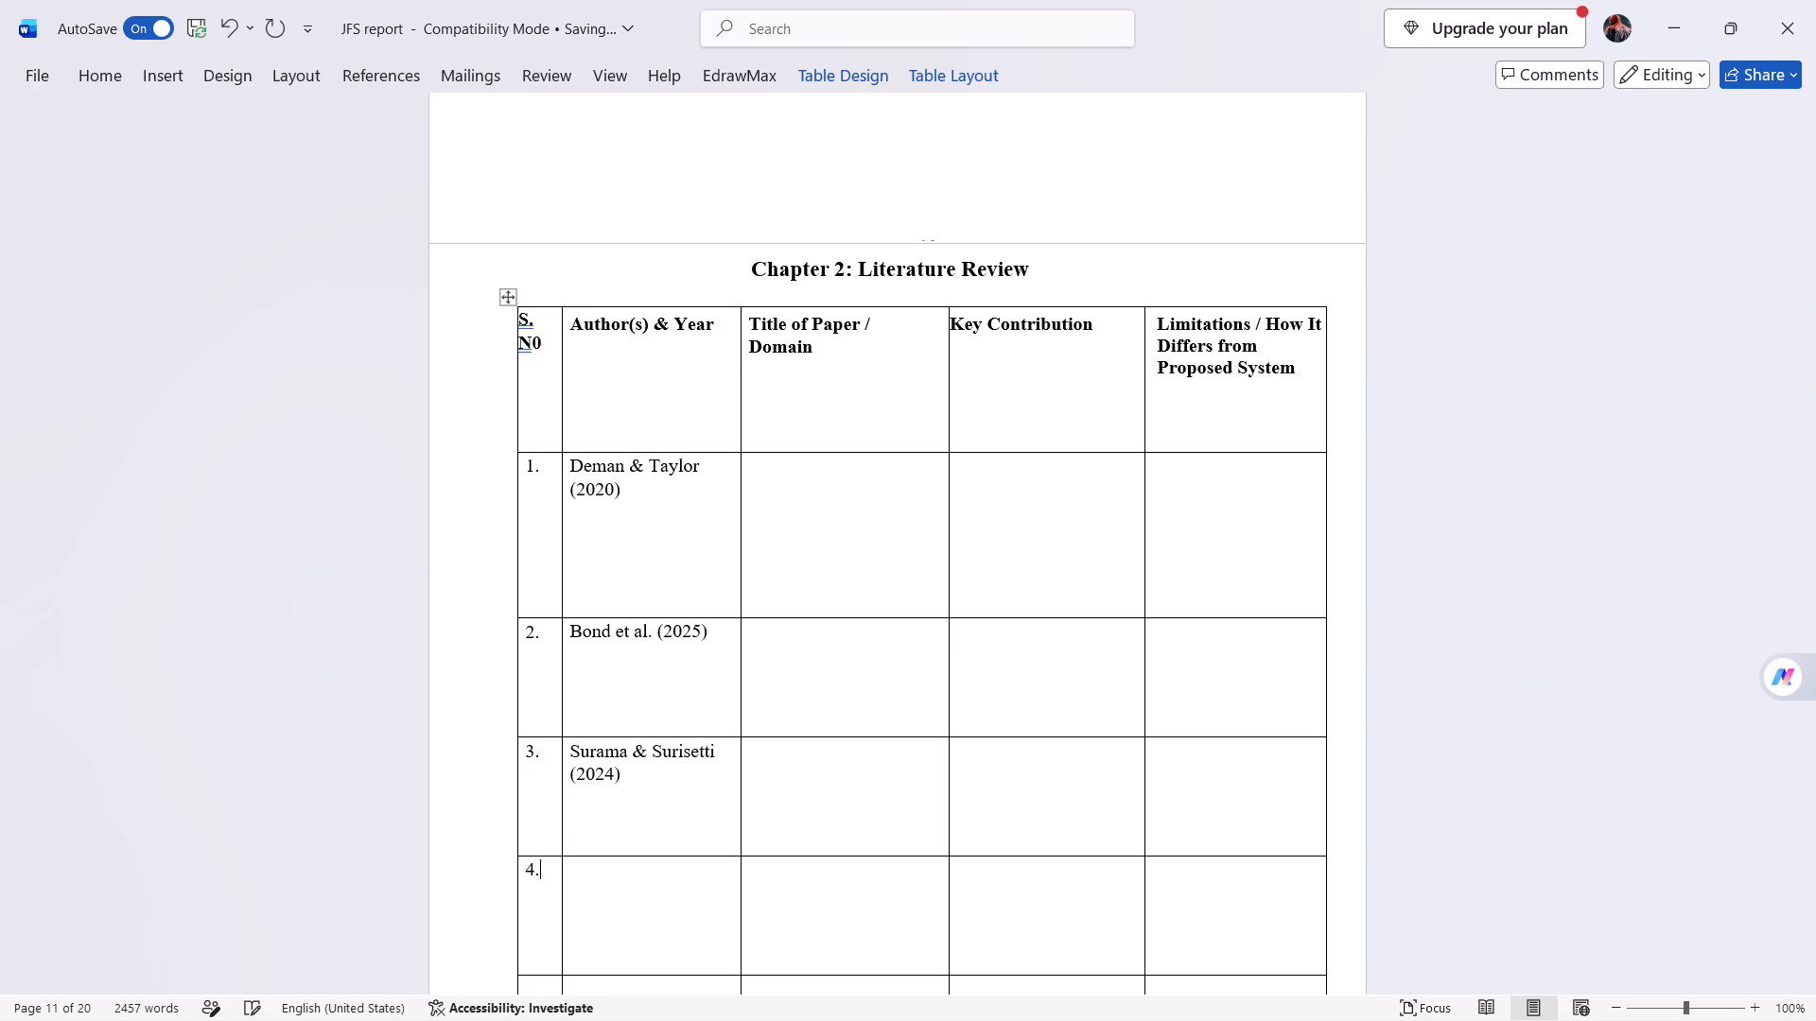
pyautogui.click(612, 921)
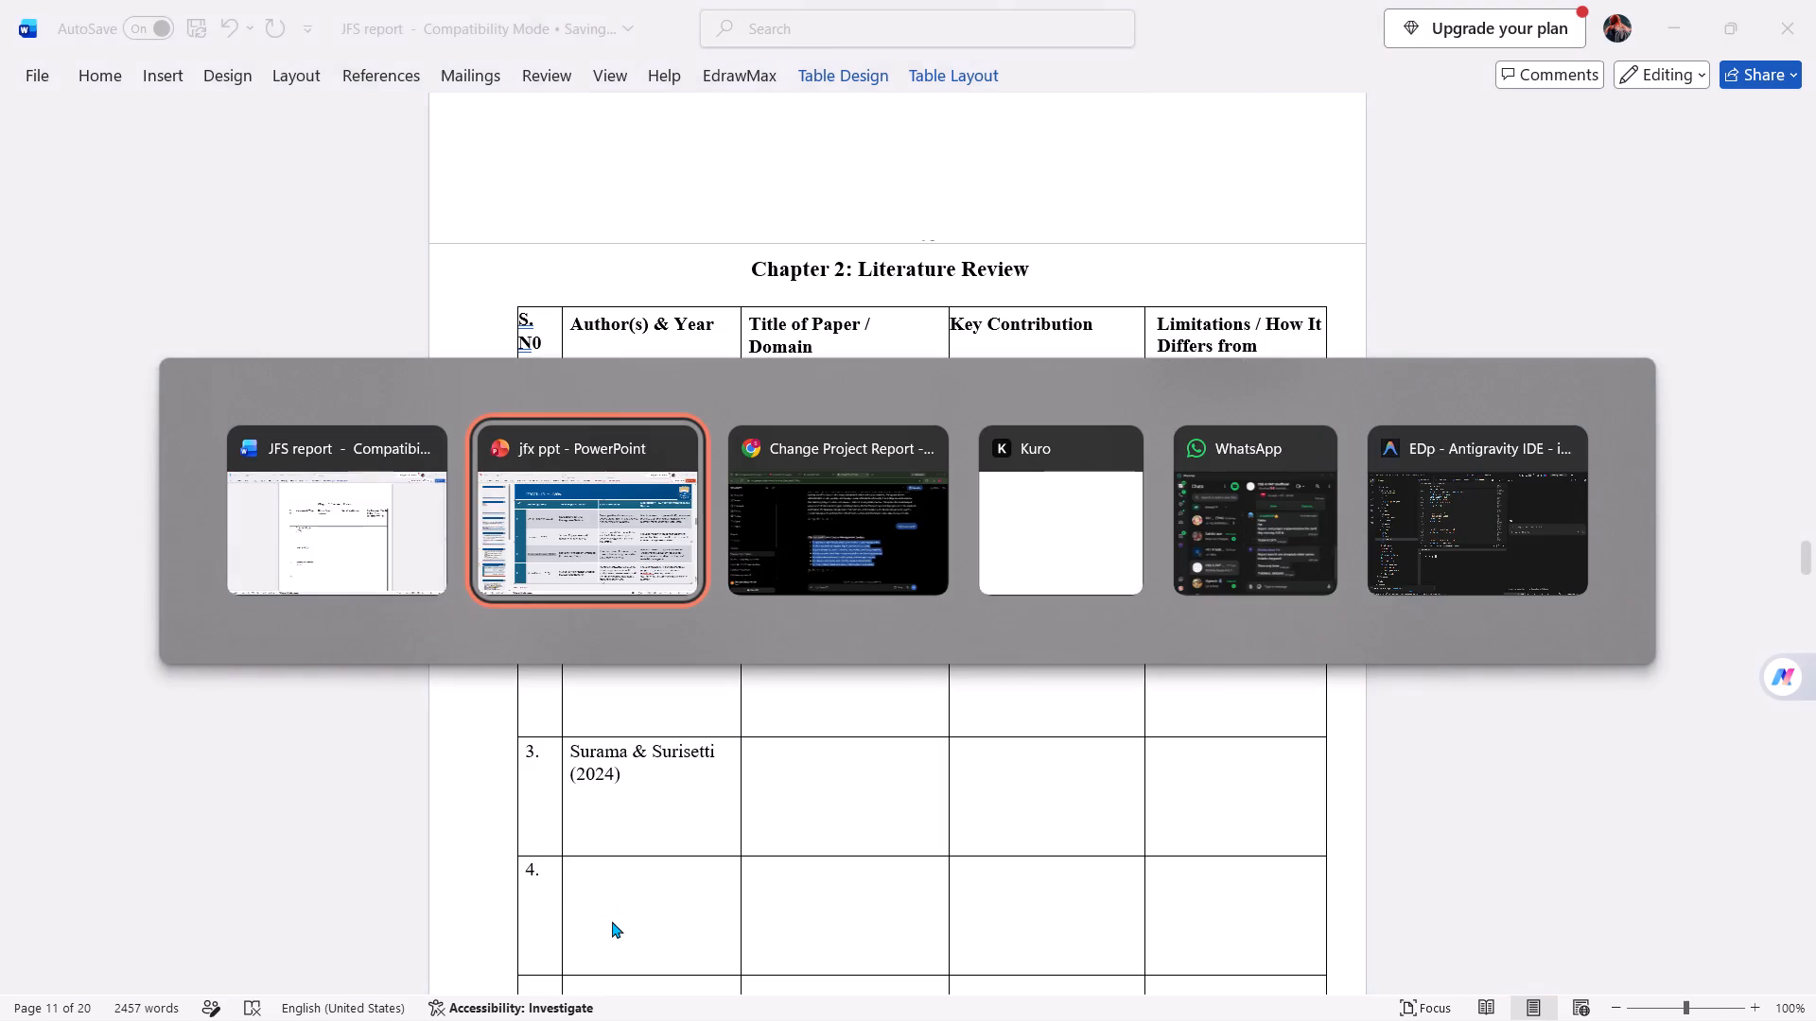
pyautogui.moveTo(611, 839); pyautogui.dragTo(512, 839)
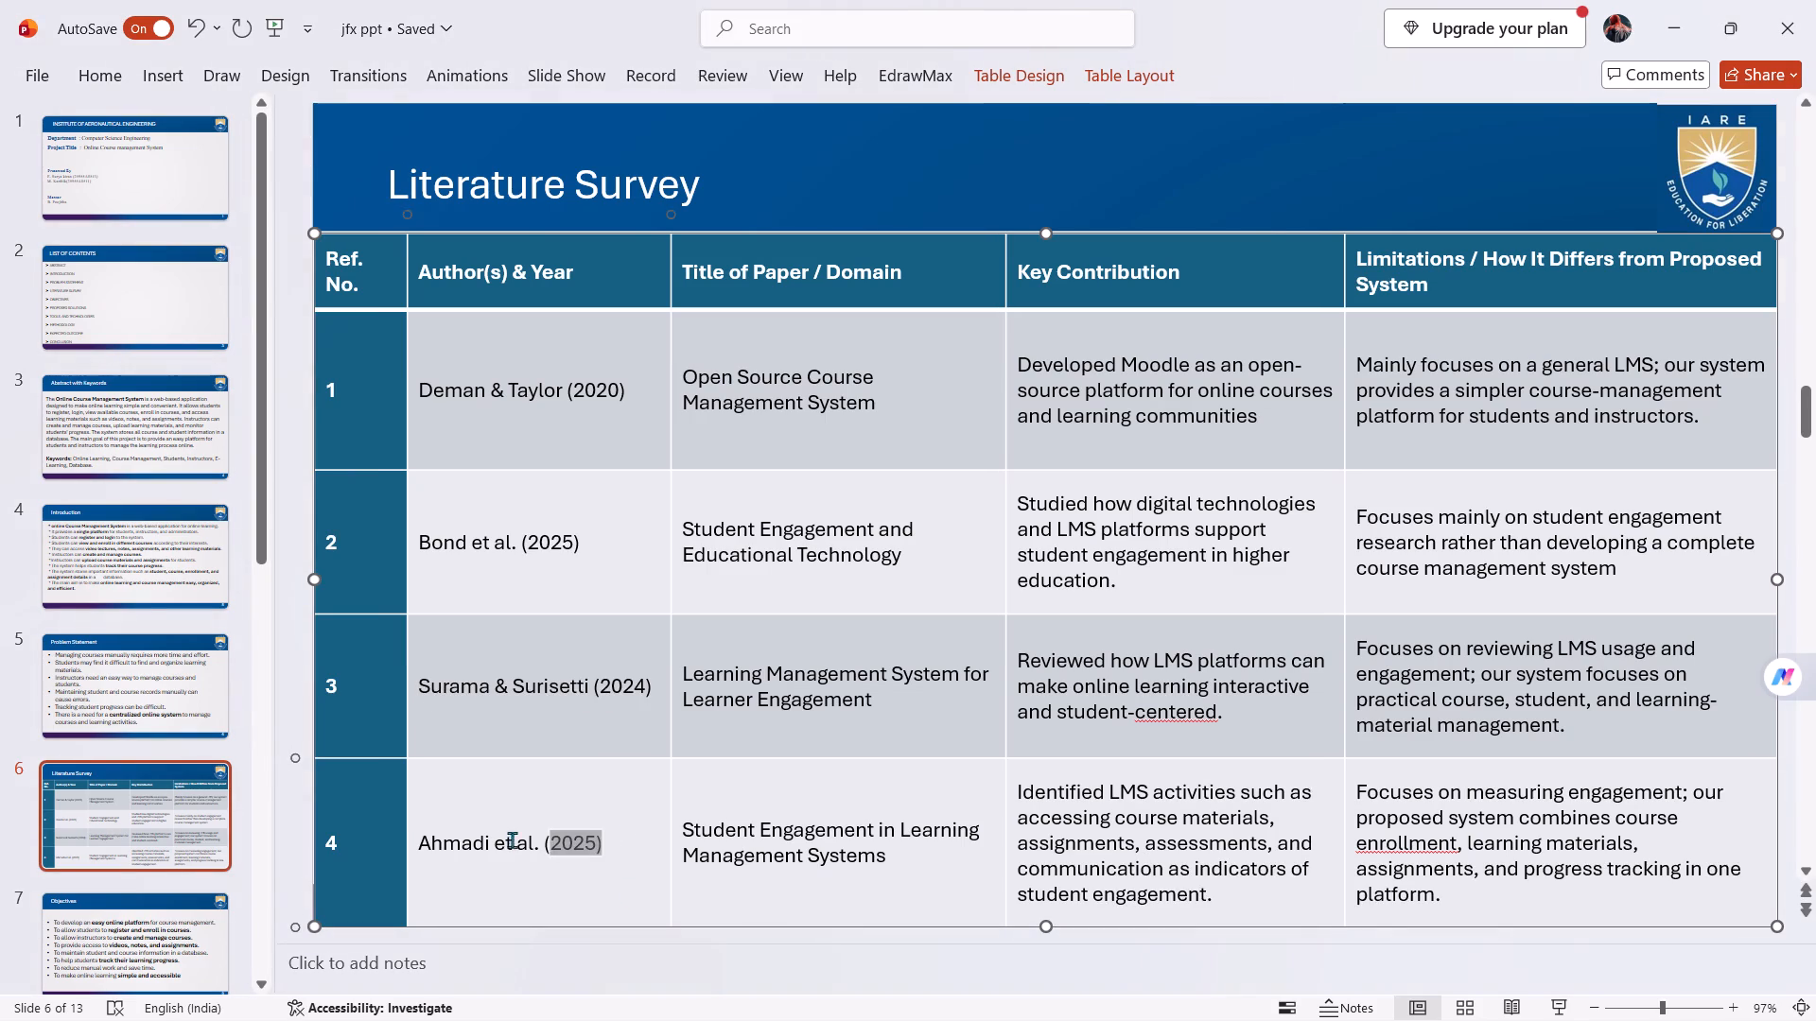
pyautogui.moveTo(512, 839); pyautogui.dragTo(422, 845)
pyautogui.hotkey('ctrl', 'c')
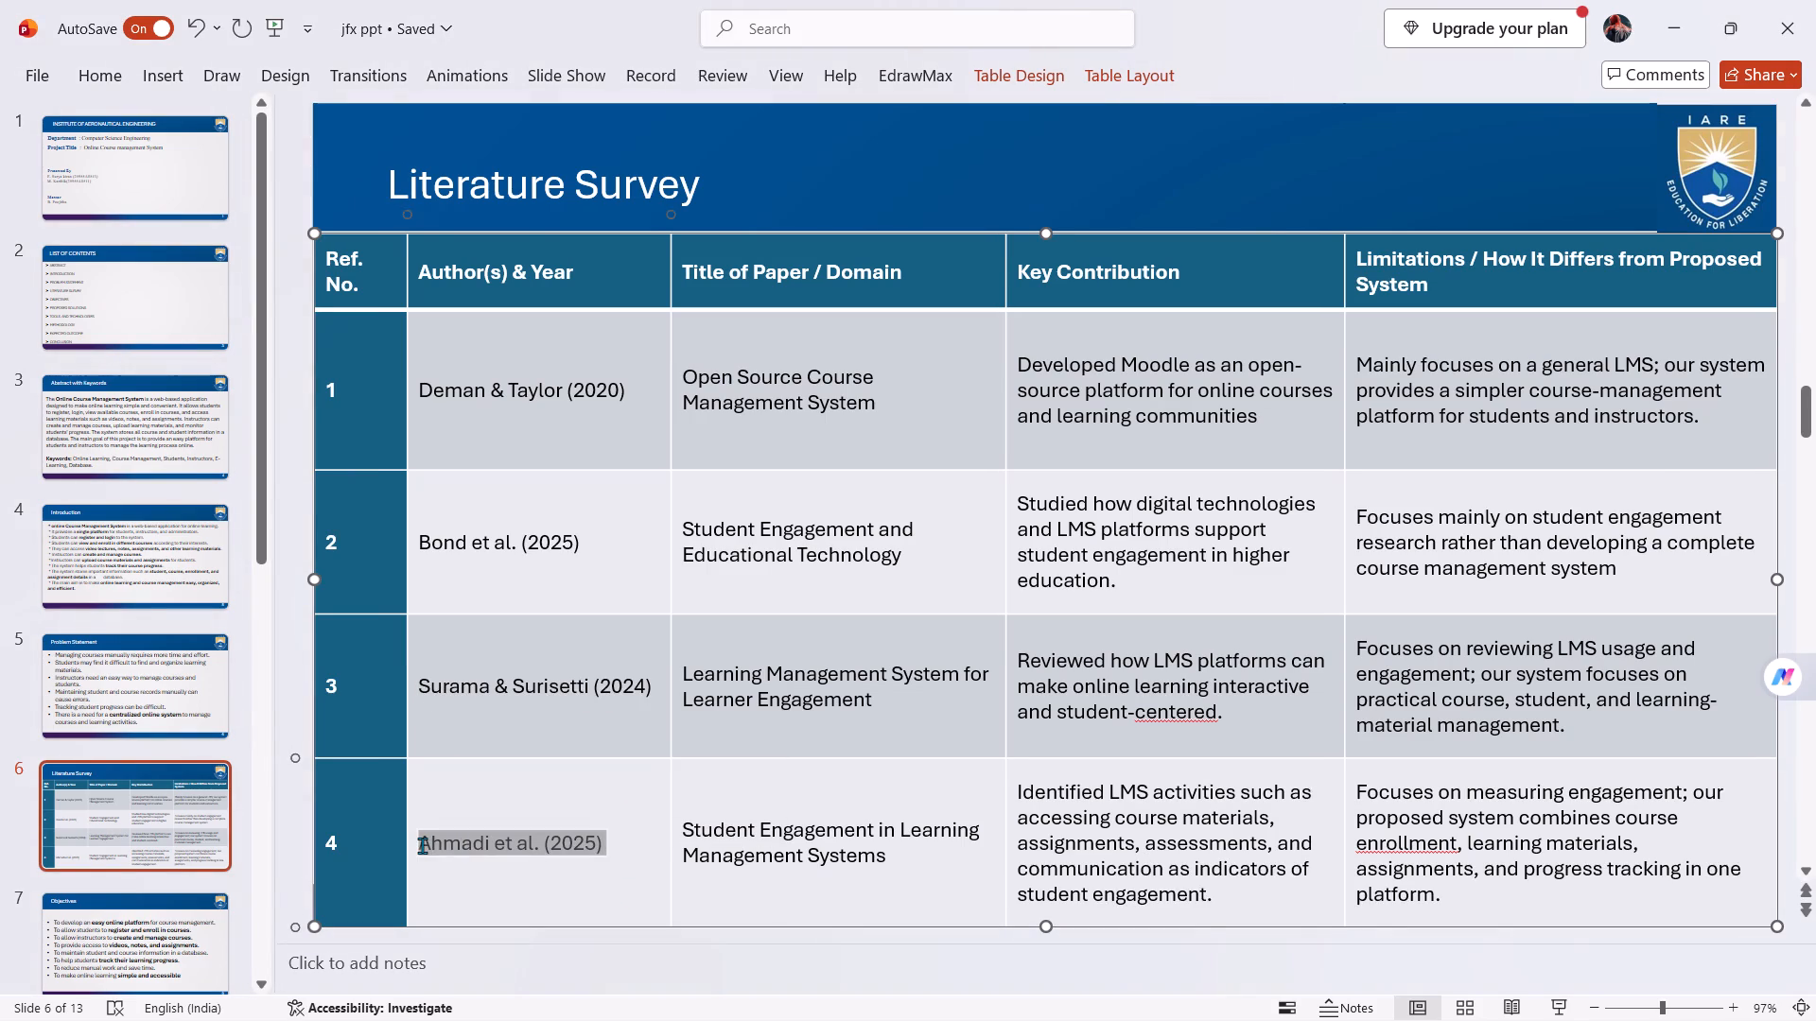
pyautogui.click(598, 876)
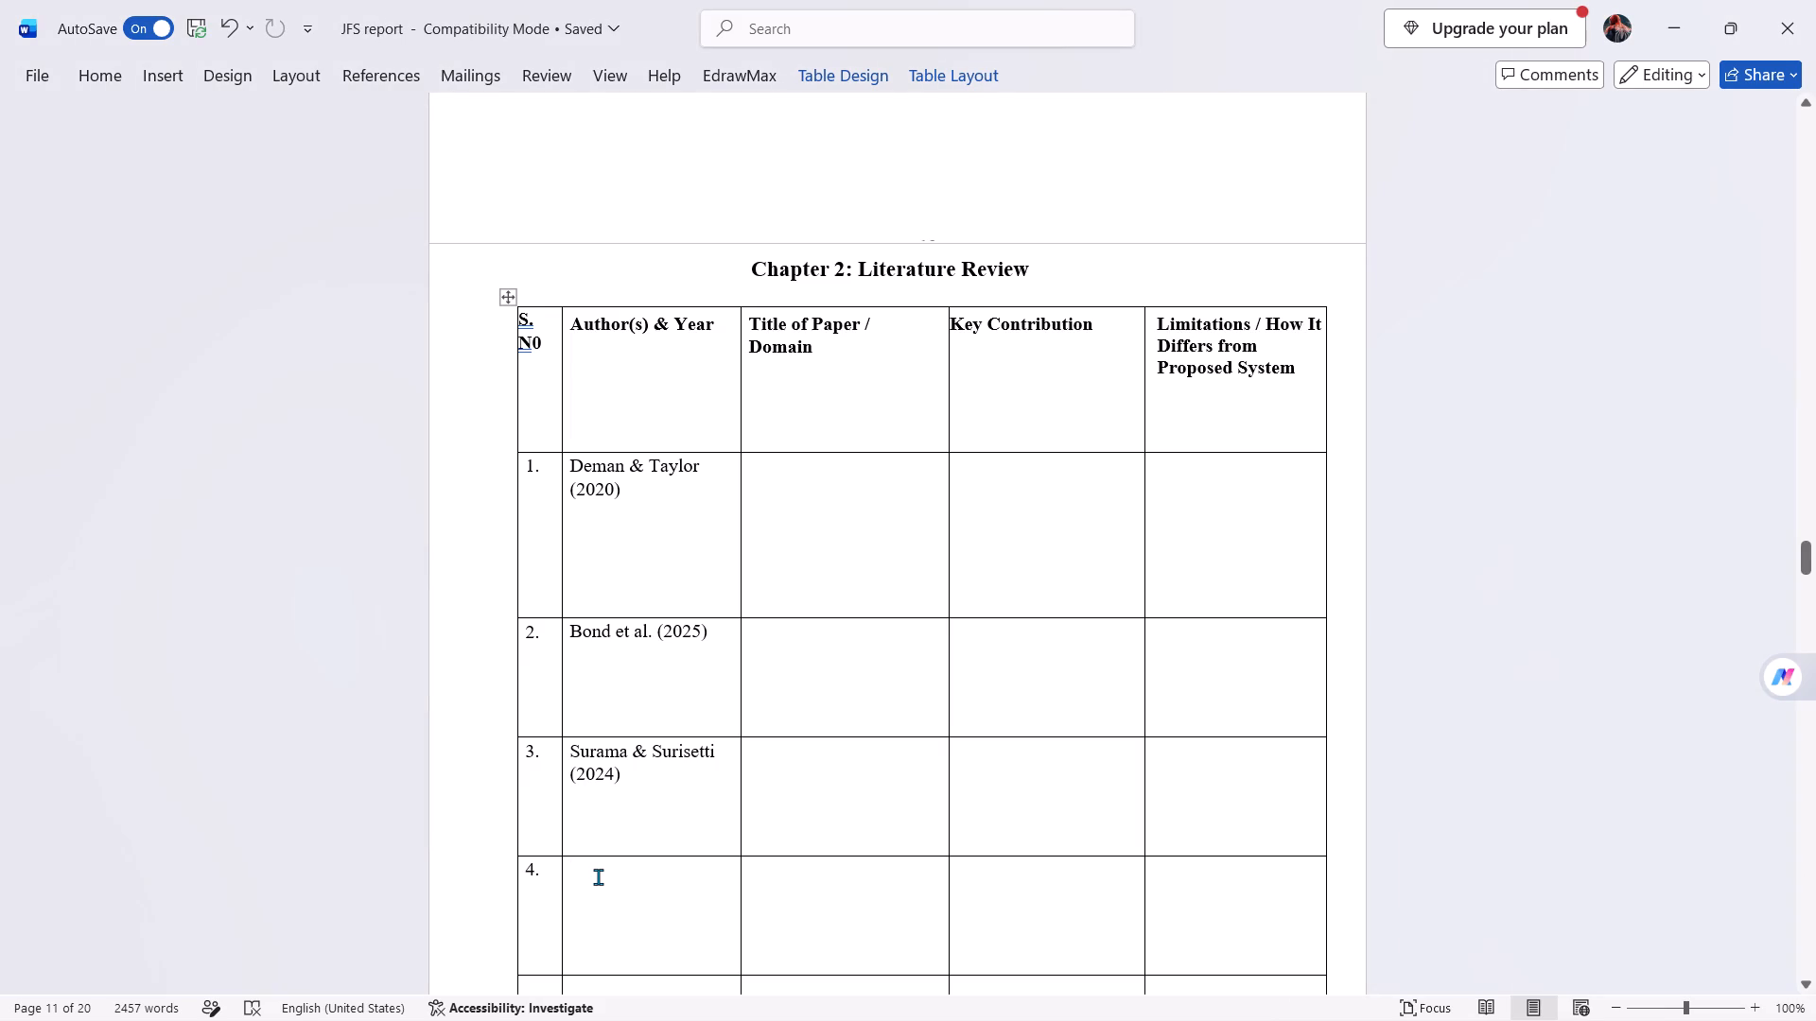
pyautogui.hotkey('ctrl', 'v')
# Resize the whole literature review table from its corner so it is slightly shorter and slightly wider.
pyautogui.scroll(-3, 598, 876)
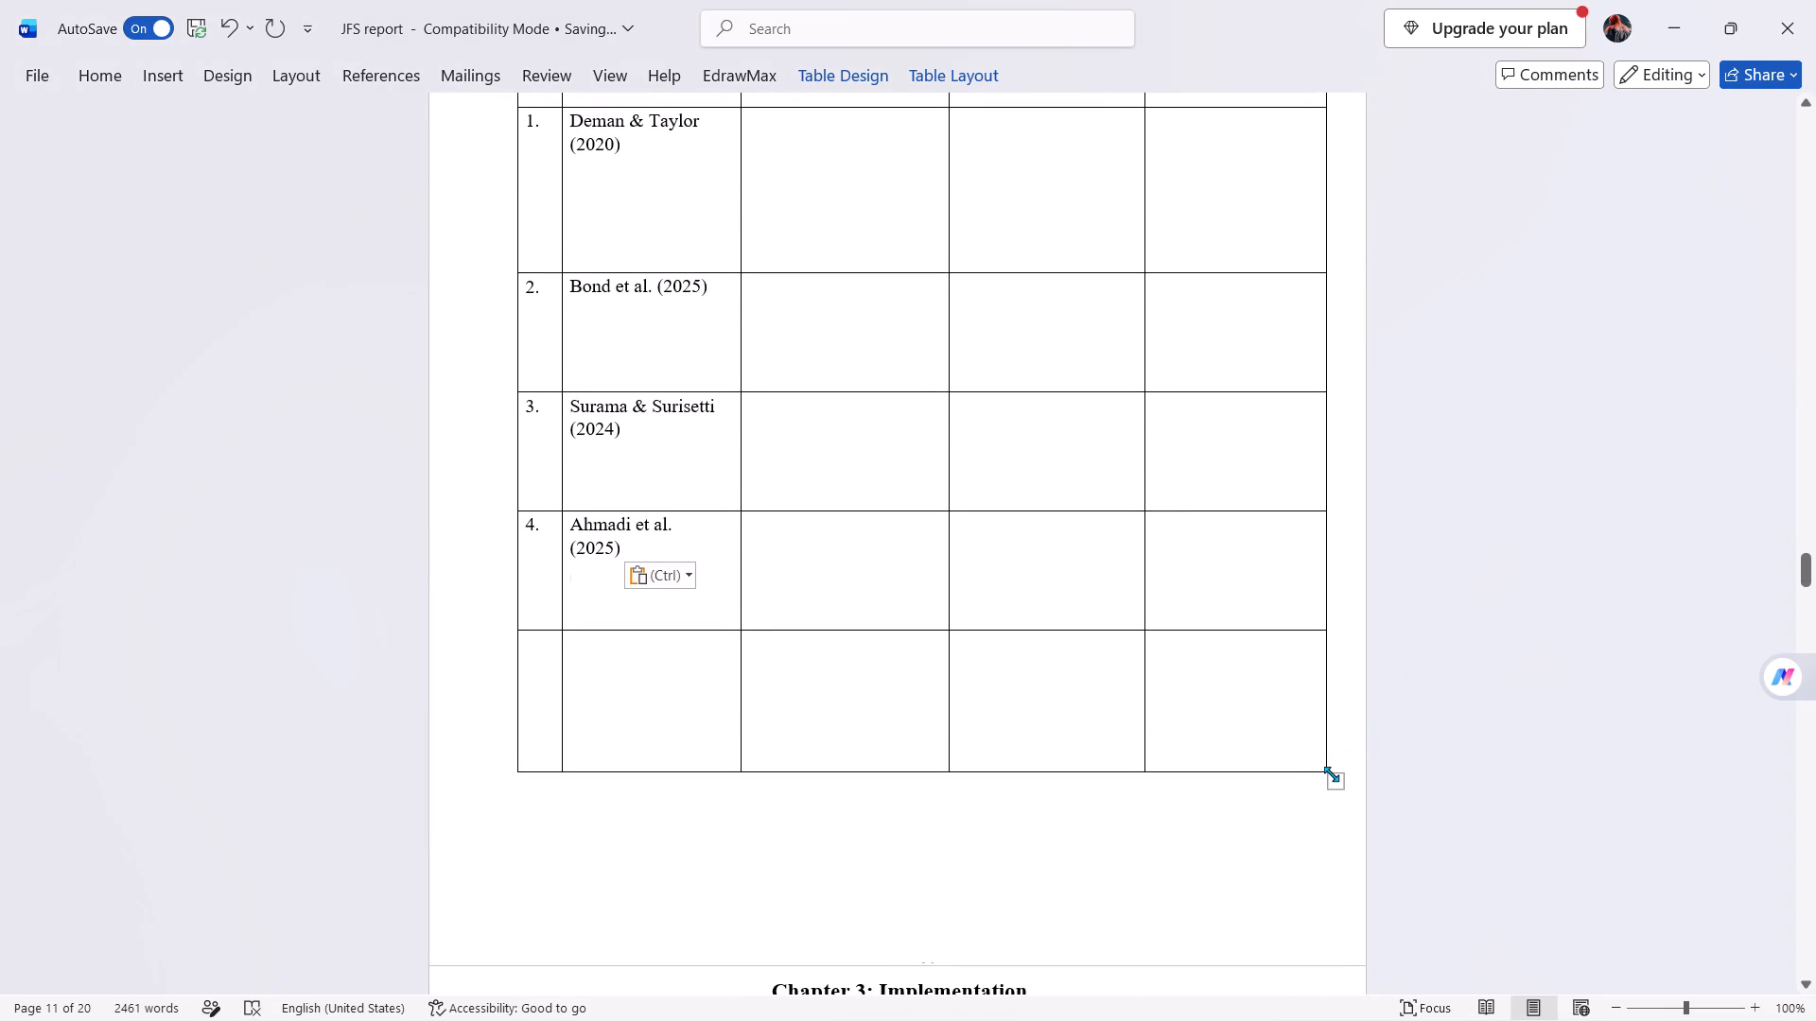
pyautogui.moveTo(1332, 774); pyautogui.dragTo(1319, 645)
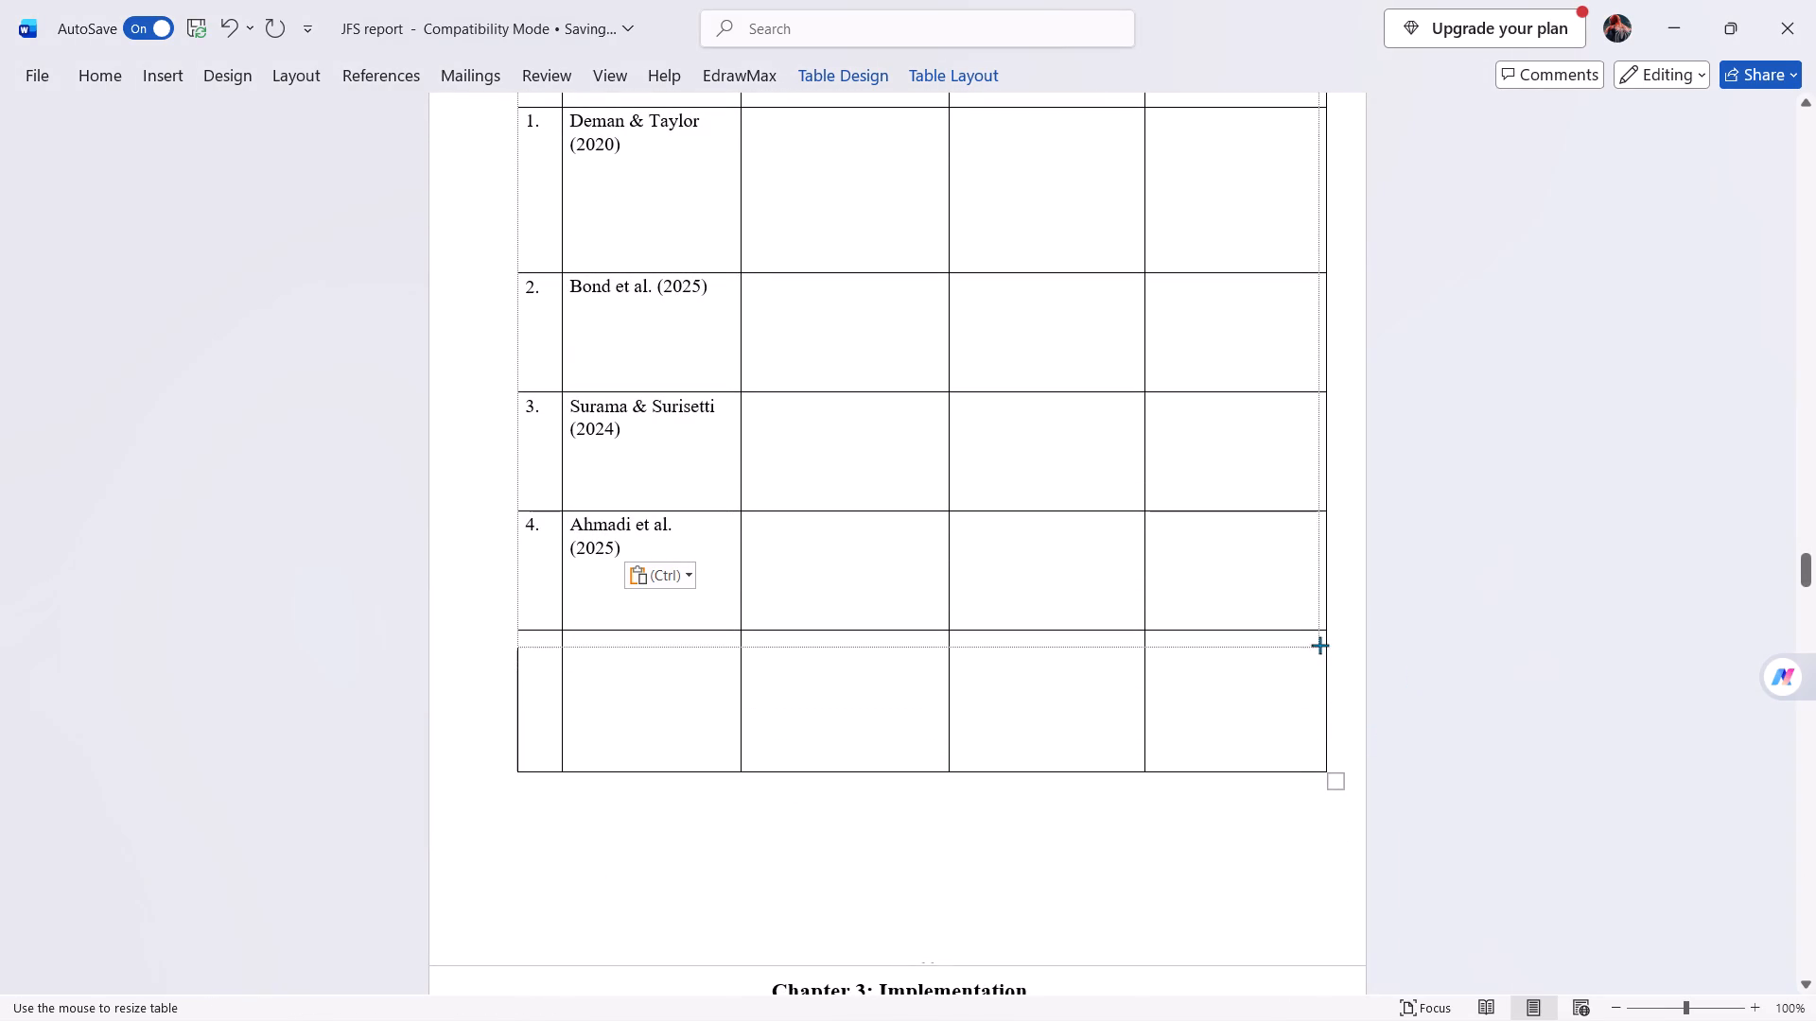
pyautogui.moveTo(1319, 645); pyautogui.dragTo(1323, 638)
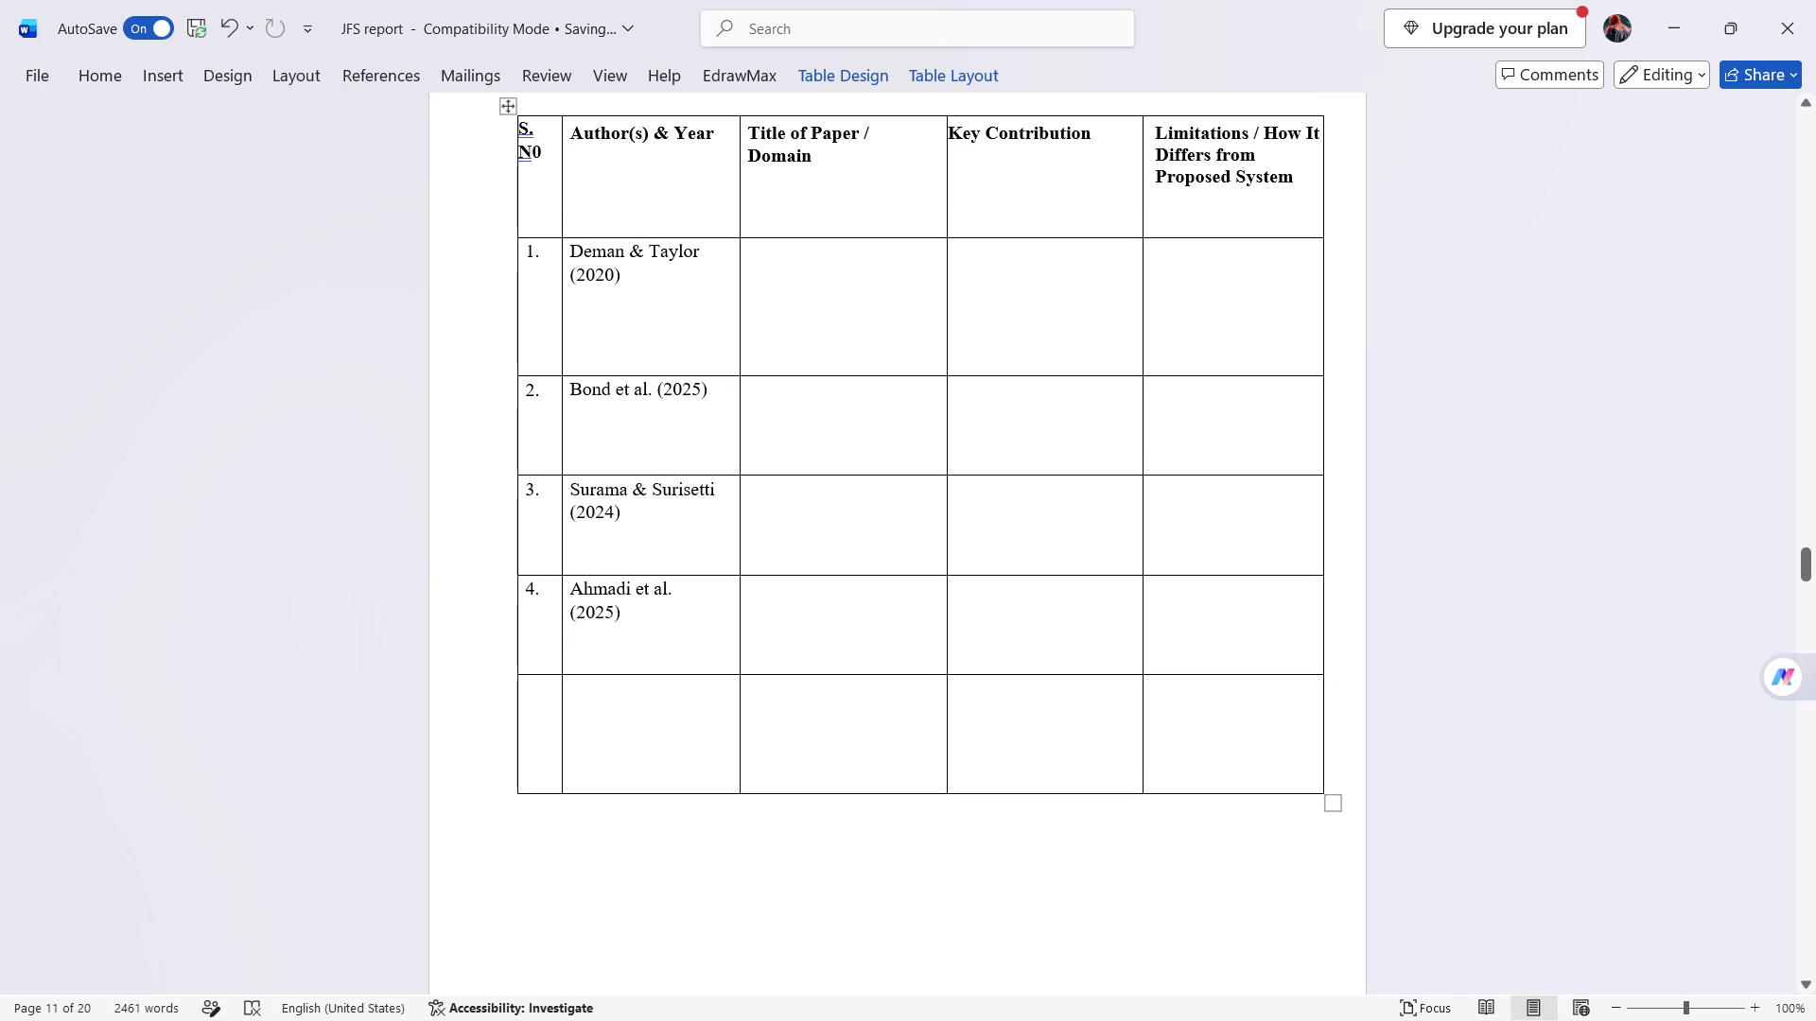
pyautogui.moveTo(1326, 795); pyautogui.dragTo(1335, 843)
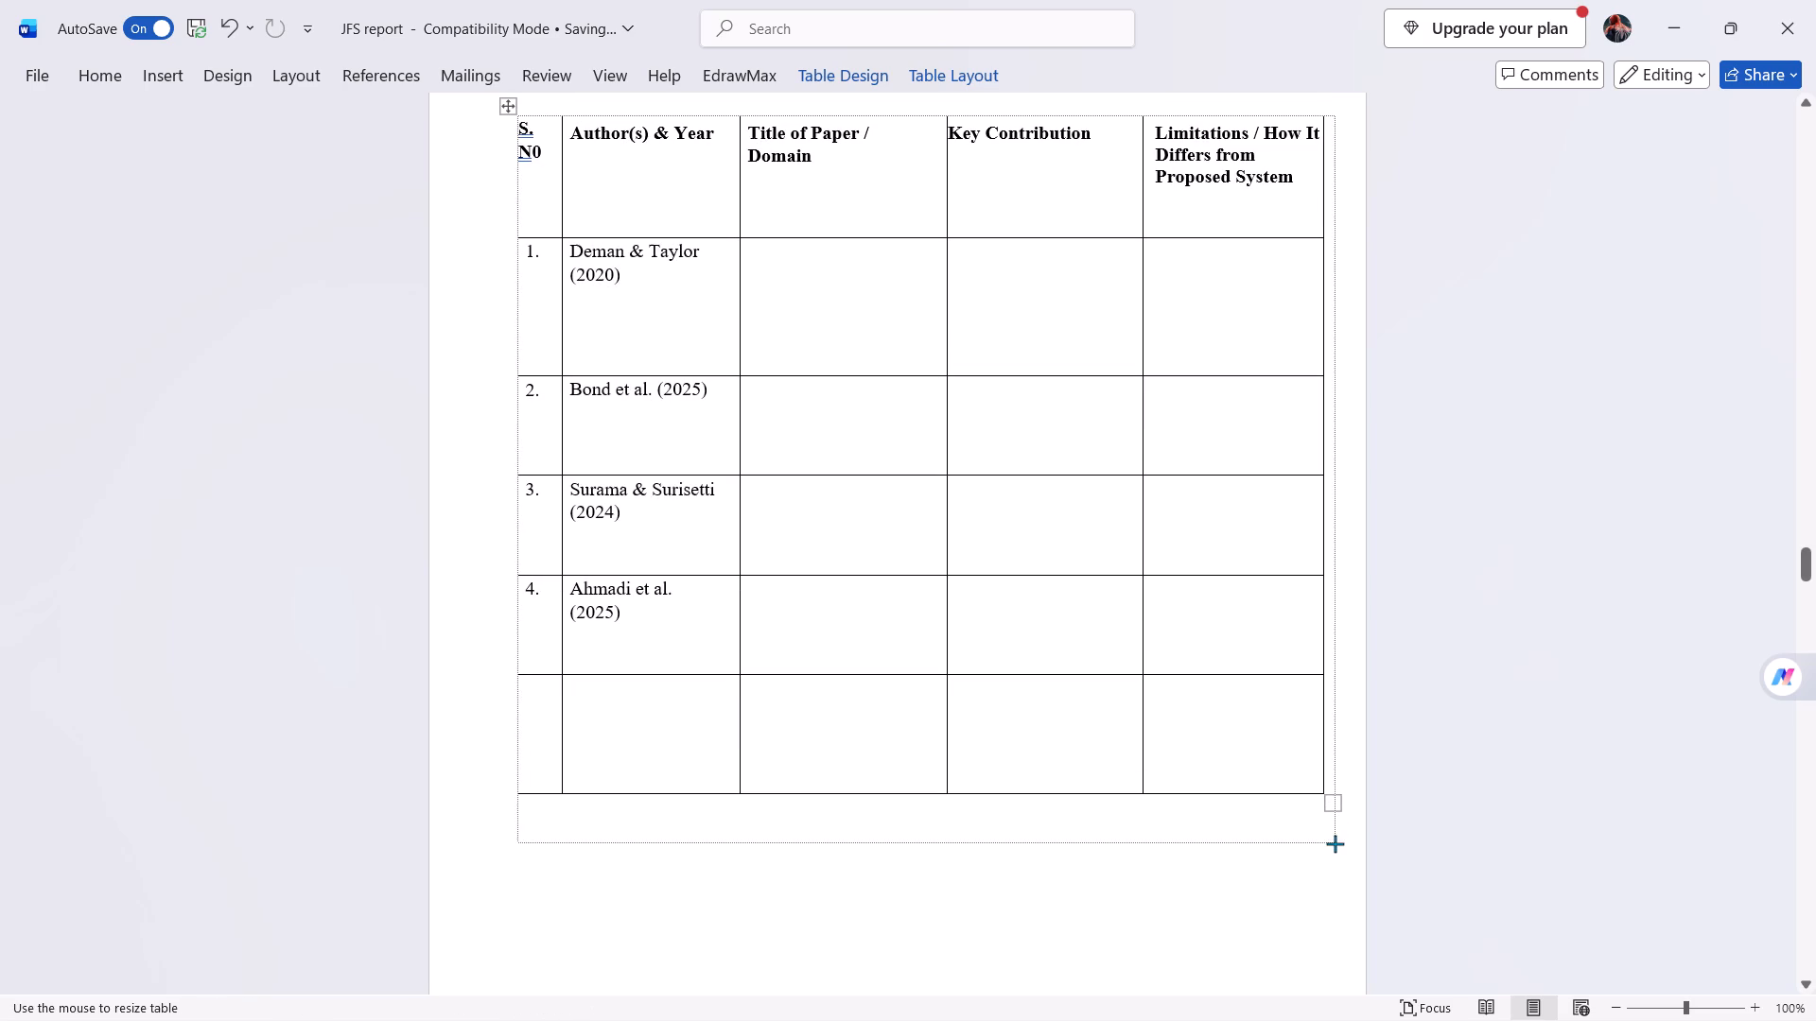
pyautogui.moveTo(1335, 843); pyautogui.dragTo(1335, 871)
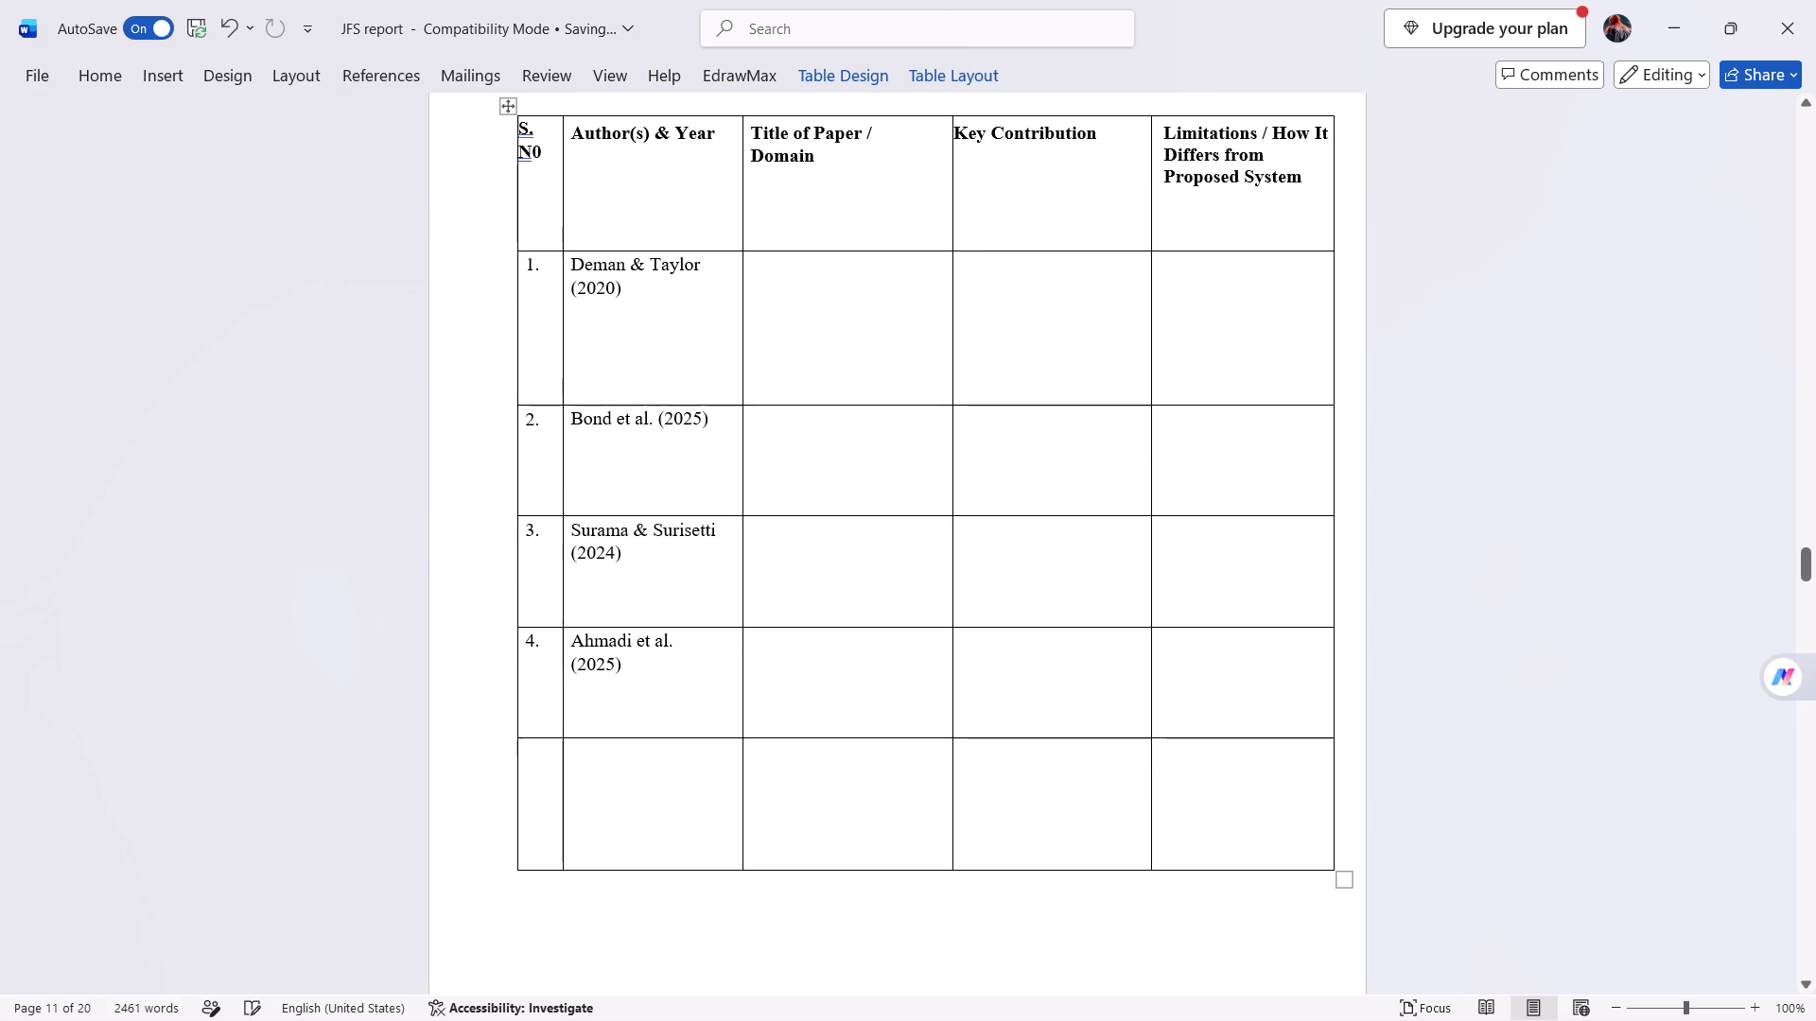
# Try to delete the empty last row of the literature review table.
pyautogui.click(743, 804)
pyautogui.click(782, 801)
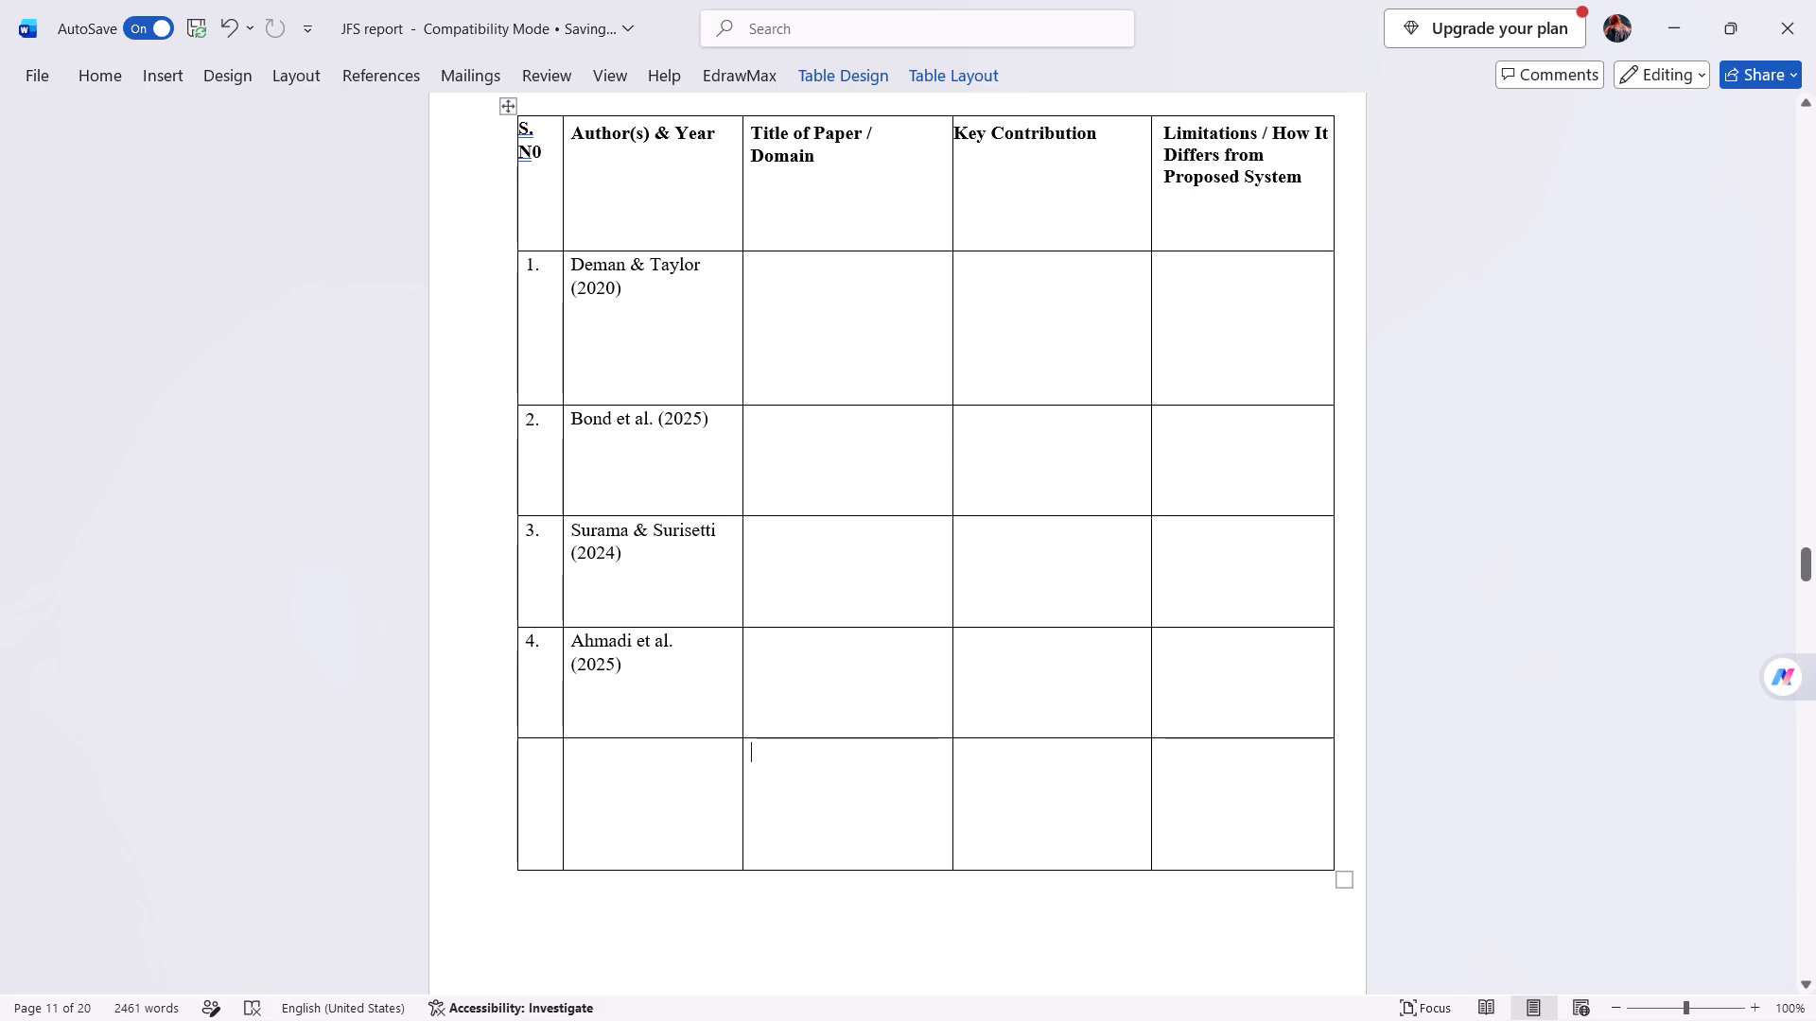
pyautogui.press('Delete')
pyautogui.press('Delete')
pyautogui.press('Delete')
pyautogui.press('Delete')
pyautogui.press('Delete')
# Widen the first column by moving the table's outer left border outward until "S.N0" fits on one line.
pyautogui.moveTo(517, 871); pyautogui.dragTo(537, 824)
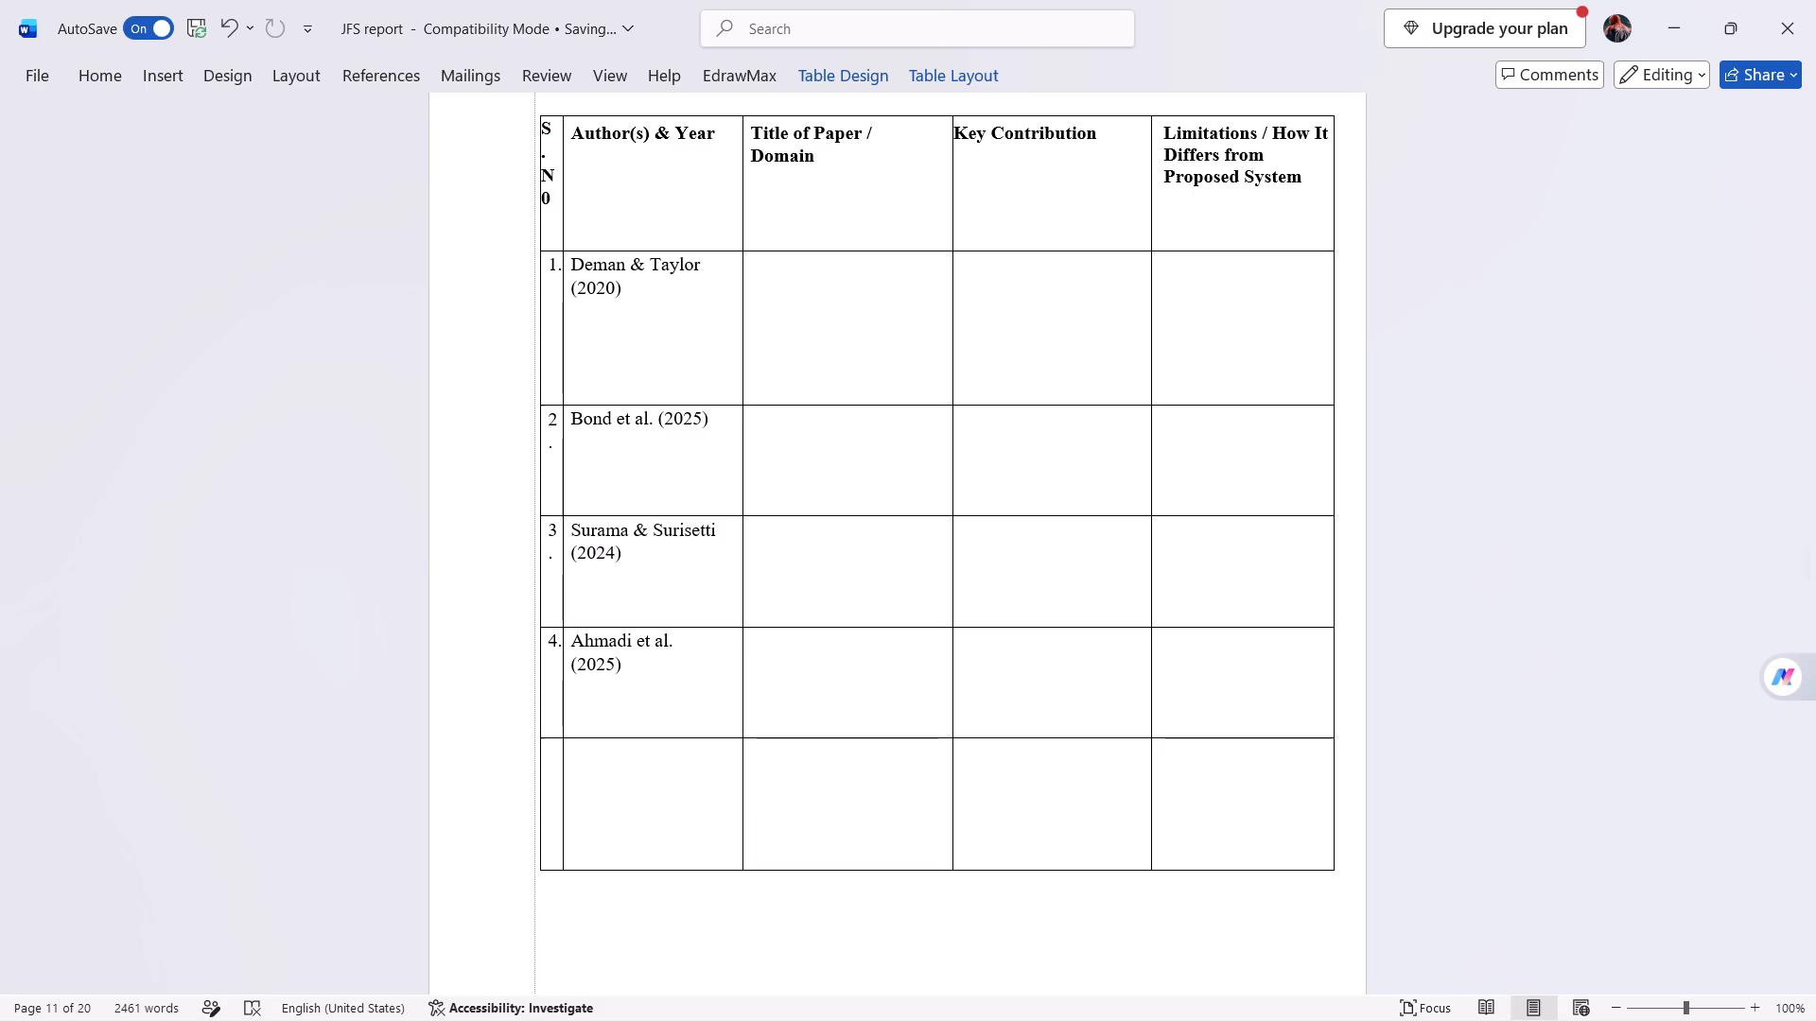
pyautogui.moveTo(537, 824); pyautogui.dragTo(480, 833)
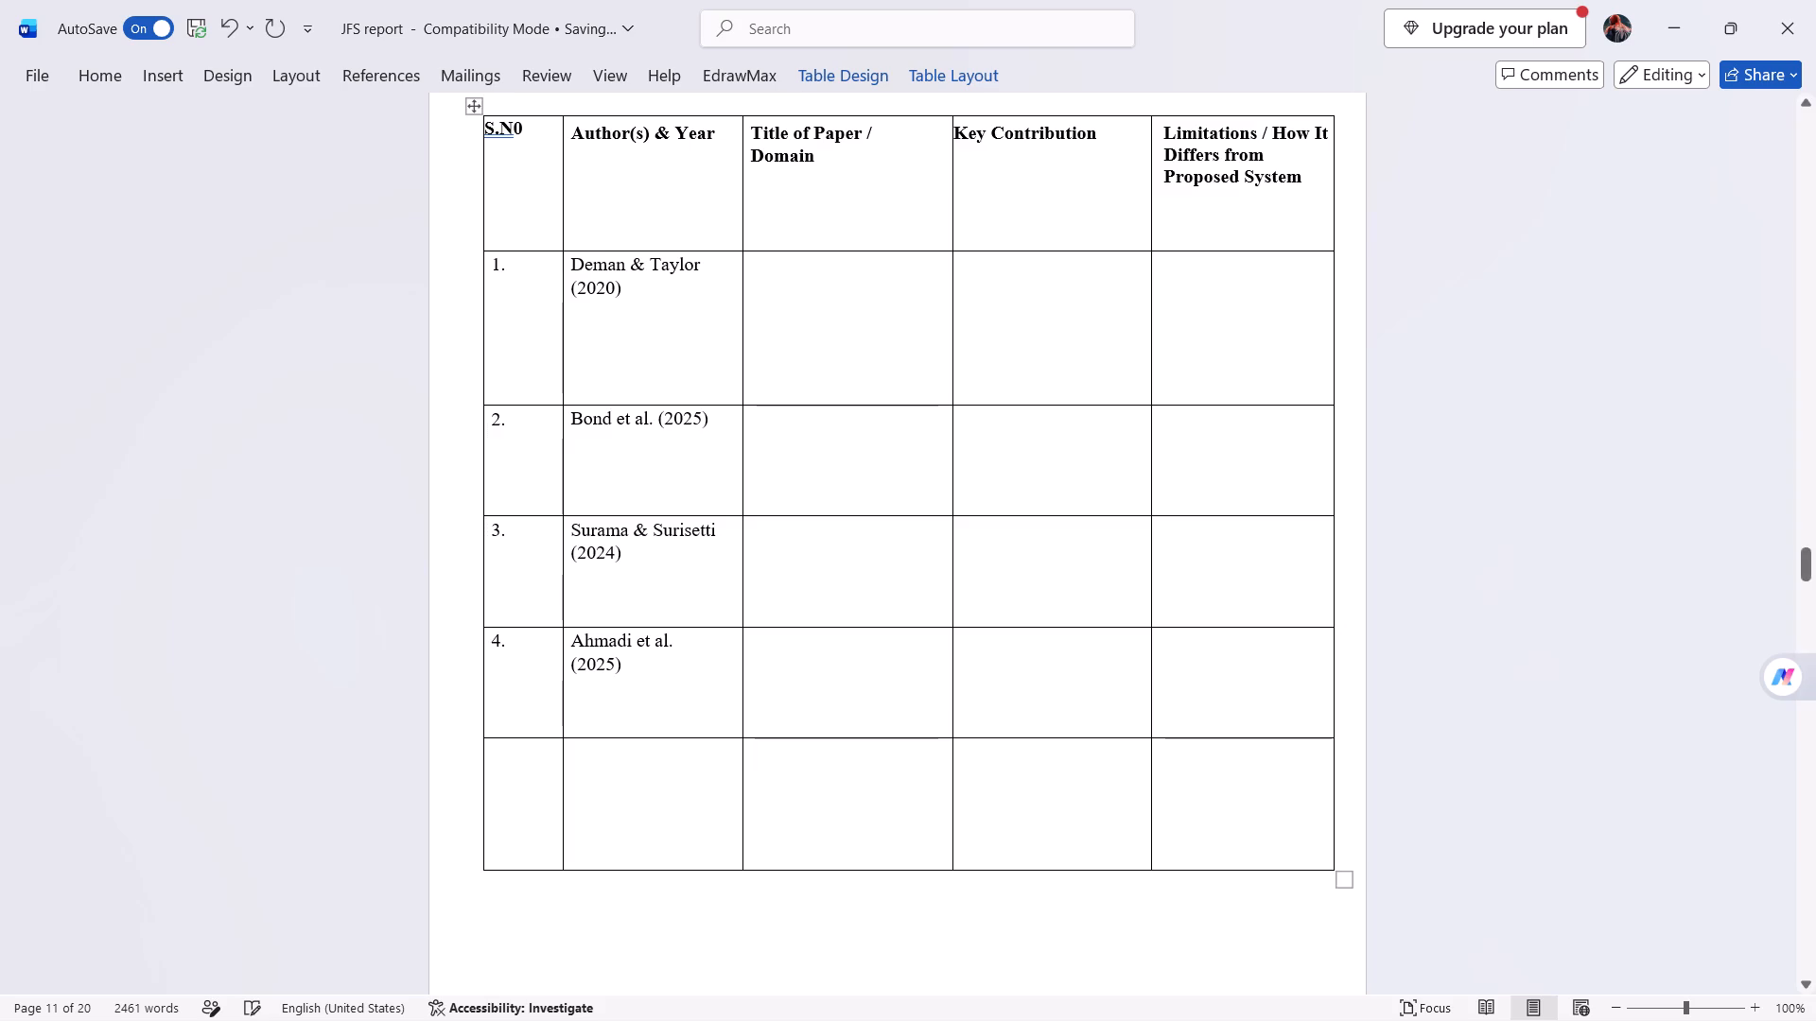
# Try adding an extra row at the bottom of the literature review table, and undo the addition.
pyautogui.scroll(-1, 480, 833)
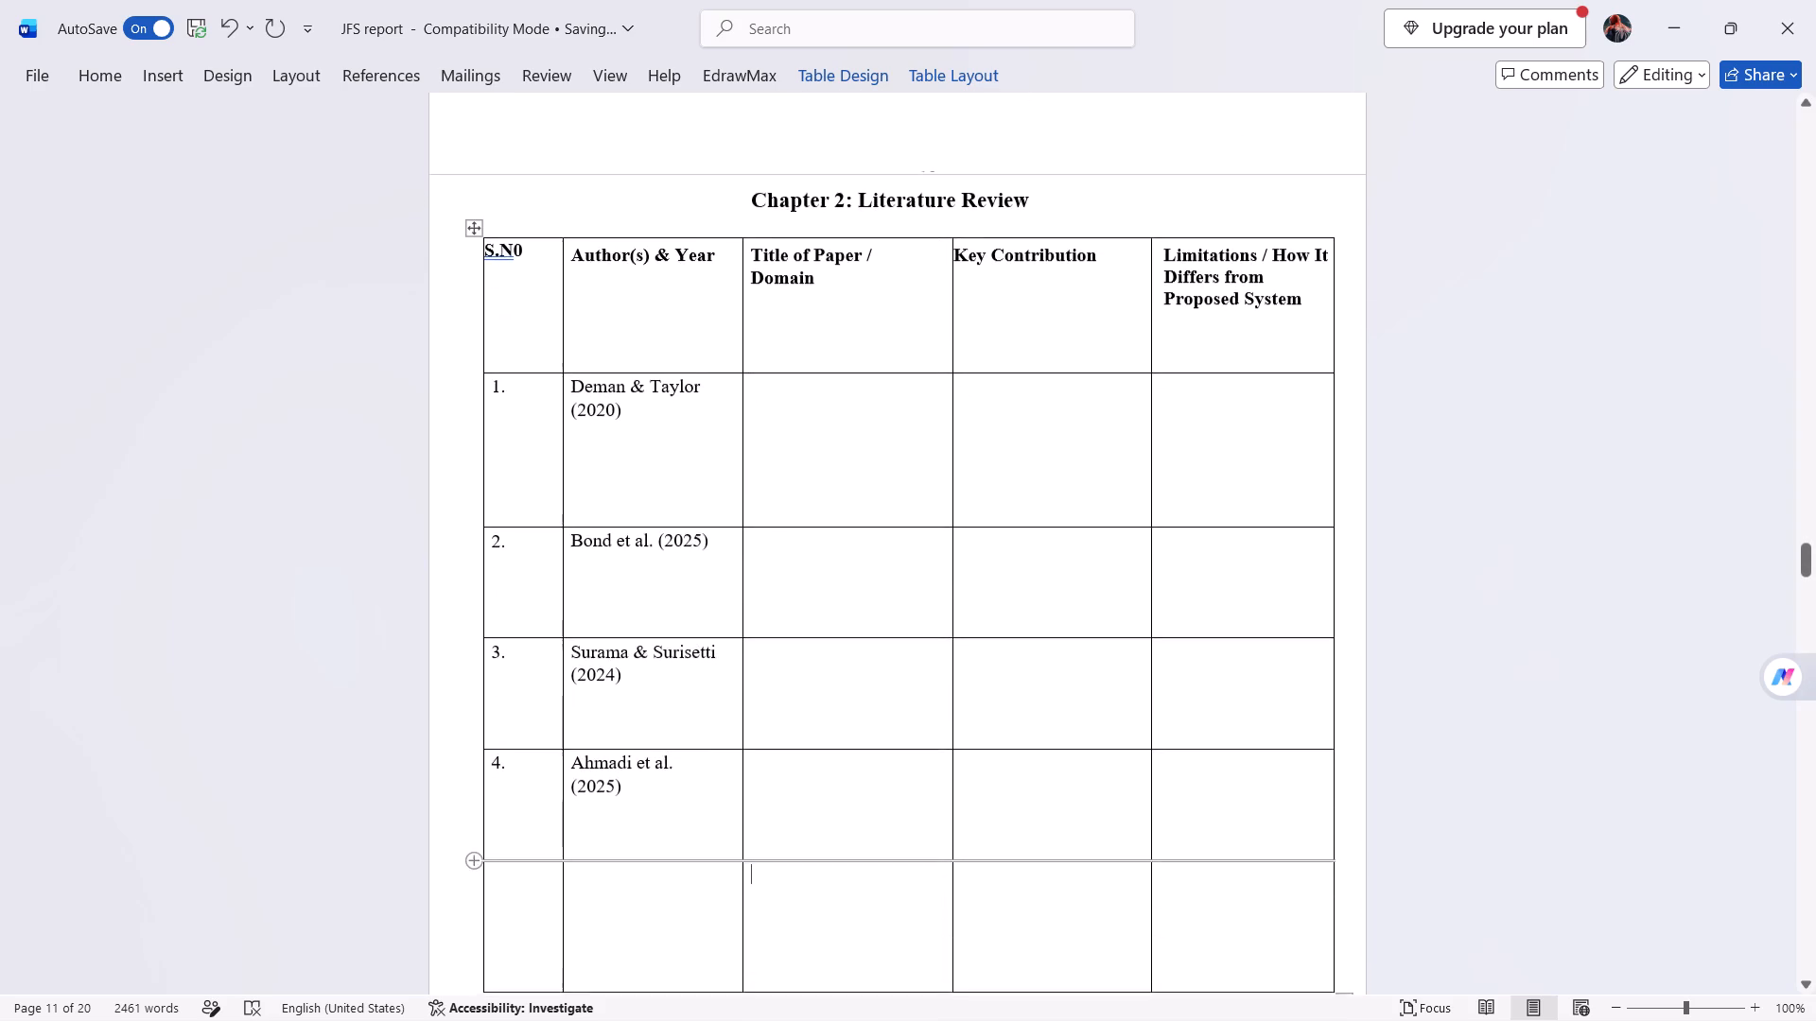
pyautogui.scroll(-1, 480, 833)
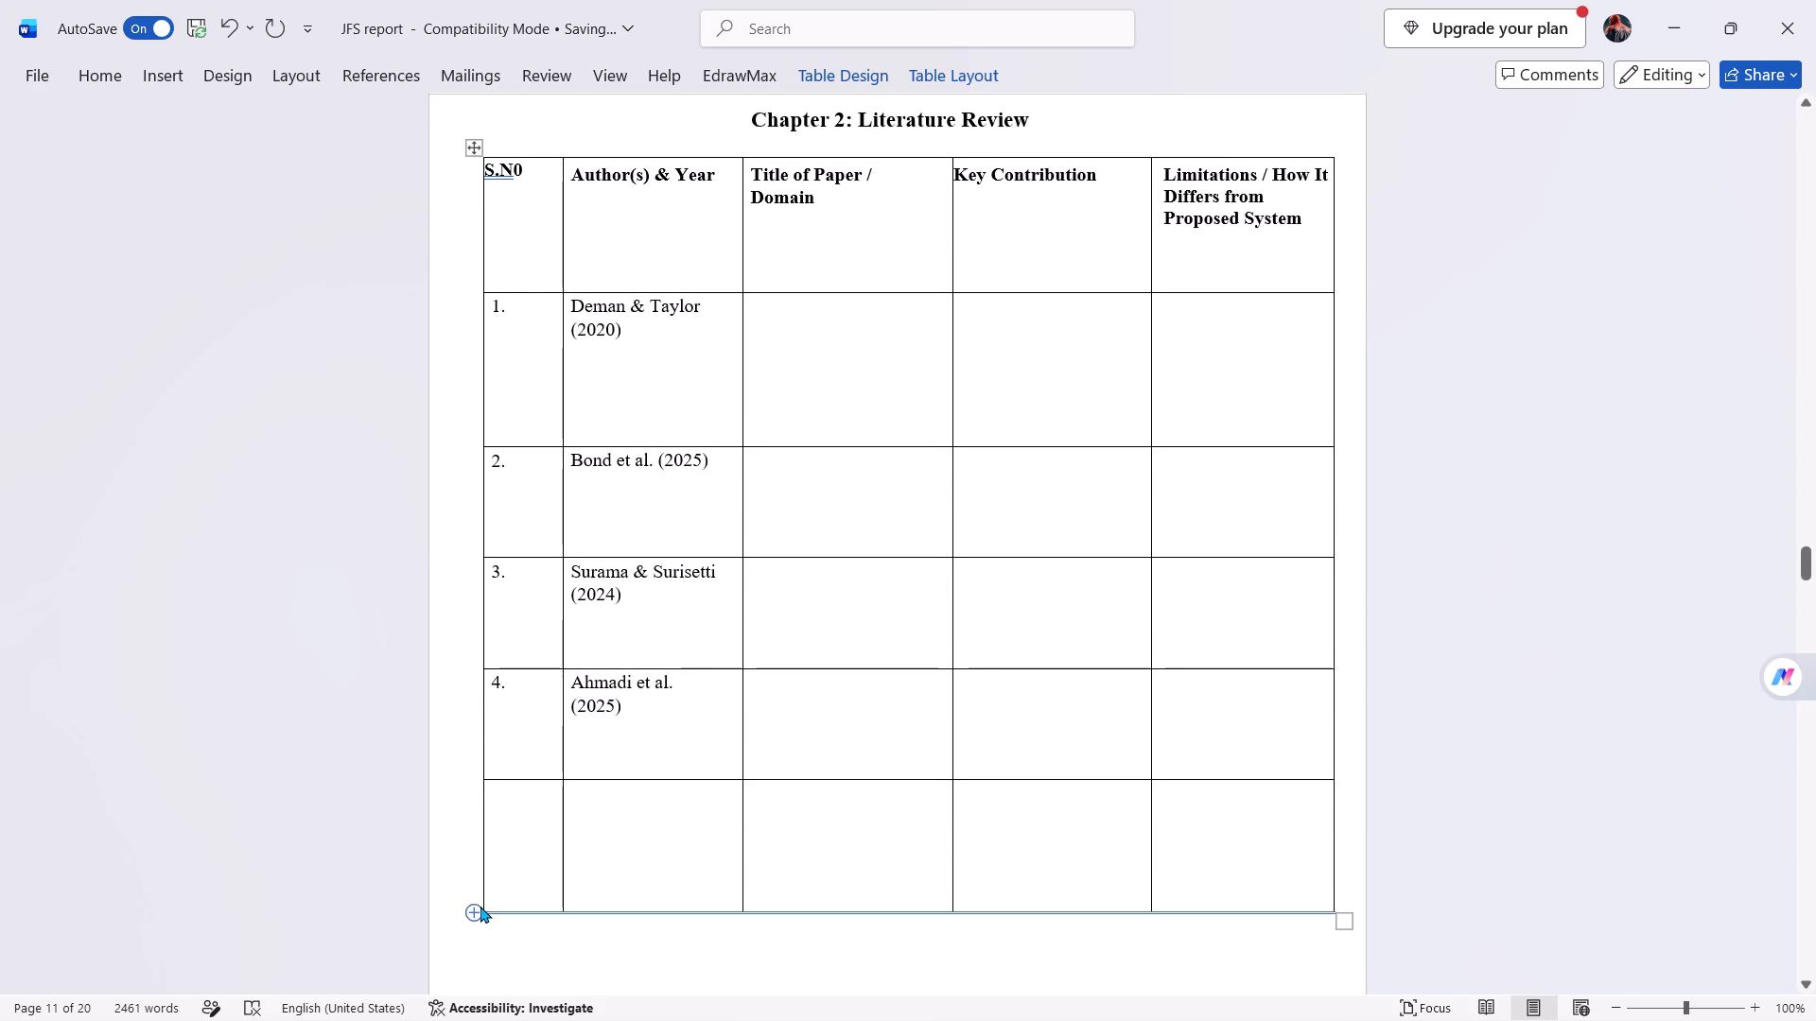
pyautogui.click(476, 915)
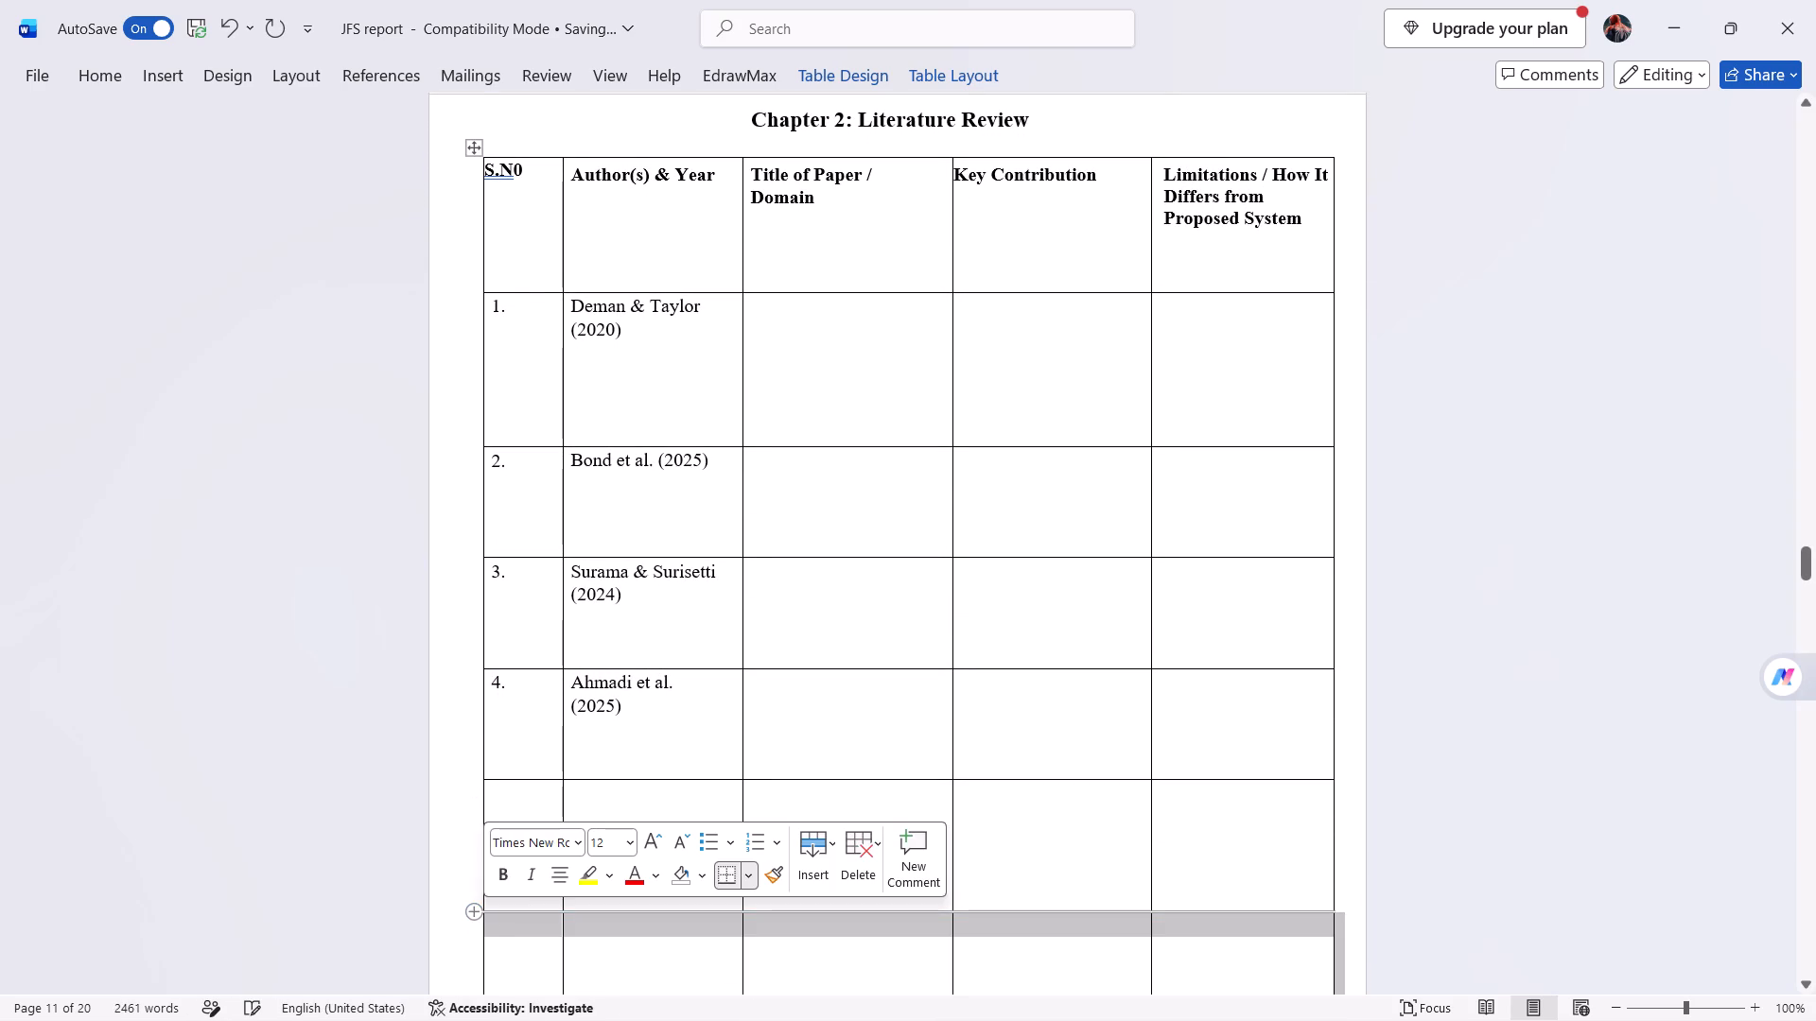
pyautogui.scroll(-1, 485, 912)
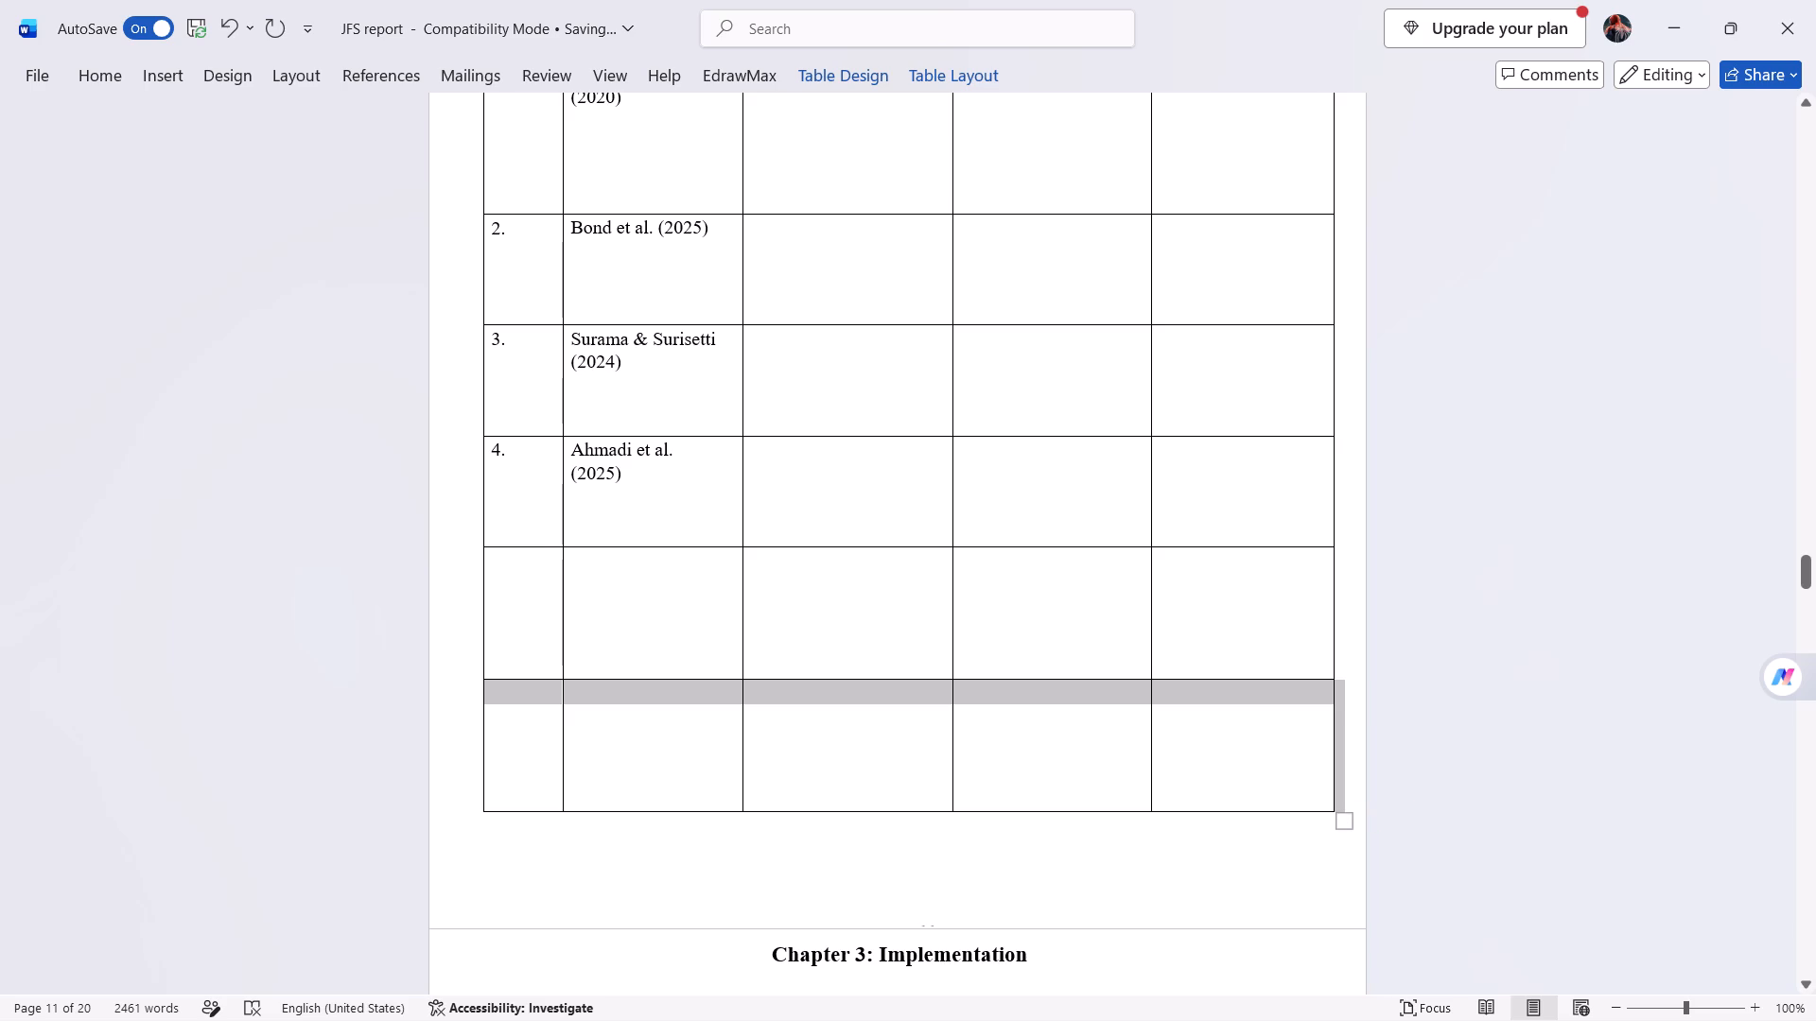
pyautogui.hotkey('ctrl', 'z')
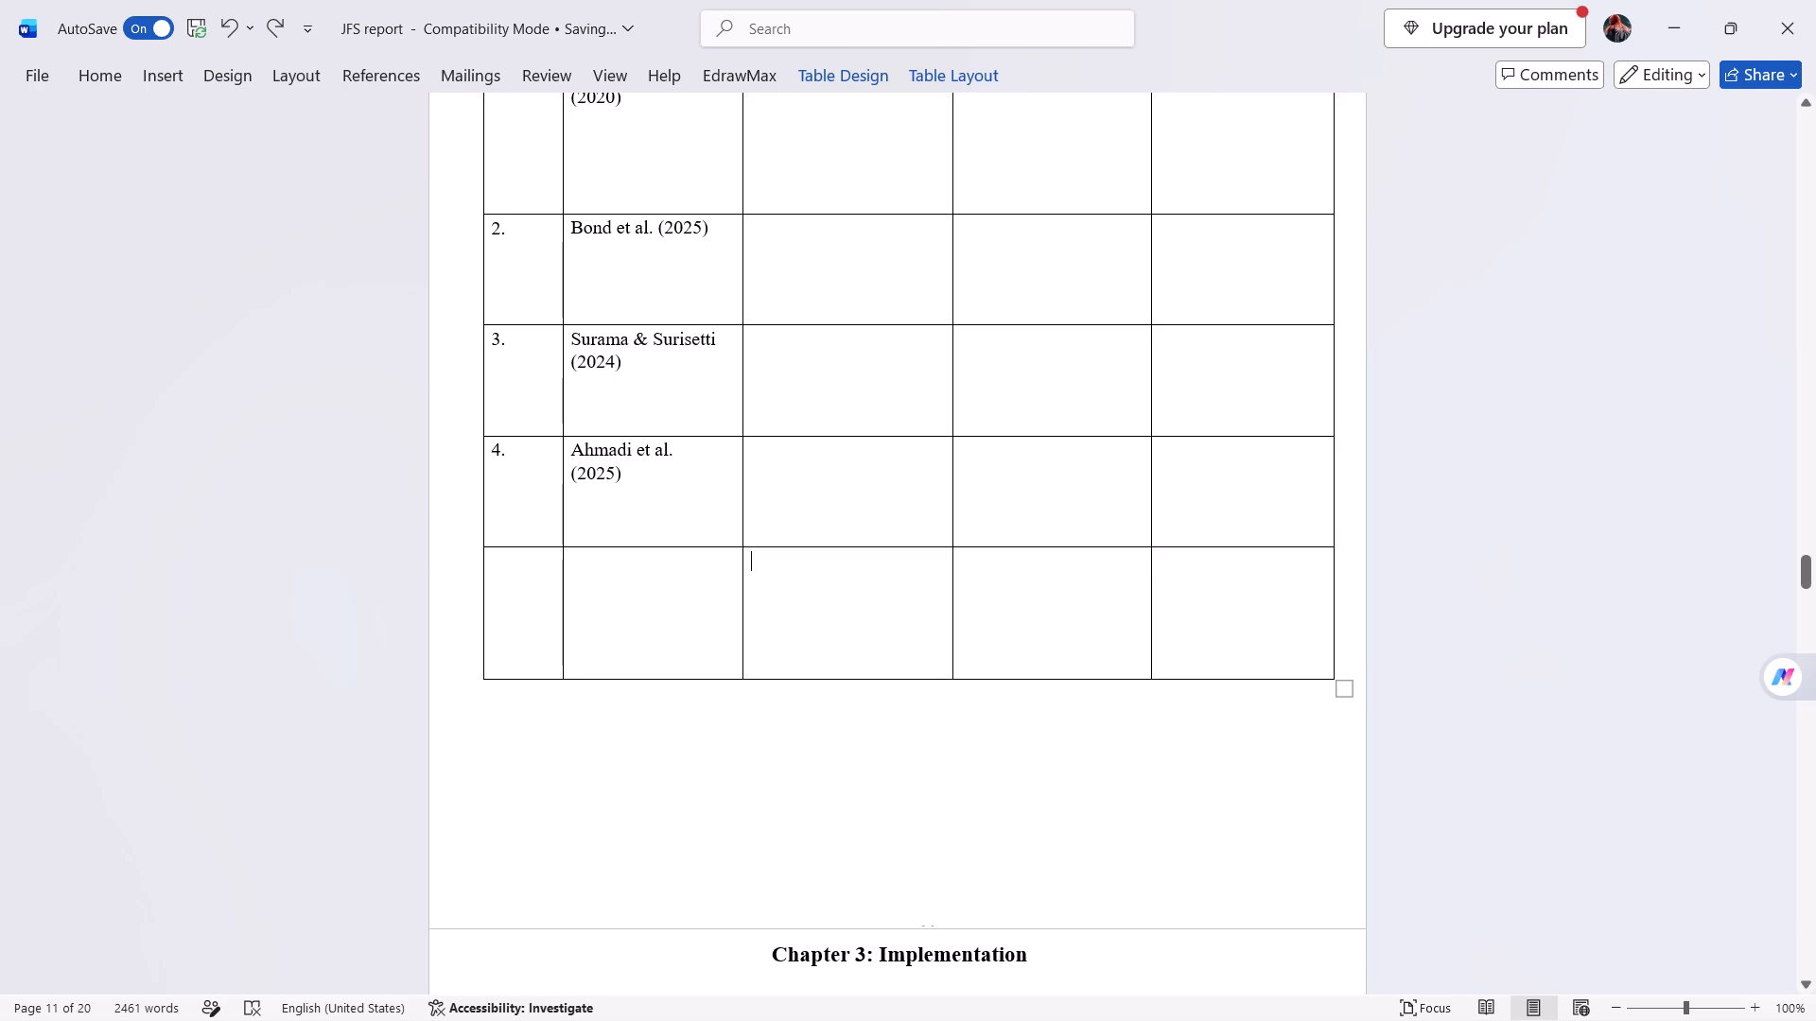
# Shrink the empty last row of the literature review table to a single line by moving its bottom border up.
pyautogui.click(866, 675)
pyautogui.click(866, 675)
pyautogui.moveTo(1330, 676); pyautogui.dragTo(1318, 543)
pyautogui.click(1205, 642)
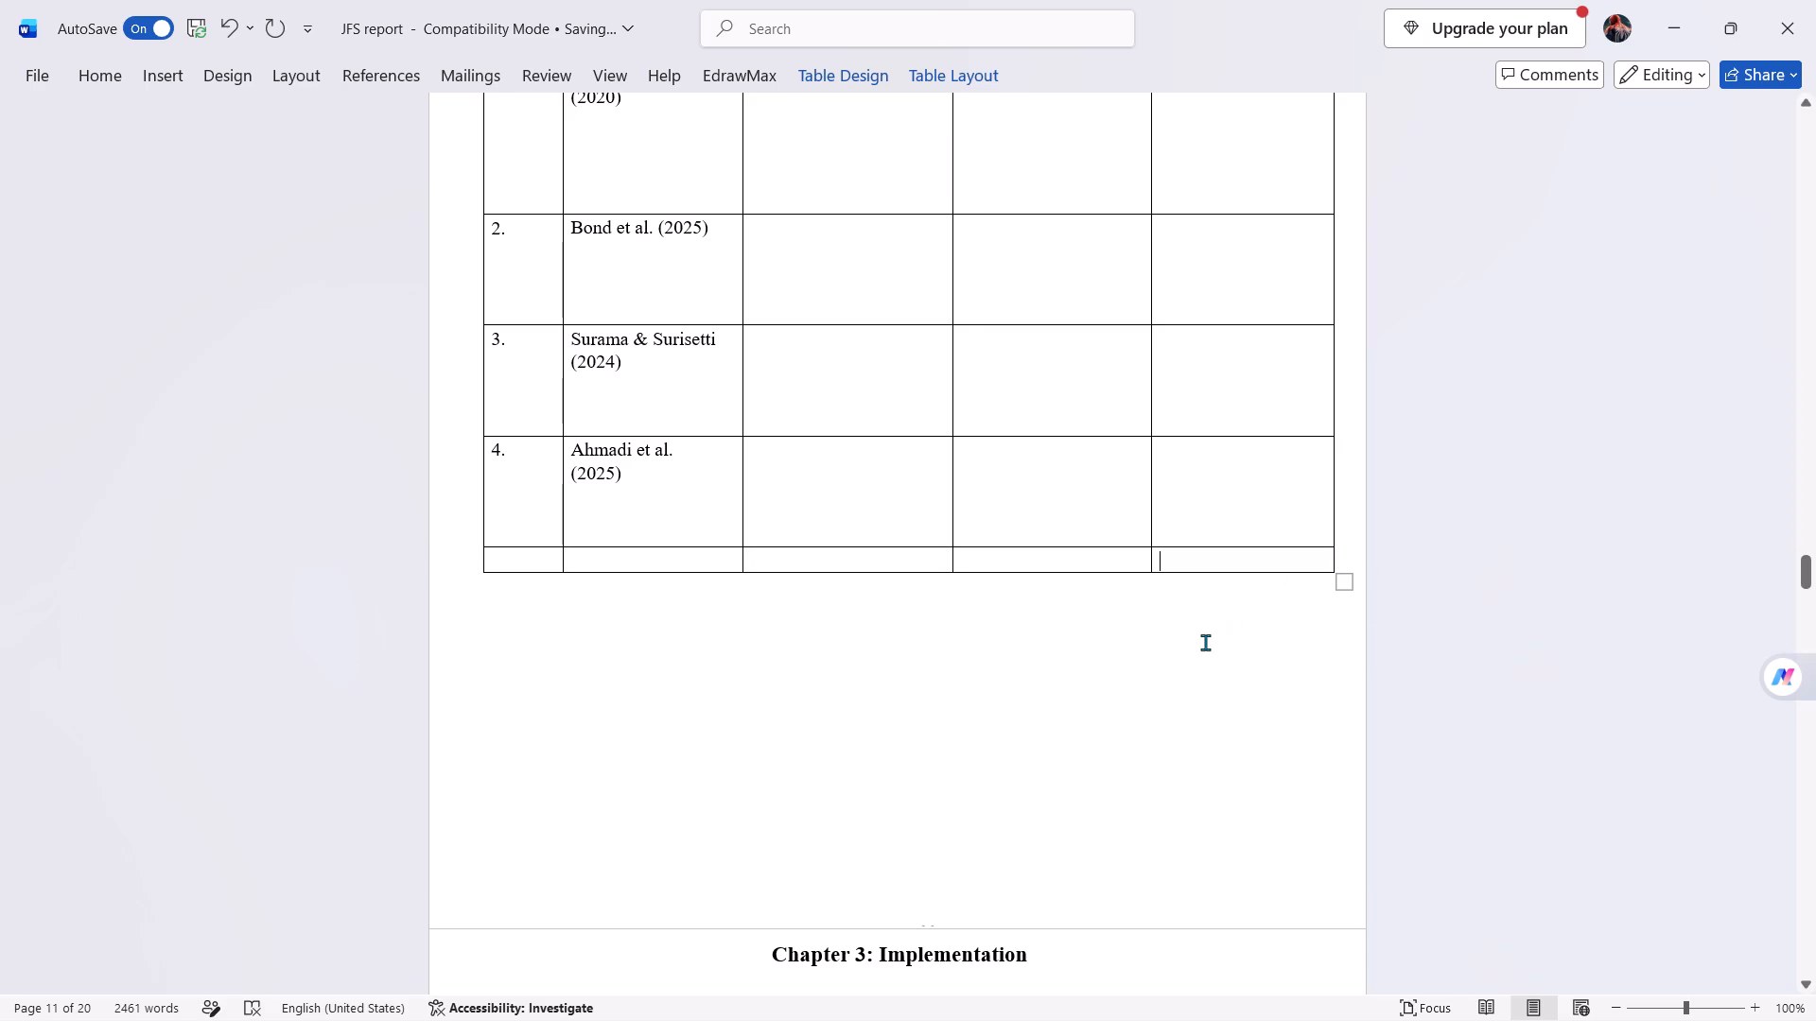
# Resize the whole literature review table from its corner so it is taller and slightly wider.
pyautogui.scroll(2, 1205, 642)
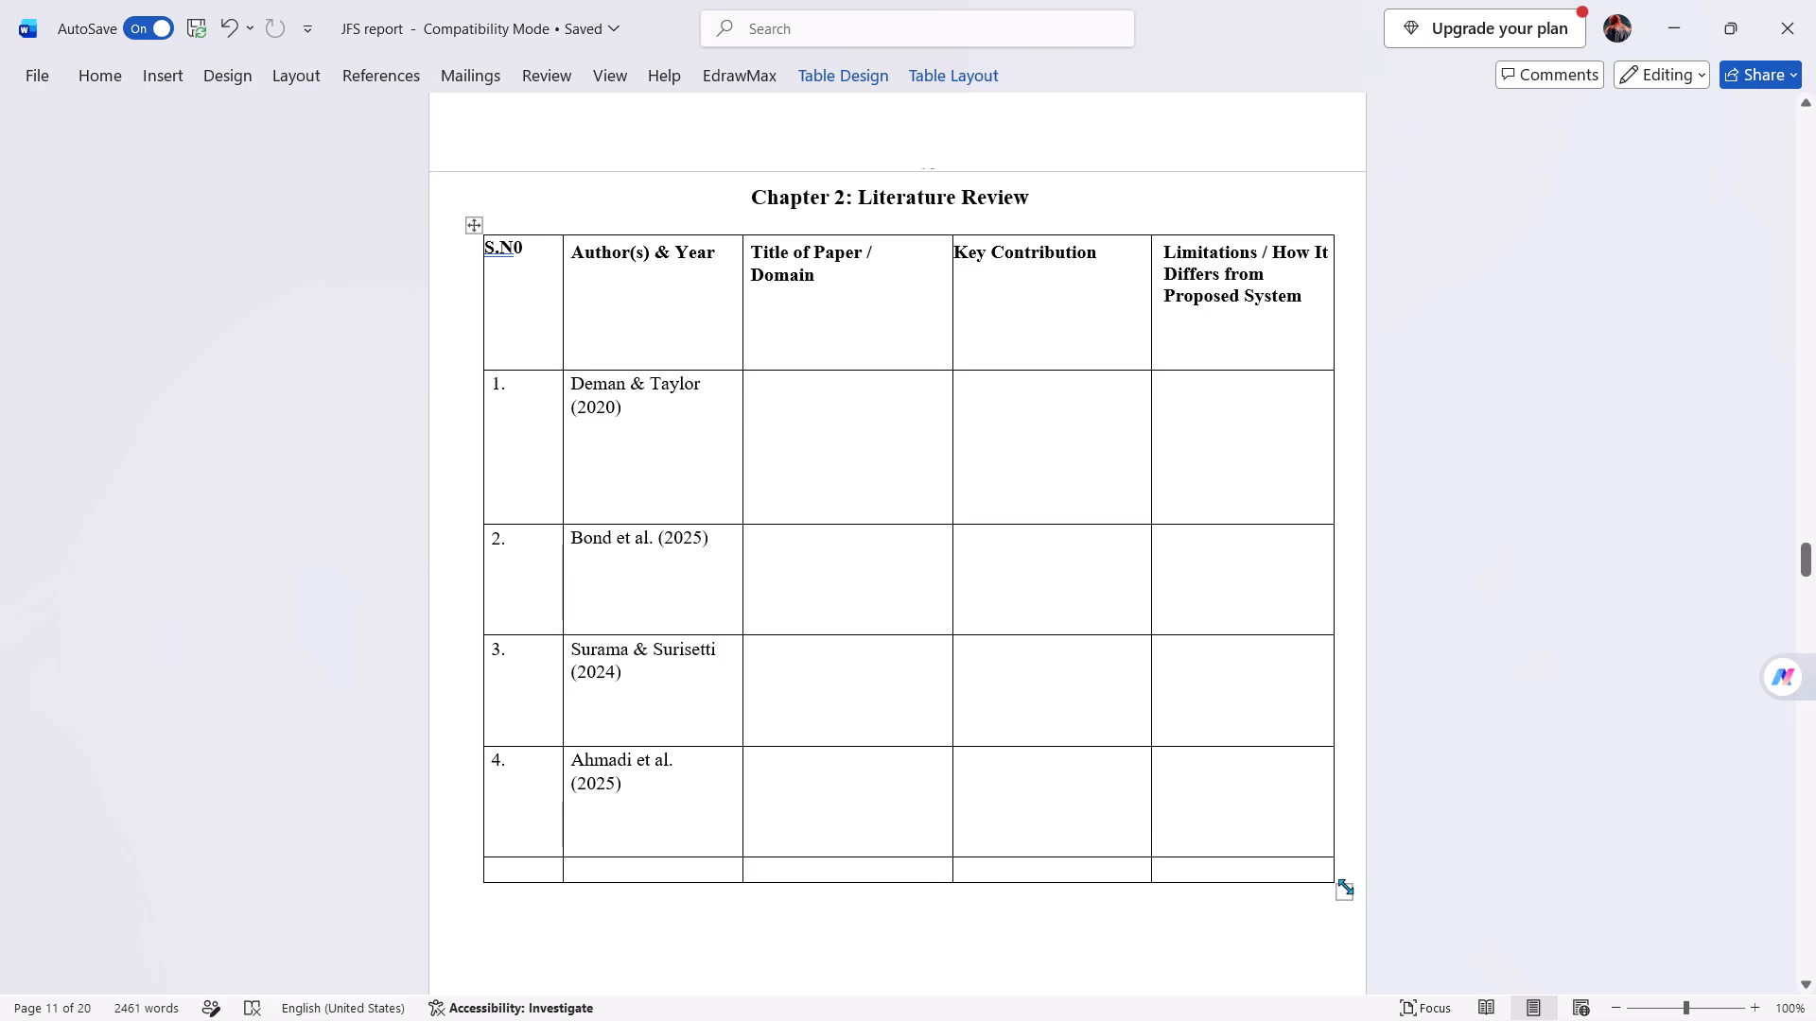
pyautogui.moveTo(1348, 888); pyautogui.dragTo(1346, 975)
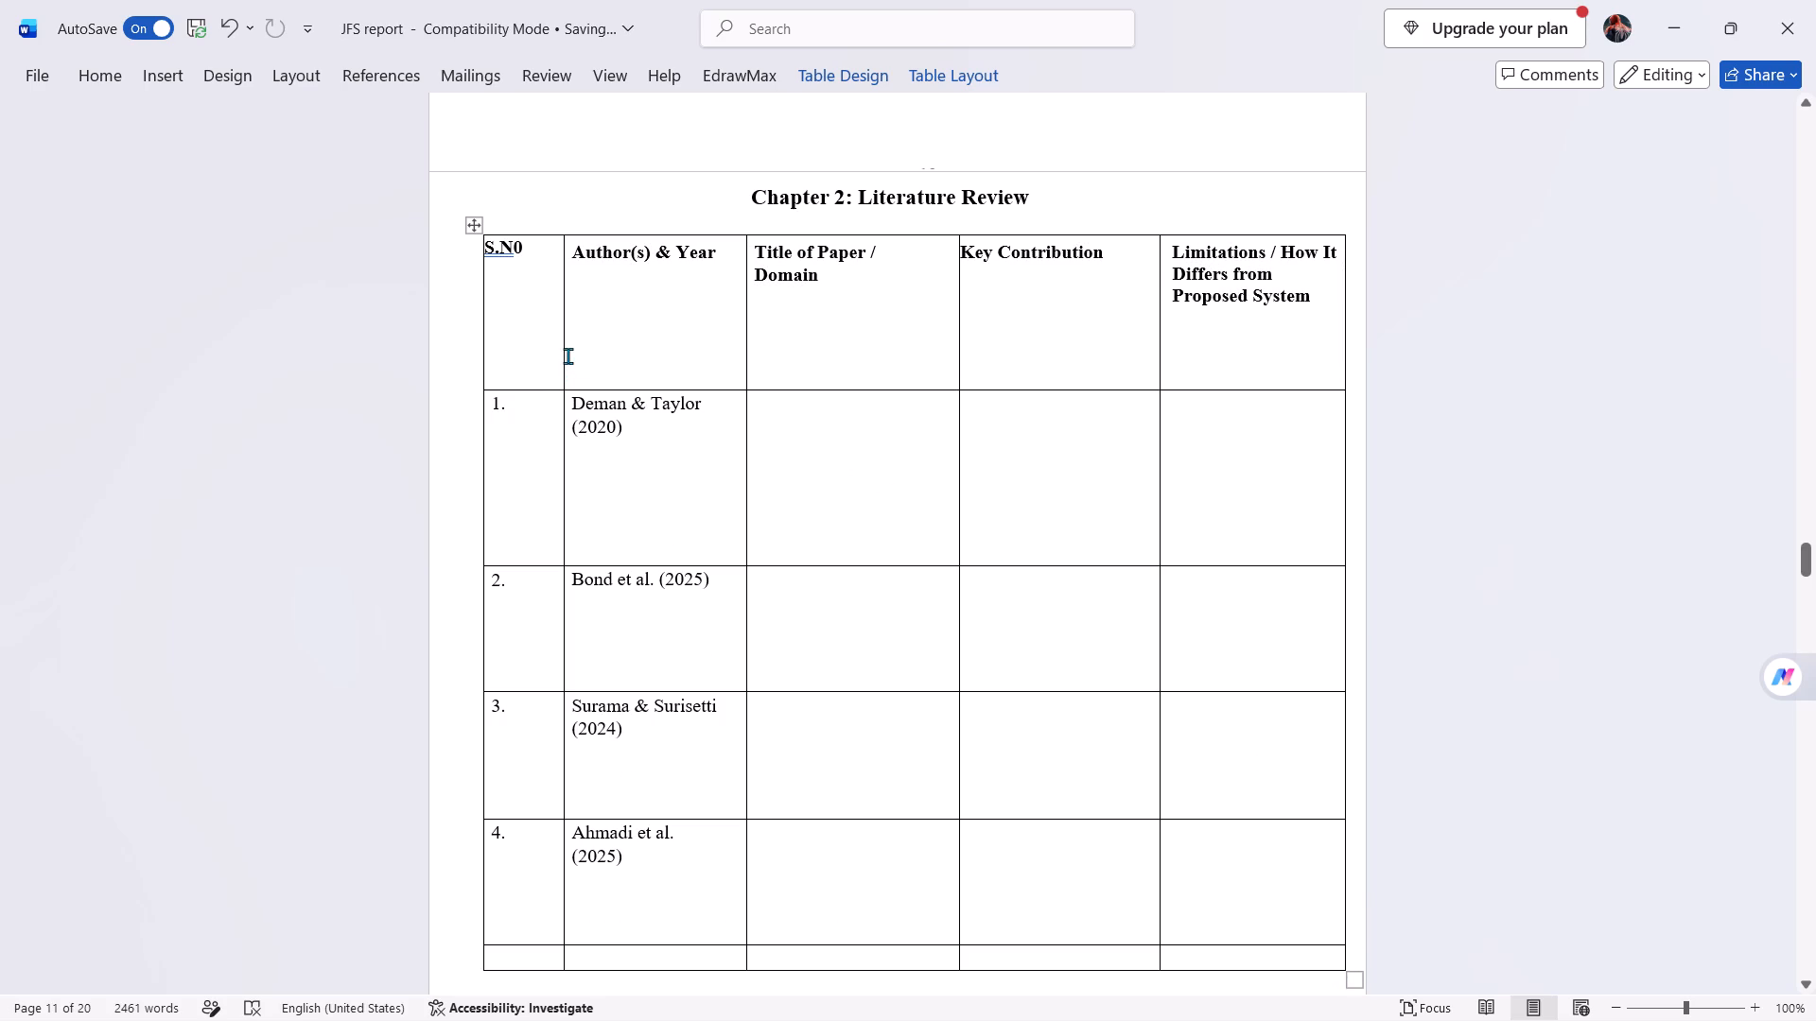
# Narrow the S.N0, Author(s) & Year, Title of Paper / Domain and Key Contribution columns, giving the extra width to the Limitations column.
pyautogui.moveTo(563, 347); pyautogui.dragTo(522, 331)
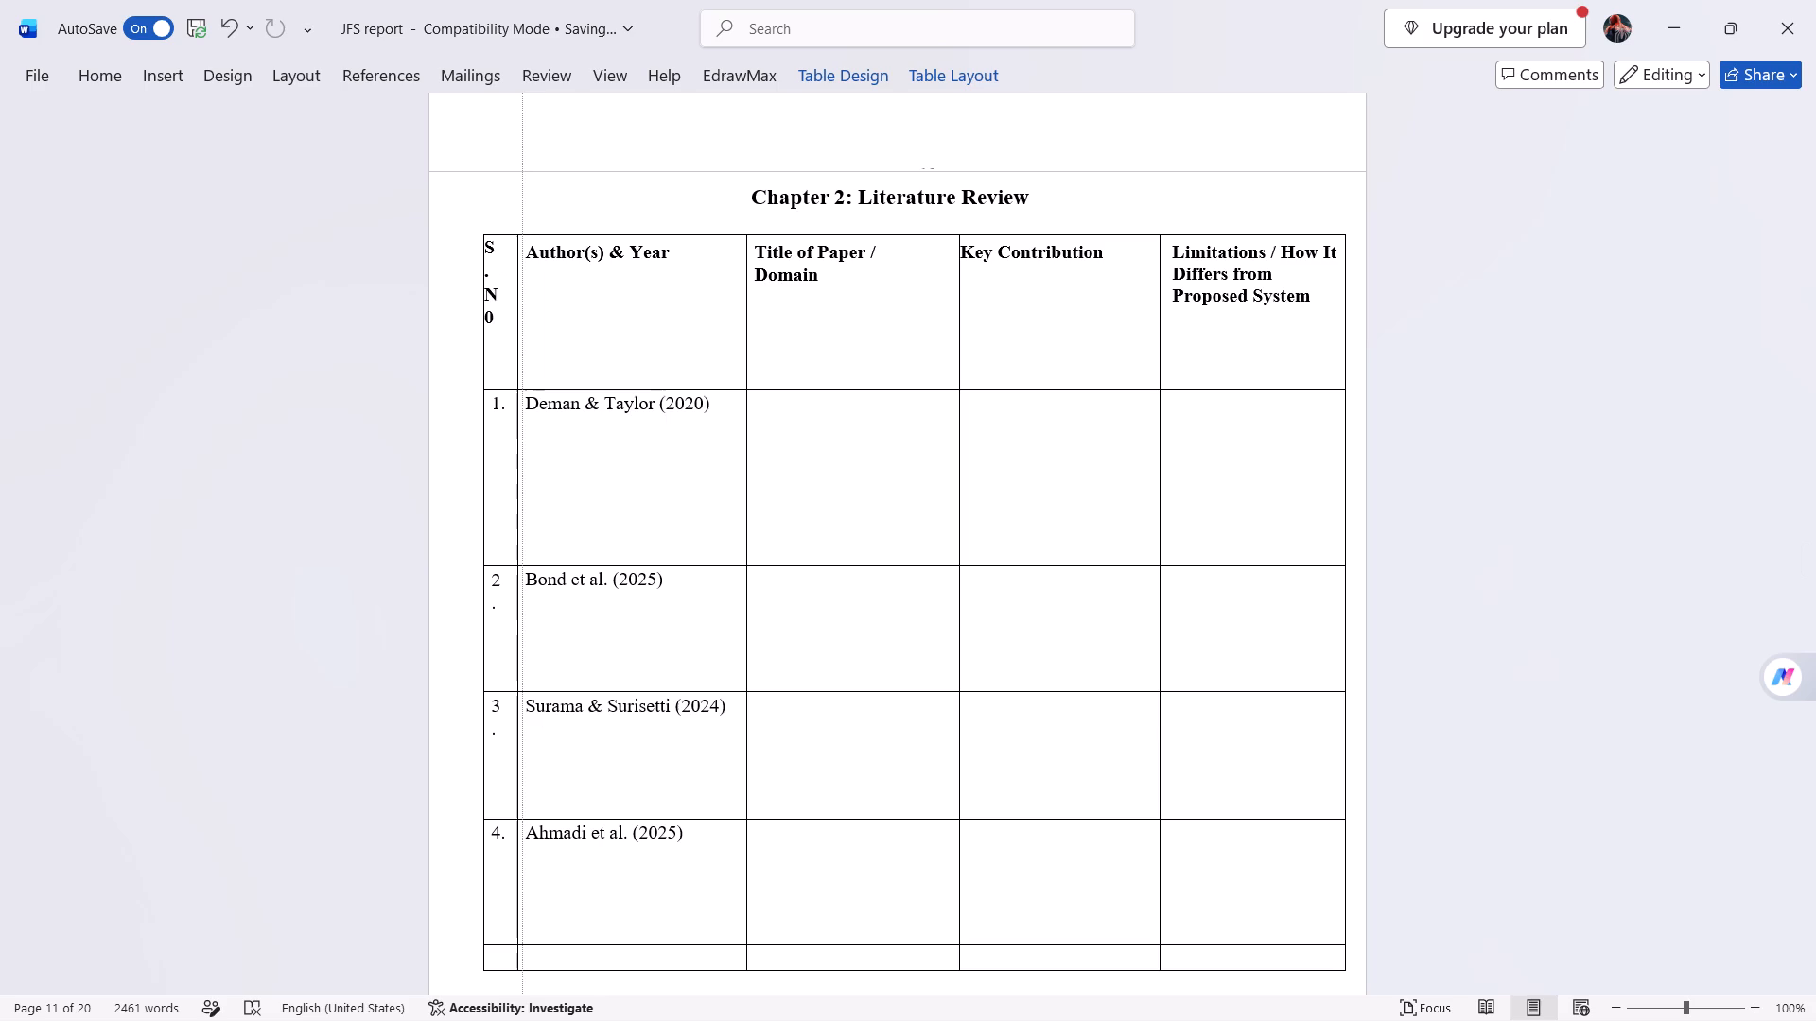
pyautogui.moveTo(522, 331); pyautogui.dragTo(523, 340)
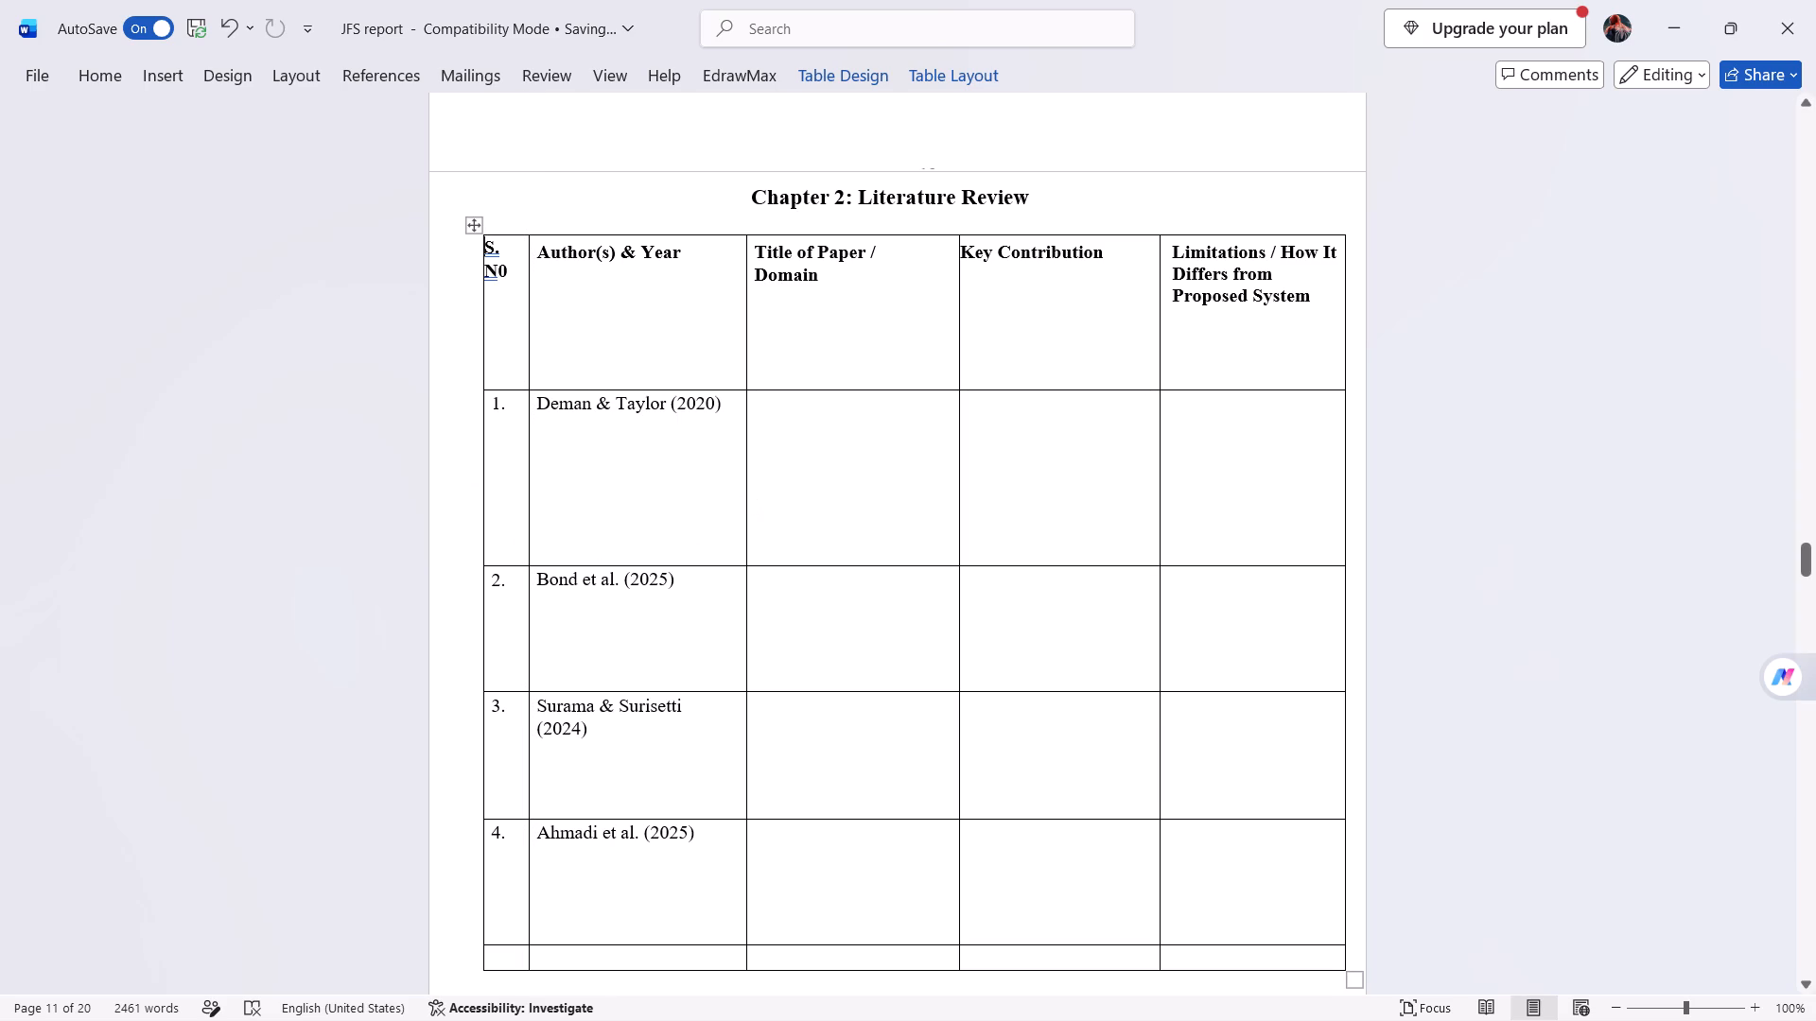
pyautogui.moveTo(745, 504); pyautogui.dragTo(713, 513)
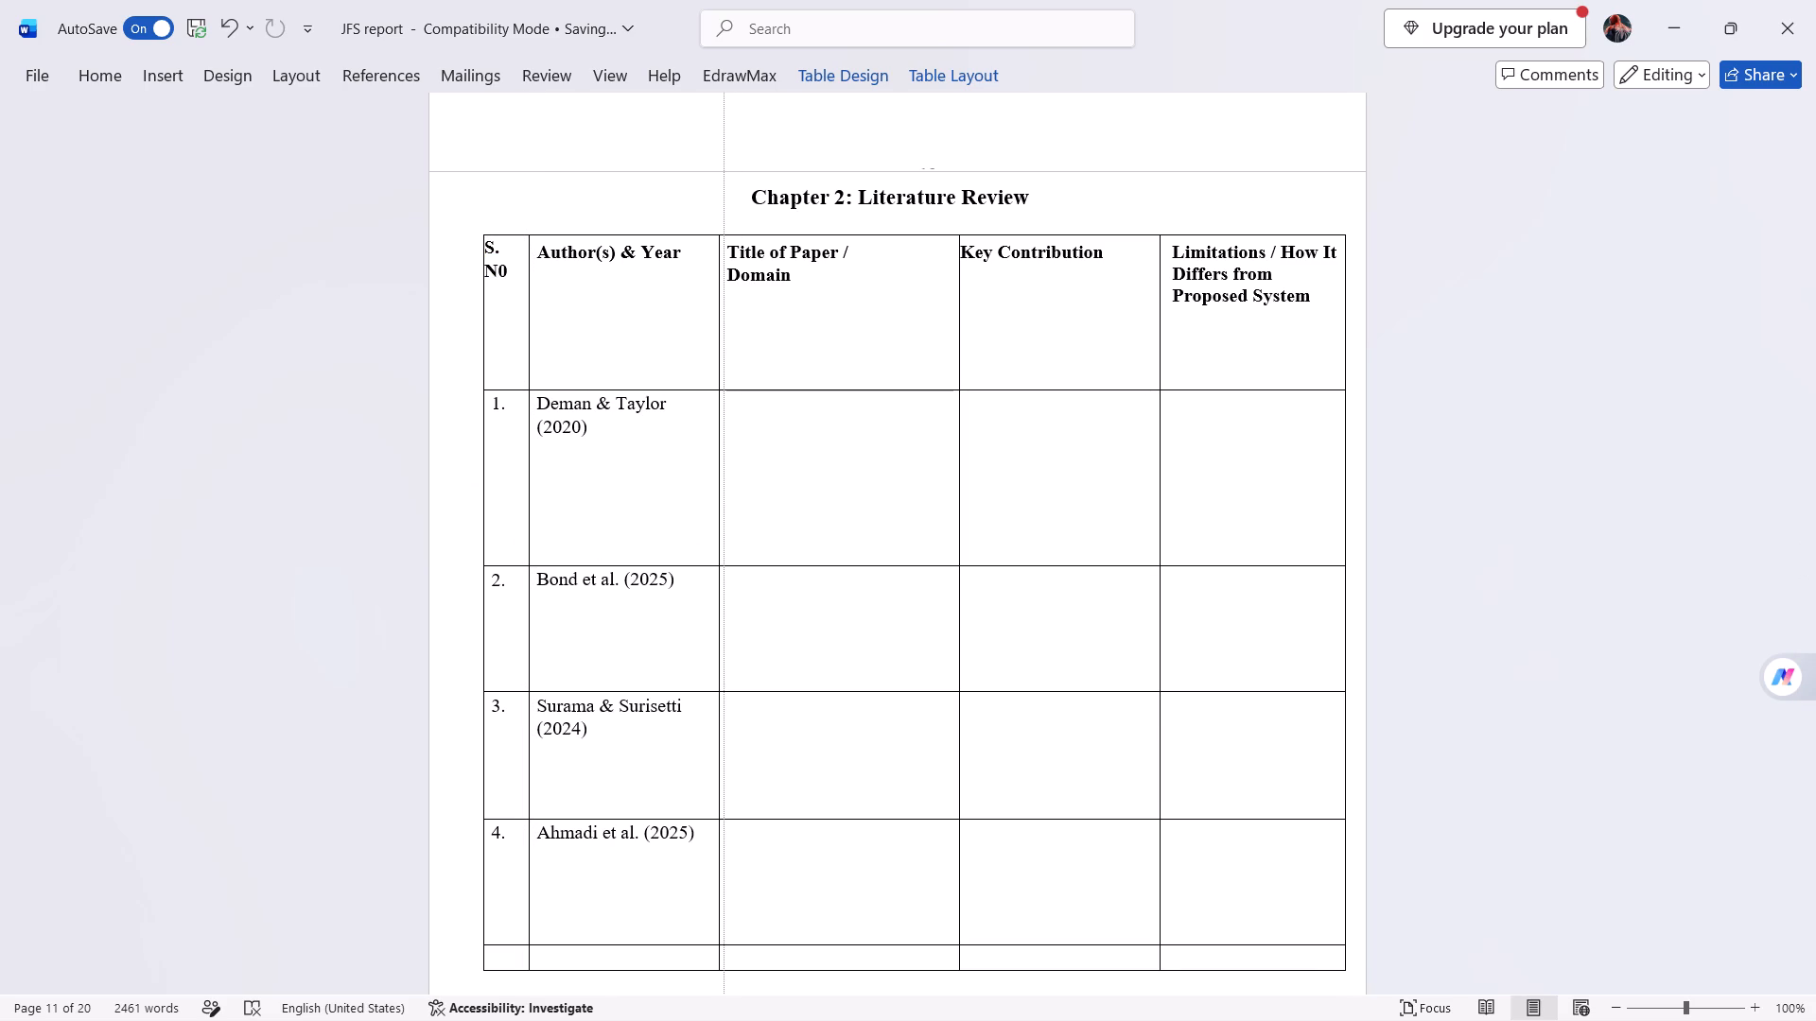
pyautogui.moveTo(713, 513); pyautogui.dragTo(708, 519)
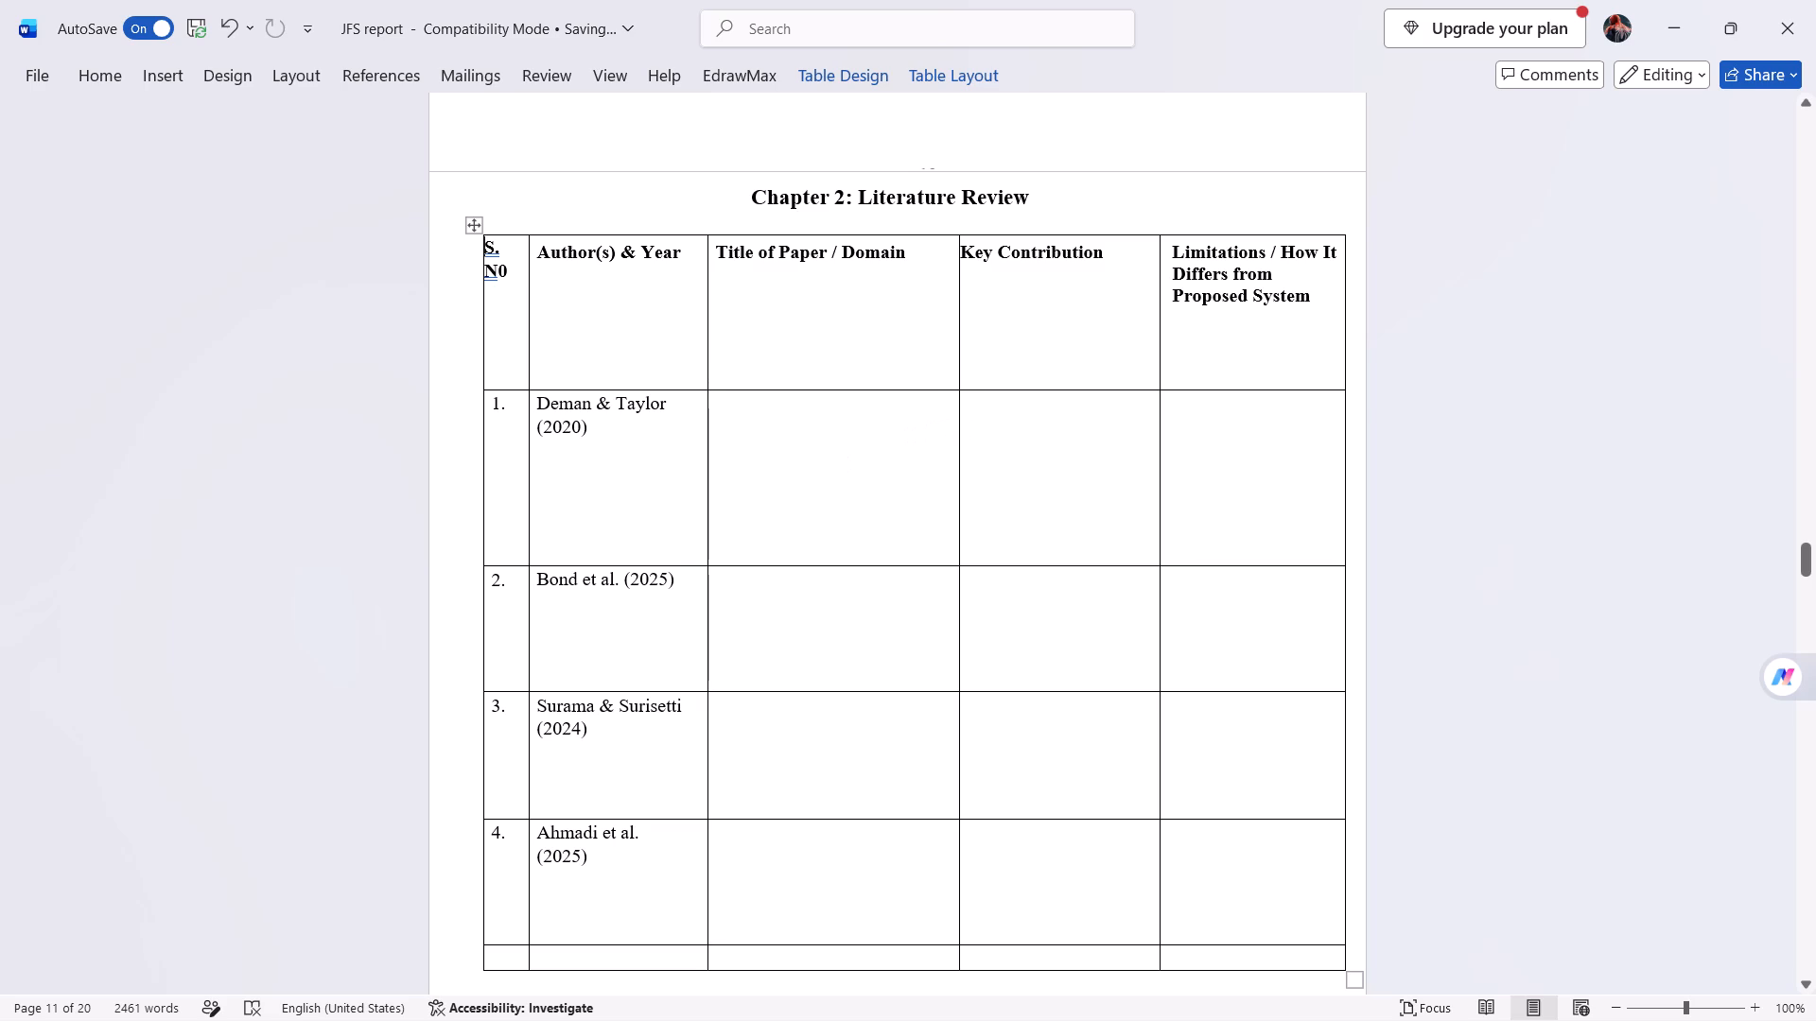
pyautogui.moveTo(957, 433); pyautogui.dragTo(900, 441)
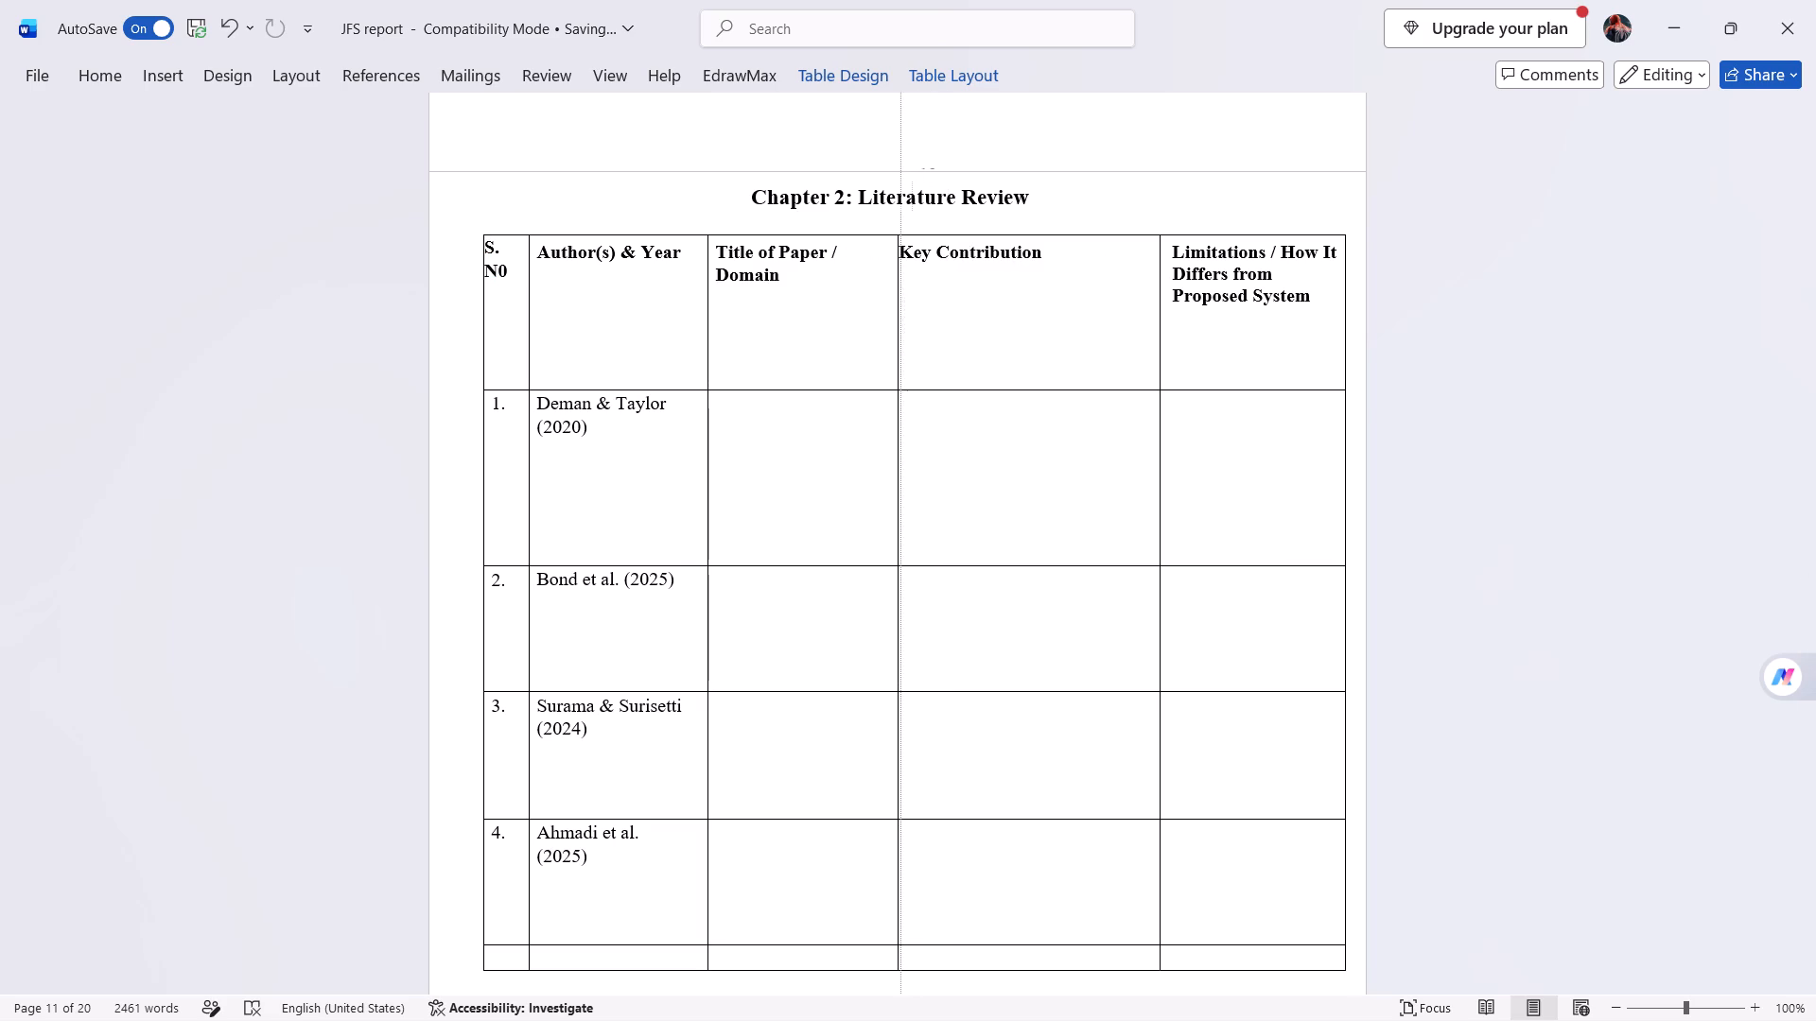
pyautogui.moveTo(900, 441); pyautogui.dragTo(865, 455)
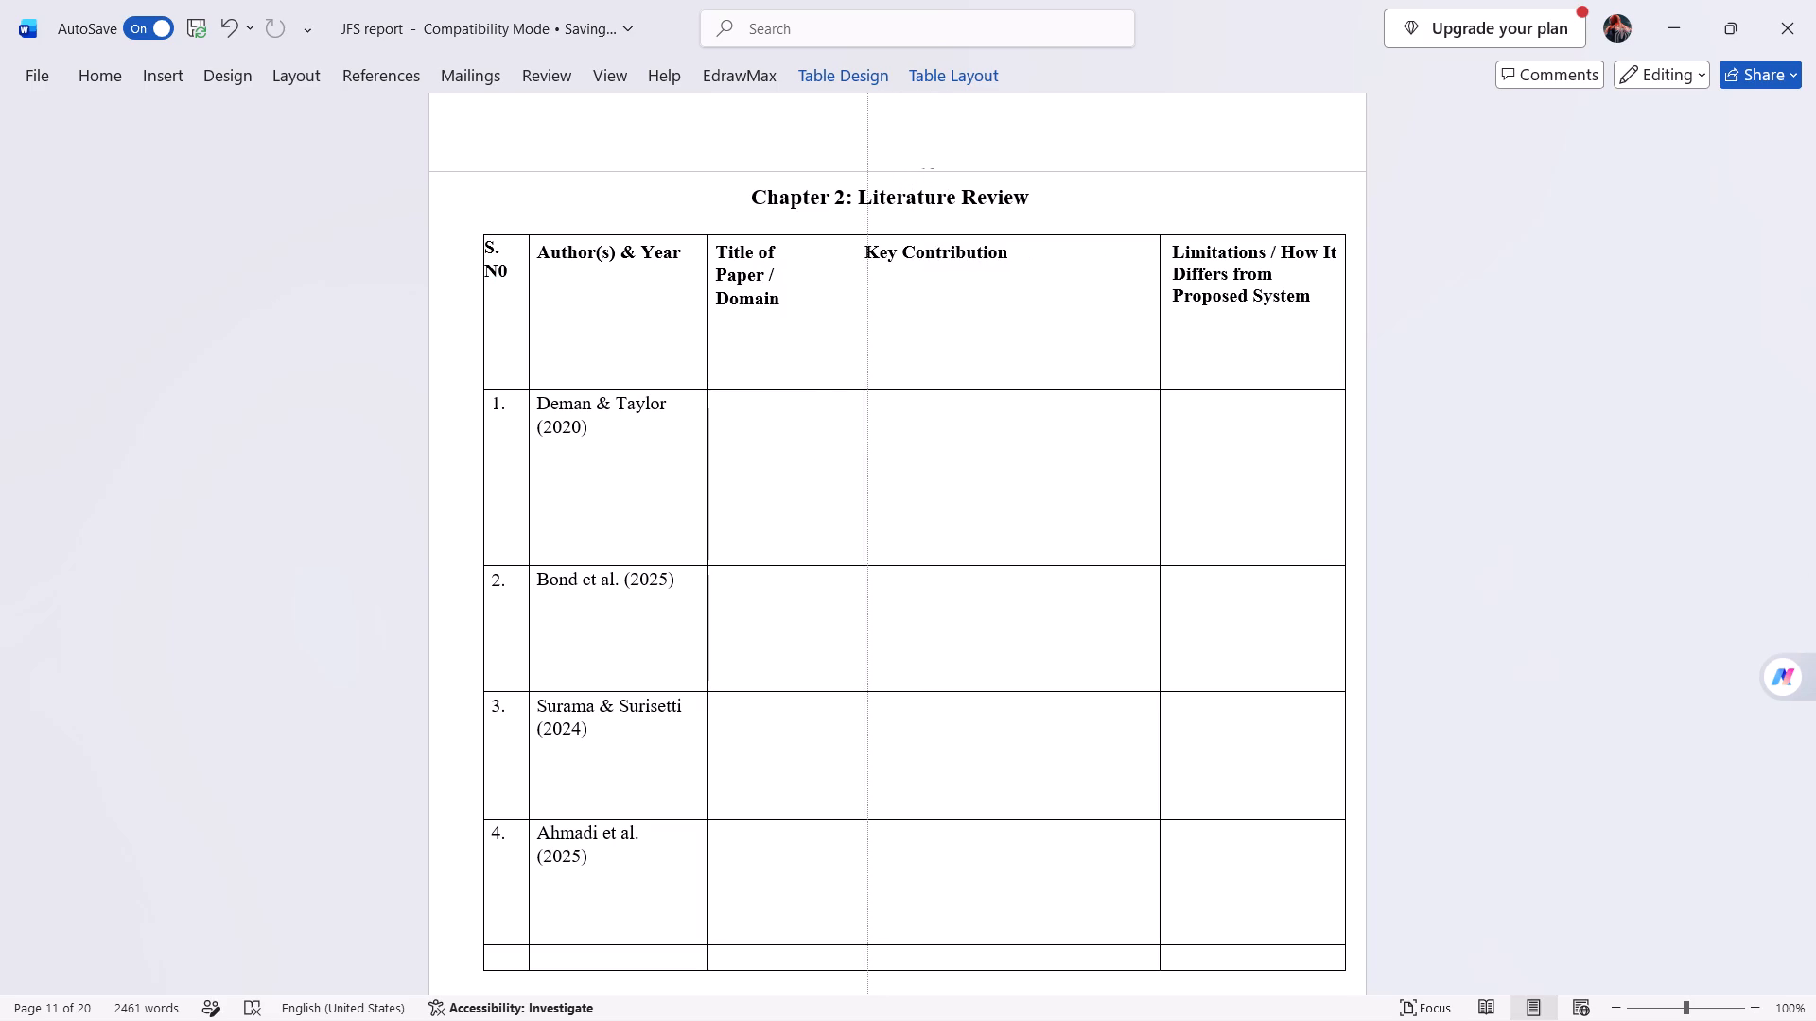
pyautogui.moveTo(865, 455); pyautogui.dragTo(867, 455)
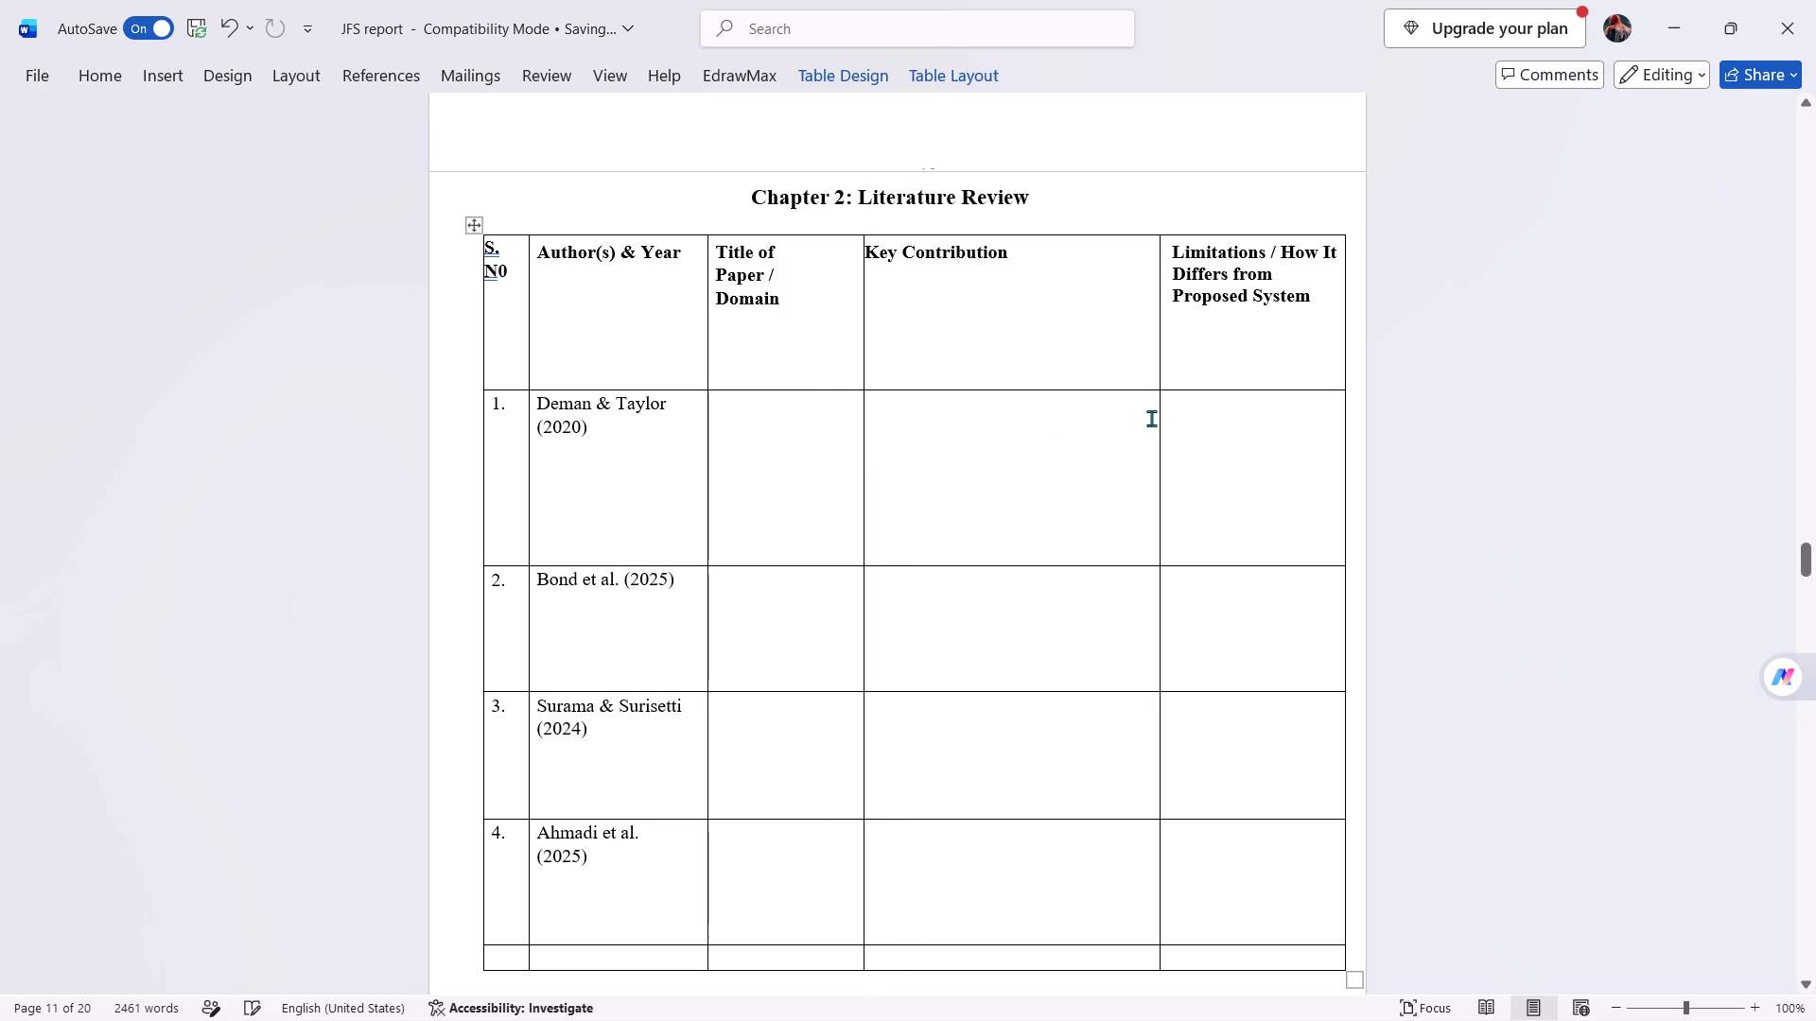
pyautogui.moveTo(1160, 432); pyautogui.dragTo(1047, 431)
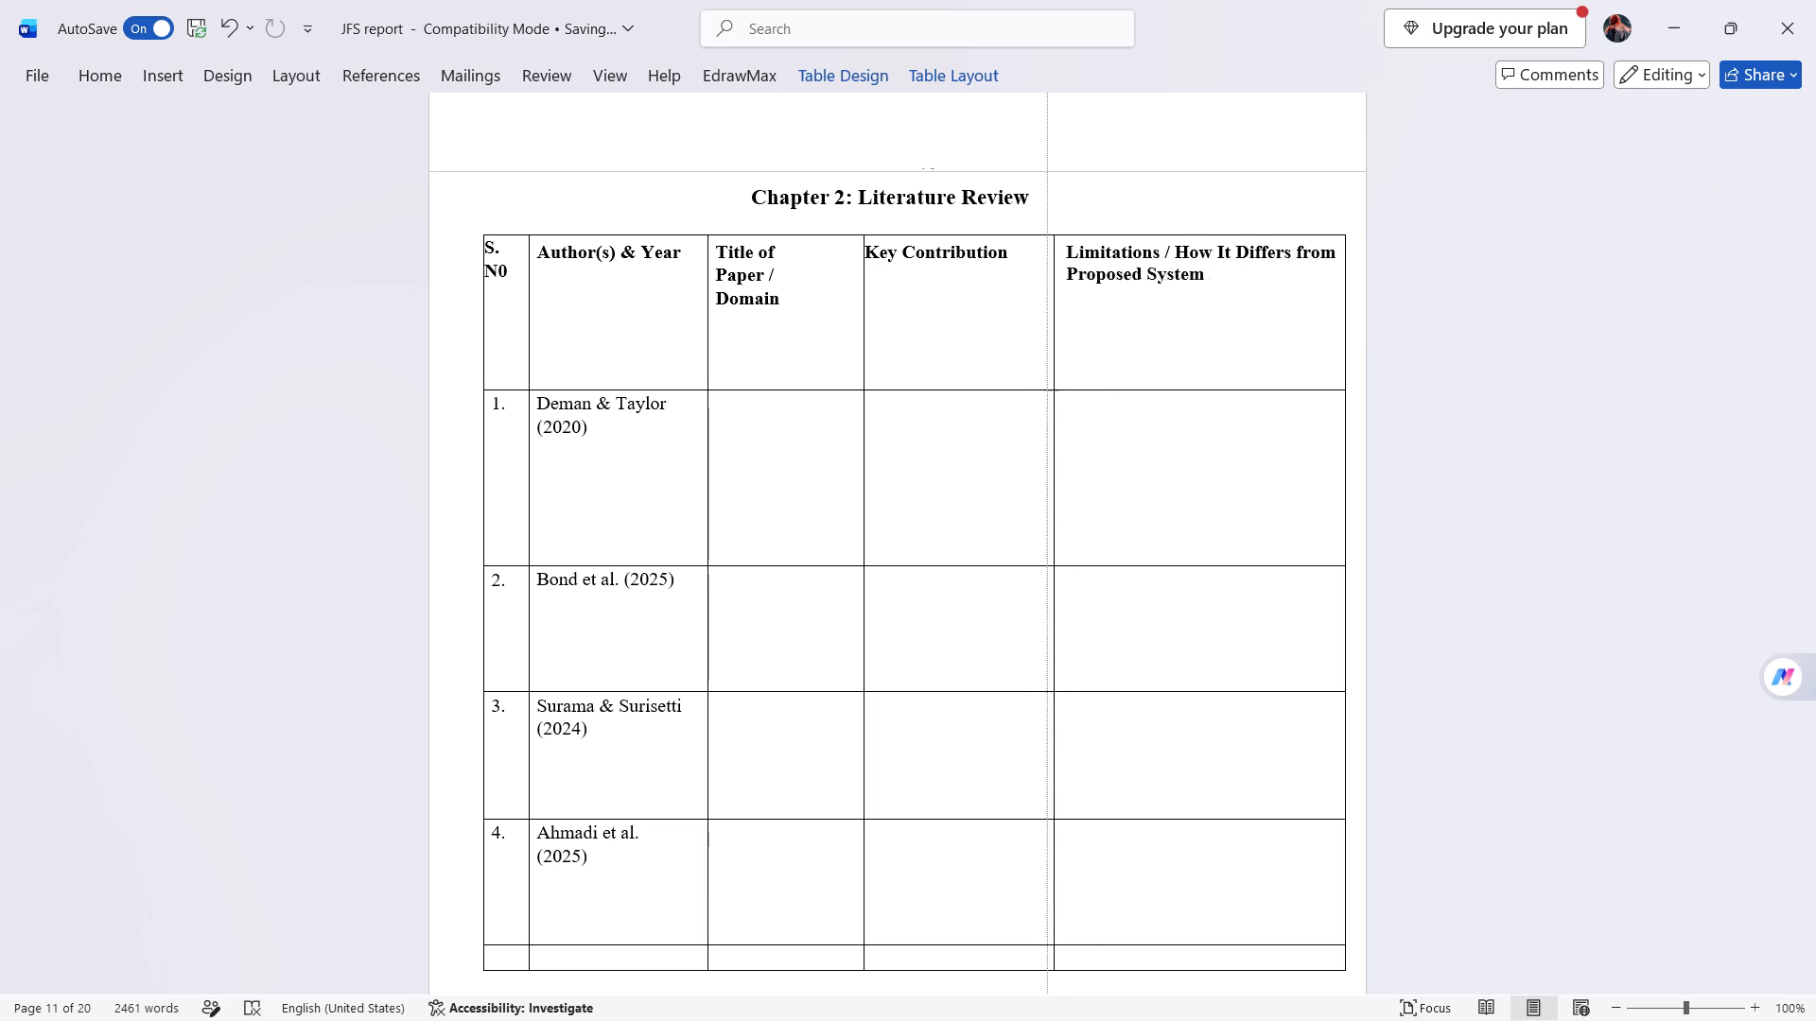
pyautogui.moveTo(1047, 431); pyautogui.dragTo(1040, 431)
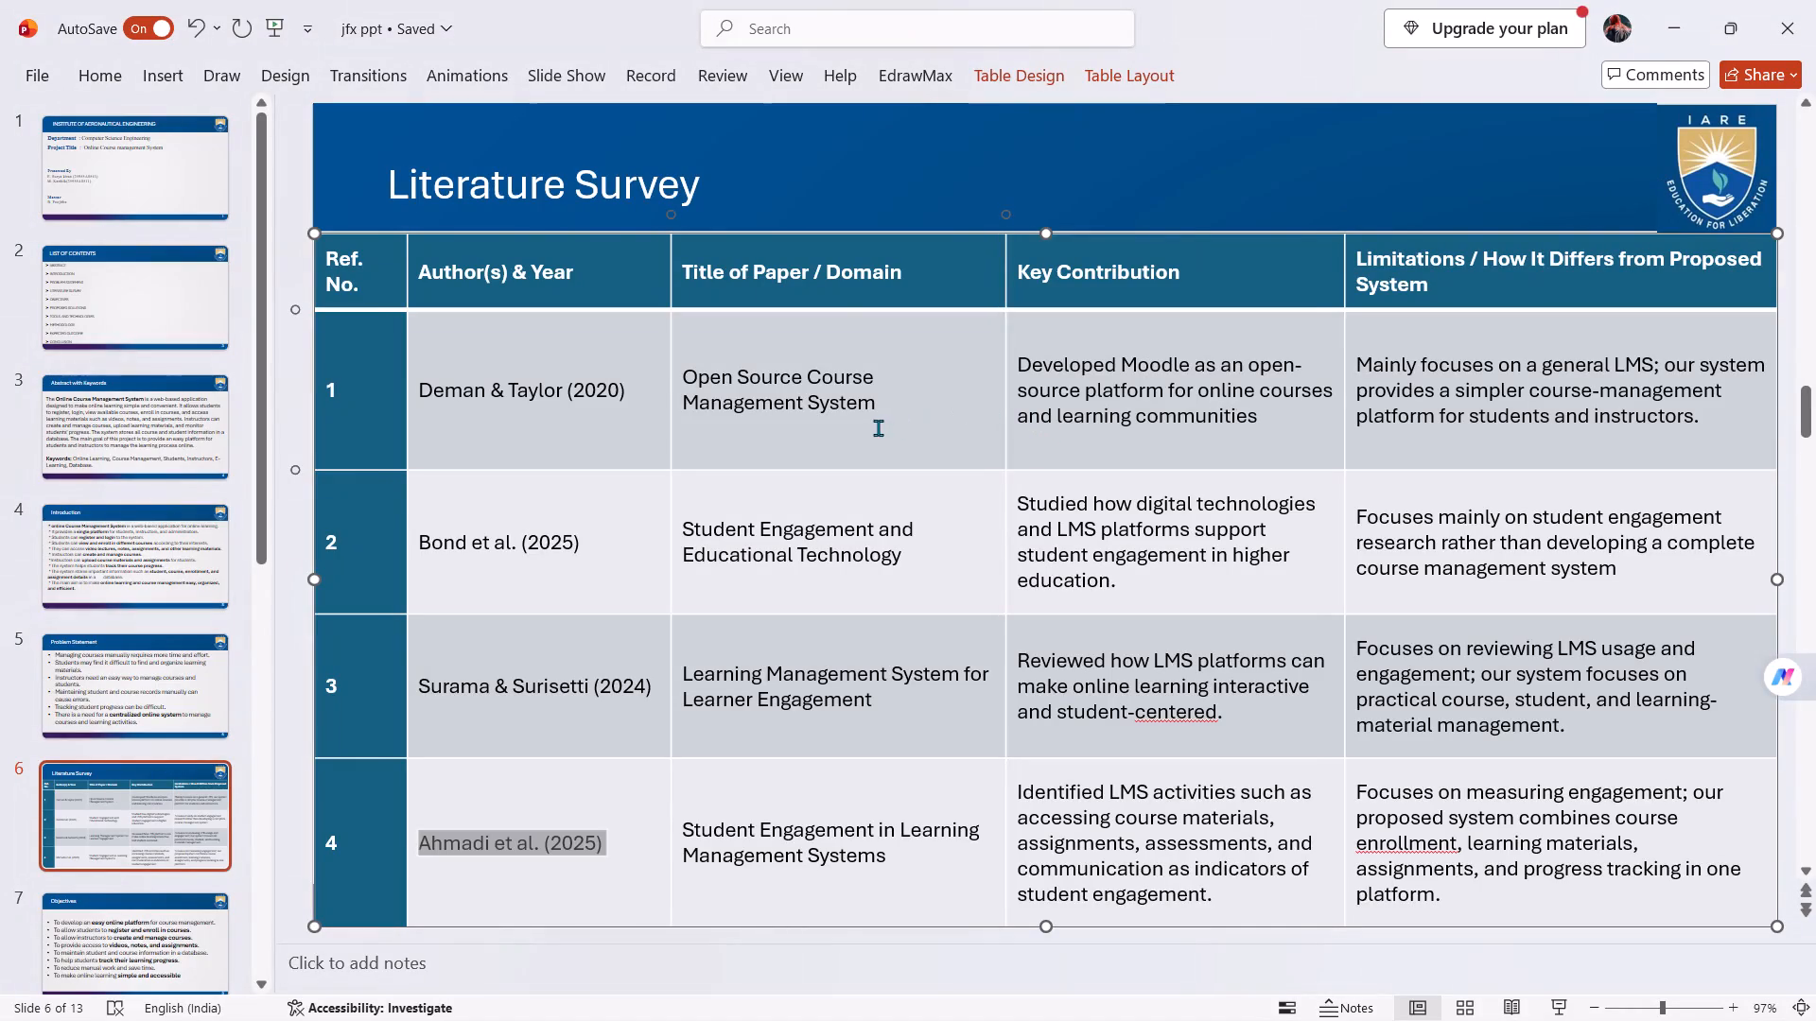
# Copy "Open Source Course Management System" from the PowerPoint slide into the title cell of row 1 in the Word table.
pyautogui.moveTo(875, 417); pyautogui.dragTo(691, 382)
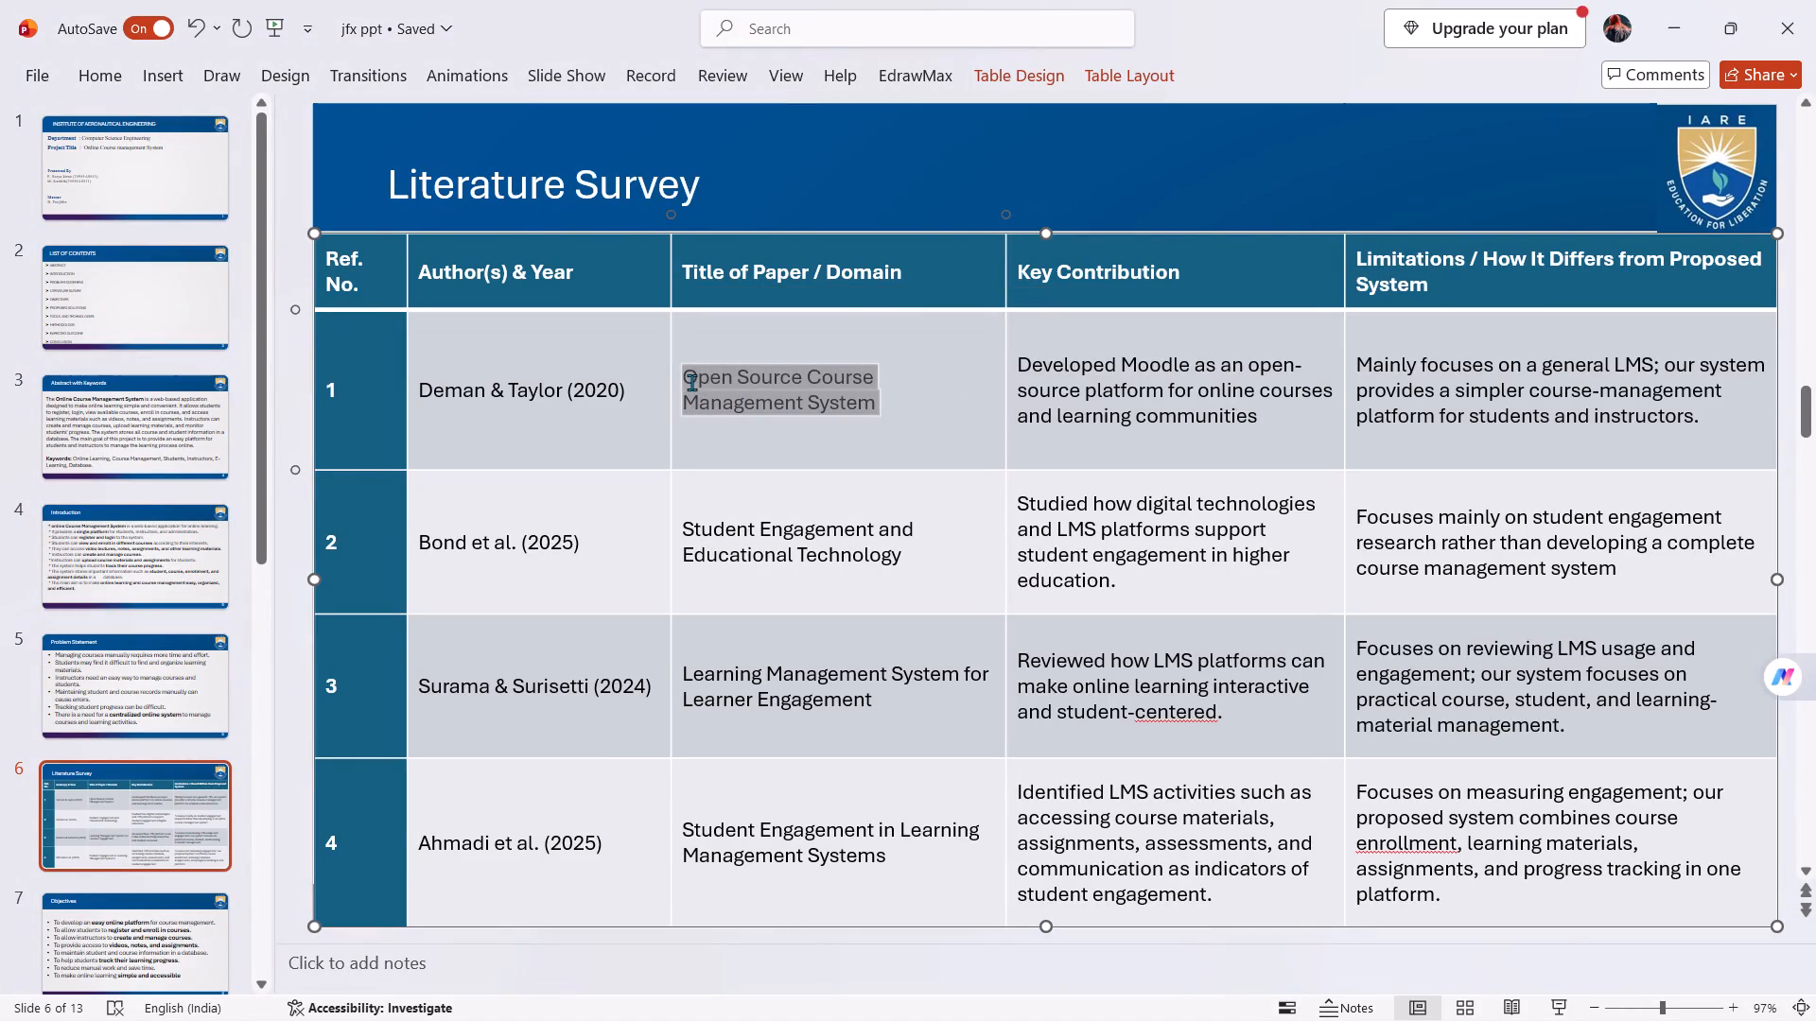
pyautogui.hotkey('ctrl', 'c')
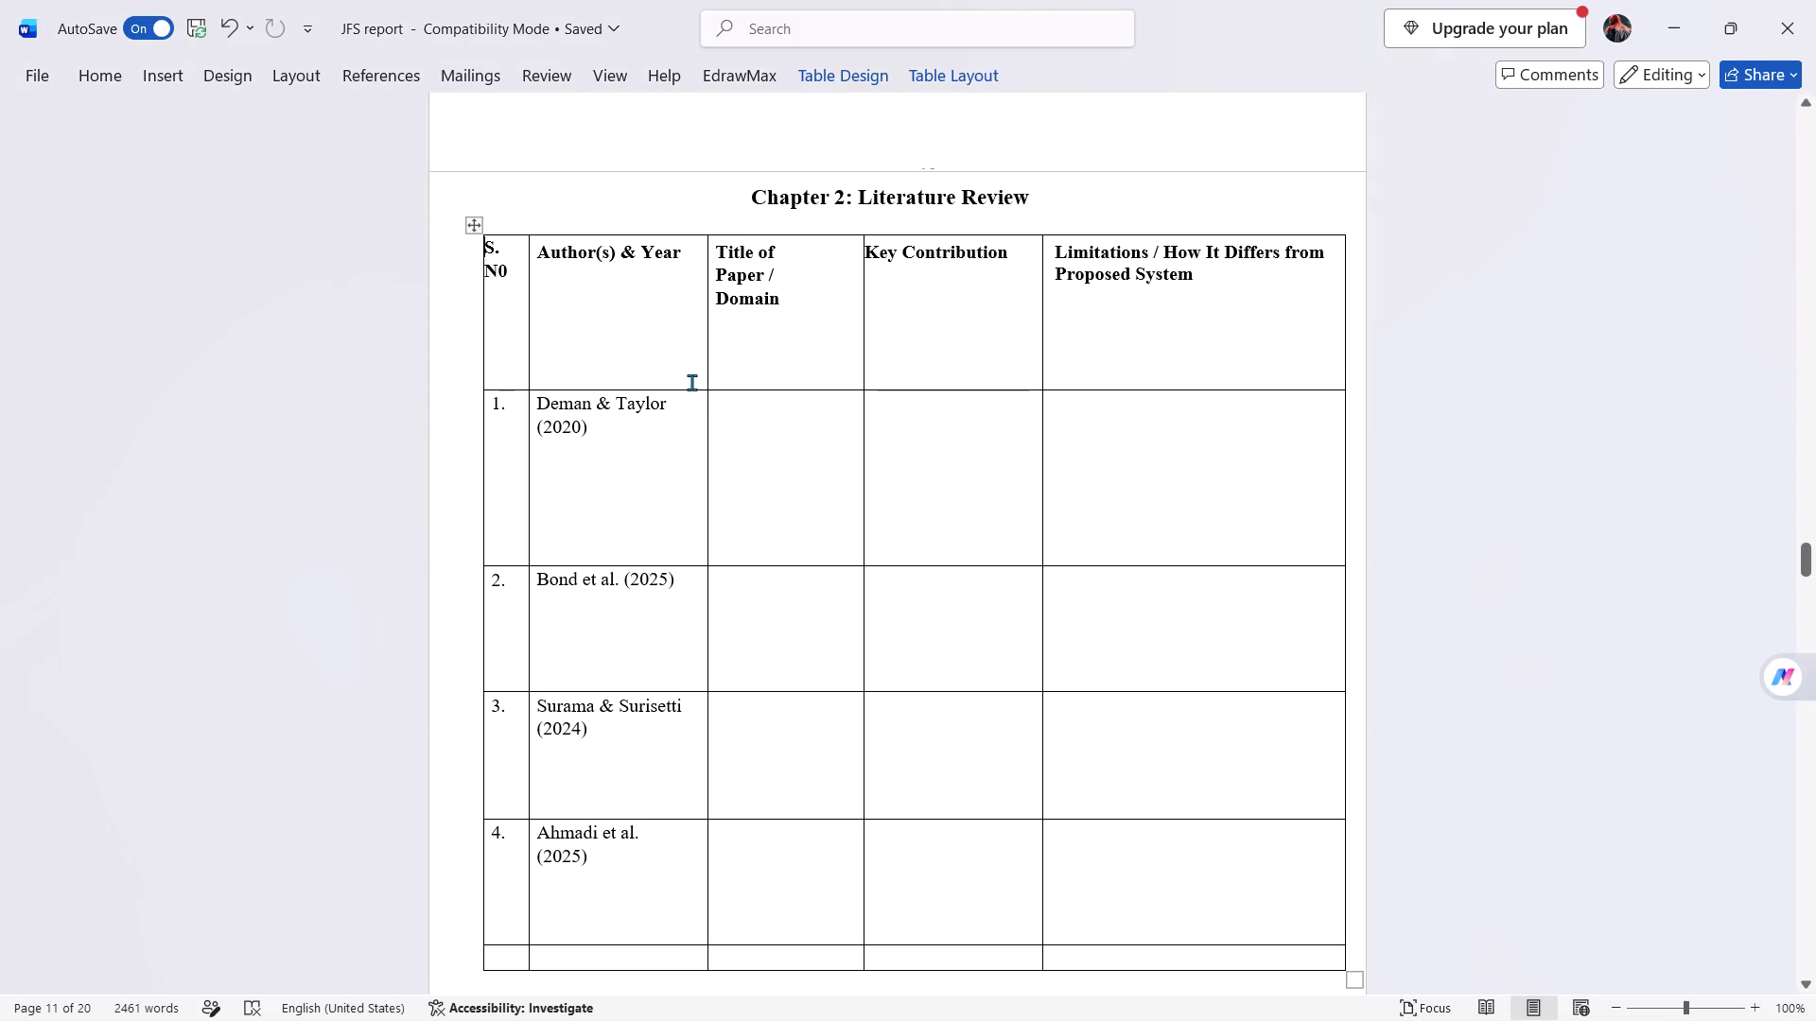
pyautogui.click(744, 424)
pyautogui.hotkey('ctrl', 'v')
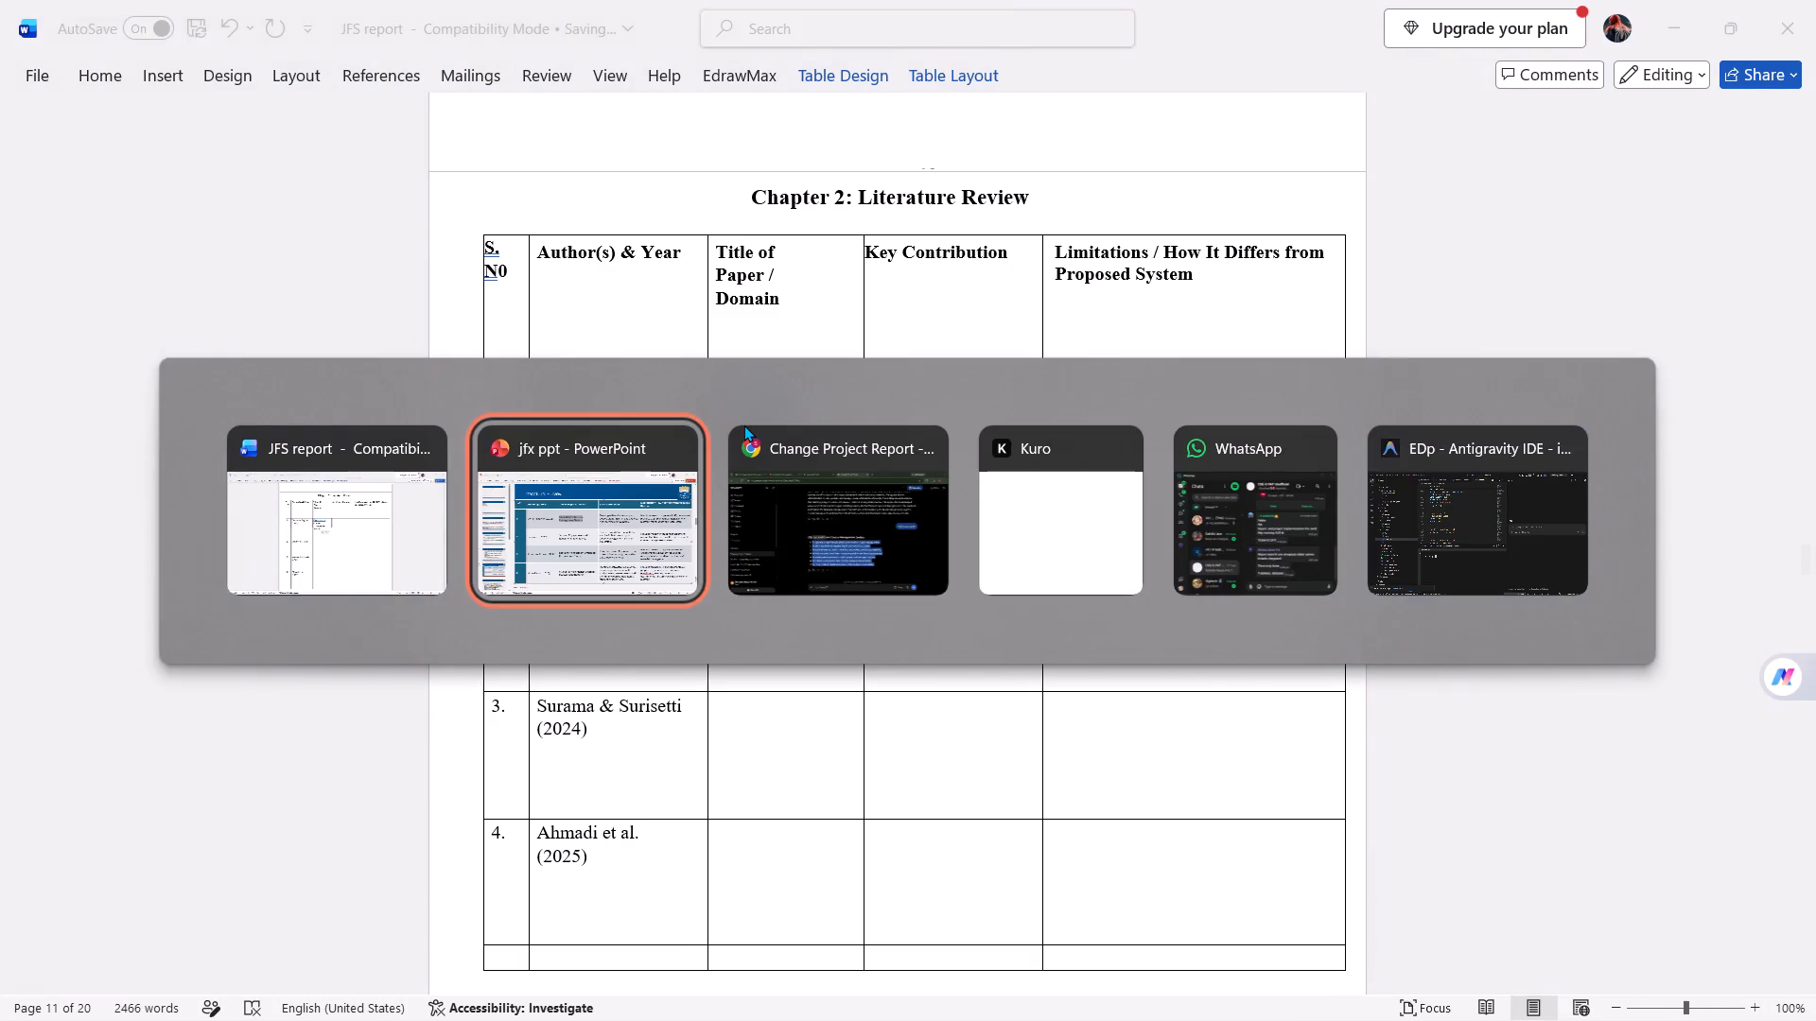
# Copy "Student Engagement and Educational Technology" from the PowerPoint slide into the title cell of row 2 in the Word table.
pyautogui.moveTo(909, 562); pyautogui.dragTo(798, 540)
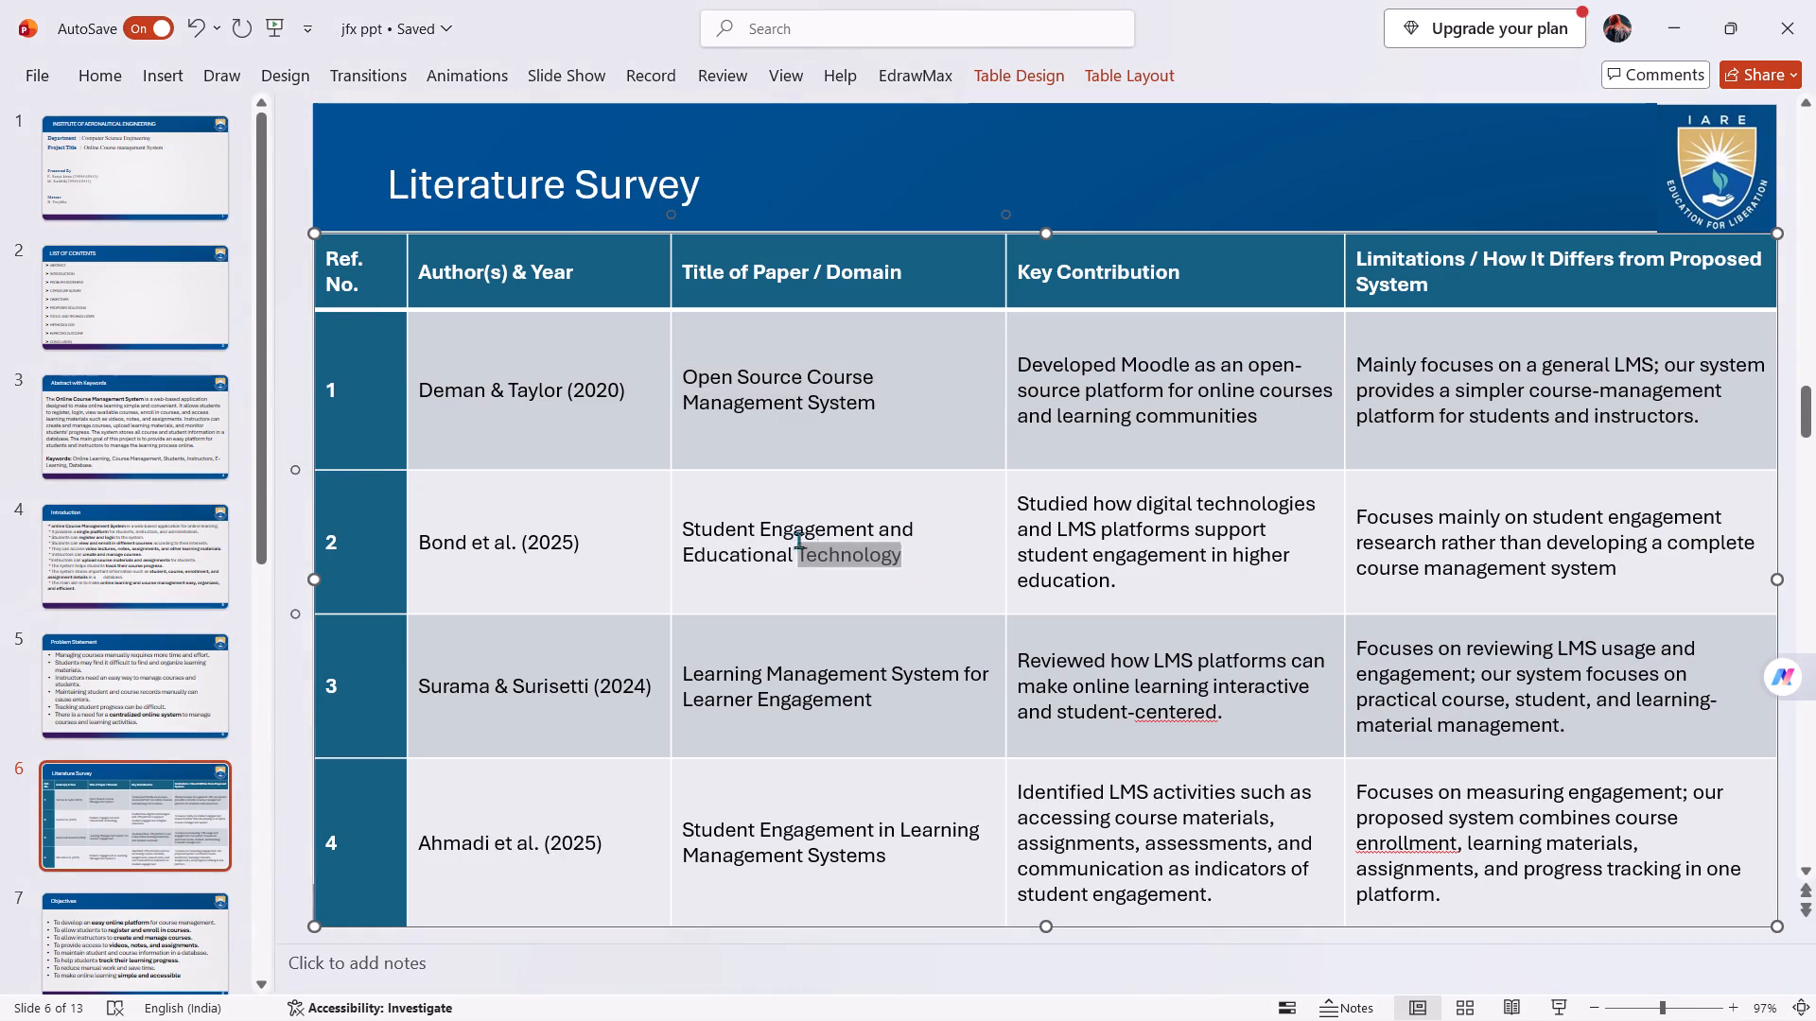
pyautogui.moveTo(798, 540); pyautogui.dragTo(705, 536)
pyautogui.hotkey('ctrl', 'c')
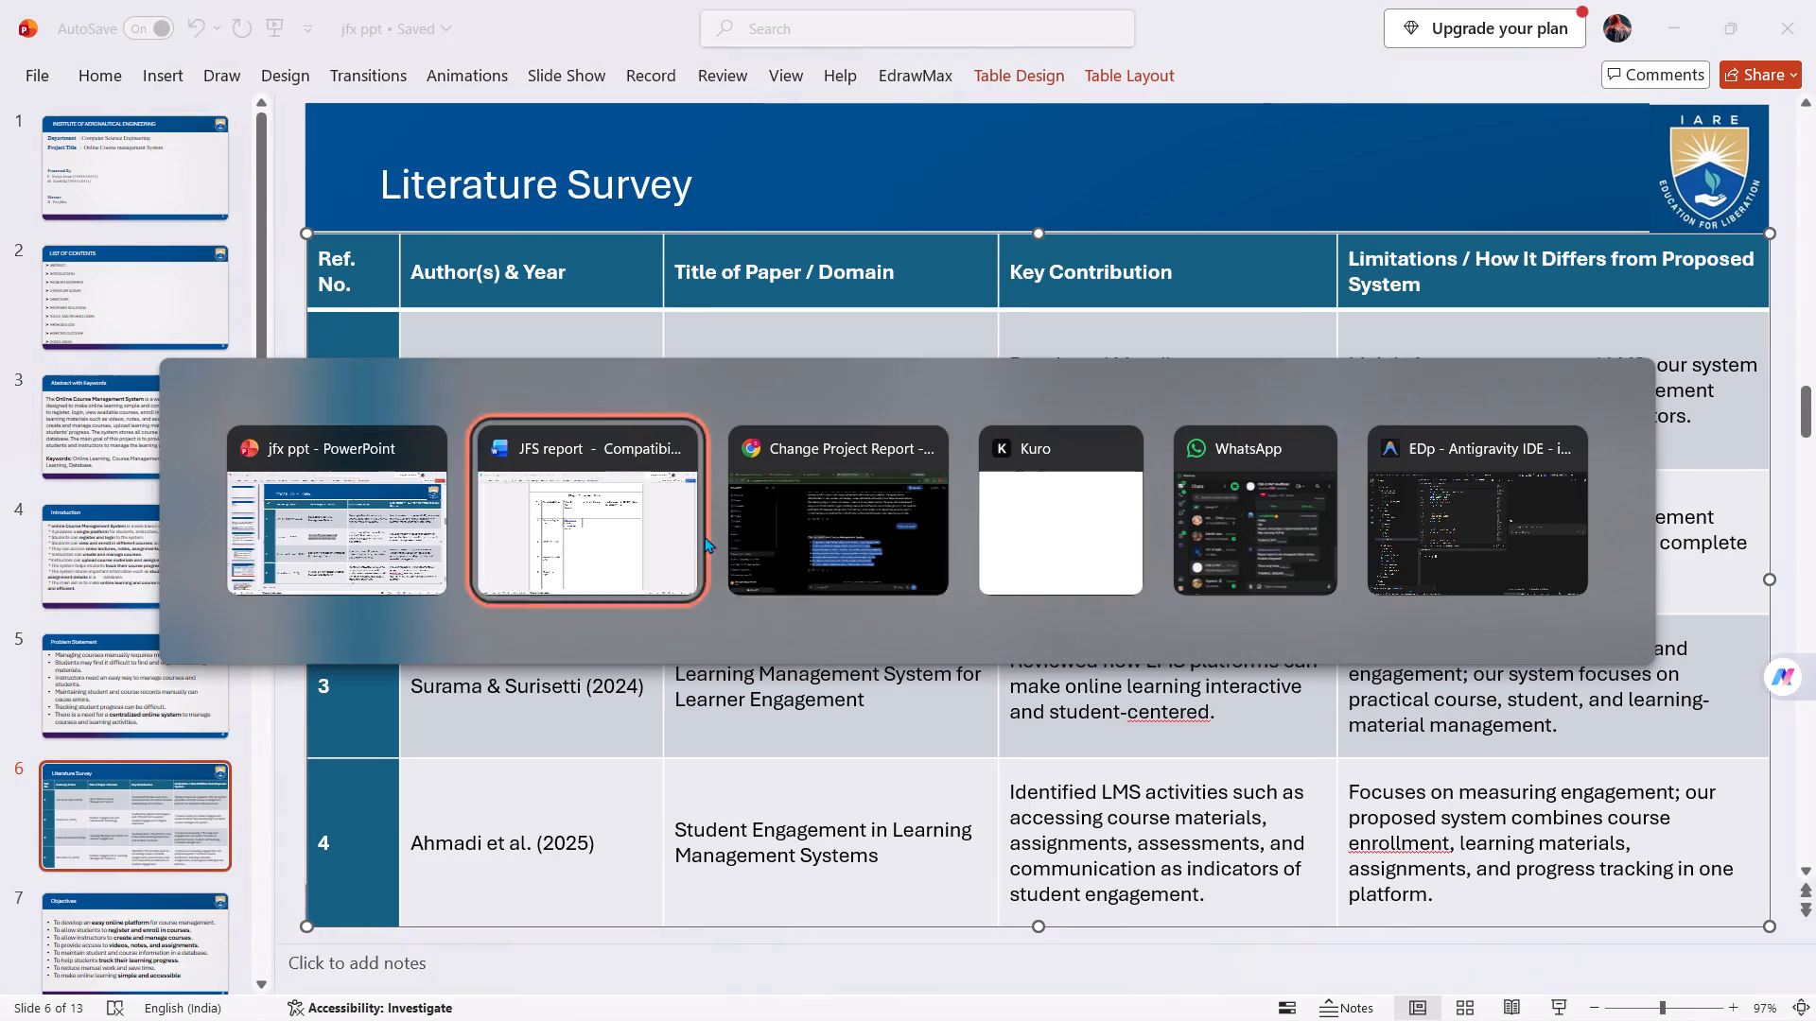
pyautogui.click(732, 595)
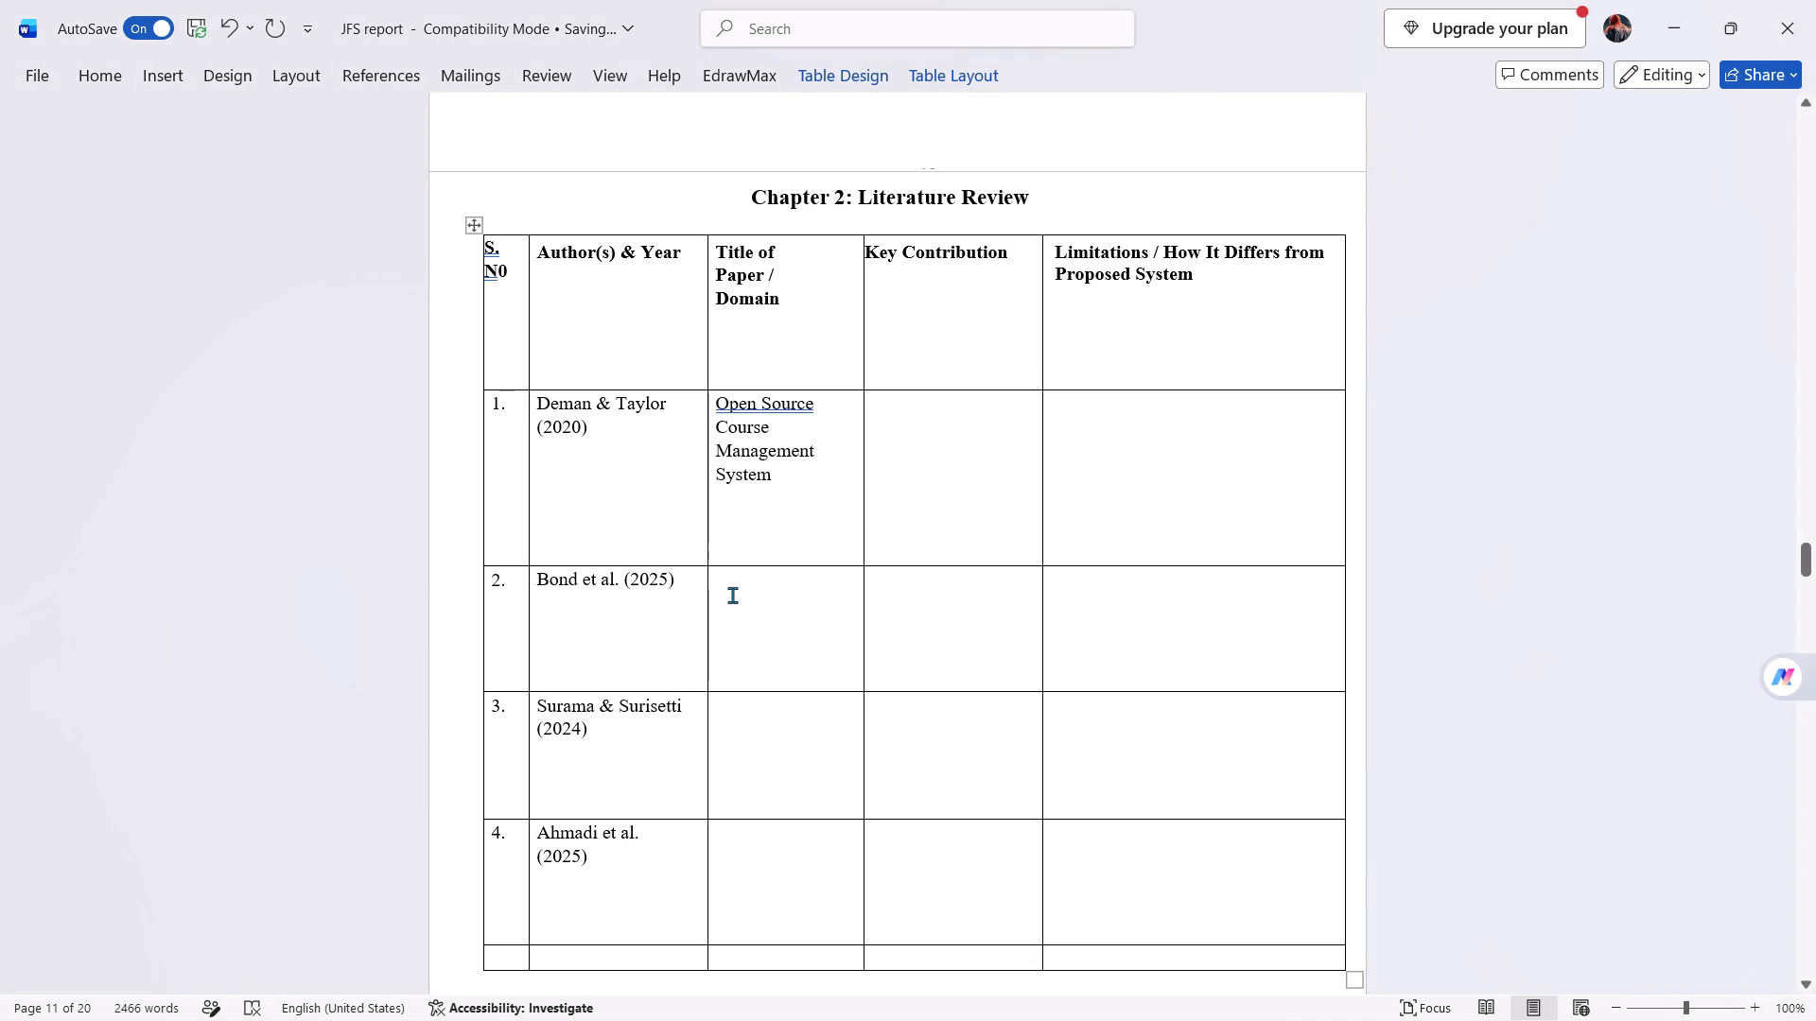
pyautogui.hotkey('ctrl', 'v')
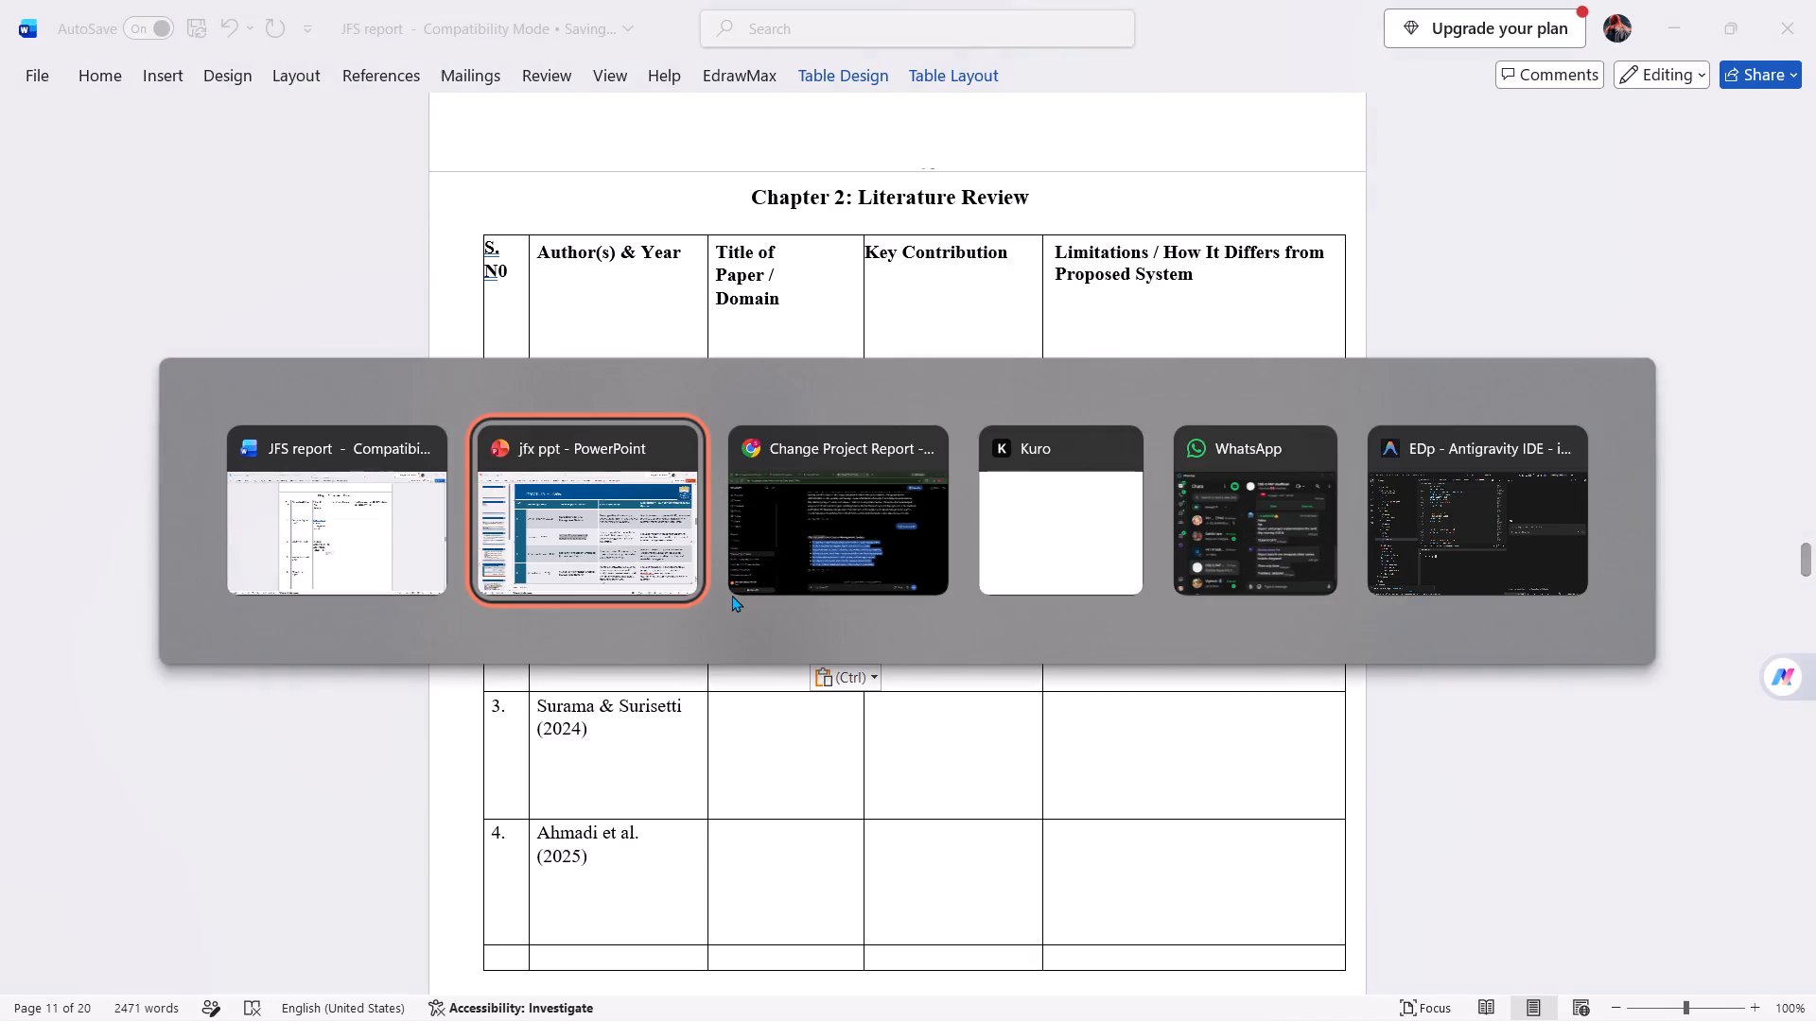
# Paste "Student Engagement and Educational Technology" over the PowerPoint slide's row 3 title and into the Word table's row 3 title cell.
pyautogui.moveTo(886, 699); pyautogui.dragTo(745, 671)
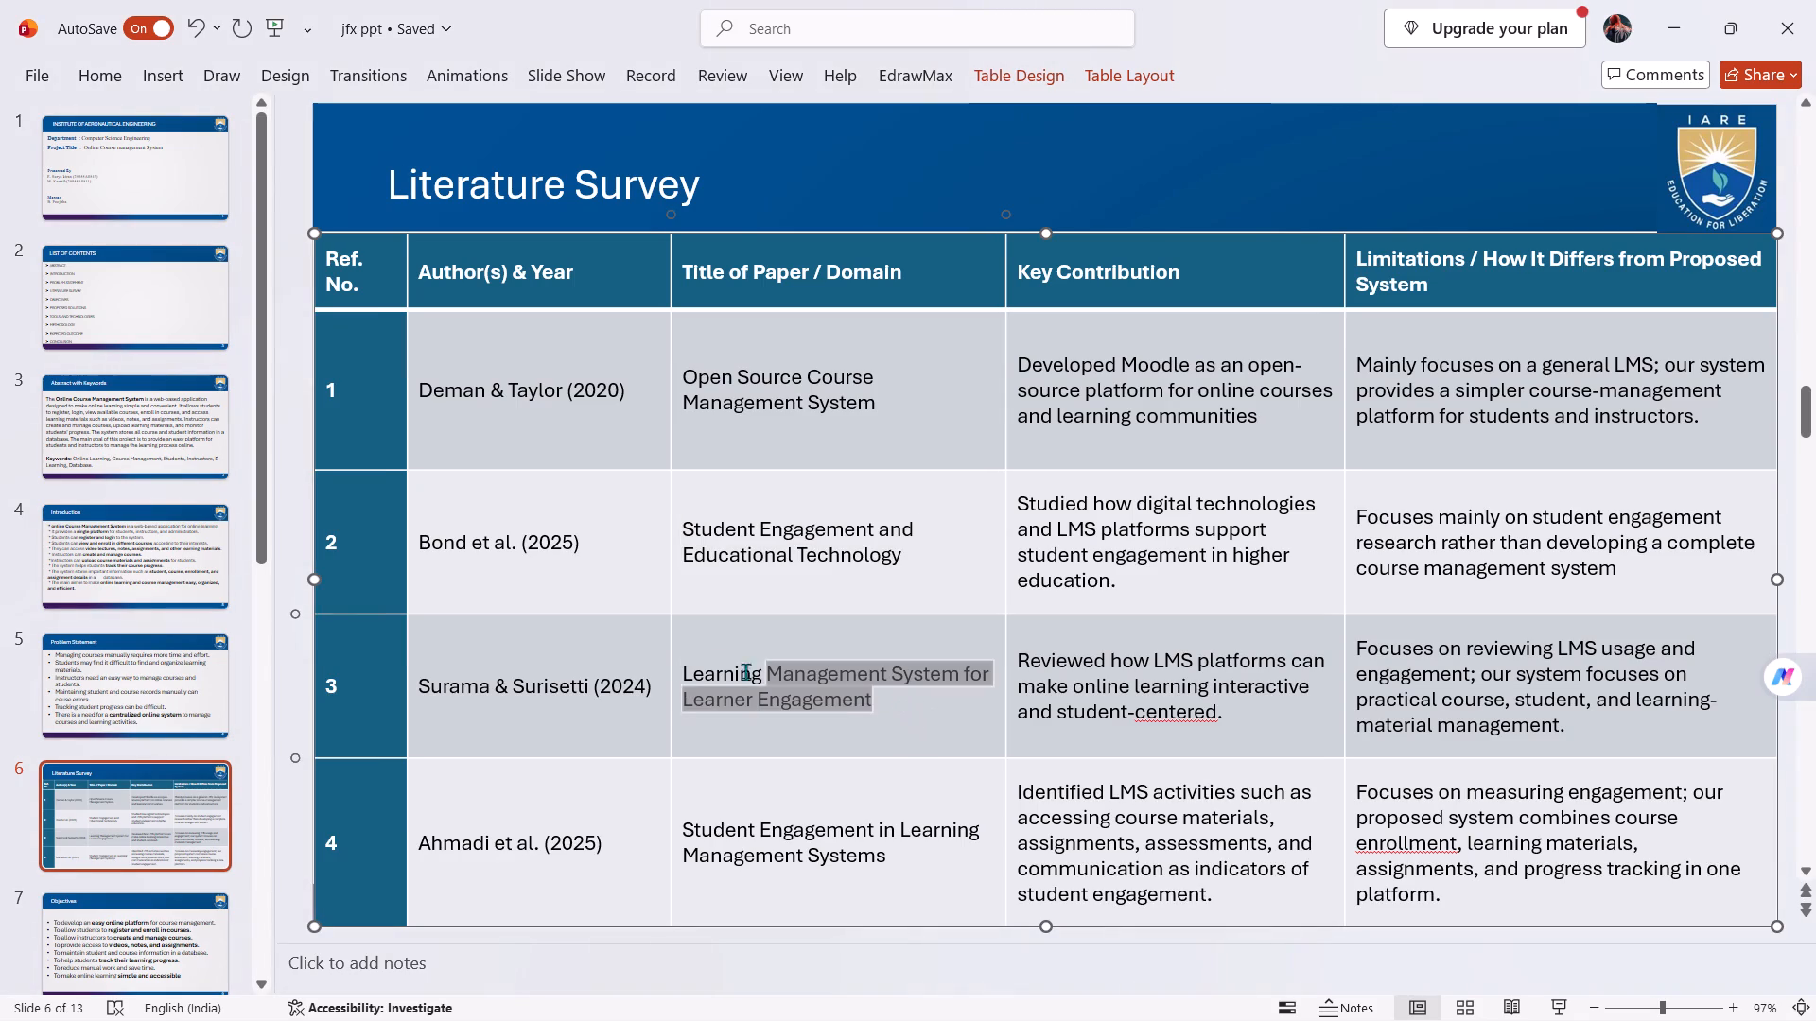
pyautogui.moveTo(745, 671); pyautogui.dragTo(694, 670)
pyautogui.hotkey('ctrl', 'v')
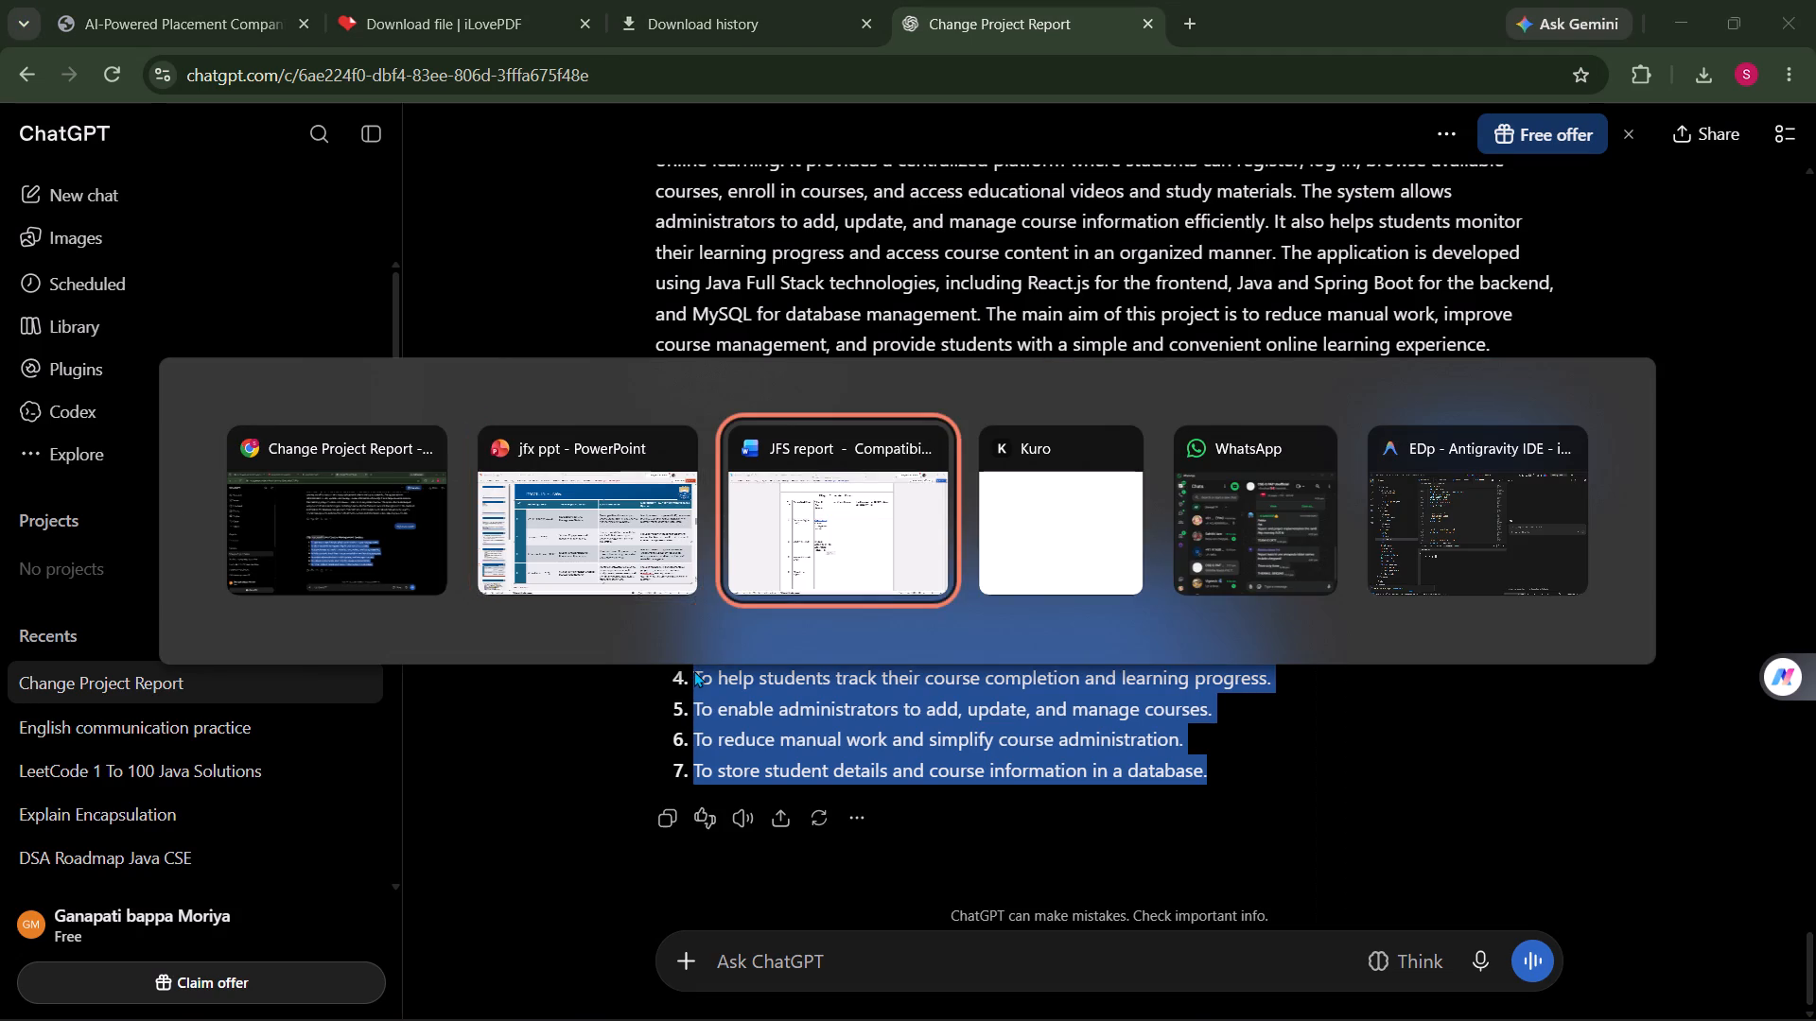
pyautogui.click(725, 736)
pyautogui.click(725, 736)
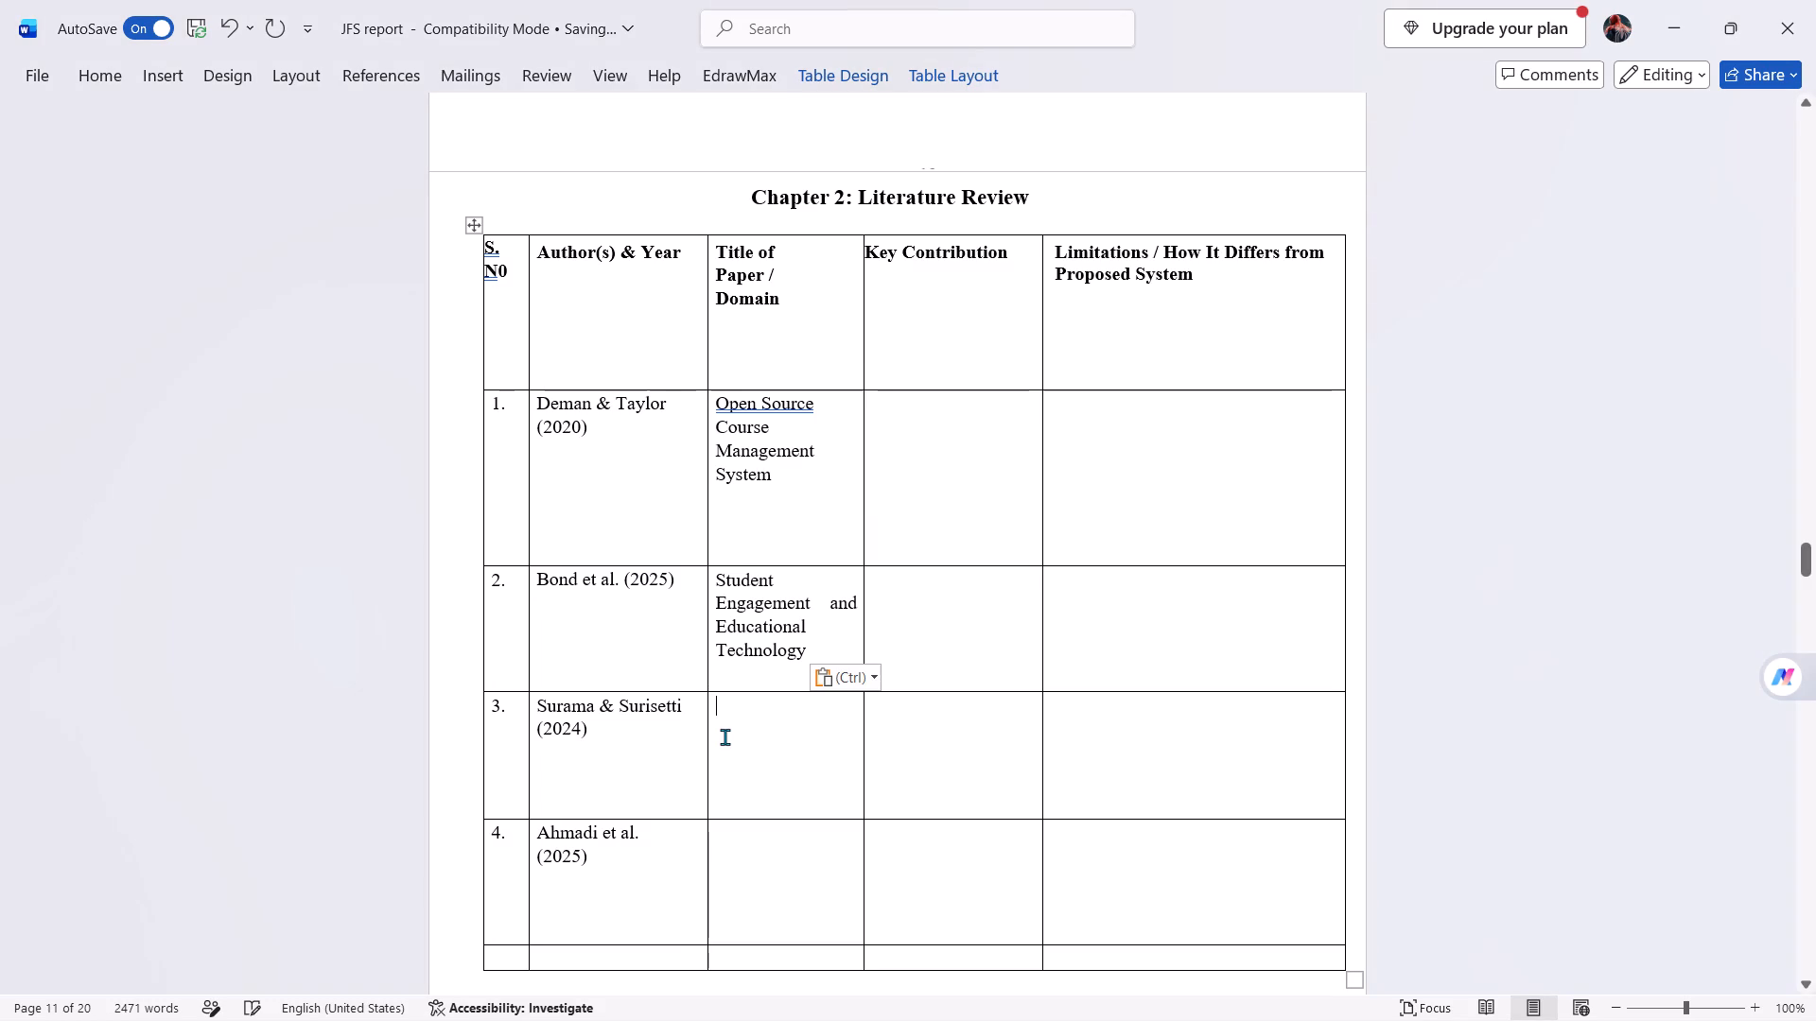
pyautogui.hotkey('ctrl', 'v')
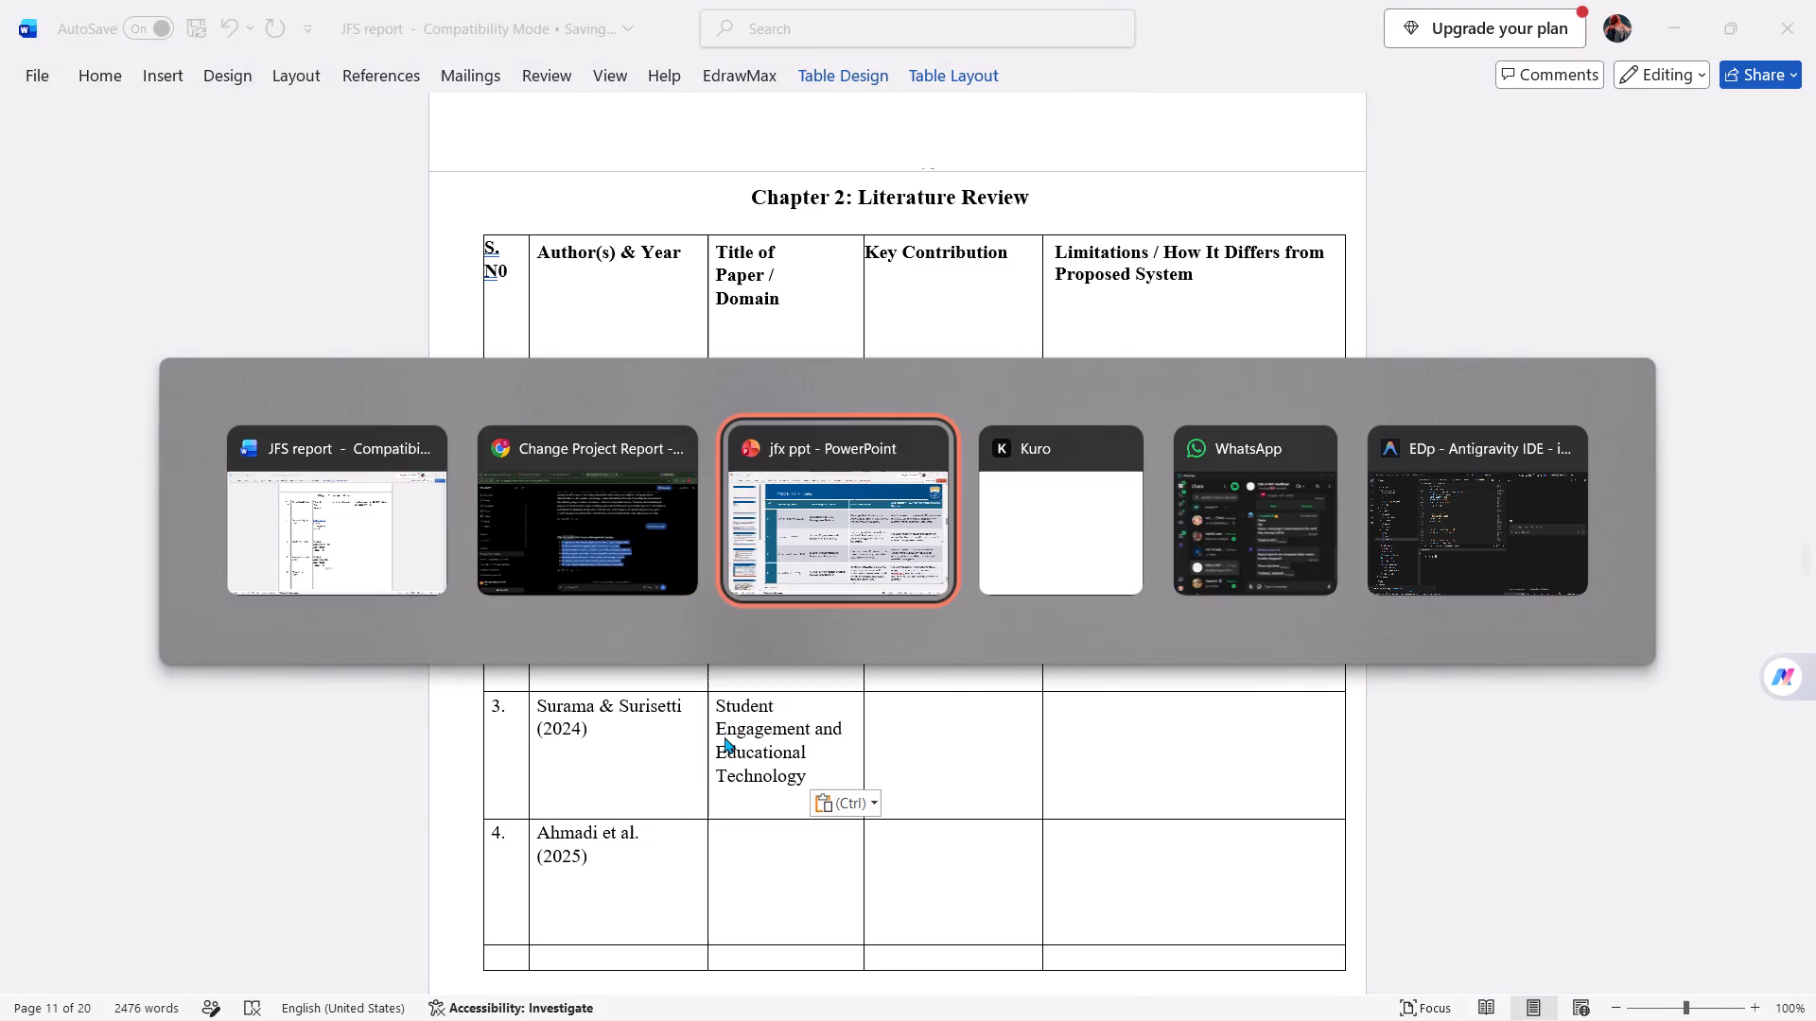
# Copy "Student Engagement in Learning Management Systems" from the PowerPoint slide into the title cell of row 4 in the Word table.
pyautogui.moveTo(887, 853); pyautogui.dragTo(818, 842)
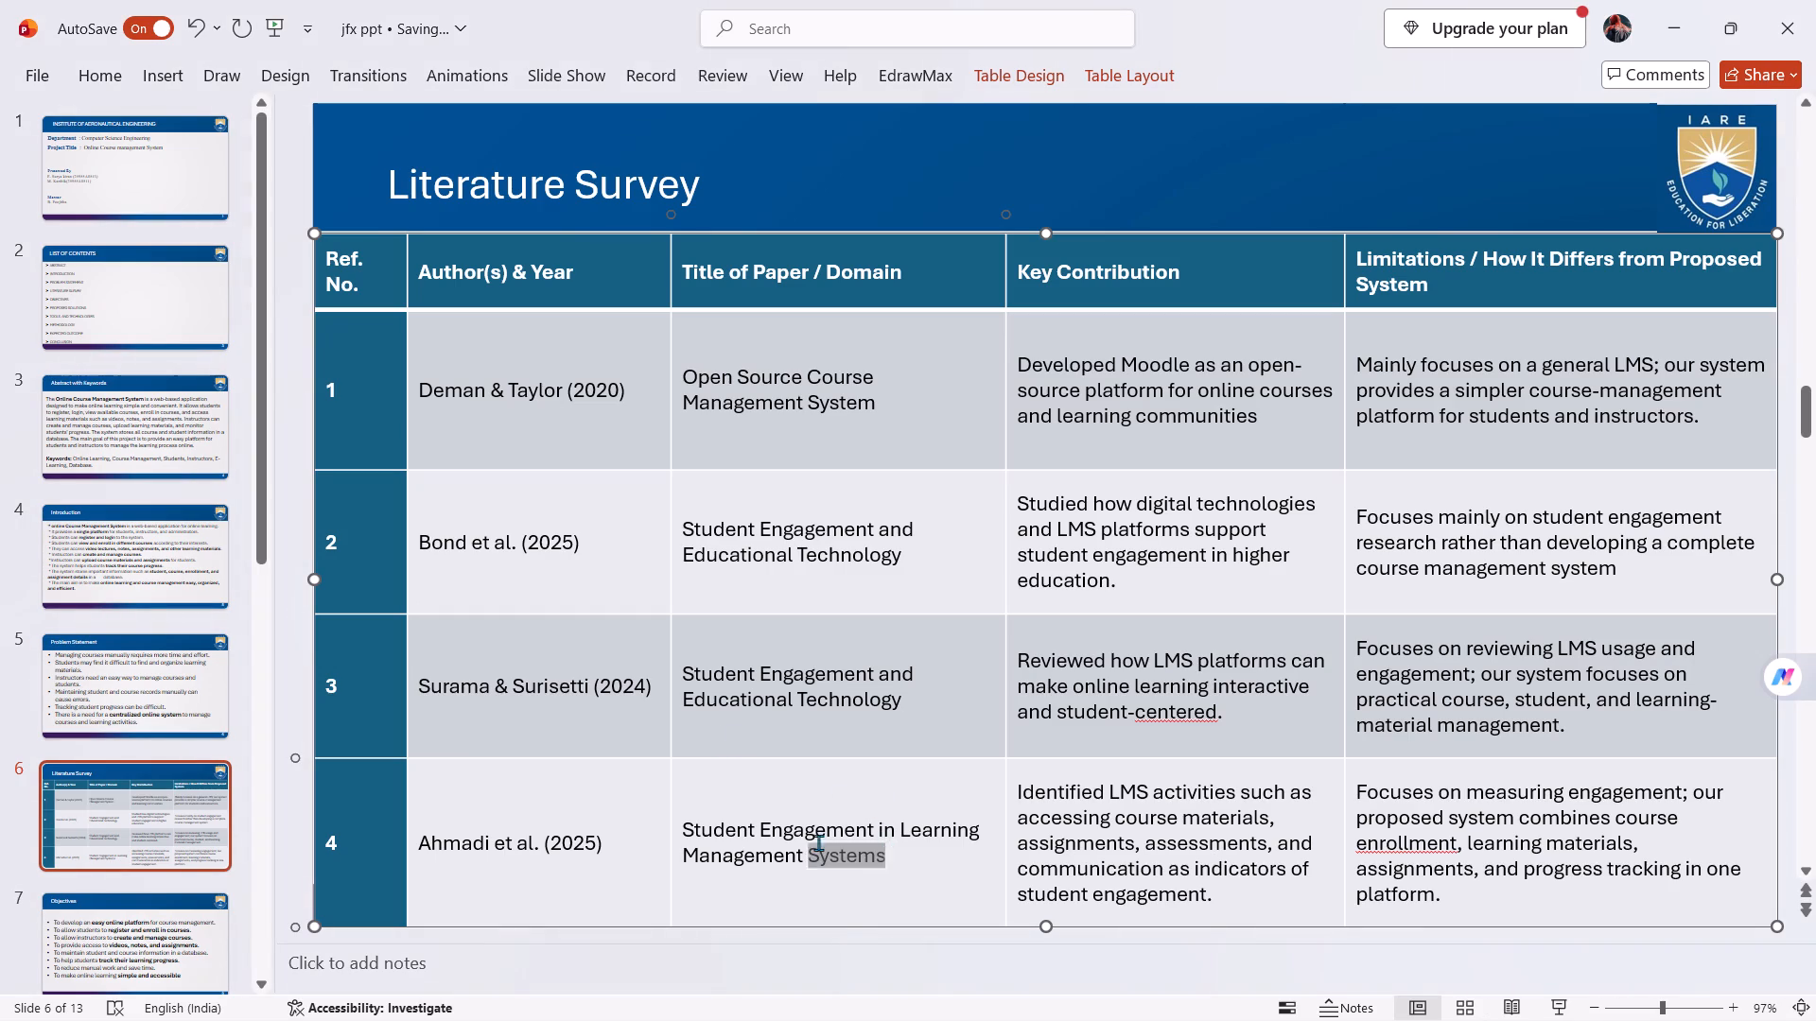
pyautogui.moveTo(818, 842); pyautogui.dragTo(684, 833)
pyautogui.hotkey('ctrl', 'c')
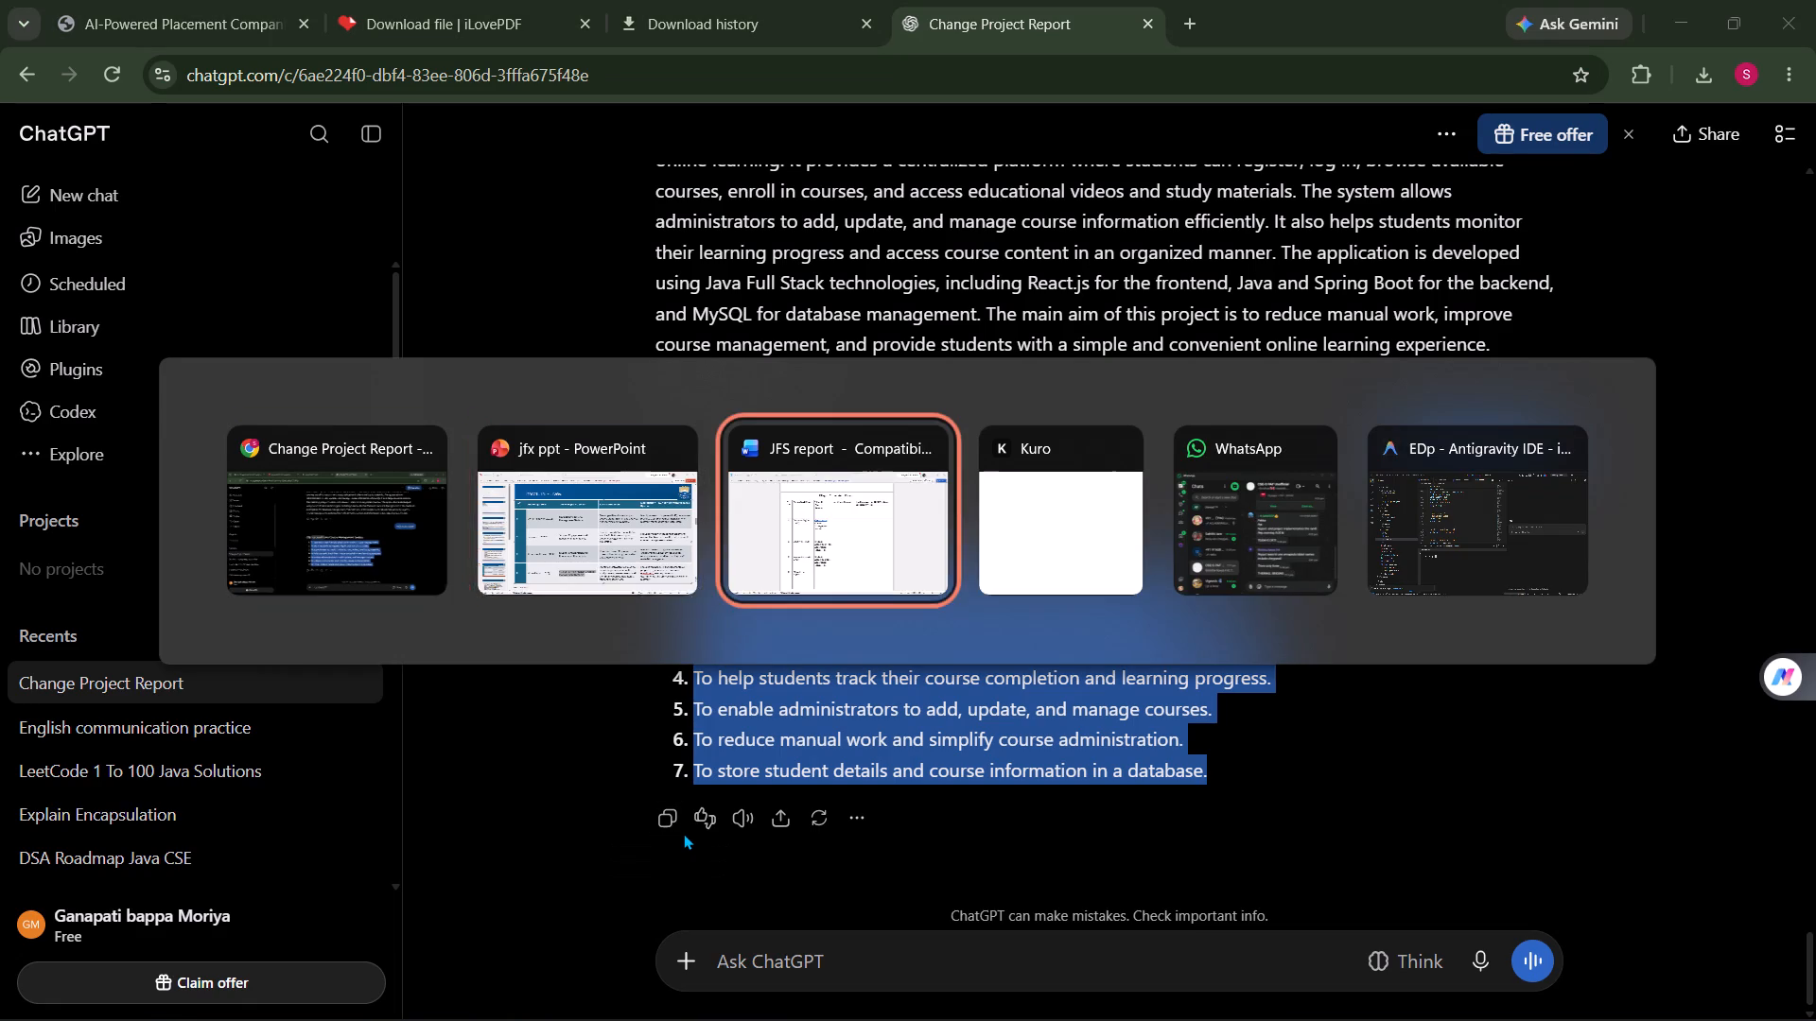
pyautogui.click(726, 874)
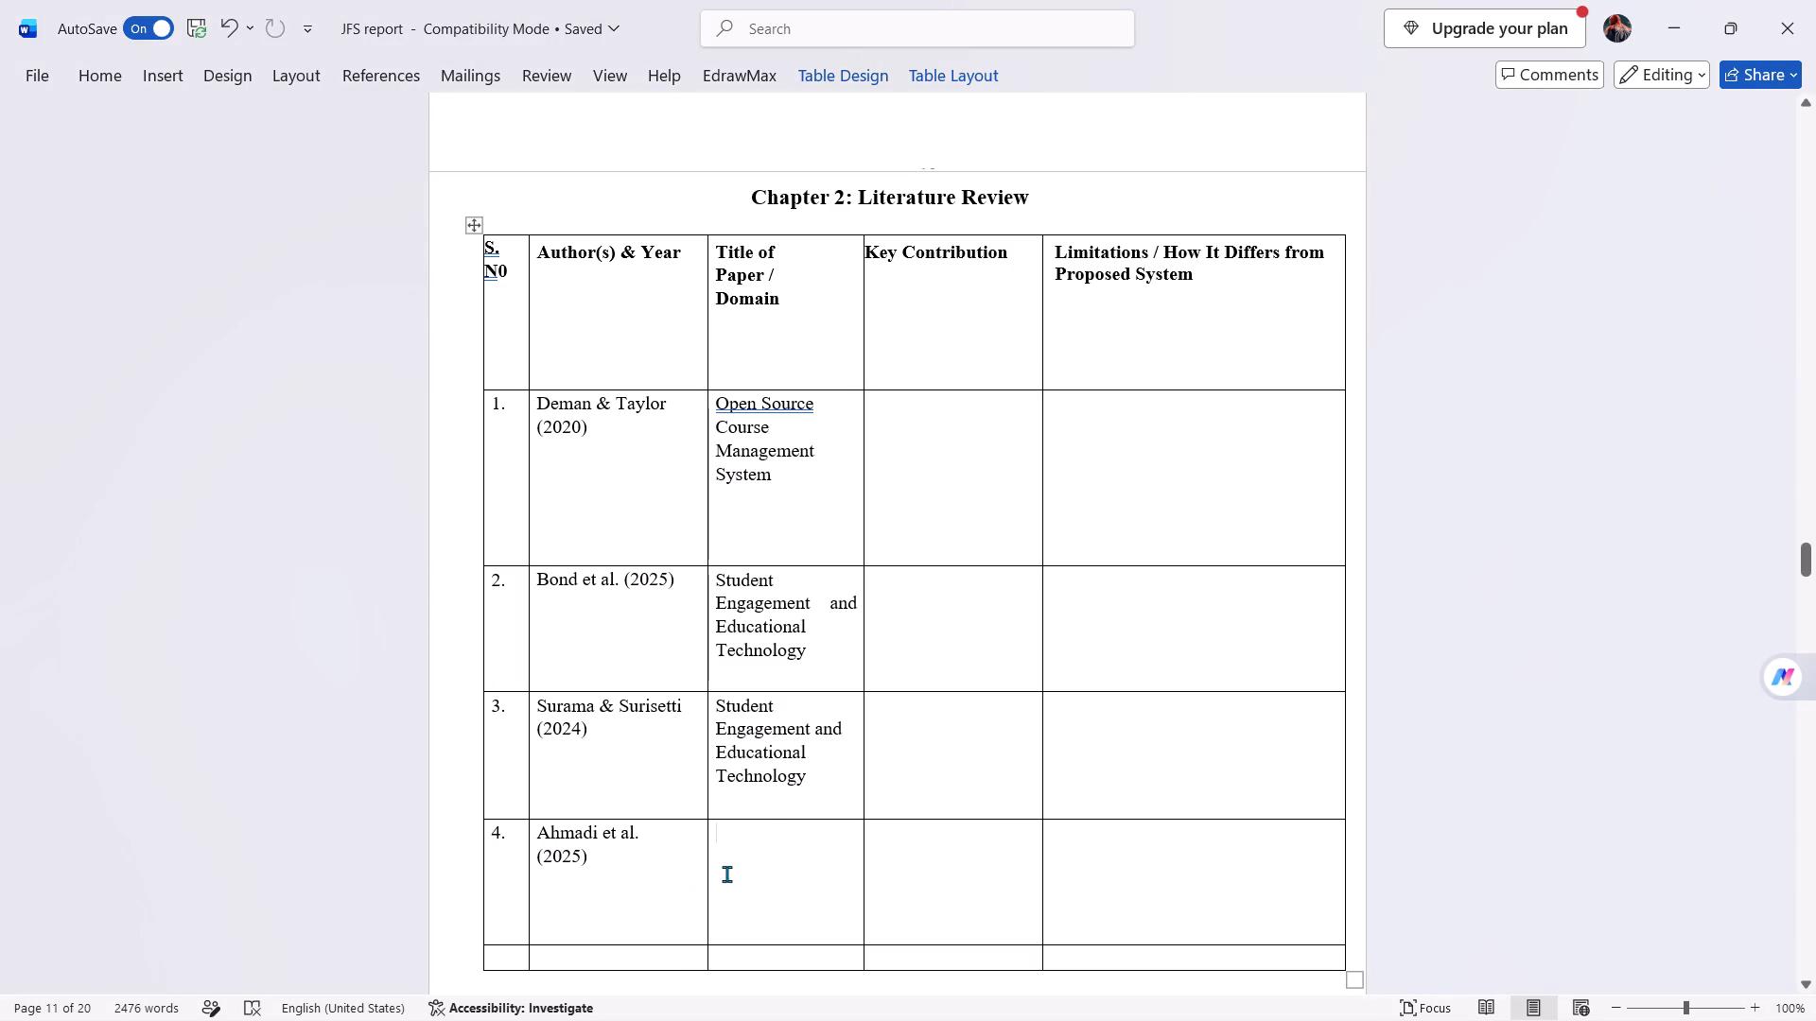
pyautogui.hotkey('ctrl', 'v')
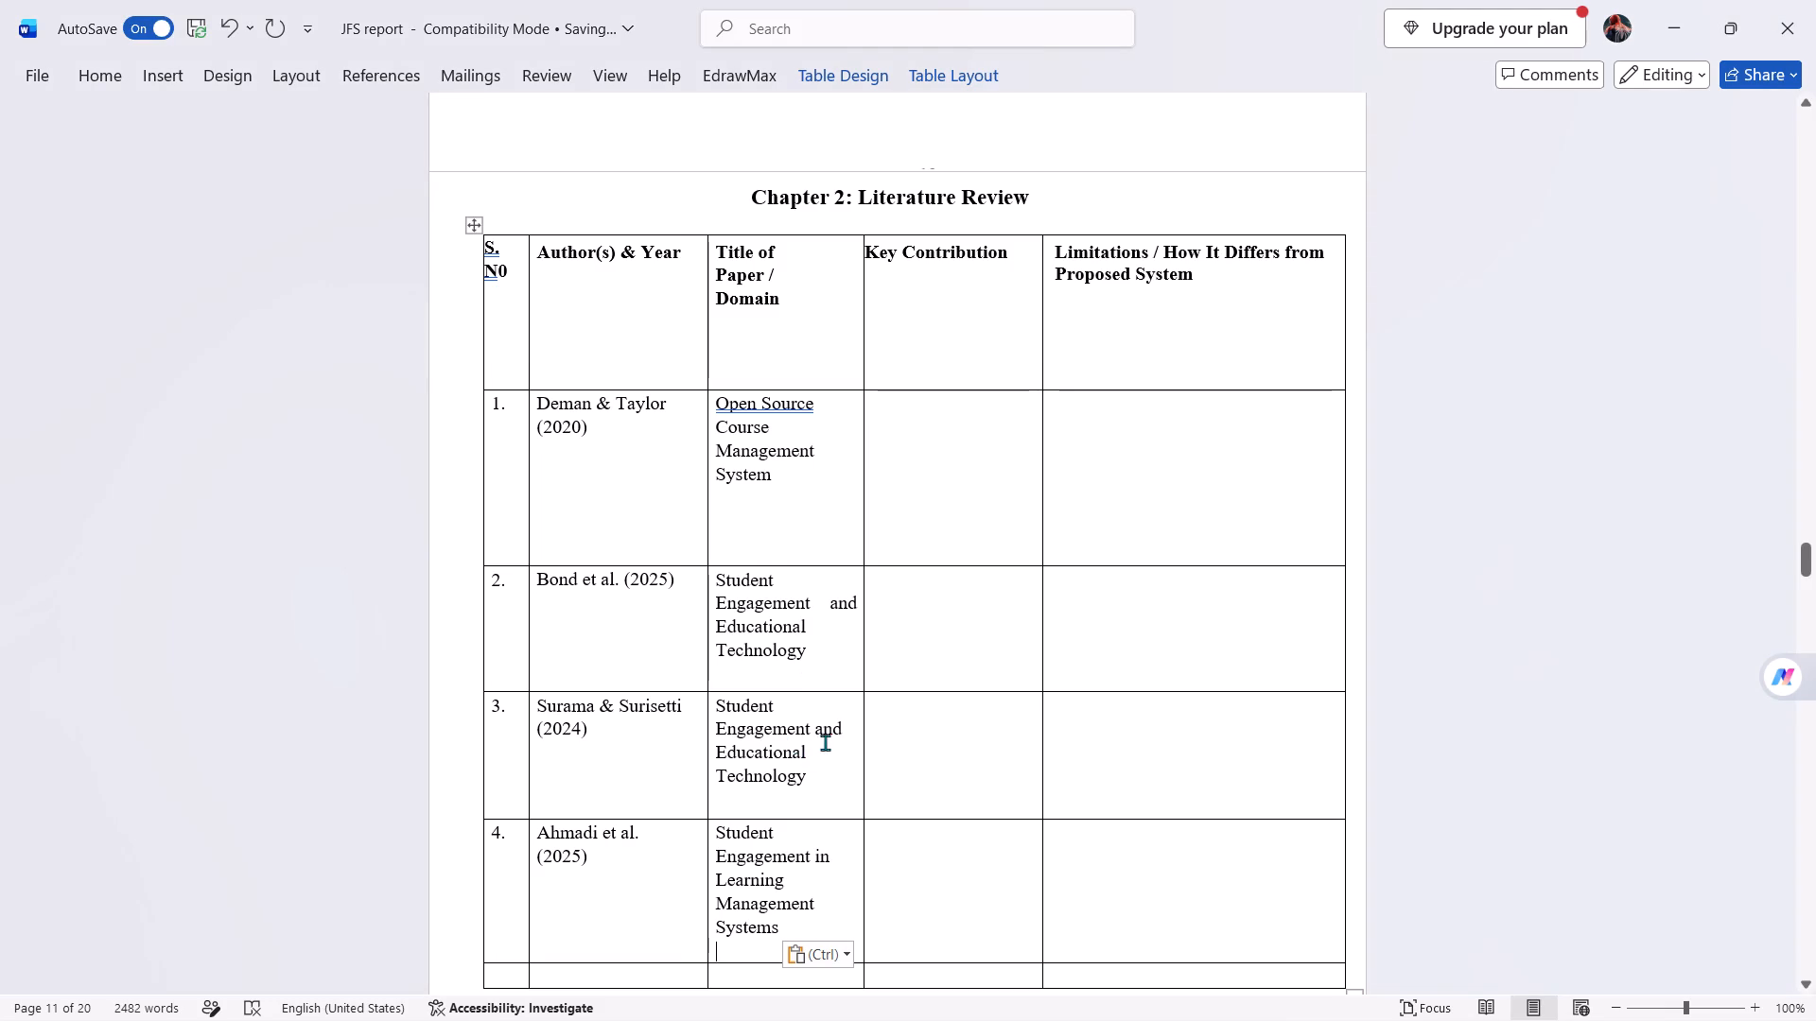
# Replace "Engagement and Educational" with "intelligence" in the row 3 title cell of the Word table.
pyautogui.moveTo(811, 753); pyautogui.dragTo(738, 735)
pyautogui.press('BackSpace')
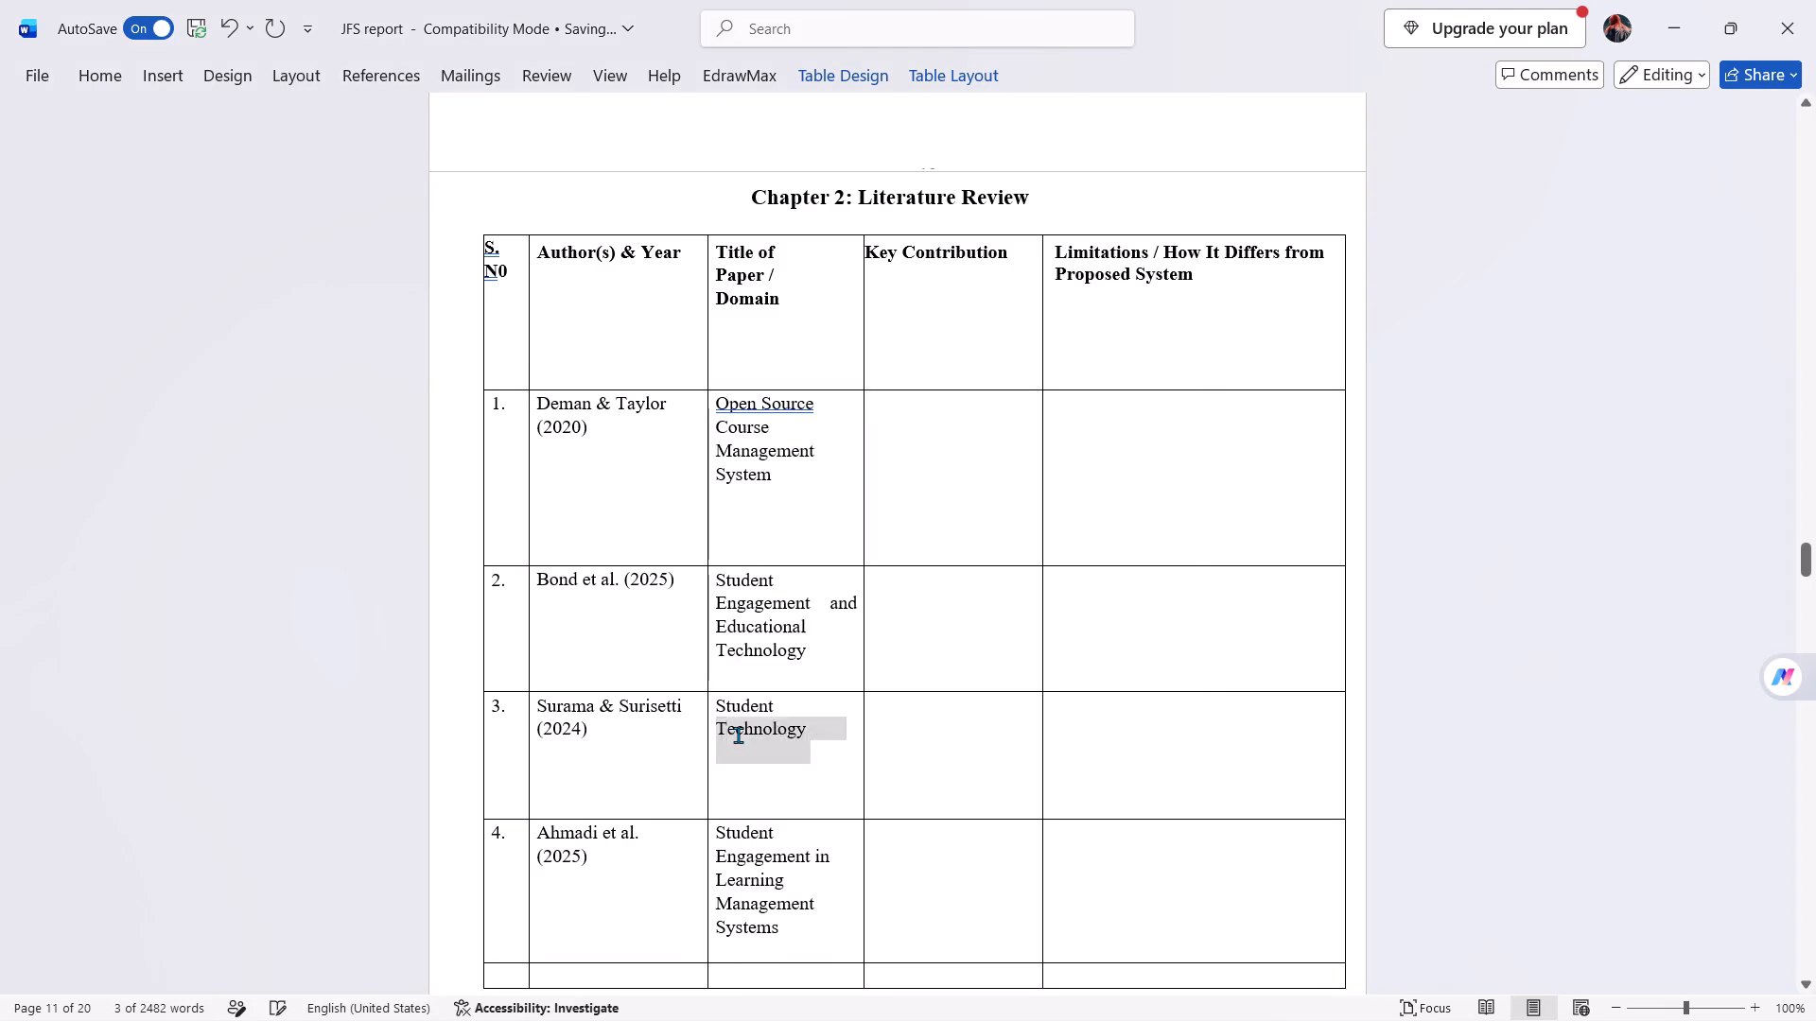
pyautogui.write('intelligence')
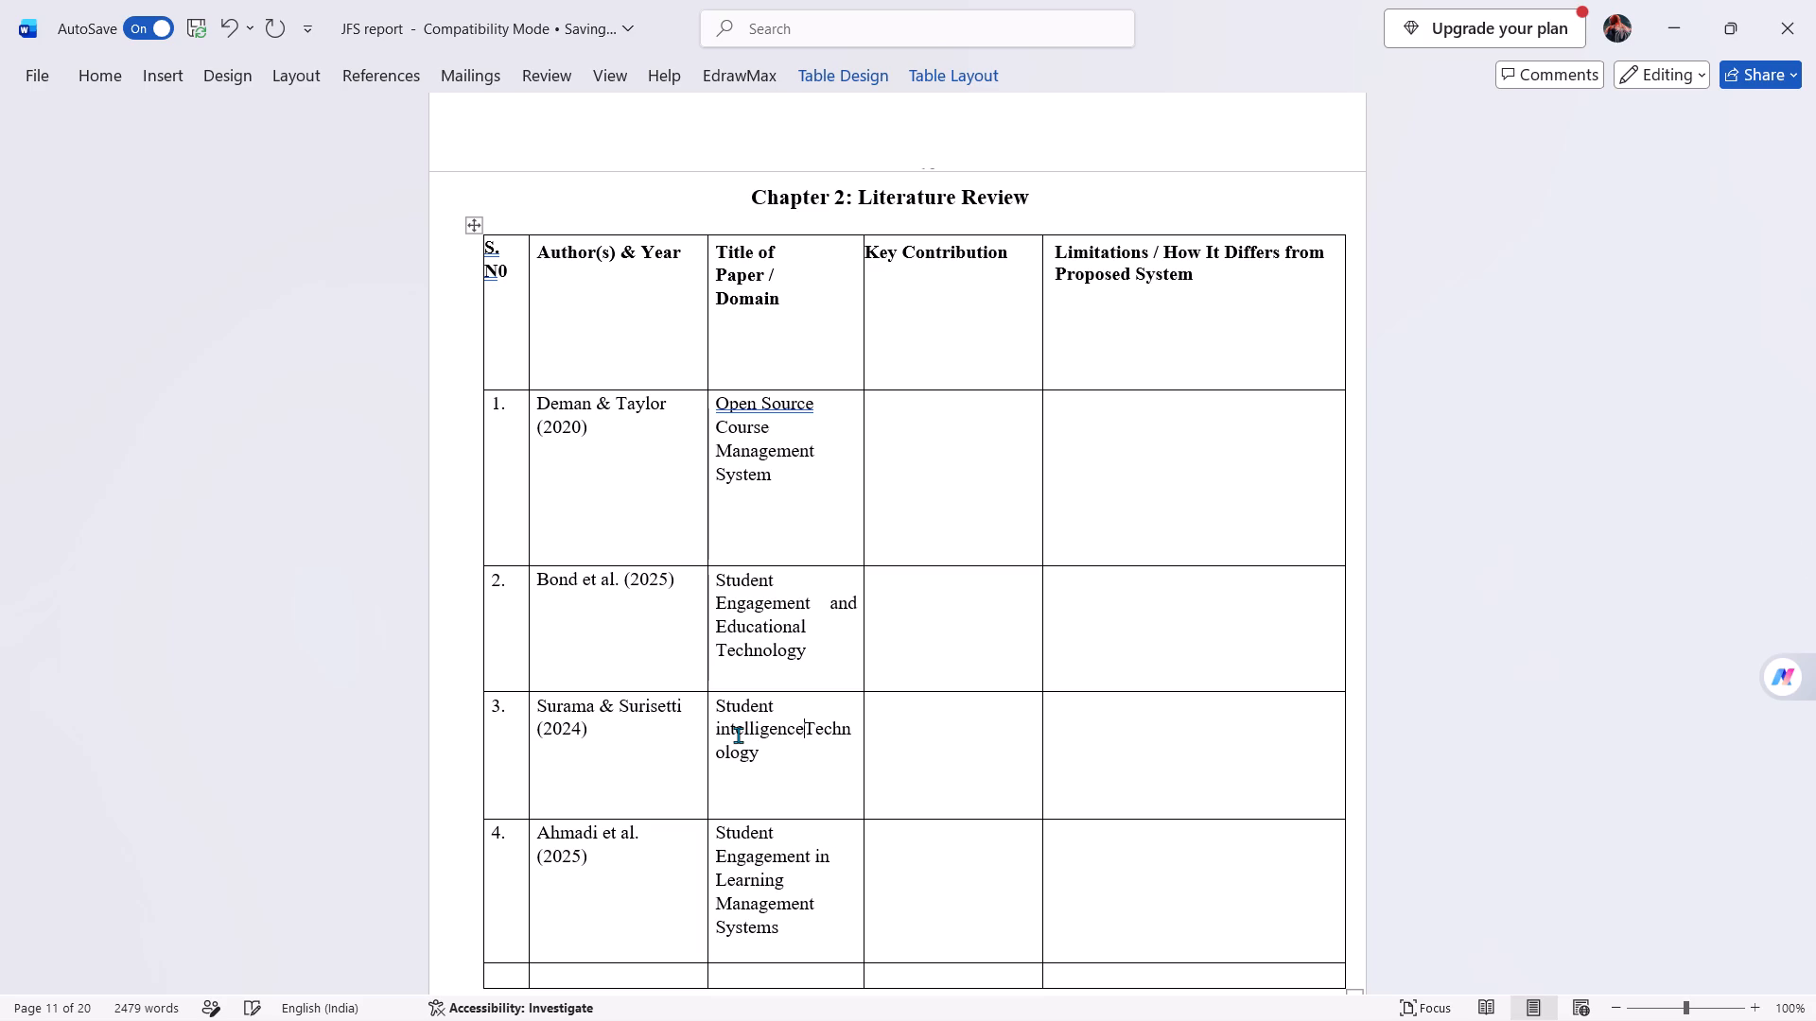
pyautogui.press('space')
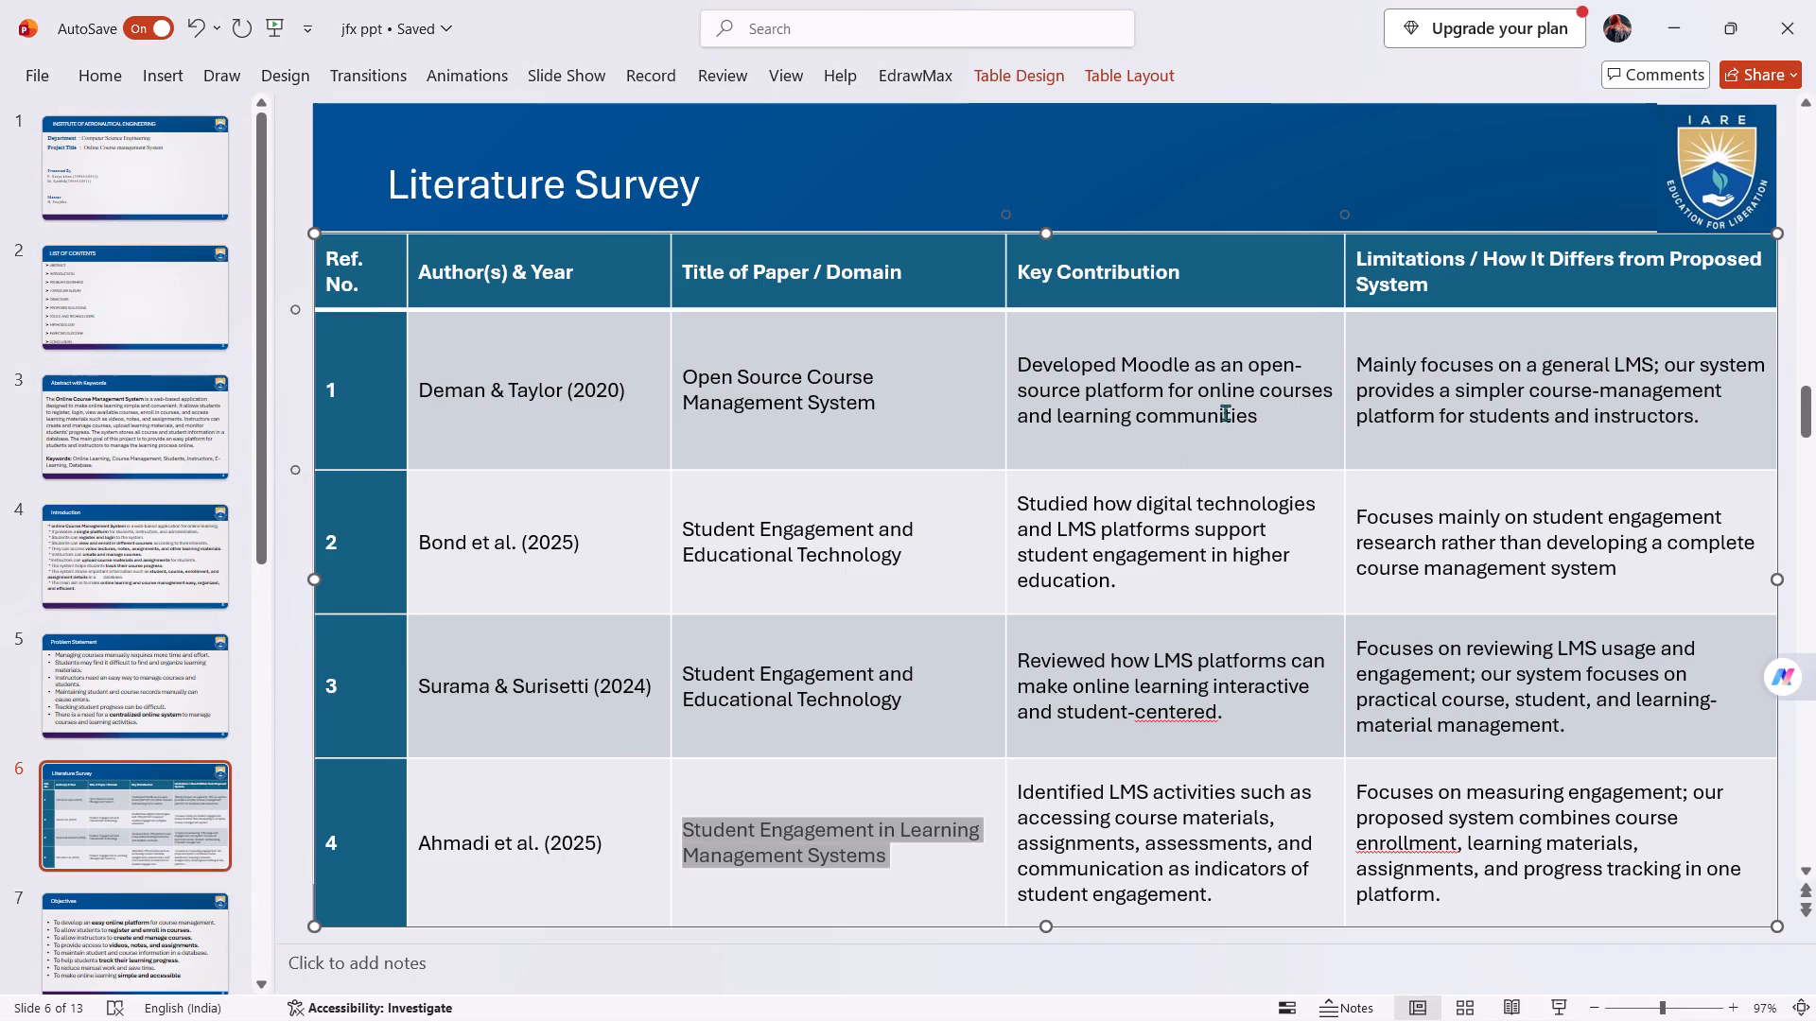
# Copy "Developed Moodle as an open-source platform for online courses and learning communities" from the PowerPoint slide into row 1's Key Contribution cell in Word.
pyautogui.moveTo(1264, 426); pyautogui.dragTo(1066, 367)
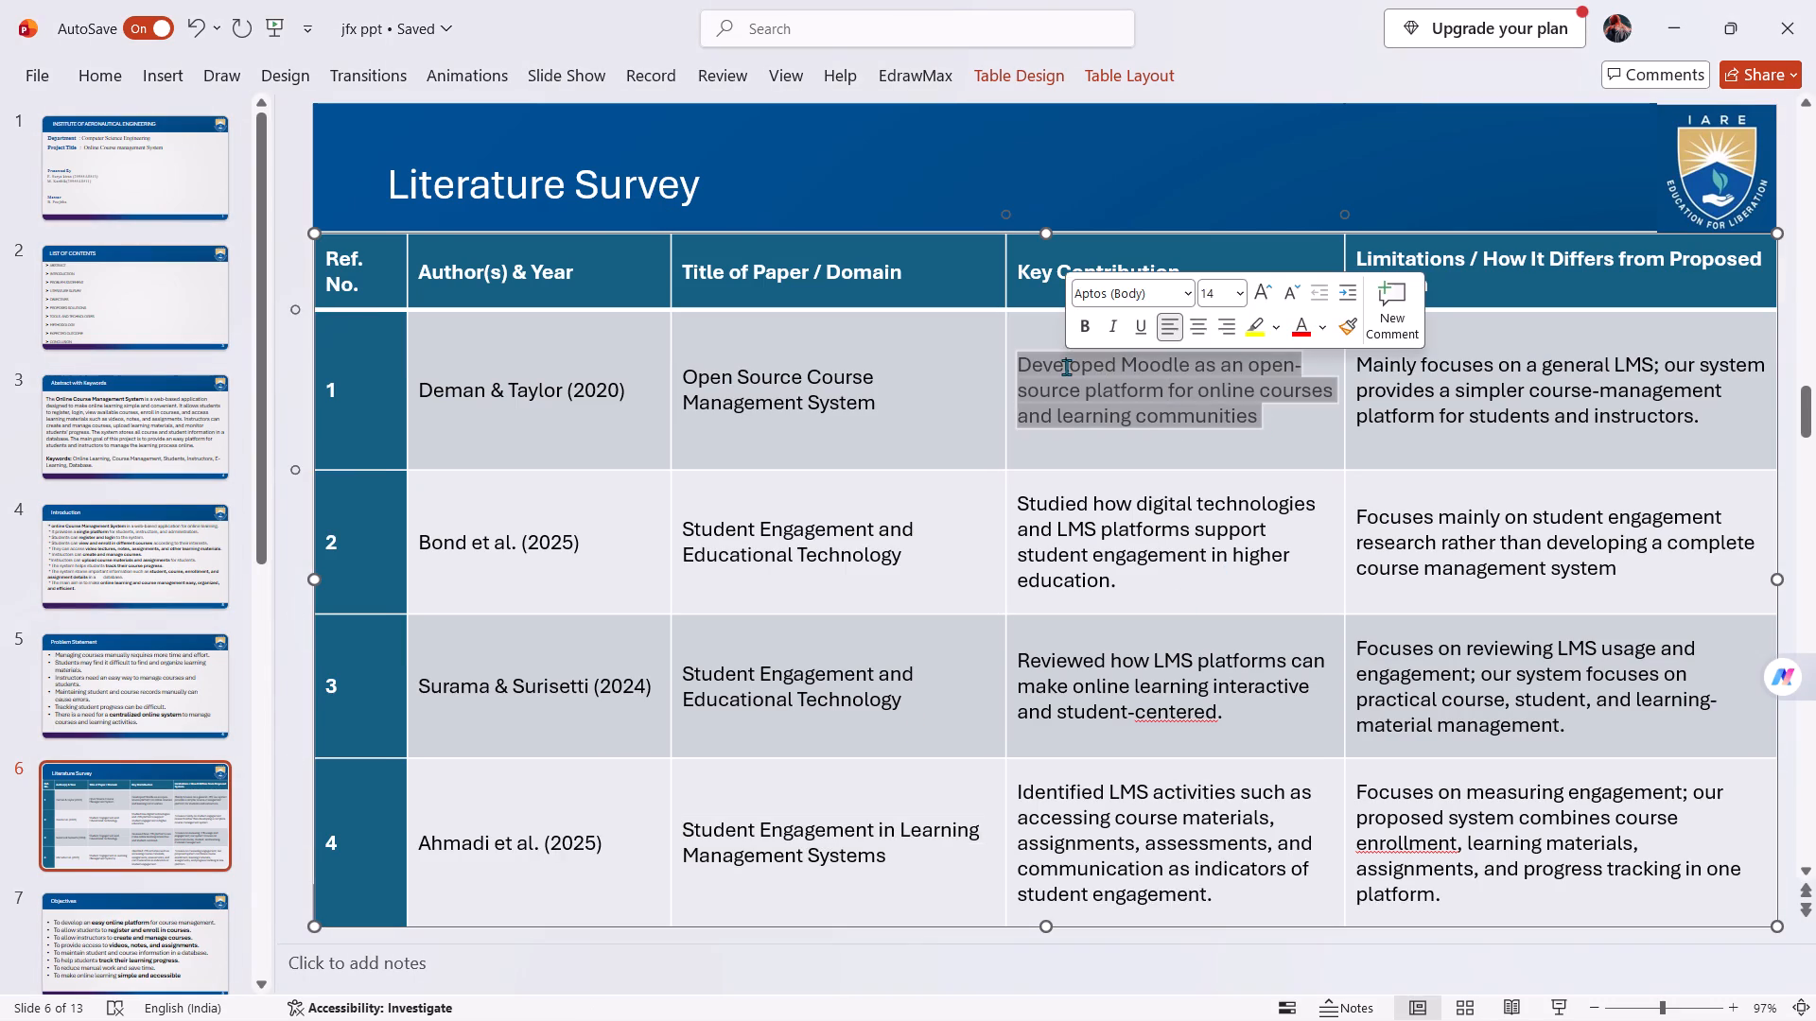
pyautogui.hotkey('ctrl', 'c')
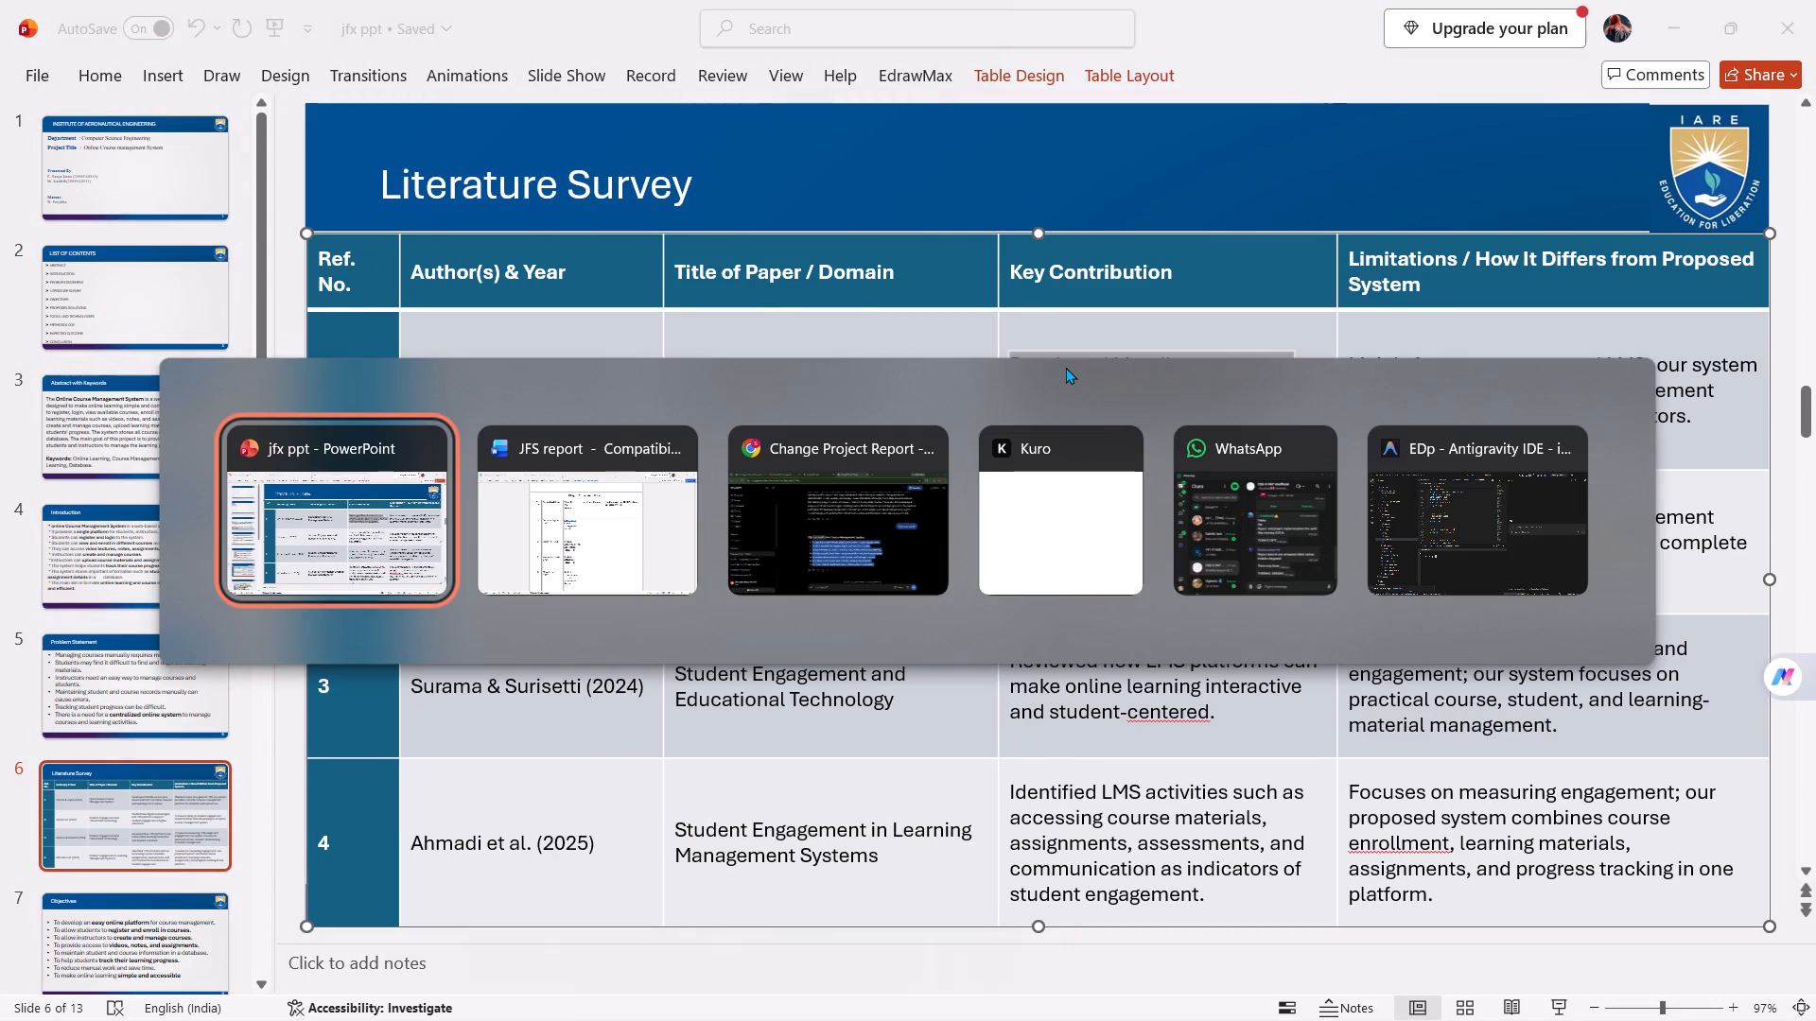
pyautogui.click(931, 434)
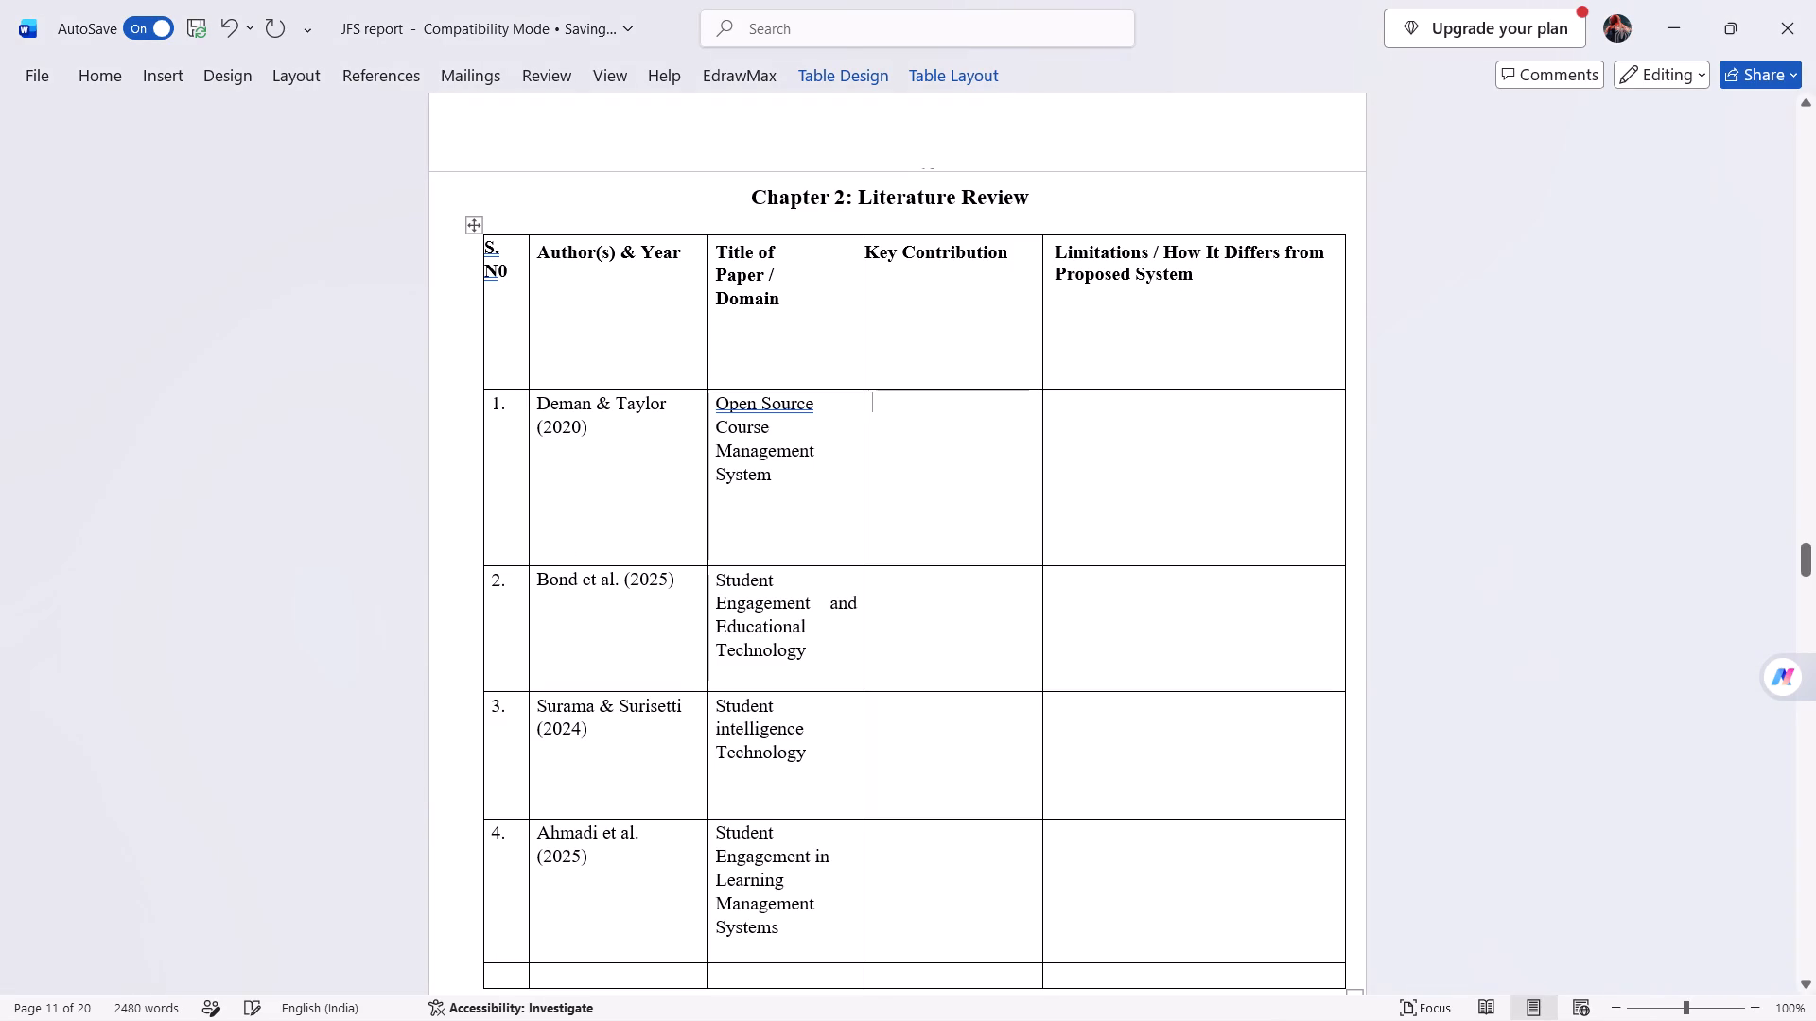
pyautogui.press('v')
pyautogui.press('BackSpace')
pyautogui.hotkey('ctrl', 'v')
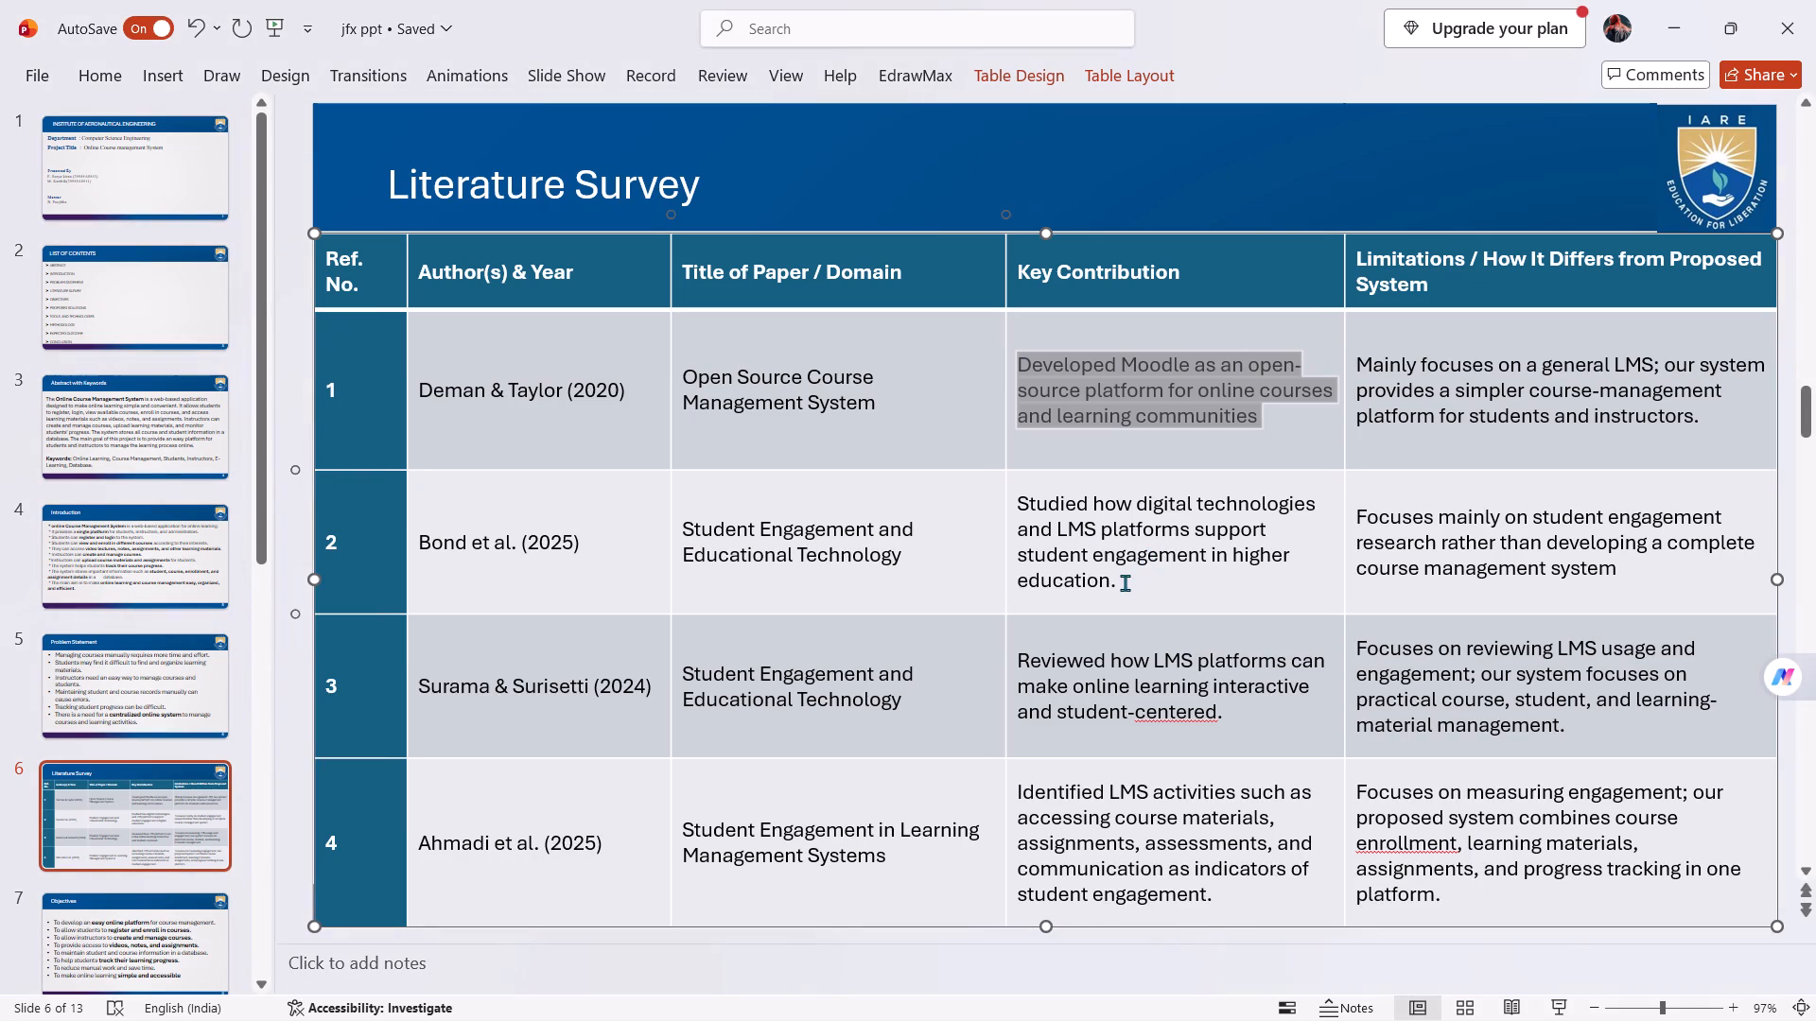
# Copy the Bond et al. key contribution, "Studied how digital technologies…", from the PowerPoint slide into row 2's Key Contribution cell in Word.
pyautogui.moveTo(1125, 582); pyautogui.dragTo(1027, 506)
pyautogui.hotkey('ctrl', 'c')
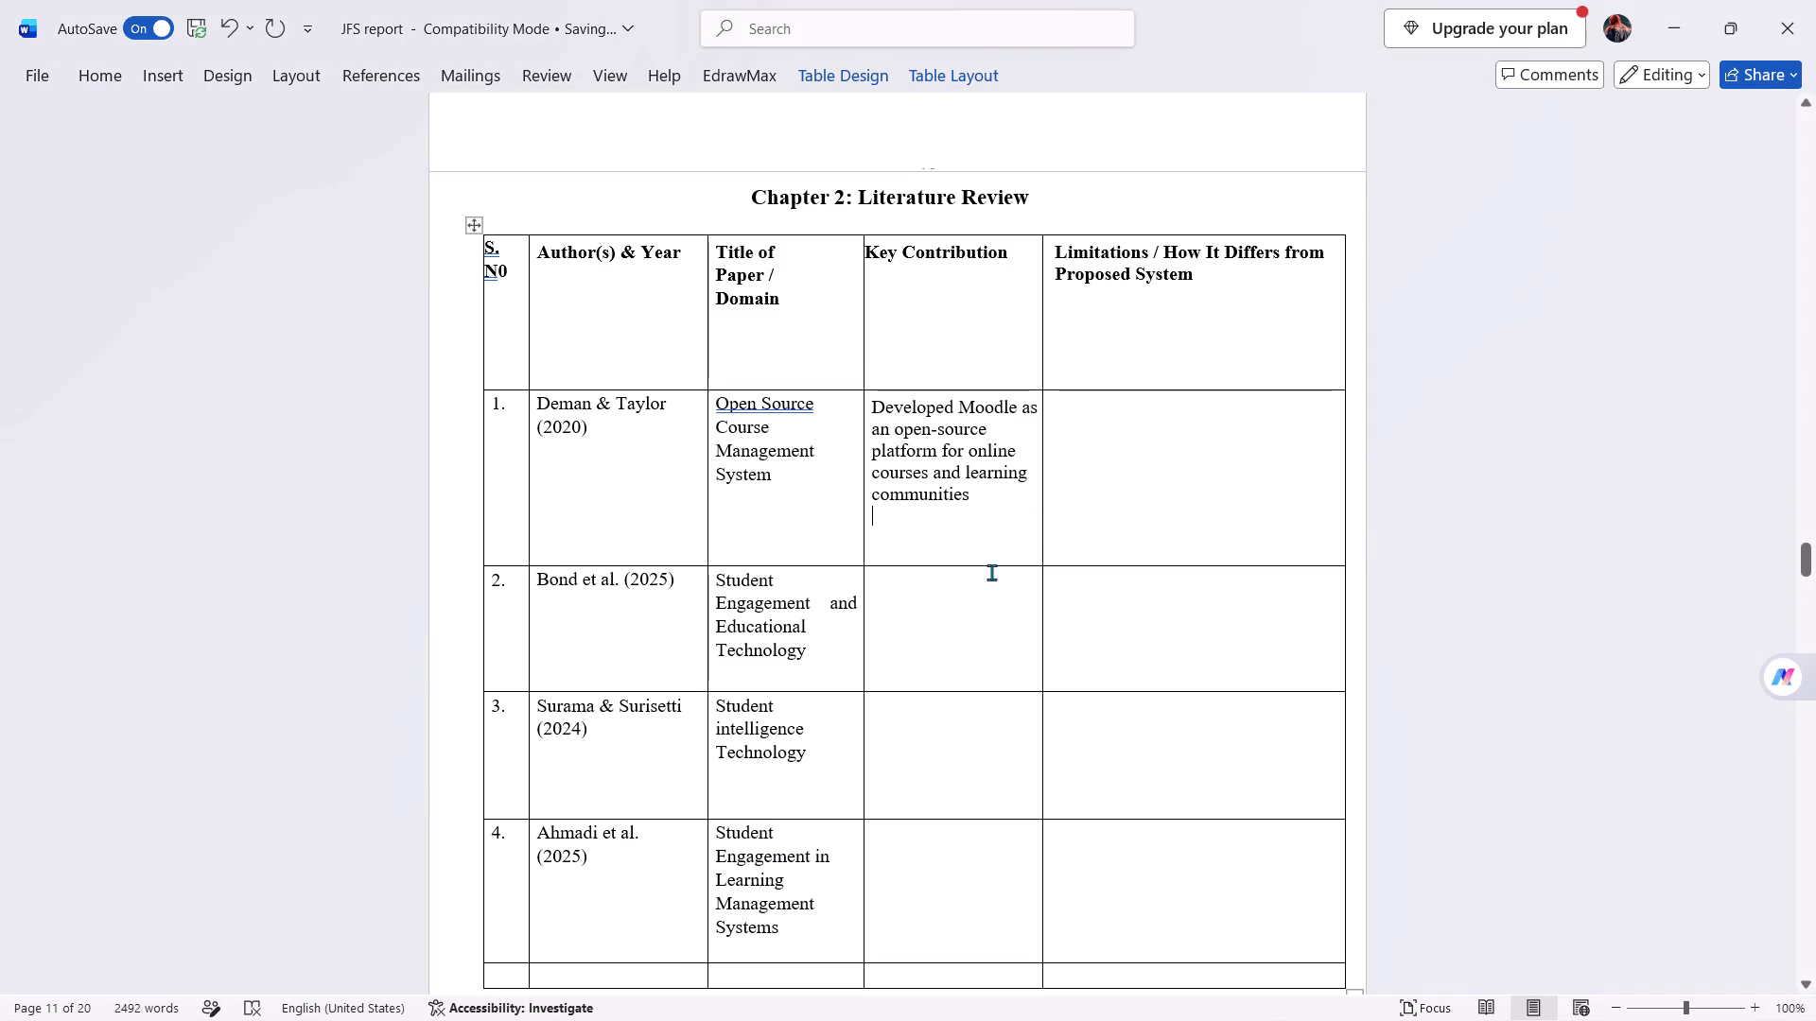
pyautogui.click(961, 606)
pyautogui.hotkey('ctrl', 'v')
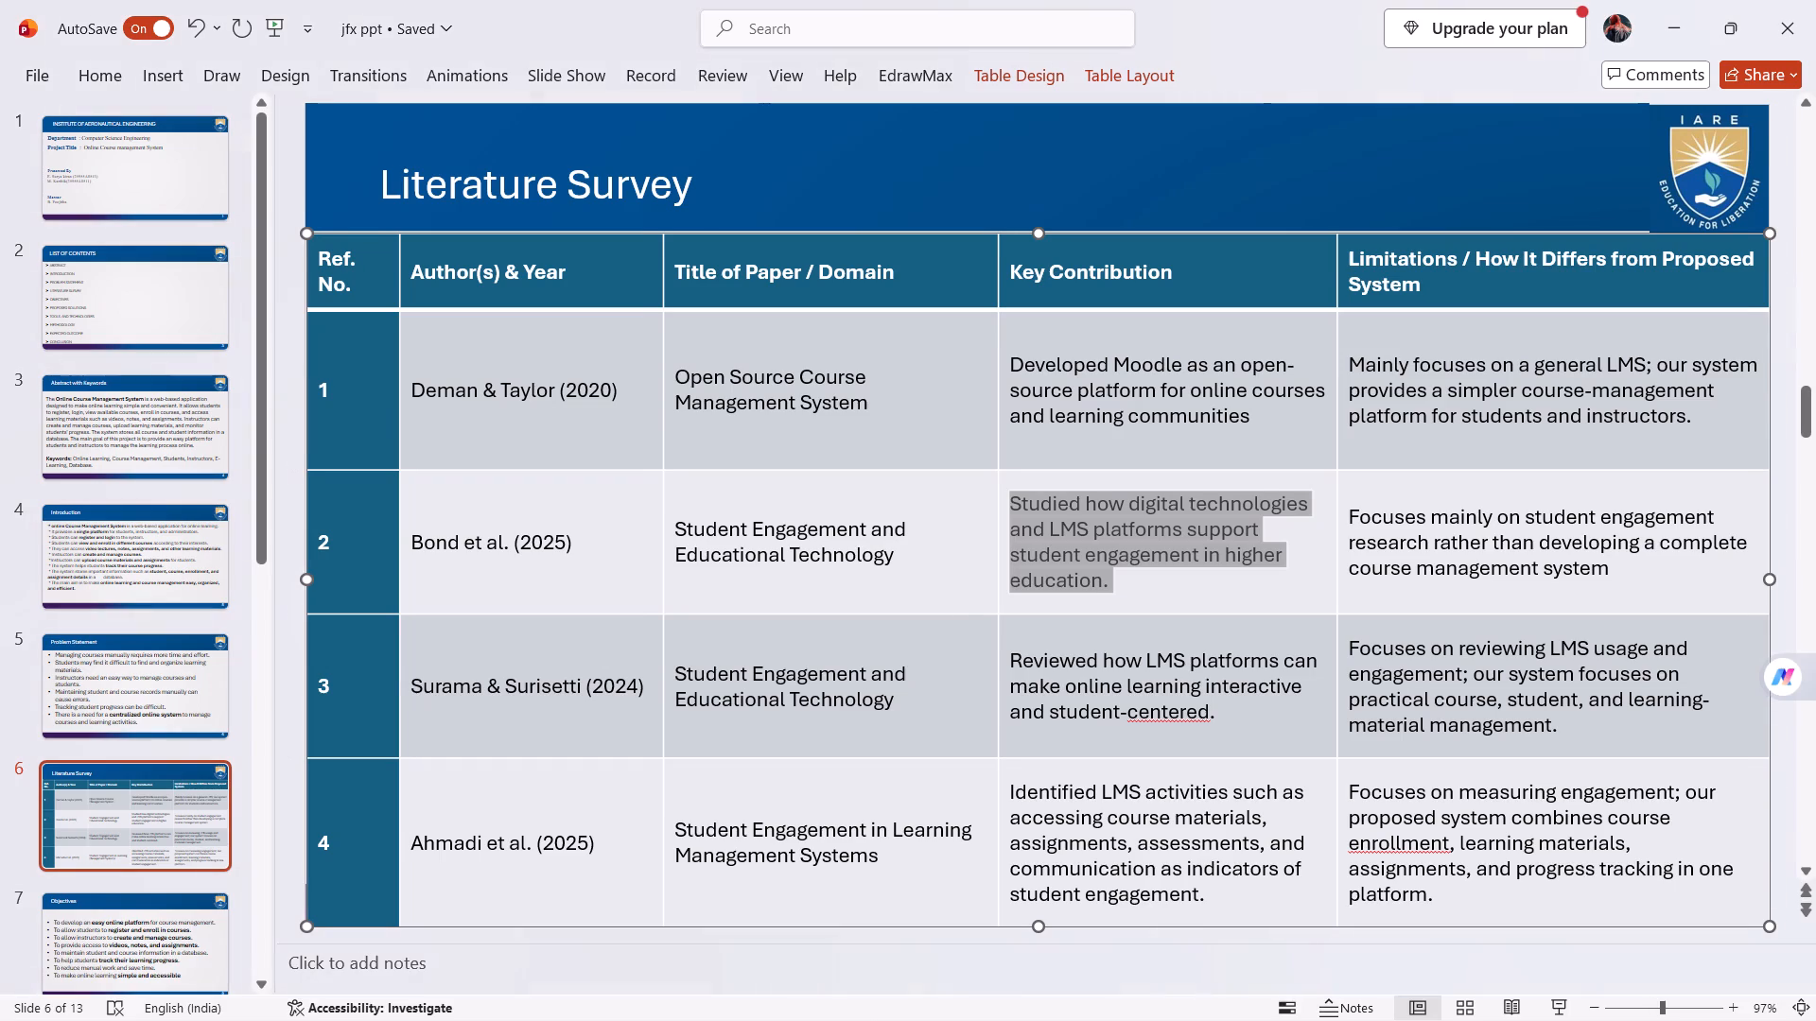
# Copy the Surama & Surisetti key contribution, "Reviewed how LMS platforms…", from the PowerPoint slide into row 3's Key Contribution cell in Word.
pyautogui.moveTo(1221, 705); pyautogui.dragTo(1050, 668)
pyautogui.hotkey('ctrl', 'c')
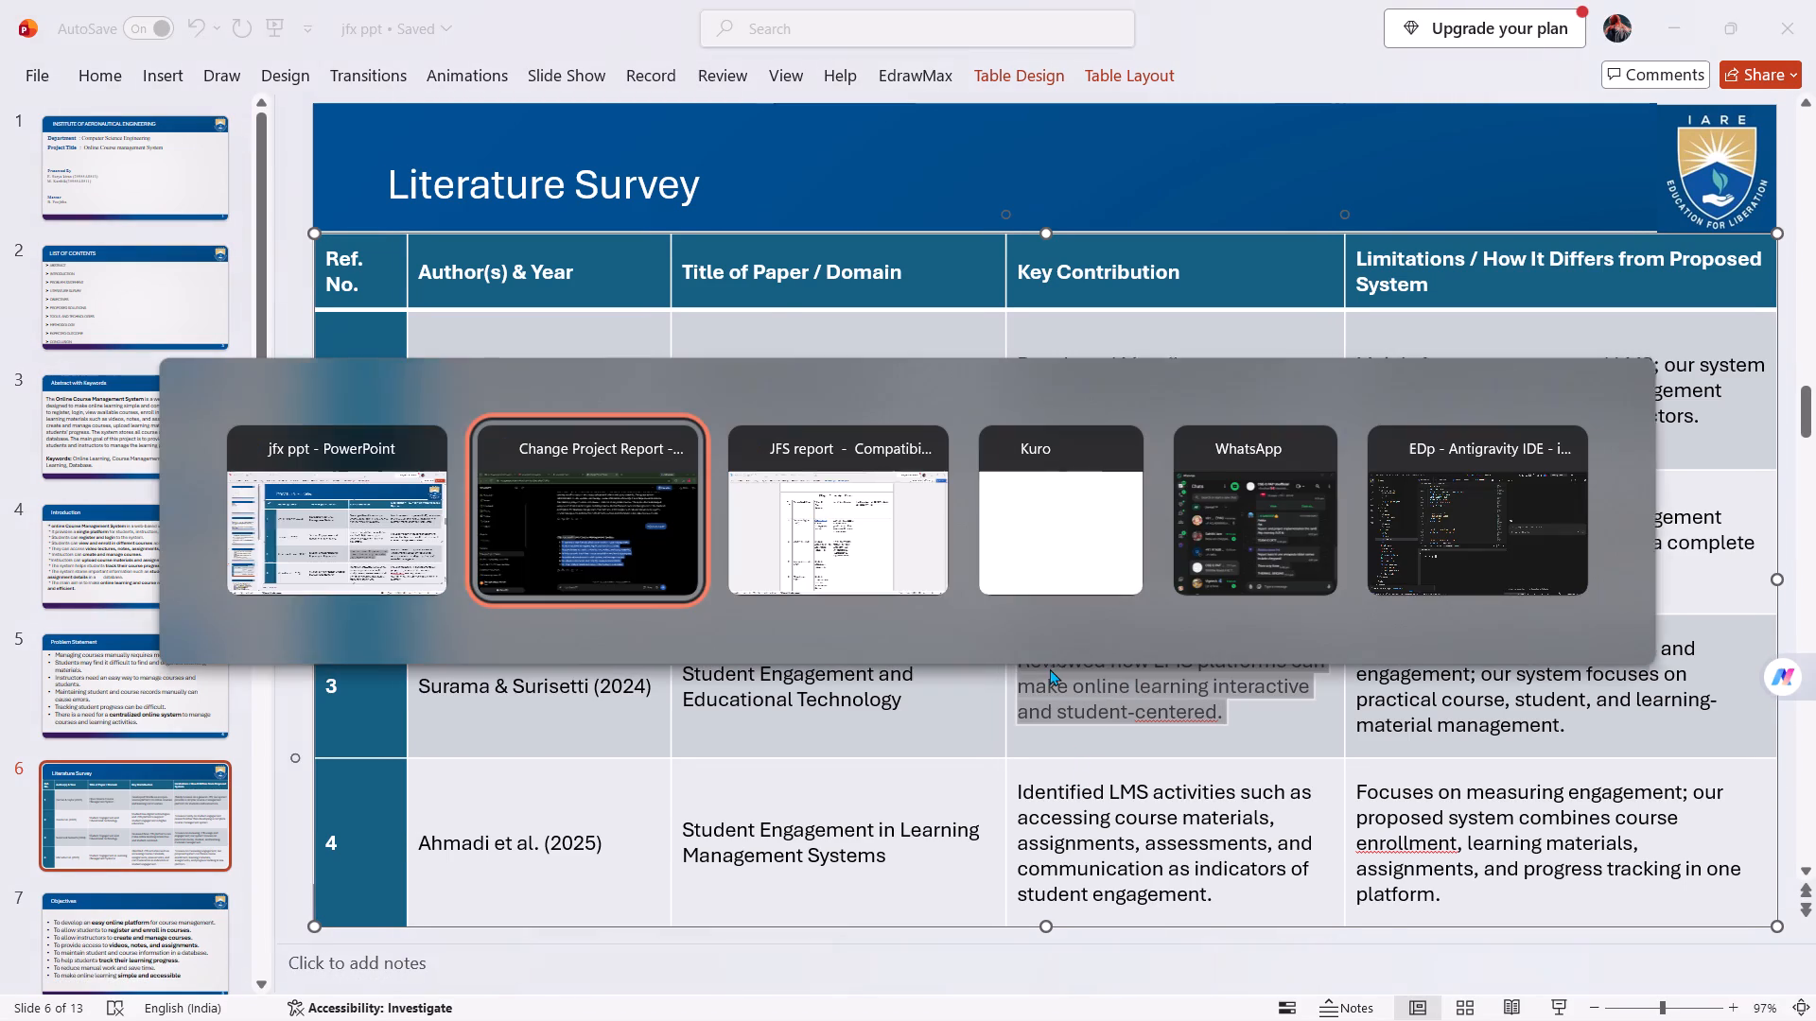
pyautogui.click(919, 773)
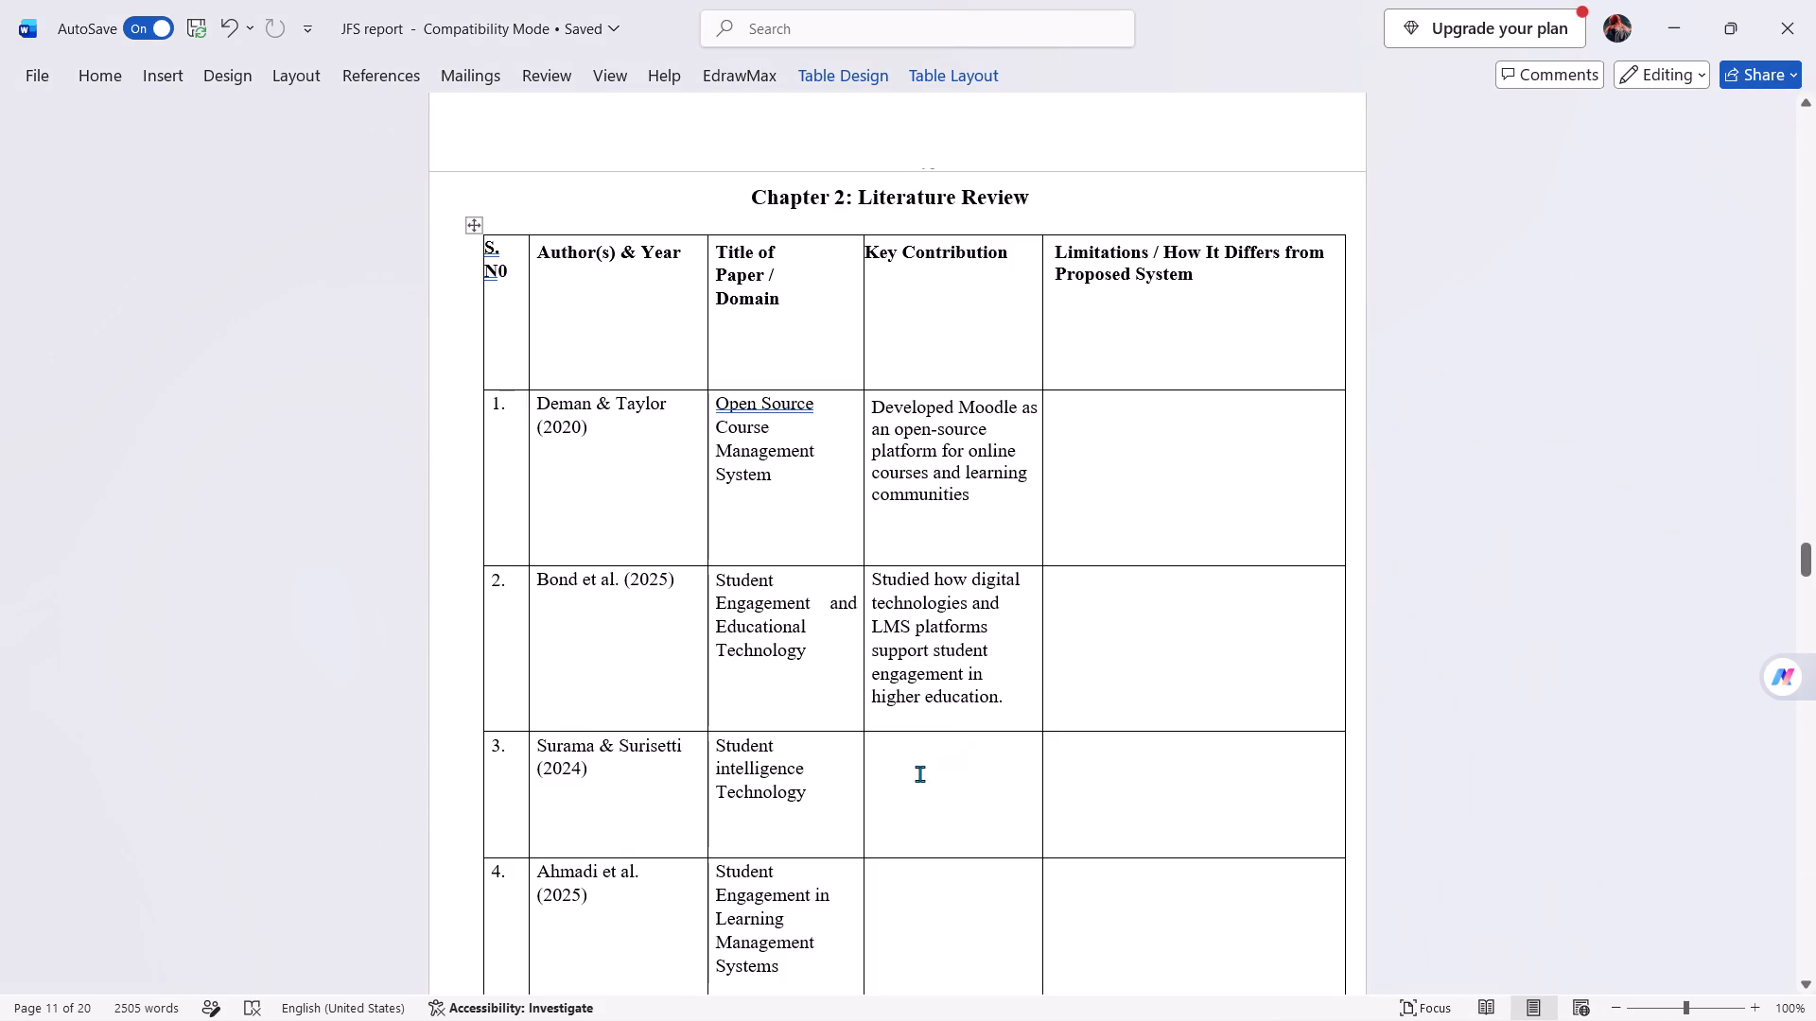
pyautogui.hotkey('ctrl', 'v')
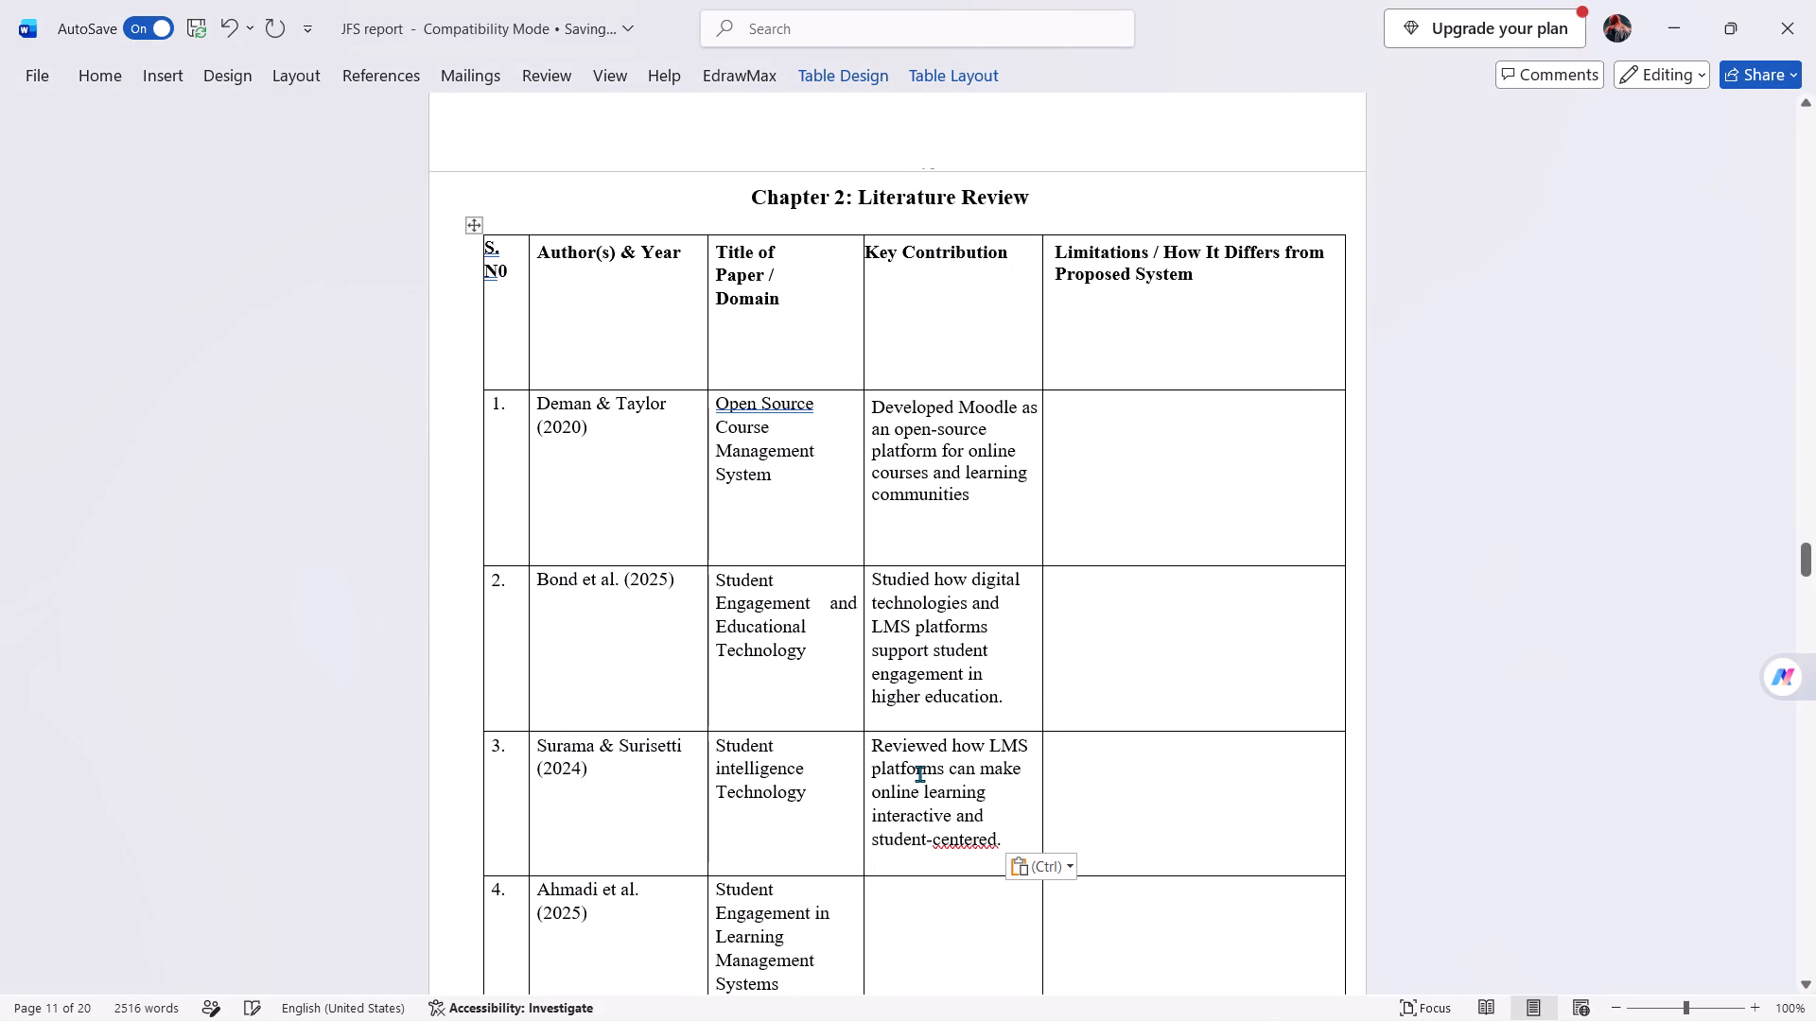
# Copy the Ahmadi et al. key contribution, "Identified LMS activities…", from the PowerPoint slide into row 4's Key Contribution cell in Word.
pyautogui.click(876, 247)
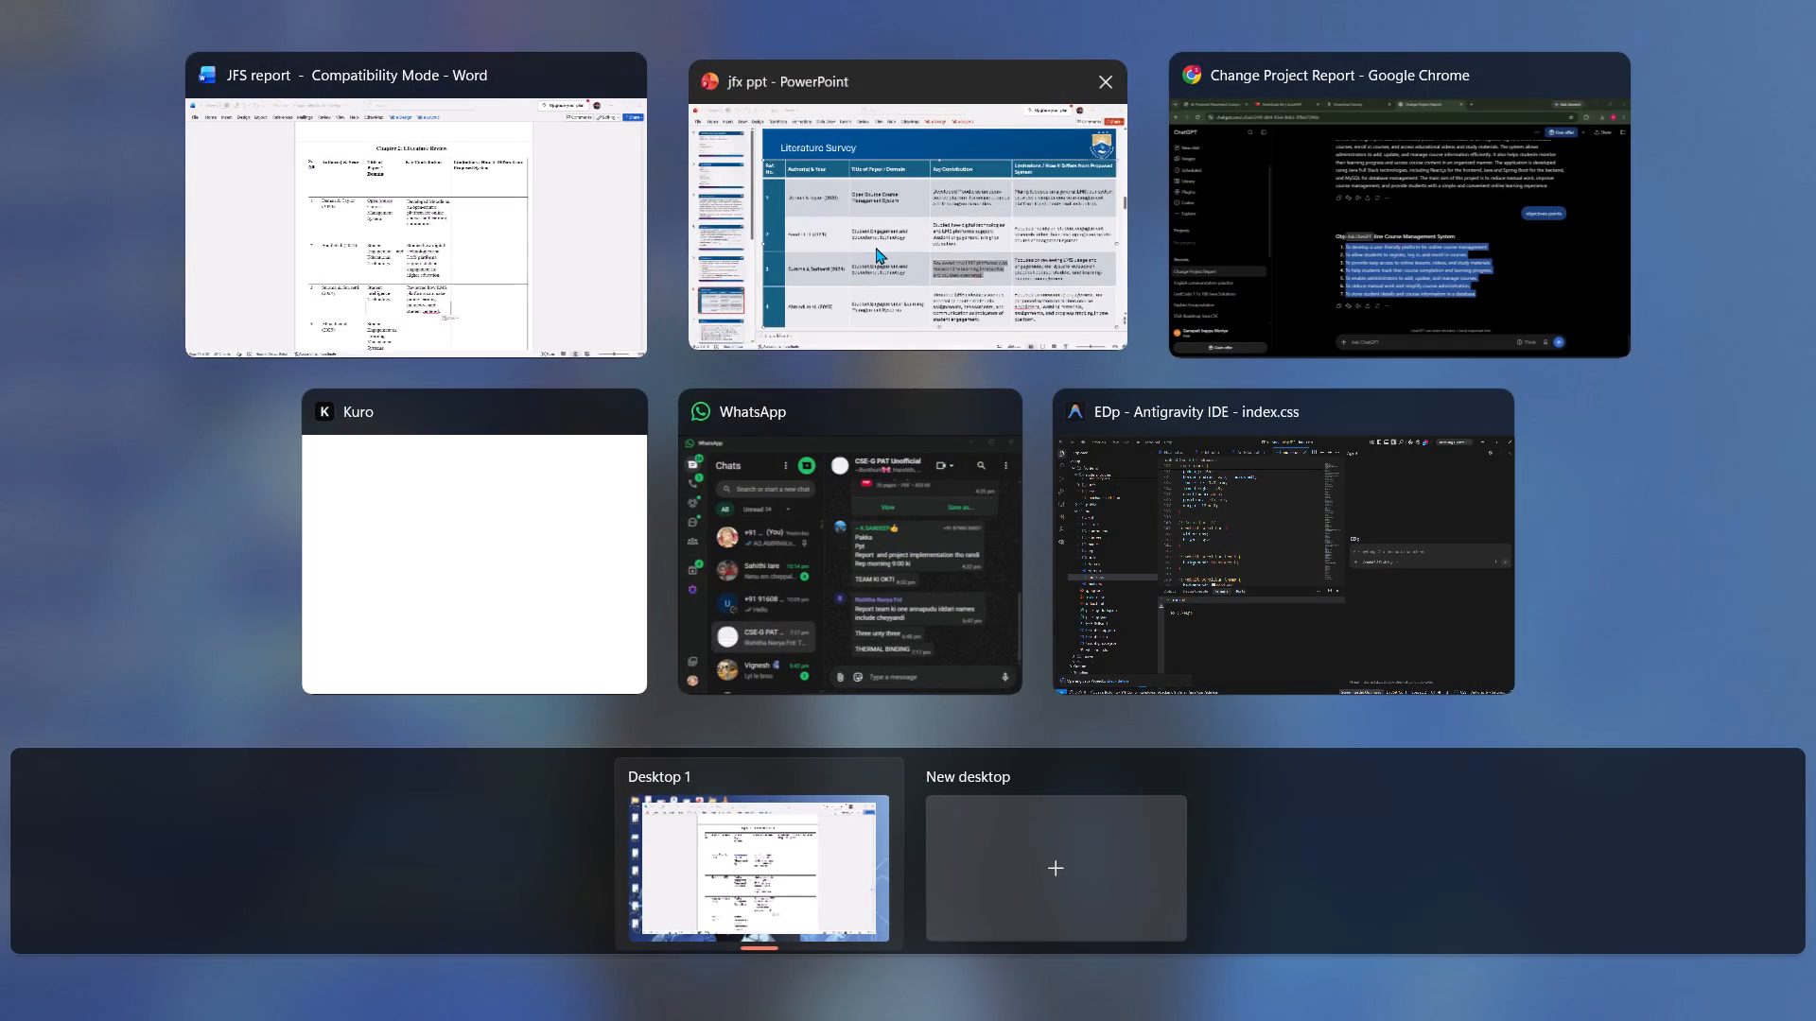
pyautogui.moveTo(1216, 897); pyautogui.dragTo(1153, 872)
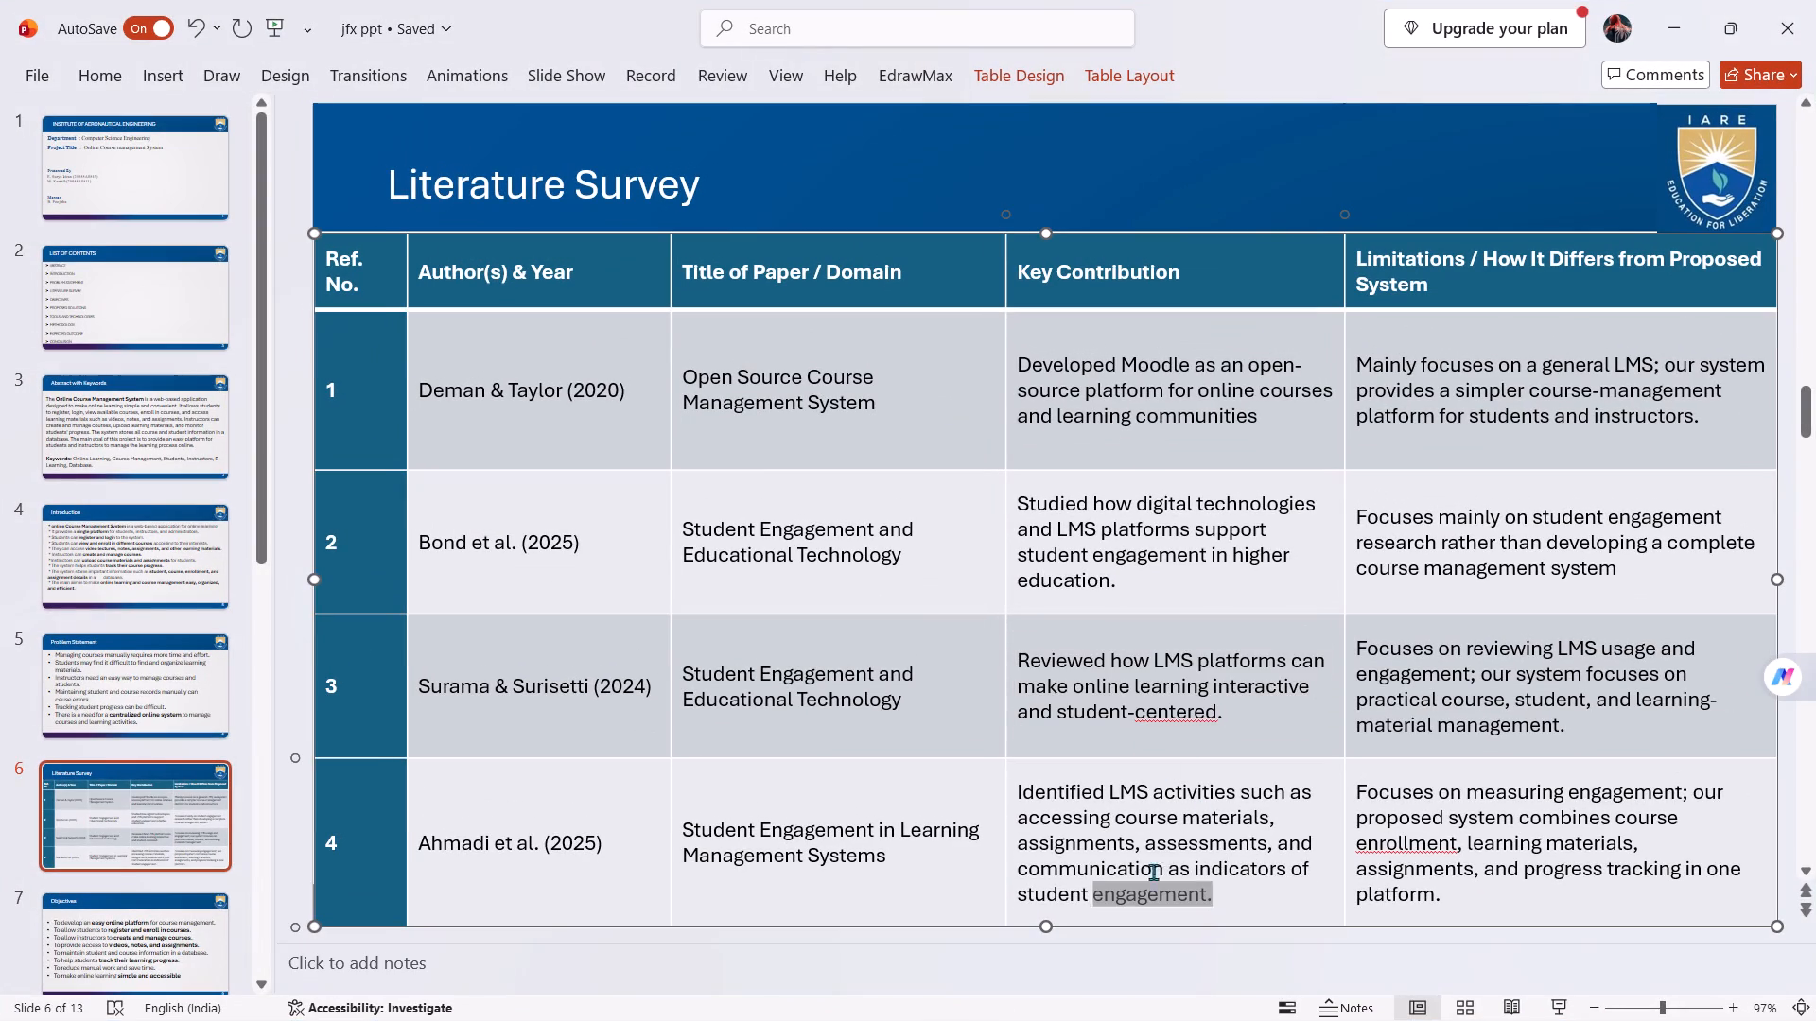
pyautogui.moveTo(1153, 872); pyautogui.dragTo(1035, 801)
pyautogui.hotkey('ctrl', 'c')
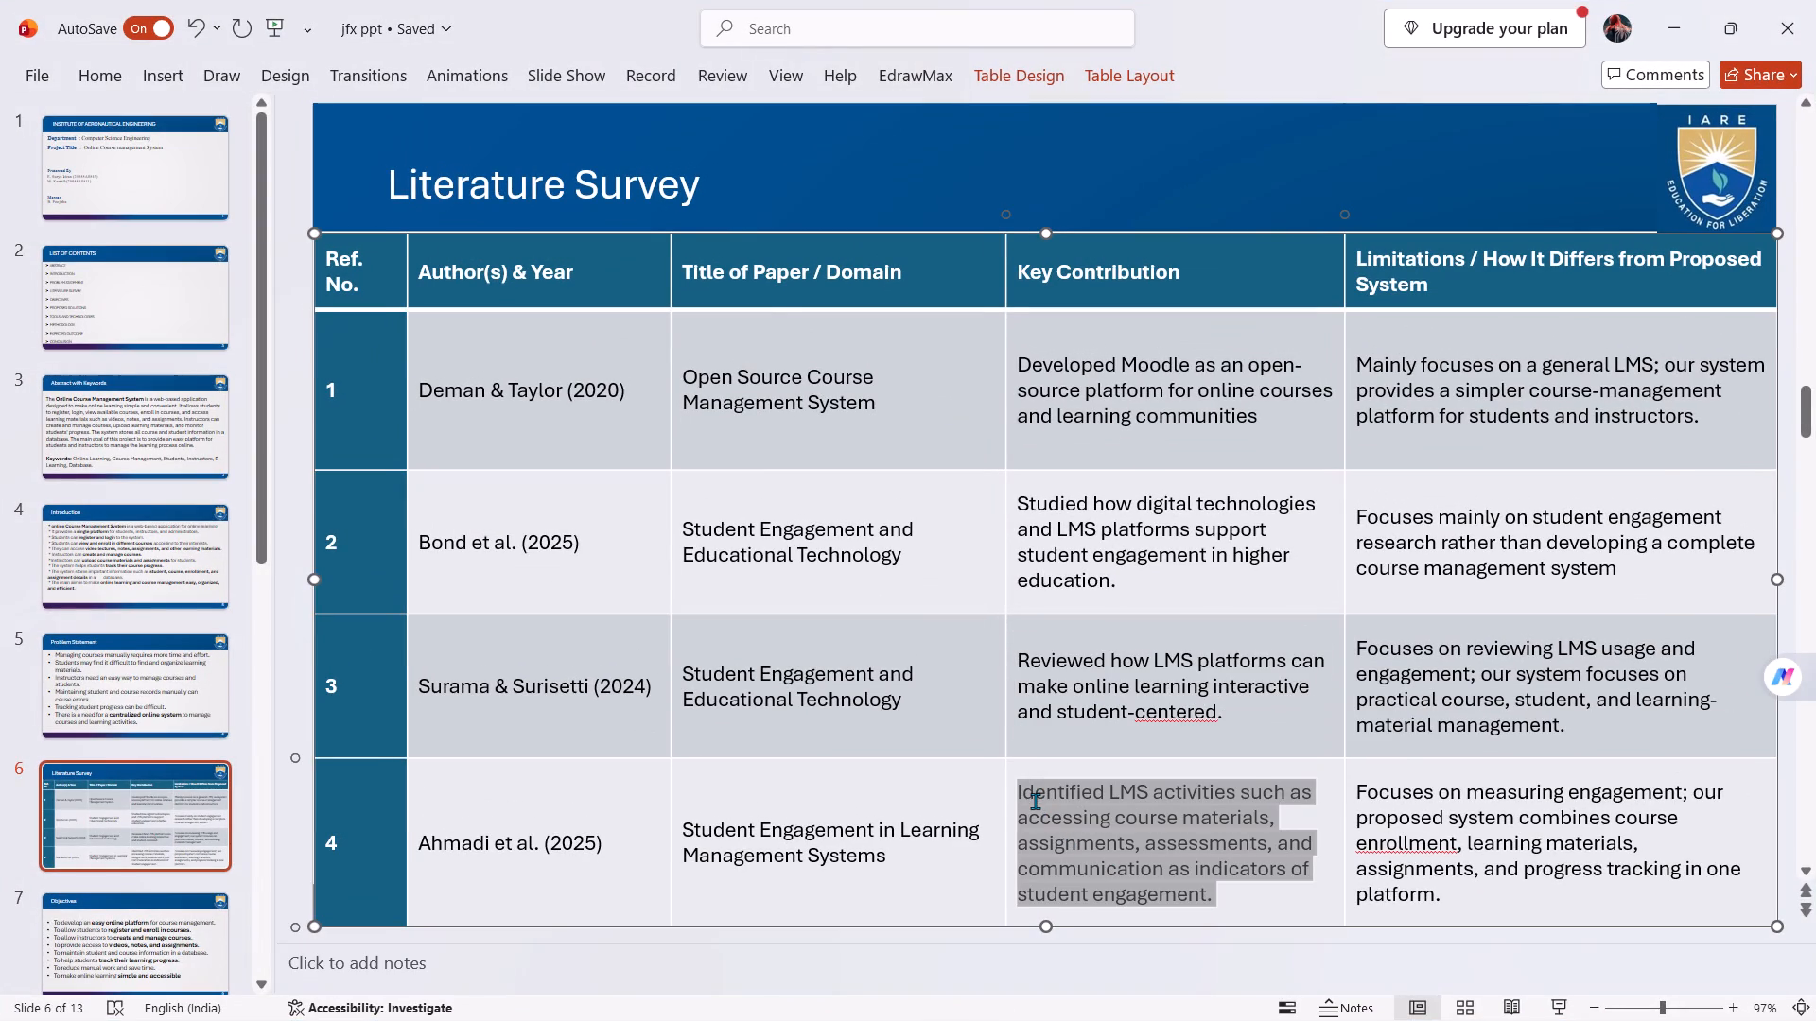
pyautogui.click(940, 923)
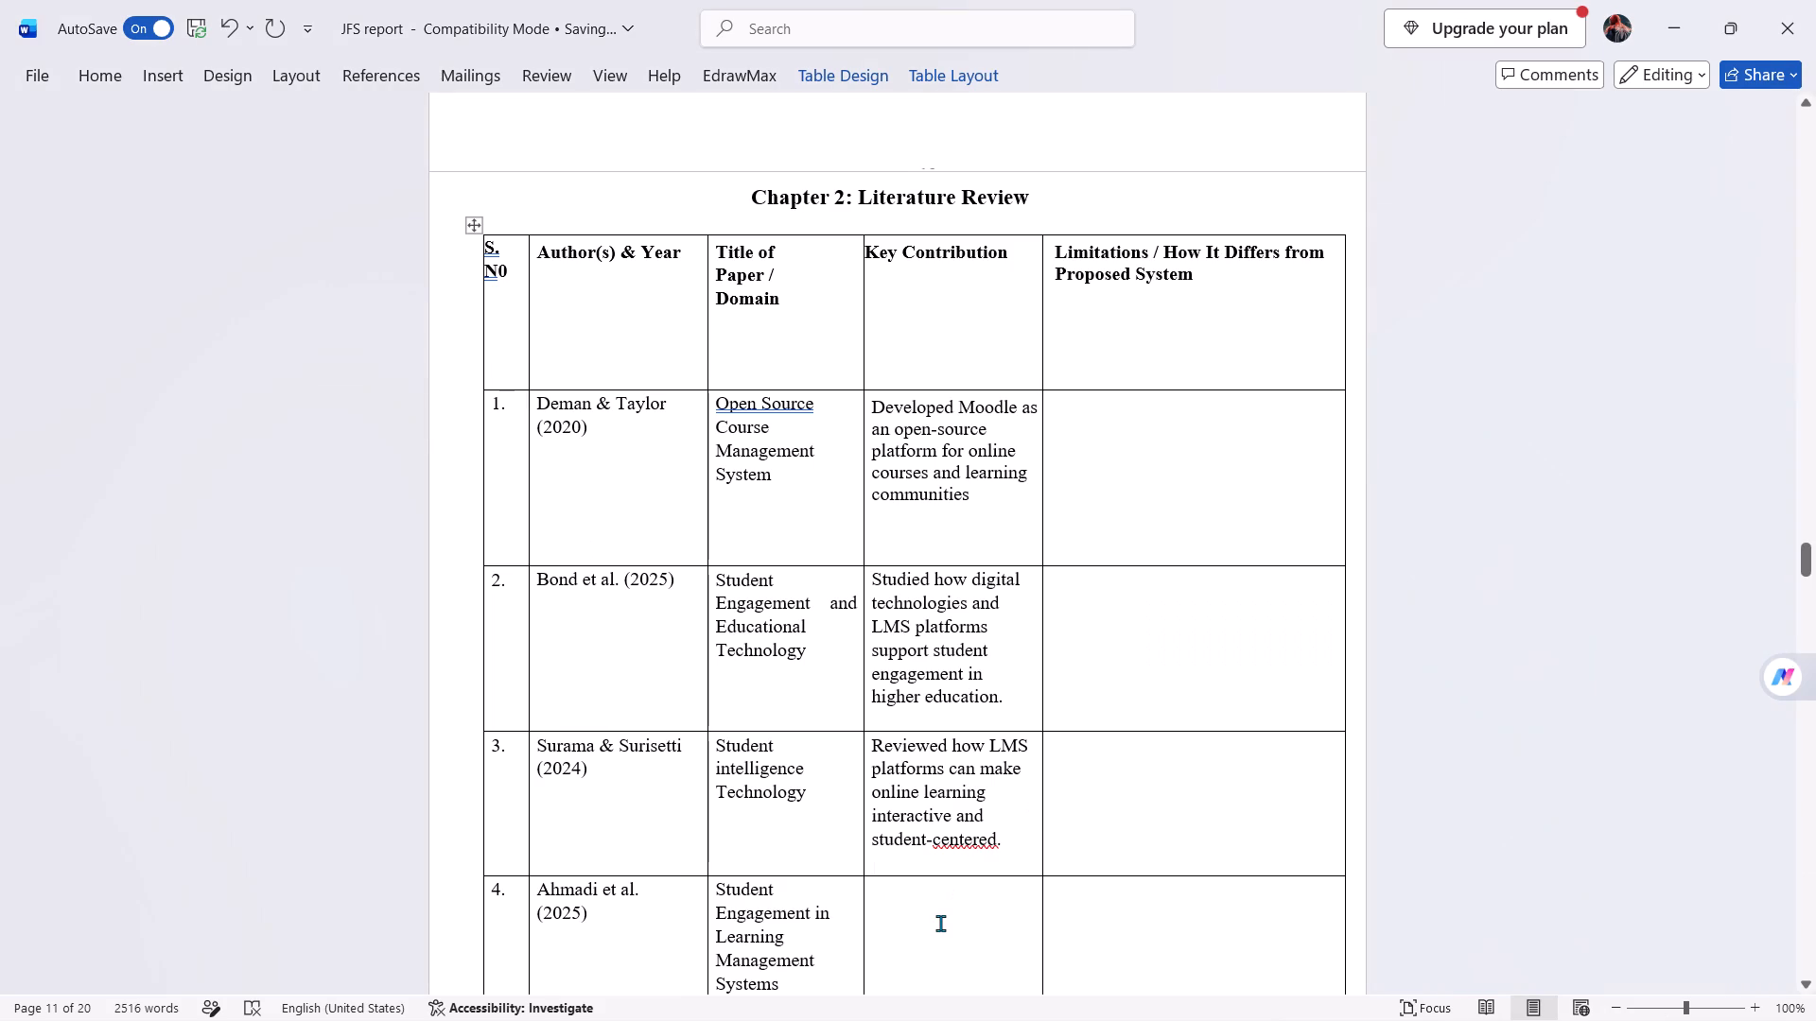
pyautogui.hotkey('ctrl', 'v')
pyautogui.scroll(-1, 940, 923)
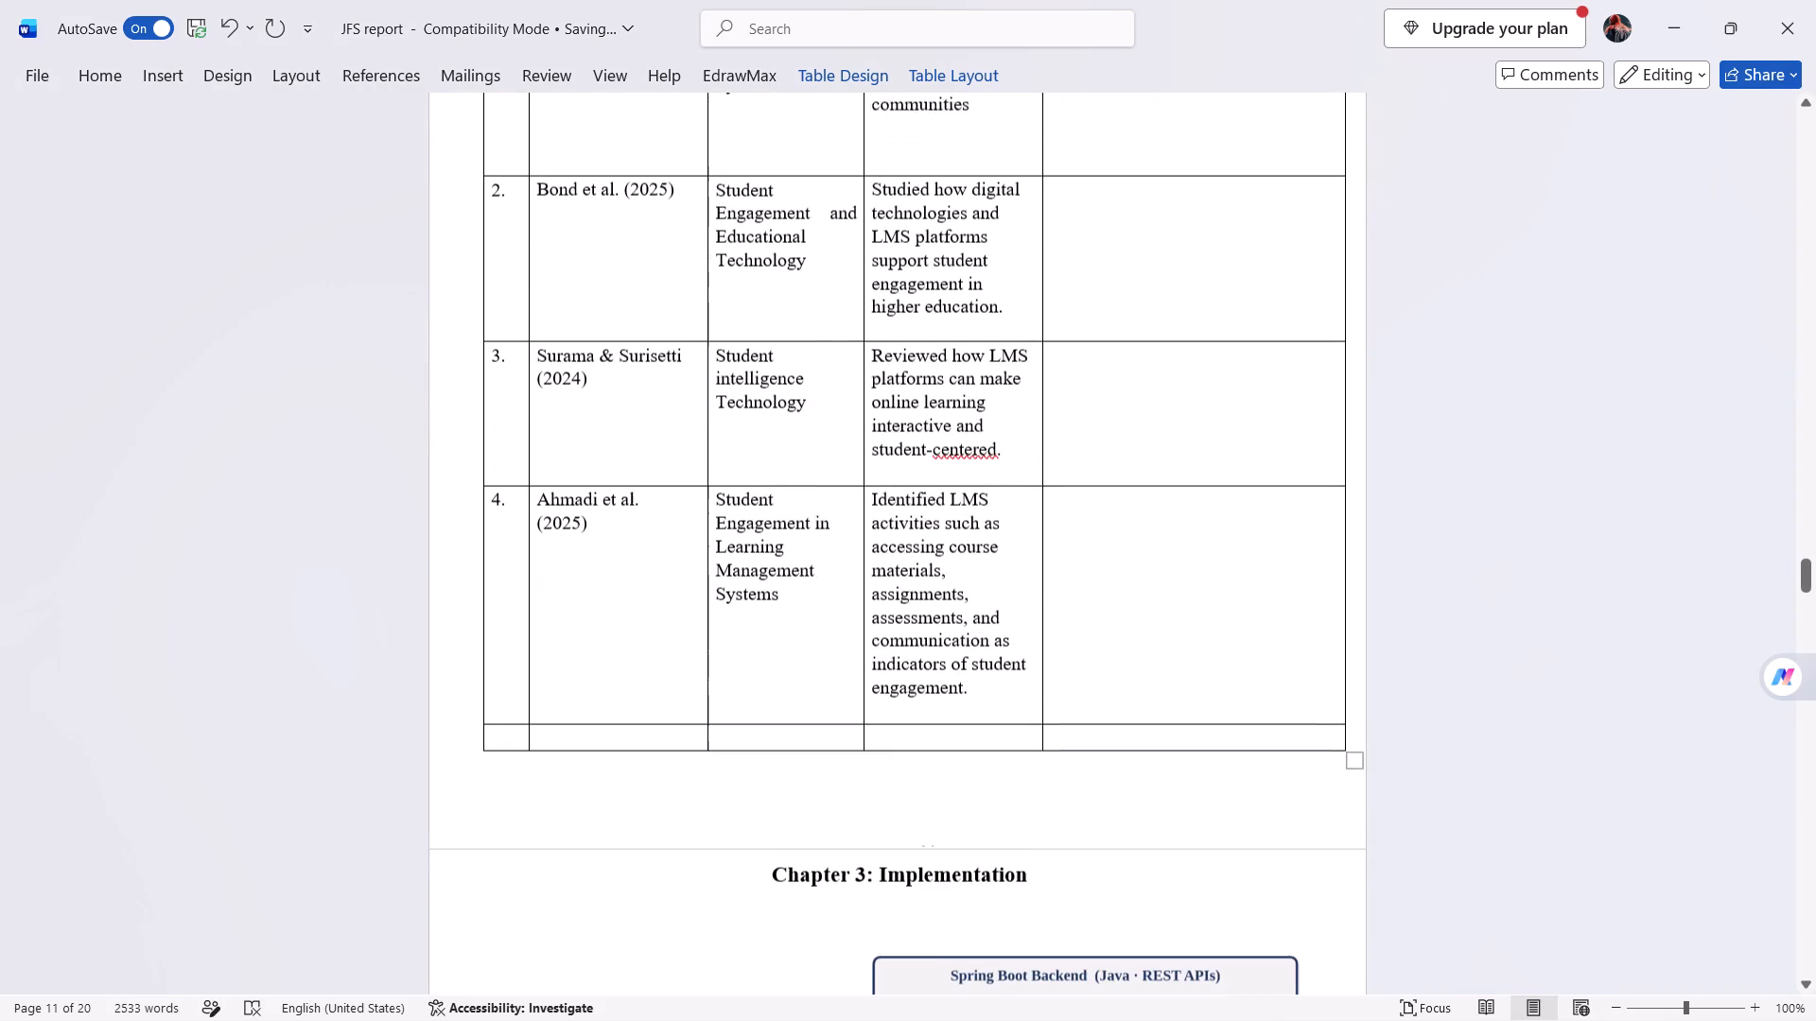
pyautogui.scroll(-1, 940, 923)
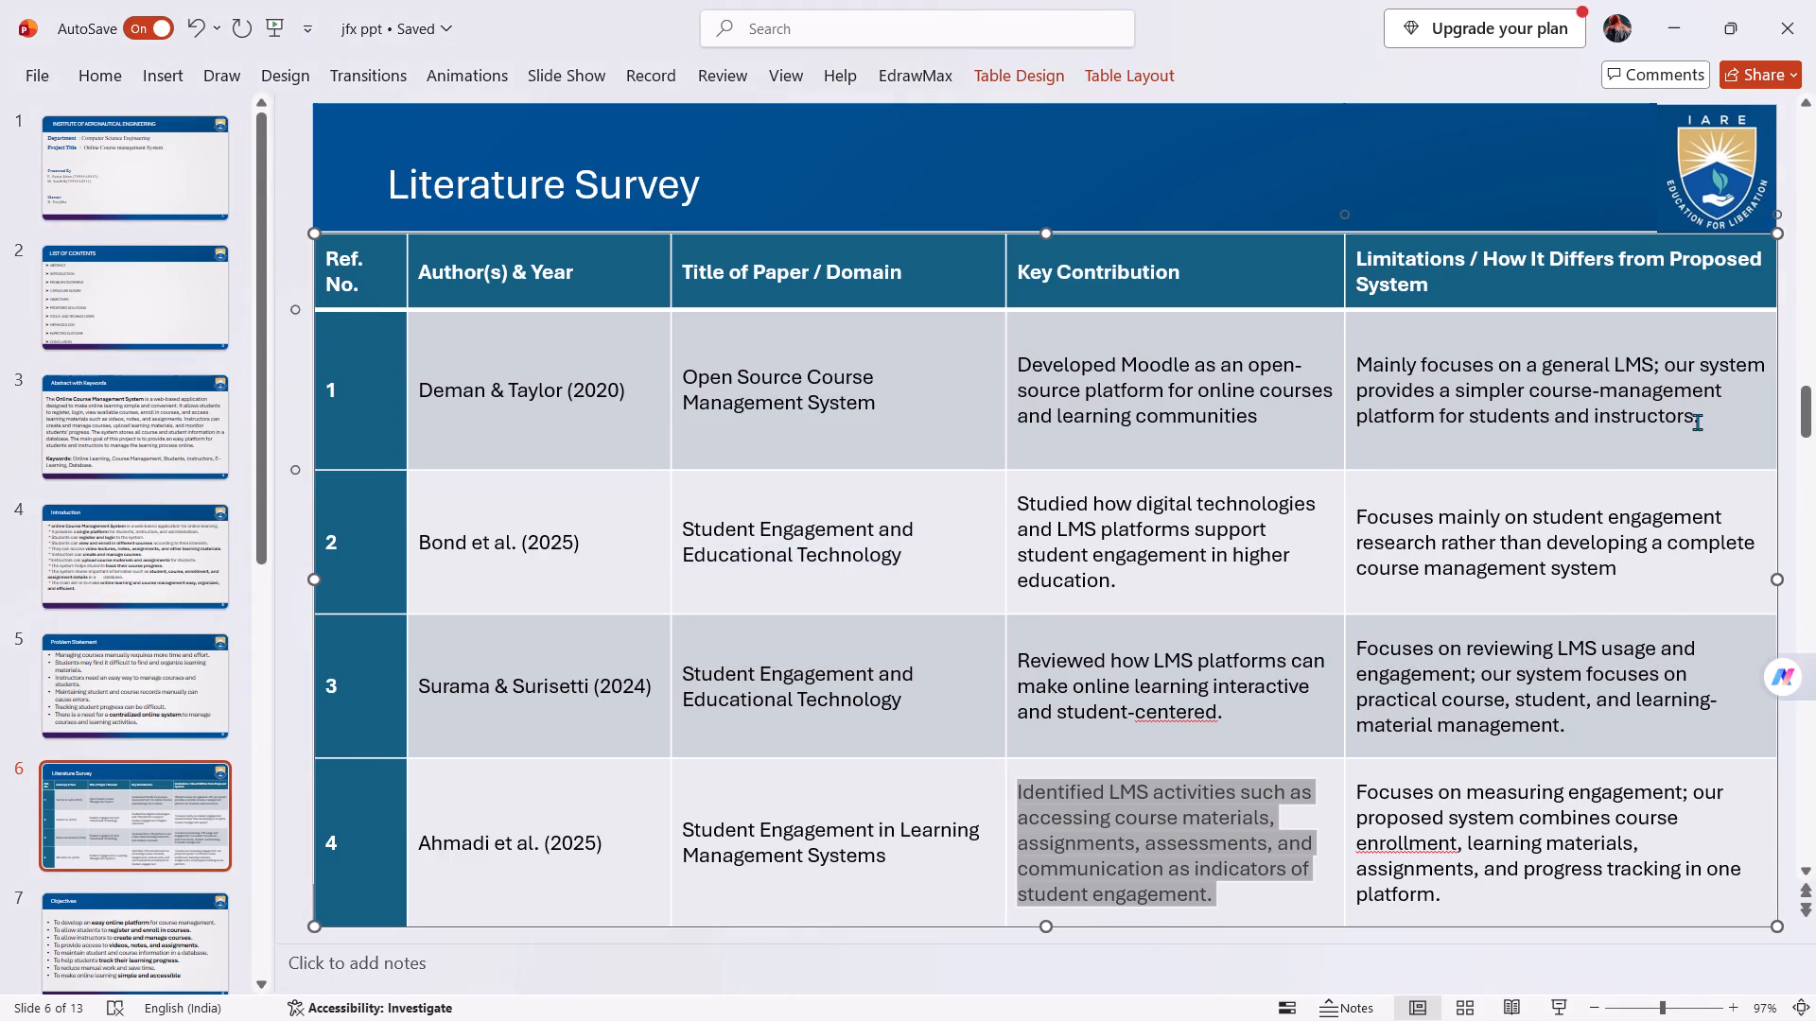
# Copy "Mainly focuses on a general LMS…" from the PowerPoint slide into row 1's Limitations cell in Word, also shortening the table's header row.
pyautogui.moveTo(1697, 422); pyautogui.dragTo(1360, 362)
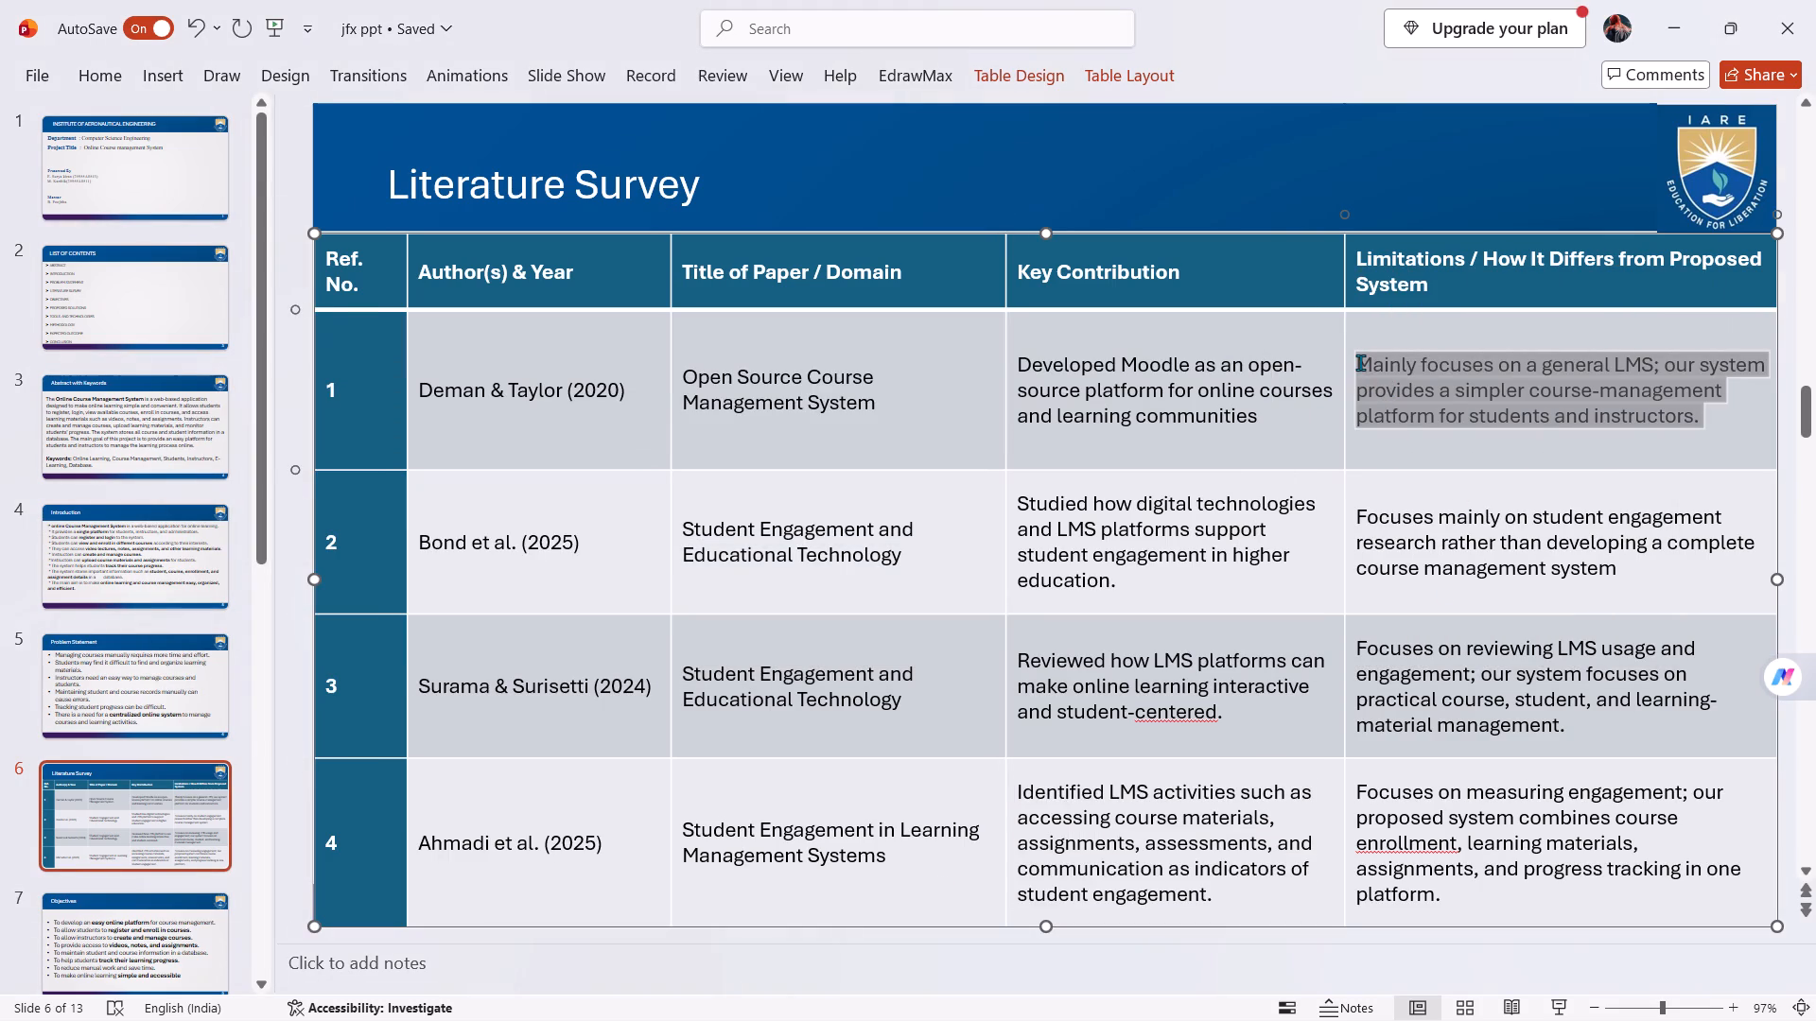
pyautogui.hotkey('ctrl', 'c')
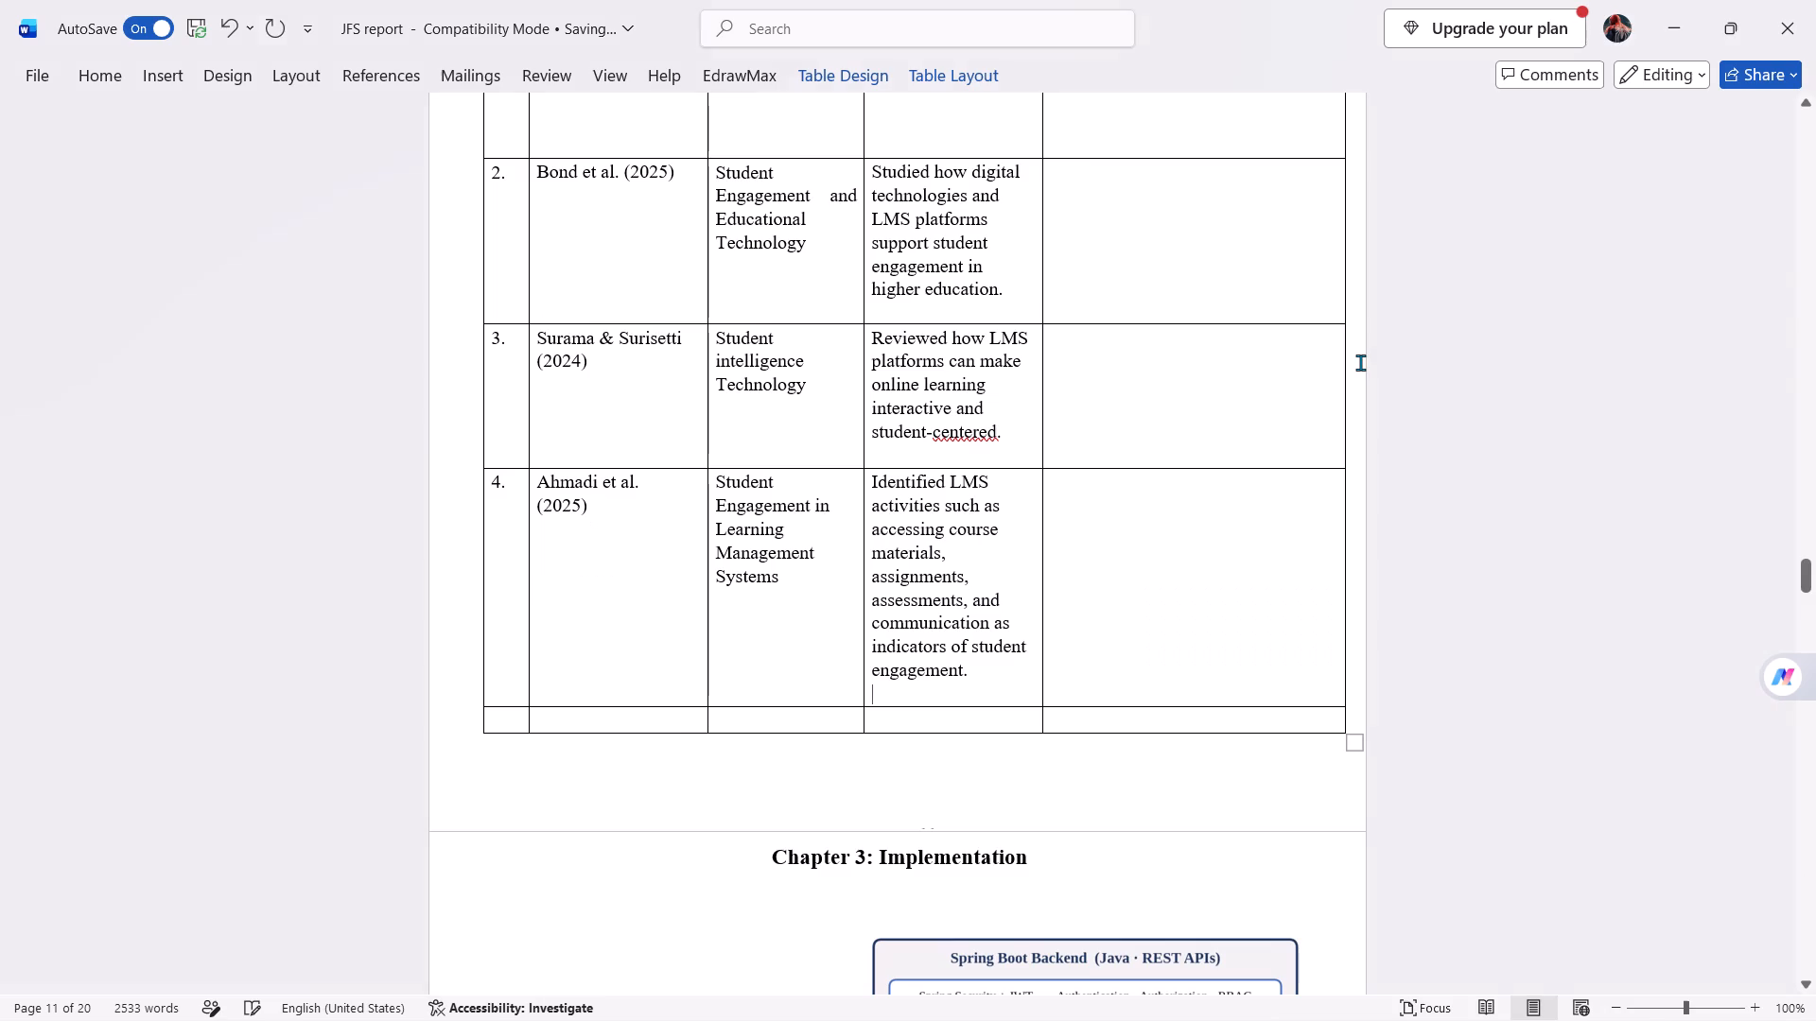
pyautogui.scroll(2, 1087, 170)
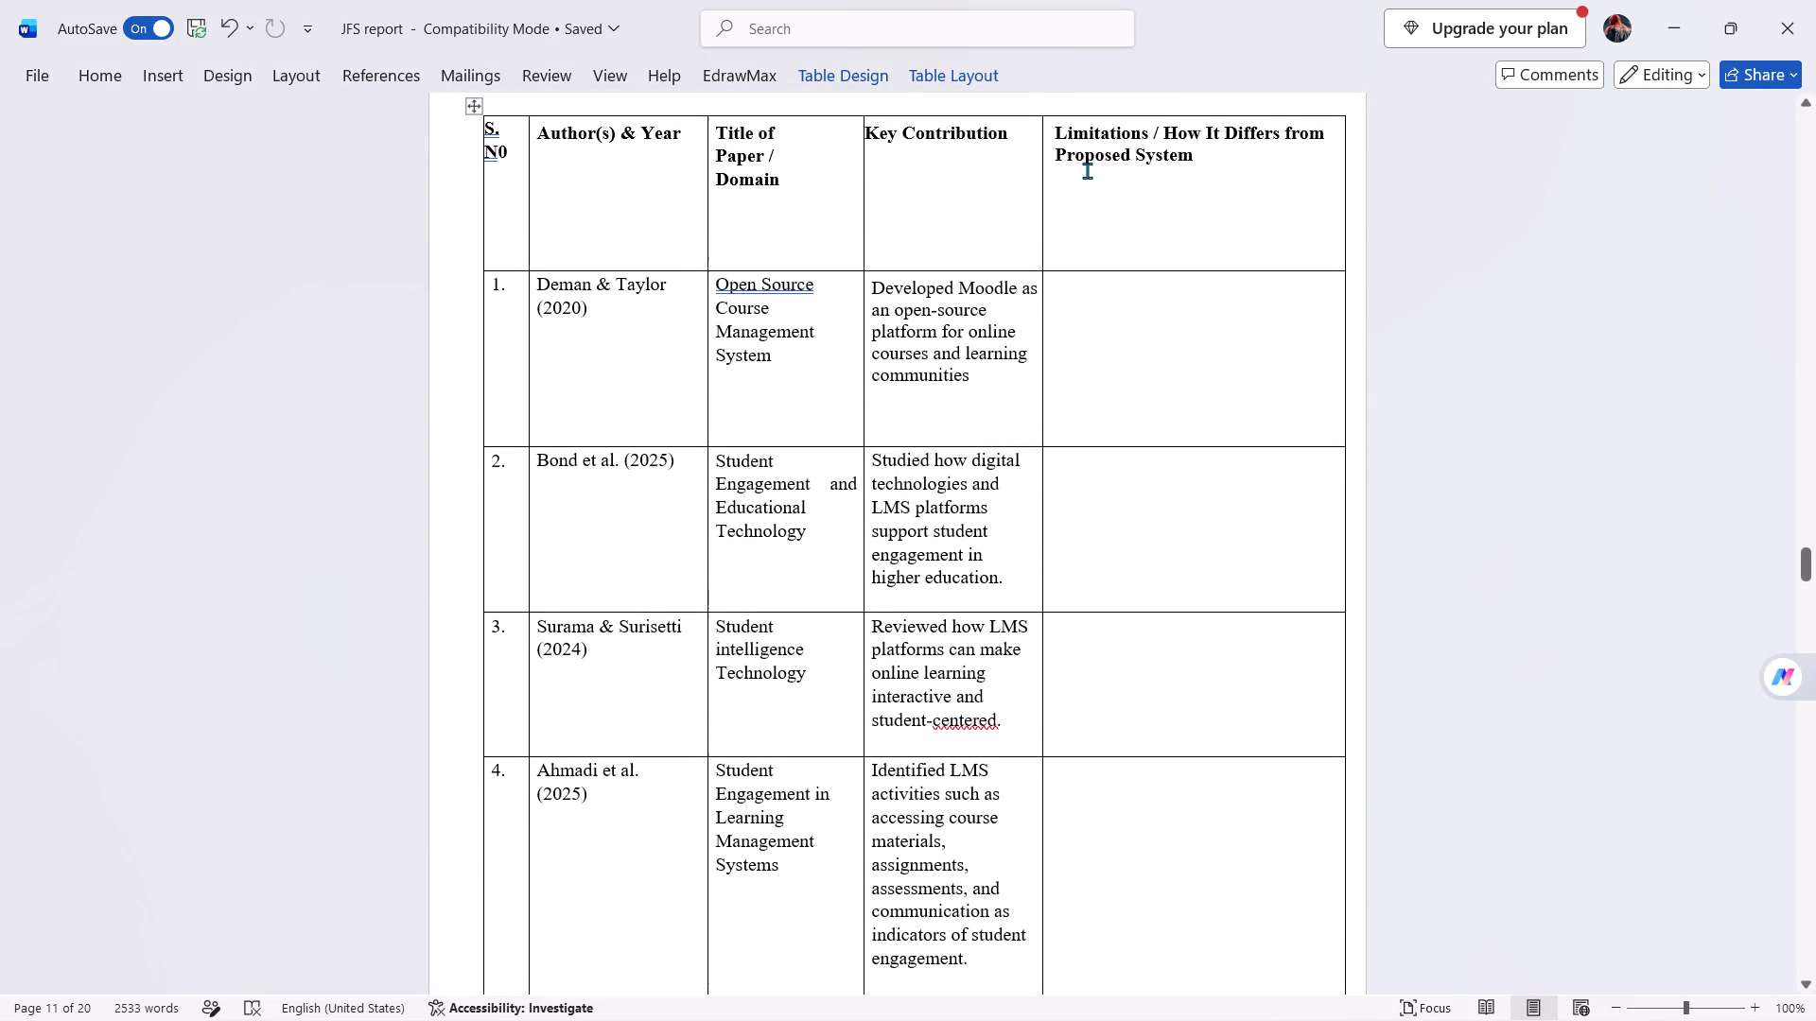
pyautogui.moveTo(1107, 271); pyautogui.dragTo(1107, 234)
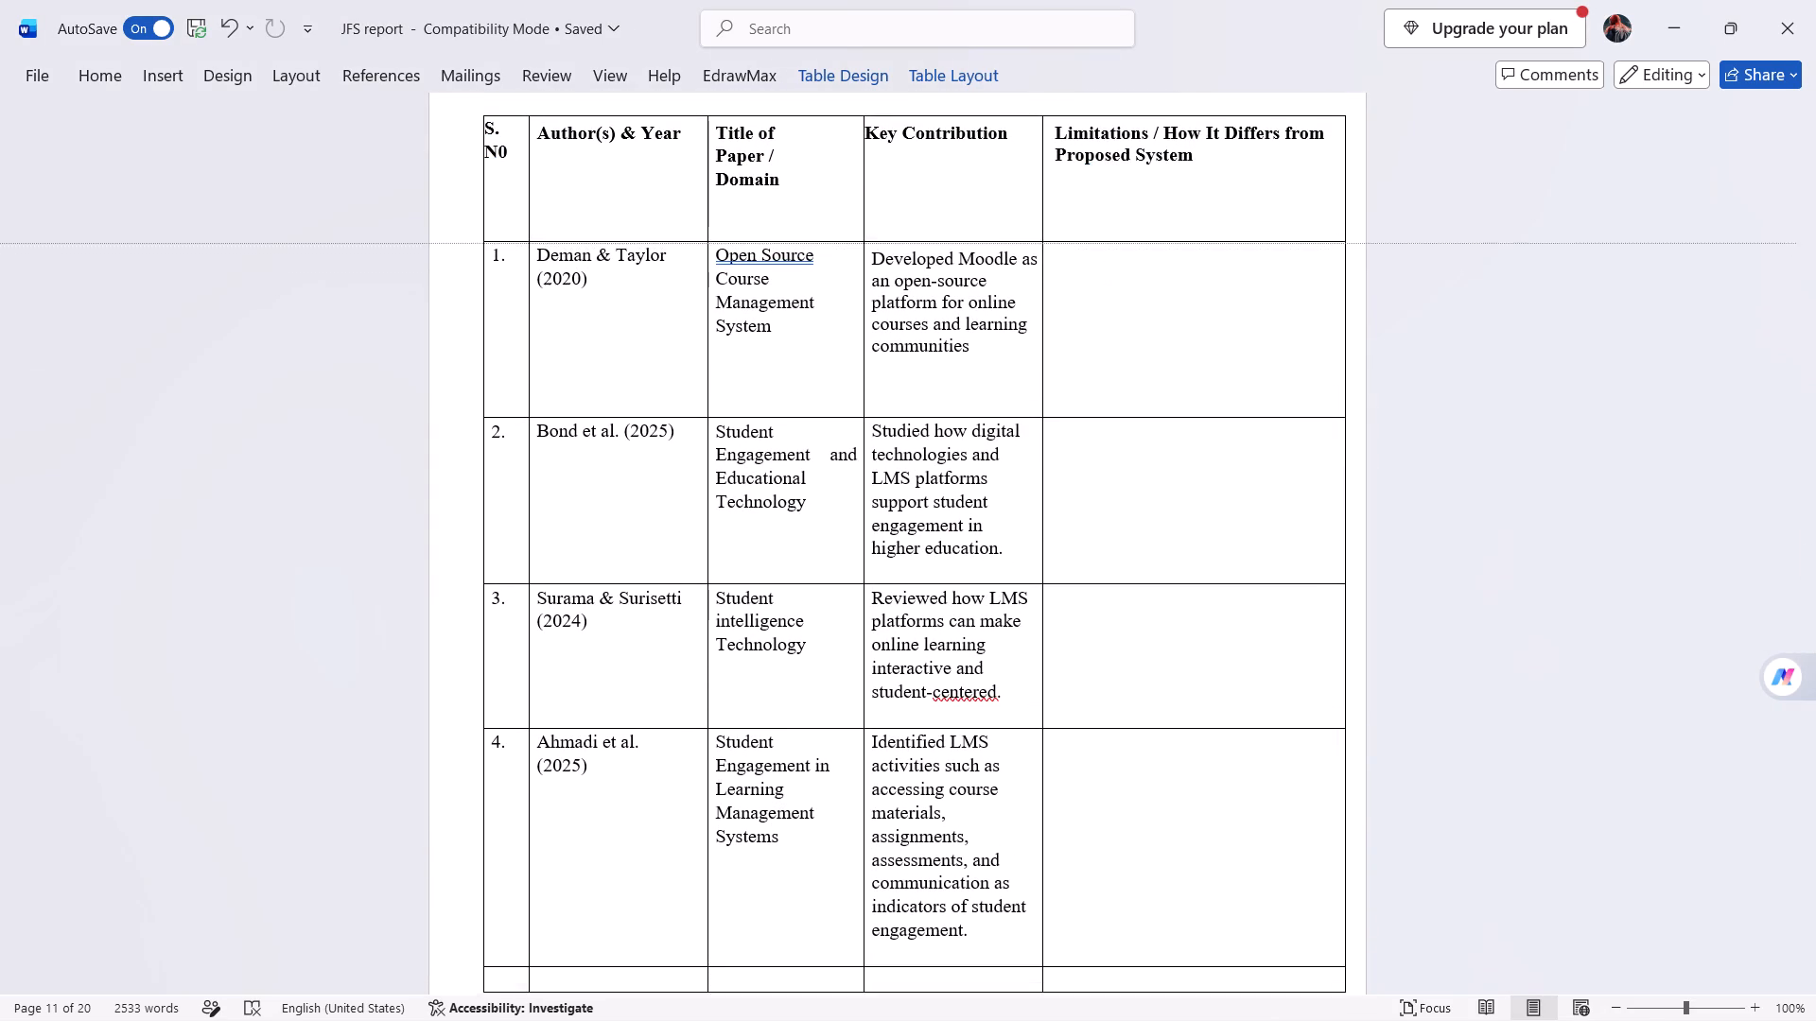
pyautogui.moveTo(1107, 234); pyautogui.dragTo(1100, 199)
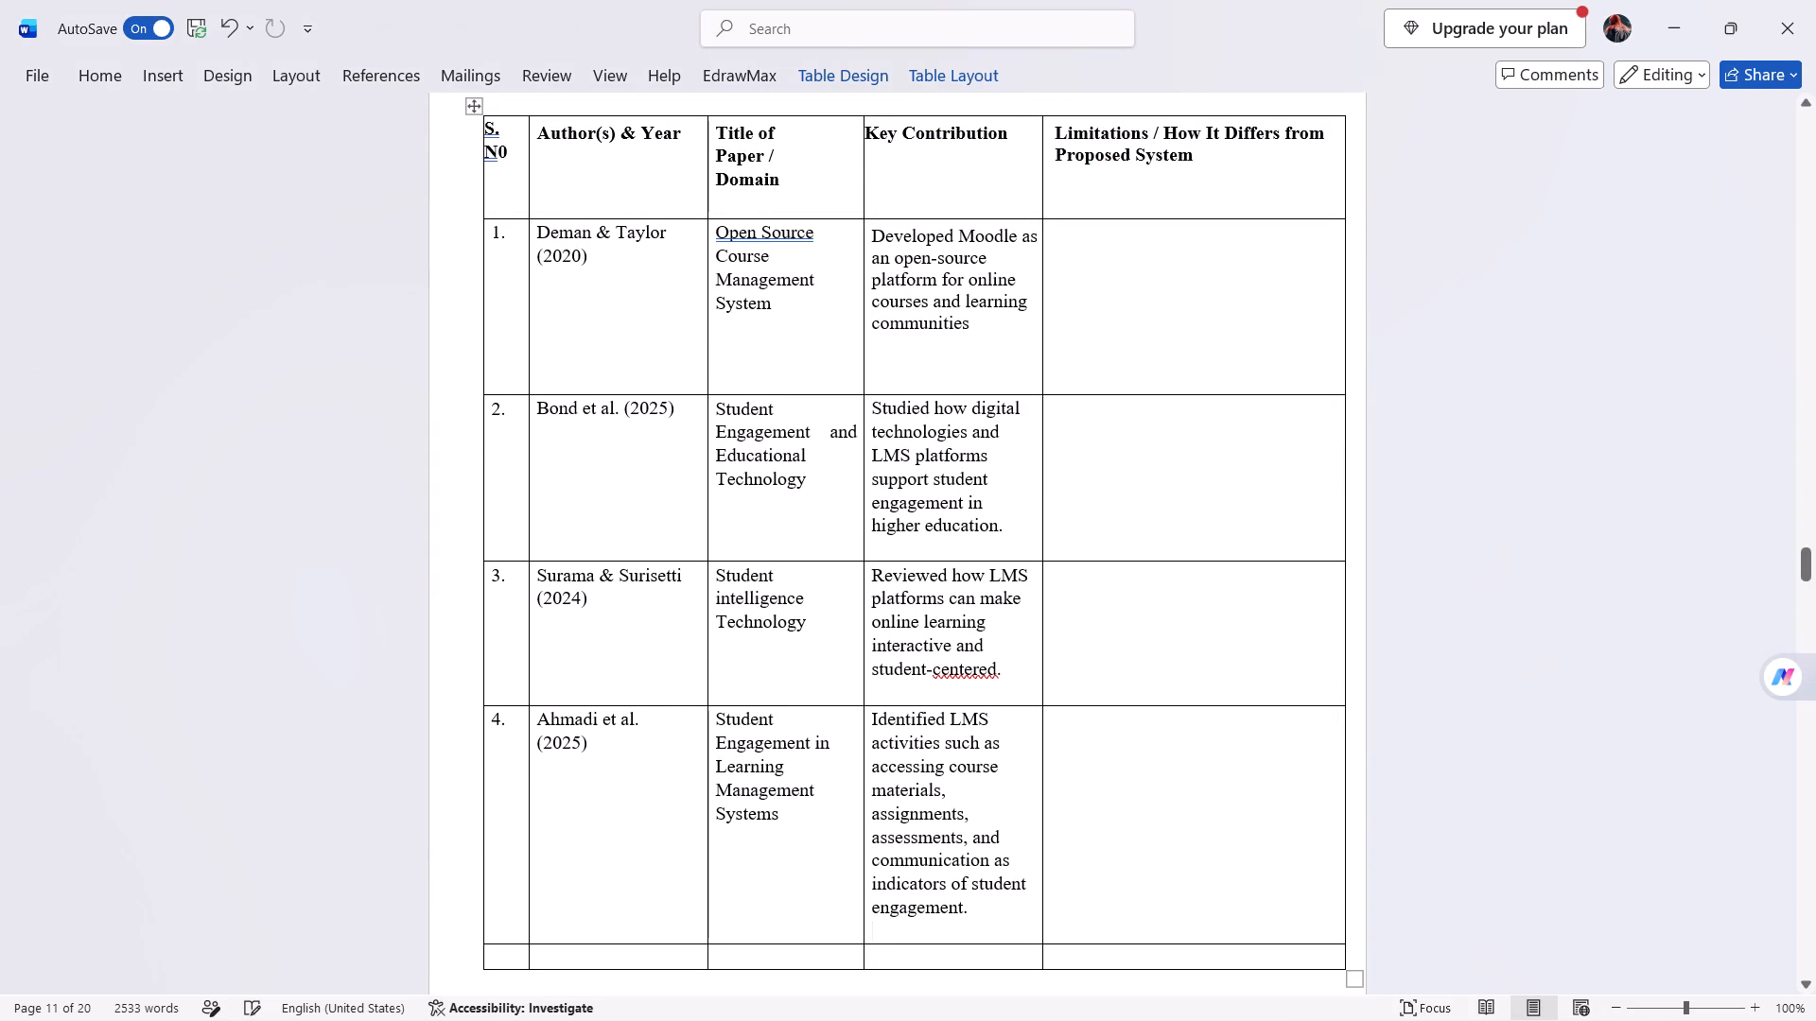
pyautogui.click(1103, 283)
pyautogui.hotkey('ctrl', 'v')
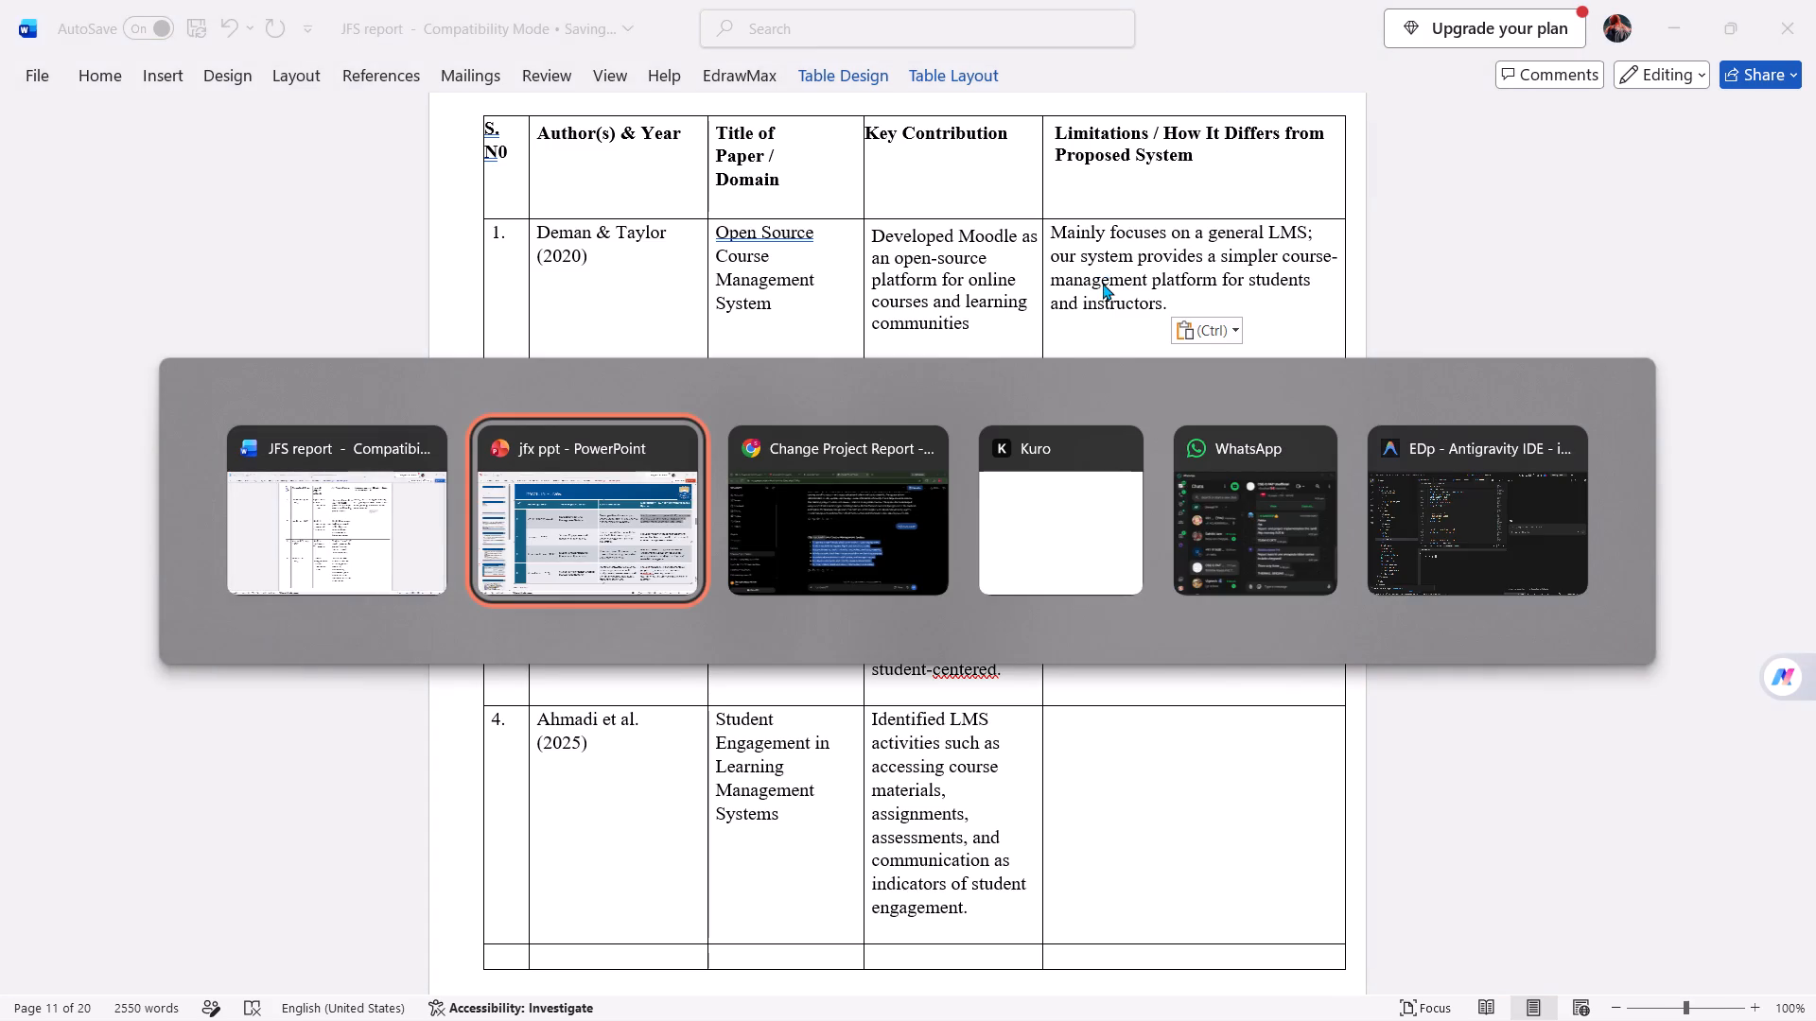
# Copy the Bond et al. limitations, "Focuses mainly on student engagement research…", from the PowerPoint slide into row 2's Limitations cell in Word.
pyautogui.moveTo(1620, 559); pyautogui.dragTo(1380, 516)
pyautogui.hotkey('ctrl', 'c')
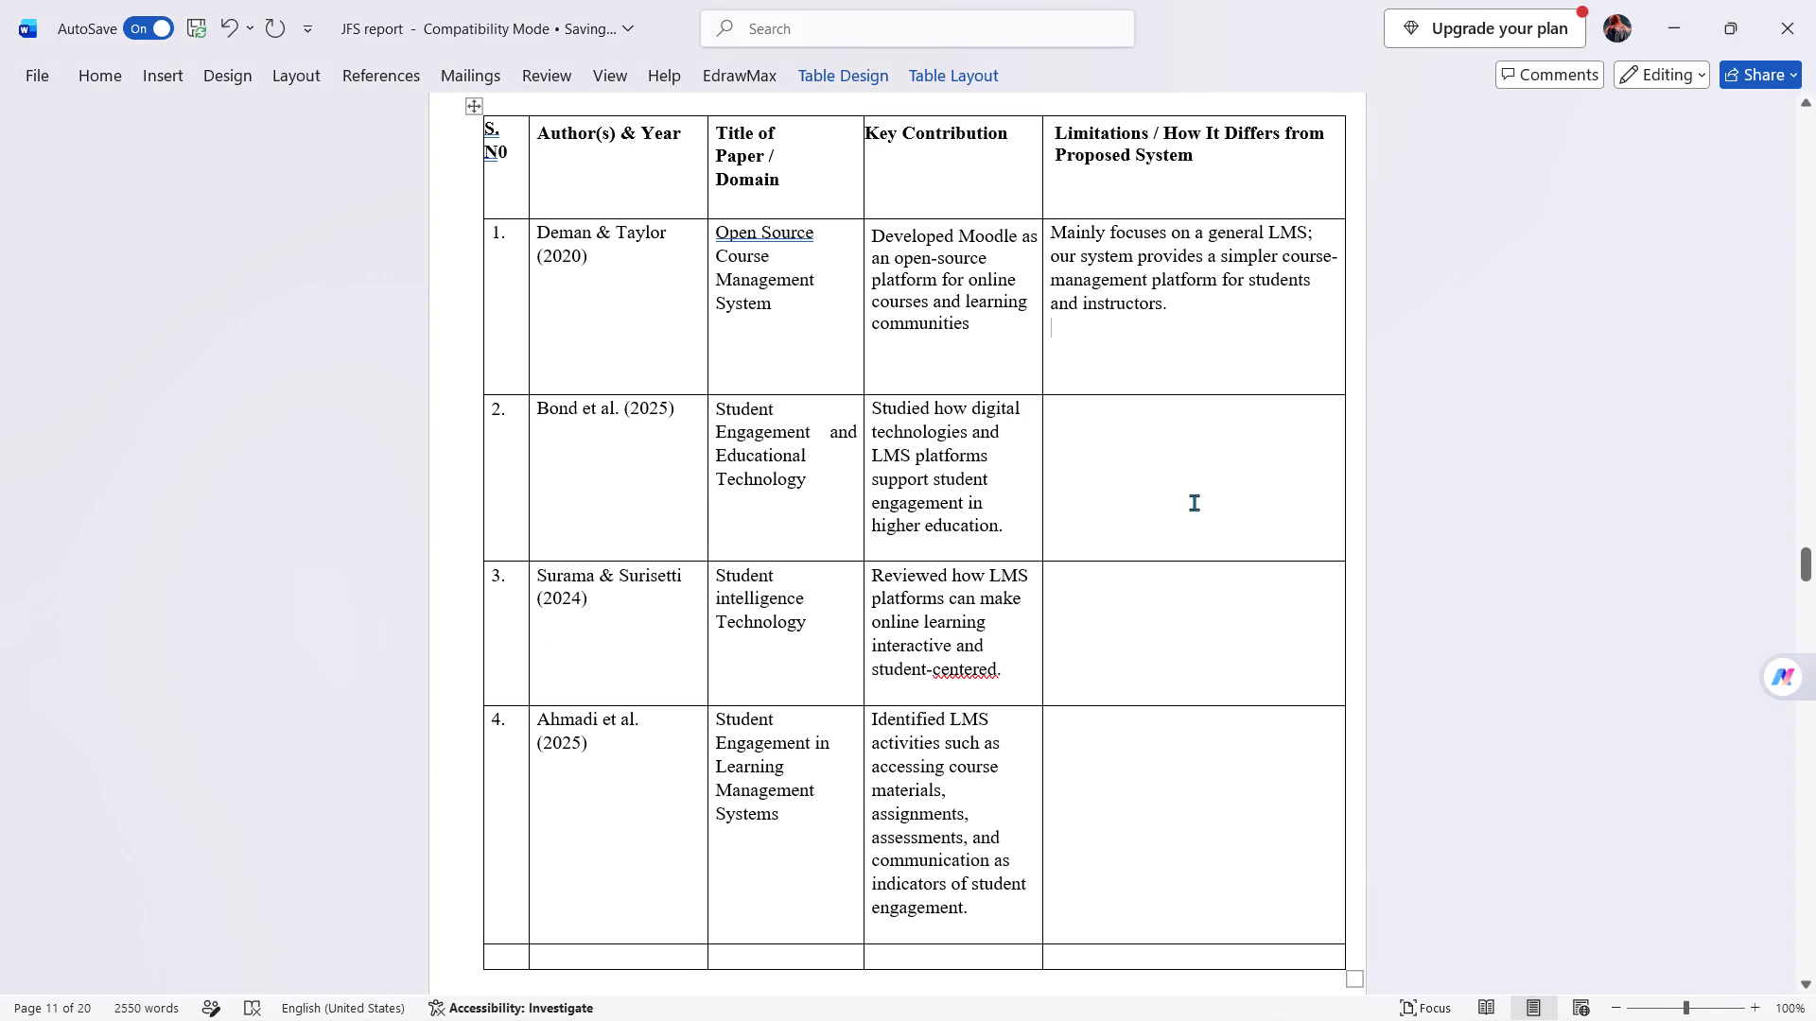
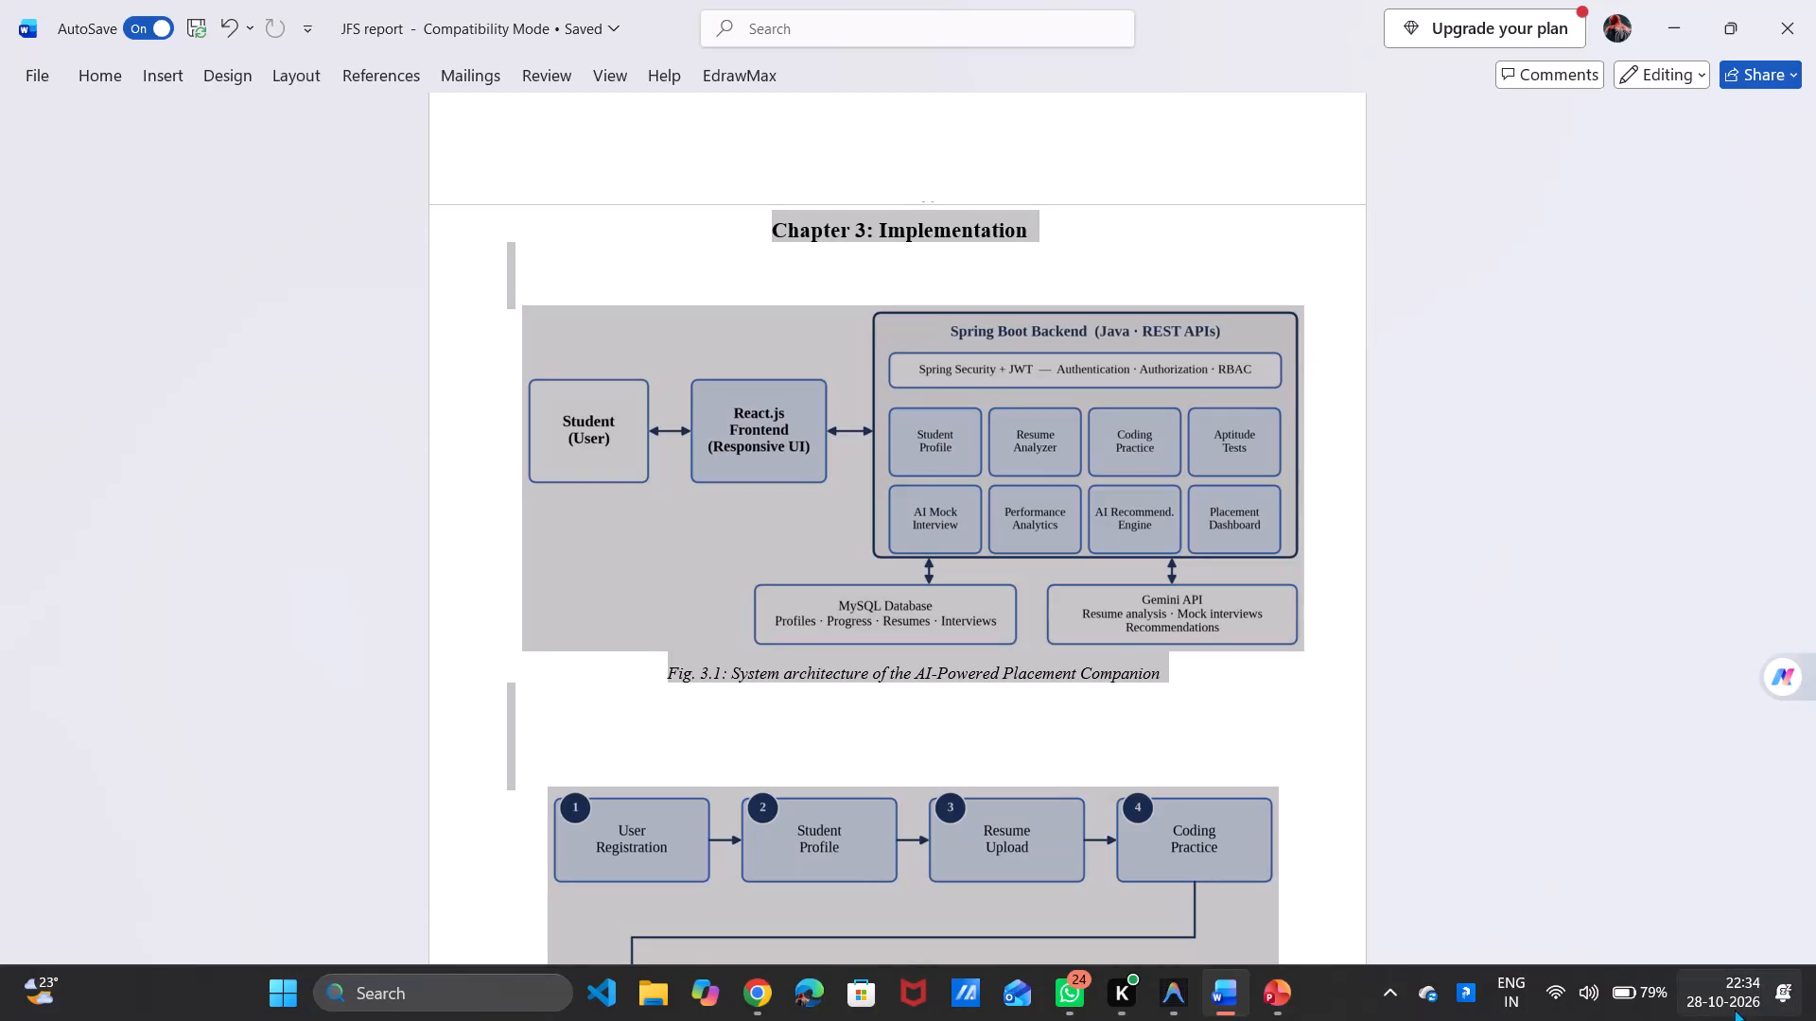
# In the Word report, examine the two Chapter 3: Implementation diagrams and the opening of Chapter 4: Methodology.
pyautogui.click(1182, 745)
pyautogui.scroll(-1, 1182, 745)
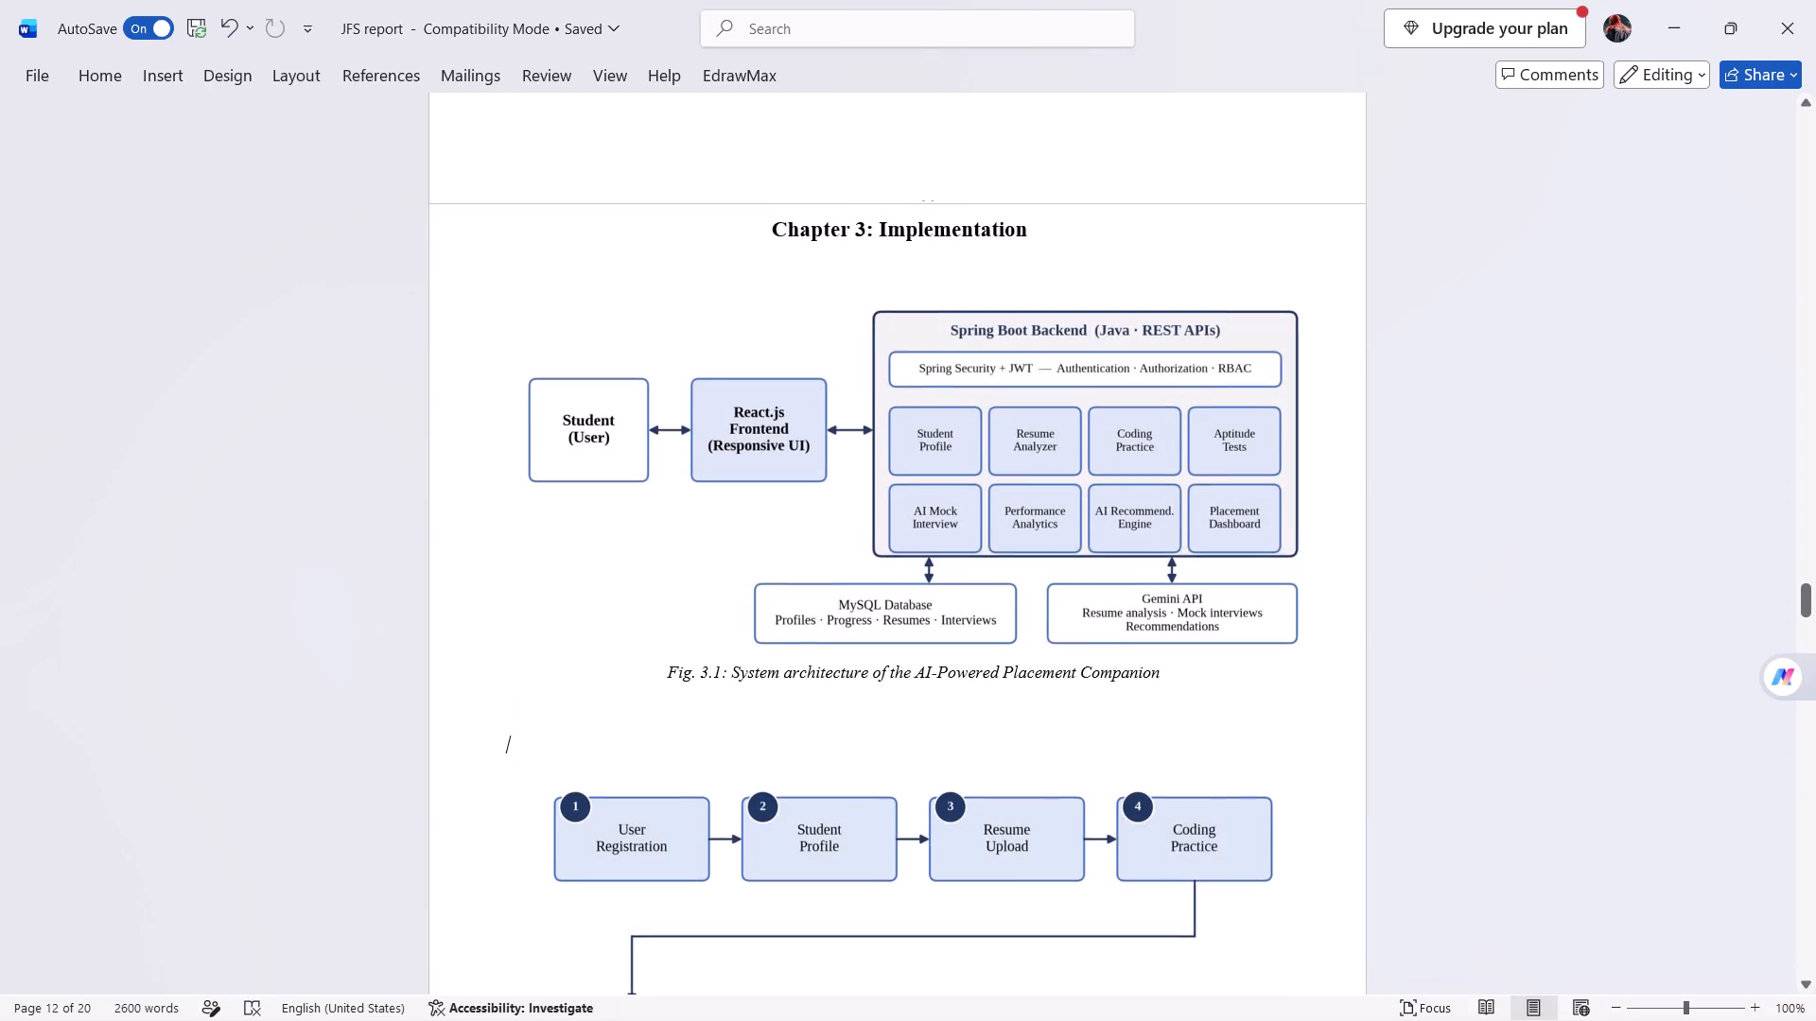
pyautogui.scroll(-2, 1182, 745)
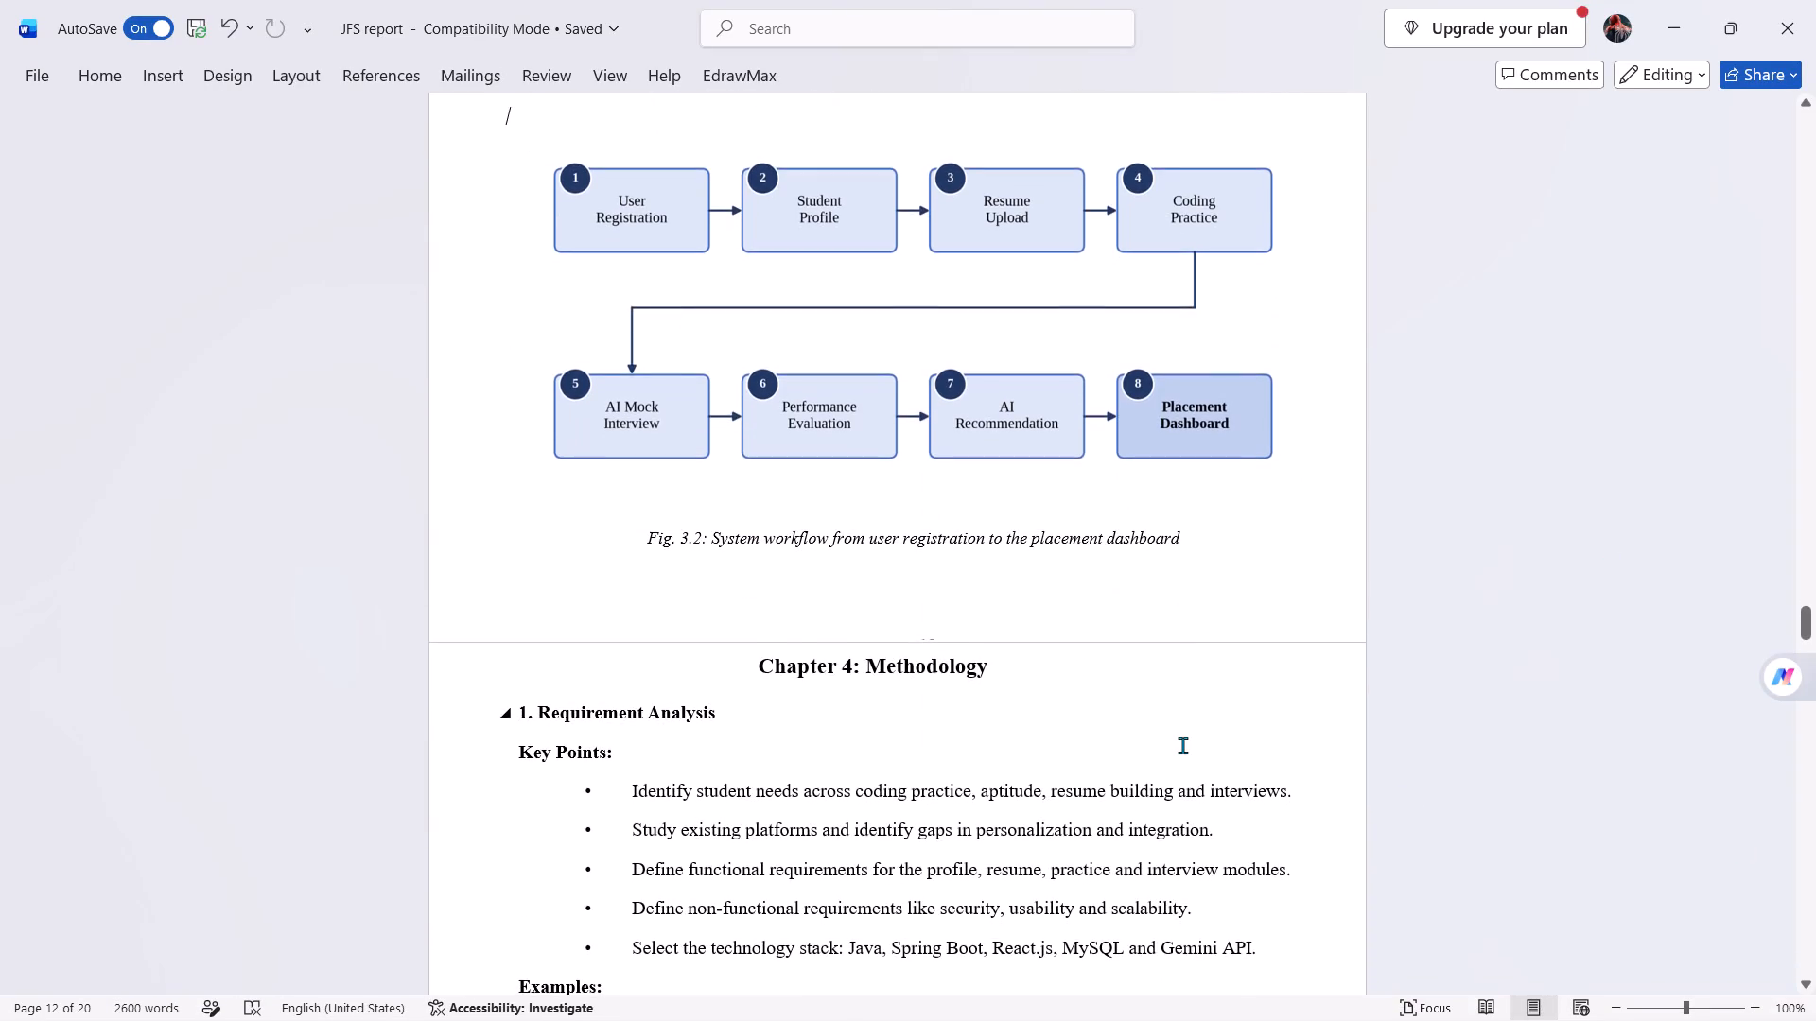
pyautogui.scroll(-4, 1182, 745)
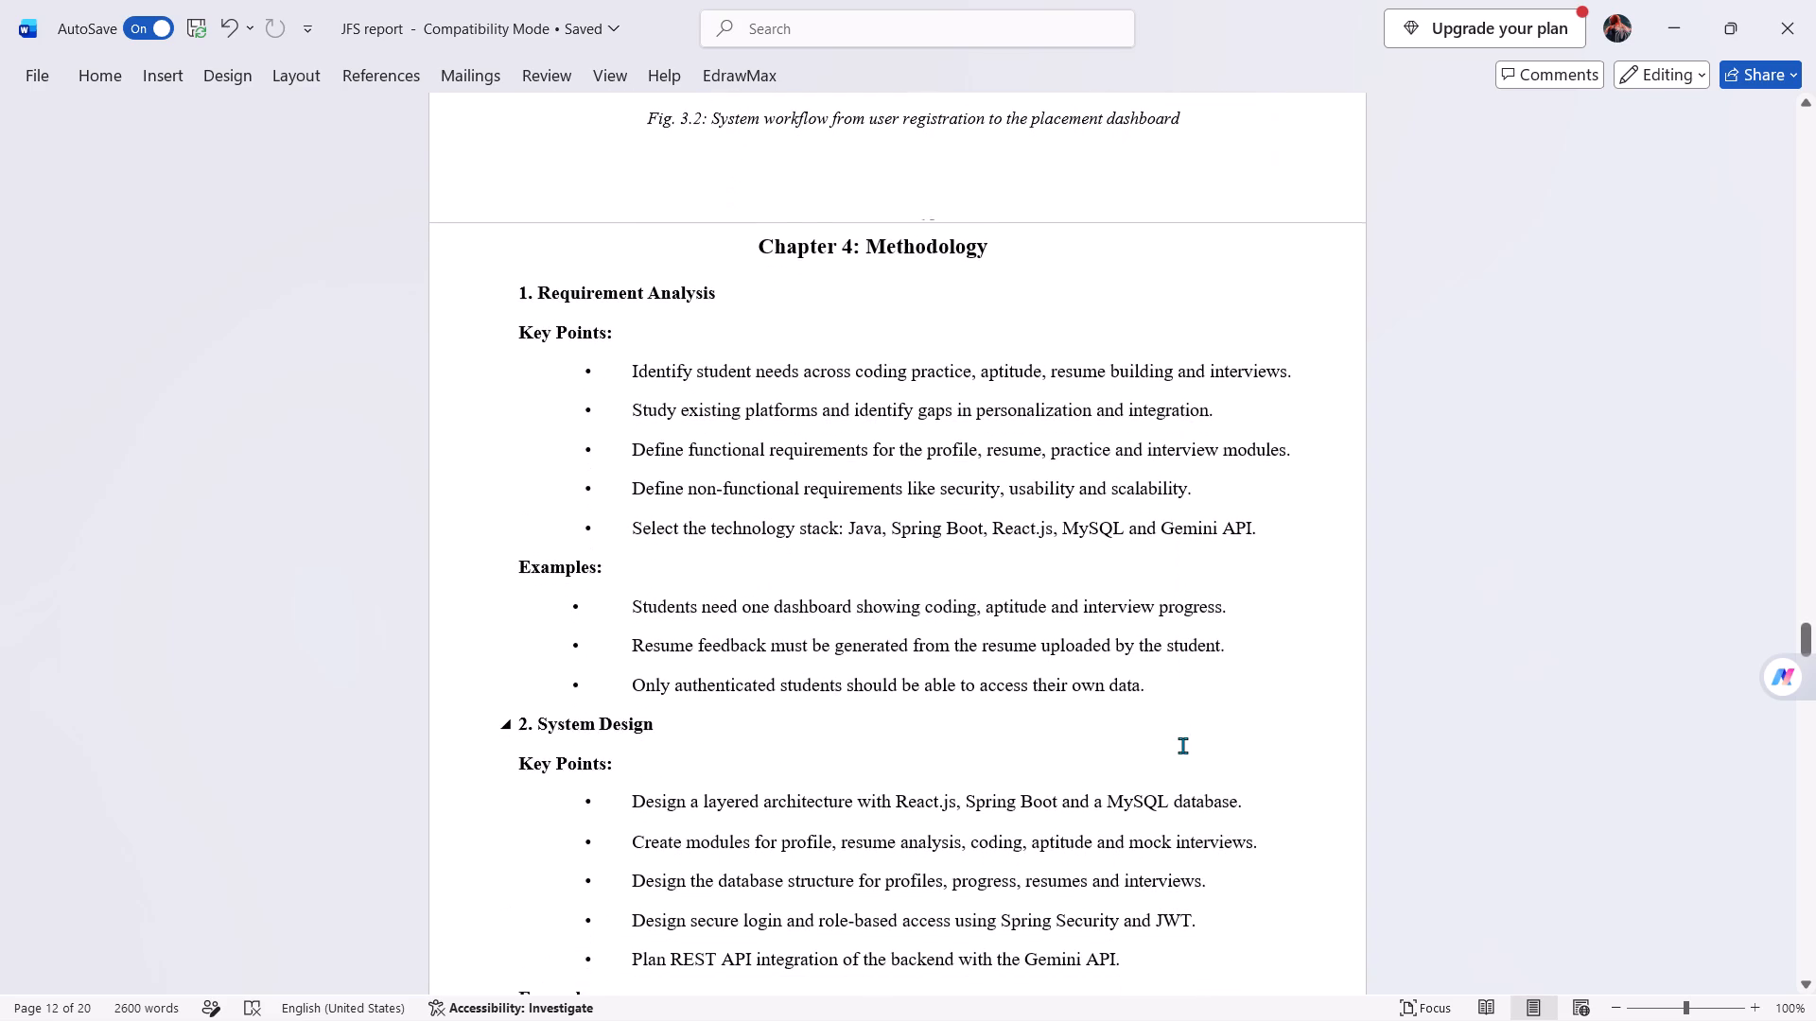
pyautogui.scroll(-1, 1182, 745)
pyautogui.scroll(4, 1182, 745)
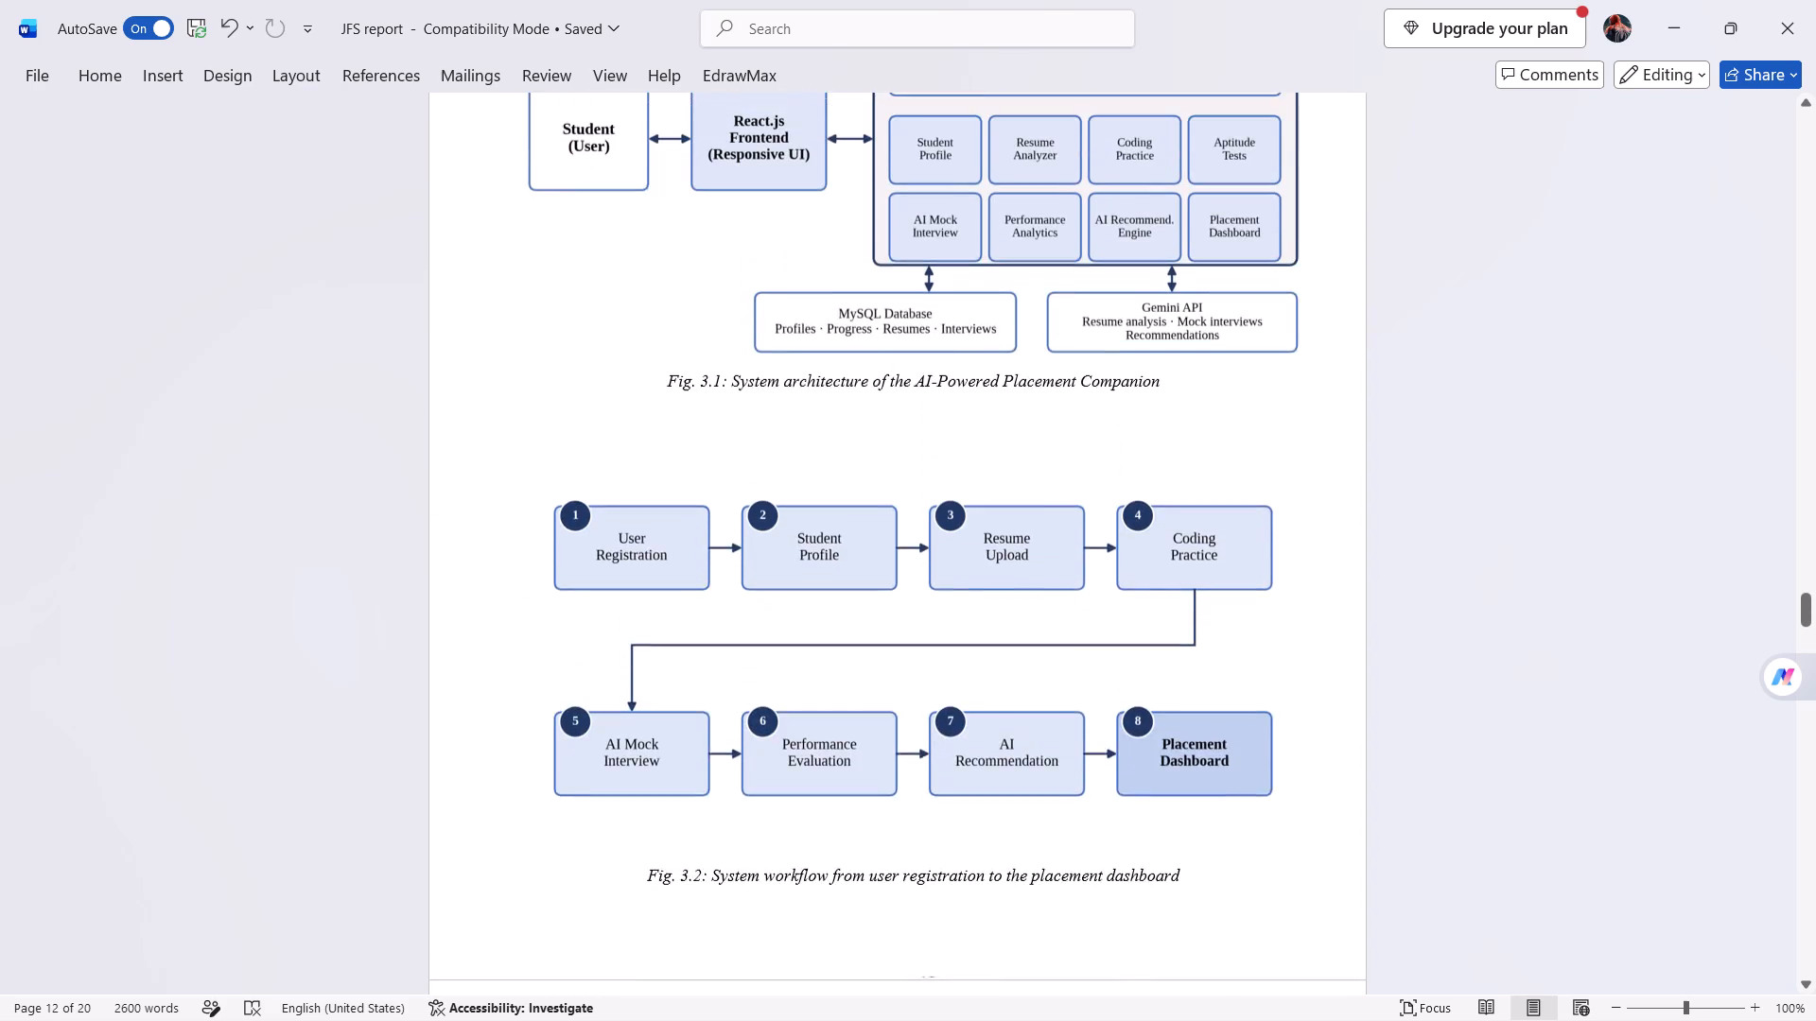
pyautogui.scroll(2, 1182, 745)
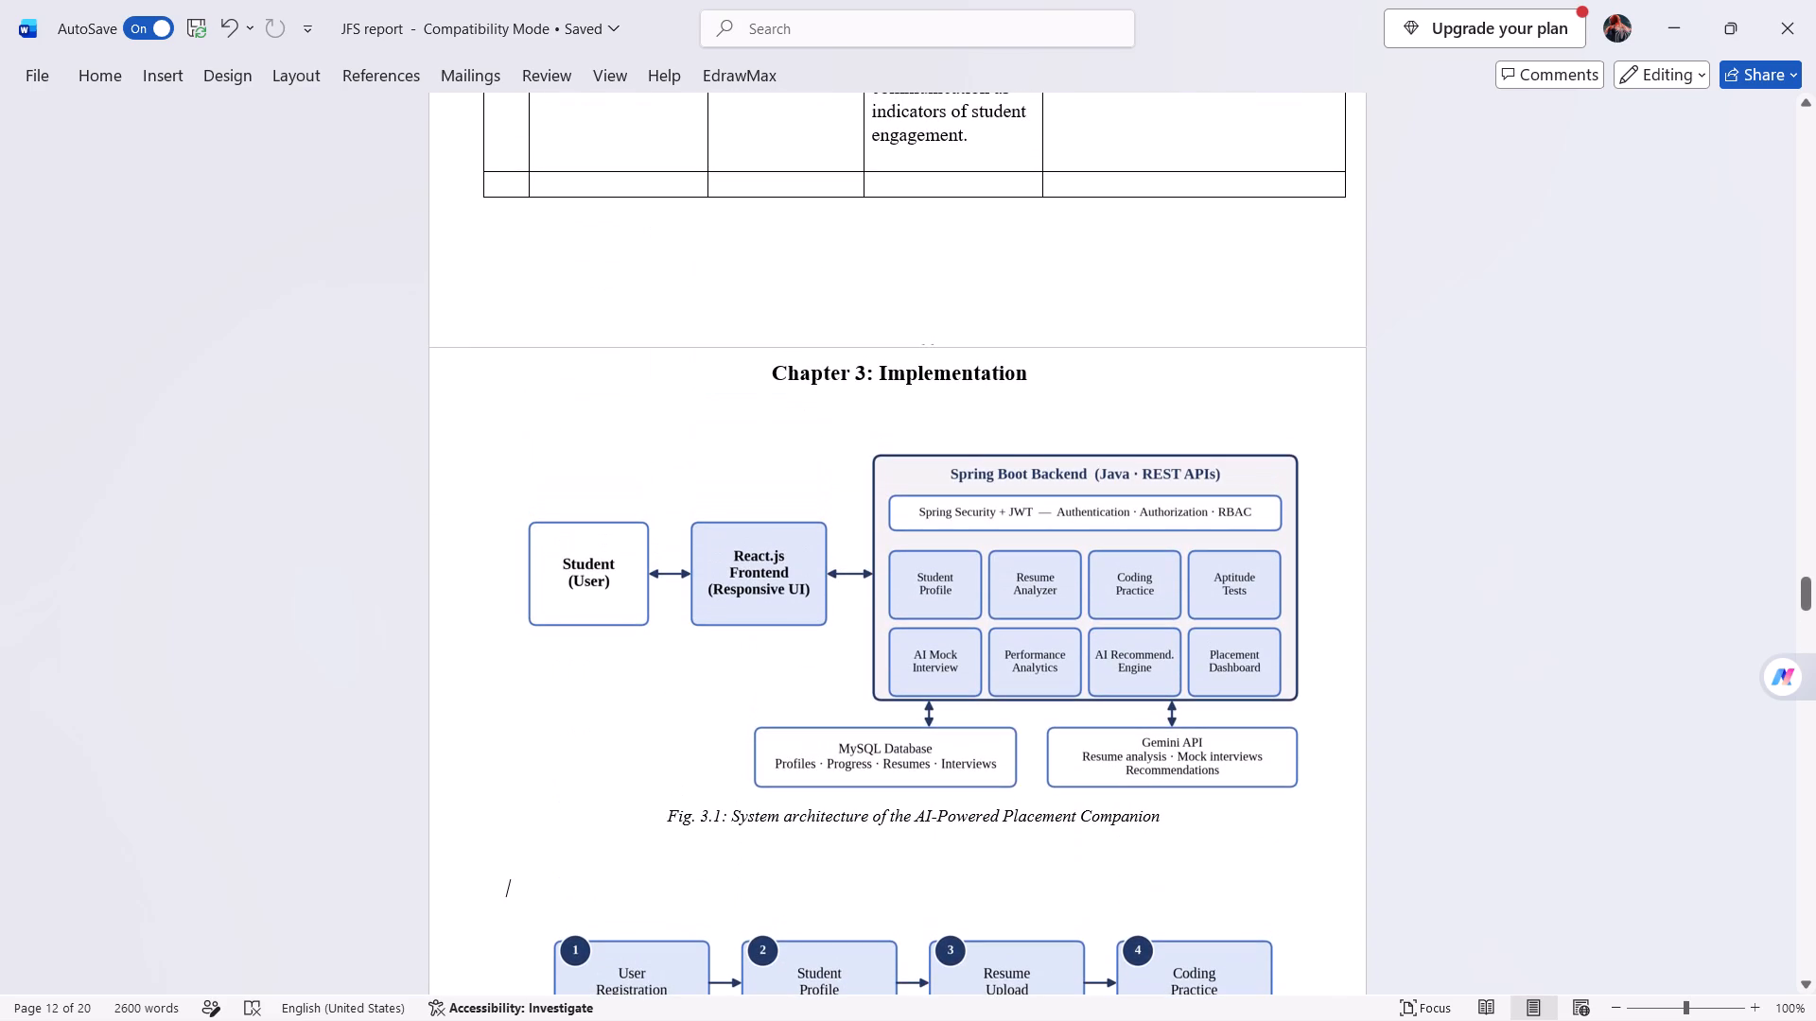
pyautogui.scroll(-1, 1182, 745)
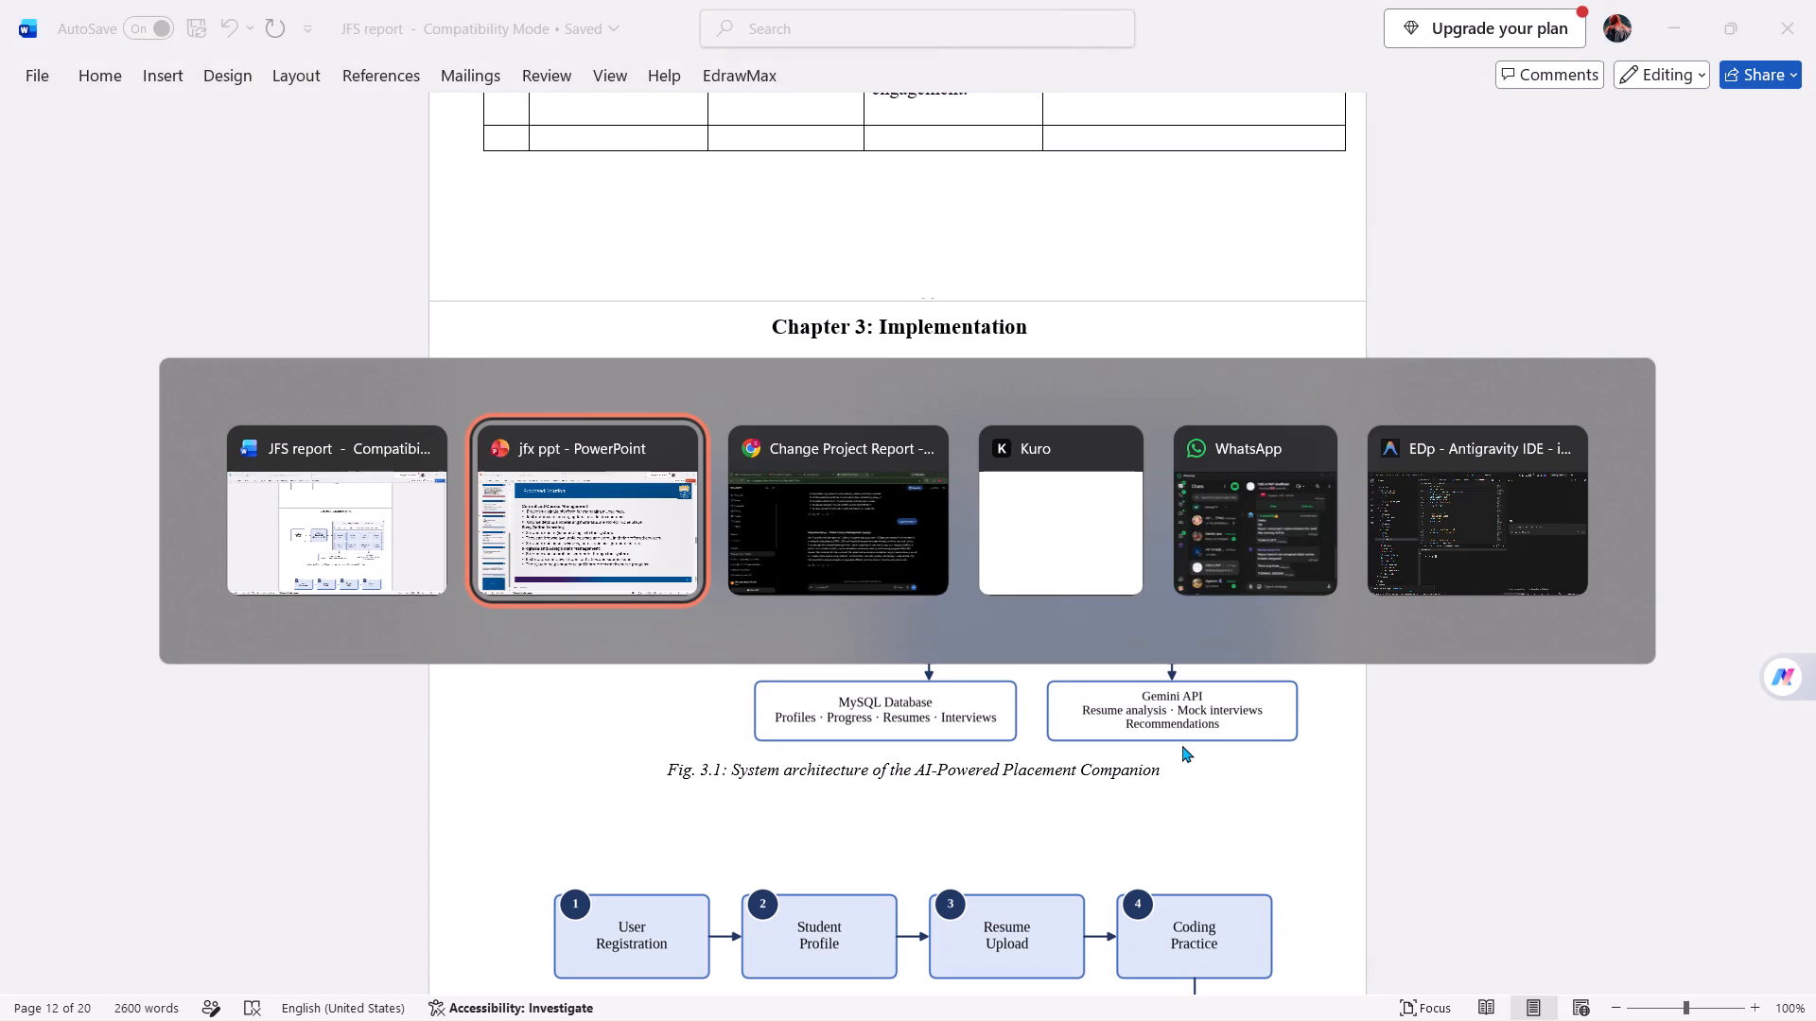
# Look through the report from Chapter 4 to Appendix I – Project Output Screens, and back to Chapter 3, for content still needing adaptation.
pyautogui.scroll(-5, 1182, 745)
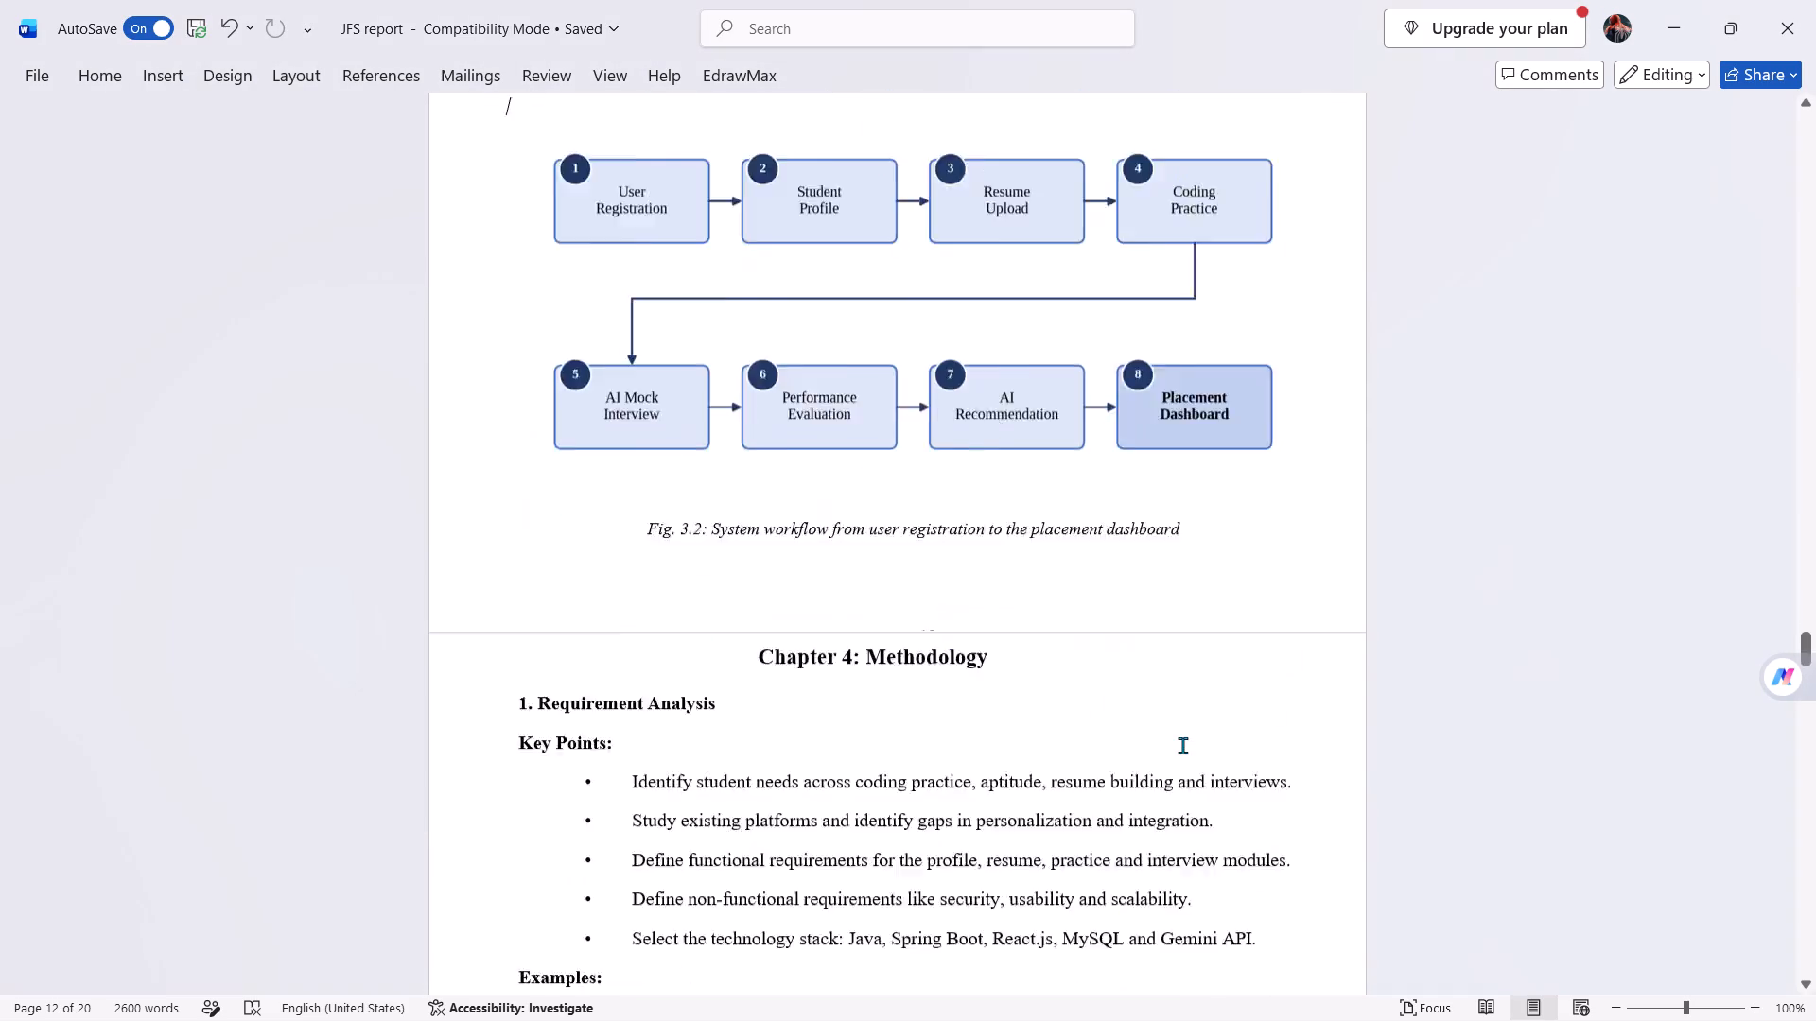
pyautogui.scroll(-8, 1182, 745)
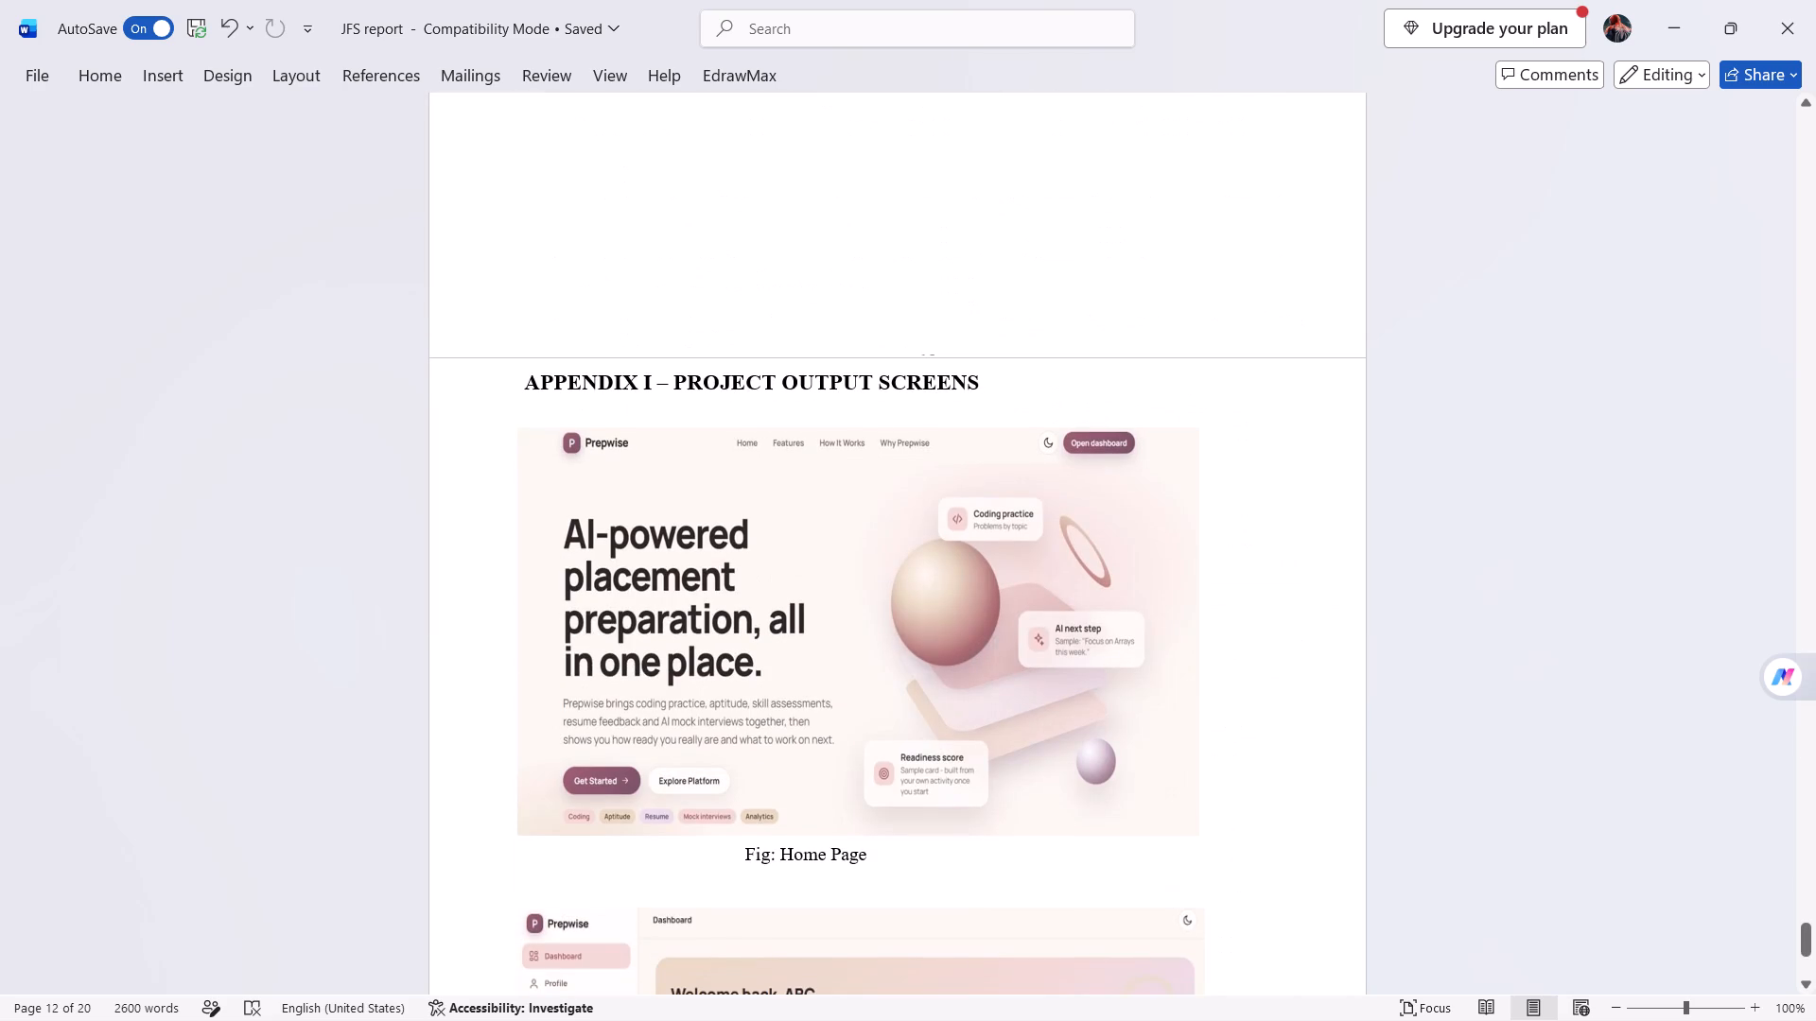
pyautogui.scroll(-4, 1182, 745)
pyautogui.scroll(3, 1182, 745)
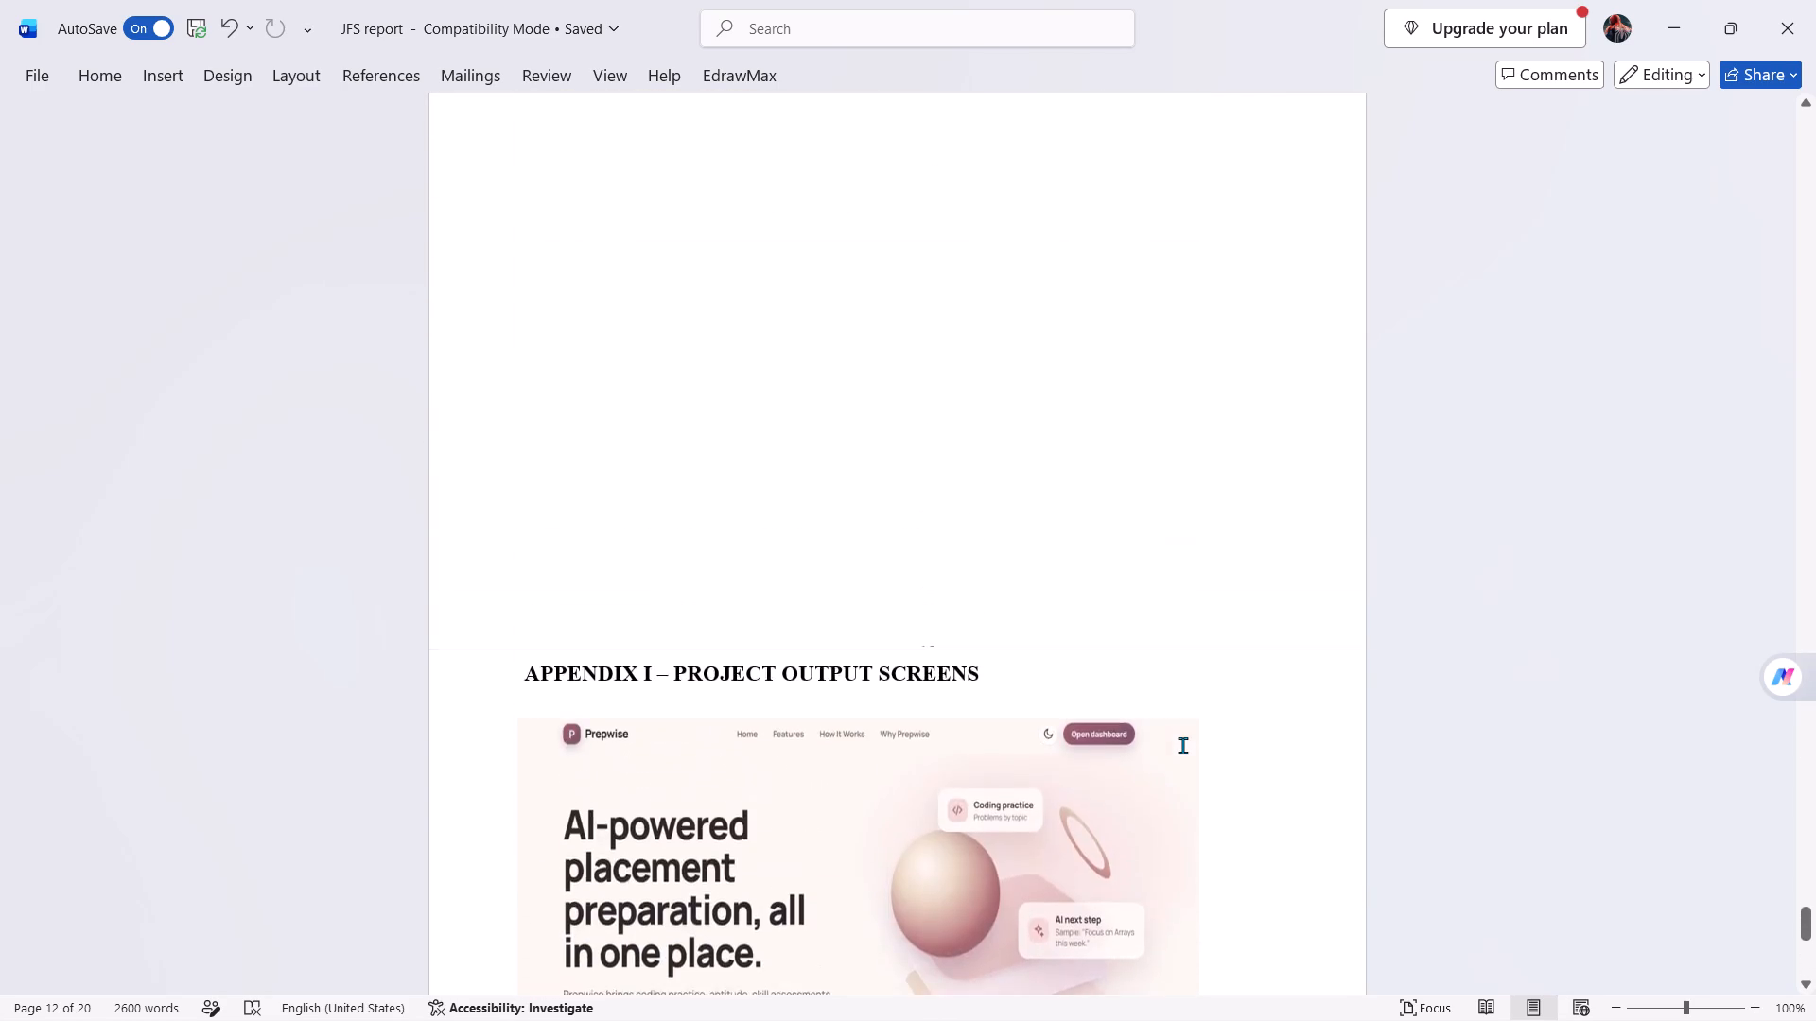
pyautogui.scroll(3, 1182, 745)
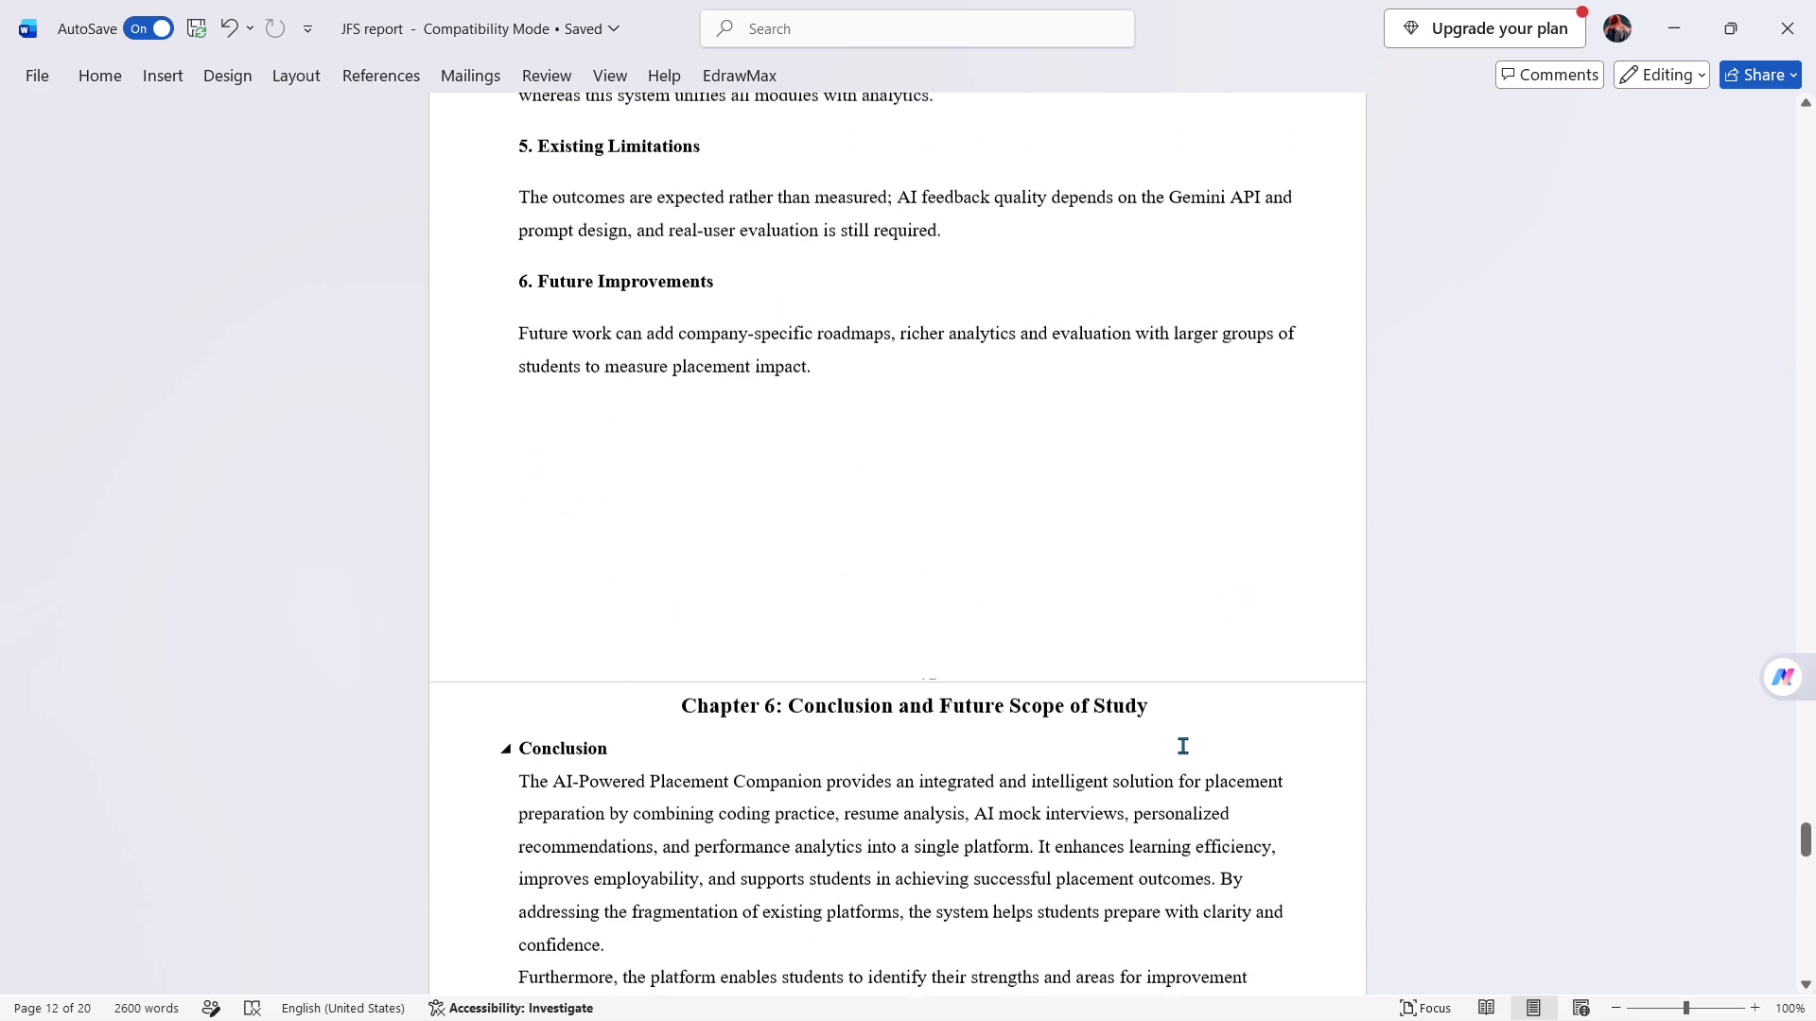
pyautogui.scroll(7, 1182, 745)
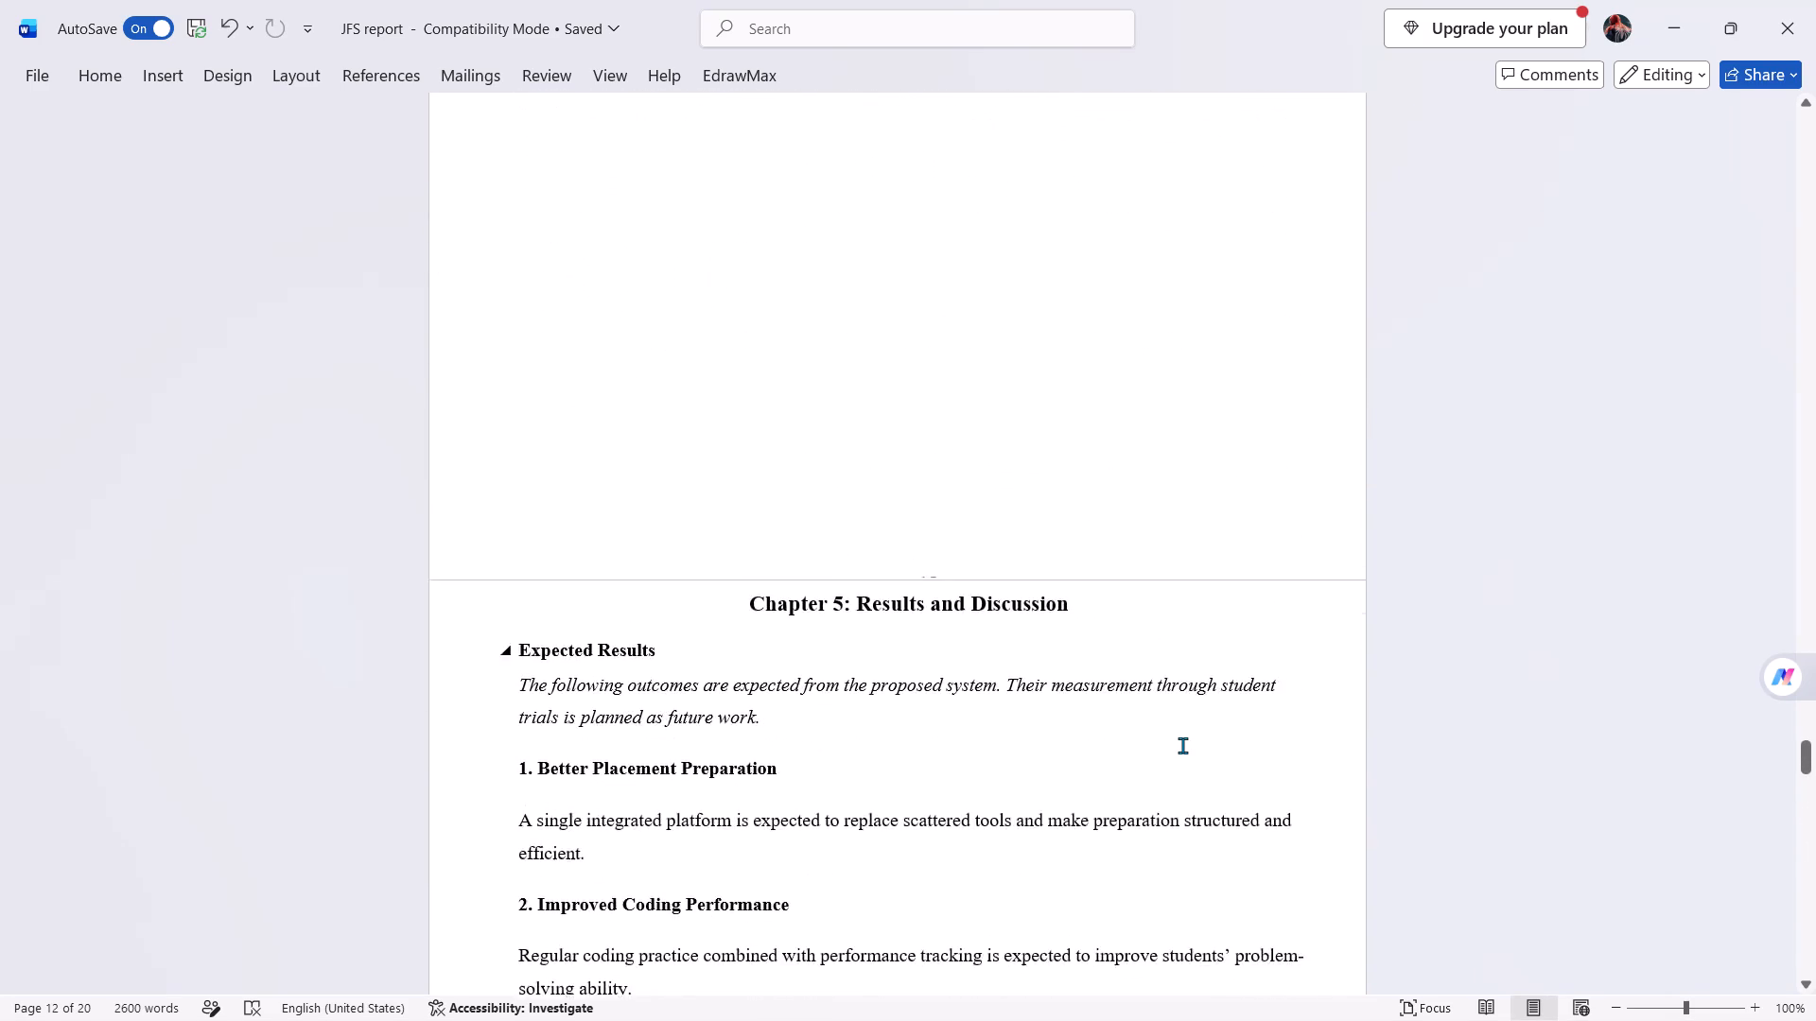
pyautogui.scroll(5, 1182, 745)
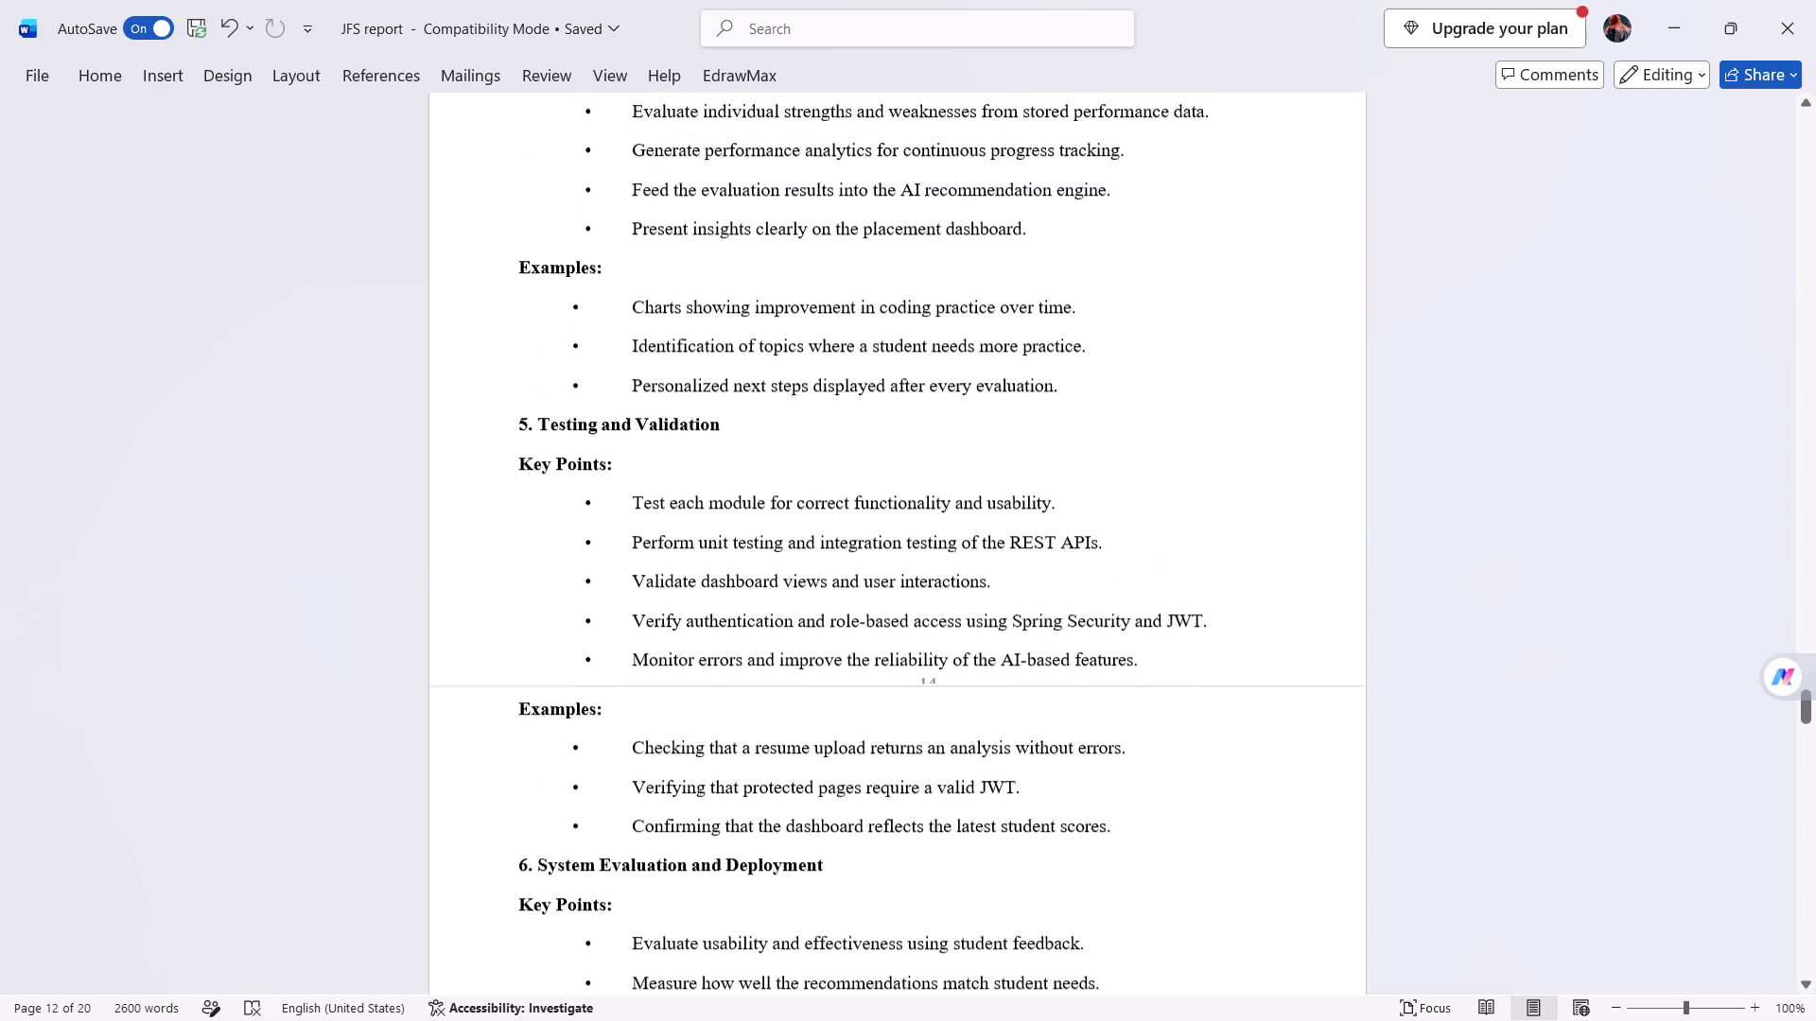
pyautogui.scroll(3, 1182, 745)
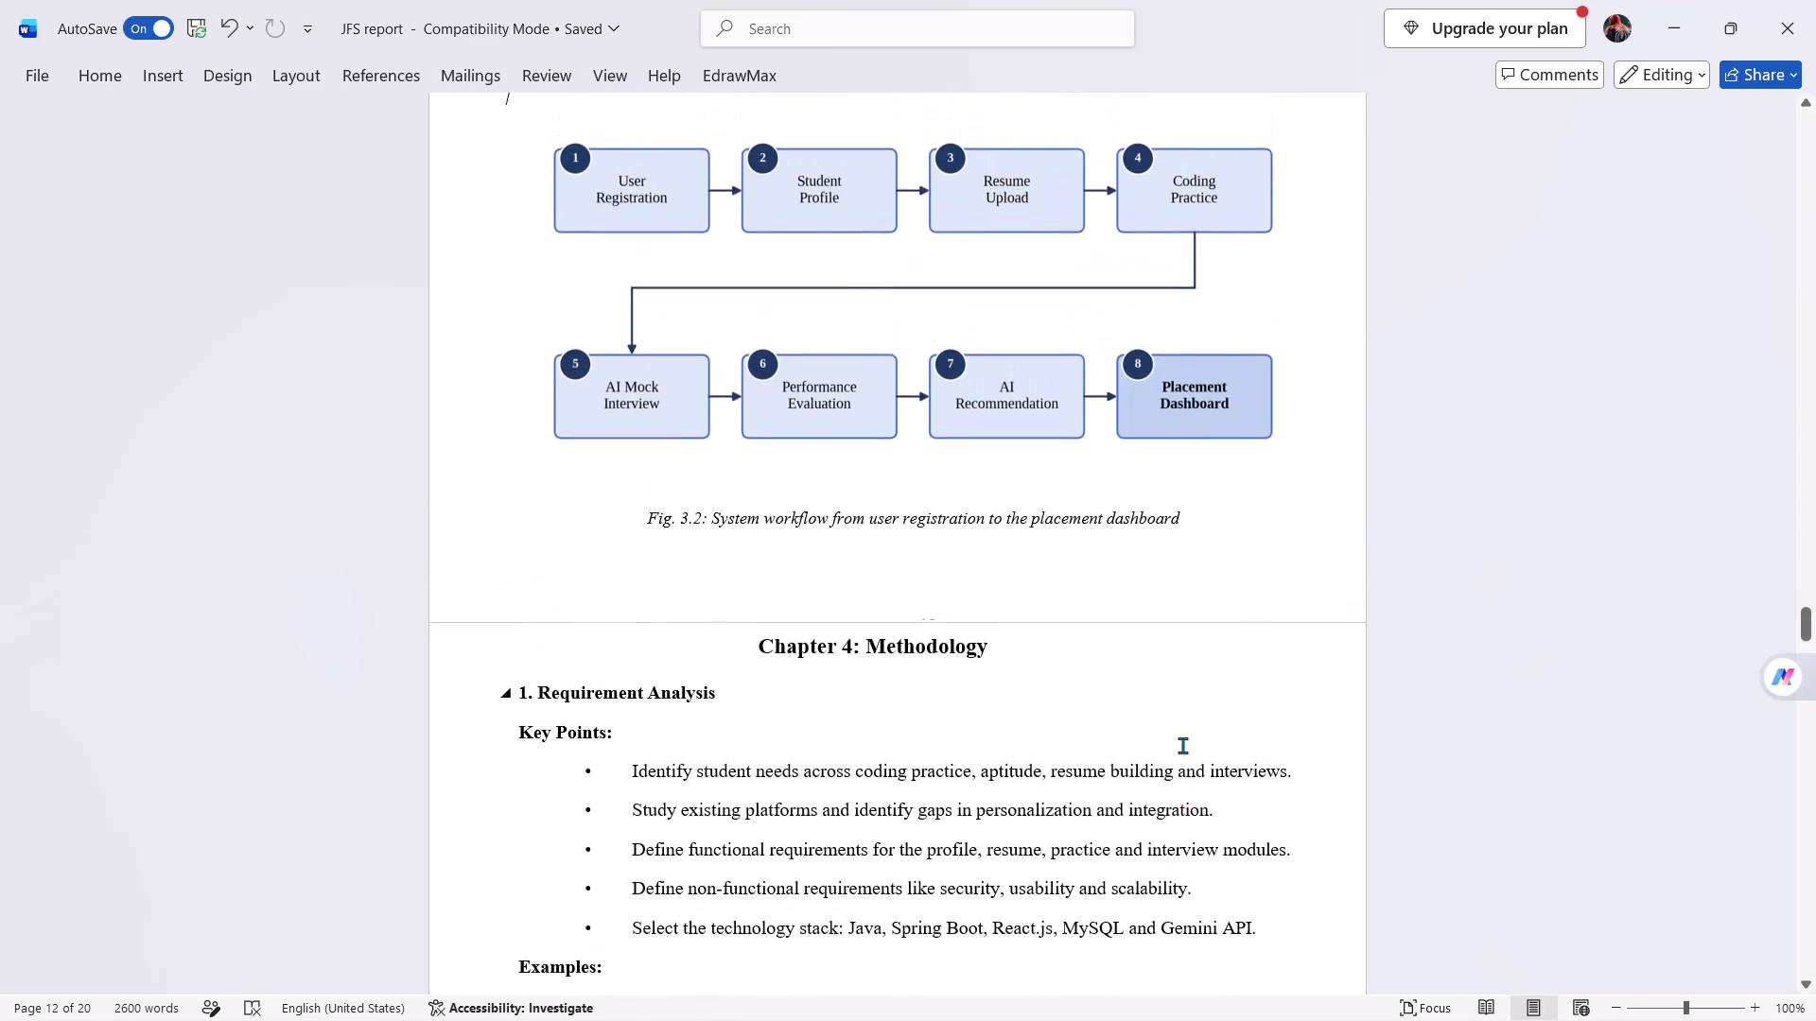
pyautogui.scroll(3, 1182, 745)
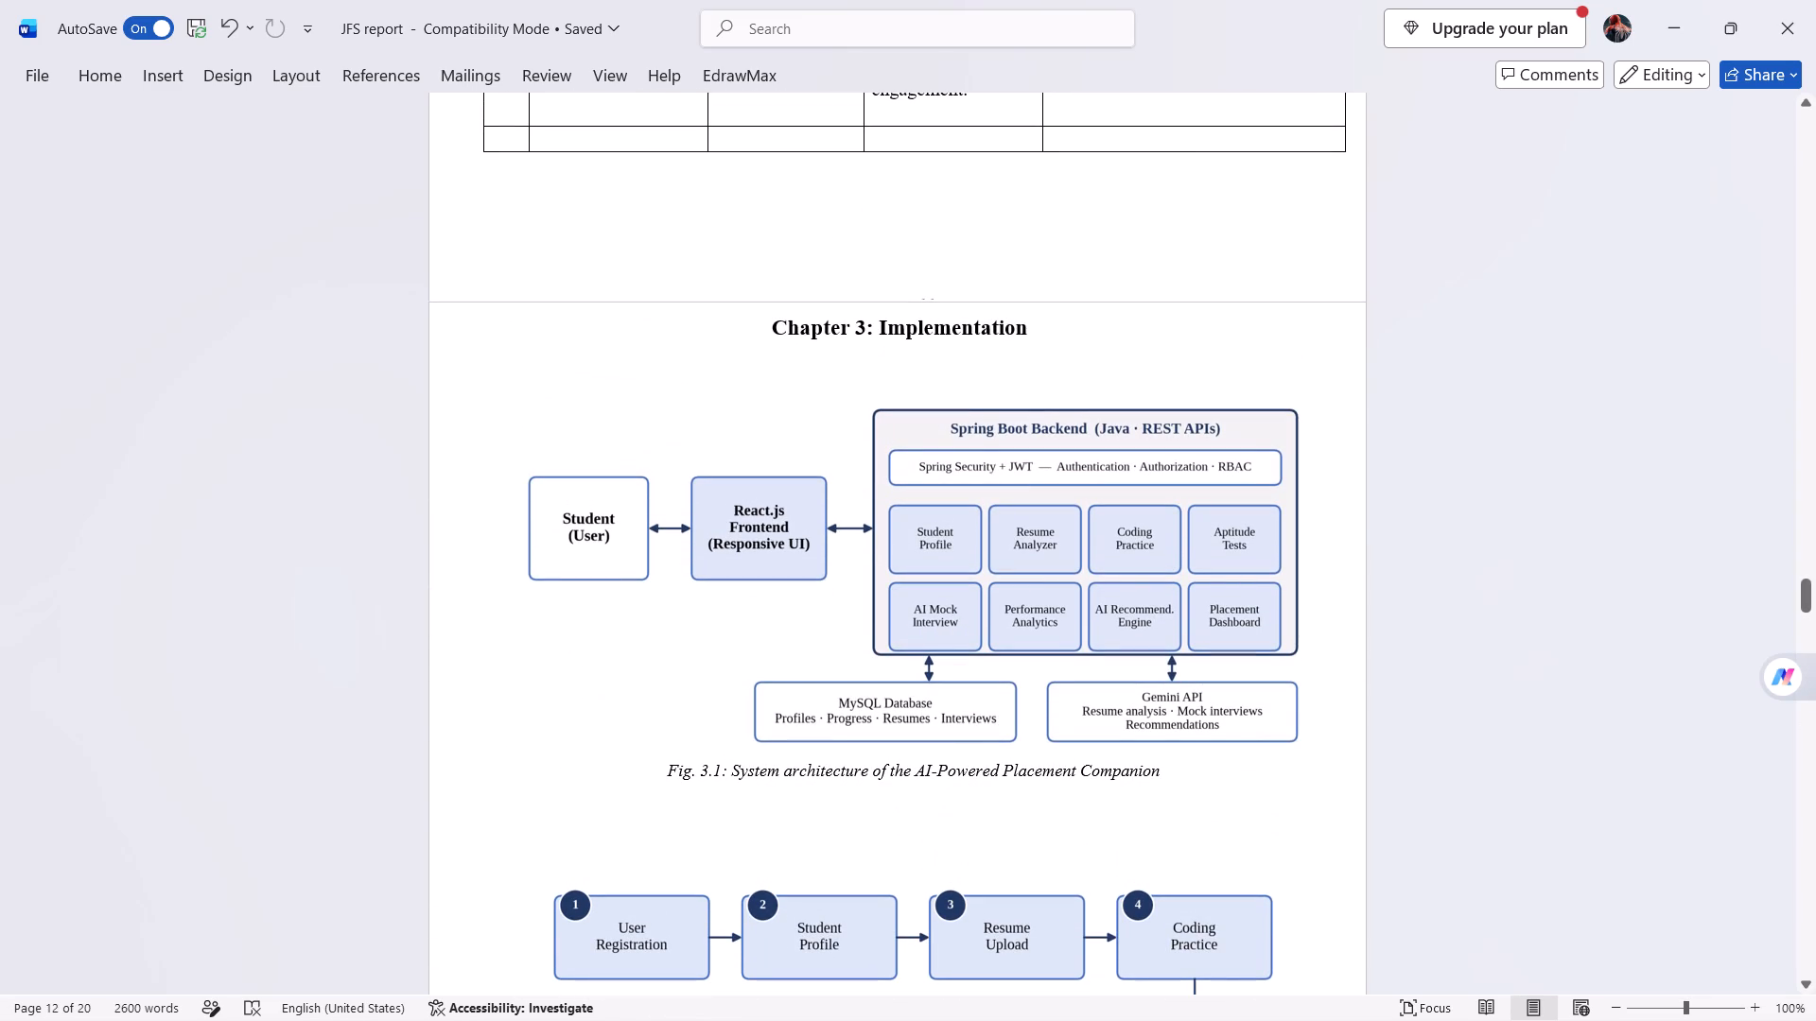
# Review the earlier sections and the Contents table's chapter list, ending back at Chapter 3: Implementation.
pyautogui.scroll(9, 1182, 745)
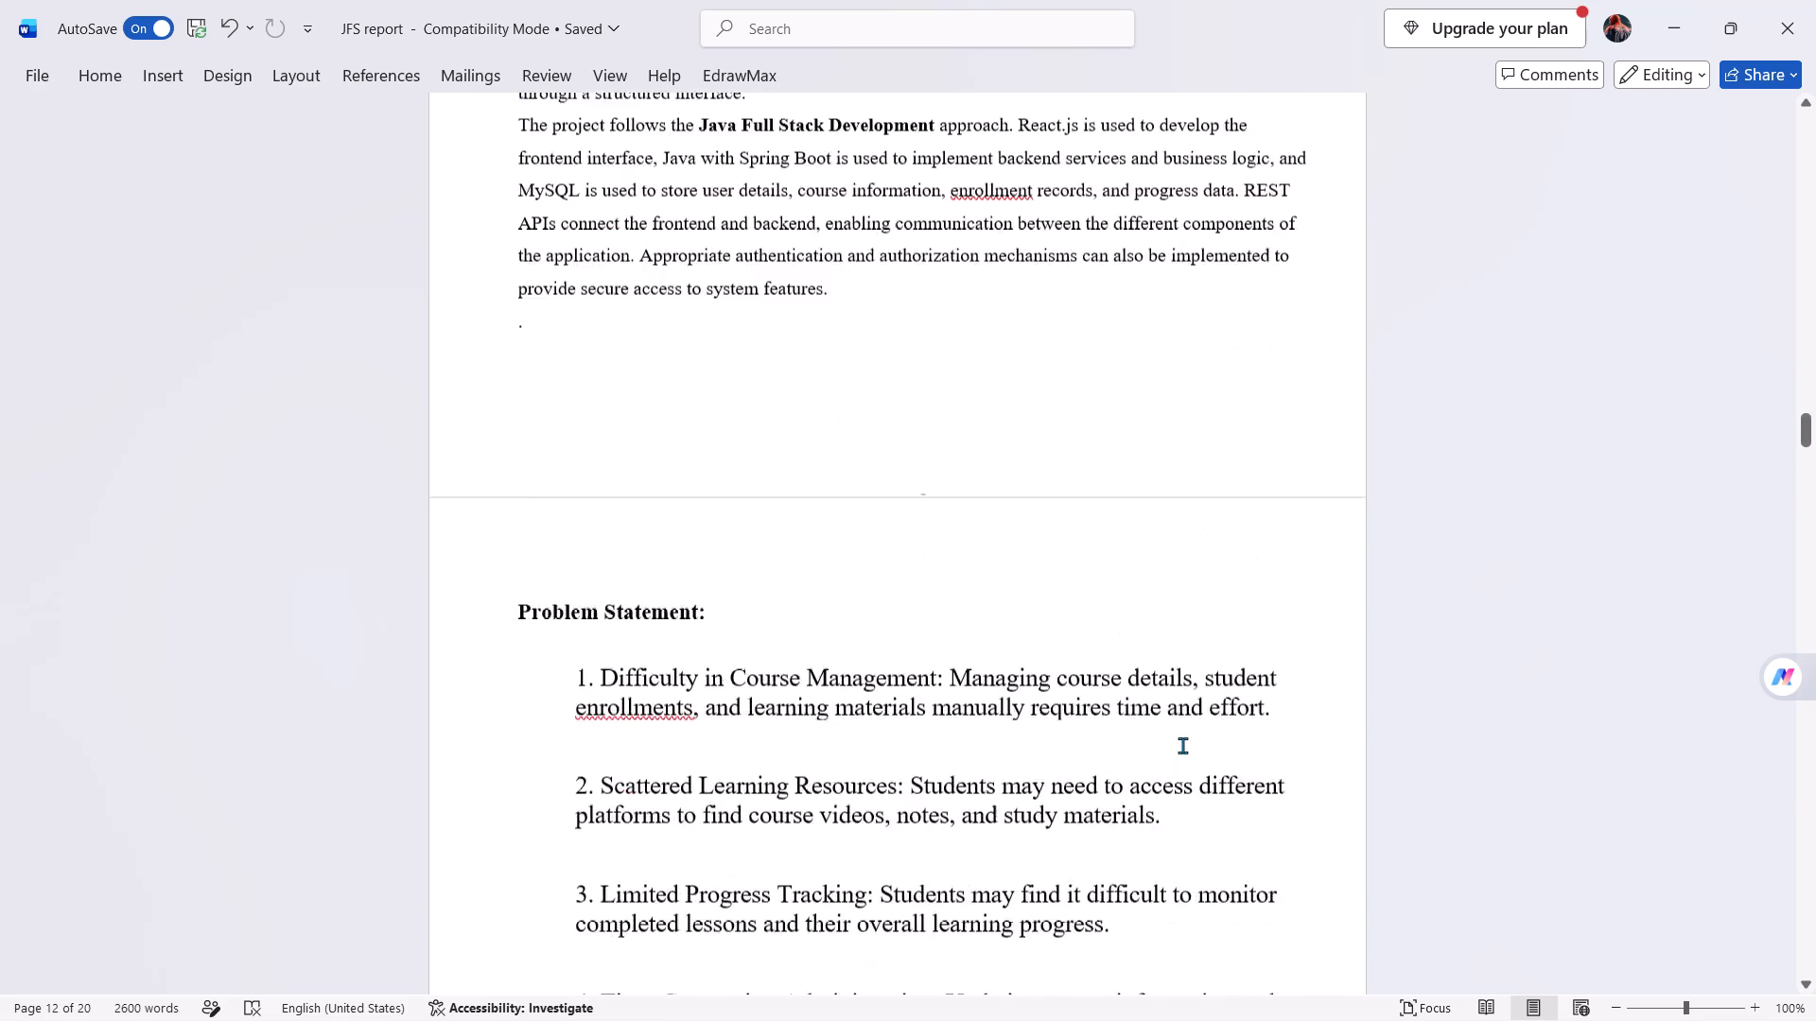
pyautogui.scroll(1, 1182, 745)
pyautogui.scroll(-1, 1182, 745)
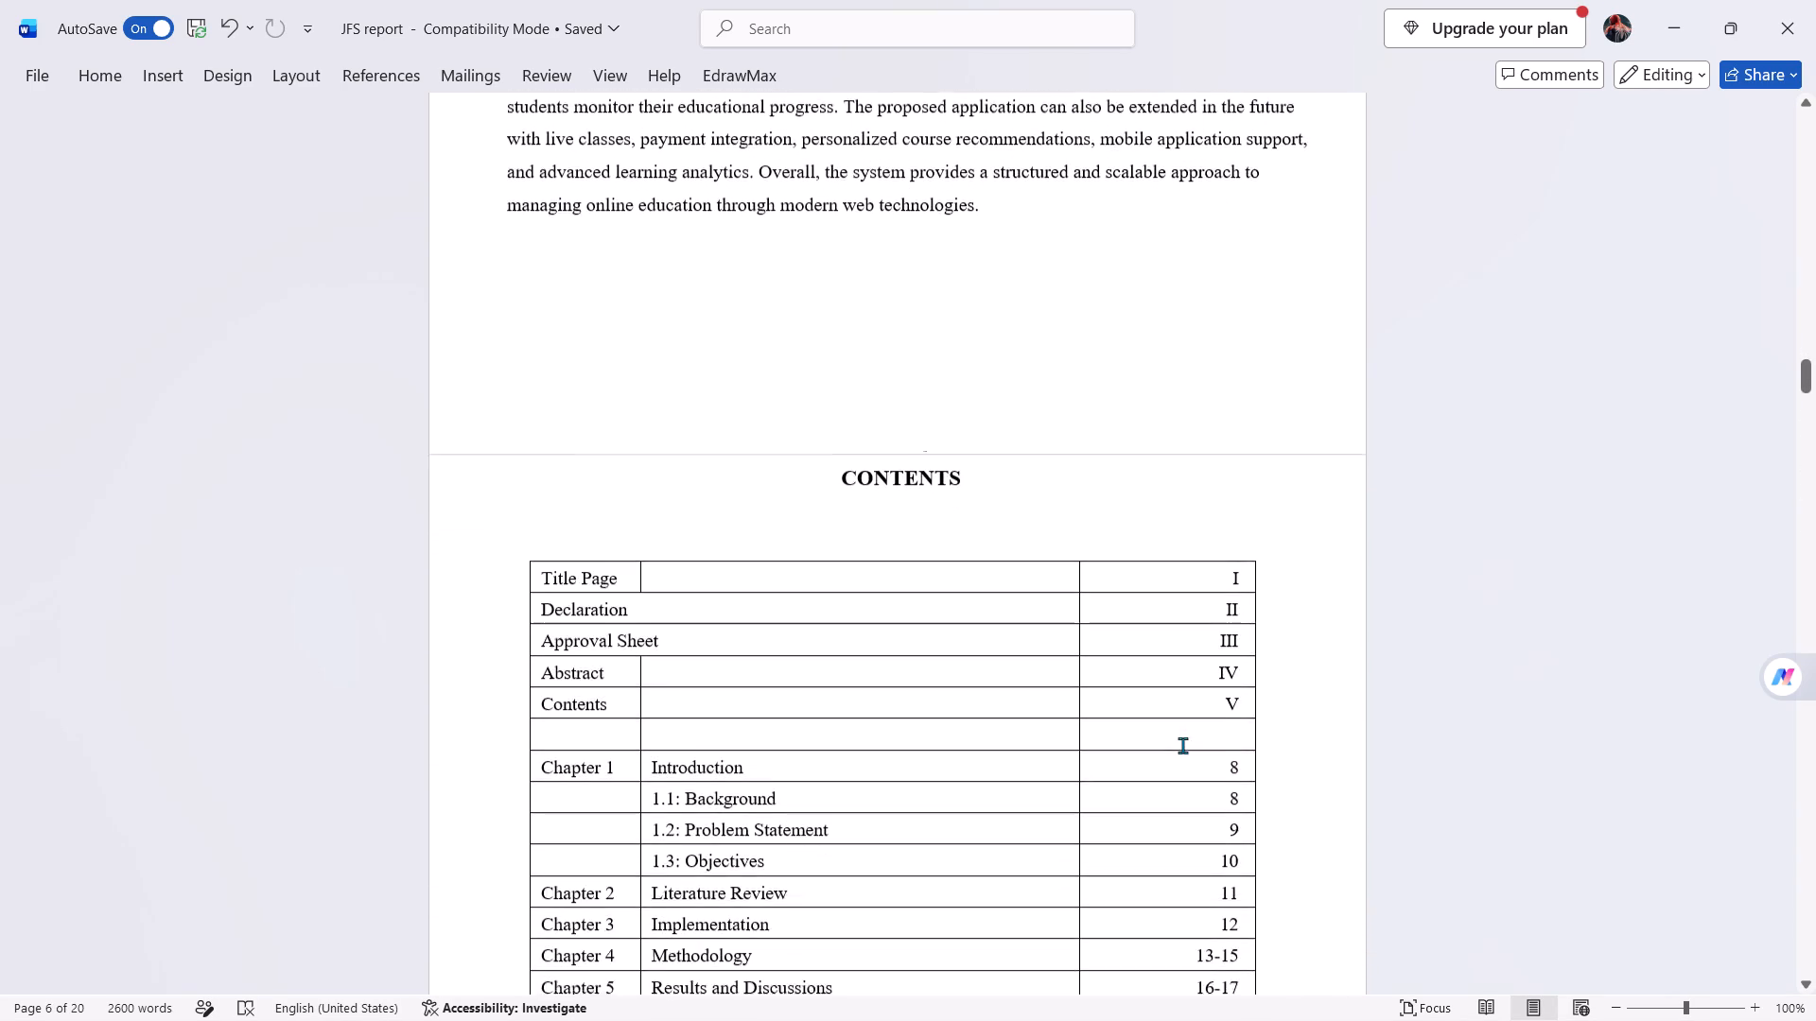
pyautogui.scroll(-2, 1182, 745)
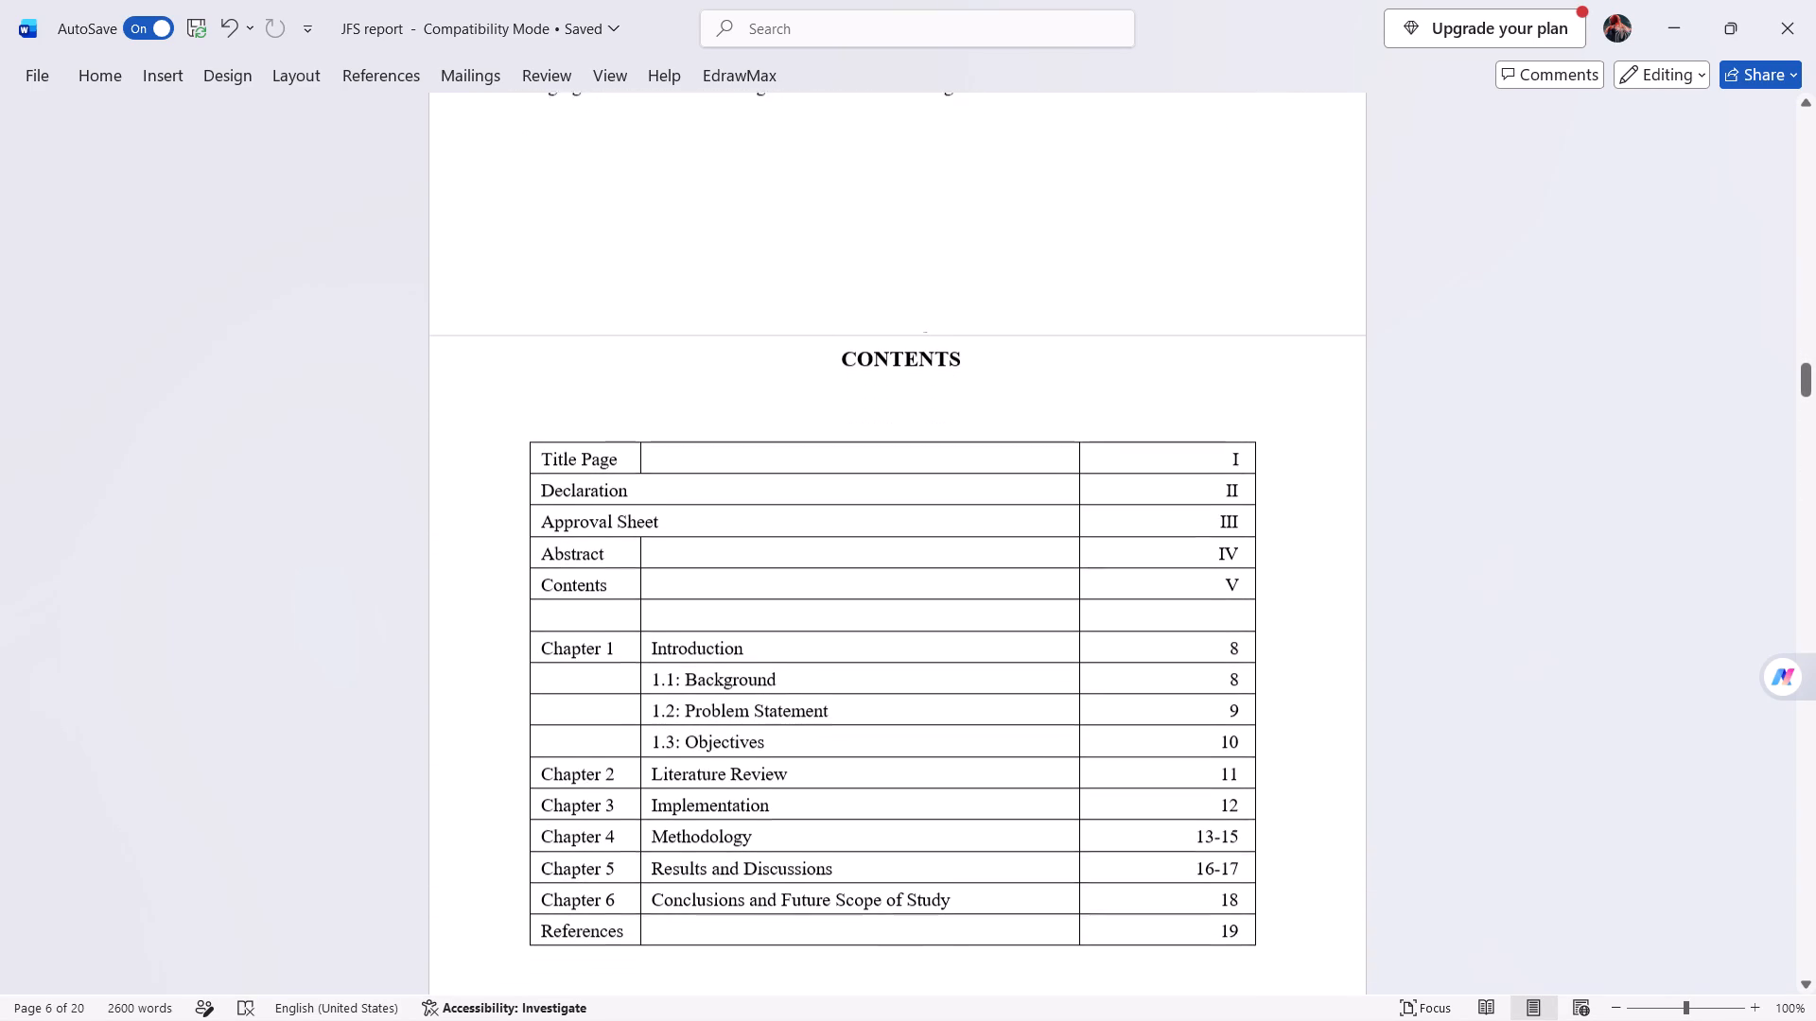
pyautogui.scroll(-1, 1182, 745)
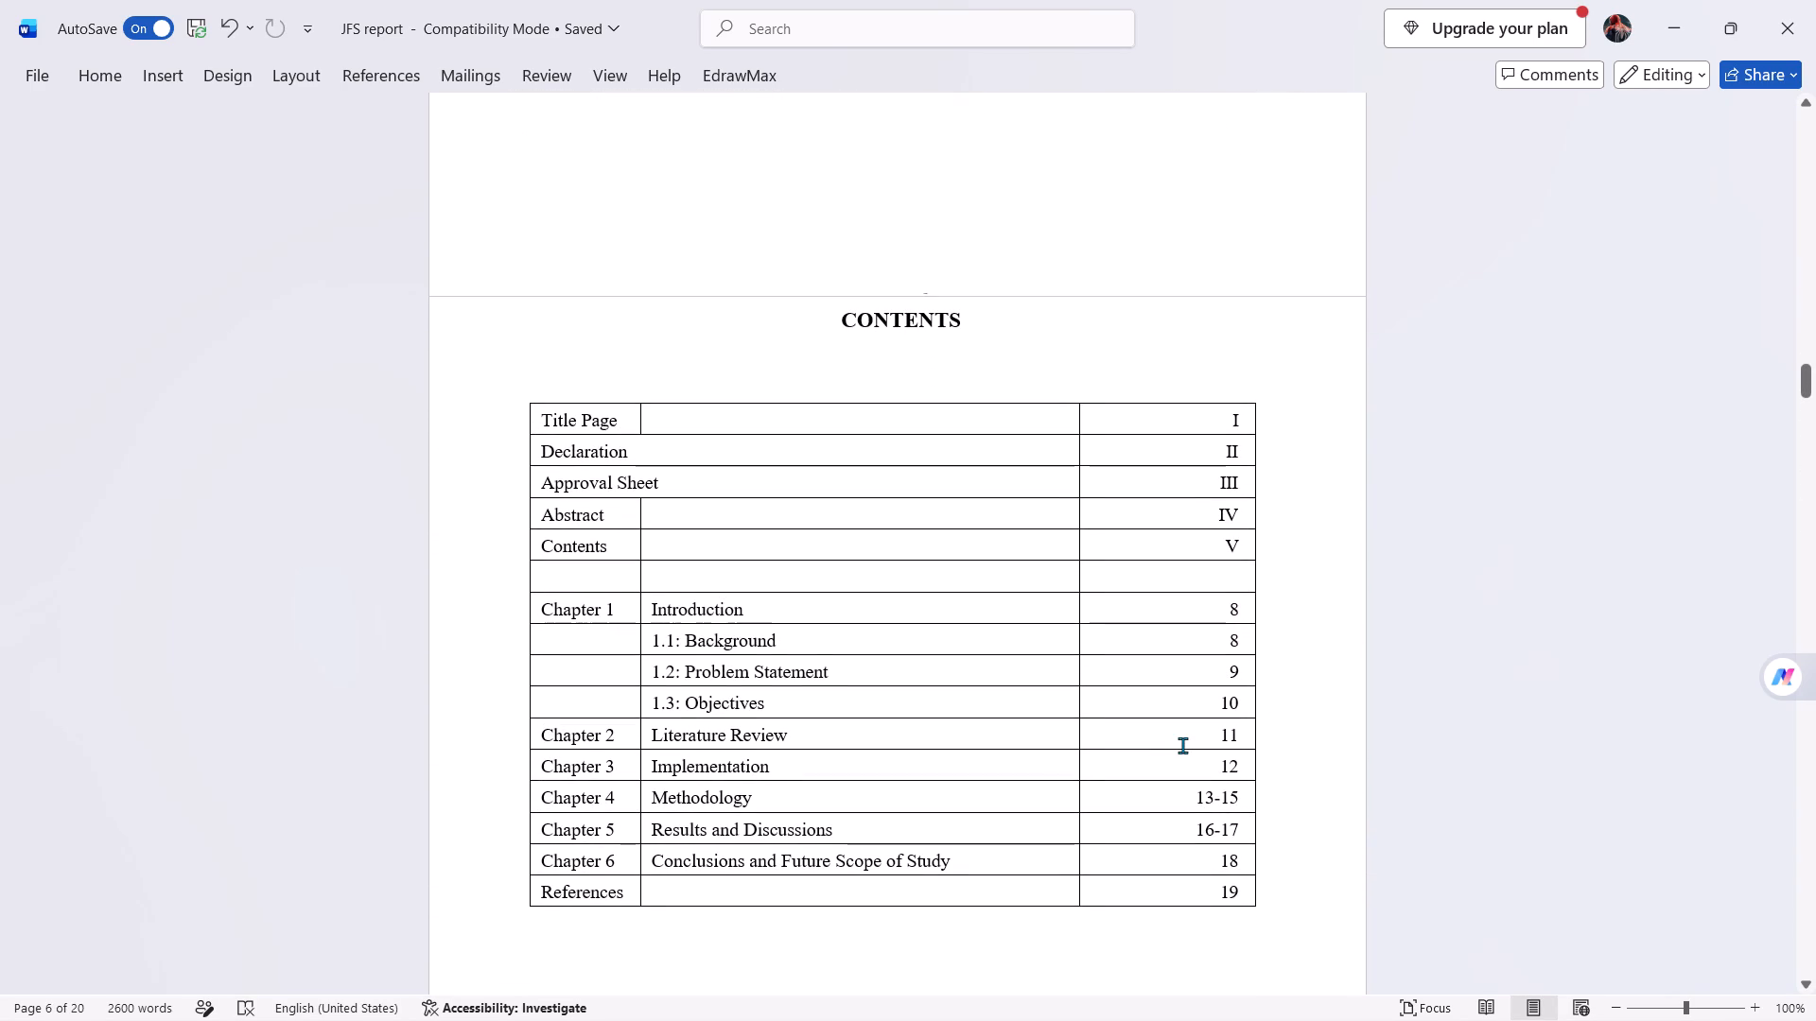
pyautogui.scroll(-10, 1182, 745)
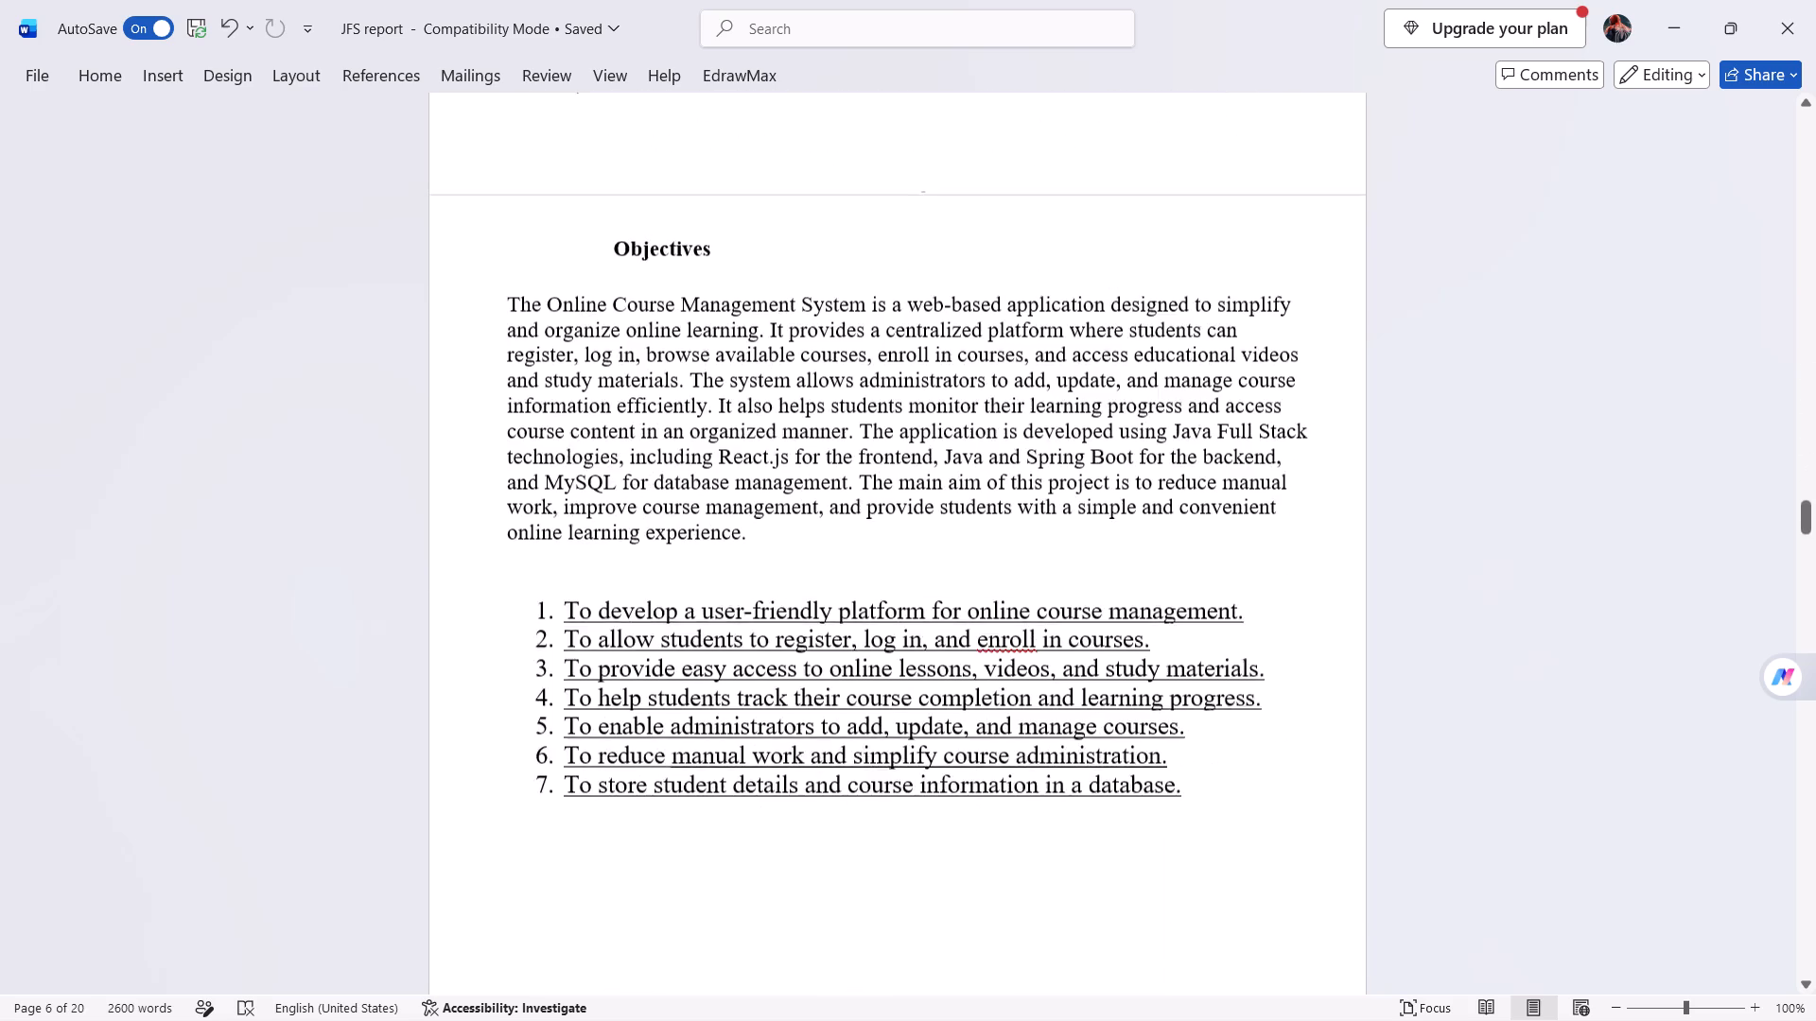
pyautogui.scroll(-6, 1182, 745)
pyautogui.scroll(1, 1182, 745)
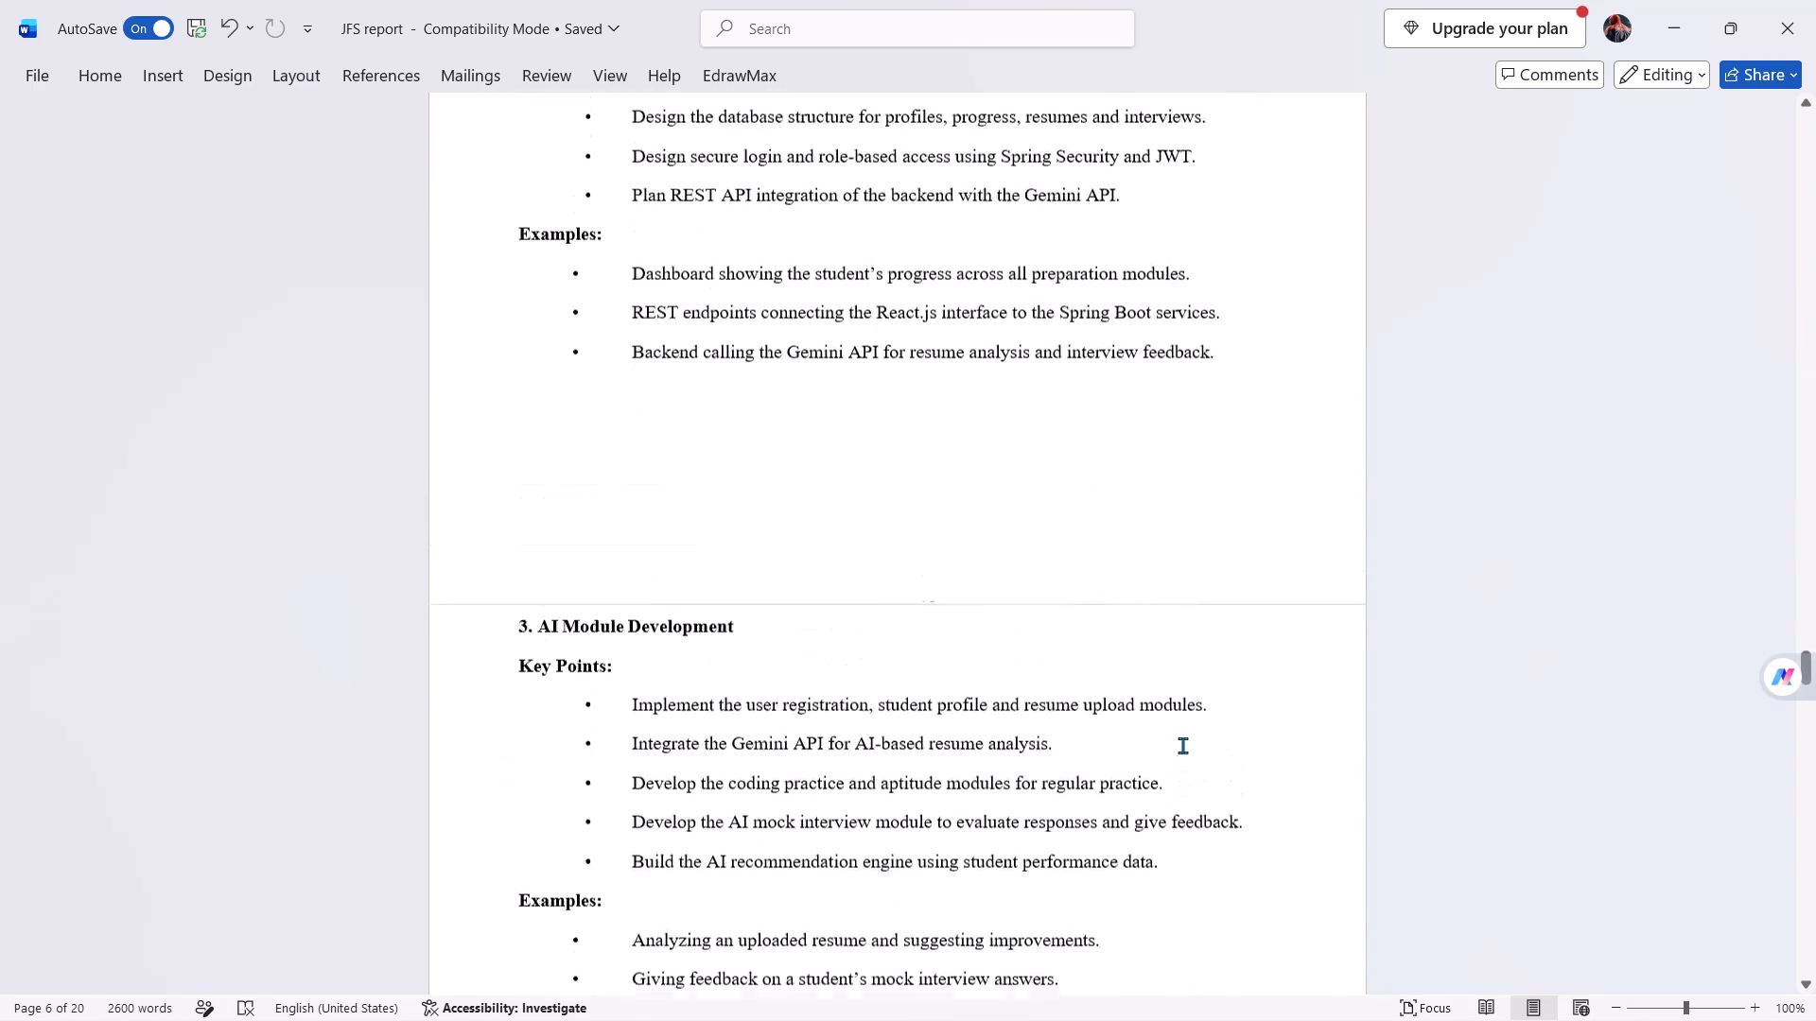
pyautogui.scroll(3, 1182, 745)
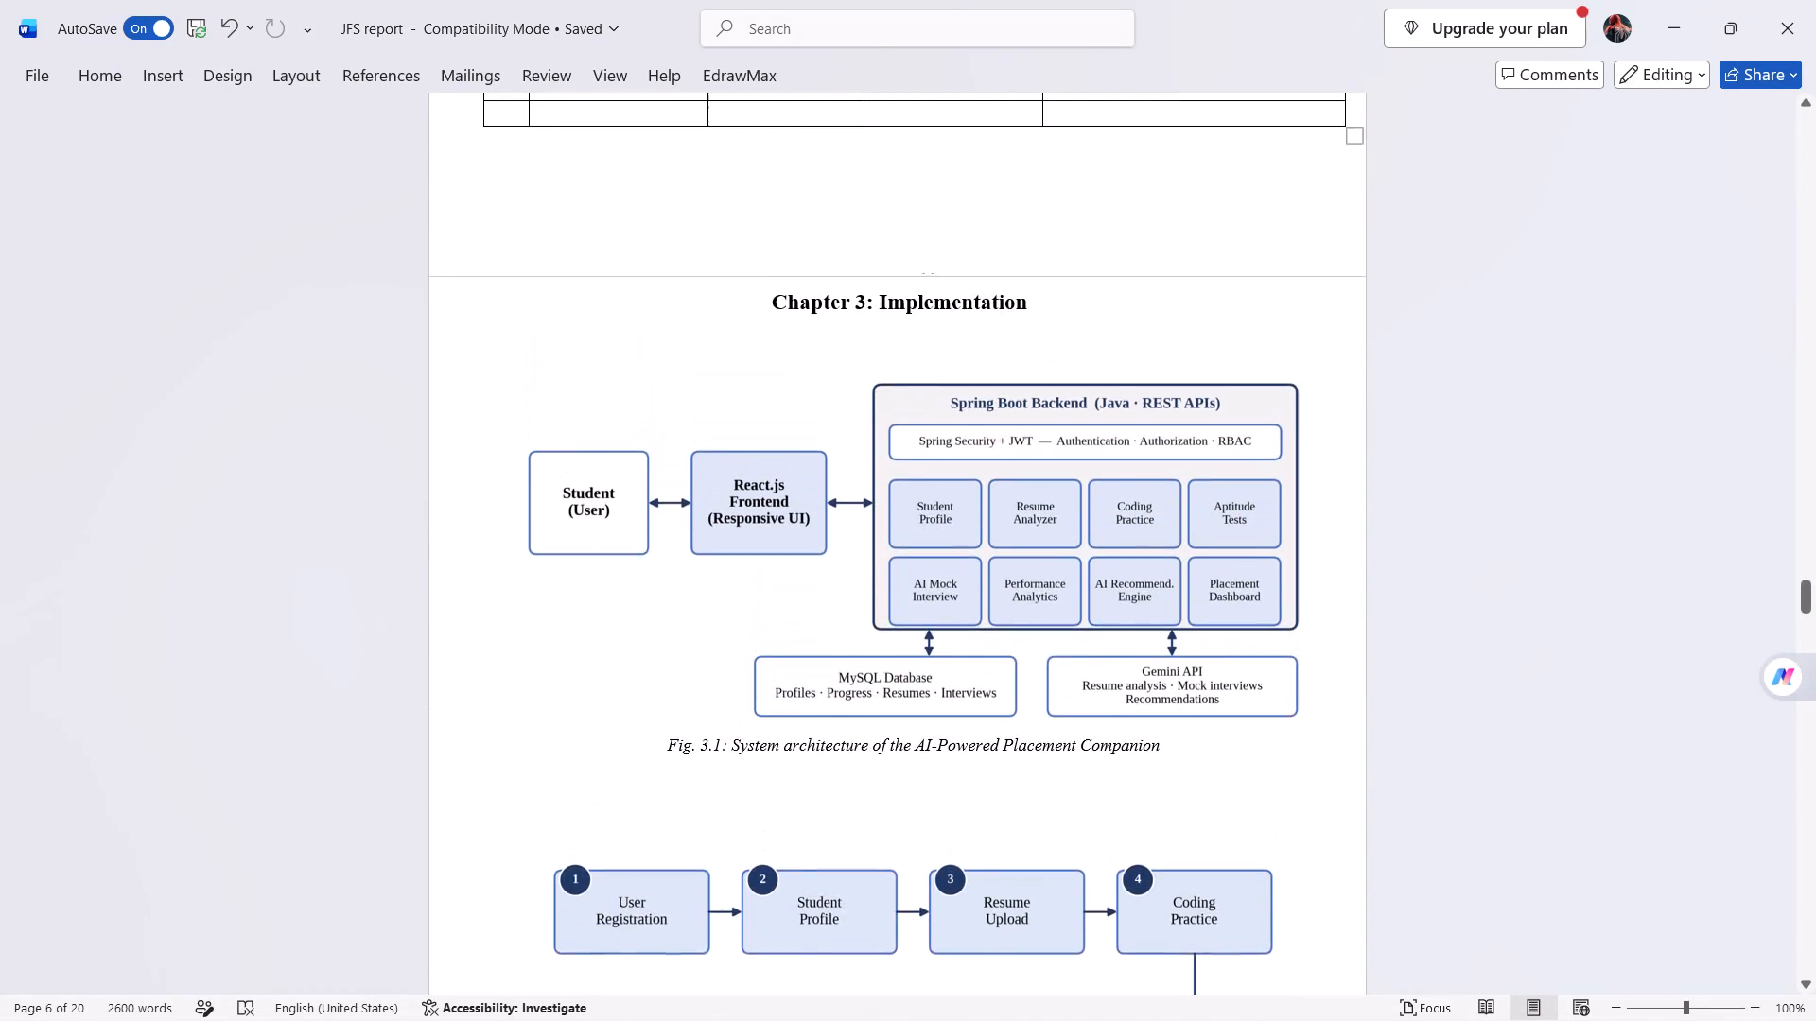
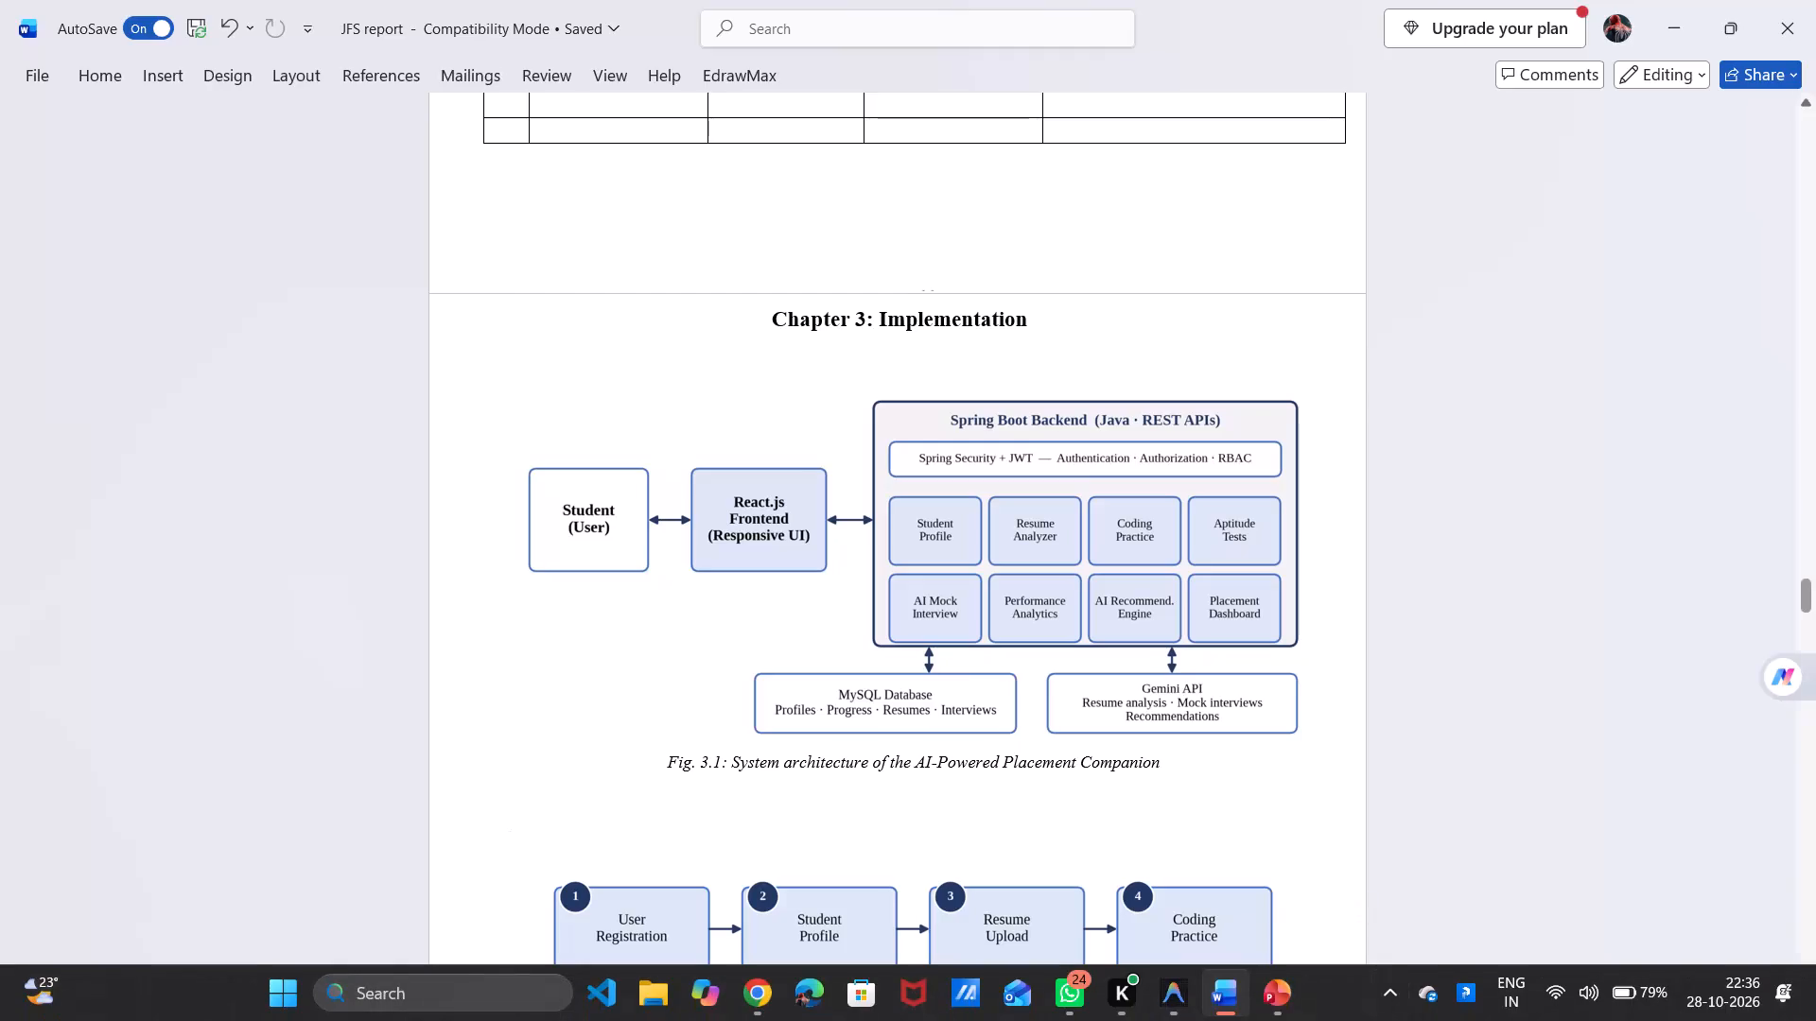
# Read through the report from the Chapter 3 diagrams to the AI Module Development section of Chapter 4: Methodology.
pyautogui.scroll(-2, 944, 593)
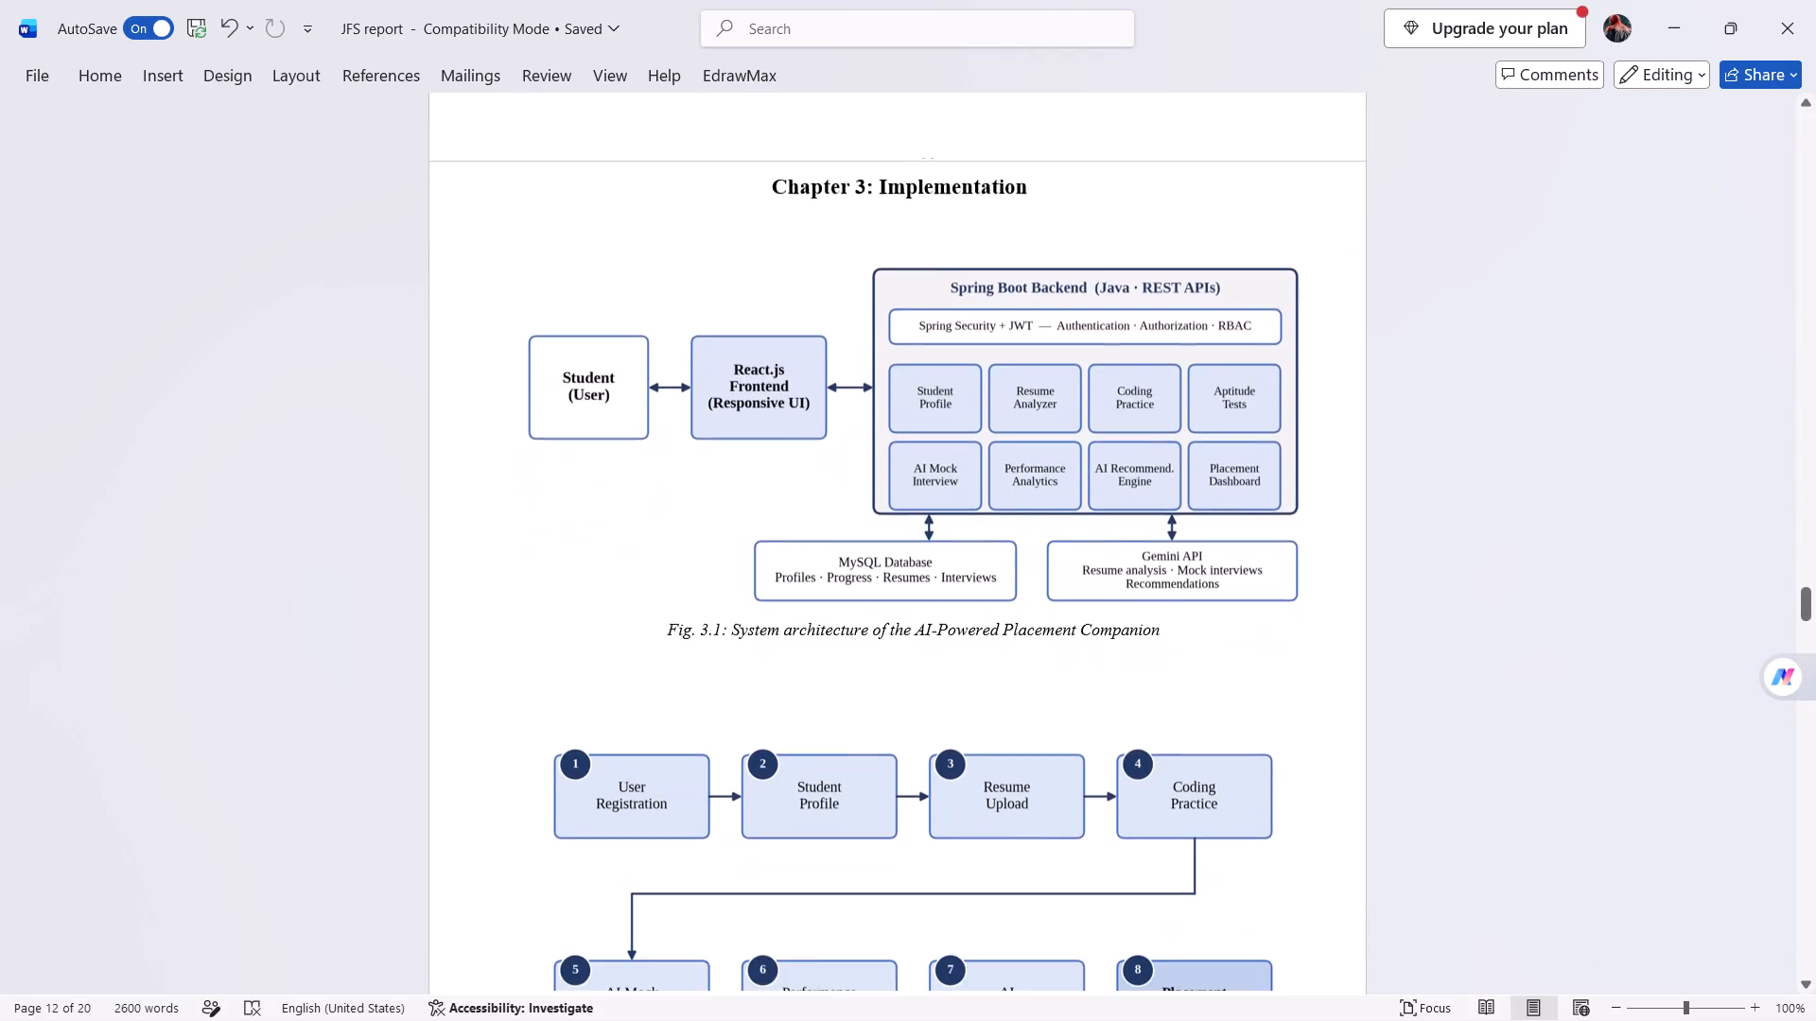
pyautogui.scroll(-3, 944, 593)
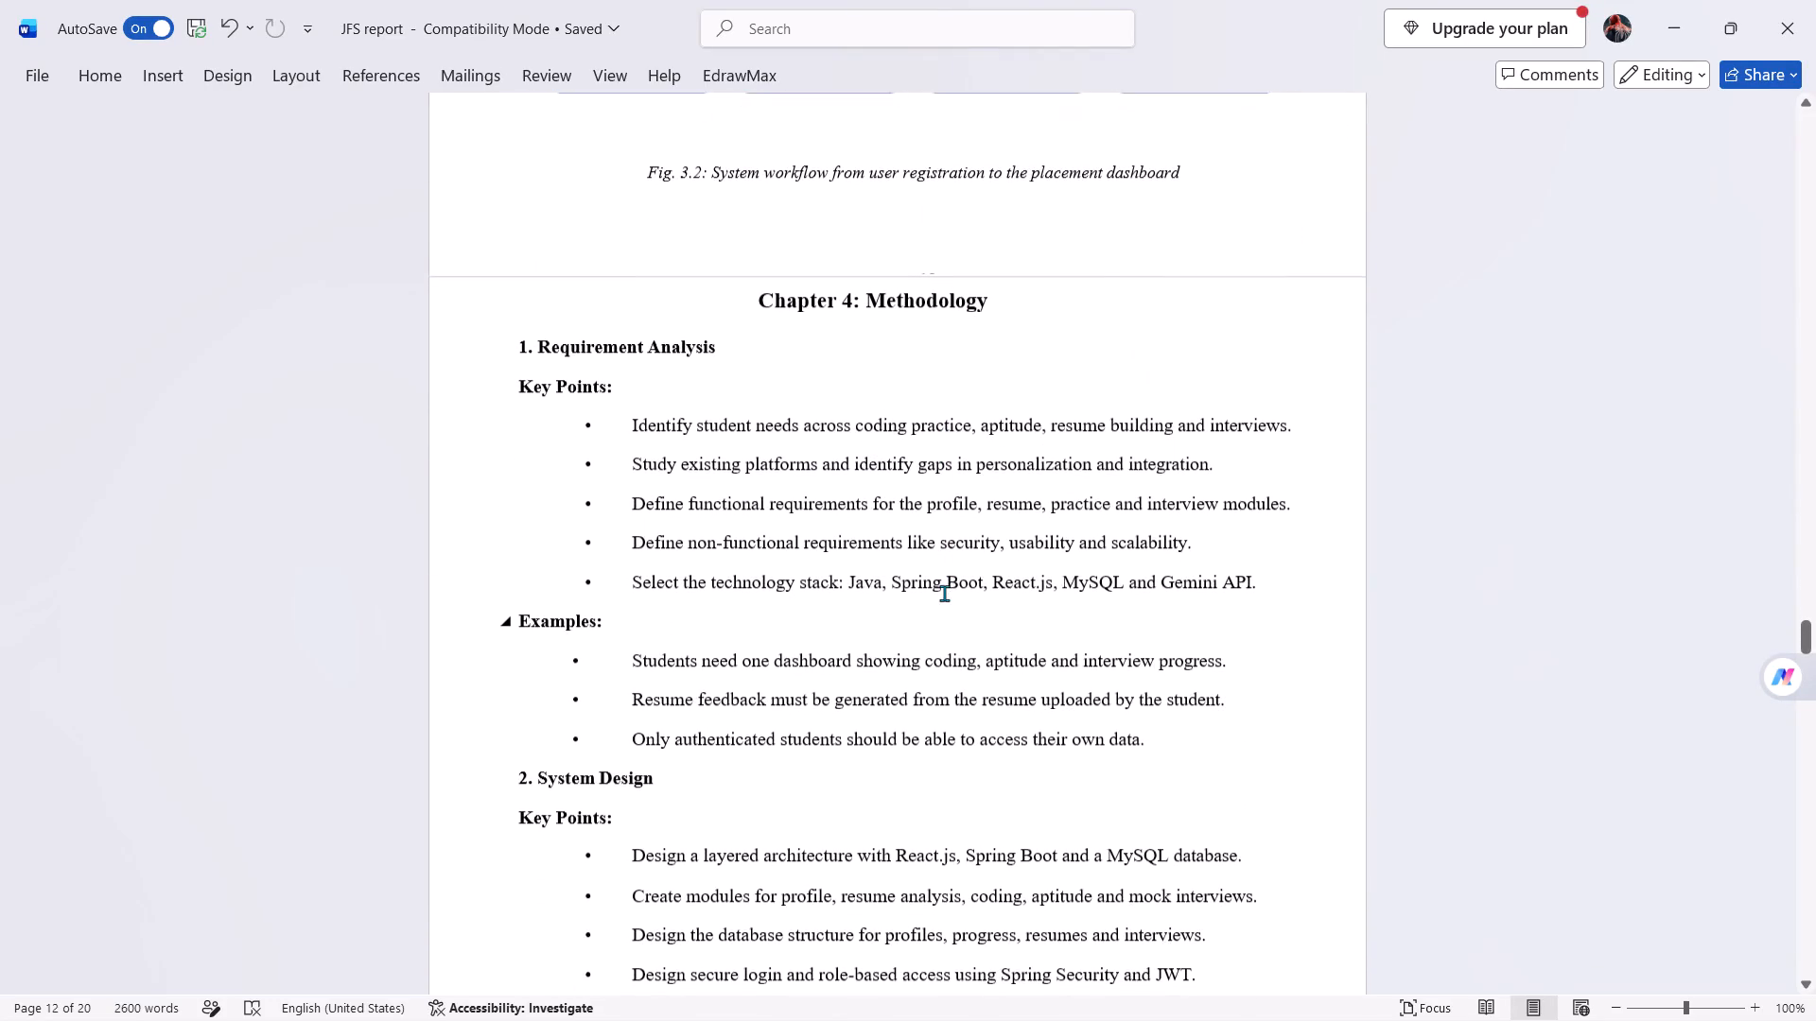
pyautogui.scroll(-3, 944, 593)
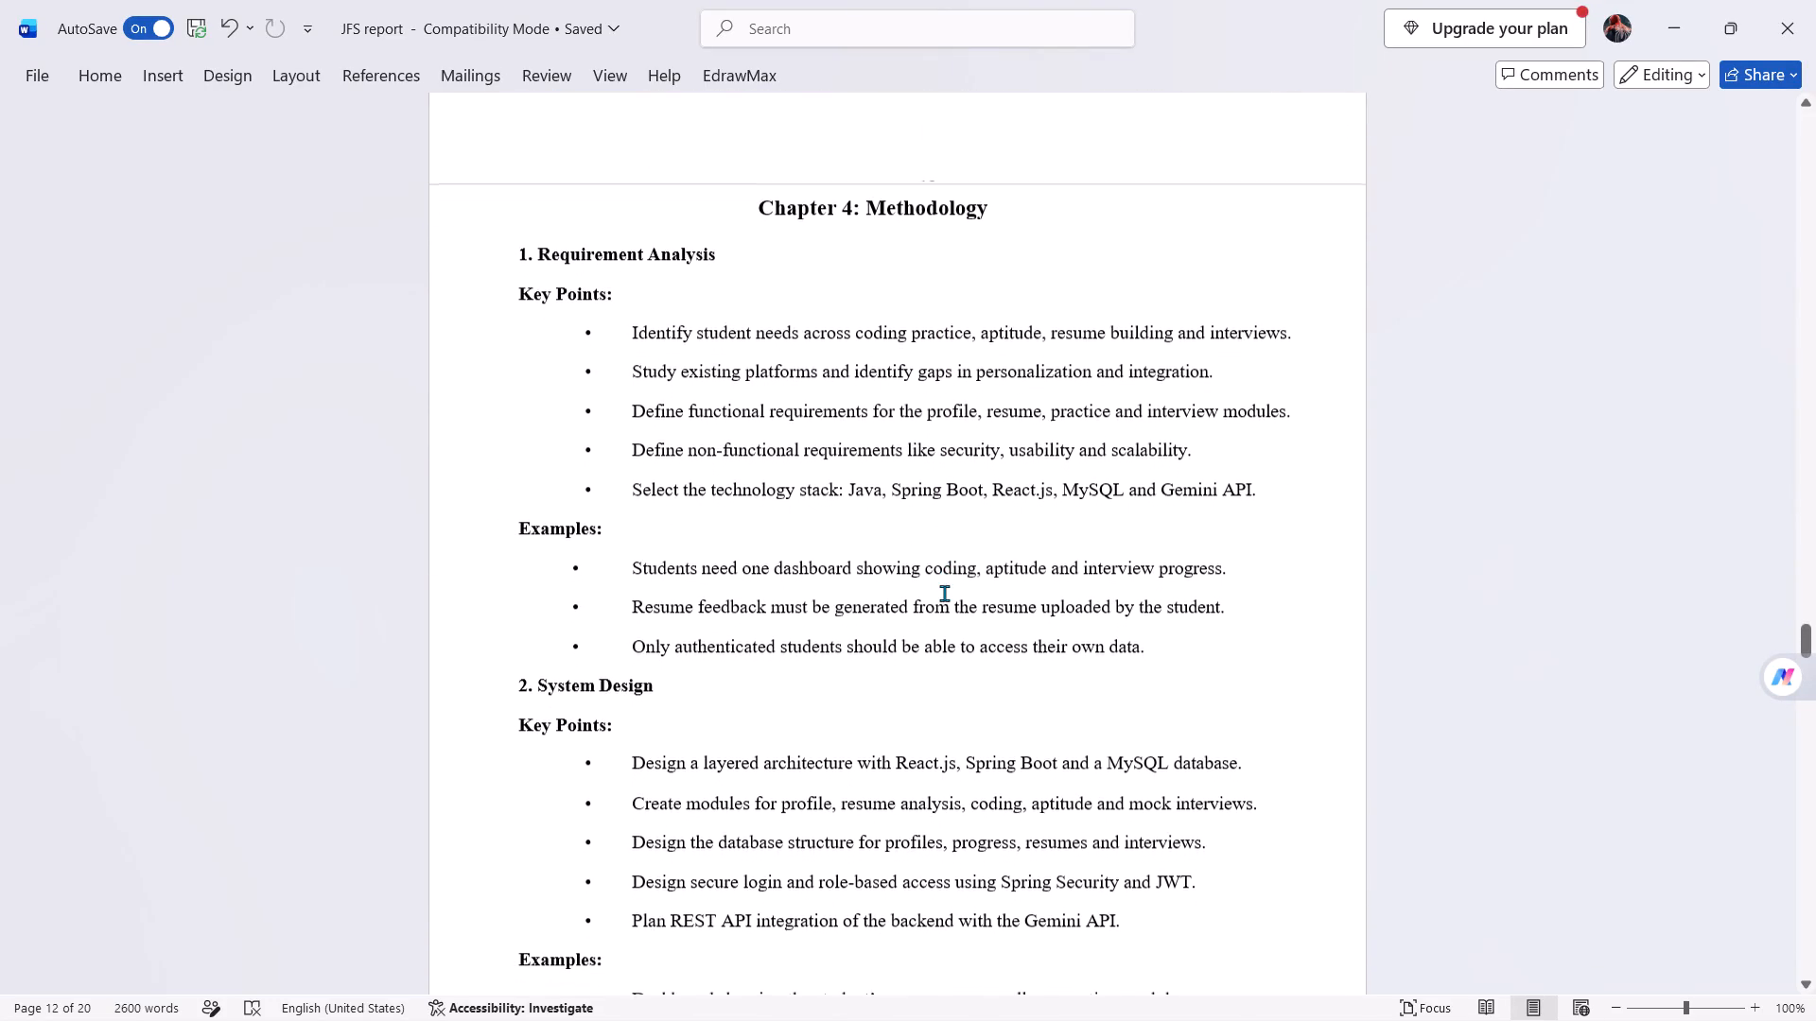
pyautogui.scroll(-3, 944, 593)
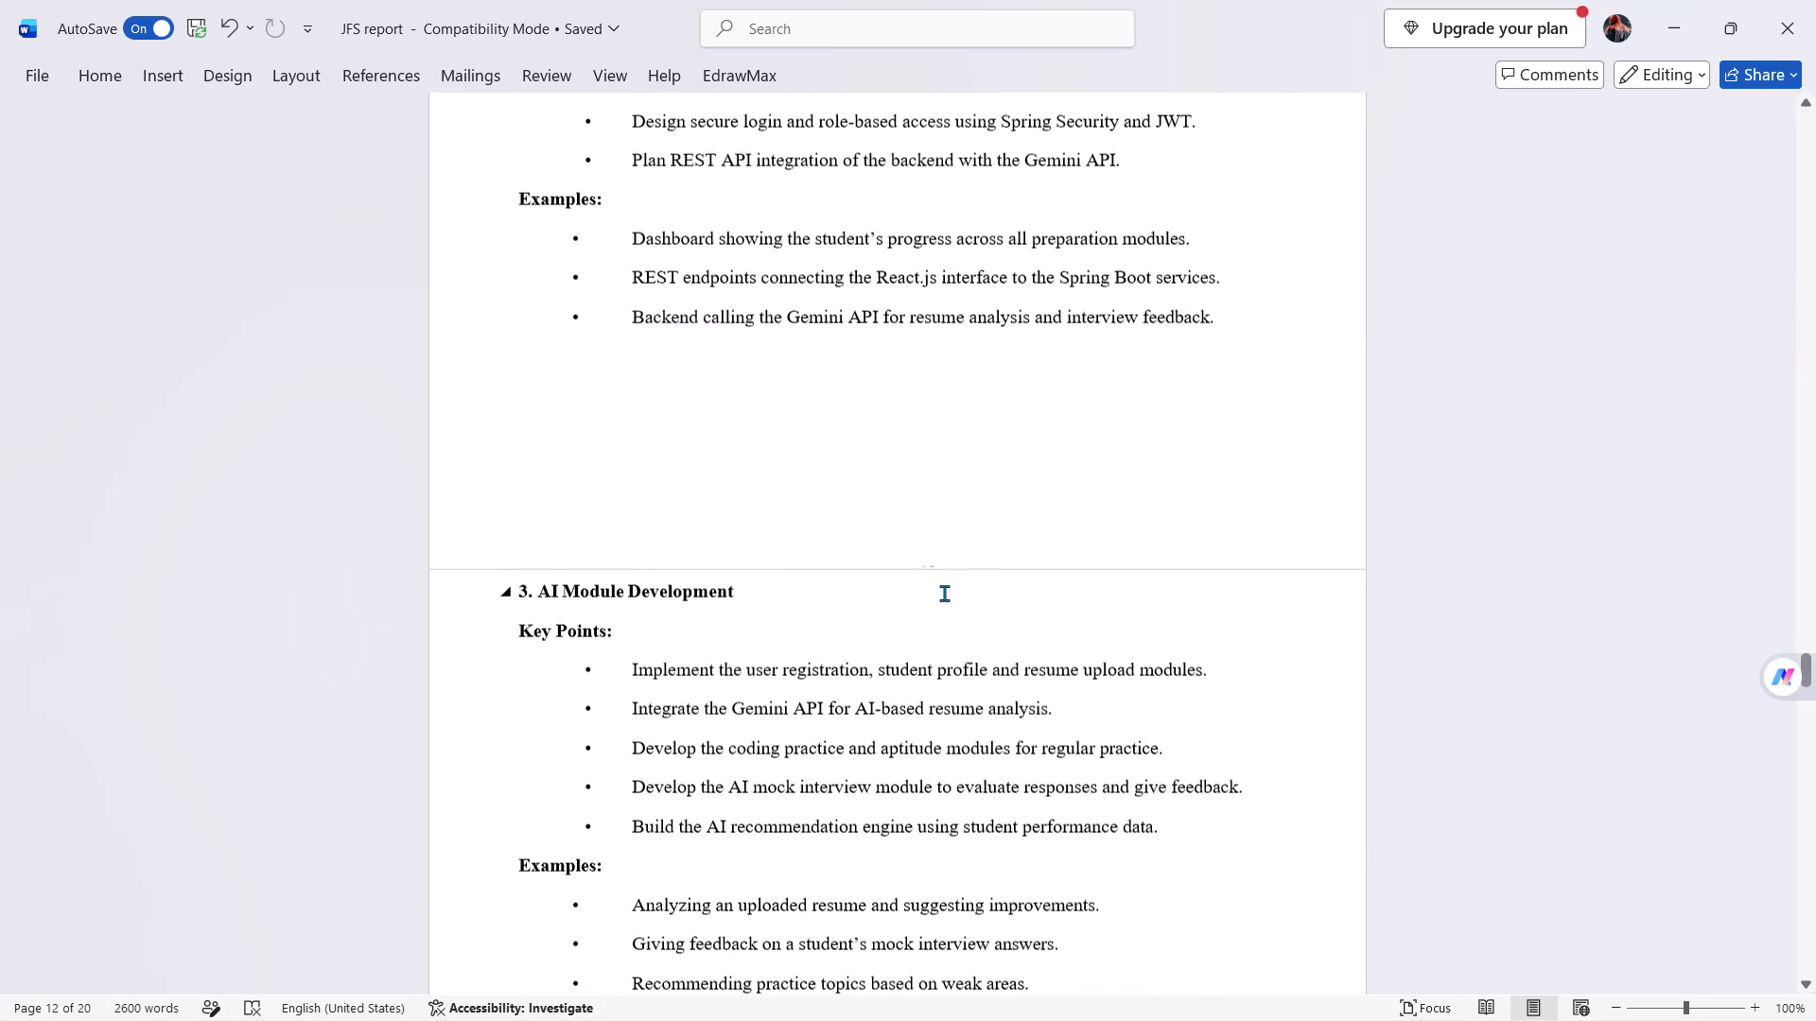
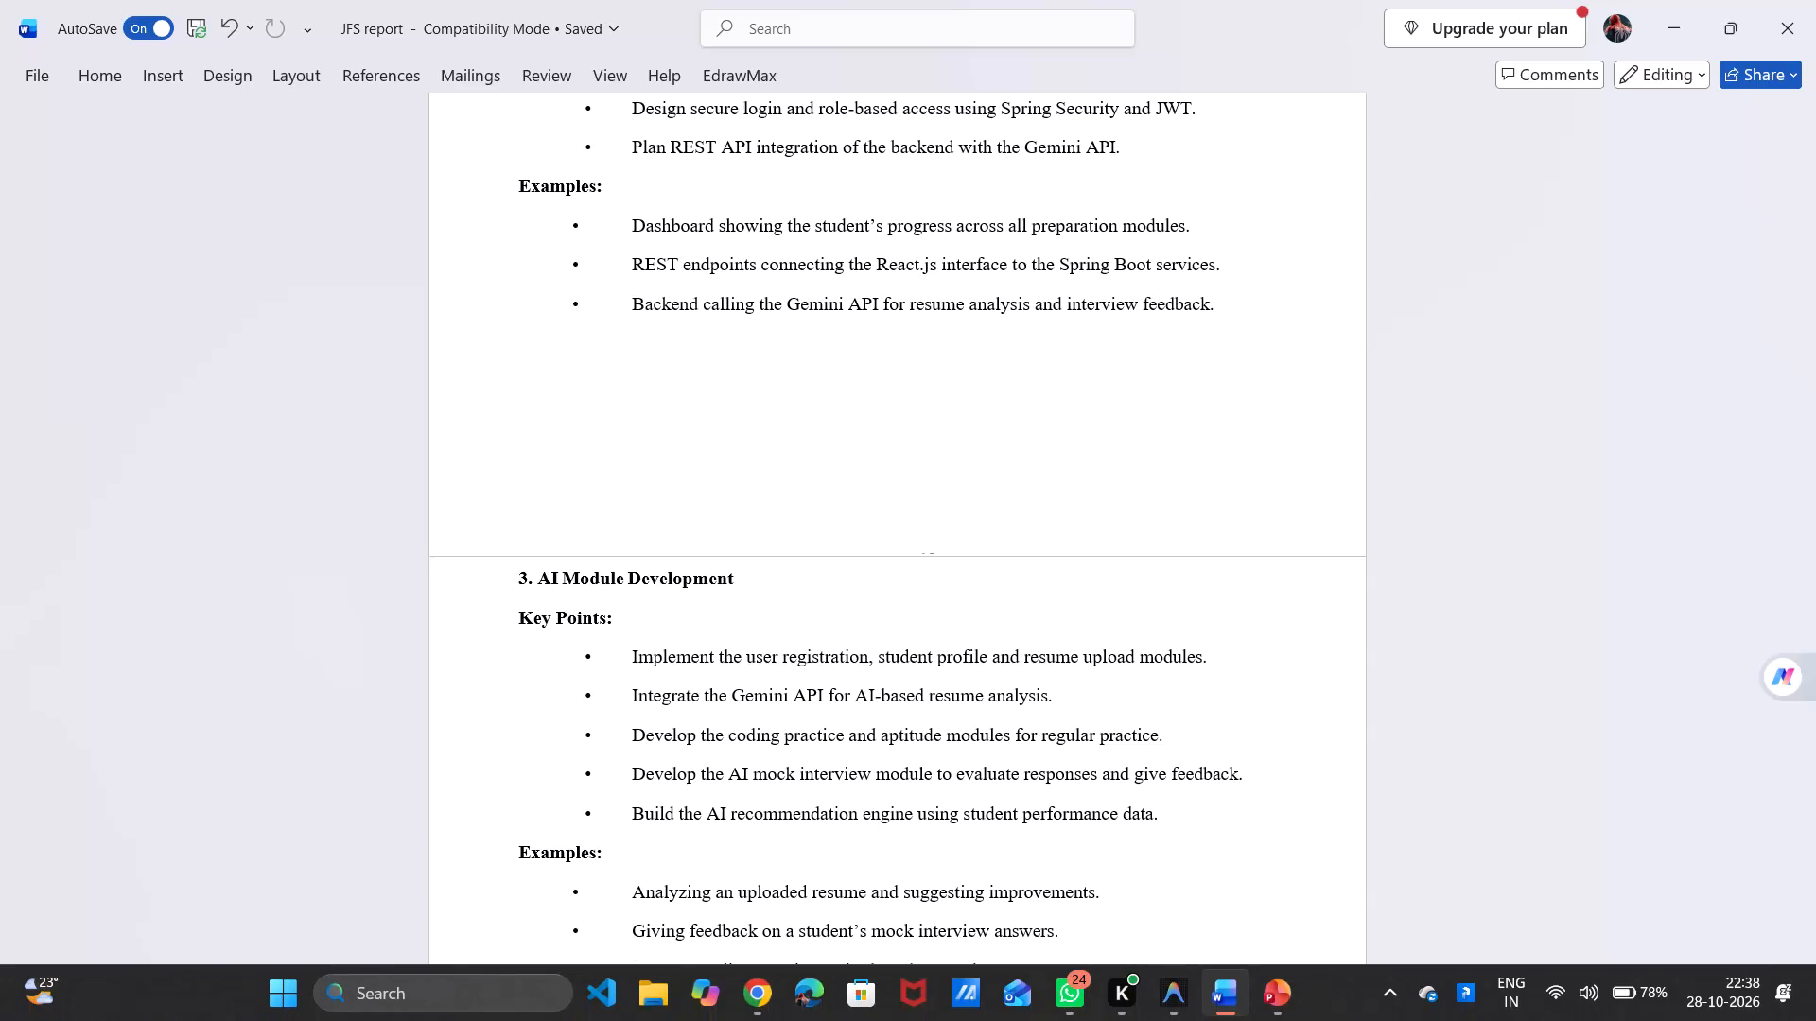
# Review the system architecture and workflow diagrams in Chapter 3: Implementation of the report.
pyautogui.scroll(4, 779, 618)
pyautogui.click(836, 653)
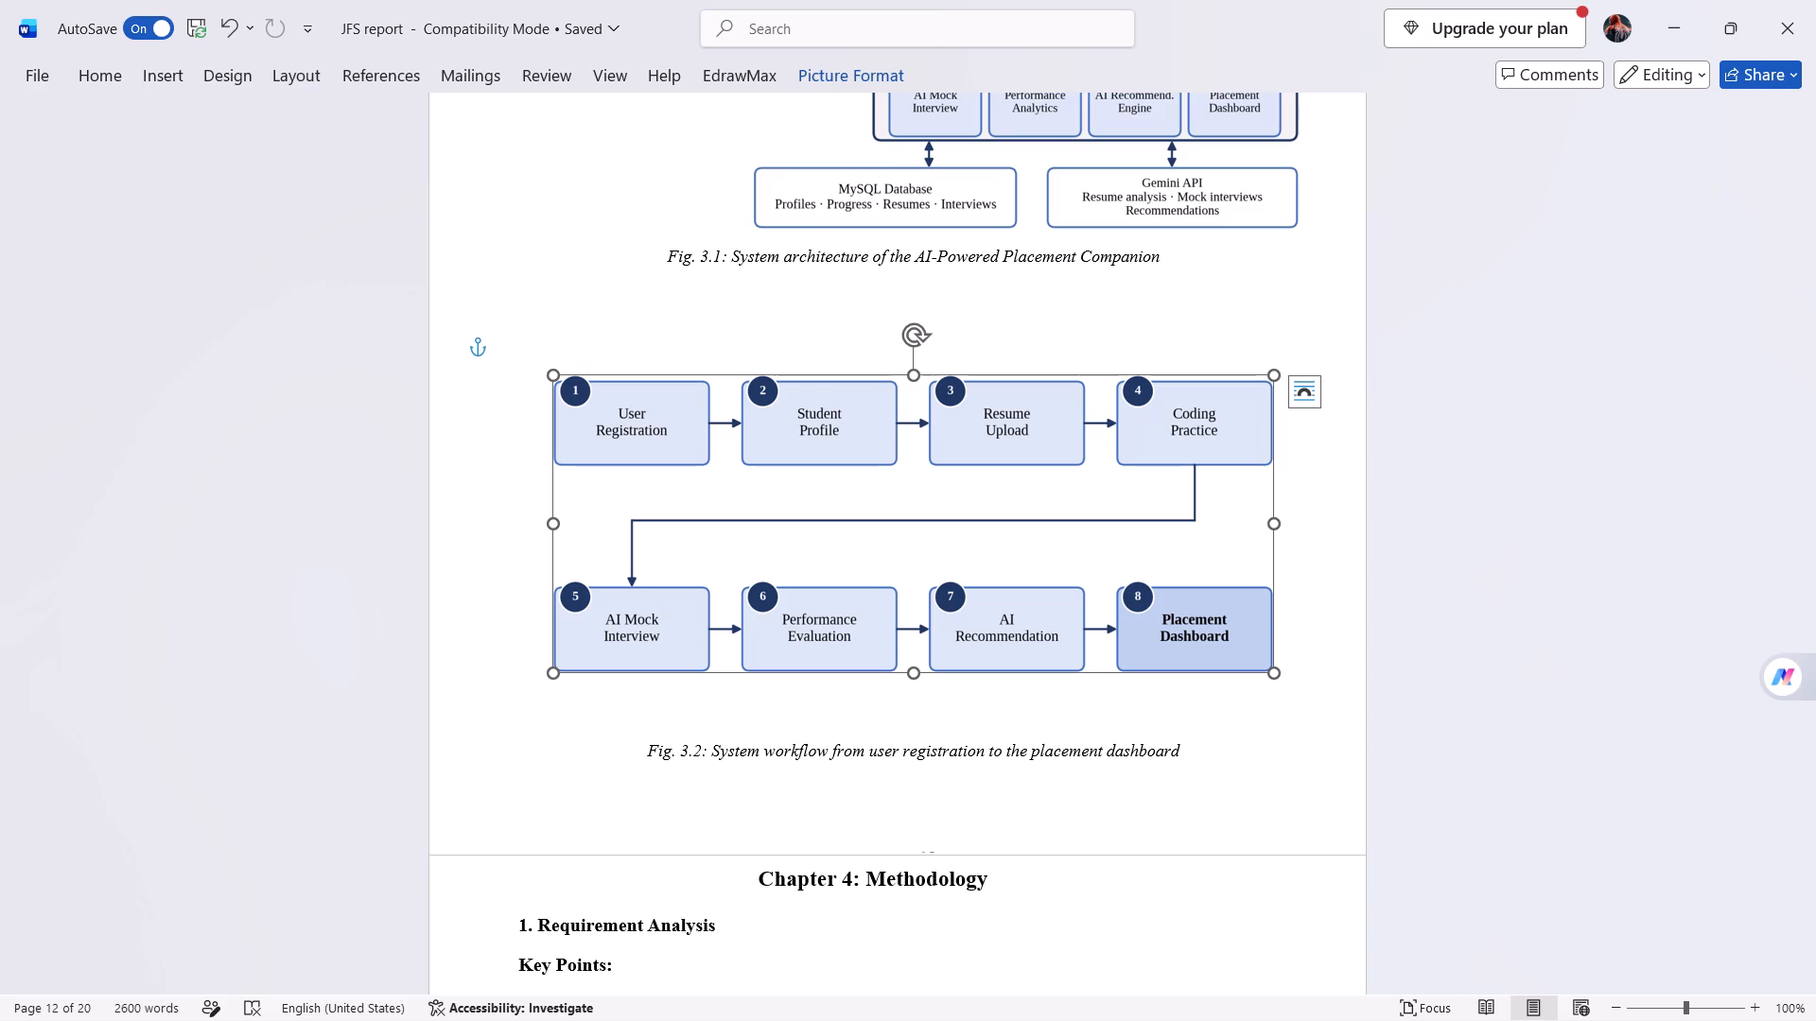
pyautogui.click(836, 653)
pyautogui.scroll(1, 940, 698)
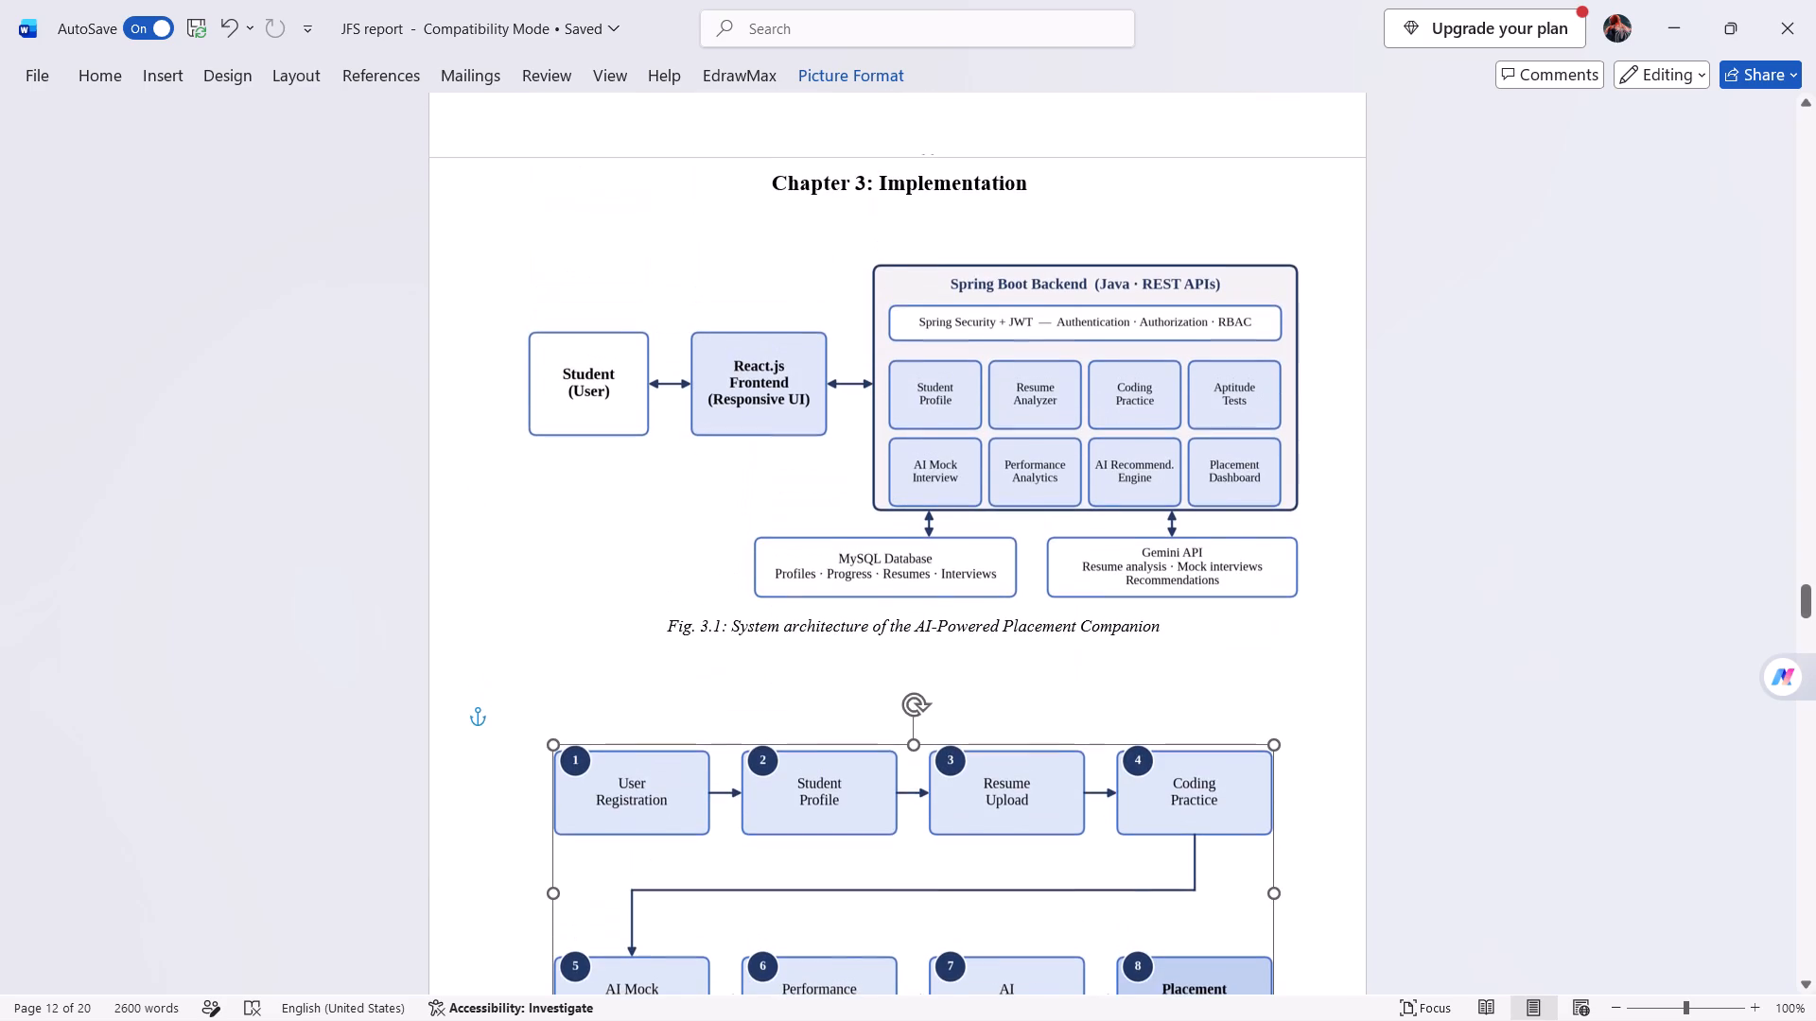
pyautogui.scroll(1, 940, 698)
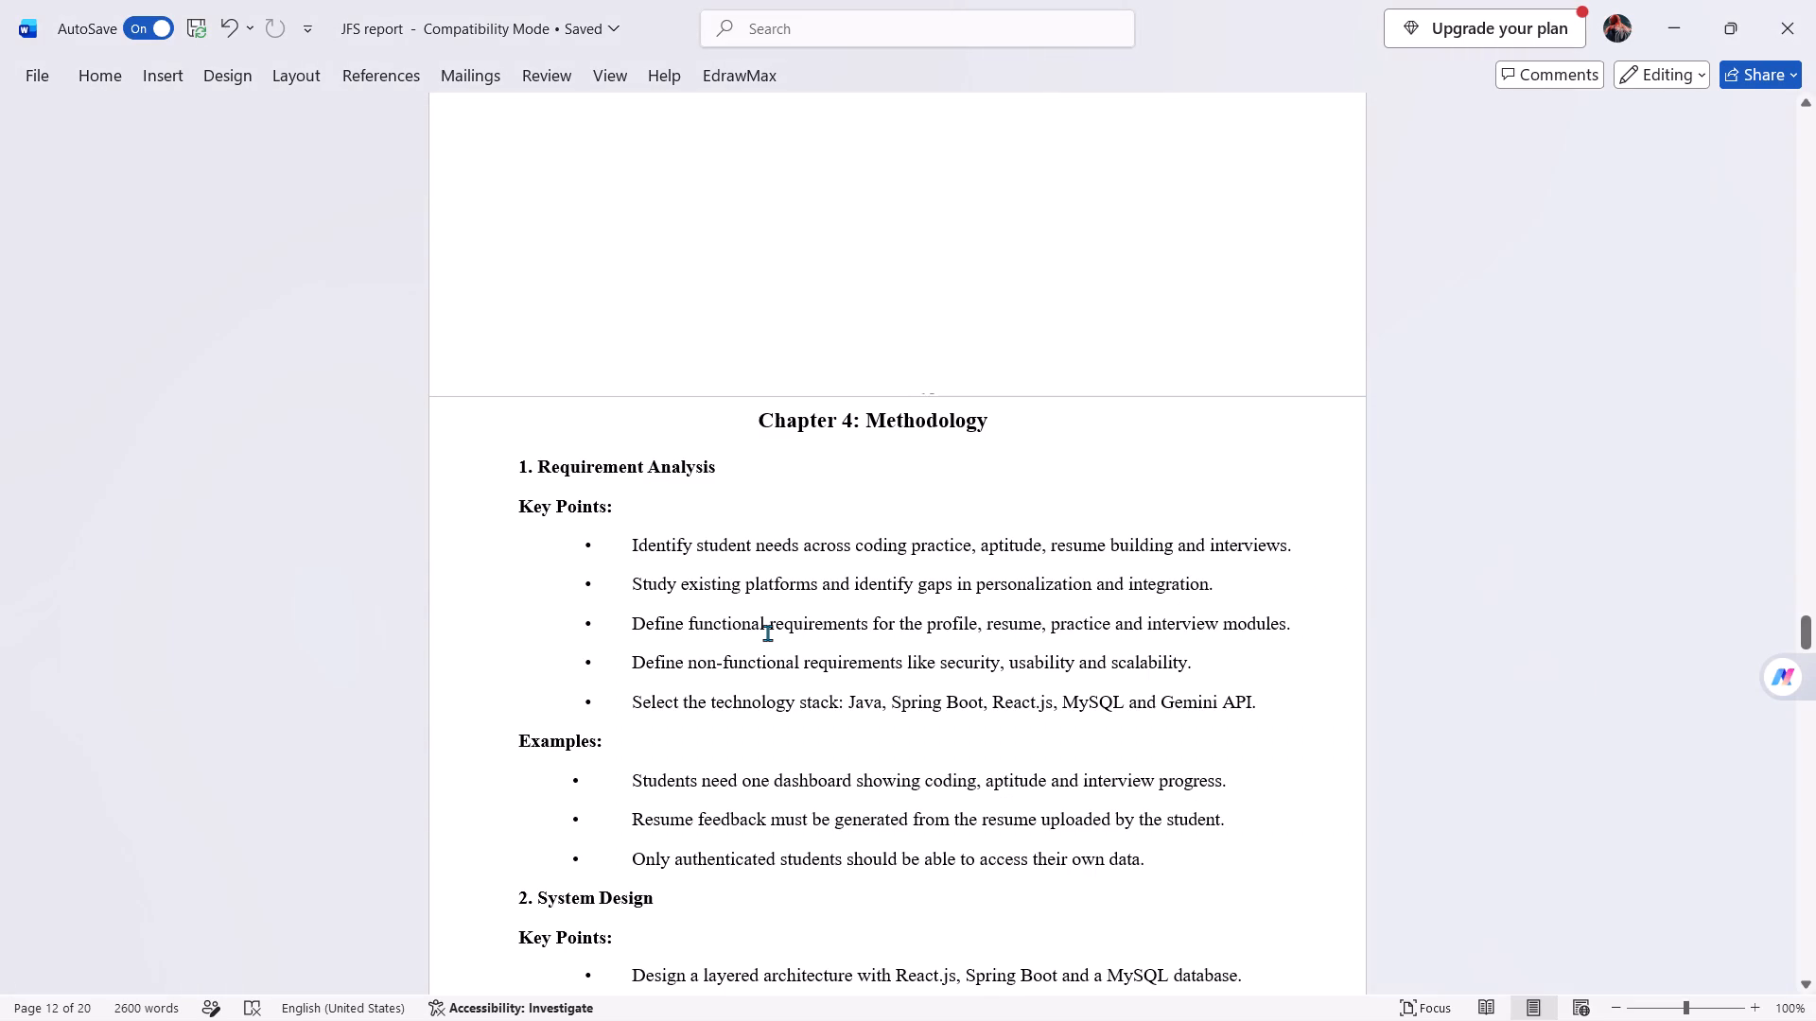
# Switch to the JFS report in Word and delete the old Requirement Analysis and System Design content under the Chapter 4: Methodology heading.
pyautogui.scroll(-4, 767, 632)
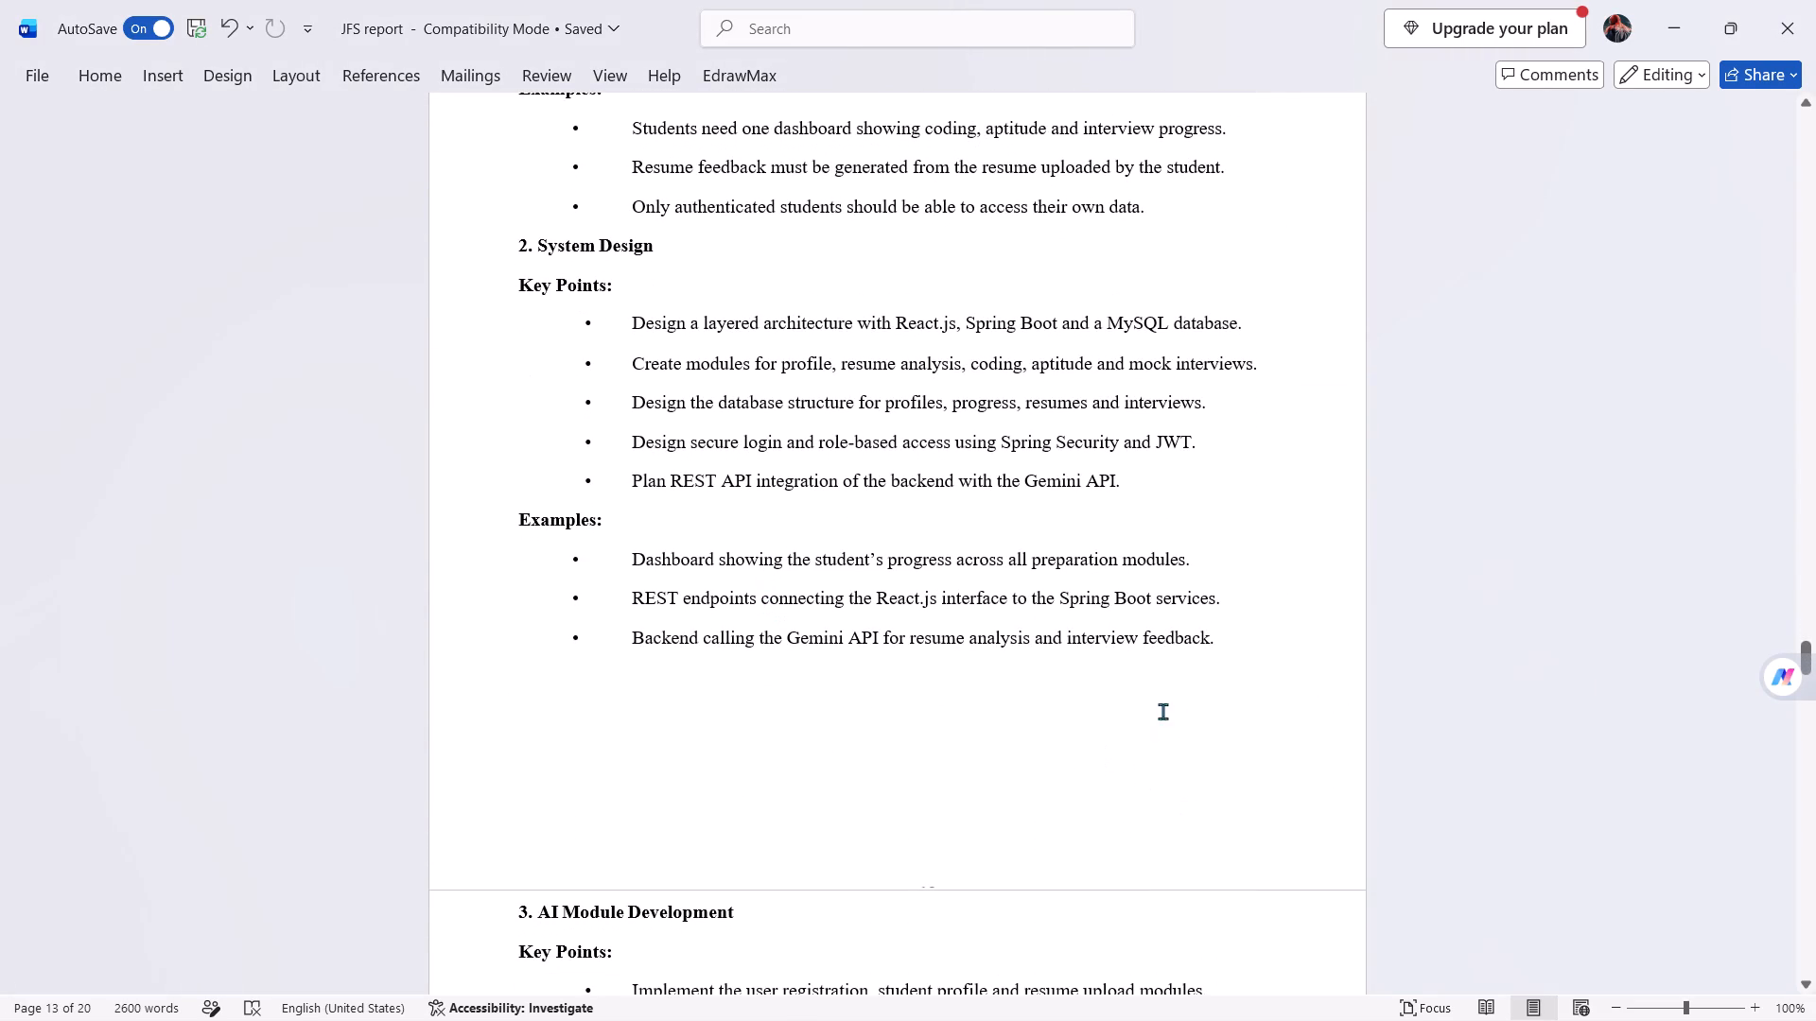
pyautogui.moveTo(1215, 649); pyautogui.dragTo(654, 68)
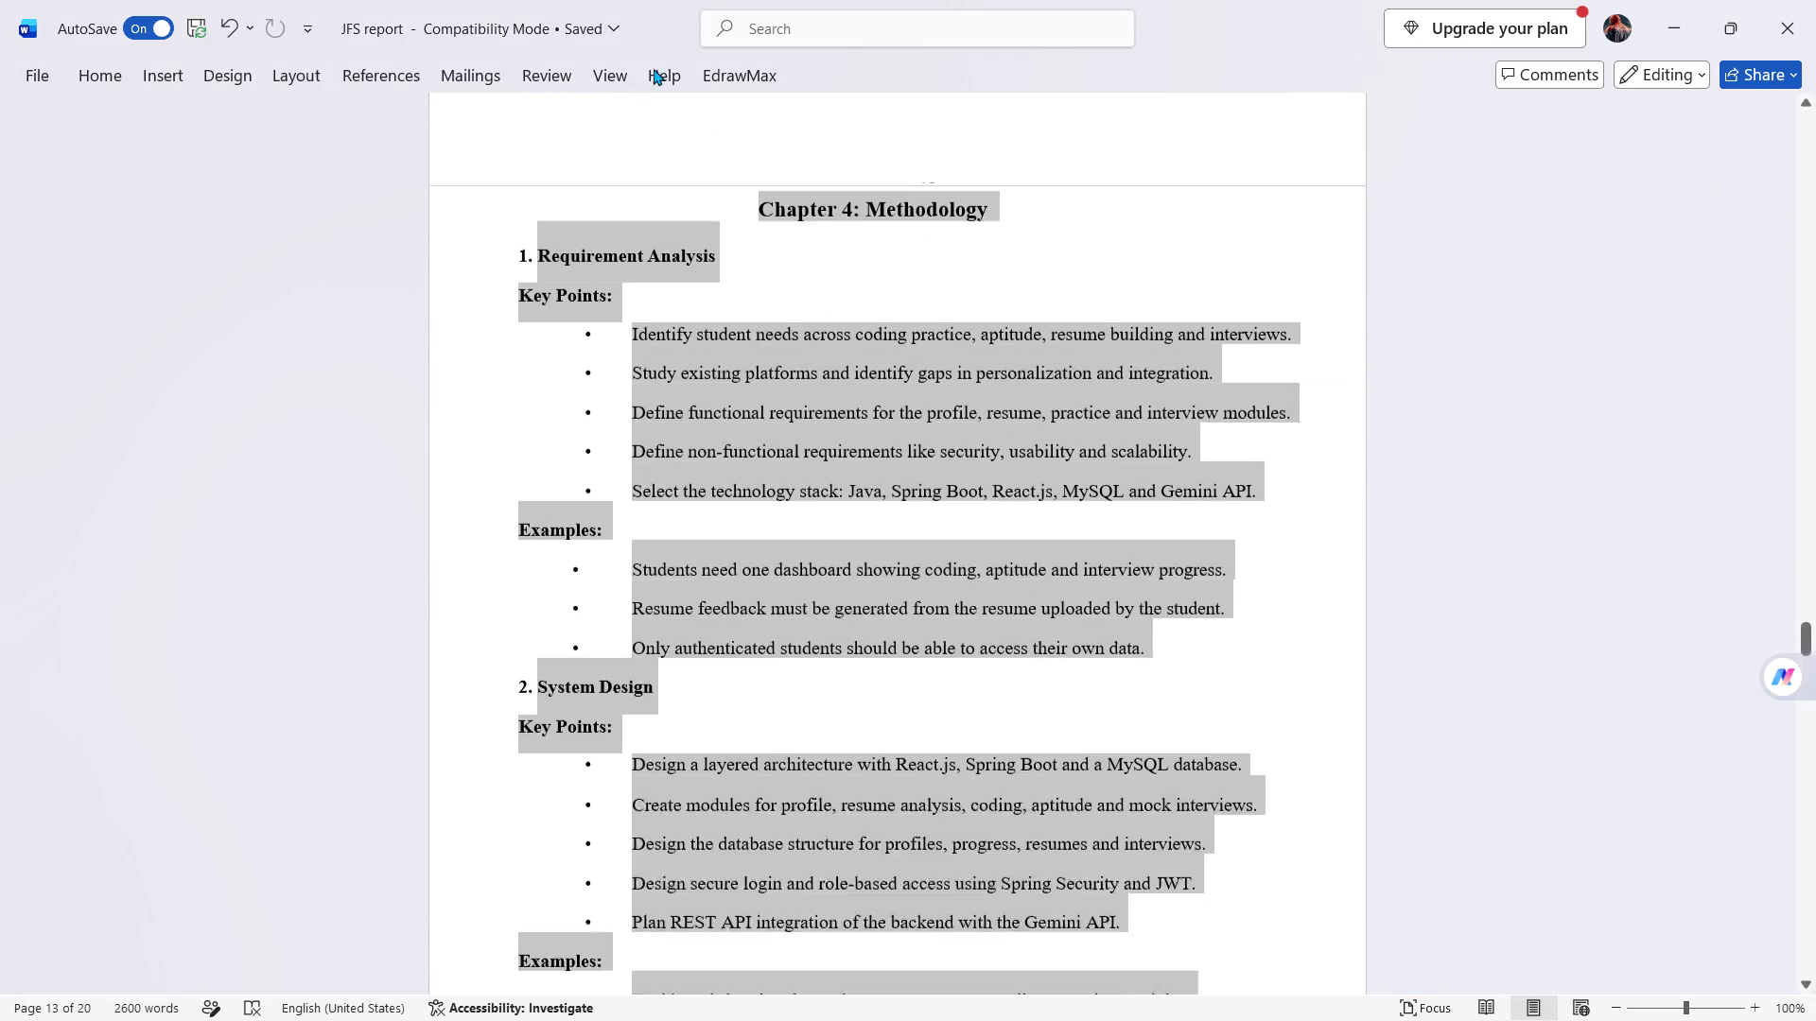
pyautogui.moveTo(654, 68); pyautogui.dragTo(520, 431)
pyautogui.press('BackSpace')
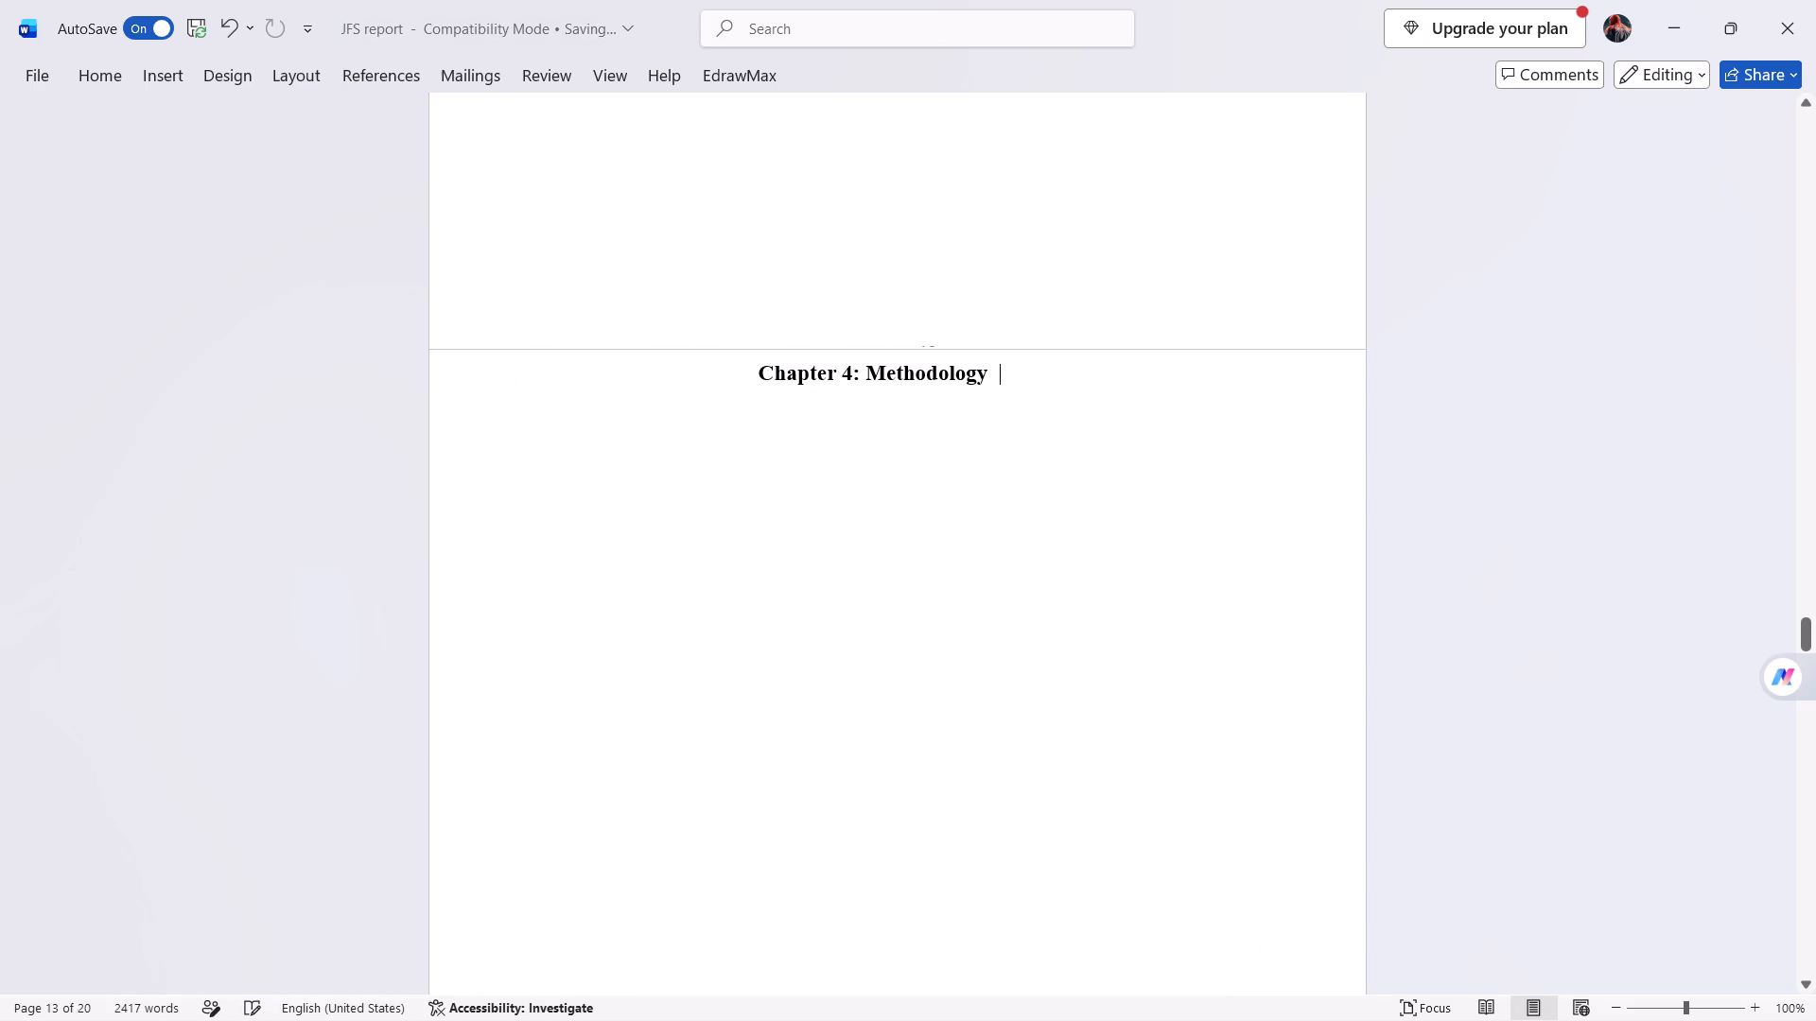
# Add two new lines below the Chapter 4: Methodology heading and paste the copied Online Course Management System methodology.
pyautogui.press('space')
pyautogui.press('BackSpace')
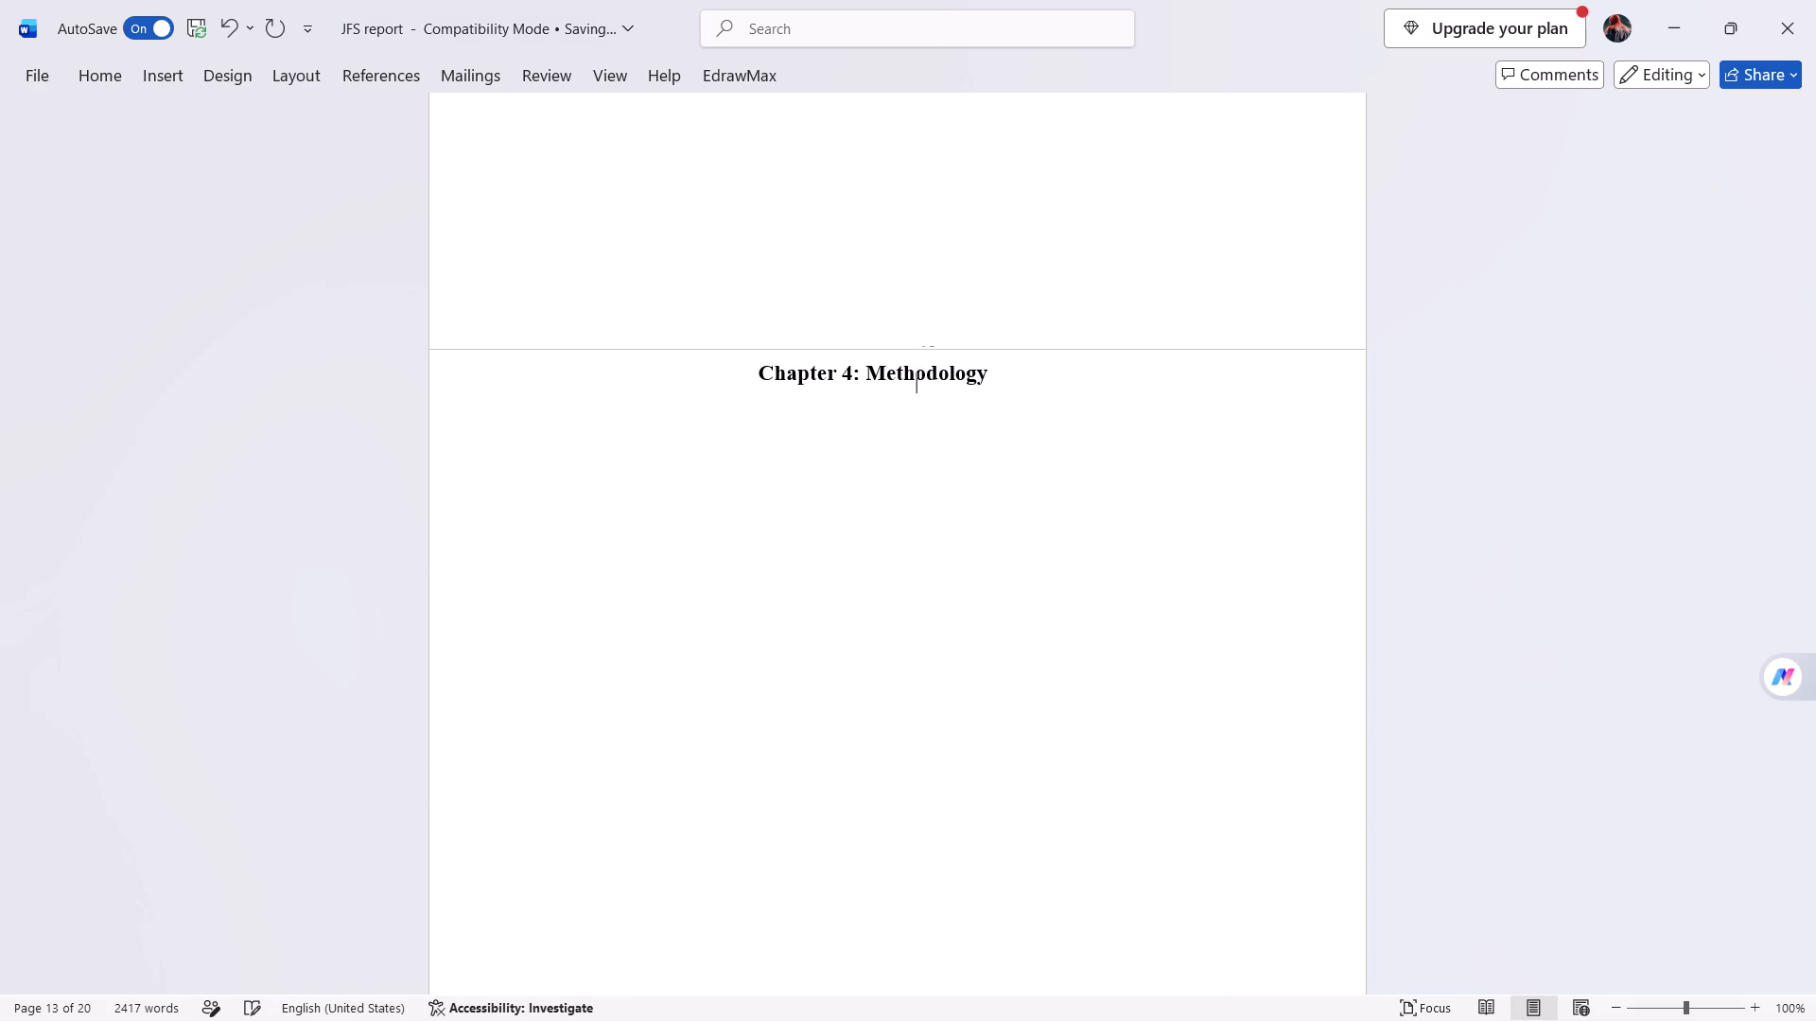
pyautogui.press('Return')
pyautogui.press('Return')
pyautogui.hotkey('ctrl', 'v')
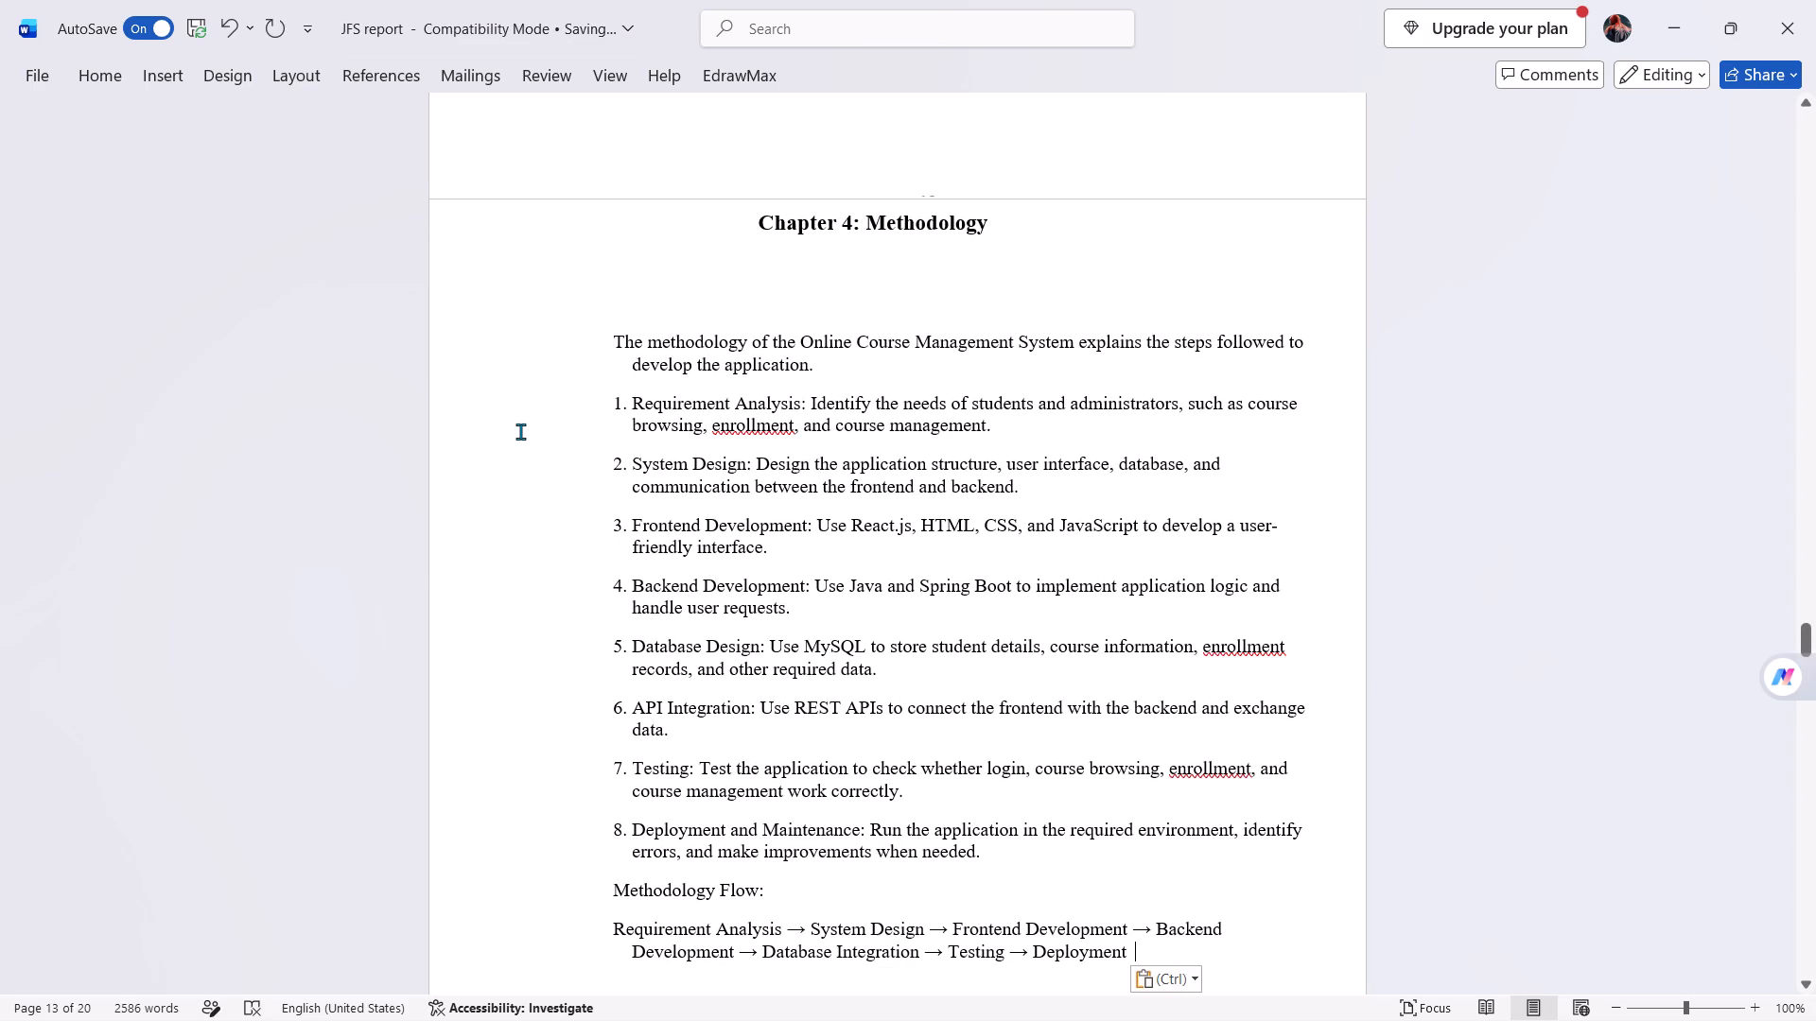
# Remove the hanging indent from the introductory paragraph of the pasted methodology.
pyautogui.click(601, 339)
pyautogui.press('BackSpace')
# Set the font size of the whole pasted methodology text, from the introduction through the flow line, to 14.
pyautogui.moveTo(601, 339); pyautogui.dragTo(1003, 775)
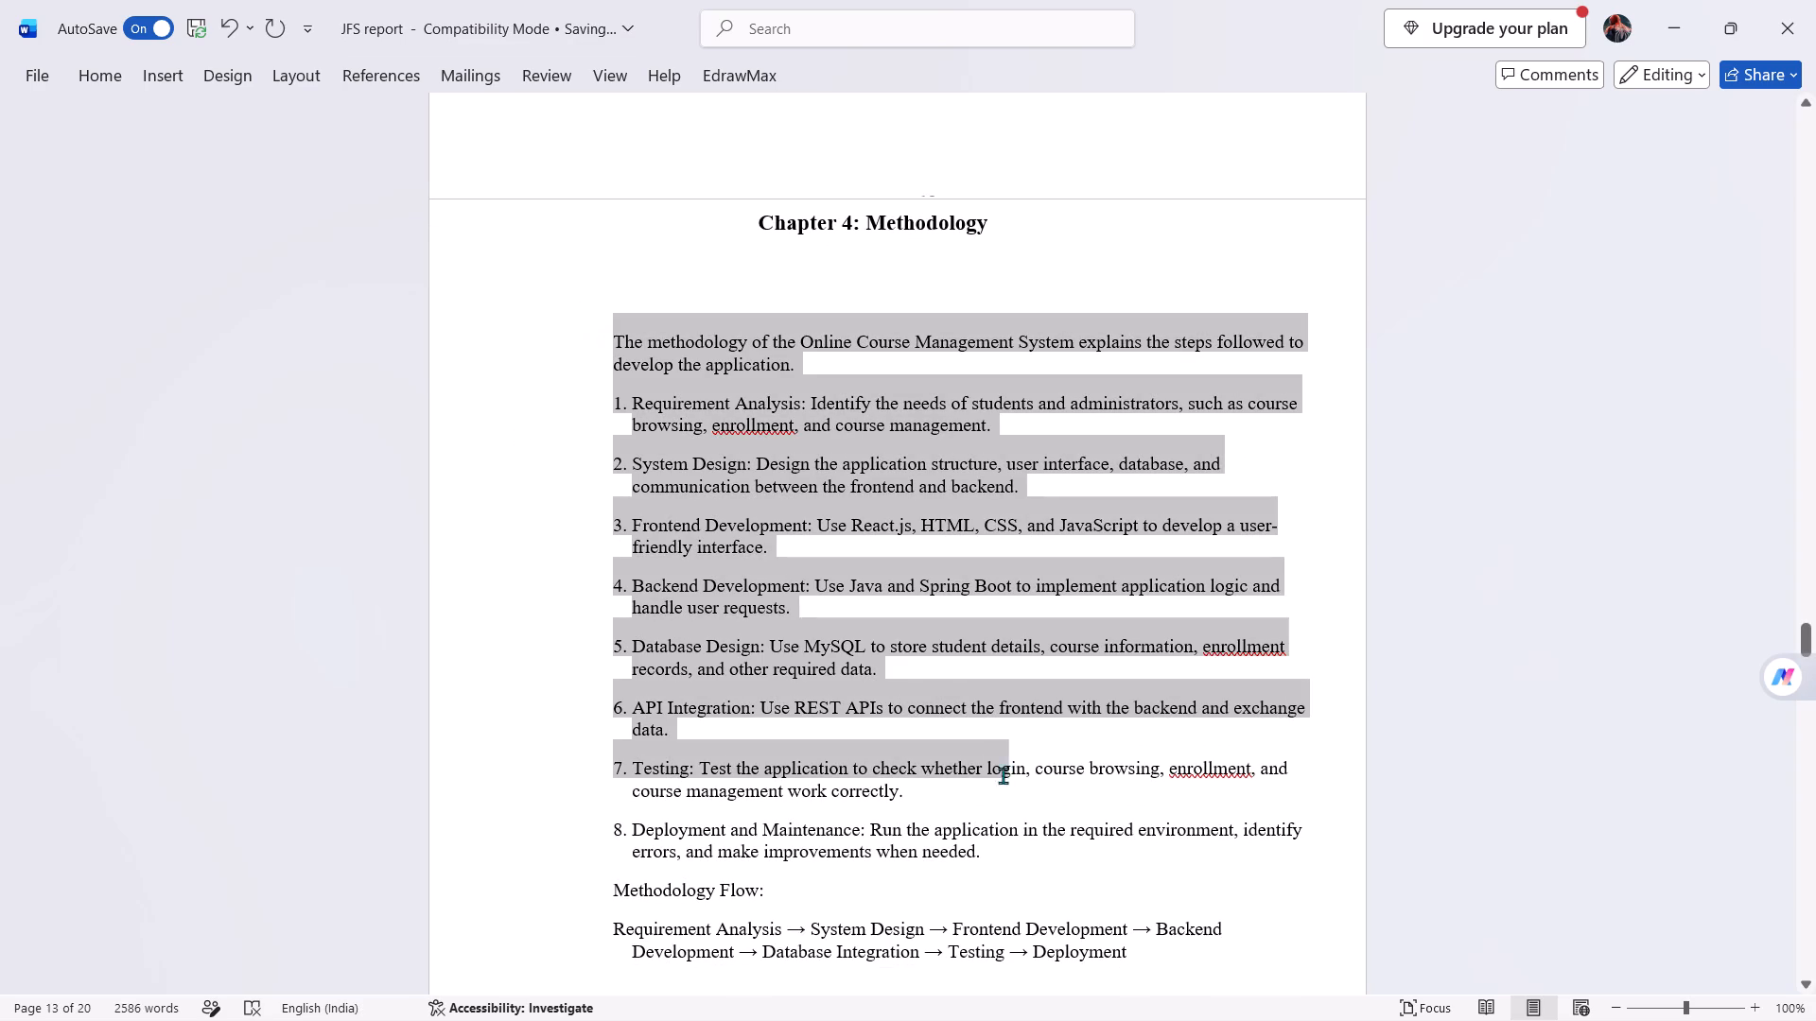
pyautogui.moveTo(1003, 775); pyautogui.dragTo(1125, 949)
pyautogui.scroll(-2, 1125, 949)
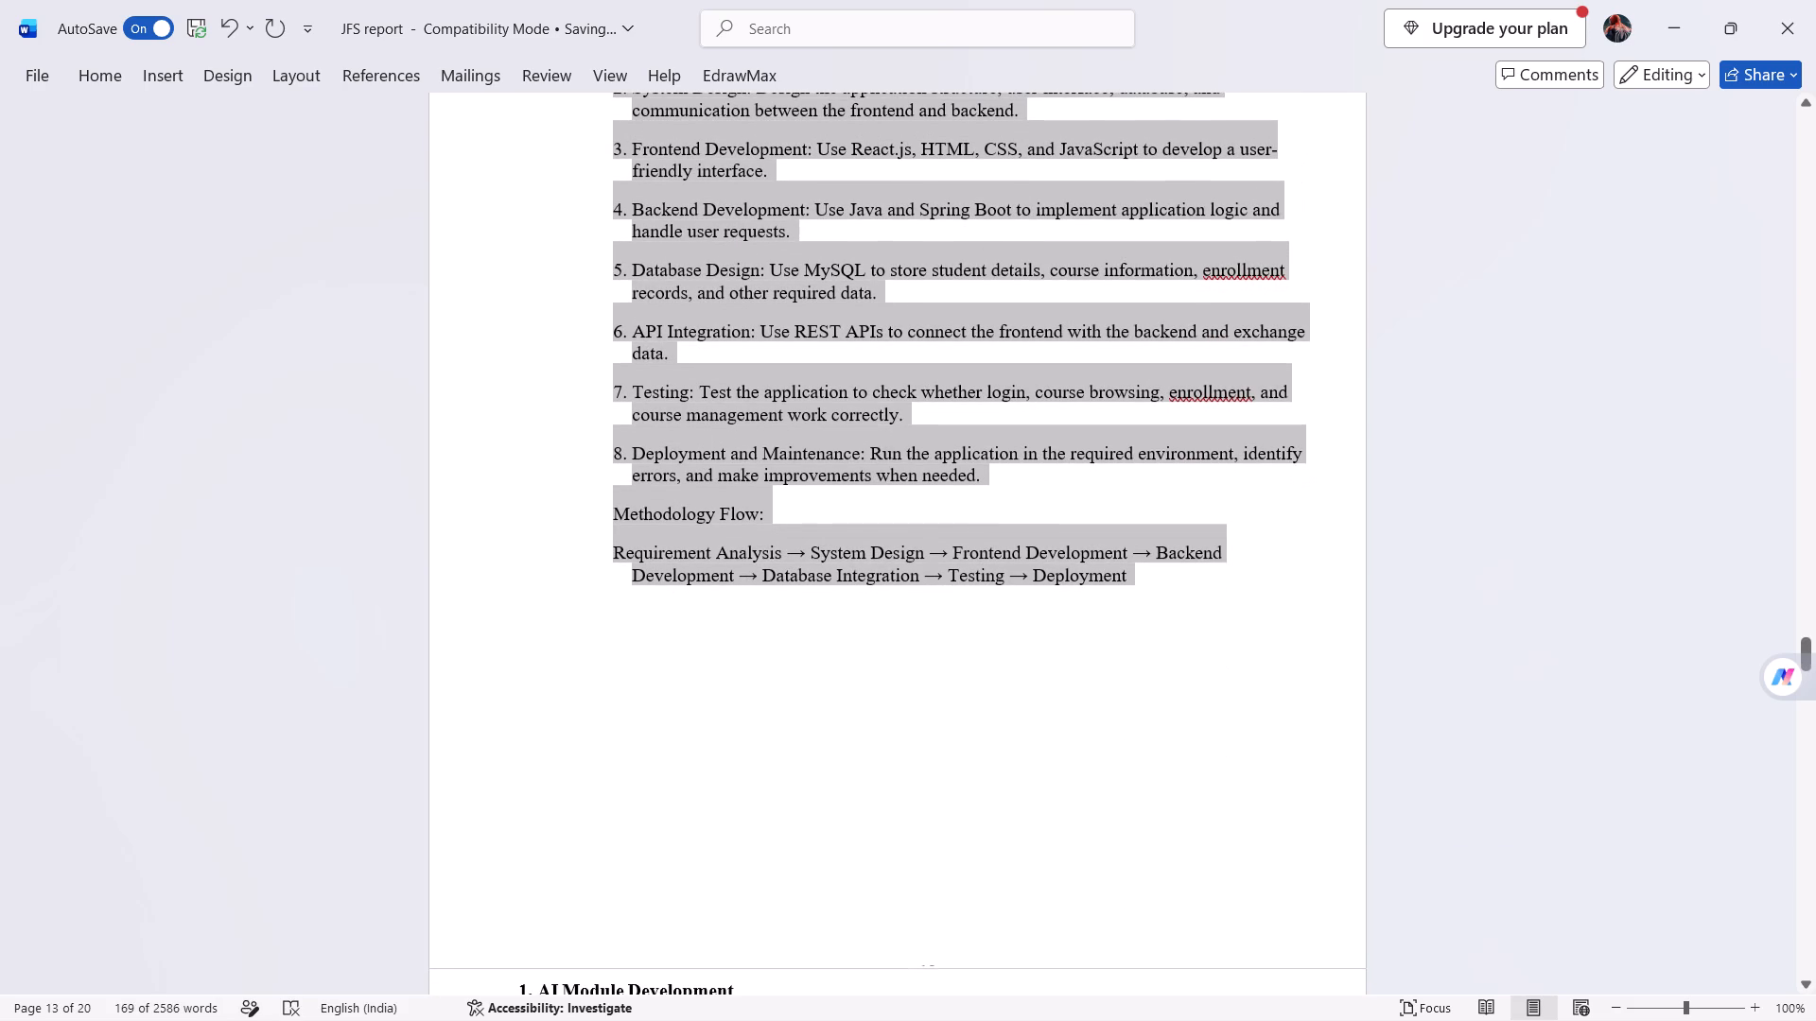
pyautogui.scroll(-1, 1125, 949)
pyautogui.scroll(2, 979, 453)
pyautogui.click(581, 473)
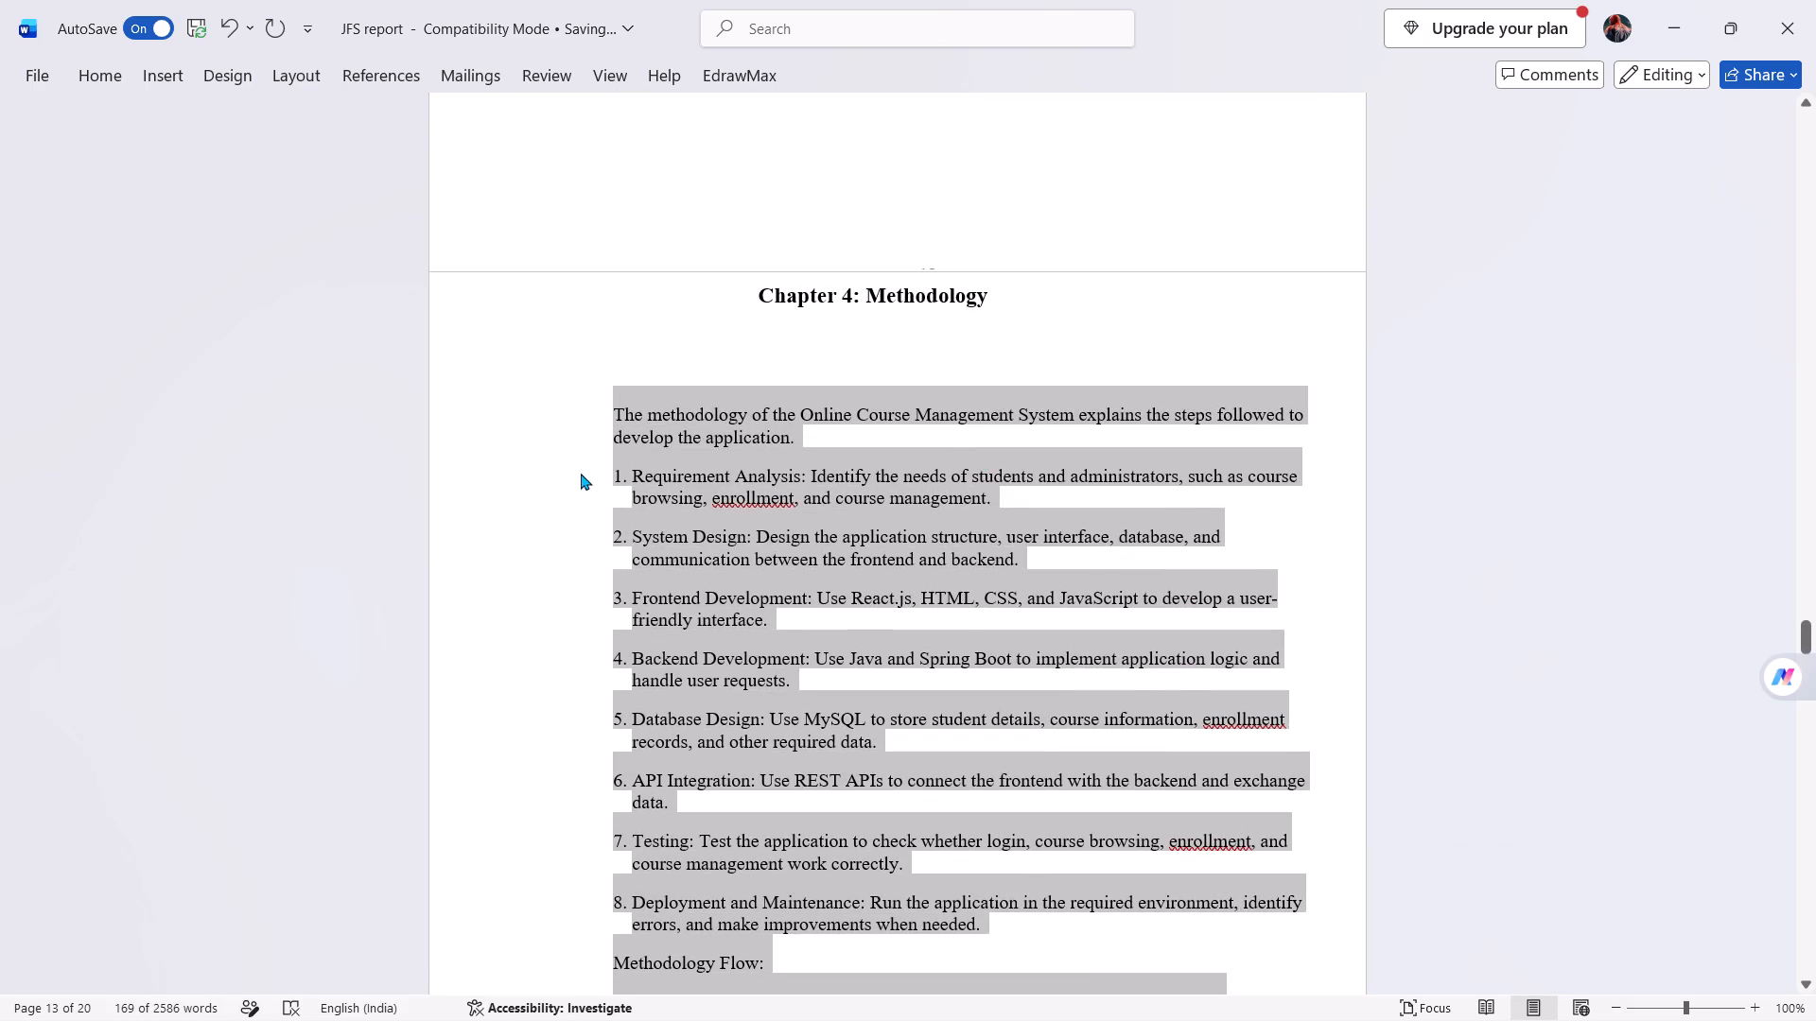
pyautogui.moveTo(607, 420); pyautogui.dragTo(961, 946)
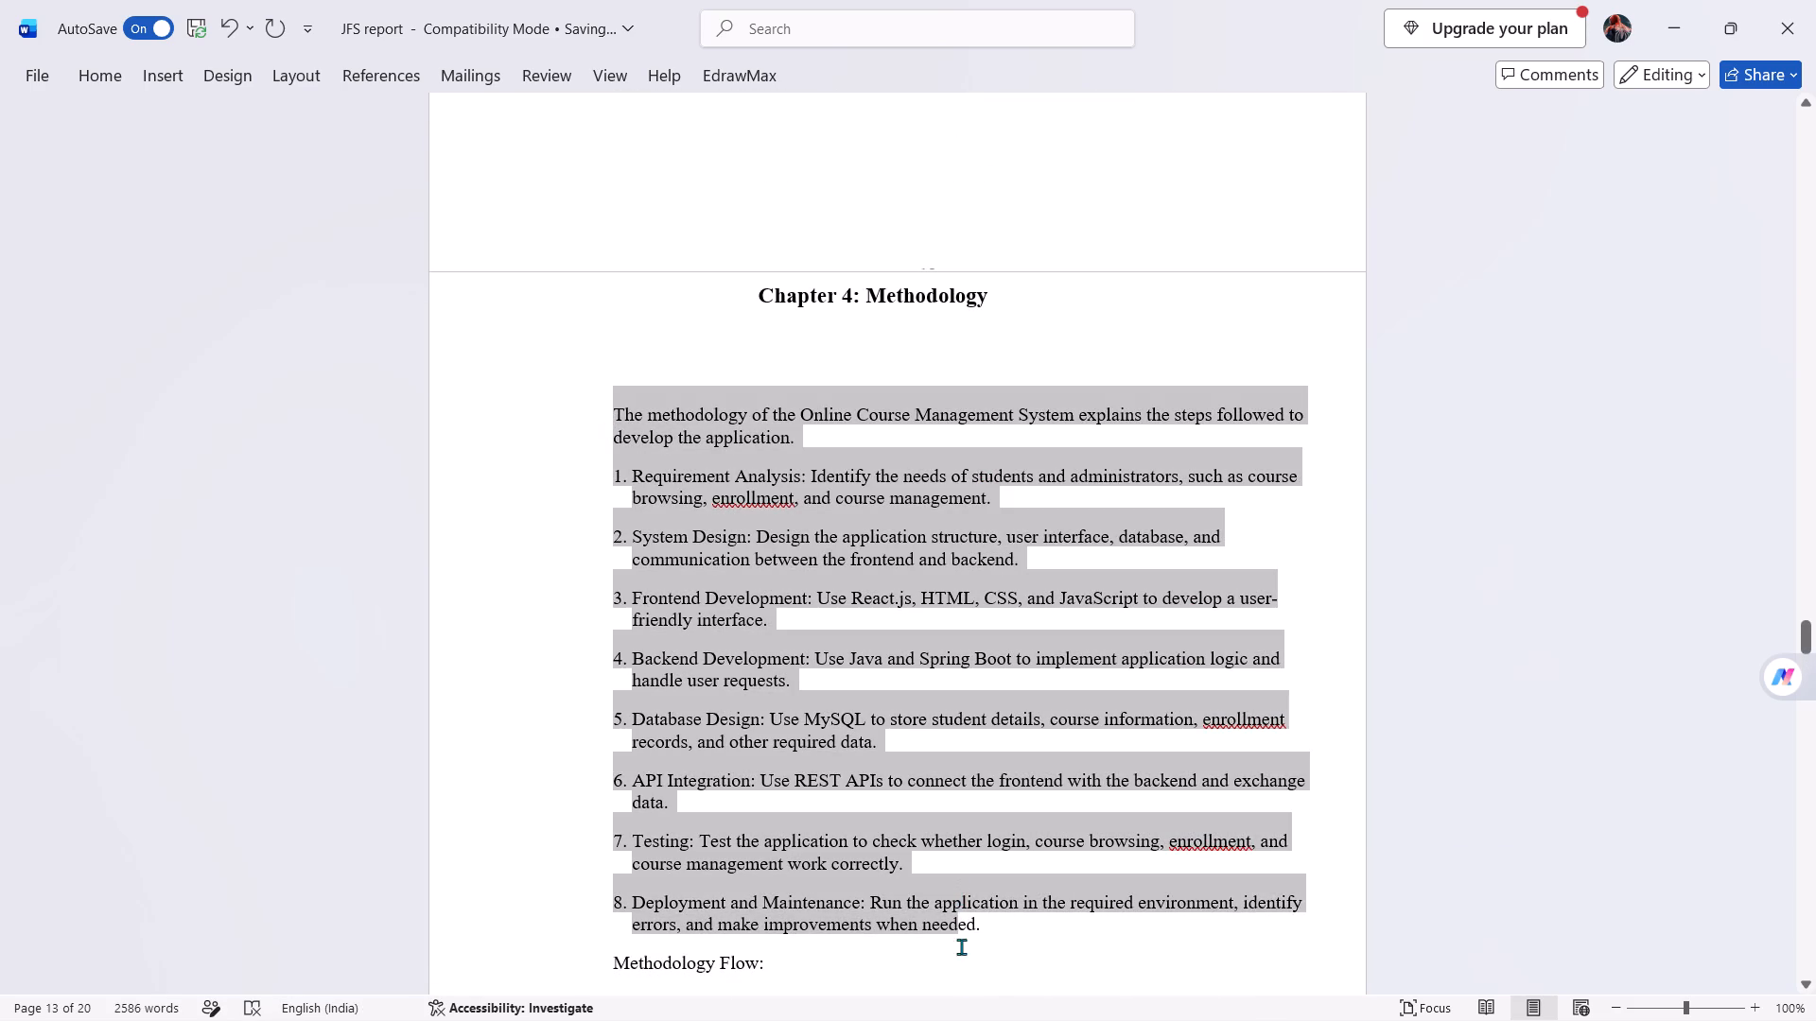
pyautogui.moveTo(961, 946); pyautogui.dragTo(1145, 891)
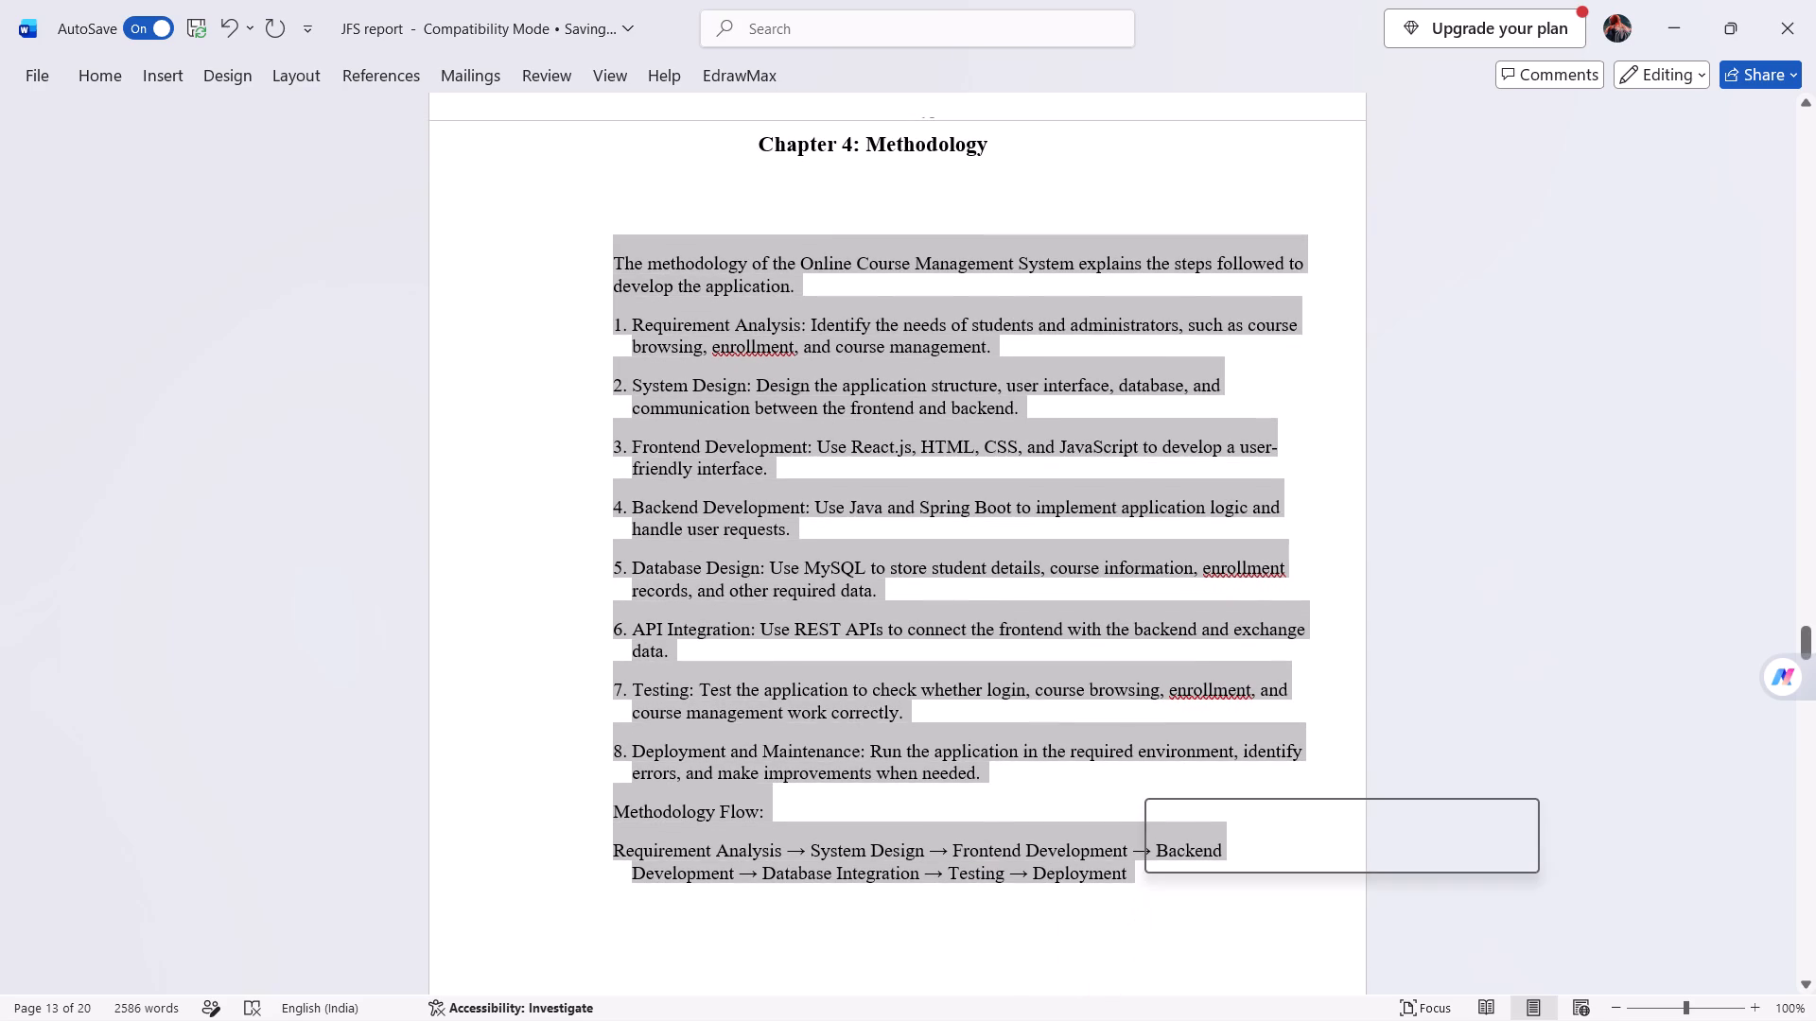
pyautogui.click(1325, 821)
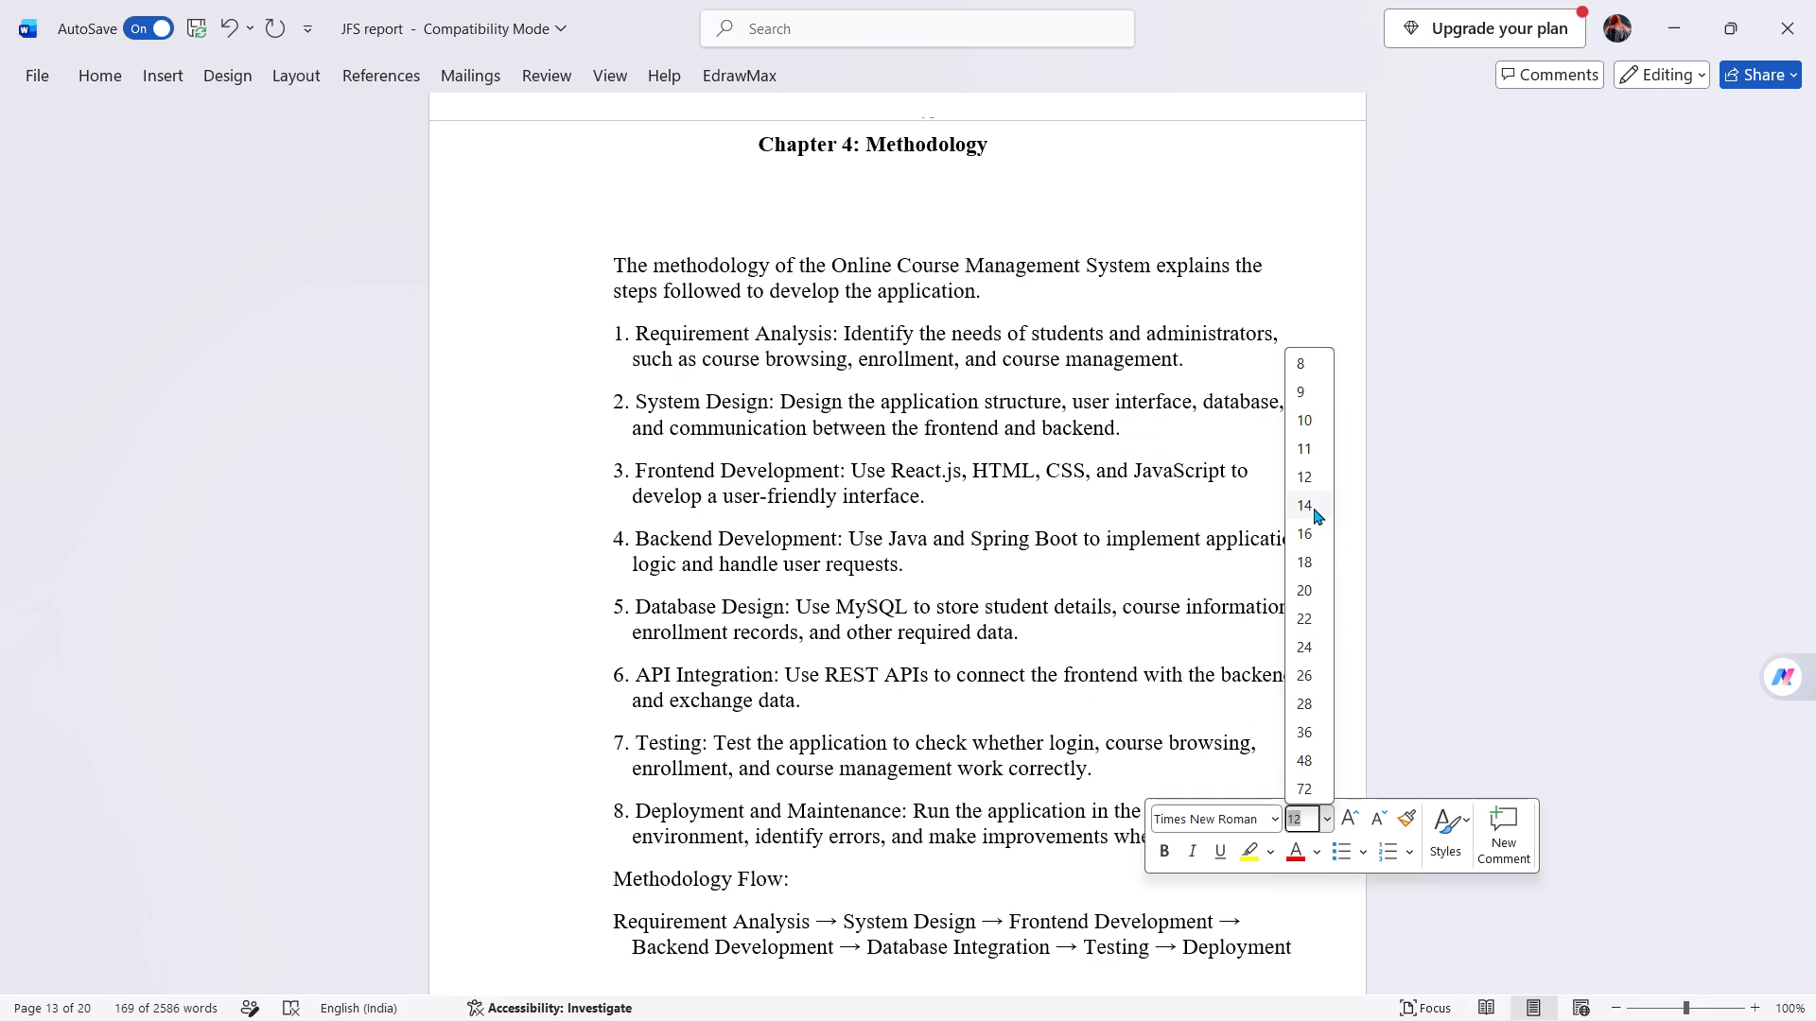
pyautogui.click(1314, 508)
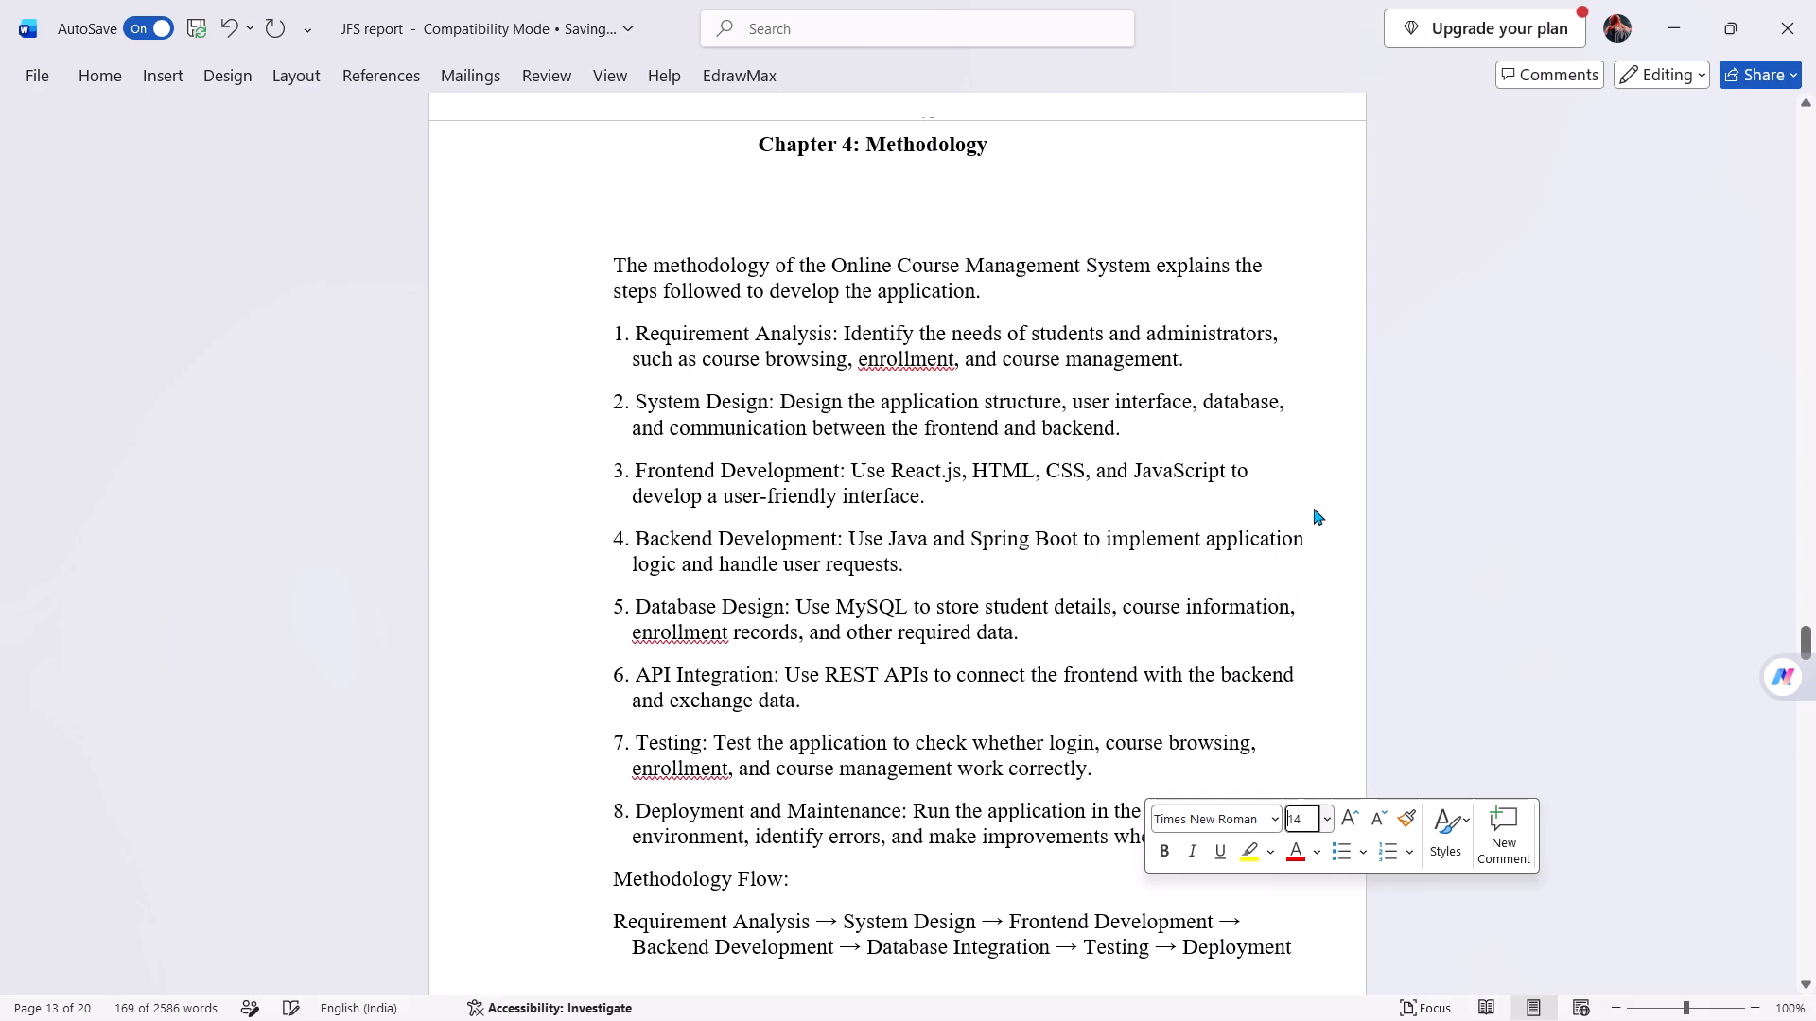
# Insert two blank lines above the Chapter 4: Methodology heading.
pyautogui.scroll(-2, 543, 383)
pyautogui.scroll(2, 543, 383)
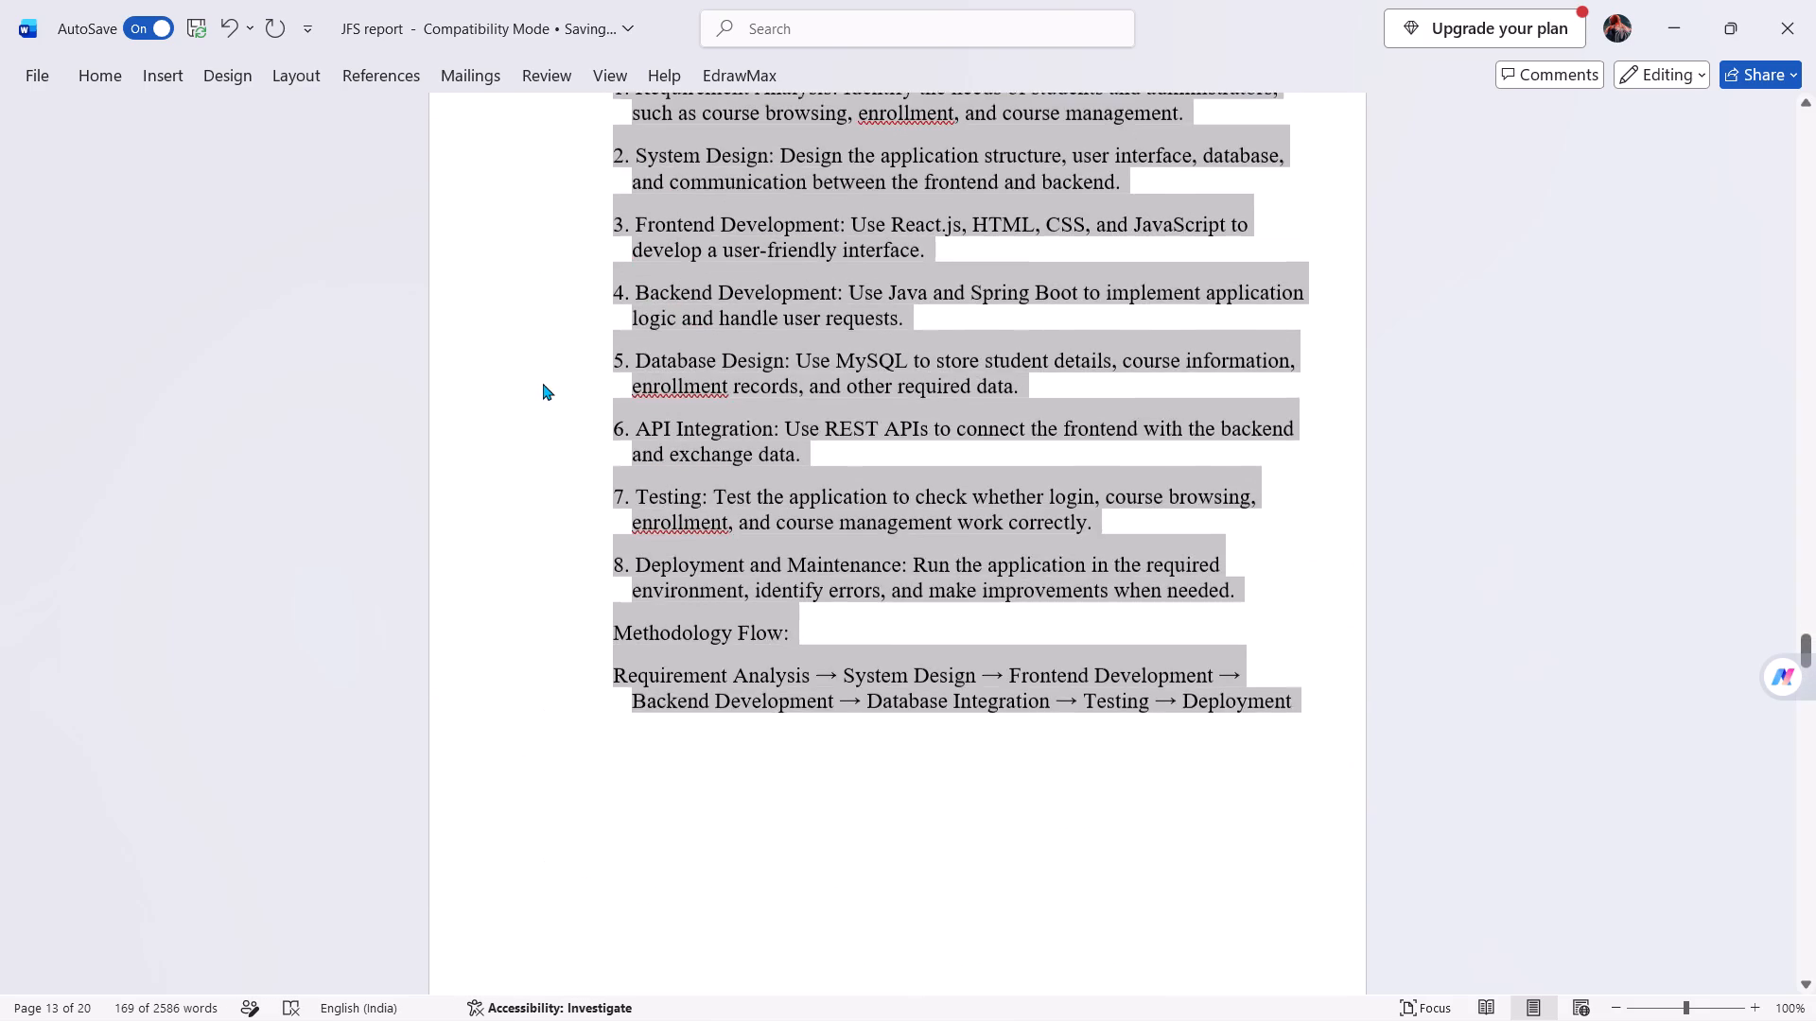
pyautogui.scroll(1, 602, 249)
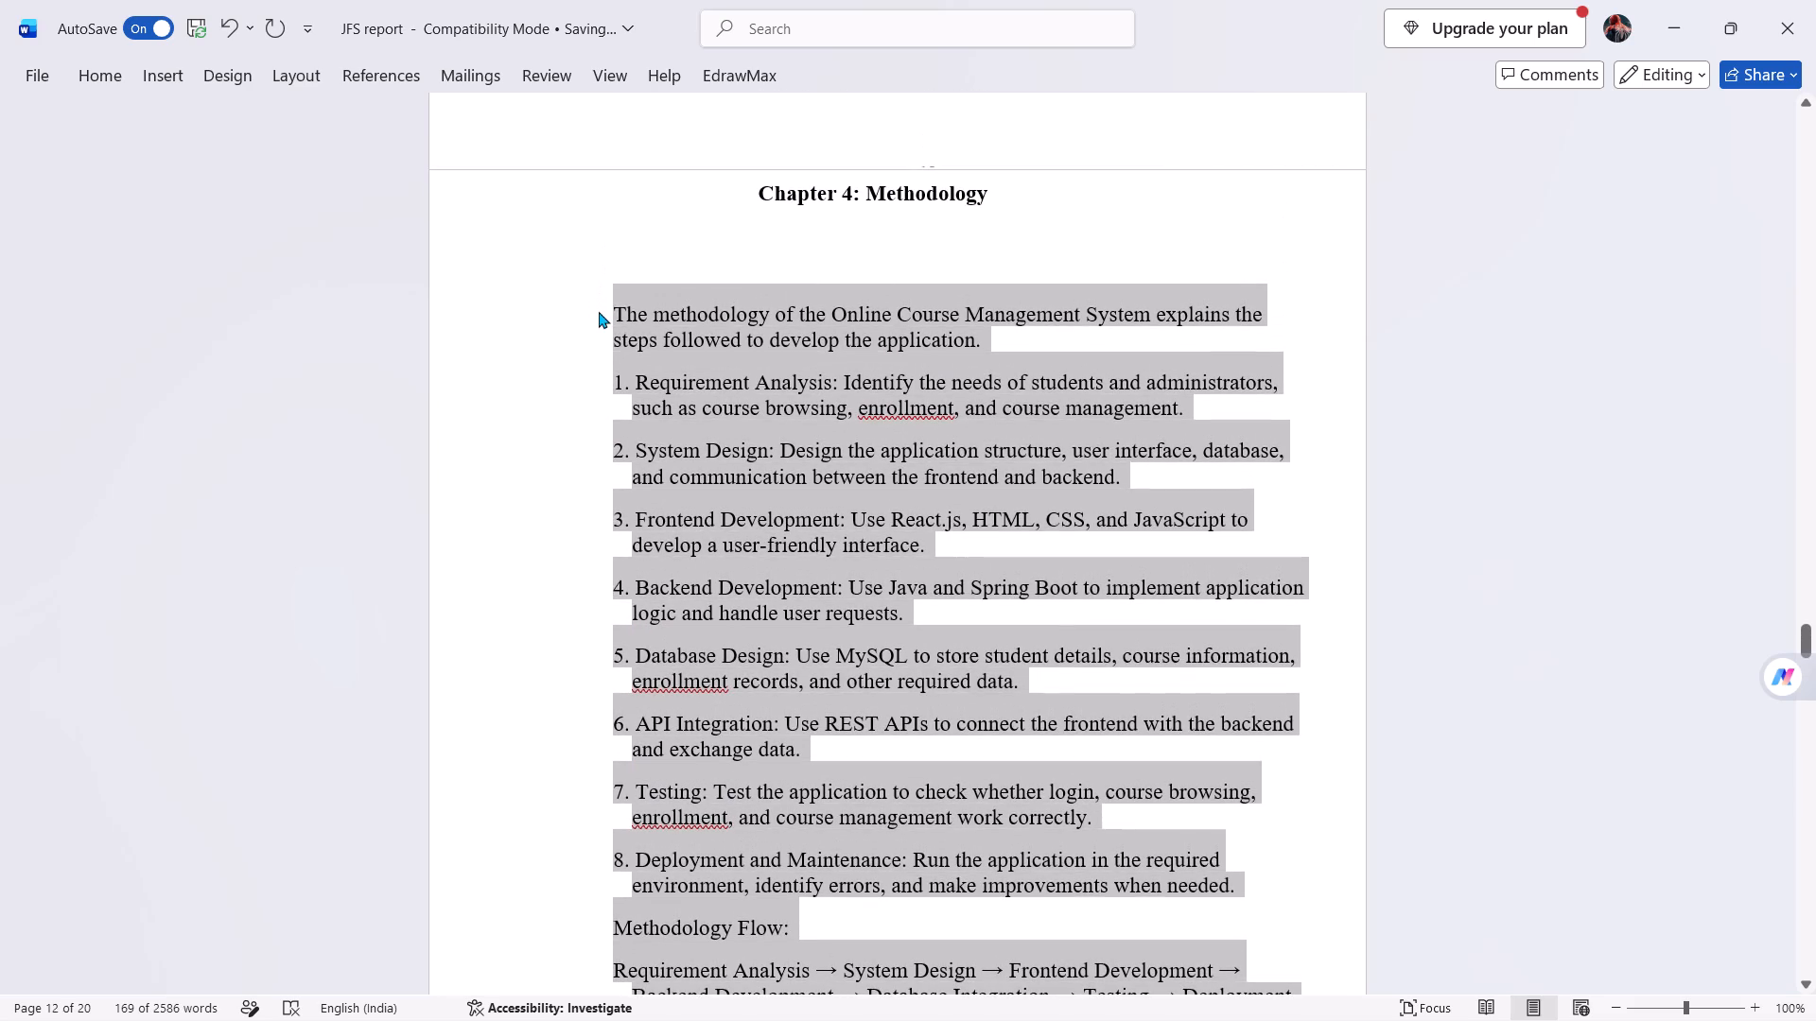
pyautogui.click(599, 311)
pyautogui.click(748, 202)
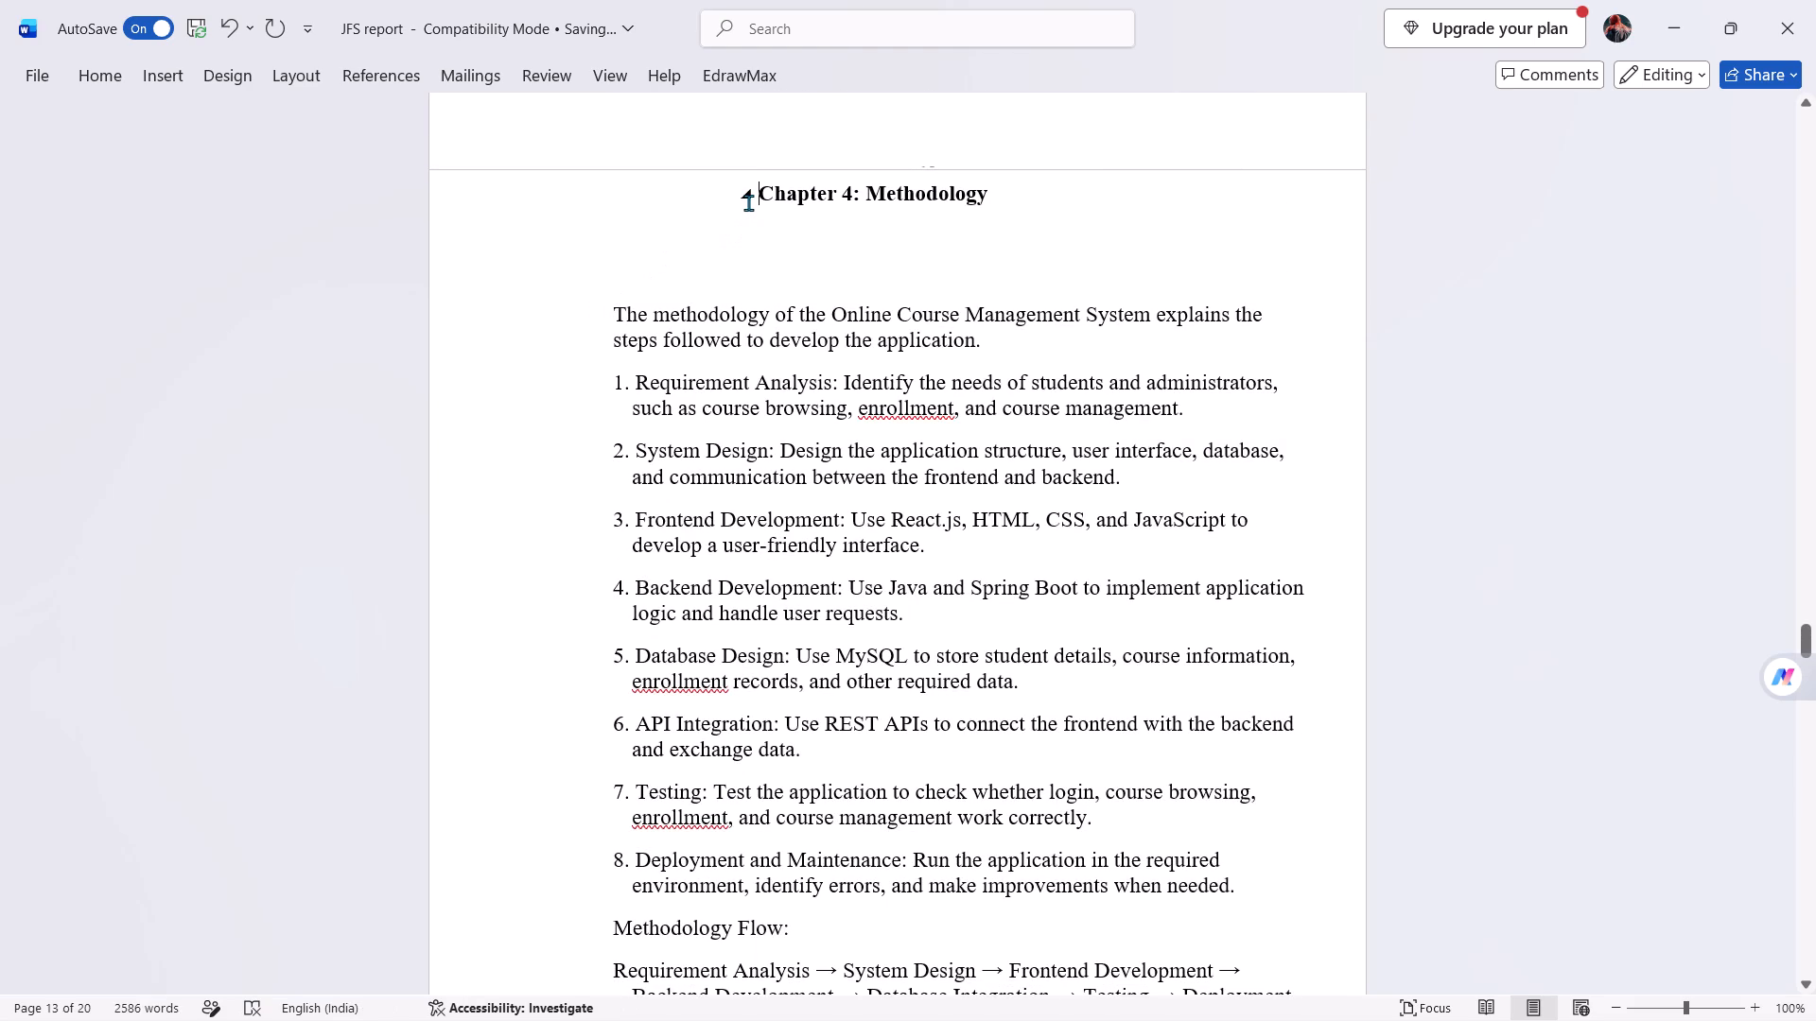
pyautogui.press('Return')
pyautogui.press('Return')
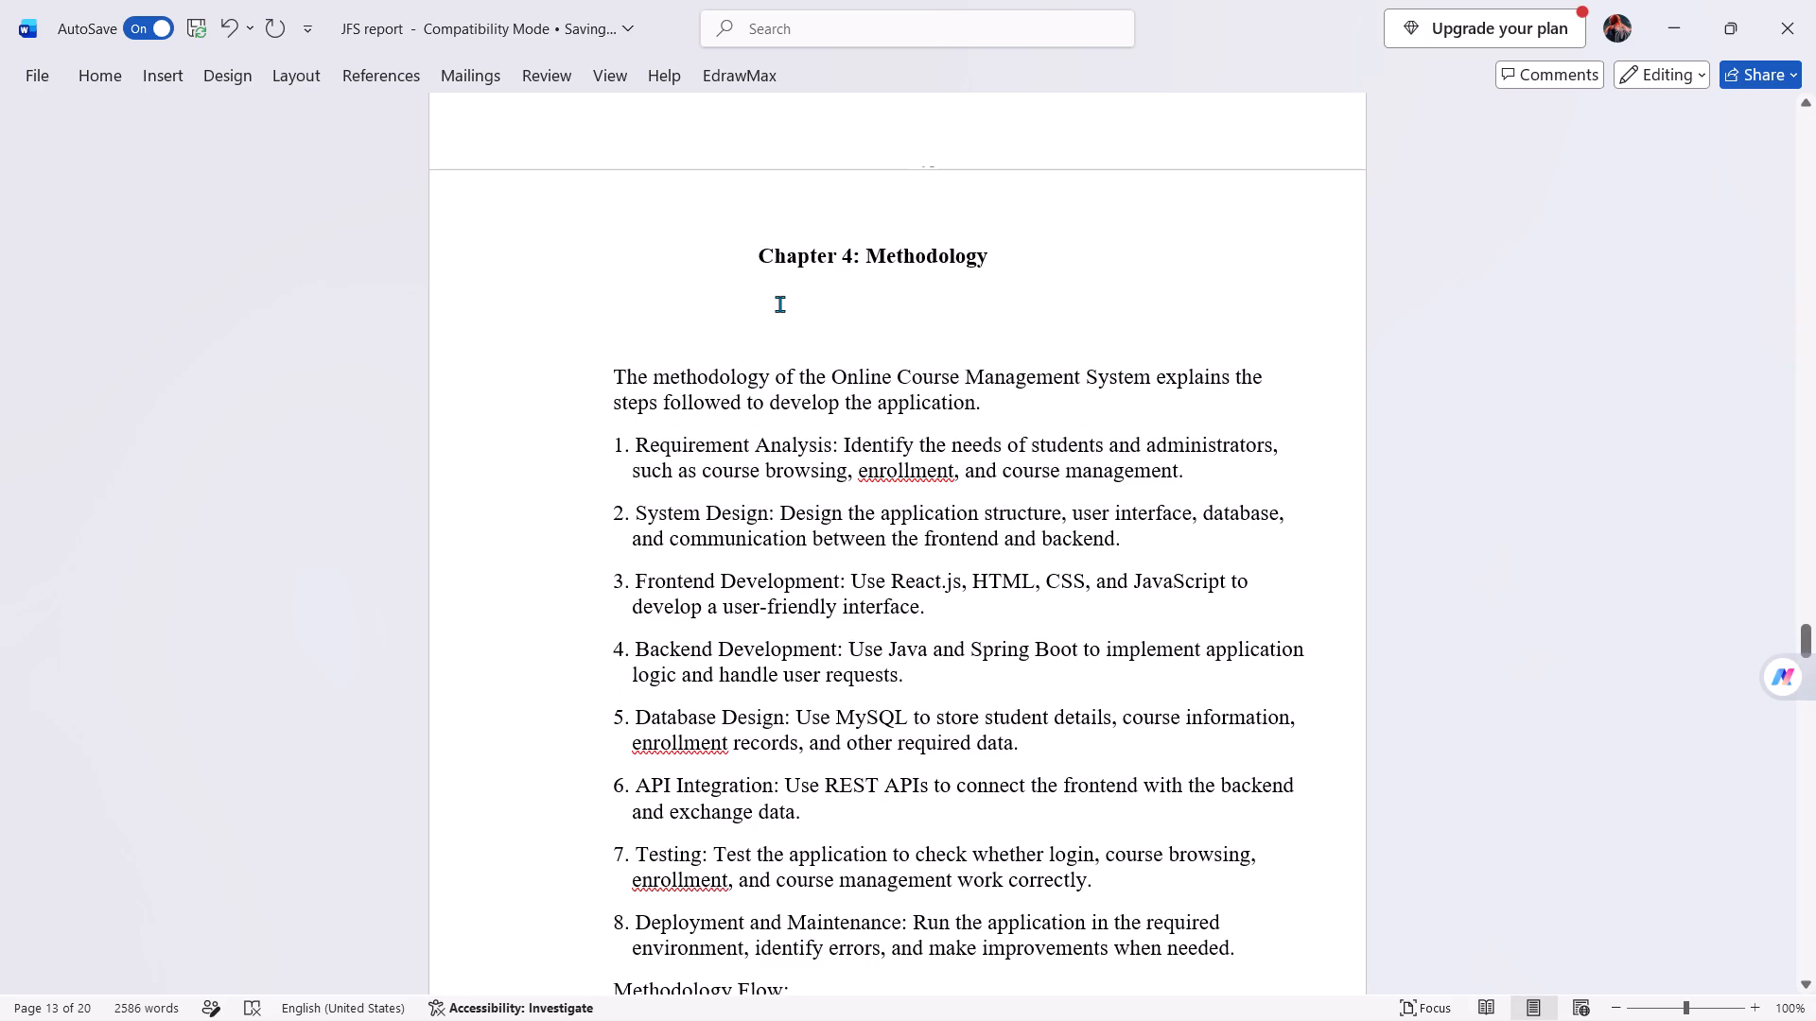
# Look over the end of the new methodology text and the start of the AI Module Development section following it.
pyautogui.scroll(-3, 779, 303)
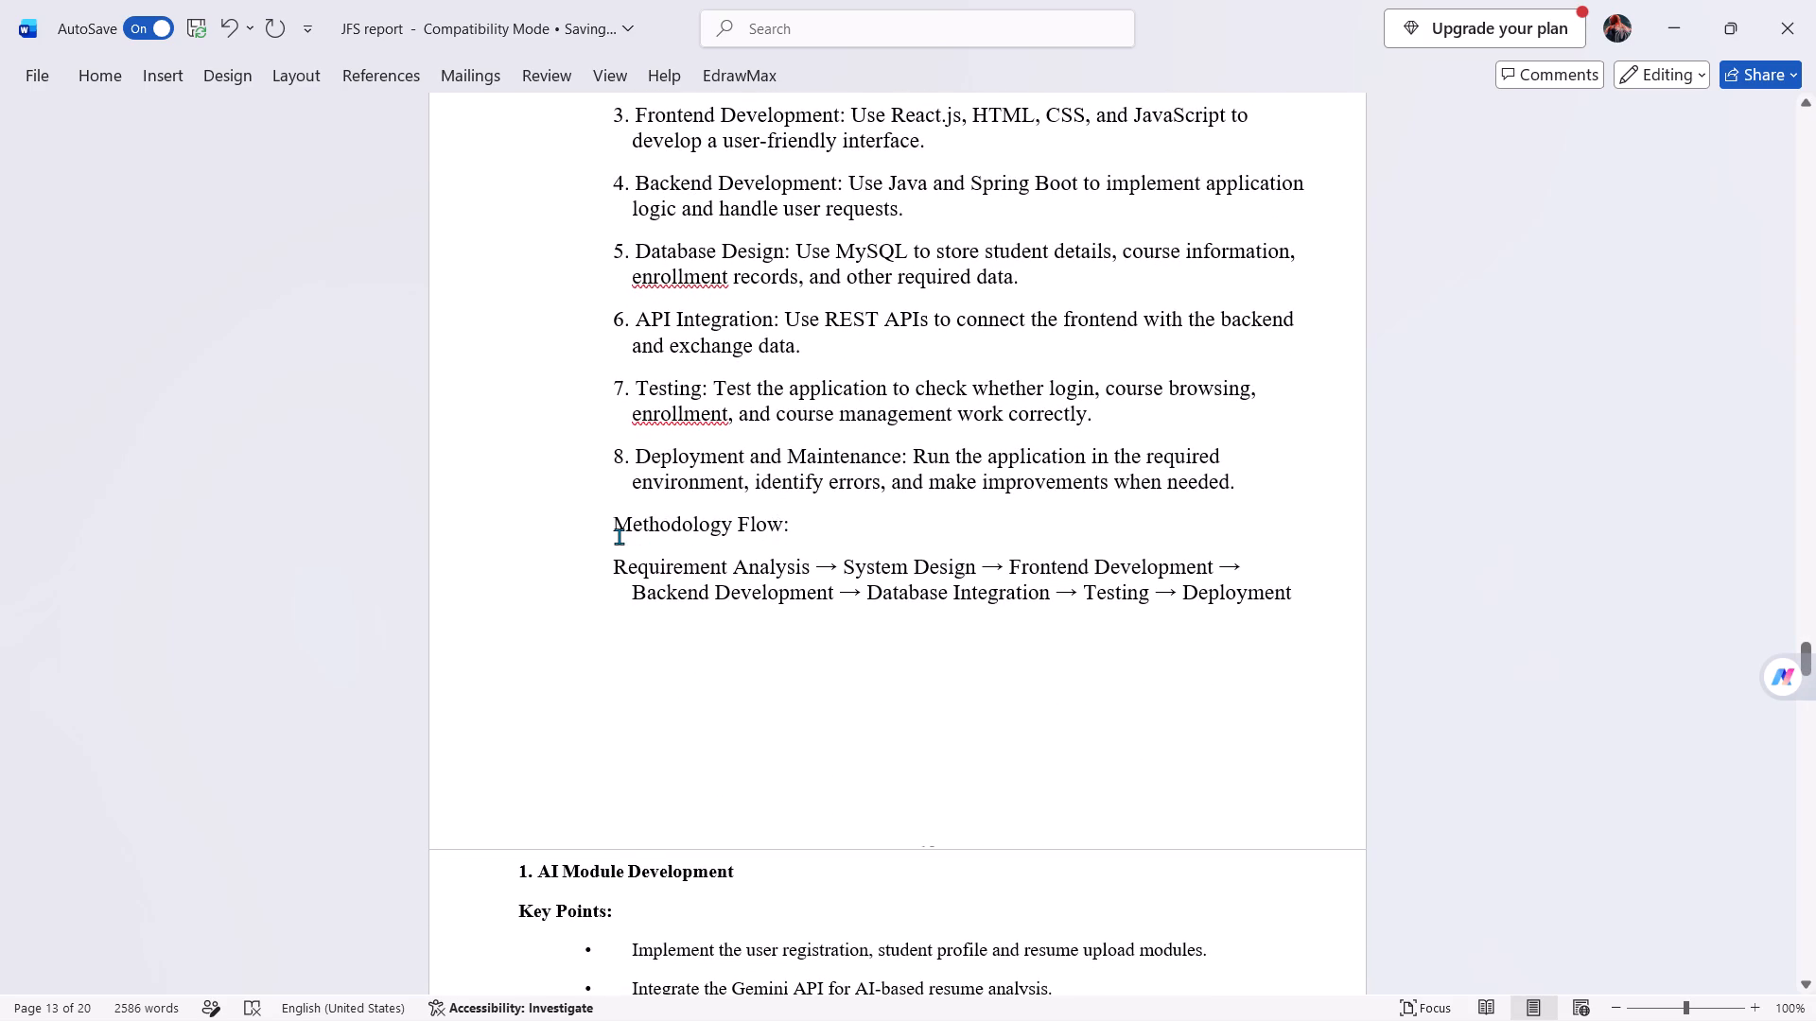
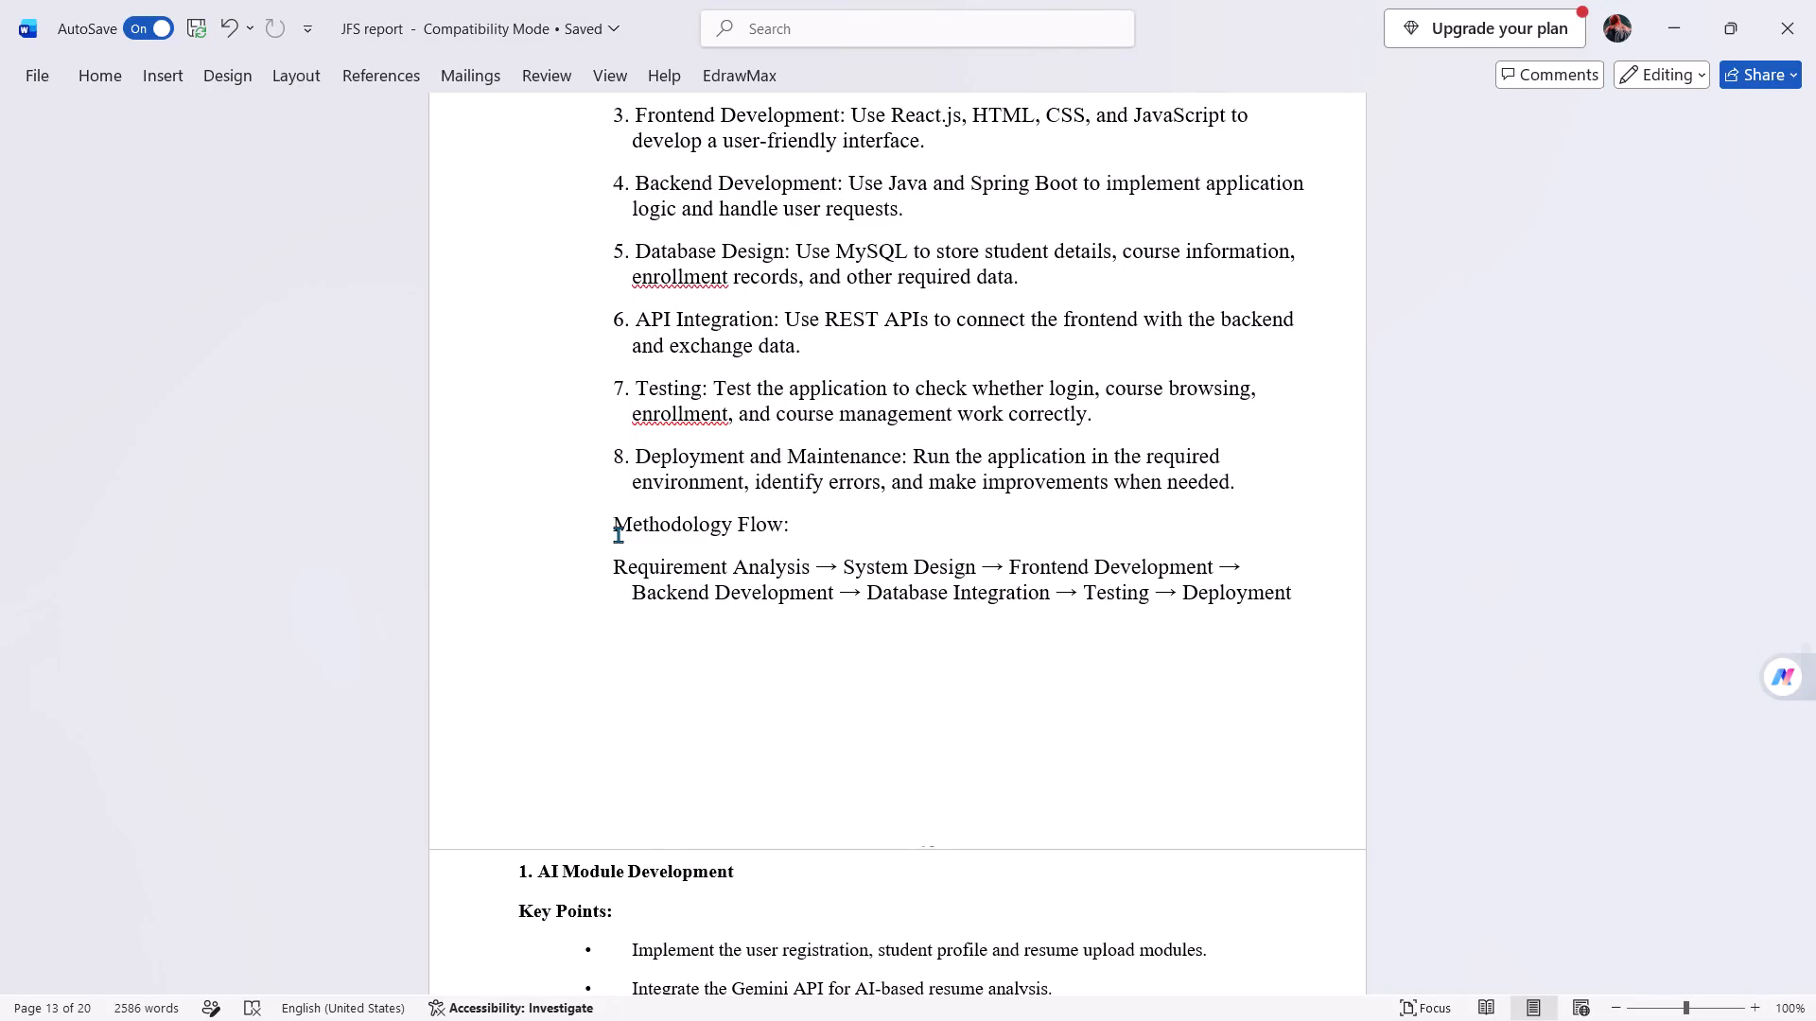
# Review the old Chapter 4 sections after the new methodology, from AI Module Development to the start of Chapter 5: Results and Discussion.
pyautogui.scroll(-1, 618, 534)
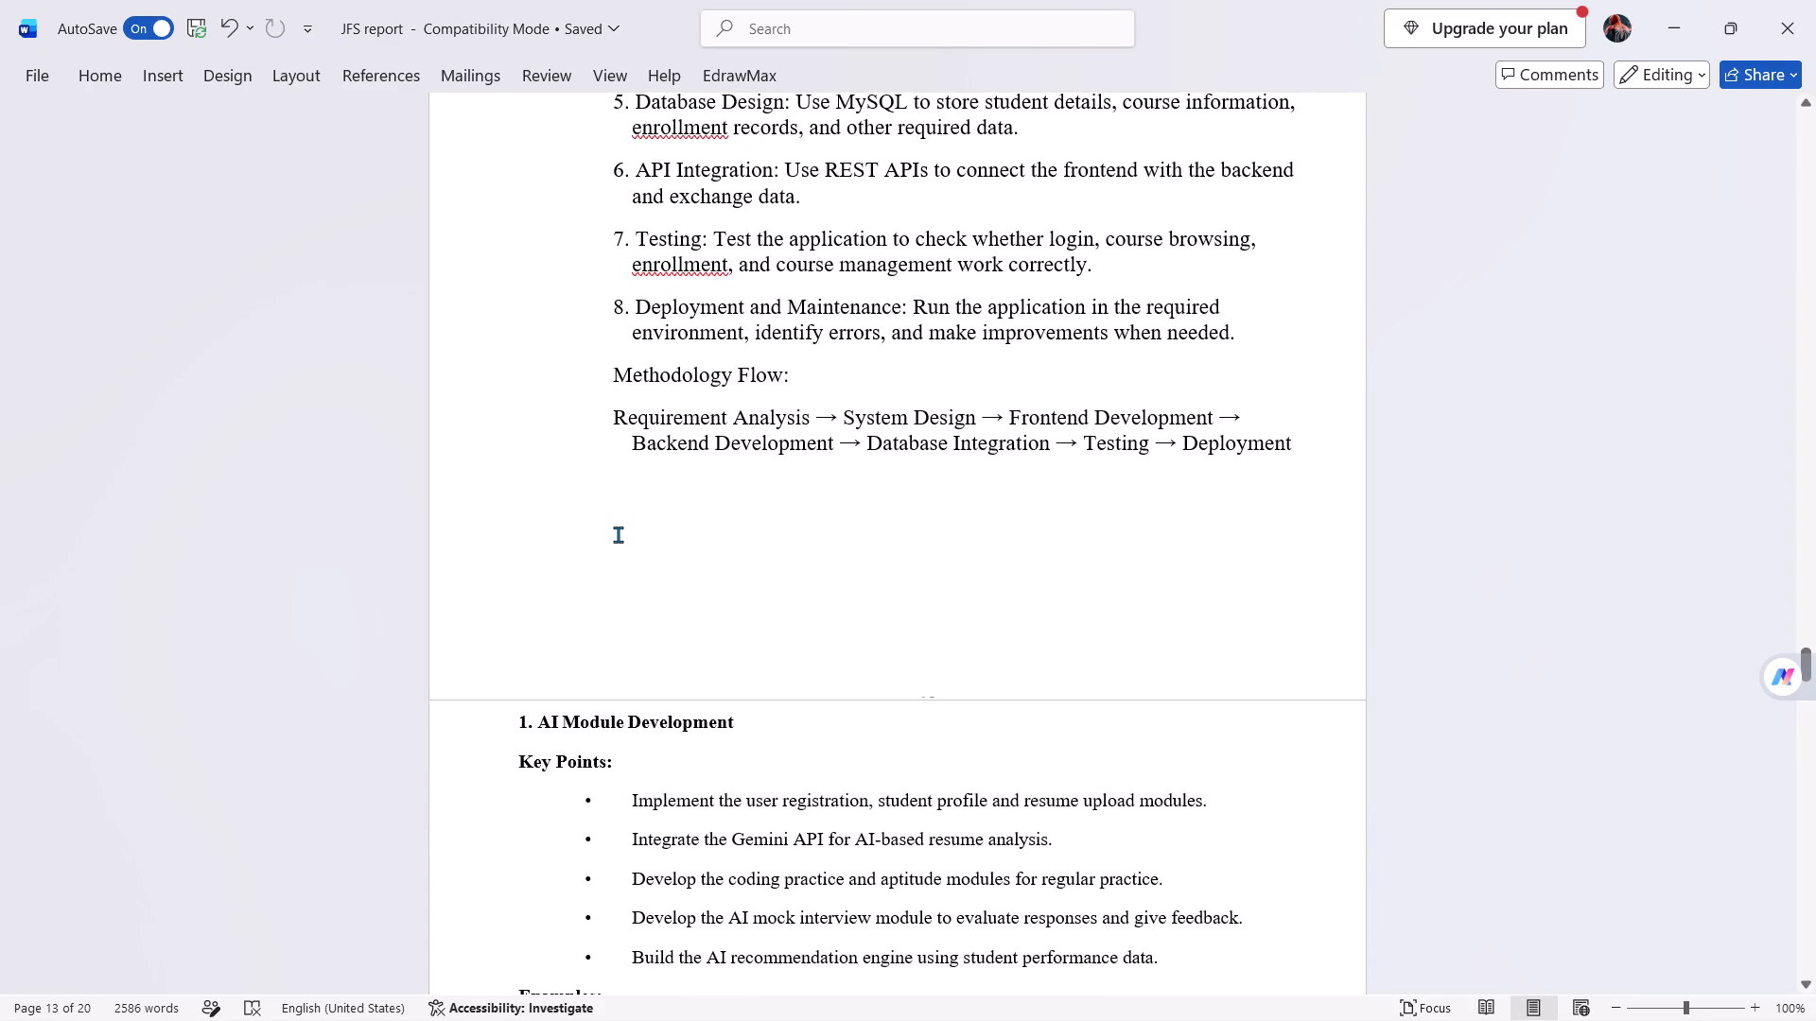
pyautogui.scroll(-2, 618, 534)
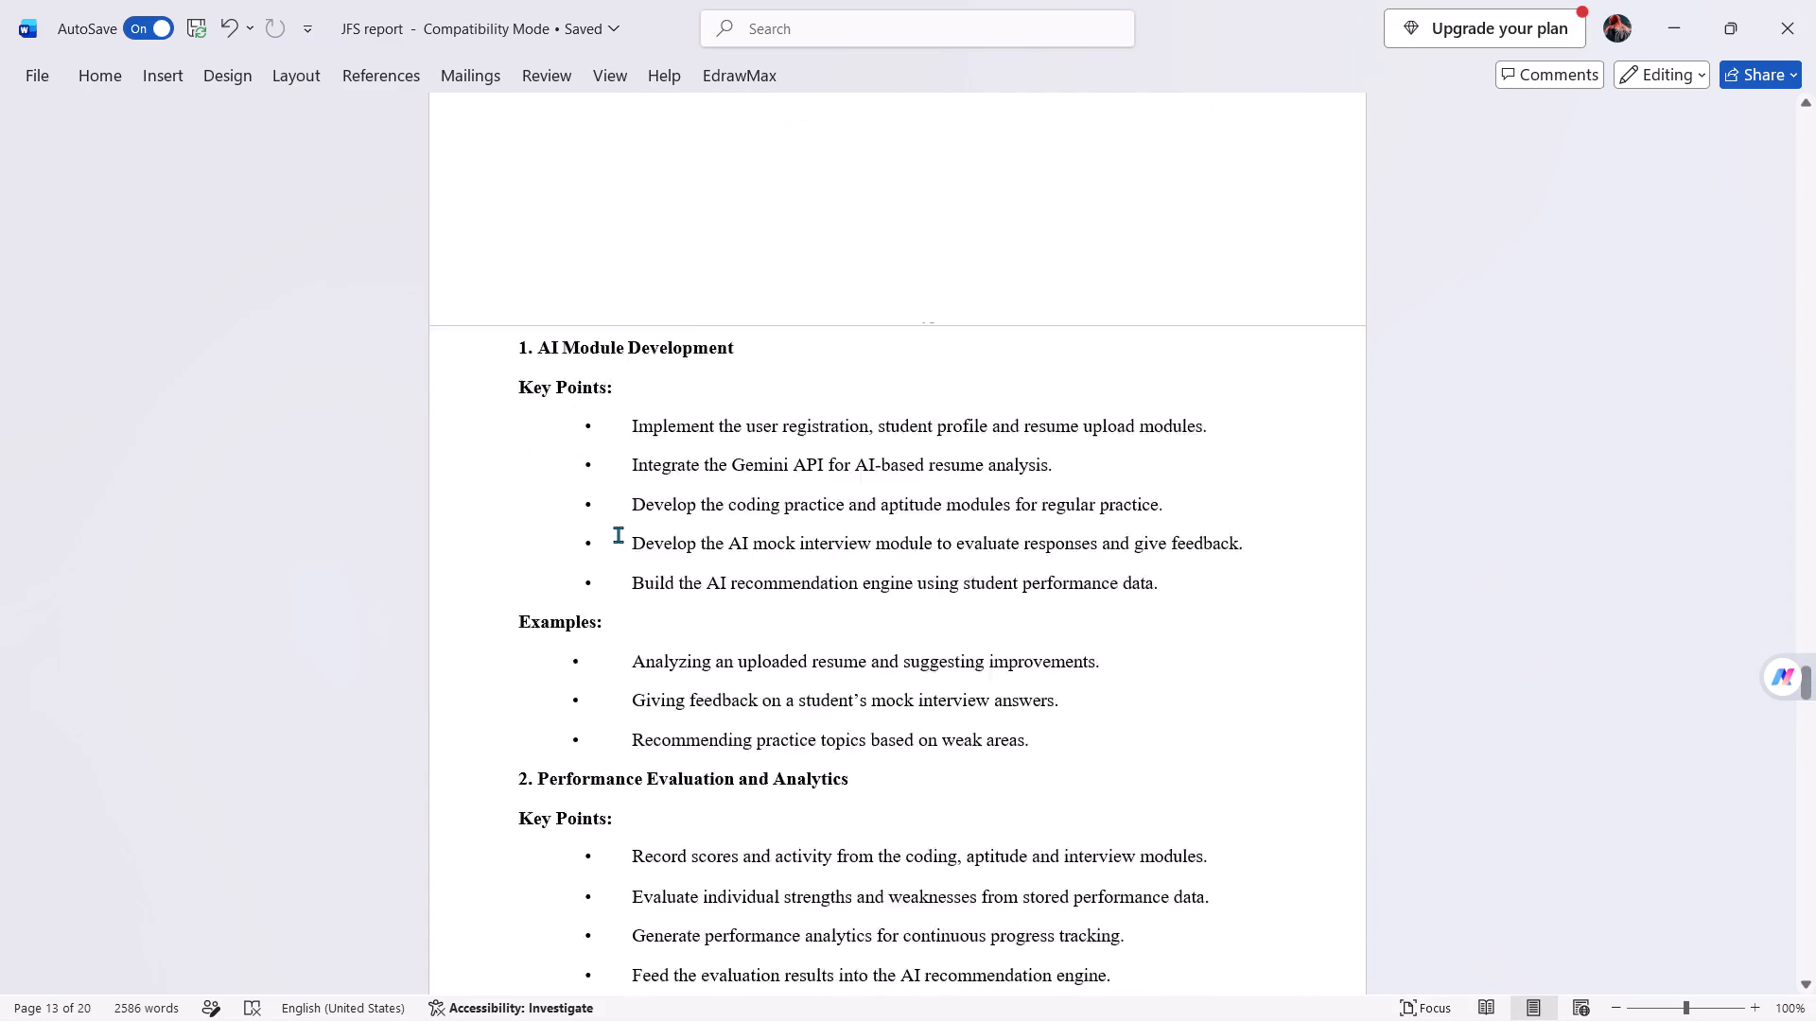
pyautogui.scroll(-2, 618, 534)
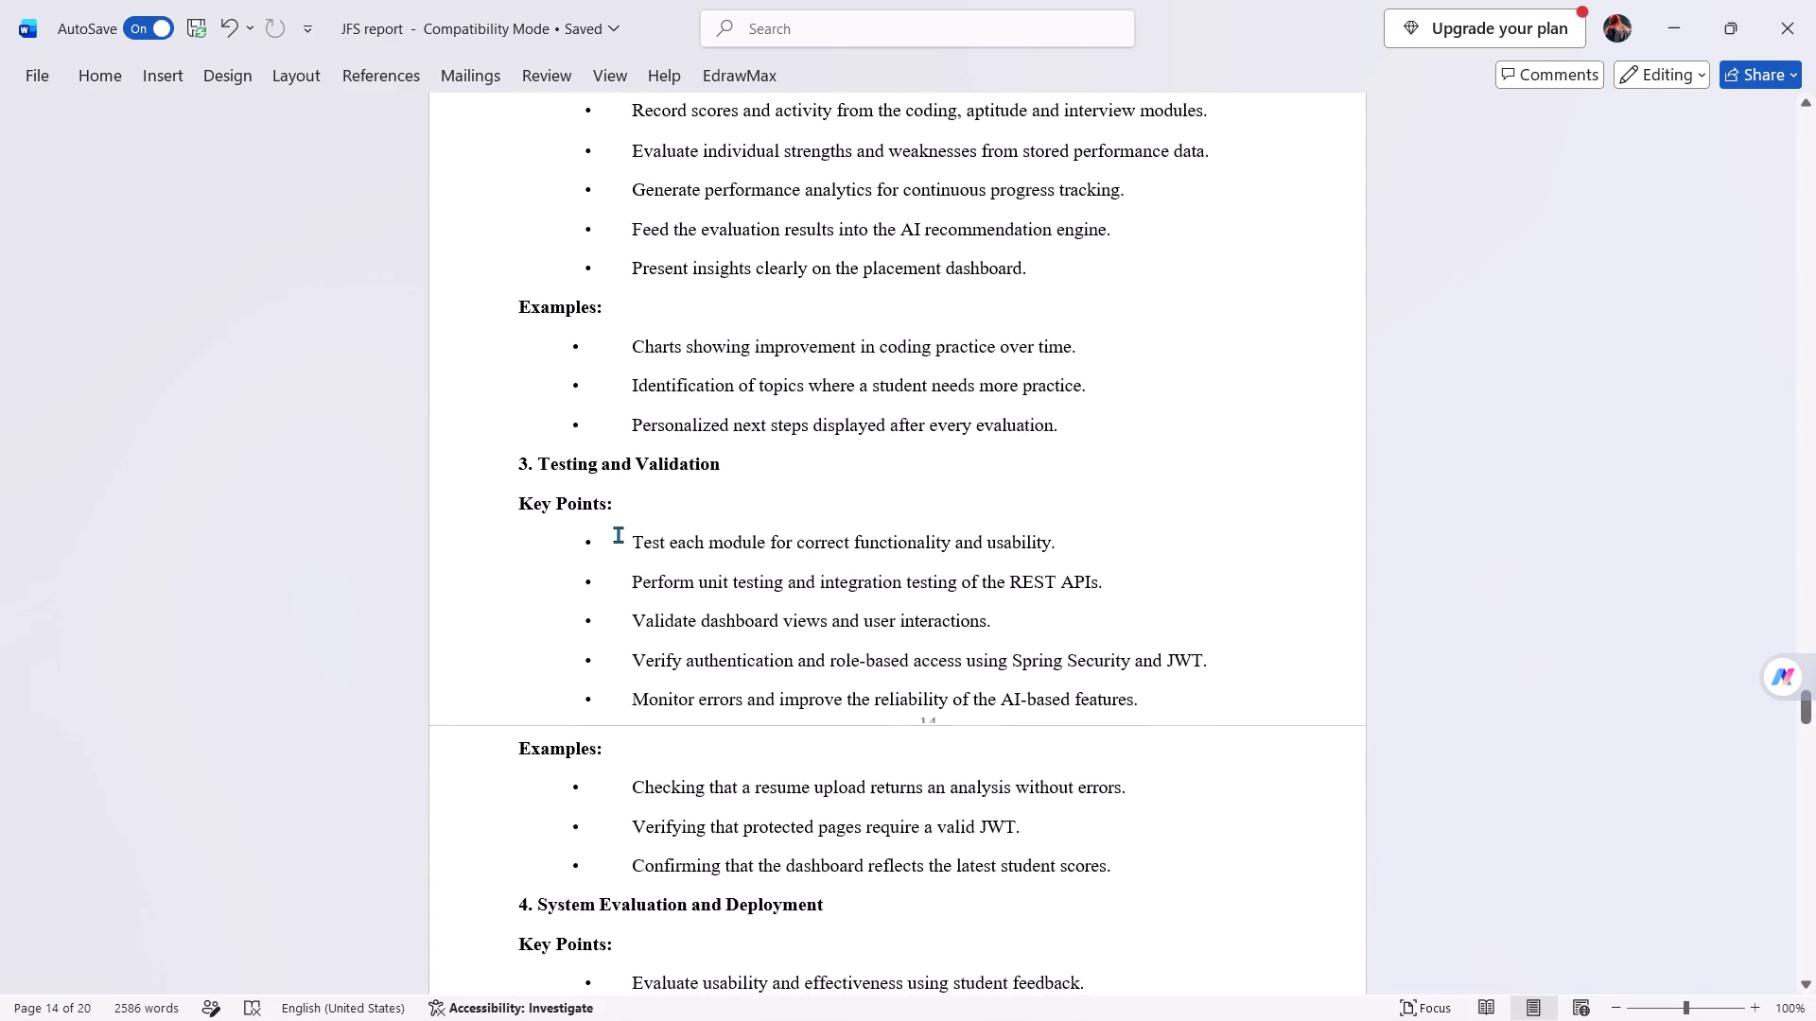
pyautogui.scroll(-3, 618, 534)
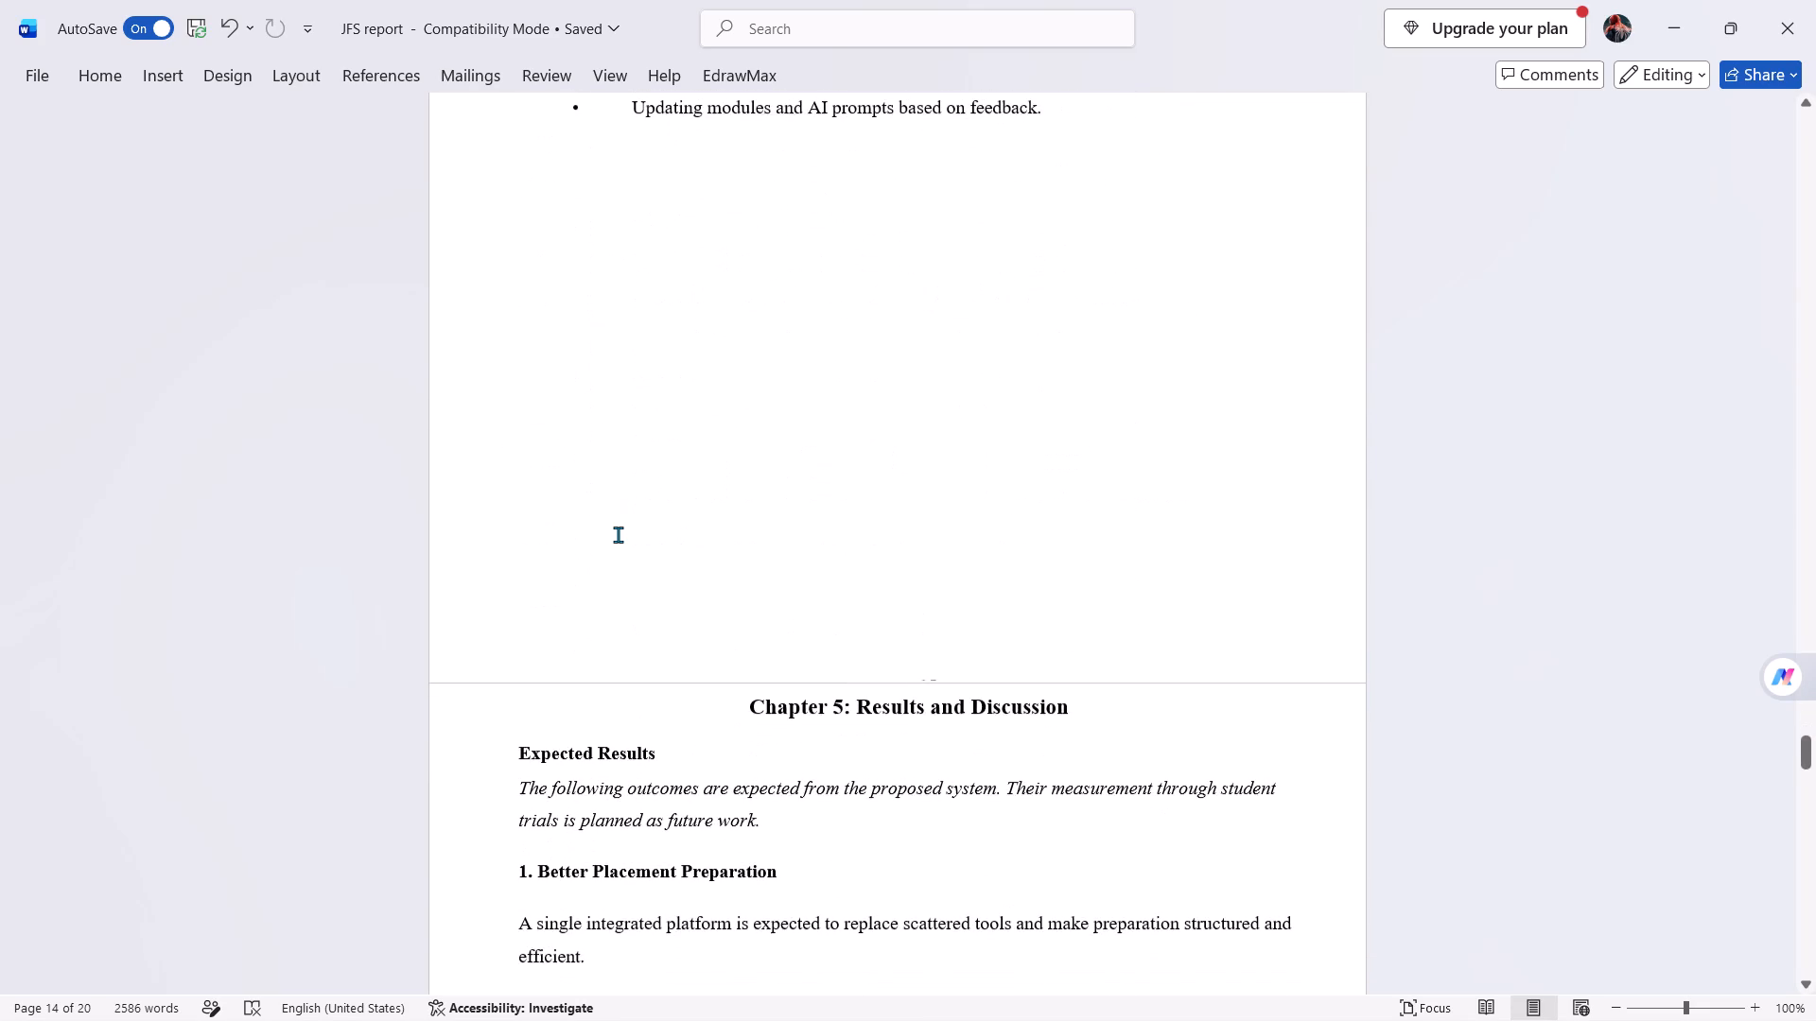
# Recheck the new Chapter 4 methodology from its heading through the Methodology Flow, and where the old AI Module Development section begins.
pyautogui.scroll(4, 618, 534)
pyautogui.scroll(-1, 618, 534)
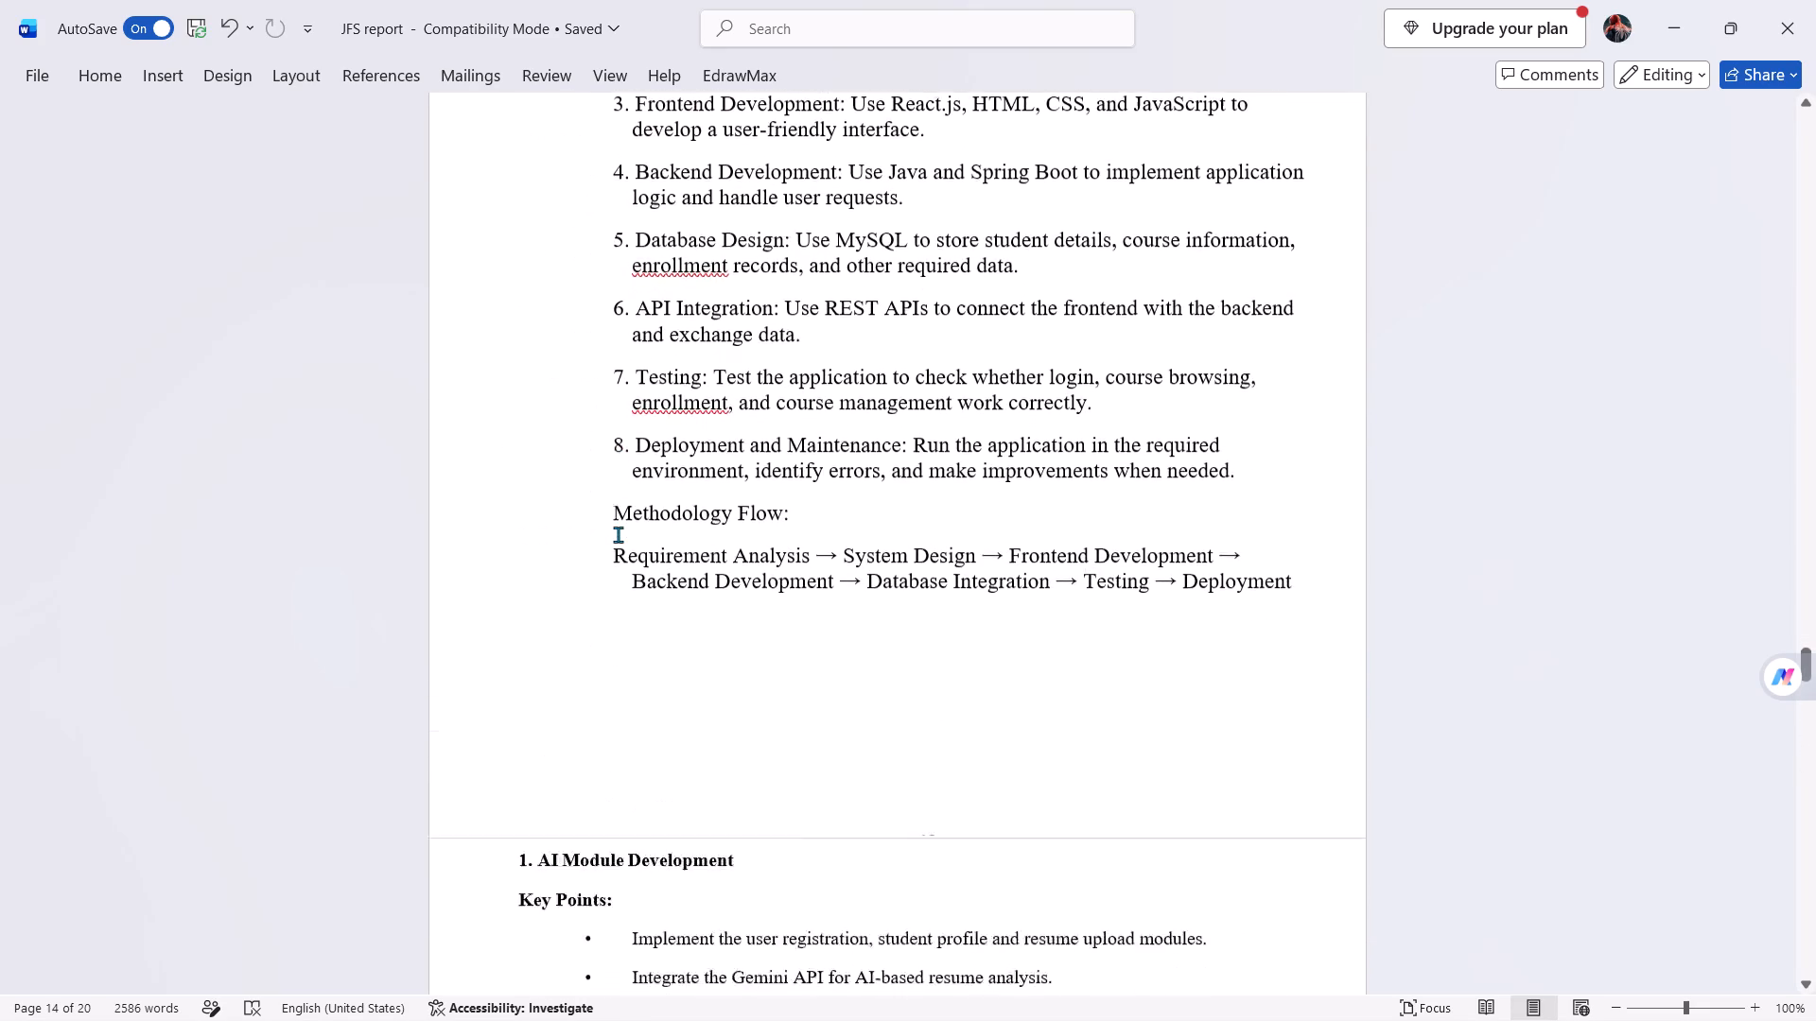
pyautogui.scroll(-1, 618, 534)
pyautogui.scroll(1, 618, 534)
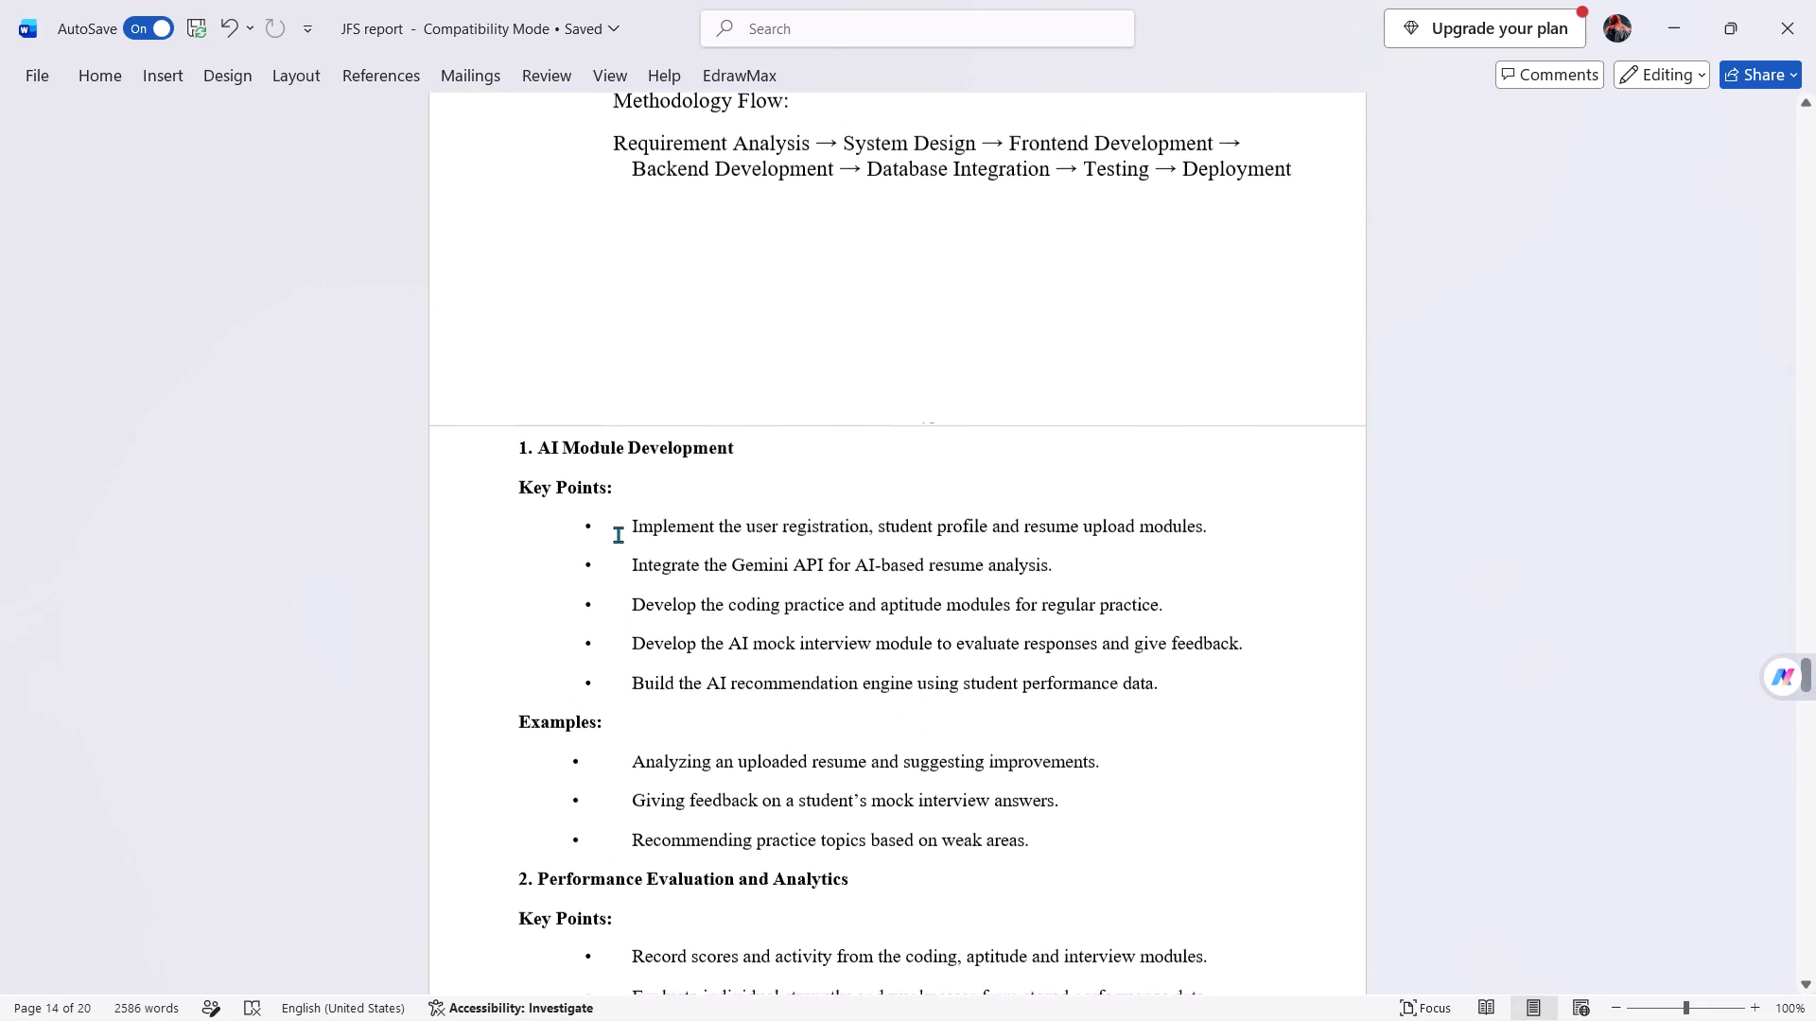
pyautogui.scroll(4, 618, 534)
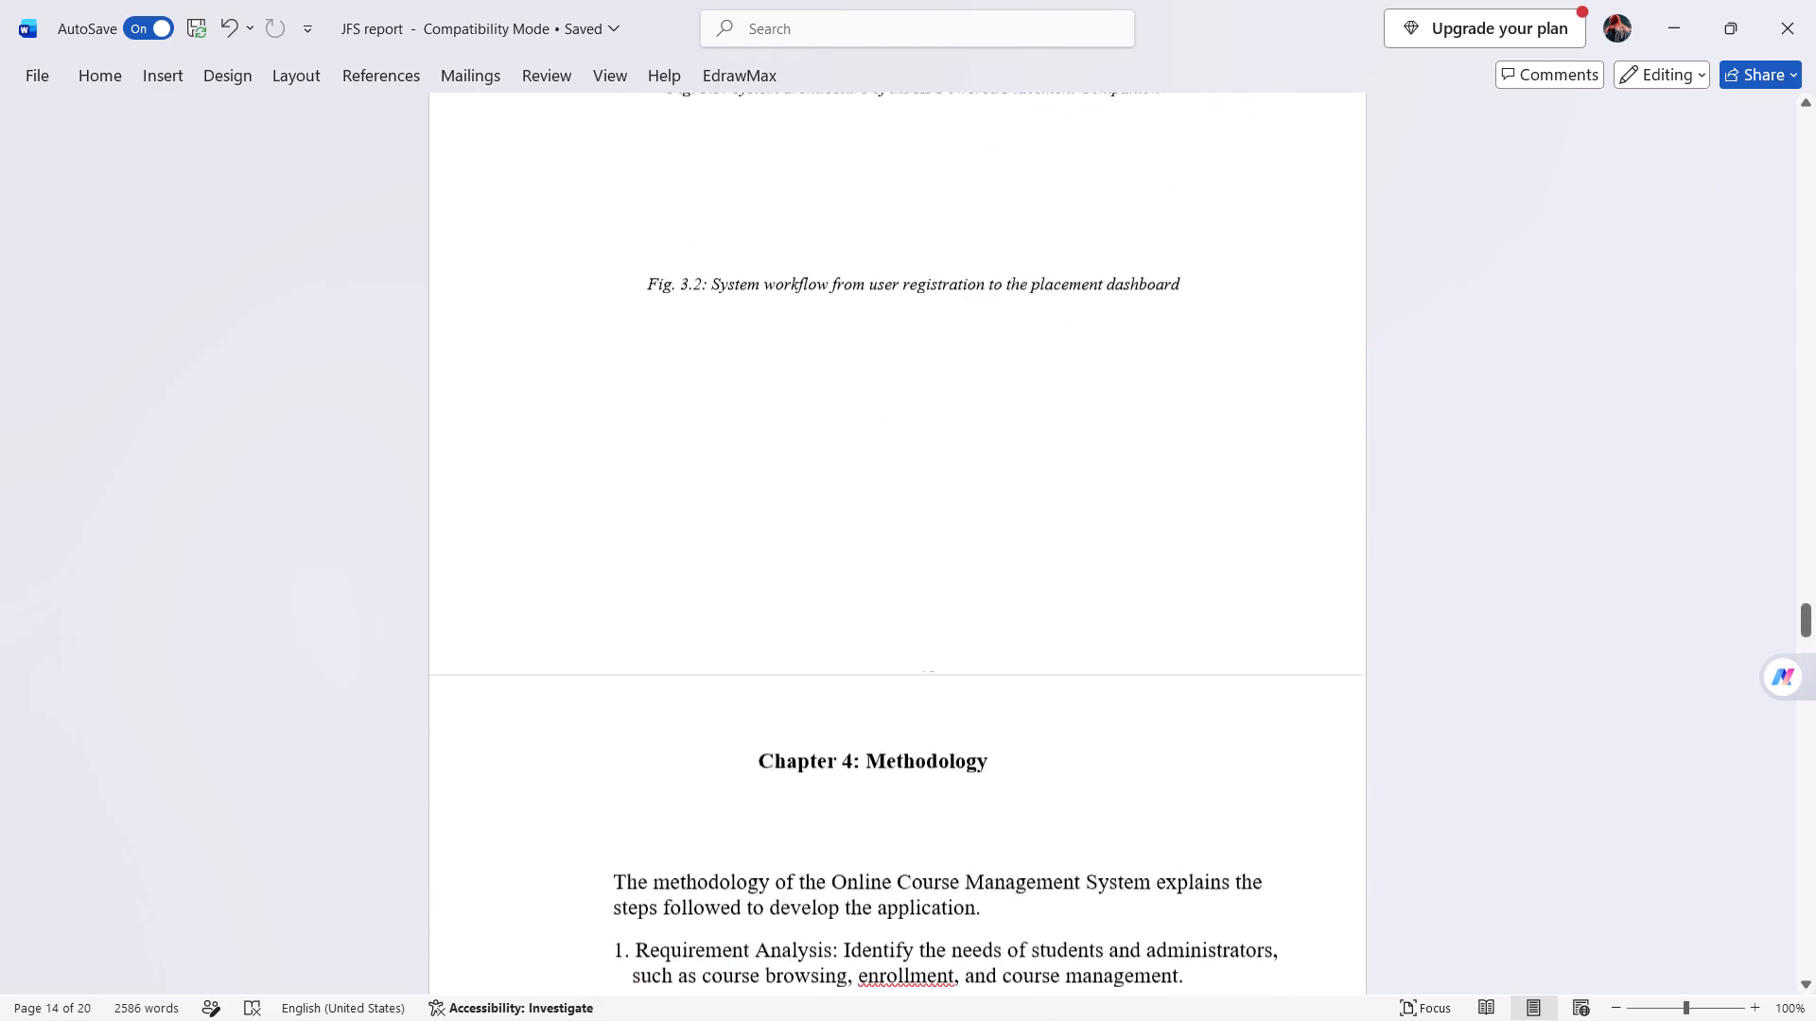
pyautogui.scroll(-2, 618, 534)
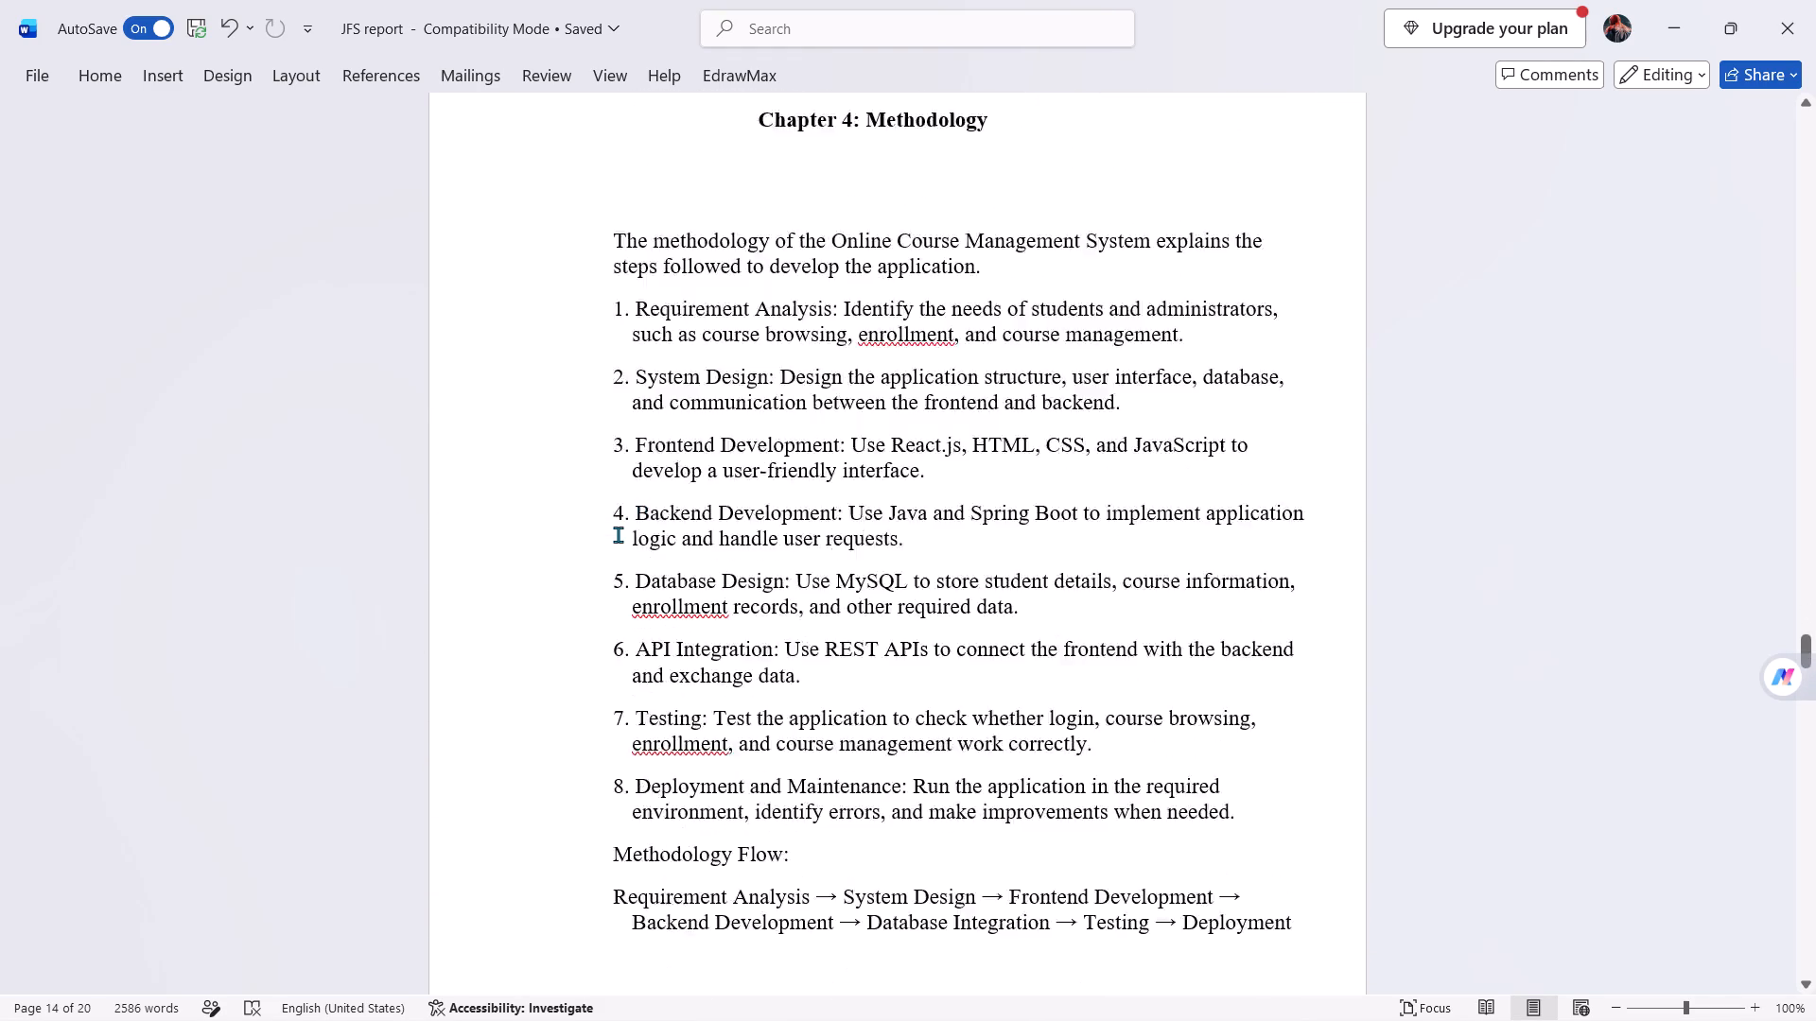
pyautogui.scroll(-1, 618, 534)
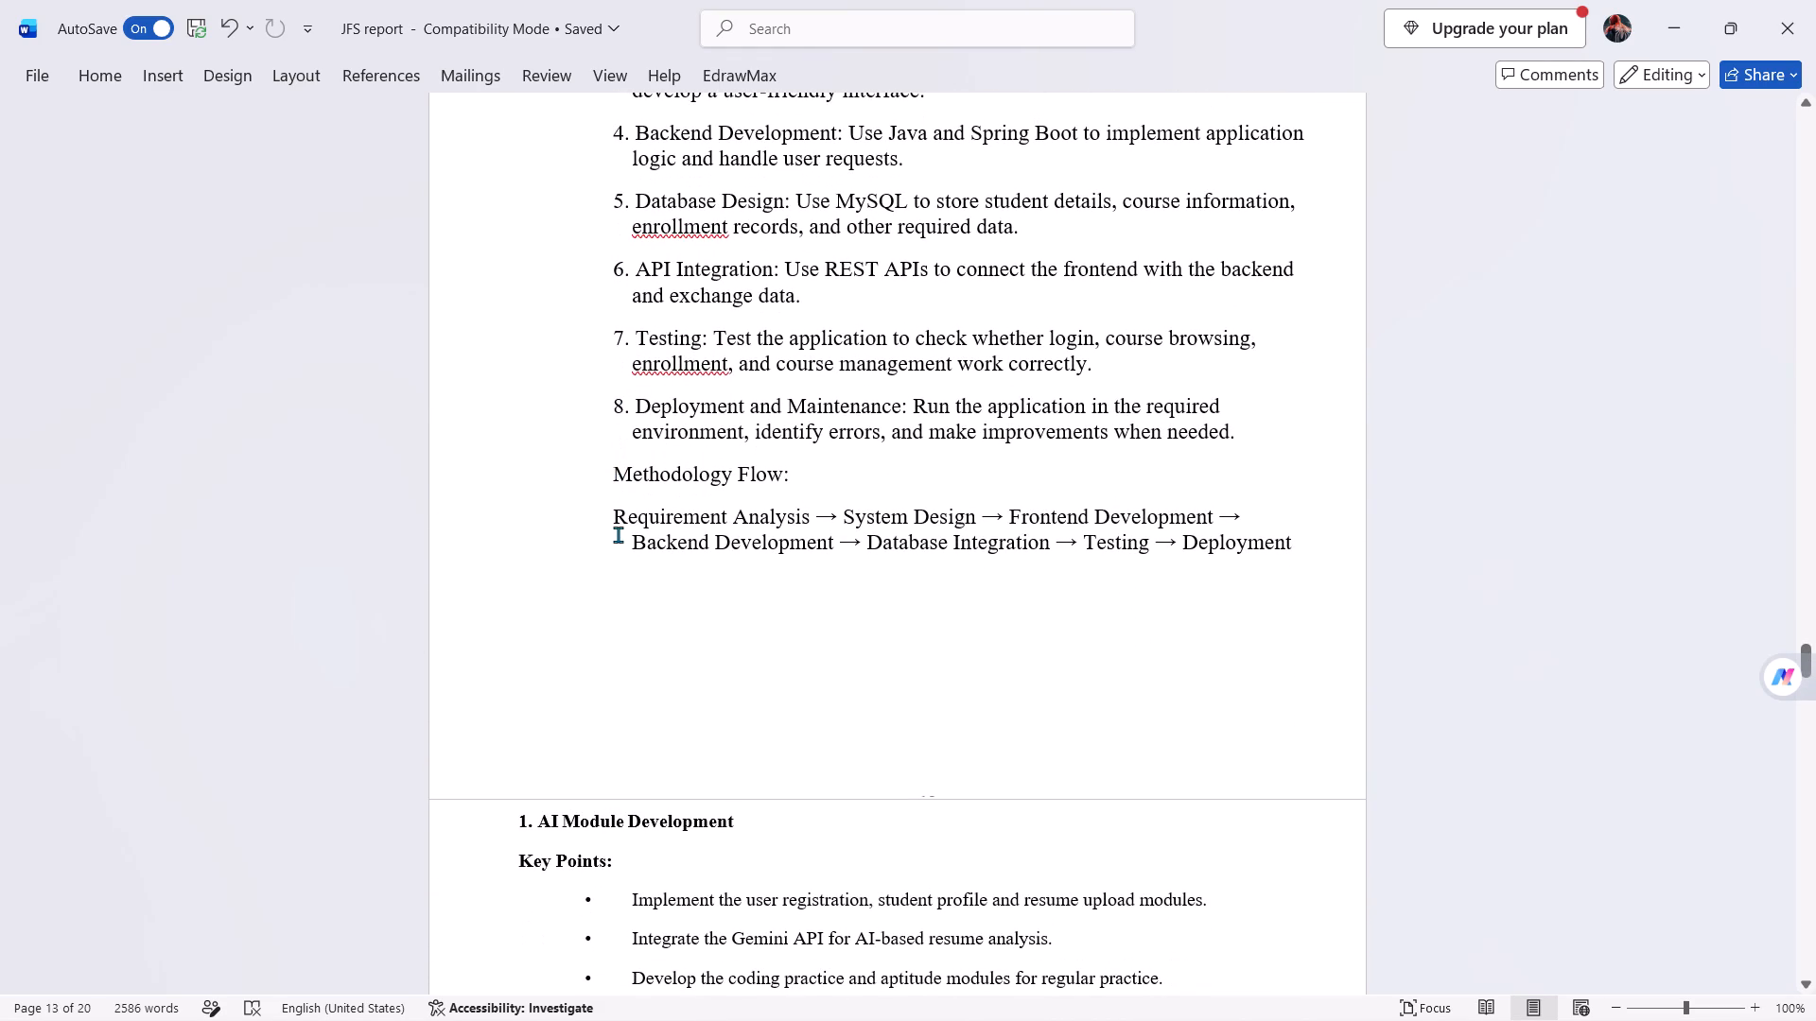
pyautogui.scroll(-1, 618, 534)
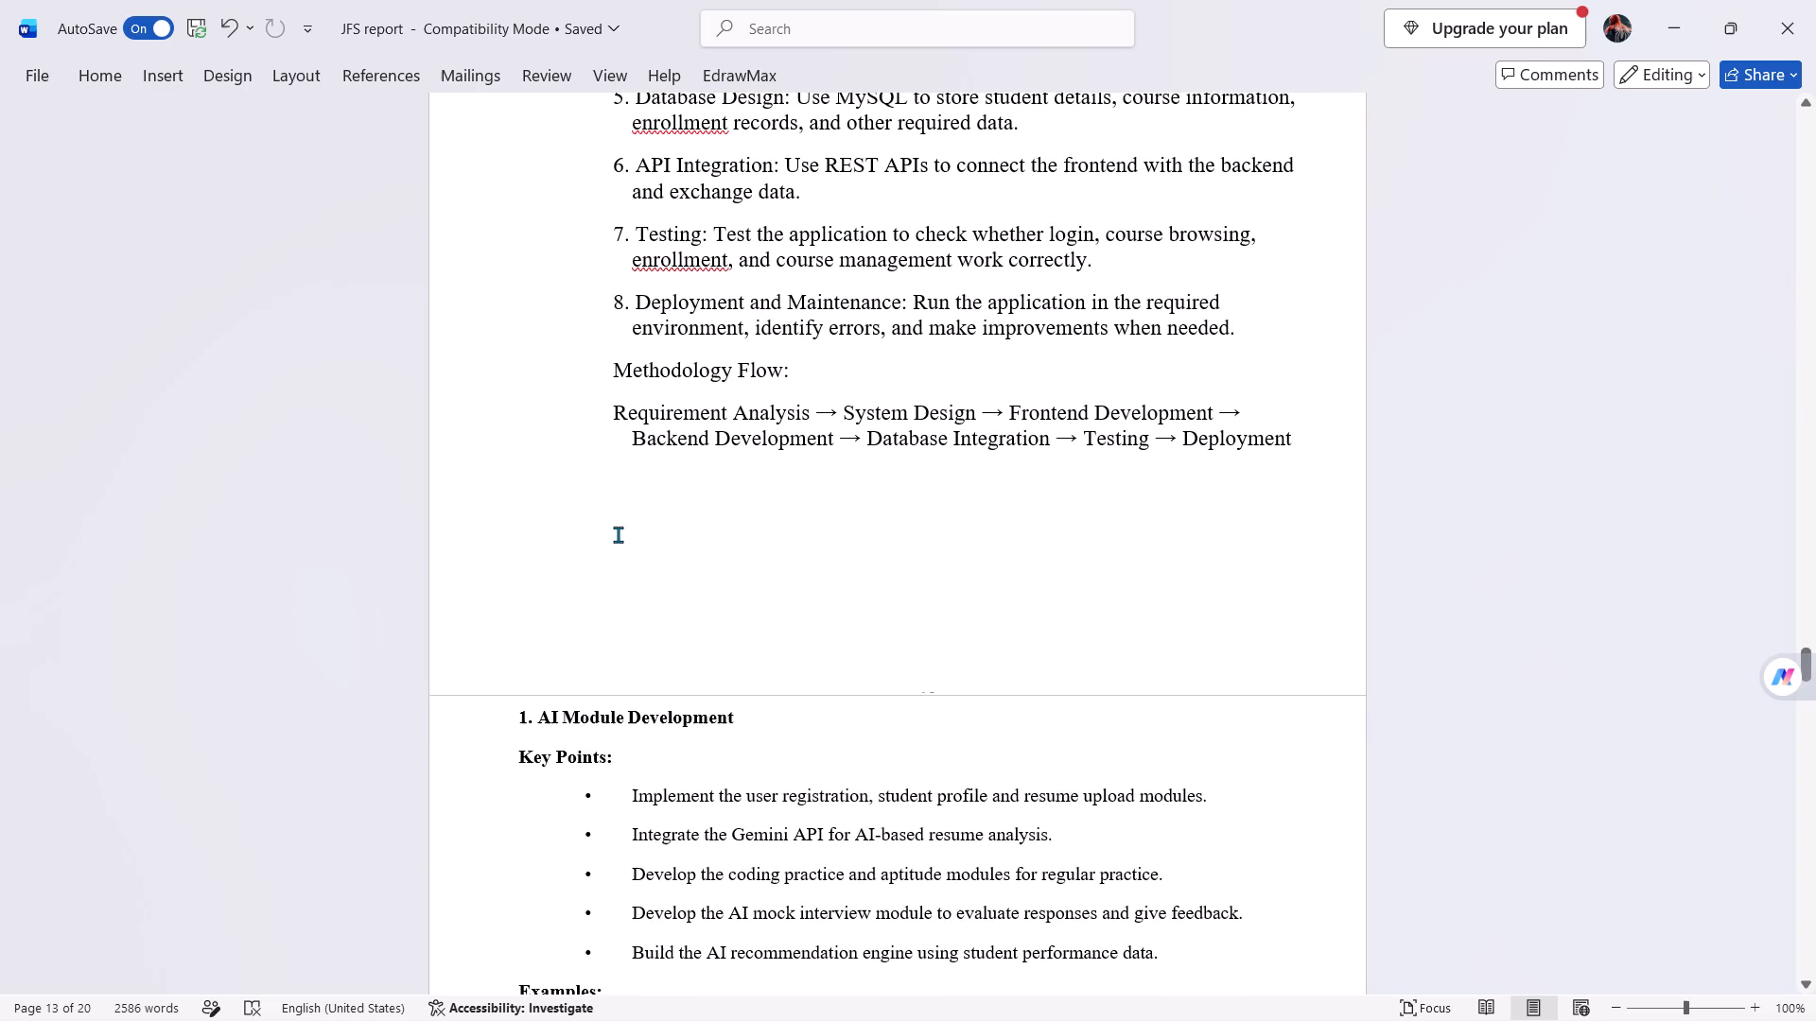
pyautogui.scroll(-2, 618, 534)
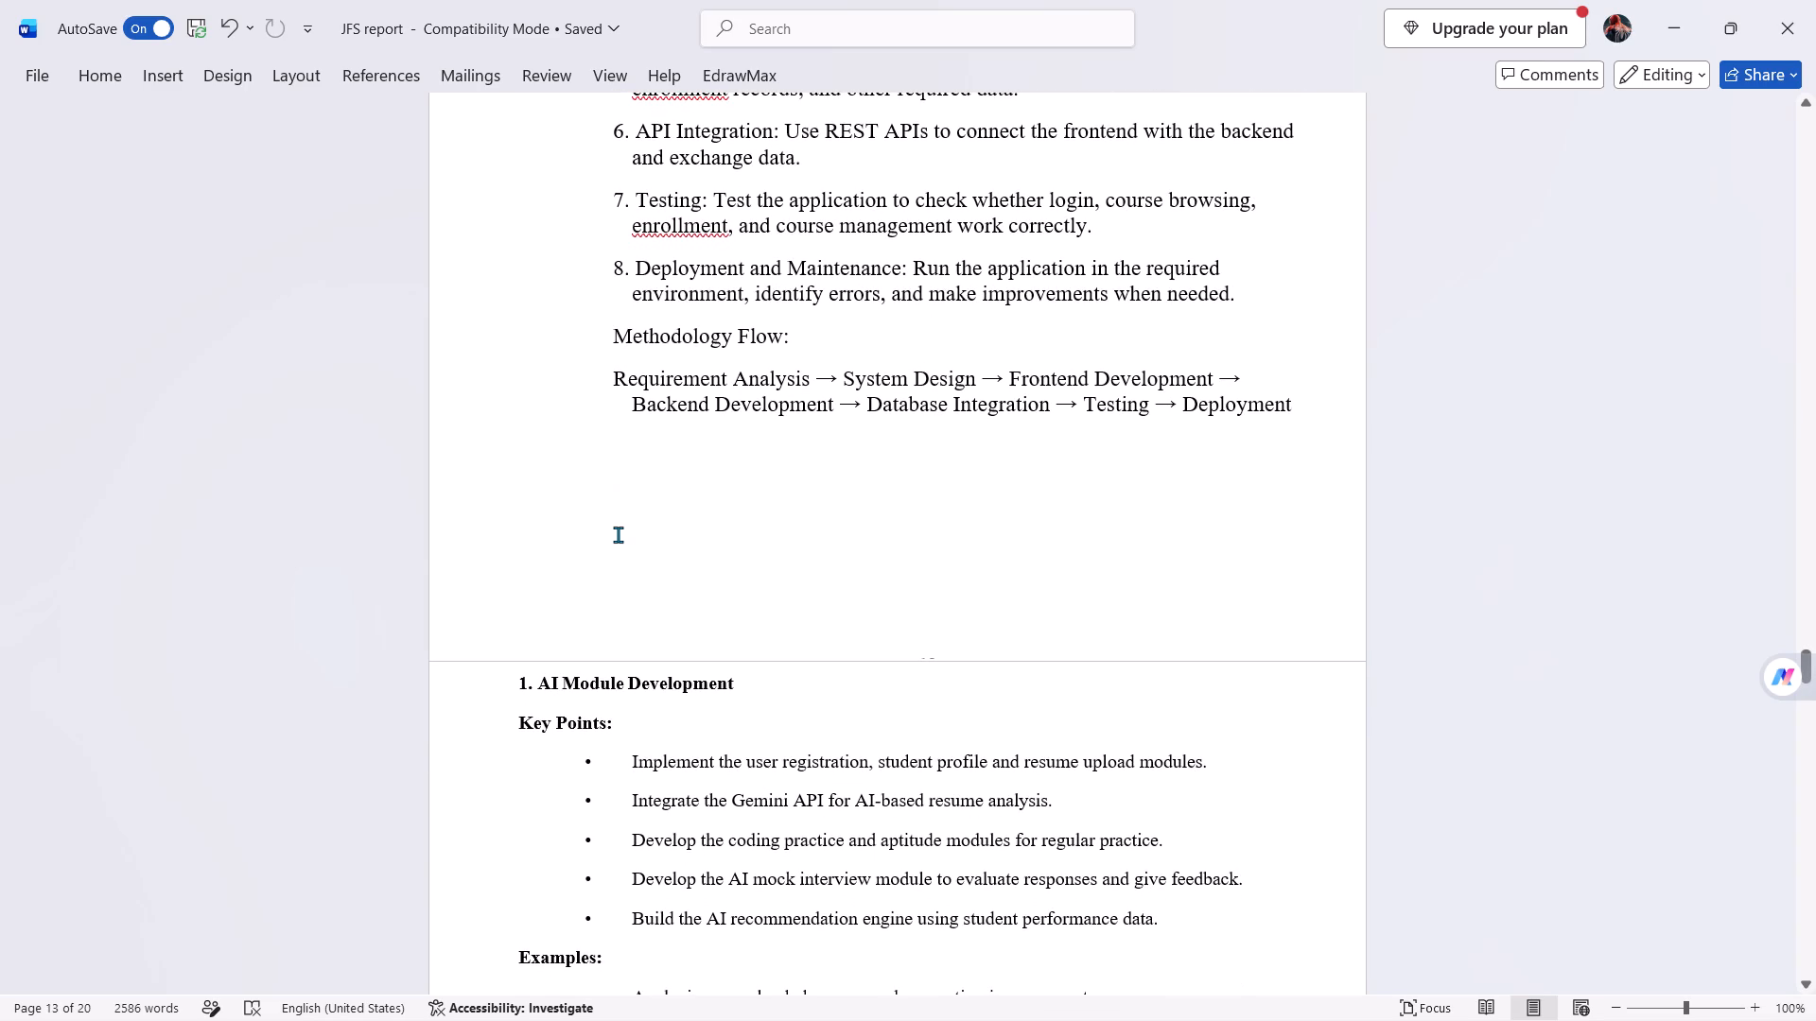
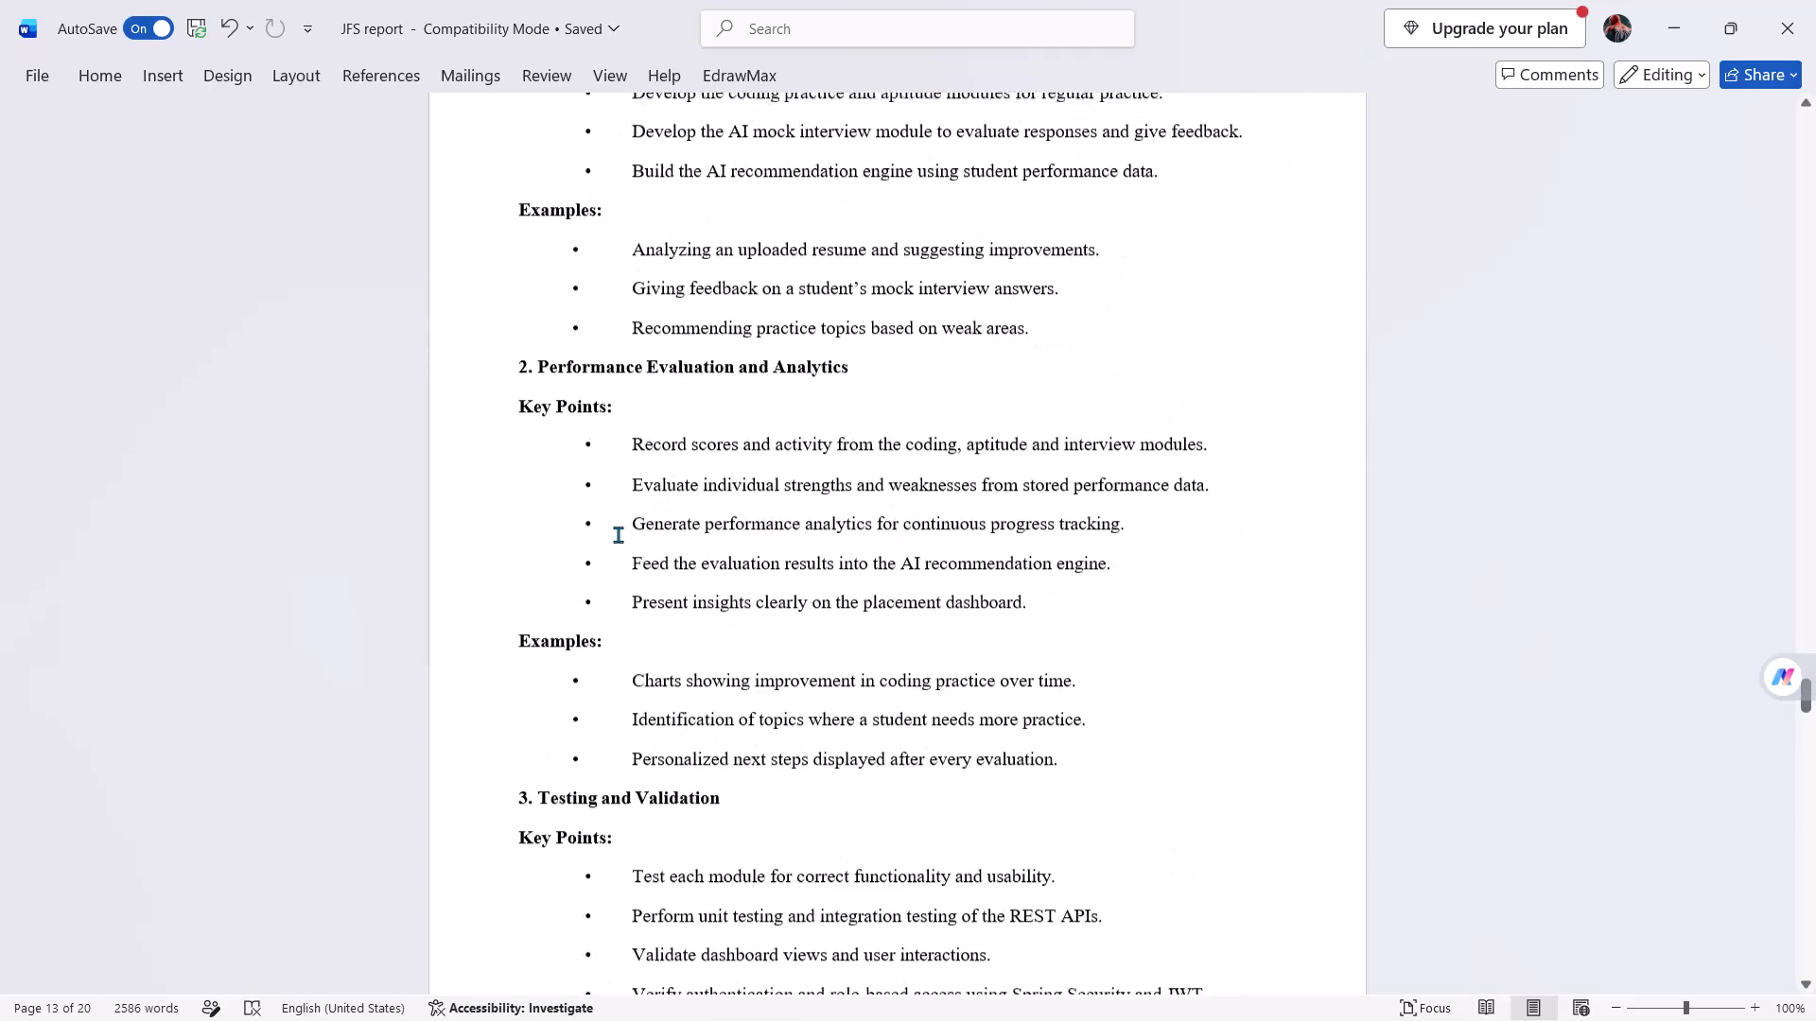
# Review the old Chapter 4 sections after the Methodology Flow up to the start of Chapter 5, including their key points and examples.
pyautogui.scroll(-7, 618, 534)
pyautogui.scroll(1, 618, 534)
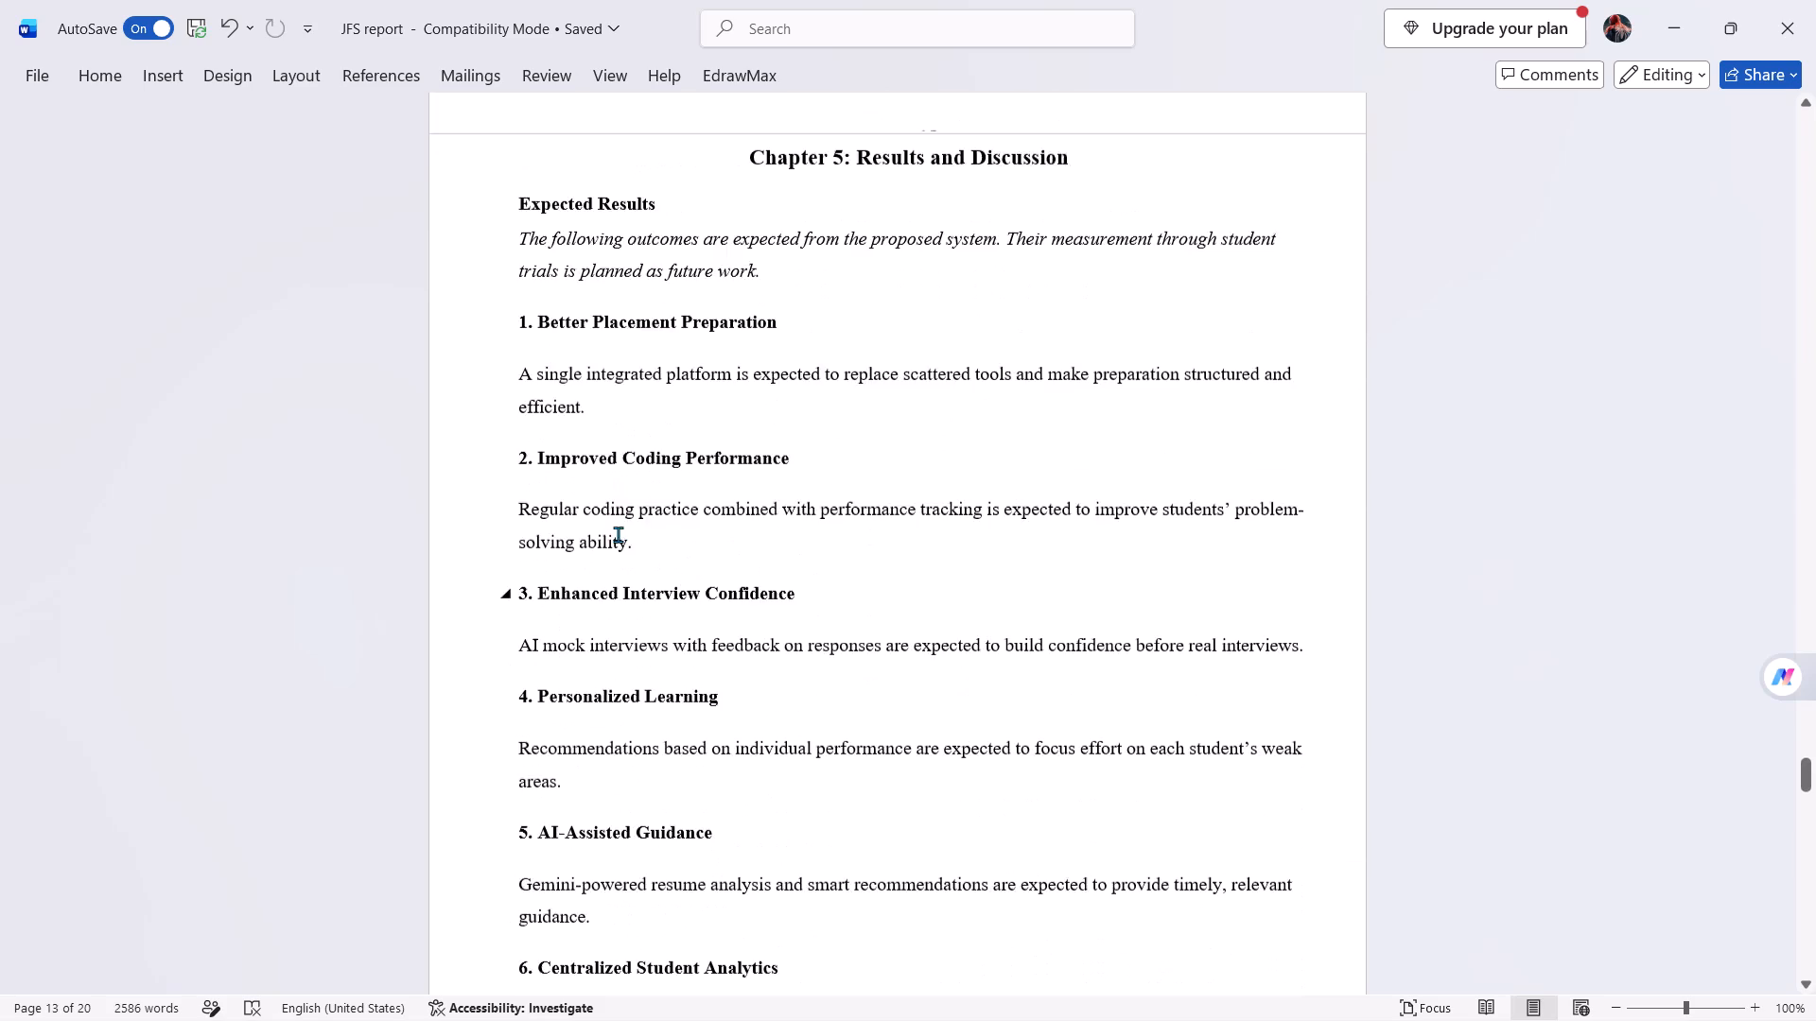
pyautogui.scroll(1, 618, 534)
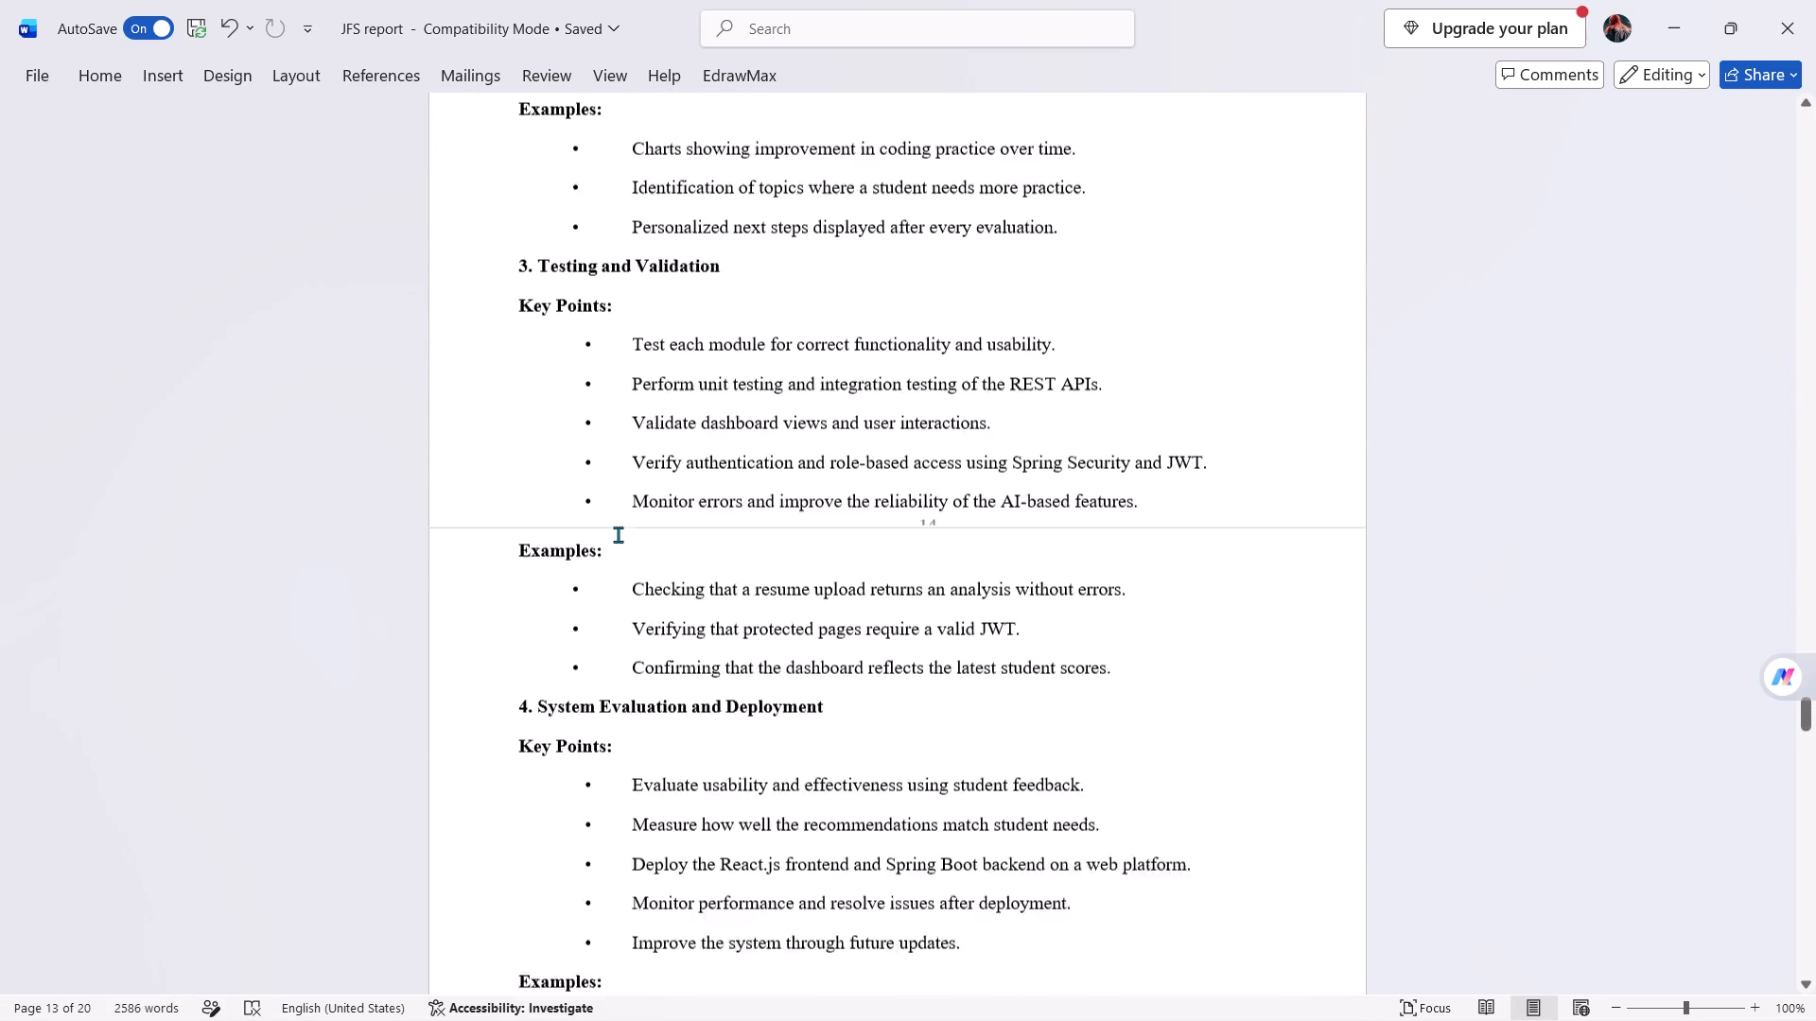
pyautogui.scroll(2, 618, 534)
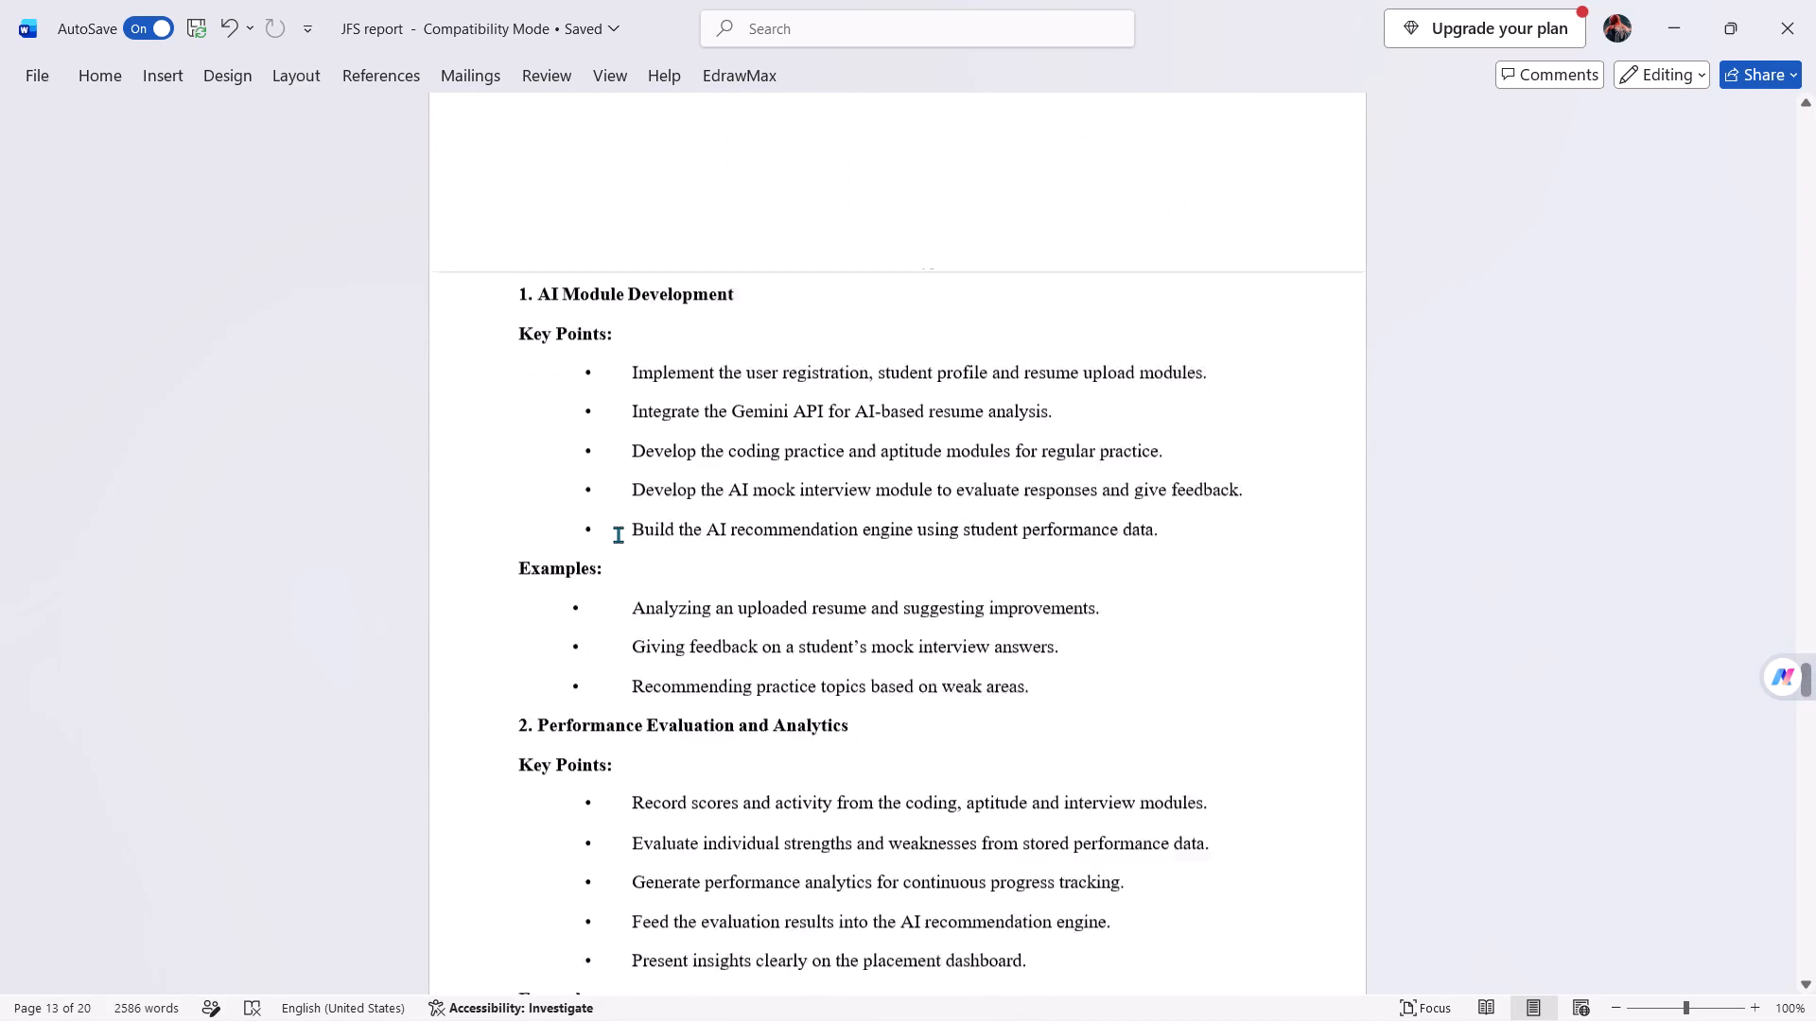
pyautogui.scroll(4, 618, 534)
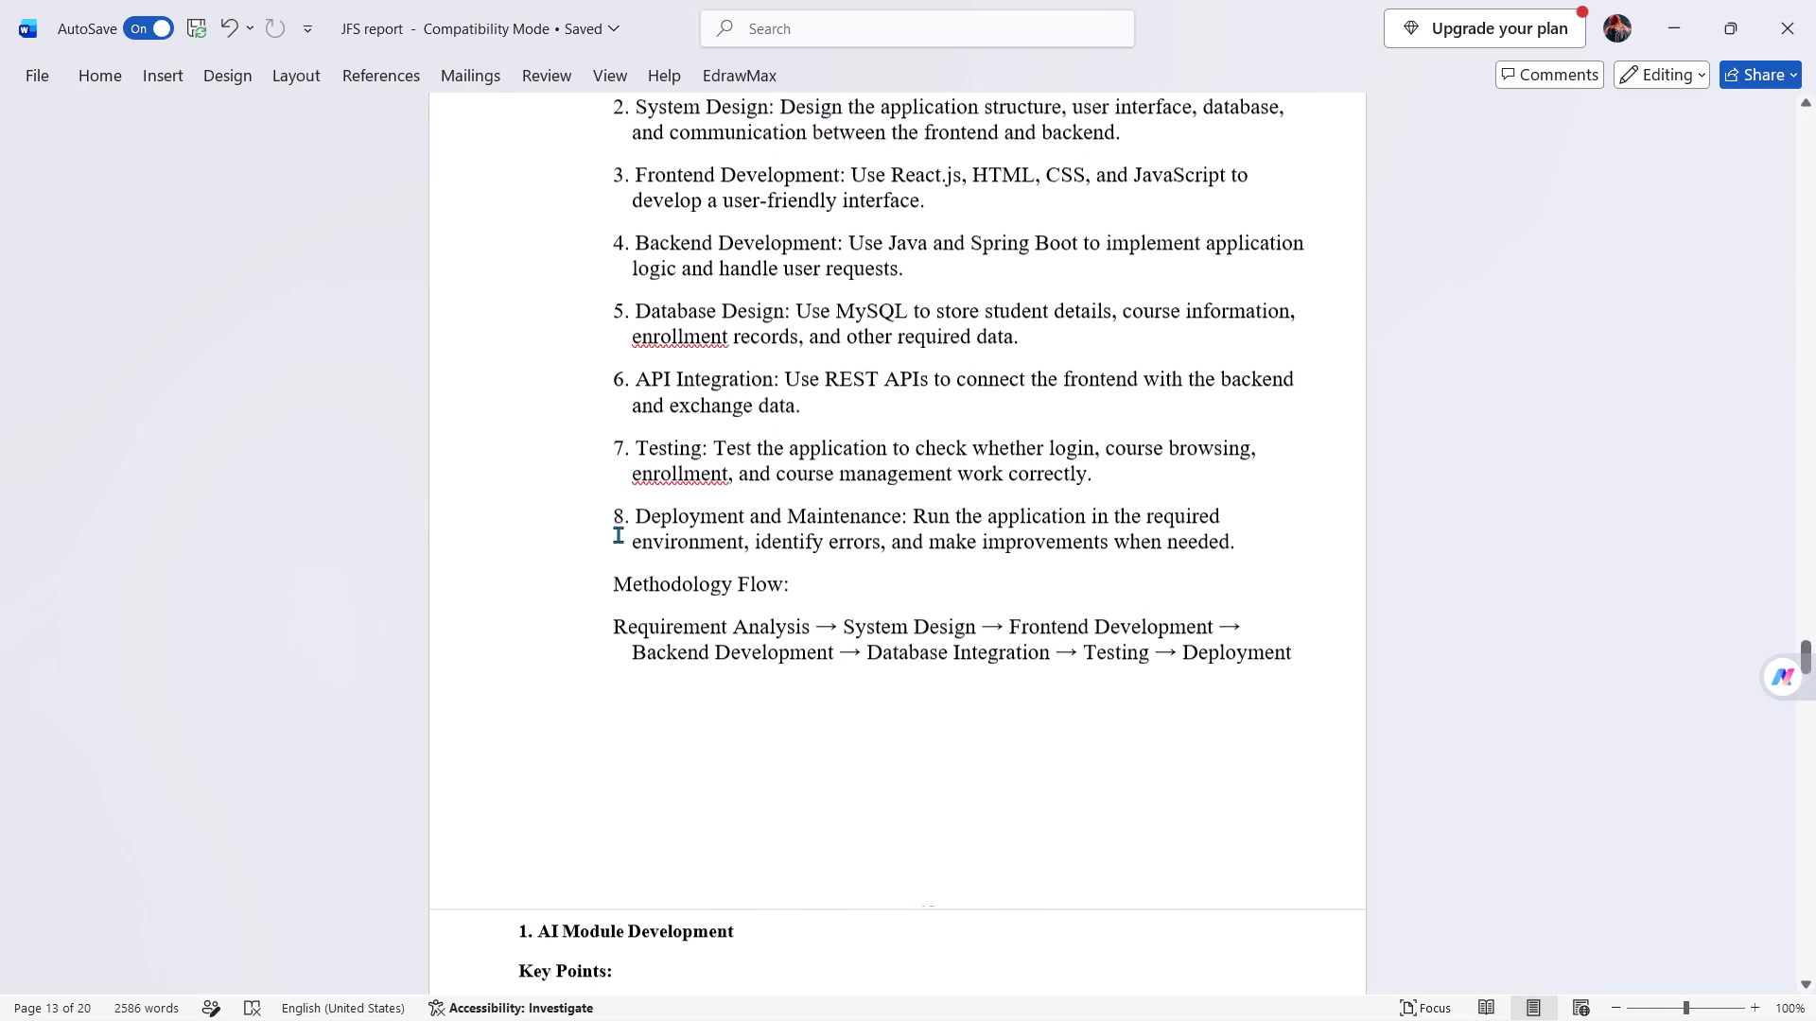
# Undo the pasted Chapter 4 methodology and the earlier deletion of the old Requirement Analysis and System Design sections.
pyautogui.hotkey('ctrl', 'z')
pyautogui.hotkey('ctrl', 'z')
pyautogui.hotkey('ctrl', 'z')
pyautogui.hotkey('ctrl', 'z')
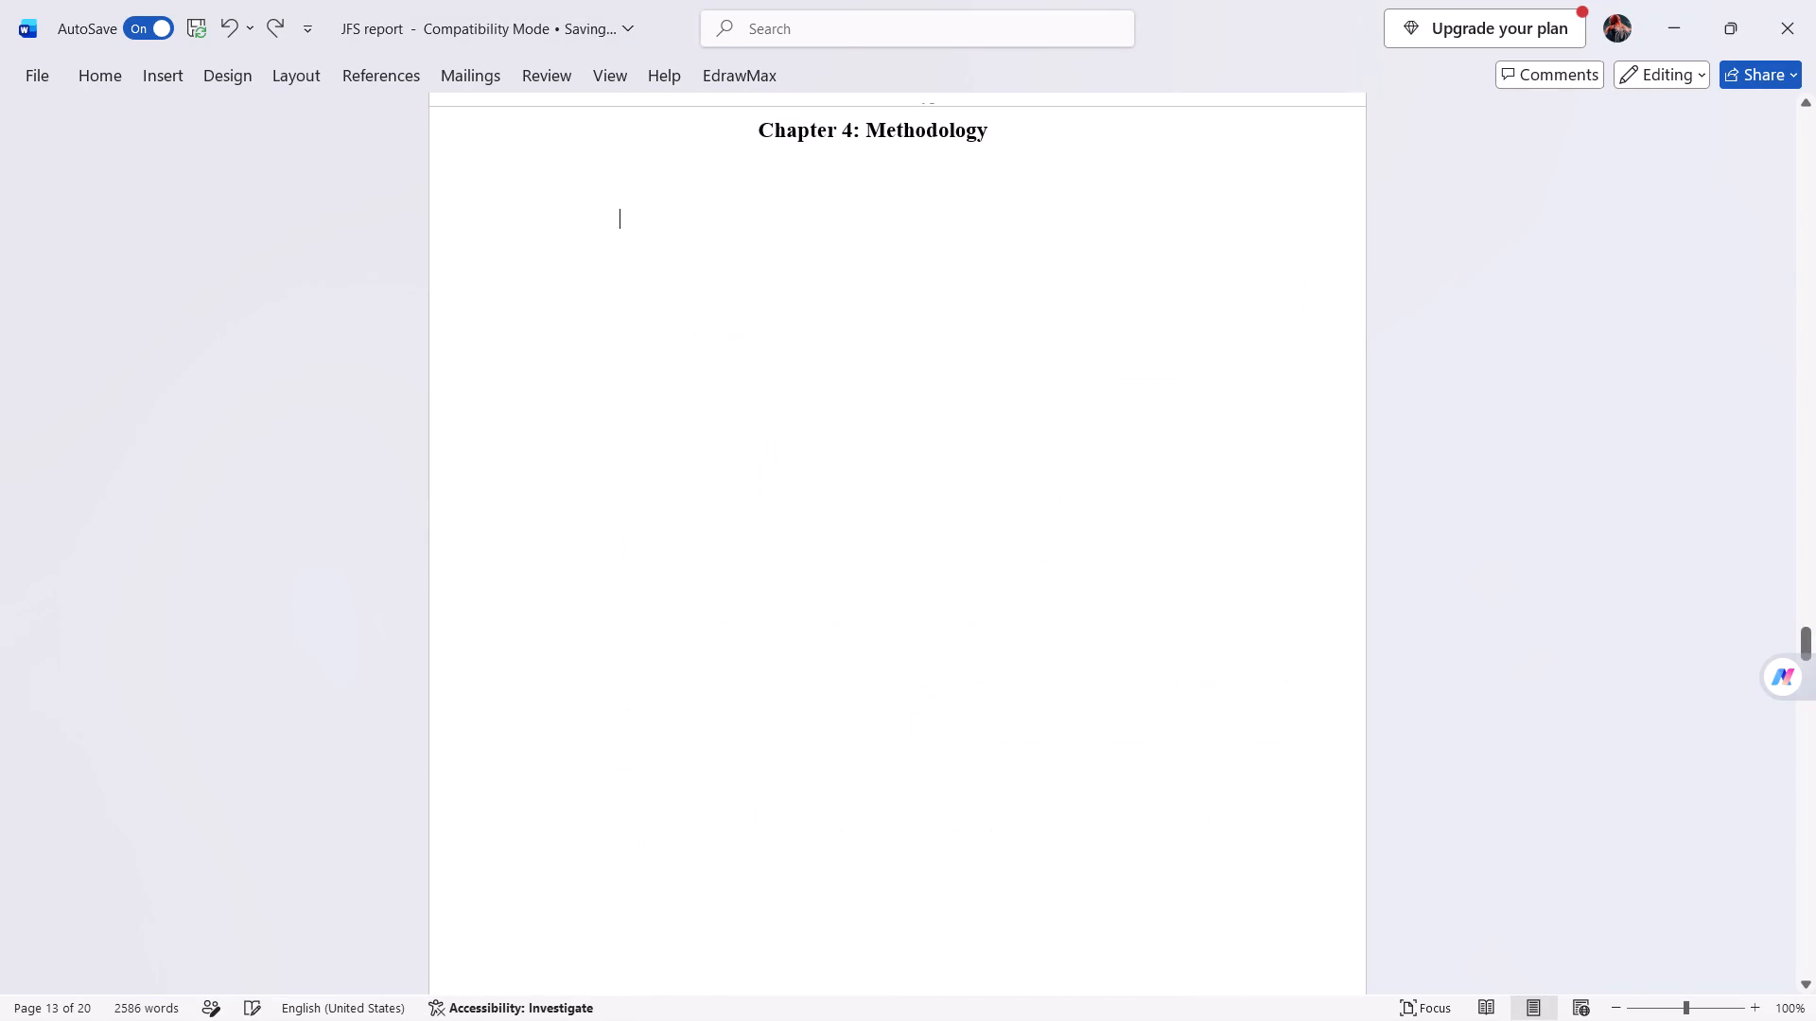
pyautogui.hotkey('ctrl', 'z')
pyautogui.hotkey('ctrl', 'z')
pyautogui.hotkey('ctrl', 'z')
pyautogui.hotkey('ctrl', 'z')
pyautogui.scroll(-2, 618, 534)
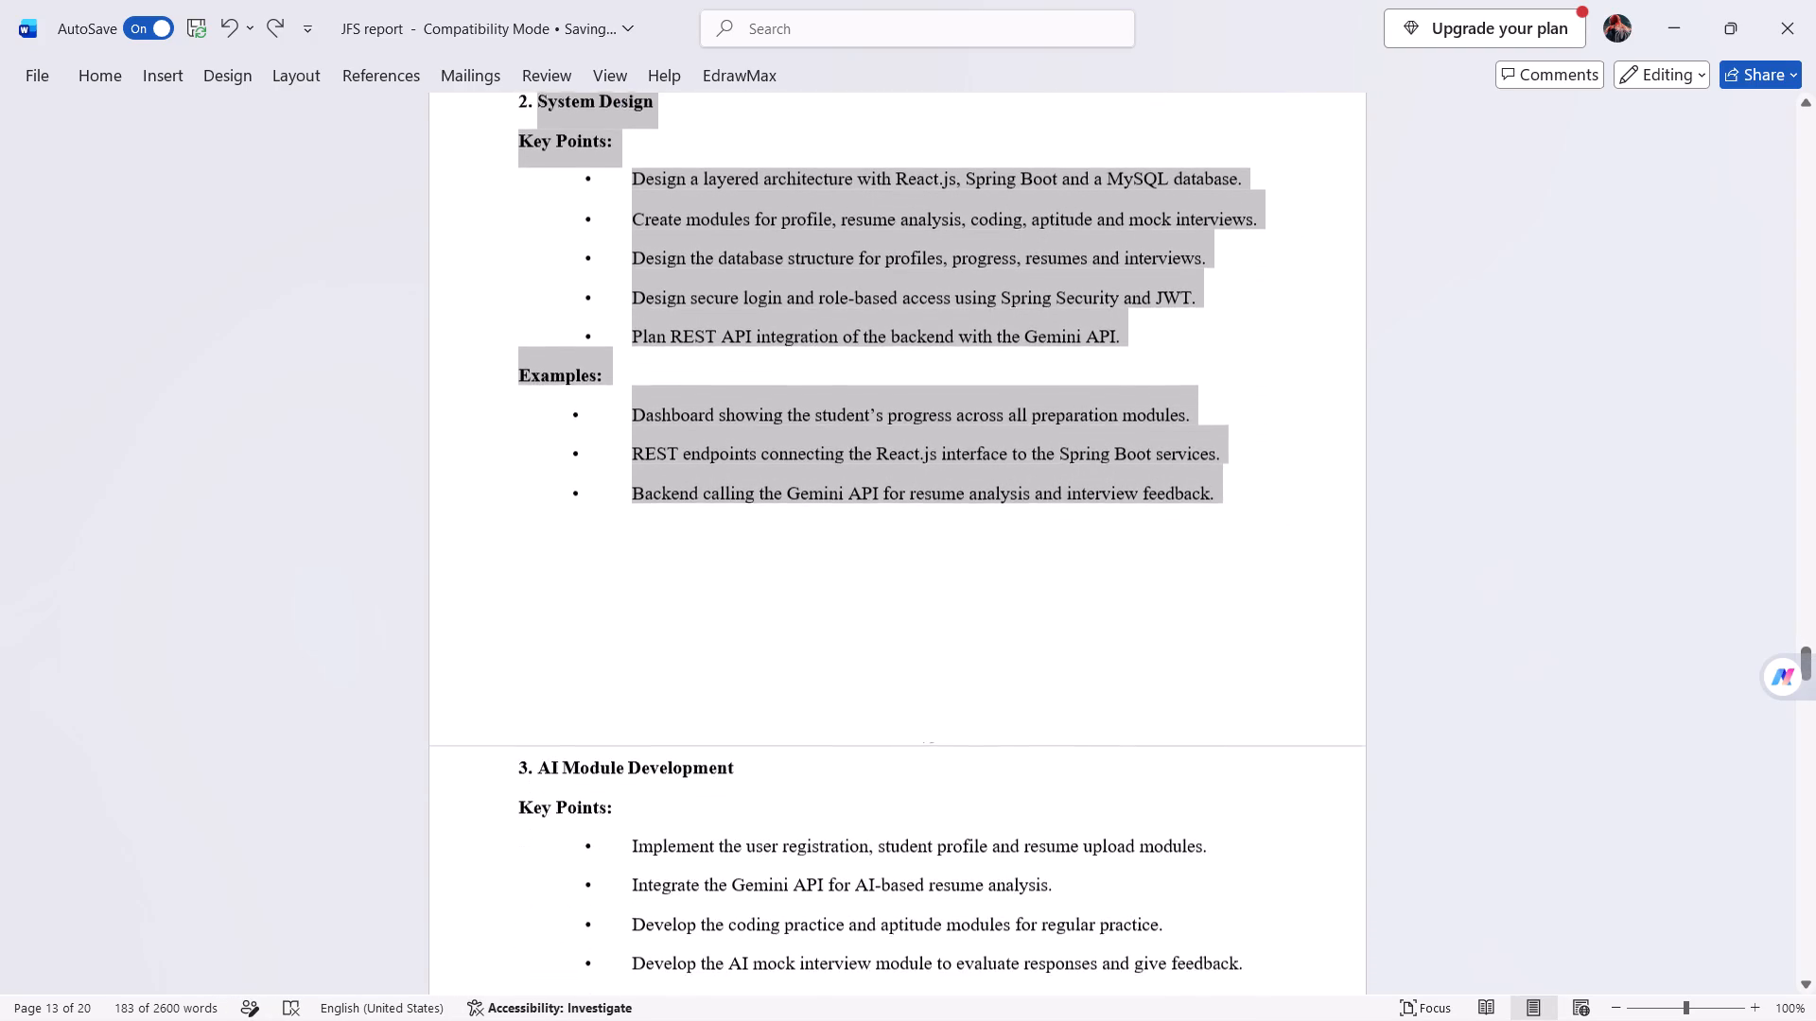
pyautogui.scroll(-3, 618, 534)
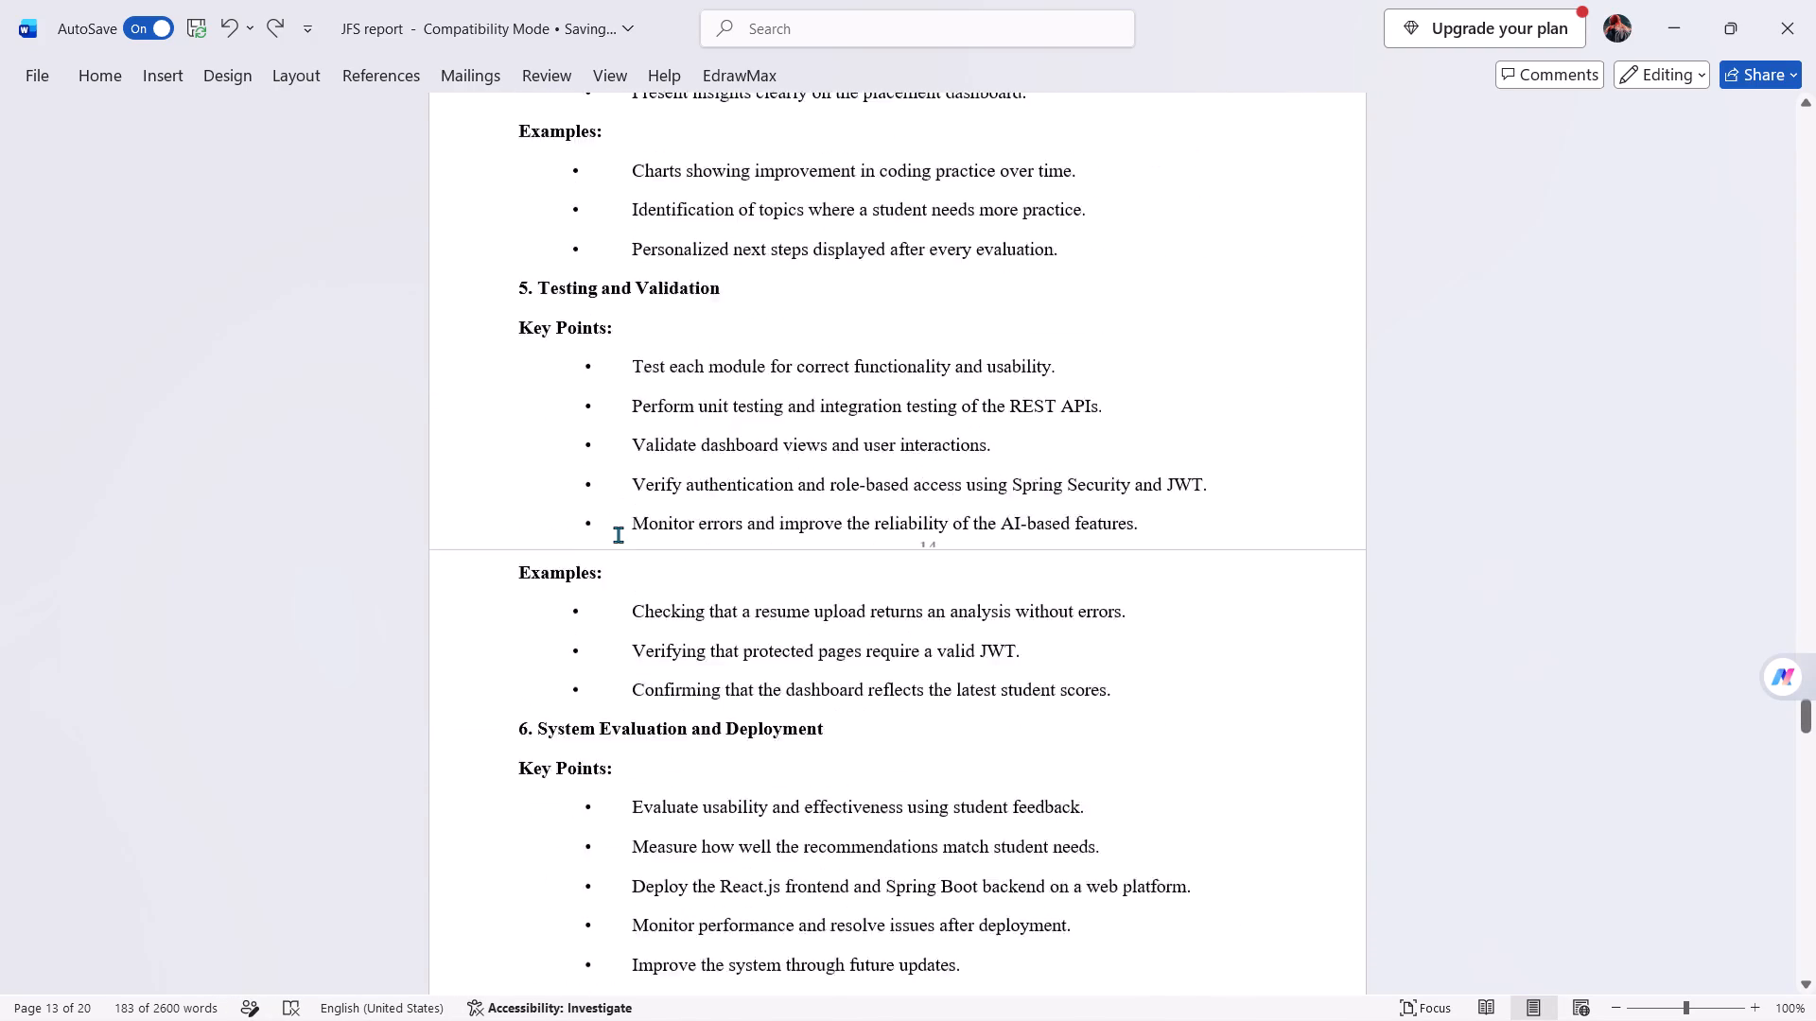
pyautogui.scroll(-2, 618, 534)
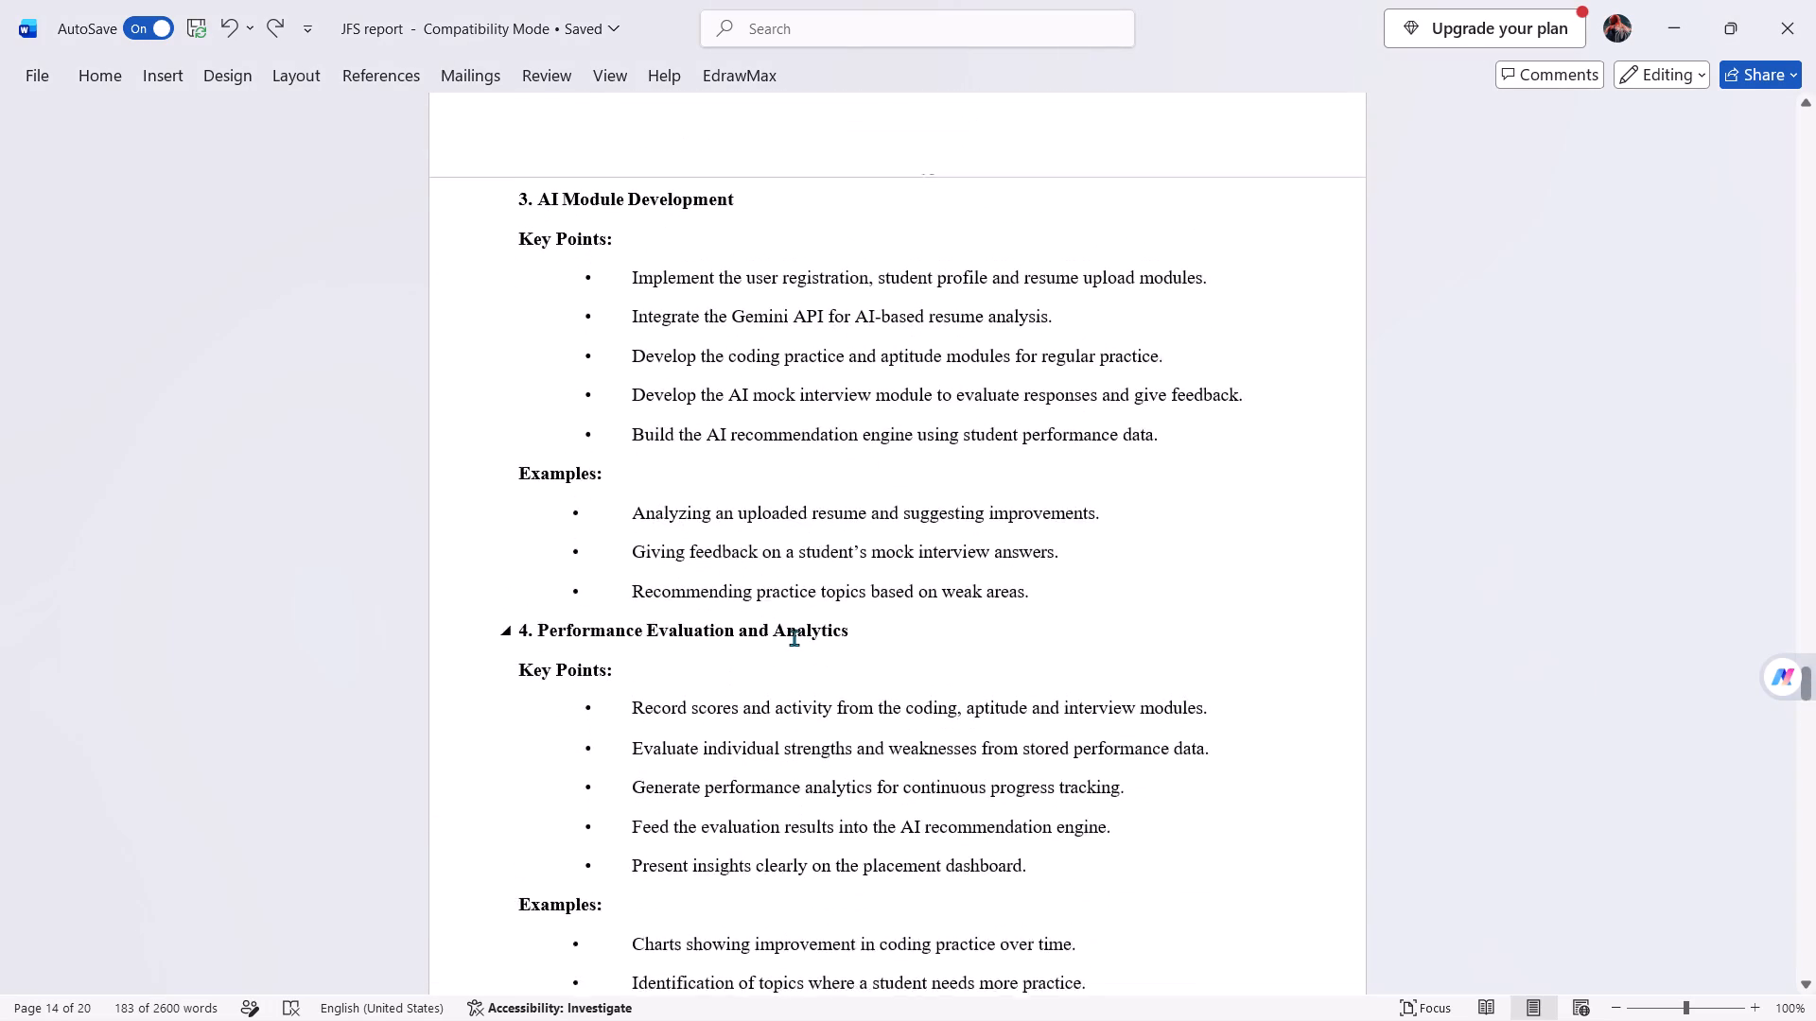
pyautogui.scroll(2, 794, 637)
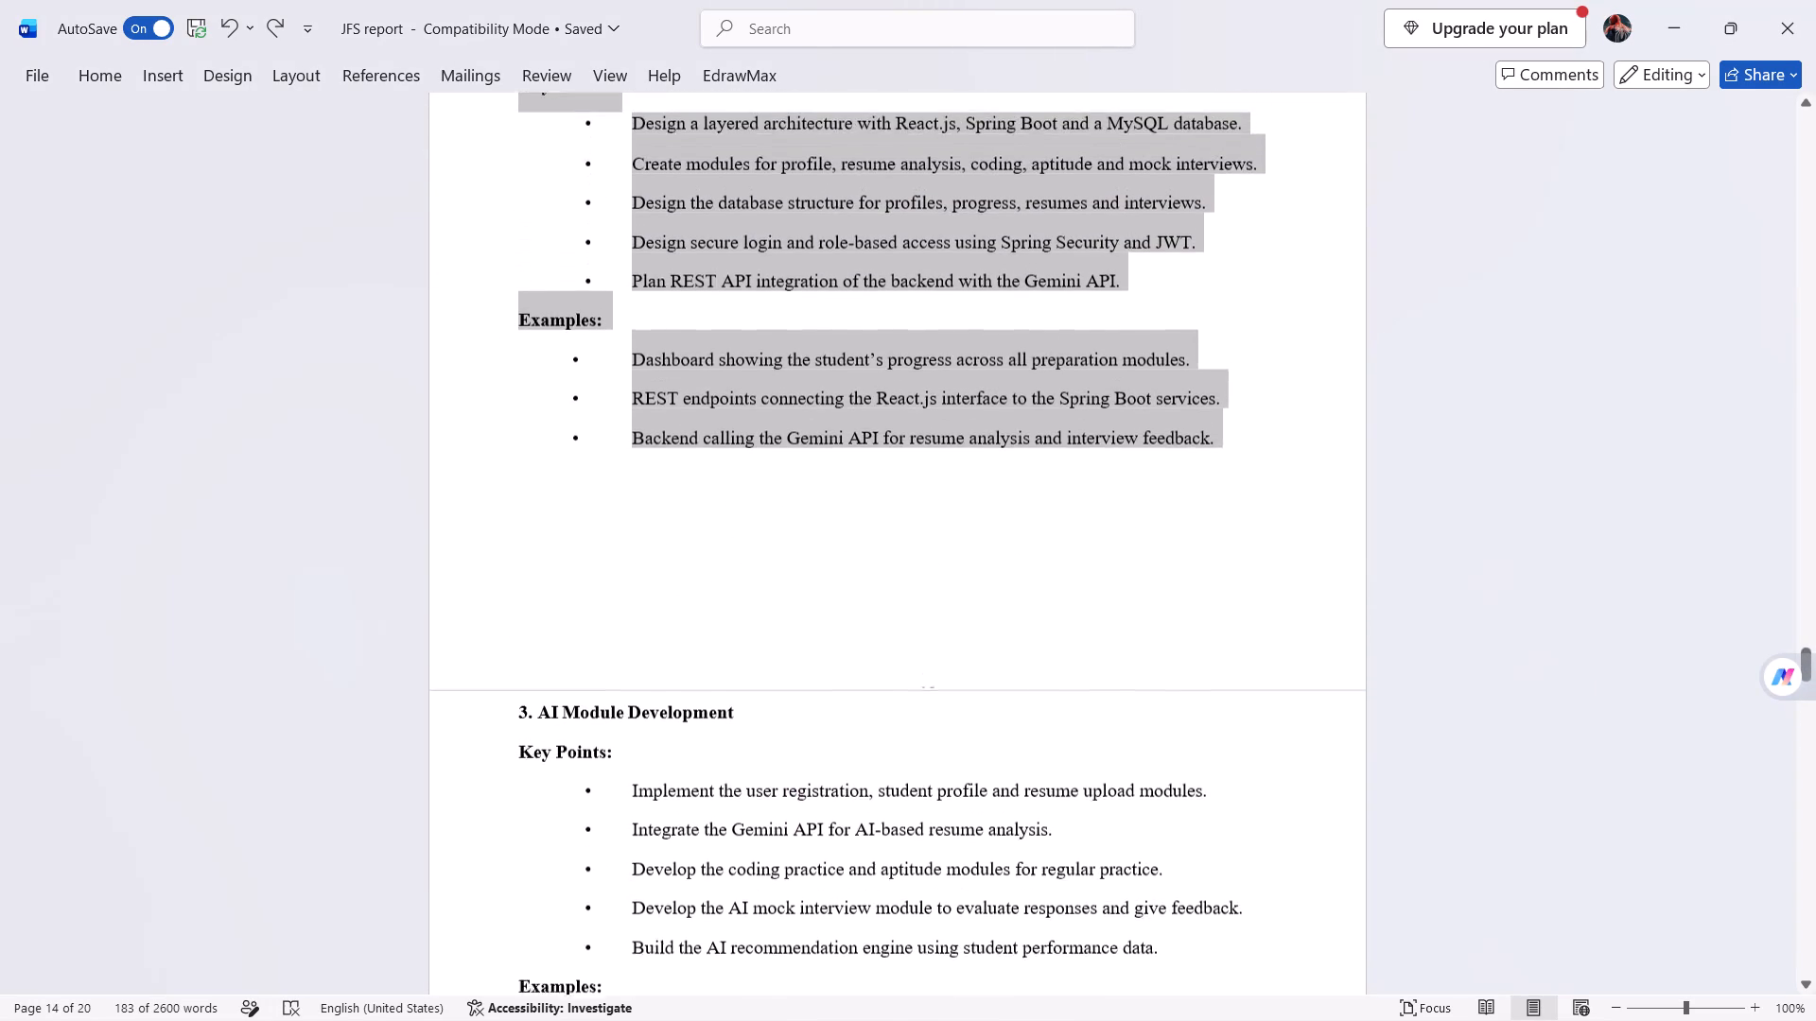
pyautogui.scroll(1, 794, 637)
pyautogui.click(794, 637)
pyautogui.scroll(2, 794, 637)
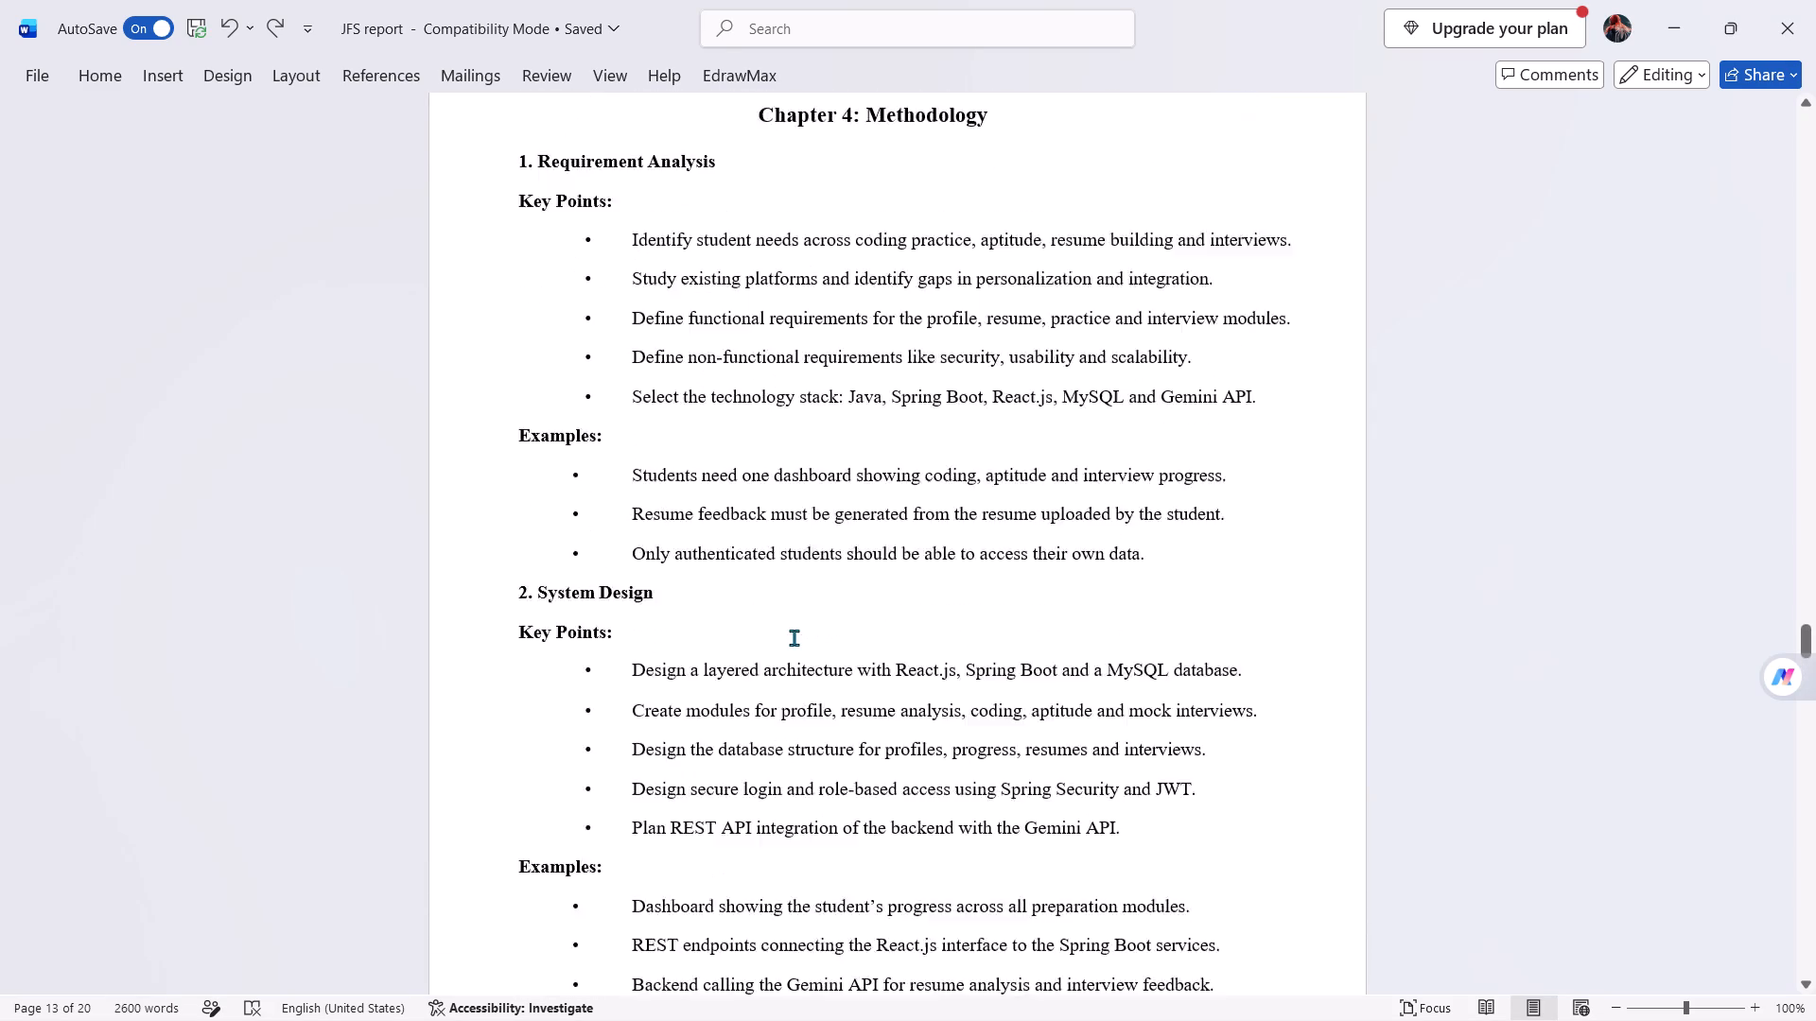
pyautogui.scroll(2, 794, 637)
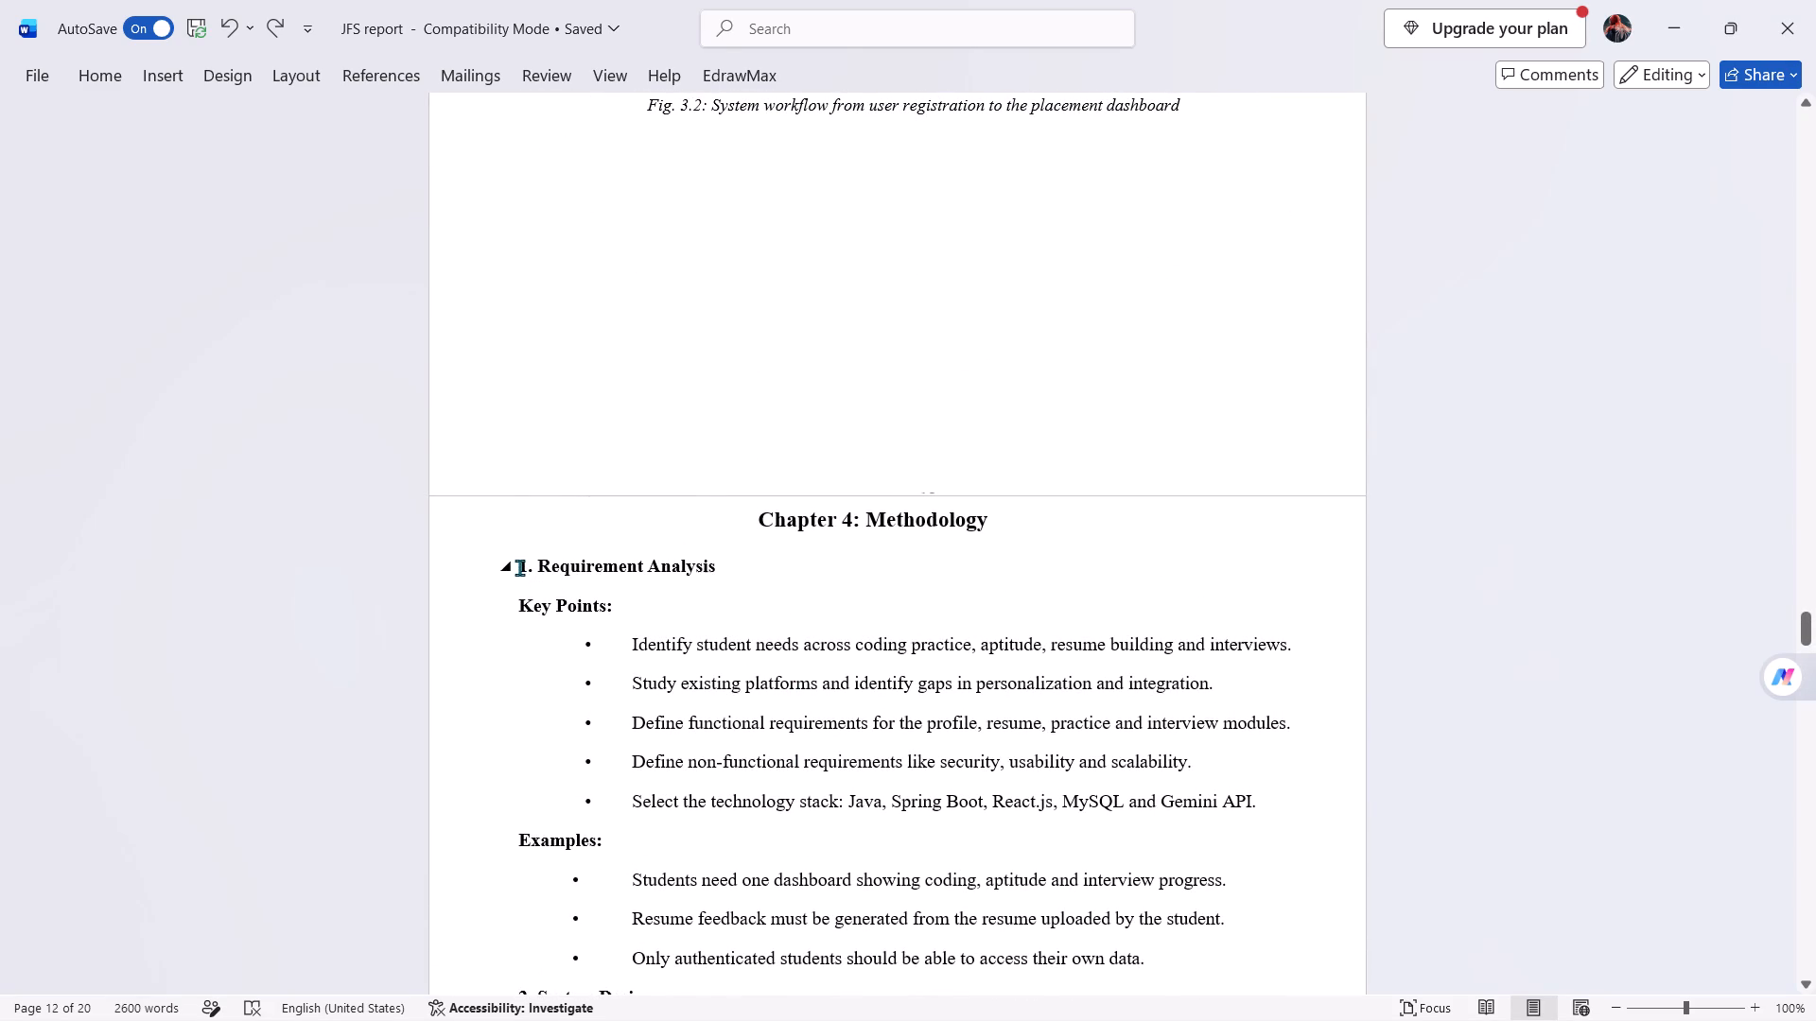
pyautogui.moveTo(519, 567); pyautogui.dragTo(536, 889)
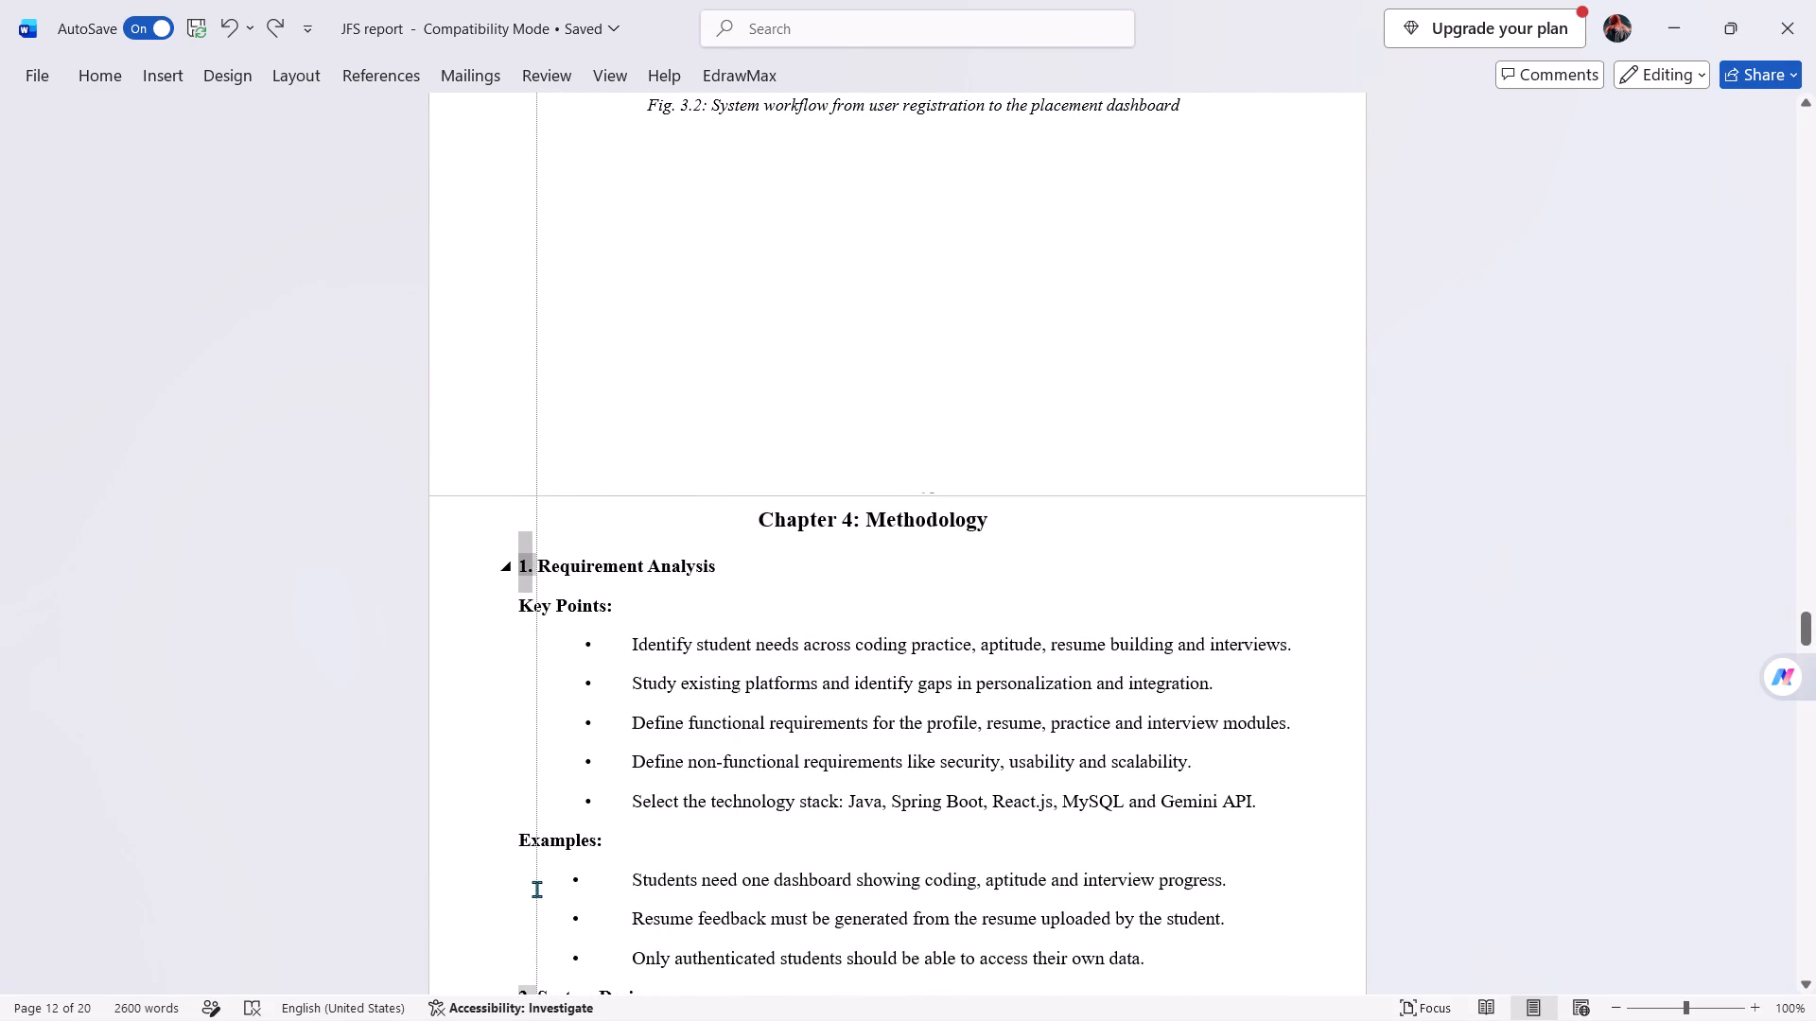
pyautogui.moveTo(536, 889); pyautogui.dragTo(531, 889)
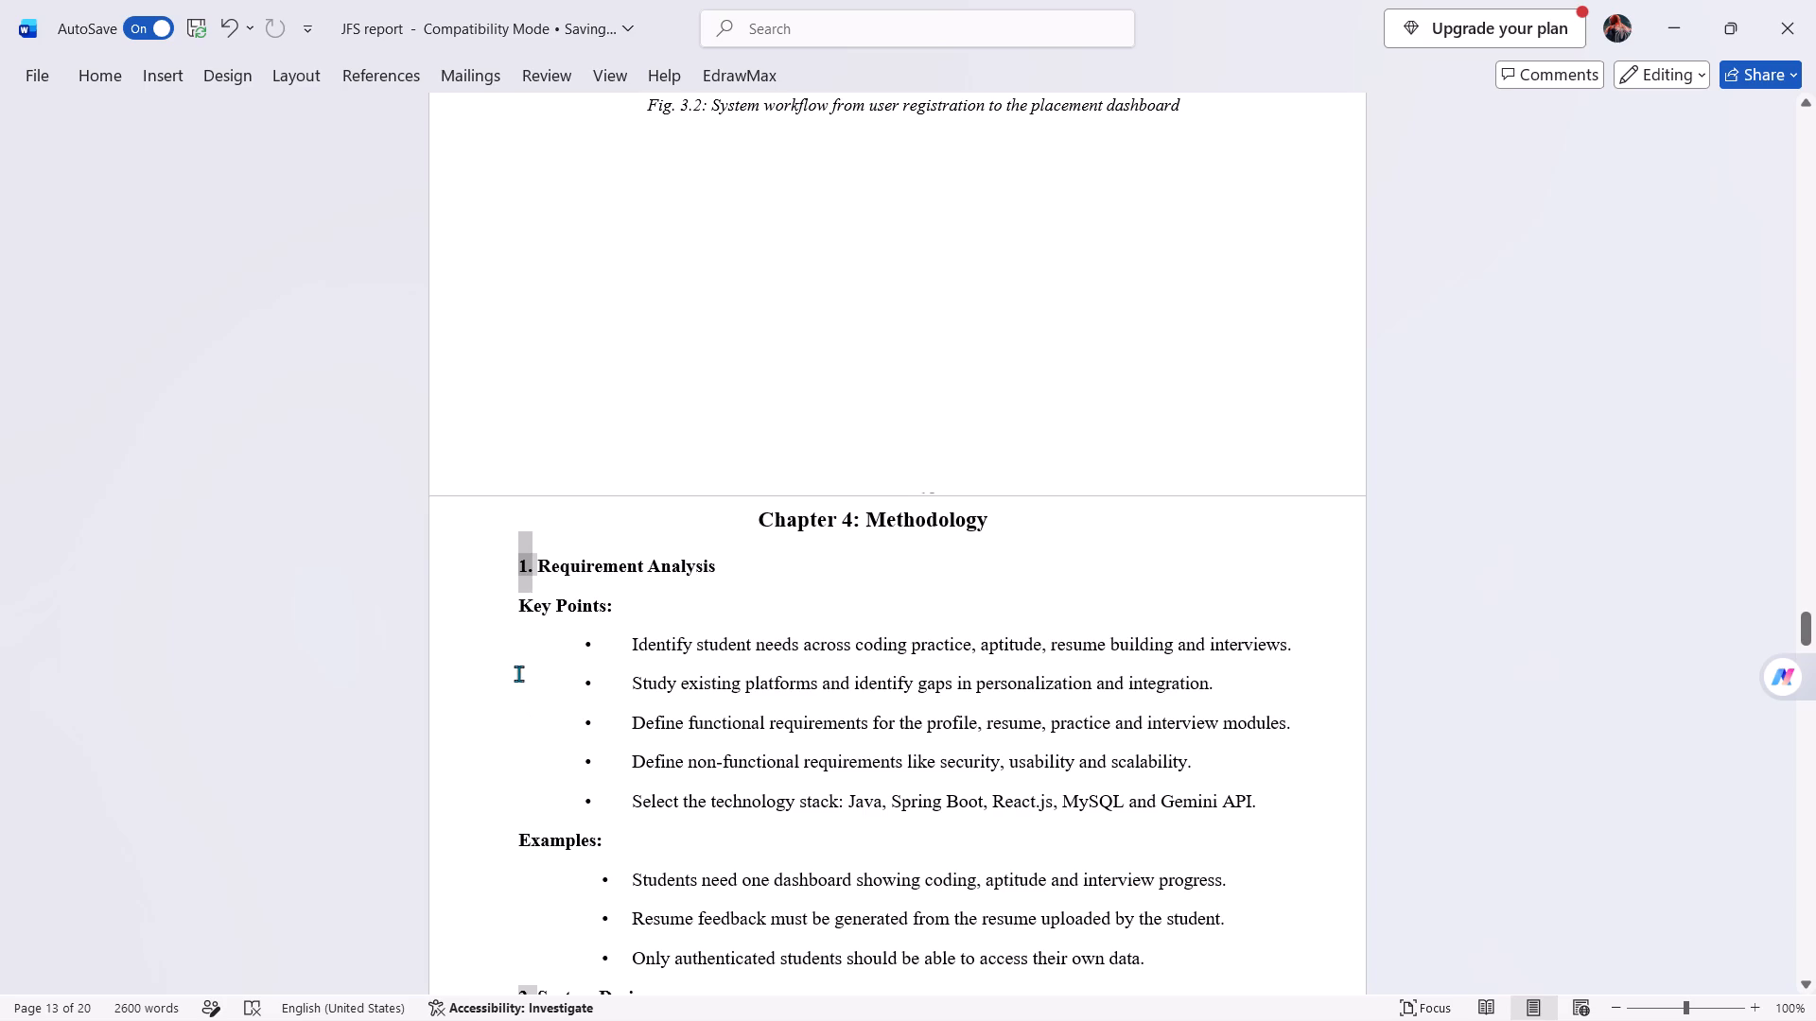
pyautogui.click(503, 595)
pyautogui.moveTo(503, 595); pyautogui.dragTo(527, 568)
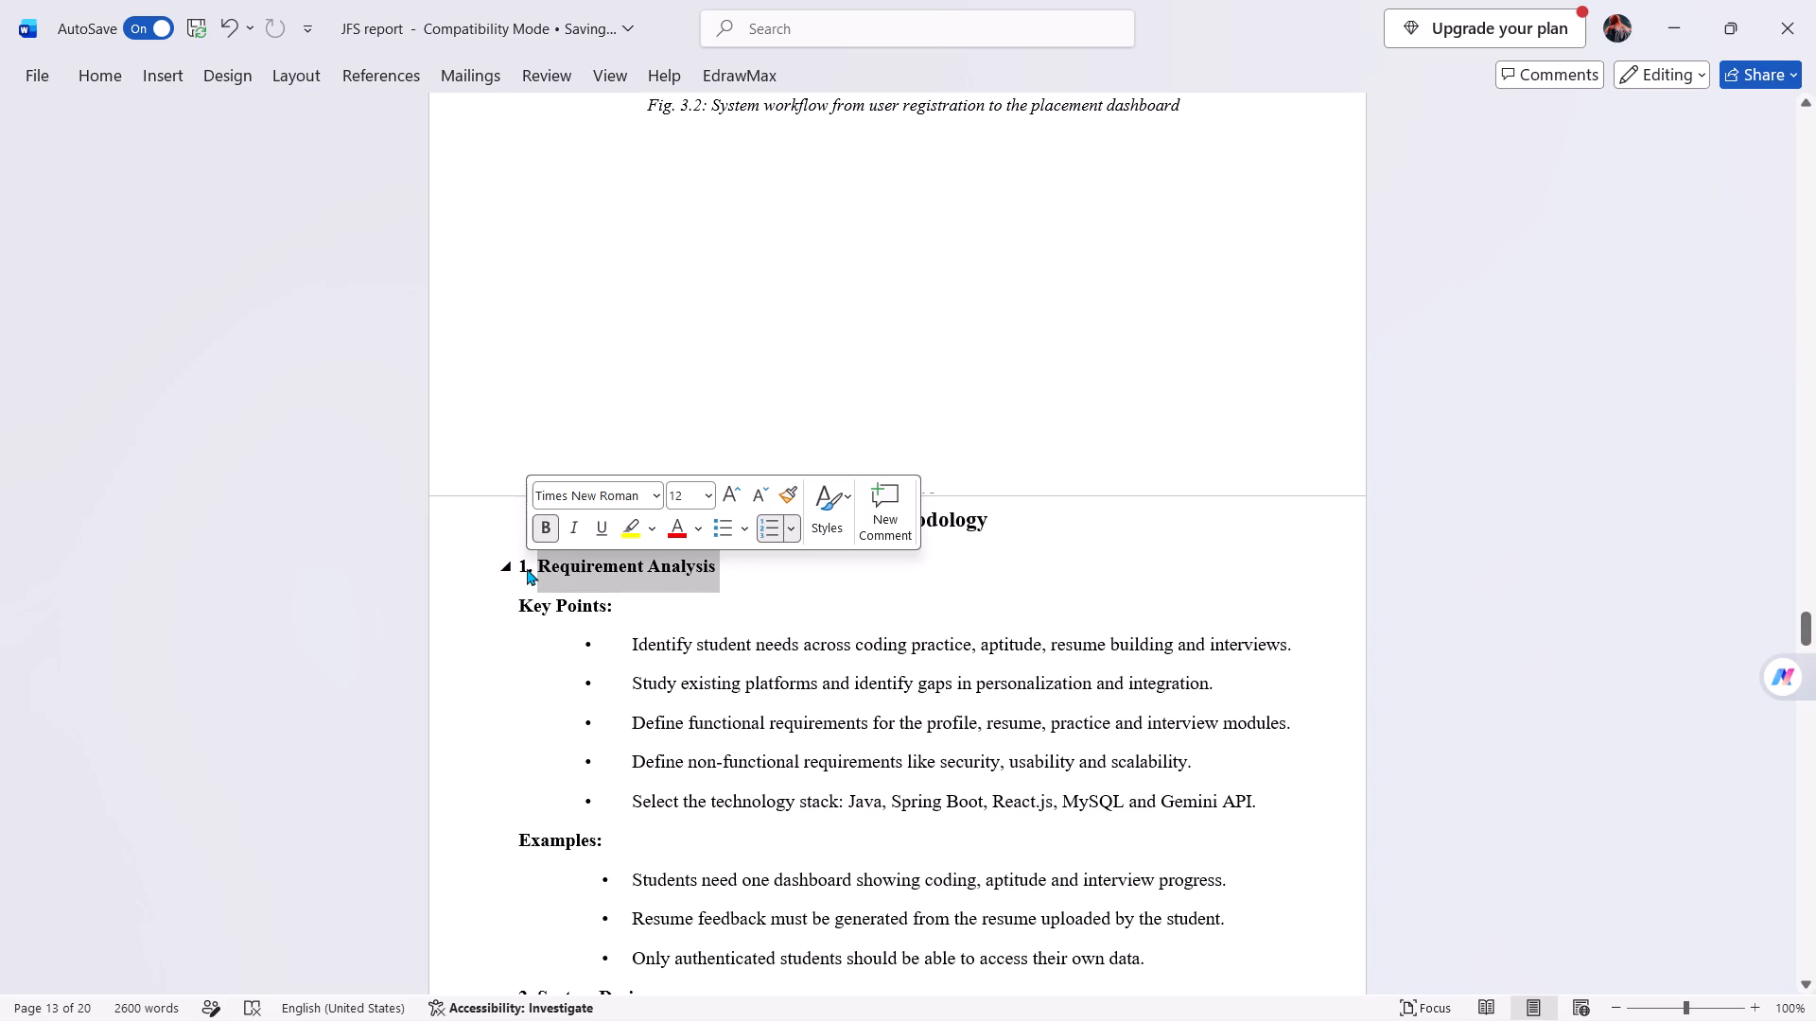
pyautogui.click(524, 565)
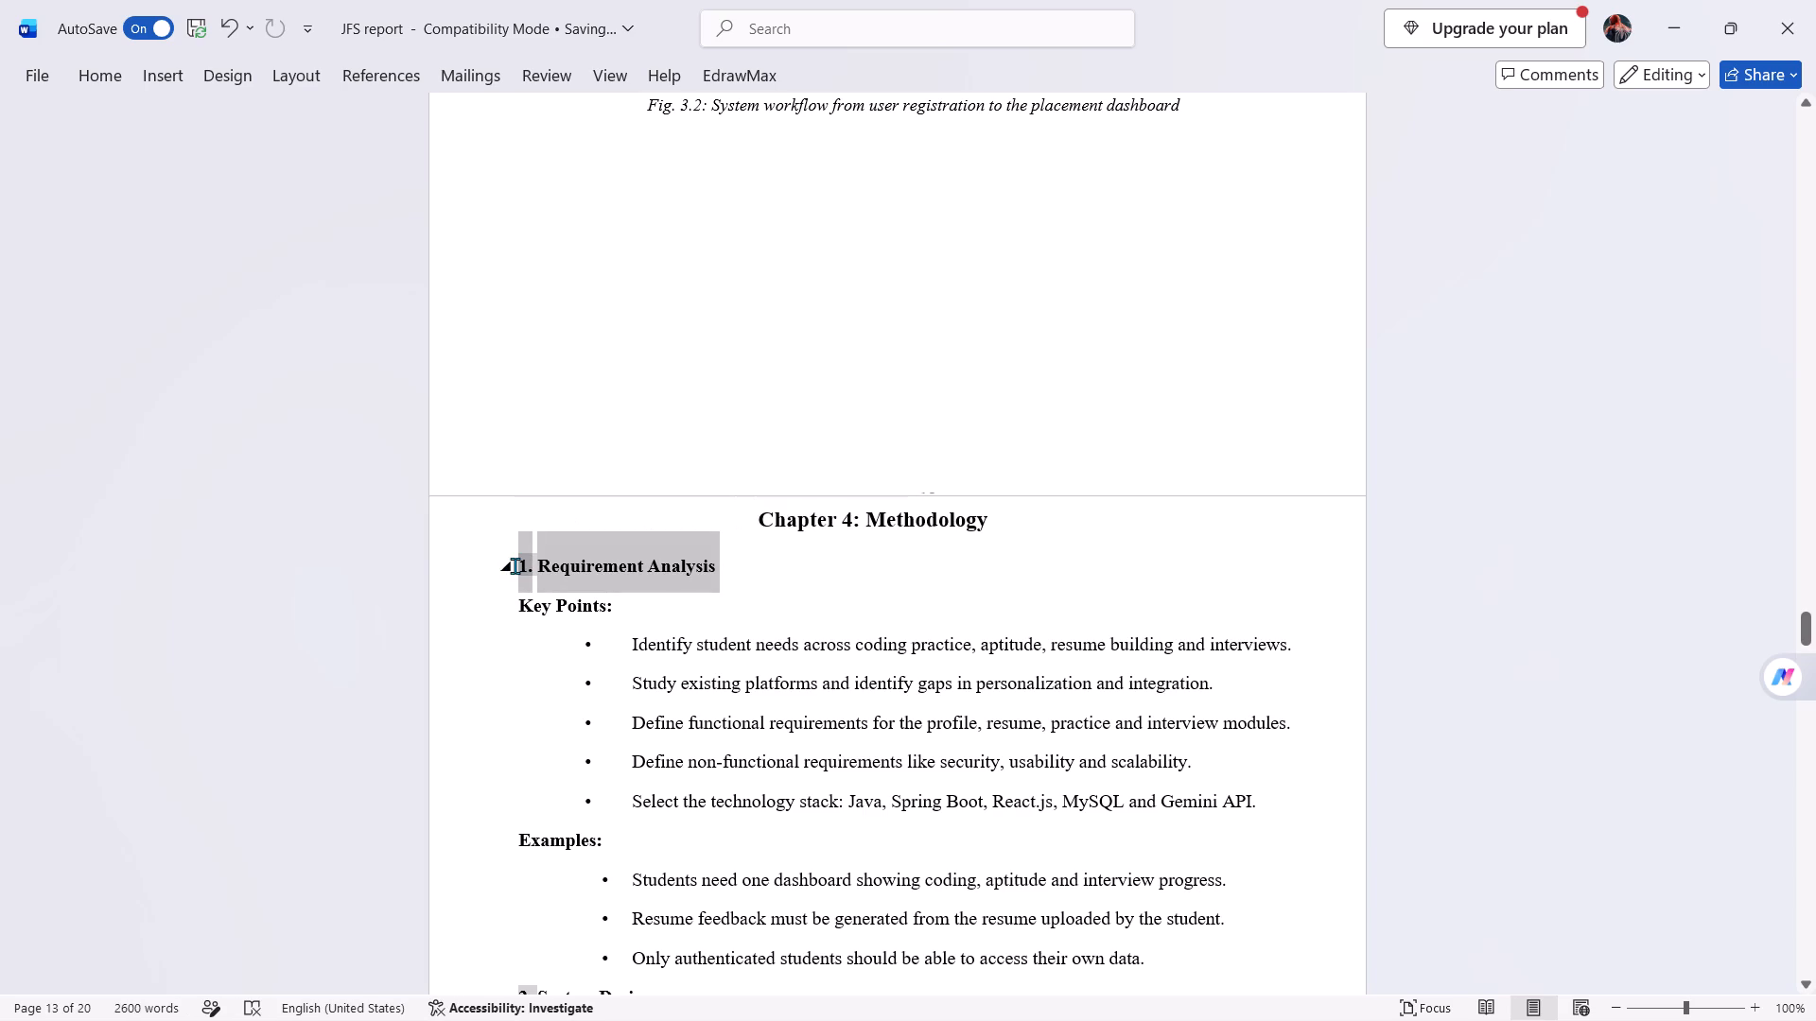
pyautogui.moveTo(515, 565); pyautogui.dragTo(769, 1020)
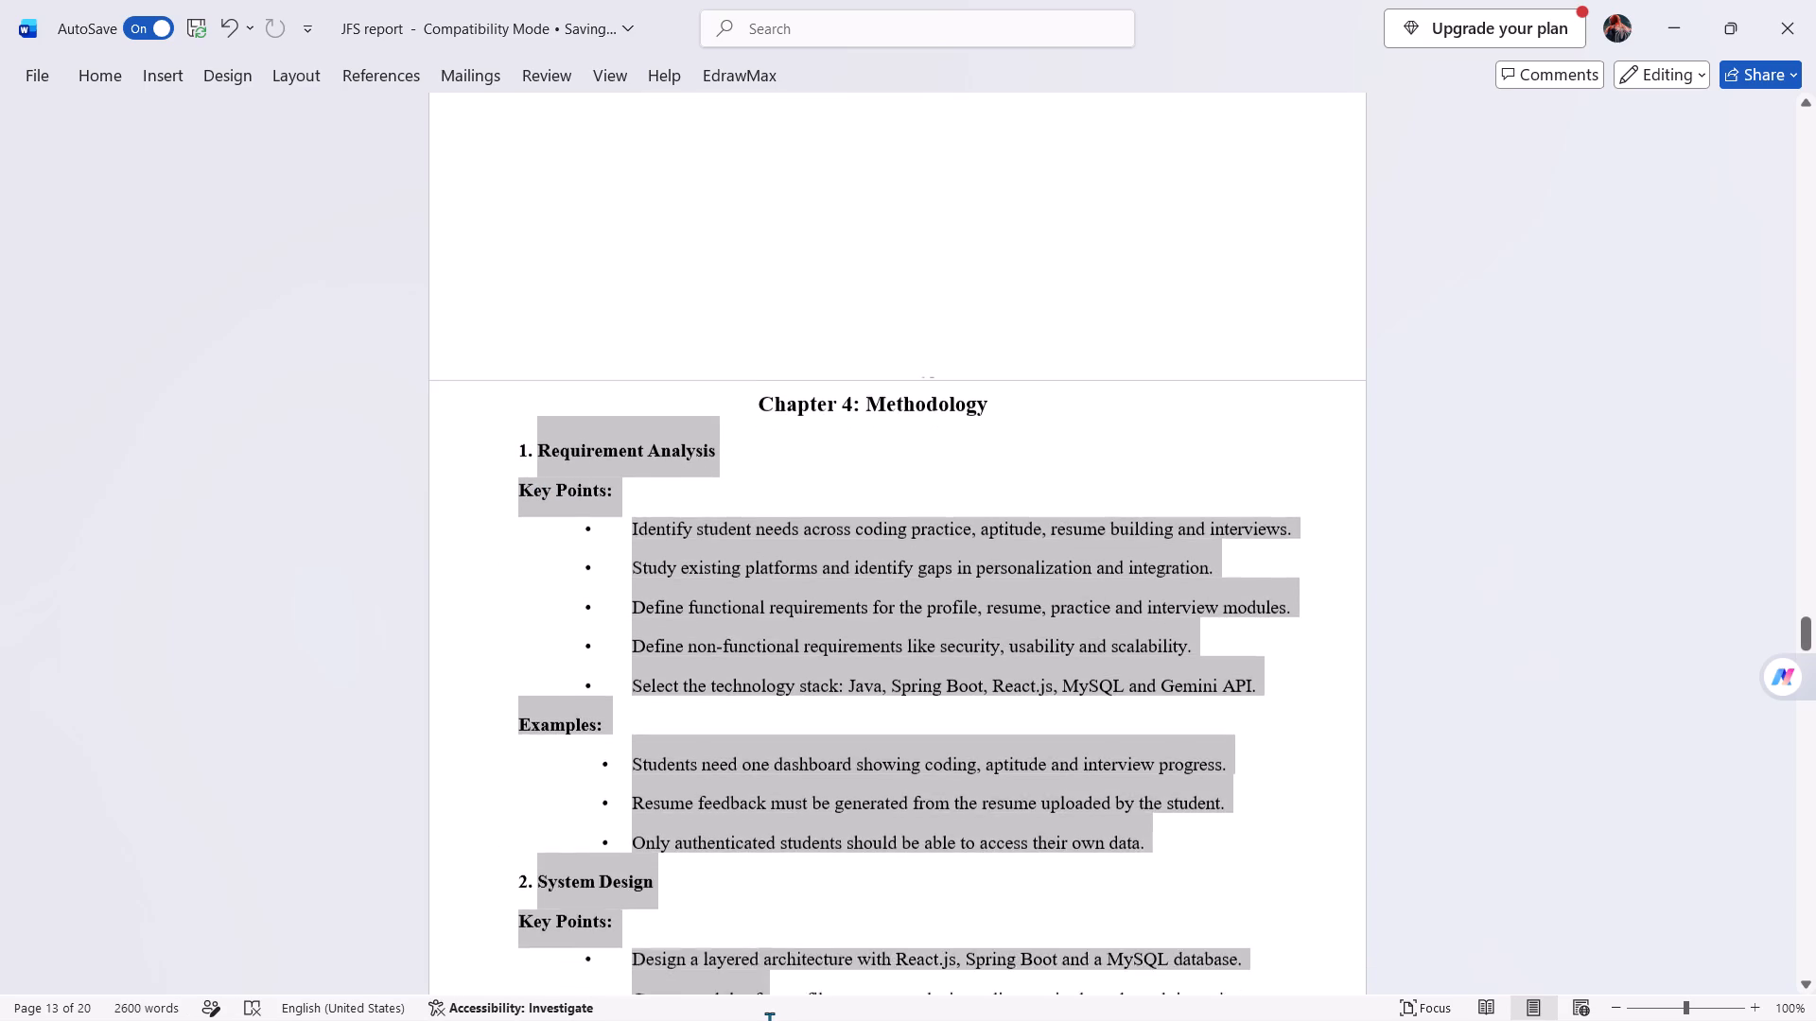
pyautogui.moveTo(769, 1020); pyautogui.dragTo(768, 1020)
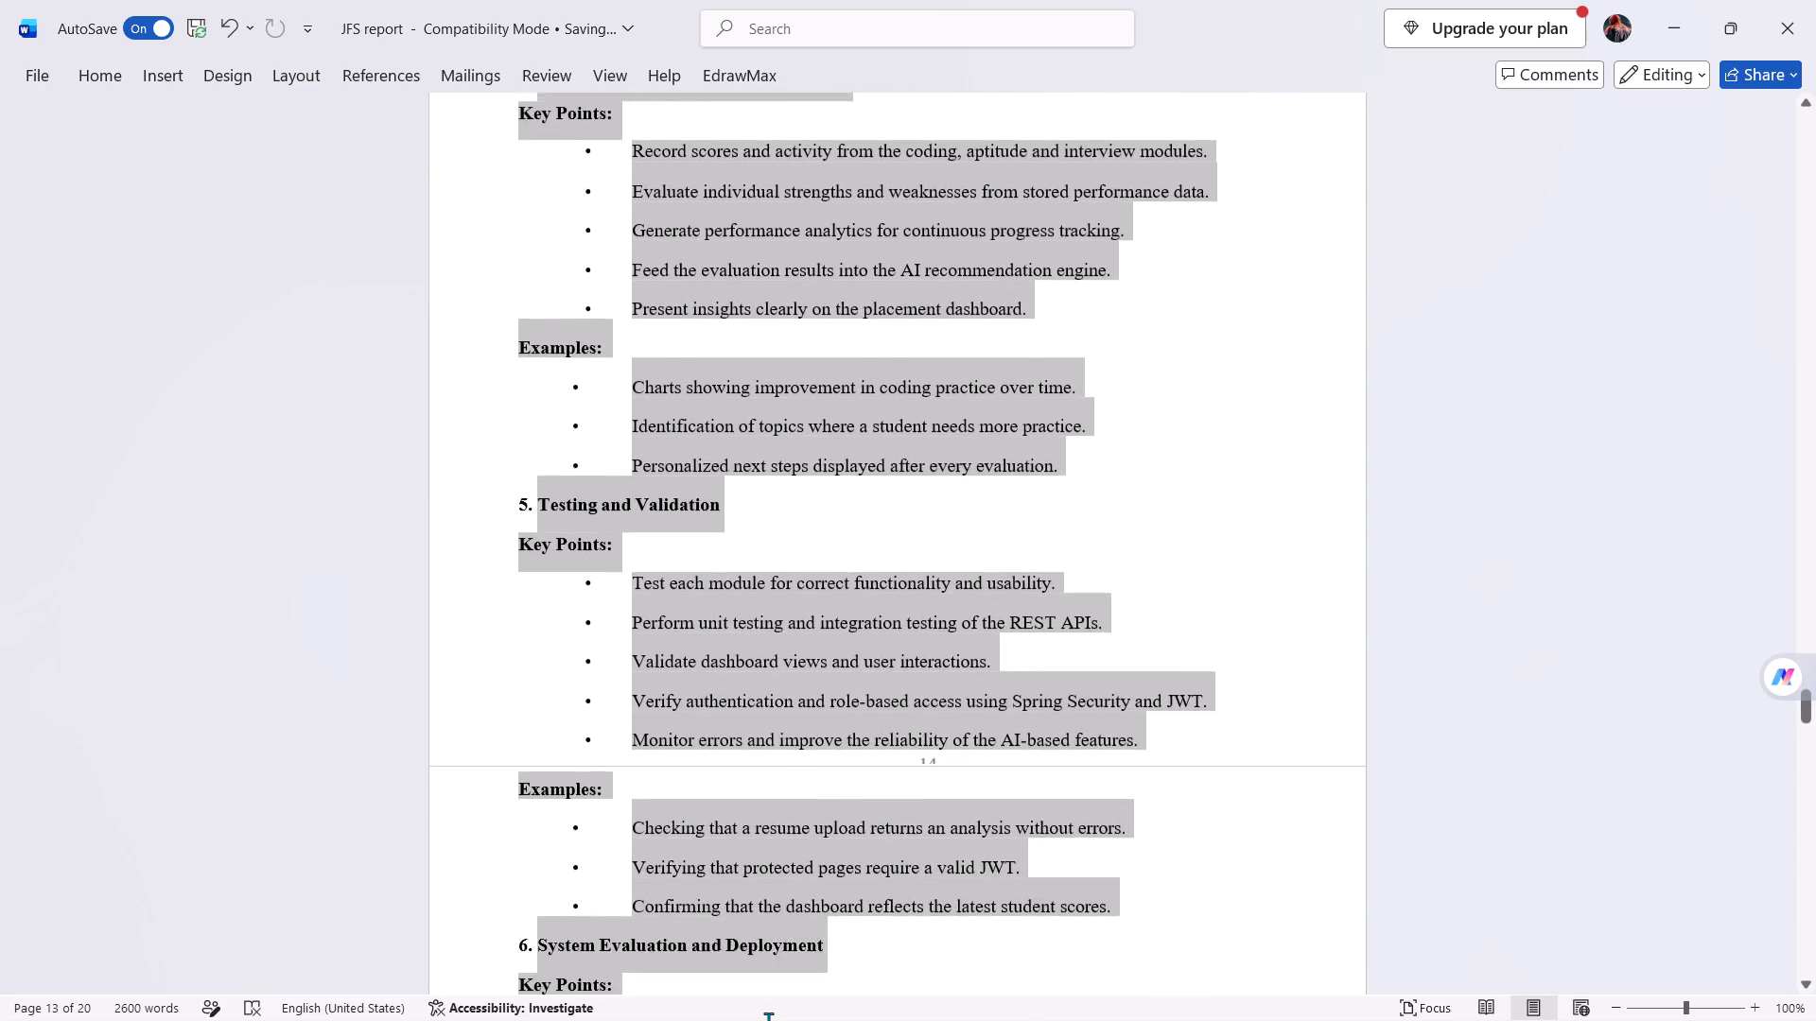
pyautogui.moveTo(768, 1020); pyautogui.dragTo(984, 632)
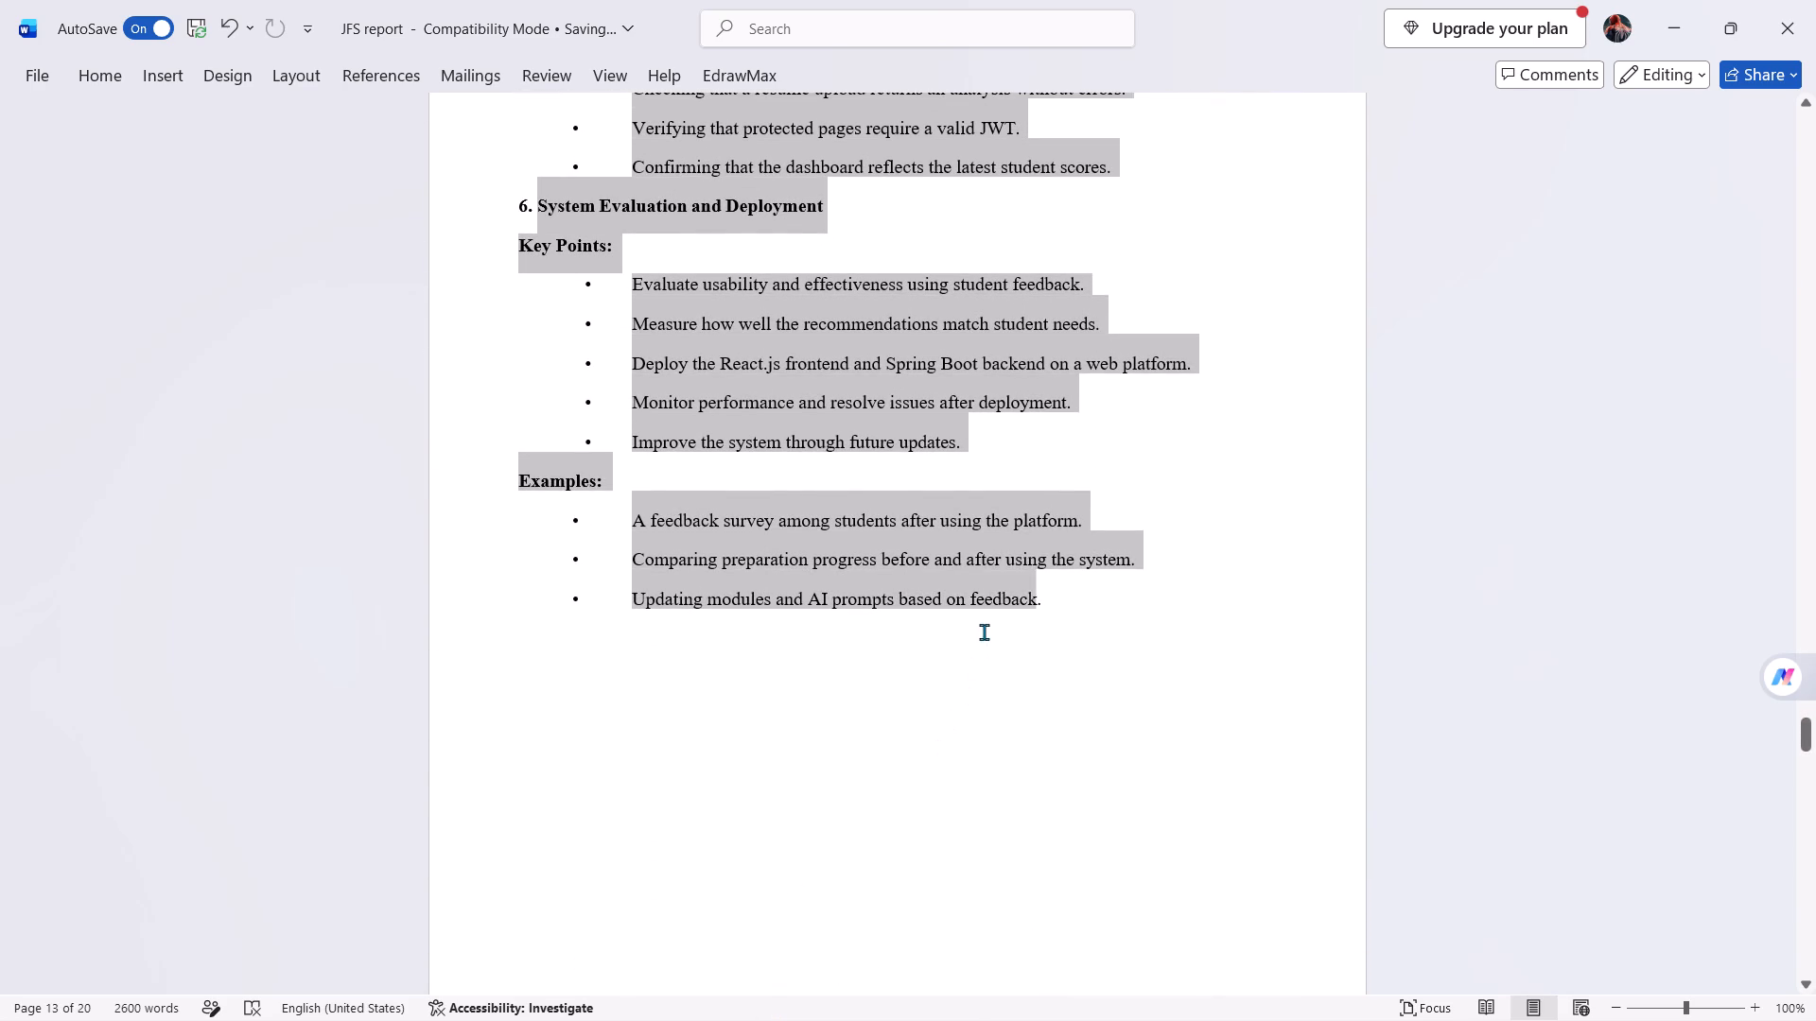
pyautogui.moveTo(984, 632); pyautogui.dragTo(985, 629)
pyautogui.press('BackSpace')
pyautogui.press('BackSpace')
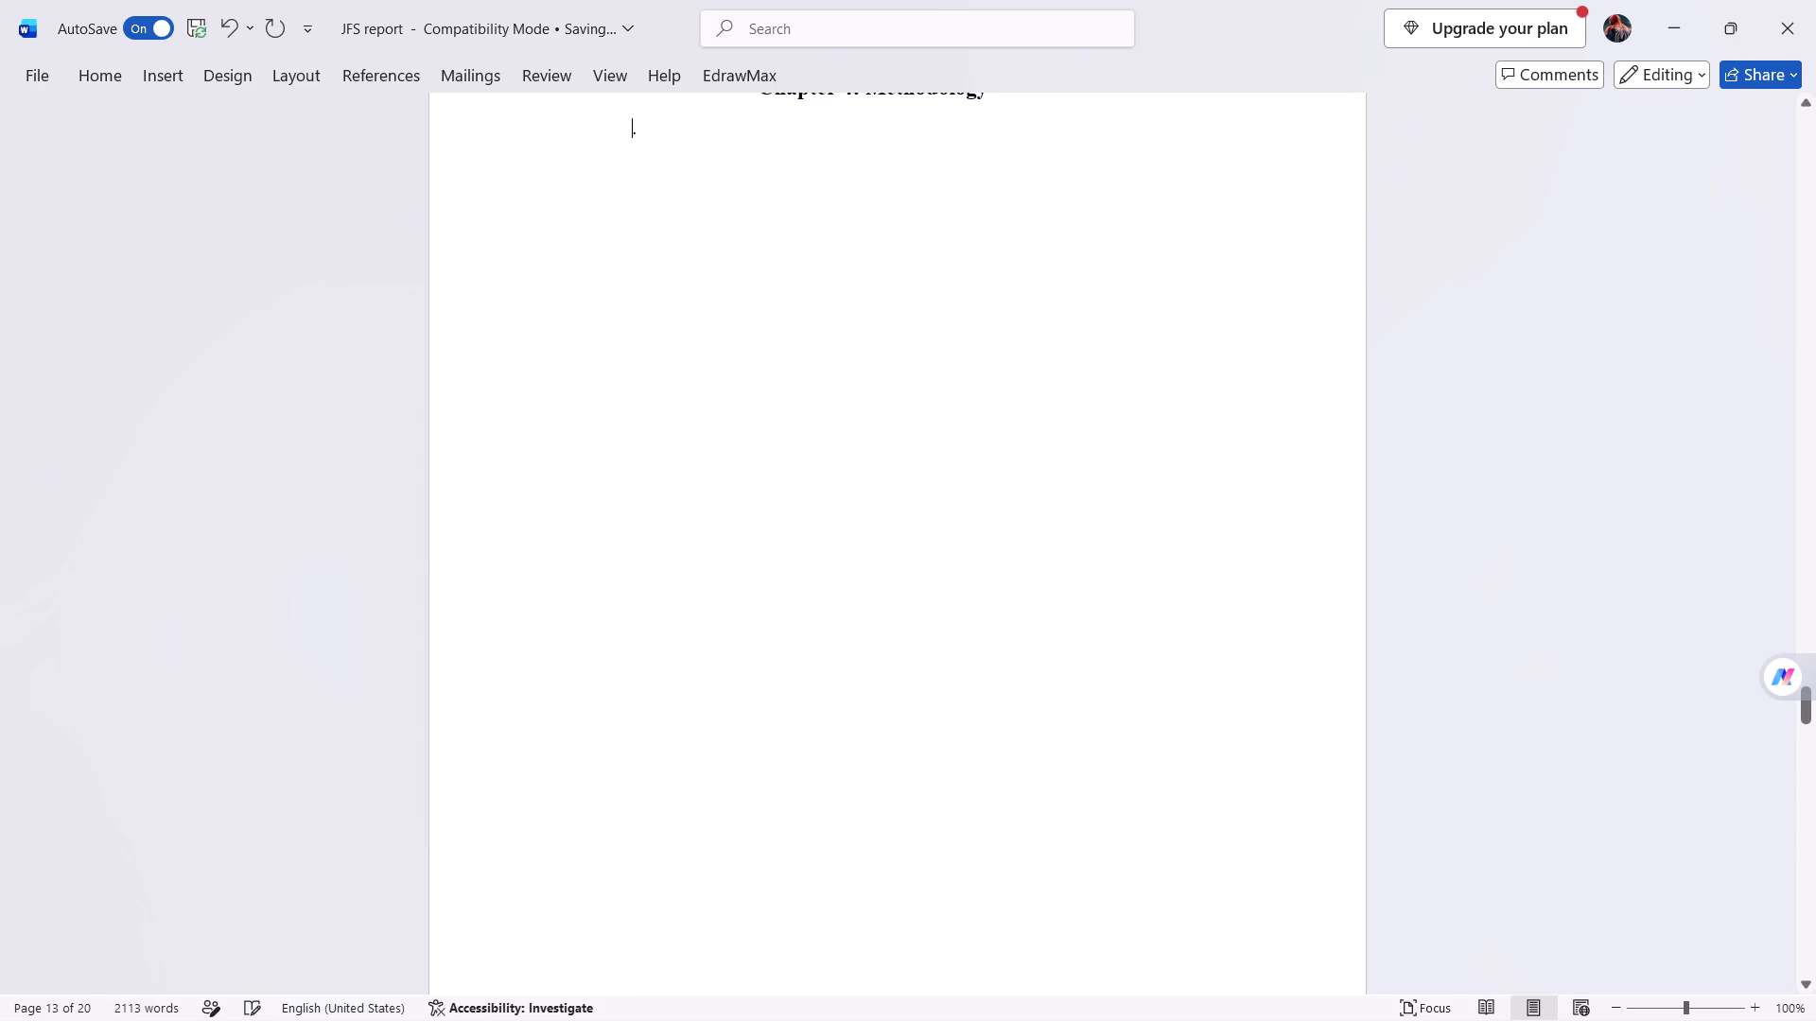
pyautogui.press('BackSpace')
# Paste the copied eight-step methodology with examples below the Chapter 4: Methodology heading.
pyautogui.scroll(1, 985, 629)
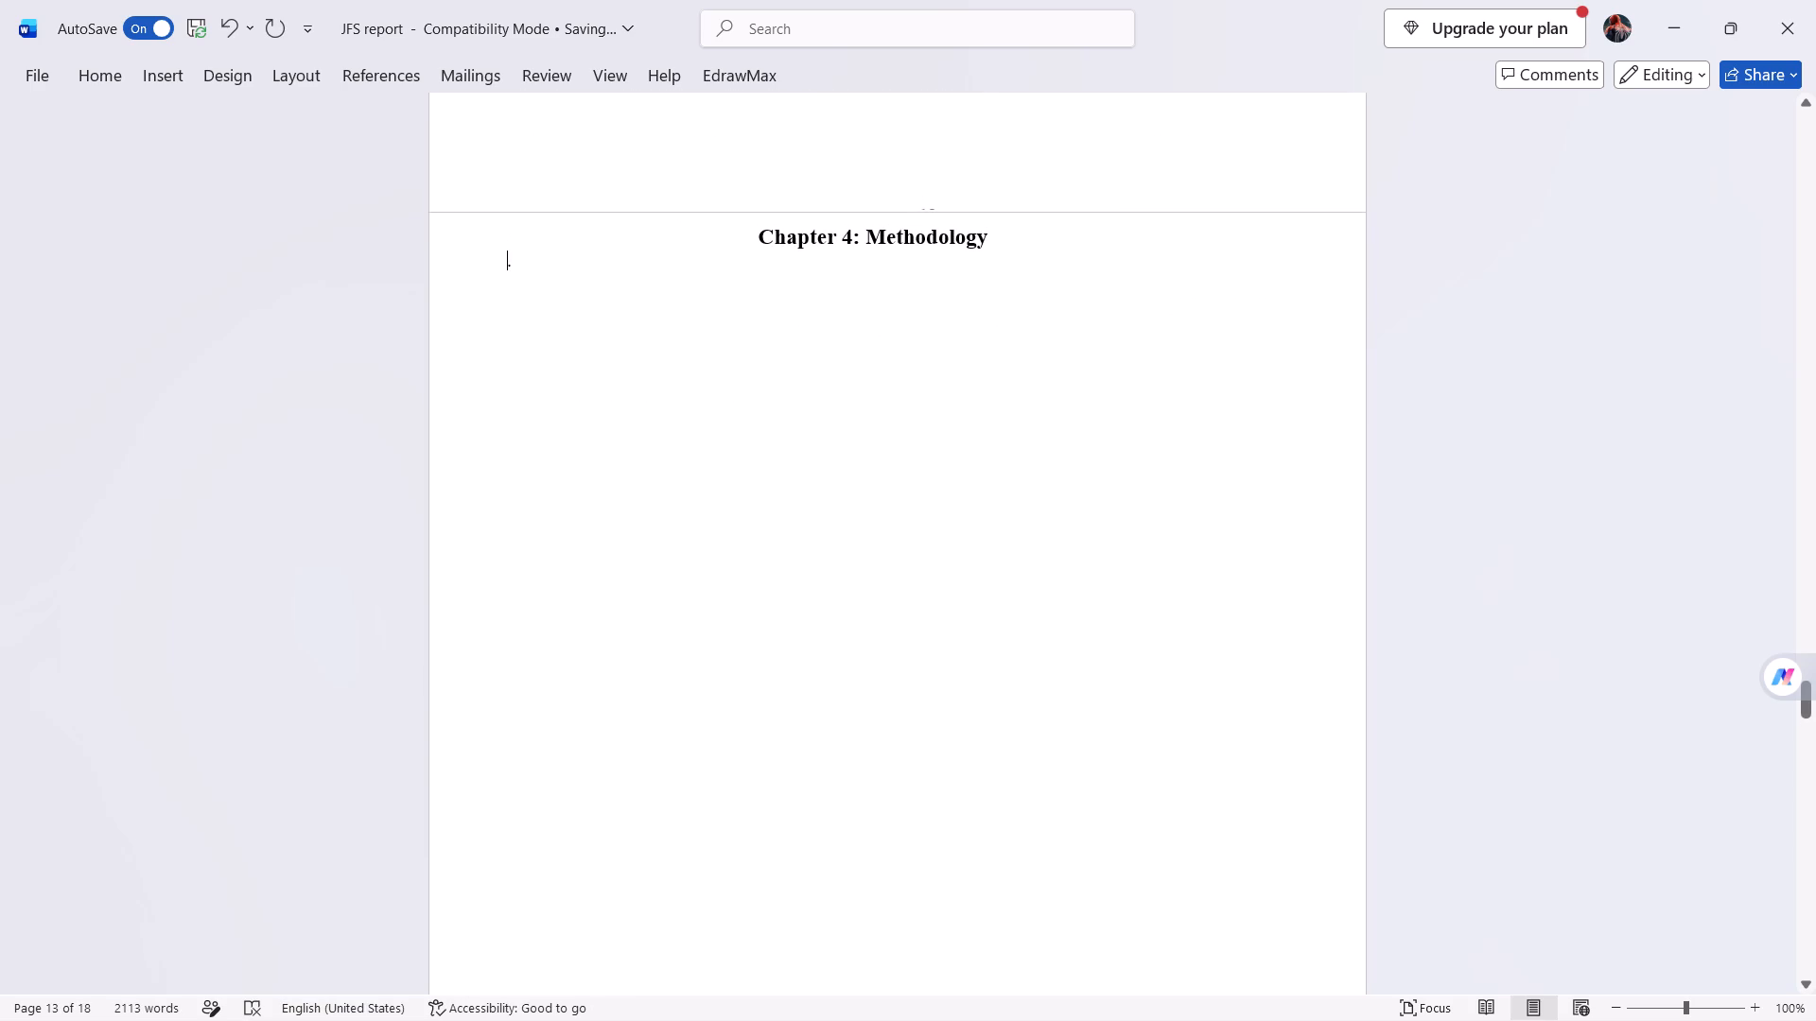
pyautogui.press('Right')
pyautogui.hotkey('ctrl', 'v')
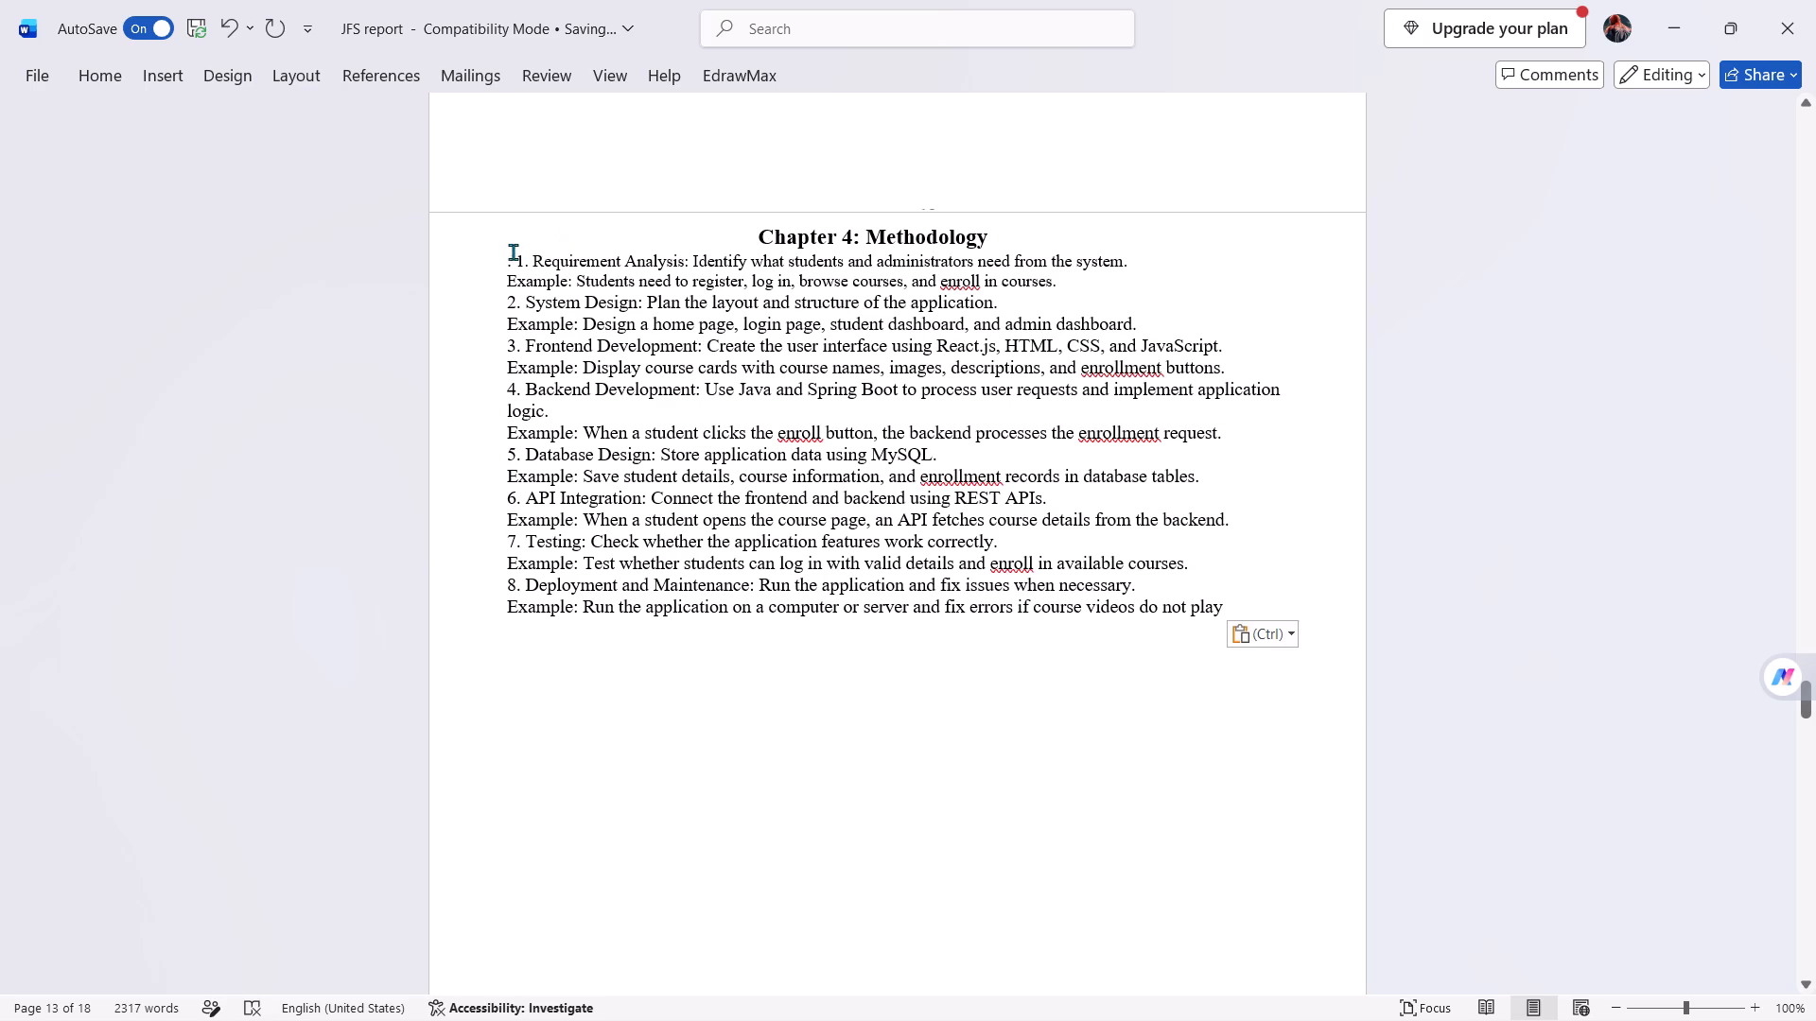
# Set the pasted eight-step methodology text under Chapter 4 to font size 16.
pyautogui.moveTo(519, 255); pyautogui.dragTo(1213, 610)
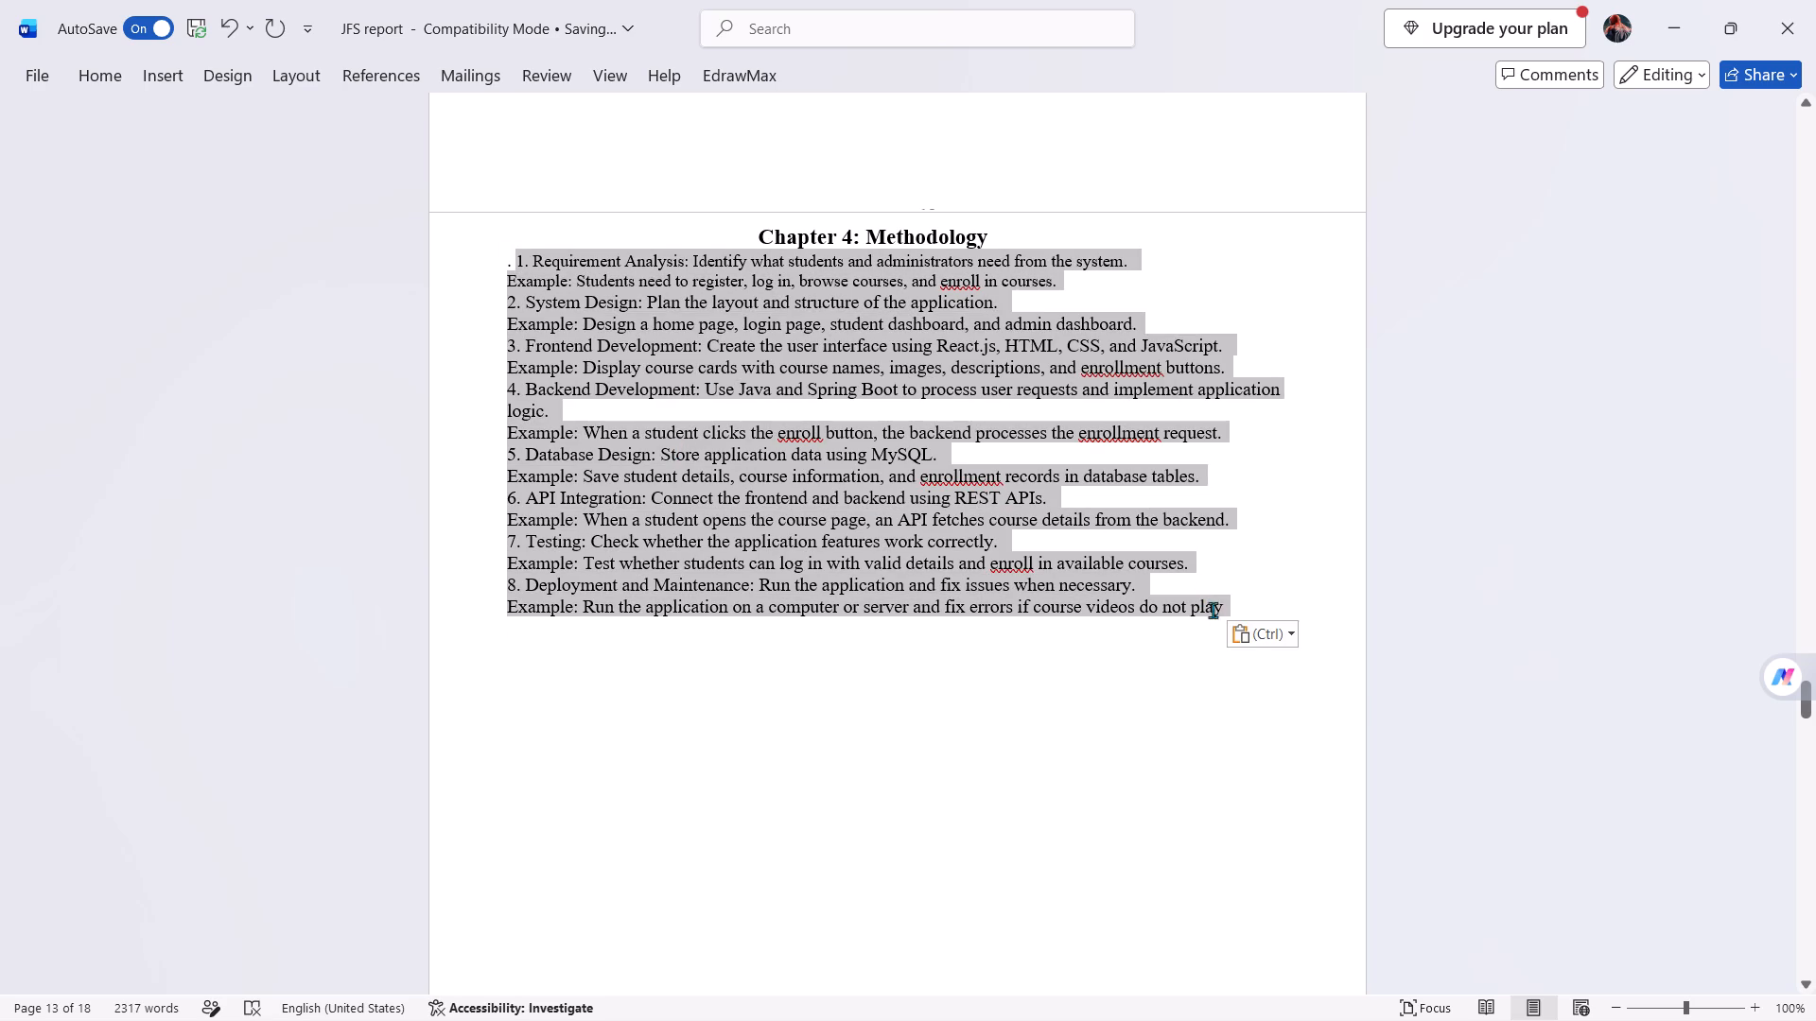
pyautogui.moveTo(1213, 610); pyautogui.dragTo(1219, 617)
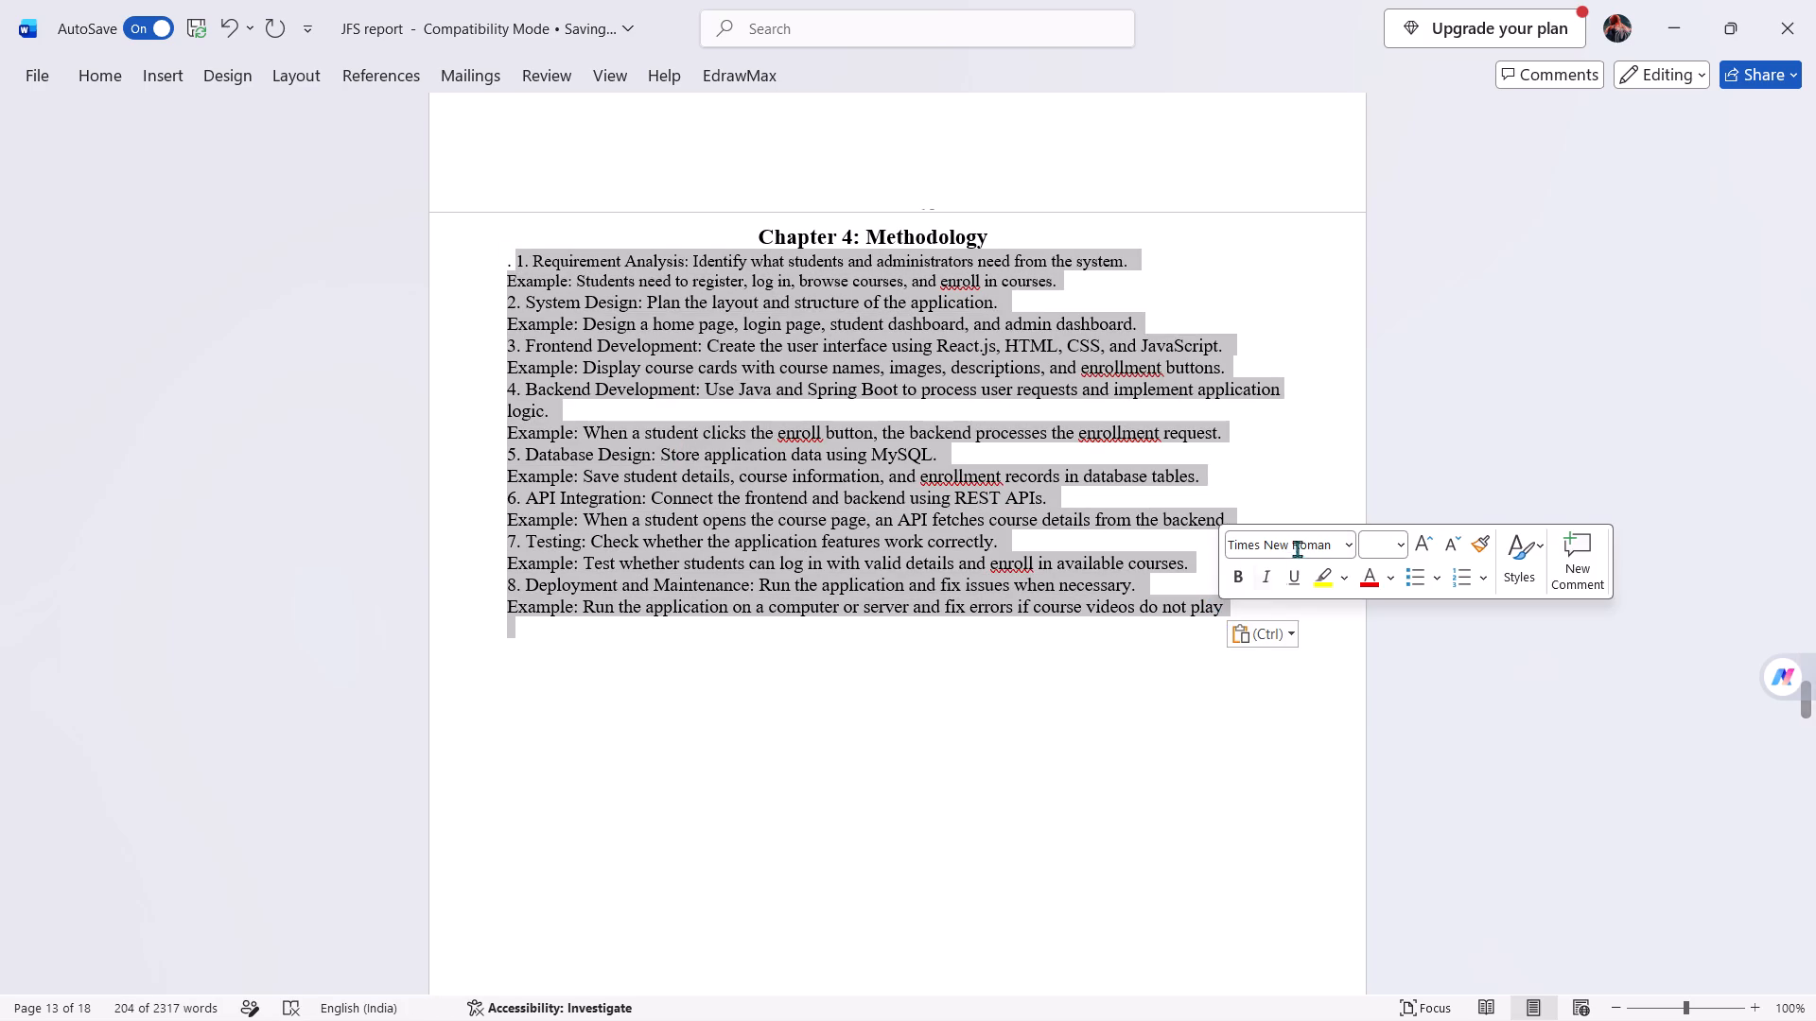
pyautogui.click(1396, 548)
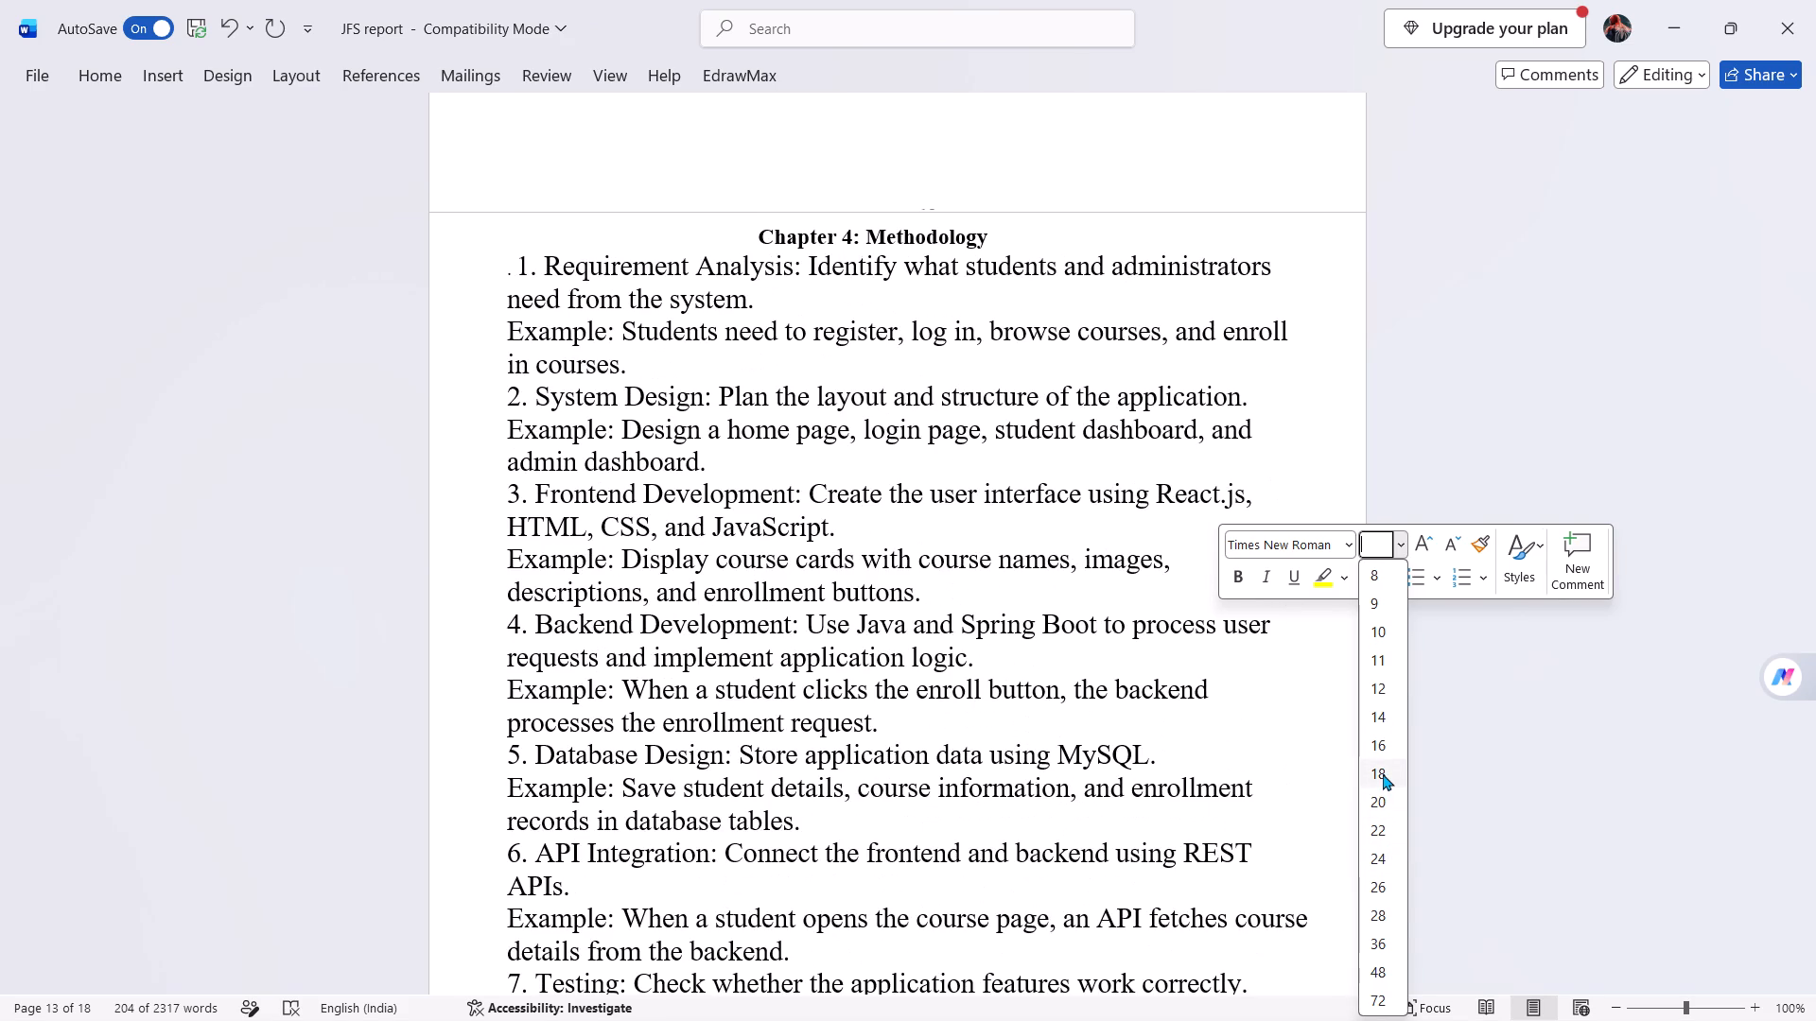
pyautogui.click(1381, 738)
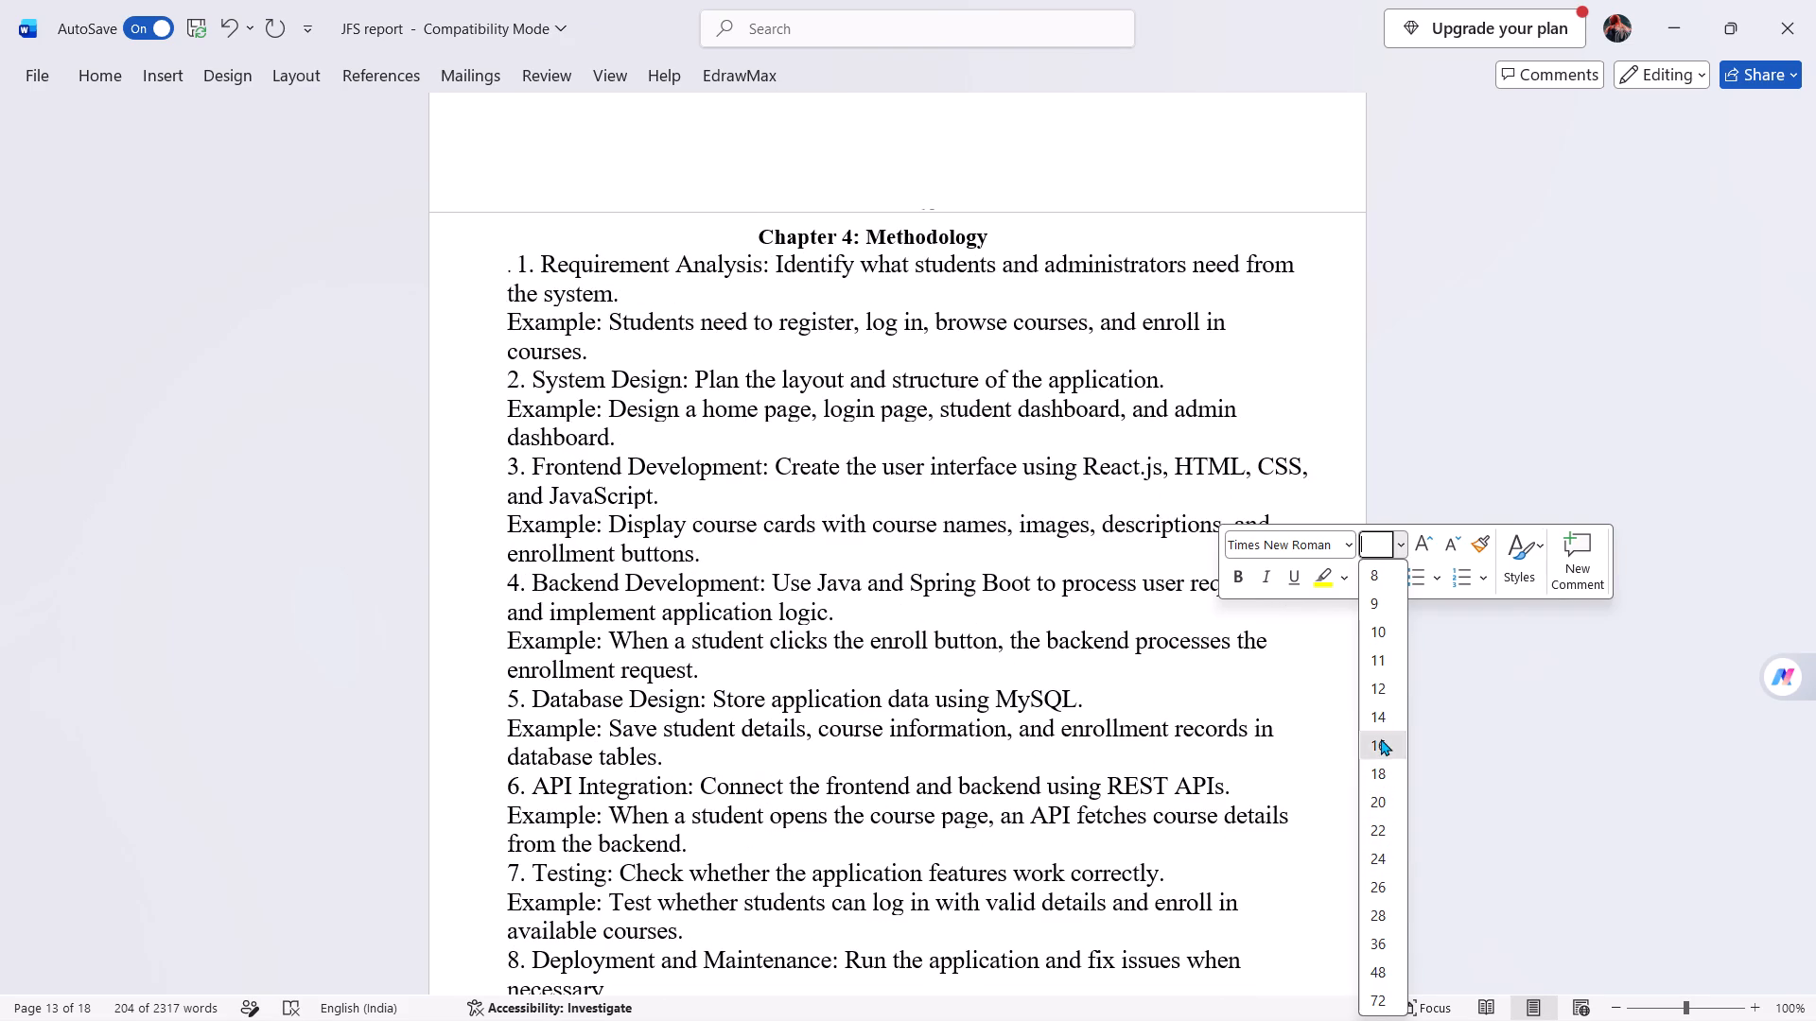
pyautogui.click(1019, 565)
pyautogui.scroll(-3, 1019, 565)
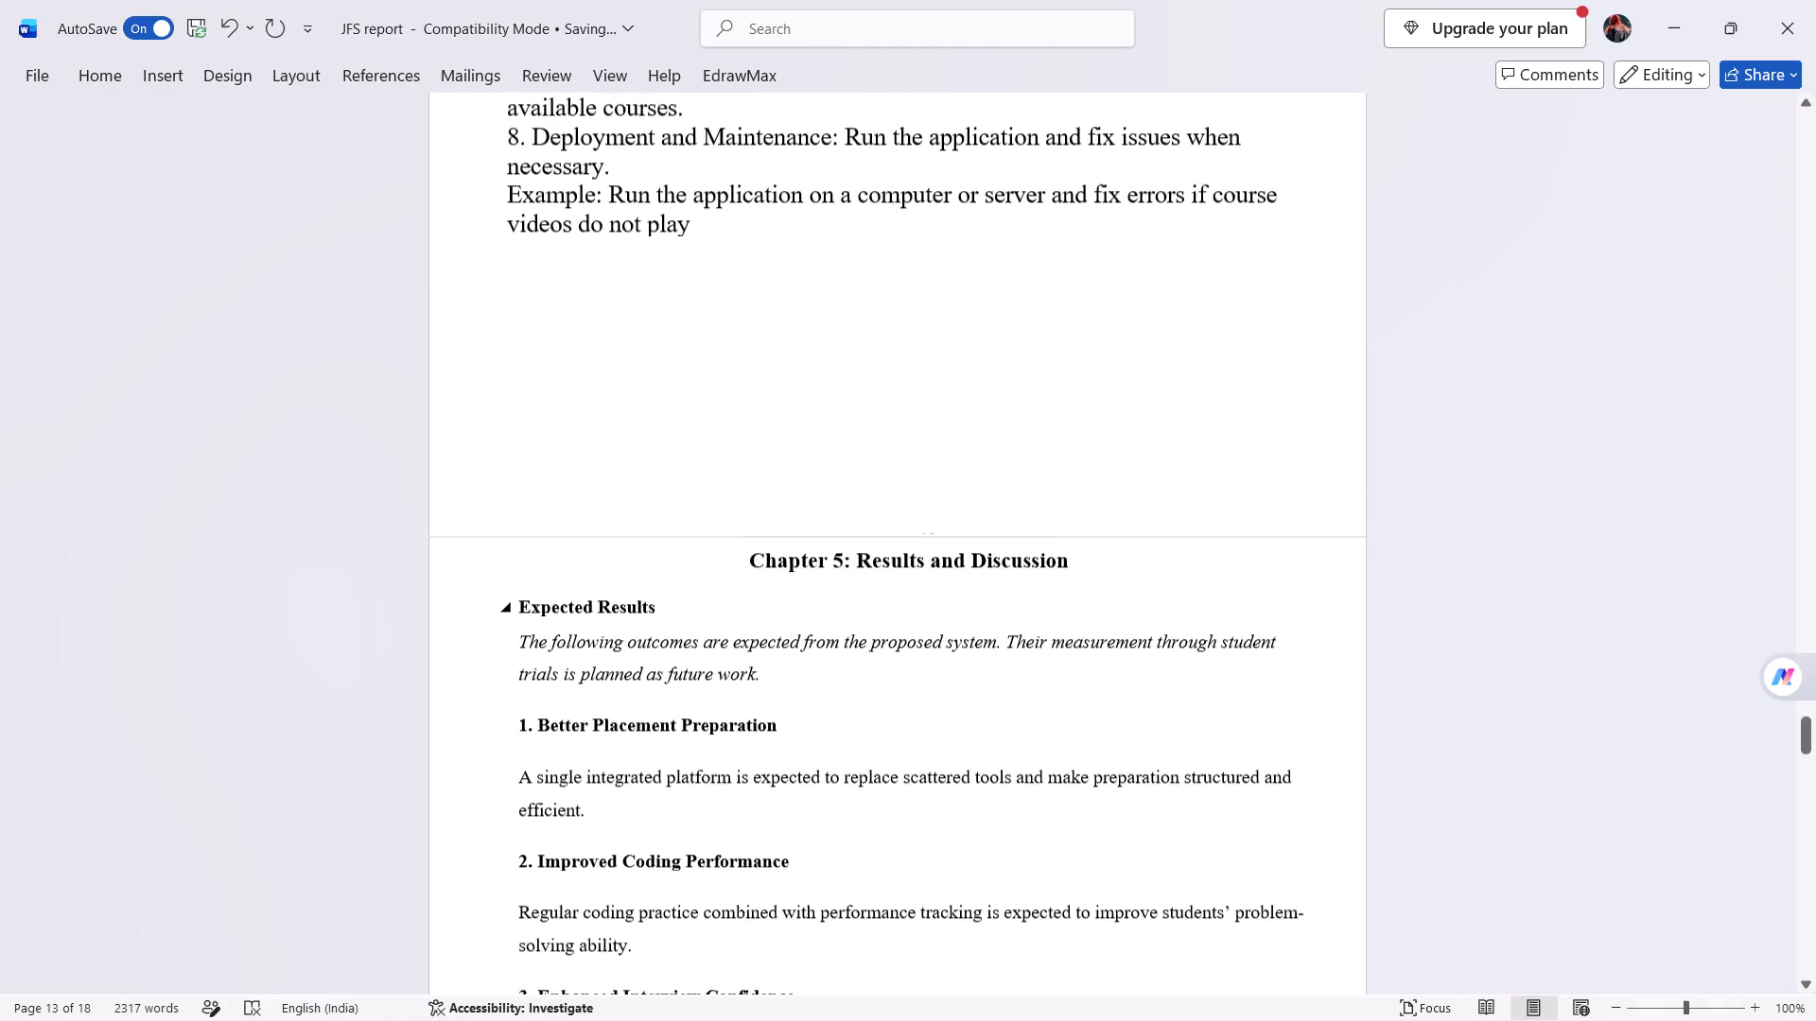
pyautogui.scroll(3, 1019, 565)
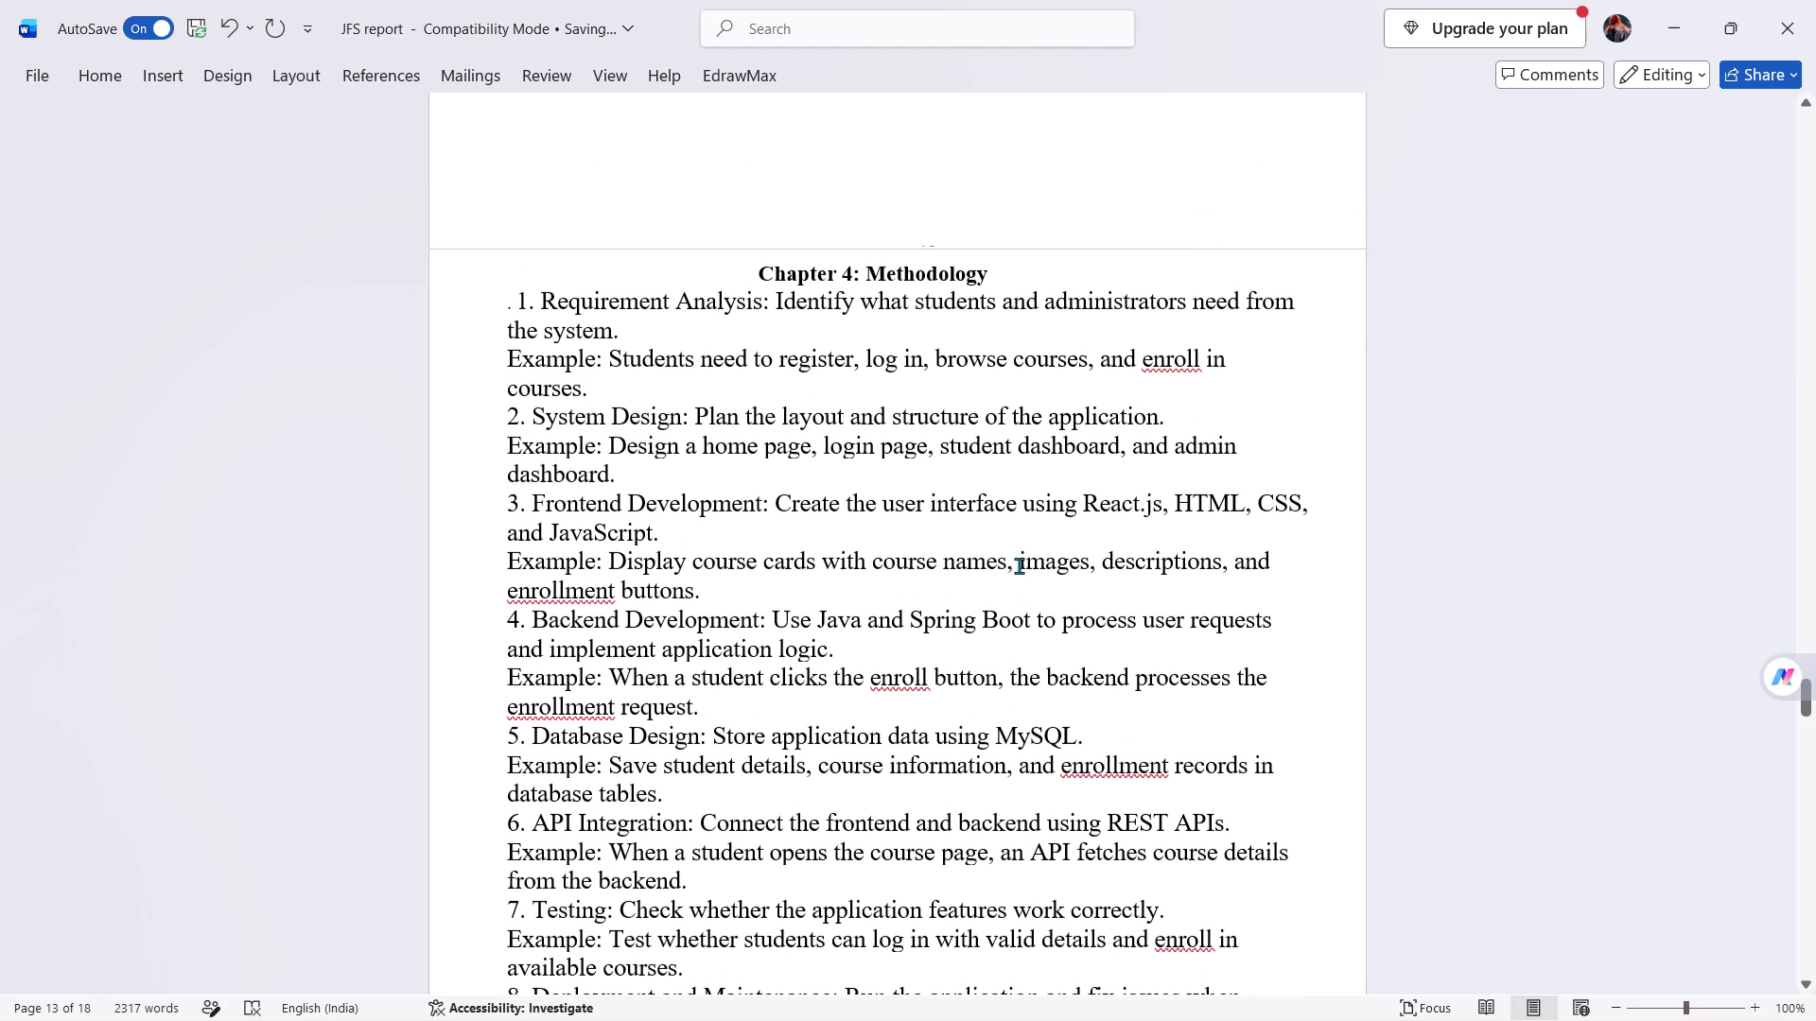
# Delete the stray period before "1. Requirement Analysis" and insert three blank lines between the Chapter 4: Methodology heading and that step.
pyautogui.click(521, 304)
pyautogui.press('BackSpace')
pyautogui.press('BackSpace')
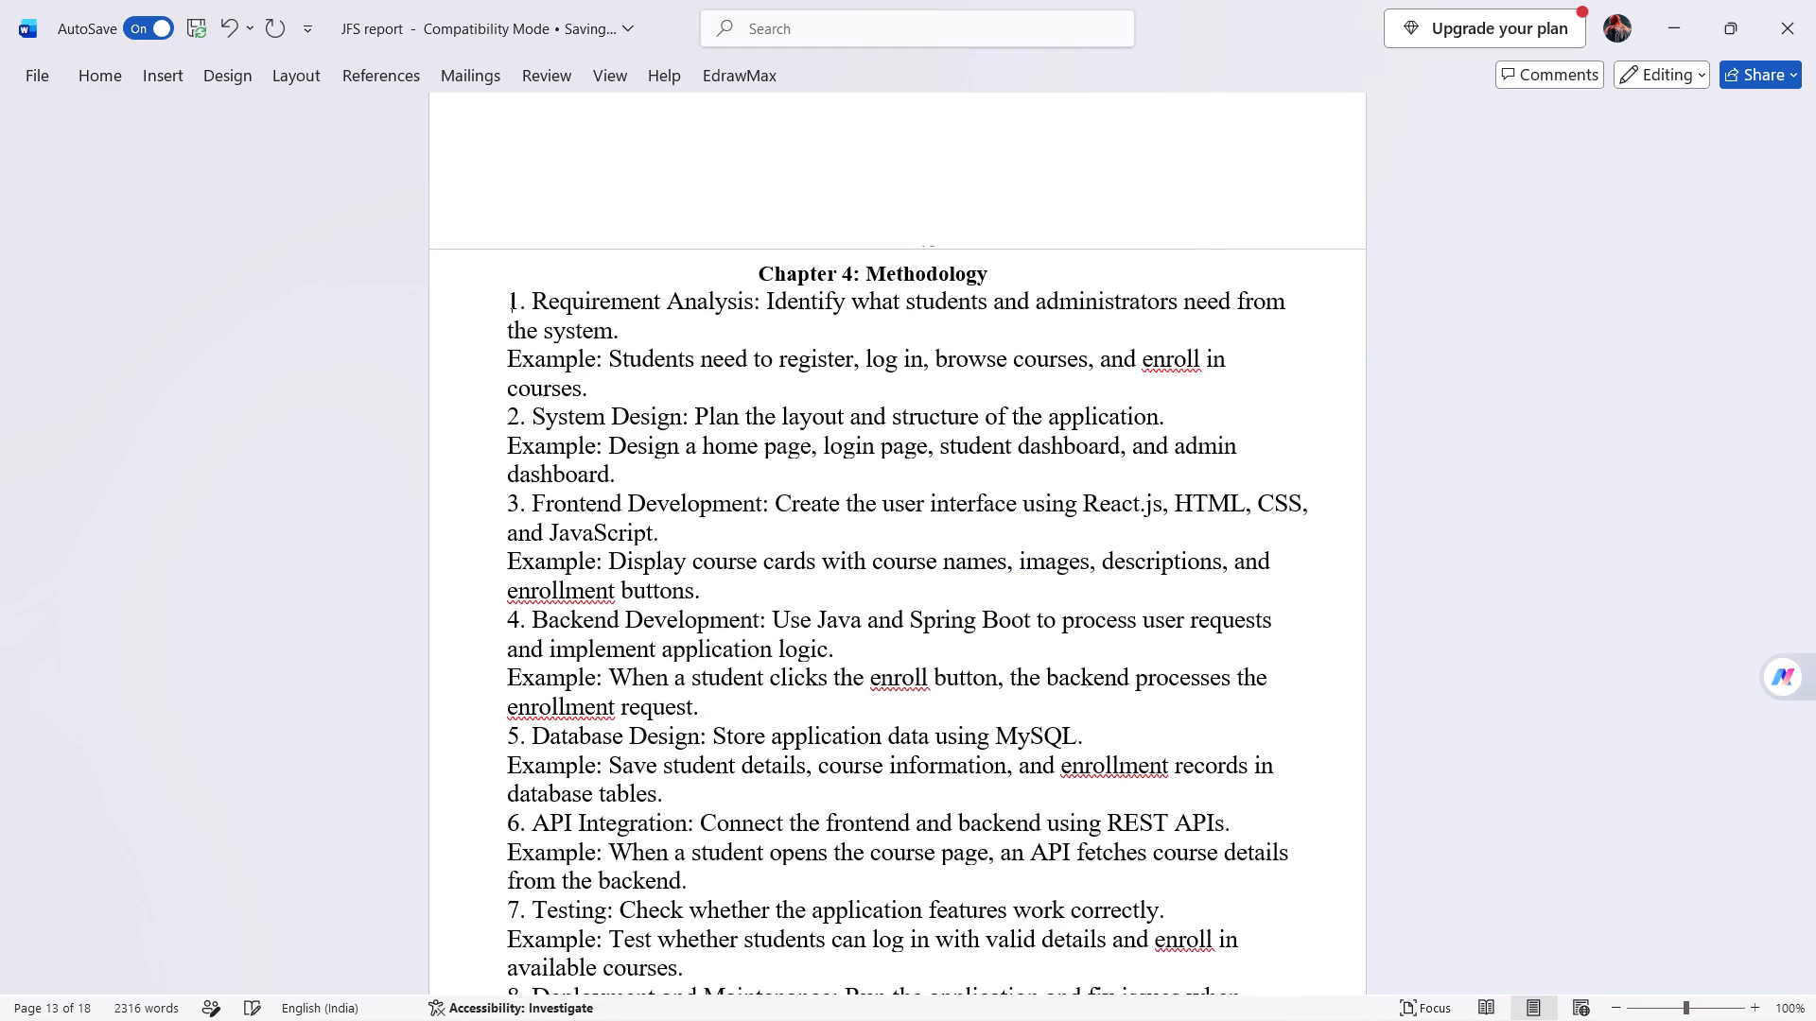
pyautogui.press('Return')
pyautogui.press('Return')
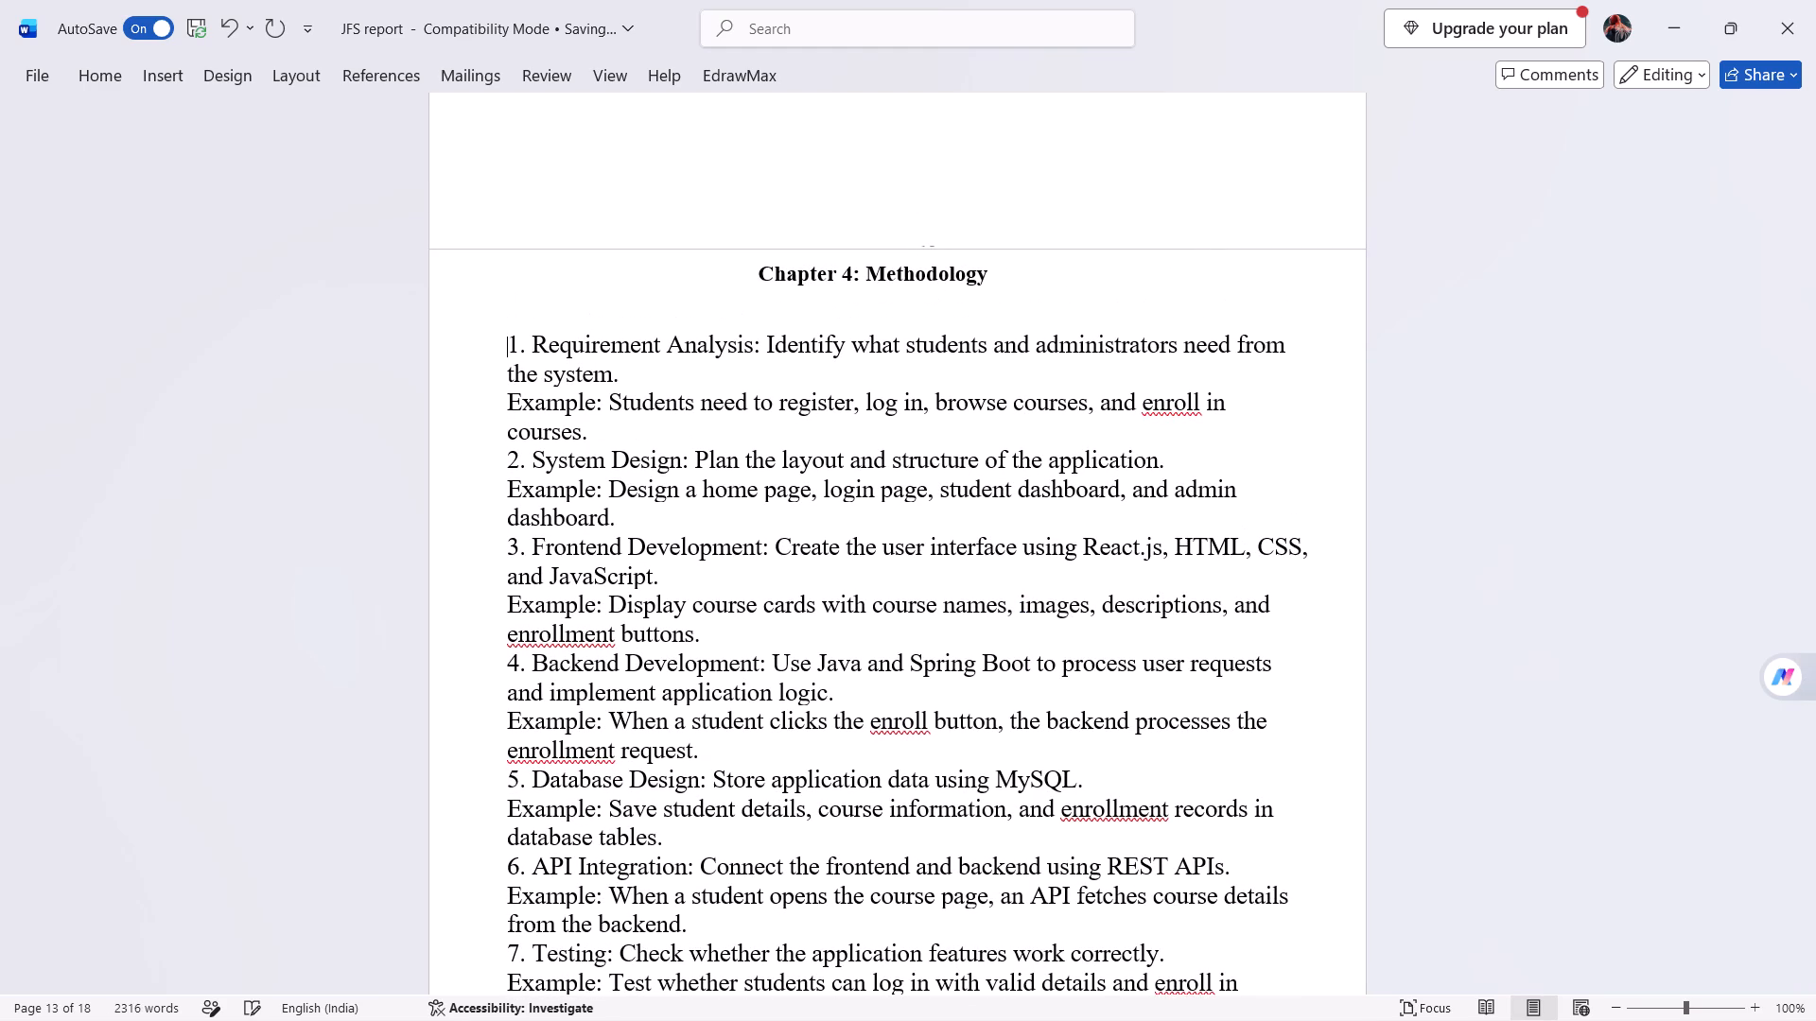
pyautogui.press('Return')
# Insert a blank line before each of methodology steps 8, 7, 6 and 5, from Deployment and Maintenance back to Database Design.
pyautogui.scroll(1, 521, 304)
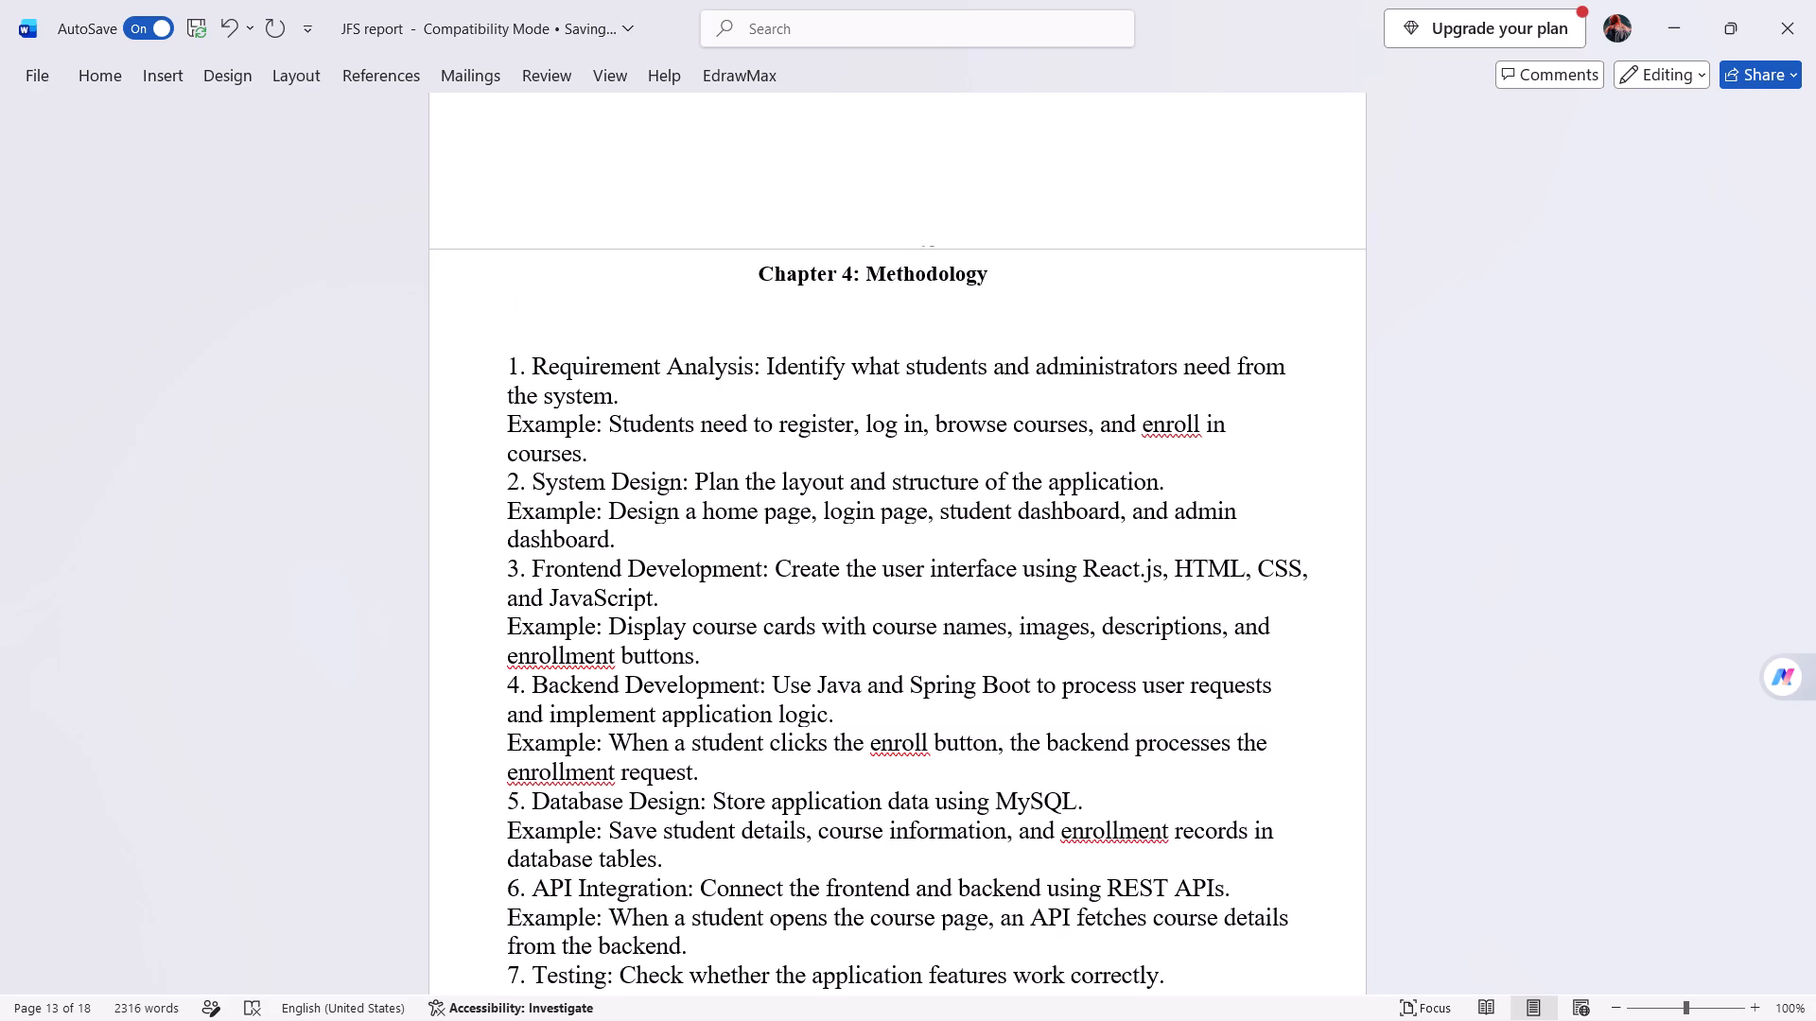
pyautogui.scroll(4, 521, 304)
pyautogui.scroll(-2, 521, 304)
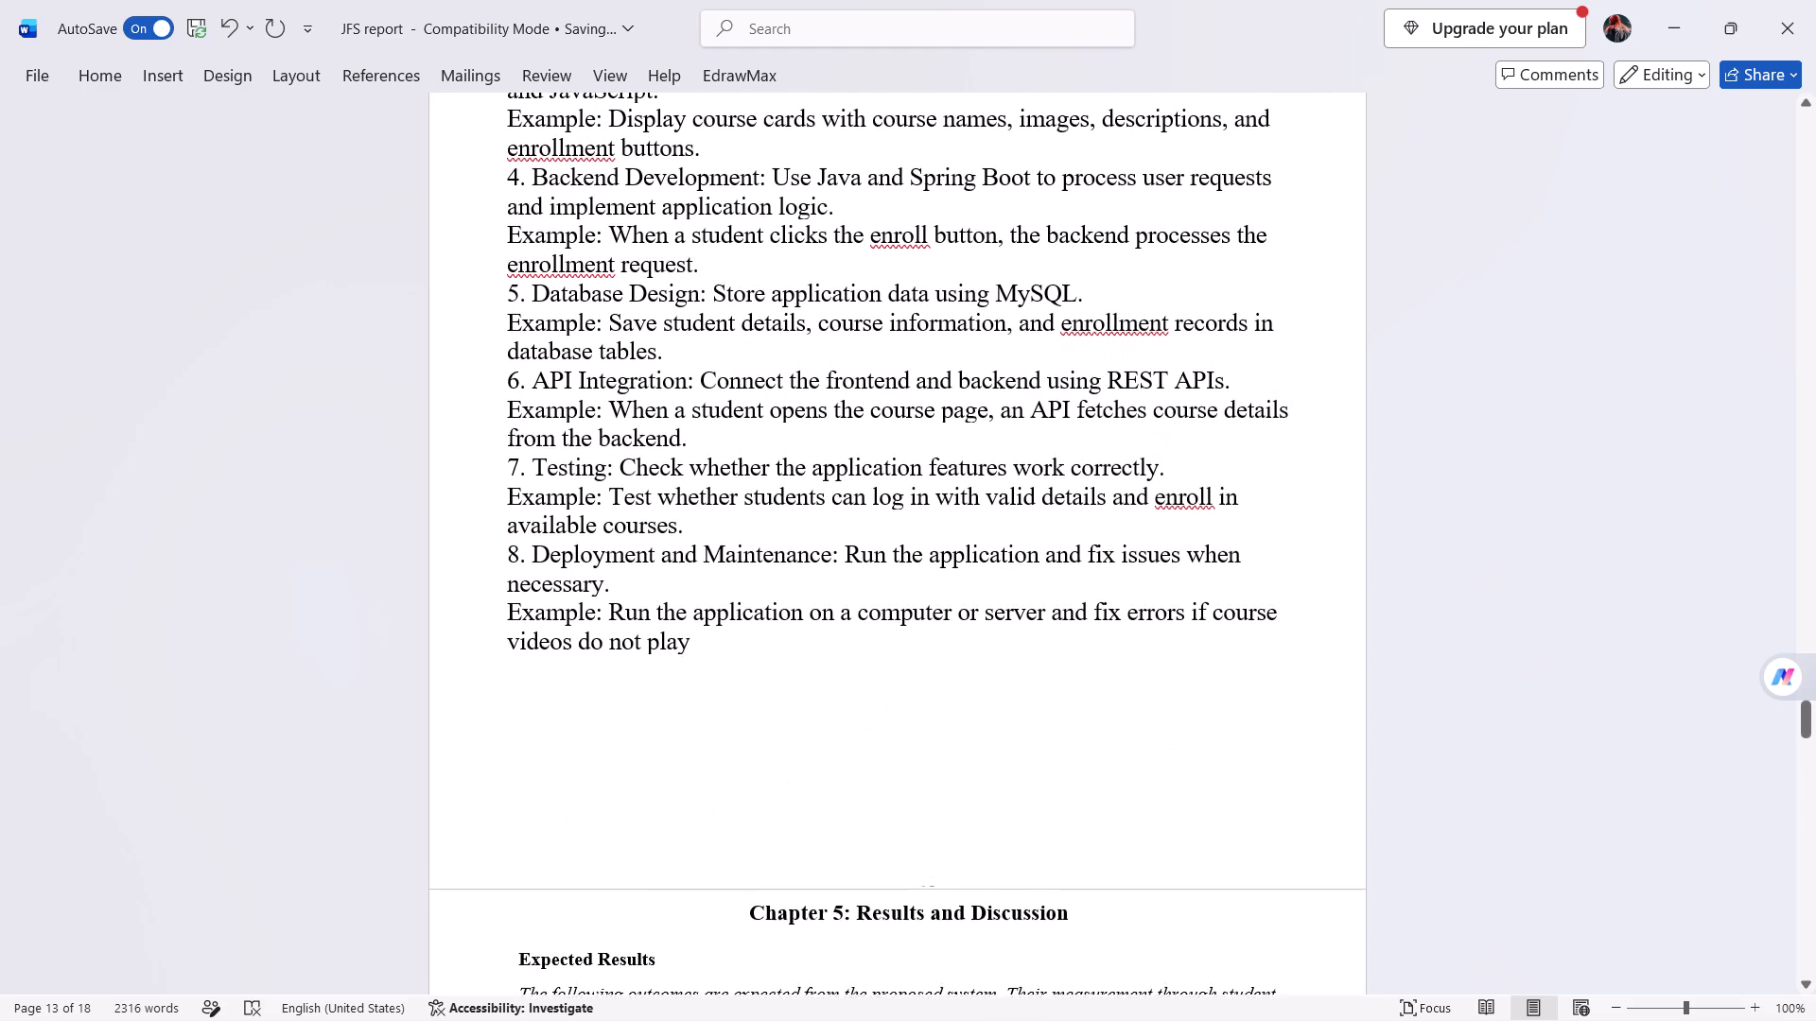
pyautogui.click(506, 562)
pyautogui.press('Return')
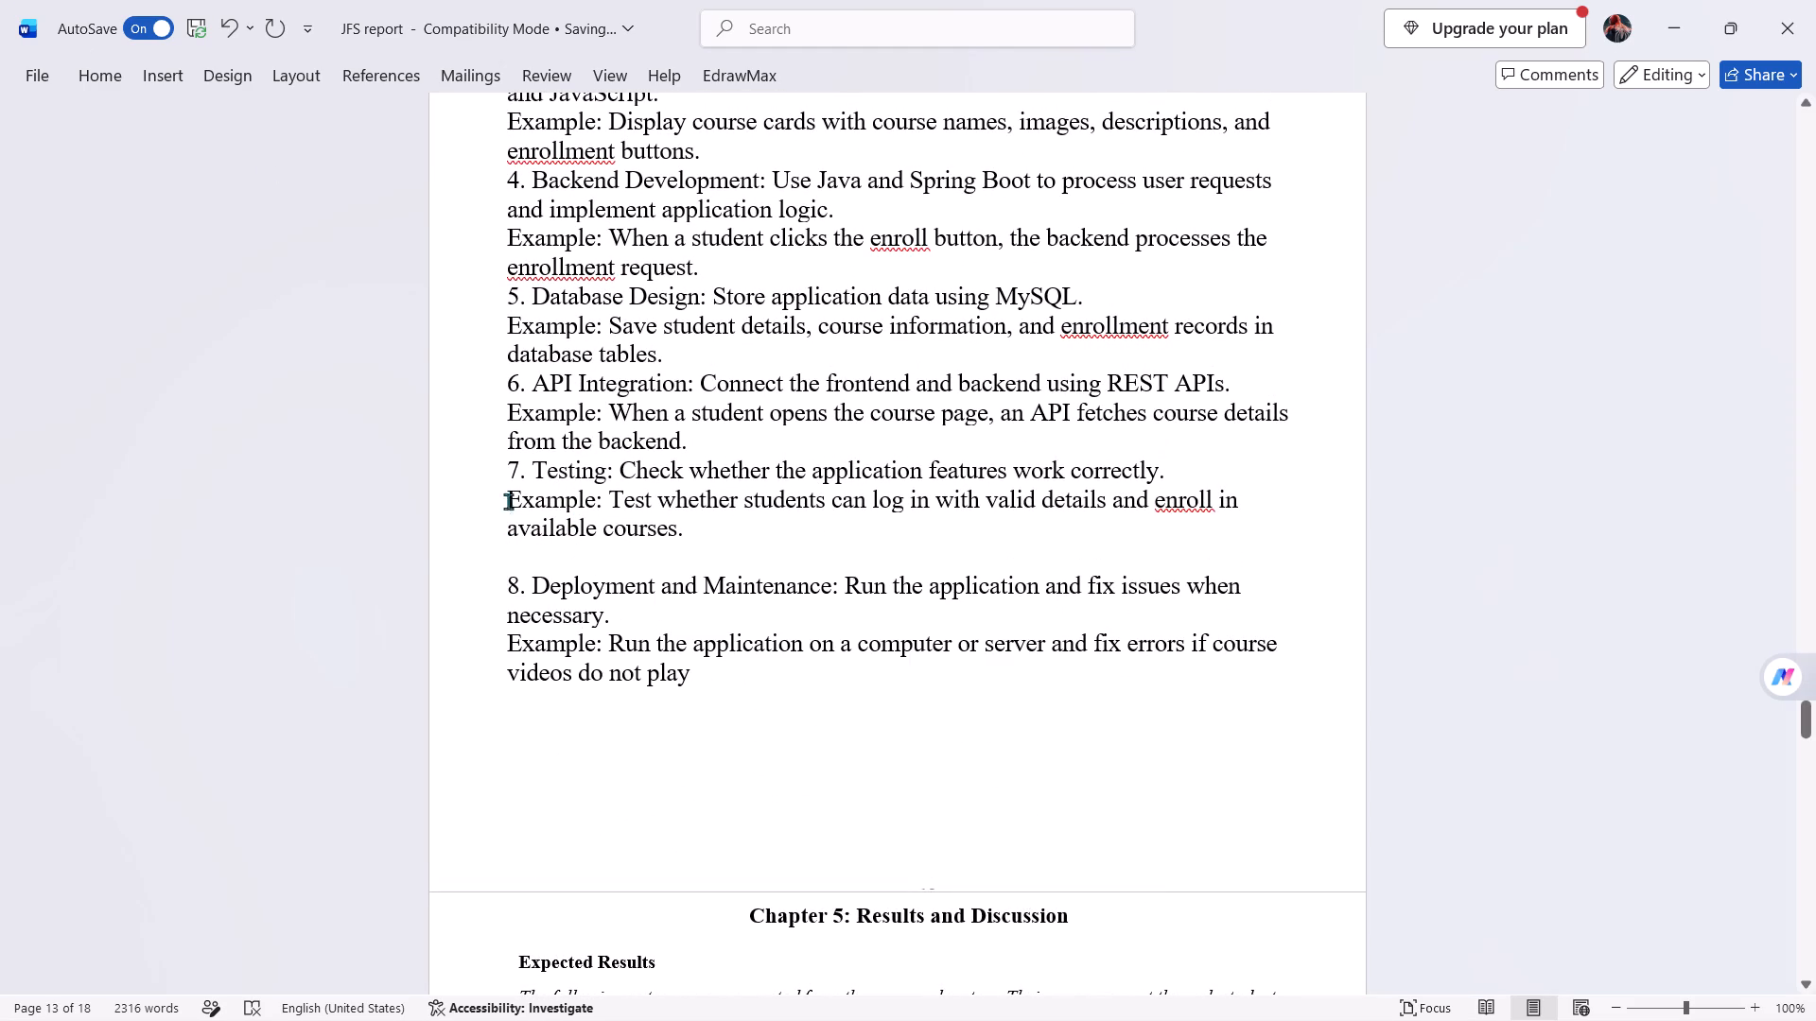
pyautogui.click(509, 469)
pyautogui.press('Return')
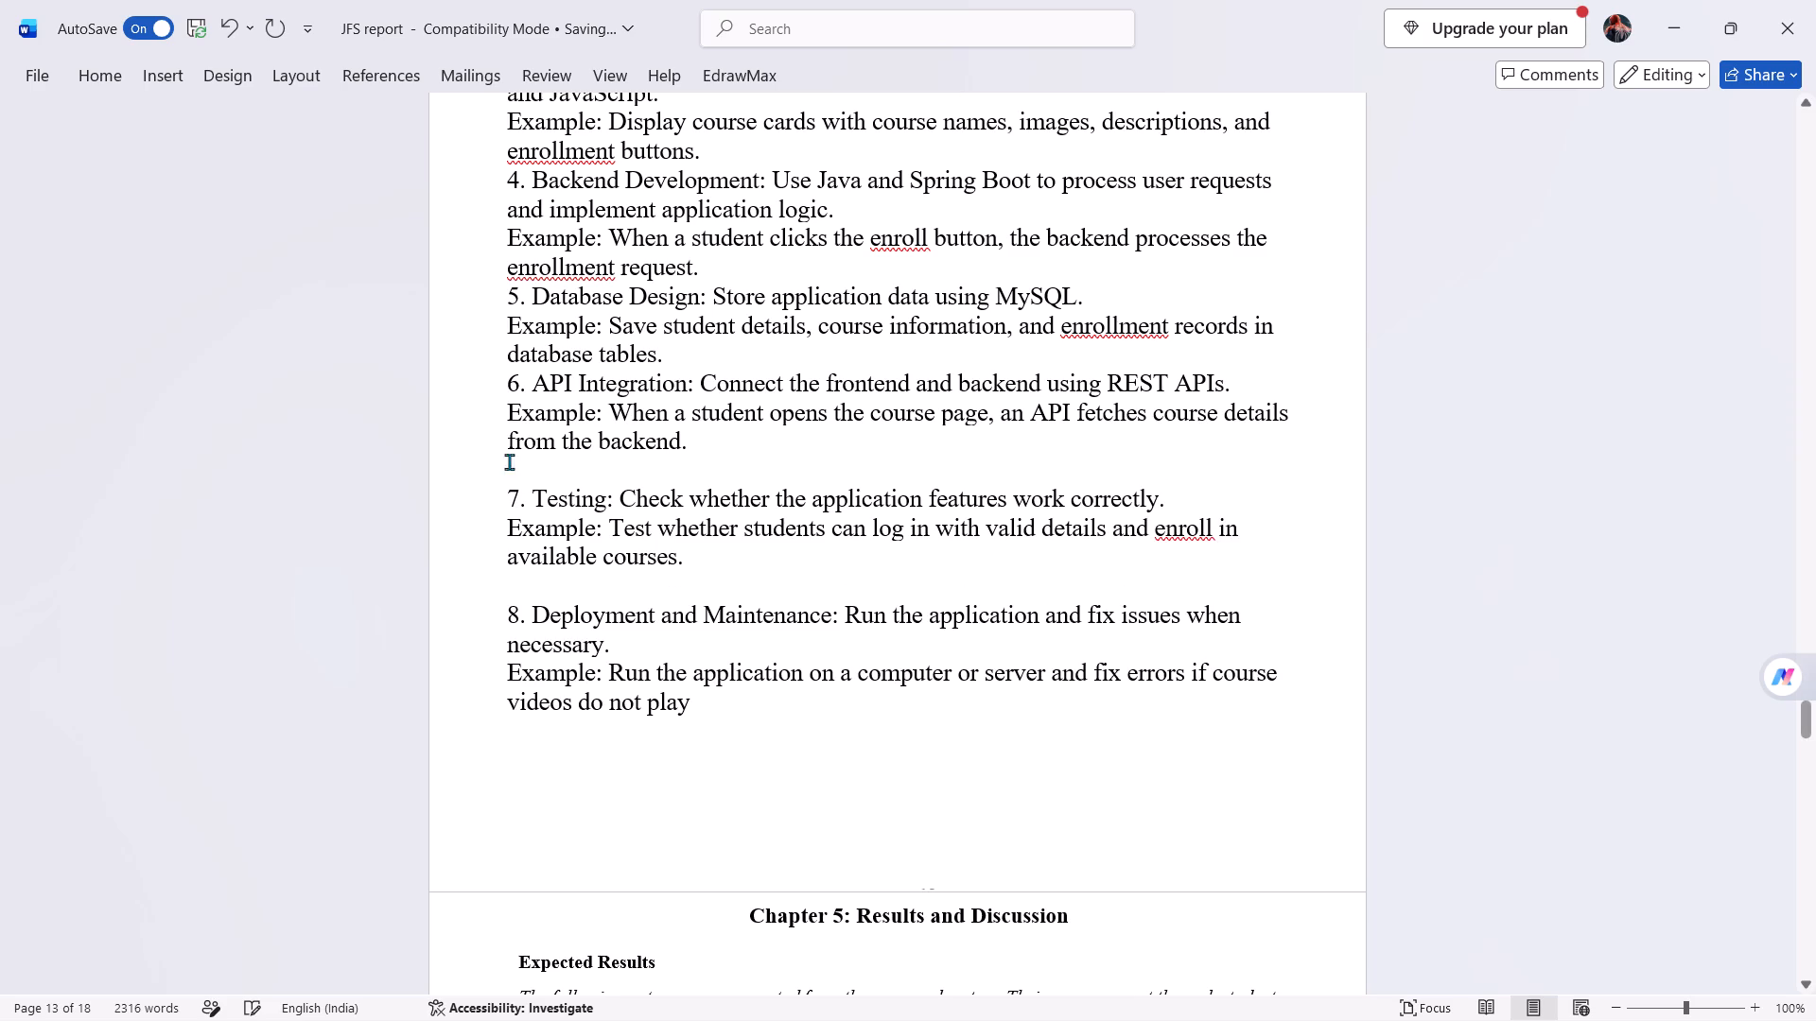
pyautogui.click(508, 393)
pyautogui.press('Return')
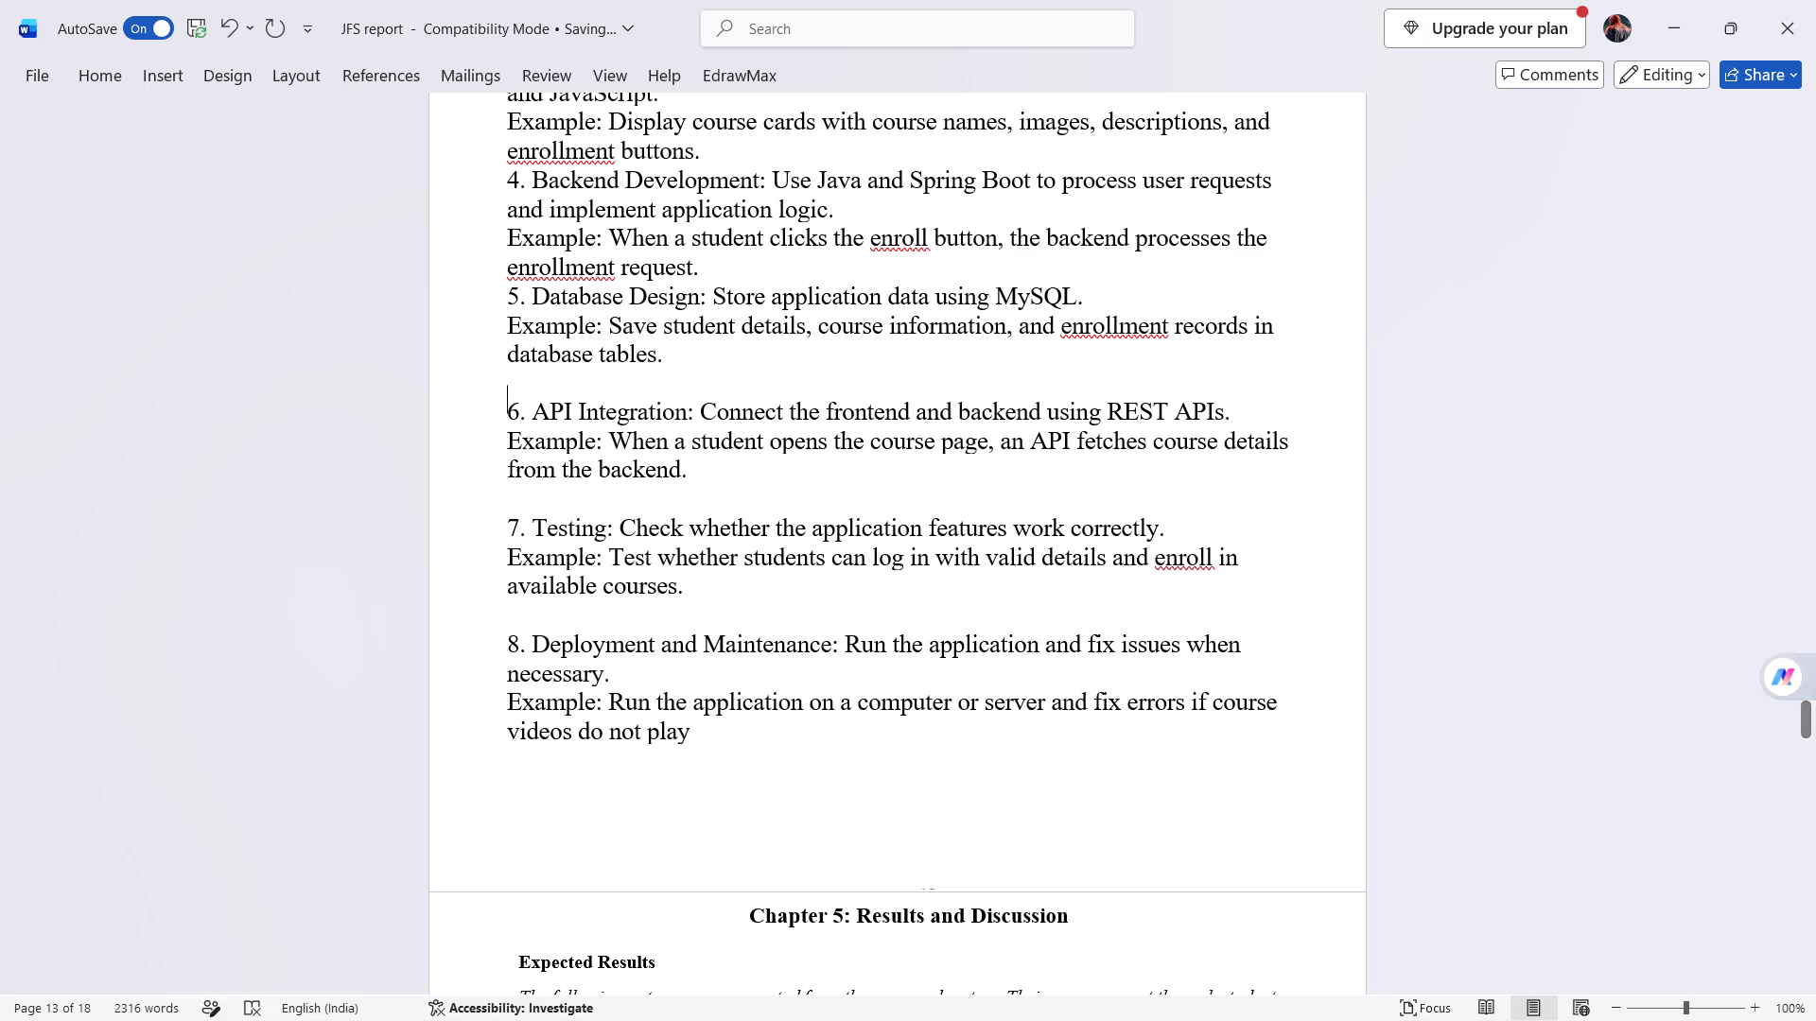
pyautogui.click(508, 314)
pyautogui.press('Up')
pyautogui.press('Return')
# Insert a blank line before each of methodology steps 4, 3 and 2: Backend Development, Frontend Development and System Design.
pyautogui.scroll(1, 508, 314)
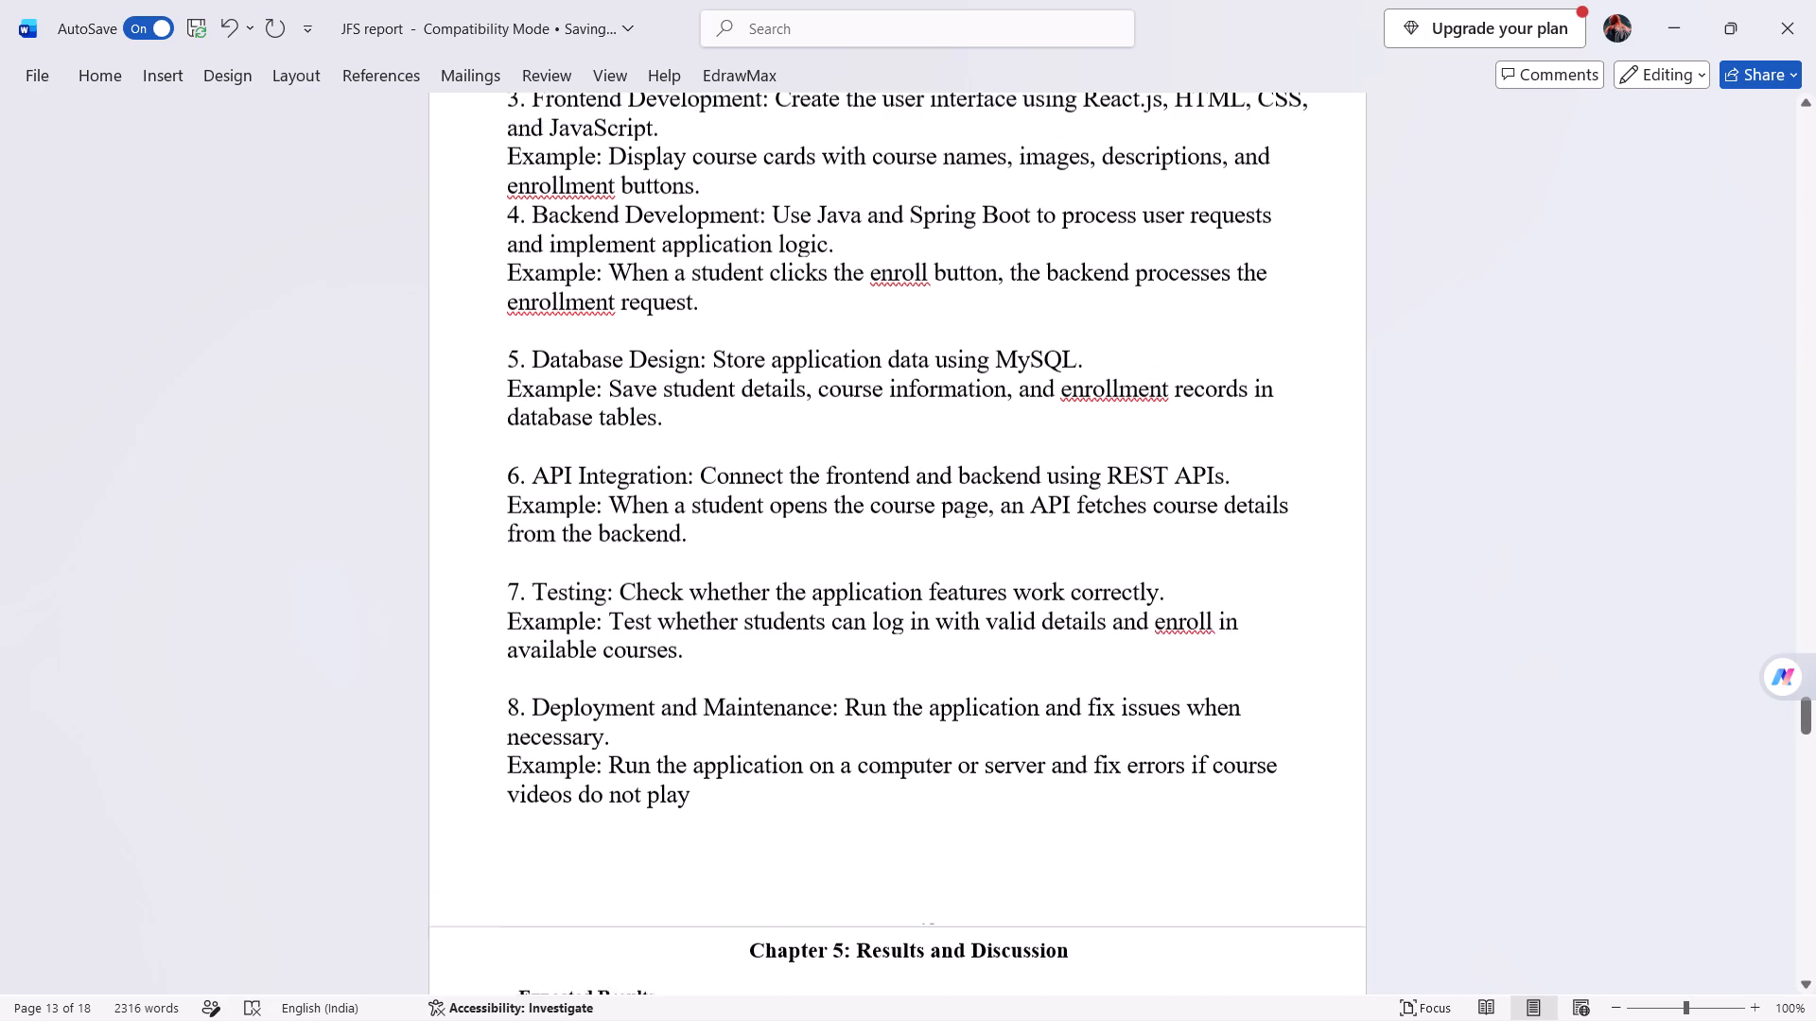
pyautogui.scroll(1, 508, 314)
pyautogui.click(511, 273)
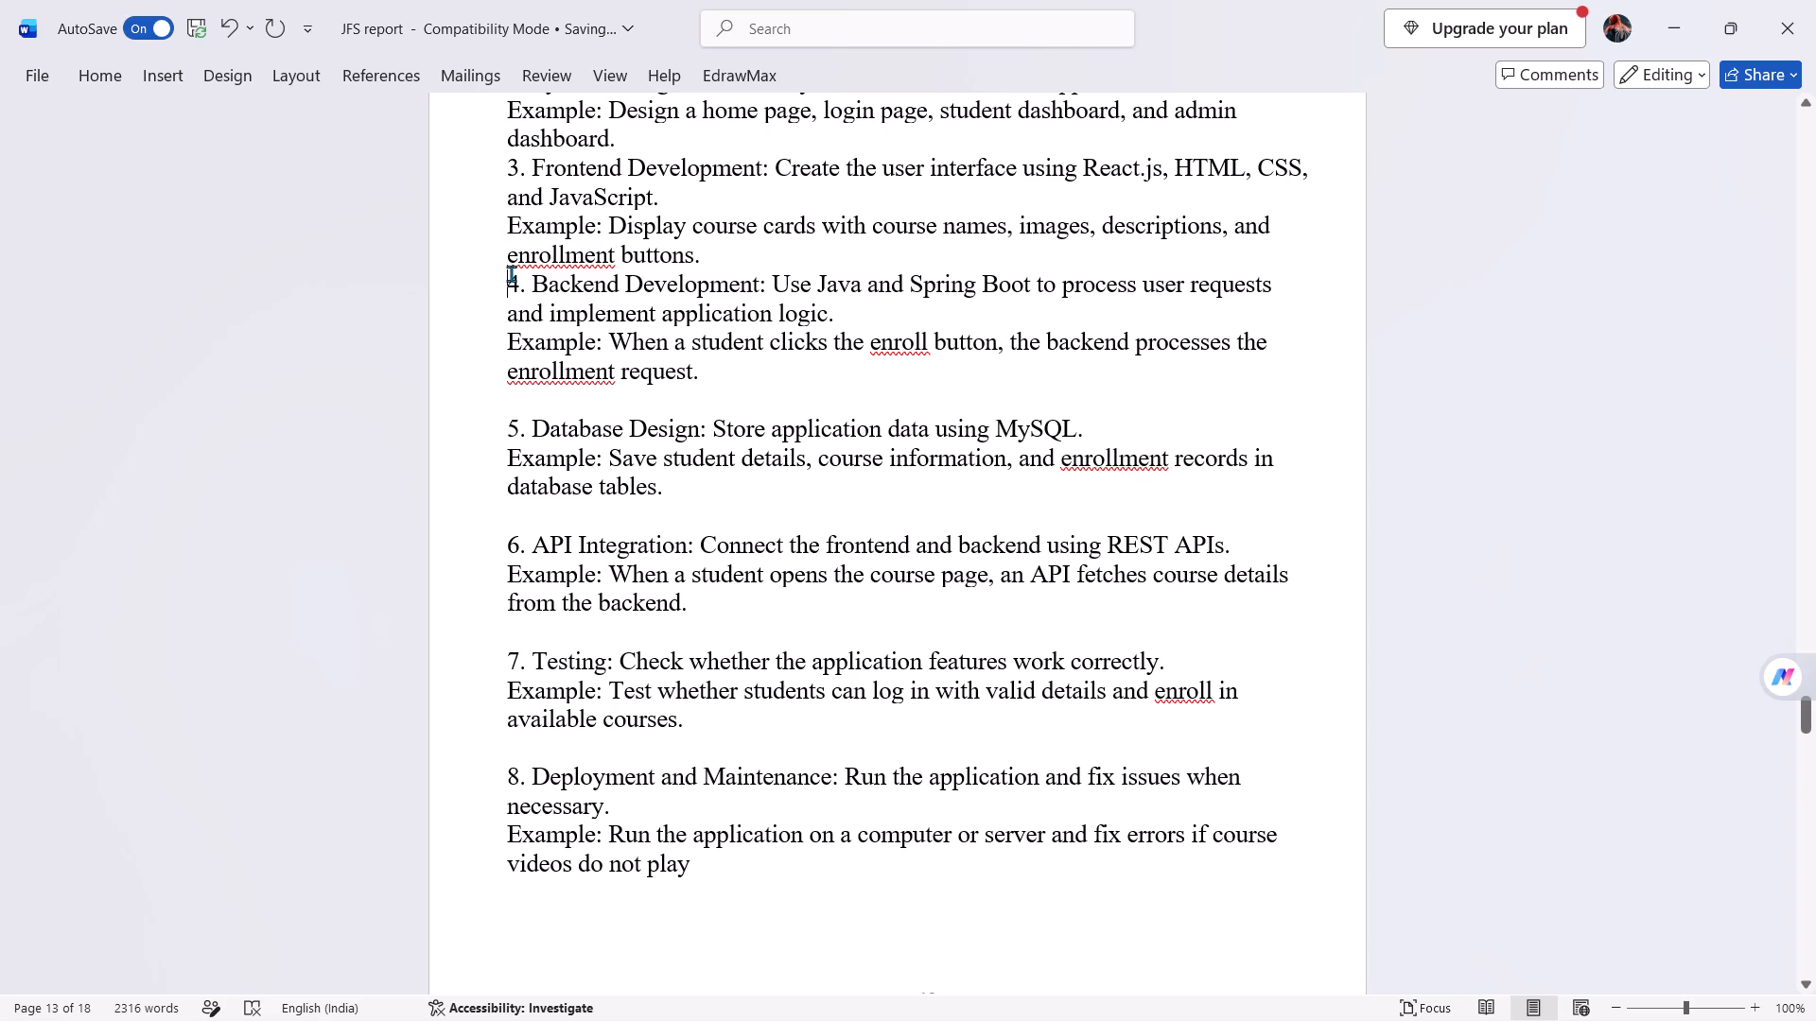
pyautogui.press('Return')
pyautogui.scroll(1, 511, 273)
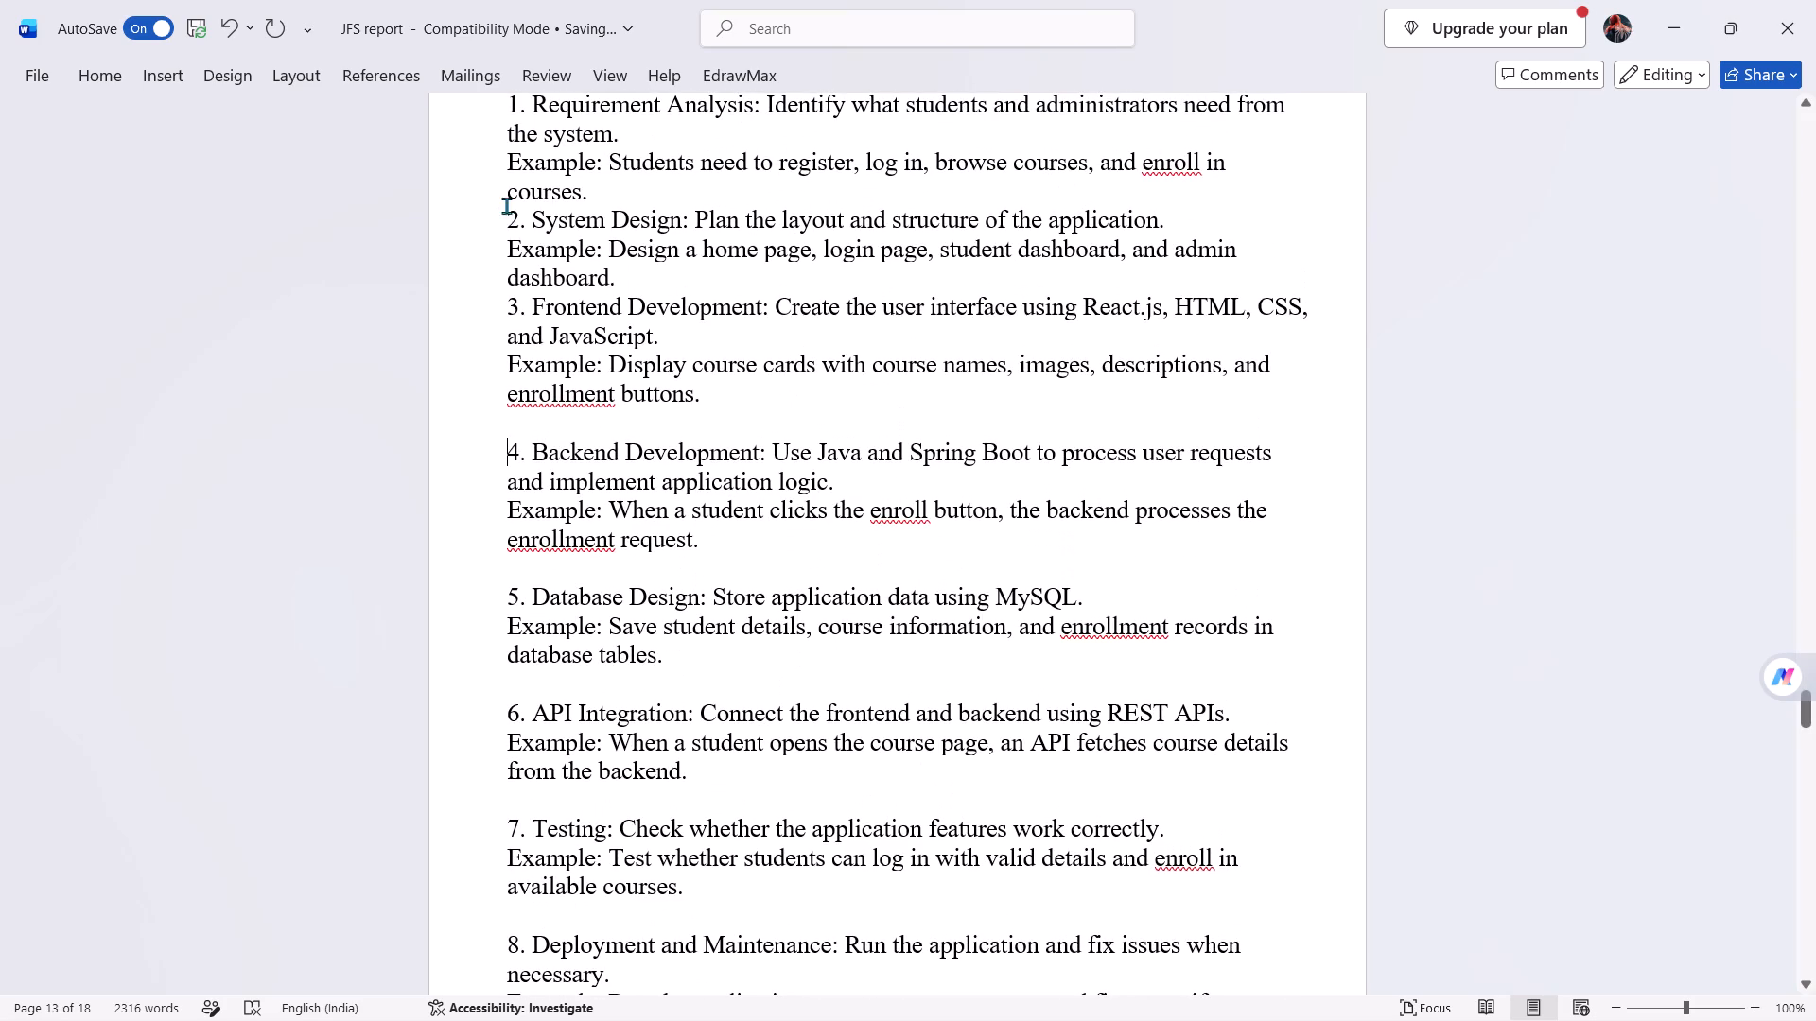
pyautogui.click(509, 315)
pyautogui.press('Return')
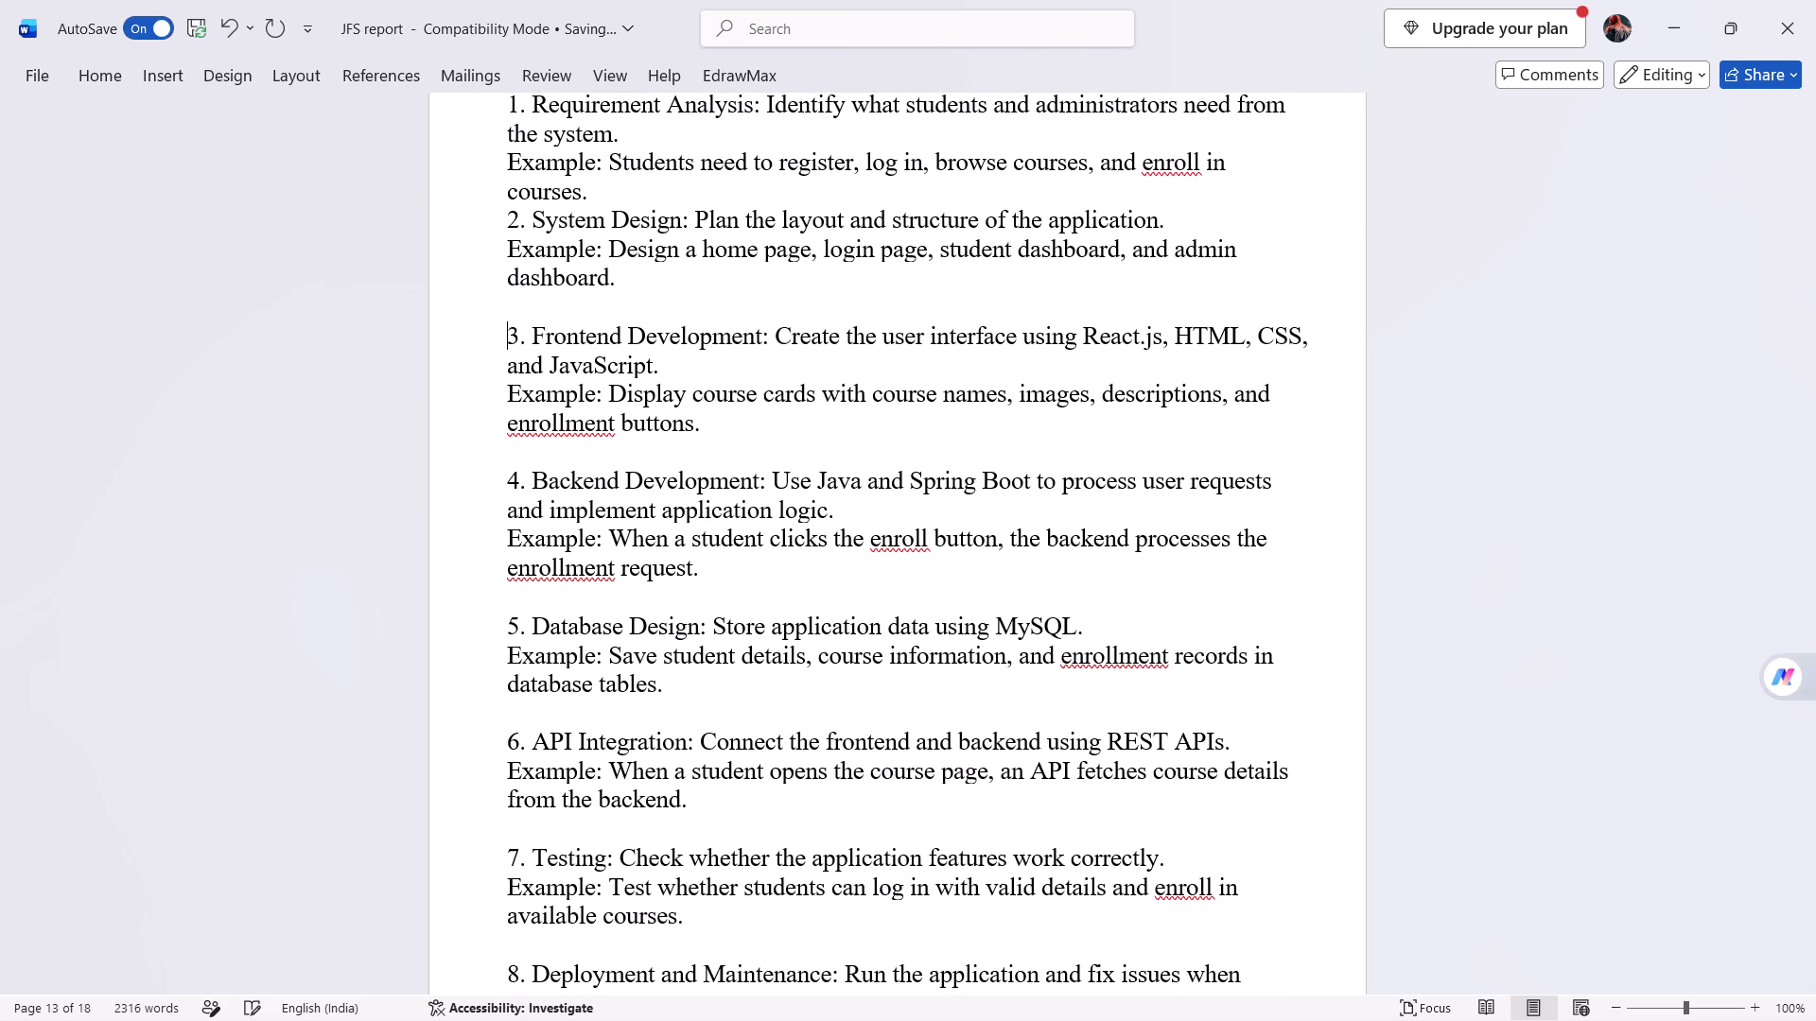
pyautogui.scroll(1, 509, 315)
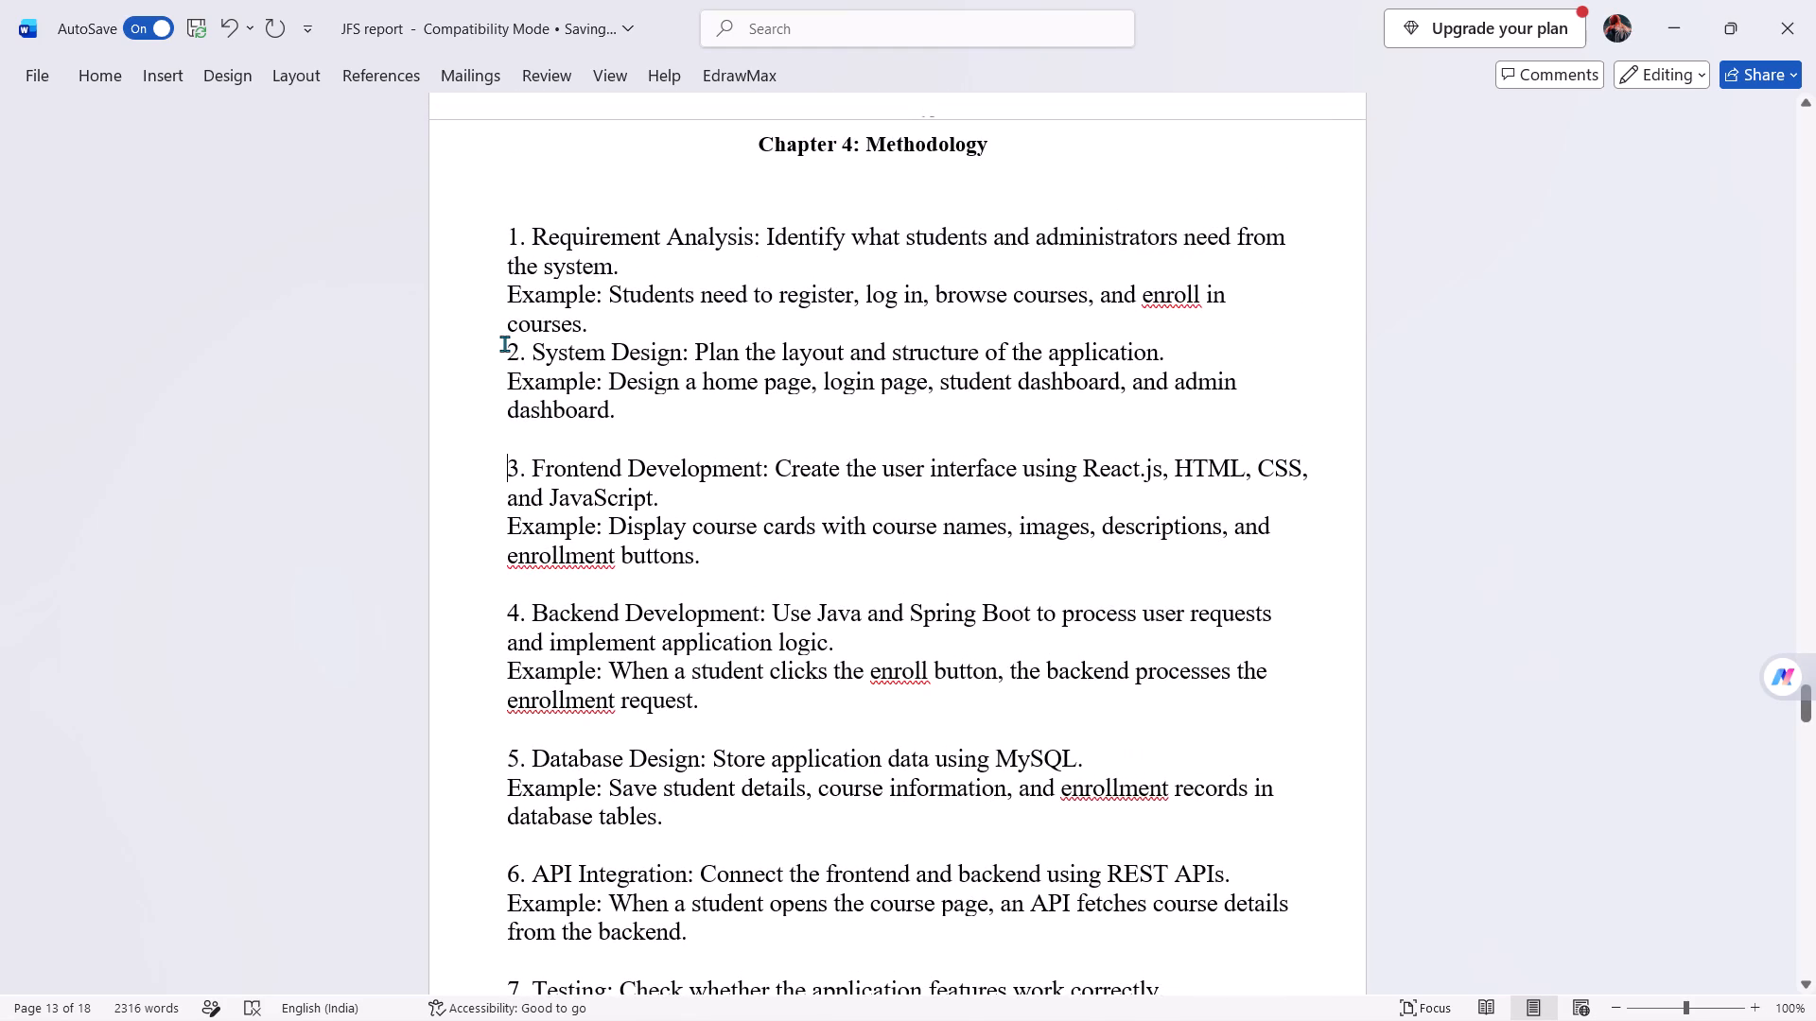
pyautogui.click(504, 343)
pyautogui.press('Return')
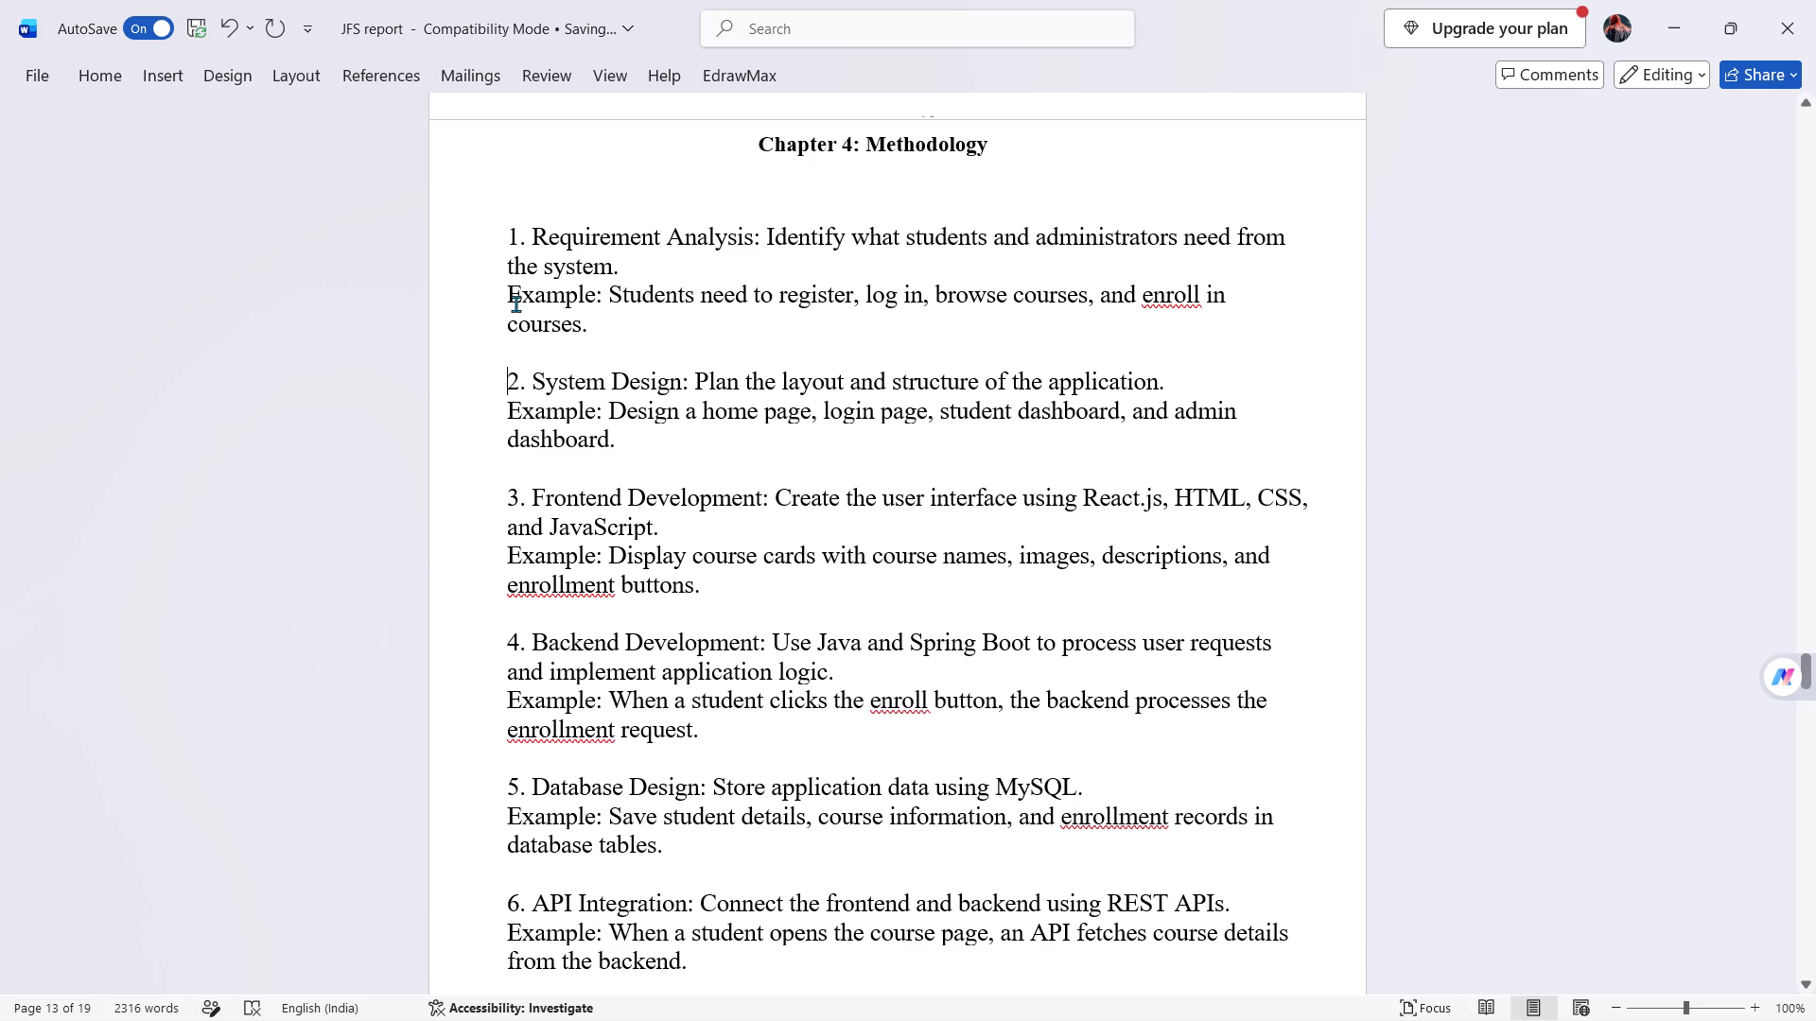
# Set all eight methodology steps and their examples to font size 14.
pyautogui.scroll(-3, 515, 303)
pyautogui.scroll(1, 515, 303)
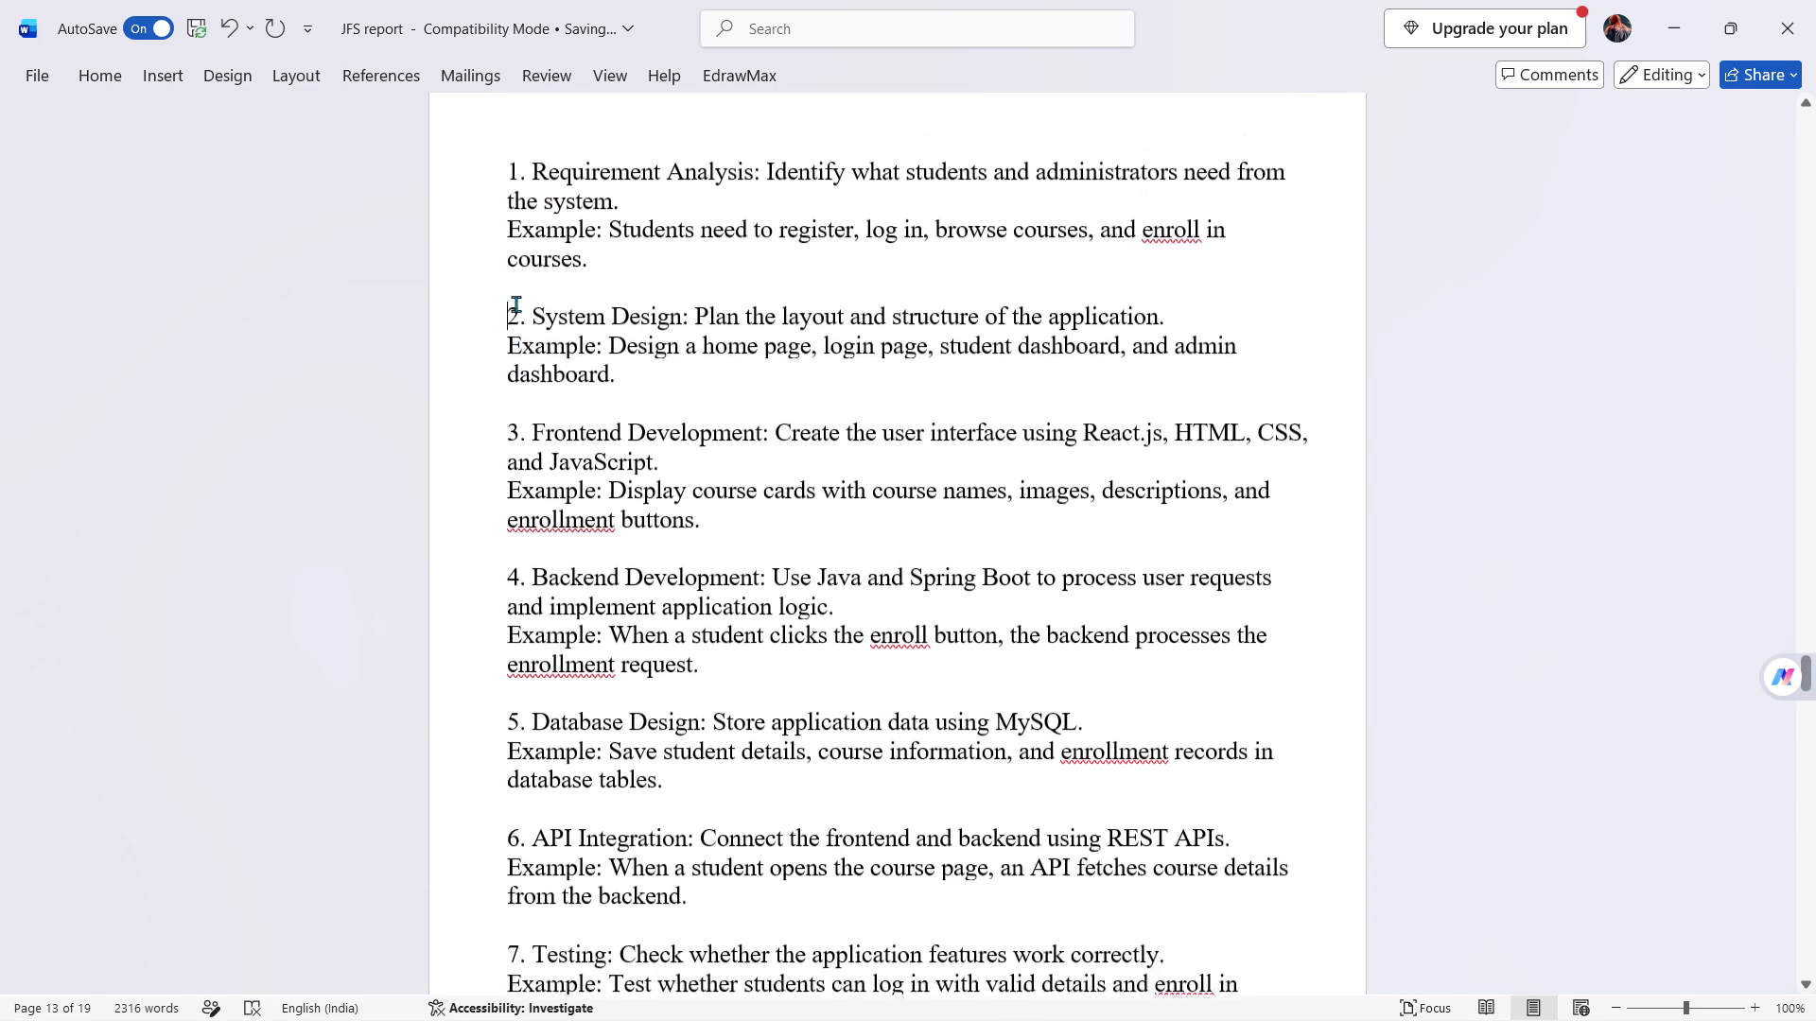
pyautogui.moveTo(510, 178); pyautogui.dragTo(660, 719)
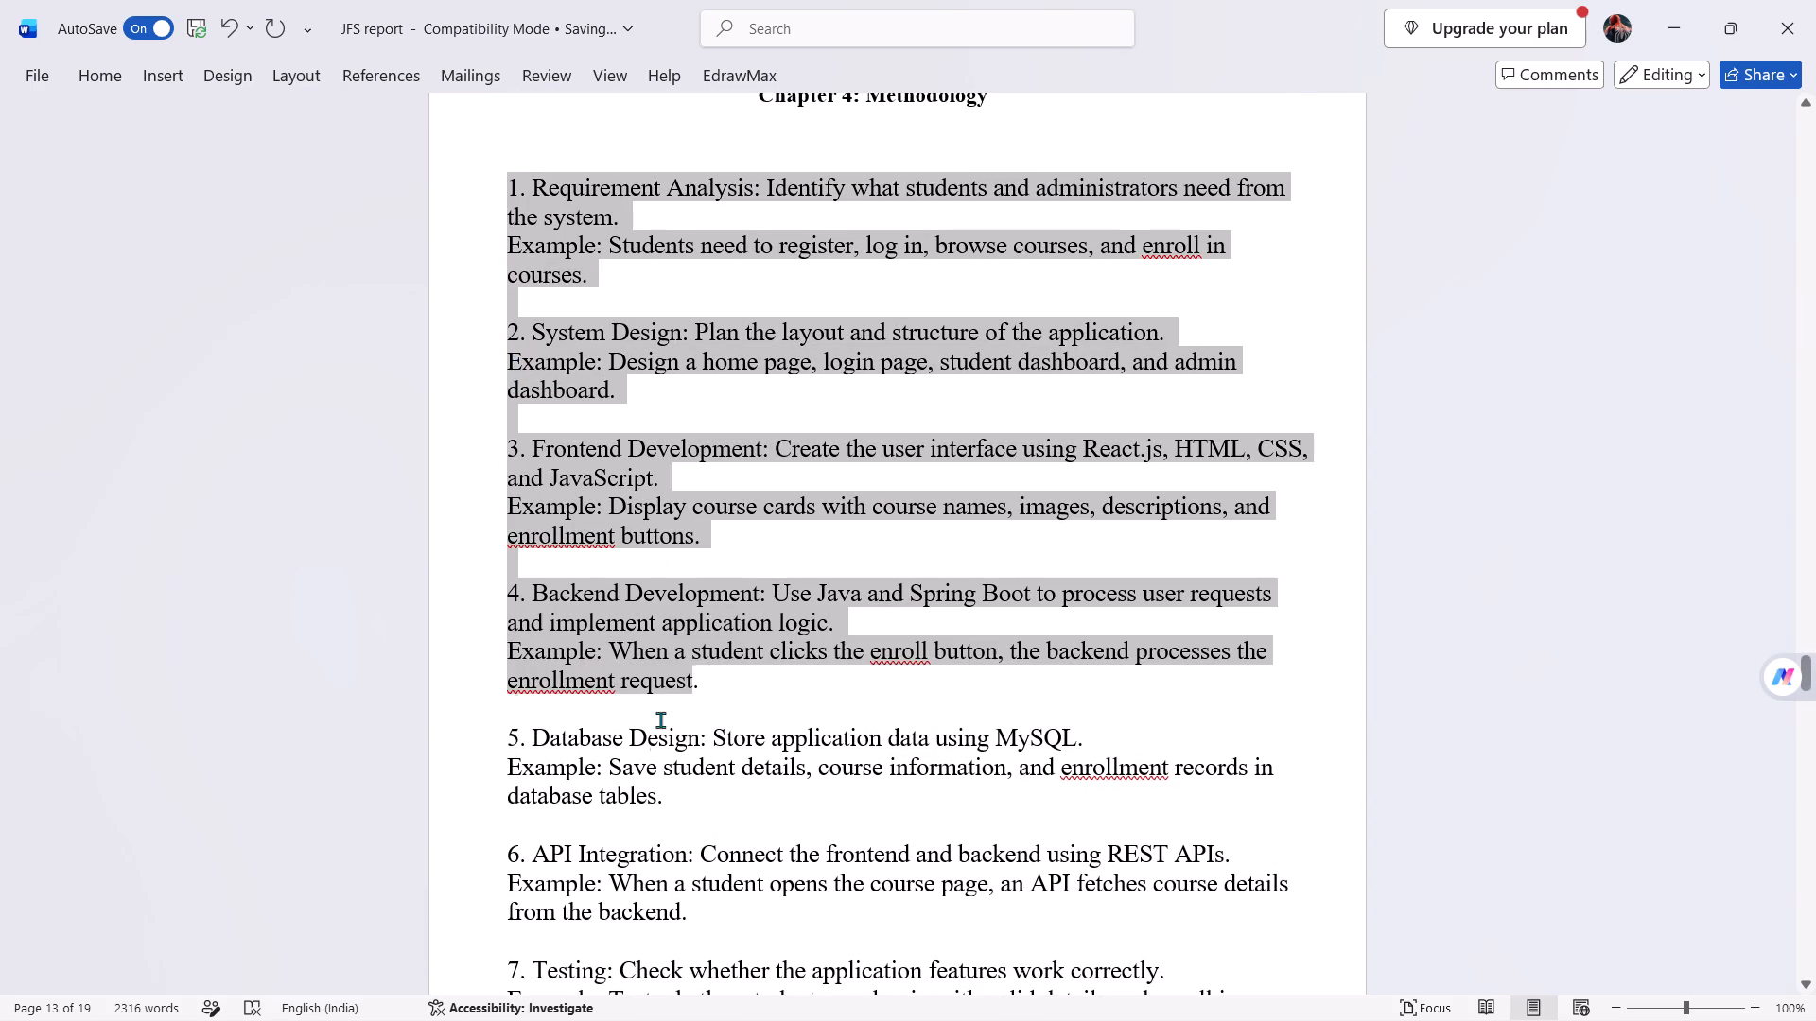
pyautogui.moveTo(660, 719); pyautogui.dragTo(701, 884)
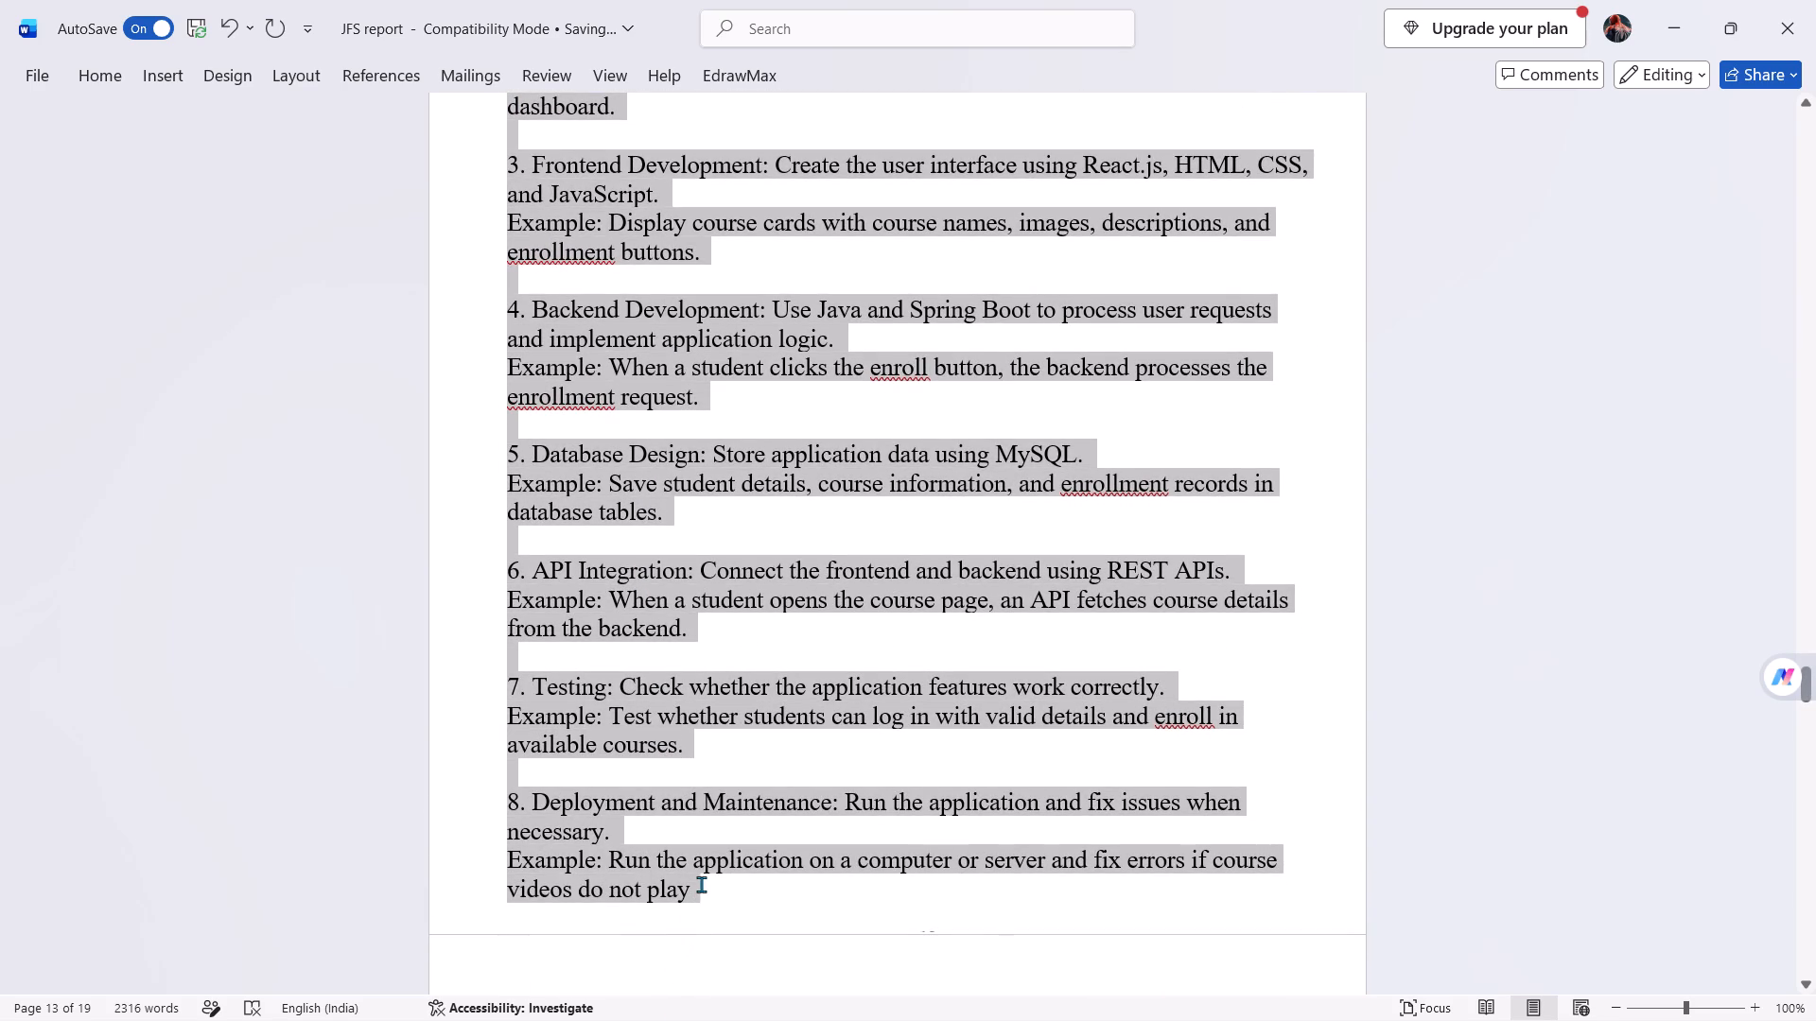
pyautogui.moveTo(701, 884); pyautogui.dragTo(691, 895)
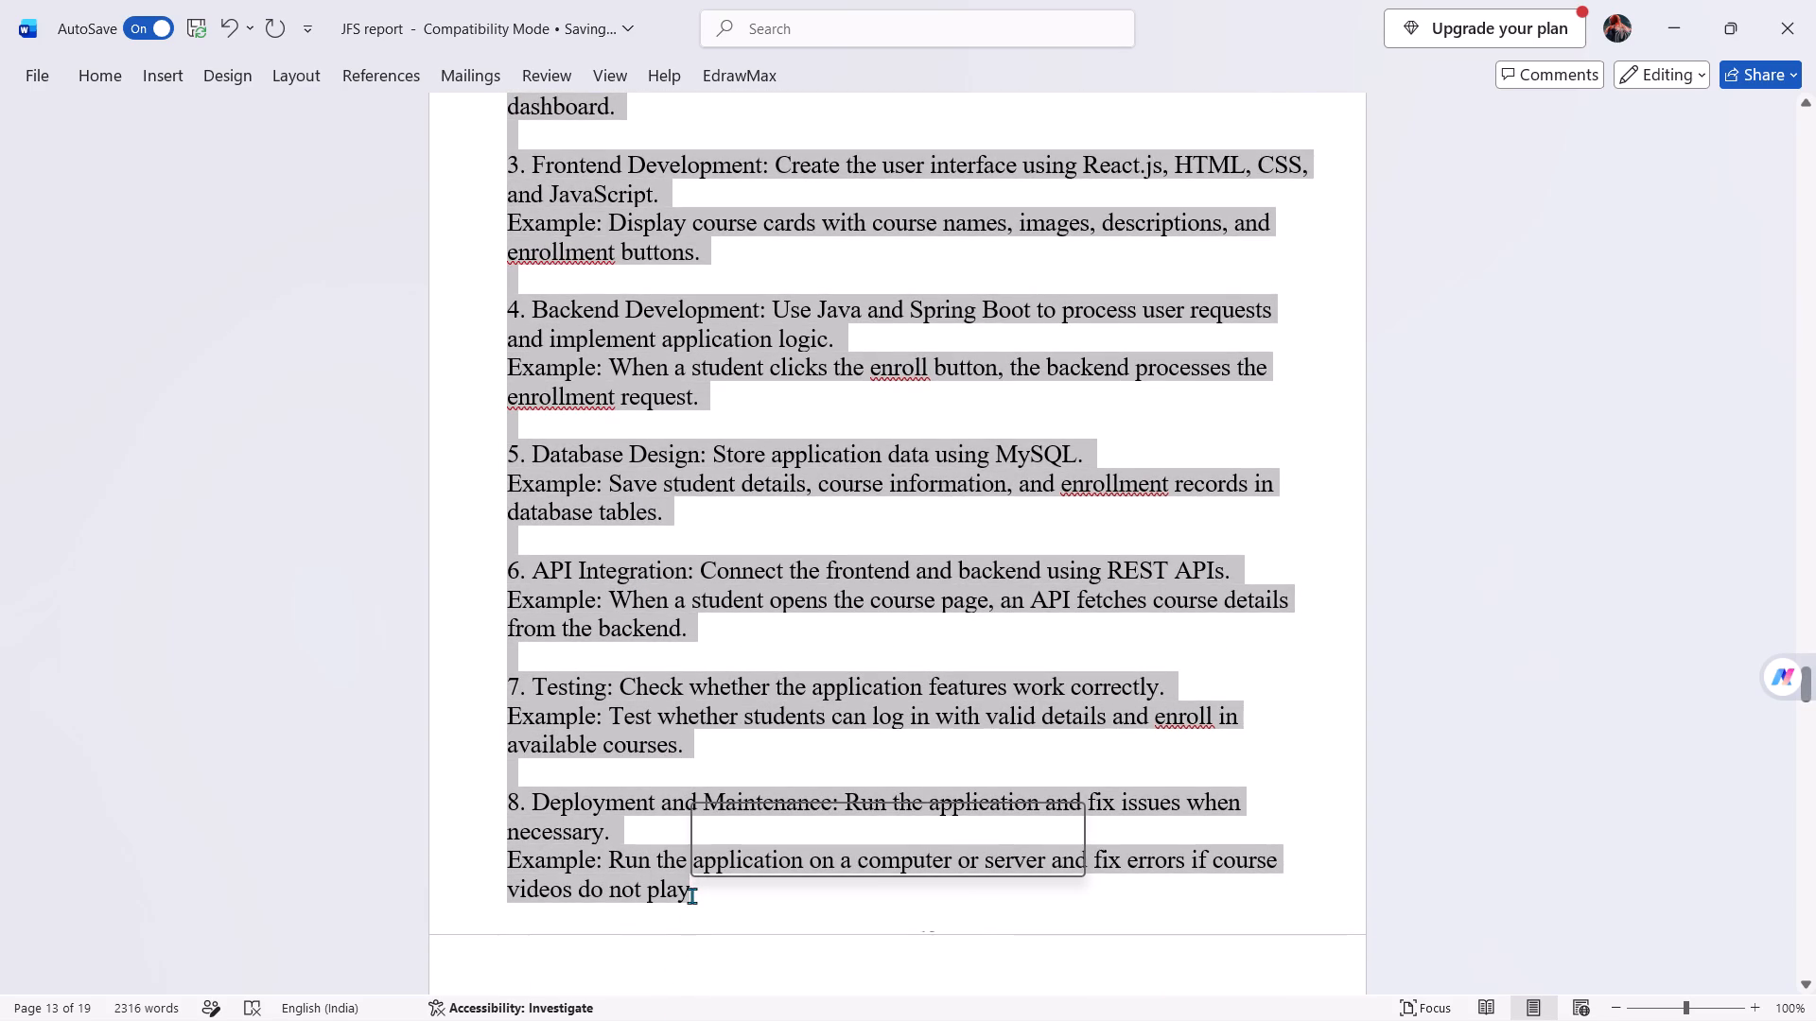
pyautogui.click(872, 827)
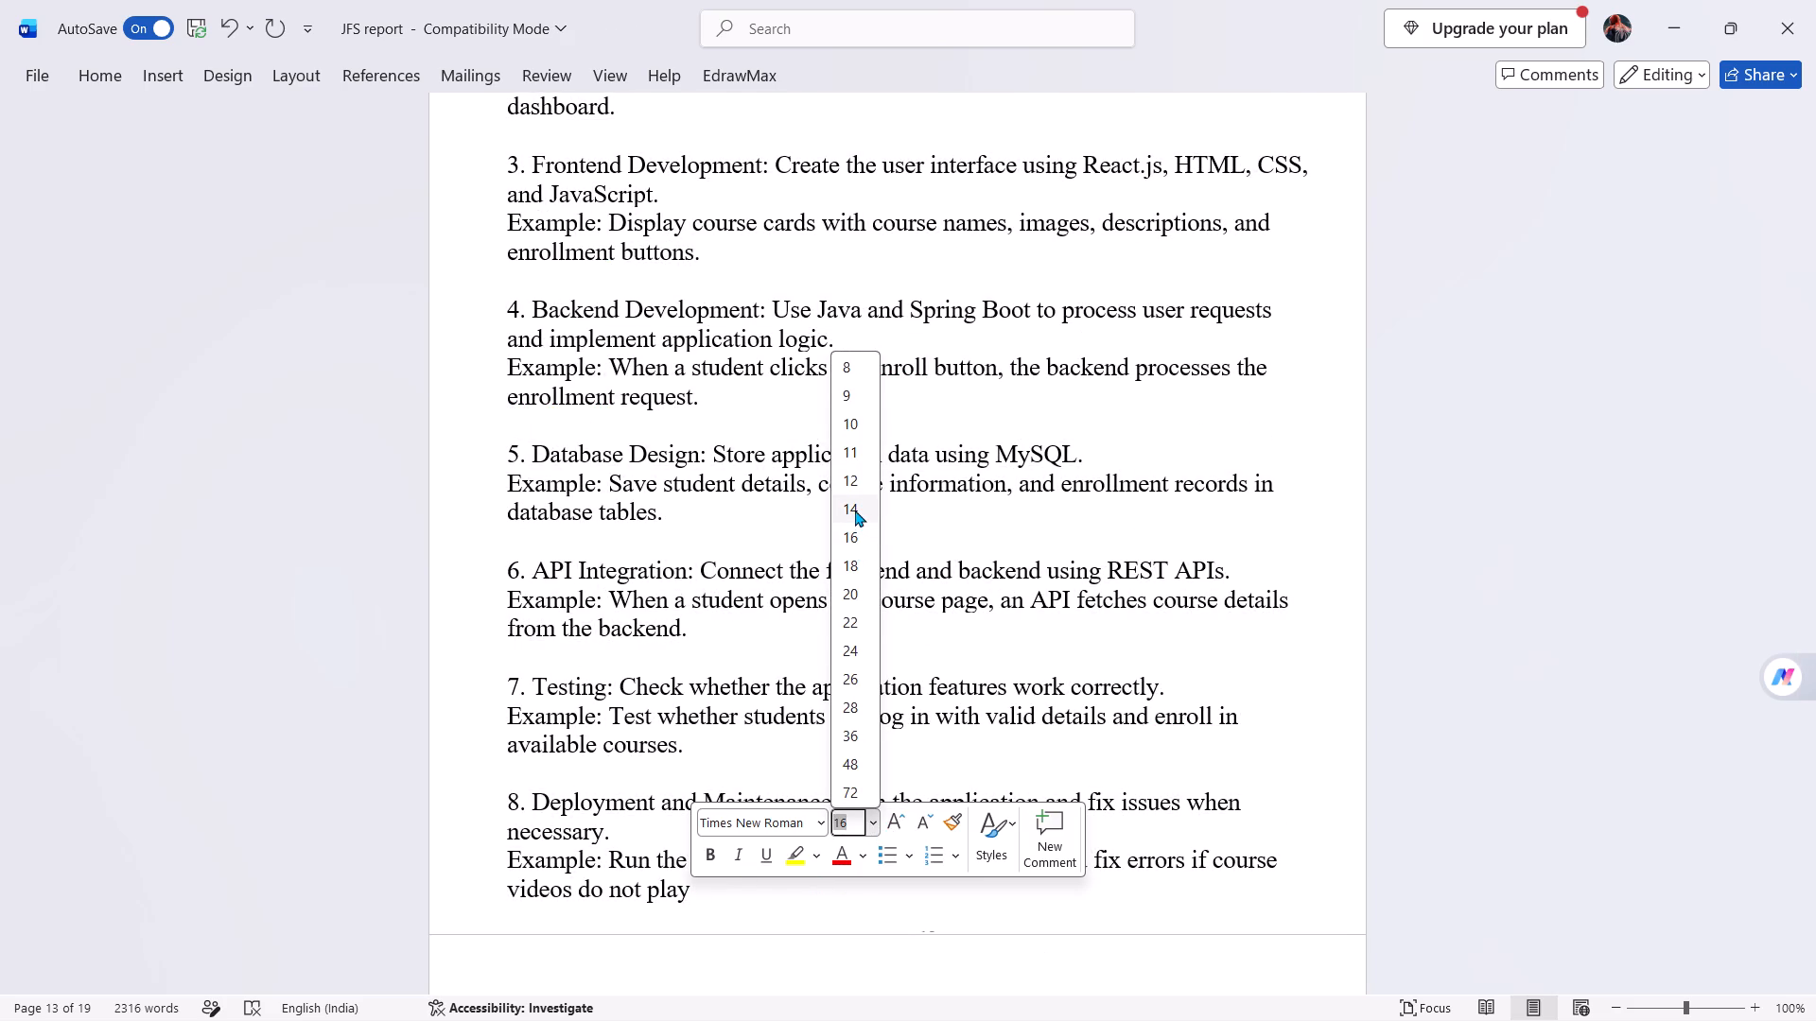
pyautogui.click(855, 510)
pyautogui.click(773, 635)
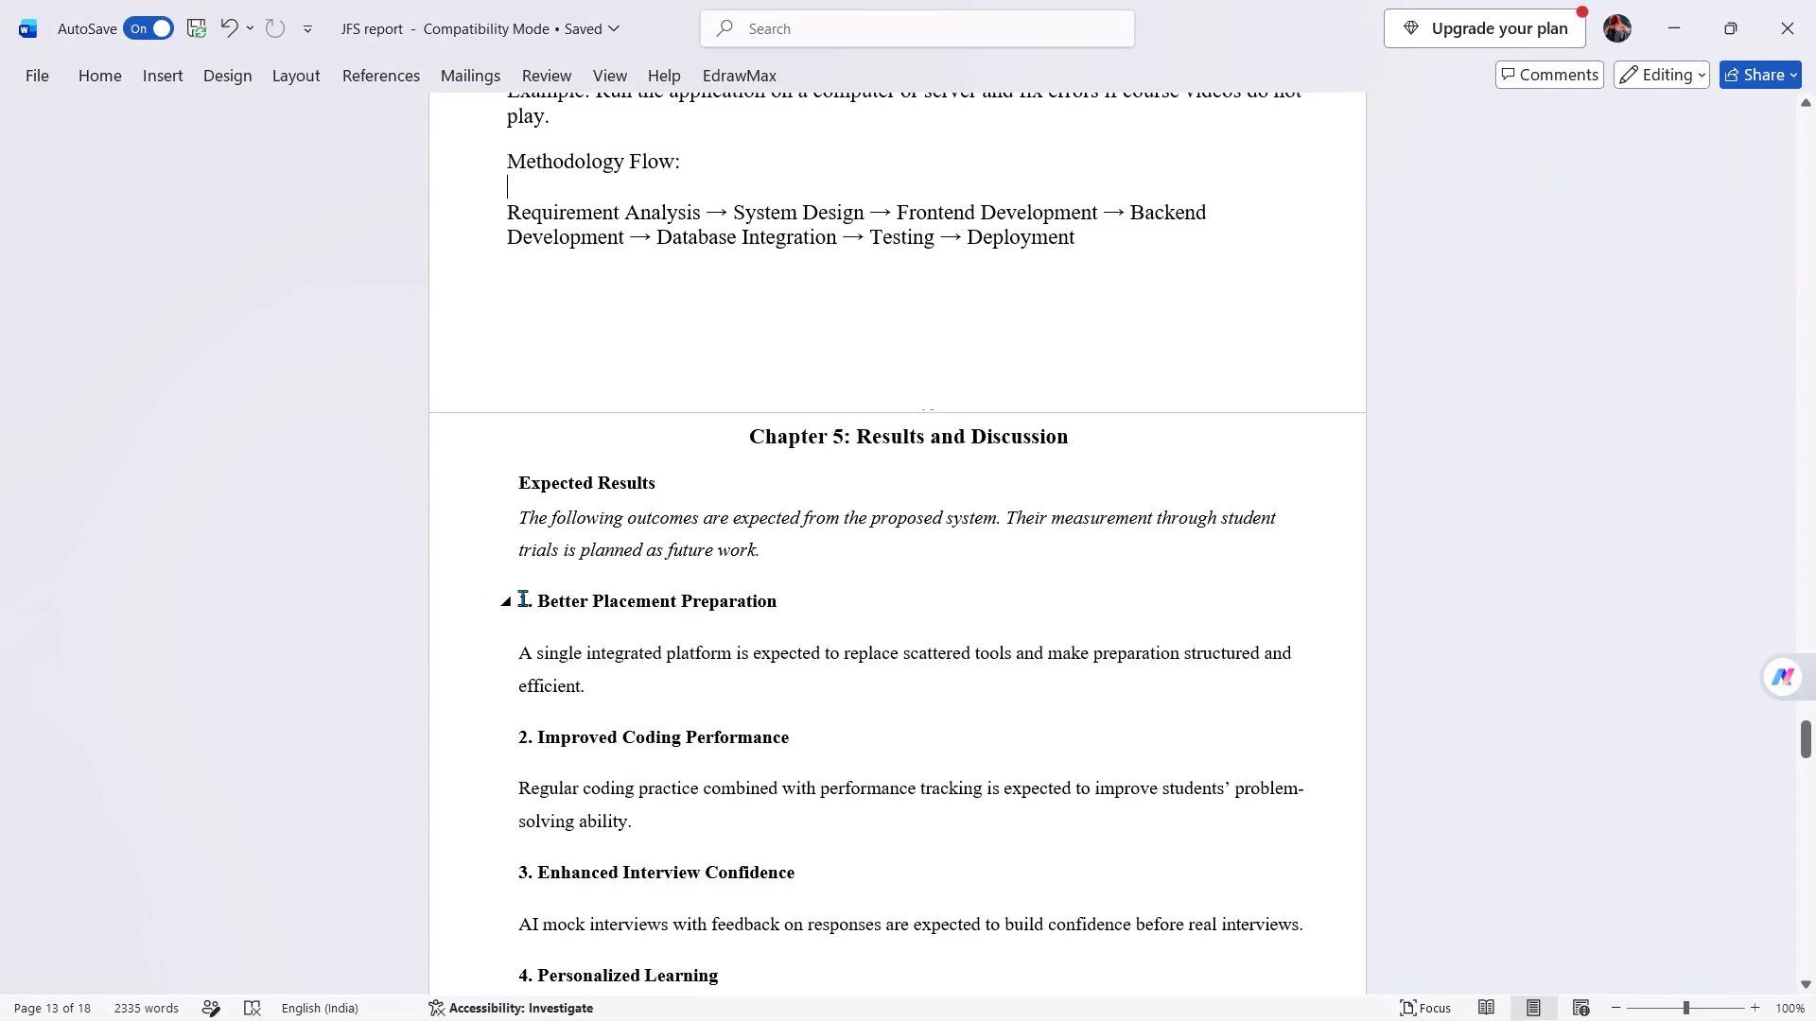
# In the Word report, replace Chapter 5's six placement-related expected results, from Better Placement Preparation to Centralized Student Analytics, with the copied text.
pyautogui.moveTo(518, 597); pyautogui.dragTo(710, 1020)
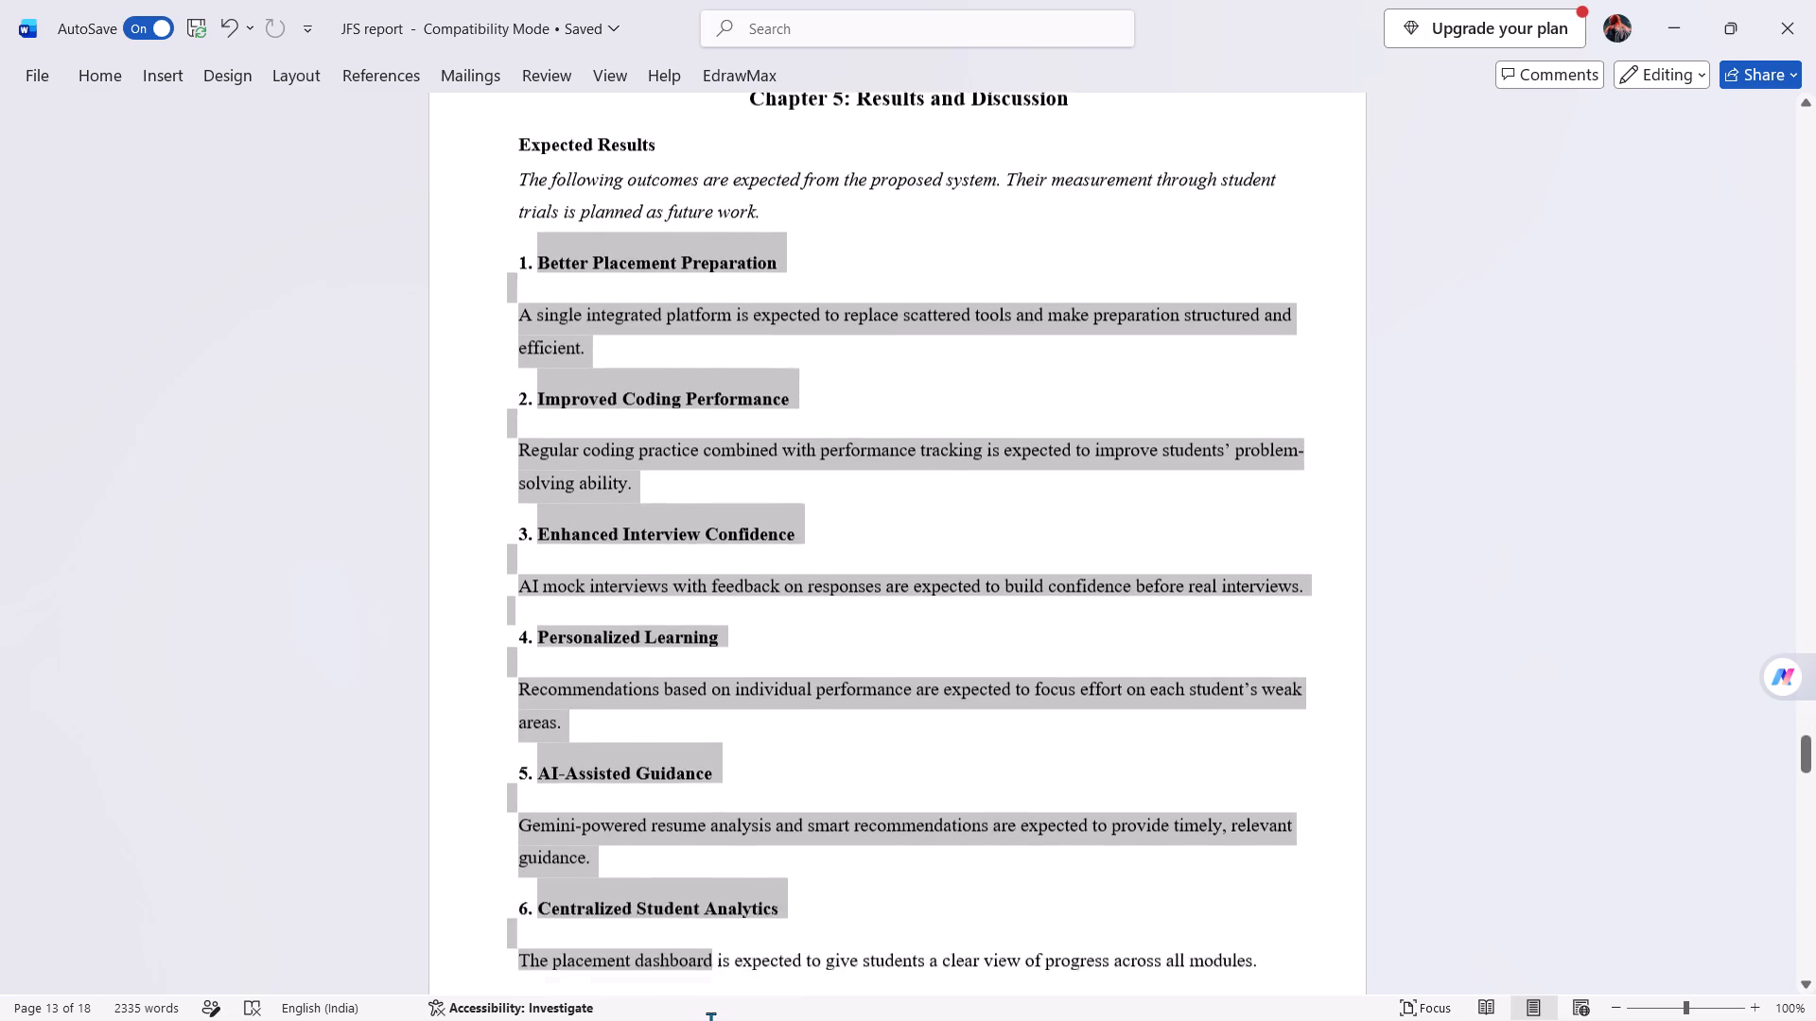
pyautogui.moveTo(710, 1020); pyautogui.dragTo(1242, 569)
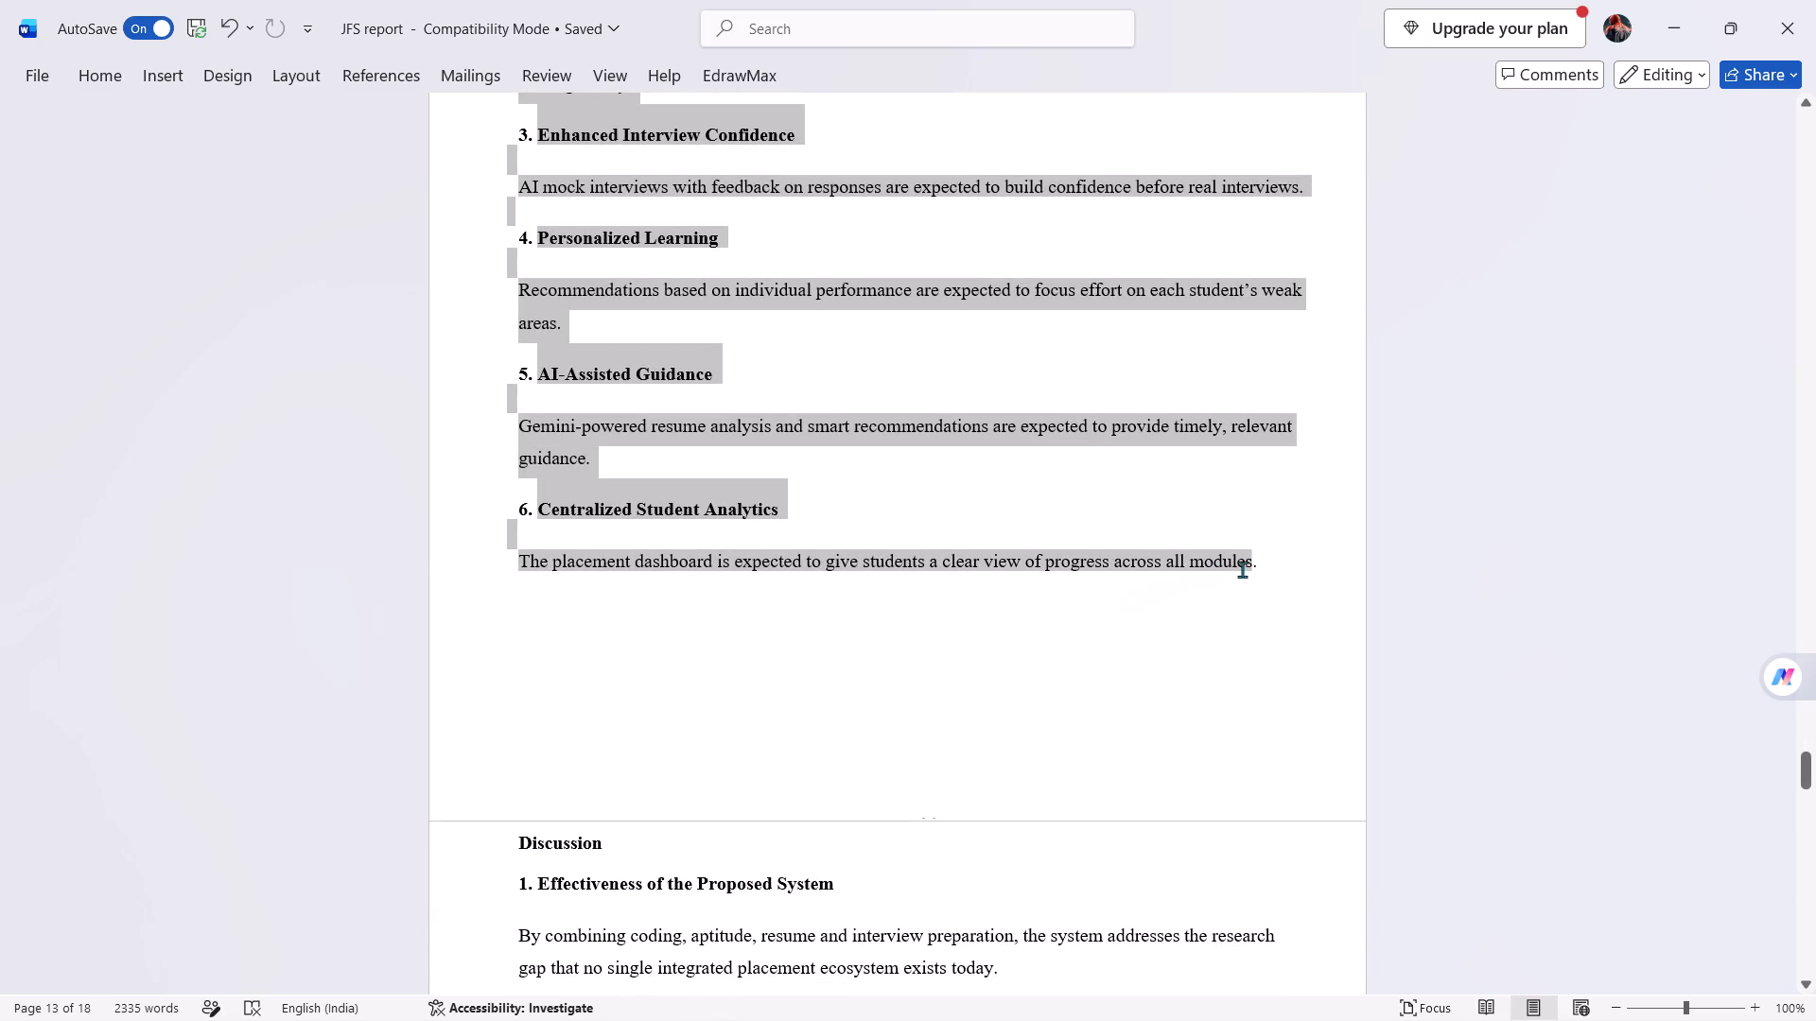
pyautogui.moveTo(1242, 569); pyautogui.dragTo(1250, 570)
pyautogui.press('BackSpace')
pyautogui.hotkey('ctrl', 'v')
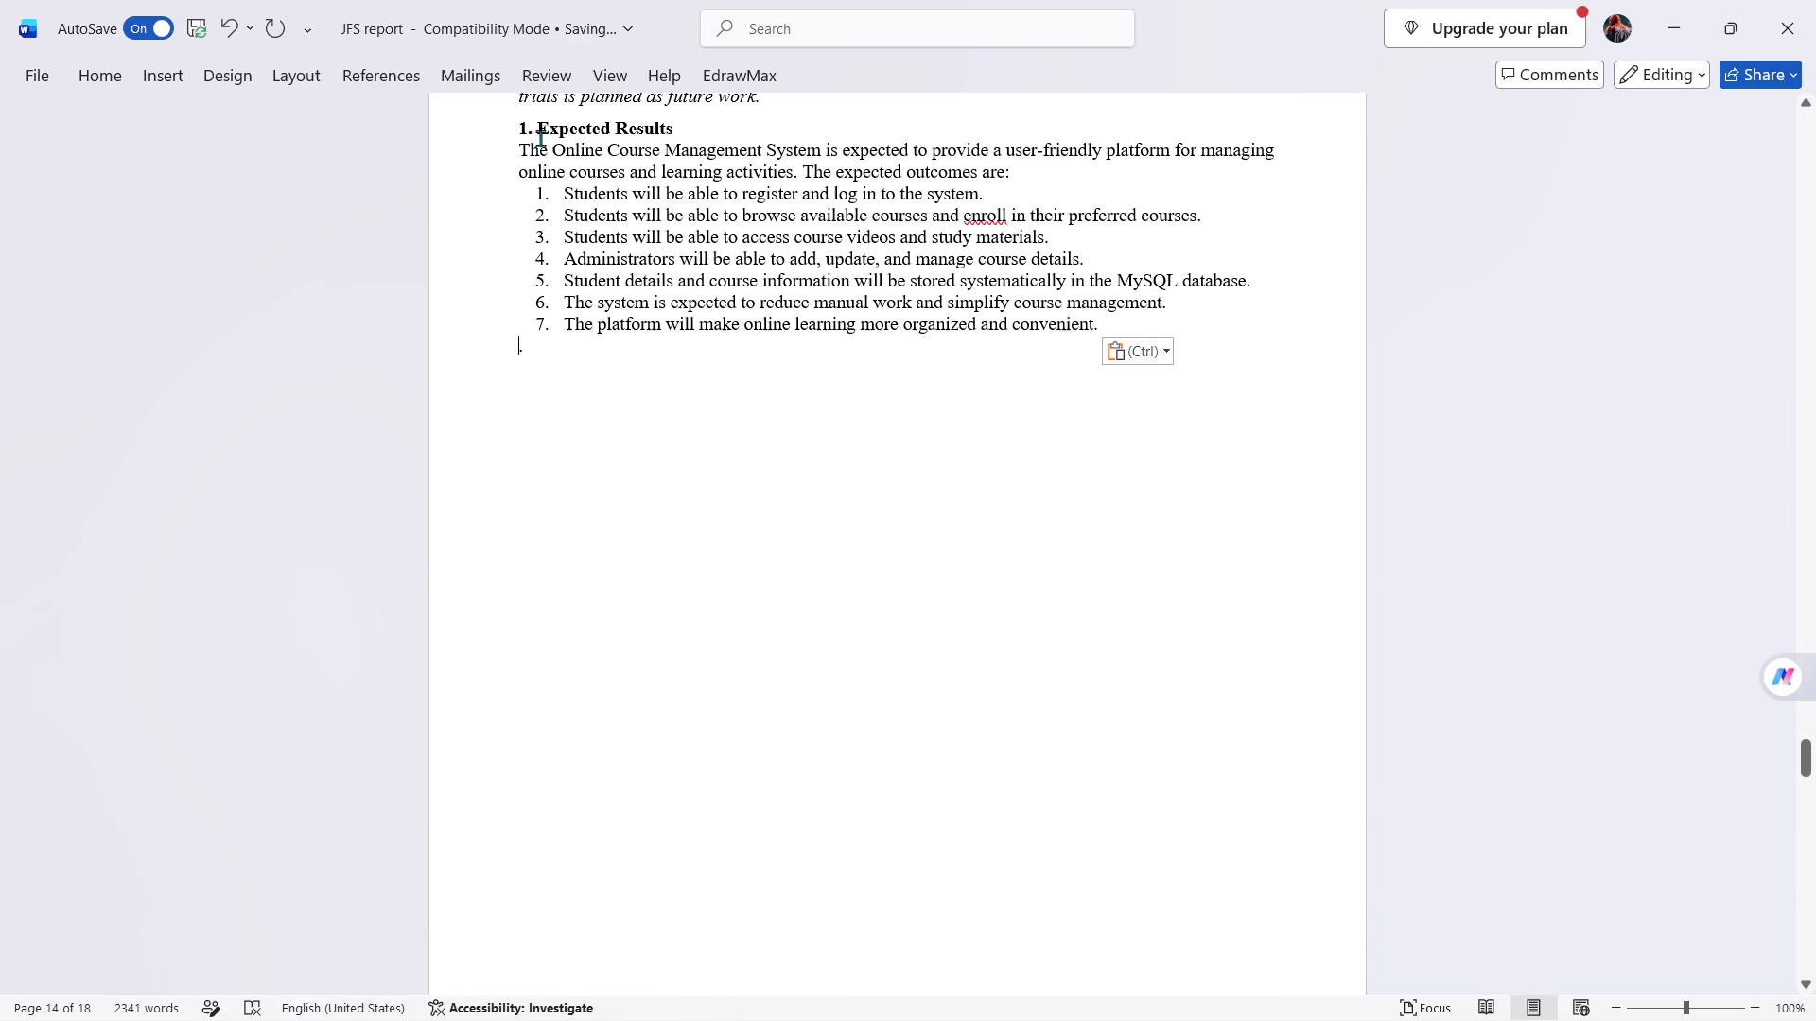
# Set the font size of the pasted Expected Results heading, introduction and numbered list to 16.
pyautogui.moveTo(519, 133); pyautogui.dragTo(1061, 299)
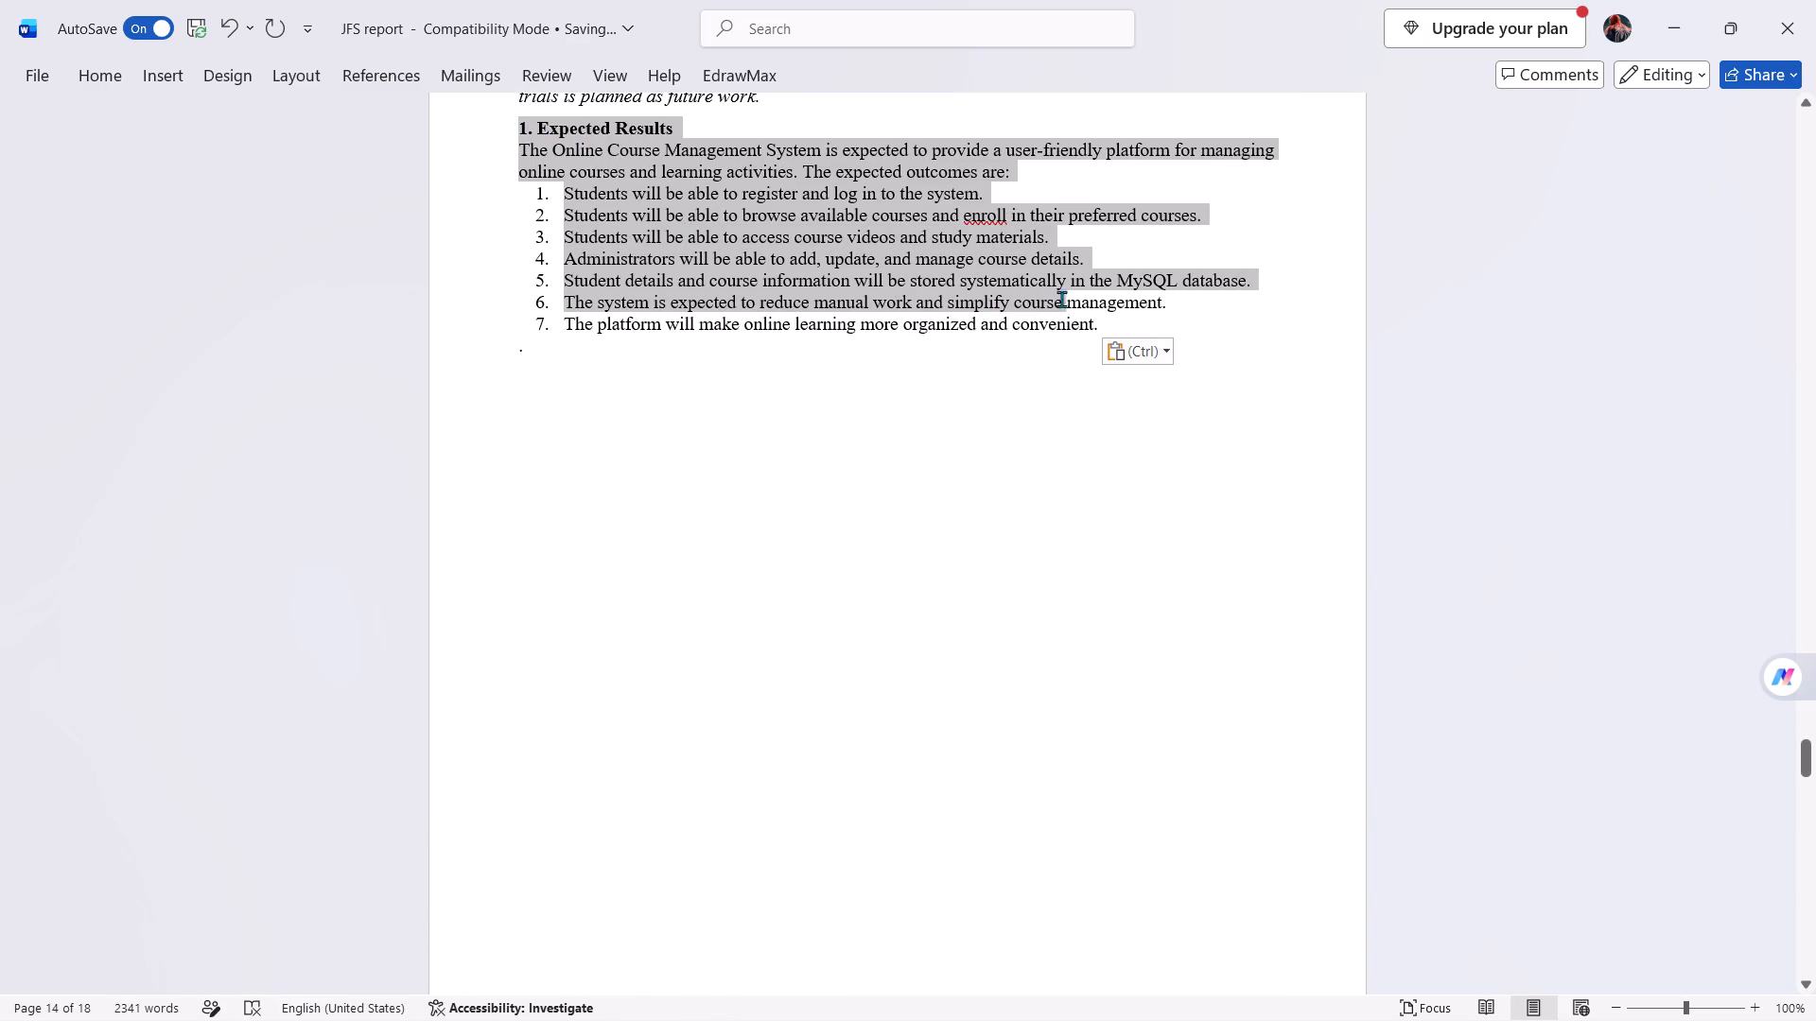
pyautogui.moveTo(1061, 299); pyautogui.dragTo(1103, 328)
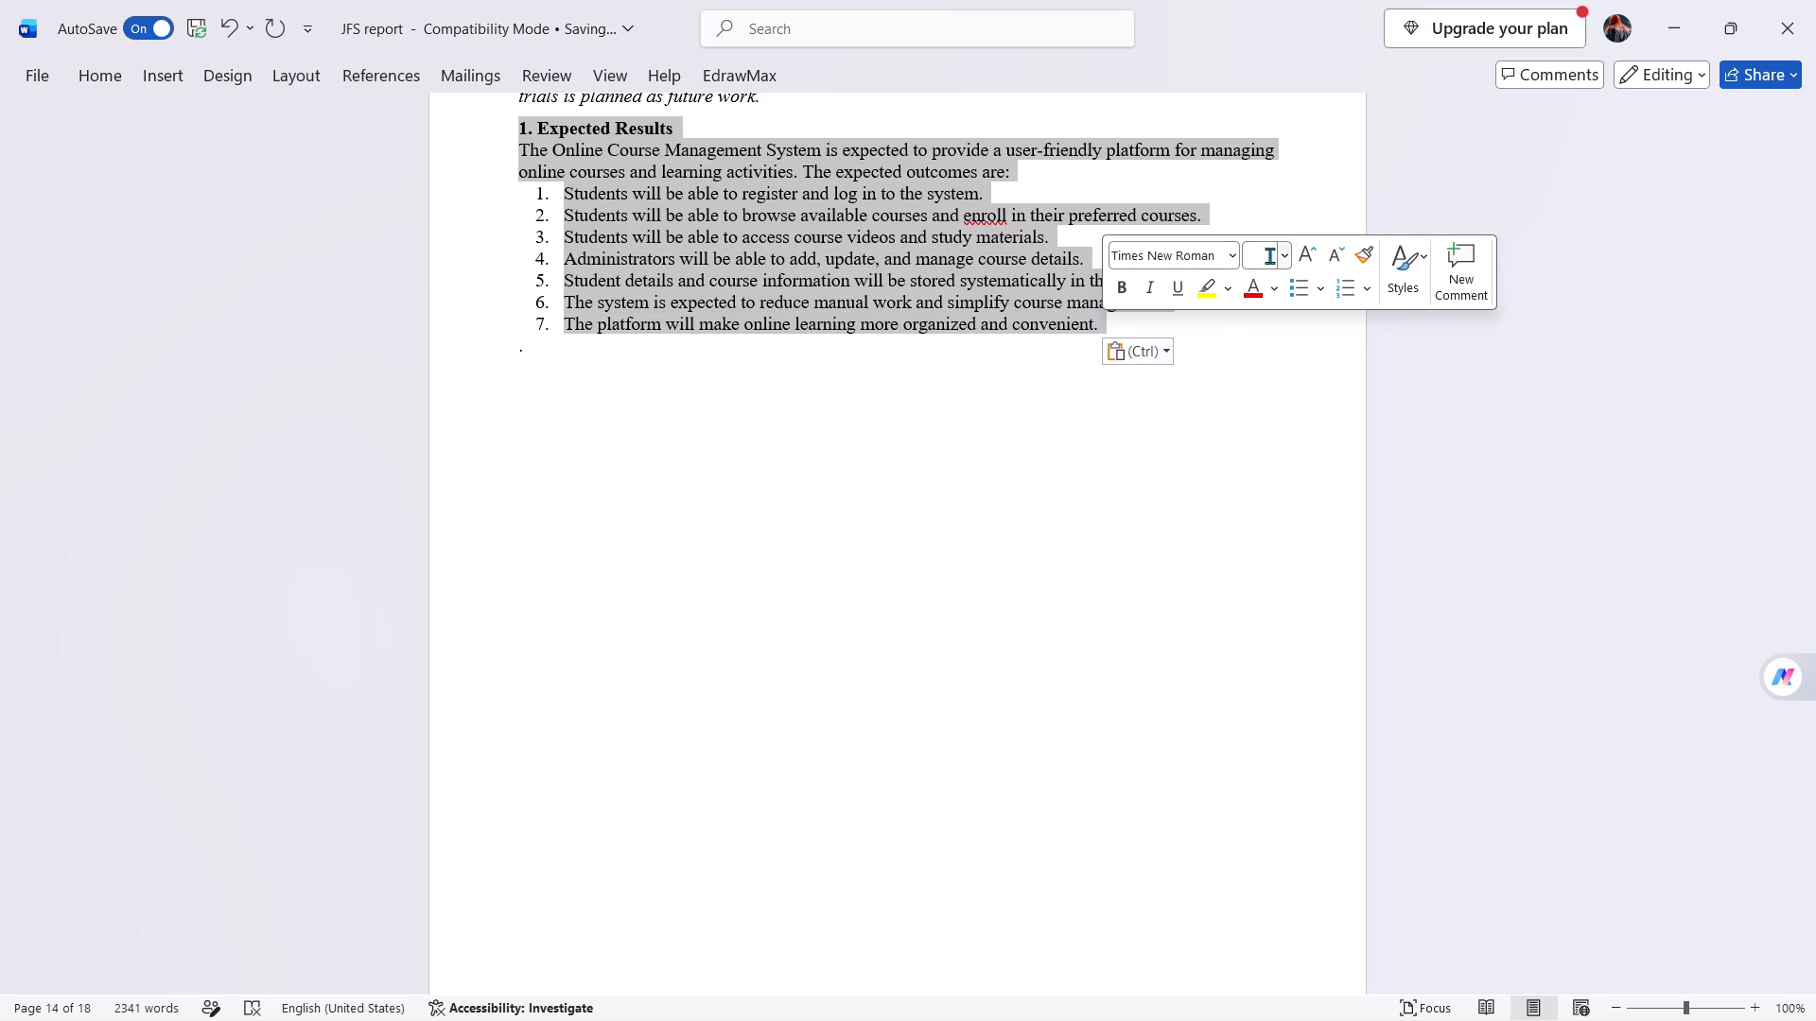
pyautogui.click(1283, 261)
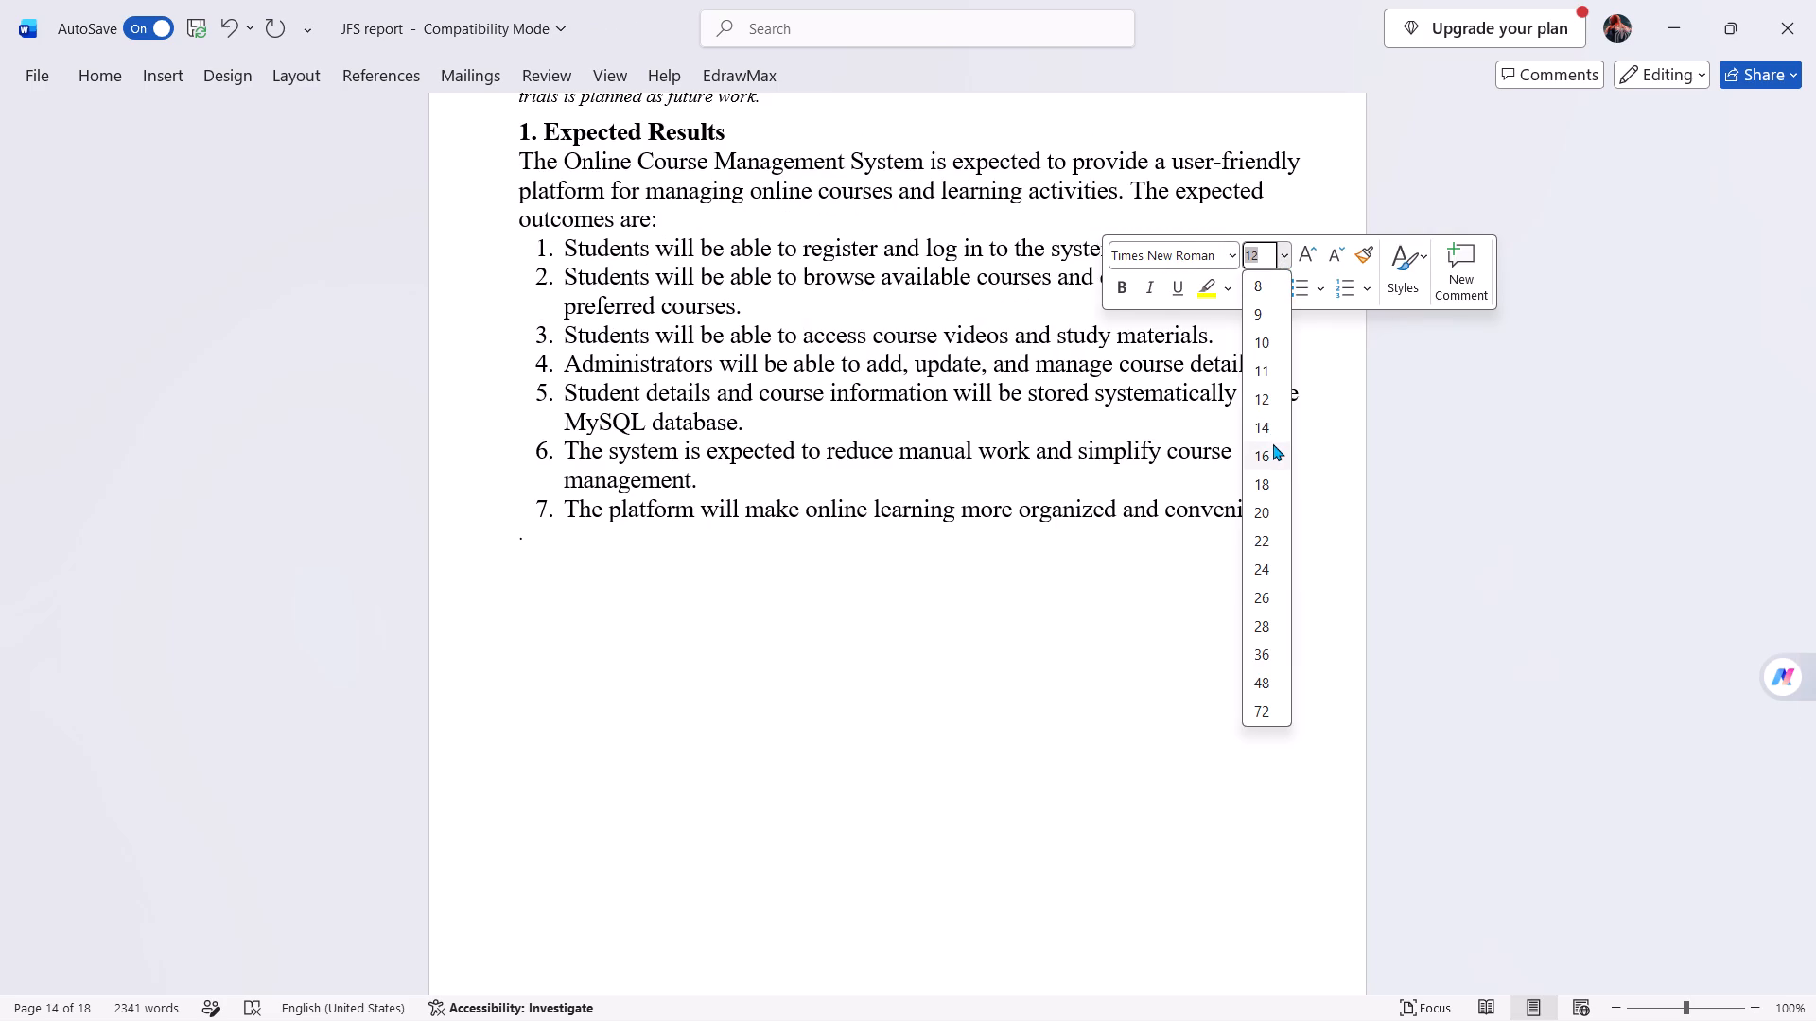
pyautogui.click(1273, 443)
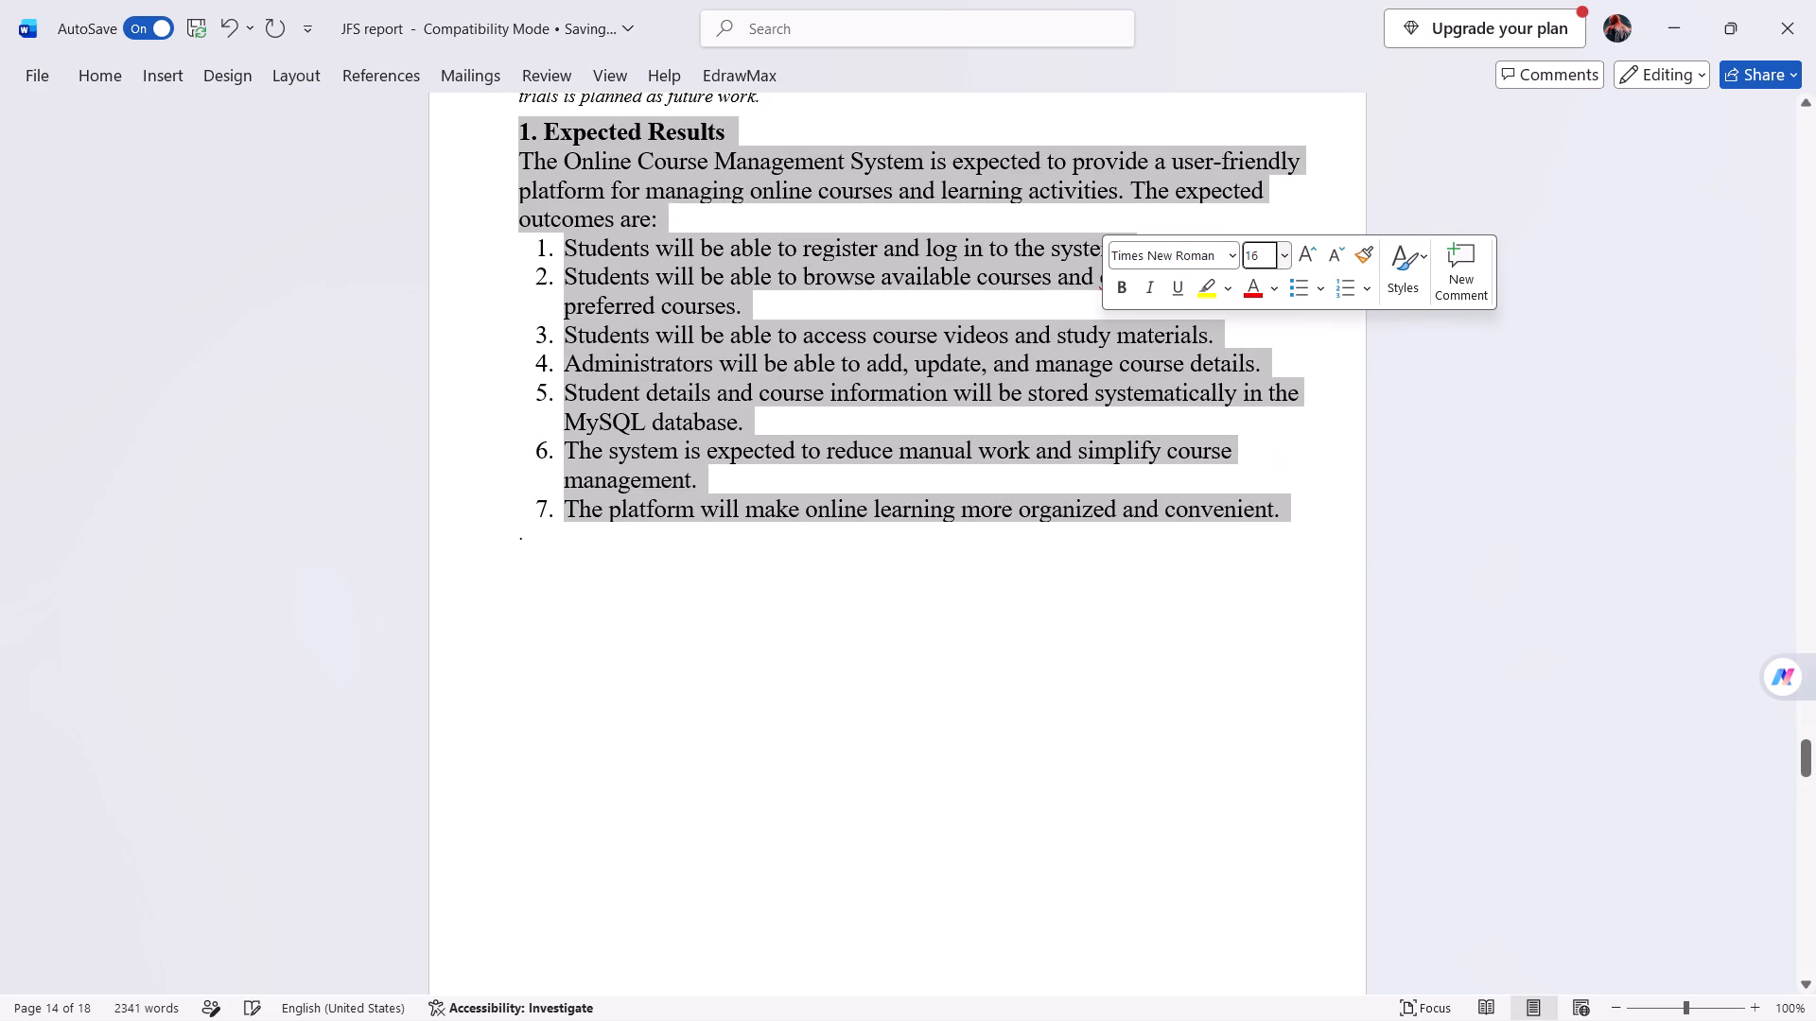
pyautogui.click(756, 738)
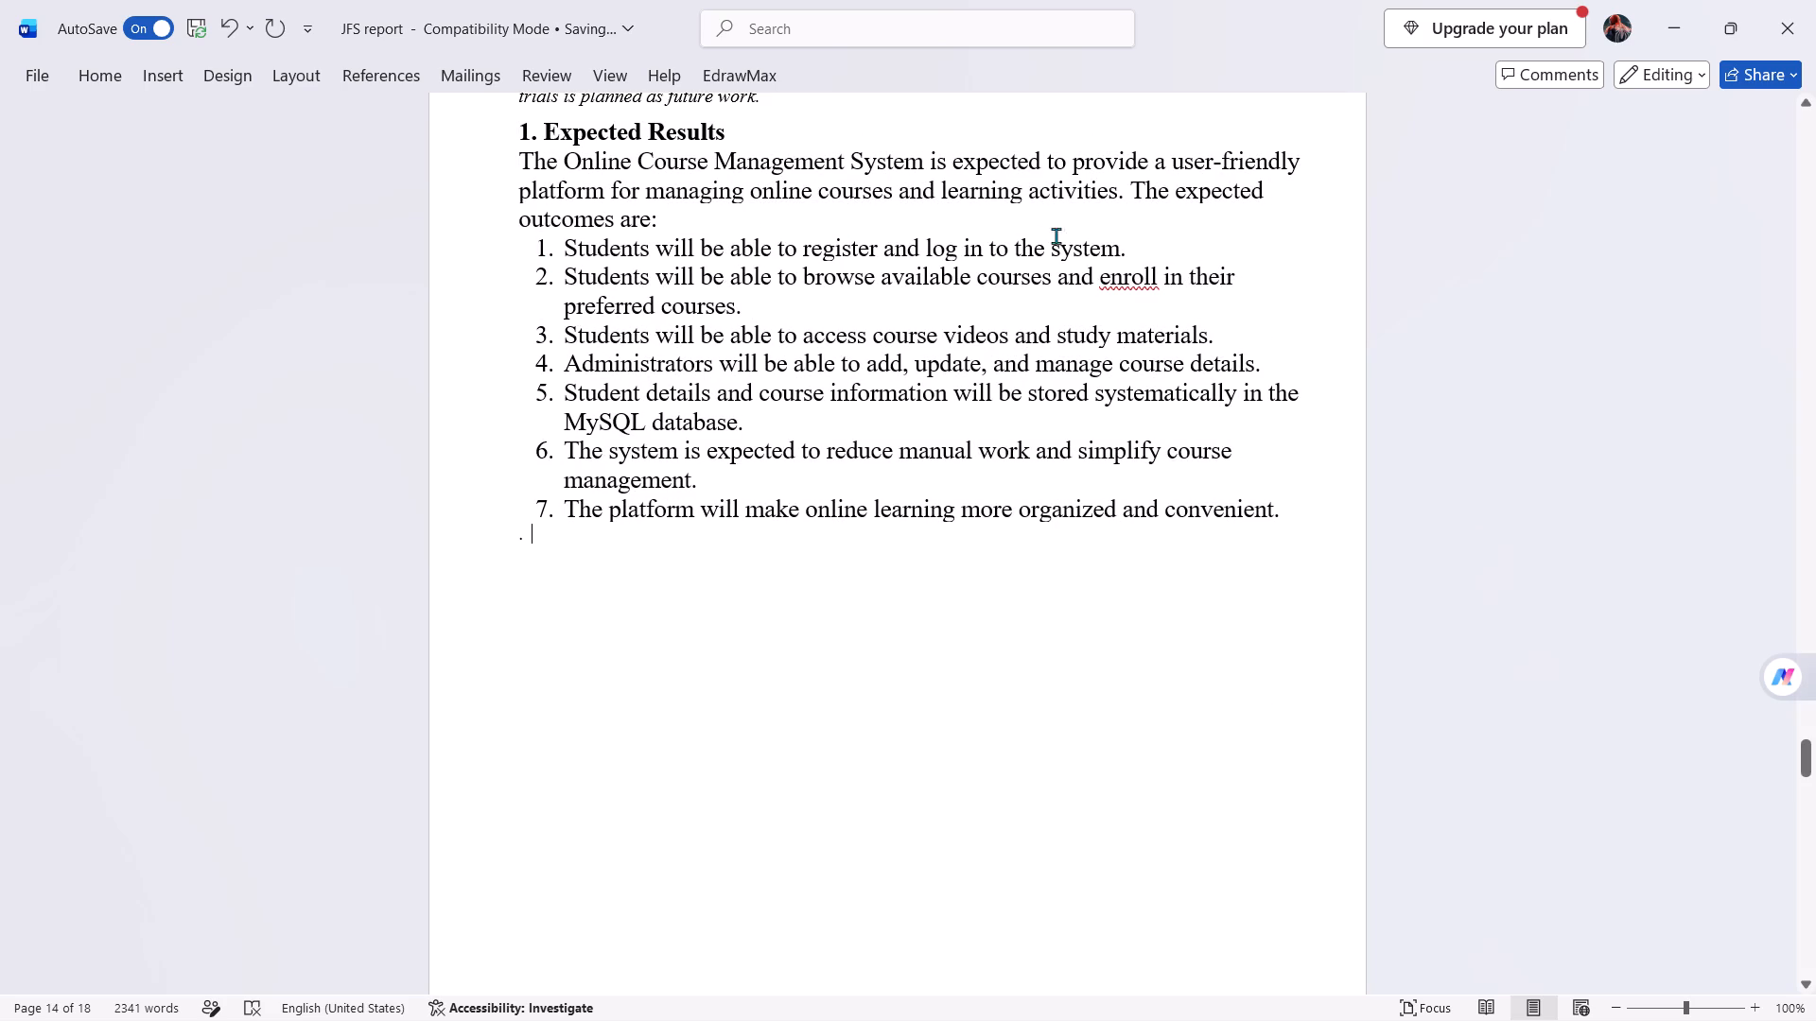
# Insert a blank unnumbered line after each of the first three expected outcomes, keeping the list numbering continuous.
pyautogui.click(1126, 254)
pyautogui.press('Return')
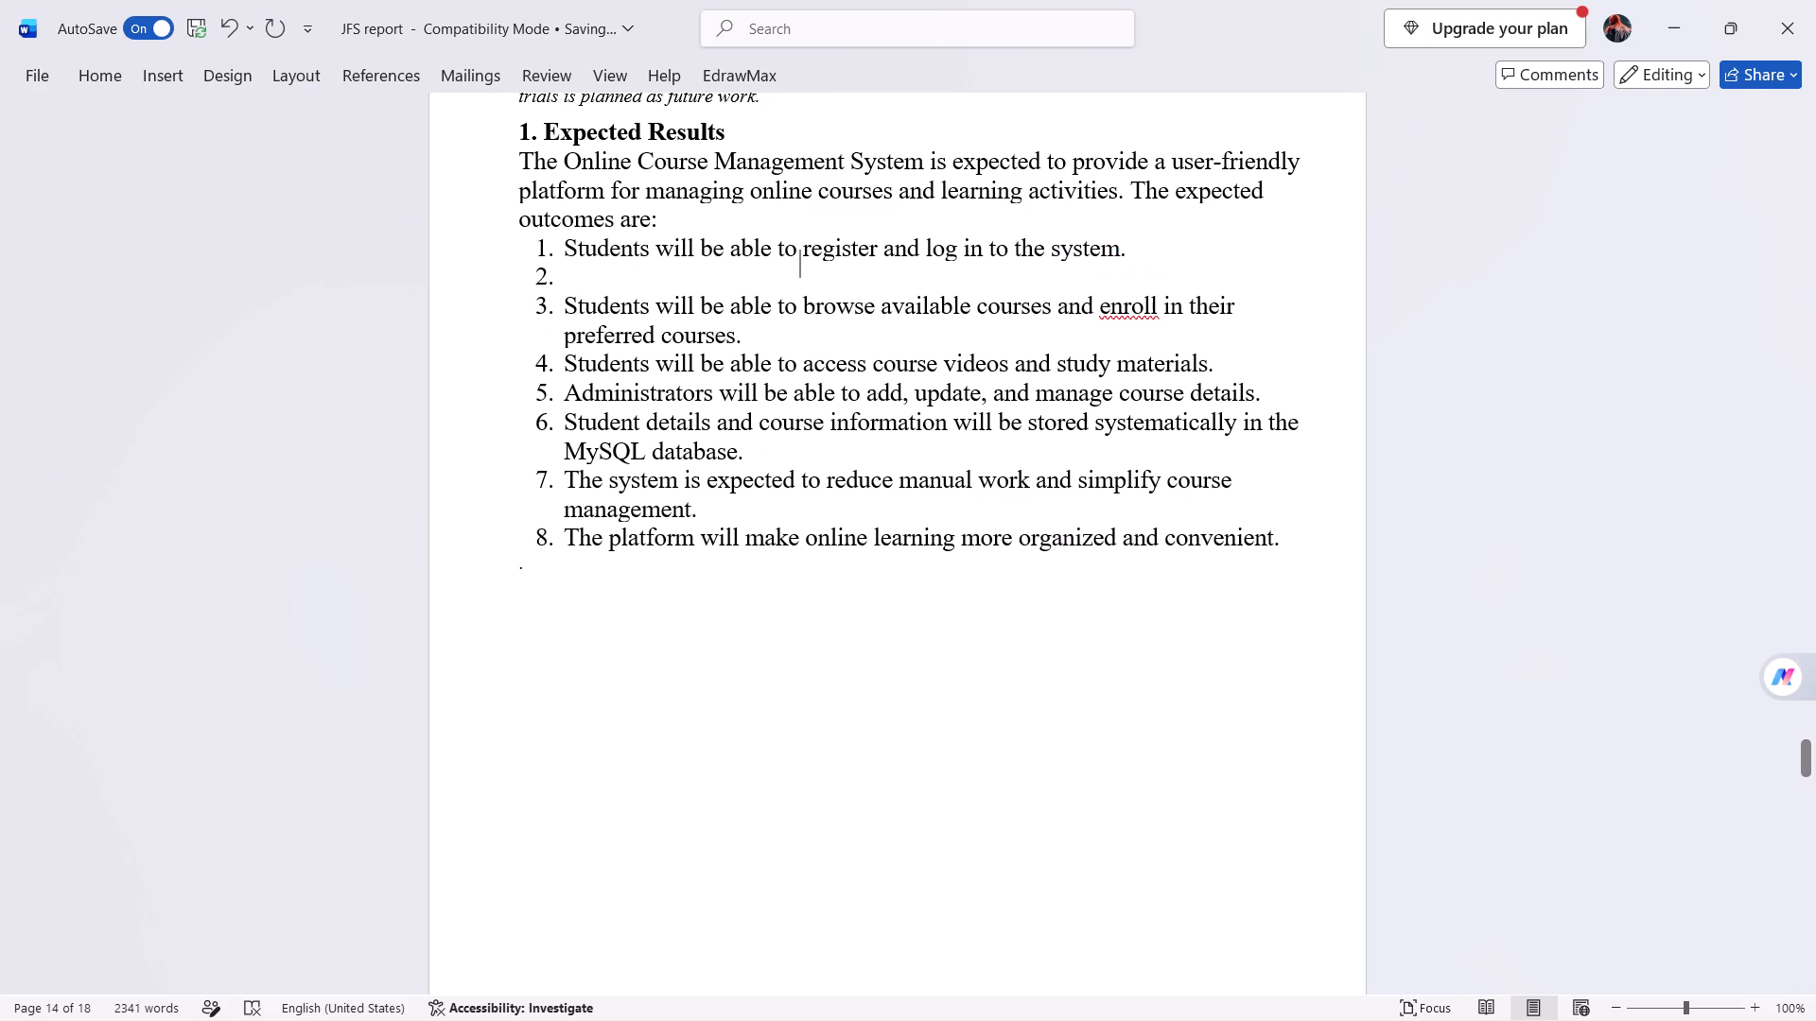
pyautogui.press('BackSpace')
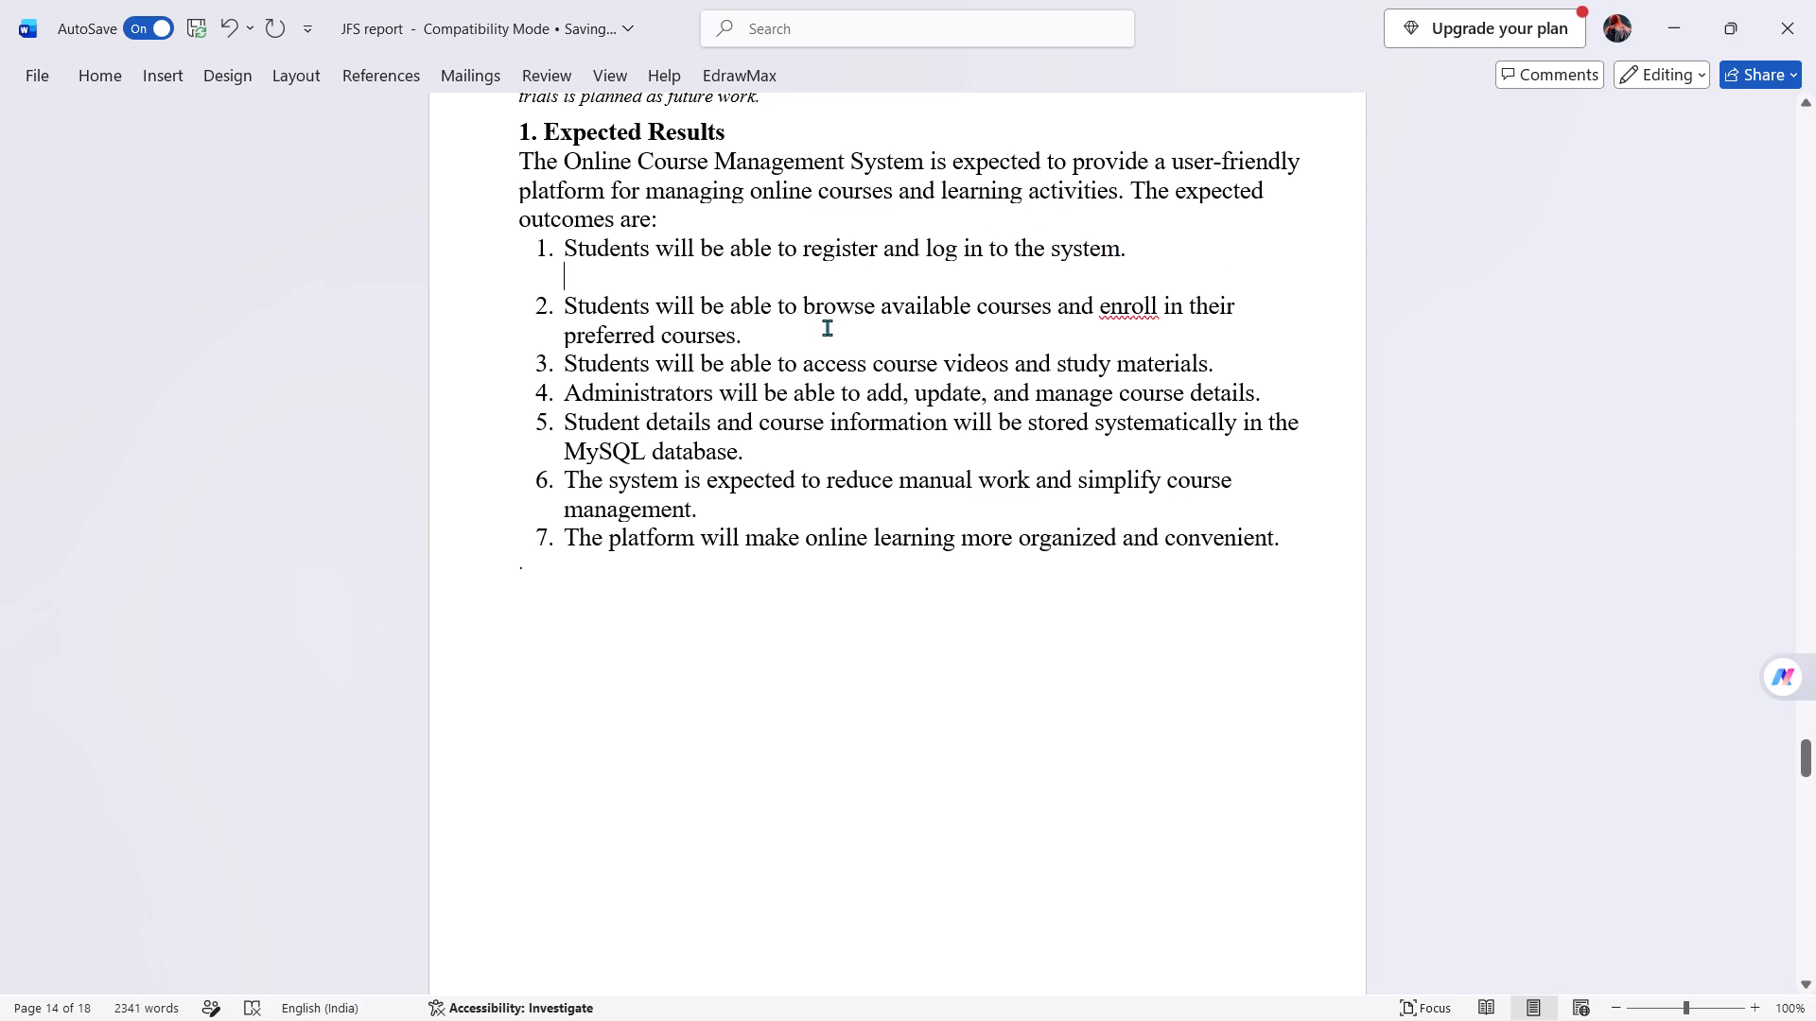
pyautogui.click(788, 343)
pyautogui.press('Return')
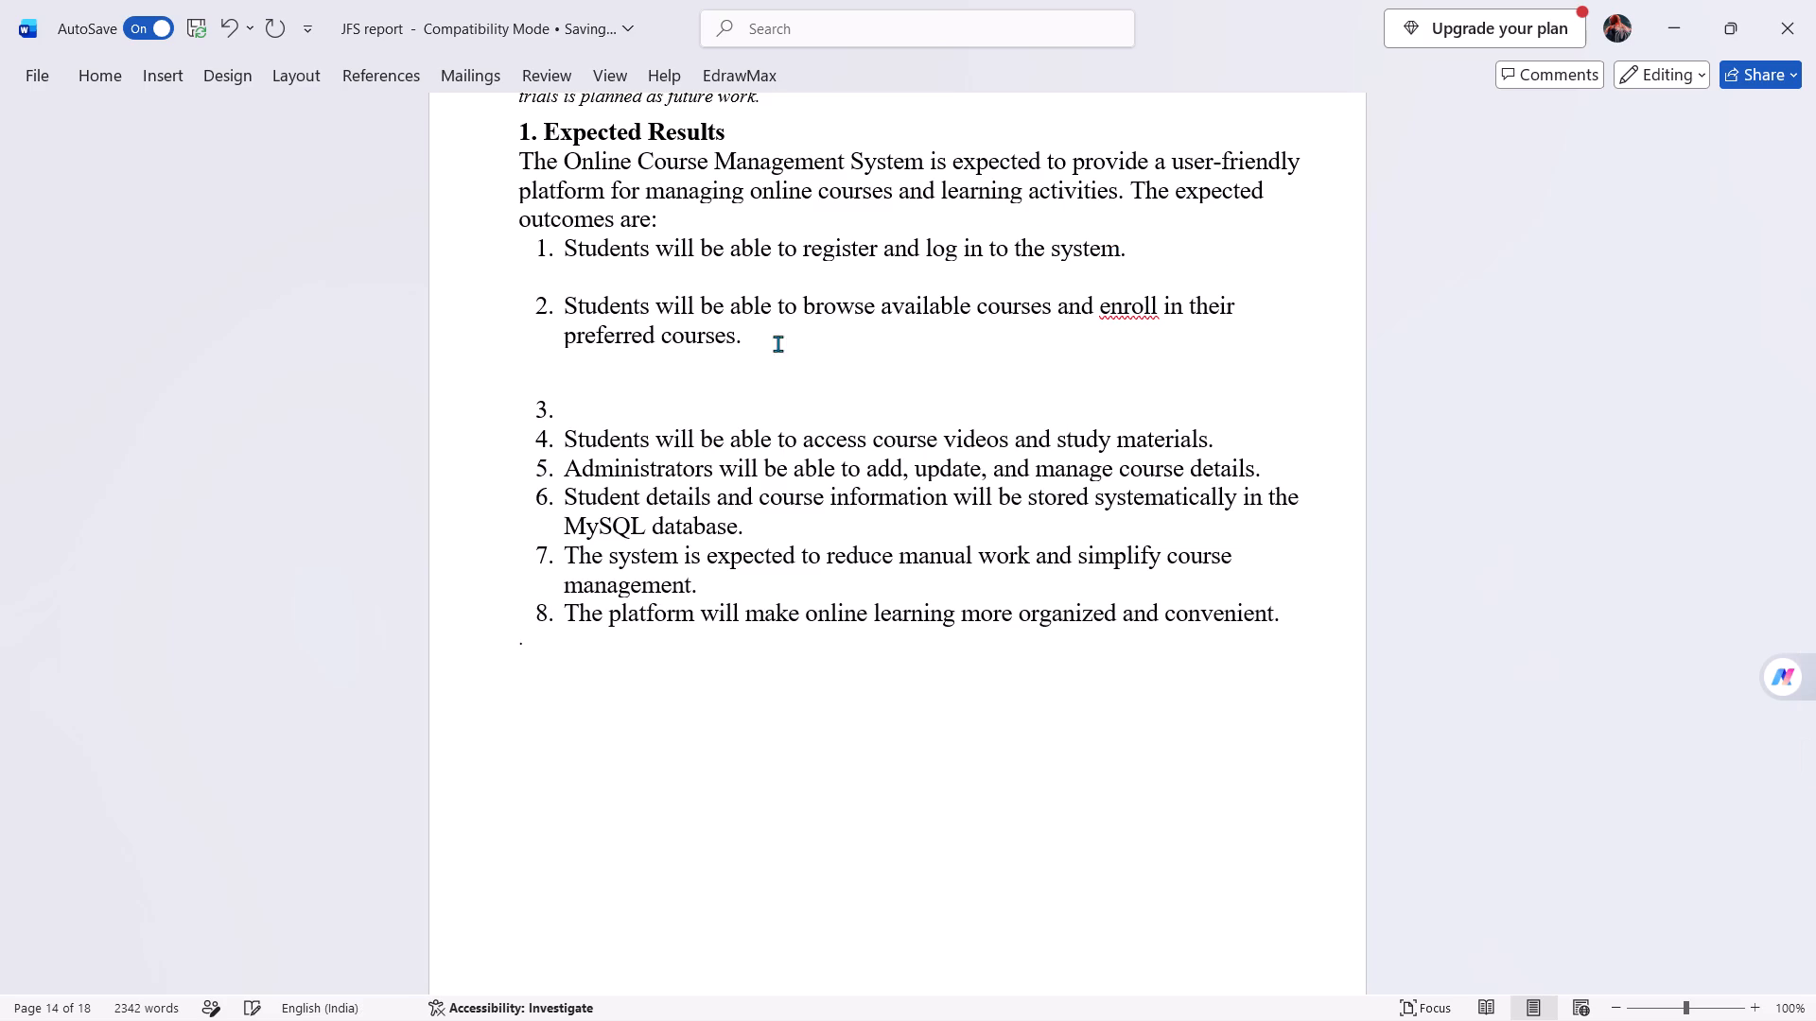
pyautogui.press('BackSpace')
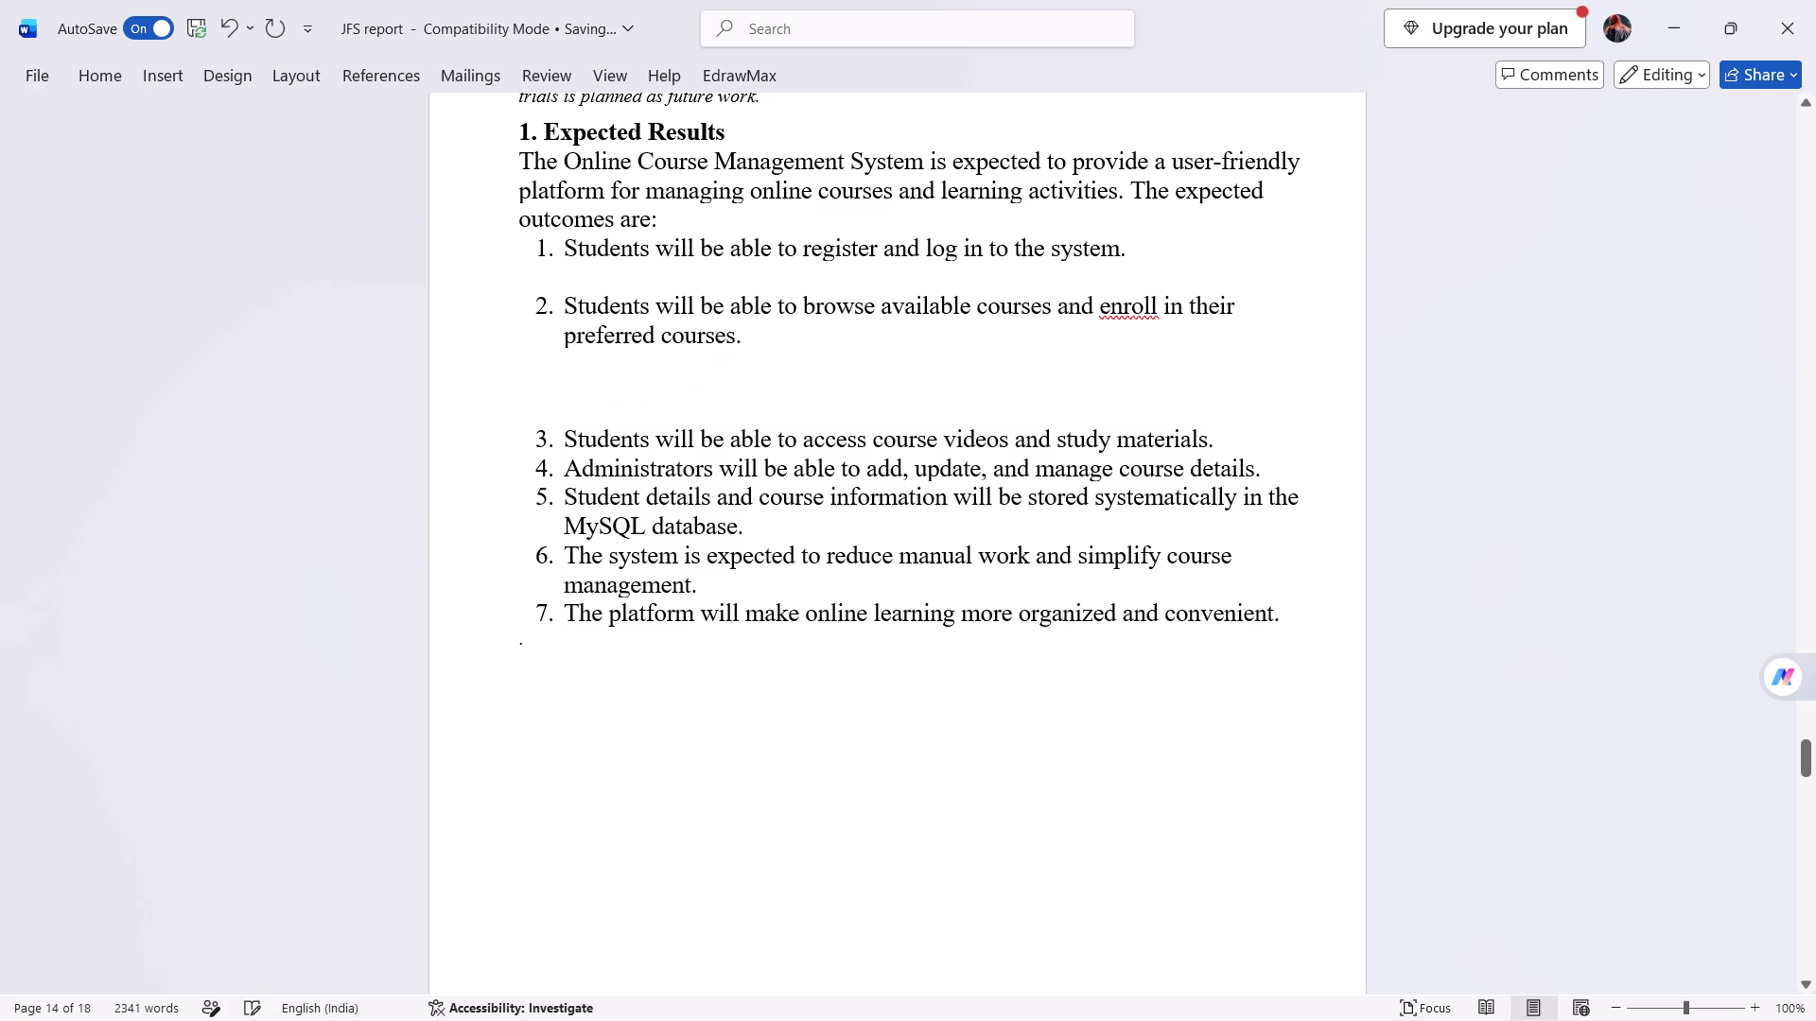
pyautogui.press('BackSpace')
pyautogui.press('BackSpace')
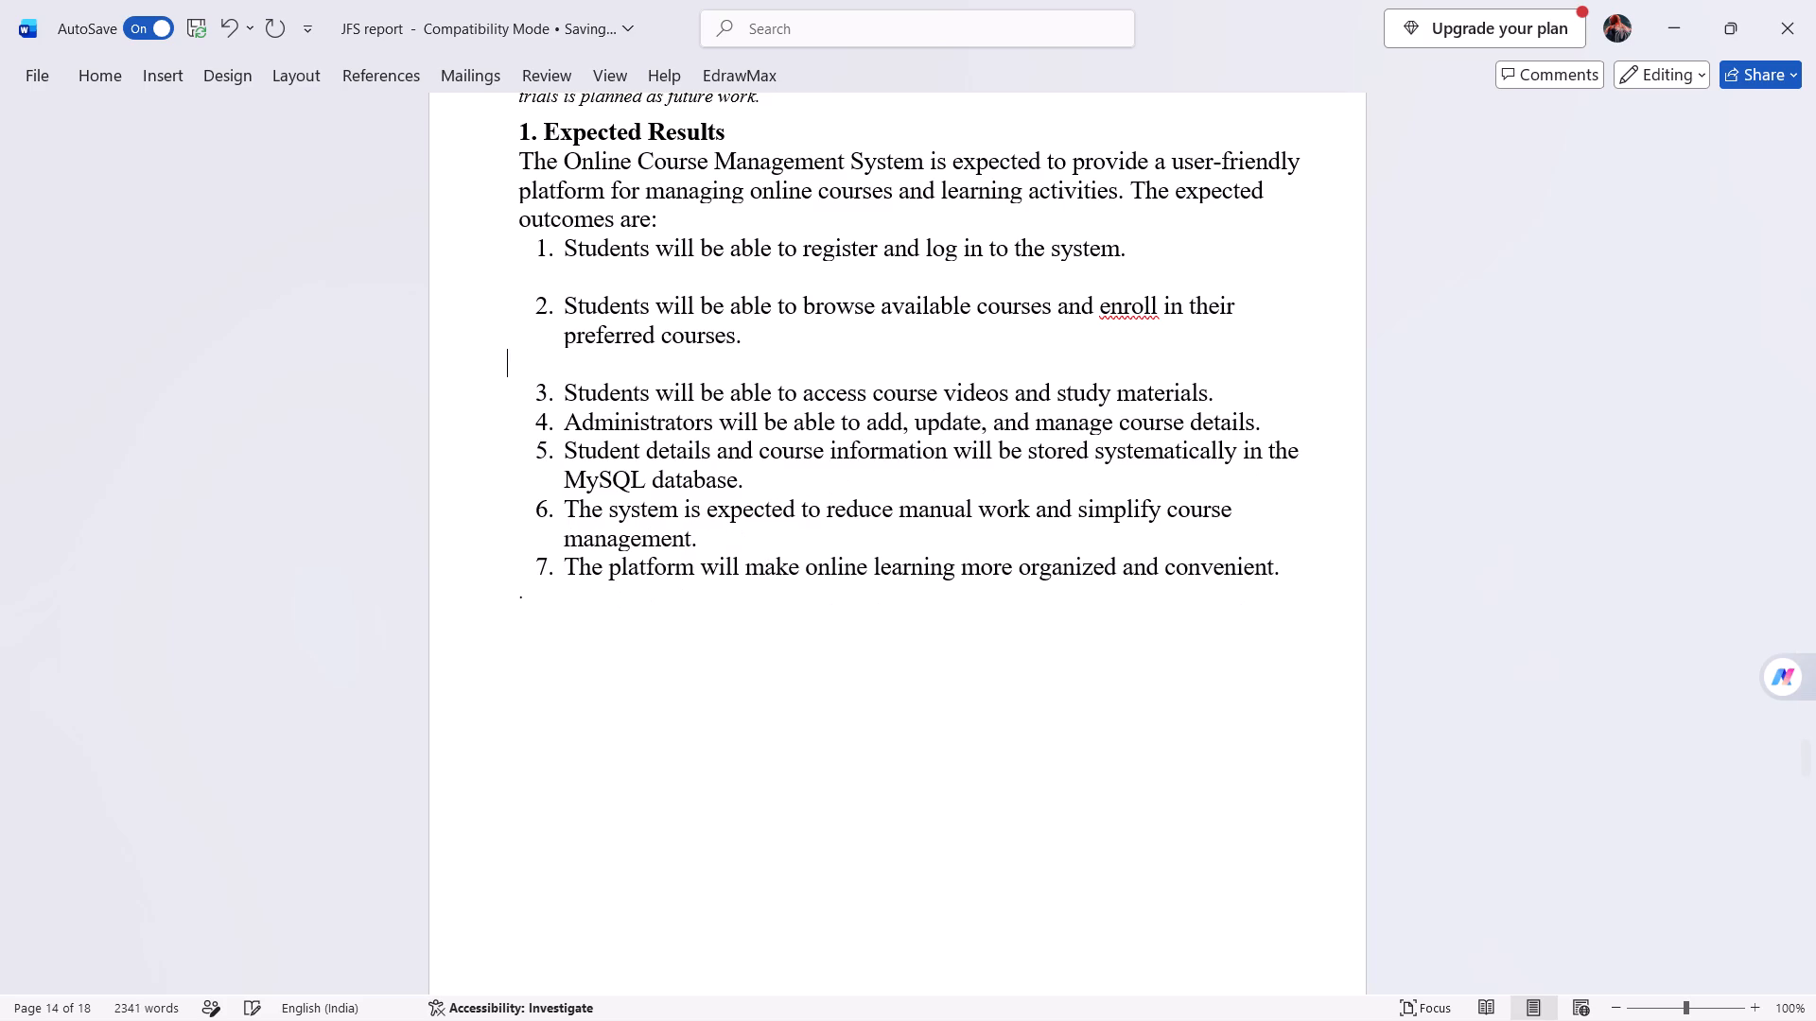
pyautogui.click(1223, 399)
pyautogui.press('Return')
pyautogui.press('BackSpace')
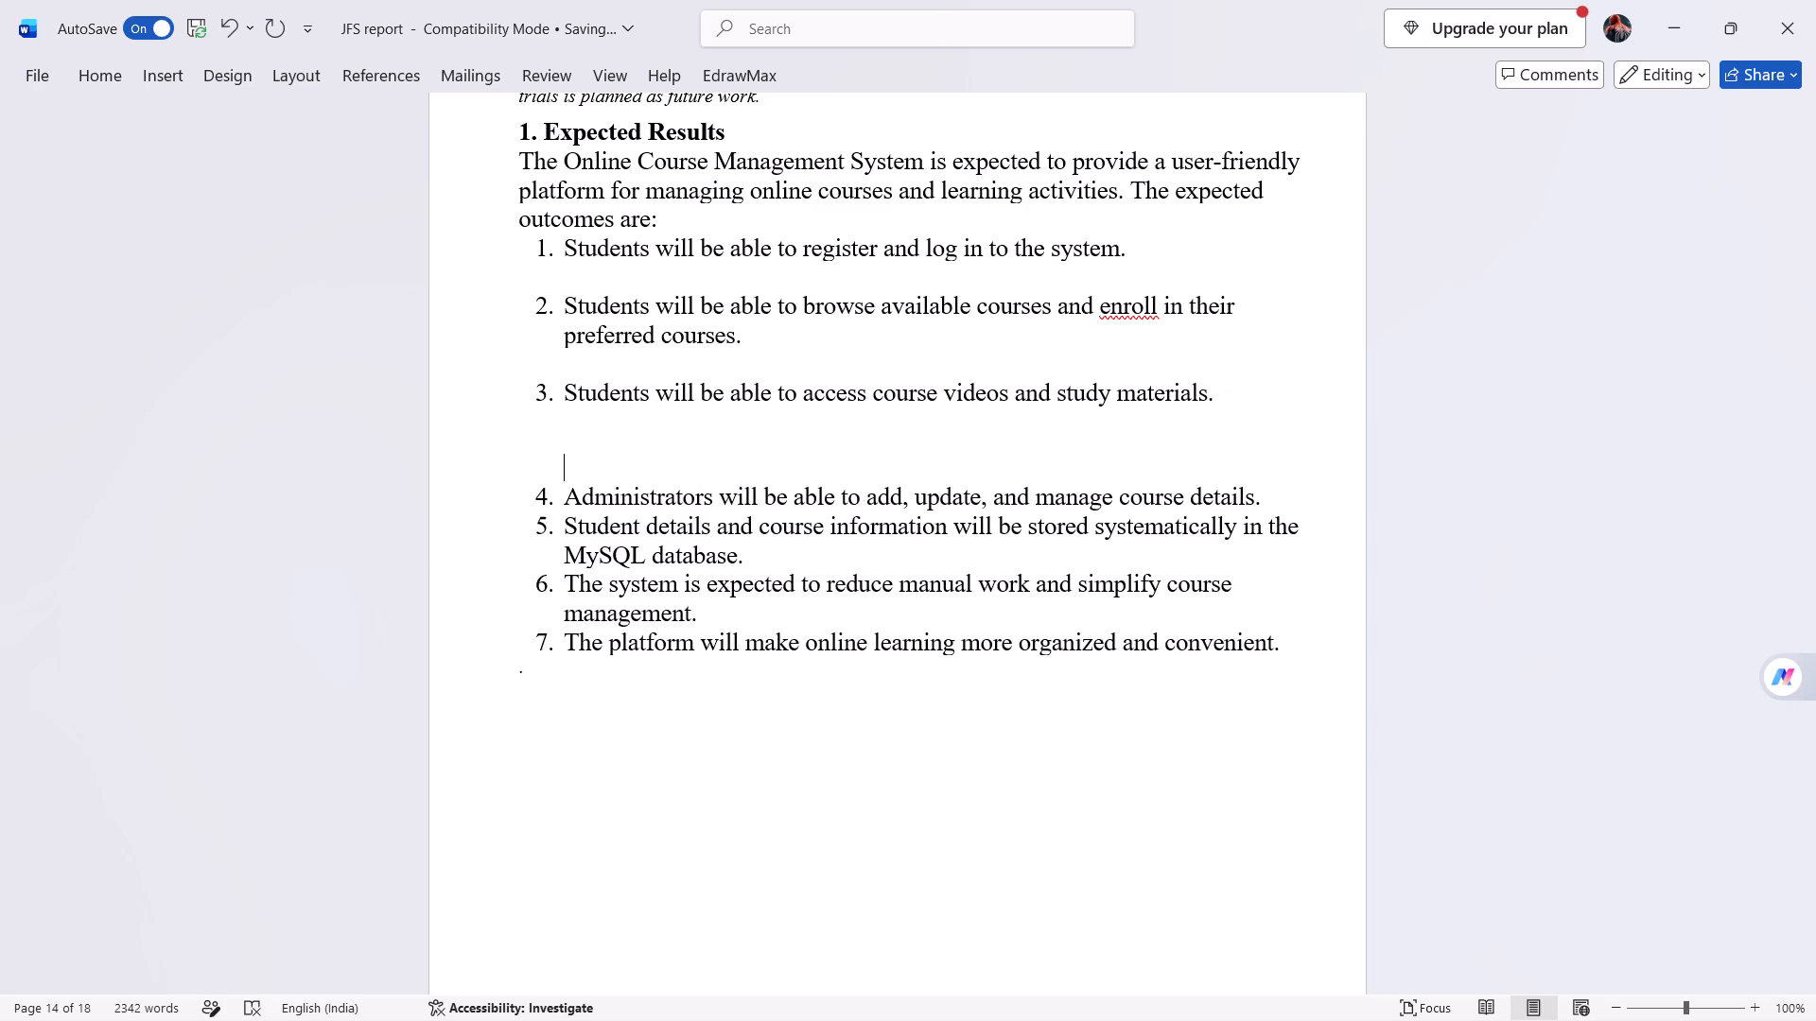
pyautogui.press('BackSpace')
pyautogui.press('BackSpace')
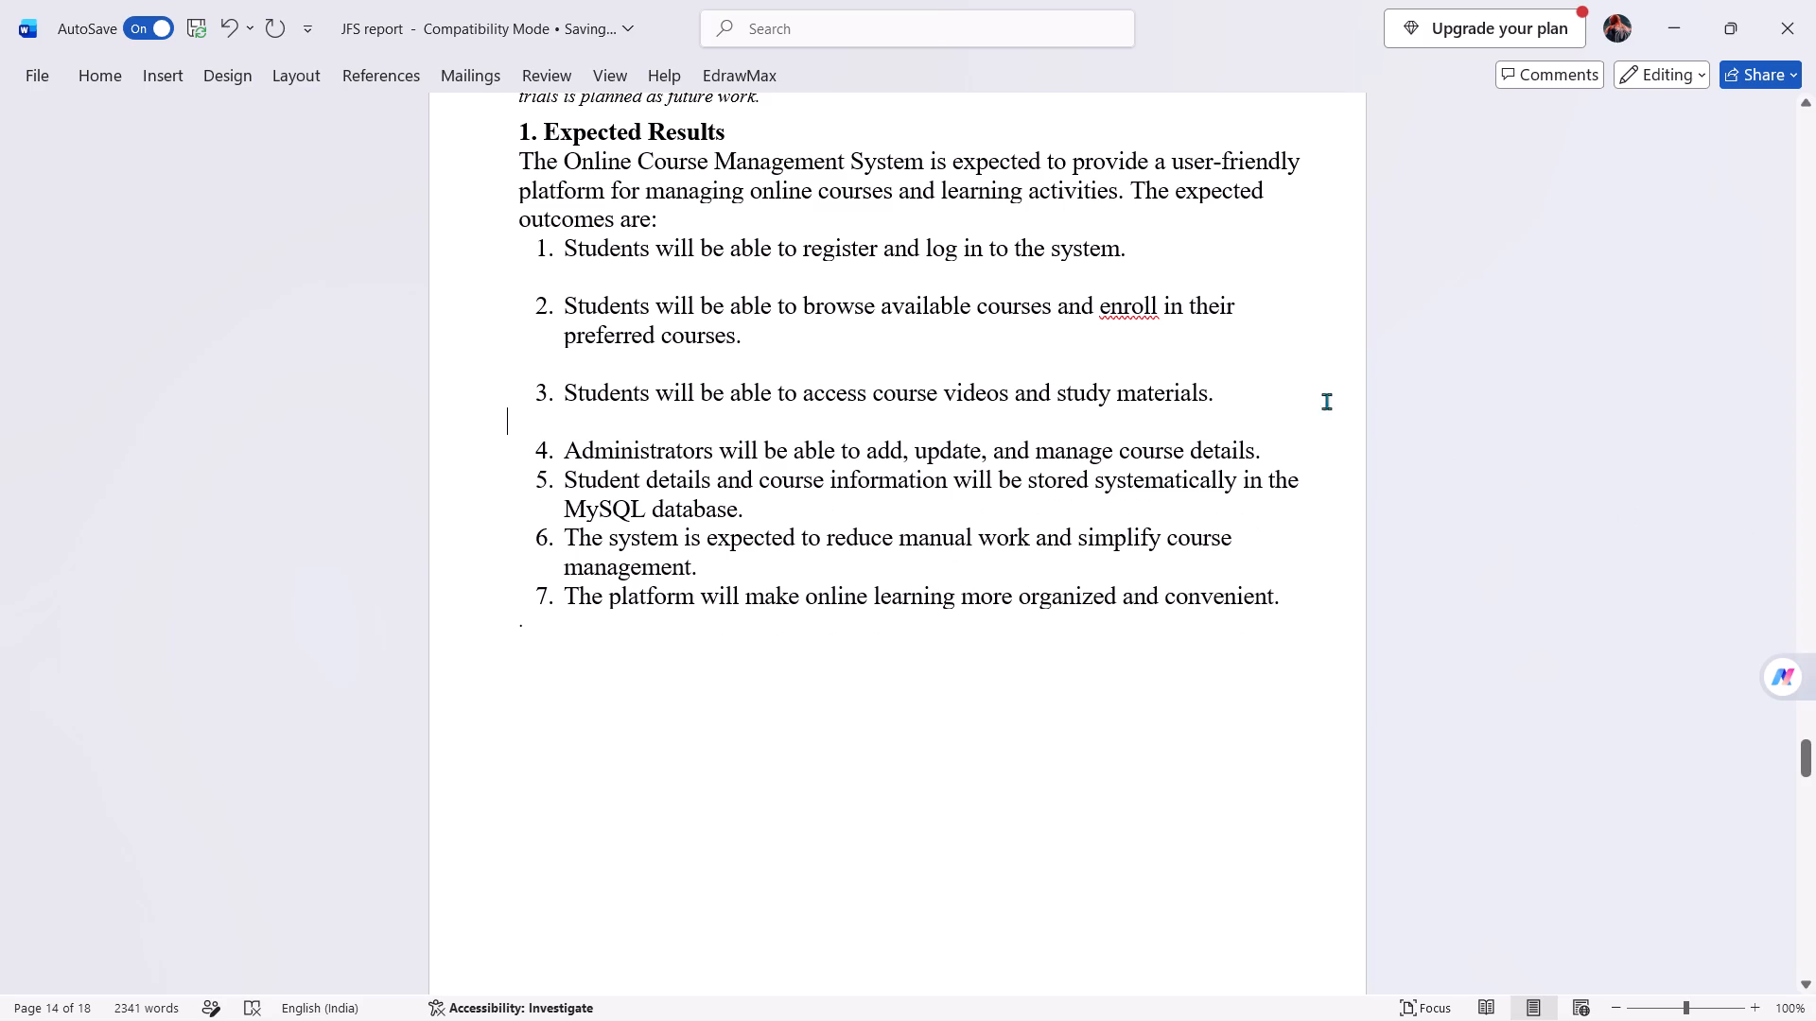
# Insert a blank unnumbered line after each of outcomes 4, 5 and 6, keeping the list numbering continuous.
pyautogui.click(1283, 450)
pyautogui.press('Return')
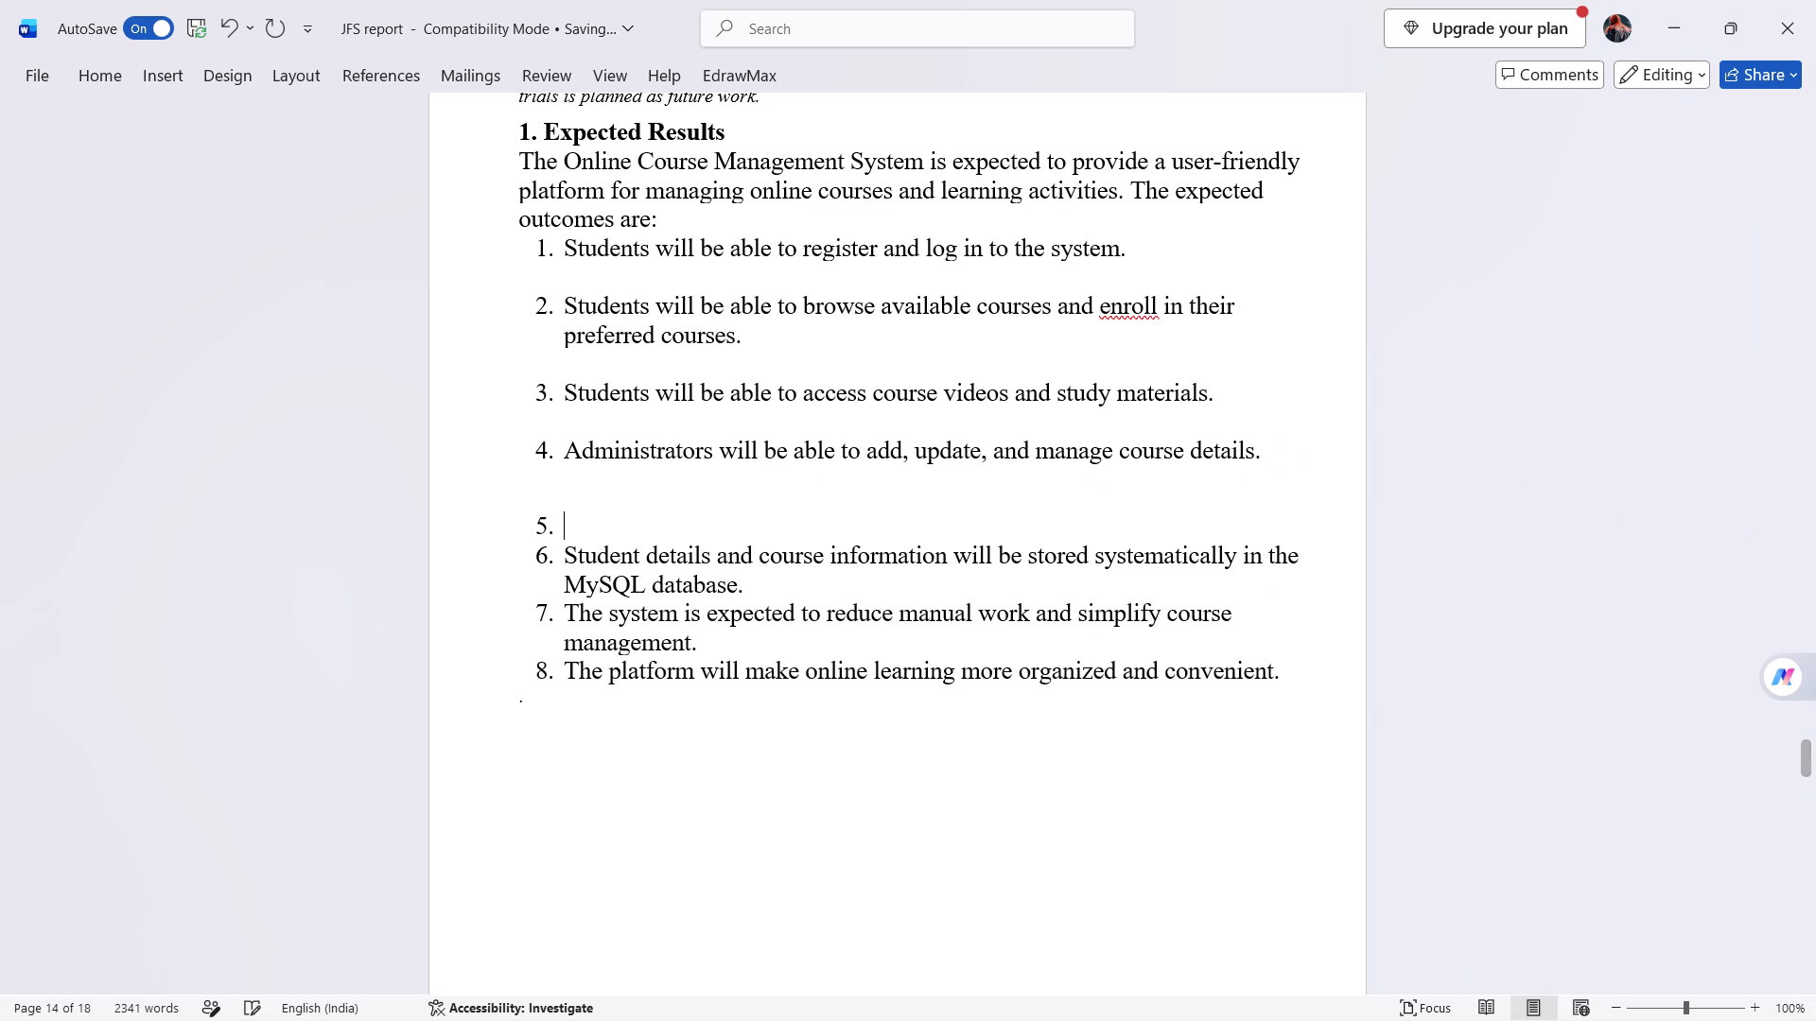
pyautogui.press('BackSpace')
pyautogui.press('BackSpace')
pyautogui.press('BackSpace')
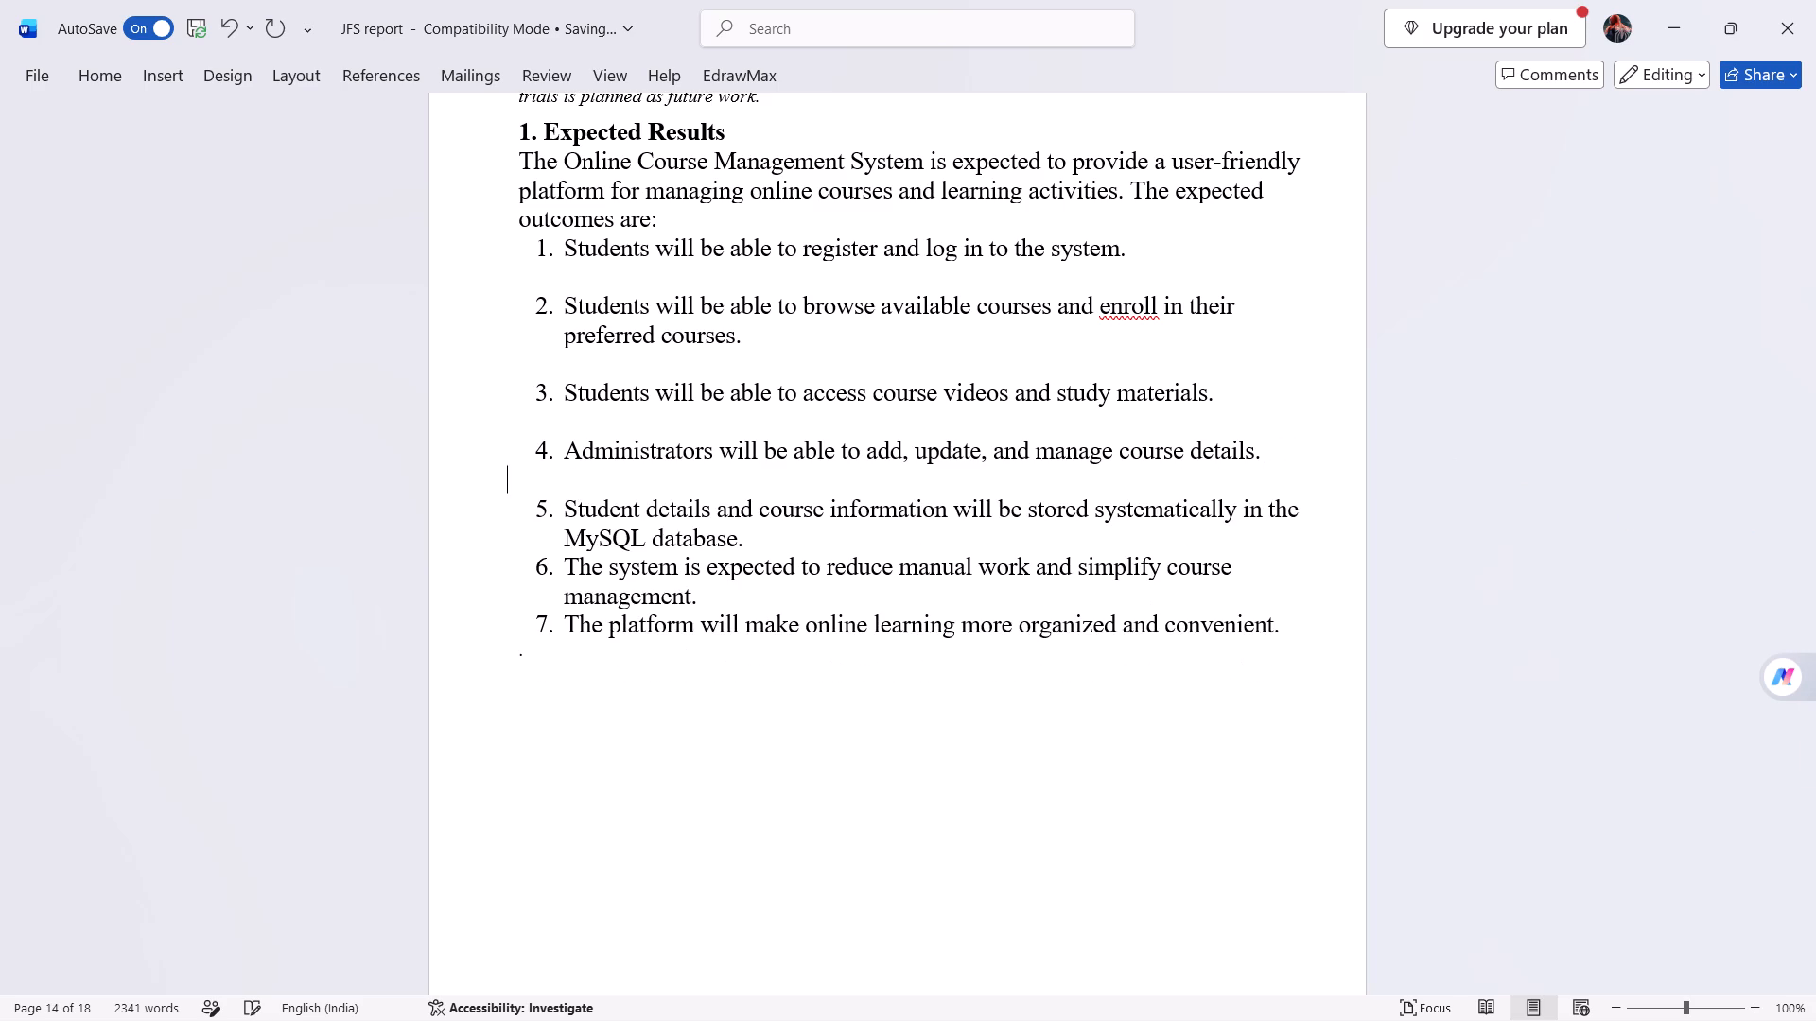
pyautogui.click(750, 531)
pyautogui.press('Return')
pyautogui.press('BackSpace')
pyautogui.press('BackSpace')
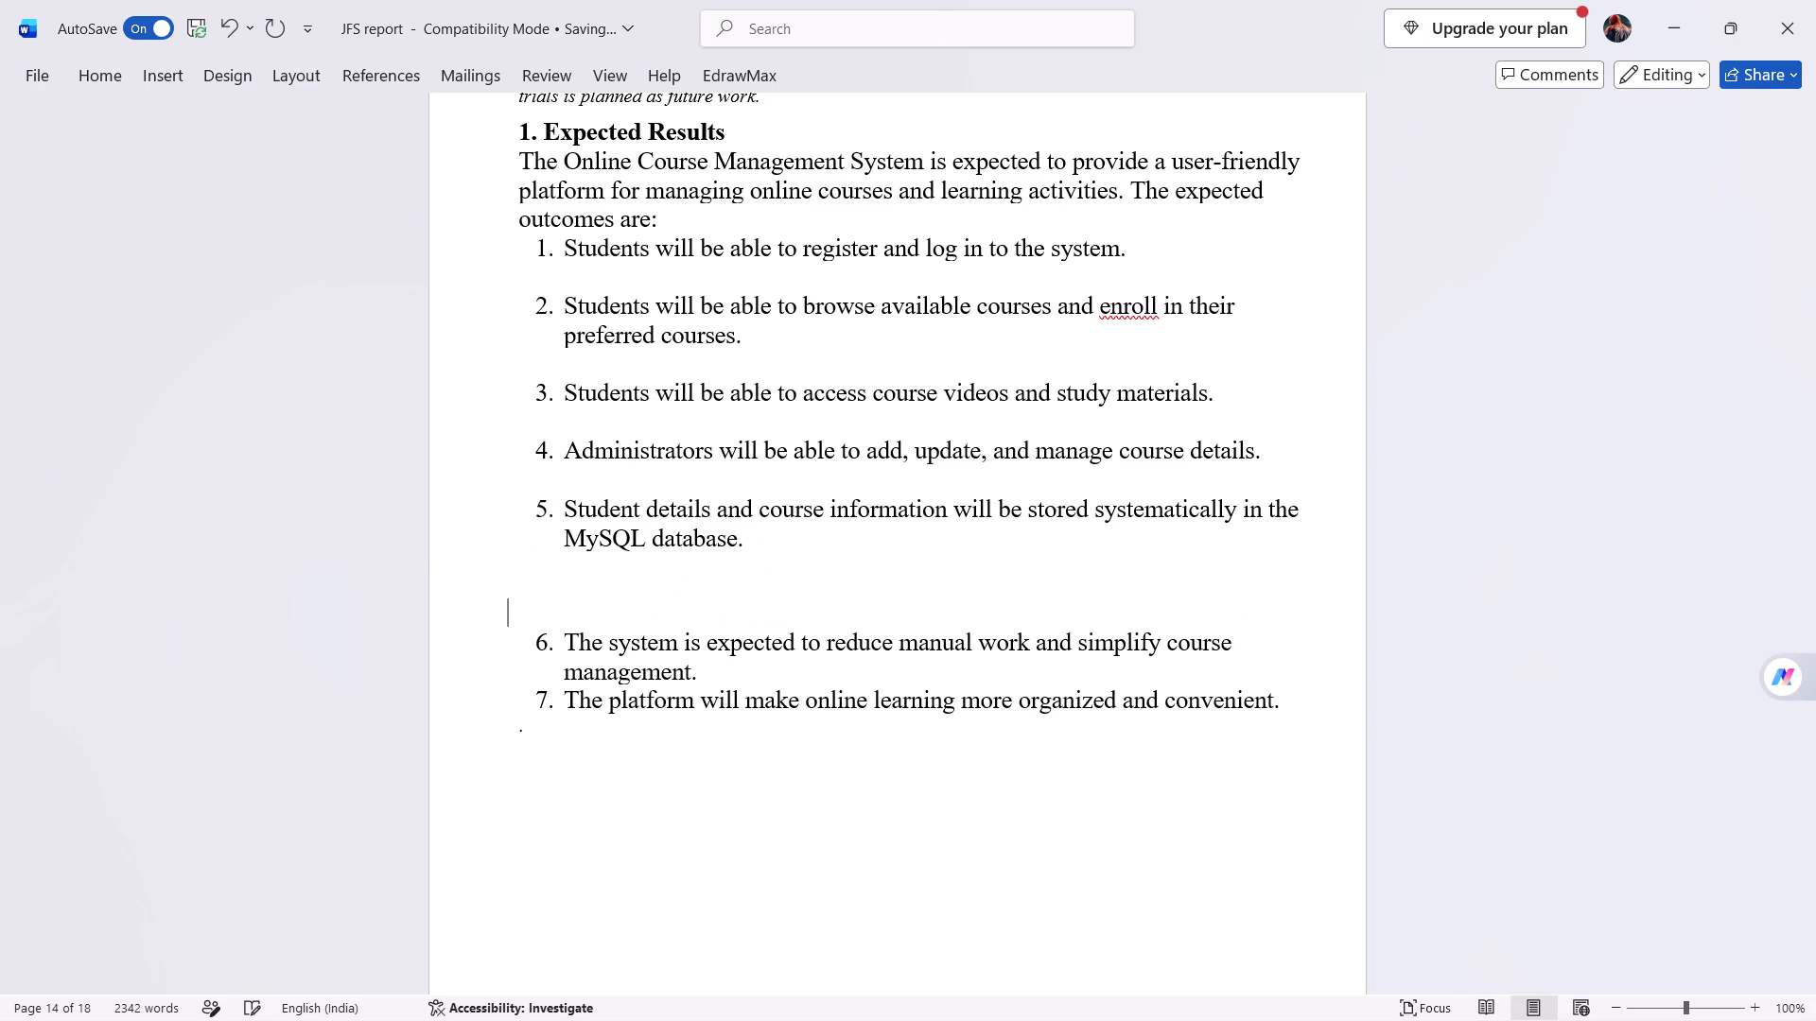
pyautogui.press('BackSpace')
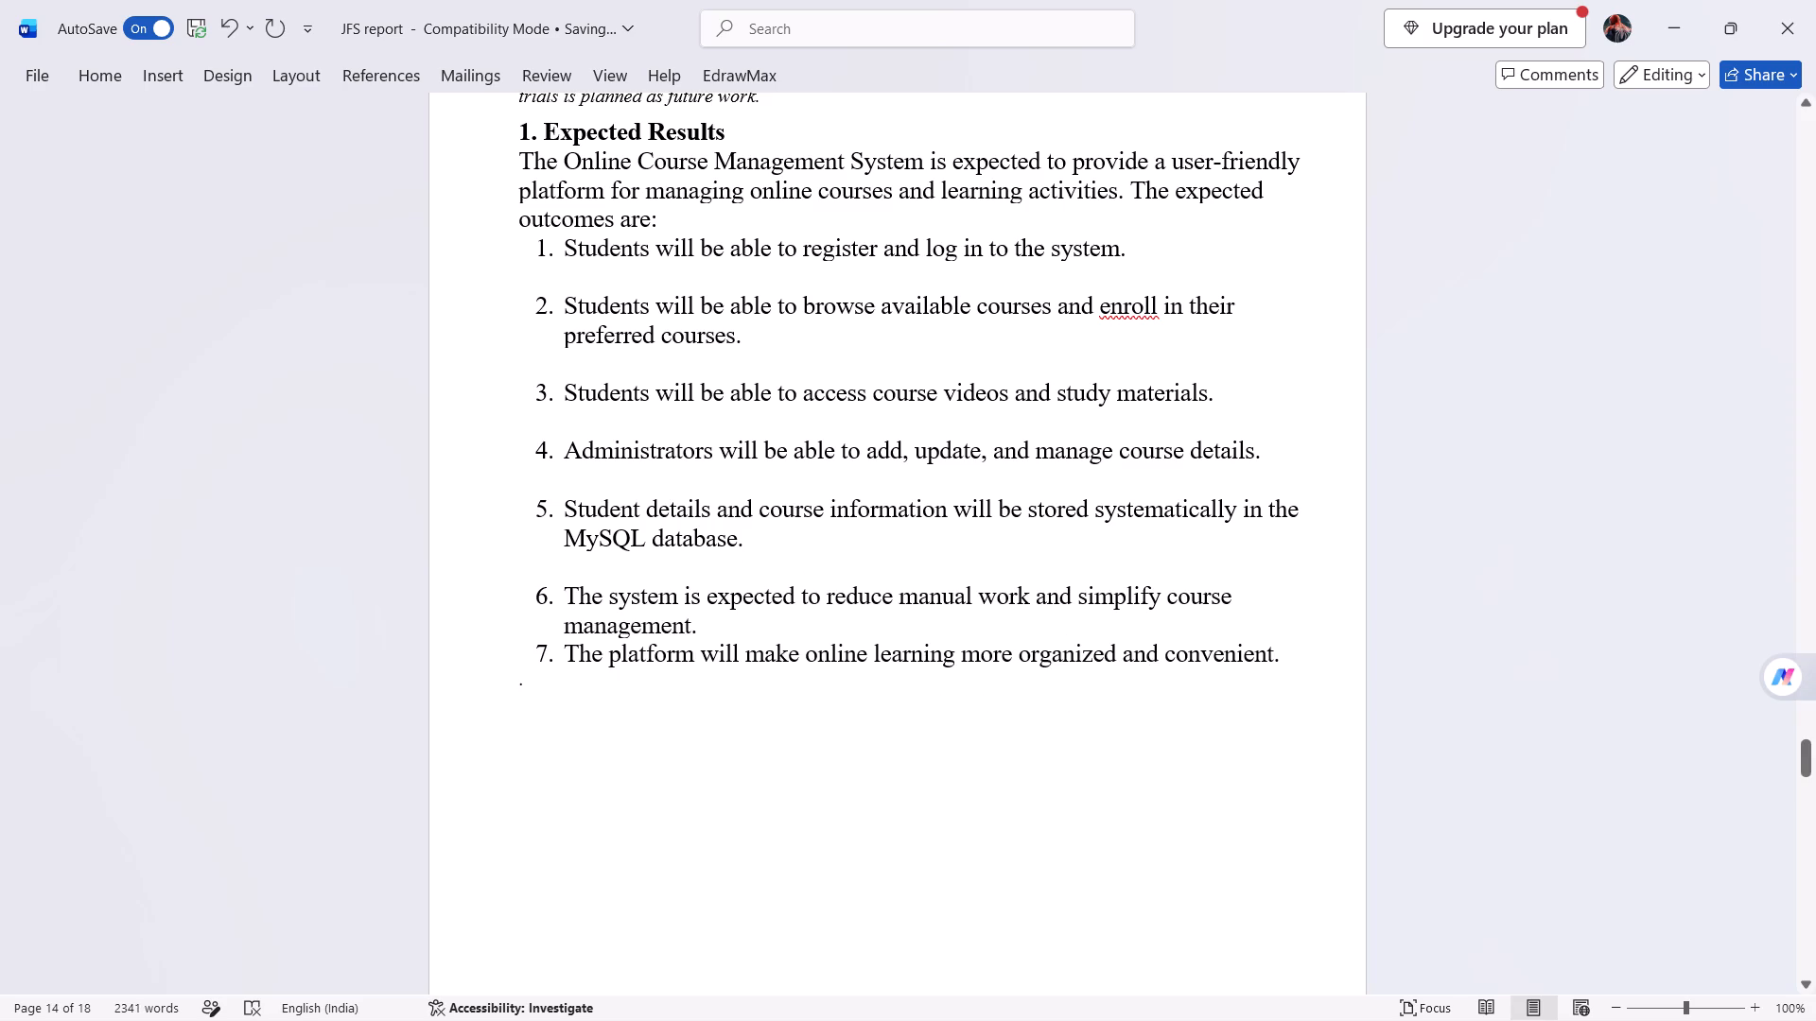
pyautogui.click(707, 615)
pyautogui.press('Return')
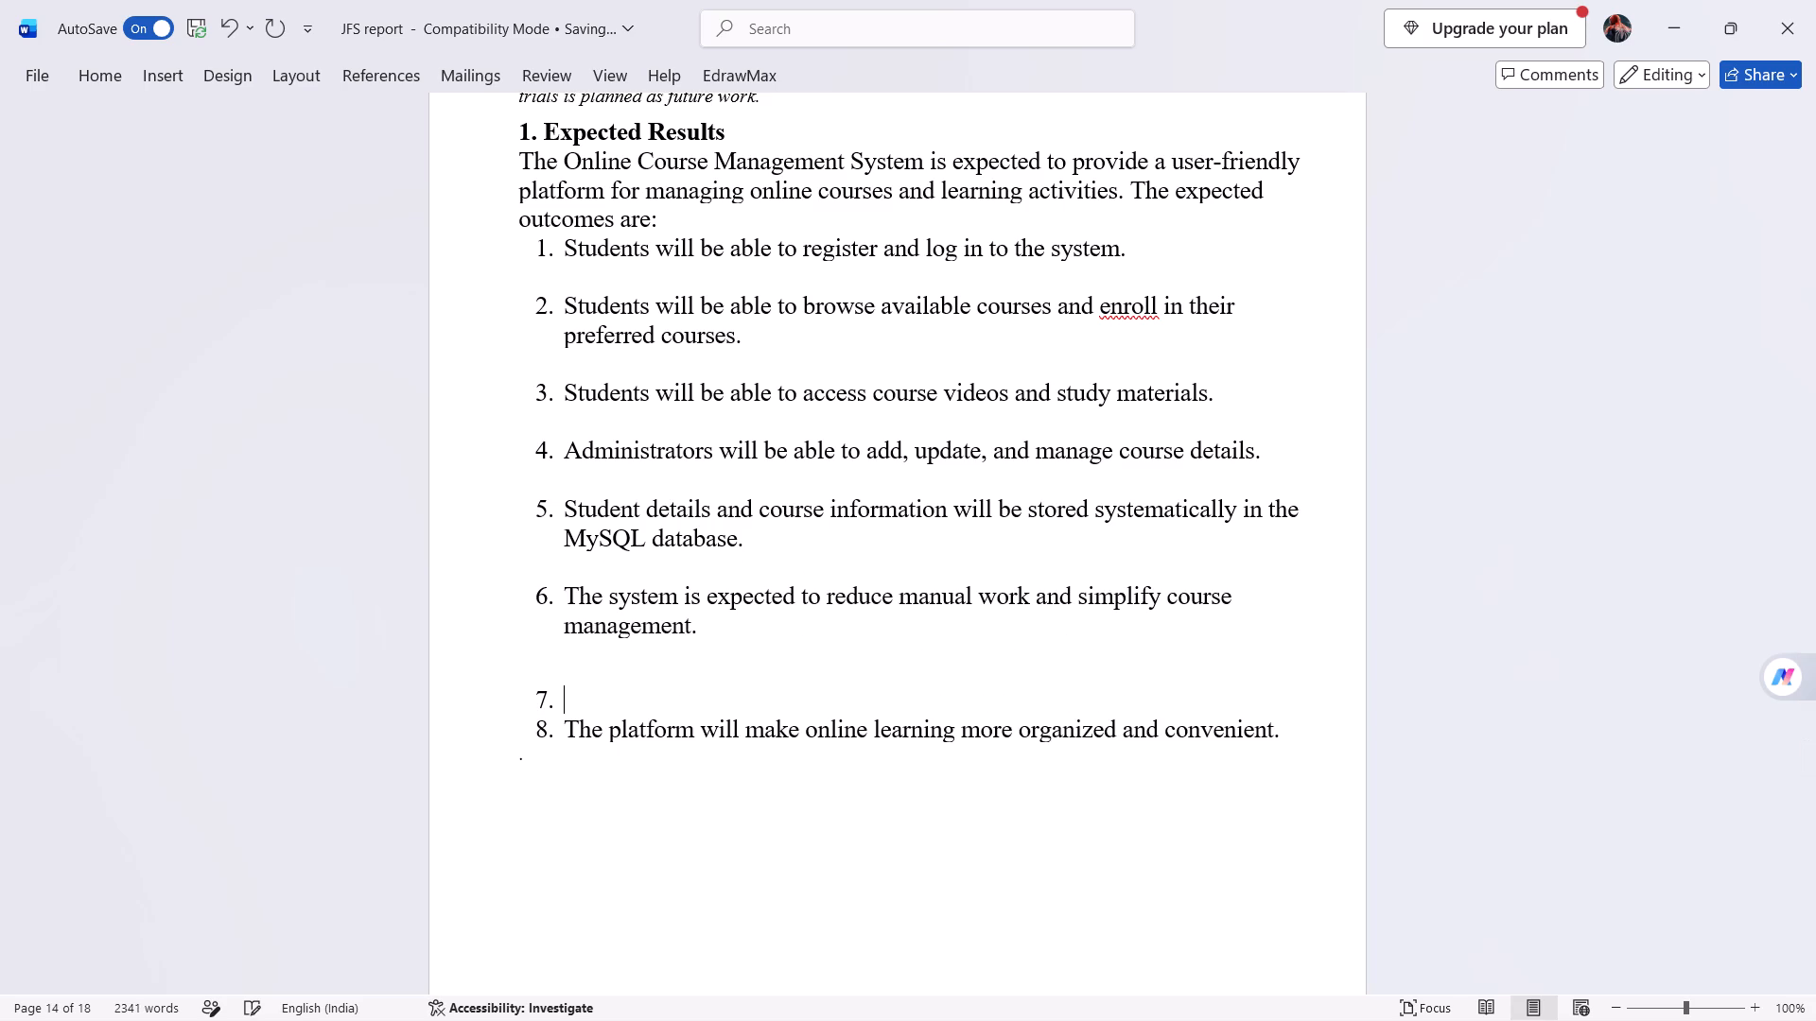
pyautogui.press('BackSpace')
pyautogui.press('BackSpace')
pyautogui.press('BackSpace')
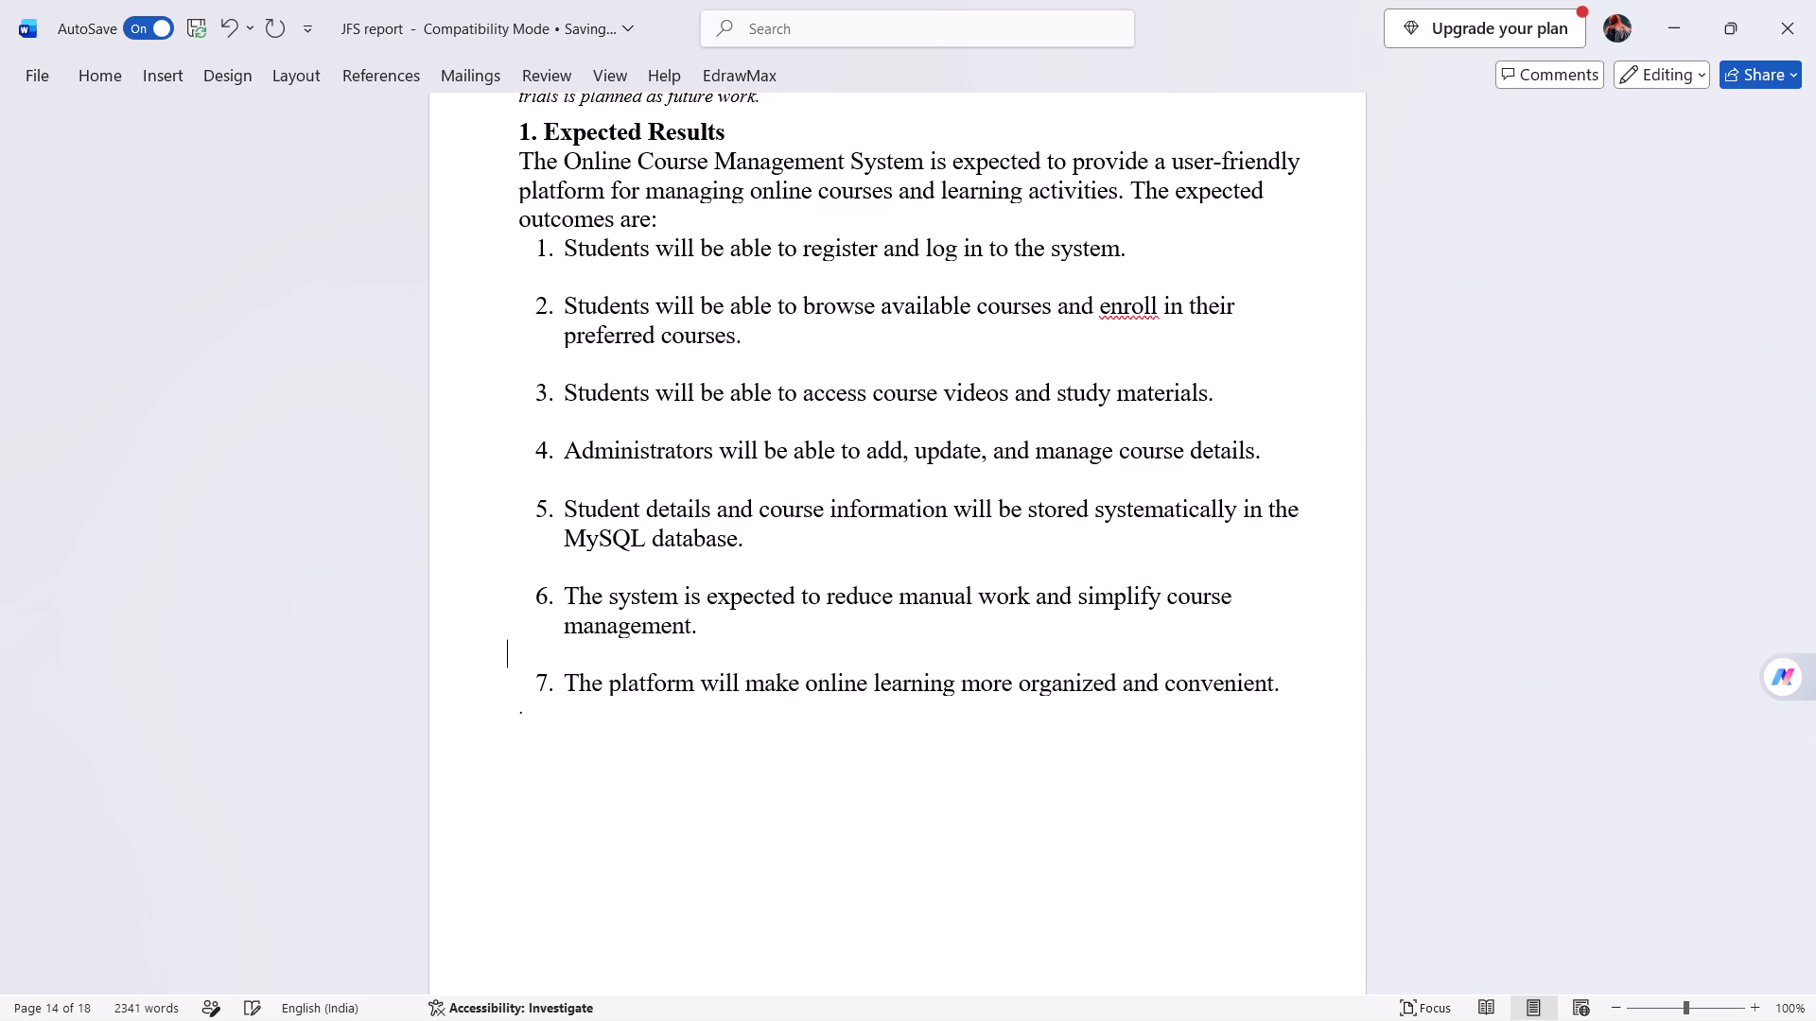
# Add a blank line between the "1. Expected Results" heading and its introductory paragraph.
pyautogui.scroll(1, 707, 615)
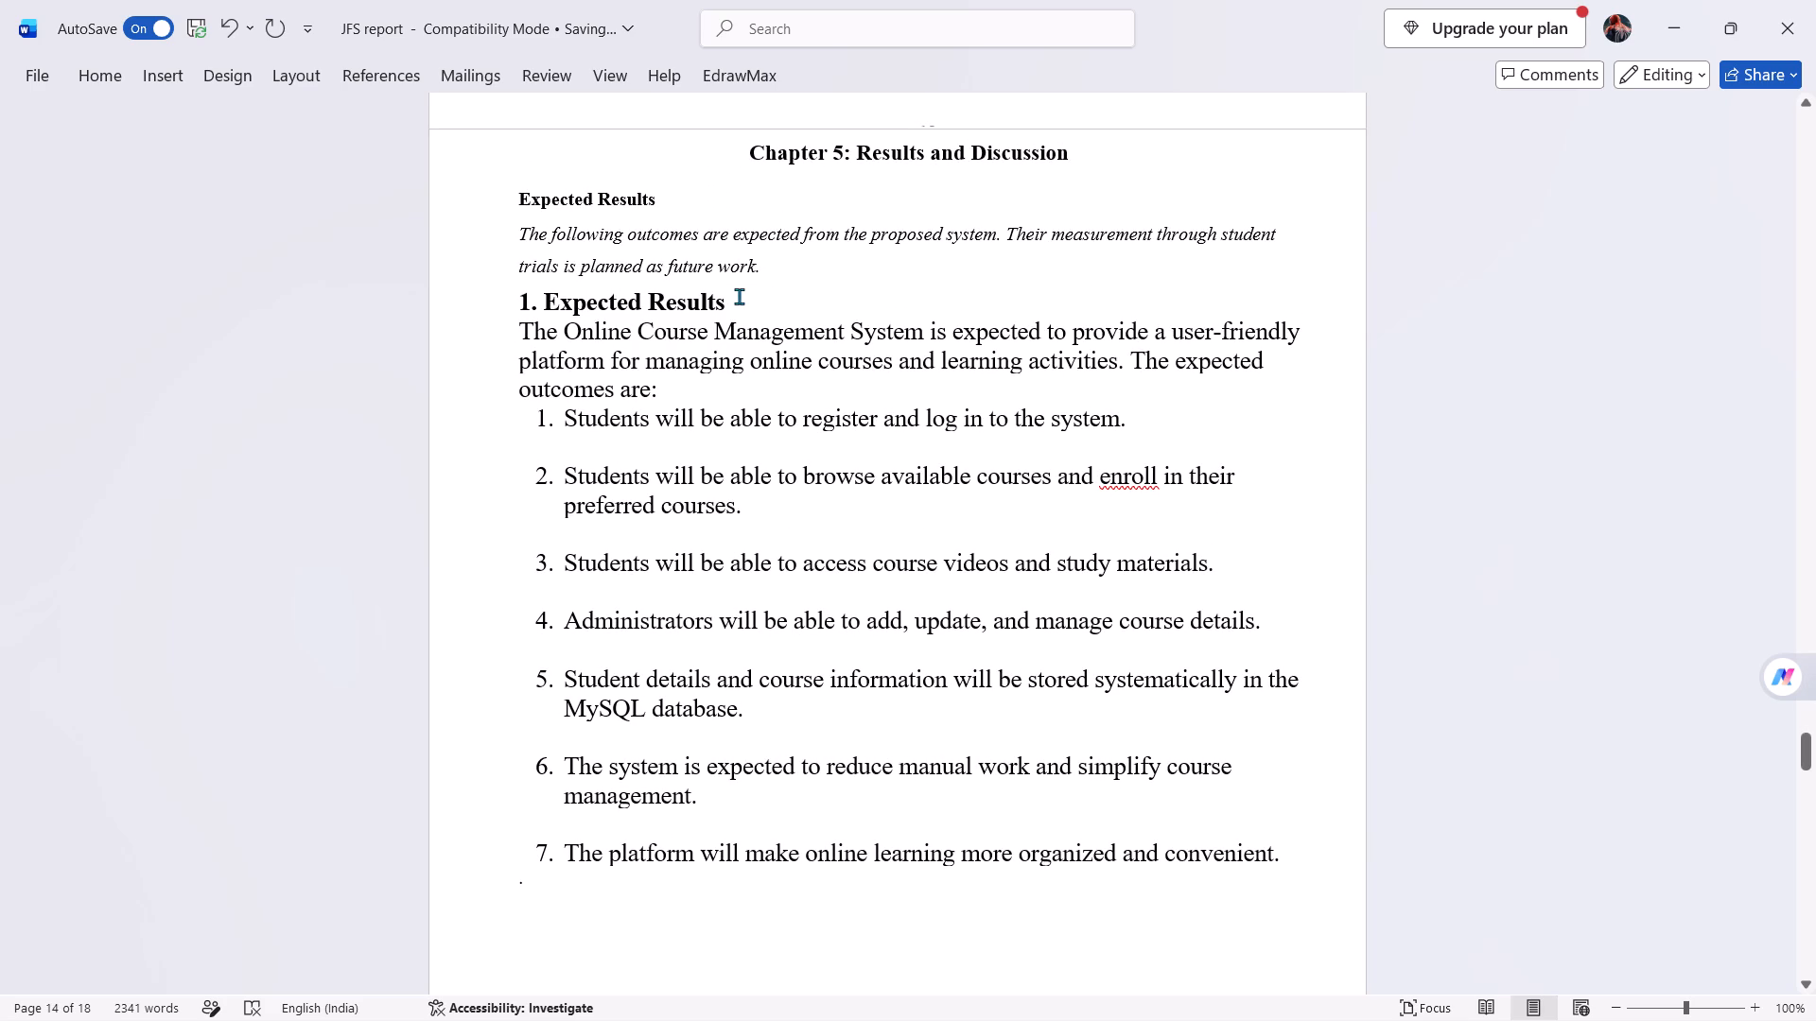
pyautogui.click(739, 296)
pyautogui.press('Return')
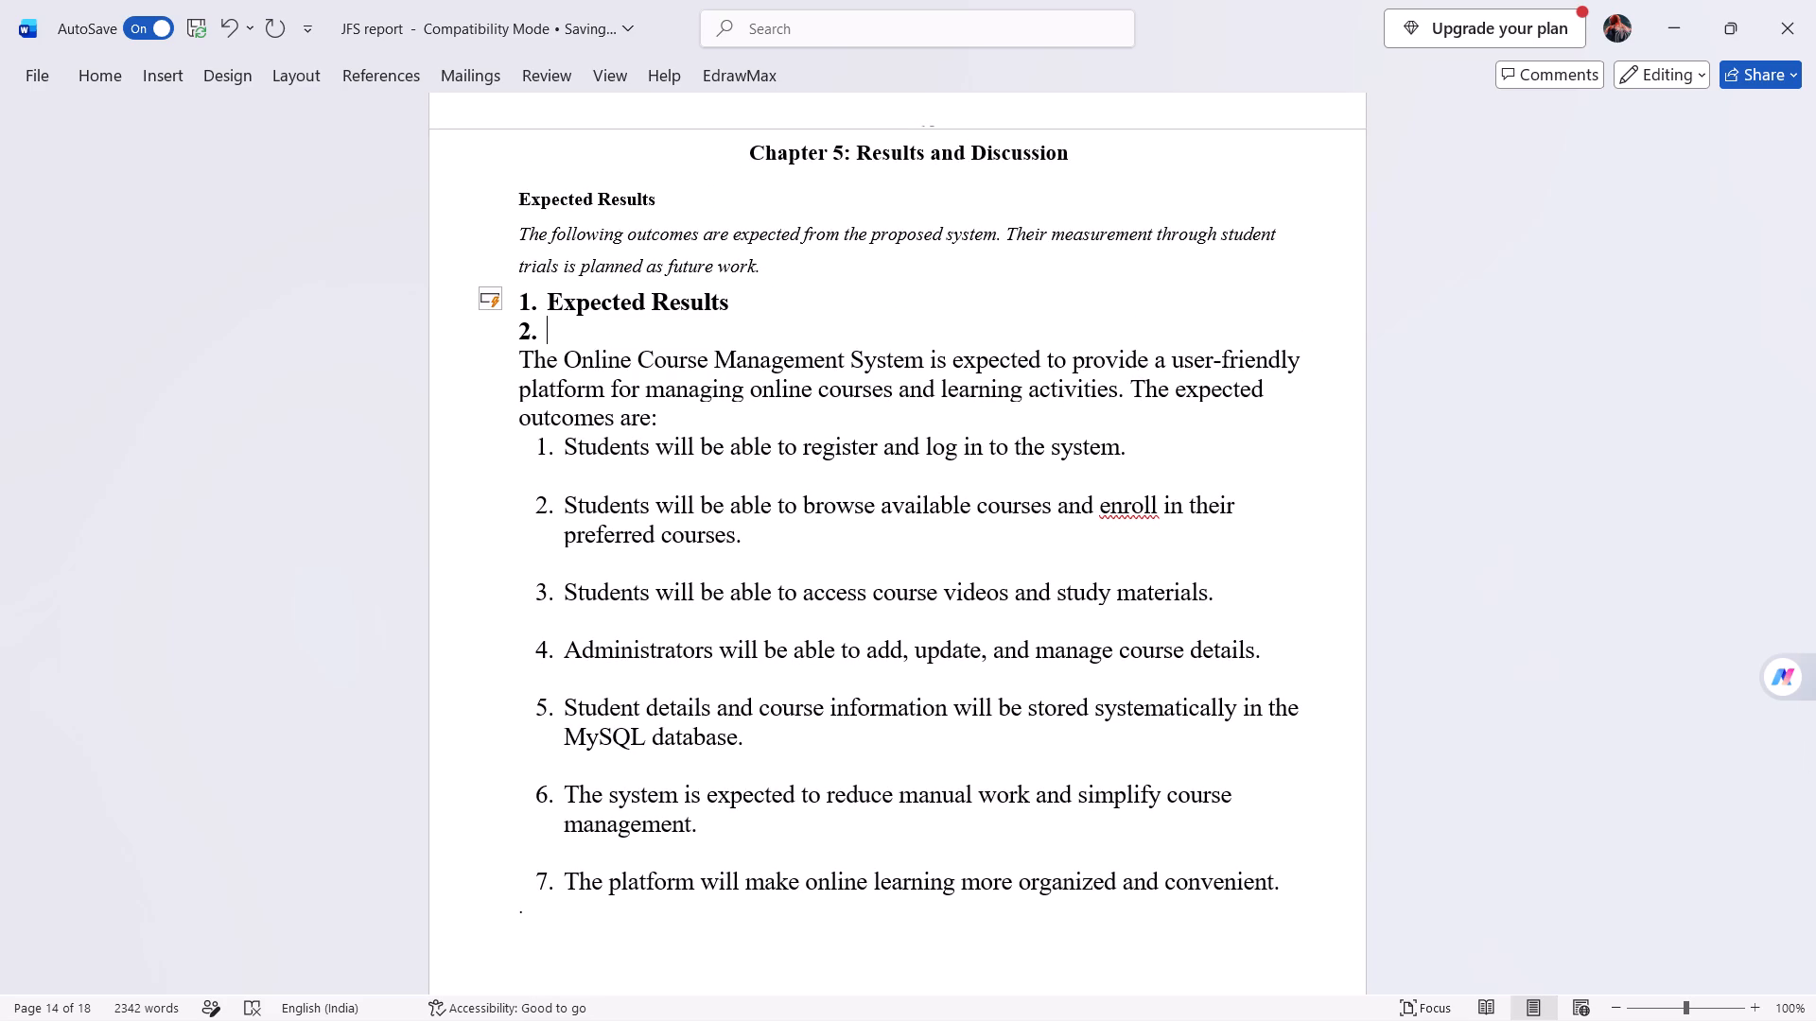
pyautogui.press('Return')
pyautogui.press('Return')
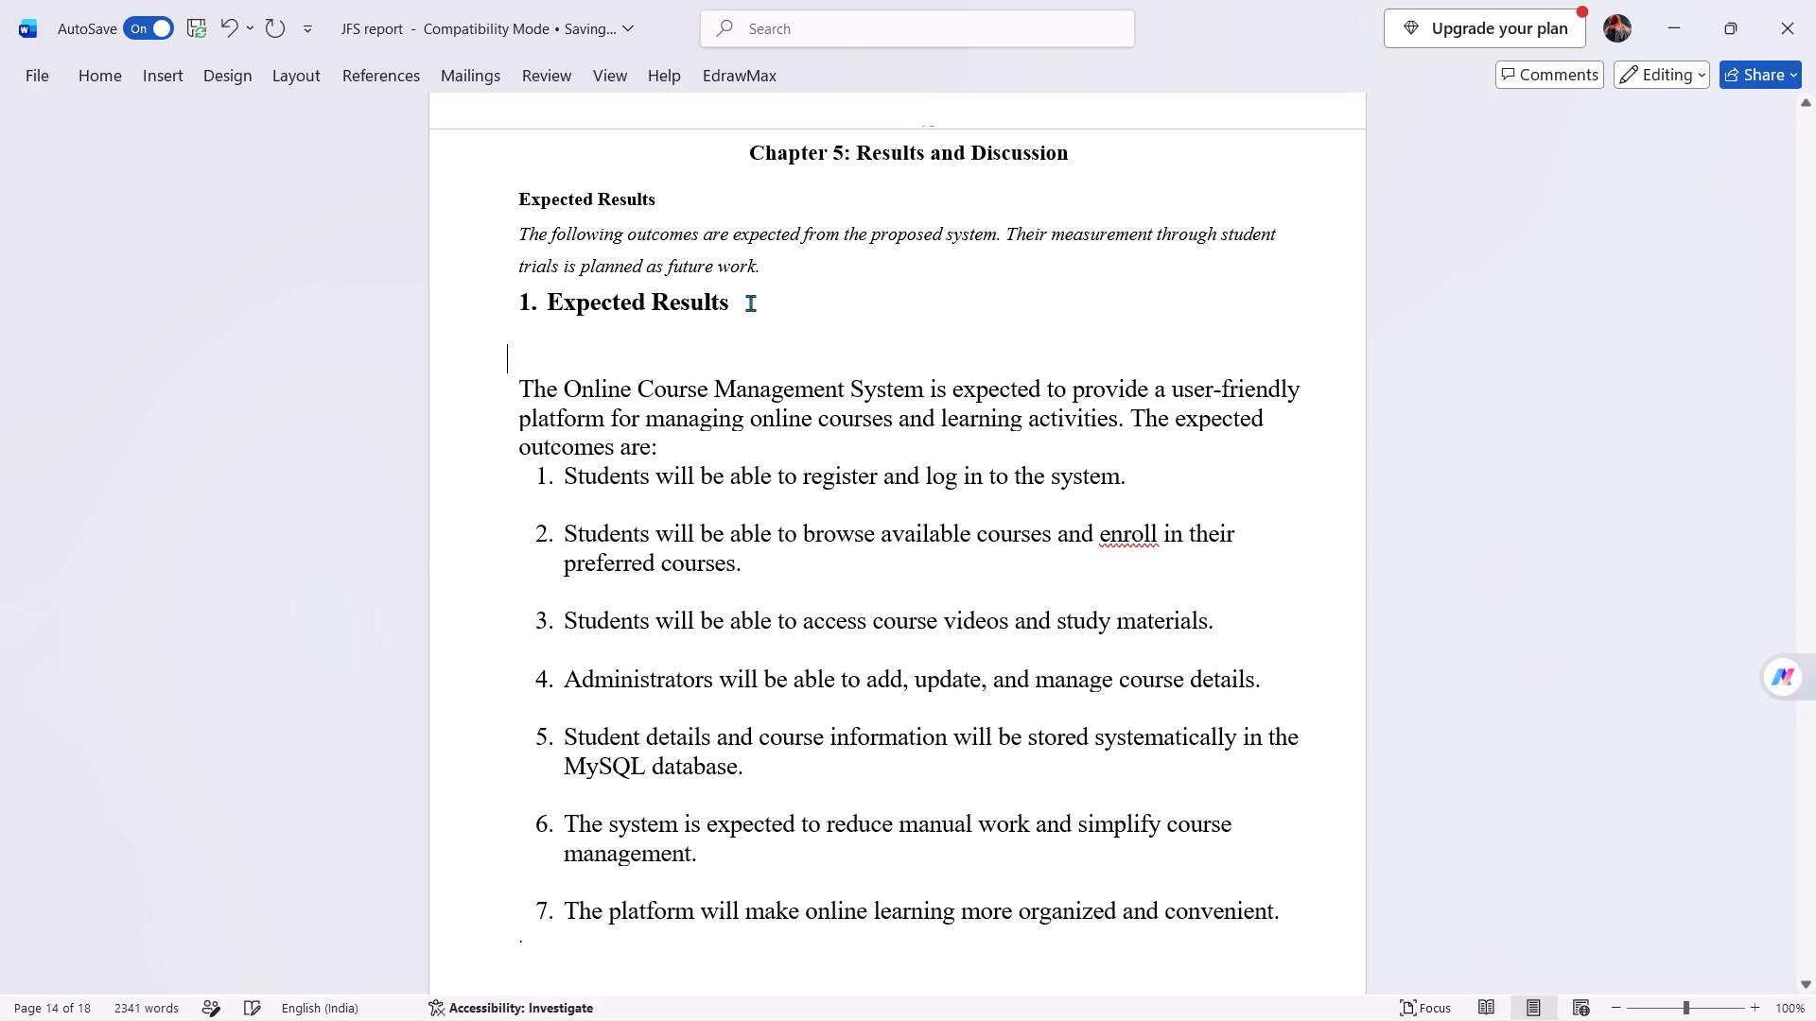
pyautogui.press('BackSpace')
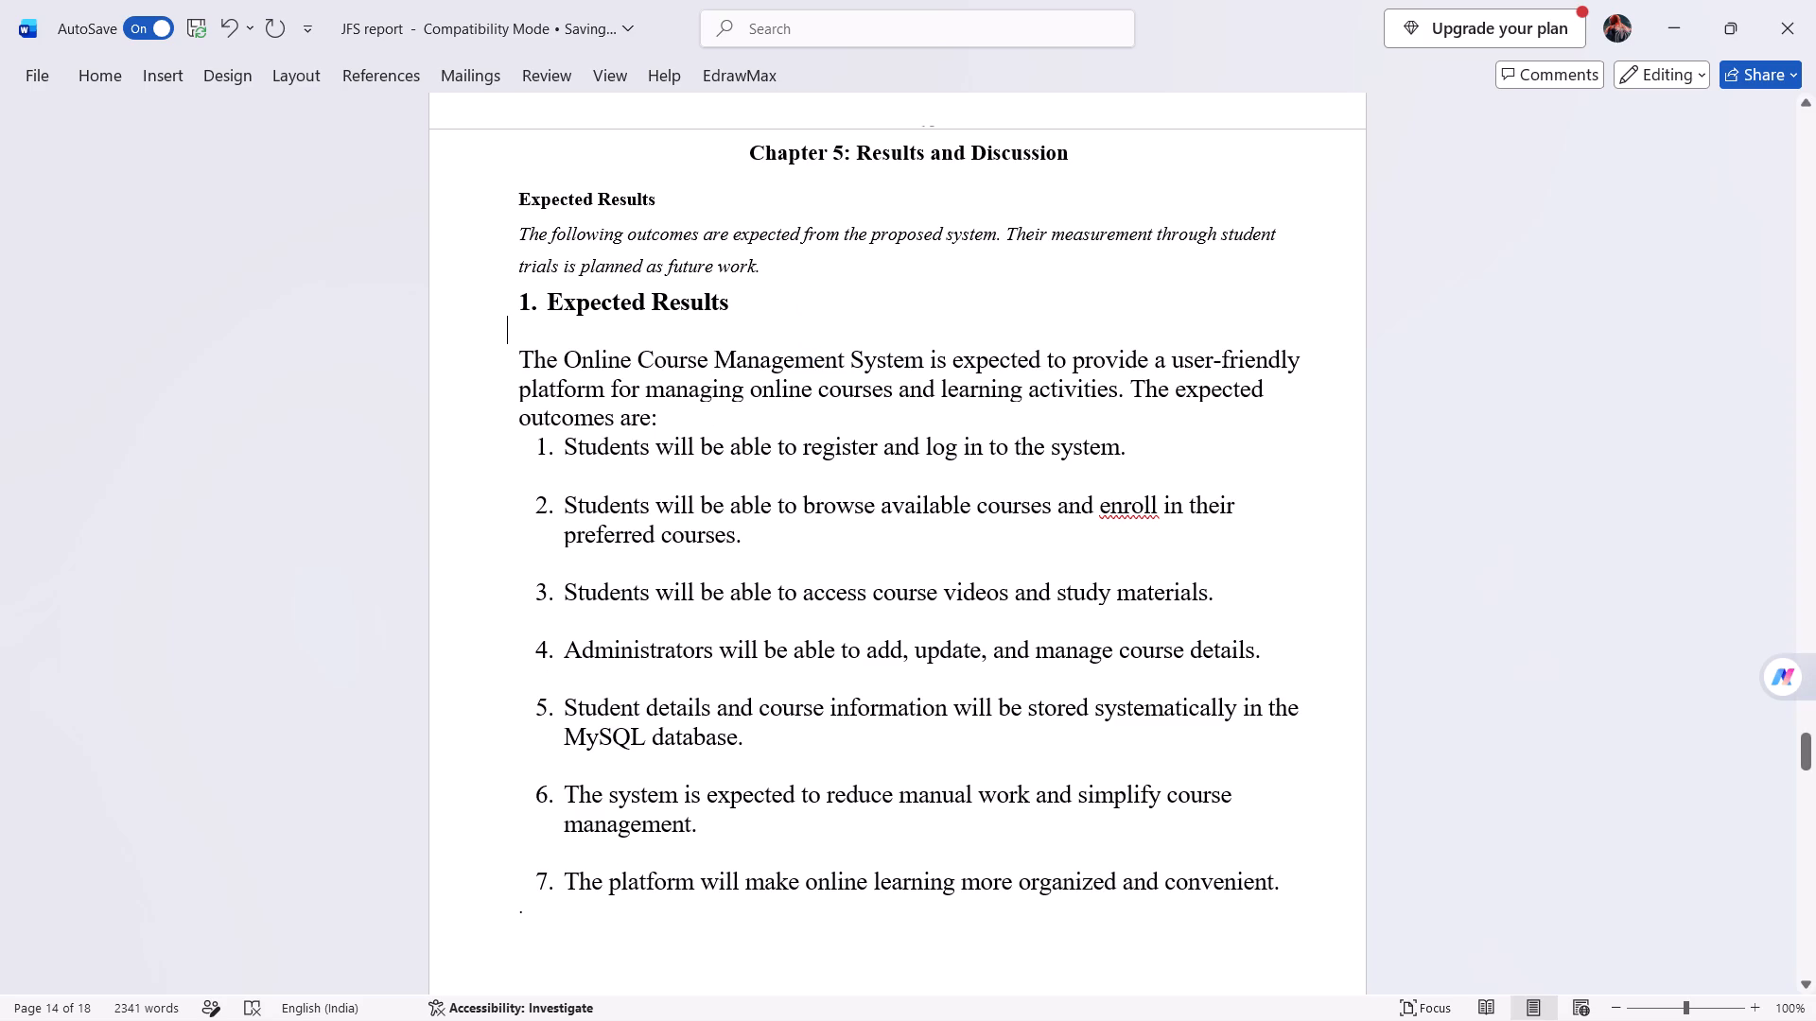
# Delete the old Expected Results heading and the italic sentences about expected outcomes and student trials under the Chapter 5 title.
pyautogui.moveTo(766, 274); pyautogui.dragTo(635, 231)
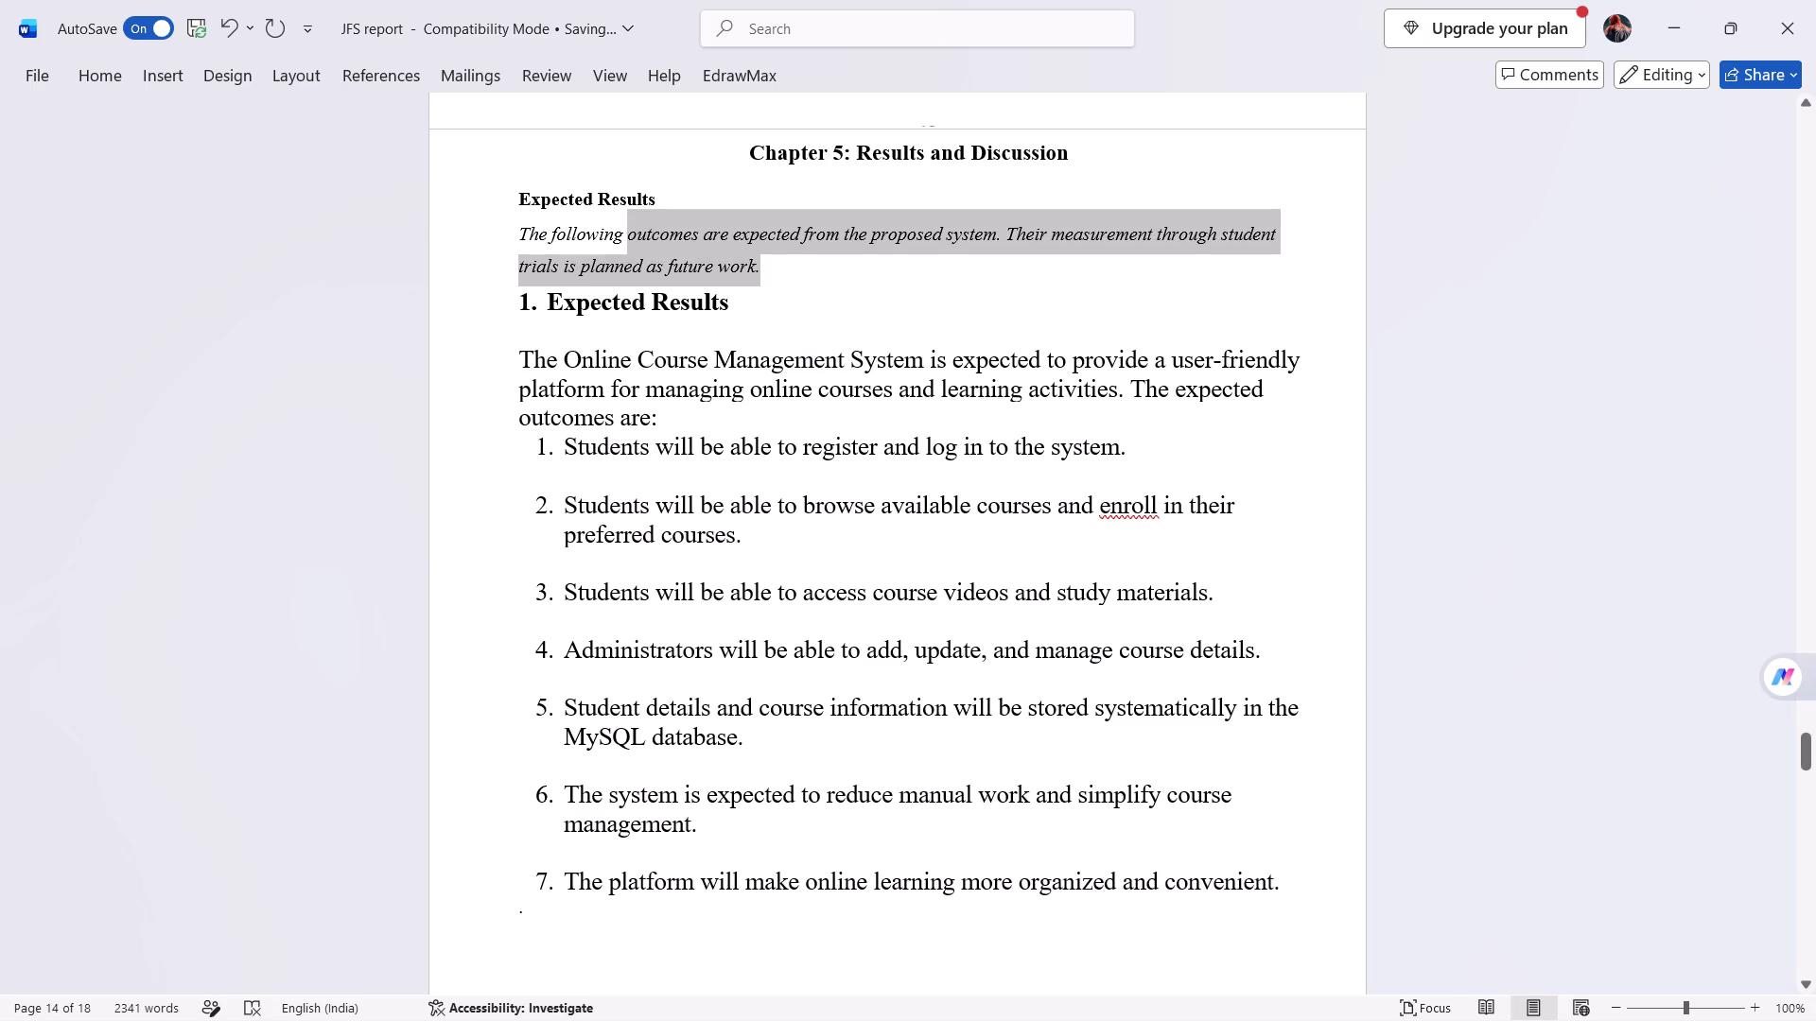
pyautogui.moveTo(635, 231); pyautogui.dragTo(534, 198)
pyautogui.press('BackSpace')
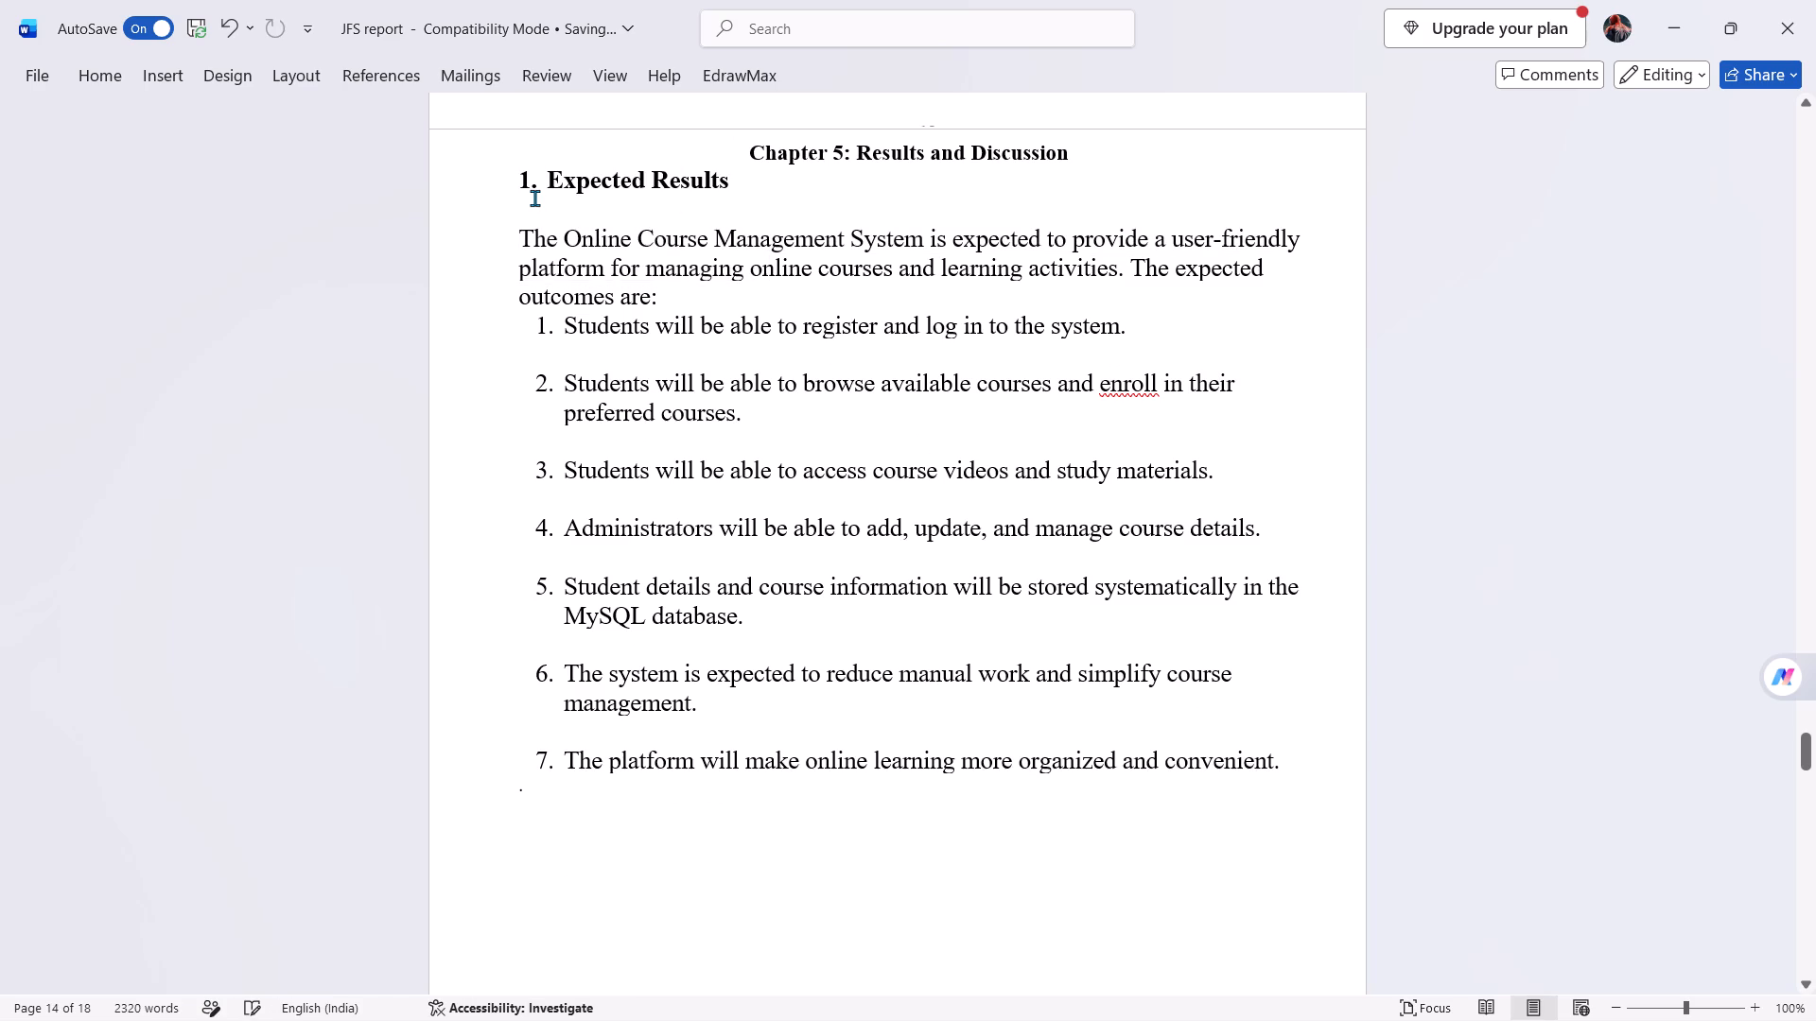
# Add one blank line above the "Chapter 5: Results and Discussion" title.
pyautogui.click(750, 154)
pyautogui.press('Return')
pyautogui.press('Return')
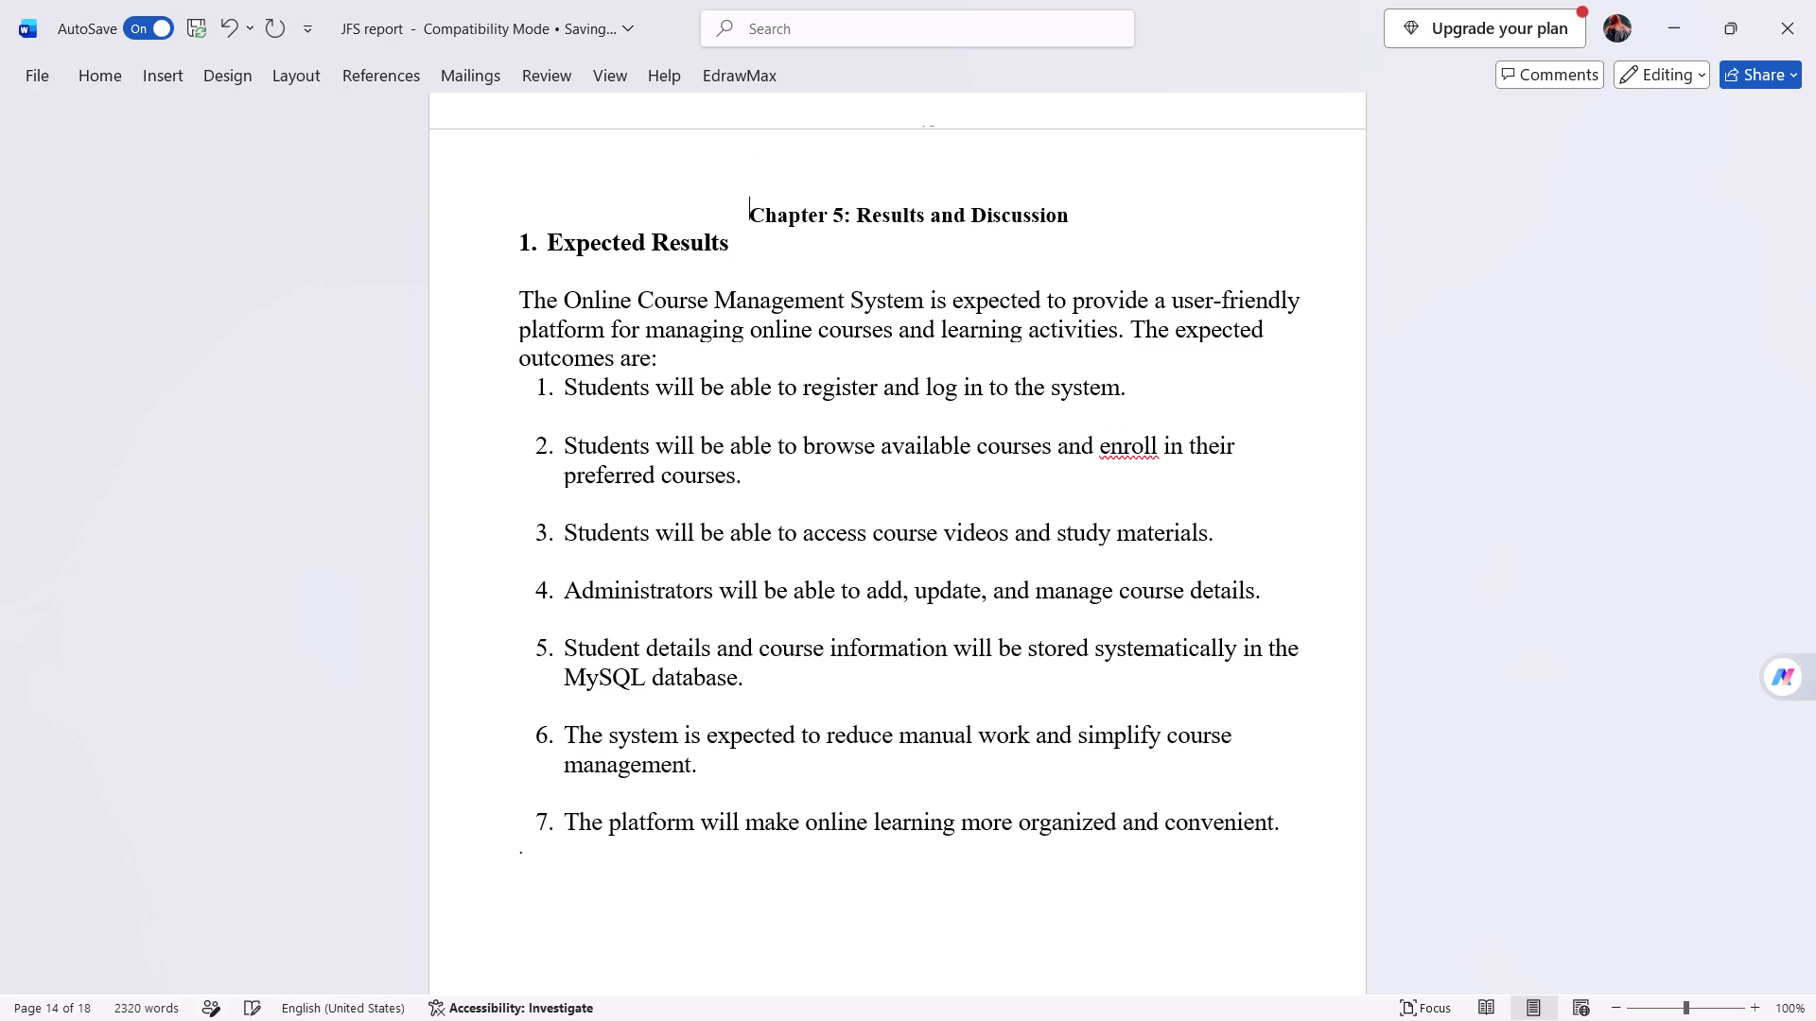
pyautogui.press('BackSpace')
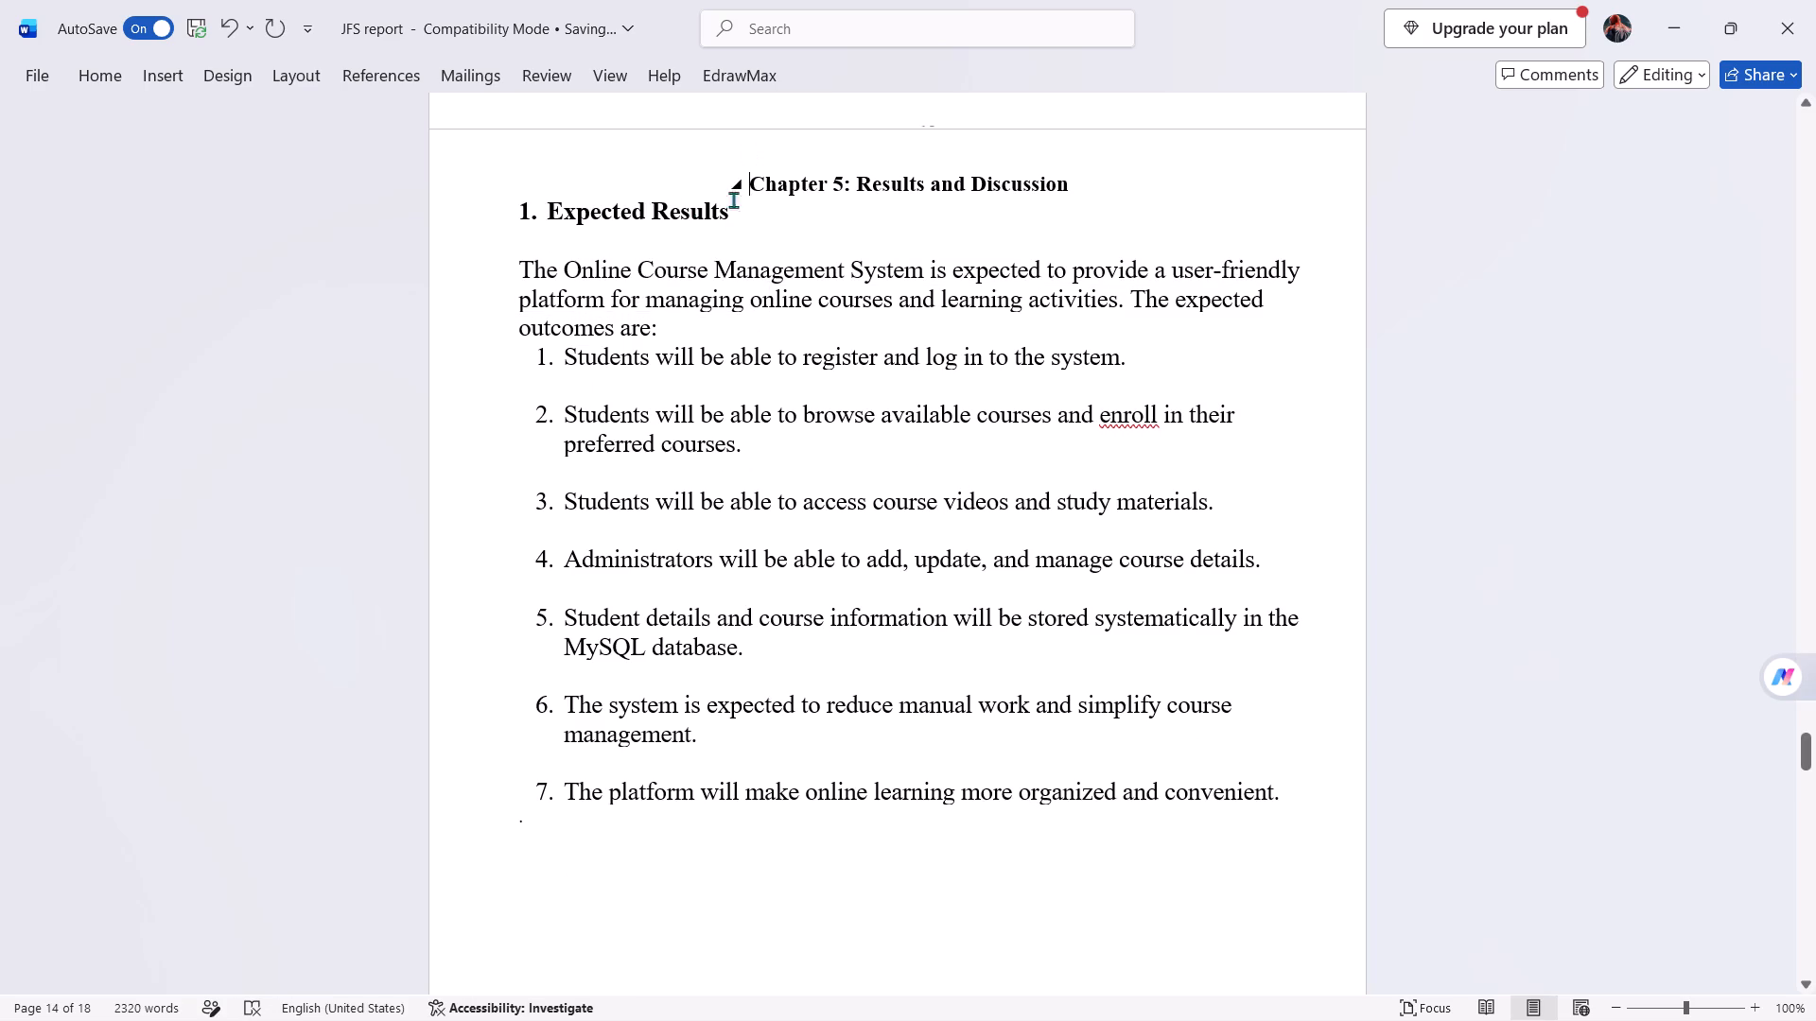
# Remove the number from the Expected Results heading and add blank space between it and the Chapter 5 title.
pyautogui.click(513, 210)
pyautogui.press('Left')
pyautogui.press('Return')
pyautogui.press('Return')
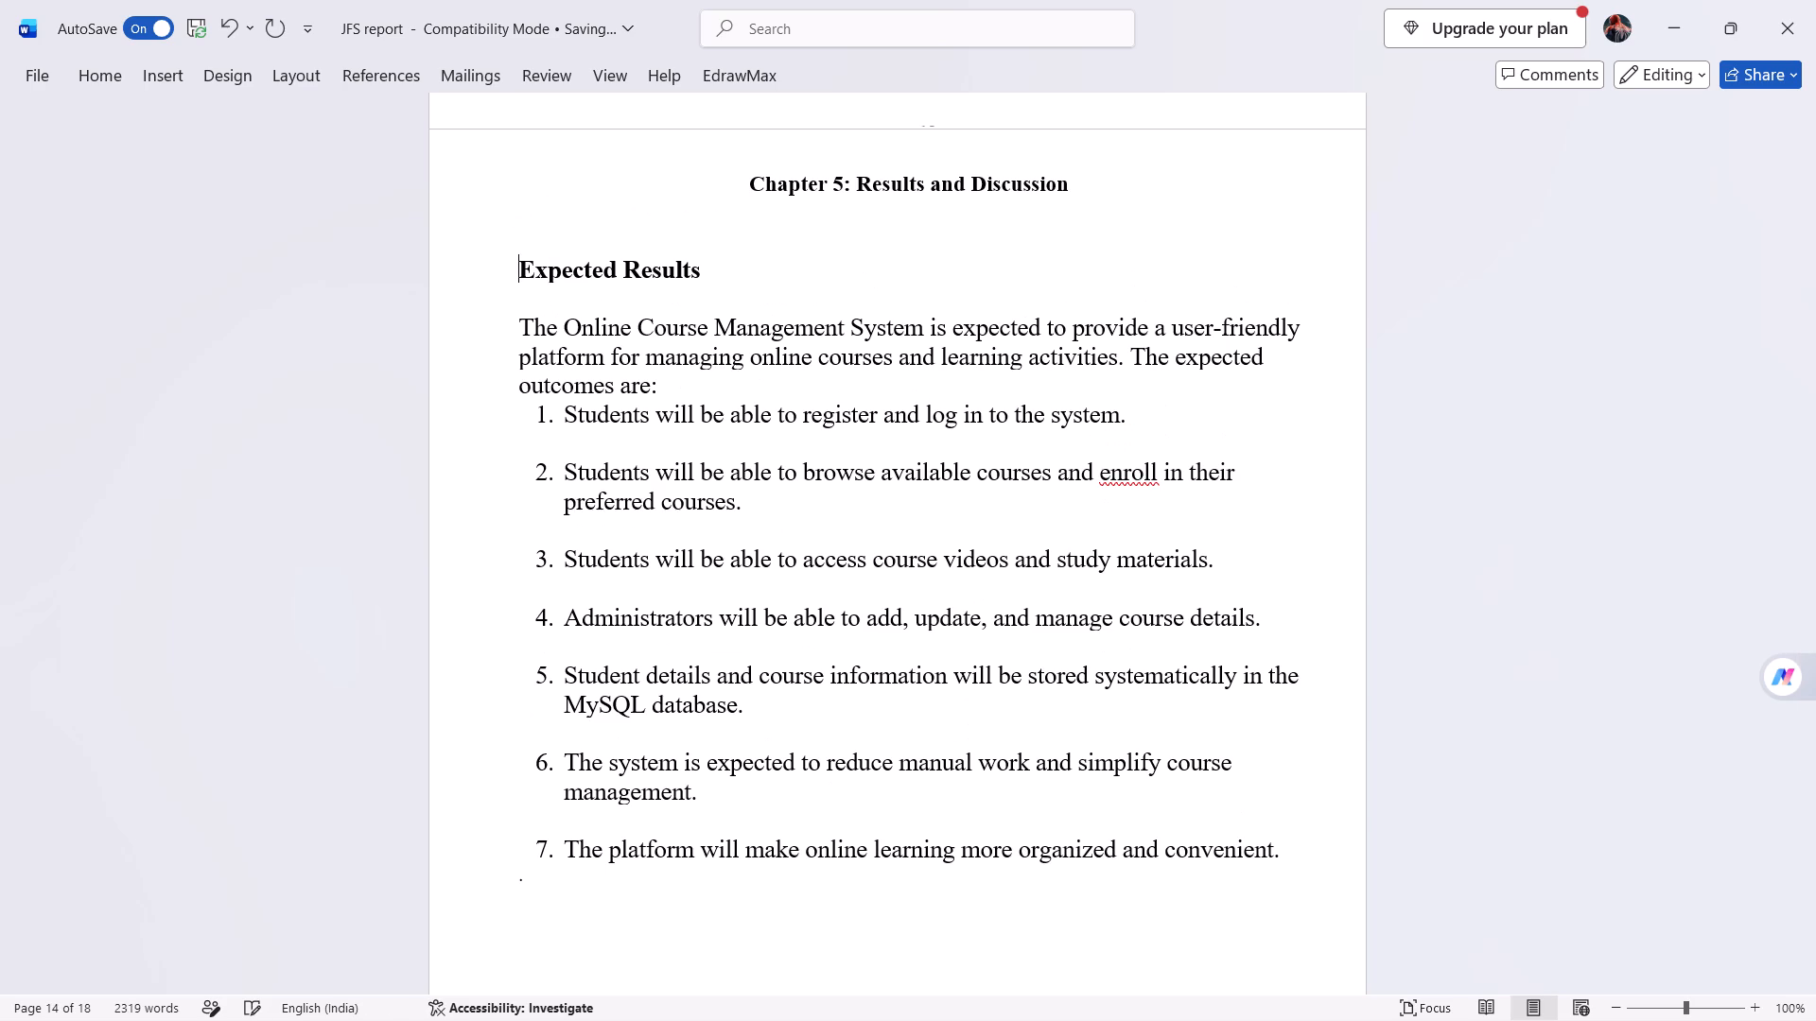
# Add a blank line after "The expected outcomes are:", before the numbered list.
pyautogui.click(682, 389)
pyautogui.press('Return')
# Switch to ChatGPT in Chrome and copy the earlier reply's text from the Discussion heading through the Example section and closing Note.
pyautogui.scroll(-2, 682, 389)
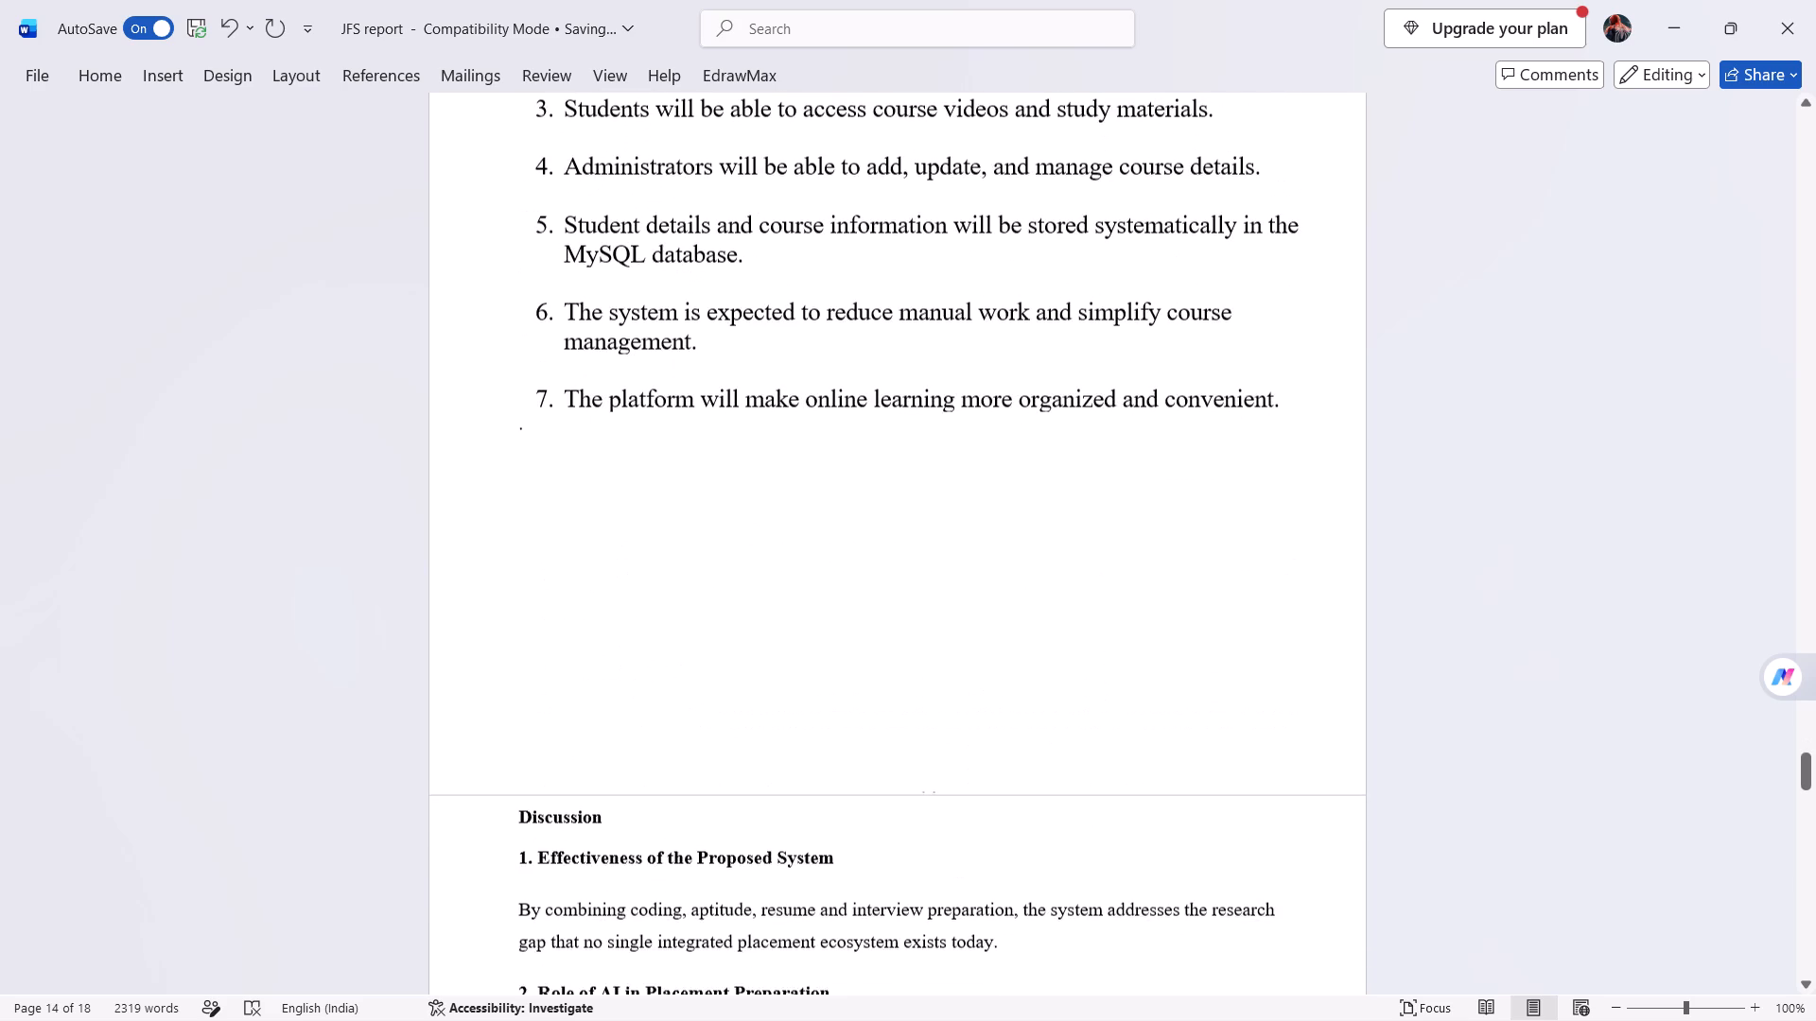
pyautogui.scroll(-2, 682, 389)
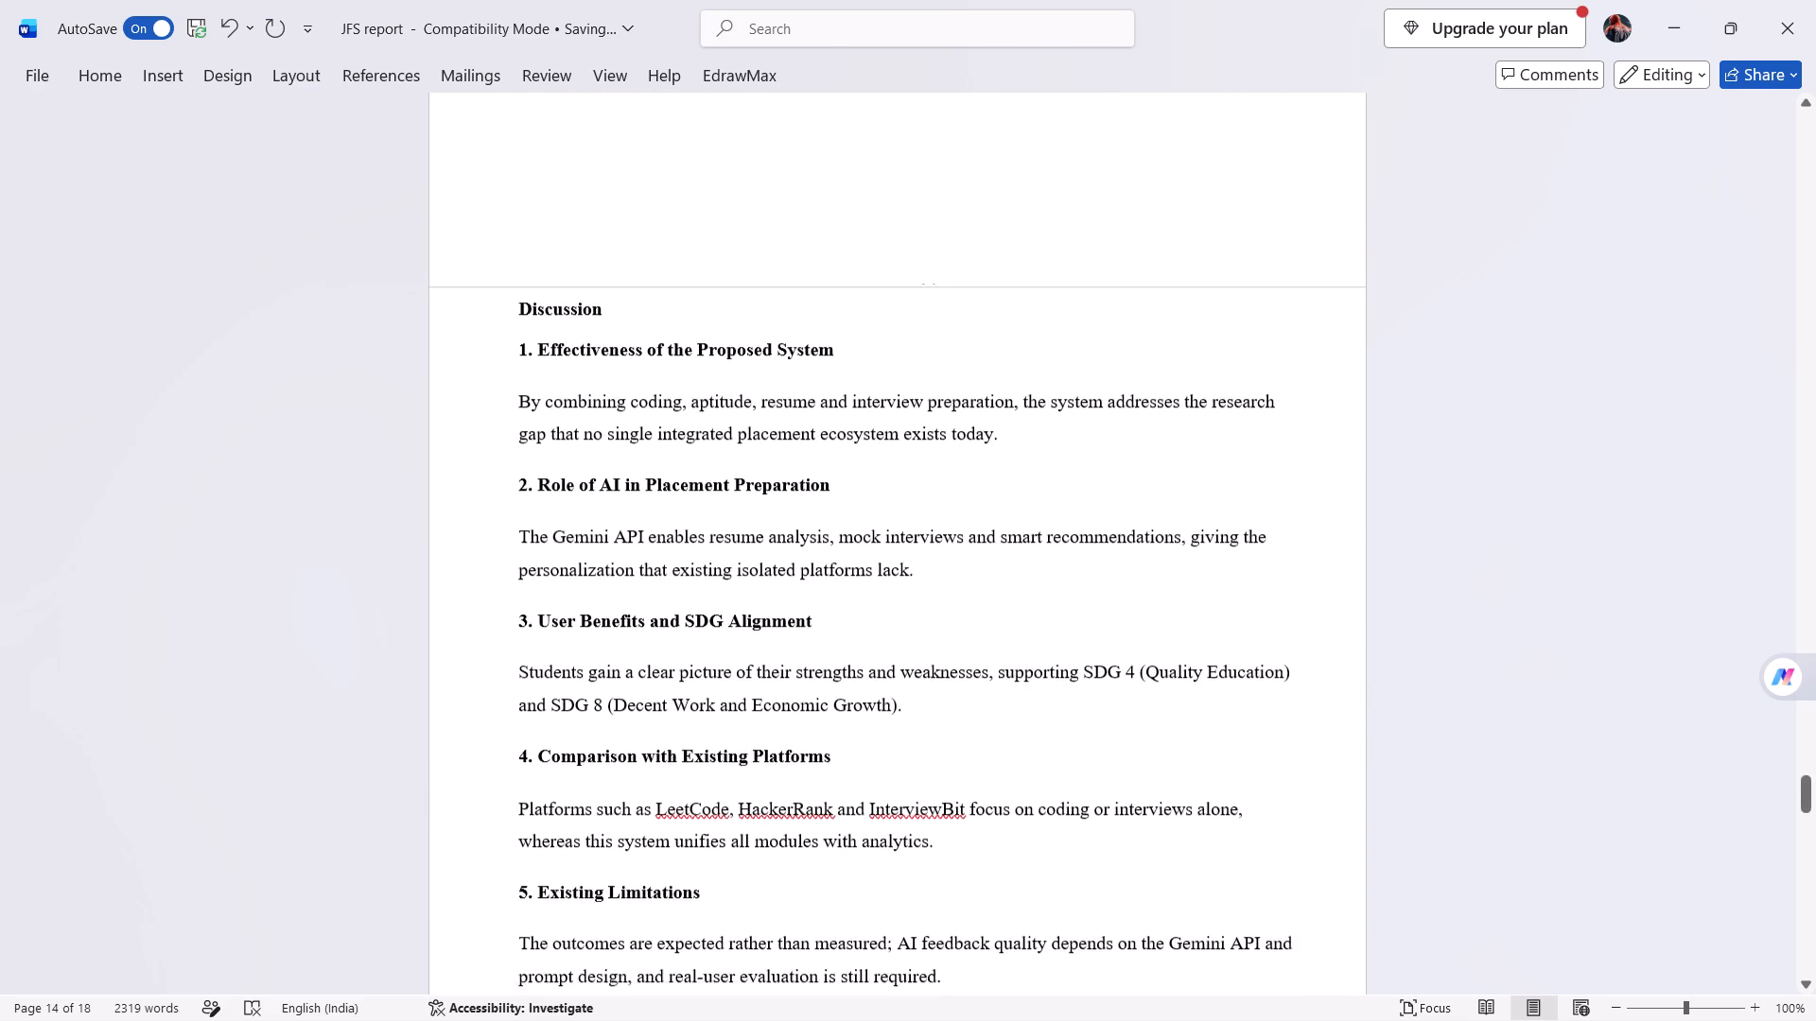
pyautogui.scroll(-2, 682, 389)
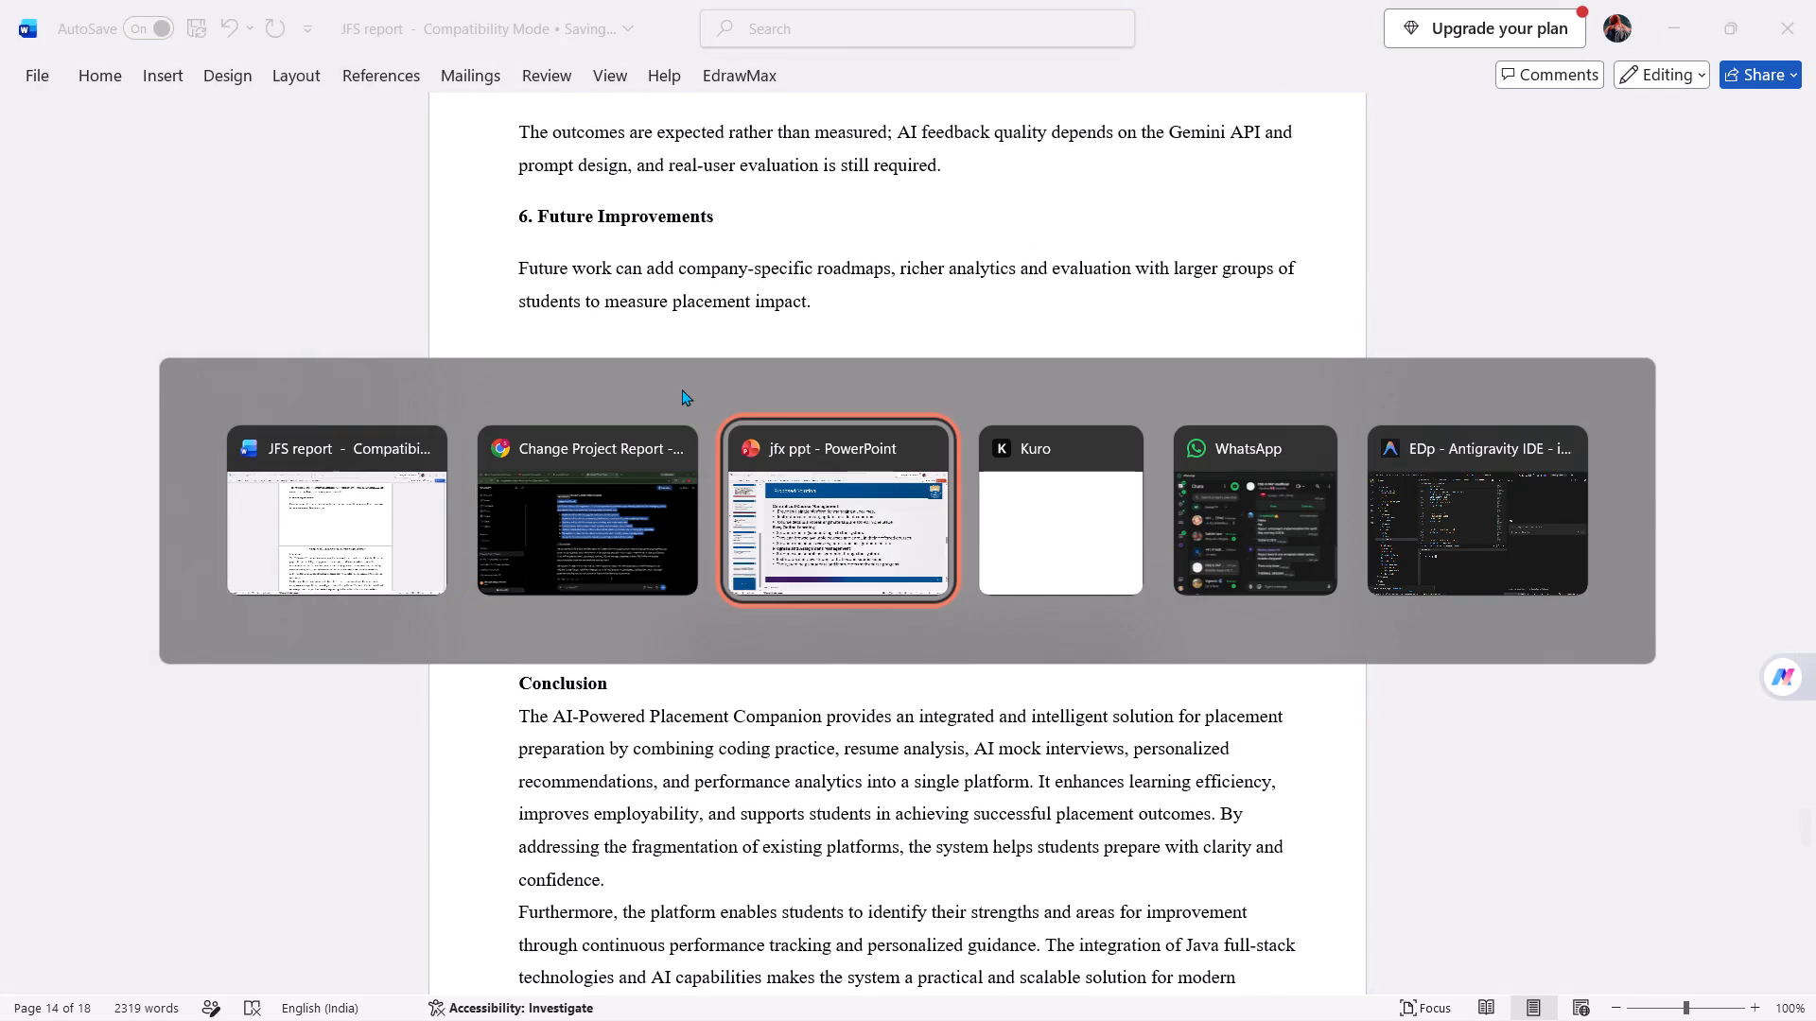
pyautogui.scroll(-2, 738, 604)
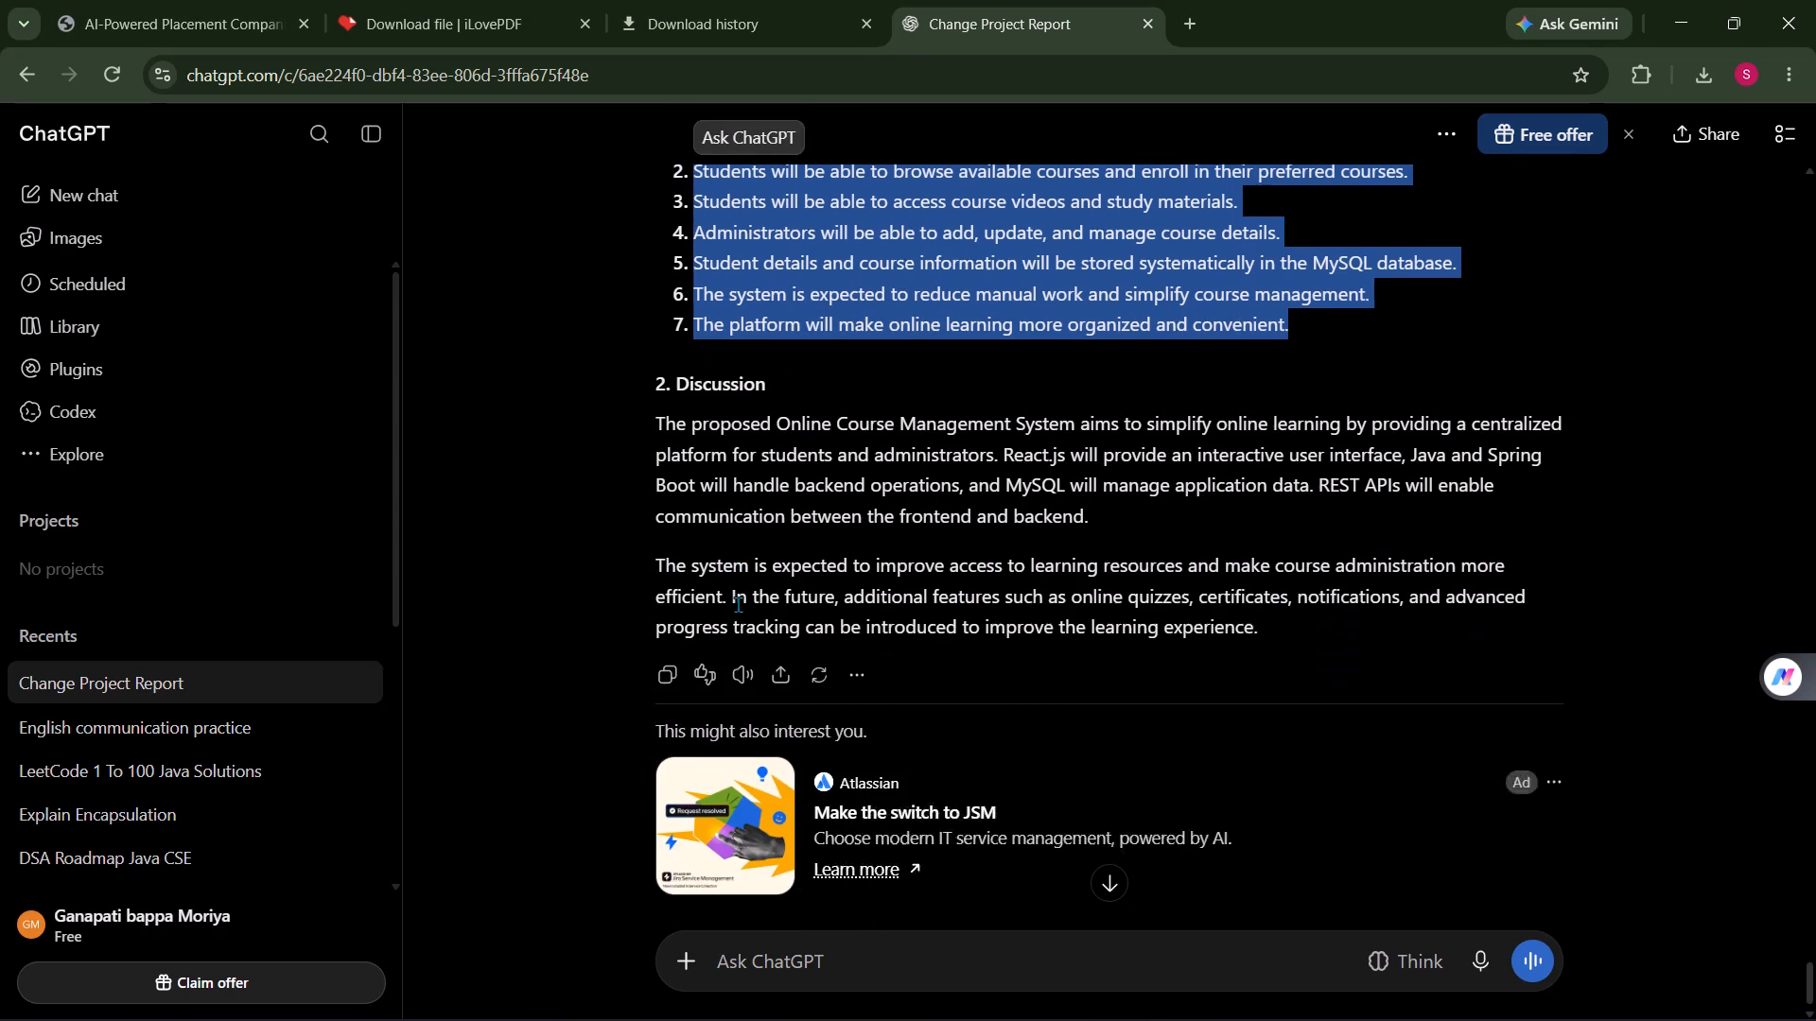
pyautogui.scroll(6, 738, 604)
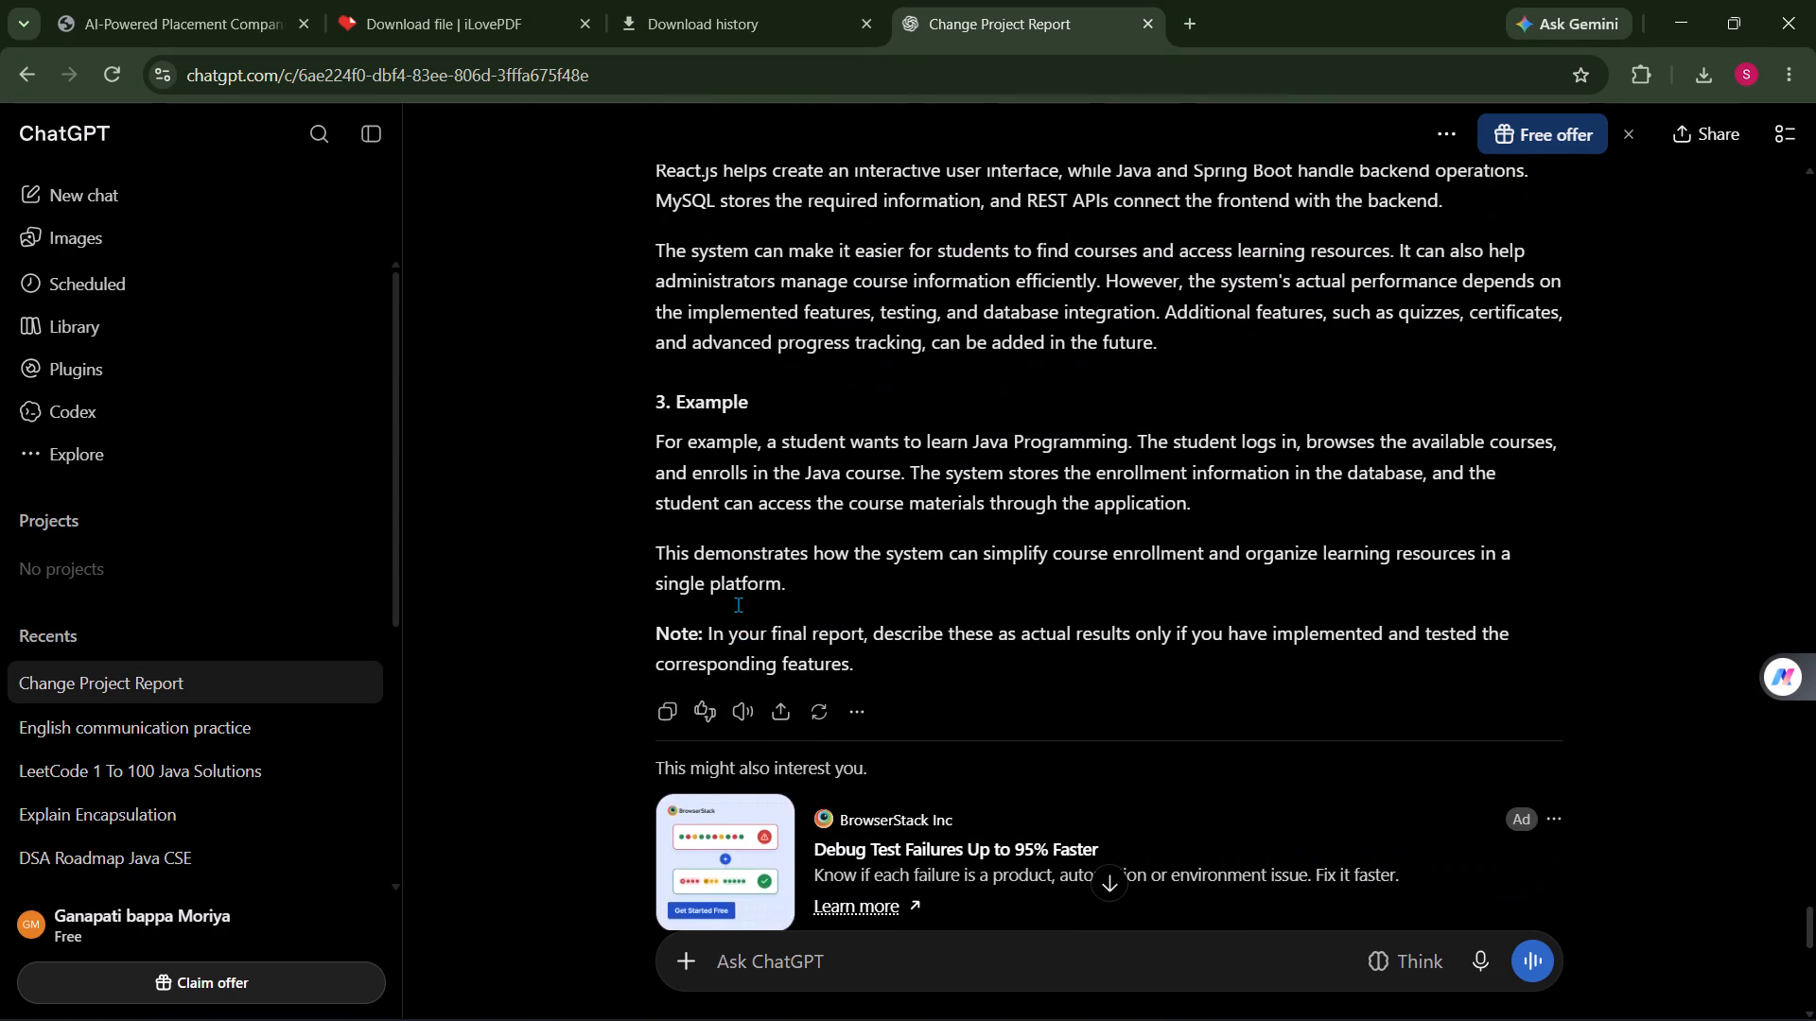
pyautogui.scroll(2, 738, 604)
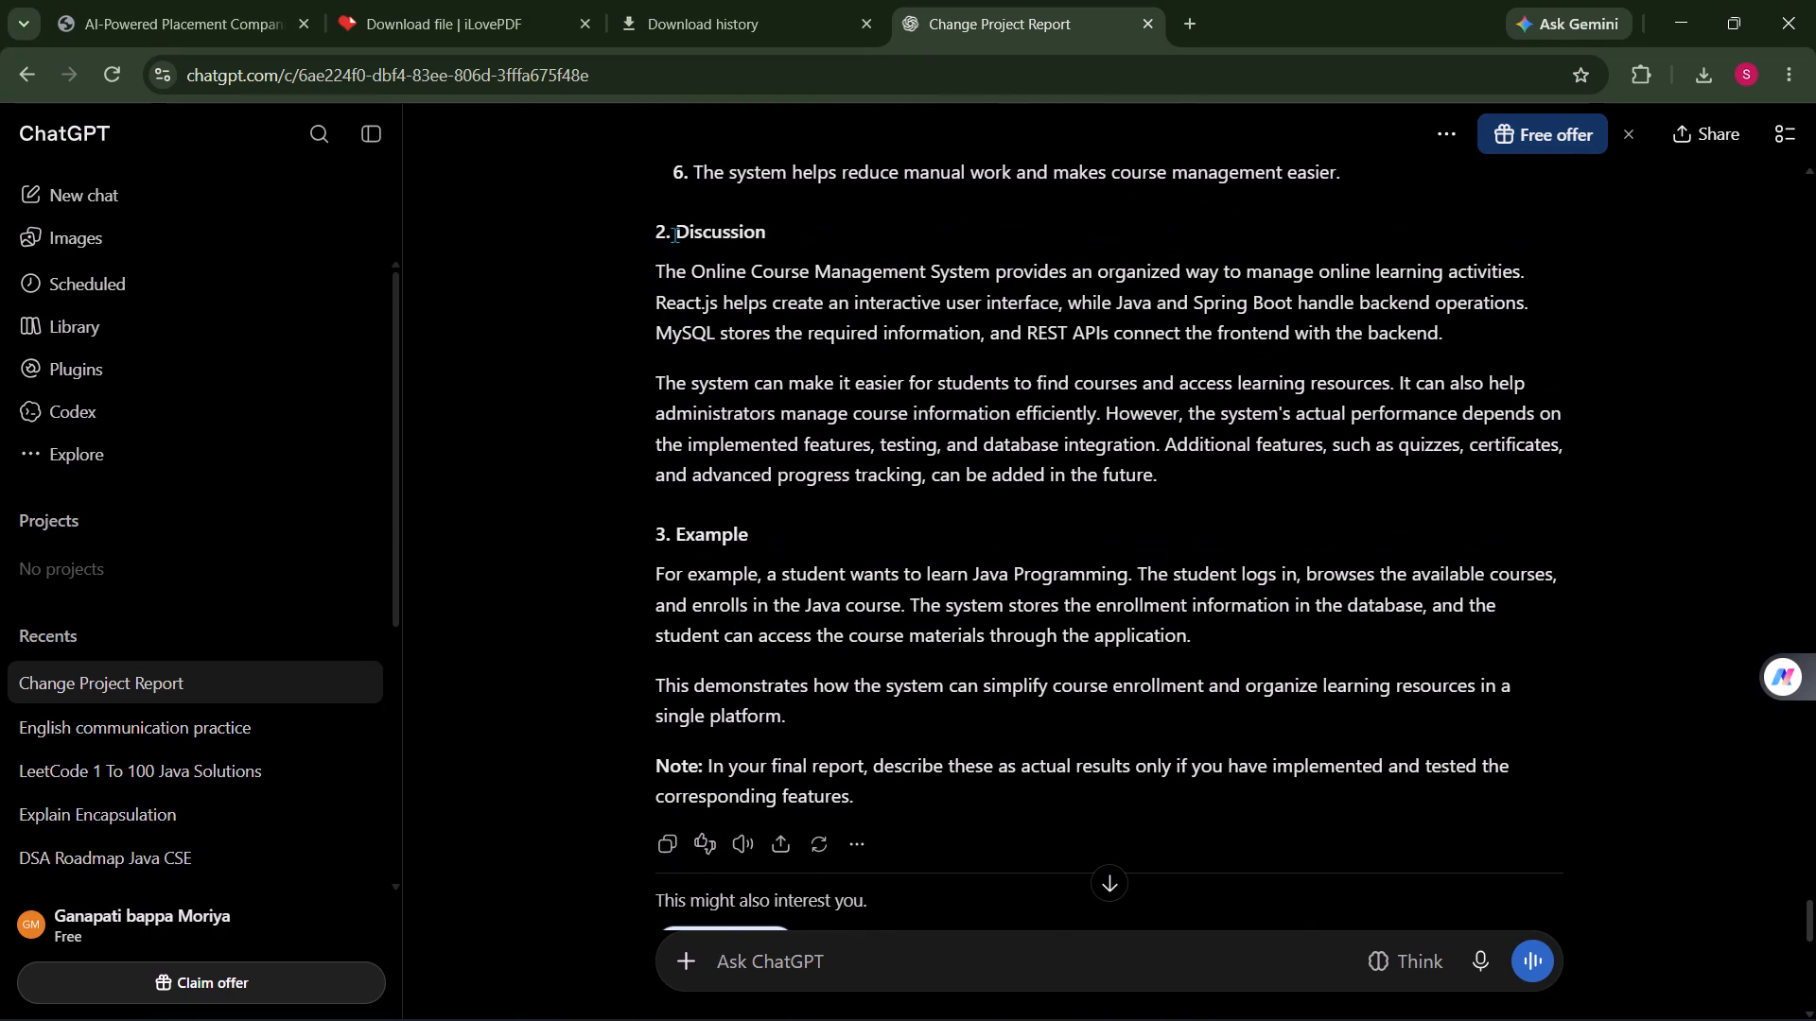
pyautogui.moveTo(674, 234); pyautogui.dragTo(883, 733)
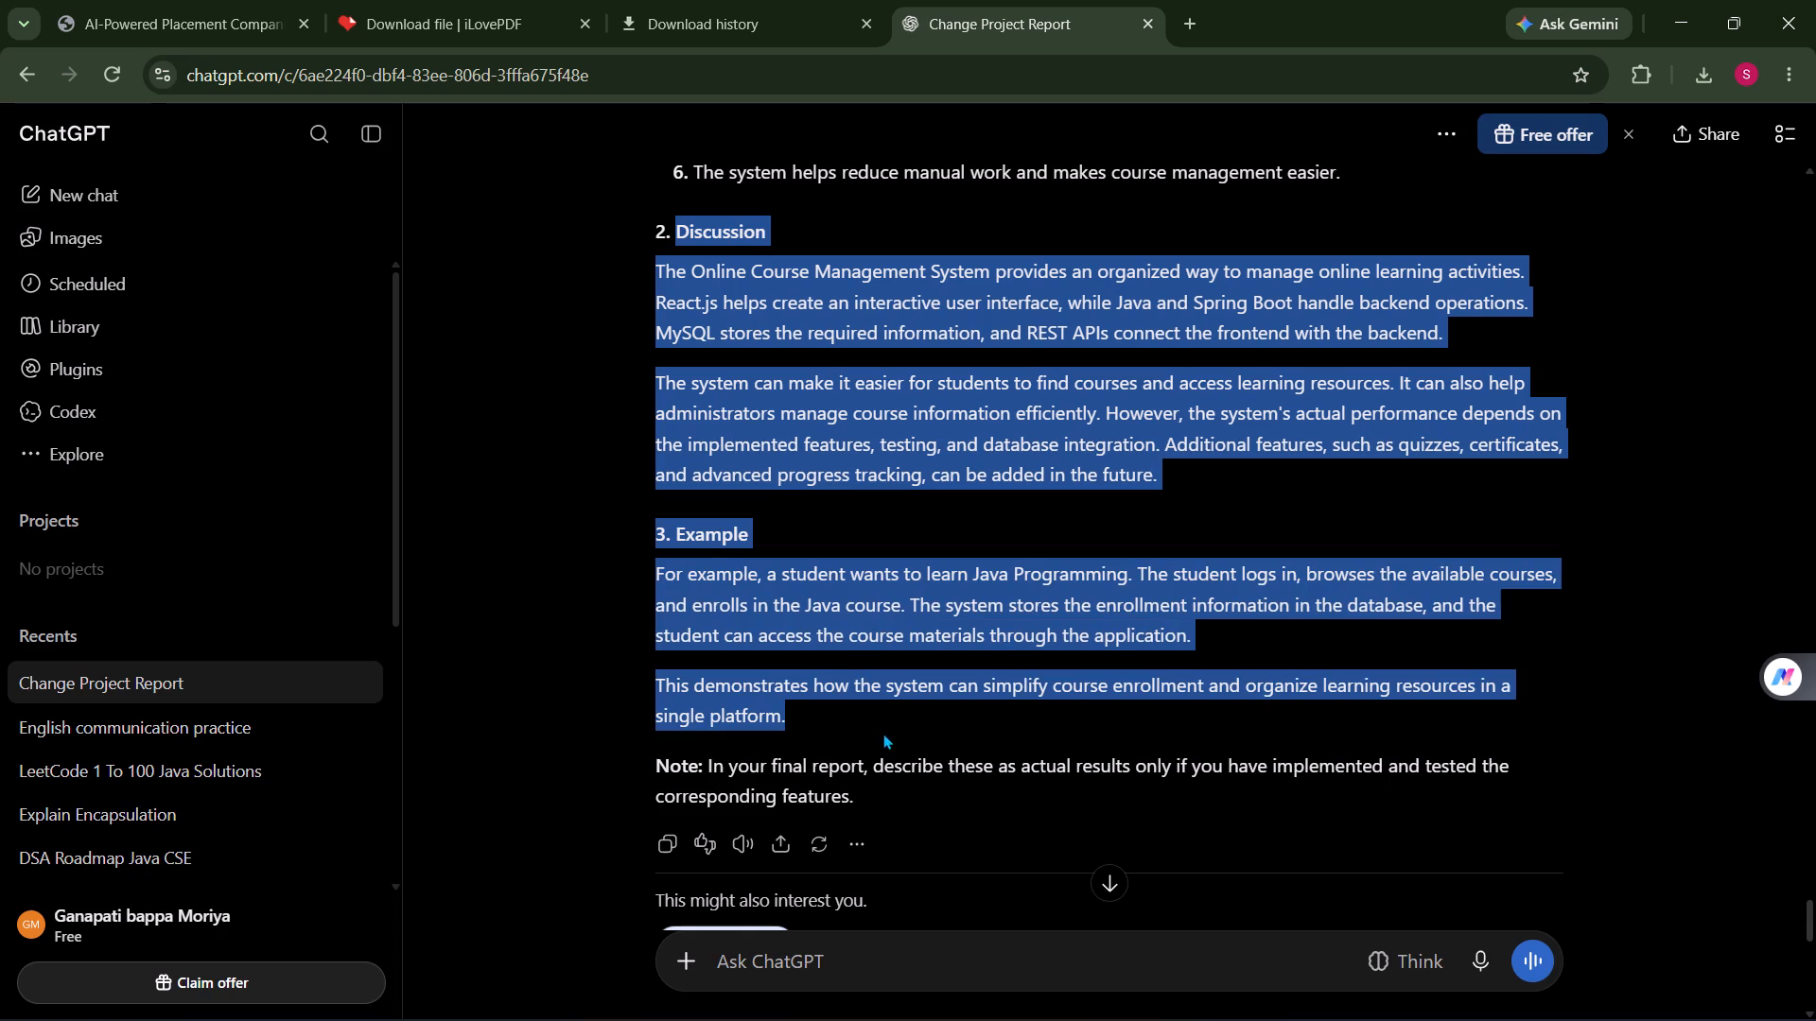
pyautogui.moveTo(883, 733); pyautogui.dragTo(874, 792)
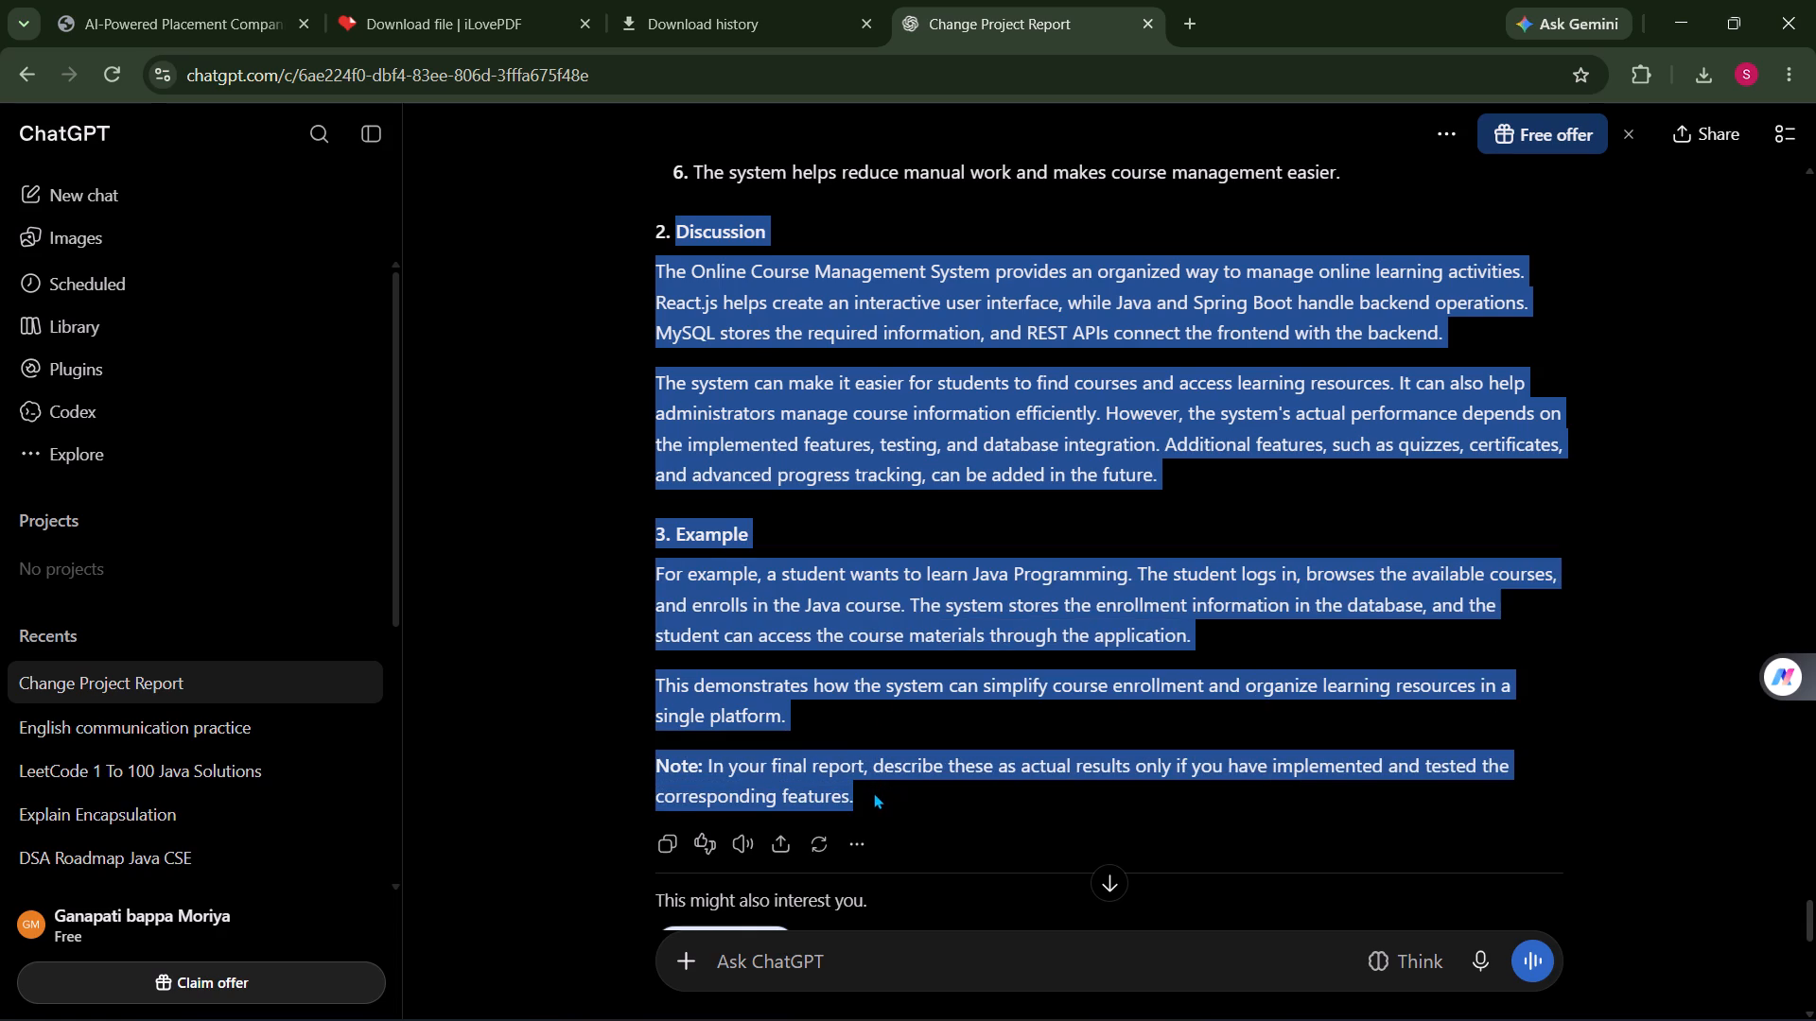
pyautogui.hotkey('ctrl', 'c')
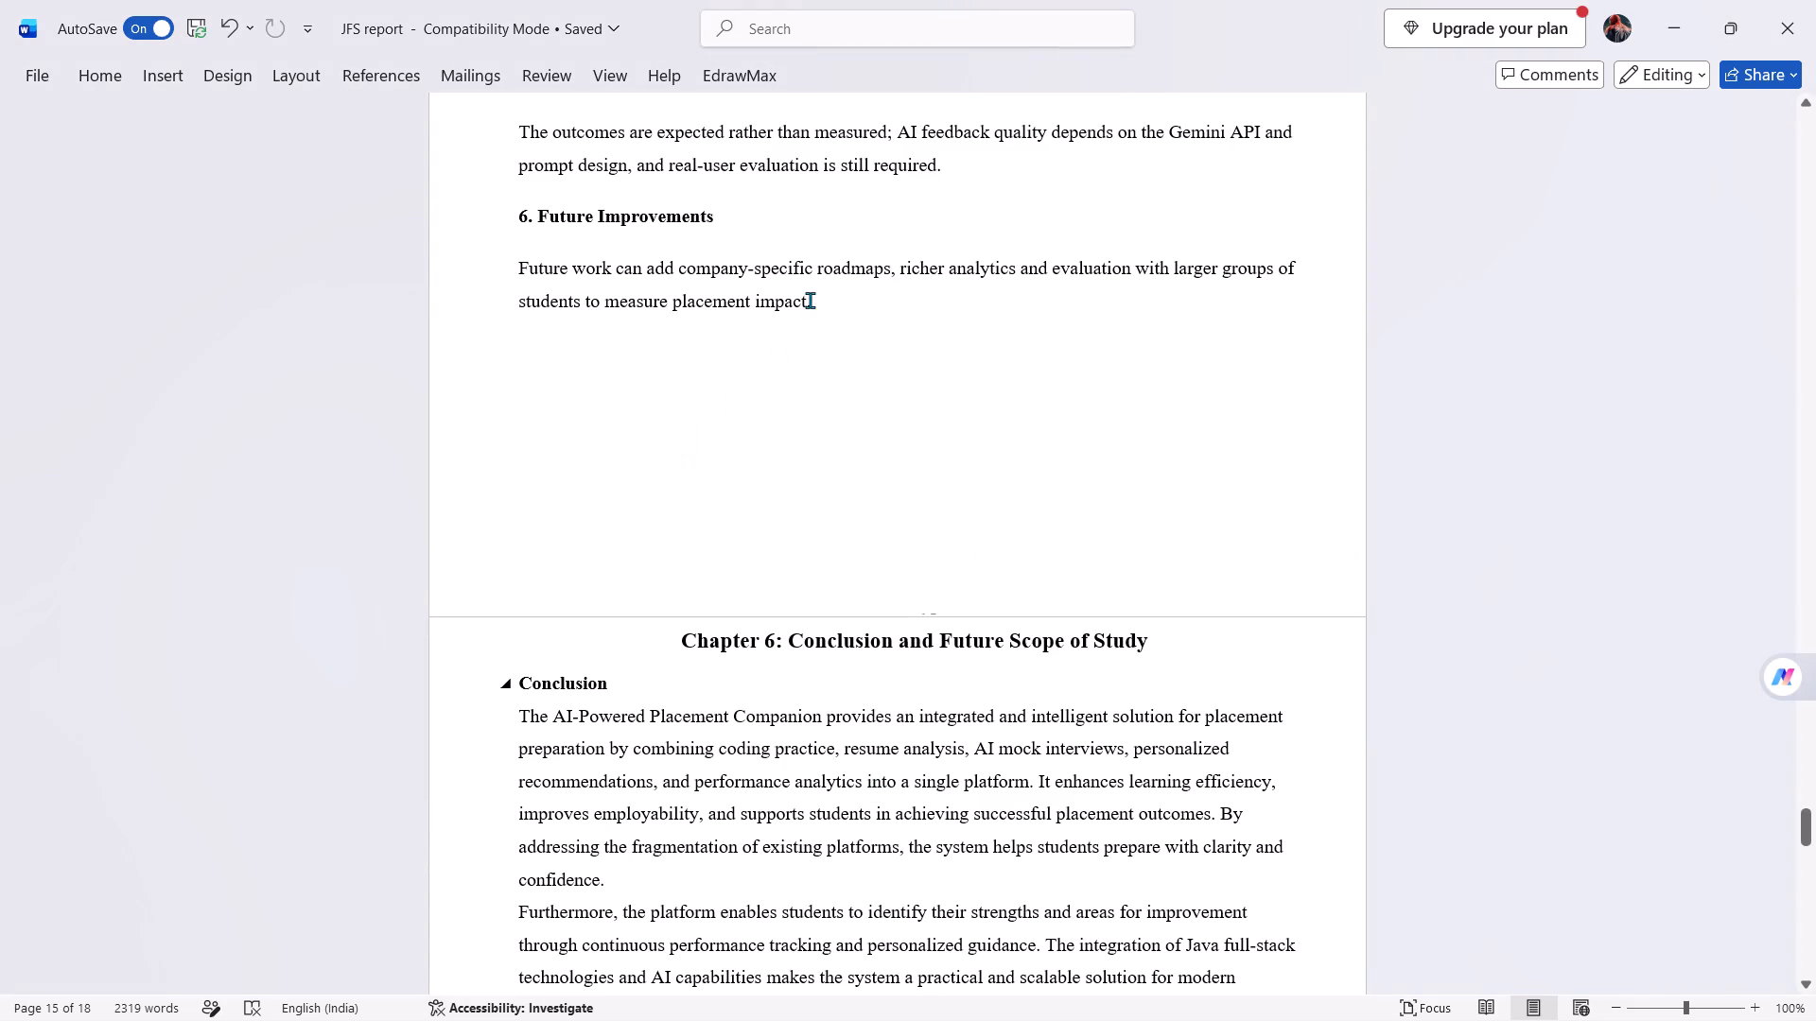
# In the Word report, replace the old numbered text under the Discussion heading with the copied ChatGPT Discussion and Example text.
pyautogui.moveTo(810, 300); pyautogui.dragTo(517, 296)
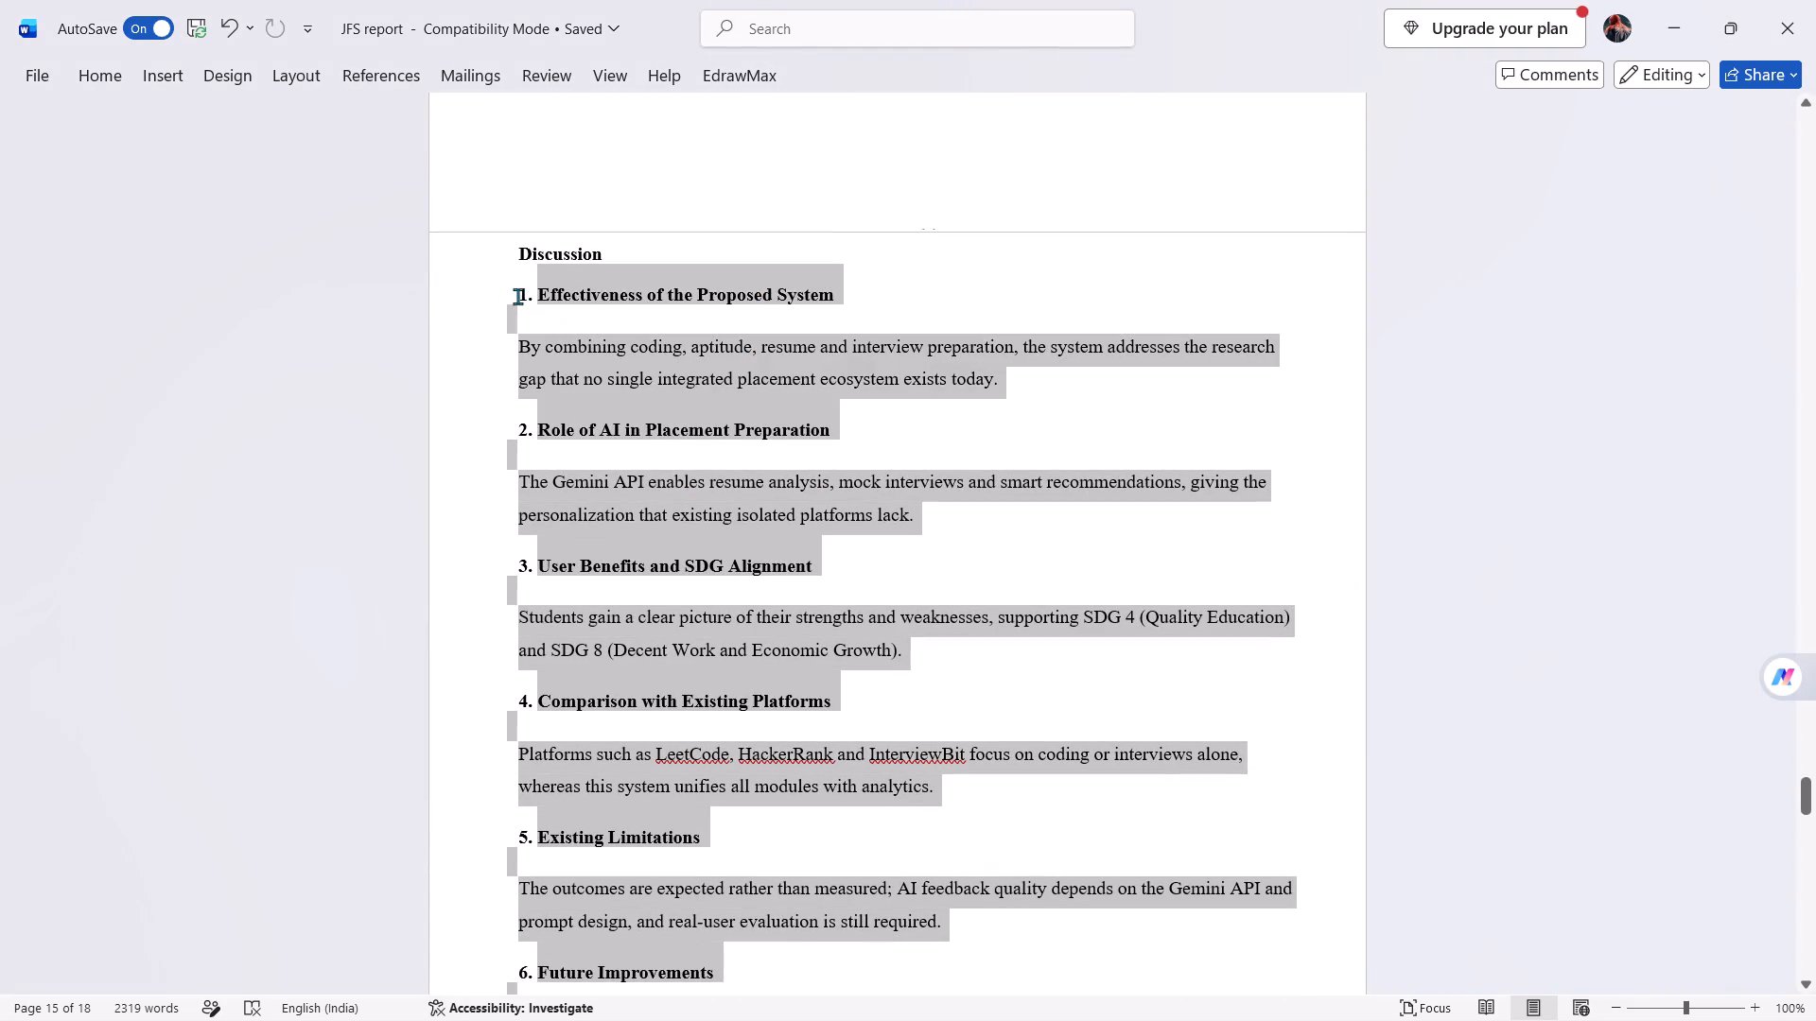
pyautogui.moveTo(517, 296); pyautogui.dragTo(531, 299)
pyautogui.press('BackSpace')
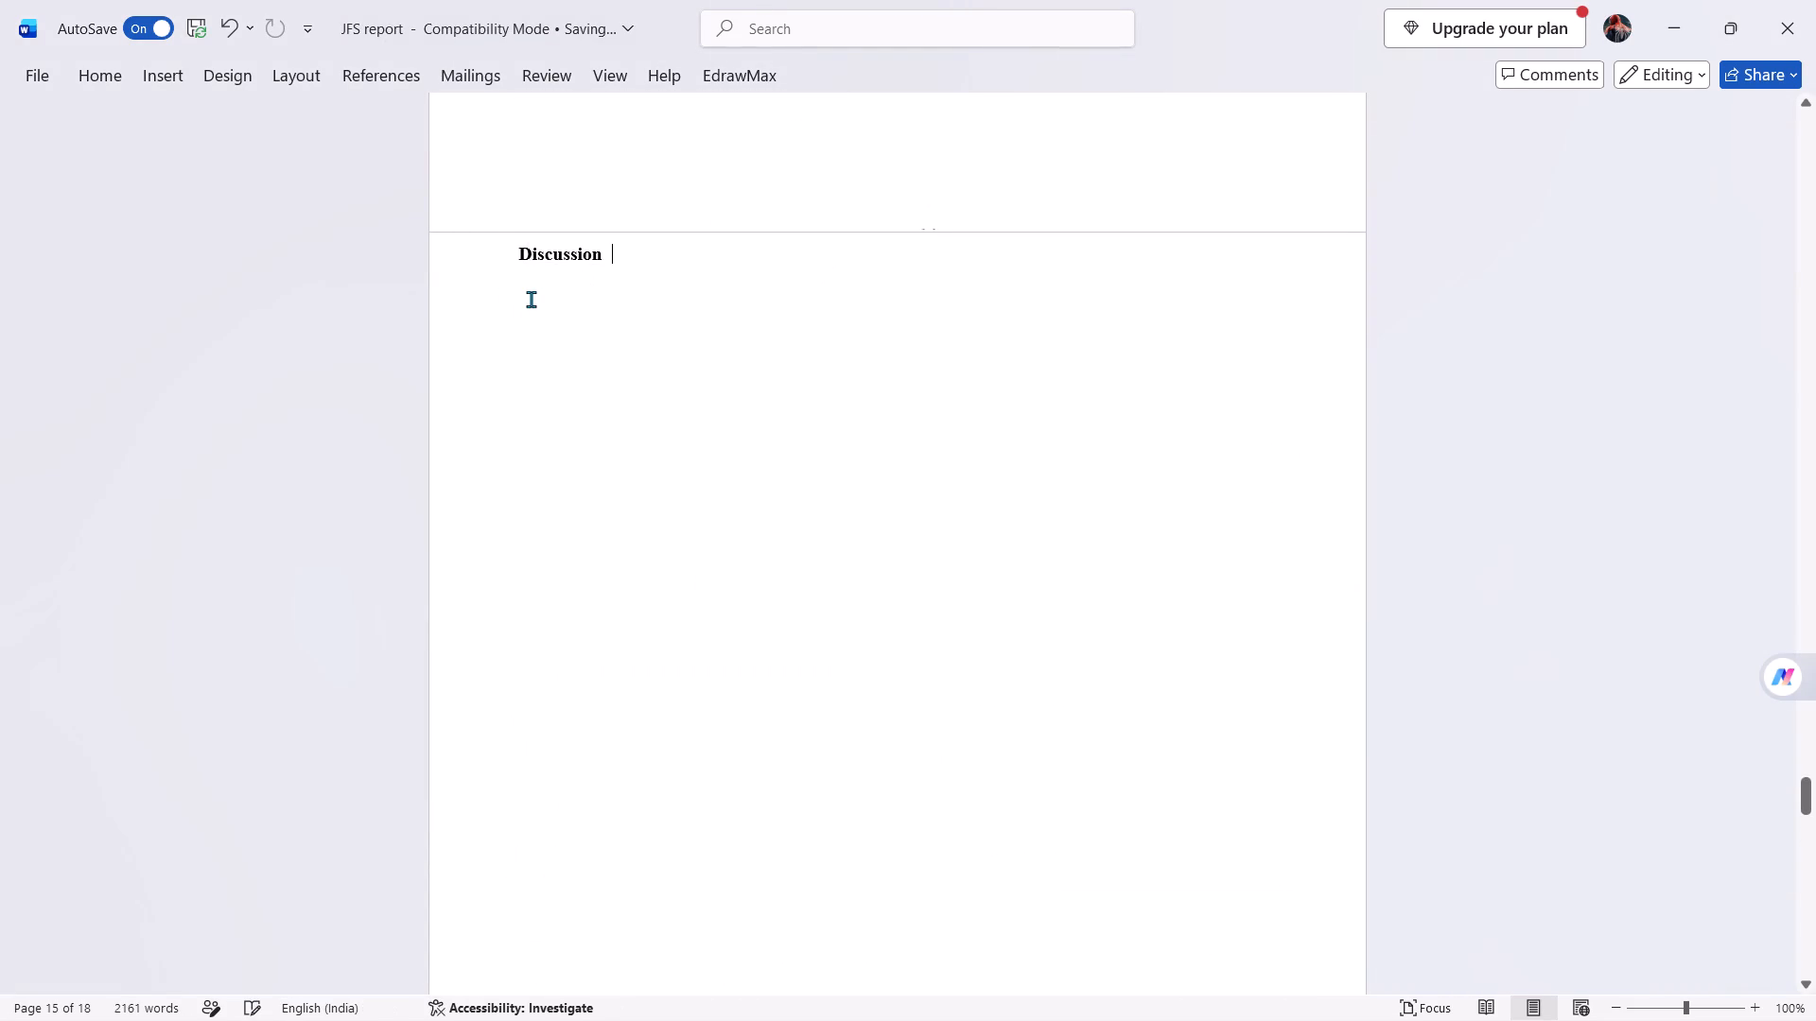
pyautogui.press('Return')
pyautogui.hotkey('ctrl', 'v')
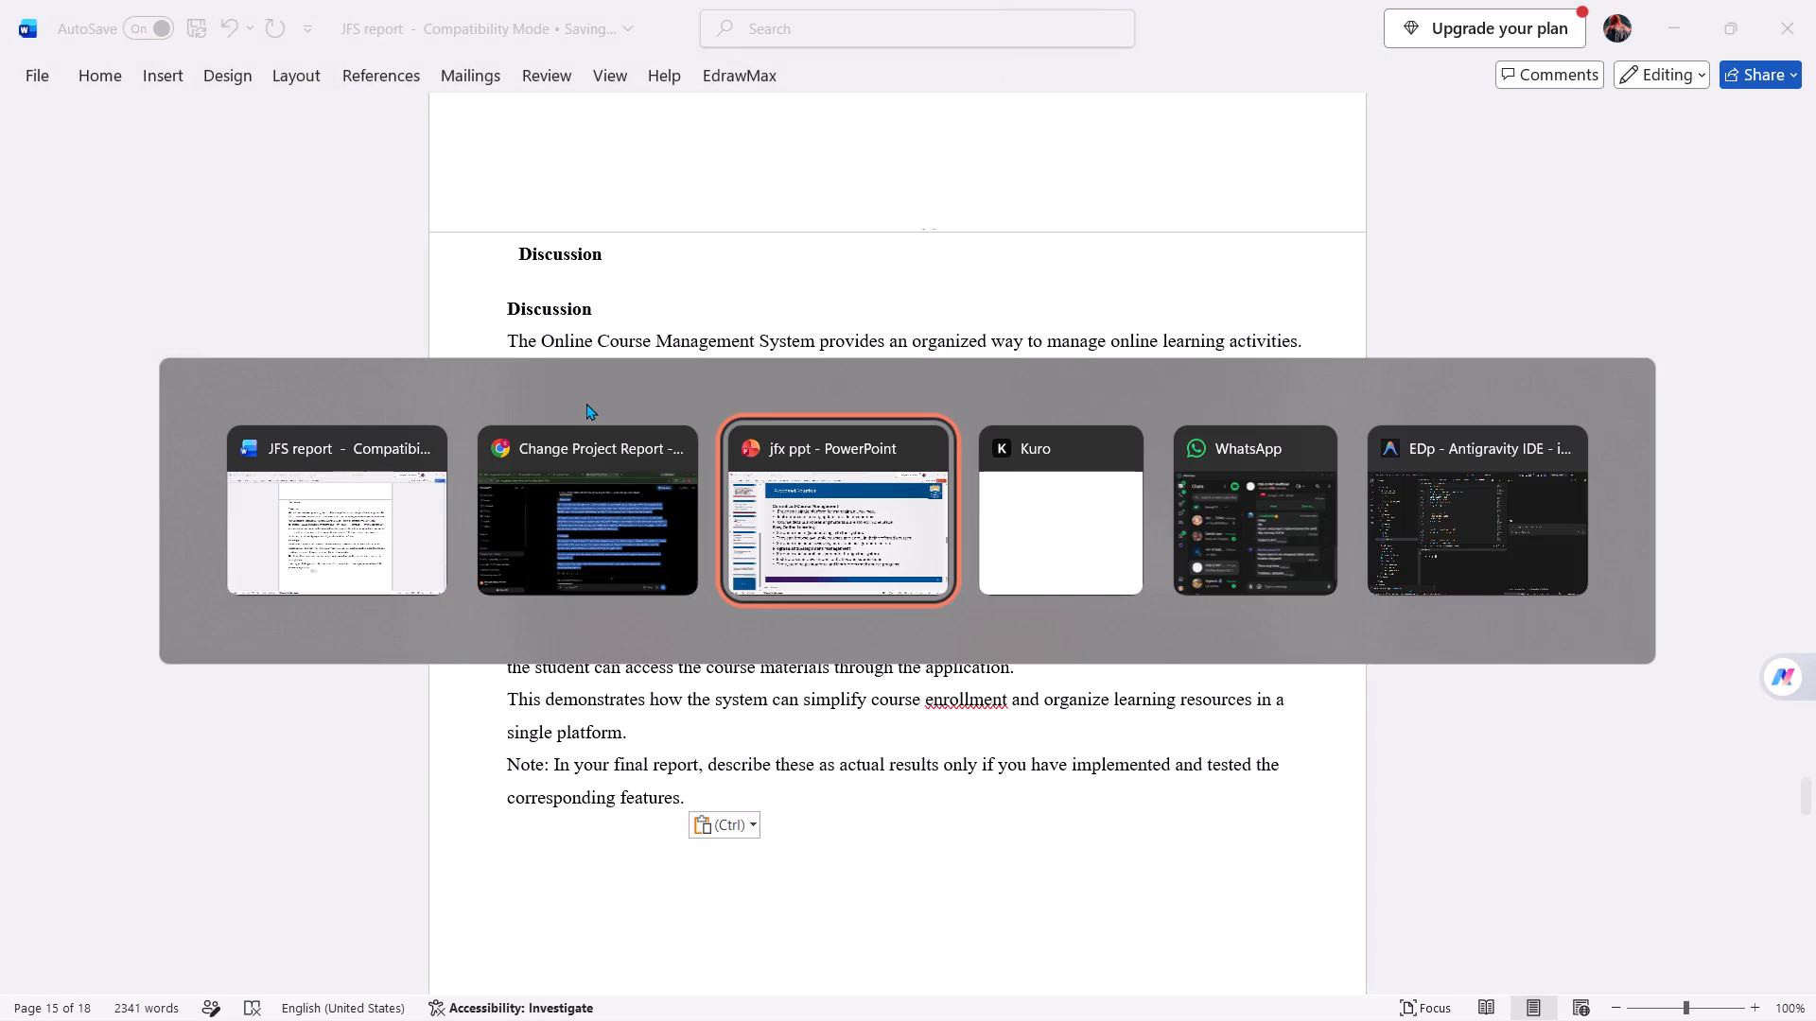
# Switch to ChatGPT in Chrome and copy the two Discussion paragraphs of the Expected Results and Discussion reply, without their heading.
pyautogui.scroll(1, 586, 403)
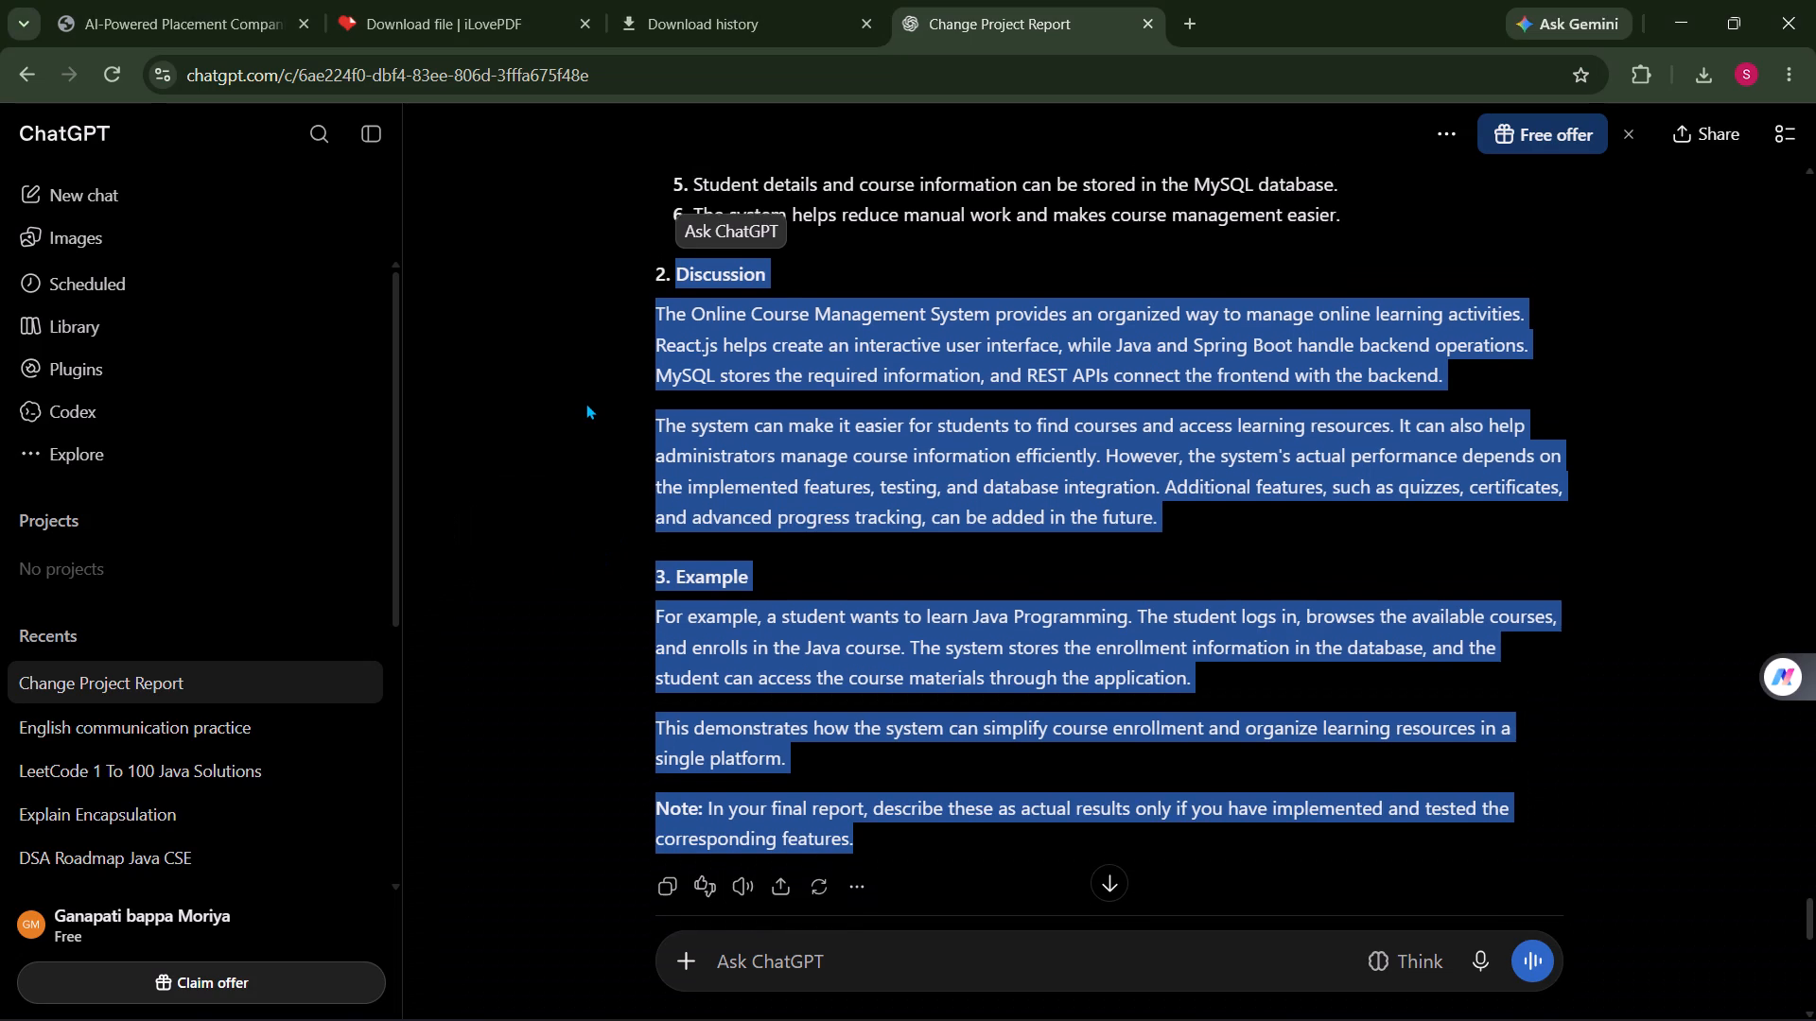
pyautogui.scroll(2, 586, 403)
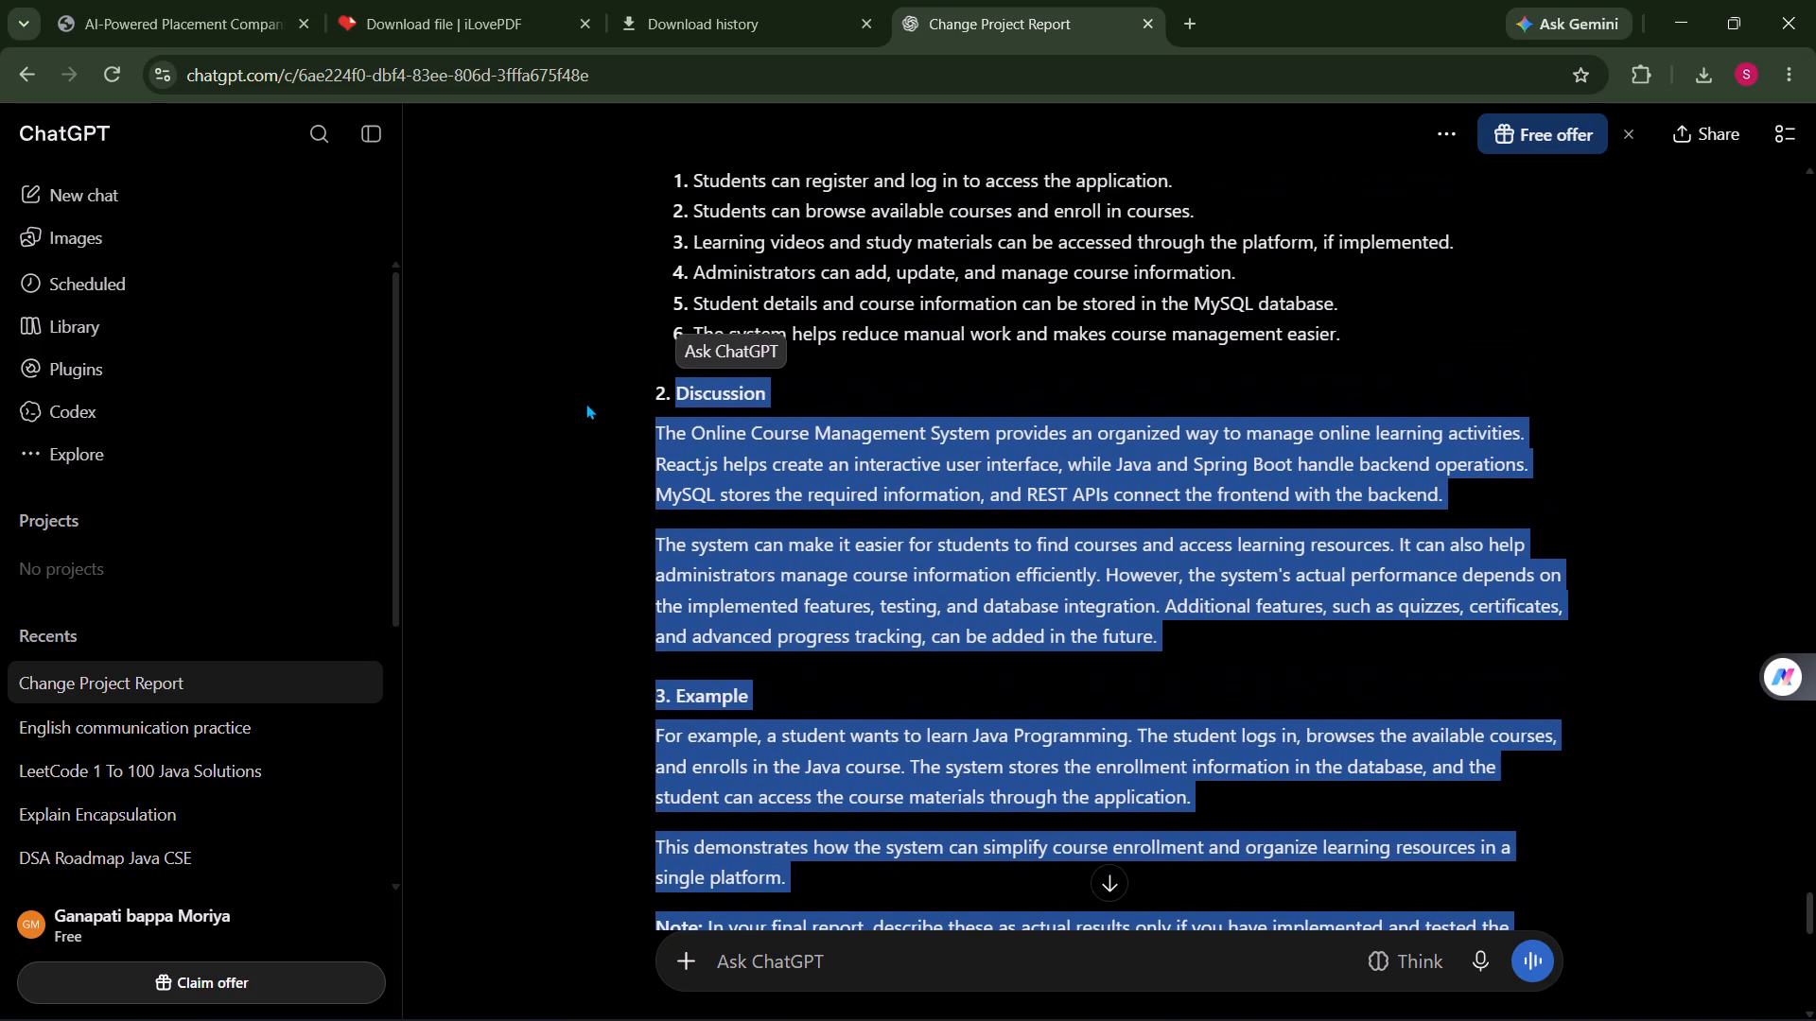
pyautogui.scroll(4, 586, 403)
pyautogui.scroll(-1, 586, 403)
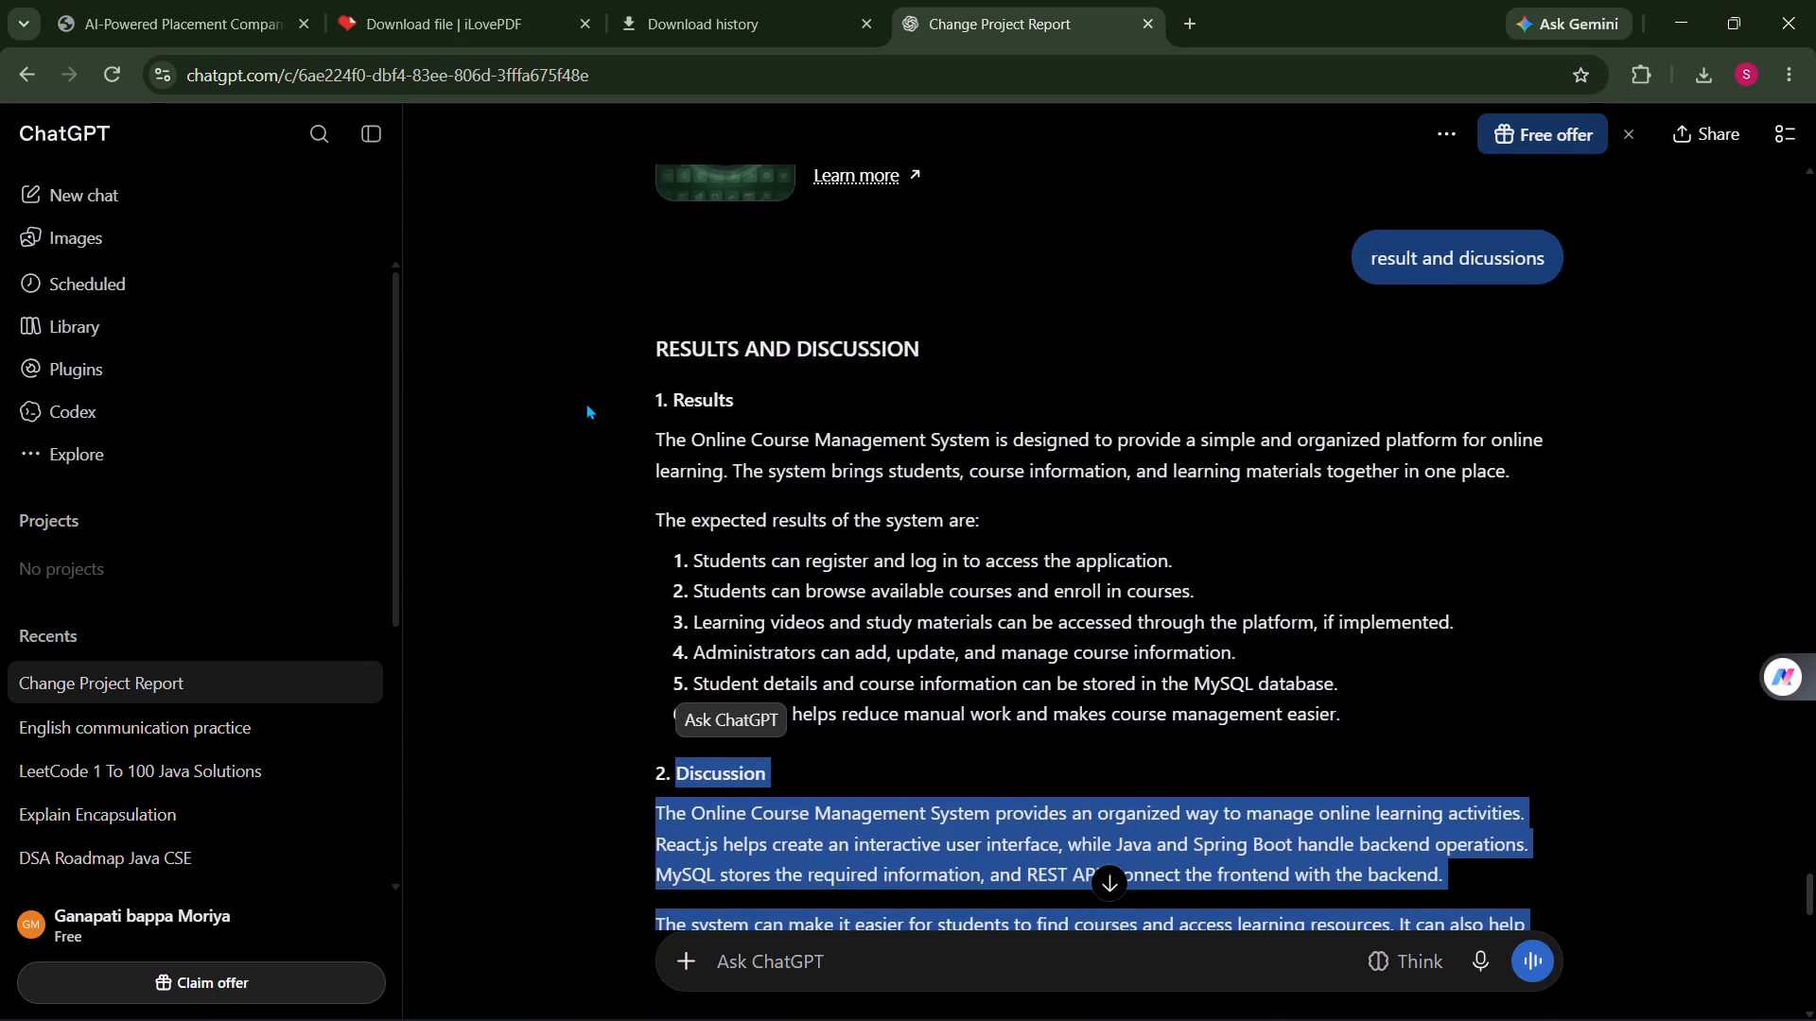
pyautogui.scroll(-2, 586, 403)
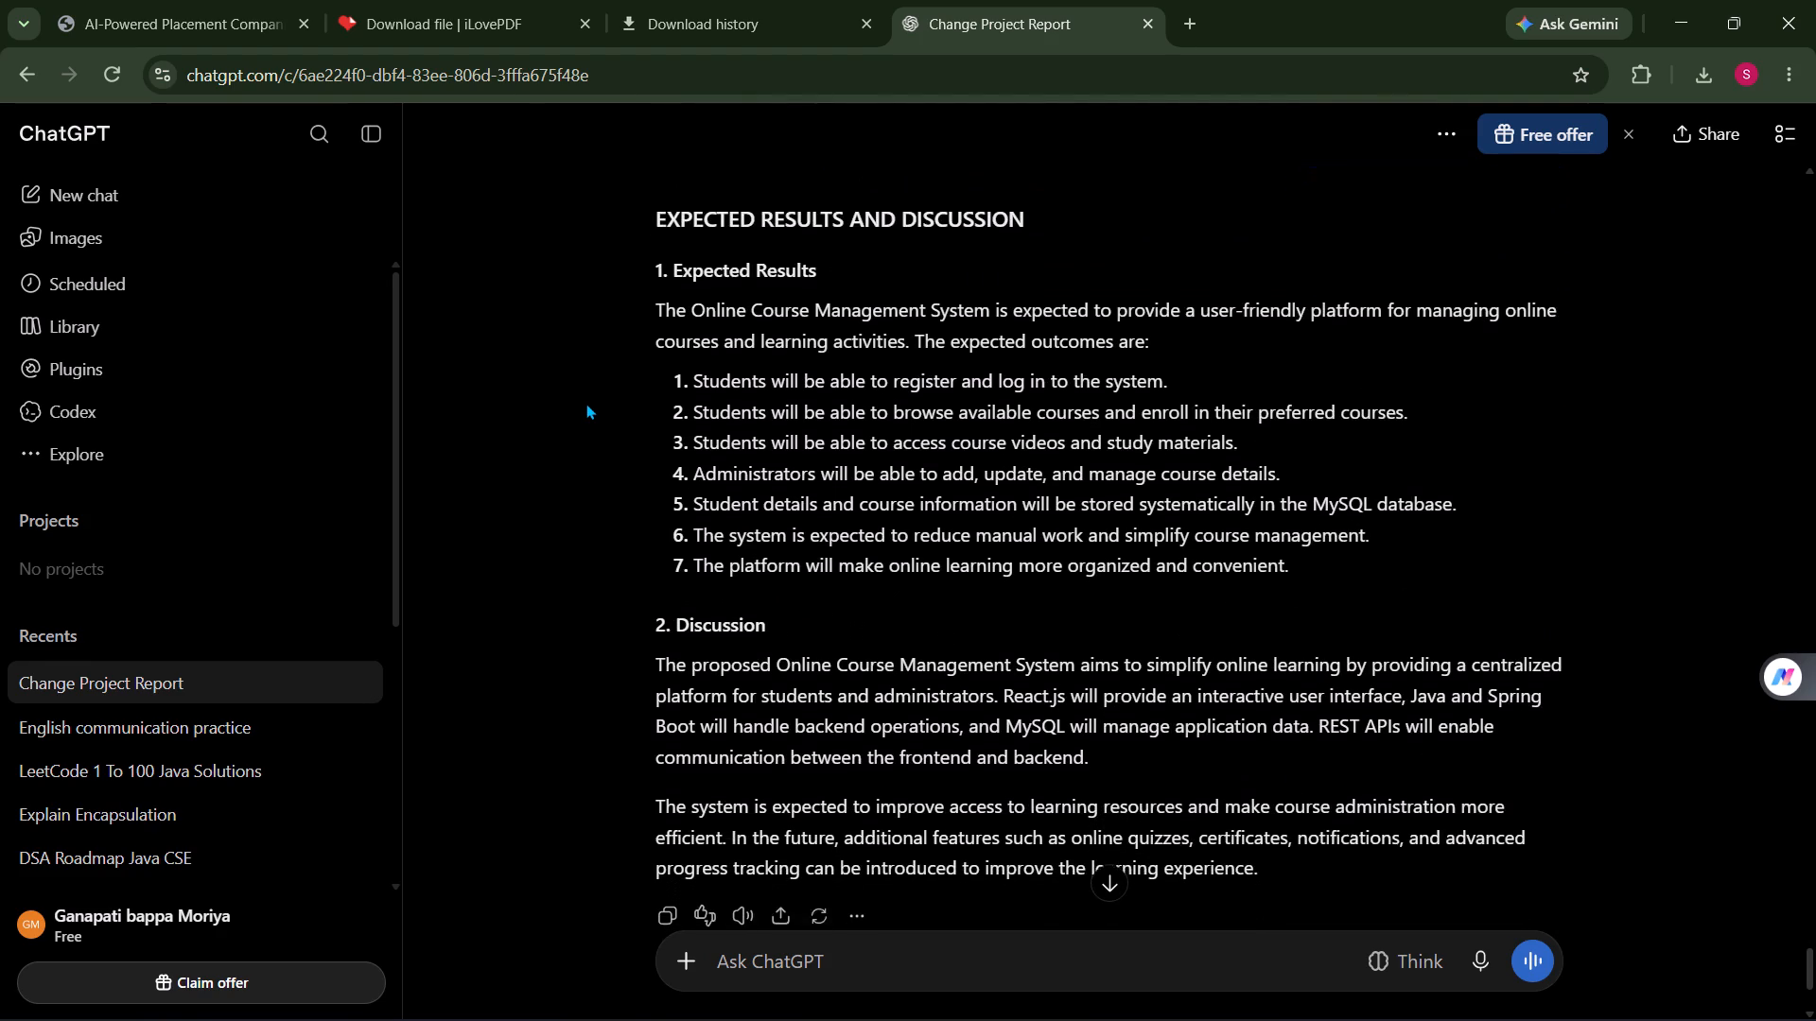
pyautogui.scroll(-1, 586, 403)
pyautogui.scroll(-1, 1164, 716)
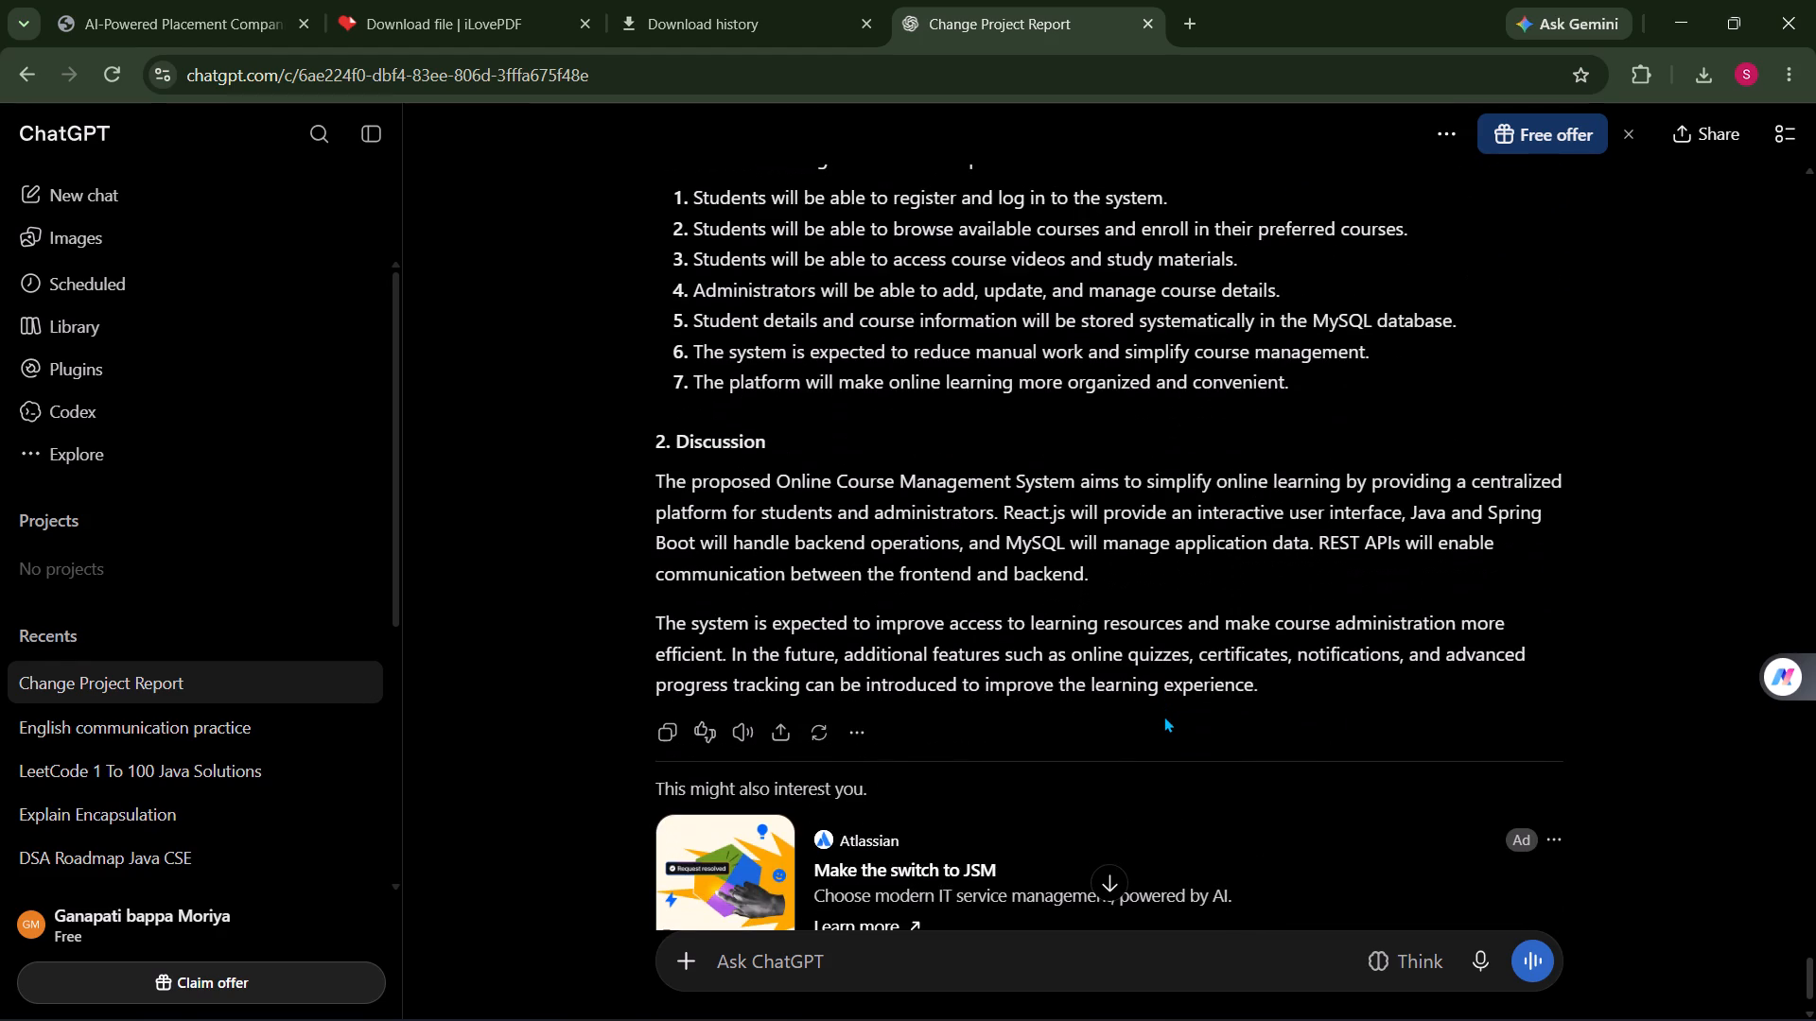
pyautogui.moveTo(1266, 687); pyautogui.dragTo(670, 488)
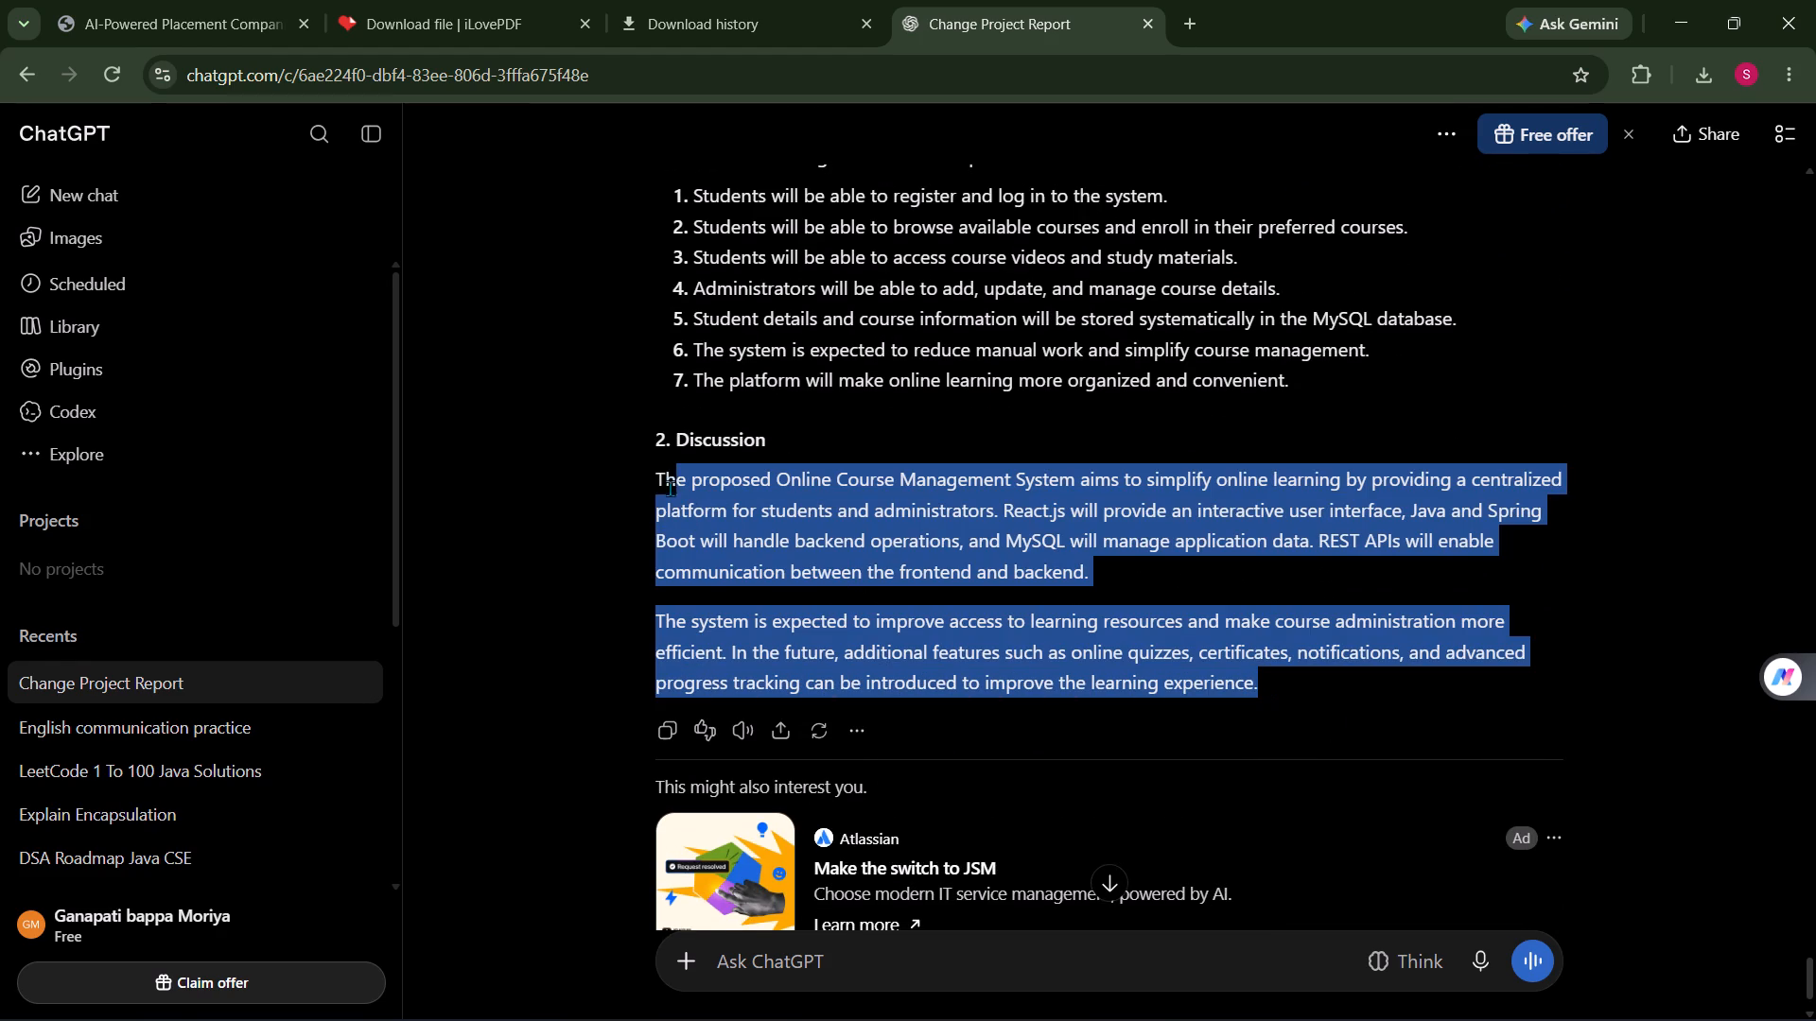
pyautogui.moveTo(670, 488); pyautogui.dragTo(655, 478)
pyautogui.hotkey('ctrl', 'c')
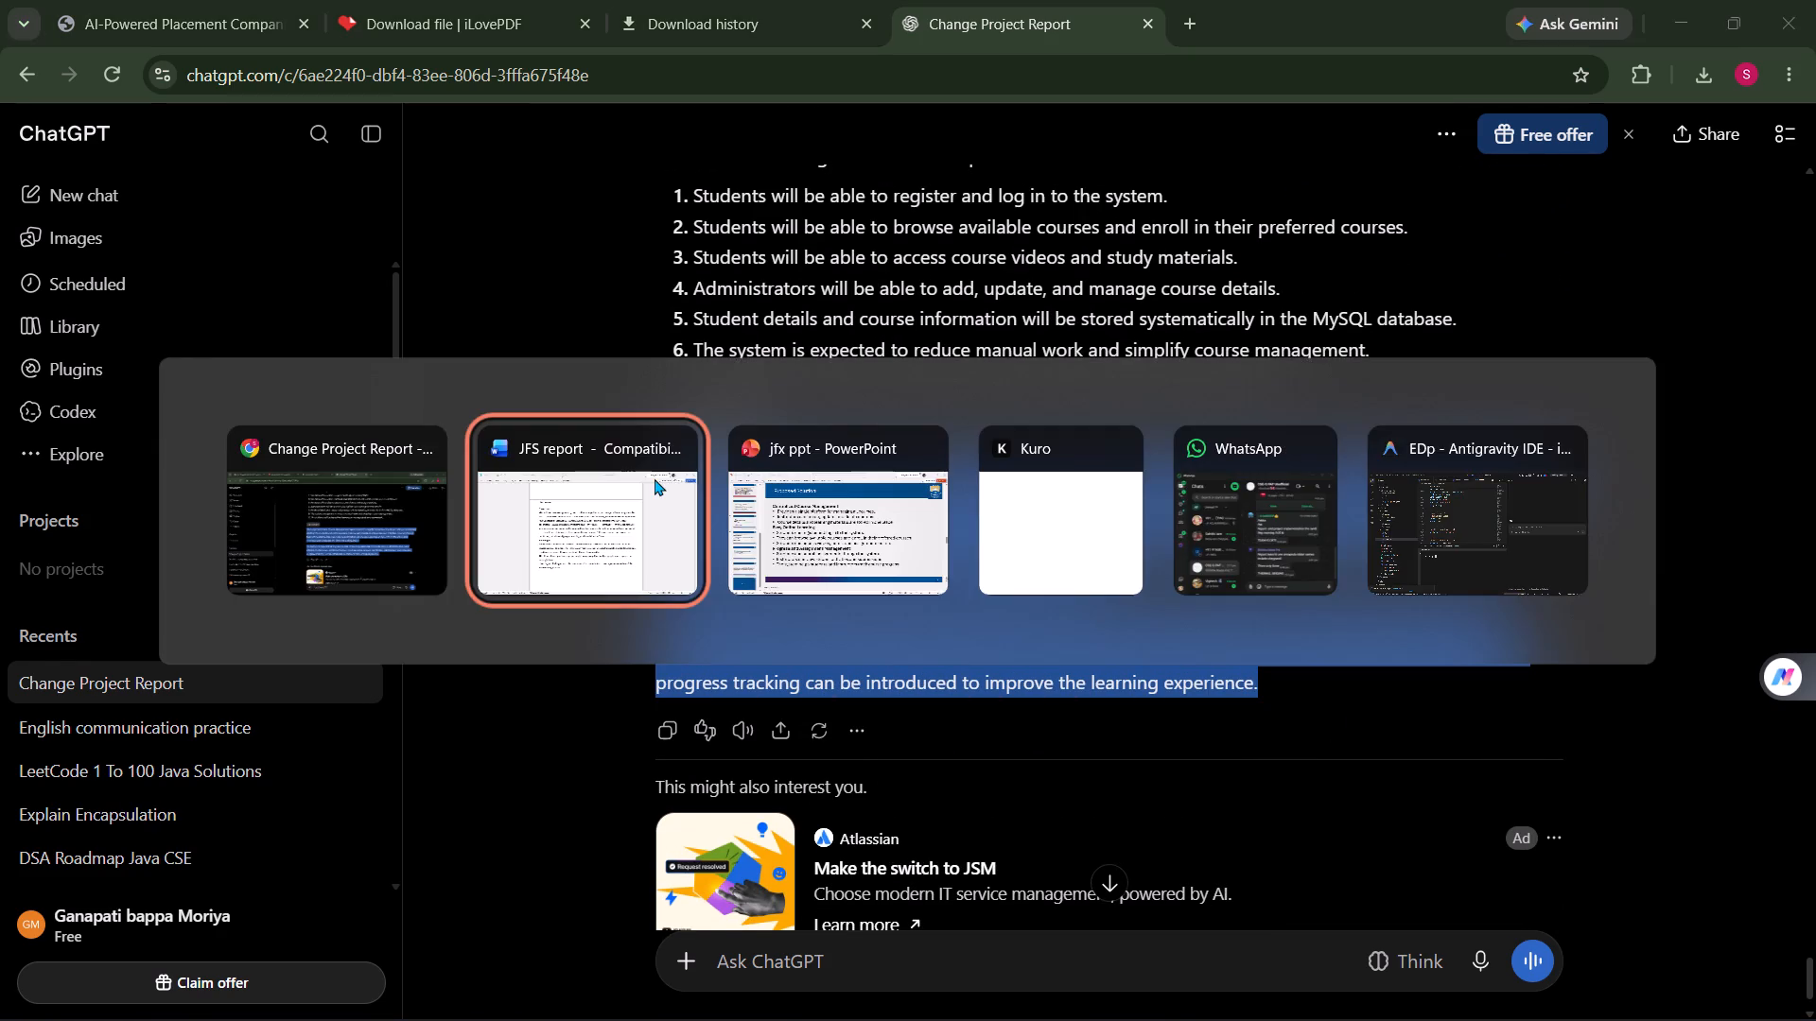
# Back in Word, paste the copied paragraphs directly below the second Discussion heading and remove their bold formatting.
pyautogui.click(605, 312)
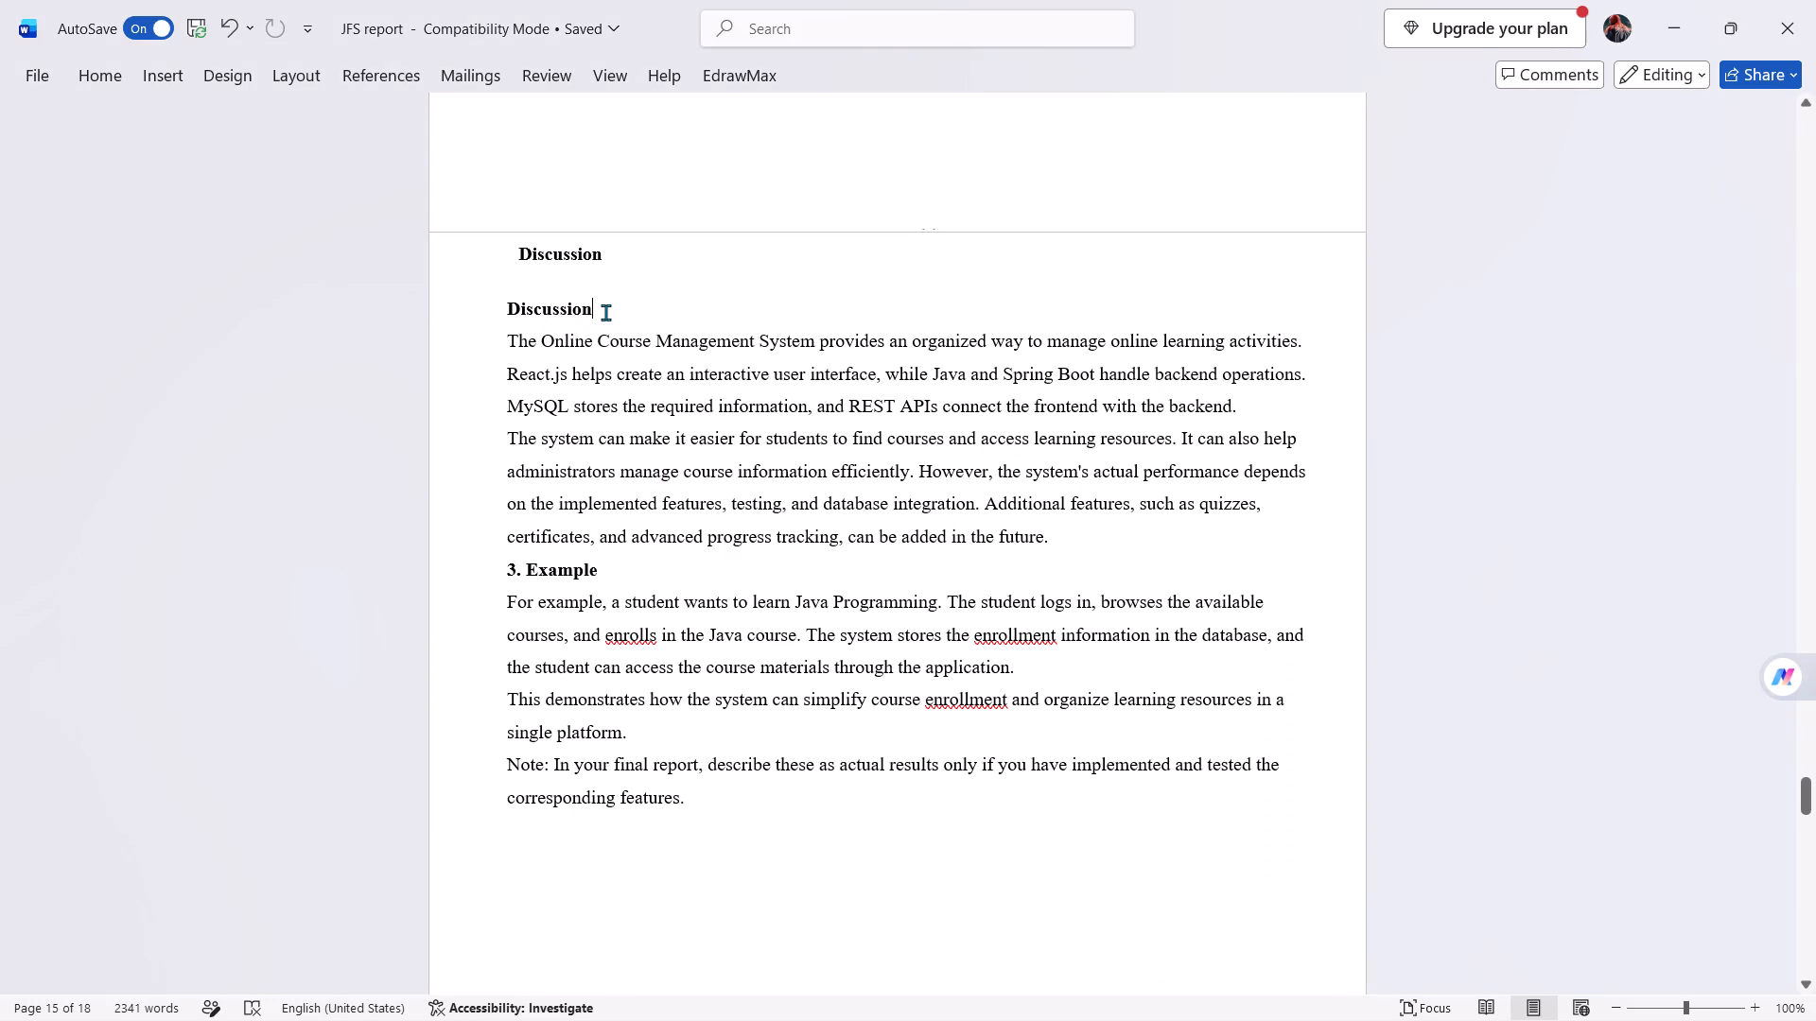
pyautogui.press('Return')
pyautogui.hotkey('ctrl', 'v')
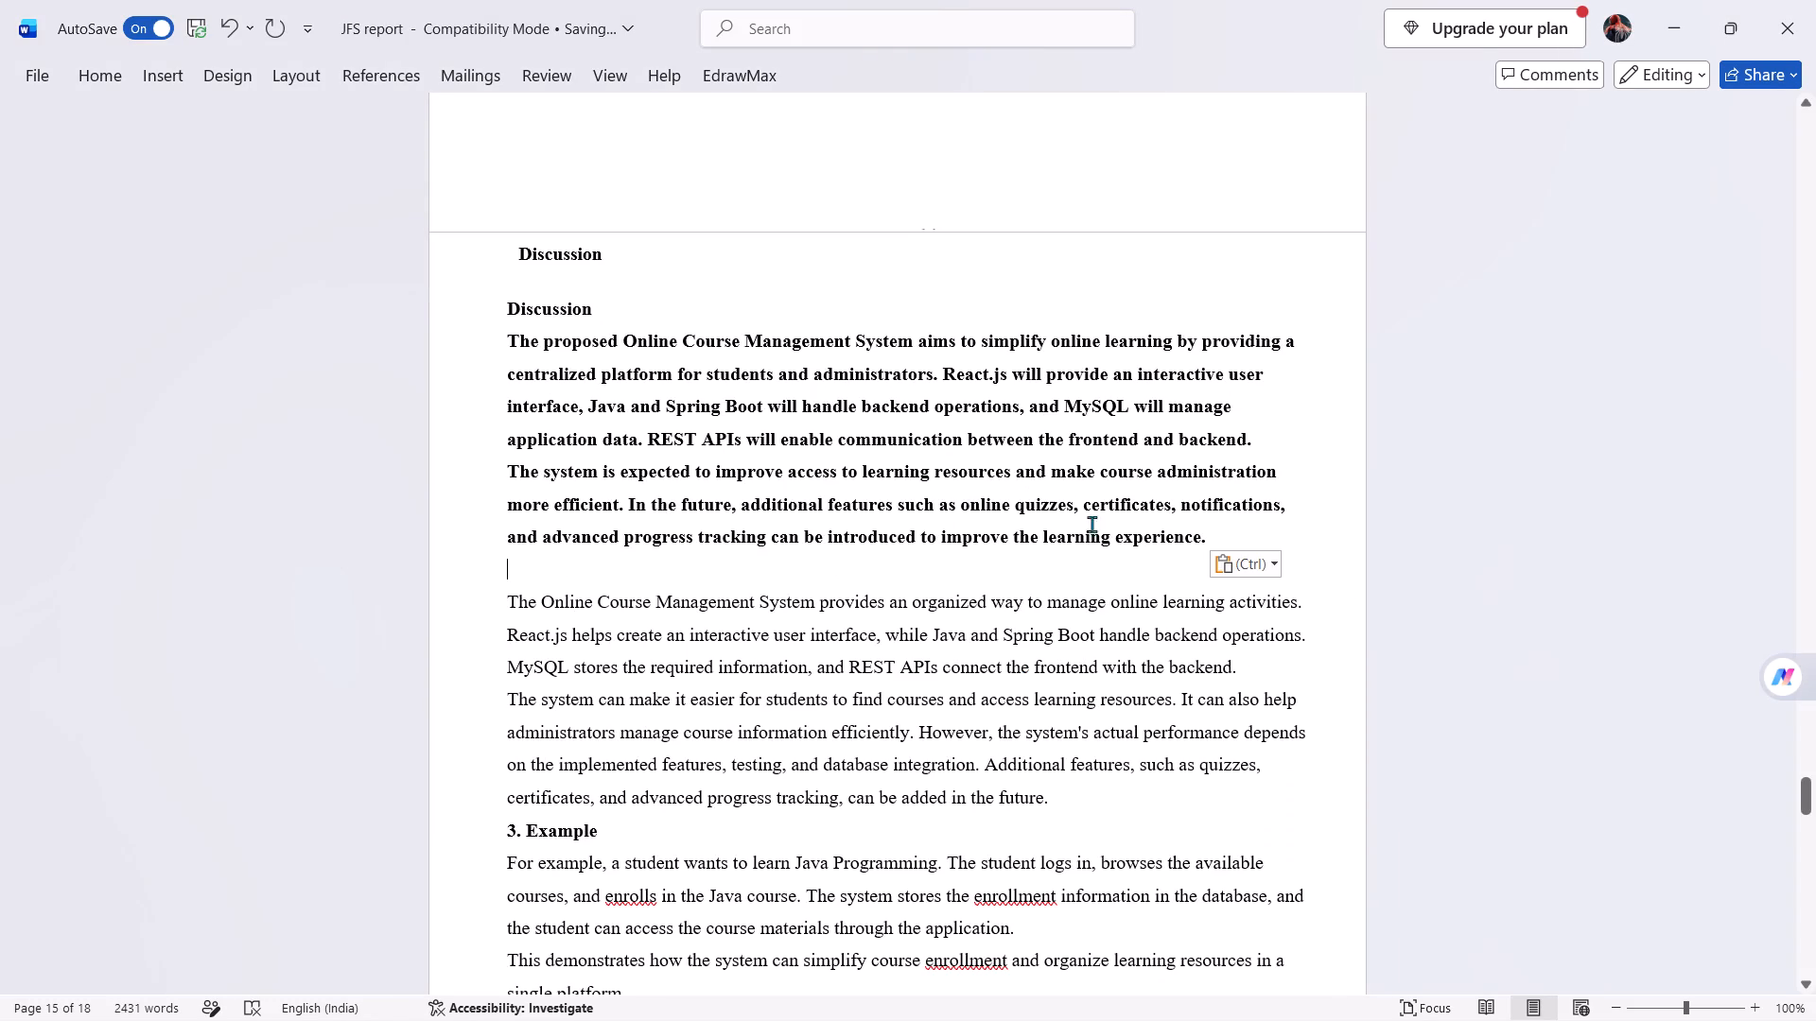
pyautogui.moveTo(1201, 545); pyautogui.dragTo(602, 355)
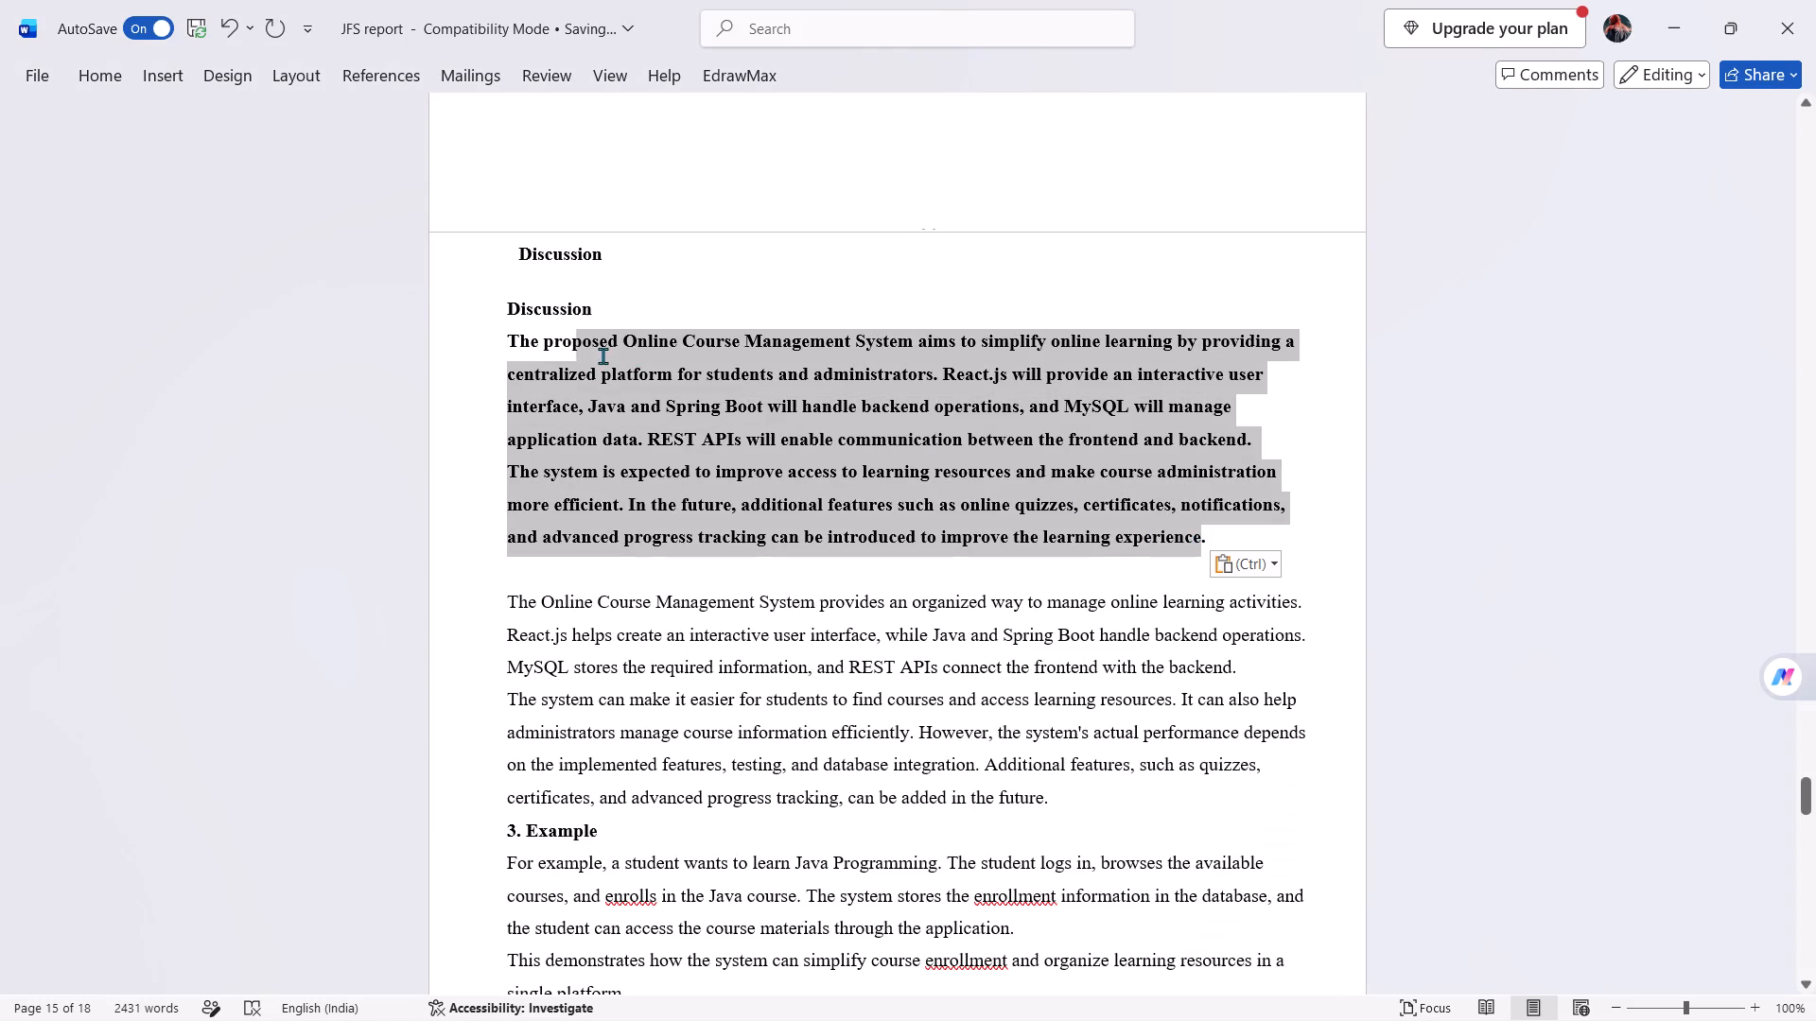
pyautogui.moveTo(602, 355); pyautogui.dragTo(533, 349)
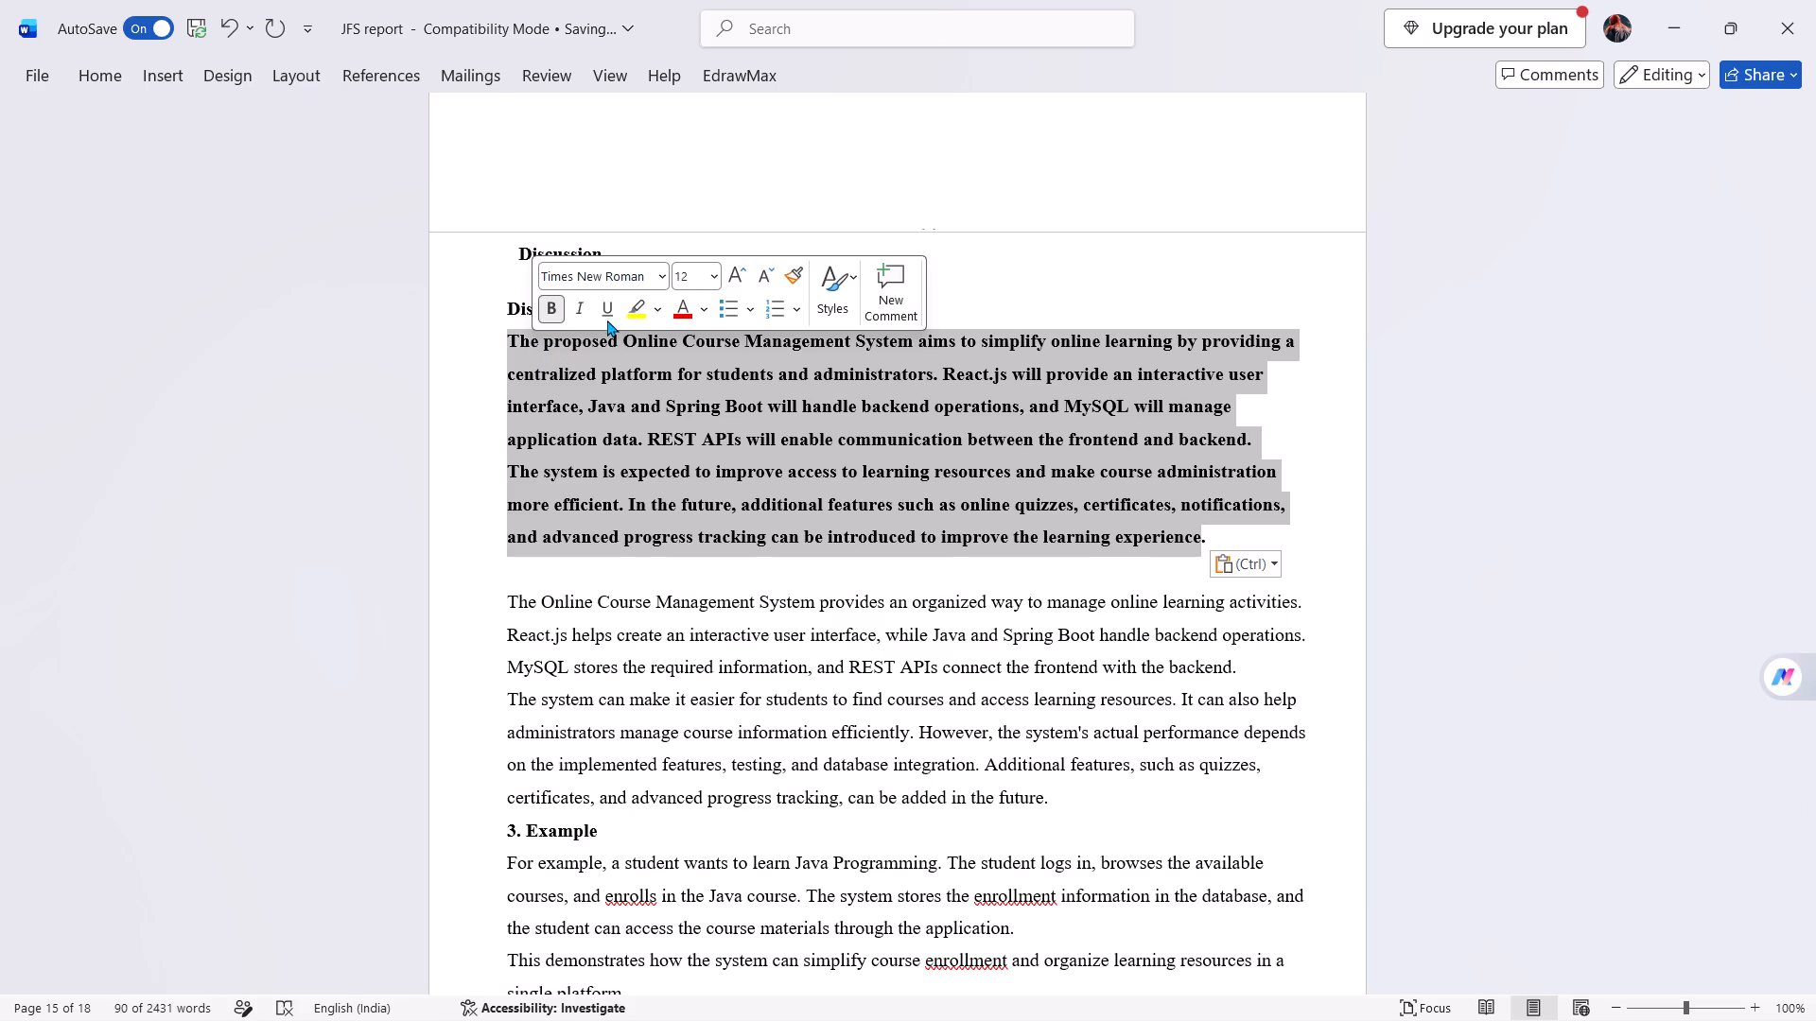
pyautogui.click(549, 310)
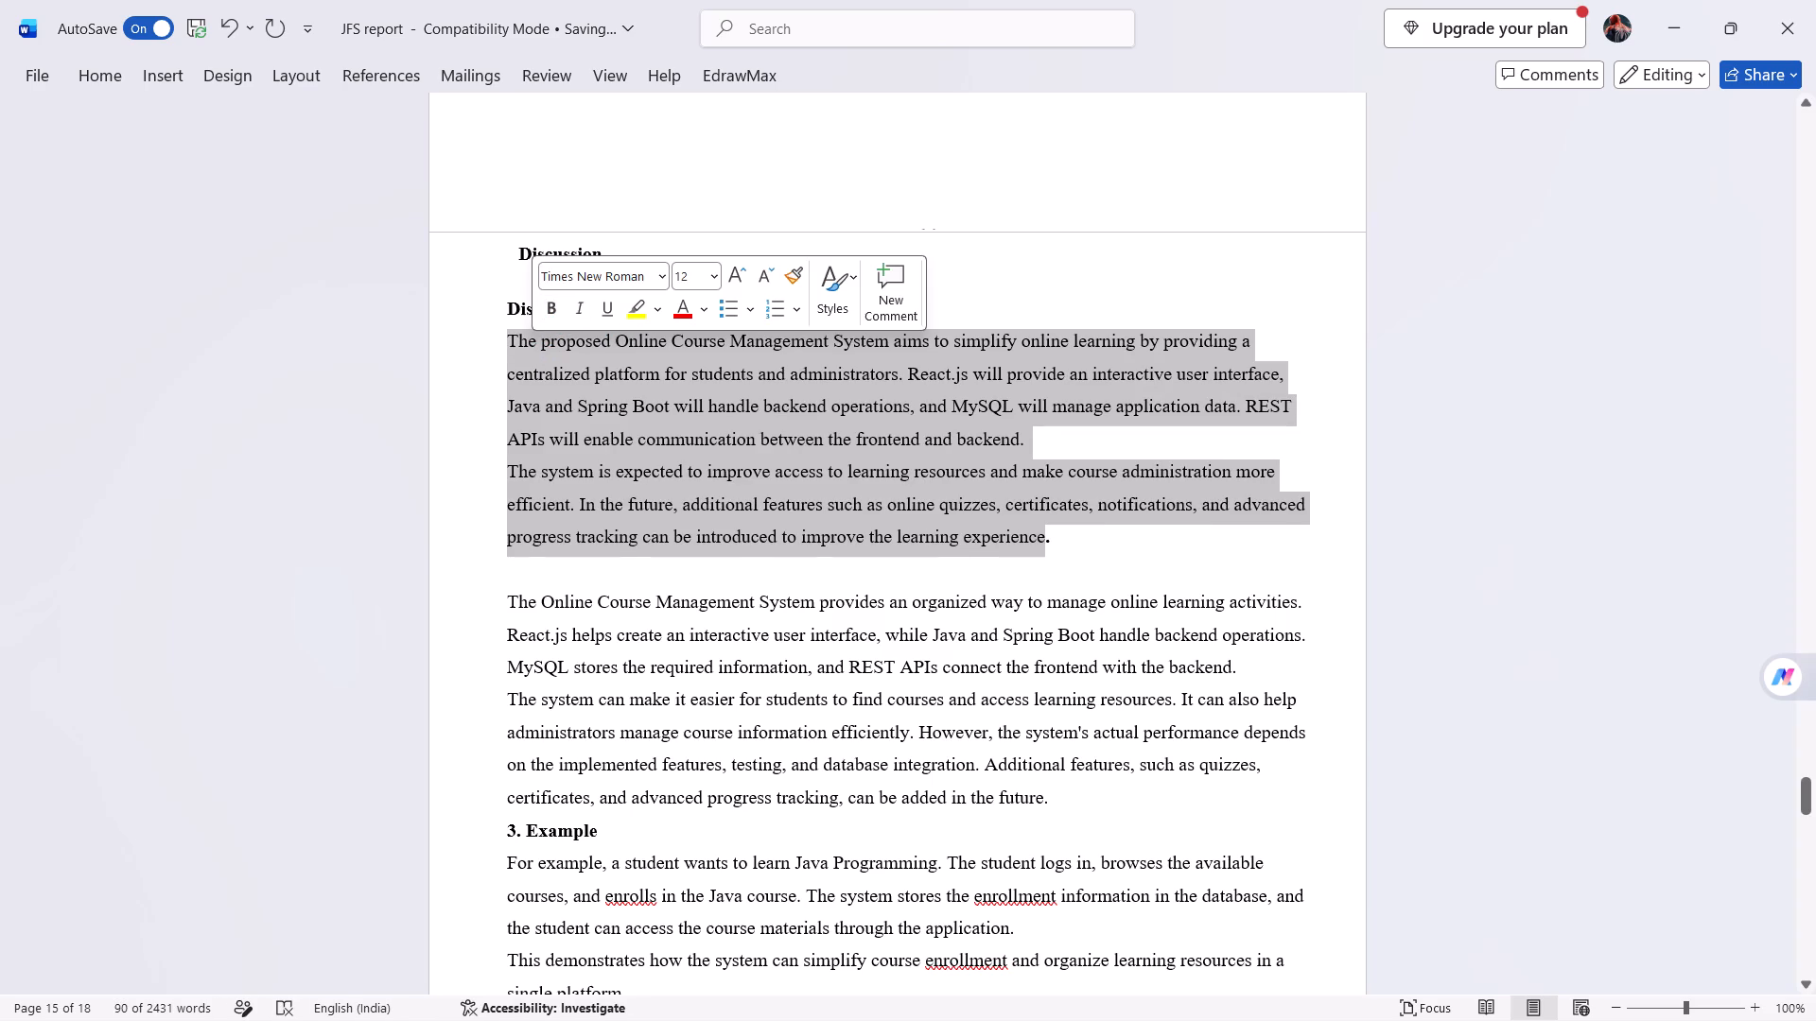
pyautogui.click(468, 497)
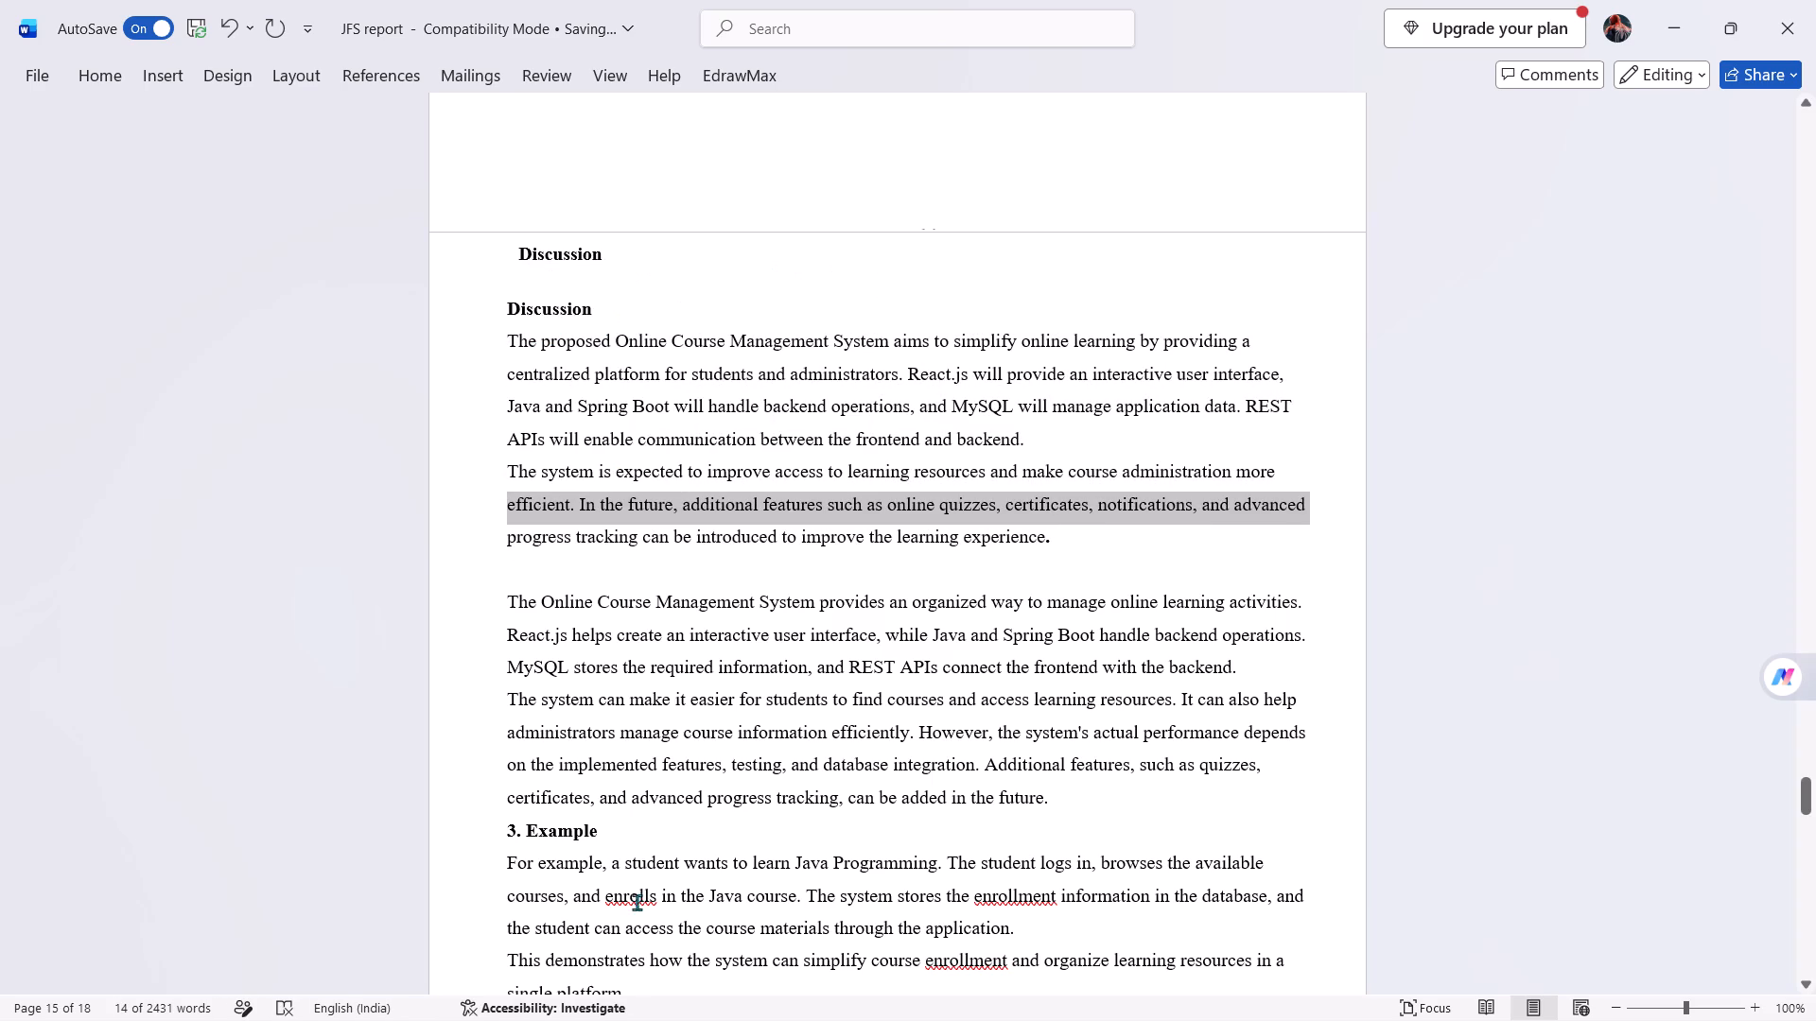
# Remove the number from the Example heading.
pyautogui.click(530, 835)
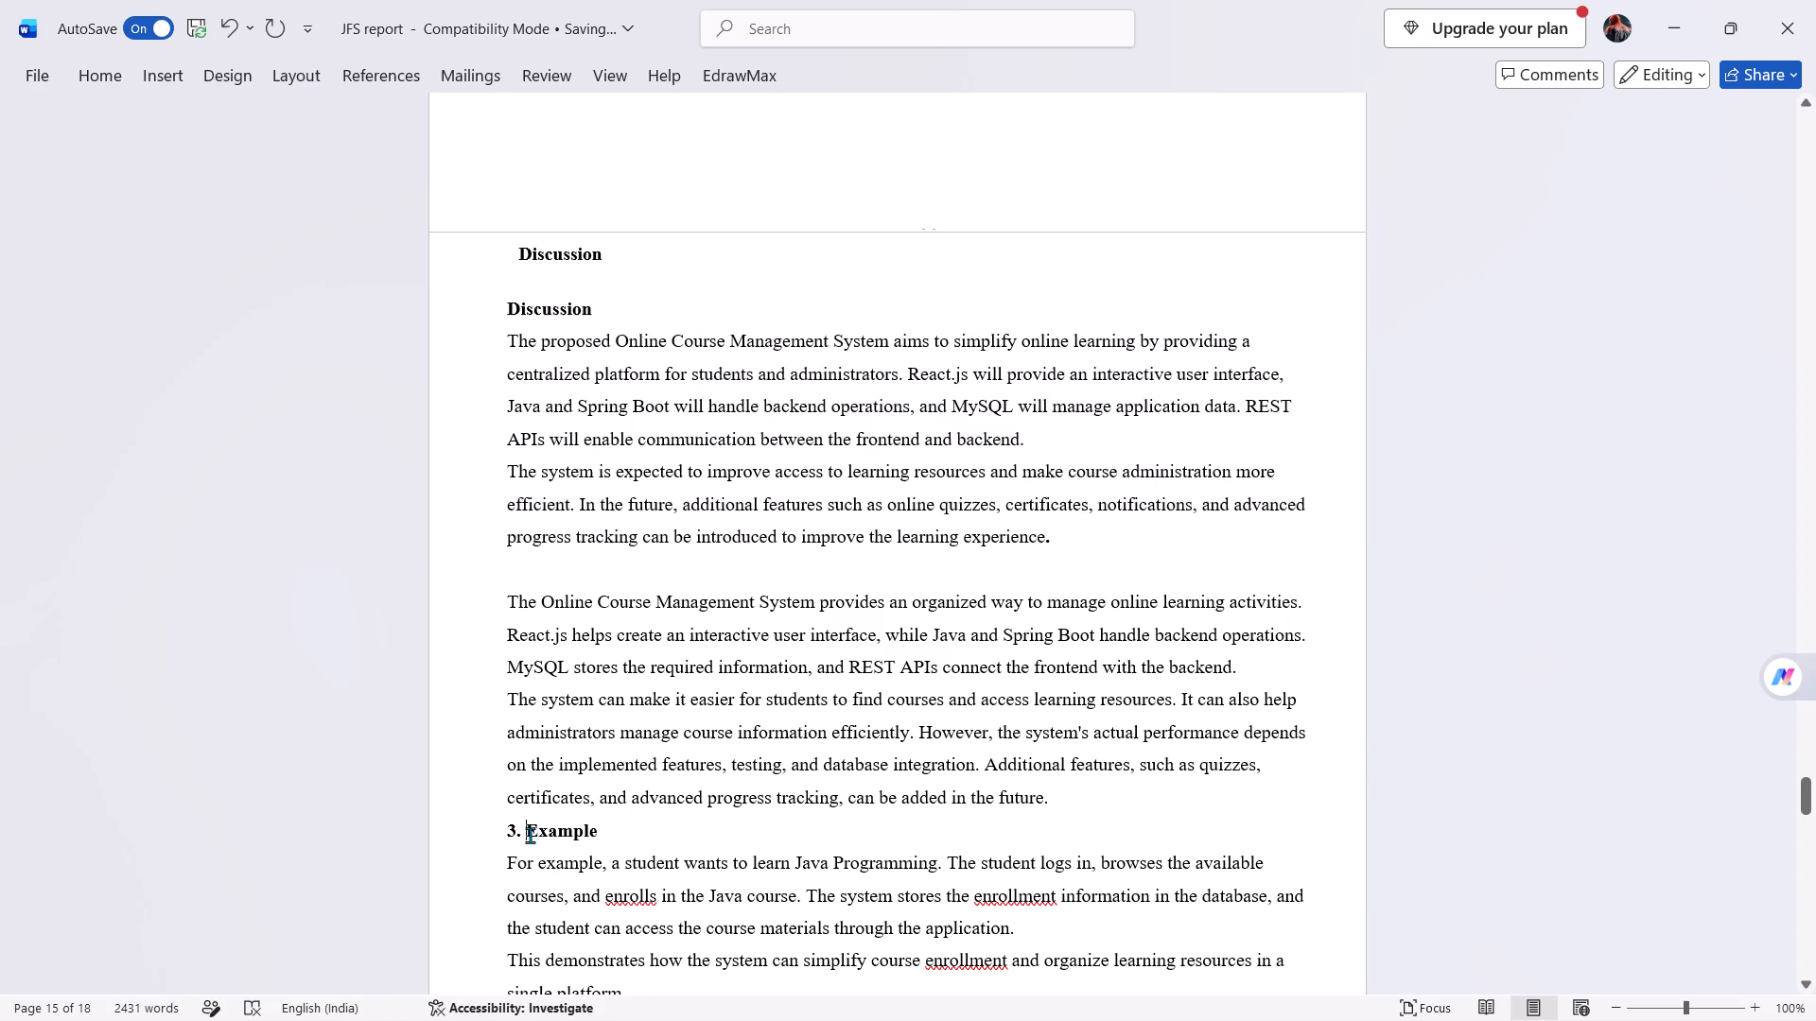
pyautogui.press('BackSpace')
pyautogui.press('BackSpace')
pyautogui.press('BackSpace')
# Delete the duplicate, indented Discussion heading at the top of the page, leaving its line blank.
pyautogui.scroll(-1, 530, 835)
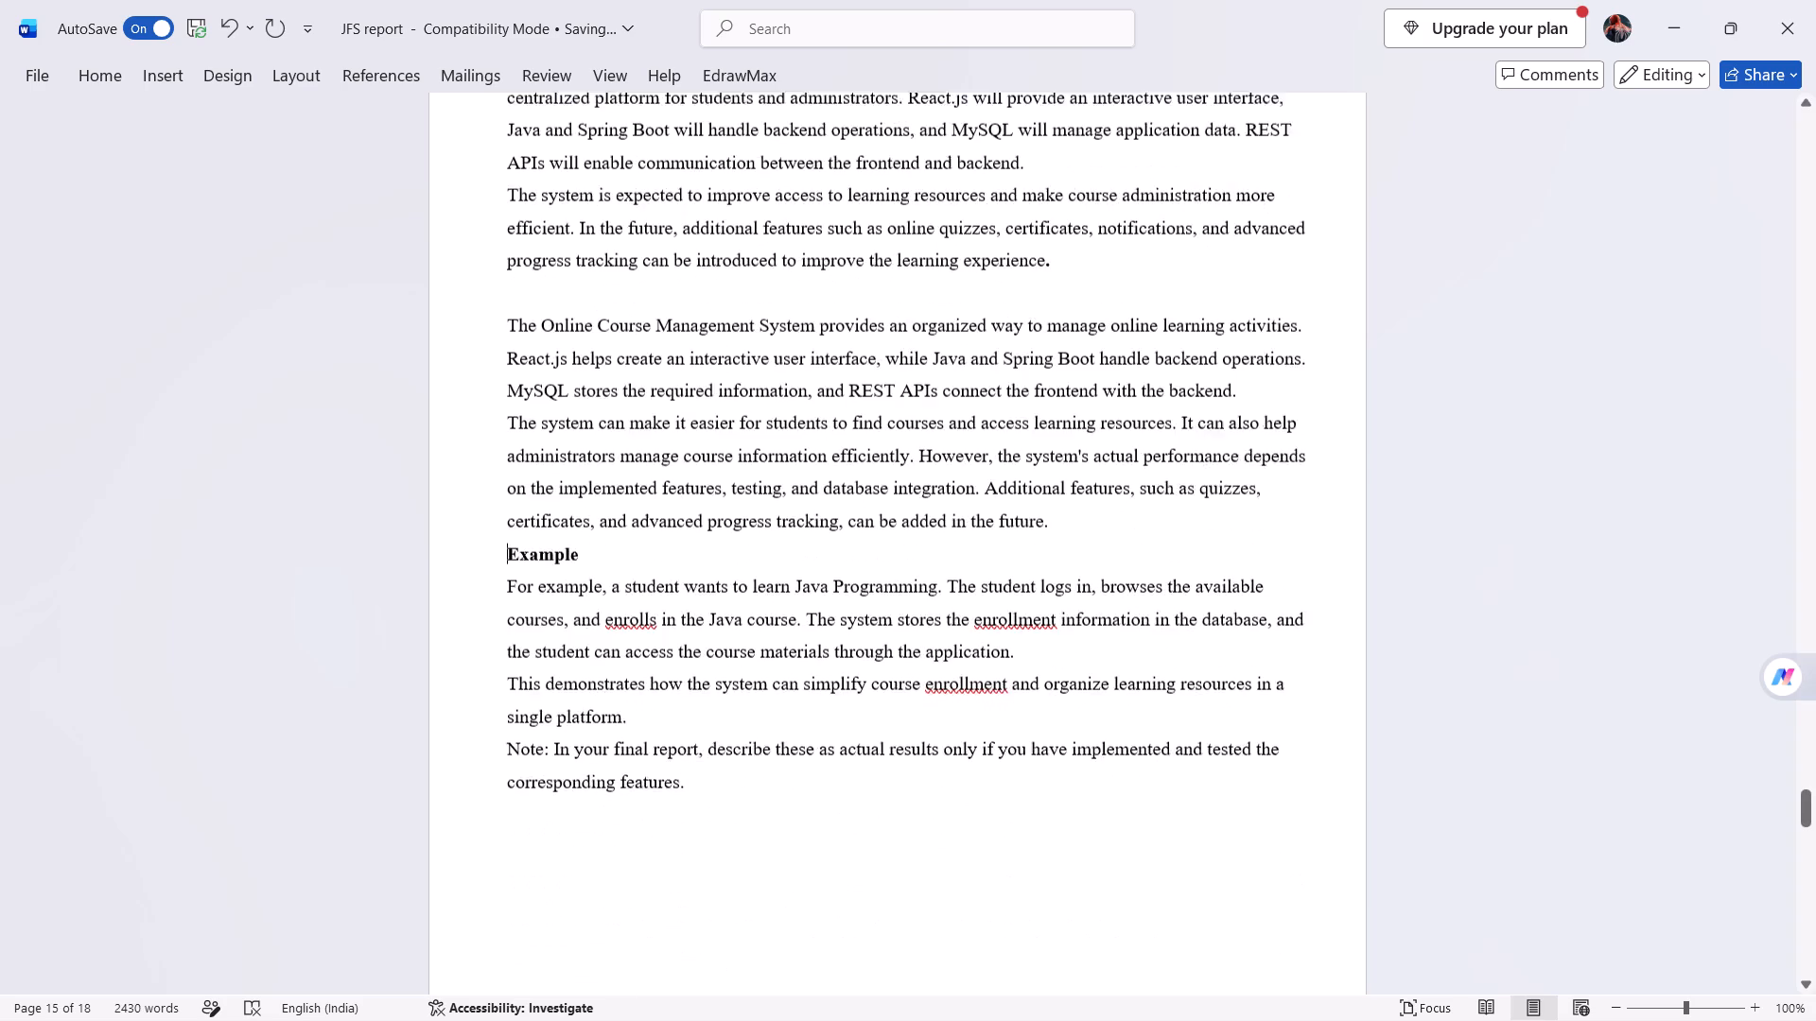
pyautogui.scroll(-1, 530, 835)
pyautogui.scroll(1, 530, 835)
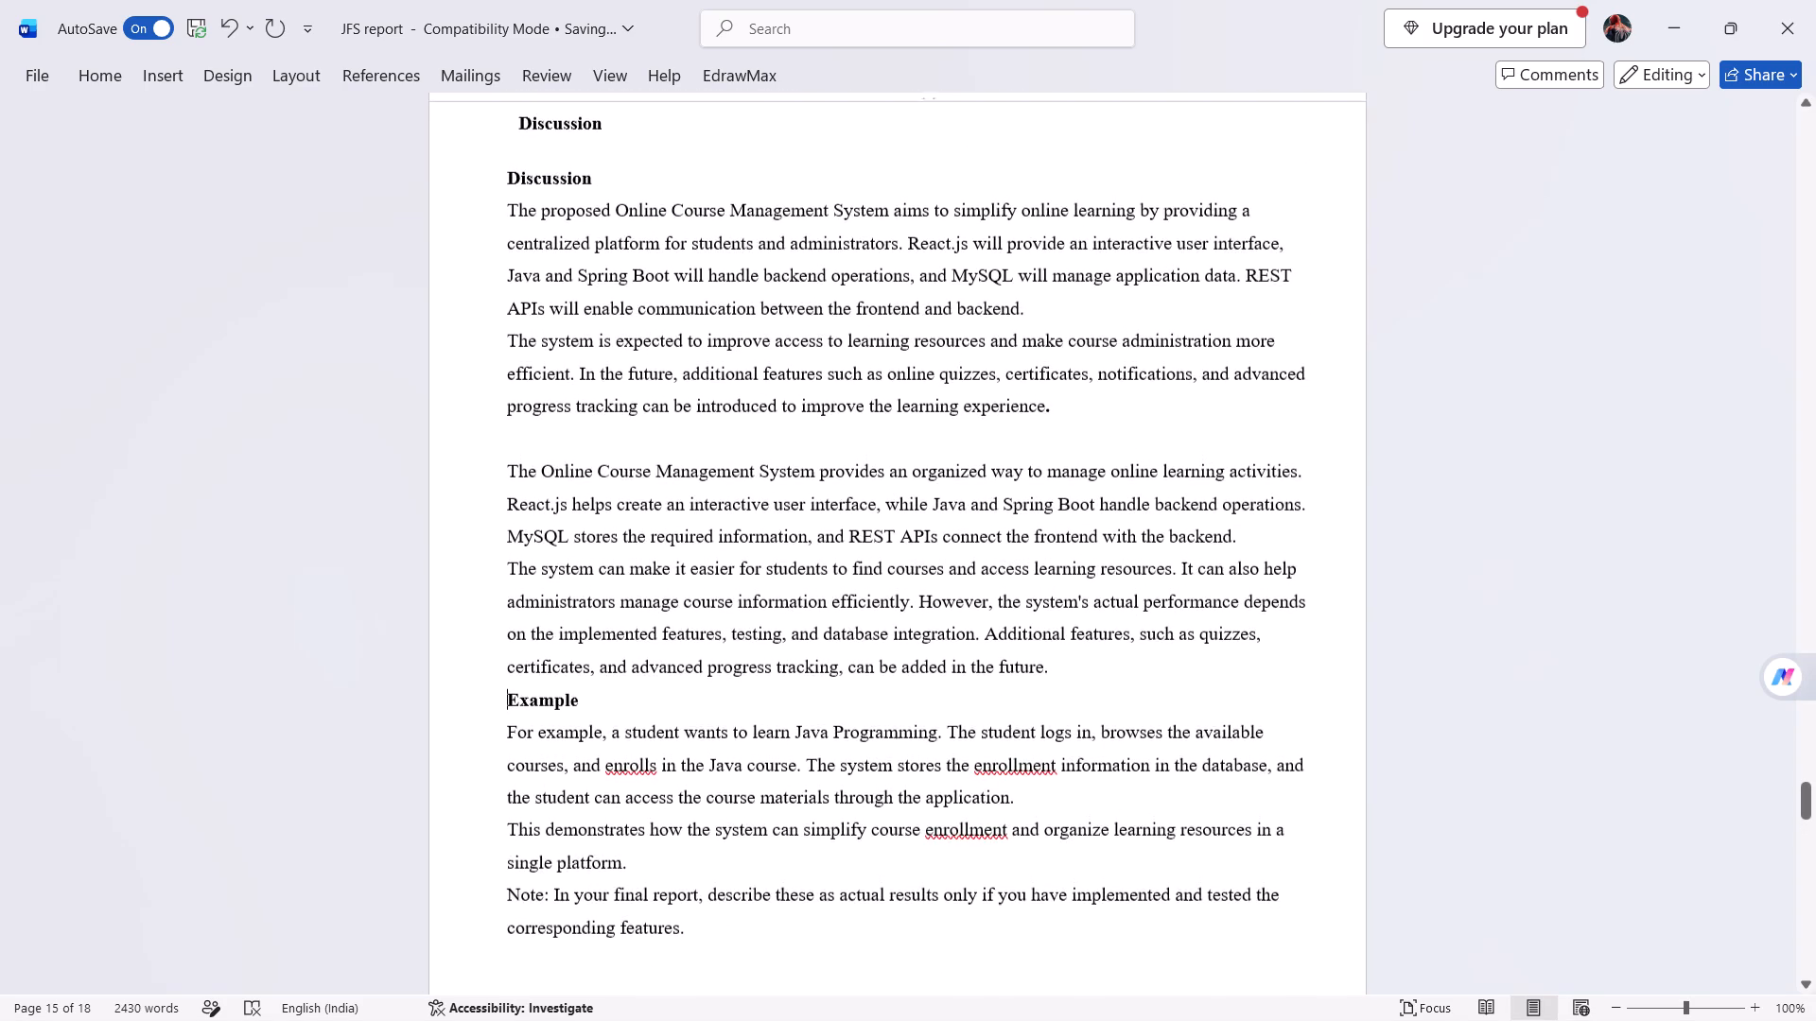
pyautogui.scroll(1, 530, 835)
pyautogui.click(612, 252)
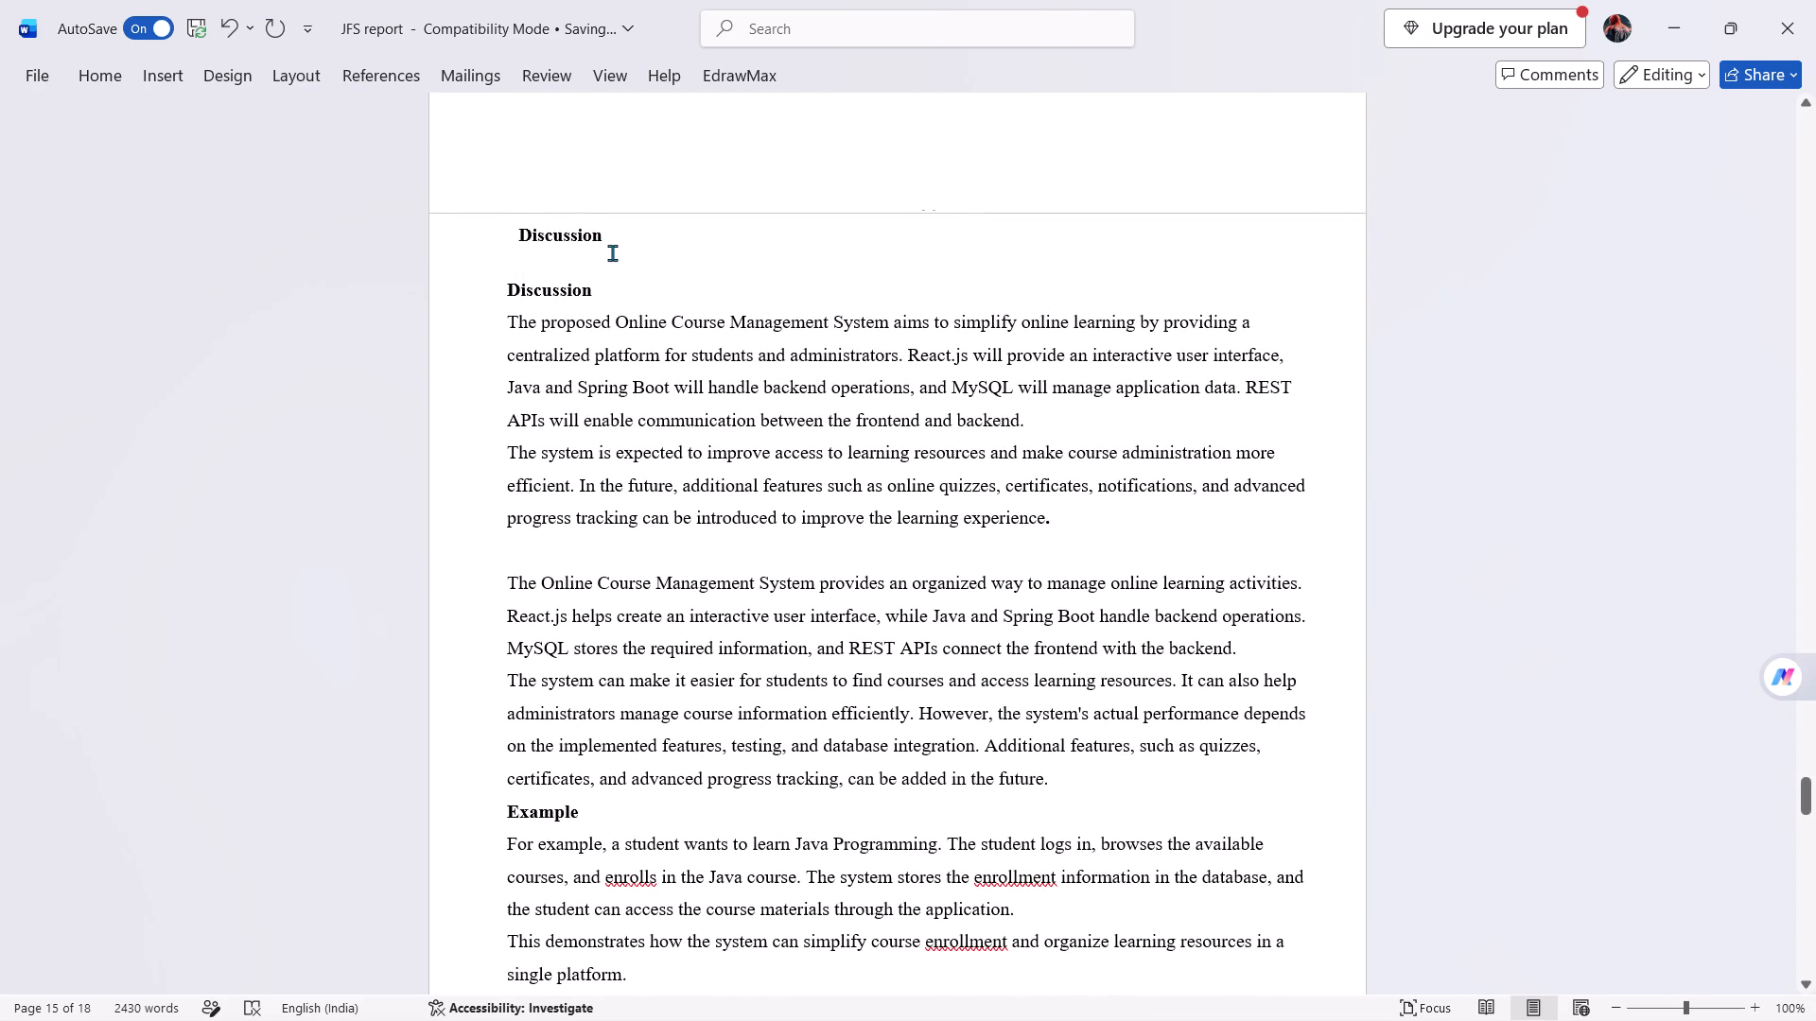
pyautogui.press('Up')
pyautogui.press('Right')
pyautogui.press('Right')
pyautogui.press('Right')
pyautogui.press('Right')
pyautogui.press('Right')
pyautogui.press('Right')
pyautogui.press('Right')
pyautogui.press('Right')
pyautogui.press('Right')
pyautogui.press('Right')
pyautogui.press('Right')
pyautogui.press('Left')
pyautogui.press('BackSpace')
pyautogui.press('BackSpace')
pyautogui.press('BackSpace')
pyautogui.press('BackSpace')
pyautogui.press('BackSpace')
pyautogui.press('BackSpace')
pyautogui.press('BackSpace')
pyautogui.press('BackSpace')
pyautogui.press('BackSpace')
pyautogui.press('BackSpace')
pyautogui.press('BackSpace')
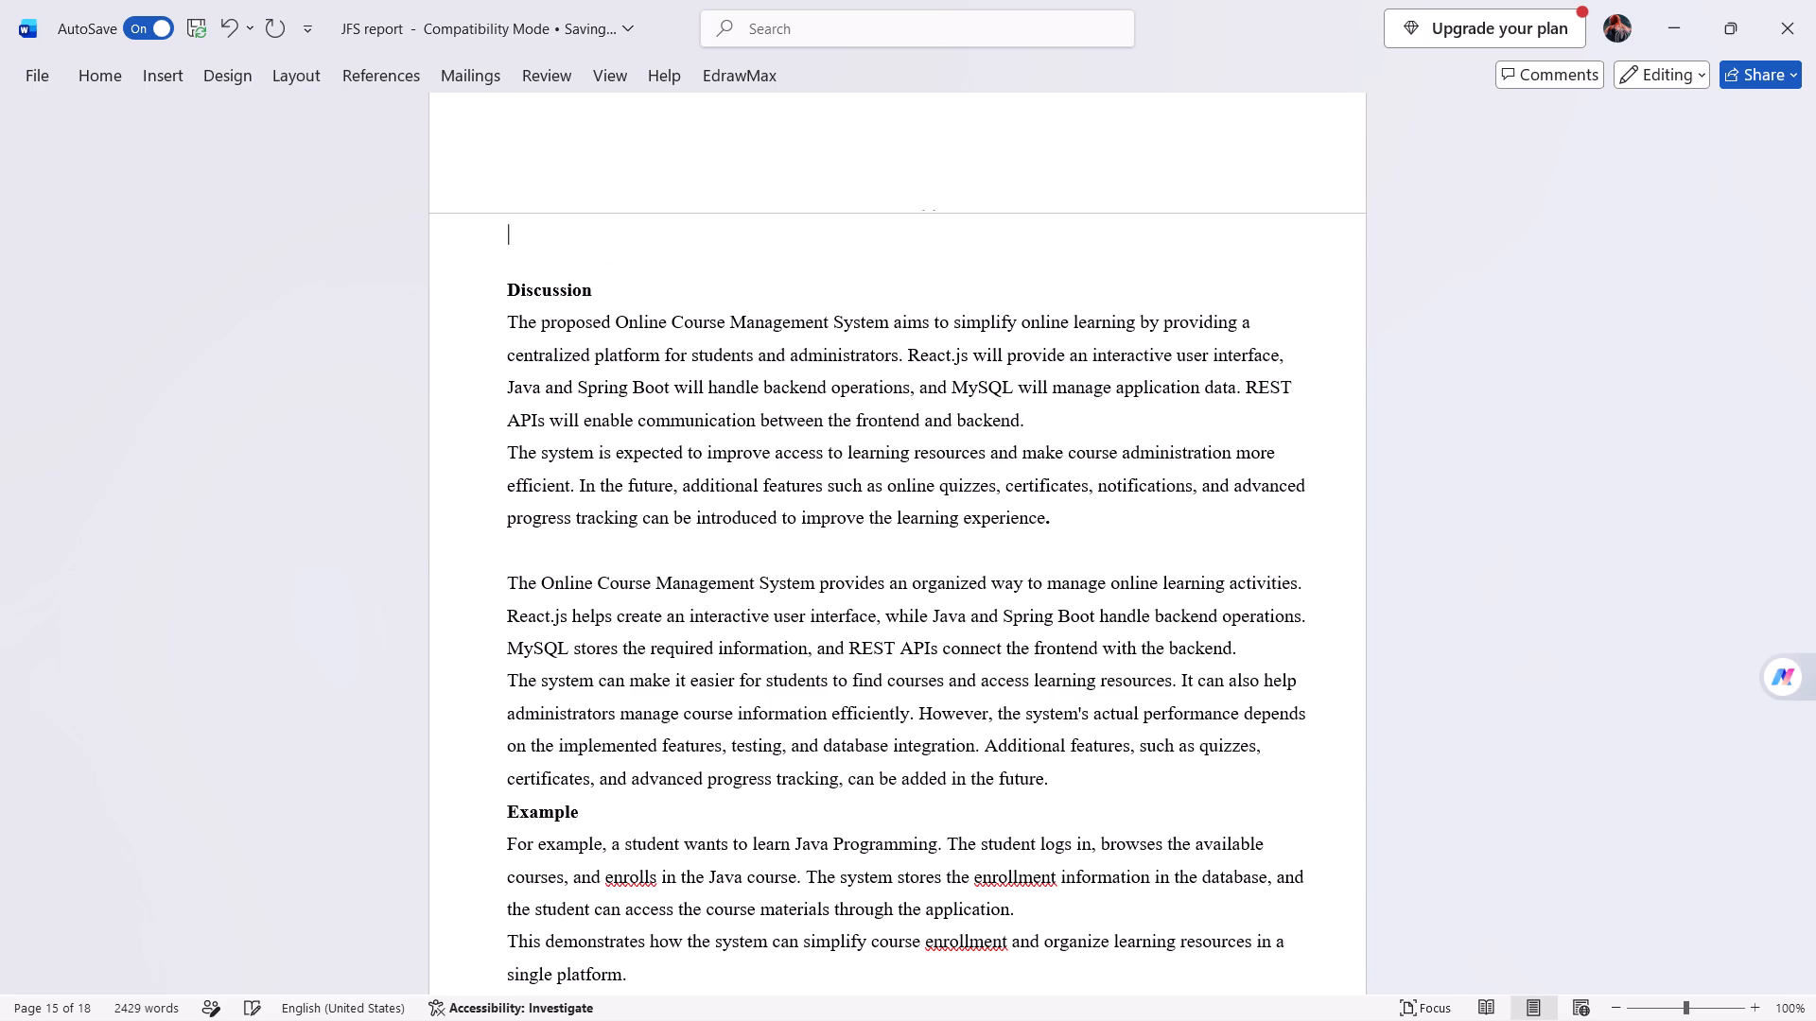
# Add a blank line between the Discussion heading and its first paragraph.
pyautogui.click(626, 290)
pyautogui.press('Return')
pyautogui.scroll(-2, 626, 290)
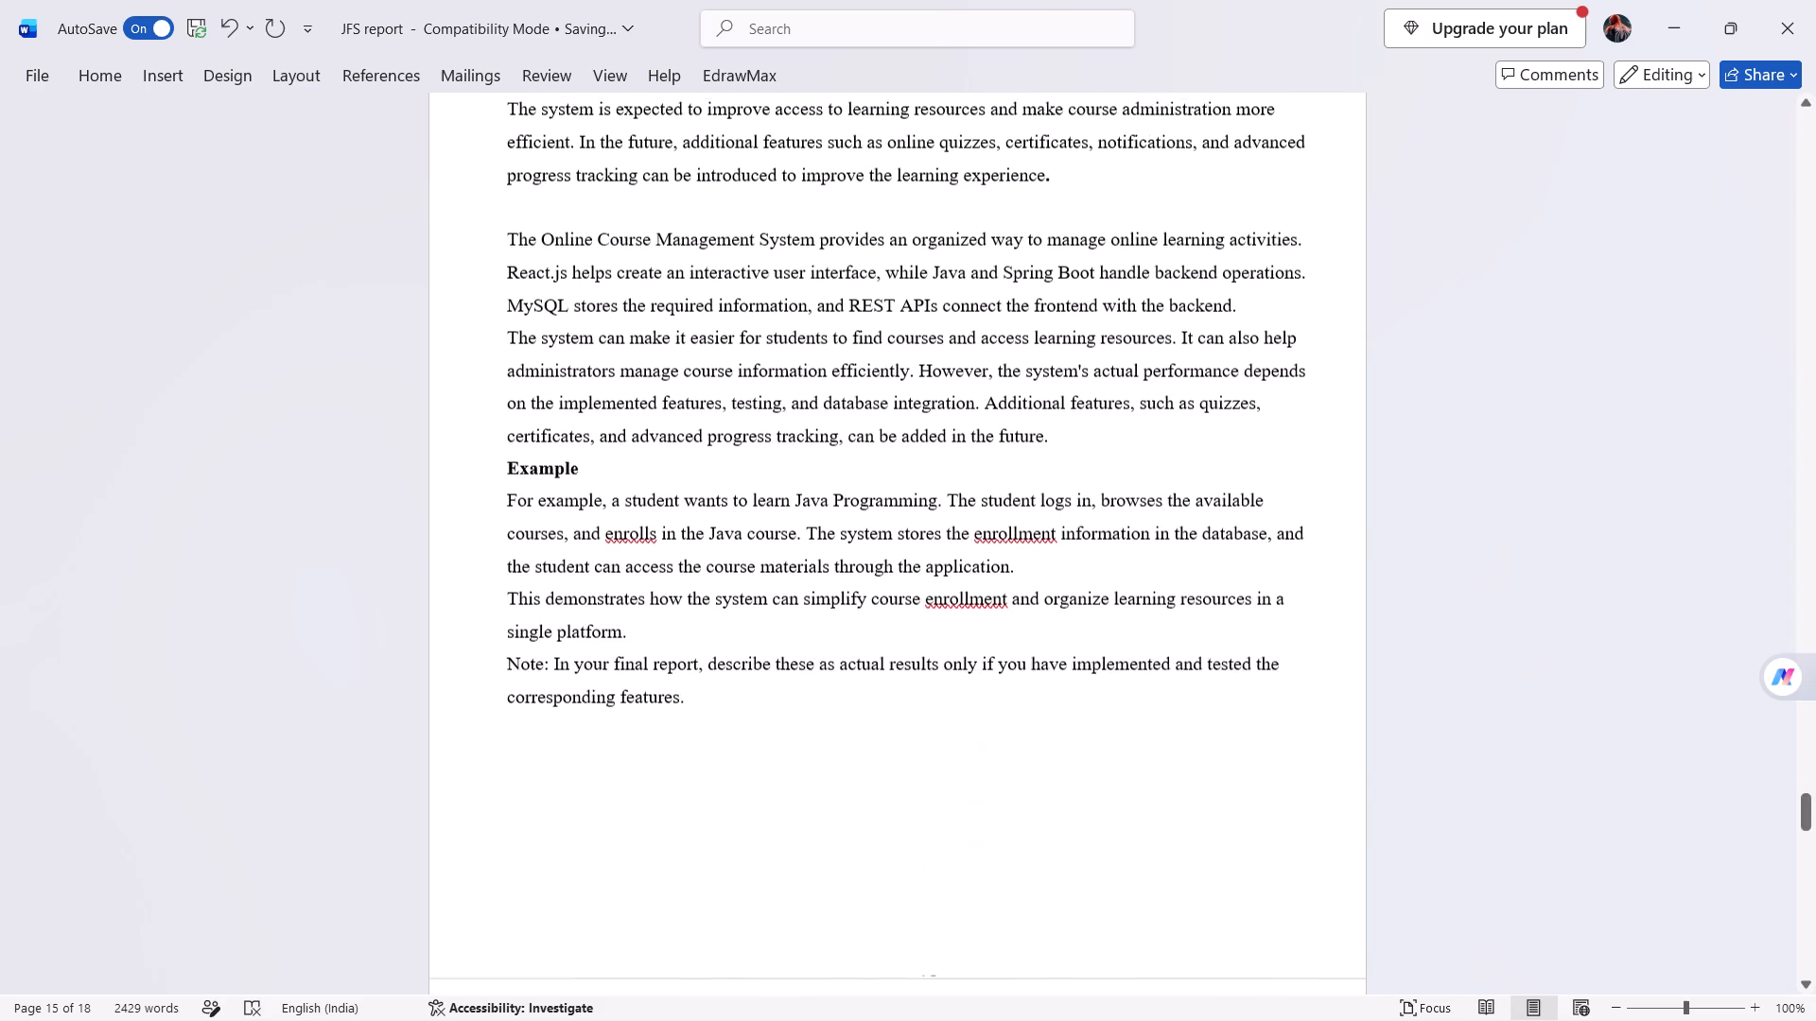
pyautogui.scroll(-2, 626, 290)
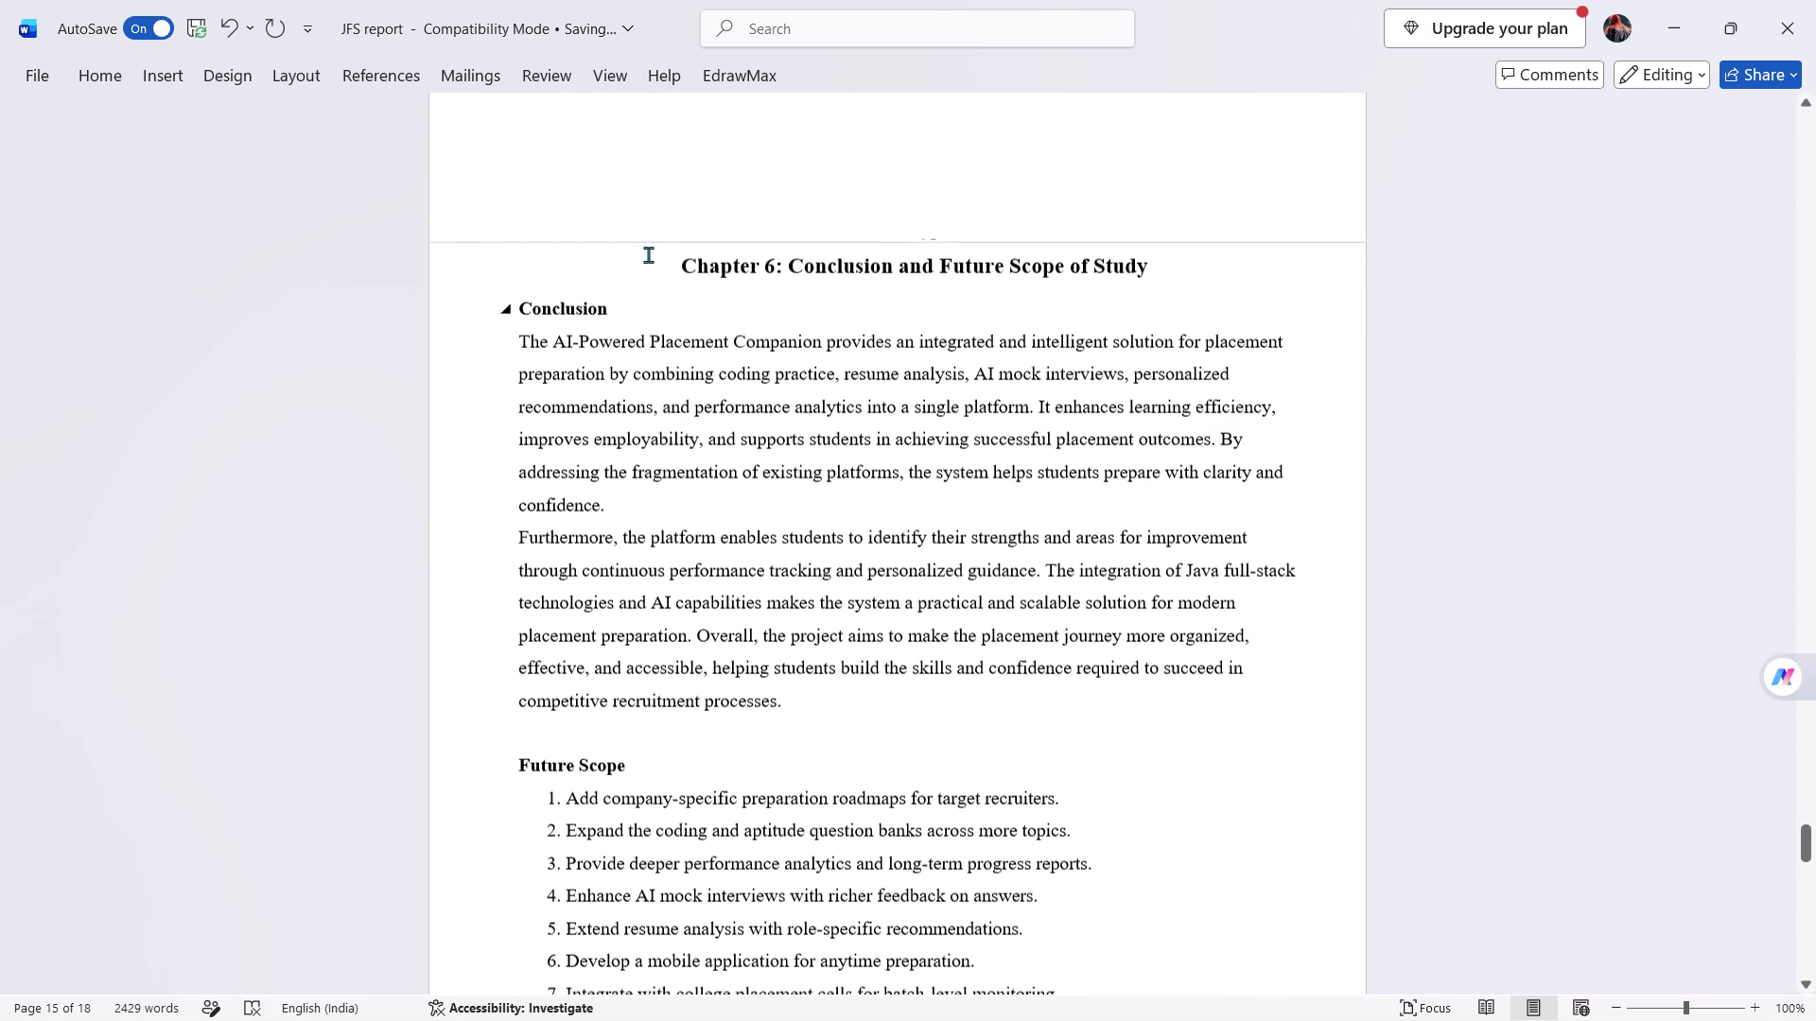
pyautogui.moveTo(1156, 267); pyautogui.dragTo(895, 257)
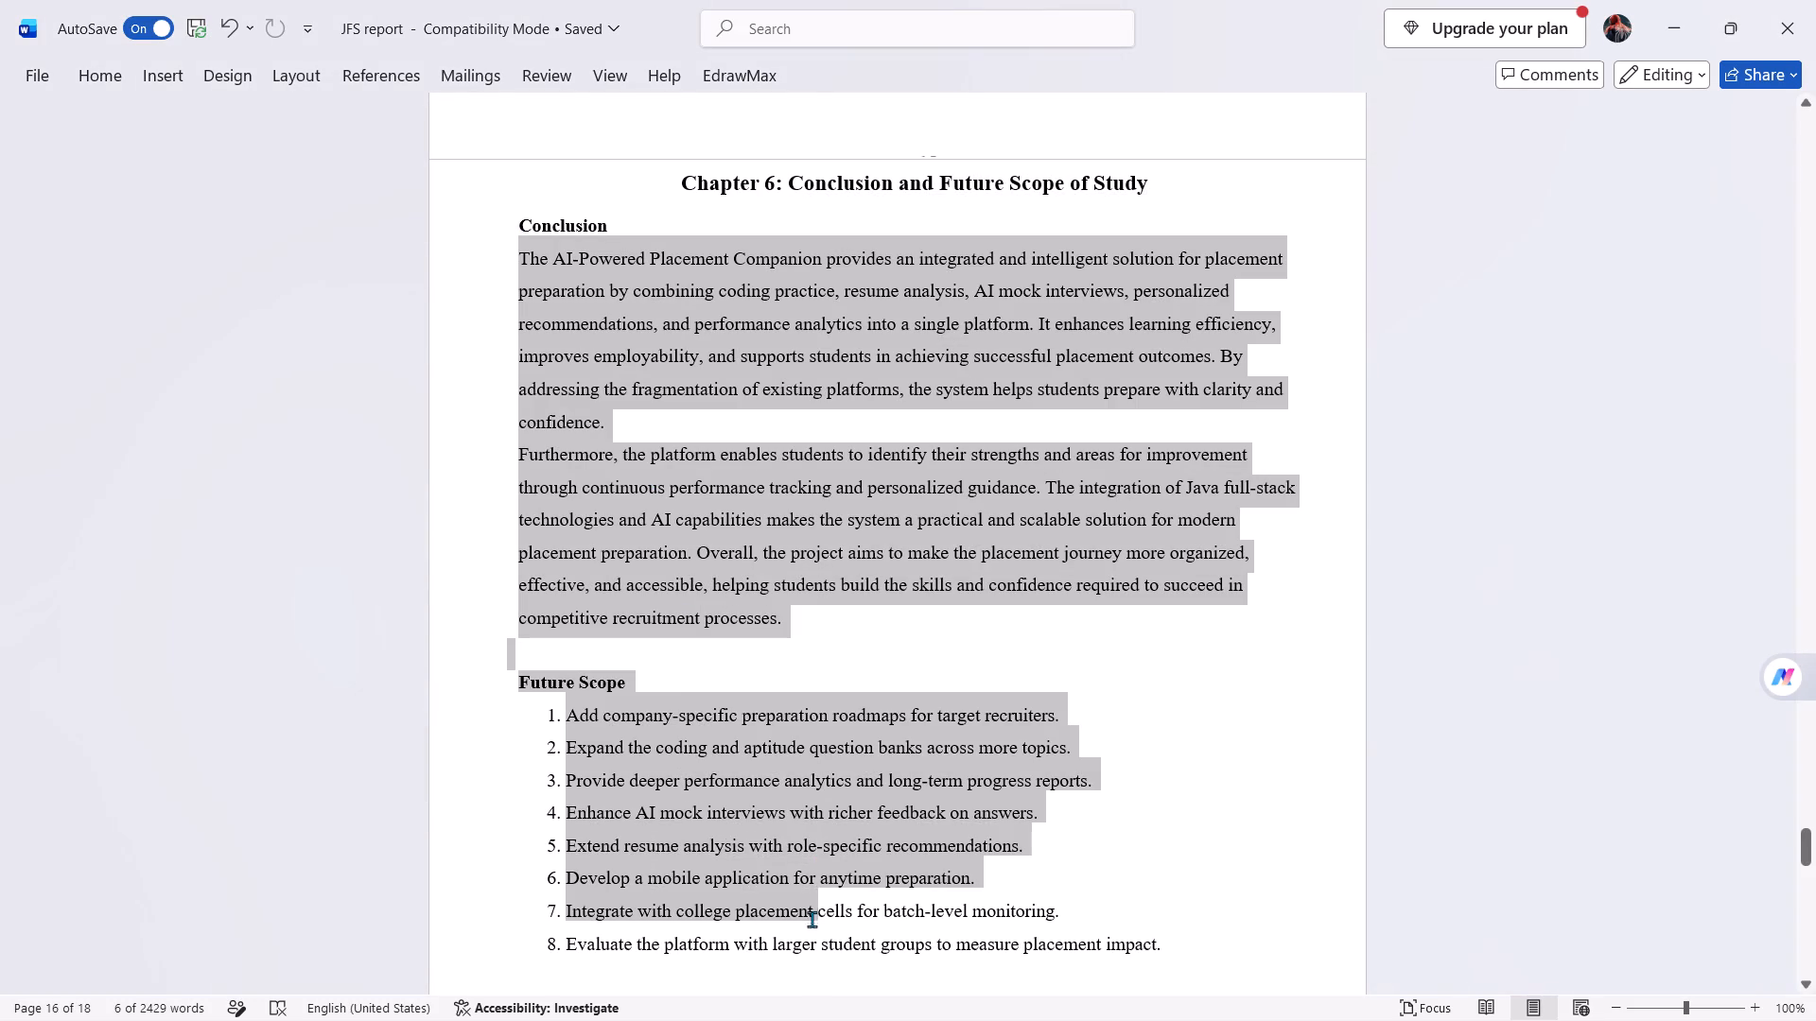
pyautogui.moveTo(812, 919); pyautogui.dragTo(1180, 939)
pyautogui.press('BackSpace')
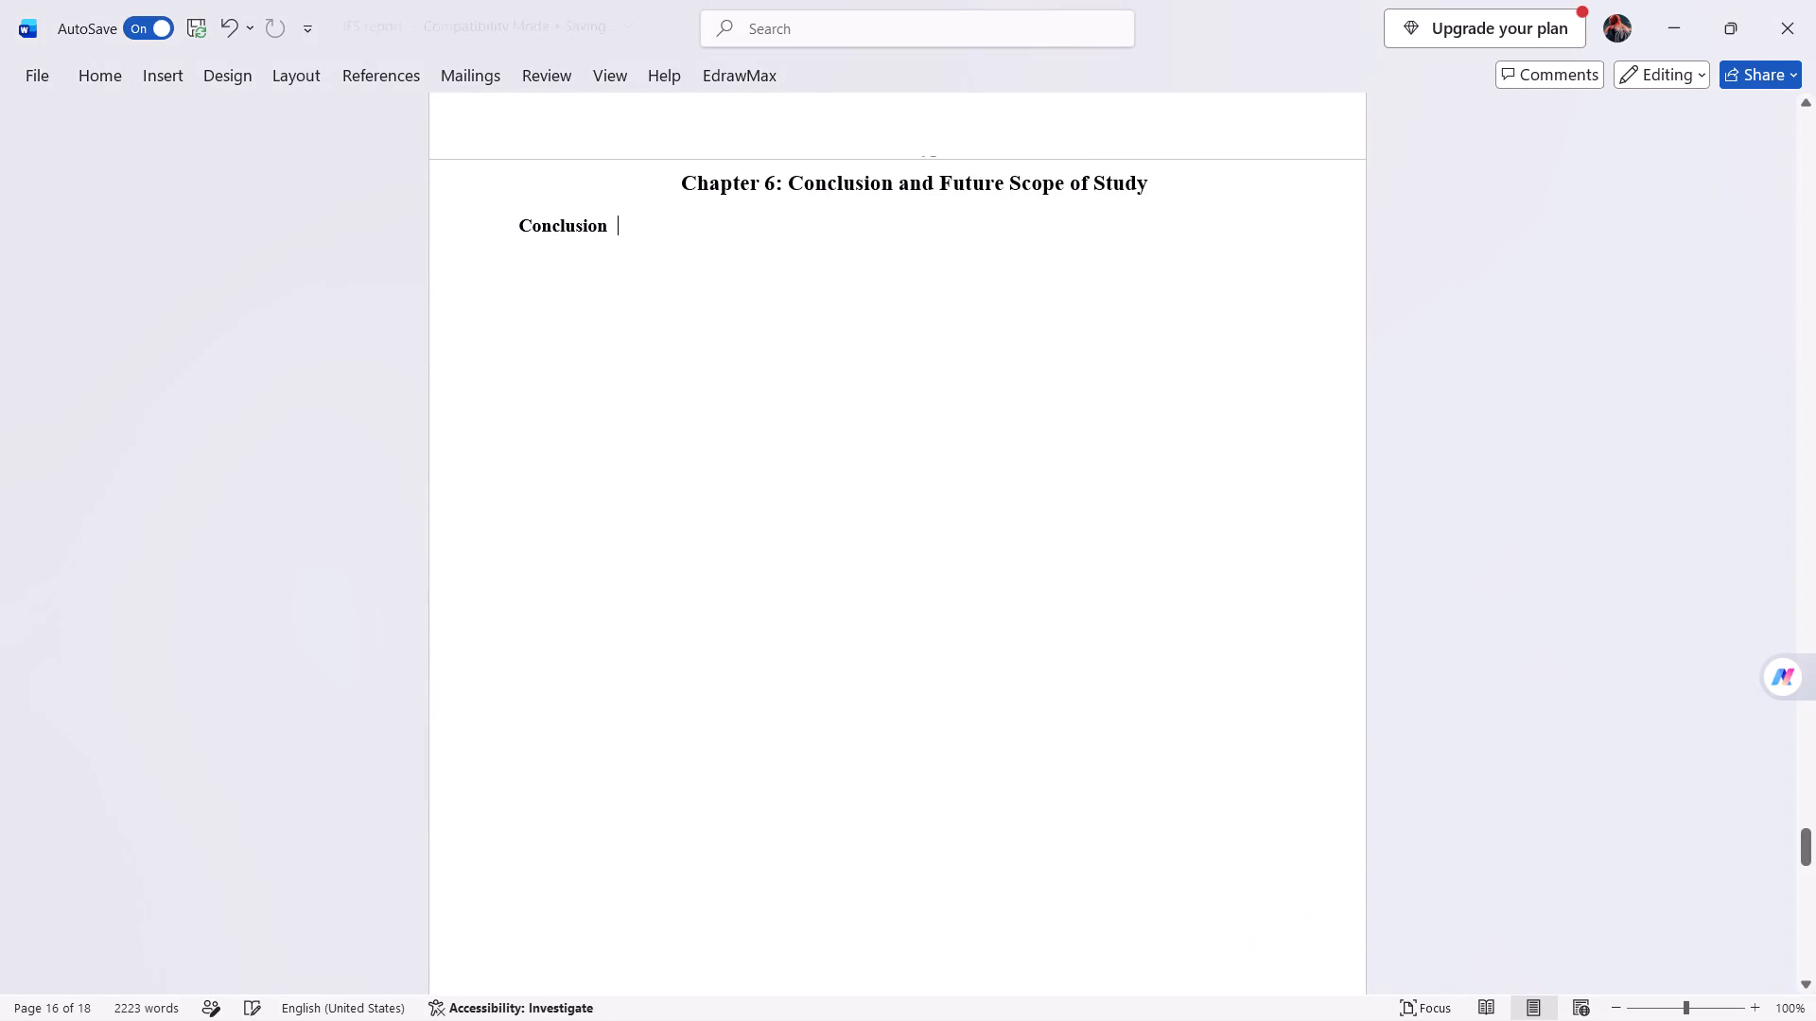
pyautogui.press('Return')
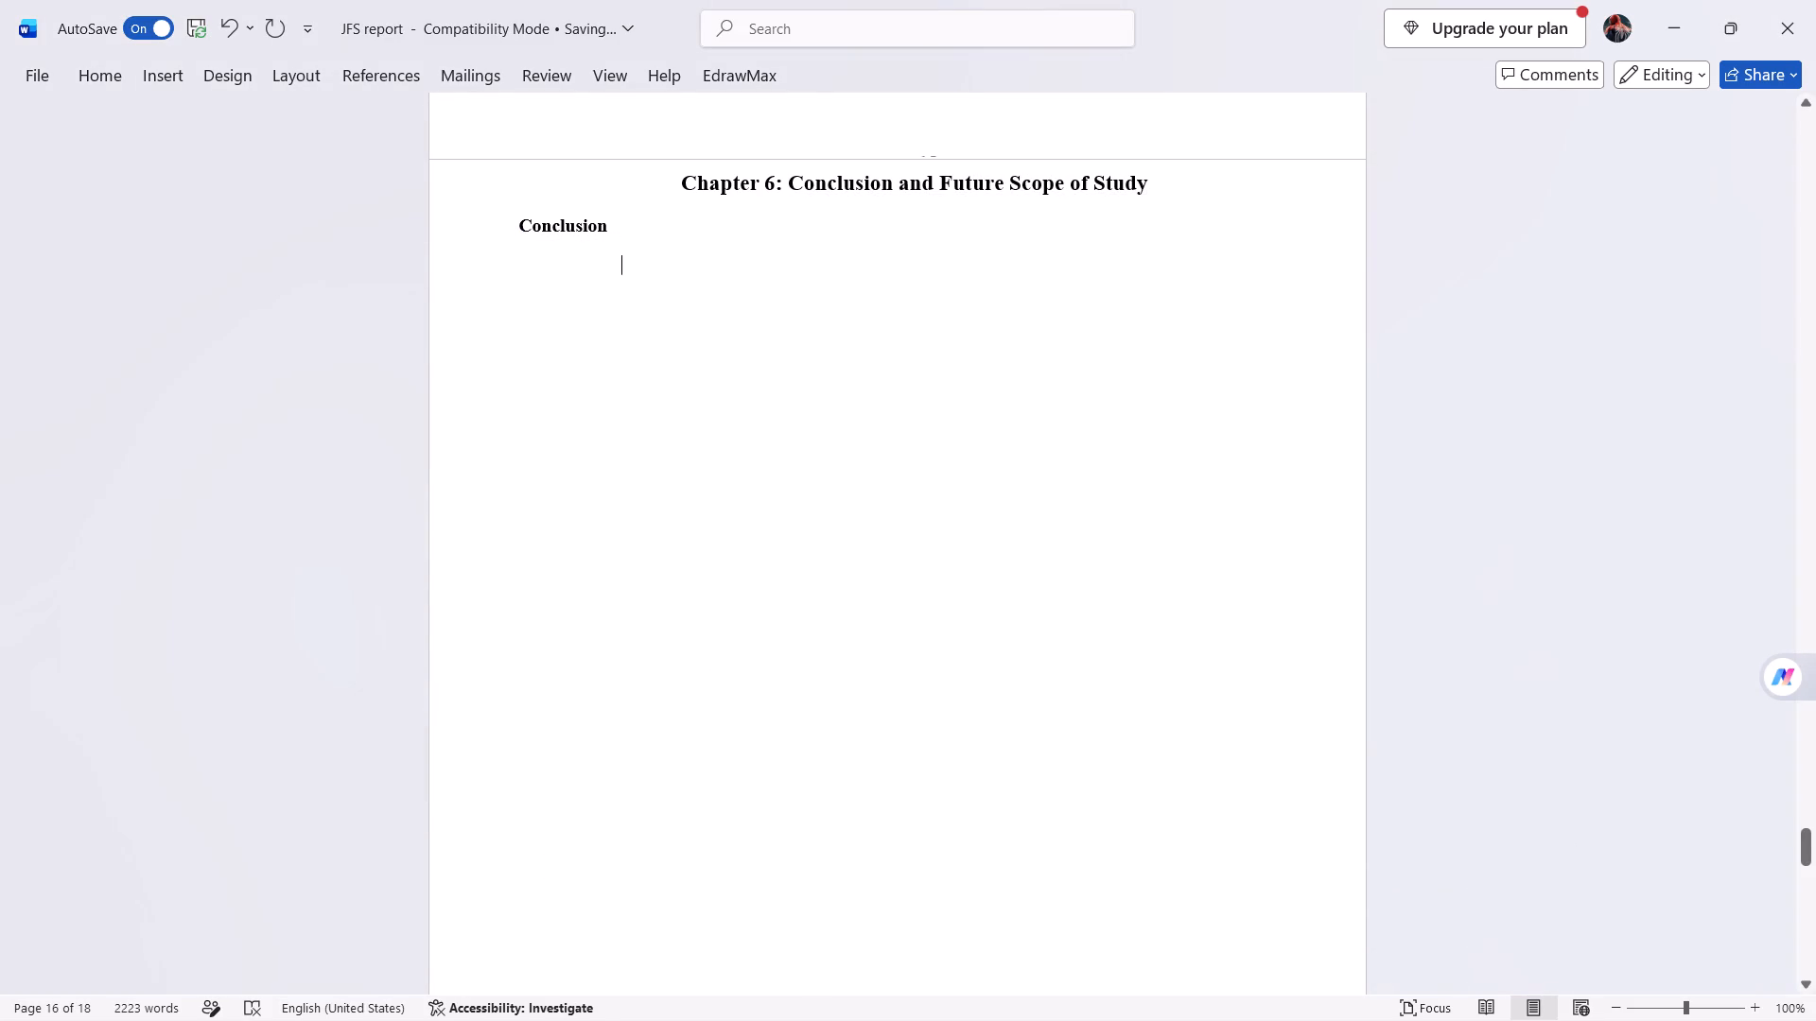
pyautogui.hotkey('ctrl', 'v')
# Delete the old unnumbered Conclusion heading beneath the Chapter 6 title, keeping the title as "Conclusion and Future Scope of Study".
pyautogui.scroll(1, 770, 290)
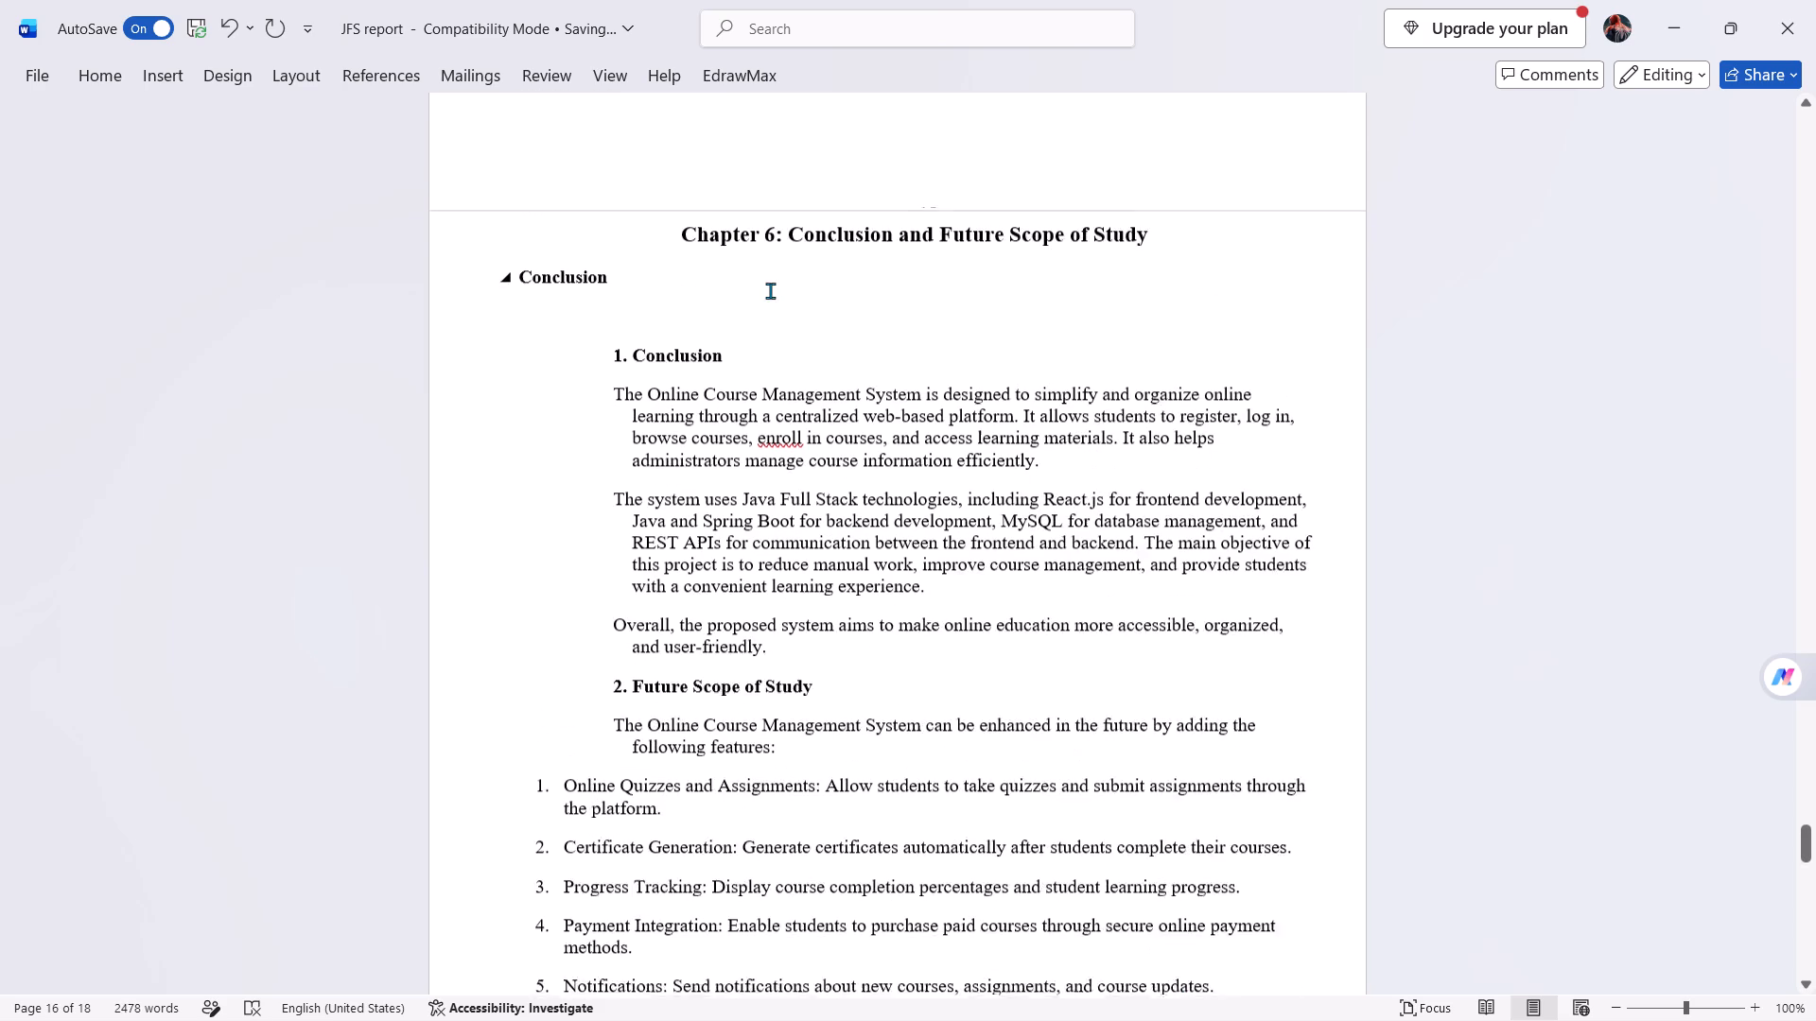
pyautogui.click(670, 304)
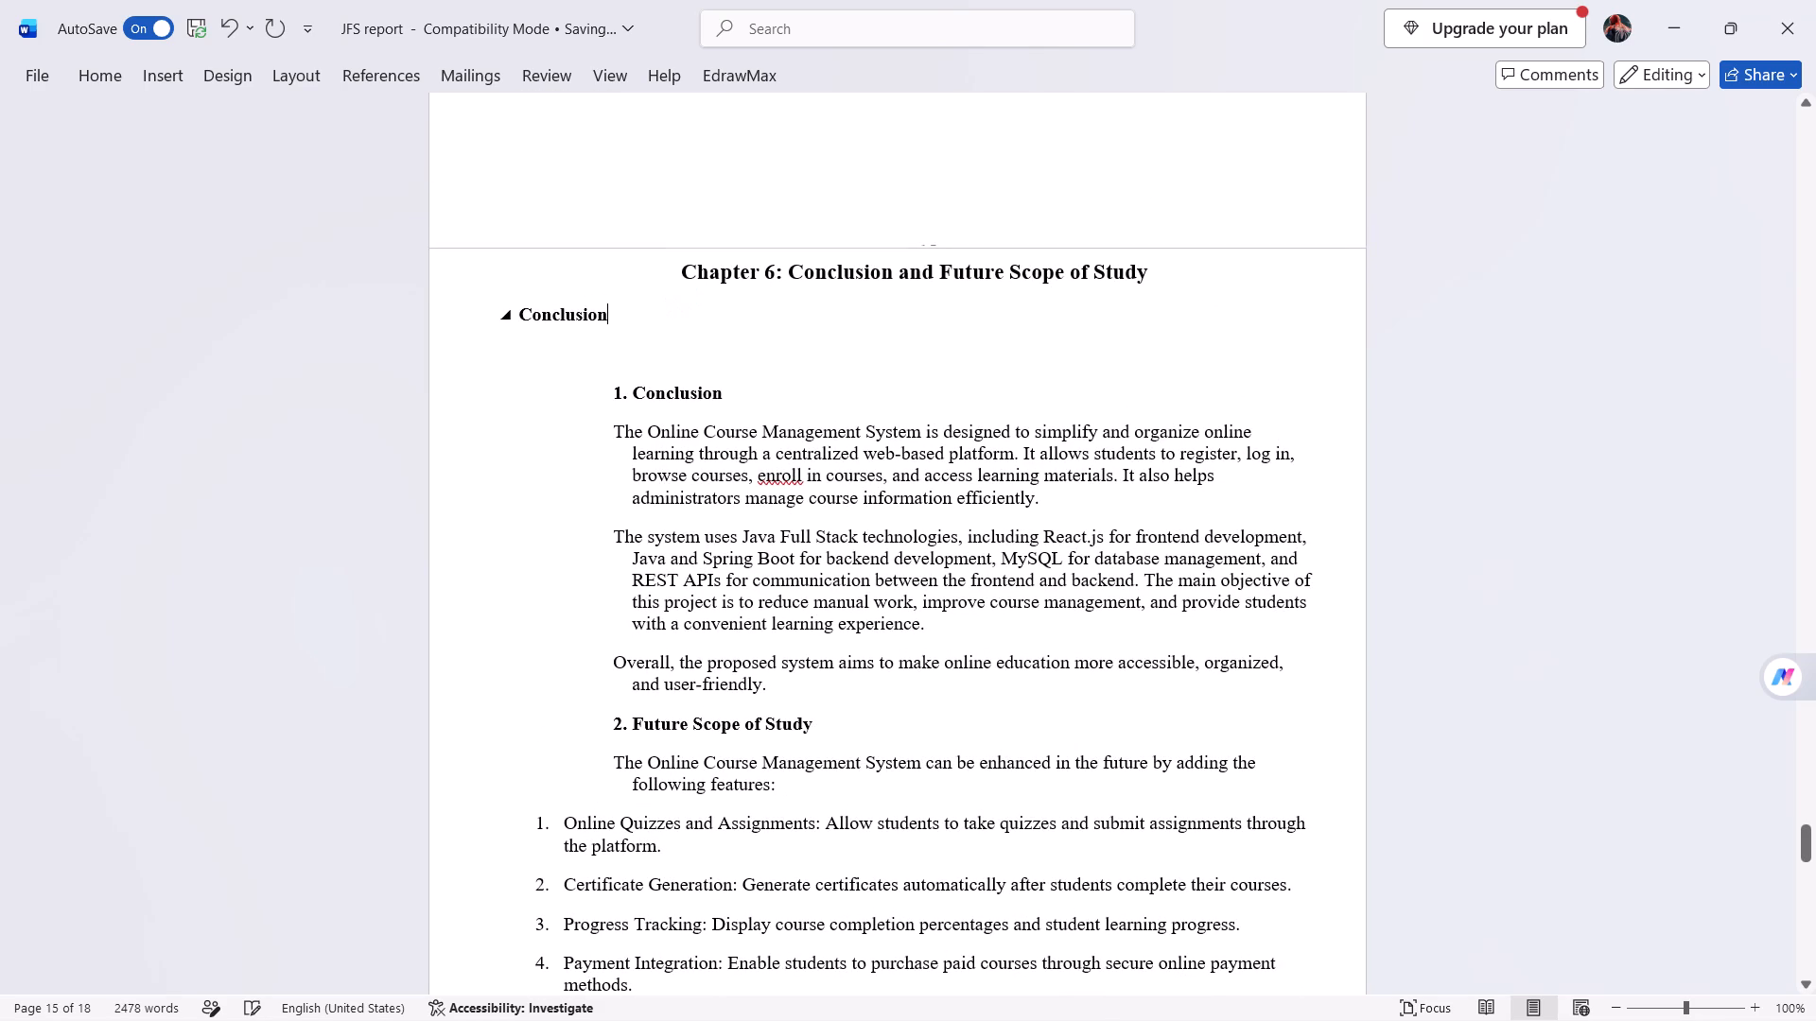
pyautogui.press('BackSpace')
pyautogui.press('BackSpace')
pyautogui.press('BackSpace')
pyautogui.press('BackSpace')
pyautogui.press('BackSpace')
pyautogui.press('BackSpace')
pyautogui.press('BackSpace')
pyautogui.press('BackSpace')
pyautogui.press('BackSpace')
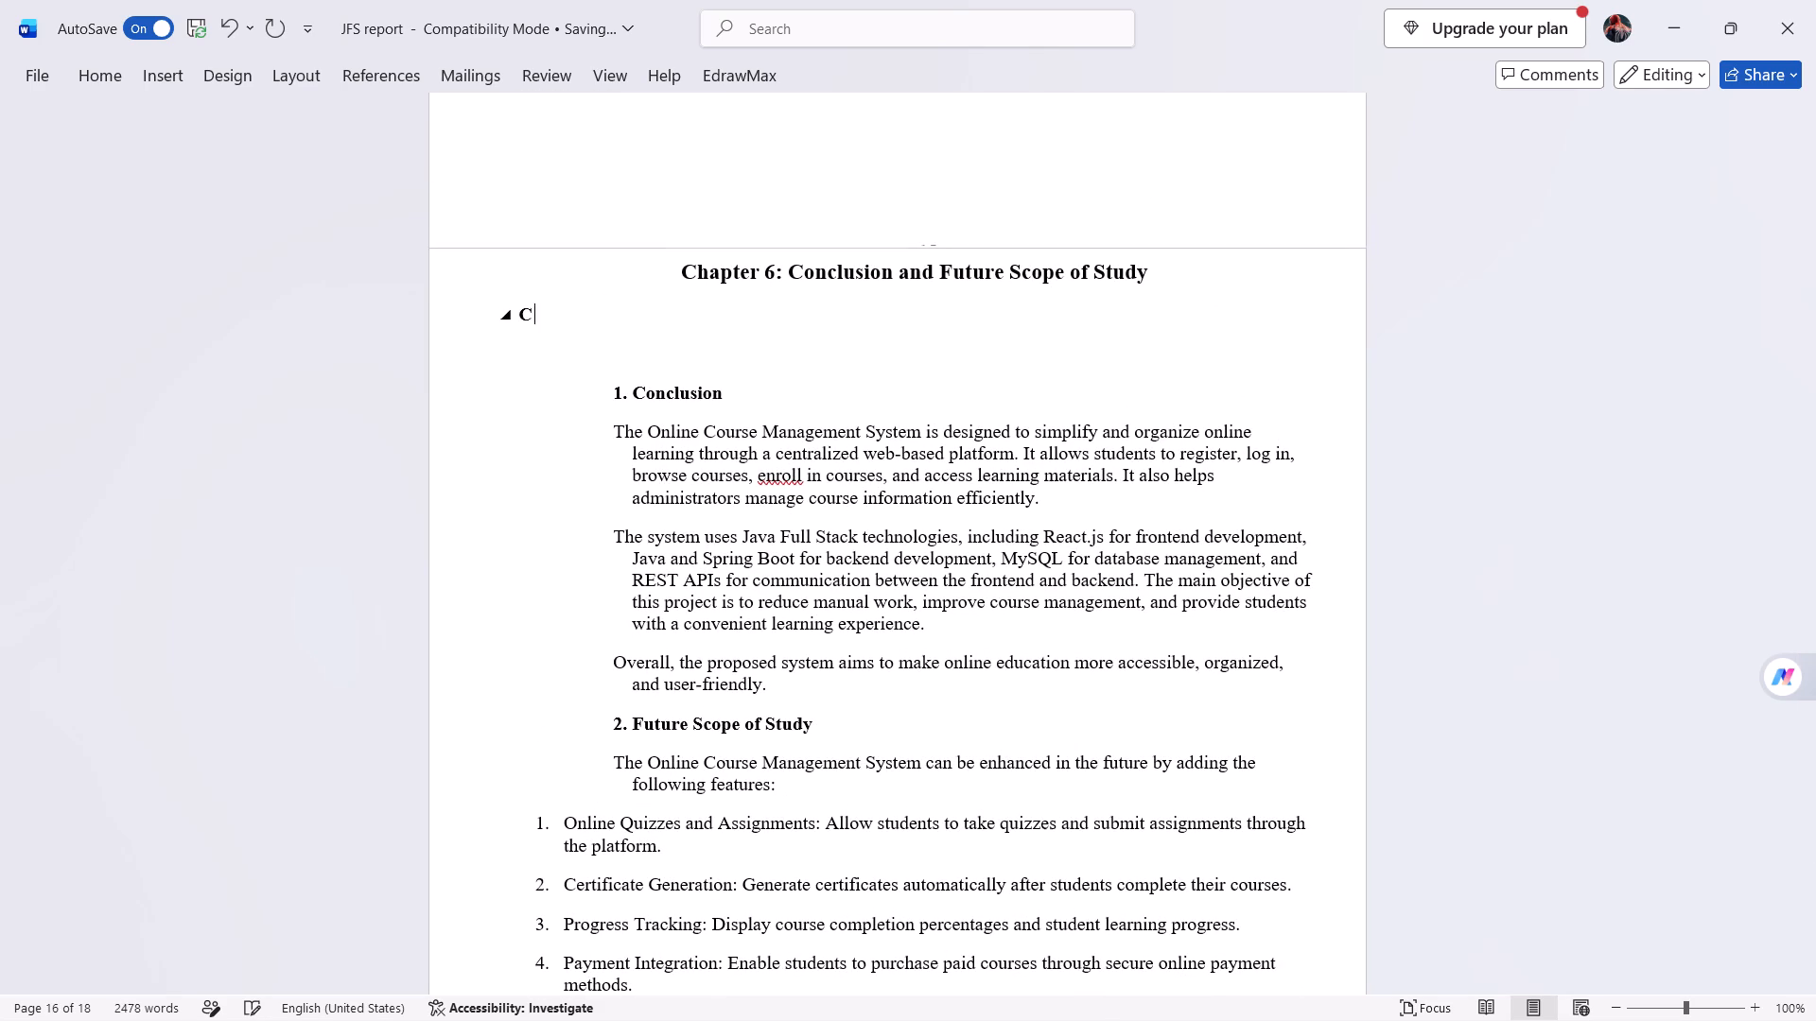
pyautogui.press('BackSpace')
pyautogui.press('BackSpace')
pyautogui.press('BackSpace')
pyautogui.press('BackSpace')
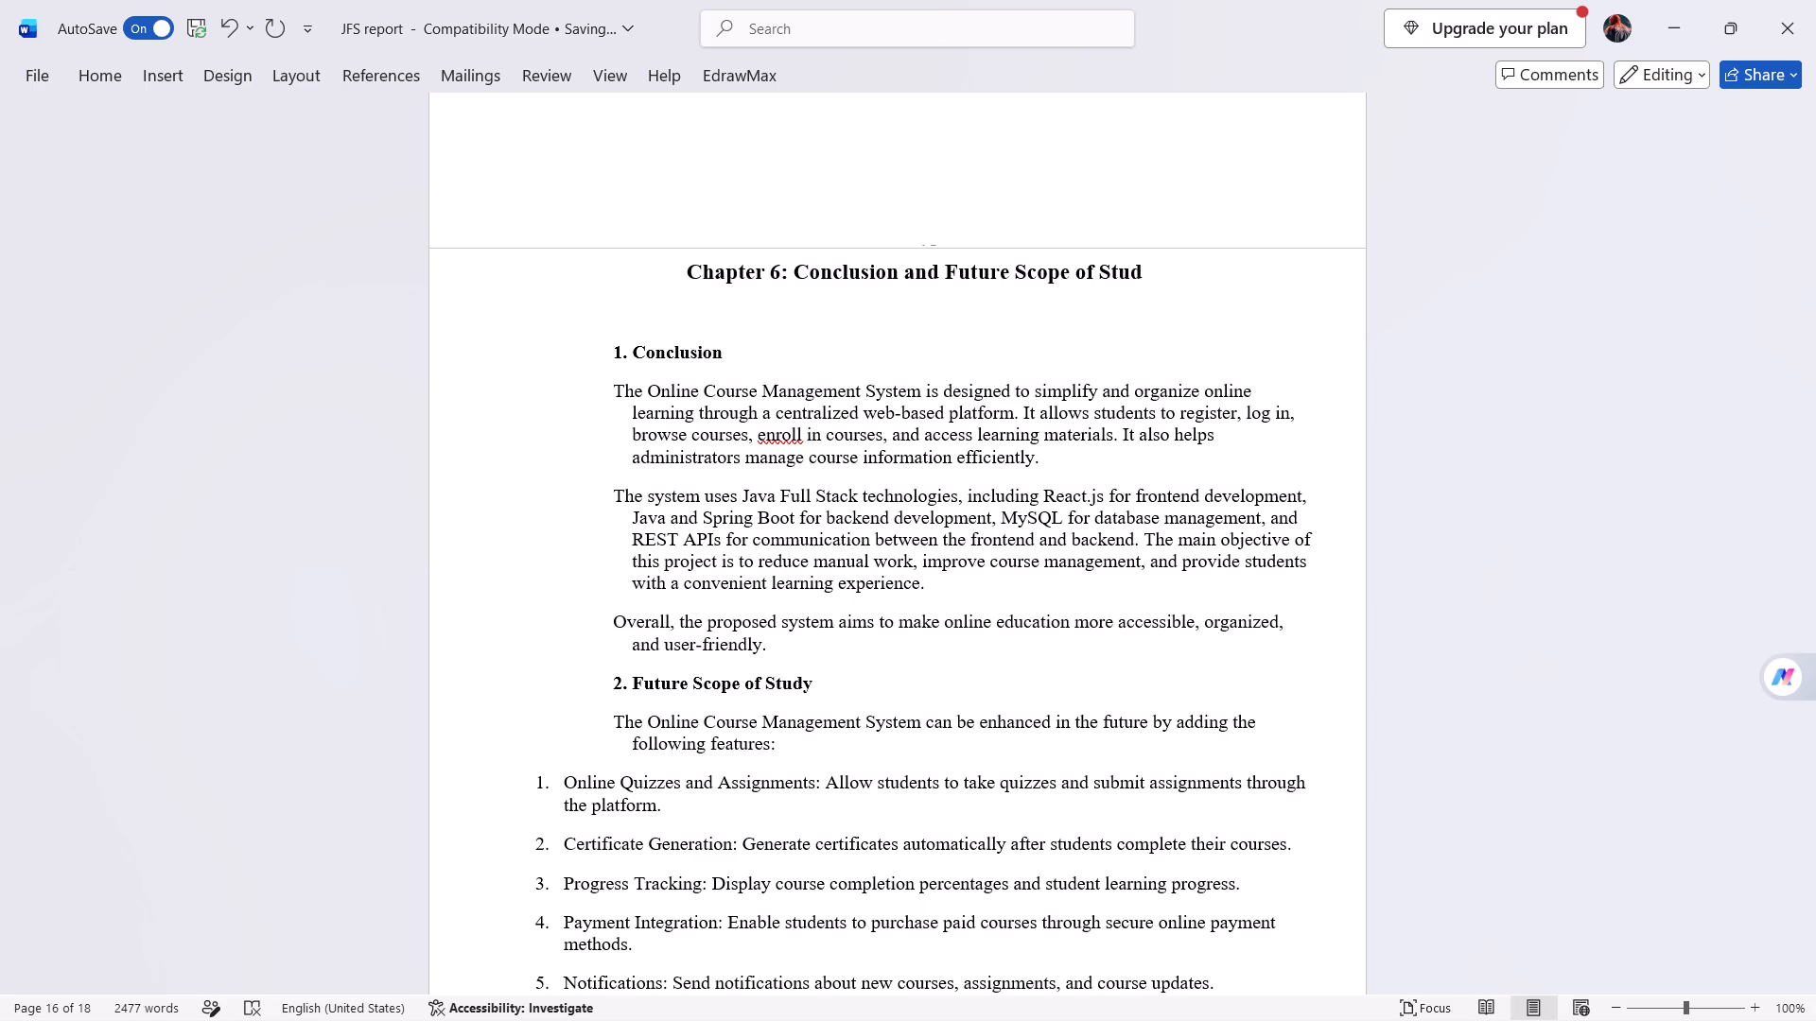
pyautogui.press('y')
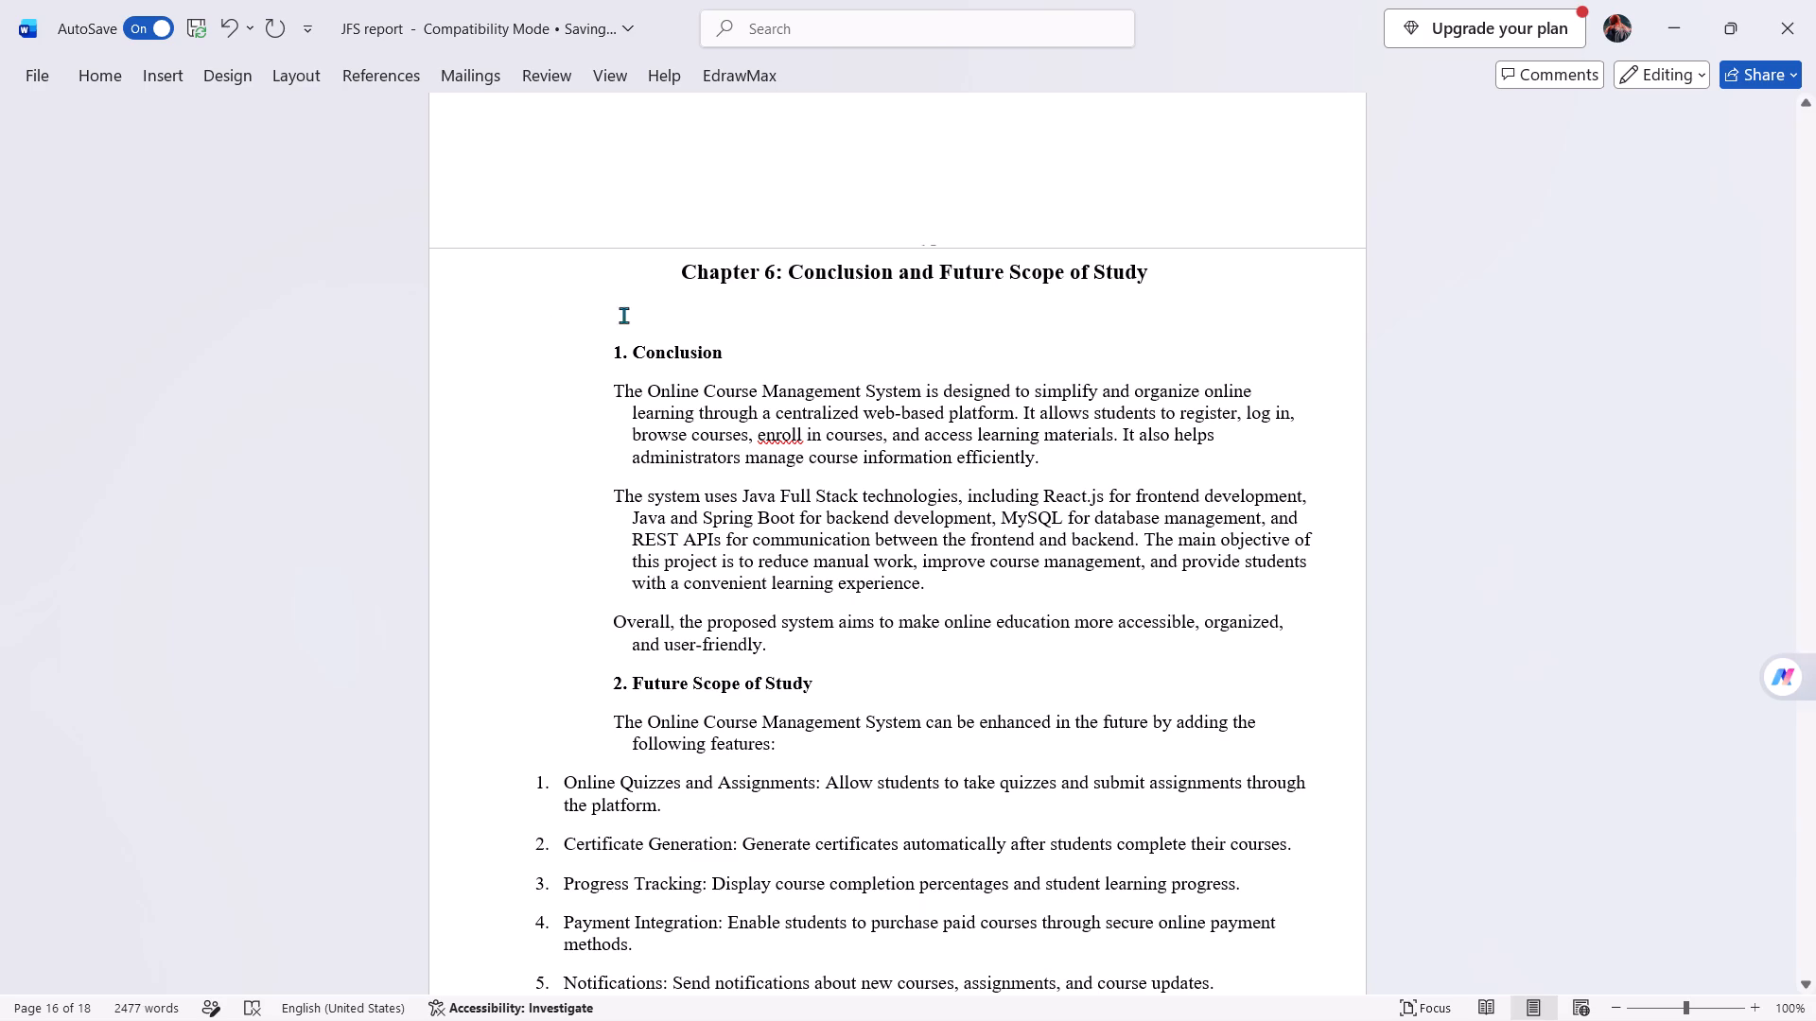
# Remove the indents from the "1. Conclusion" and "2. Future Scope of Study" headings so they start at the text margin.
pyautogui.click(584, 346)
pyautogui.press('BackSpace')
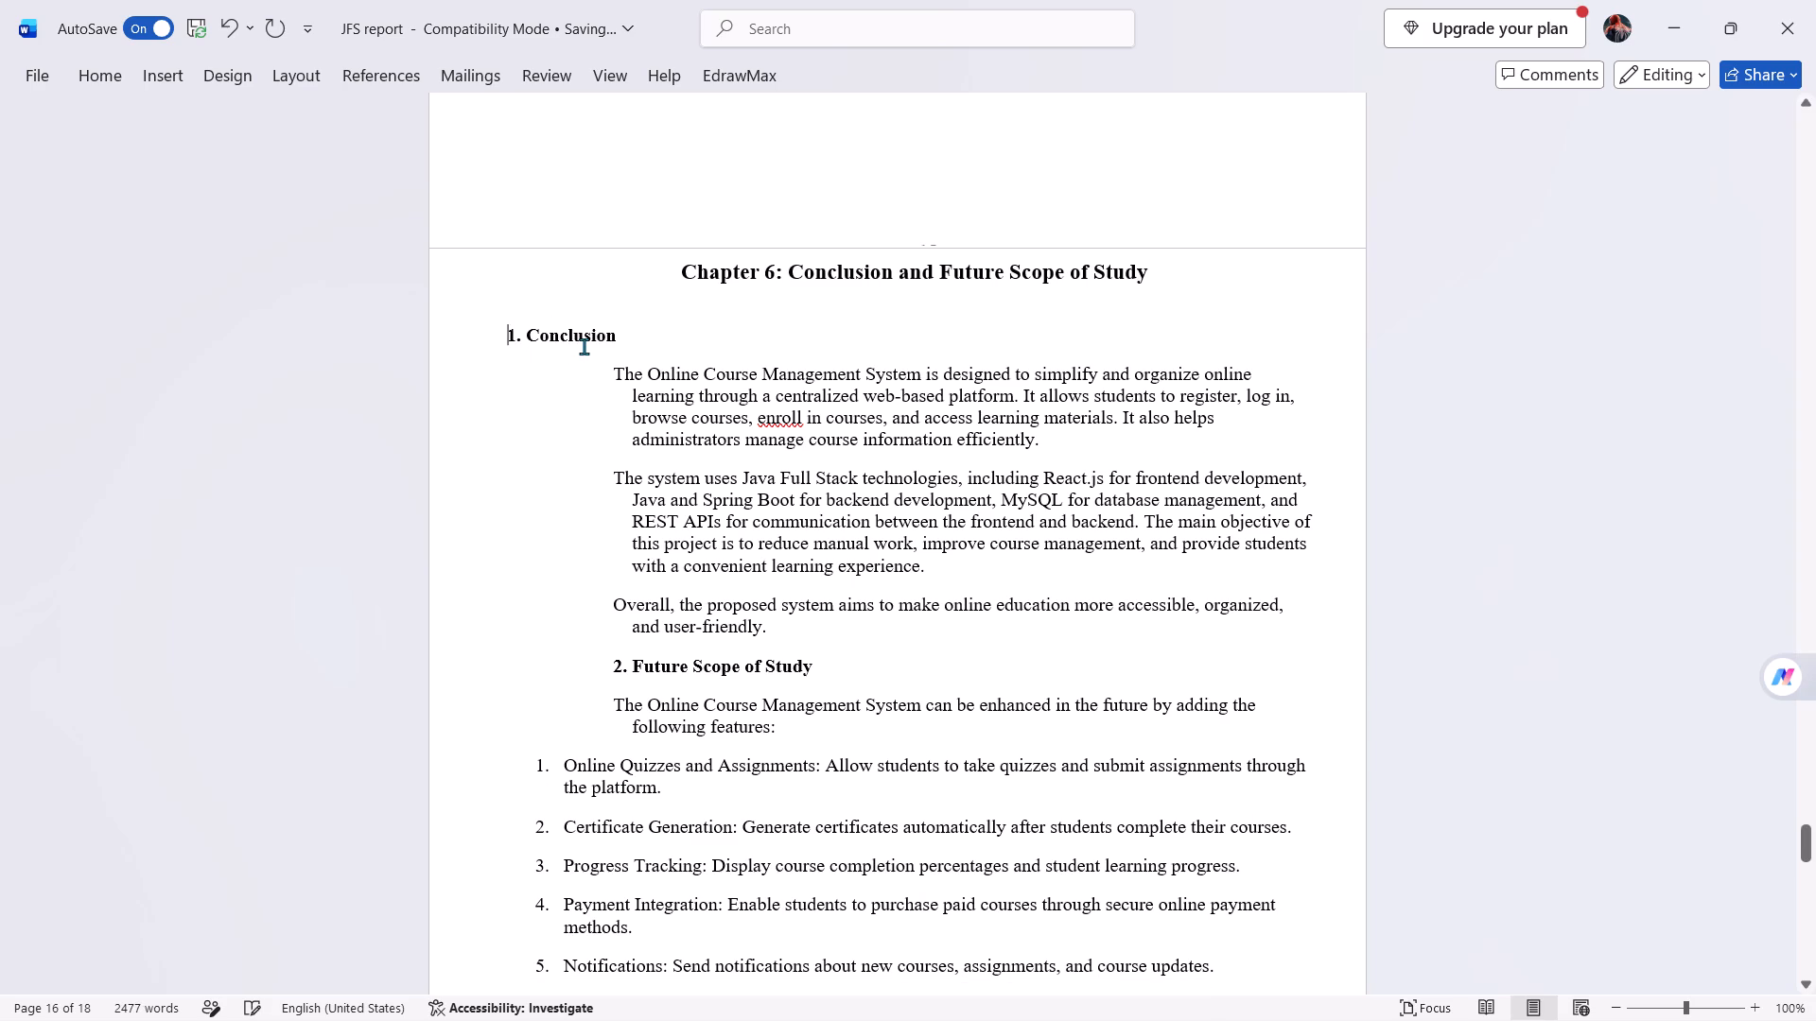
pyautogui.click(602, 668)
pyautogui.press('BackSpace')
# Remove the indent and the spacing above the Conclusion paragraph beginning "The system uses Java Full Stack technologies", keeping it a separate paragraph.
pyautogui.scroll(-1, 602, 668)
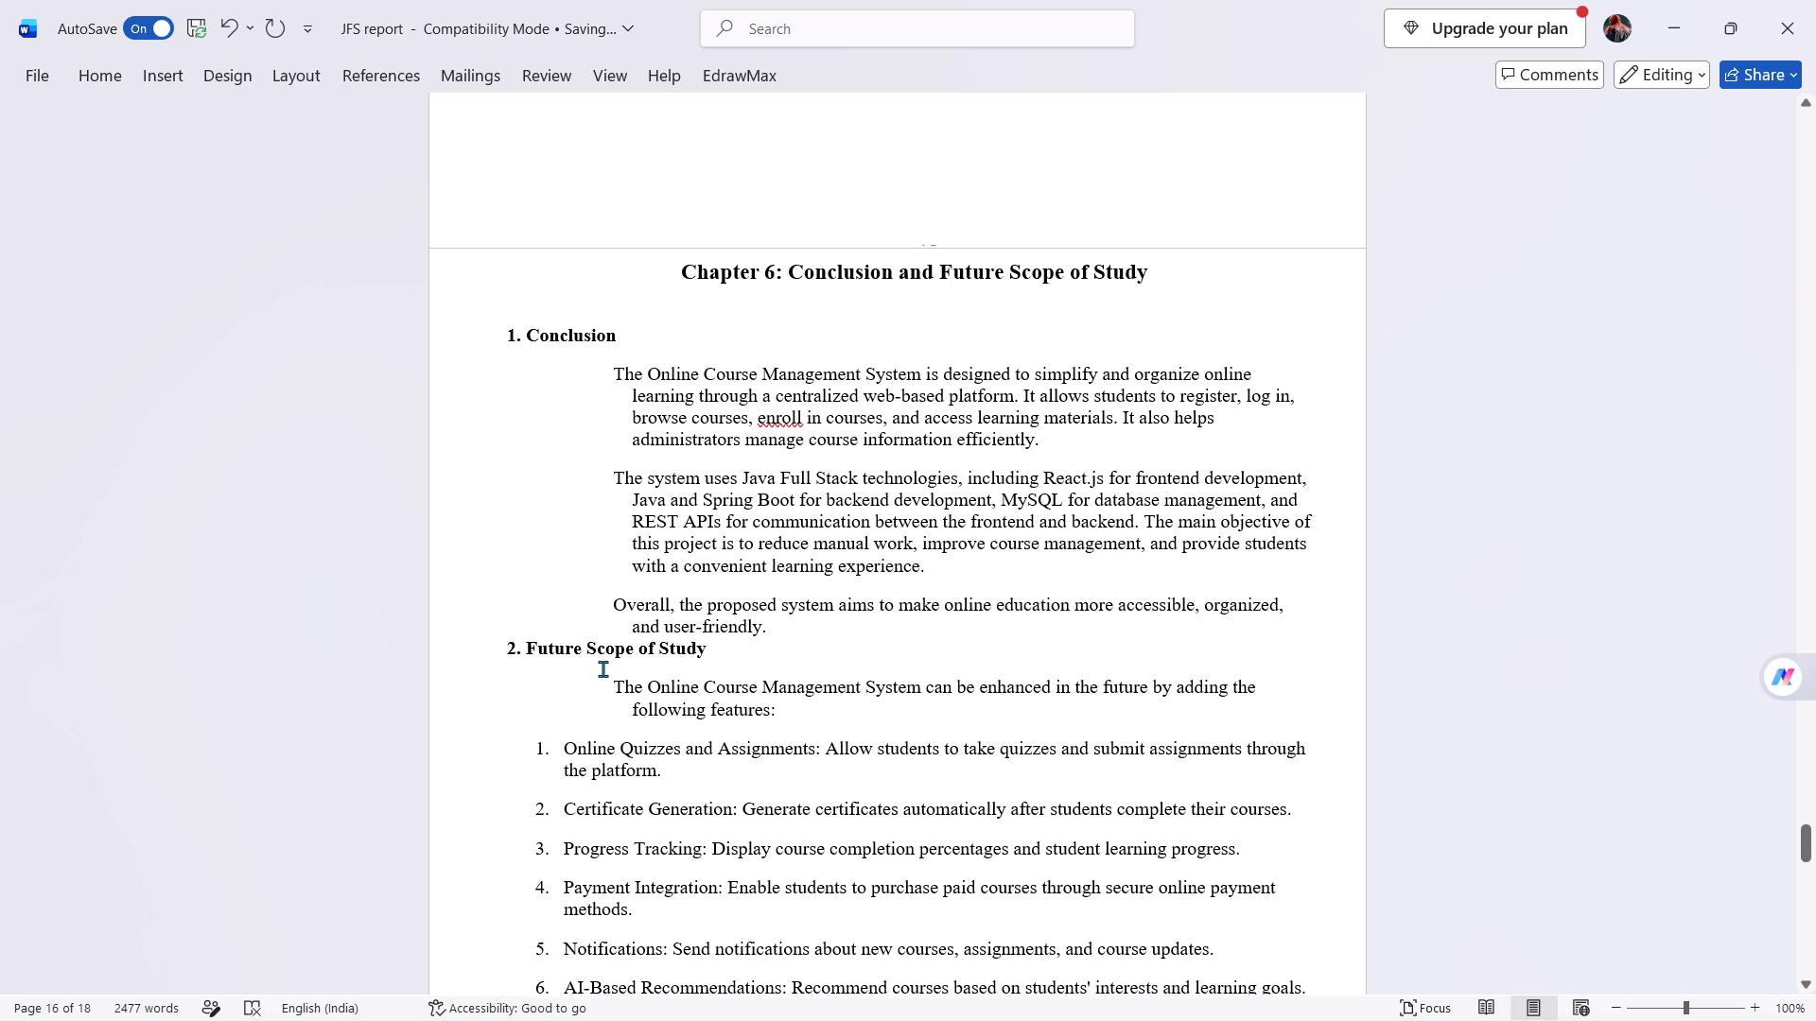
pyautogui.scroll(-2, 602, 668)
pyautogui.scroll(4, 602, 668)
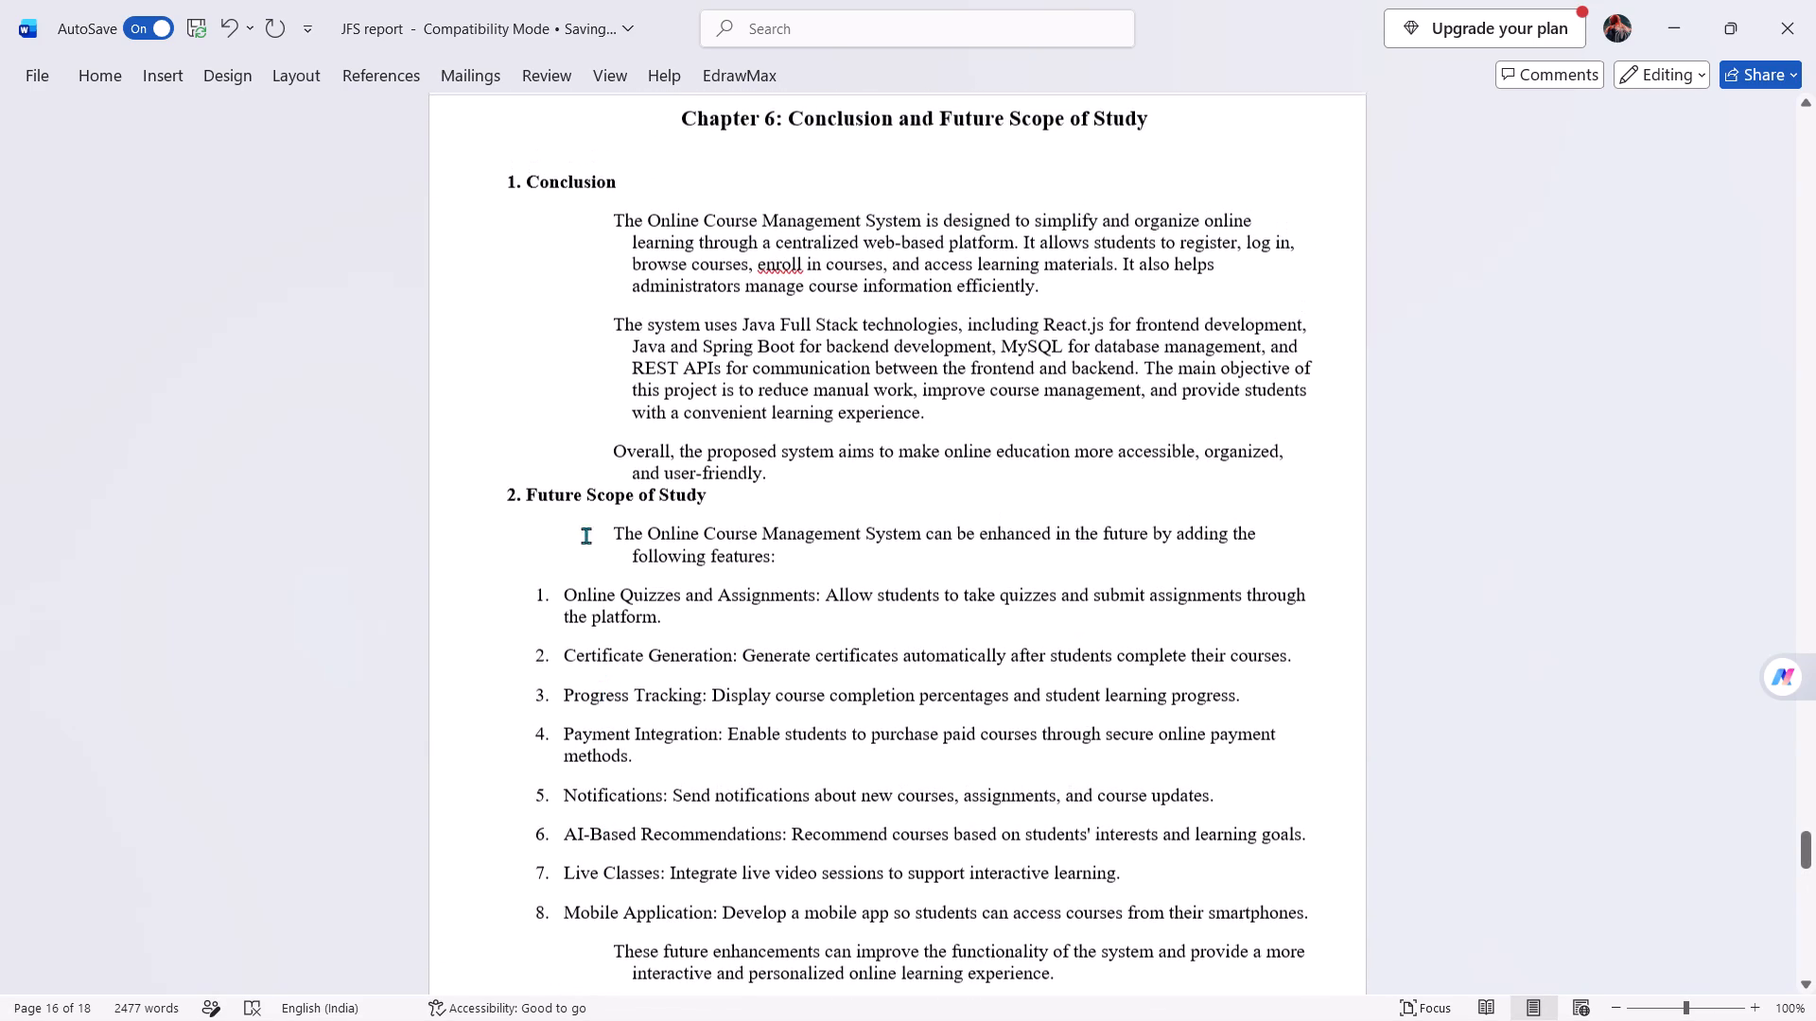
pyautogui.click(597, 335)
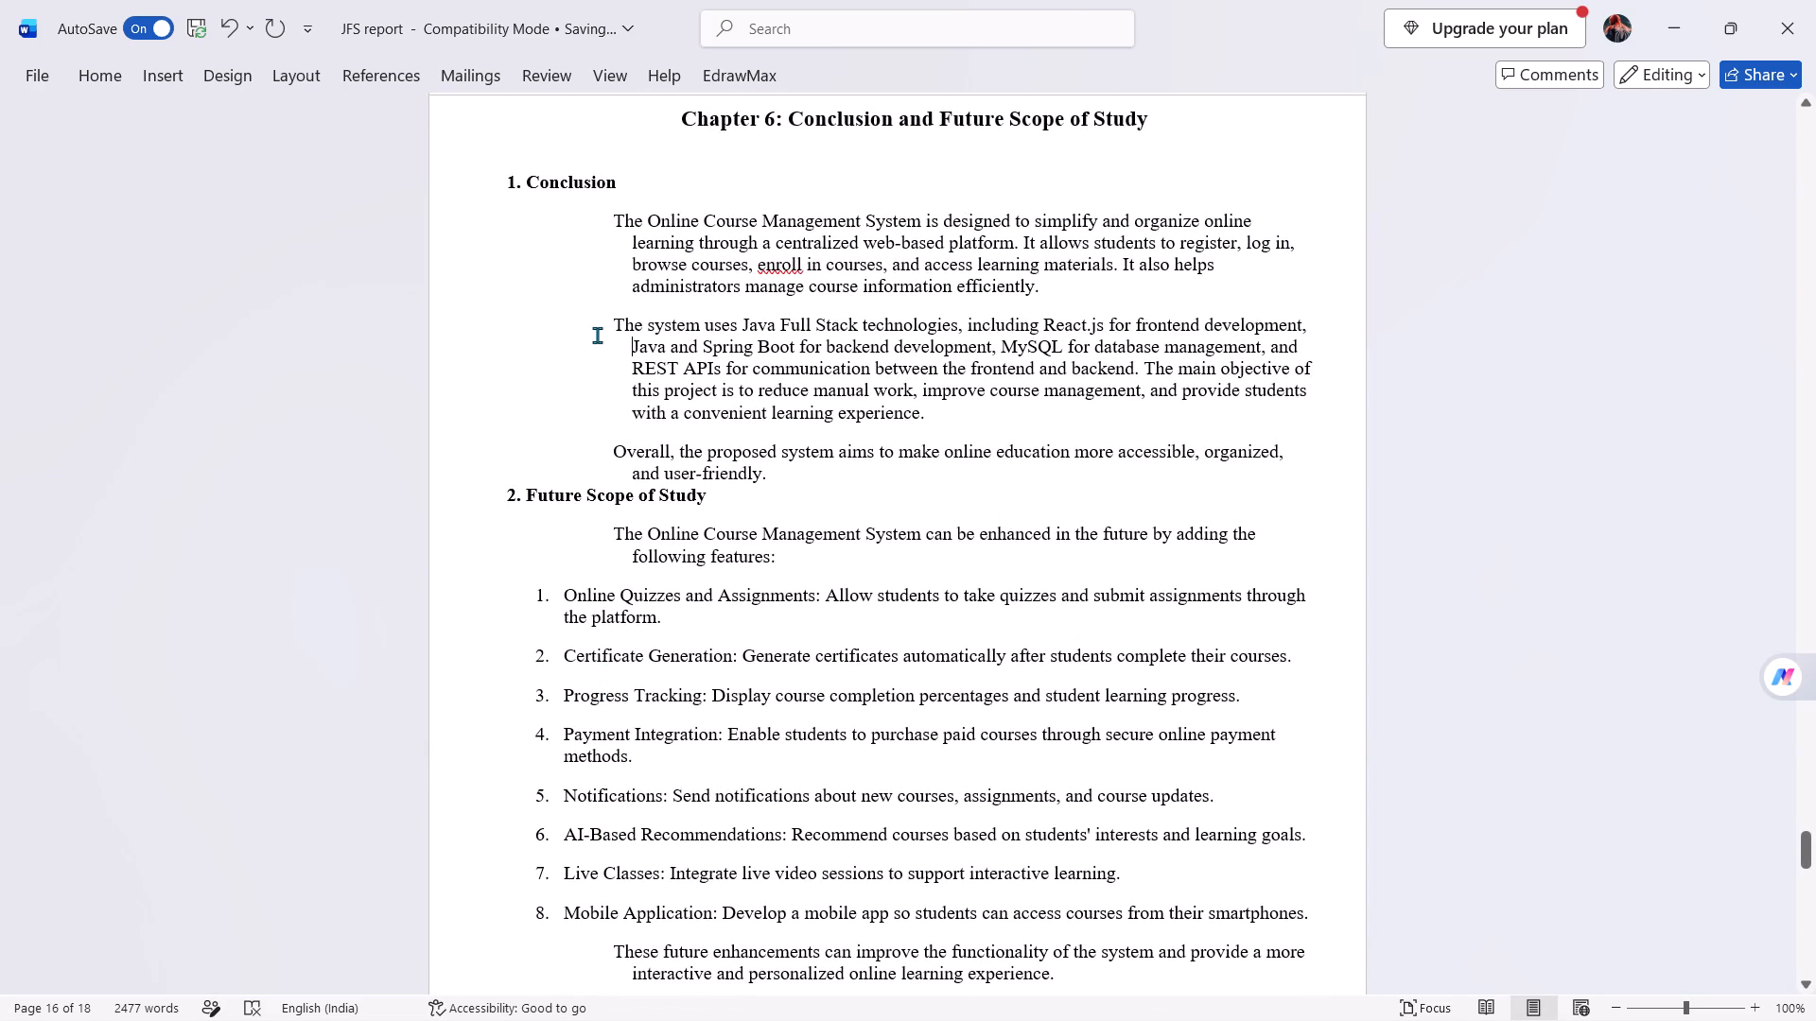
pyautogui.press('Up')
pyautogui.press('Left')
pyautogui.press('Left')
pyautogui.press('BackSpace')
pyautogui.press('BackSpace')
pyautogui.press('BackSpace')
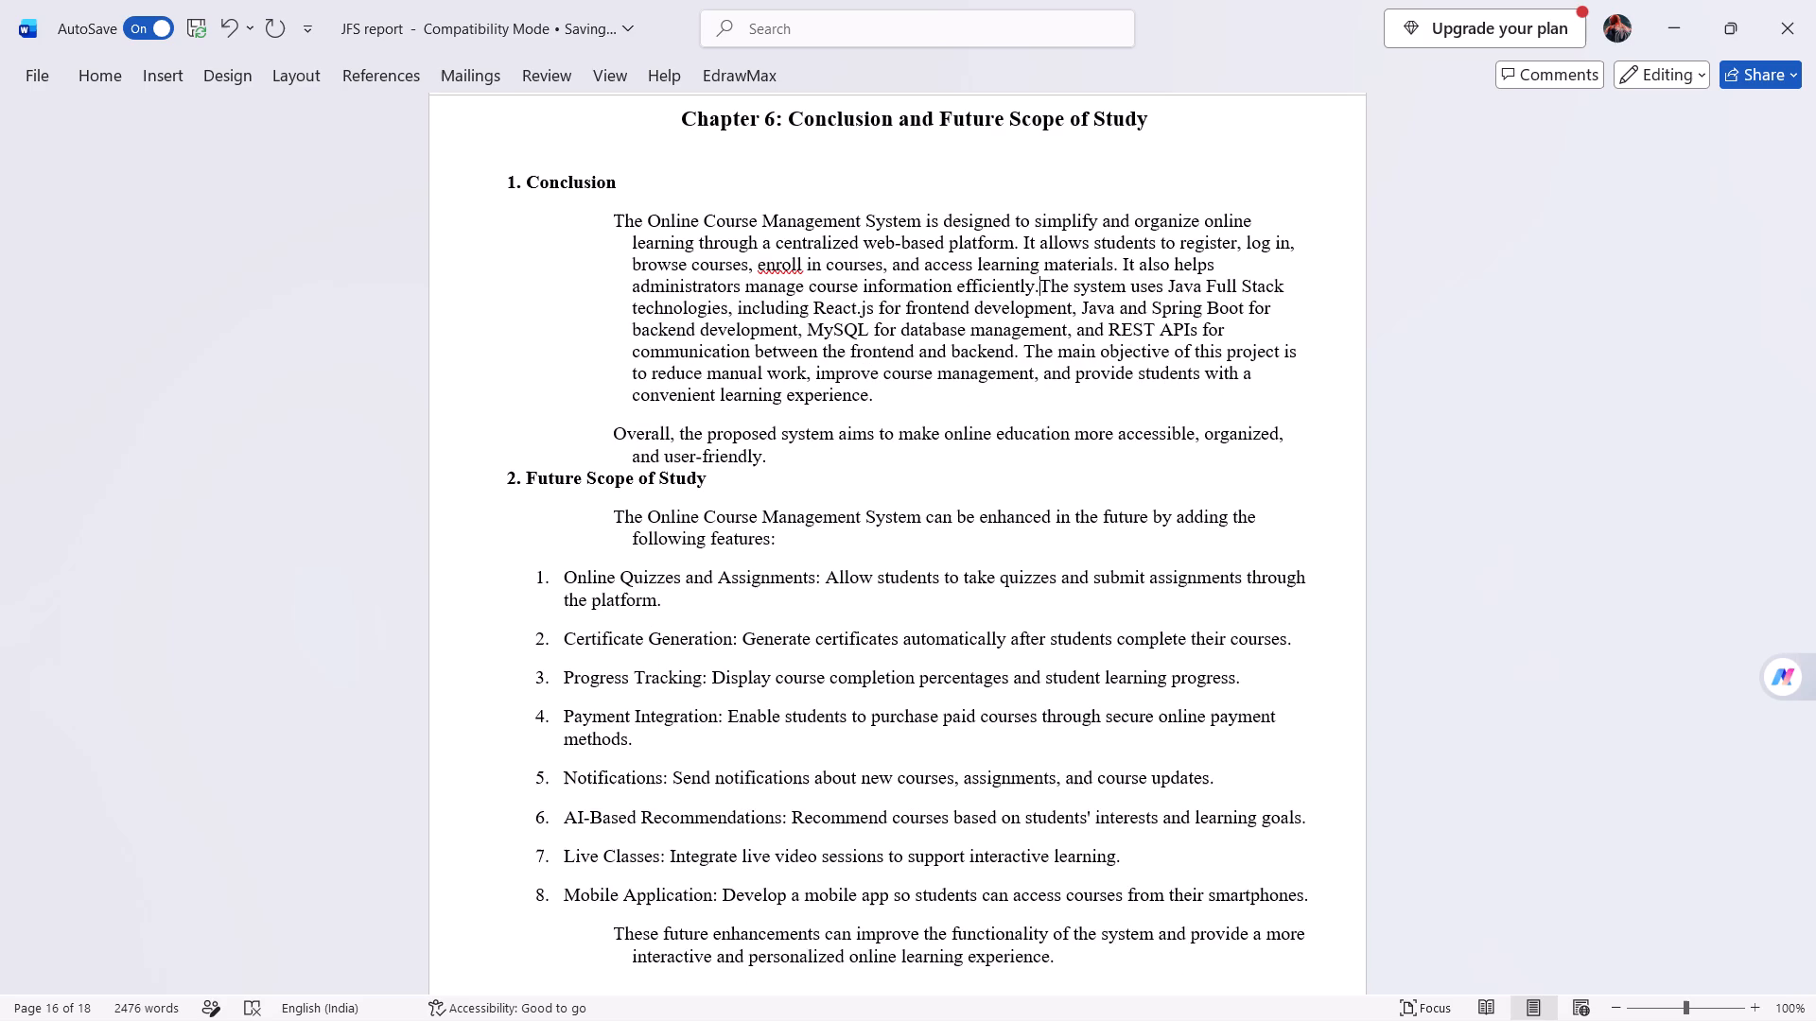
pyautogui.press('Return')
pyautogui.press('Return')
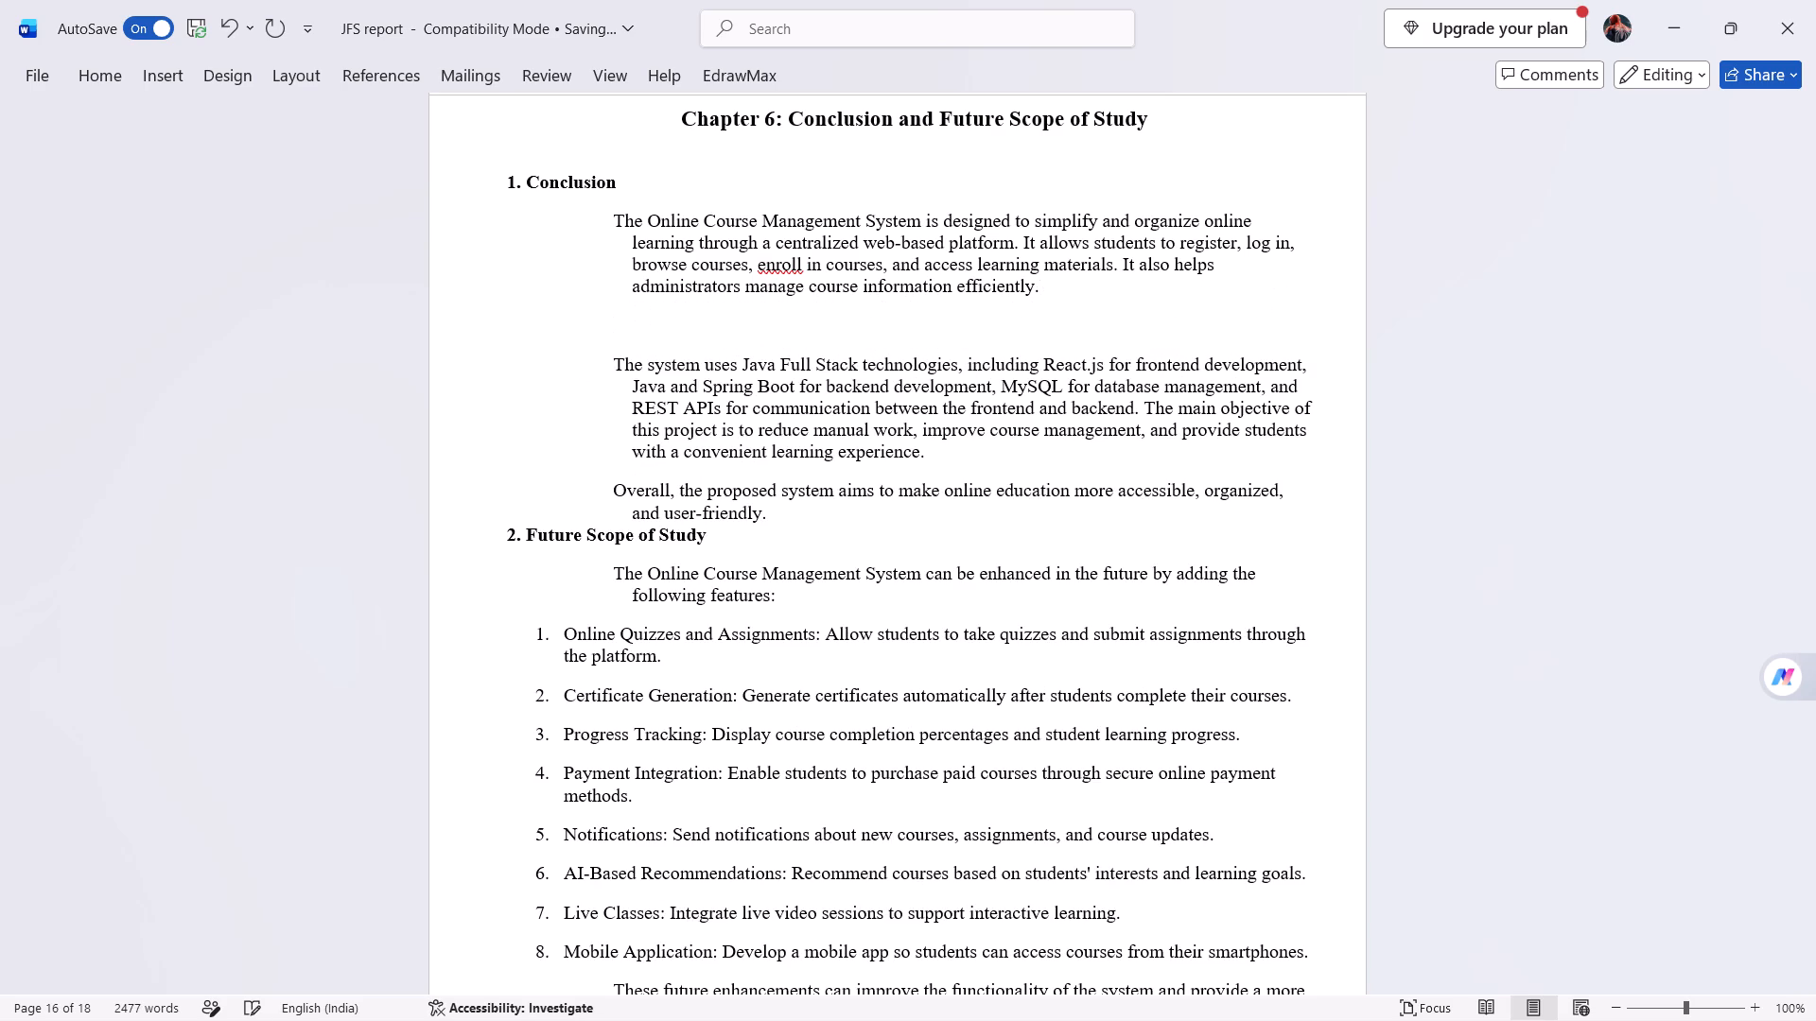
pyautogui.press('BackSpace')
pyautogui.press('BackSpace')
pyautogui.press('BackSpace')
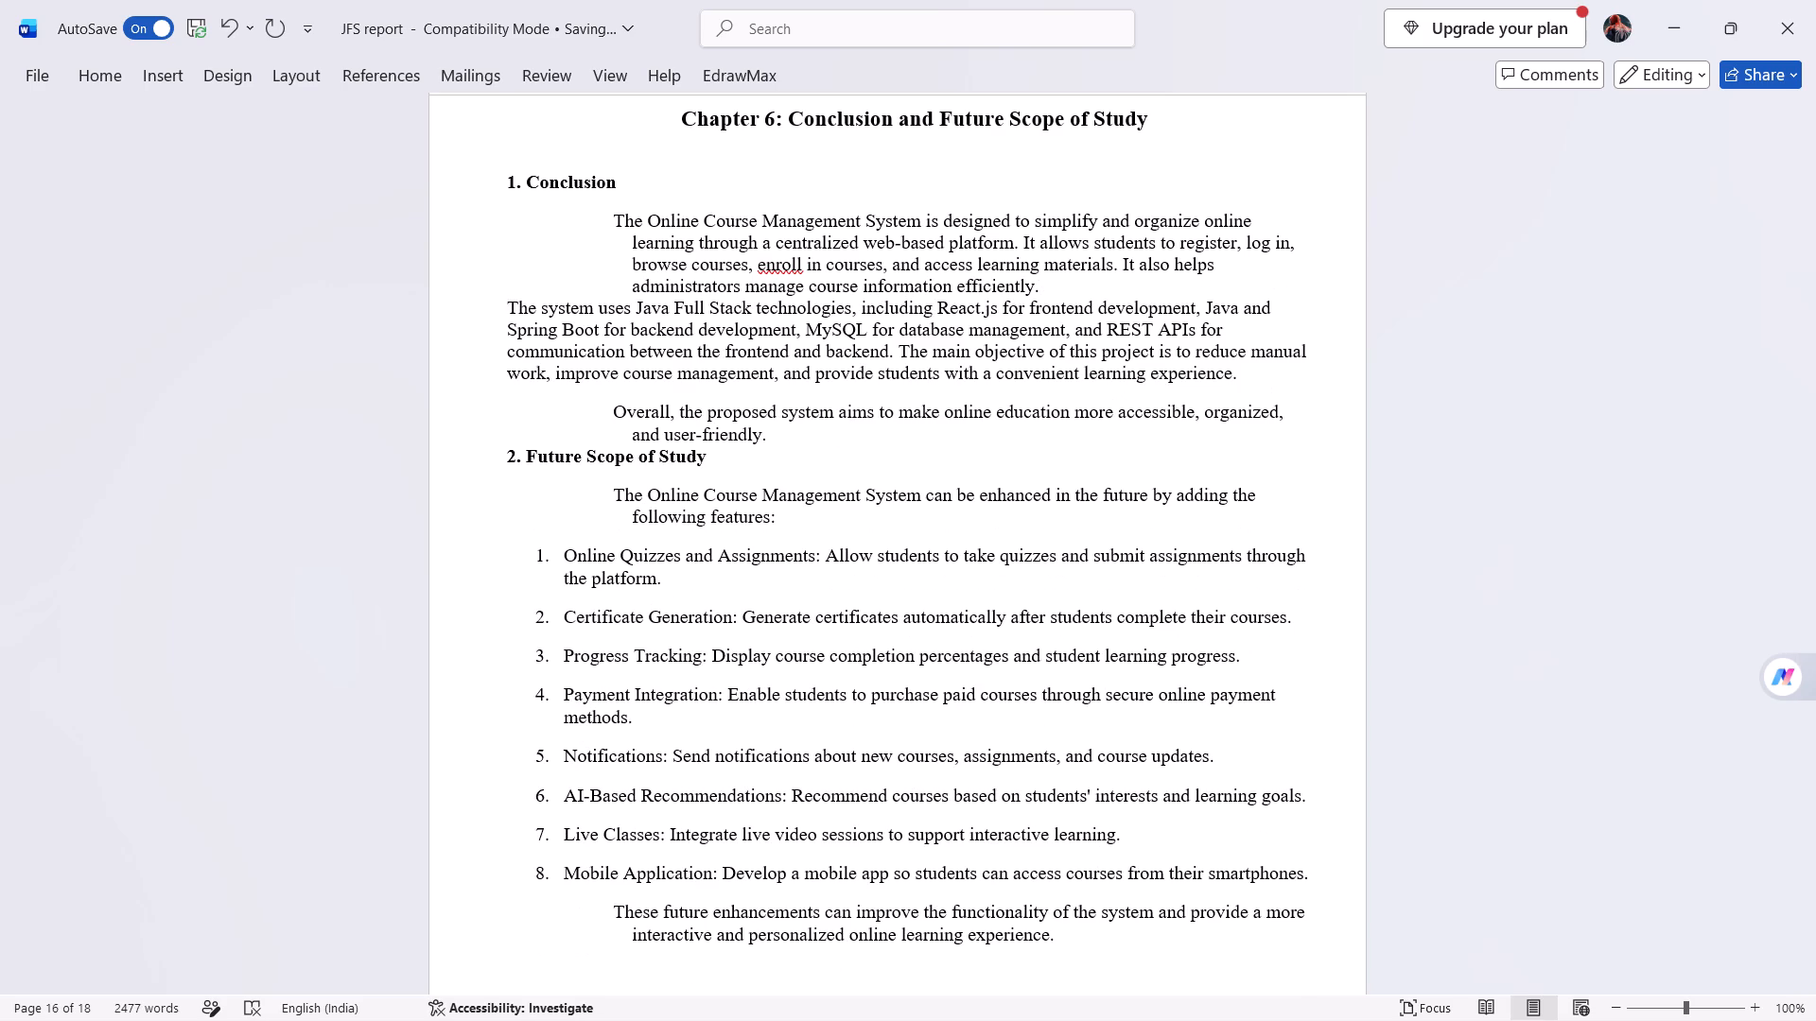
# Align the first Conclusion paragraph with the text margin and add a blank line after it.
pyautogui.click(614, 222)
pyautogui.press('BackSpace')
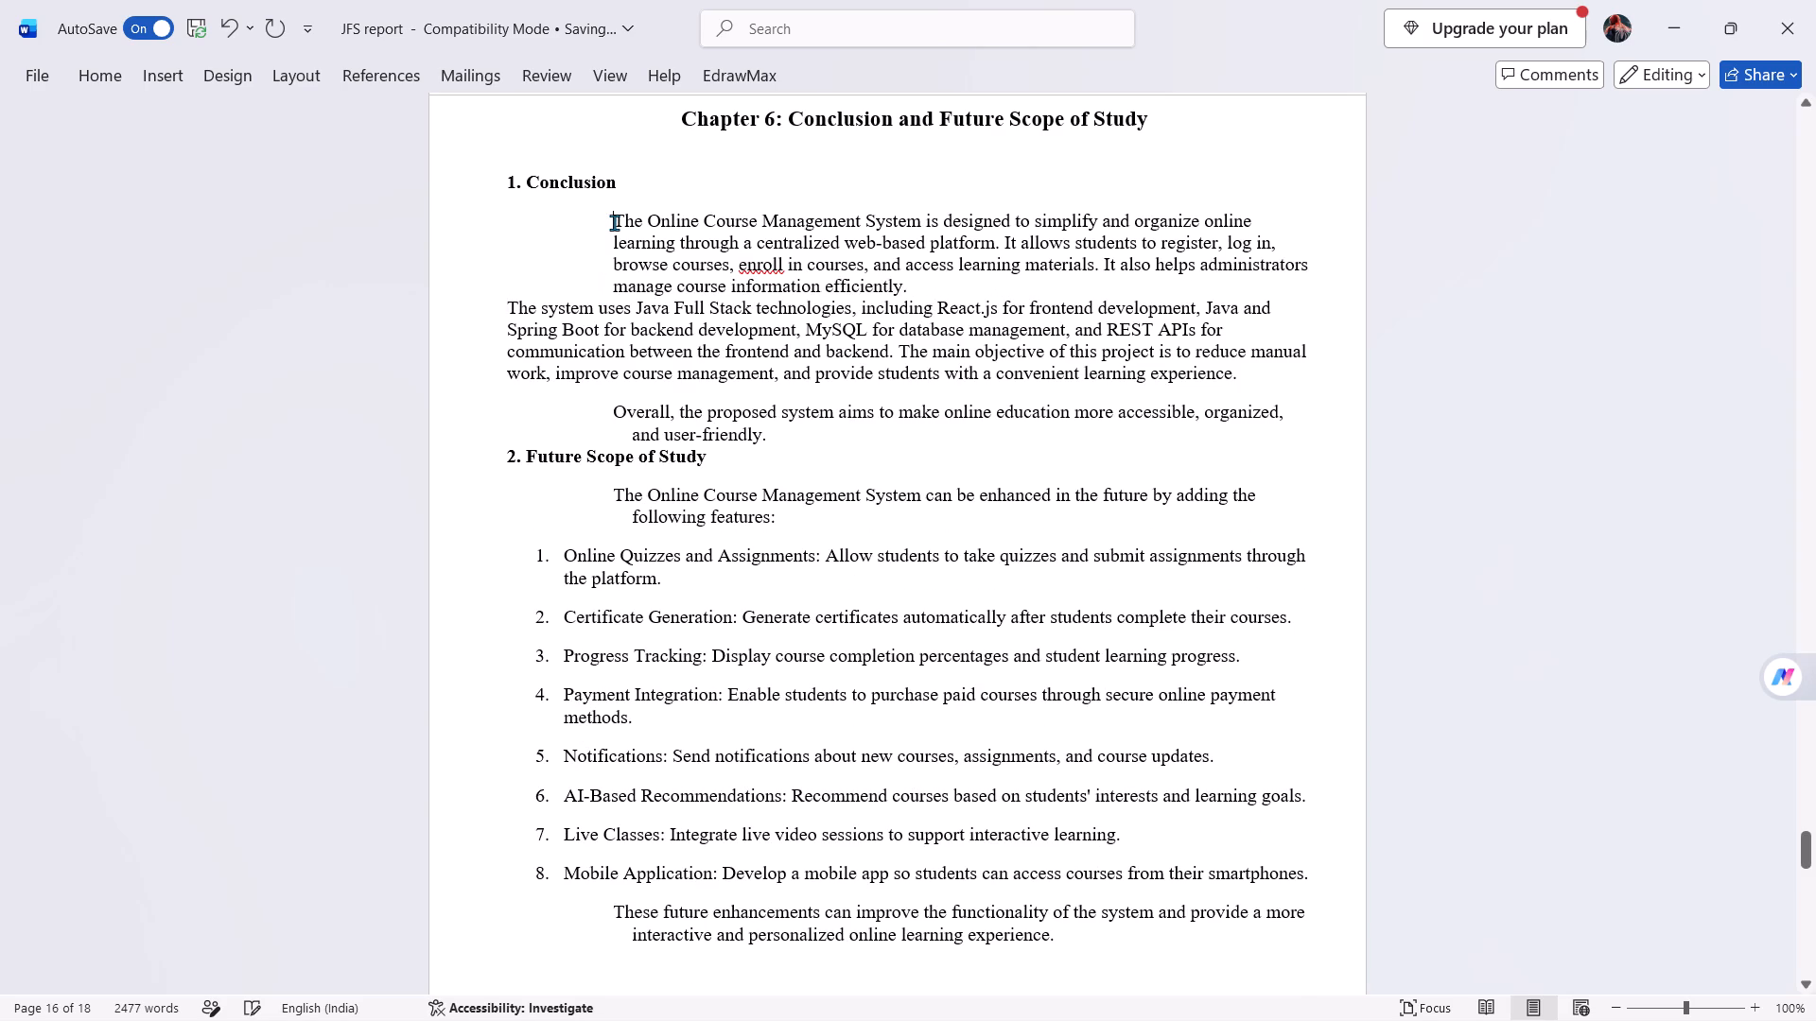
pyautogui.press('BackSpace')
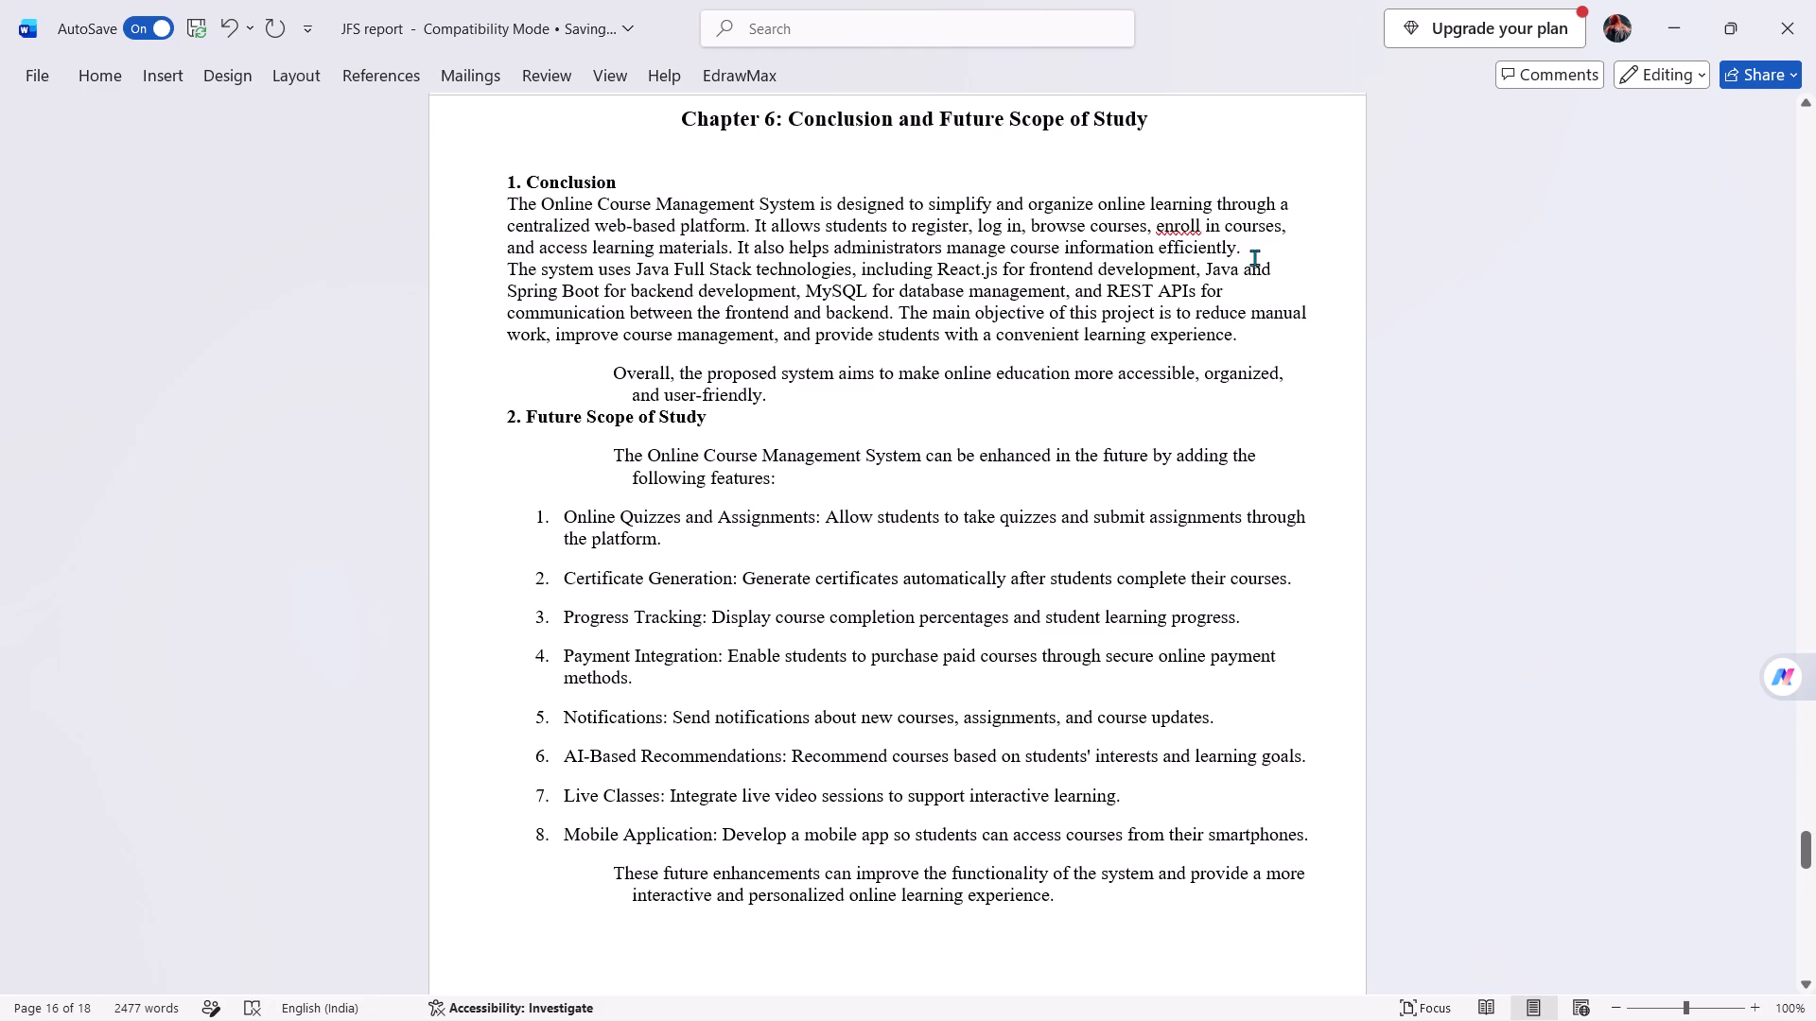
pyautogui.click(1250, 253)
pyautogui.press('Return')
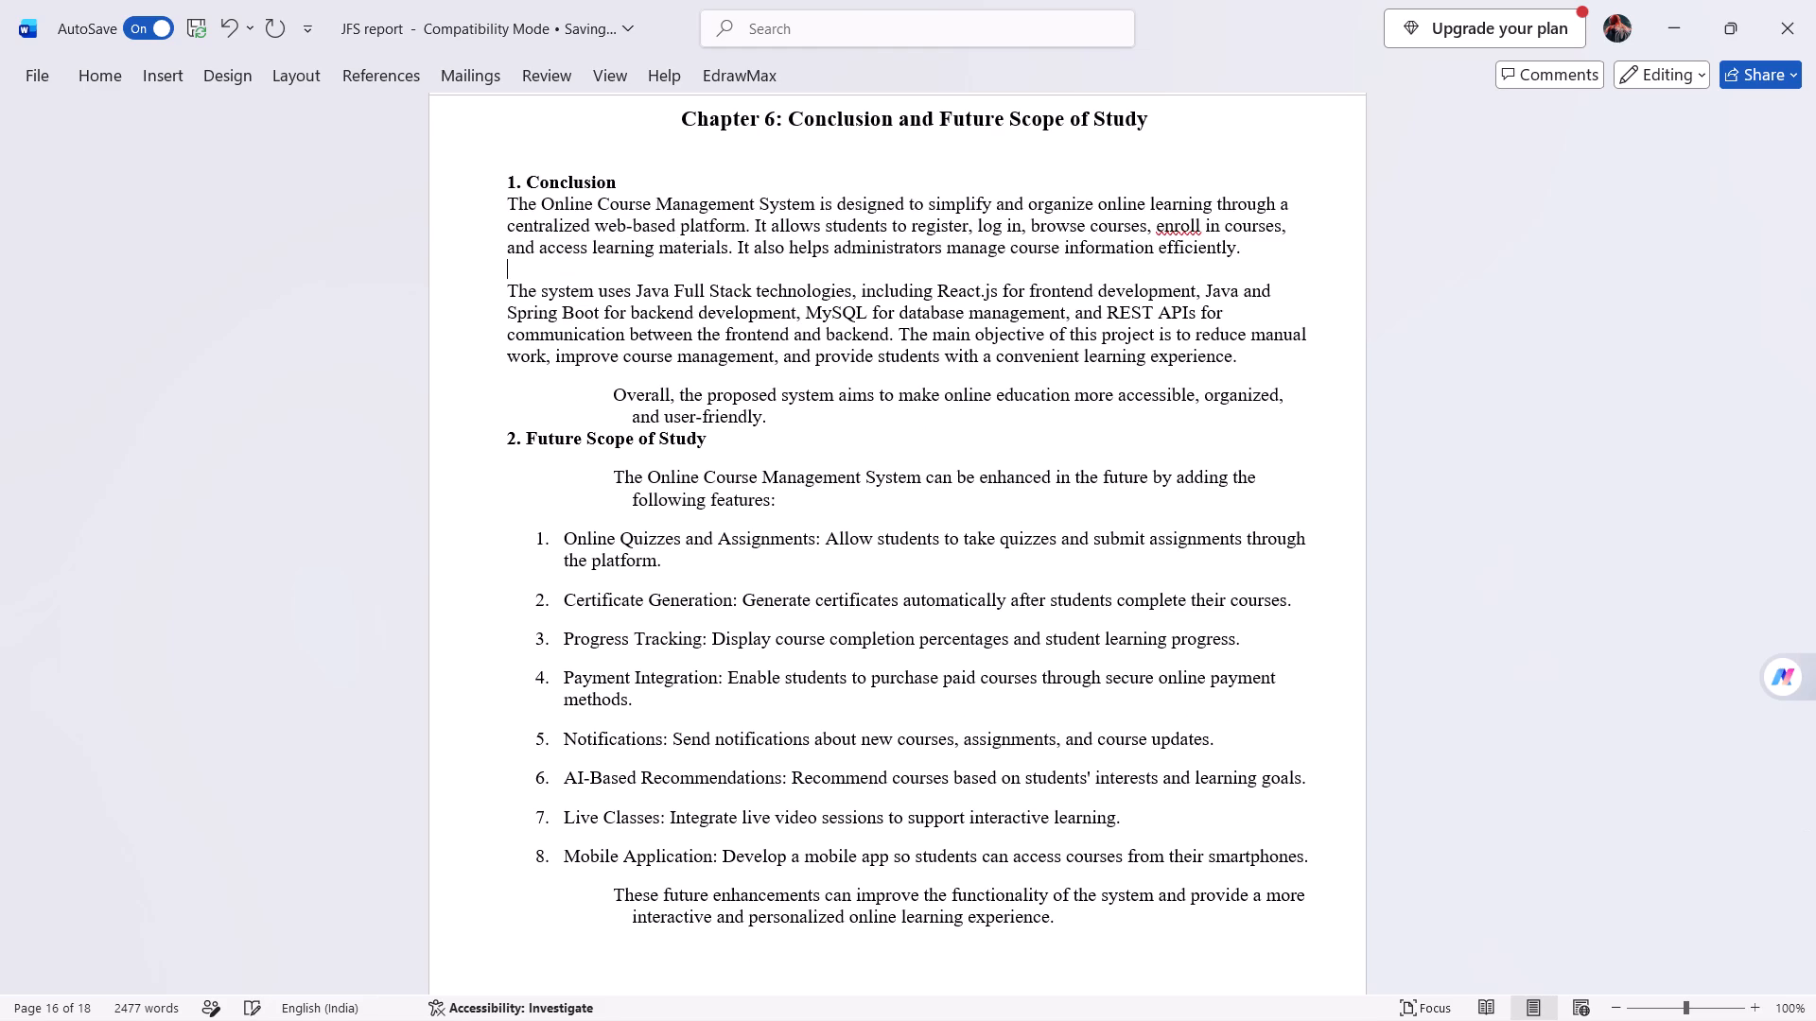
# Make "1. Conclusion" an automatically numbered heading with a blank line between it and its first paragraph.
pyautogui.click(657, 180)
pyautogui.press('Return')
pyautogui.press('Return')
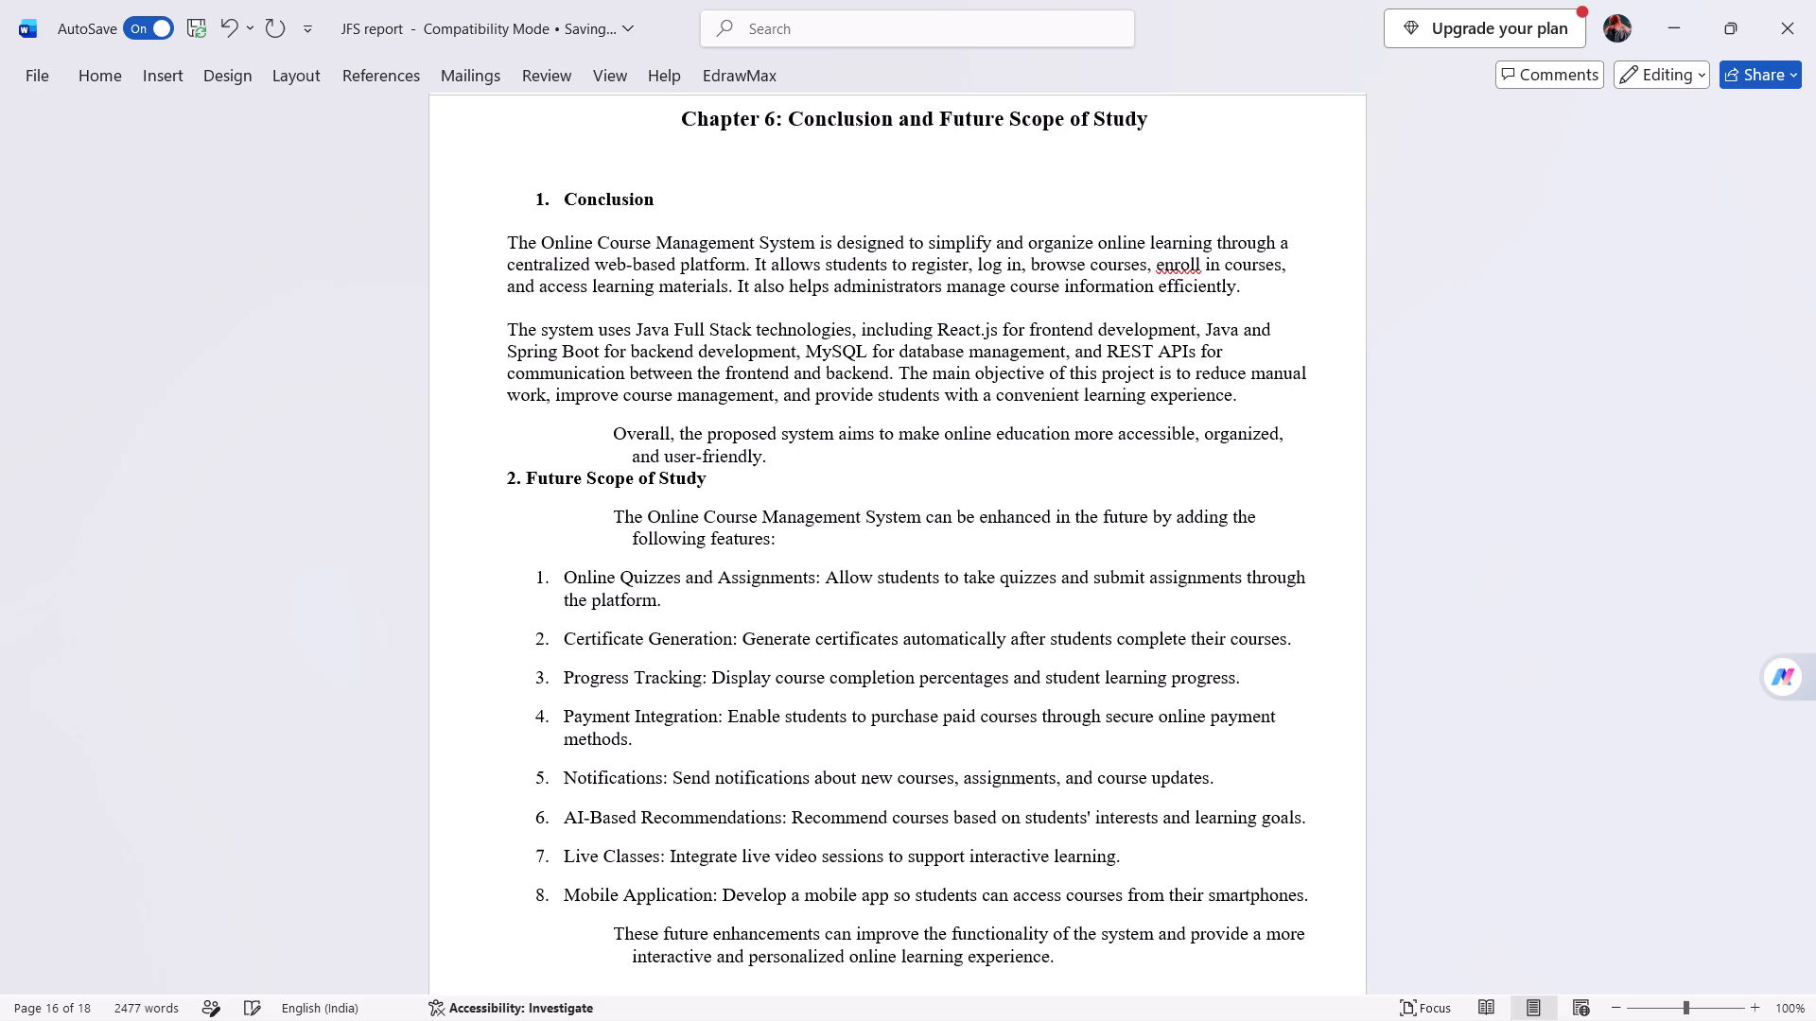
# Align the "Overall, the proposed system" paragraph with the text margin and put a blank line before and after it.
pyautogui.click(775, 467)
pyautogui.click(613, 436)
pyautogui.press('BackSpace')
pyautogui.press('BackSpace')
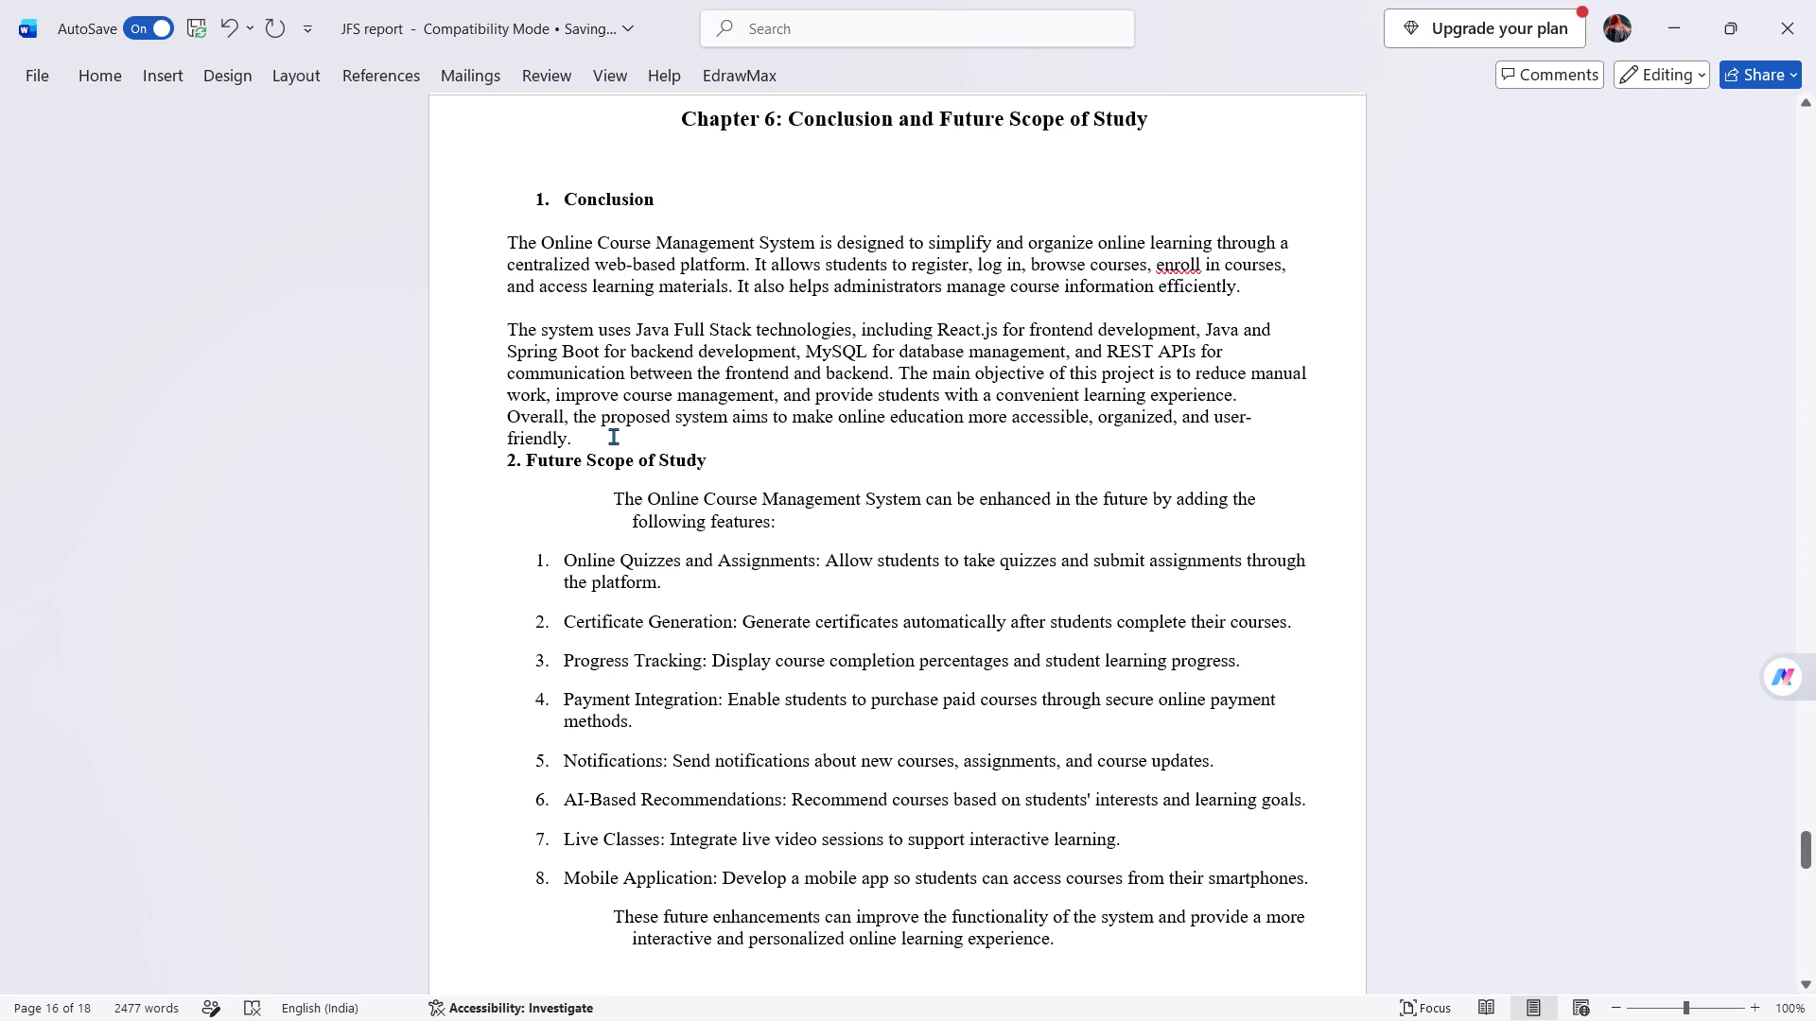
pyautogui.click(1254, 398)
pyautogui.press('Return')
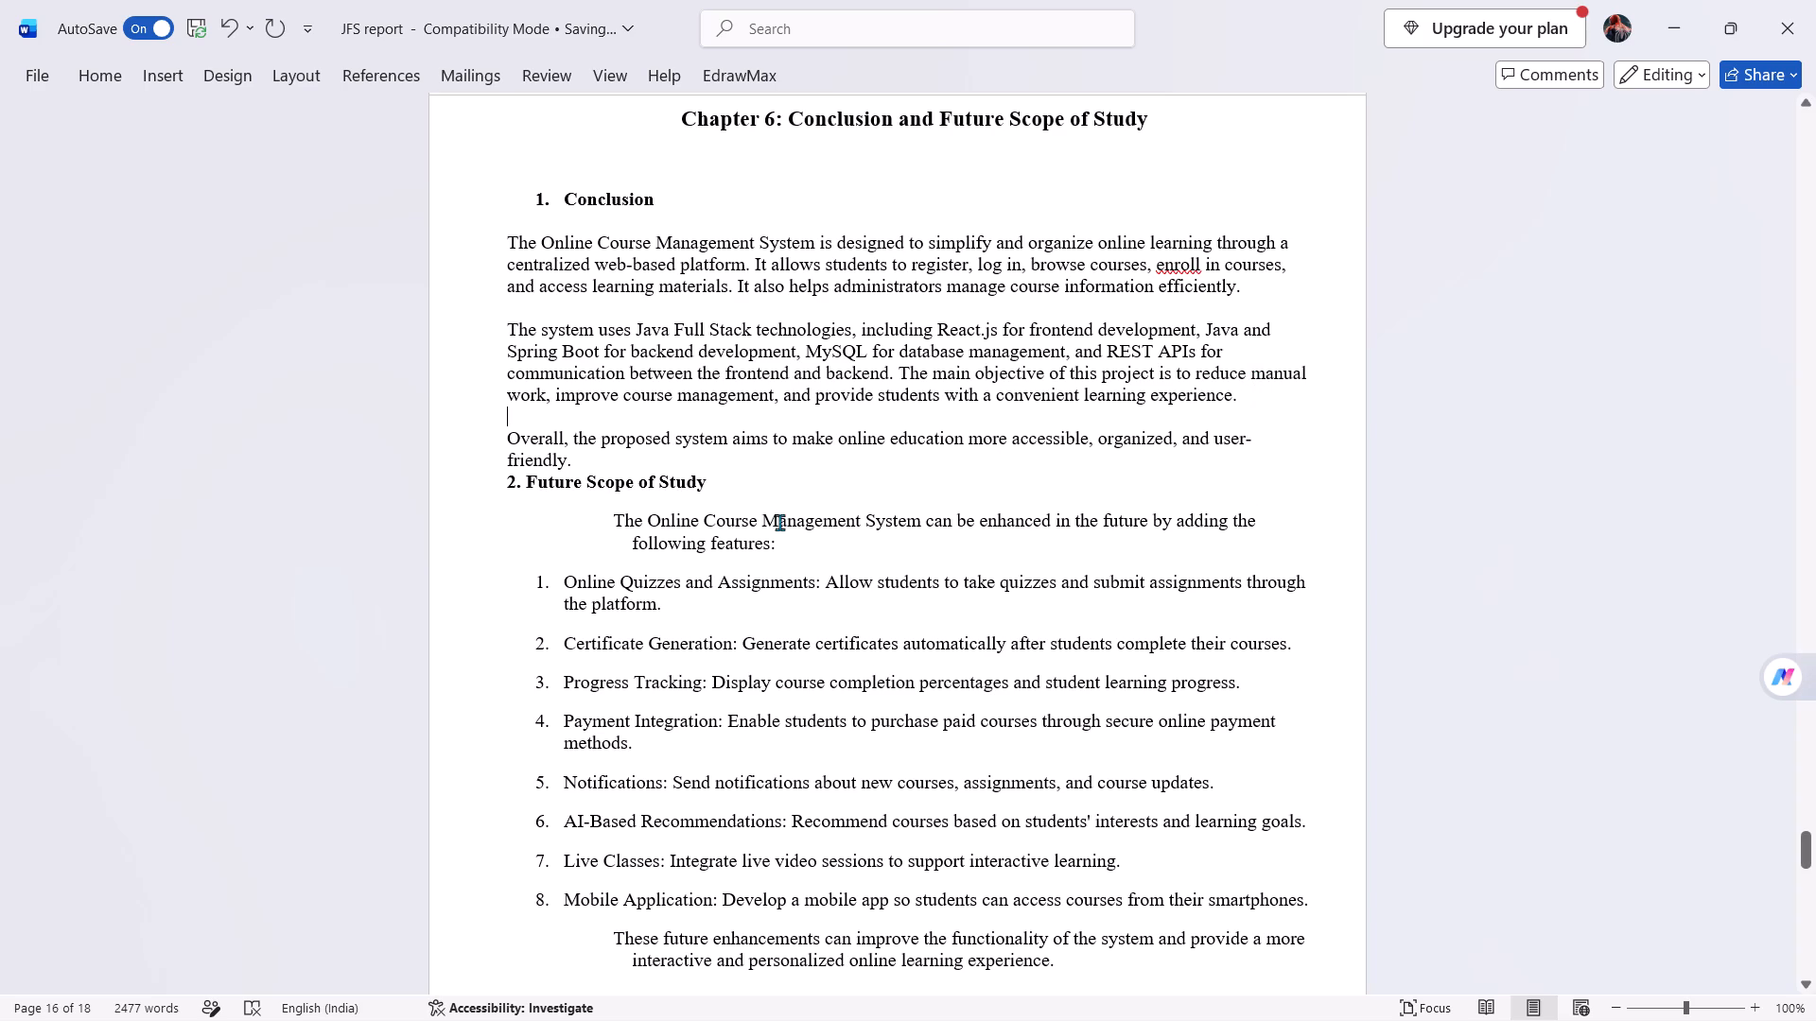
pyautogui.click(745, 457)
pyautogui.press('Return')
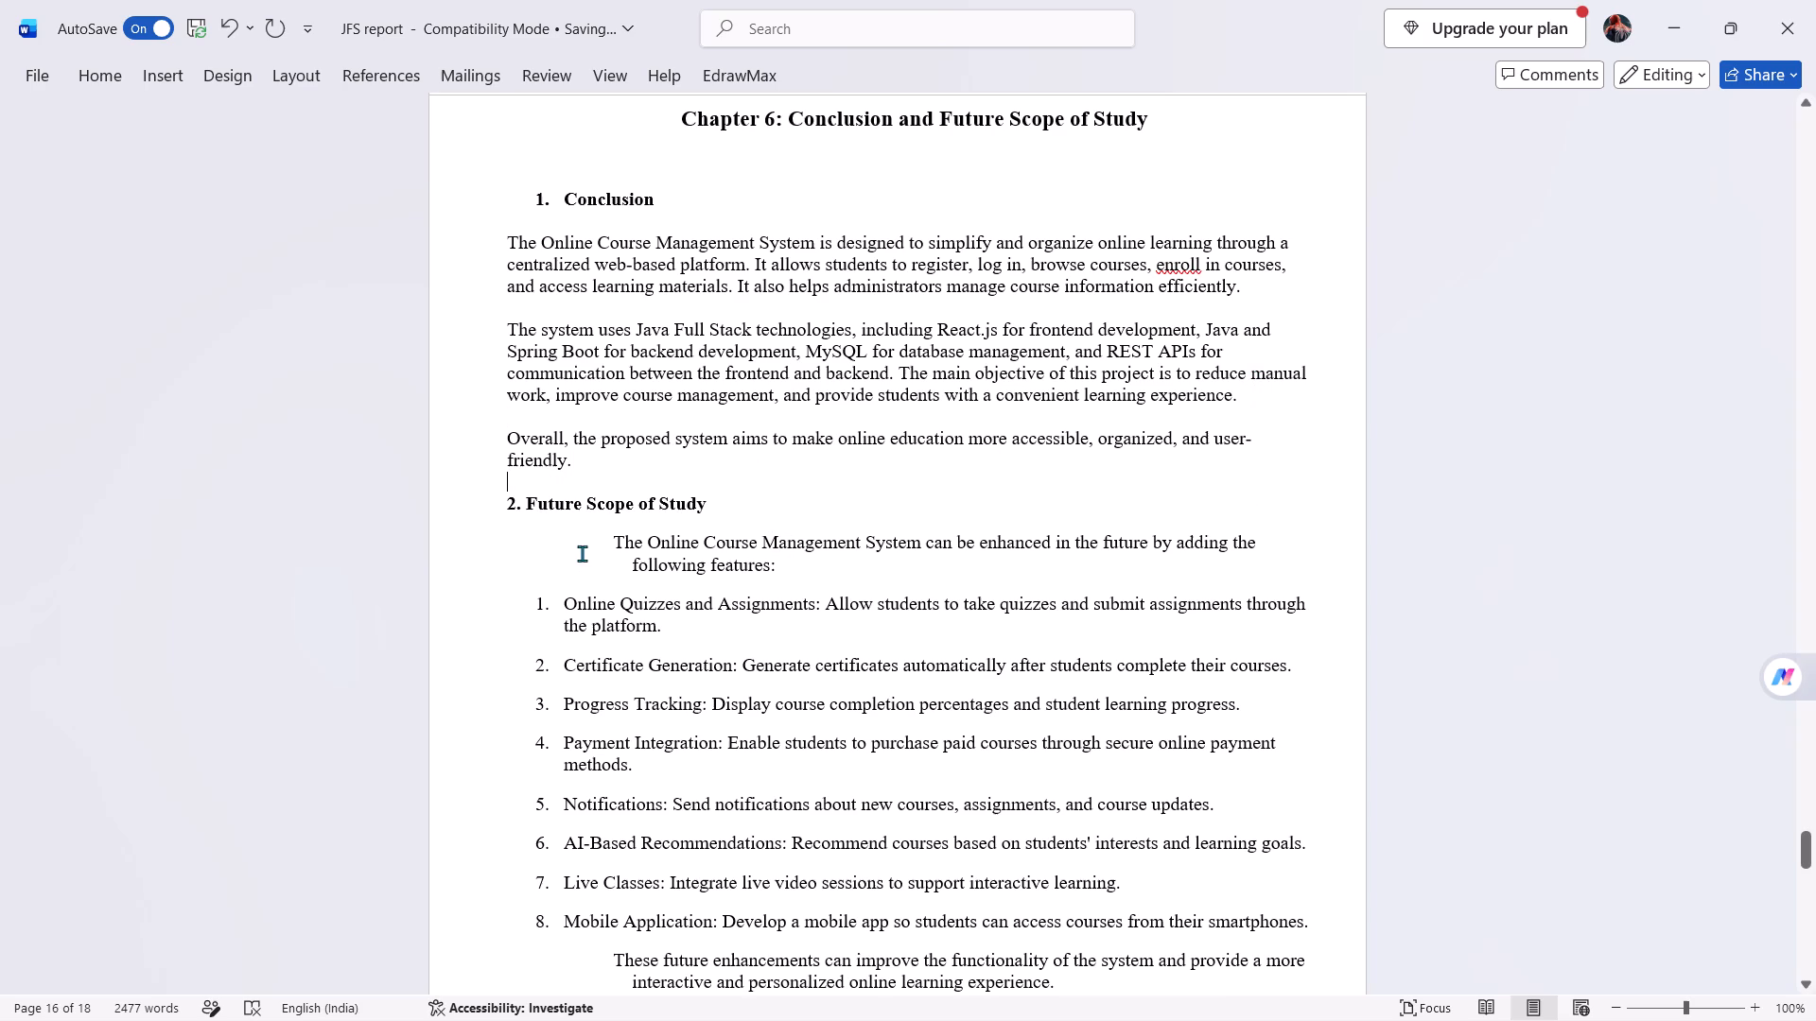
# Align the Future Scope of Study introductory sentence with the text margin and put a blank line before and after it.
pyautogui.click(605, 546)
pyautogui.press('BackSpace')
pyautogui.press('BackSpace')
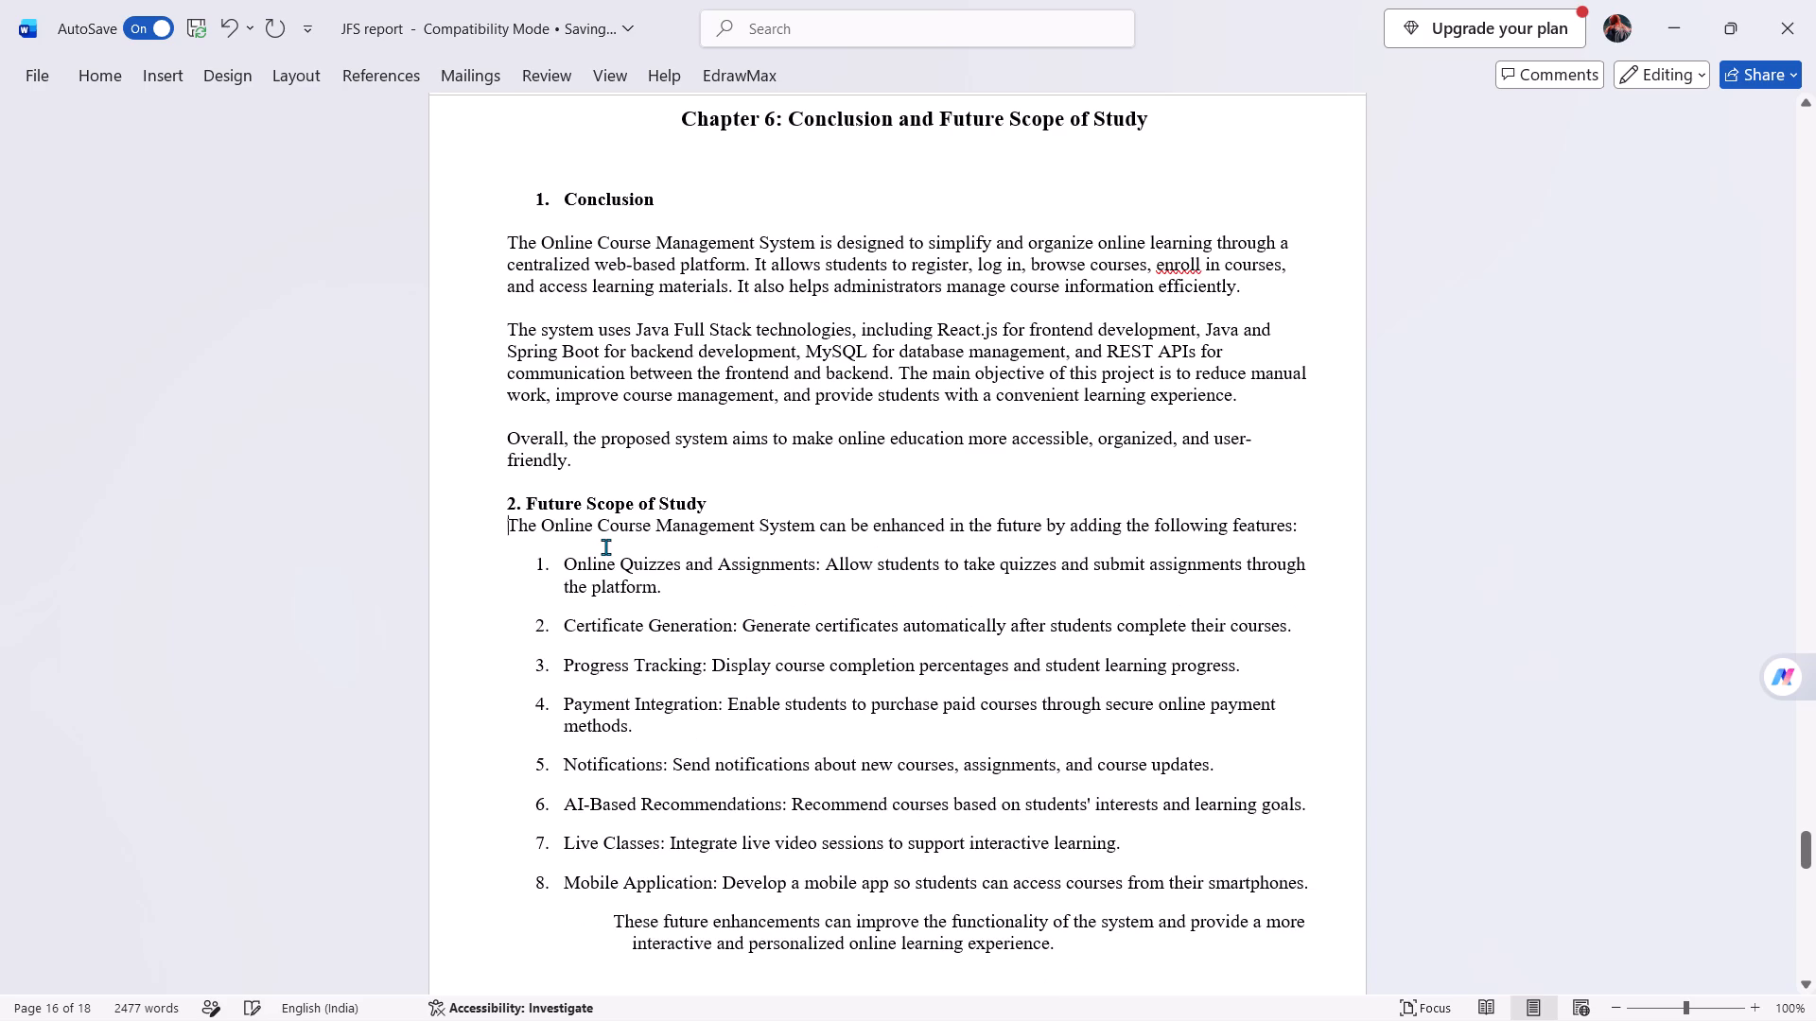
pyautogui.press('Return')
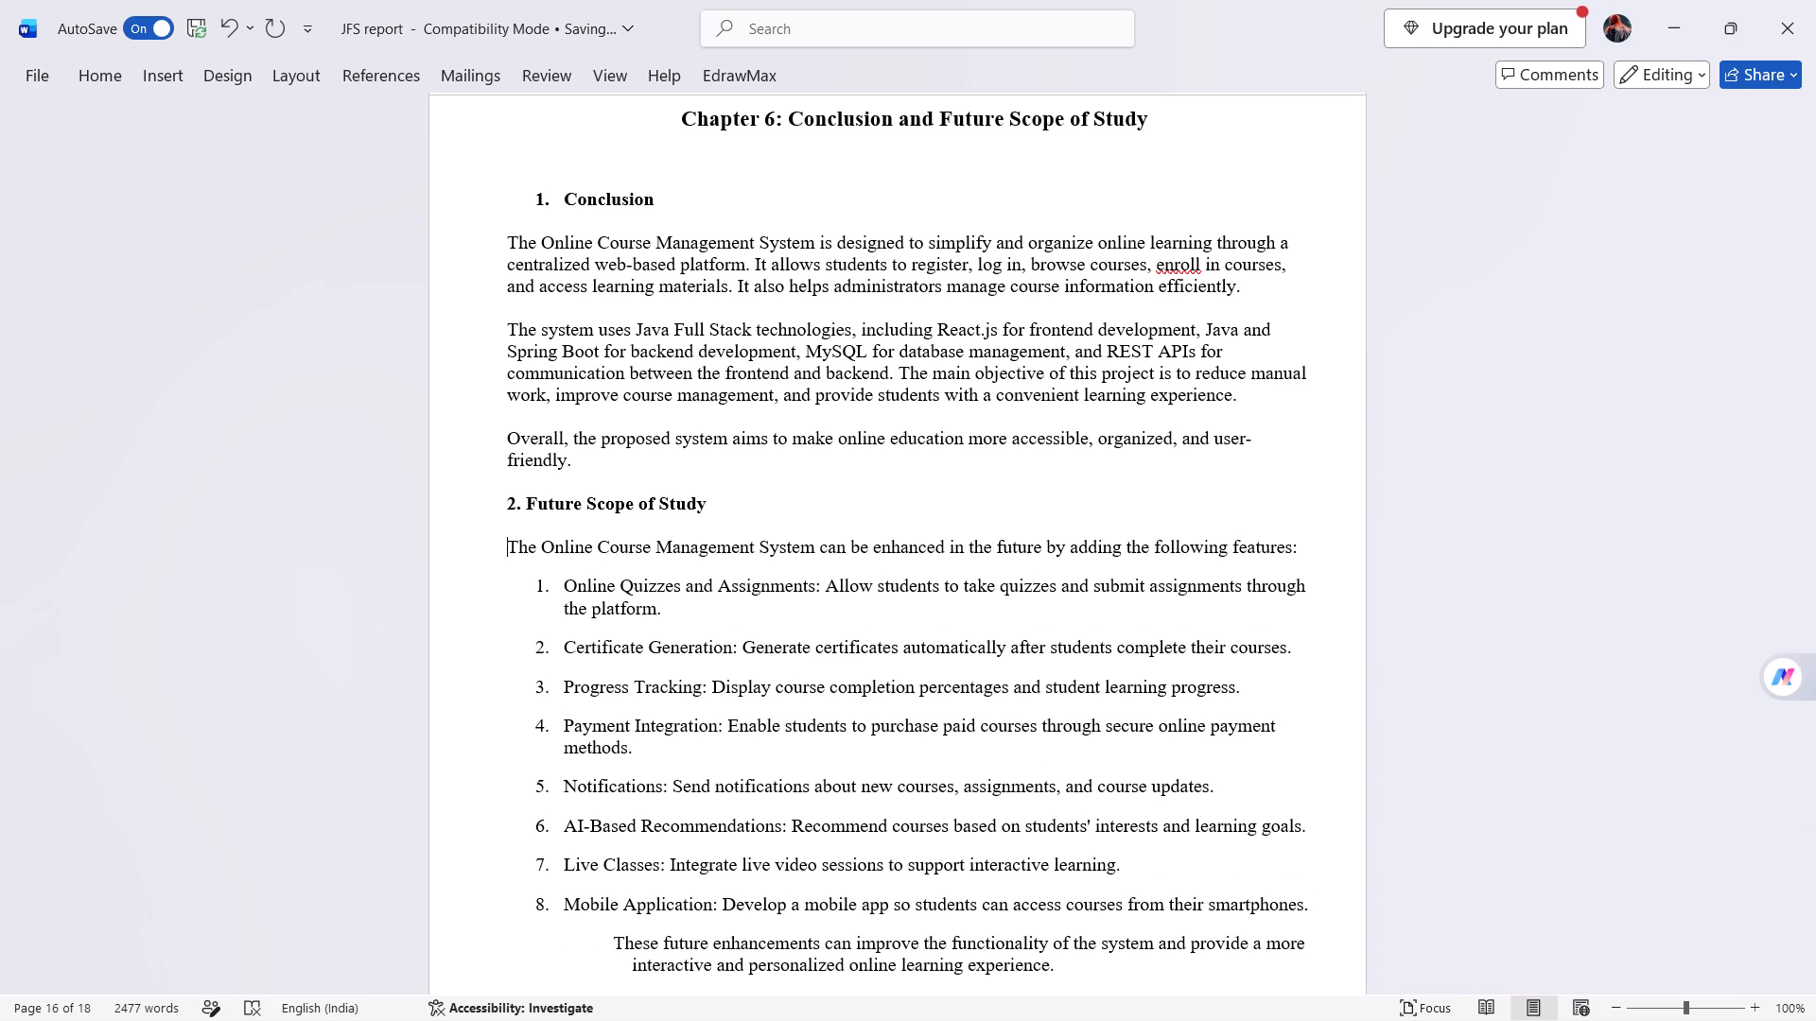
pyautogui.press('Return')
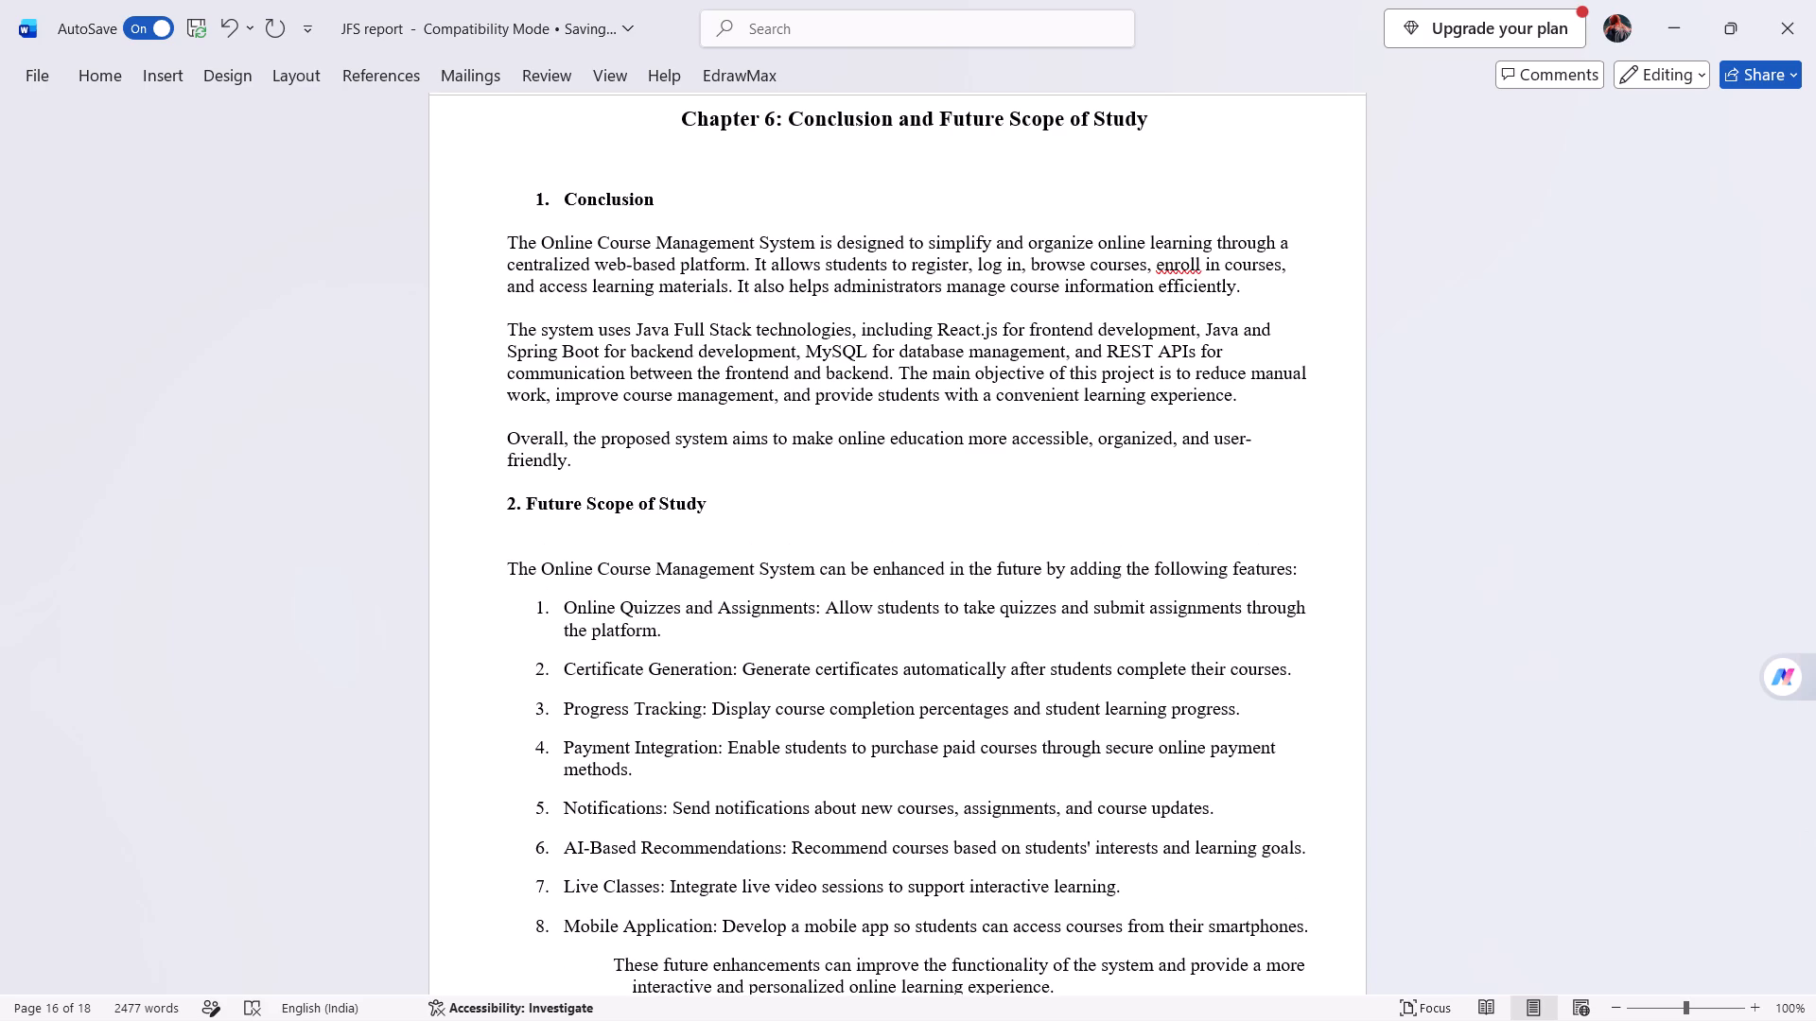
pyautogui.press('\\')
pyautogui.press('BackSpace')
pyautogui.press('BackSpace')
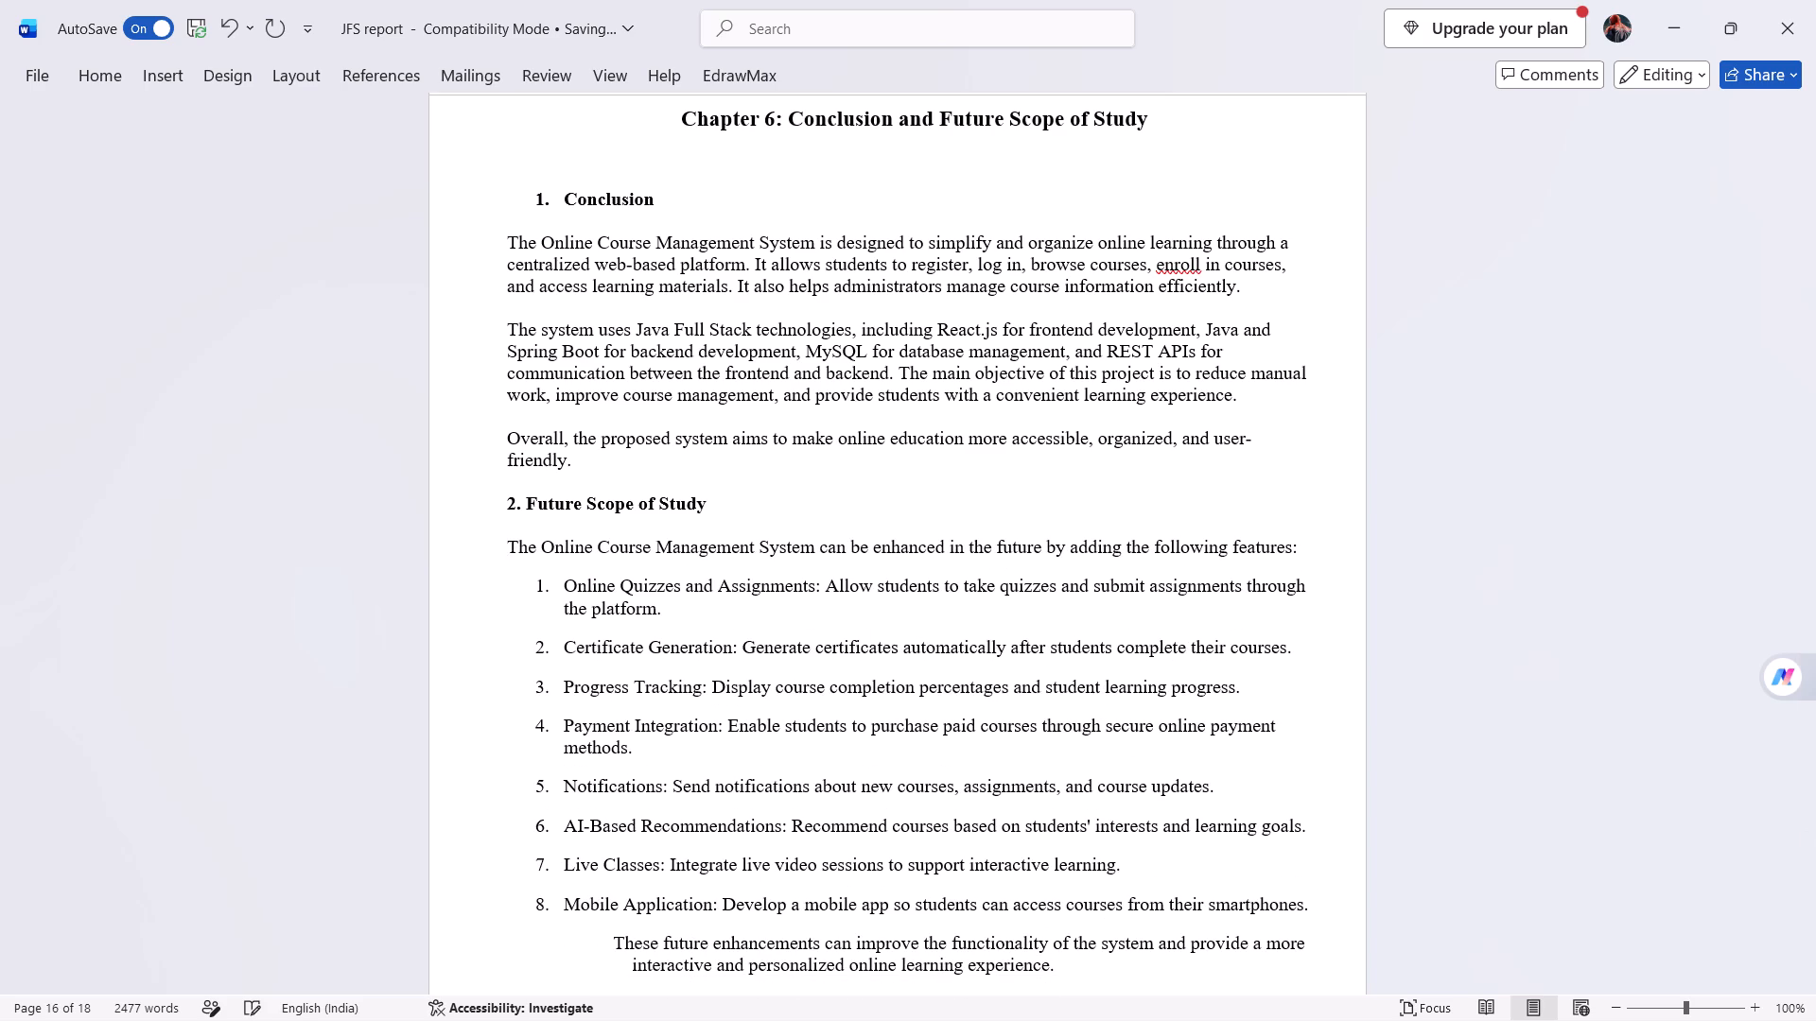
pyautogui.click(1304, 550)
pyautogui.press('Return')
# Align the closing "These future enhancements" paragraph in Chapter 6 with the text margin and put a blank line before it.
pyautogui.scroll(-2, 1304, 550)
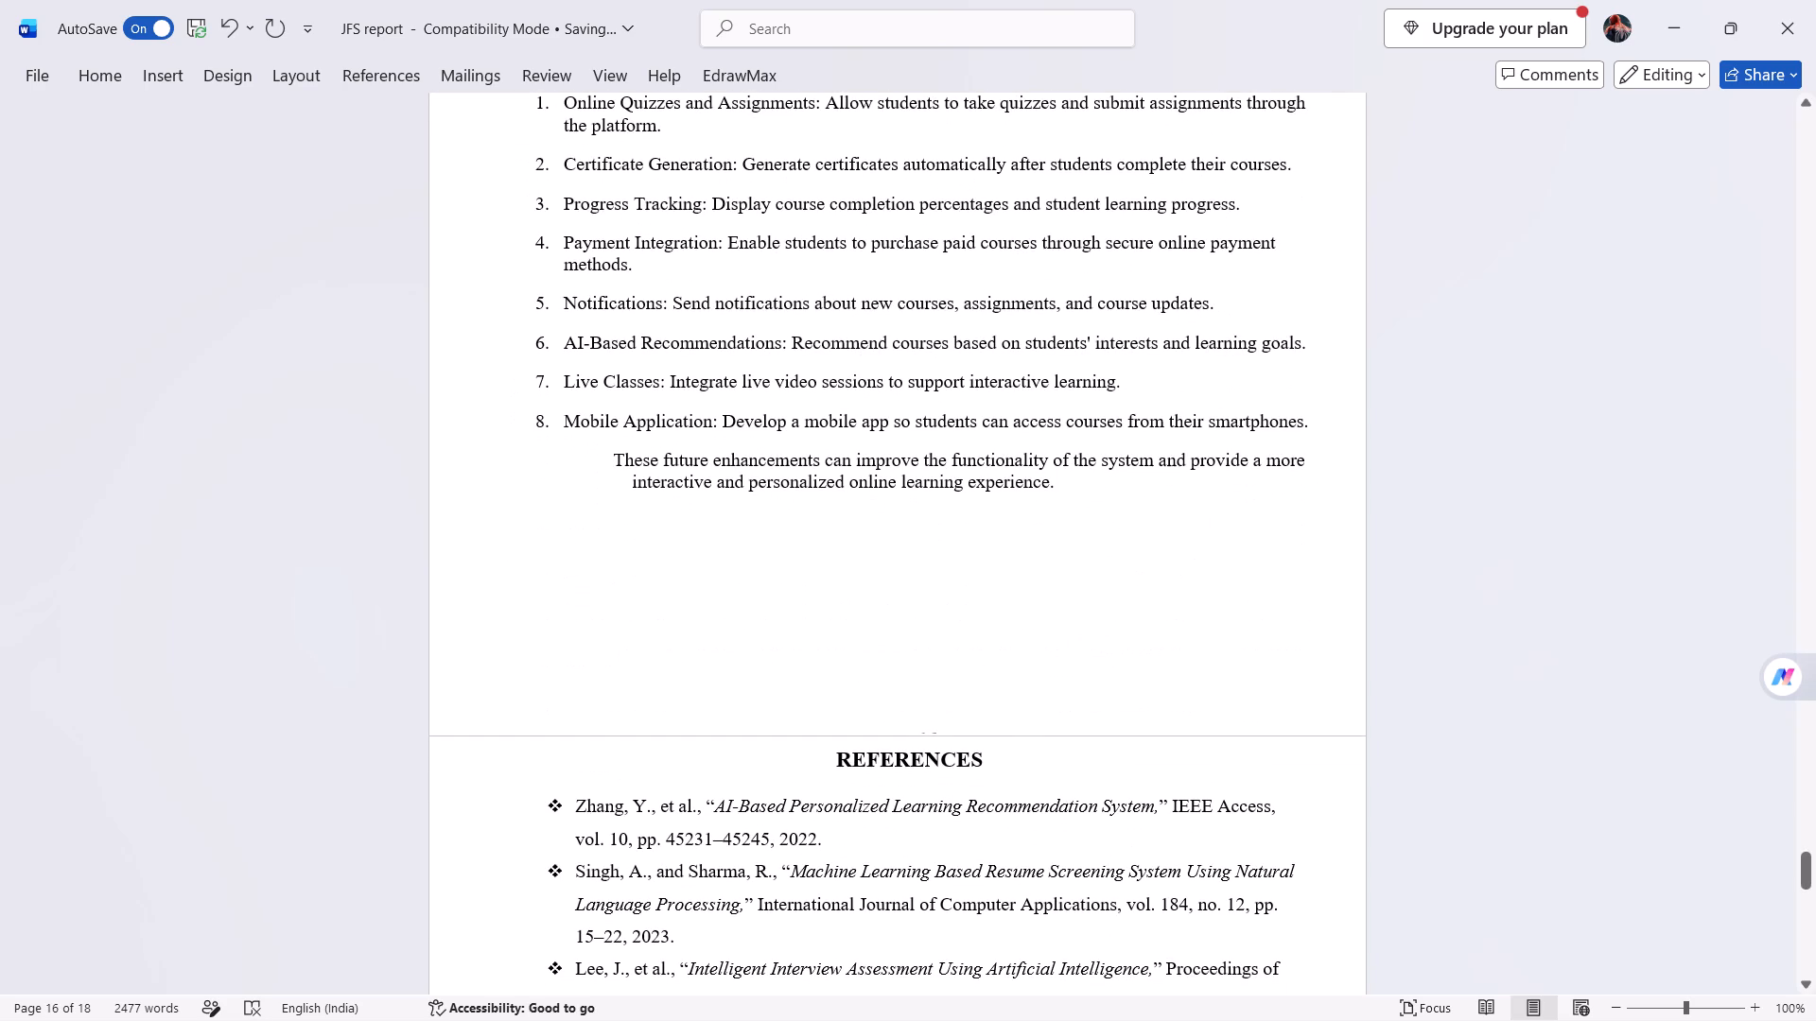
pyautogui.click(611, 449)
pyautogui.press('BackSpace')
pyautogui.press('BackSpace')
pyautogui.press('Return')
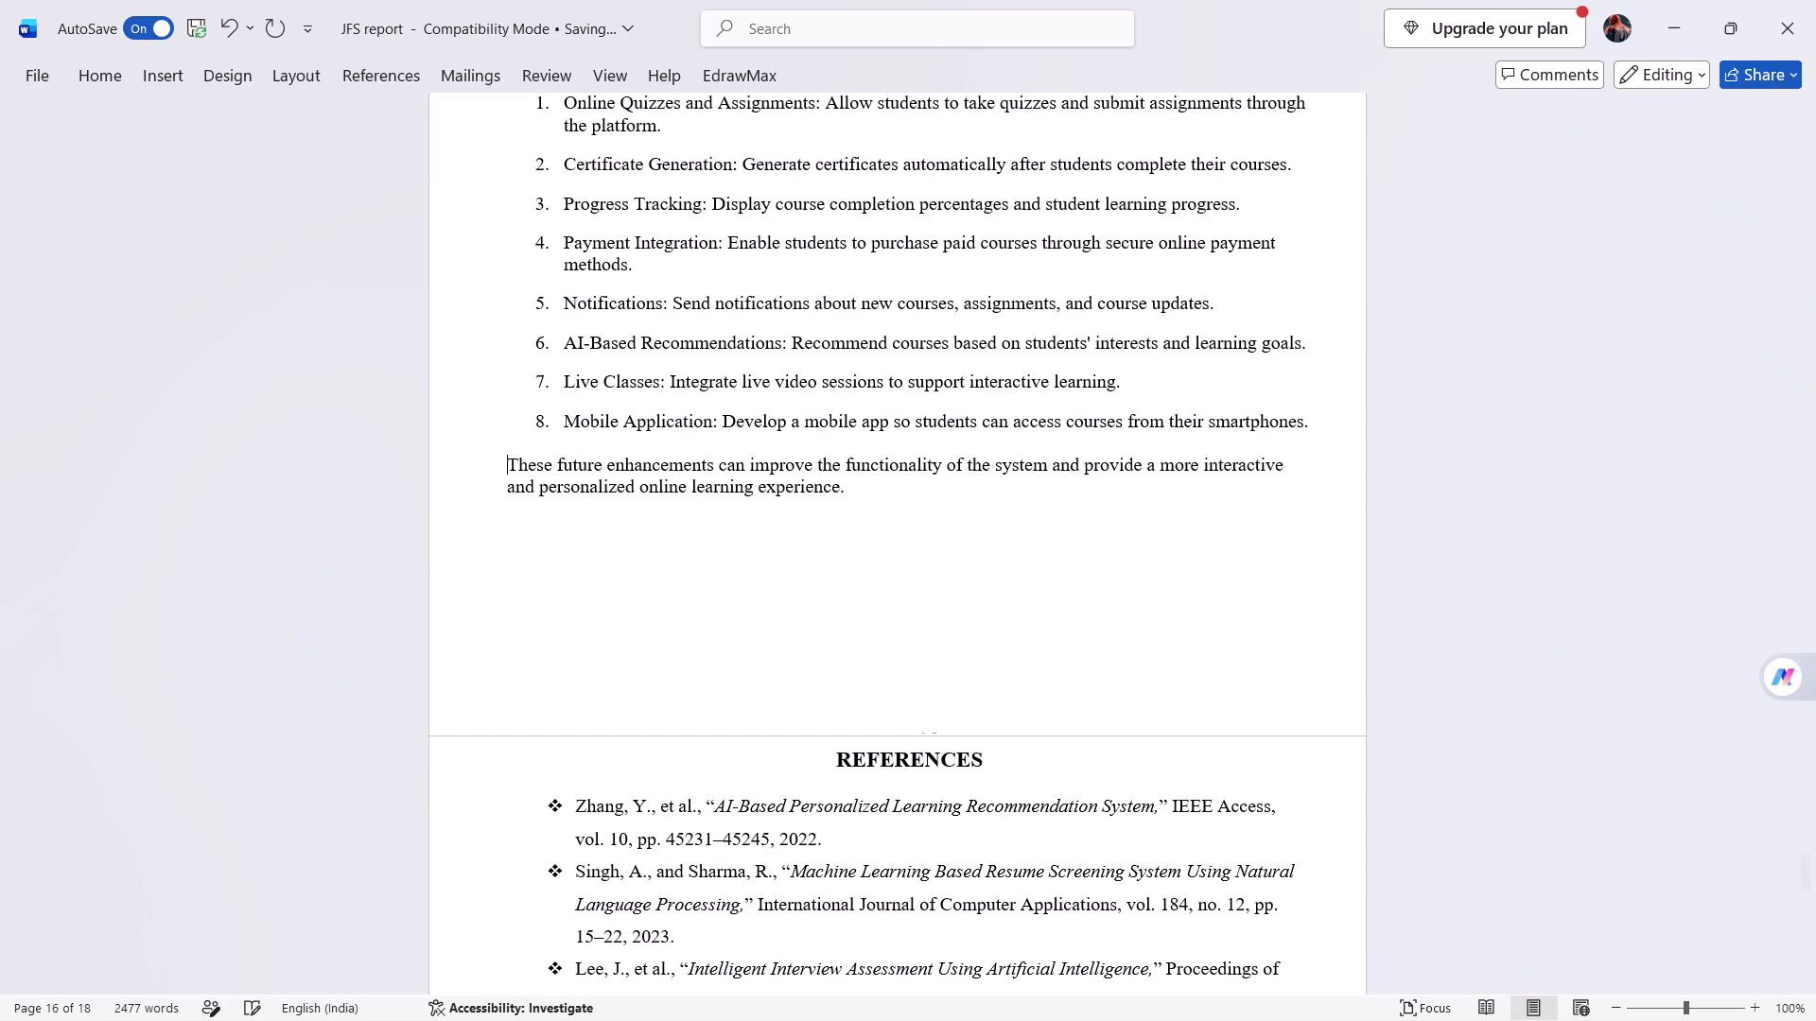
pyautogui.press('Return')
# Remove the numbers from the "Conclusion" and "Future Scope of Study" headings in Chapter 6, aligning both with the text margin.
pyautogui.scroll(3, 611, 449)
pyautogui.scroll(-1, 611, 449)
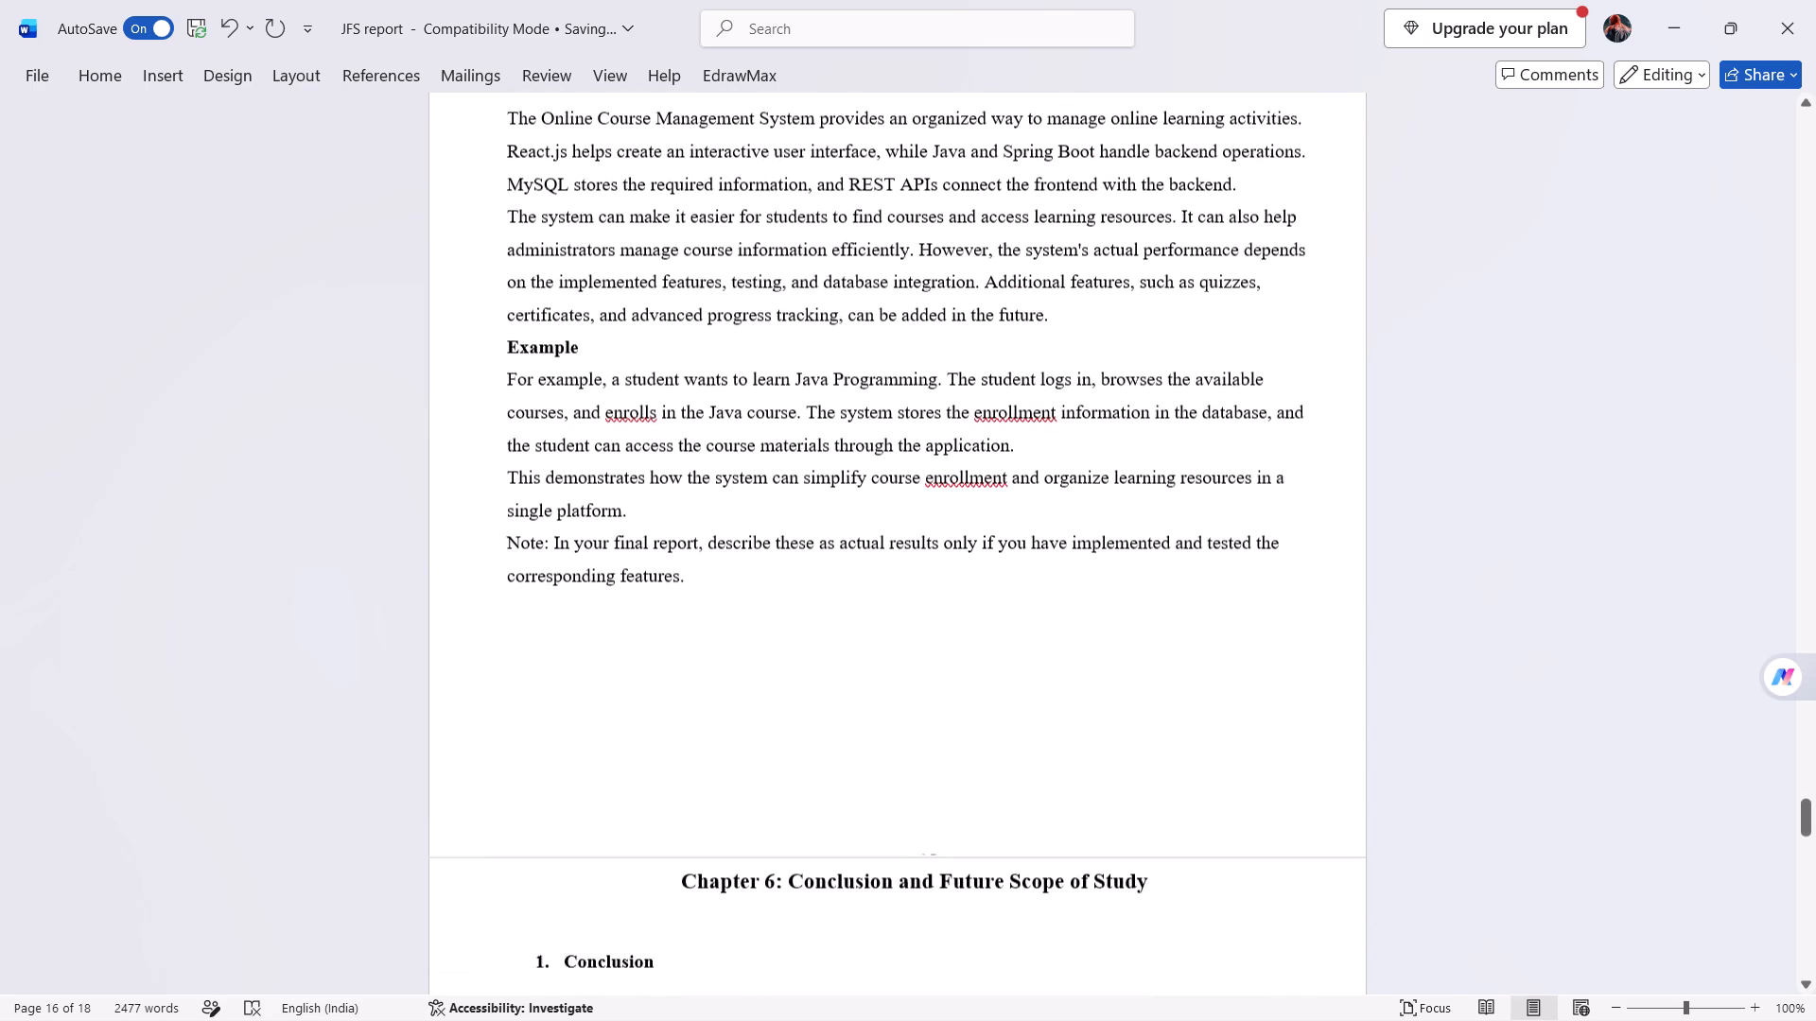
pyautogui.scroll(-2, 611, 449)
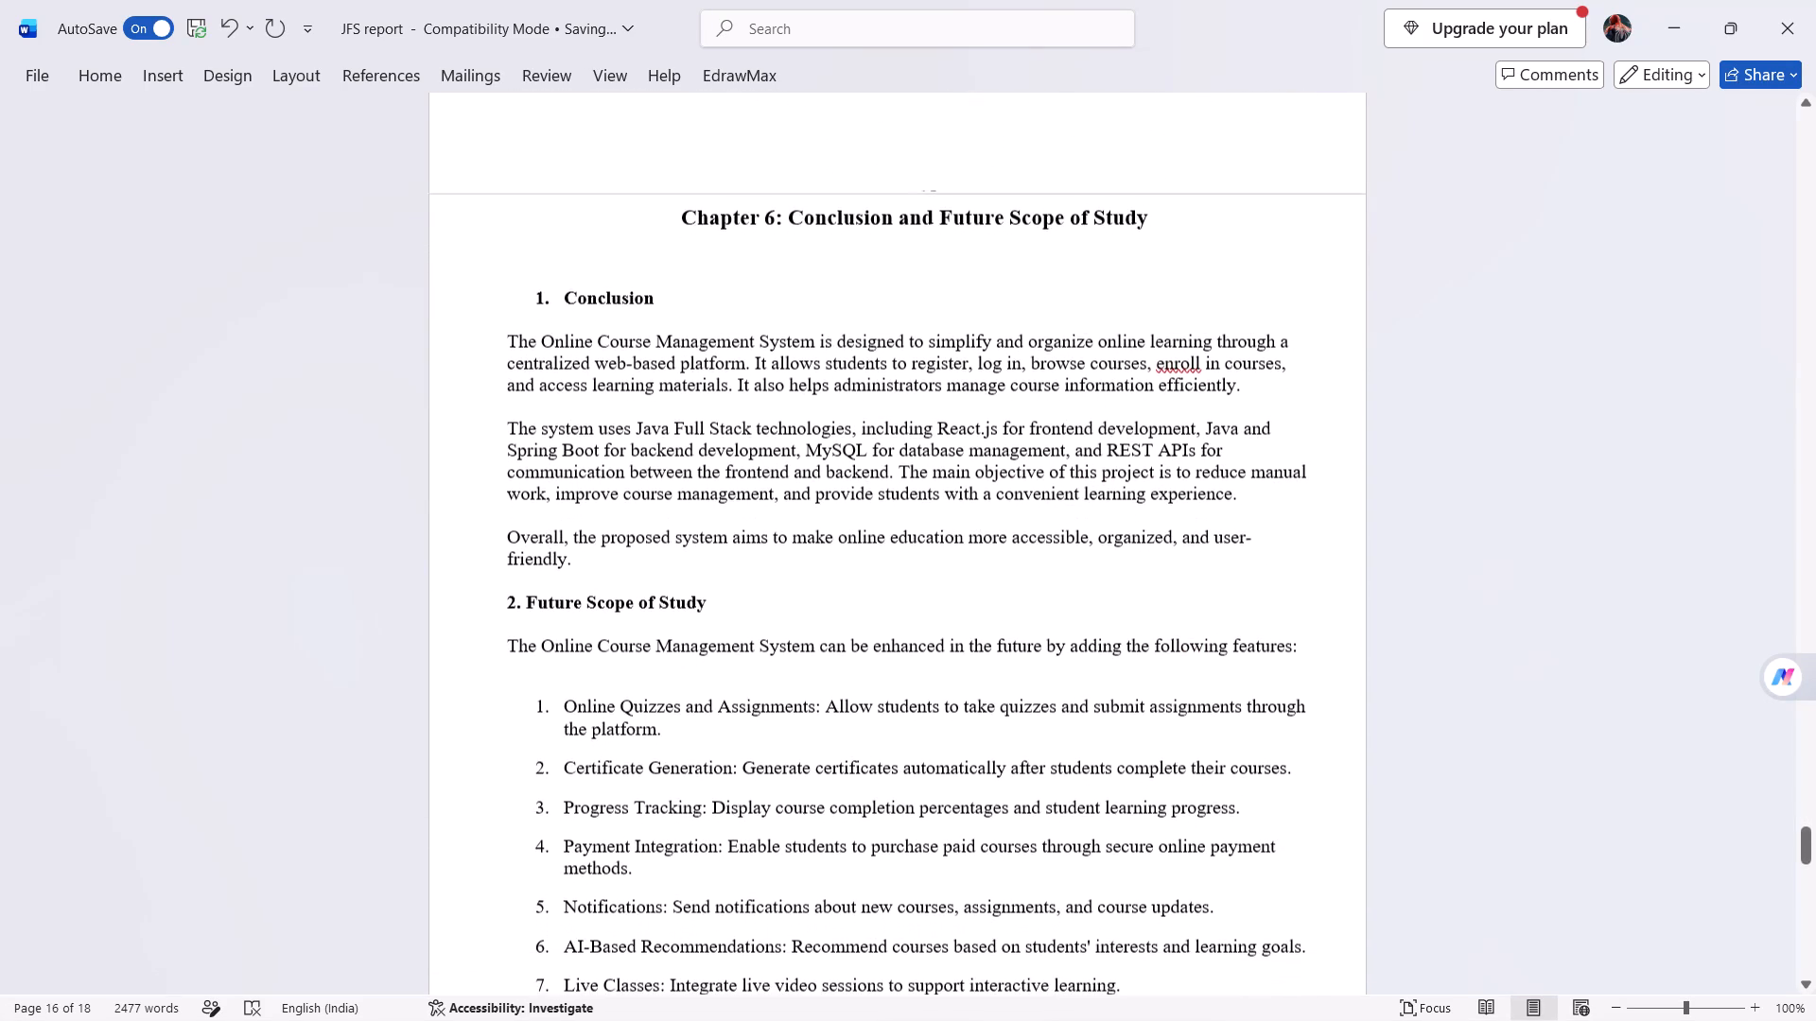
pyautogui.scroll(-1, 611, 449)
pyautogui.click(551, 293)
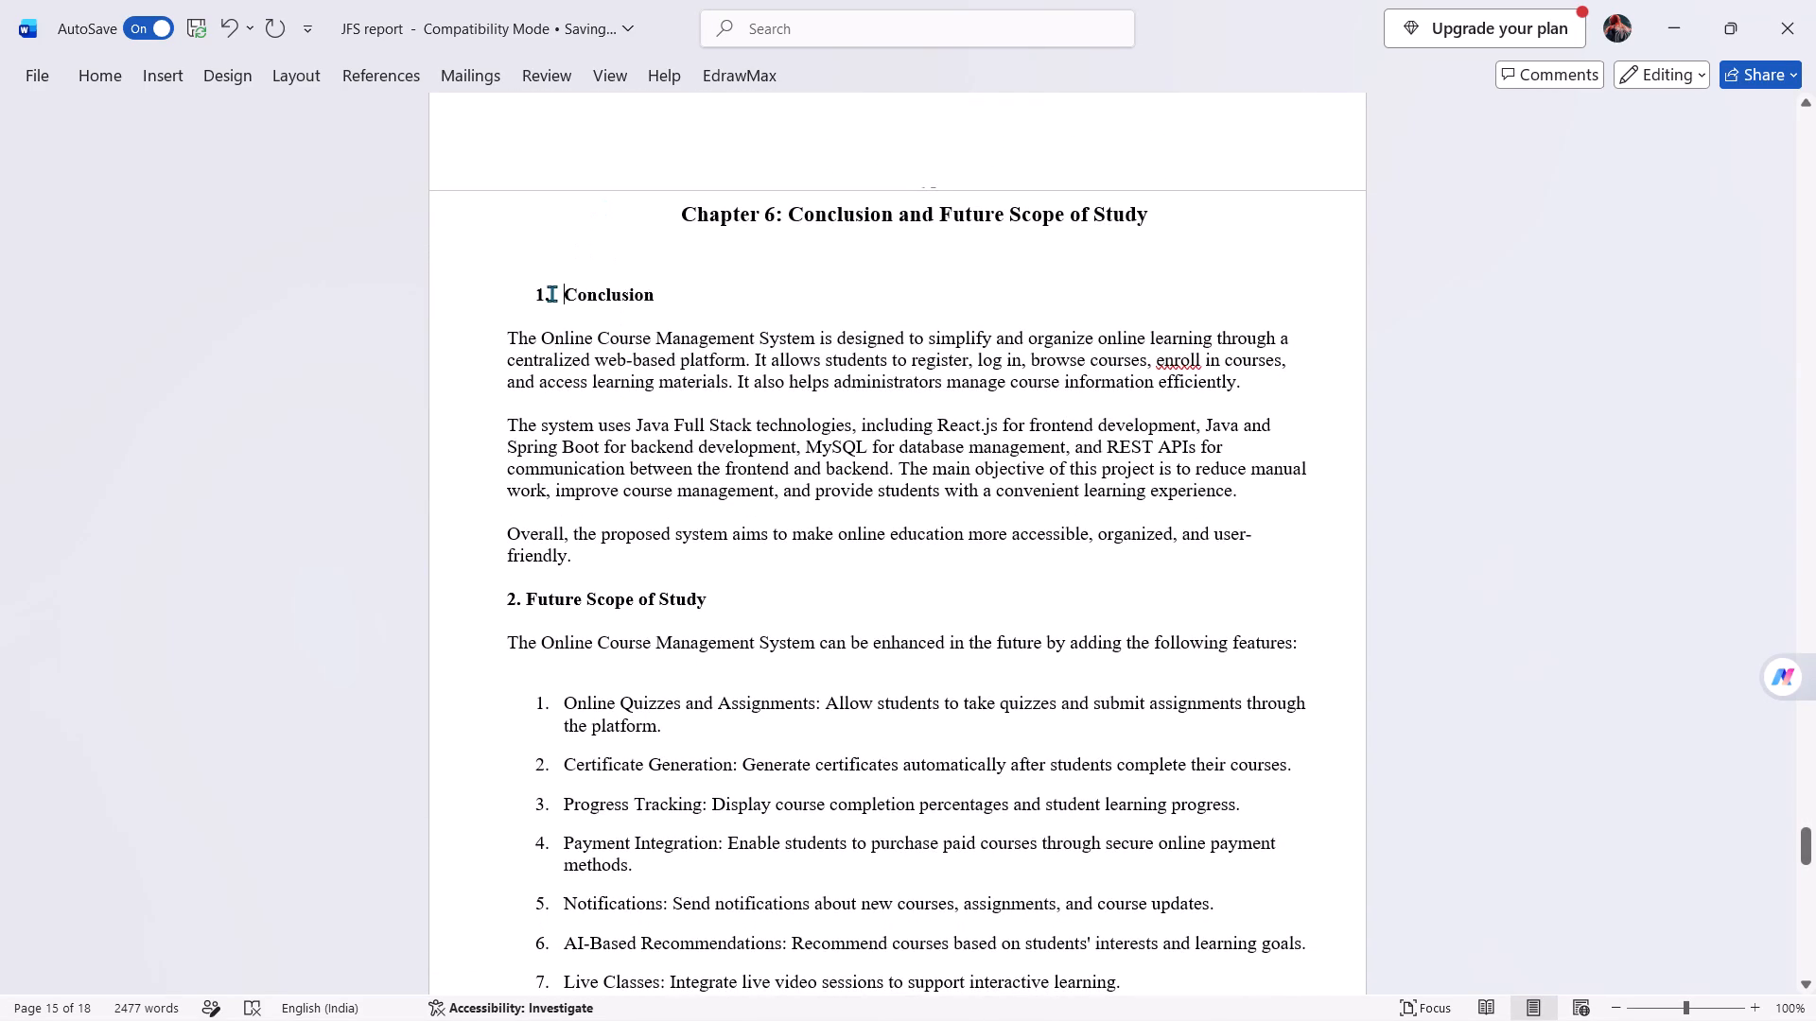
pyautogui.press('BackSpace')
pyautogui.press('BackSpace')
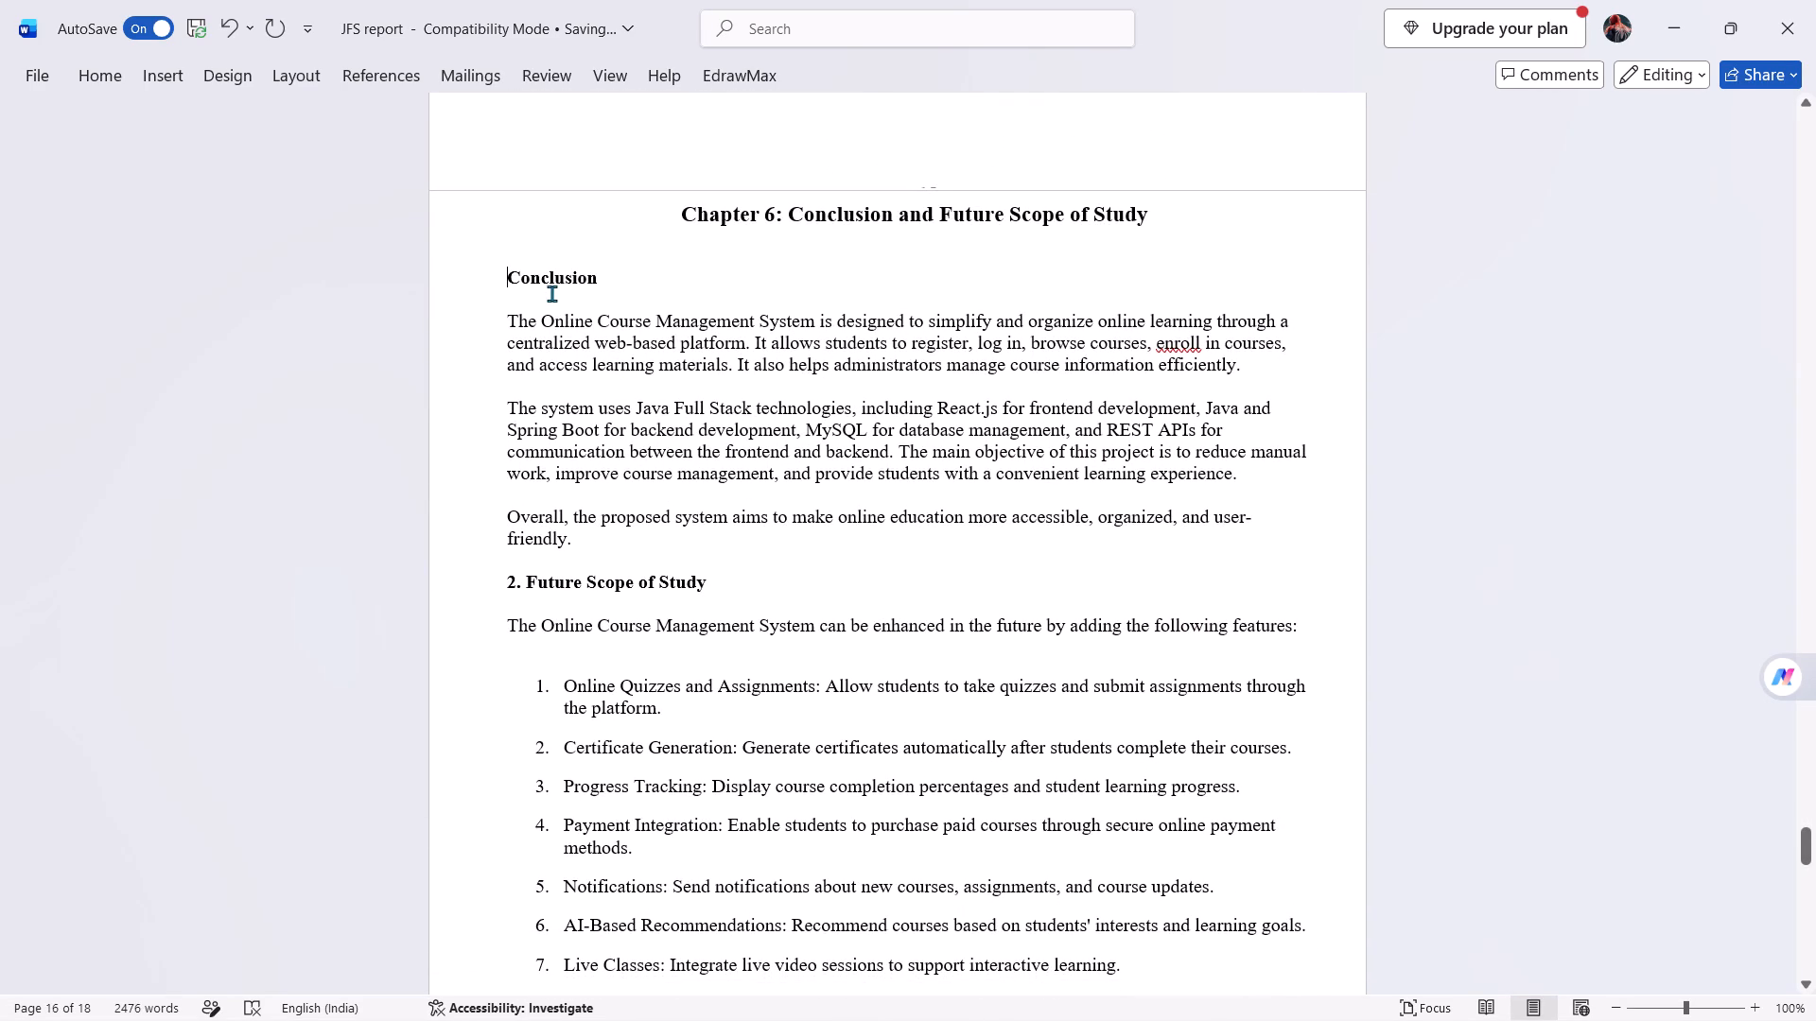
pyautogui.click(530, 588)
pyautogui.press('BackSpace')
pyautogui.press('BackSpace')
pyautogui.press('BackSpace')
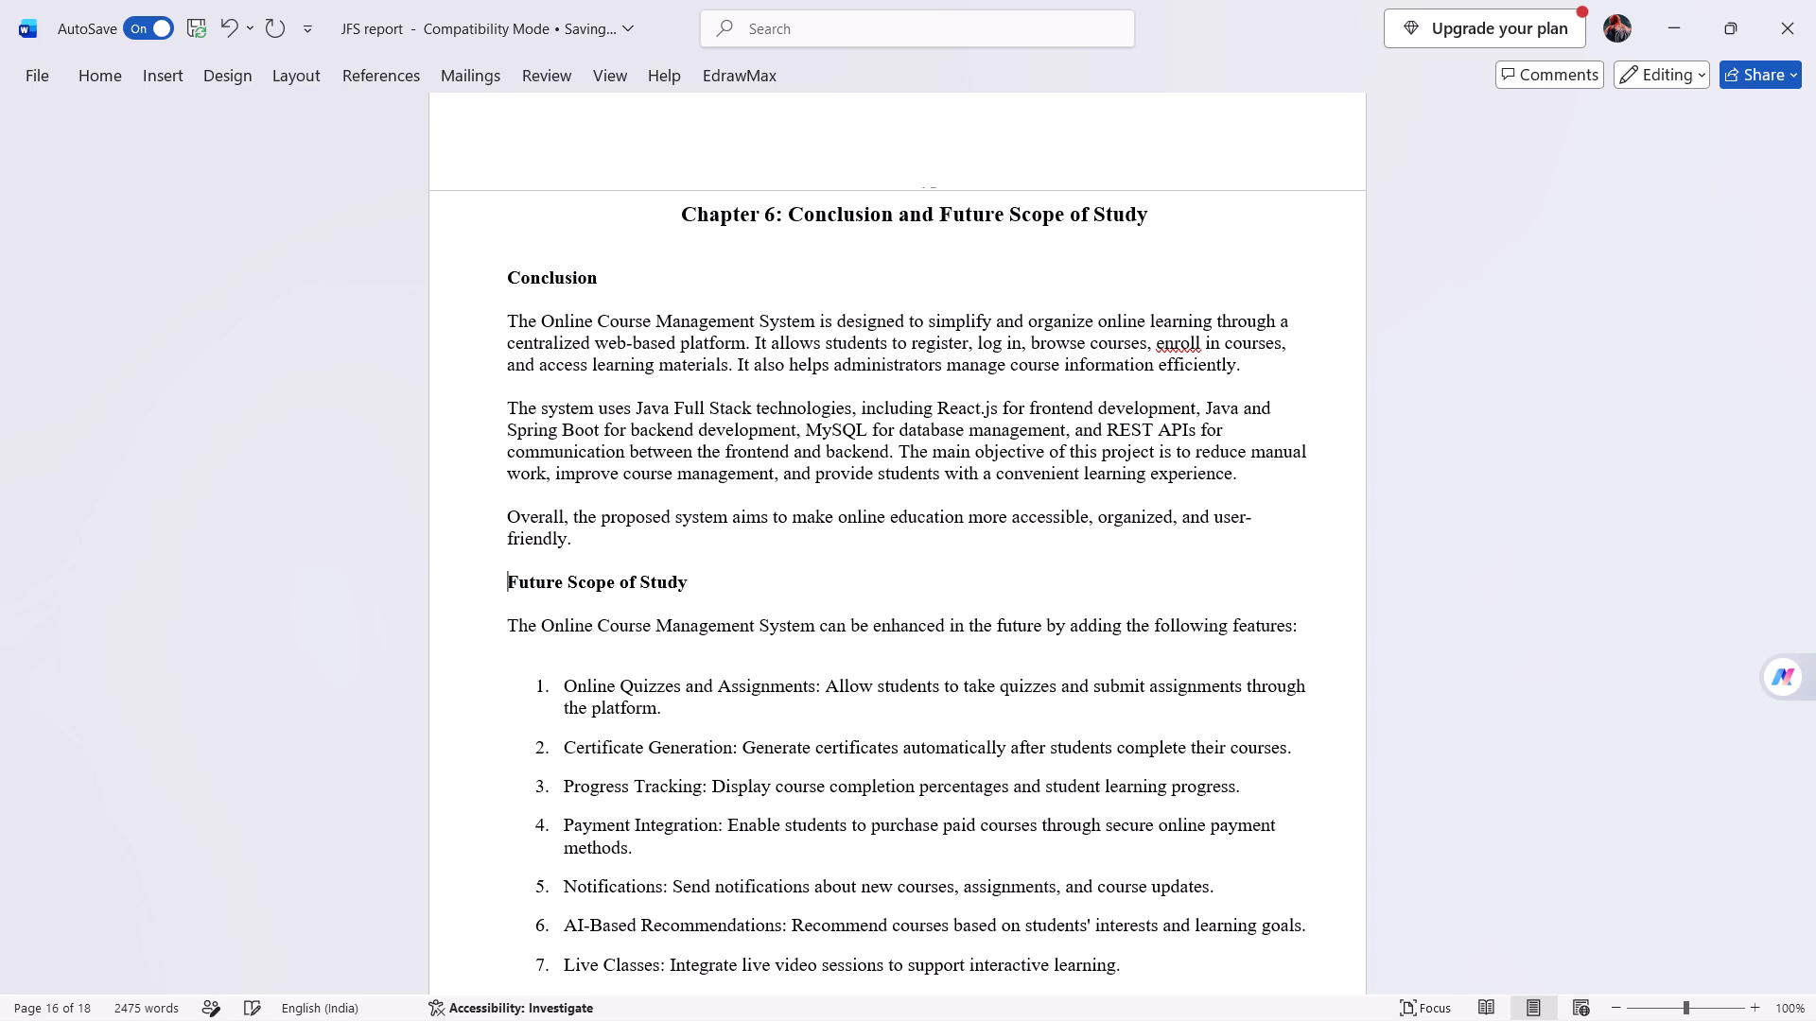
pyautogui.scroll(-4, 530, 588)
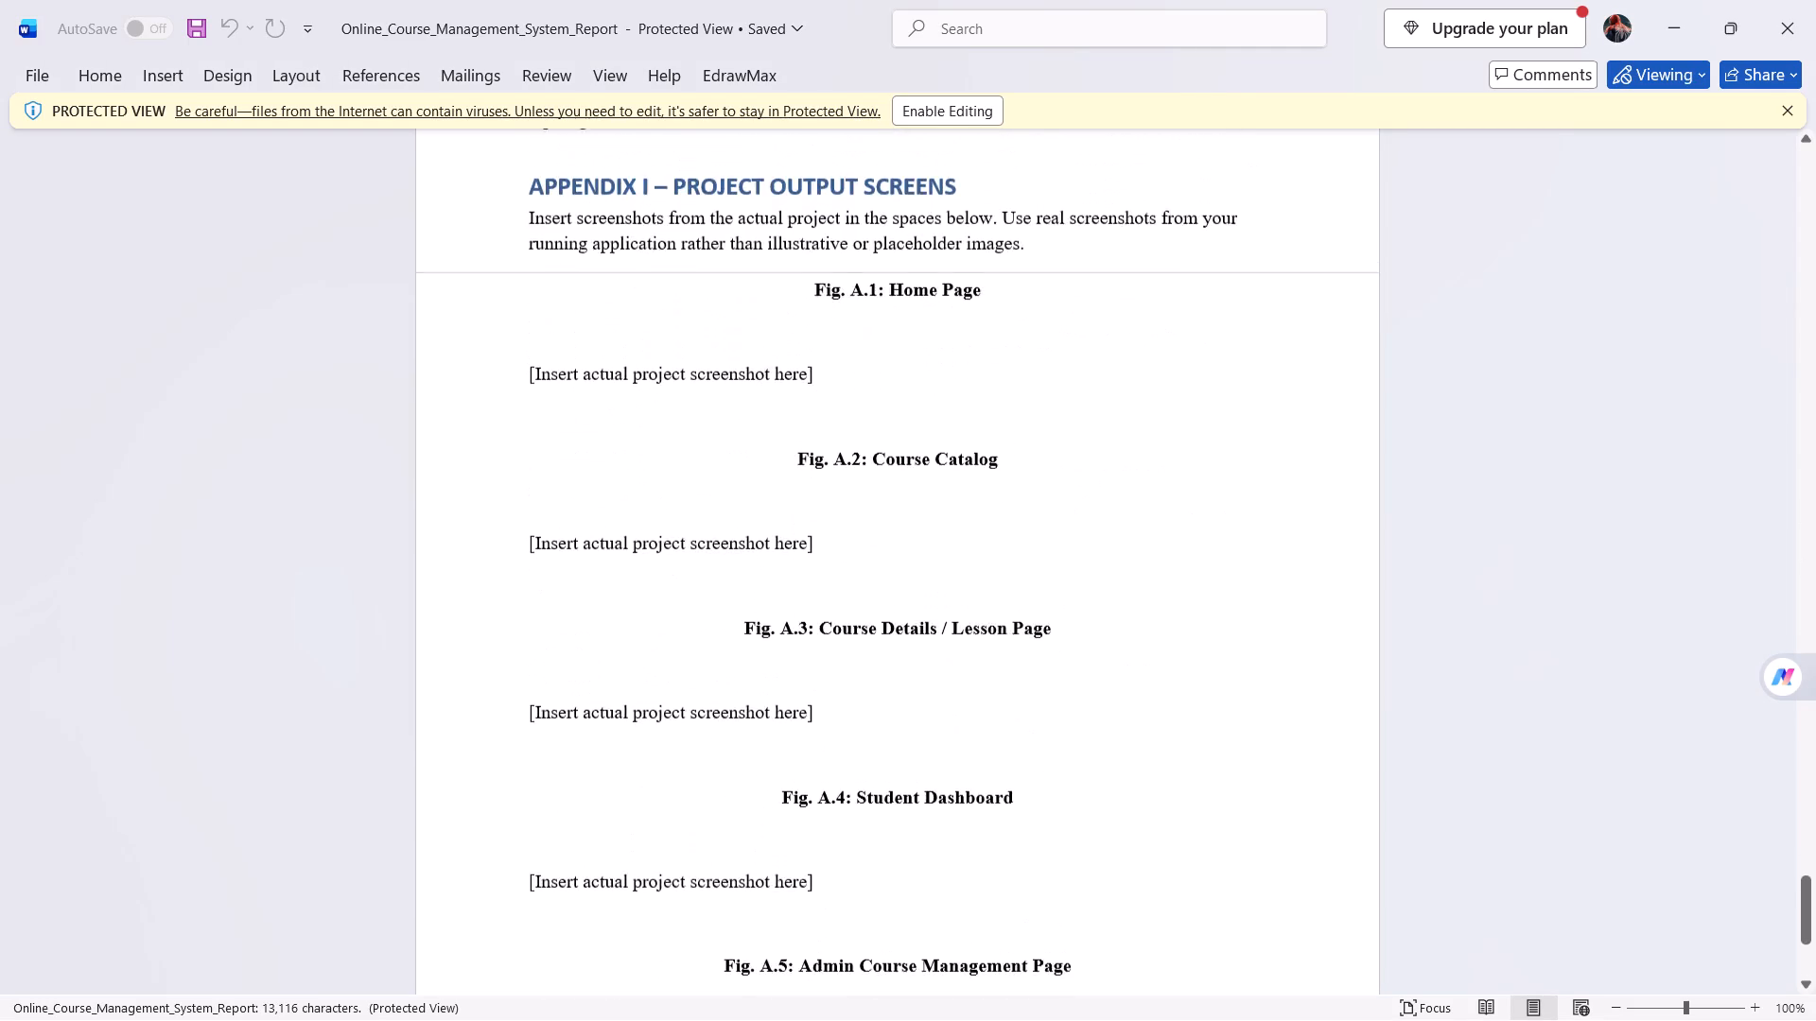
pyautogui.scroll(2, 758, 277)
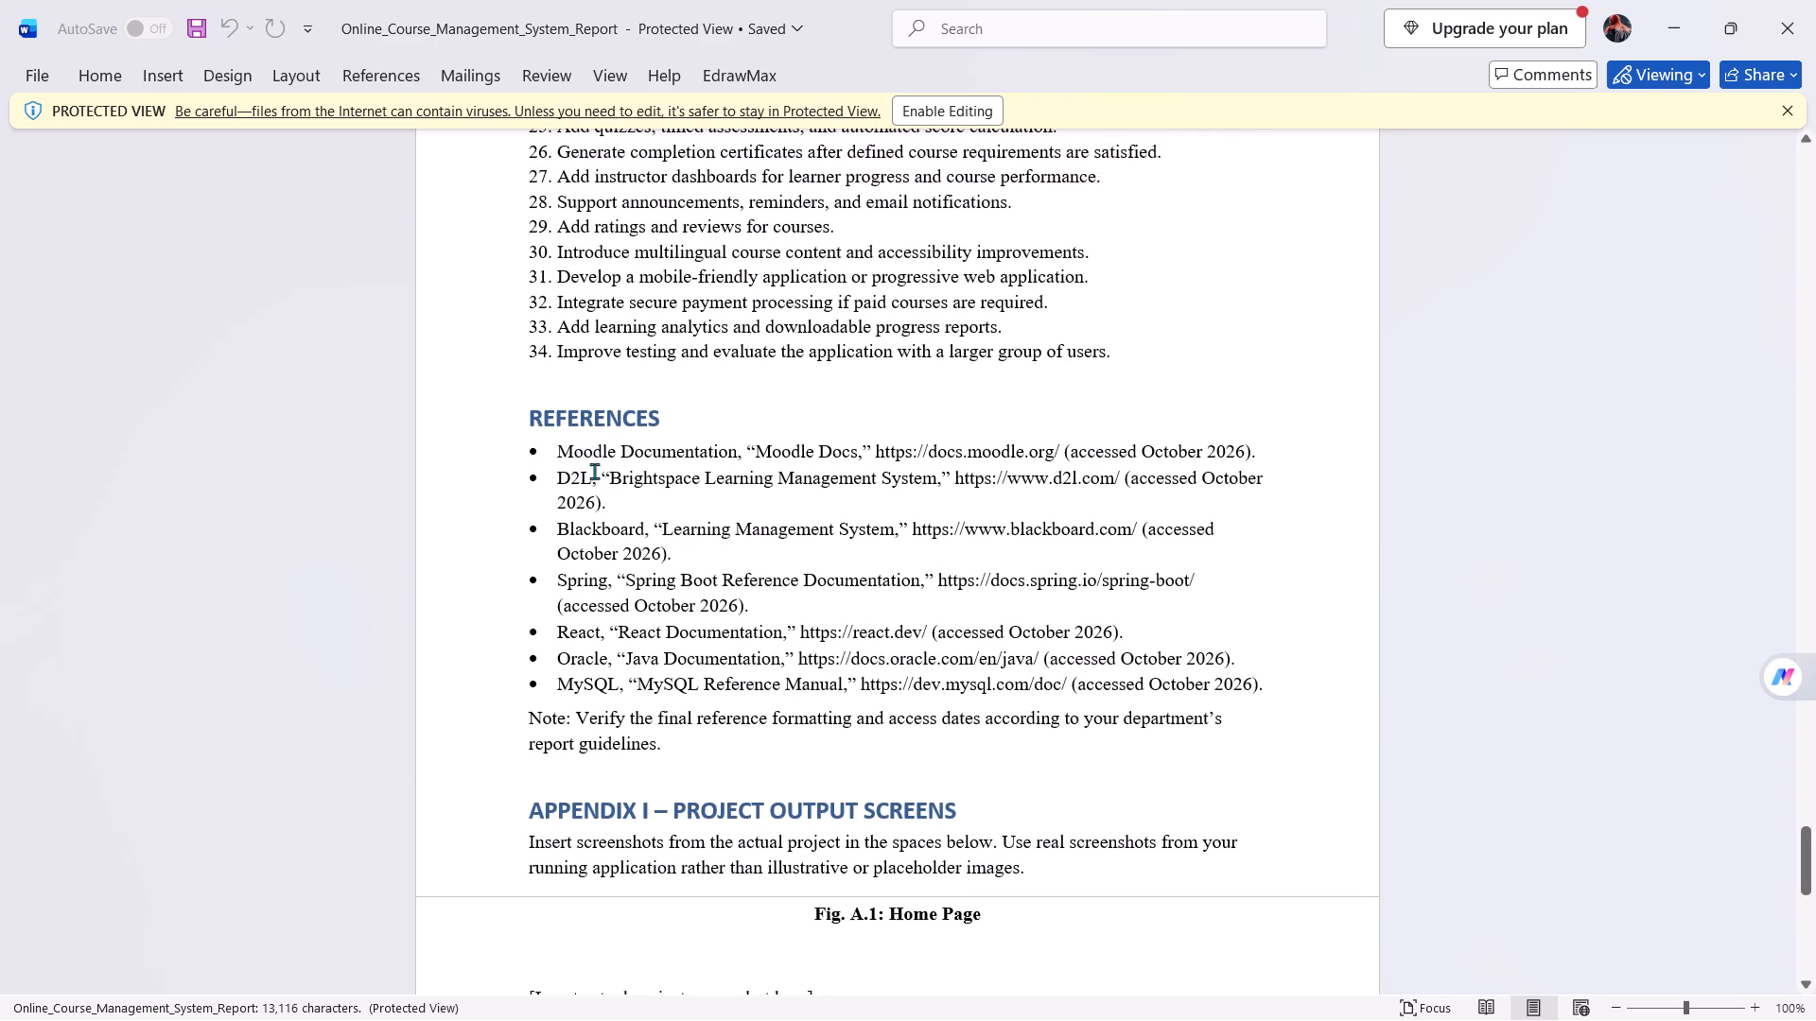
pyautogui.moveTo(549, 458); pyautogui.dragTo(594, 546)
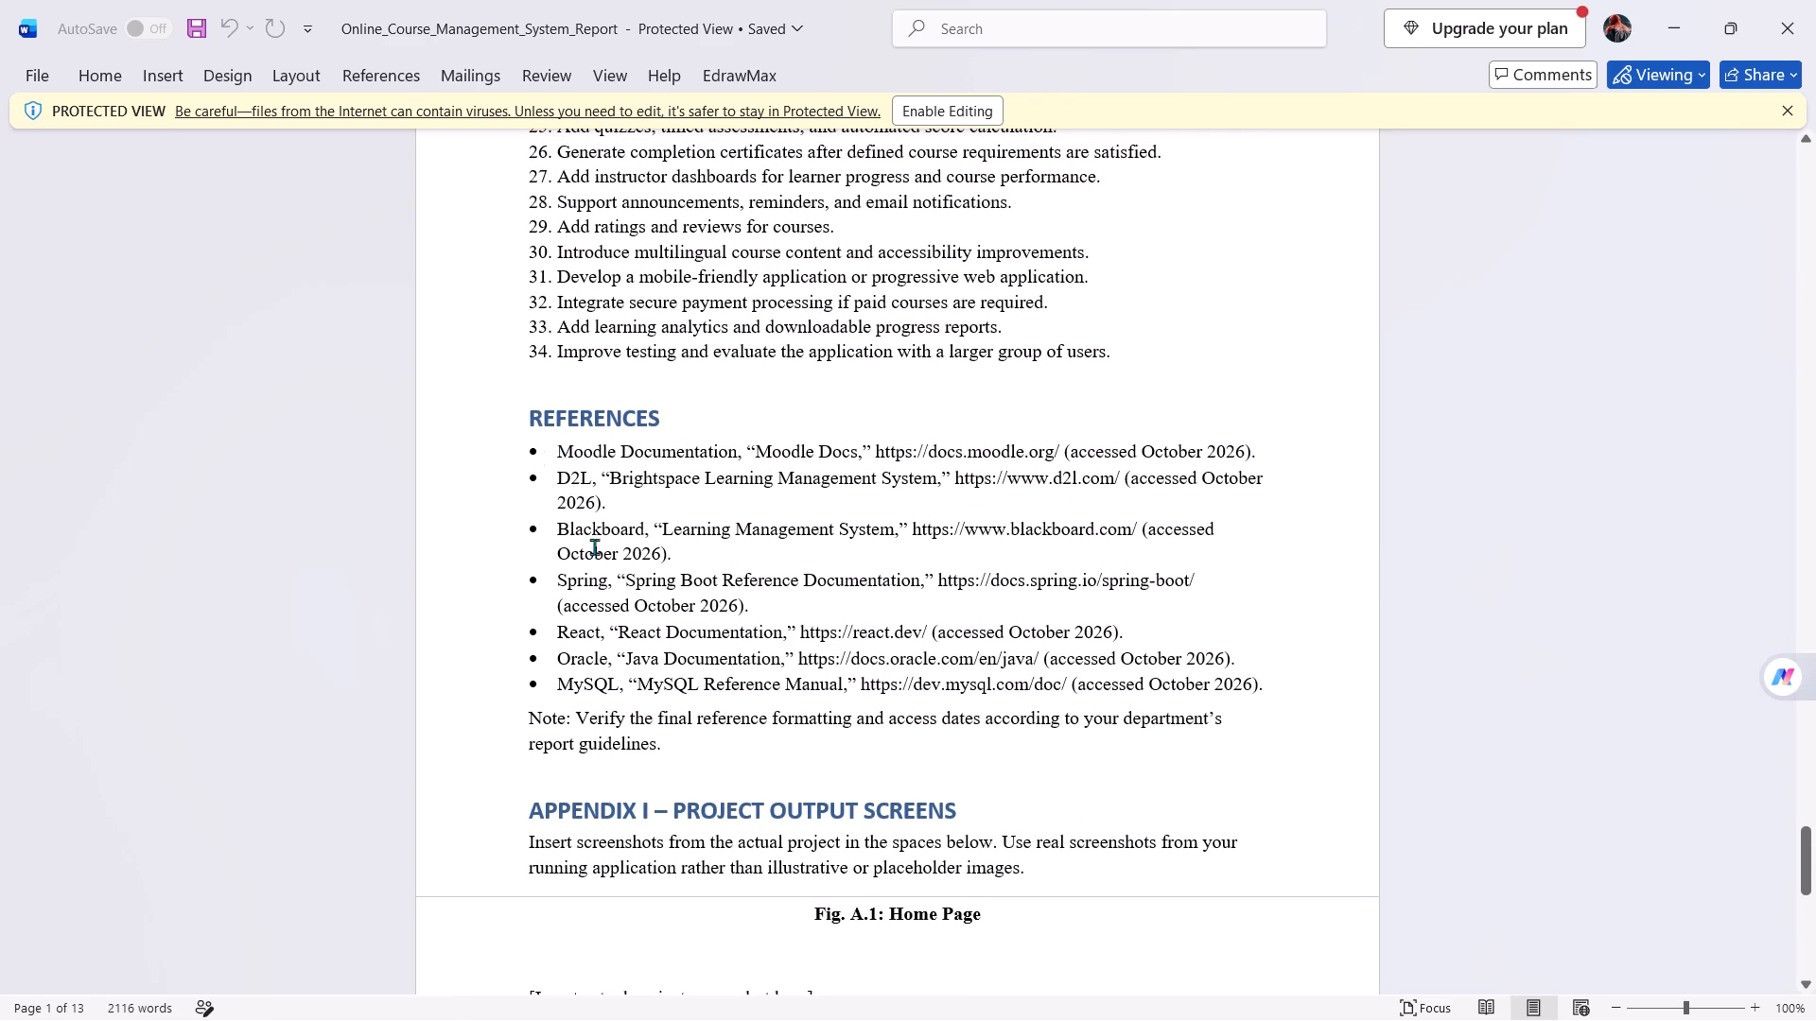
pyautogui.moveTo(594, 546); pyautogui.dragTo(978, 683)
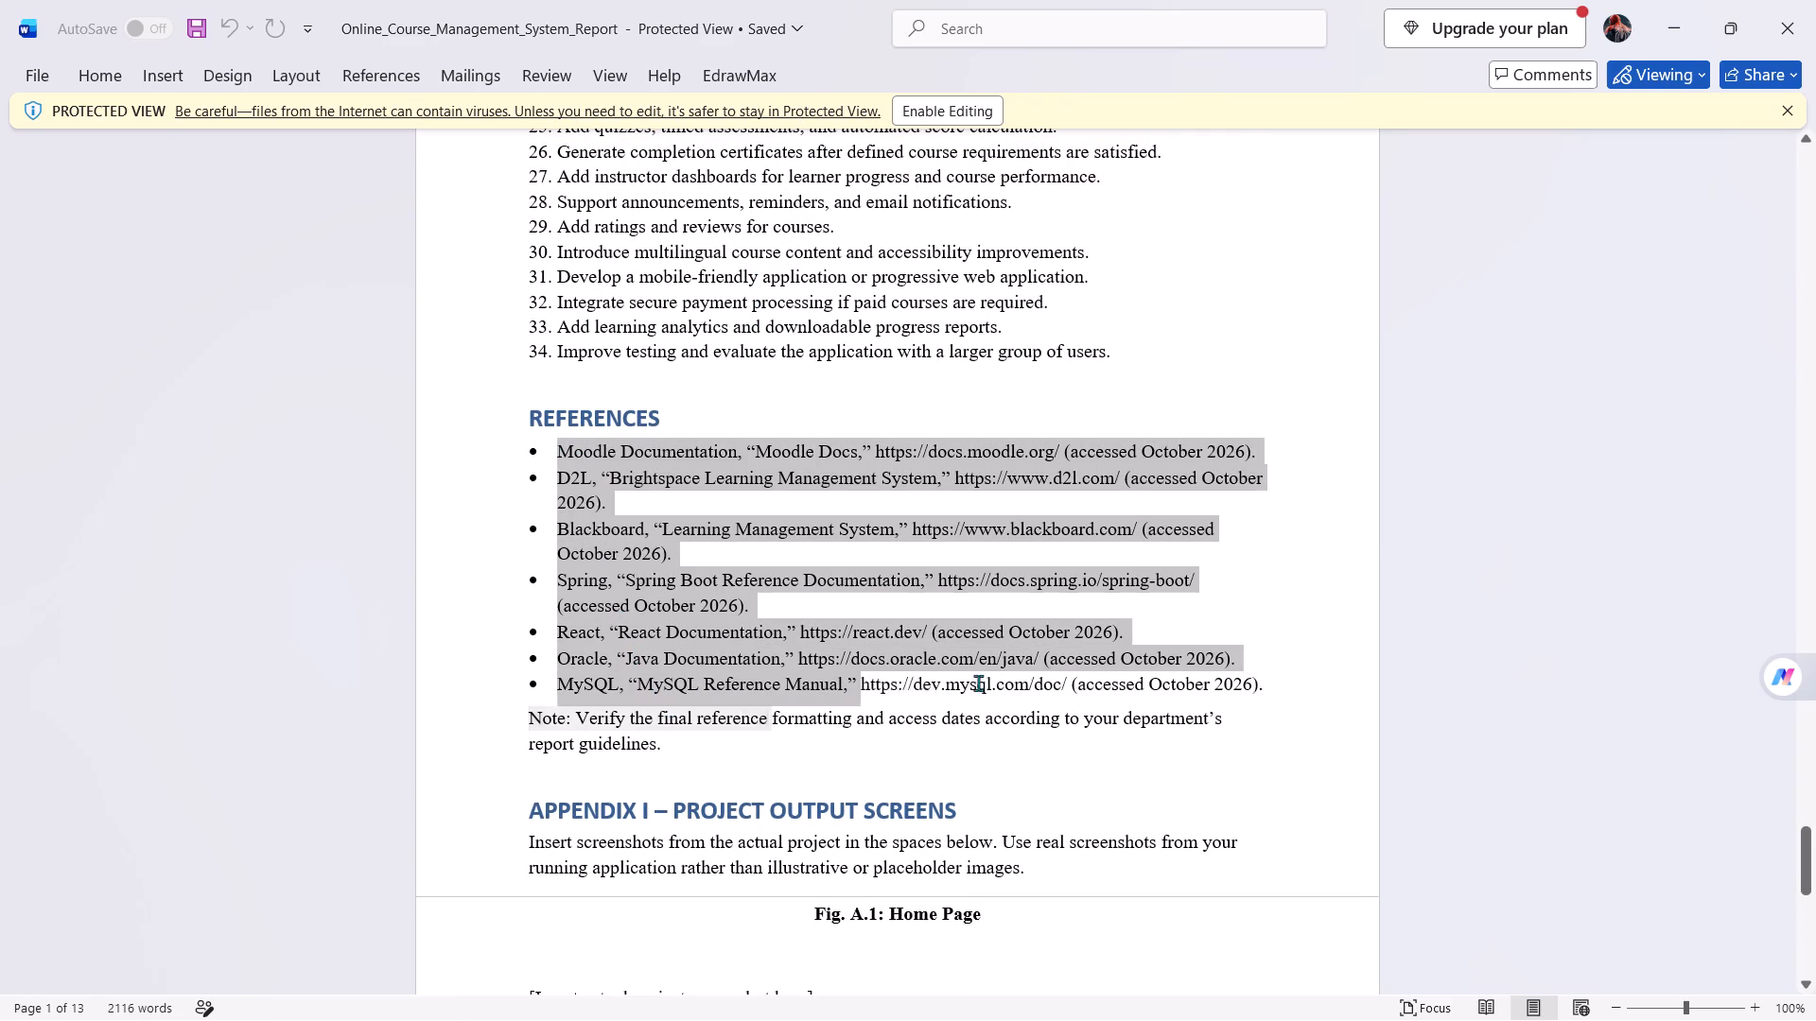
pyautogui.moveTo(978, 683); pyautogui.dragTo(1283, 698)
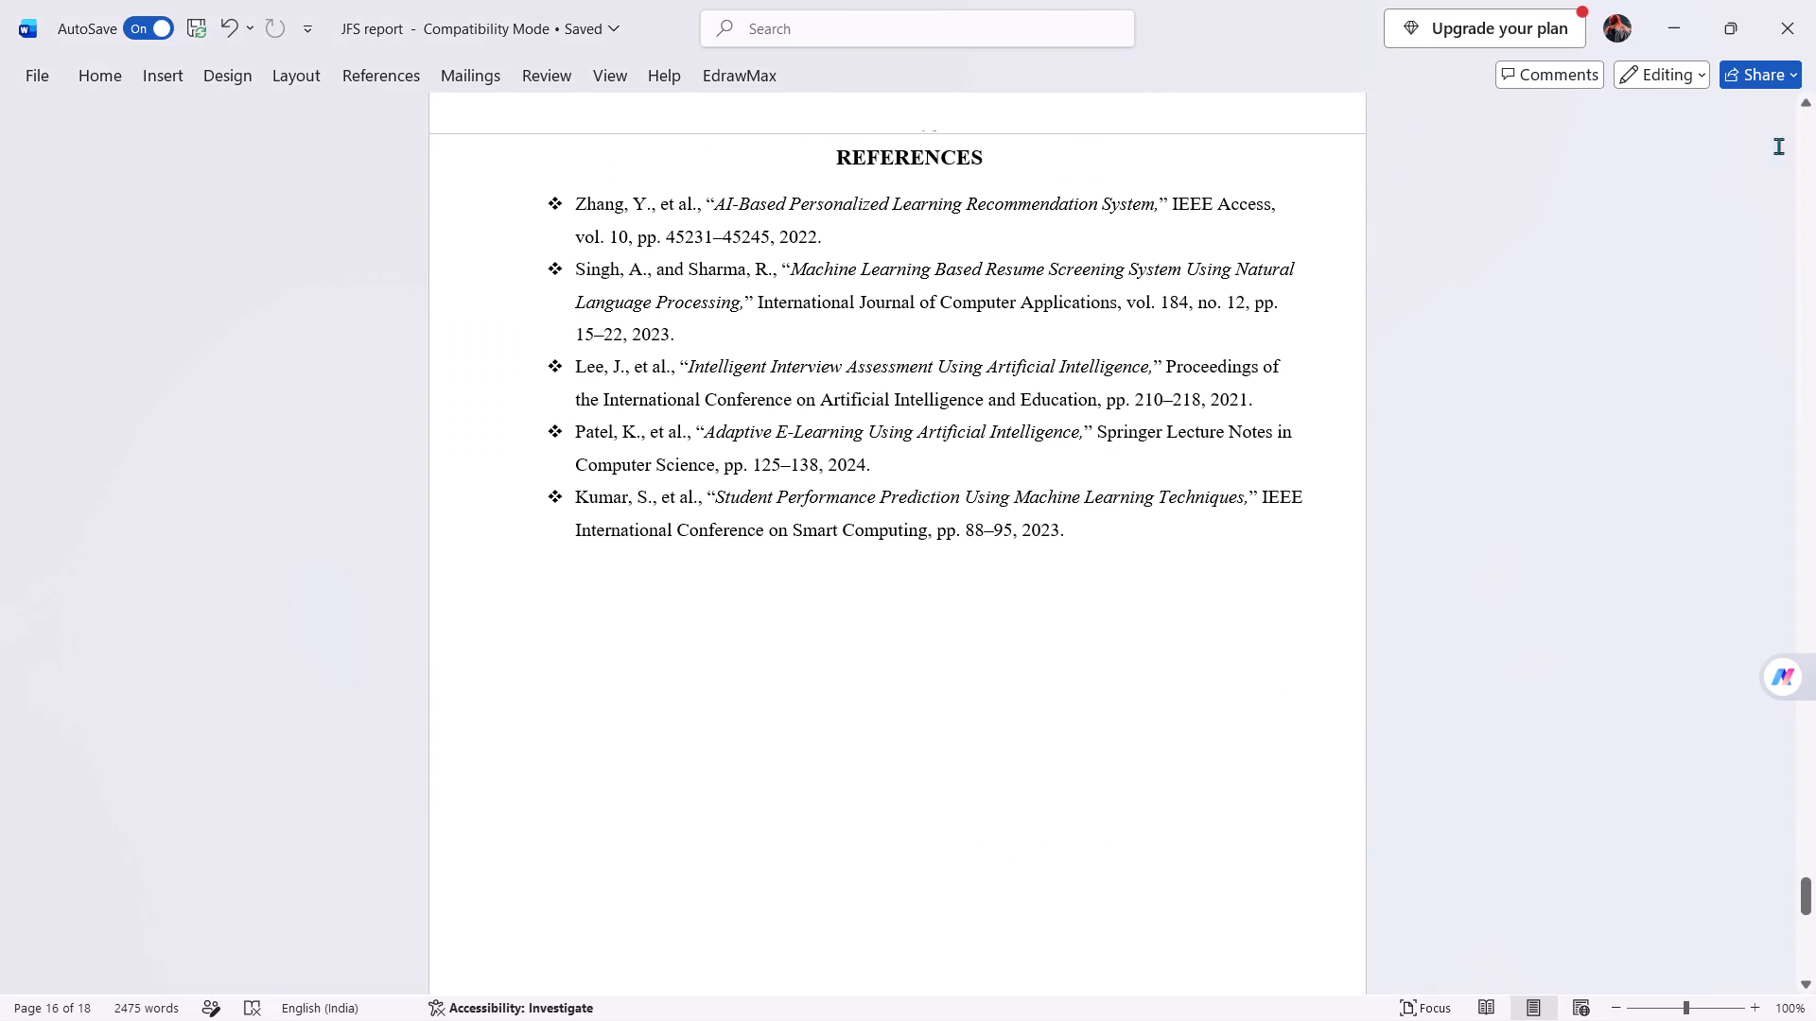
# Close the JFS report document.
pyautogui.click(1790, 10)
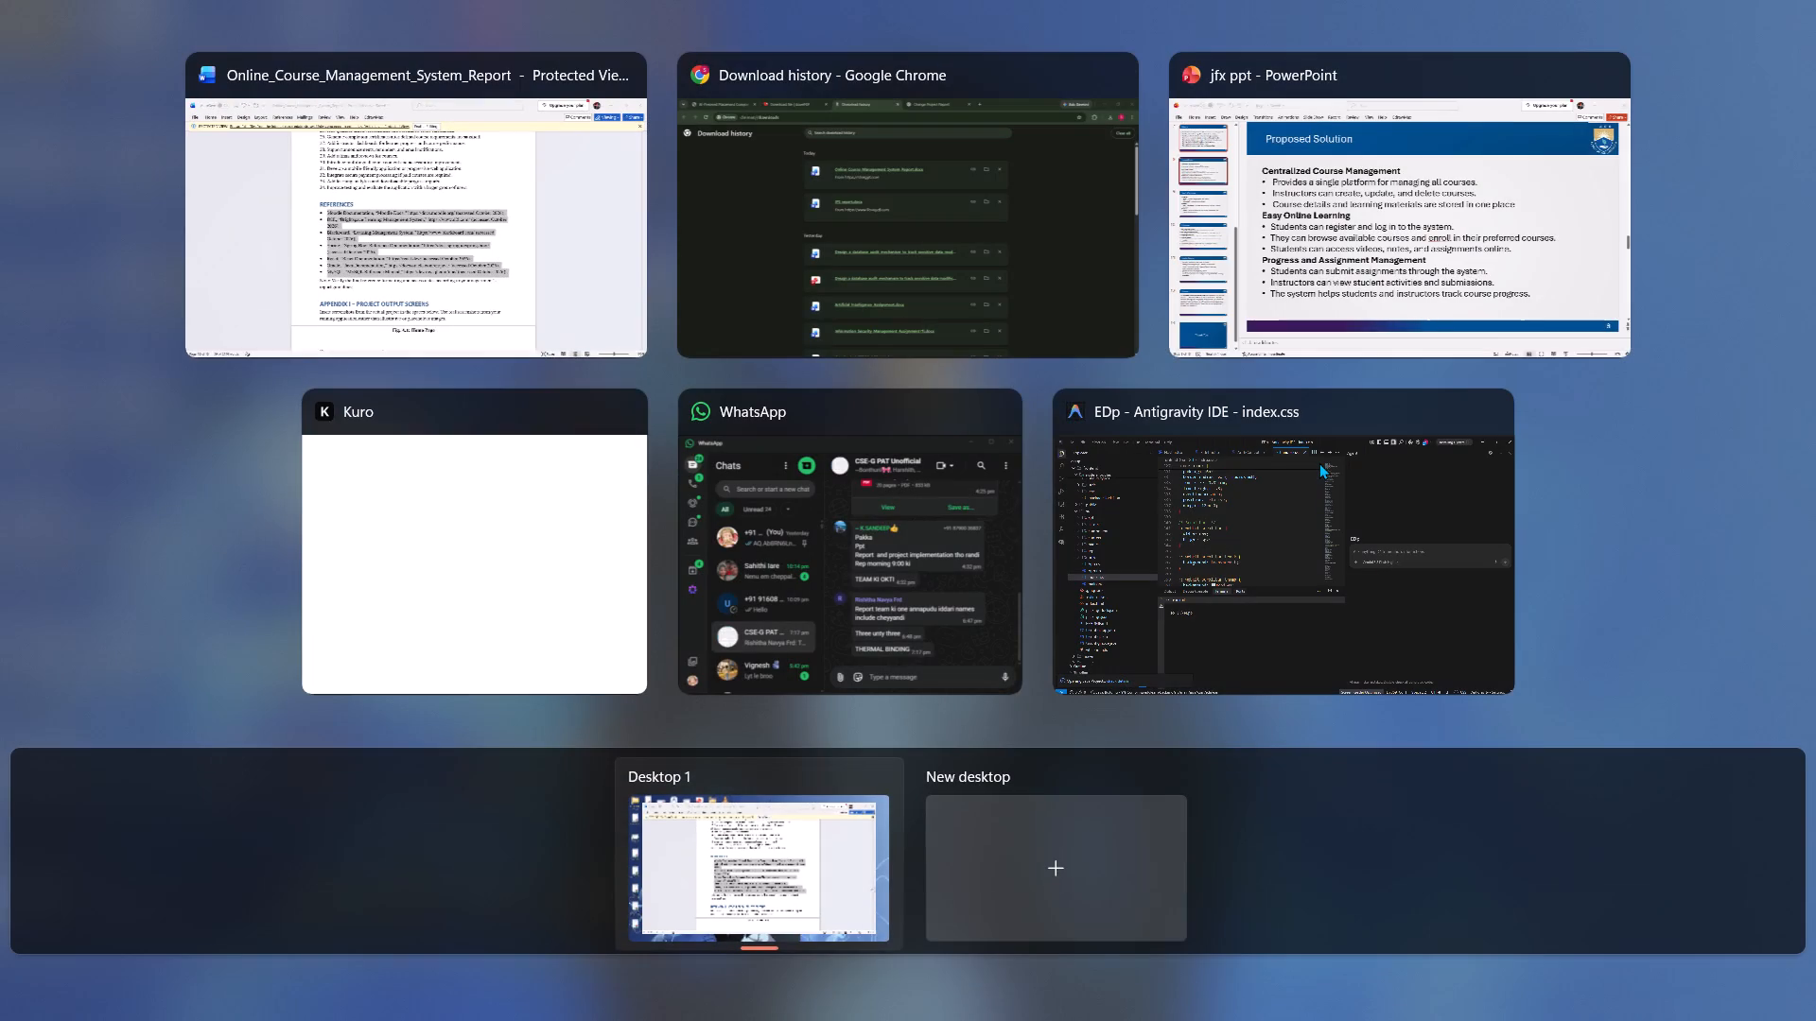
# Reopen the JFS report Word document stored in Downloads from the recent files in File Explorer.
pyautogui.click(543, 236)
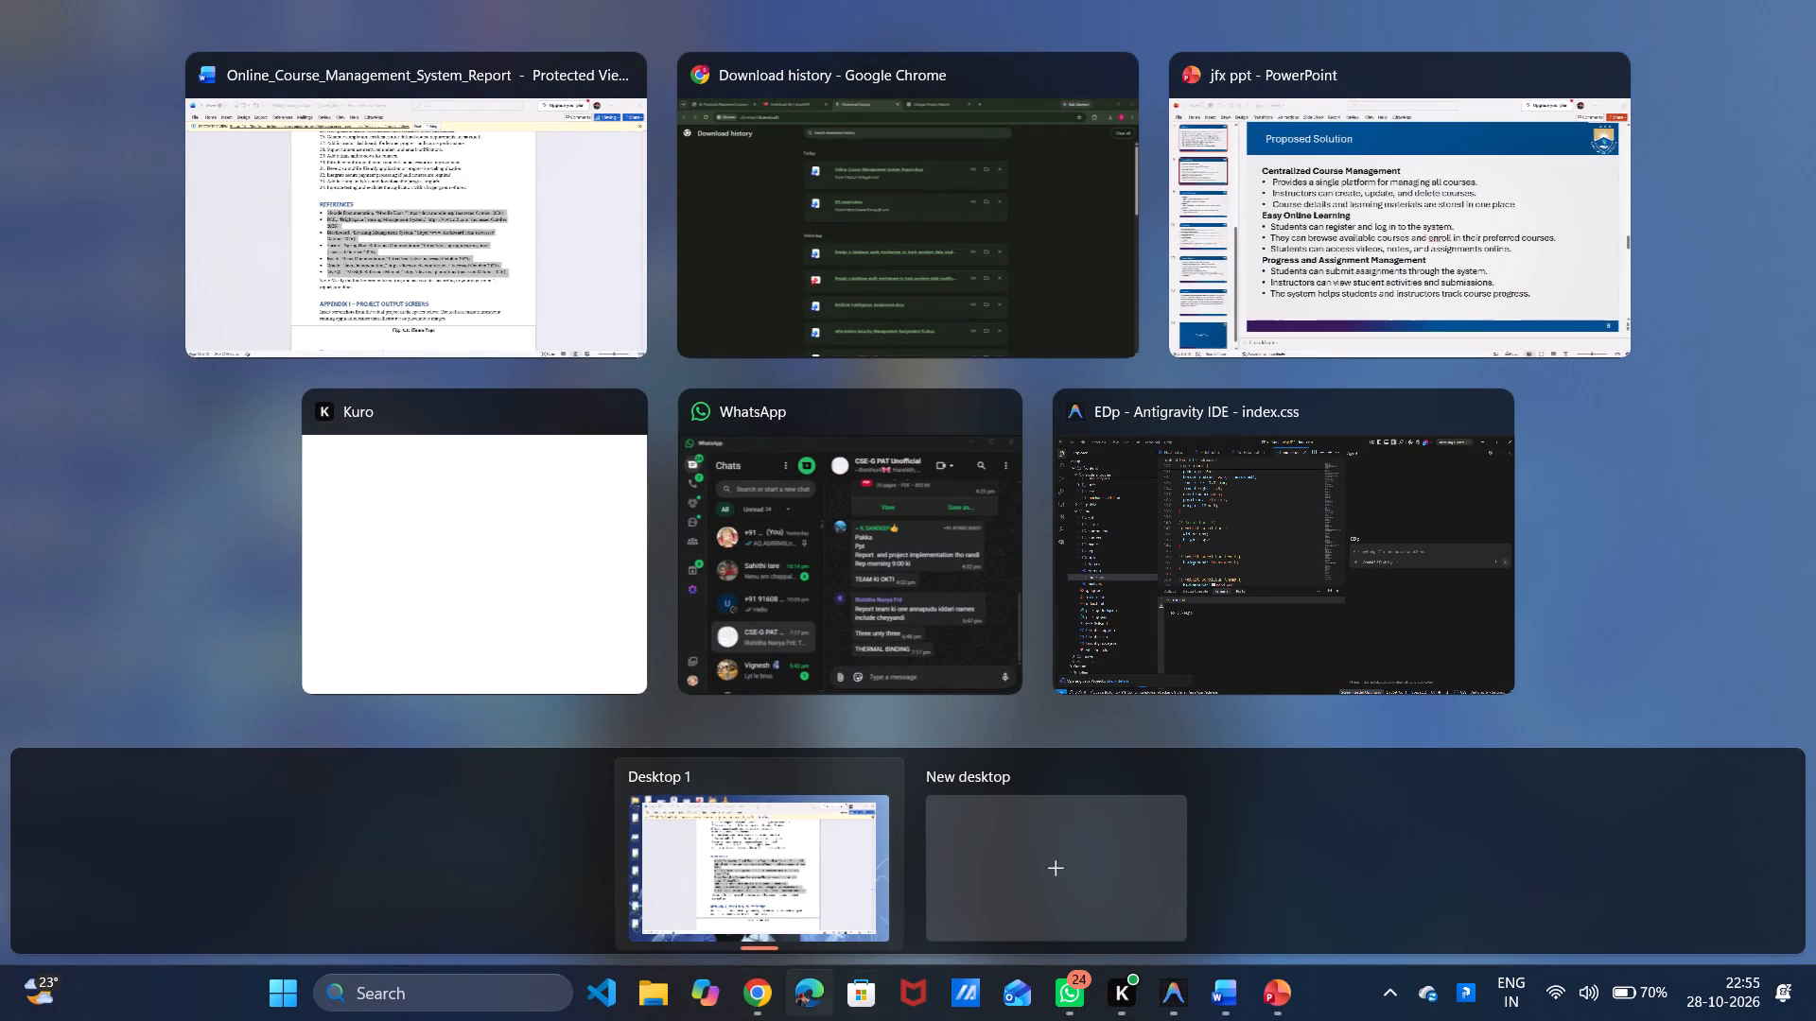
pyautogui.click(650, 1016)
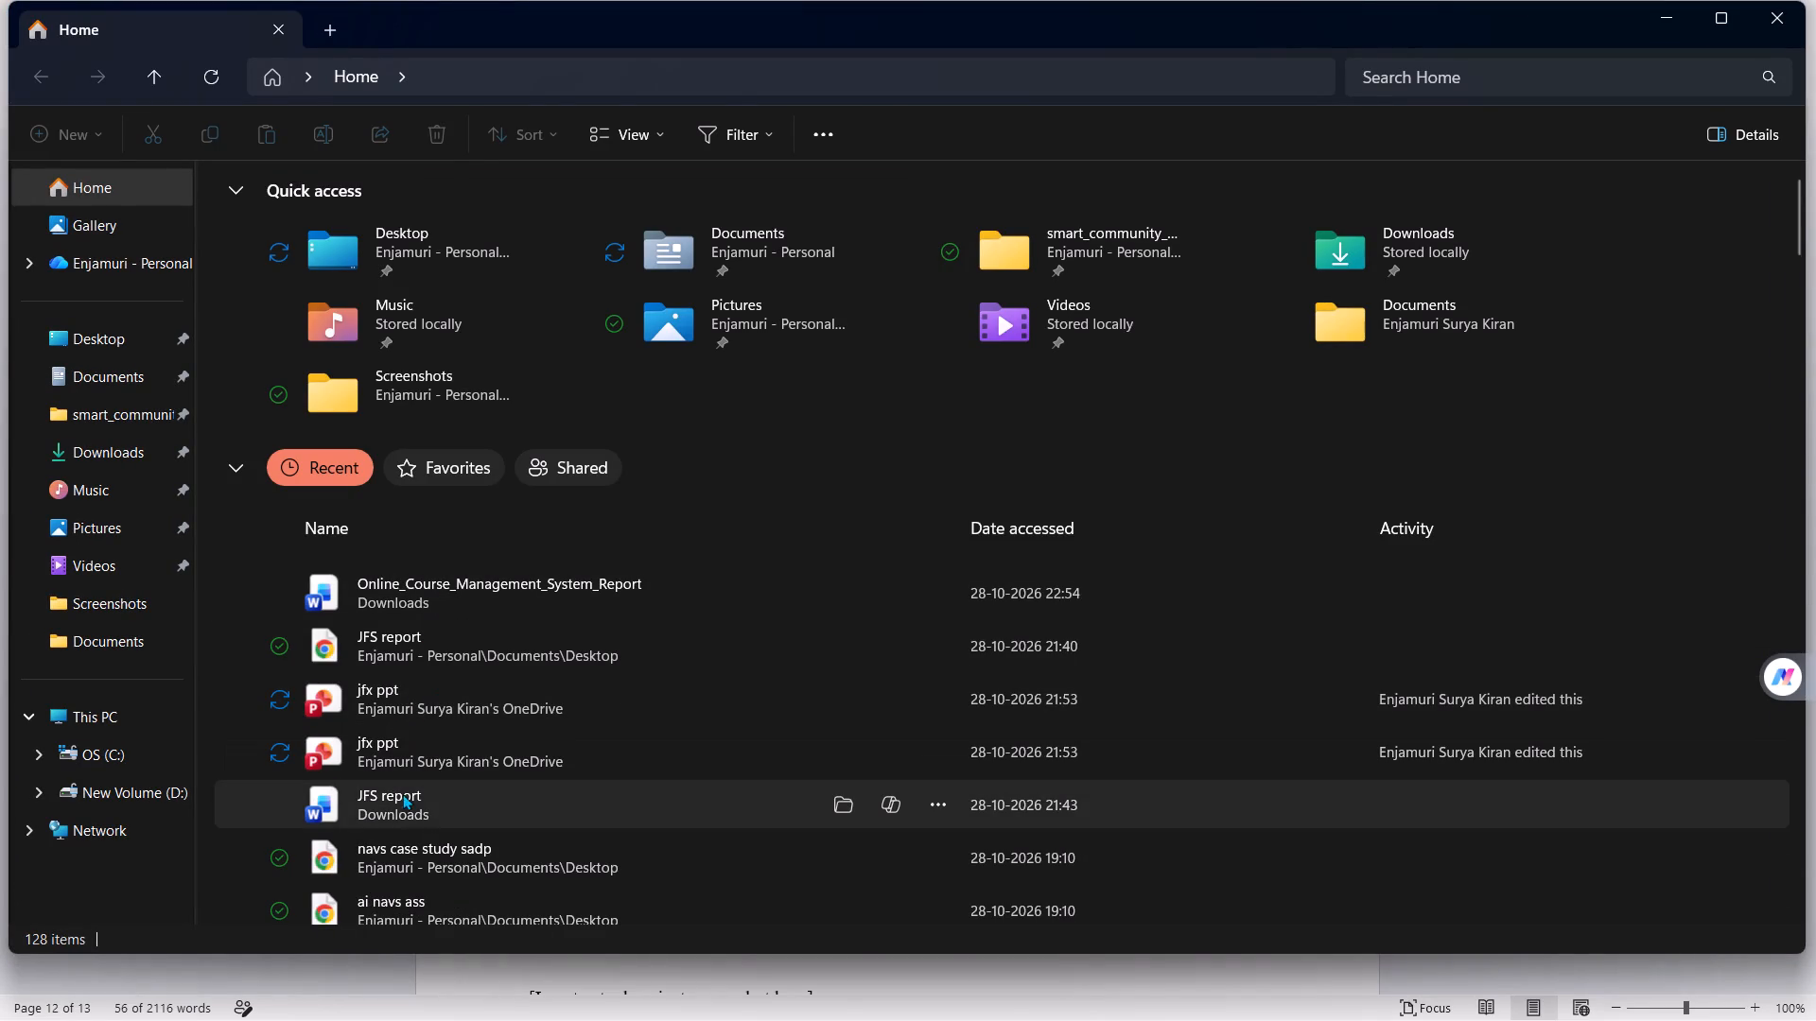
pyautogui.doubleClick(401, 805)
# Review the JFS report's title pages, table of contents, literature review and Chapter 3, checking the jfx ppt Proposed Solution slide in between.
pyautogui.scroll(-1, 401, 805)
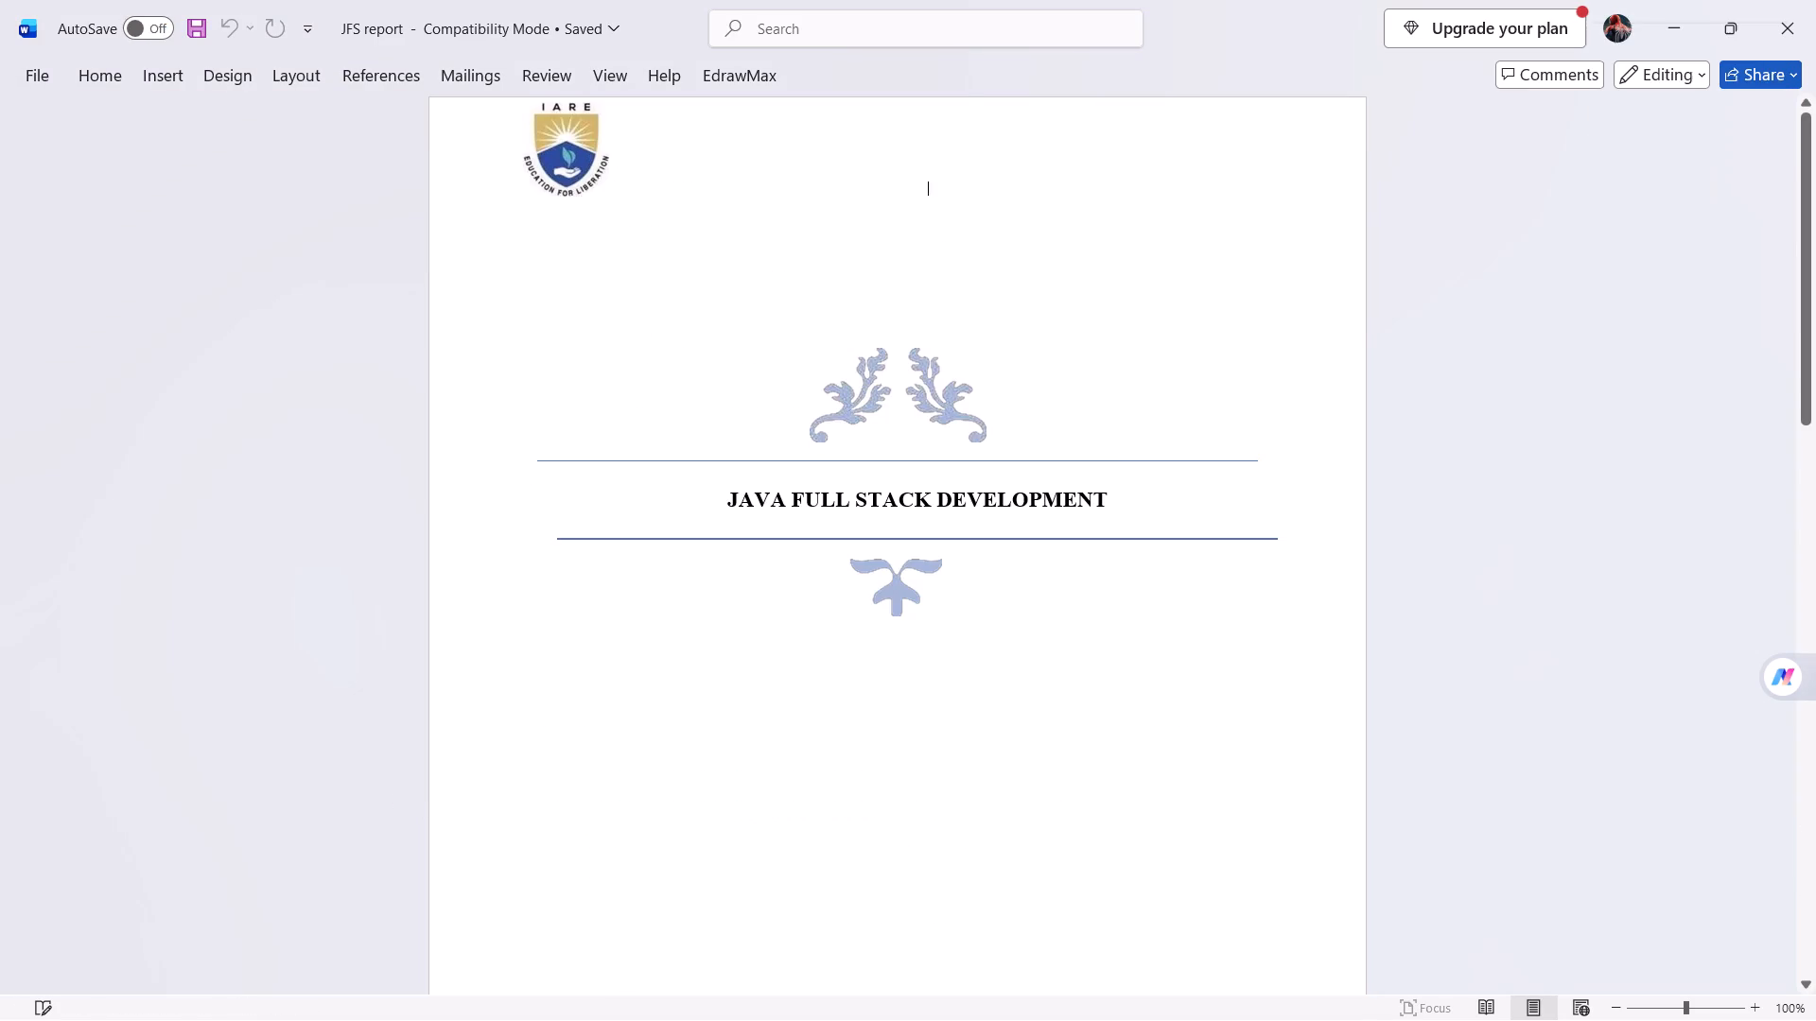
pyautogui.scroll(-4, 401, 805)
pyautogui.scroll(2, 401, 805)
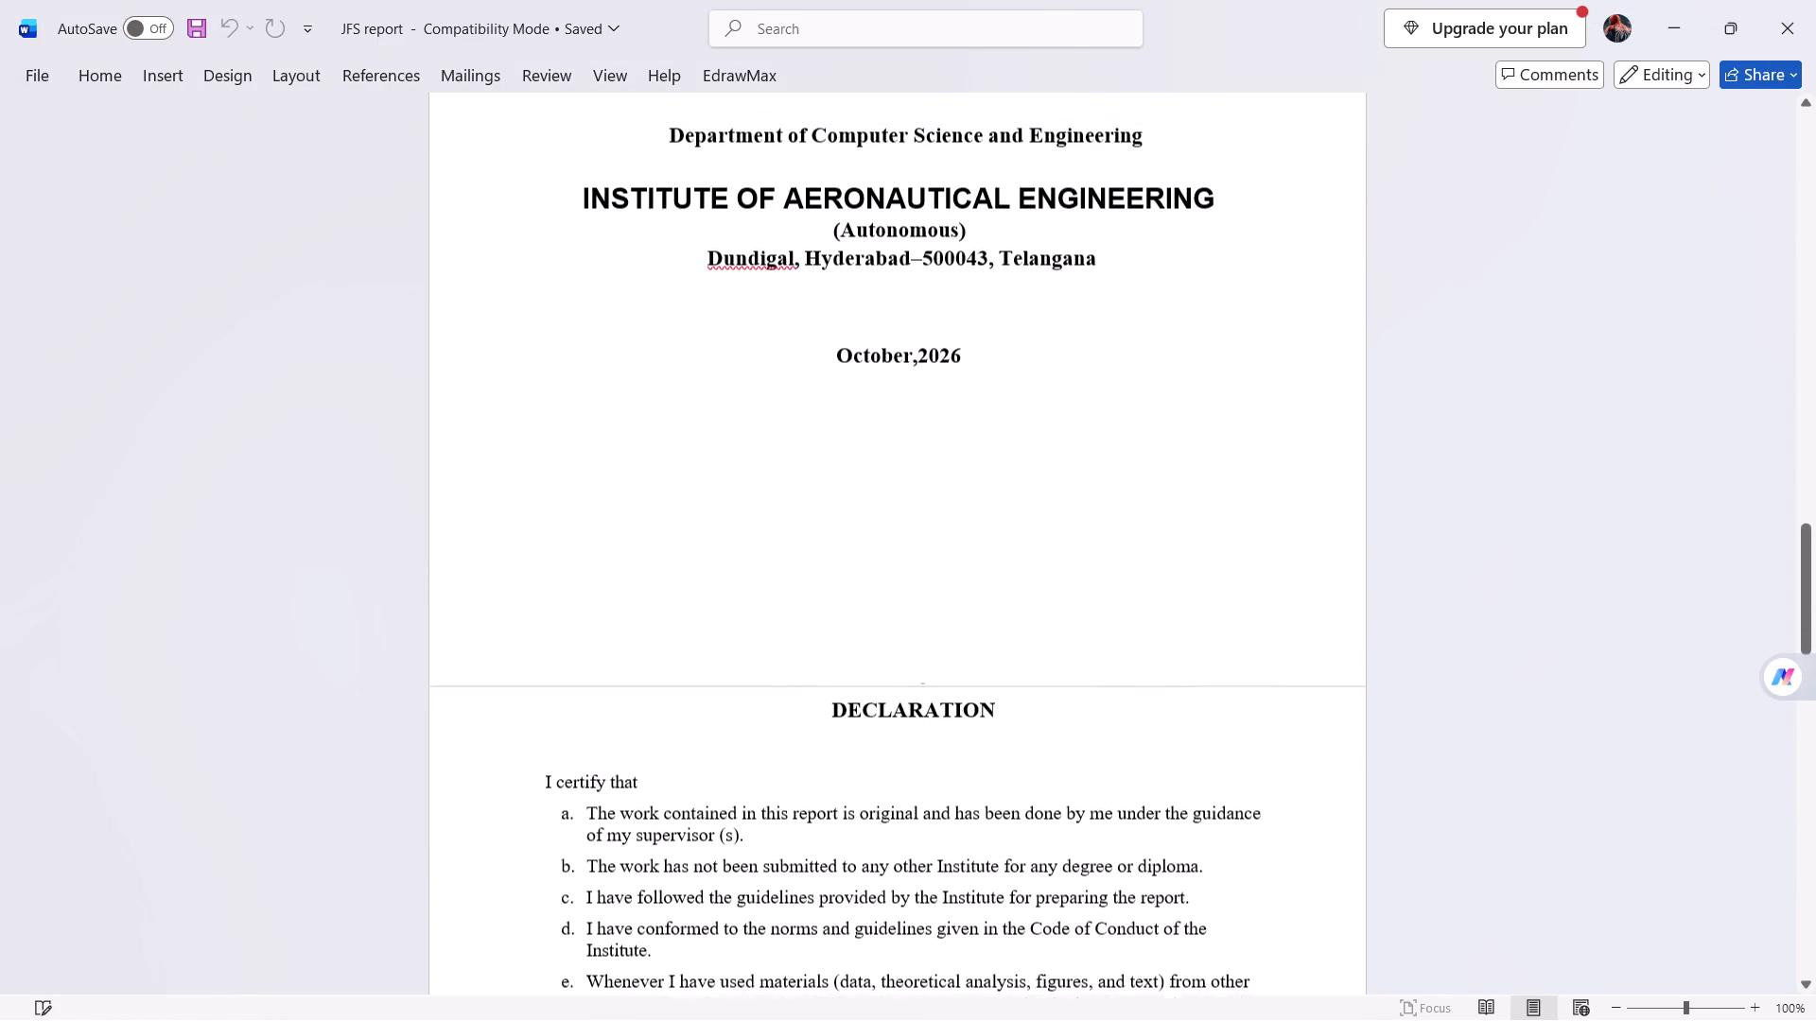
pyautogui.scroll(2, 401, 805)
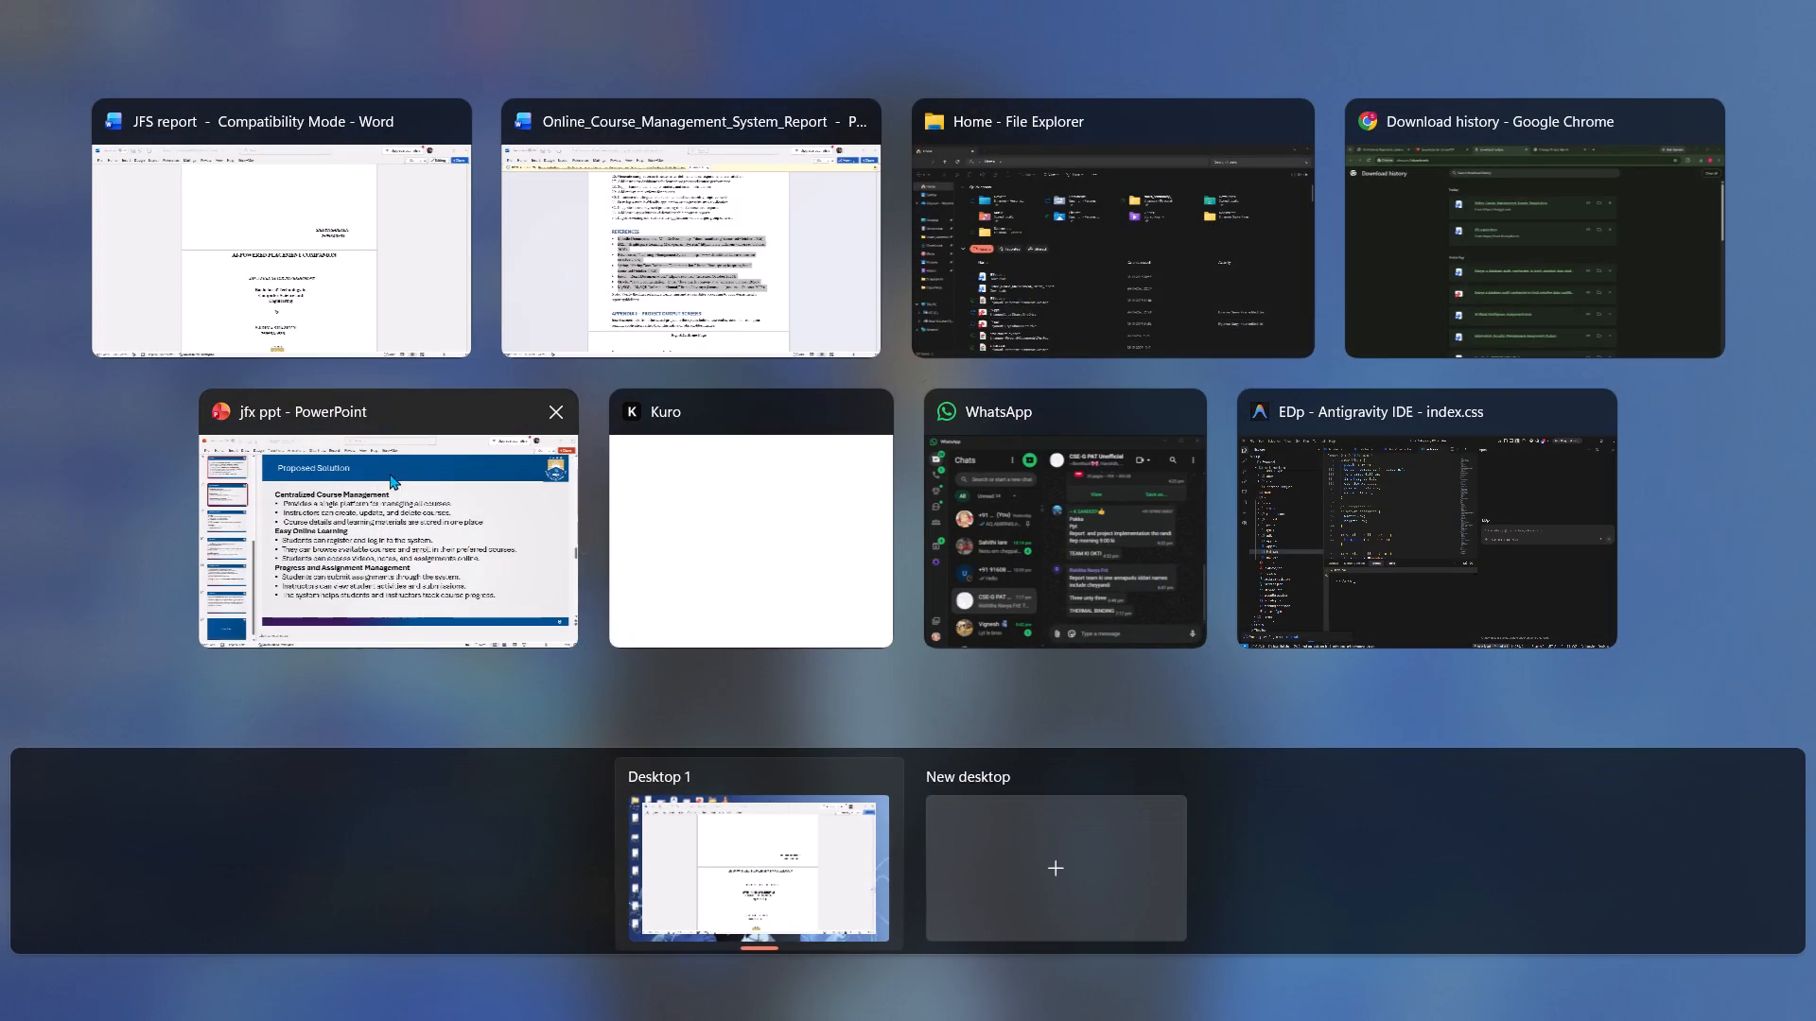
pyautogui.click(378, 473)
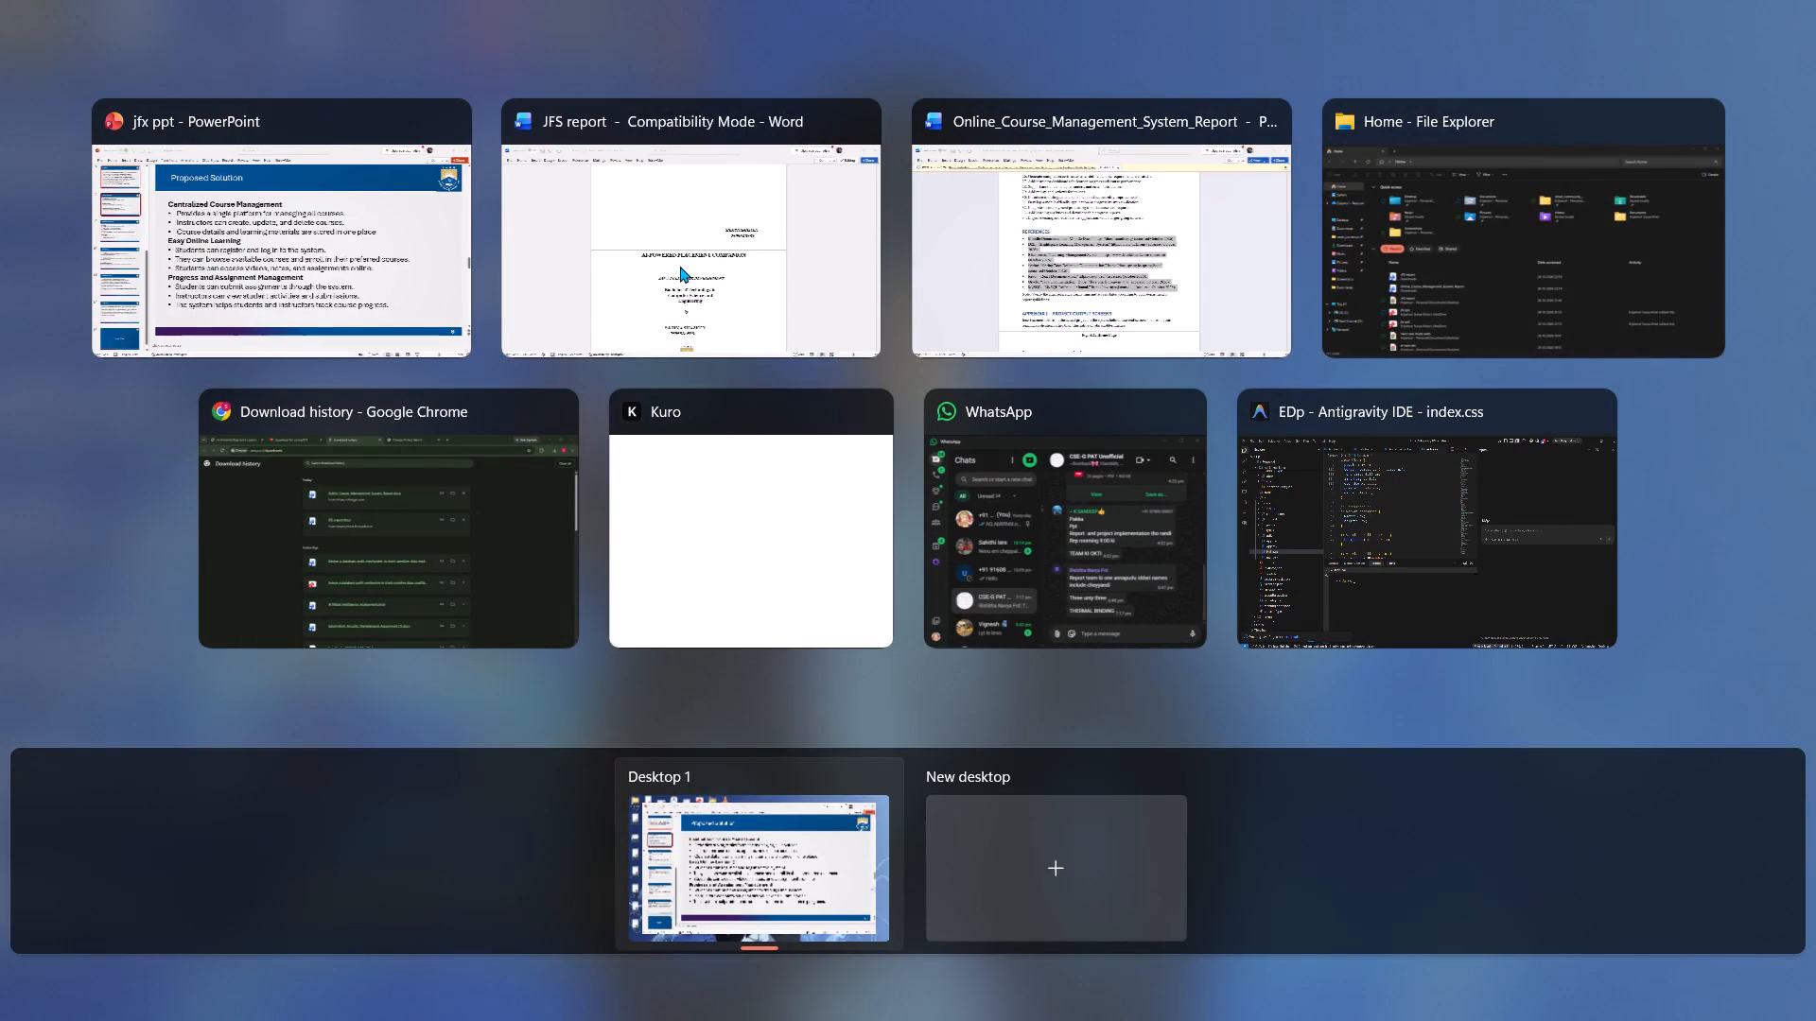
pyautogui.click(985, 272)
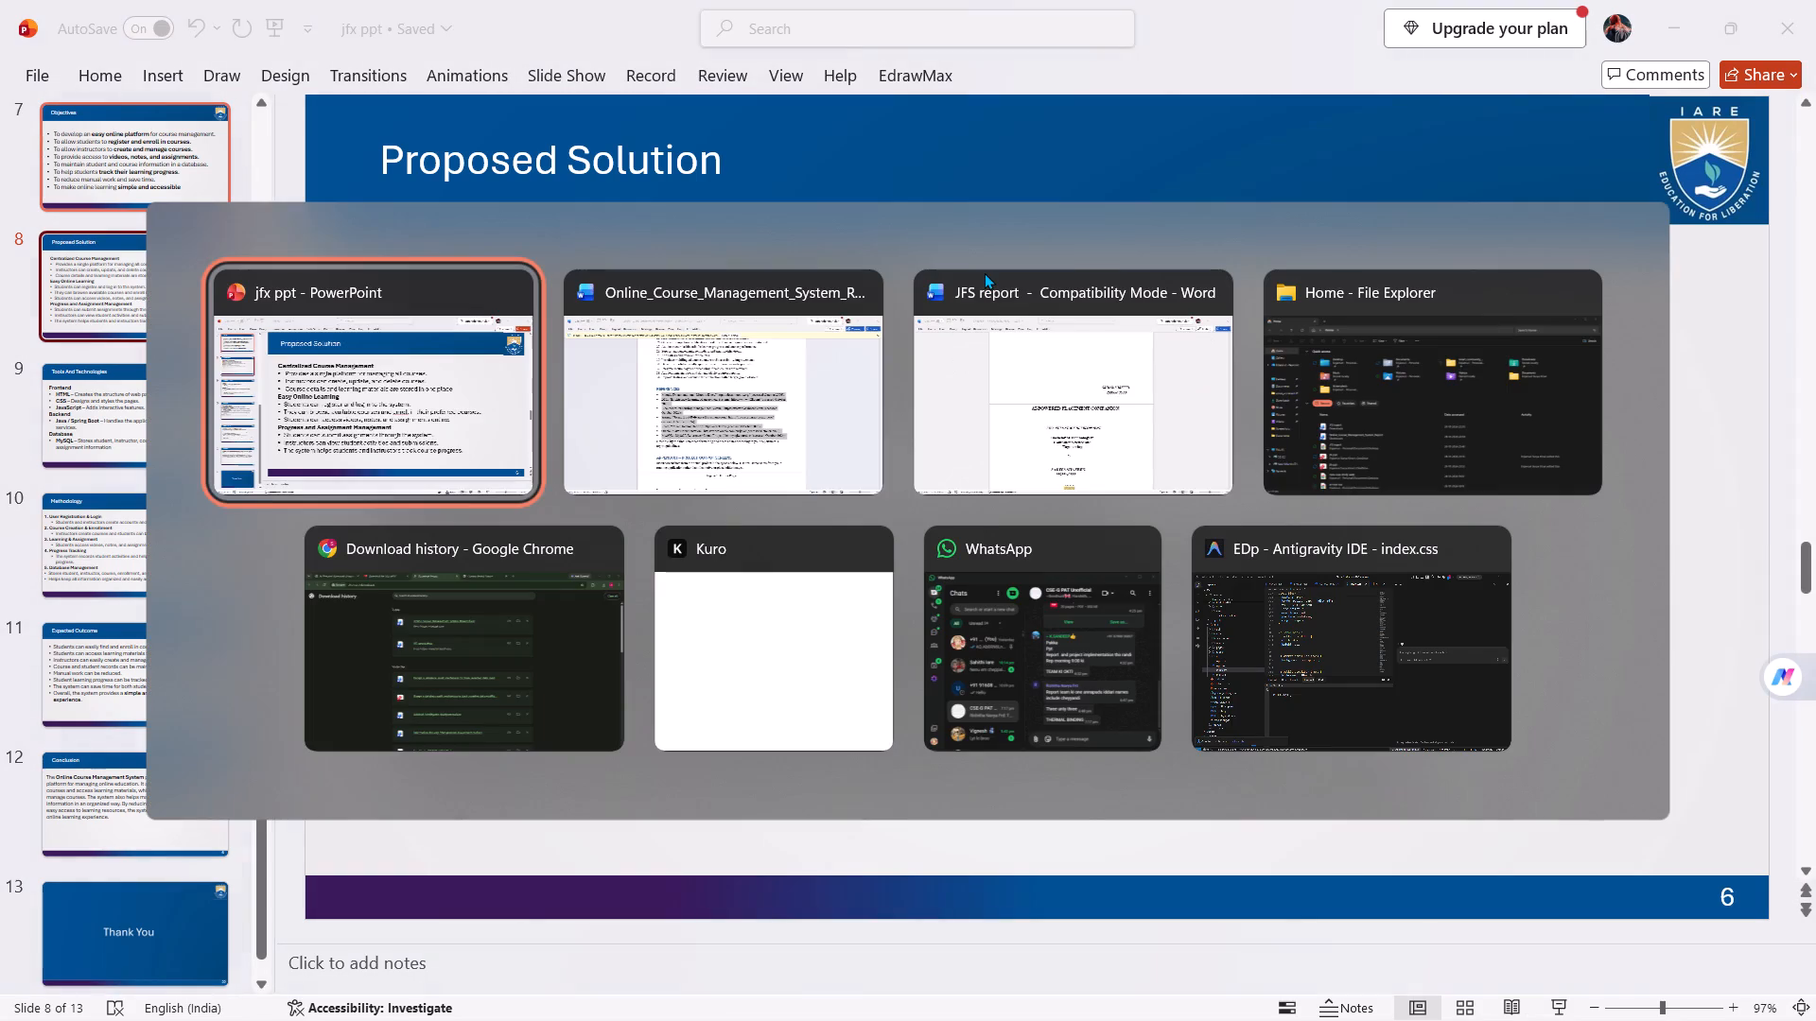
pyautogui.scroll(-4, 882, 465)
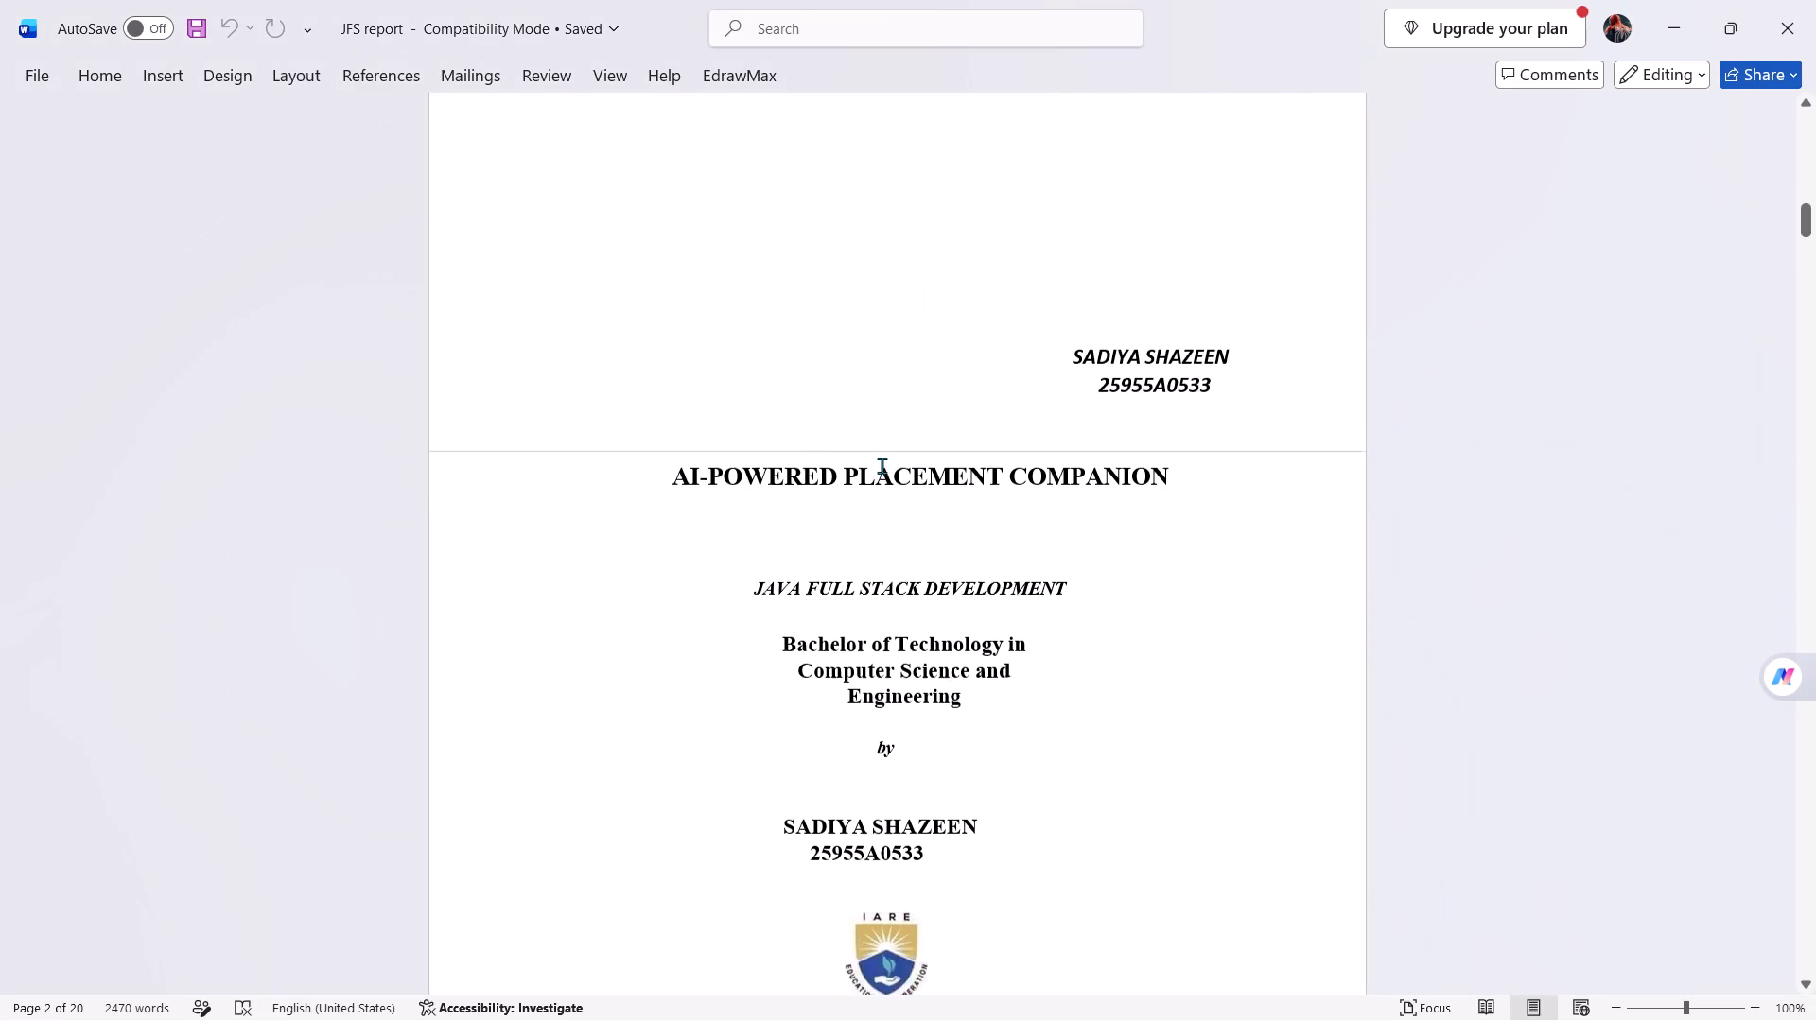
pyautogui.scroll(-15, 882, 465)
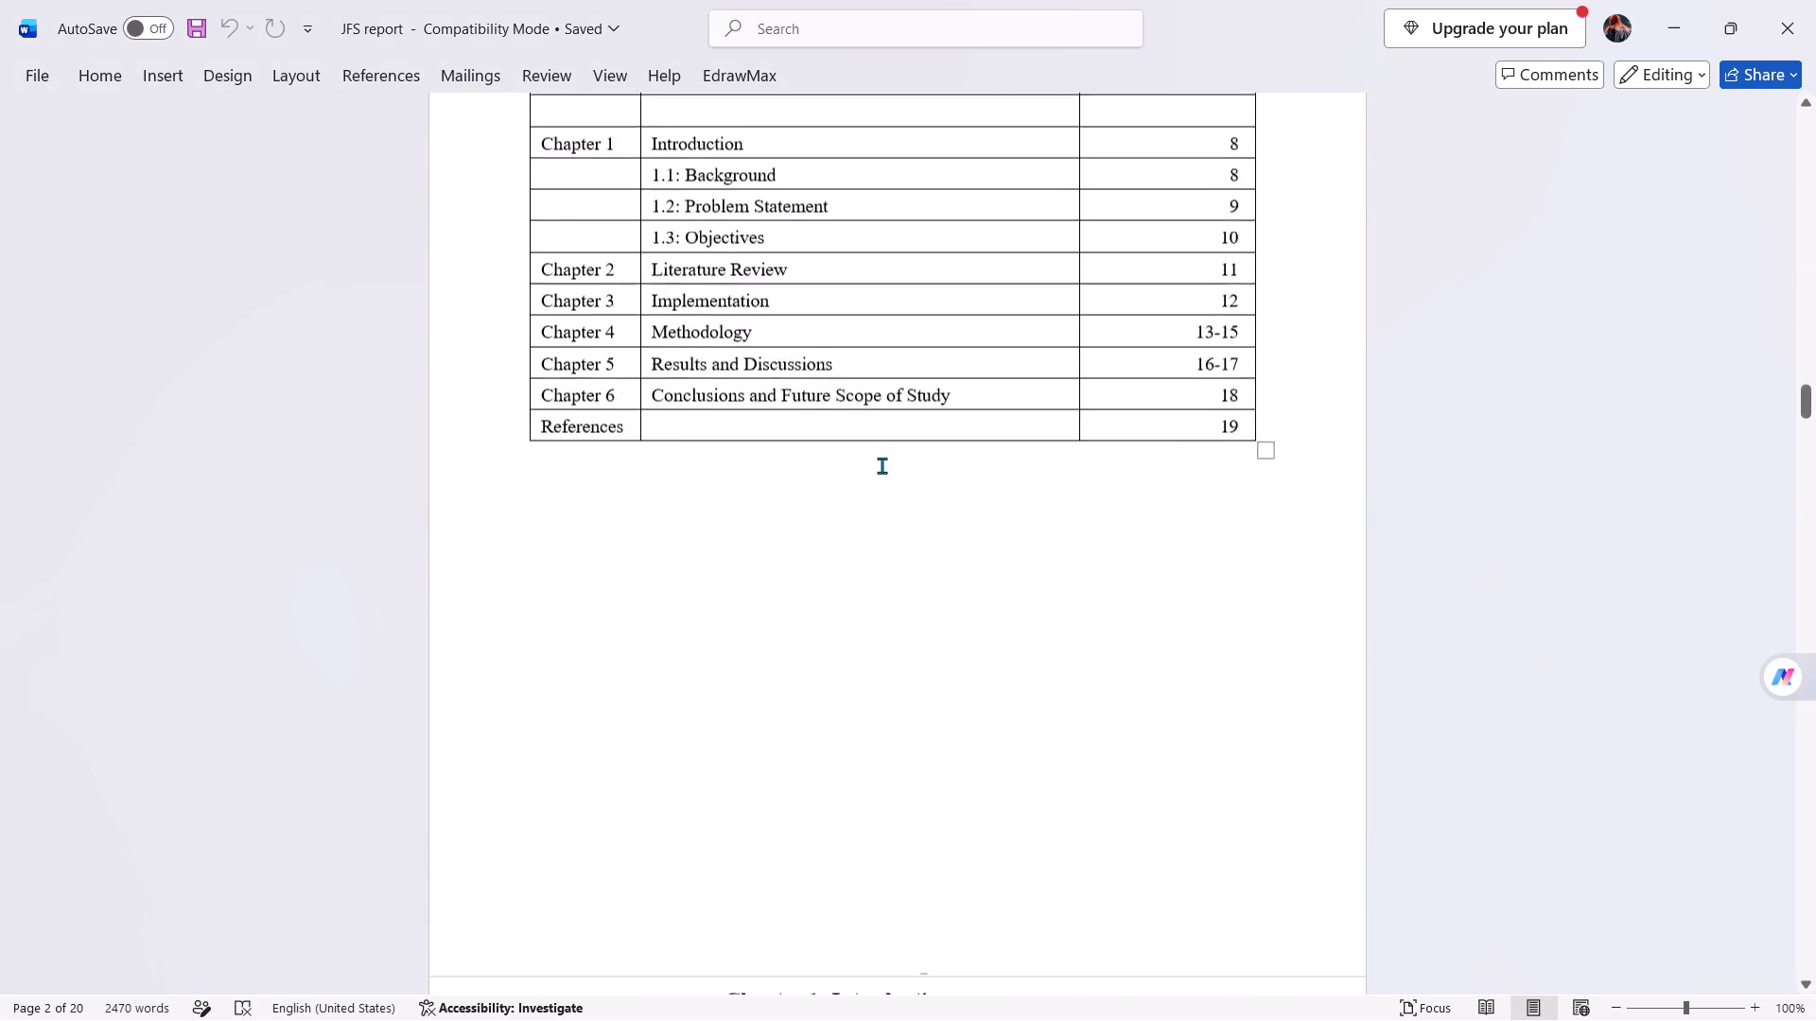
pyautogui.scroll(-10, 882, 465)
pyautogui.scroll(2, 882, 465)
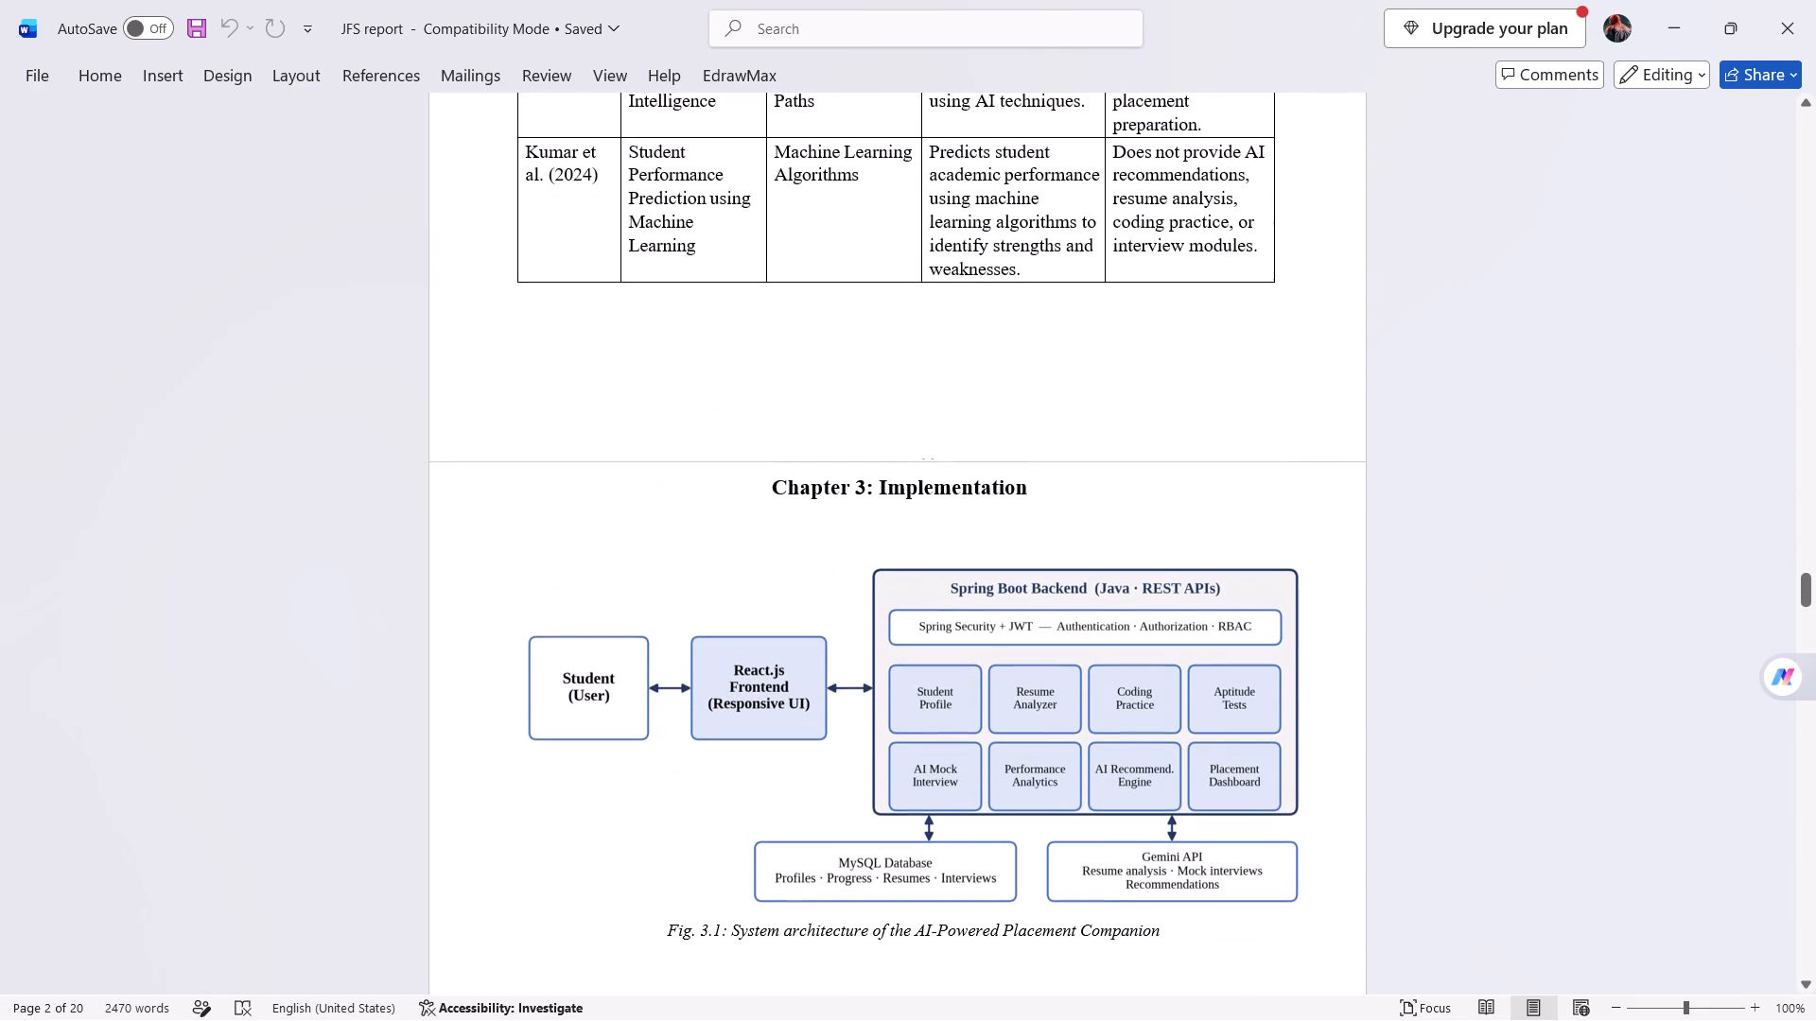
pyautogui.scroll(-1, 882, 465)
pyautogui.scroll(4, 882, 465)
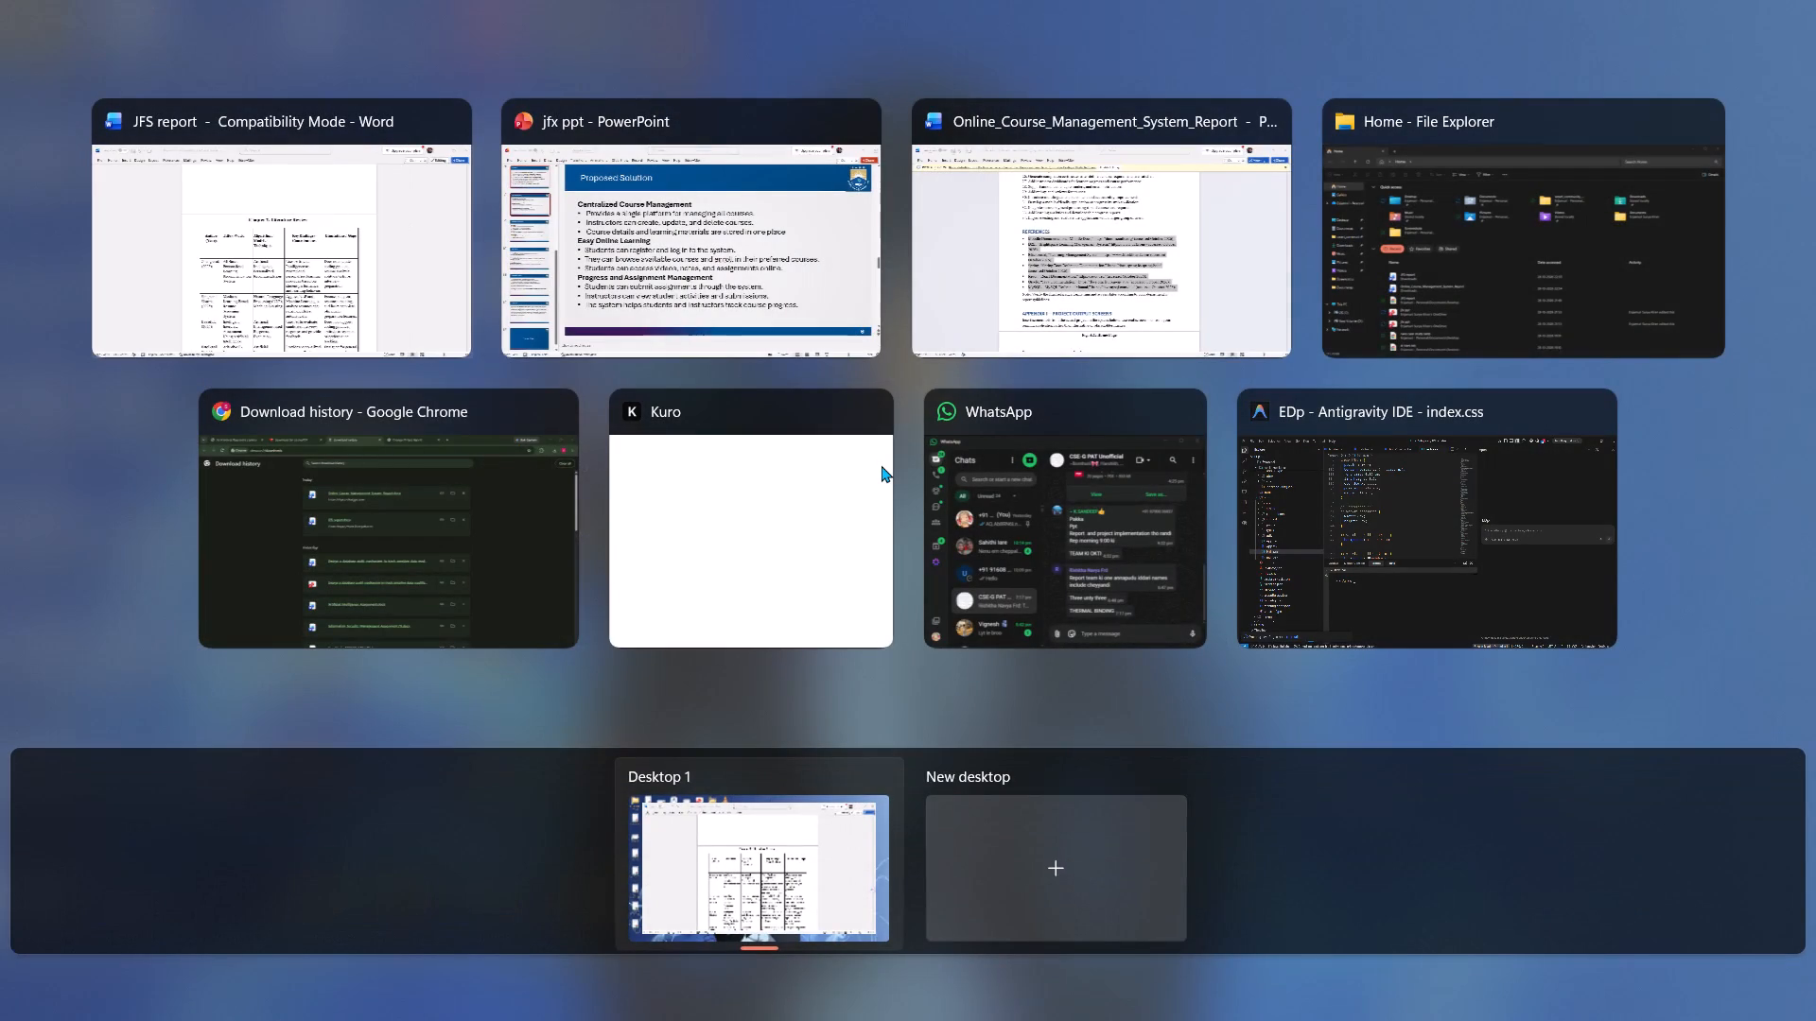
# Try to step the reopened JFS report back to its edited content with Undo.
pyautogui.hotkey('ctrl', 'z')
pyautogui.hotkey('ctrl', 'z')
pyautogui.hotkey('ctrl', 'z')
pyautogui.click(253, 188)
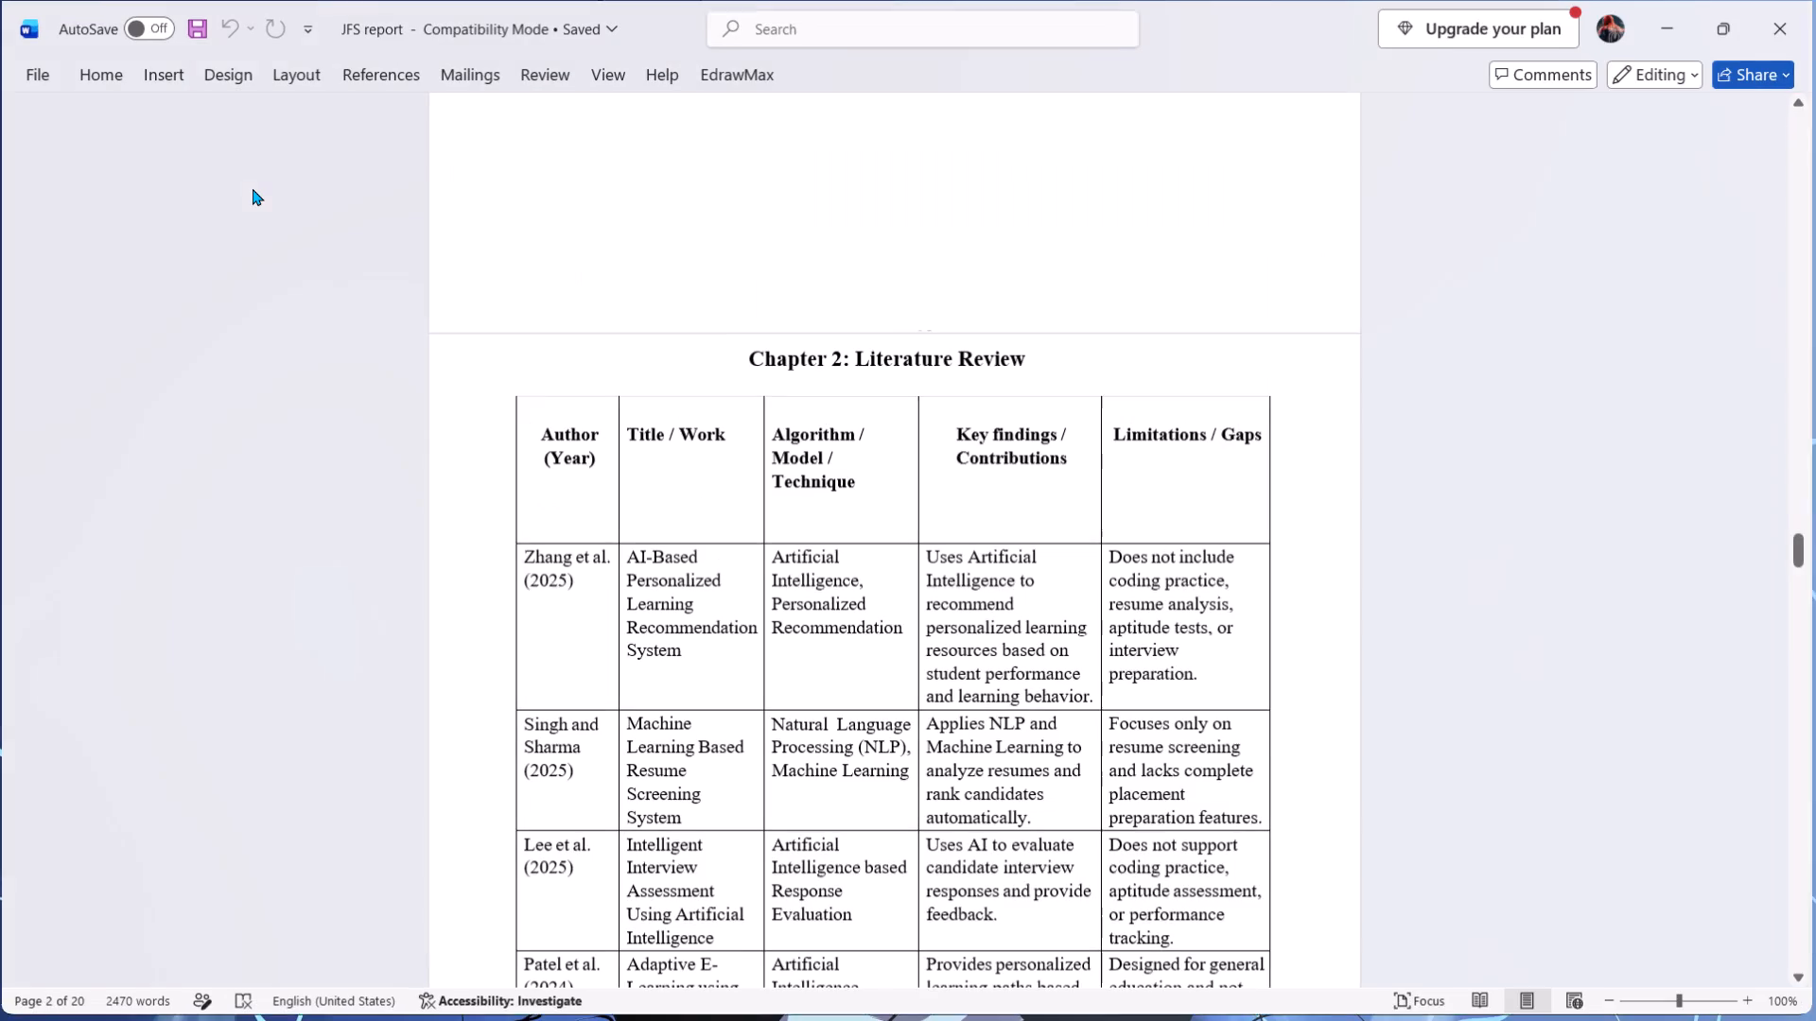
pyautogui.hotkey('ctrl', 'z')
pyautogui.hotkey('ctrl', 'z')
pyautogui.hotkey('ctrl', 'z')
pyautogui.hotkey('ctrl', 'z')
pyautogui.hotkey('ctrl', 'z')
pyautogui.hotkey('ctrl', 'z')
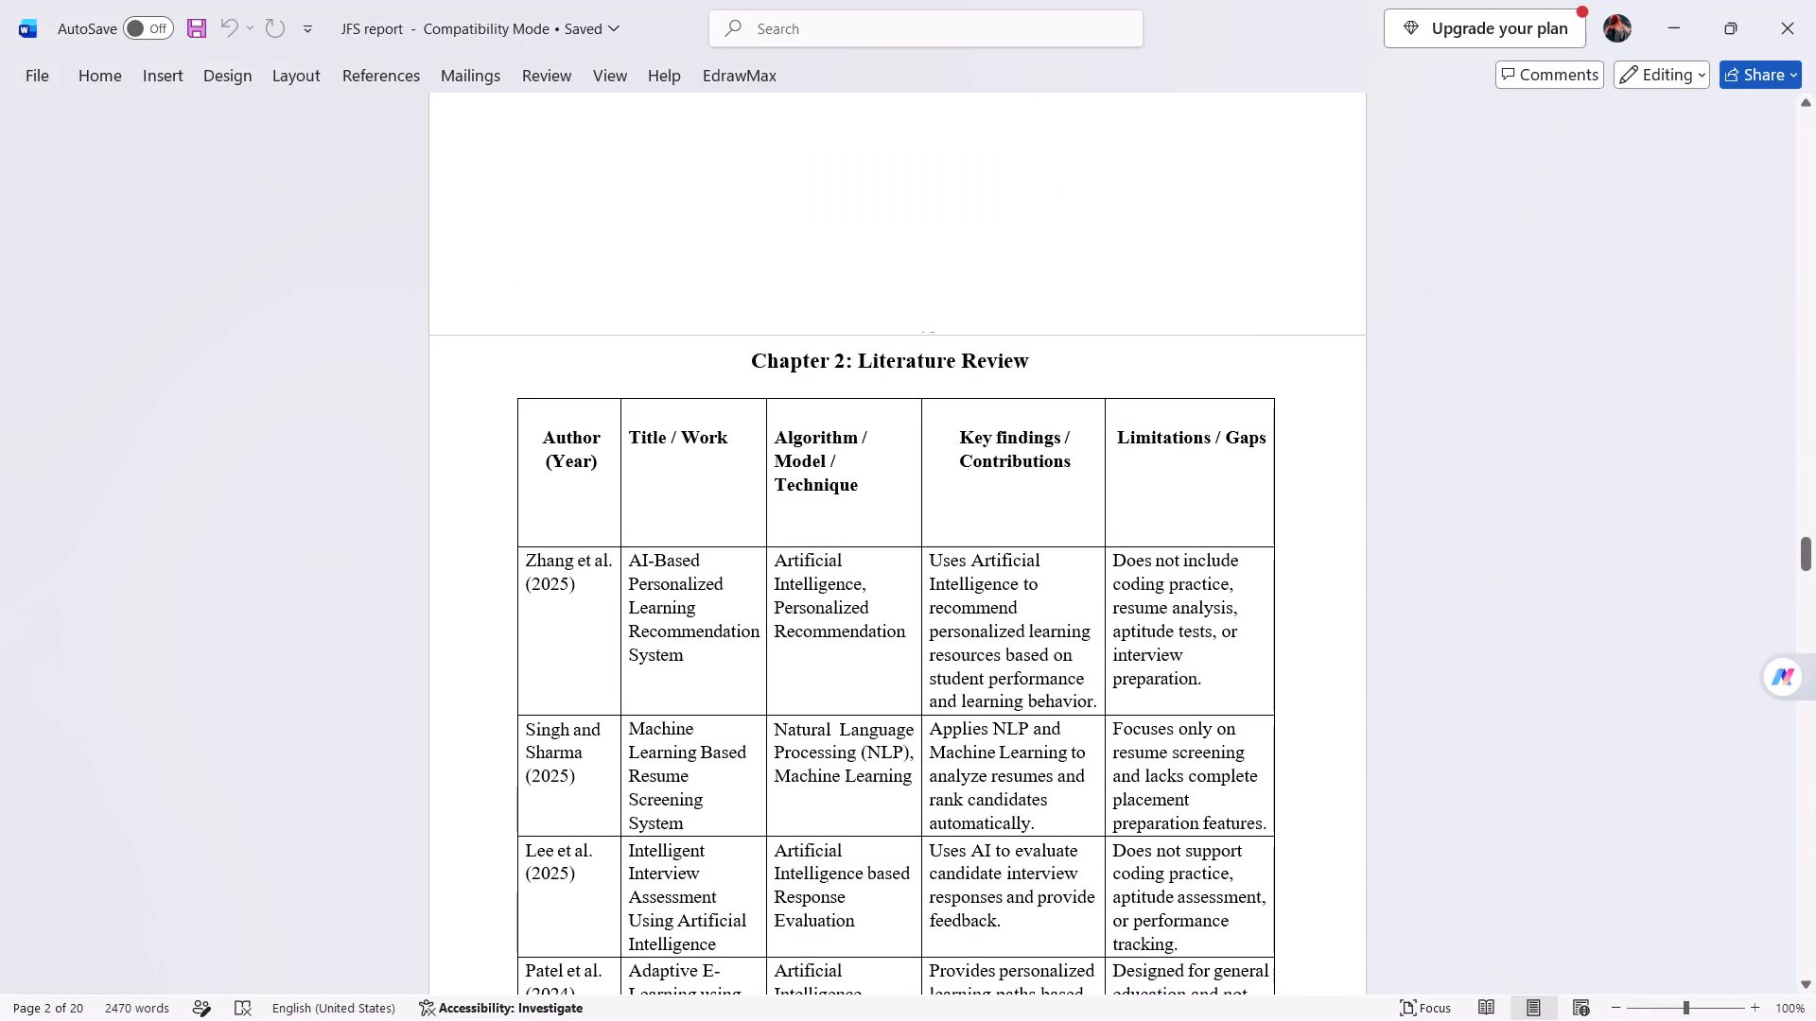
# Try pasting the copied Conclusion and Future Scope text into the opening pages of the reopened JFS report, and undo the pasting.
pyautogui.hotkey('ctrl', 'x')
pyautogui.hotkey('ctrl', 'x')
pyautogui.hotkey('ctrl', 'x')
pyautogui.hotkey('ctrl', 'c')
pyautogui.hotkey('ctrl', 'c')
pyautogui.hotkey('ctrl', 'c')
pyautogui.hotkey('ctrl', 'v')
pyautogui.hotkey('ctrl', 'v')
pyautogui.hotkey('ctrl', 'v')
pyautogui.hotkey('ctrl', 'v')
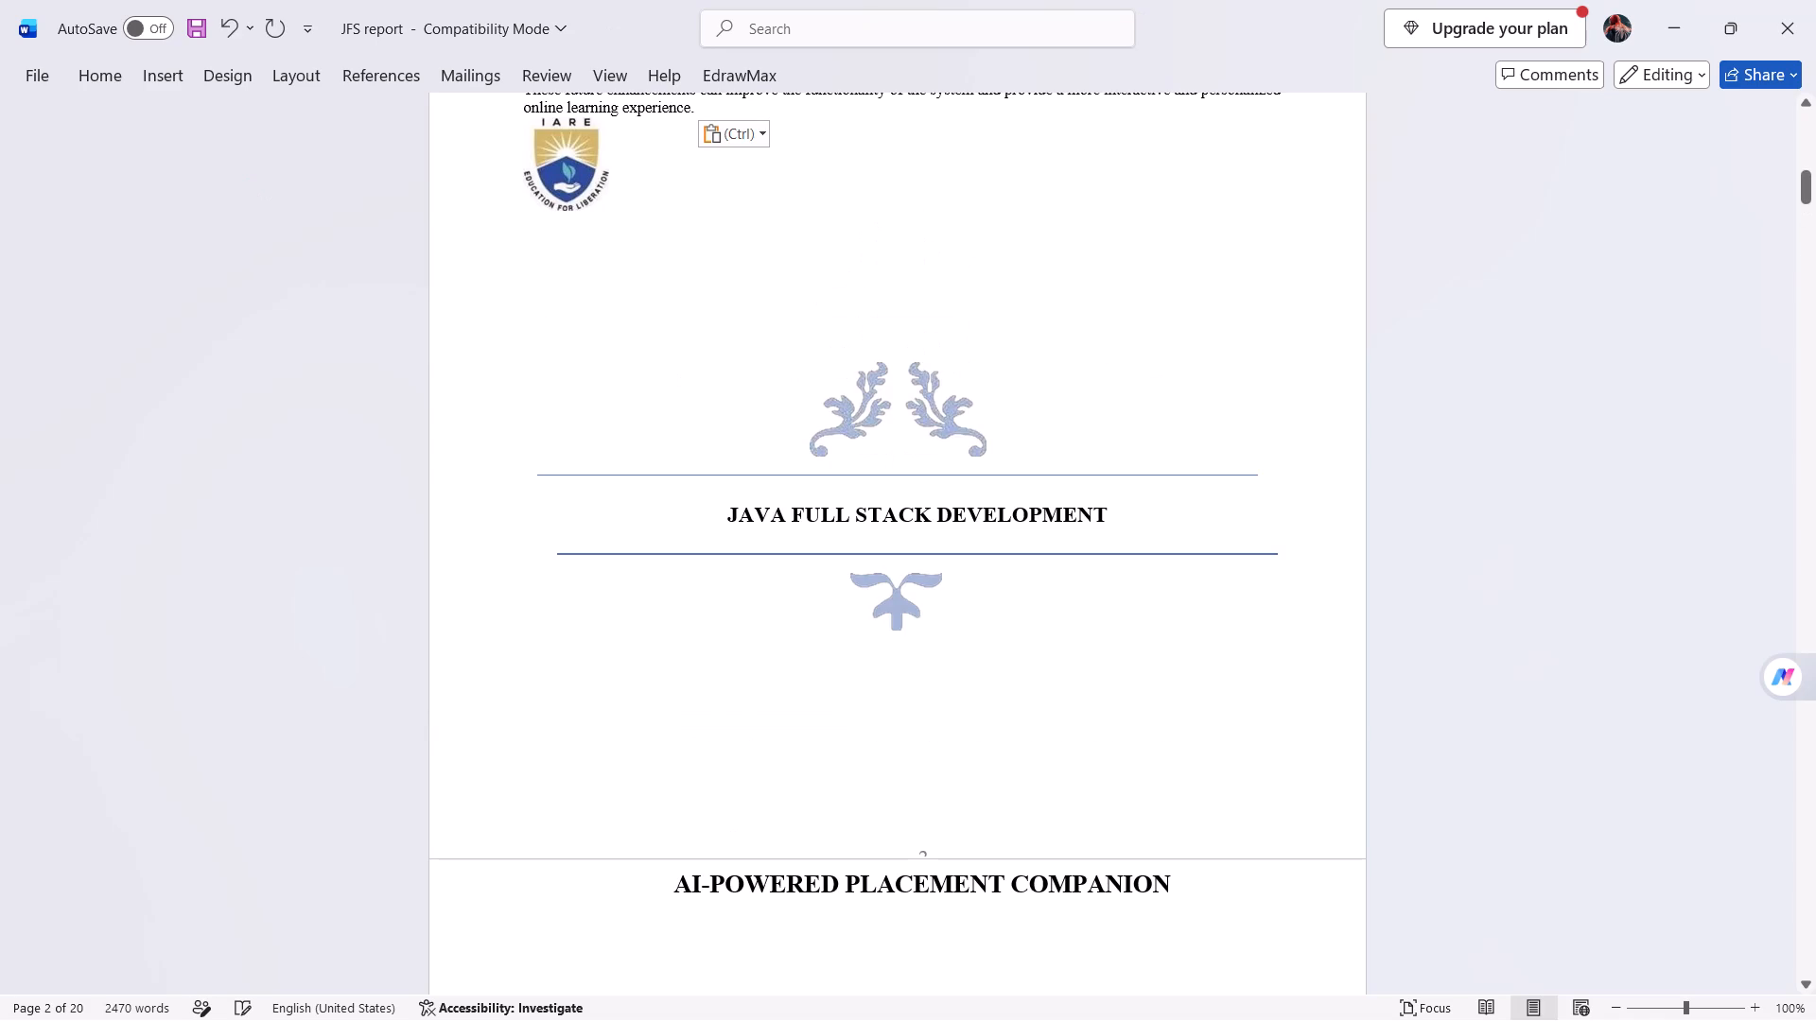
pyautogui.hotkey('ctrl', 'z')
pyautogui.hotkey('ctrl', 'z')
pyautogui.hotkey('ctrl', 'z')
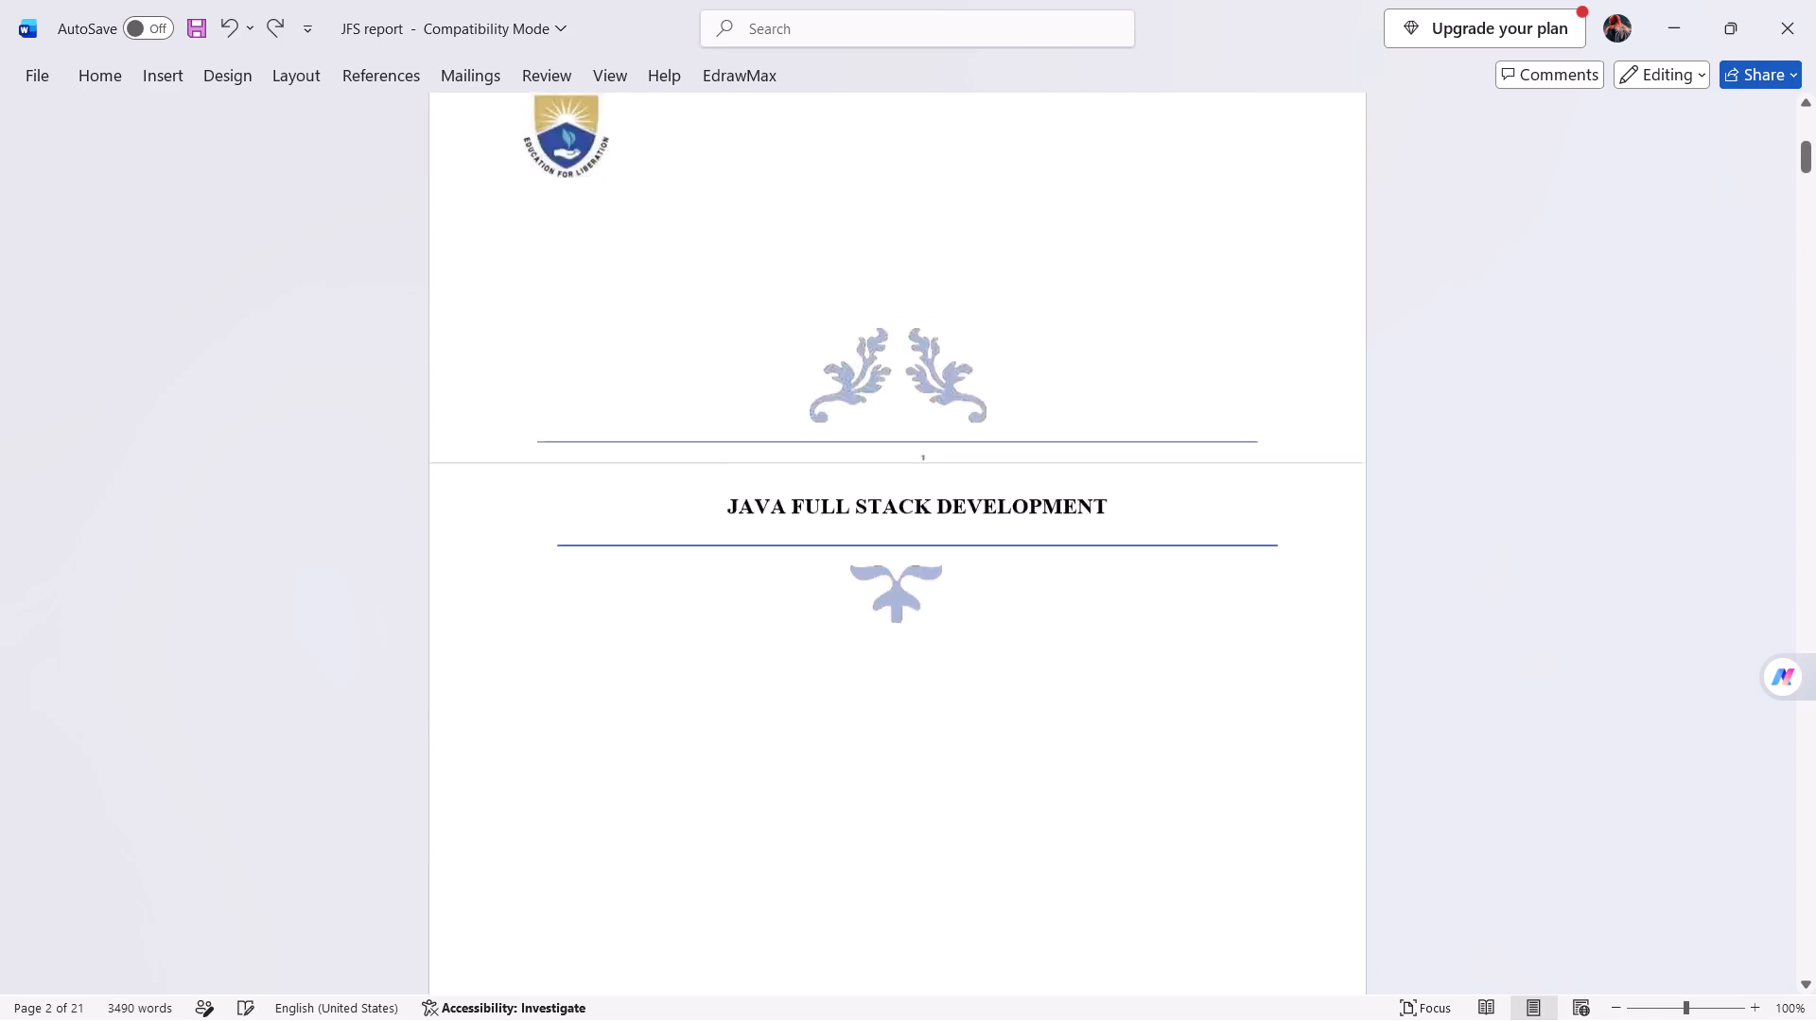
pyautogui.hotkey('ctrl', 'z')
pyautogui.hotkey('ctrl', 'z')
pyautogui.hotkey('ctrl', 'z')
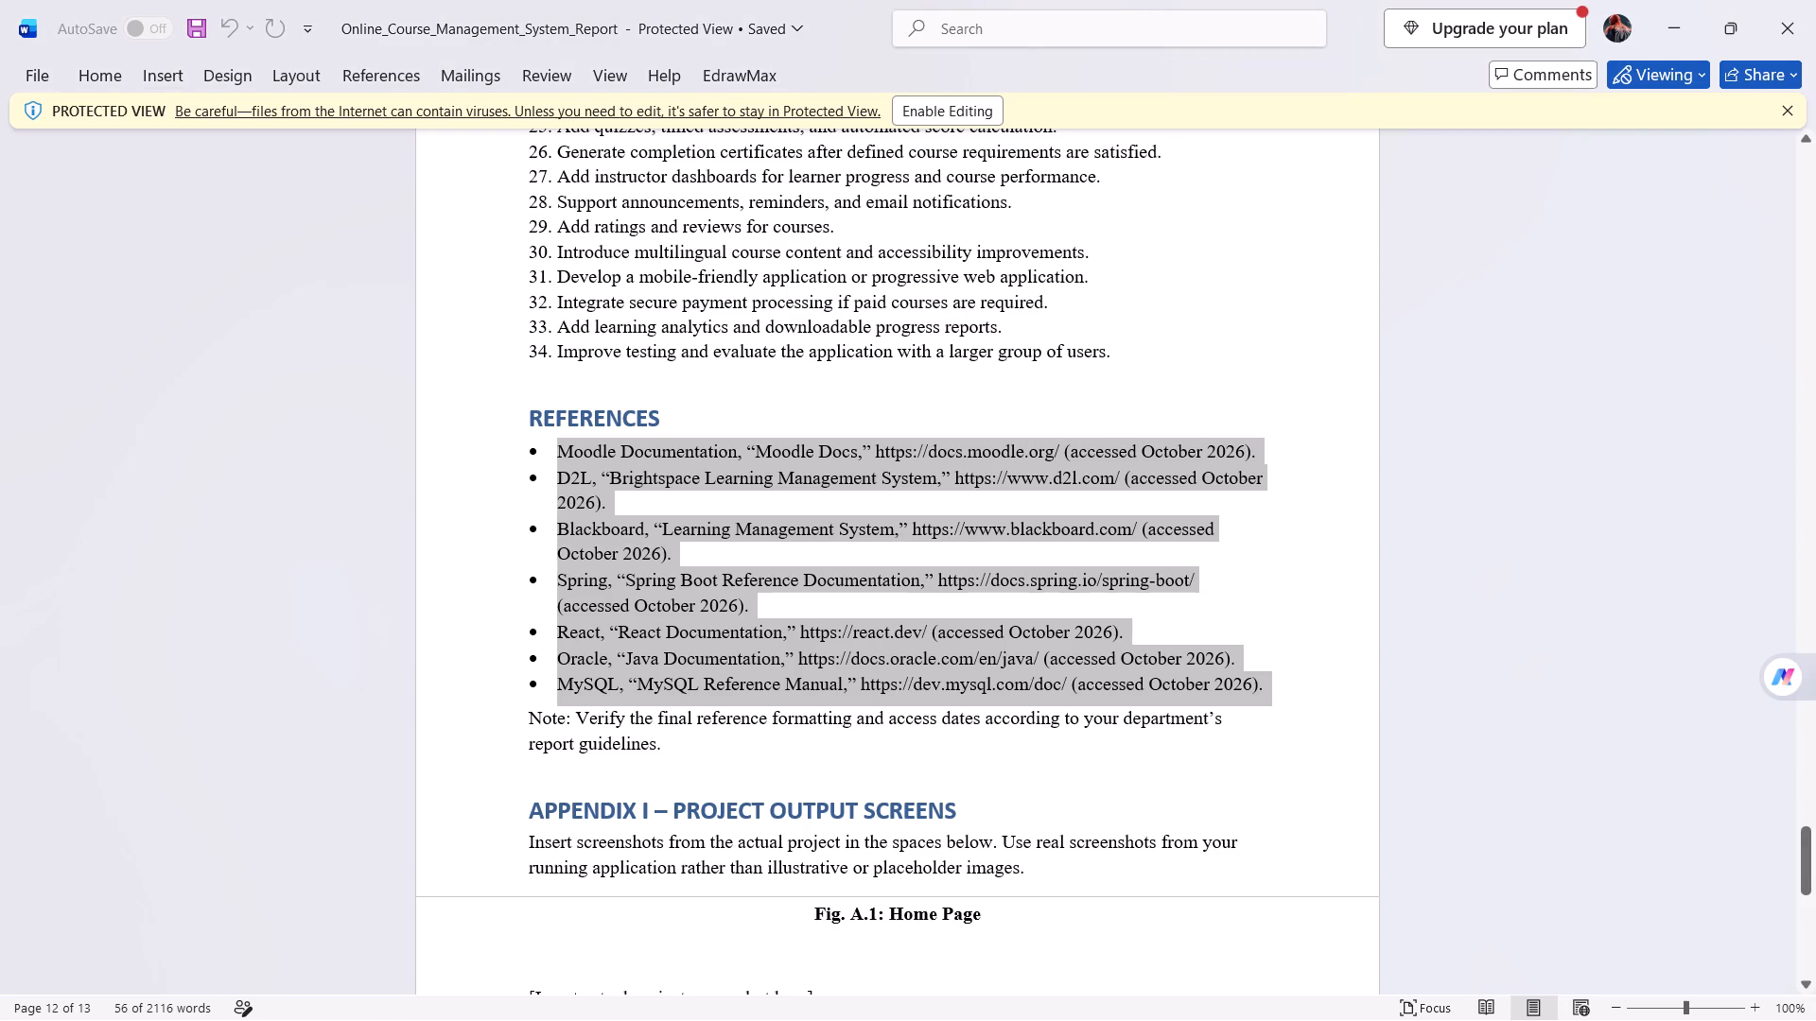
# Return to the JFS report and turn on AutoSave by uploading it to the personal OneDrive.
pyautogui.scroll(5, 506, 295)
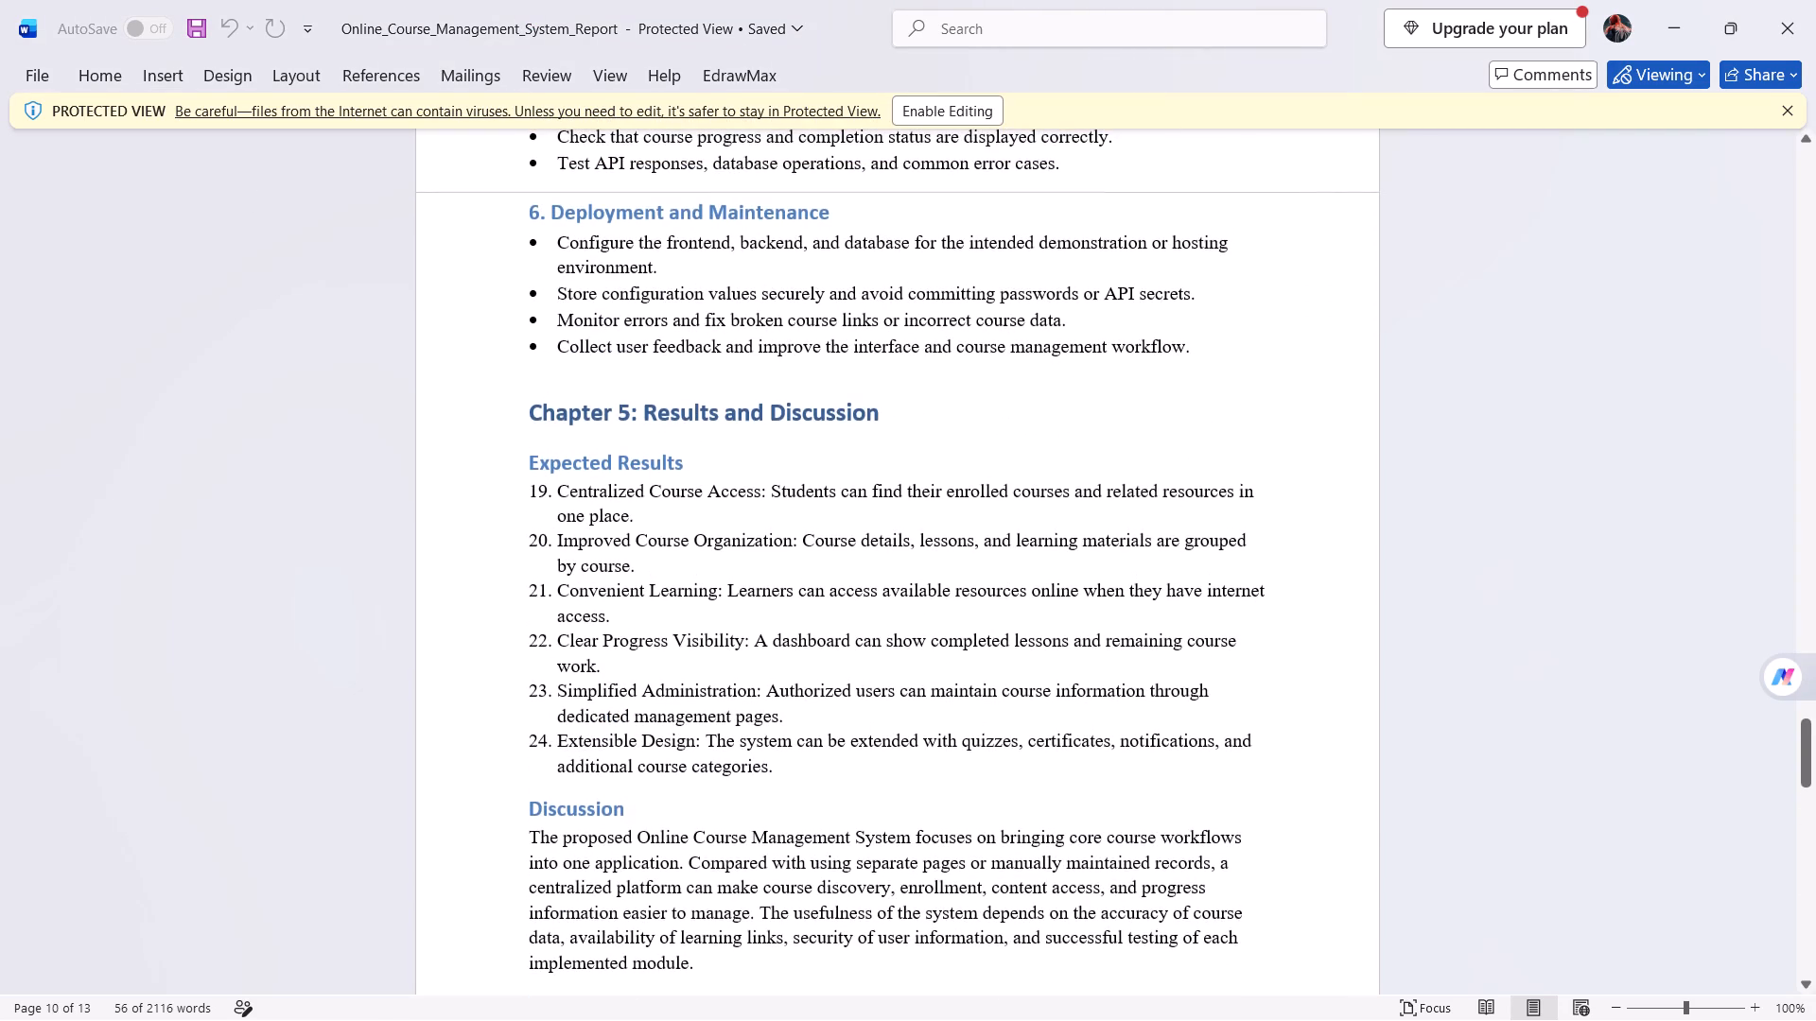
pyautogui.scroll(7, 506, 295)
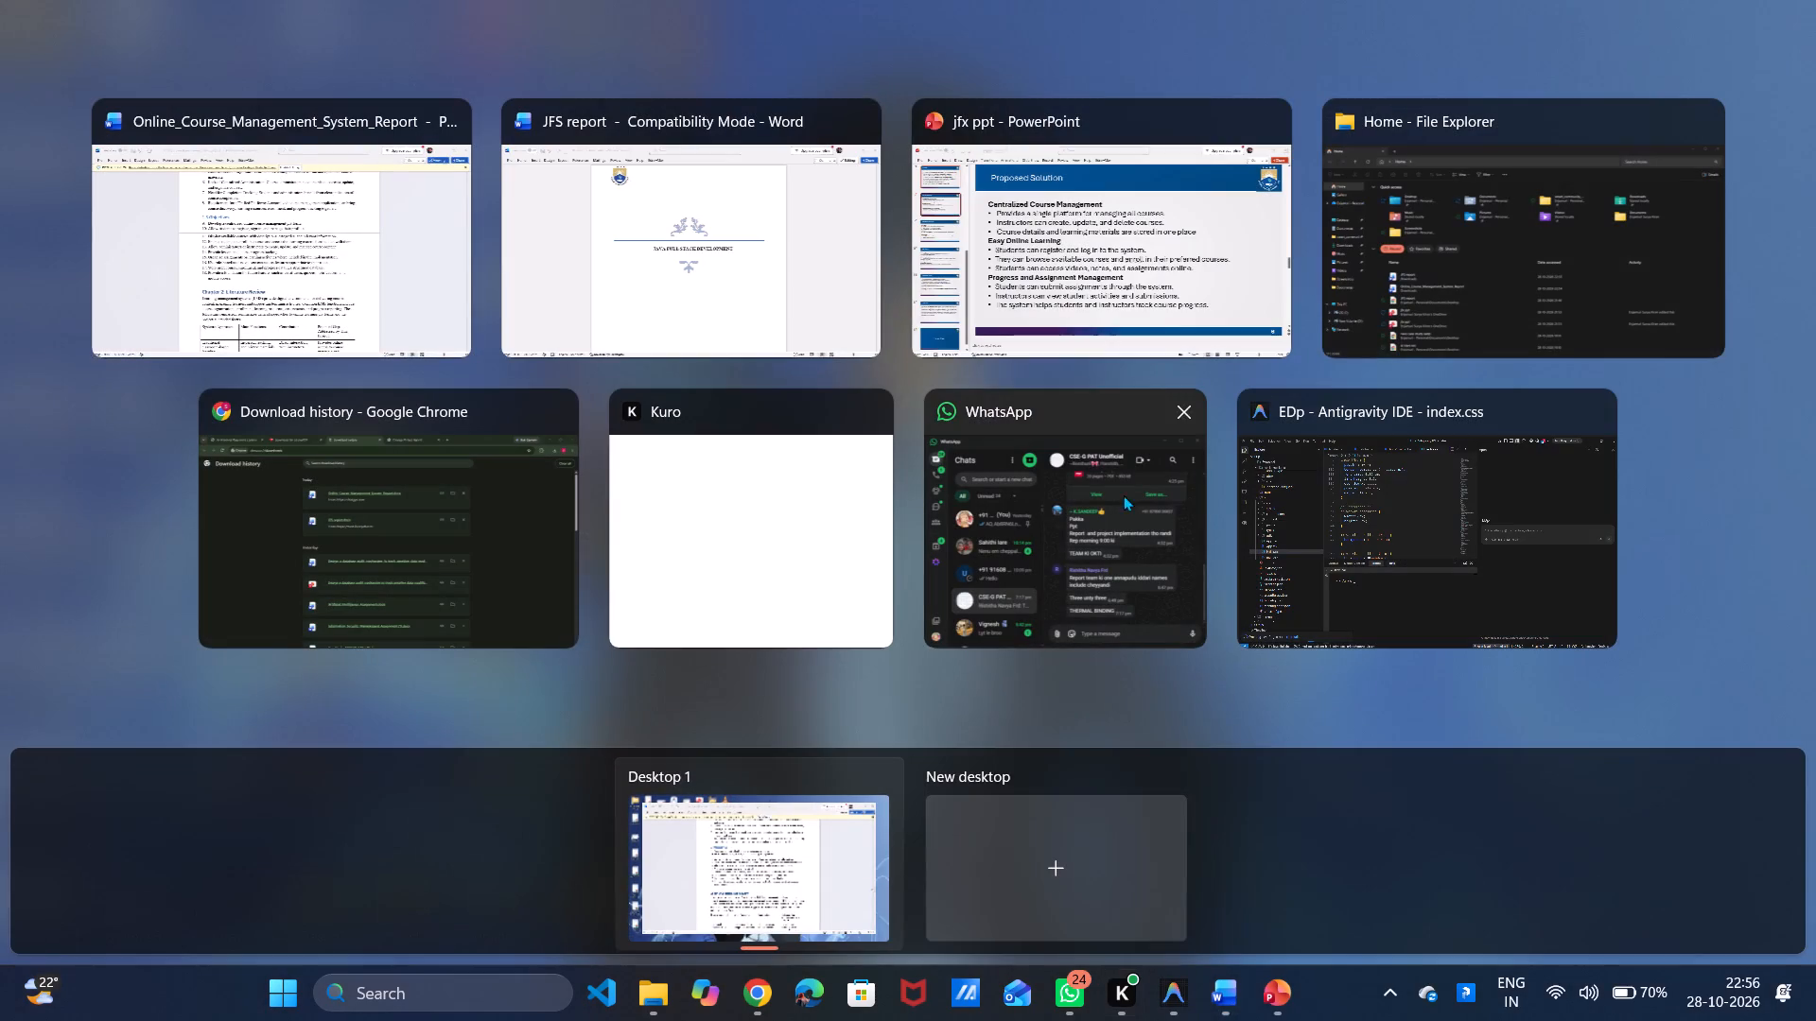
pyautogui.click(588, 220)
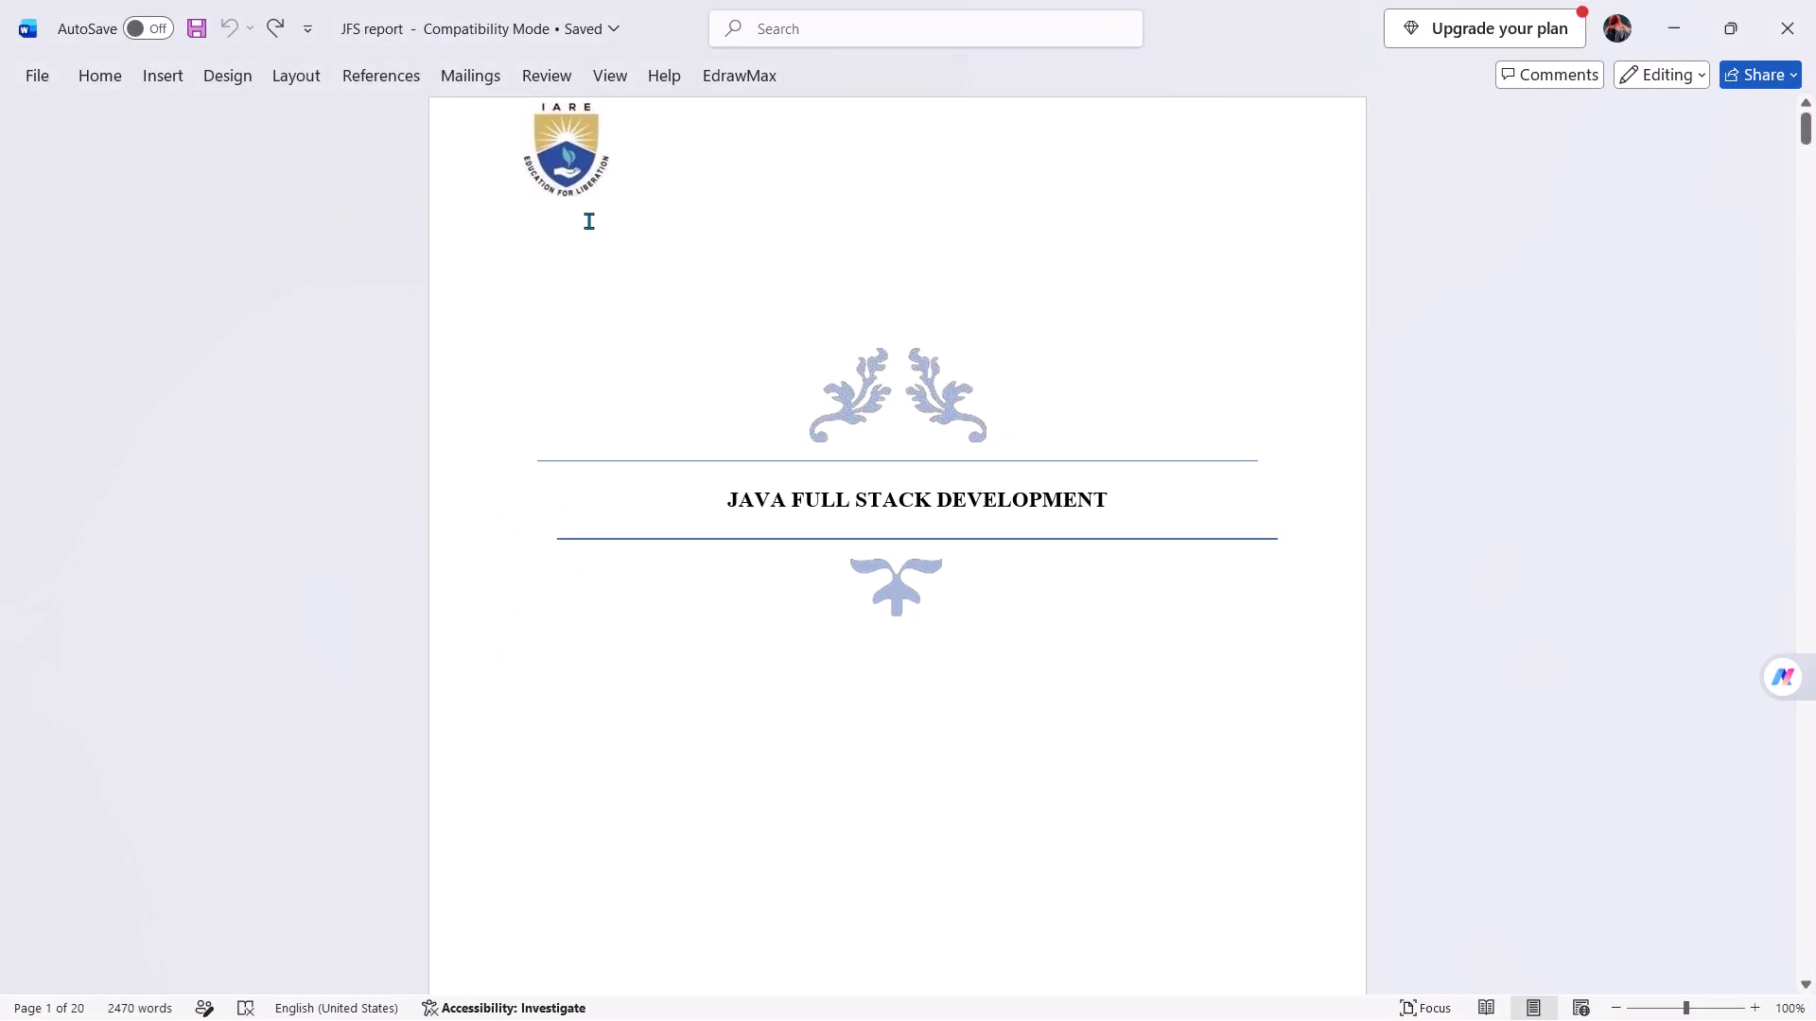
pyautogui.click(135, 13)
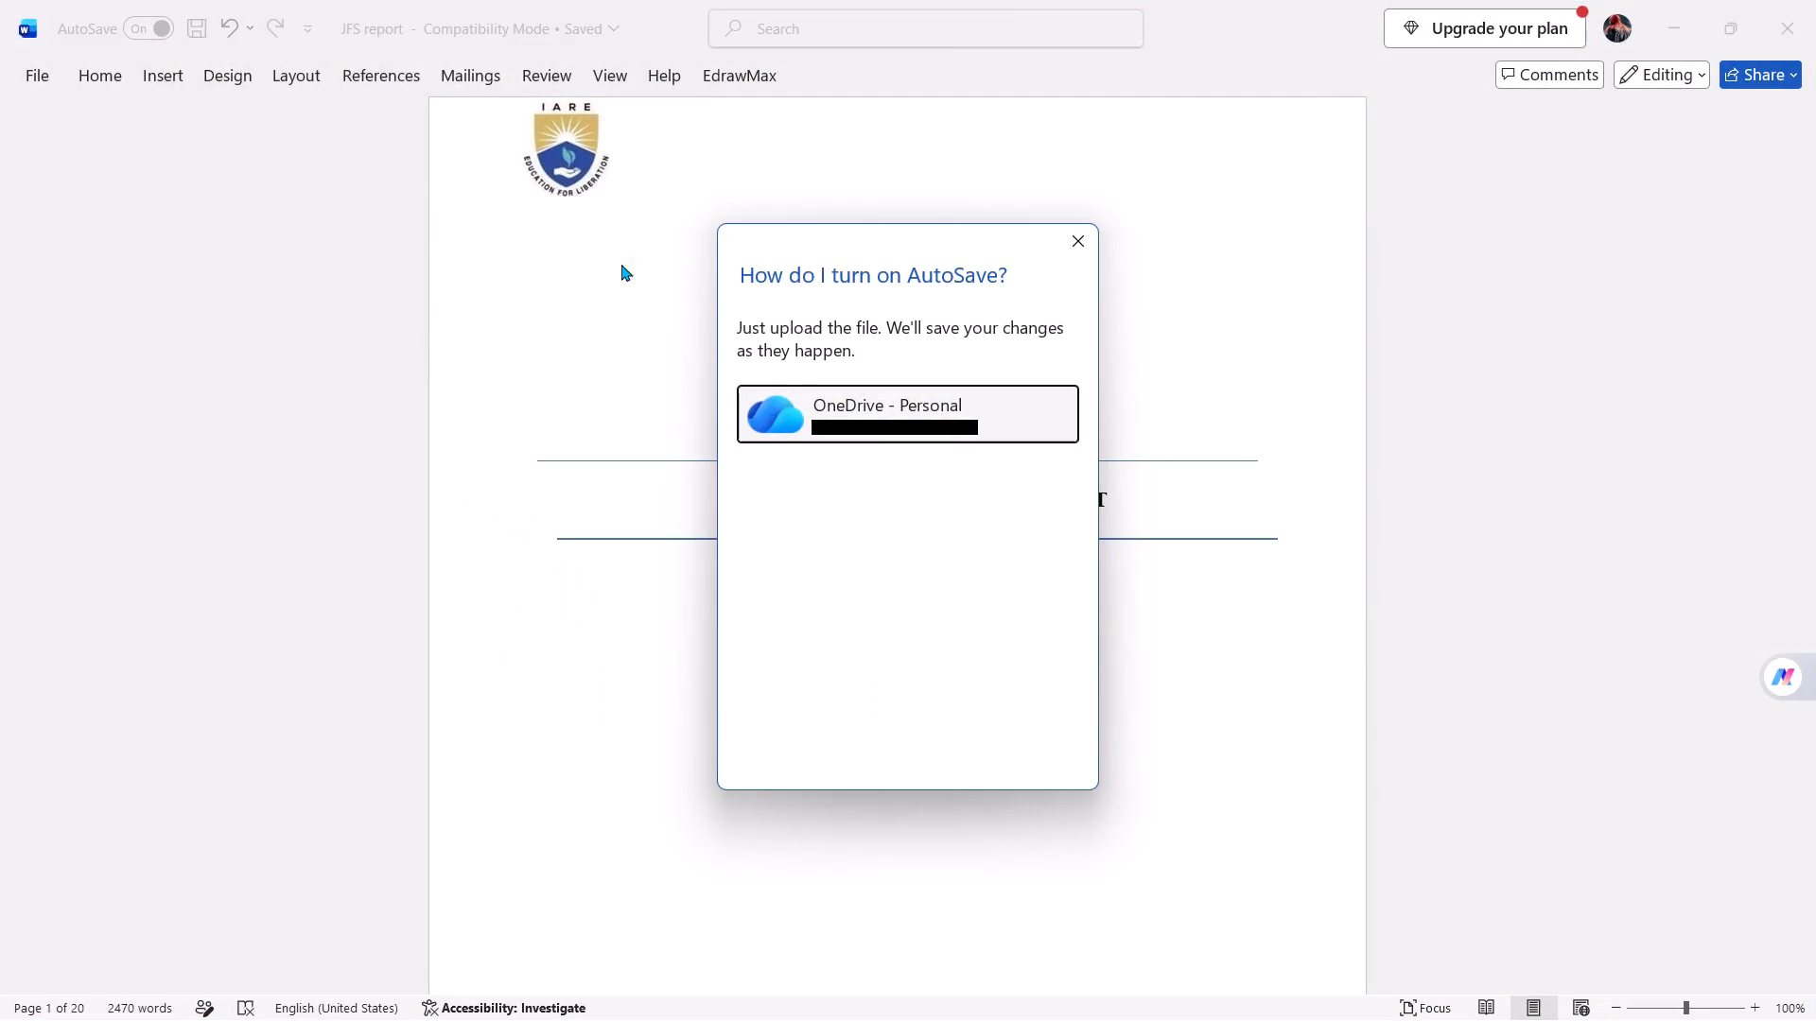
pyautogui.click(900, 420)
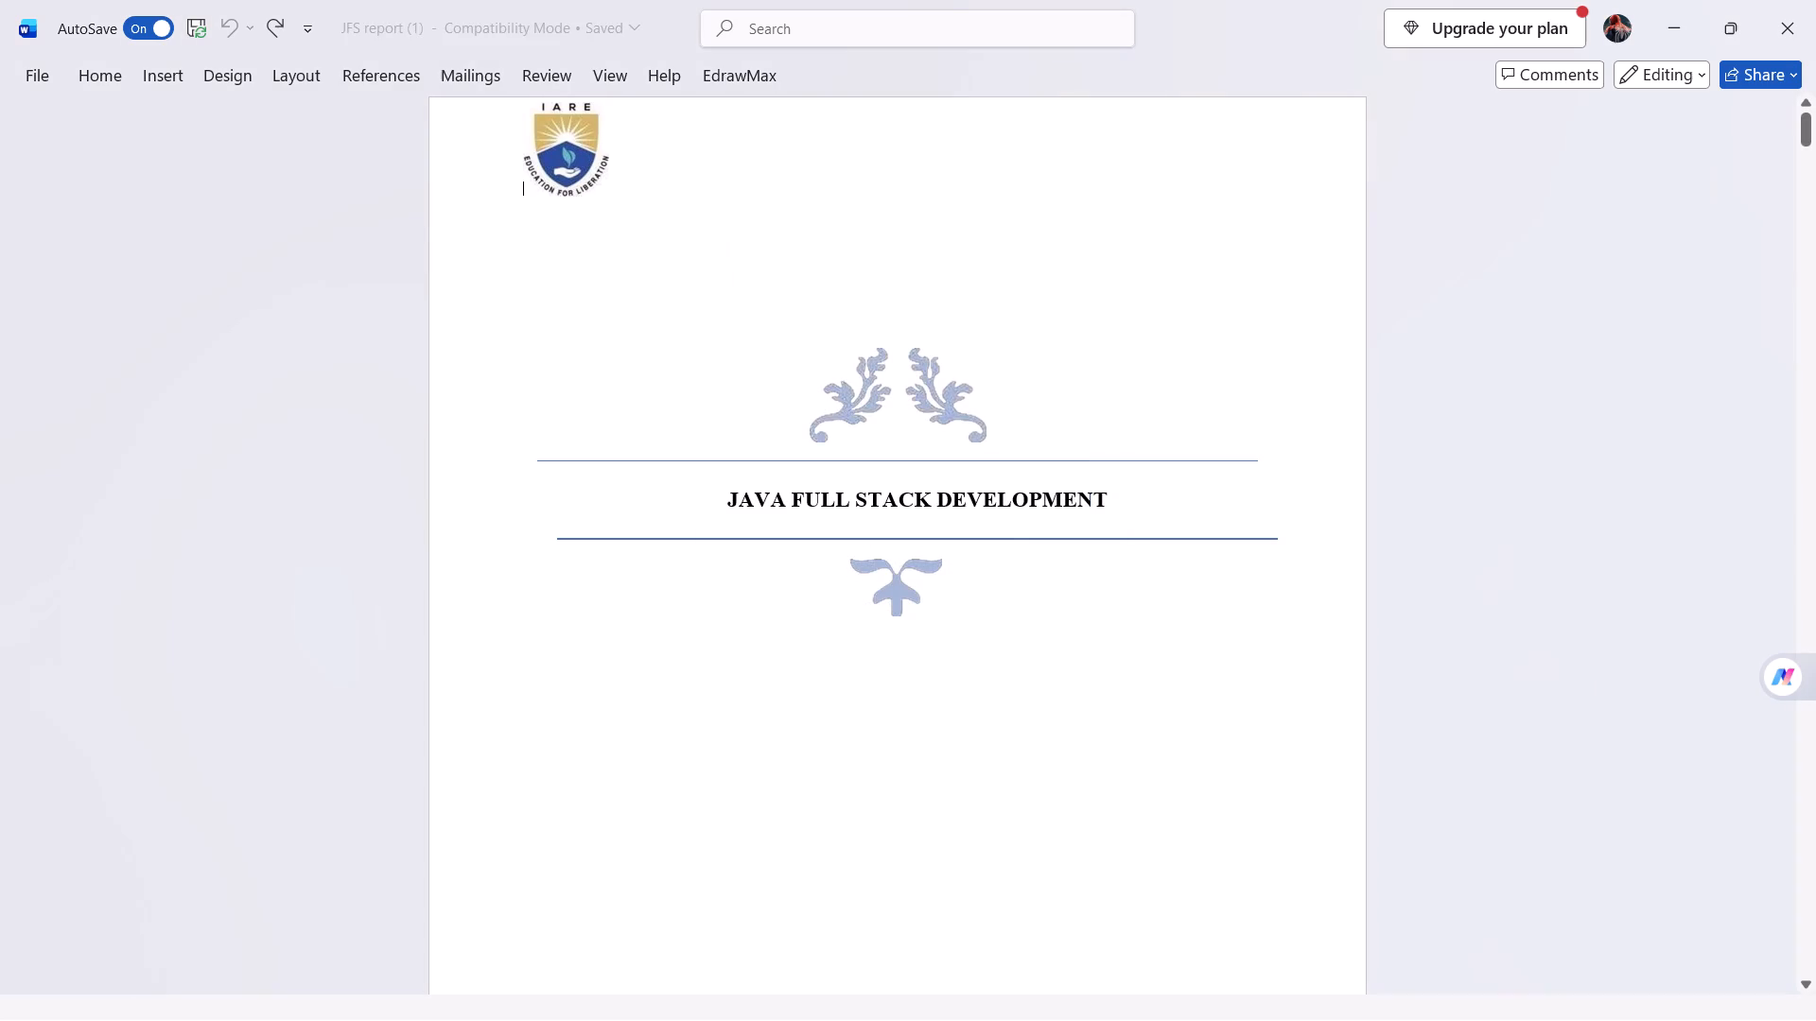
# Examine the cover and project title pages of the JFS report for content that needs replacing.
pyautogui.scroll(-4, 900, 420)
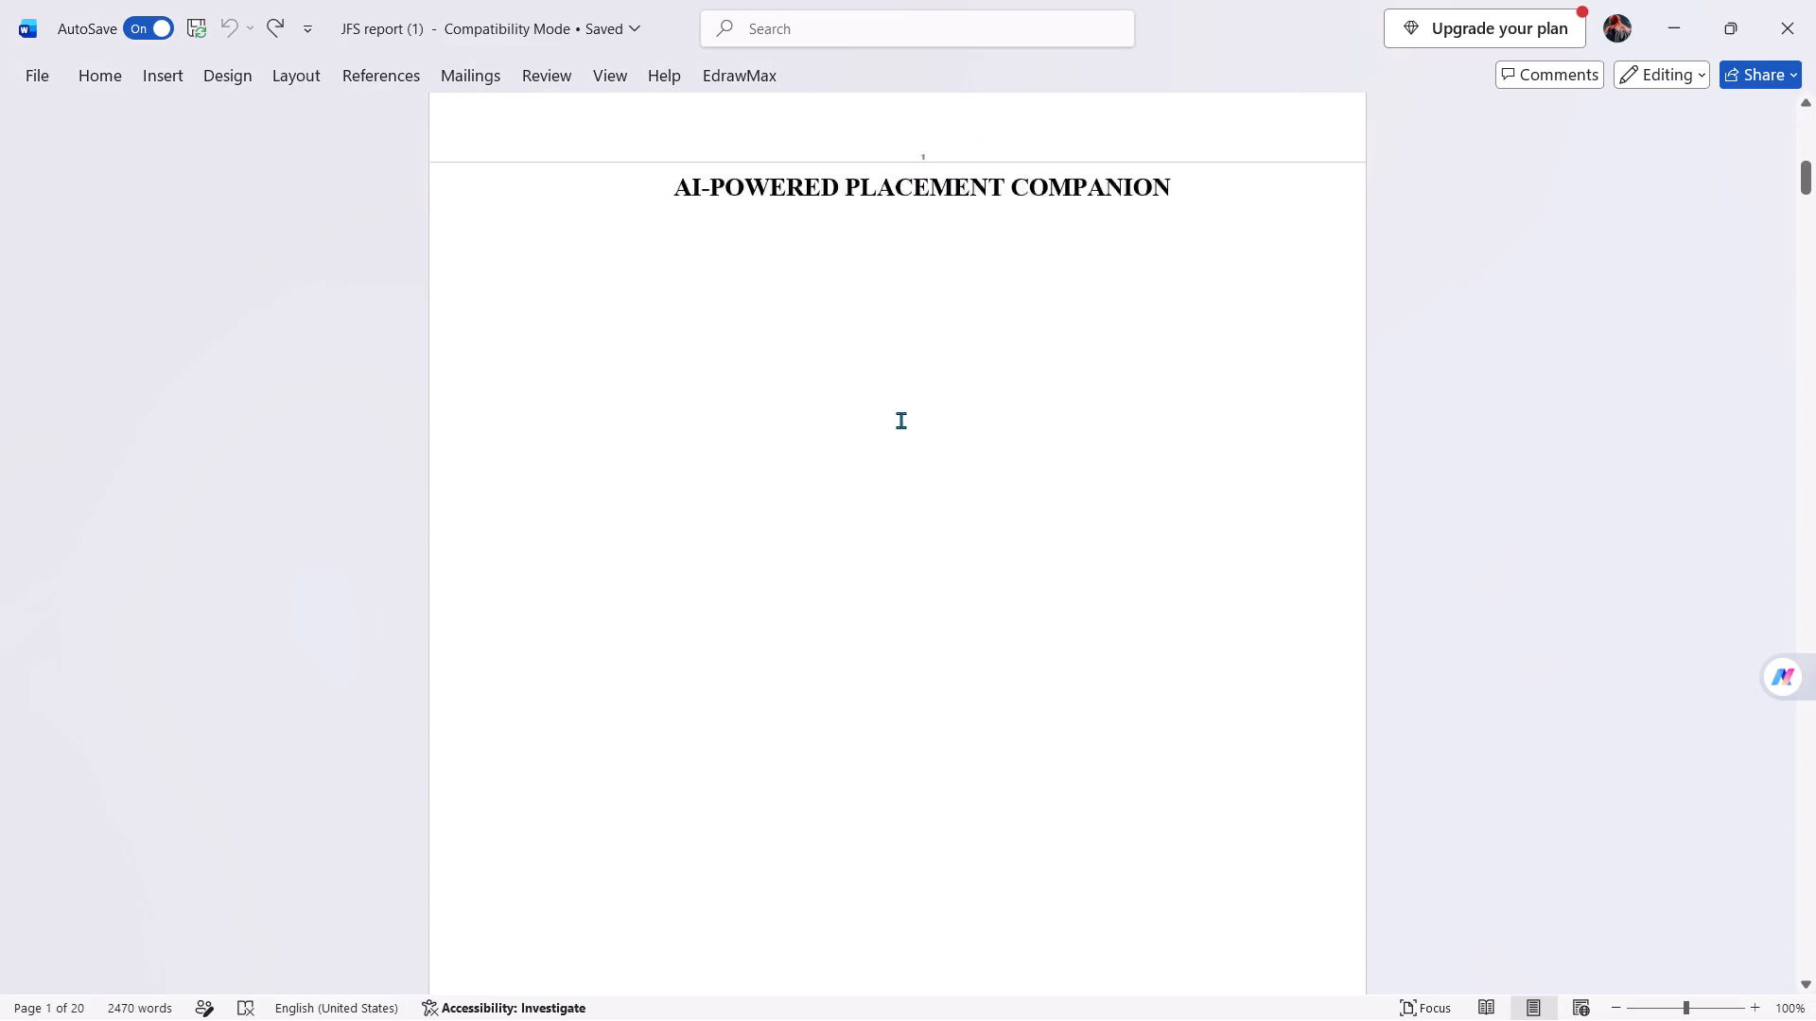
pyautogui.scroll(-1, 900, 420)
pyautogui.scroll(3, 900, 420)
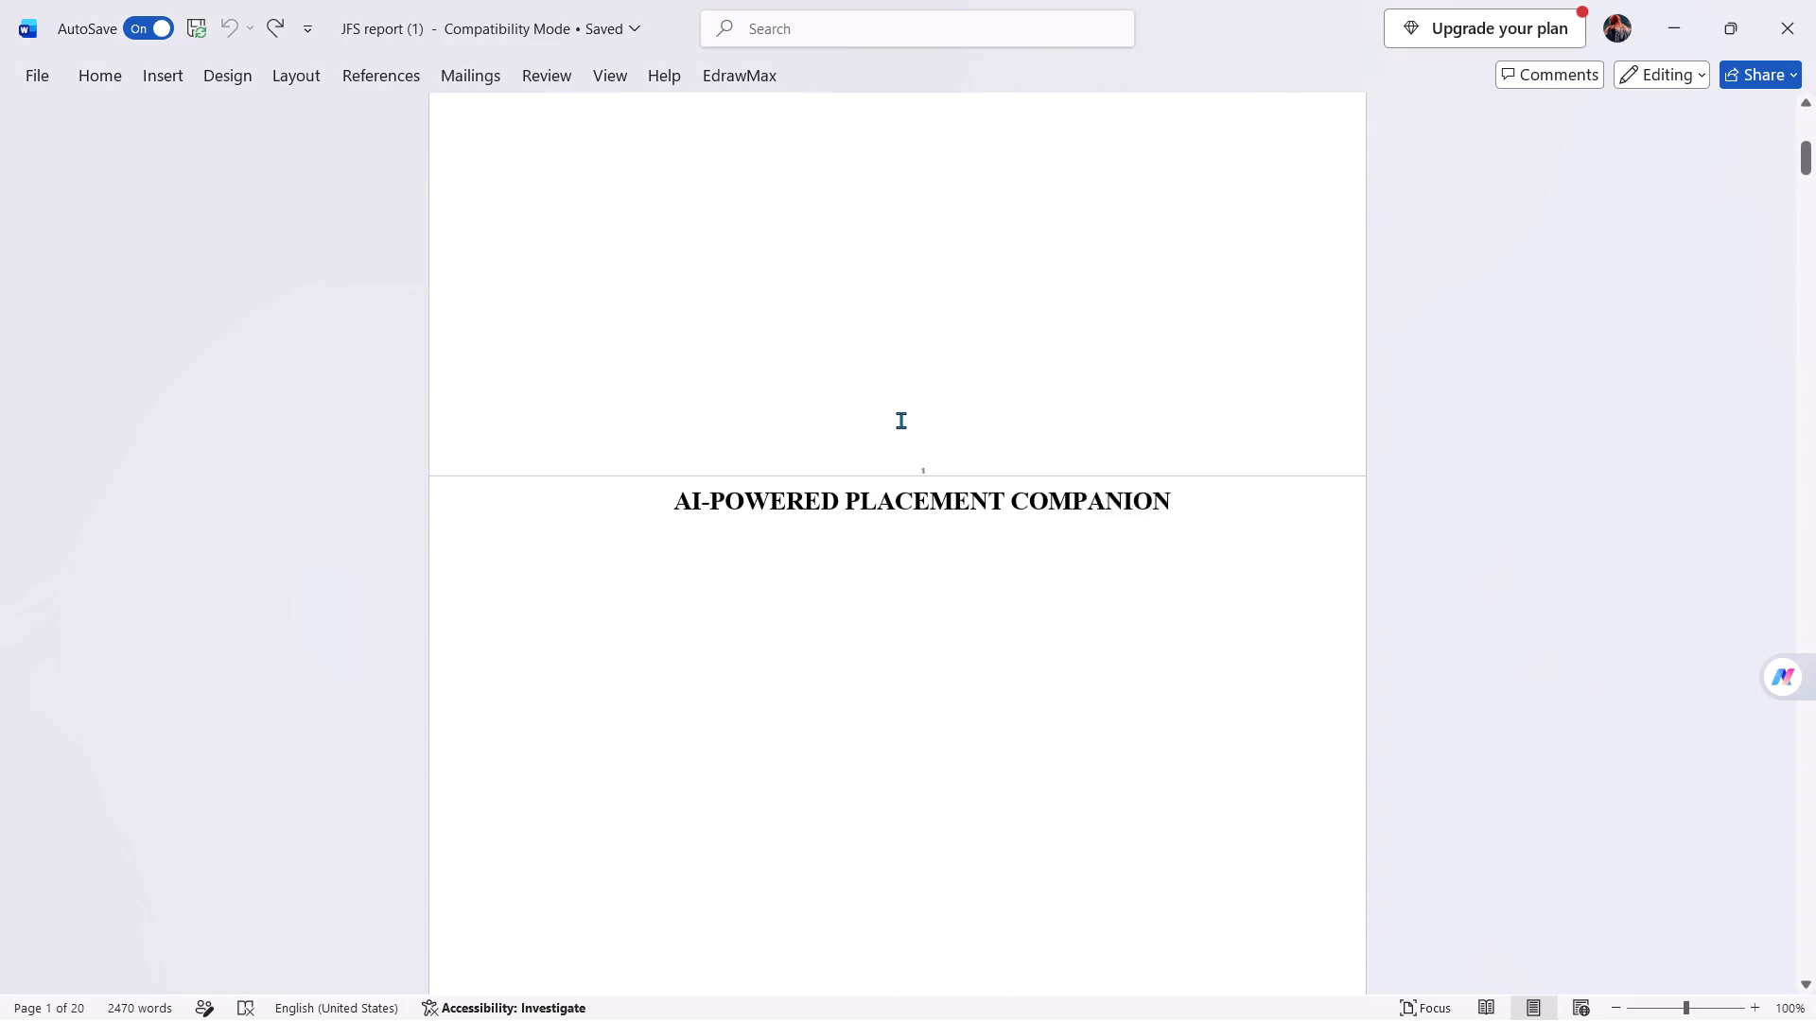
pyautogui.scroll(3, 900, 420)
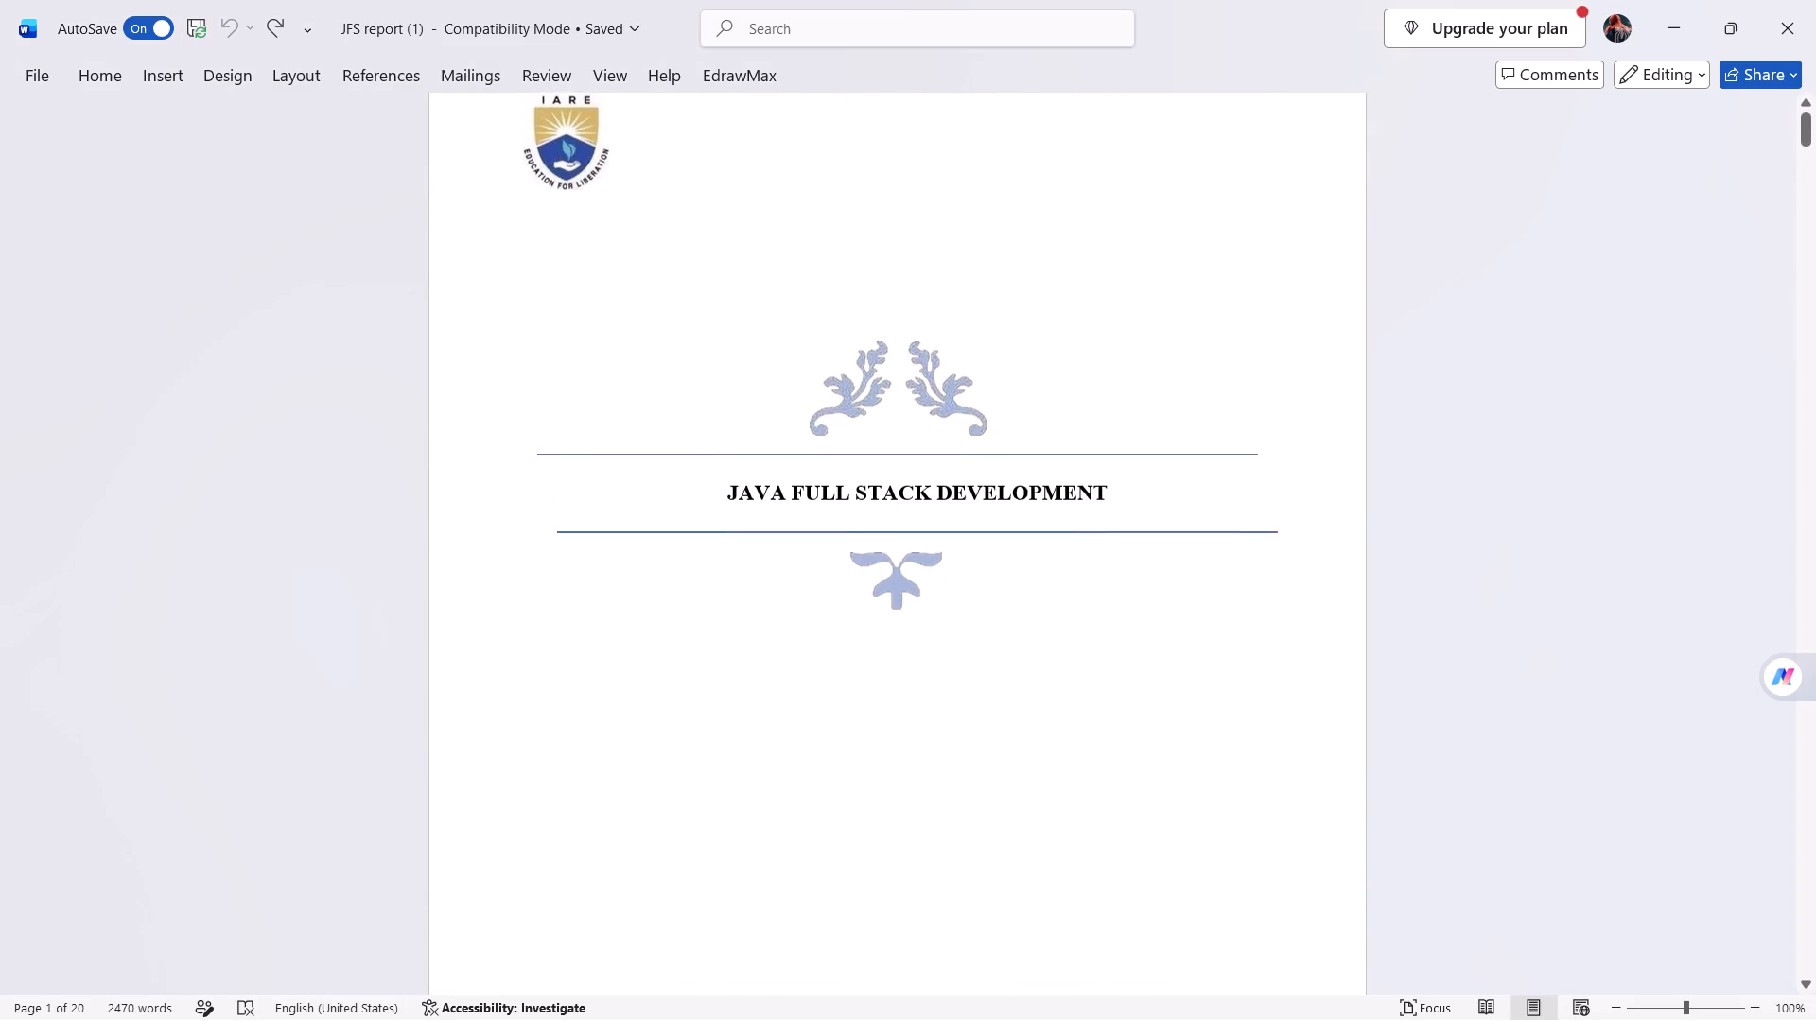
pyautogui.scroll(1, 900, 420)
pyautogui.scroll(-3, 900, 420)
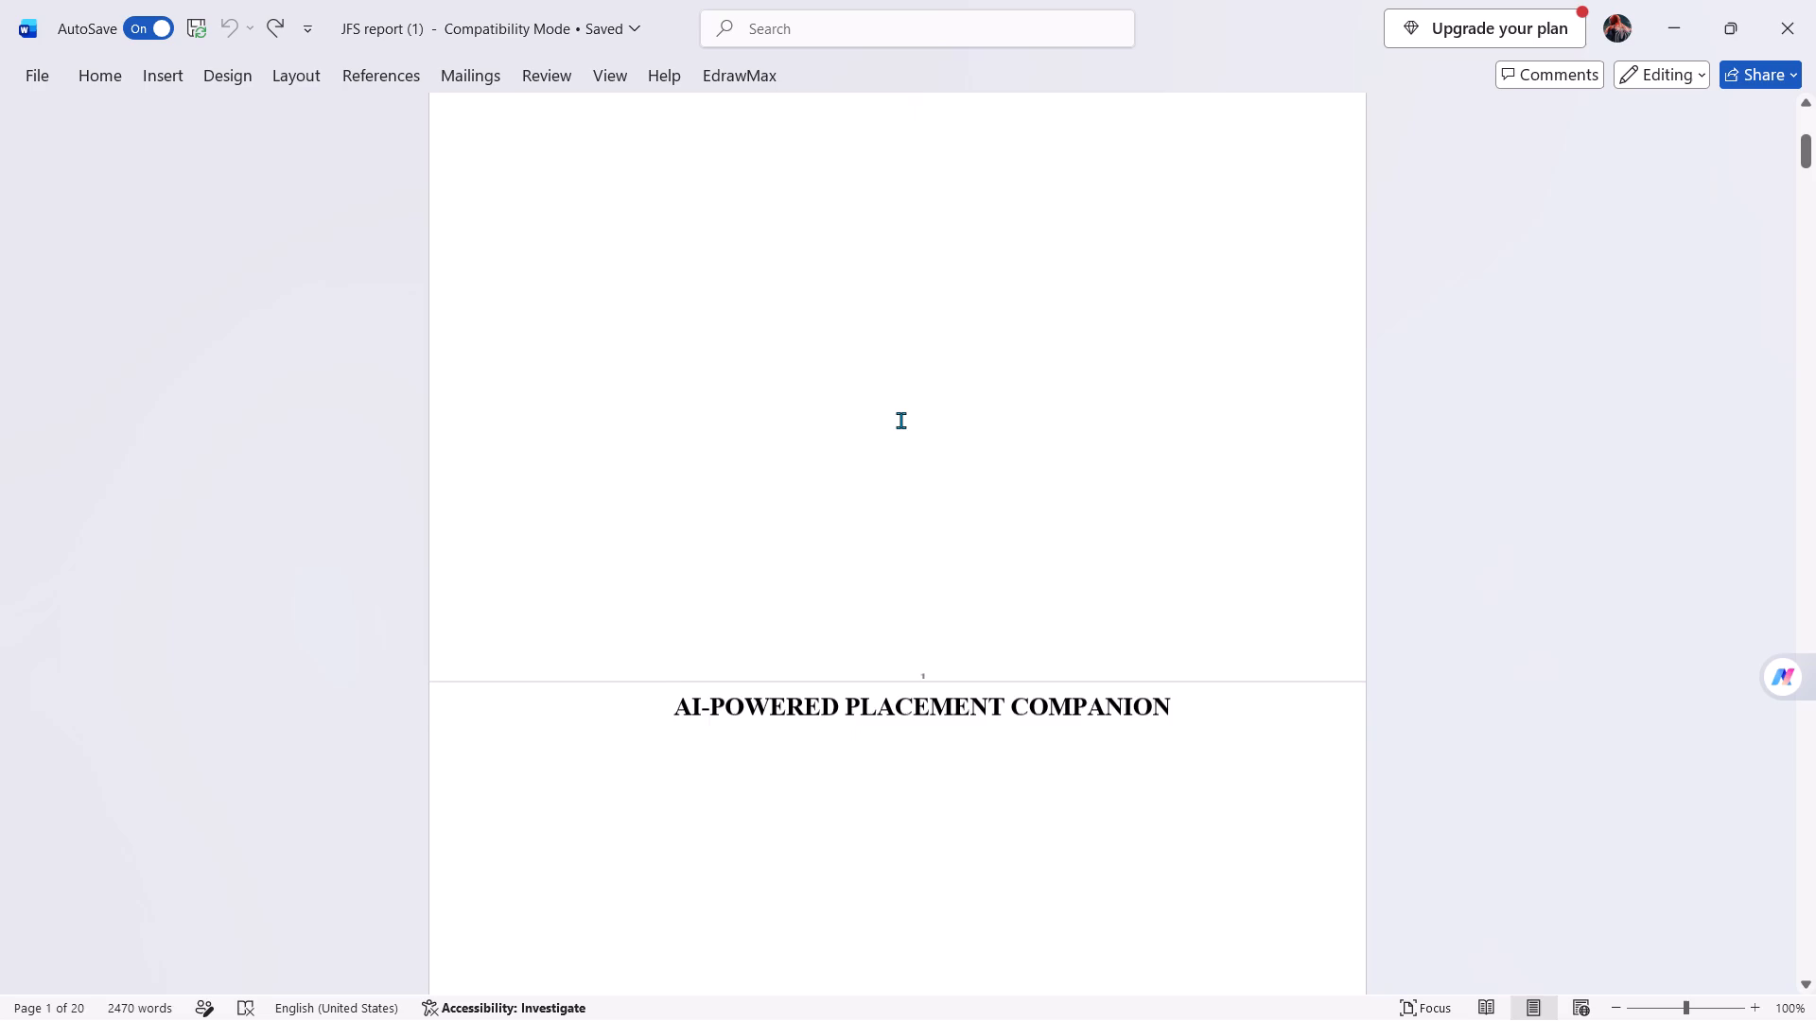
pyautogui.scroll(-1, 900, 420)
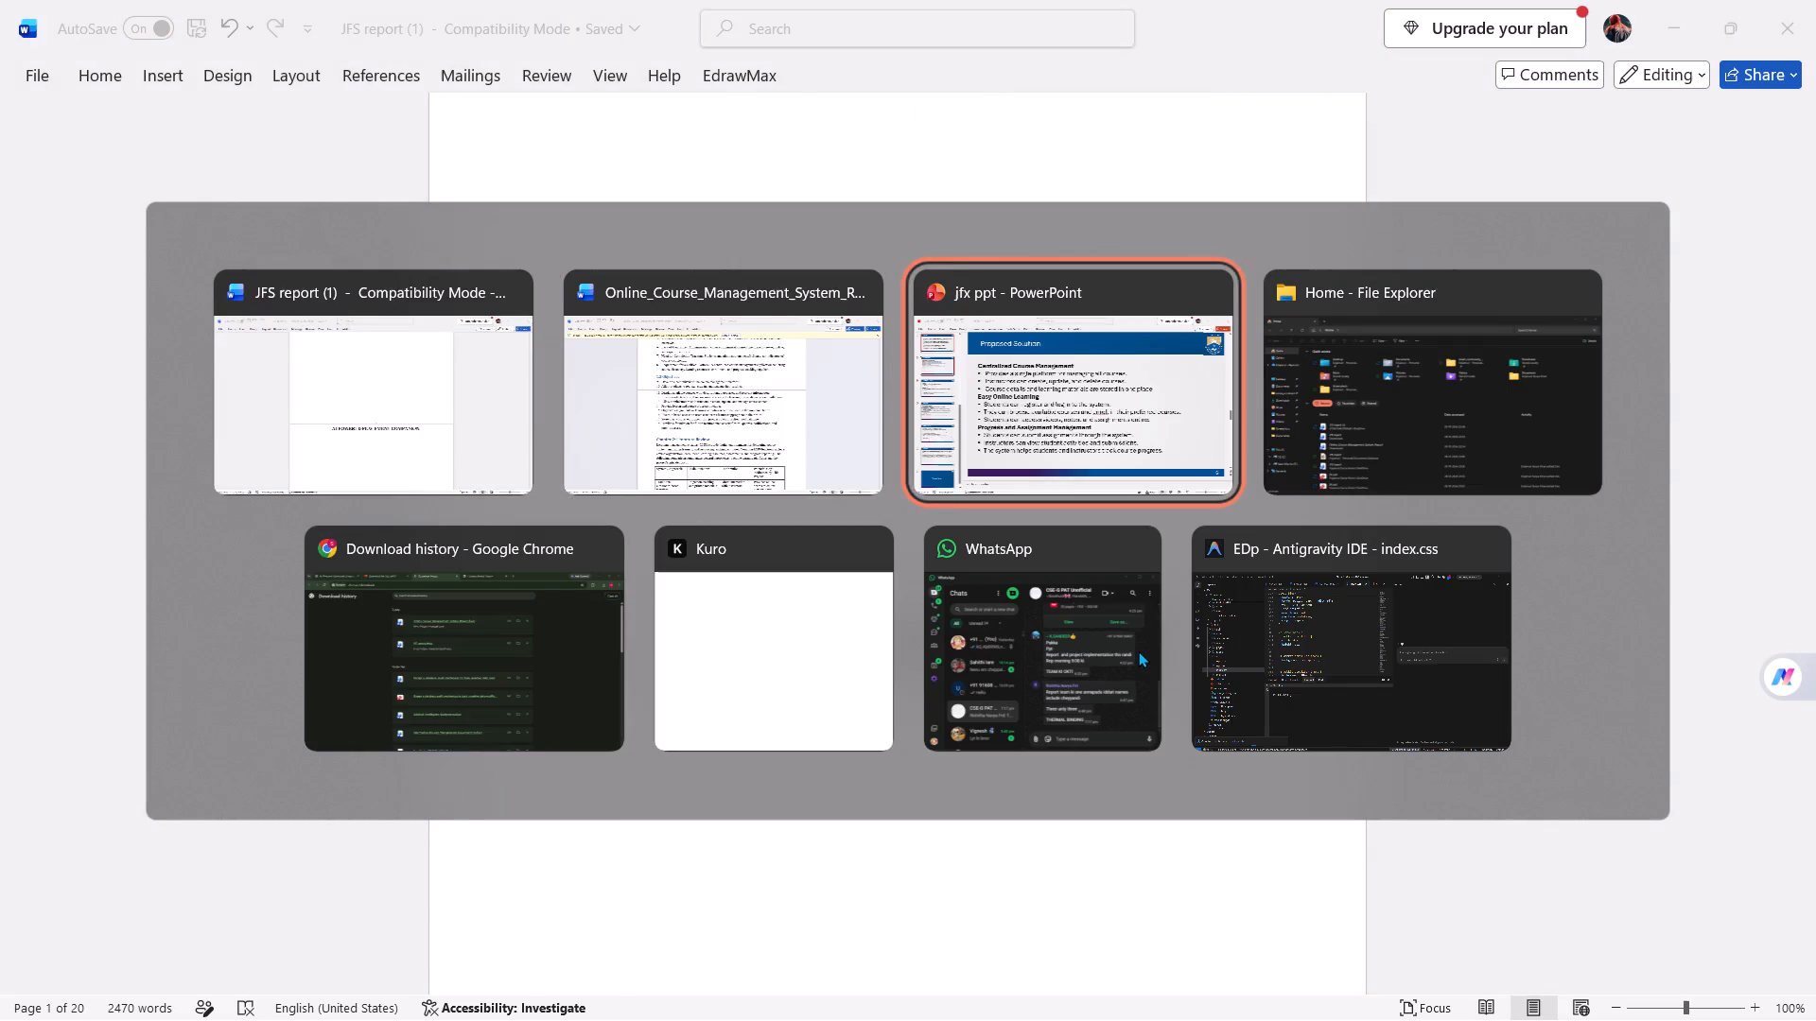
# Switch to the jfx ppt in PowerPoint and copy the project title "Online Course management System" from its first slide.
pyautogui.scroll(13, 810, 606)
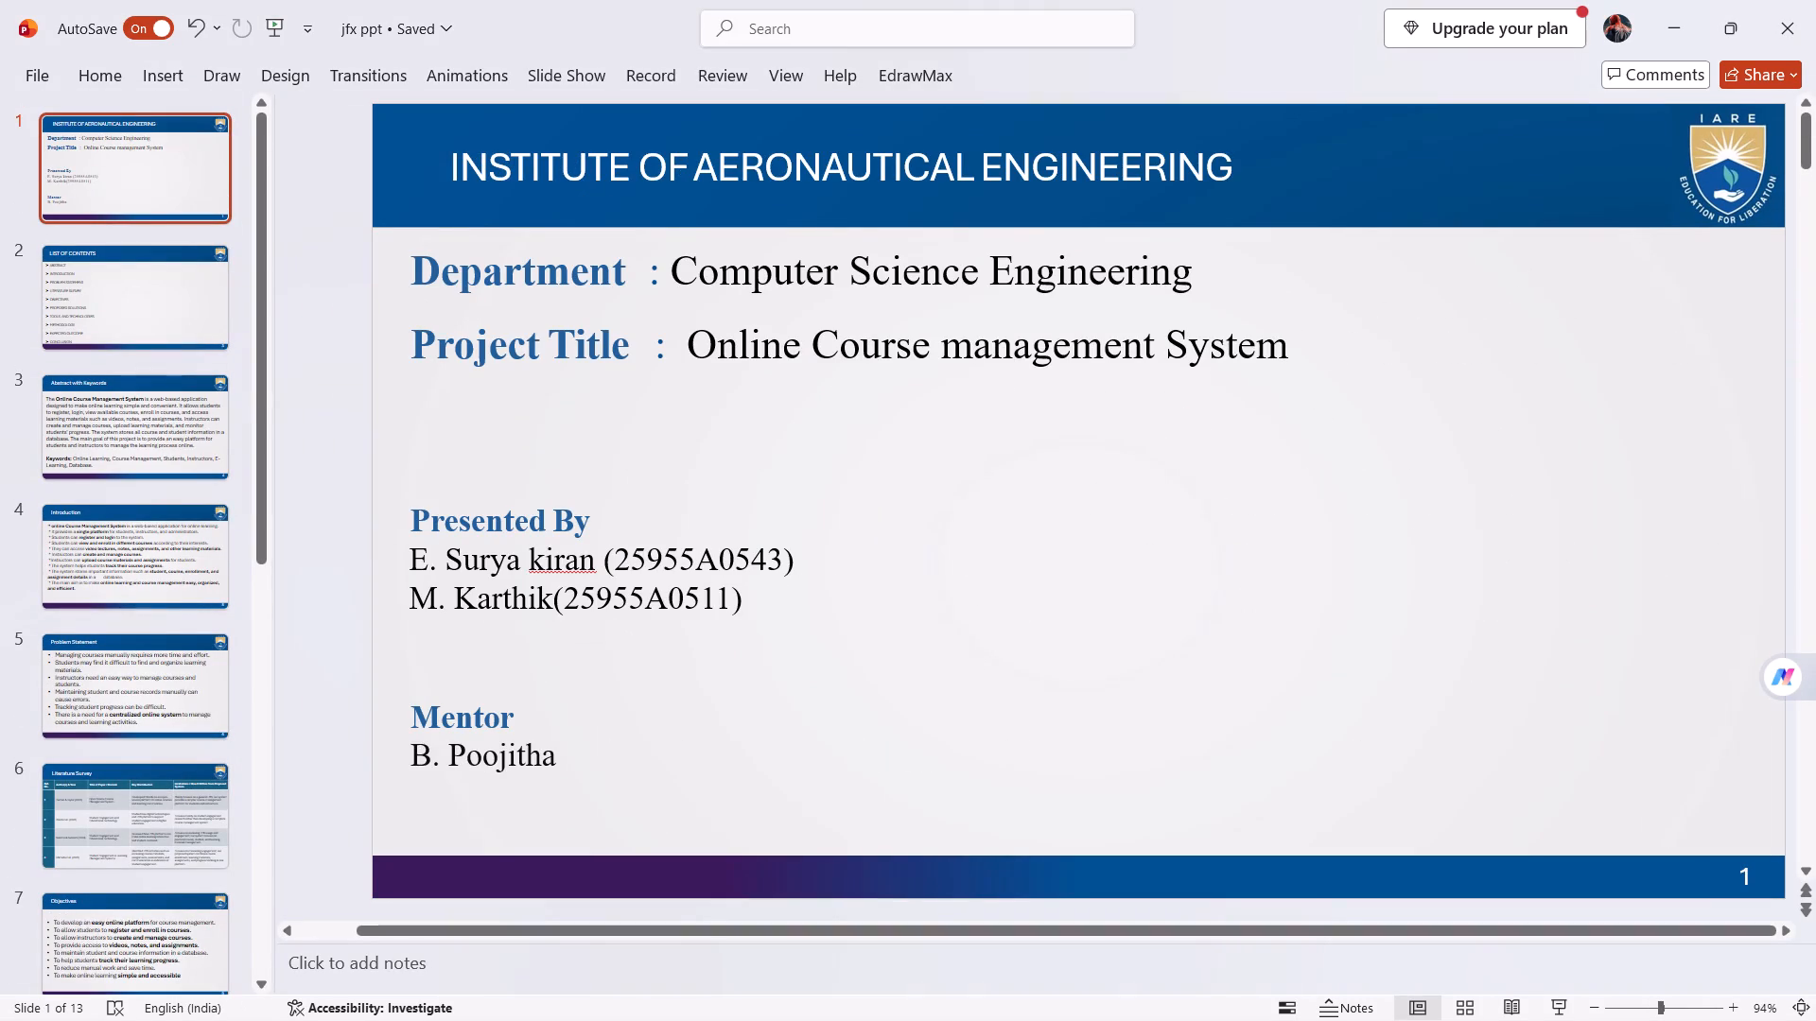
pyautogui.moveTo(1287, 349); pyautogui.dragTo(741, 387)
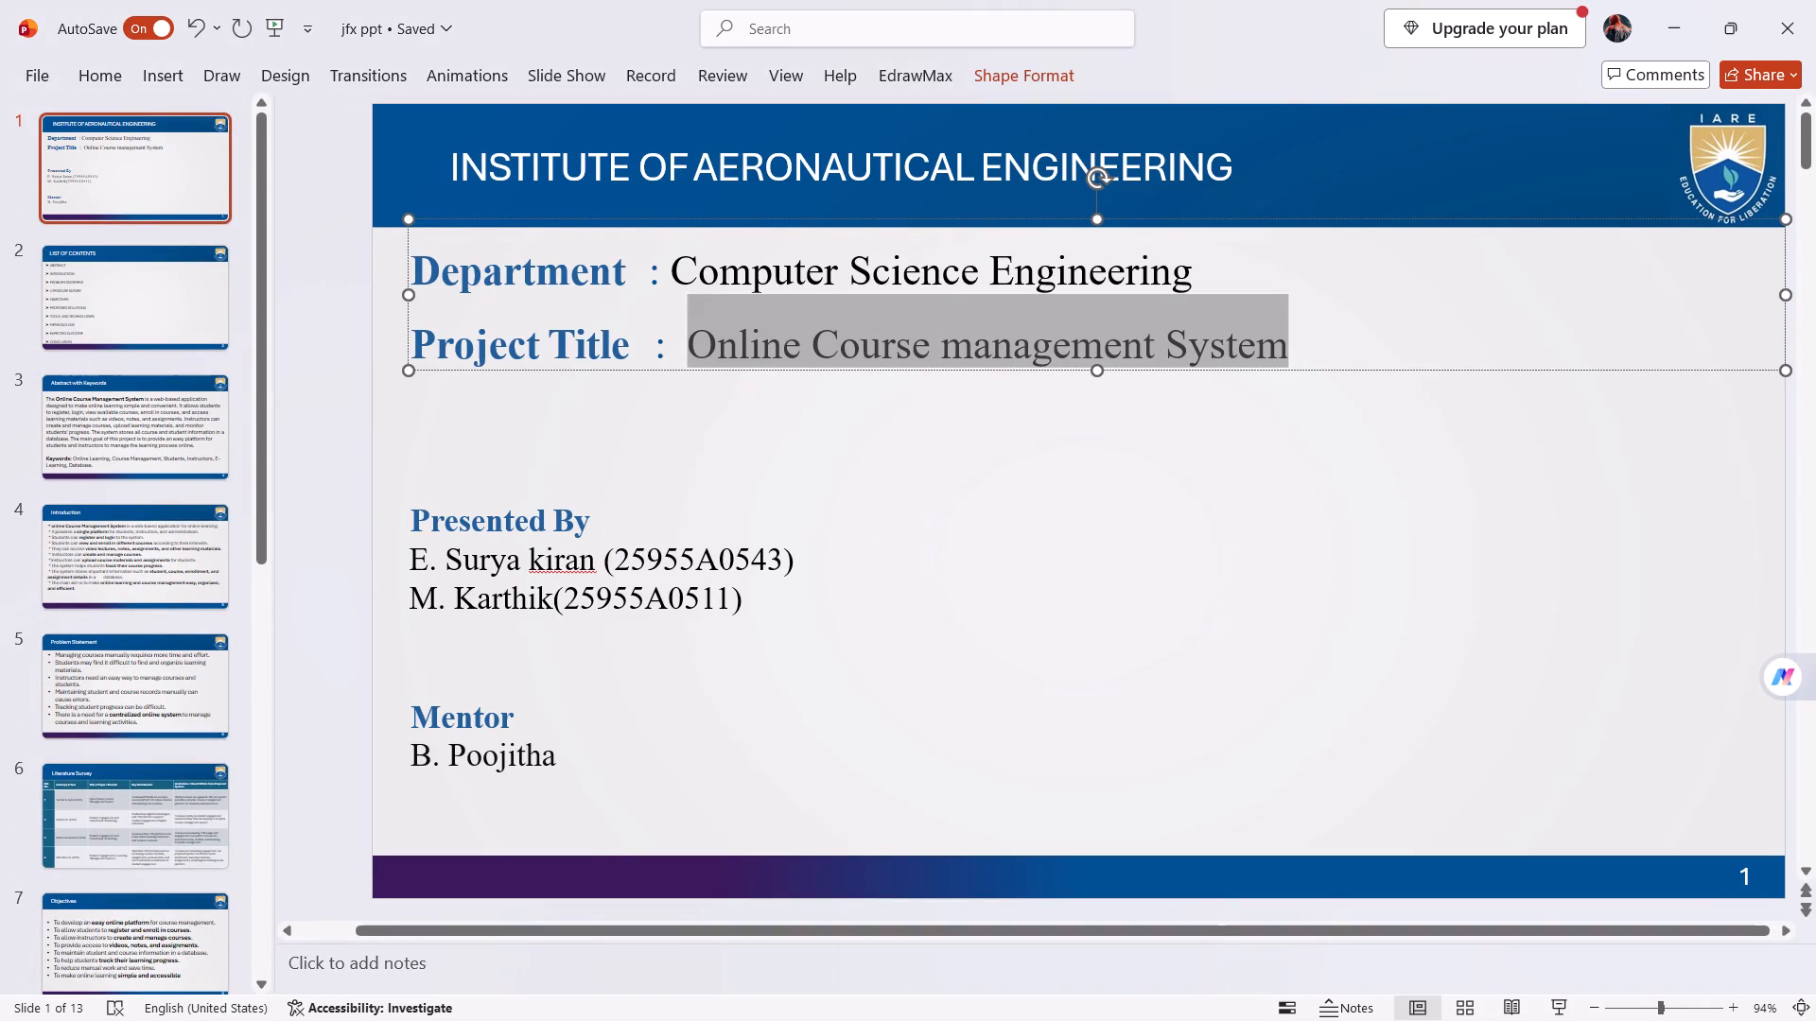
pyautogui.hotkey('ctrl', 'c')
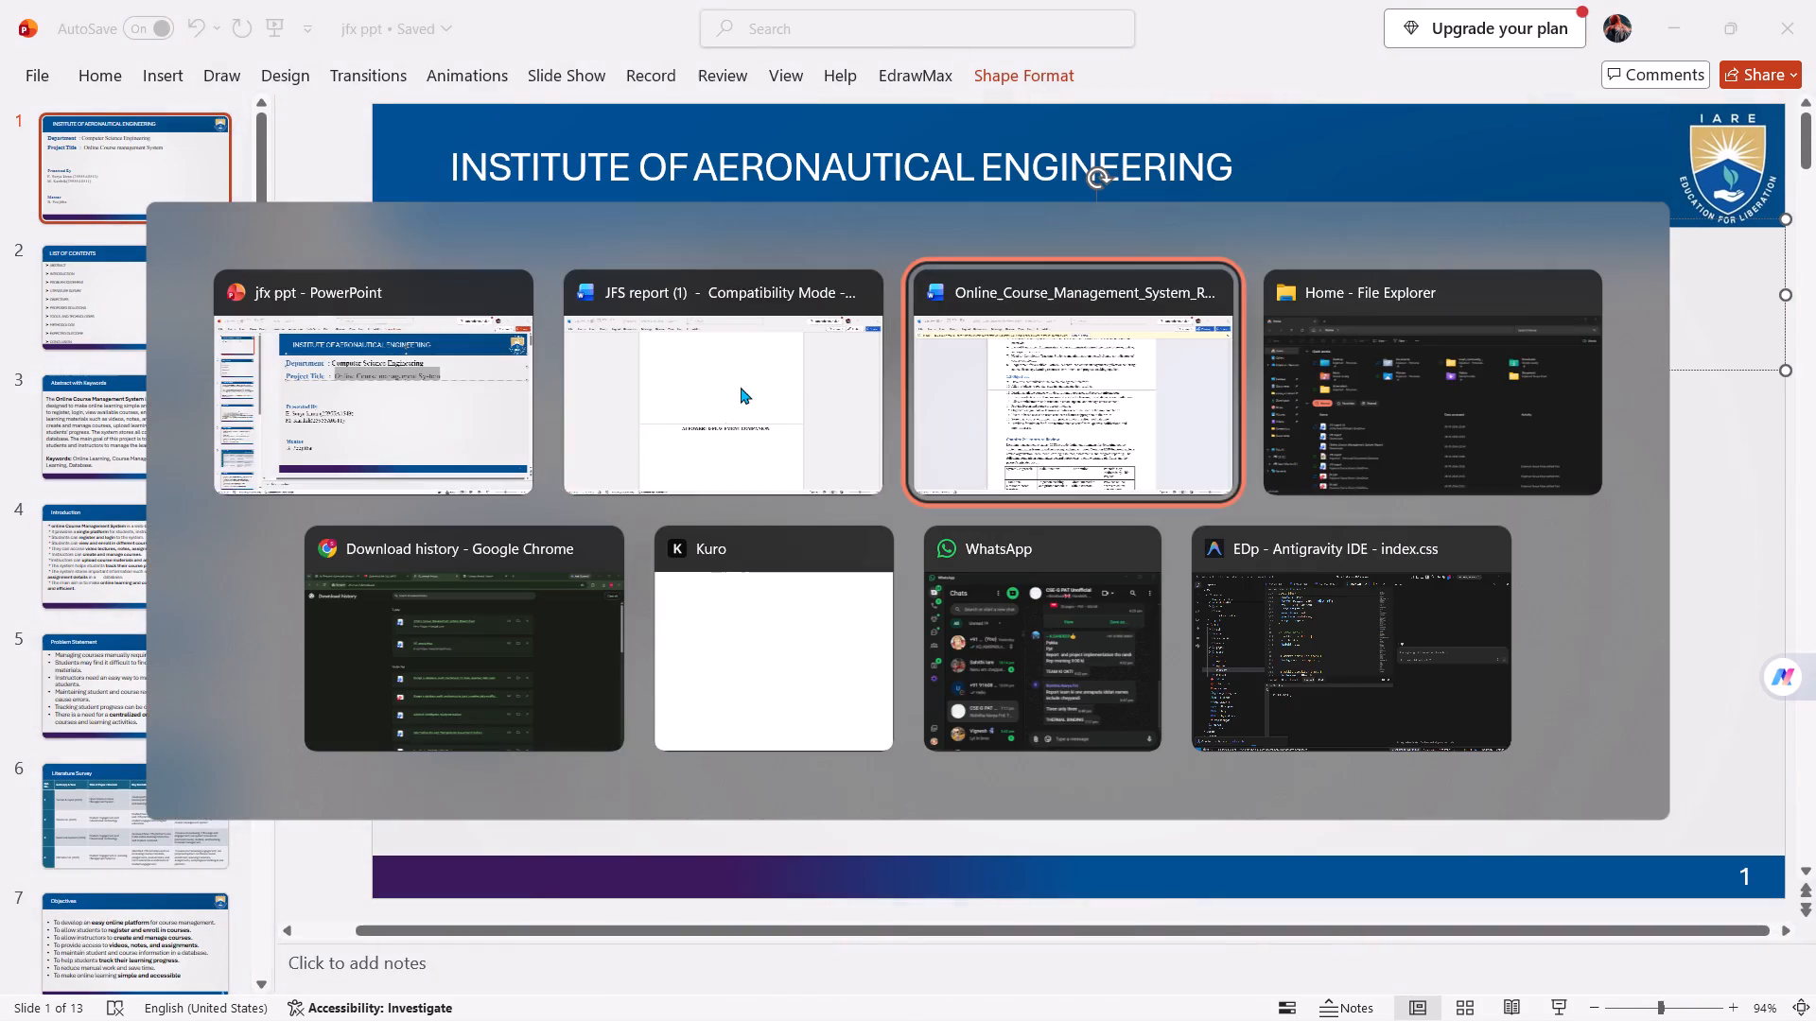
# Switch to the protected Online_Course_Management_System_Report document in Word and close it.
pyautogui.click(741, 387)
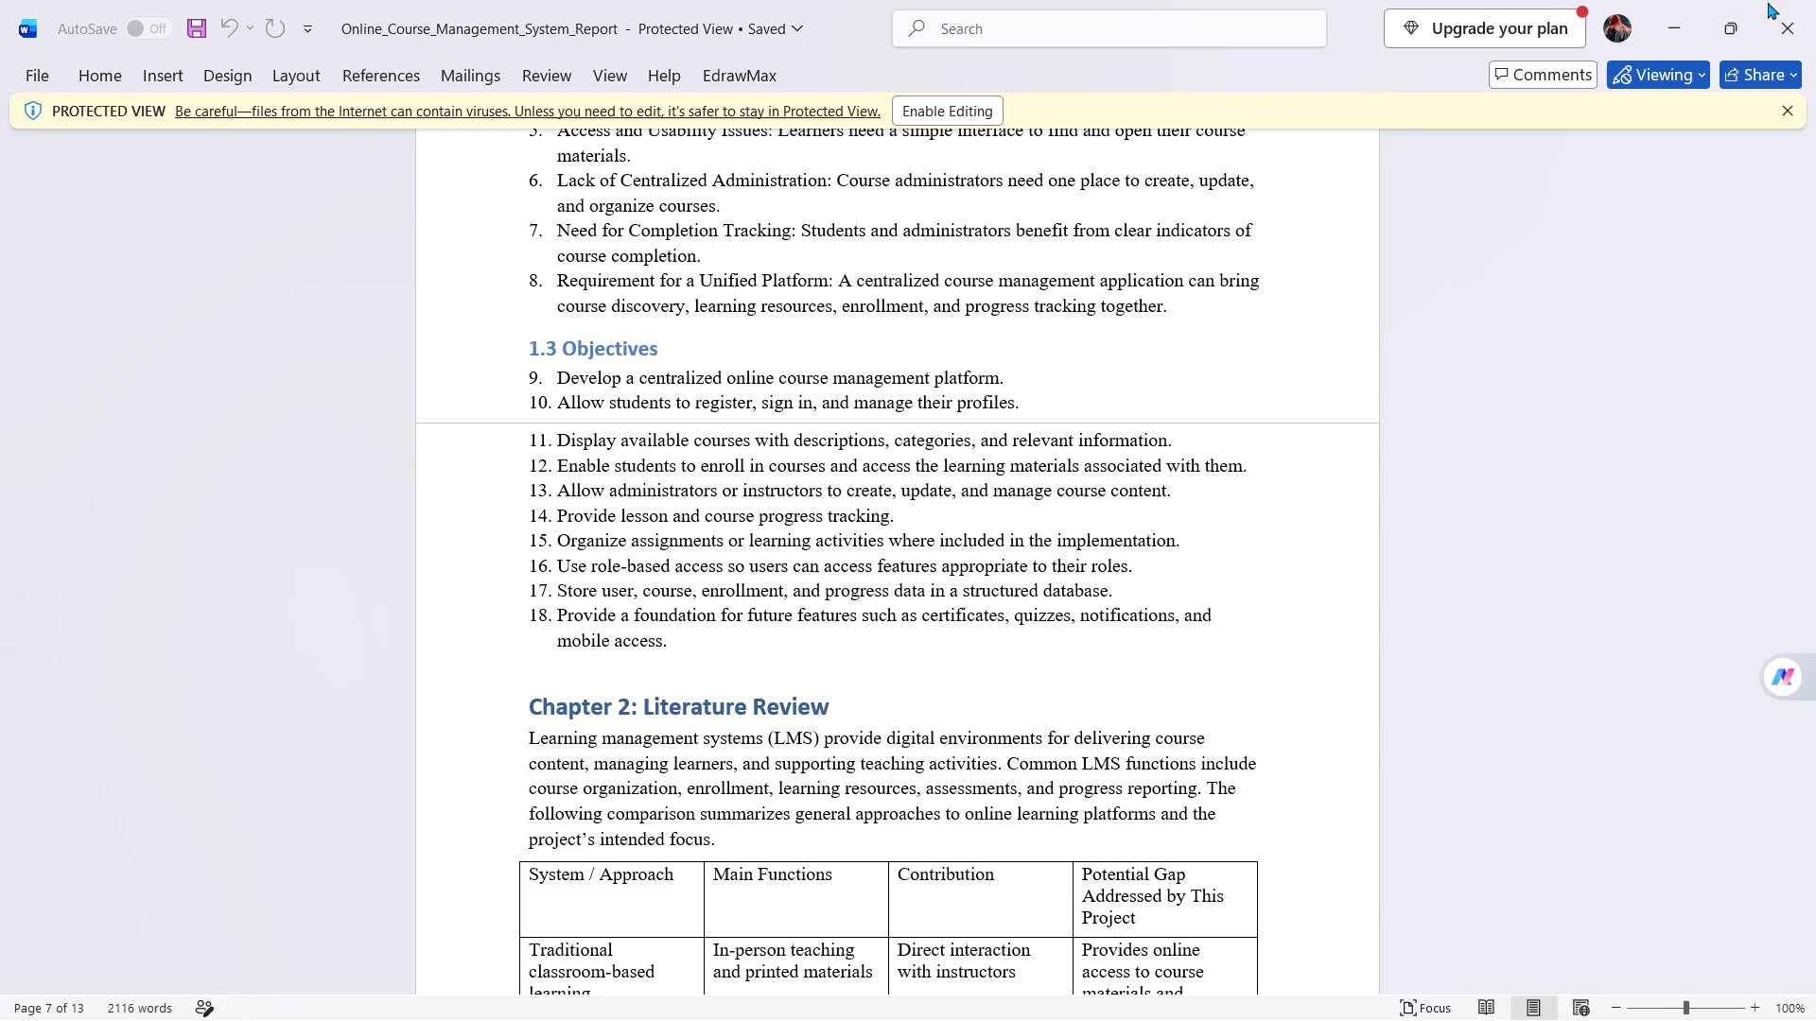
pyautogui.click(1813, 27)
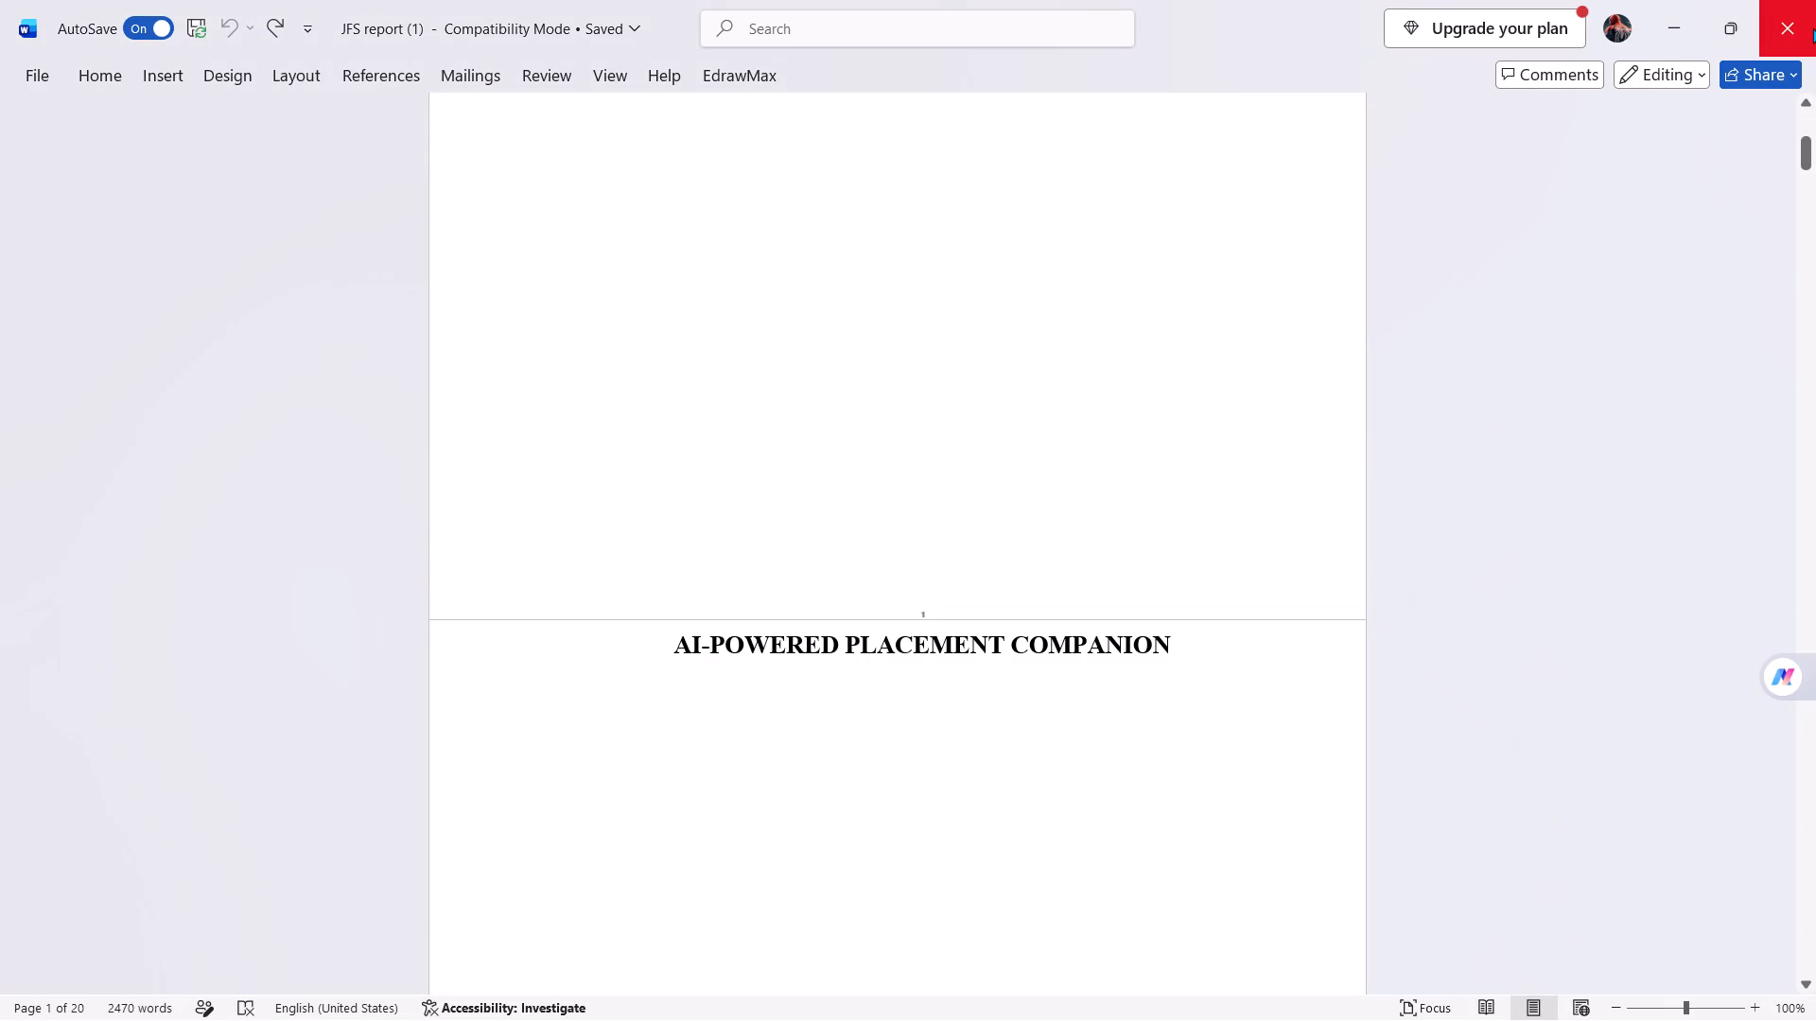
# Replace the page 2 title "AI-POWERED PLACEMENT COMPANION" with the copied text "Online Course management System".
pyautogui.scroll(-2, 974, 465)
pyautogui.moveTo(1178, 218); pyautogui.dragTo(724, 213)
pyautogui.press('BackSpace')
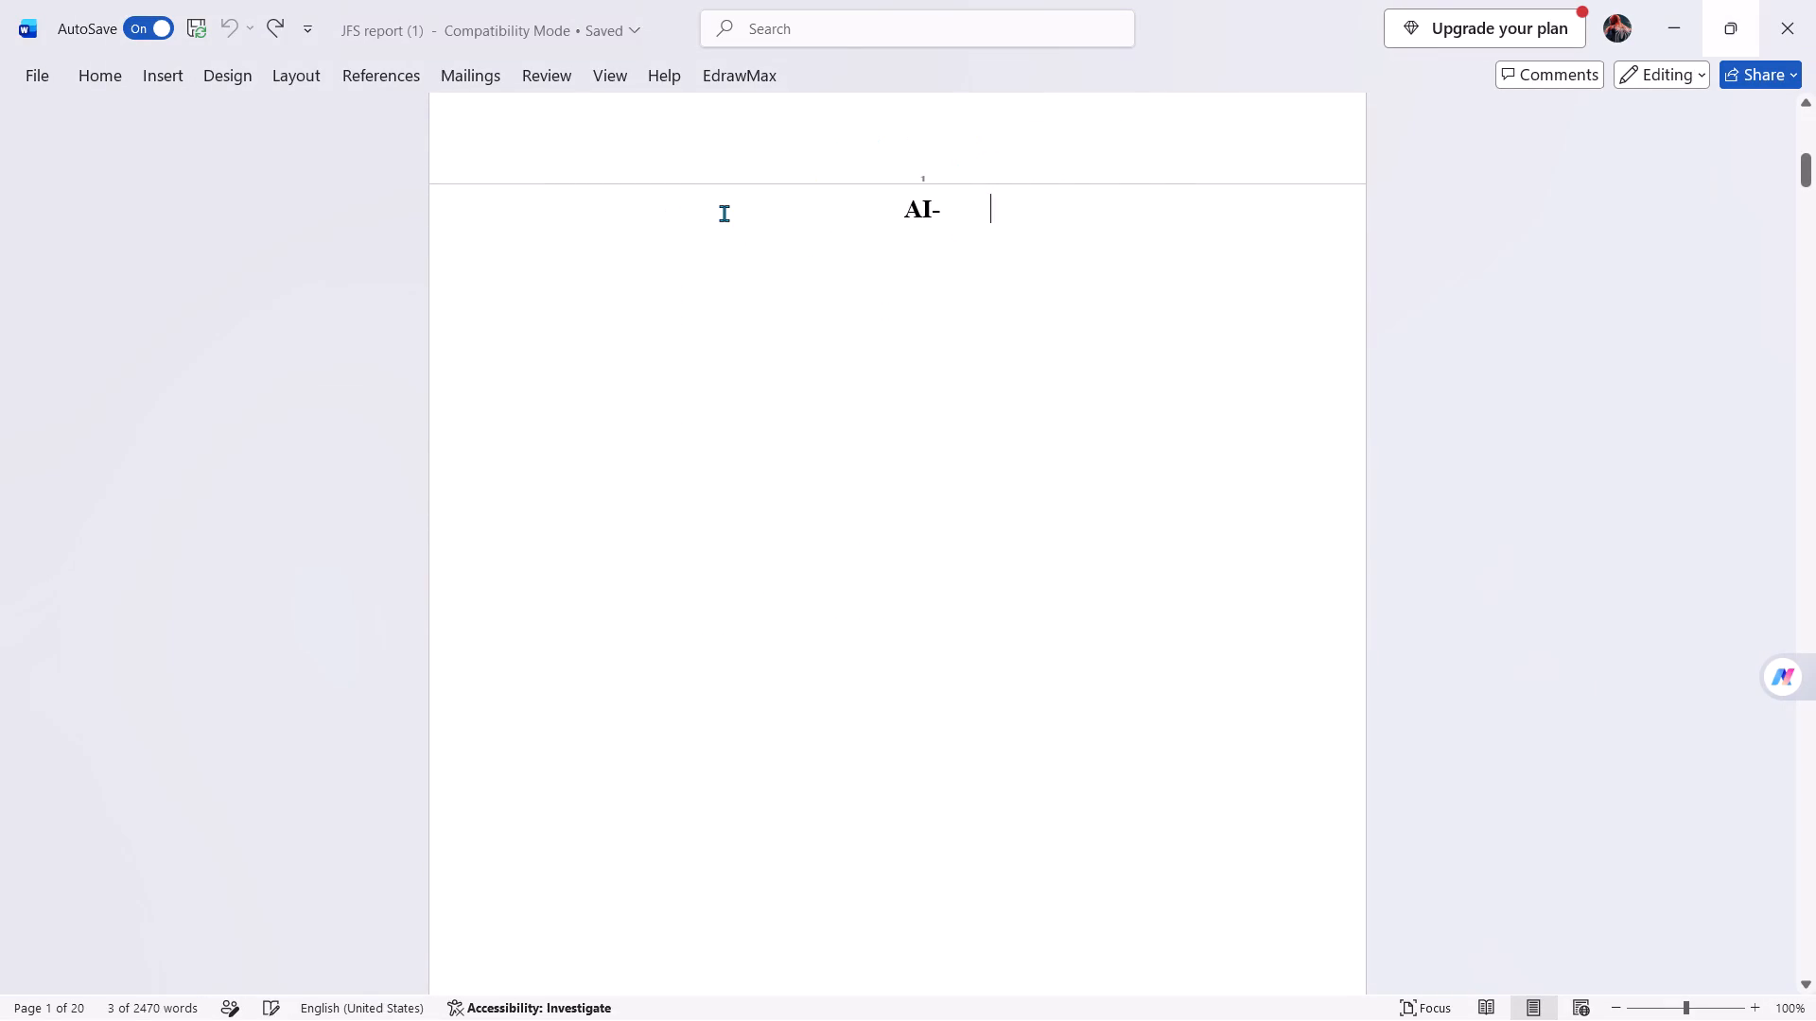
pyautogui.hotkey('ctrl', 'v')
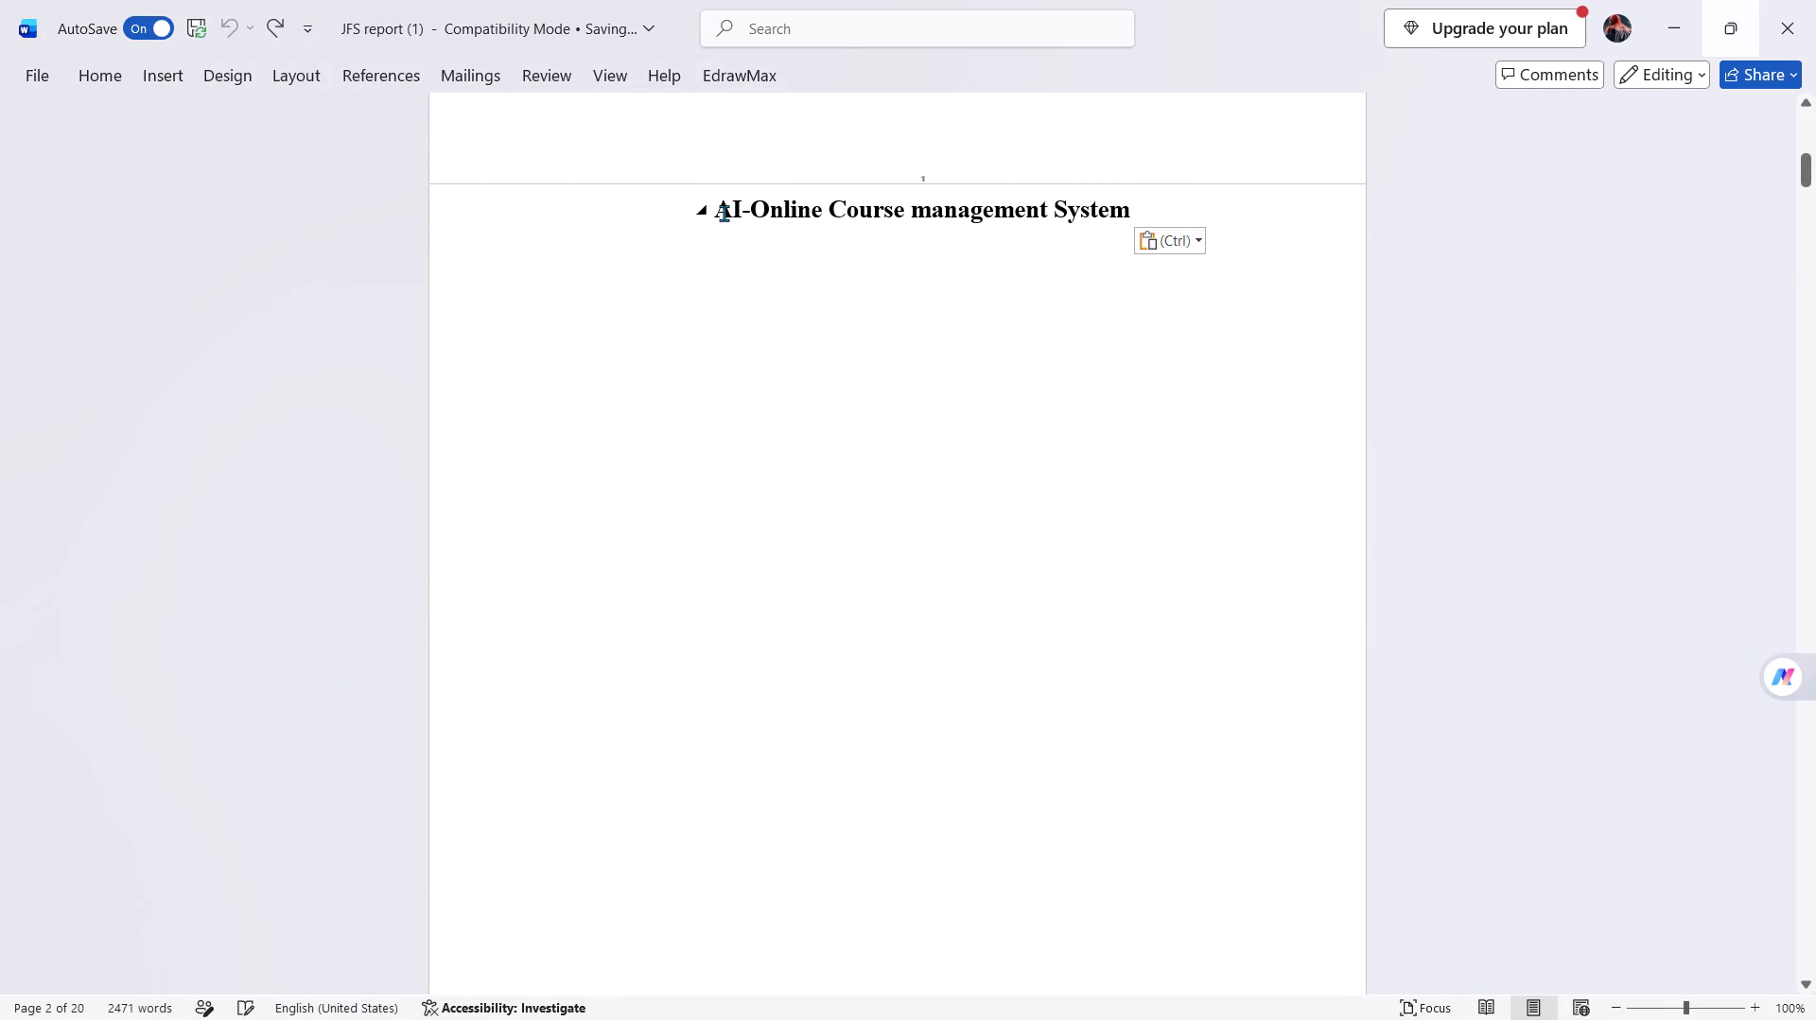
pyautogui.click(758, 202)
pyautogui.press('BackSpace')
pyautogui.press('BackSpace')
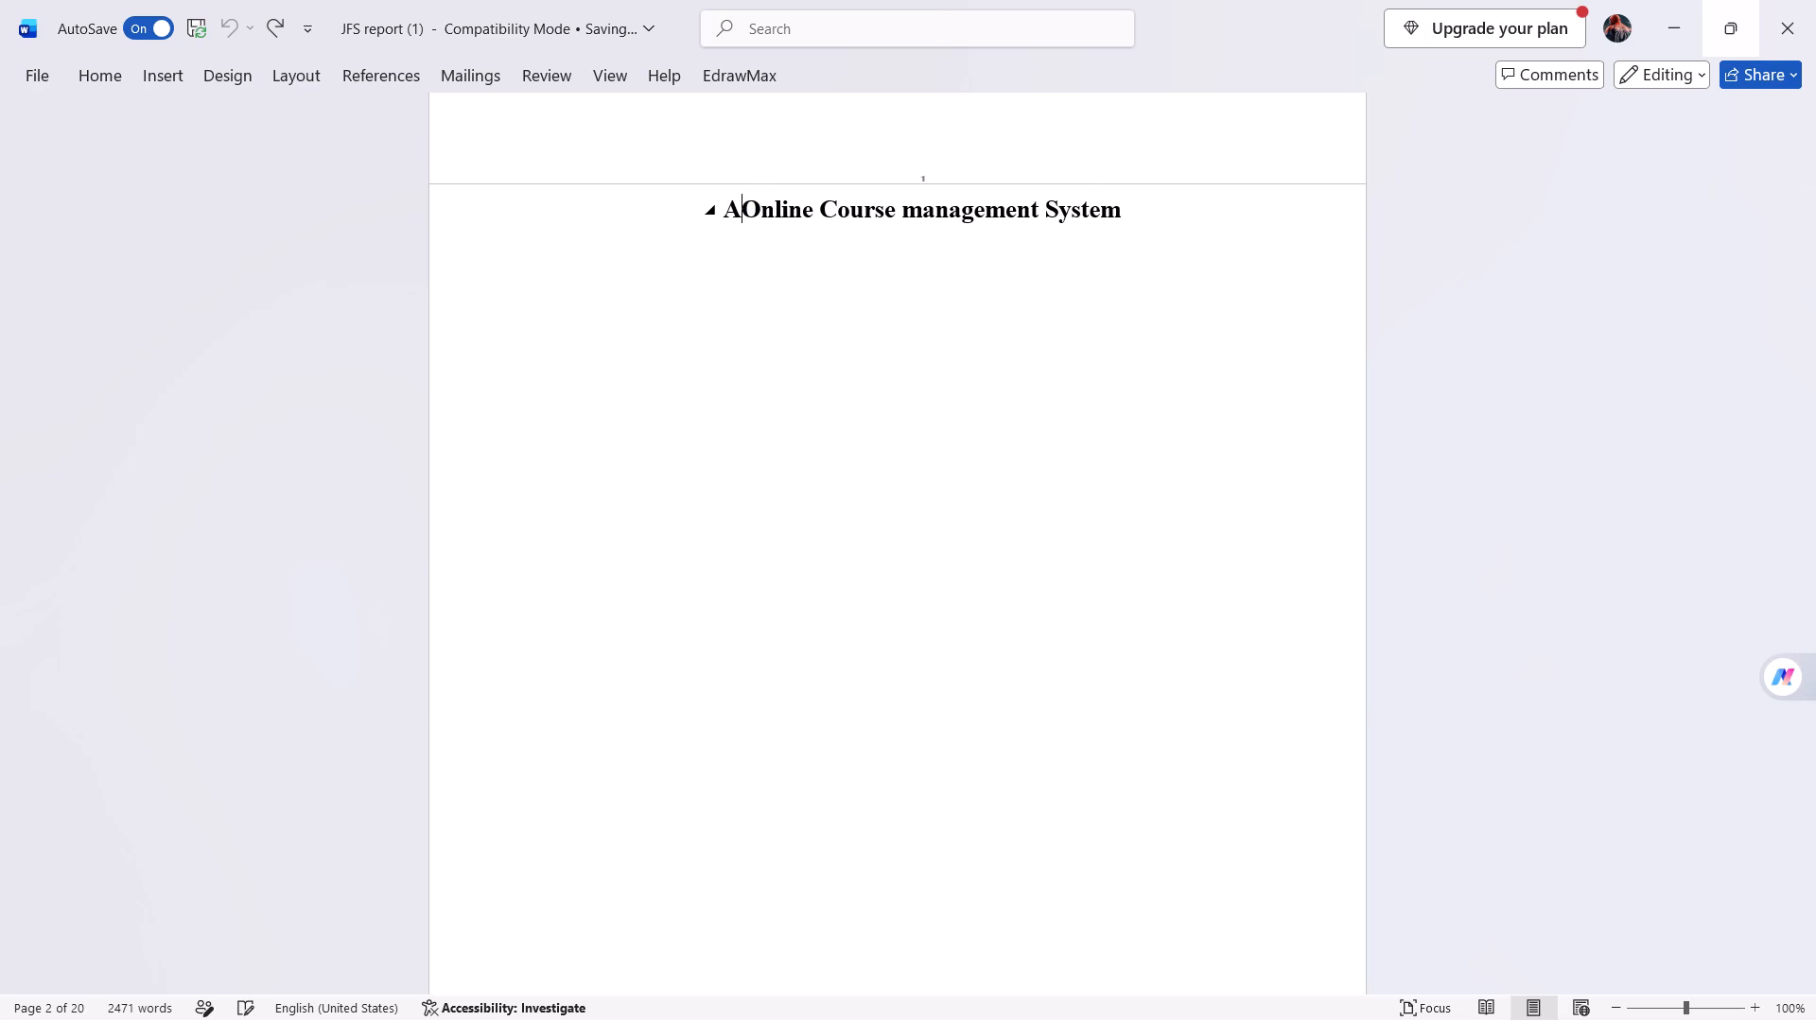
pyautogui.press('BackSpace')
# Set the font size of the page 2 project title to 22.
pyautogui.moveTo(1140, 211); pyautogui.dragTo(742, 207)
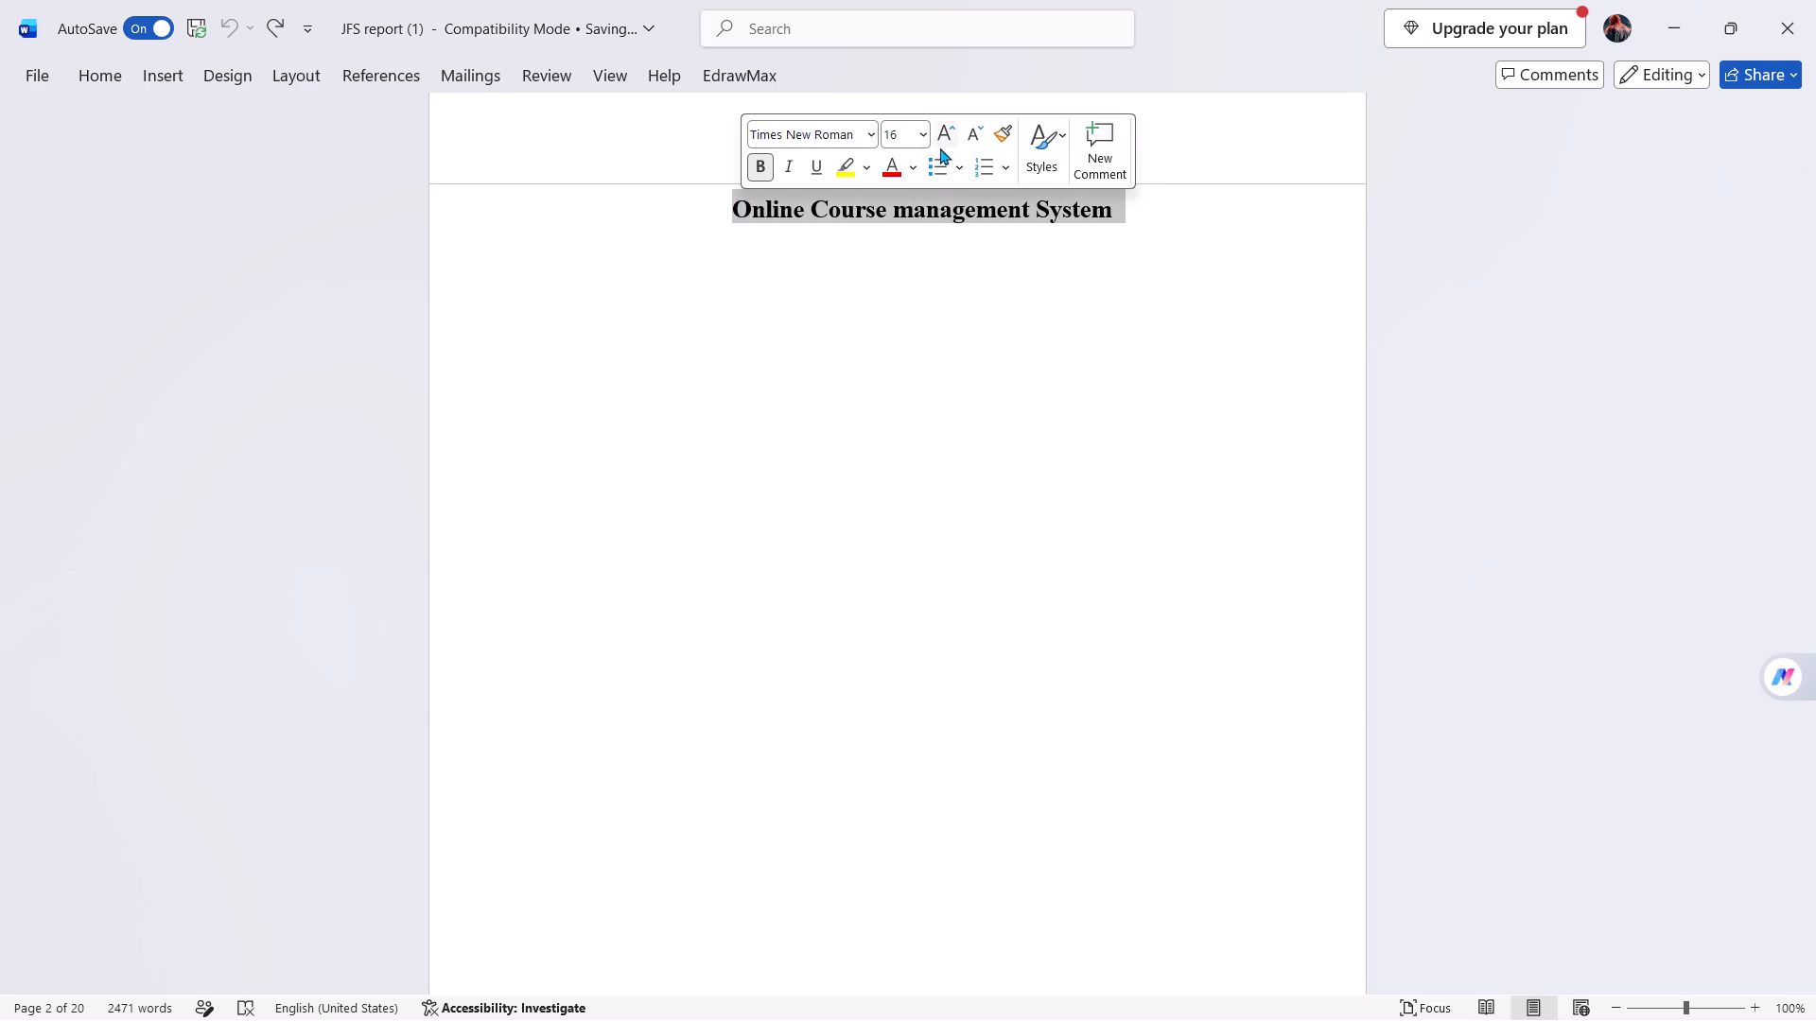
pyautogui.click(928, 136)
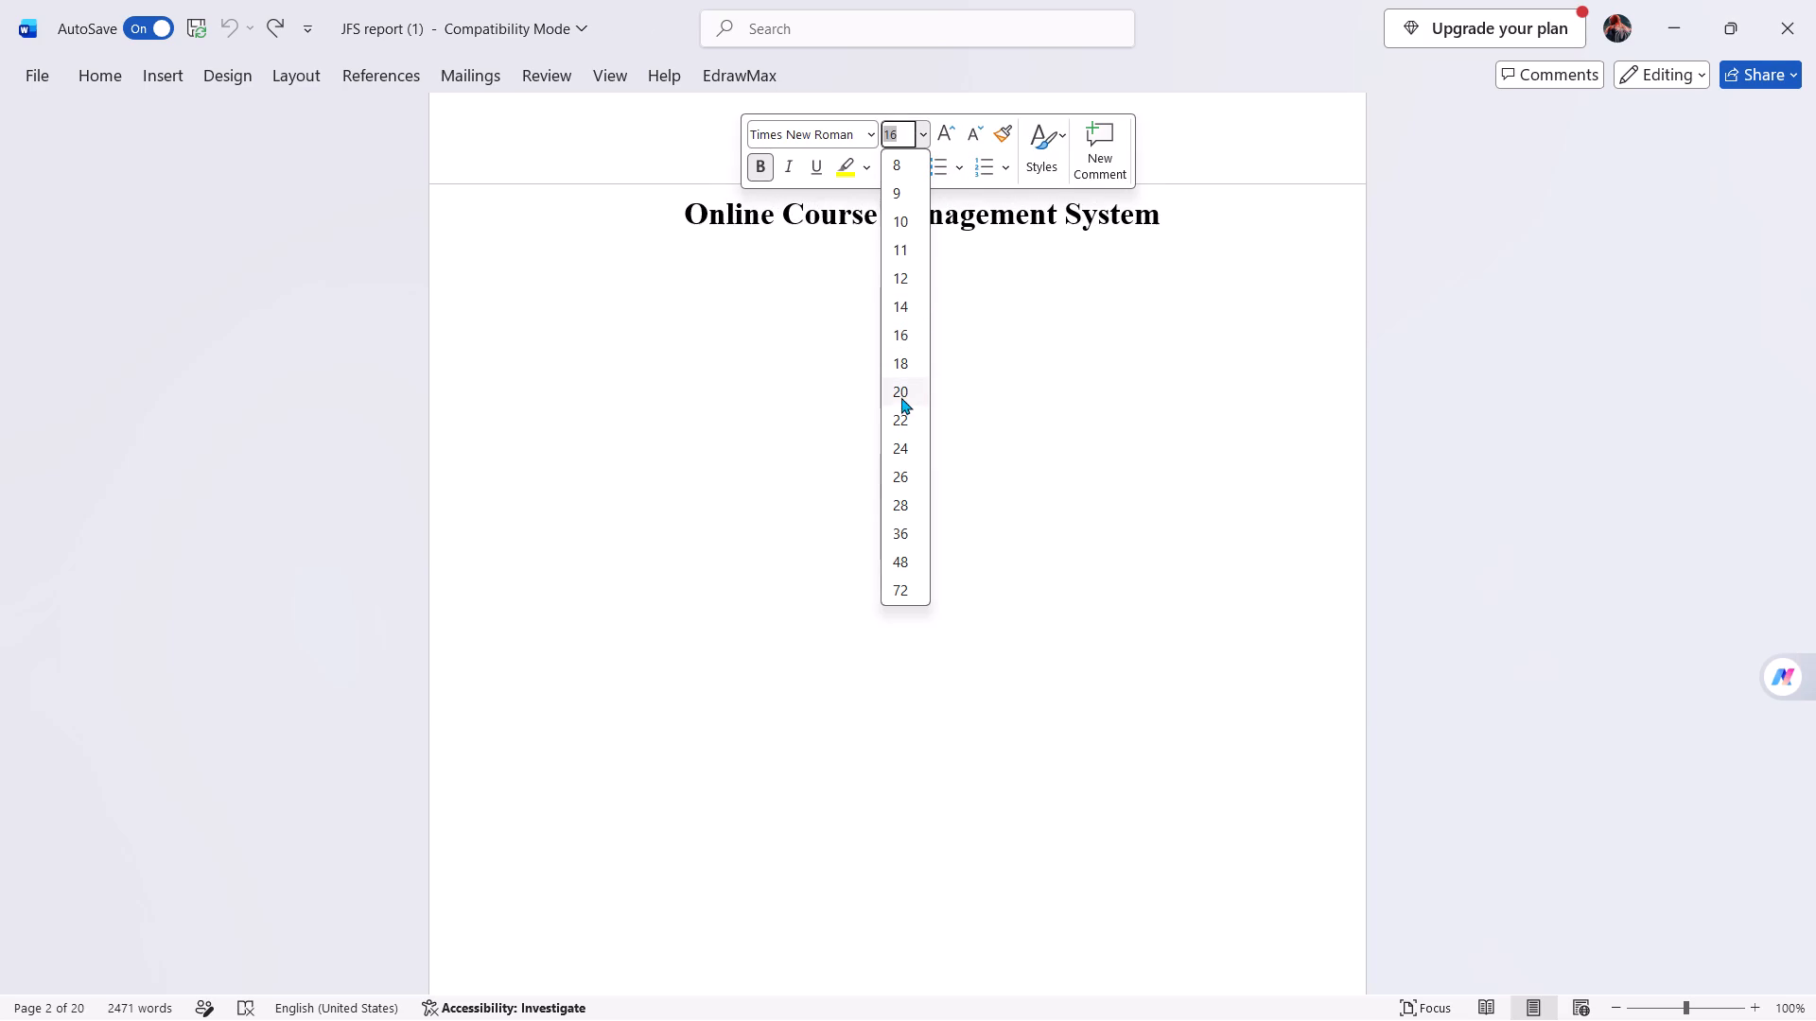
pyautogui.click(904, 427)
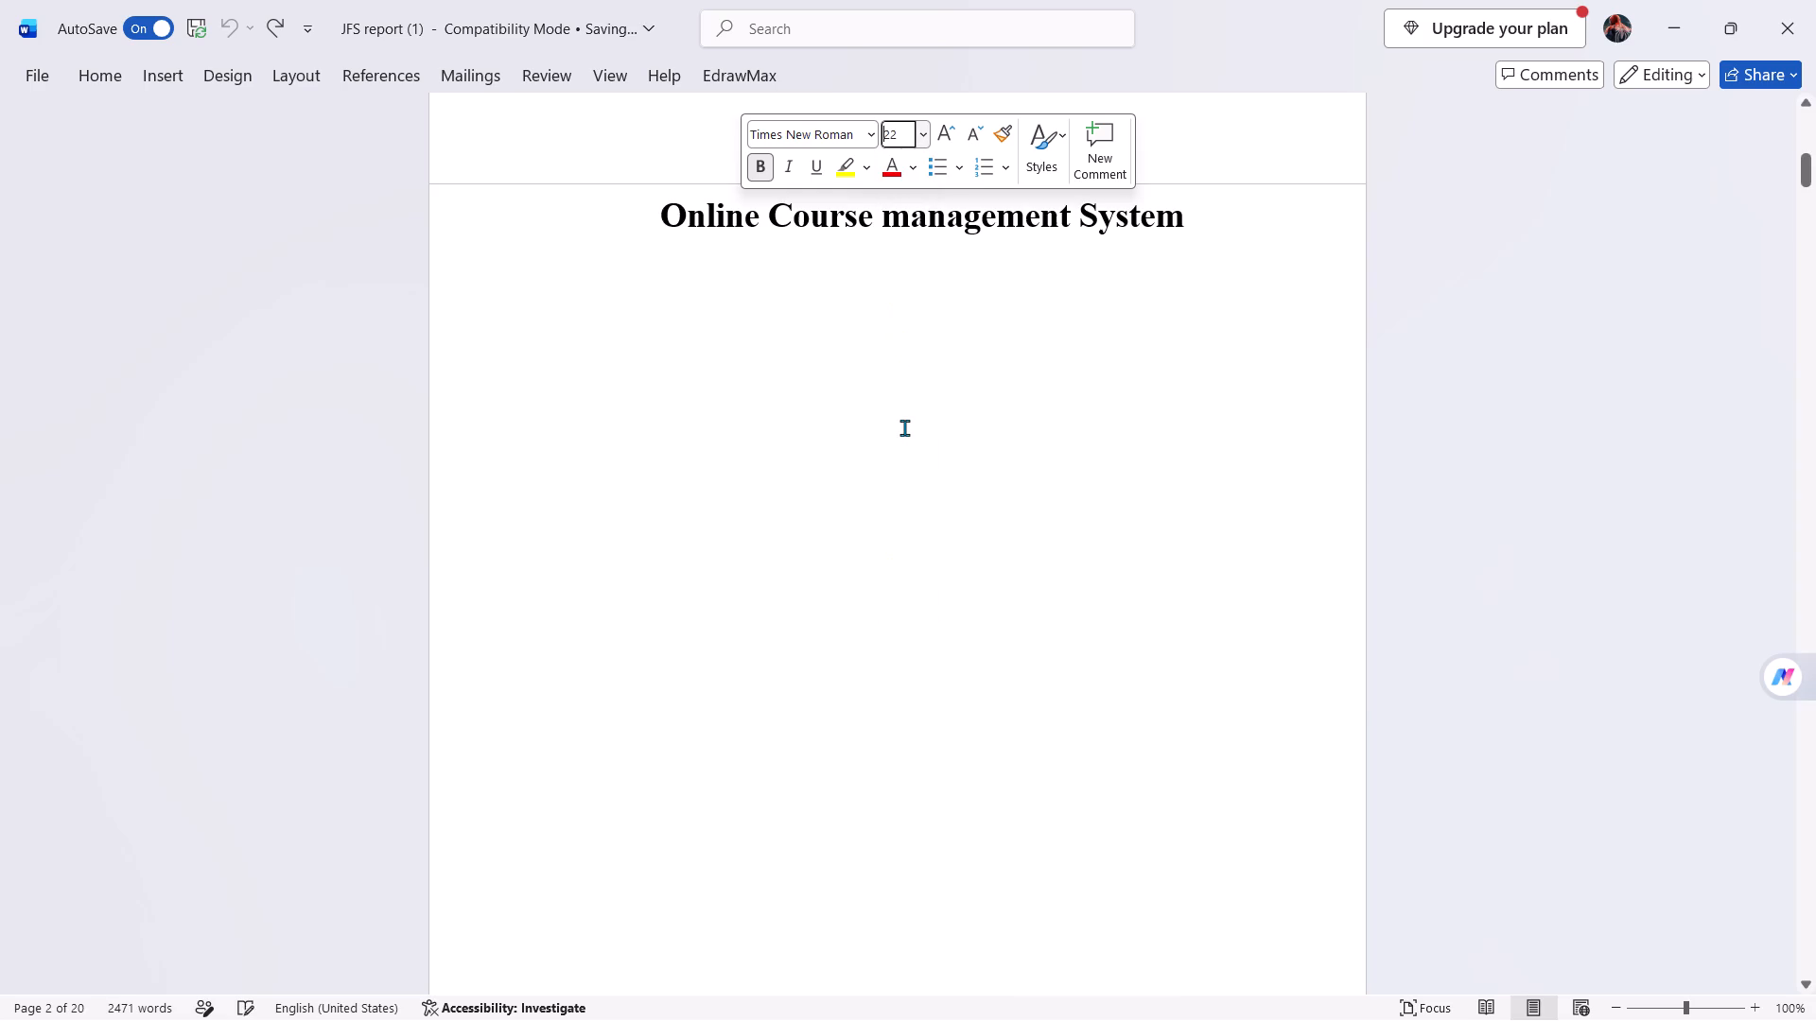
pyautogui.click(904, 427)
# Enter the new student's roll number on the line above the existing student details at the foot of page 2, spaced across to align with them.
pyautogui.scroll(-3, 904, 427)
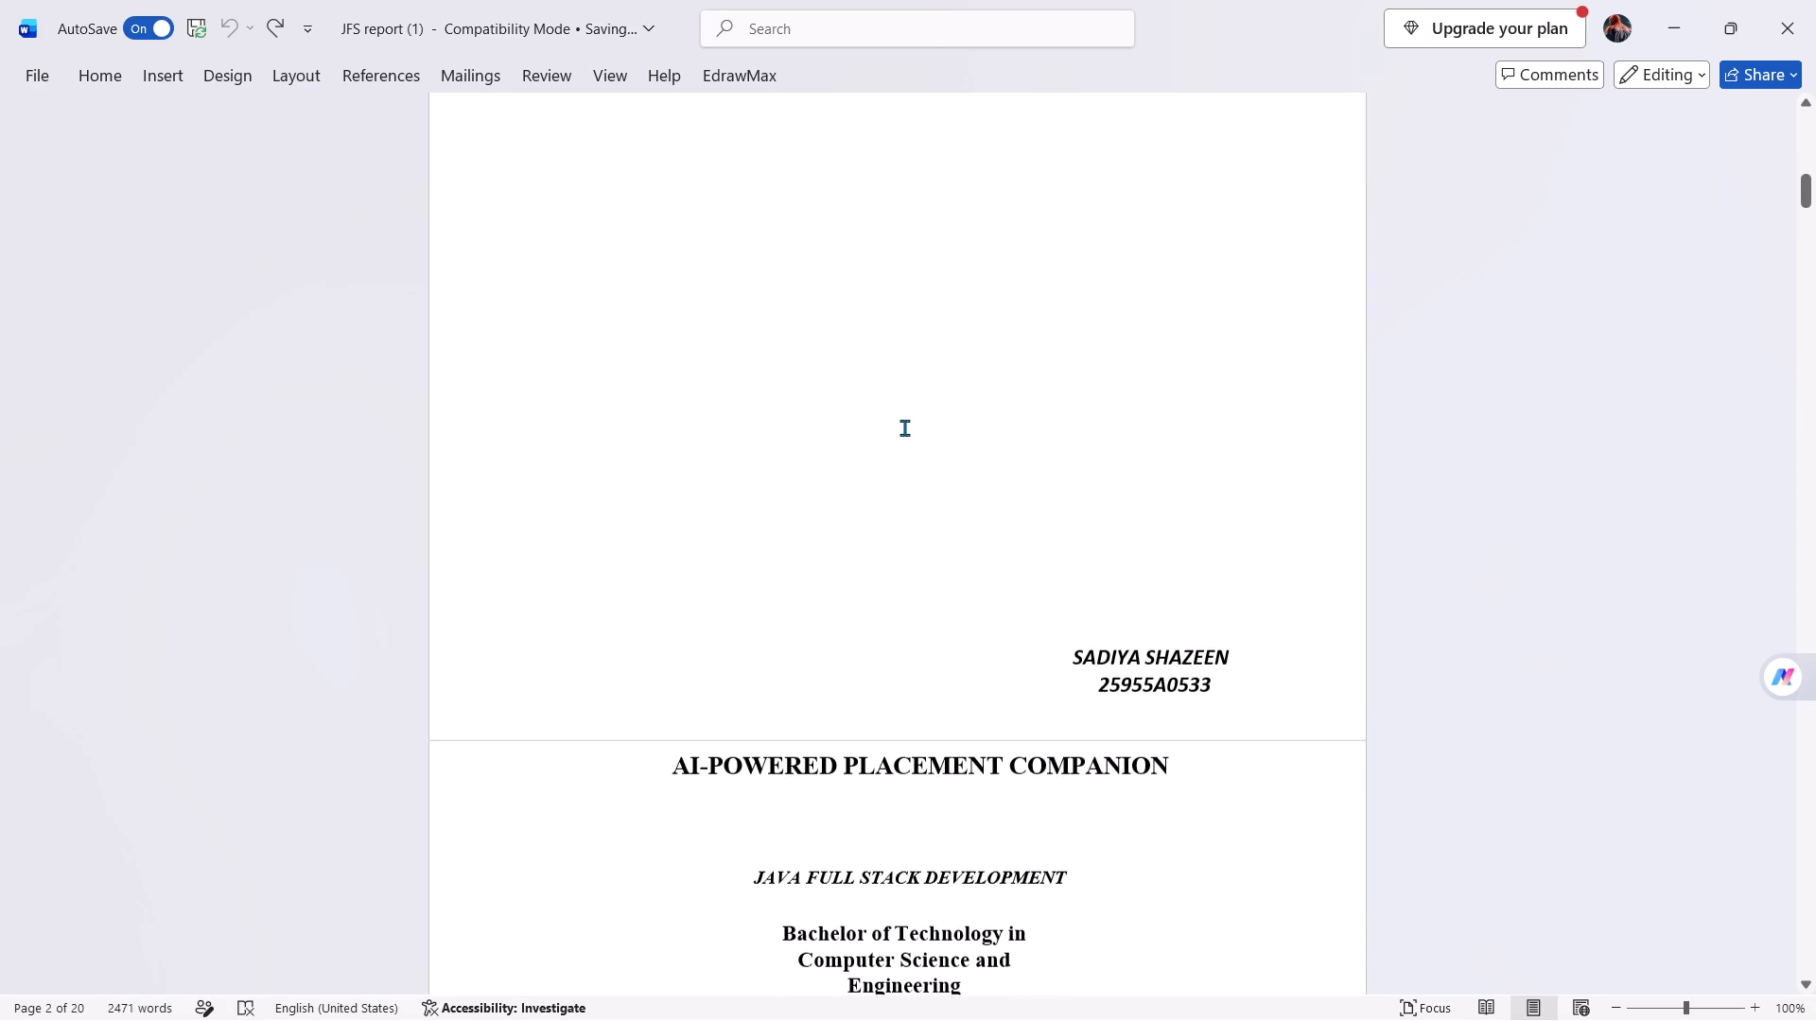
pyautogui.click(1230, 642)
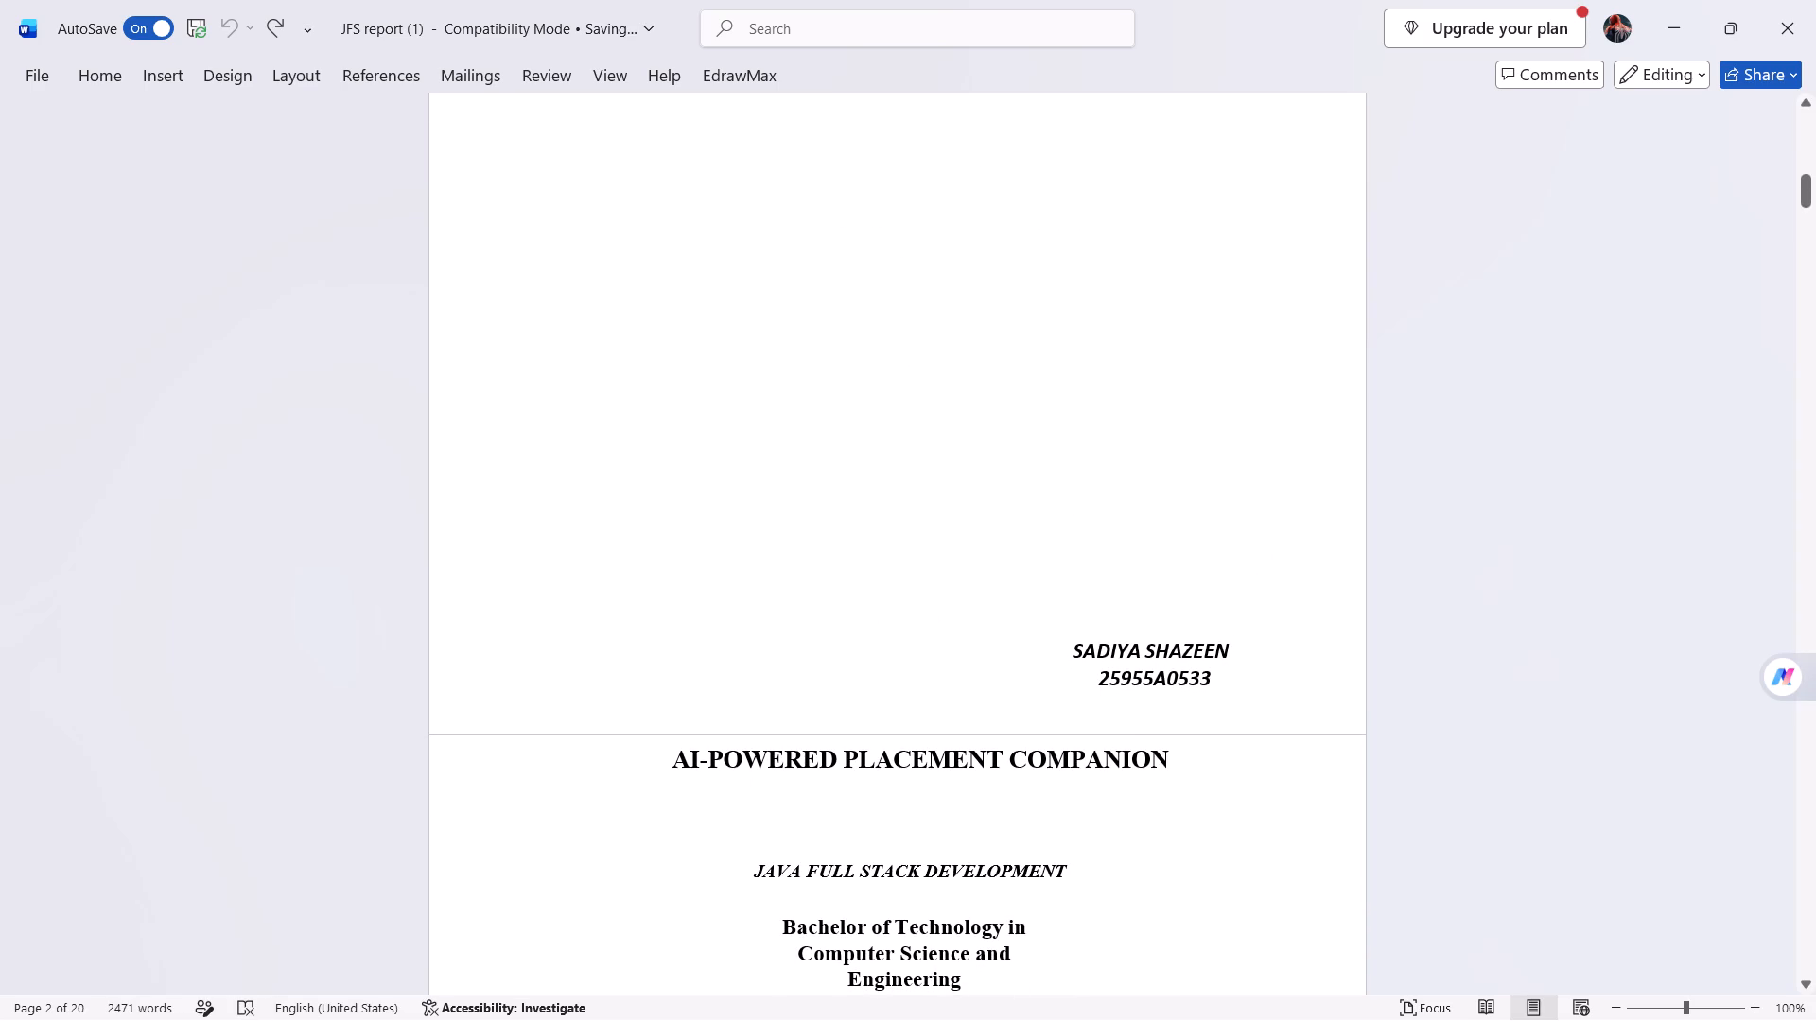
pyautogui.press('Up')
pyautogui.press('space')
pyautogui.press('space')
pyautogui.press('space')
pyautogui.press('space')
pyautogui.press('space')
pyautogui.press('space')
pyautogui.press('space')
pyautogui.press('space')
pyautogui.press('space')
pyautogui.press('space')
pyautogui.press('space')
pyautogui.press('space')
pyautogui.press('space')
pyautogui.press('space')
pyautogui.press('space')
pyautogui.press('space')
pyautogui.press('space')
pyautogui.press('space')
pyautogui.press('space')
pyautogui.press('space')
pyautogui.press('BackSpace')
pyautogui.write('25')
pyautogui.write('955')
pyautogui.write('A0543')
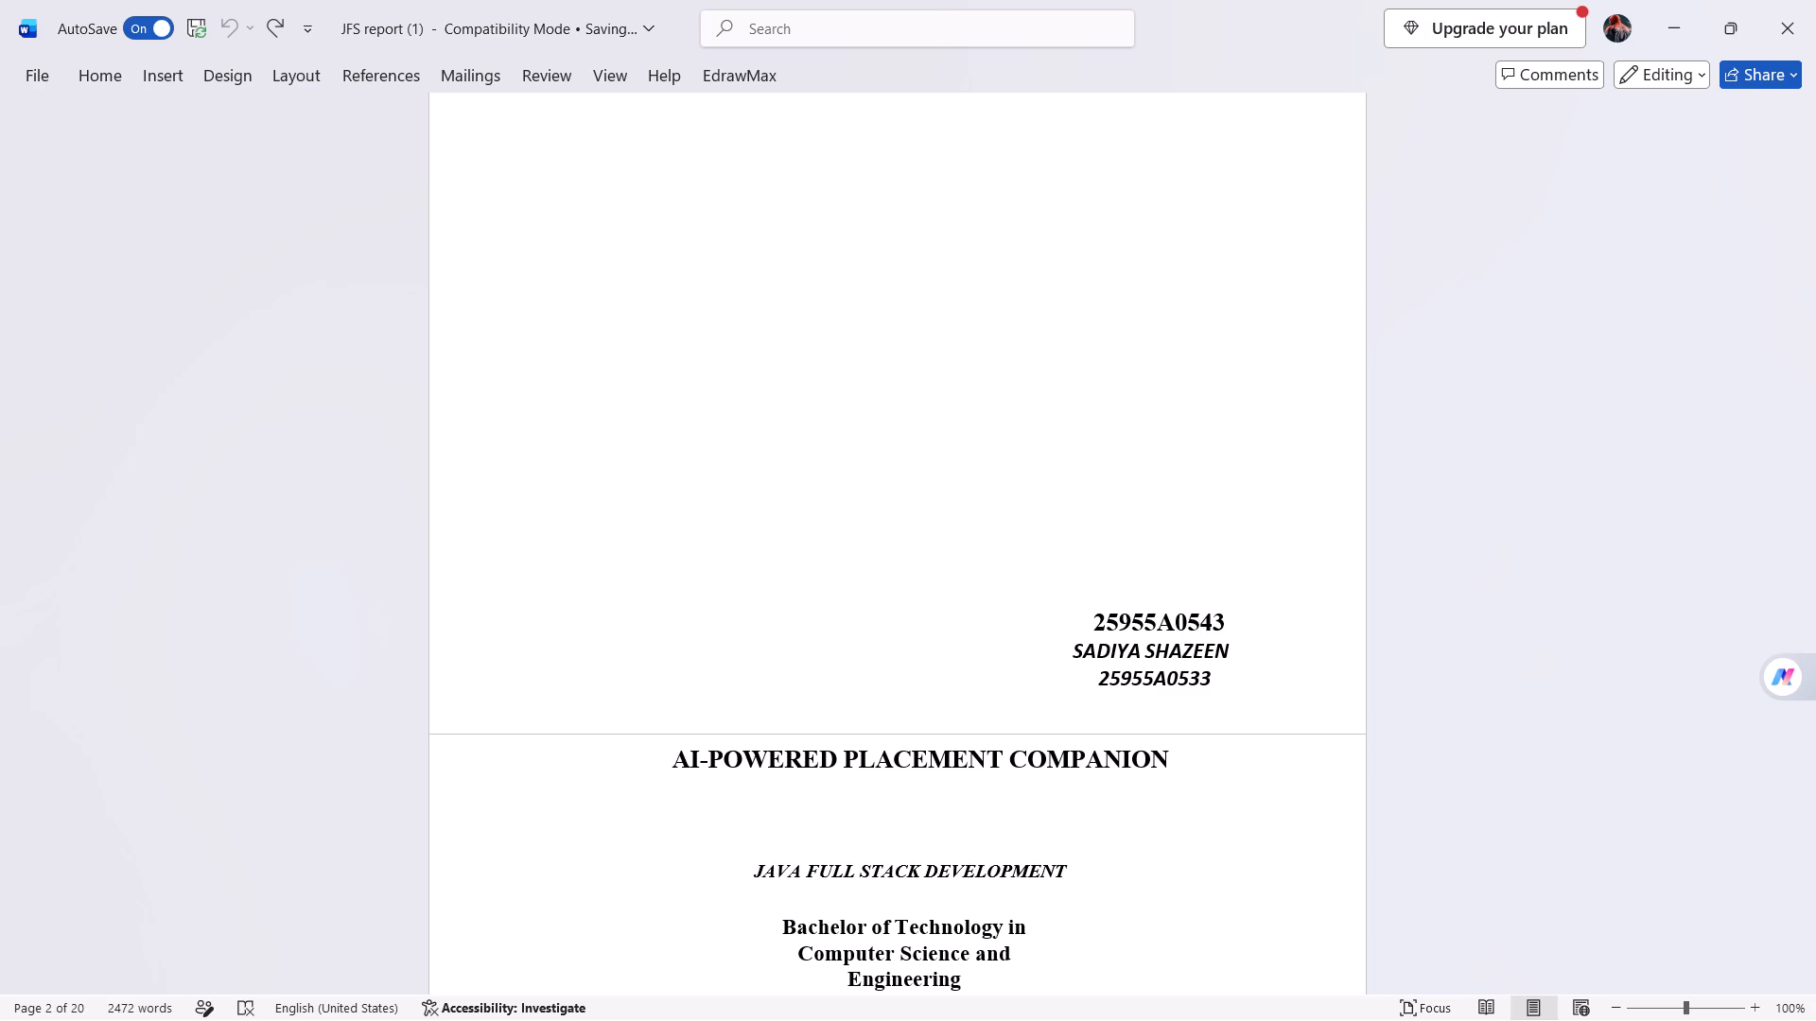
# Enter the new student's name on the line above the new roll number, spaced across to align with it.
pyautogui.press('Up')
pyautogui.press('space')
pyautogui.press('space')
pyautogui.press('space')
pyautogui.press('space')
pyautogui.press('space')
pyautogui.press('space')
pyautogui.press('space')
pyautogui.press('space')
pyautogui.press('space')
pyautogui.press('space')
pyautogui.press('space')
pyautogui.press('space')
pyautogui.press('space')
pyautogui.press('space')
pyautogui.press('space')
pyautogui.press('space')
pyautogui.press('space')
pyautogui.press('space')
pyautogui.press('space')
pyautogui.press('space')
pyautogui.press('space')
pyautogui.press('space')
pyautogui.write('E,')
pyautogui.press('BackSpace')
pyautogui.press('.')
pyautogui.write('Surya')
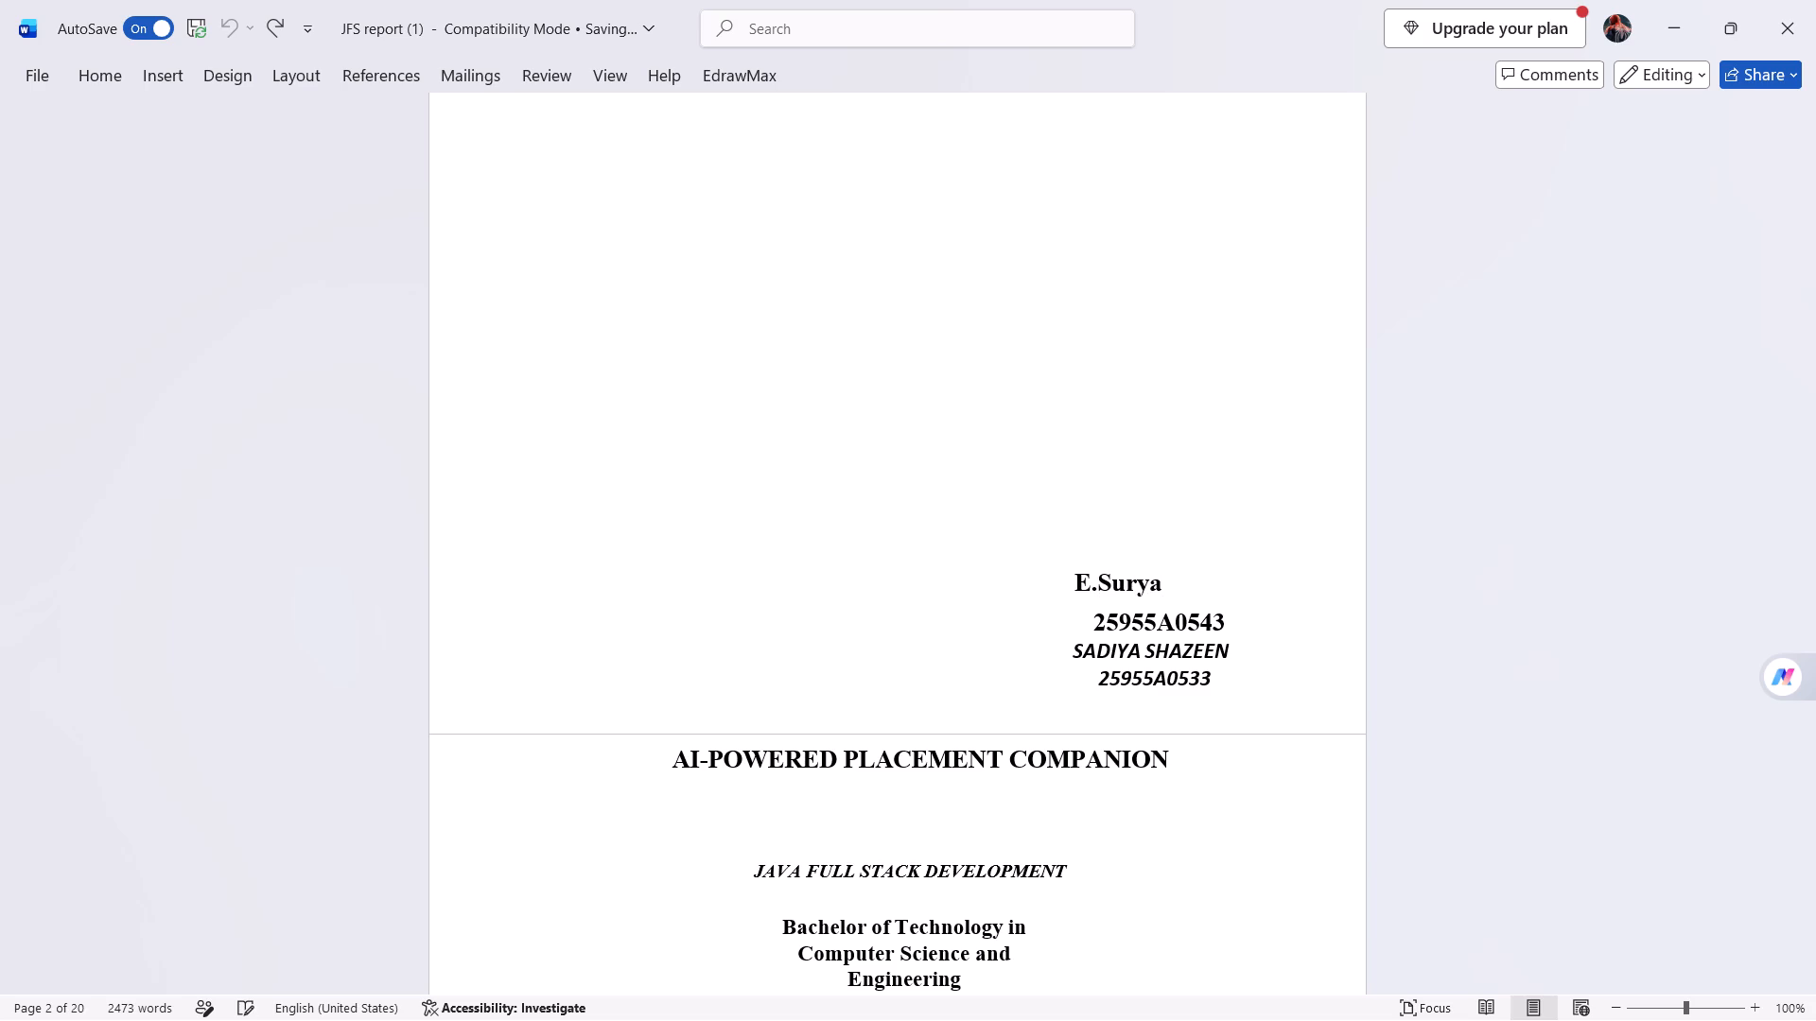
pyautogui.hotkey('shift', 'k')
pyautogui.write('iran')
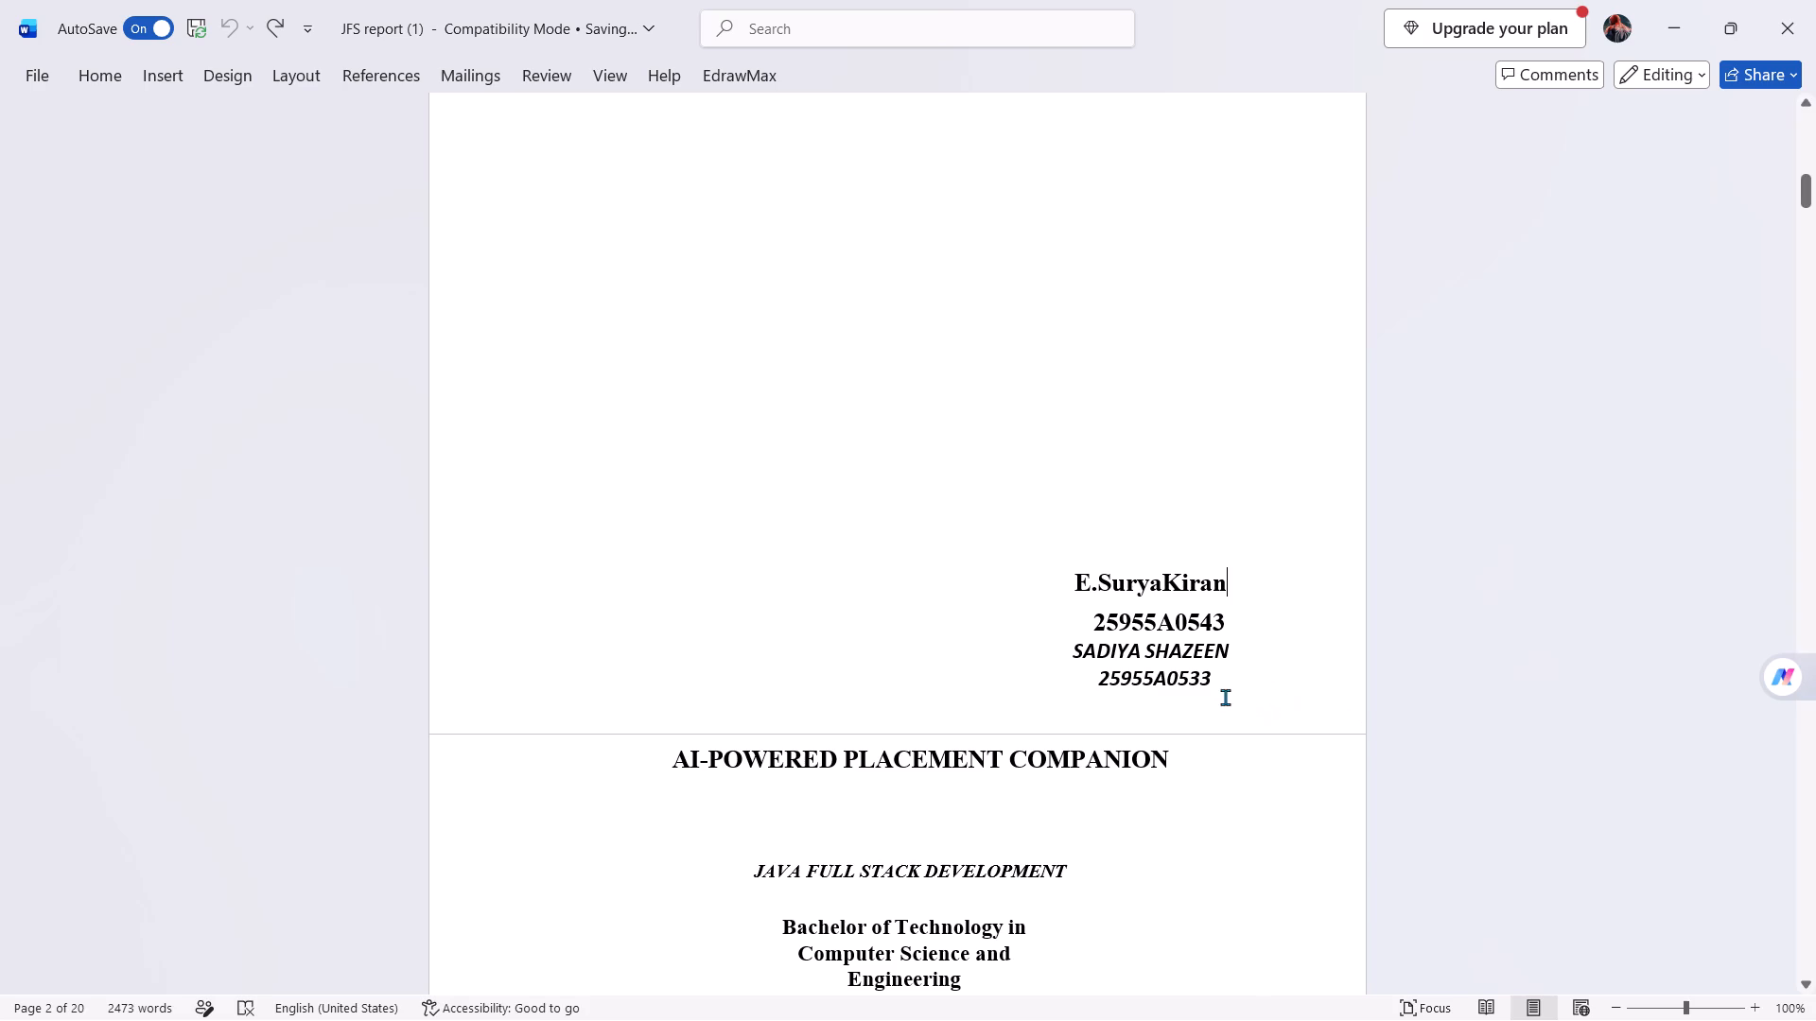
# Delete the old student's roll number from the last line at the foot of page 2.
pyautogui.click(1214, 682)
pyautogui.press('BackSpace')
pyautogui.press('BackSpace')
pyautogui.press('BackSpace')
pyautogui.press('BackSpace')
pyautogui.press('BackSpace')
pyautogui.press('BackSpace')
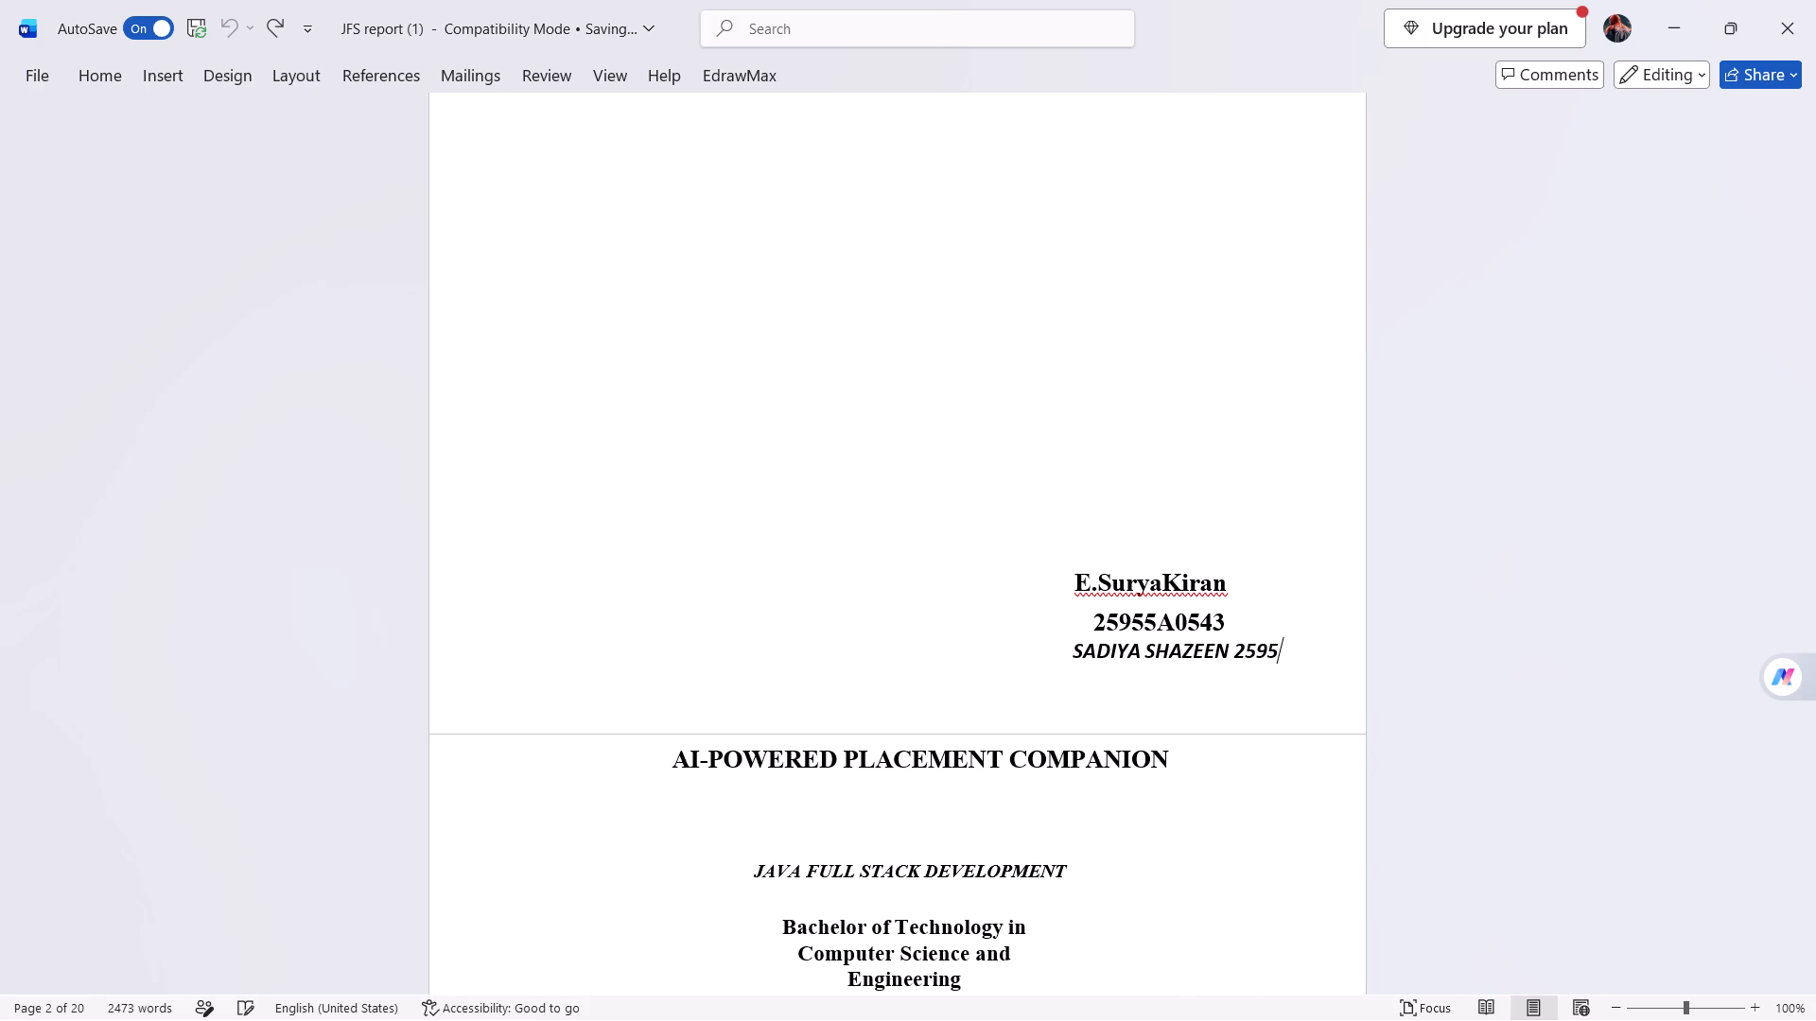
pyautogui.press('BackSpace')
pyautogui.press('BackSpace')
pyautogui.press('BackSpace')
pyautogui.press('BackSpace')
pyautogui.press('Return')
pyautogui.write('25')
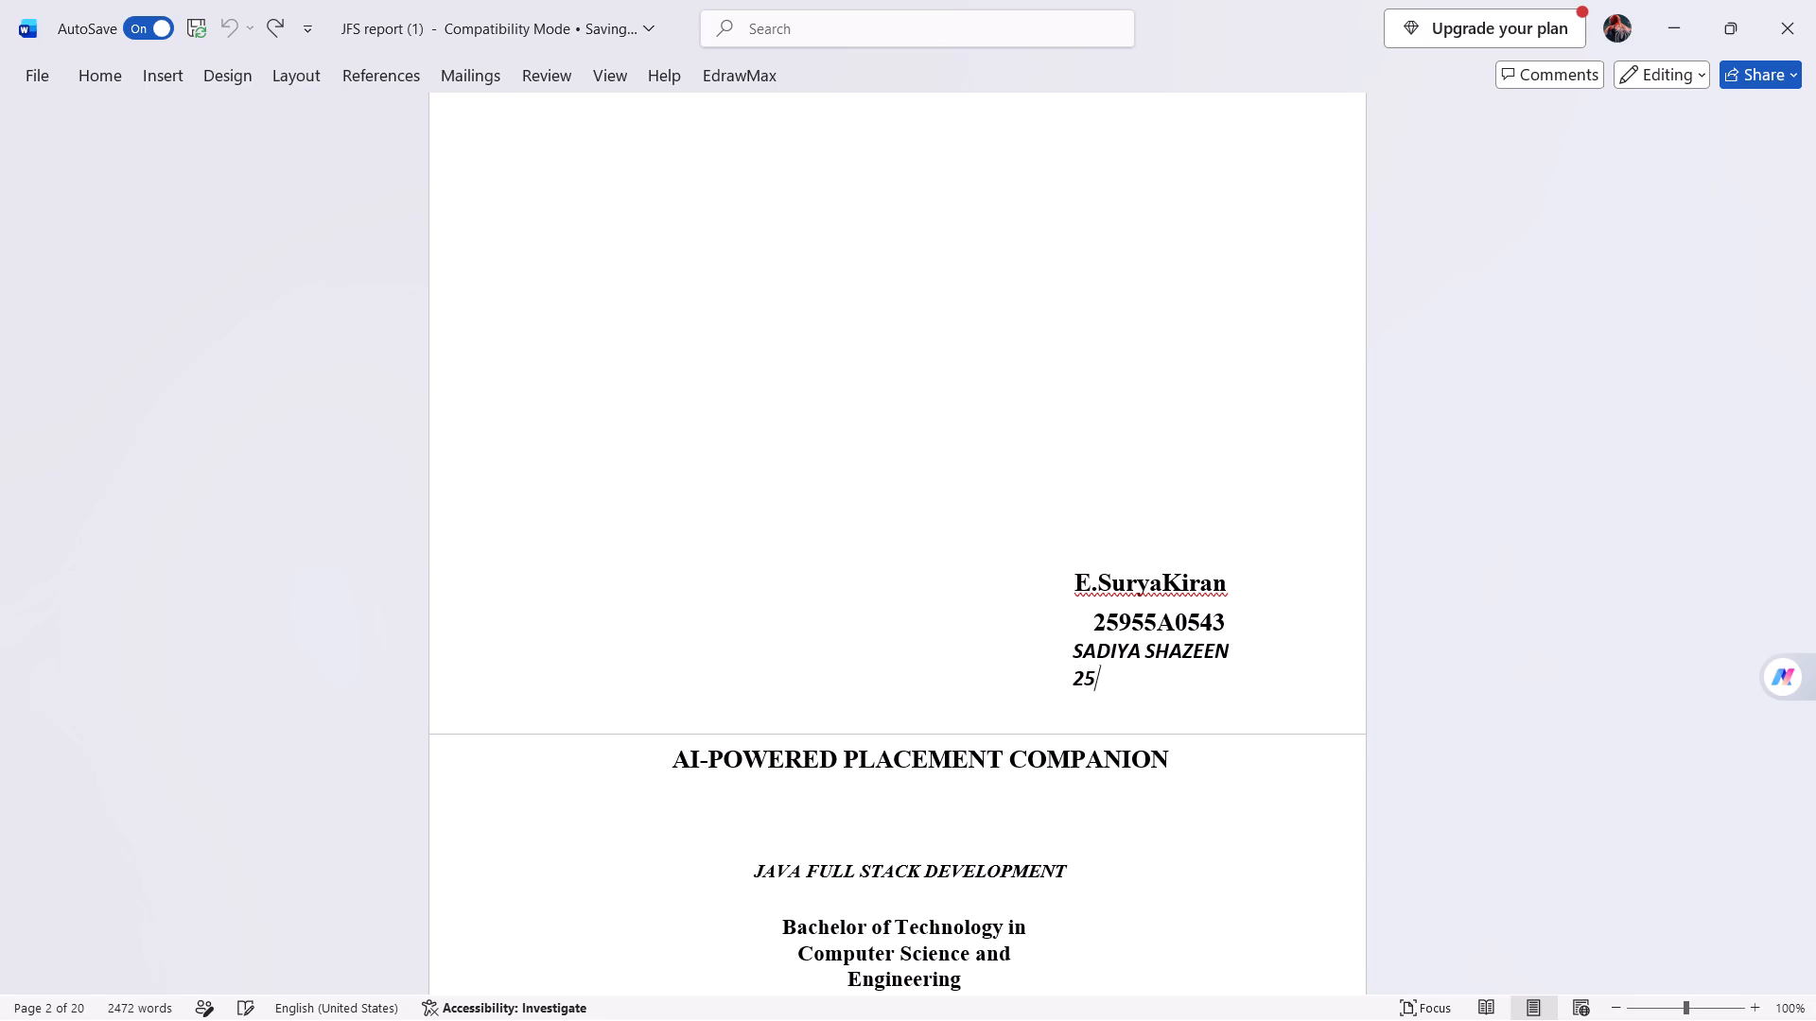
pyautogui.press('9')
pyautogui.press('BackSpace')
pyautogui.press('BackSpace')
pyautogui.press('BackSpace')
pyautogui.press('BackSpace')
# Replace the old student's name below the first student's roll number on page 2 with the second new student's name.
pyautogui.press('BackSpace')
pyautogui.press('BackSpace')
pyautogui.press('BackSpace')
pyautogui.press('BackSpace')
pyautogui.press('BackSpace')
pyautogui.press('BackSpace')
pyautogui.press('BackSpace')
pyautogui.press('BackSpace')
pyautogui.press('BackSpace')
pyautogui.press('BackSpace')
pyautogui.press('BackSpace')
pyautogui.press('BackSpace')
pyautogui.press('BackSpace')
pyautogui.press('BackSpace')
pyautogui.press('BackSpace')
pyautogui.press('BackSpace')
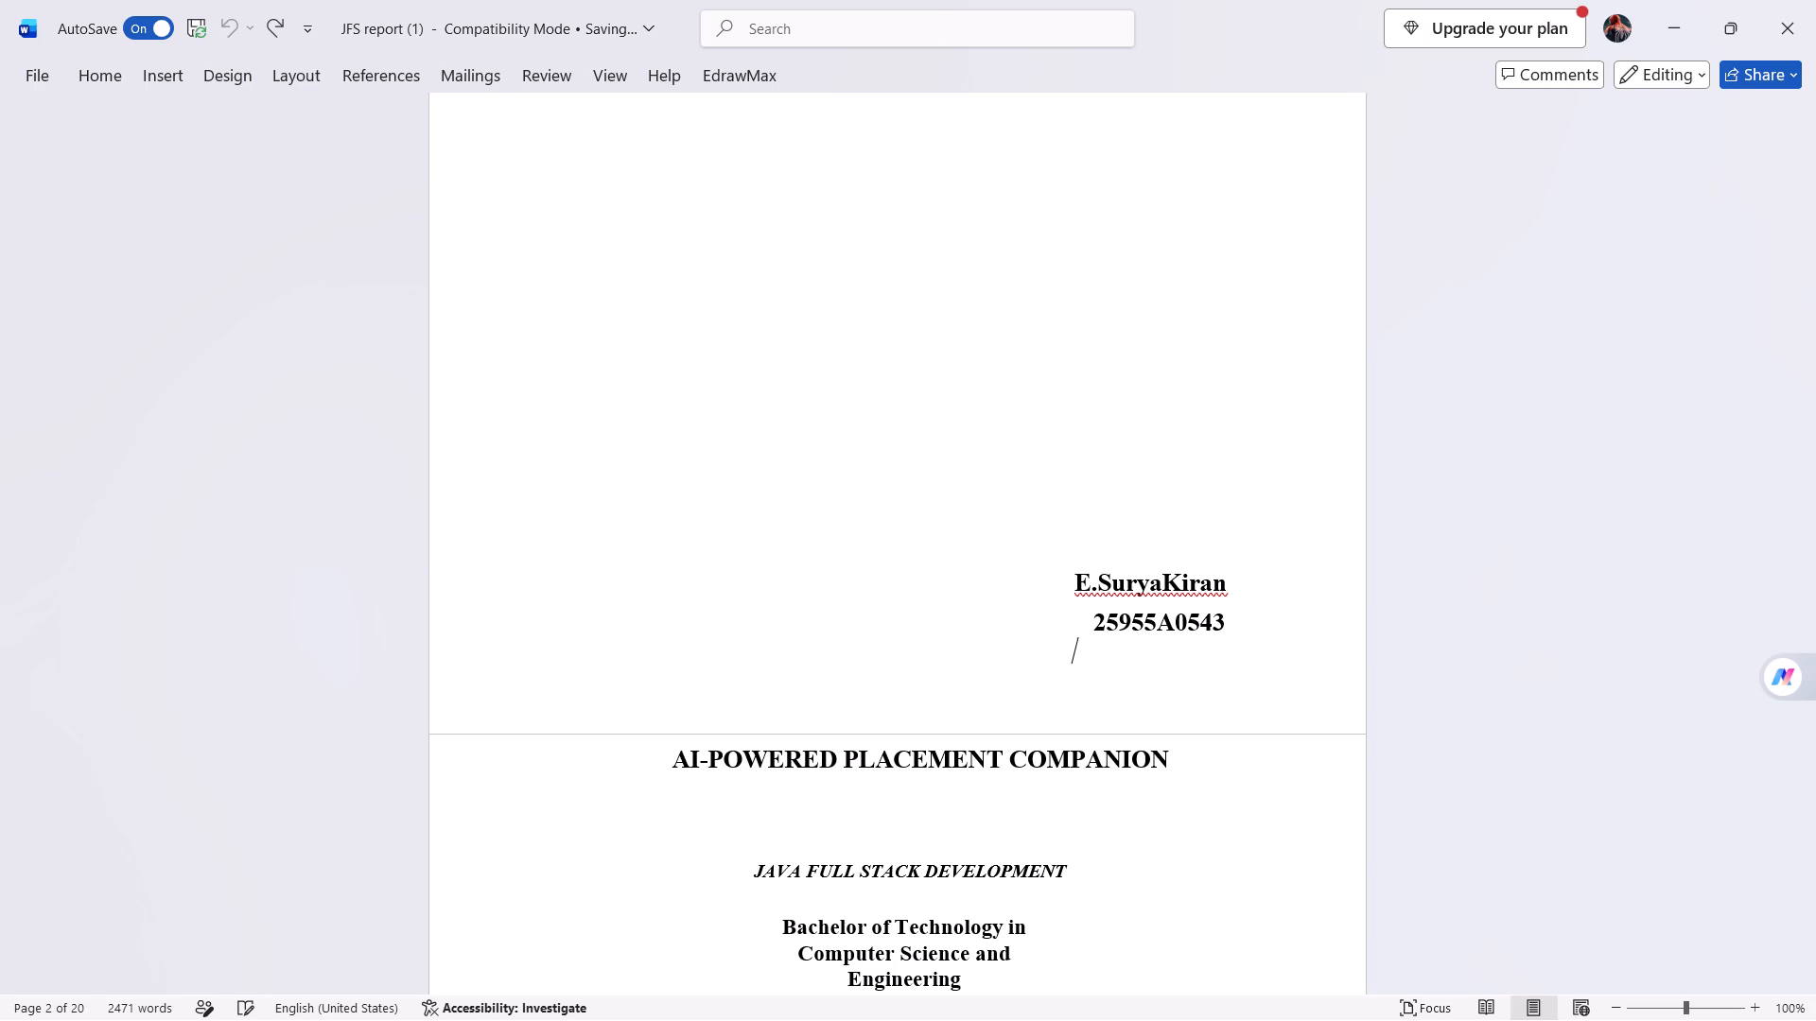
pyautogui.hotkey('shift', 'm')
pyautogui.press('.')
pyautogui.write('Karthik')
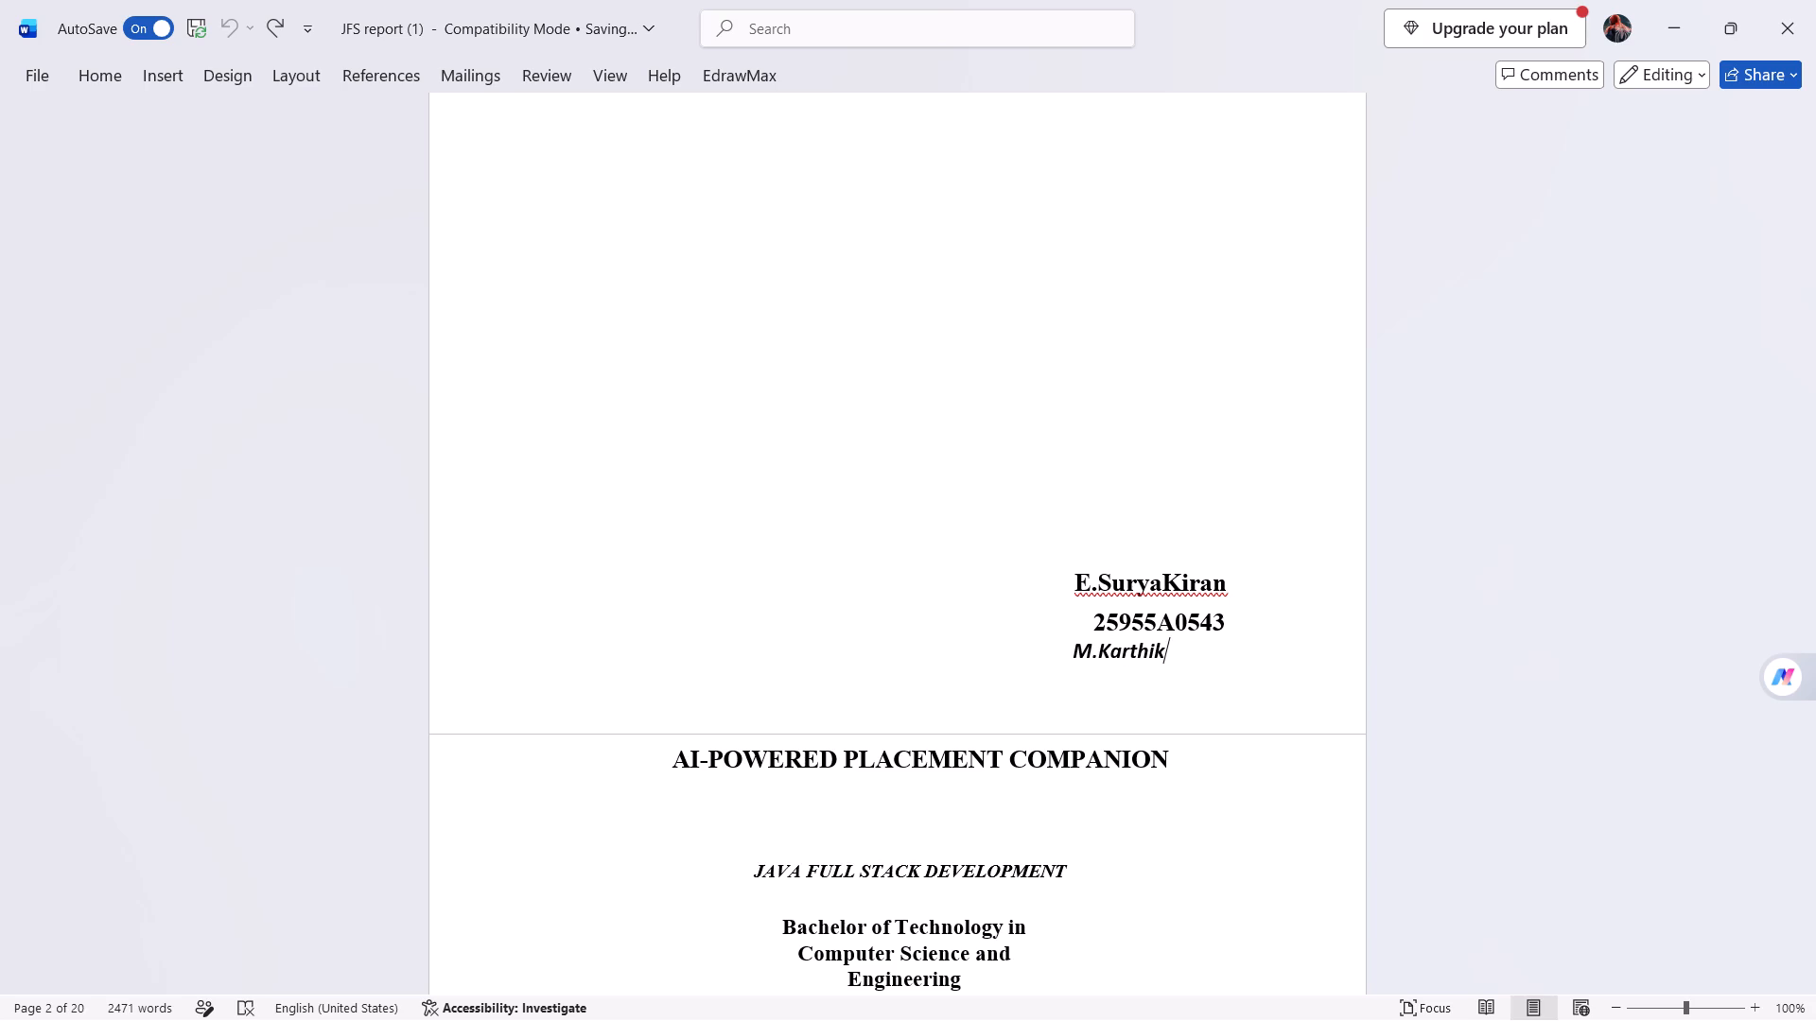
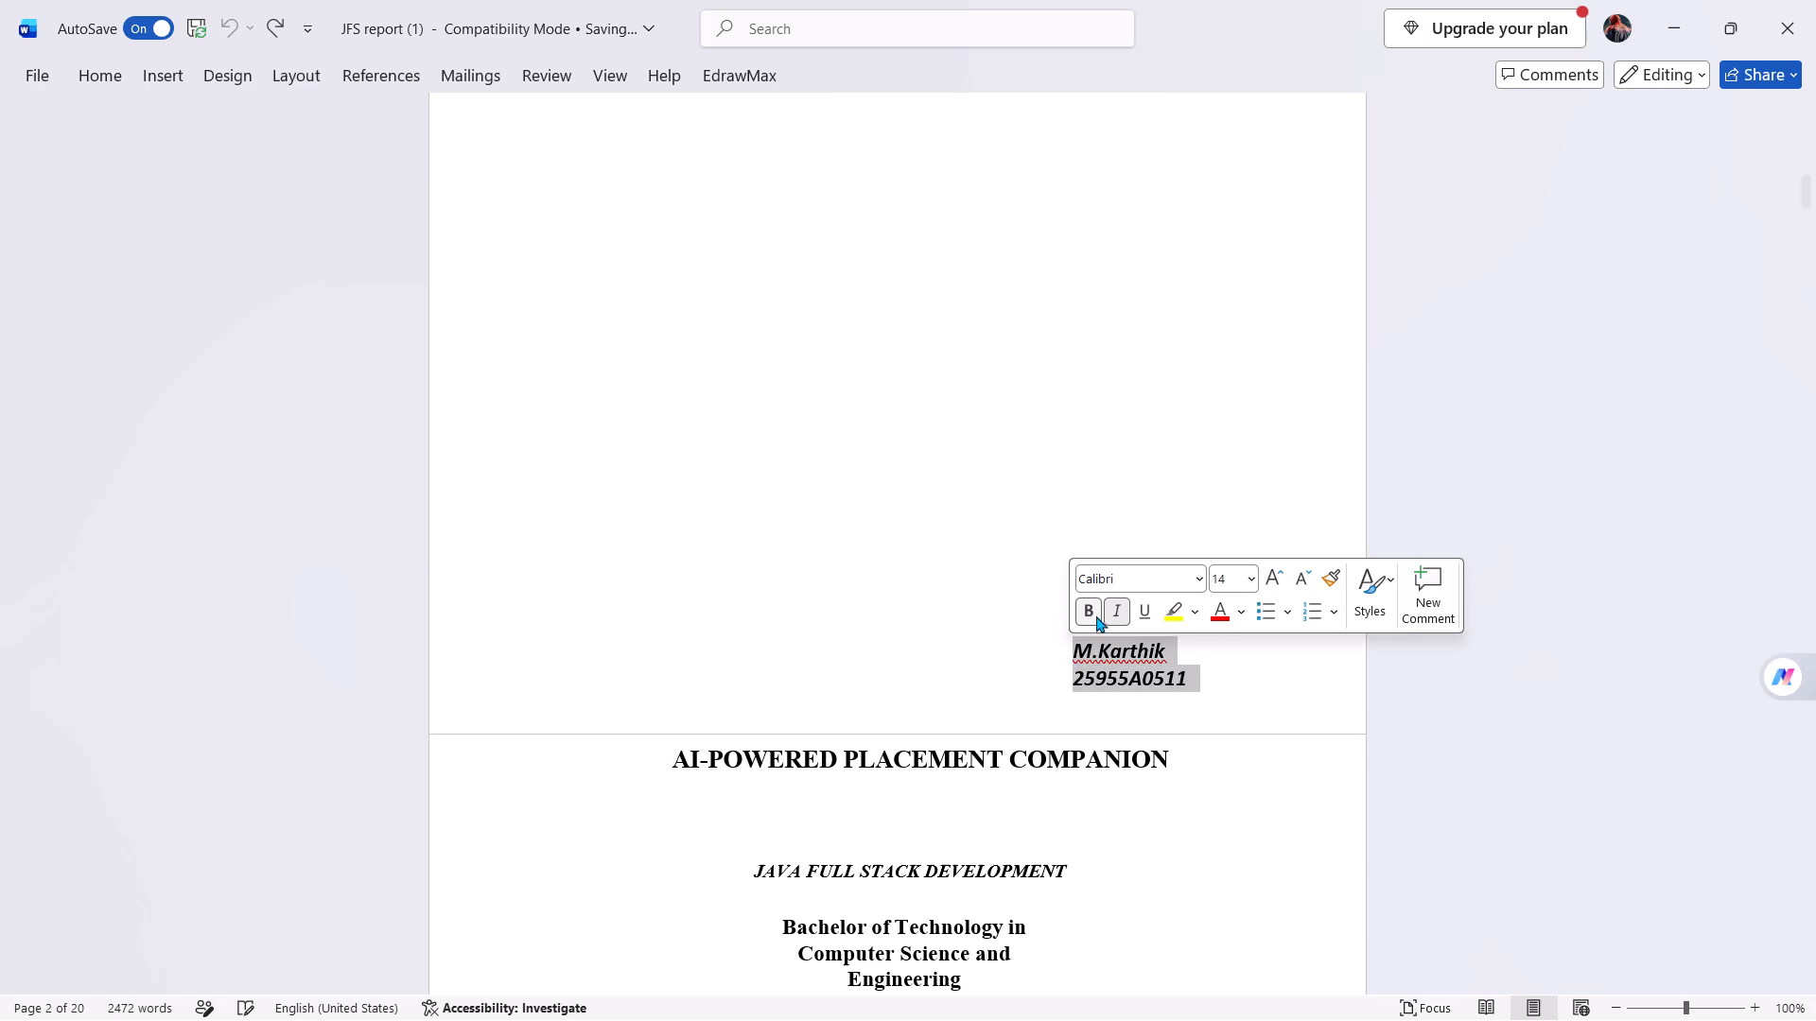
# Remove the italics from the second student's name and roll number at the foot of page 2, keeping them bold.
pyautogui.click(1095, 612)
pyautogui.click(1116, 609)
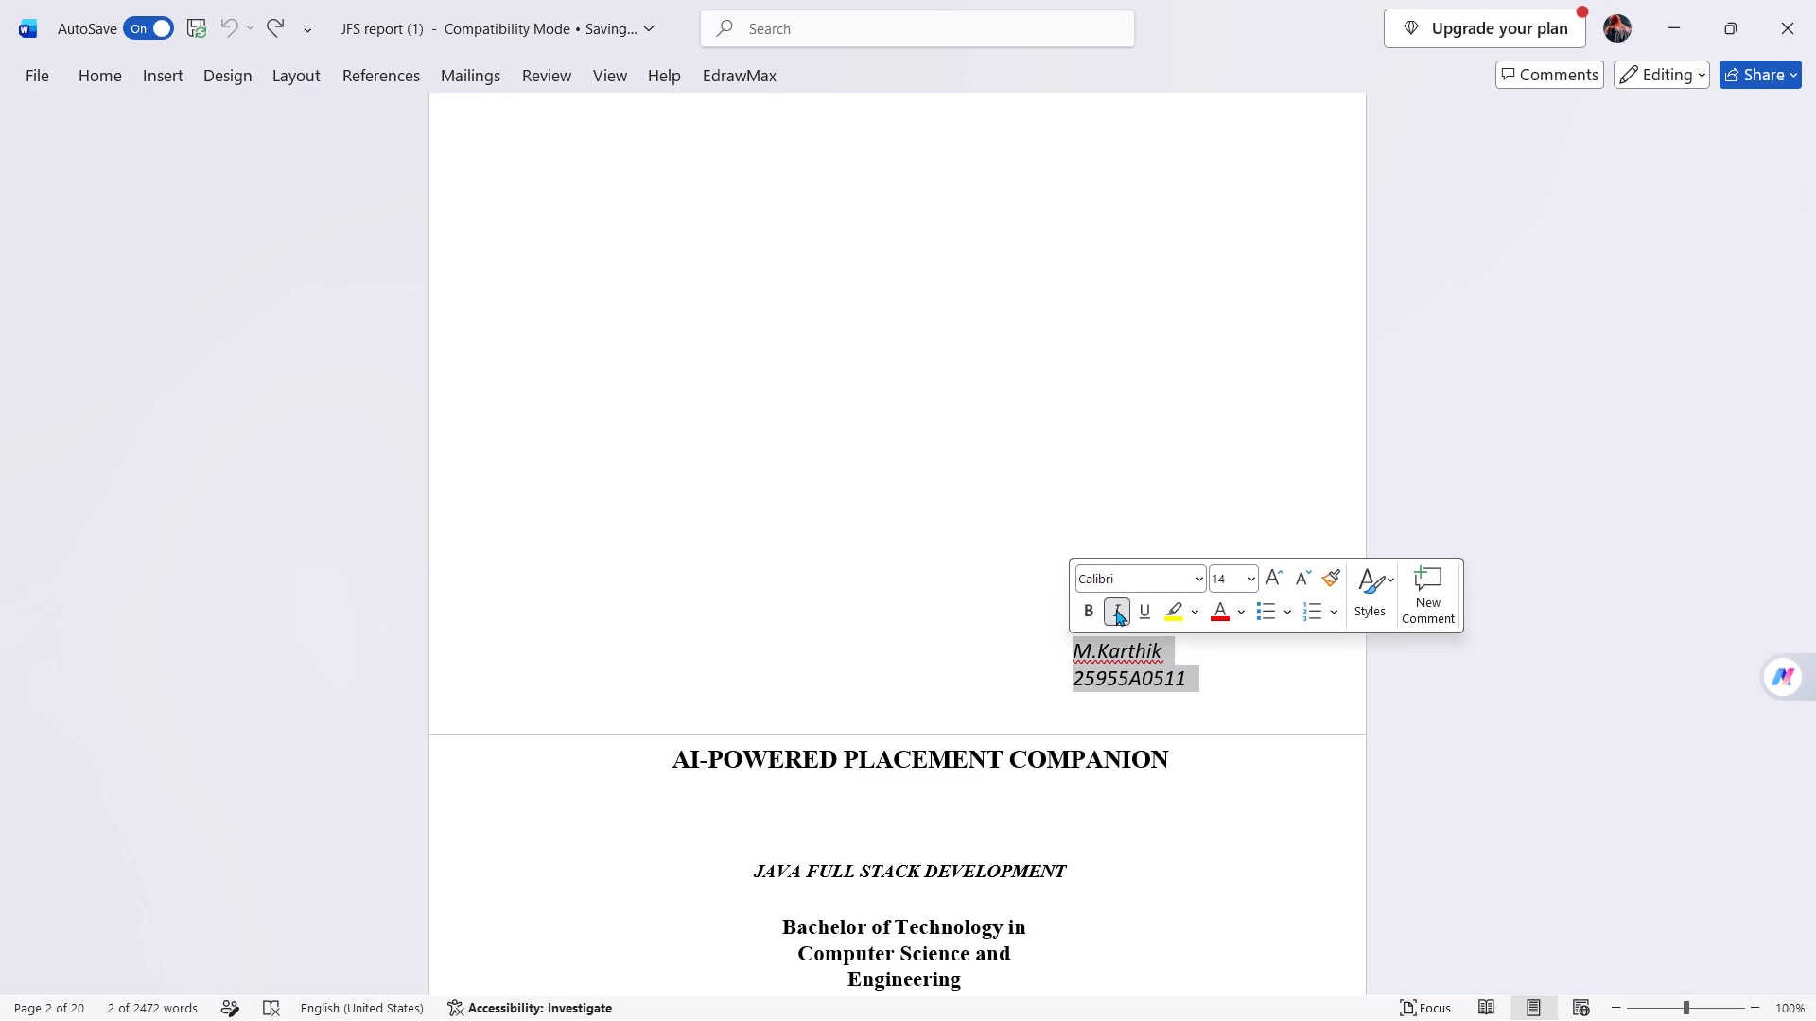
pyautogui.click(1086, 614)
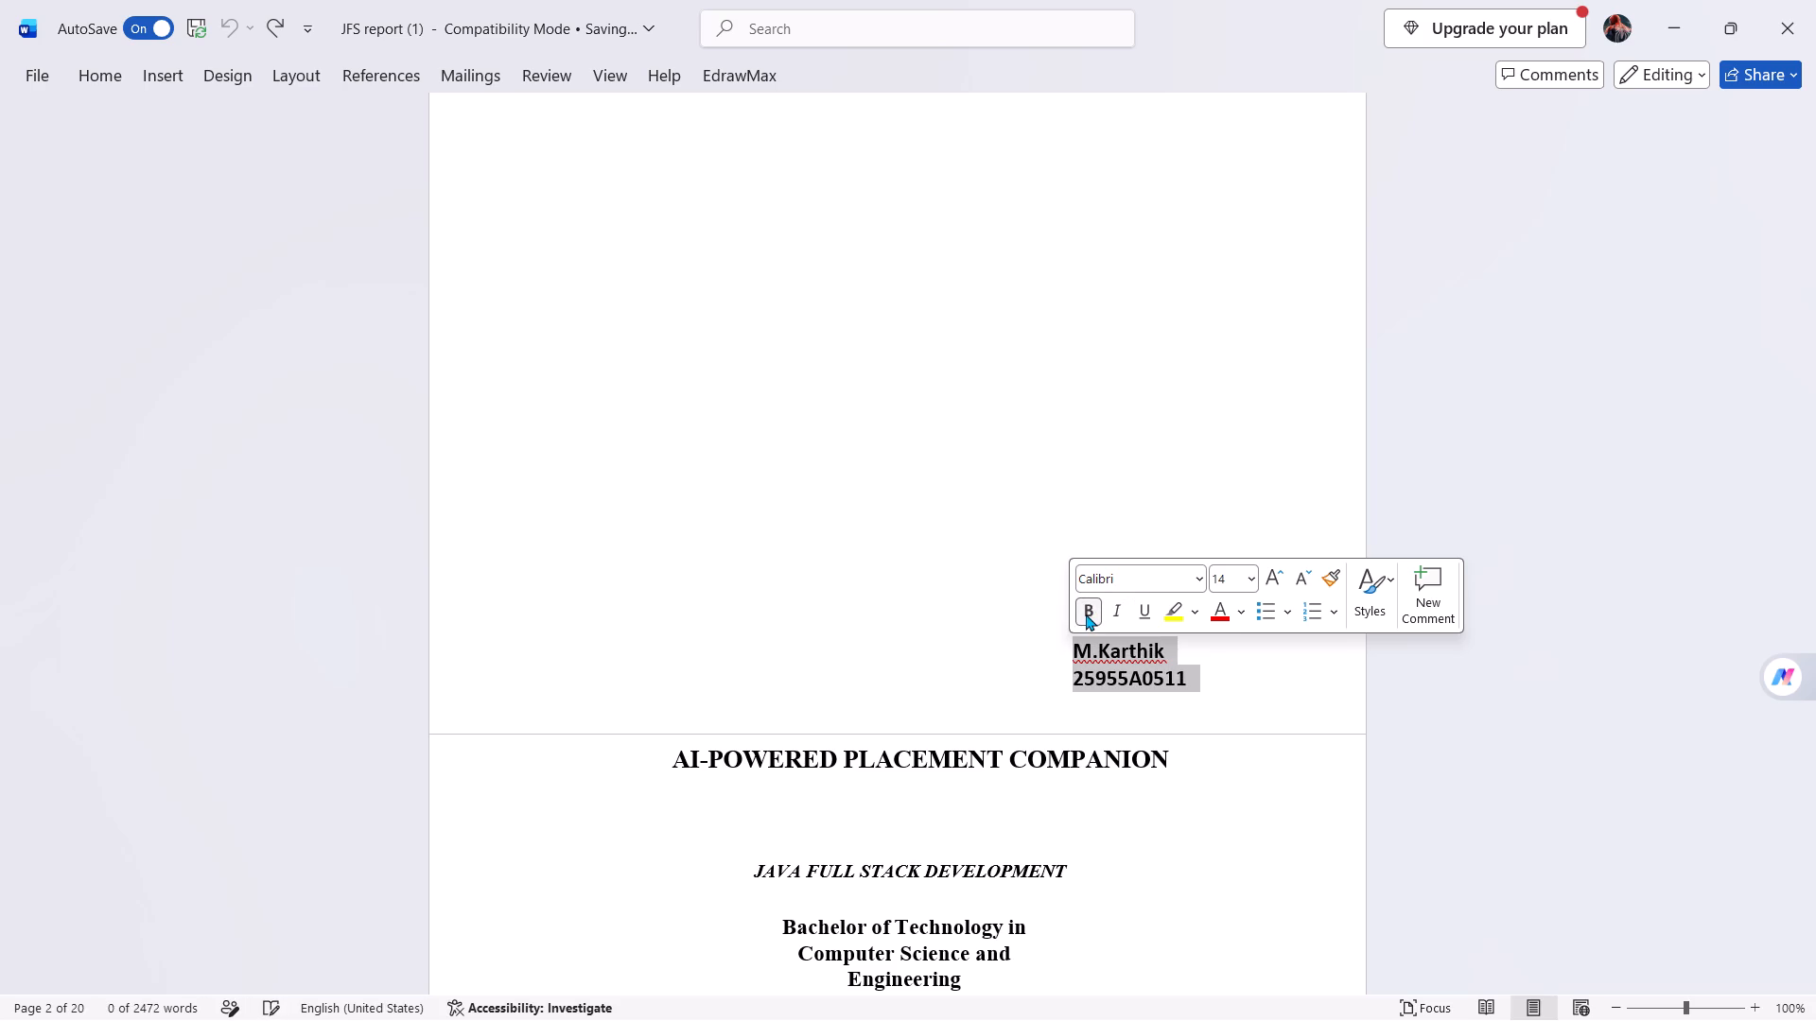
pyautogui.click(1017, 620)
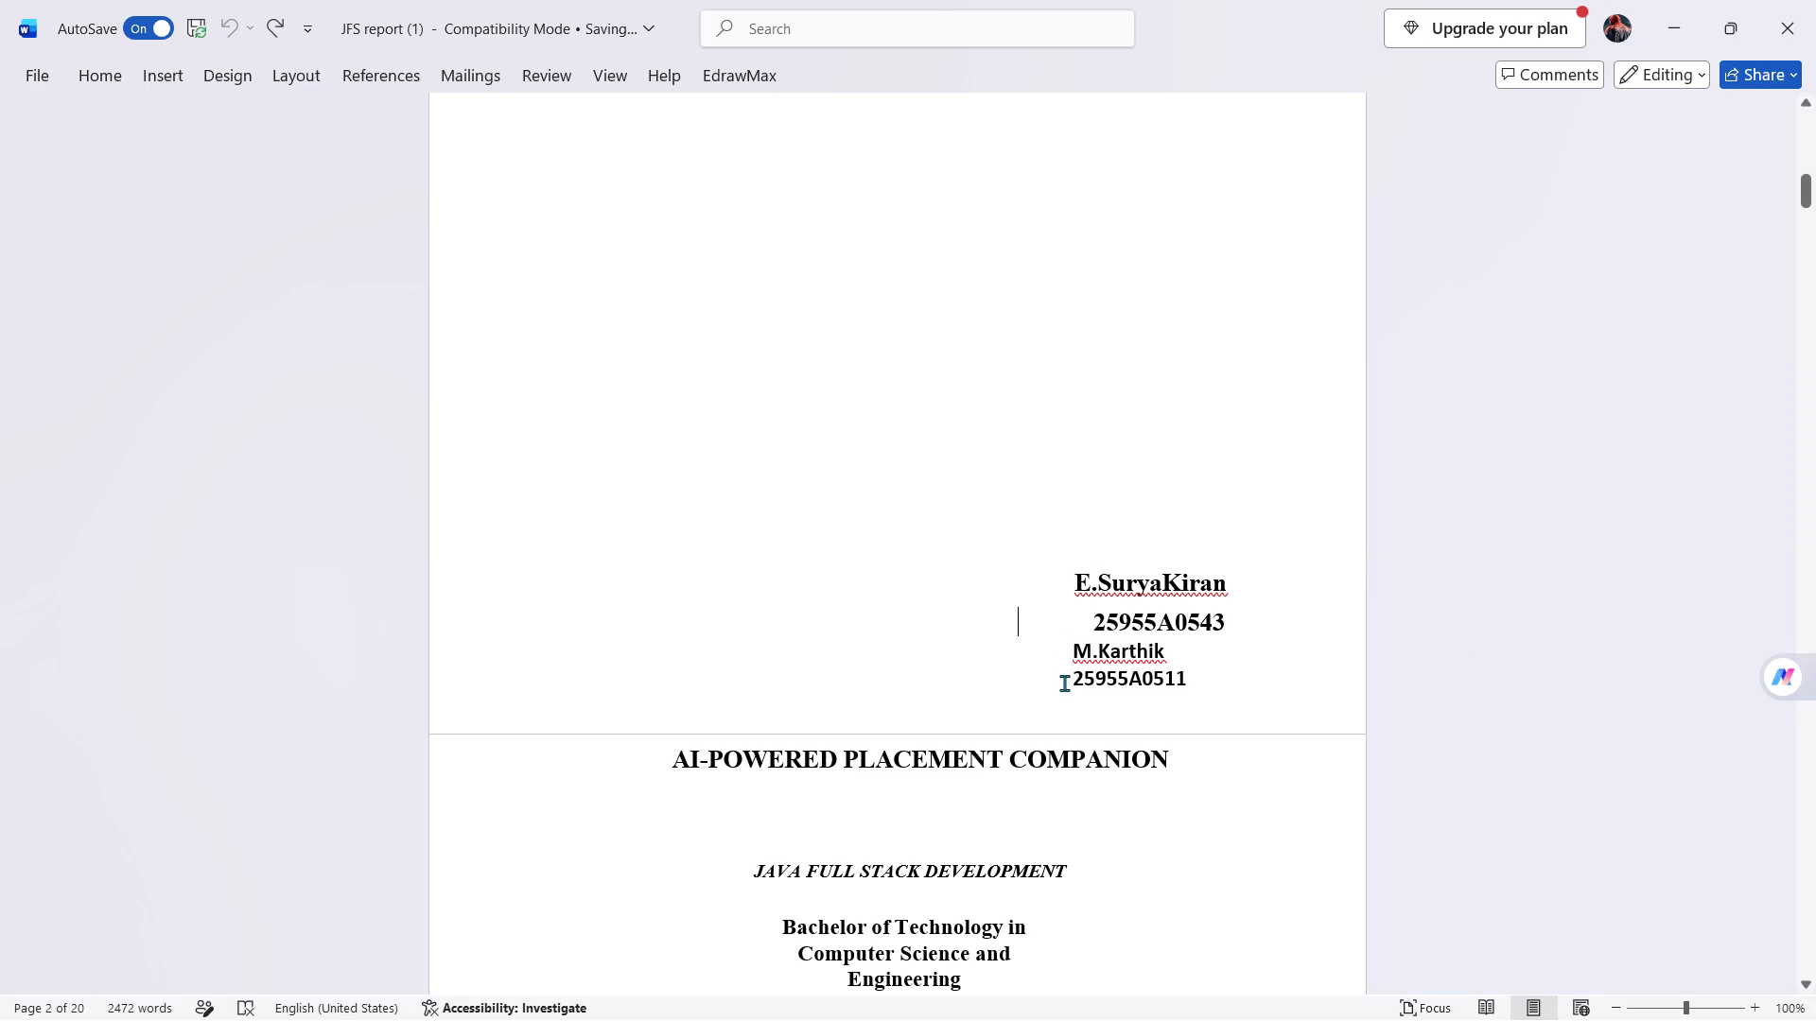
# Indent the second student's roll number with five spaces so it lines up beneath the first student's roll number.
pyautogui.click(1065, 688)
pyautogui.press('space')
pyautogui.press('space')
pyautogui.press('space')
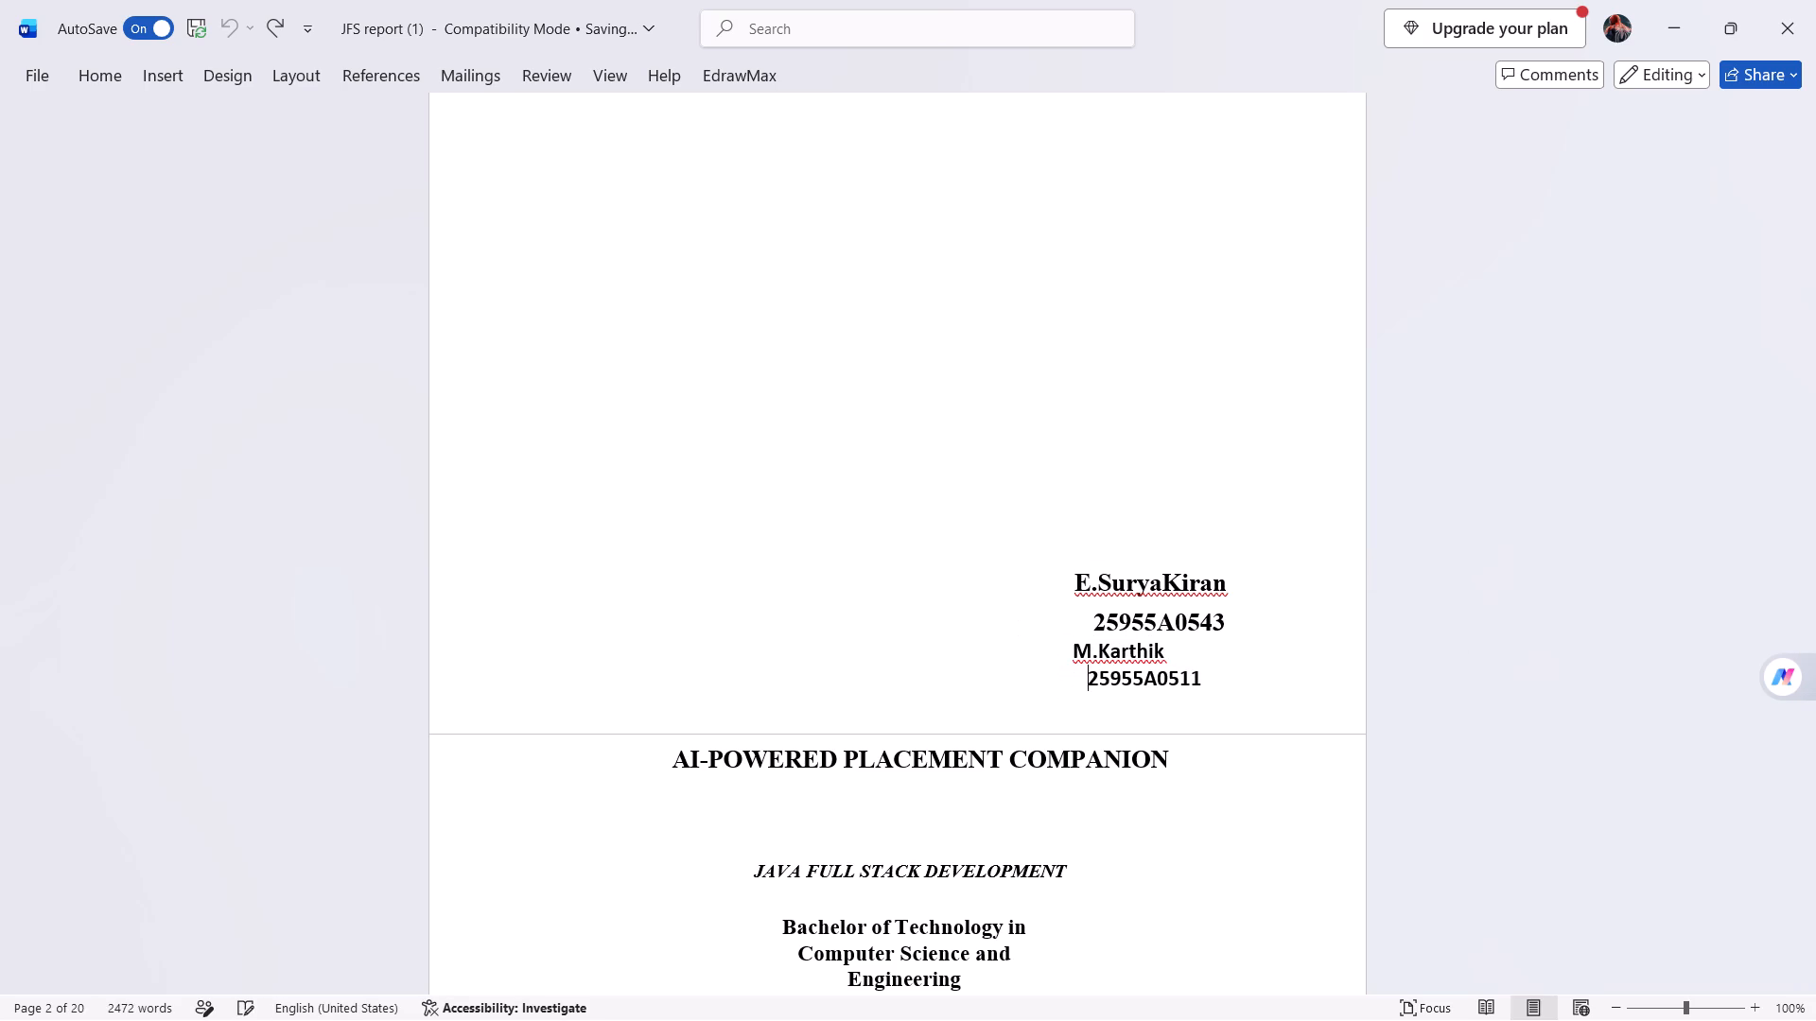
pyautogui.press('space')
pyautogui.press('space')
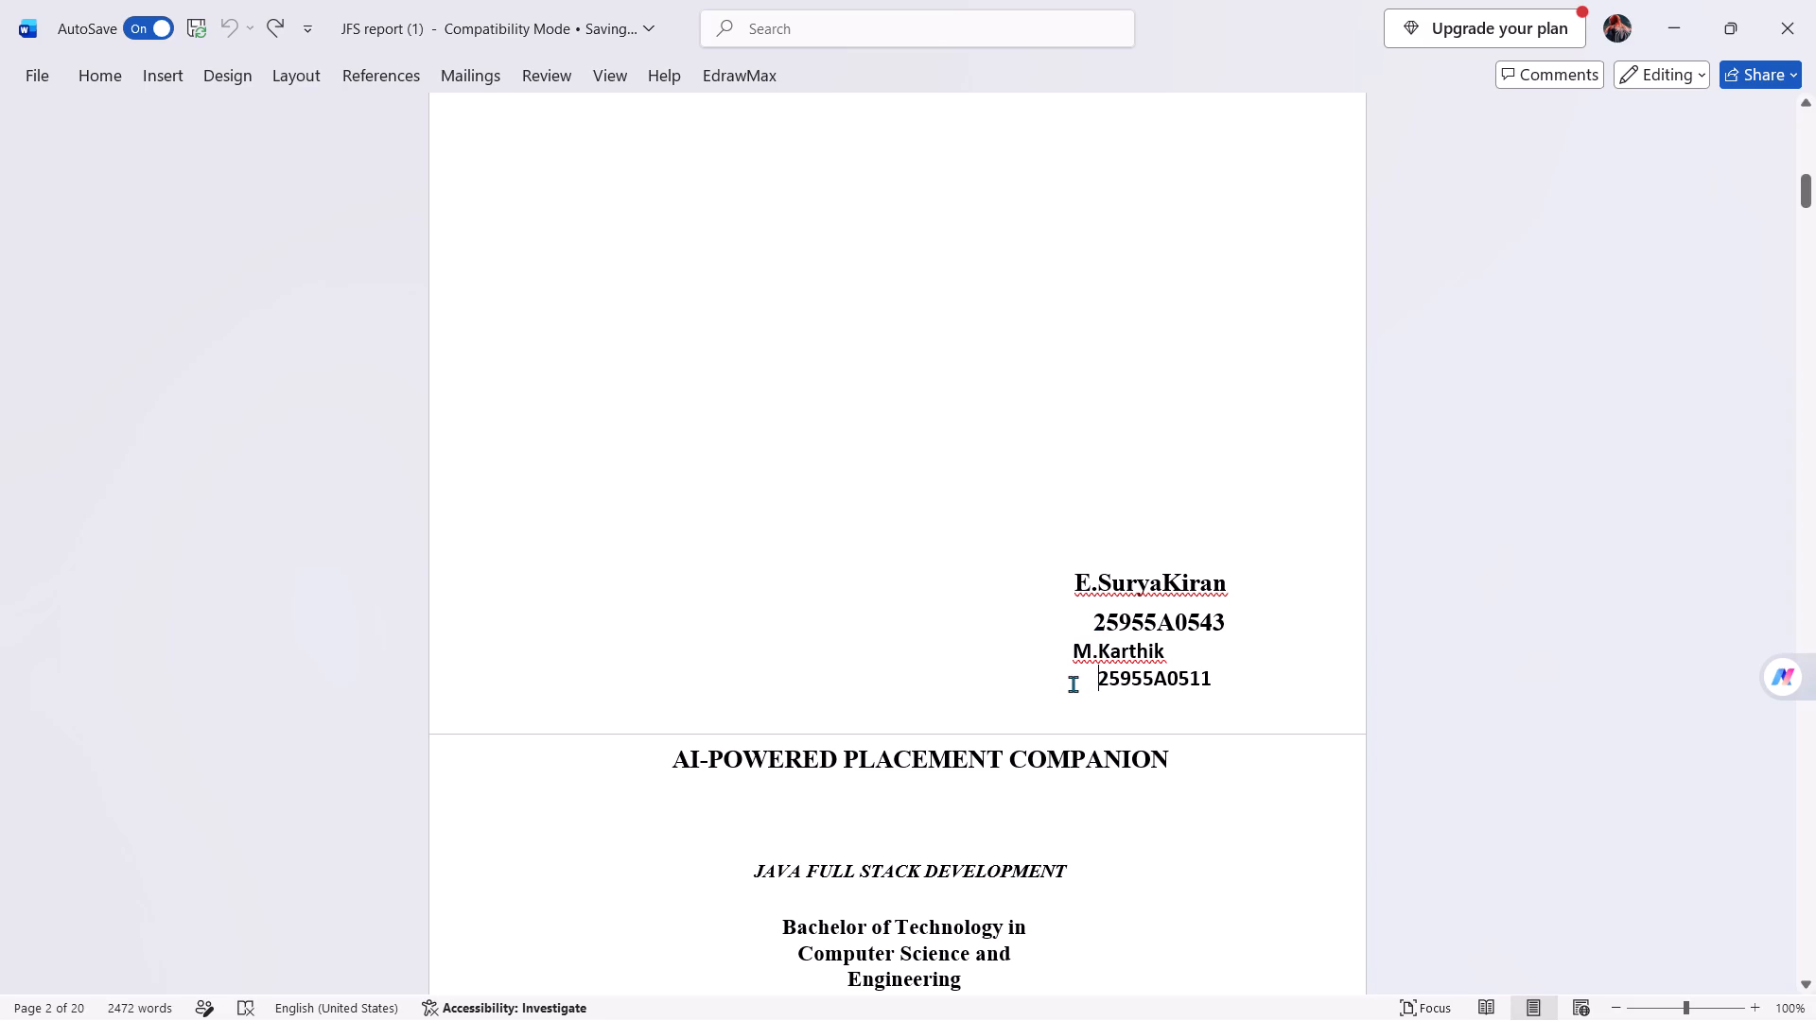
# Replace the AI-POWERED PLACEMENT COMPANION title on page 3 with the copied title "Online Course management System".
pyautogui.scroll(-1, 1072, 685)
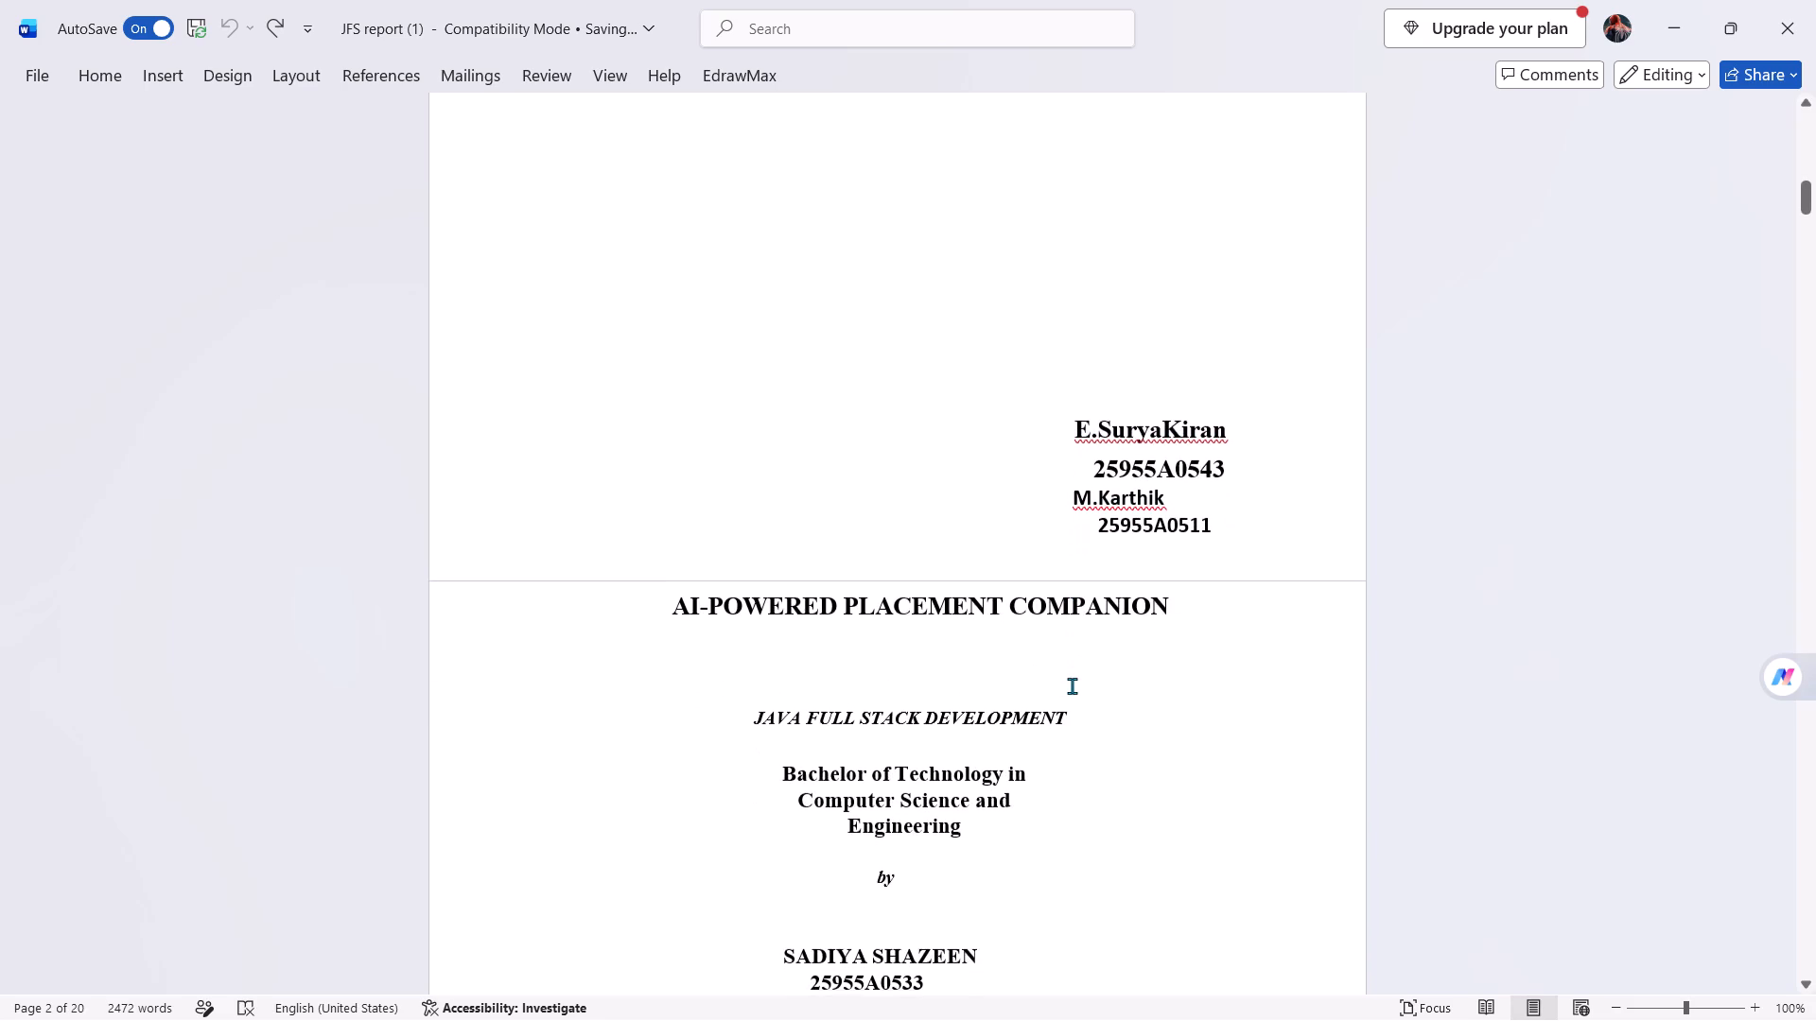
pyautogui.moveTo(1174, 612); pyautogui.dragTo(737, 603)
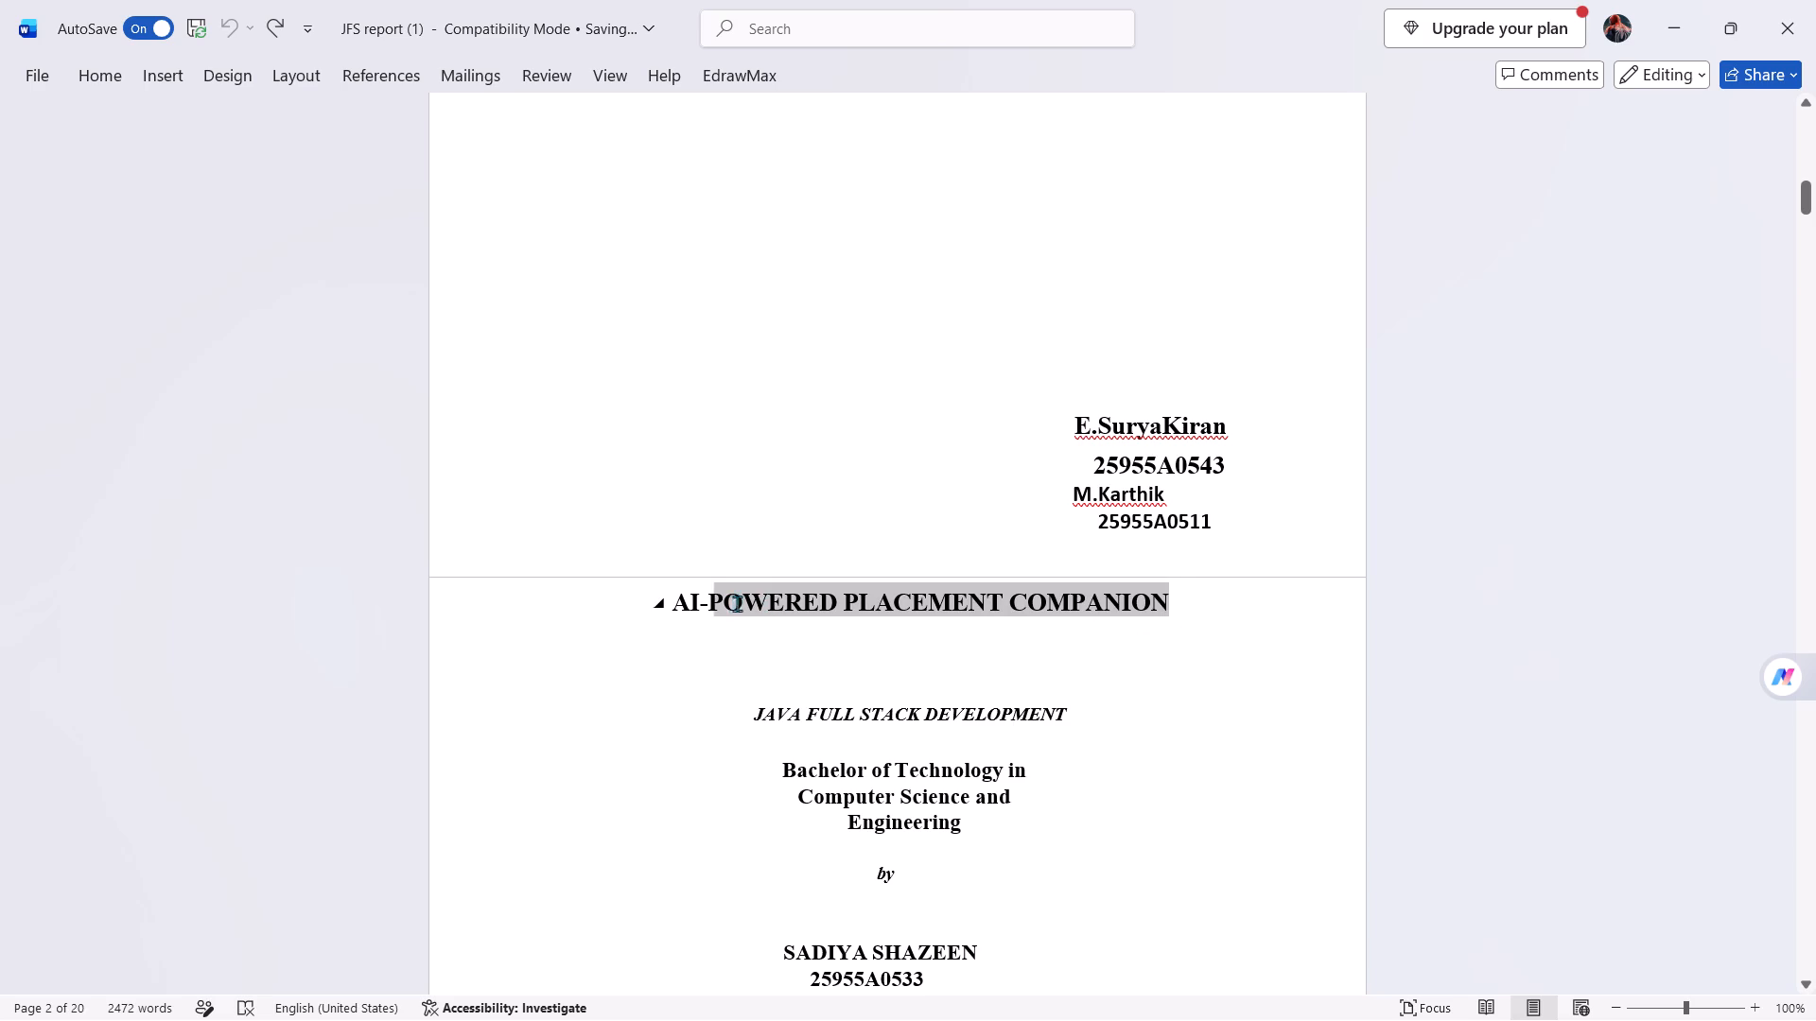
pyautogui.moveTo(737, 603); pyautogui.dragTo(727, 604)
pyautogui.press('BackSpace')
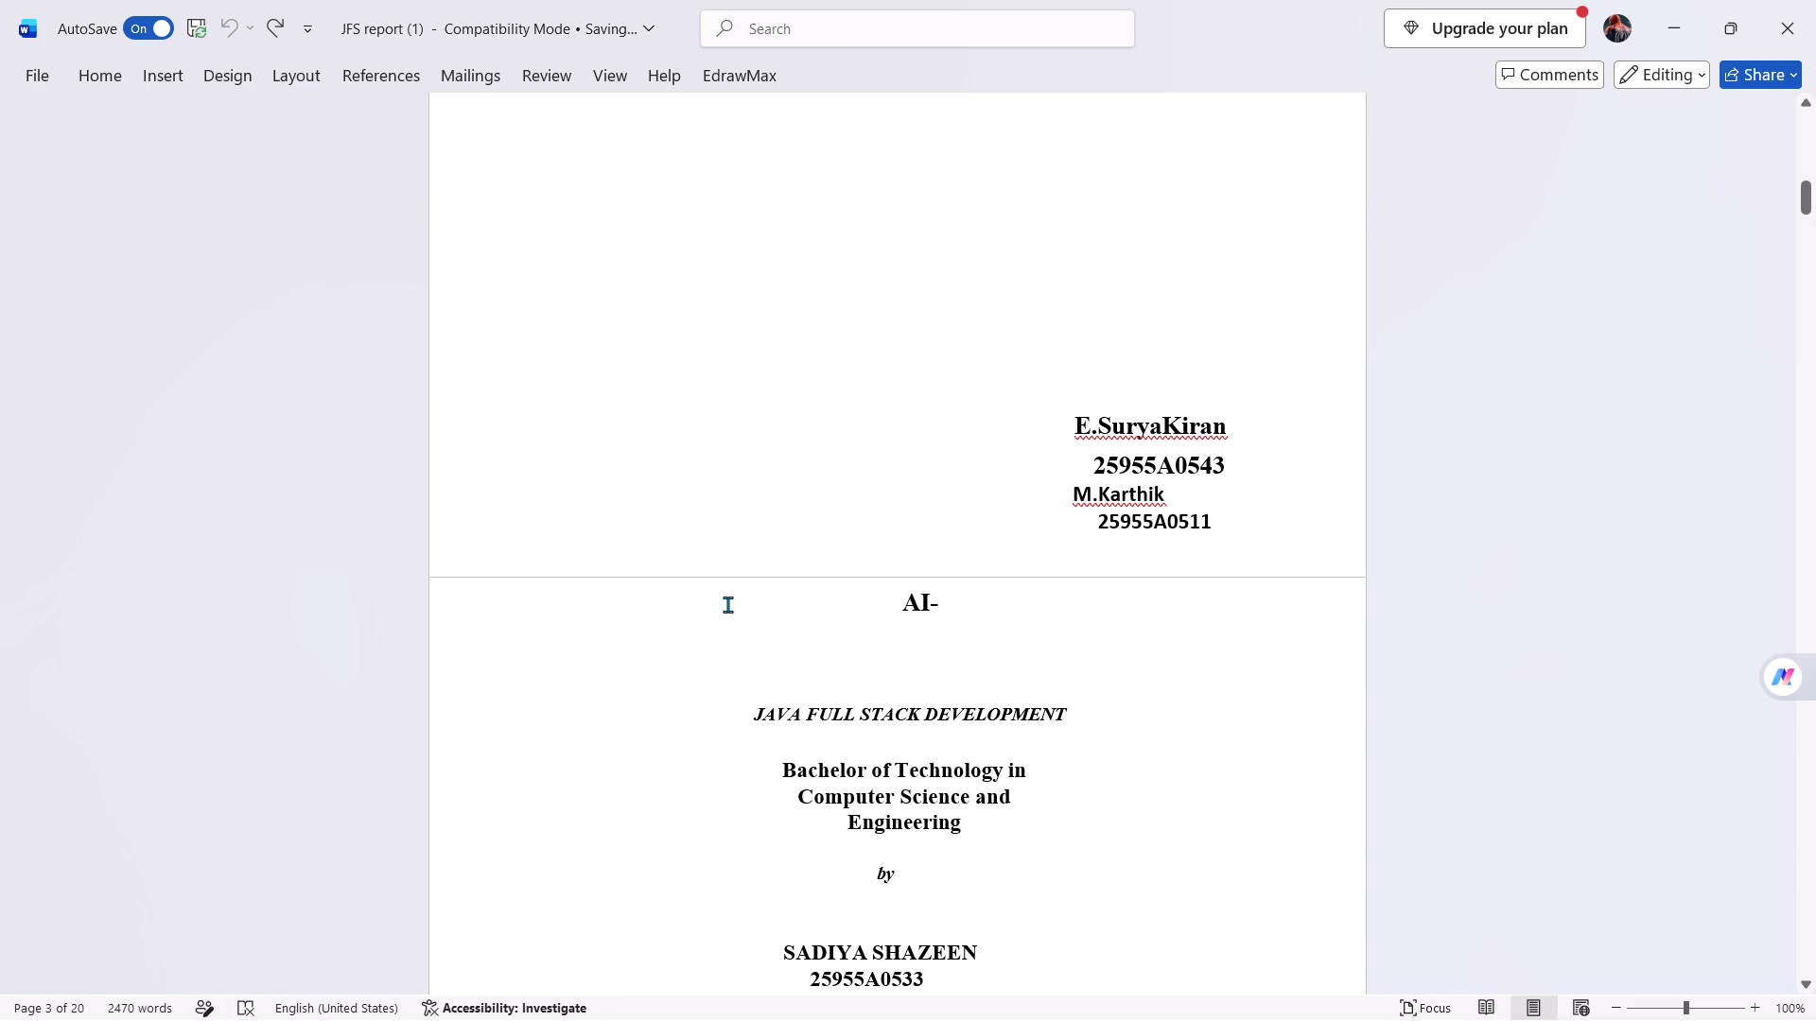
pyautogui.hotkey('ctrl', 'v')
pyautogui.click(754, 608)
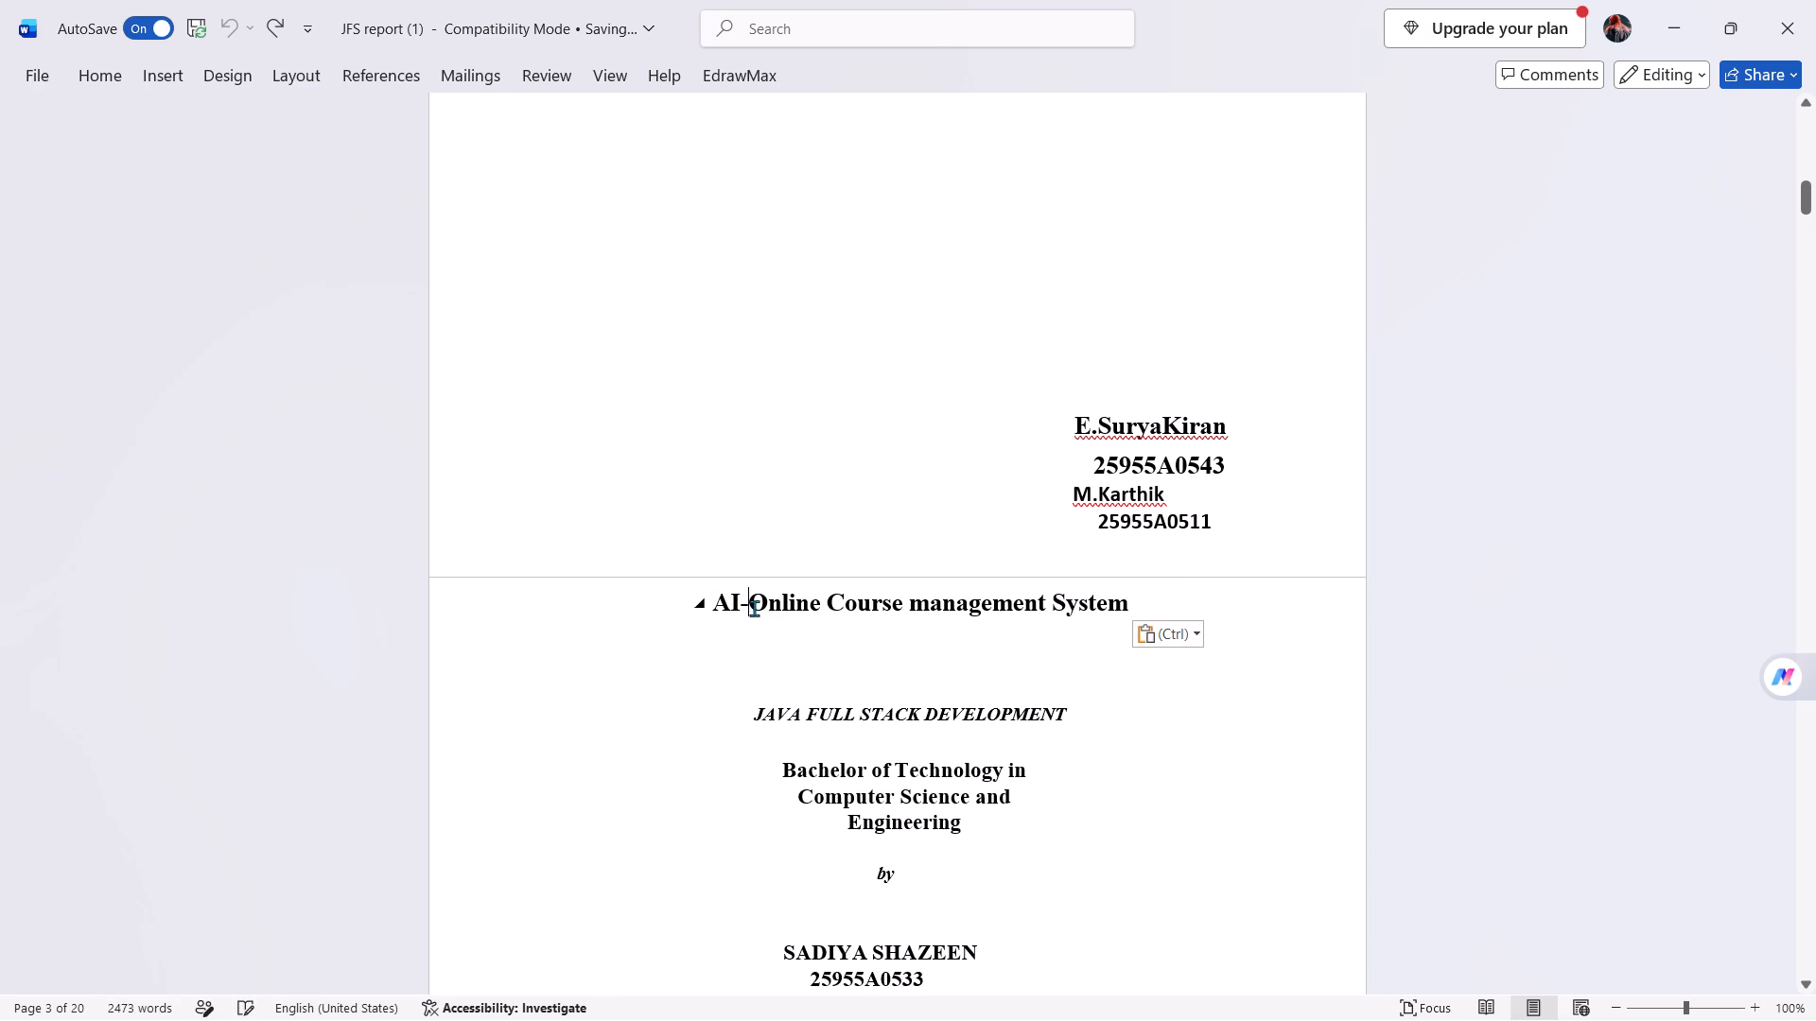
pyautogui.press('BackSpace')
pyautogui.press('BackSpace')
pyautogui.press('BackSpace')
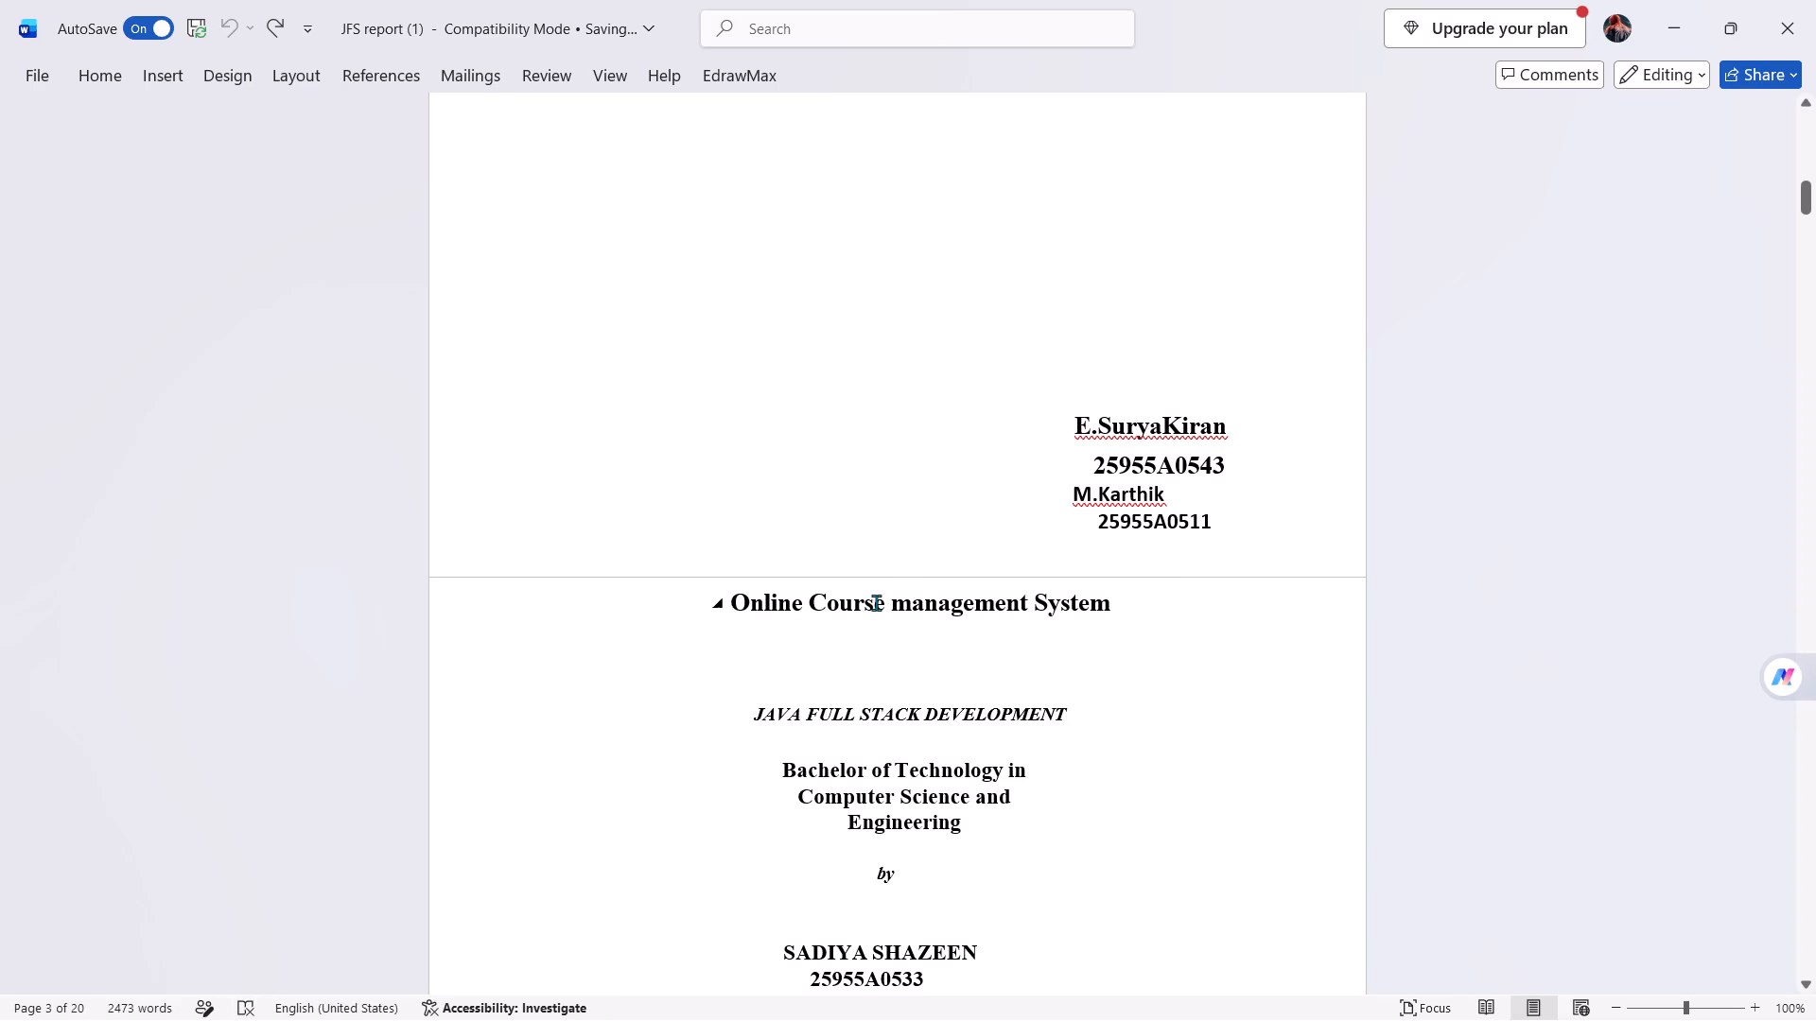
# Set the font size of the "Online Course management System" title on page 3 to 20.
pyautogui.moveTo(1136, 607); pyautogui.dragTo(758, 600)
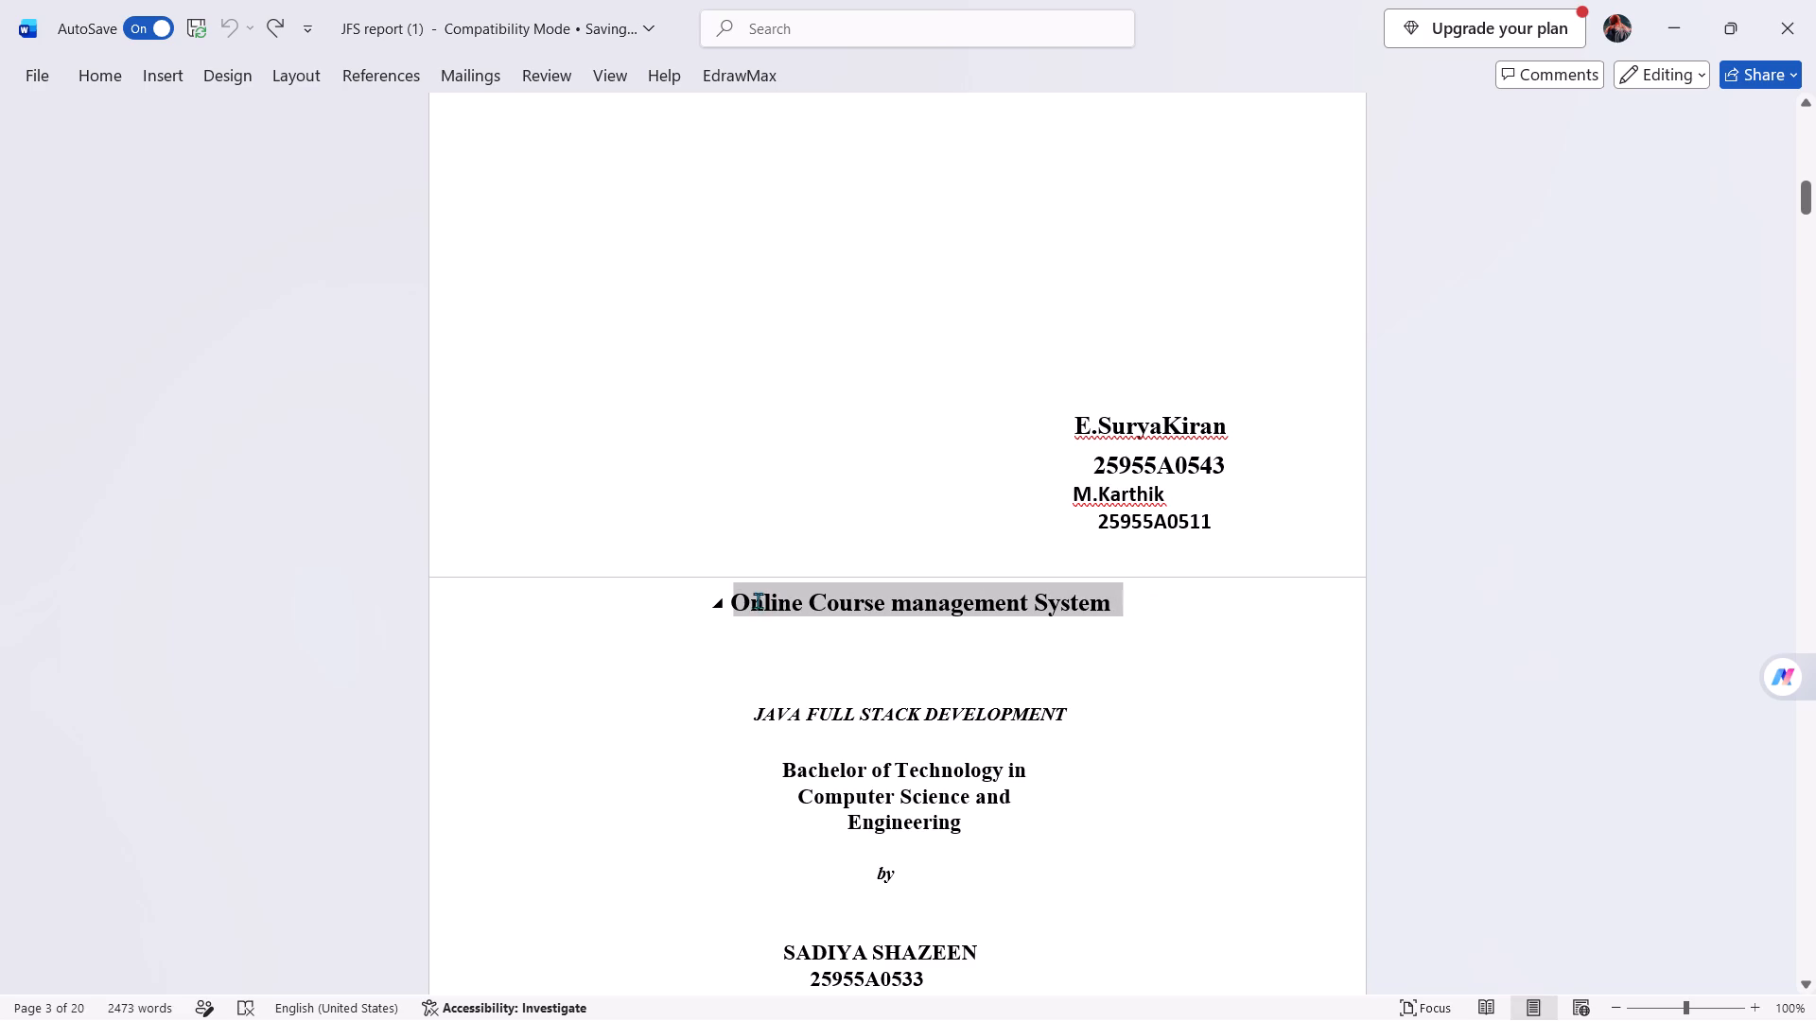
pyautogui.moveTo(758, 600); pyautogui.dragTo(758, 603)
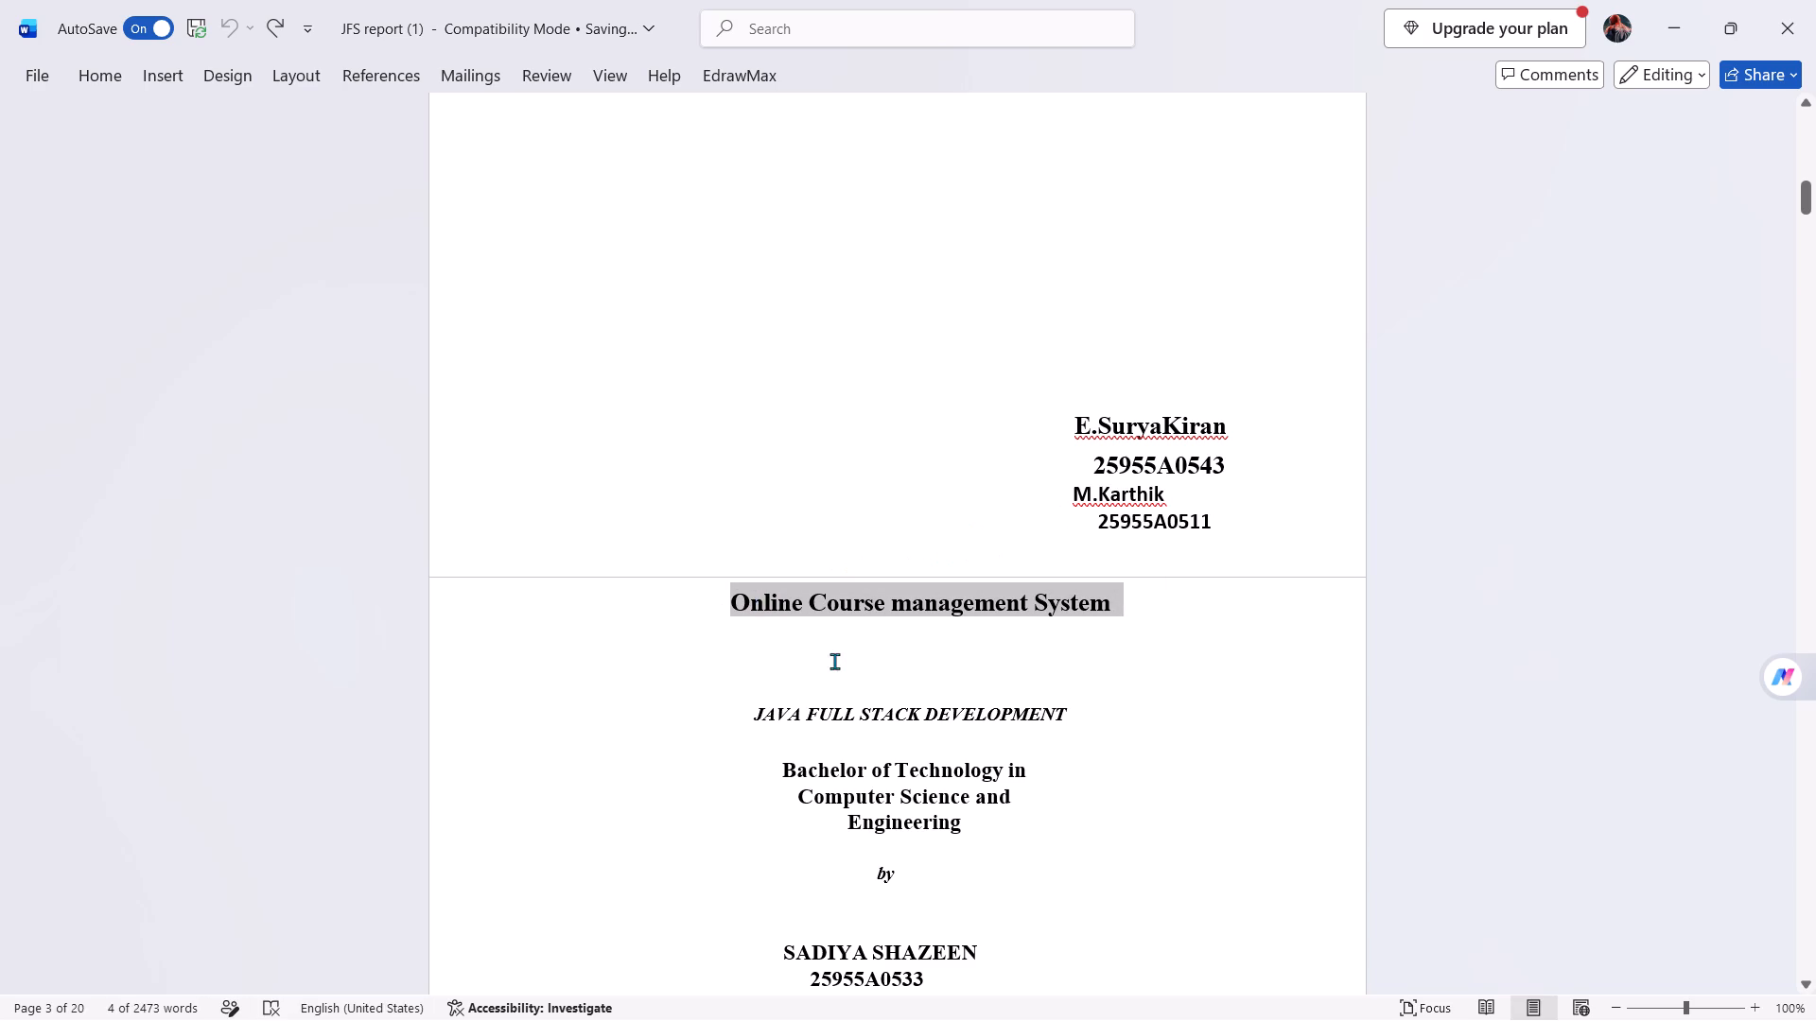
pyautogui.click(869, 646)
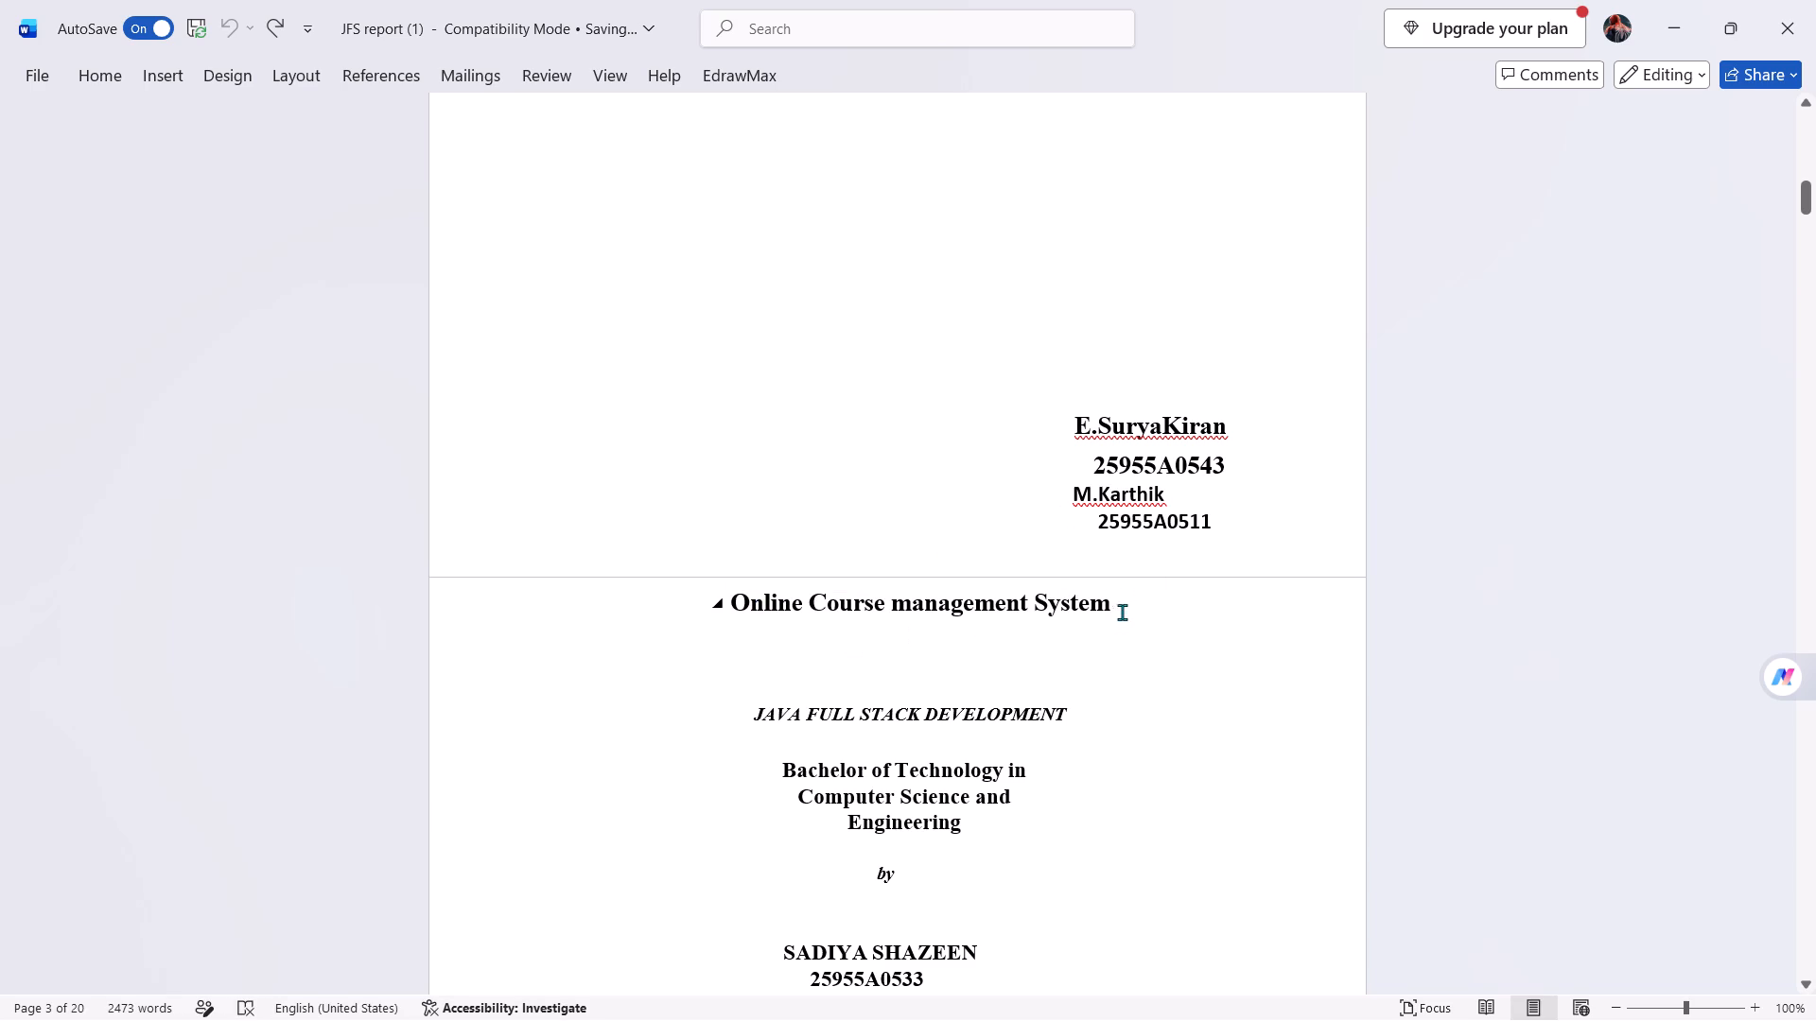
pyautogui.click(1118, 620)
pyautogui.moveTo(1118, 620); pyautogui.dragTo(765, 607)
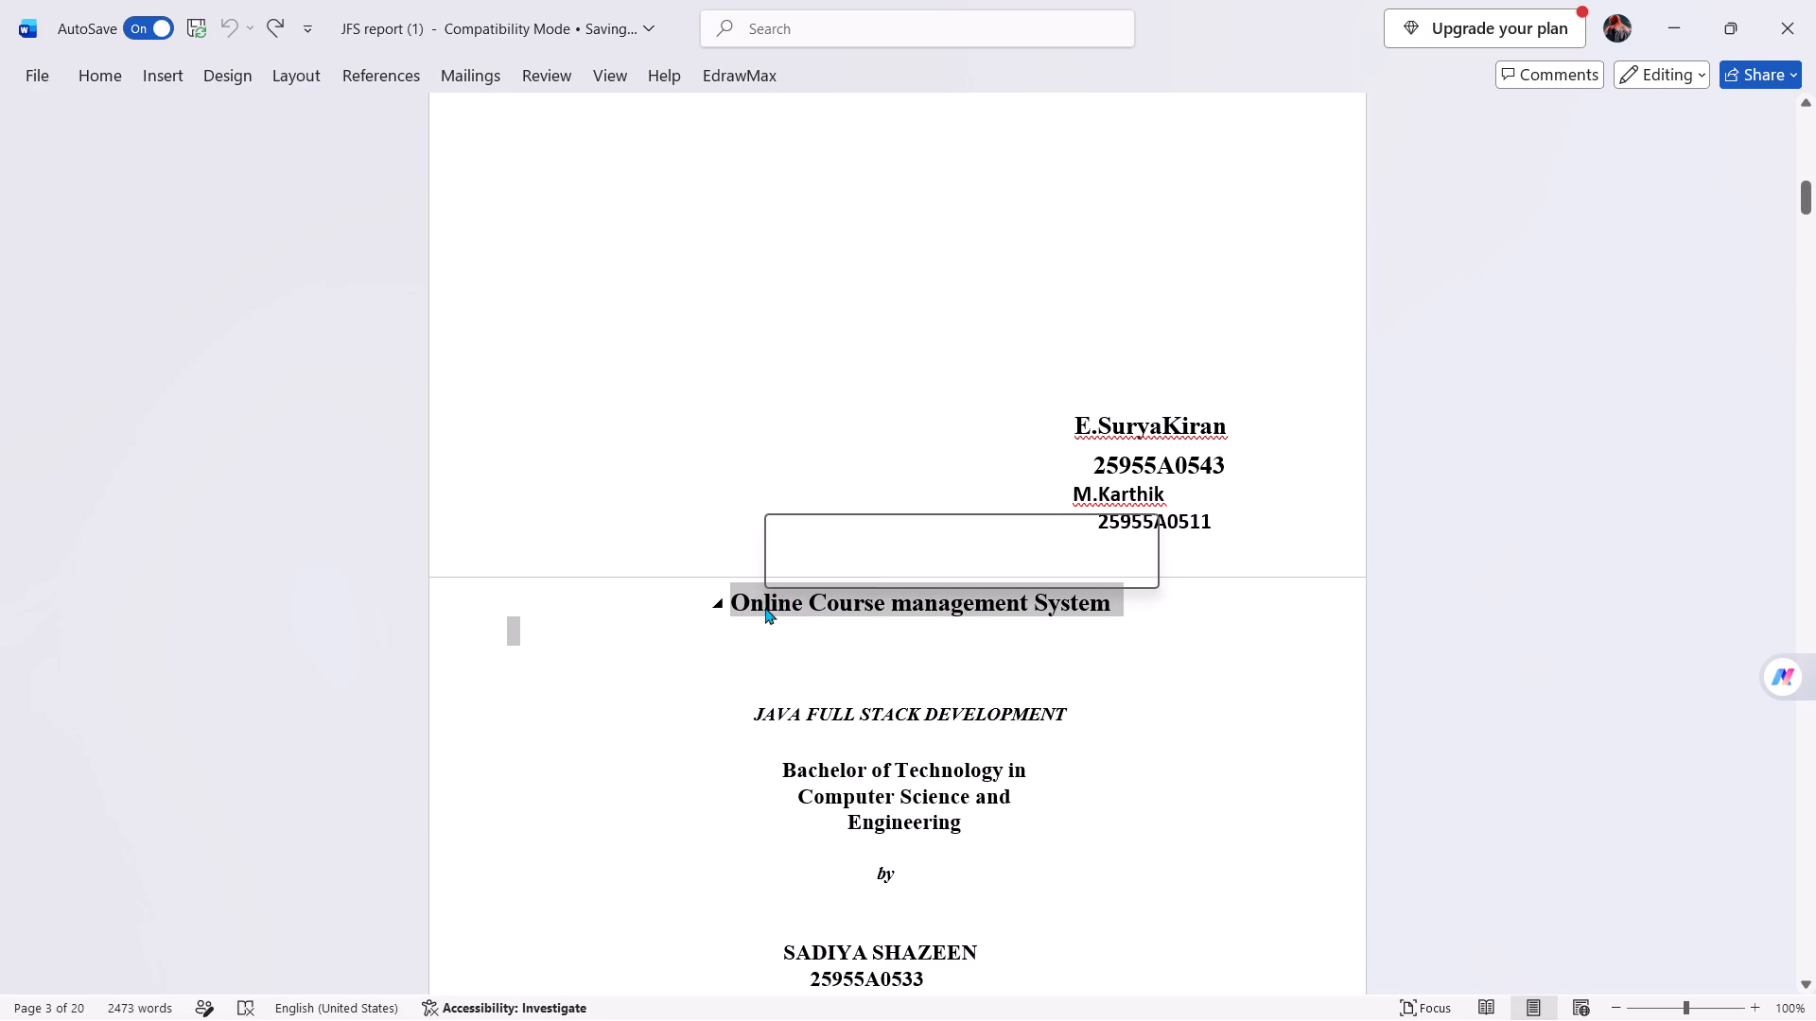
pyautogui.click(947, 538)
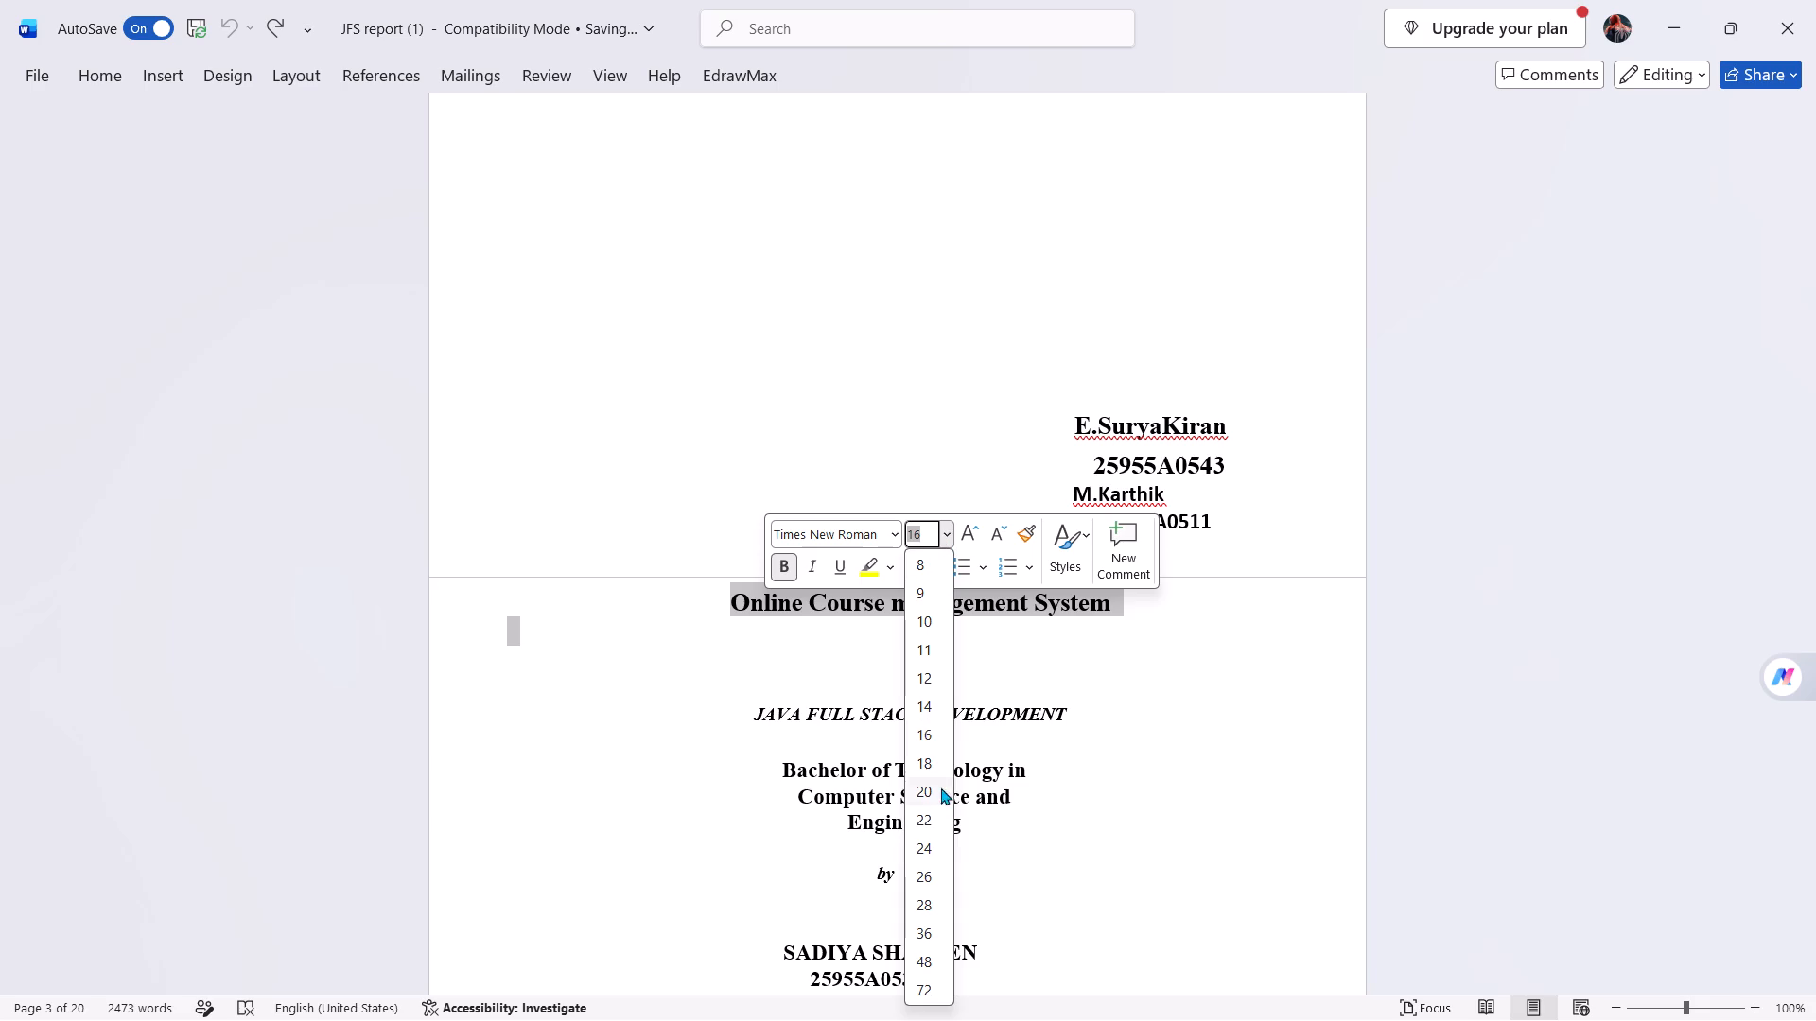
pyautogui.click(927, 790)
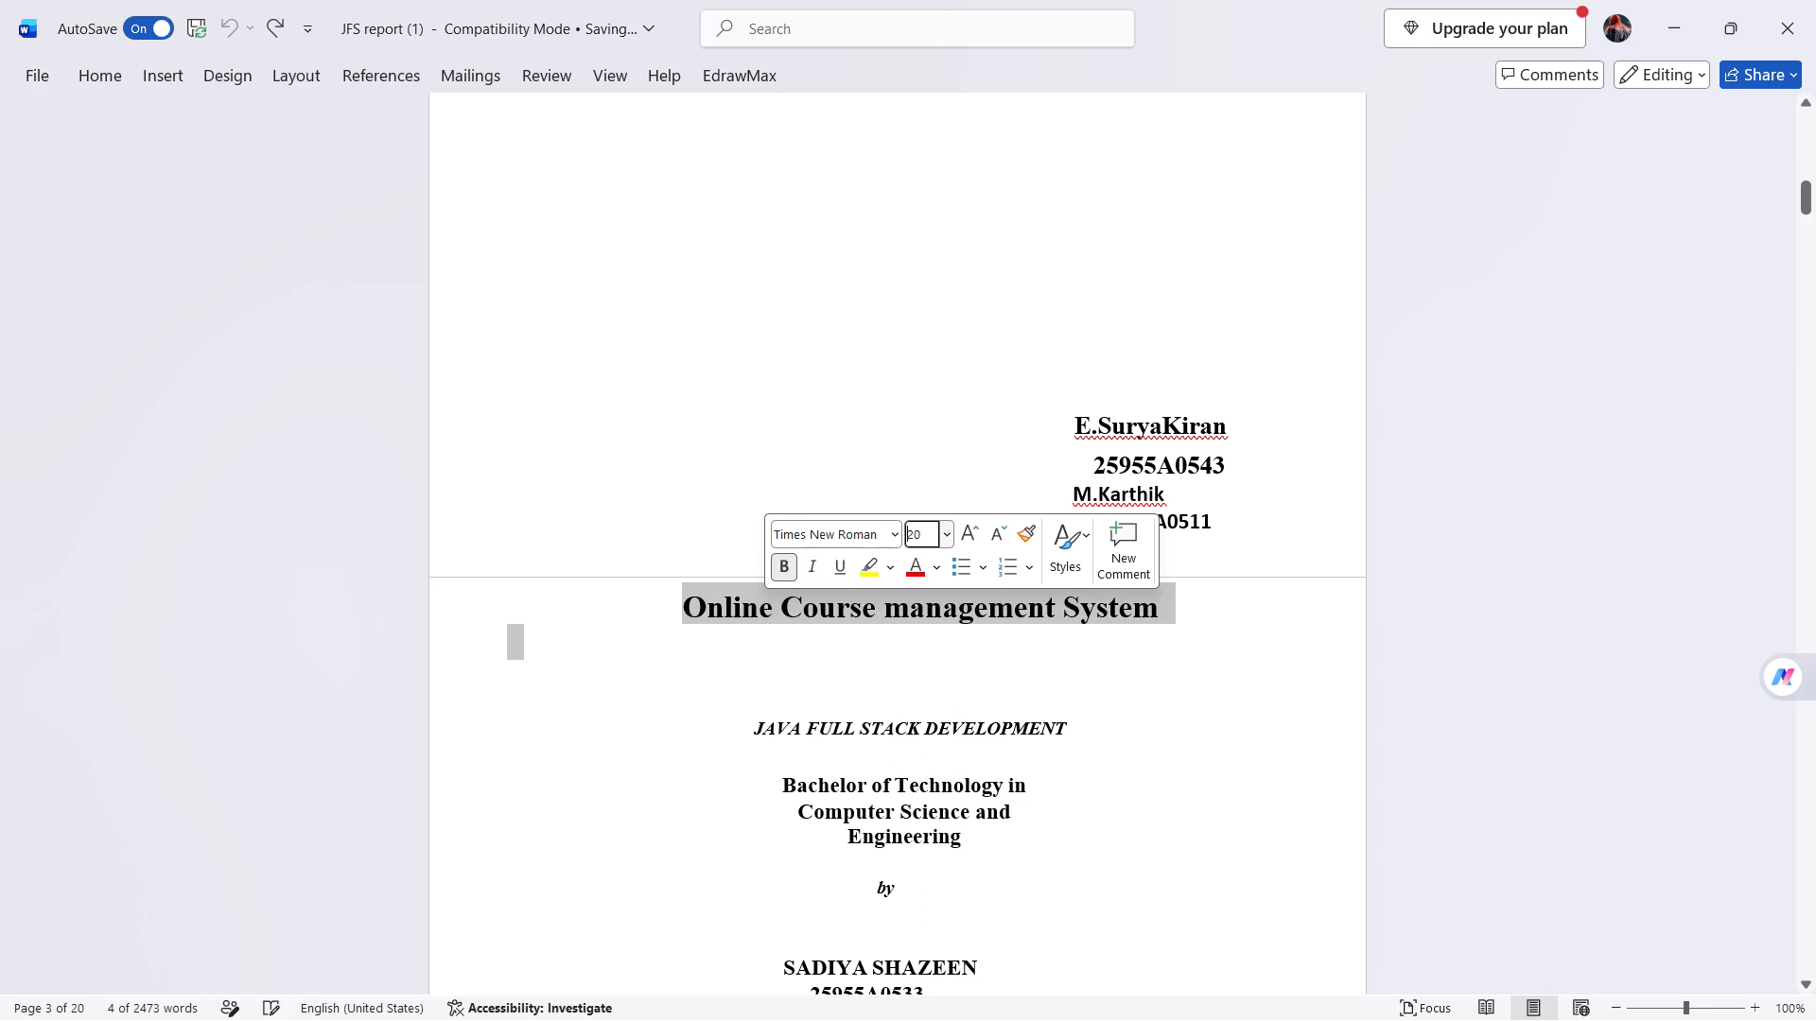
pyautogui.click(723, 770)
# Replace the old student's name below "by" on page 3 with the first new student's name, keeping the roll number on its own line.
pyautogui.scroll(-1, 723, 770)
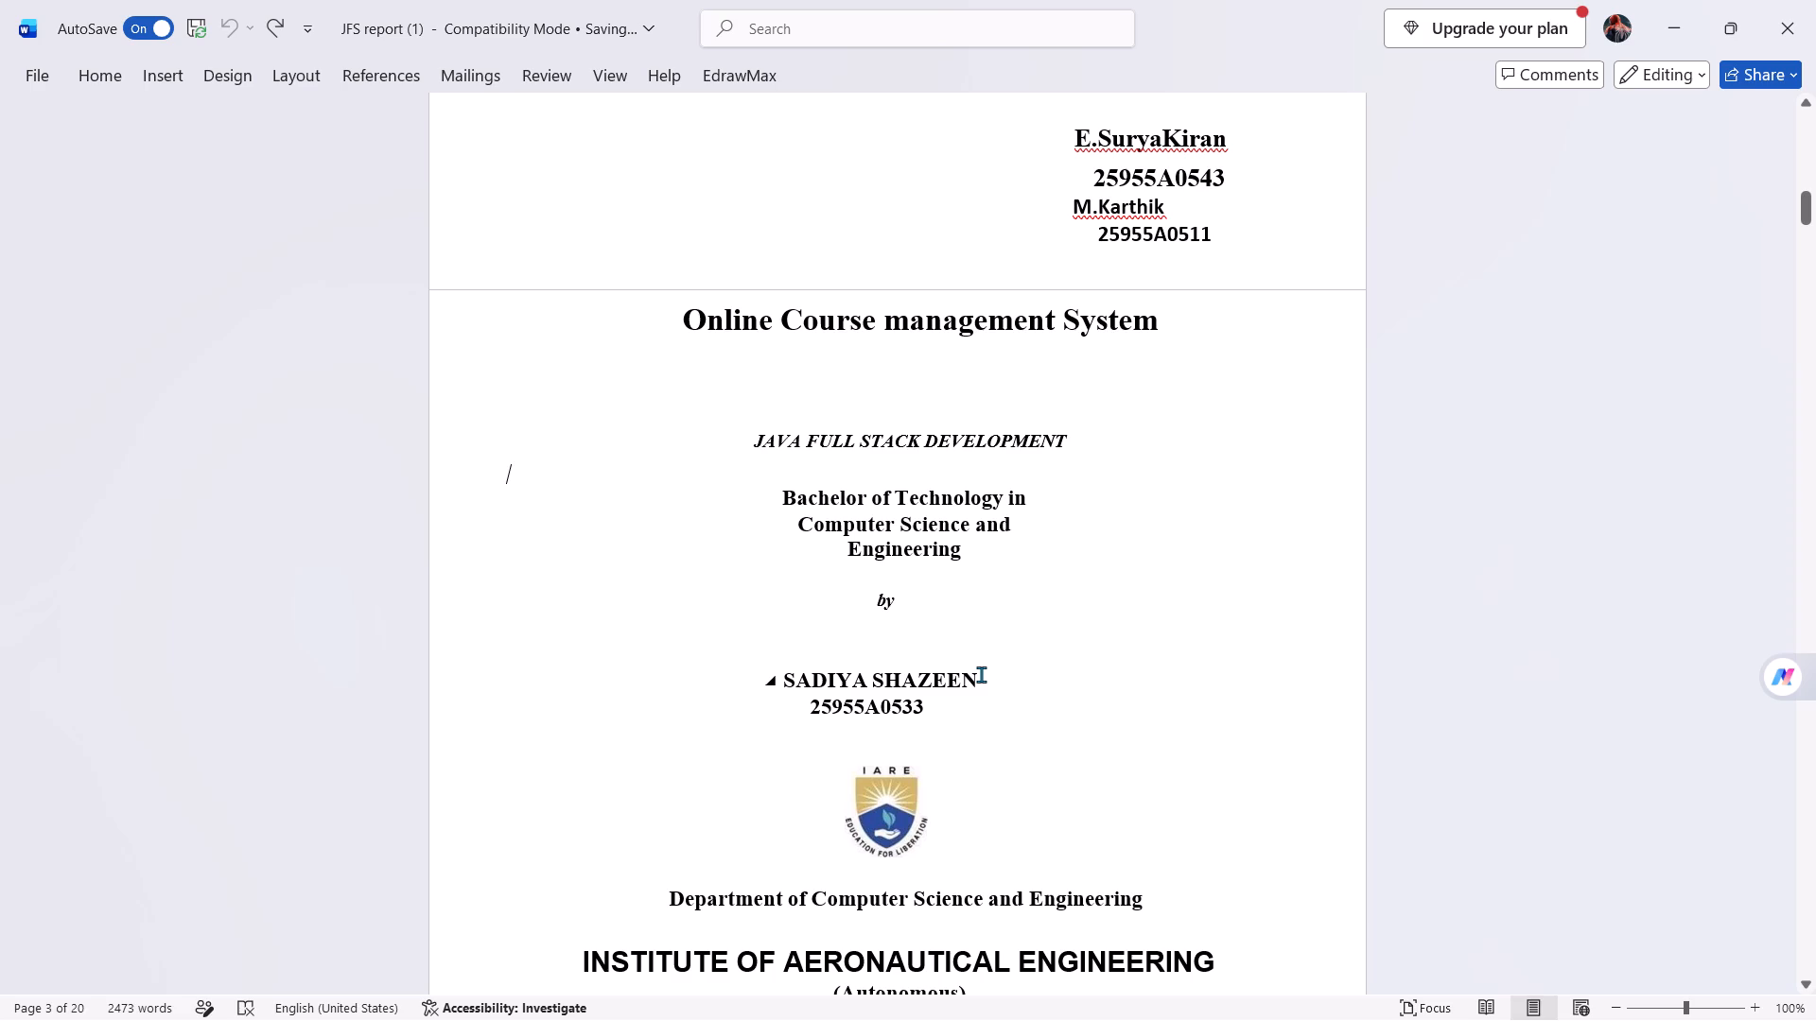
pyautogui.click(984, 677)
pyautogui.press('BackSpace')
pyautogui.press('BackSpace')
pyautogui.press('BackSpace')
pyautogui.press('BackSpace')
pyautogui.press('BackSpace')
pyautogui.press('BackSpace')
pyautogui.press('BackSpace')
pyautogui.press('BackSpace')
pyautogui.press('BackSpace')
pyautogui.press('BackSpace')
pyautogui.press('BackSpace')
pyautogui.press('BackSpace')
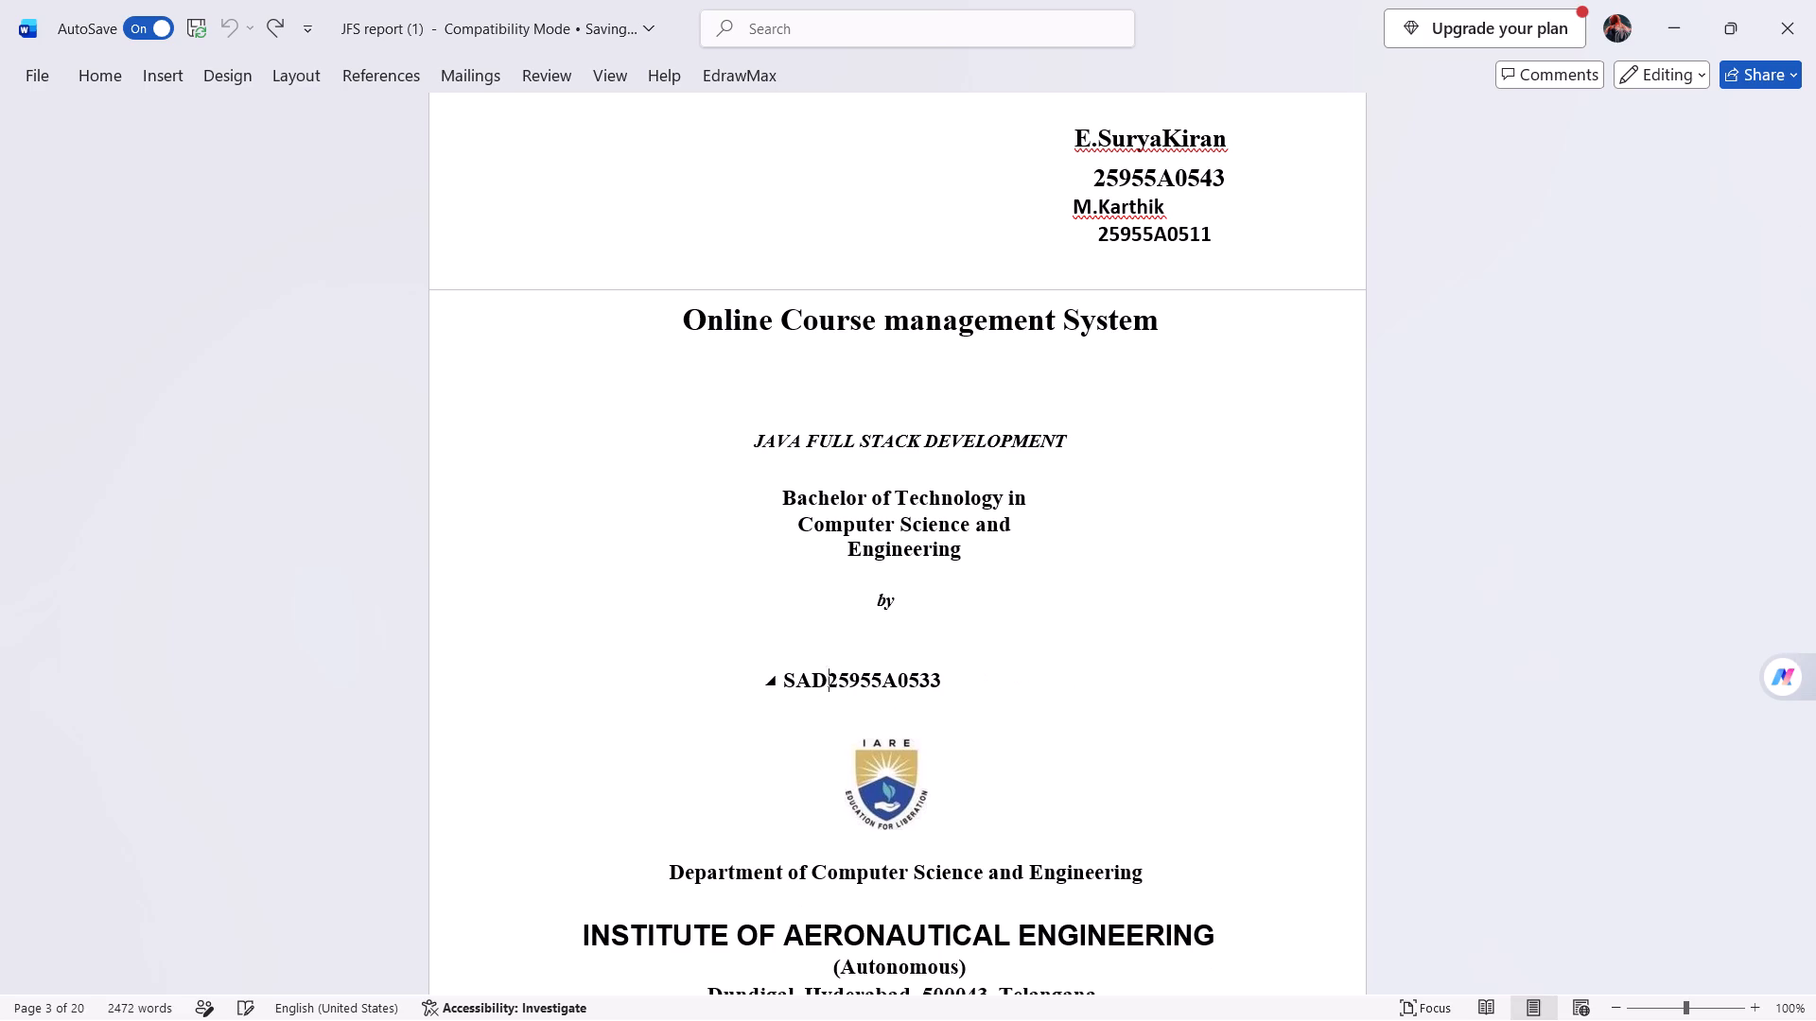
pyautogui.press('BackSpace')
pyautogui.press('BackSpace')
pyautogui.press('BackSpace')
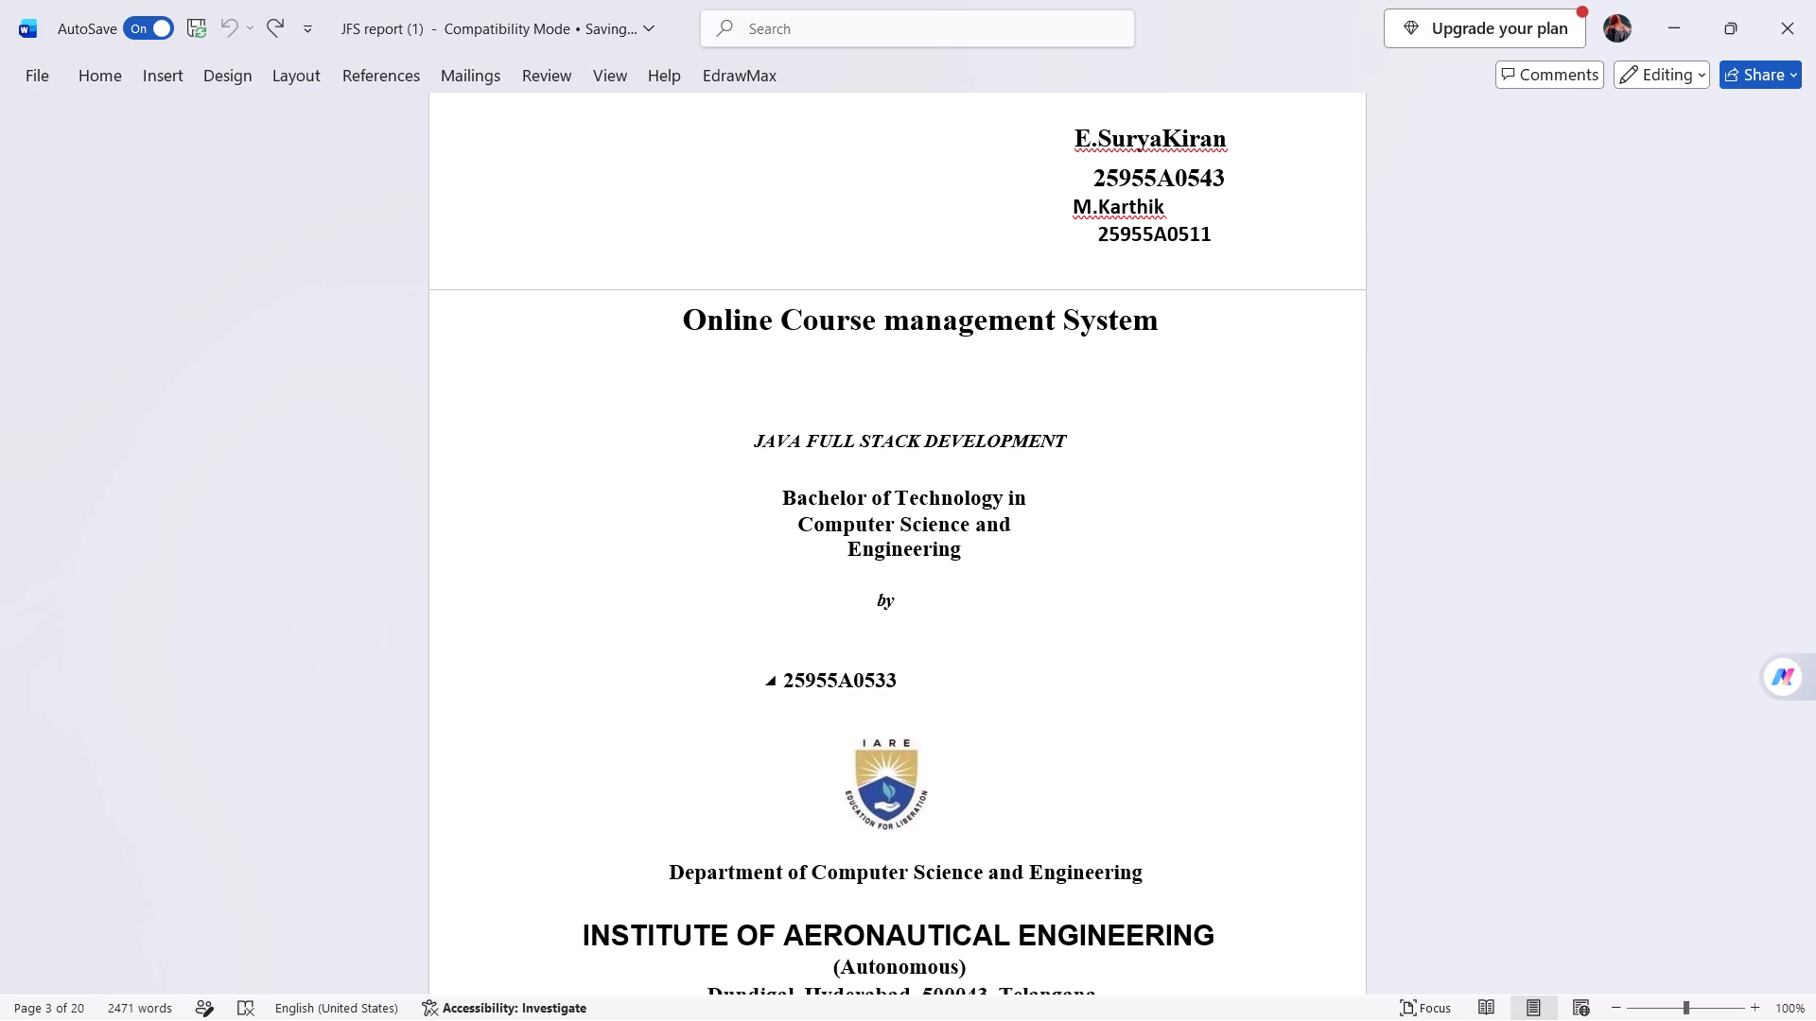
pyautogui.hotkey('ctrl', 'z')
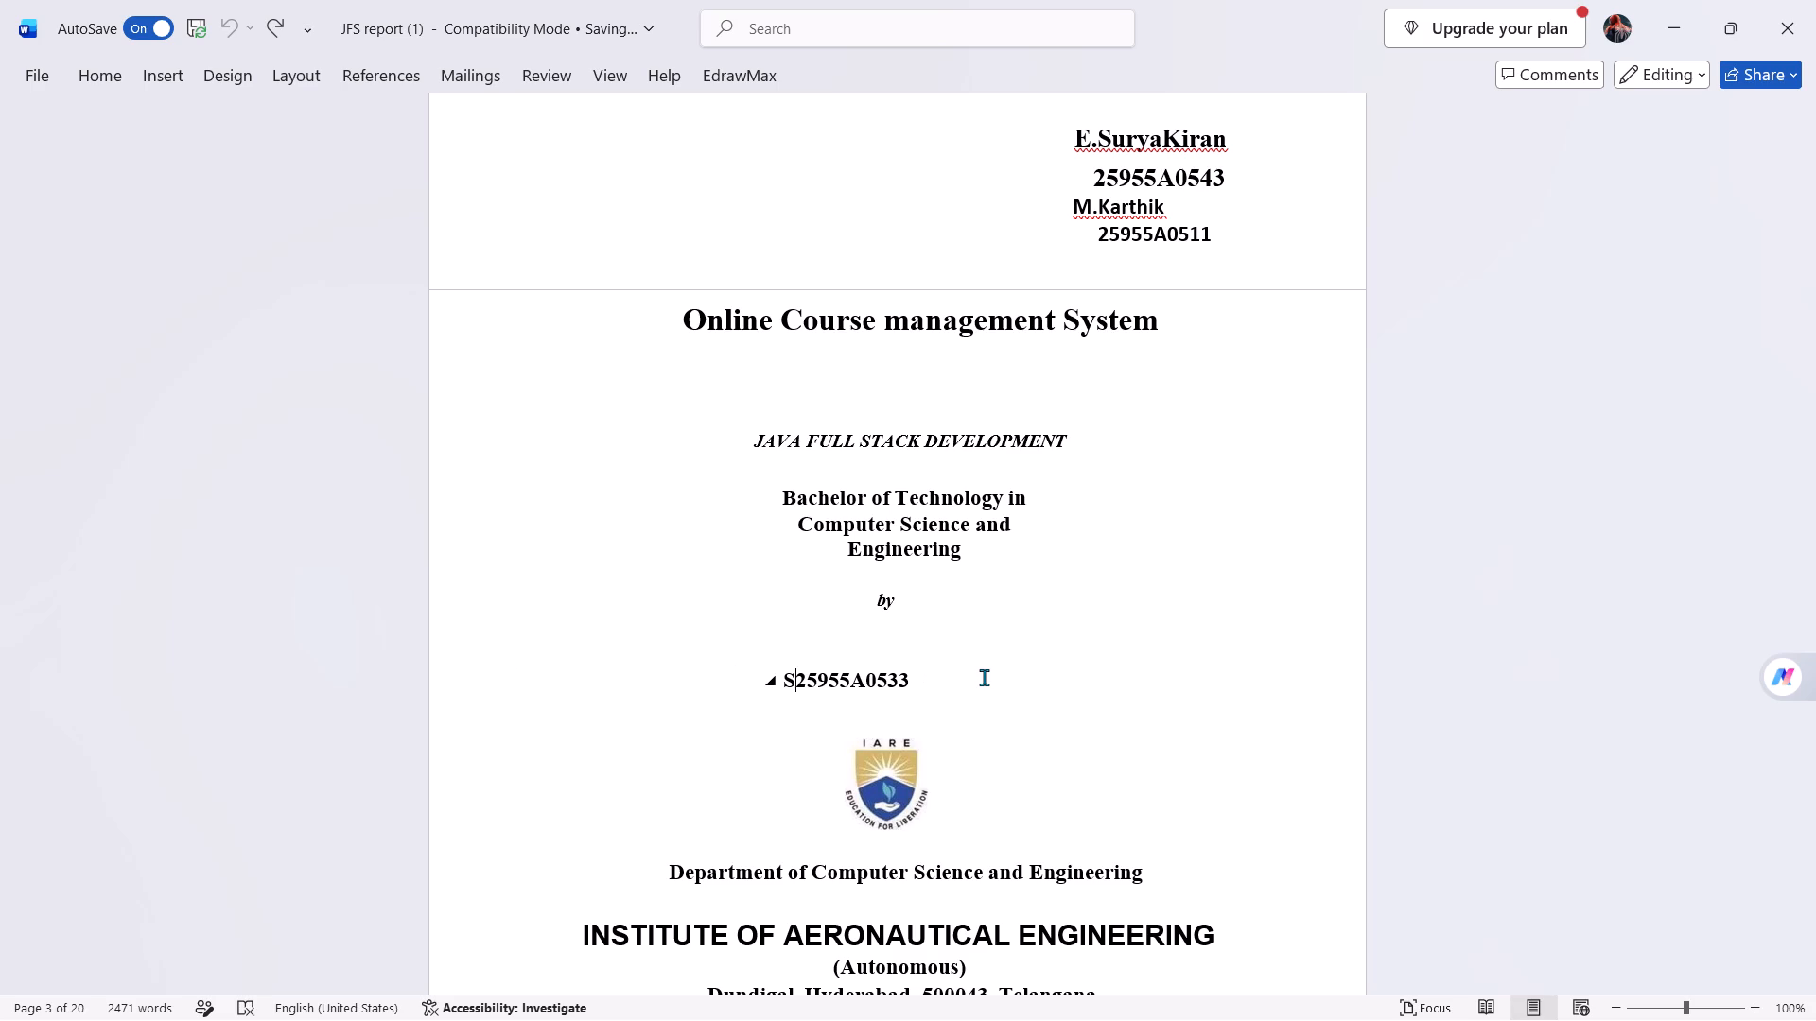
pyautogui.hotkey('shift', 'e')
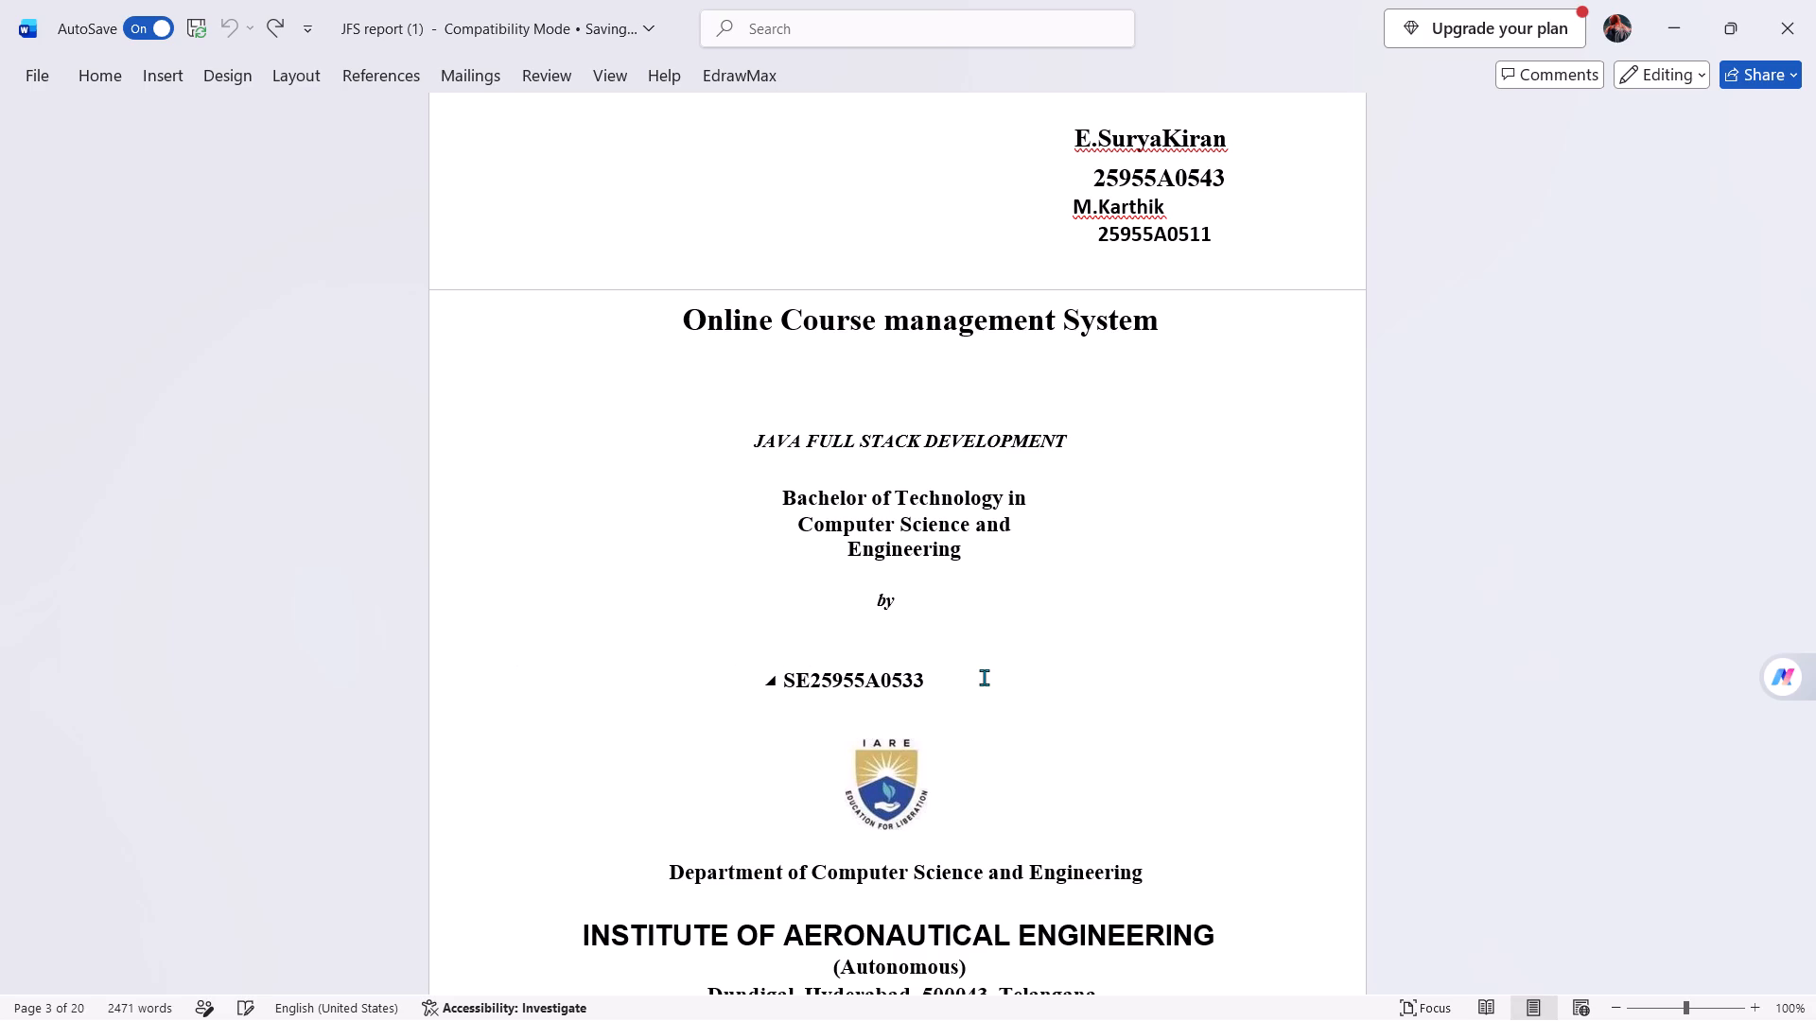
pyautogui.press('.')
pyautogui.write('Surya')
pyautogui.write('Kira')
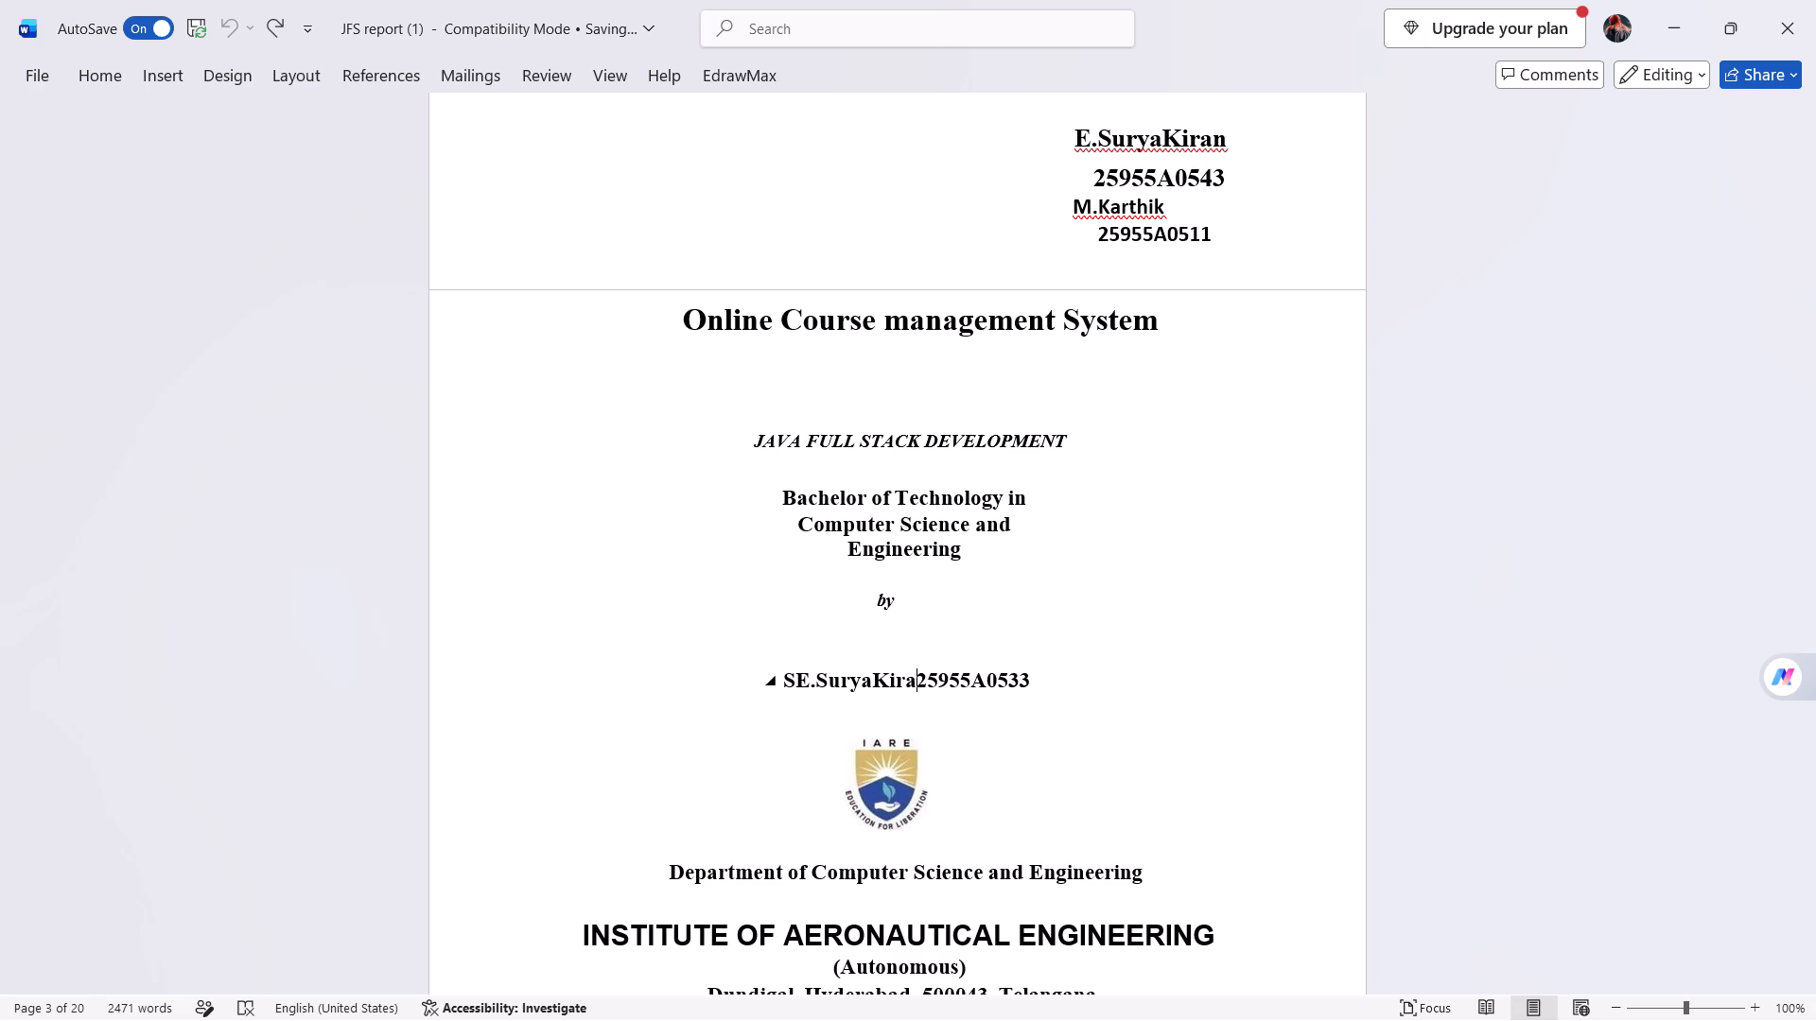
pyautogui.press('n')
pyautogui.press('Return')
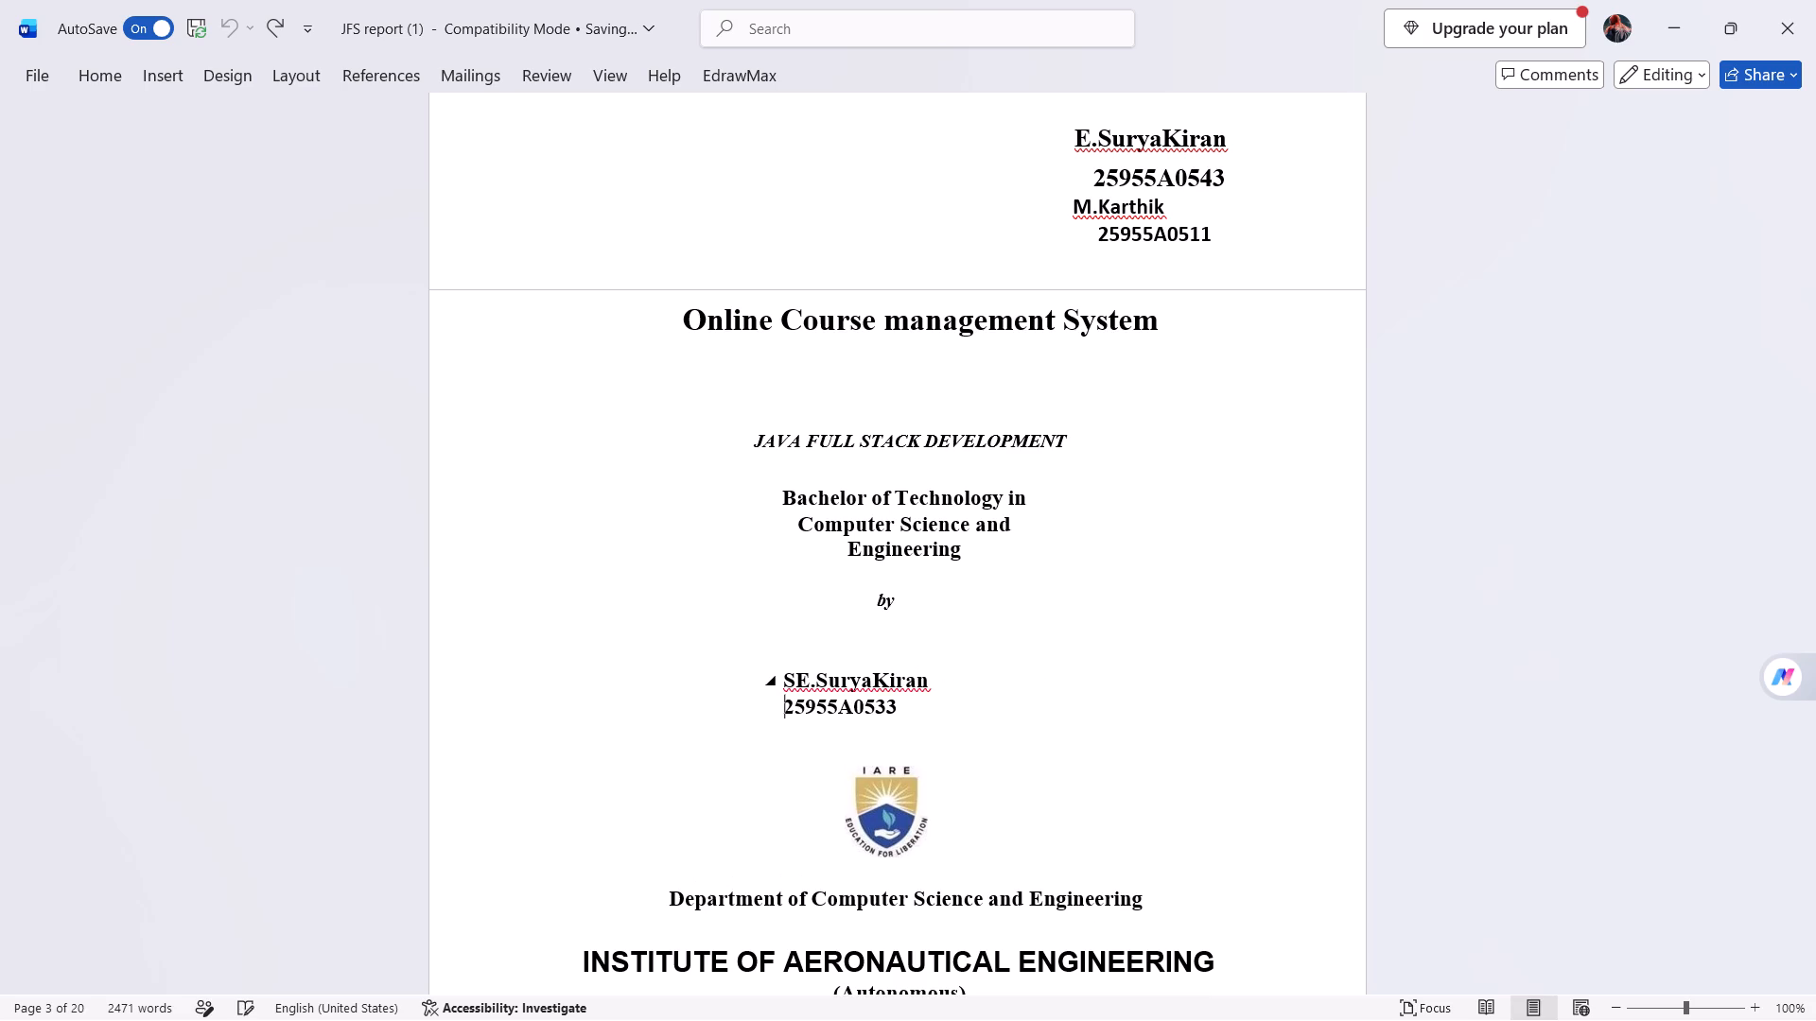
# Change the last two digits of the roll number on page 3 to match the first new student's.
pyautogui.click(910, 704)
pyautogui.press('BackSpace')
pyautogui.press('BackSpace')
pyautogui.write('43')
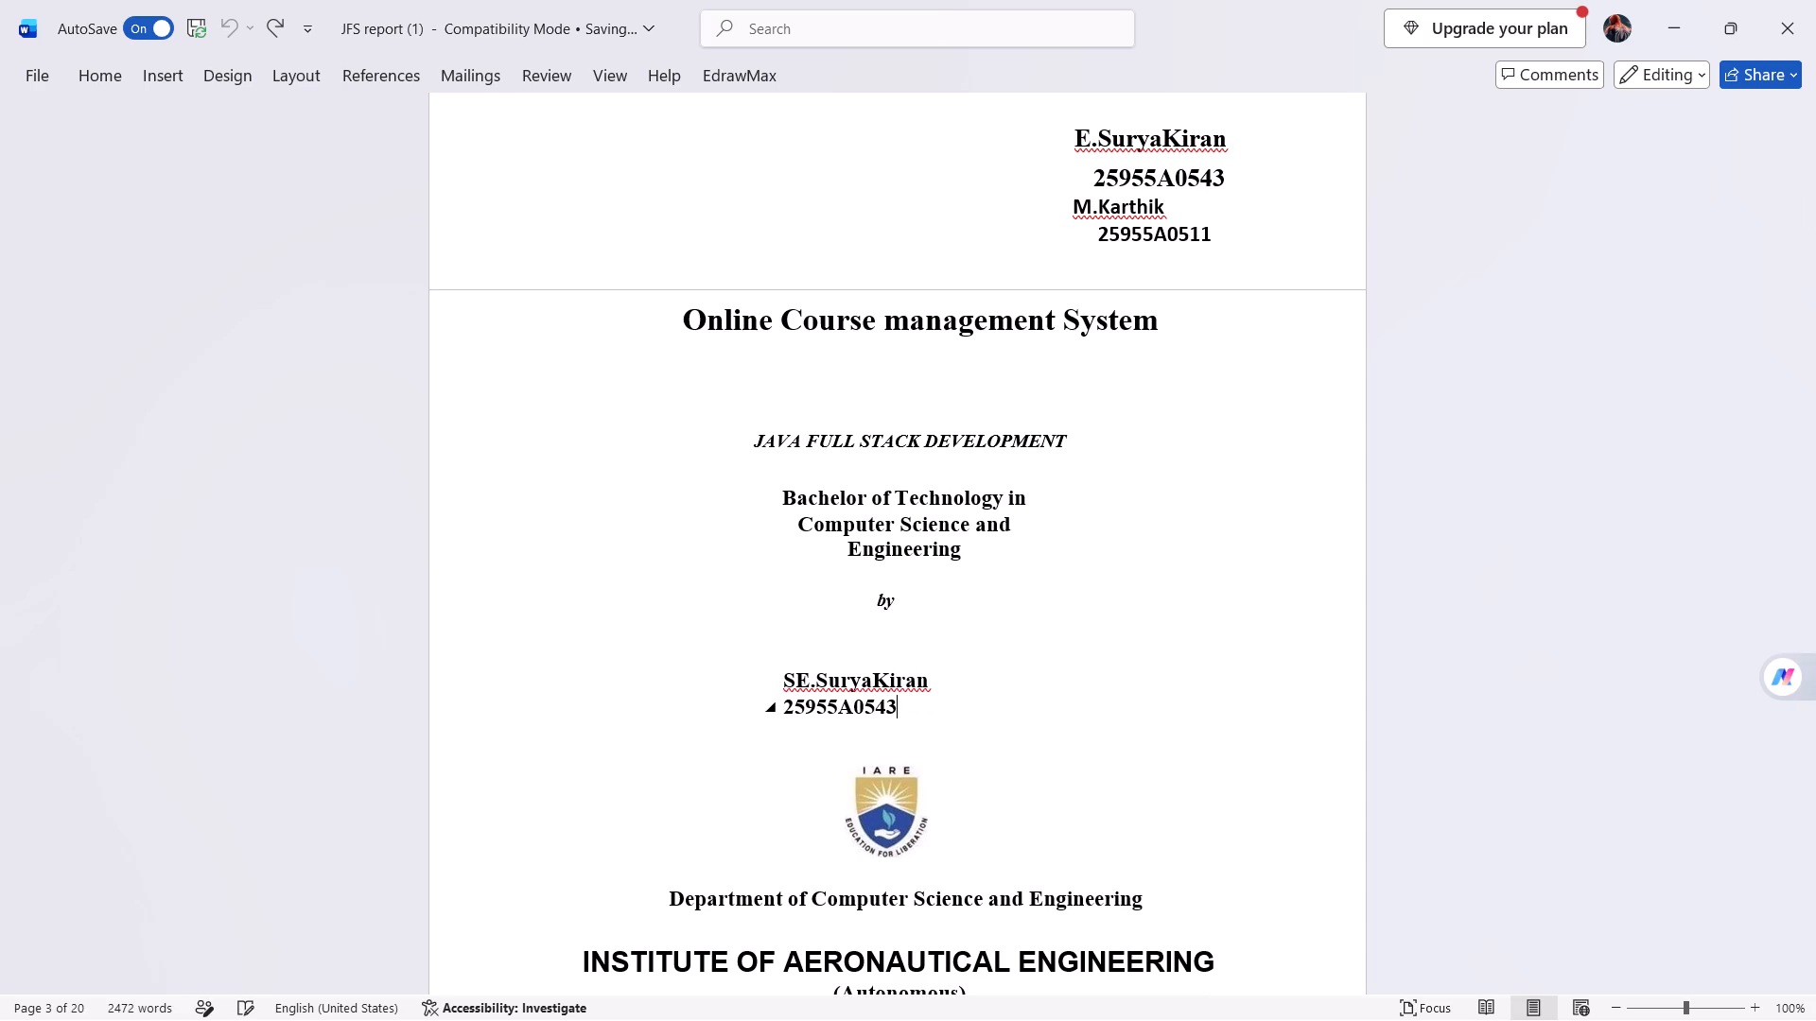
# Add the second new student's name and roll number on two new lines below the first student's details on page 3.
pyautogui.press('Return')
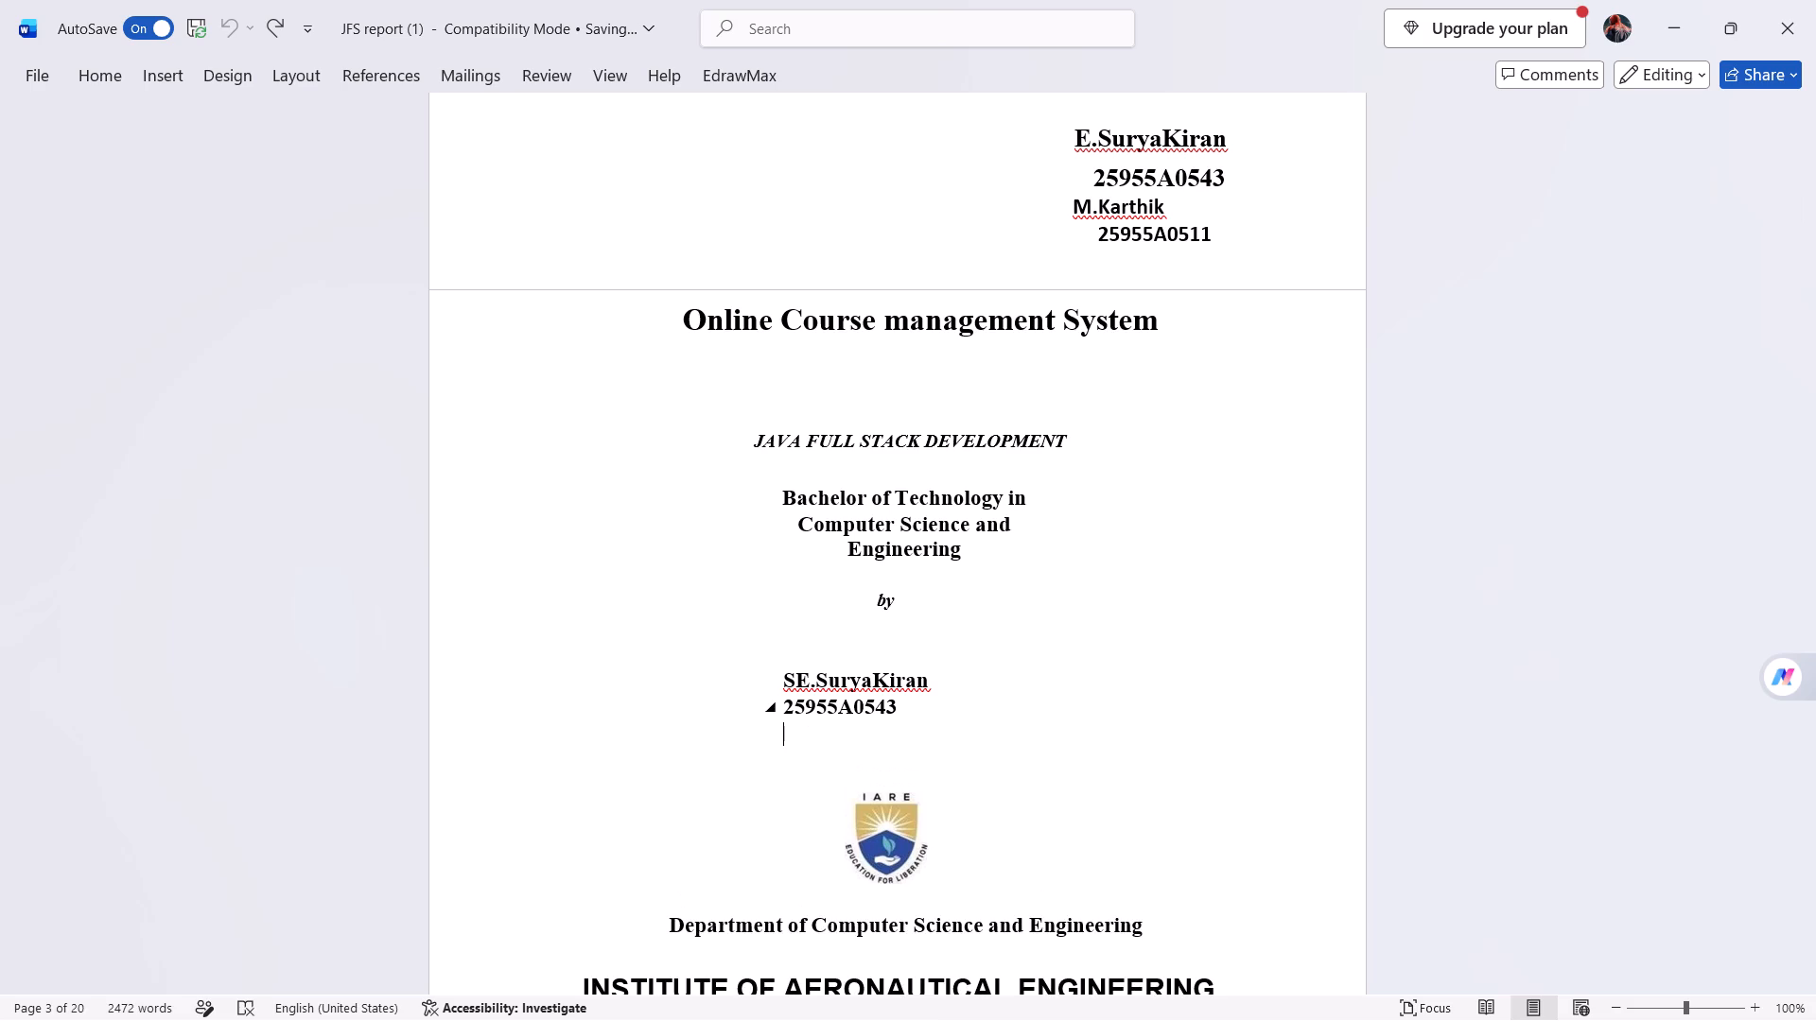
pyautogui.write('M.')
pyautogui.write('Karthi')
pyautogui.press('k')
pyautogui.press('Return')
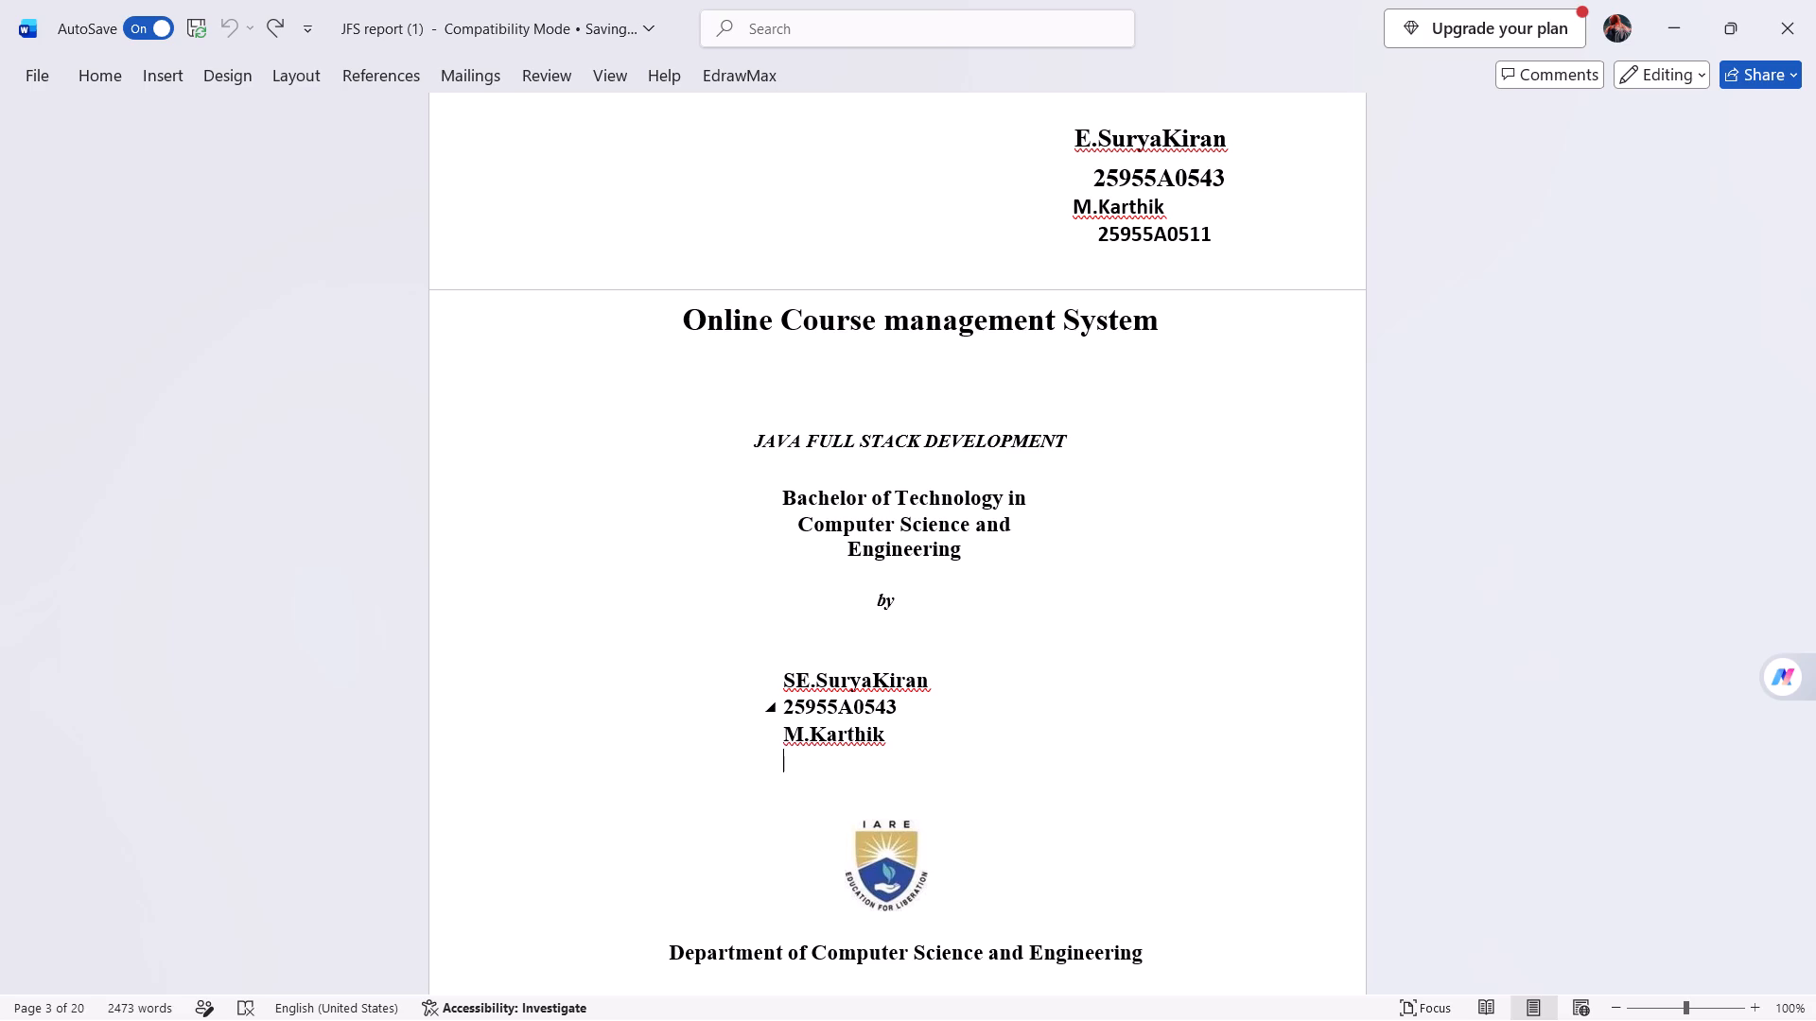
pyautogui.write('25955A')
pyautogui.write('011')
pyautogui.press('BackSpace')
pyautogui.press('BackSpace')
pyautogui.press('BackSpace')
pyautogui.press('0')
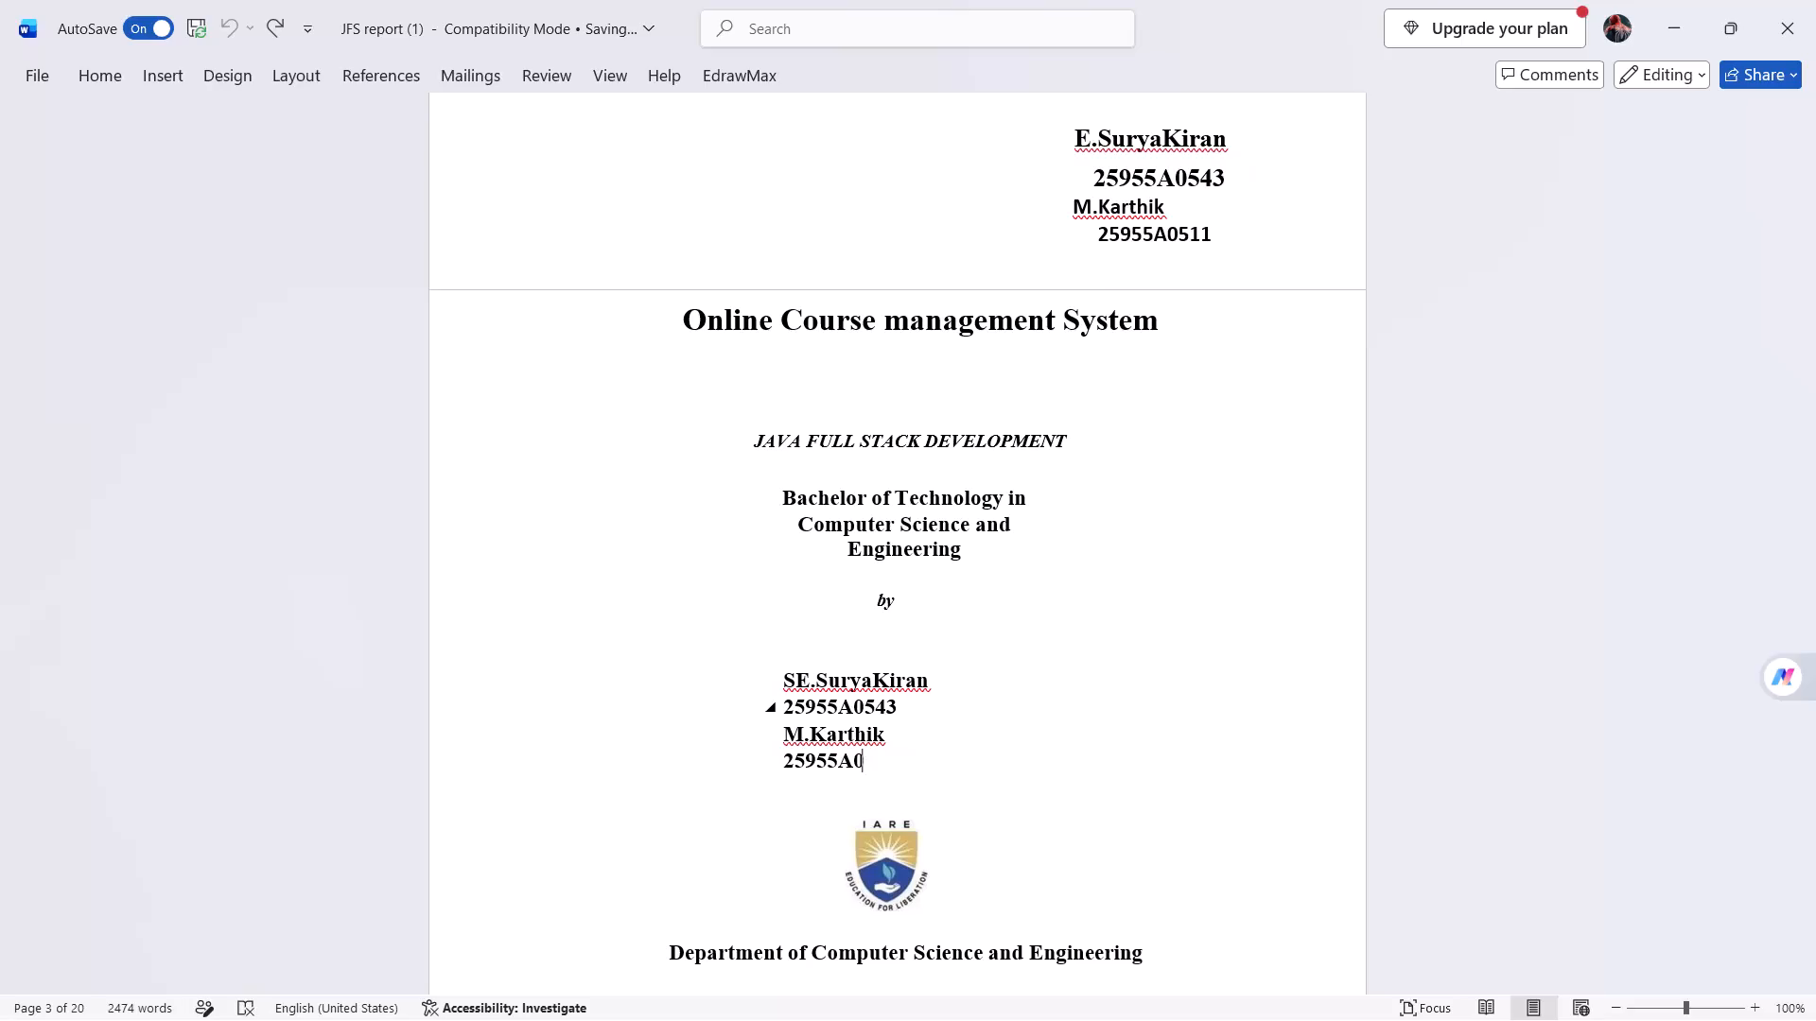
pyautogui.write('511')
# Delete the stray "S" in front of the first student's name on page 3.
pyautogui.click(799, 673)
pyautogui.press('BackSpace')
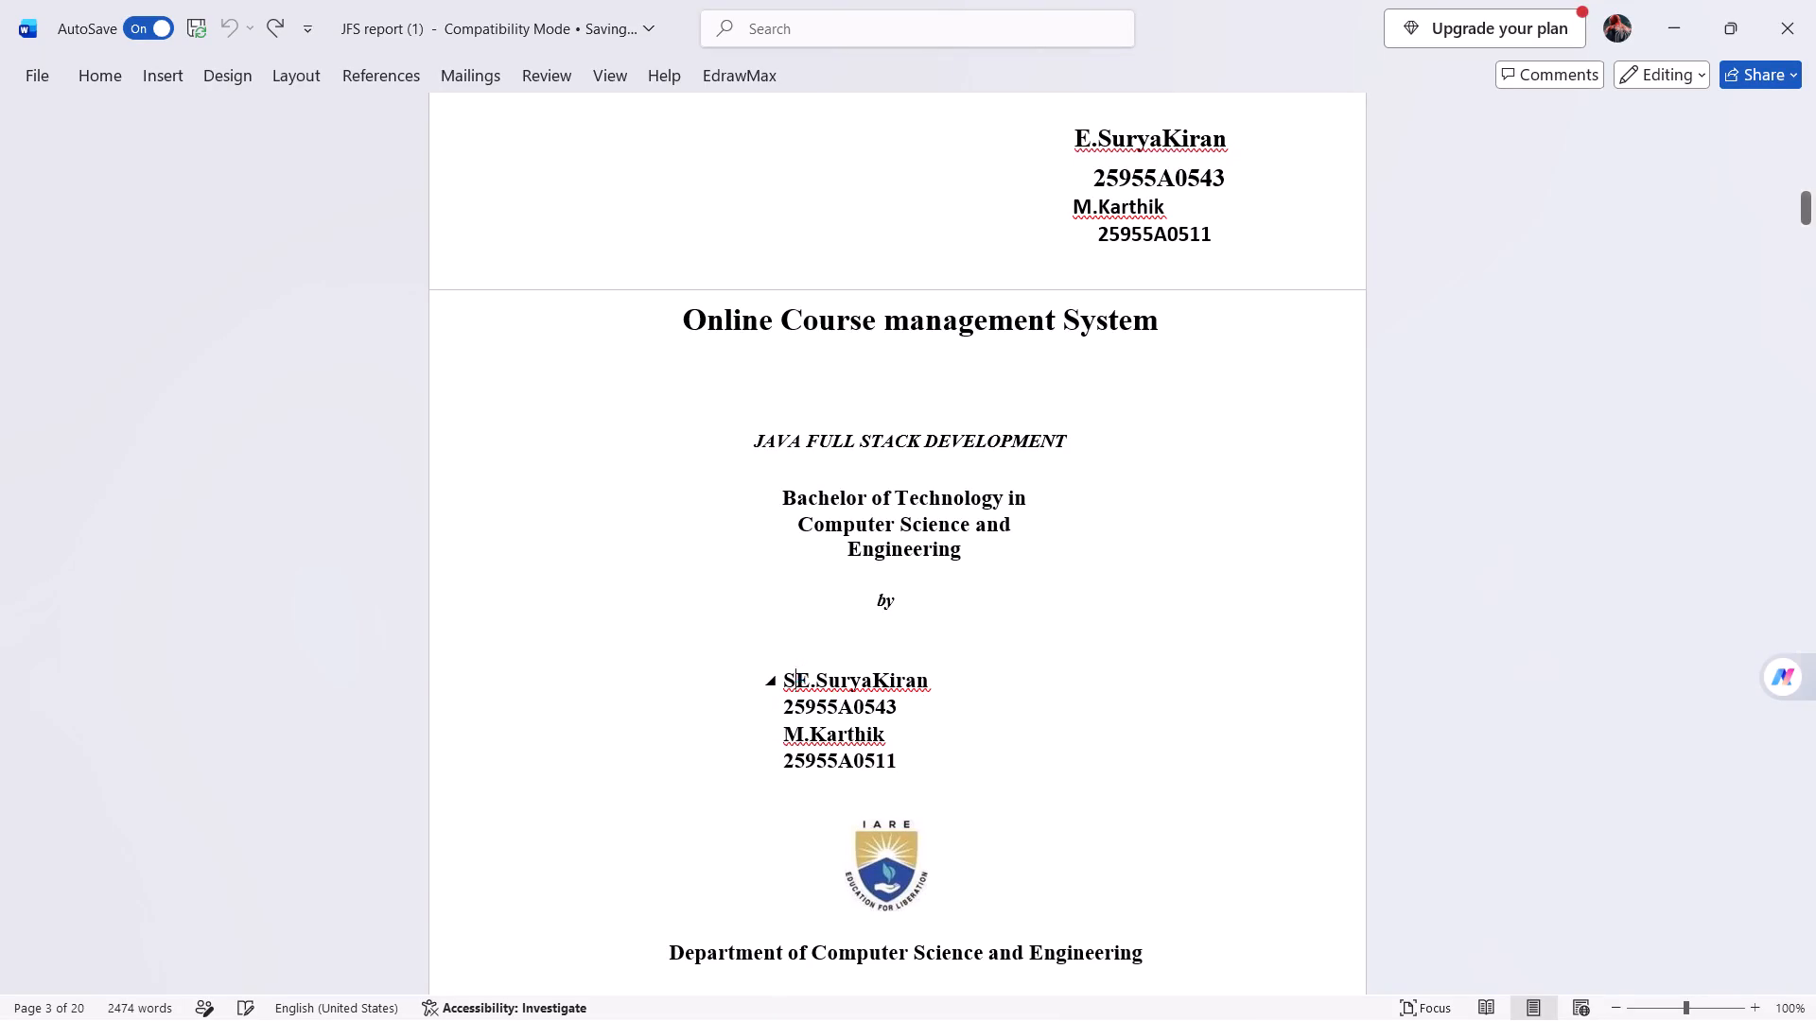
# Delete the blank lines between "by" and the first student's name on page 3.
pyautogui.click(799, 655)
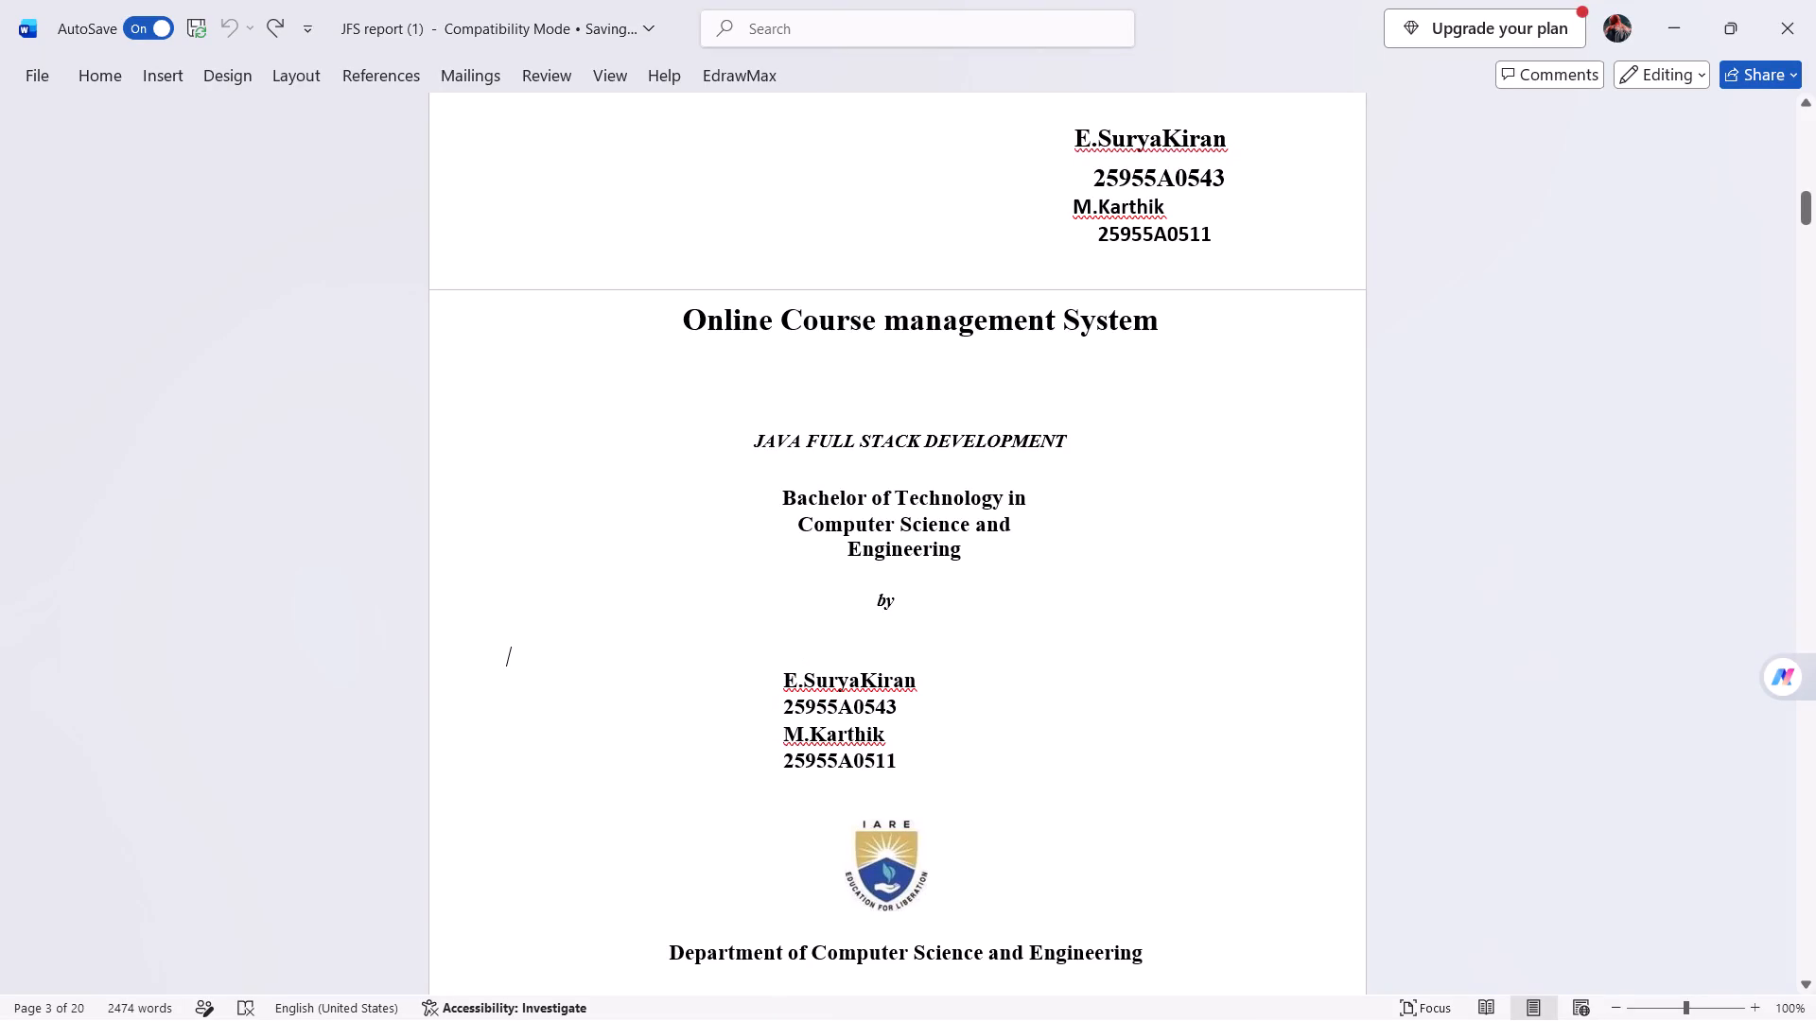
pyautogui.press('BackSpace')
pyautogui.press('BackSpace')
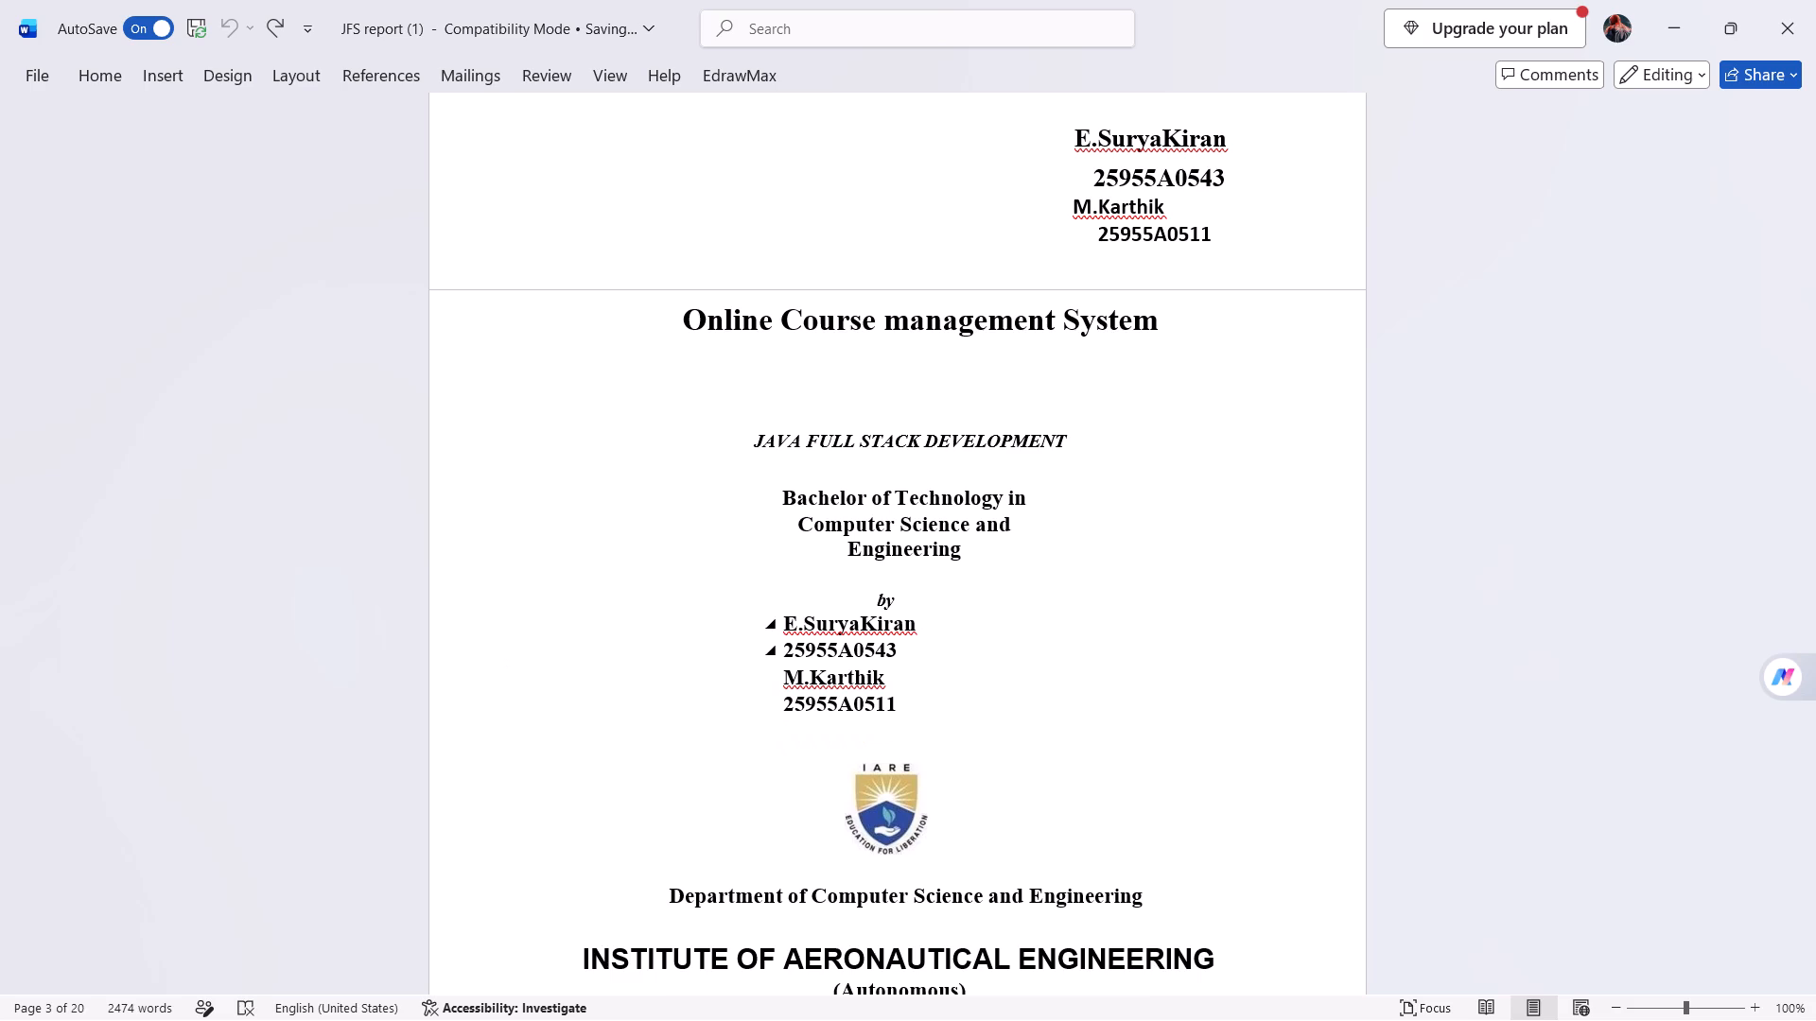
# Insert one blank line between "by" and the first student's name on page 3.
pyautogui.press('Return')
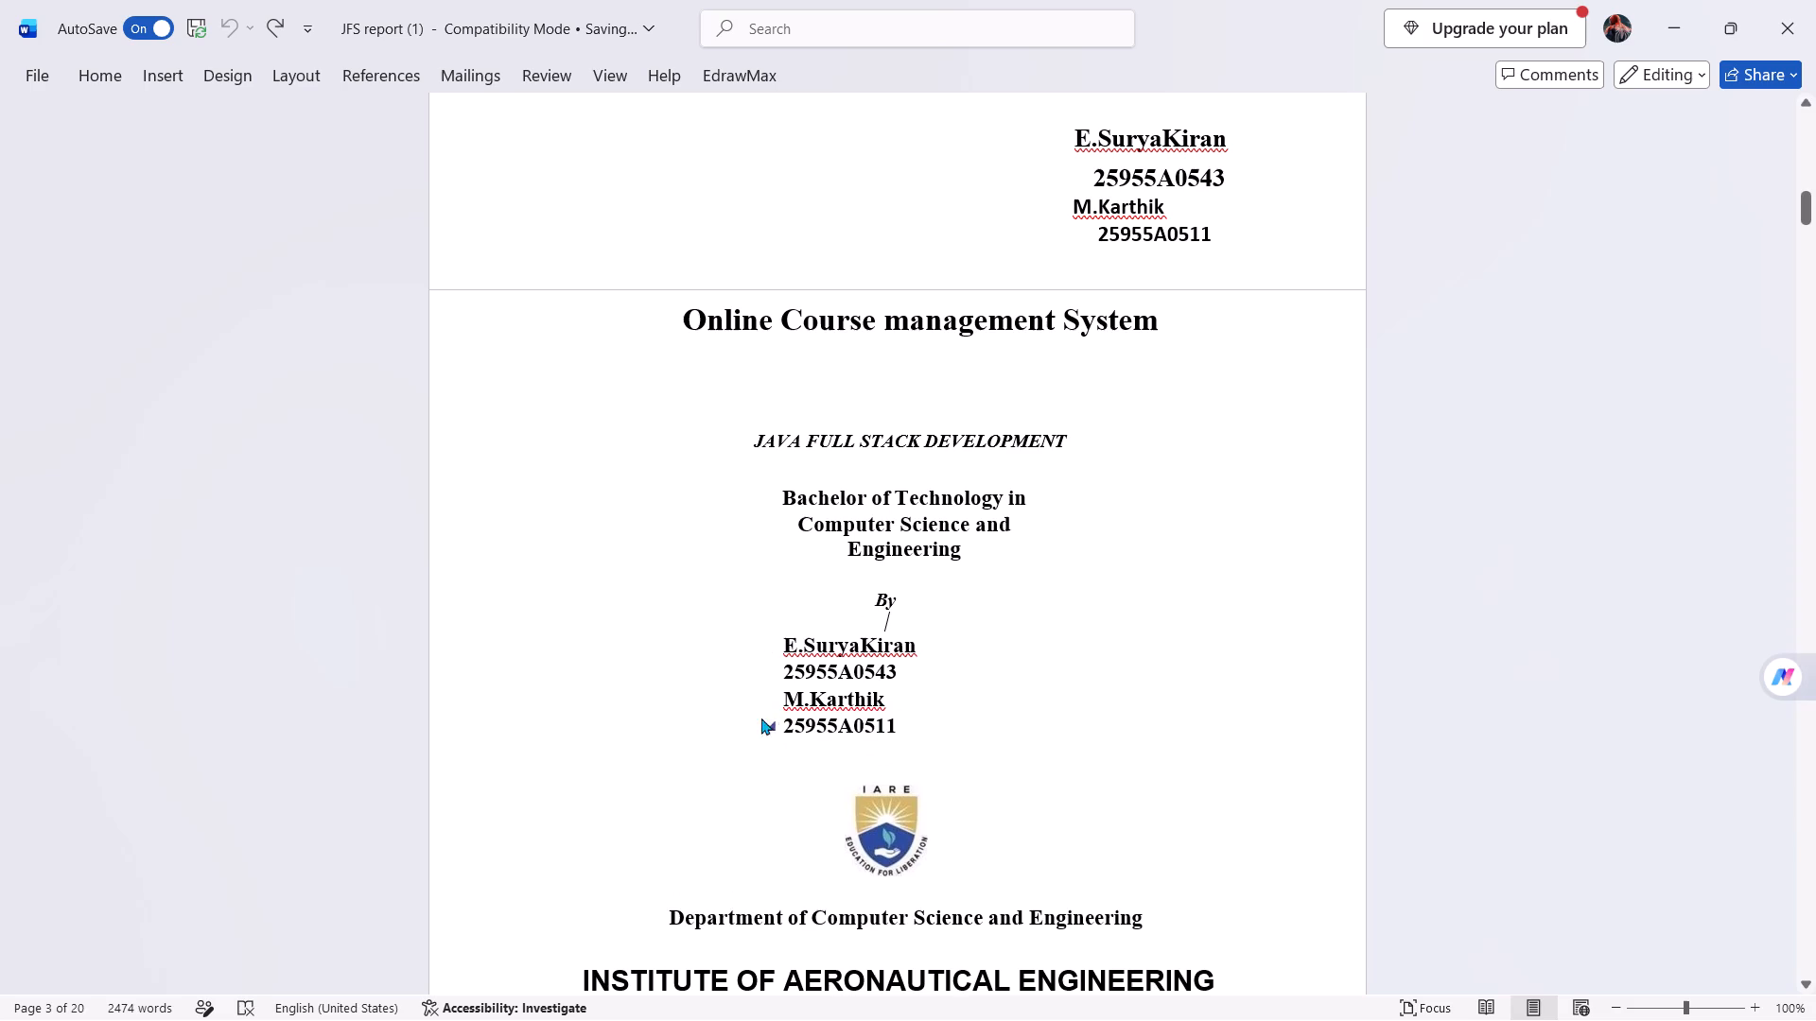
# Indent the first student's name on page 3 with five spaces to bring it under "By".
pyautogui.click(781, 650)
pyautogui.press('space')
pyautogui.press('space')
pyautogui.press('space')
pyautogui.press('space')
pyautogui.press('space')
pyautogui.press('Left')
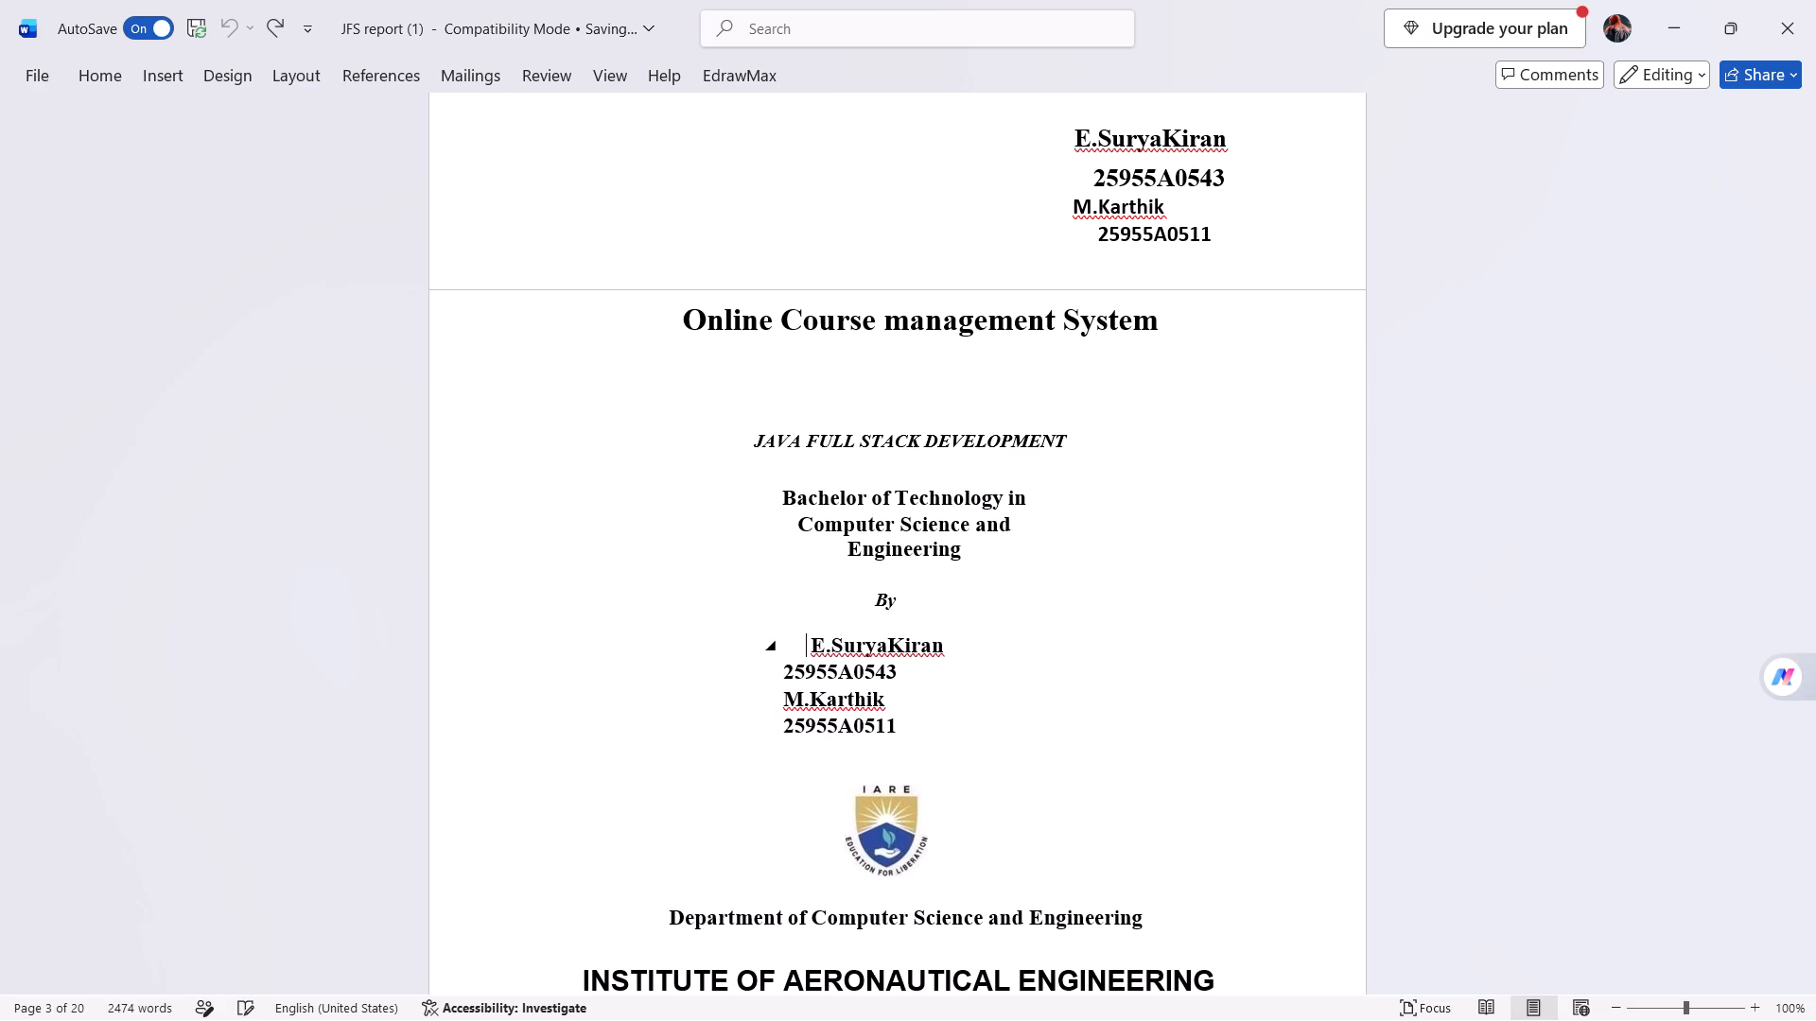
# Indent the first student's roll number on page 3 with eight spaces, slightly further than the name above it.
pyautogui.press('Down')
pyautogui.press('Left')
pyautogui.press('Left')
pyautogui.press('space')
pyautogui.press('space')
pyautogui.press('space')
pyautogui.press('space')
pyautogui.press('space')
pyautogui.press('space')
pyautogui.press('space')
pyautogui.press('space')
# Indent the second student's name on page 3 with five spaces to align it with the first student's name.
pyautogui.press('Down')
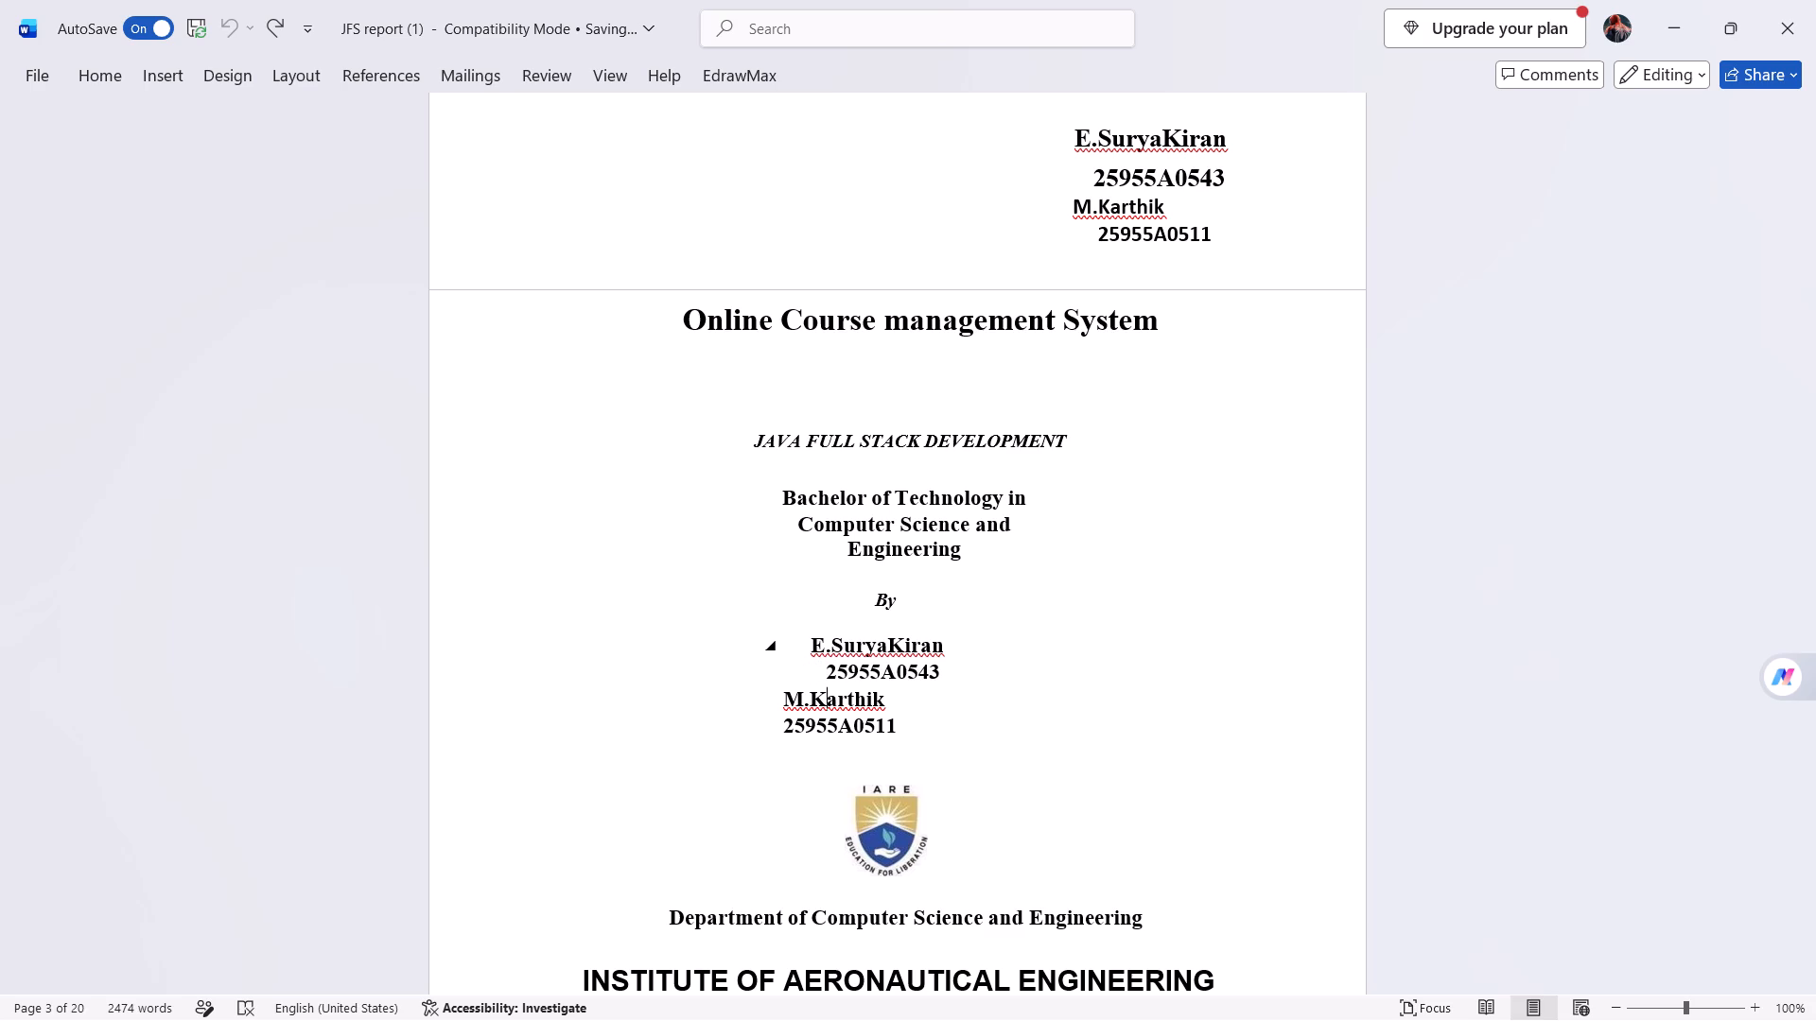
pyautogui.press('Left')
pyautogui.press('Left')
pyautogui.press('Left')
pyautogui.press('Left')
pyautogui.press('Right')
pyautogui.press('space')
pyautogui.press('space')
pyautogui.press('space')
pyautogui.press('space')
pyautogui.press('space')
# Indent the second student's roll number on page 3 with eight spaces to align it with the first roll number.
pyautogui.press('Down')
pyautogui.press('Left')
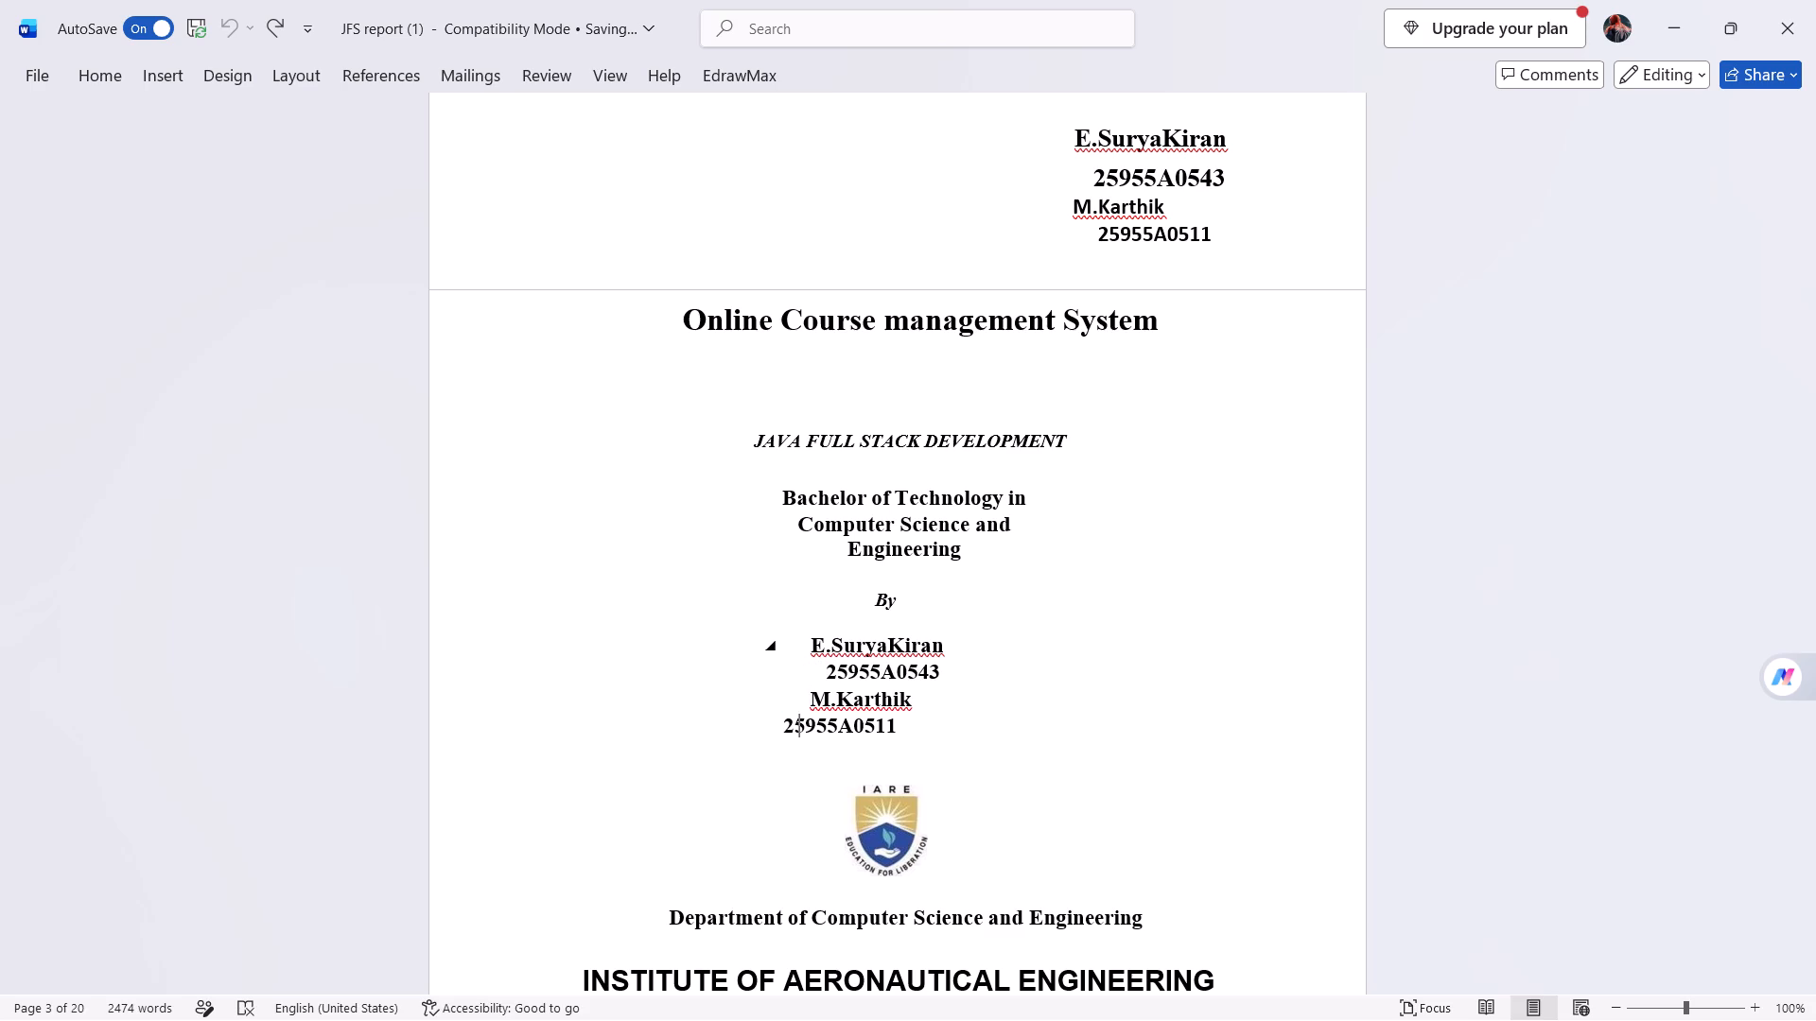
pyautogui.press('Left')
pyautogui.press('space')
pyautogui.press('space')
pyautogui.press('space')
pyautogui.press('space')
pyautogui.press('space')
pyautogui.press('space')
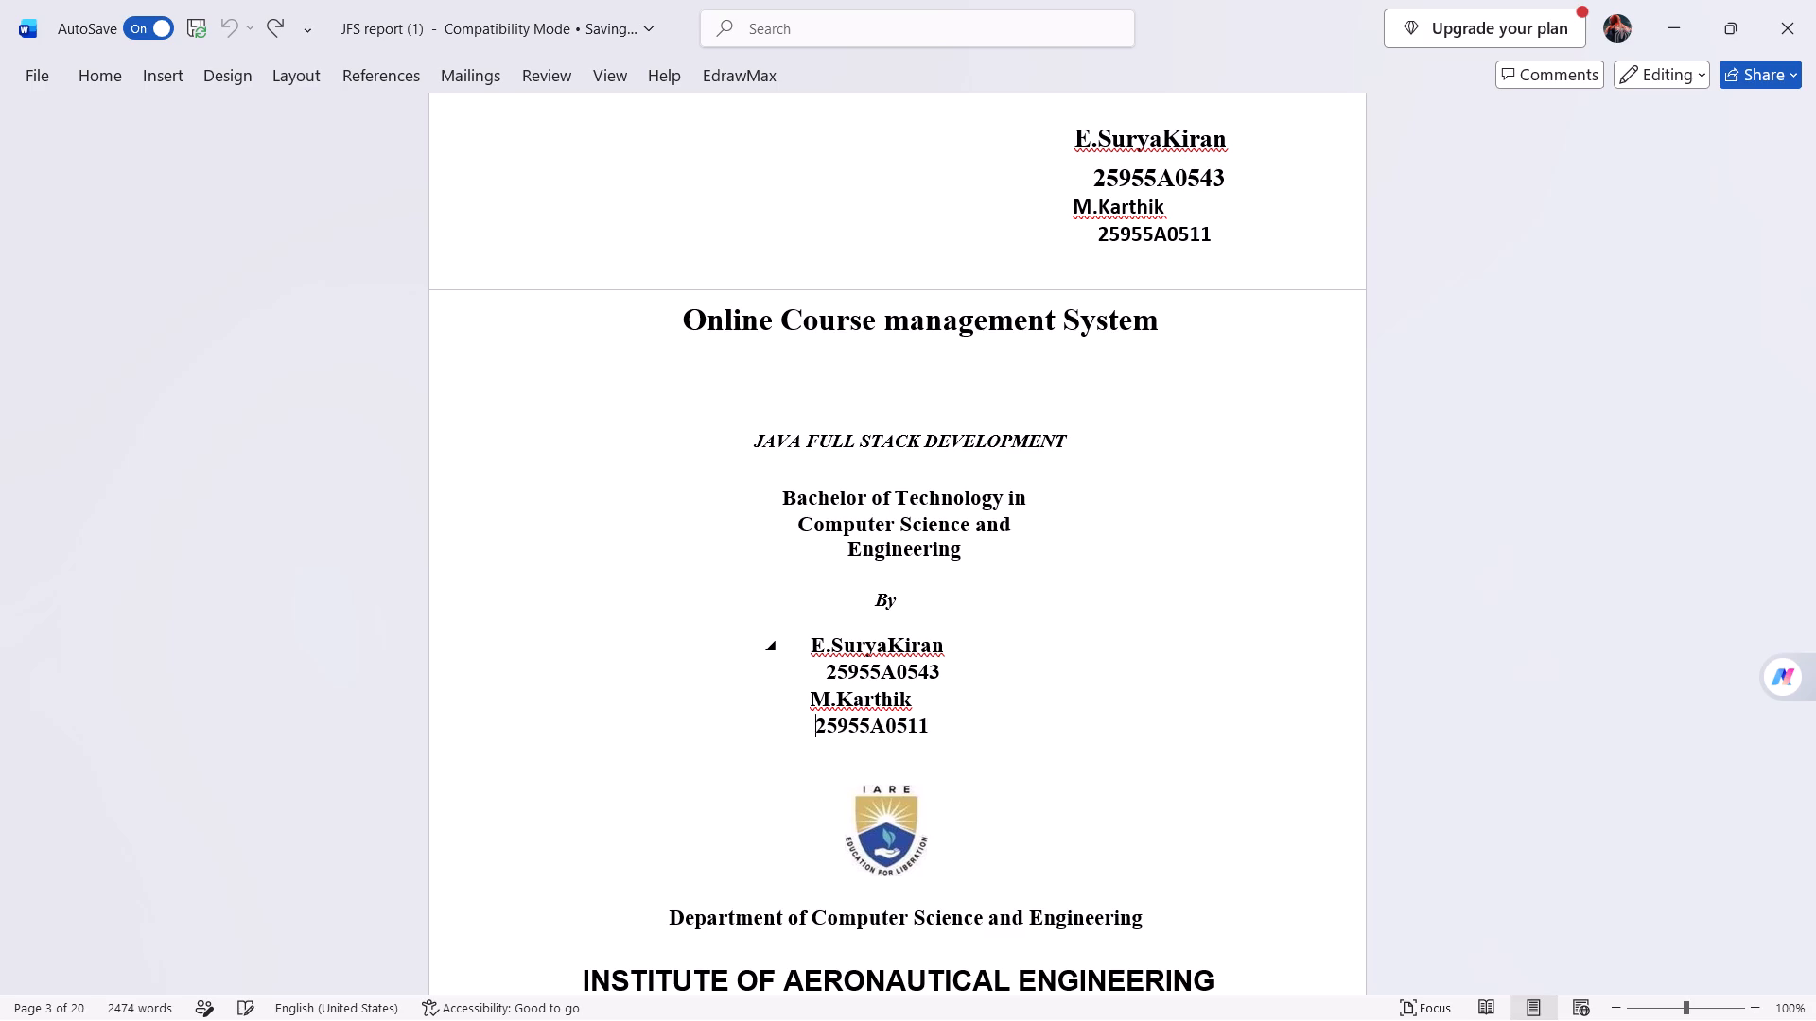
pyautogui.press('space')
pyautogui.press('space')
# Remove the last digit of the roll number under "Signature of the Student" on the Declaration page.
pyautogui.scroll(-1, 781, 650)
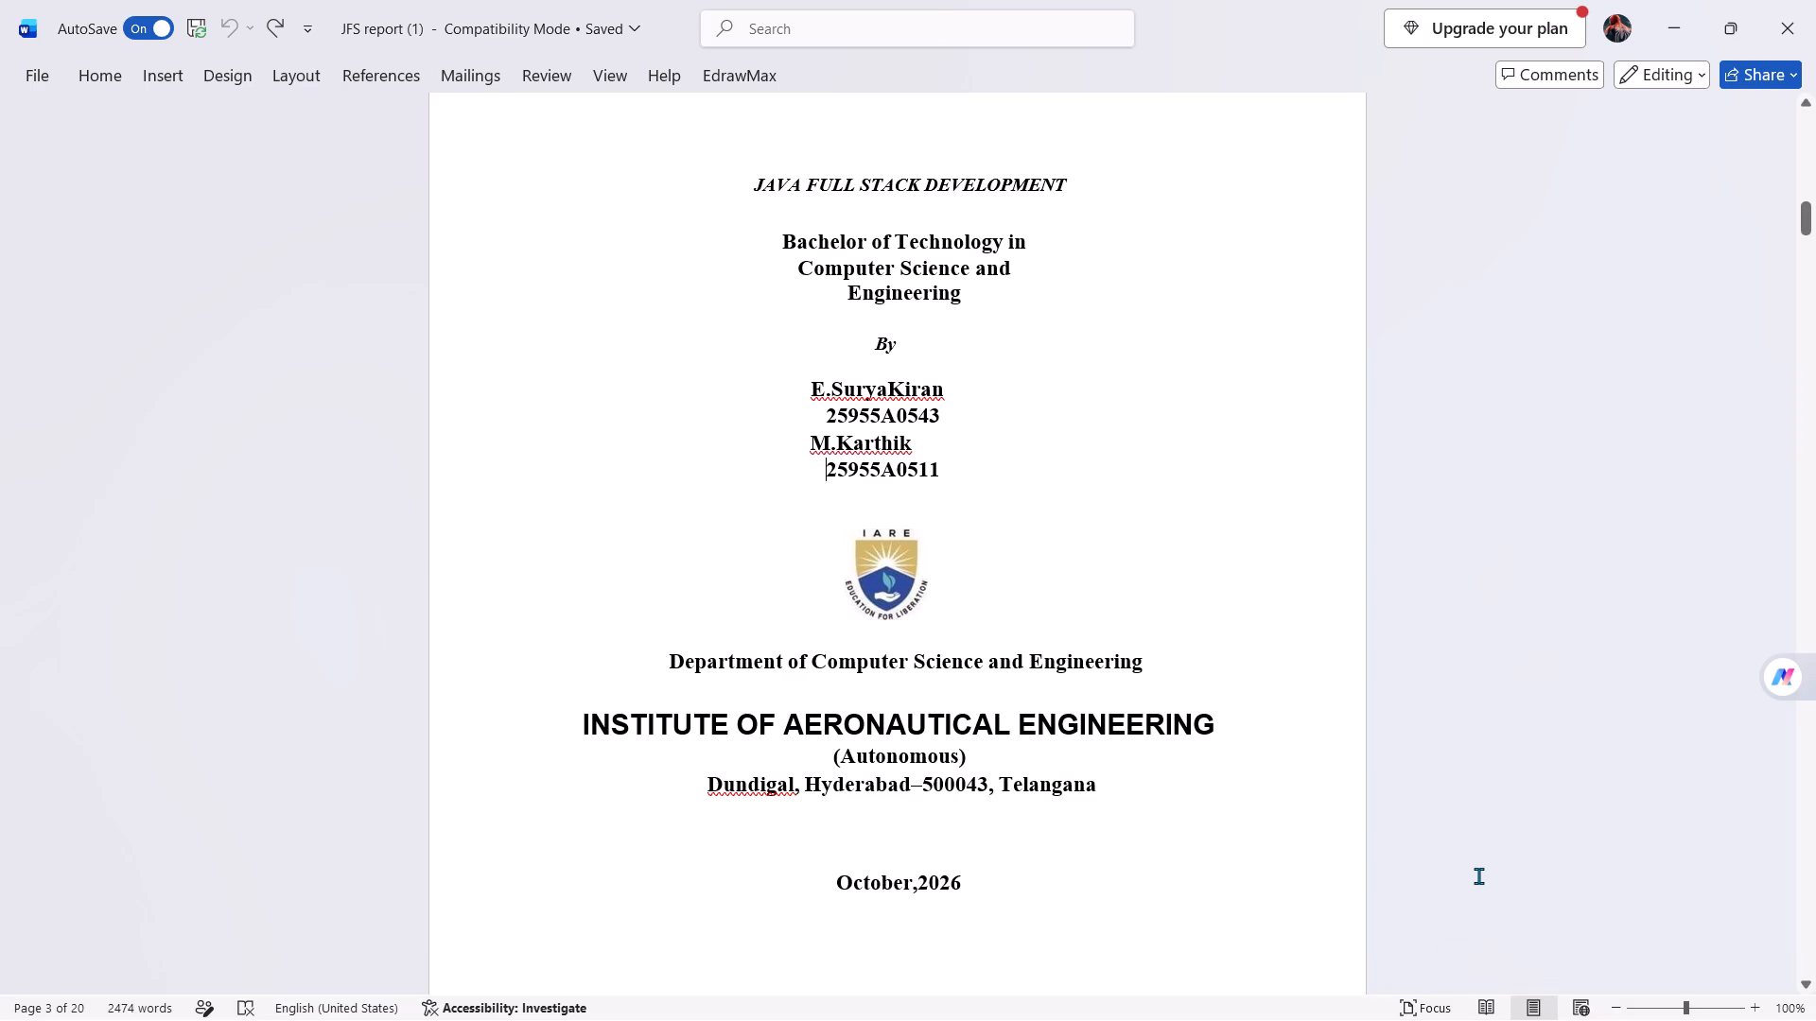
pyautogui.scroll(-3, 1202, 759)
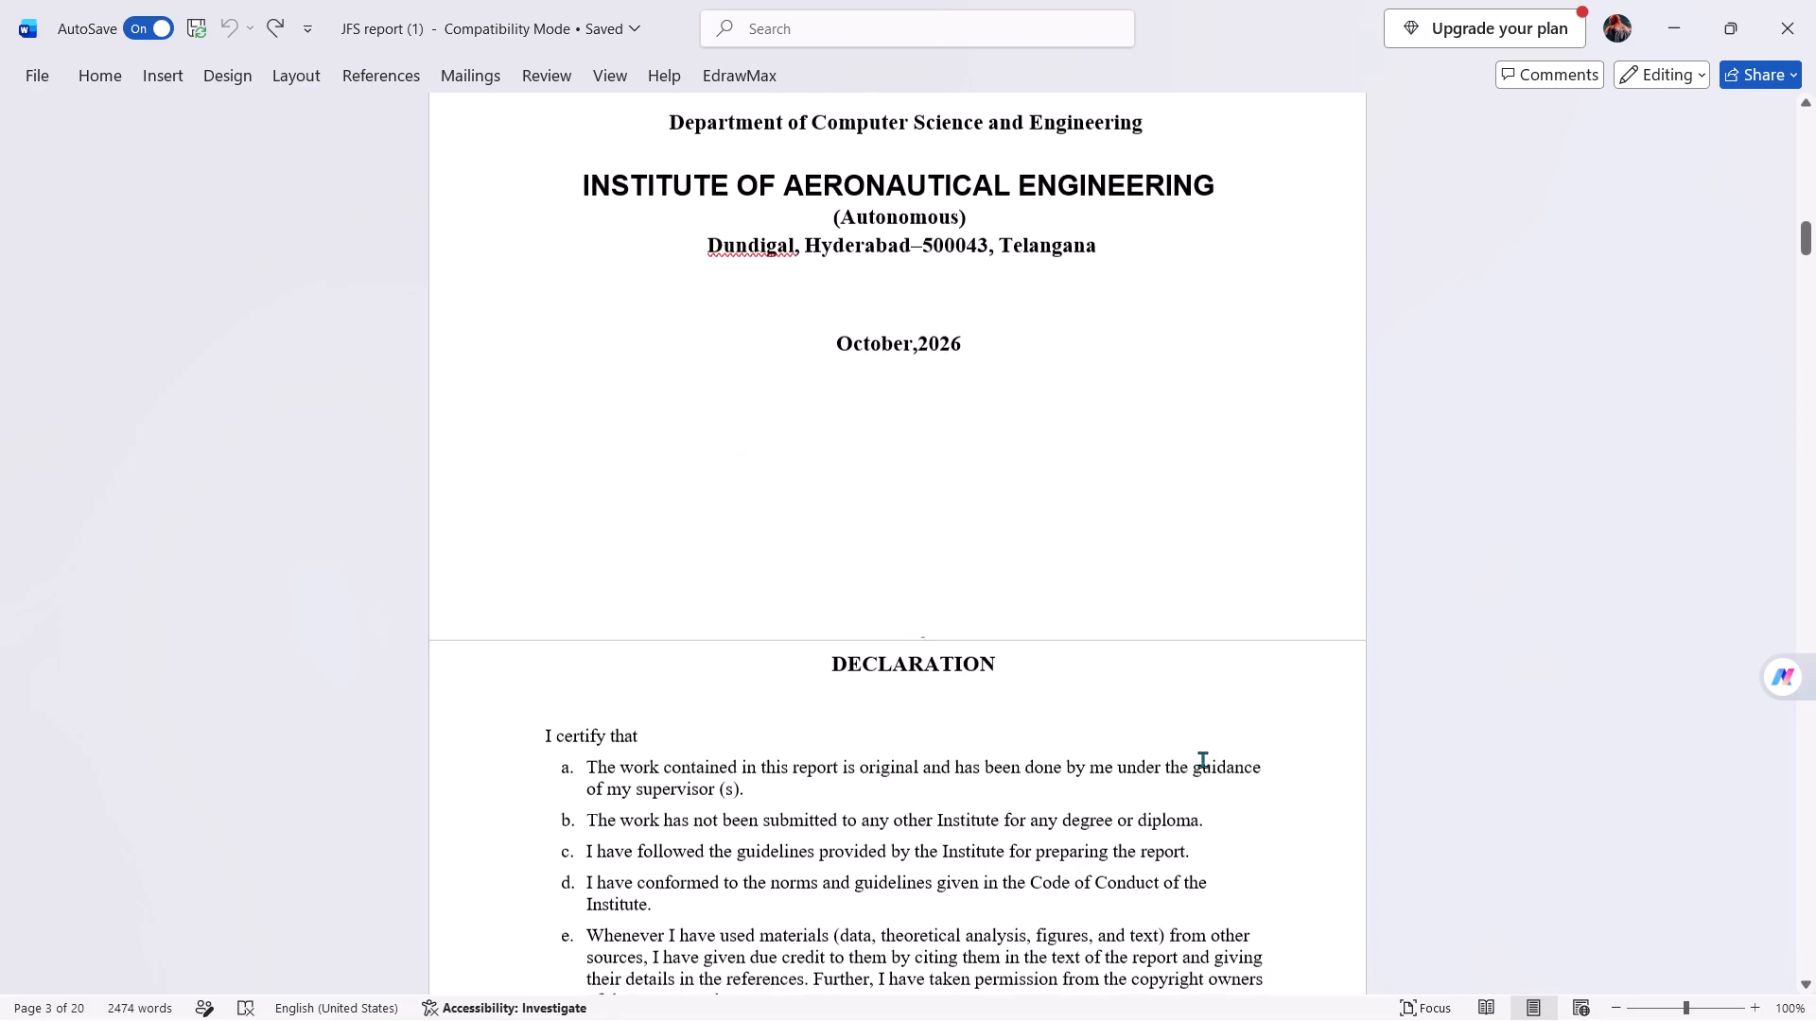
pyautogui.scroll(-1, 1202, 759)
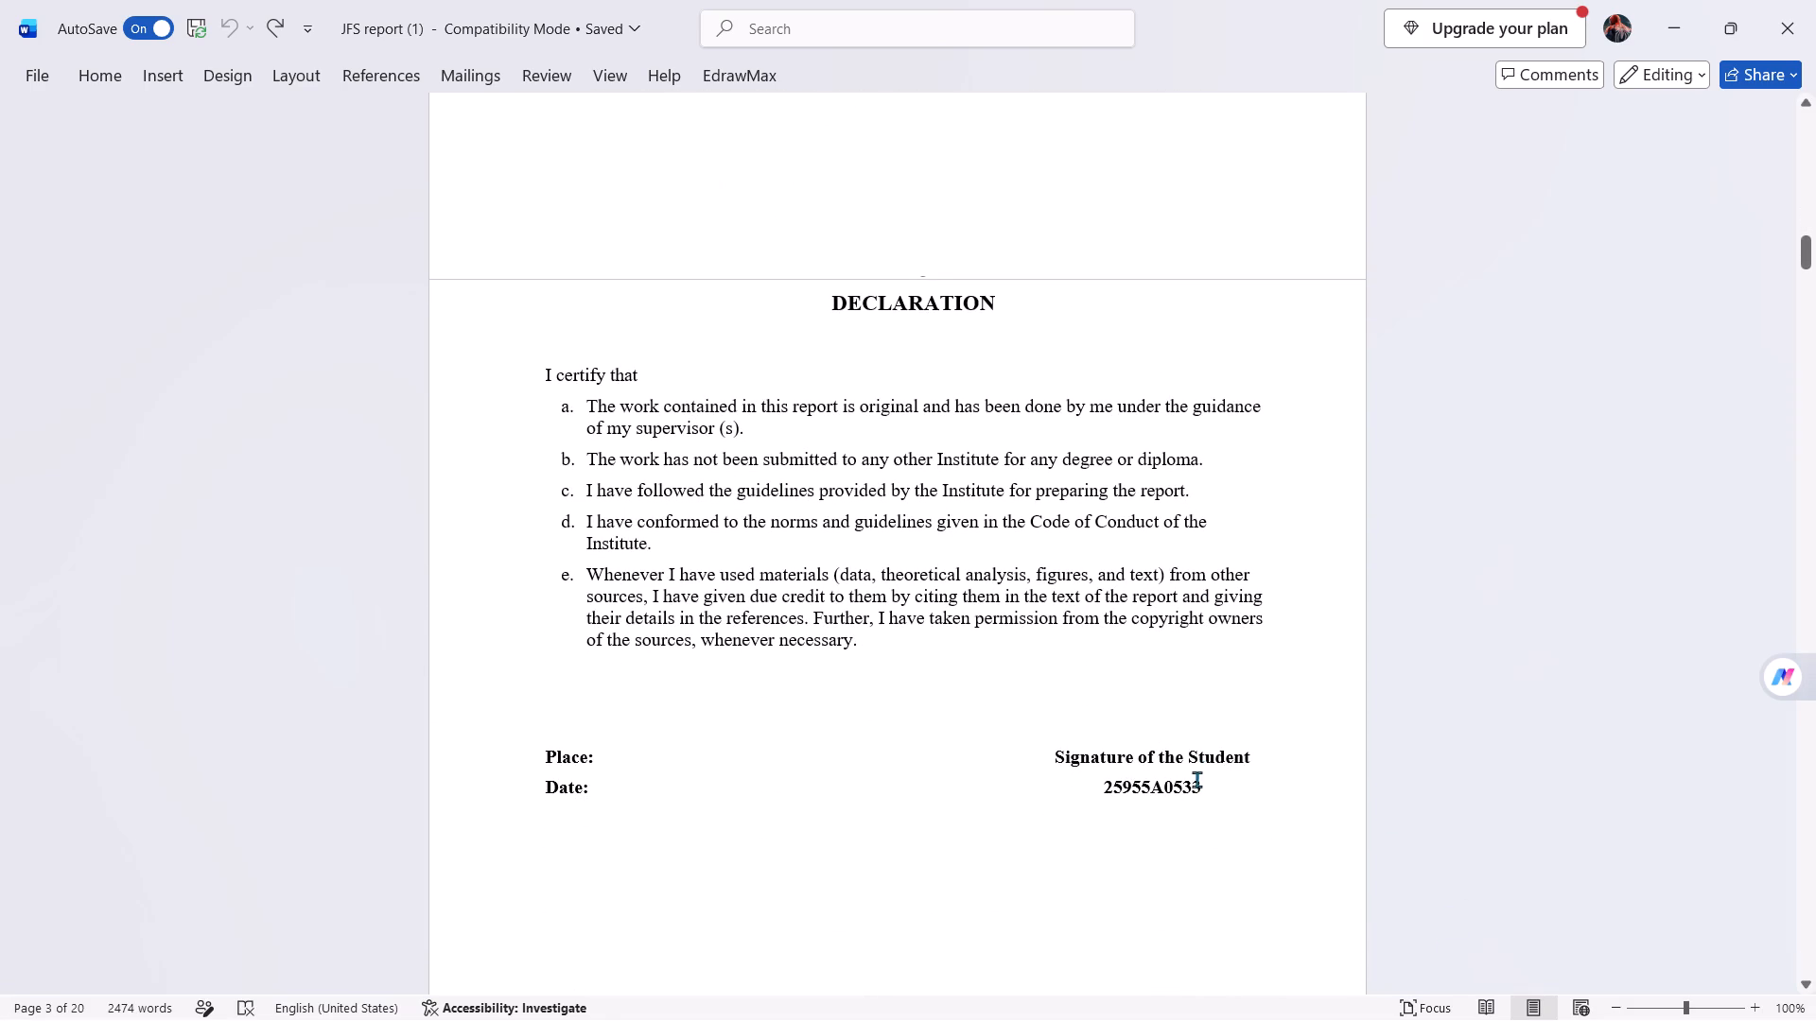
pyautogui.click(1206, 788)
pyautogui.press('BackSpace')
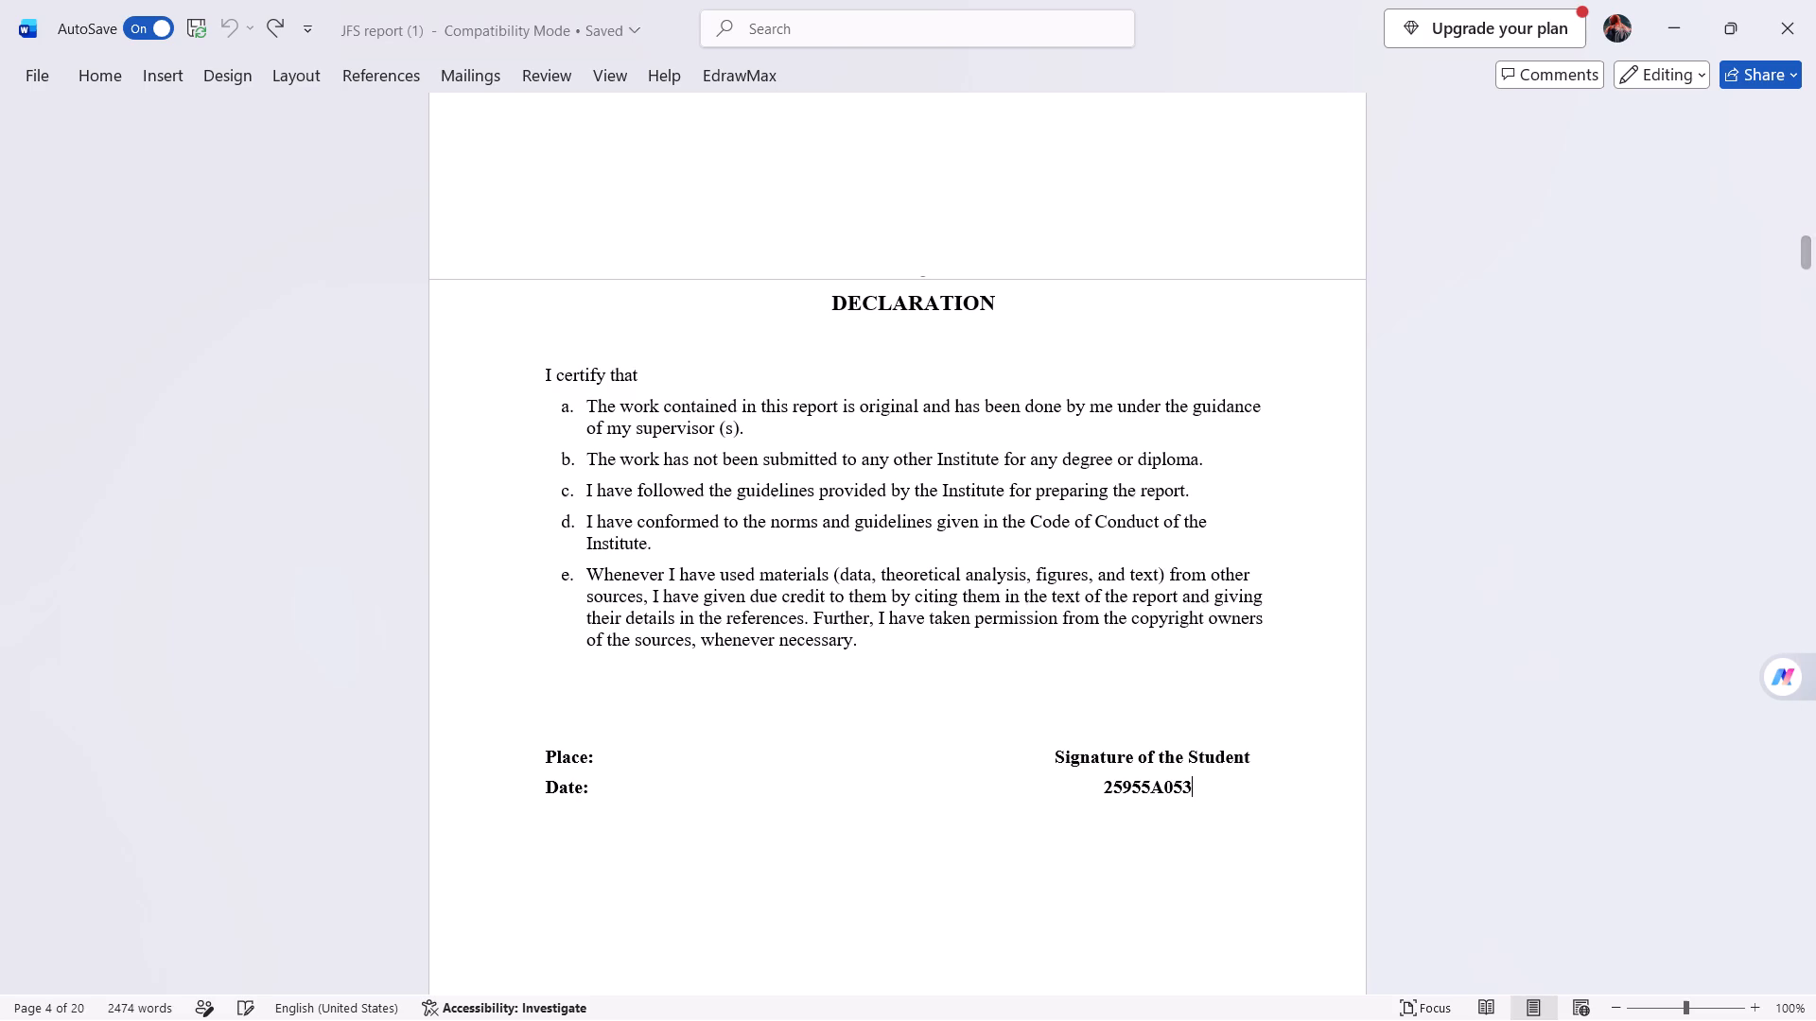
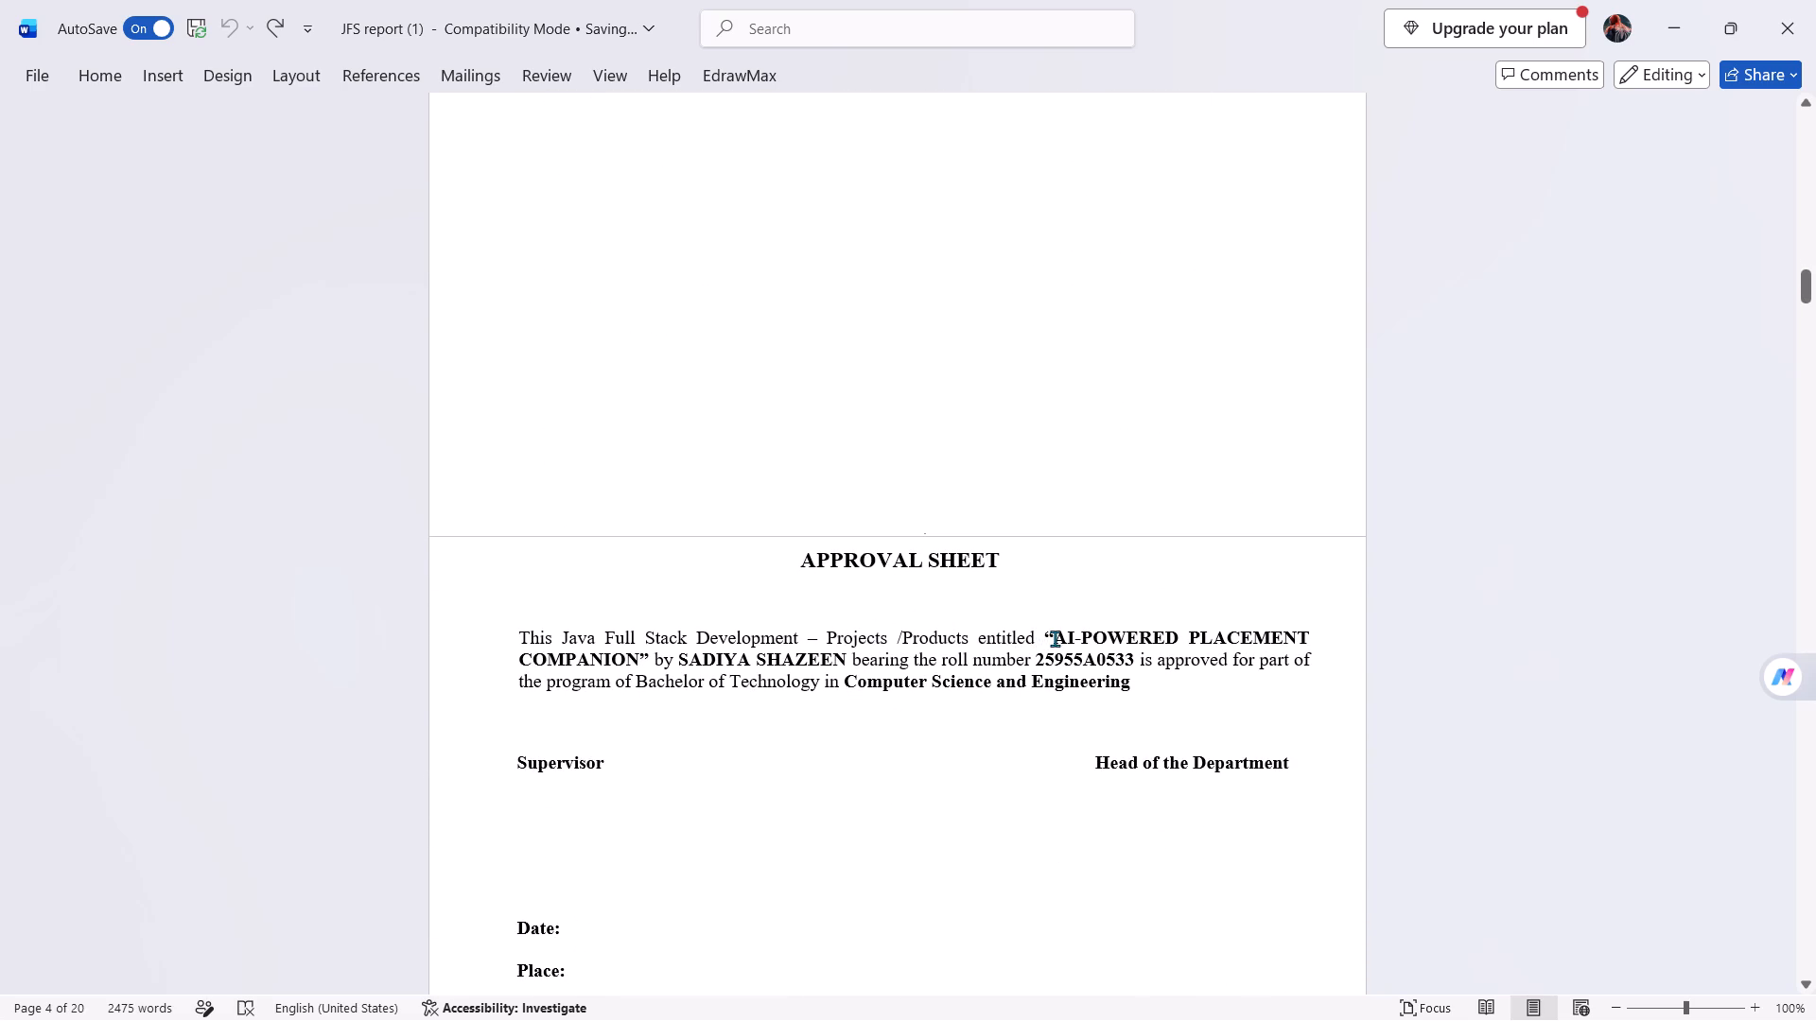
# Replace the student name in the Approval Sheet paragraph with the first student's initial and name, keeping it before "bearing the roll number".
pyautogui.click(850, 655)
pyautogui.press('Left')
pyautogui.press('BackSpace')
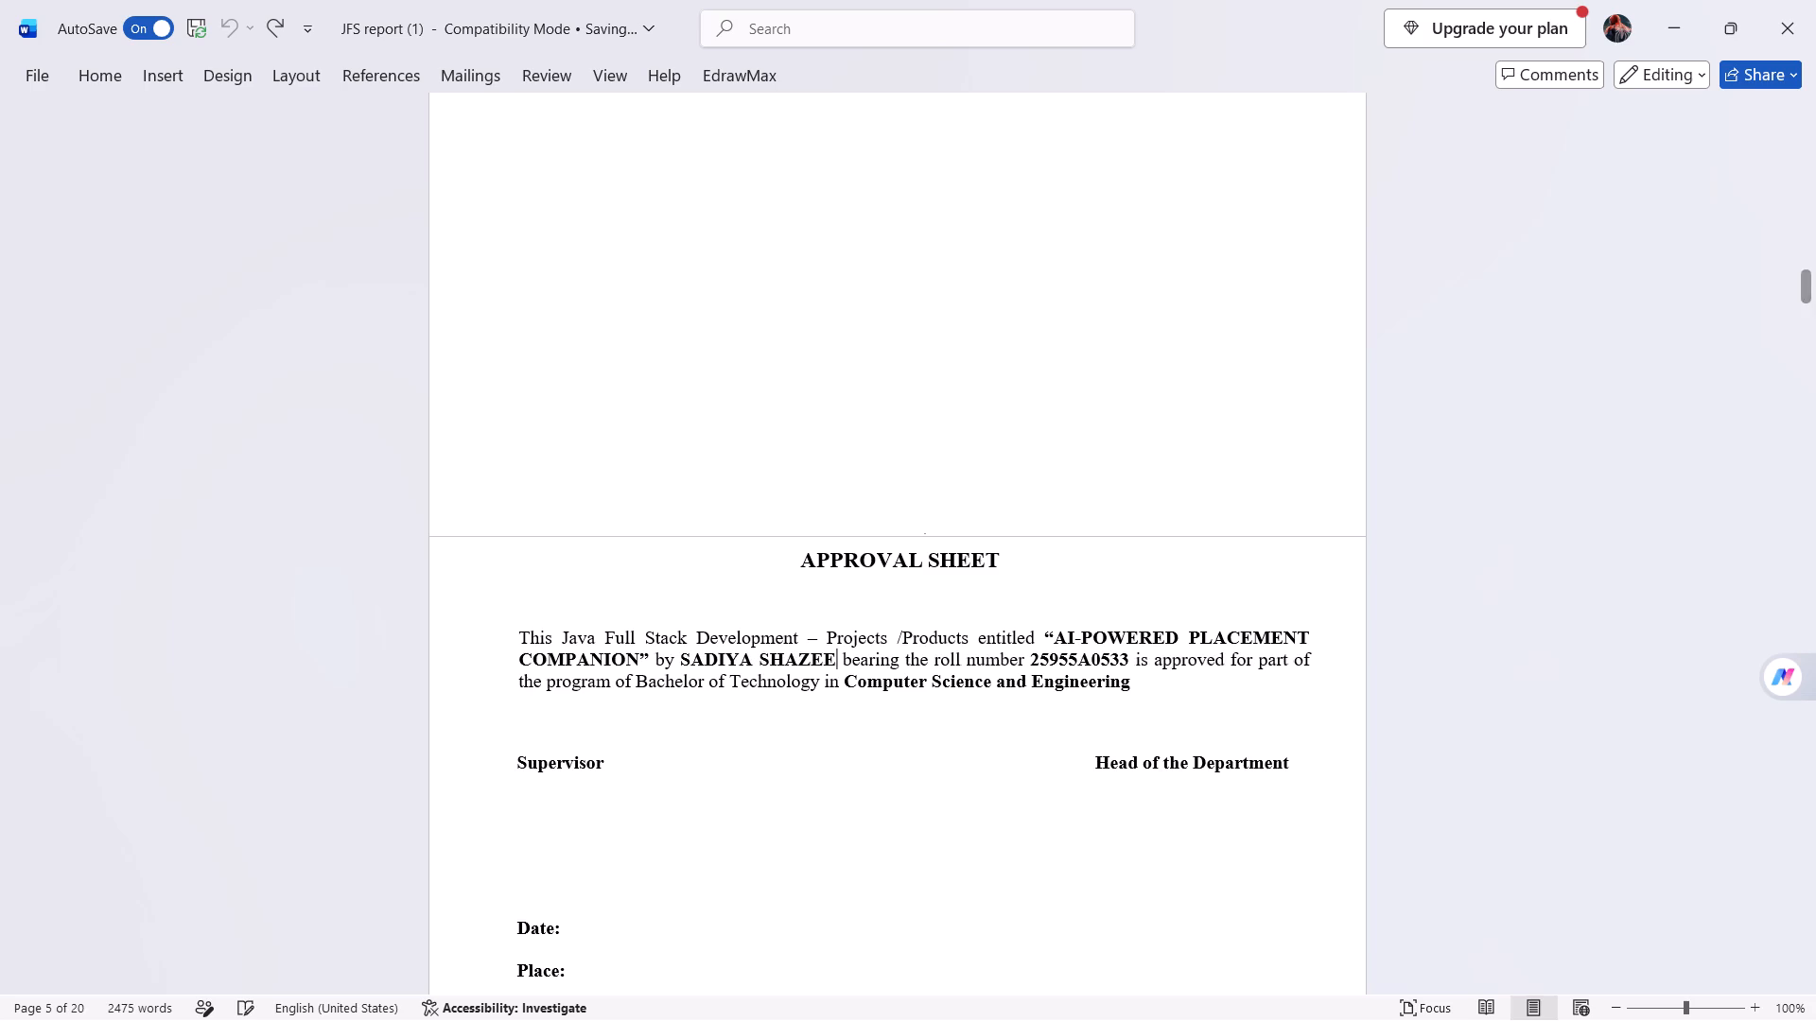
pyautogui.press('BackSpace')
pyautogui.press('BackSpace')
pyautogui.press('BackSpace')
pyautogui.press('BackSpace')
pyautogui.press('BackSpace')
pyautogui.press('BackSpace')
pyautogui.press('BackSpace')
pyautogui.press('BackSpace')
pyautogui.press('BackSpace')
pyautogui.press('BackSpace')
pyautogui.press('BackSpace')
pyautogui.press('BackSpace')
pyautogui.press('BackSpace')
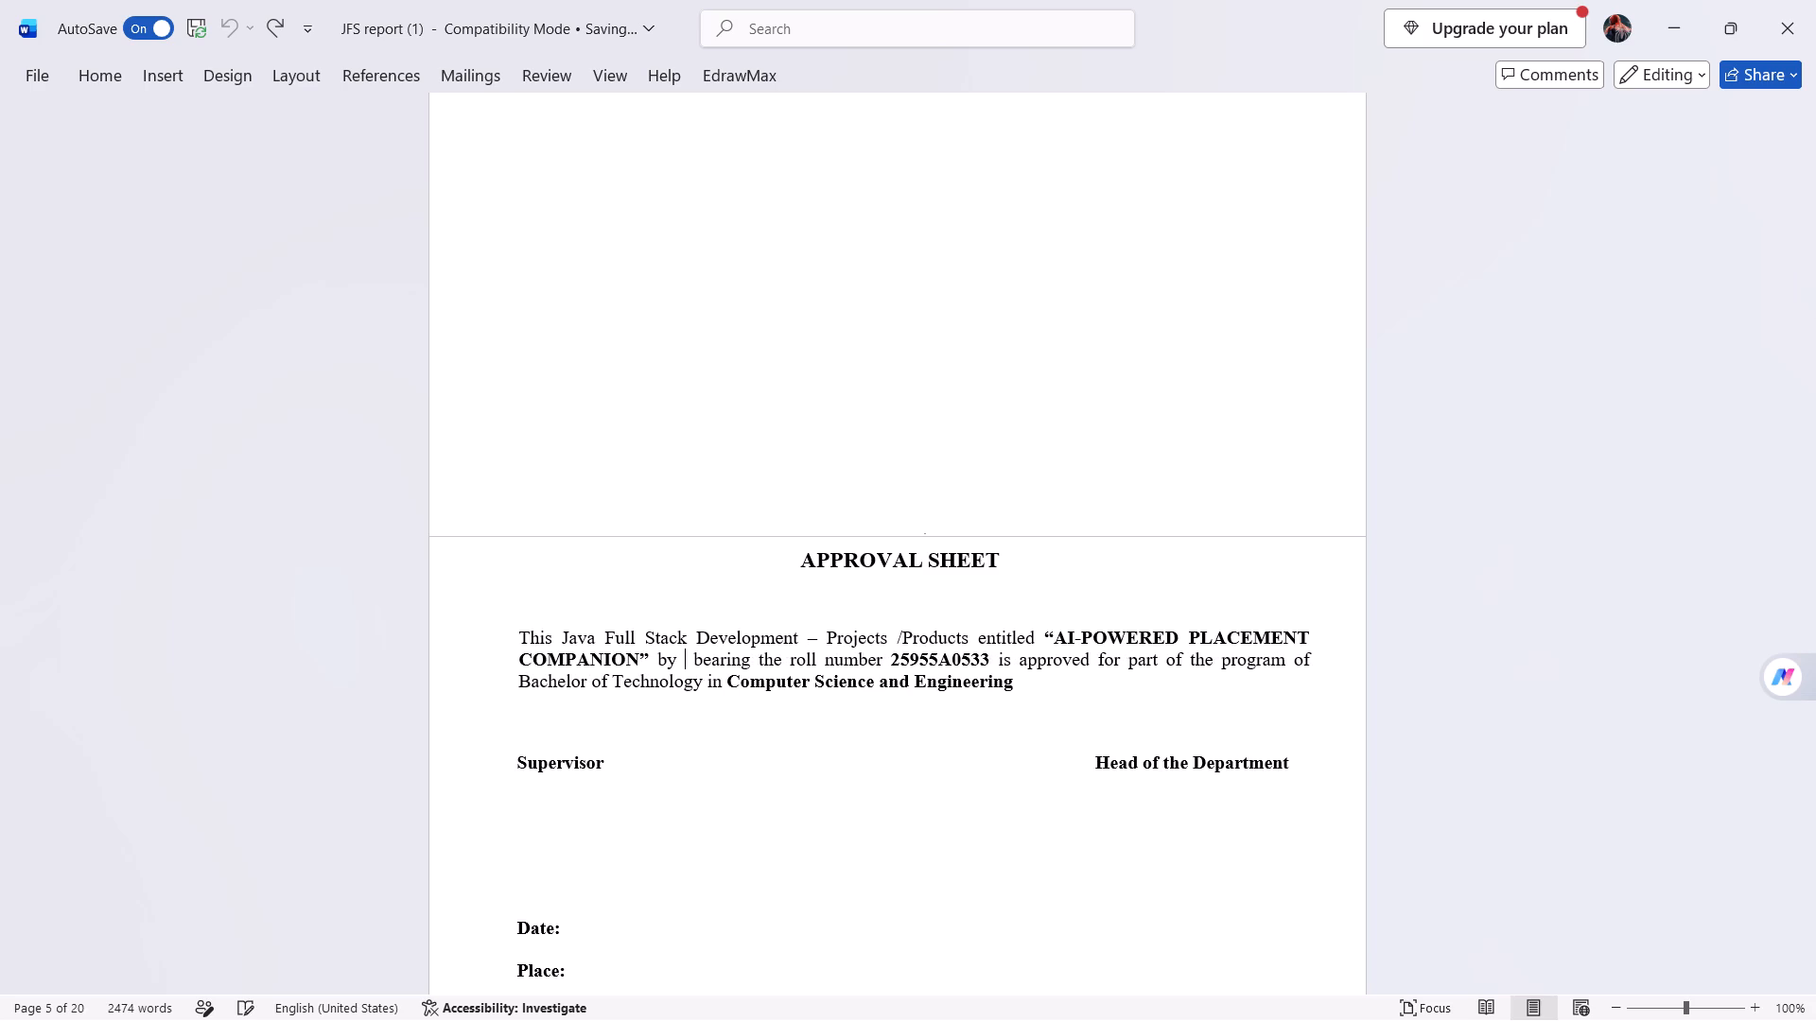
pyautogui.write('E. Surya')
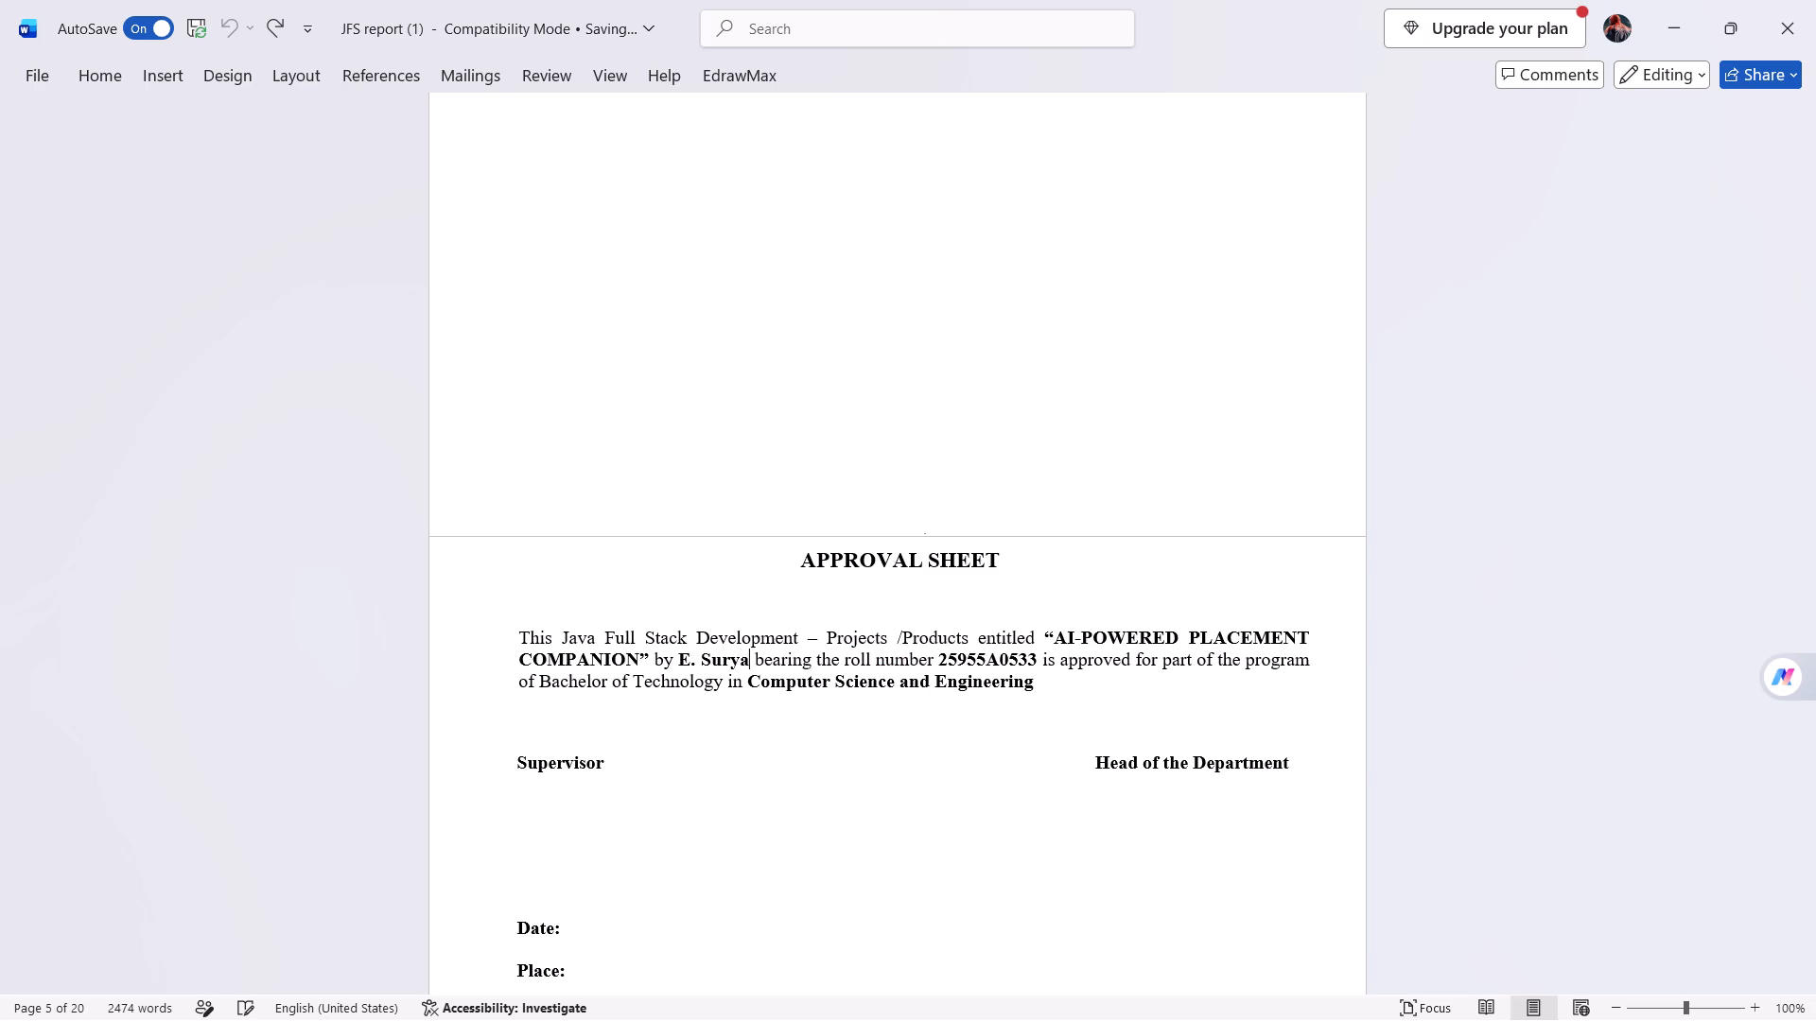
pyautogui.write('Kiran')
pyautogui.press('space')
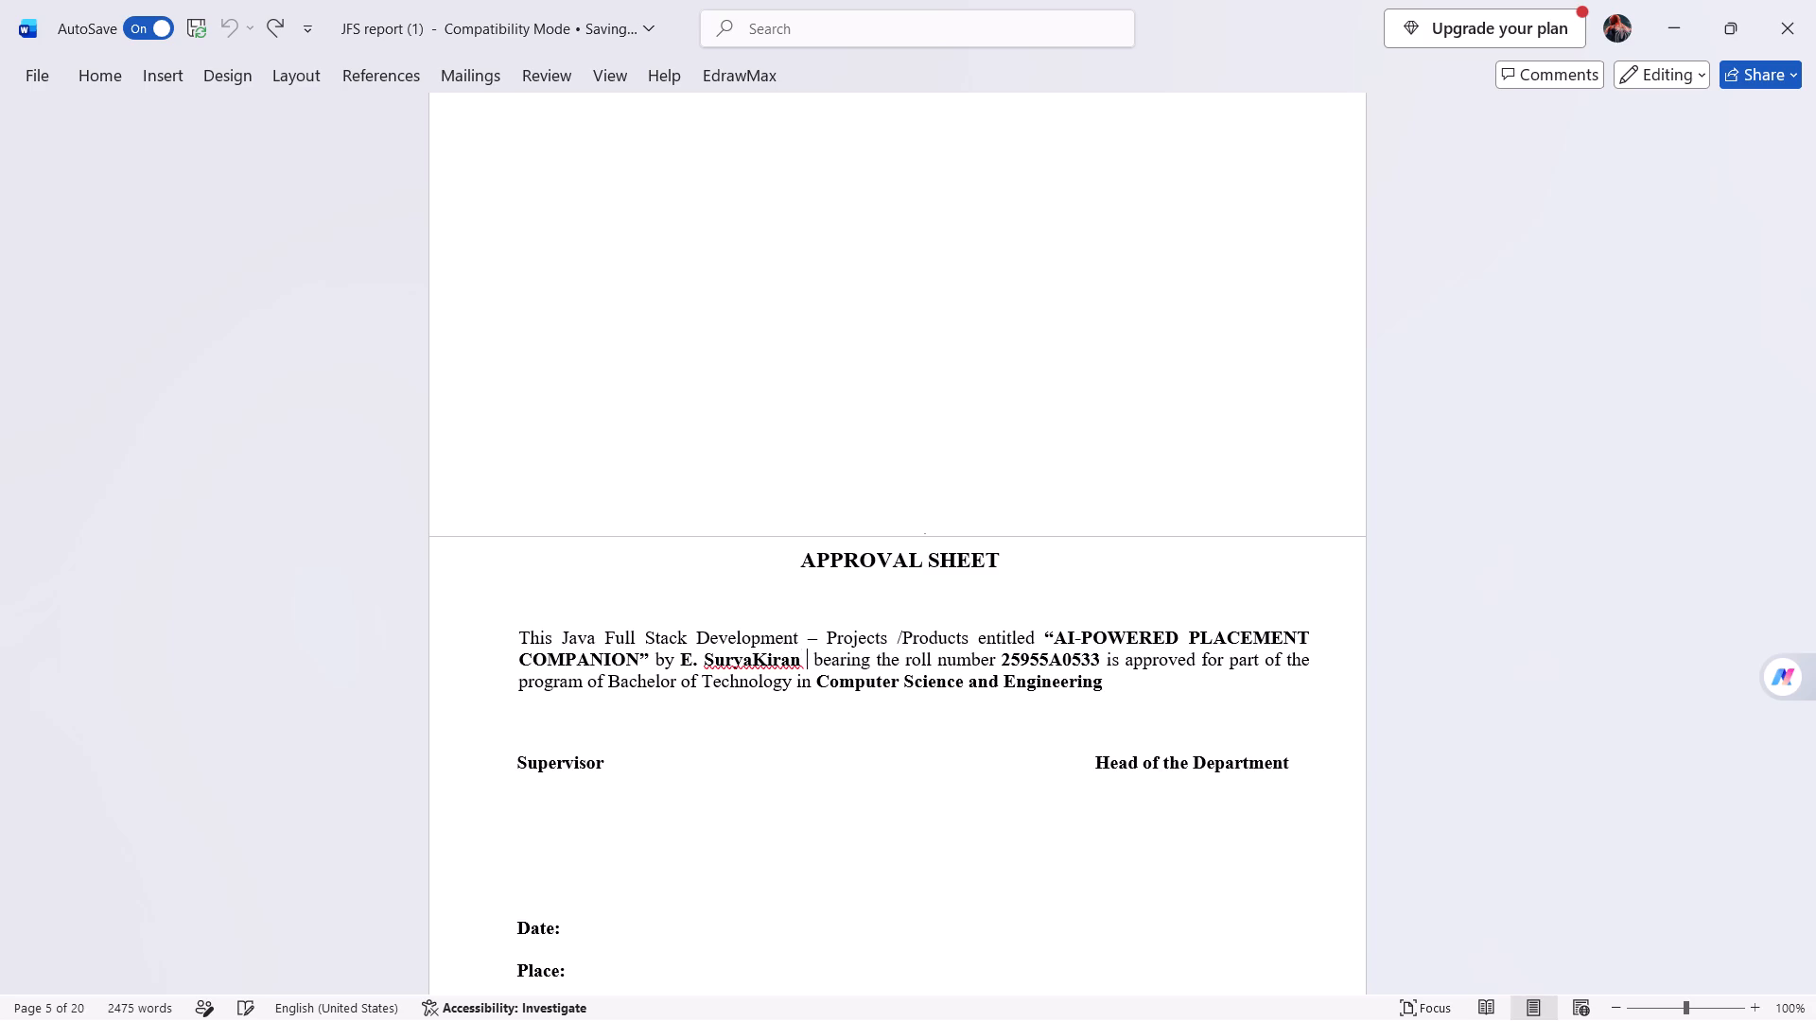
# Add "and" followed by the second student's initial and name after the first student's name in the Approval Sheet paragraph.
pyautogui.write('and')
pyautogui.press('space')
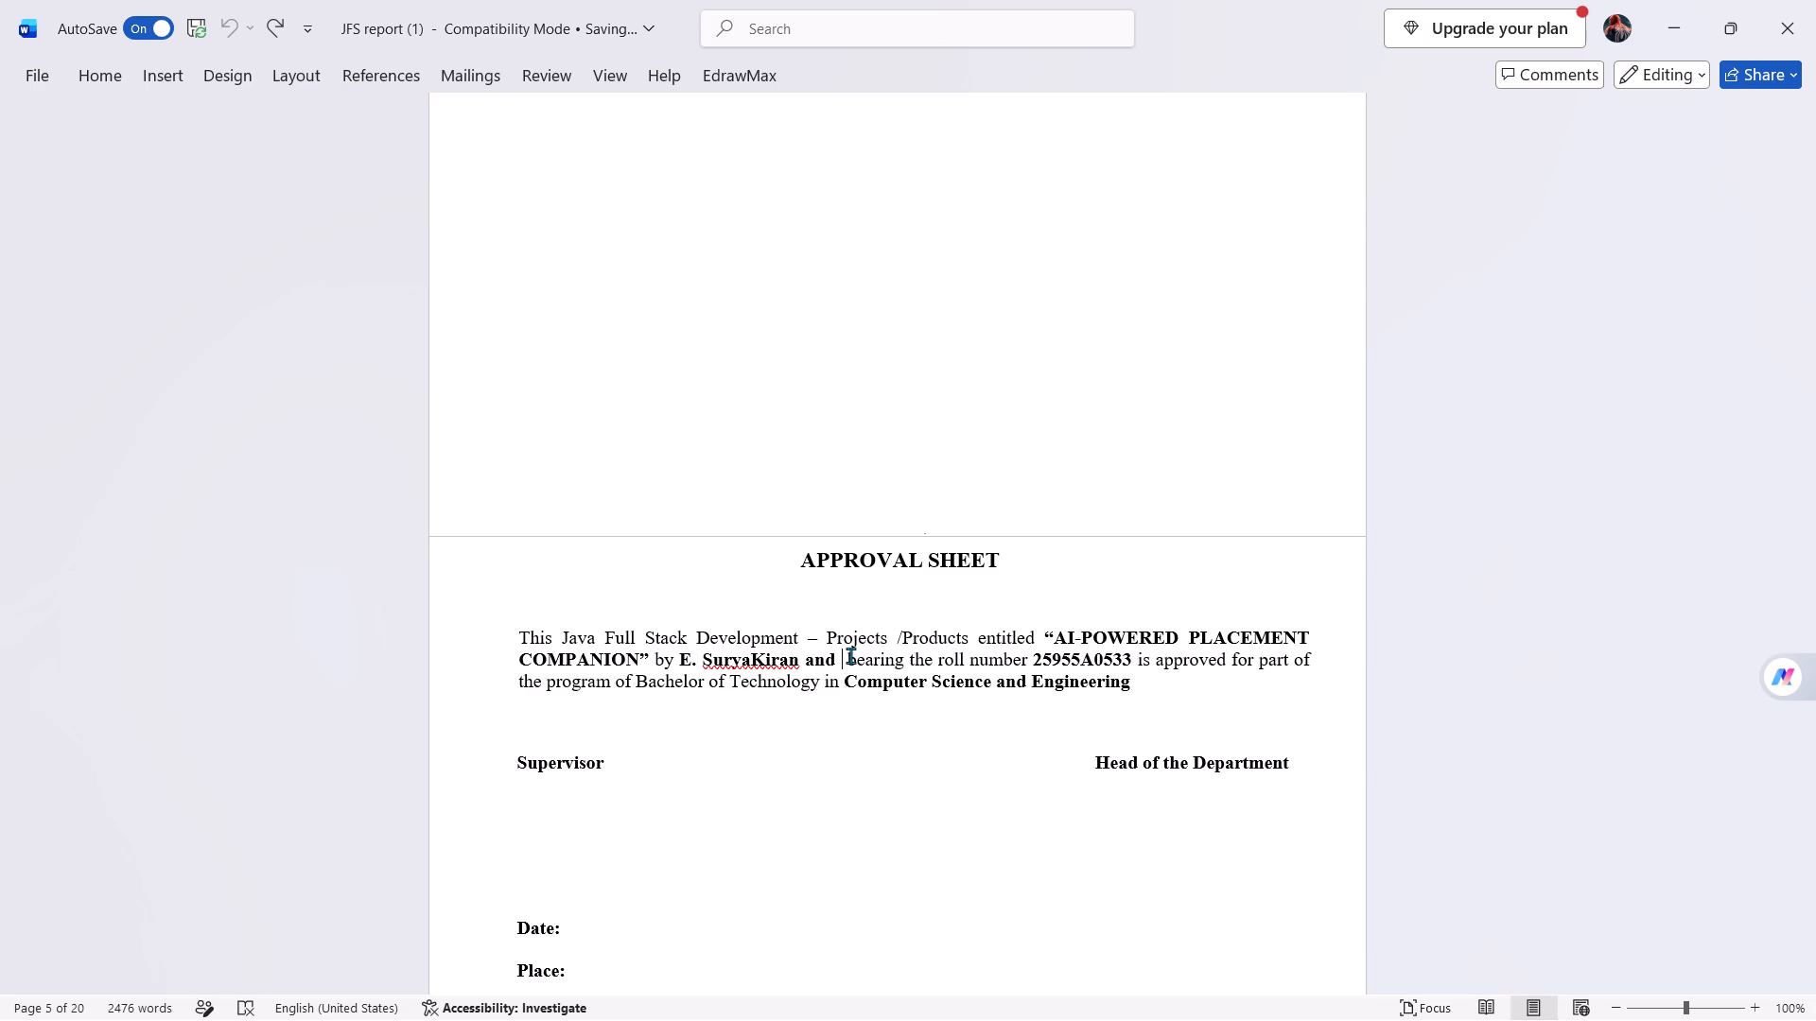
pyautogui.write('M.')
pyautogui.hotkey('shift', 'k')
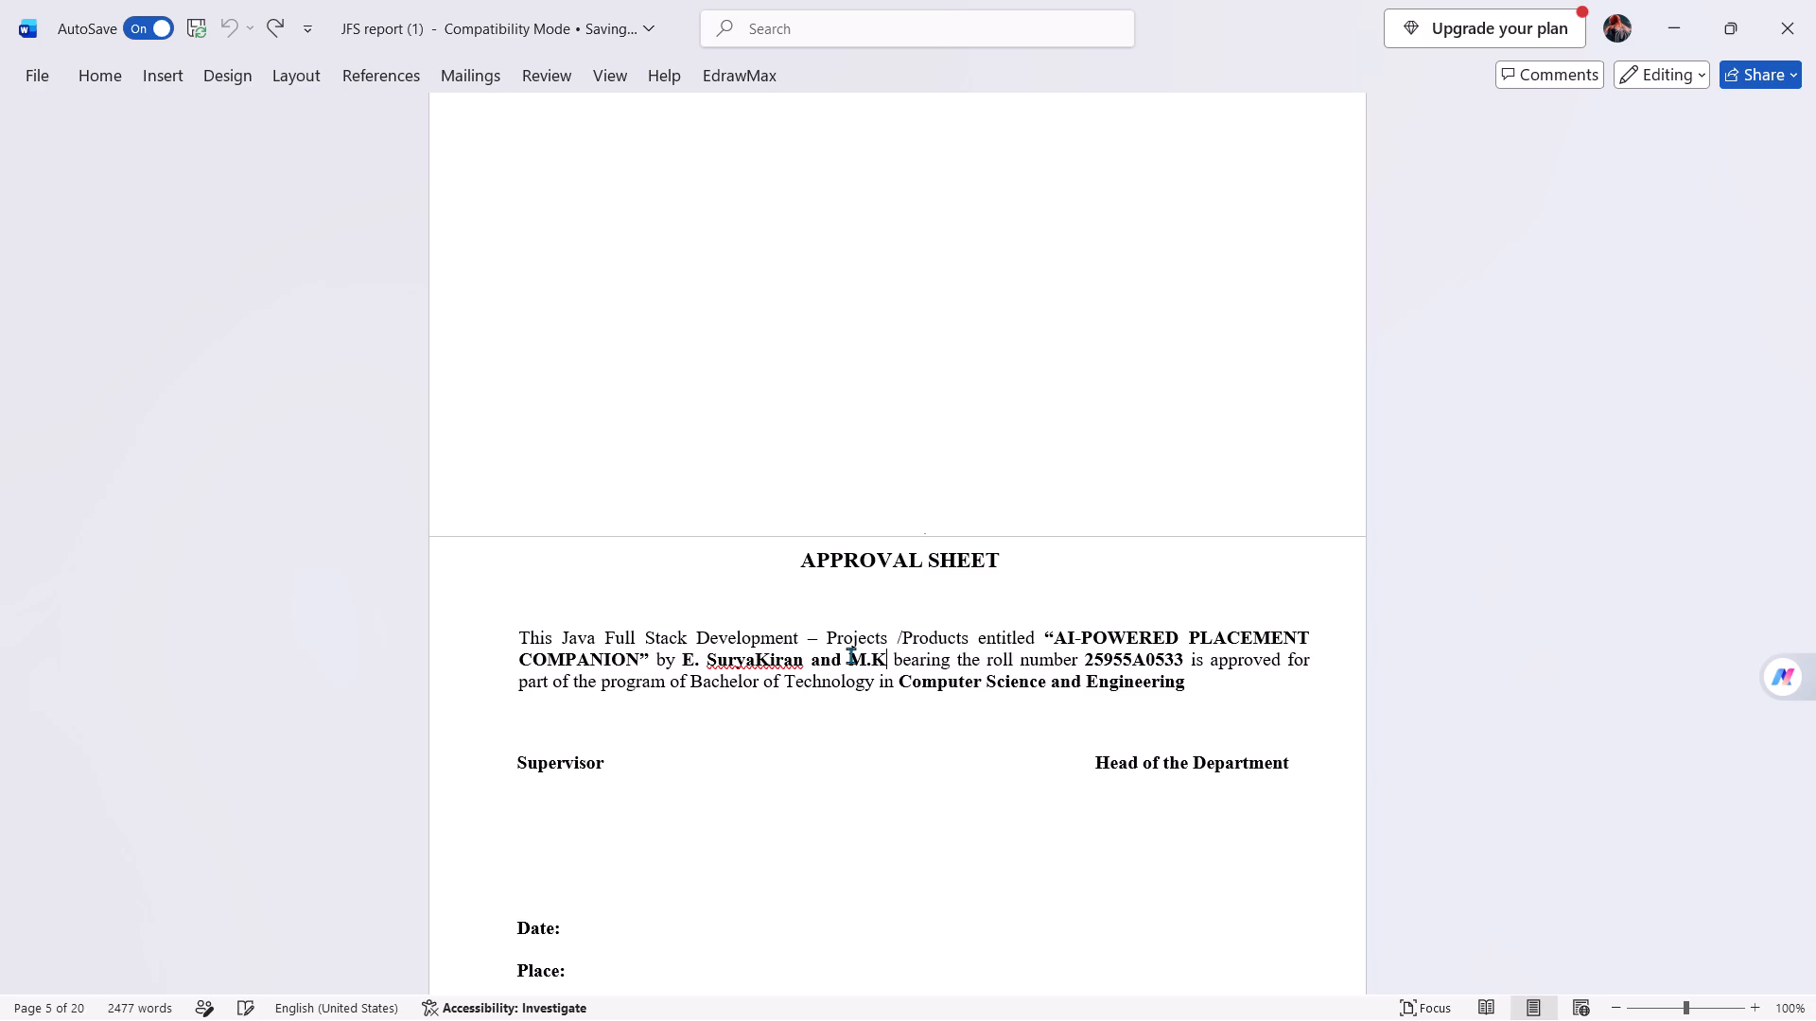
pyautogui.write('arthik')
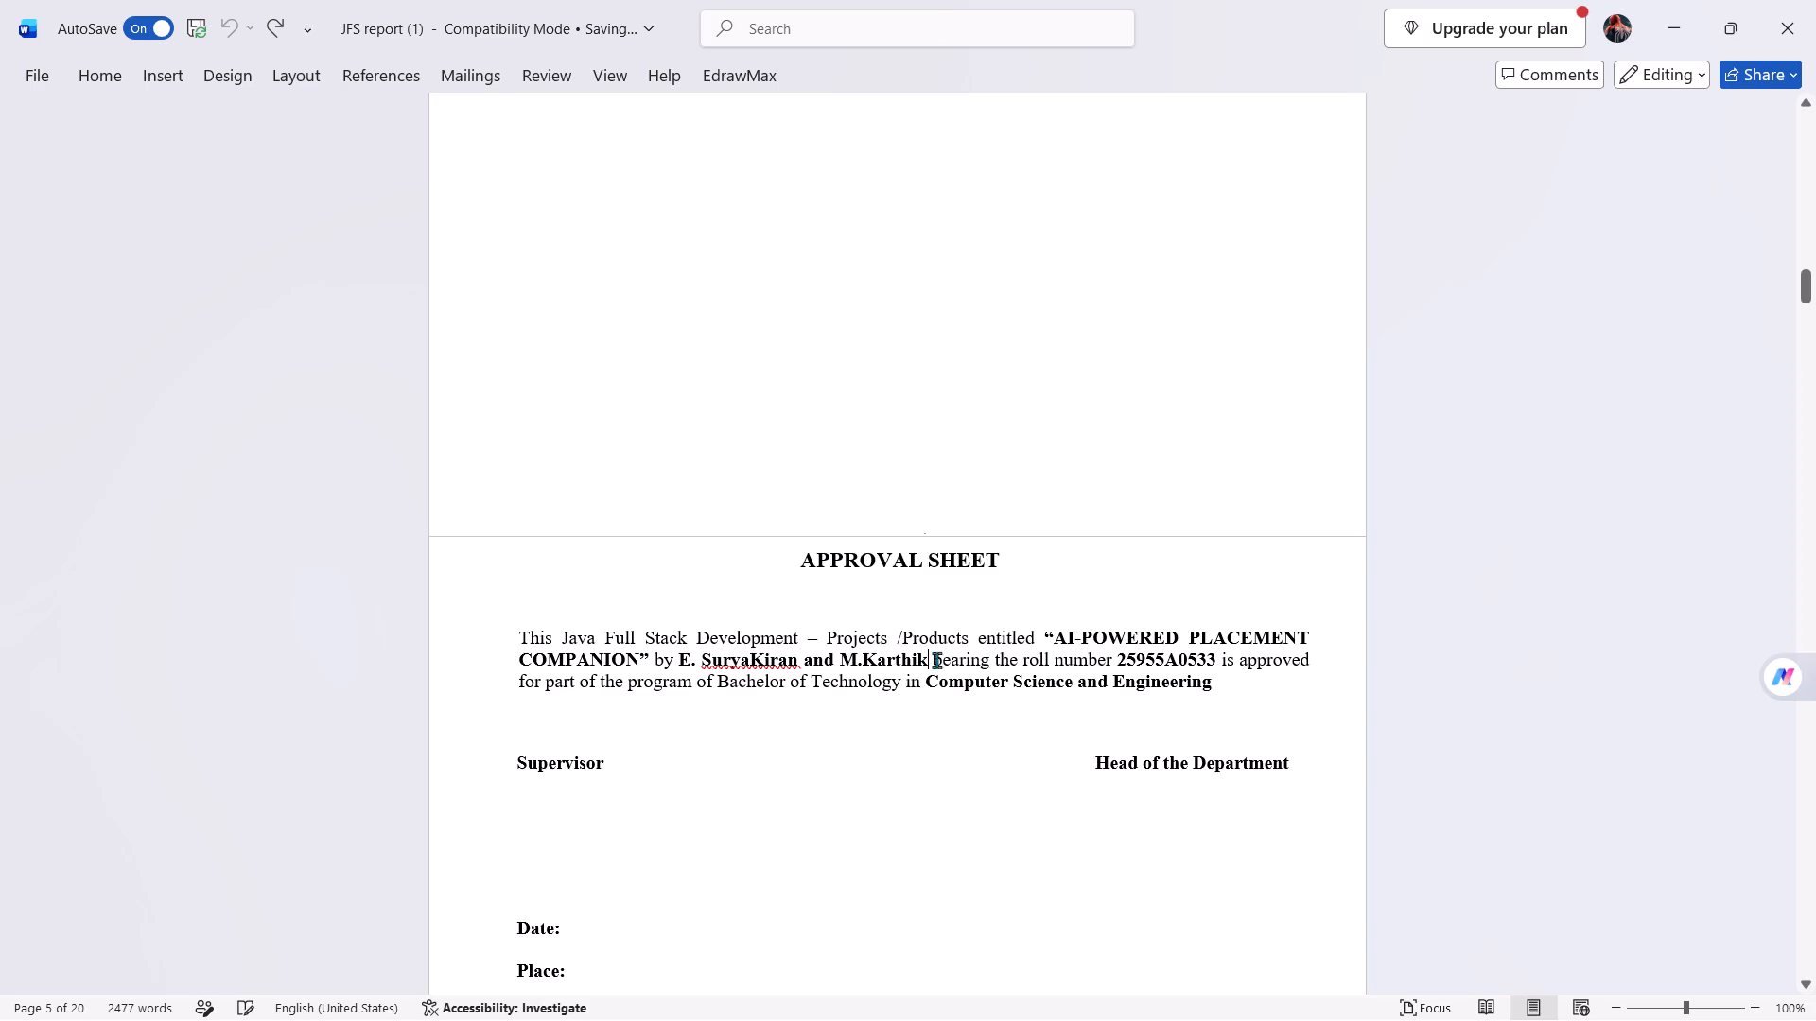
pyautogui.click(1220, 672)
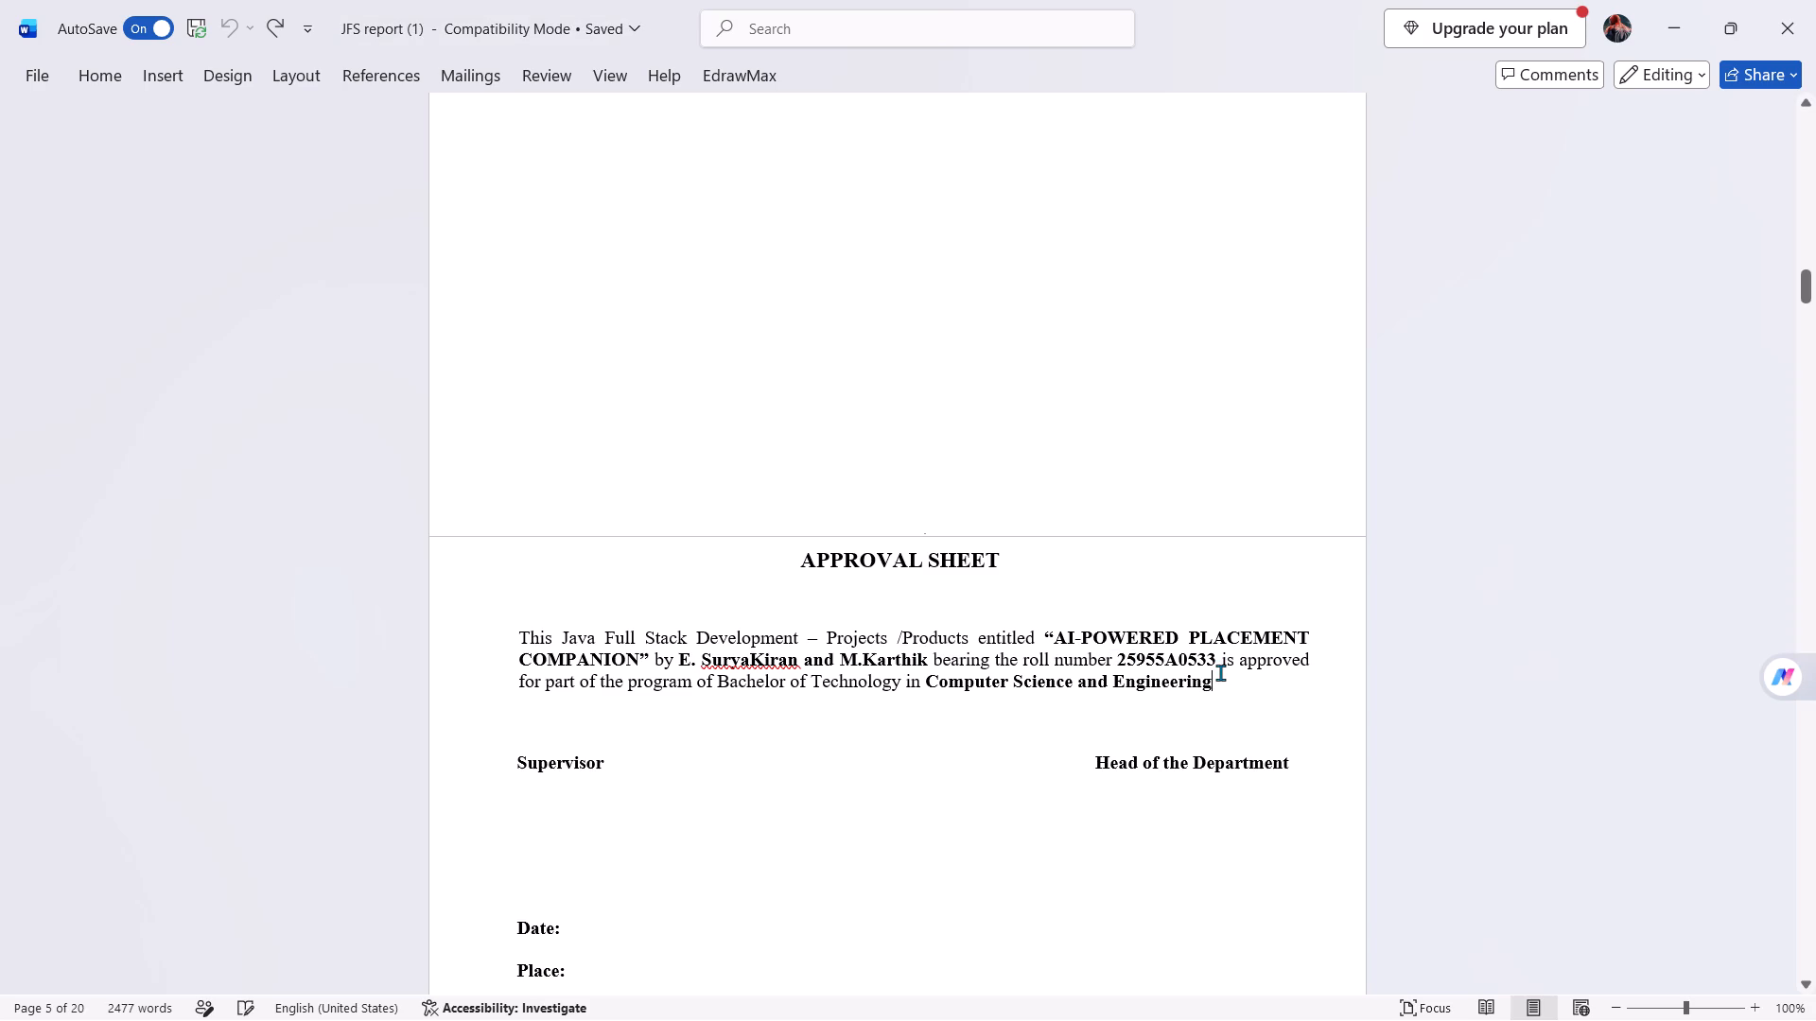
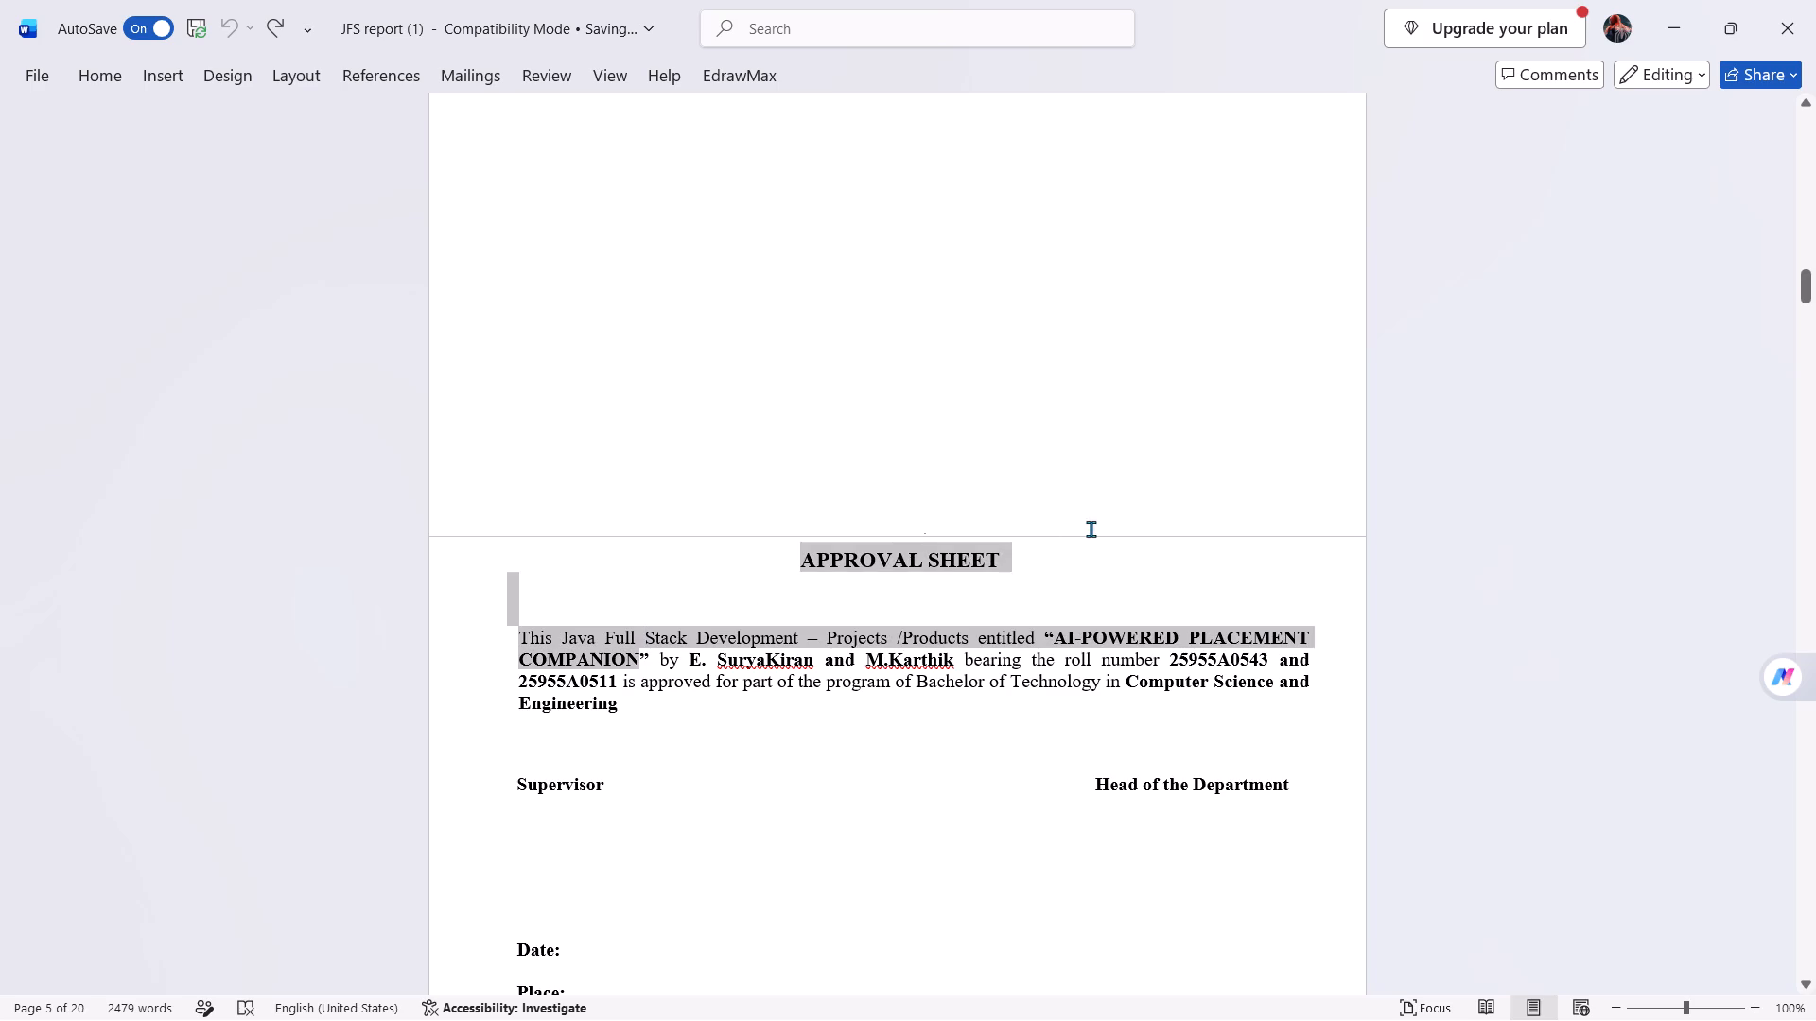
# Replace the quoted project title in the Approval Sheet paragraph with "Online Course management System".
pyautogui.moveTo(1091, 528); pyautogui.dragTo(1076, 637)
pyautogui.press('BackSpace')
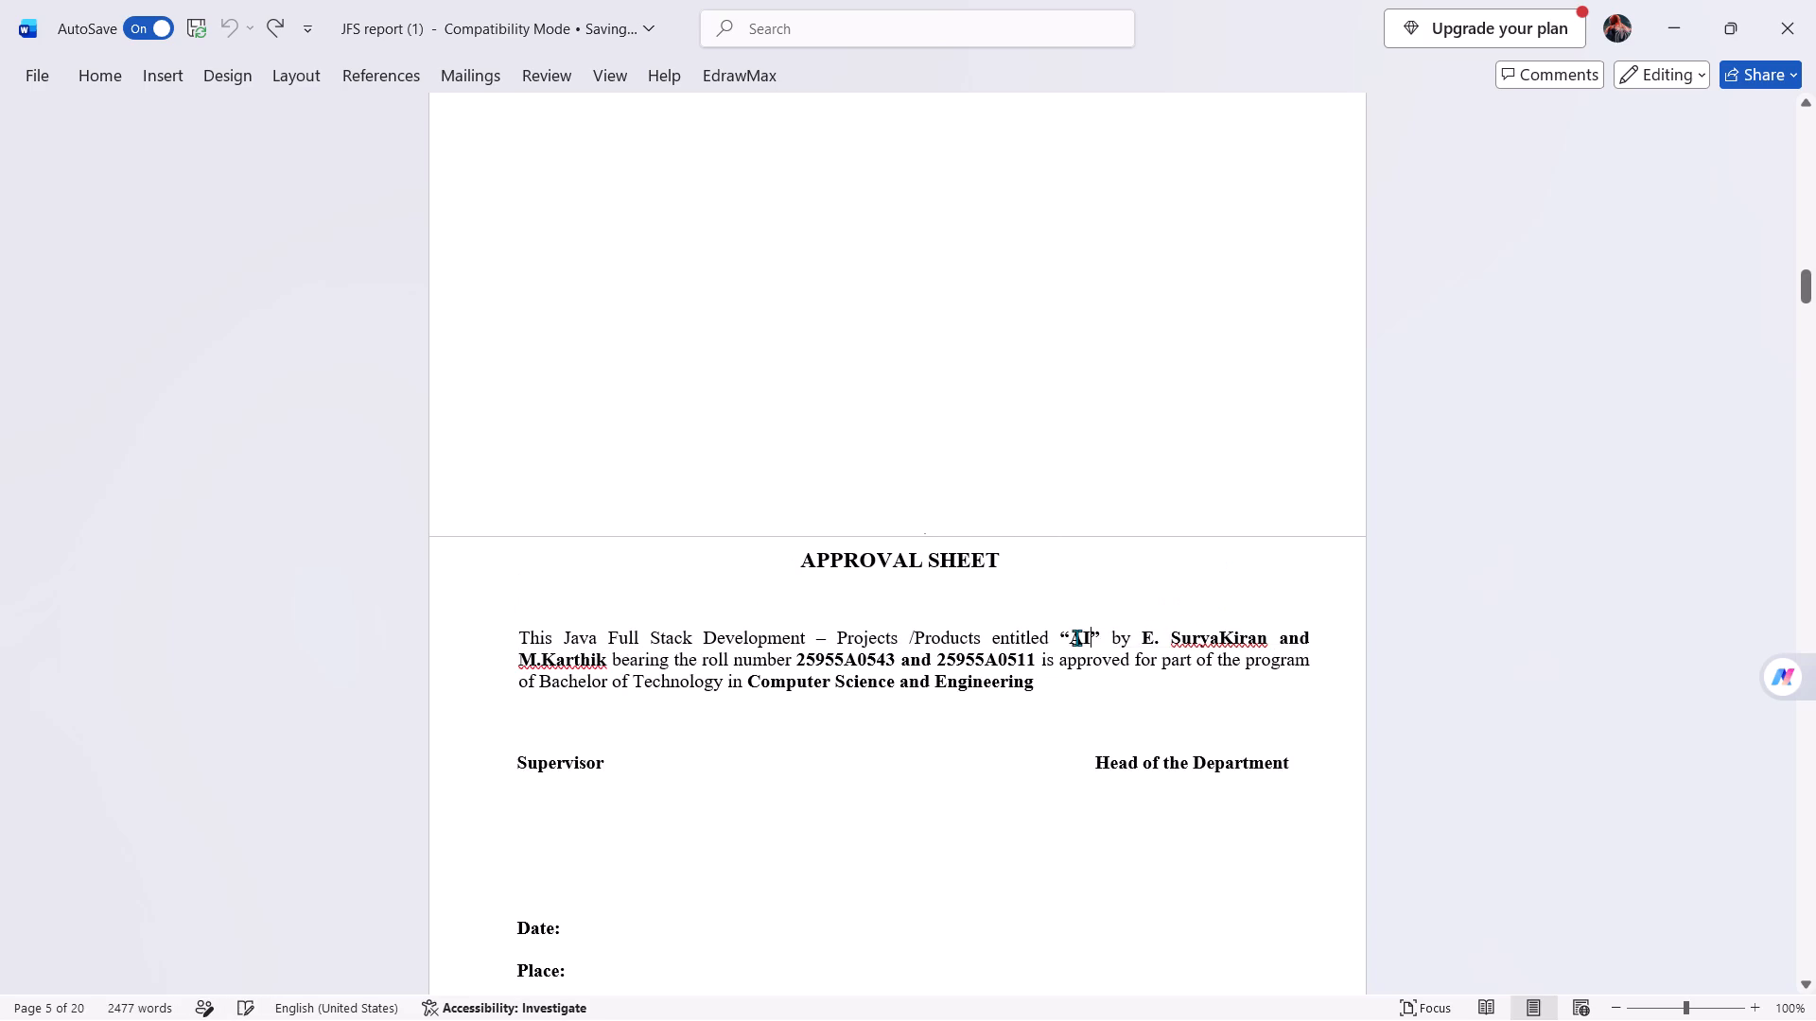
pyautogui.press('BackSpace')
pyautogui.press('BackSpace')
pyautogui.hotkey('ctrl', 'v')
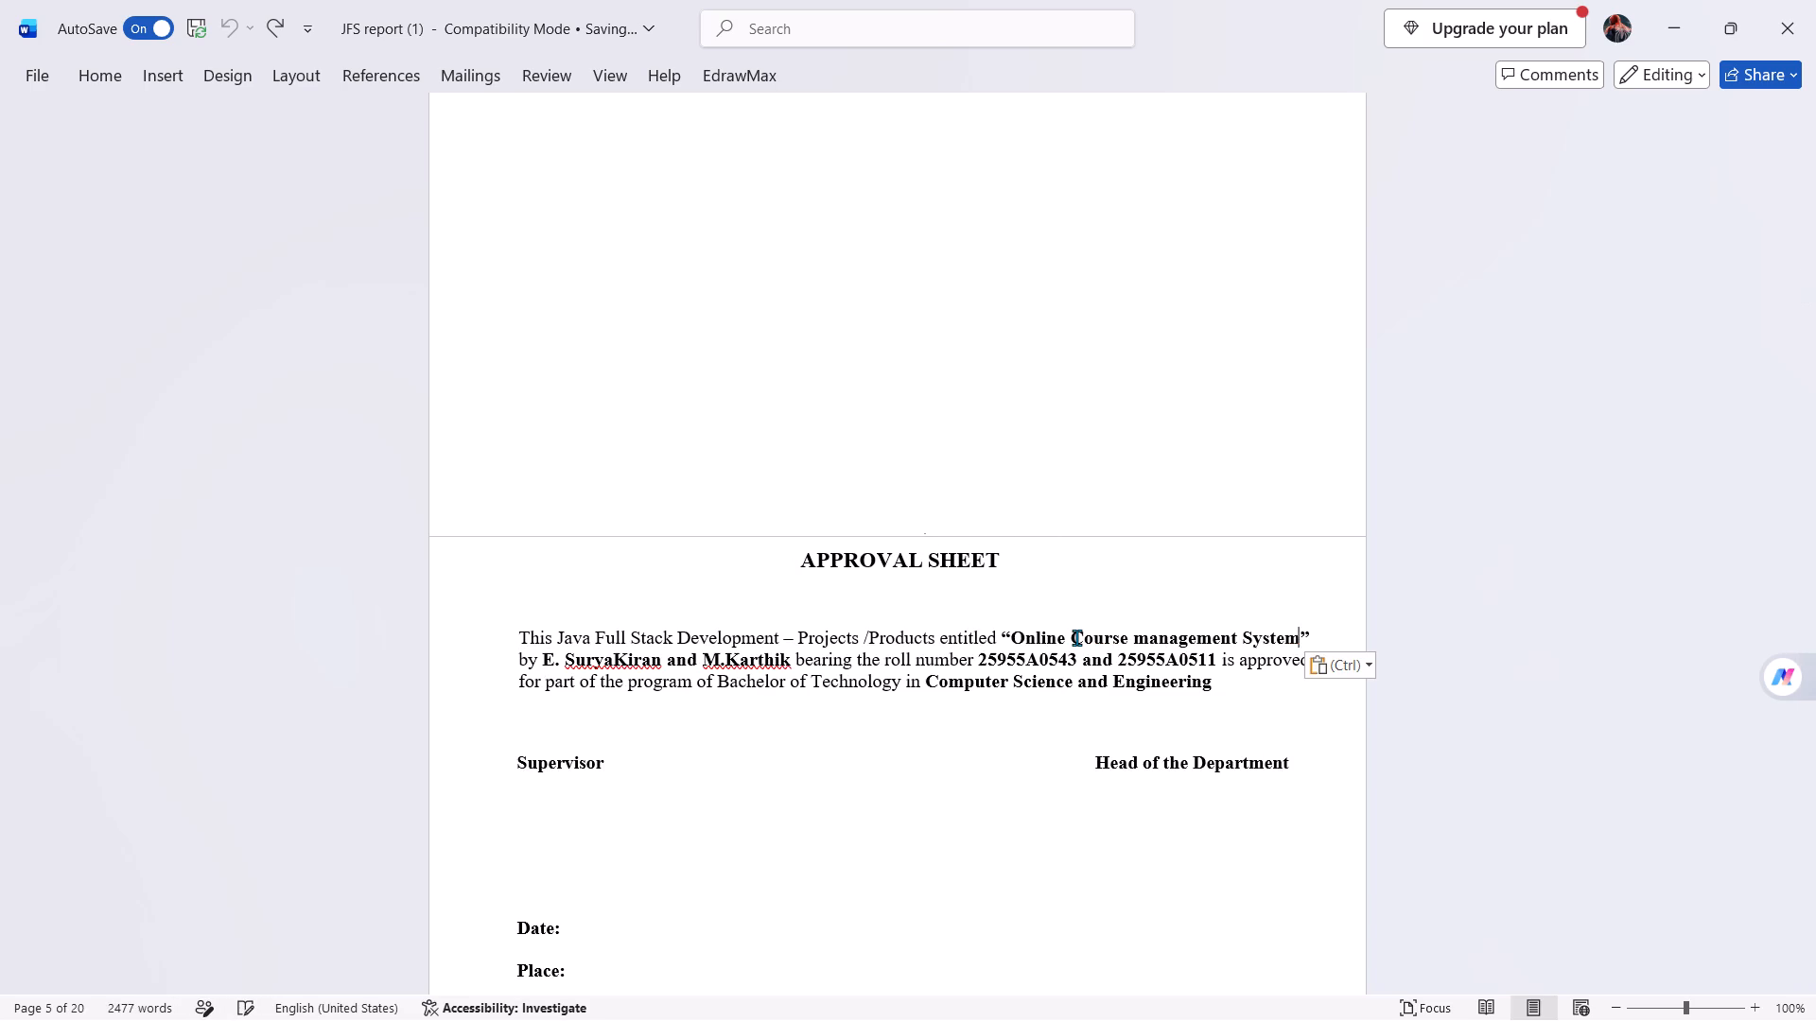
pyautogui.scroll(-1, 1076, 637)
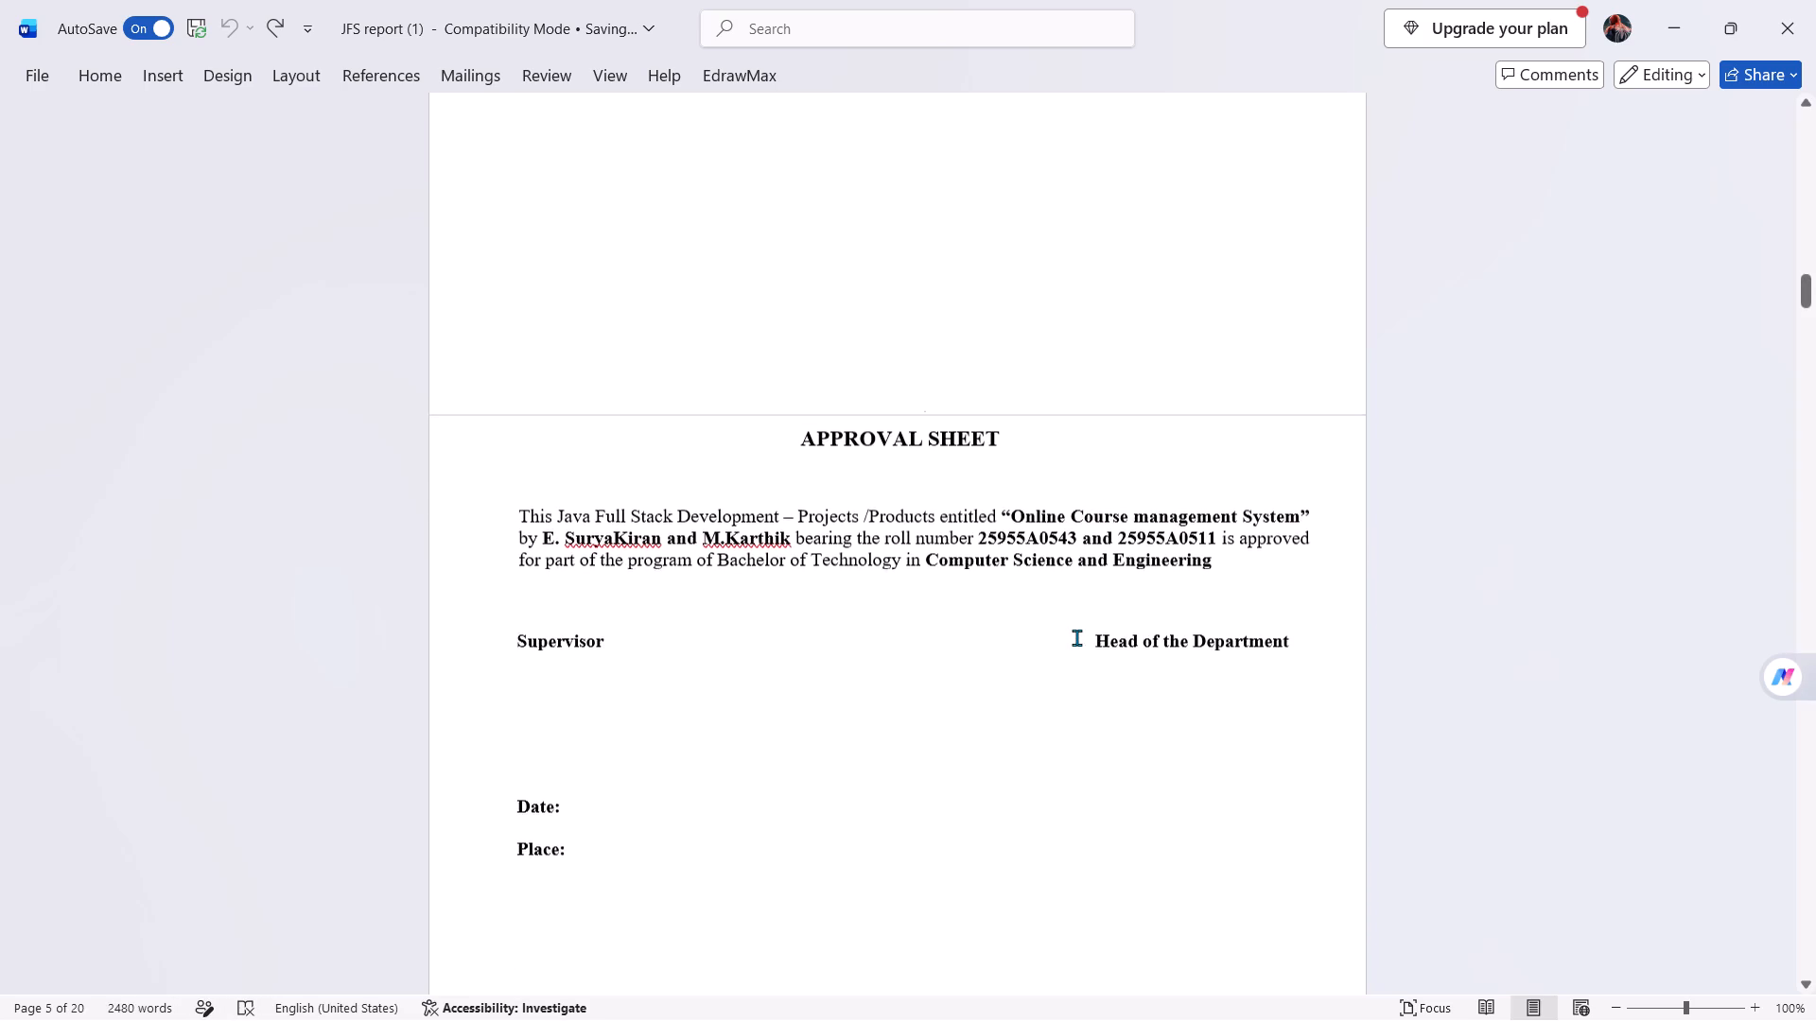
pyautogui.scroll(-4, 1076, 637)
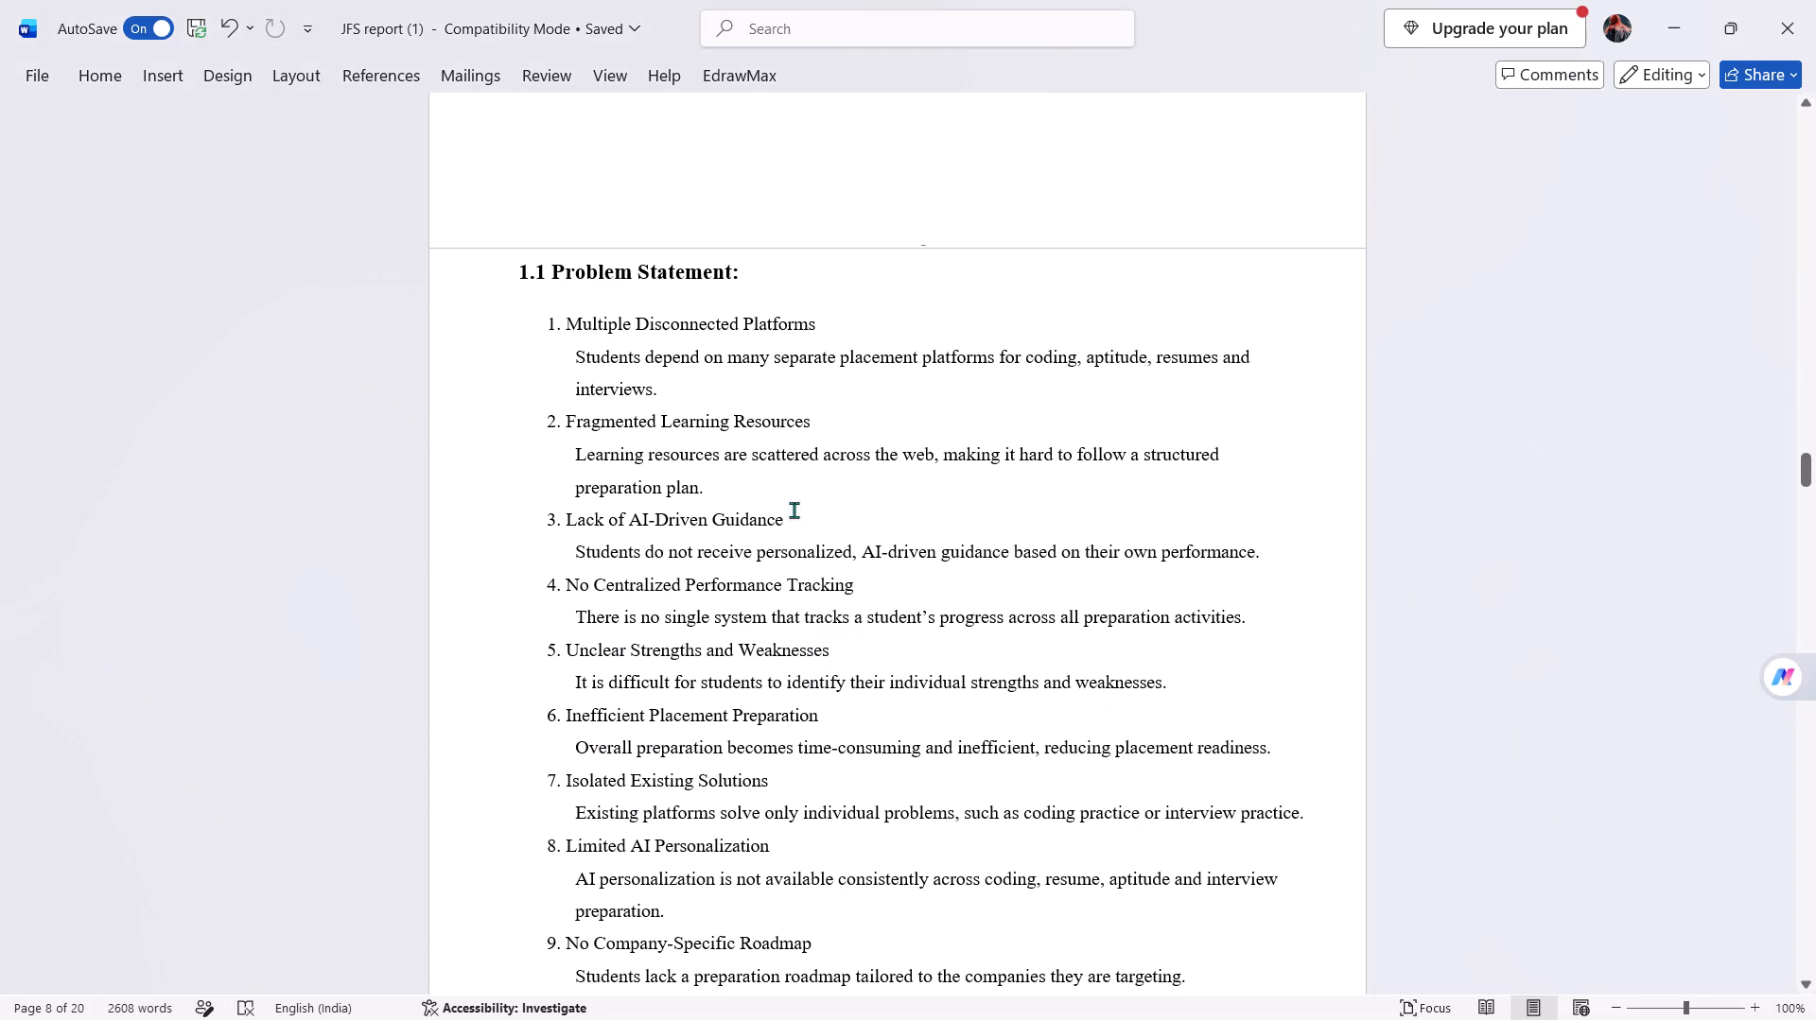
# In the Word report, replace the ten-point list under "1.1 Problem Statement:" with the copied problem statement points.
pyautogui.moveTo(545, 341); pyautogui.dragTo(742, 963)
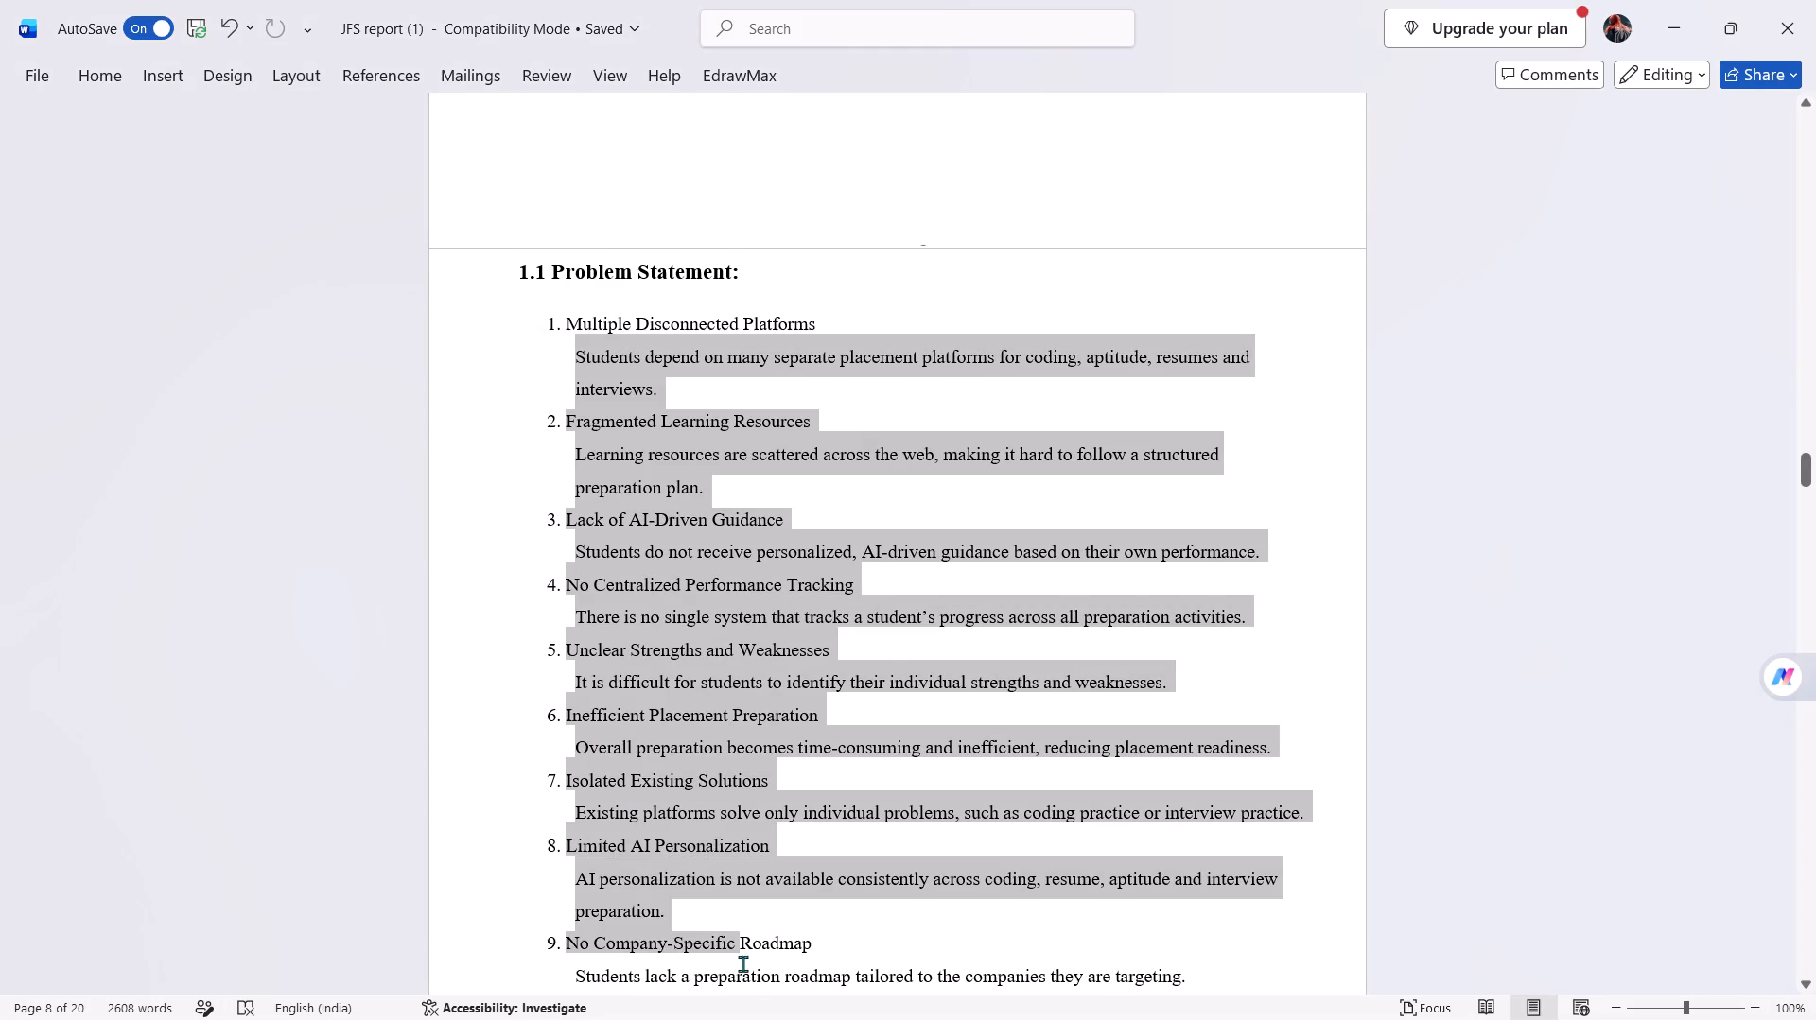
pyautogui.moveTo(742, 963); pyautogui.dragTo(1125, 862)
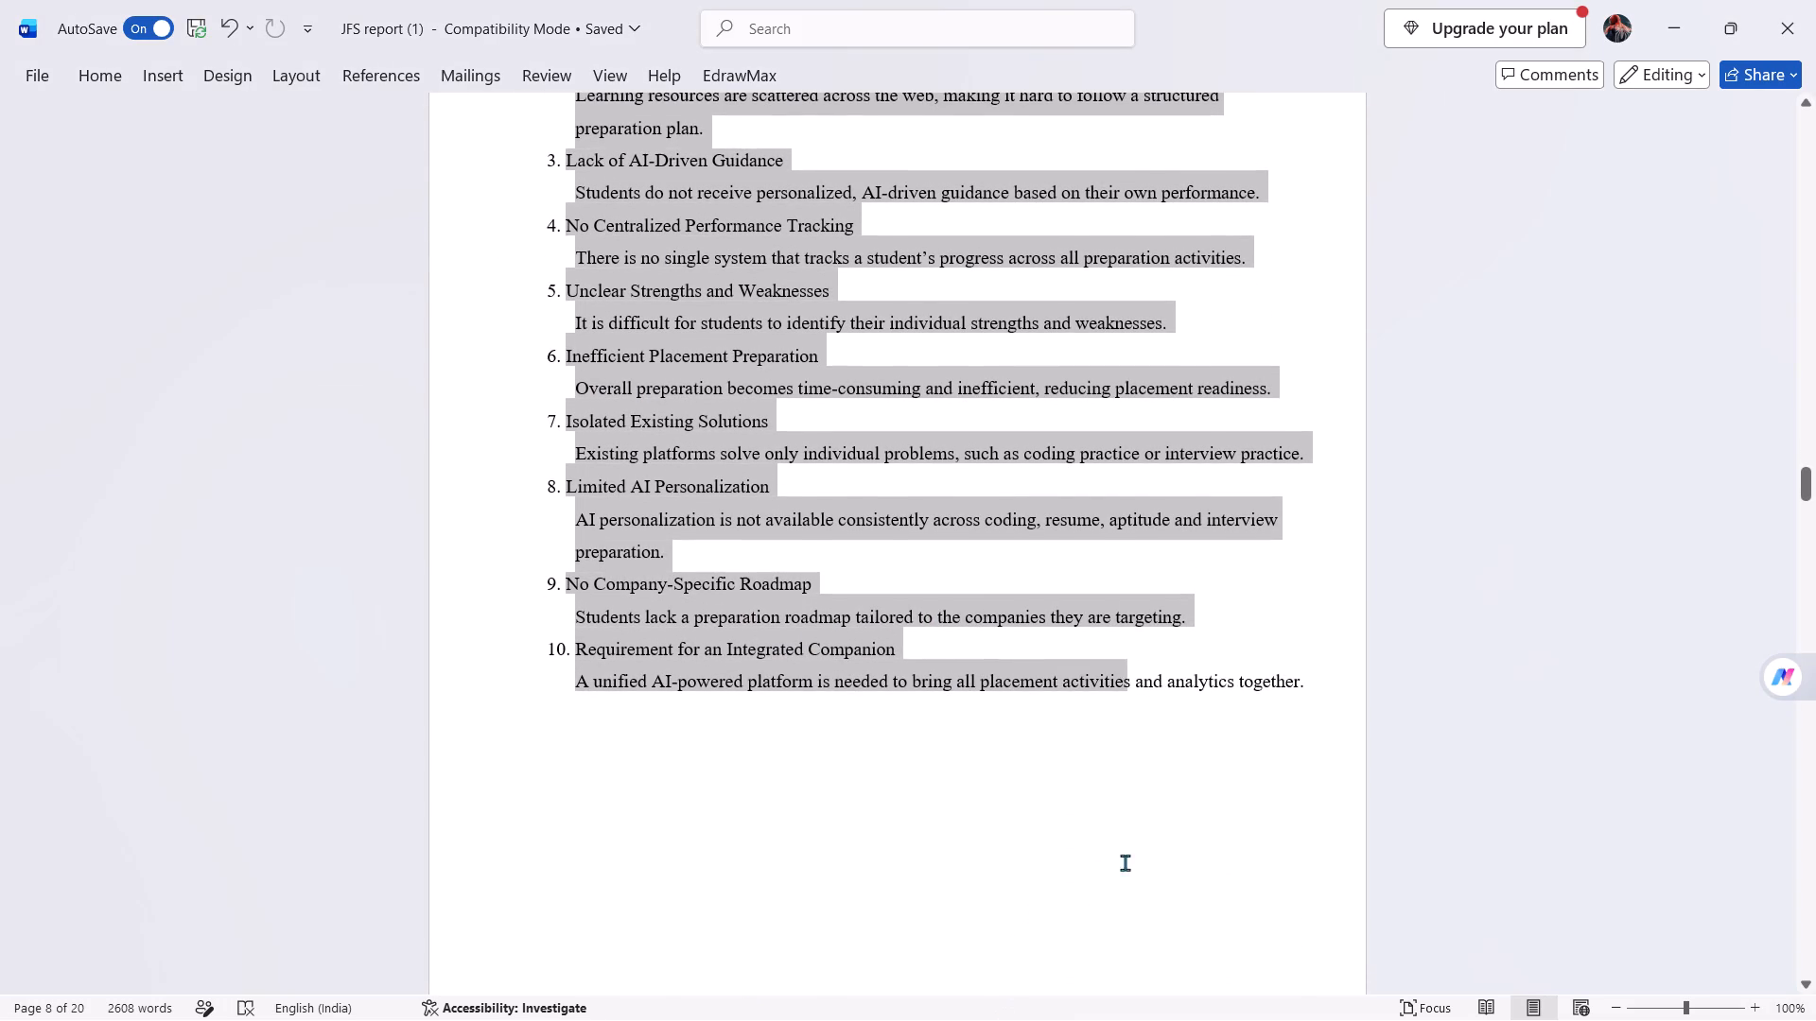
pyautogui.moveTo(1125, 862); pyautogui.dragTo(1290, 680)
pyautogui.press('BackSpace')
pyautogui.press('BackSpace')
pyautogui.press('BackSpace')
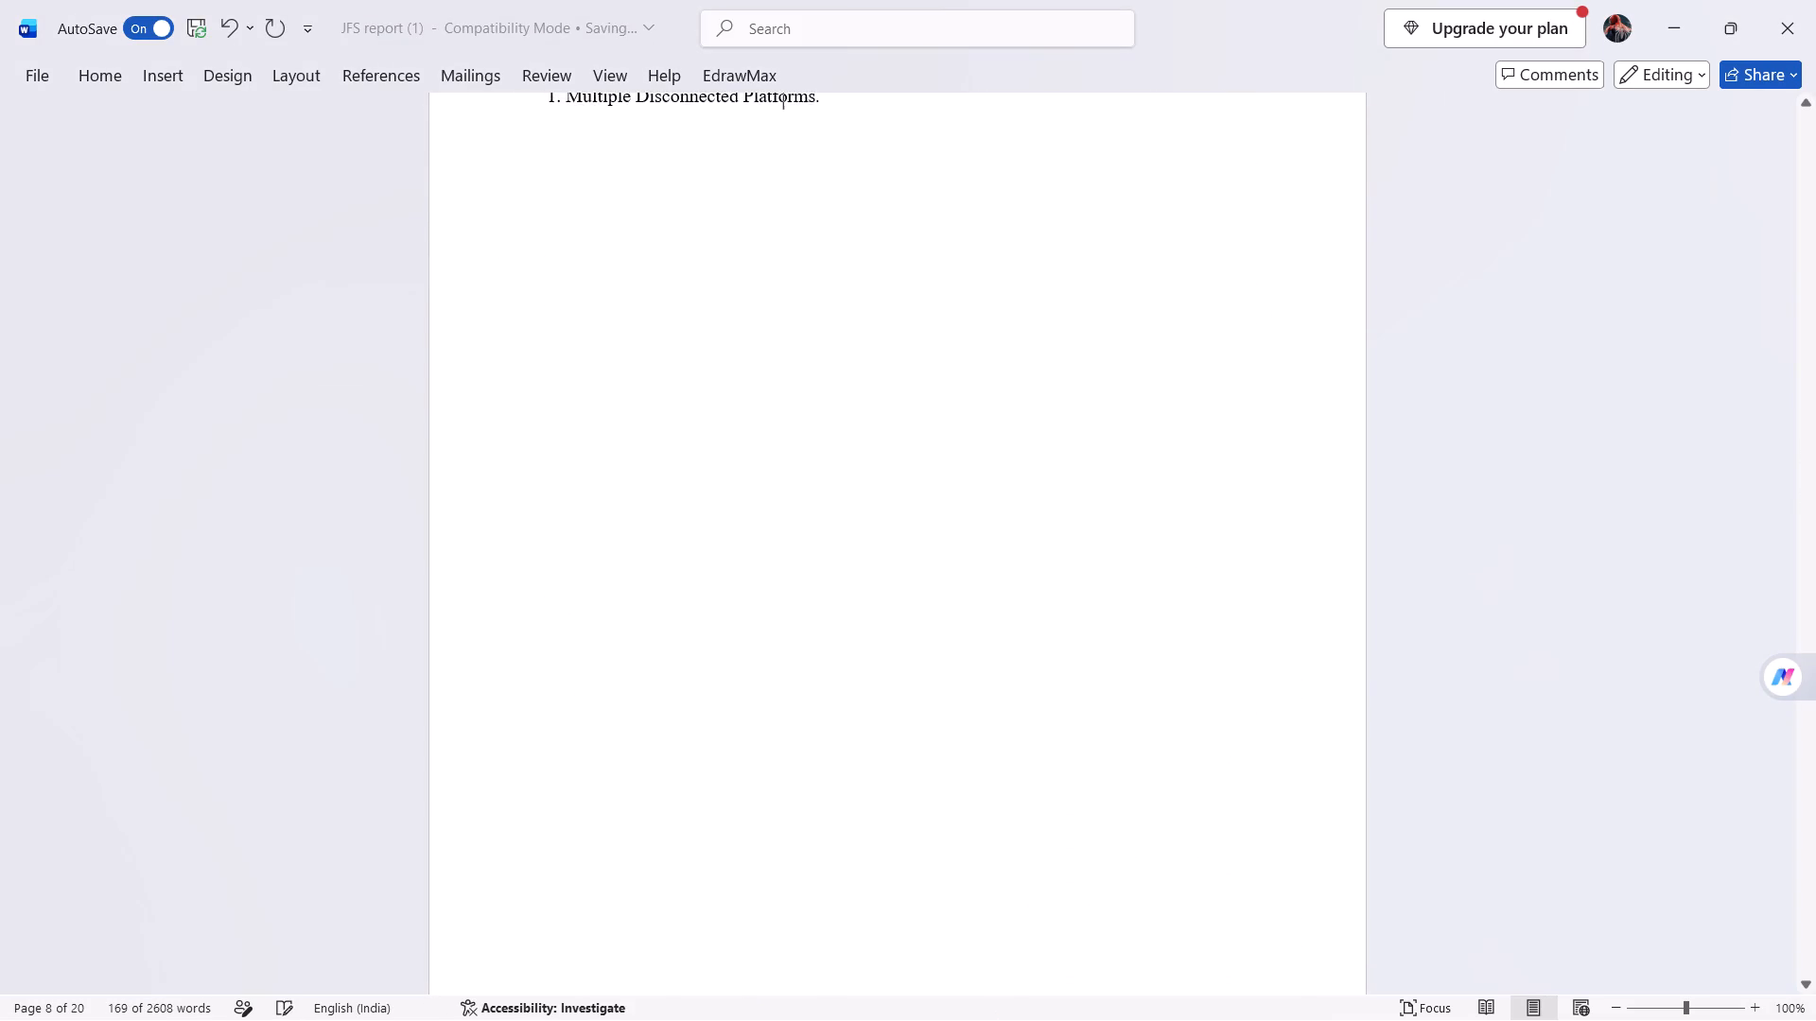
pyautogui.press('BackSpace')
pyautogui.press('BackSpace')
pyautogui.press('BackSpace')
pyautogui.press('BackSpace')
pyautogui.press('BackSpace')
pyautogui.press('BackSpace')
pyautogui.press('BackSpace')
pyautogui.press('BackSpace')
pyautogui.press('BackSpace')
pyautogui.press('BackSpace')
pyautogui.press('BackSpace')
pyautogui.press('BackSpace')
pyautogui.press('BackSpace')
pyautogui.press('BackSpace')
pyautogui.press('BackSpace')
pyautogui.press('BackSpace')
pyautogui.press('BackSpace')
pyautogui.press('BackSpace')
pyautogui.press('BackSpace')
pyautogui.press('BackSpace')
pyautogui.press('BackSpace')
pyautogui.press('BackSpace')
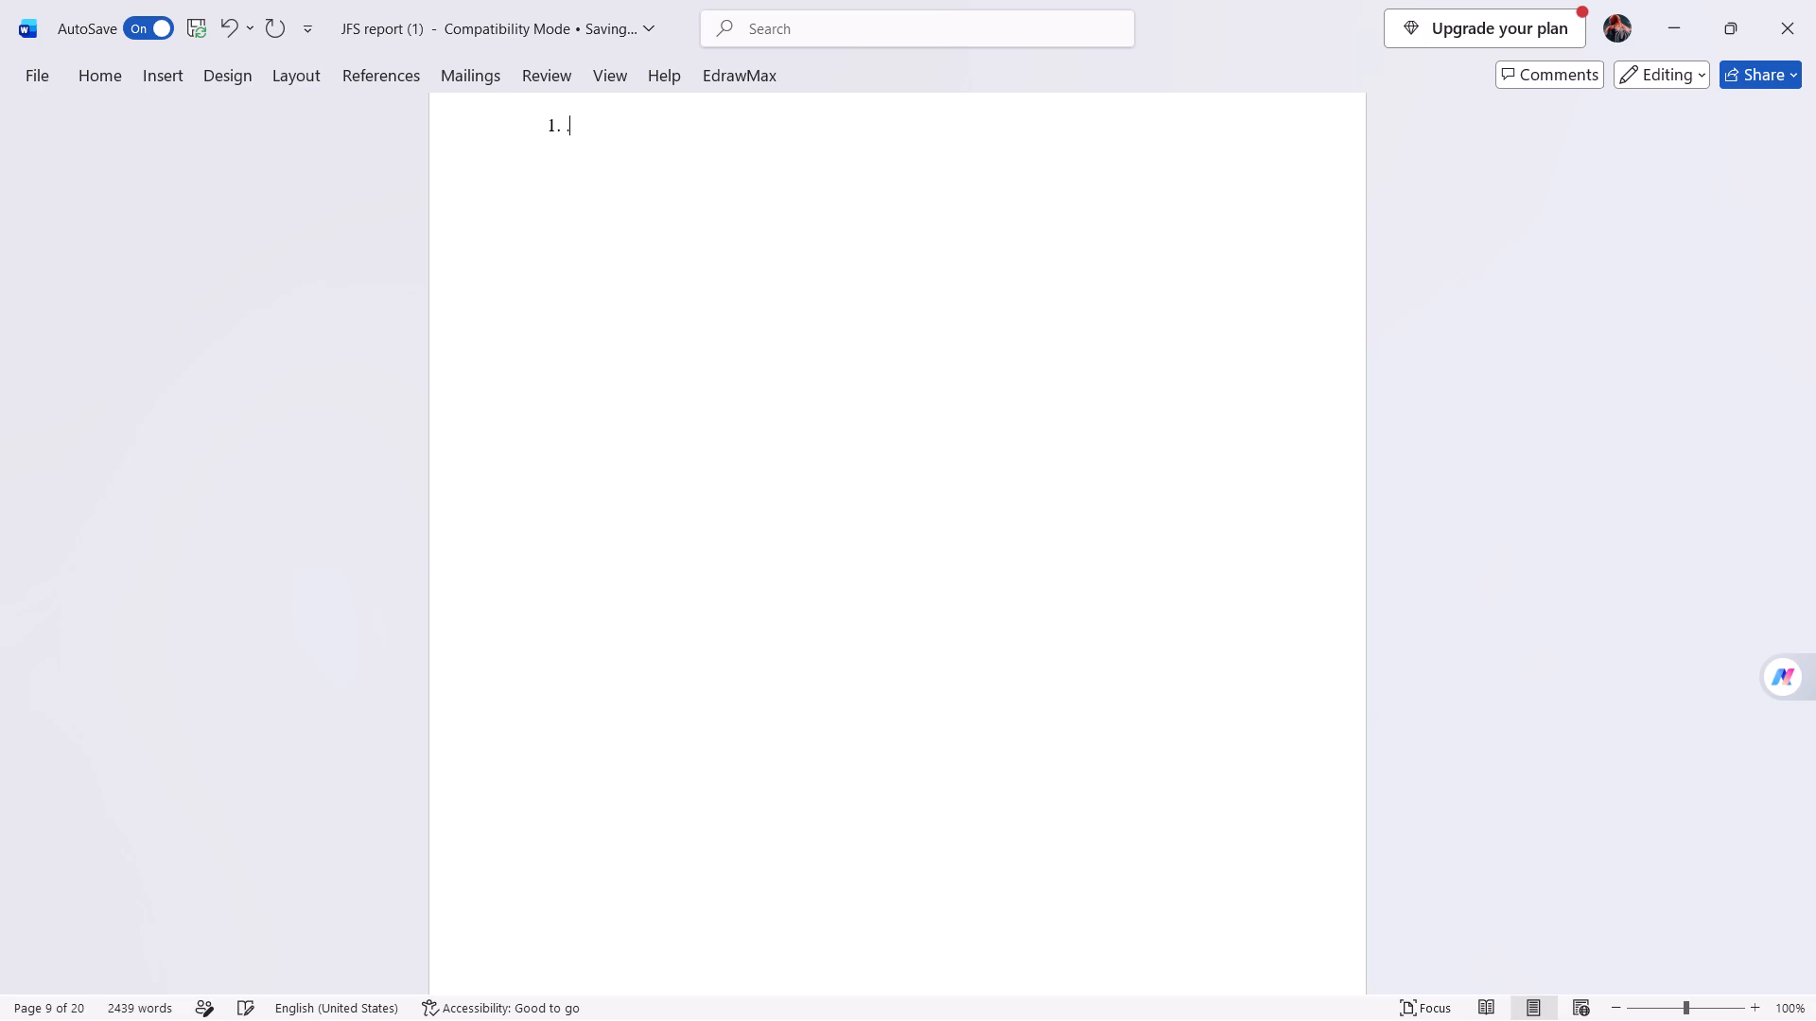
pyautogui.press('BackSpace')
pyautogui.press('BackSpace')
pyautogui.hotkey('ctrl', 'v')
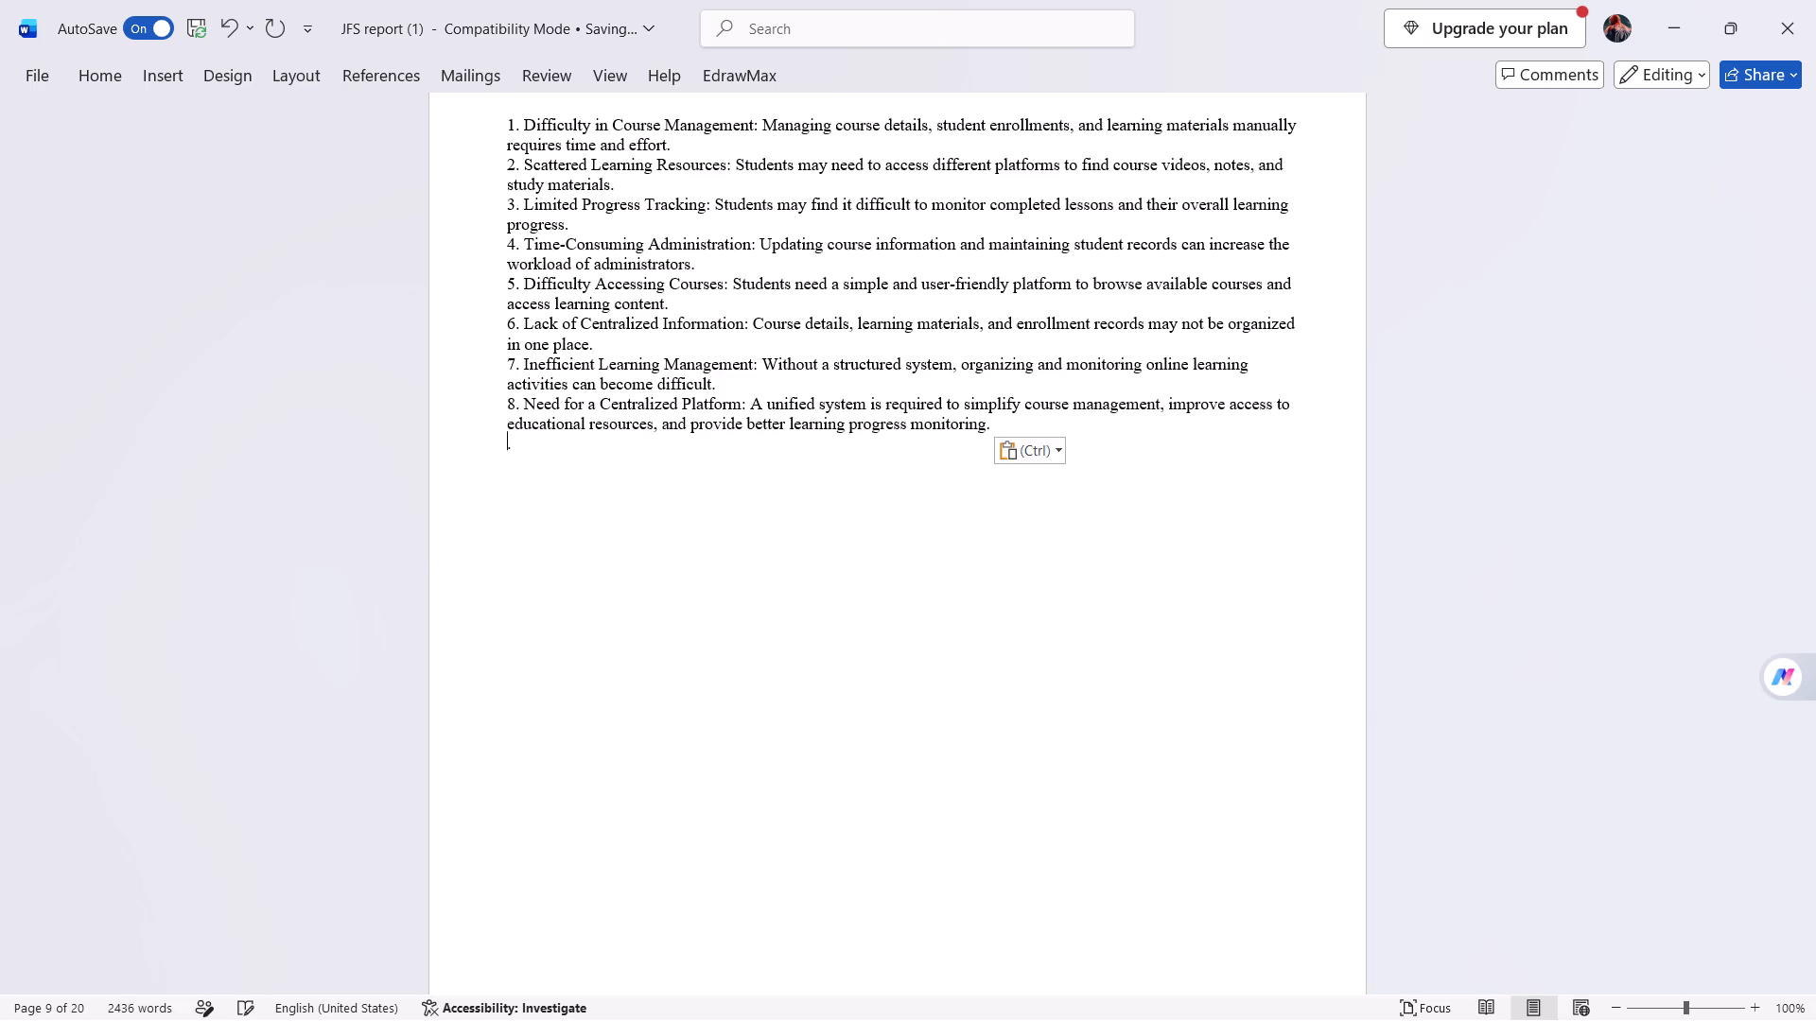
# Set the font size of all the pasted problem statement points to 16.
pyautogui.scroll(2, 1290, 680)
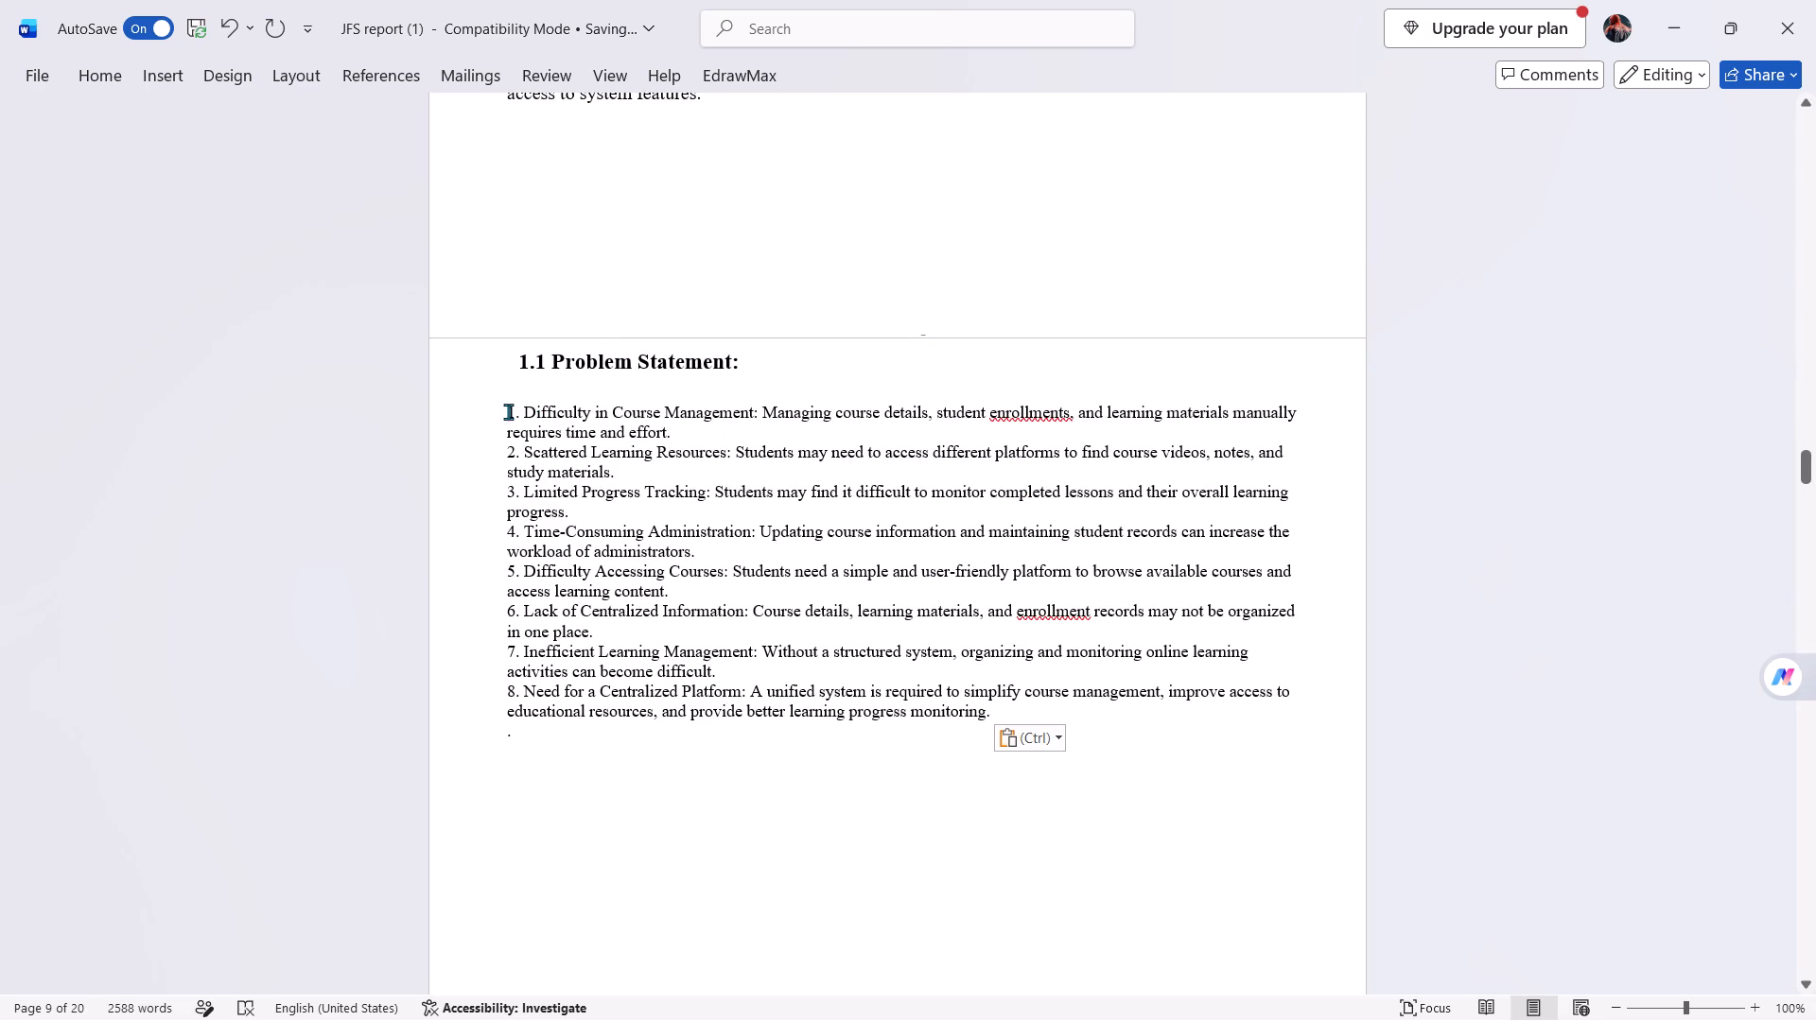
pyautogui.moveTo(507, 411); pyautogui.dragTo(994, 725)
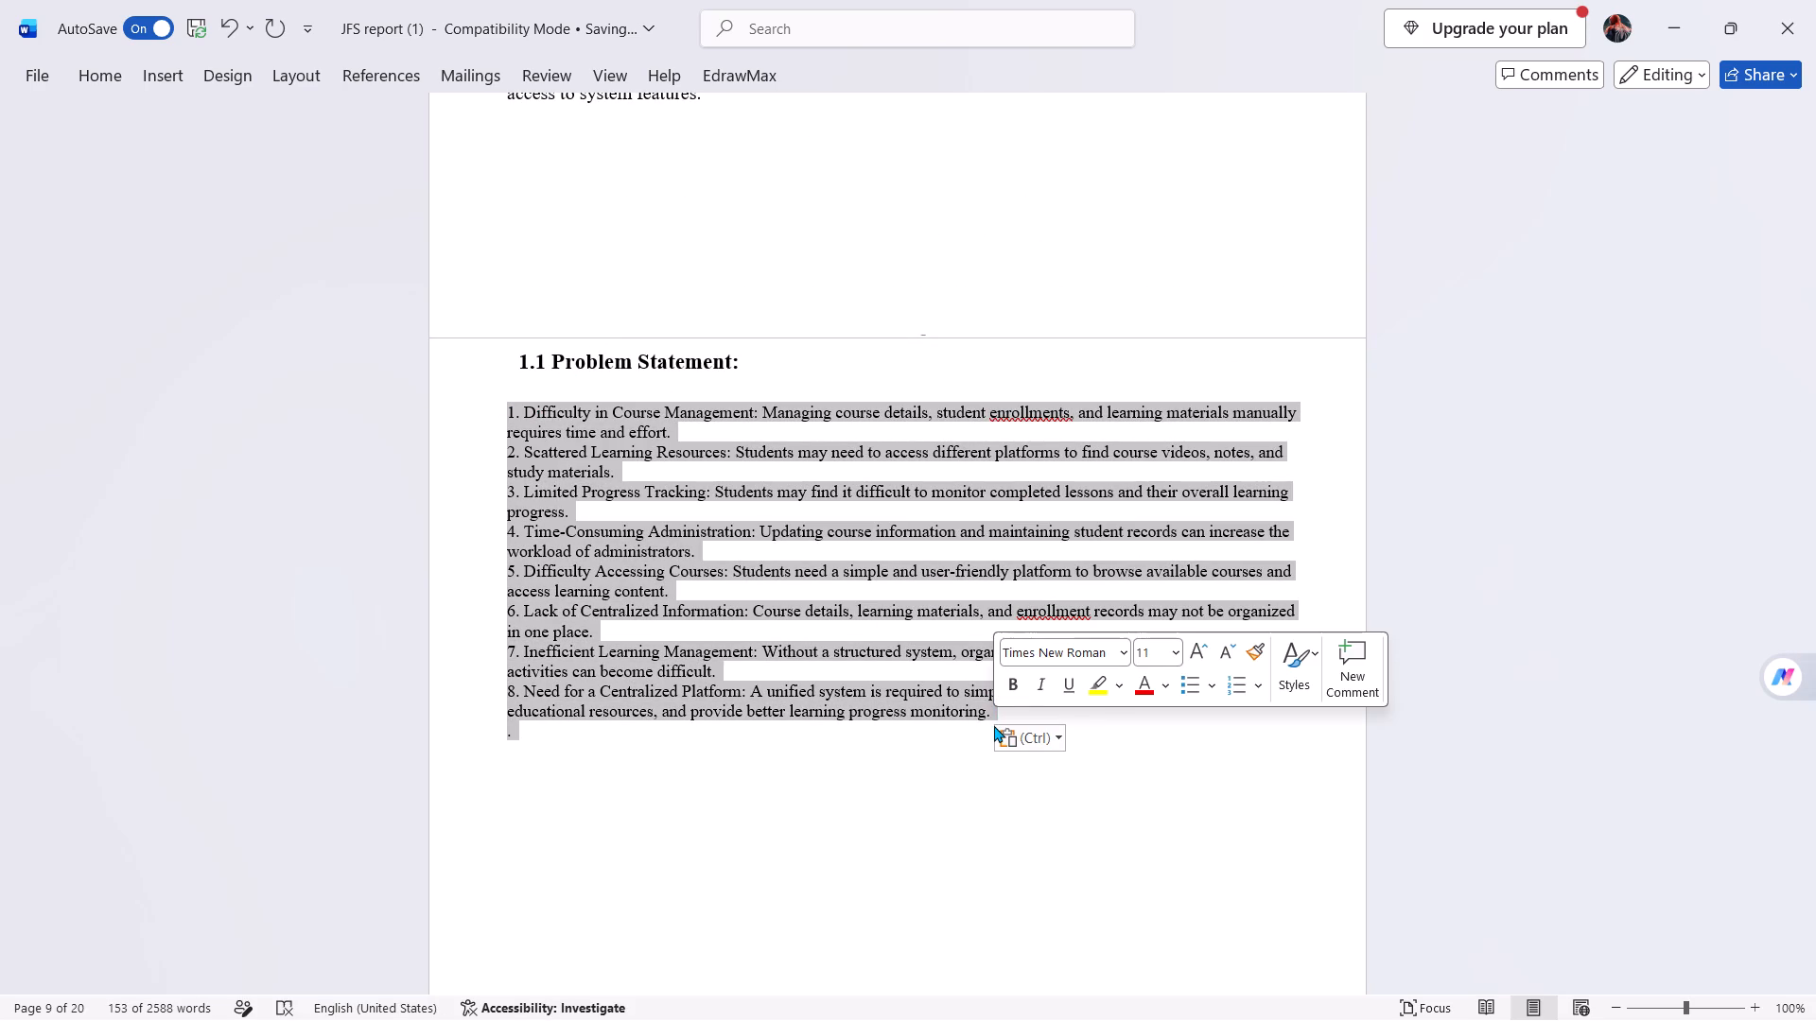
pyautogui.click(1179, 651)
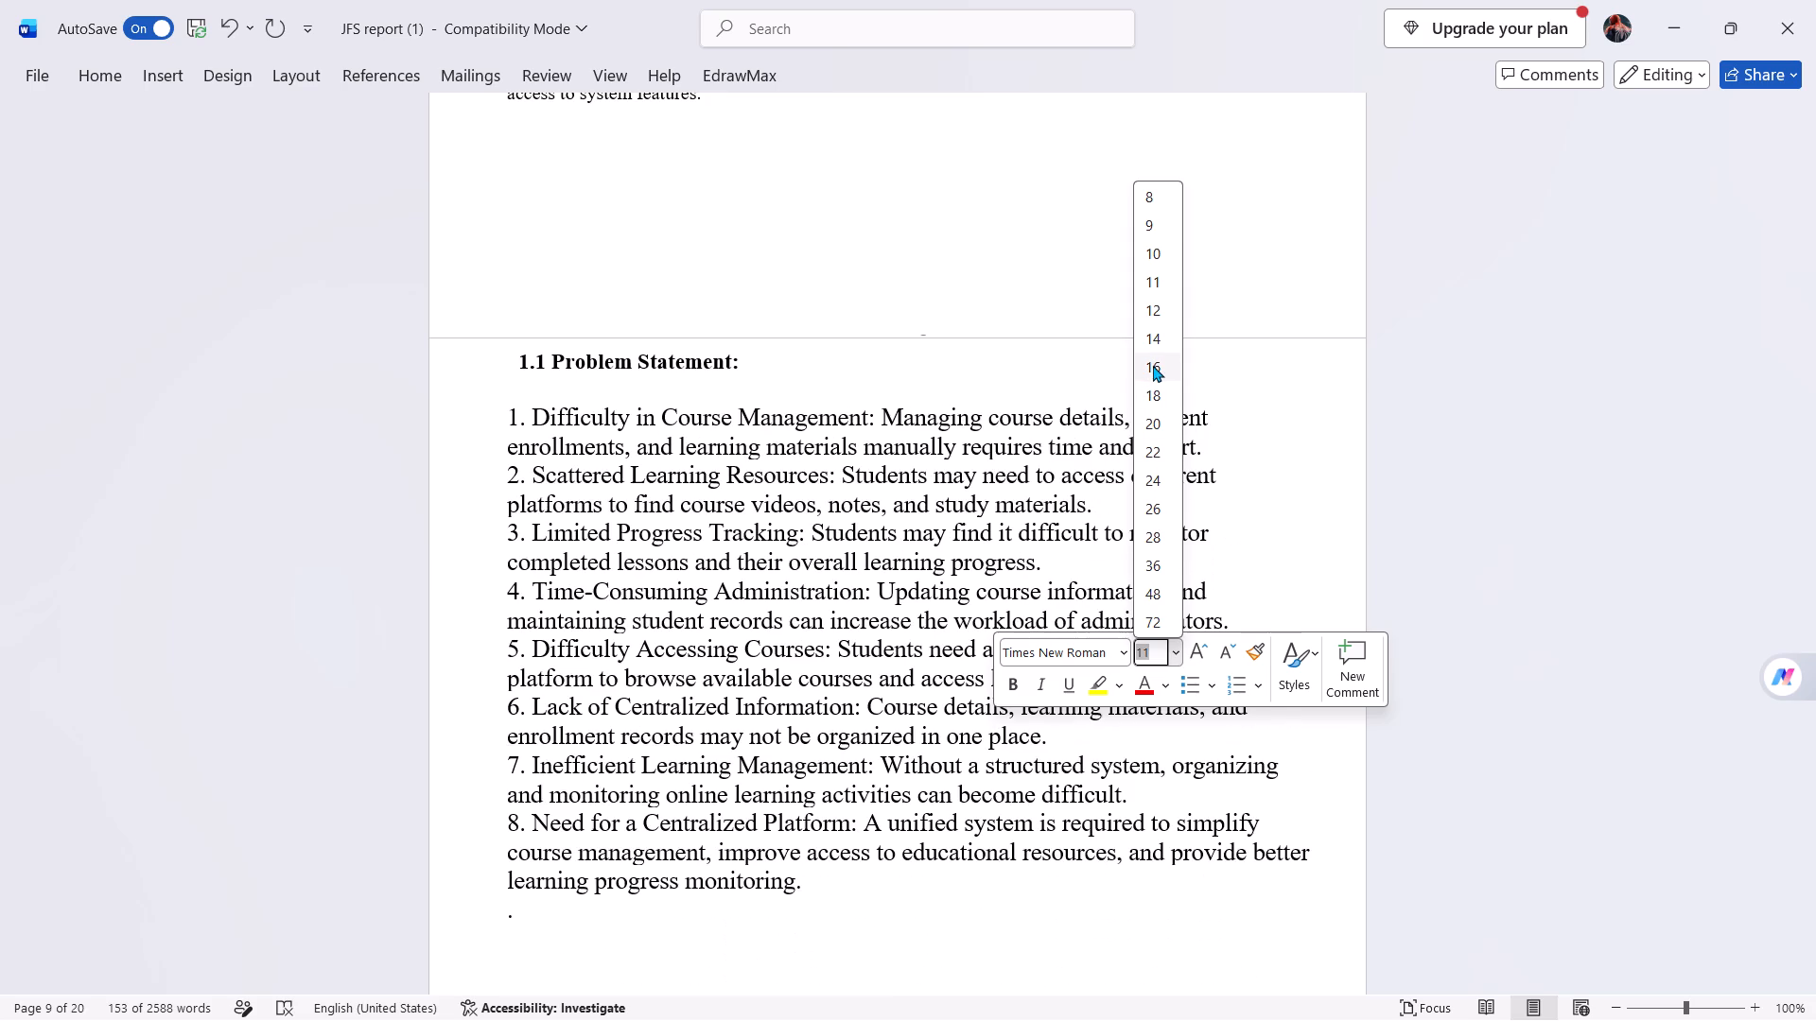
pyautogui.click(1154, 364)
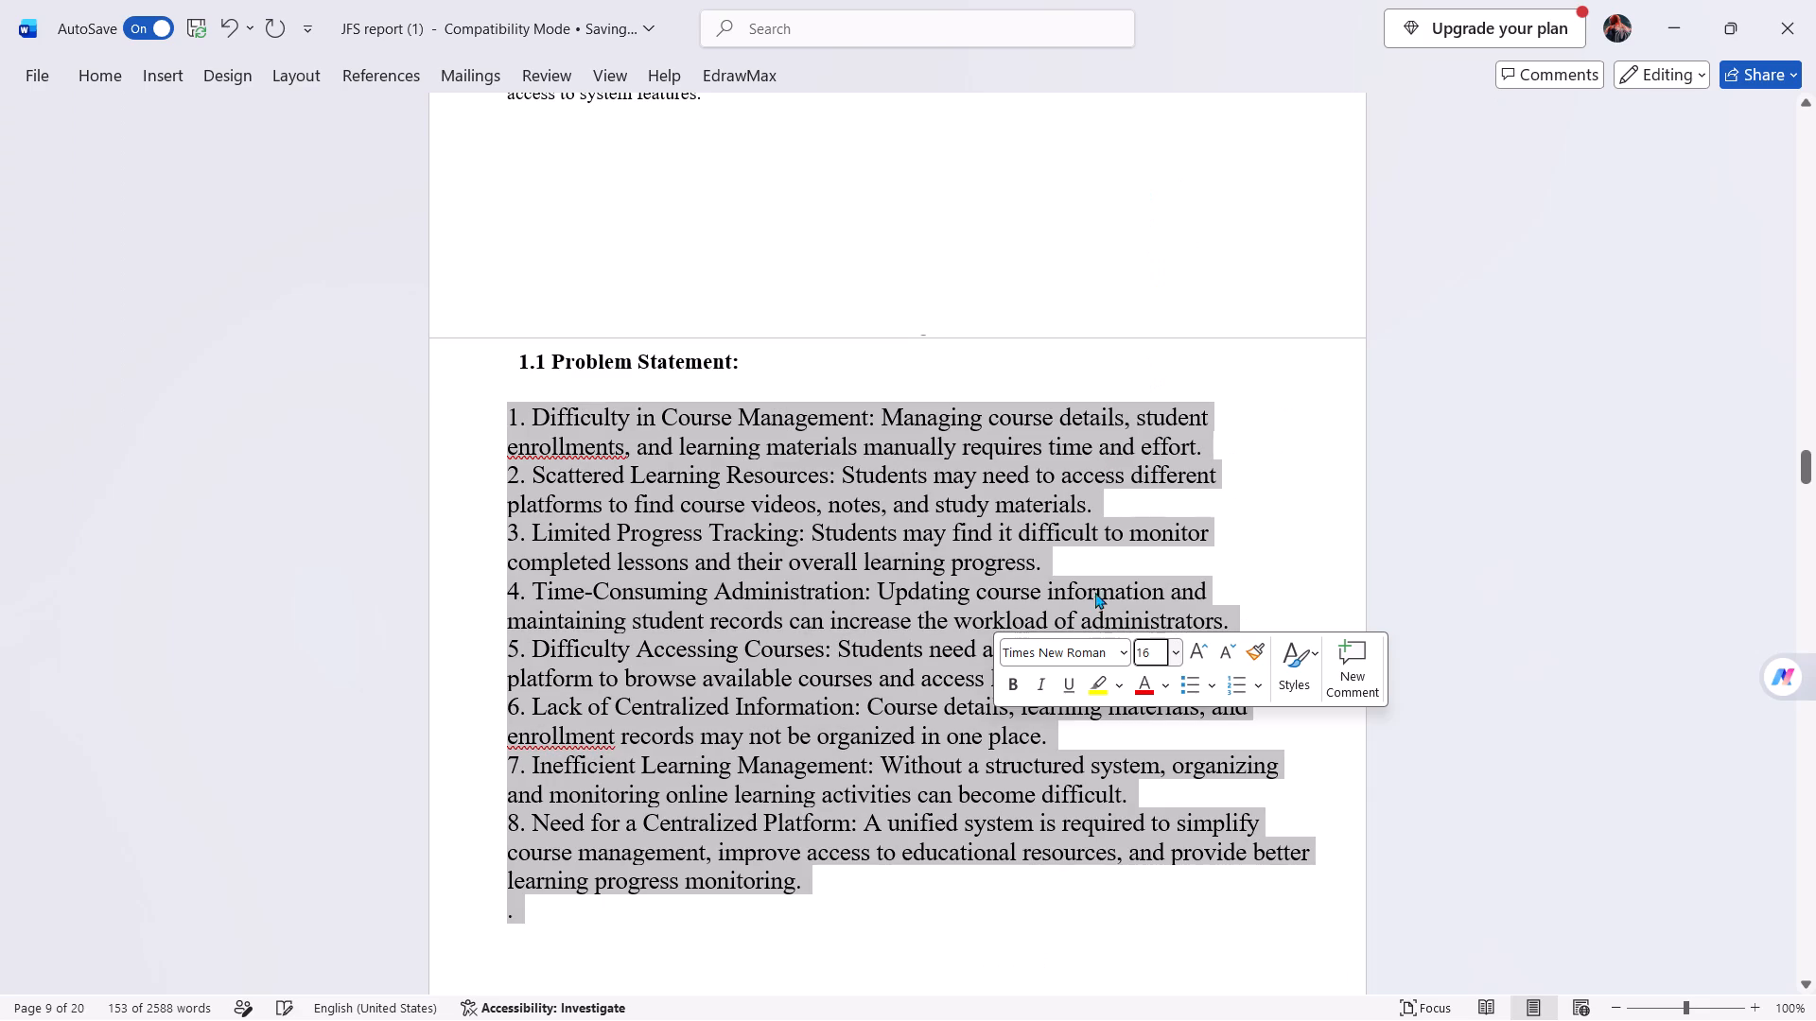
pyautogui.click(1225, 498)
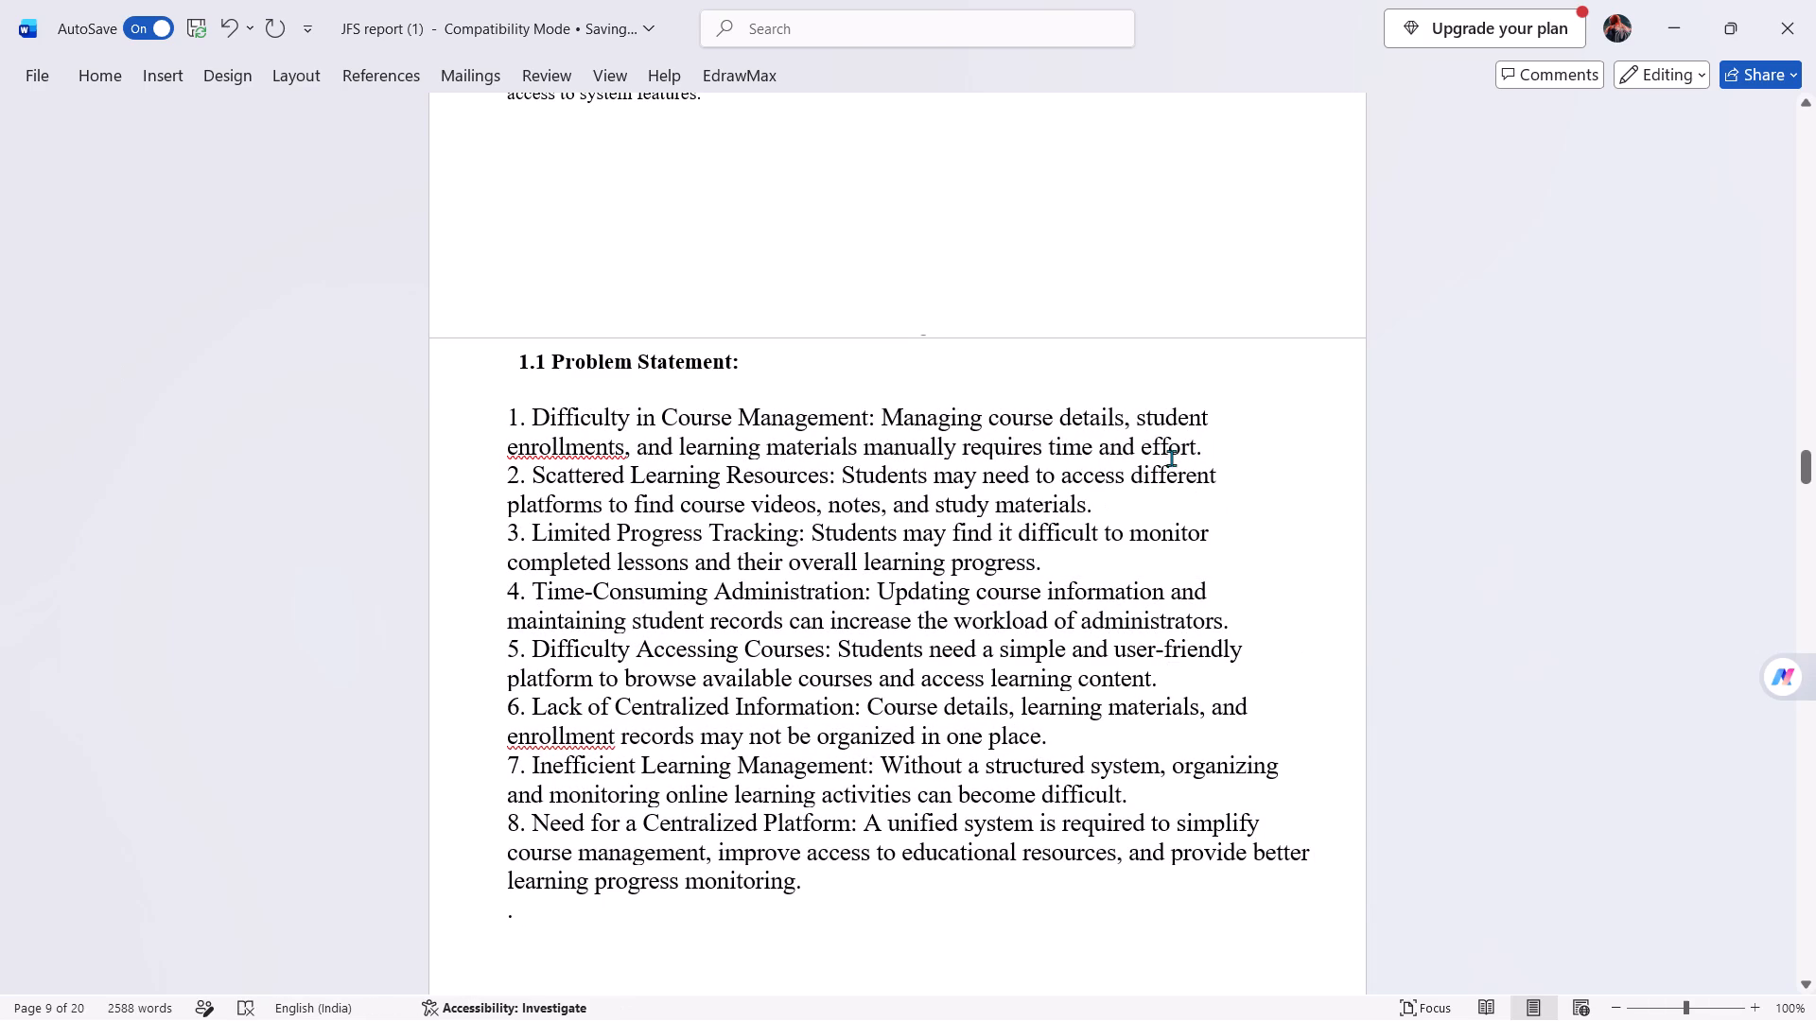
# Insert a blank line between problem statement points 1 and 2.
pyautogui.click(1202, 447)
pyautogui.press('Return')
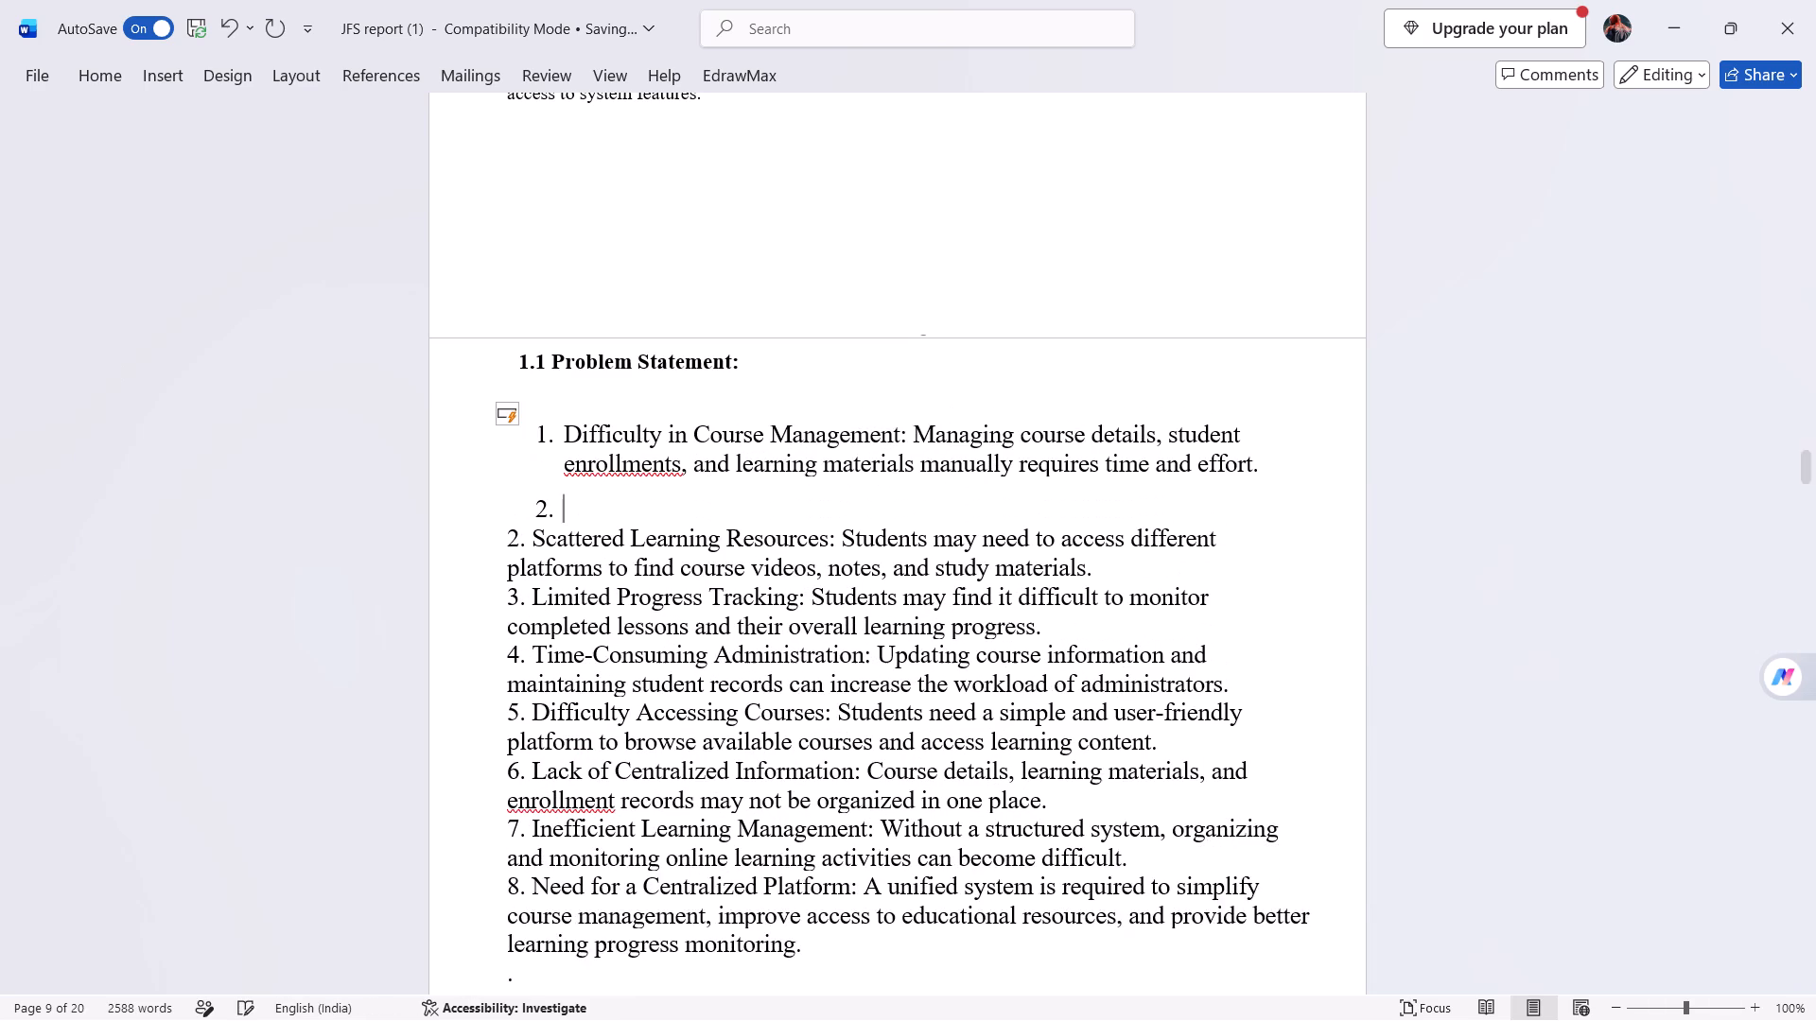
pyautogui.press('Return')
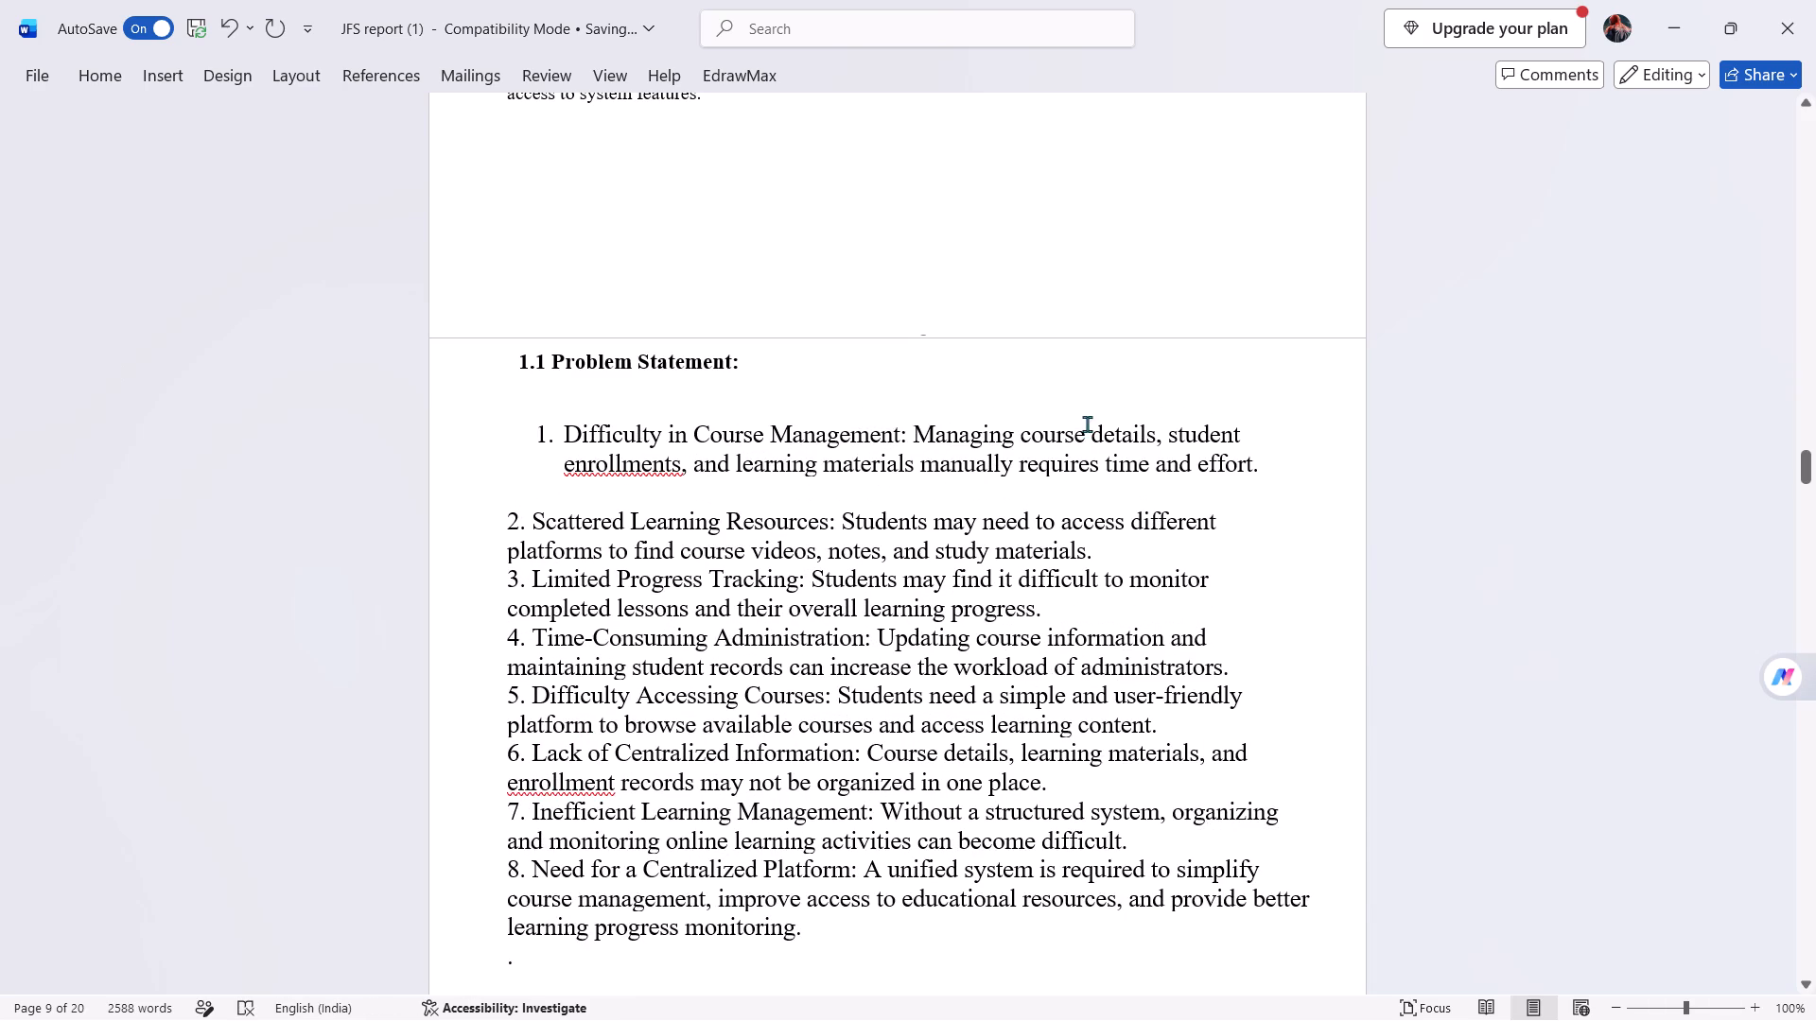
# Replace the automatic list numbering of the "Difficulty in Course Management" point with a plain-text "1." flush with the other points.
pyautogui.click(529, 453)
pyautogui.click(529, 453)
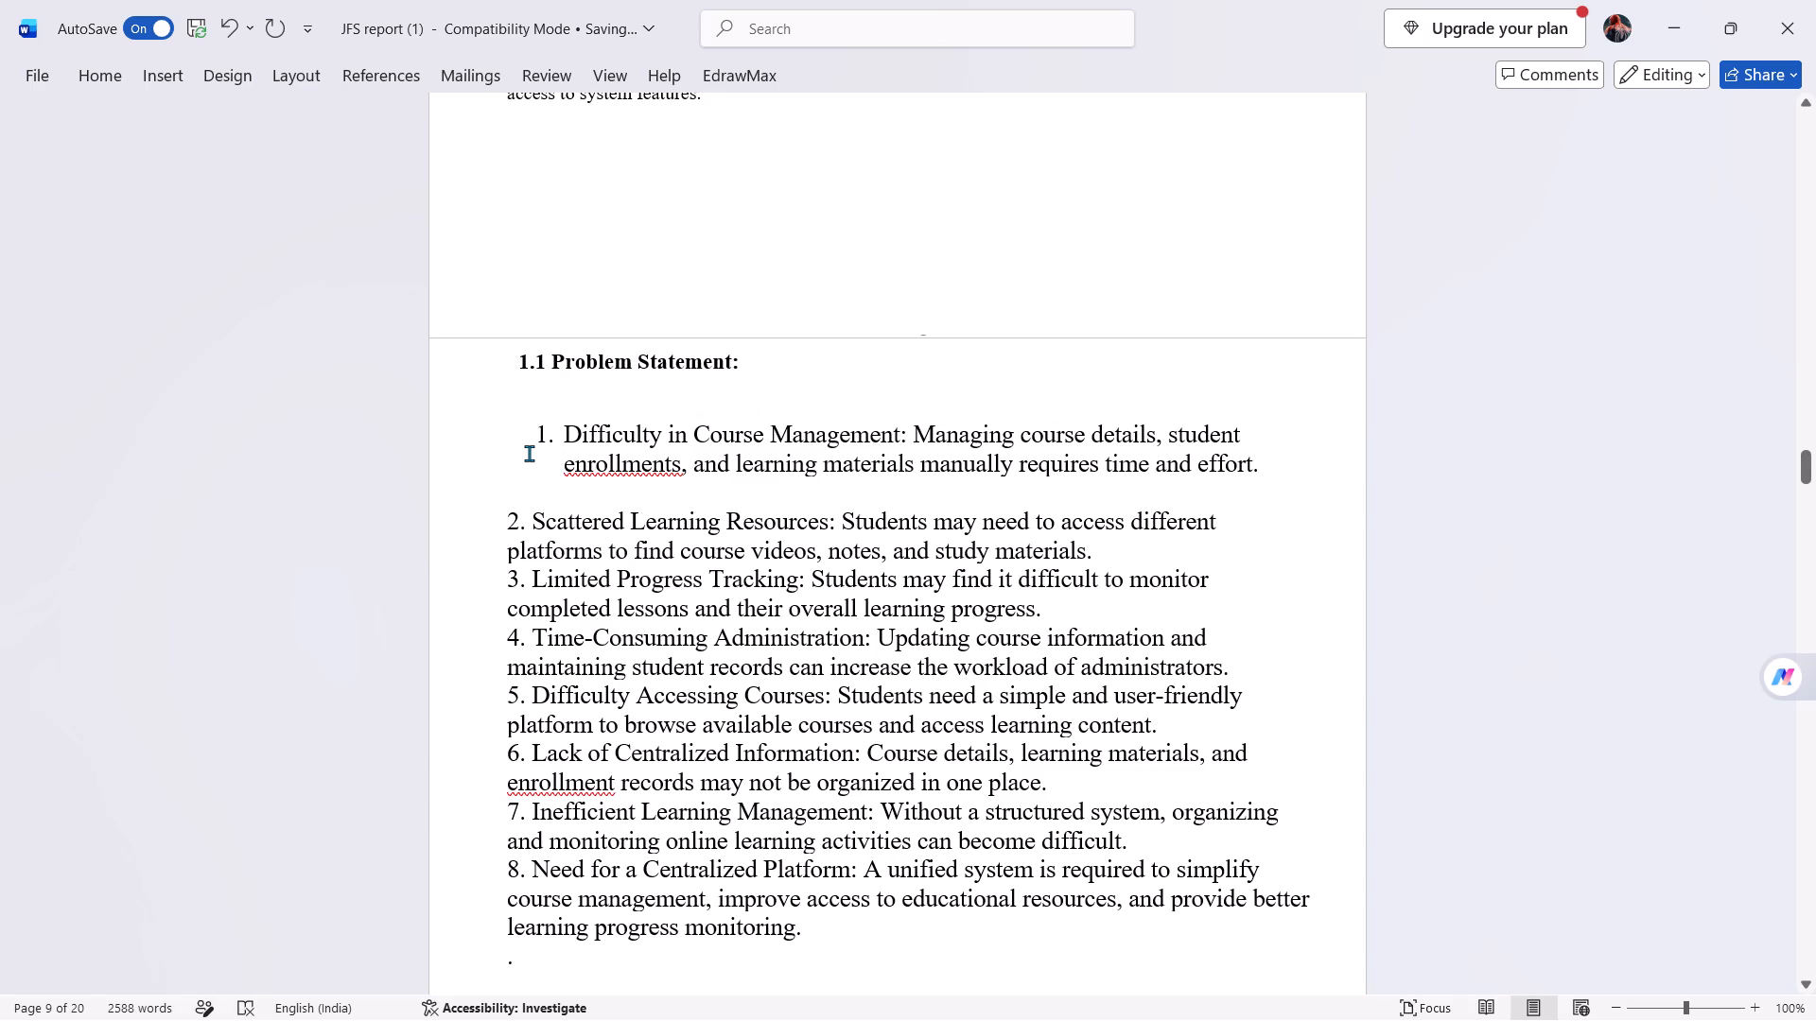
pyautogui.click(533, 440)
pyautogui.click(533, 440)
pyautogui.press('Left')
pyautogui.press('Left')
pyautogui.press('Right')
pyautogui.press('BackSpace')
pyautogui.press('BackSpace')
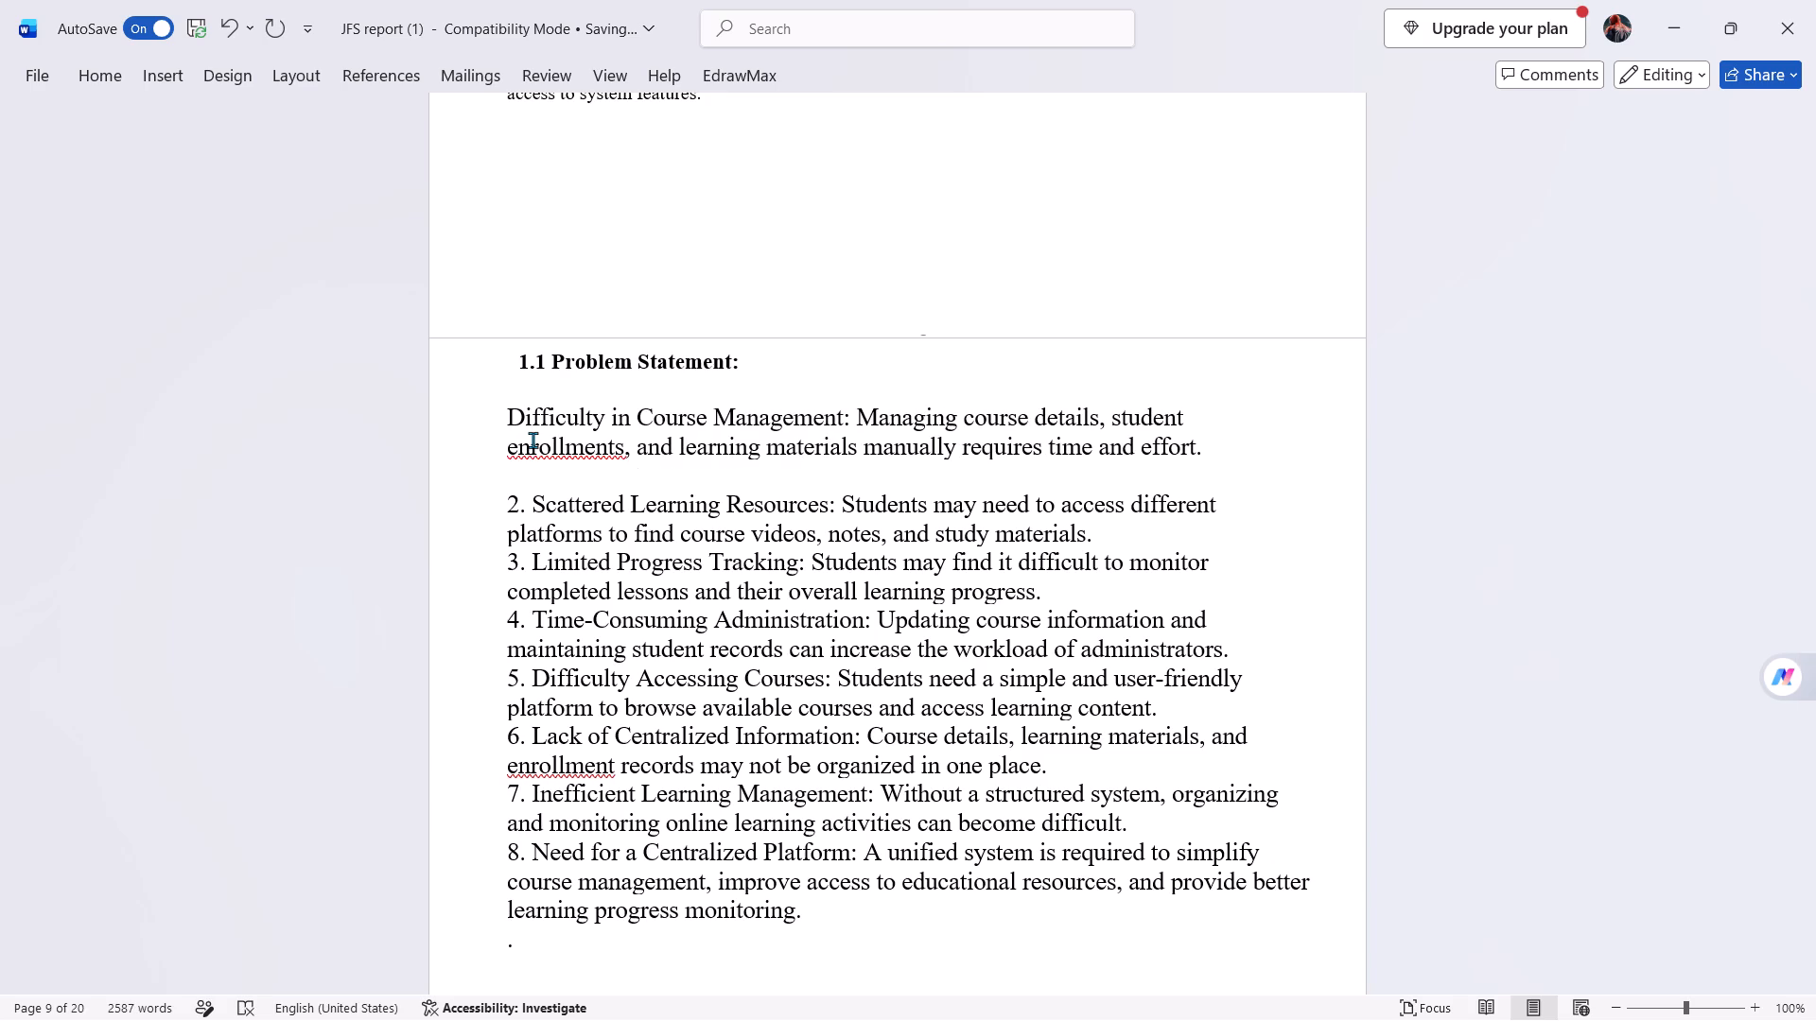
pyautogui.write('1.')
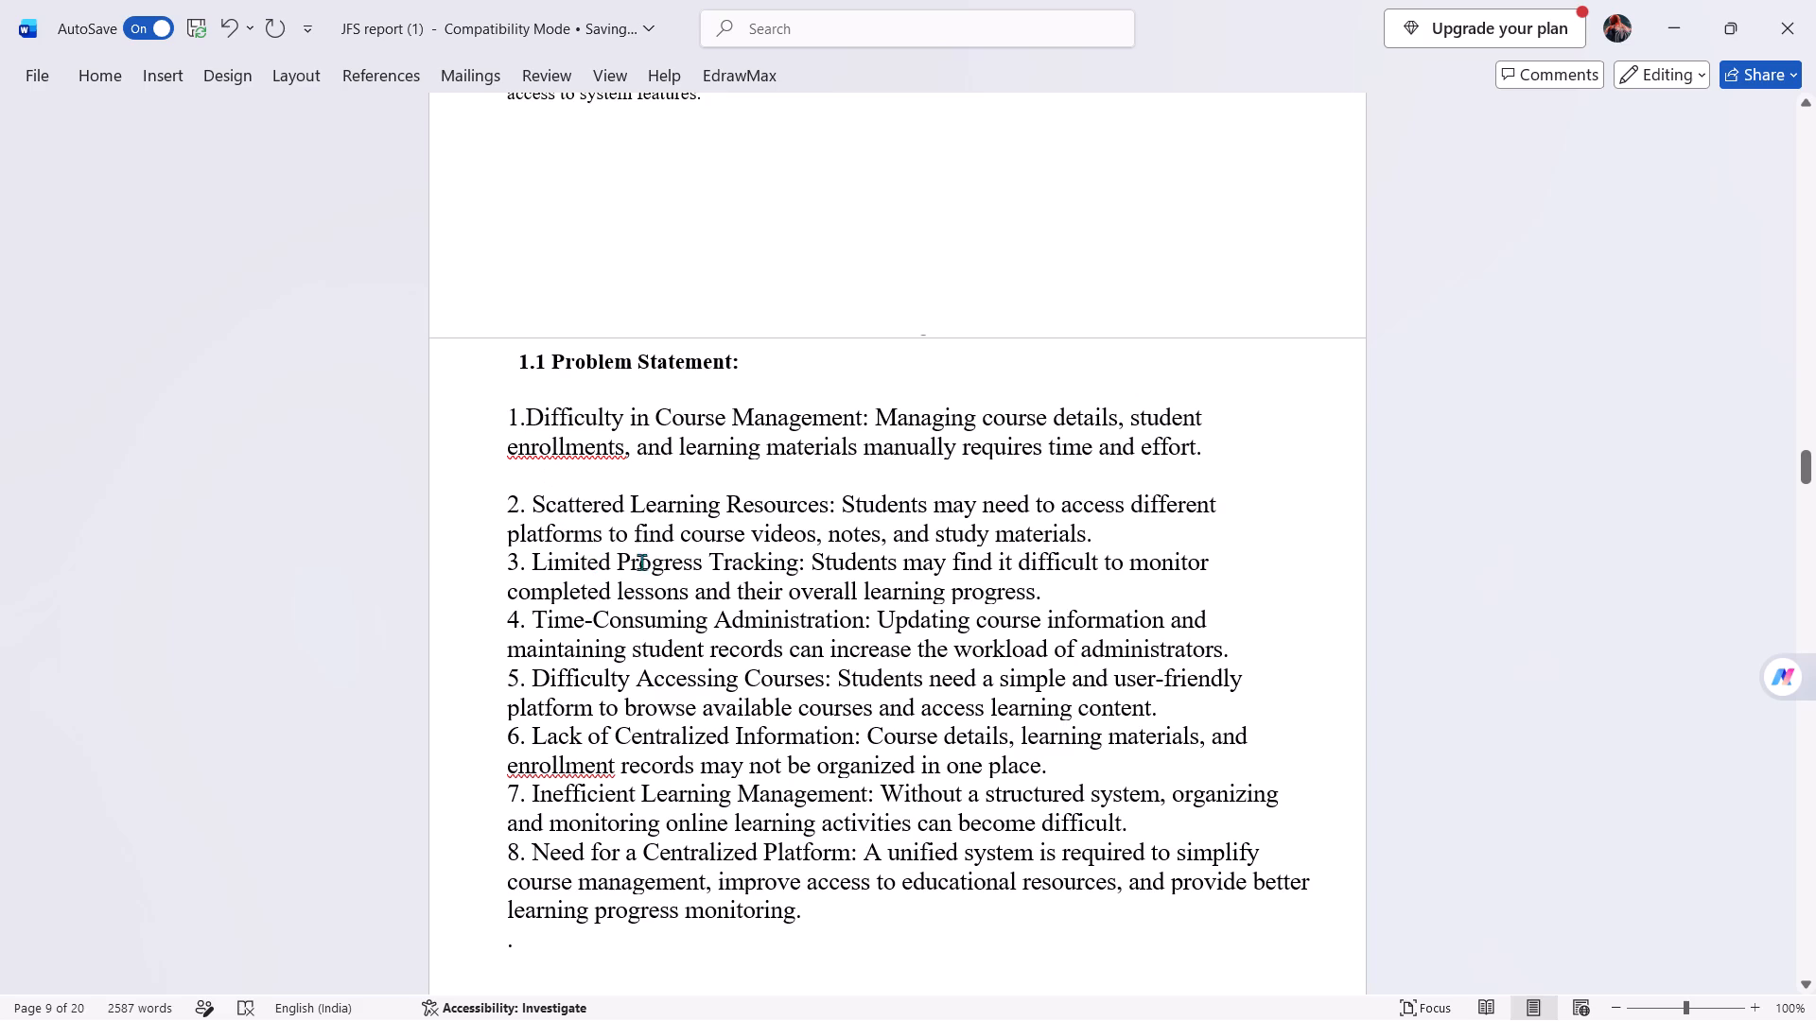
# Remove the 1.1 number from the "Problem Statement:" heading and leave one blank line above the heading.
pyautogui.click(515, 361)
pyautogui.press('Left')
pyautogui.press('Left')
pyautogui.press('Right')
pyautogui.press('Return')
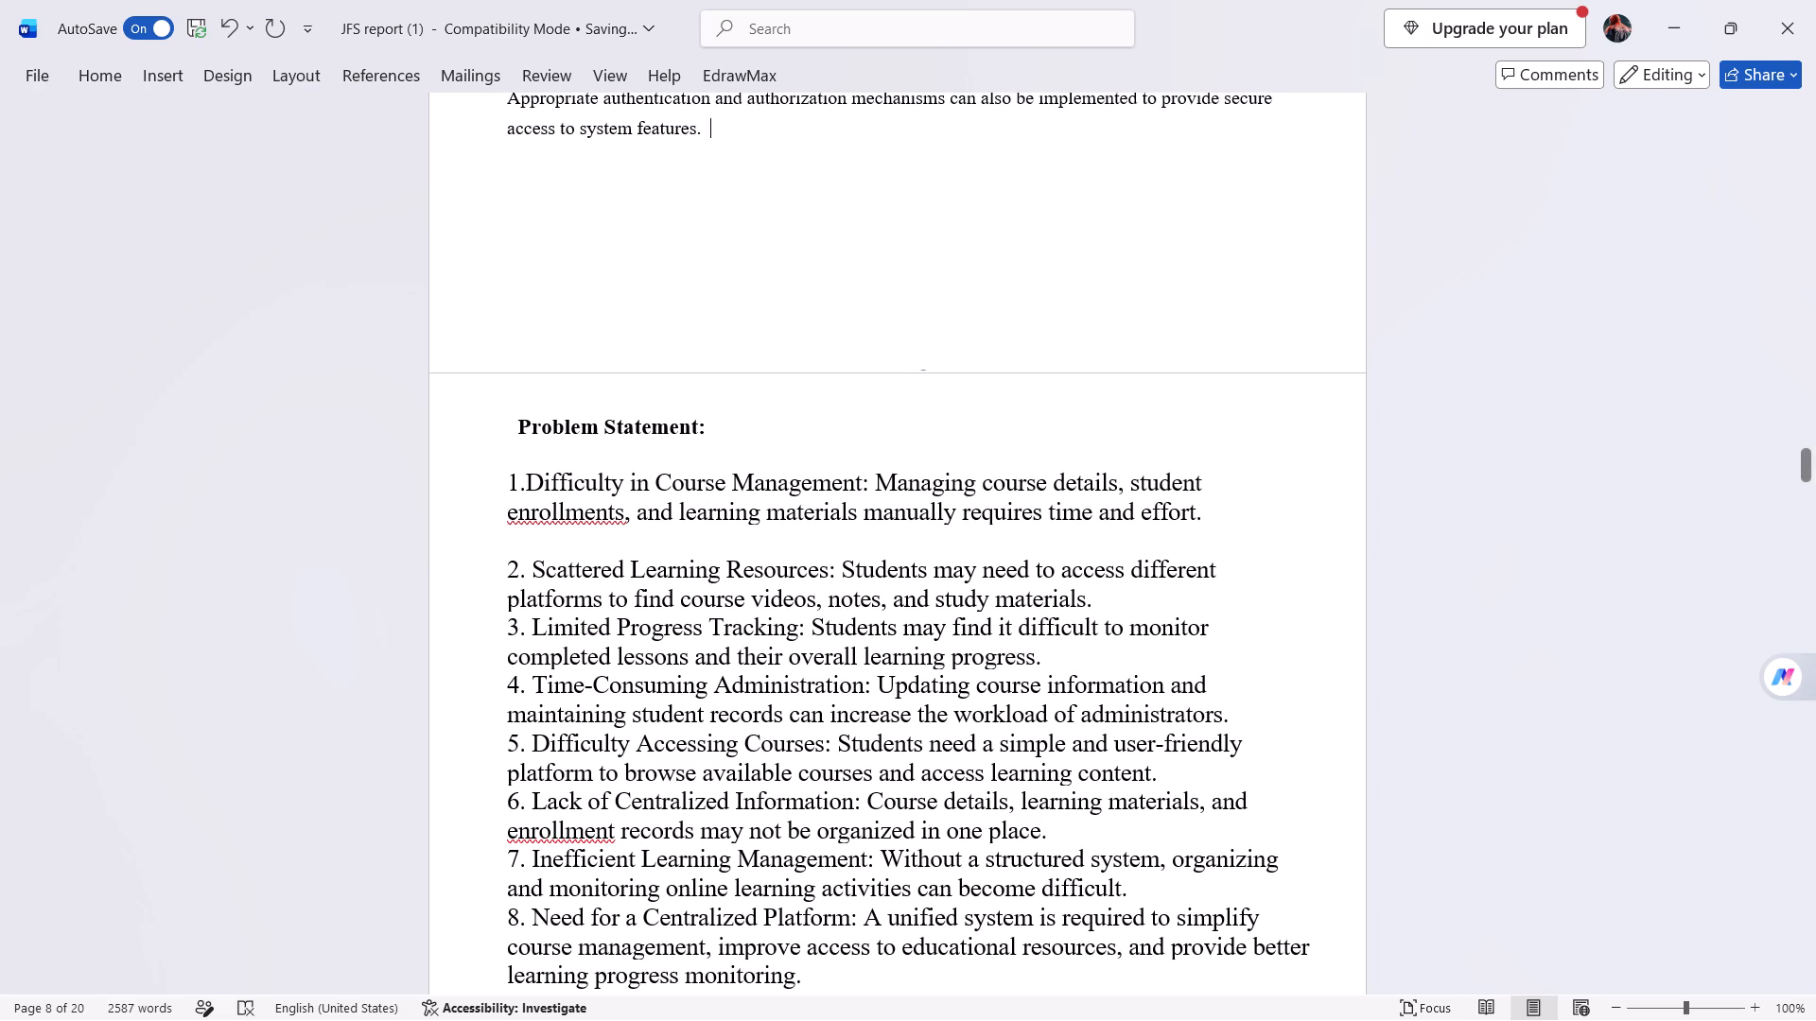
pyautogui.press('Return')
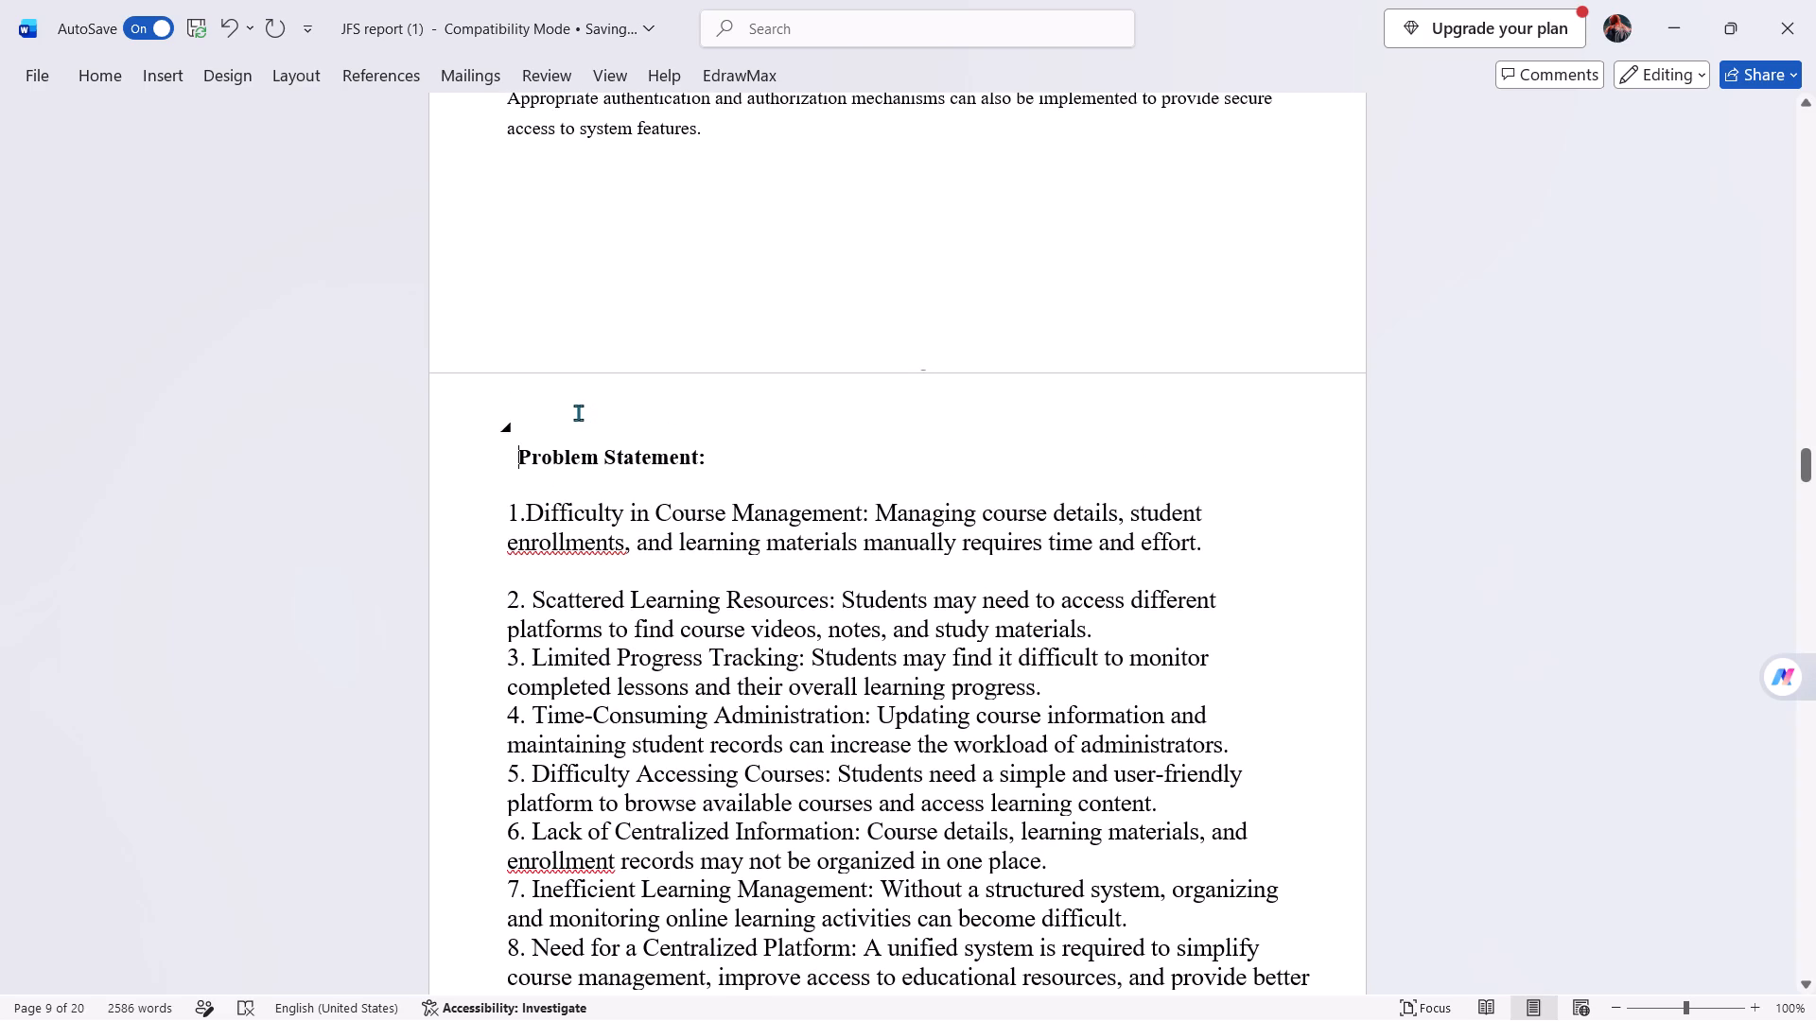
pyautogui.press('BackSpace')
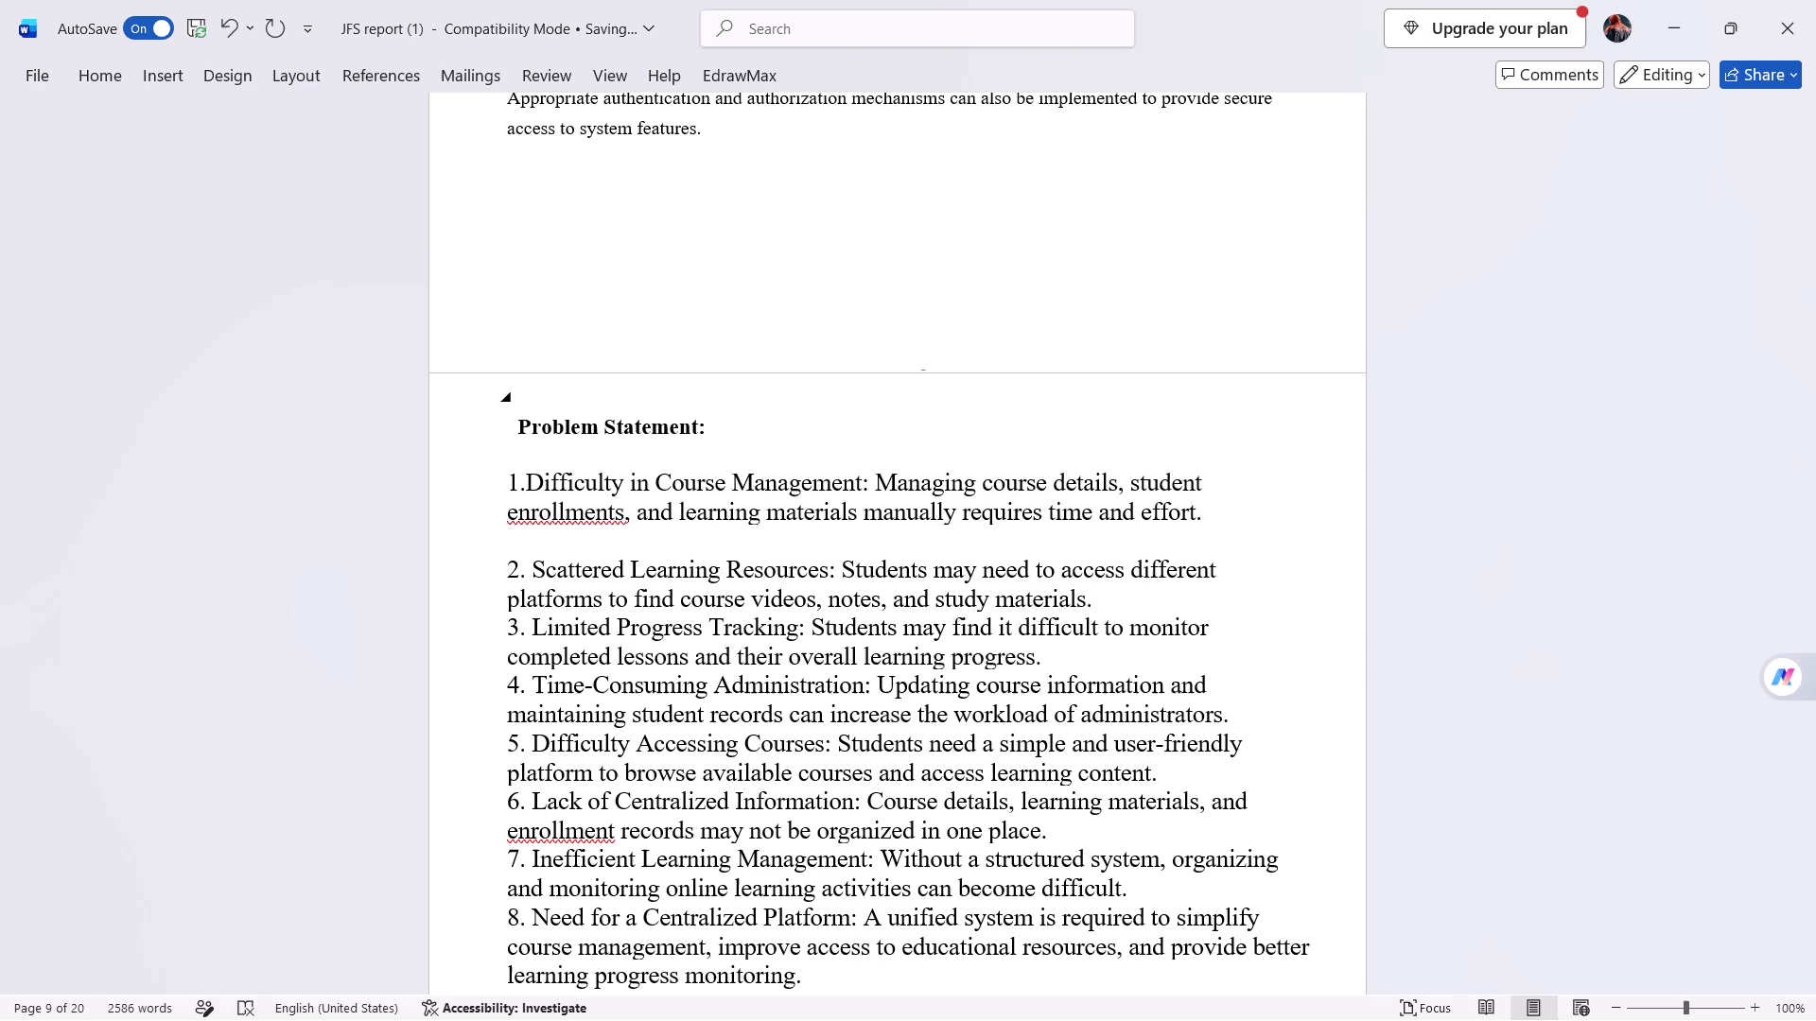
# Insert a blank line after problem statement point 2 and another after point 3.
pyautogui.click(1106, 597)
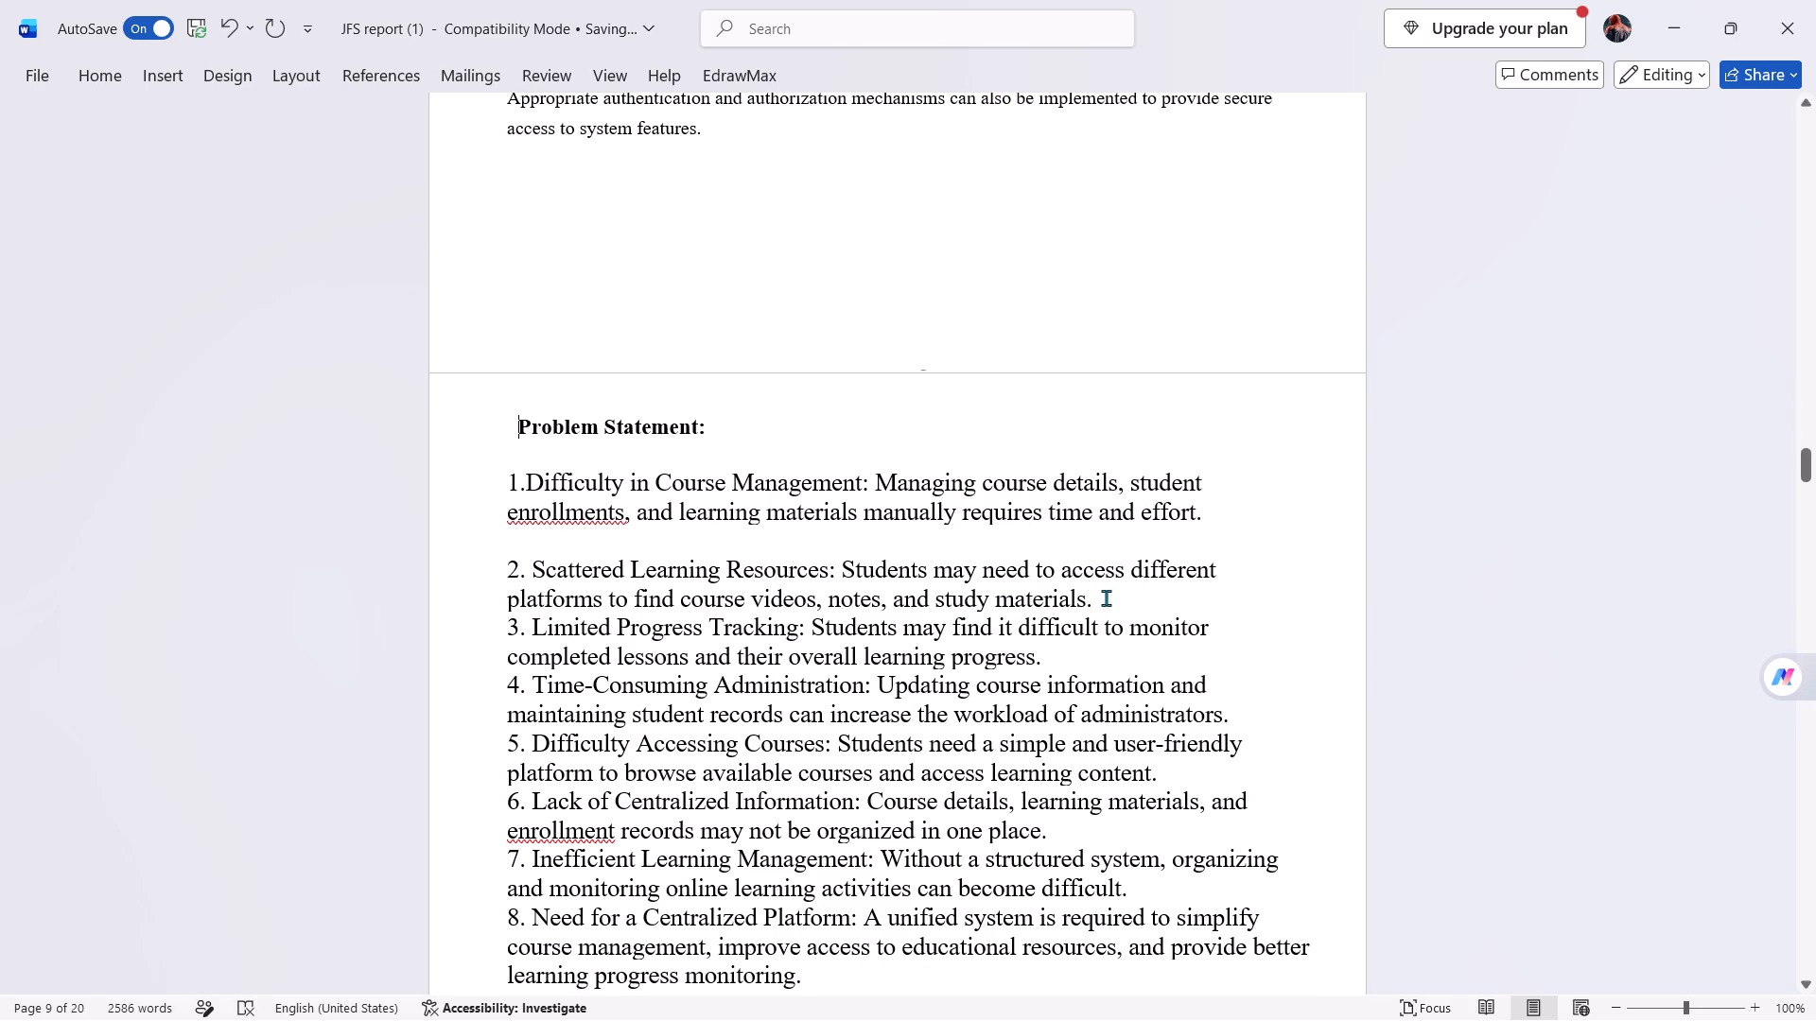
pyautogui.press('Return')
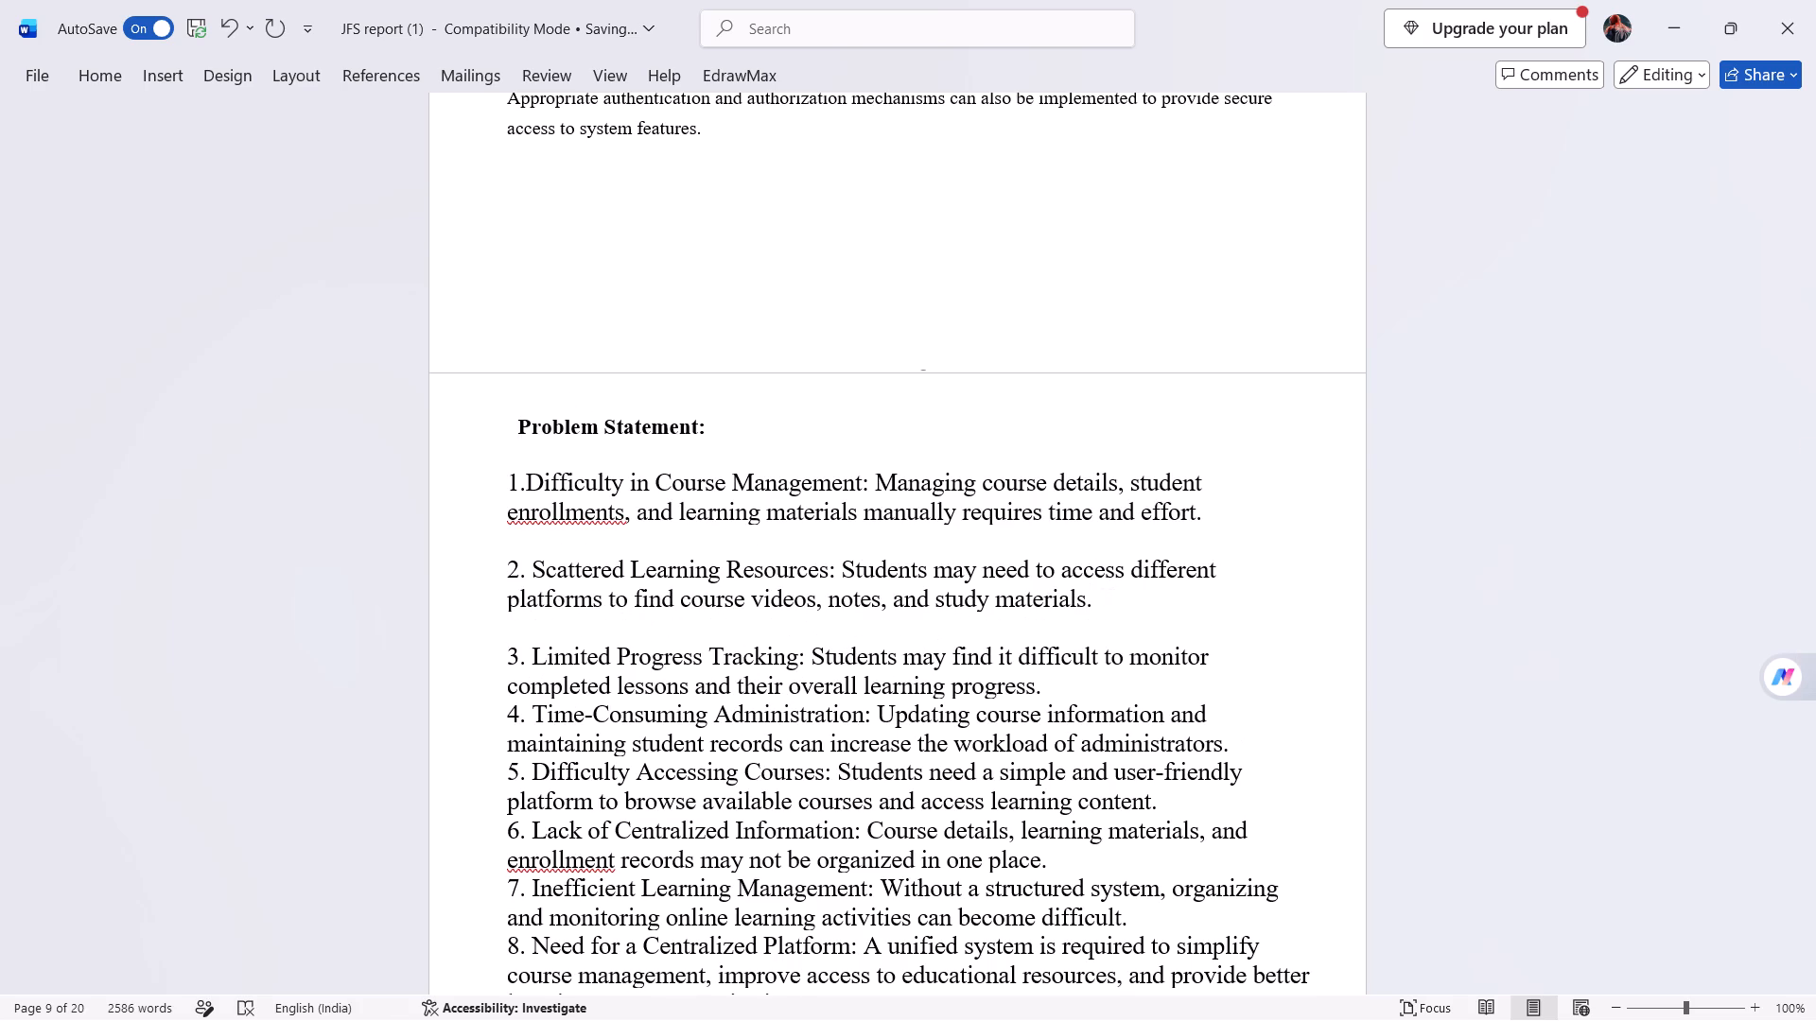
pyautogui.press('Down')
pyautogui.press('Right')
pyautogui.press('Right')
pyautogui.press('Right')
pyautogui.press('Right')
pyautogui.click(1030, 685)
pyautogui.press('Right')
pyautogui.press('Return')
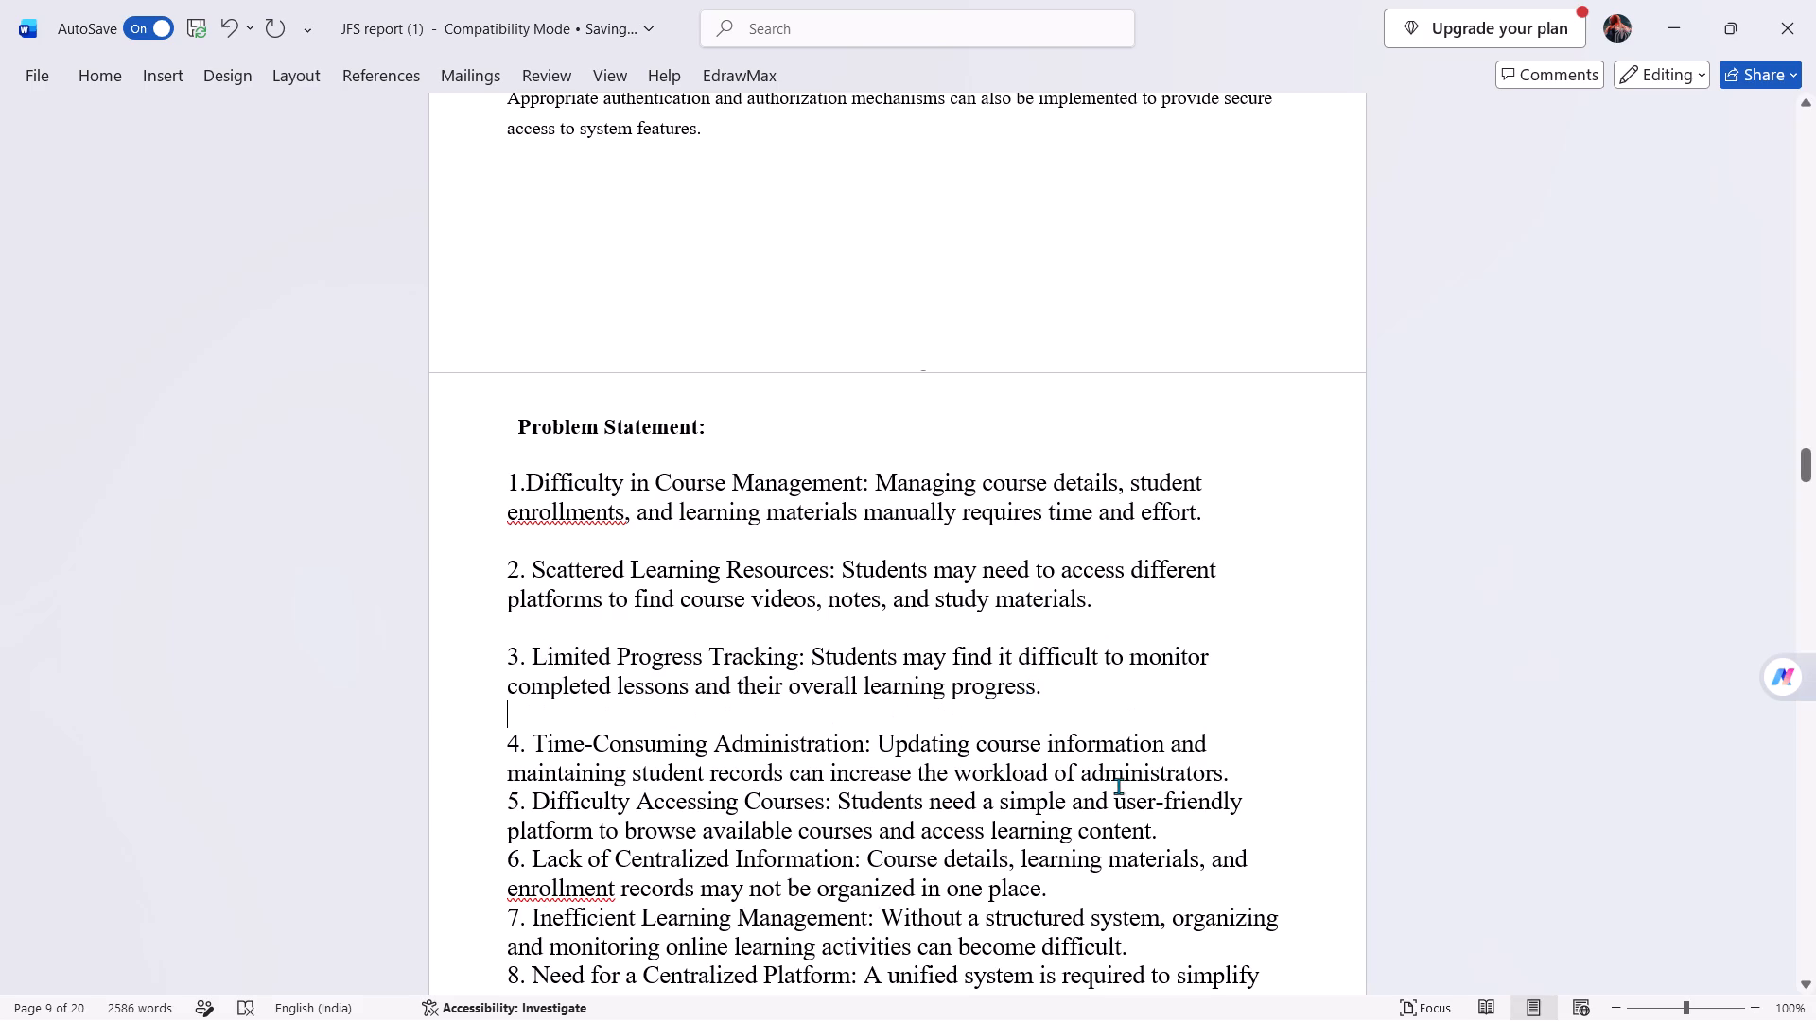
# Insert a blank line after each of problem statement points 4, 5, 6 and 7.
pyautogui.click(1248, 774)
pyautogui.press('Return')
pyautogui.click(1173, 857)
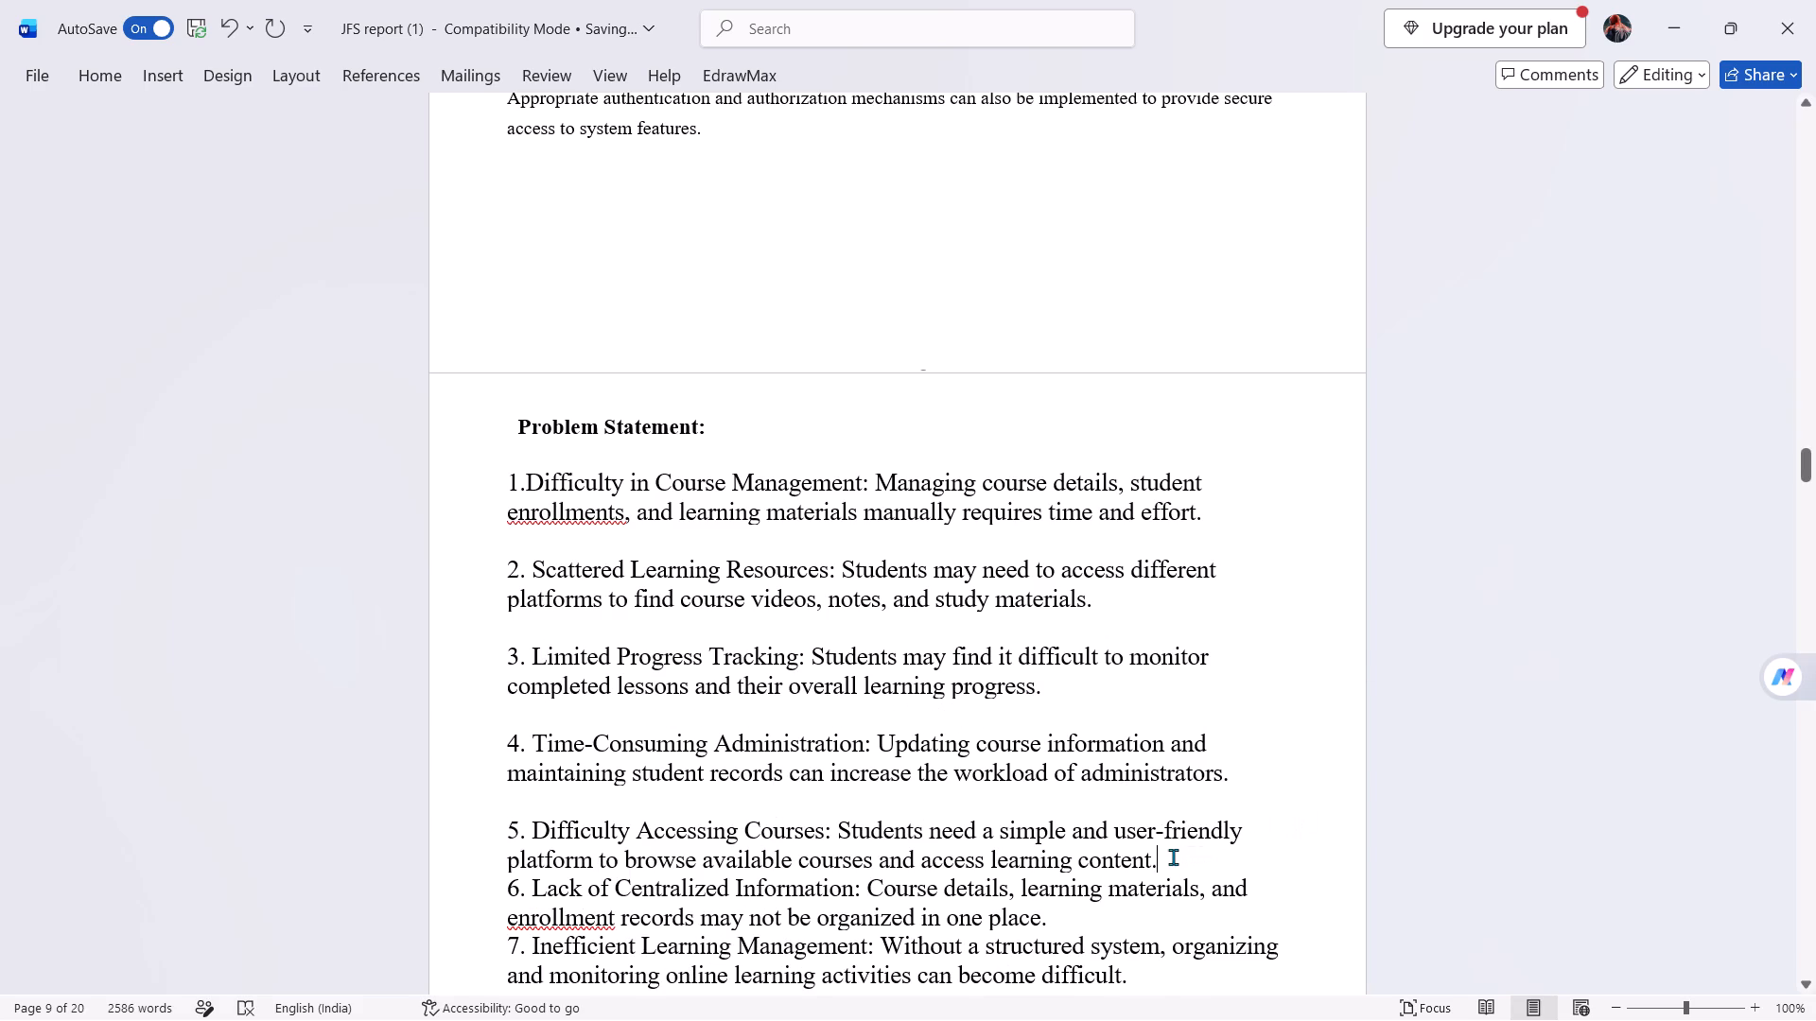
pyautogui.press('Return')
pyautogui.click(1076, 945)
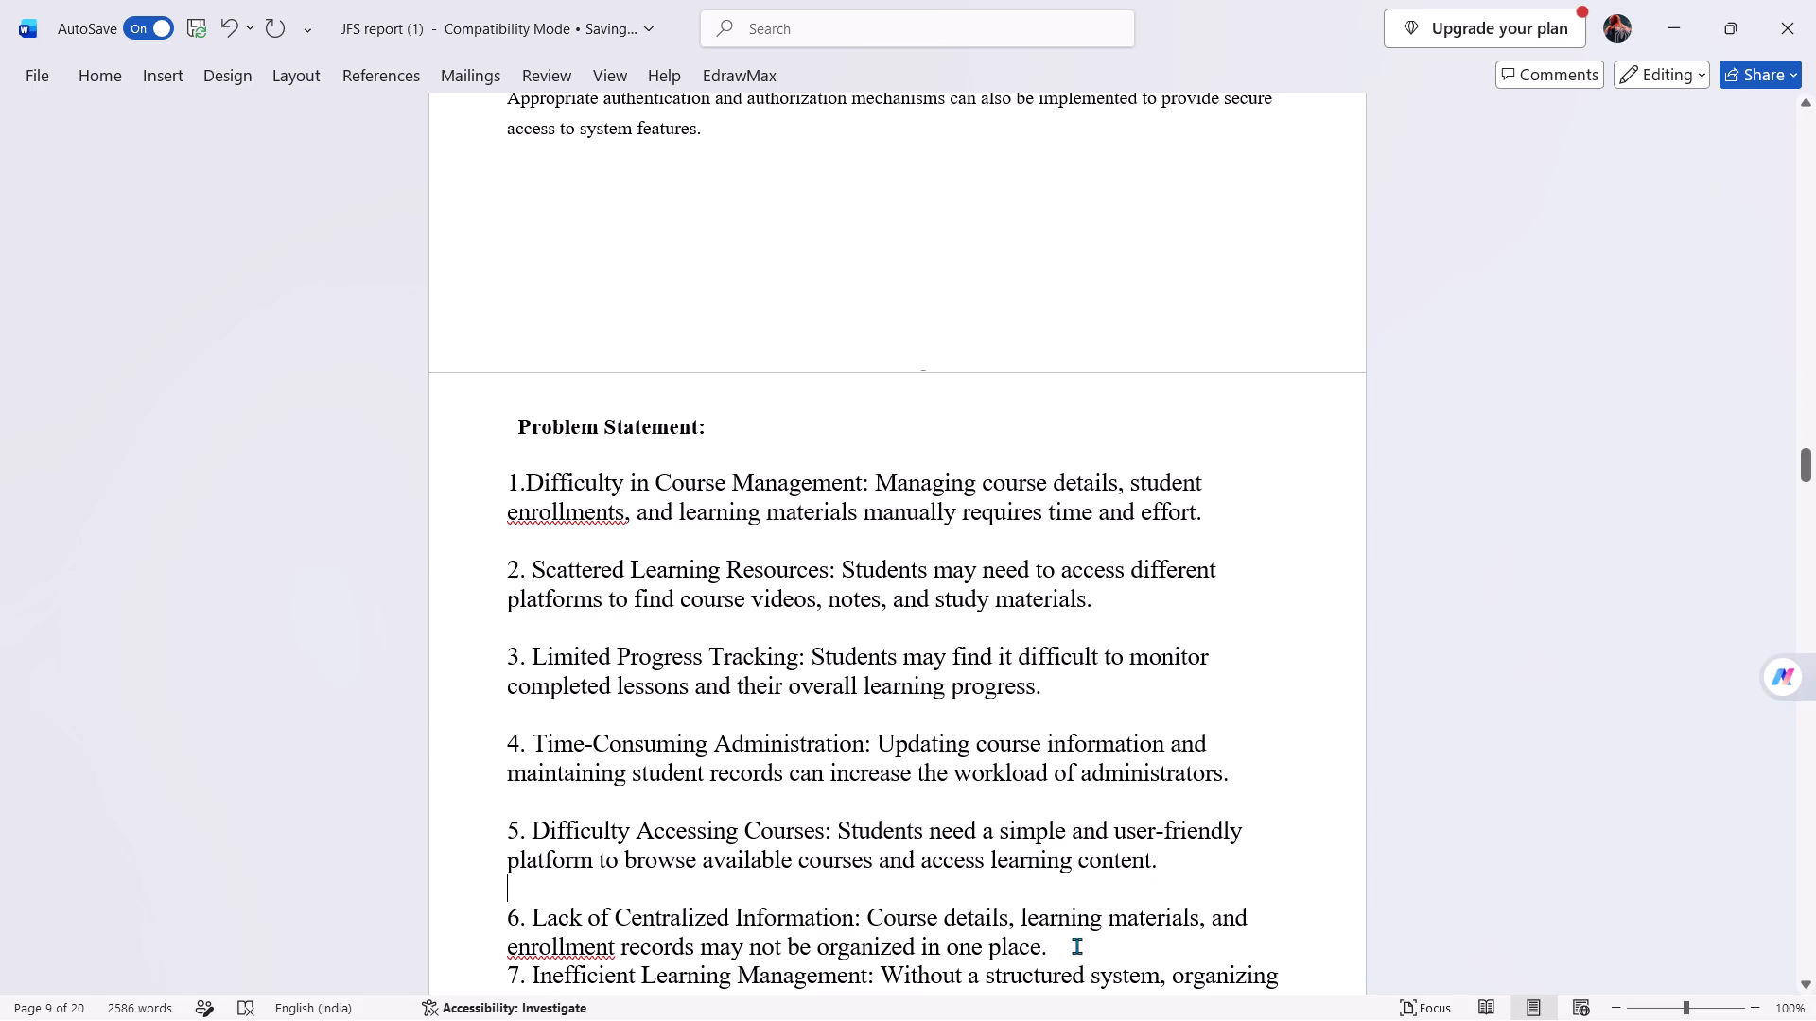
pyautogui.press('Return')
pyautogui.scroll(-1, 1076, 945)
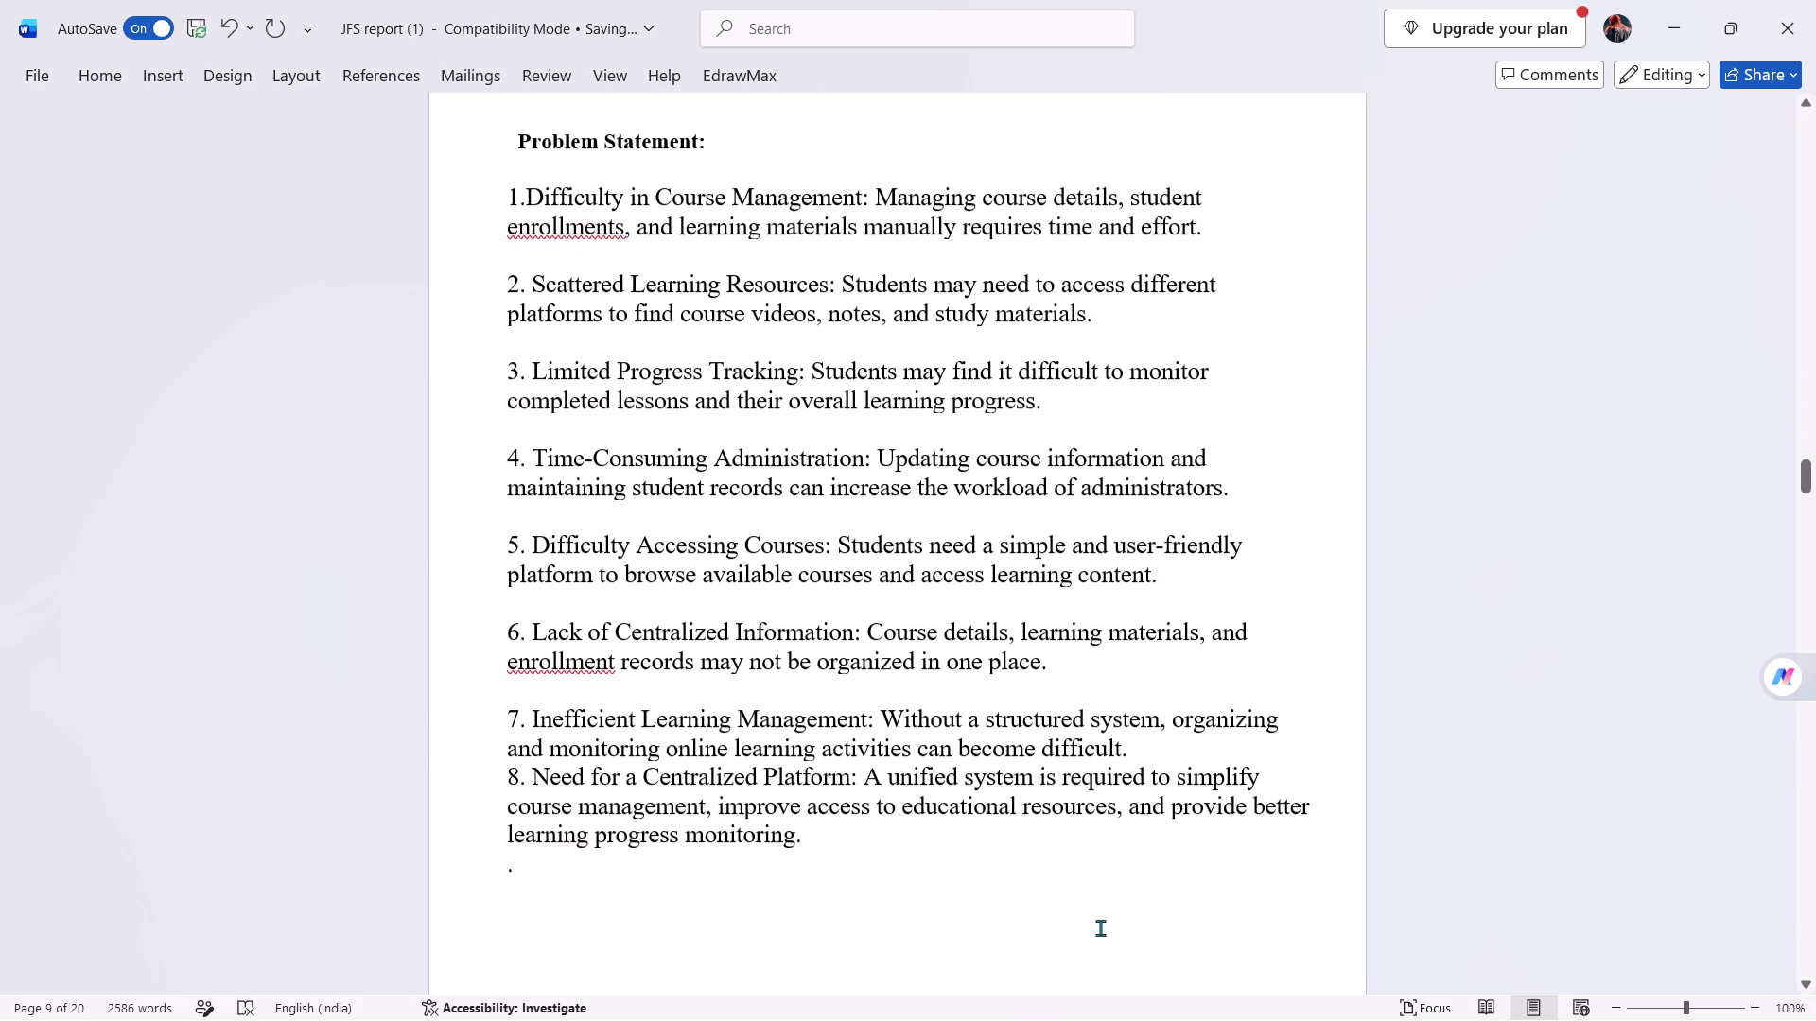
pyautogui.click(1136, 753)
pyautogui.press('Return')
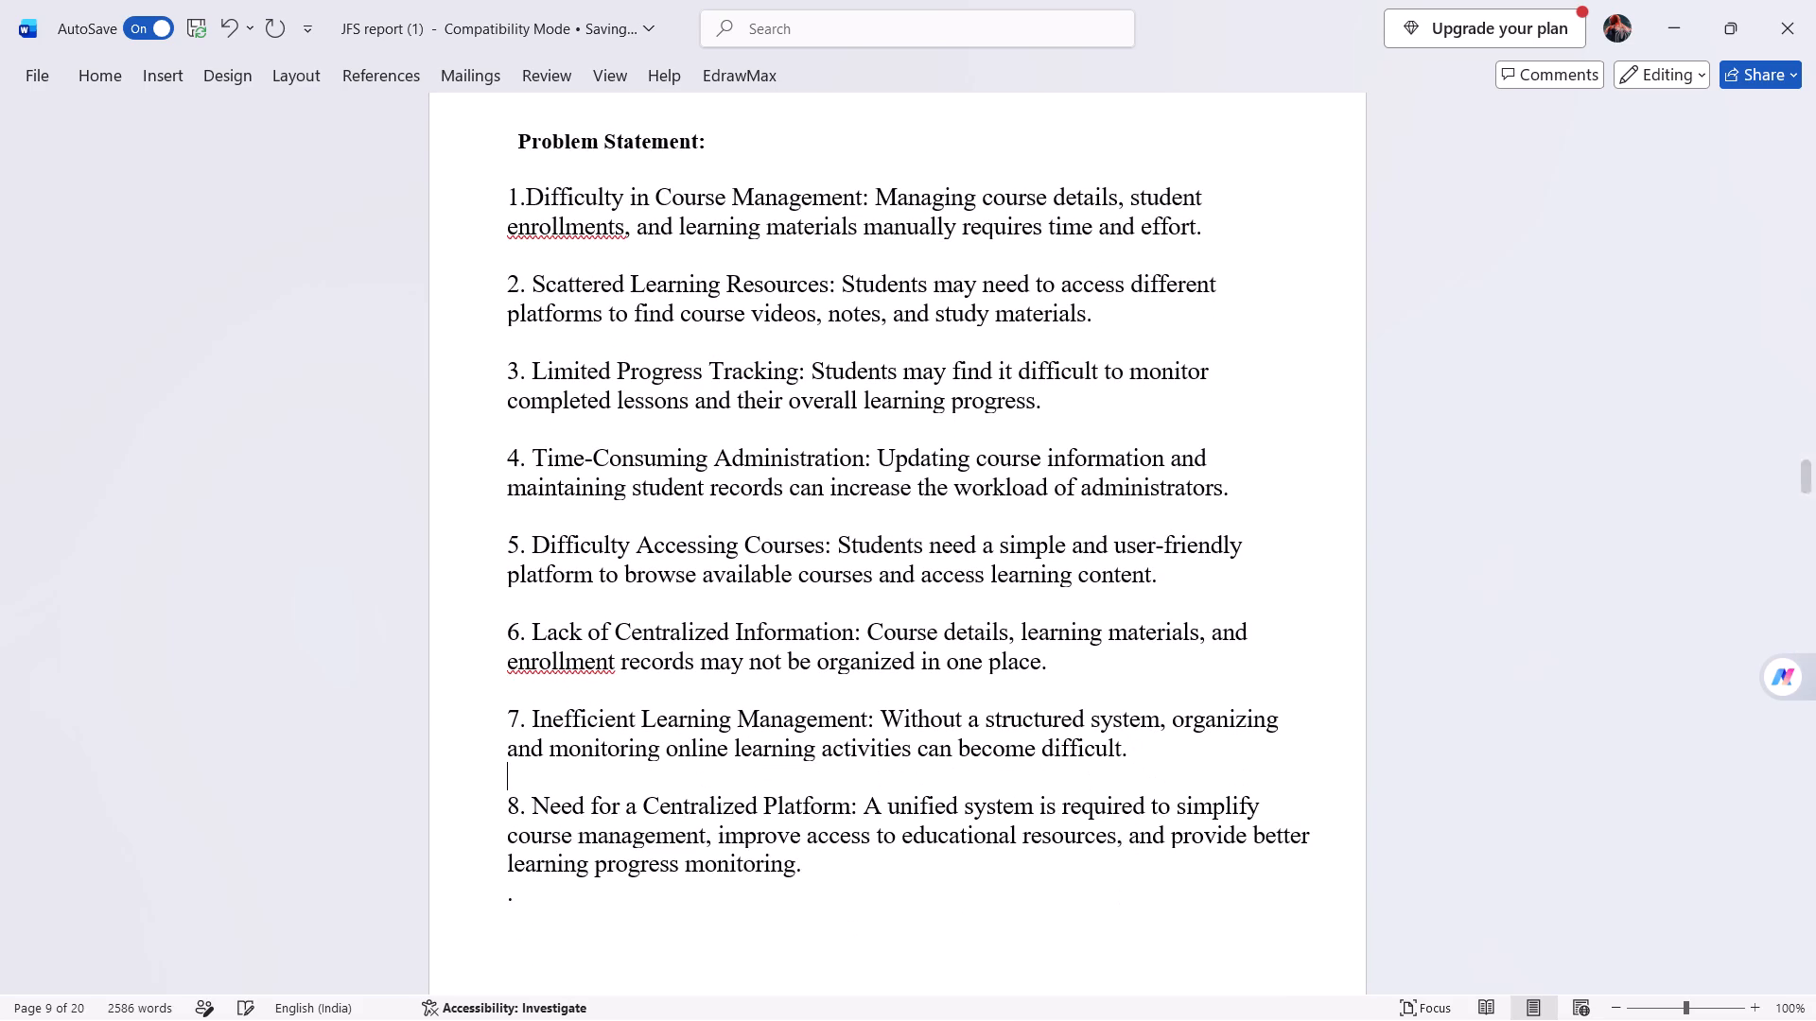
# Delete the stray period and its line below problem statement point 8.
pyautogui.scroll(-2, 1136, 753)
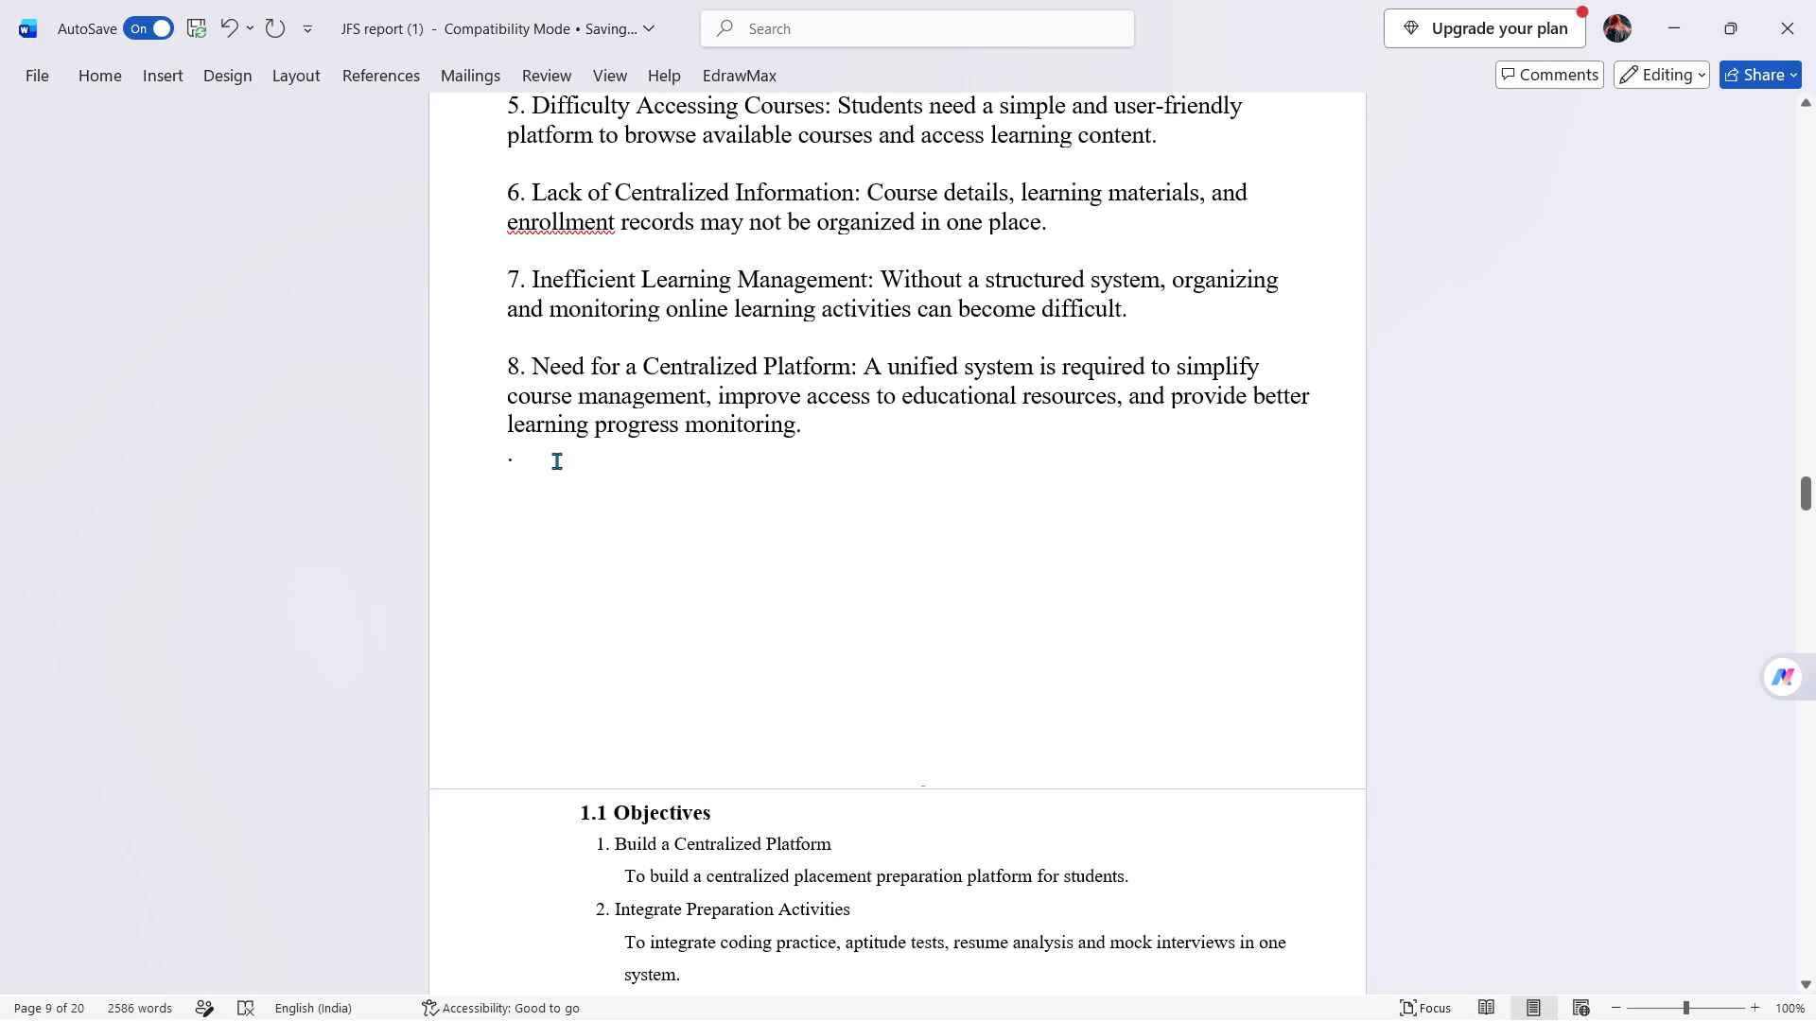
pyautogui.click(556, 460)
pyautogui.press('BackSpace')
pyautogui.press('BackSpace')
pyautogui.scroll(-2, 556, 460)
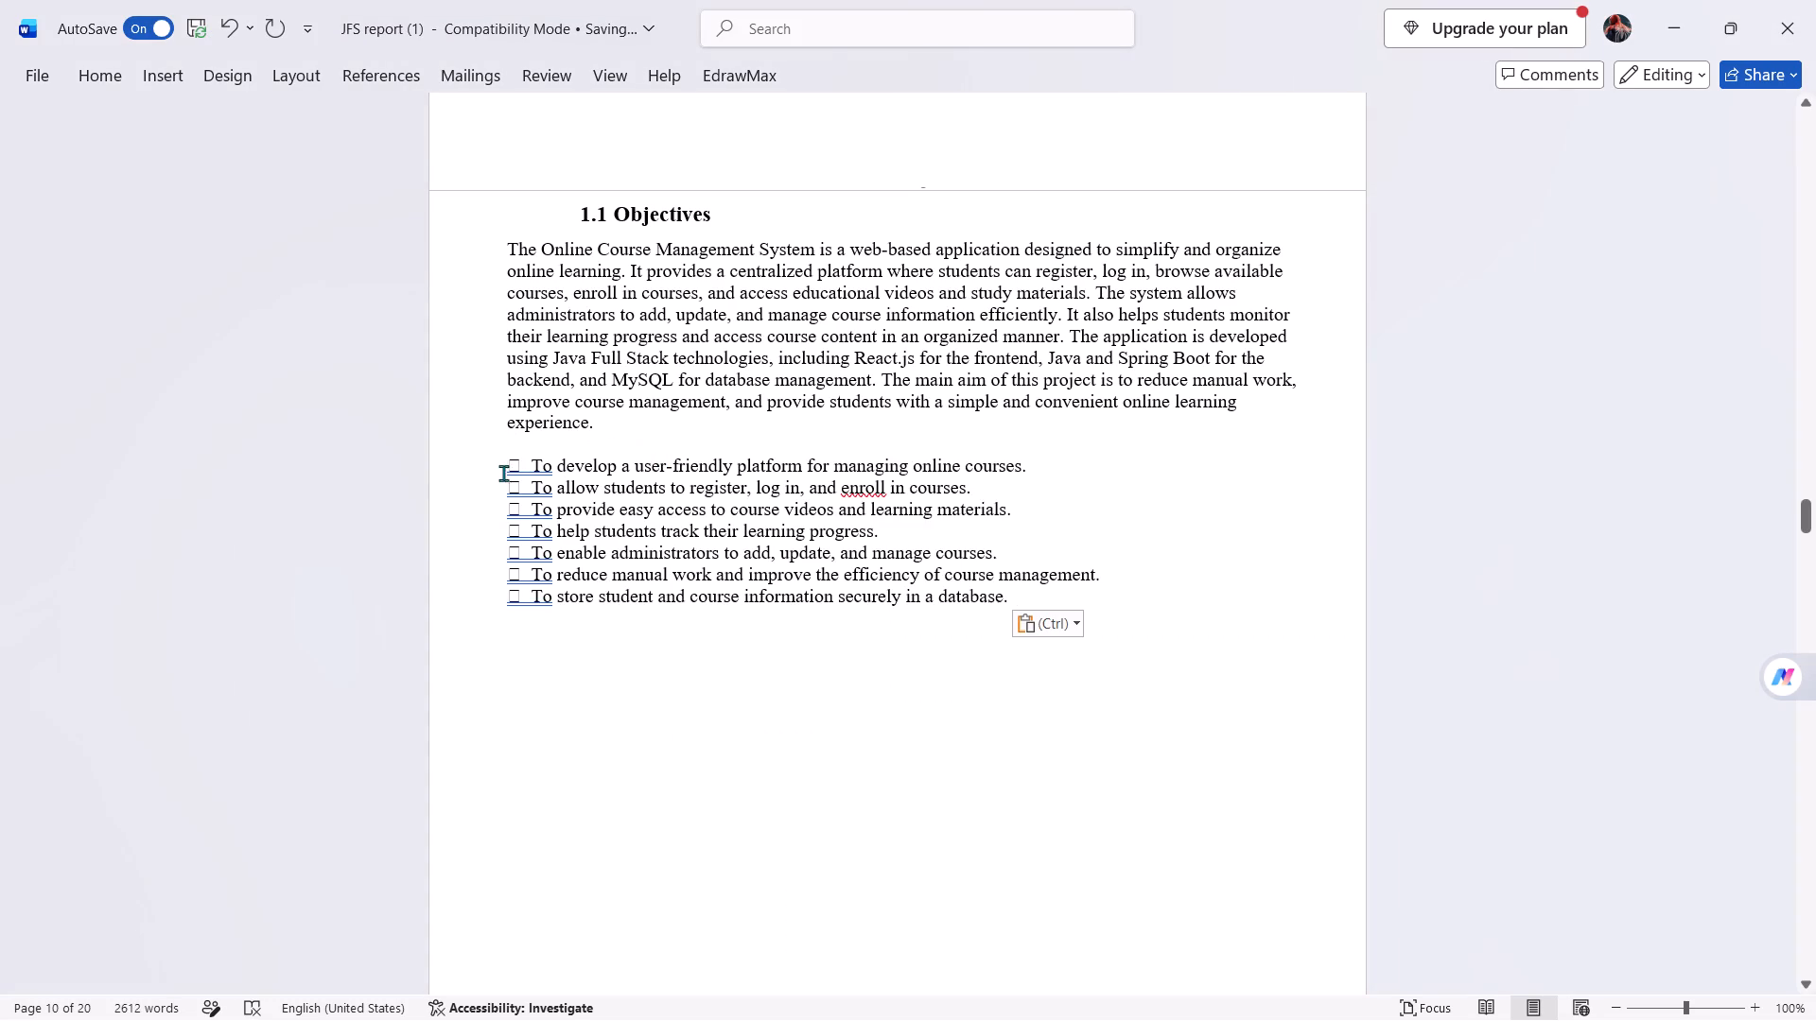
# Format the seven pasted objectives as a numbered list.
pyautogui.moveTo(499, 466); pyautogui.dragTo(1004, 589)
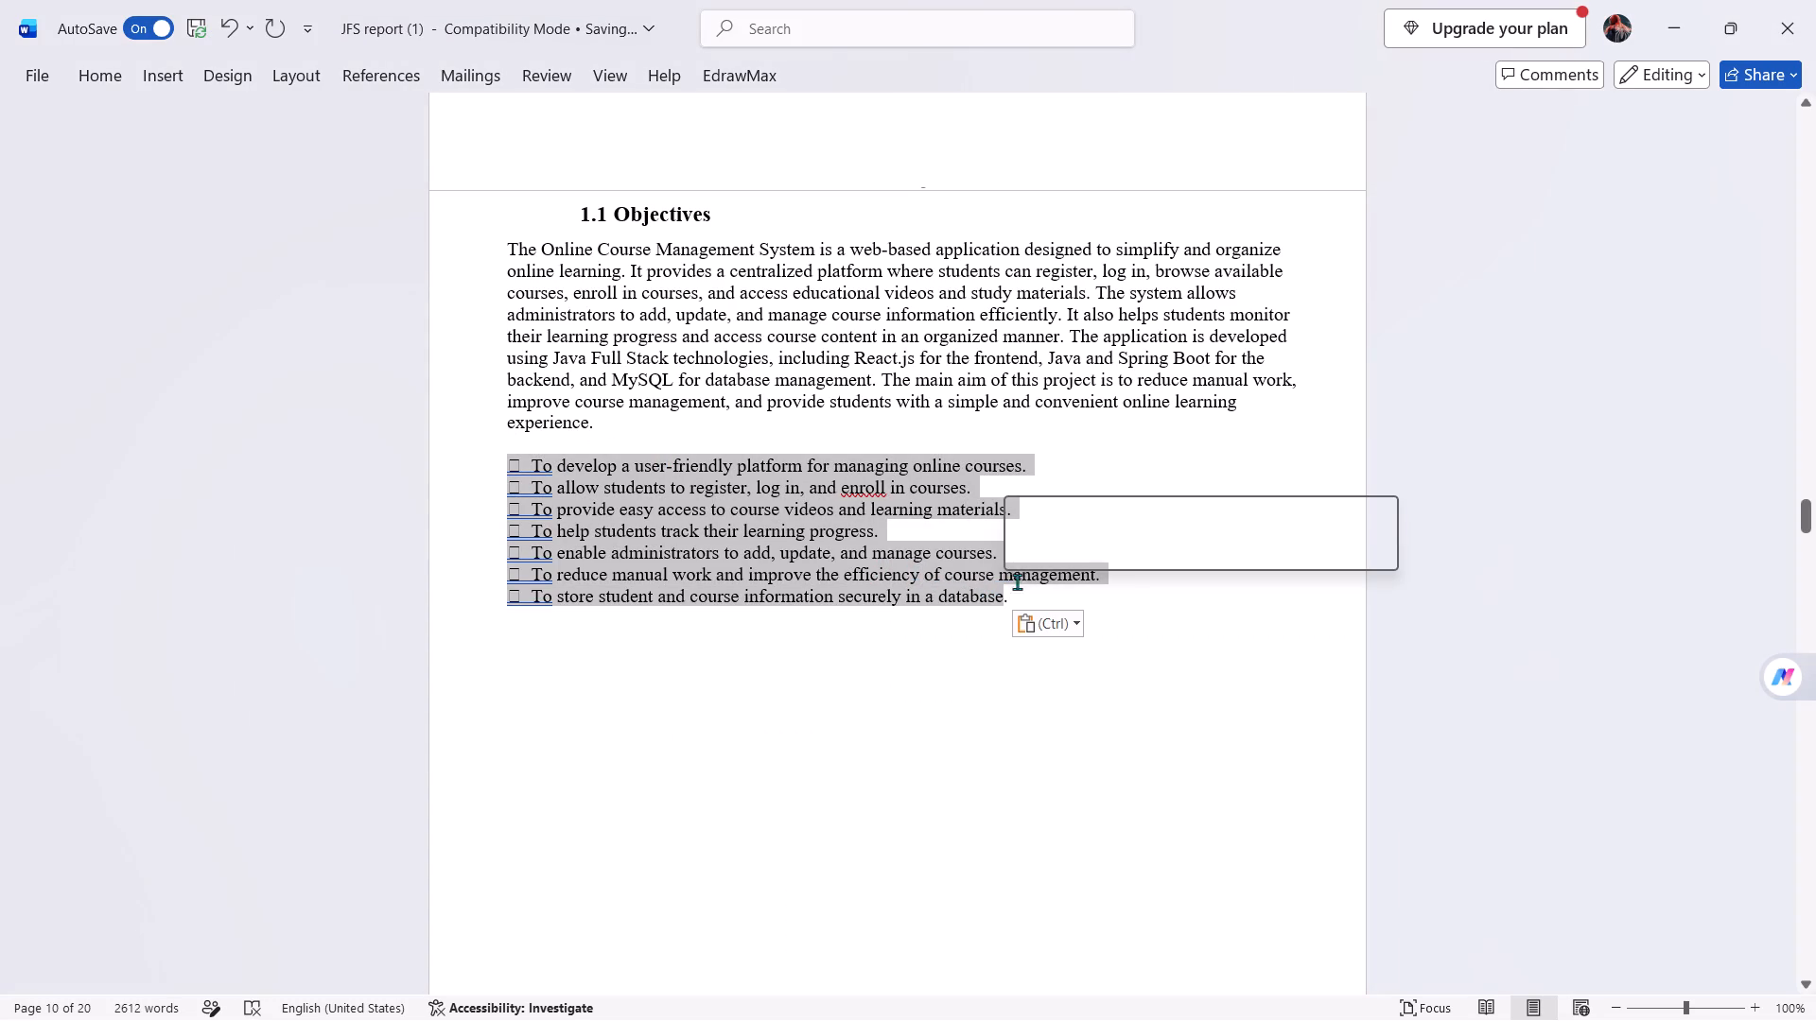
pyautogui.click(1241, 541)
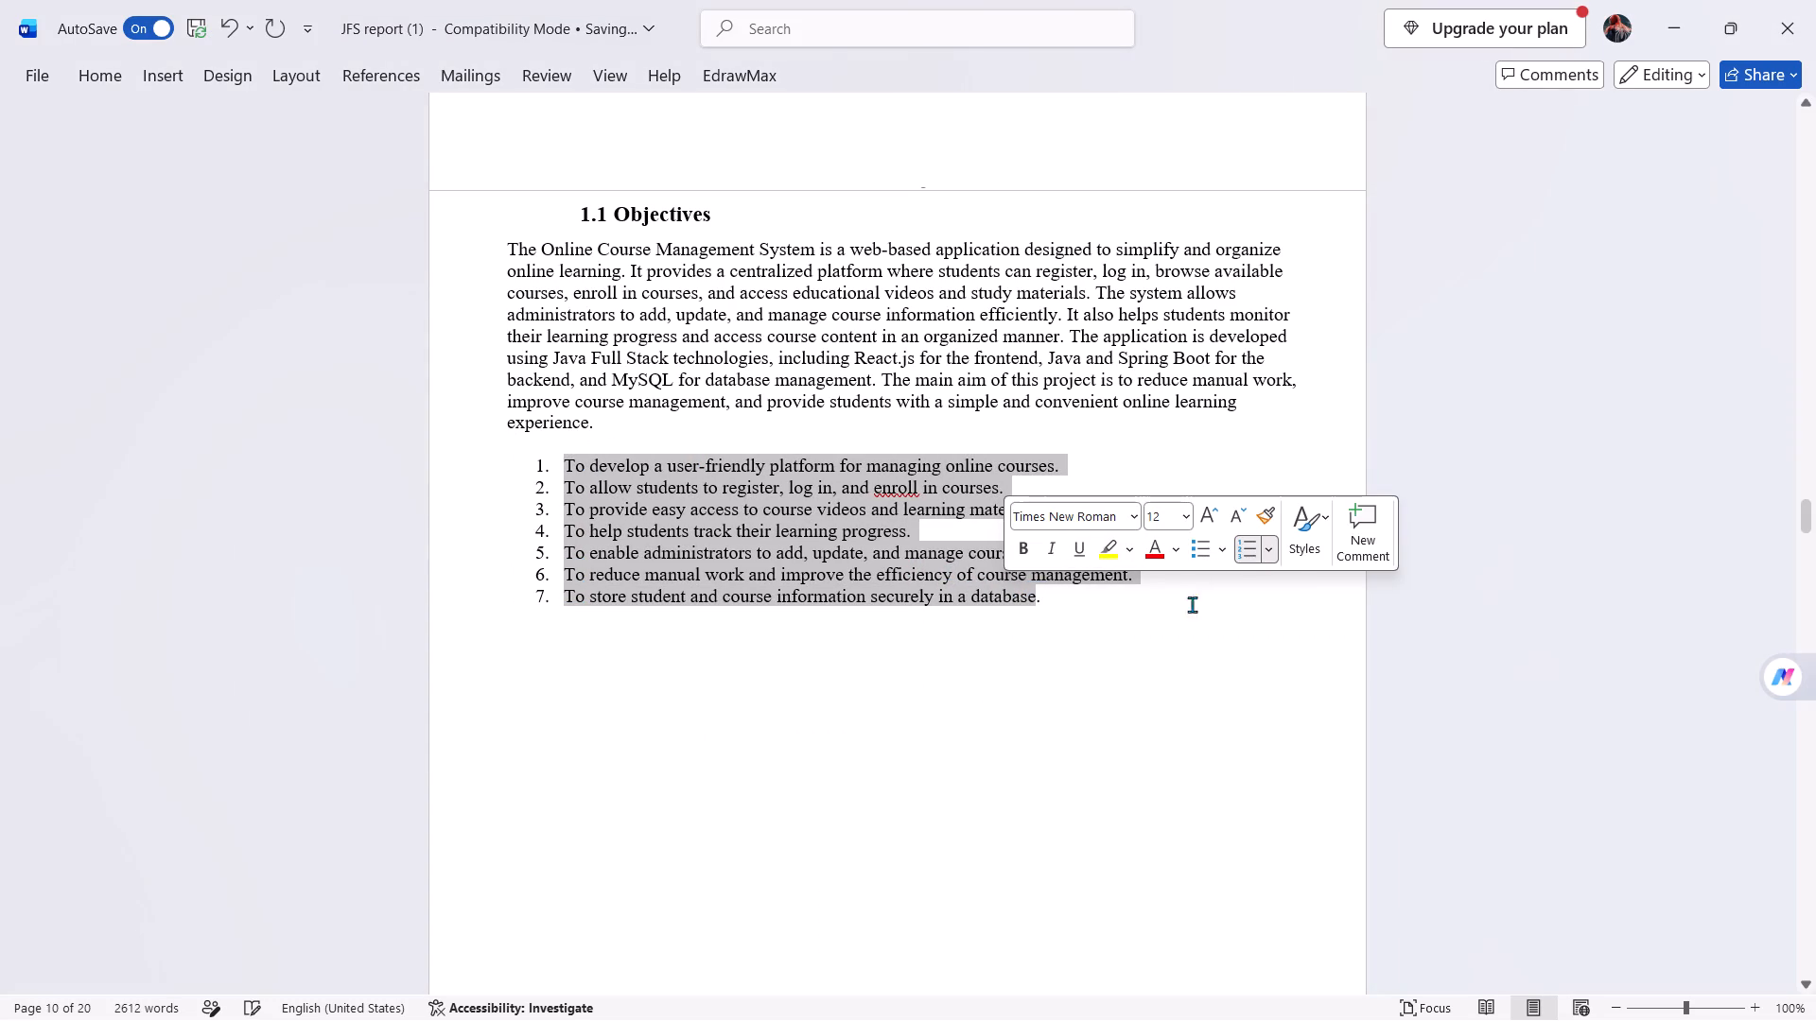
# Set the font size of the Objectives paragraph and its numbered list to 16.
pyautogui.moveTo(1041, 614); pyautogui.dragTo(490, 242)
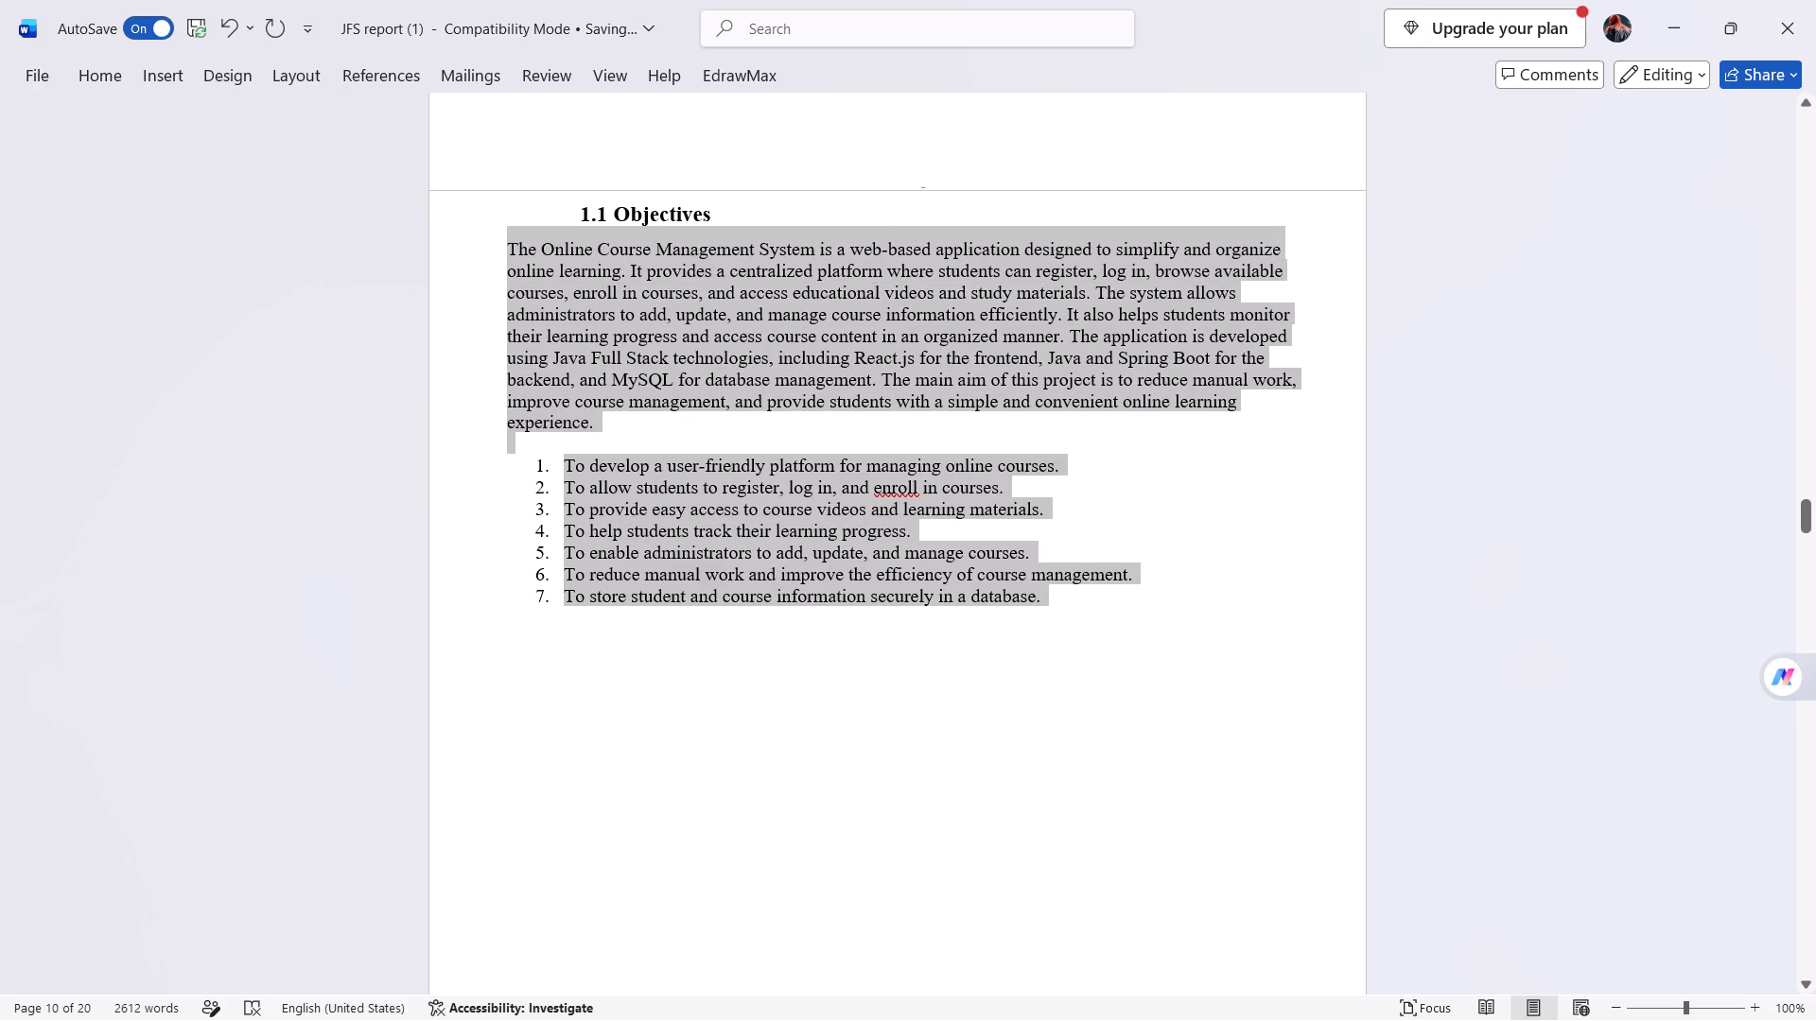
pyautogui.click(674, 162)
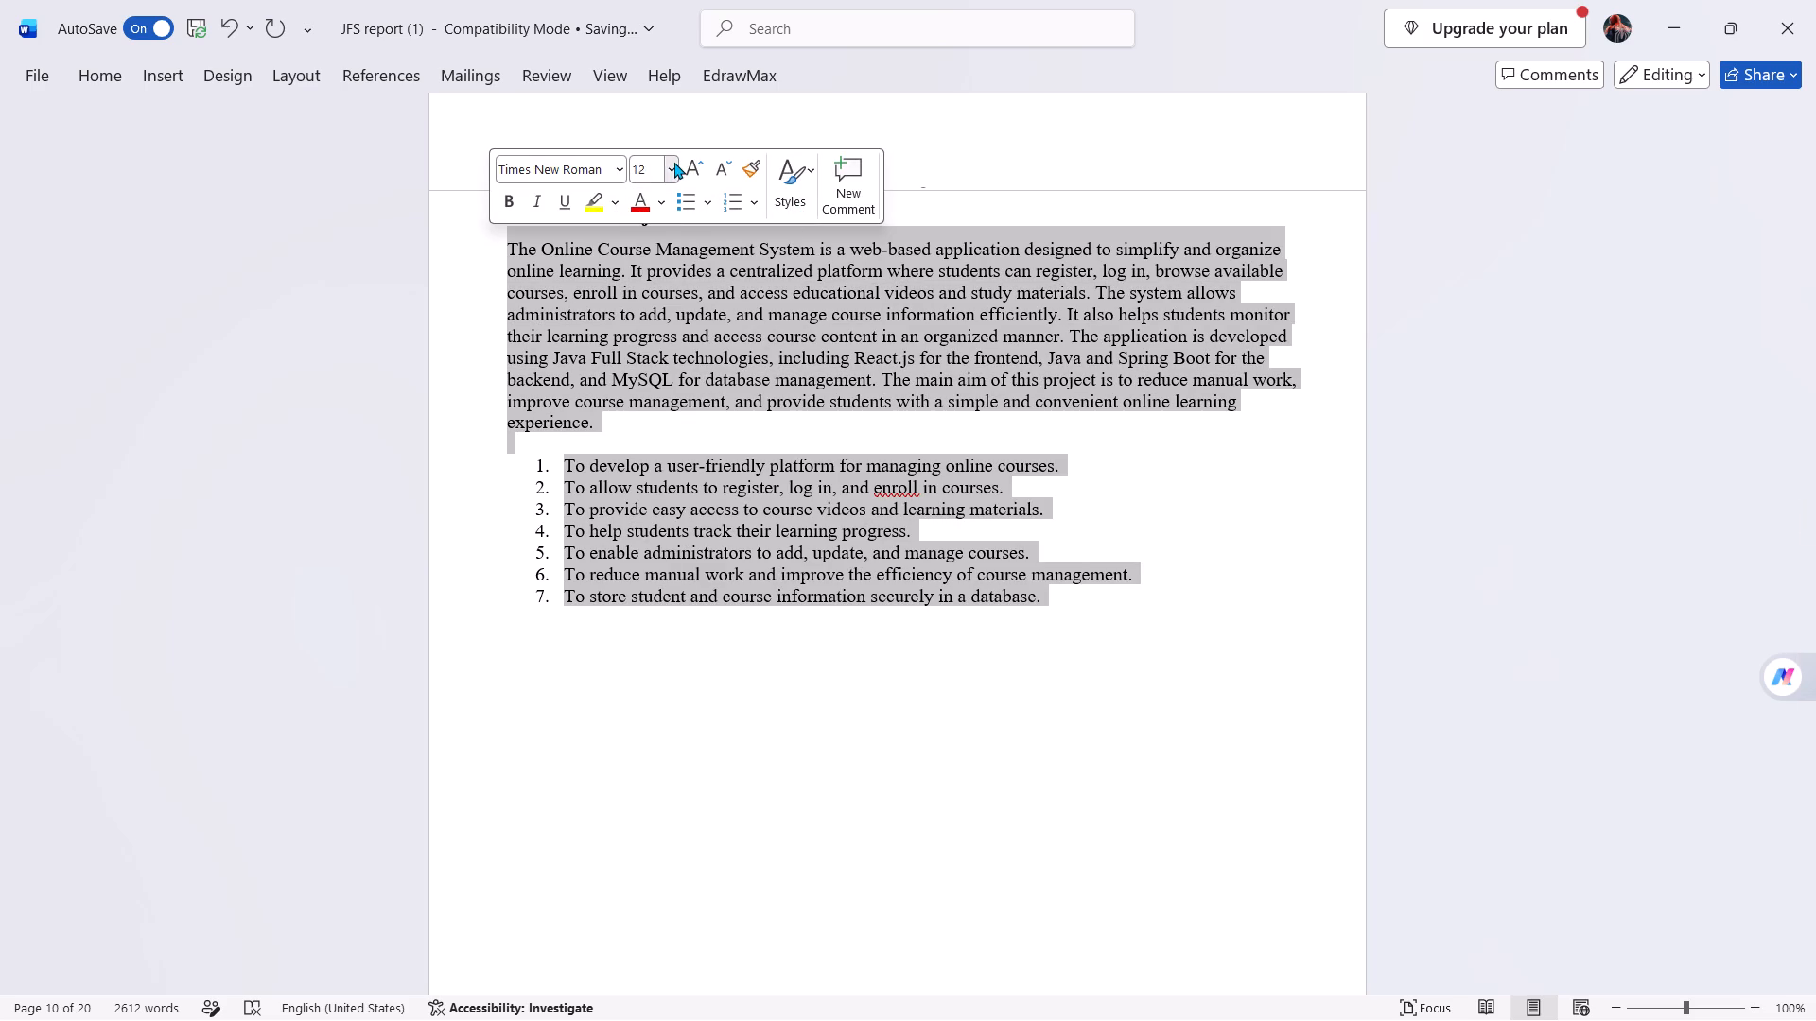
pyautogui.click(655, 370)
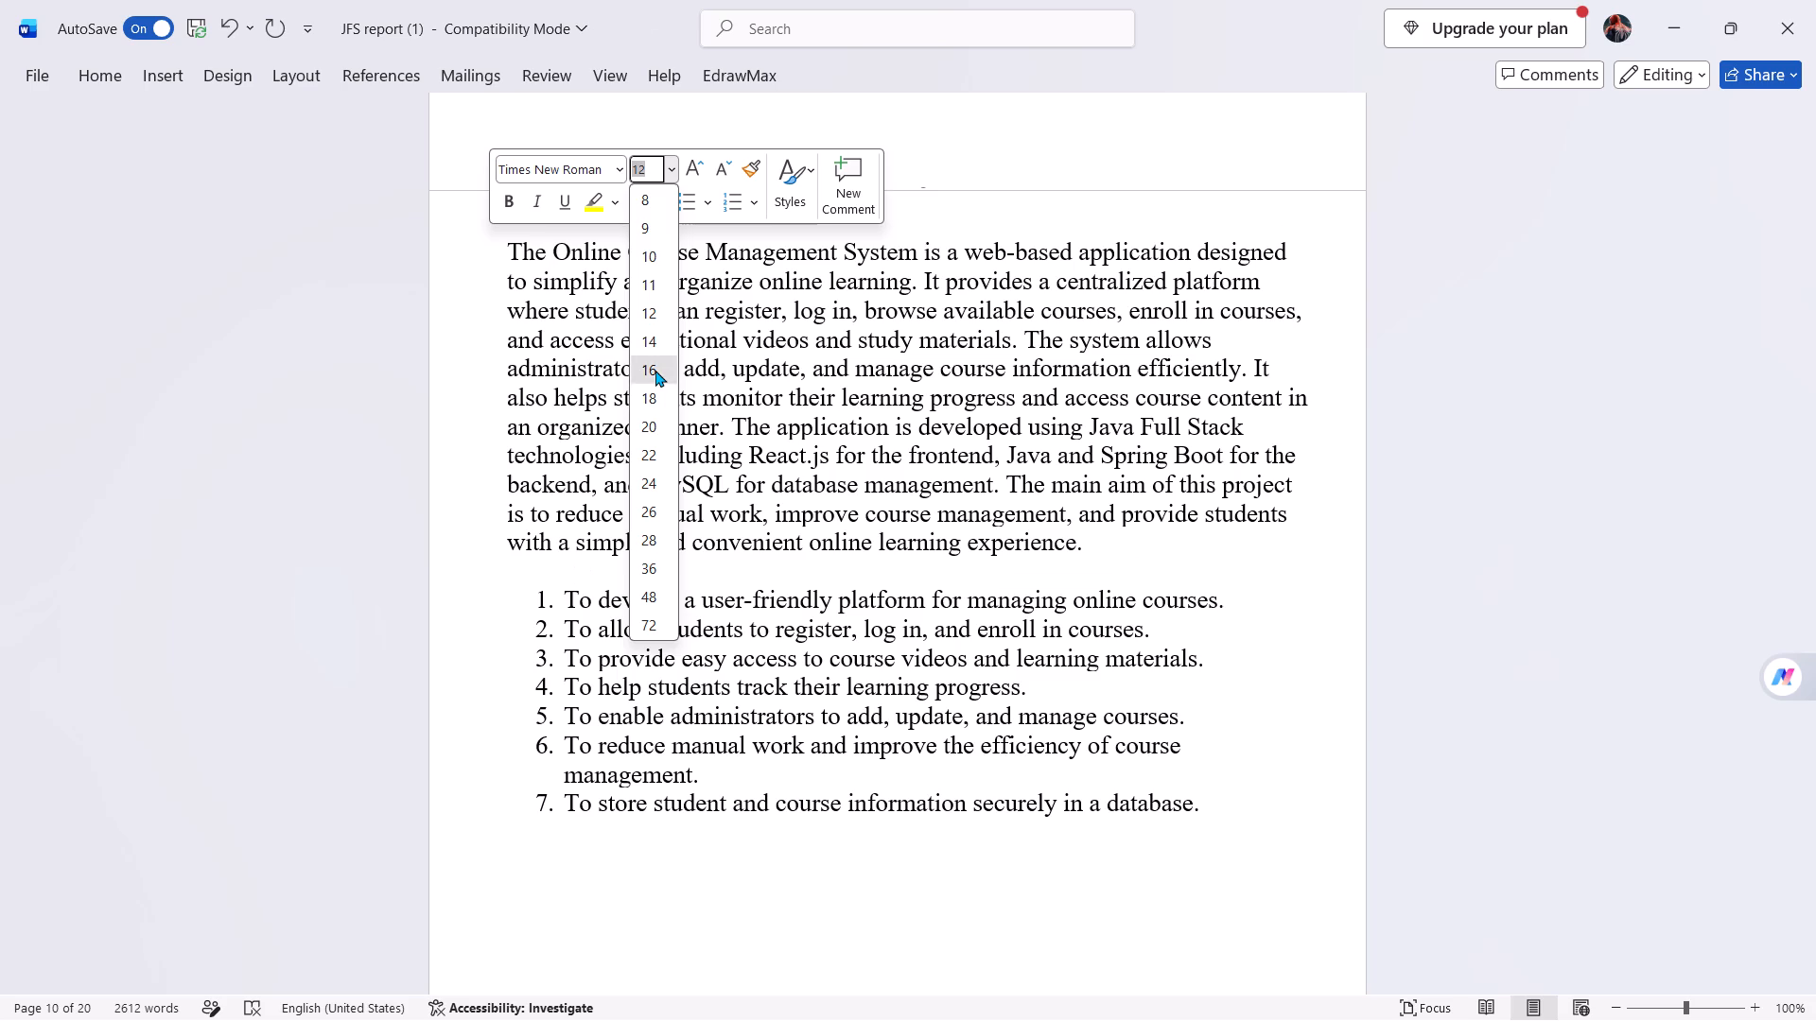
pyautogui.click(495, 627)
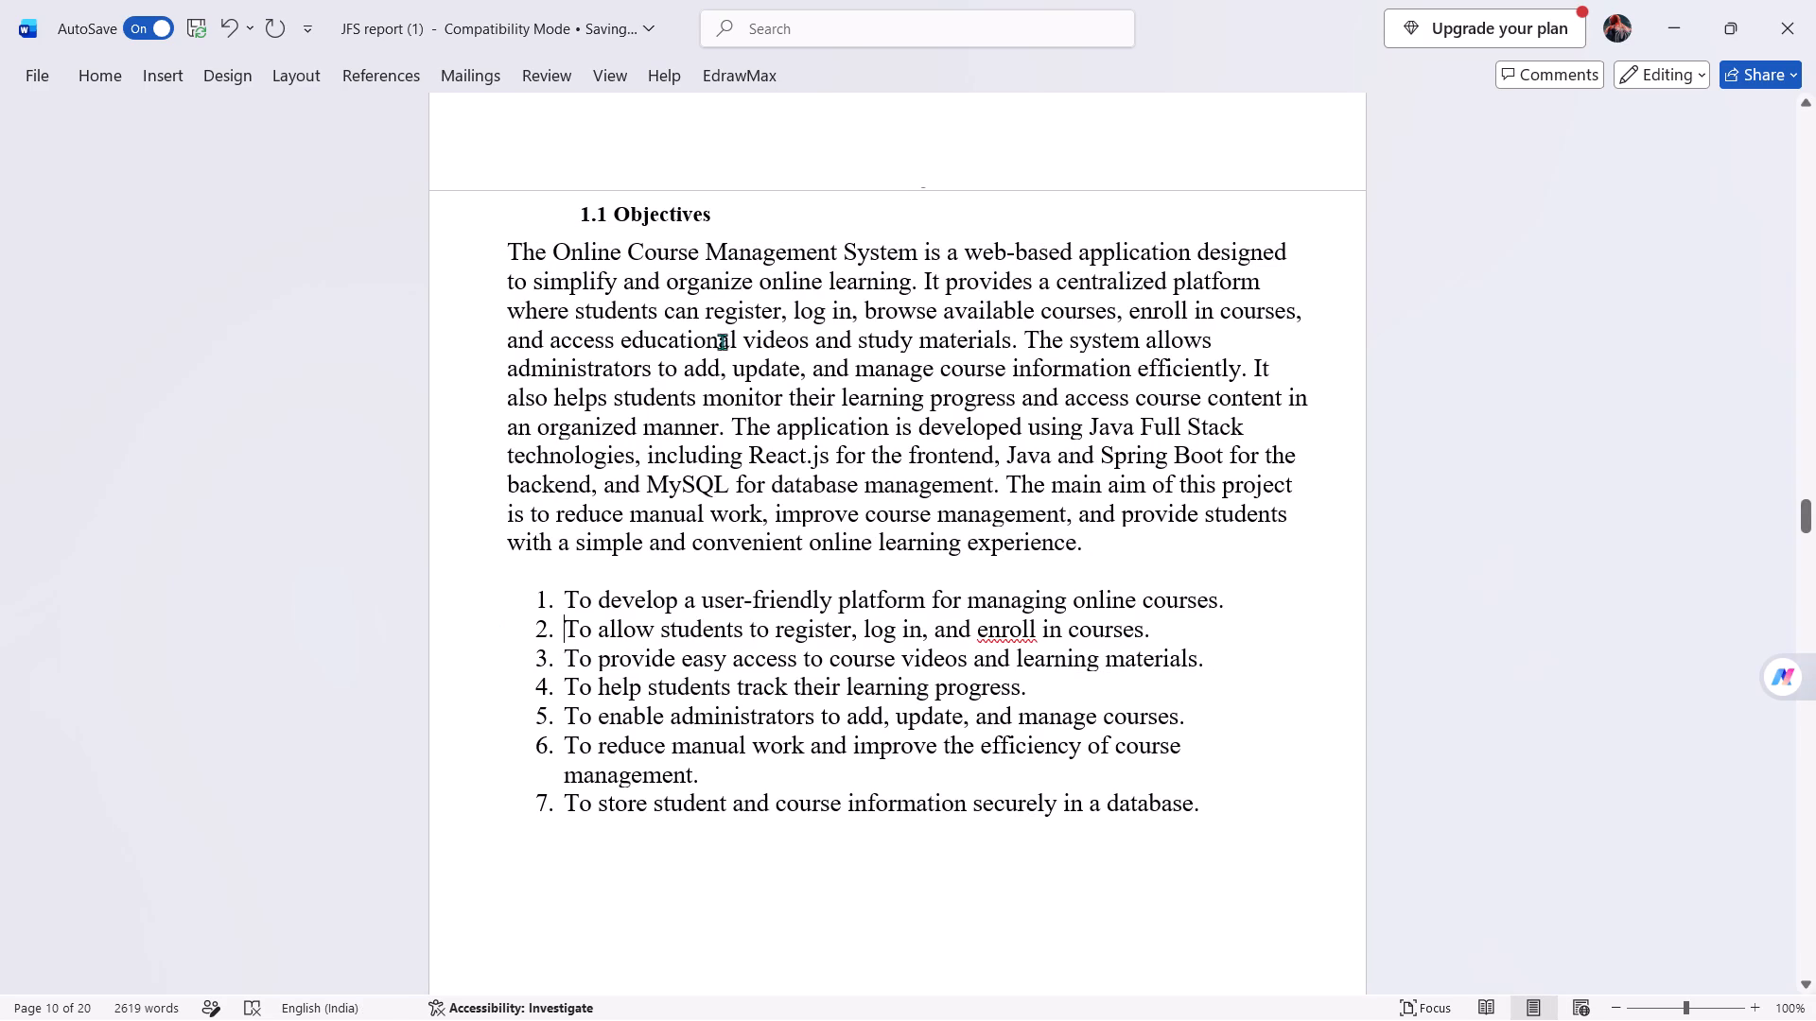
# Remove the 1.1 numbering and the indent from the Objectives heading, leaving no extra numbered lines above it.
pyautogui.click(564, 223)
pyautogui.press('Return')
pyautogui.press('Return')
pyautogui.press('Return')
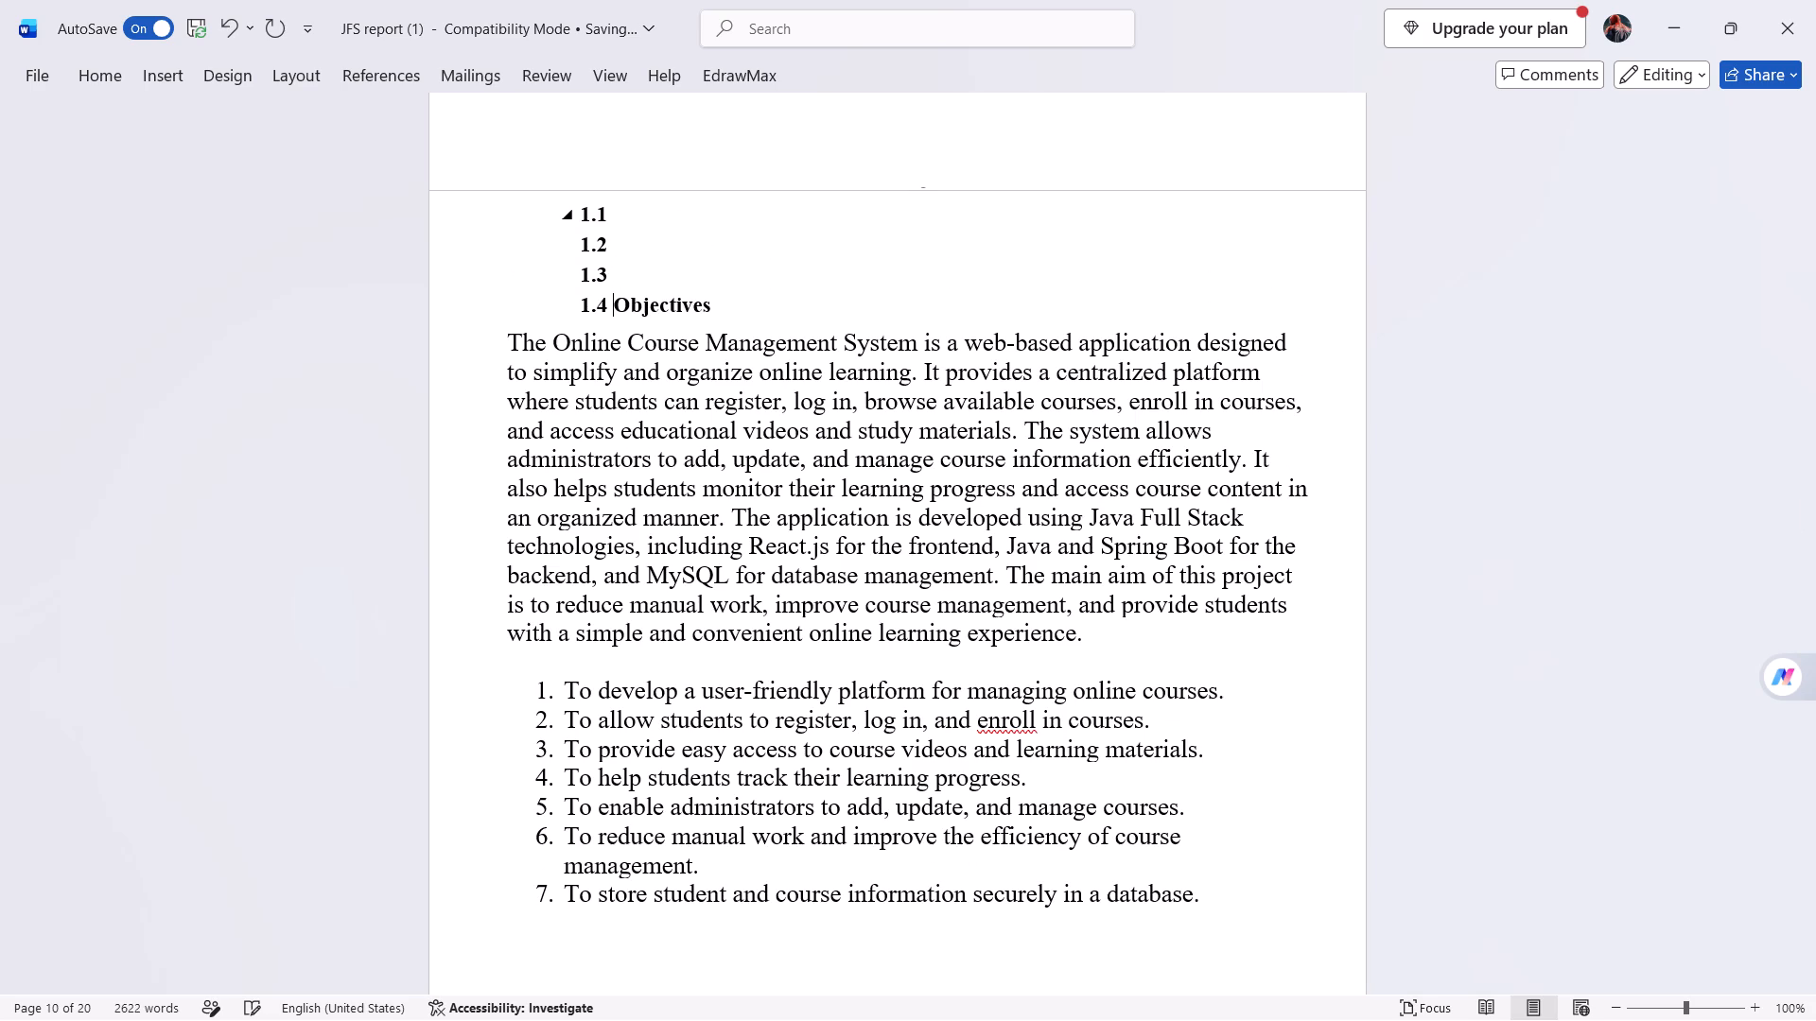
pyautogui.press('BackSpace')
pyautogui.press('BackSpace')
pyautogui.press('BackSpace')
pyautogui.press('BackSpace')
pyautogui.press('BackSpace')
pyautogui.press('BackSpace')
pyautogui.press('BackSpace')
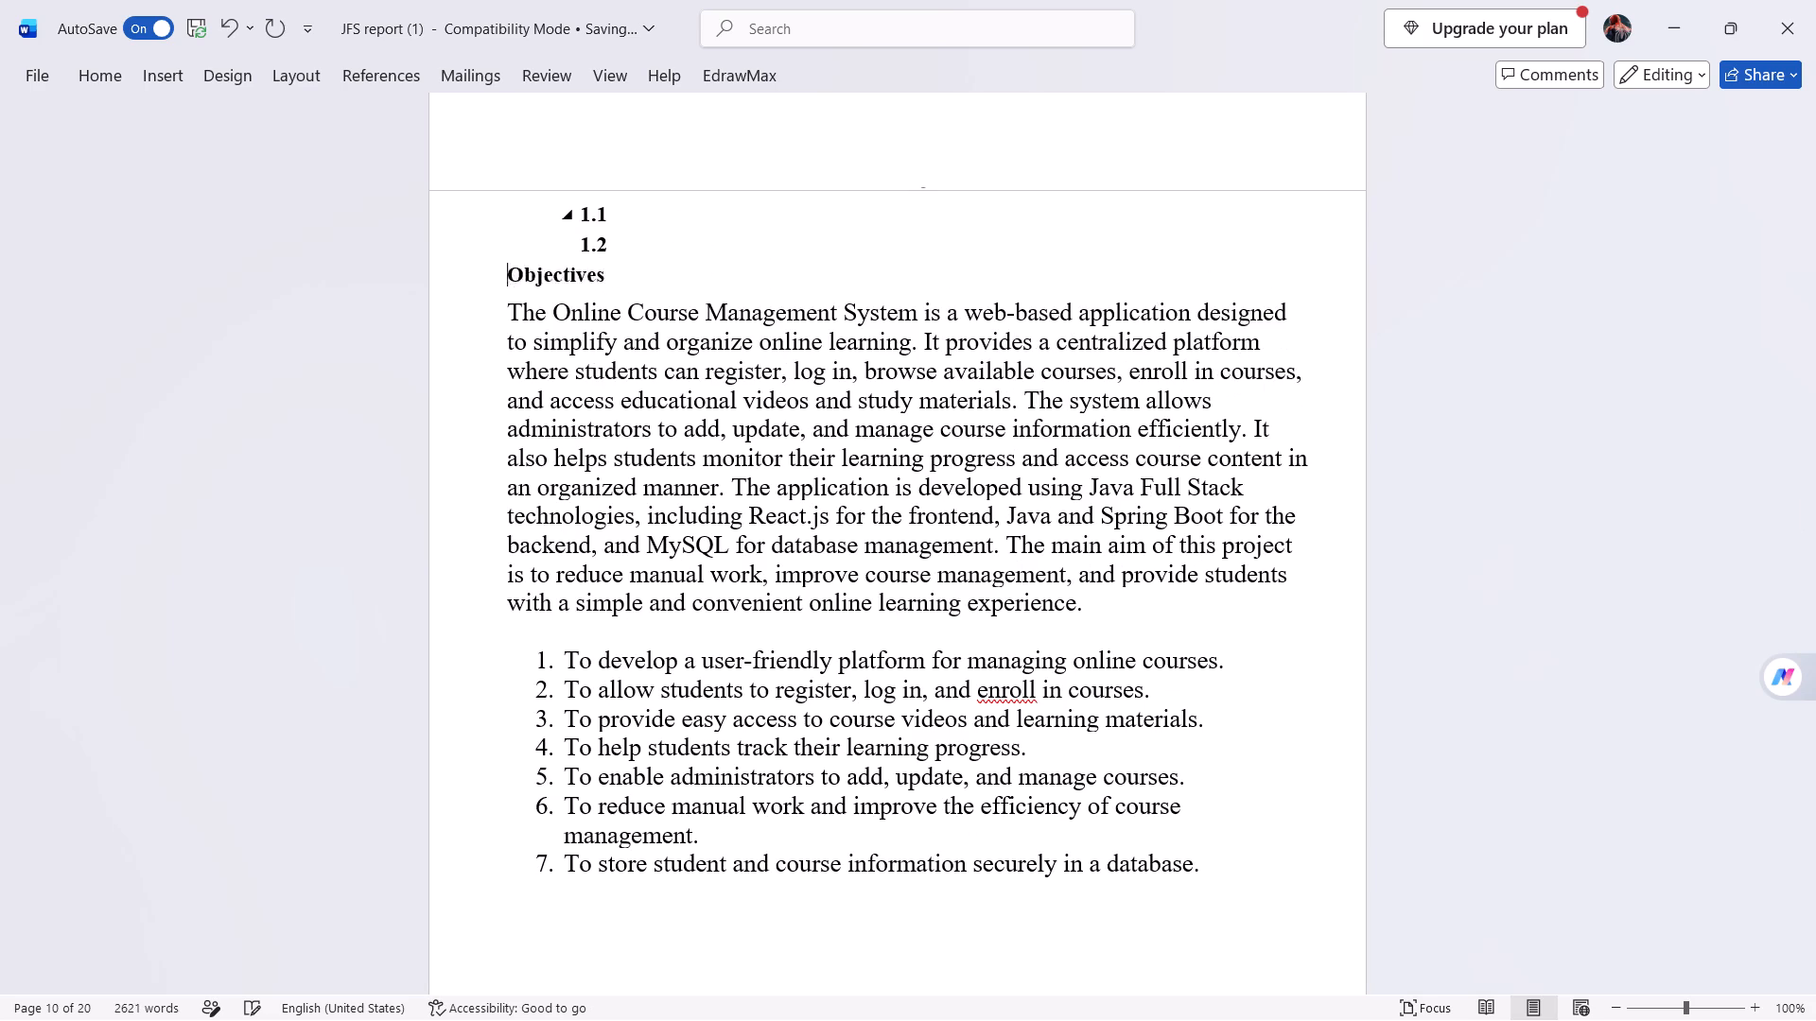
pyautogui.press('BackSpace')
pyautogui.press('BackSpace')
pyautogui.press('BackSpace')
pyautogui.press('BackSpace')
pyautogui.press('BackSpace')
pyautogui.press('BackSpace')
pyautogui.press('BackSpace')
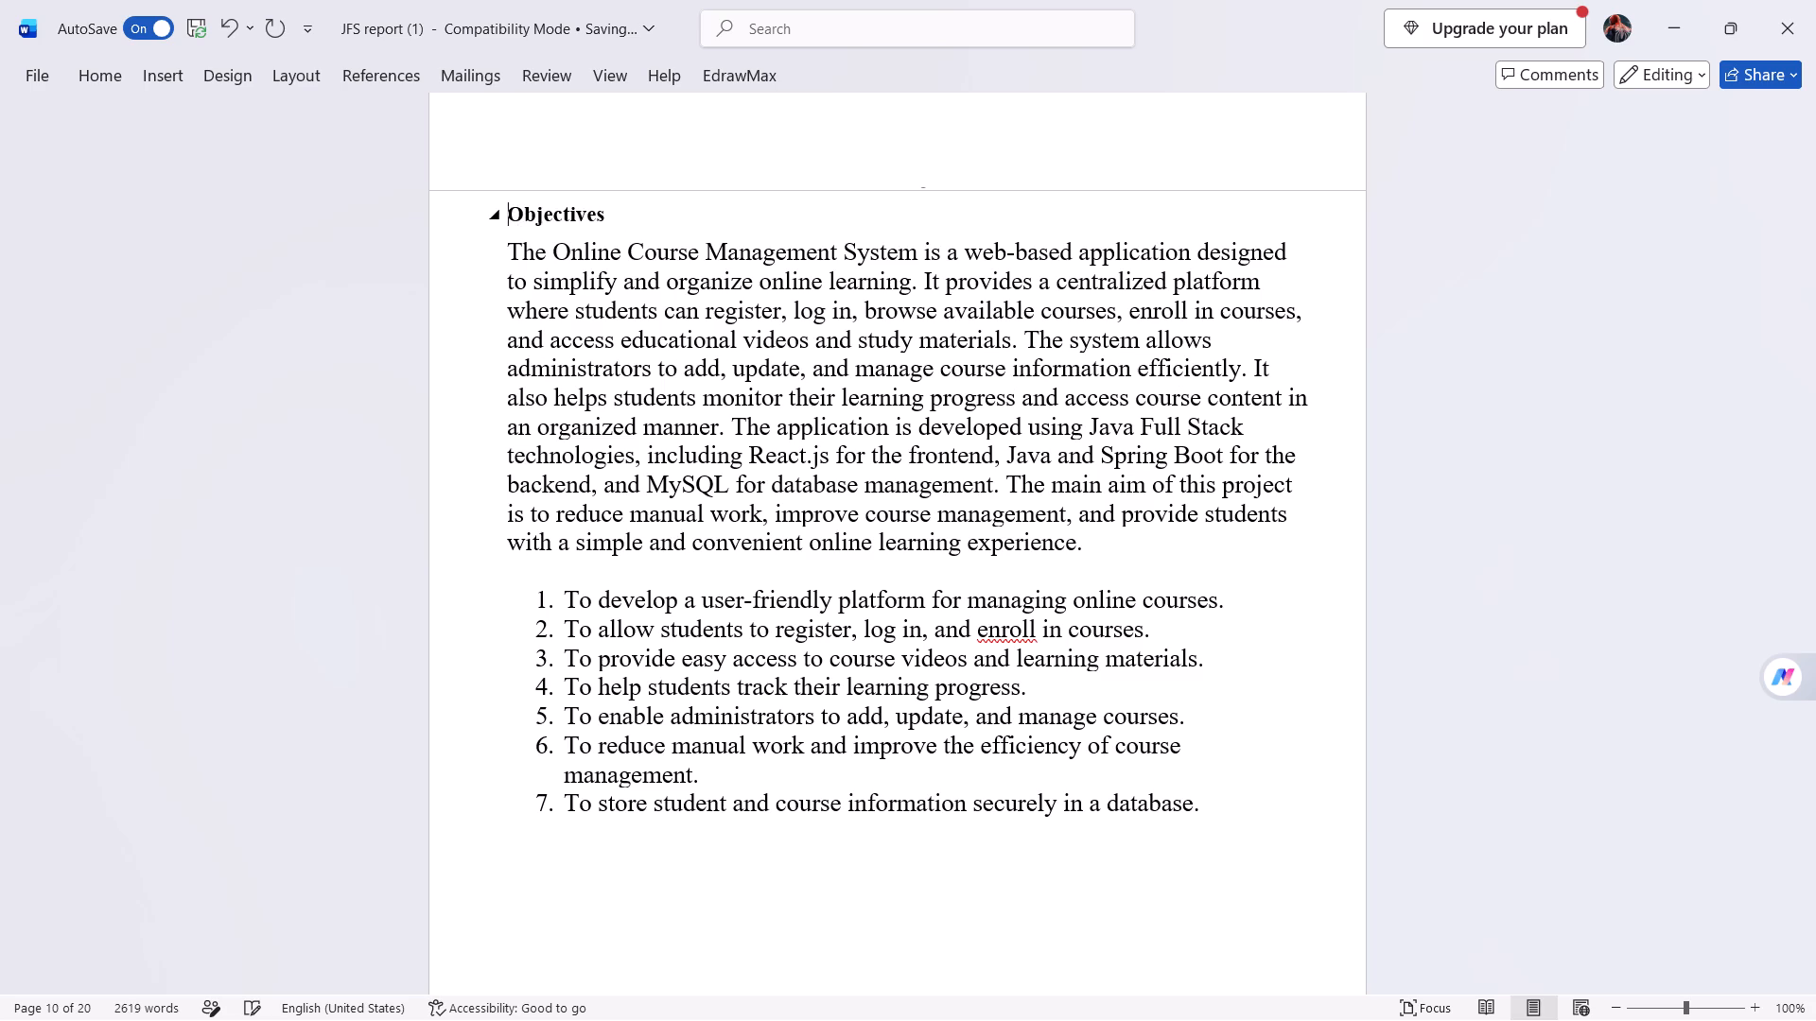
# Insert two blank lines above the Objectives heading and one between the heading and its paragraph.
pyautogui.press('Return')
pyautogui.press('Return')
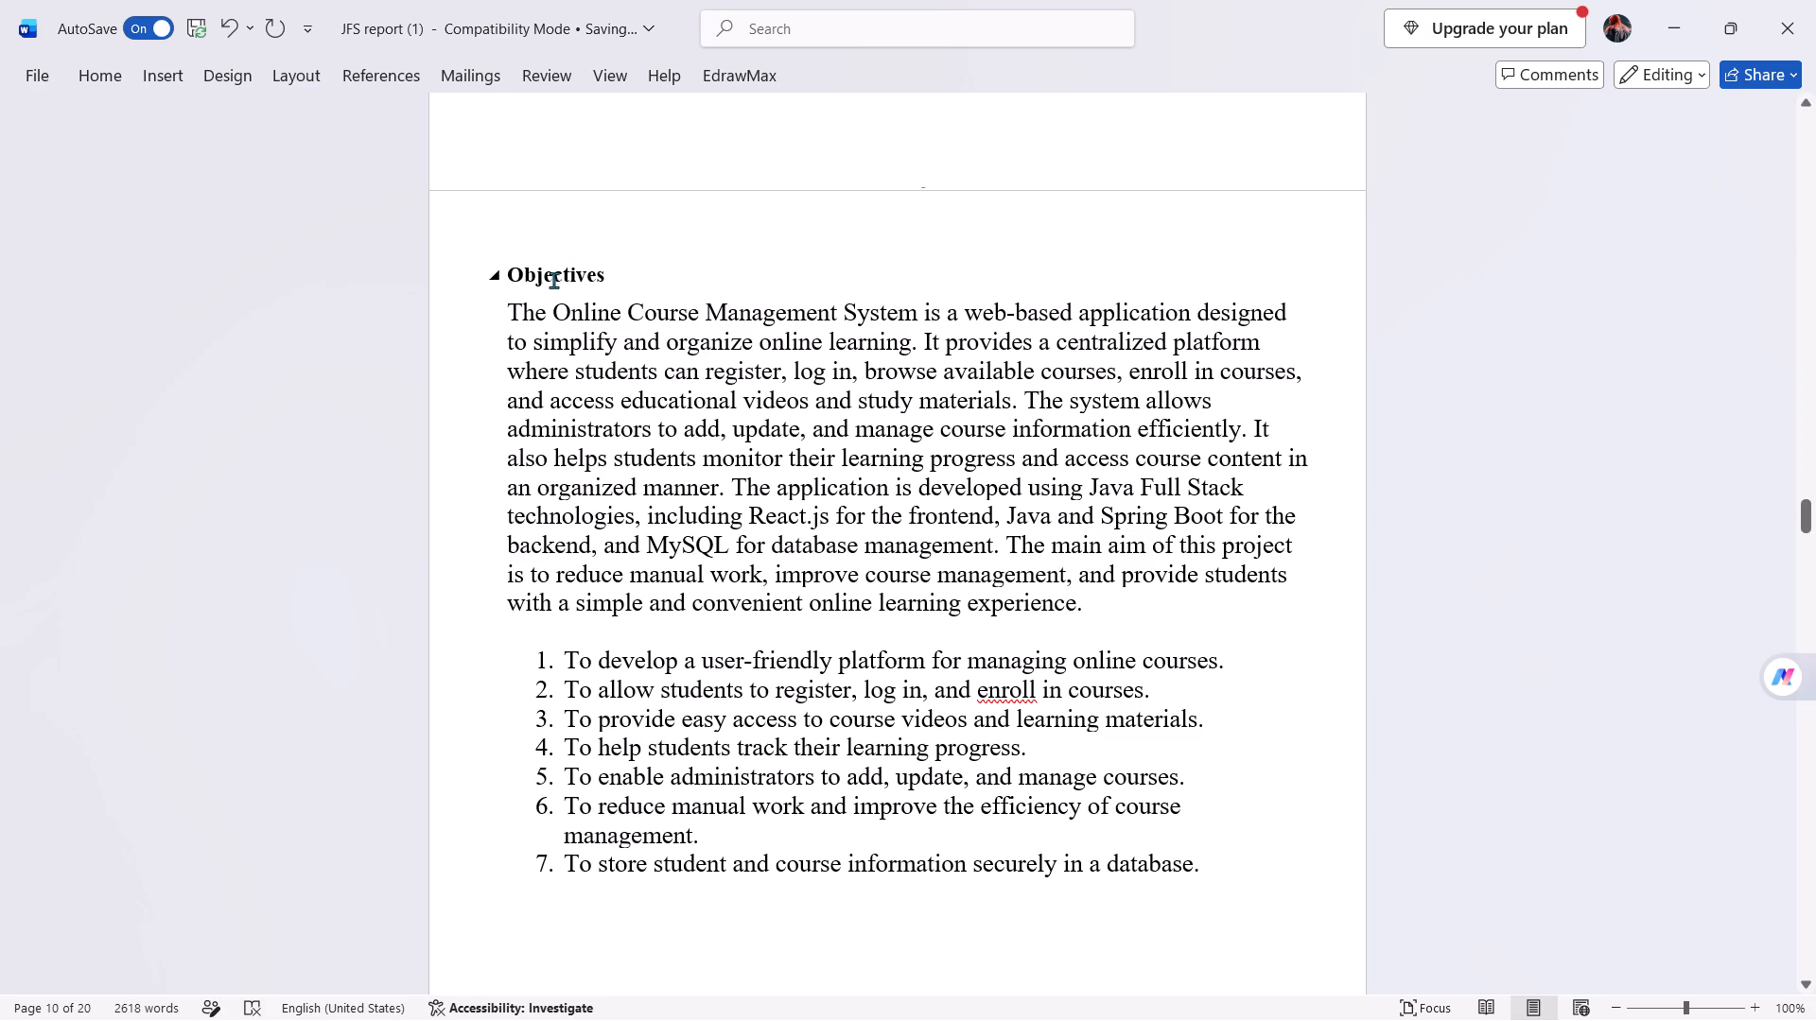
pyautogui.click(509, 317)
pyautogui.press('Return')
# Insert an unnumbered blank line after objective 1 and another after objective 2.
pyautogui.scroll(-2, 818, 715)
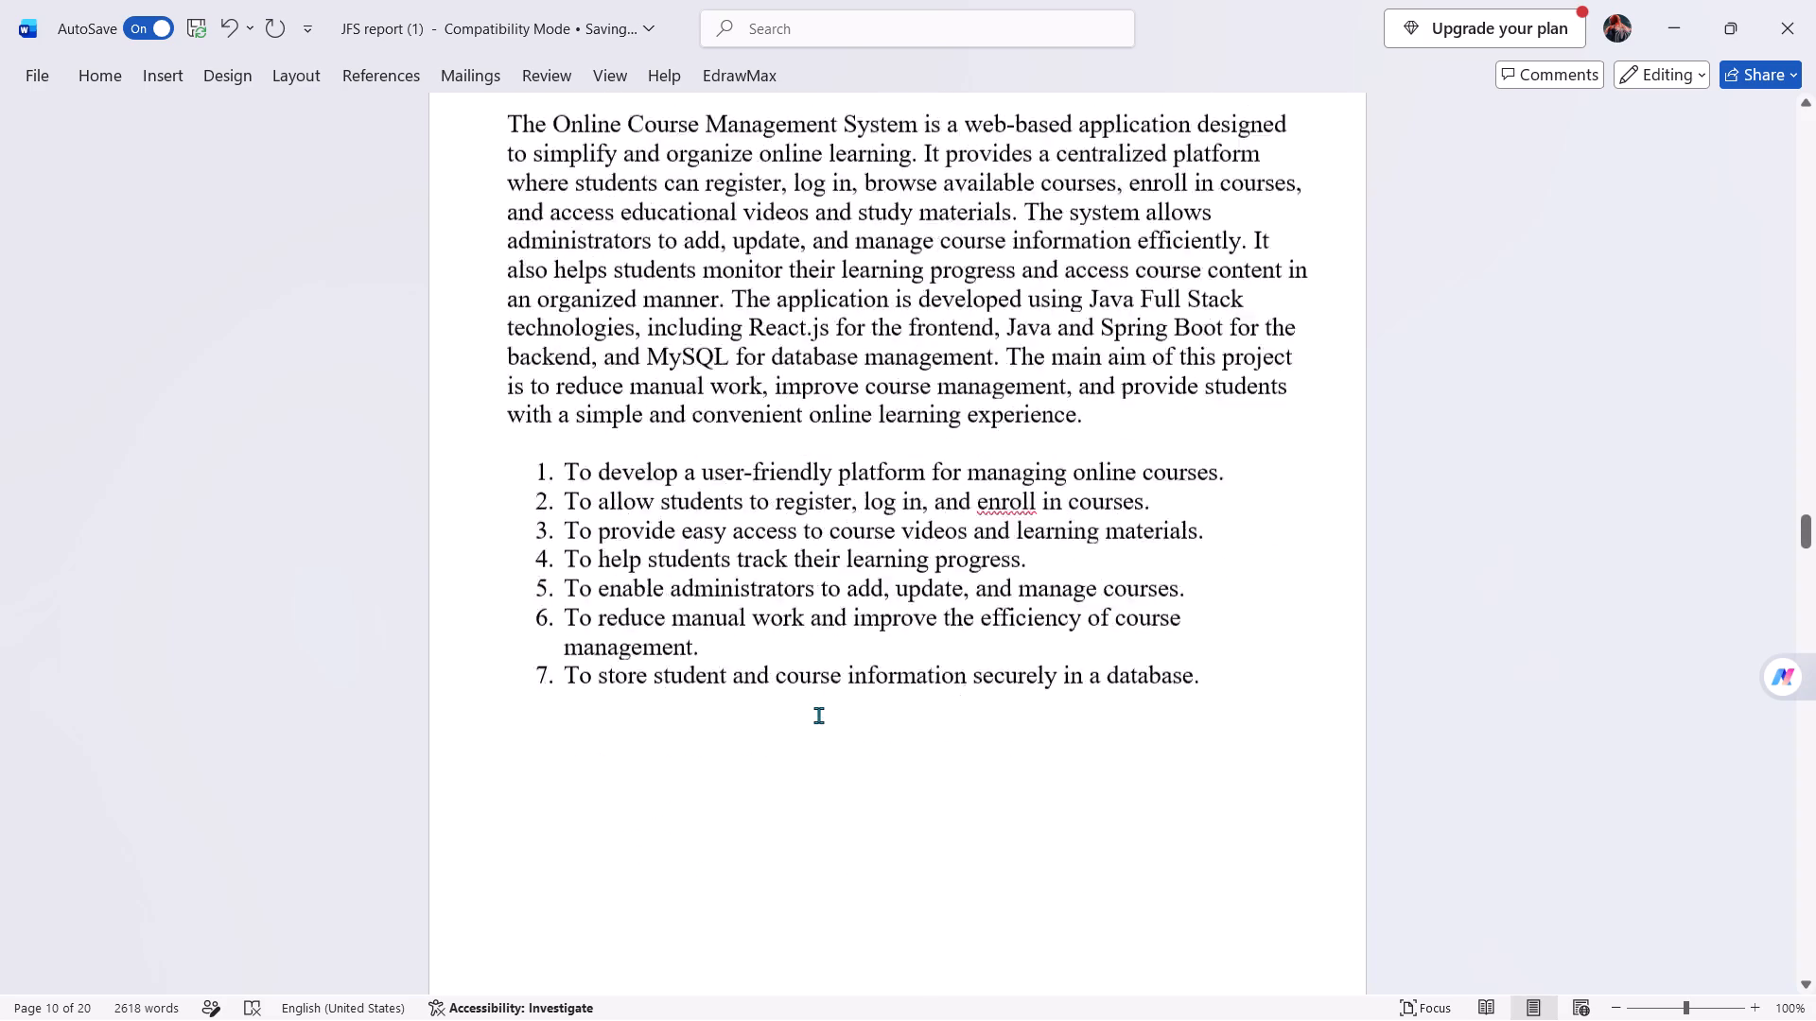
pyautogui.scroll(1, 818, 715)
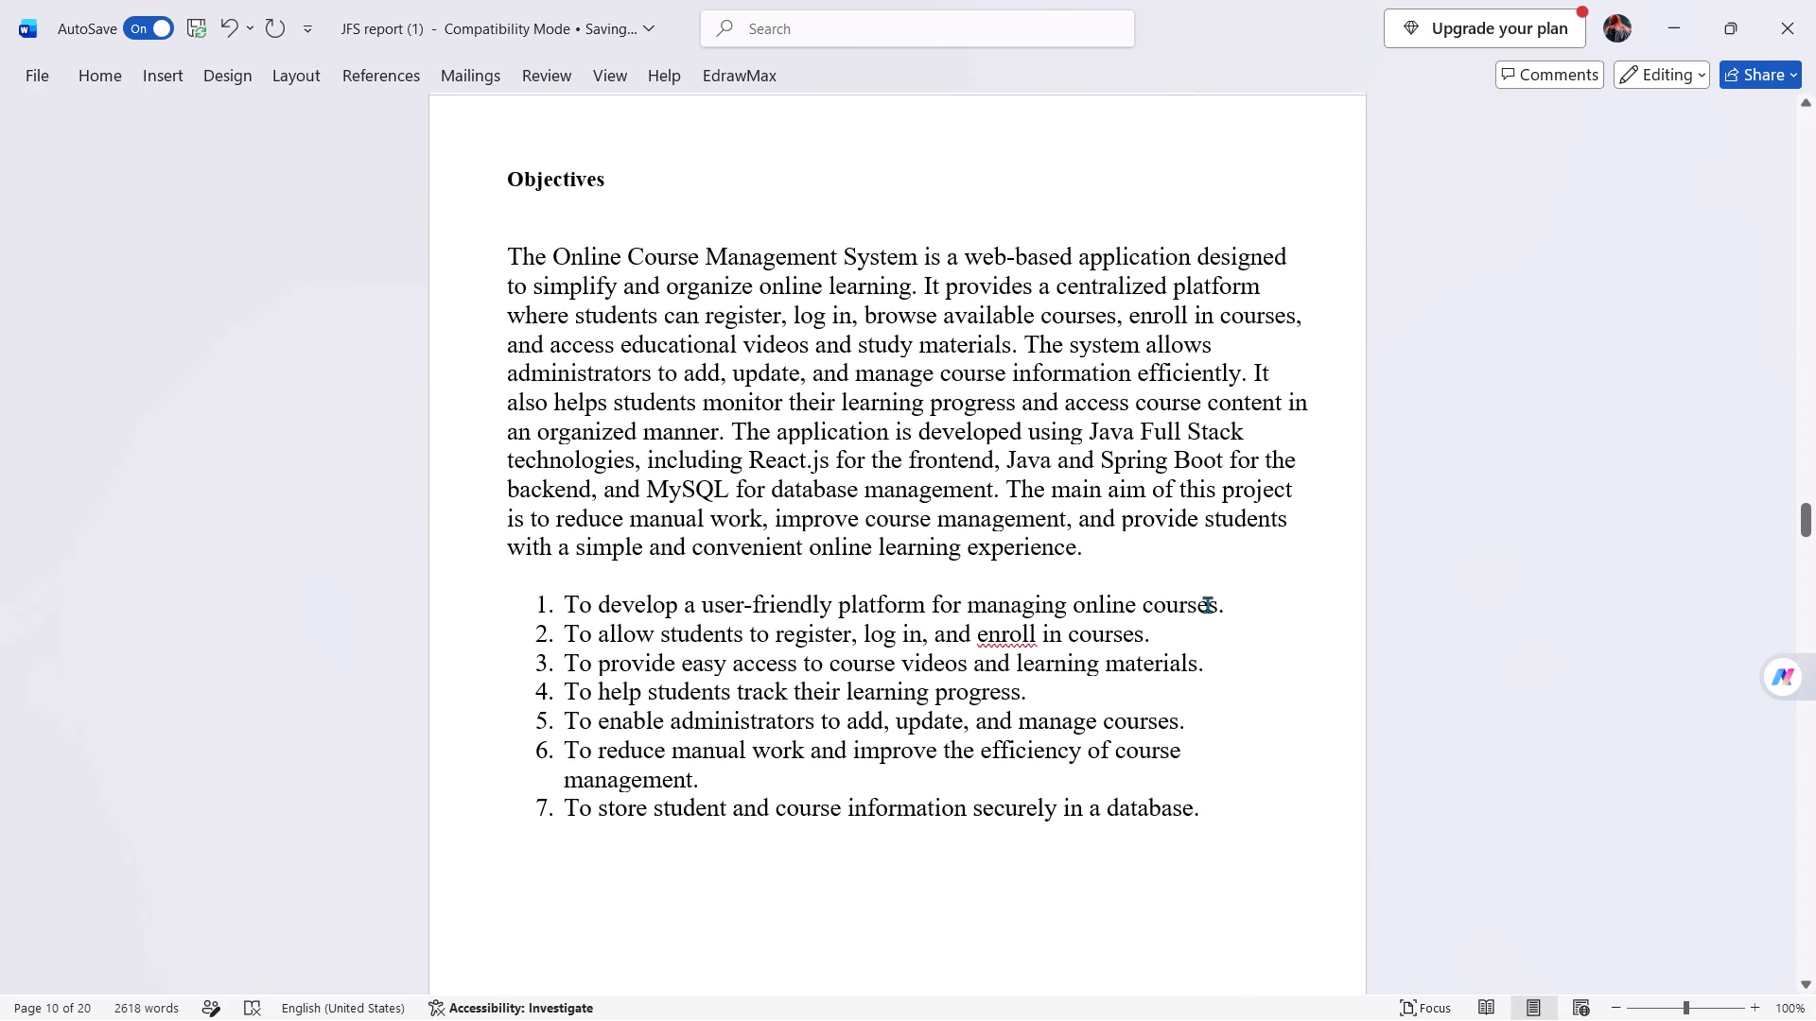
pyautogui.click(1229, 598)
pyautogui.press('Return')
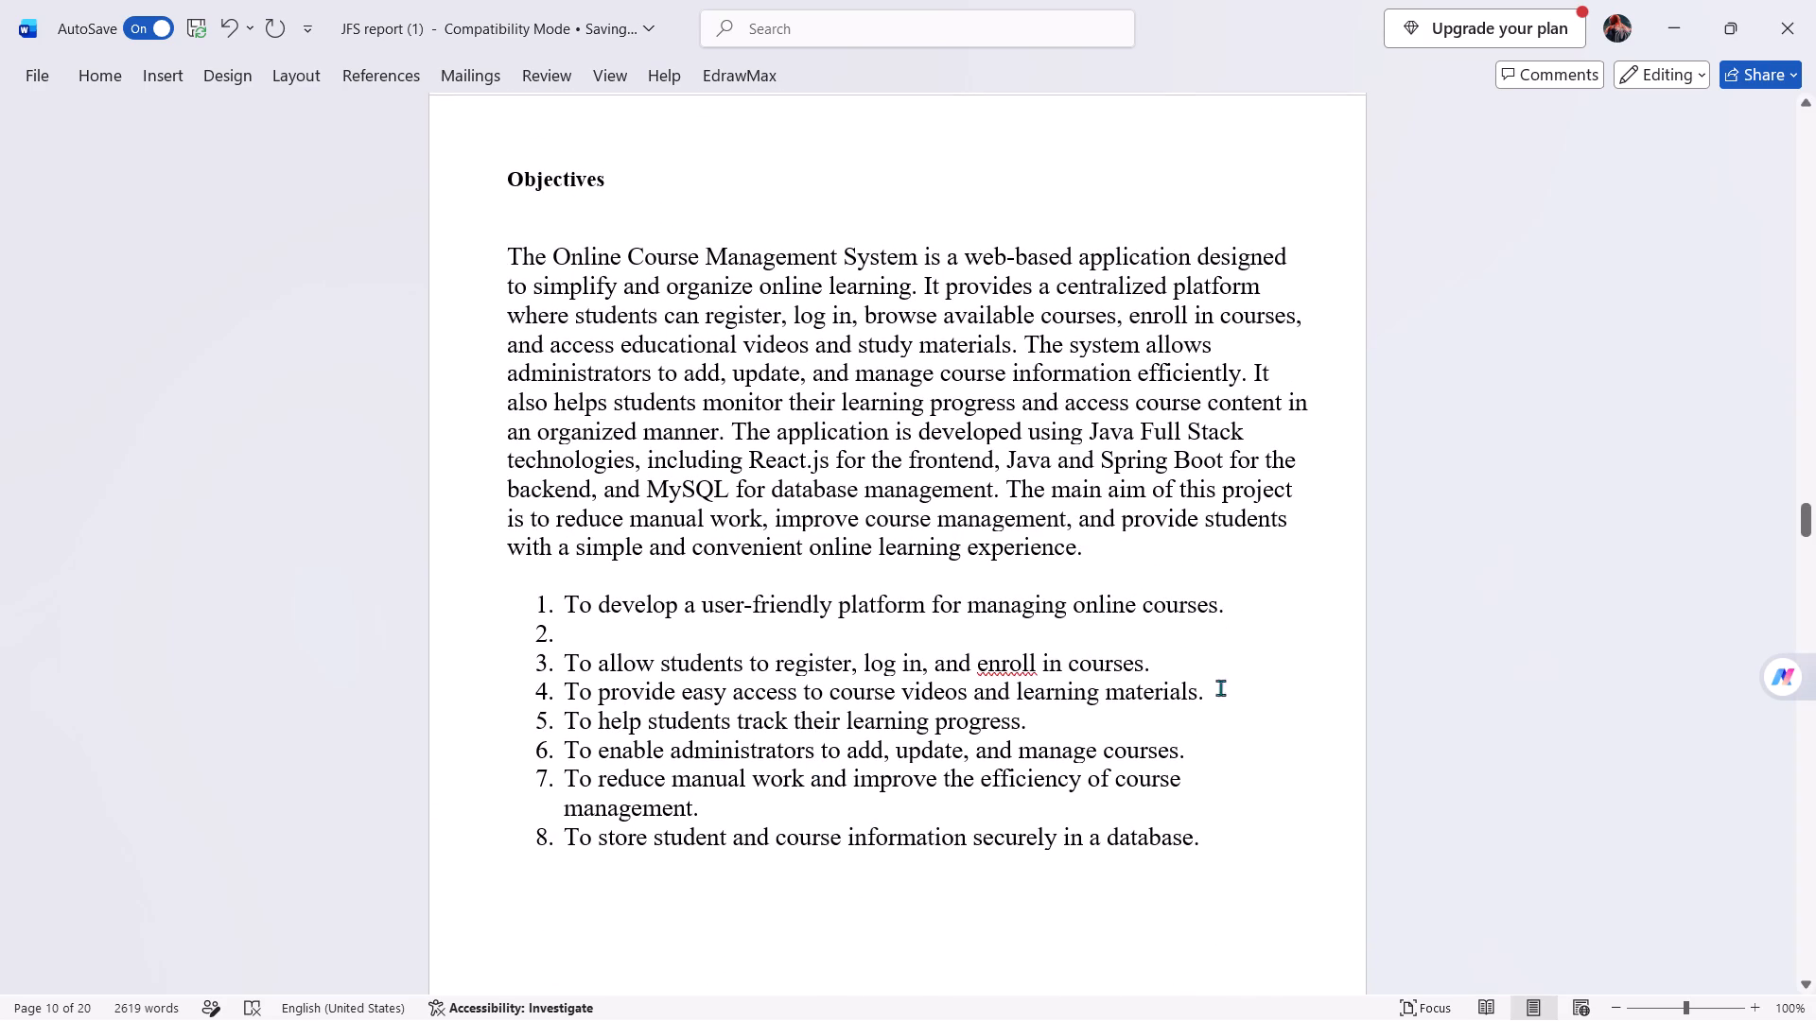
pyautogui.press('BackSpace')
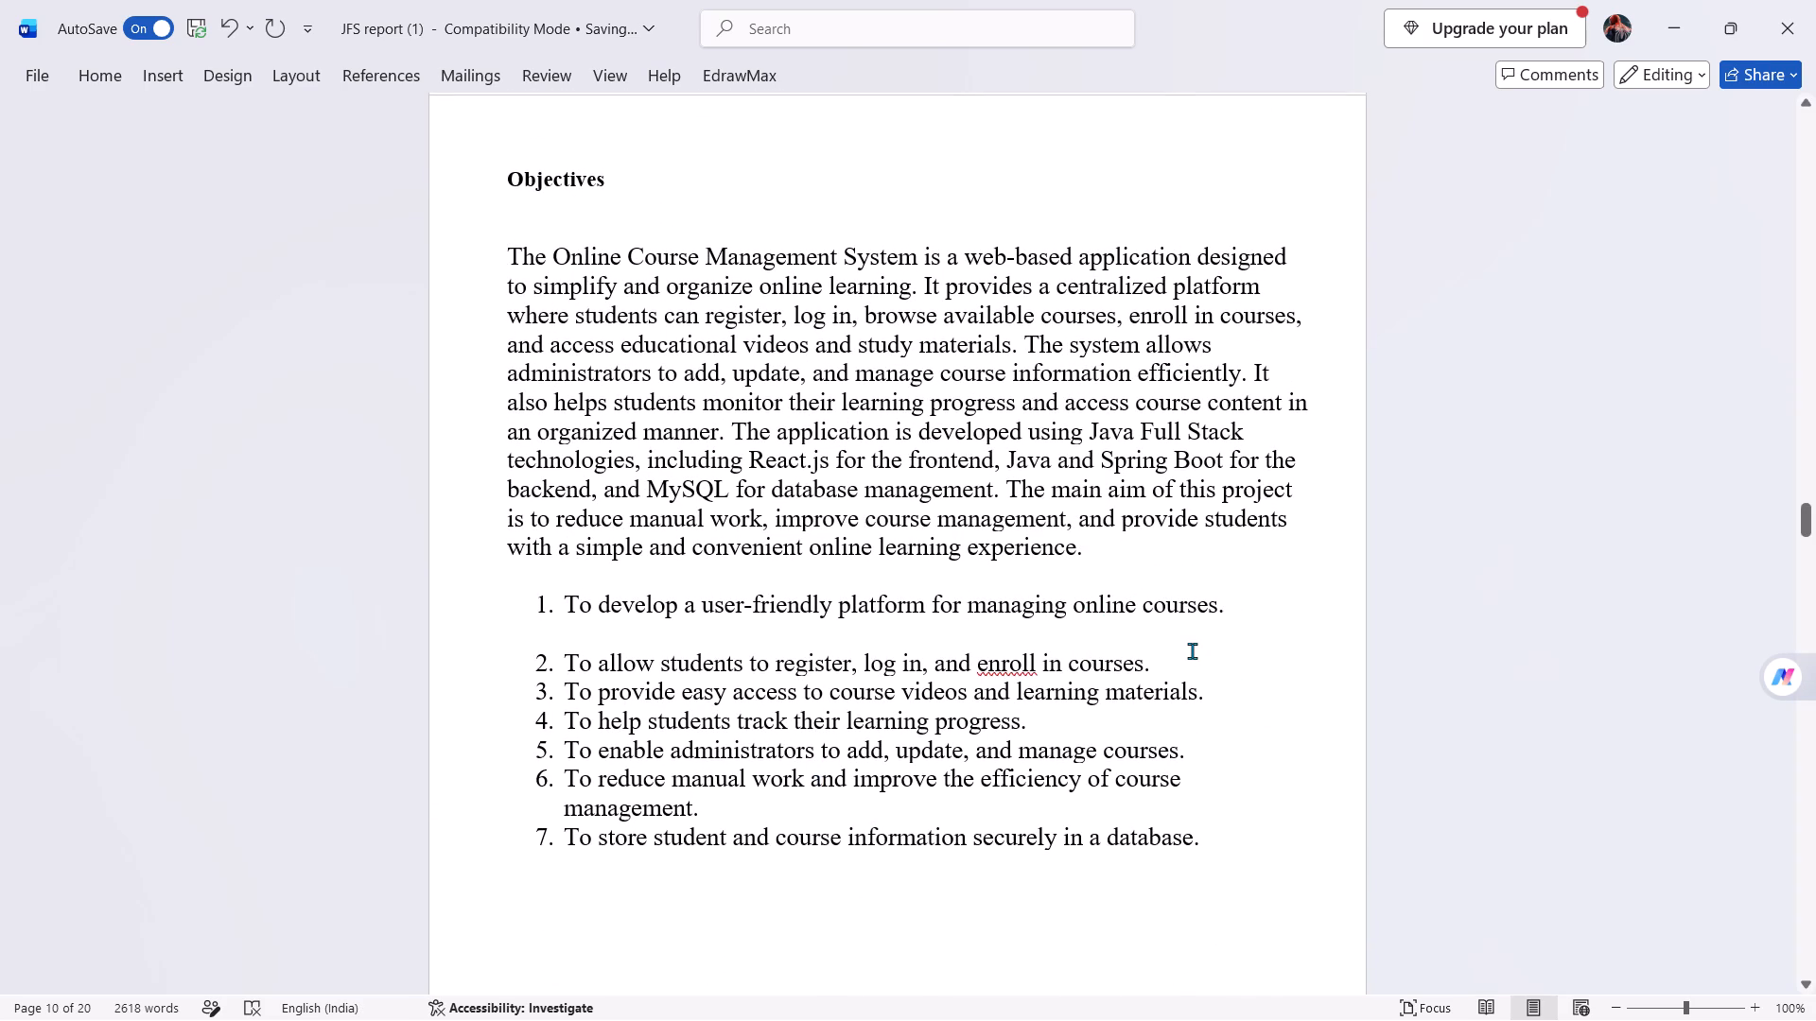
pyautogui.click(1169, 665)
pyautogui.press('Return')
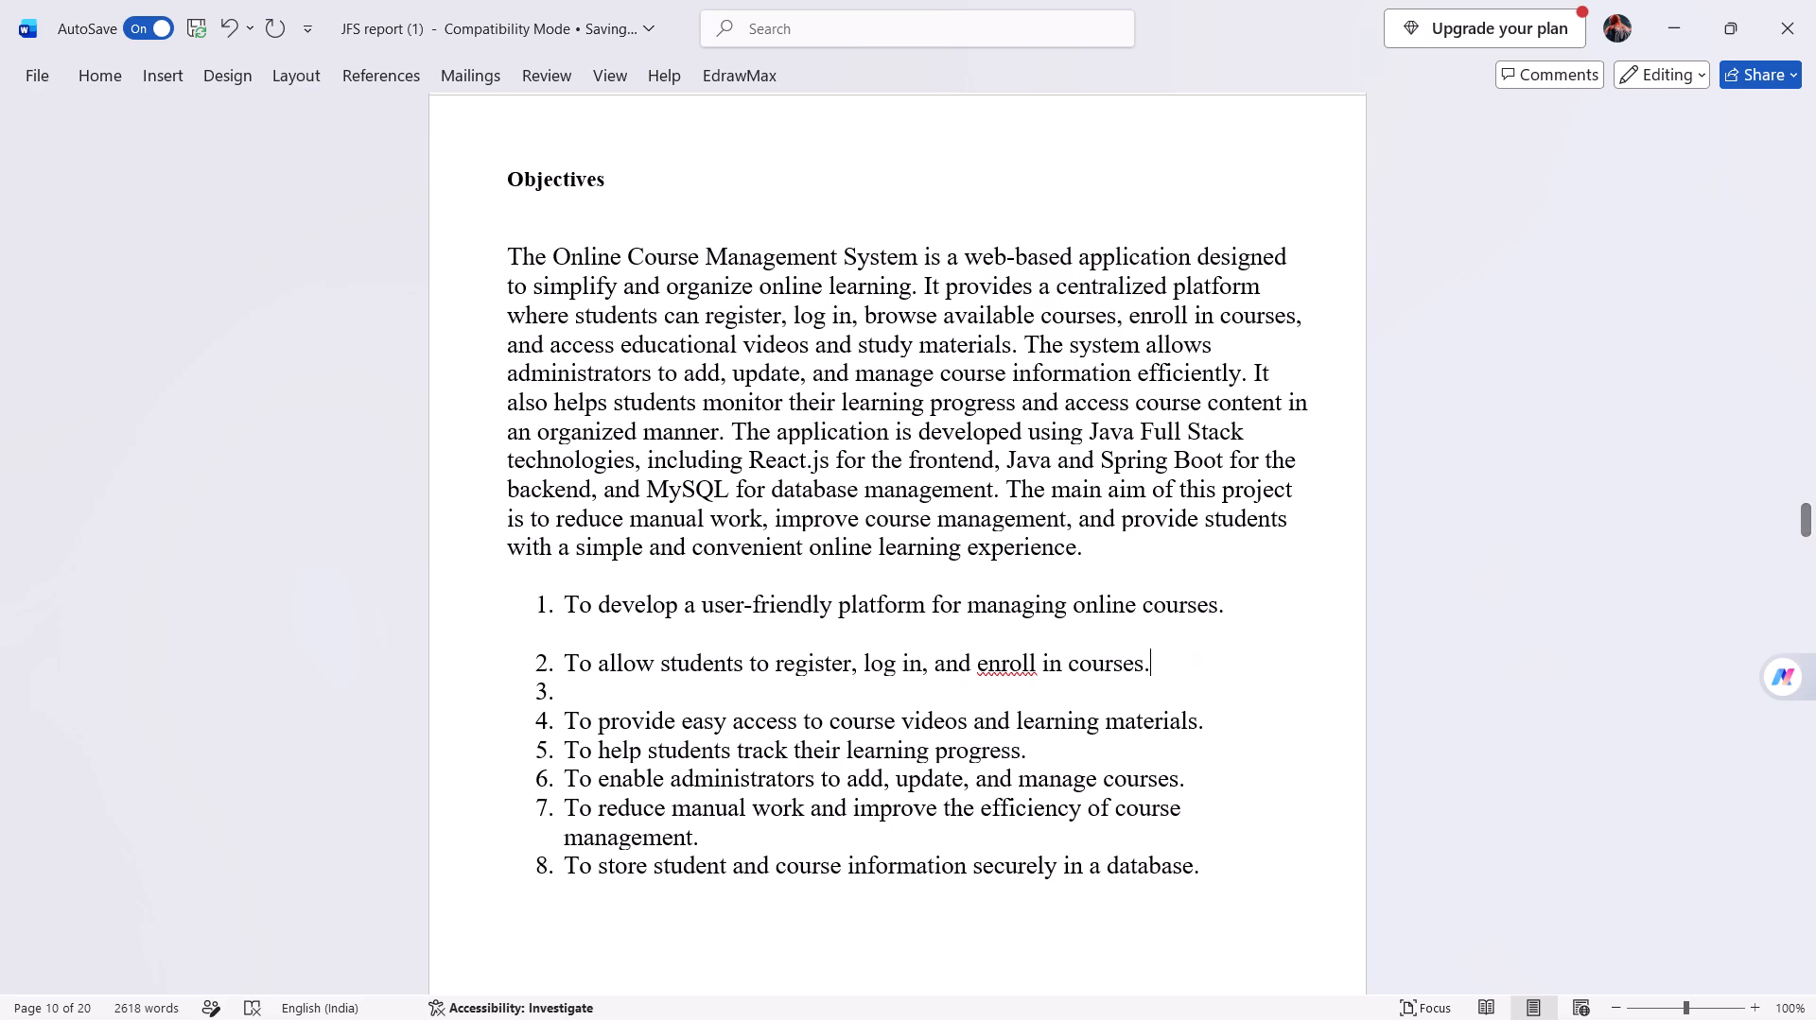
pyautogui.press('BackSpace')
pyautogui.press('BackSpace')
pyautogui.press('BackSpace')
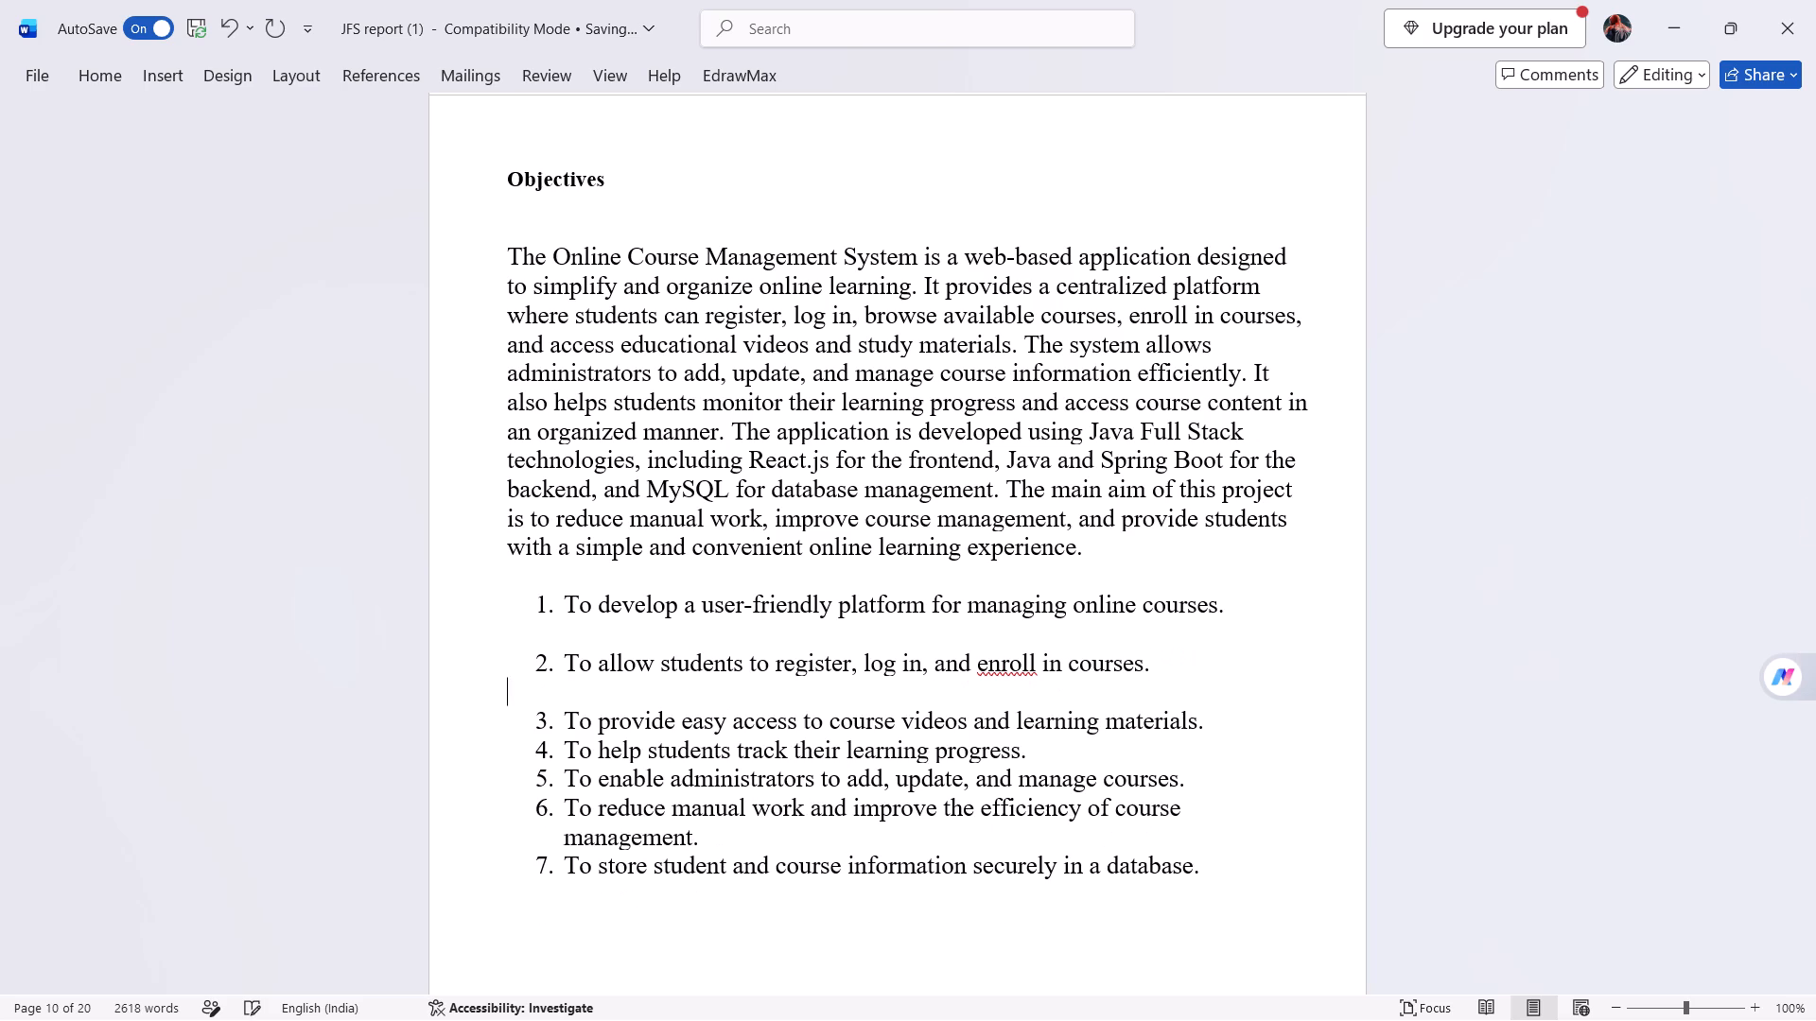
pyautogui.press('BackSpace')
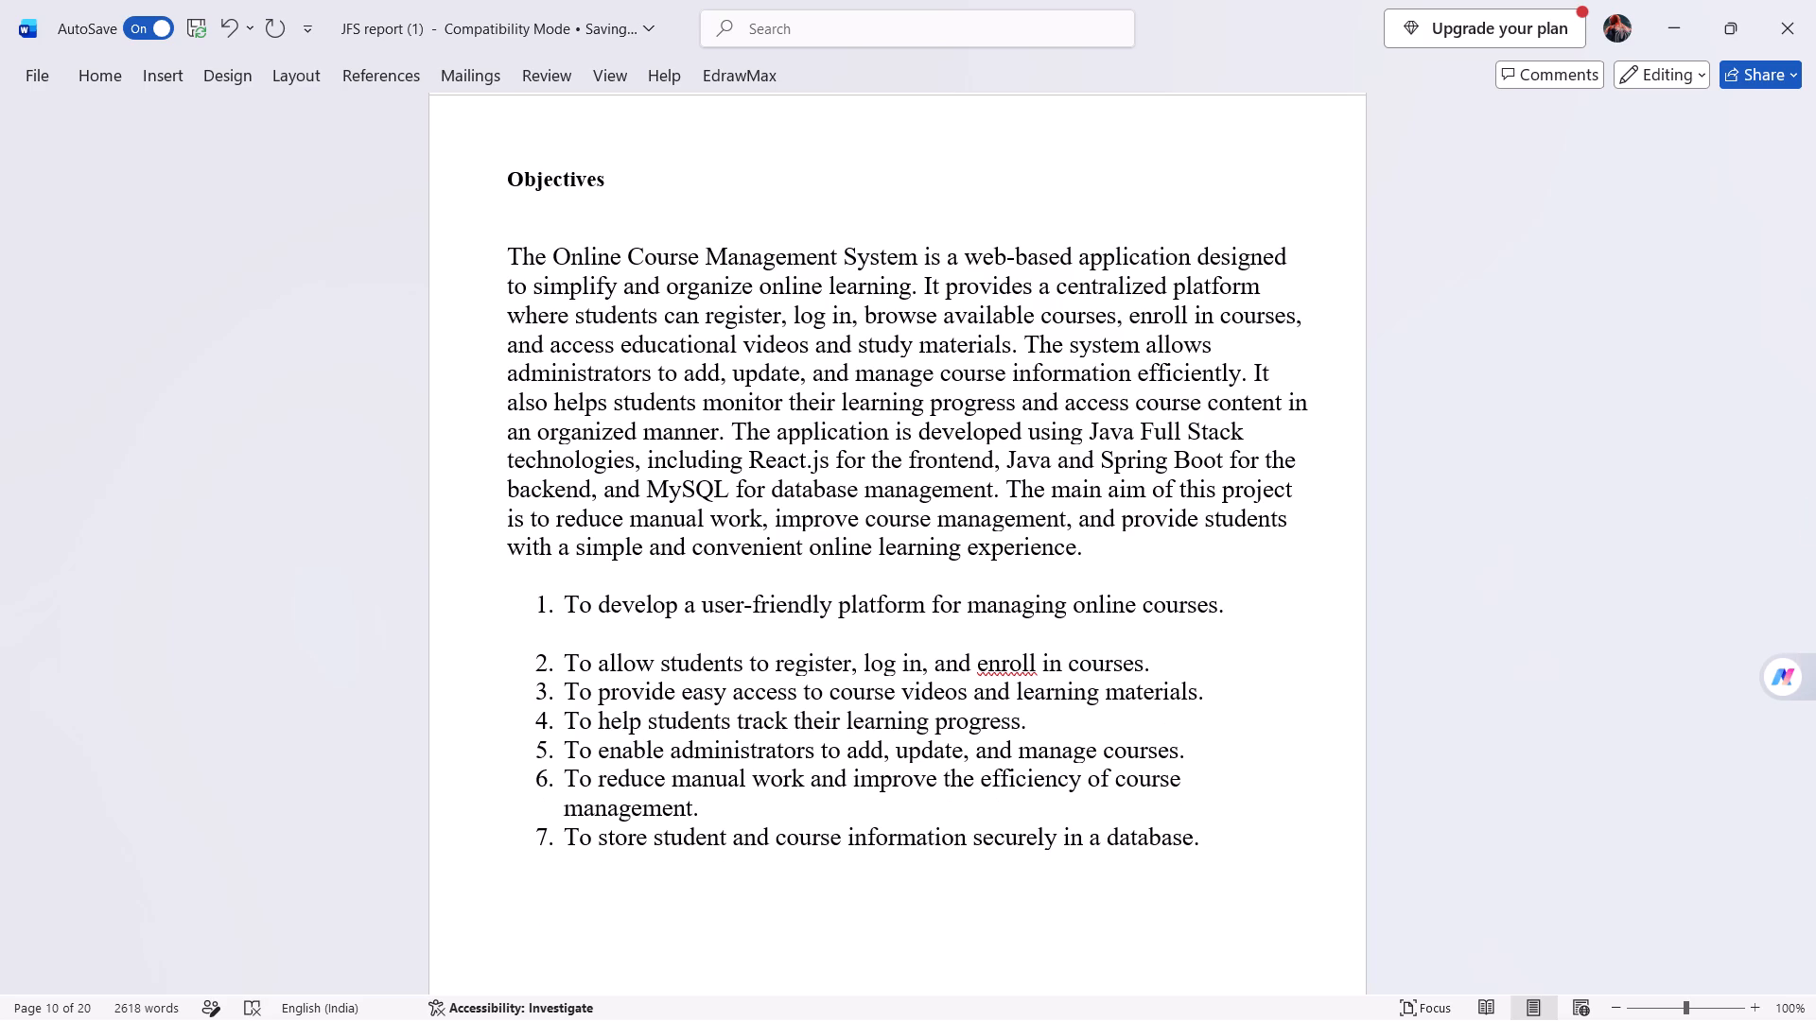
pyautogui.press('Return')
pyautogui.press('BackSpace')
pyautogui.press('BackSpace')
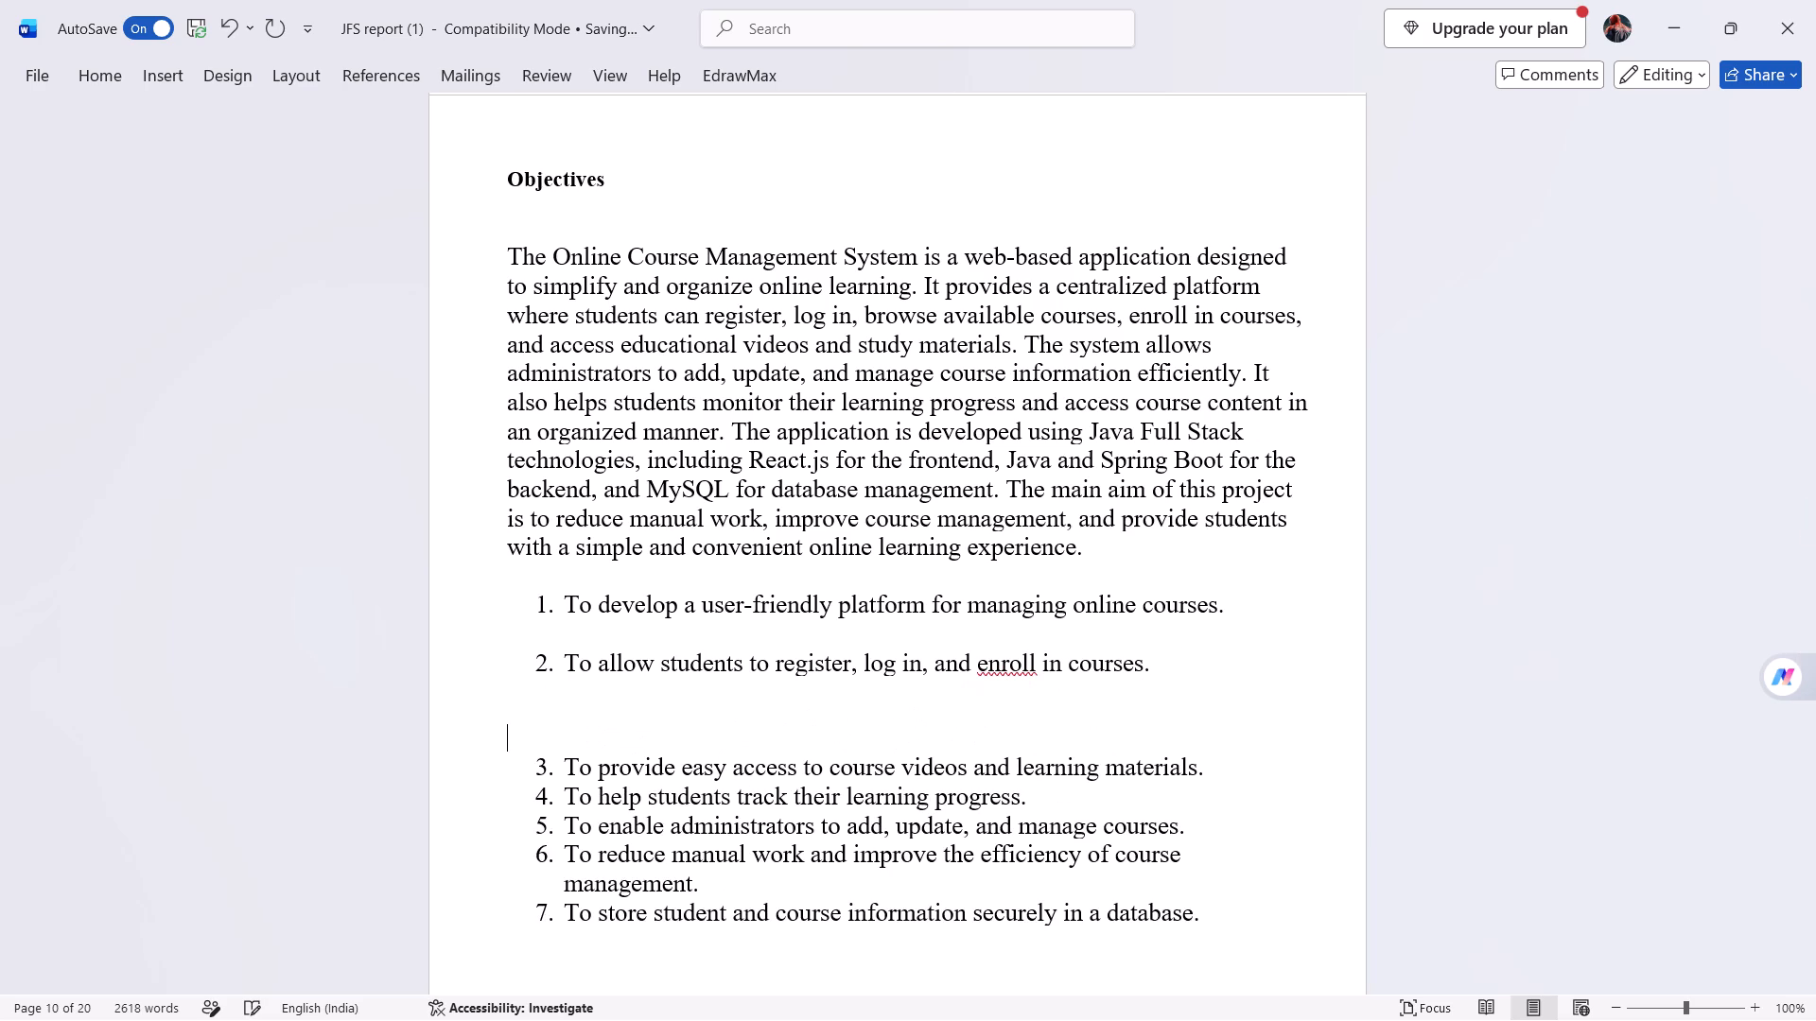
pyautogui.press('BackSpace')
# Insert an unnumbered blank line after objective 4, "To help students track their learning progress.".
pyautogui.click(1059, 753)
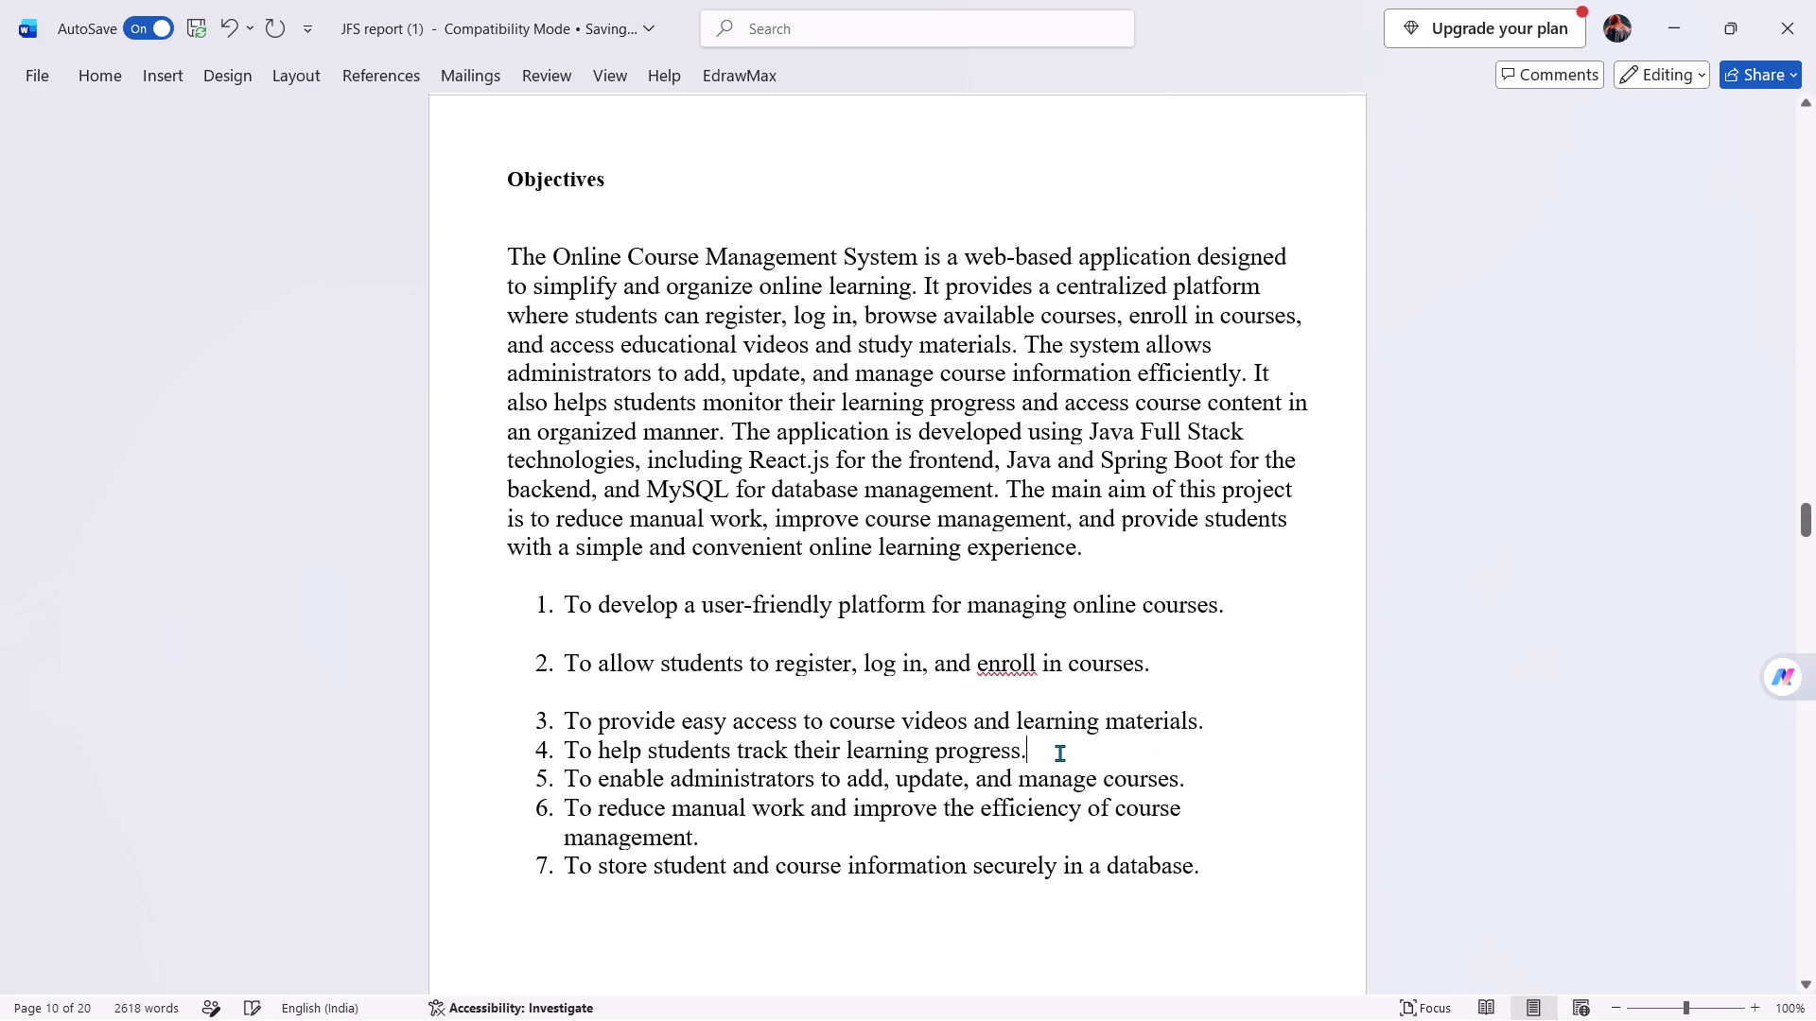
pyautogui.press('Return')
pyautogui.press('BackSpace')
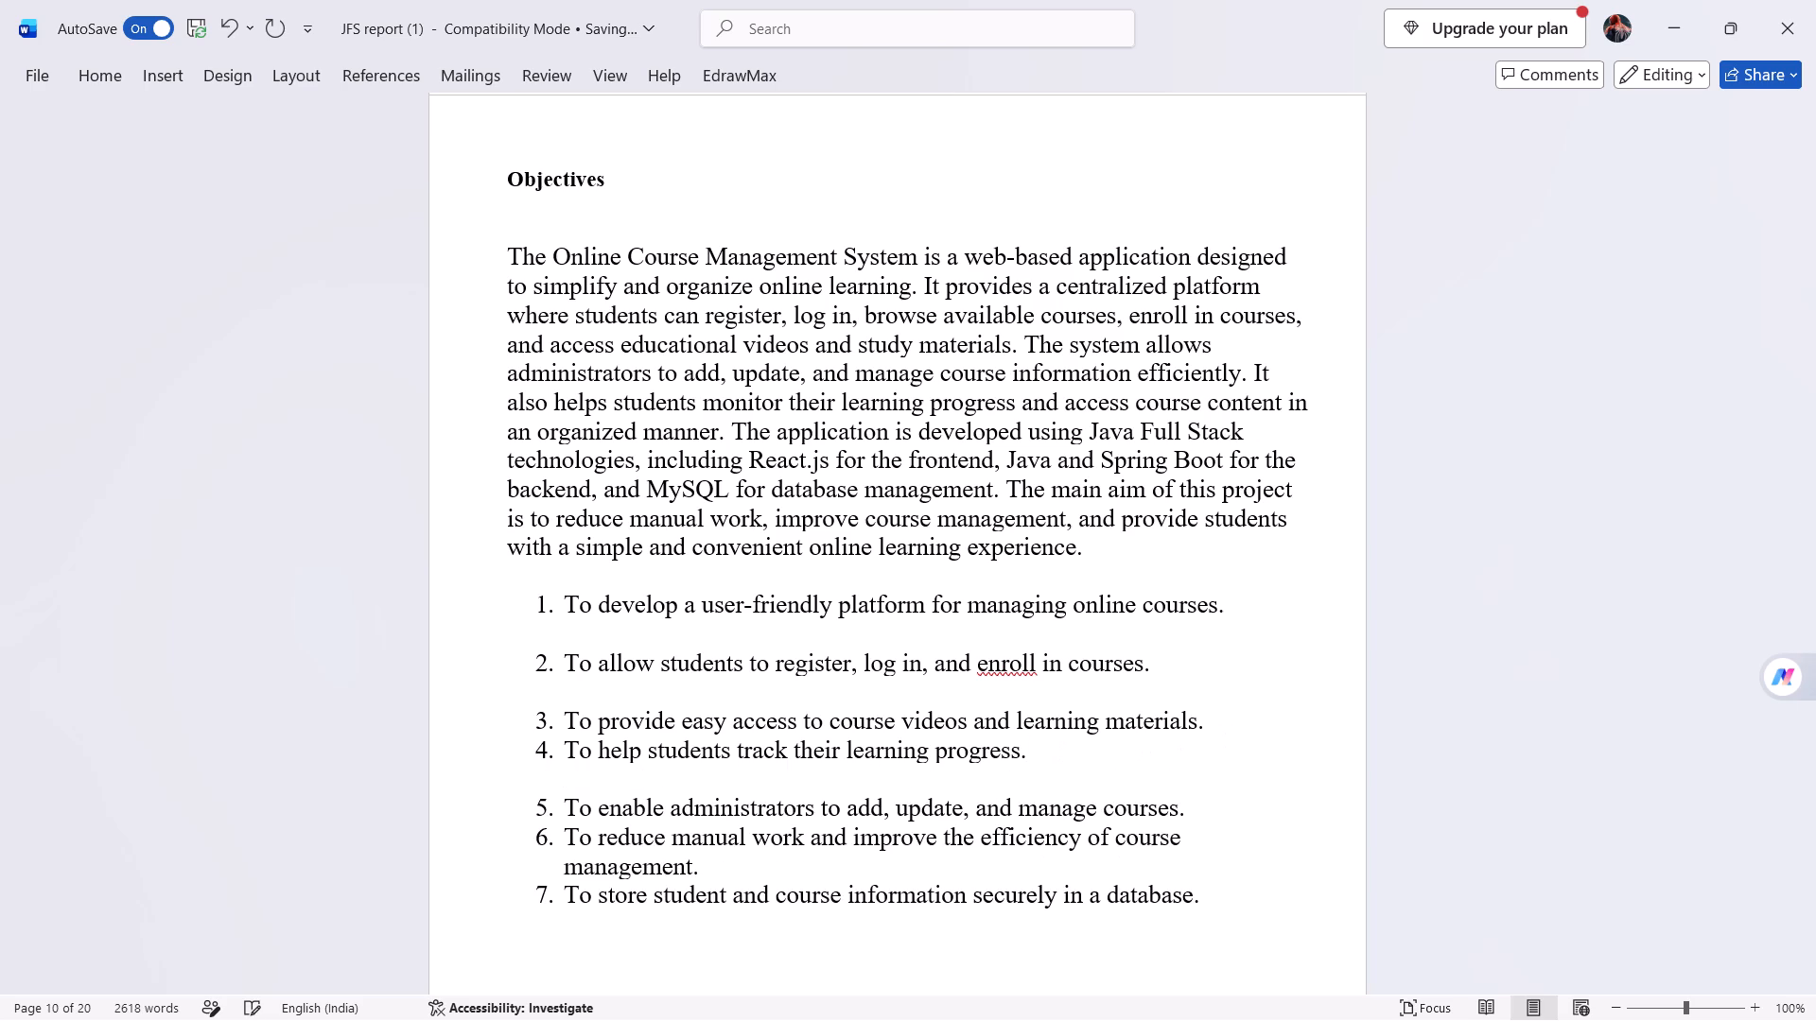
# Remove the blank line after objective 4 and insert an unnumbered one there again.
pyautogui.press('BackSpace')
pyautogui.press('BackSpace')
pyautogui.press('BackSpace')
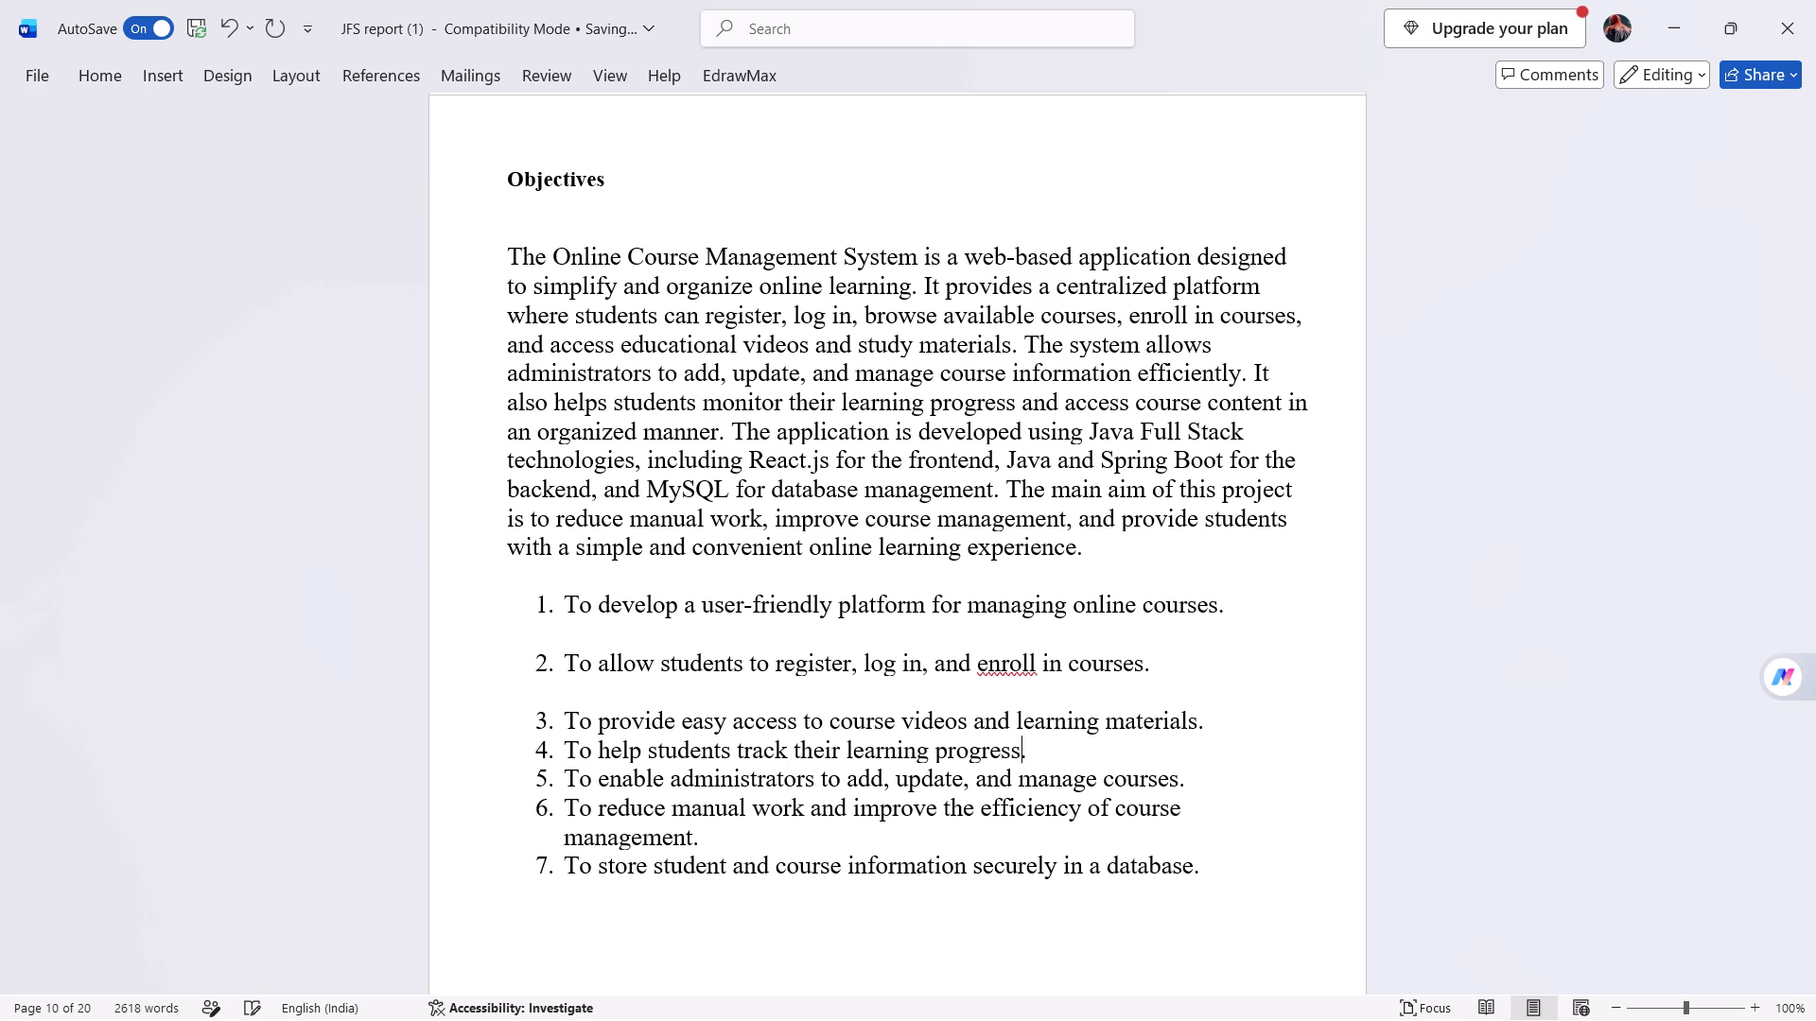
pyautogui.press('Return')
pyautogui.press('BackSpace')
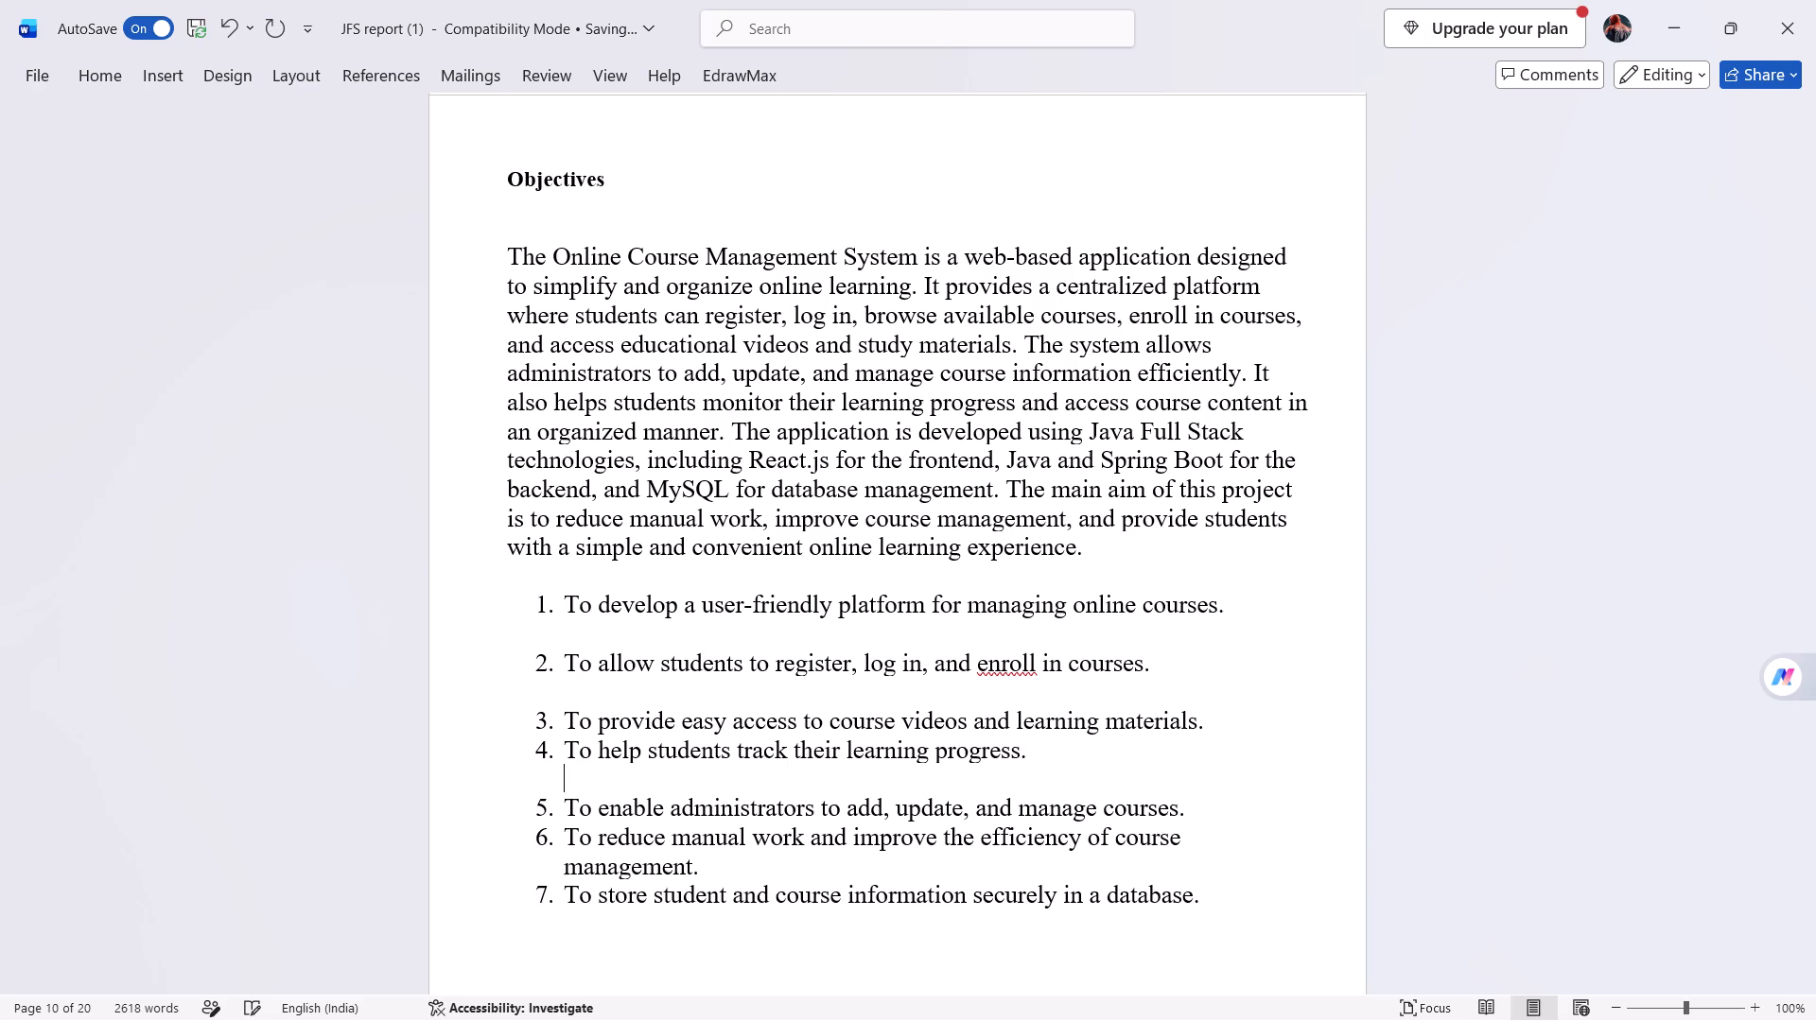
# Insert an unnumbered blank line after objective 3, "To provide easy access to course videos and learning materials.".
pyautogui.click(1220, 718)
pyautogui.press('Return')
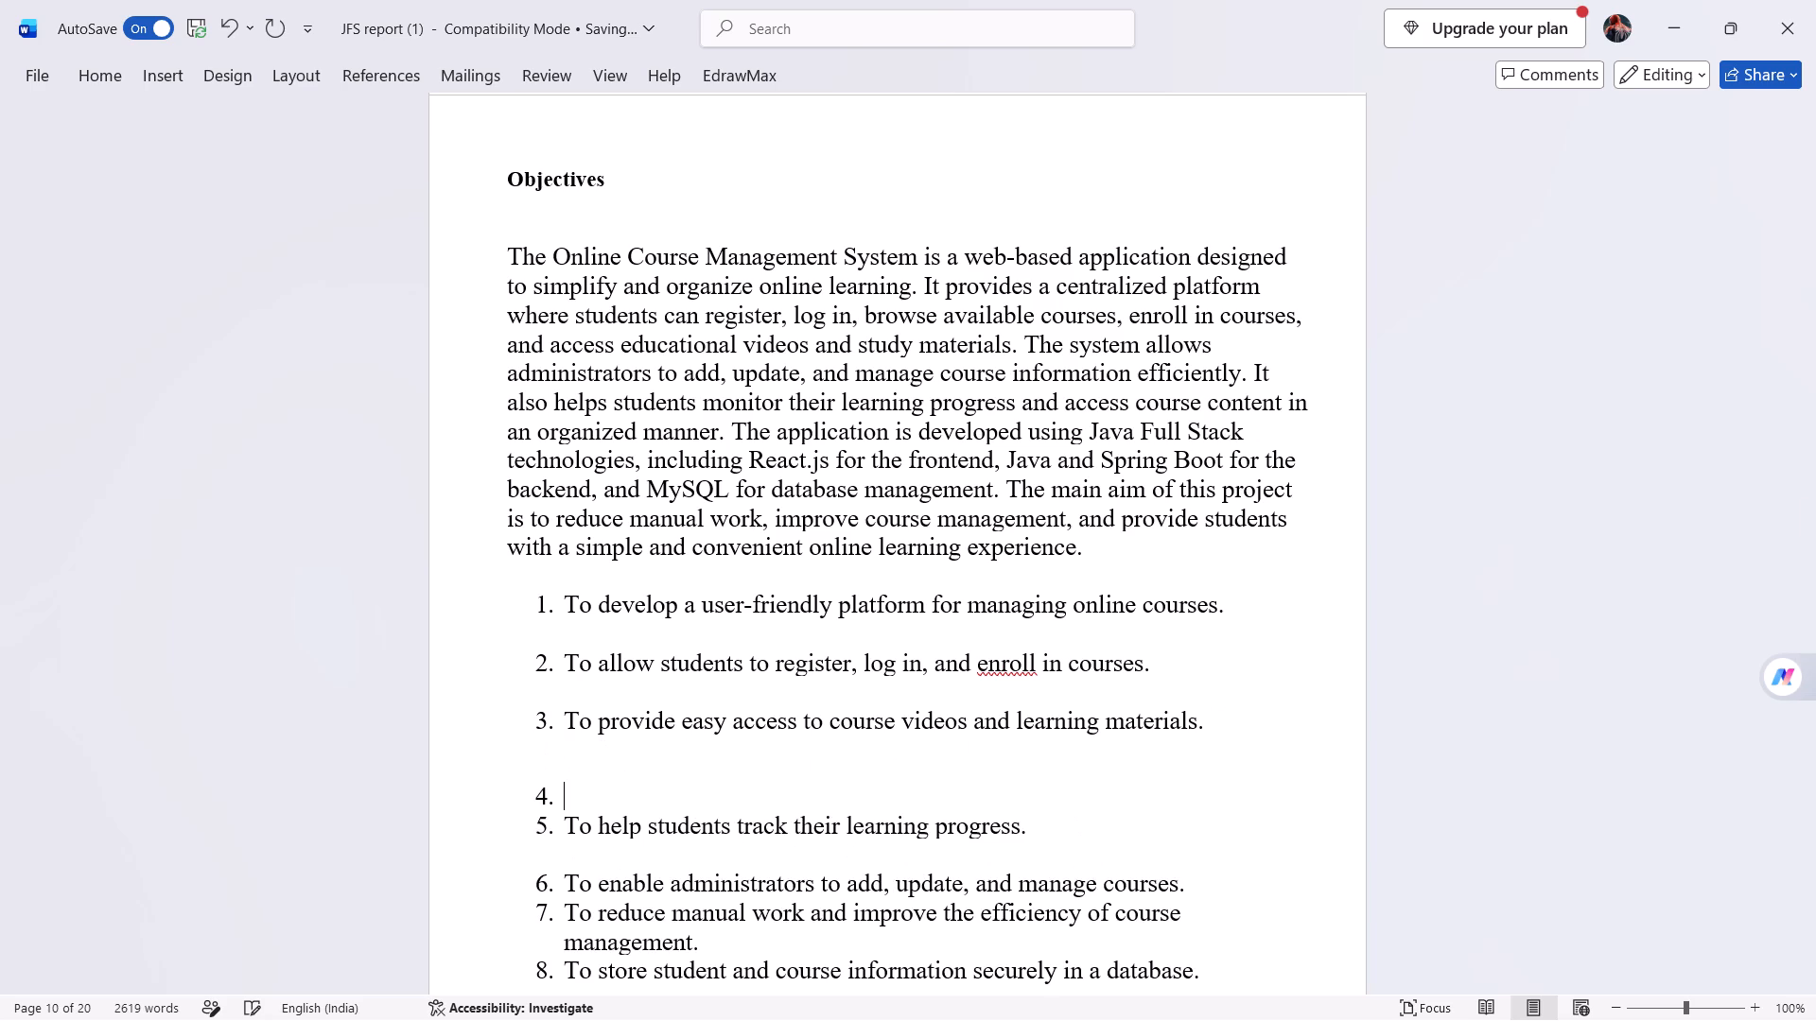
pyautogui.press('BackSpace')
pyautogui.press('BackSpace')
pyautogui.press('BackSpace')
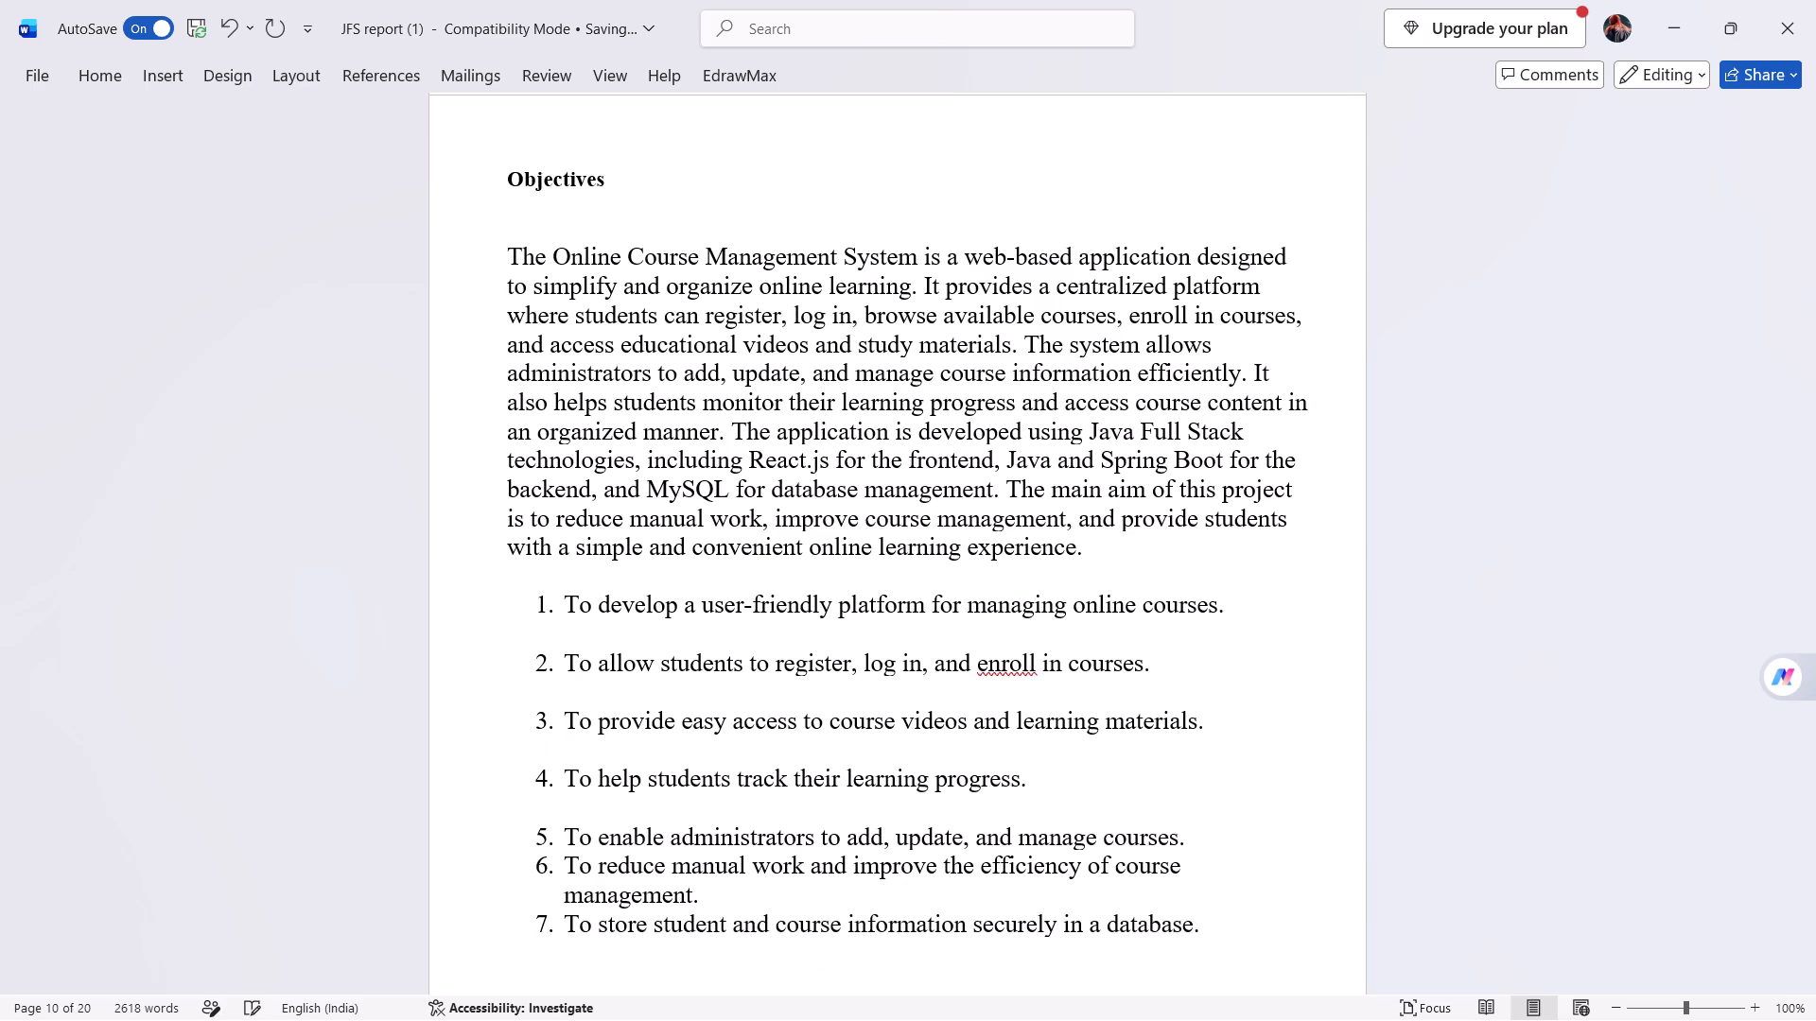
# Insert an unnumbered blank line after objective 5 and another after objective 6 in the Objectives list.
pyautogui.click(1211, 837)
pyautogui.press('Return')
pyautogui.press('BackSpace')
pyautogui.press('BackSpace')
pyautogui.press('BackSpace')
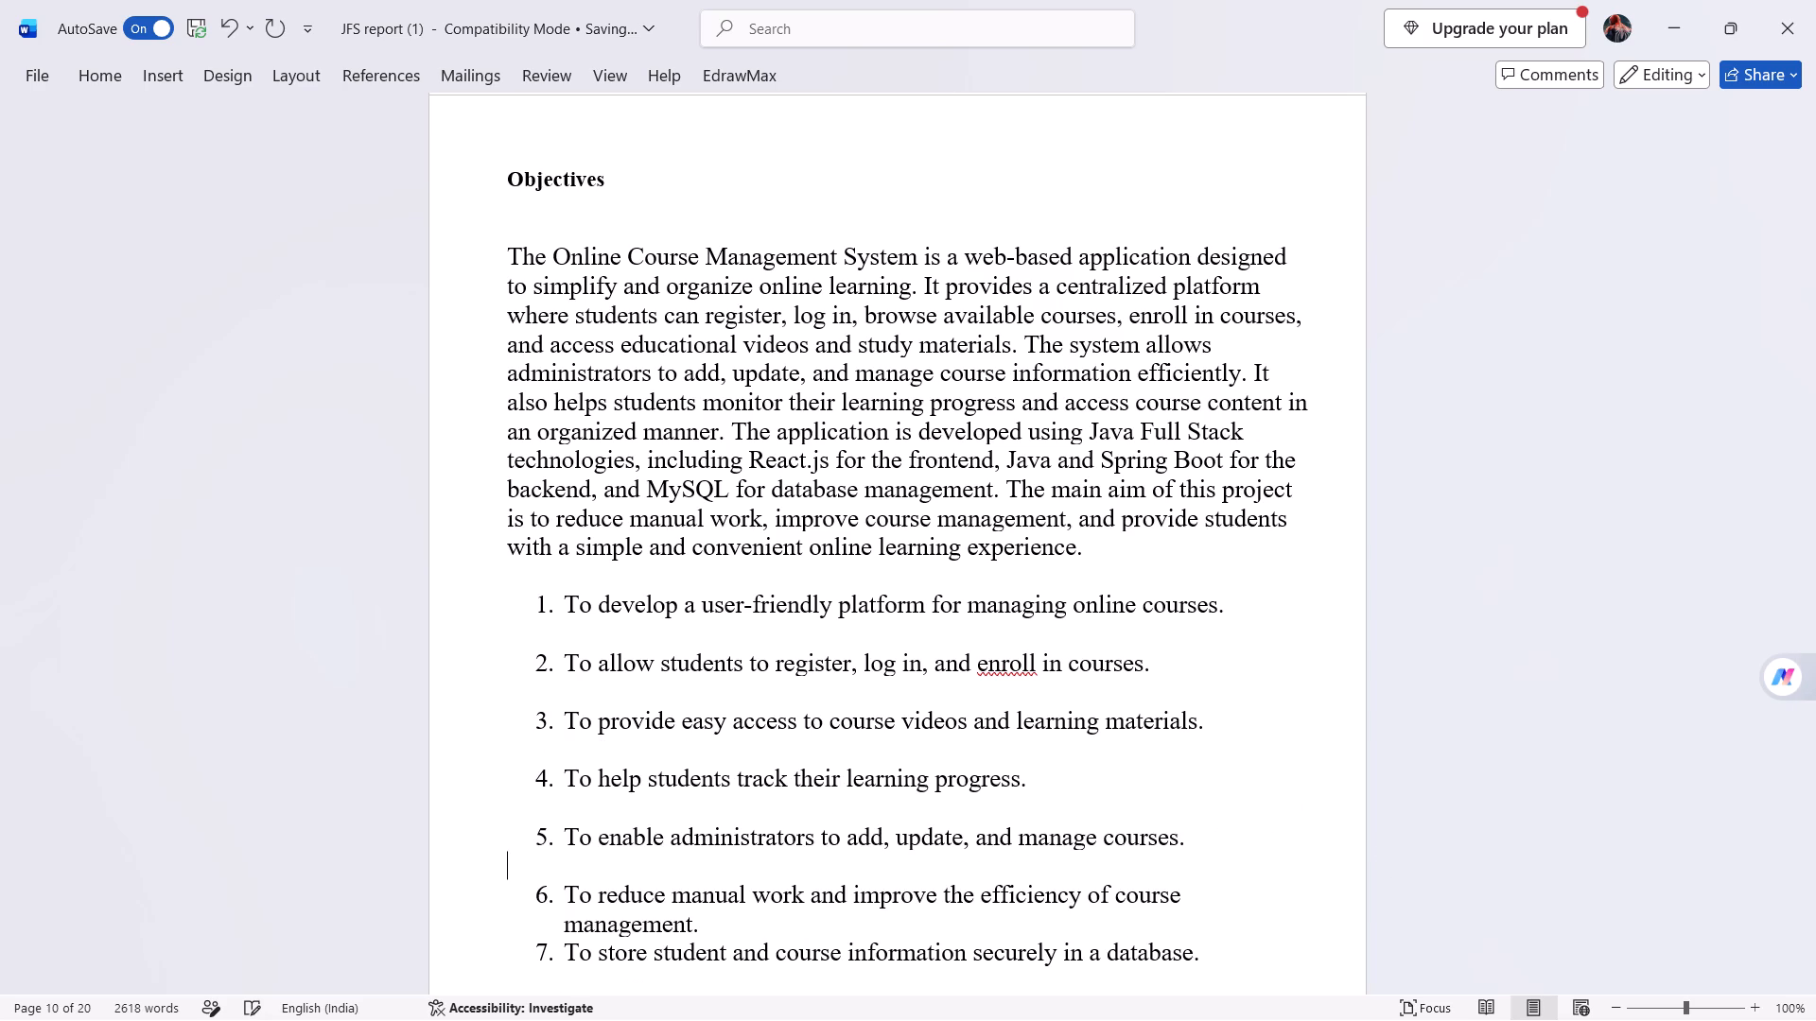
pyautogui.click(705, 927)
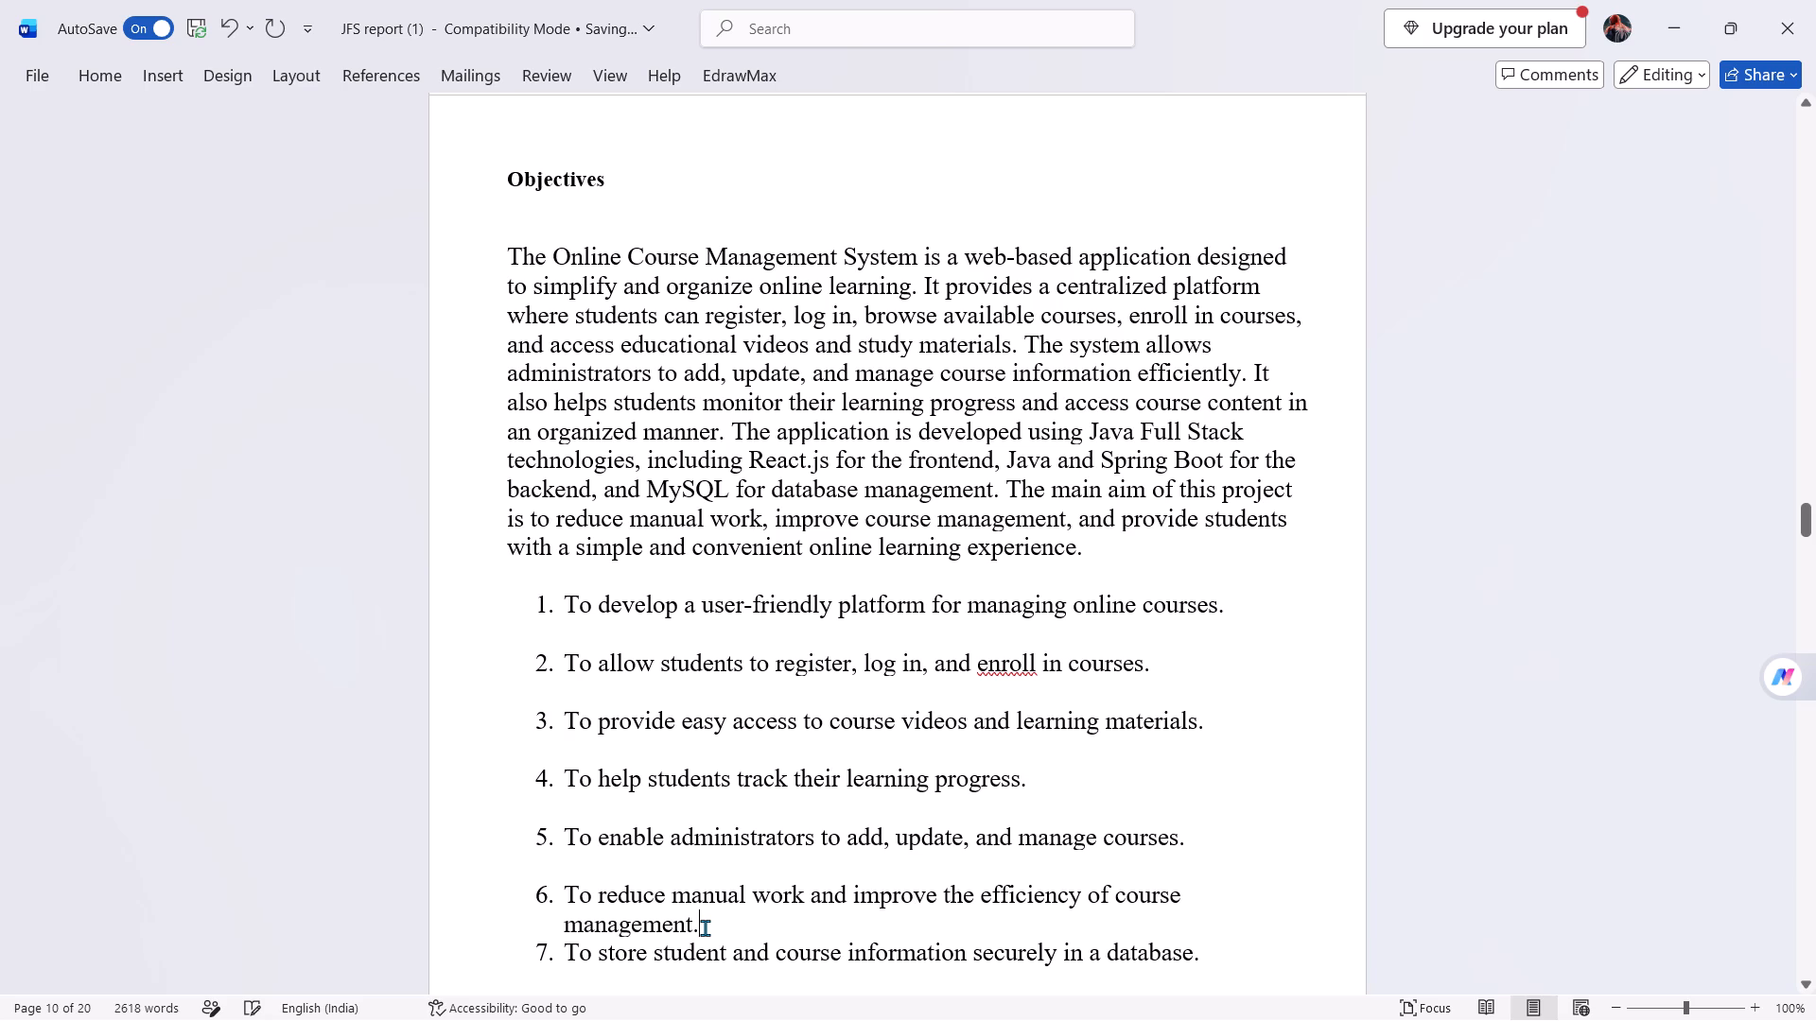
pyautogui.press('Return')
pyautogui.press('BackSpace')
pyautogui.press('BackSpace')
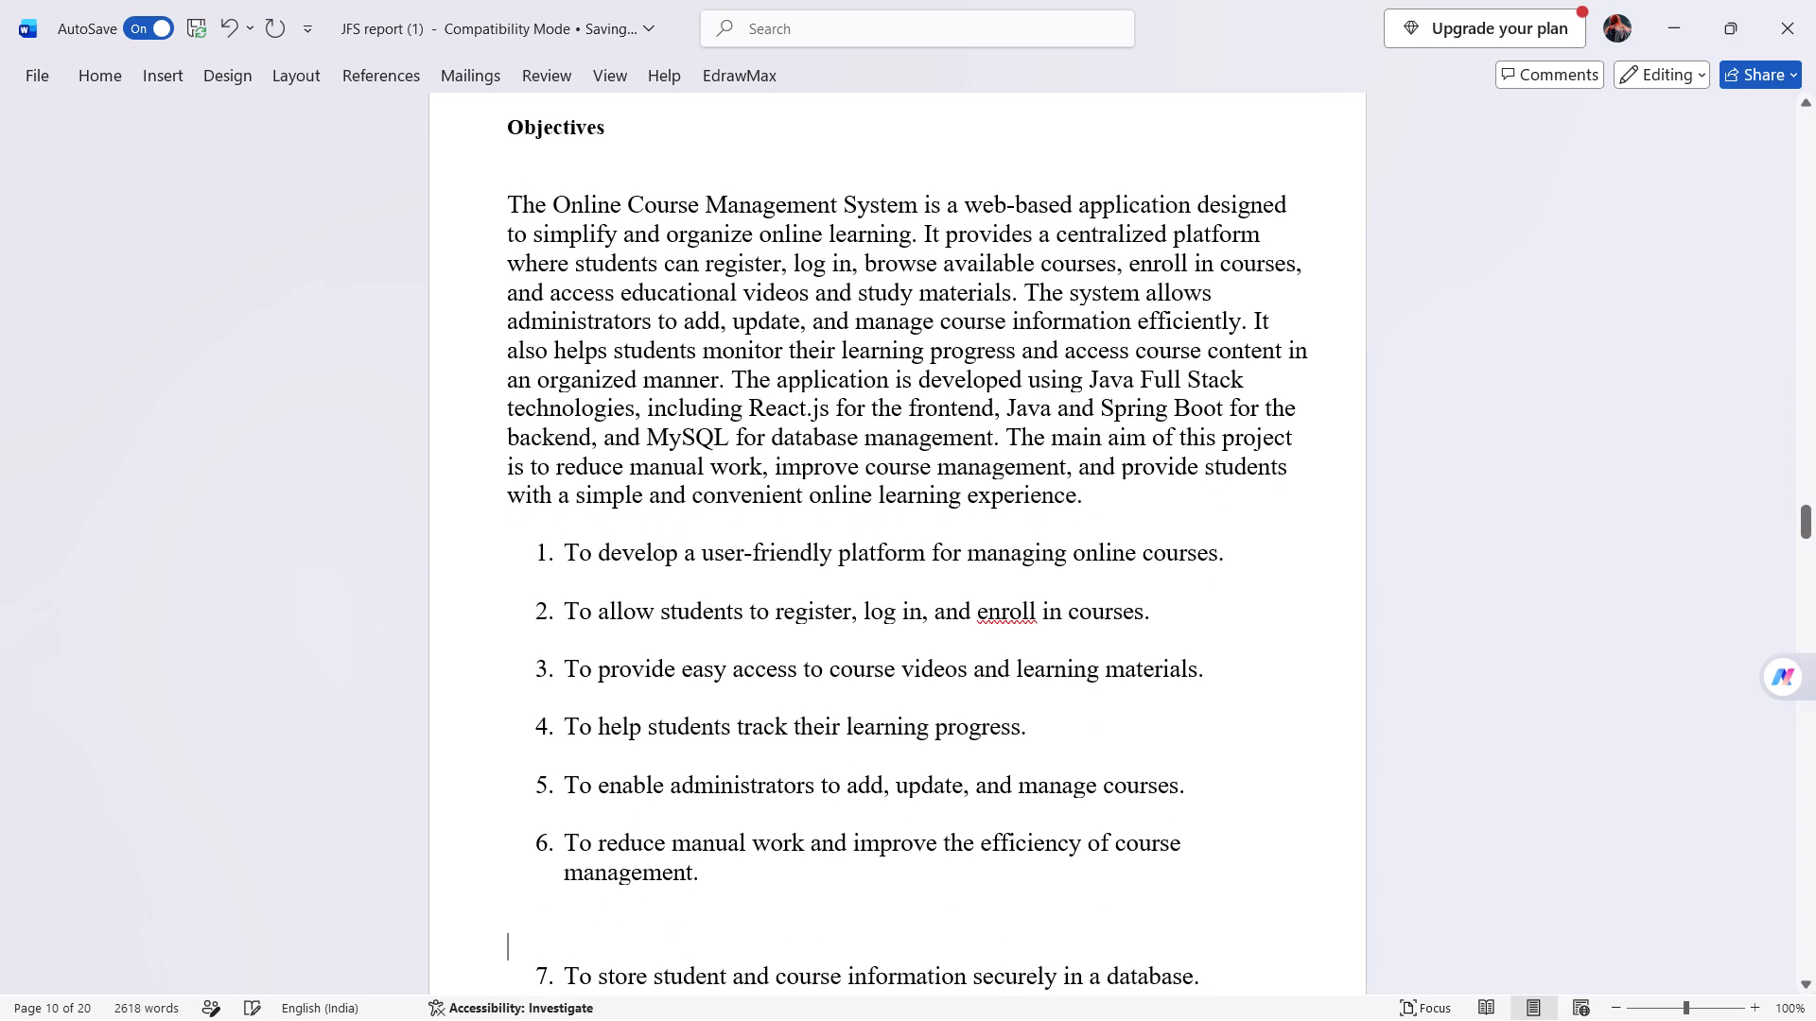
pyautogui.press('BackSpace')
# Adjust the size of the Chapter 2 literature review table slightly at its bottom edge and corner.
pyautogui.scroll(-3, 705, 927)
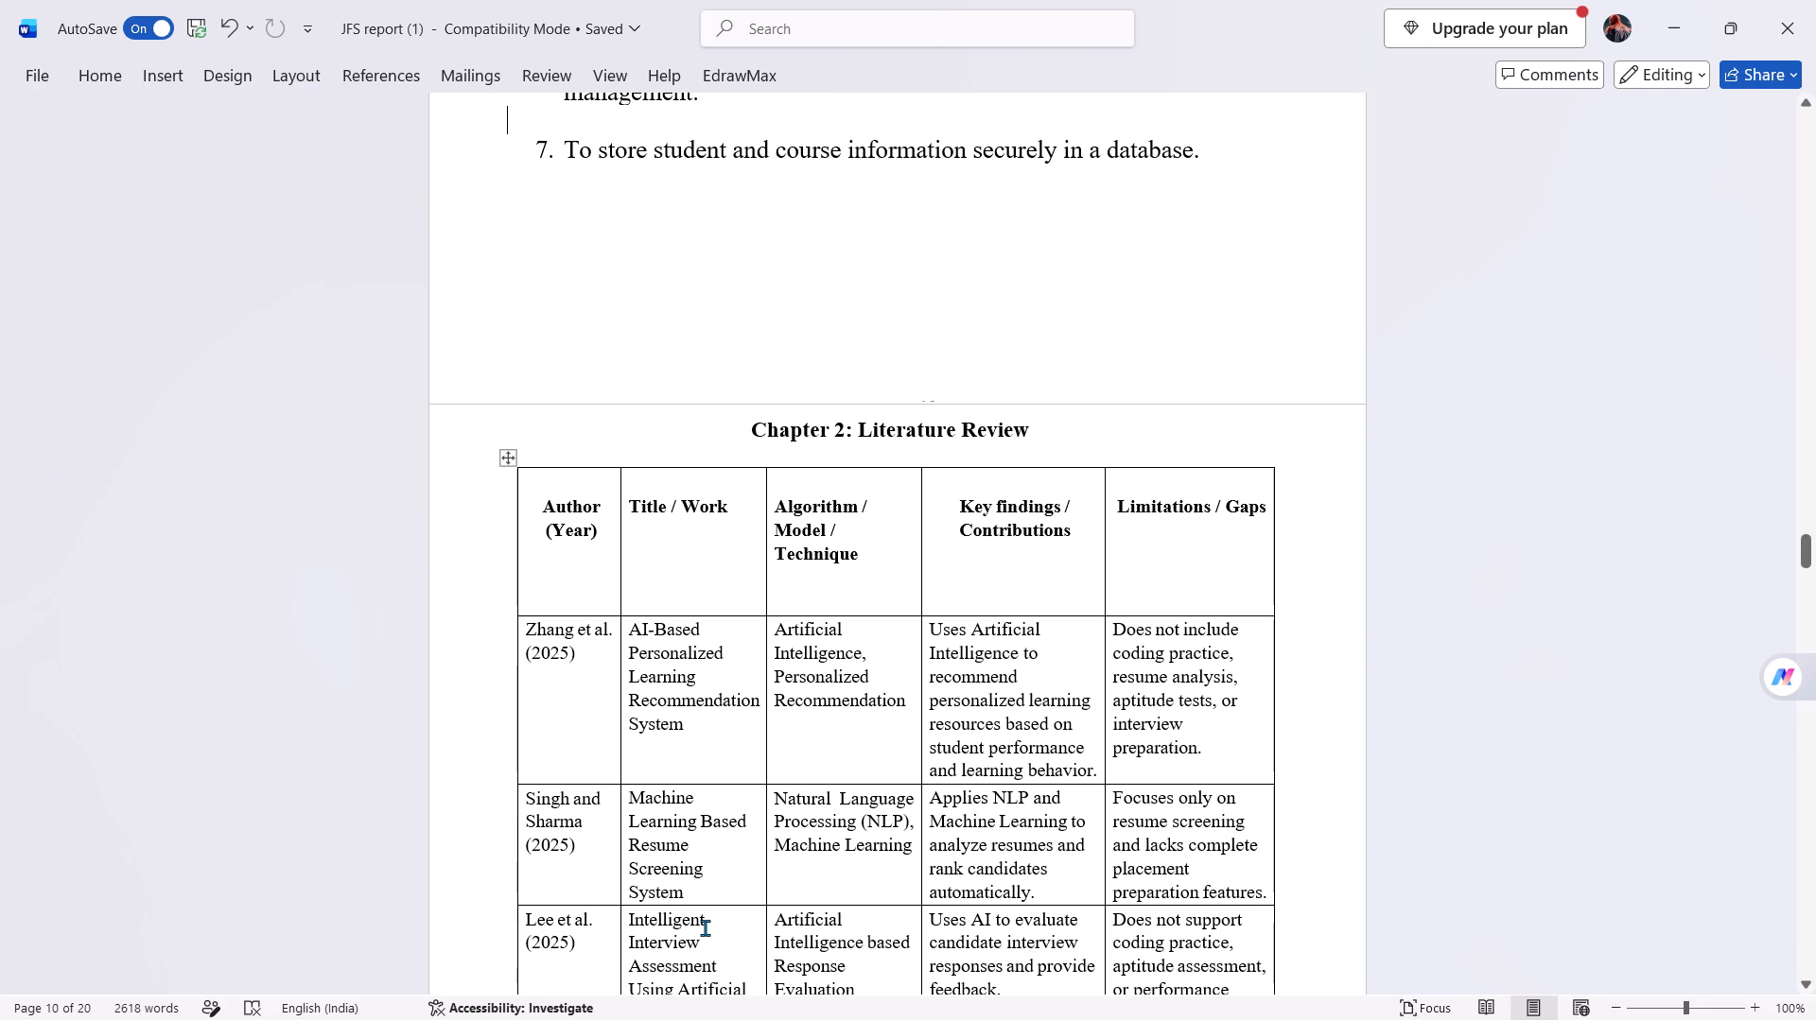
pyautogui.scroll(-3, 705, 927)
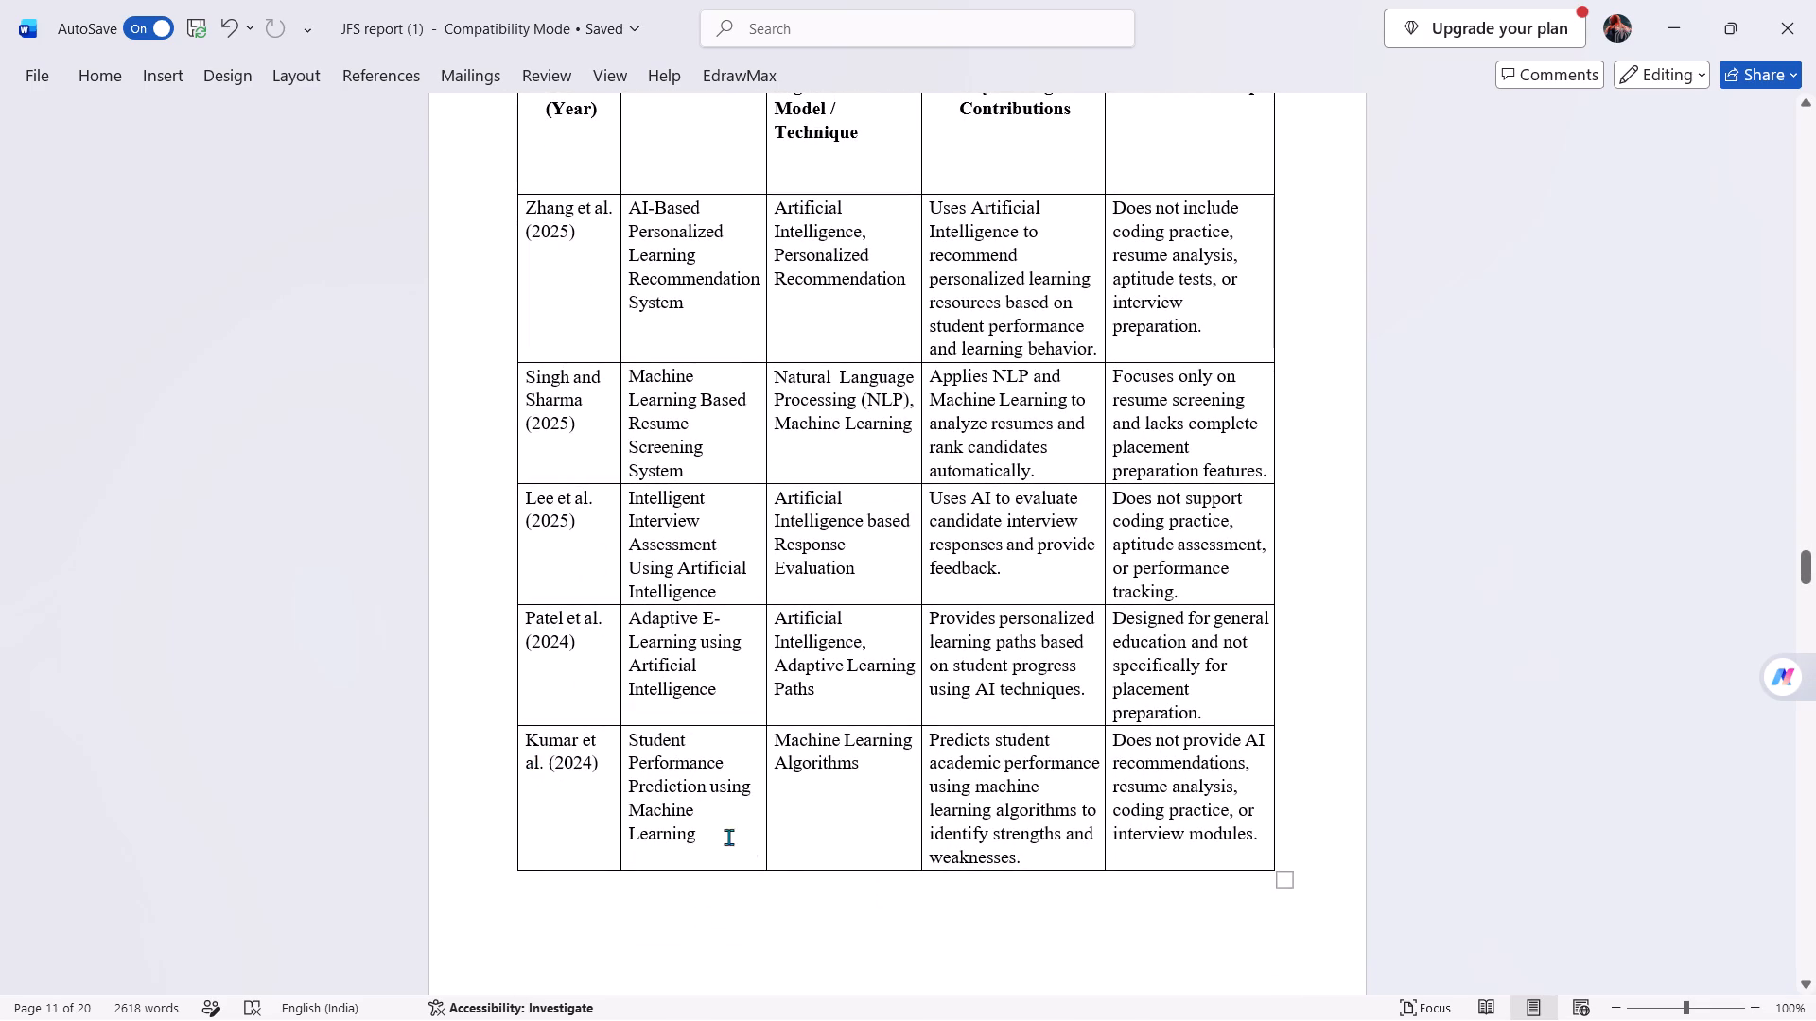
pyautogui.moveTo(804, 872); pyautogui.dragTo(806, 861)
pyautogui.click(806, 861)
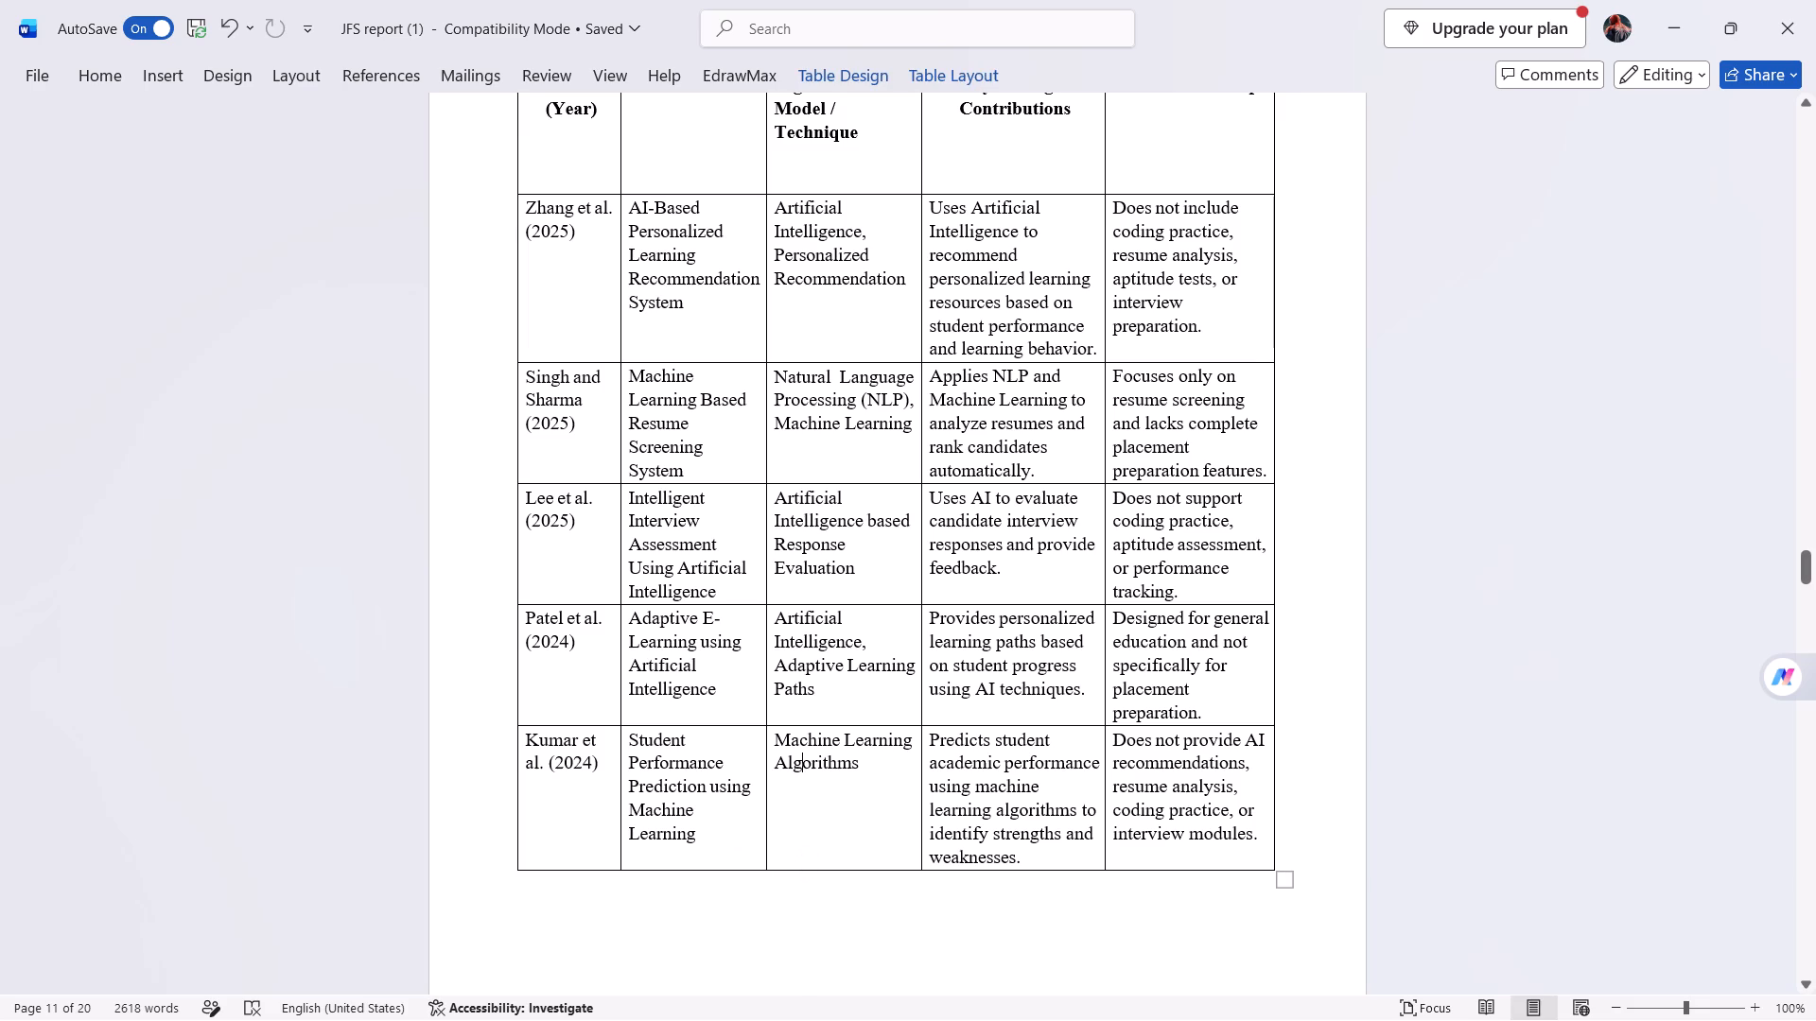
pyautogui.click(1279, 874)
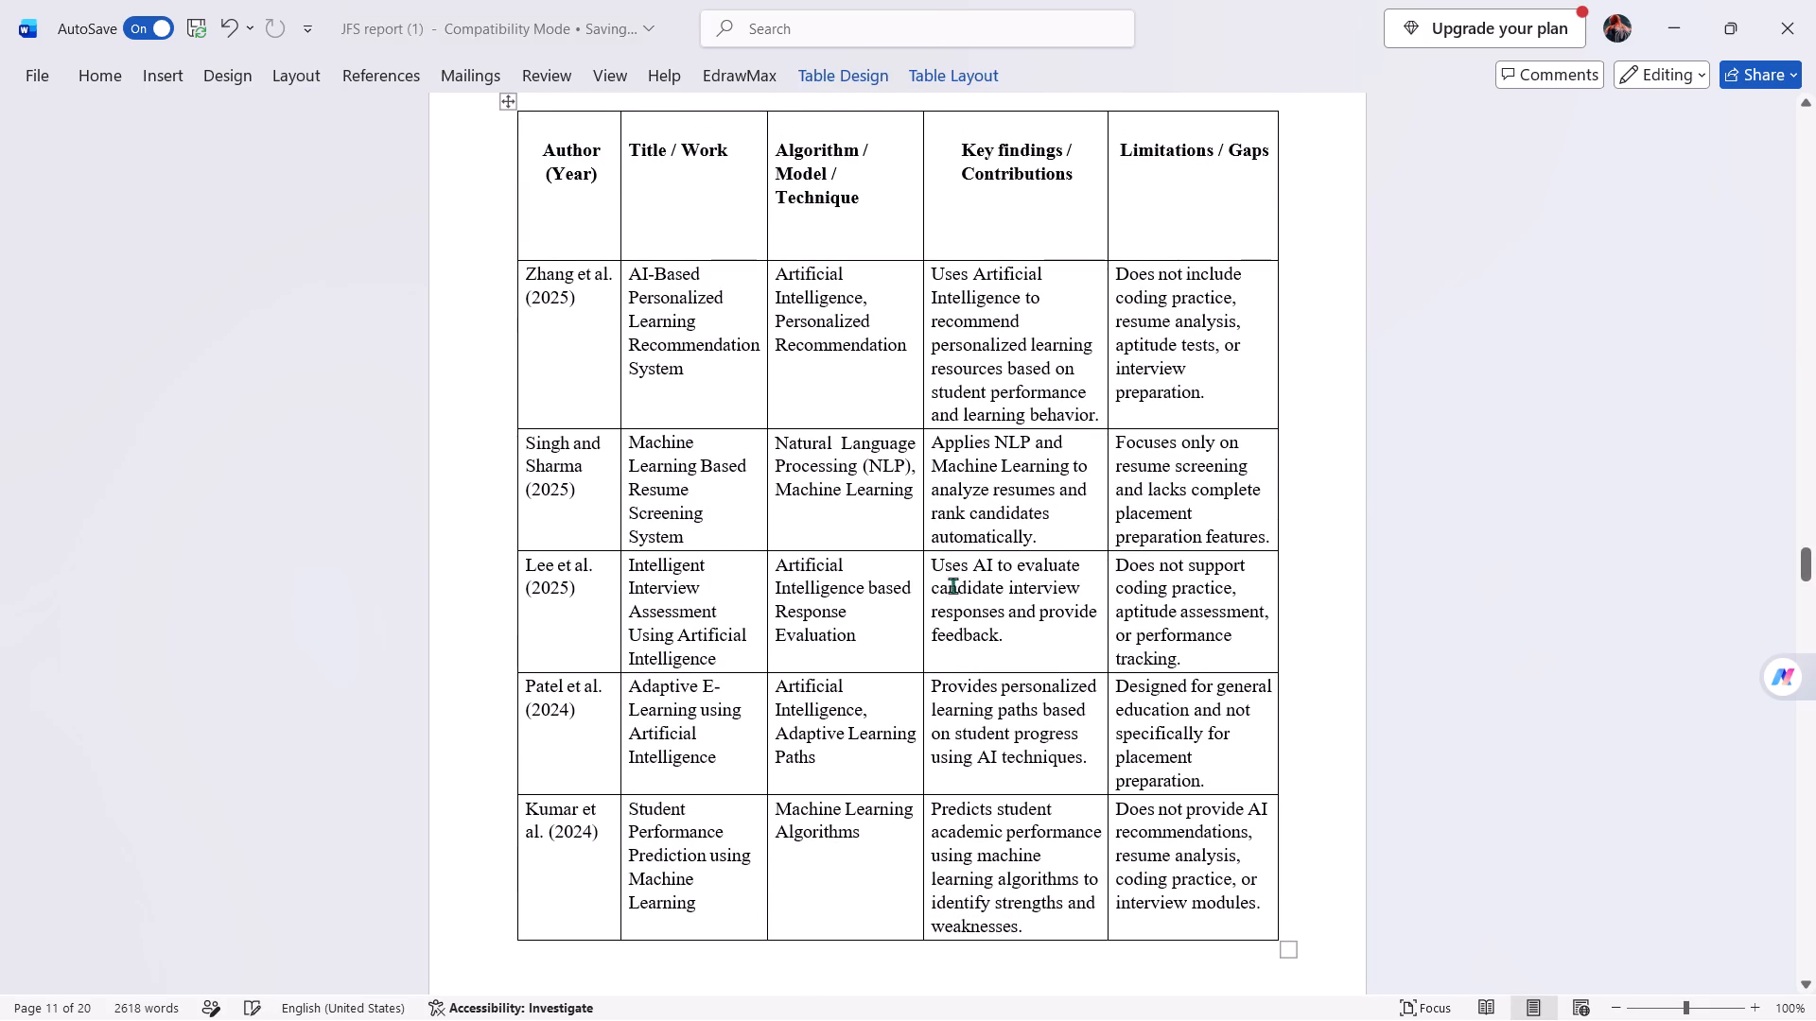
# Replace the author entry in the table's first data row with "Deman & Taylor (2020)", copied from the PowerPoint Literature Survey slide.
pyautogui.moveTo(578, 324); pyautogui.dragTo(546, 283)
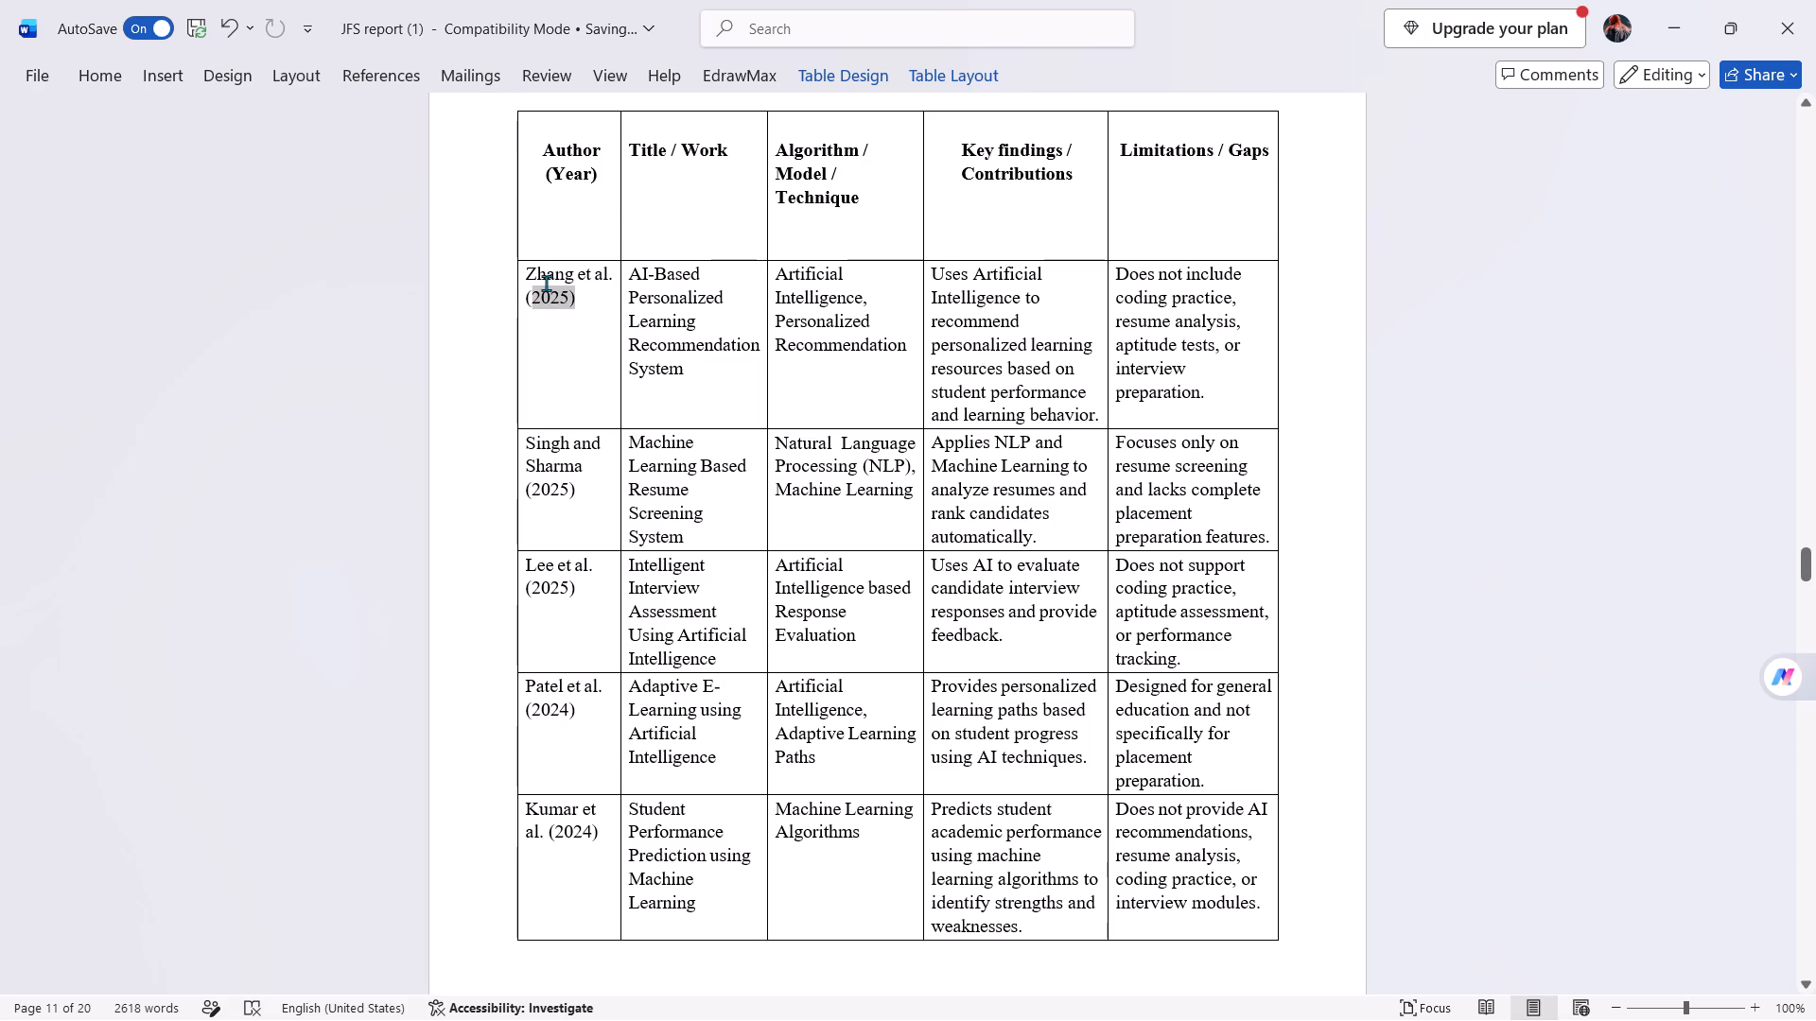
pyautogui.press('BackSpace')
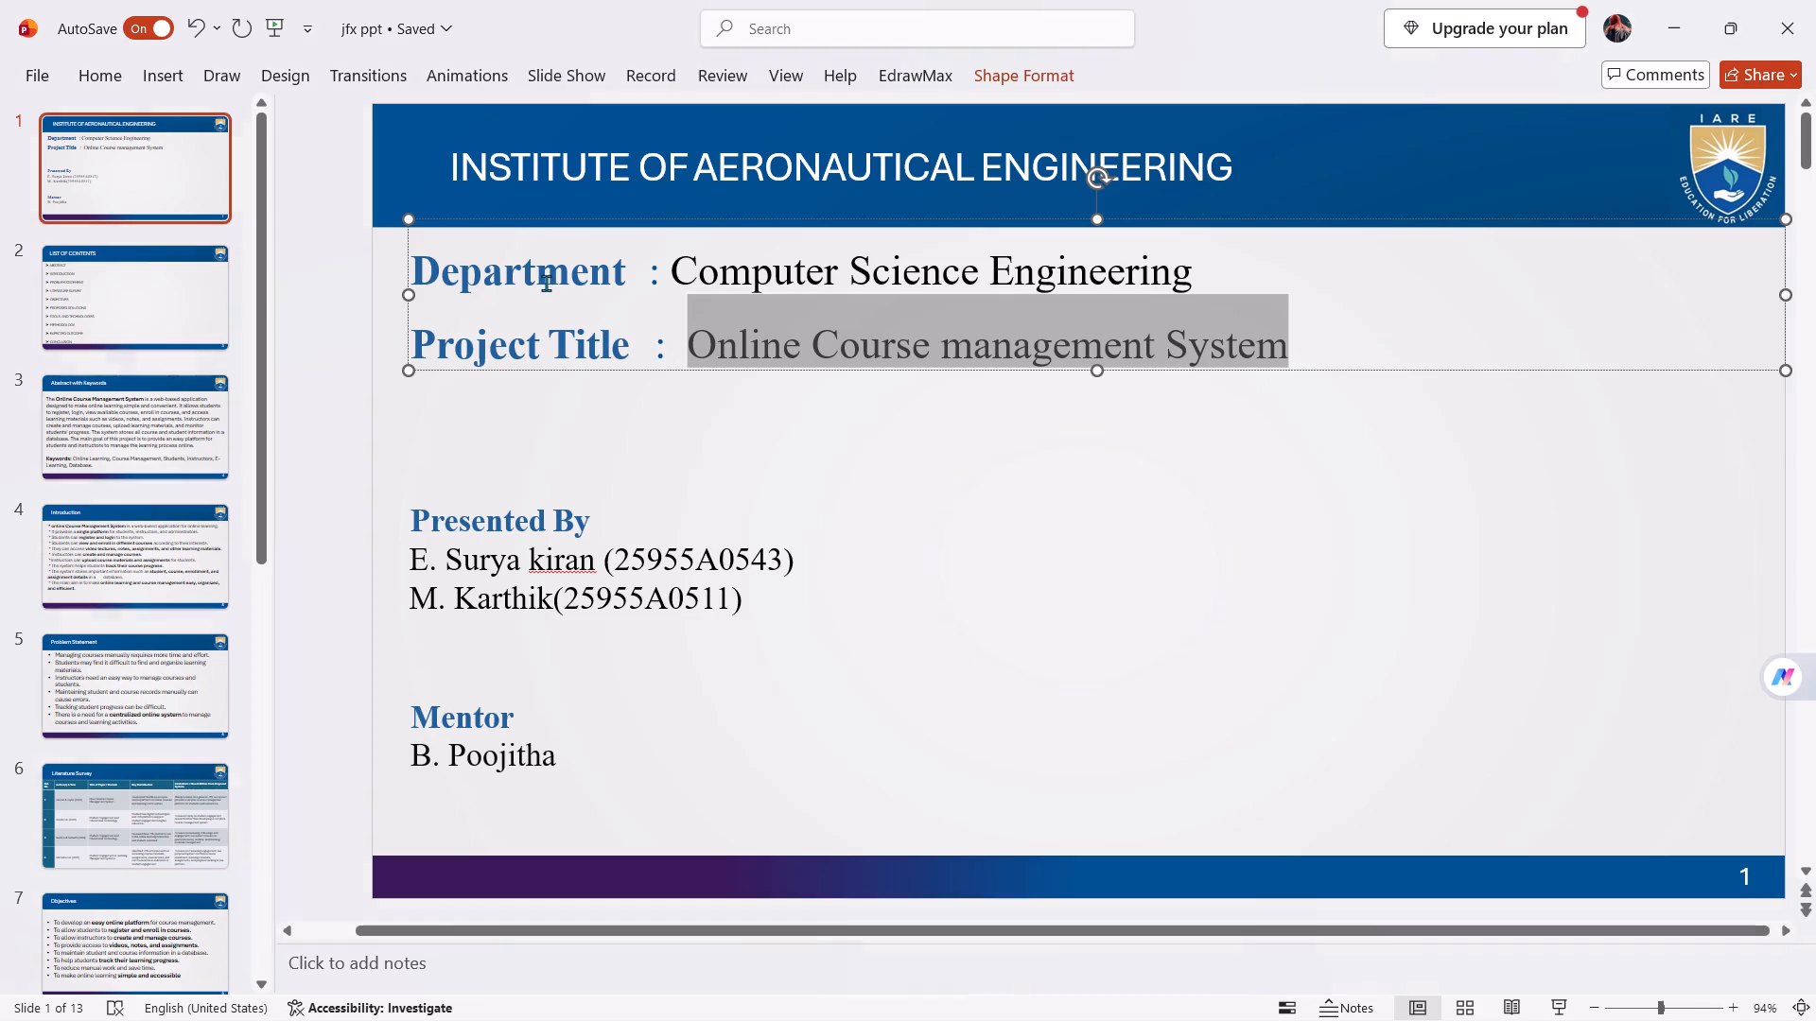
pyautogui.click(190, 815)
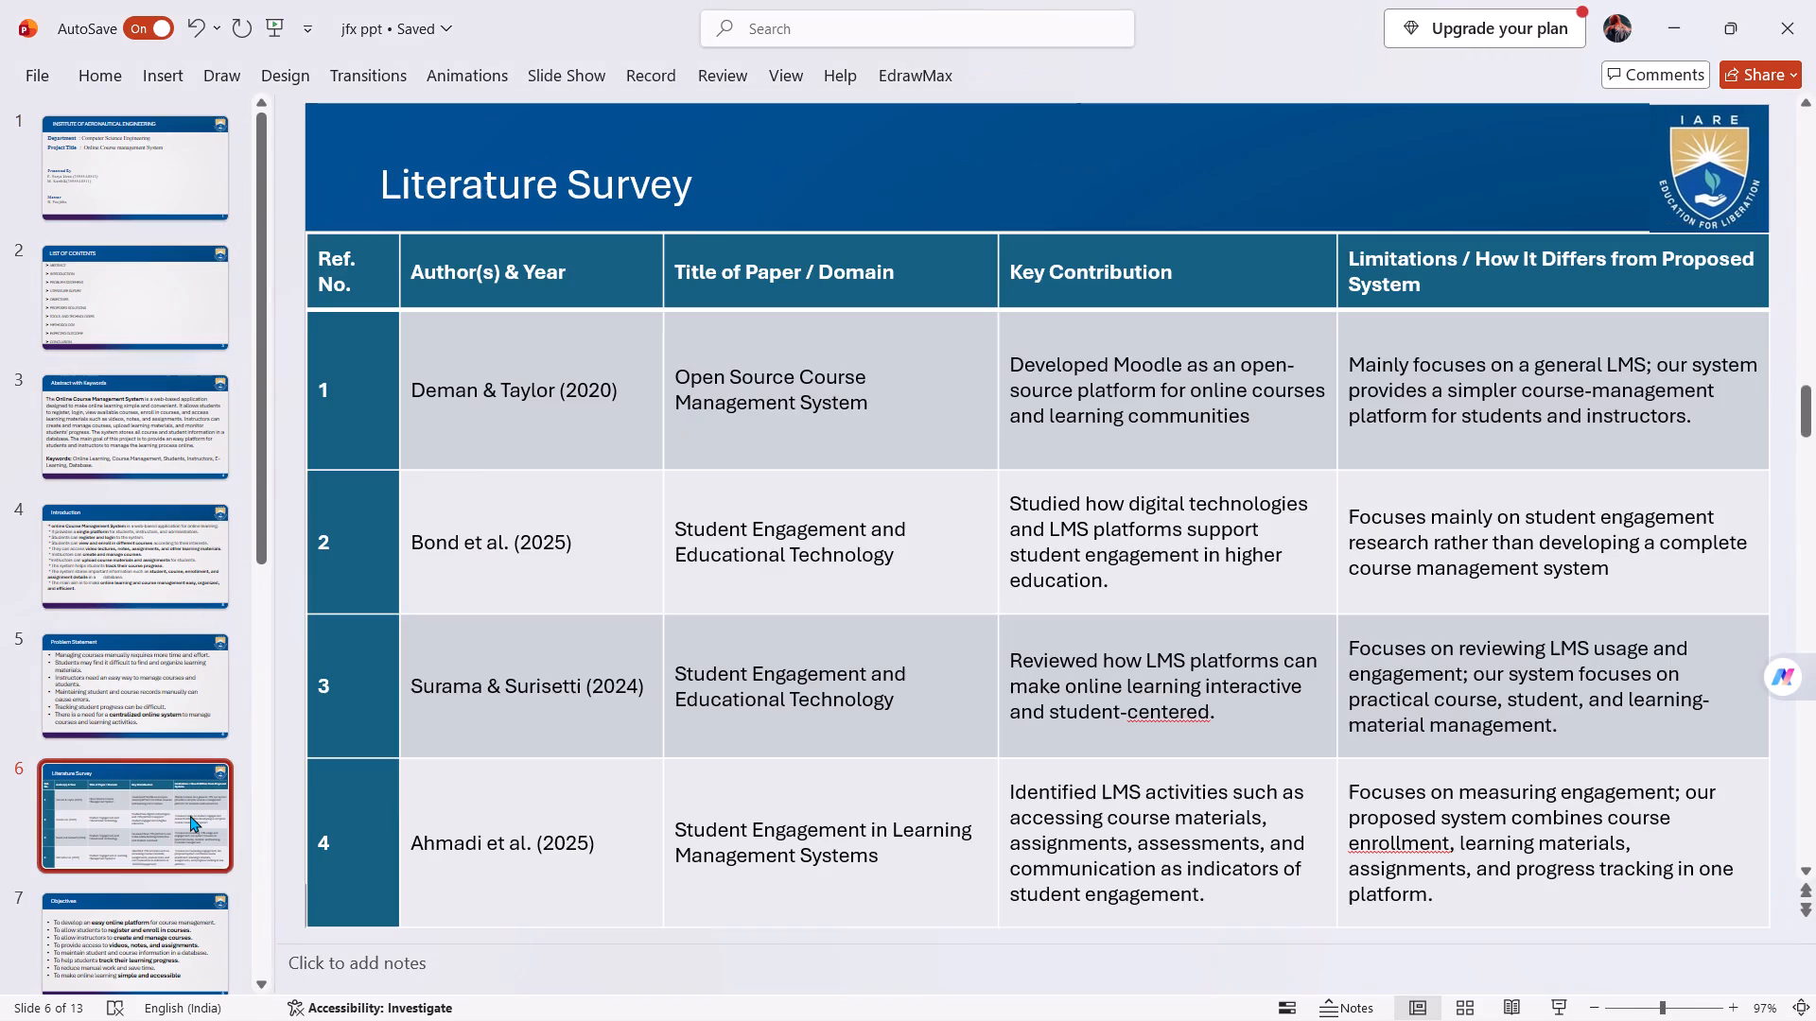
pyautogui.moveTo(632, 410); pyautogui.dragTo(424, 388)
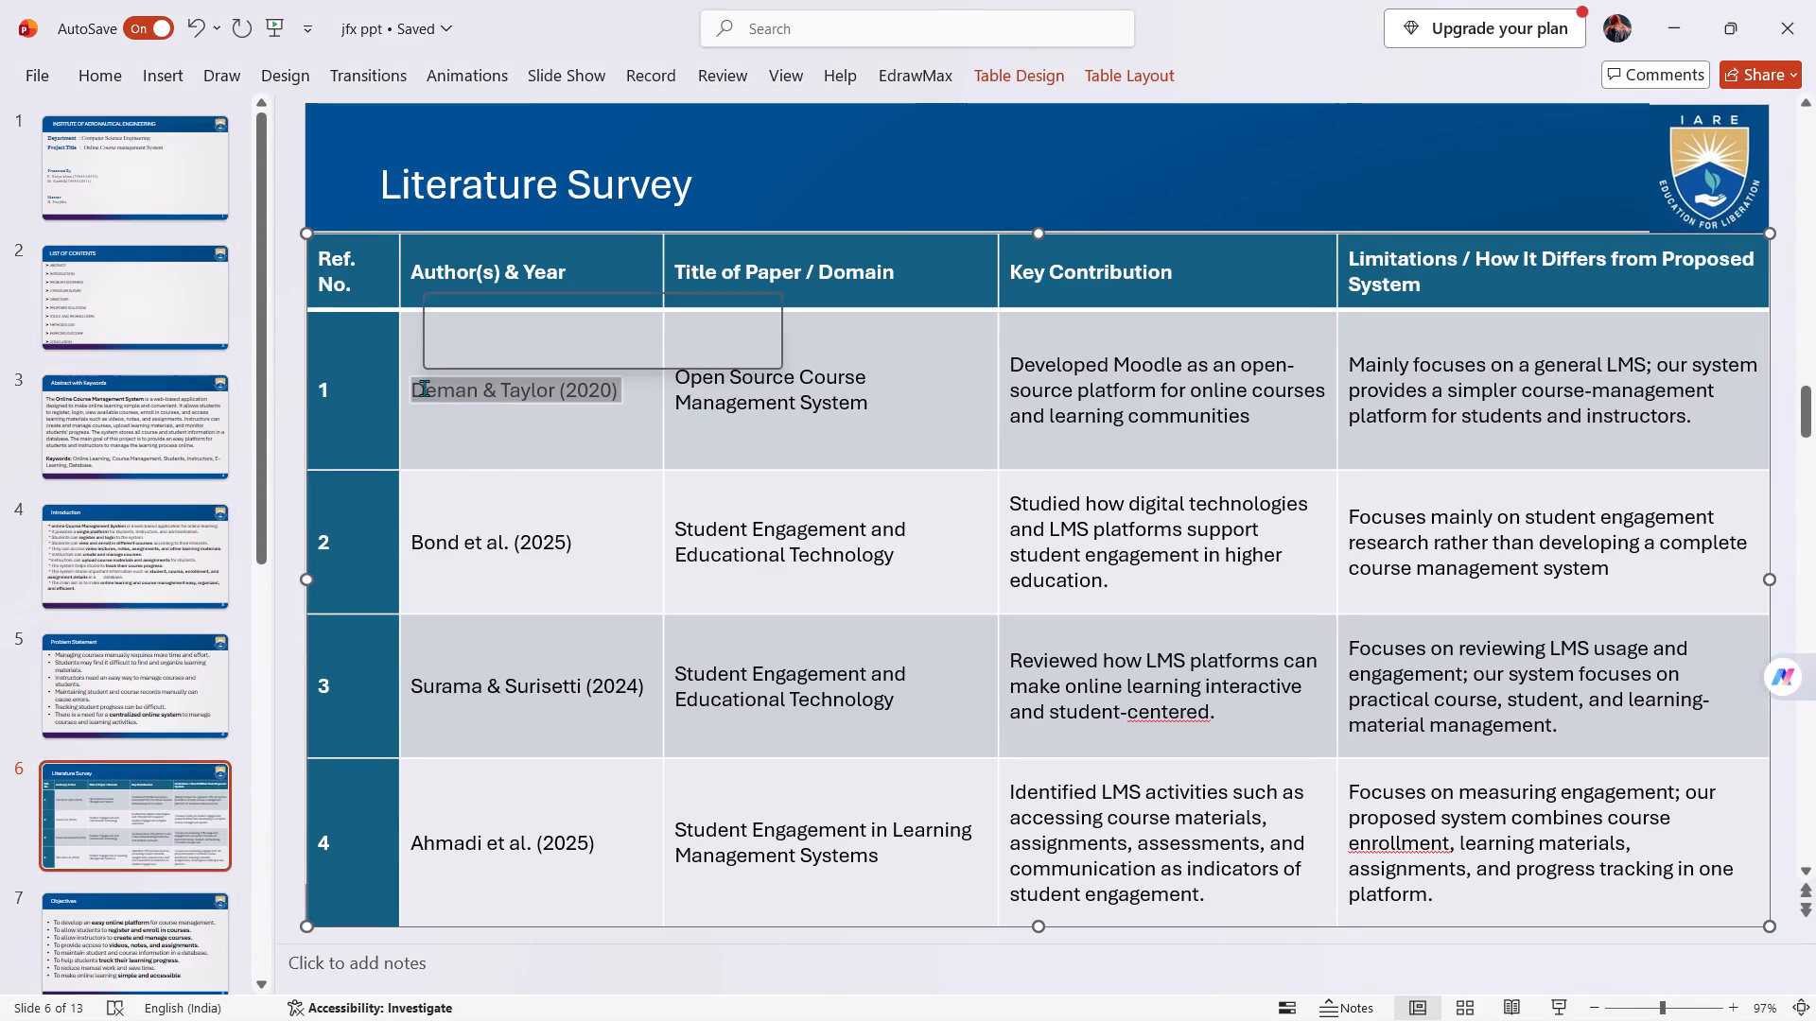
pyautogui.hotkey('ctrl', 'c')
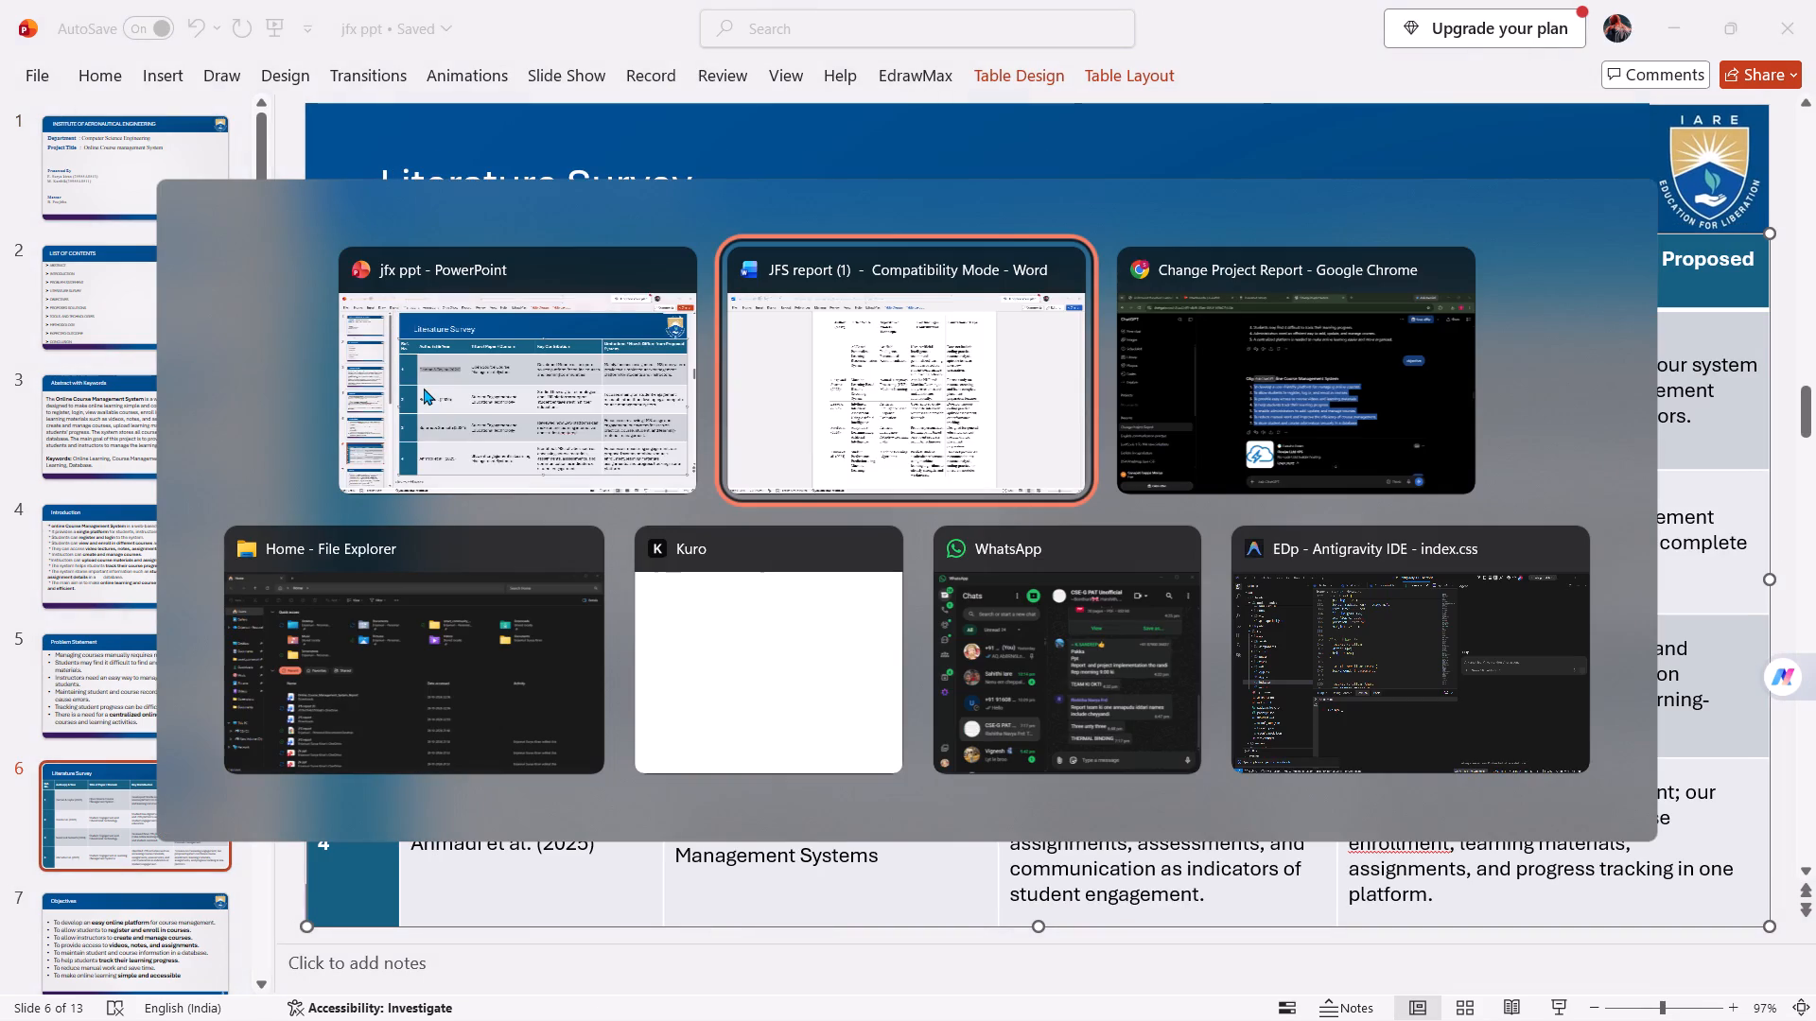
pyautogui.click(562, 341)
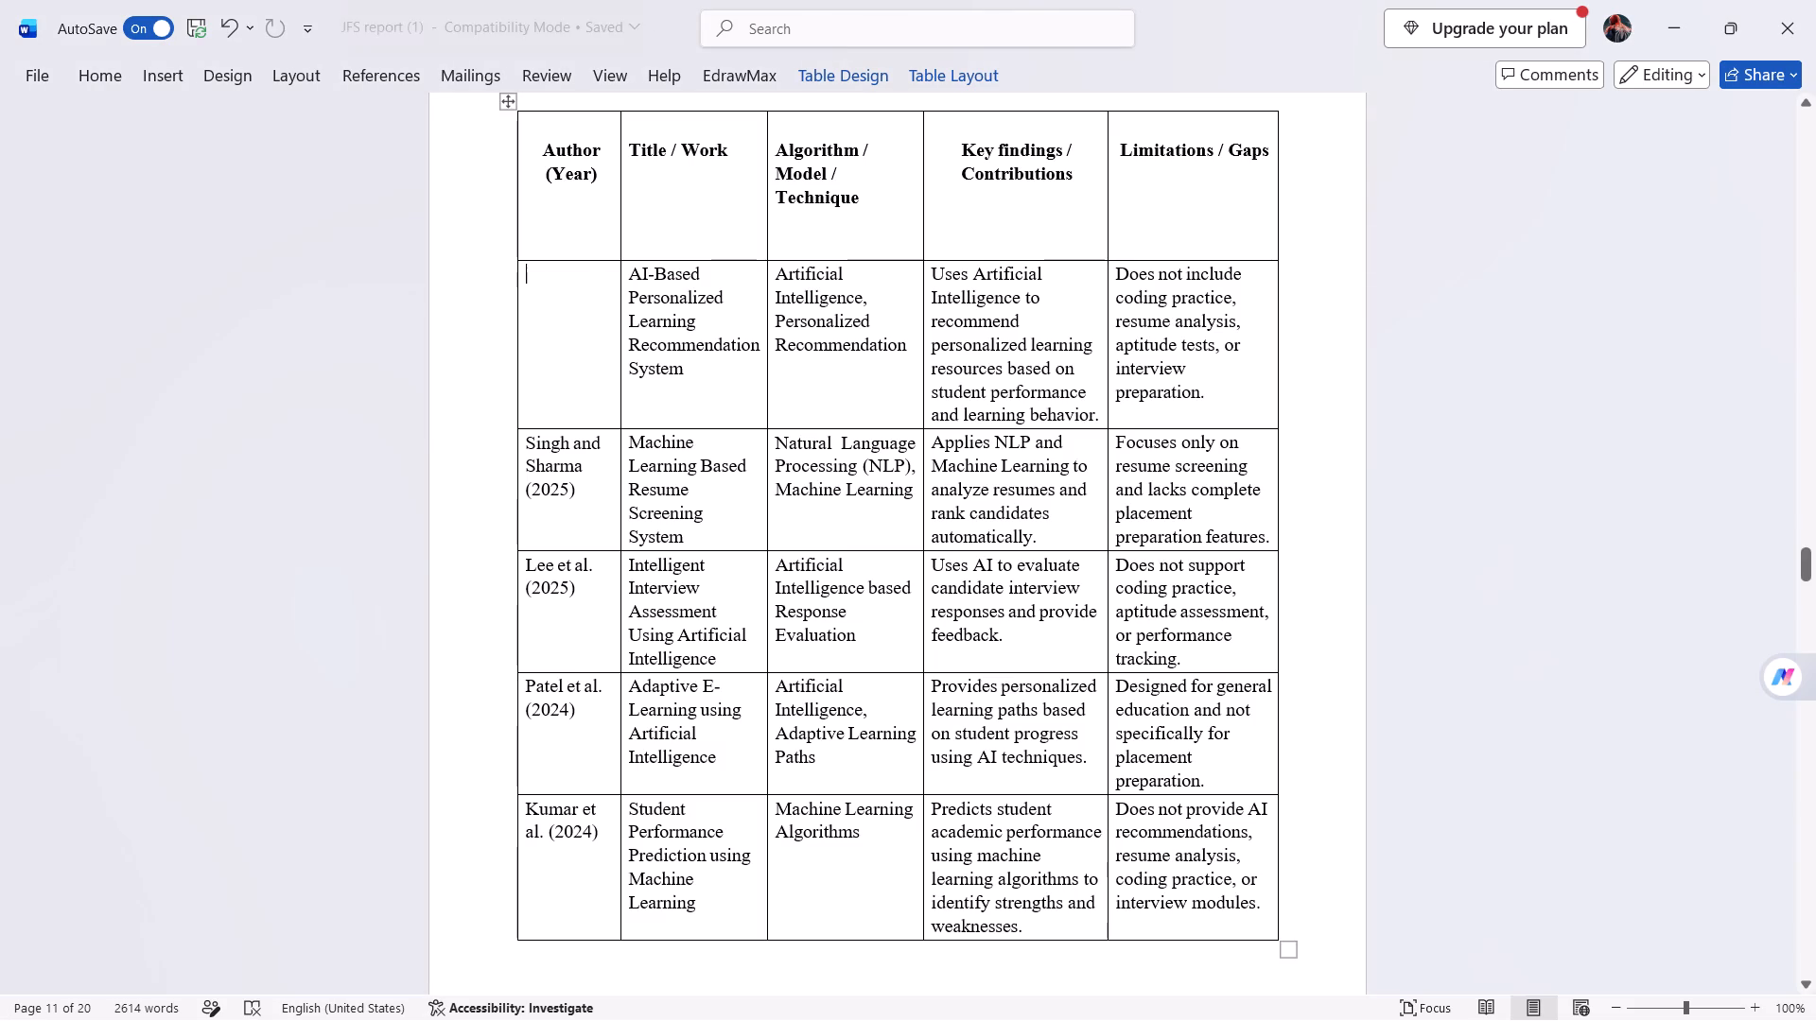
pyautogui.hotkey('ctrl', 'v')
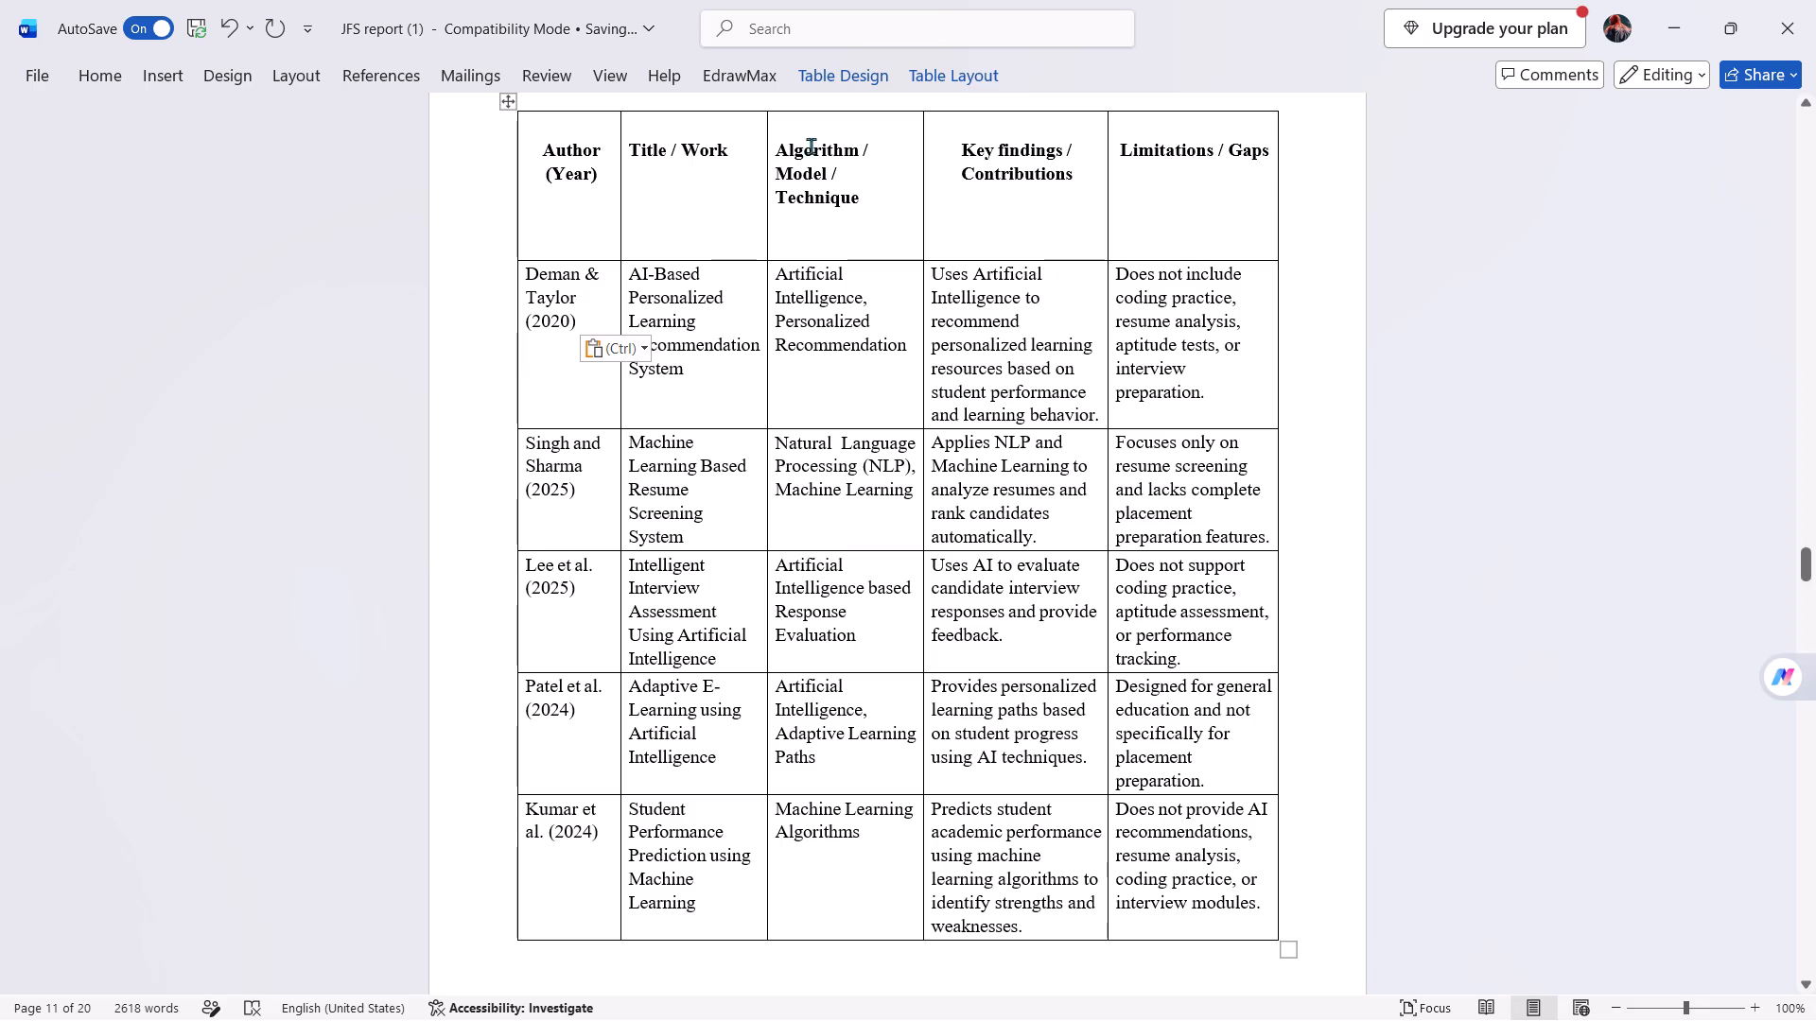
# Change the literature review table's "Author (Year)" column heading to "S.NO".
pyautogui.moveTo(609, 174); pyautogui.dragTo(543, 157)
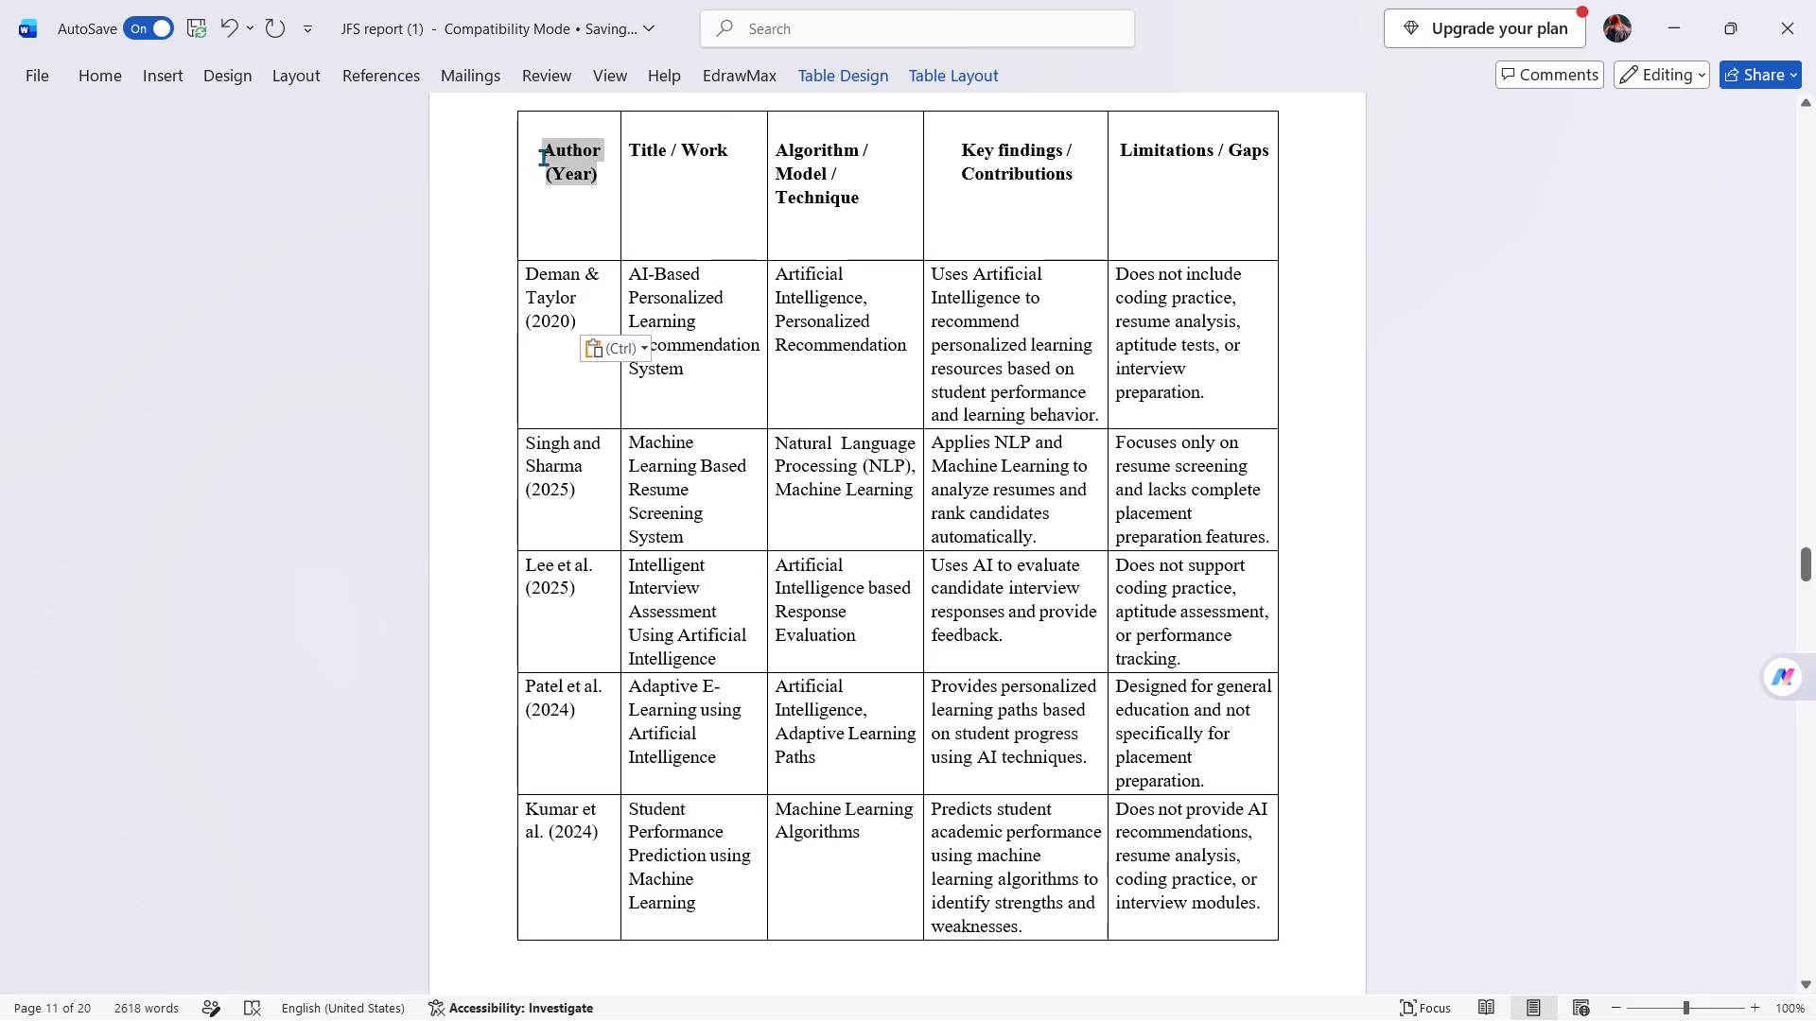
pyautogui.moveTo(543, 157); pyautogui.dragTo(543, 155)
pyautogui.press('BackSpace')
pyautogui.write('s.no')
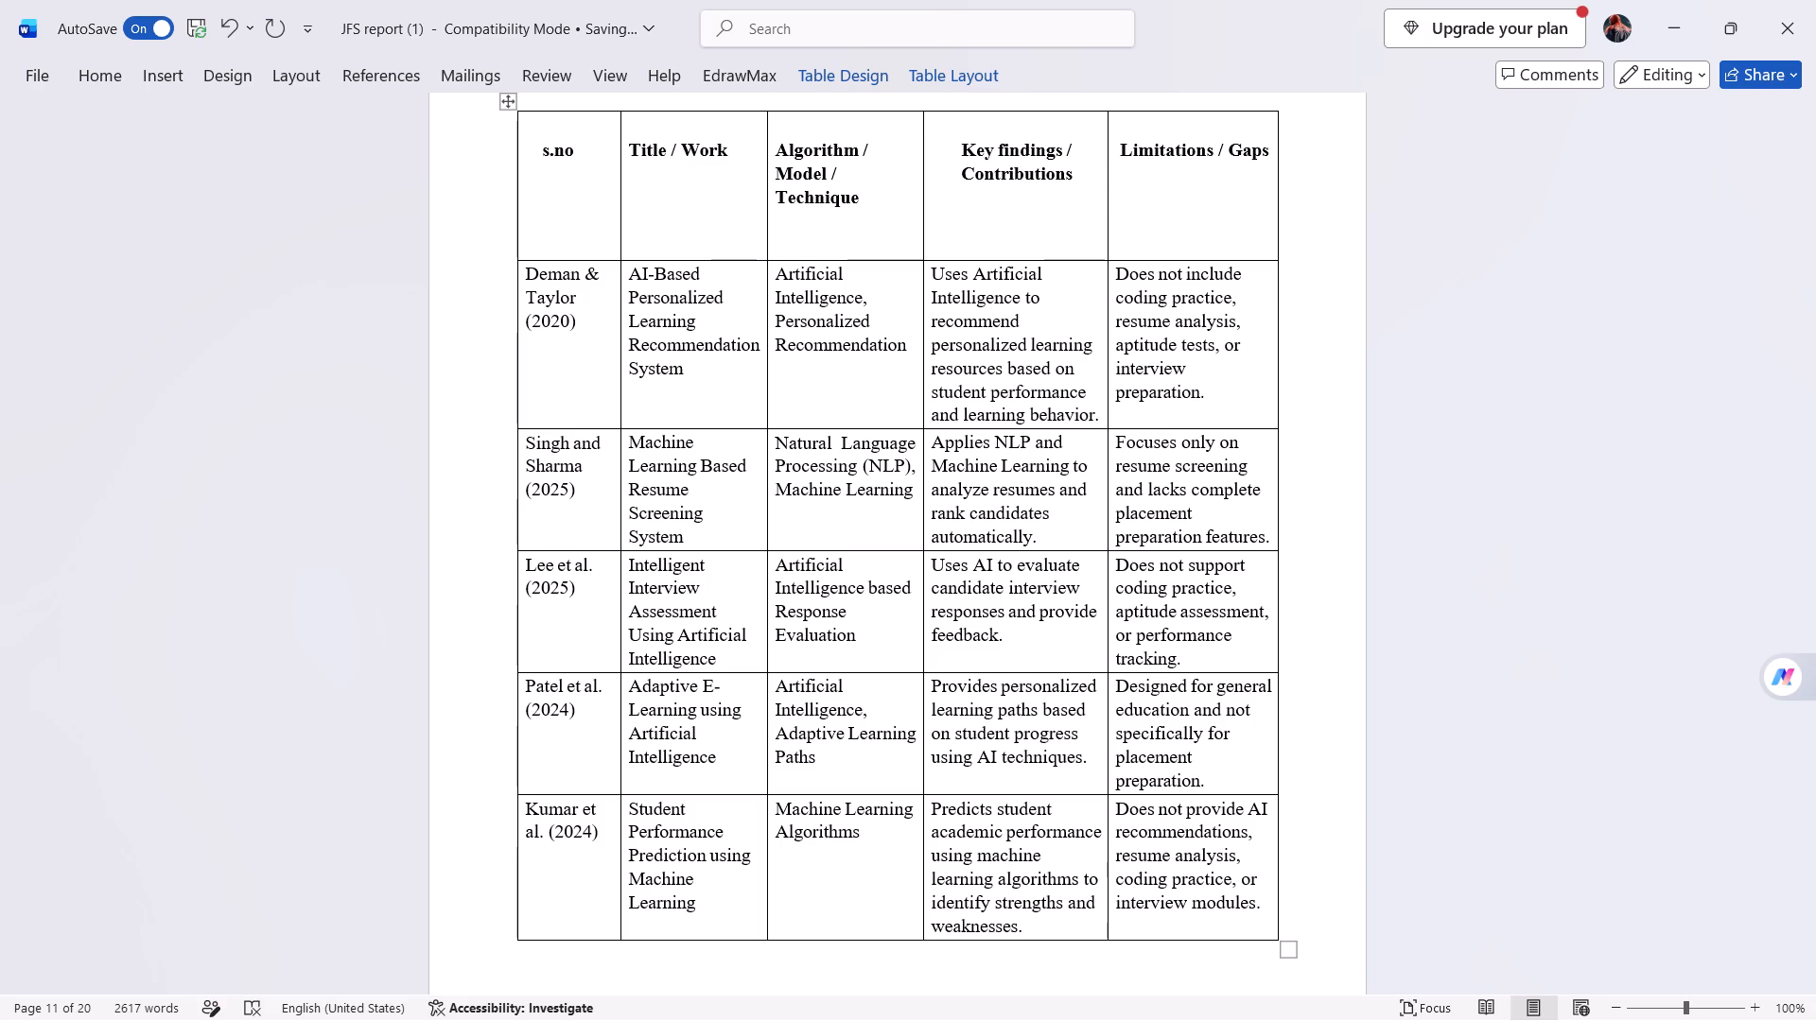
pyautogui.press('BackSpace')
pyautogui.press('BackSpace')
pyautogui.press('BackSpace')
pyautogui.press('BackSpace')
pyautogui.write('S.NO')
# Replace the "Title / Work" column heading with "Author(s) & Year", copied from the PowerPoint Literature Survey table.
pyautogui.moveTo(724, 152); pyautogui.dragTo(622, 151)
pyautogui.press('BackSpace')
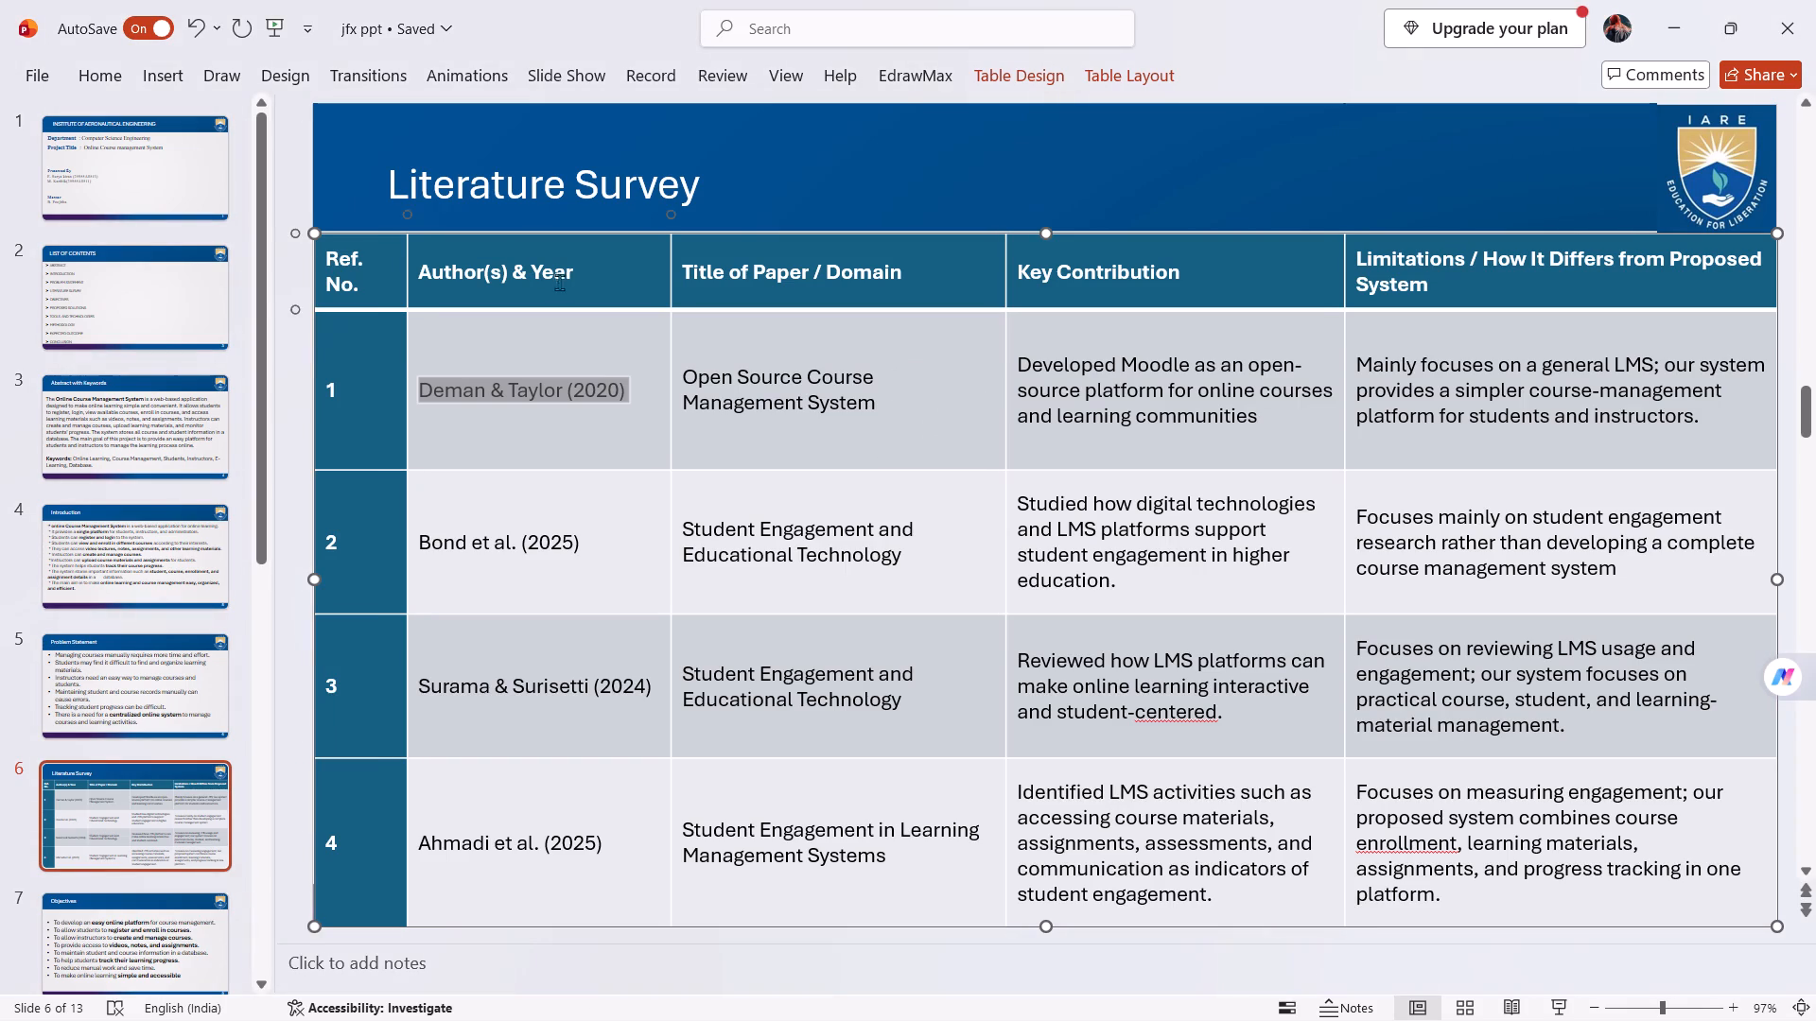
pyautogui.moveTo(578, 283); pyautogui.dragTo(446, 282)
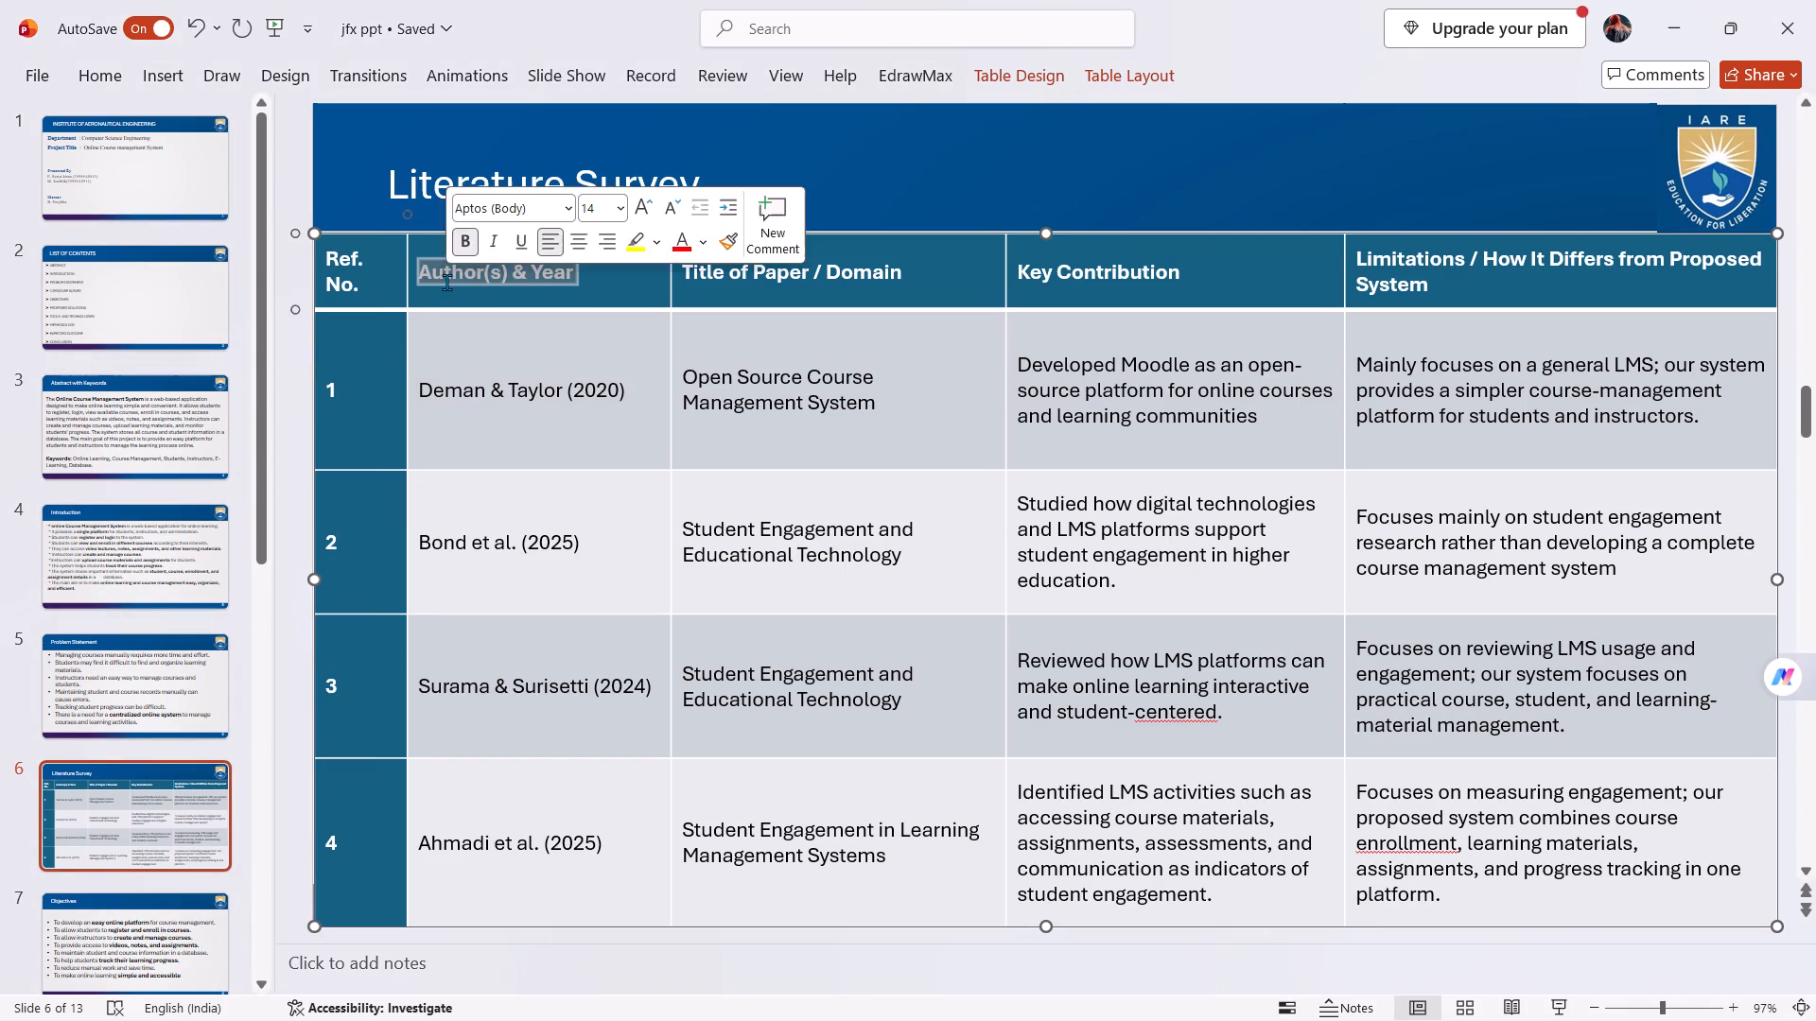
pyautogui.hotkey('ctrl', 'c')
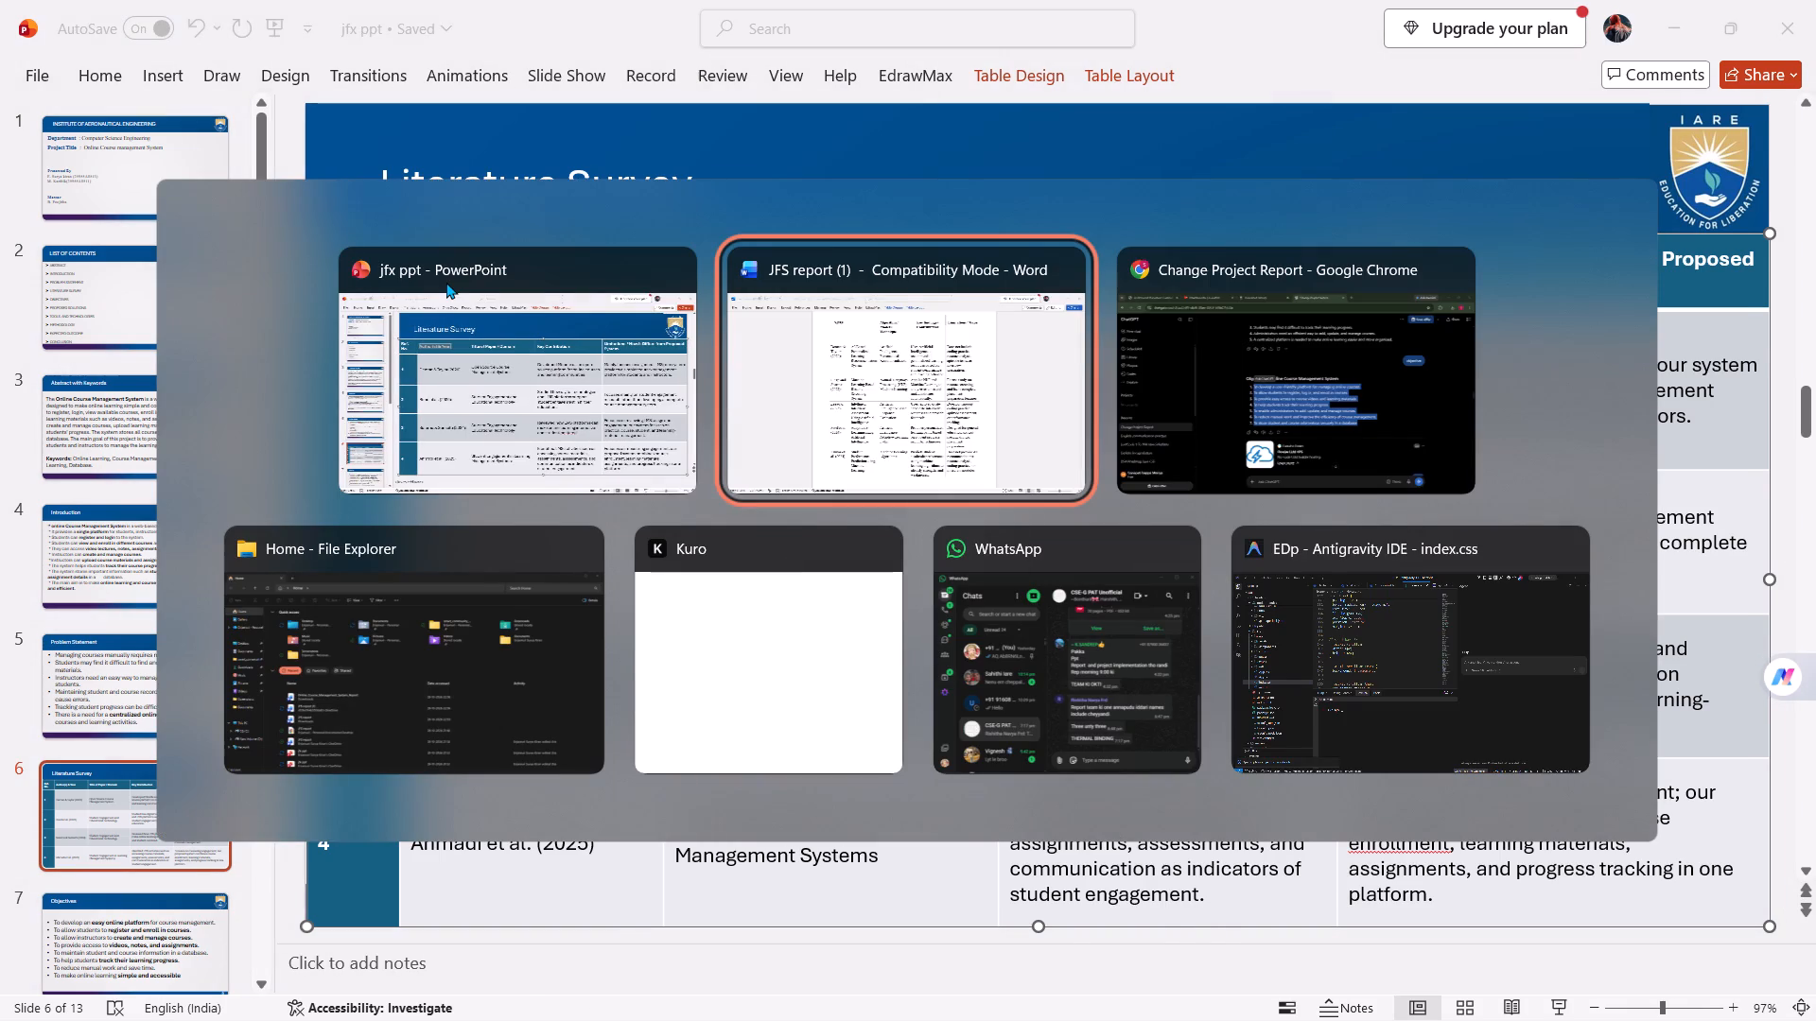
pyautogui.click(660, 190)
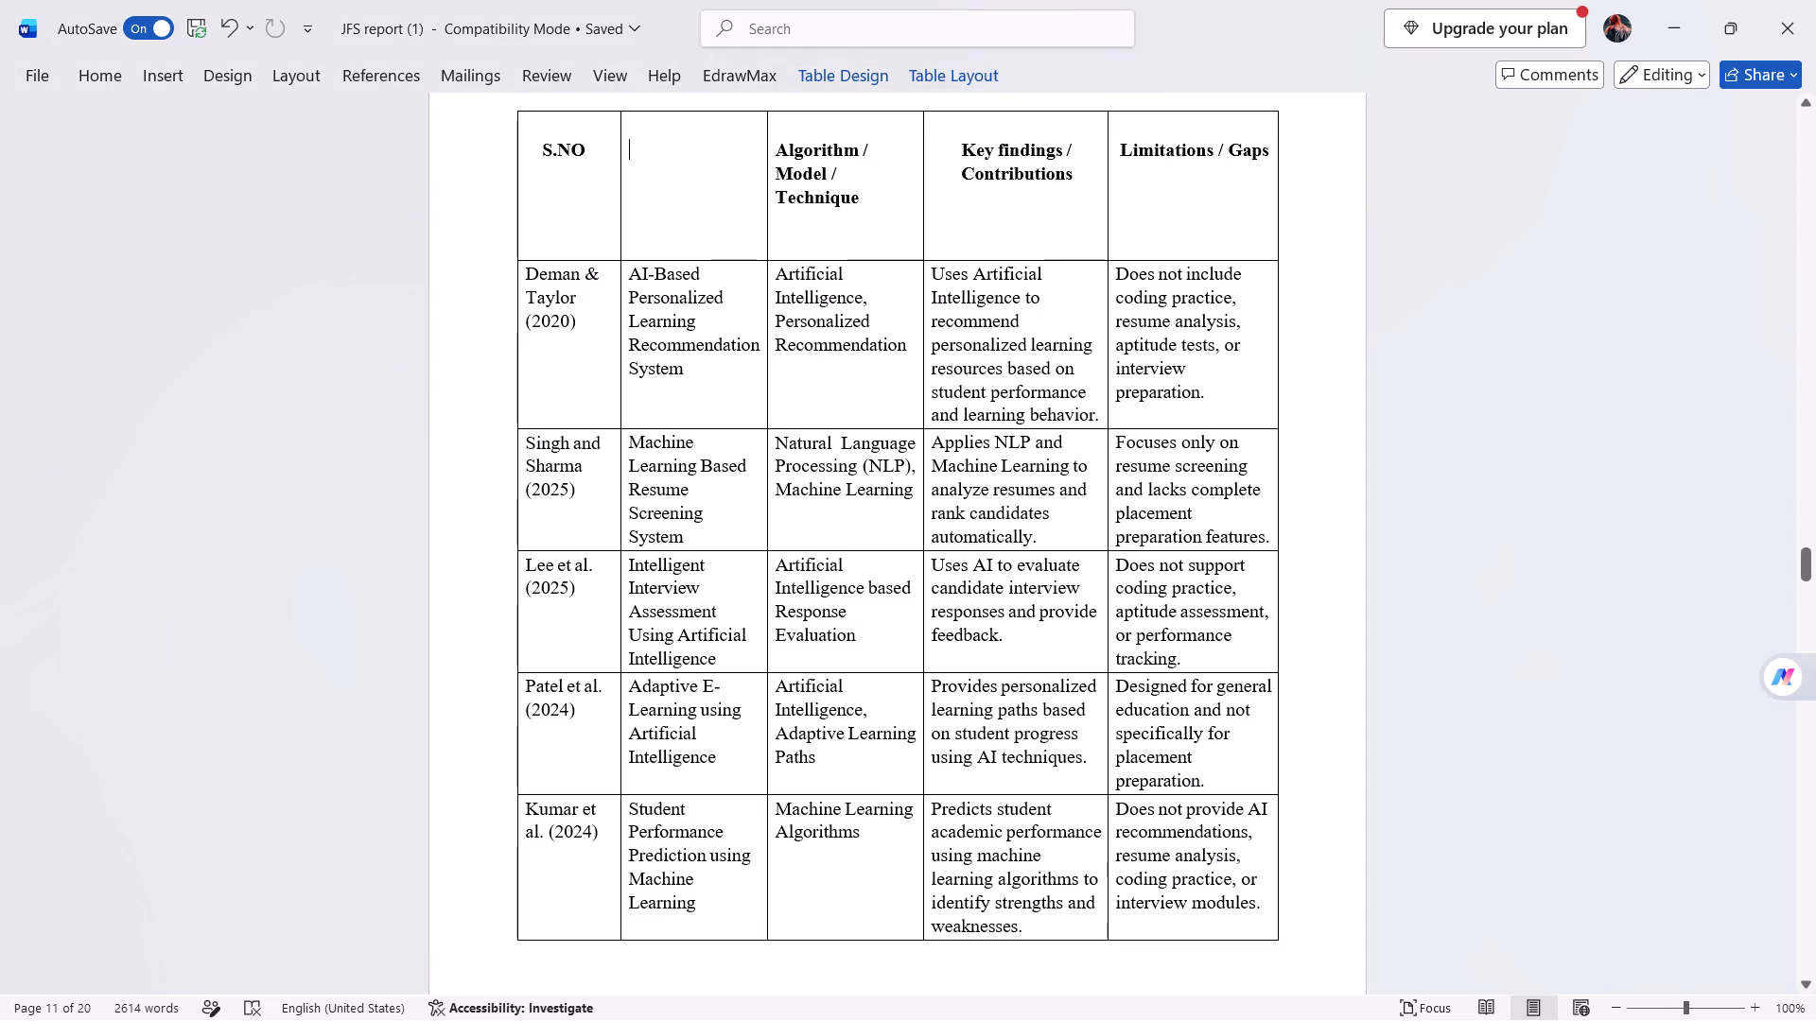
pyautogui.hotkey('ctrl', 'v')
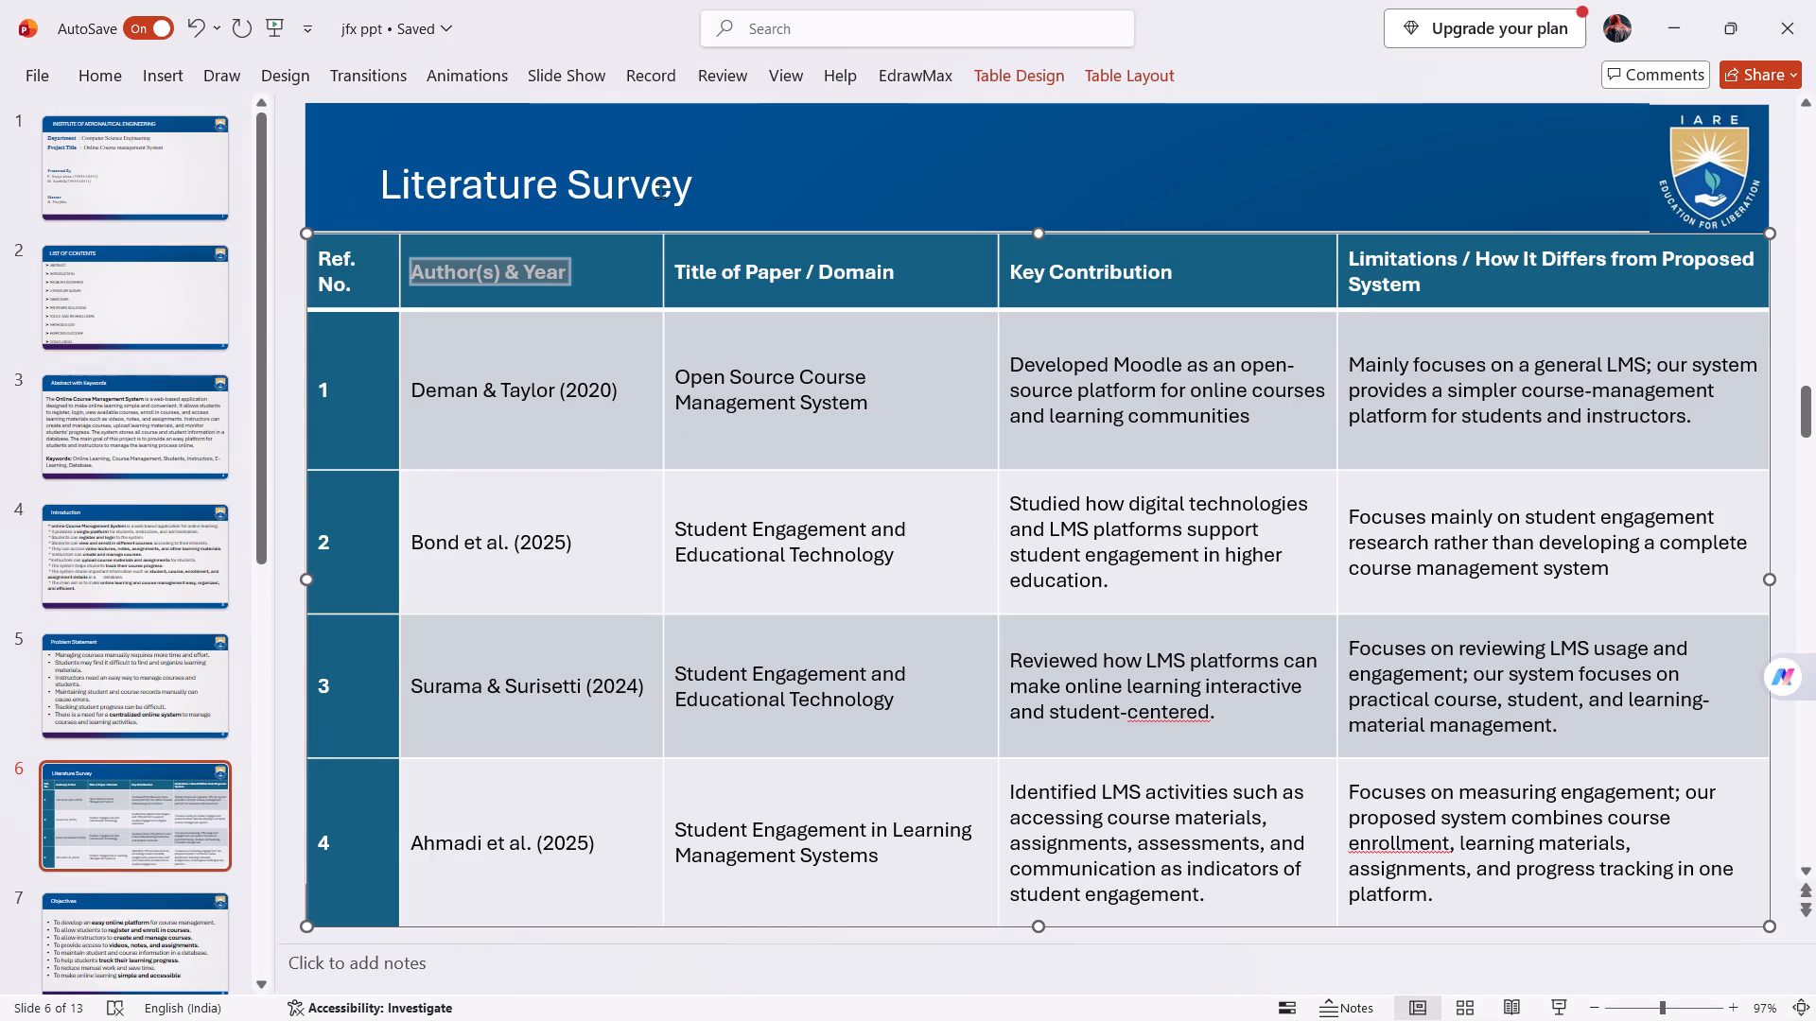
# Replace the "Algorithm / Model / Technique" column heading with "Title of Paper / Domain", copied from the PowerPoint Literature Survey table.
pyautogui.moveTo(899, 275); pyautogui.dragTo(679, 275)
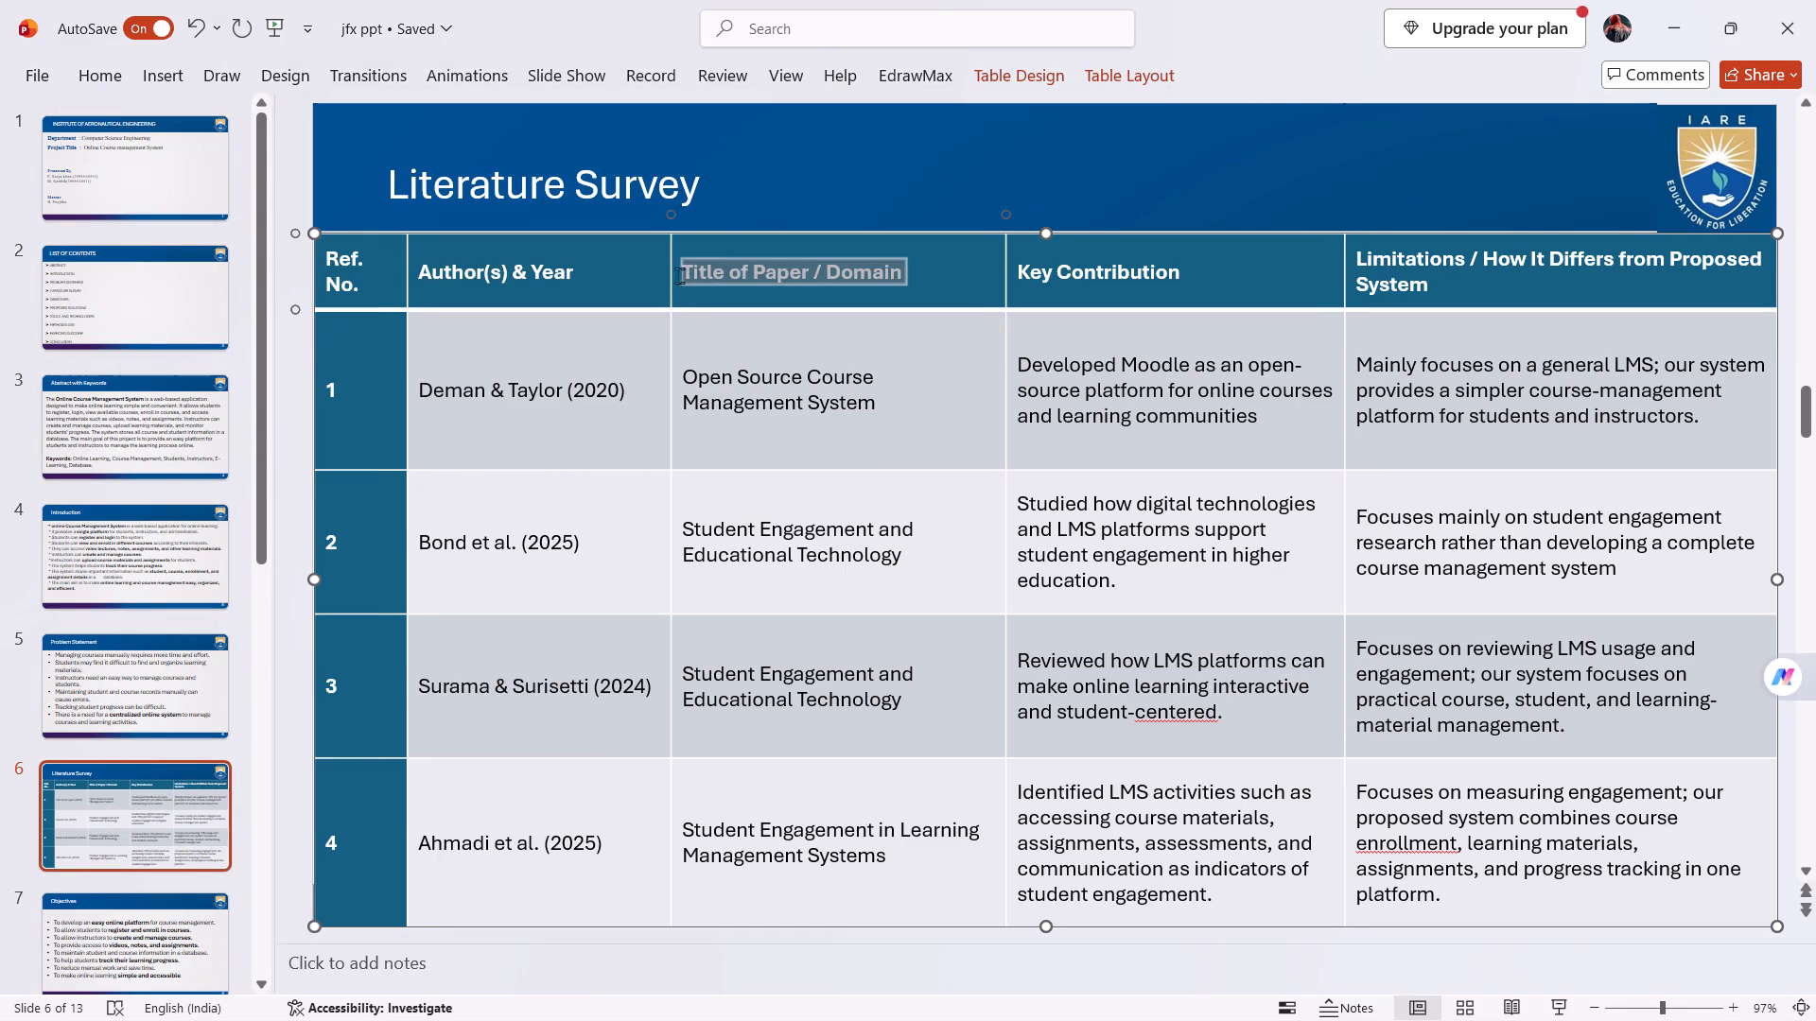
pyautogui.moveTo(679, 275); pyautogui.dragTo(691, 276)
pyautogui.hotkey('ctrl', 'c')
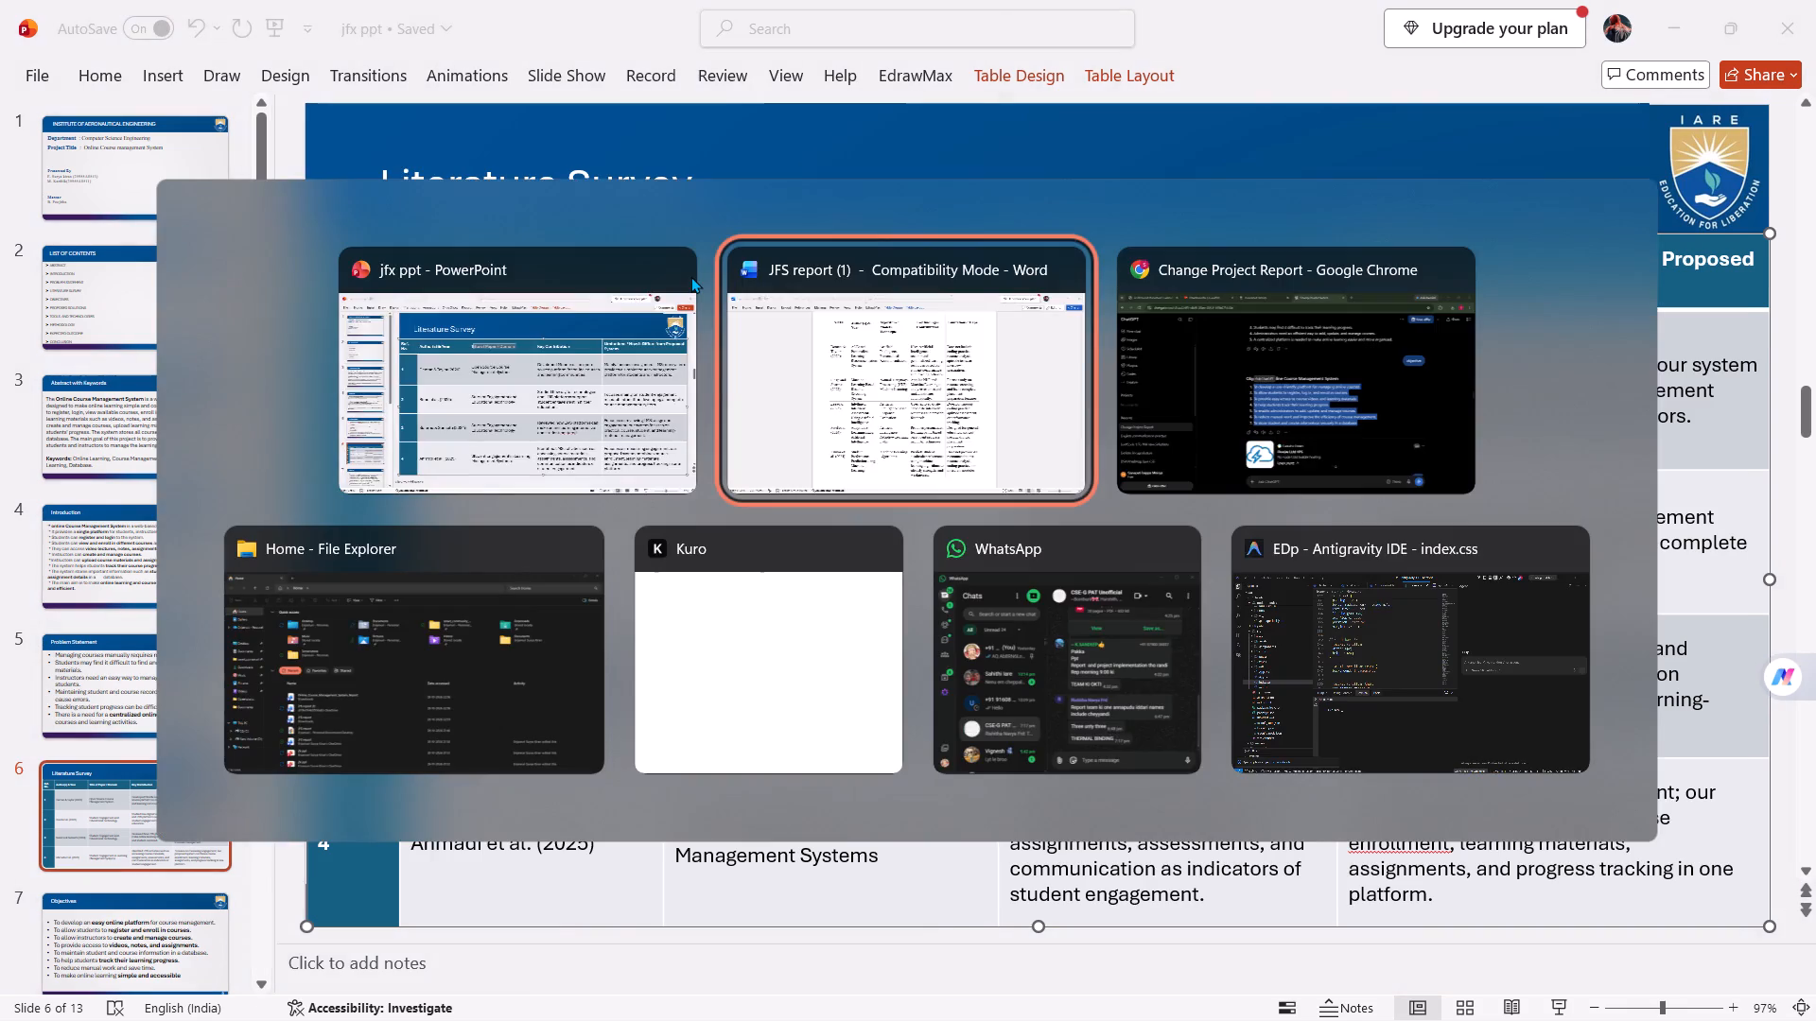
pyautogui.moveTo(868, 189); pyautogui.dragTo(791, 158)
pyautogui.press('BackSpace')
pyautogui.hotkey('ctrl', 'v')
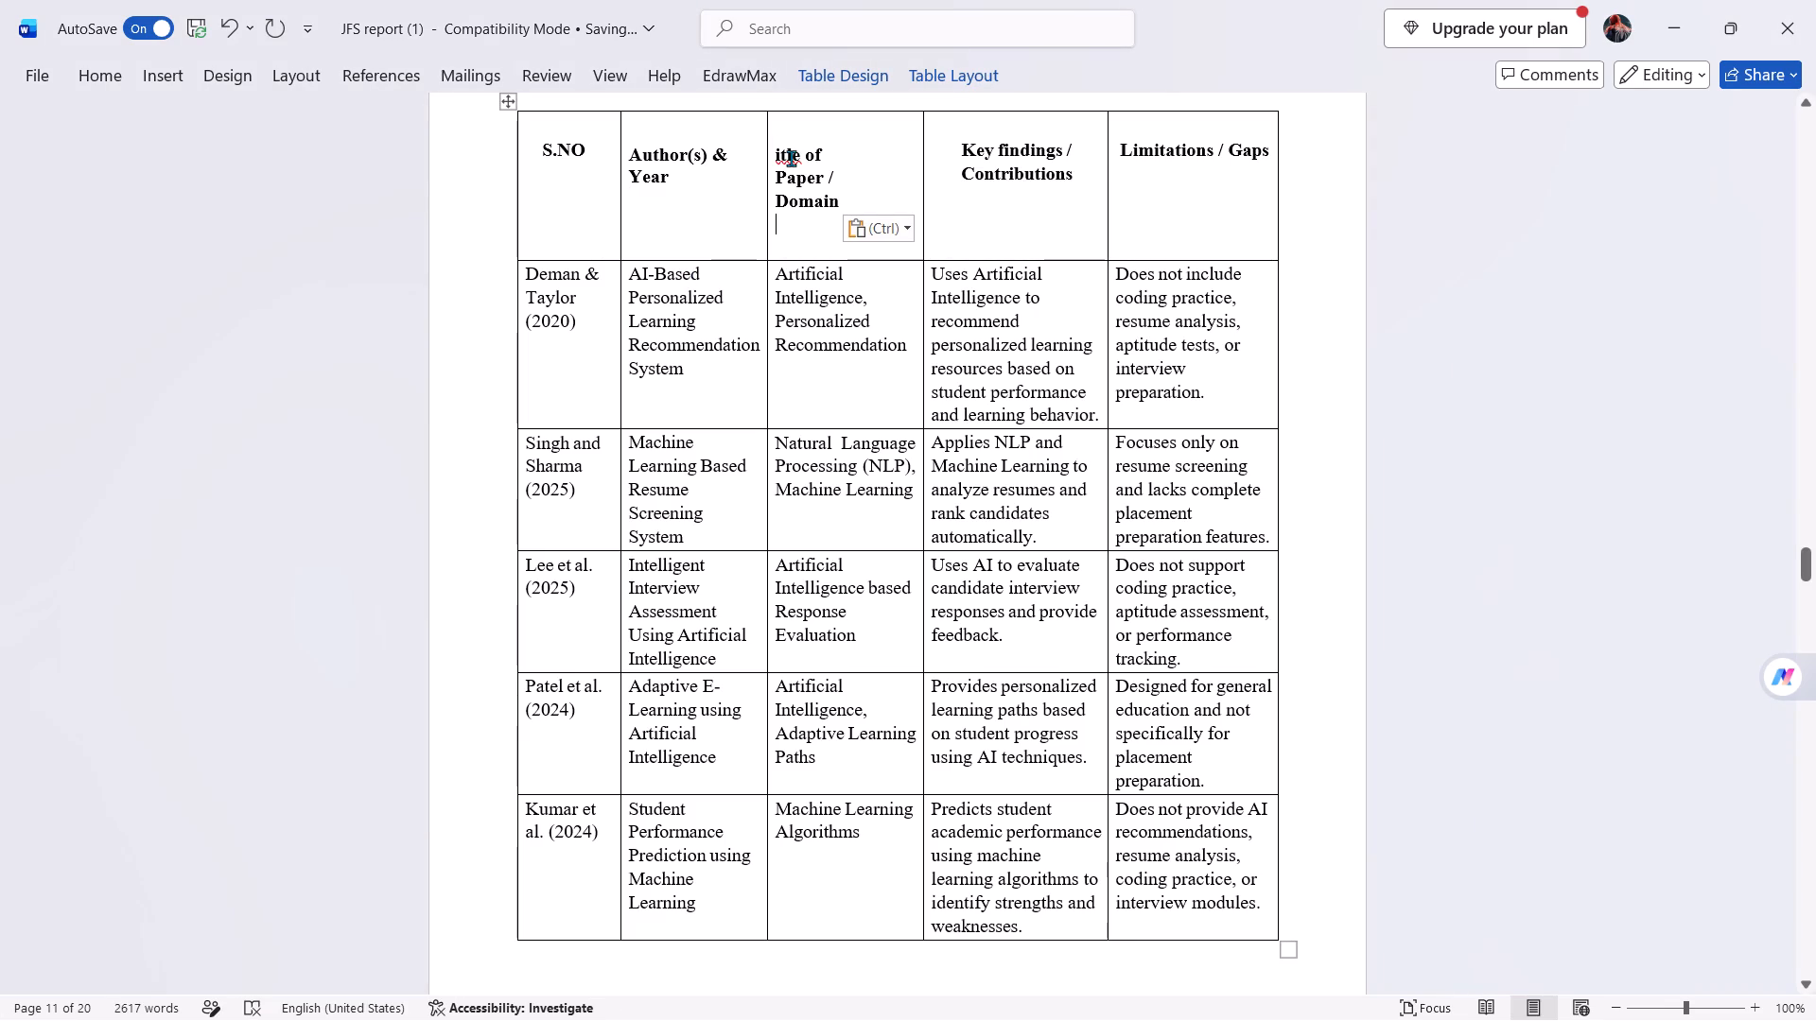
pyautogui.click(785, 160)
pyautogui.press('Left')
pyautogui.press('Left')
pyautogui.hotkey('shift', 't')
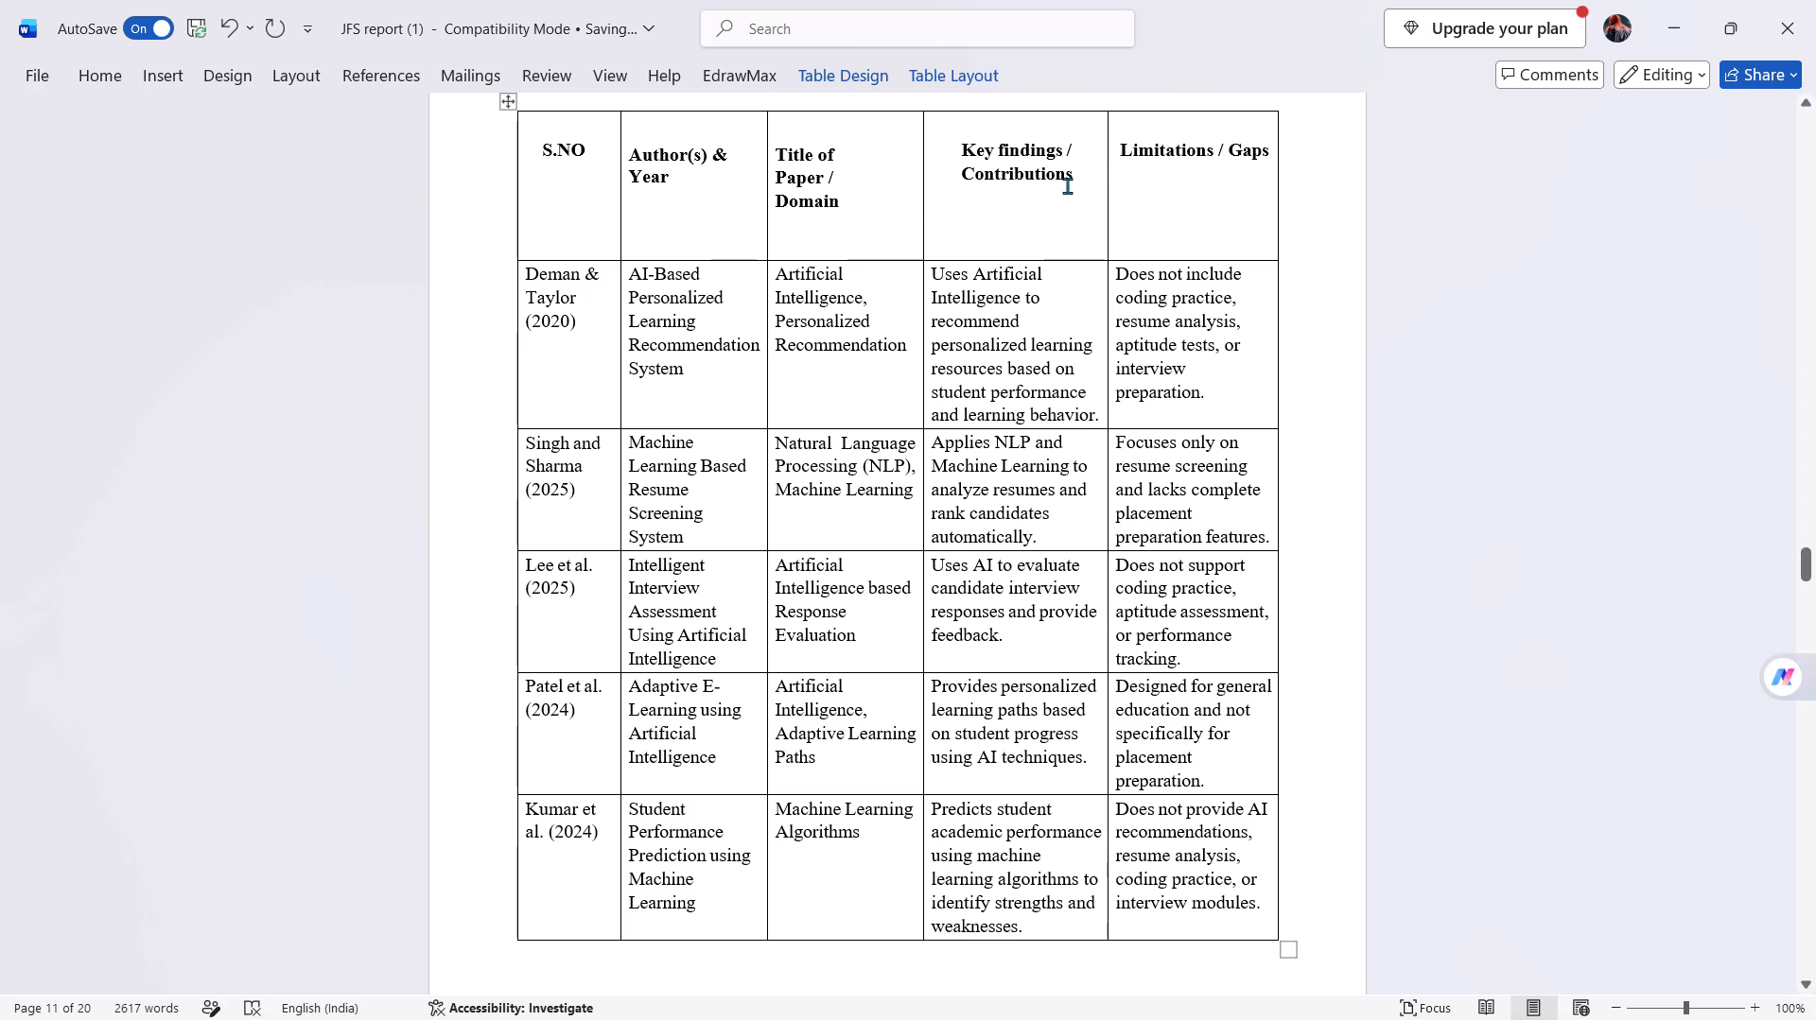
pyautogui.moveTo(1070, 188); pyautogui.dragTo(987, 150)
pyautogui.press('BackSpace')
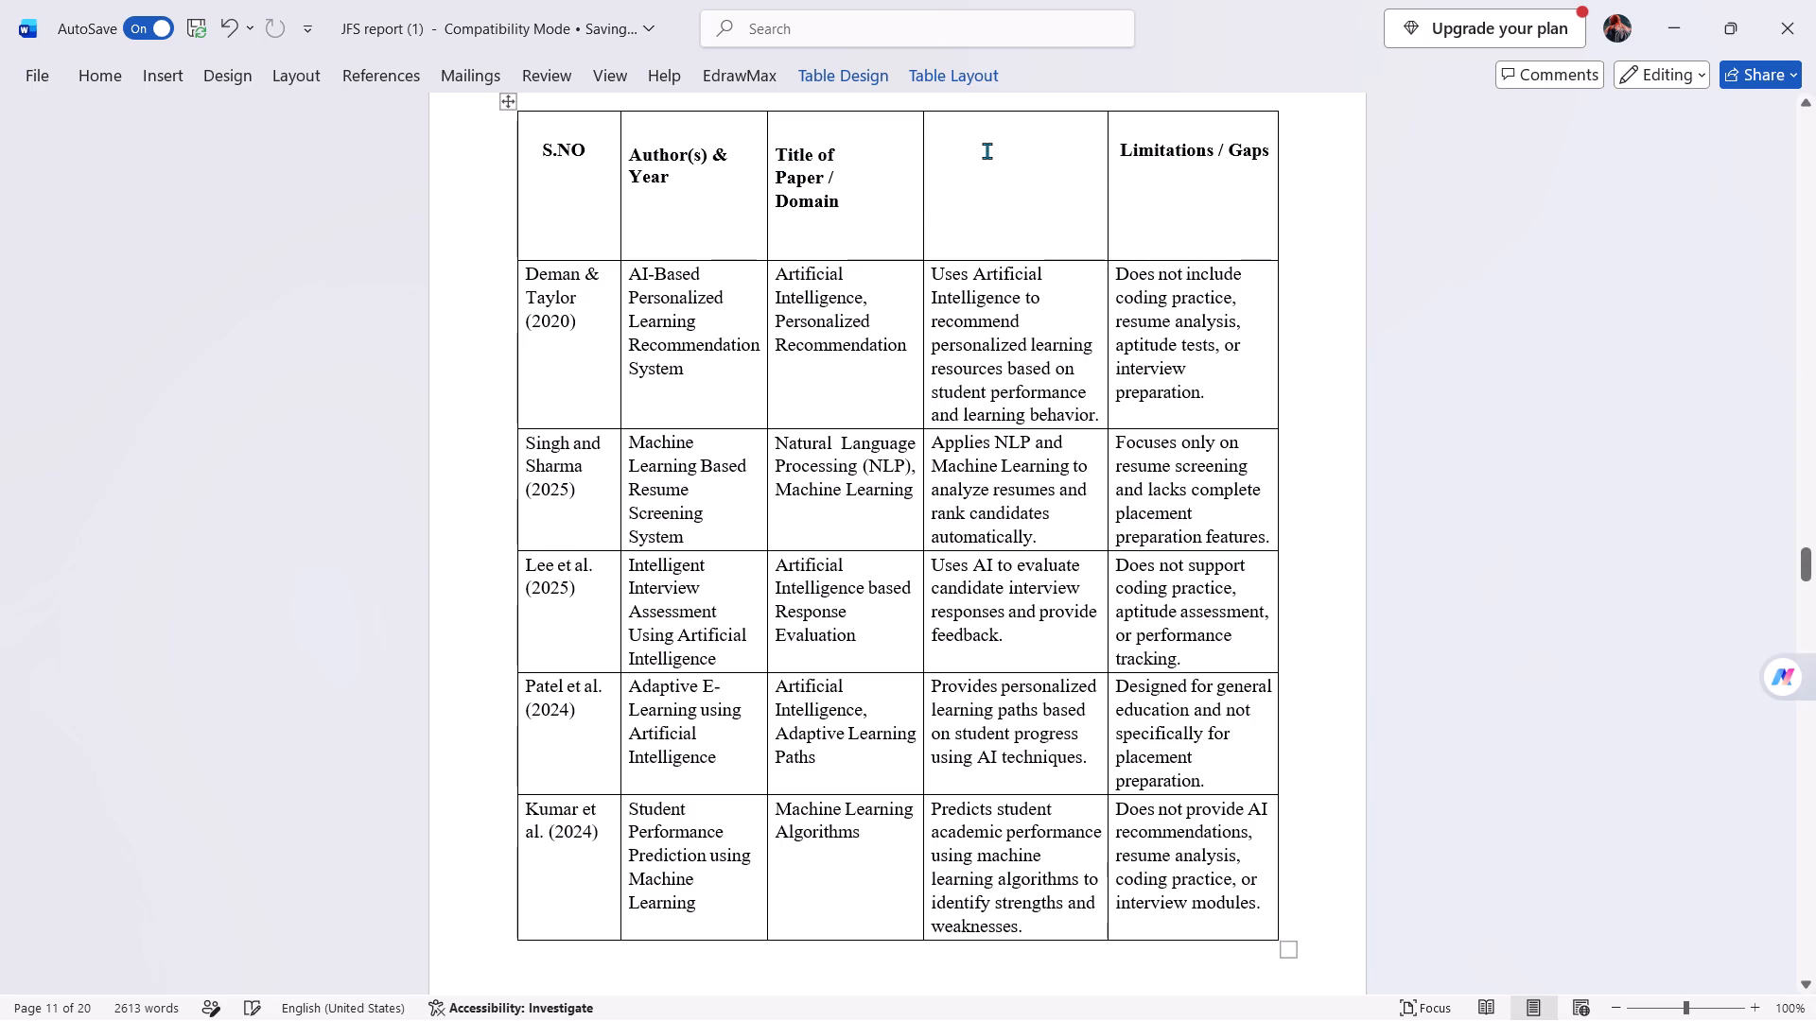
pyautogui.moveTo(1203, 268); pyautogui.dragTo(1030, 291)
pyautogui.hotkey('ctrl', 'c')
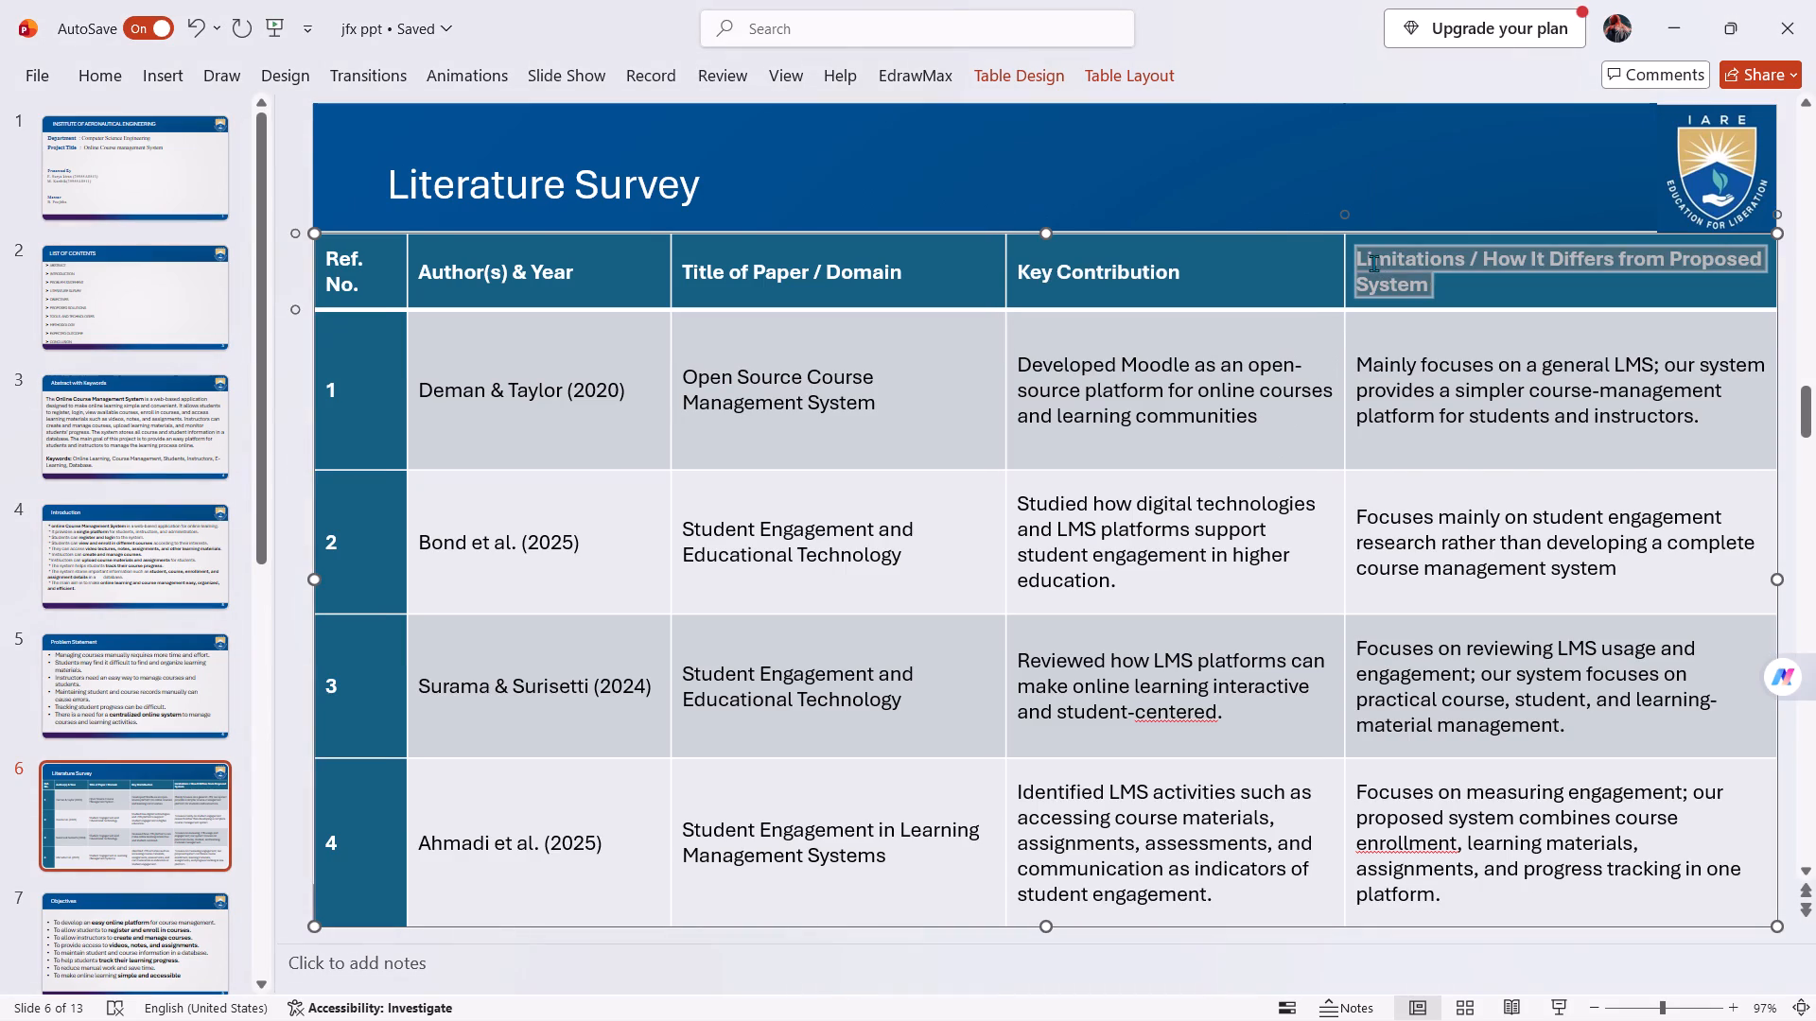
pyautogui.hotkey('ctrl', 'c')
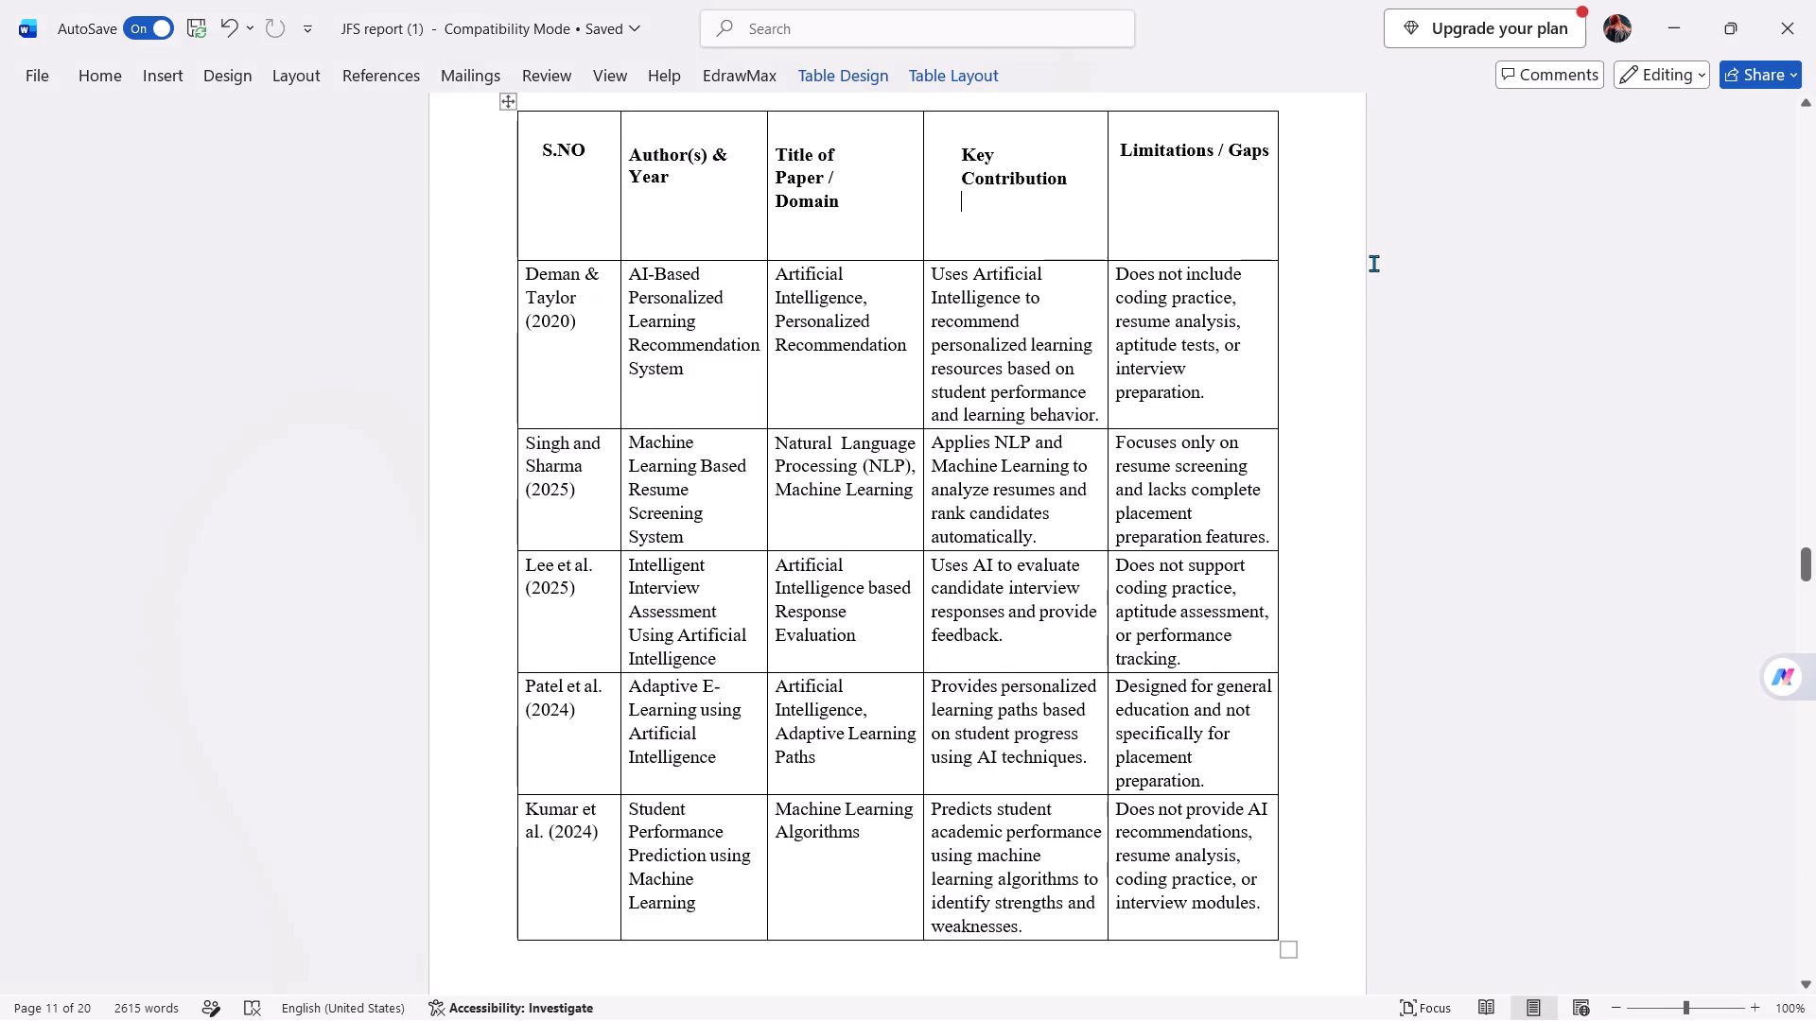
pyautogui.moveTo(1208, 196); pyautogui.dragTo(1115, 168)
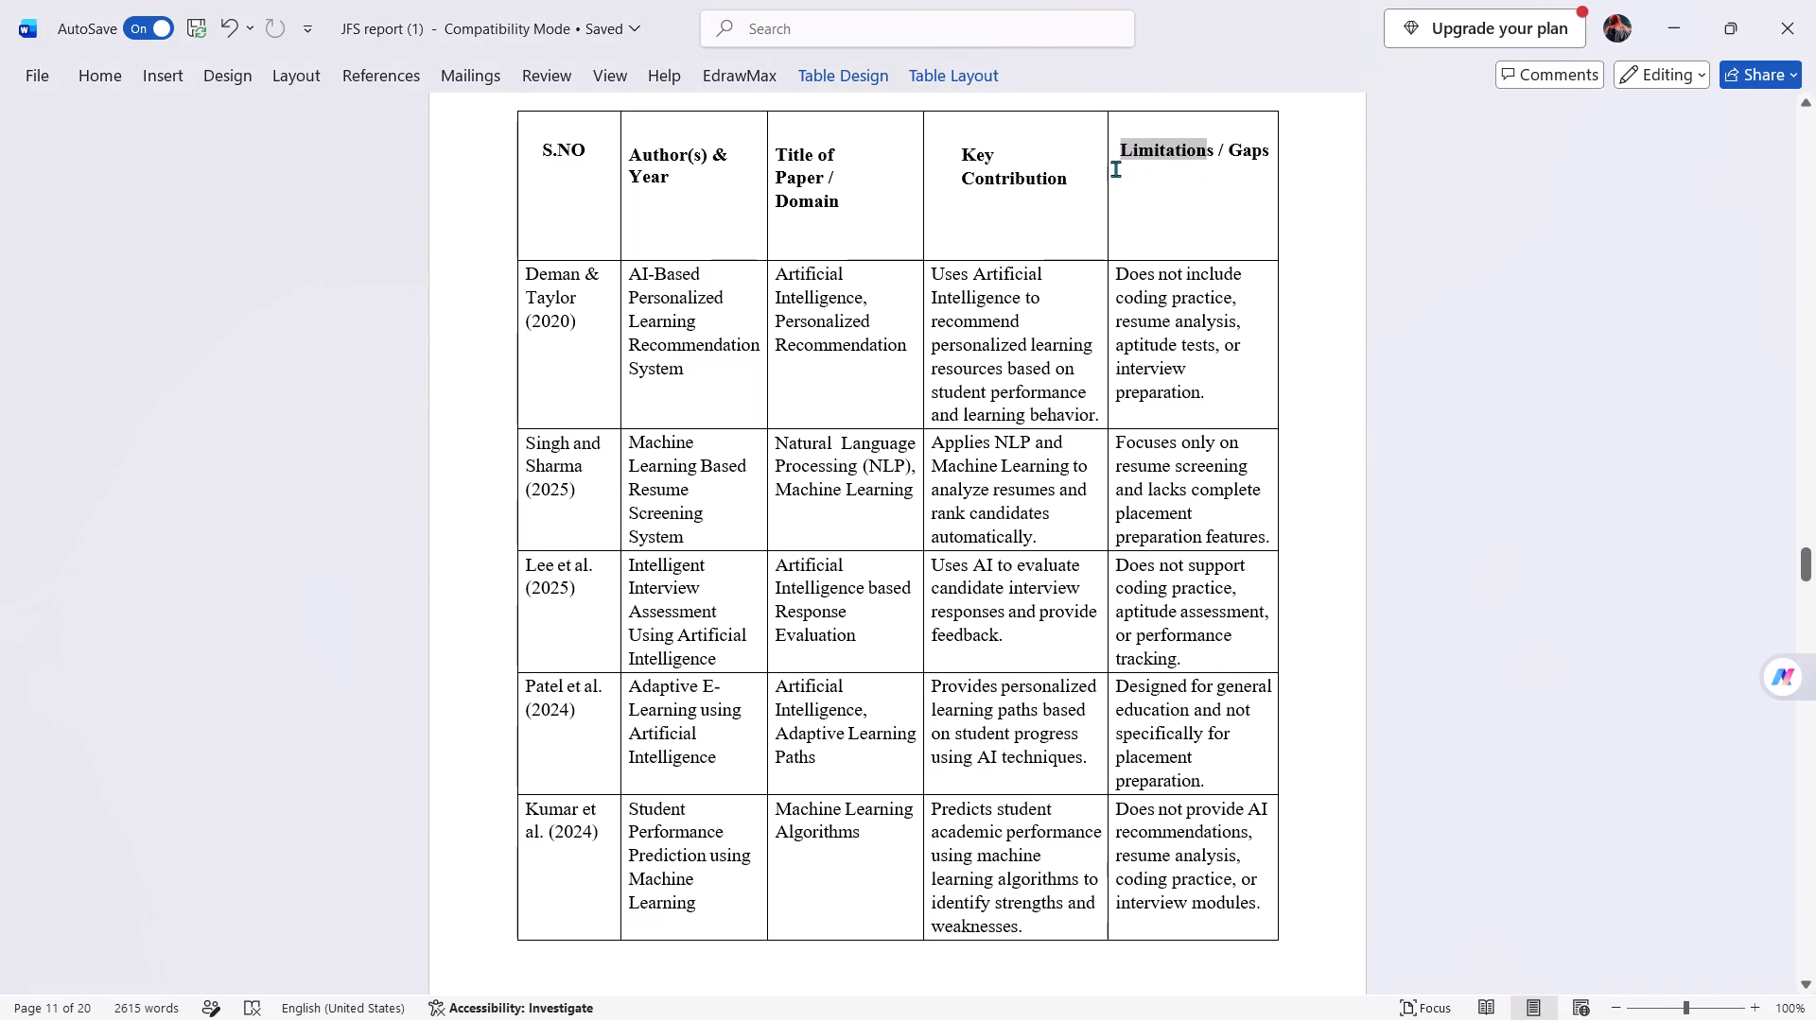
pyautogui.moveTo(1115, 168); pyautogui.dragTo(1123, 168)
pyautogui.press('Right')
pyautogui.press('Right')
pyautogui.press('Right')
pyautogui.press('Right')
pyautogui.press('Right')
pyautogui.press('Right')
pyautogui.press('Right')
pyautogui.press('Right')
pyautogui.press('Right')
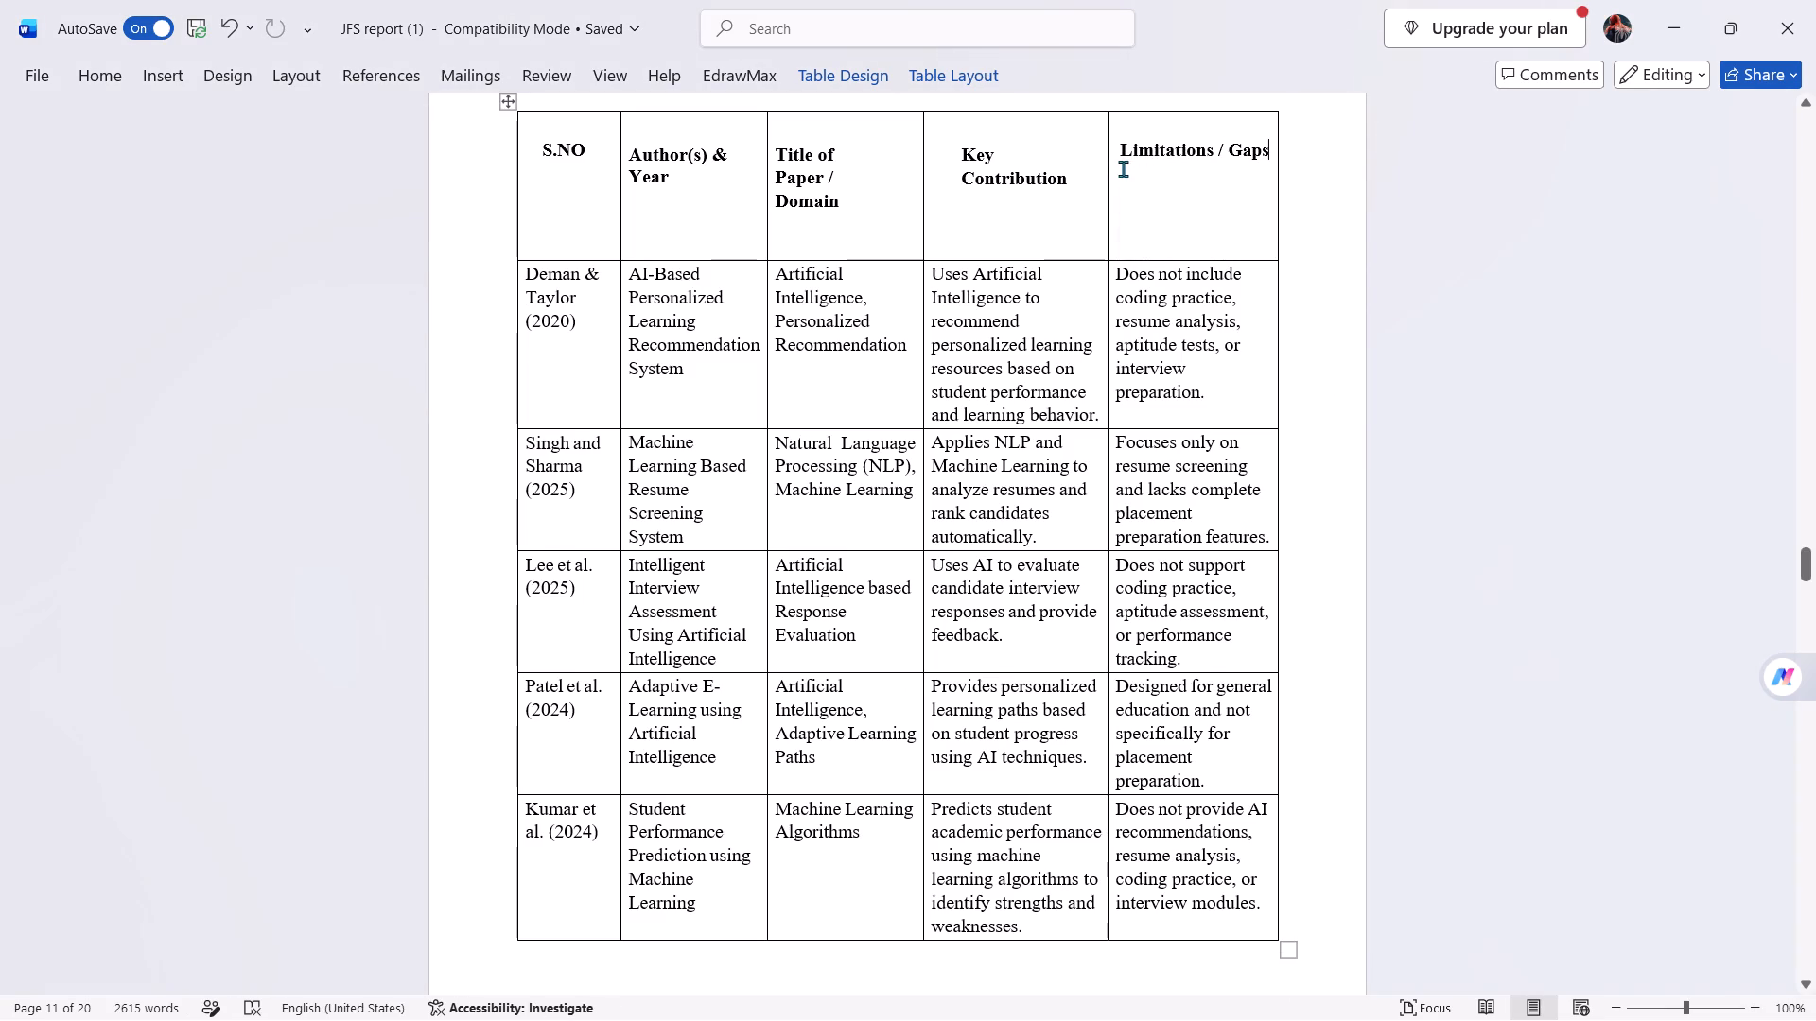
pyautogui.press('BackSpace')
pyautogui.press('BackSpace')
pyautogui.press('BackSpace')
pyautogui.press('BackSpace')
pyautogui.press('BackSpace')
pyautogui.press('BackSpace')
pyautogui.press('BackSpace')
pyautogui.press('BackSpace')
pyautogui.press('BackSpace')
pyautogui.press('BackSpace')
pyautogui.press('BackSpace')
pyautogui.press('BackSpace')
pyautogui.press('BackSpace')
pyautogui.press('BackSpace')
pyautogui.press('BackSpace')
pyautogui.press('BackSpace')
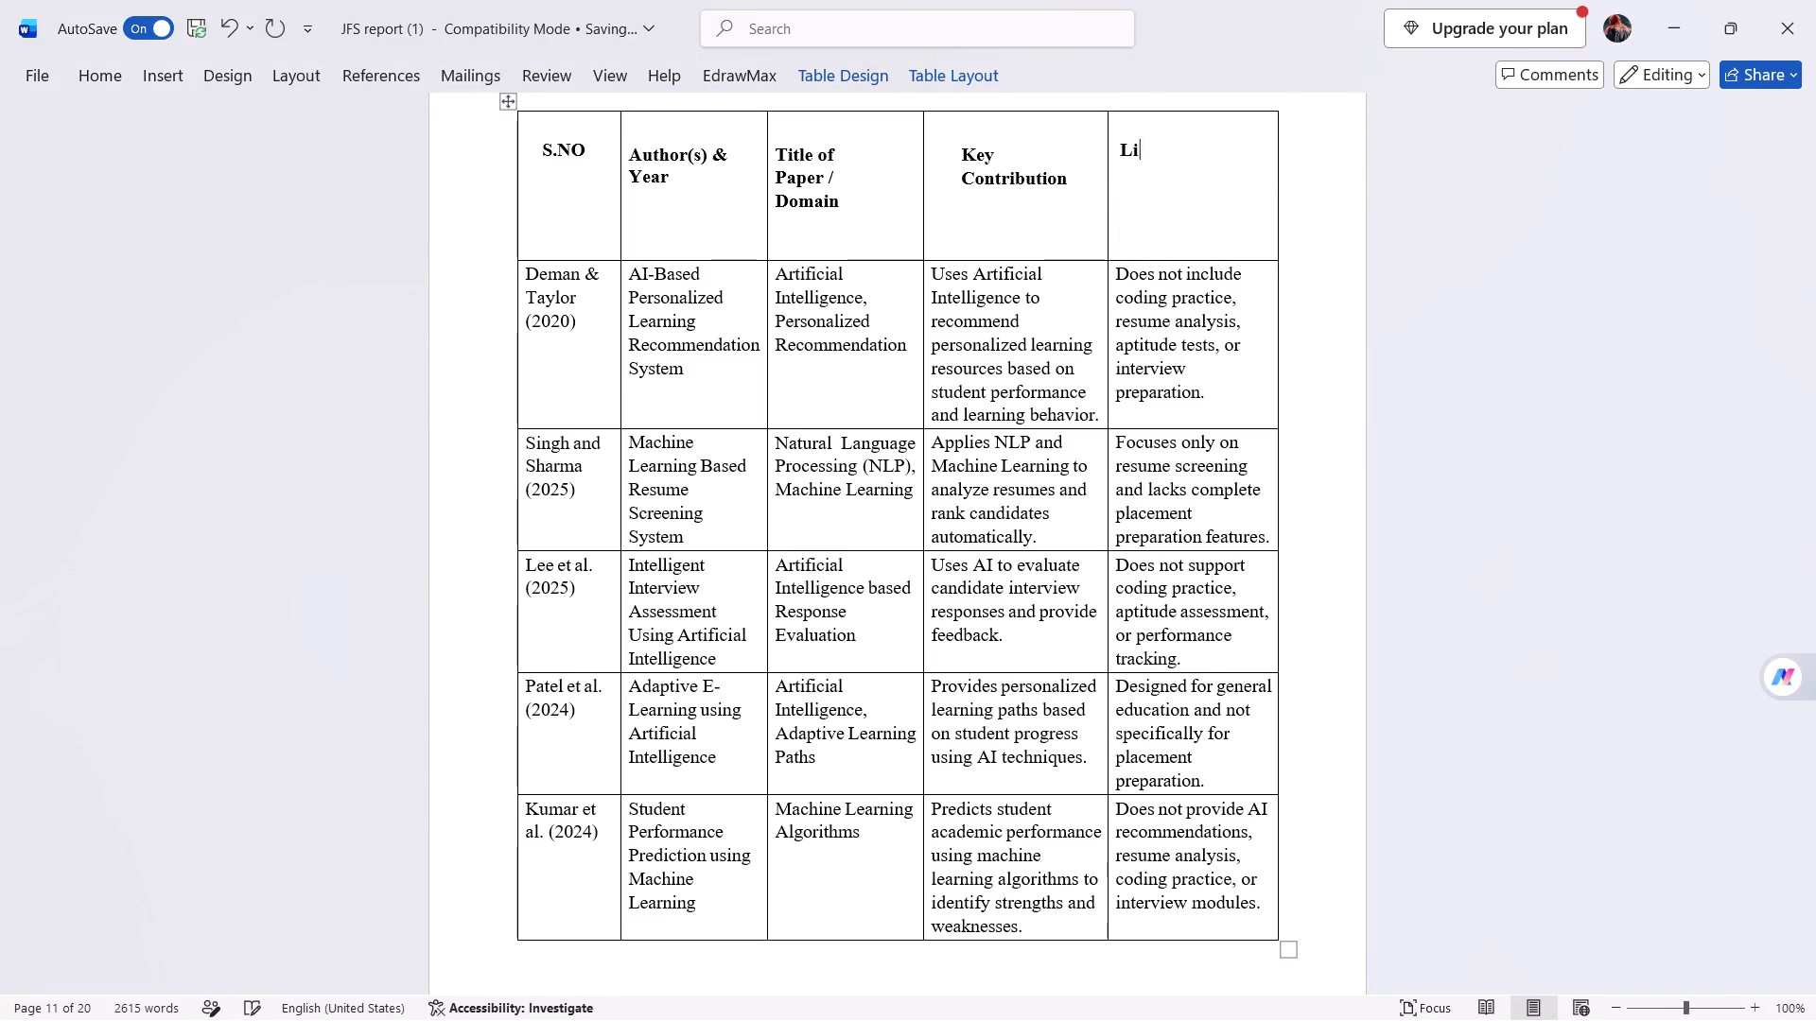
pyautogui.press('BackSpace')
pyautogui.press('BackSpace')
pyautogui.hotkey('ctrl', 'v')
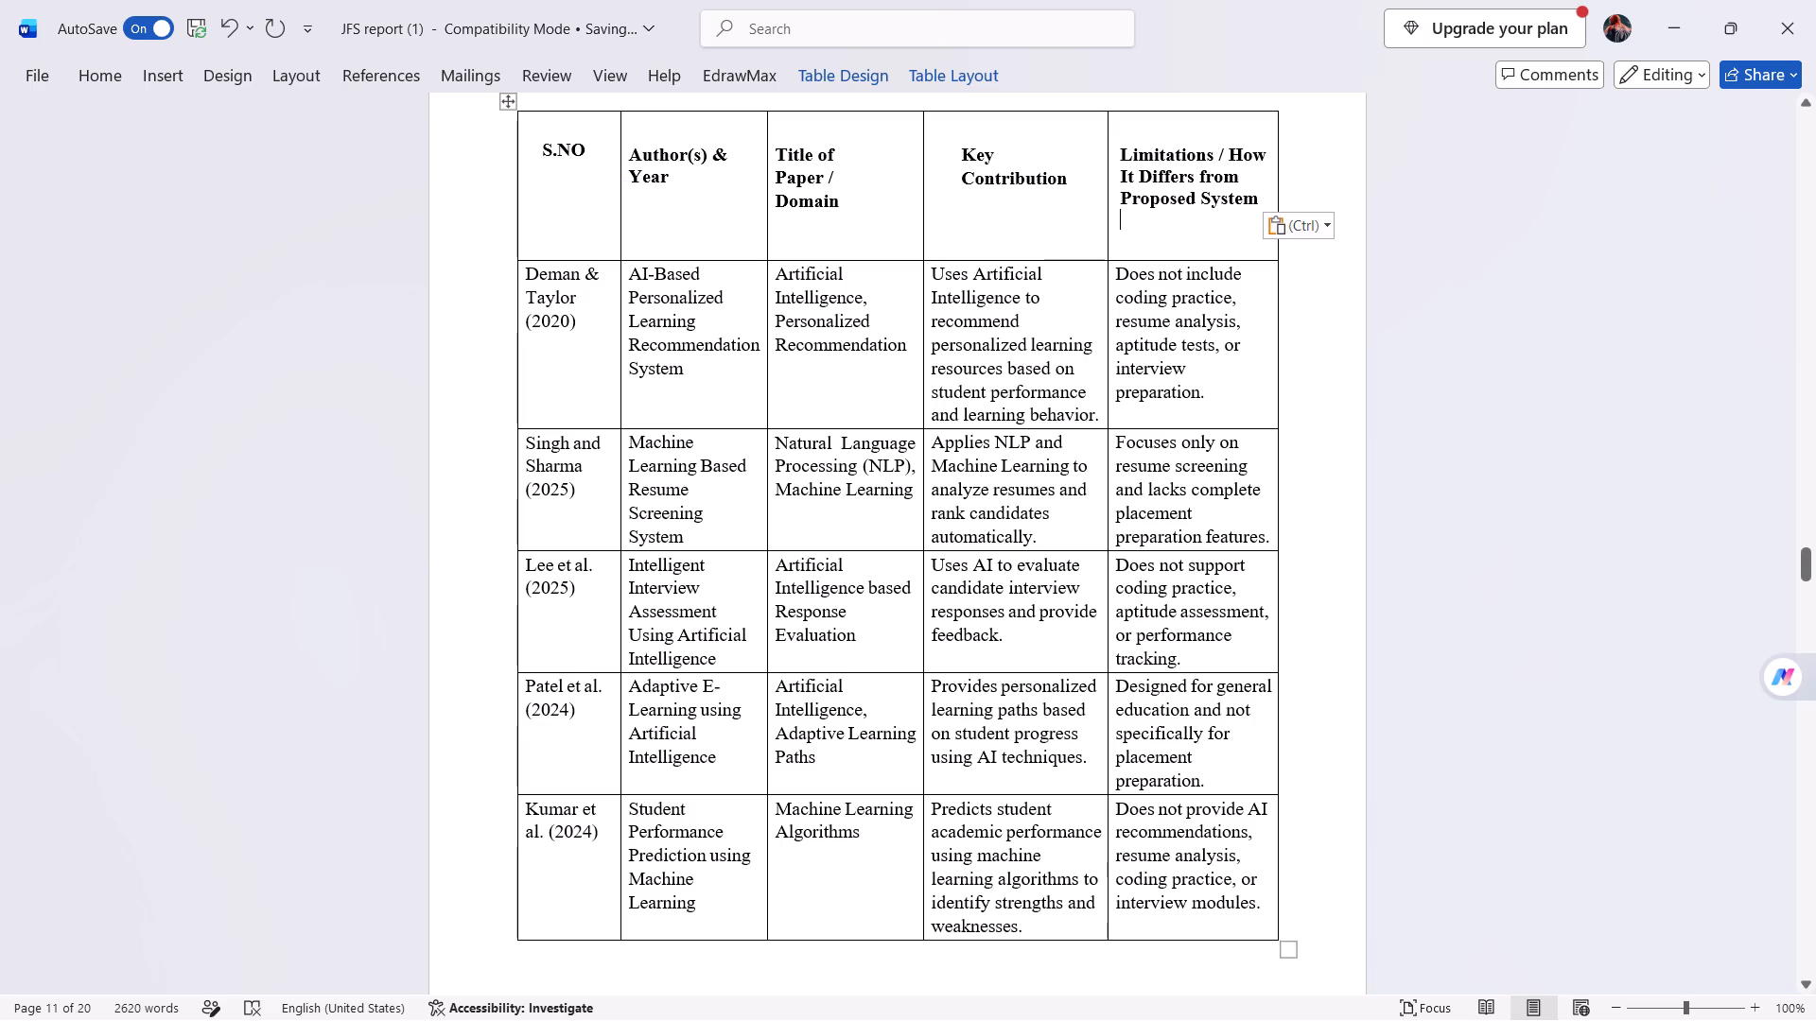
# Extend the literature table's left edge into the page margin and narrow the S.NO column so its heading still fits on one line.
pyautogui.moveTo(619, 198); pyautogui.dragTo(611, 199)
pyautogui.moveTo(611, 199); pyautogui.dragTo(547, 219)
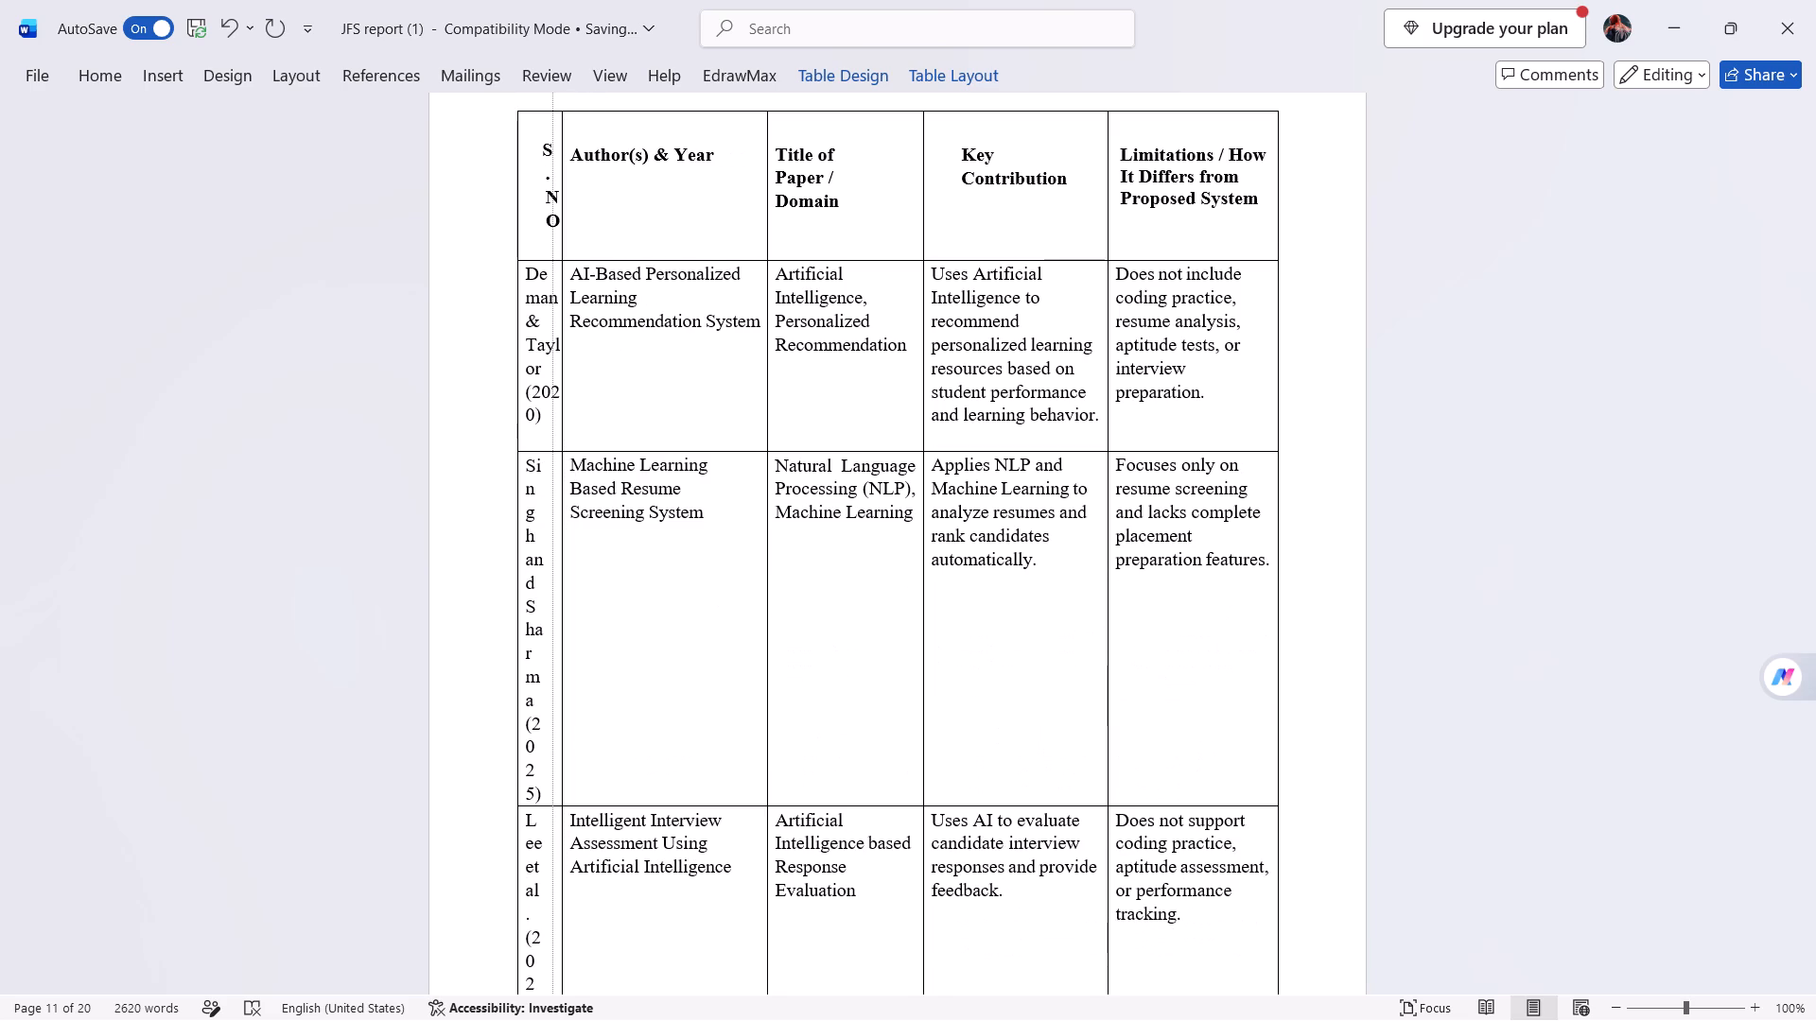
pyautogui.moveTo(547, 219); pyautogui.dragTo(560, 222)
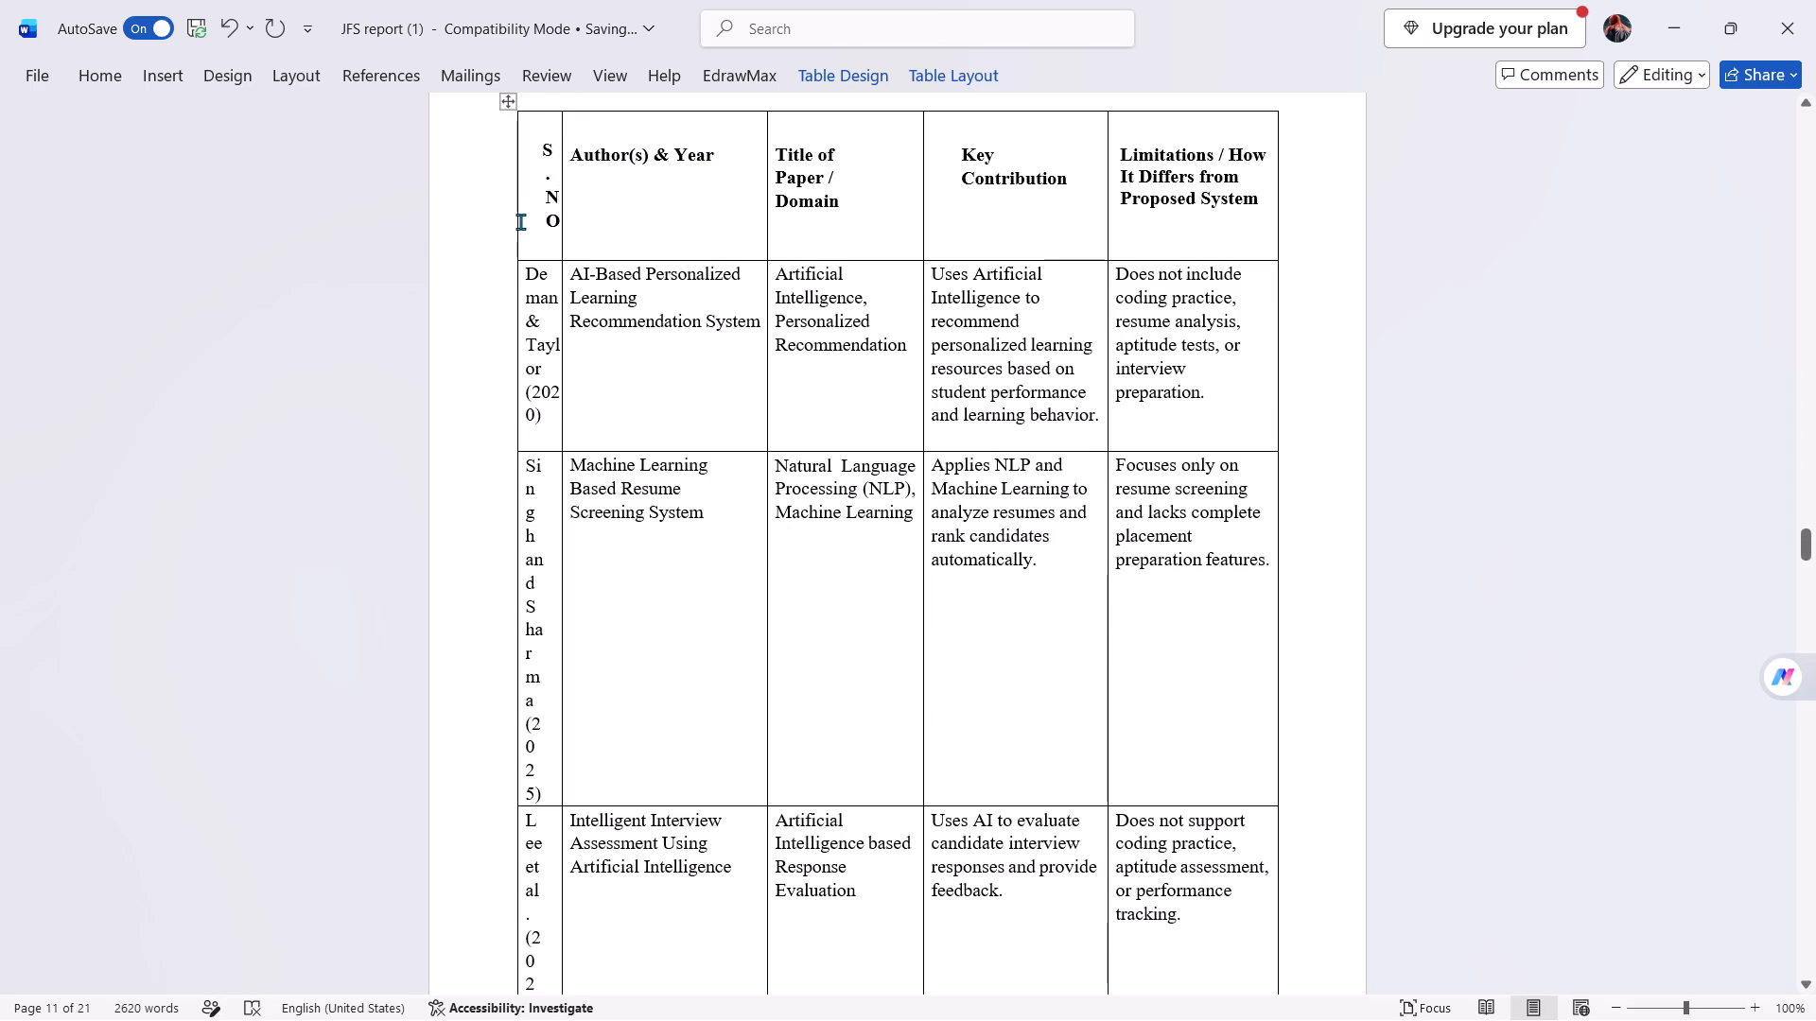
pyautogui.moveTo(517, 226); pyautogui.dragTo(486, 233)
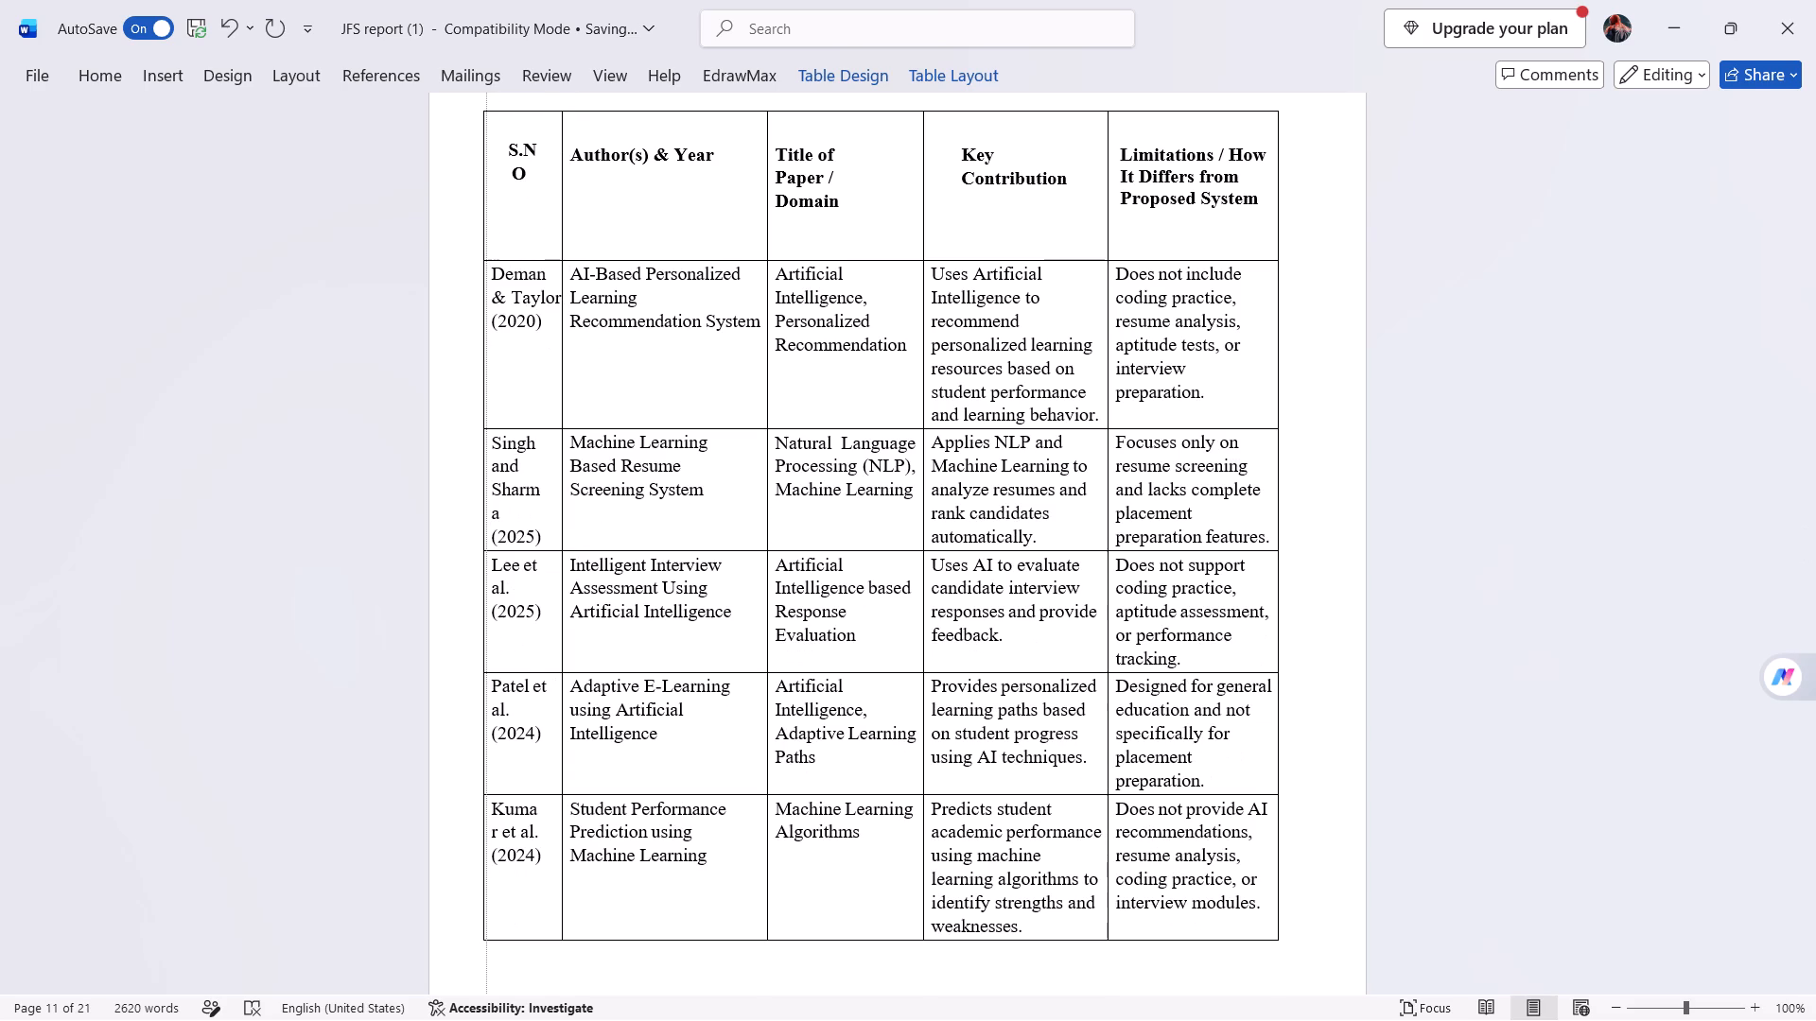
pyautogui.moveTo(486, 233); pyautogui.dragTo(463, 240)
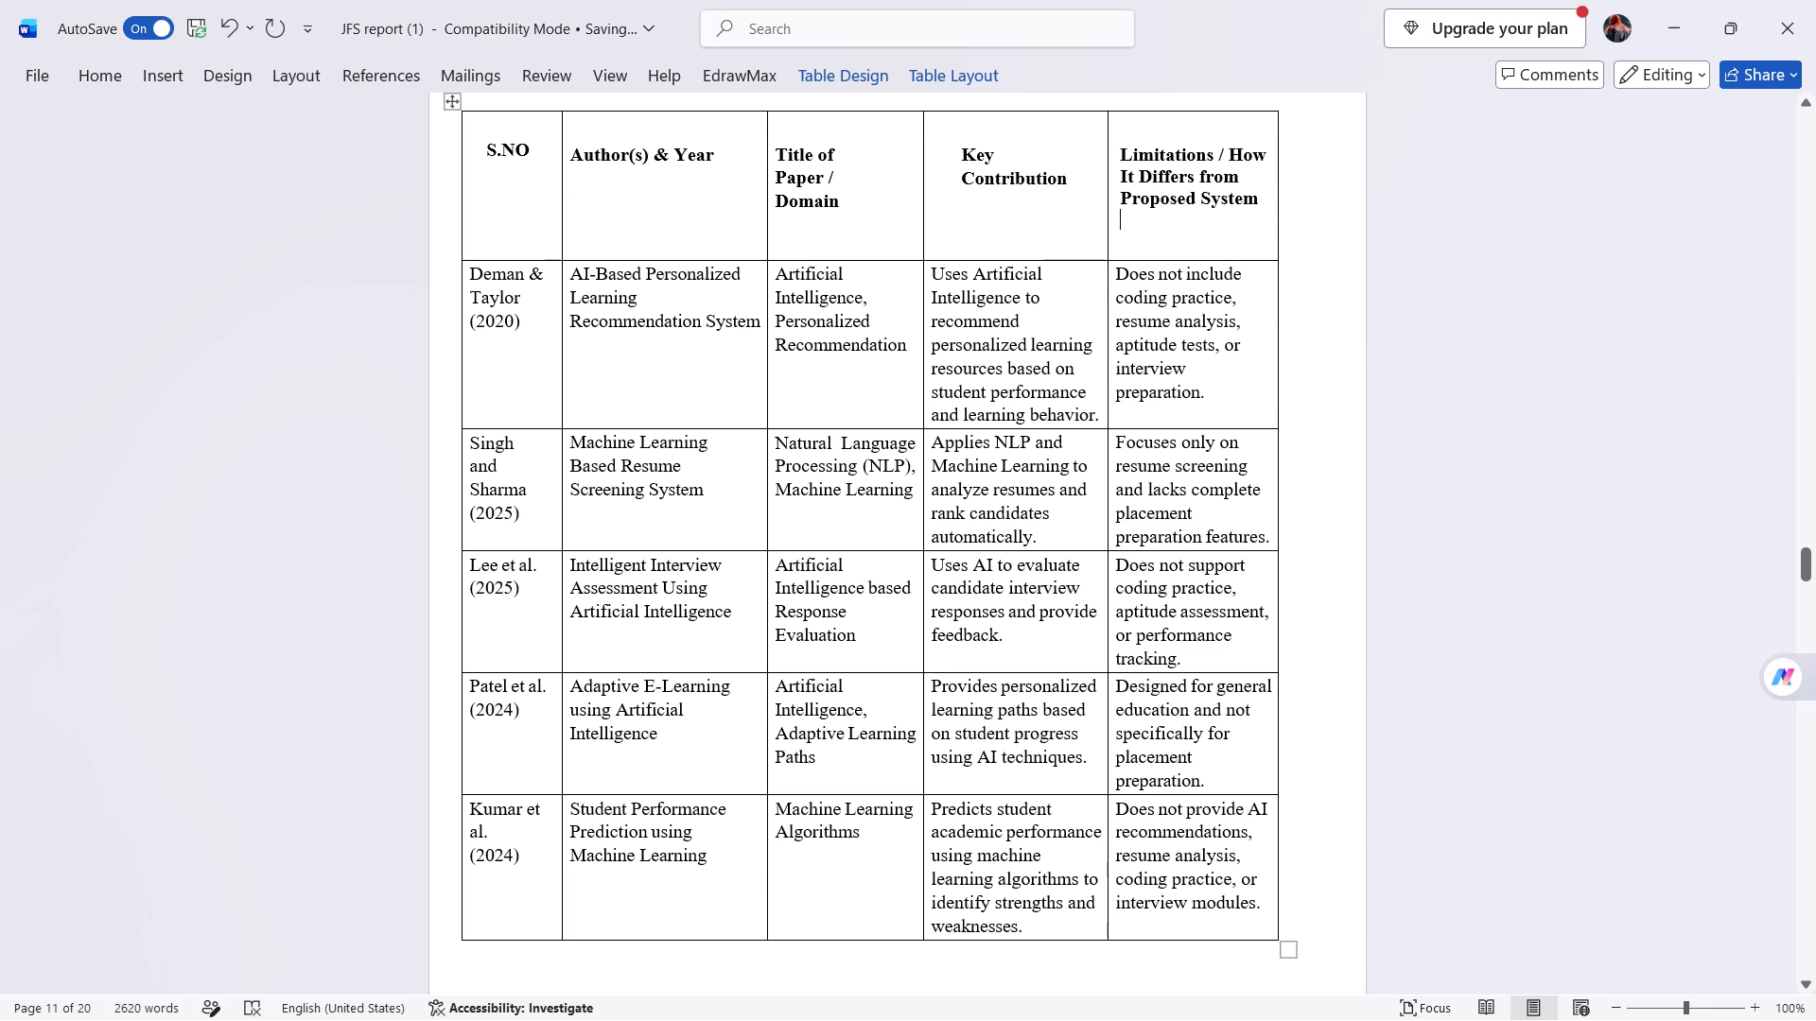
pyautogui.moveTo(561, 192); pyautogui.dragTo(549, 192)
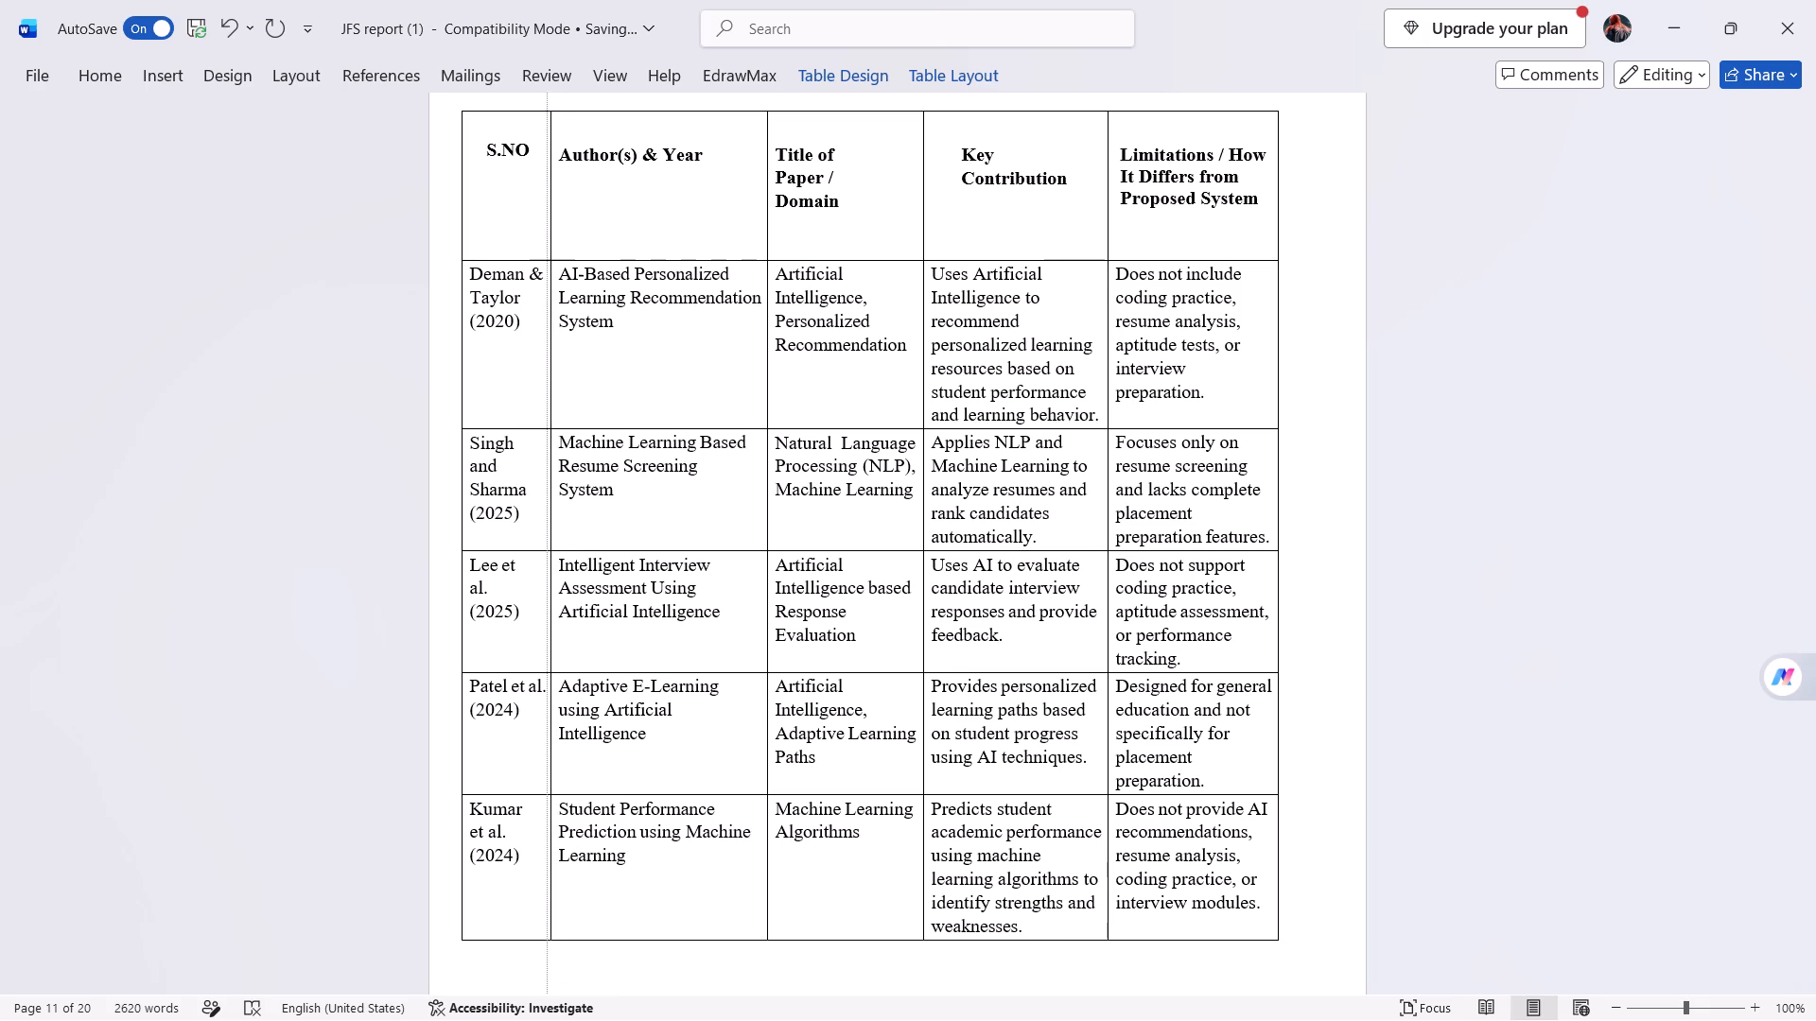
pyautogui.moveTo(549, 192); pyautogui.dragTo(550, 192)
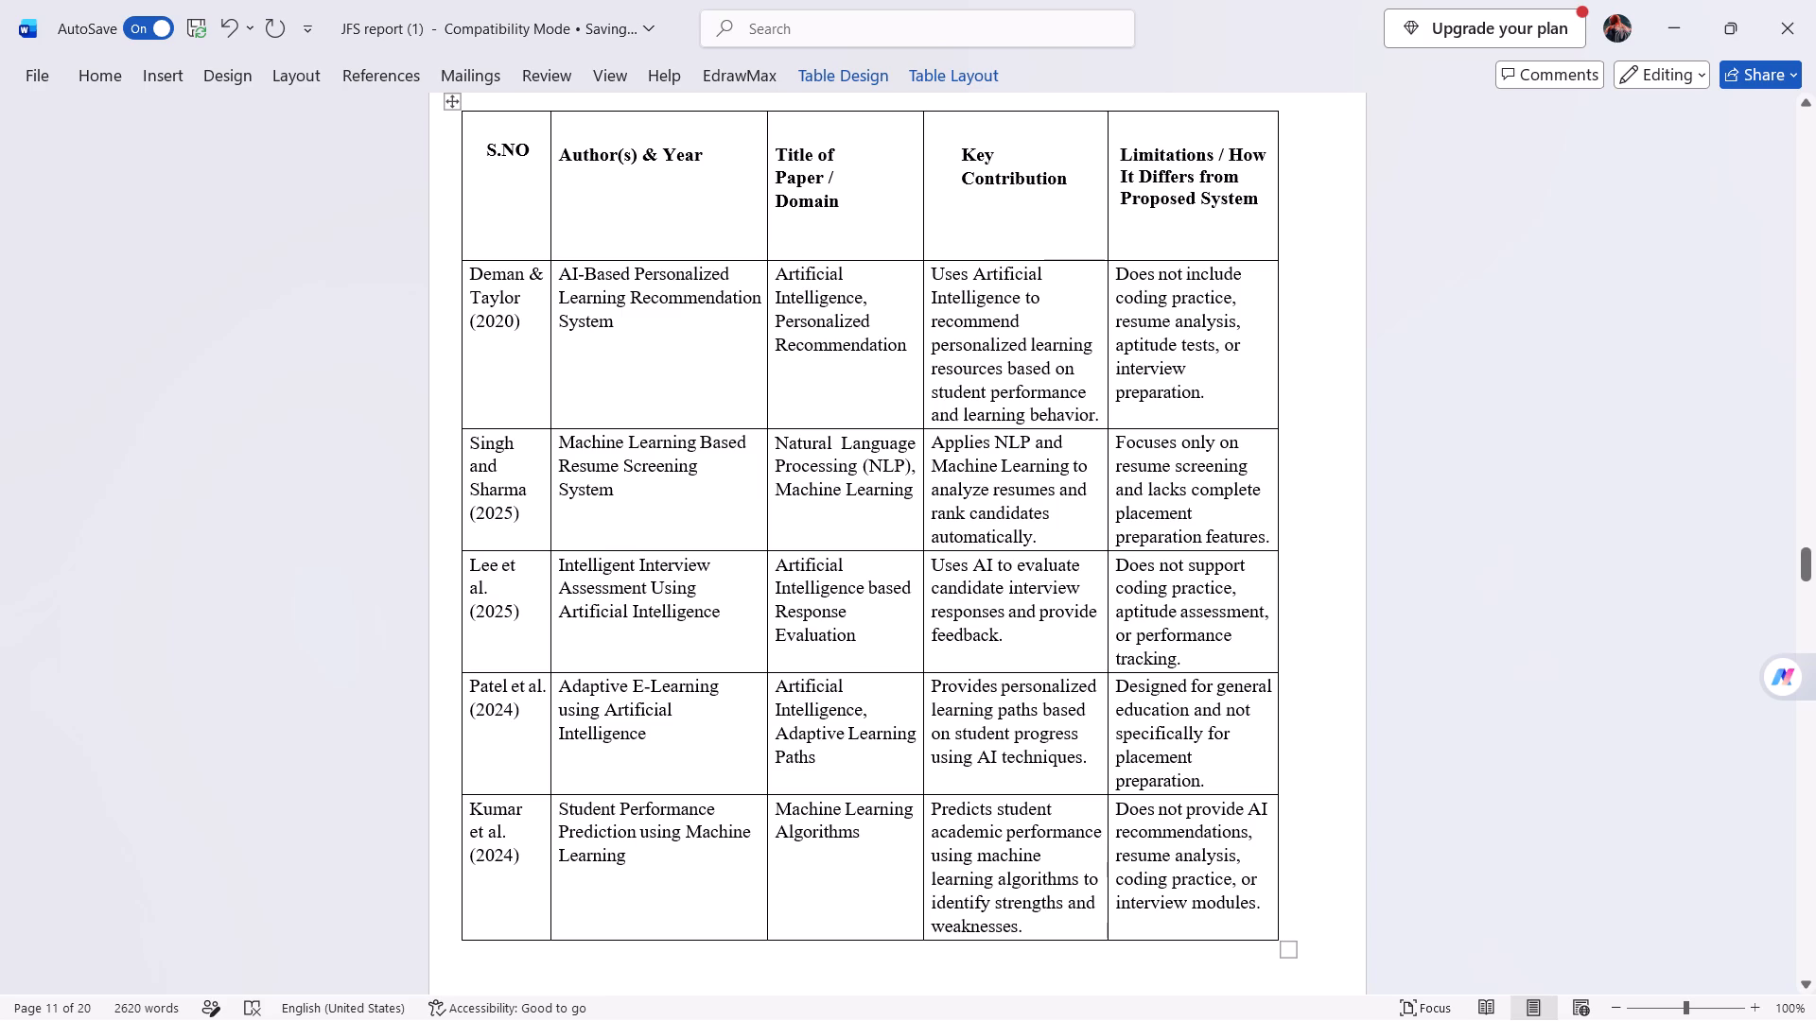
# Widen the Limitations column by extending the literature table's right edge into the page margin.
pyautogui.moveTo(1278, 230); pyautogui.dragTo(1315, 229)
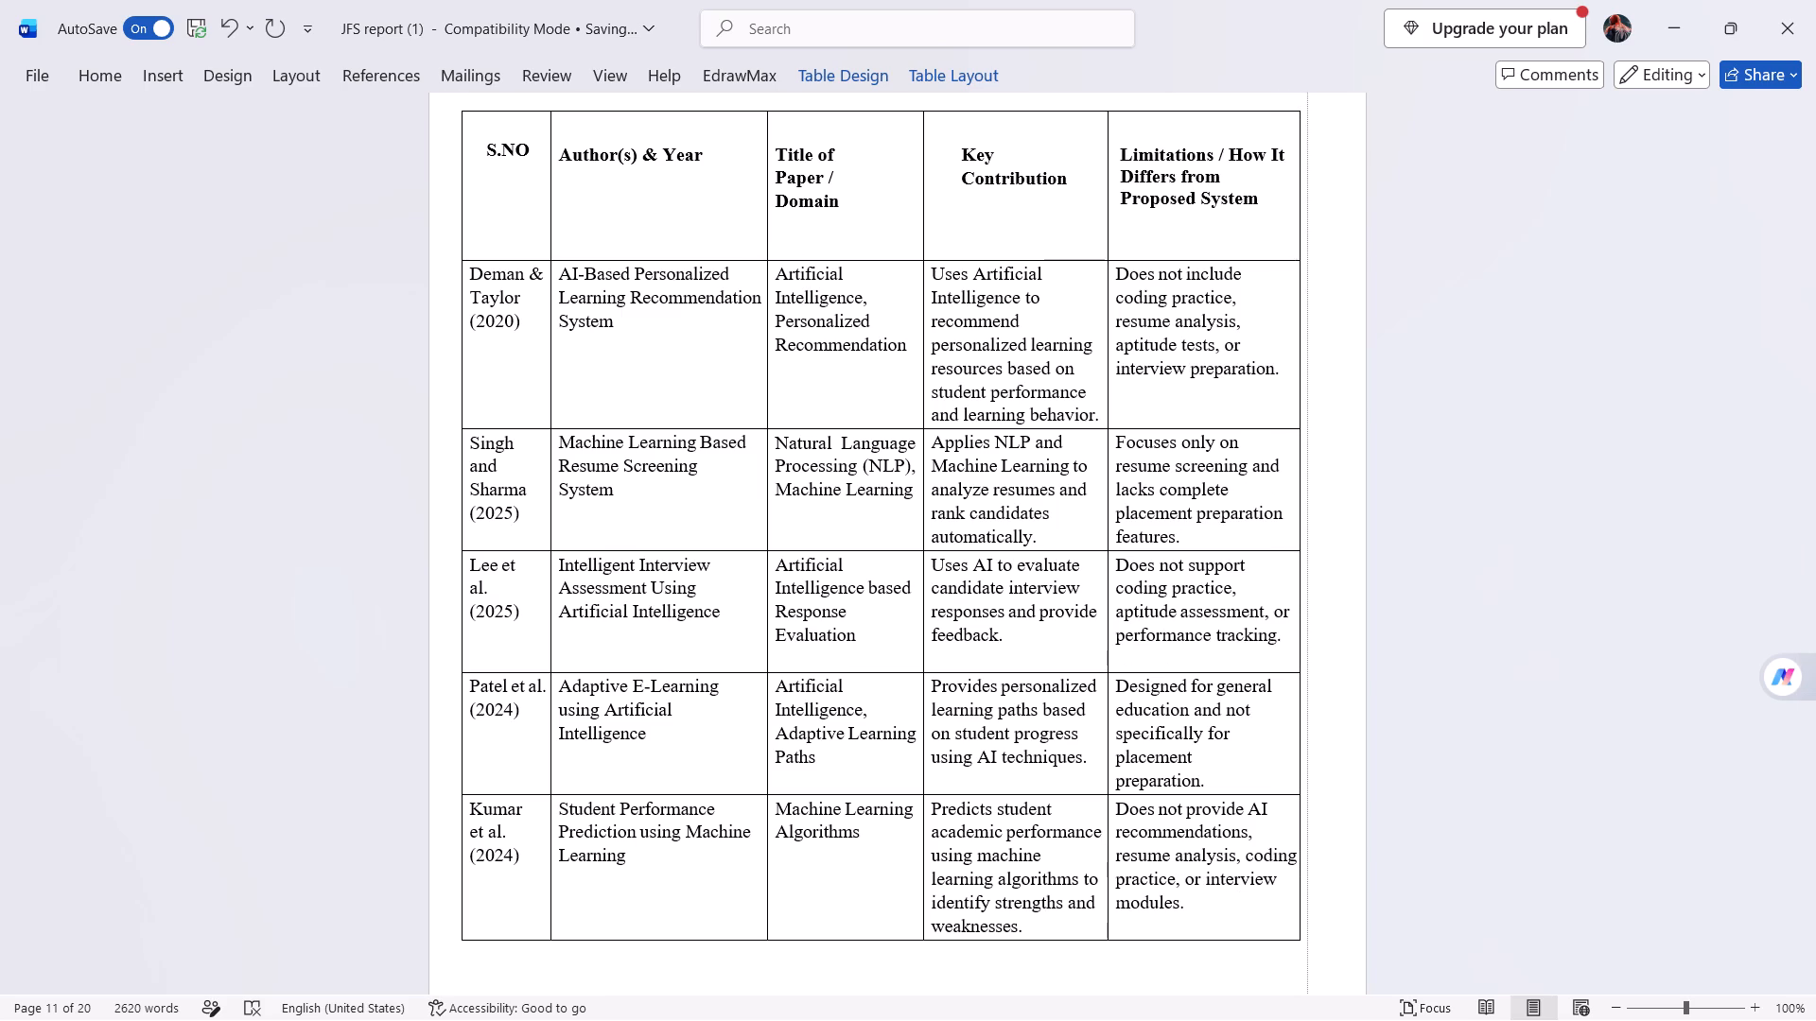
pyautogui.moveTo(1315, 229); pyautogui.dragTo(1315, 232)
# Narrow the Author(s) & Year column to its heading and widen the Key Contribution column so its heading fits on one line.
pyautogui.scroll(1, 1289, 251)
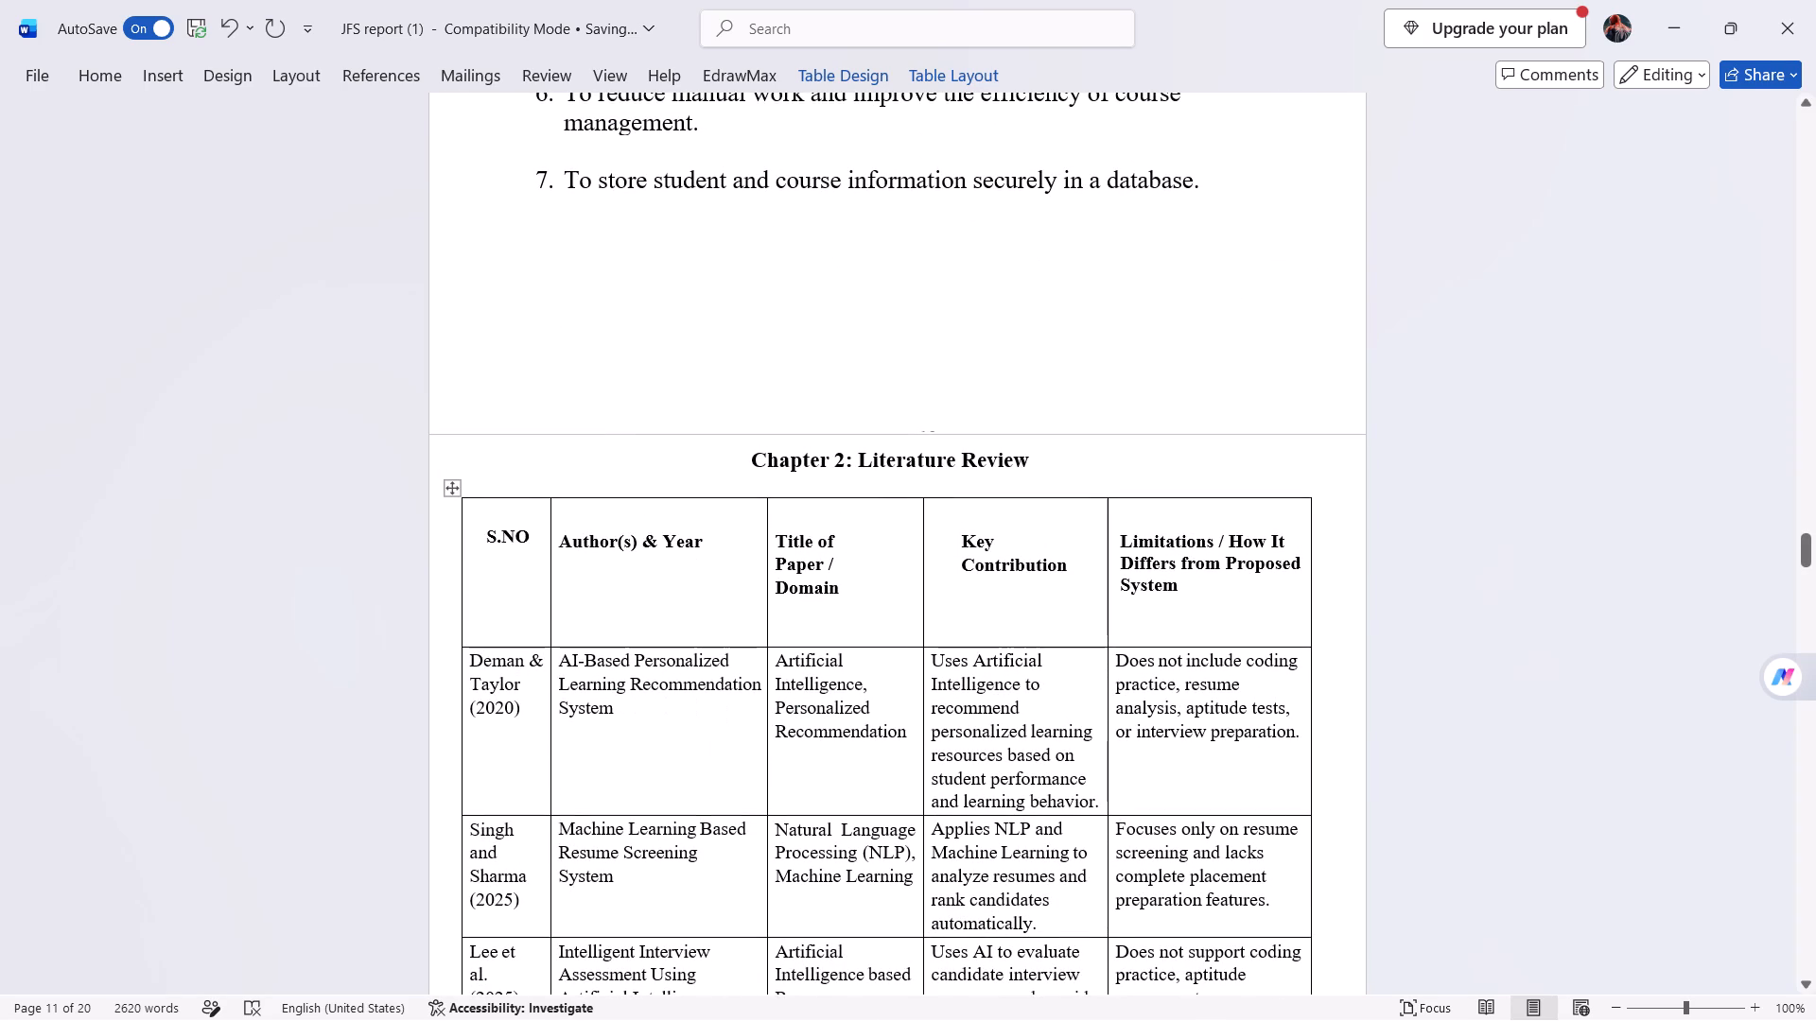
pyautogui.moveTo(766, 713); pyautogui.dragTo(721, 715)
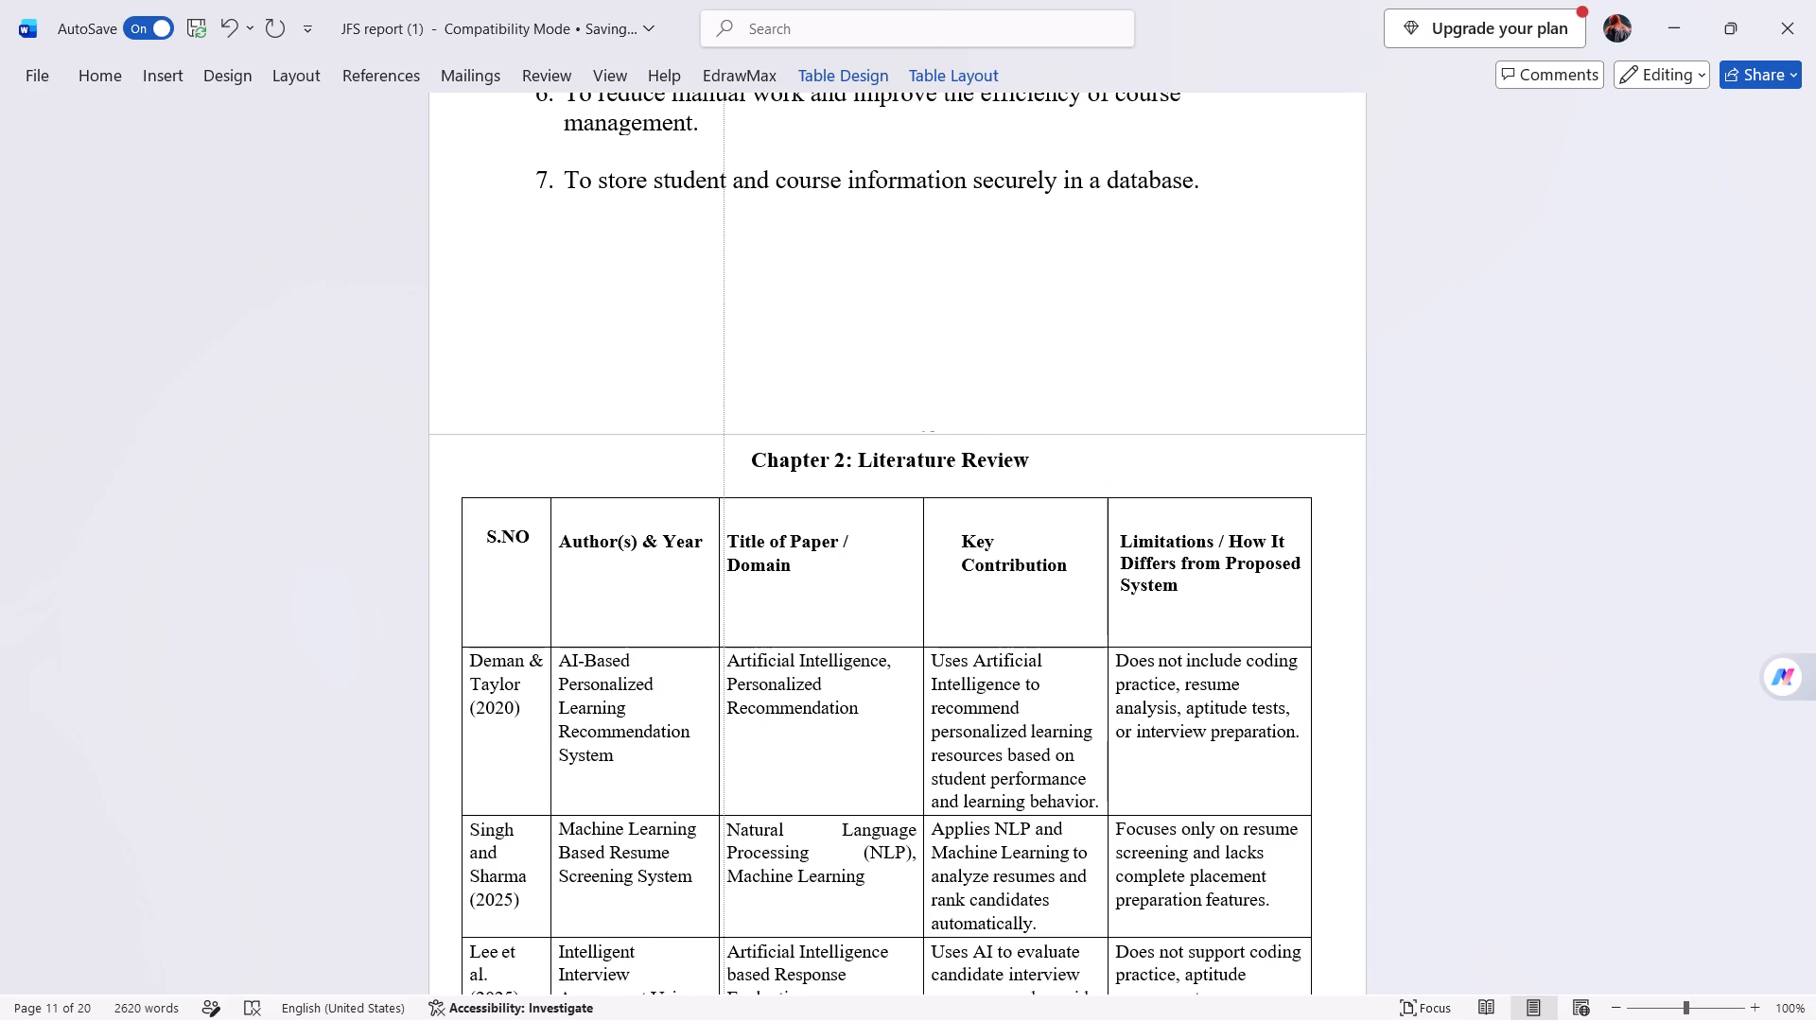
pyautogui.moveTo(721, 715); pyautogui.dragTo(723, 718)
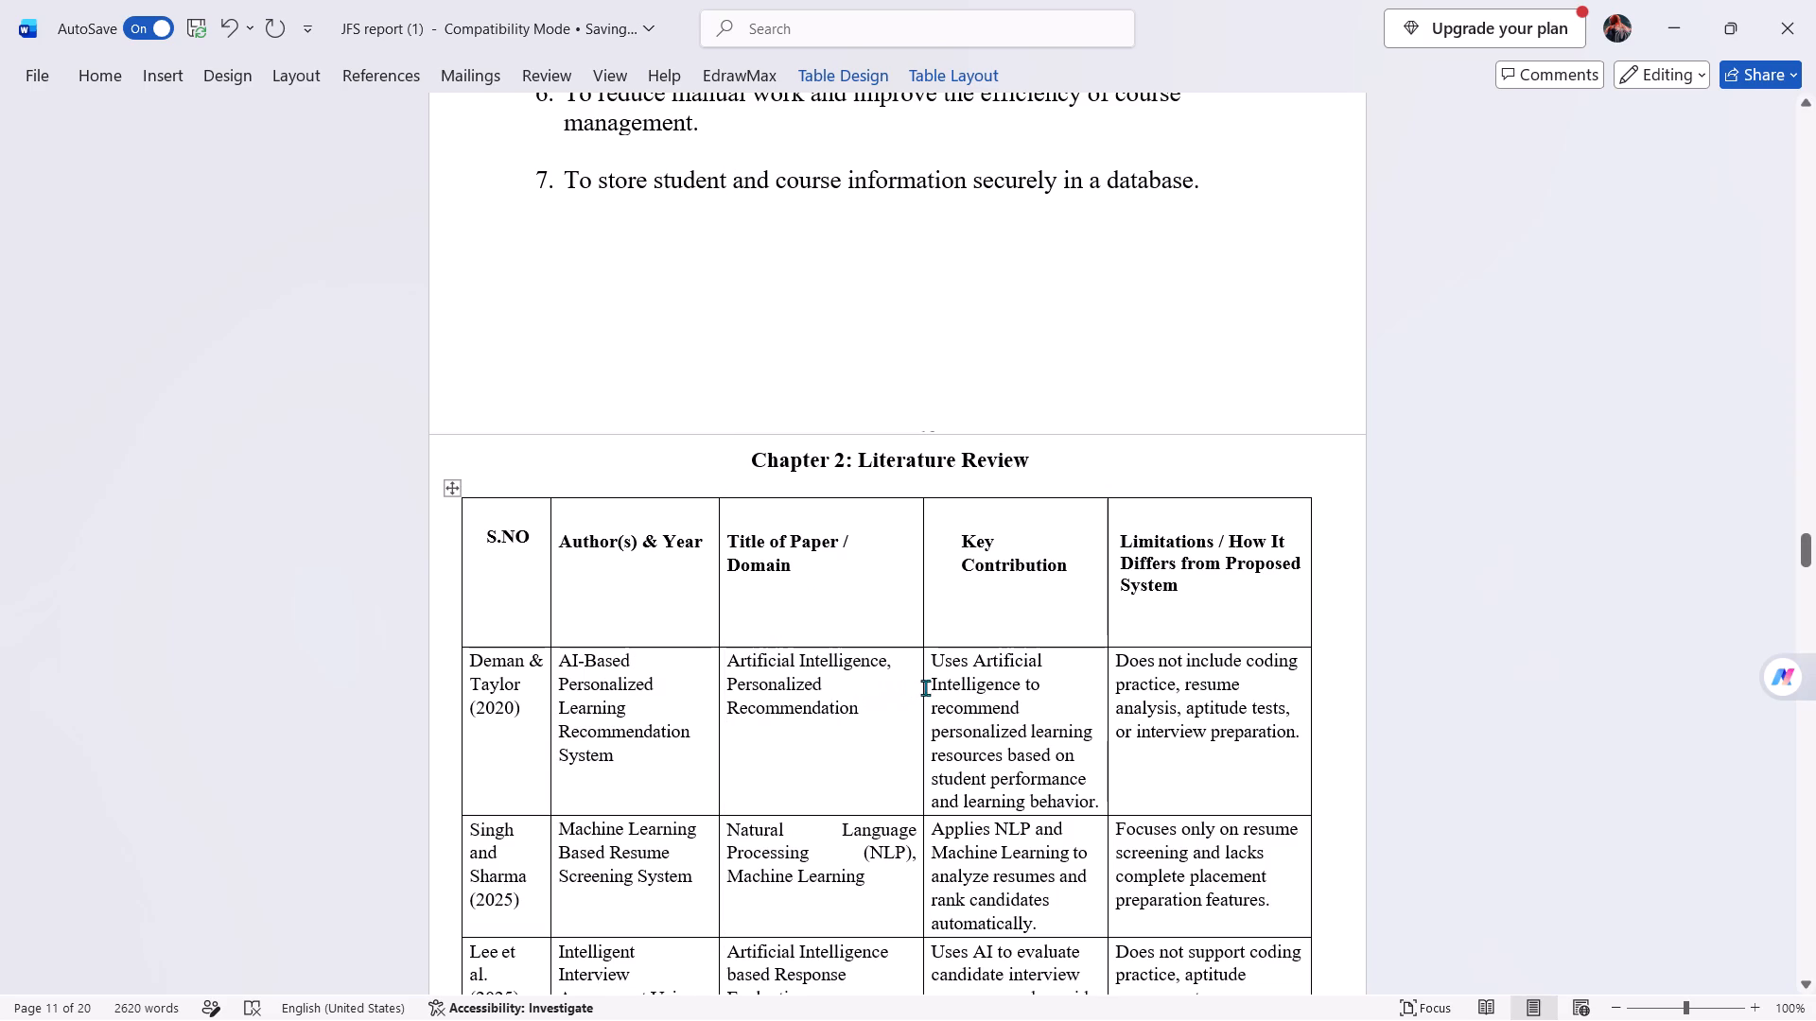
pyautogui.moveTo(921, 697); pyautogui.dragTo(912, 697)
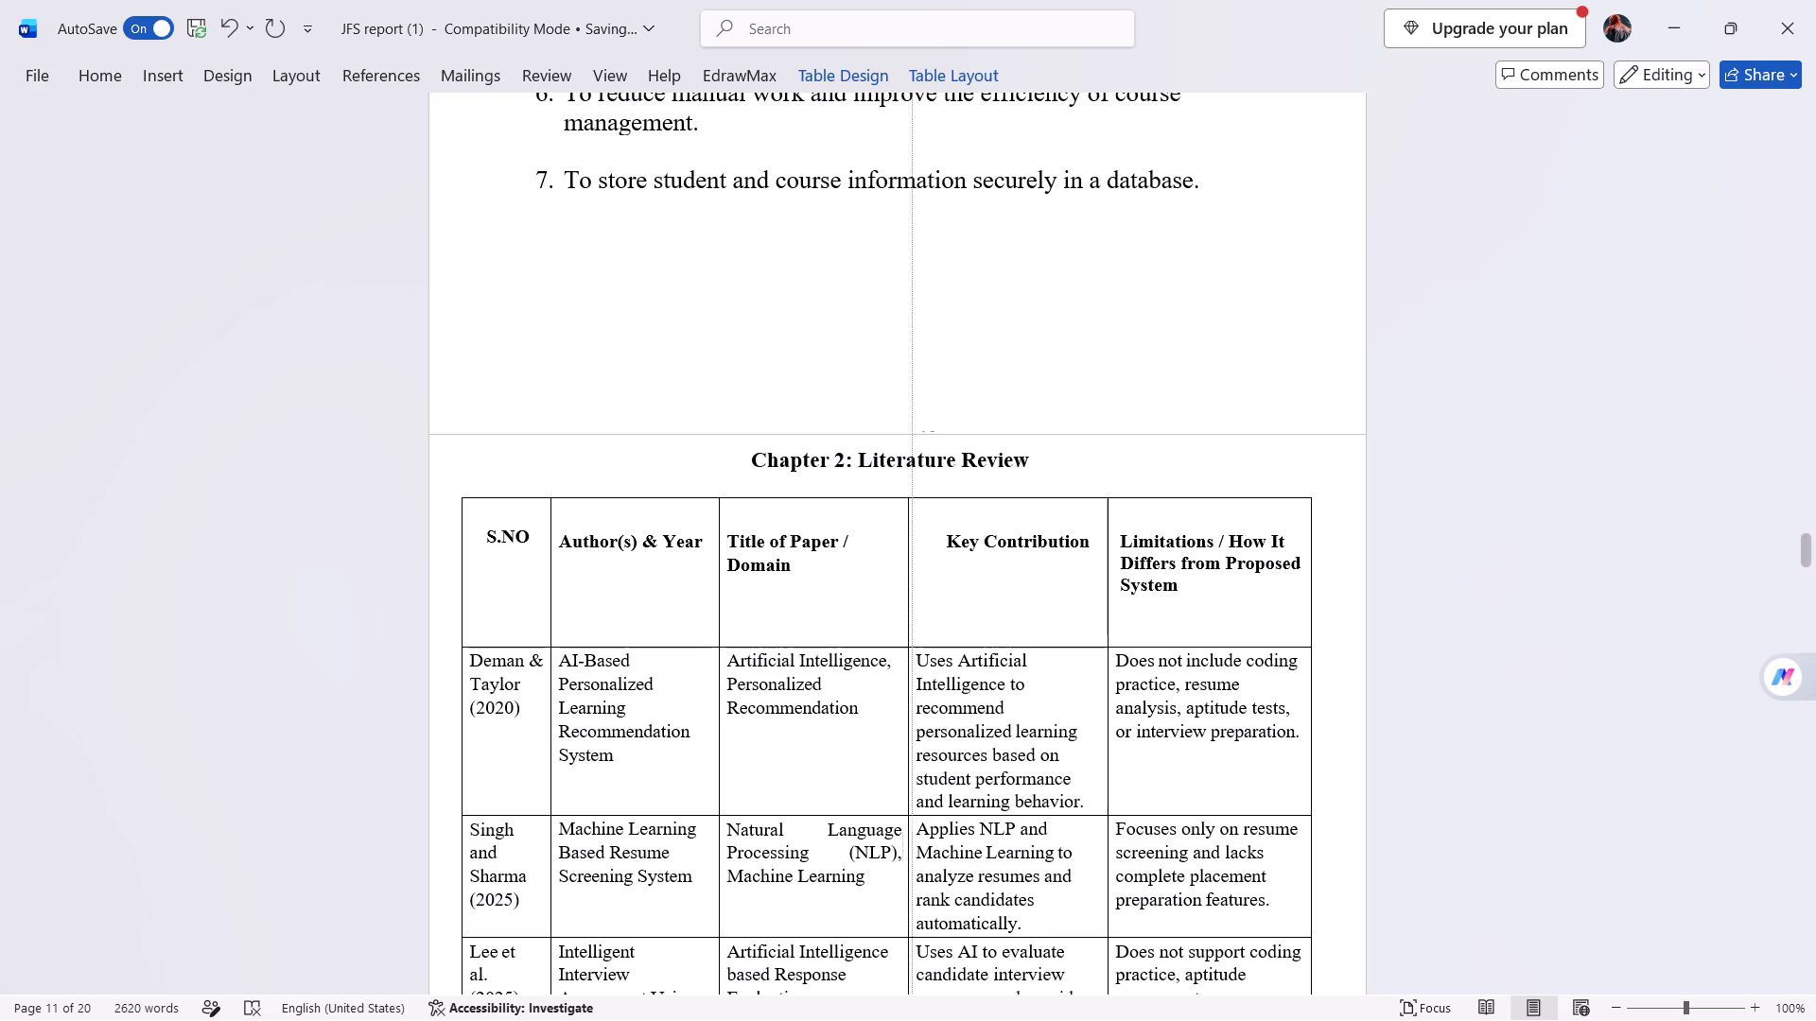
pyautogui.moveTo(912, 697); pyautogui.dragTo(911, 695)
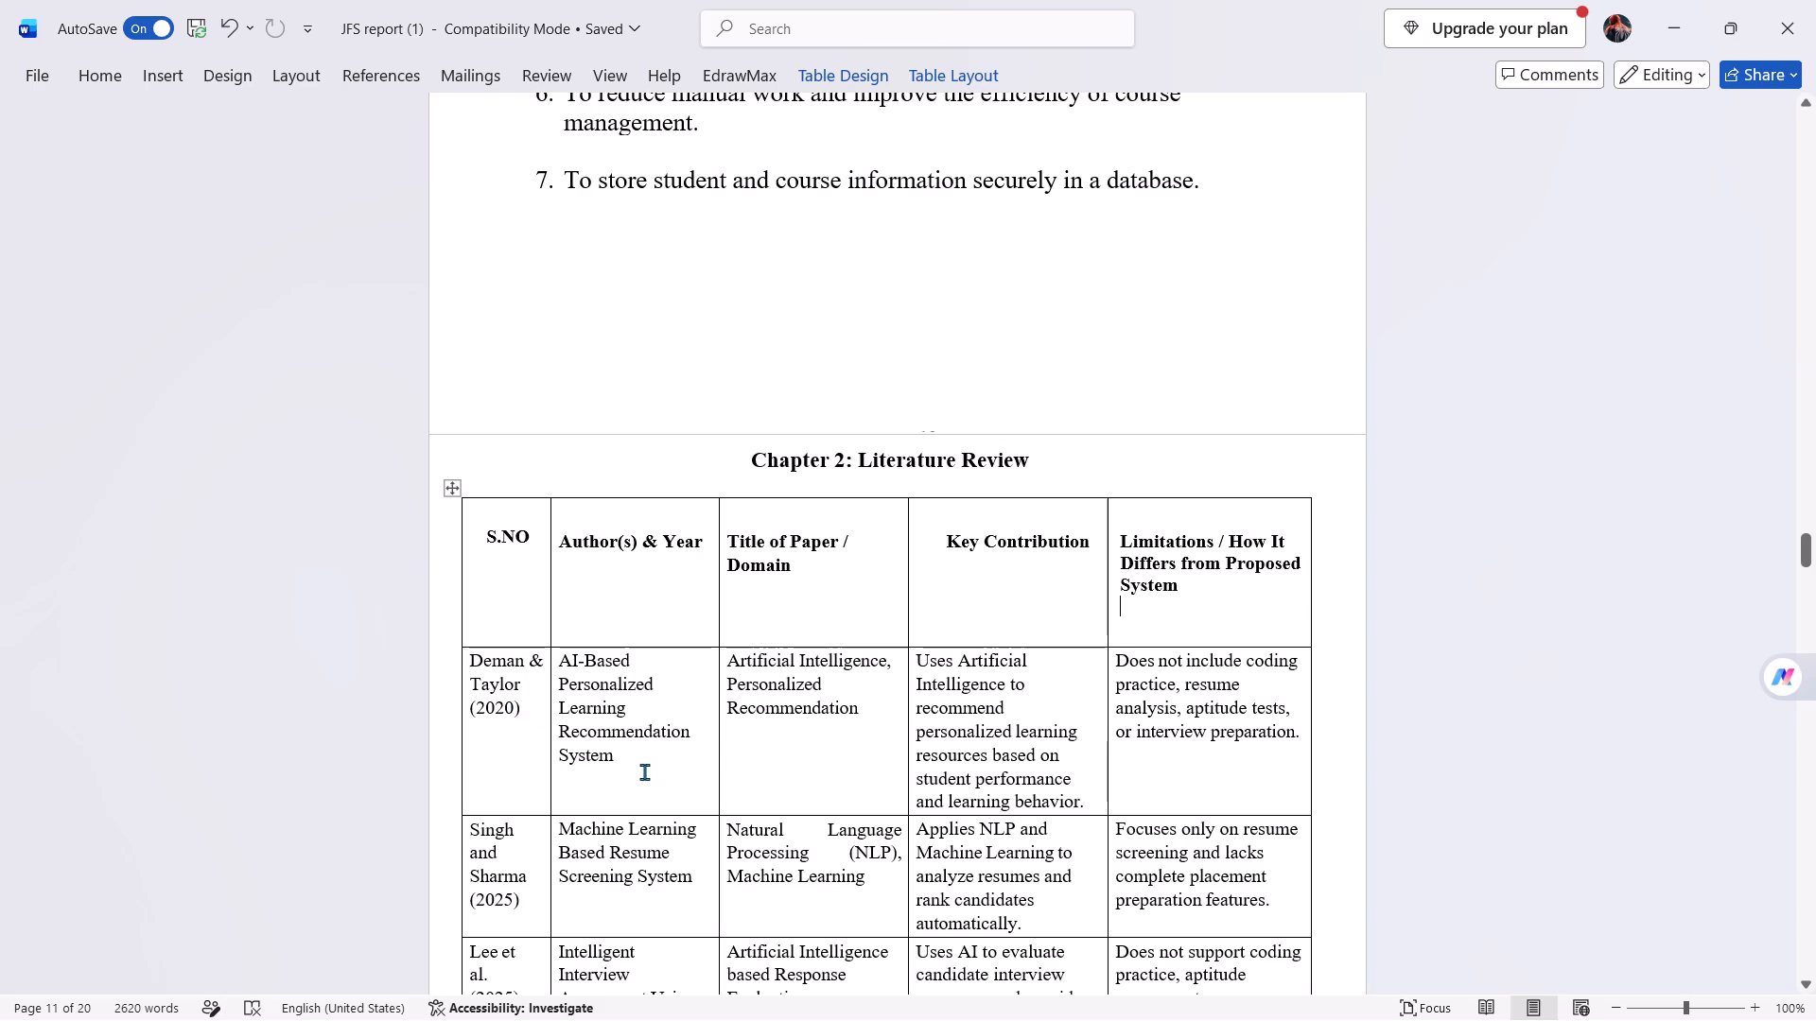
# Replace the first data row's Author(s) & Year entry with "Deman & Taylor (2020)", copied from that row's S.NO cell.
pyautogui.moveTo(611, 758); pyautogui.dragTo(589, 709)
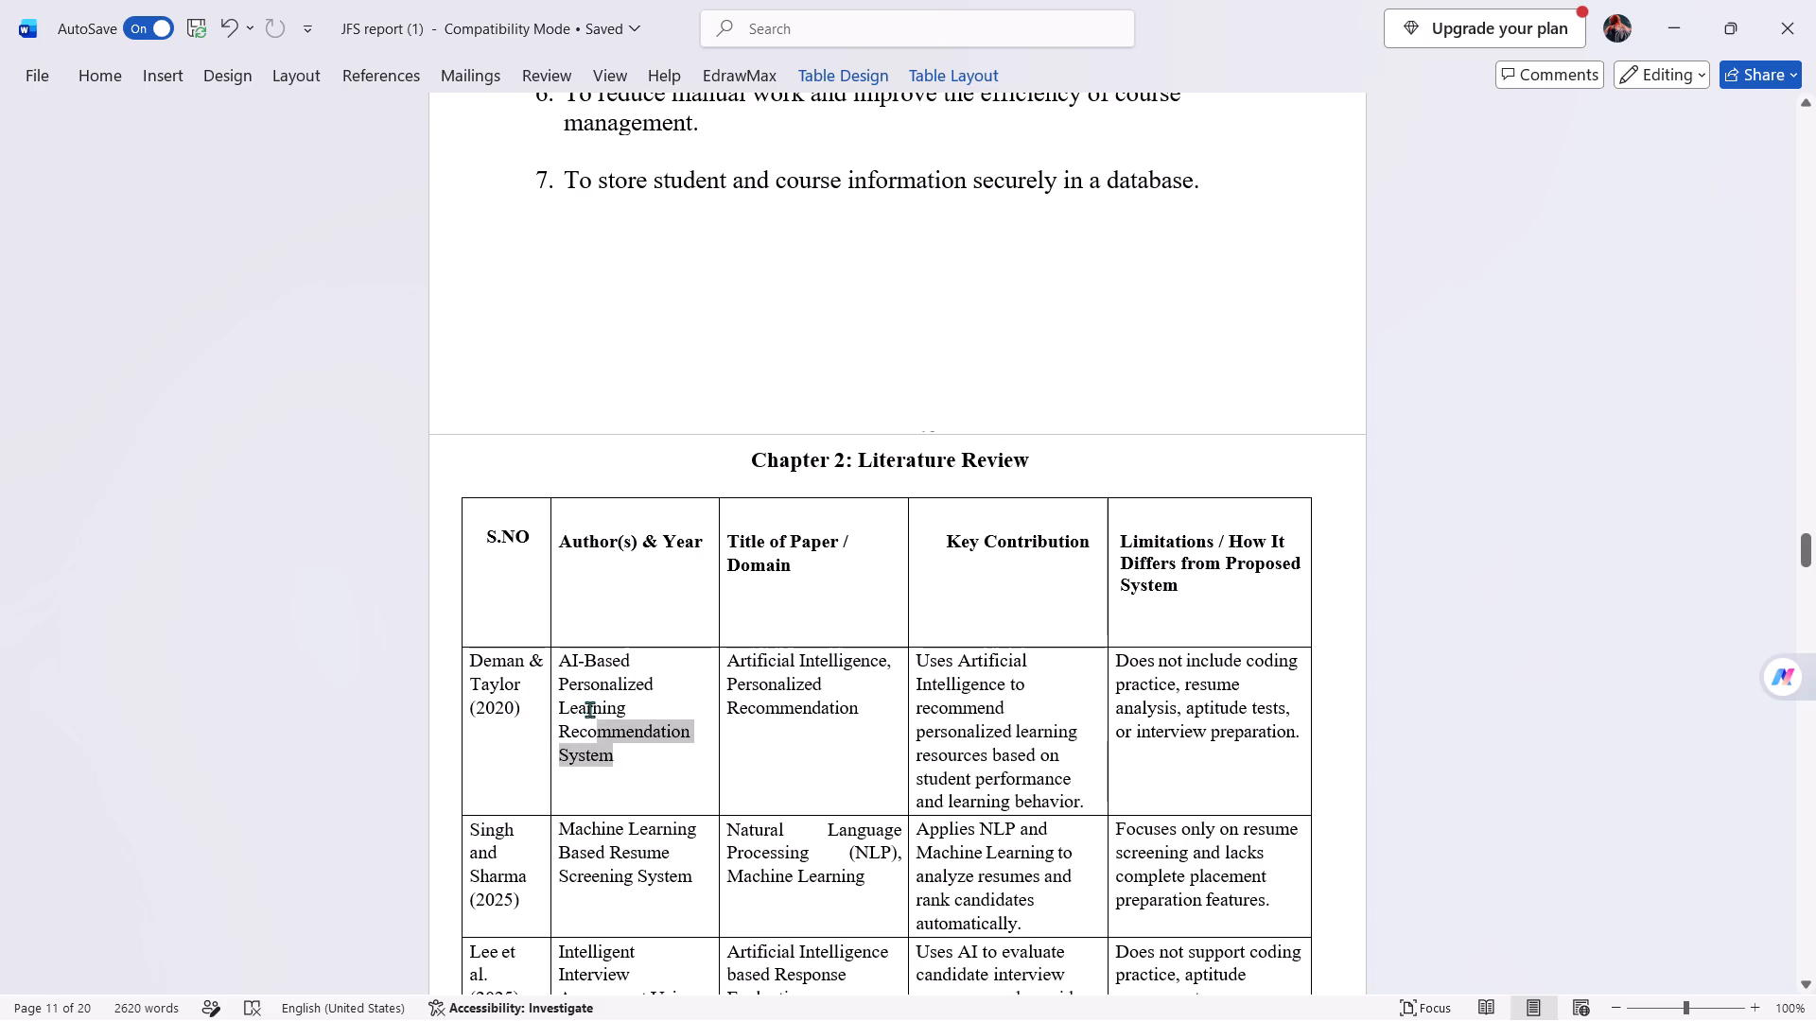
pyautogui.moveTo(589, 709); pyautogui.dragTo(568, 667)
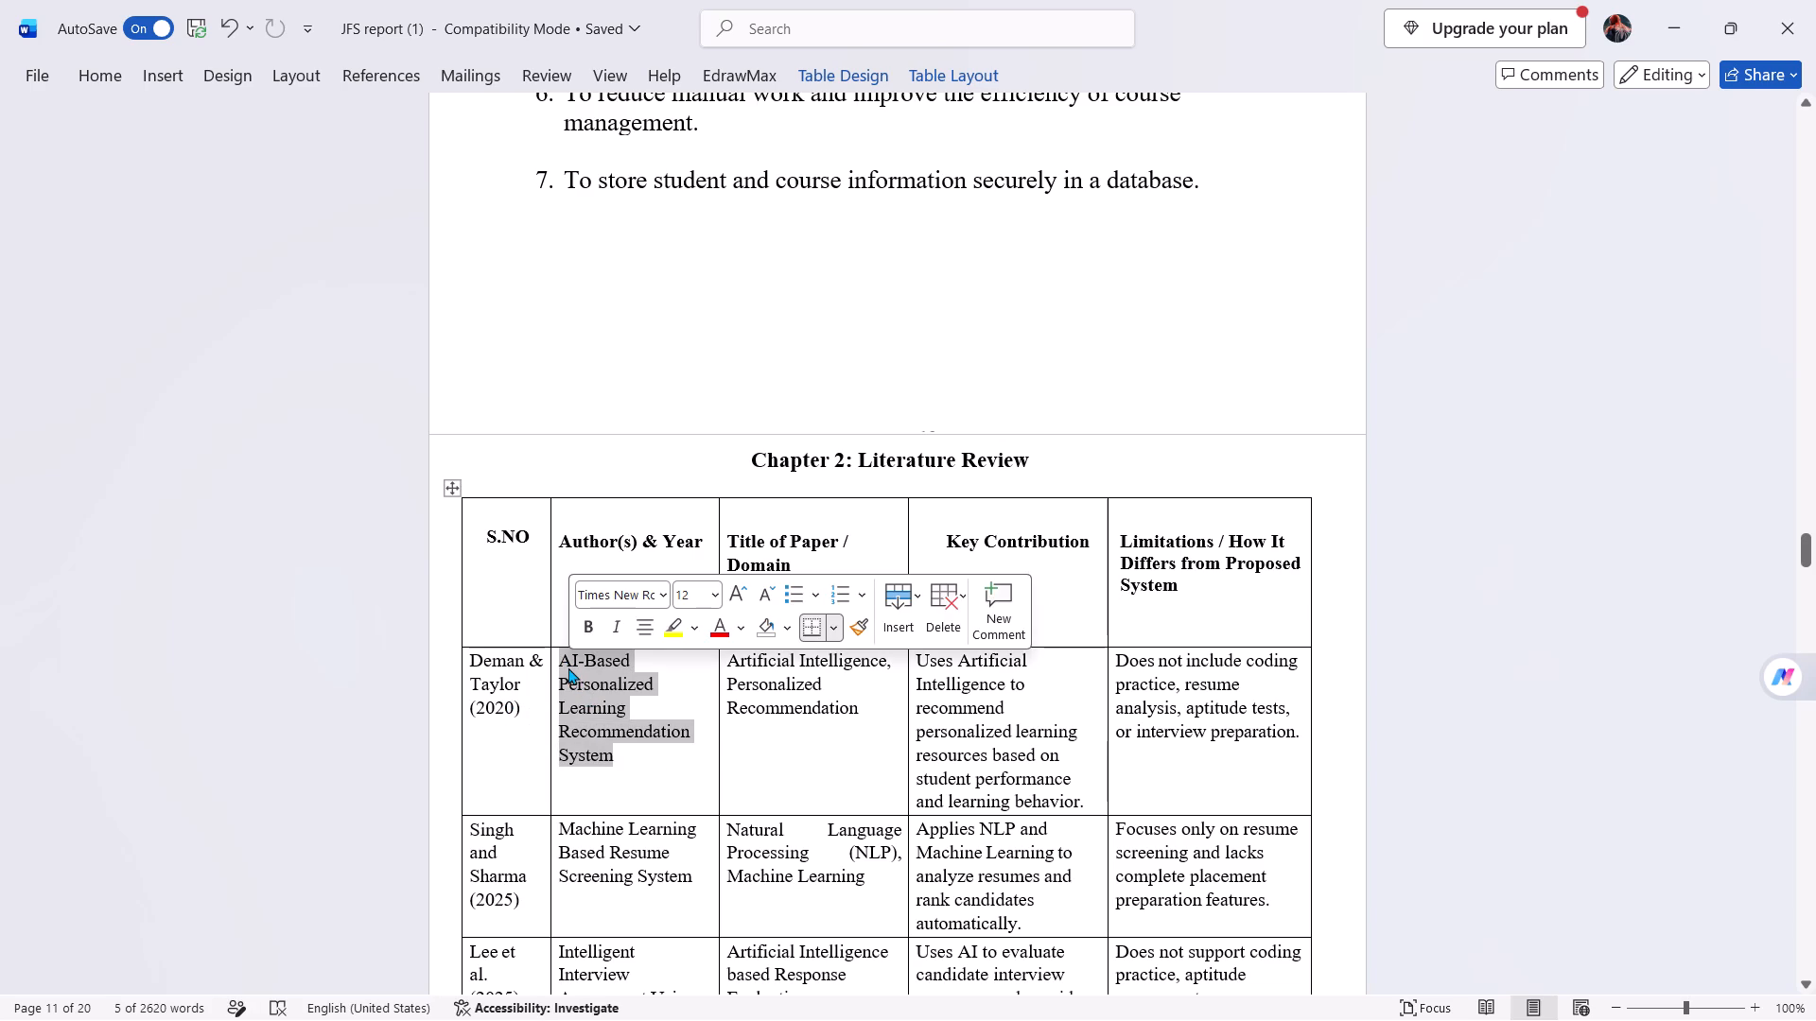
pyautogui.press('BackSpace')
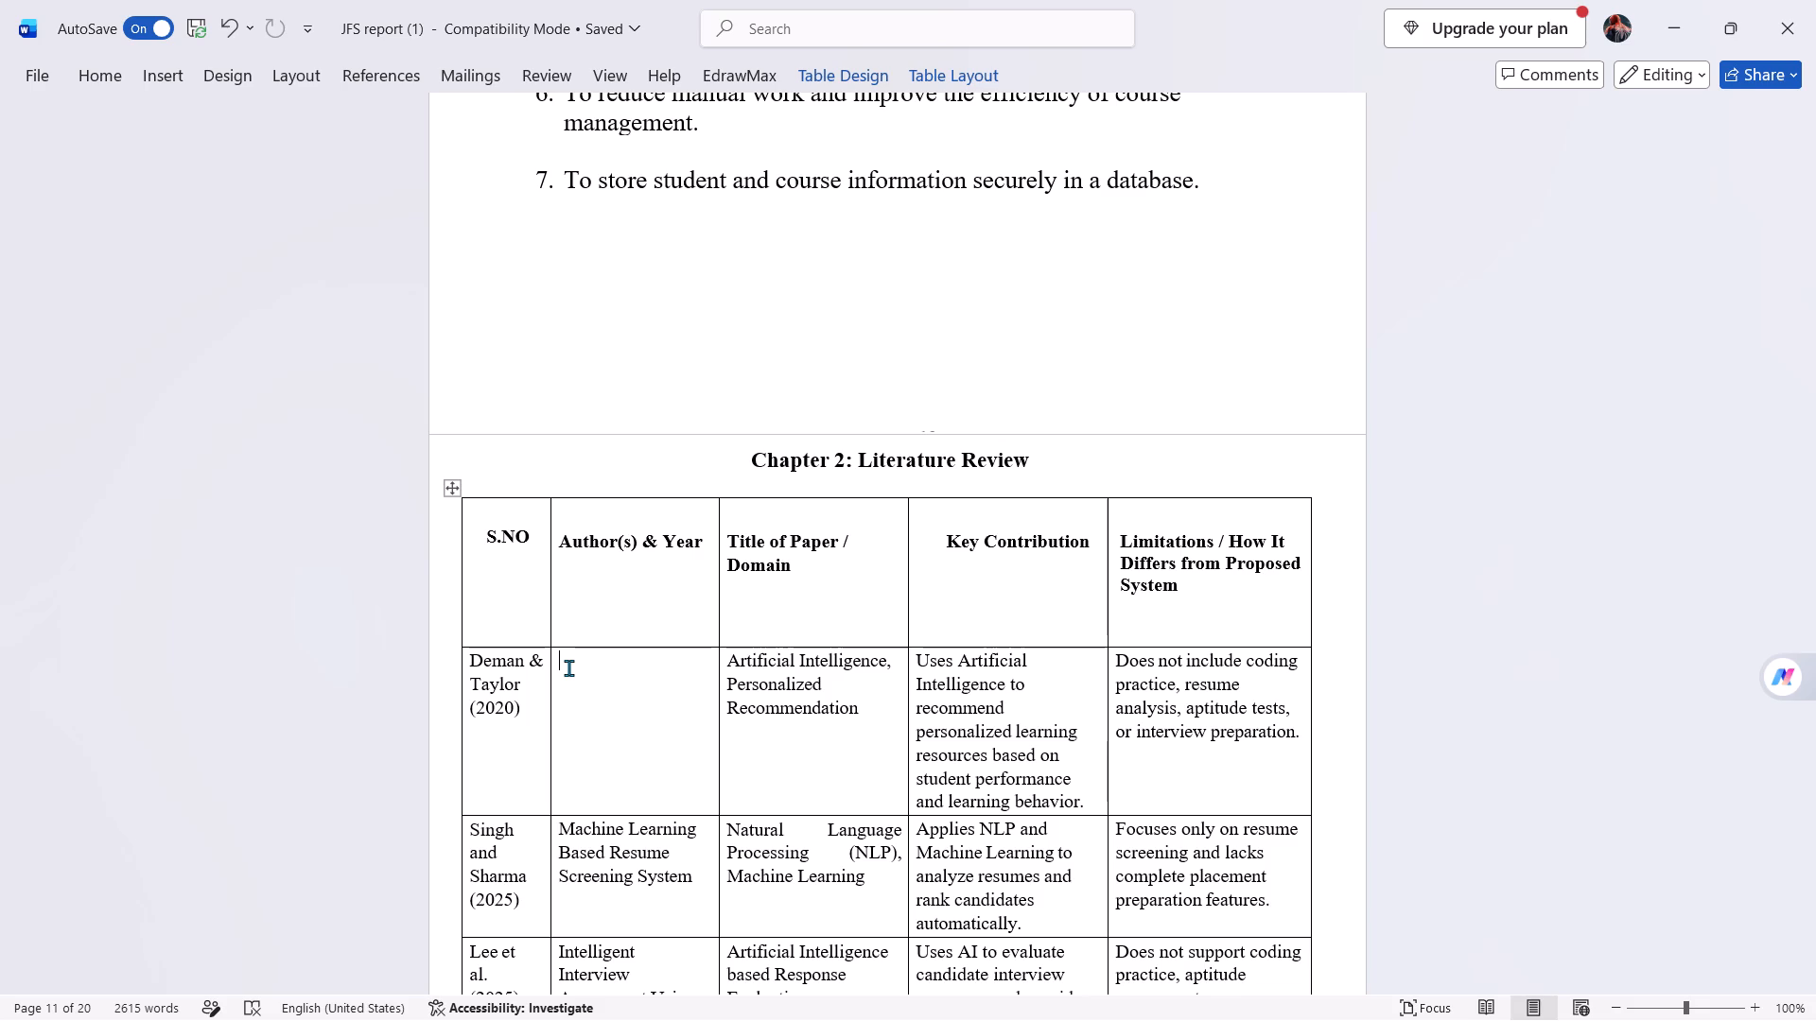
pyautogui.hotkey('ctrl', 'v')
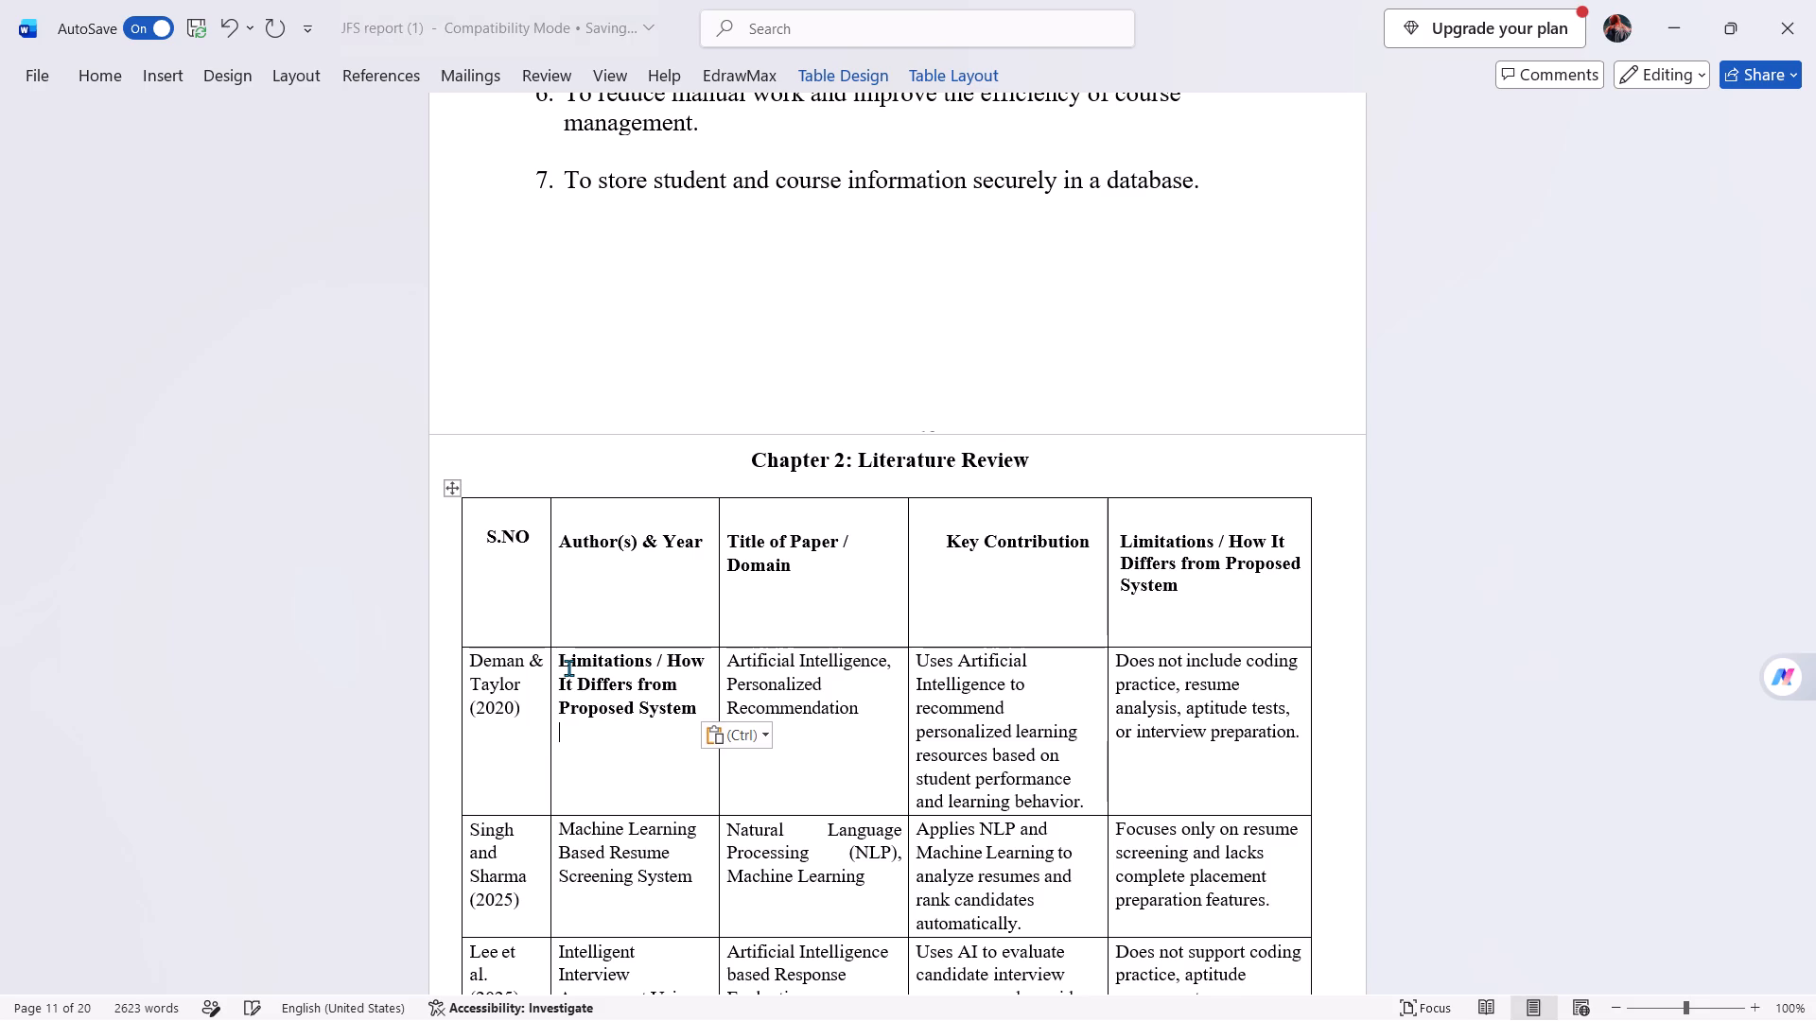
pyautogui.hotkey('ctrl', 'z')
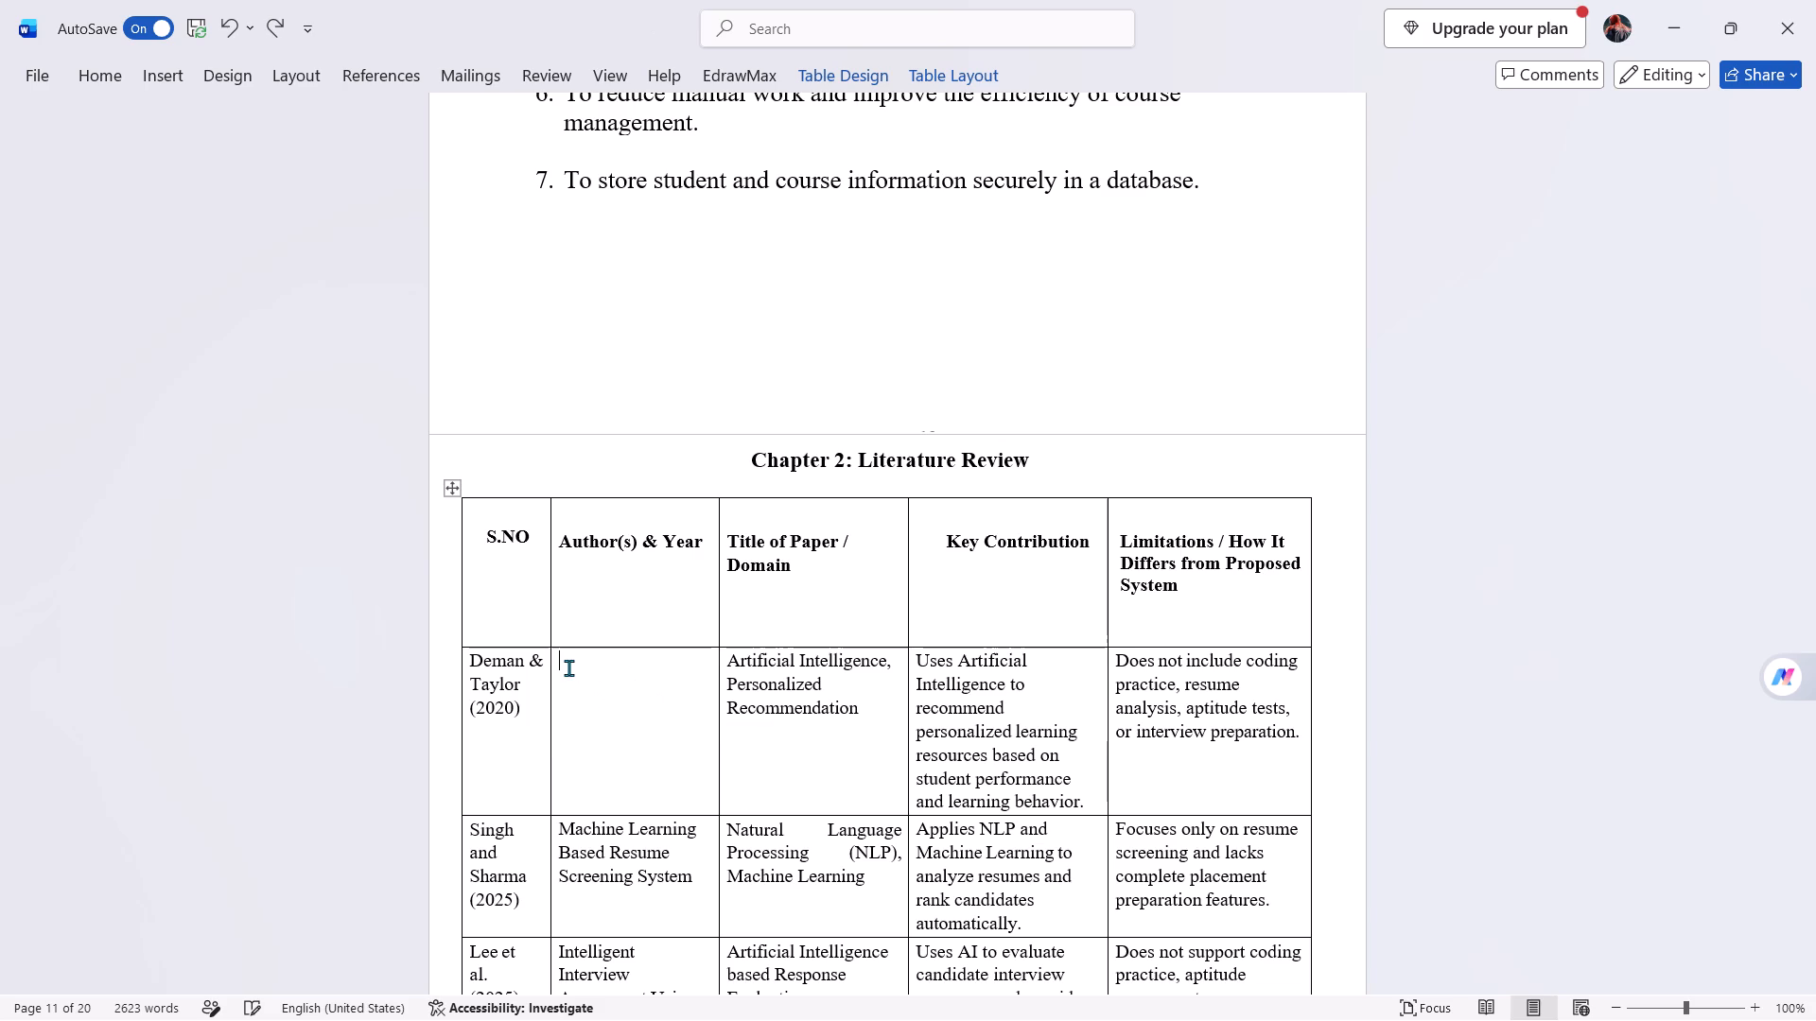
pyautogui.moveTo(521, 712); pyautogui.dragTo(494, 649)
pyautogui.press('BackSpace')
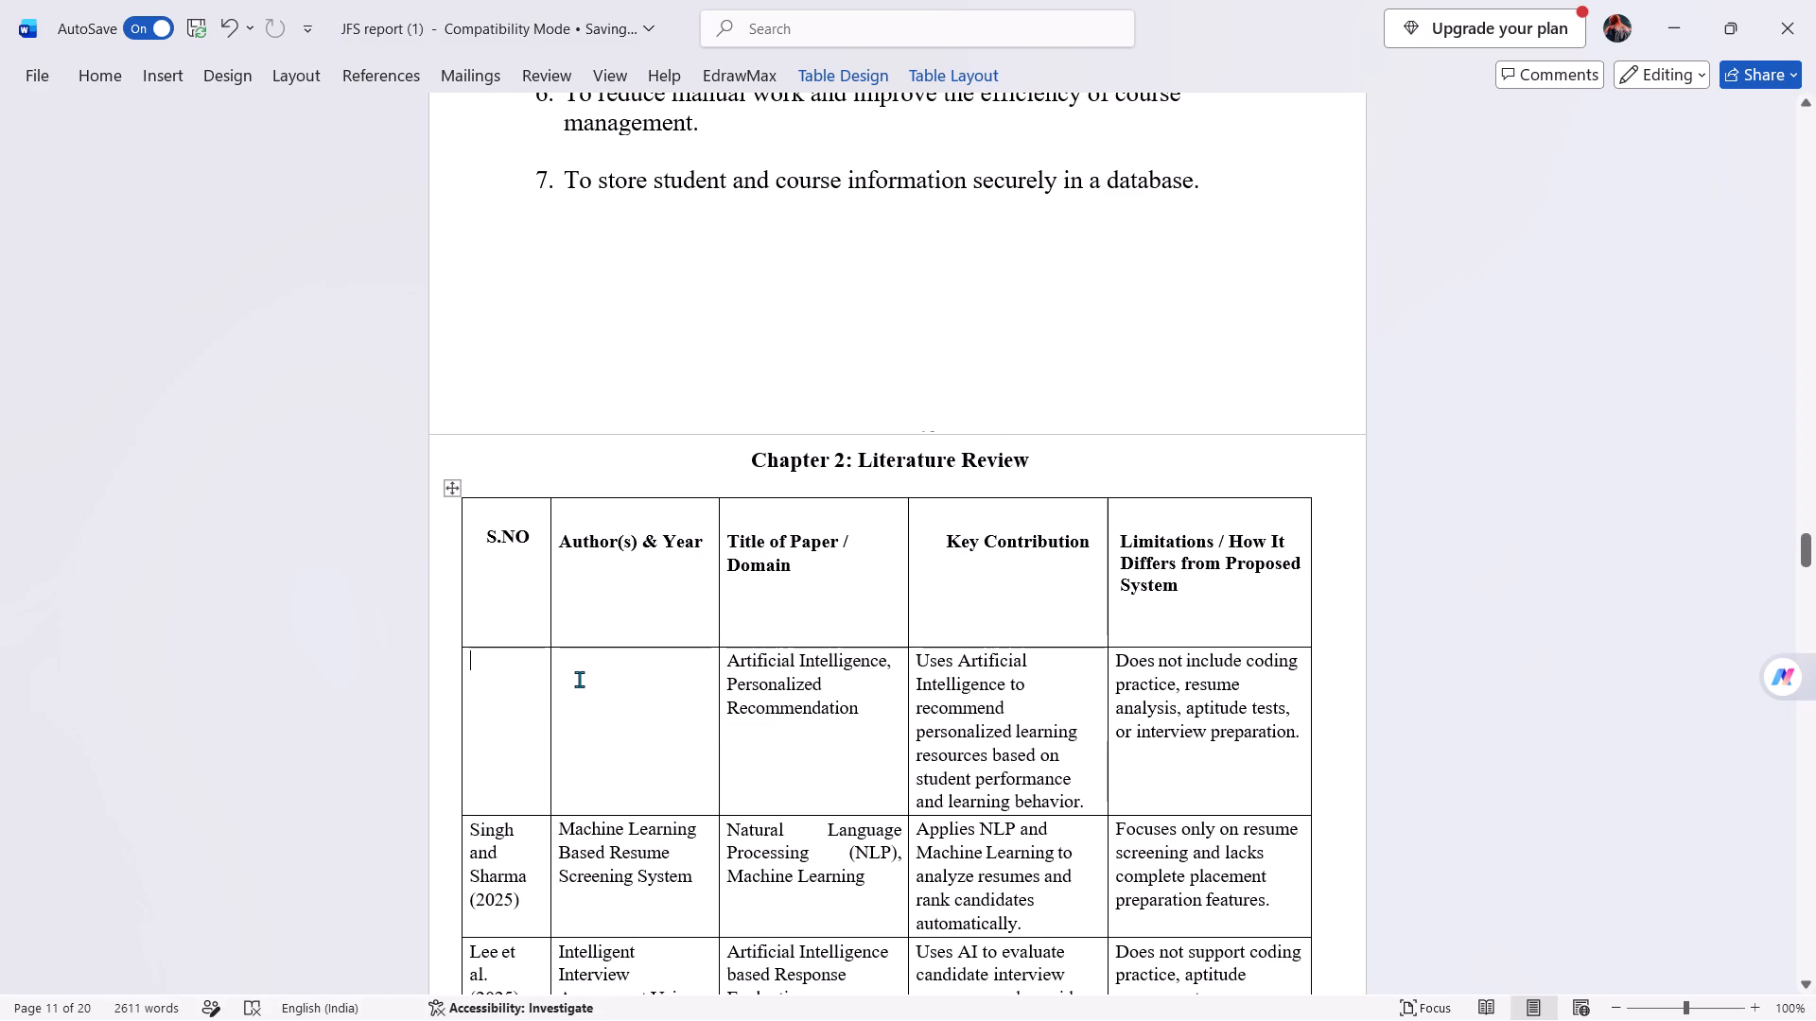
pyautogui.hotkey('ctrl', 'z')
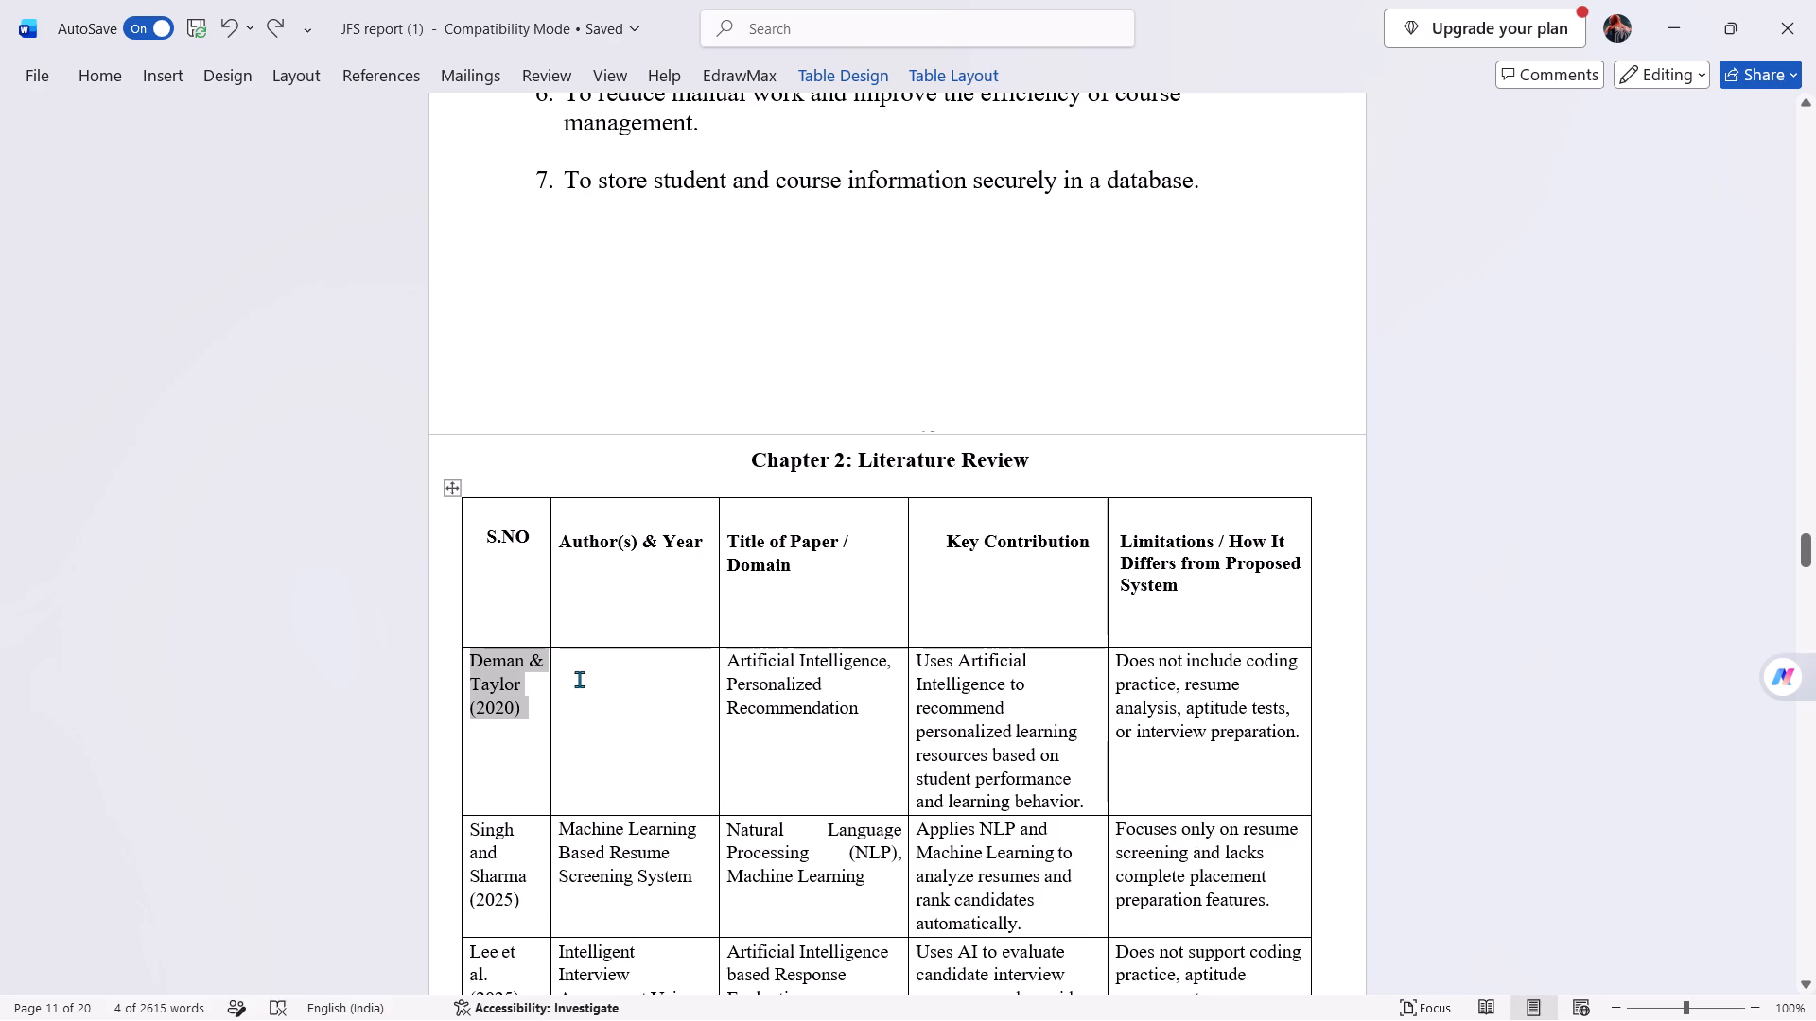
pyautogui.hotkey('ctrl', 'c')
pyautogui.hotkey('ctrl', 'c')
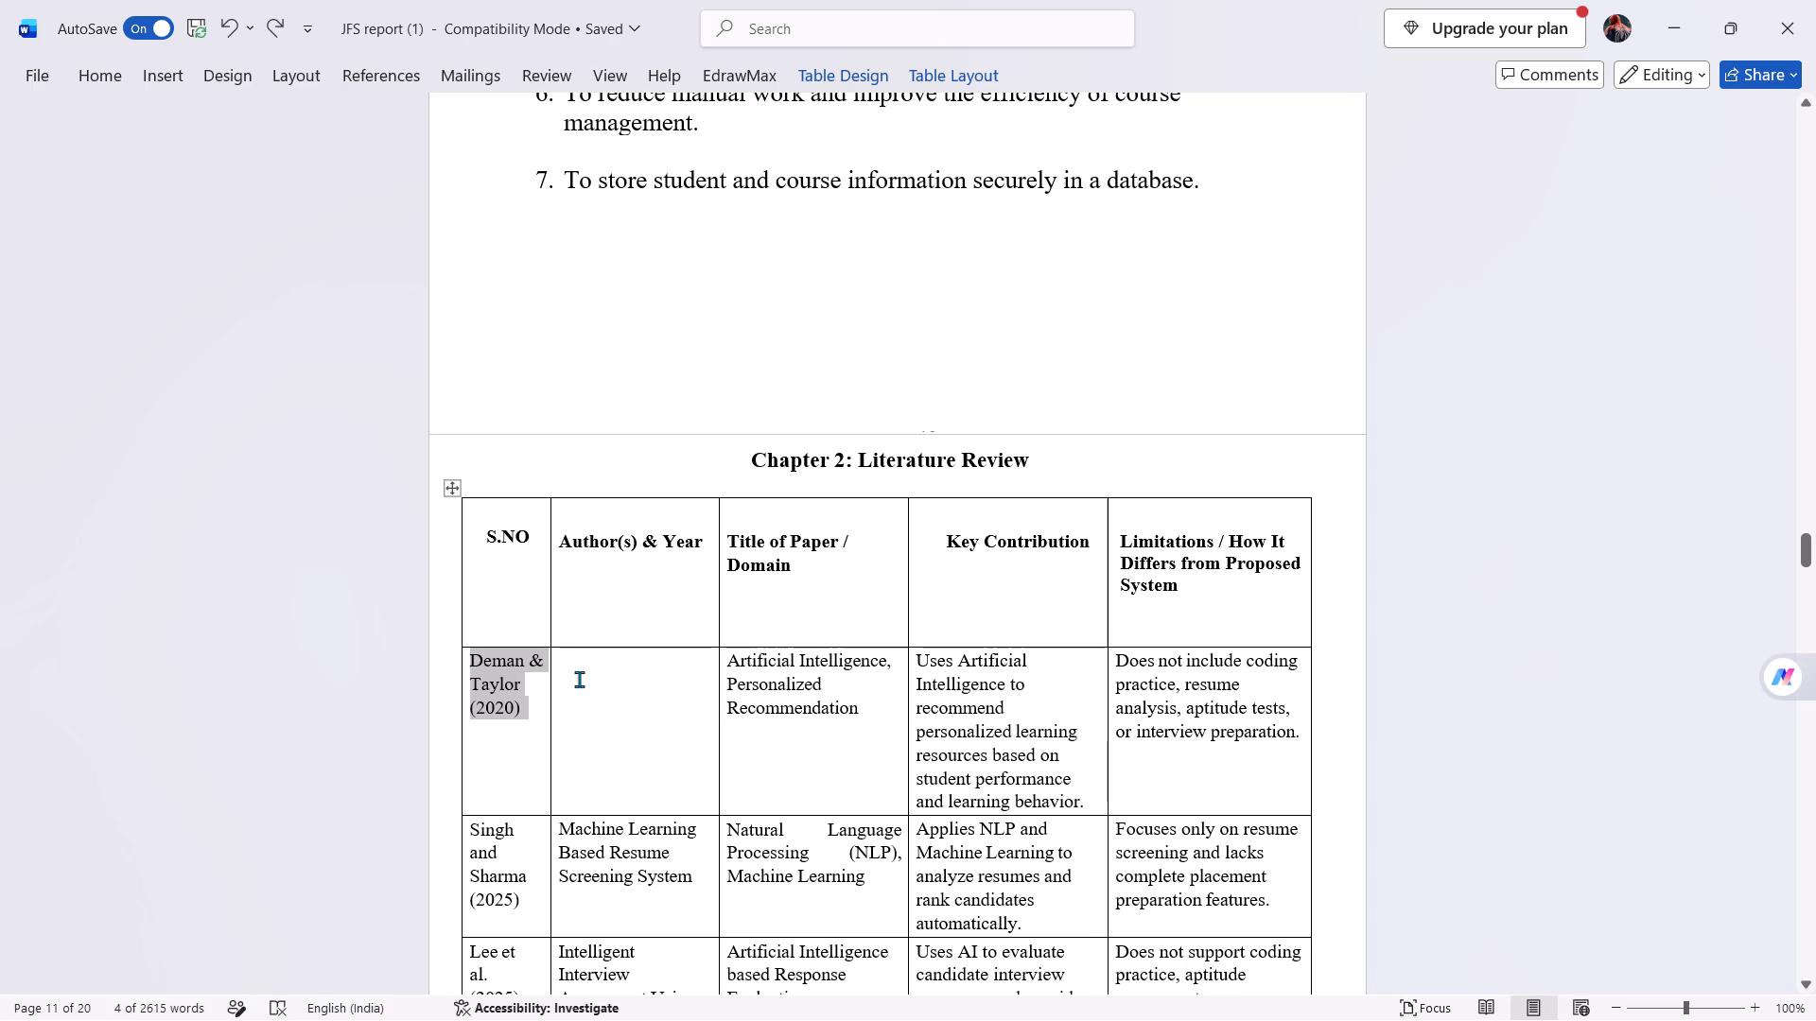
pyautogui.doubleClick(579, 679)
pyautogui.hotkey('ctrl', 'v')
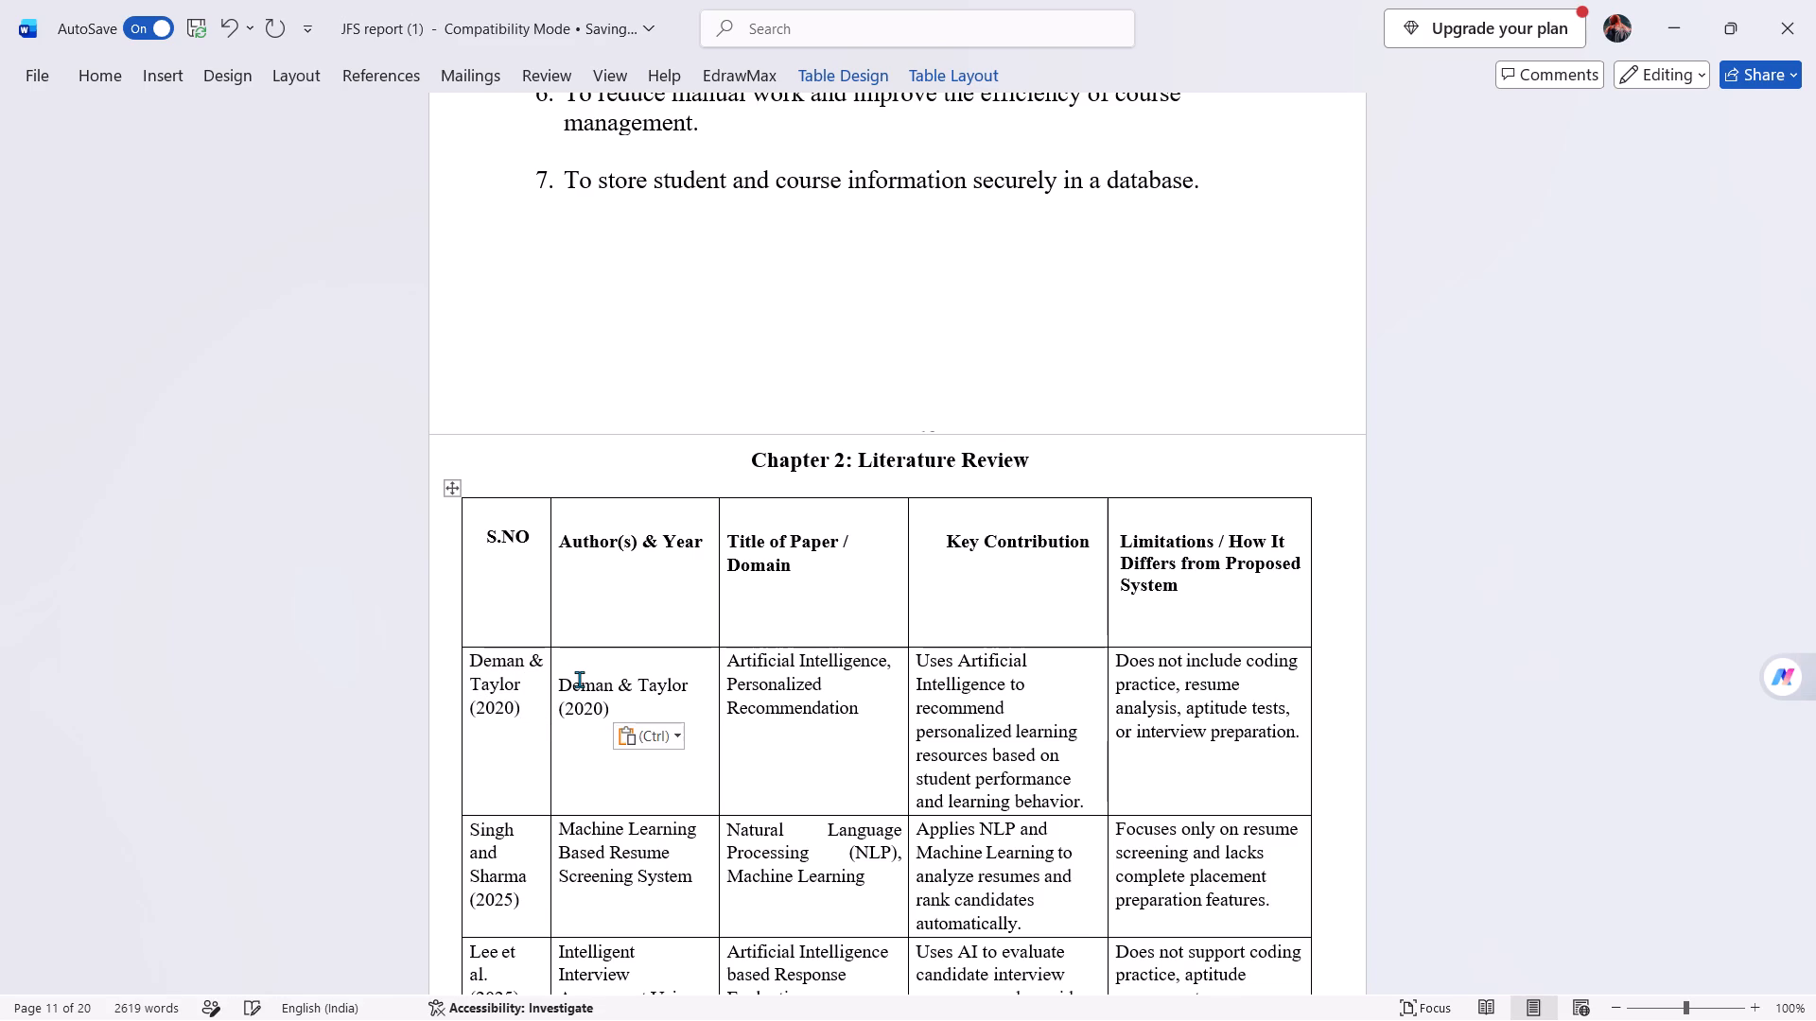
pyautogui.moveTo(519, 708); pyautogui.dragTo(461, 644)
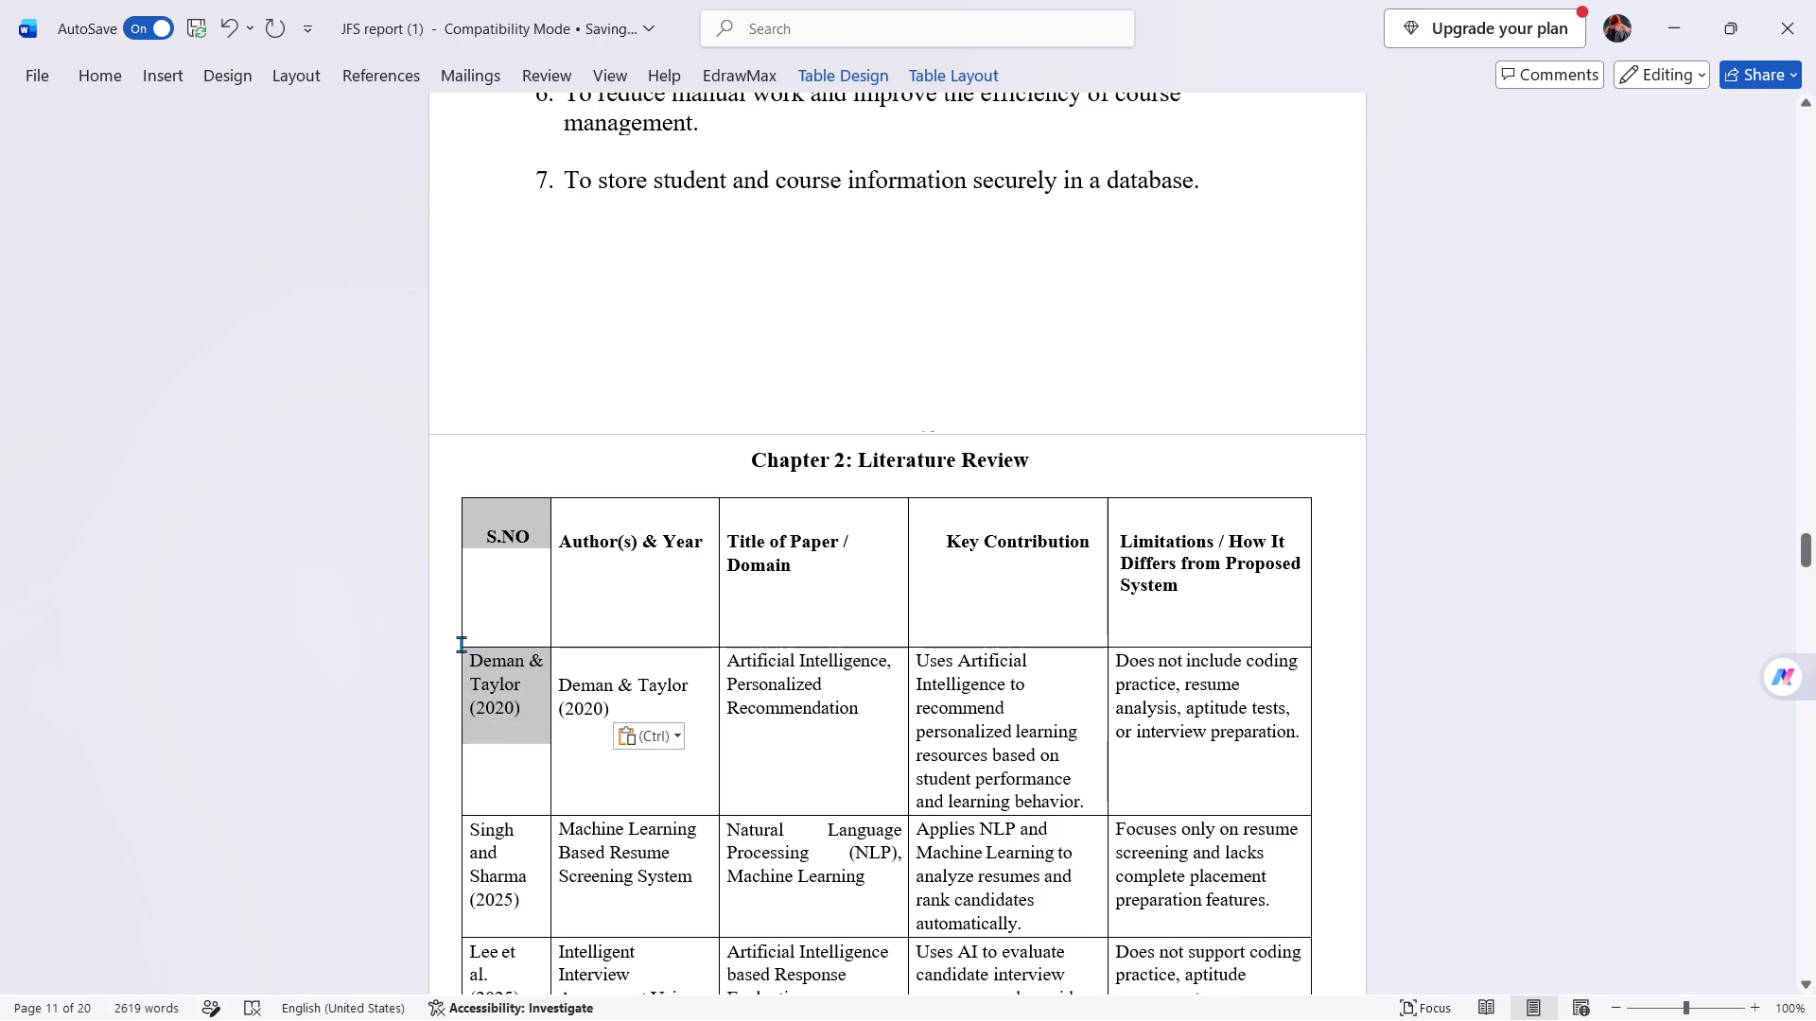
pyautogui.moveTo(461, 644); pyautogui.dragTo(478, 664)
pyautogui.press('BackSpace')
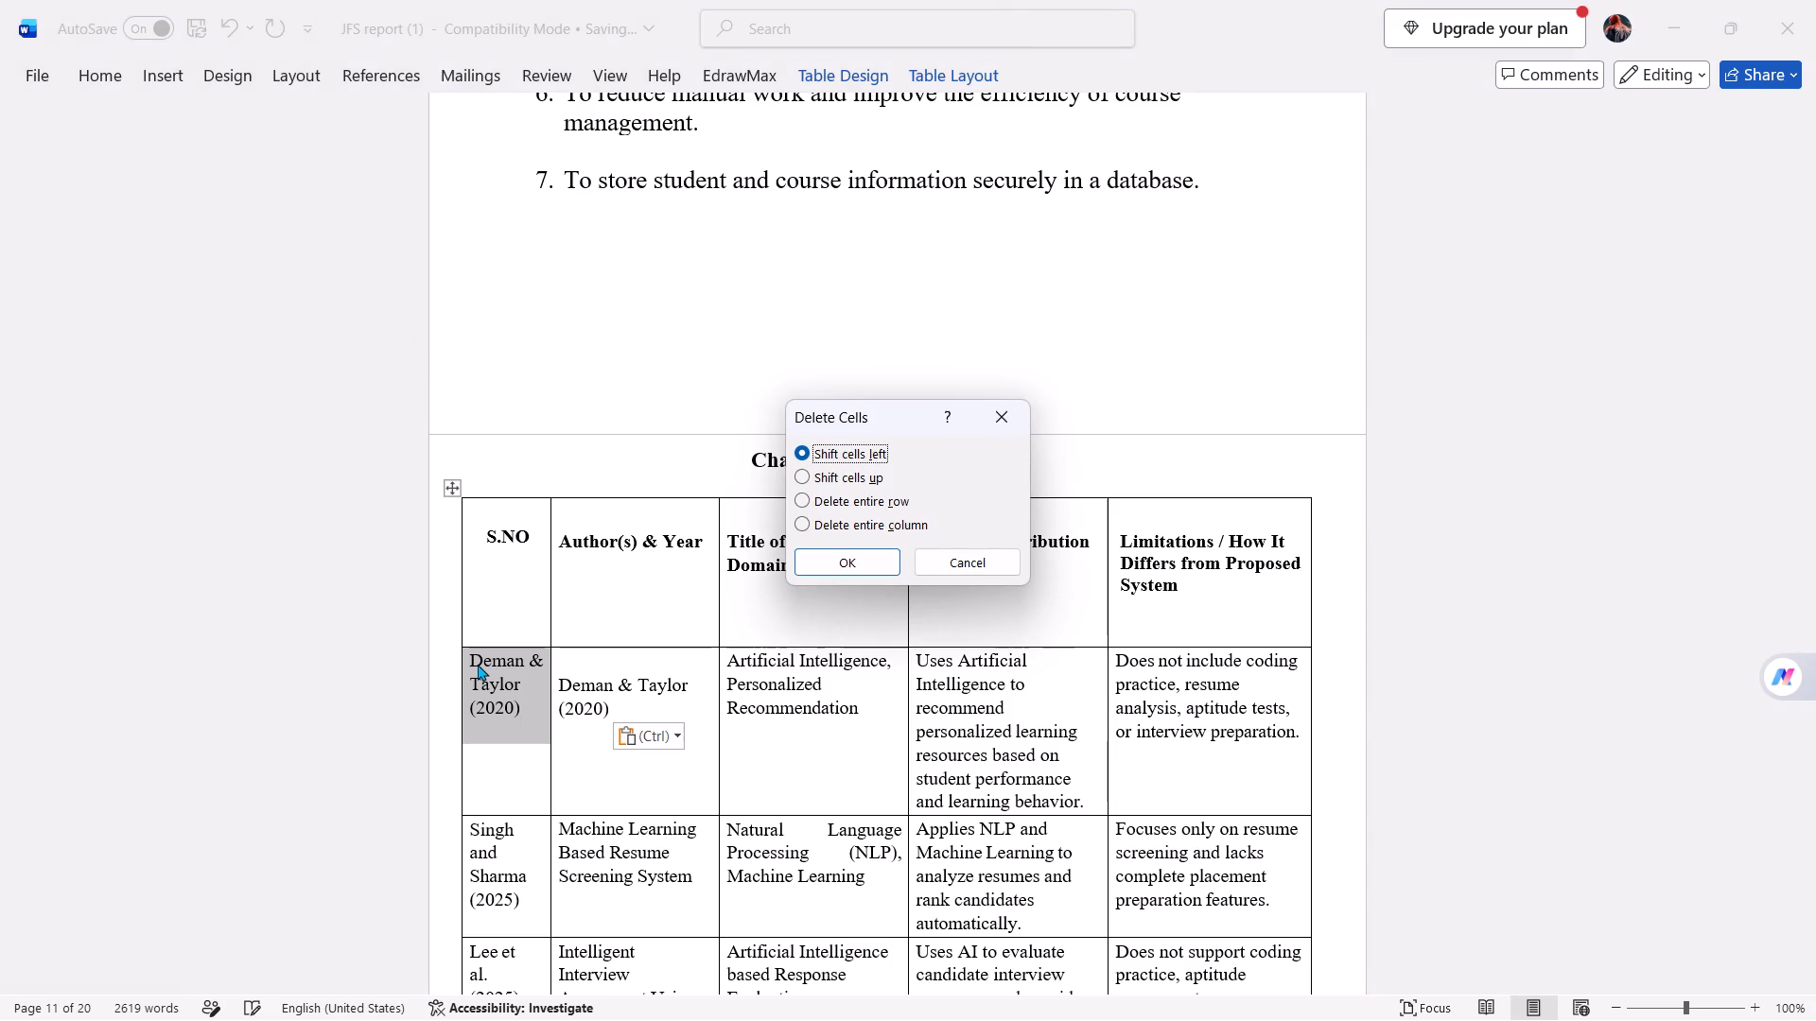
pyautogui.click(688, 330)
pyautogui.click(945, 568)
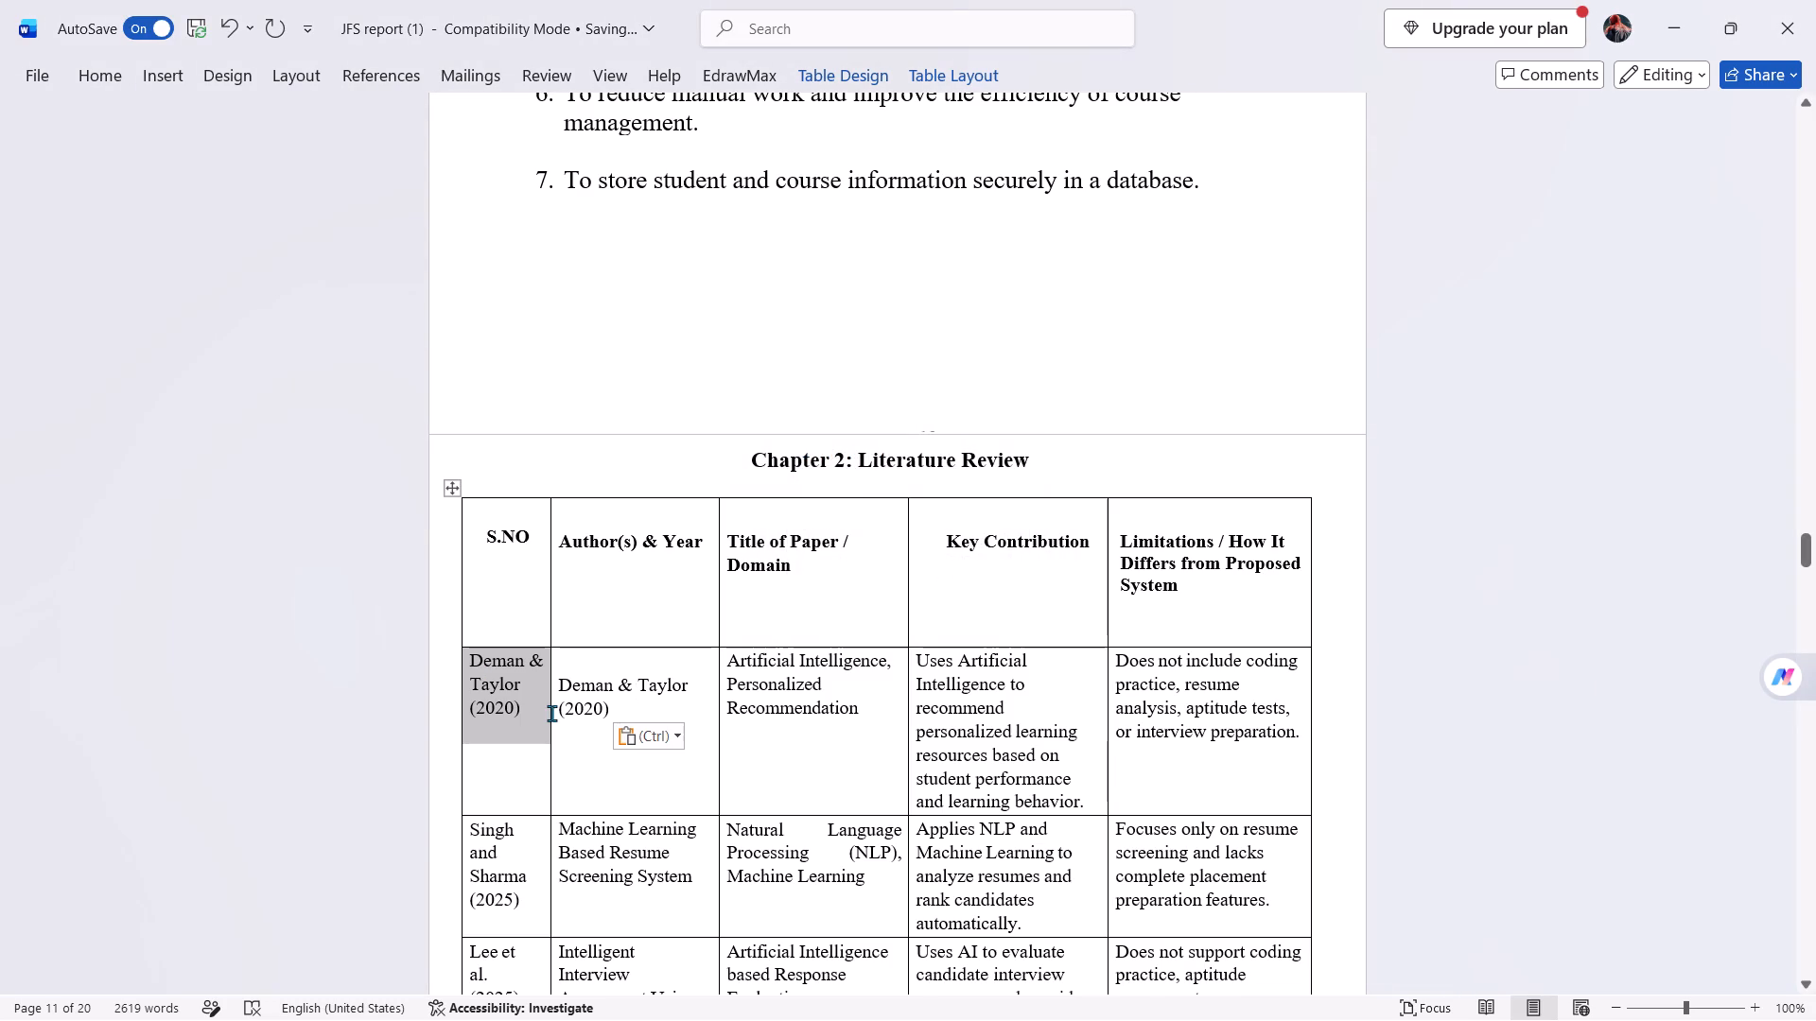
# Replace the first data row's S.NO entry in the literature table with "1.".
pyautogui.click(551, 713)
pyautogui.moveTo(519, 715); pyautogui.dragTo(486, 674)
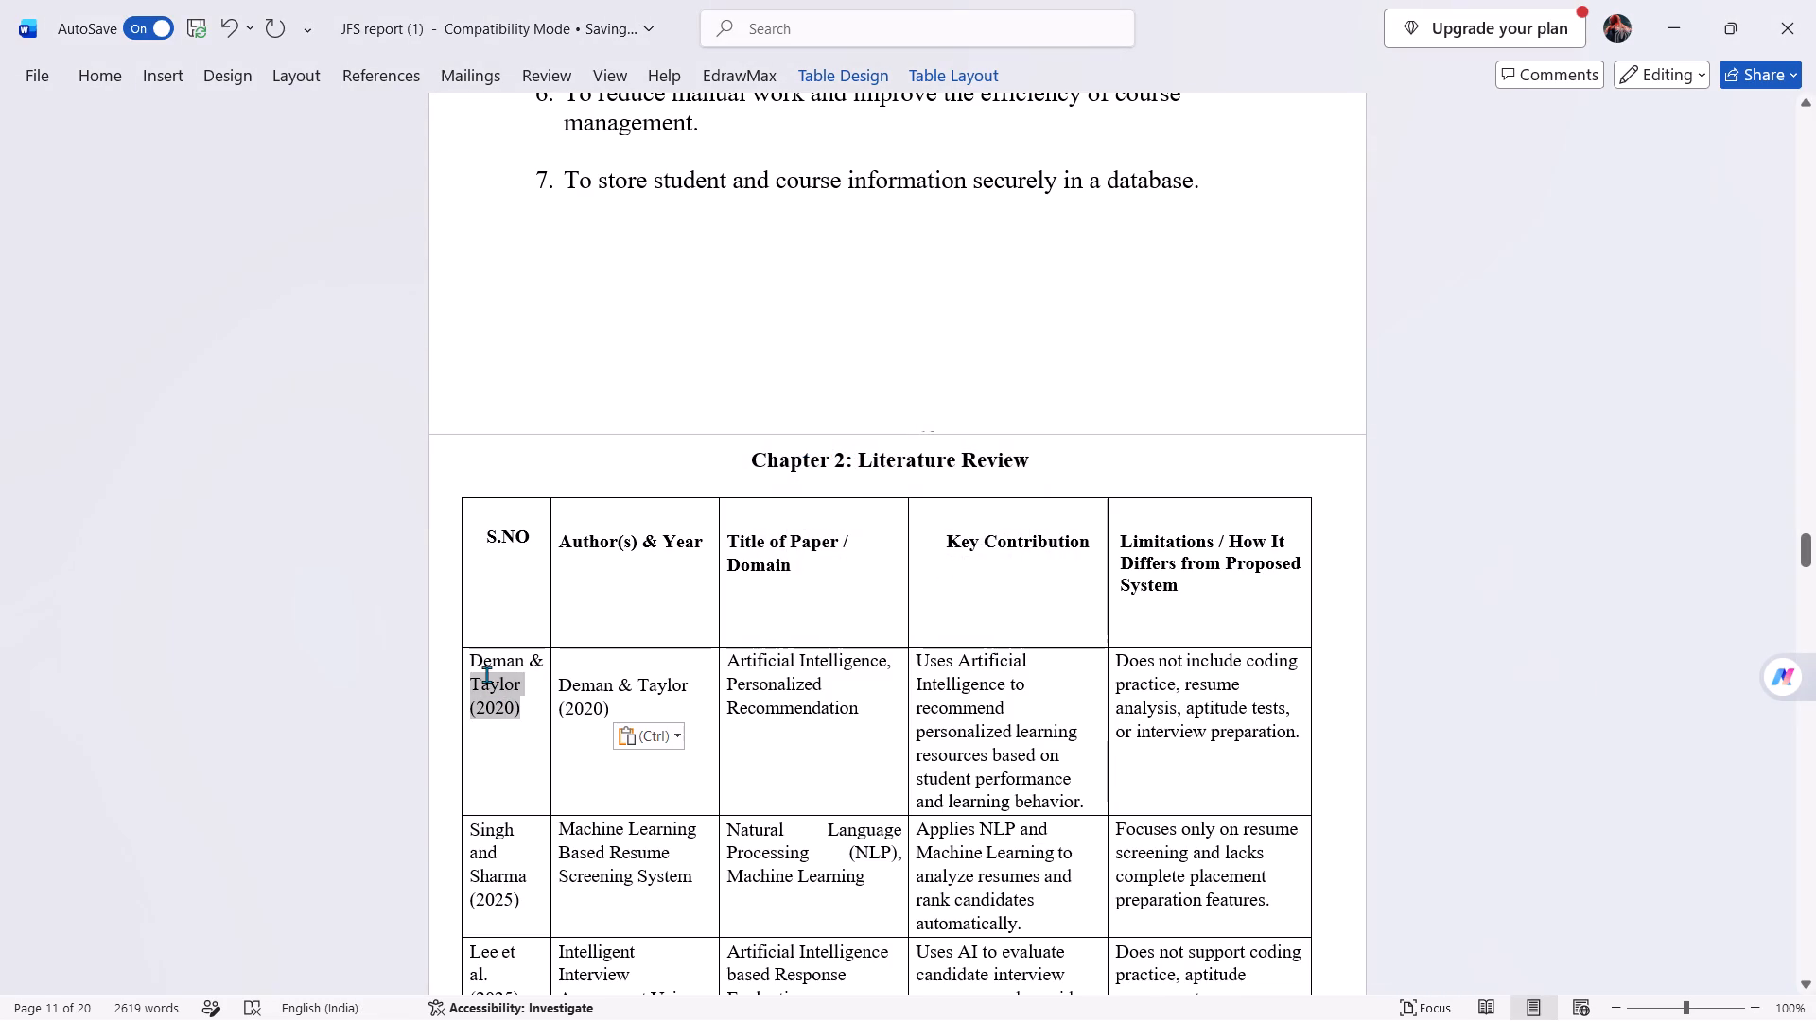
pyautogui.moveTo(486, 674); pyautogui.dragTo(476, 668)
pyautogui.press('BackSpace')
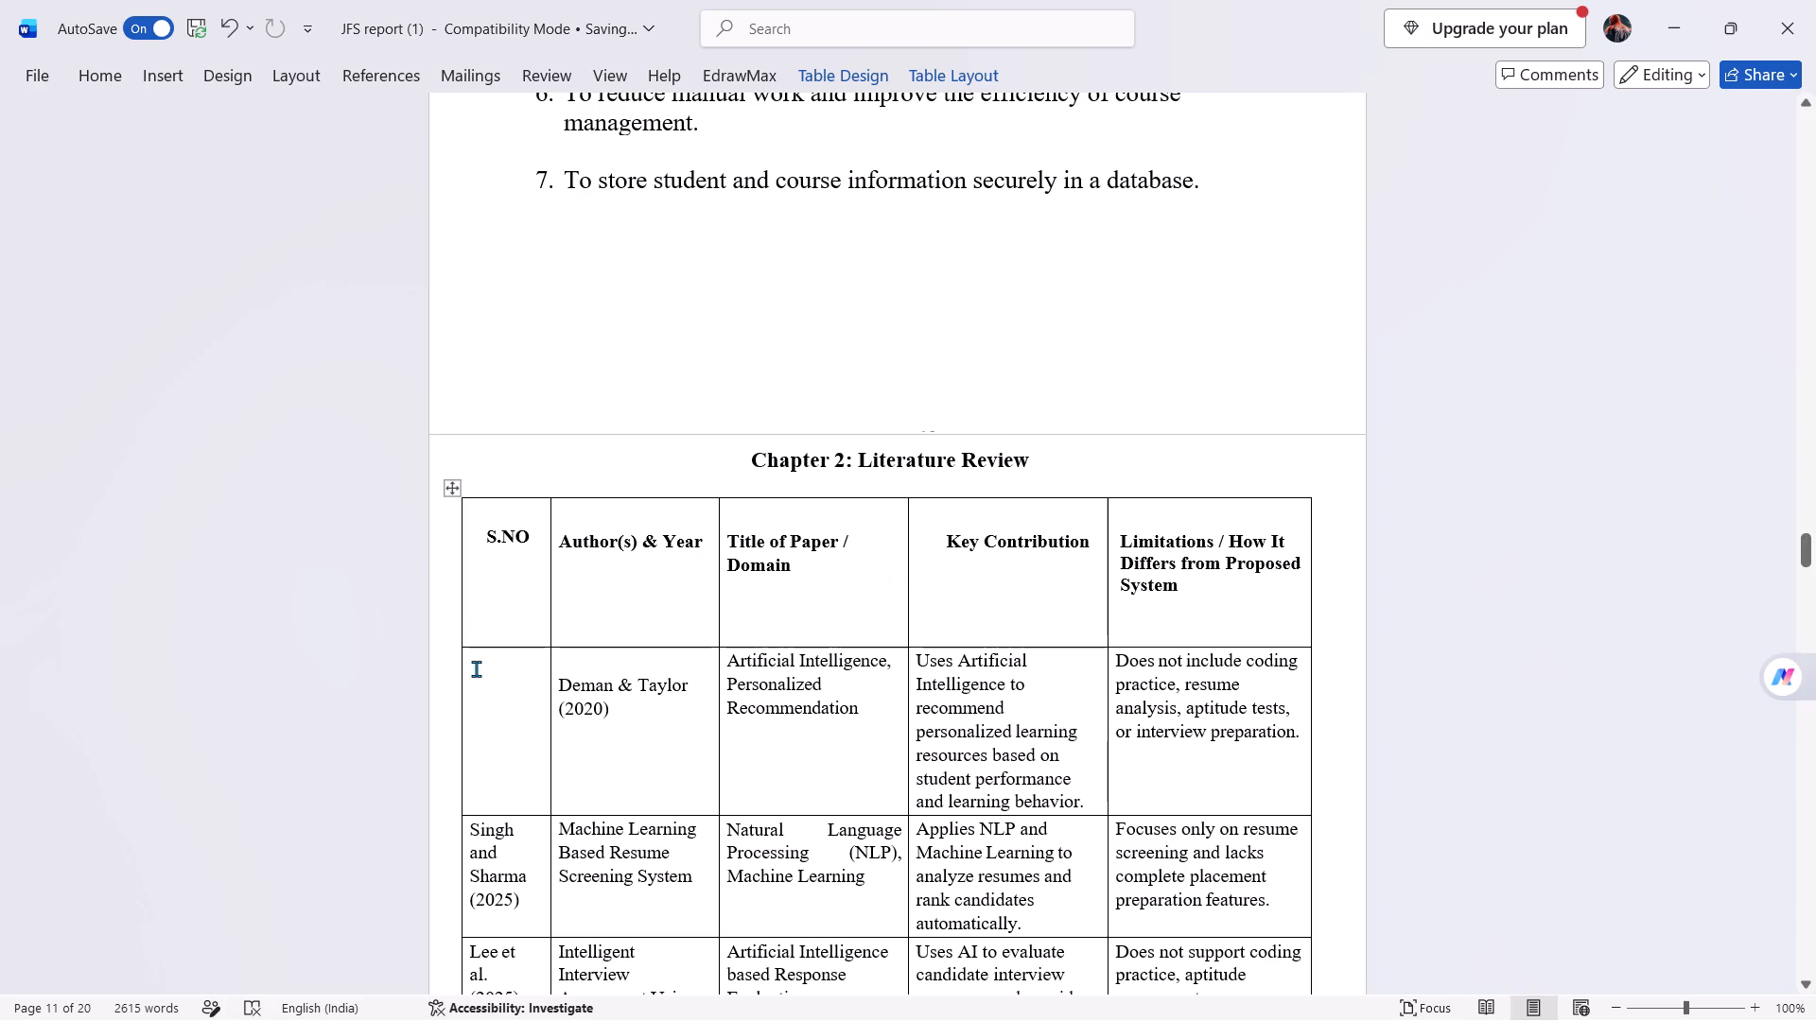
pyautogui.write('1.')
# Replace the first row's Title of Paper / Domain text with "Open Source Course Management System", copied from the PowerPoint Literature Survey slide.
pyautogui.moveTo(864, 718); pyautogui.dragTo(764, 679)
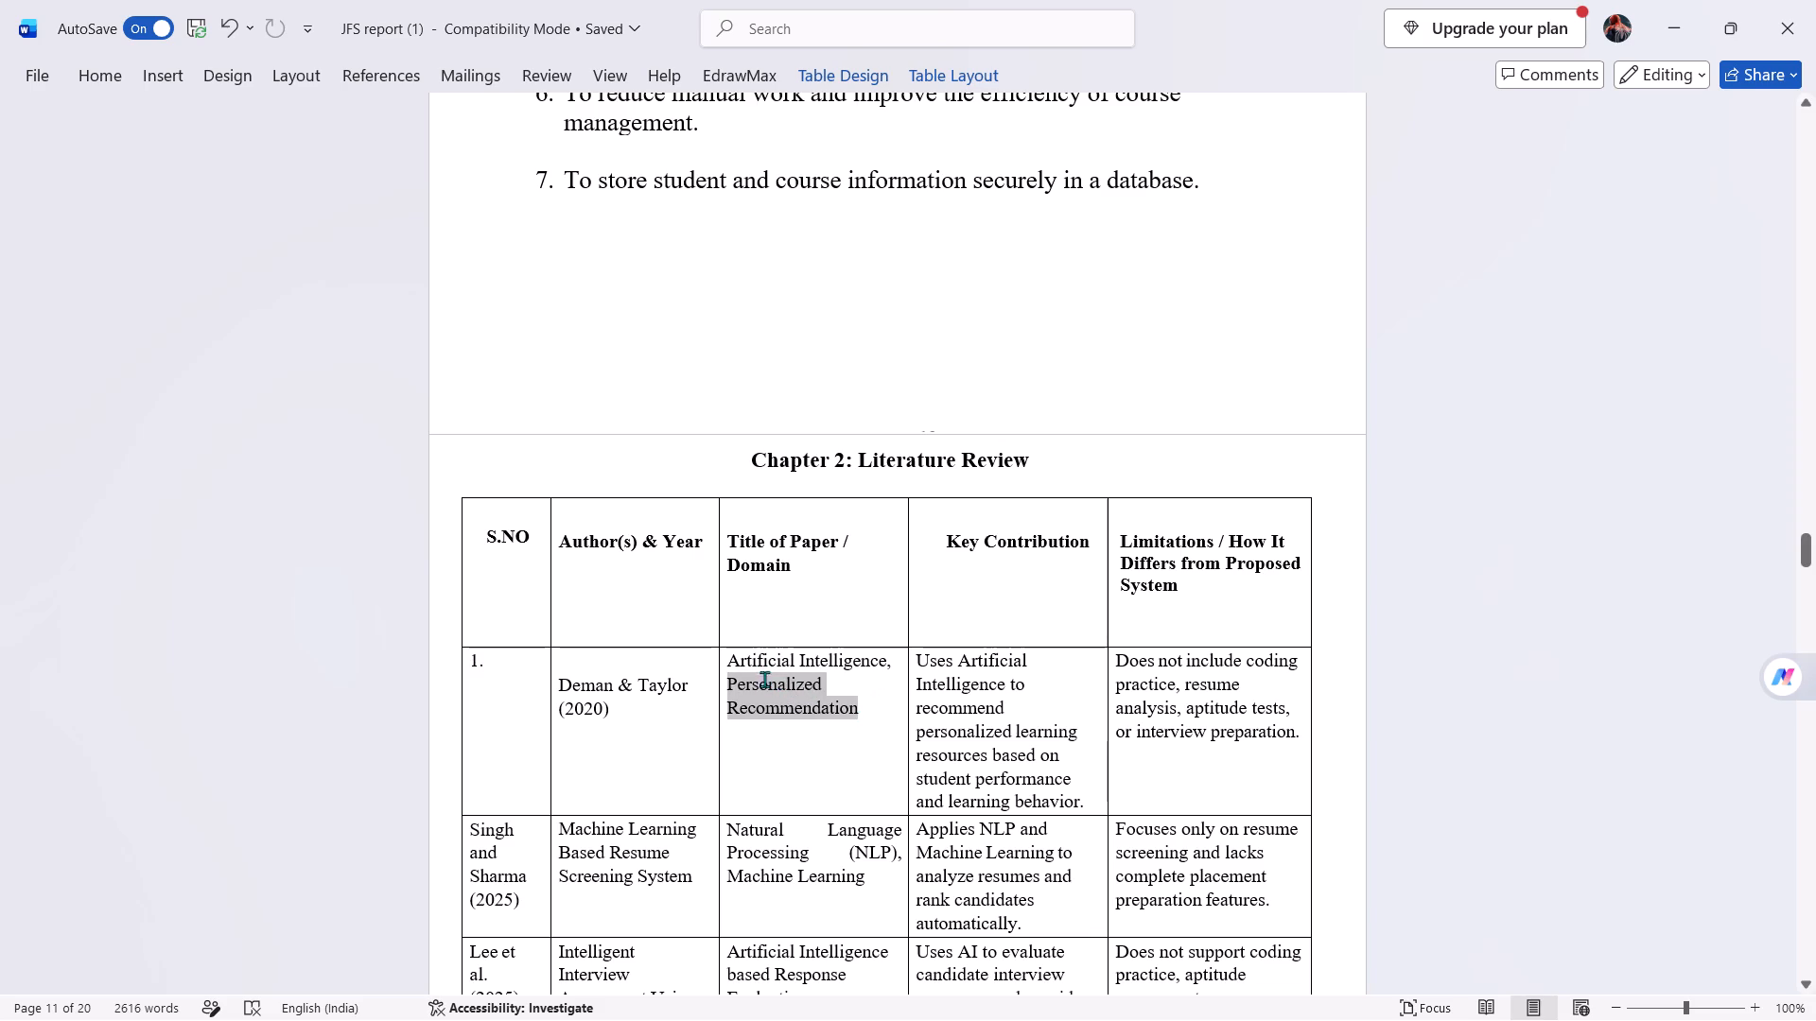
pyautogui.moveTo(764, 679); pyautogui.dragTo(740, 666)
pyautogui.press('BackSpace')
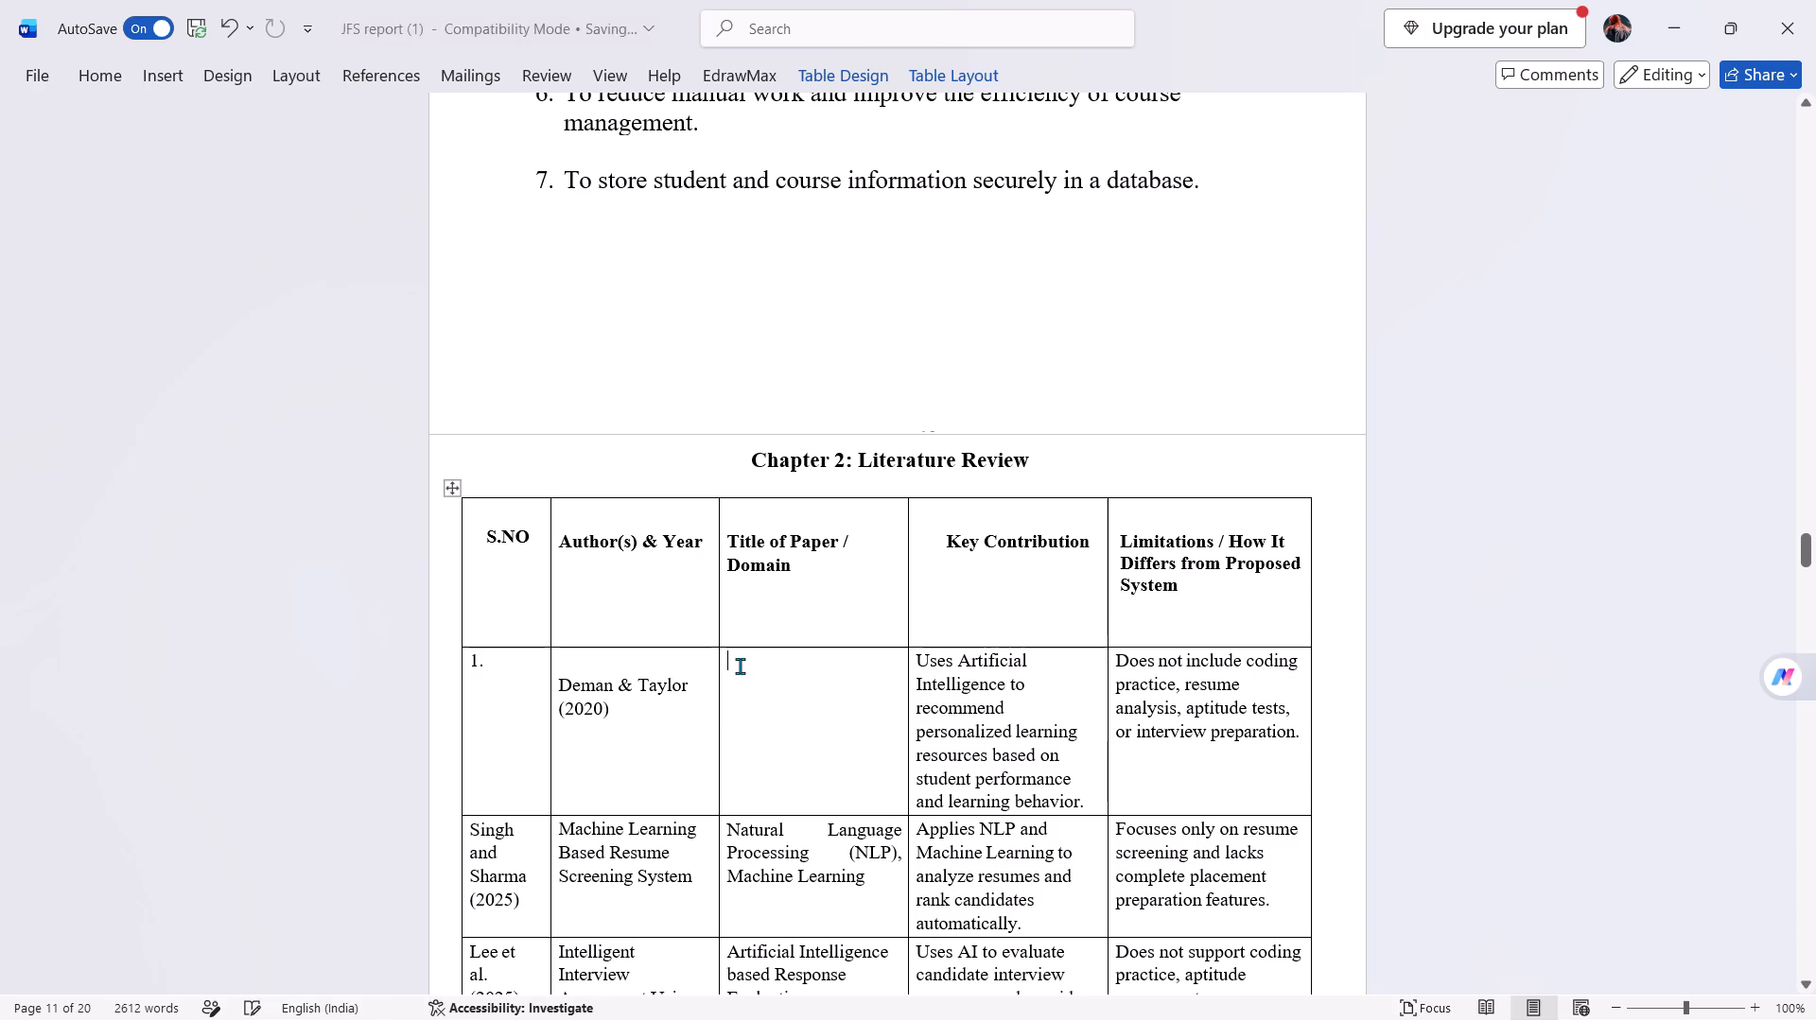
pyautogui.moveTo(891, 391); pyautogui.dragTo(884, 392)
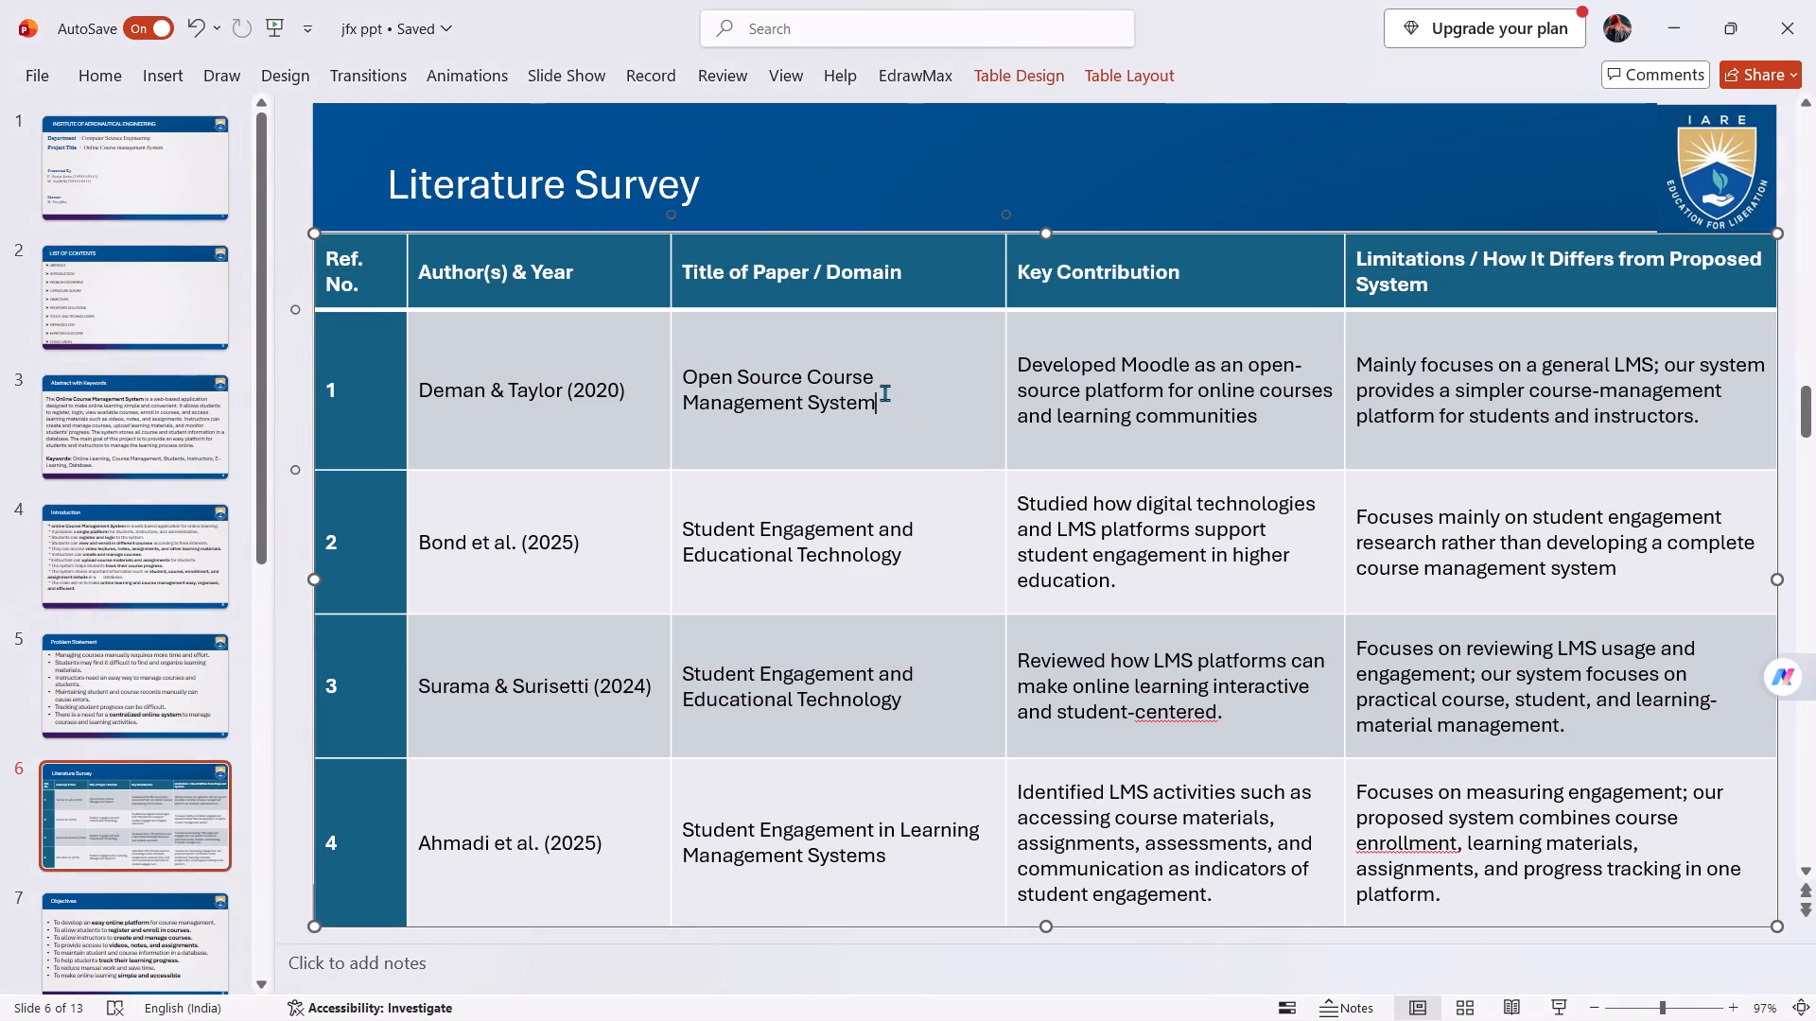
pyautogui.moveTo(884, 392); pyautogui.dragTo(696, 365)
pyautogui.hotkey('ctrl', 'c')
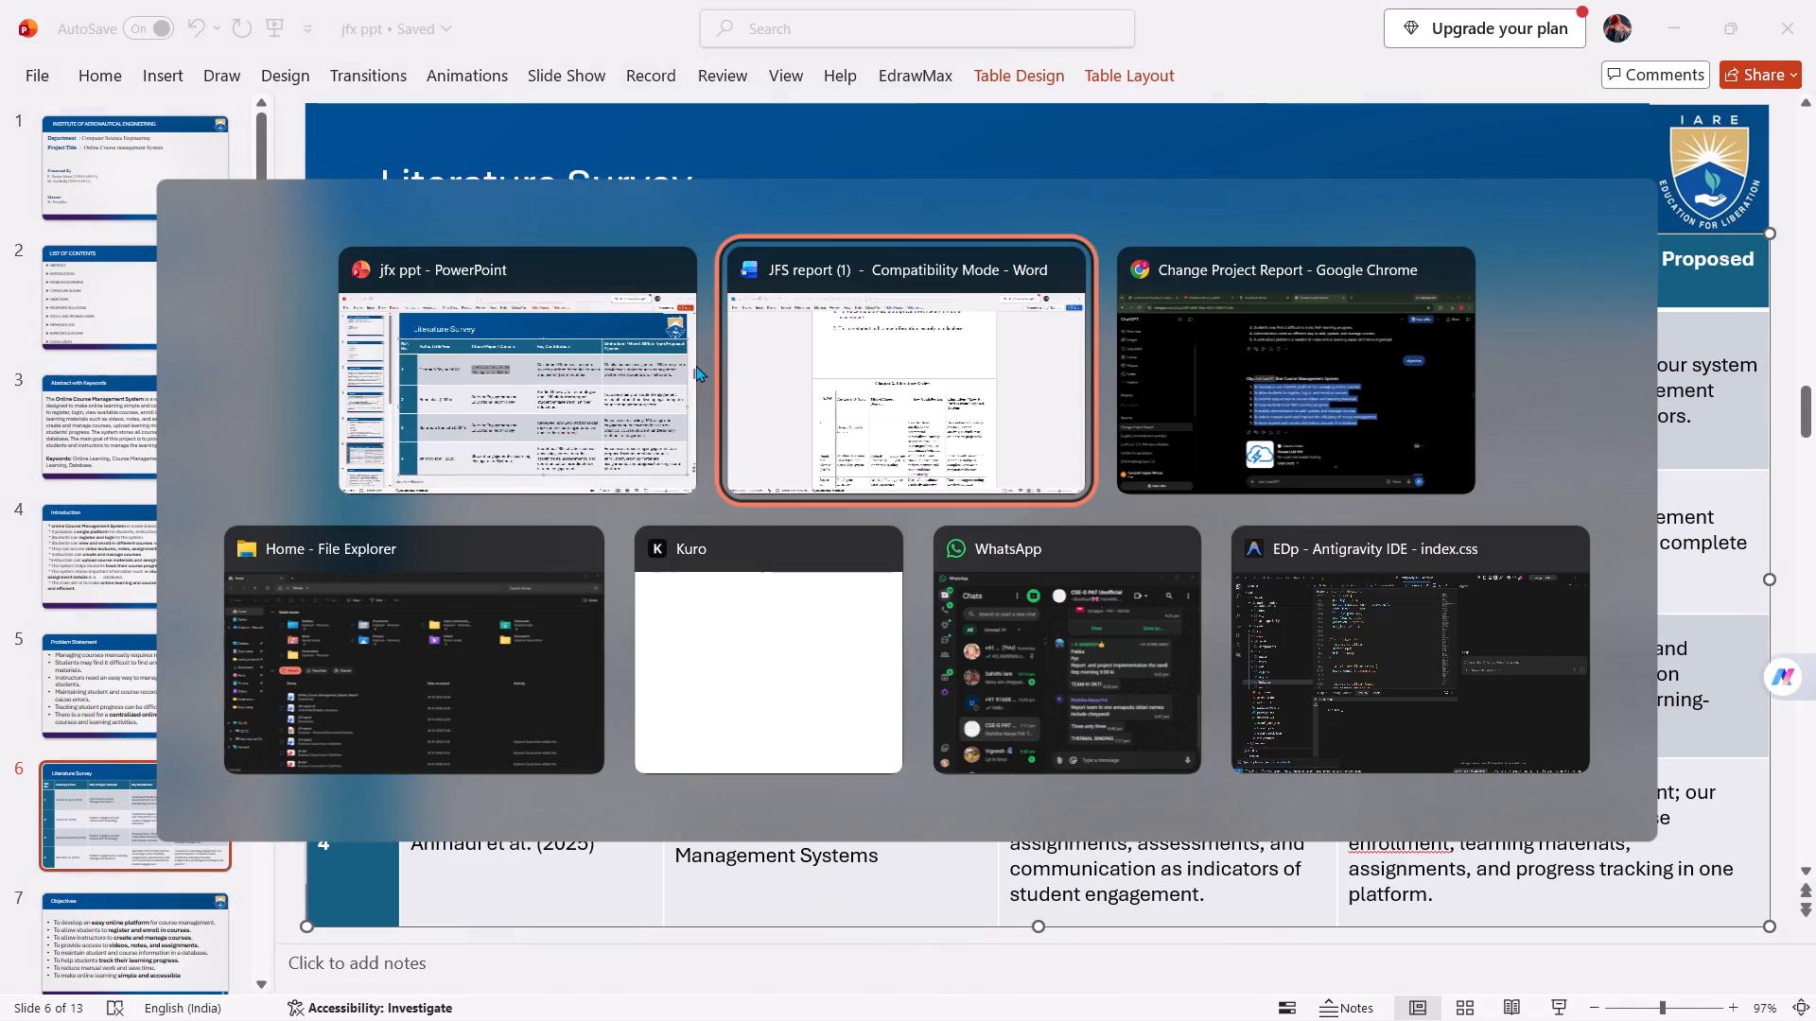
pyautogui.click(754, 694)
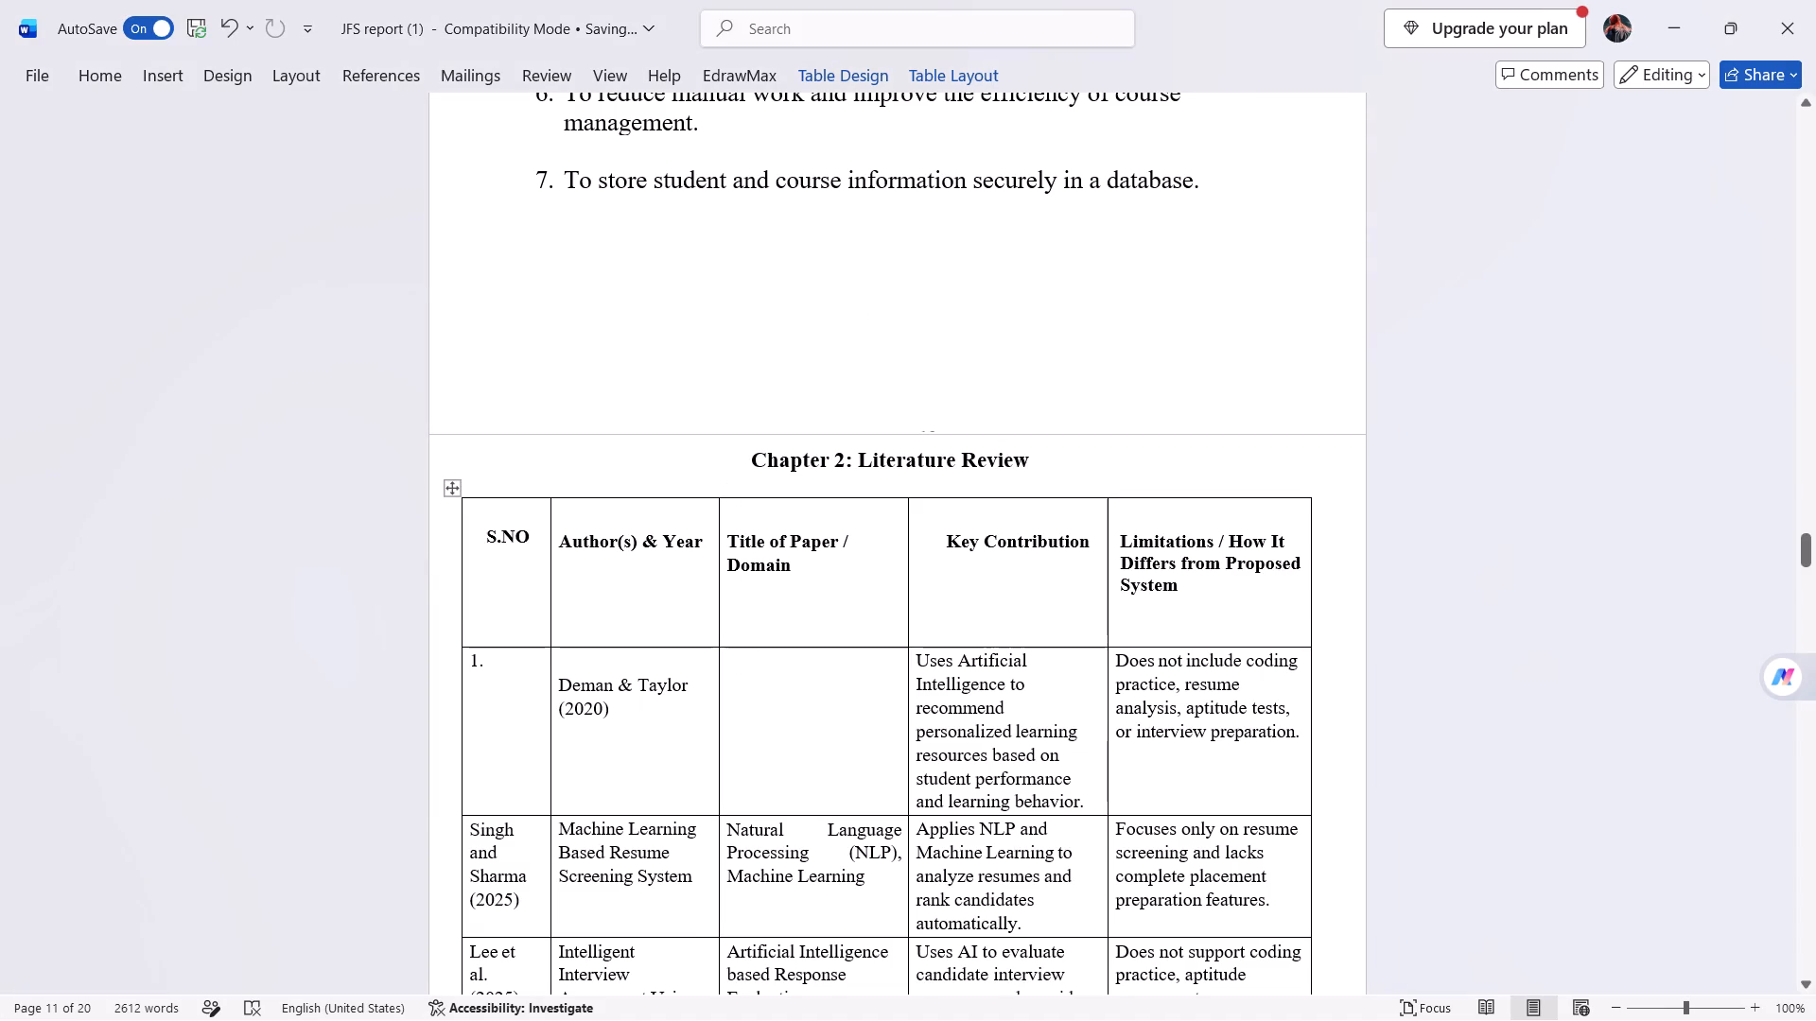
pyautogui.hotkey('ctrl', 'v')
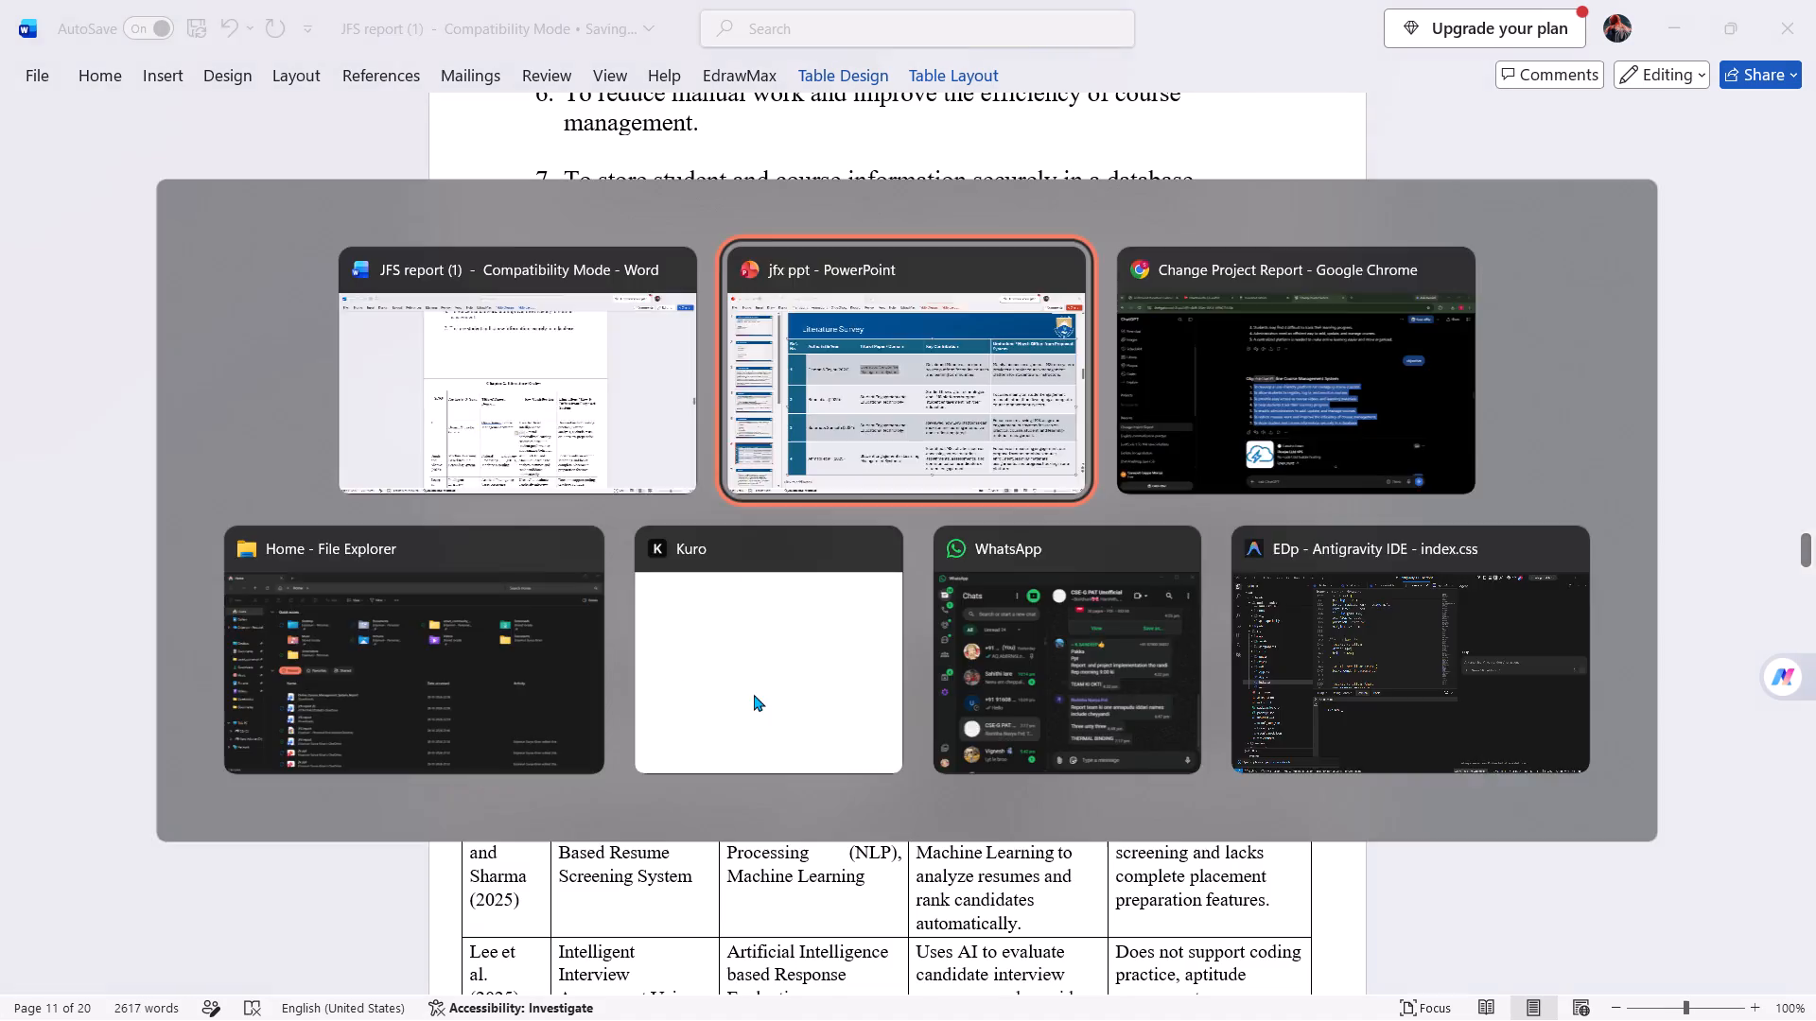
# Replace the first row's Key Contribution with PowerPoint's "Developed Moodle as an open-source platform for online courses and learning communities".
pyautogui.moveTo(1266, 434); pyautogui.dragTo(1113, 400)
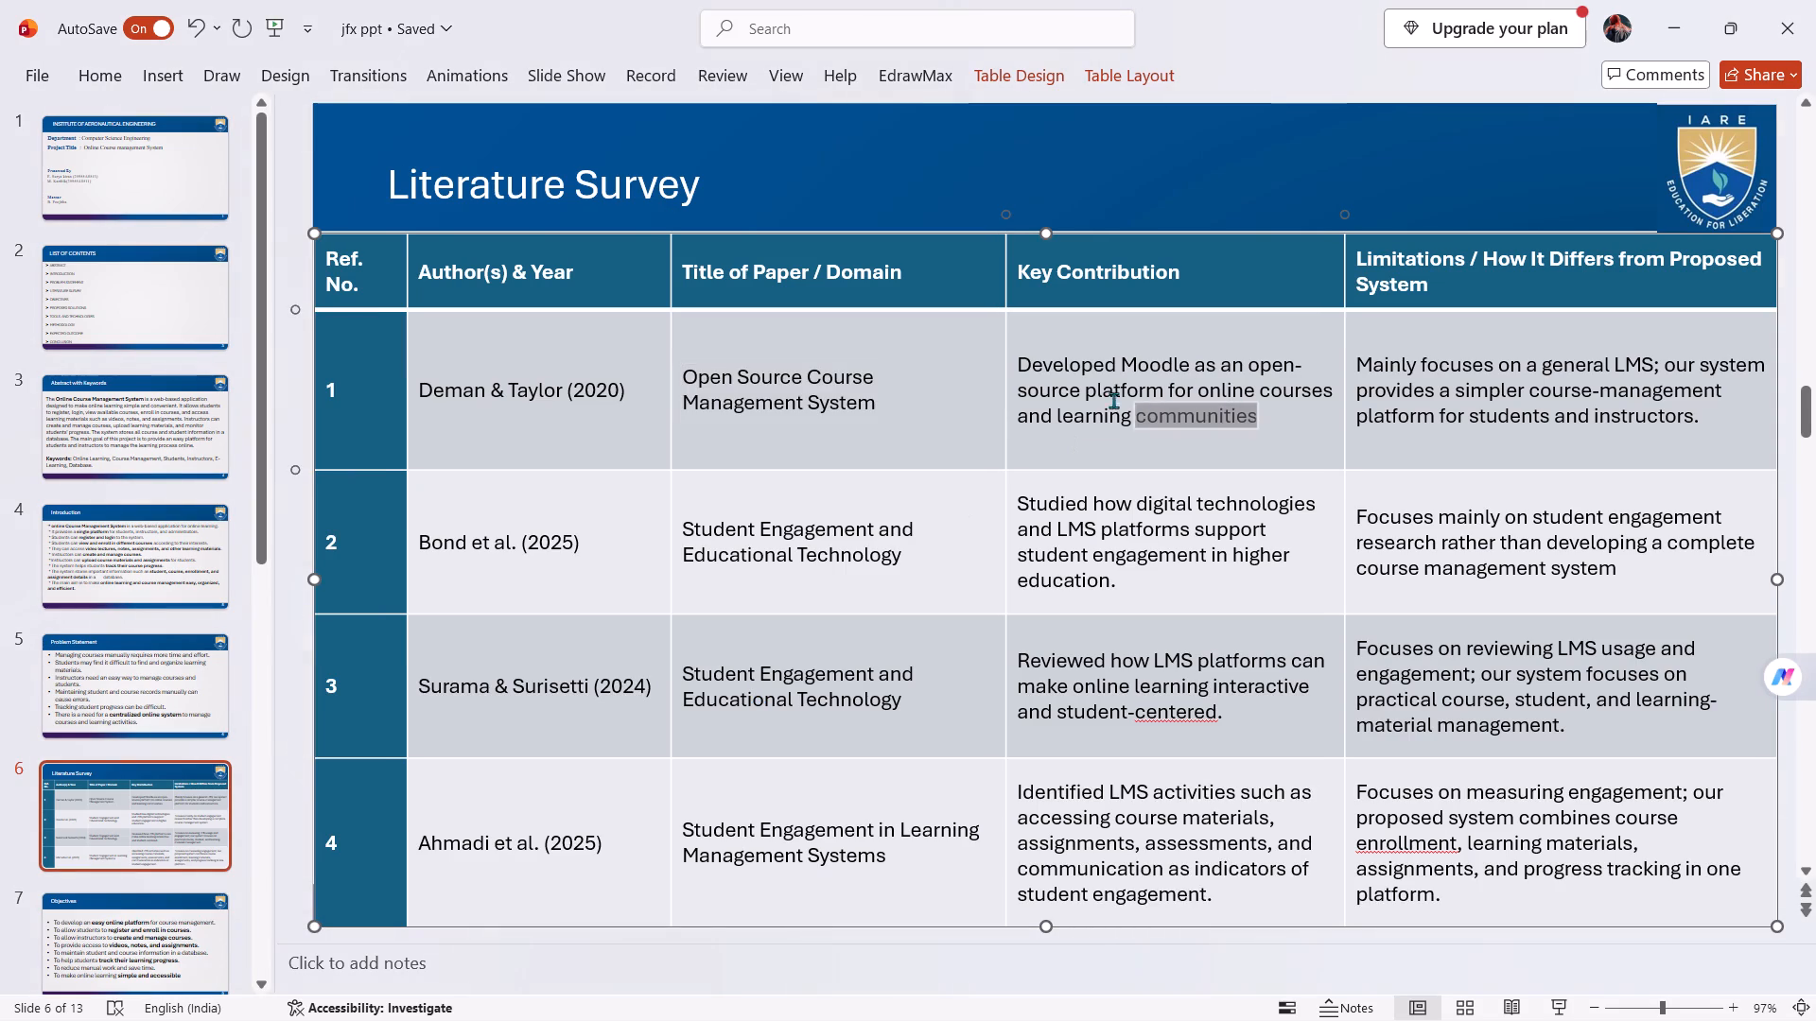
pyautogui.moveTo(1113, 400); pyautogui.dragTo(1024, 367)
pyautogui.hotkey('ctrl', 'c')
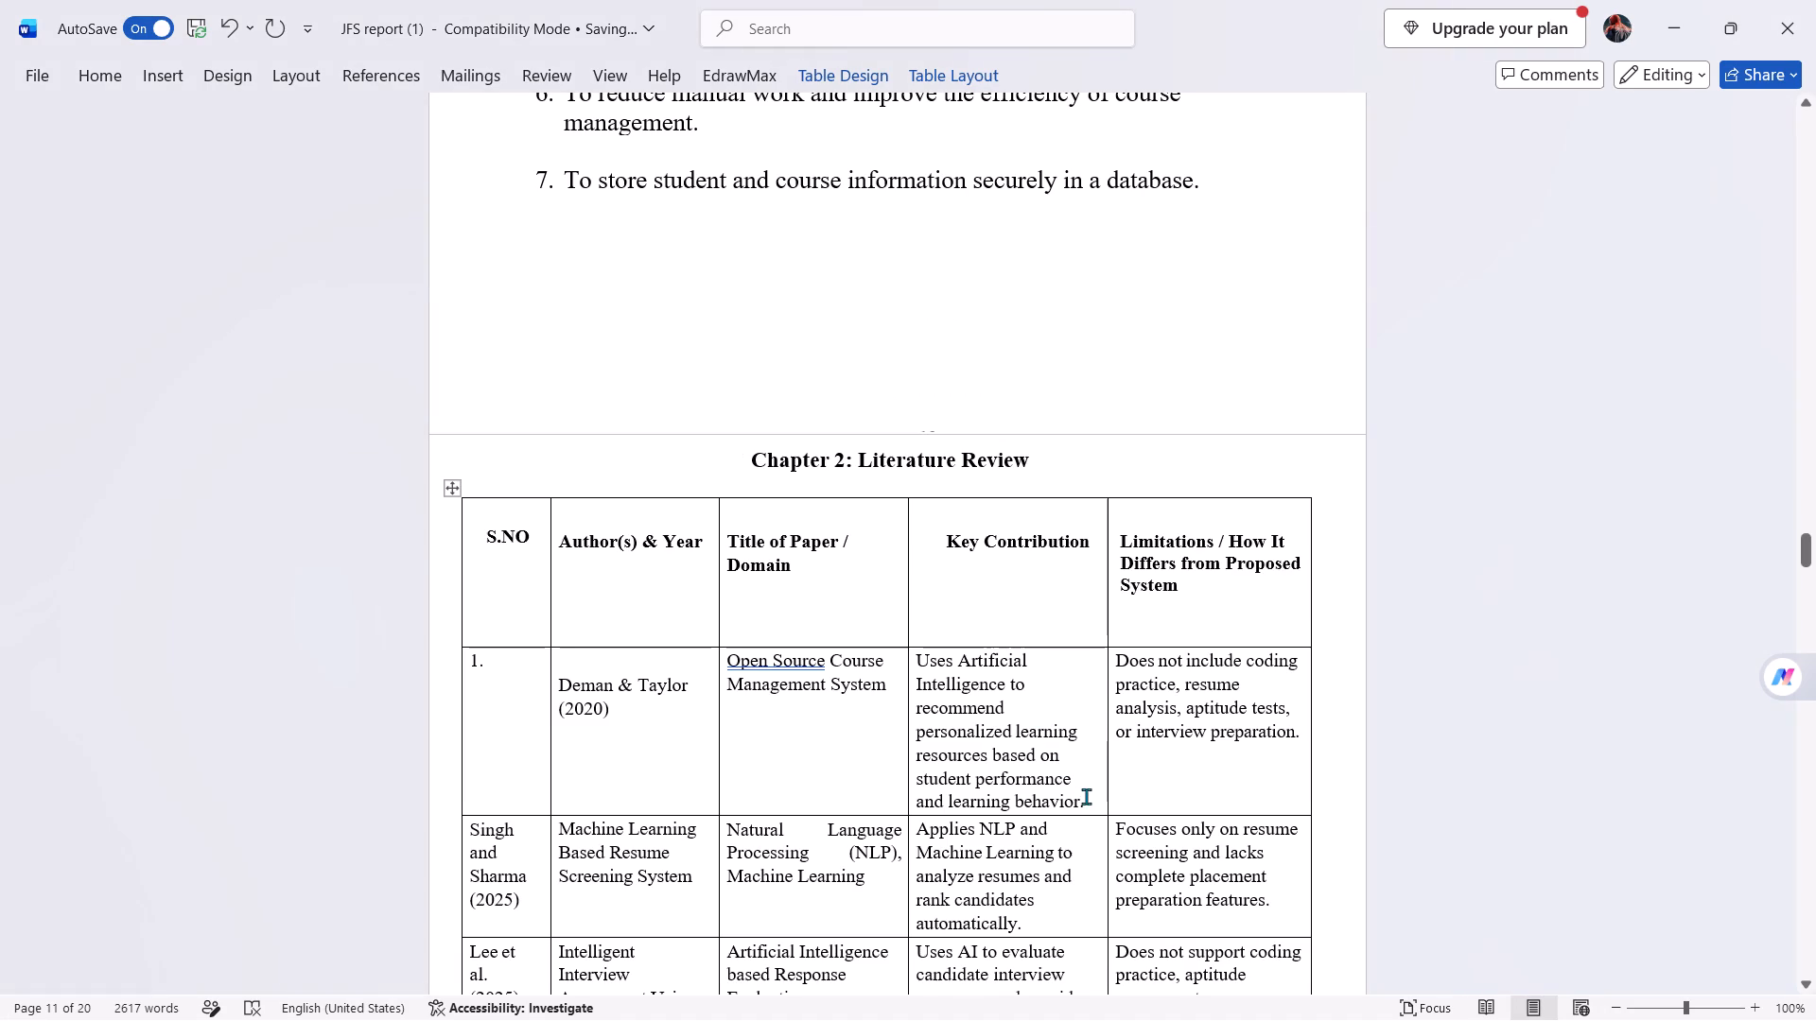
pyautogui.moveTo(1088, 797); pyautogui.dragTo(922, 666)
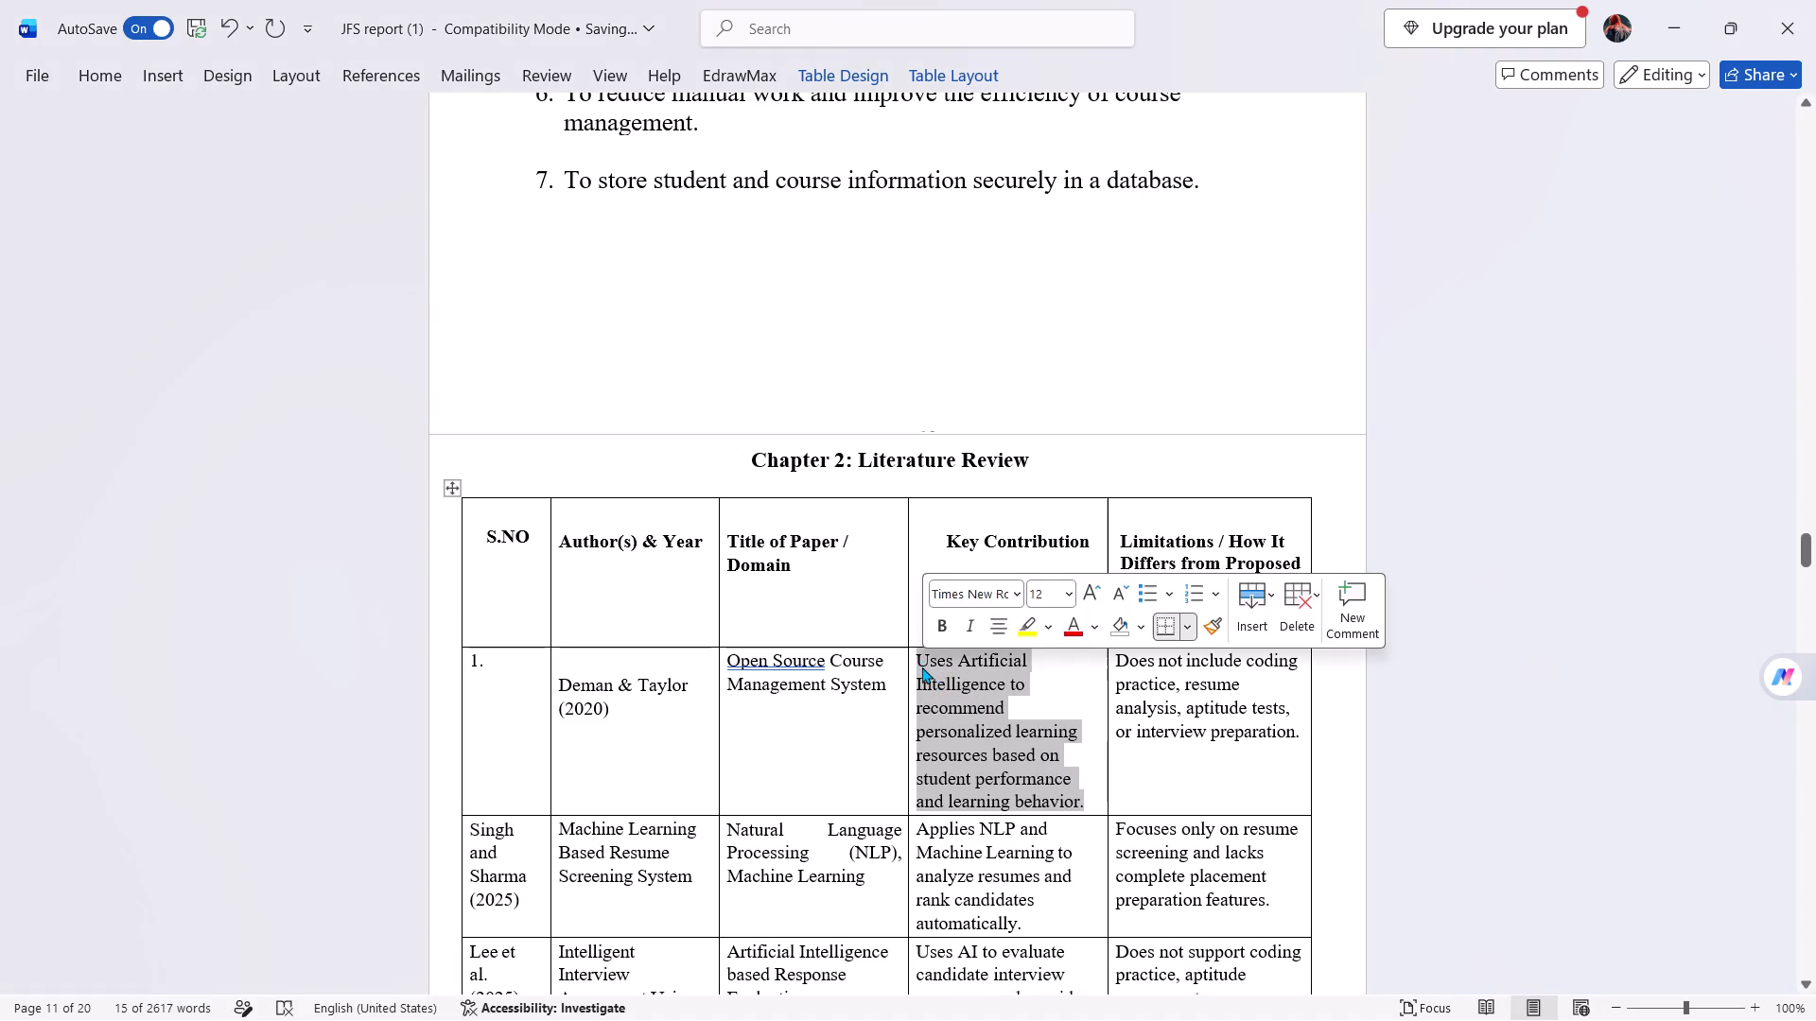
pyautogui.press('BackSpace')
pyautogui.hotkey('ctrl', 'v')
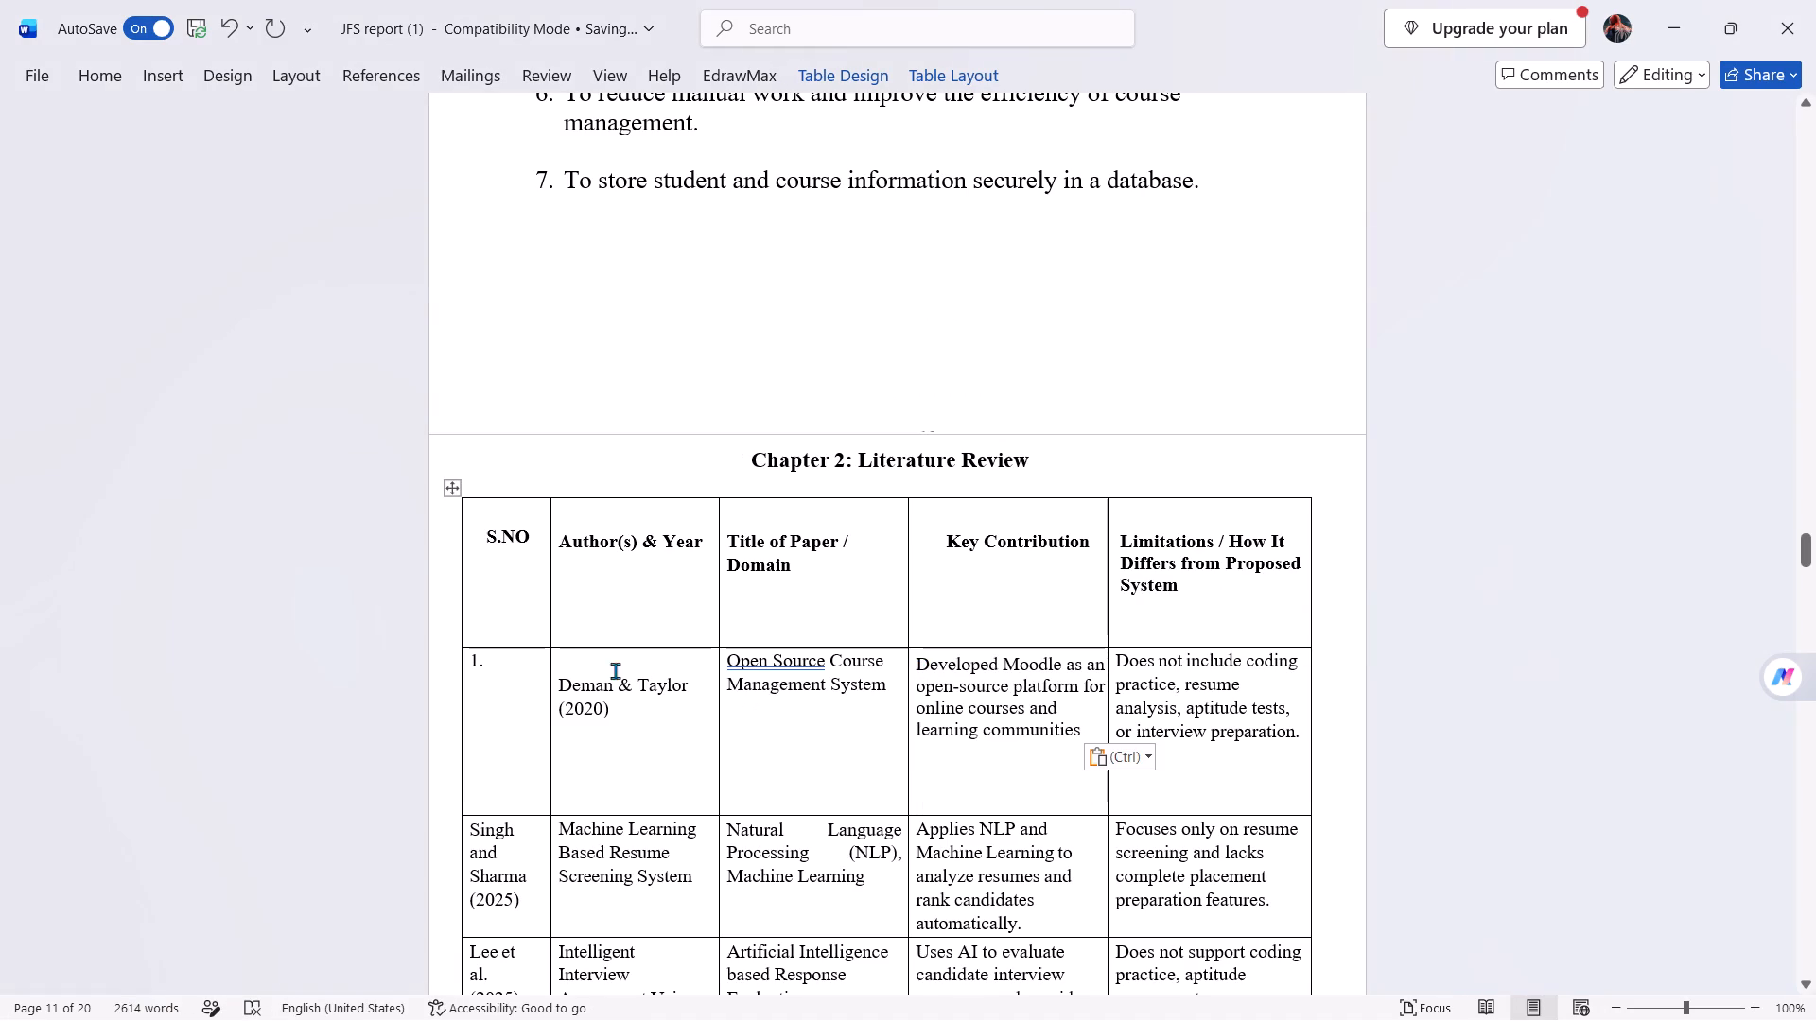
# Remove the indent and blank line before "Deman & Taylor (2020)" in the first row's Author(s) & Year cell.
pyautogui.click(552, 679)
pyautogui.press('BackSpace')
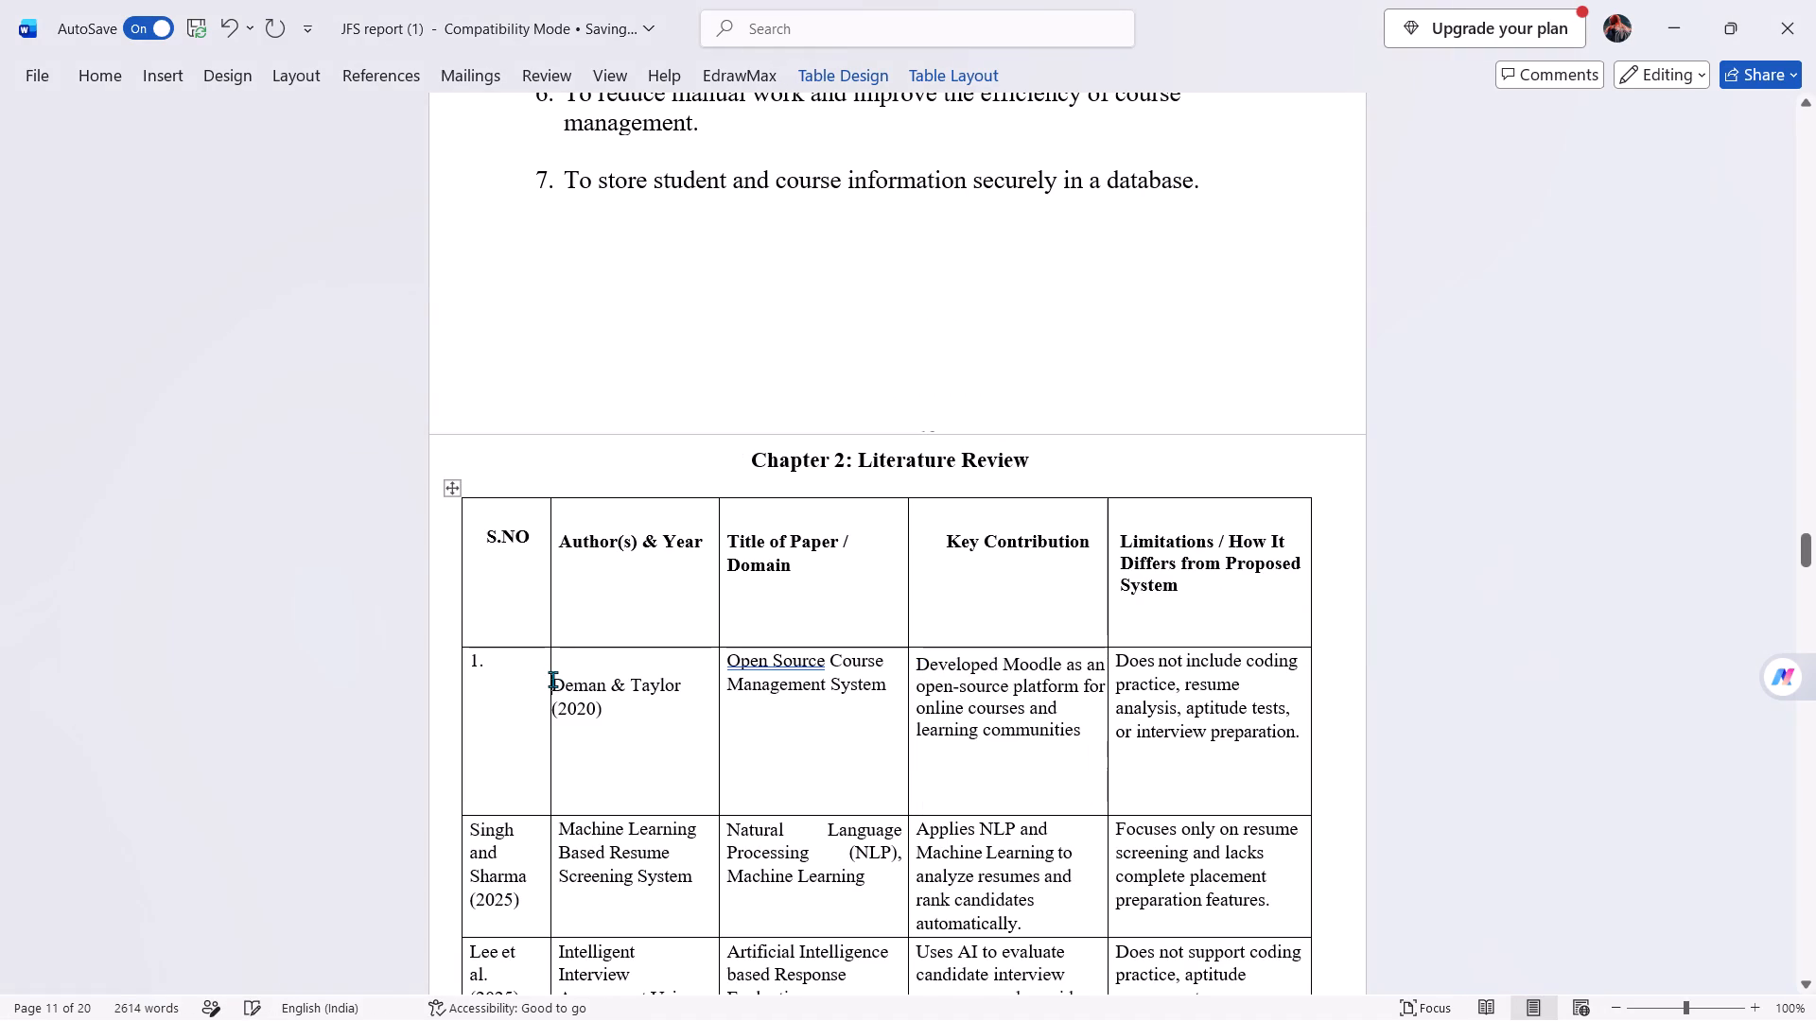
pyautogui.press('BackSpace')
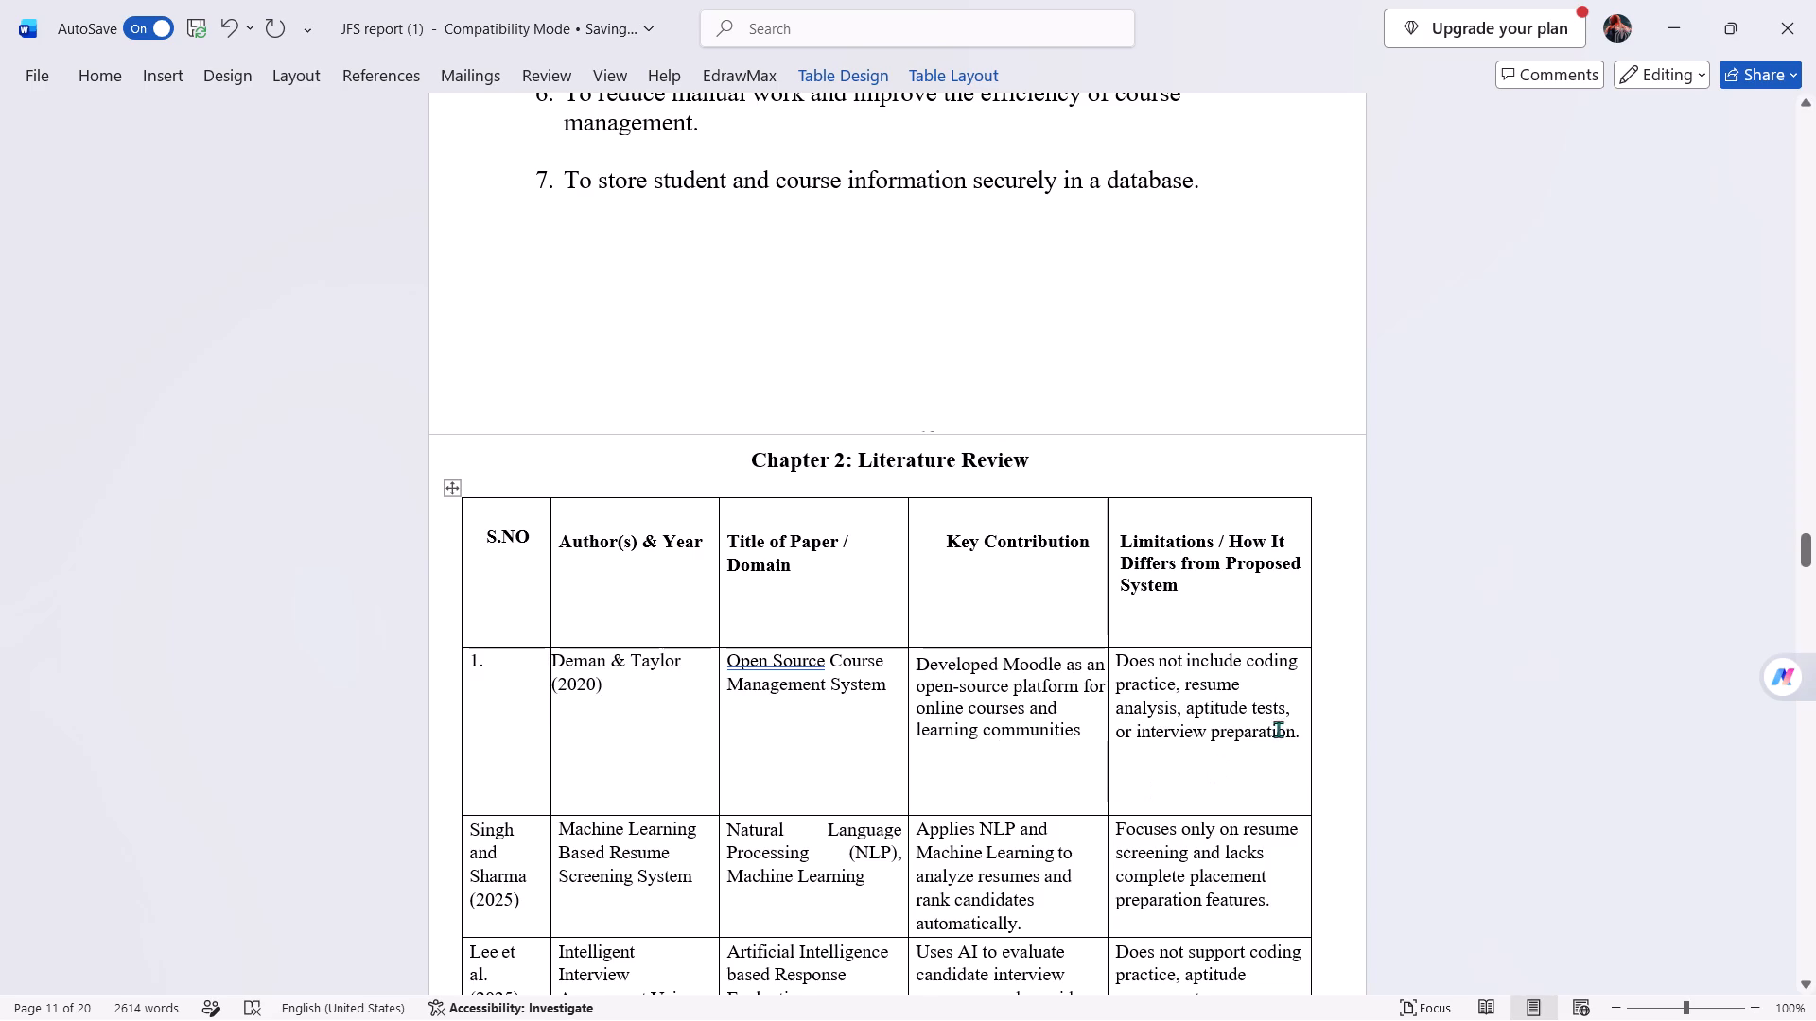
# Replace the first row's Limitations text with row 1's entry from the PowerPoint slide, beginning "Mainly focuses on a general LMS".
pyautogui.moveTo(1297, 734); pyautogui.dragTo(1109, 663)
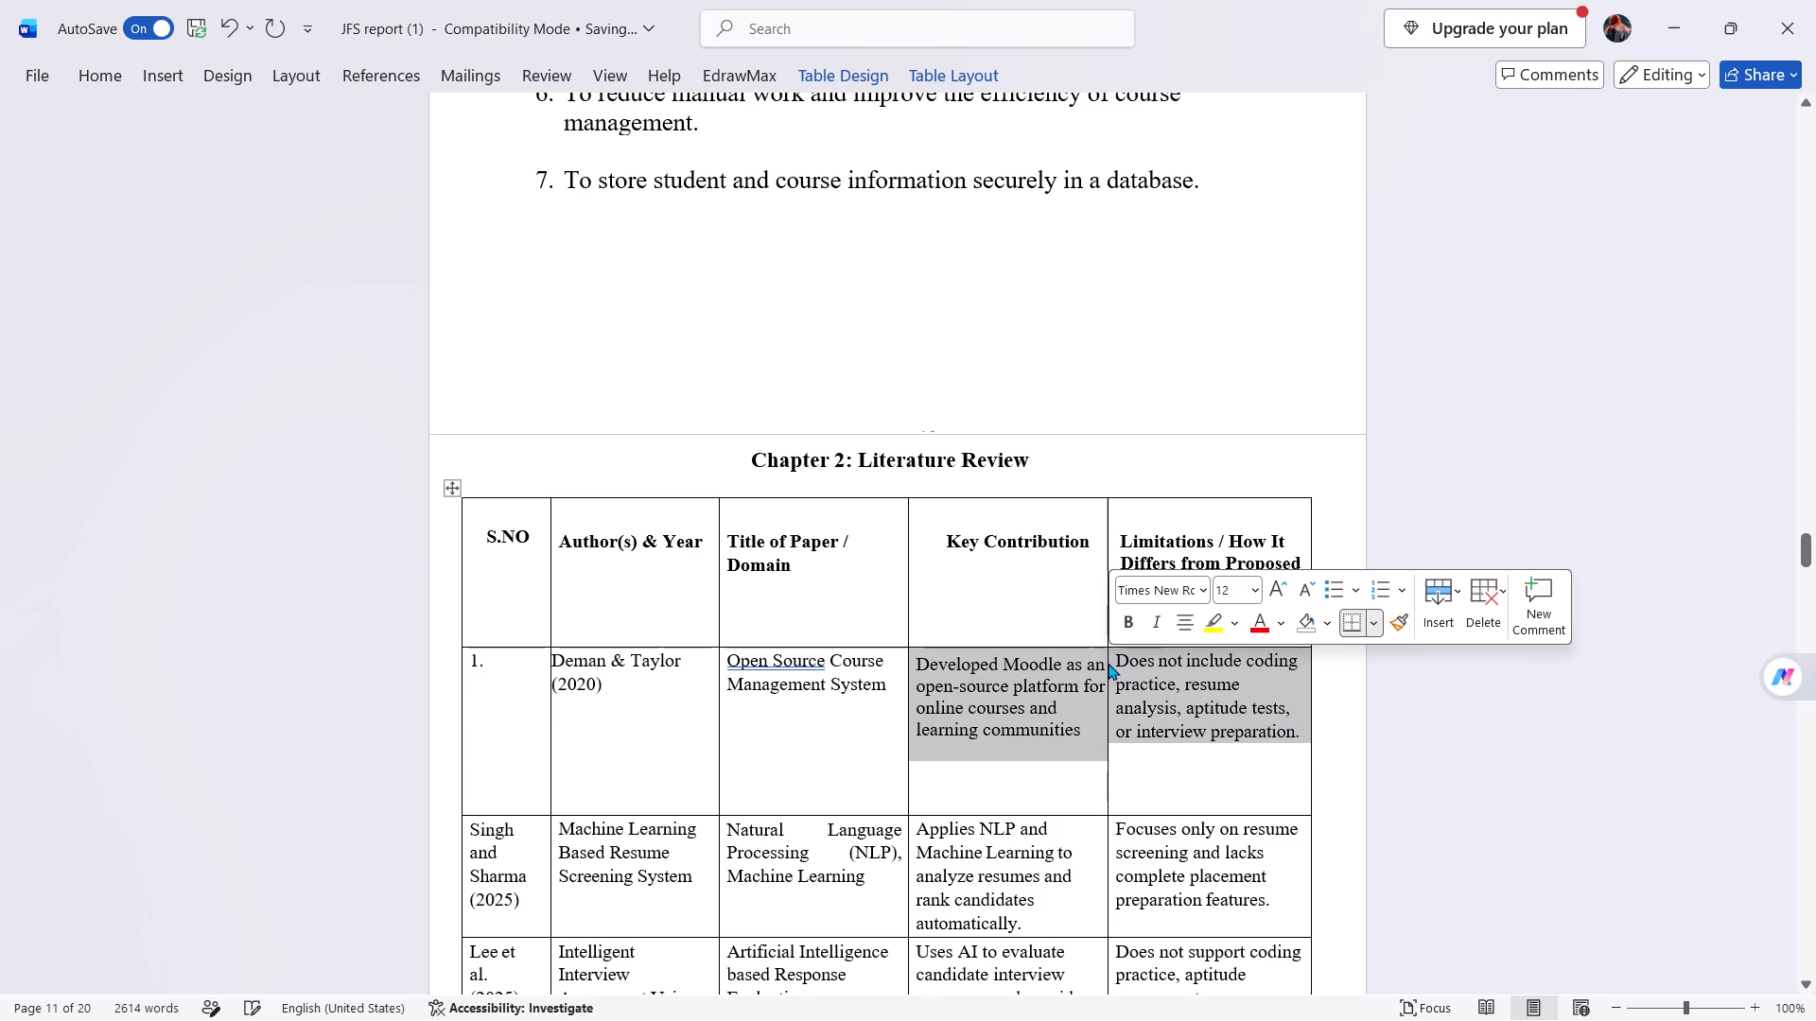
pyautogui.click(1253, 713)
pyautogui.moveTo(1304, 746); pyautogui.dragTo(1187, 728)
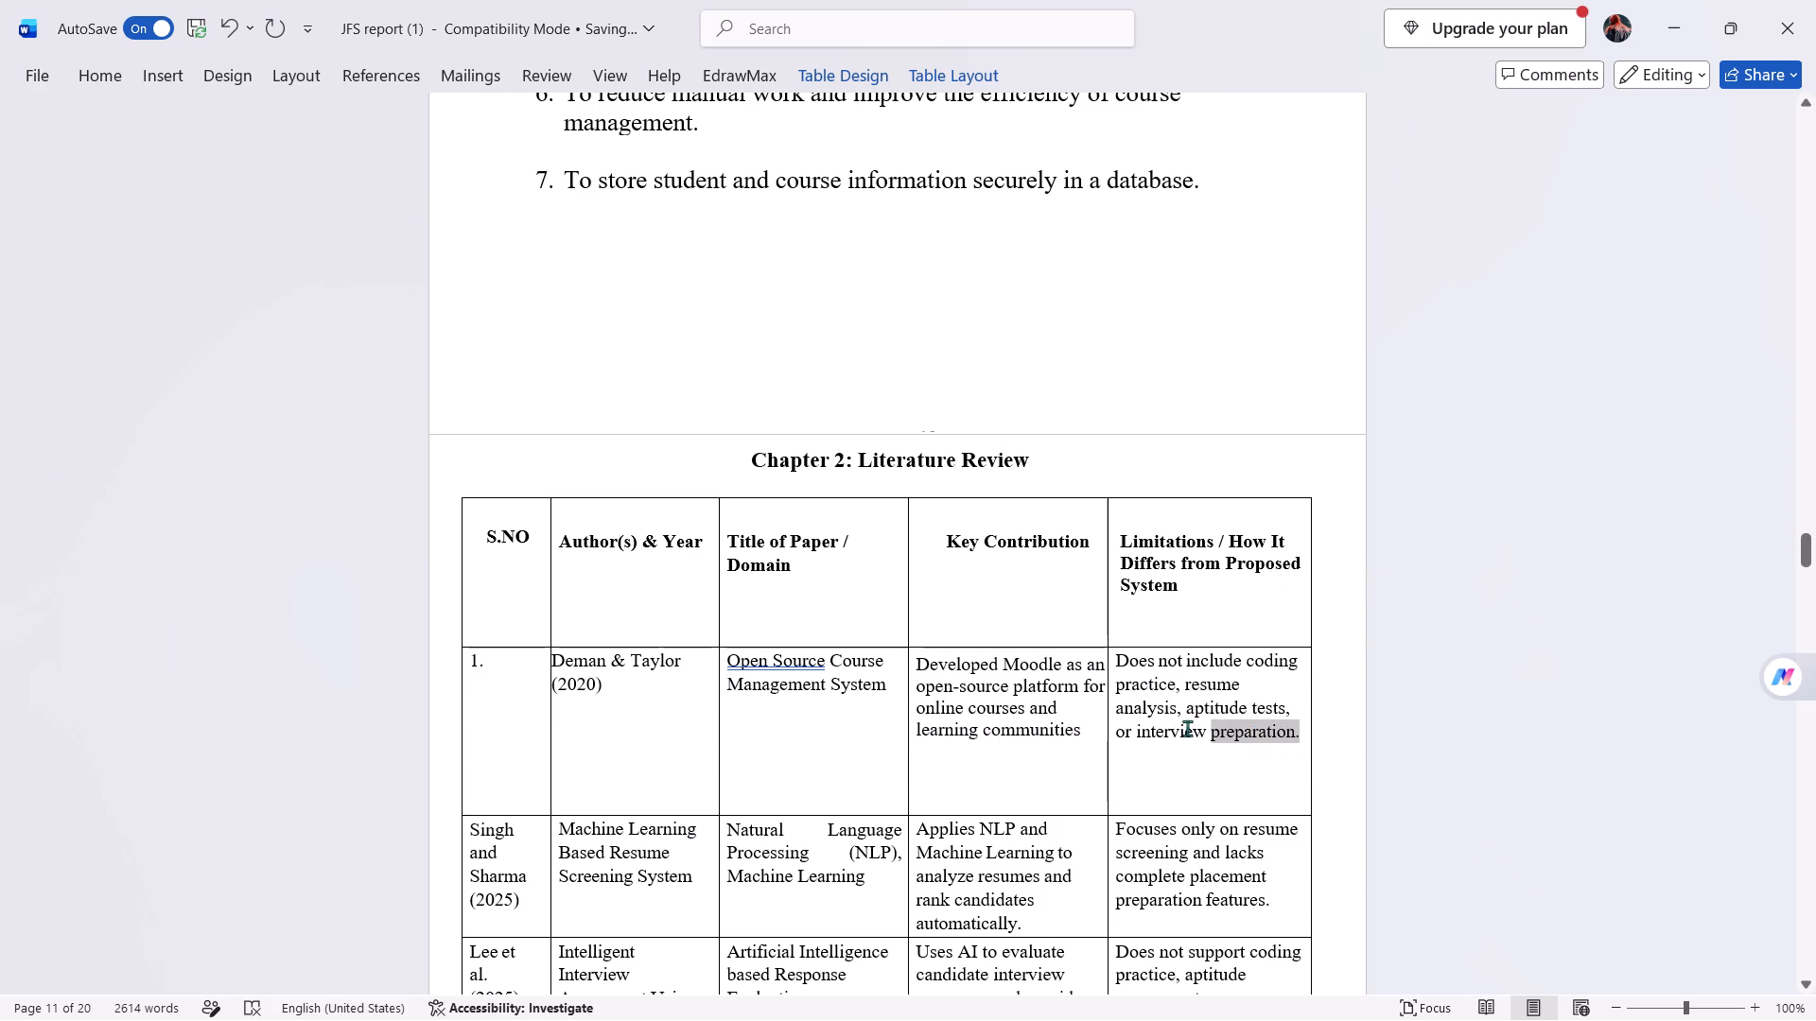
pyautogui.moveTo(1187, 728); pyautogui.dragTo(1117, 669)
pyautogui.press('BackSpace')
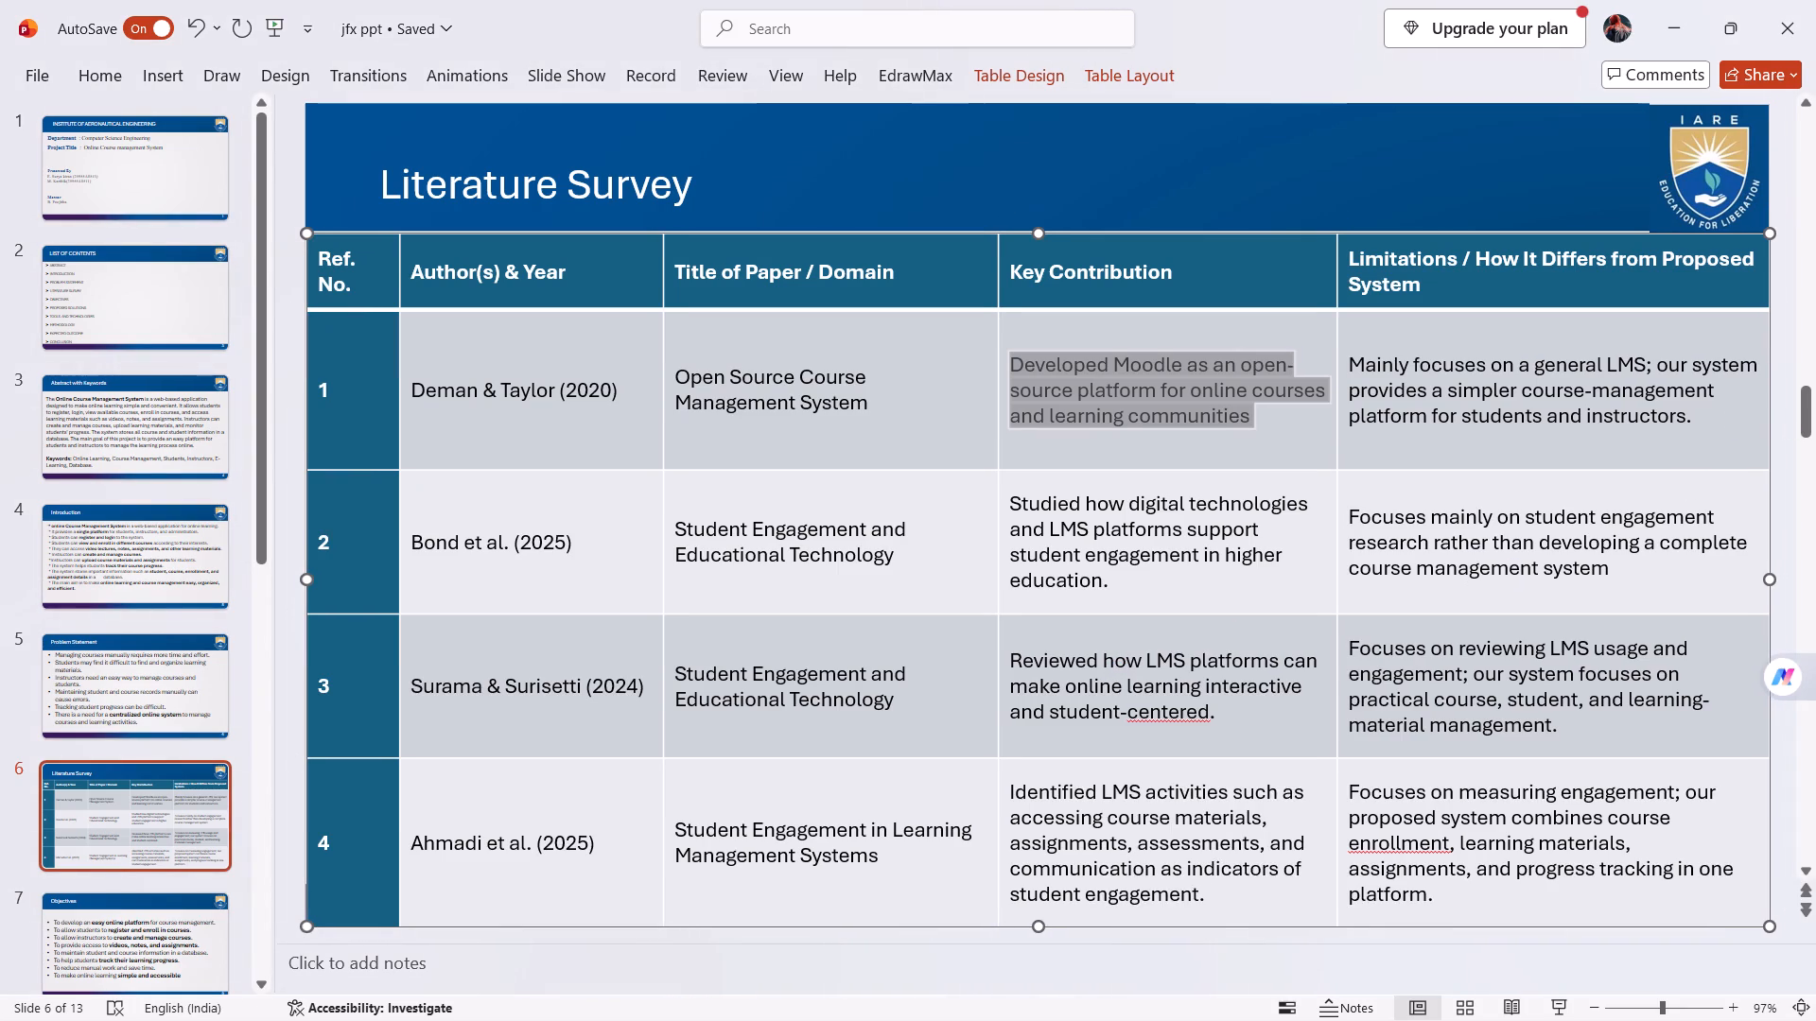
pyautogui.moveTo(1704, 419); pyautogui.dragTo(1378, 368)
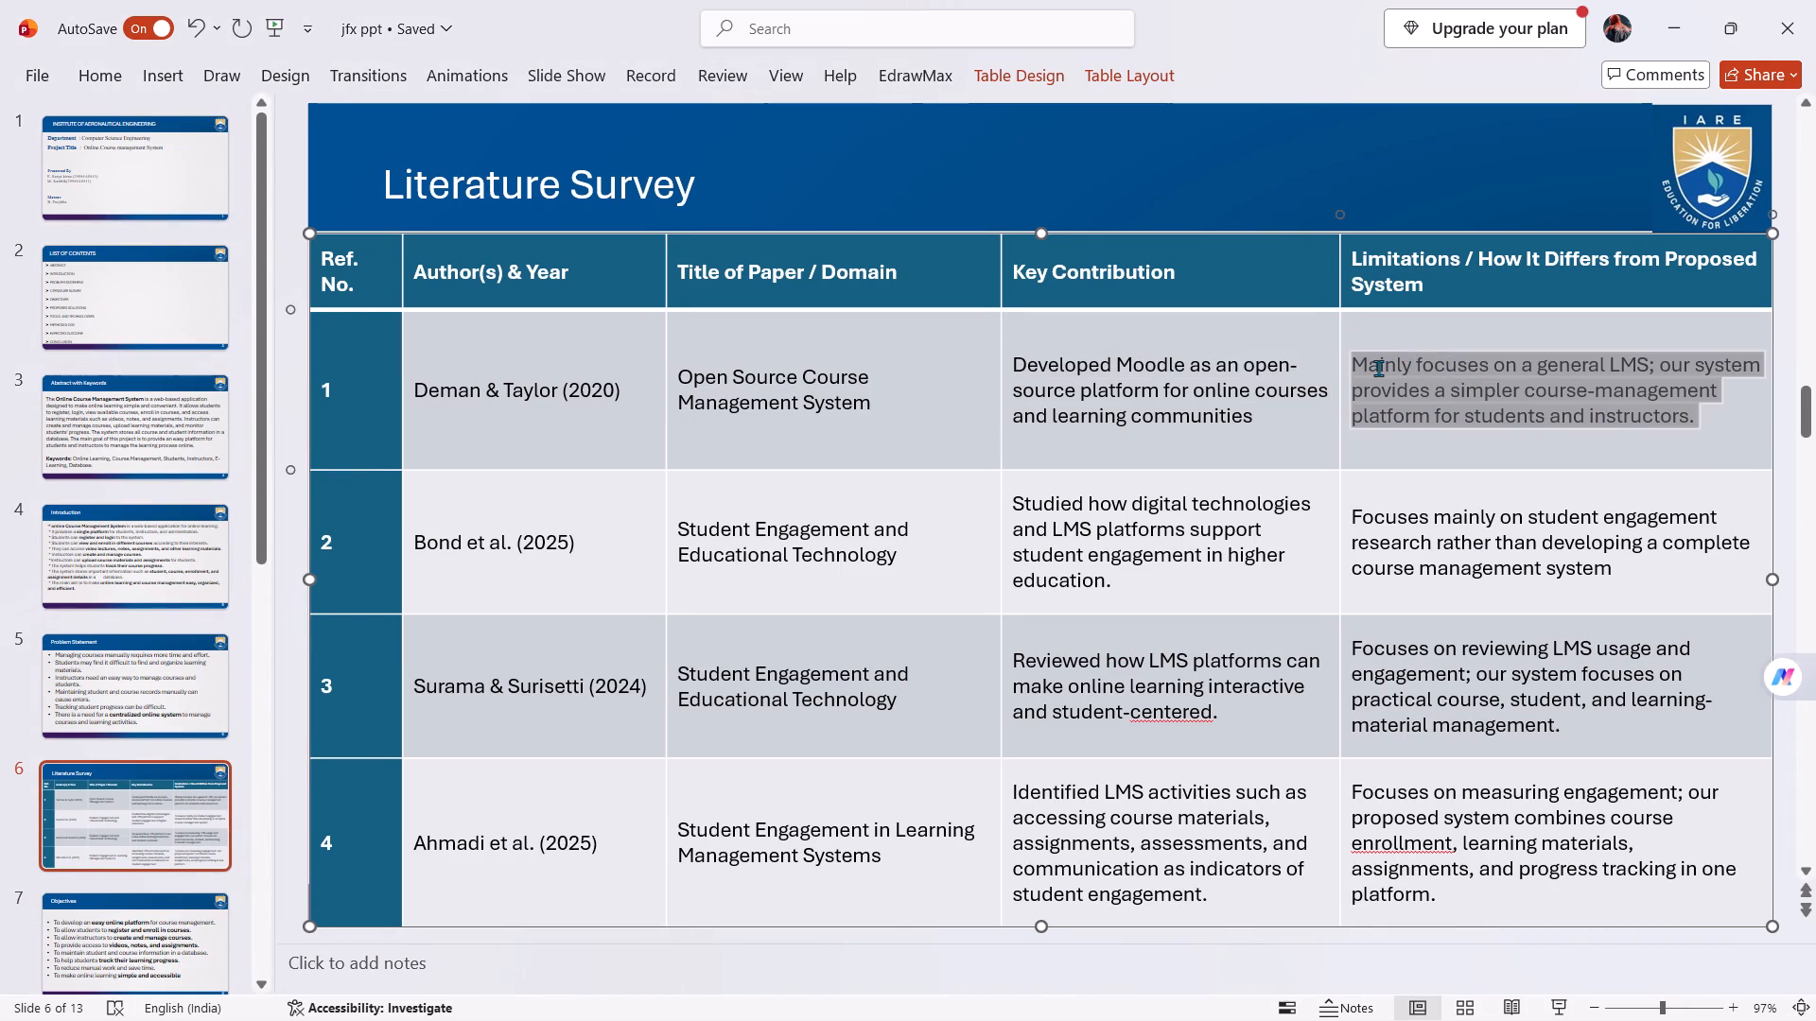
pyautogui.moveTo(1378, 368); pyautogui.dragTo(1377, 368)
pyautogui.hotkey('ctrl', 'c')
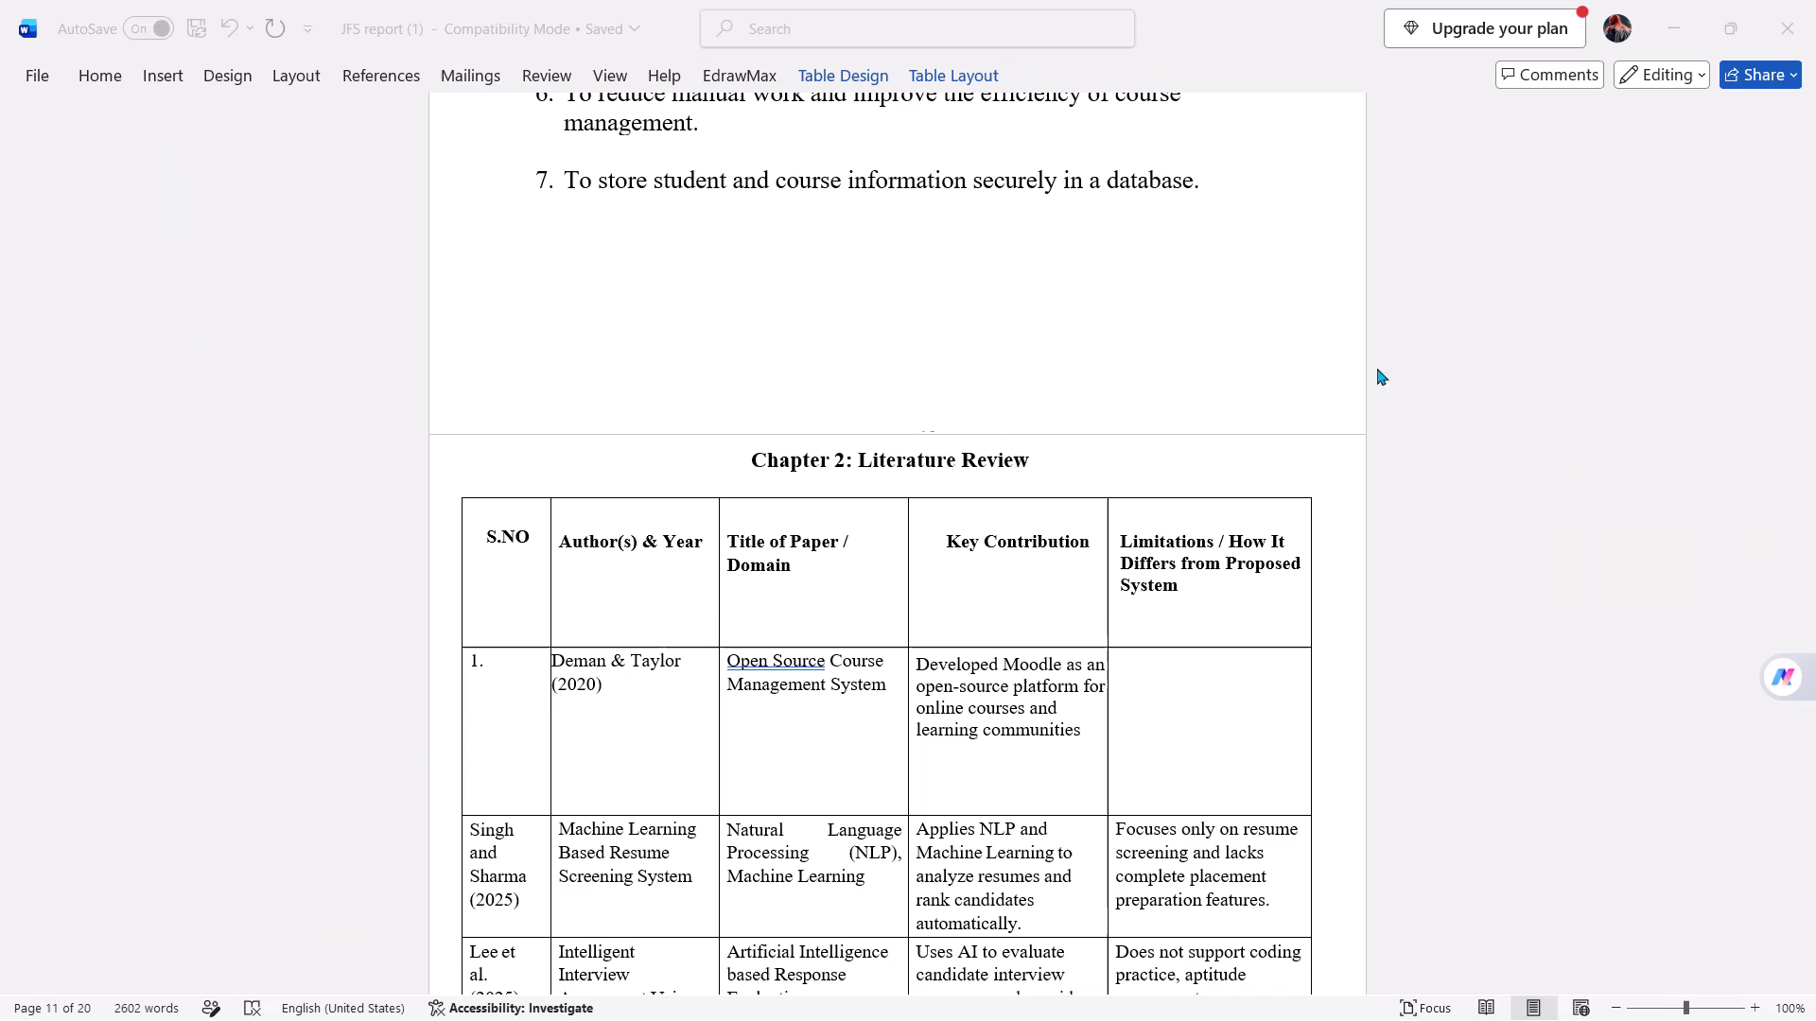
pyautogui.hotkey('ctrl', 'c')
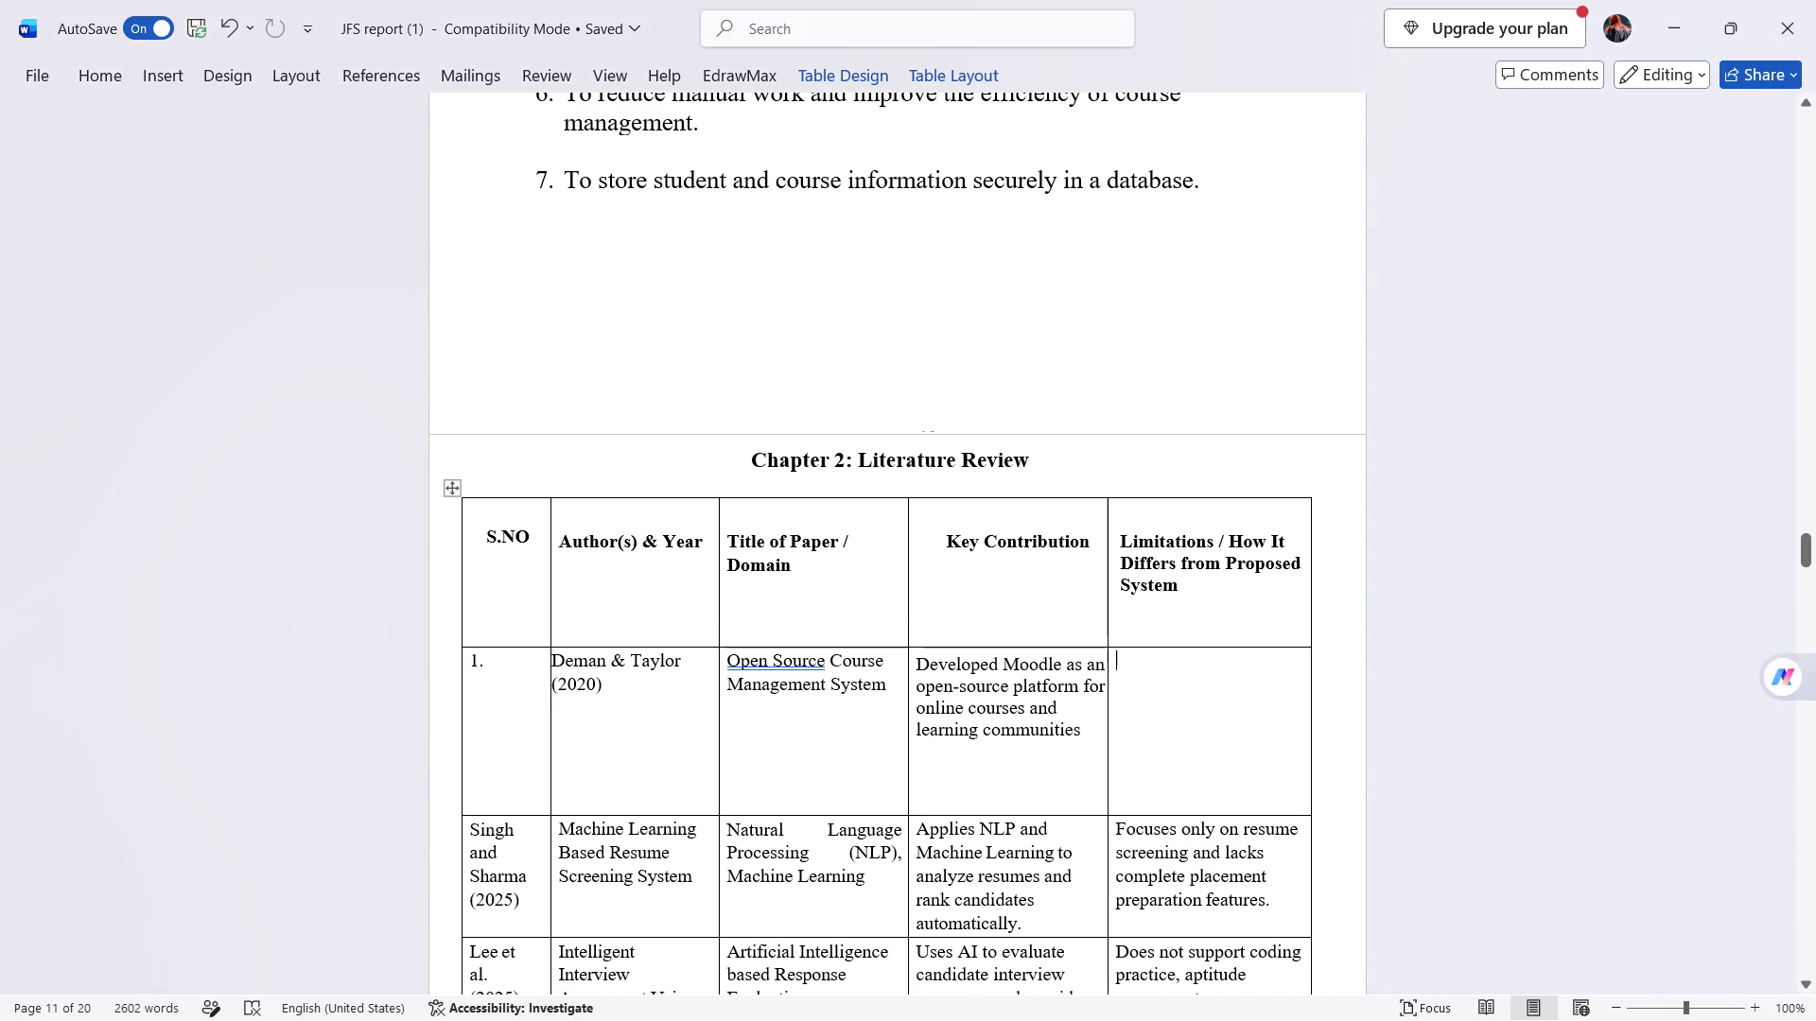
pyautogui.click(1192, 705)
pyautogui.hotkey('ctrl', 'v')
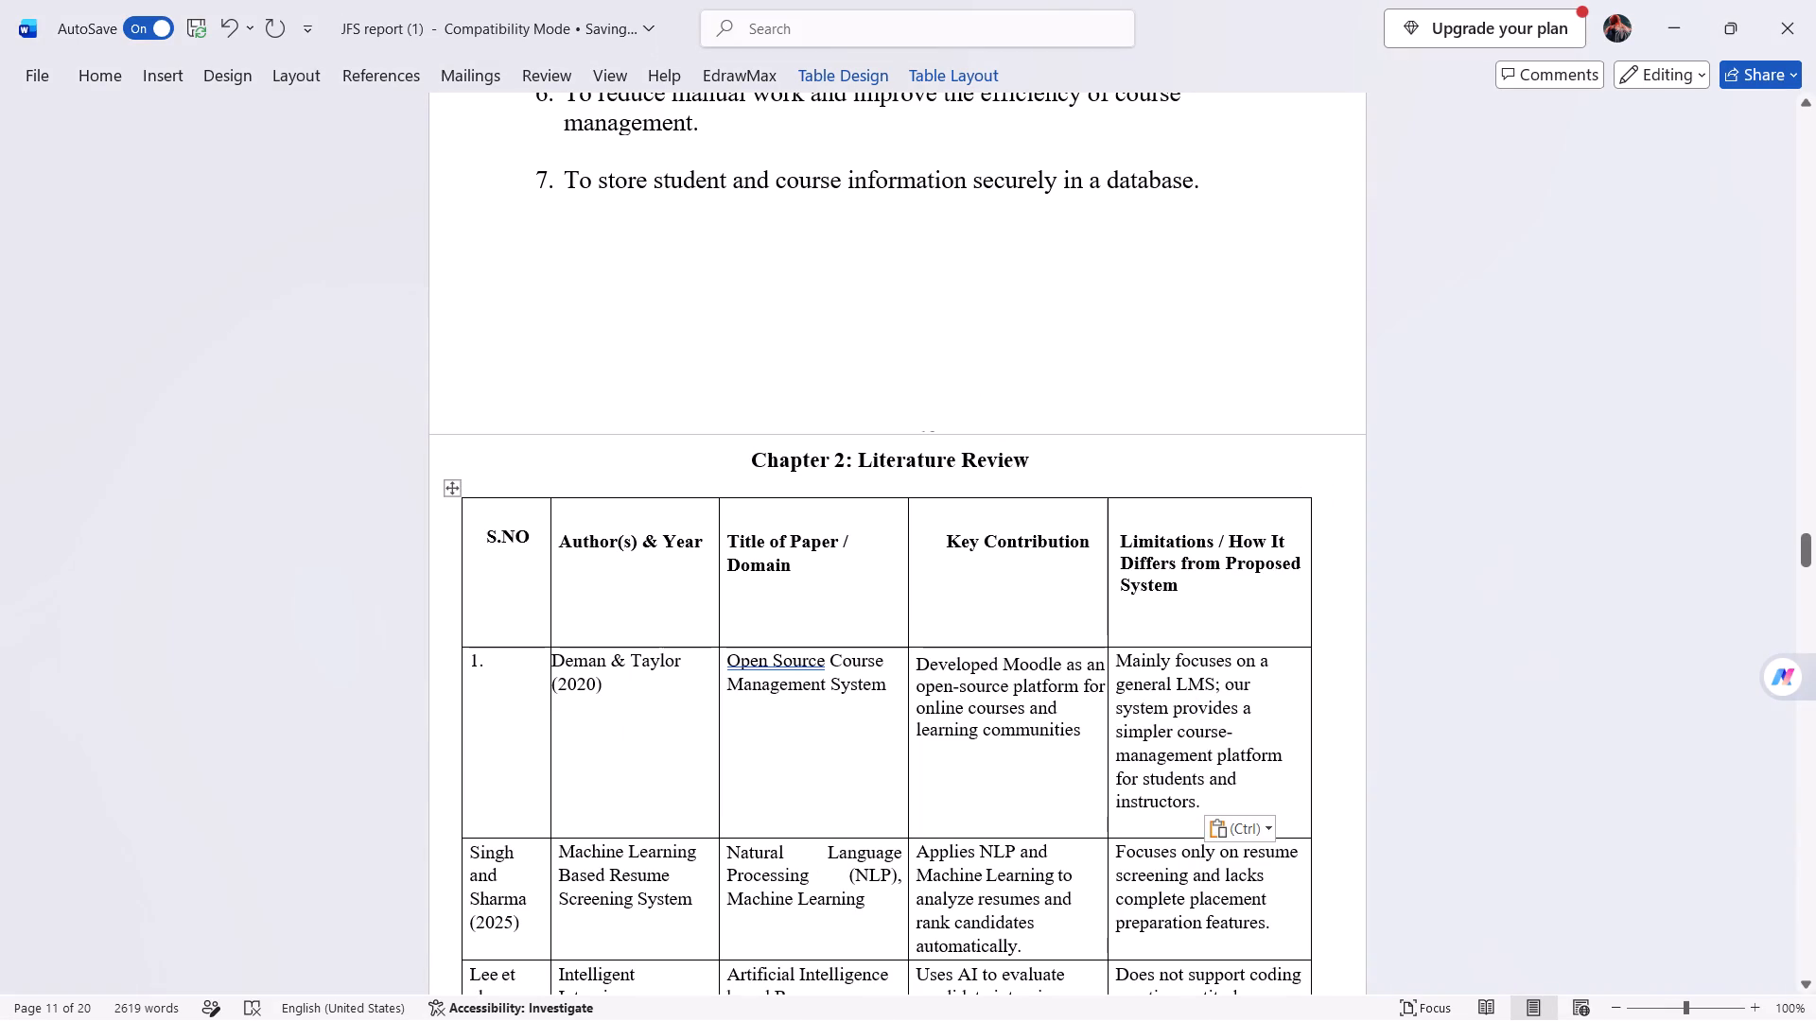
# Replace the second data row's S.NO entry with "2.".
pyautogui.scroll(-1, 704, 775)
pyautogui.moveTo(516, 757); pyautogui.dragTo(480, 681)
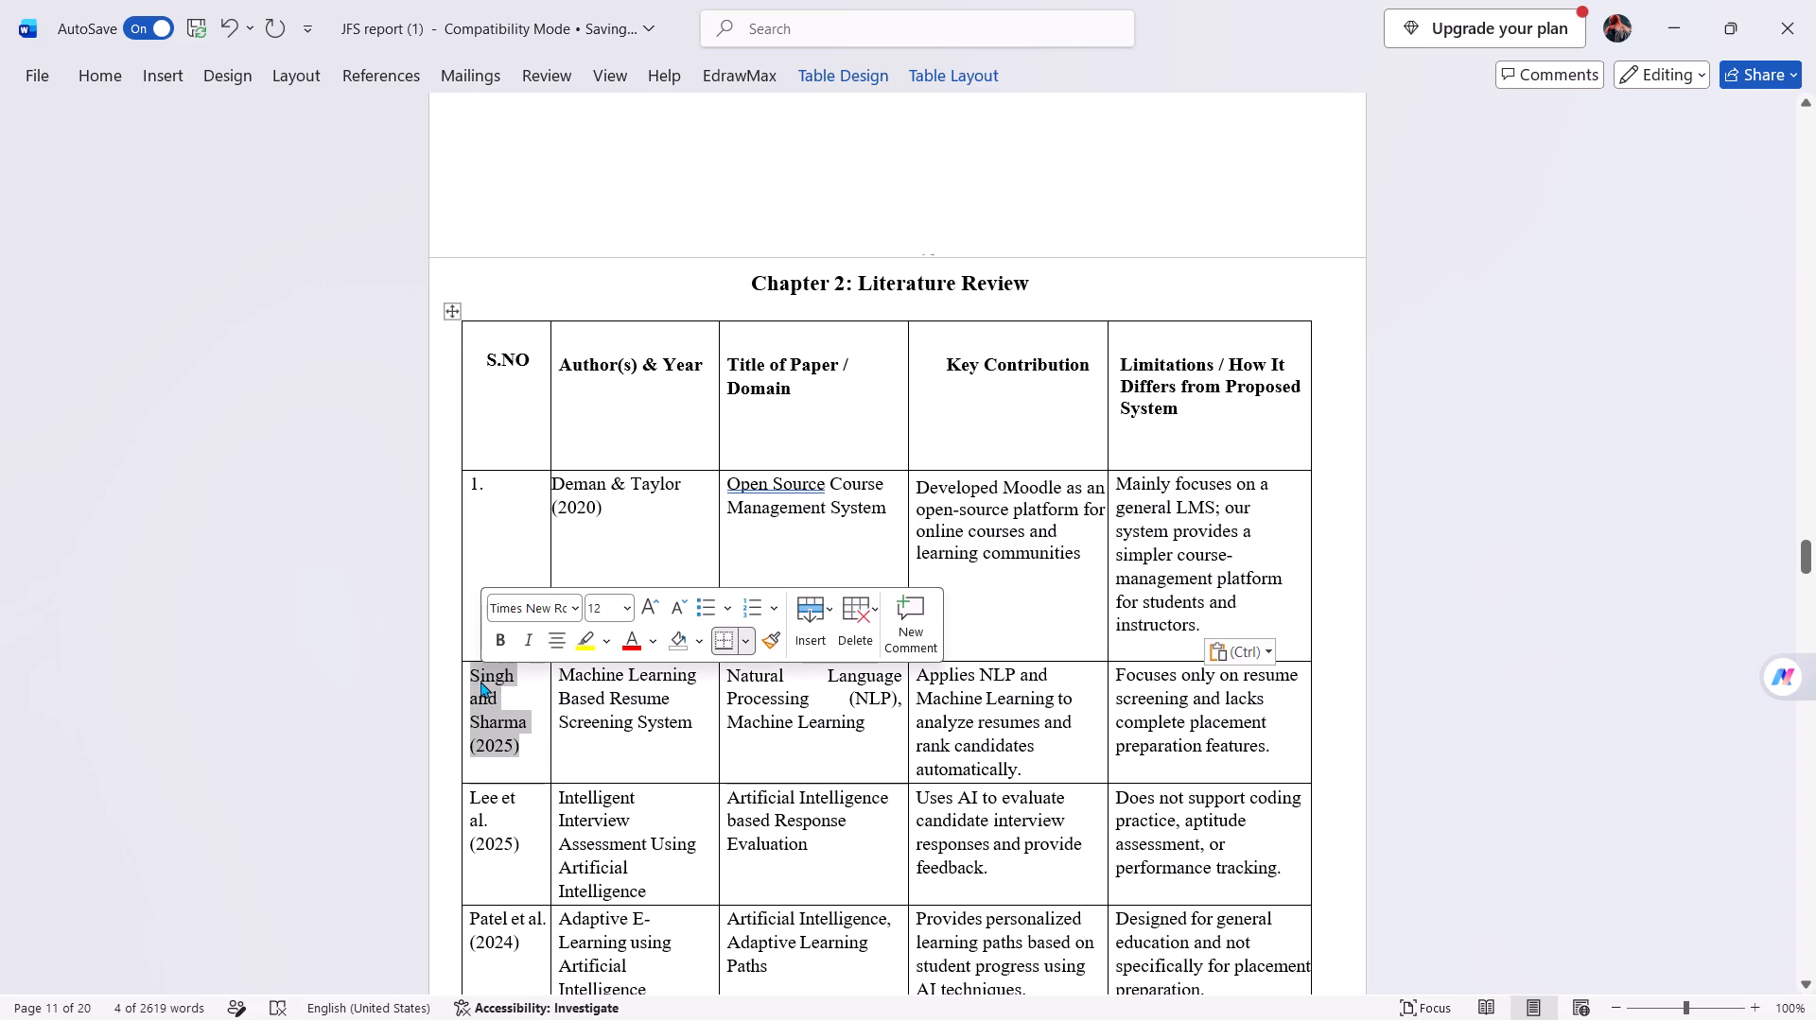
pyautogui.press('BackSpace')
pyautogui.press('2')
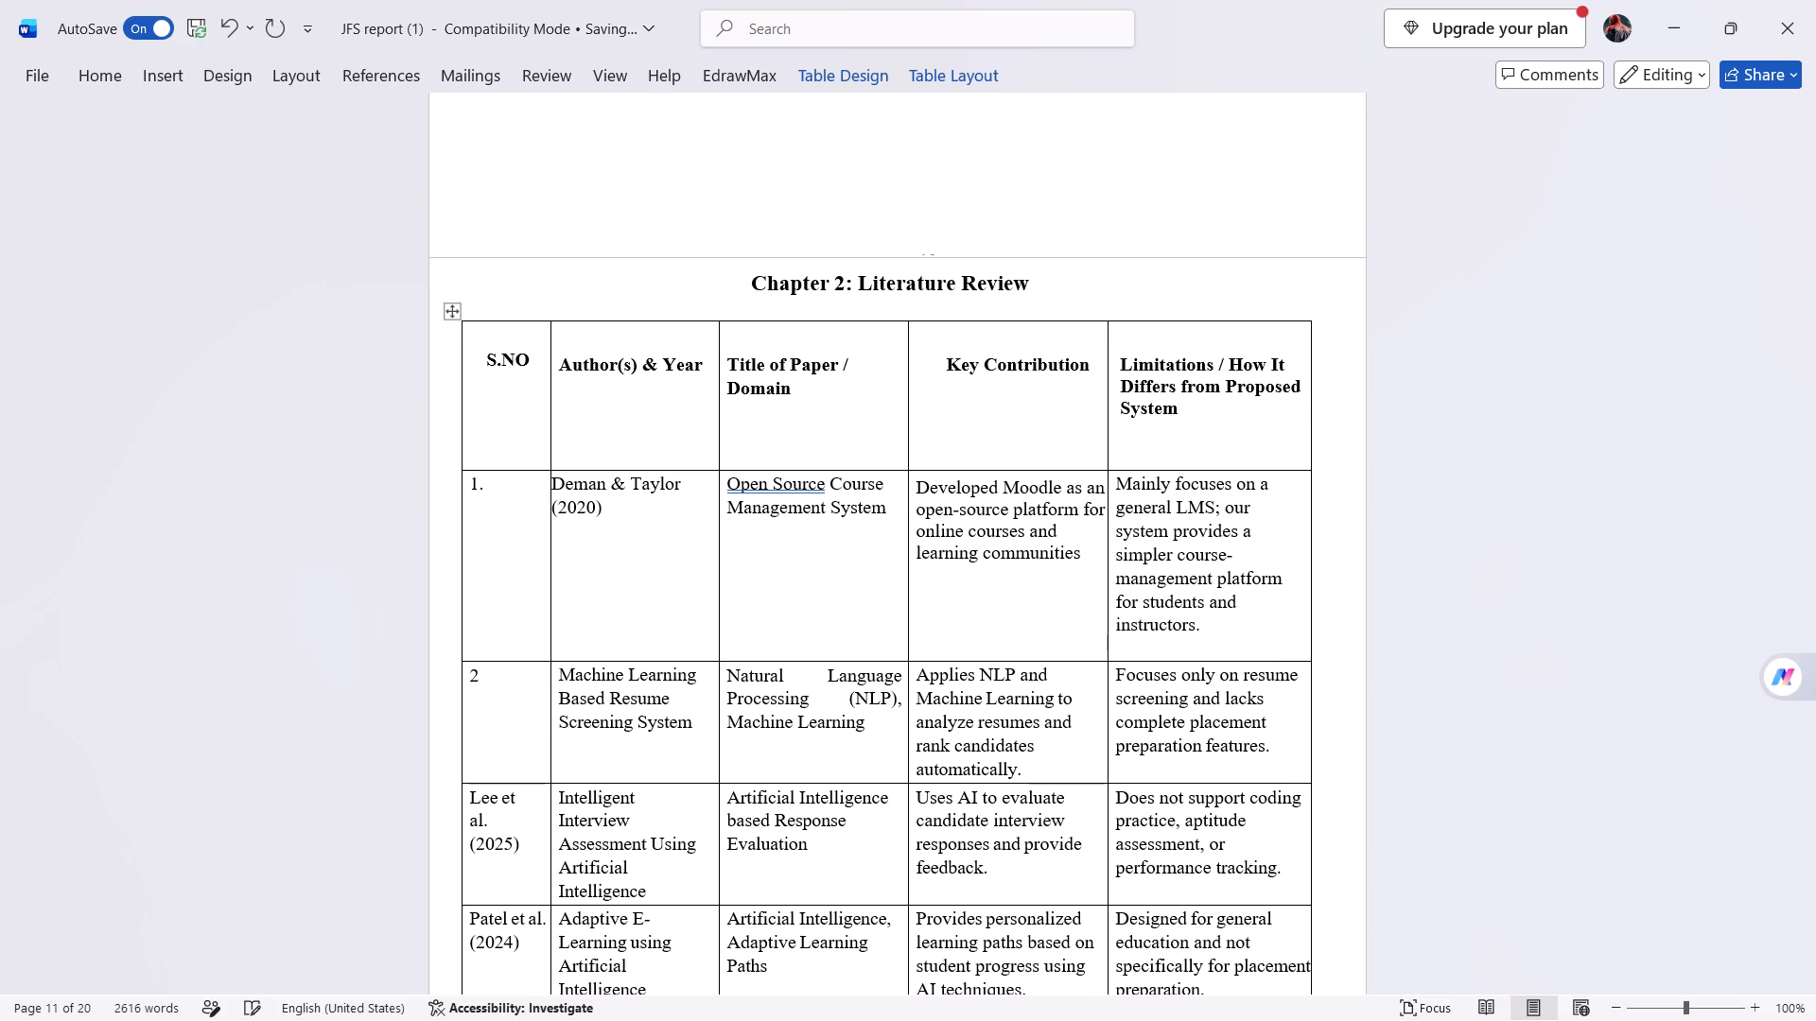
pyautogui.press('.')
# Replace the second row's Author(s) & Year text with "Bond et al. (2025)", copied from the PowerPoint slide.
pyautogui.moveTo(592, 547); pyautogui.dragTo(416, 551)
pyautogui.hotkey('ctrl', 'c')
pyautogui.moveTo(691, 723); pyautogui.dragTo(570, 682)
pyautogui.press('BackSpace')
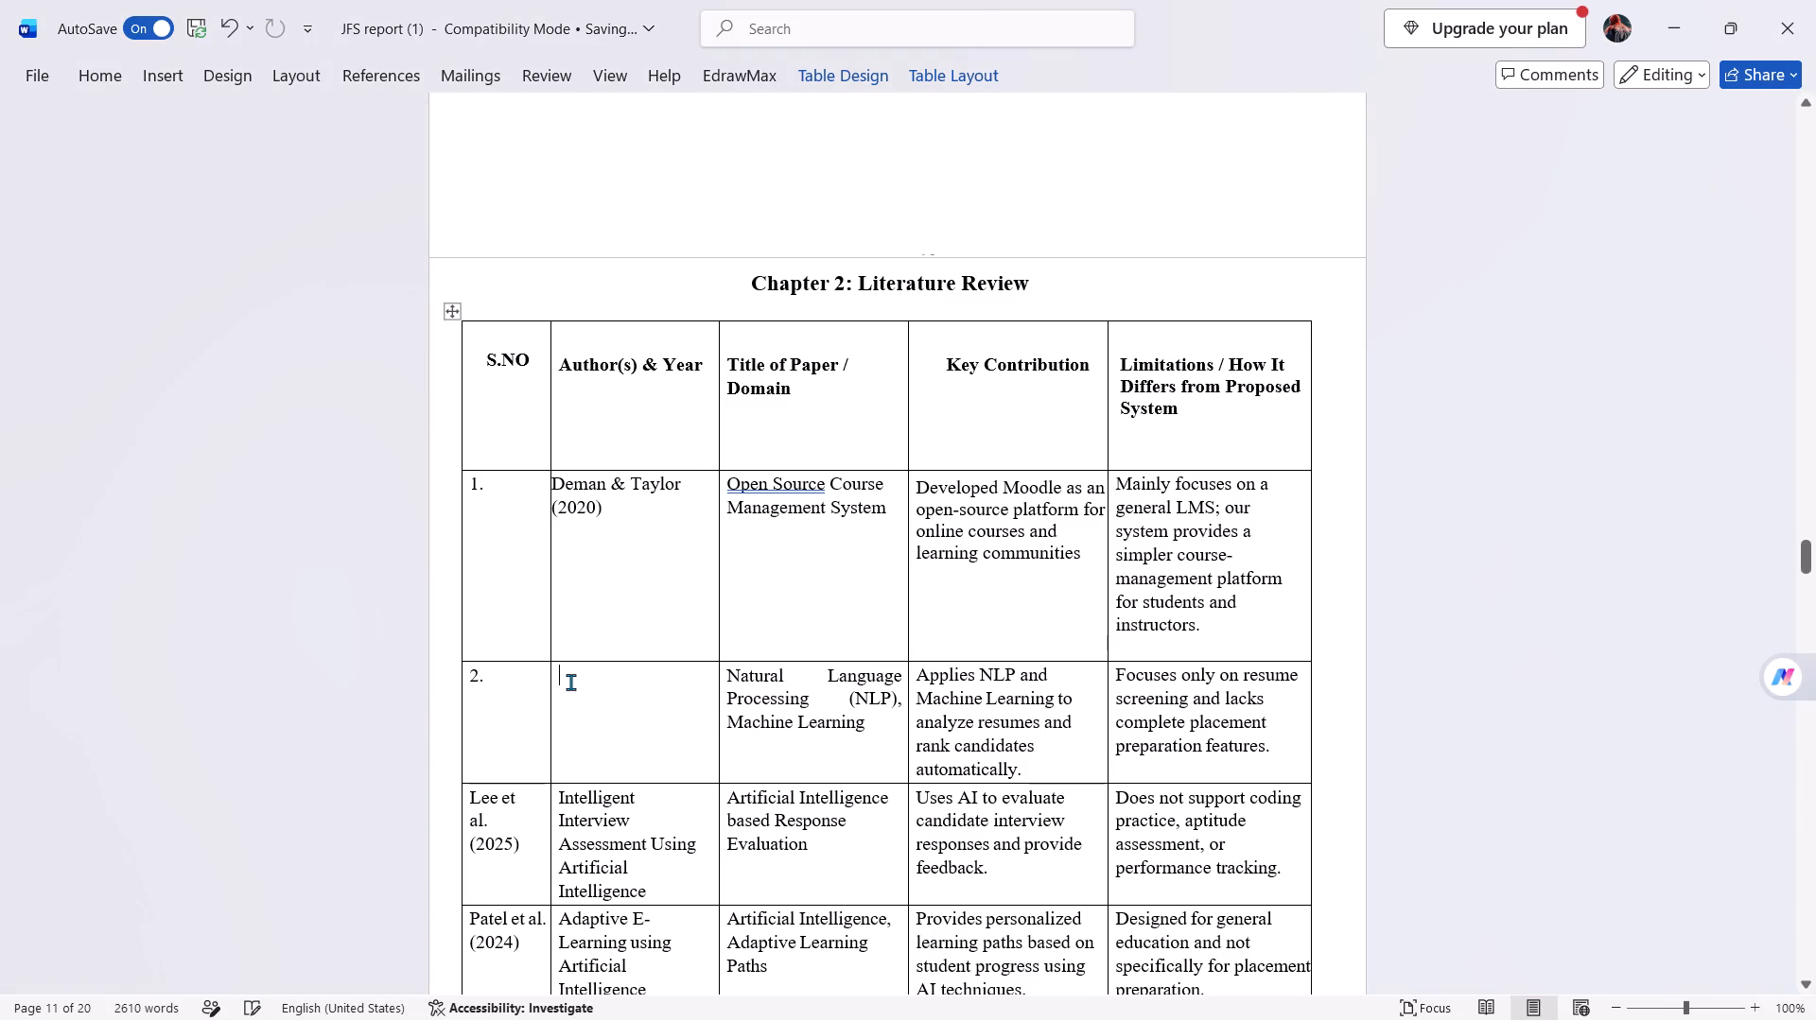
pyautogui.hotkey('ctrl', 'v')
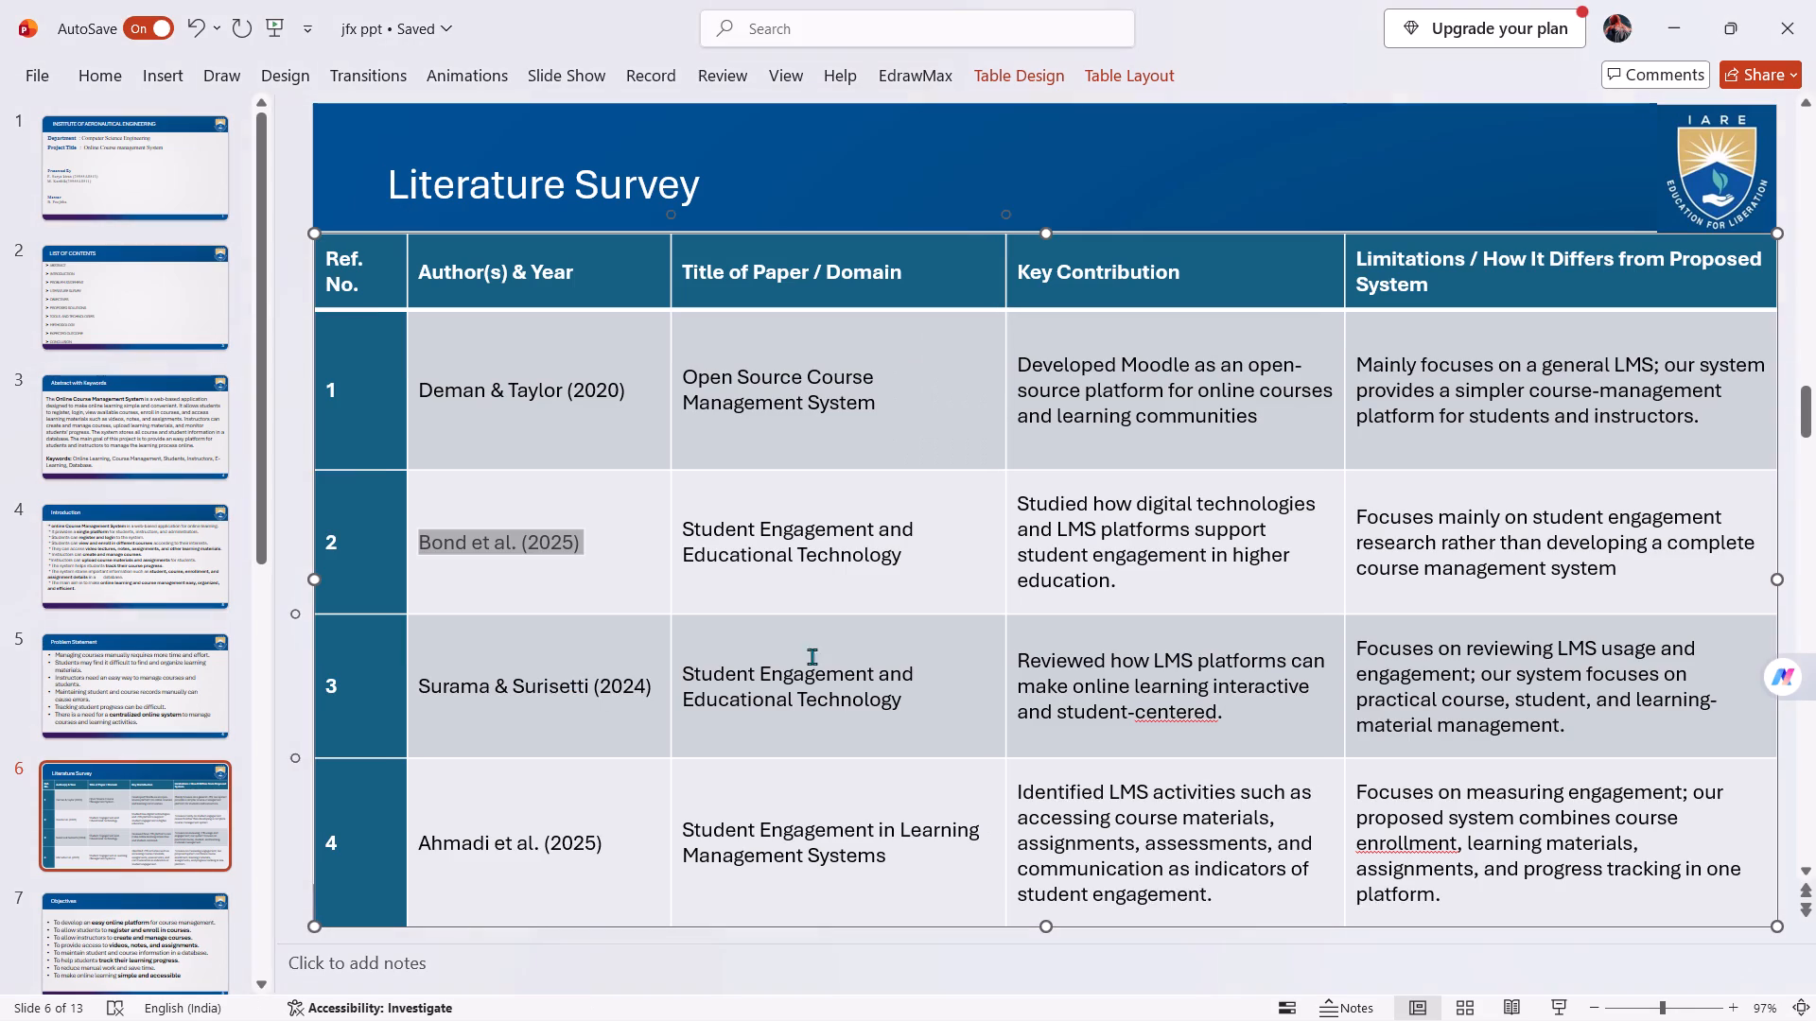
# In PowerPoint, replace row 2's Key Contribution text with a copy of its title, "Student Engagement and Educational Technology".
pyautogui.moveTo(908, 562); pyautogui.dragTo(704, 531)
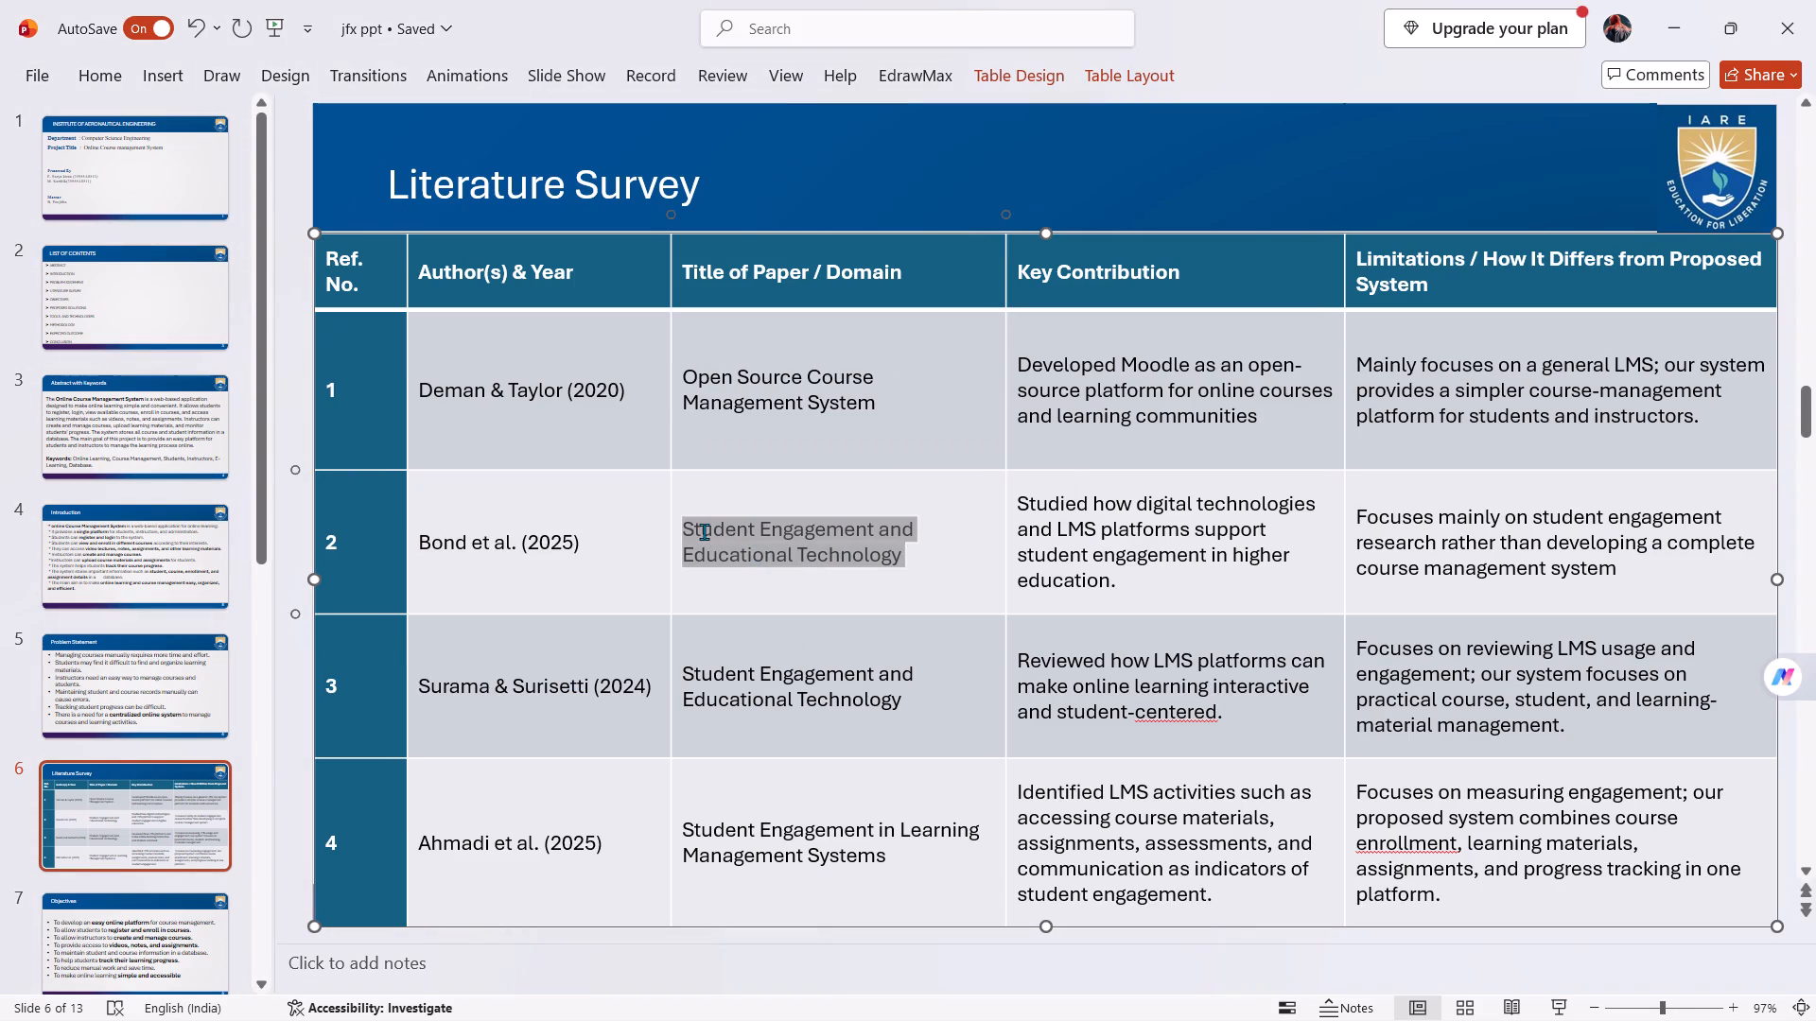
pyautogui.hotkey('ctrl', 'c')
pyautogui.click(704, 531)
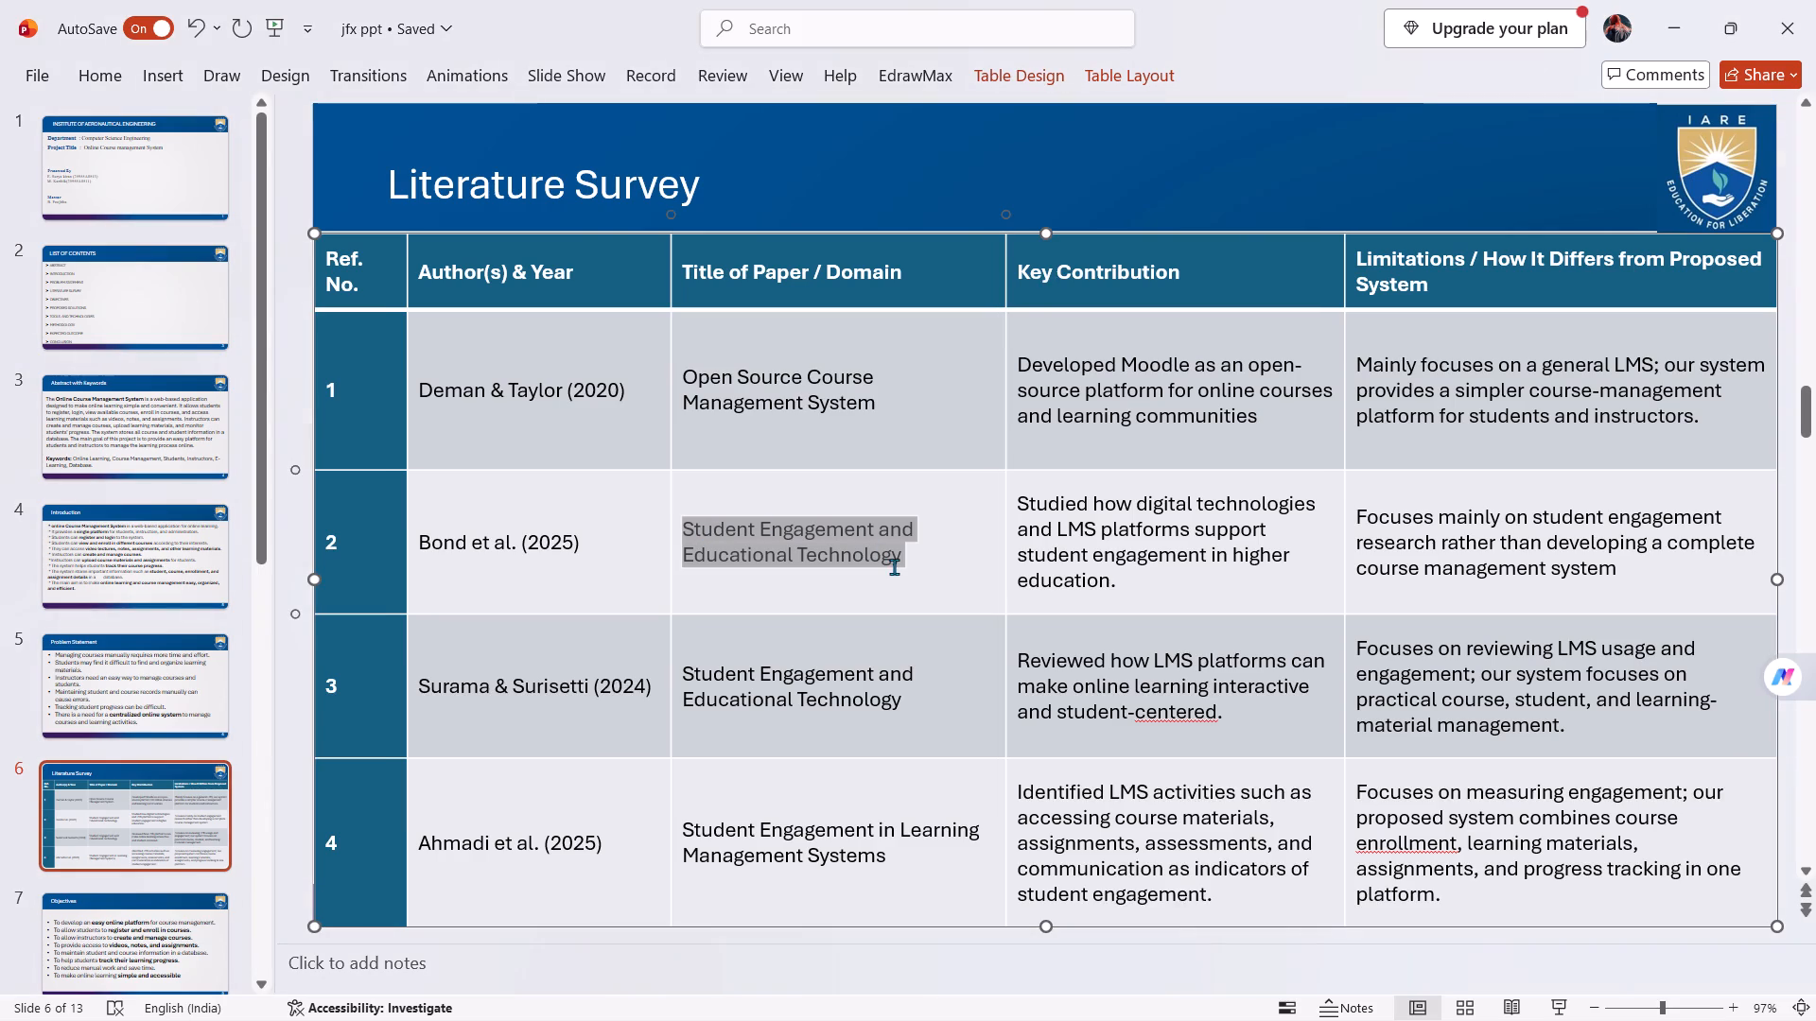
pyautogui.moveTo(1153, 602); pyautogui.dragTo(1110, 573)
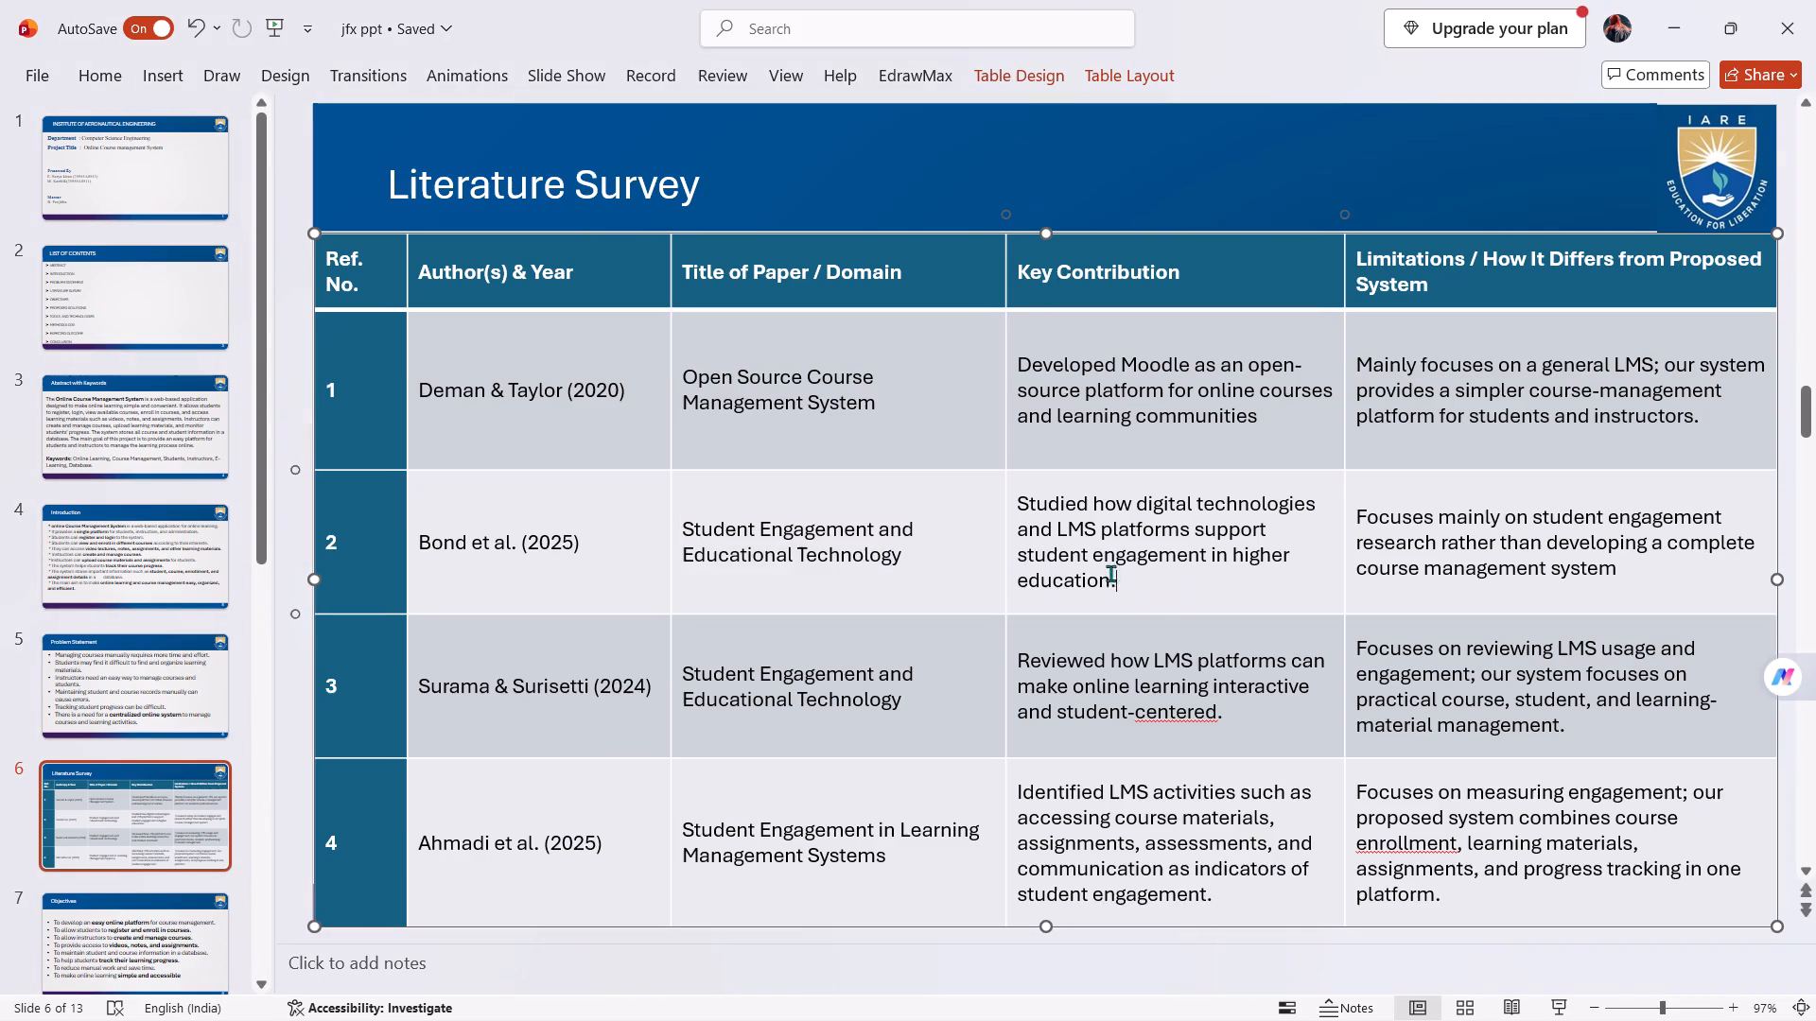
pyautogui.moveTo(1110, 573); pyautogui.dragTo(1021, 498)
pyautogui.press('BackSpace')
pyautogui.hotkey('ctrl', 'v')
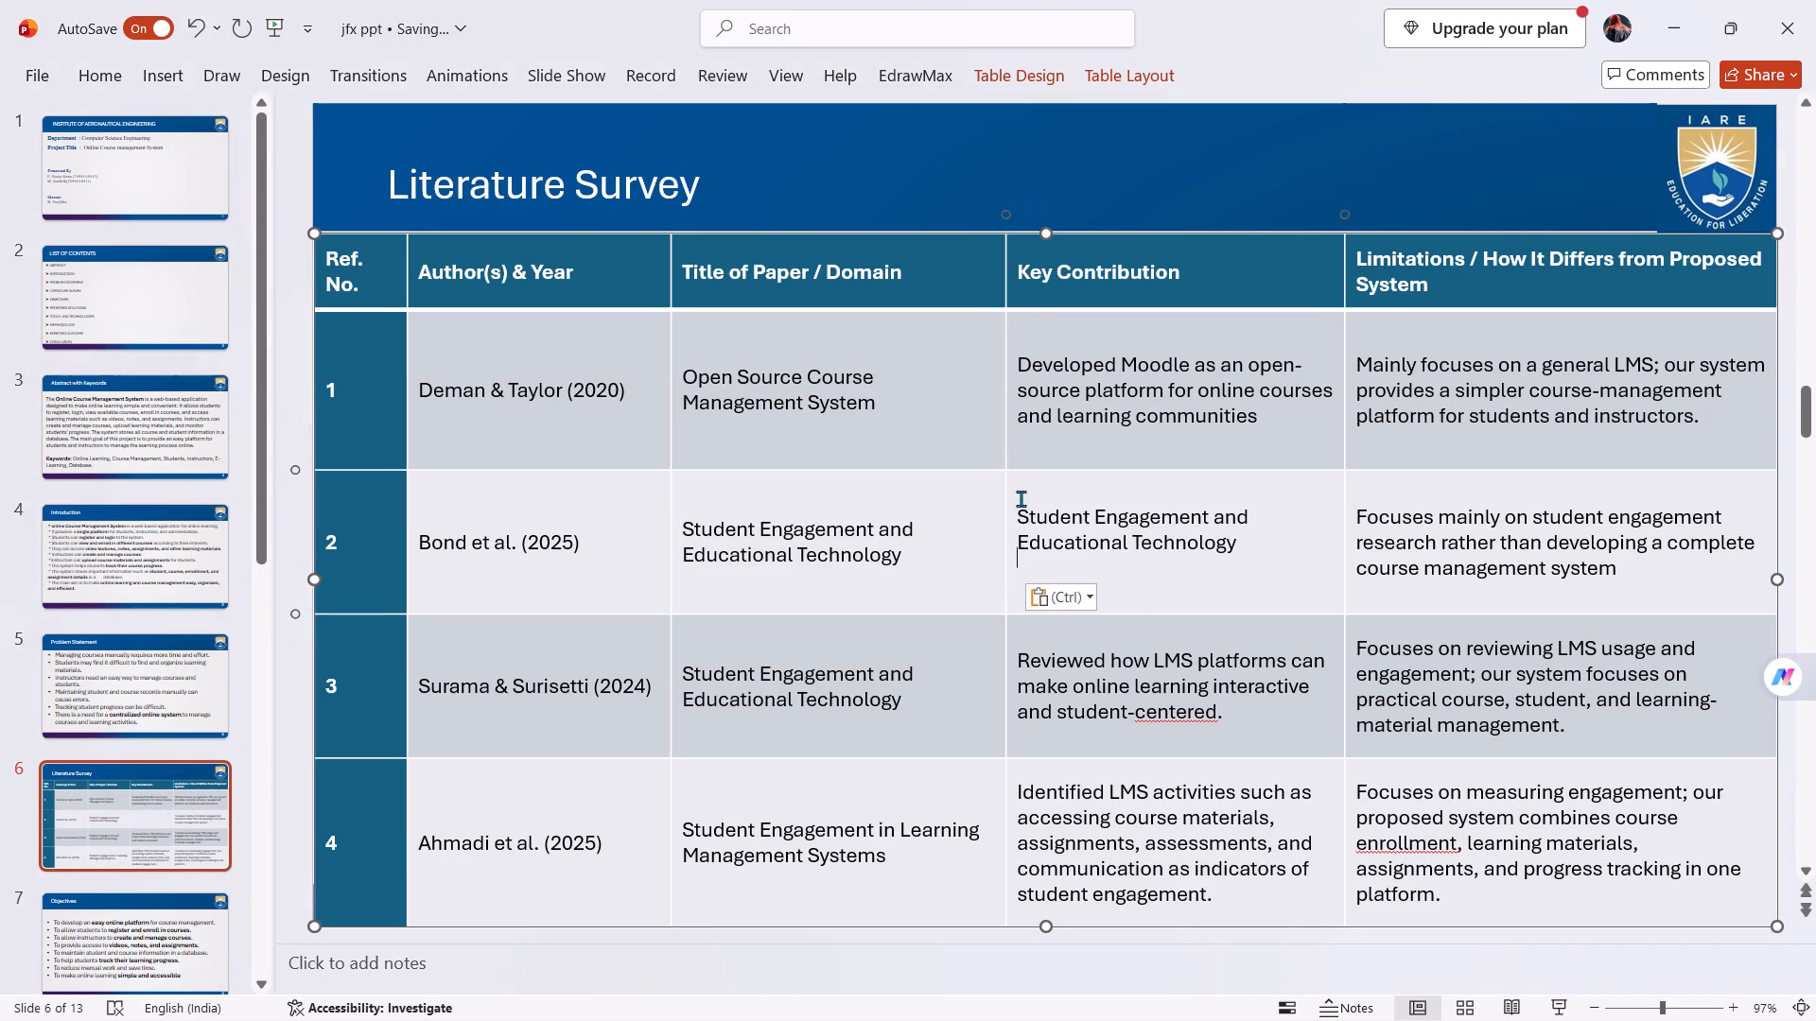
# Delete the pasted title from row 2's Key Contribution cell on the Literature Survey slide.
pyautogui.click(1237, 569)
pyautogui.moveTo(1237, 569); pyautogui.dragTo(1233, 568)
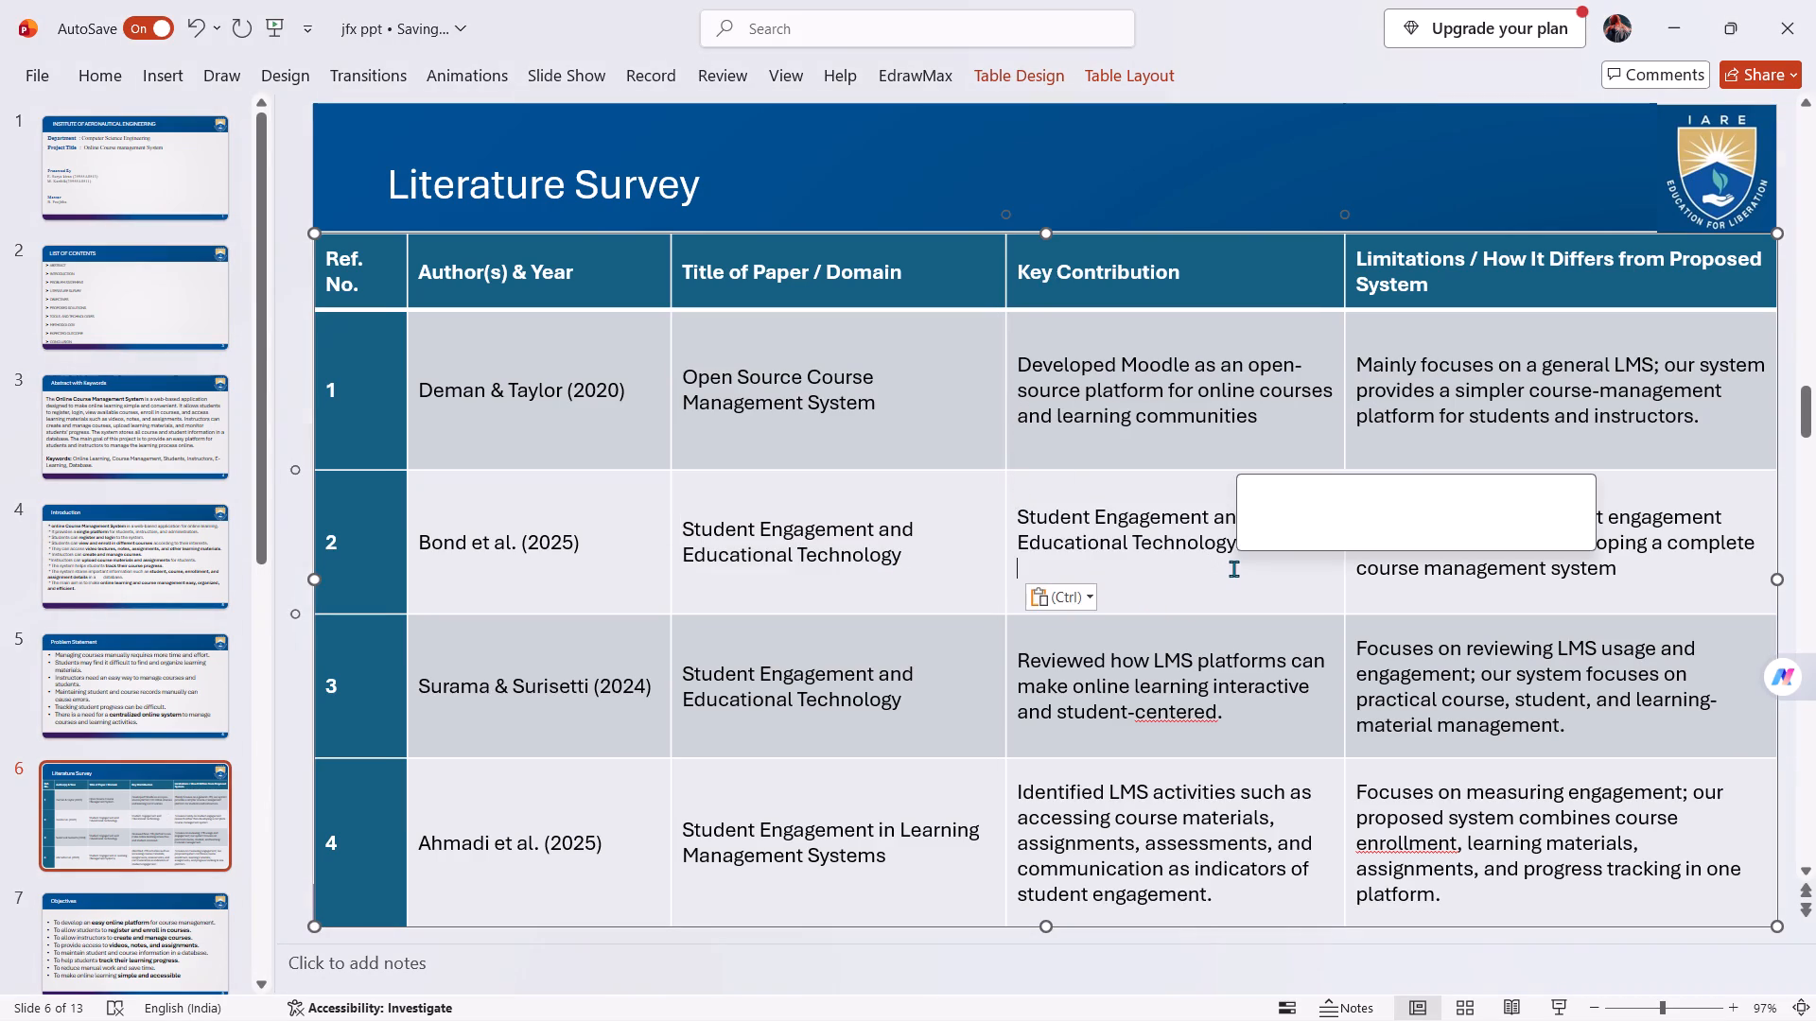
pyautogui.moveTo(1233, 568); pyautogui.dragTo(1037, 520)
pyautogui.press('BackSpace')
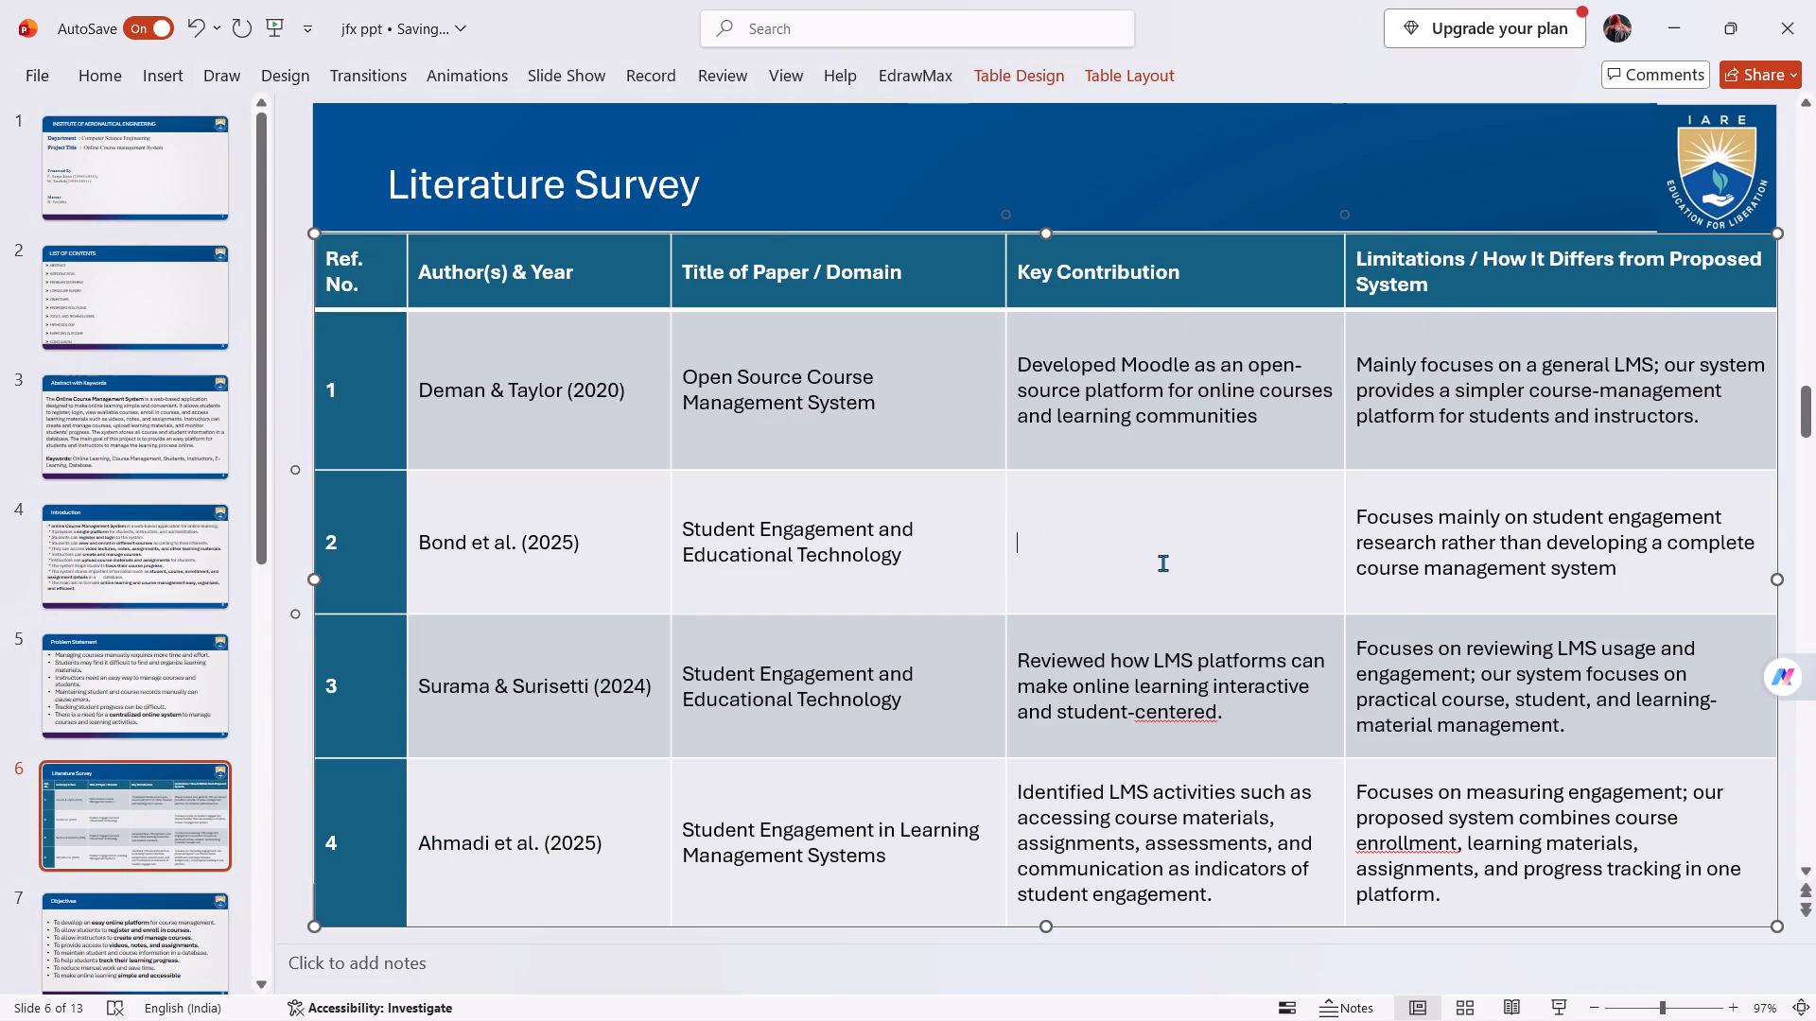
# In PowerPoint, undo the edits to row 2's Key Contribution cell back to its original text and copy that text.
pyautogui.hotkey('ctrl', 'v')
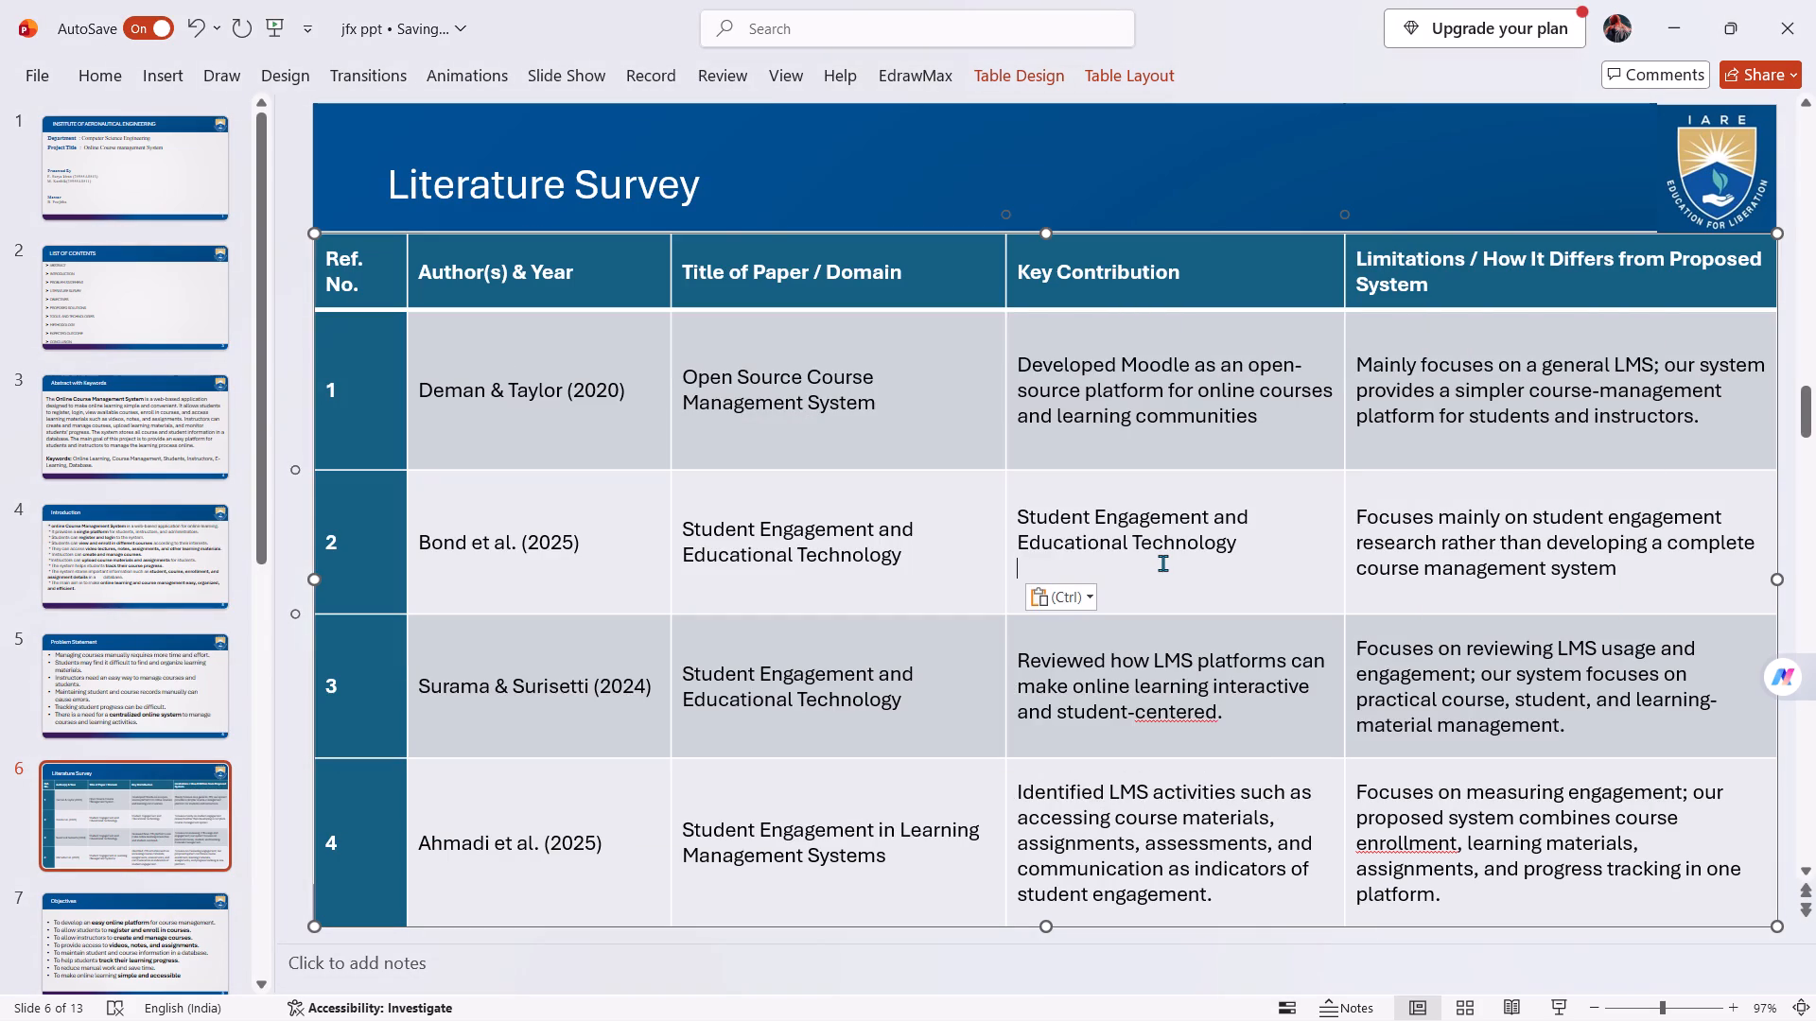
pyautogui.hotkey('ctrl', 'z')
pyautogui.hotkey('ctrl', 'z')
pyautogui.hotkey('ctrl', 'z')
pyautogui.hotkey('ctrl', 'z')
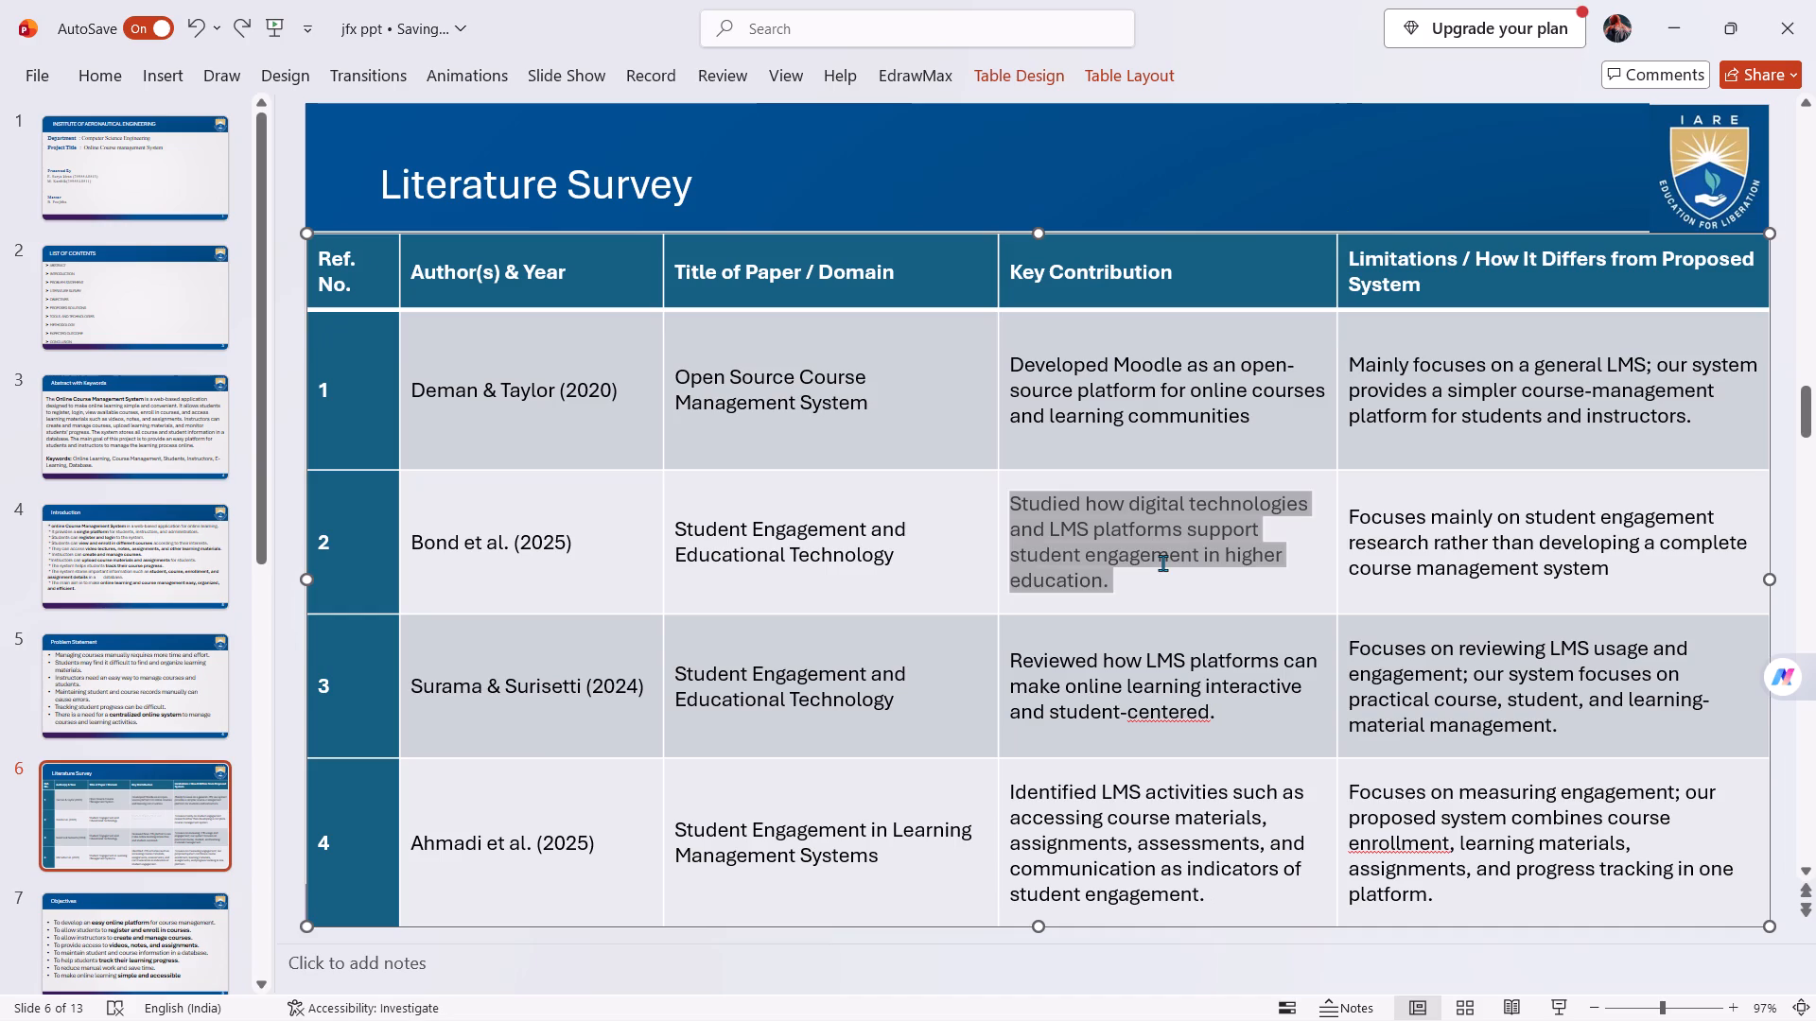
pyautogui.hotkey('ctrl', 'c')
pyautogui.hotkey('ctrl', 'c')
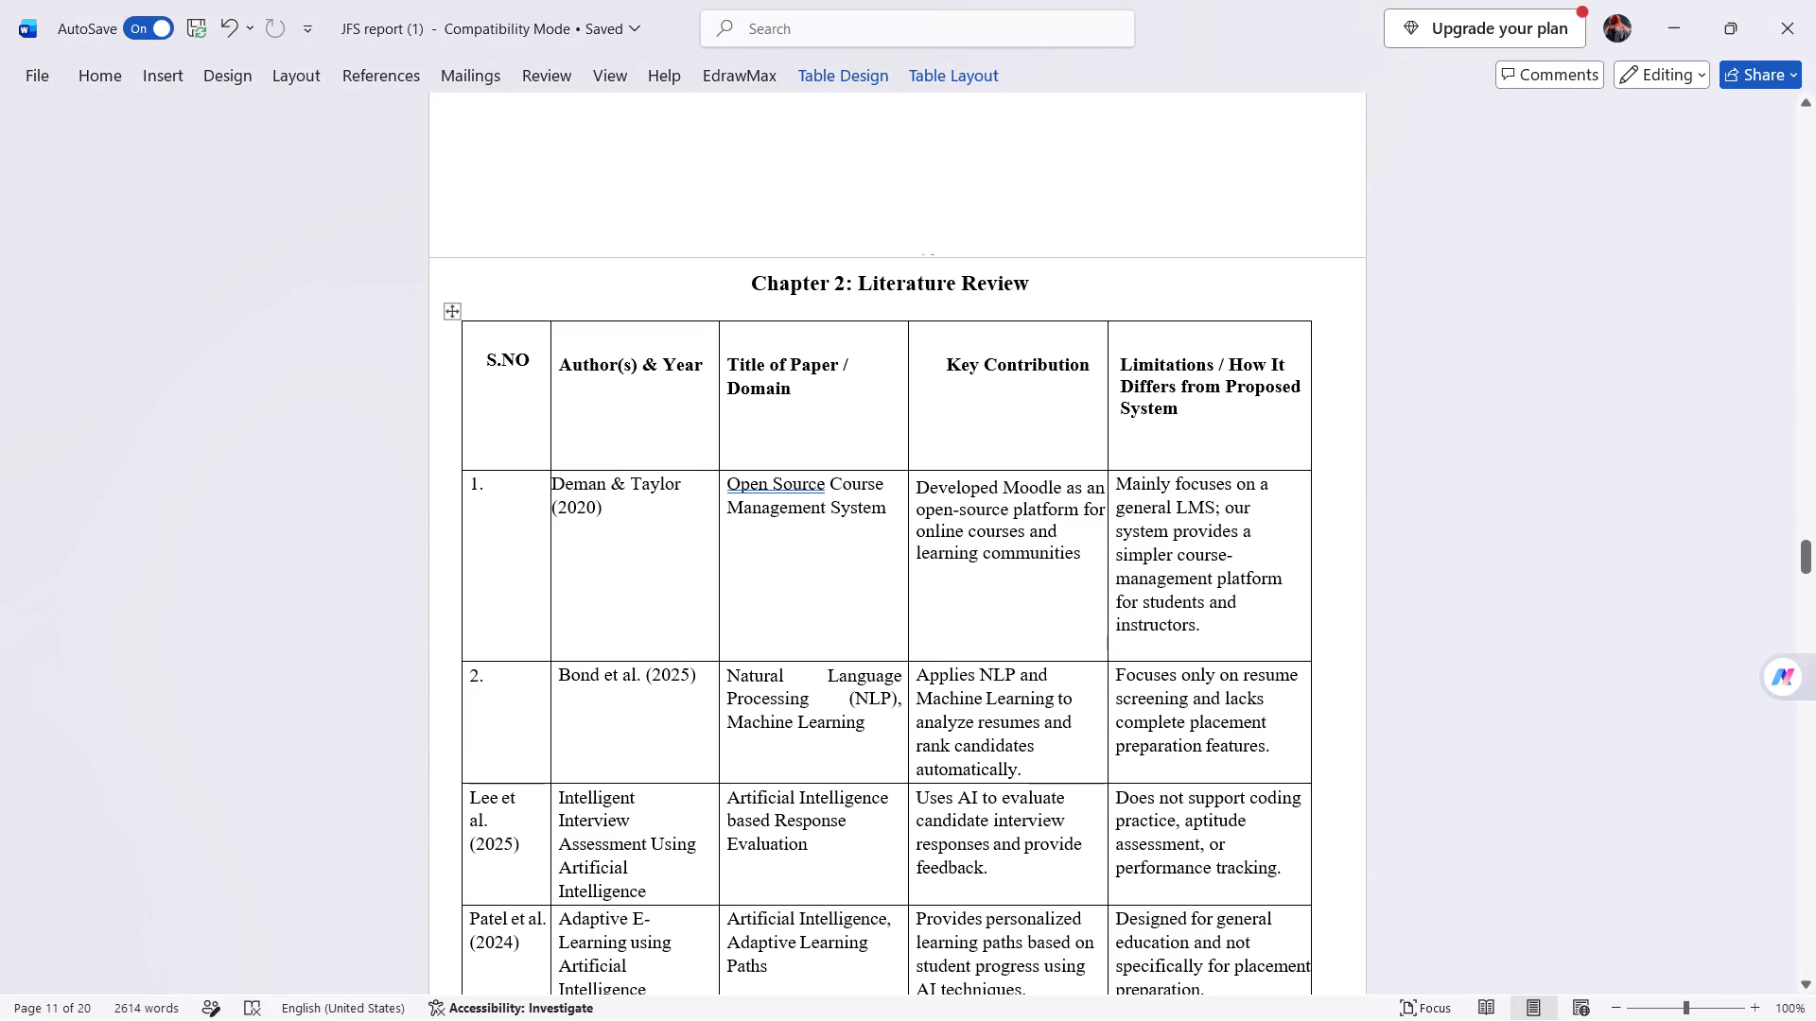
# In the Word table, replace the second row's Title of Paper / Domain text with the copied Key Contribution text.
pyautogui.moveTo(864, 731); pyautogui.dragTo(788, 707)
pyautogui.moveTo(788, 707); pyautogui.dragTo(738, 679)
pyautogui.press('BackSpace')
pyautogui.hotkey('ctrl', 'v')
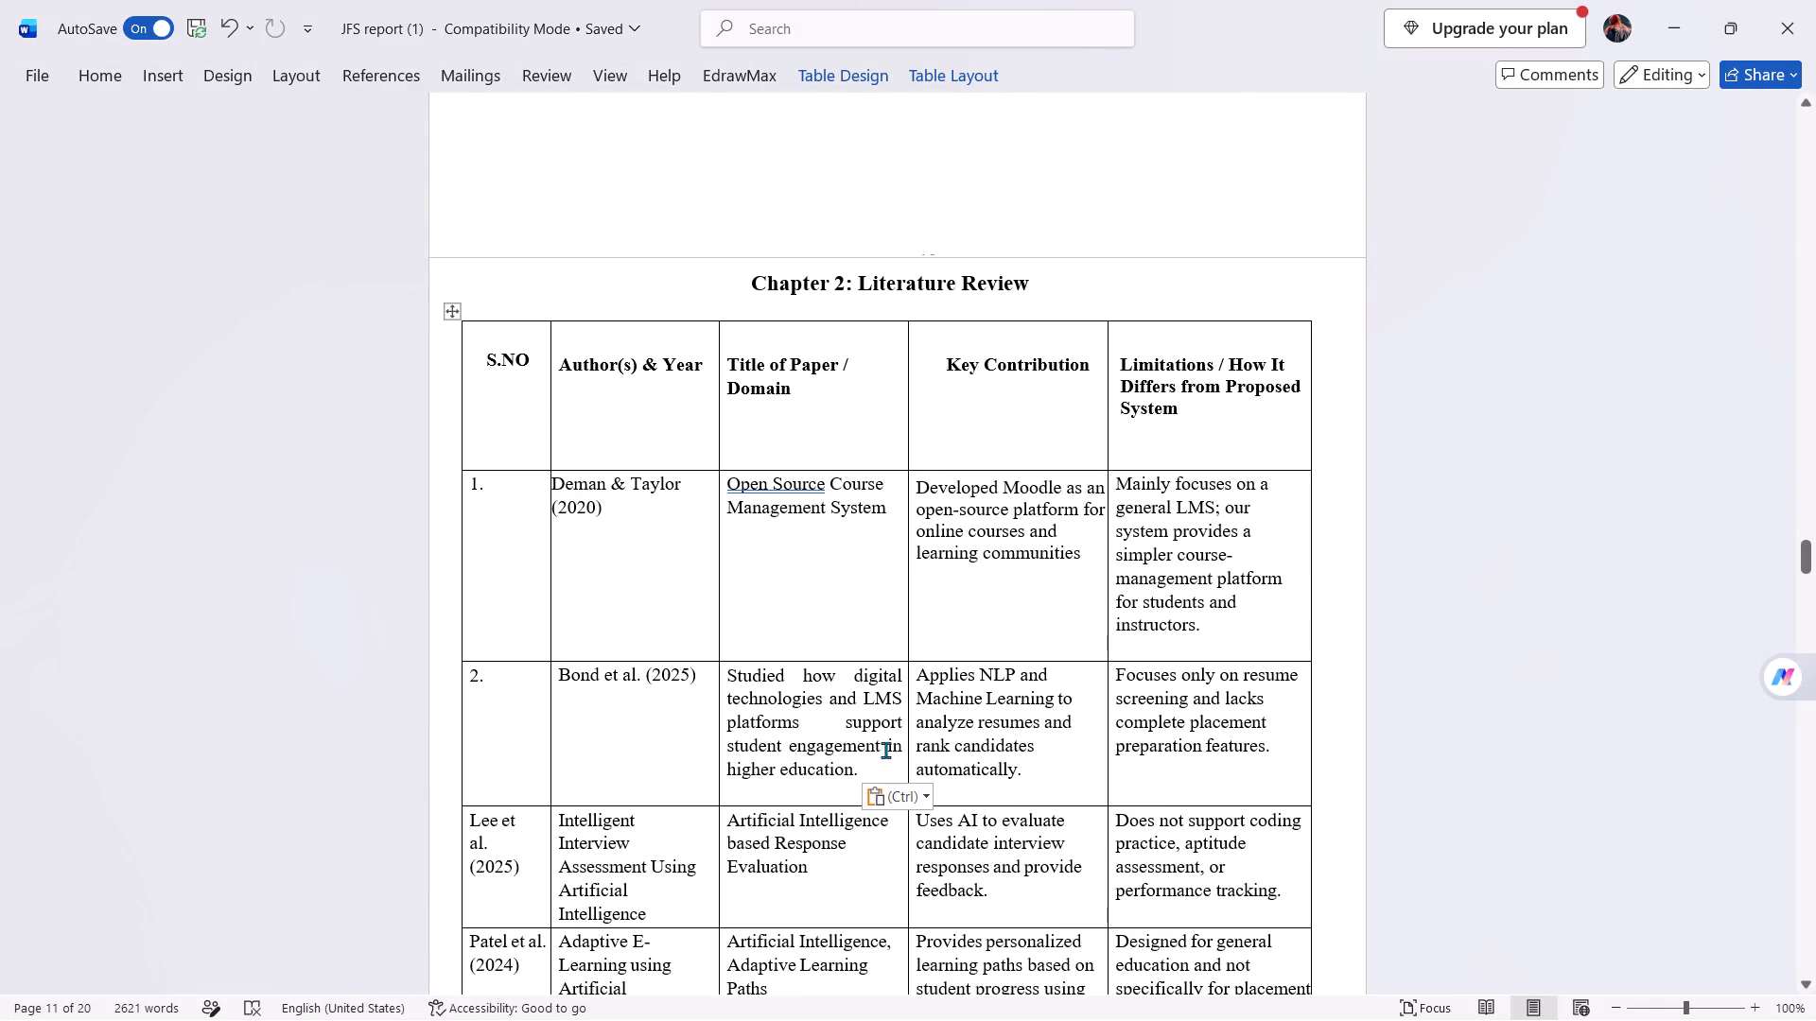
# Replace the second row's Key Contribution text with "Studied how digital technologies and LMS platforms support student engagement in higher education.".
pyautogui.moveTo(1024, 767); pyautogui.dragTo(883, 688)
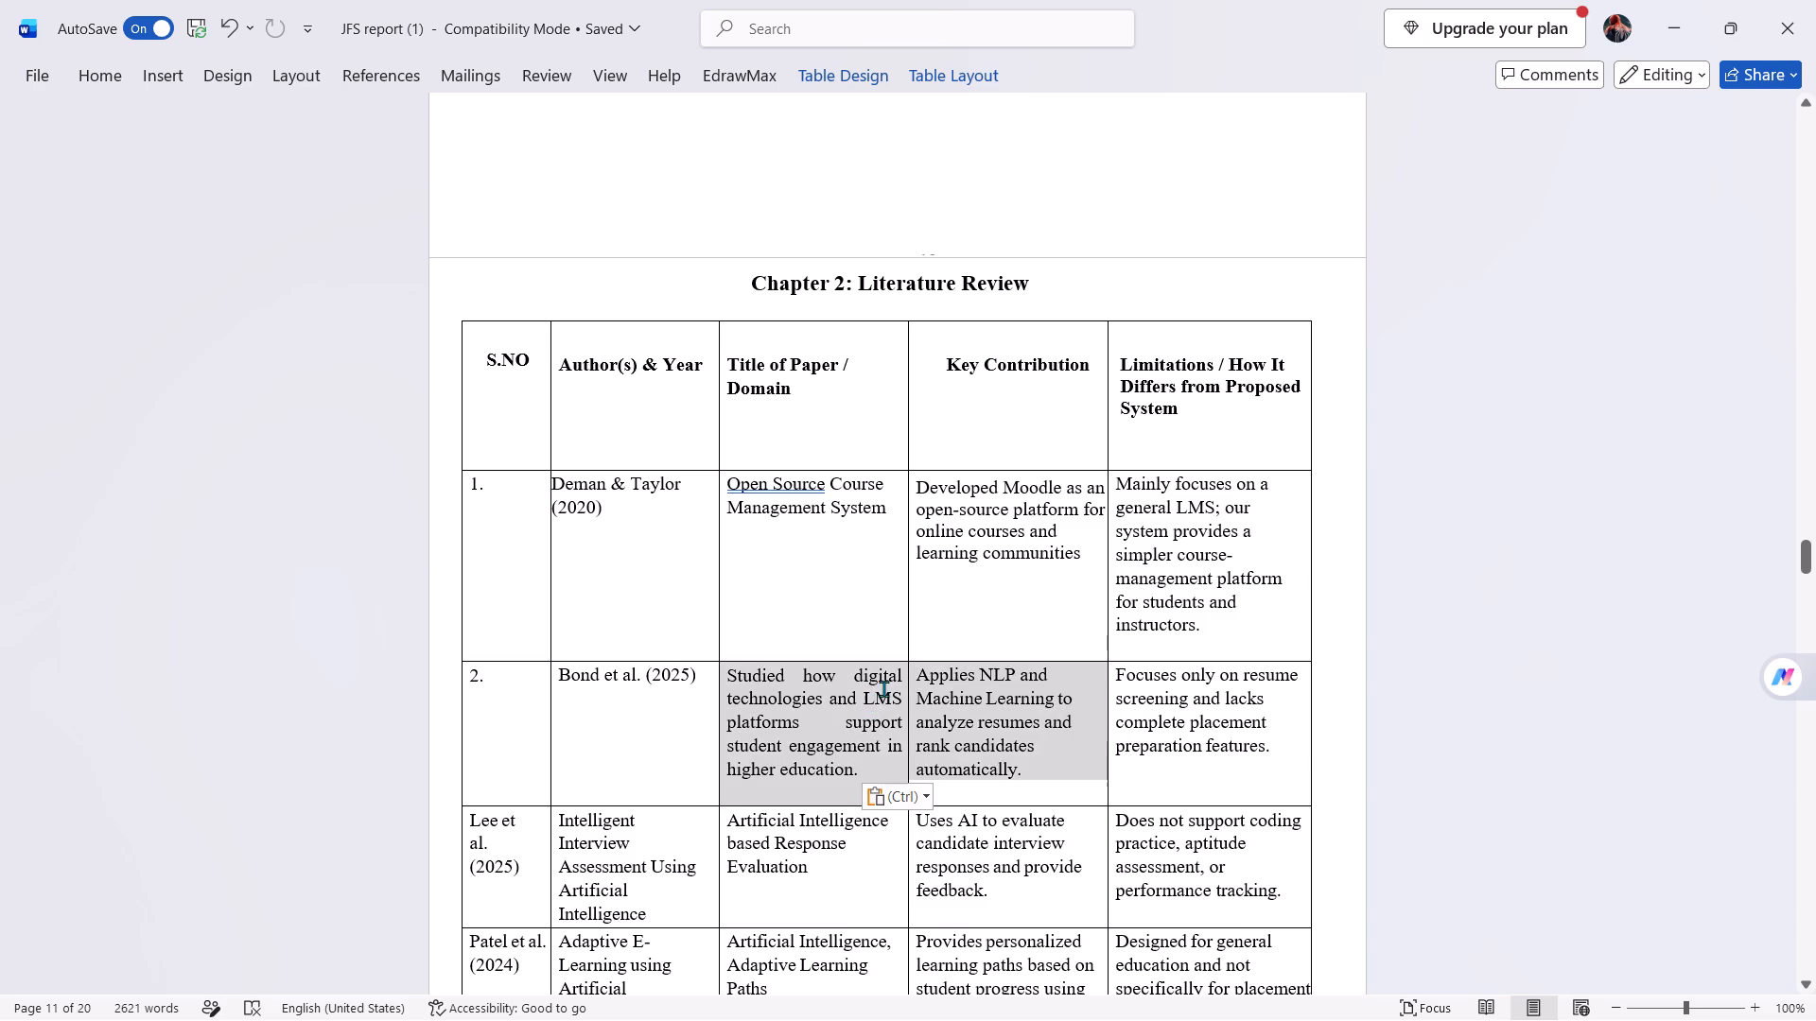
pyautogui.moveTo(883, 688); pyautogui.dragTo(1049, 815)
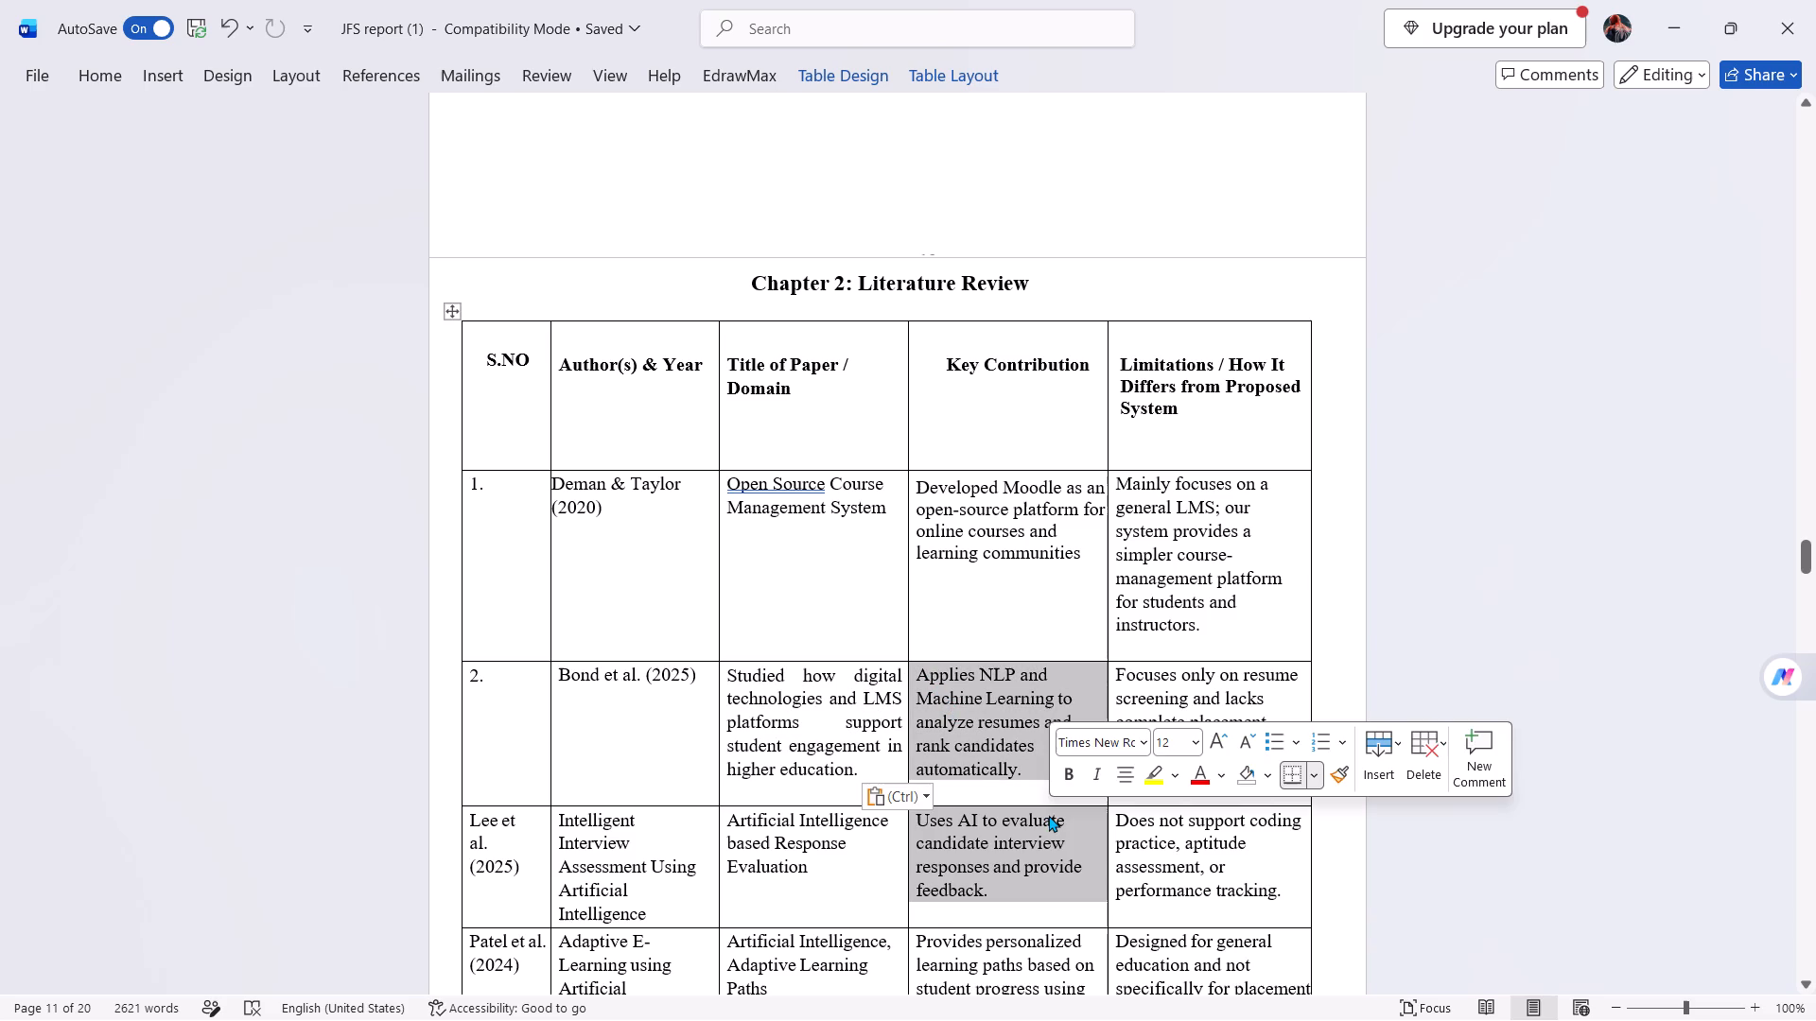
pyautogui.click(1031, 797)
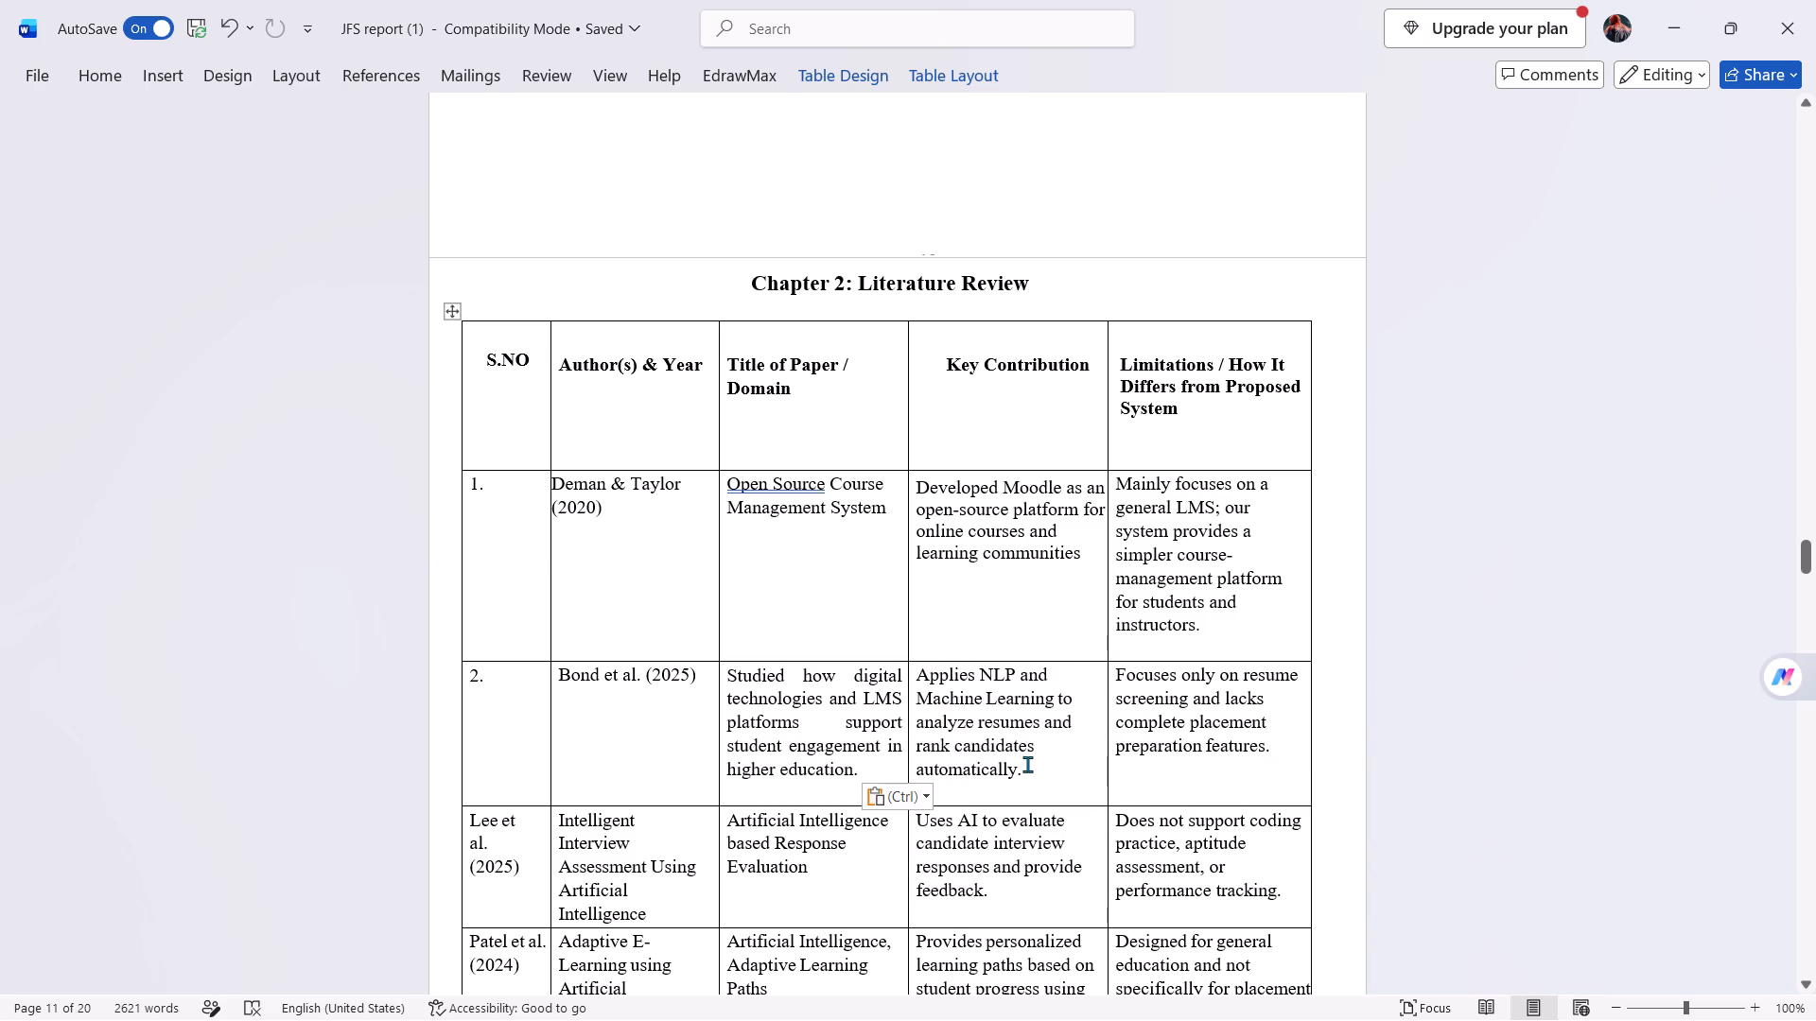
pyautogui.moveTo(1027, 770); pyautogui.dragTo(945, 687)
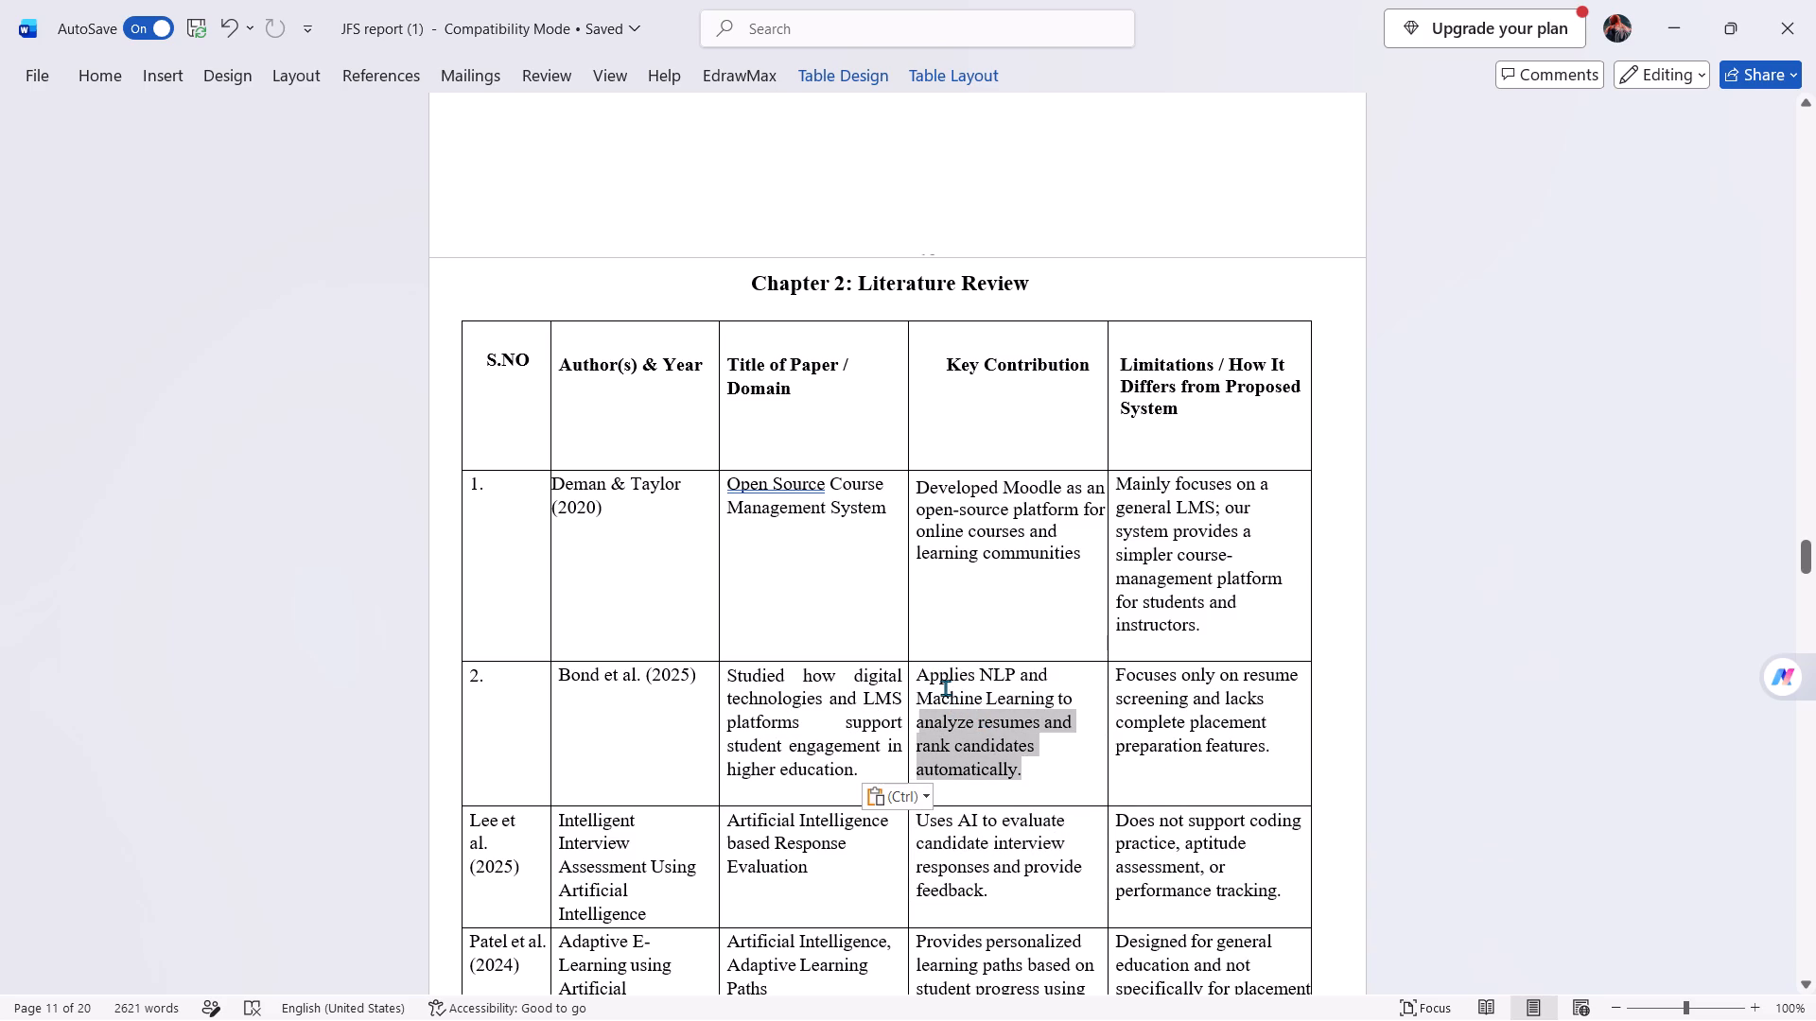
pyautogui.moveTo(945, 687); pyautogui.dragTo(950, 675)
pyautogui.press('BackSpace')
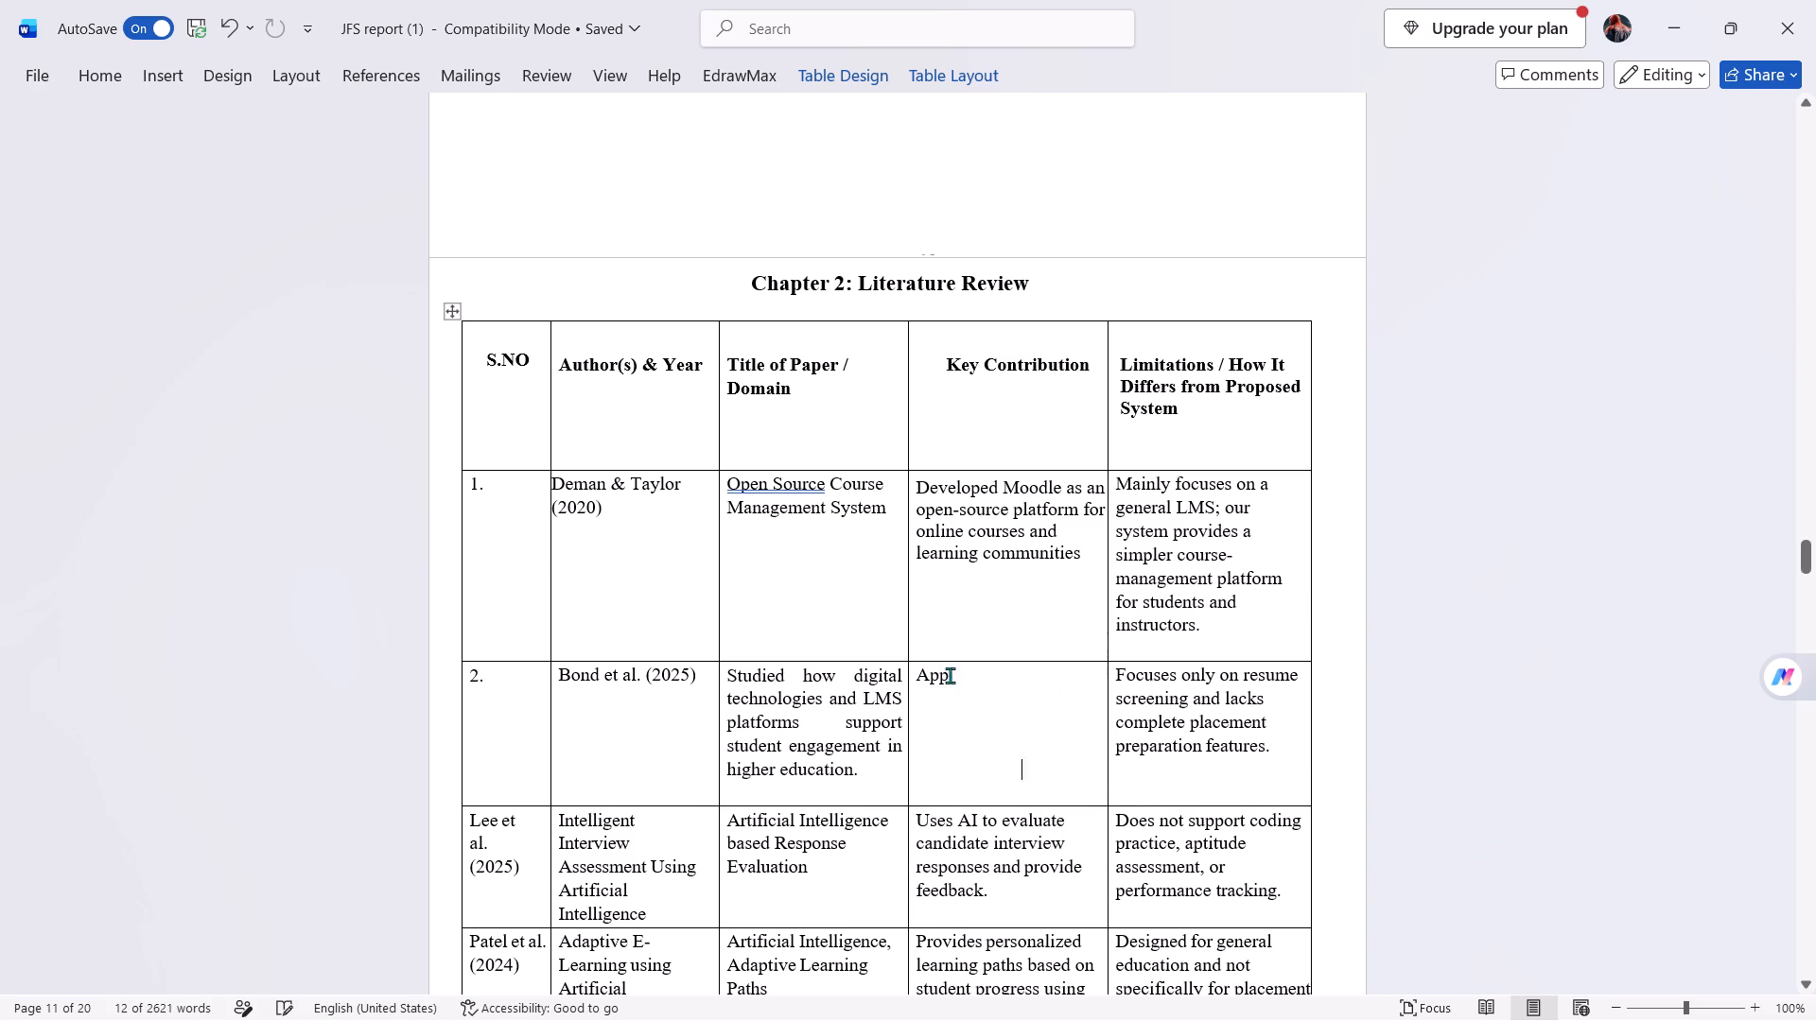
pyautogui.press('BackSpace')
pyautogui.press('BackSpace')
pyautogui.press('BackSpace')
pyautogui.hotkey('ctrl', 'v')
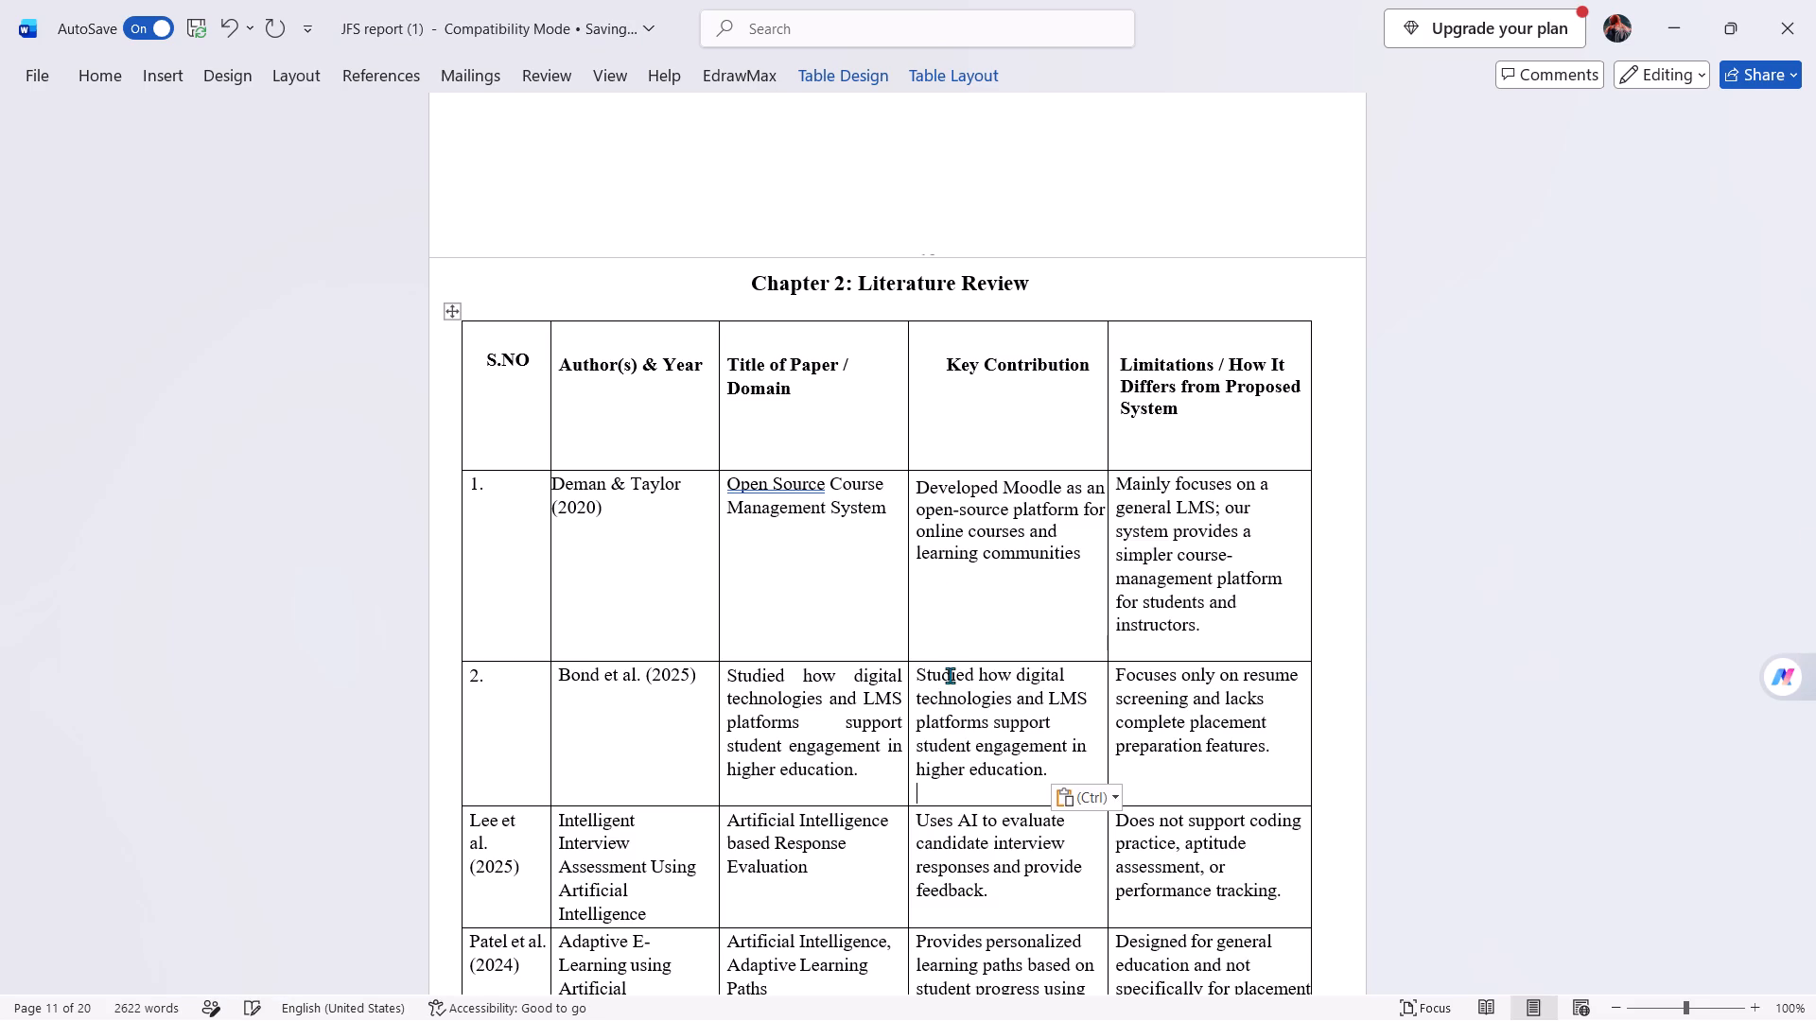
# Replace the second row's Title of Paper / Domain text with "Student Engagement and Educational Technology", copied from the PowerPoint slide.
pyautogui.moveTo(864, 766); pyautogui.dragTo(749, 679)
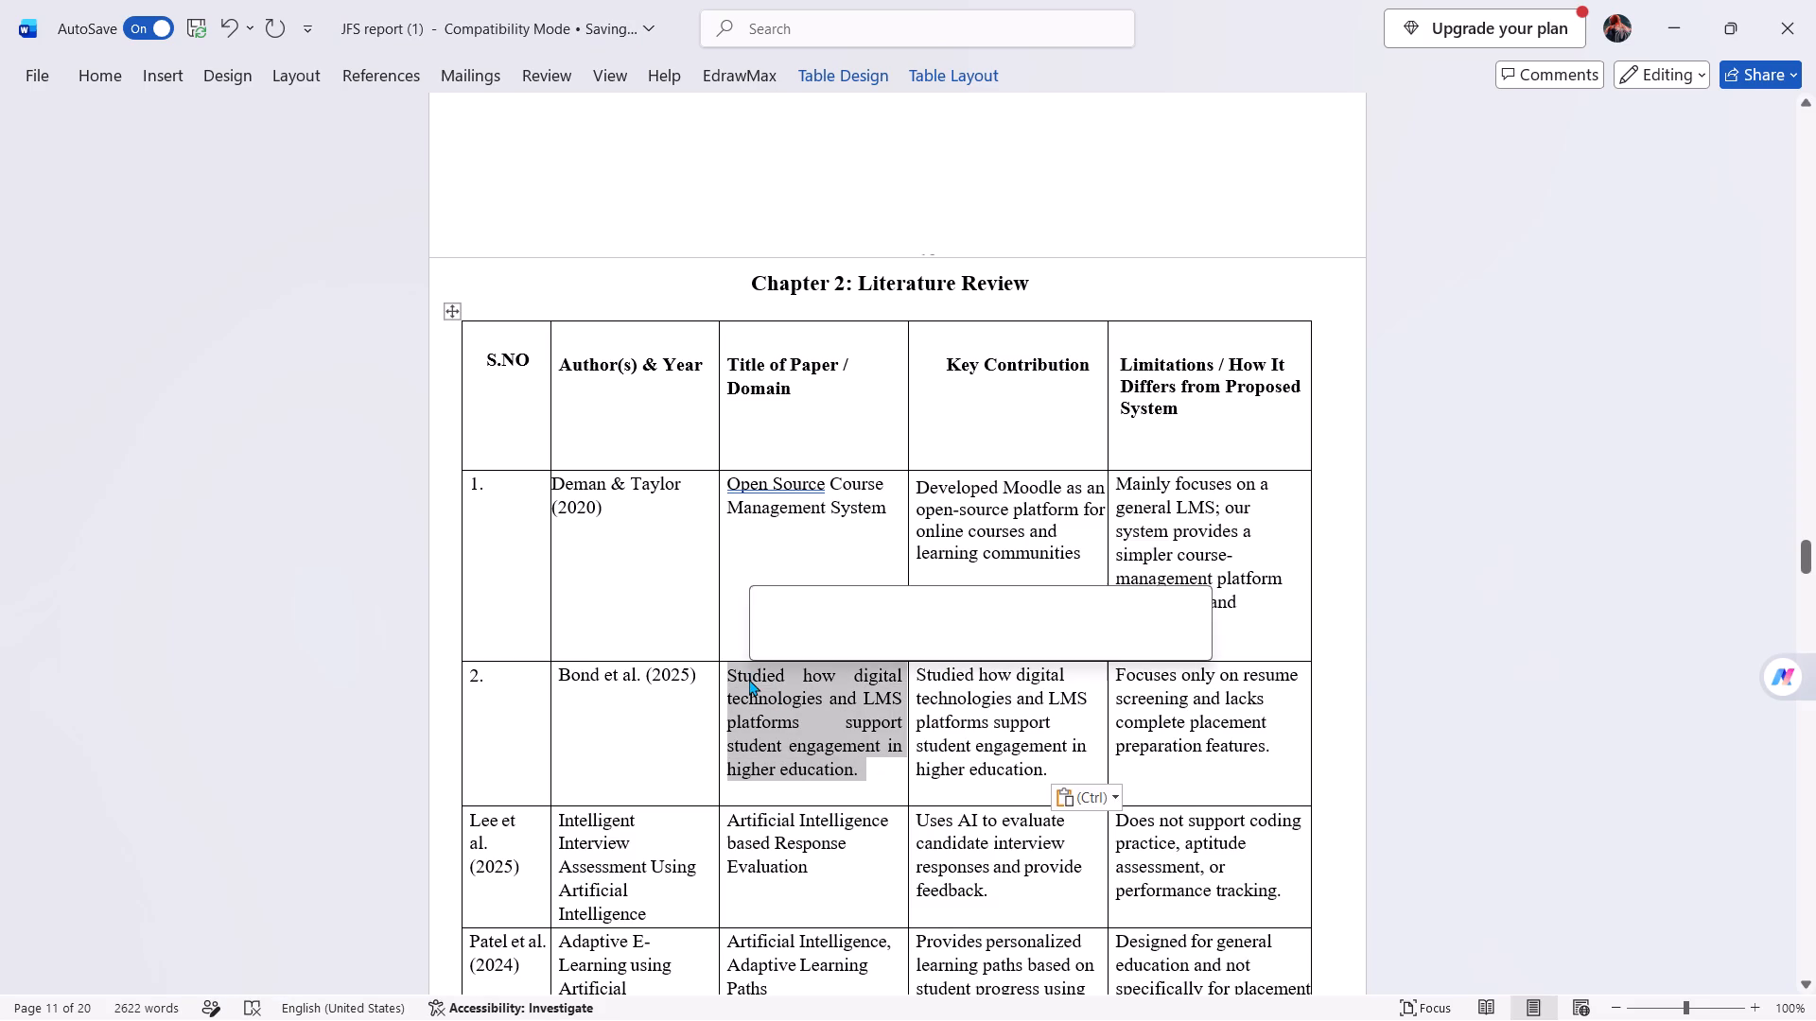
pyautogui.press('BackSpace')
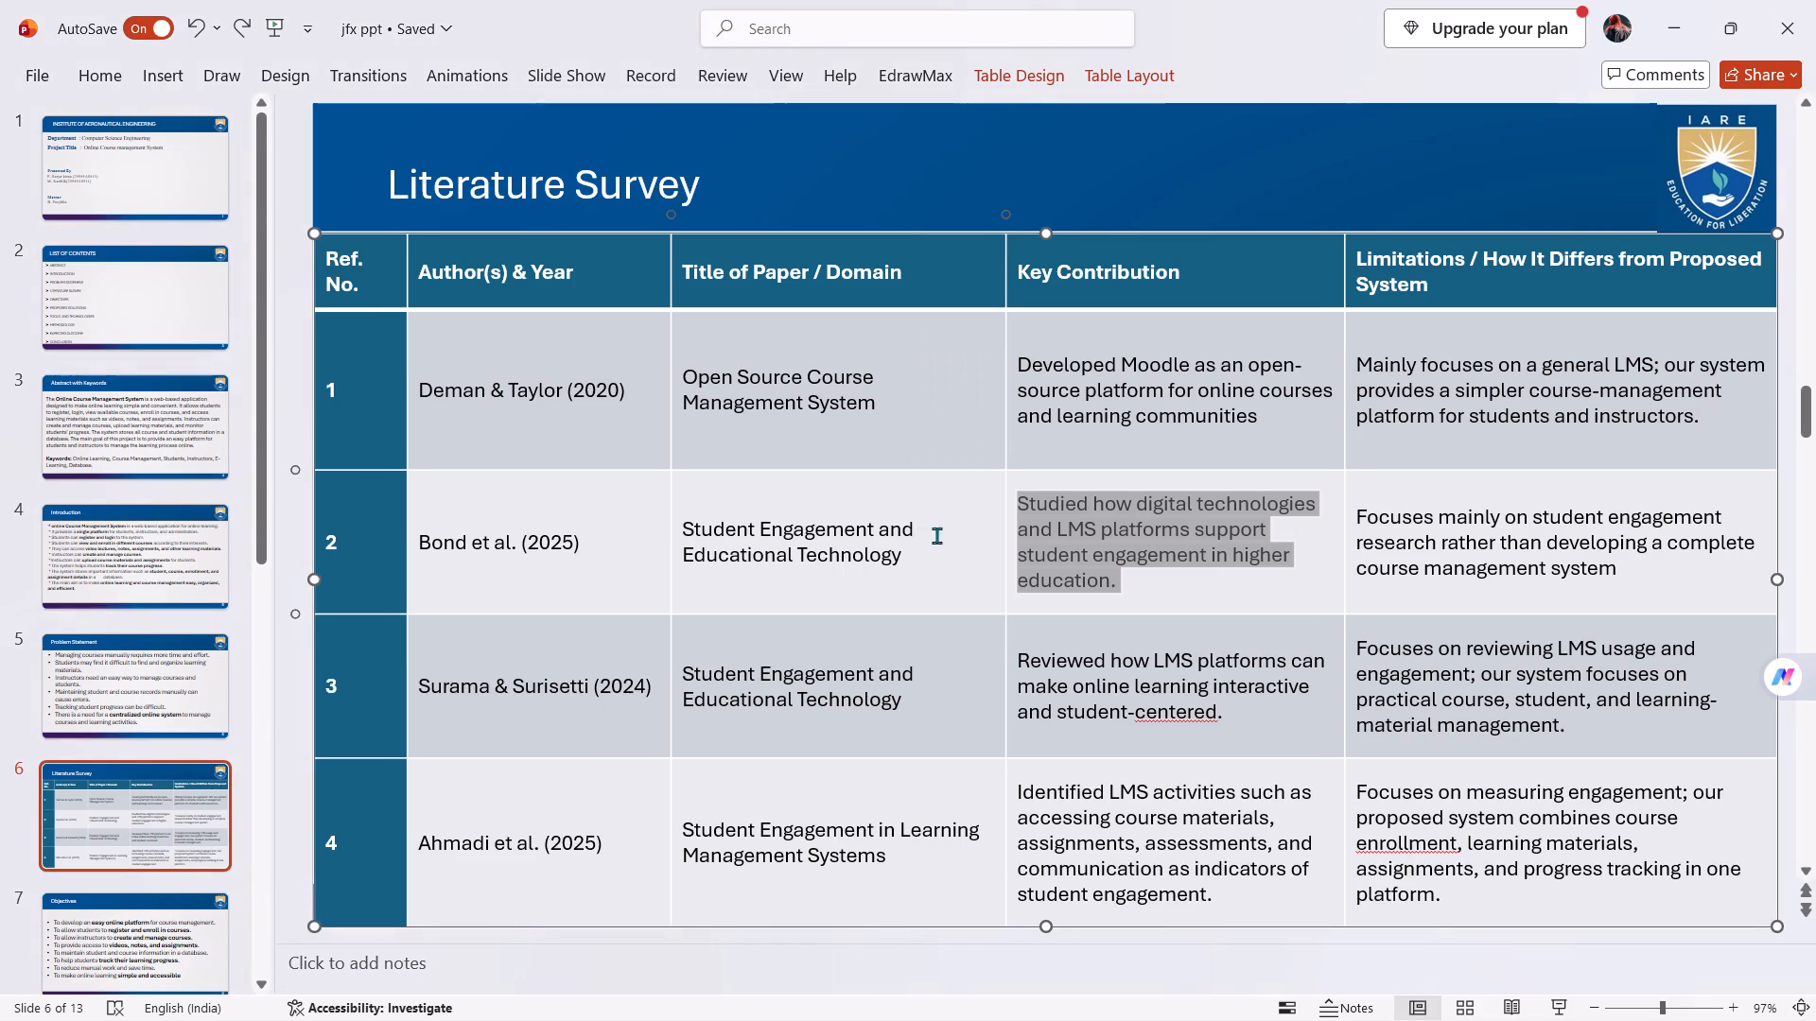
pyautogui.moveTo(912, 561); pyautogui.dragTo(727, 531)
pyautogui.hotkey('ctrl', 'c')
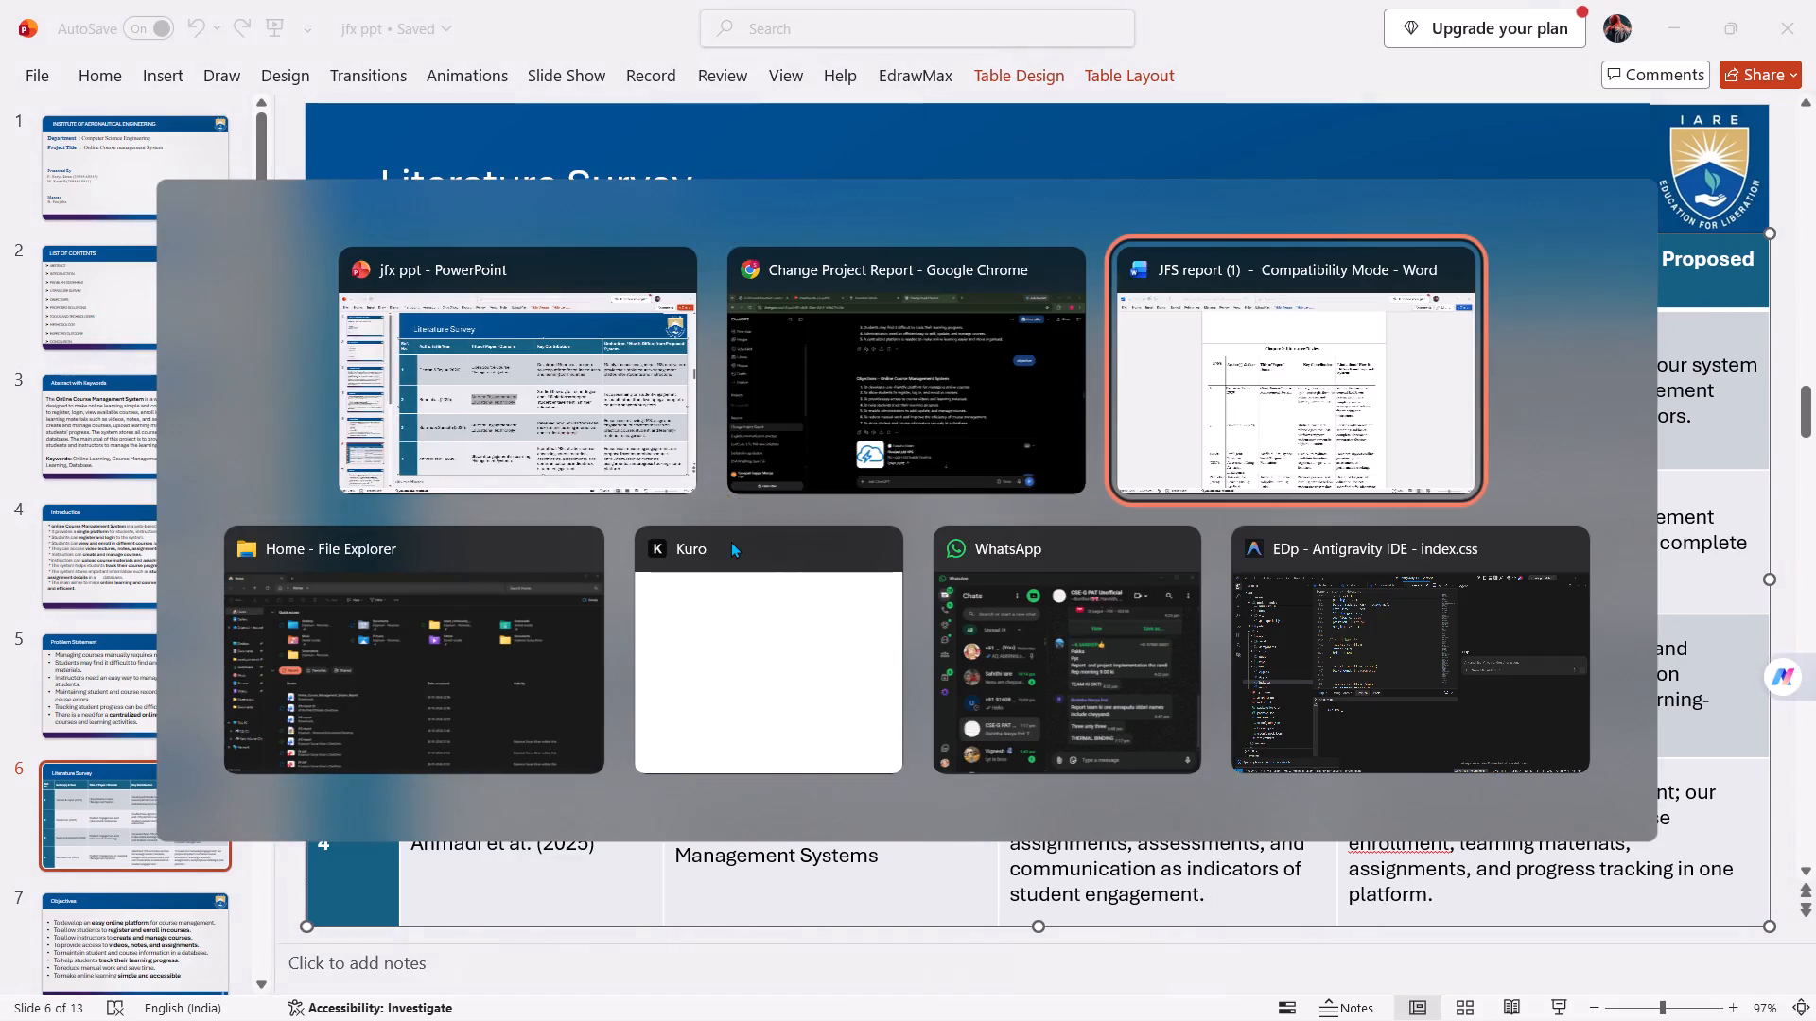
pyautogui.click(770, 688)
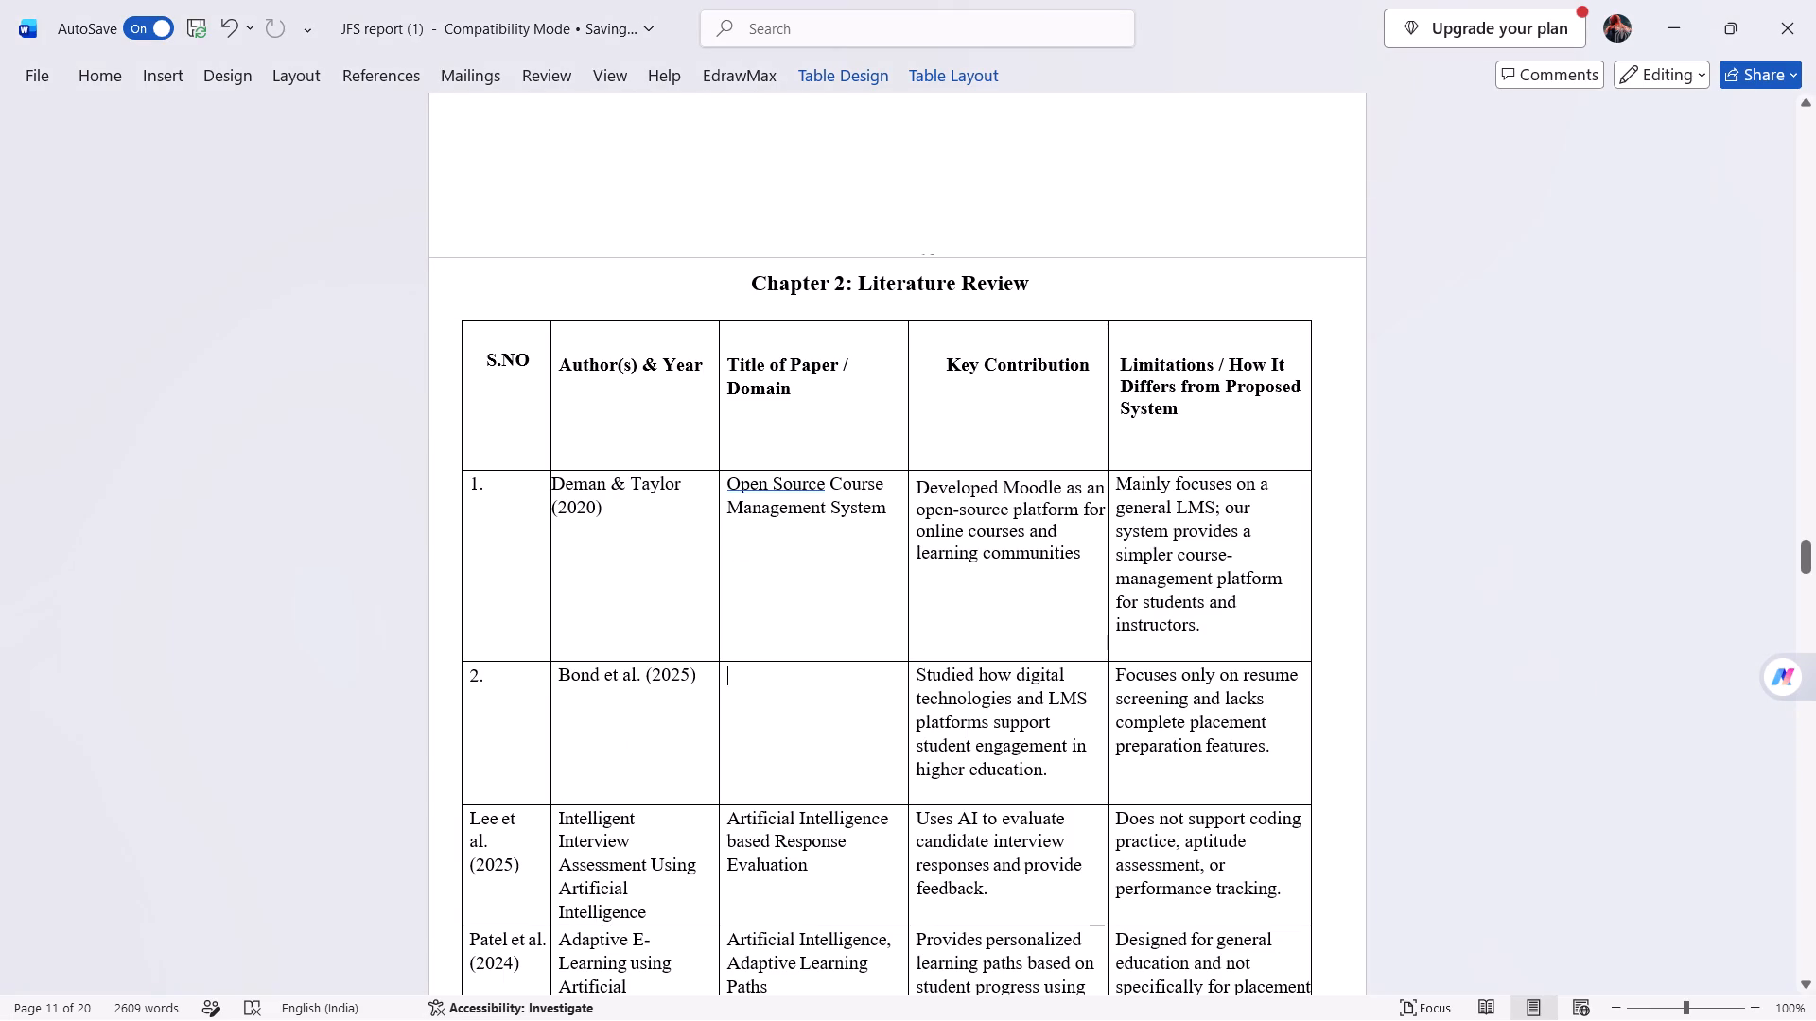
pyautogui.hotkey('ctrl', 'v')
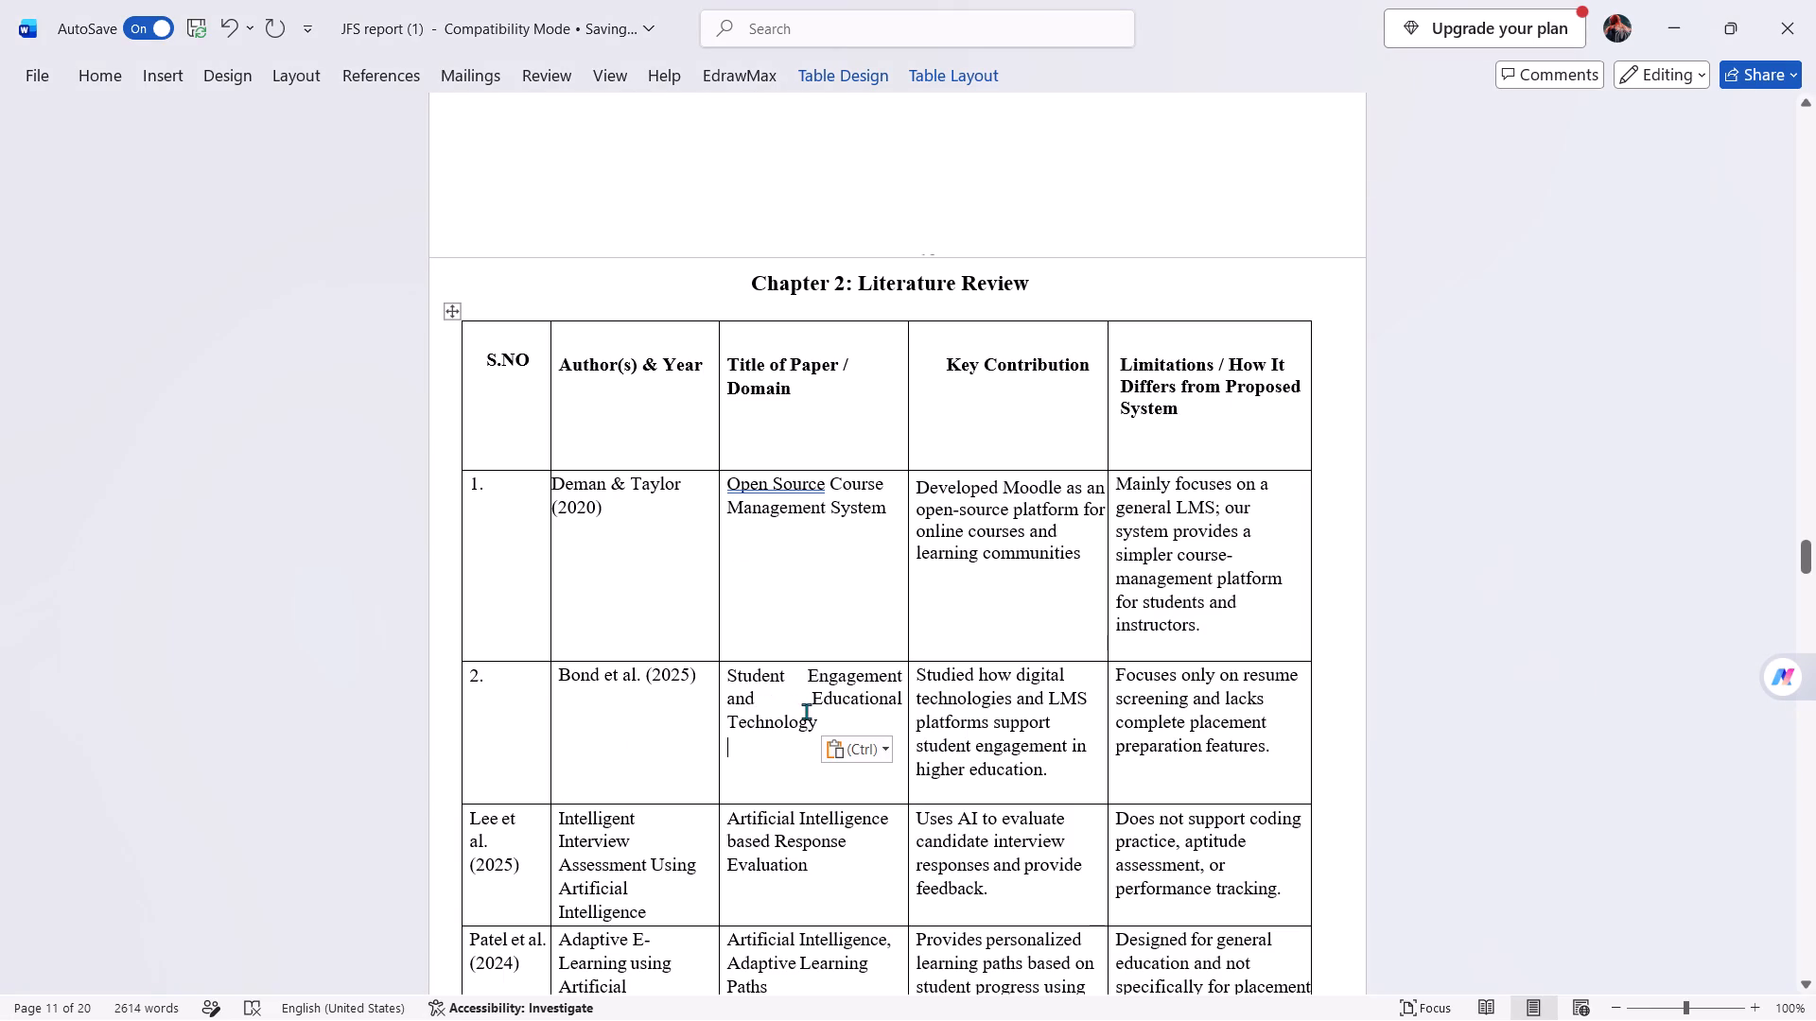
# Adjust the spacing in the second row's title and delete "and", making it "Student Engagement Educational Technology".
pyautogui.click(798, 701)
pyautogui.press('BackSpace')
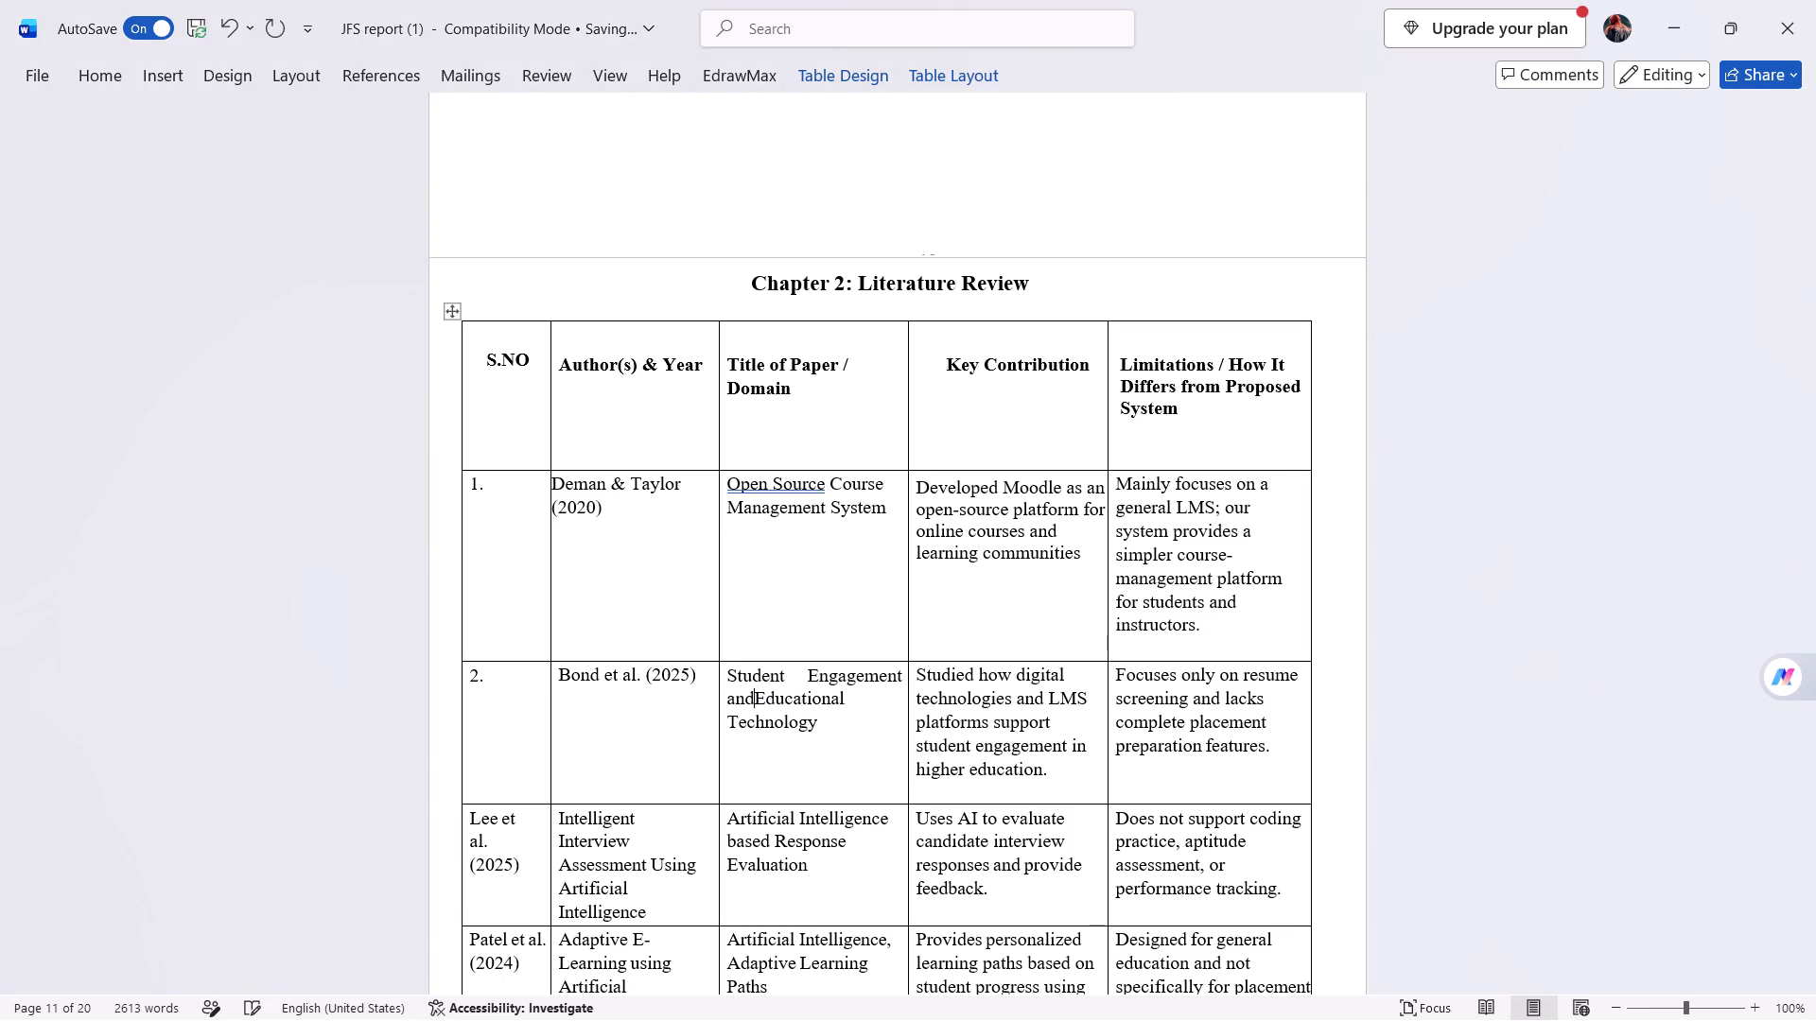
pyautogui.press('space')
pyautogui.press('space')
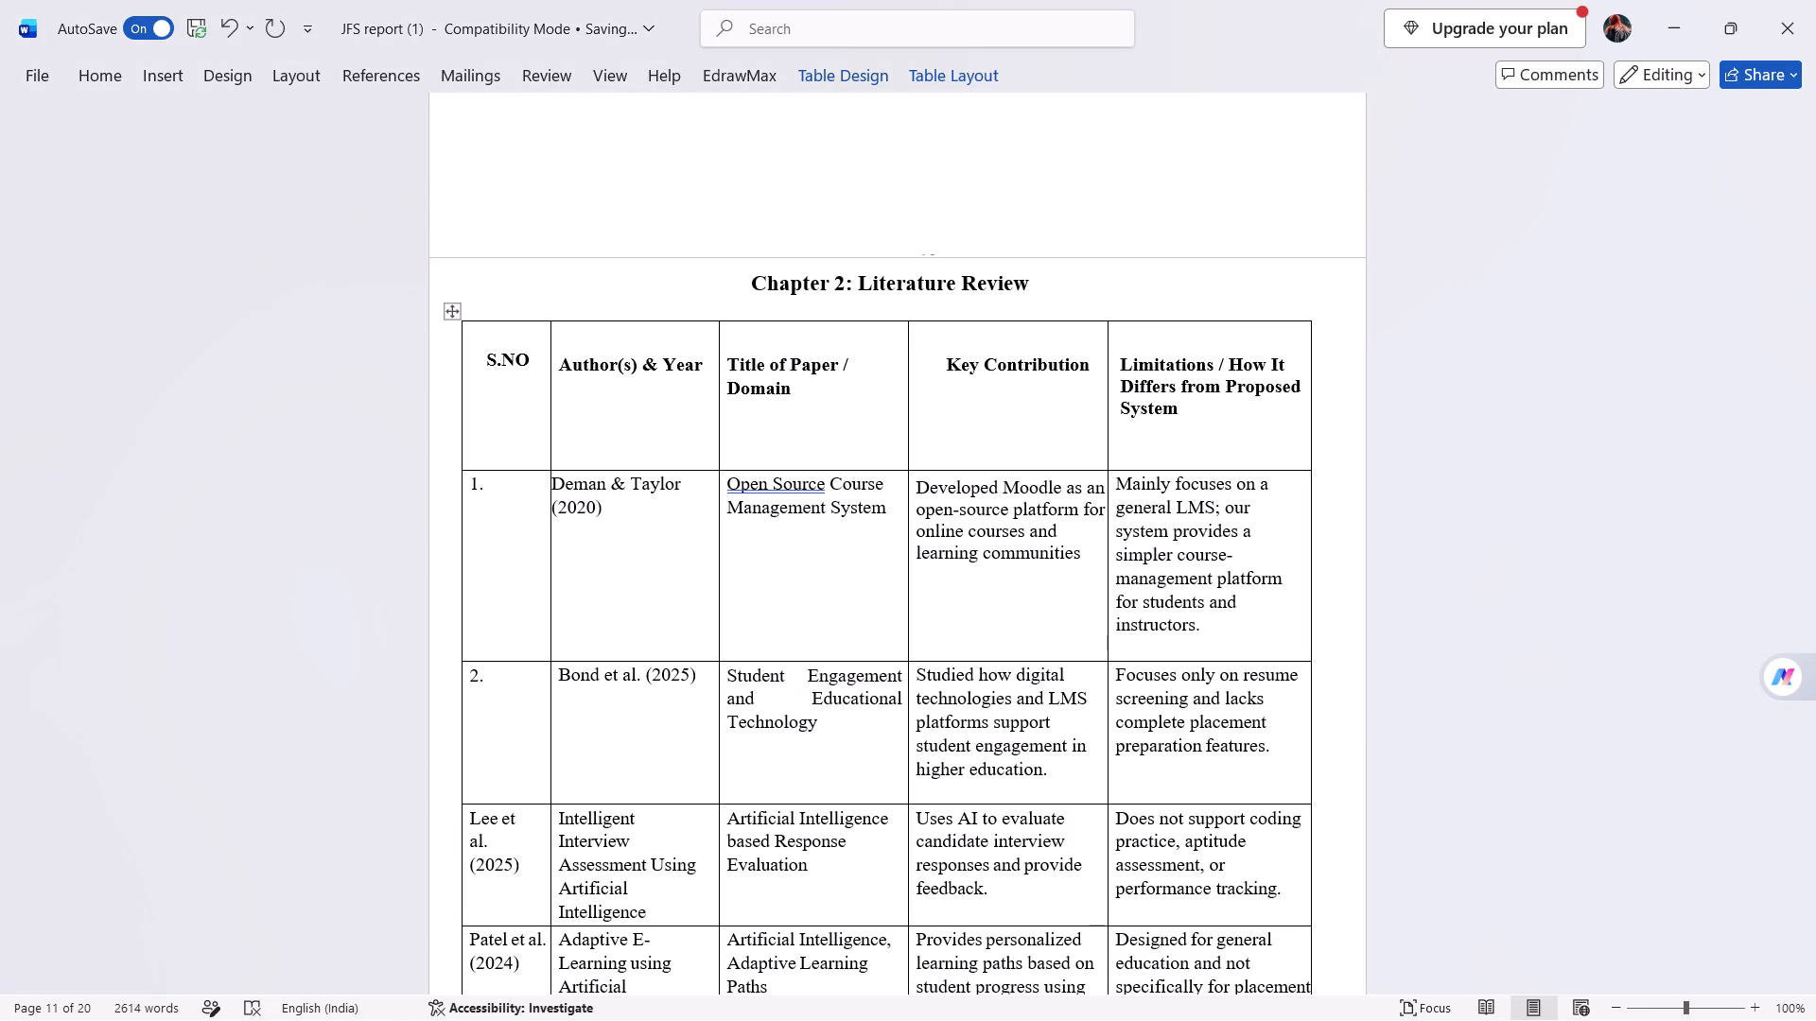
pyautogui.click(772, 698)
pyautogui.press('BackSpace')
pyautogui.press('BackSpace')
pyautogui.press('BackSpace')
pyautogui.press('BackSpace')
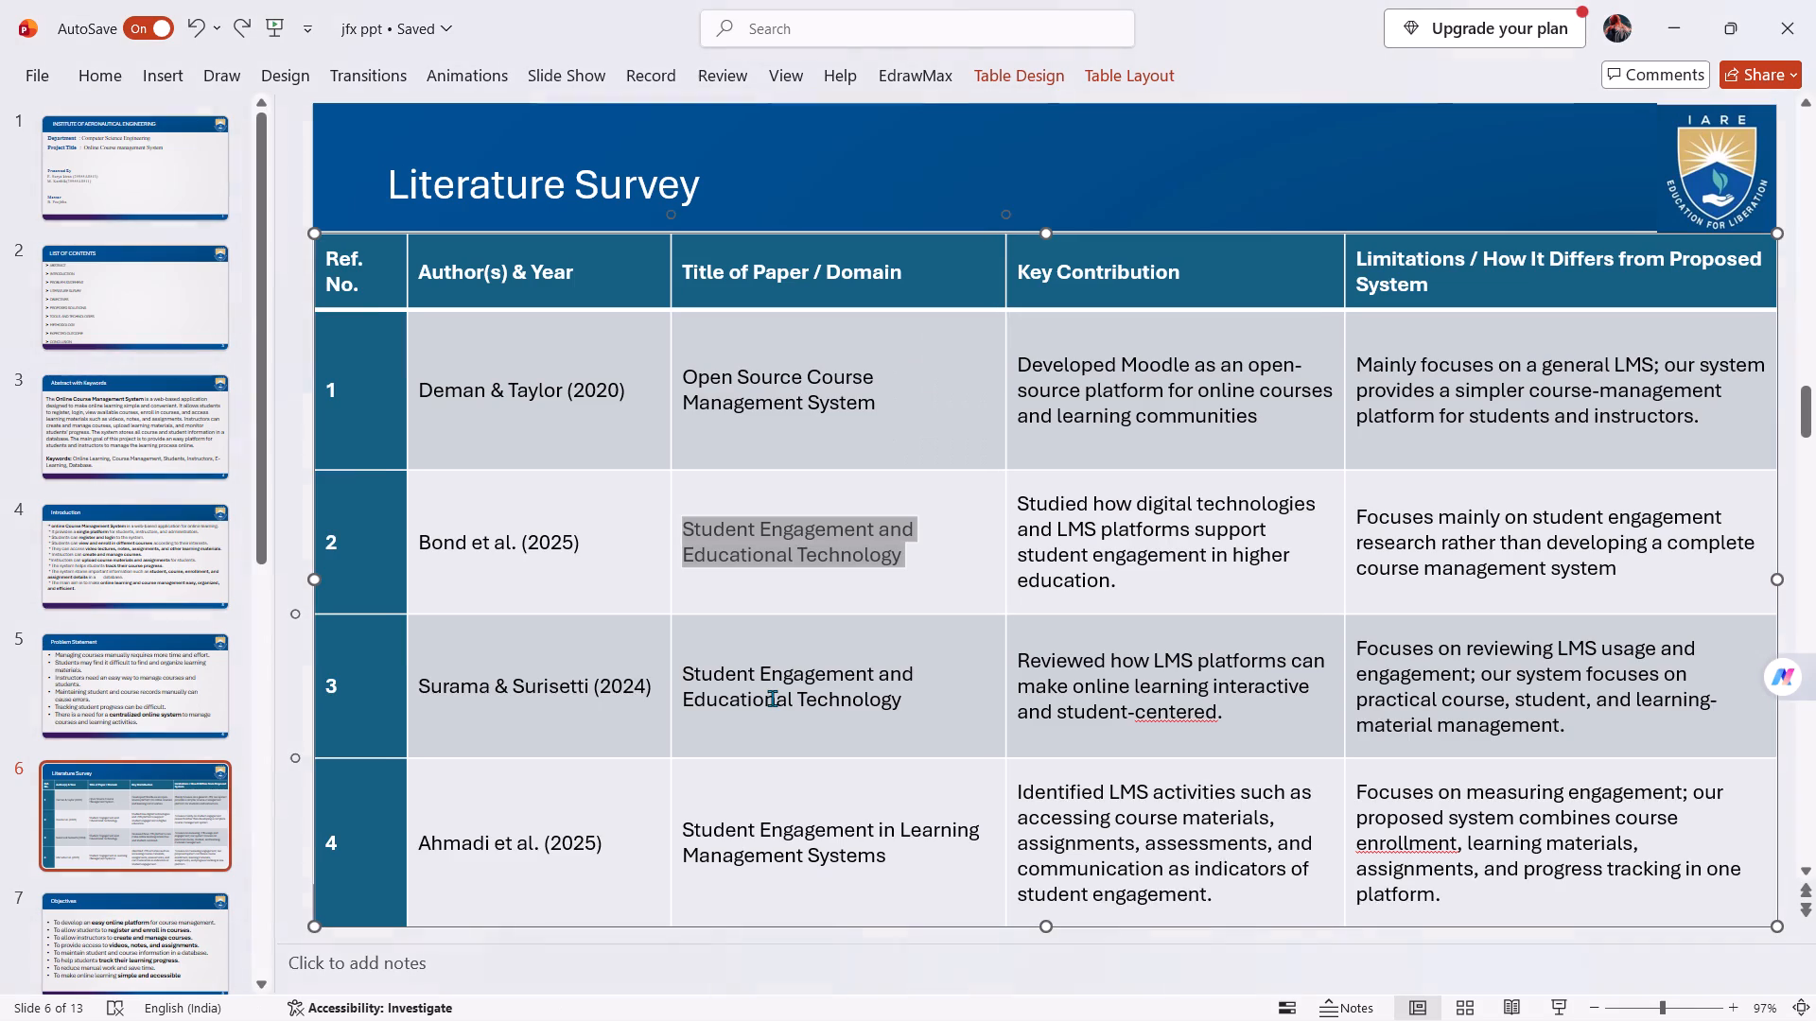
# Replace the second row's Limitations text with PowerPoint's "Focuses mainly on student engagement research rather than developing a complete course management system".
pyautogui.moveTo(1615, 571); pyautogui.dragTo(1422, 536)
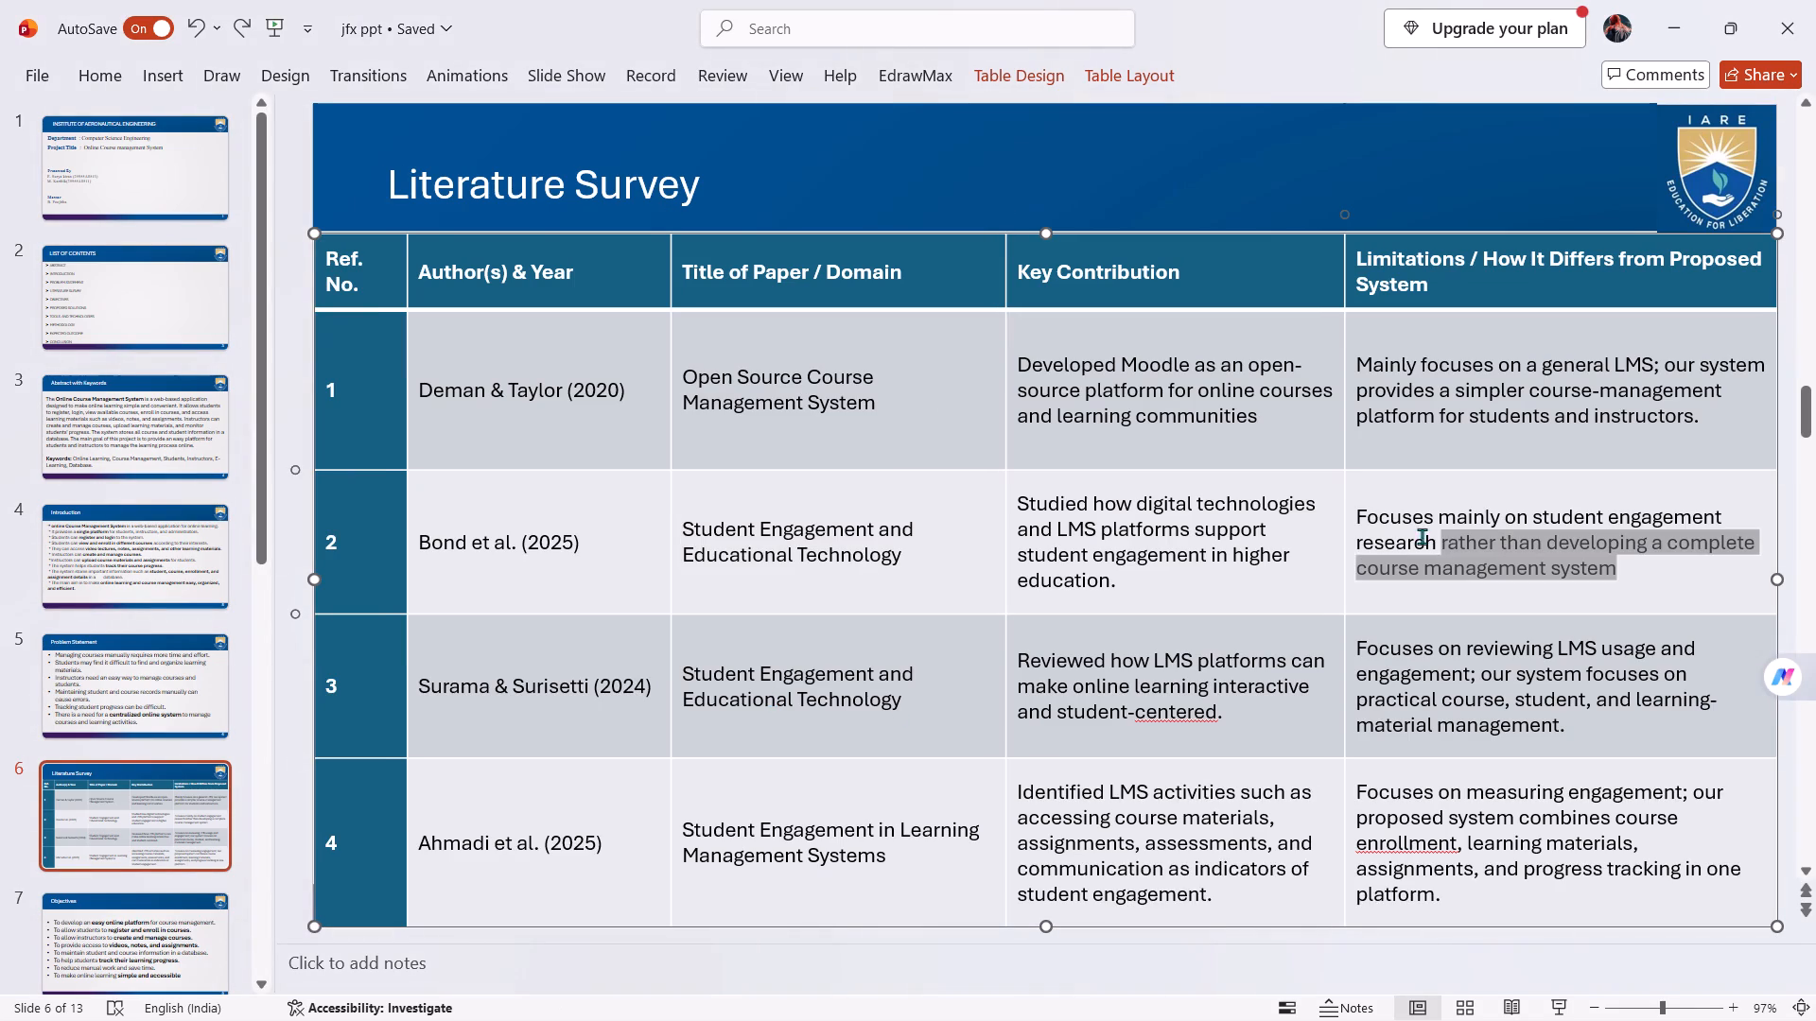
pyautogui.moveTo(1422, 536); pyautogui.dragTo(1371, 520)
pyautogui.hotkey('ctrl', 'c')
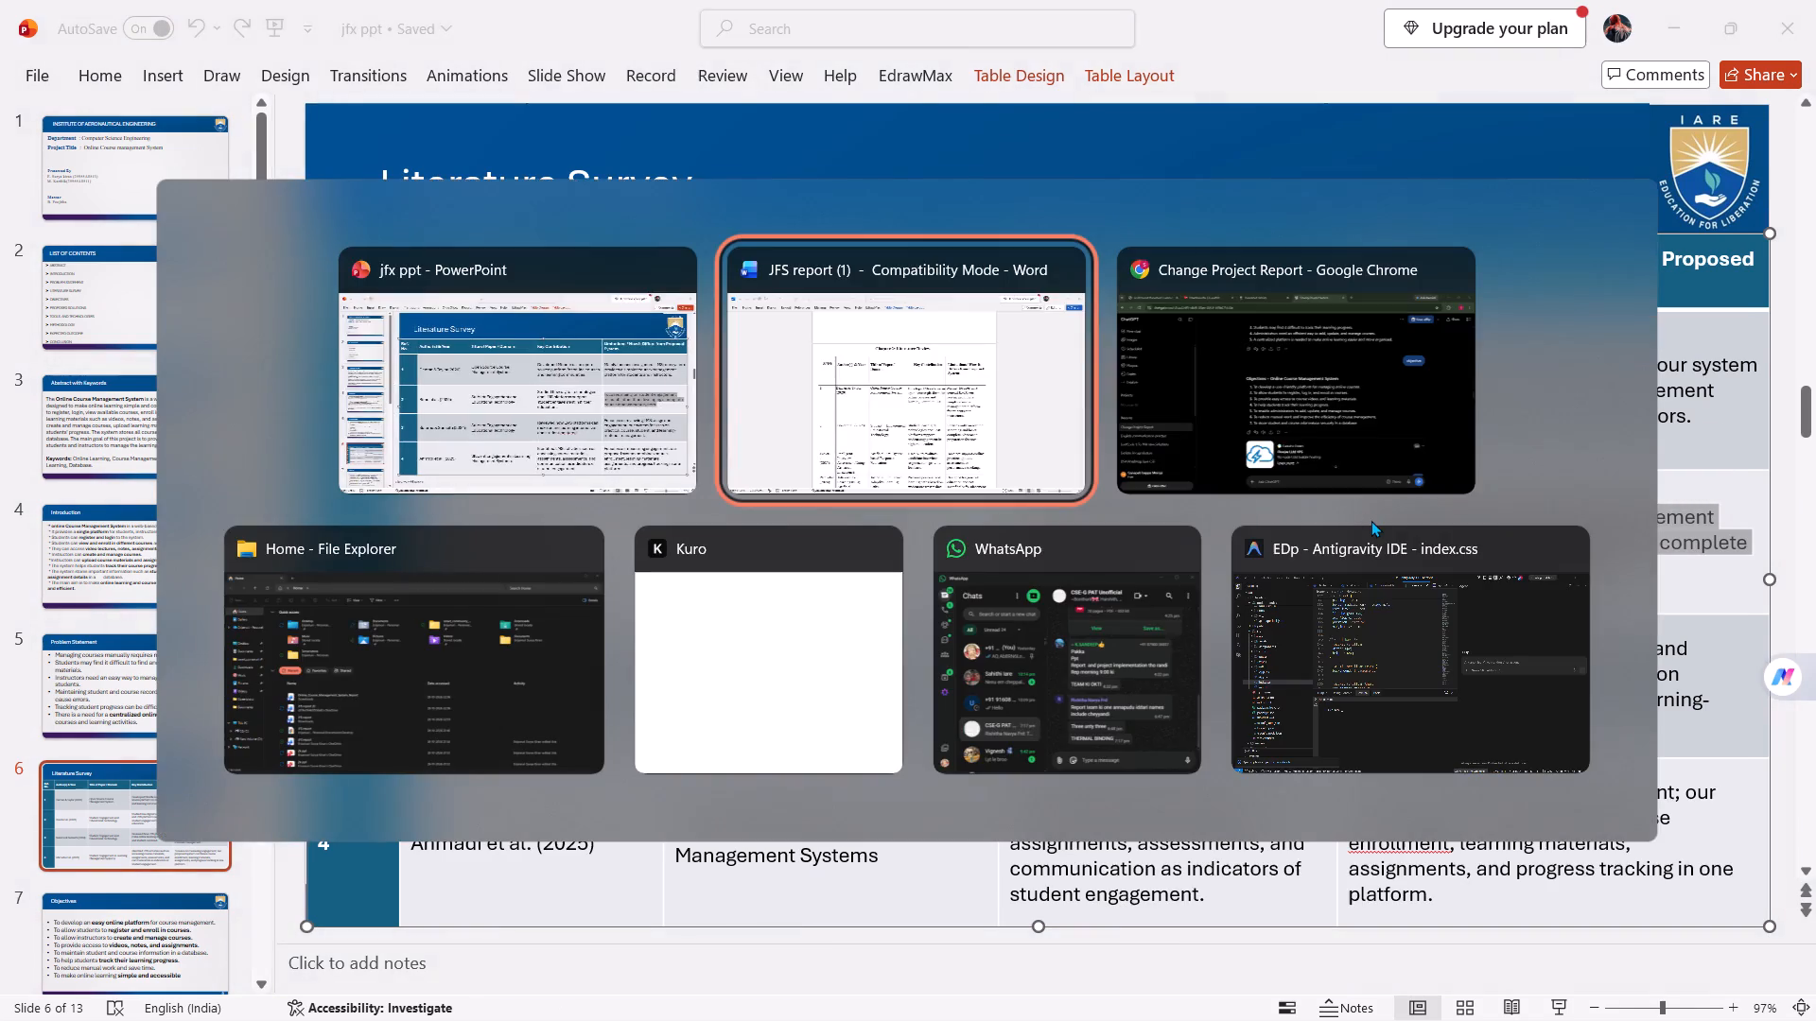
pyautogui.moveTo(1275, 748); pyautogui.dragTo(1136, 671)
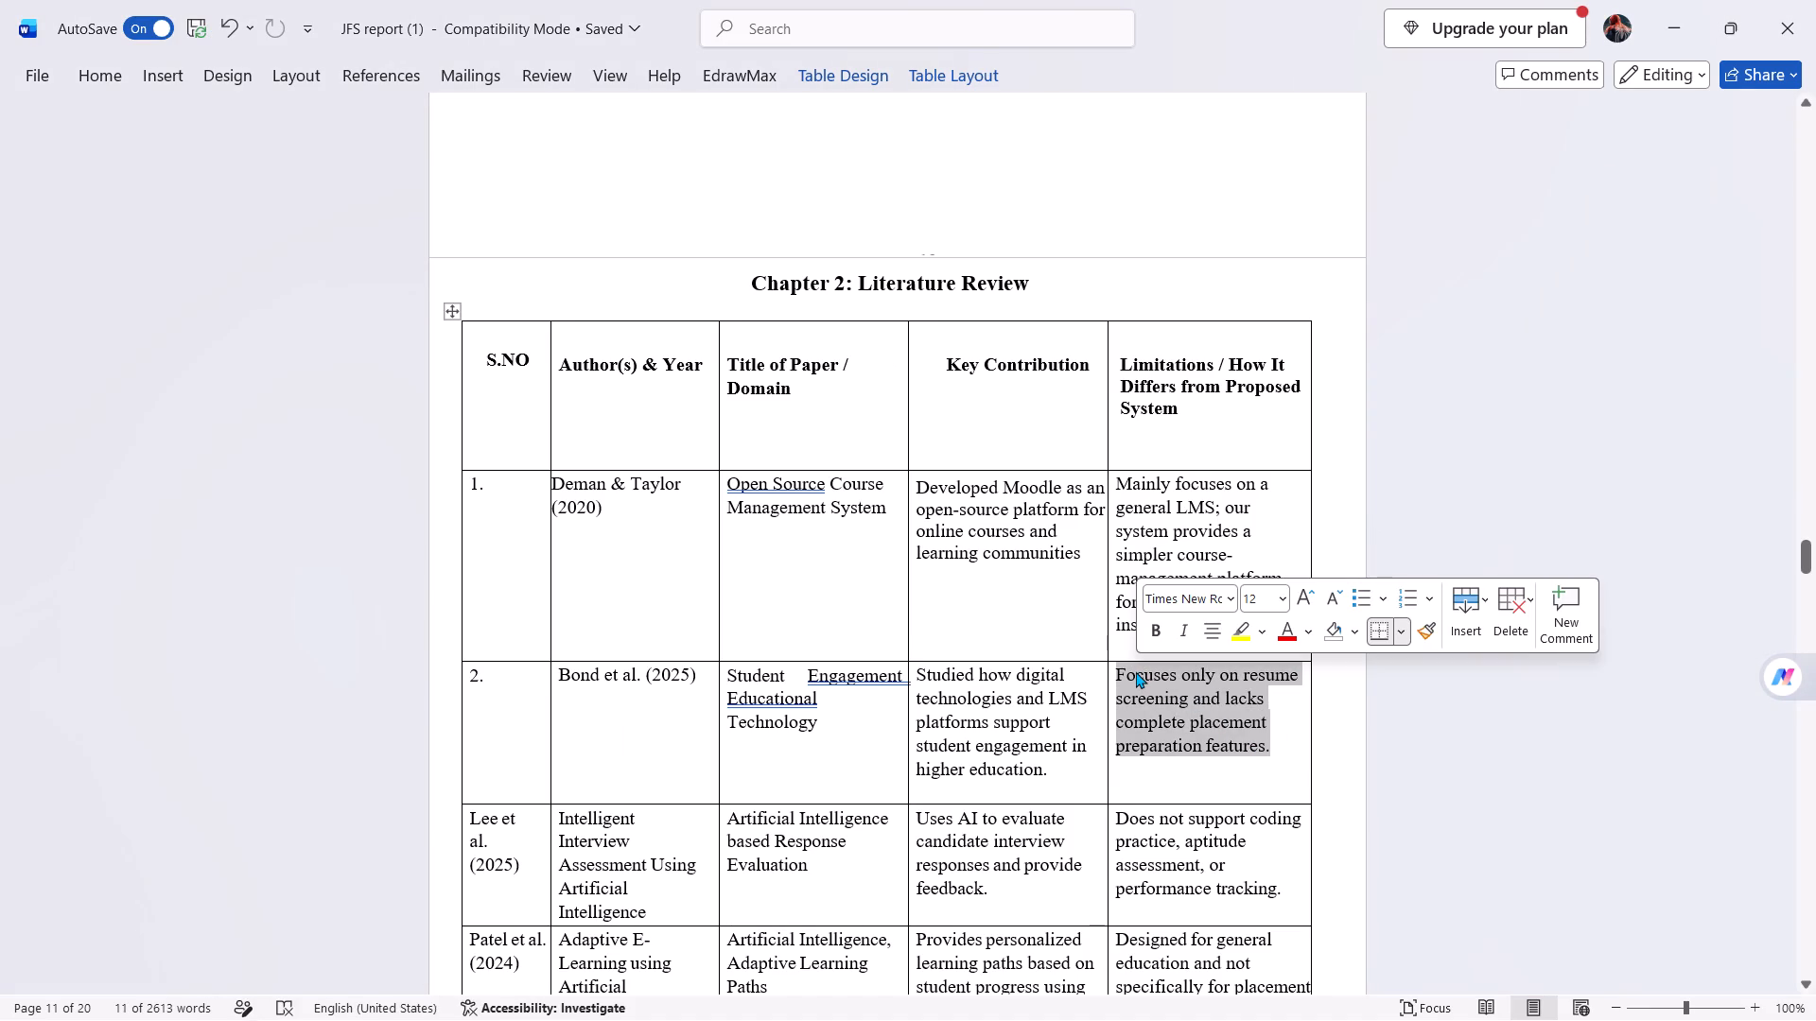
pyautogui.press('BackSpace')
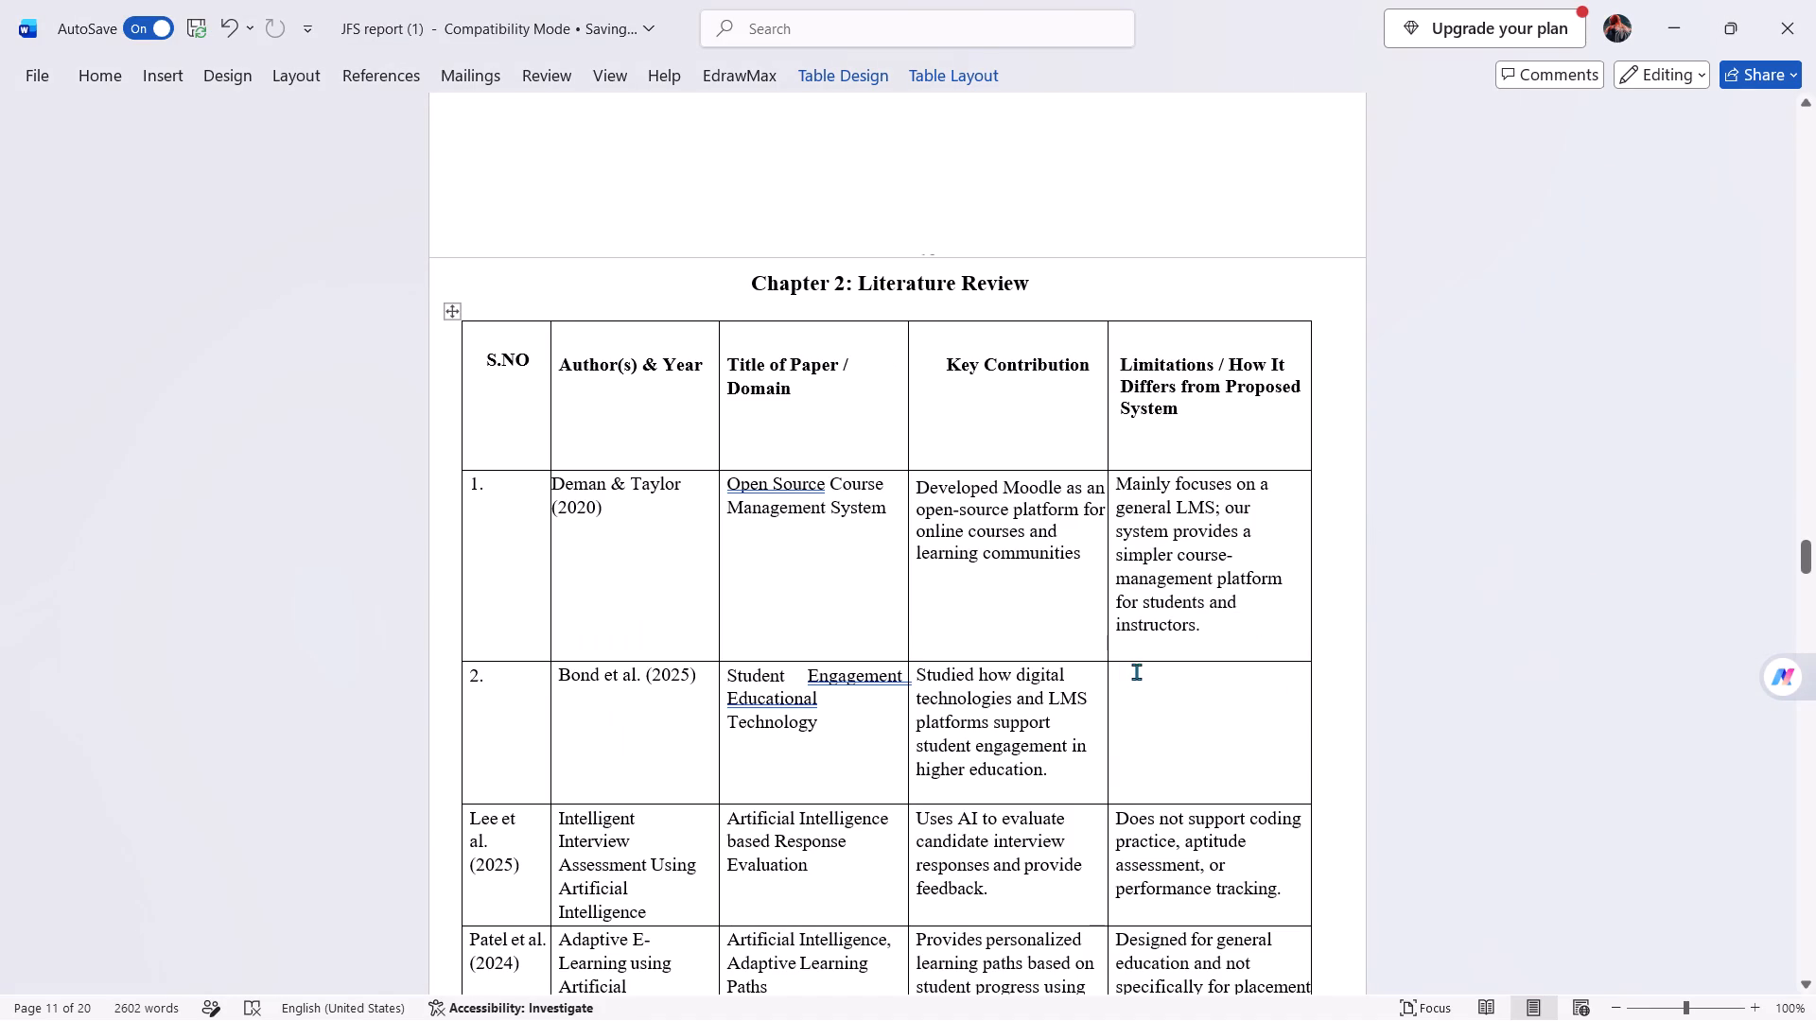
pyautogui.hotkey('ctrl', 'v')
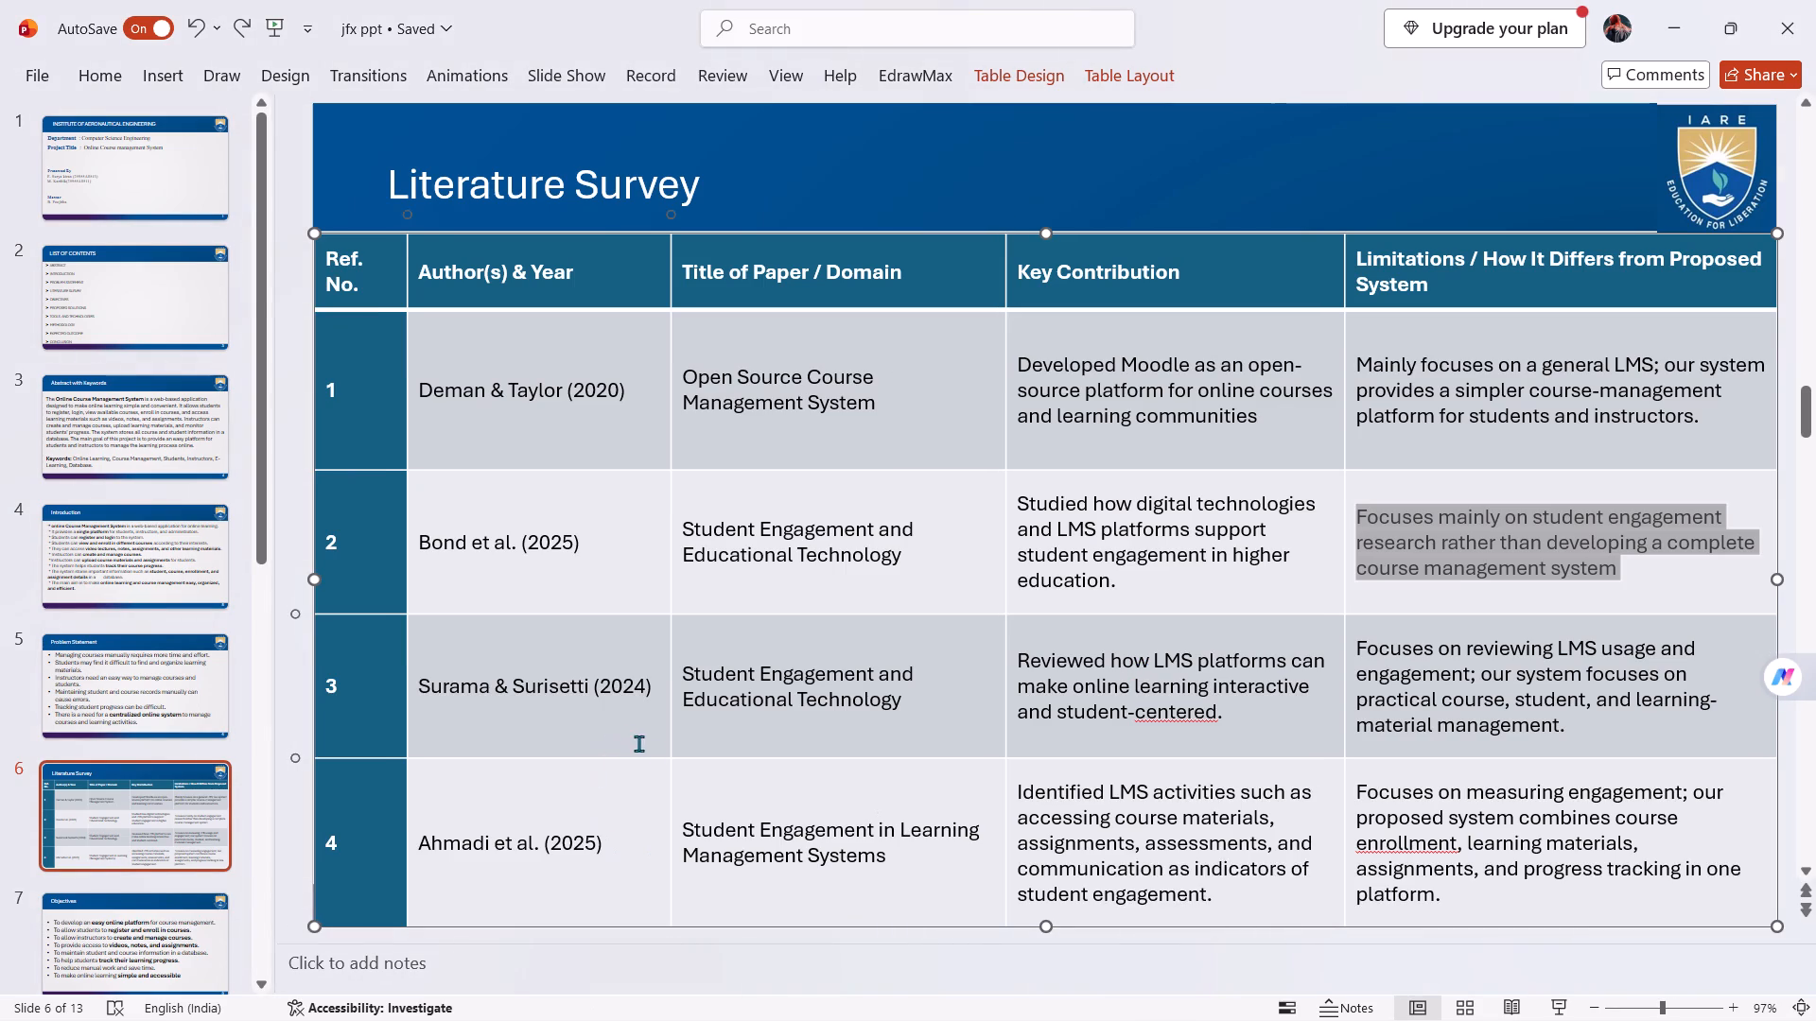
# Replace the third row's Author(s) & Year text with "Surama & Surisetti (2024)", copied from the PowerPoint slide.
pyautogui.moveTo(652, 691); pyautogui.dragTo(439, 679)
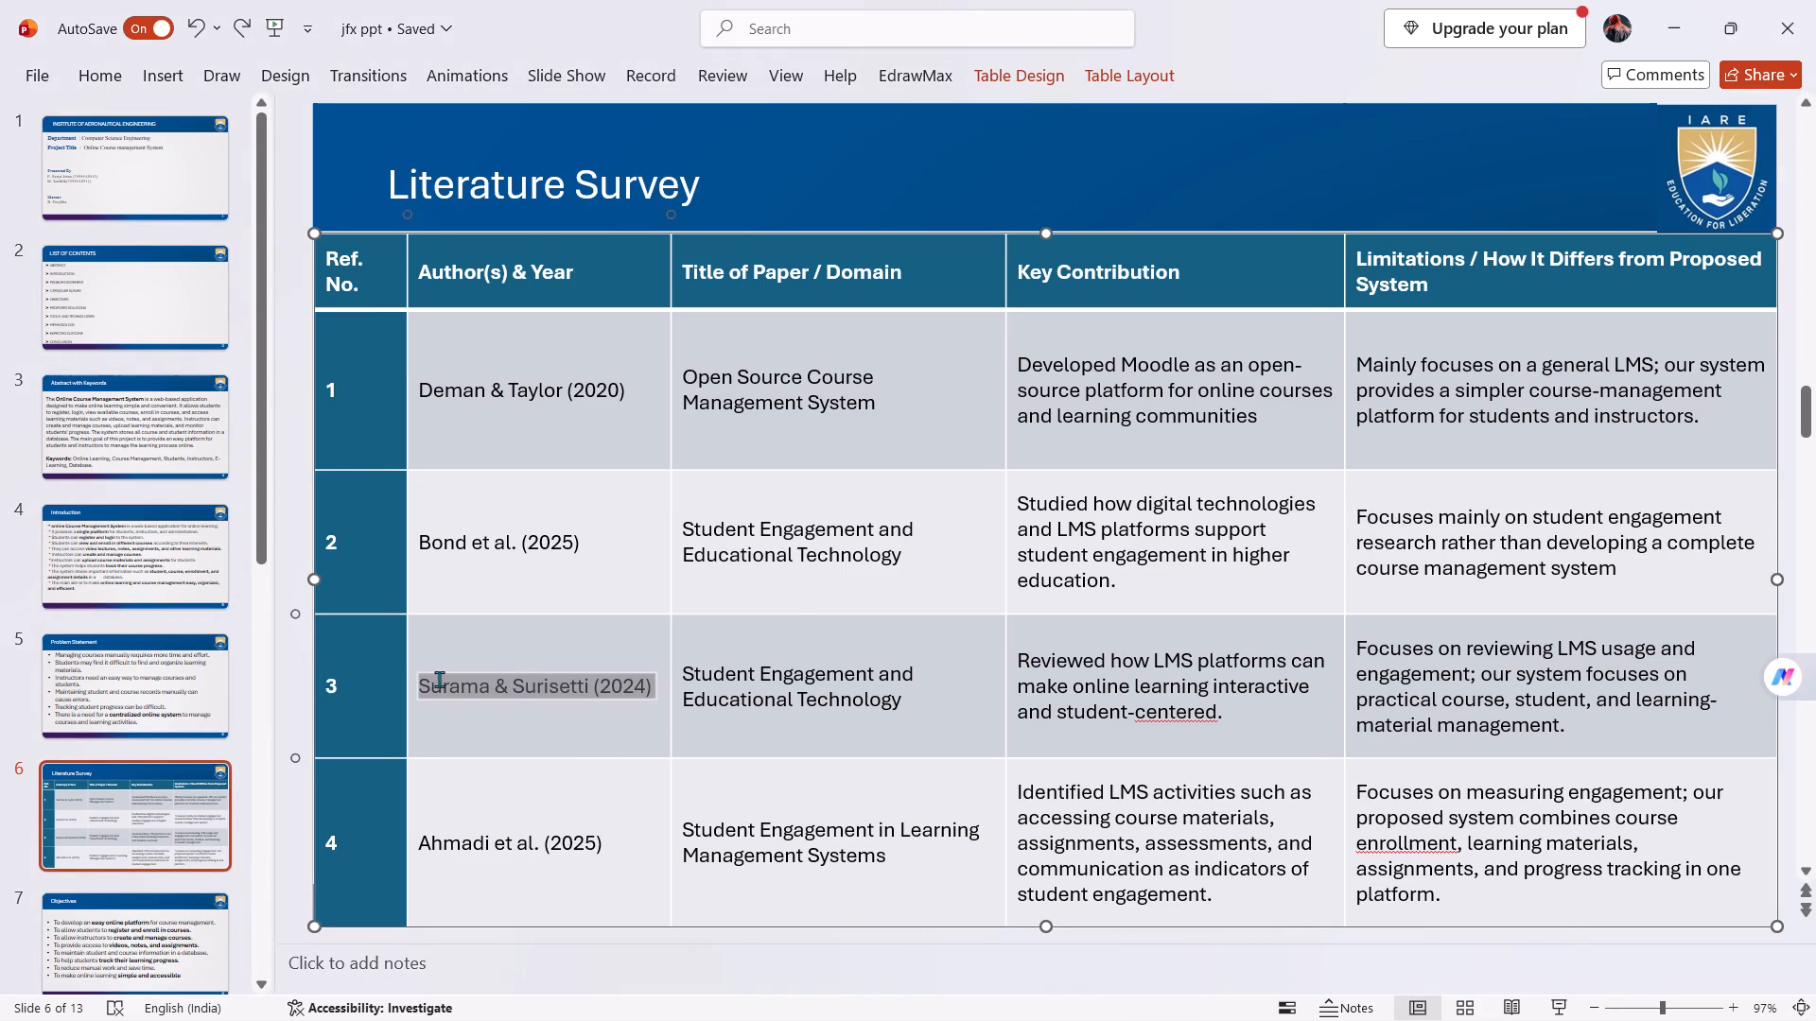
pyautogui.moveTo(439, 679); pyautogui.dragTo(443, 687)
pyautogui.click(544, 724)
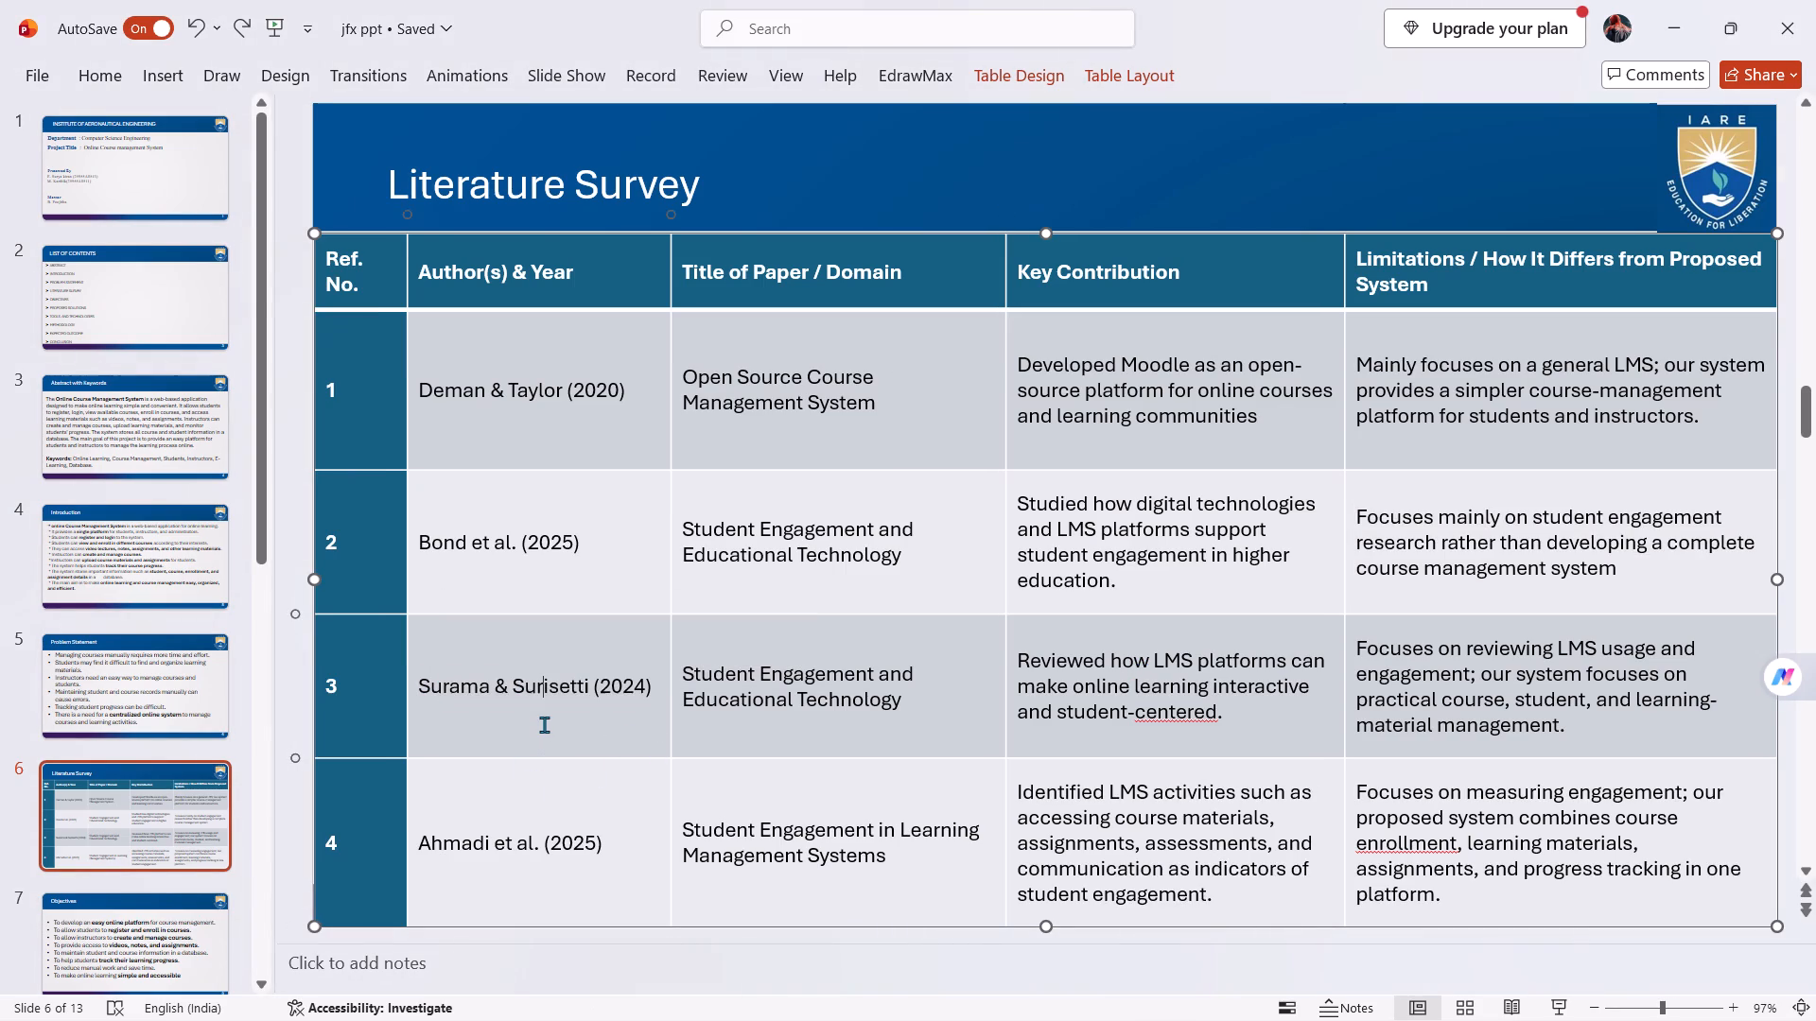
pyautogui.click(662, 685)
pyautogui.moveTo(657, 690); pyautogui.dragTo(422, 684)
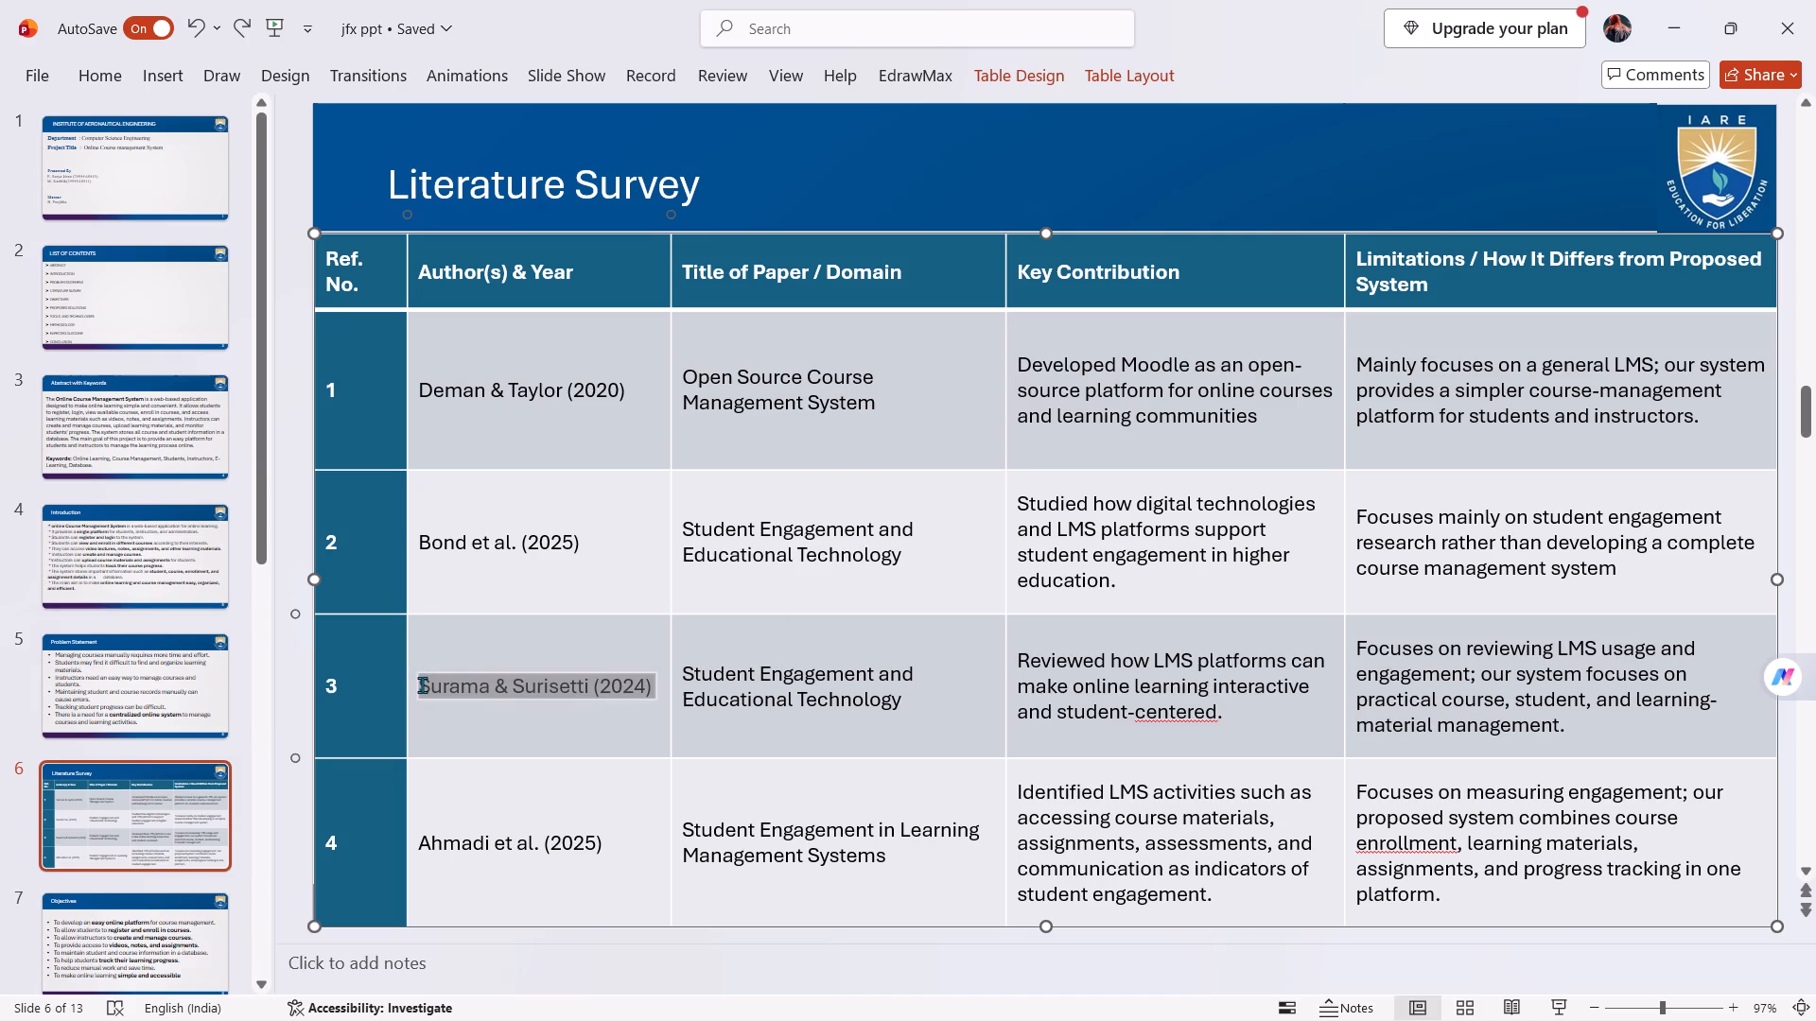
pyautogui.hotkey('ctrl', 'c')
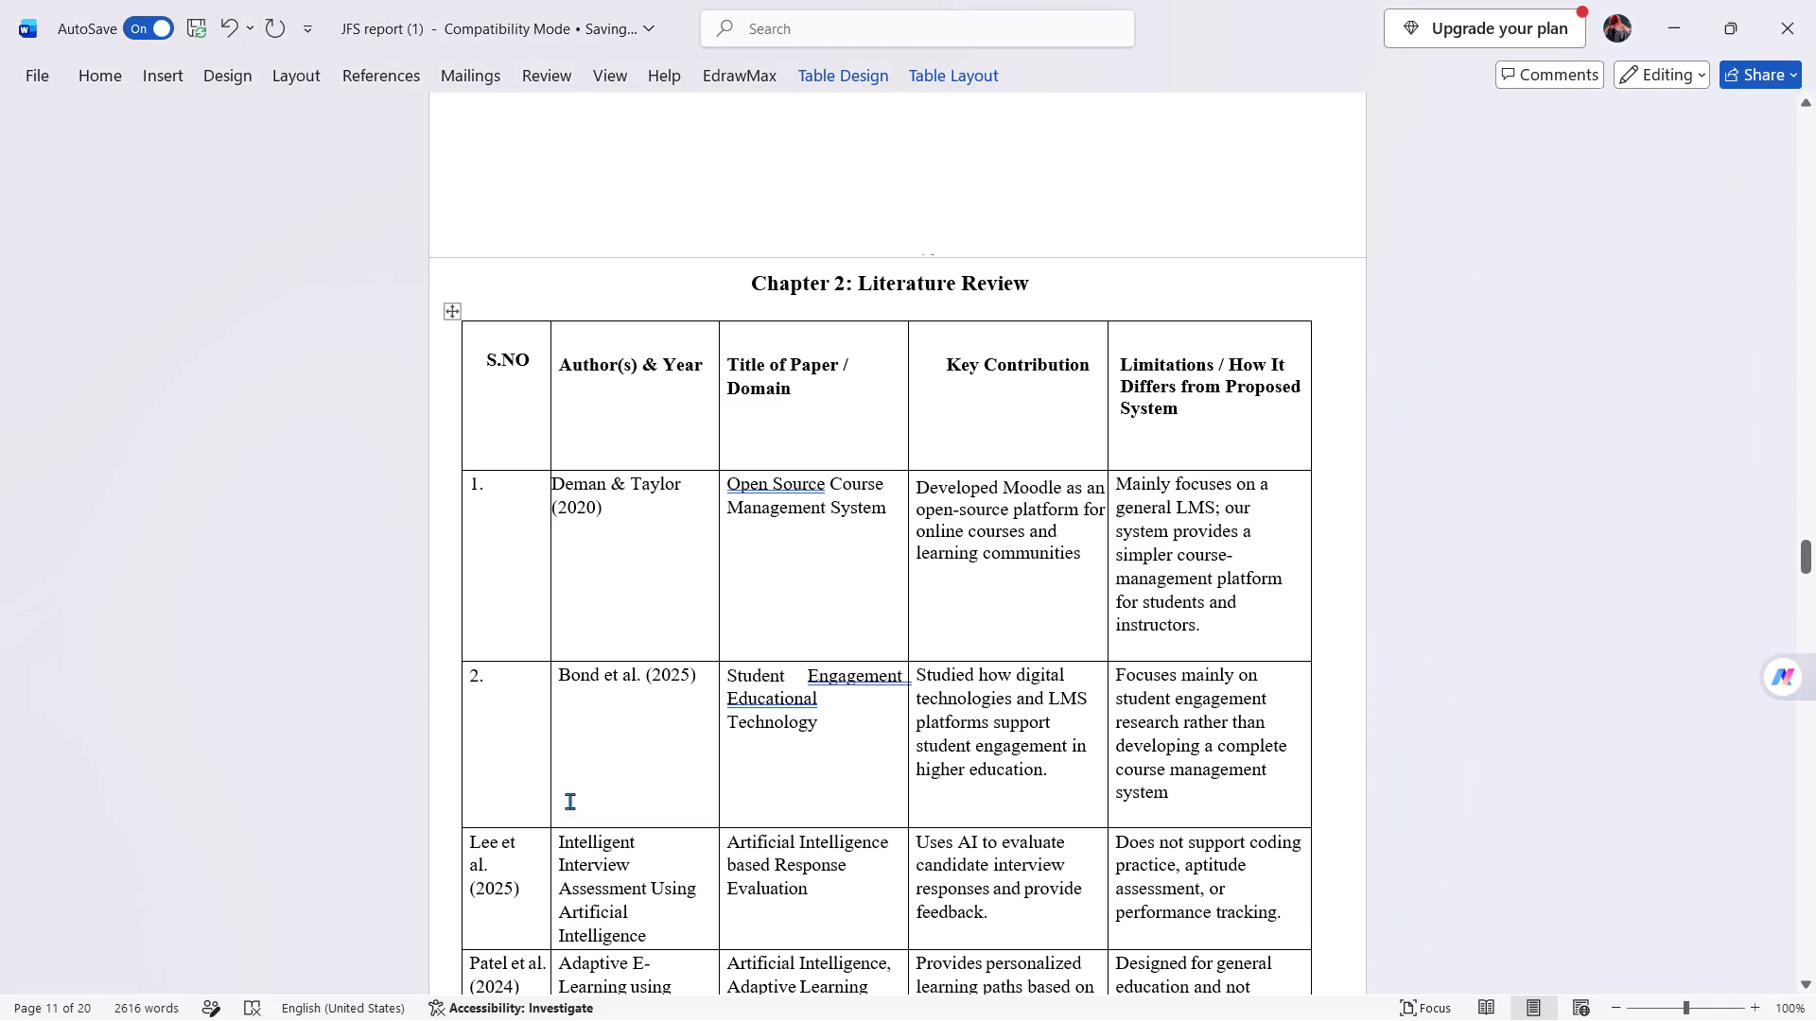
pyautogui.moveTo(646, 929); pyautogui.dragTo(633, 917)
pyautogui.moveTo(633, 917); pyautogui.dragTo(557, 855)
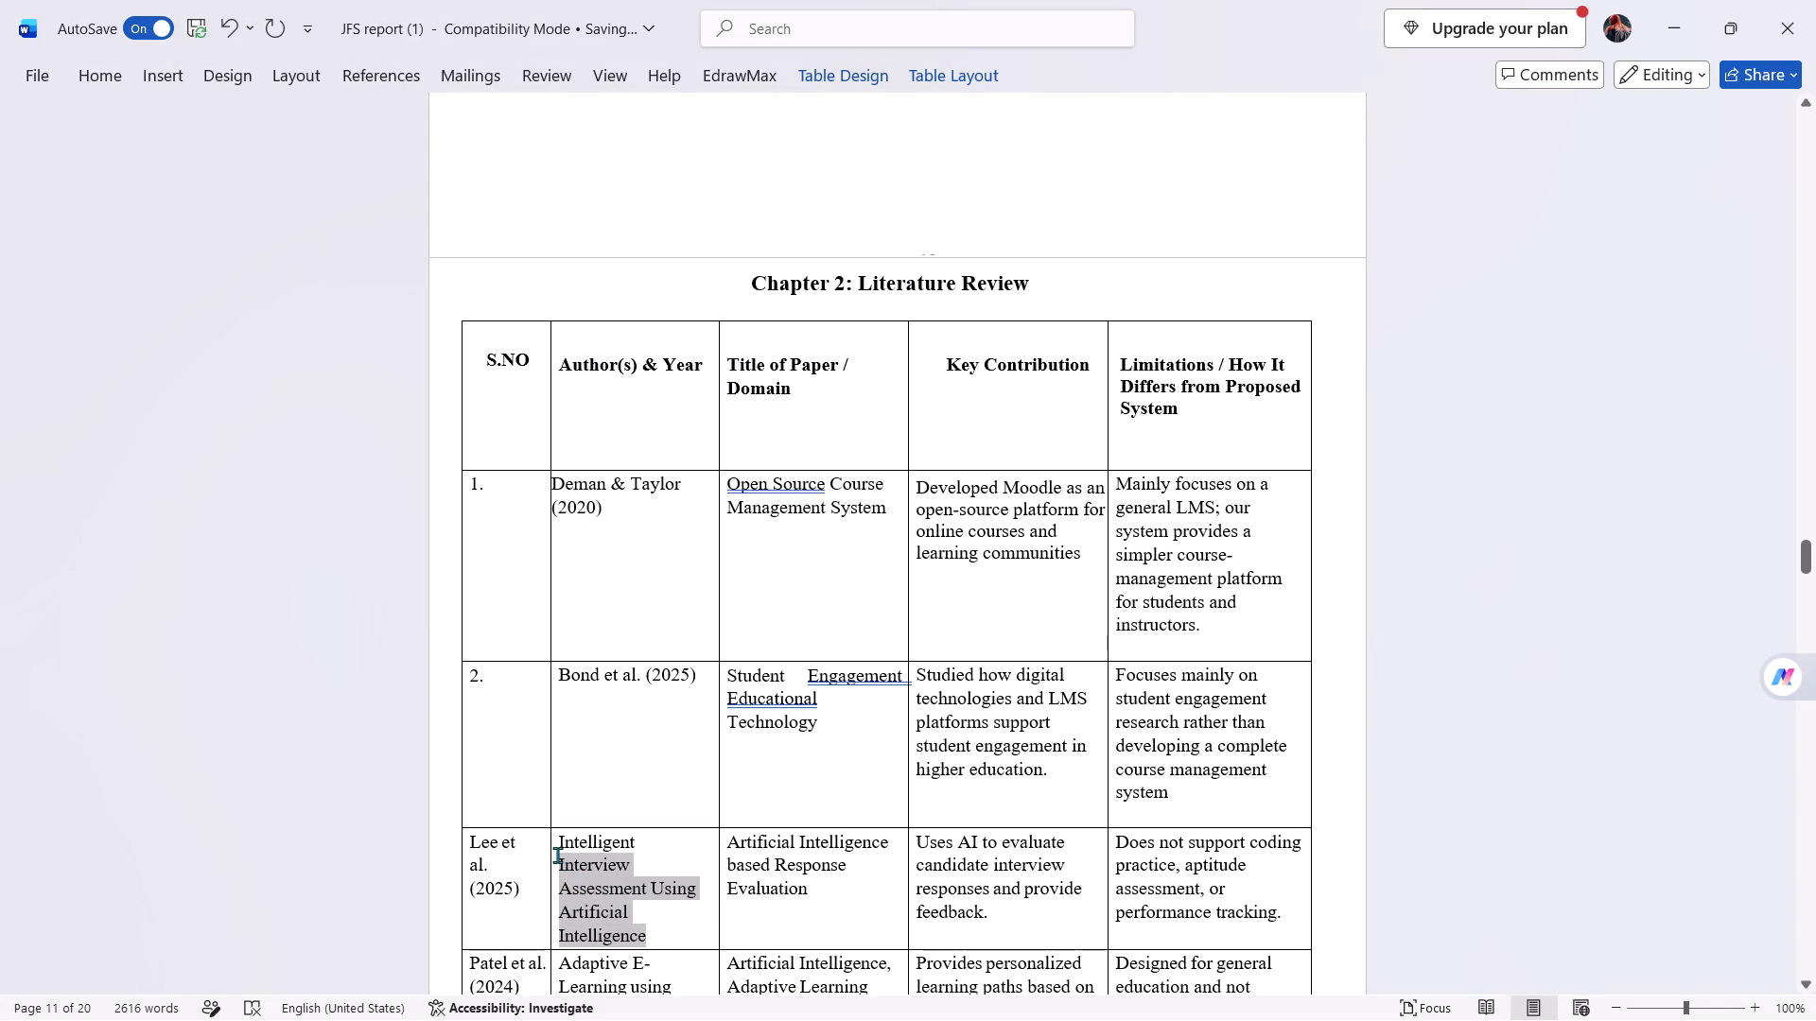
pyautogui.moveTo(557, 855); pyautogui.dragTo(561, 846)
pyautogui.press('BackSpace')
pyautogui.hotkey('ctrl', 'v')
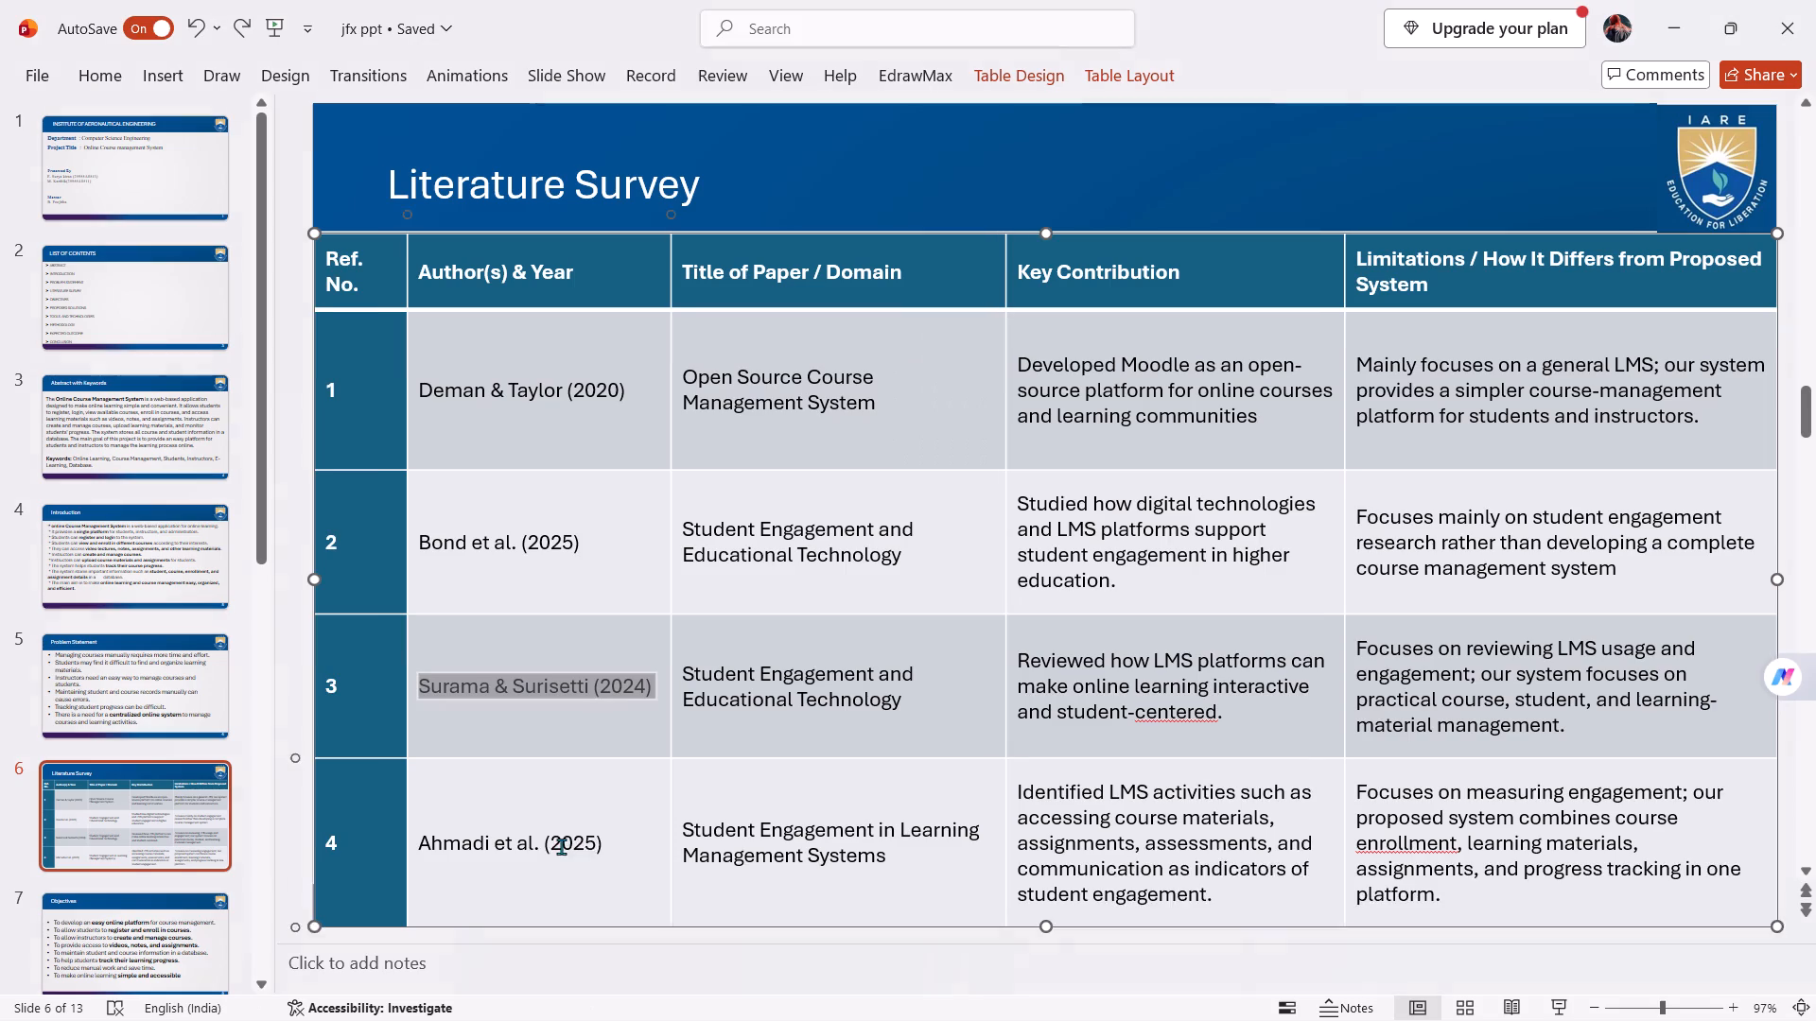
# Replace the third row's Title of Paper / Domain text with "Student Engagement and Educational Technology", copied from the PowerPoint slide.
pyautogui.moveTo(903, 705); pyautogui.dragTo(733, 679)
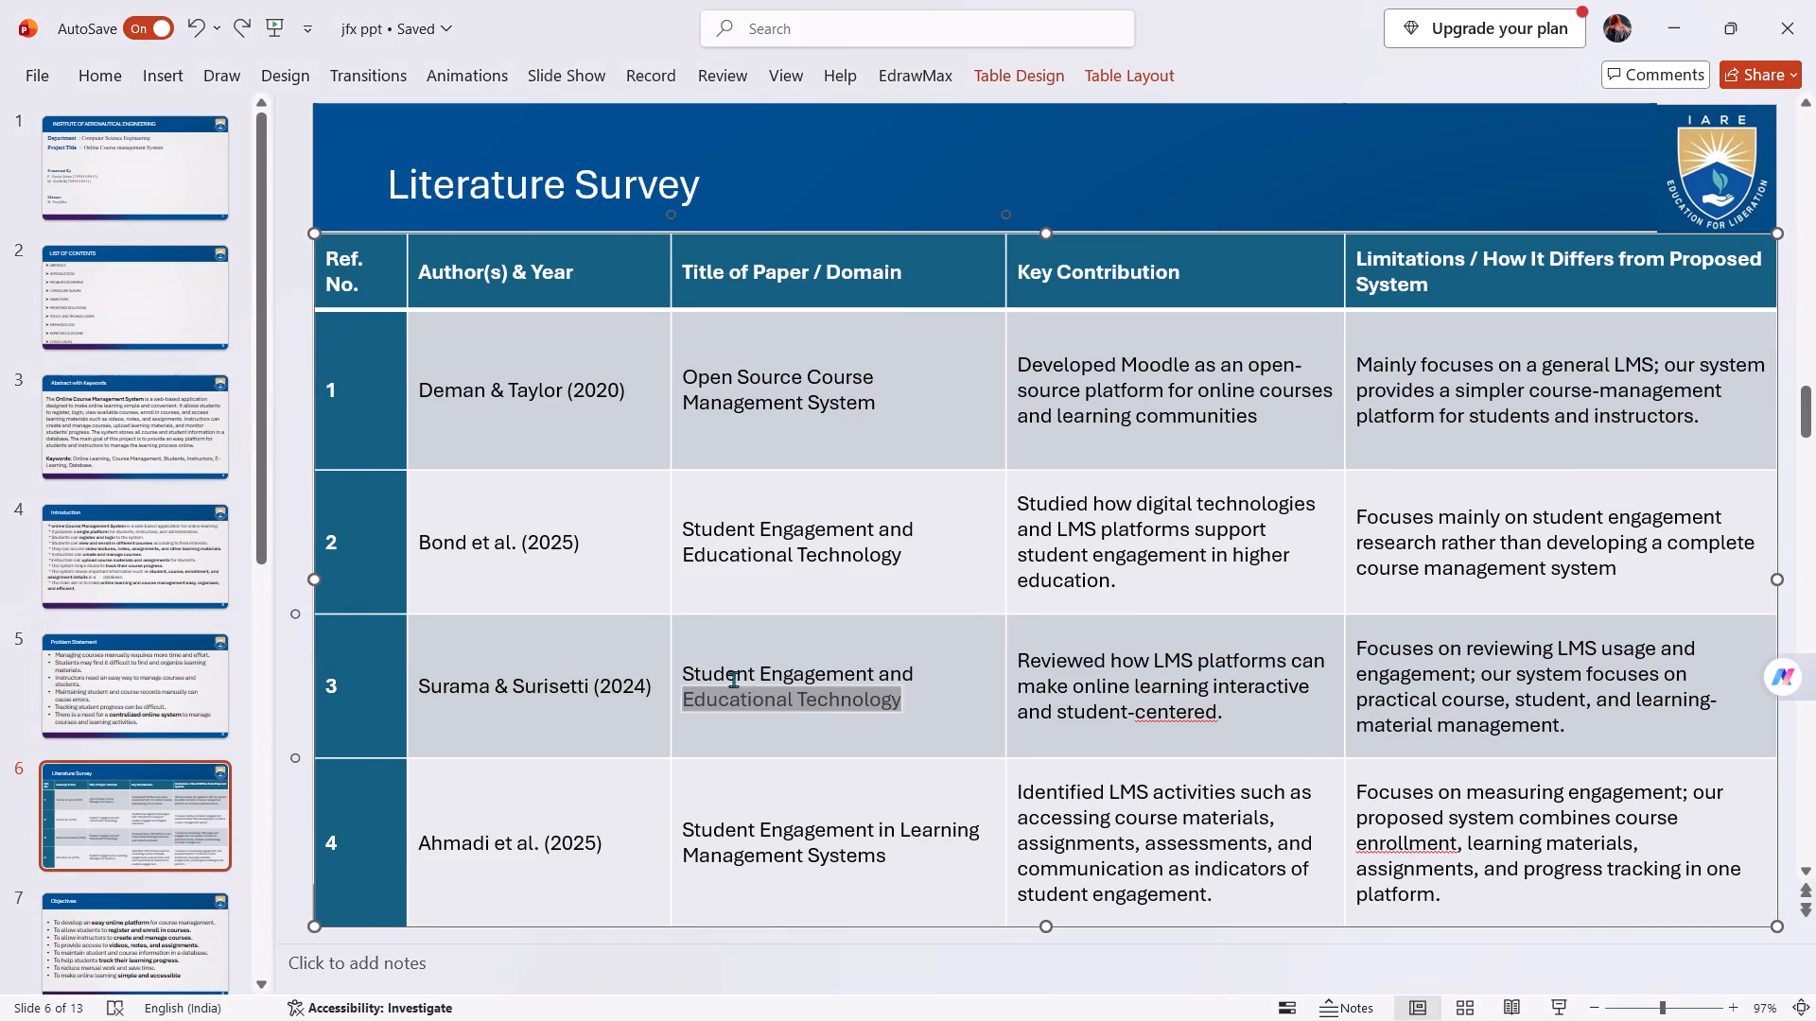
pyautogui.moveTo(733, 679); pyautogui.dragTo(716, 674)
pyautogui.hotkey('ctrl', 'c')
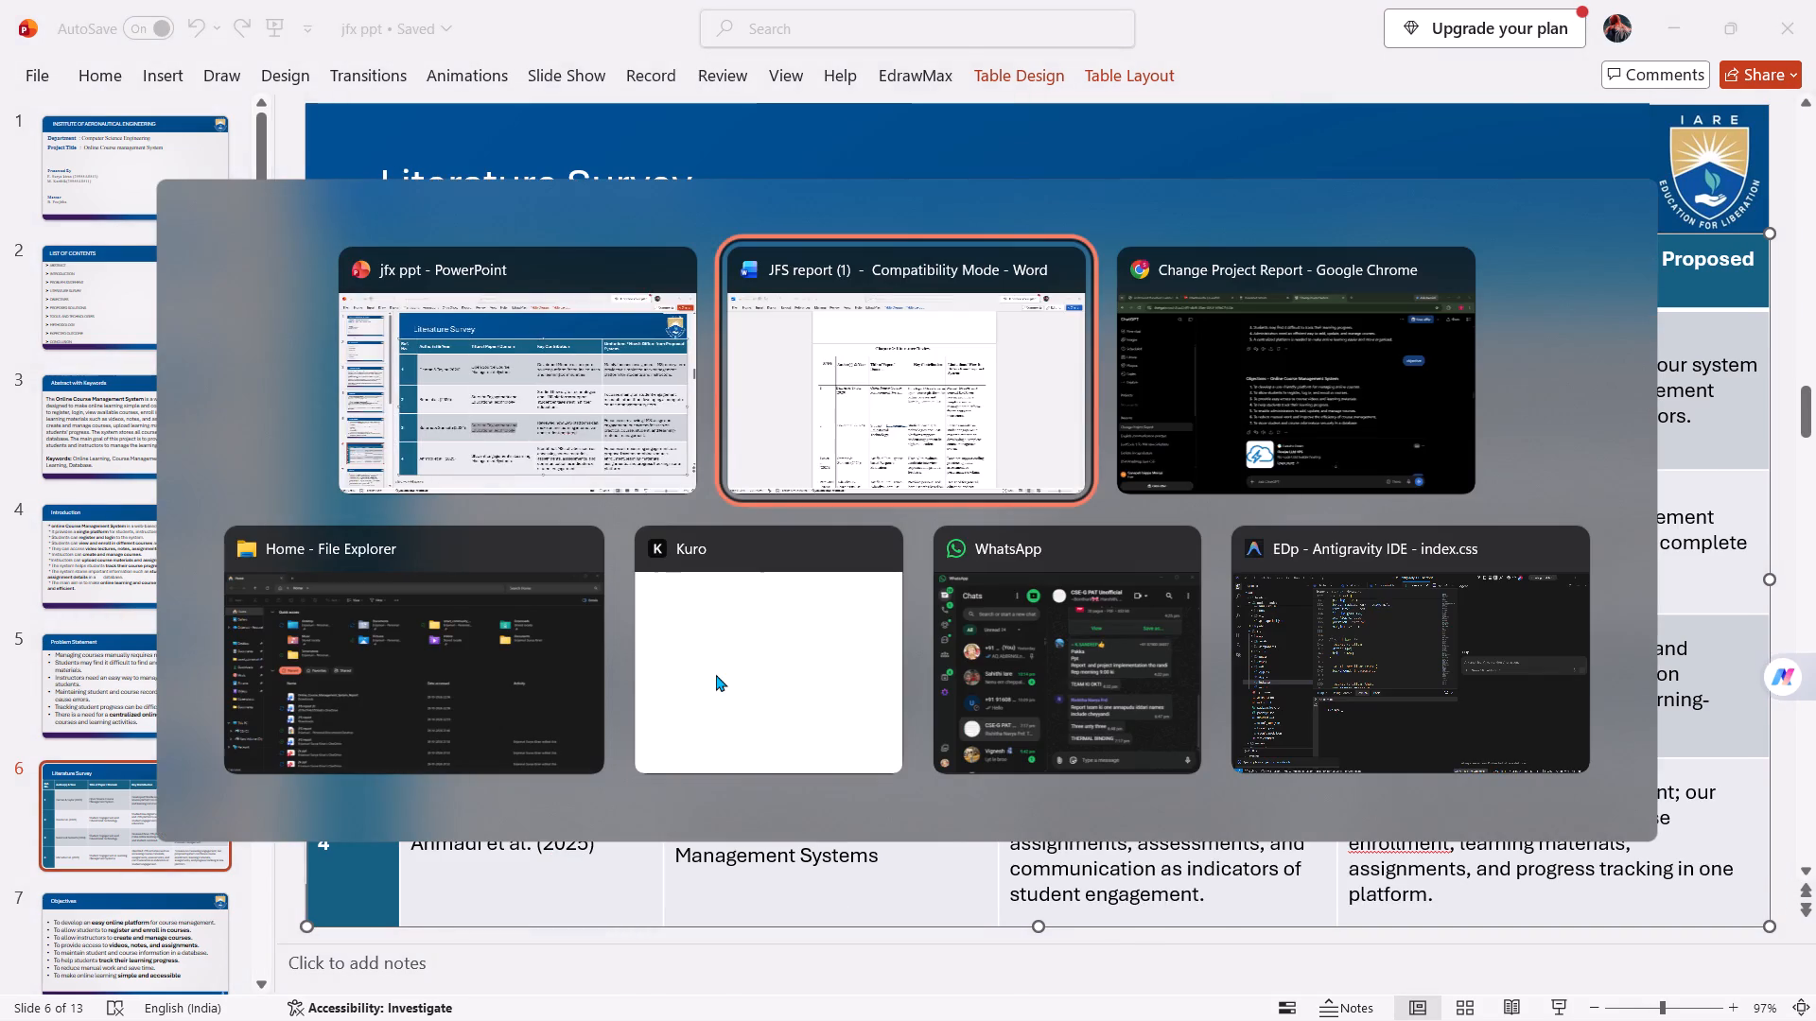
pyautogui.moveTo(811, 900); pyautogui.dragTo(744, 849)
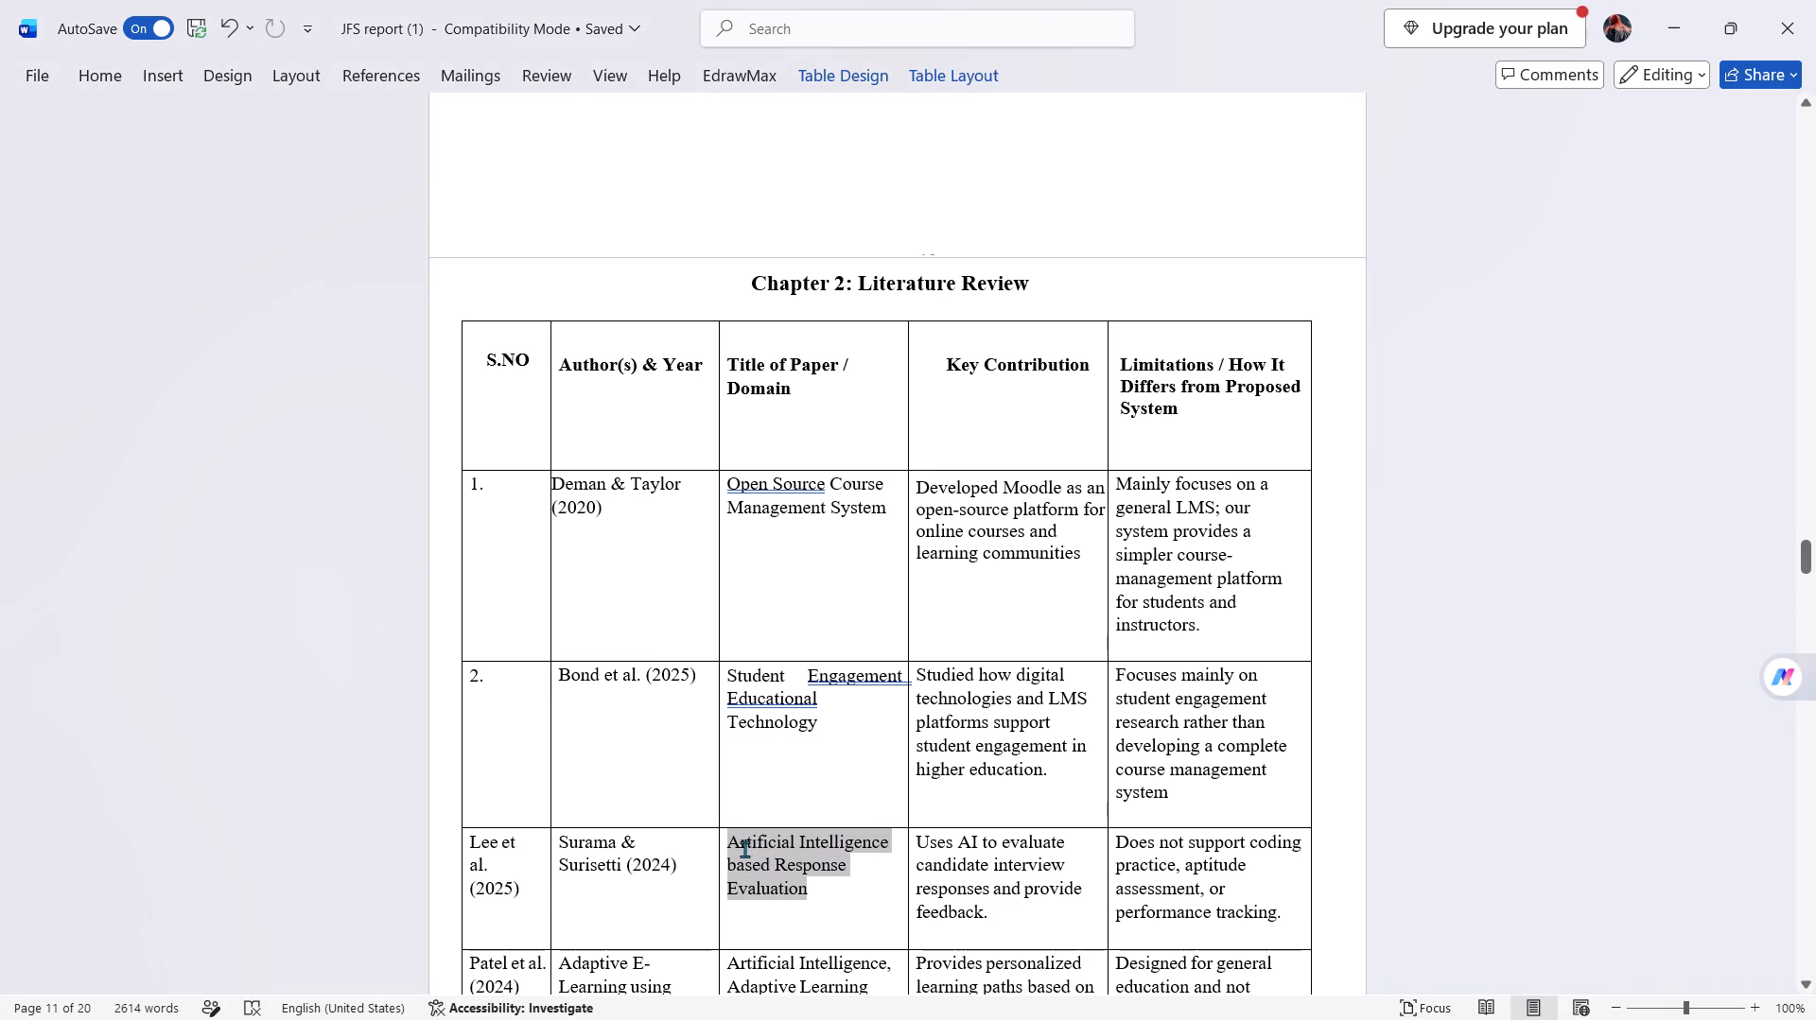
pyautogui.moveTo(744, 849); pyautogui.dragTo(742, 845)
pyautogui.press('BackSpace')
pyautogui.hotkey('ctrl', 'v')
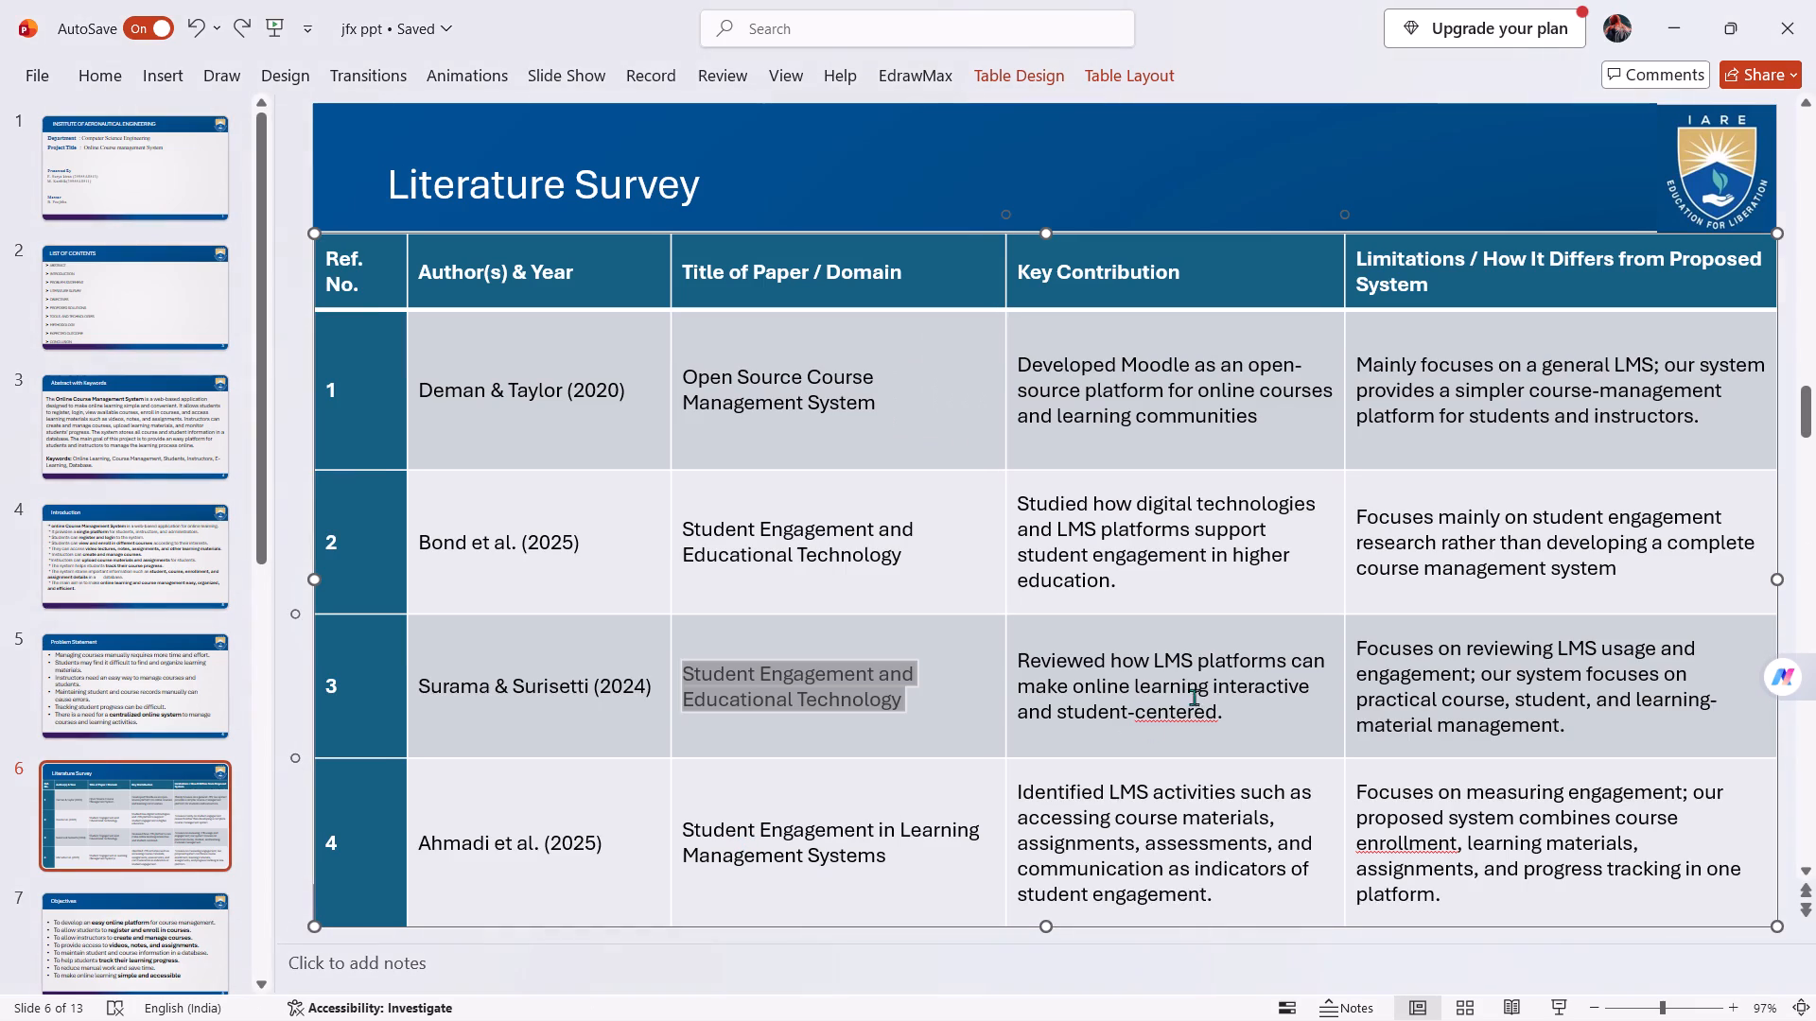
# Copy "Reviewed how LMS platforms can make online learning interactive and student-centered" from the third row of the PowerPoint Literature Survey table.
pyautogui.moveTo(1219, 714); pyautogui.dragTo(1035, 659)
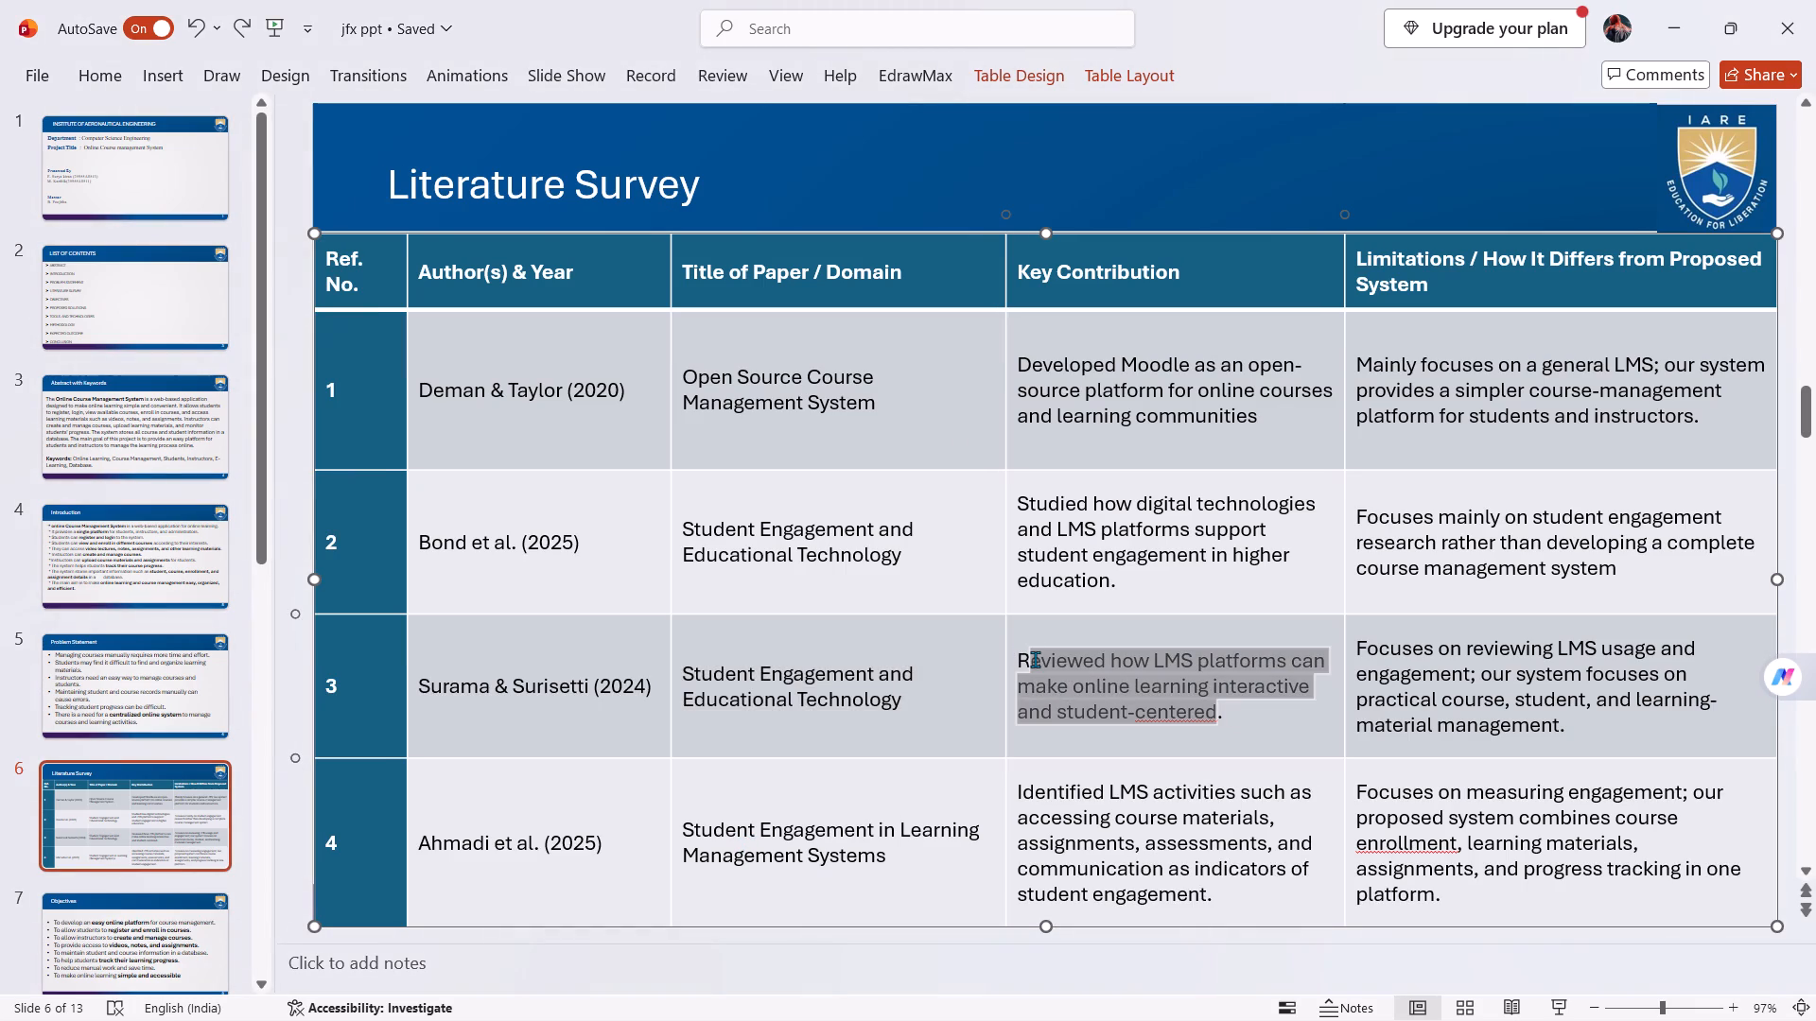
pyautogui.moveTo(1035, 659); pyautogui.dragTo(1021, 660)
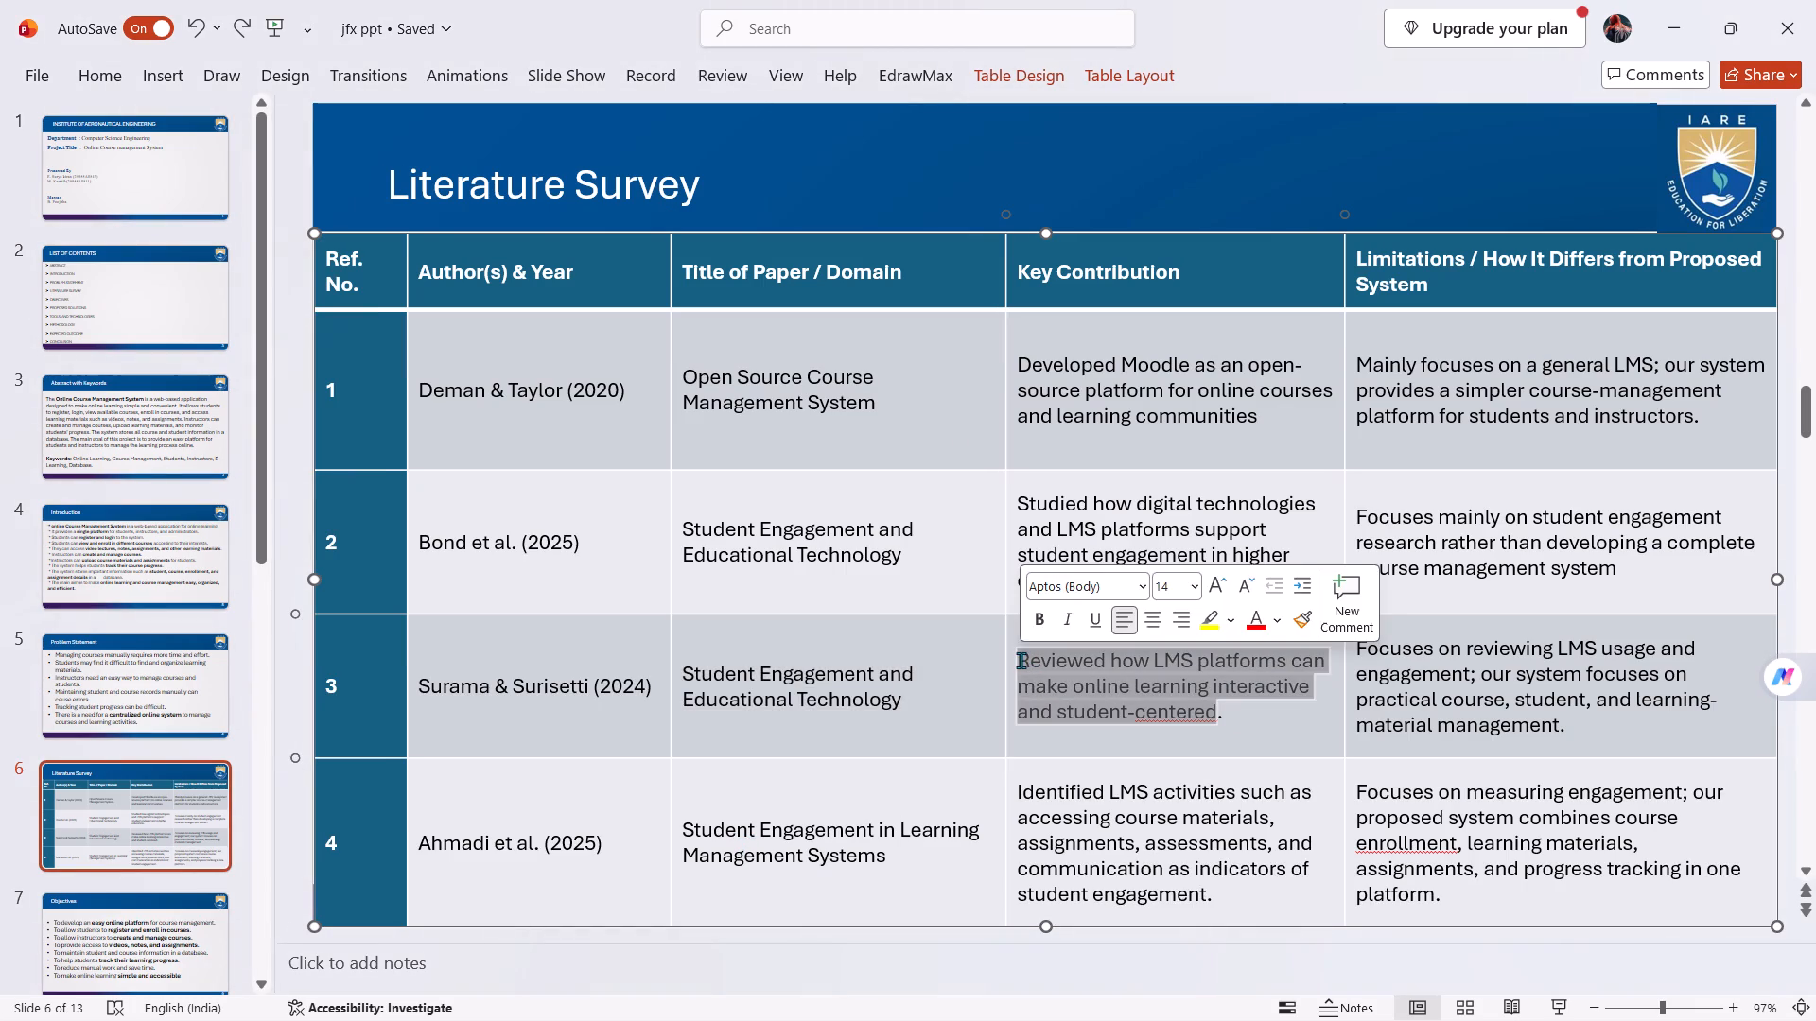
pyautogui.hotkey('ctrl', 'c')
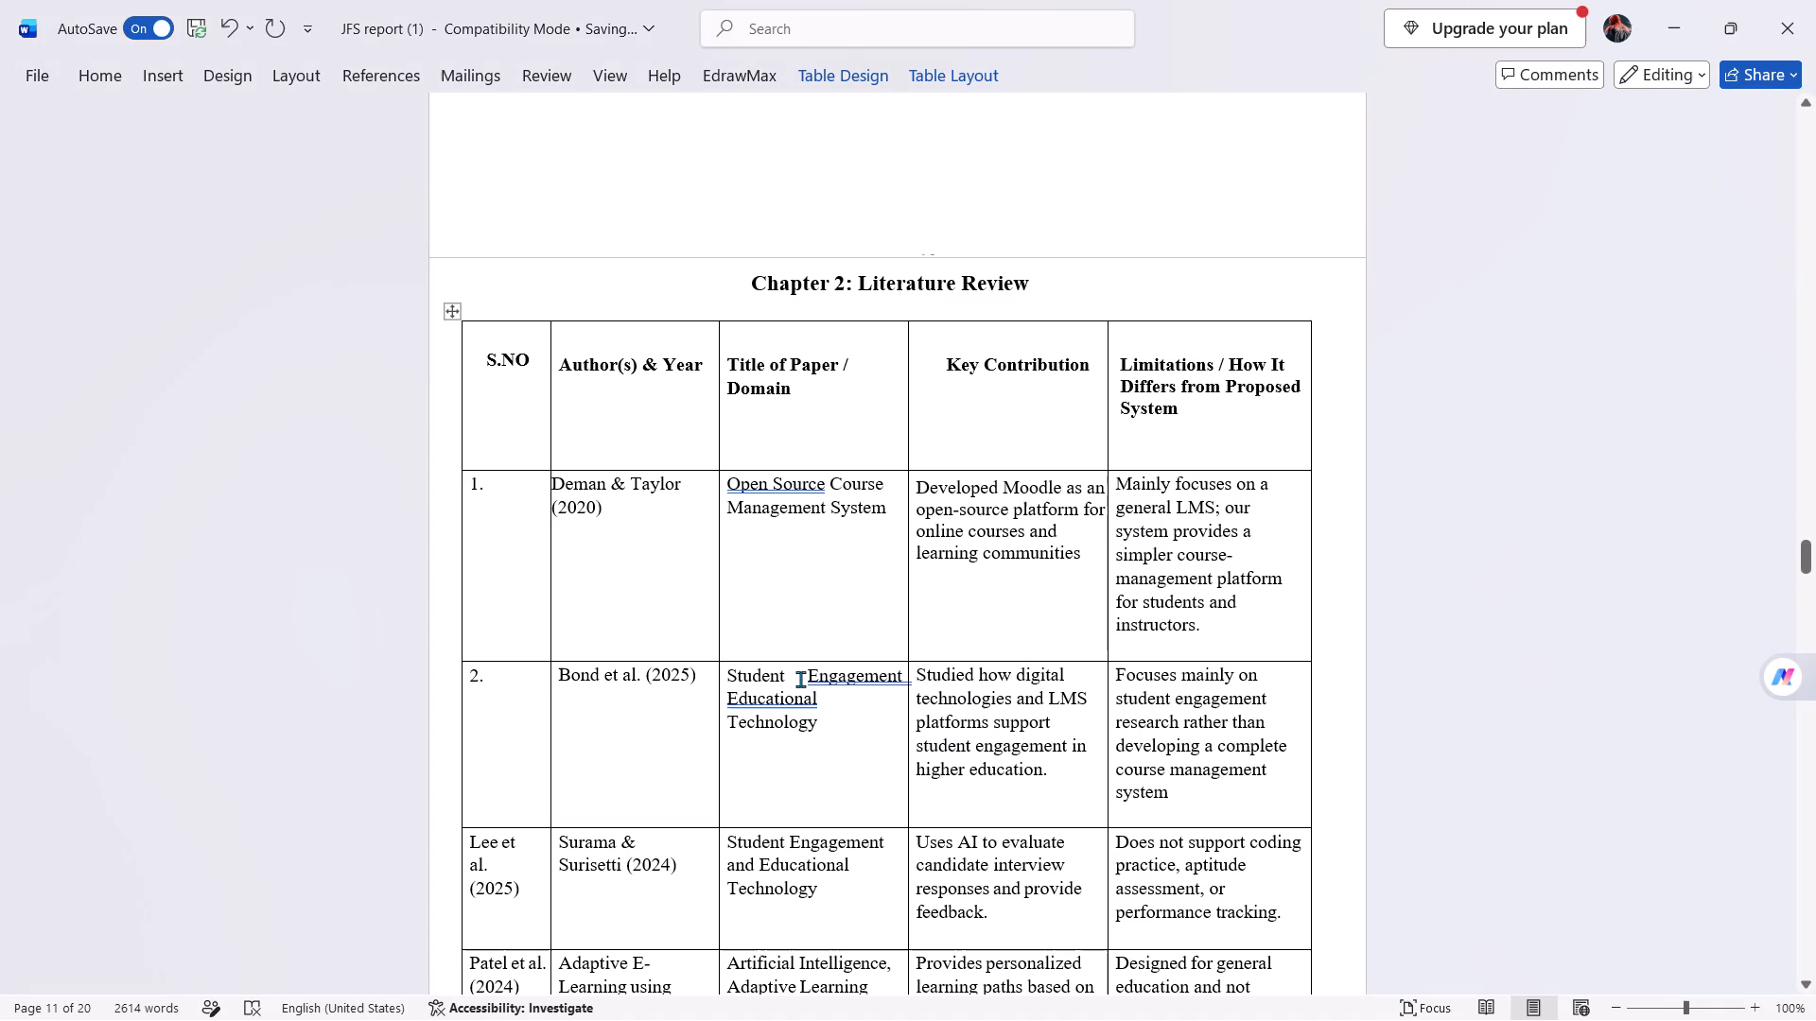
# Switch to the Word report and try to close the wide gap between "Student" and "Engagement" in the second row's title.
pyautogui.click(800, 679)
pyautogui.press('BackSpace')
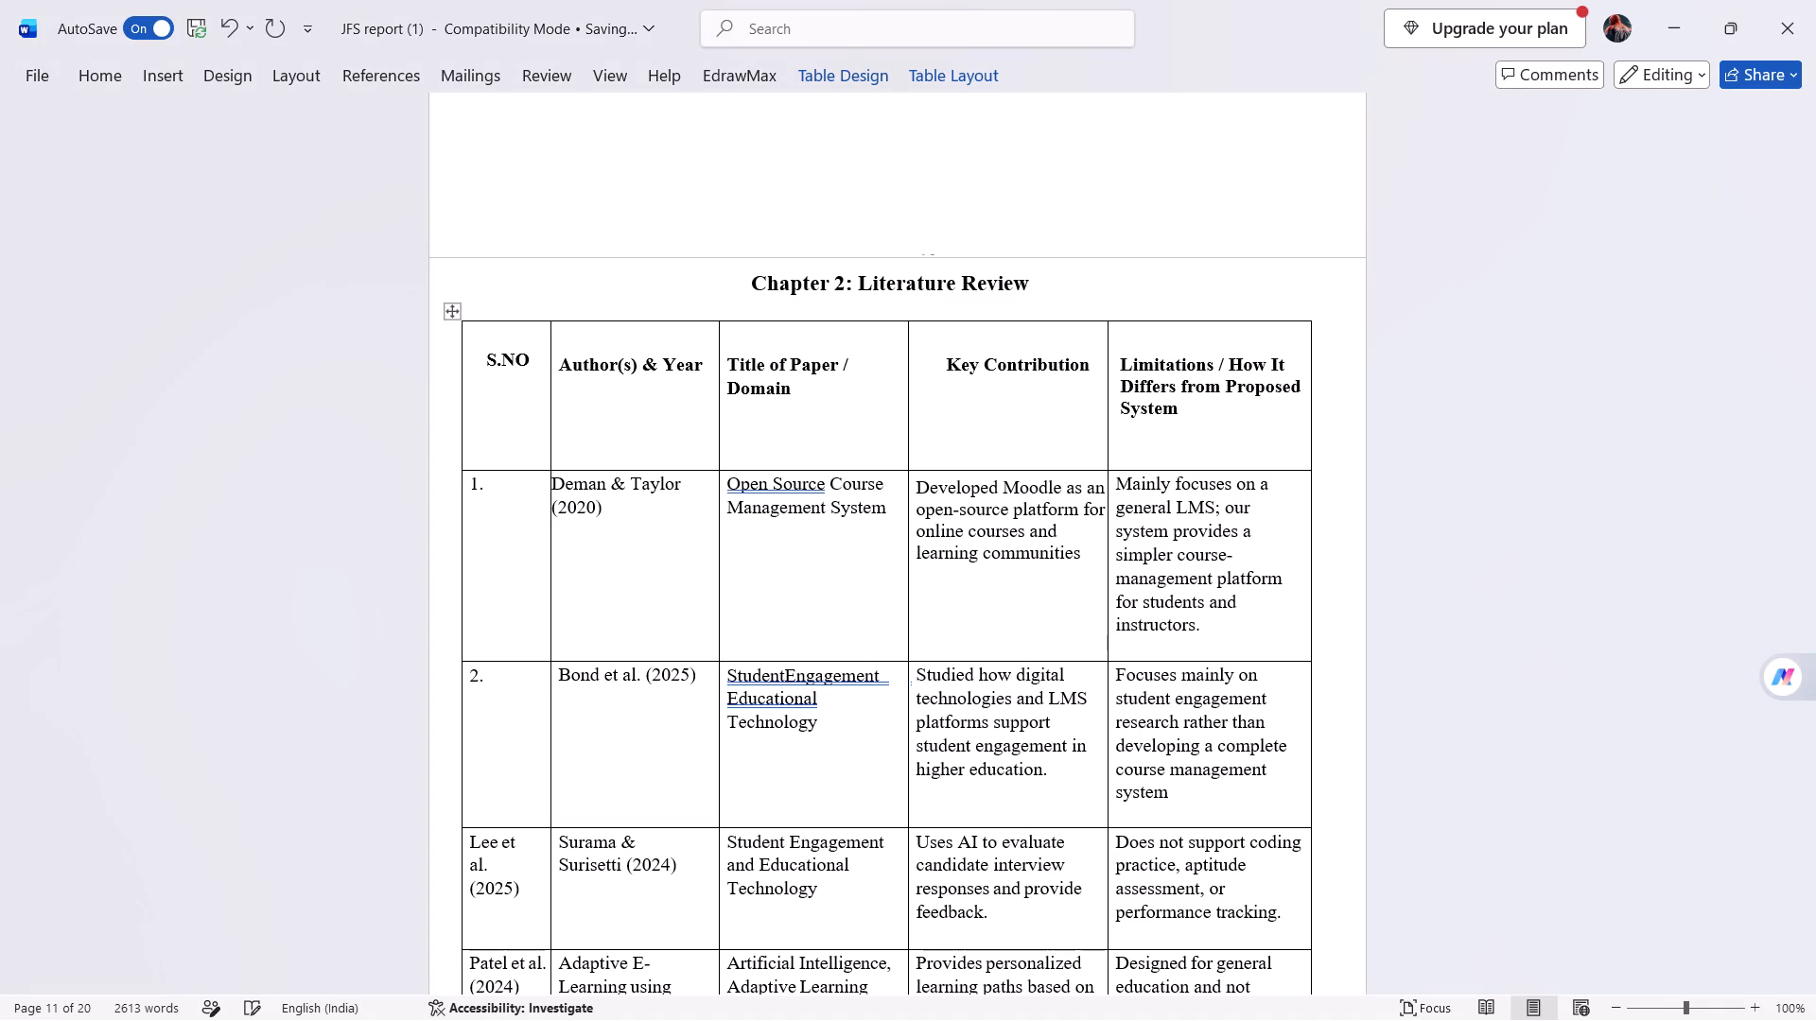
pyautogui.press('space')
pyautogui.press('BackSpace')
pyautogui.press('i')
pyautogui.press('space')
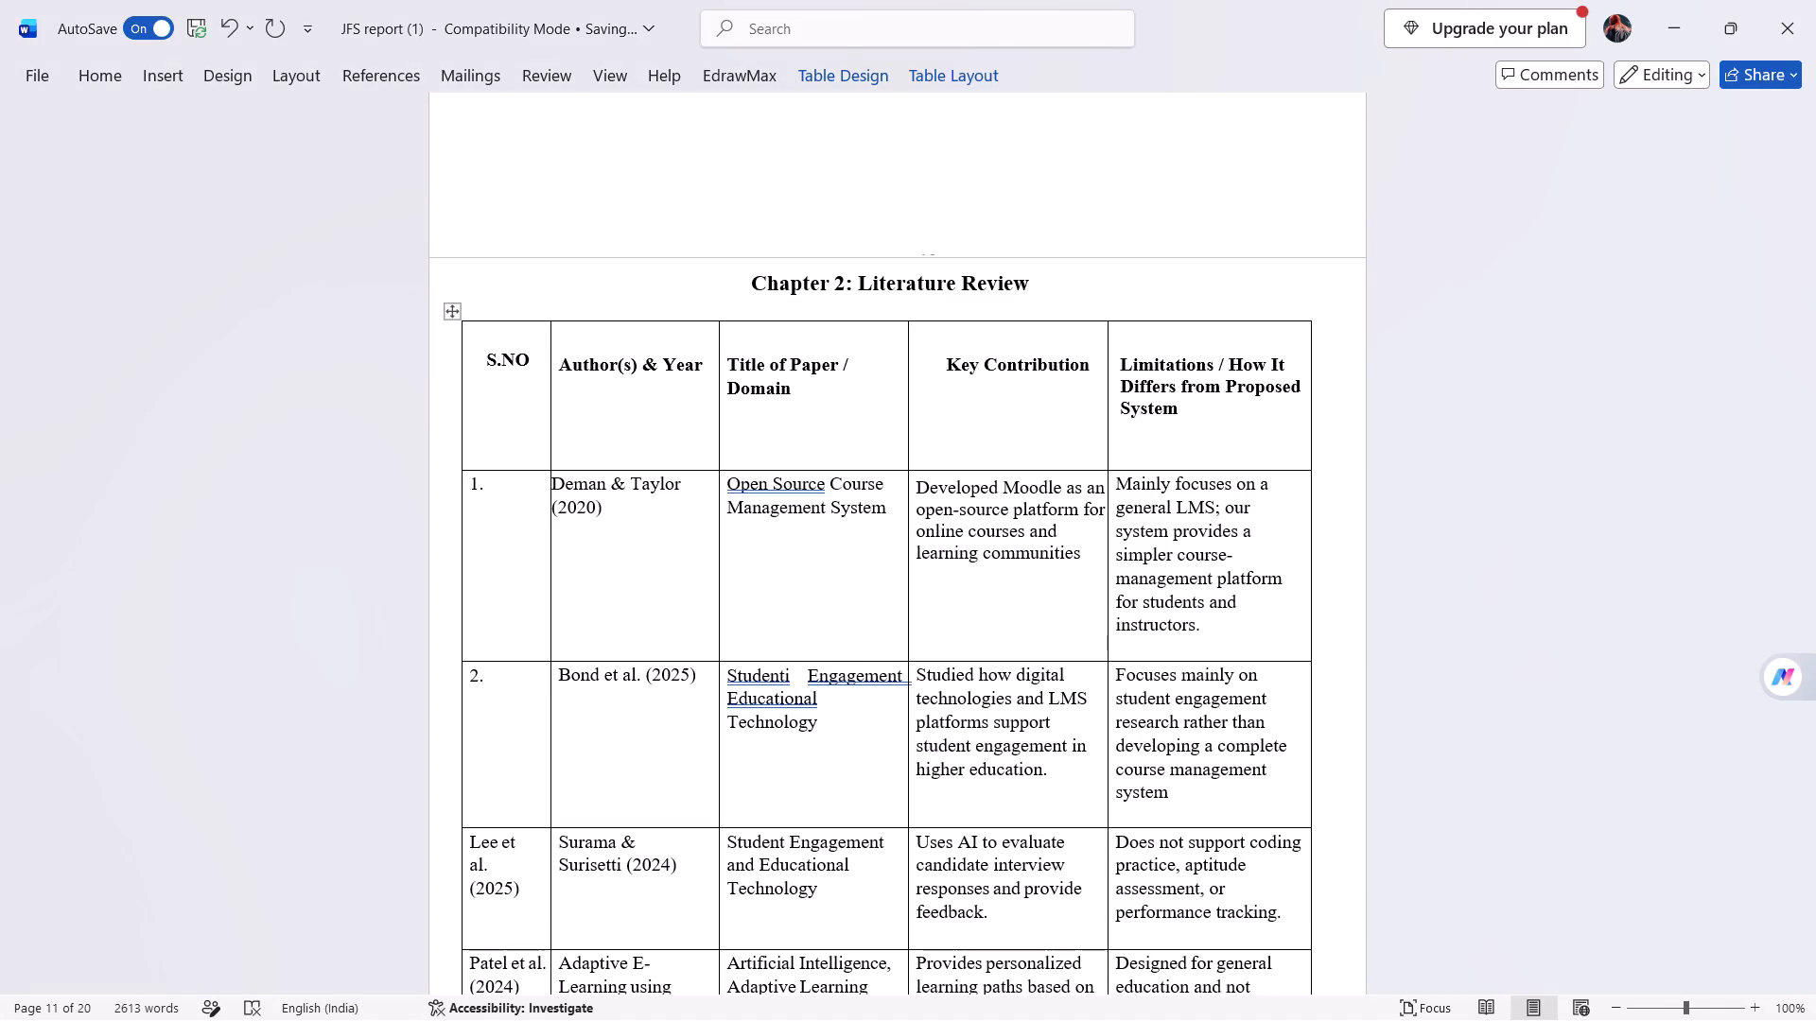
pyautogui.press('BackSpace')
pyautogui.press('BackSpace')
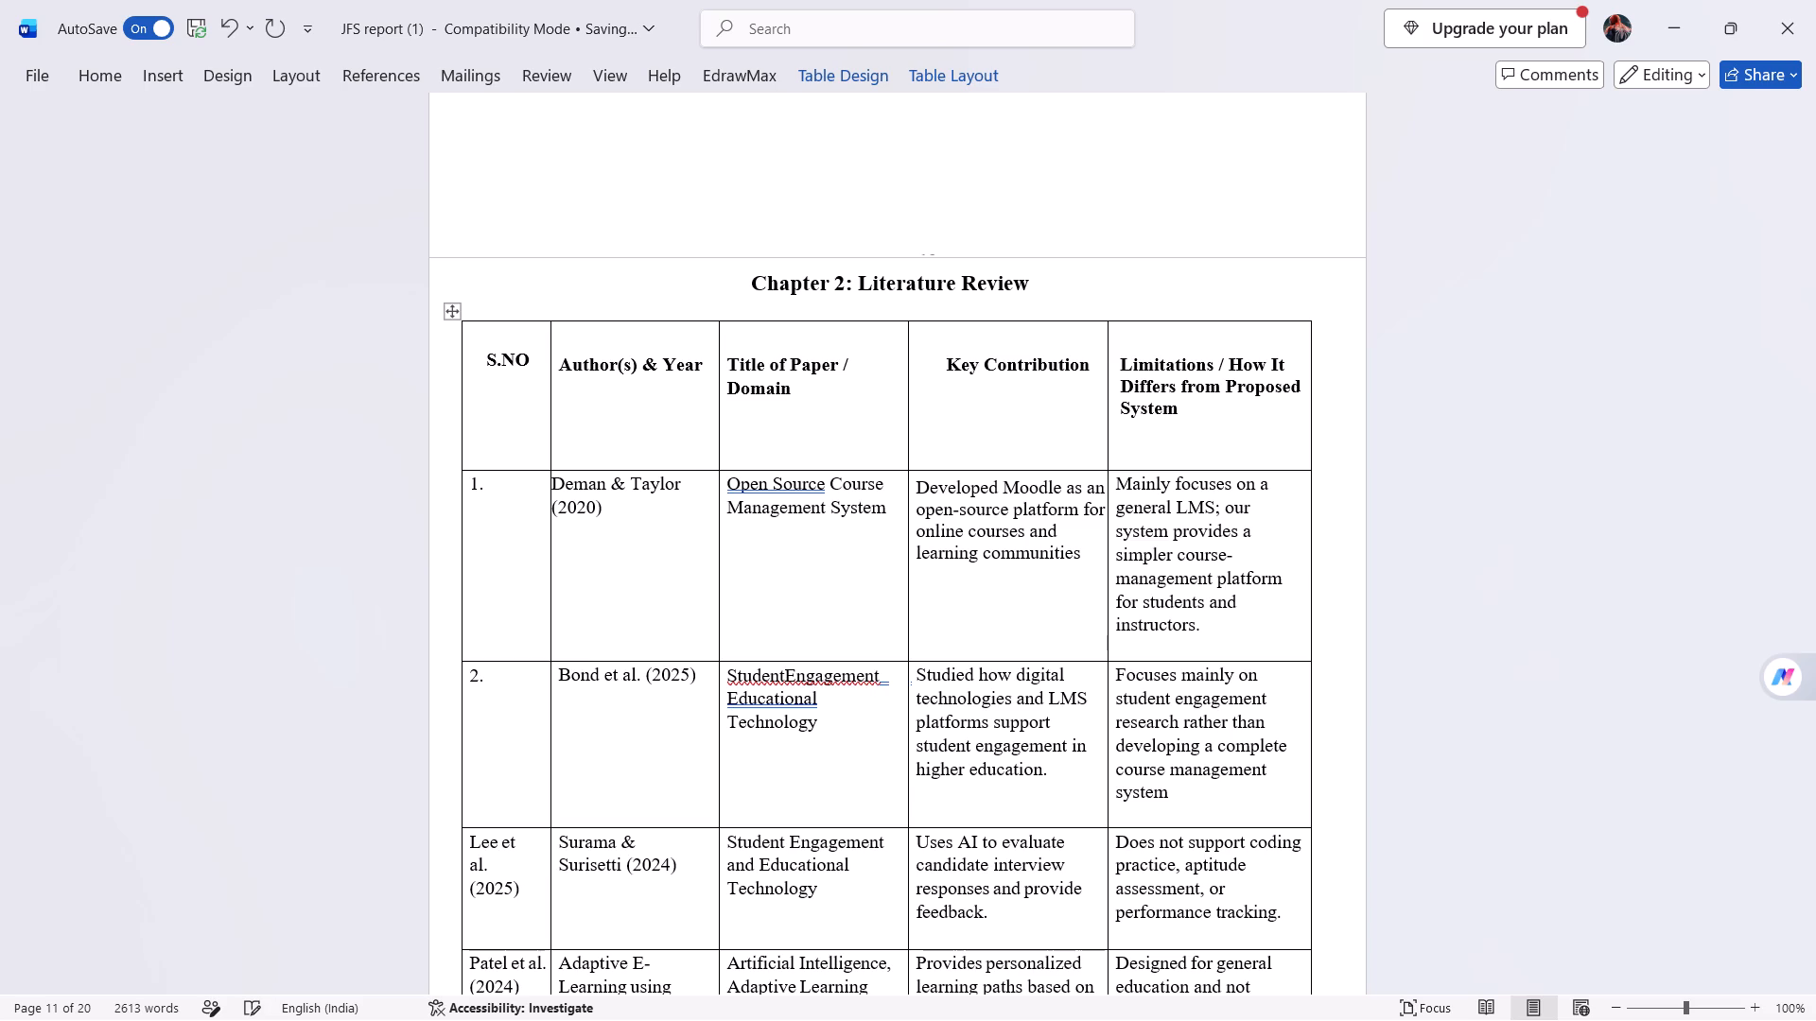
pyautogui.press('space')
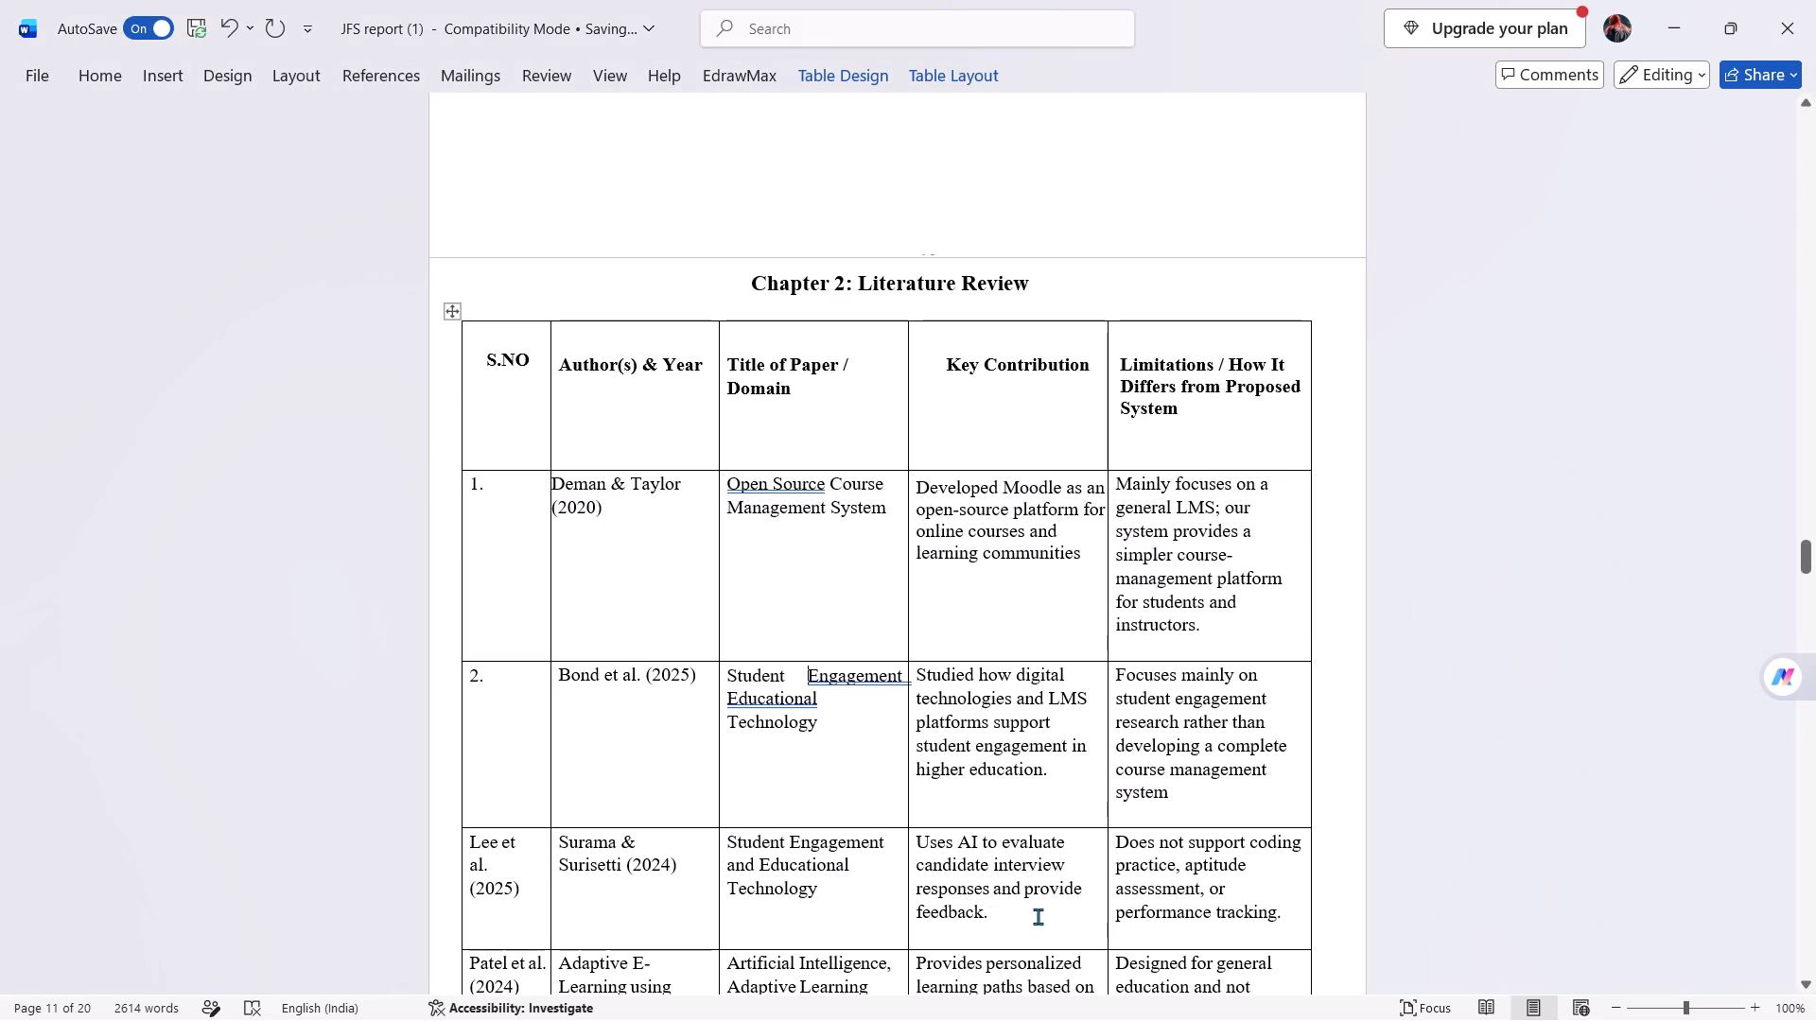
# Replace the third row's Key Contribution text in Word with the copied LMS platforms sentence.
pyautogui.moveTo(1012, 926); pyautogui.dragTo(922, 844)
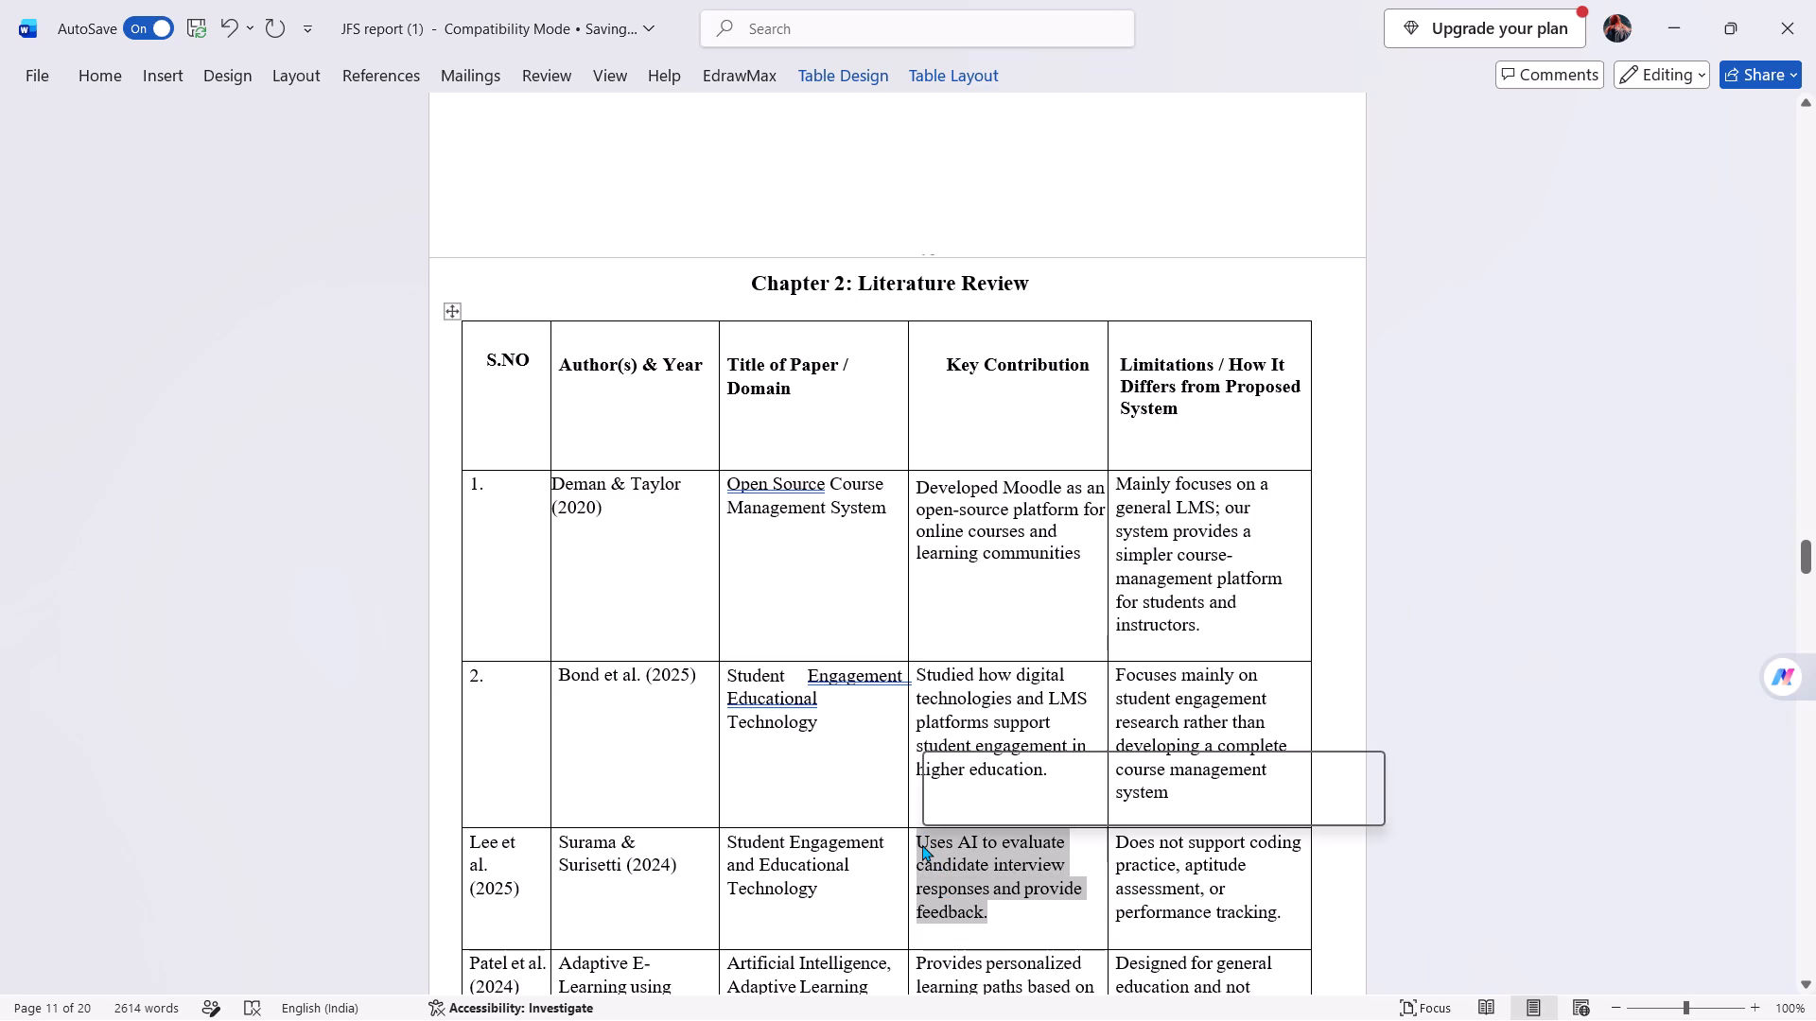
pyautogui.press('BackSpace')
pyautogui.hotkey('ctrl', 'v')
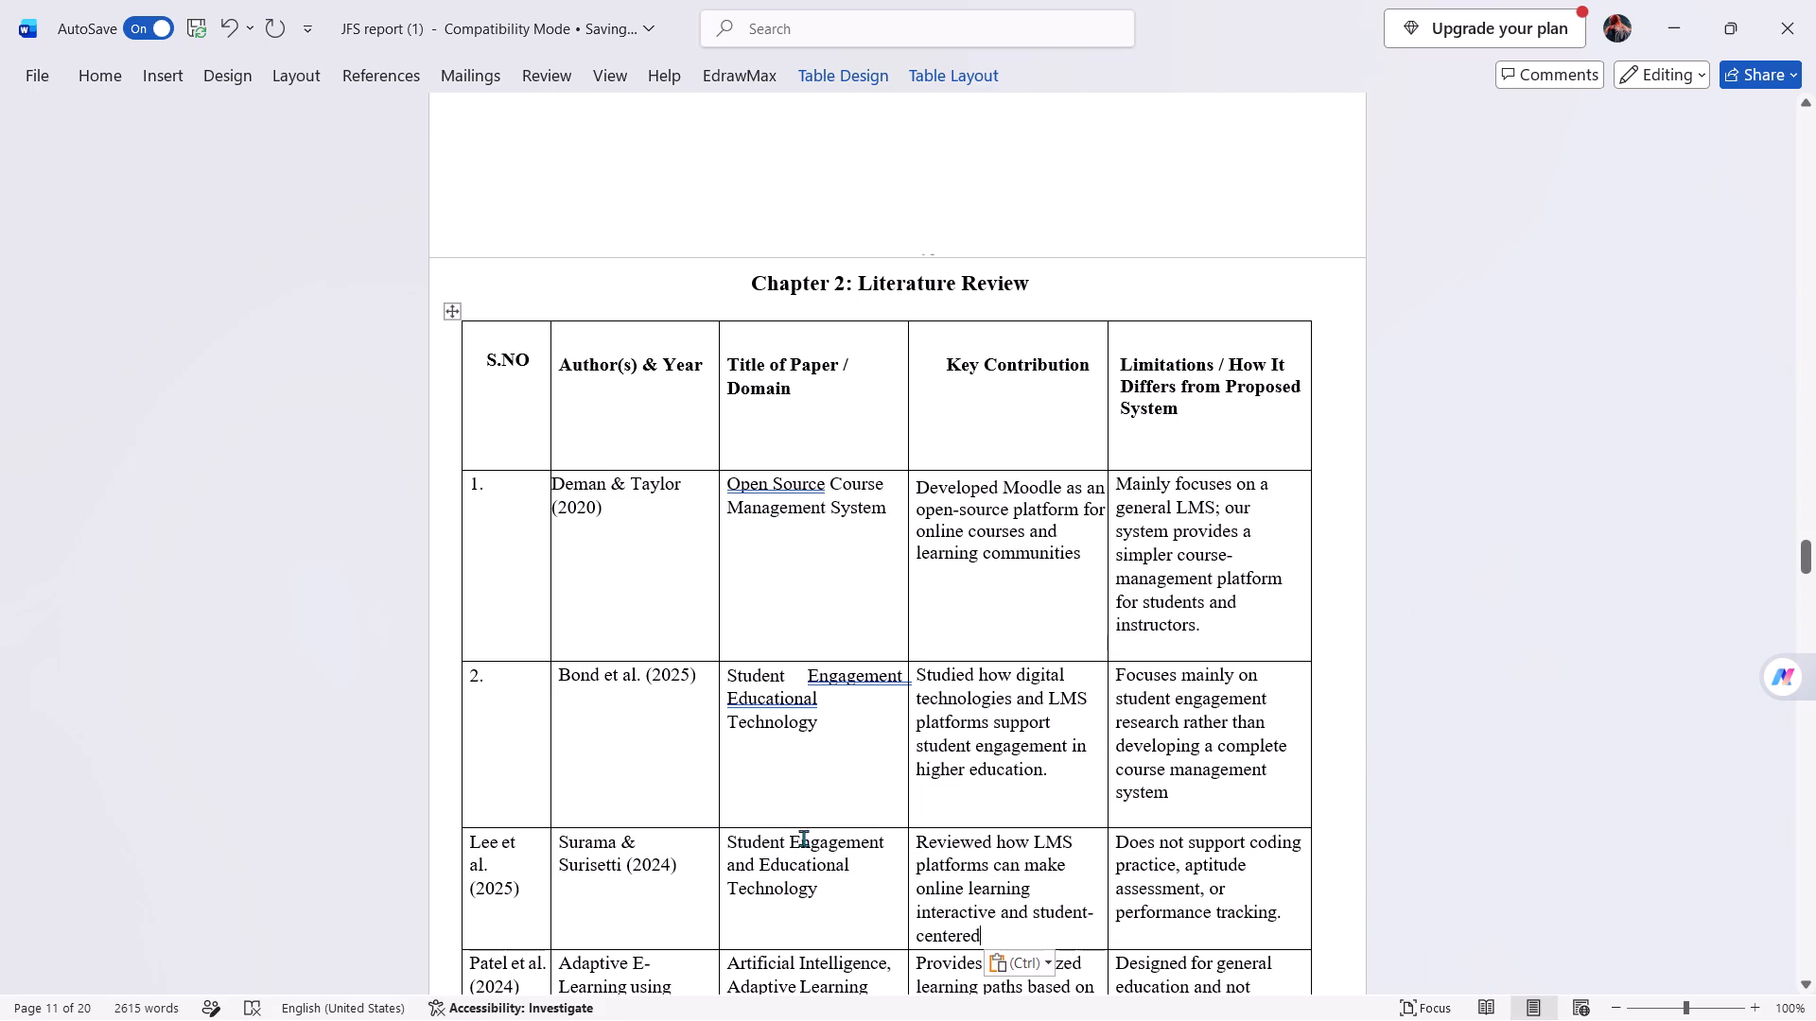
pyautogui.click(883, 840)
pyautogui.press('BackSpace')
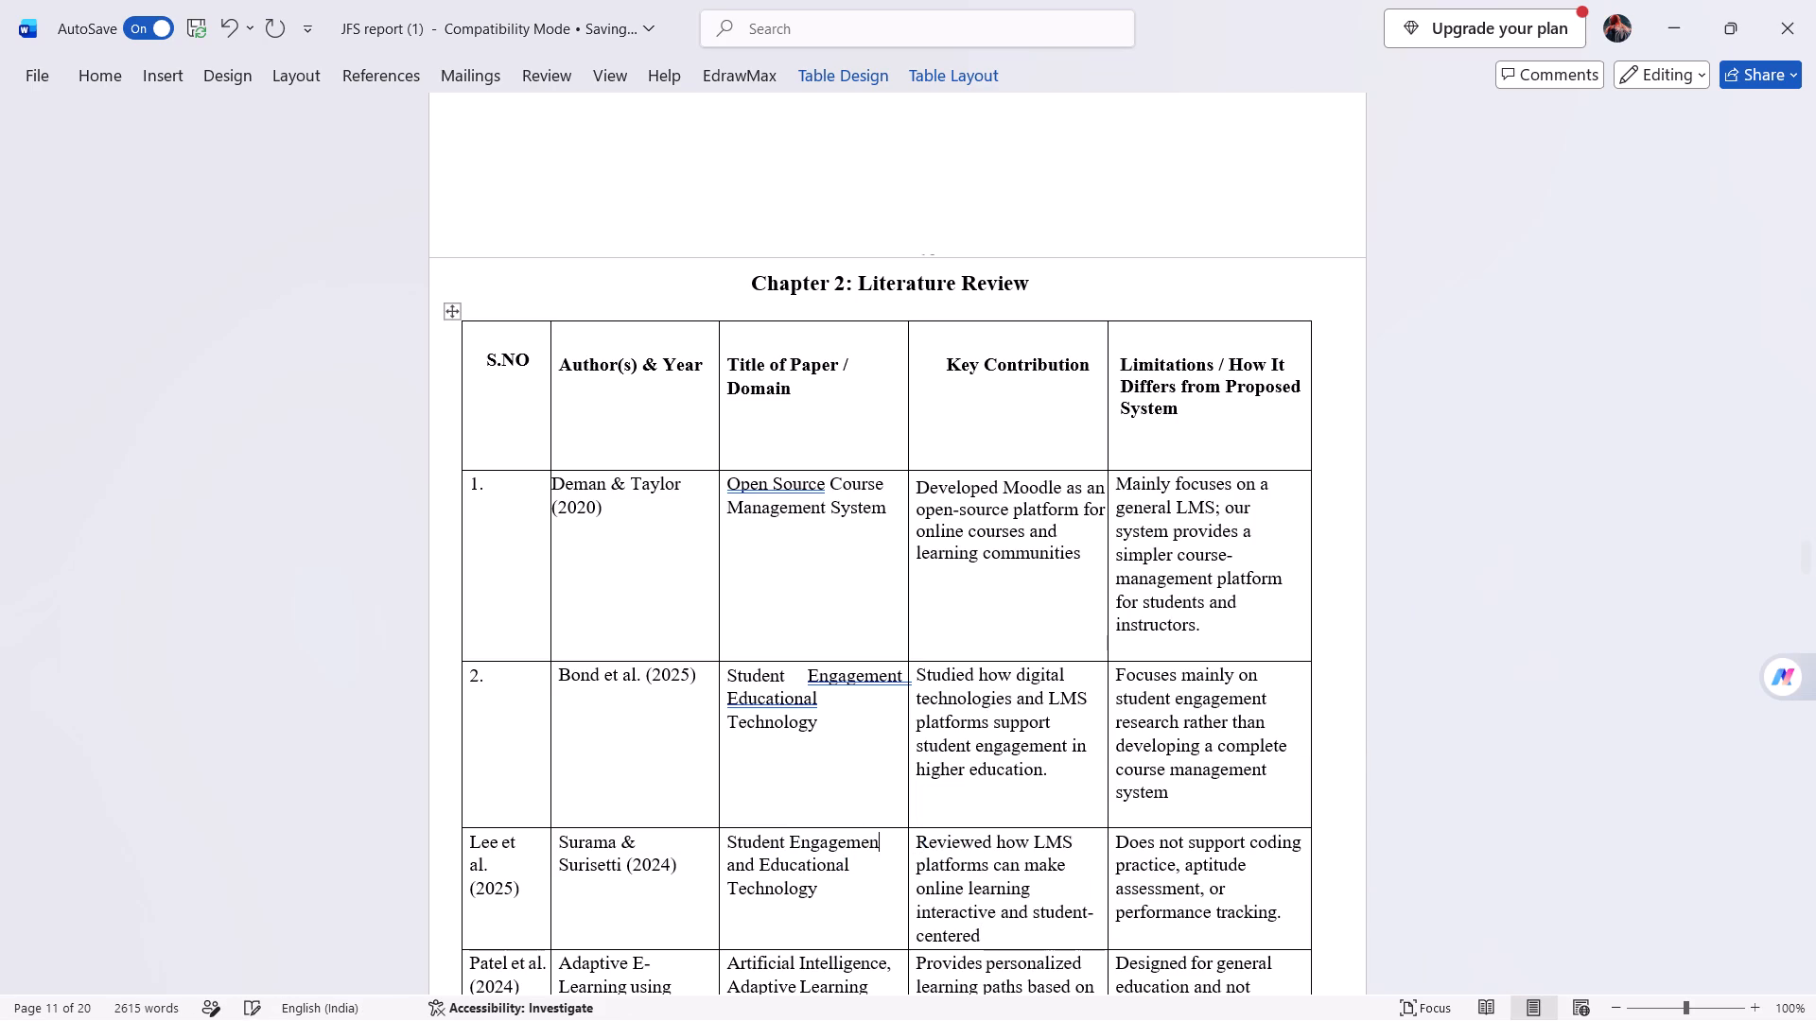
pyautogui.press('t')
# Delete the word "Engagement" from the second row's Title of Paper / Domain text.
pyautogui.click(908, 683)
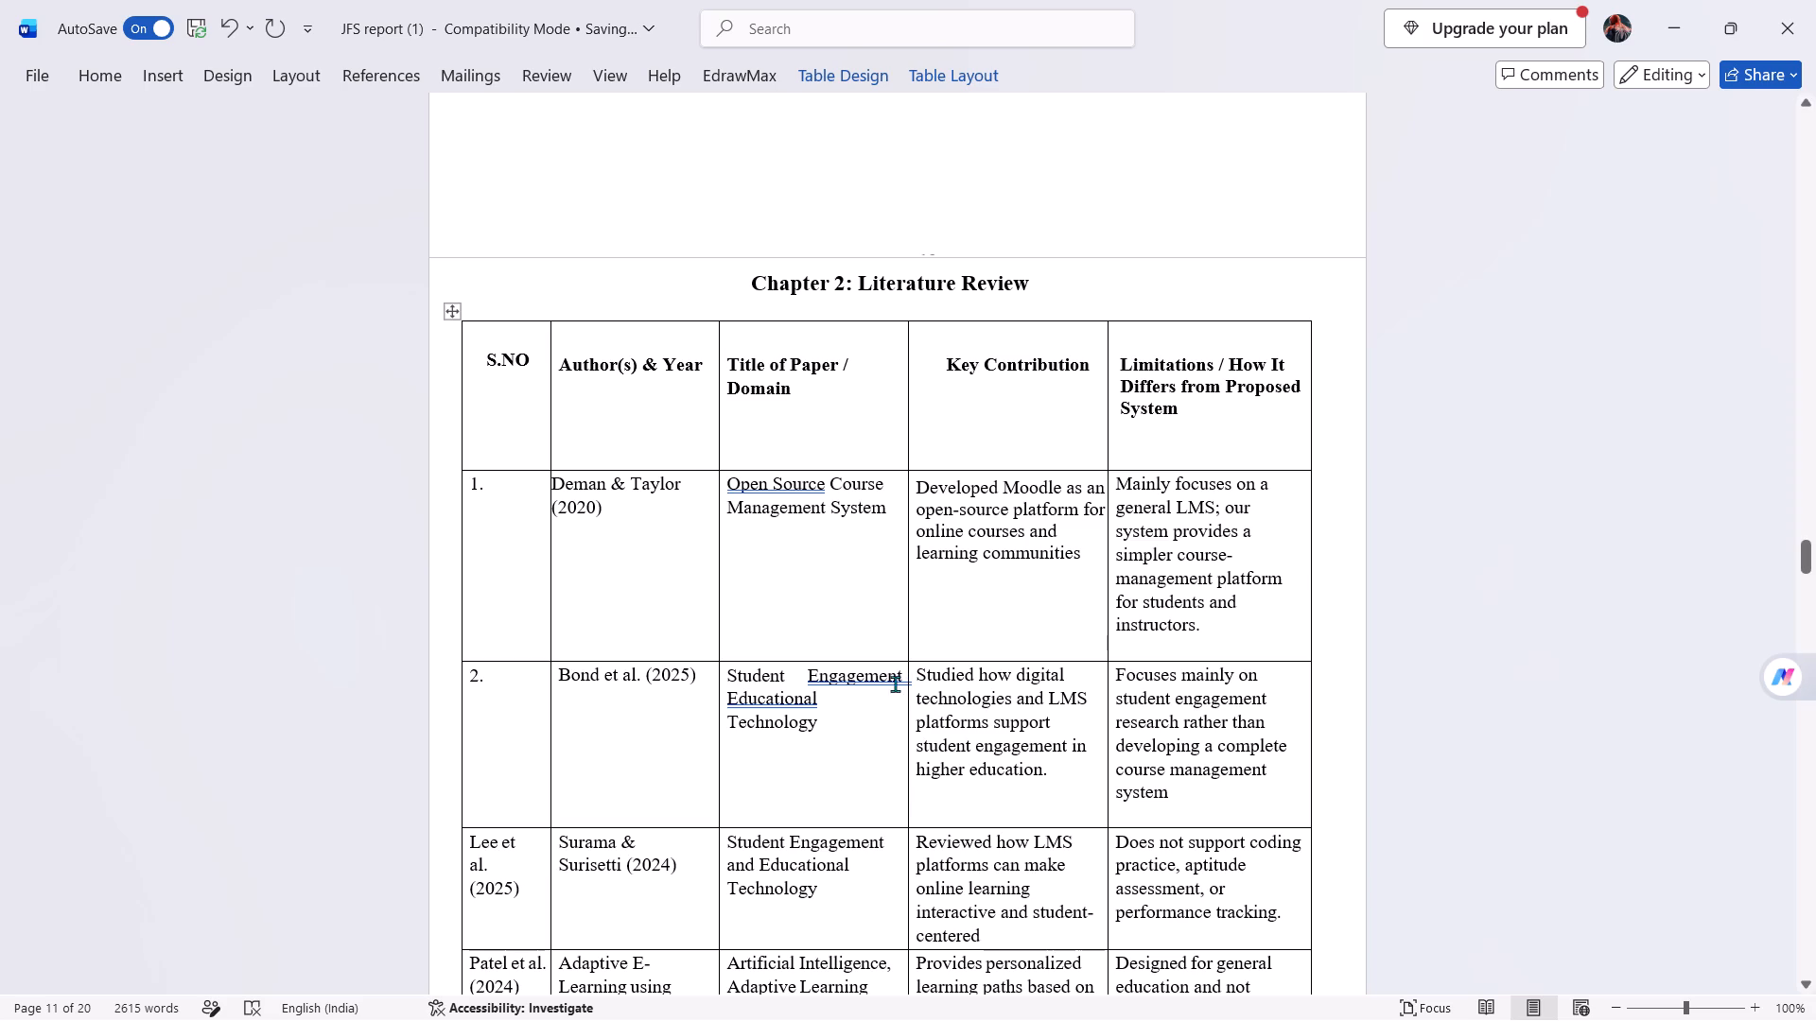
pyautogui.click(897, 682)
pyautogui.press('Right')
pyautogui.press('BackSpace')
pyautogui.press('BackSpace')
pyautogui.press('BackSpace')
pyautogui.press('BackSpace')
pyautogui.press('BackSpace')
pyautogui.press('BackSpace')
pyautogui.press('BackSpace')
pyautogui.press('BackSpace')
pyautogui.press('BackSpace')
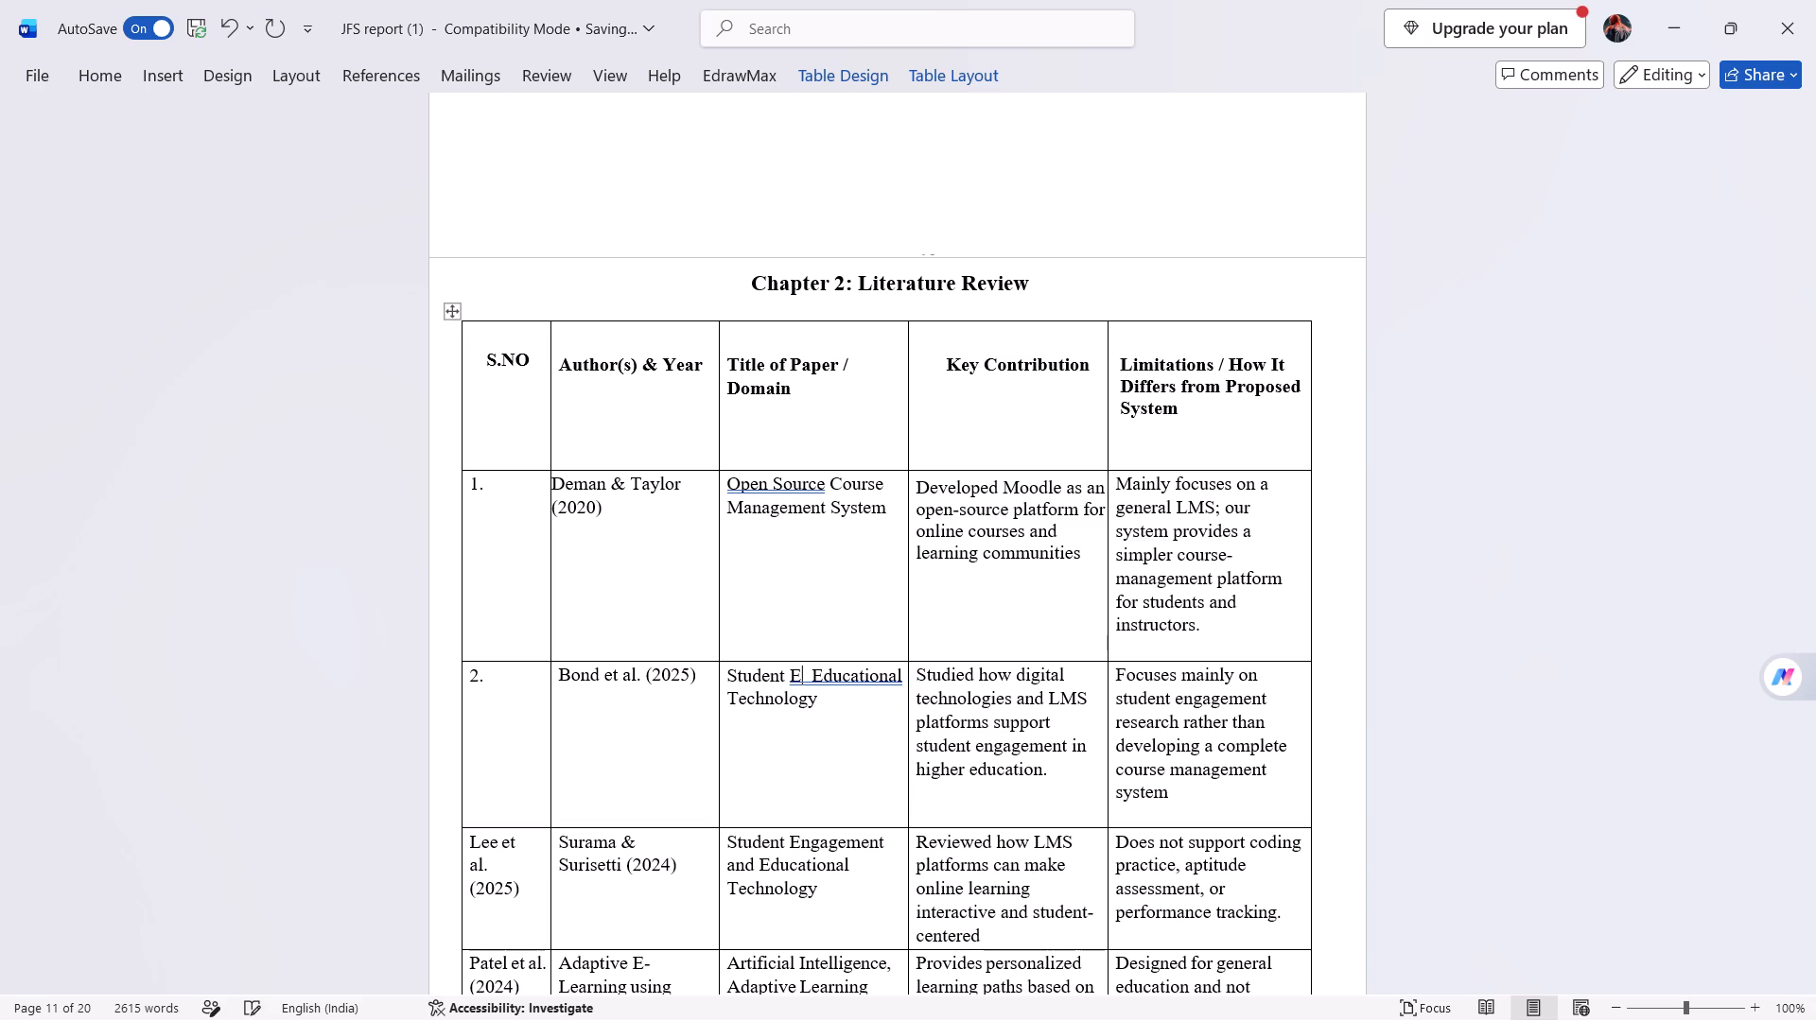
pyautogui.press('BackSpace')
# Try "ai" after "Student" in the second row's title, and delete it along with the spaces before "Educational".
pyautogui.write('ai')
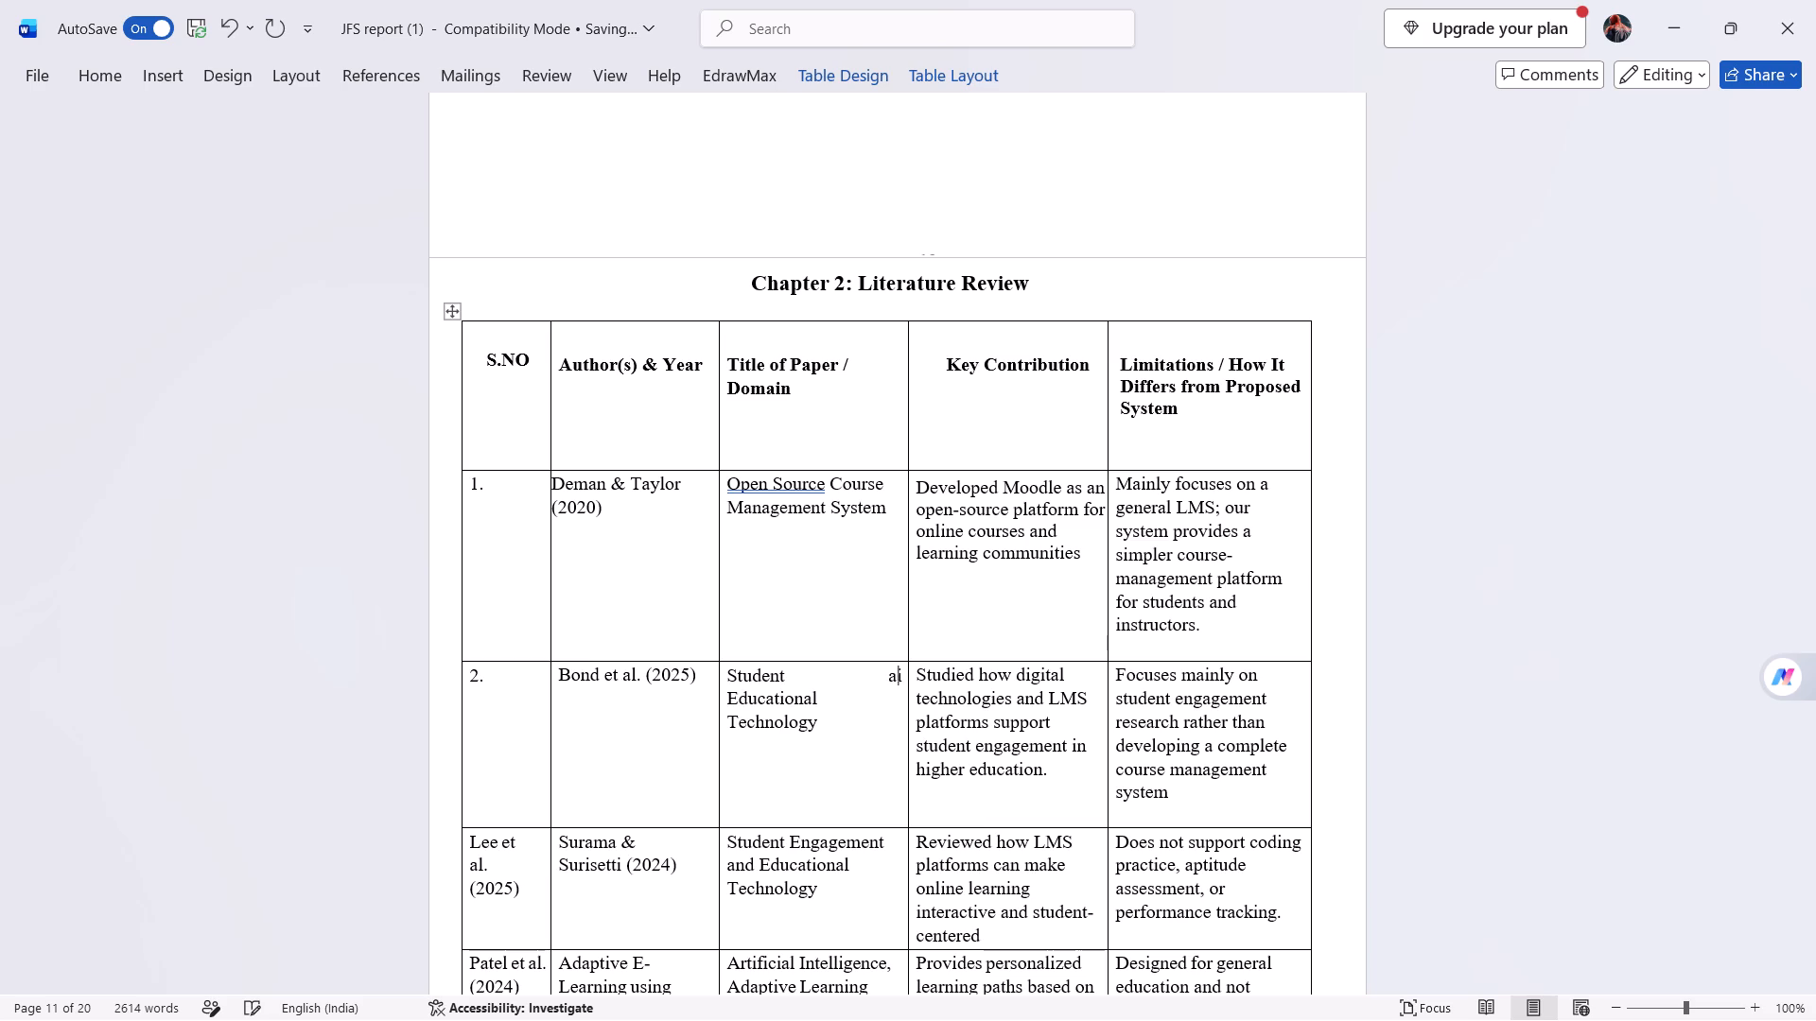
pyautogui.press('BackSpace')
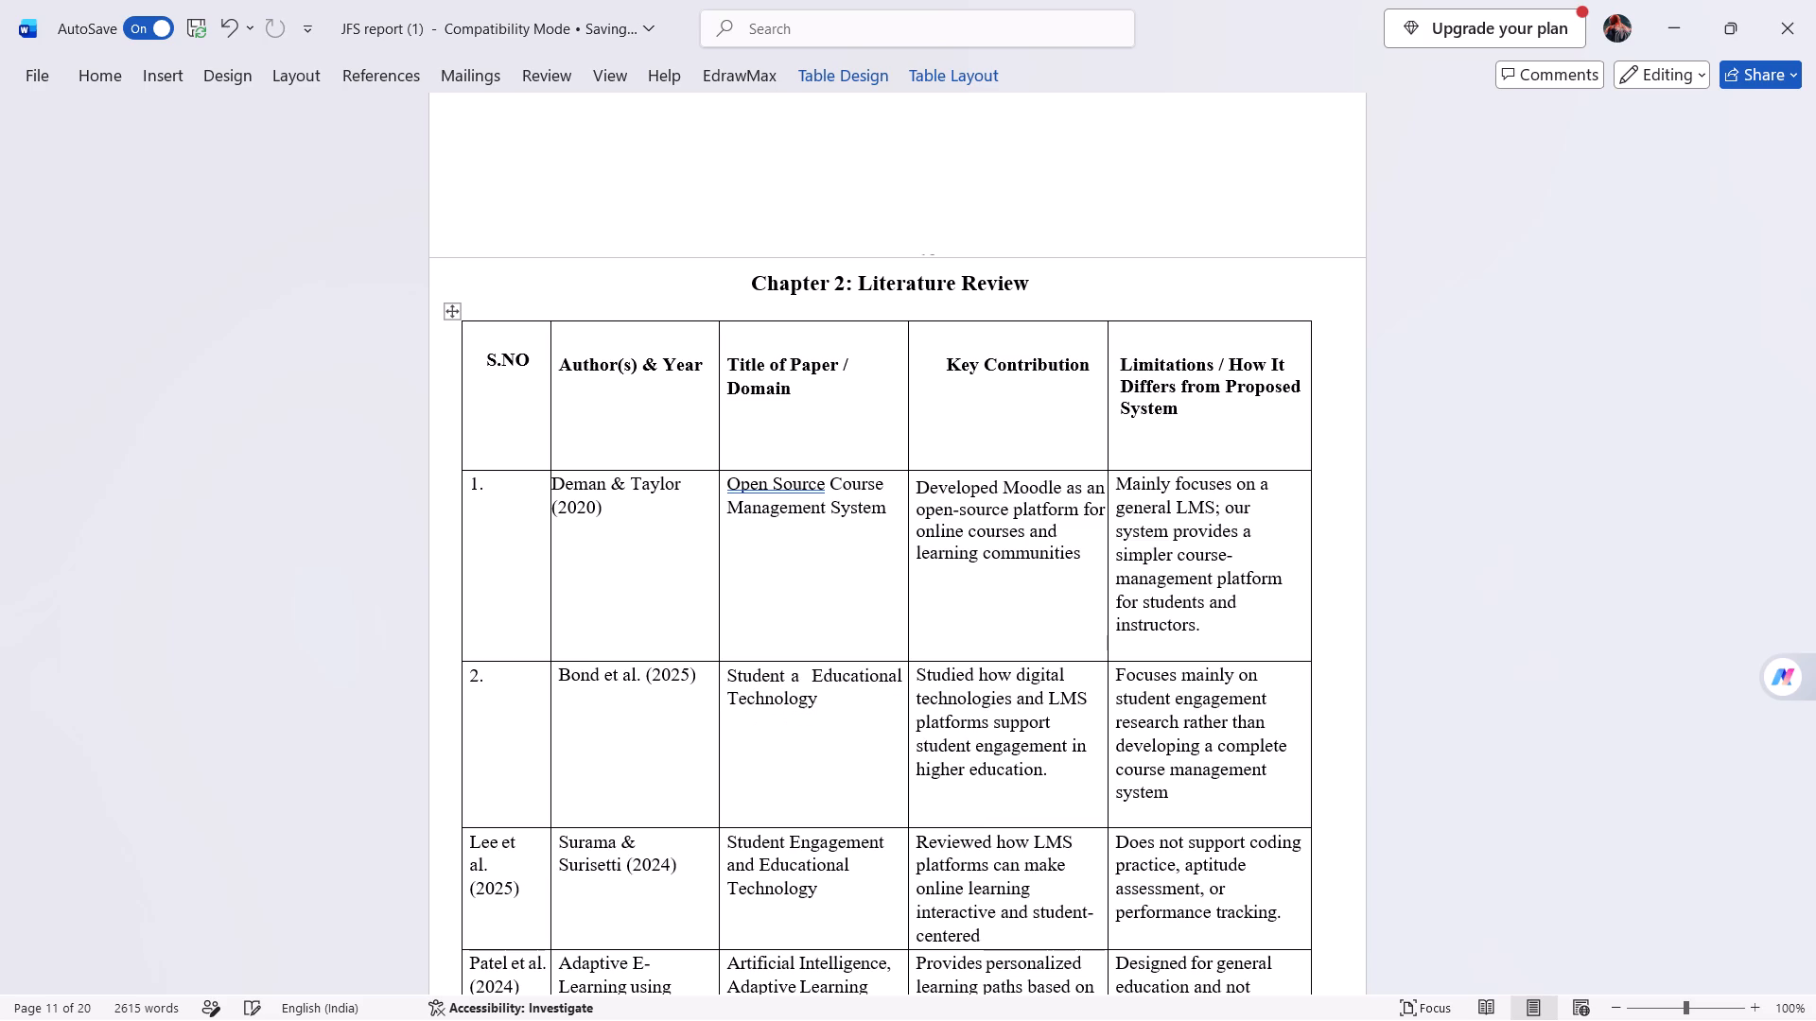
pyautogui.press('BackSpace')
pyautogui.press('BackSpace')
pyautogui.press('Right')
pyautogui.press('BackSpace')
pyautogui.press('BackSpace')
pyautogui.press('t')
pyautogui.press('Right')
pyautogui.press('BackSpace')
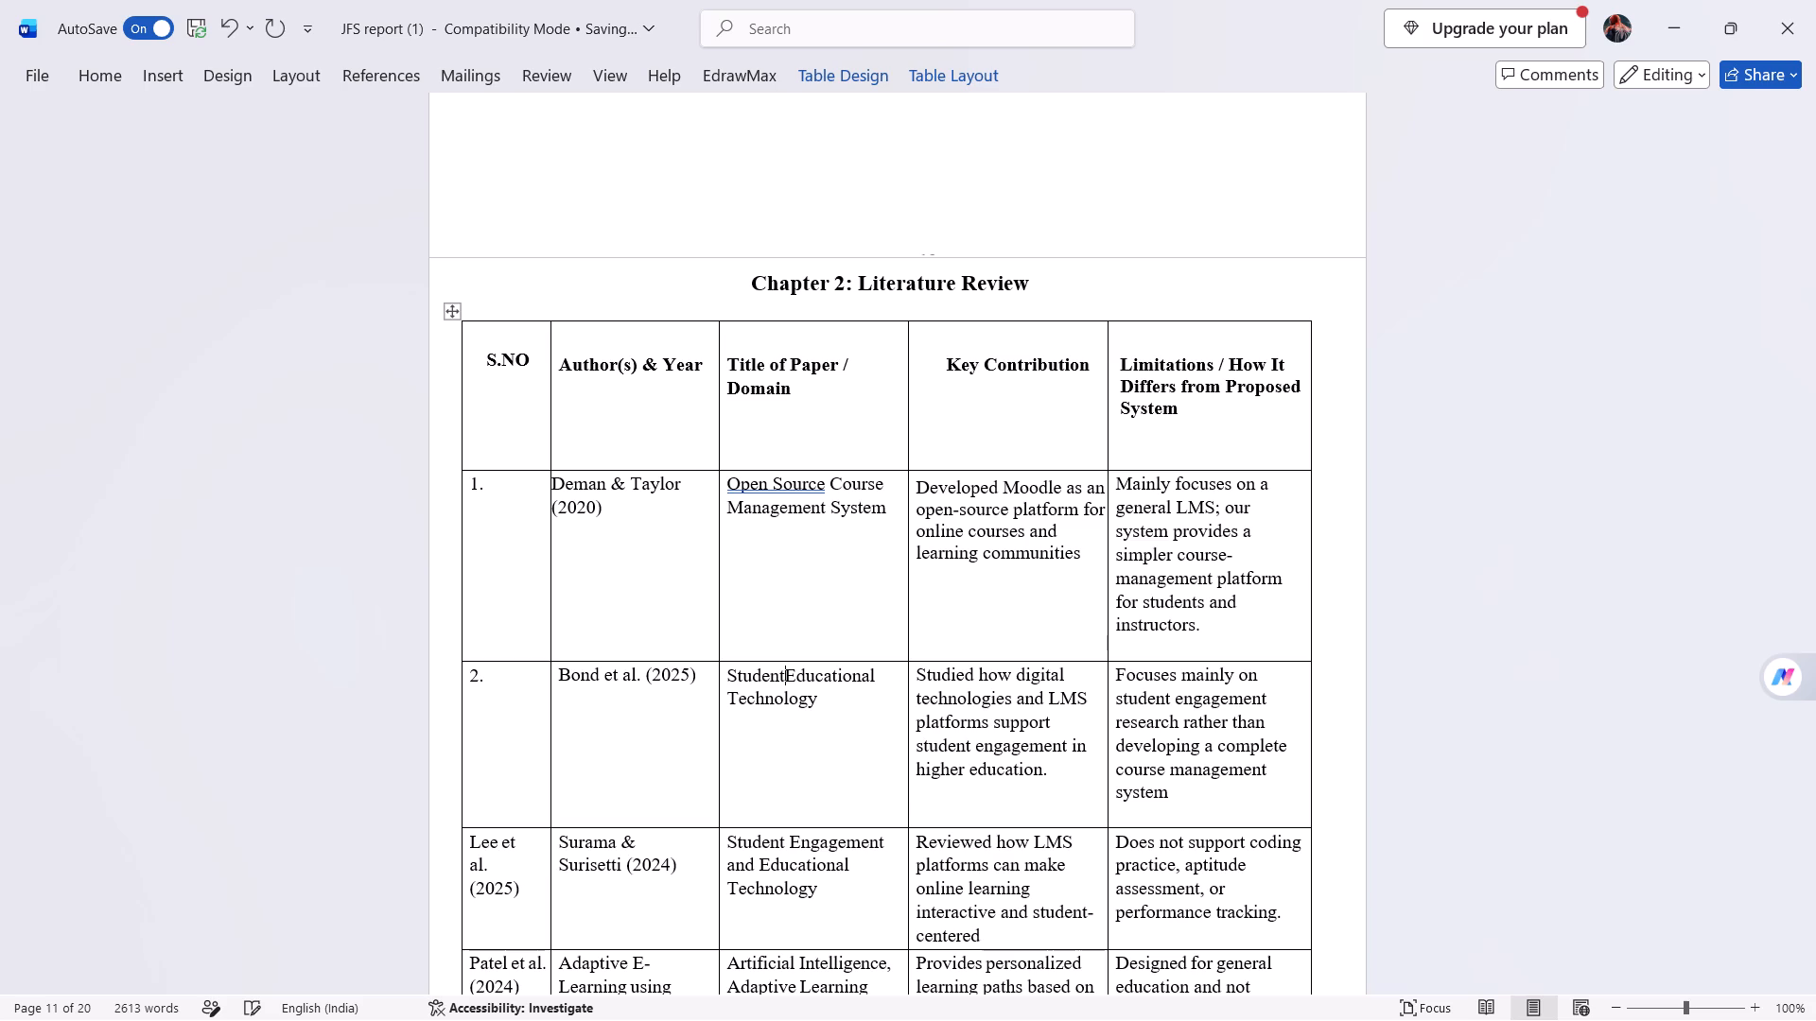
# Insert "Ai" between "Student" and "Educational" in the second row's title.
pyautogui.press('space')
pyautogui.press('a')
pyautogui.press('i')
pyautogui.press('space')
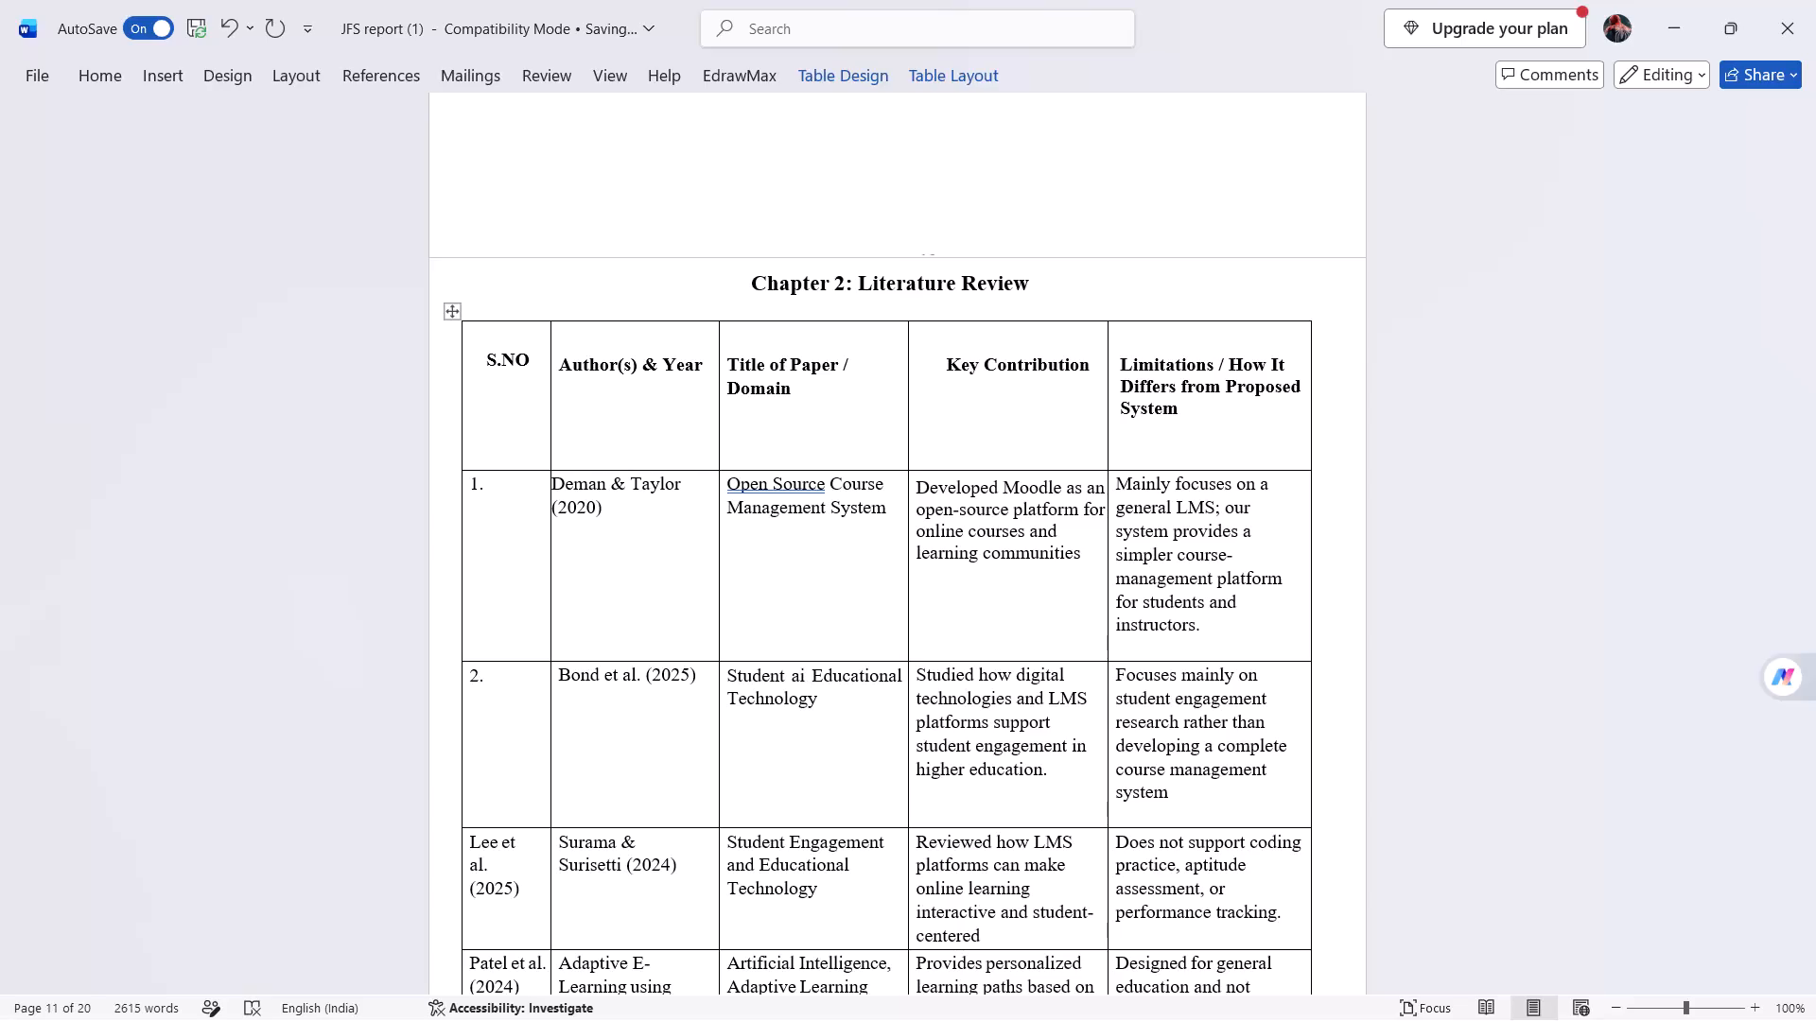
pyautogui.press('Left')
pyautogui.press('Left')
pyautogui.press('BackSpace')
pyautogui.hotkey('shift', 'a')
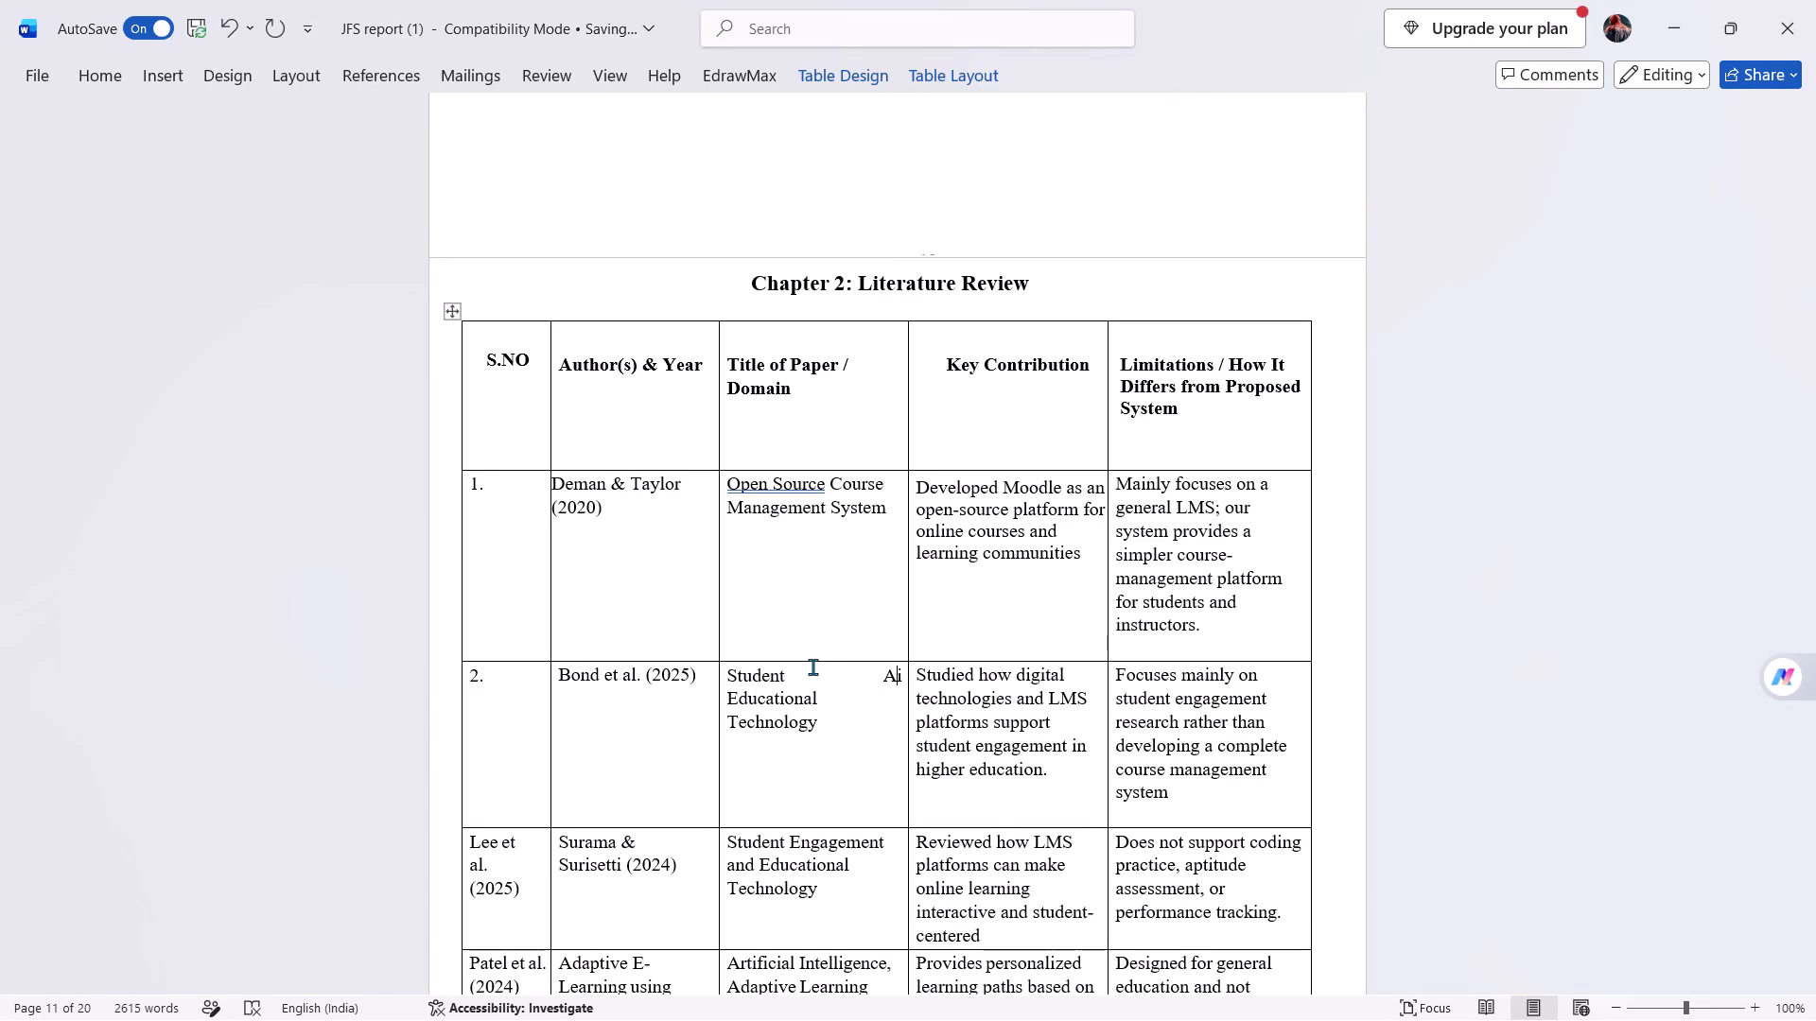
# Change "Student" to "Students" and adjust the spacing around "Ai", making the second row's title "StudentsAi Educational Technology".
pyautogui.click(812, 666)
pyautogui.press('s')
pyautogui.press('space')
pyautogui.press('BackSpace')
pyautogui.press('Right')
pyautogui.press('BackSpace')
pyautogui.click(844, 675)
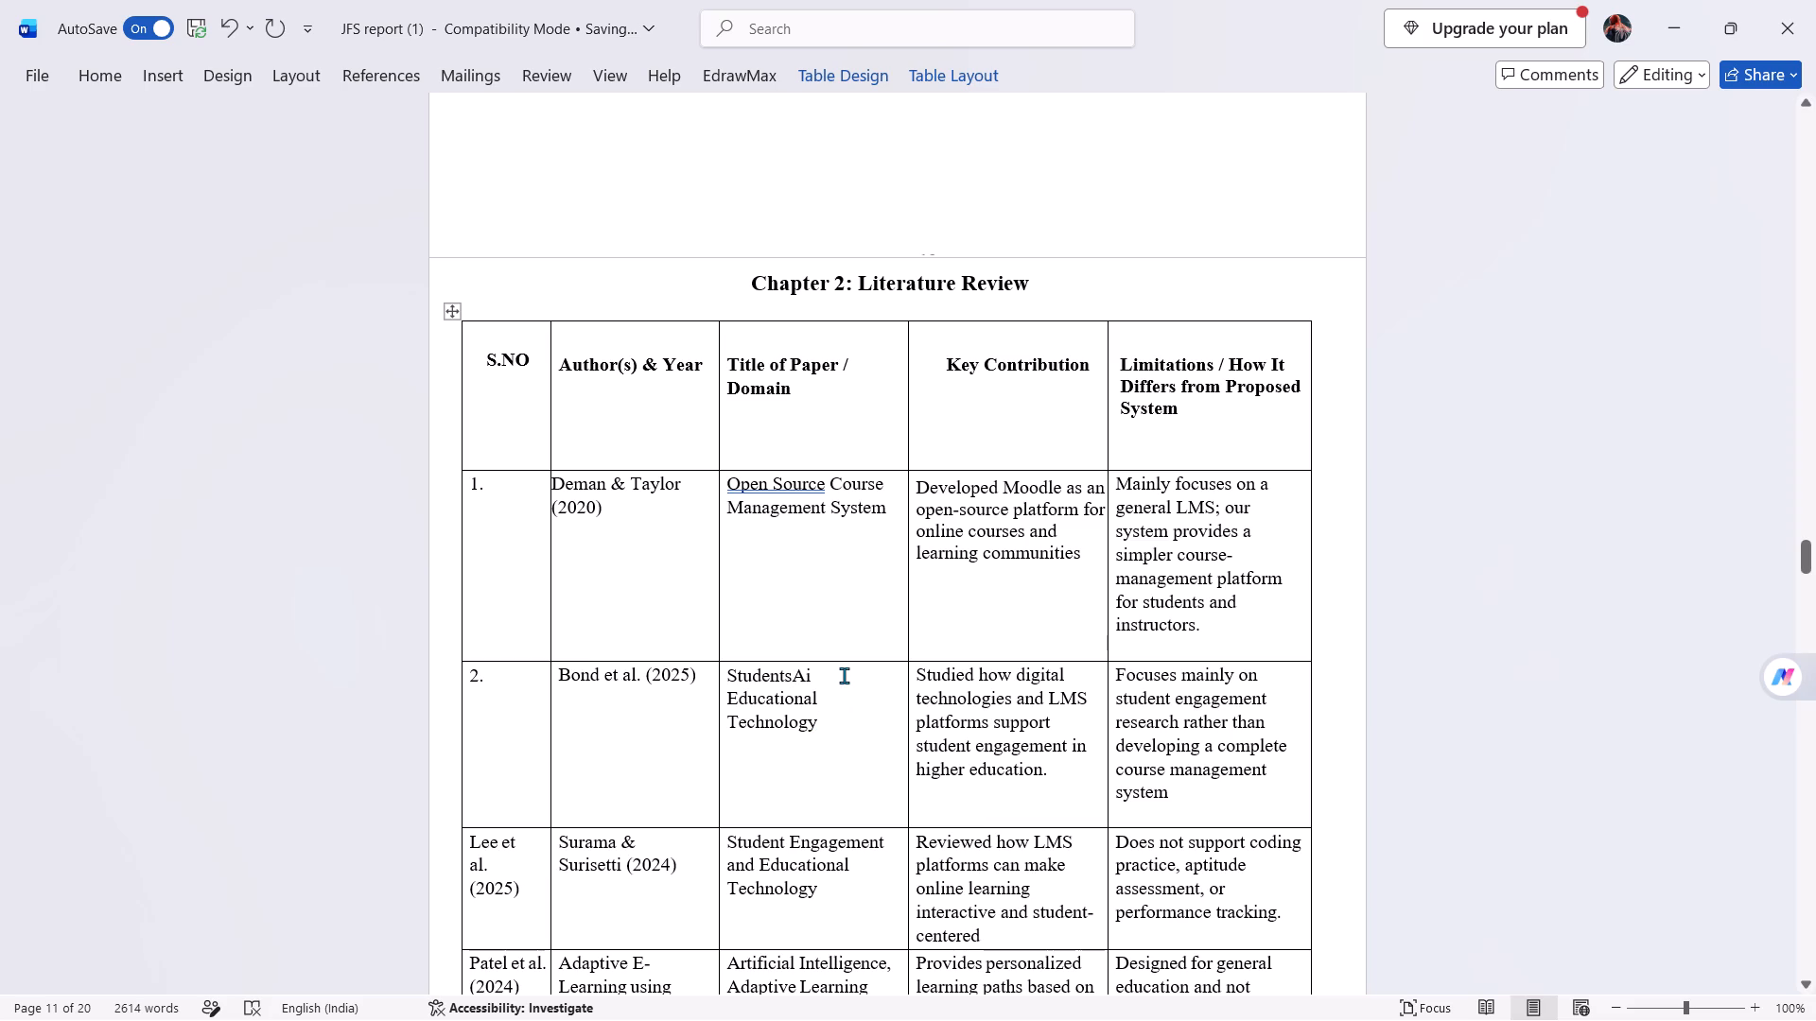
pyautogui.press('Right')
pyautogui.press('Left')
pyautogui.press('BackSpace')
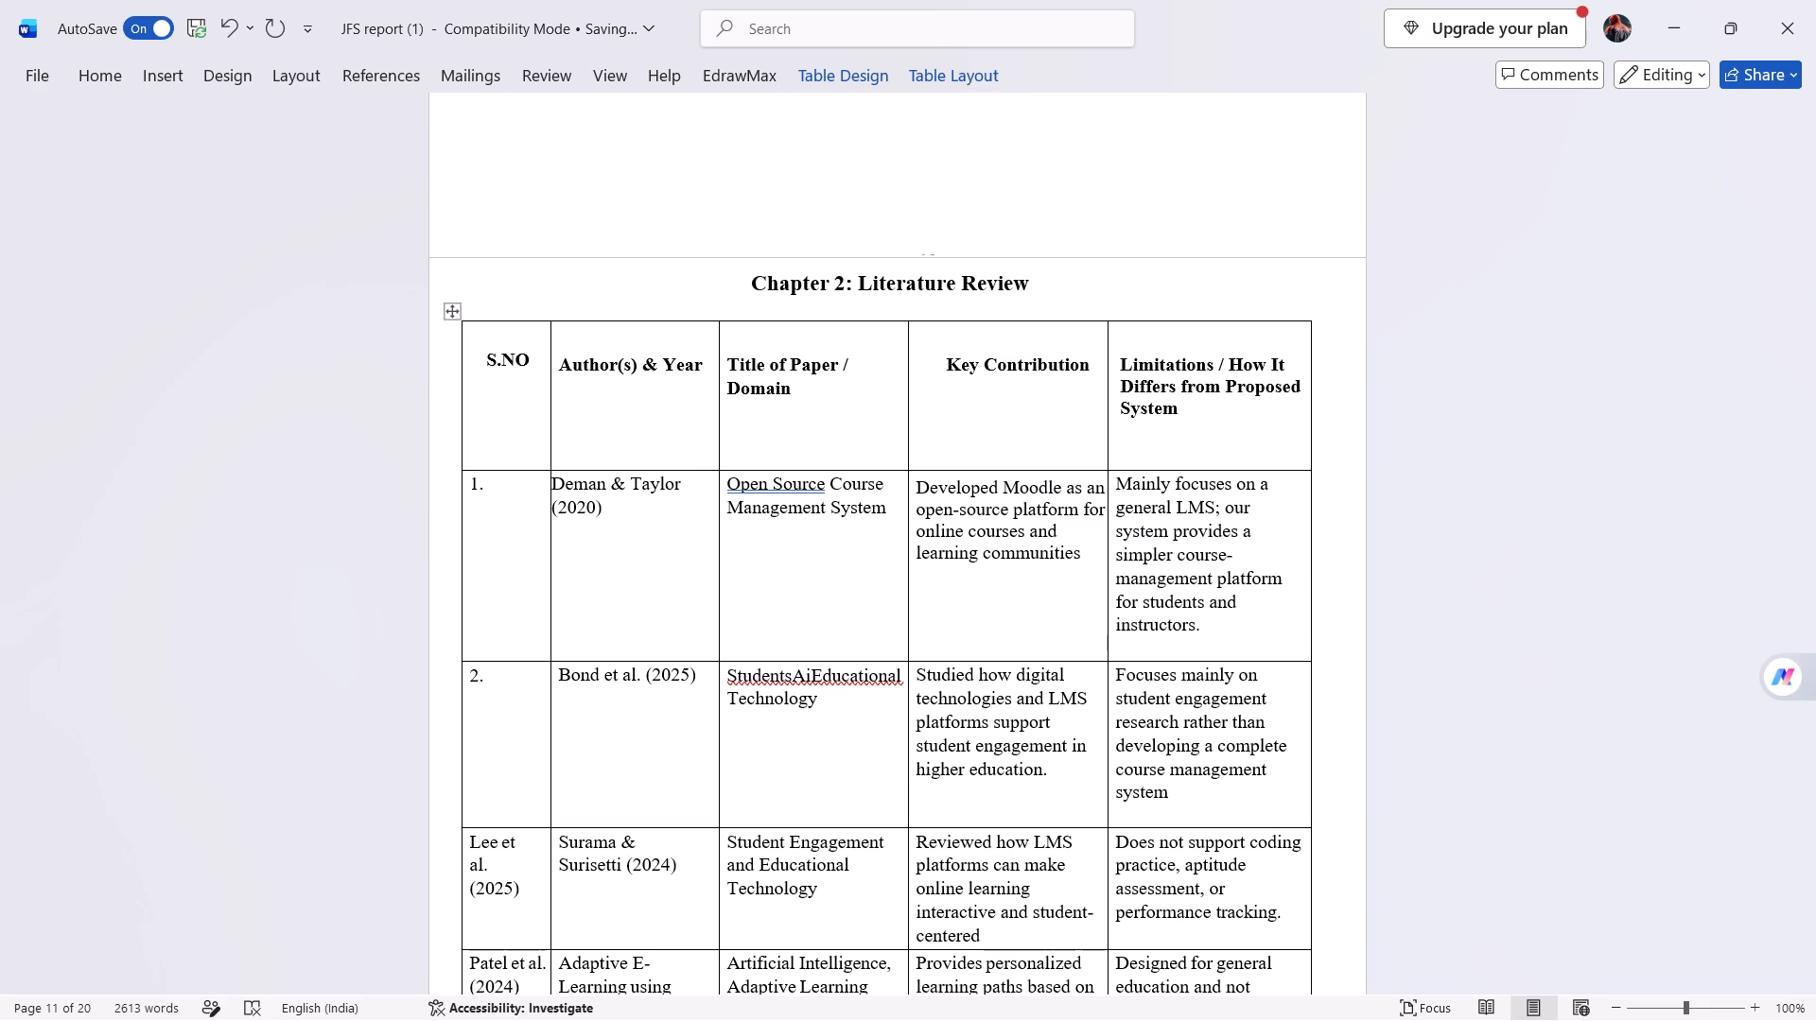
pyautogui.press('space')
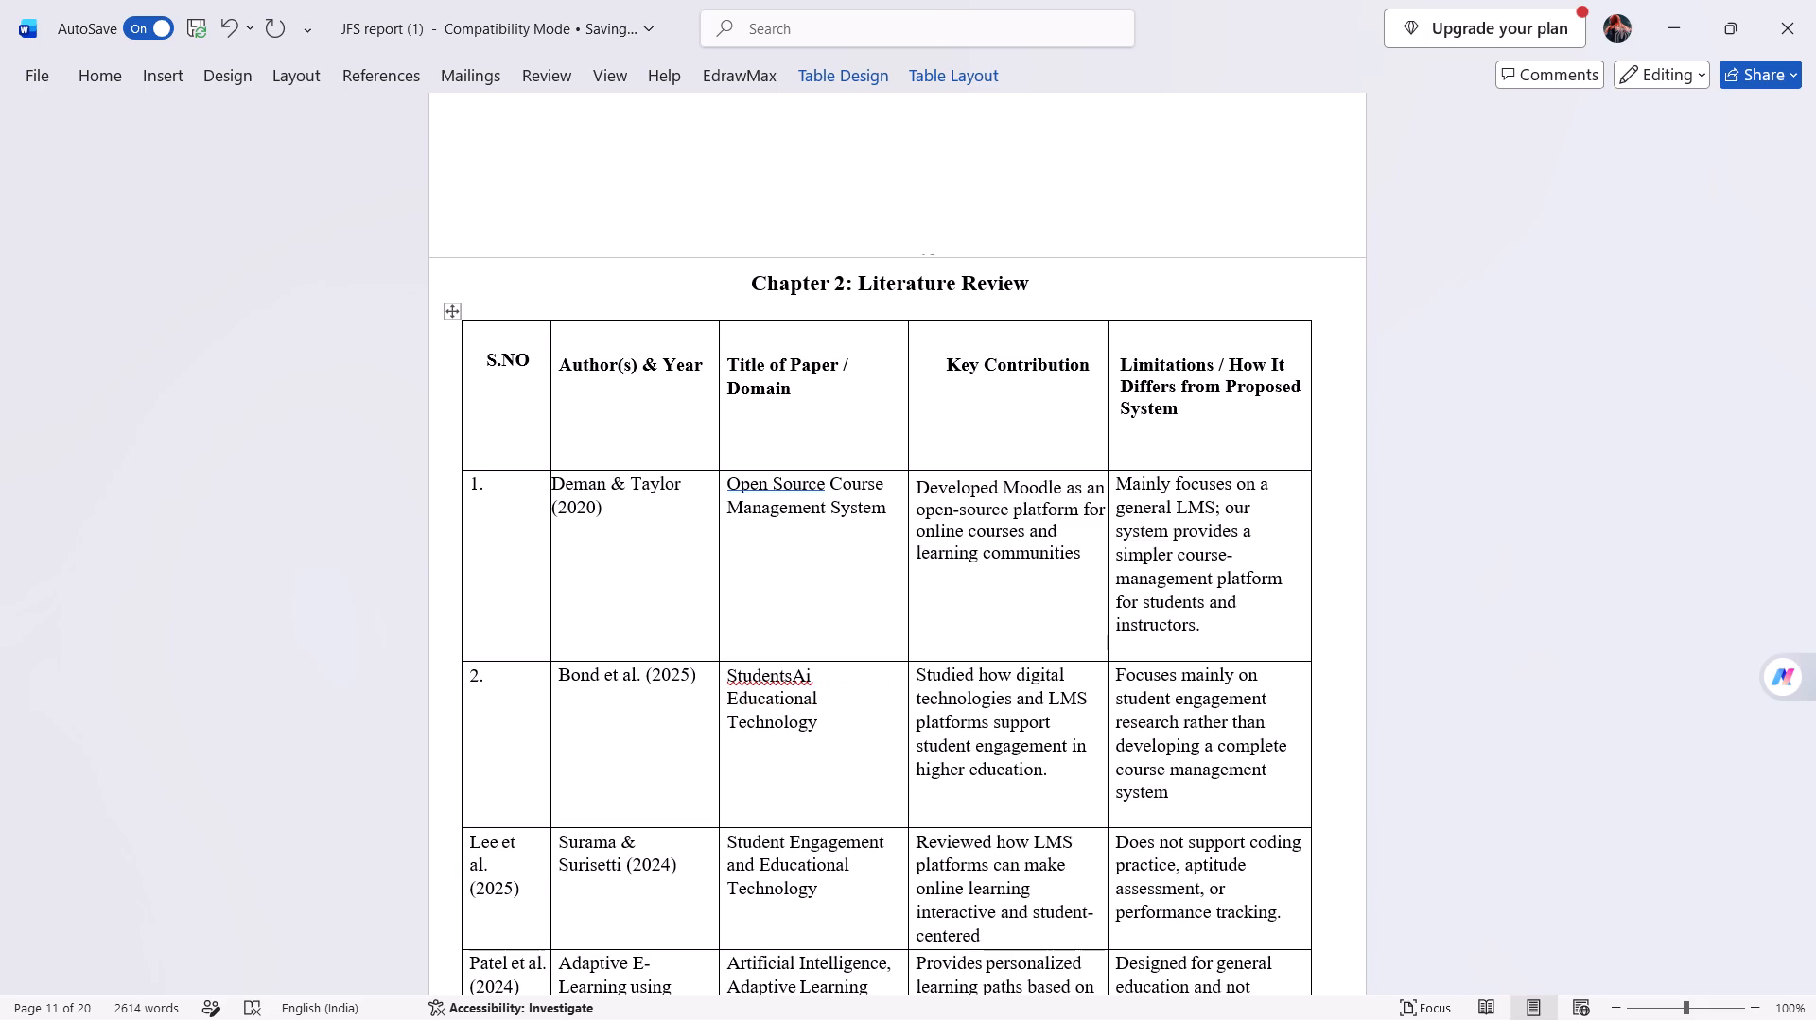
# Change "Students" to "Student" in the second row's title, break the line before "Ai", and add "course" after "Student".
pyautogui.click(791, 666)
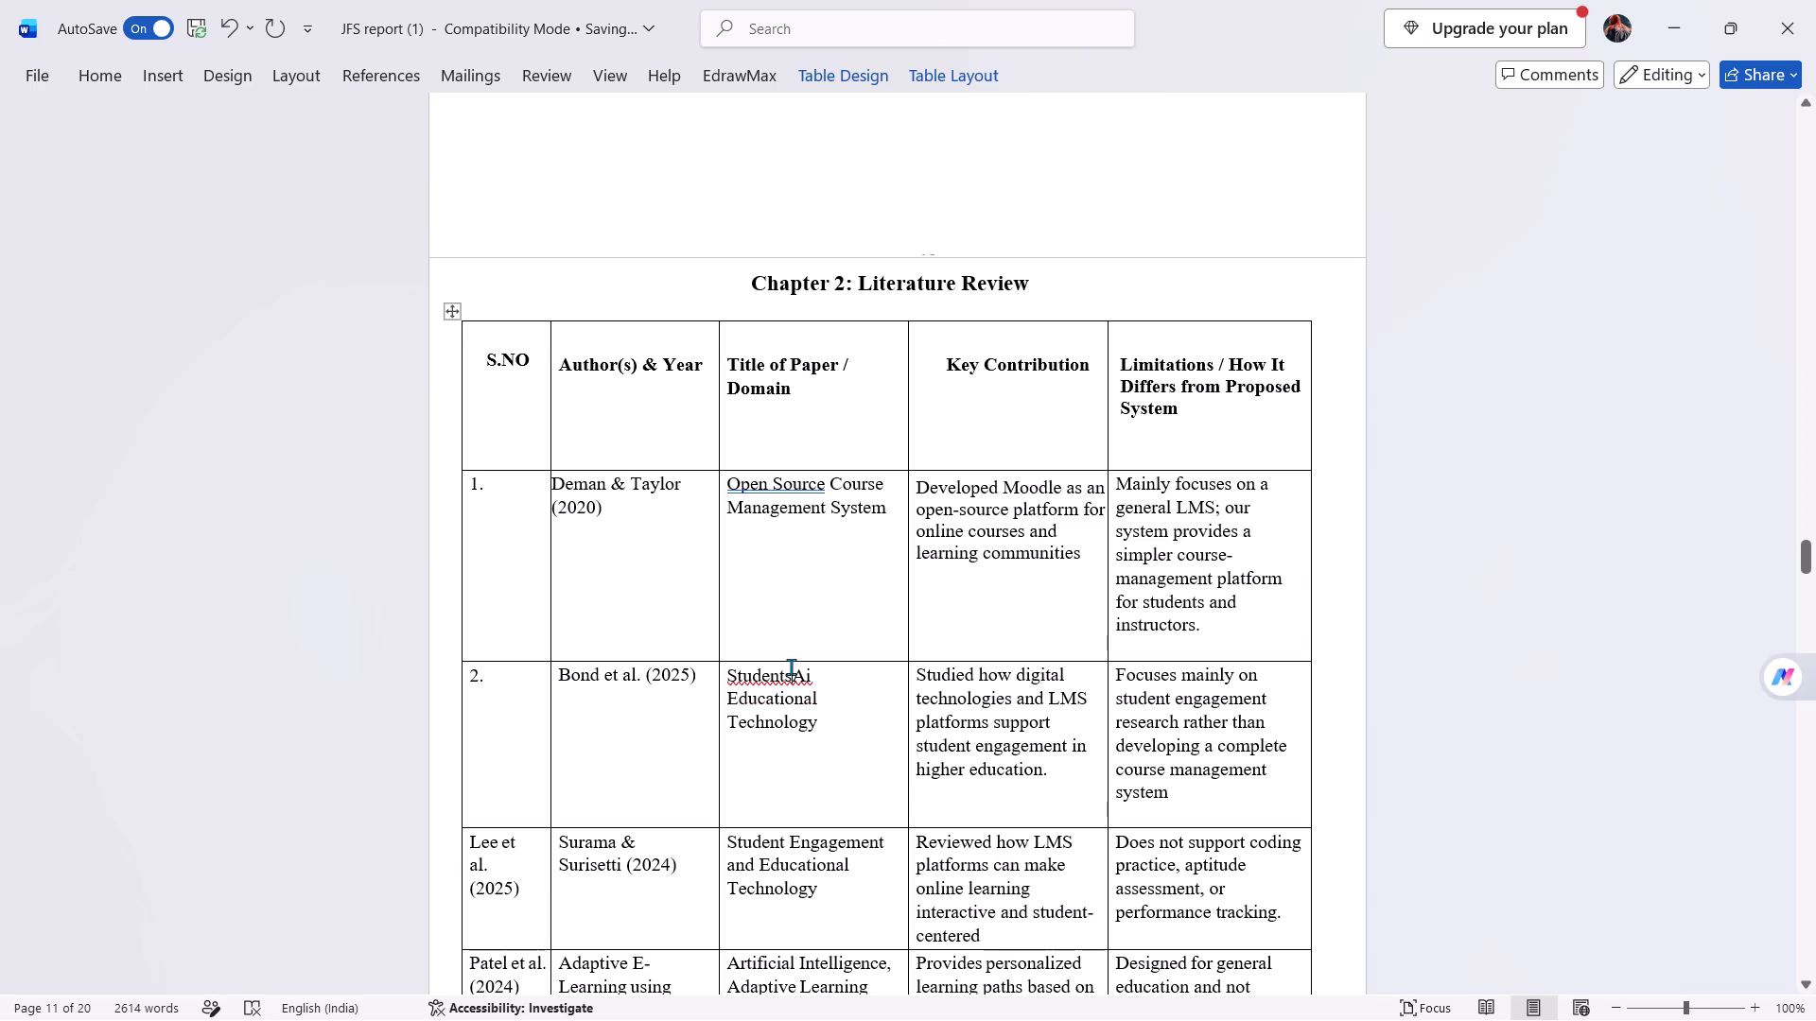
pyautogui.press('space')
pyautogui.click(791, 666)
pyautogui.press('BackSpace')
pyautogui.press('Return')
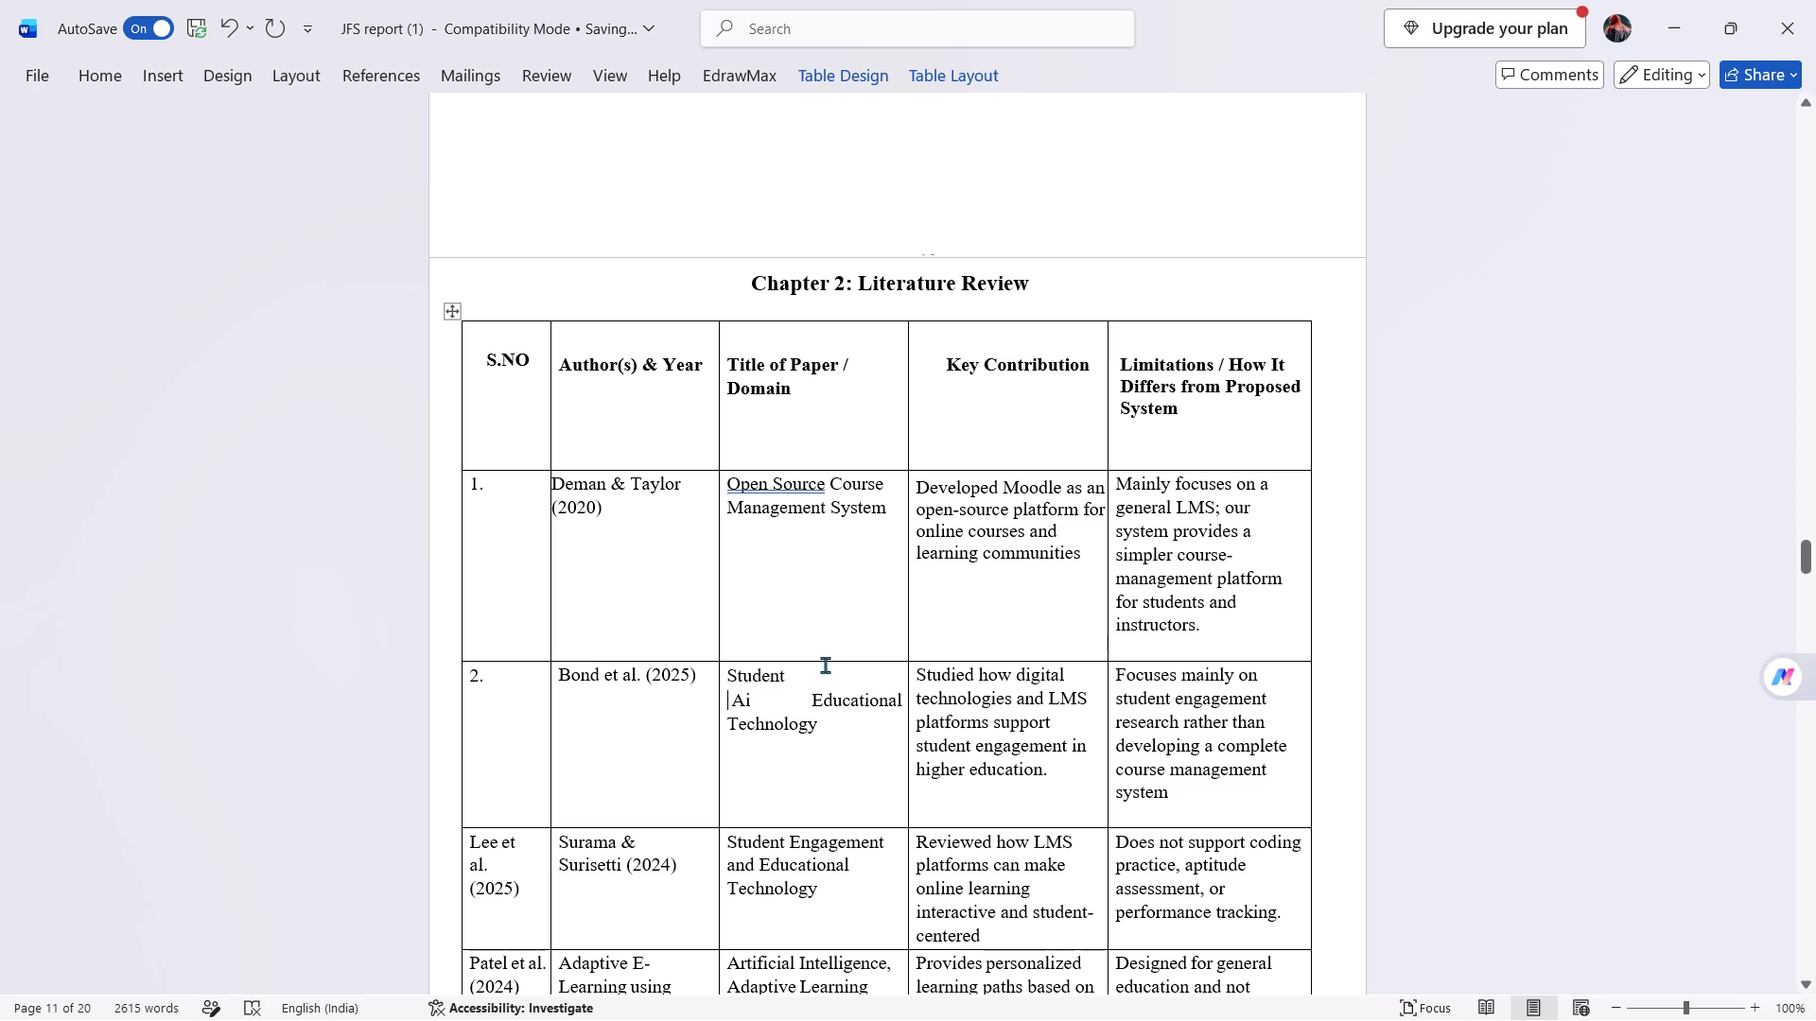
pyautogui.click(829, 681)
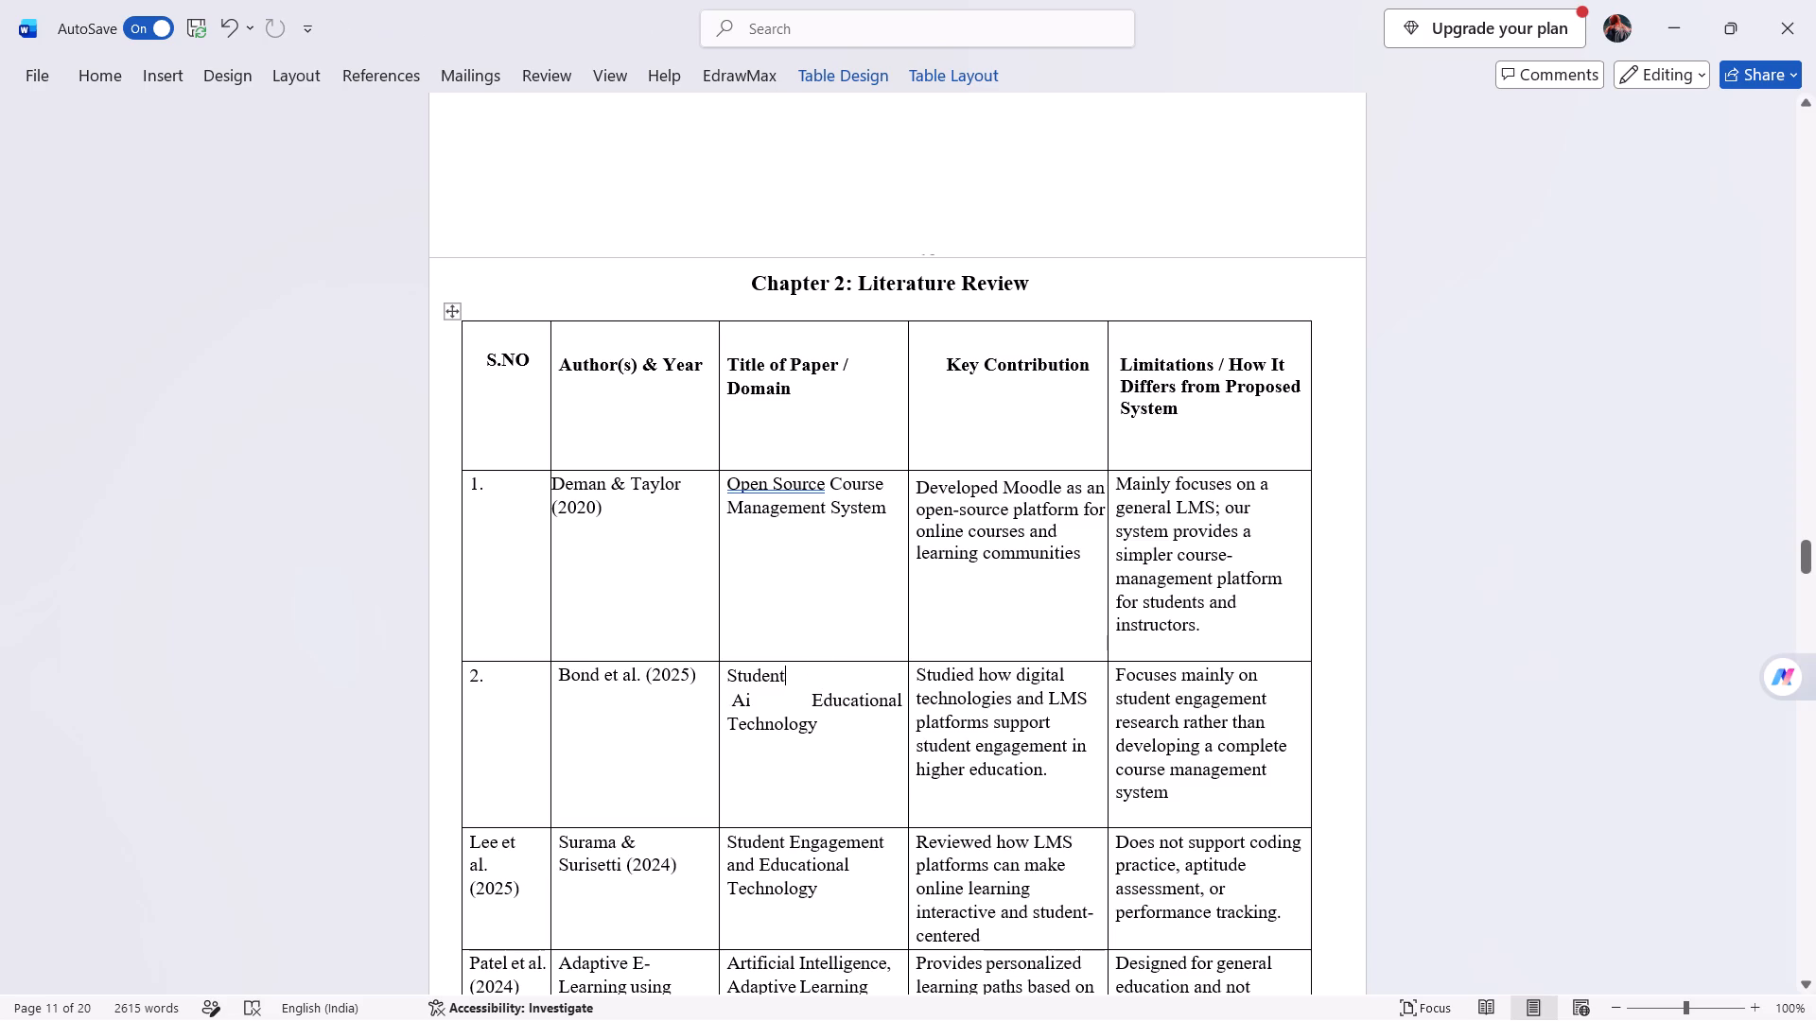
pyautogui.press('space')
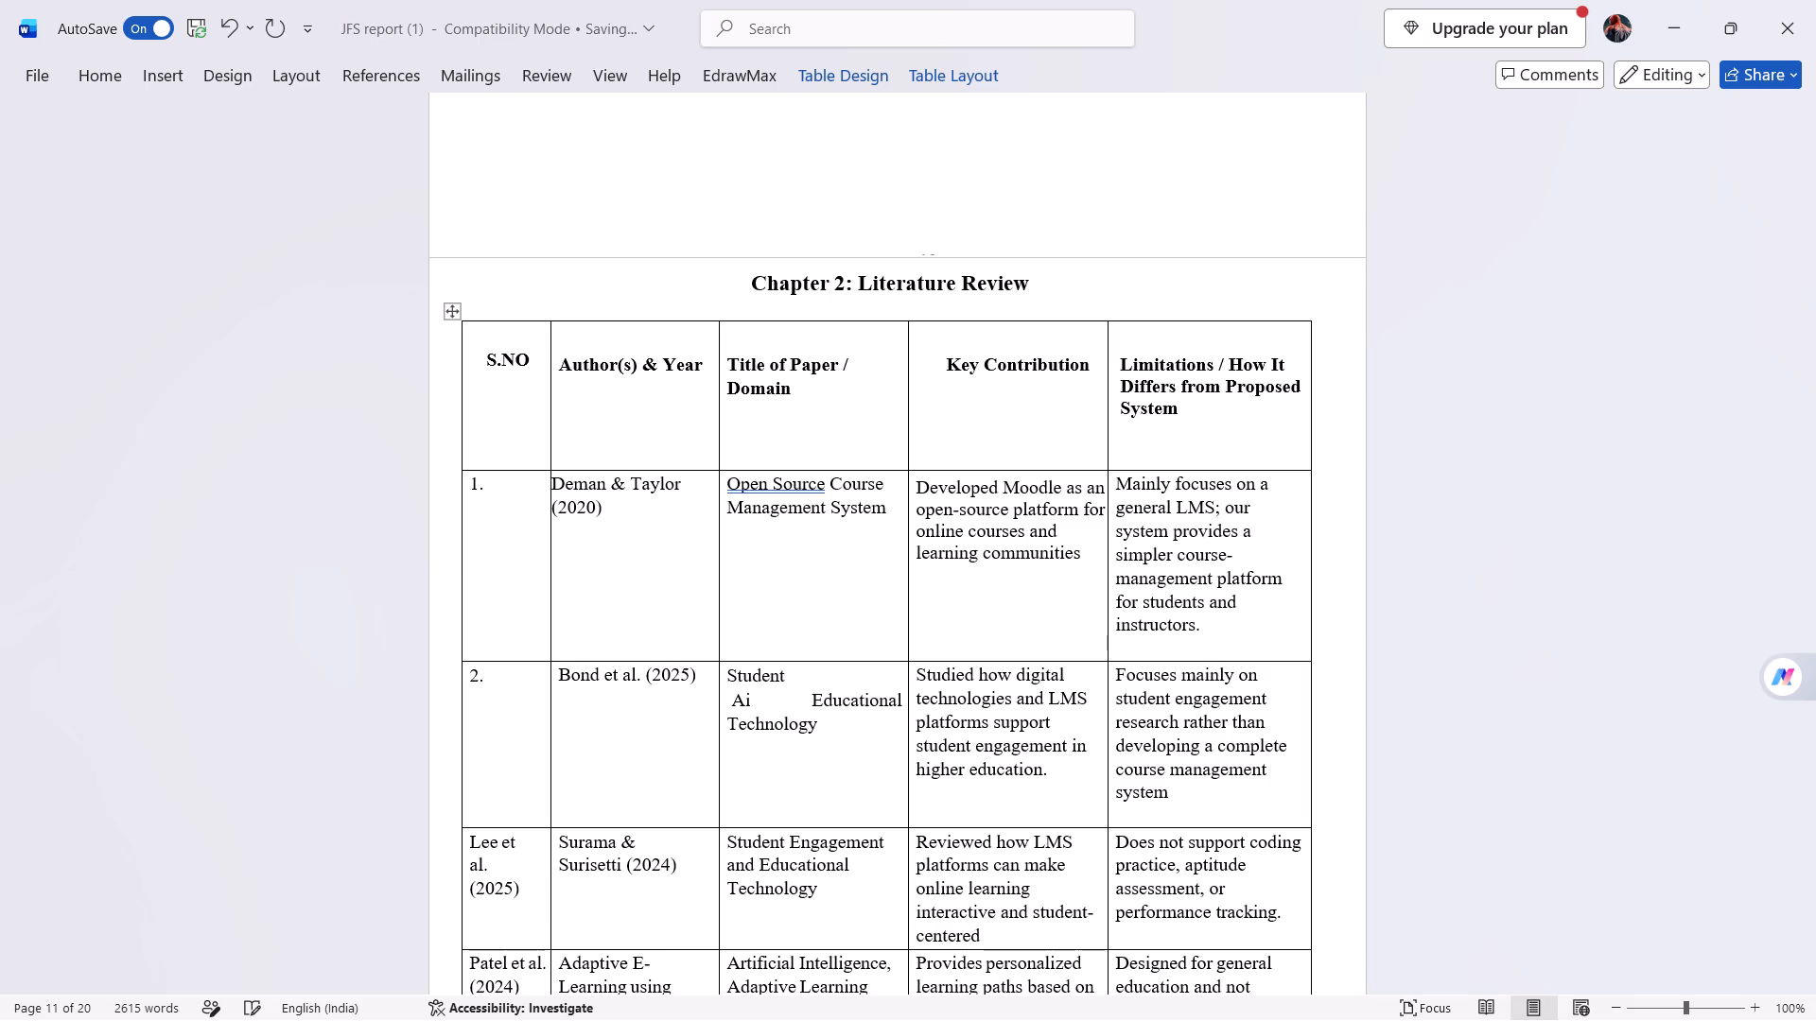
pyautogui.write('co')
pyautogui.write('urse')
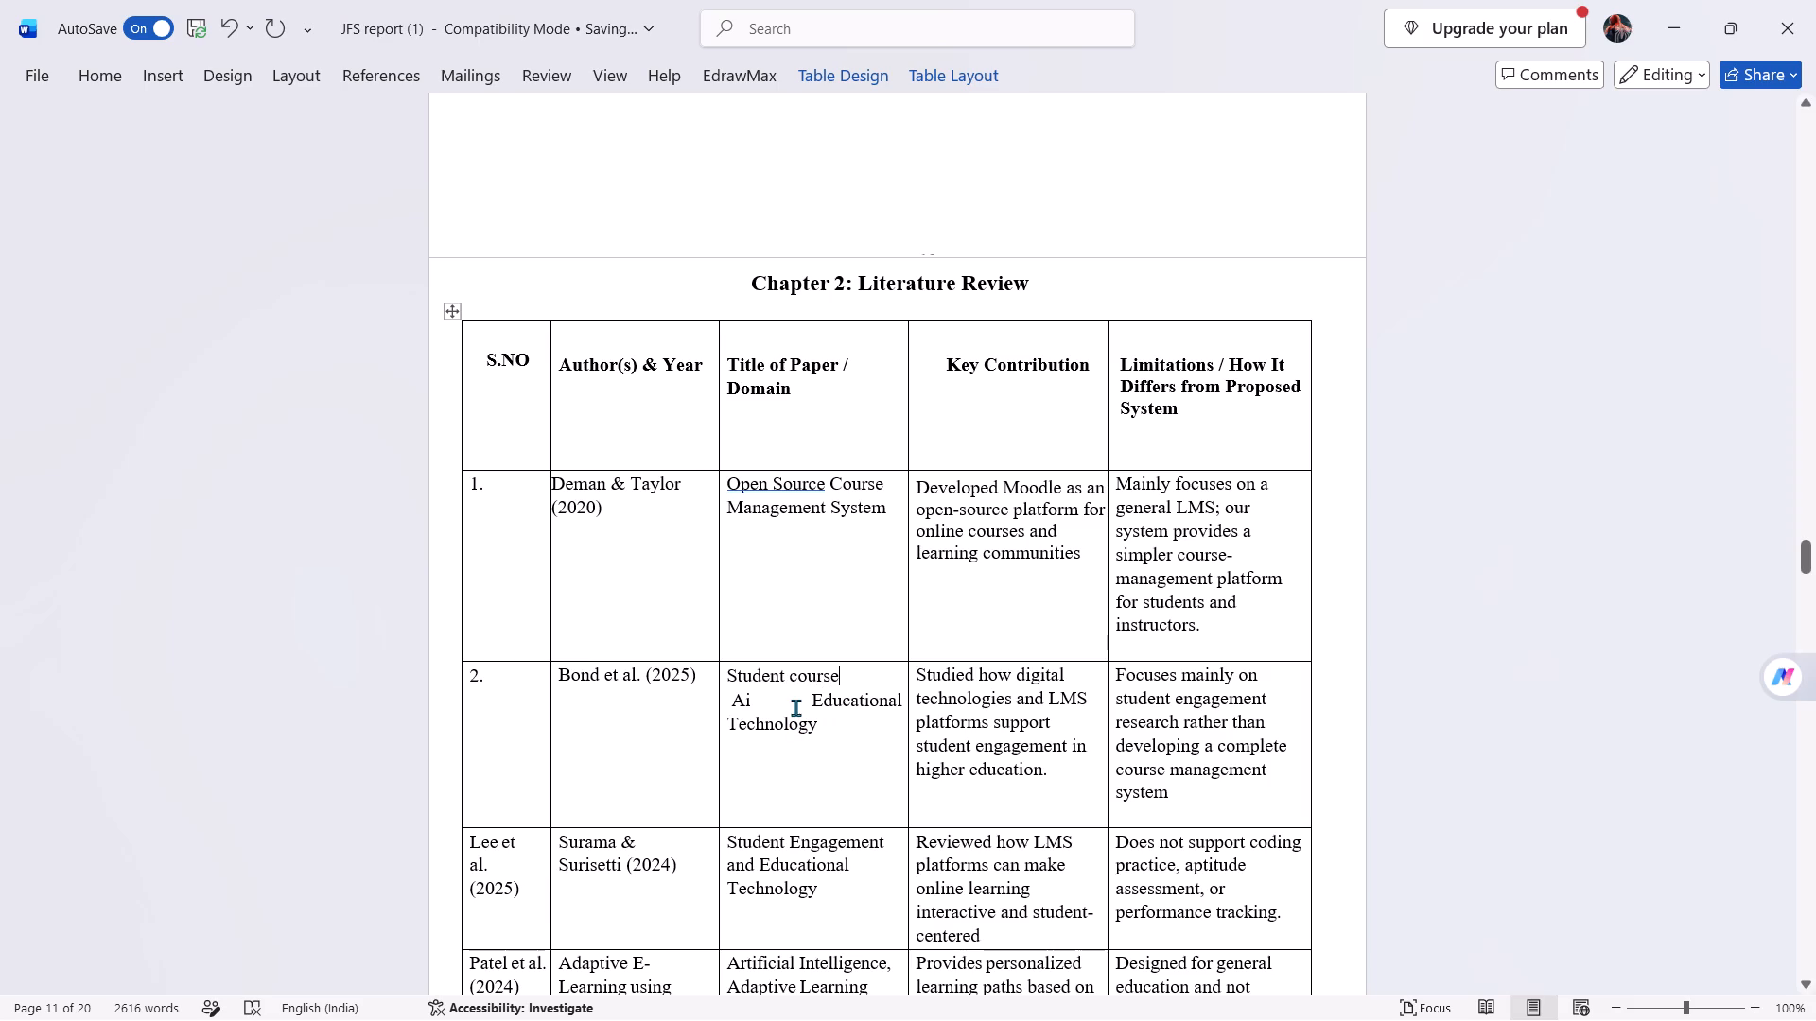
# Delete "Ai" and the surrounding spacing before "Educational" in the second row's title.
pyautogui.click(797, 706)
pyautogui.press('BackSpace')
pyautogui.press('BackSpace')
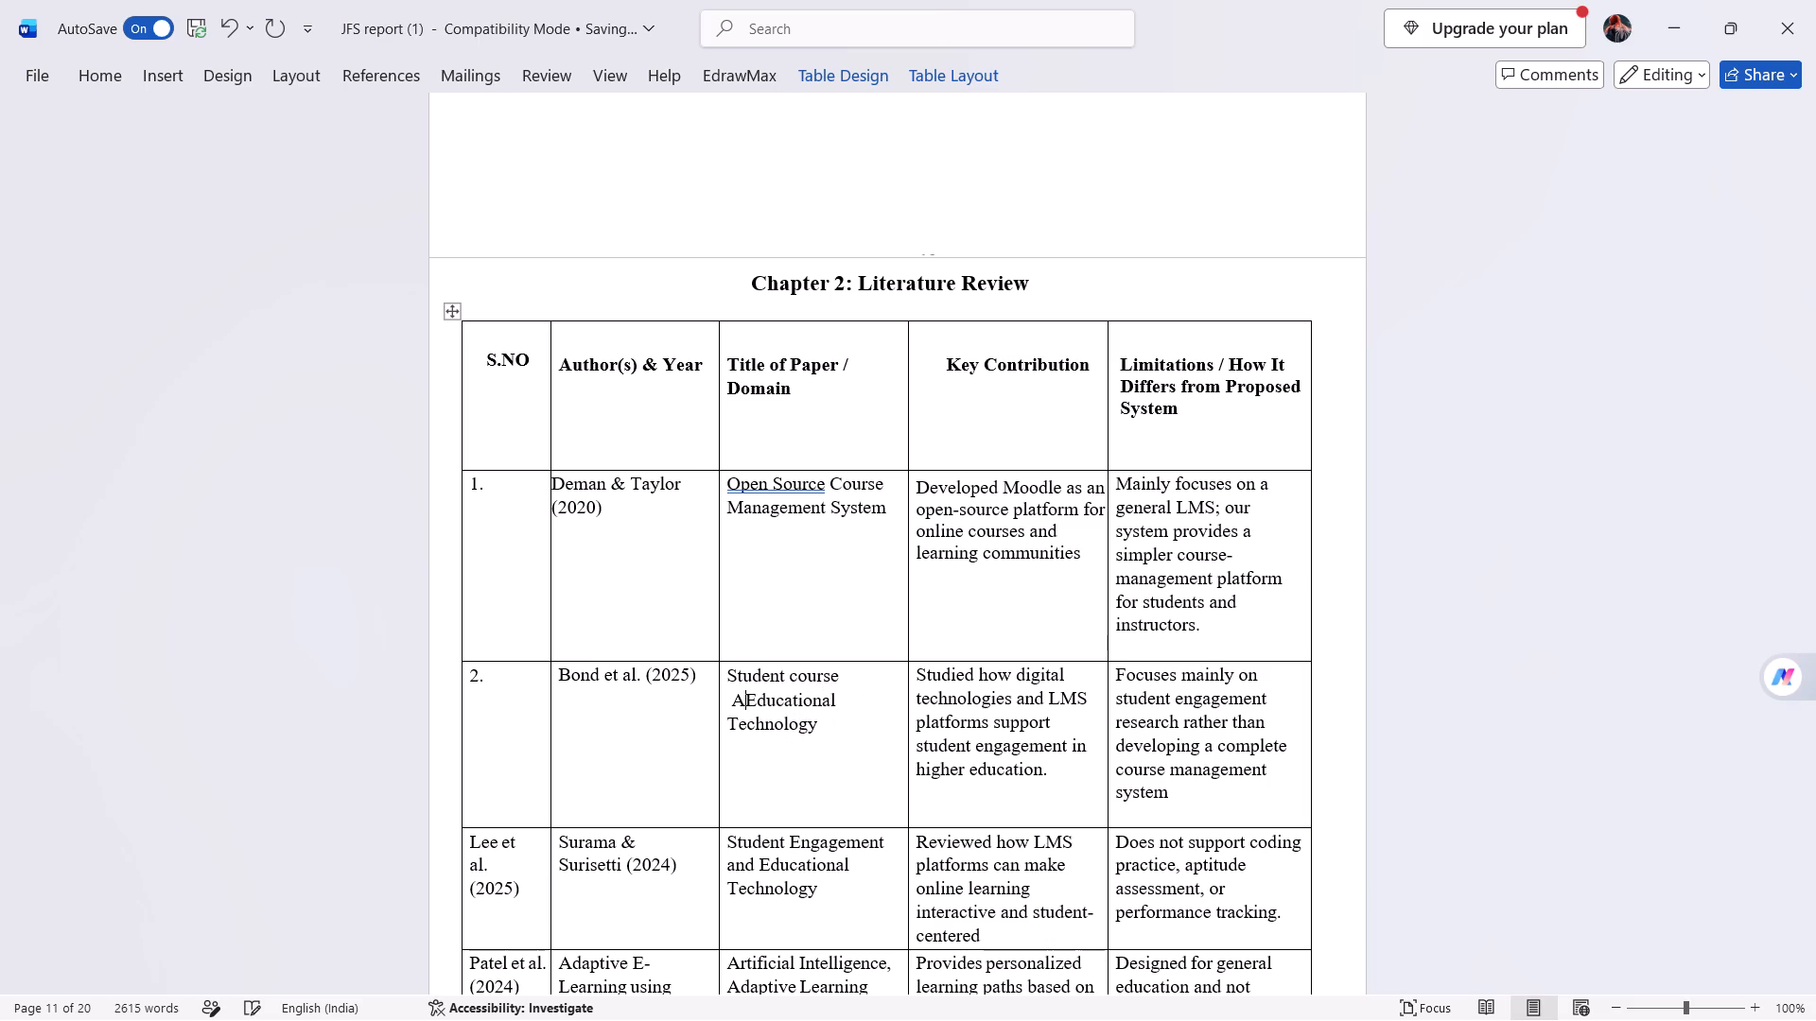
pyautogui.press('BackSpace')
pyautogui.press('BackSpace')
pyautogui.press('BackSpace')
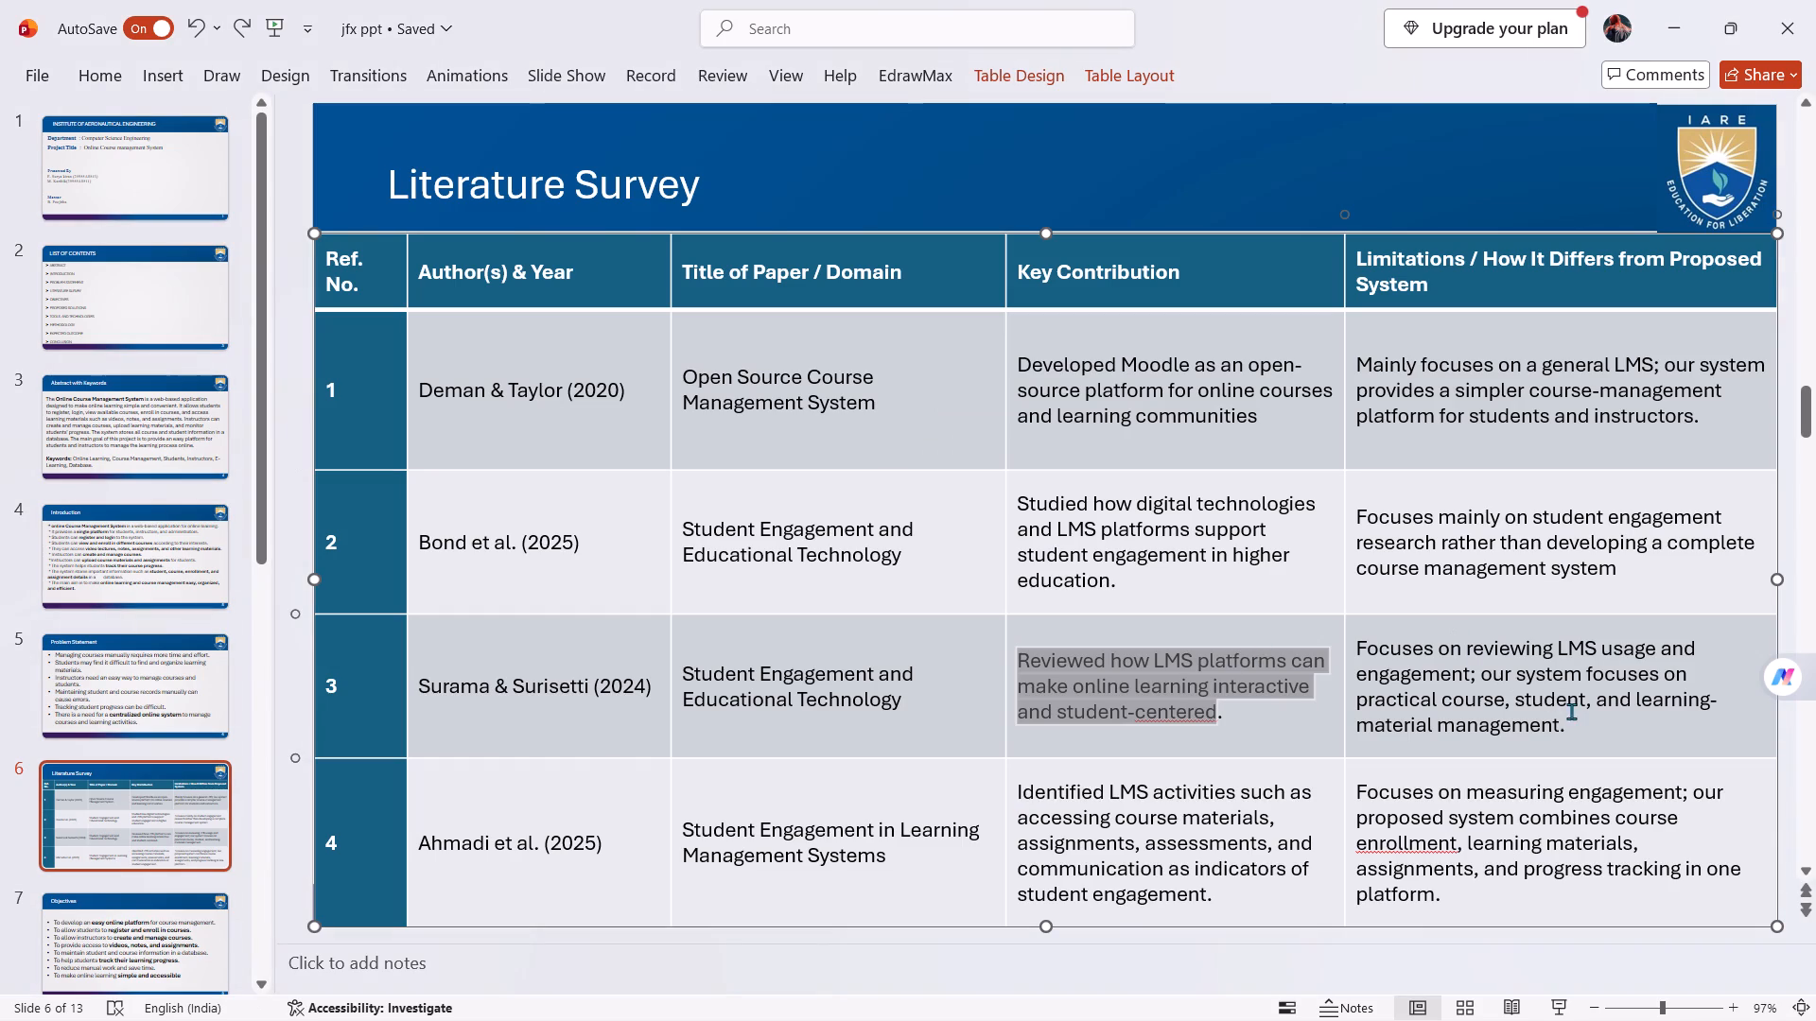
# Replace the third row's Limitations text with row 3's limitations copied from the PowerPoint Literature Survey slide.
pyautogui.moveTo(1575, 723); pyautogui.dragTo(1385, 653)
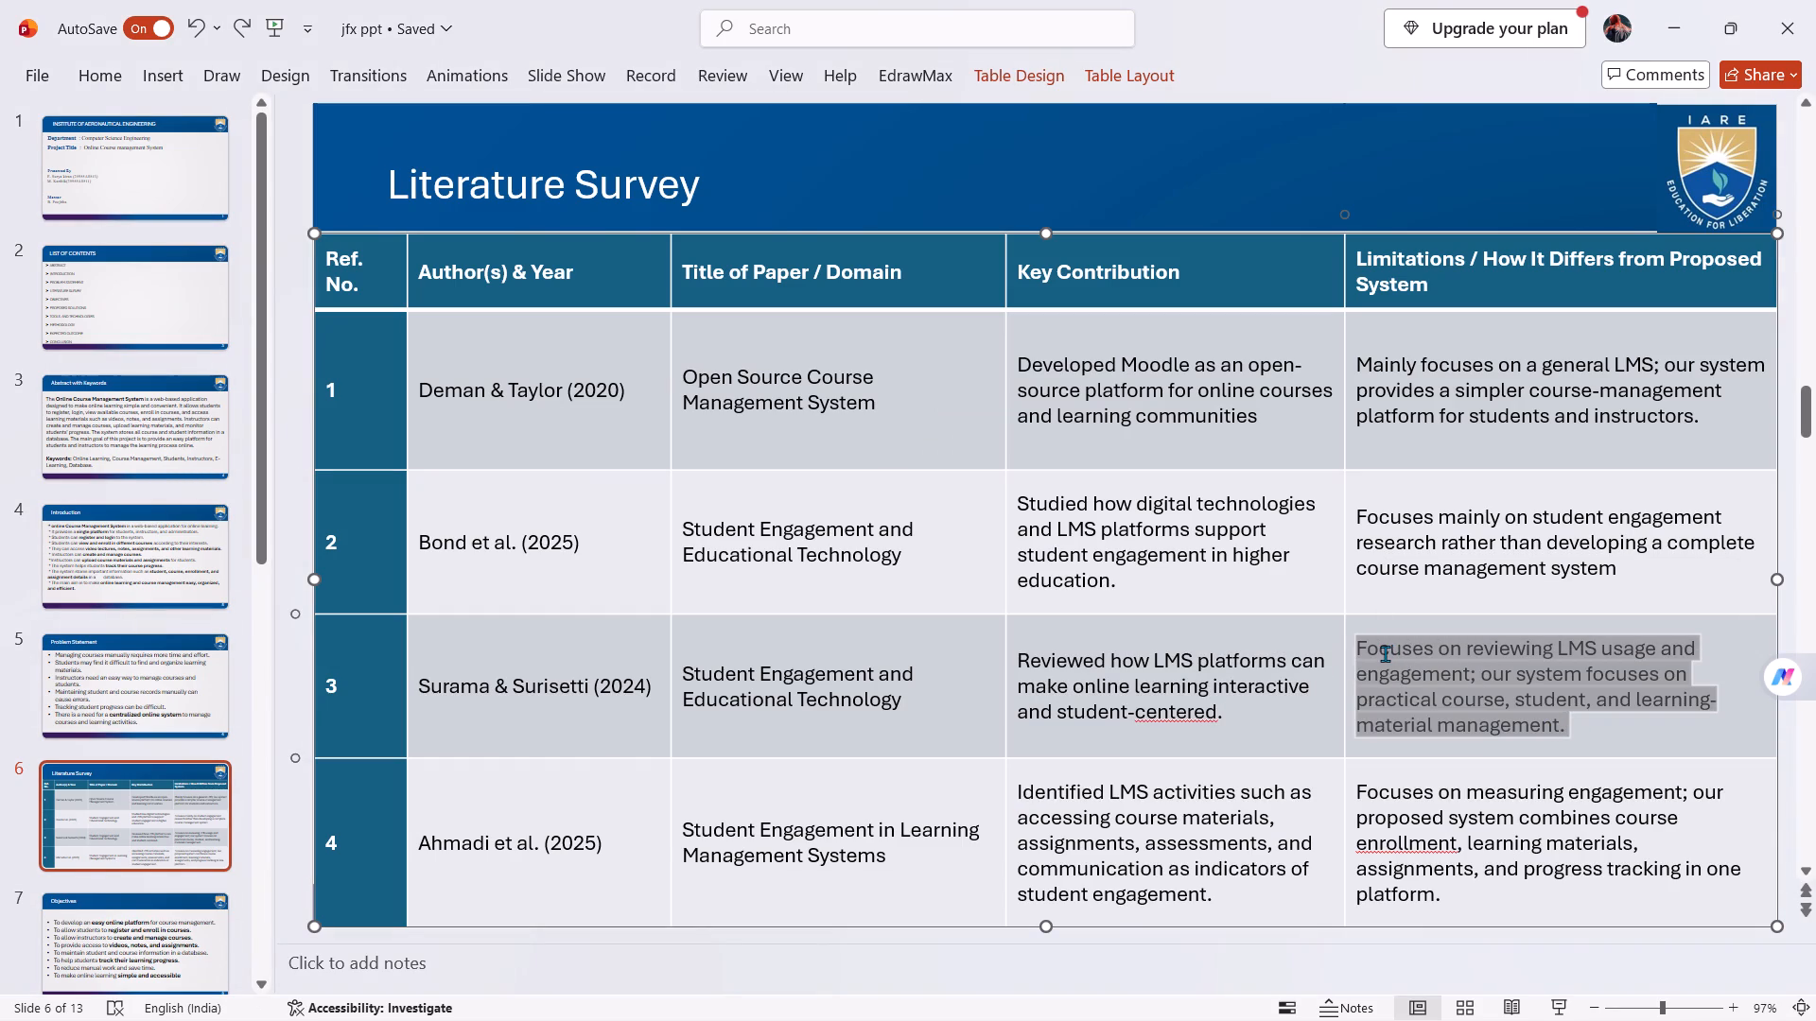
pyautogui.hotkey('ctrl', 'c')
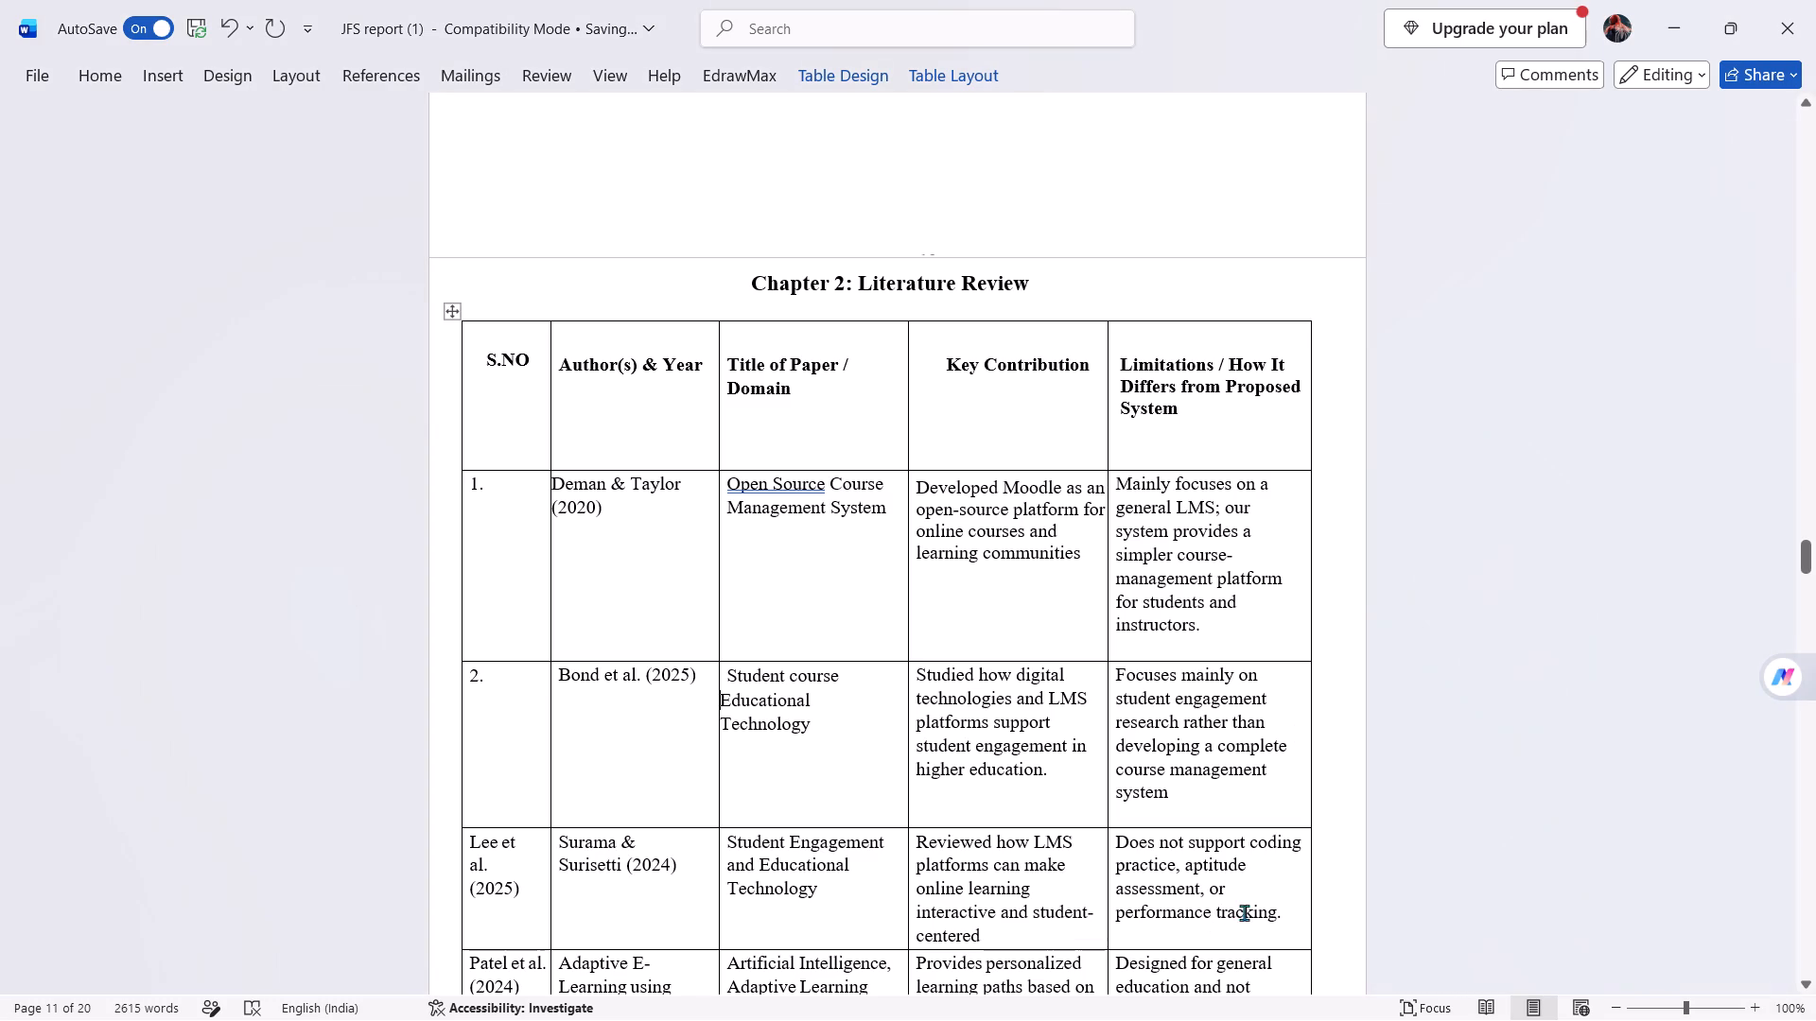
pyautogui.moveTo(1278, 917); pyautogui.dragTo(1131, 856)
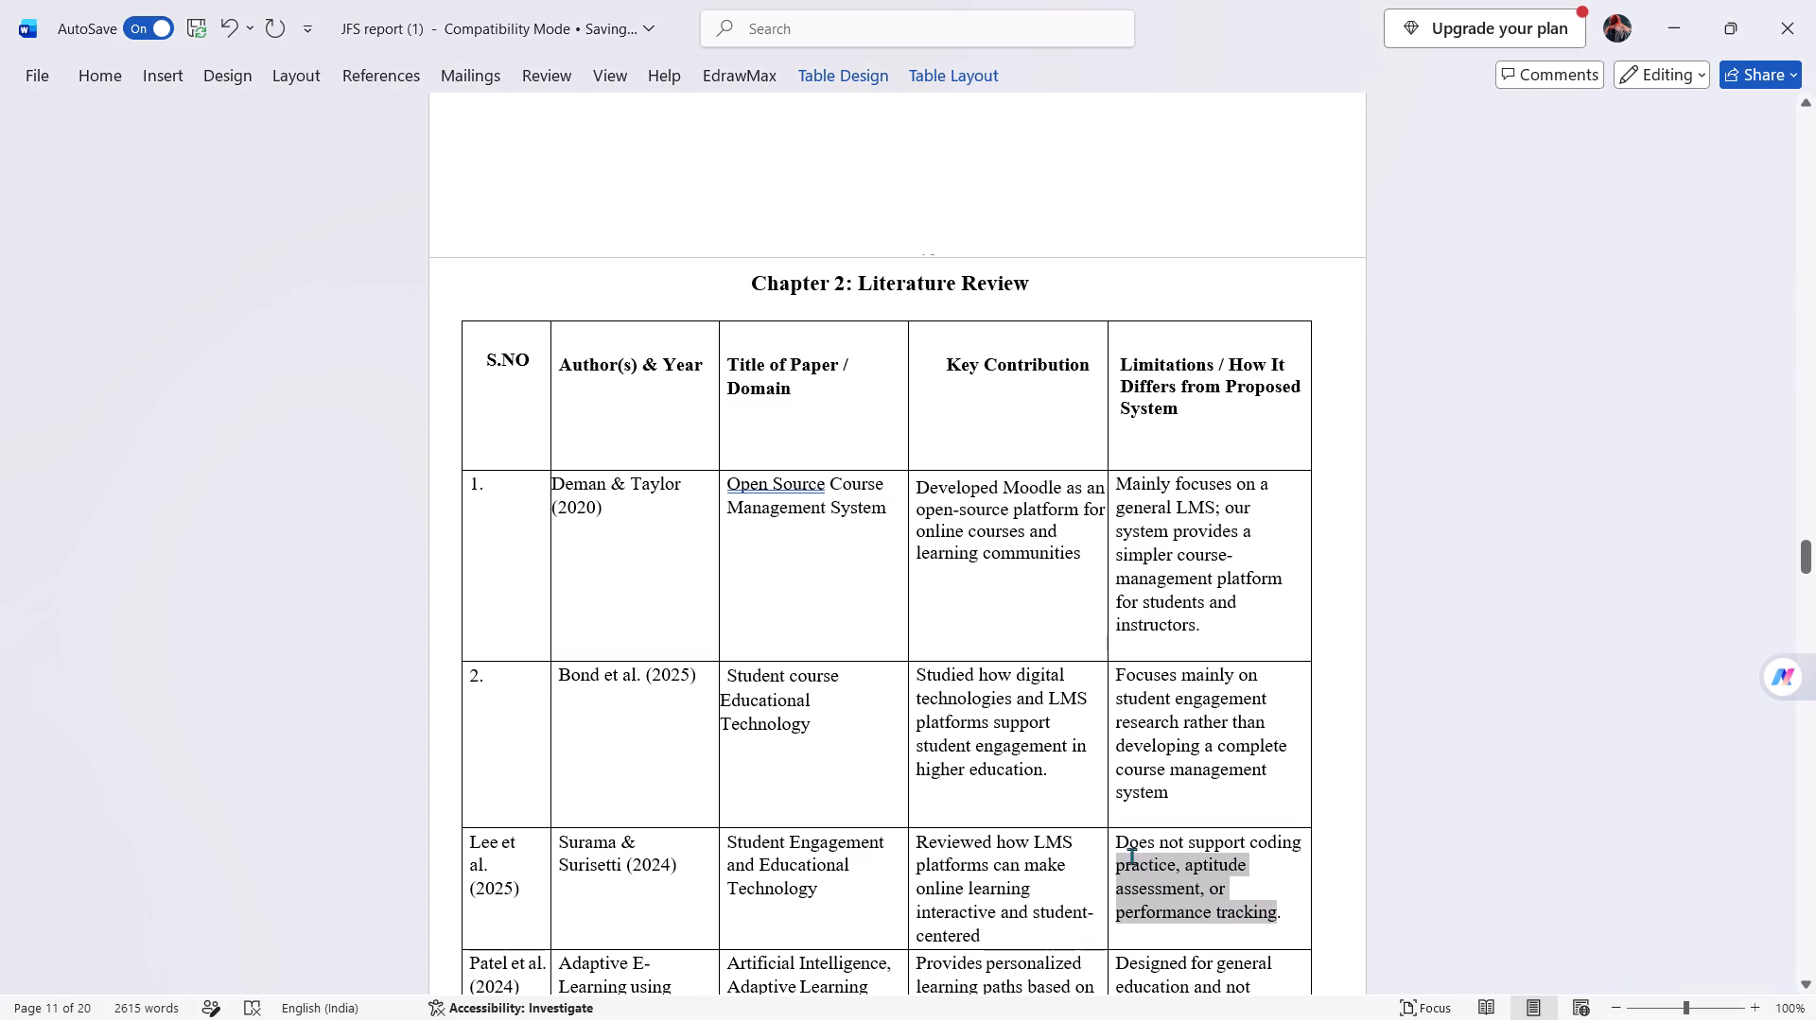
pyautogui.moveTo(1131, 856); pyautogui.dragTo(1121, 845)
pyautogui.press('BackSpace')
pyautogui.hotkey('ctrl', 'v')
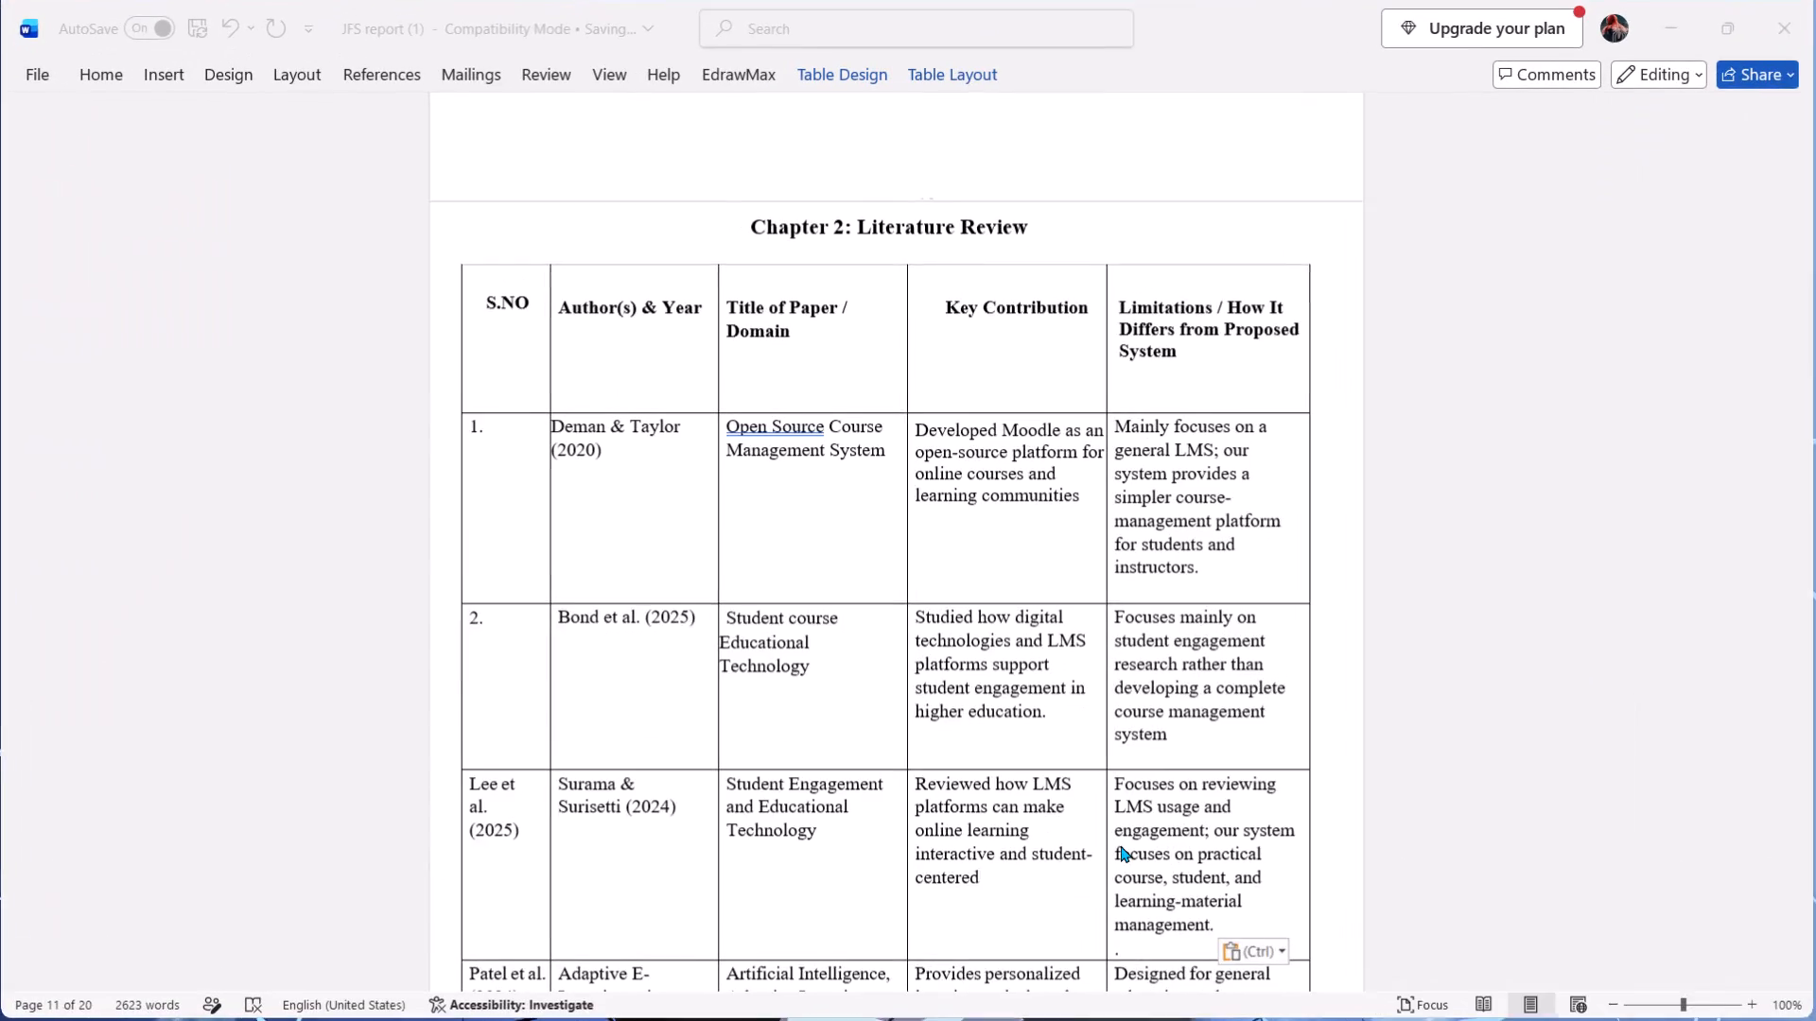
# Replace "Adaptive E-Learning using Artificial Intelligence" in the fourth row's Author(s) & Year cell with the slide's "Ahmadi et al. (2025)".
pyautogui.scroll(-2, 1119, 823)
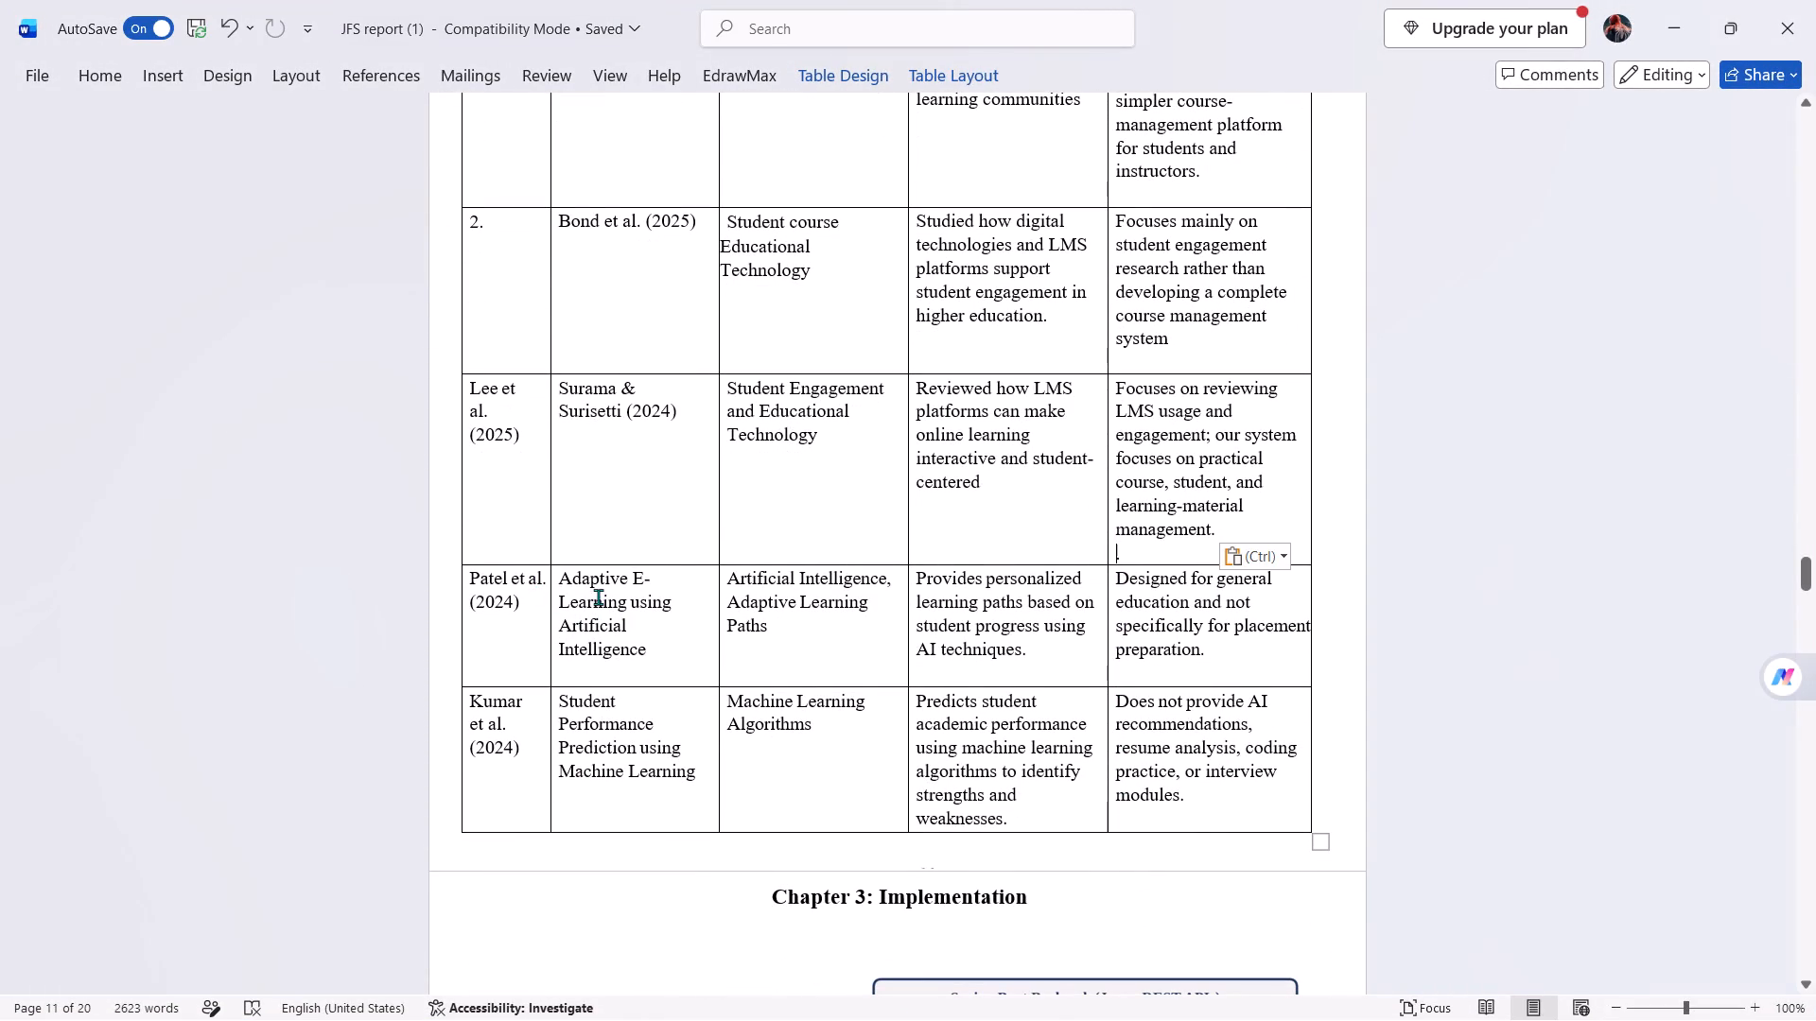
pyautogui.moveTo(653, 652); pyautogui.dragTo(562, 582)
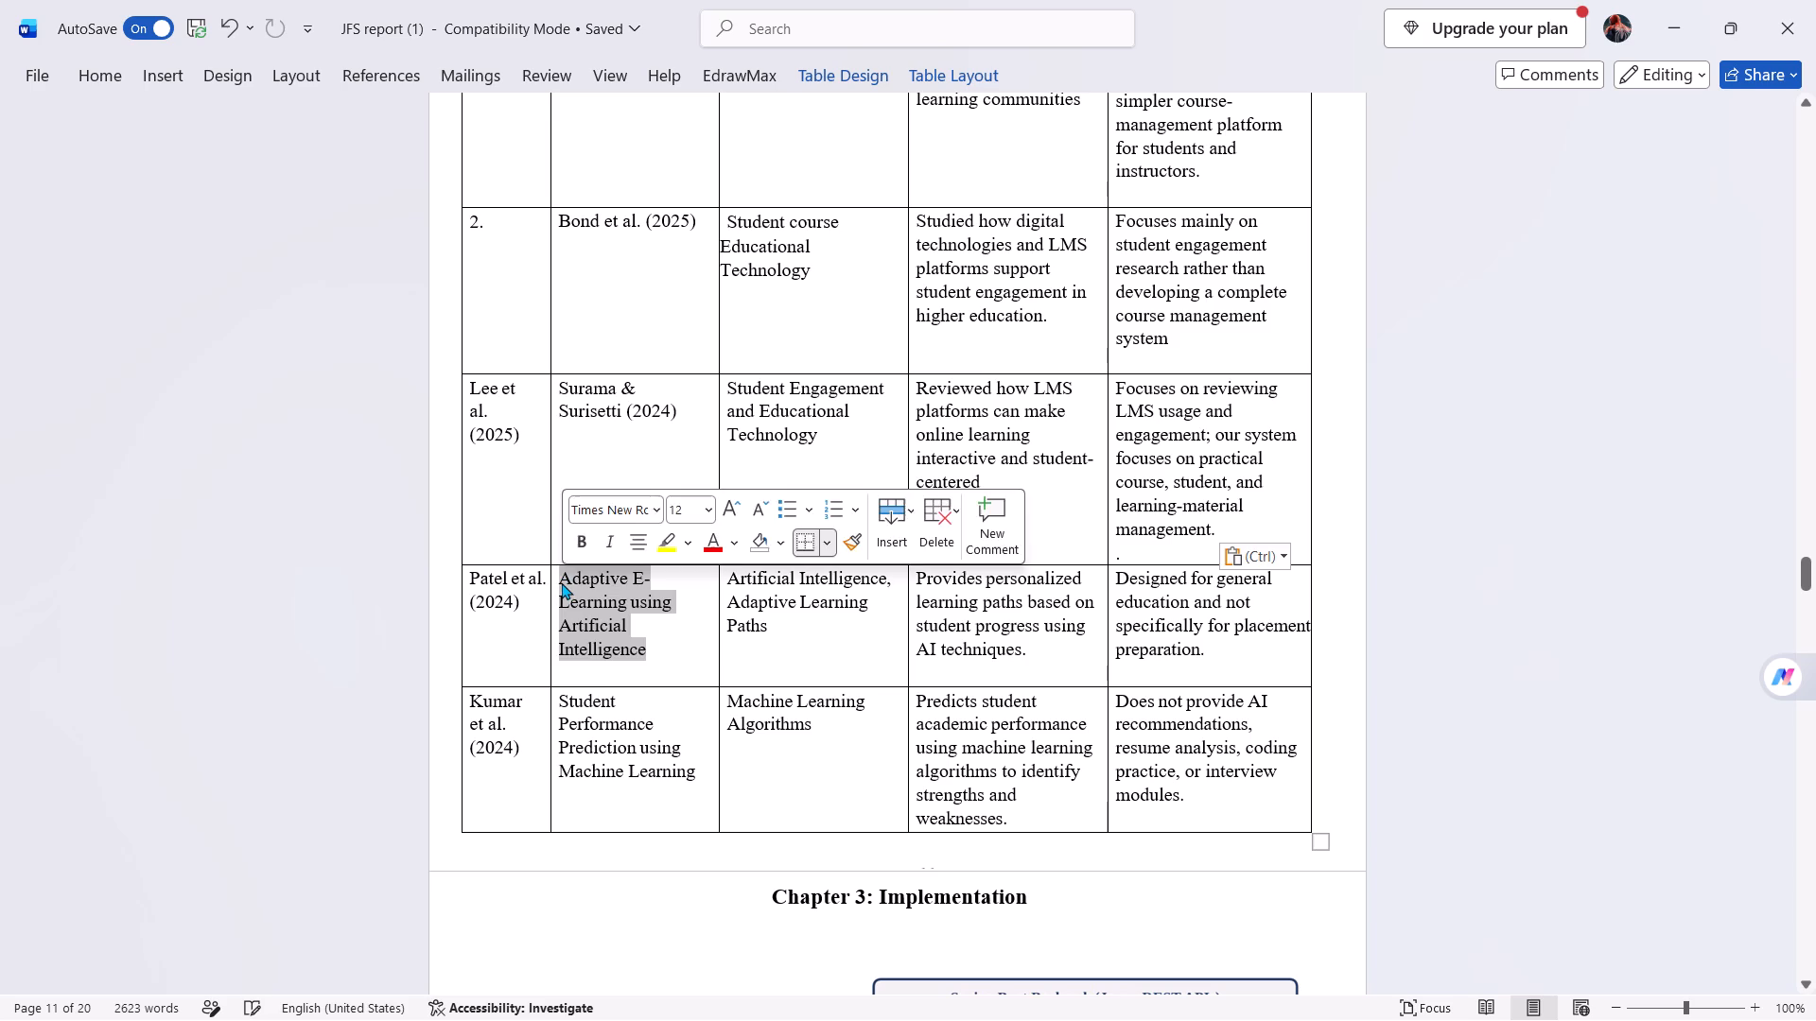
pyautogui.press('BackSpace')
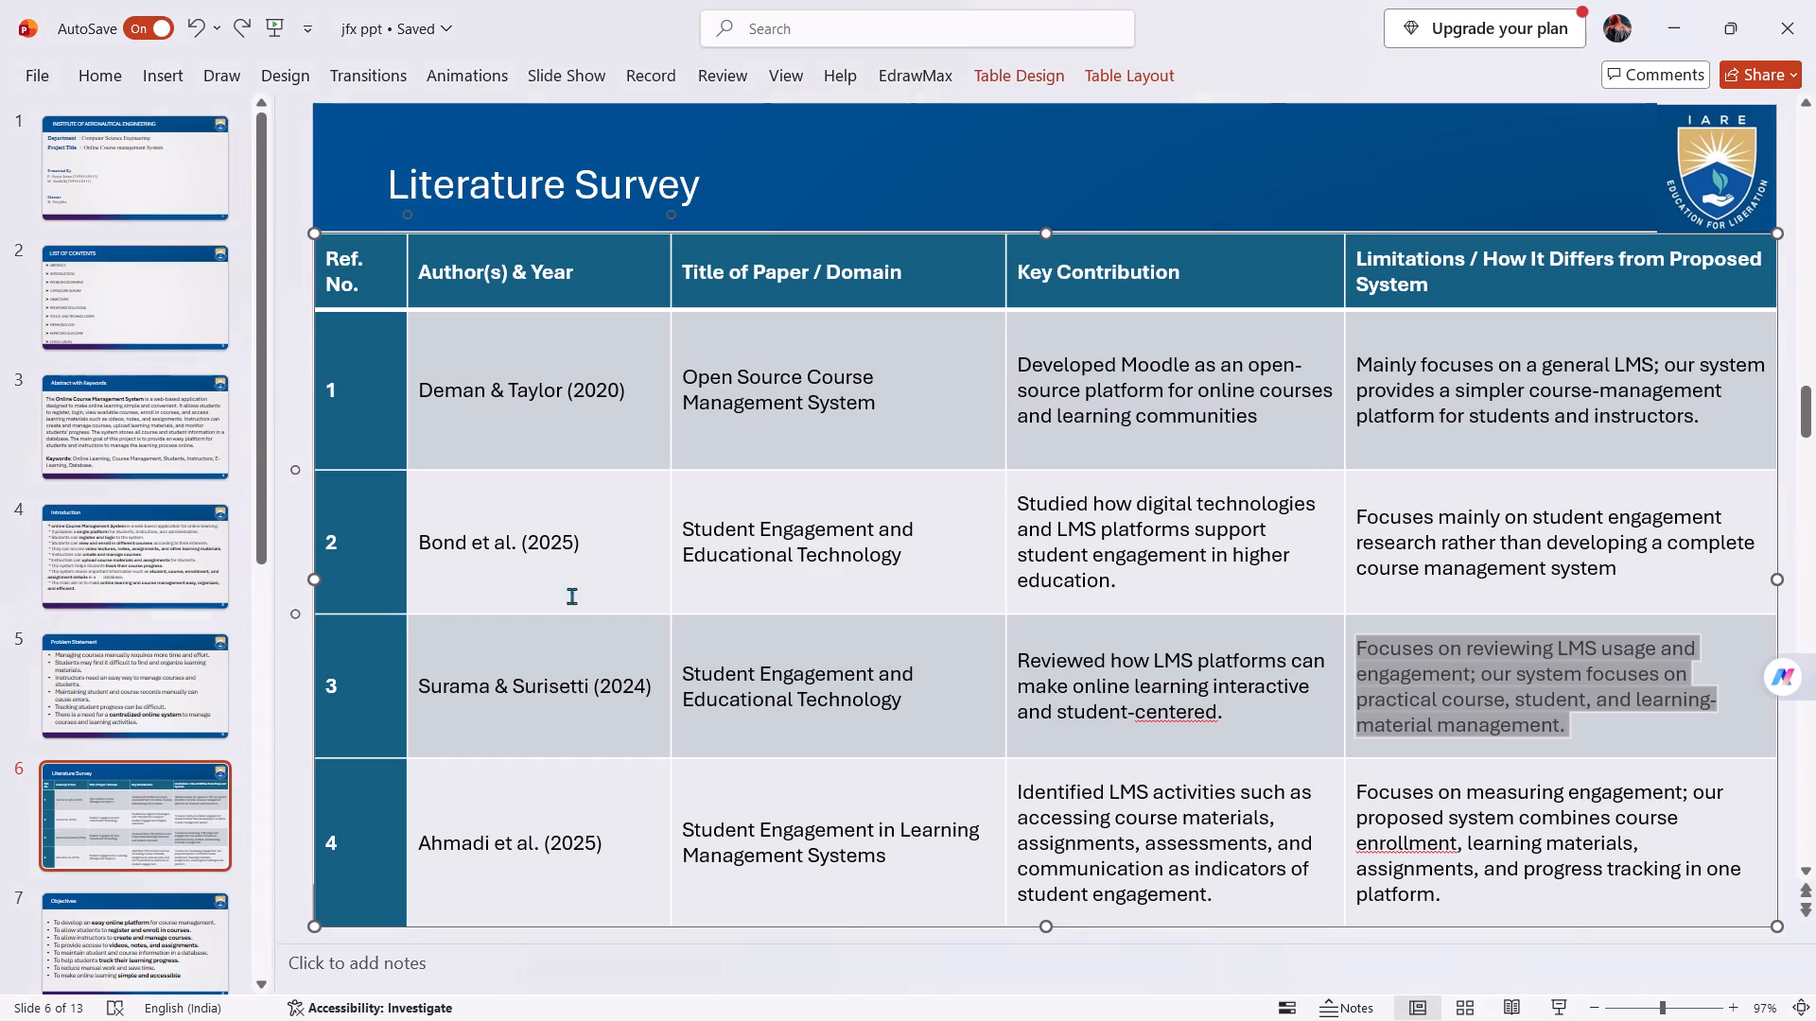
pyautogui.click(599, 832)
pyautogui.moveTo(599, 832); pyautogui.dragTo(514, 830)
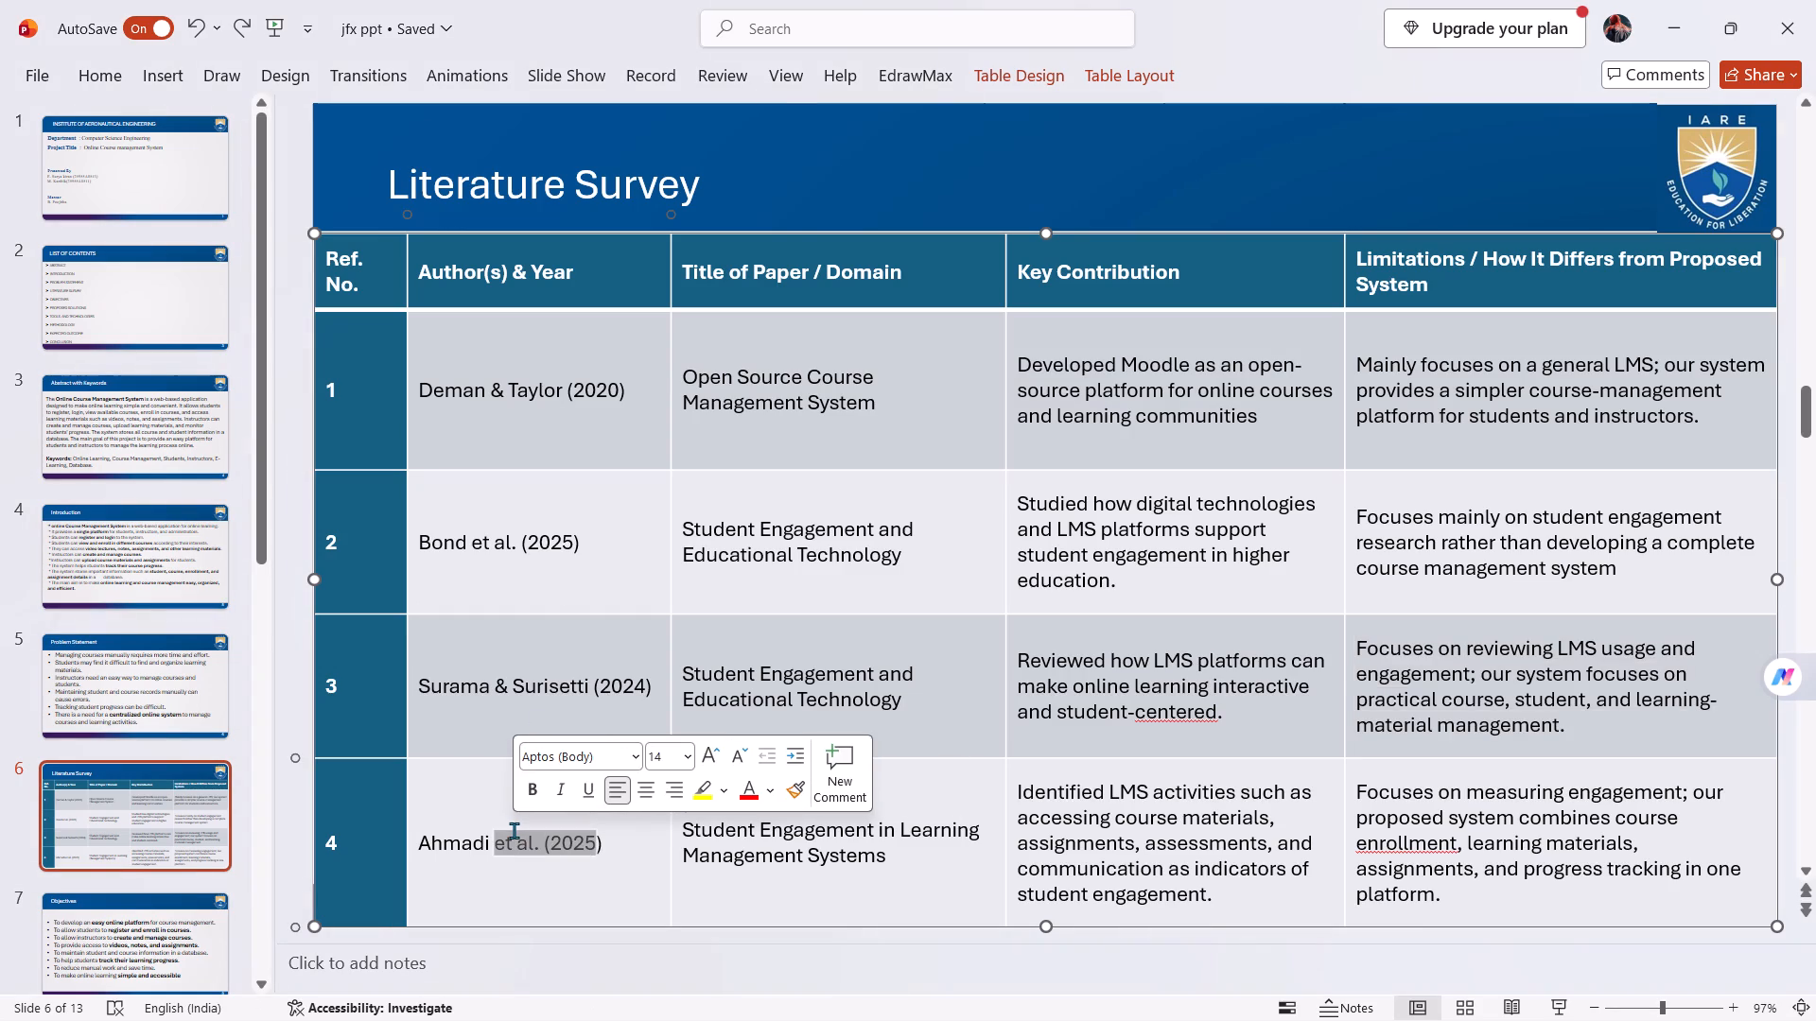
pyautogui.click(514, 830)
pyautogui.moveTo(605, 847); pyautogui.dragTo(573, 847)
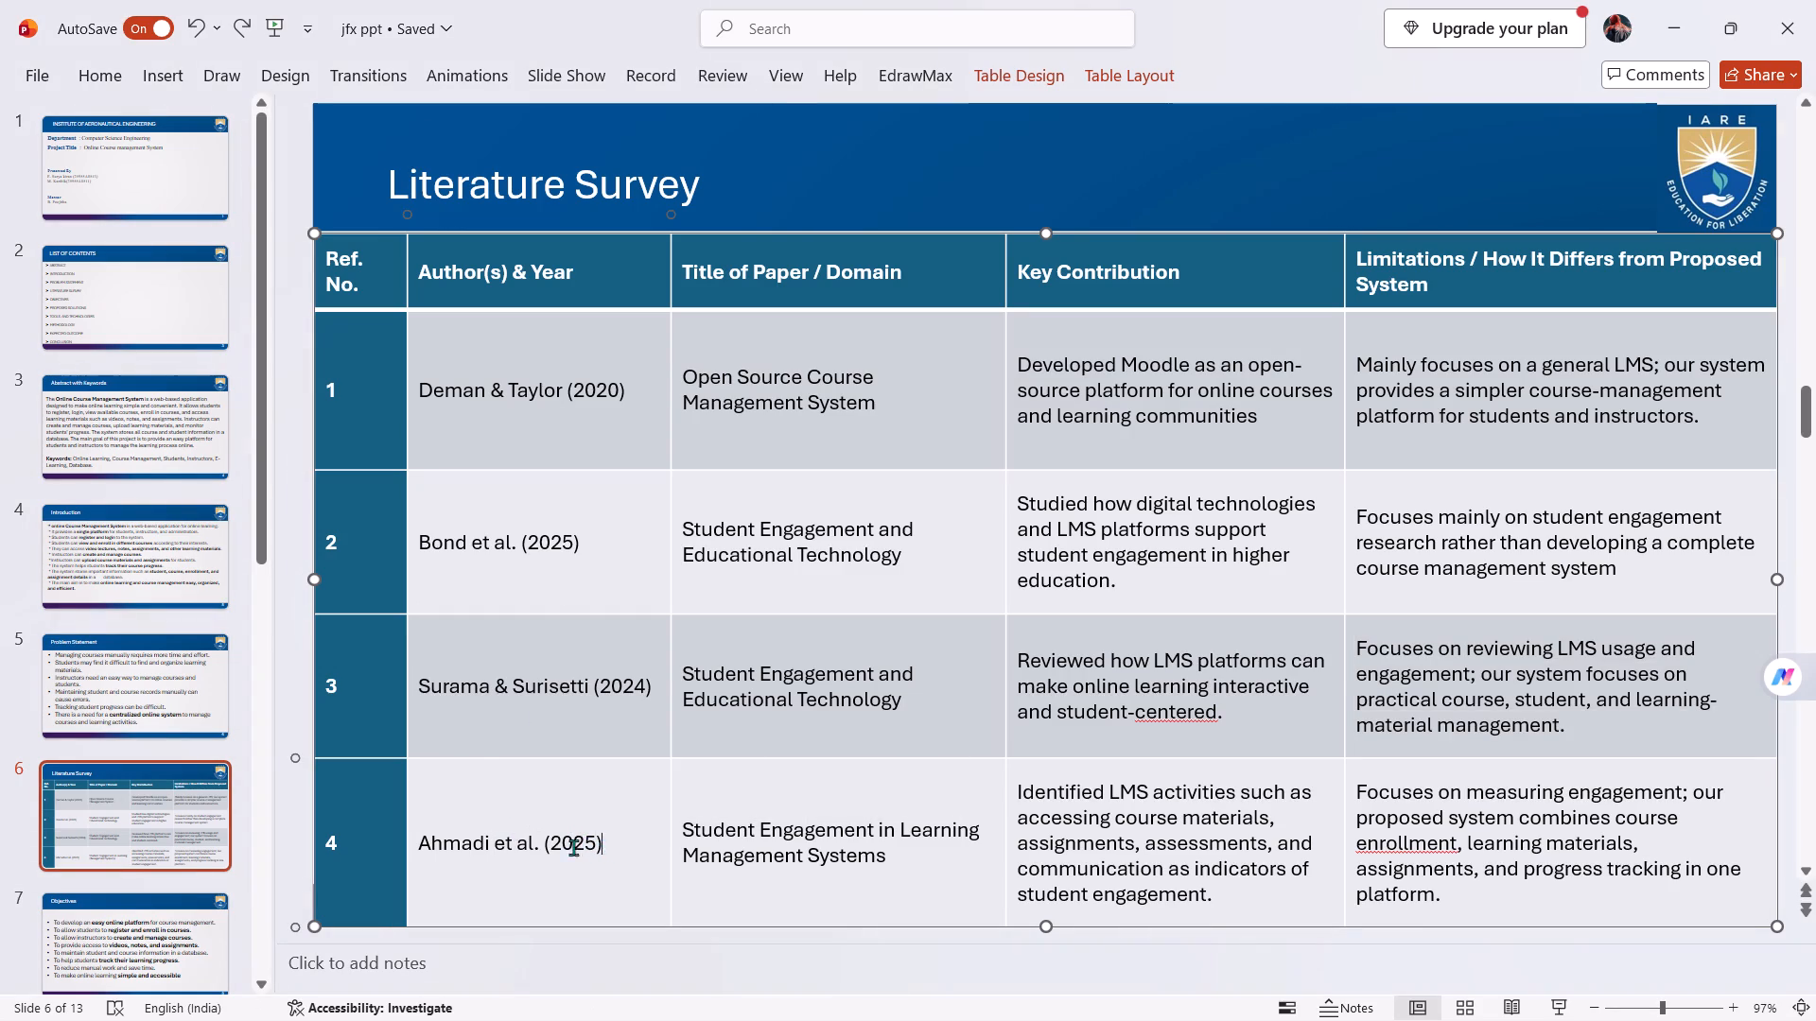
pyautogui.moveTo(573, 847); pyautogui.dragTo(452, 841)
pyautogui.hotkey('ctrl', 'c')
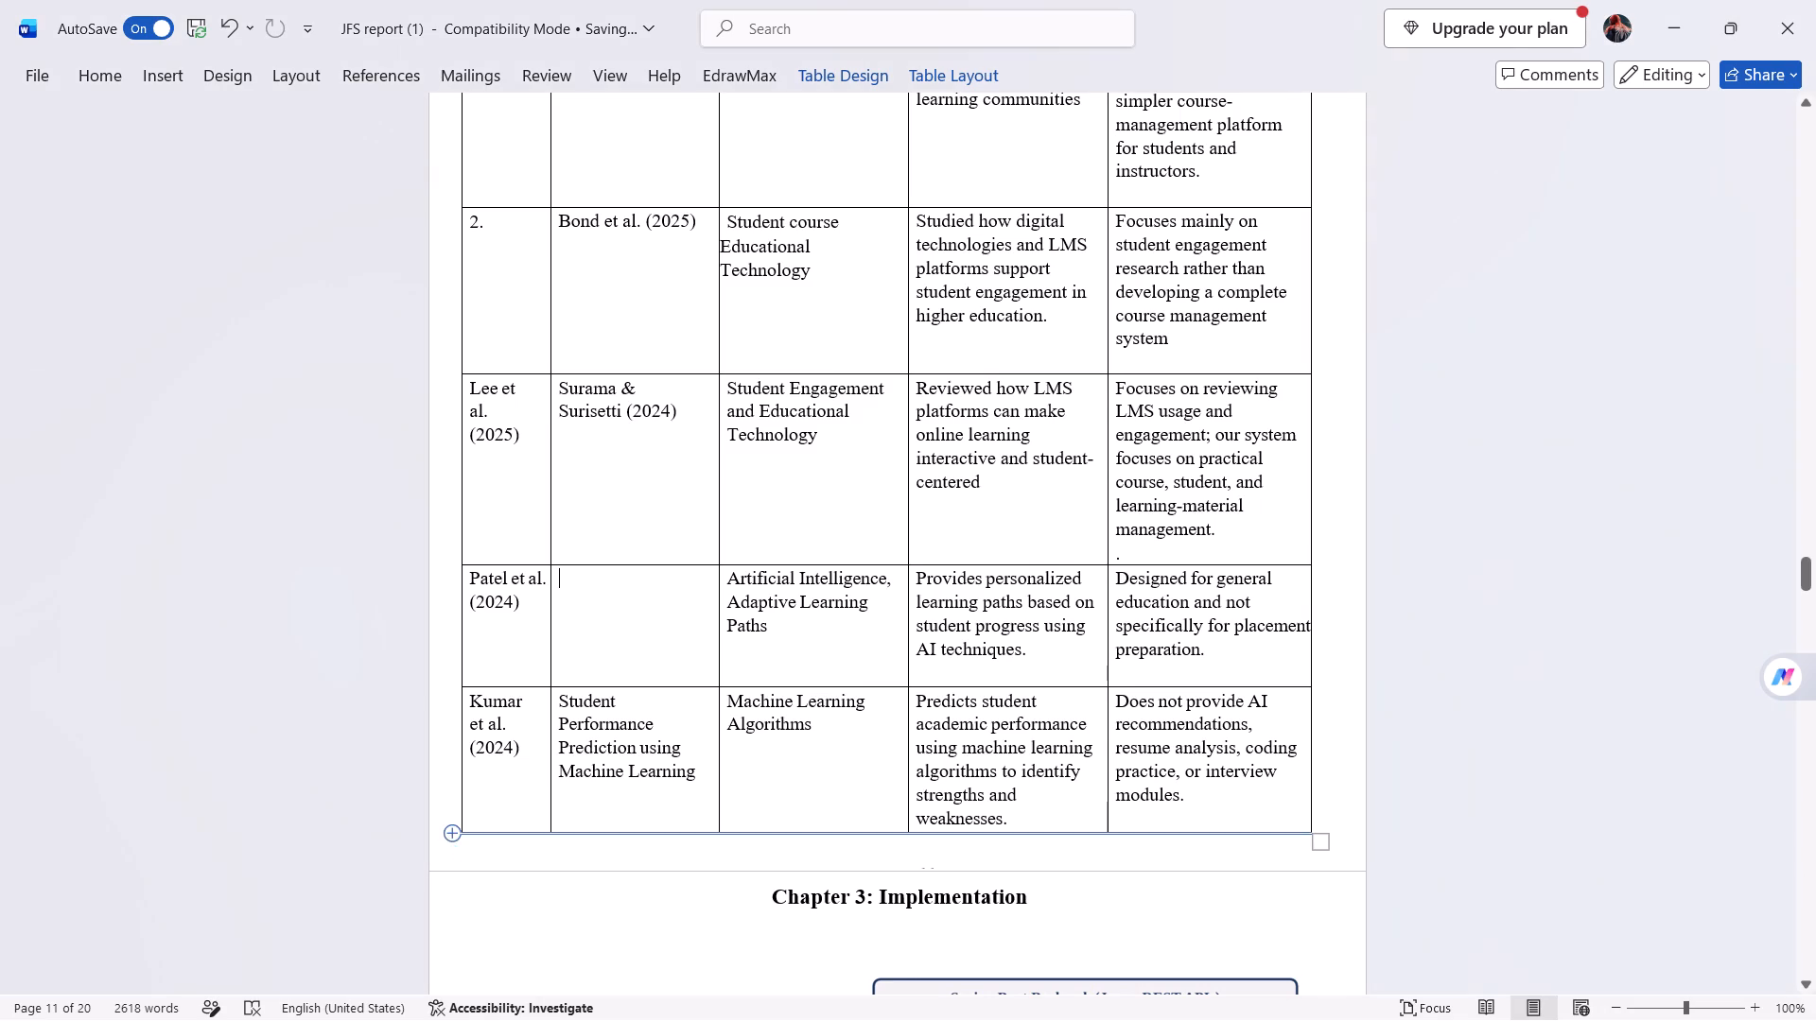
pyautogui.hotkey('ctrl', 'v')
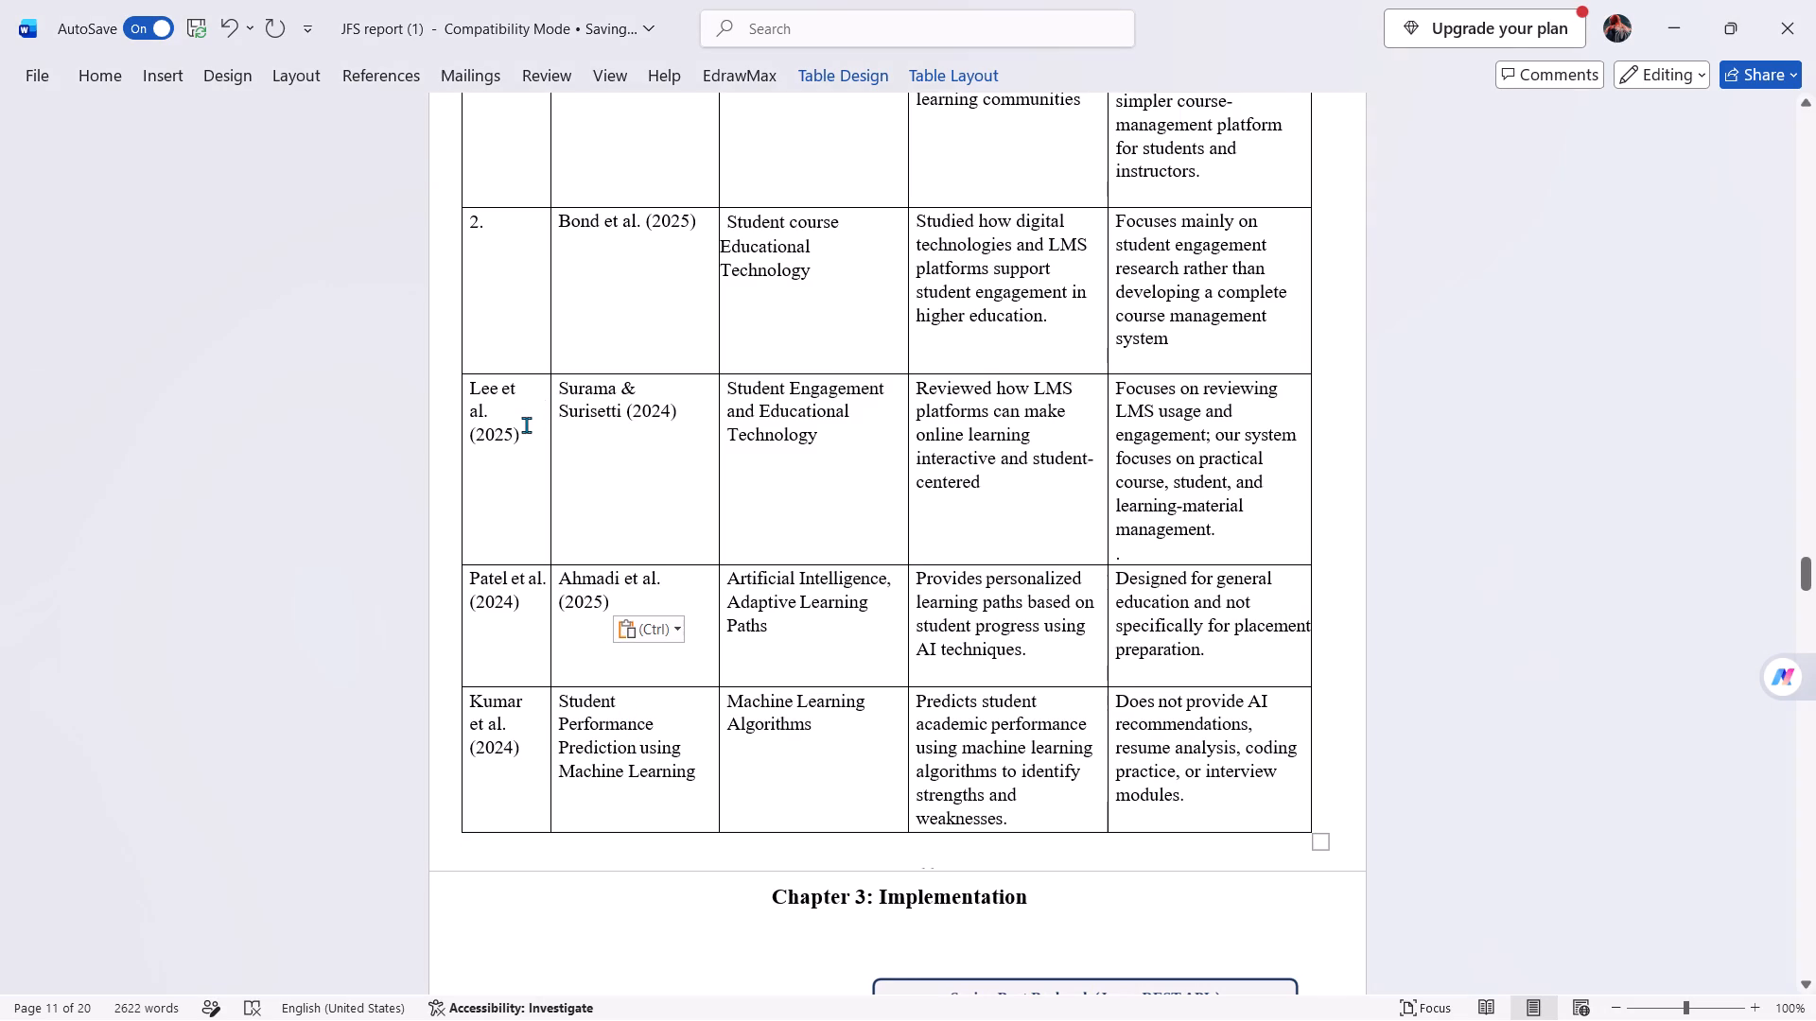
# Replace the S.NO entries of the third and fourth rows with "3." and "4.".
pyautogui.moveTo(526, 424); pyautogui.dragTo(480, 392)
pyautogui.press('BackSpace')
pyautogui.write('3.')
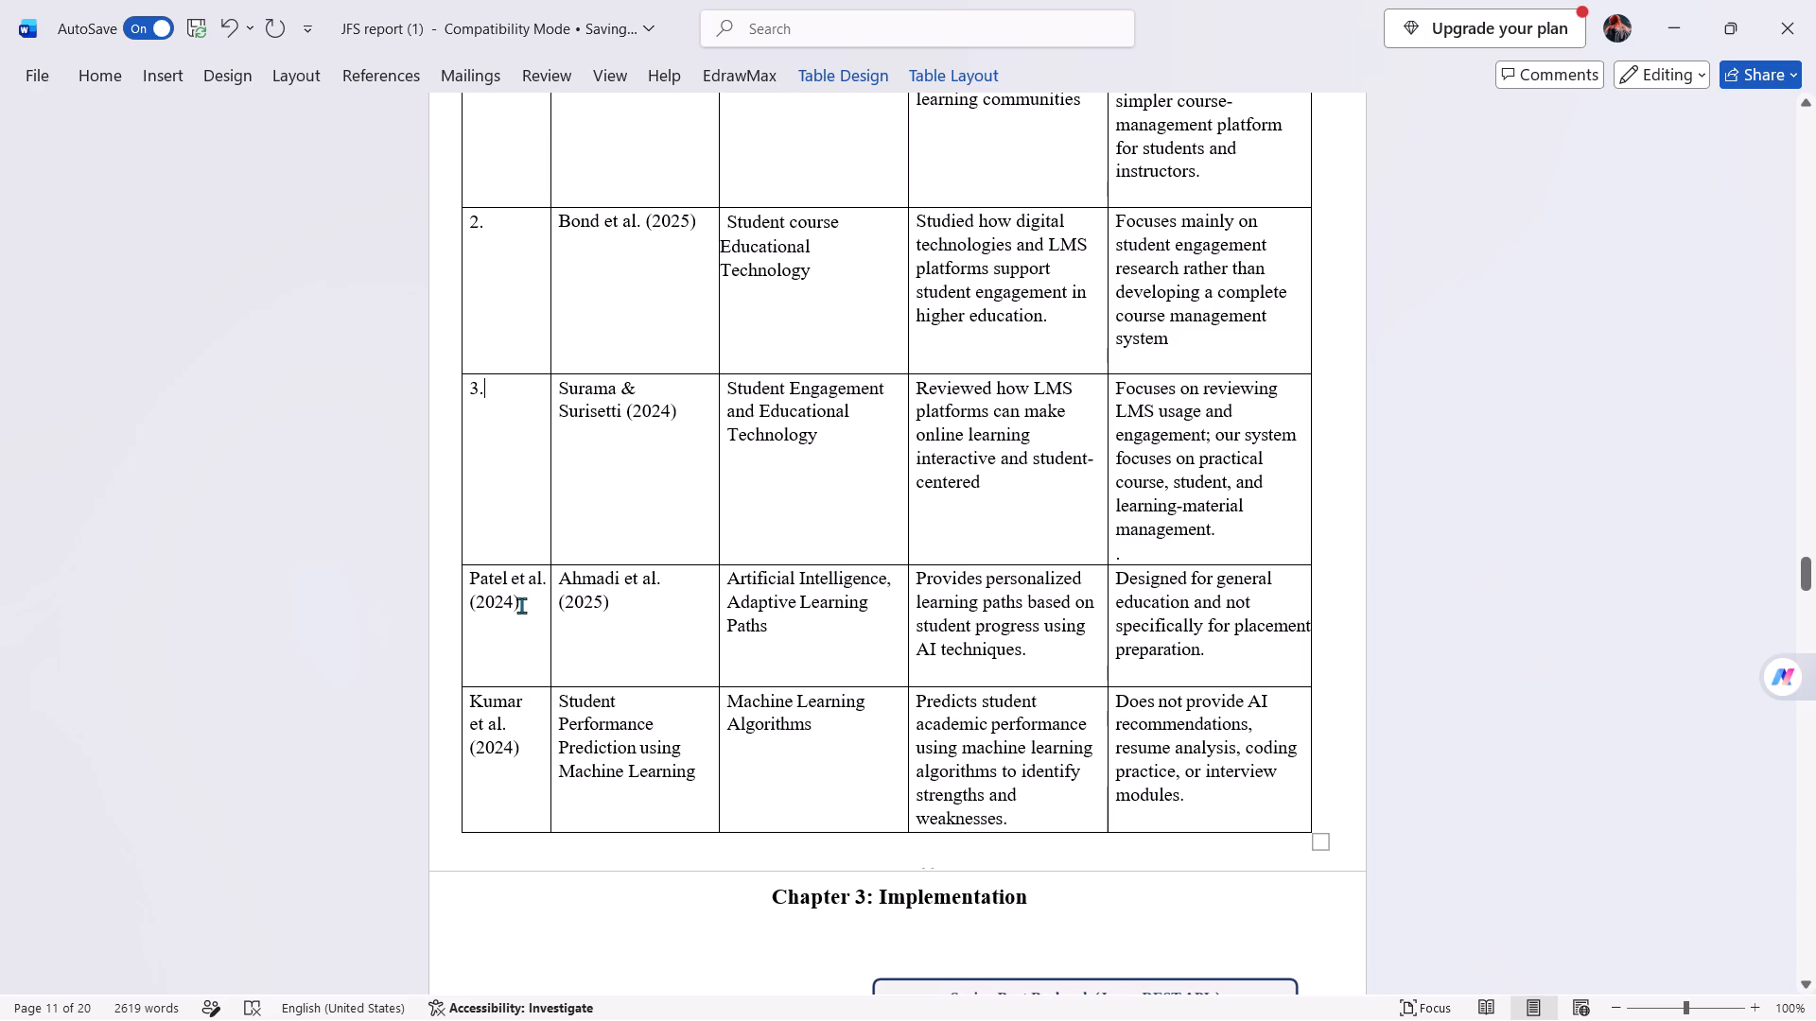
pyautogui.moveTo(521, 607); pyautogui.dragTo(475, 582)
pyautogui.press('BackSpace')
pyautogui.press('4')
pyautogui.press('.')
# Replace "Ahmadi et al" with "suman" in the fourth row's Author(s) & Year cell, keeping the year.
pyautogui.click(652, 580)
pyautogui.press('Right')
pyautogui.press('BackSpace')
pyautogui.press('BackSpace')
pyautogui.press('BackSpace')
pyautogui.press('BackSpace')
pyautogui.press('BackSpace')
pyautogui.press('BackSpace')
pyautogui.press('BackSpace')
pyautogui.press('BackSpace')
pyautogui.press('BackSpace')
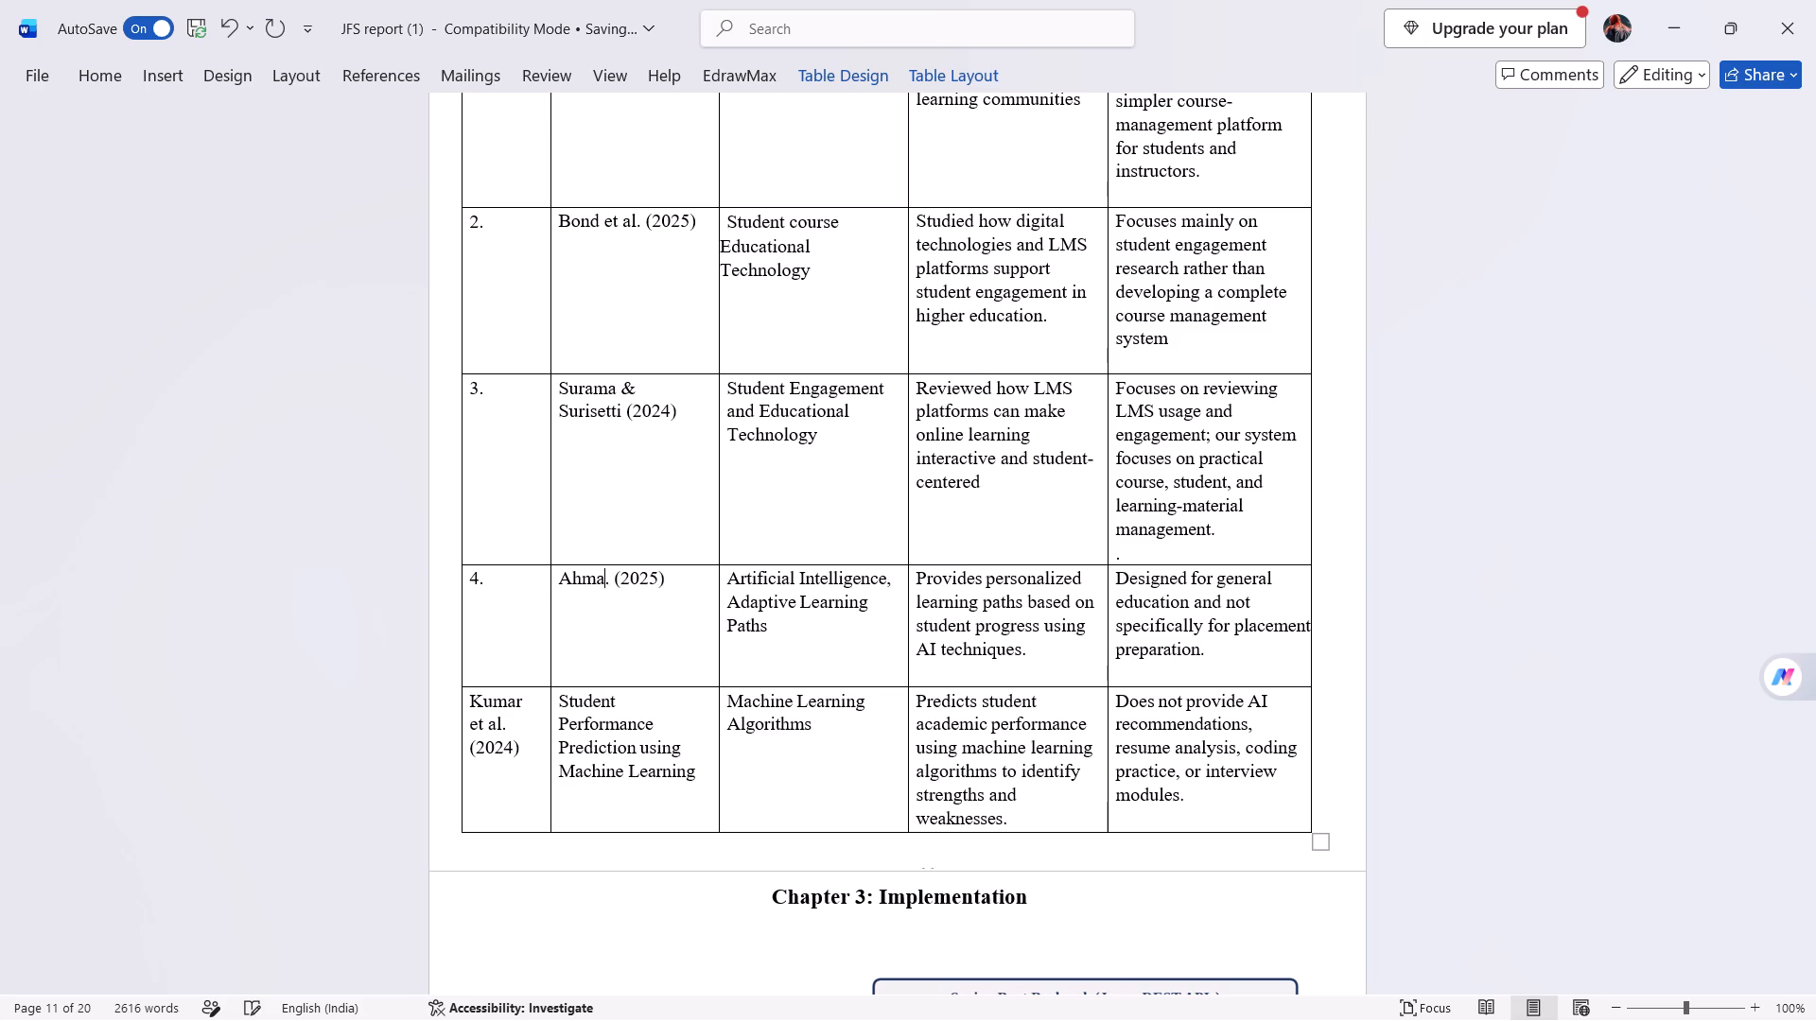
pyautogui.press('BackSpace')
pyautogui.press('BackSpace')
pyautogui.press('BackSpace')
pyautogui.write('suman')
# Replace the fourth row's Title of Paper / Domain text with "Student Engagement in Learning Management Systems" copied from the PowerPoint slide.
pyautogui.hscroll(1, 652, 580)
pyautogui.scroll(1, 652, 580)
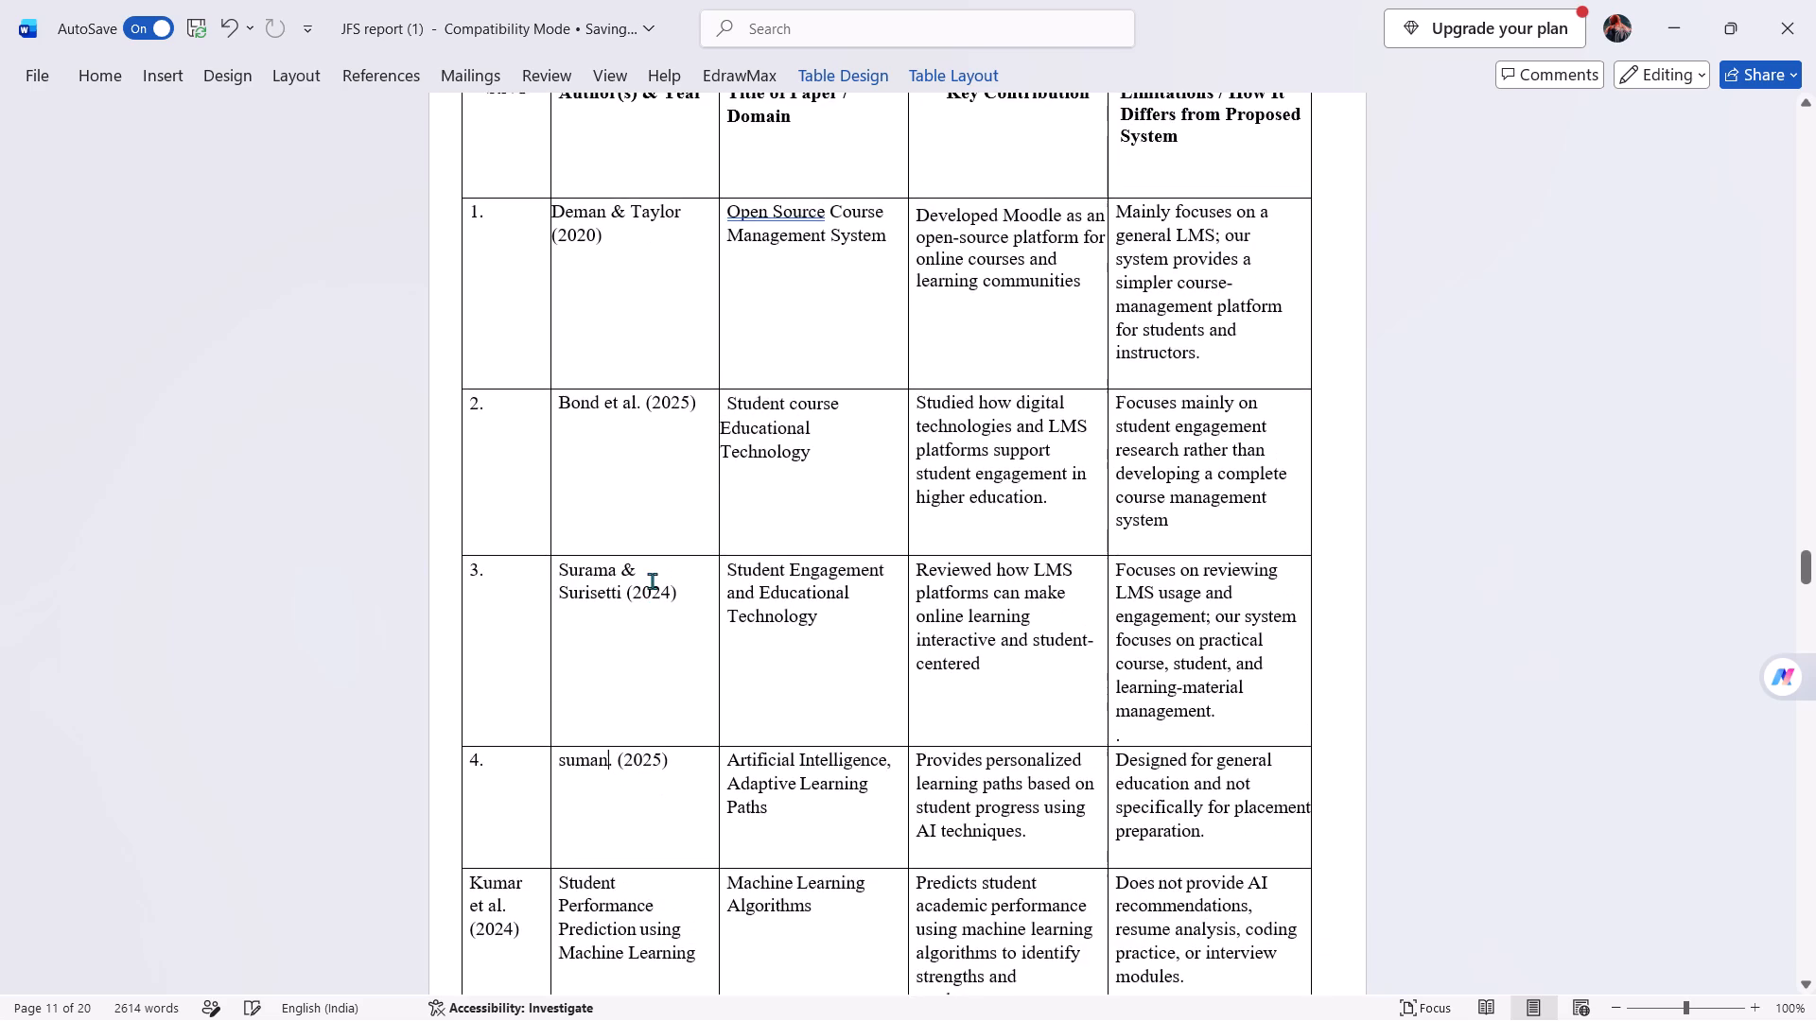
pyautogui.scroll(1, 652, 580)
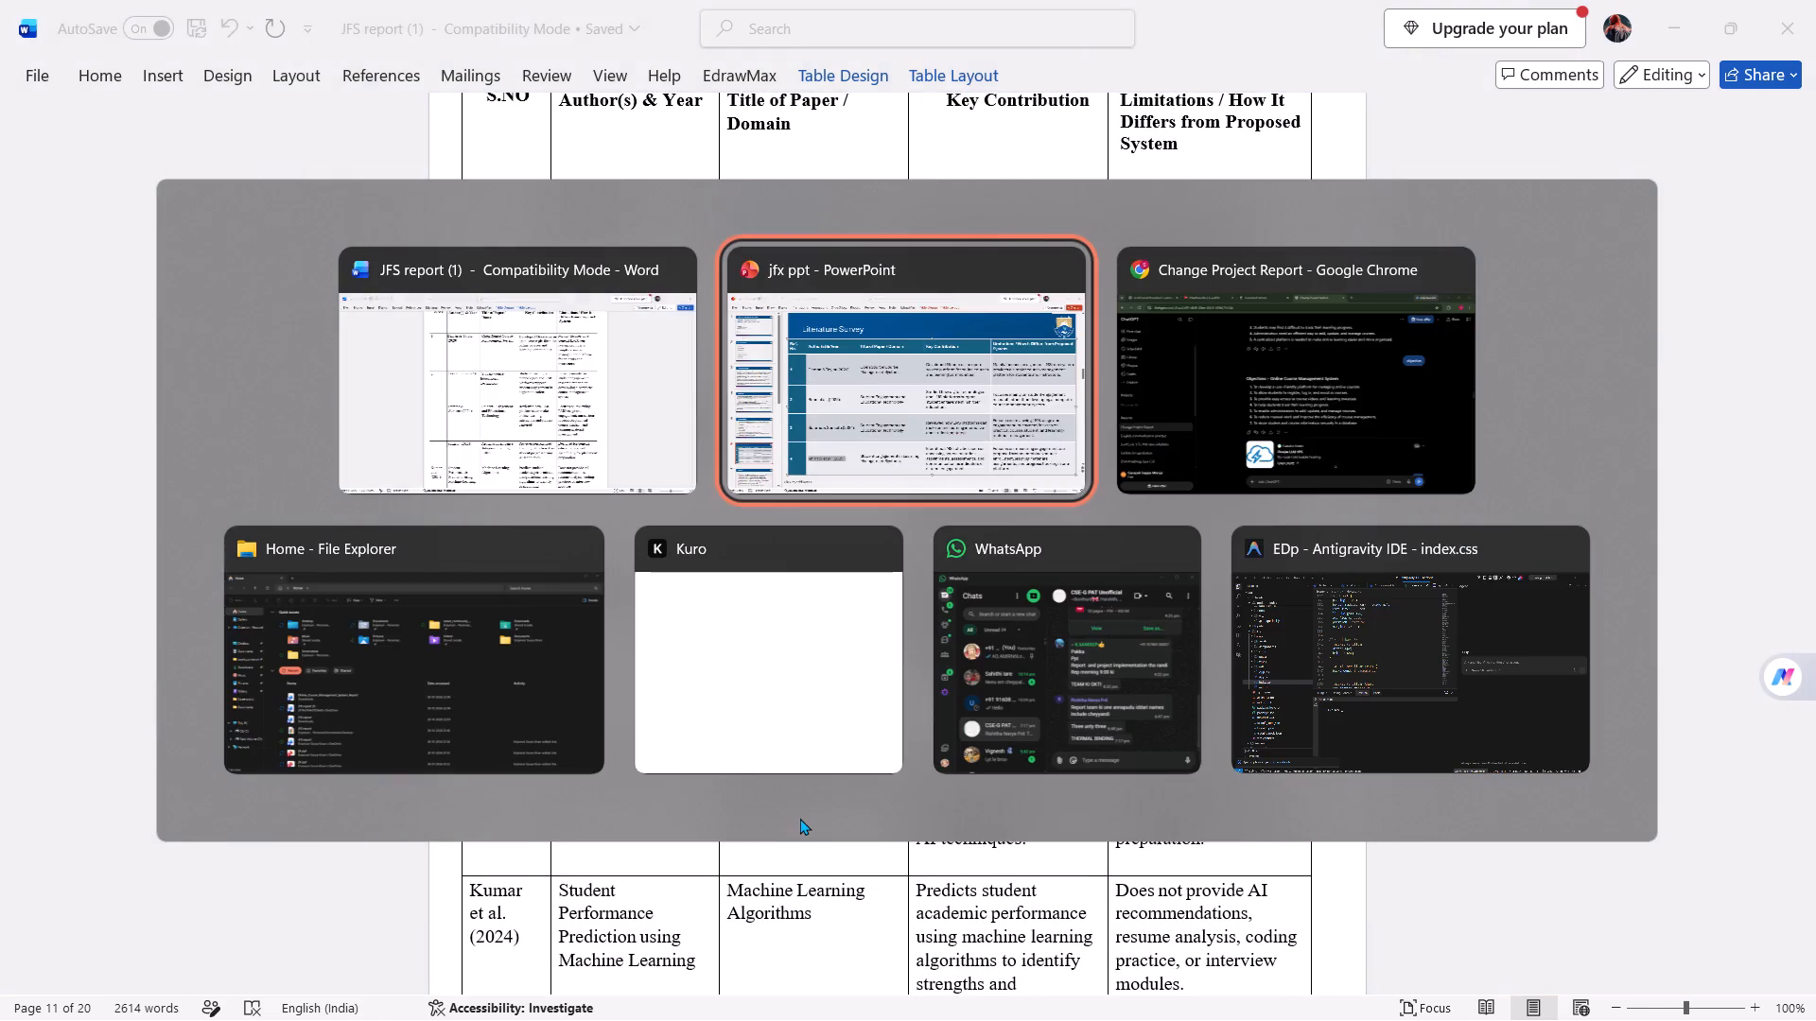
pyautogui.moveTo(895, 852); pyautogui.dragTo(692, 837)
pyautogui.hotkey('ctrl', 'c')
pyautogui.hscroll(1, 692, 837)
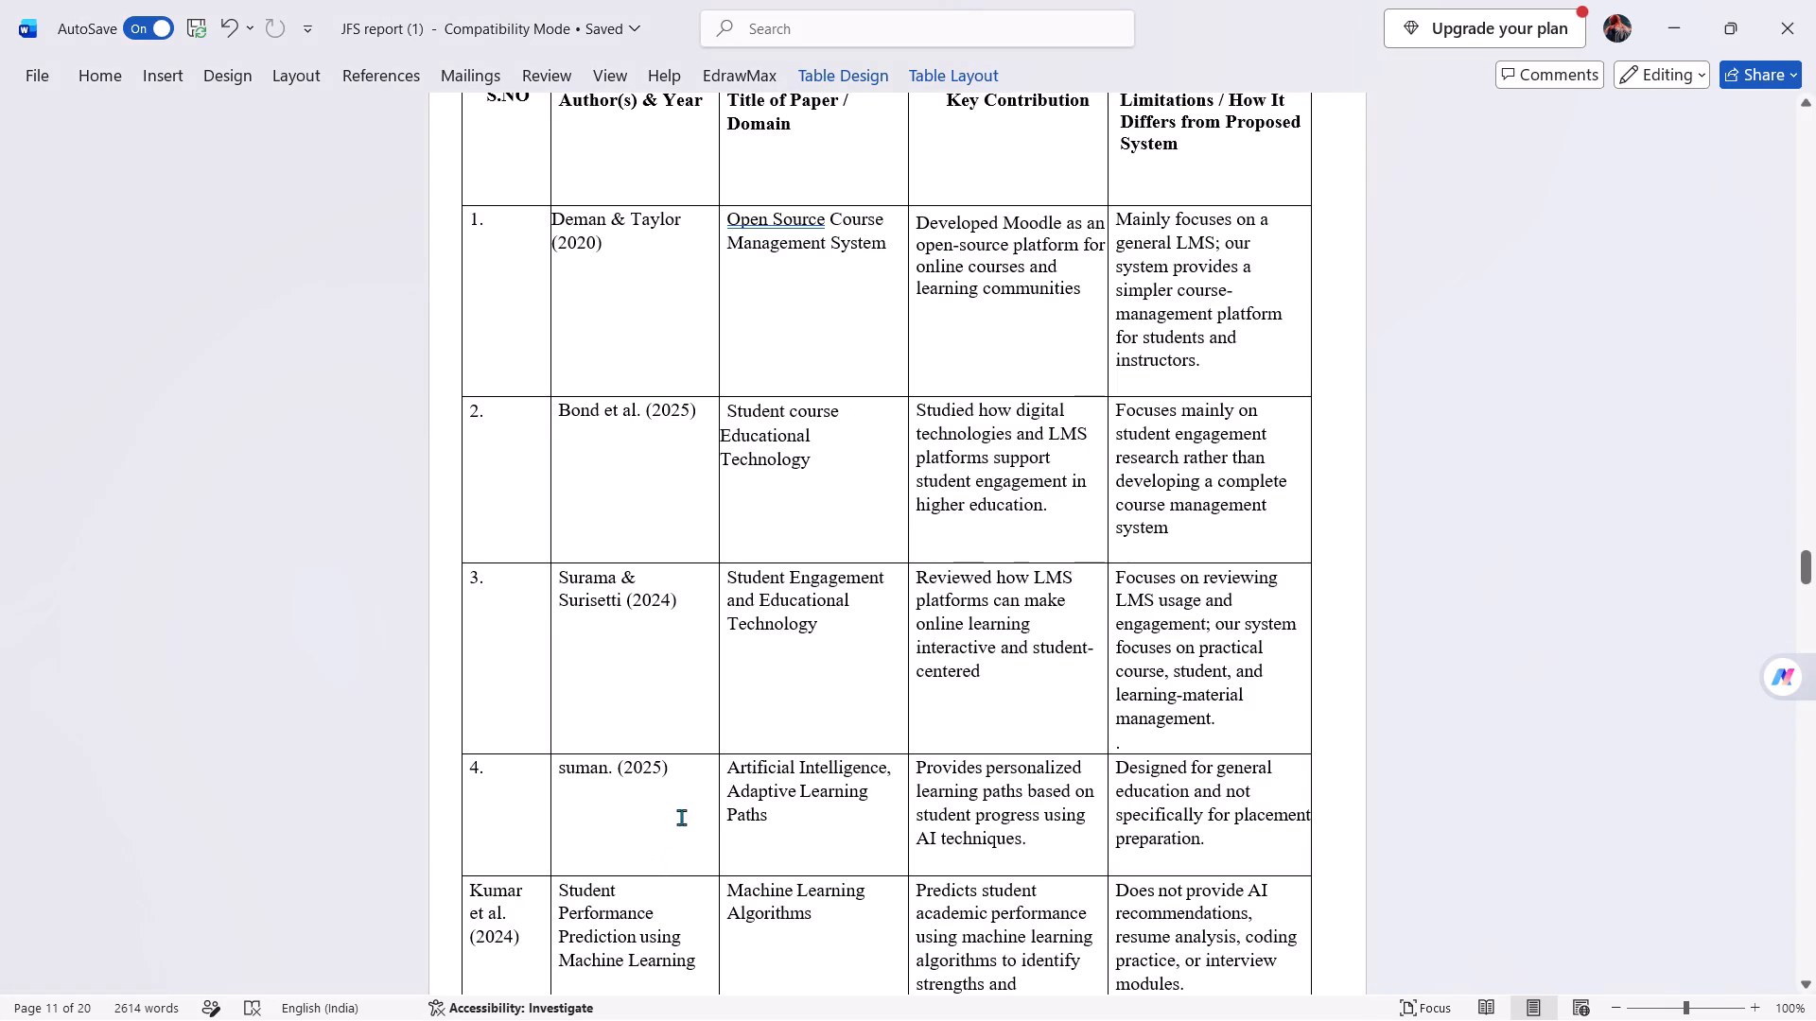
pyautogui.moveTo(839, 843); pyautogui.dragTo(732, 764)
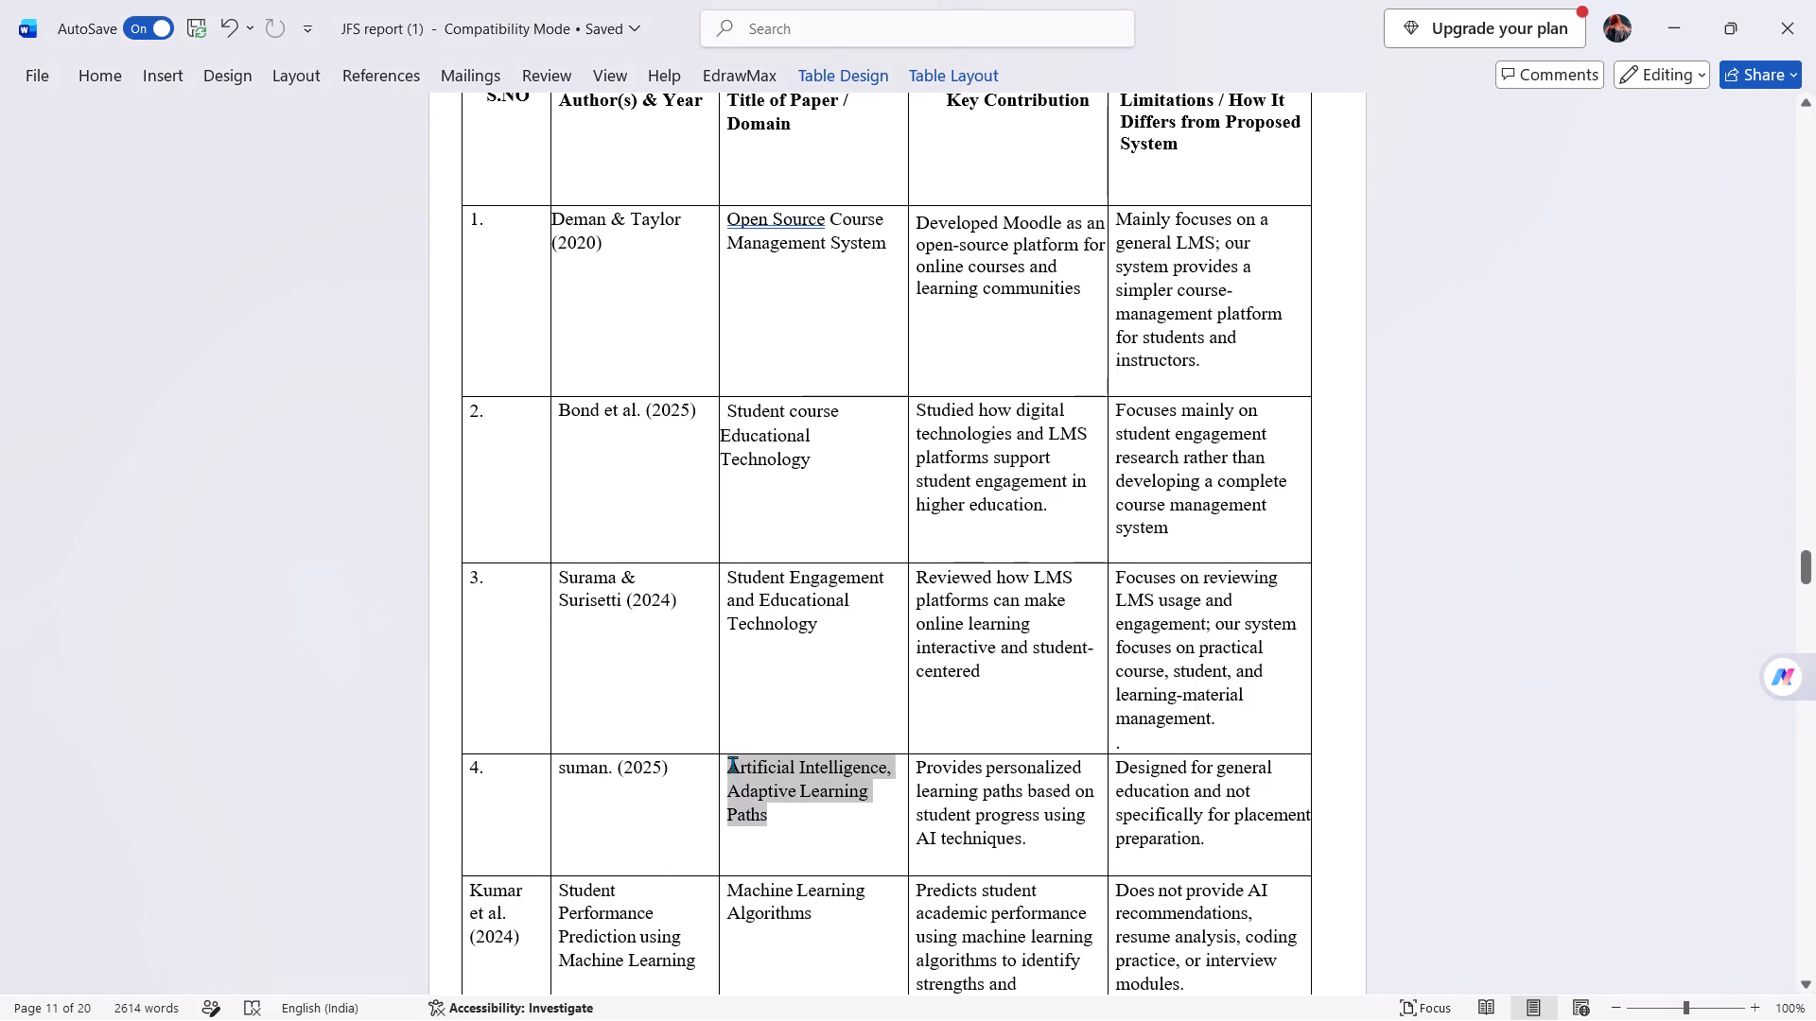
pyautogui.press('BackSpace')
pyautogui.hotkey('ctrl', 'v')
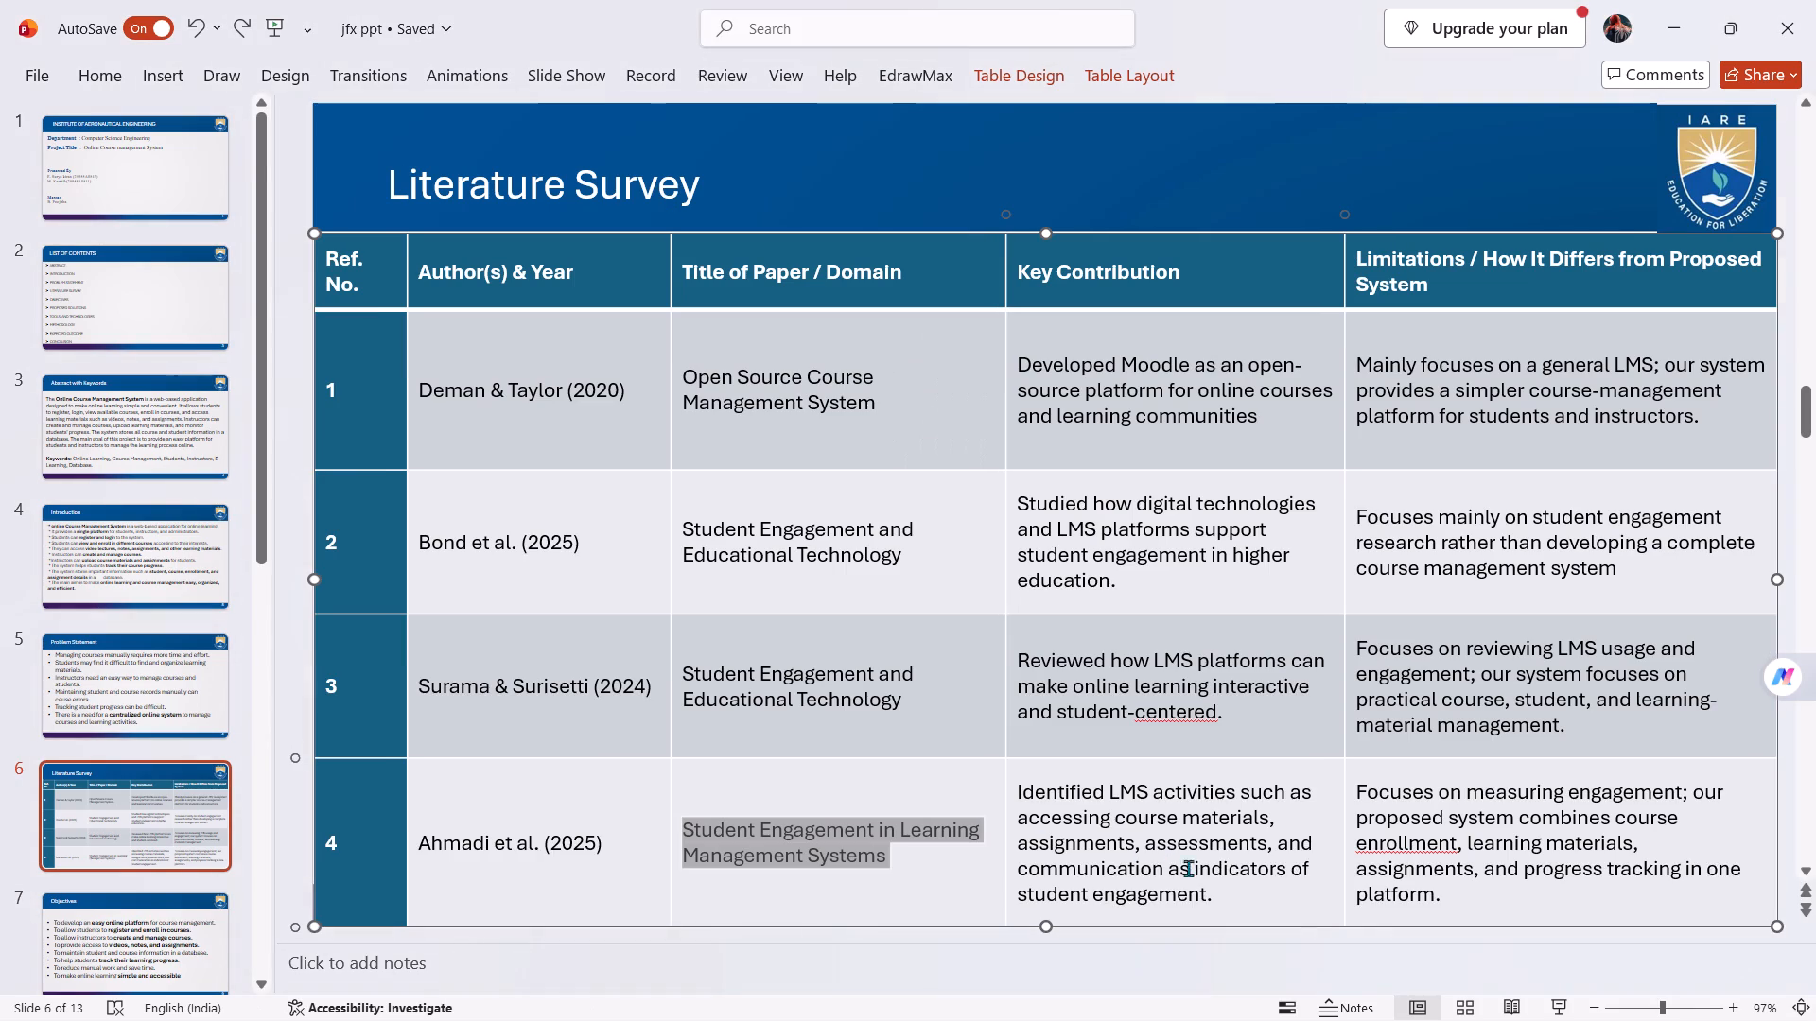
# Replace the fourth row's Key Contribution text with the "Identified LMS activities…" text copied from row 4 of the PowerPoint slide.
pyautogui.moveTo(1216, 896); pyautogui.dragTo(1035, 796)
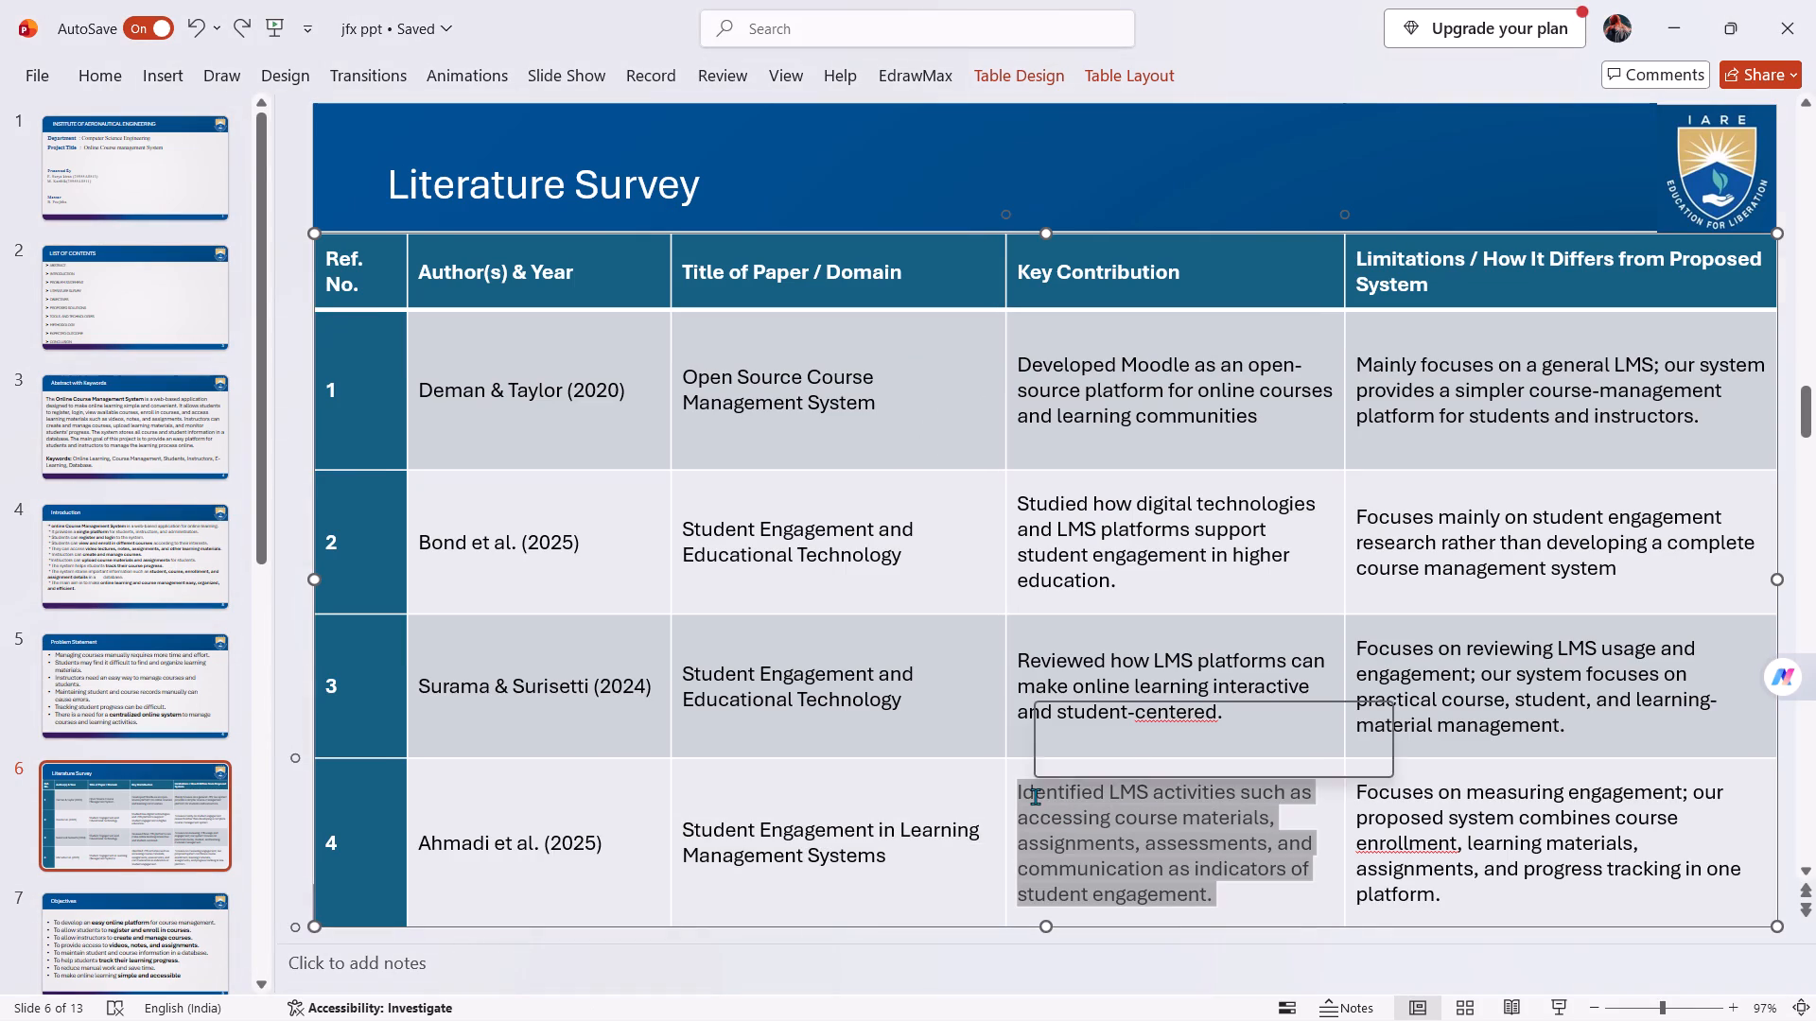
pyautogui.hotkey('ctrl', 'c')
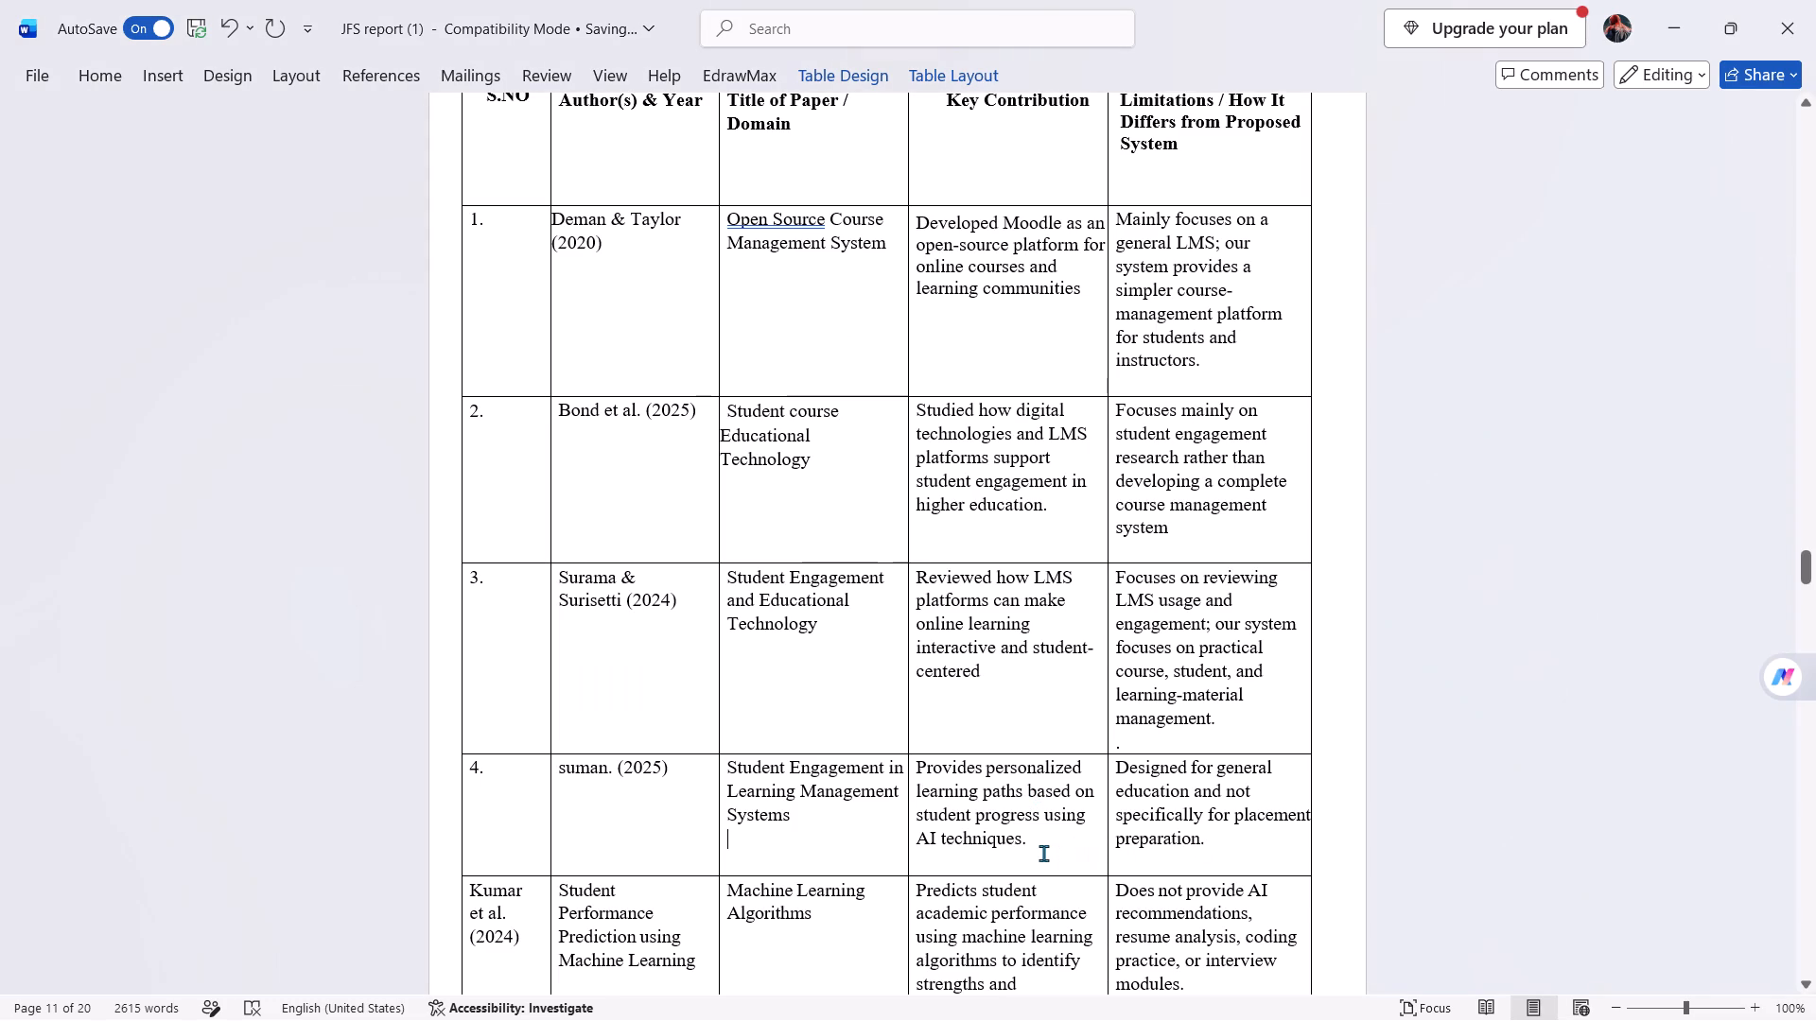
pyautogui.moveTo(1043, 853); pyautogui.dragTo(932, 778)
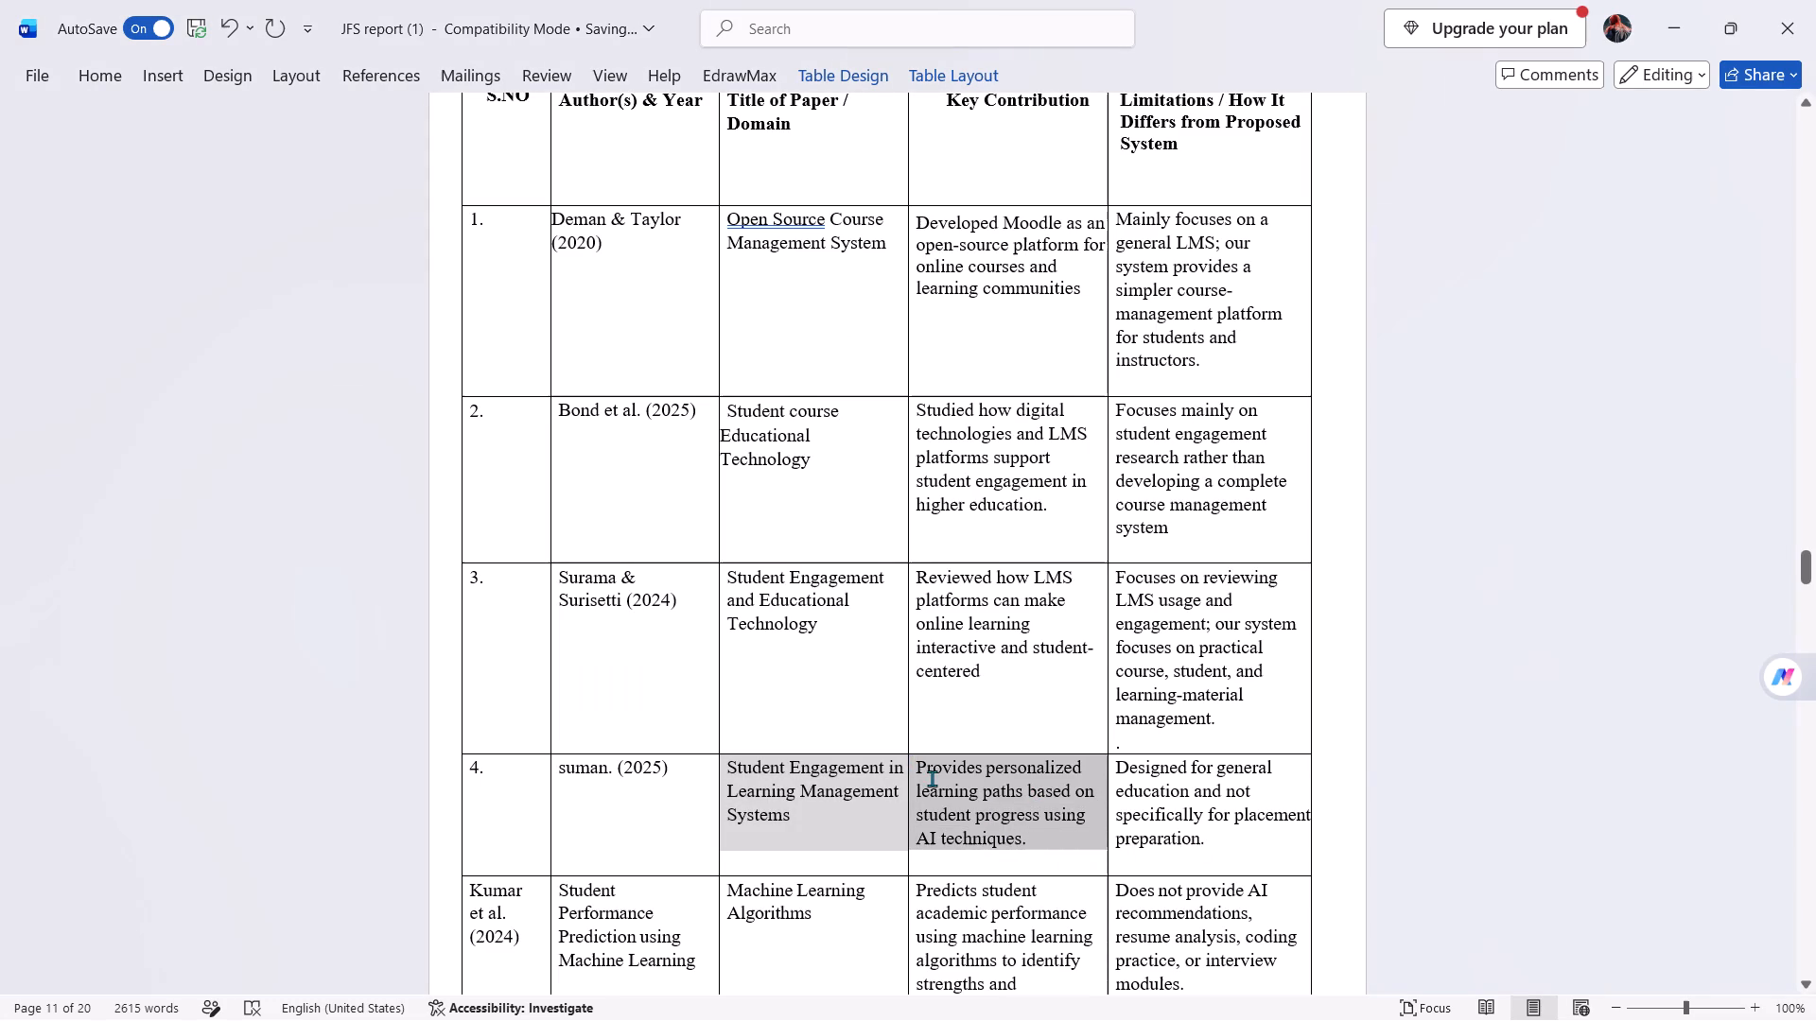
pyautogui.moveTo(932, 778); pyautogui.dragTo(931, 778)
pyautogui.click(999, 864)
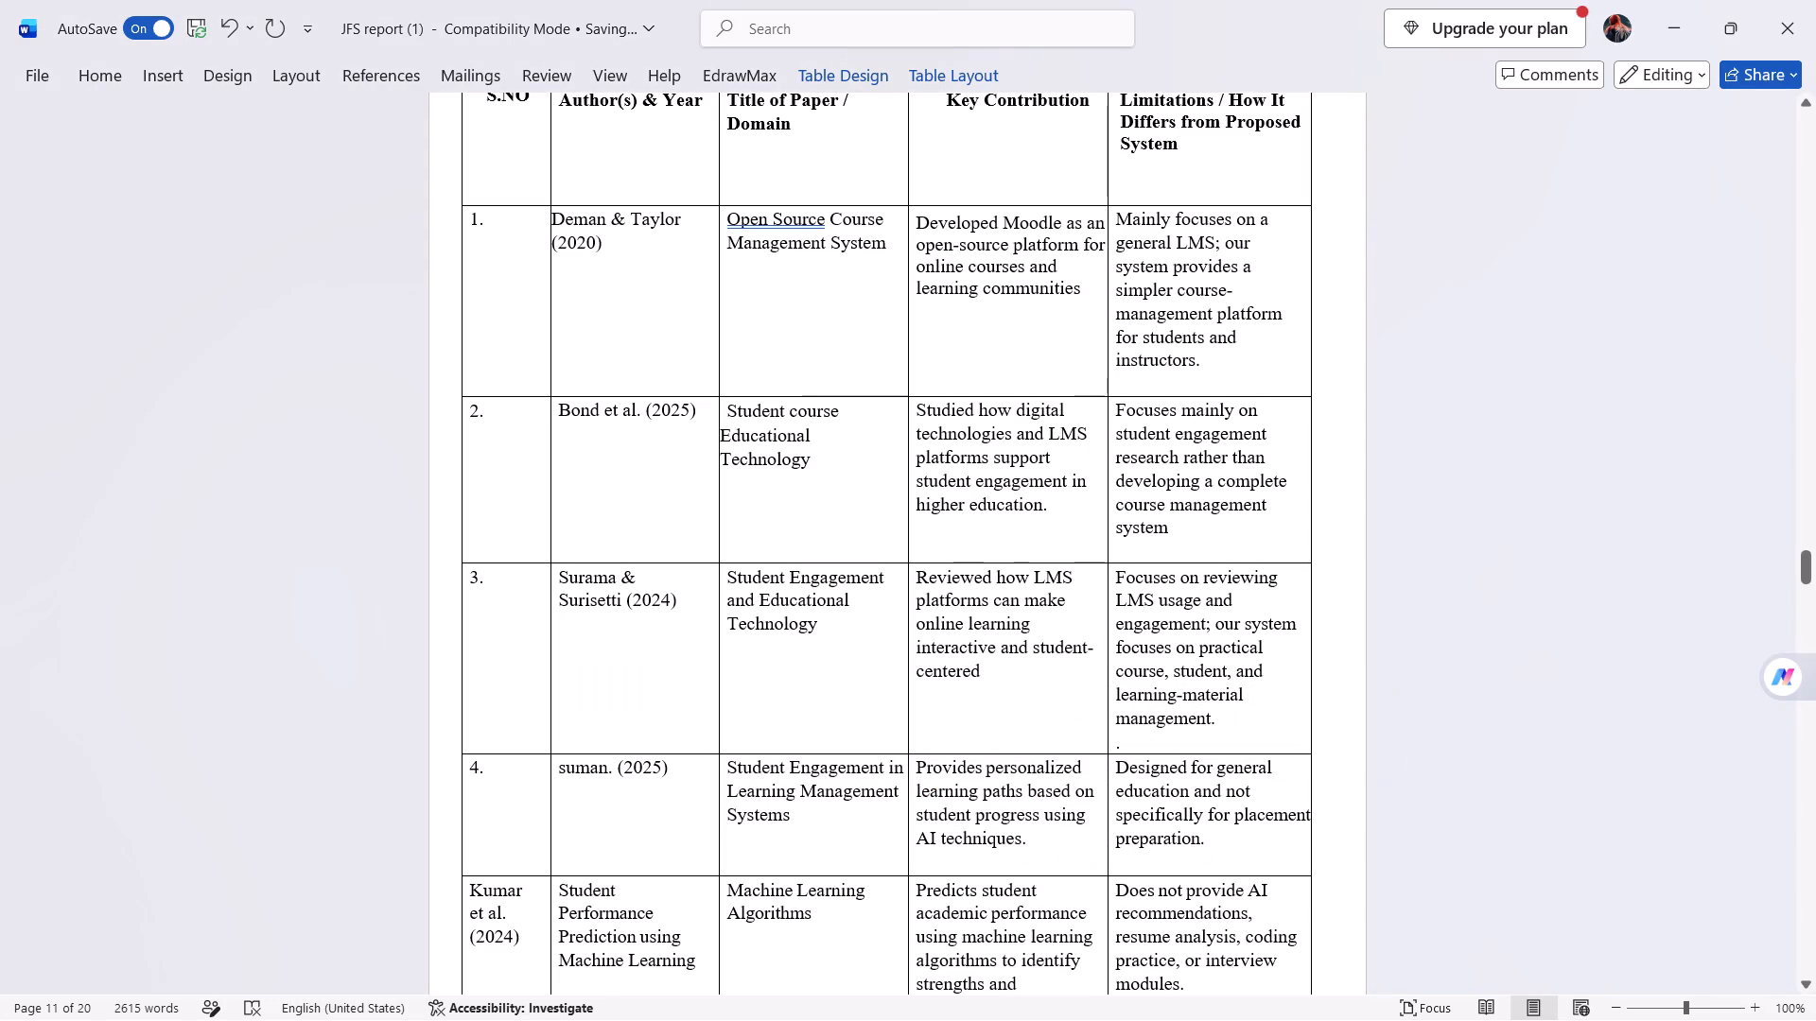
pyautogui.moveTo(1019, 837); pyautogui.dragTo(932, 776)
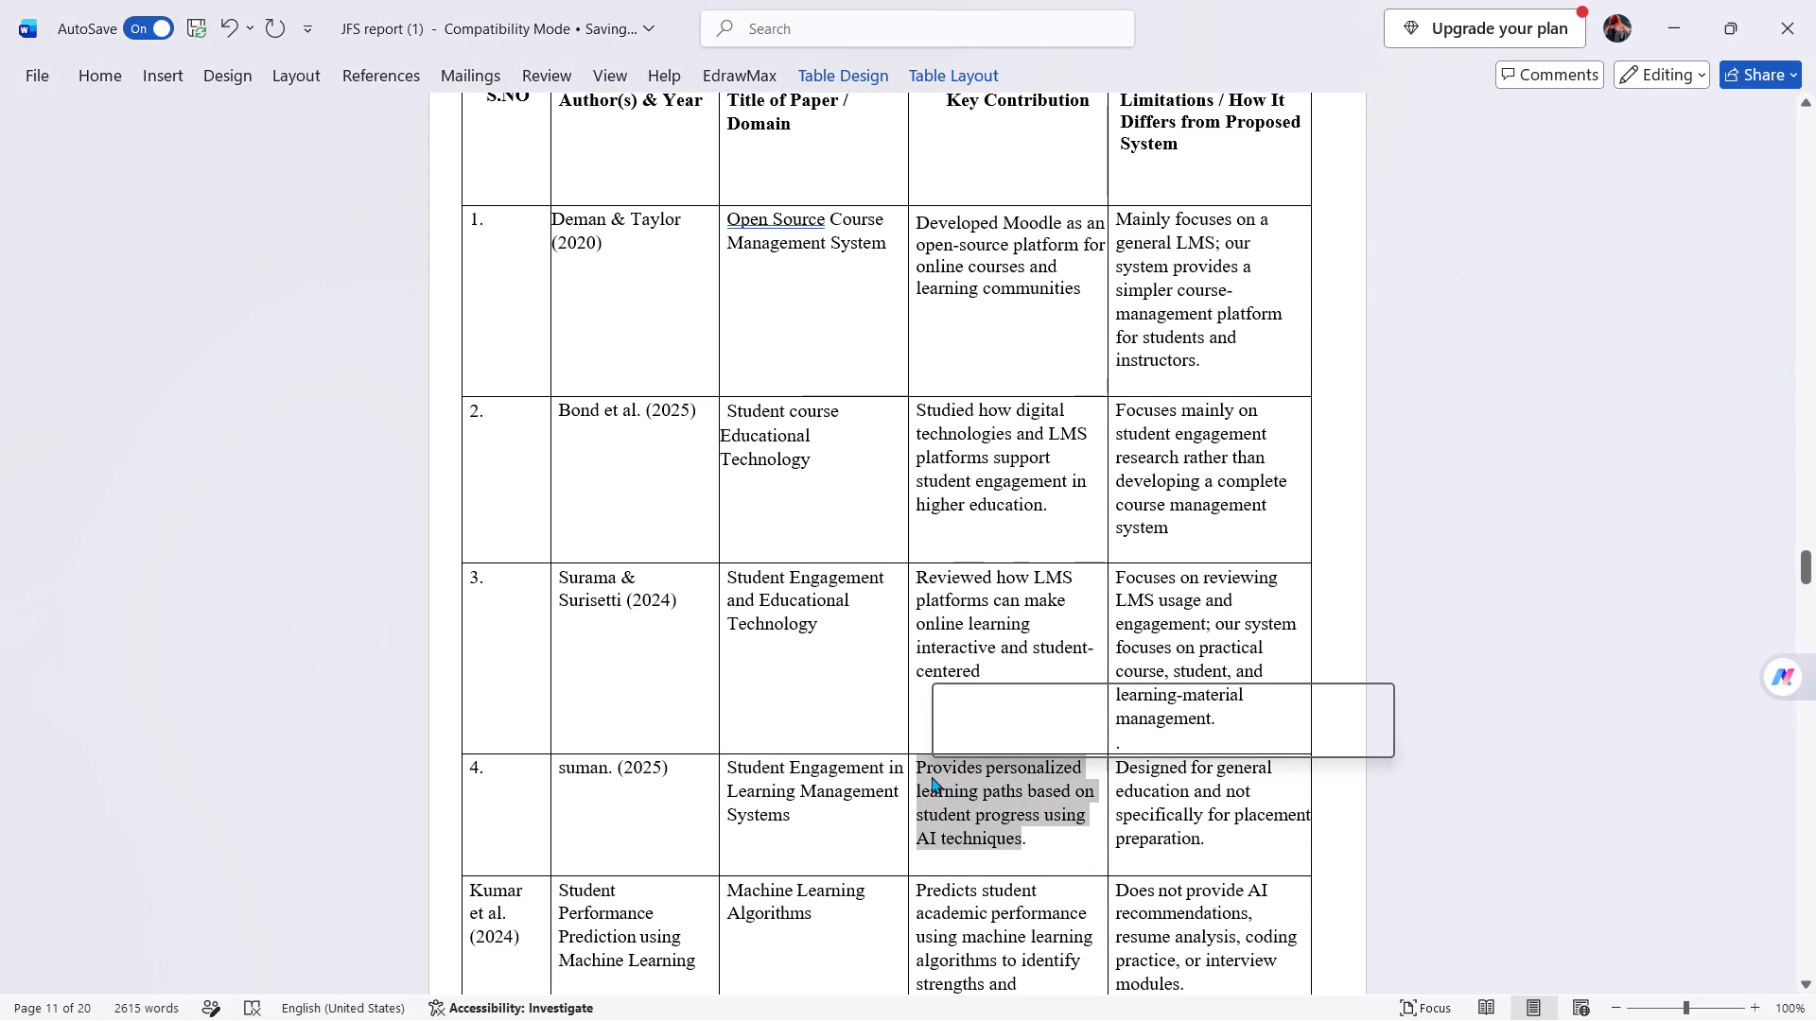
pyautogui.press('BackSpace')
pyautogui.hotkey('ctrl', 'v')
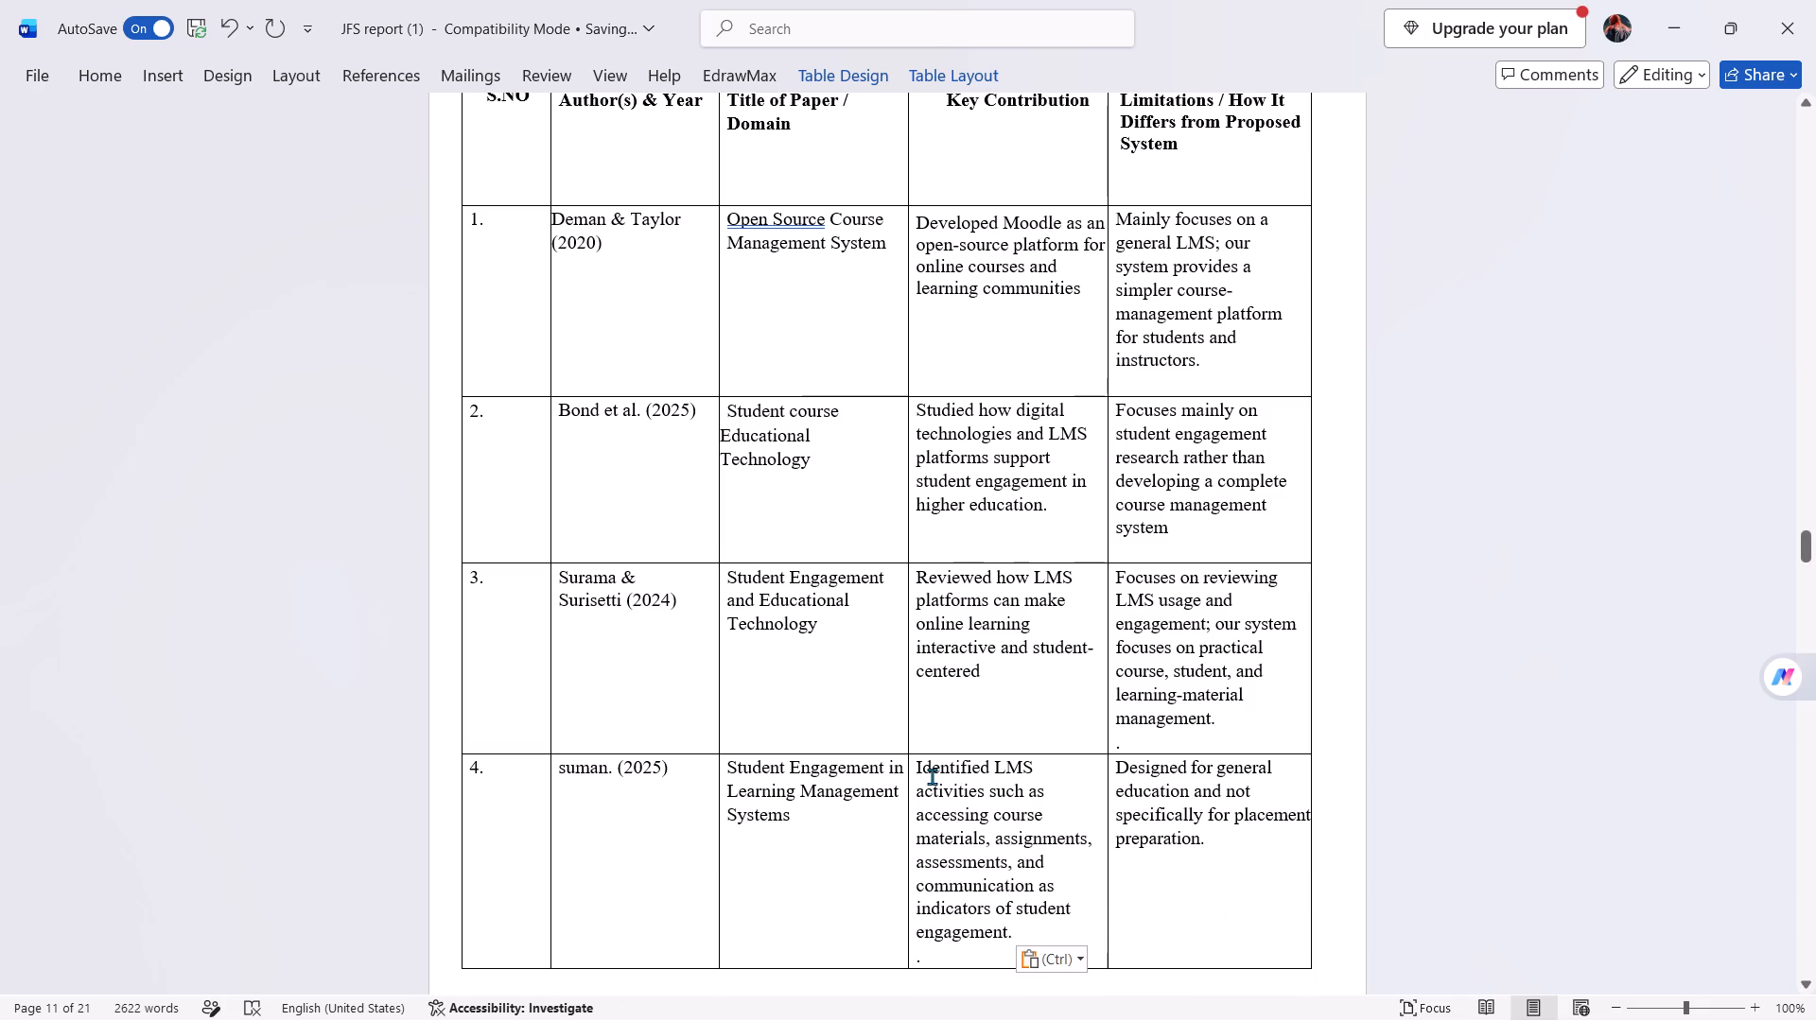
# Replace the fourth row's Limitations text with the slide's "Focuses on measuring engagement; our proposed system combines course enrollment…" text.
pyautogui.moveTo(1489, 889); pyautogui.dragTo(1376, 801)
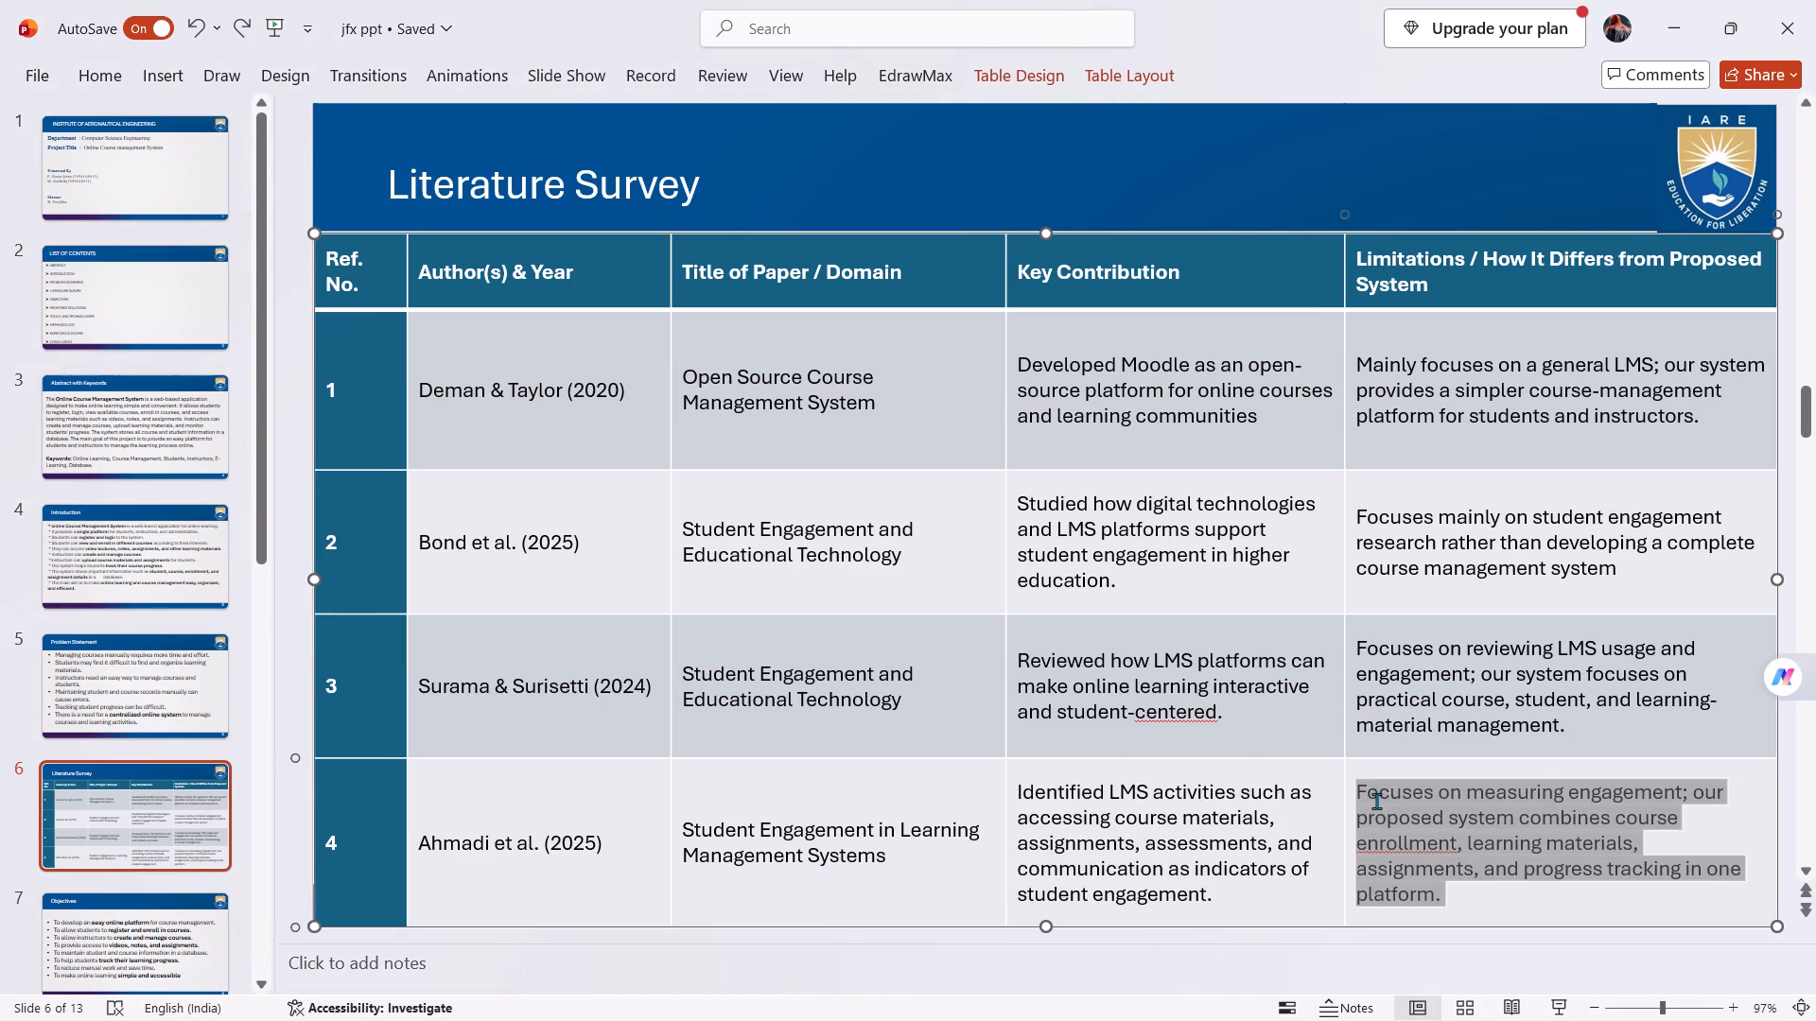
pyautogui.hotkey('ctrl', 'c')
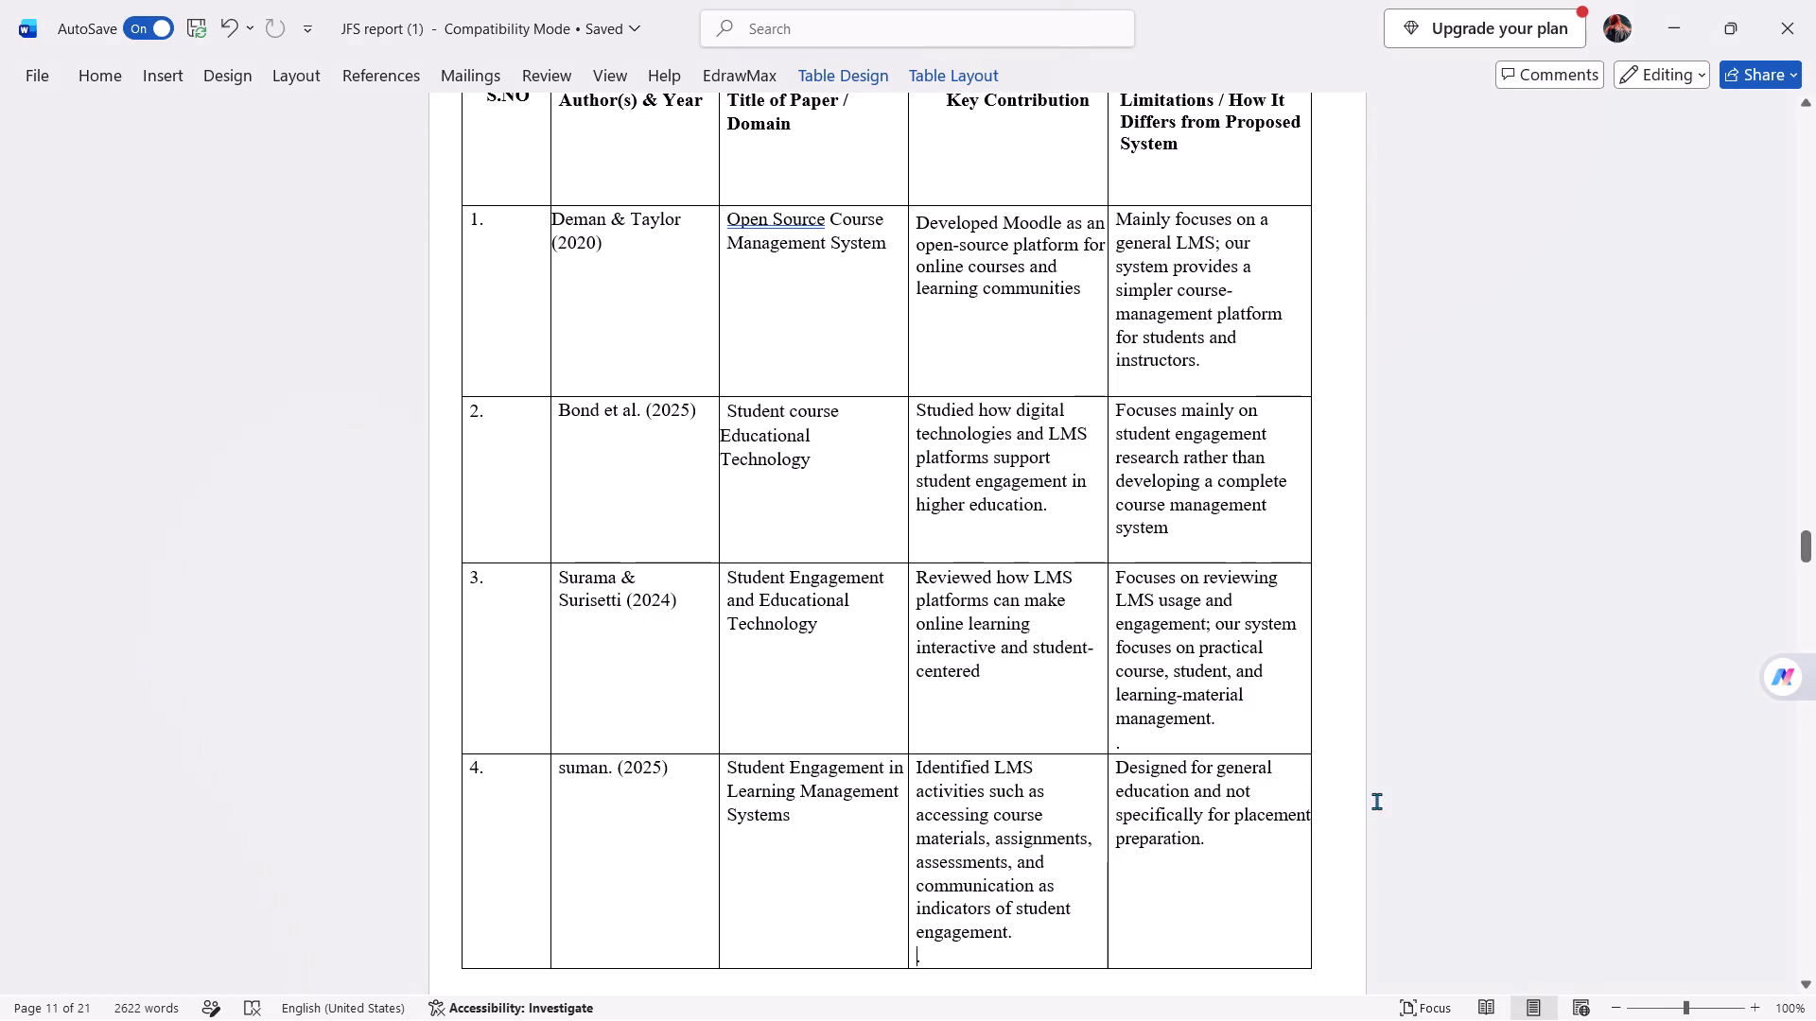
pyautogui.moveTo(1246, 869); pyautogui.dragTo(1135, 779)
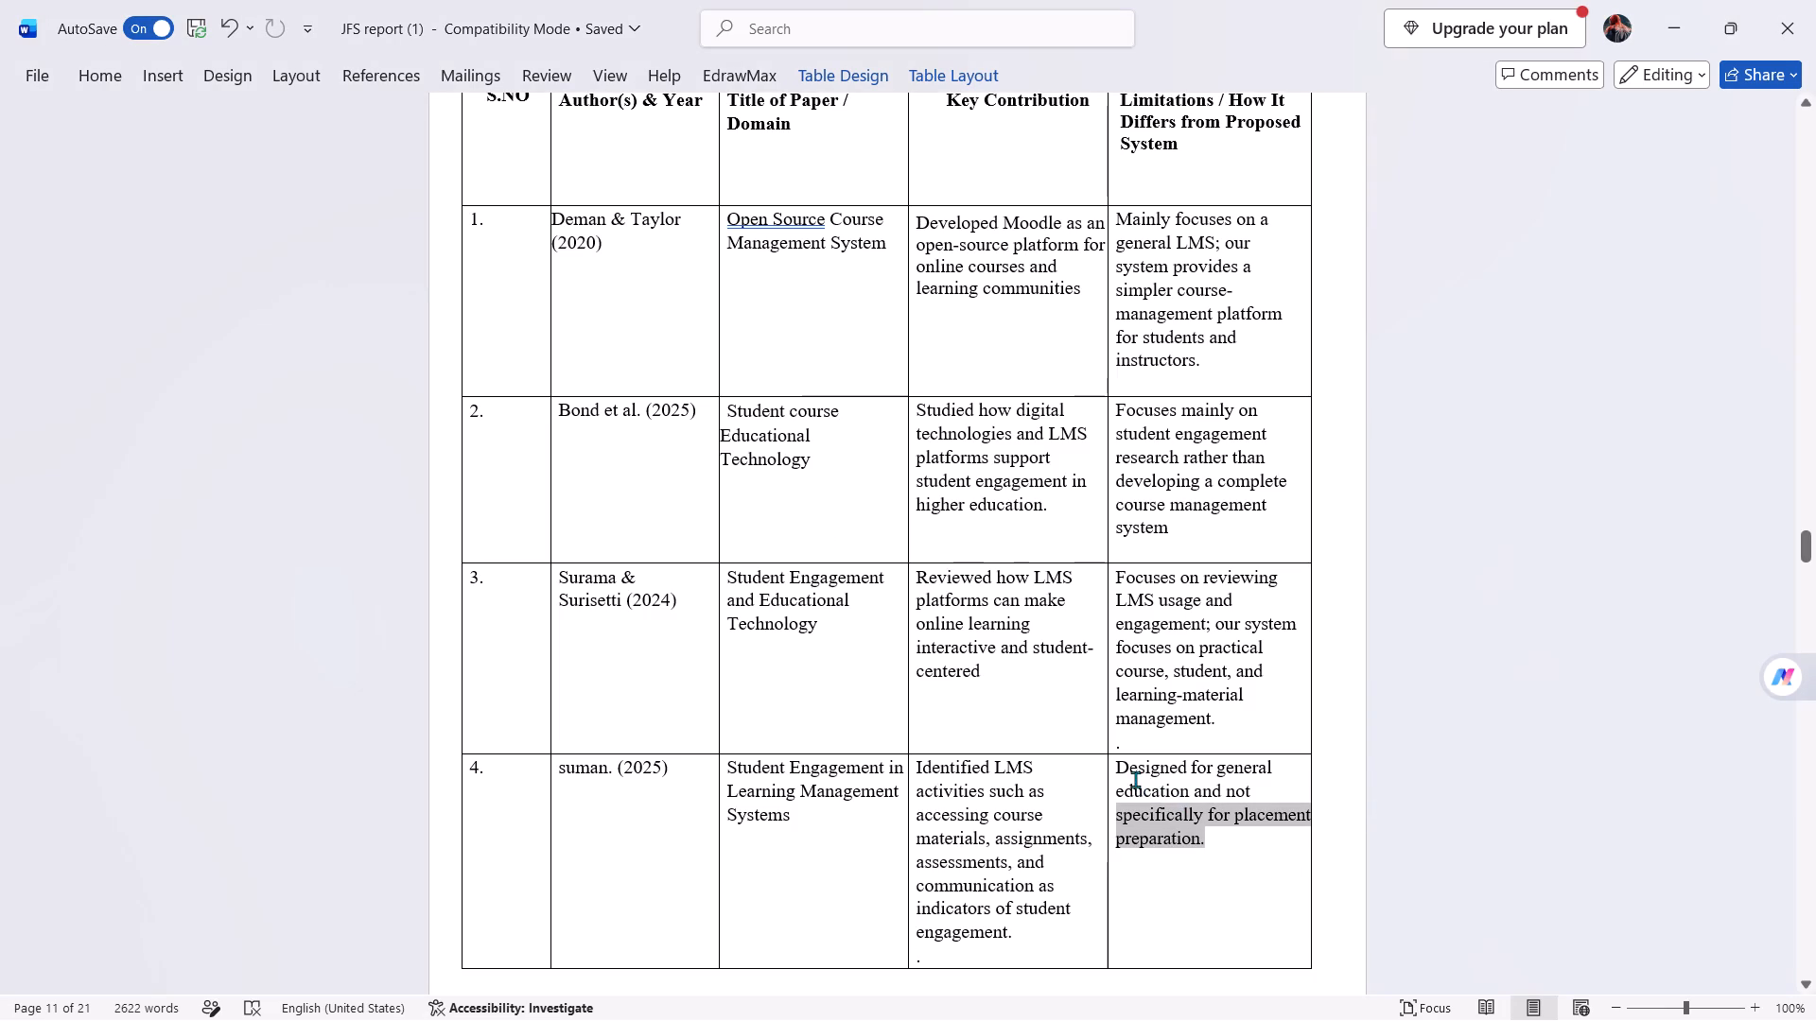
pyautogui.moveTo(1135, 779); pyautogui.dragTo(1126, 773)
pyautogui.press('BackSpace')
pyautogui.hotkey('ctrl', 'v')
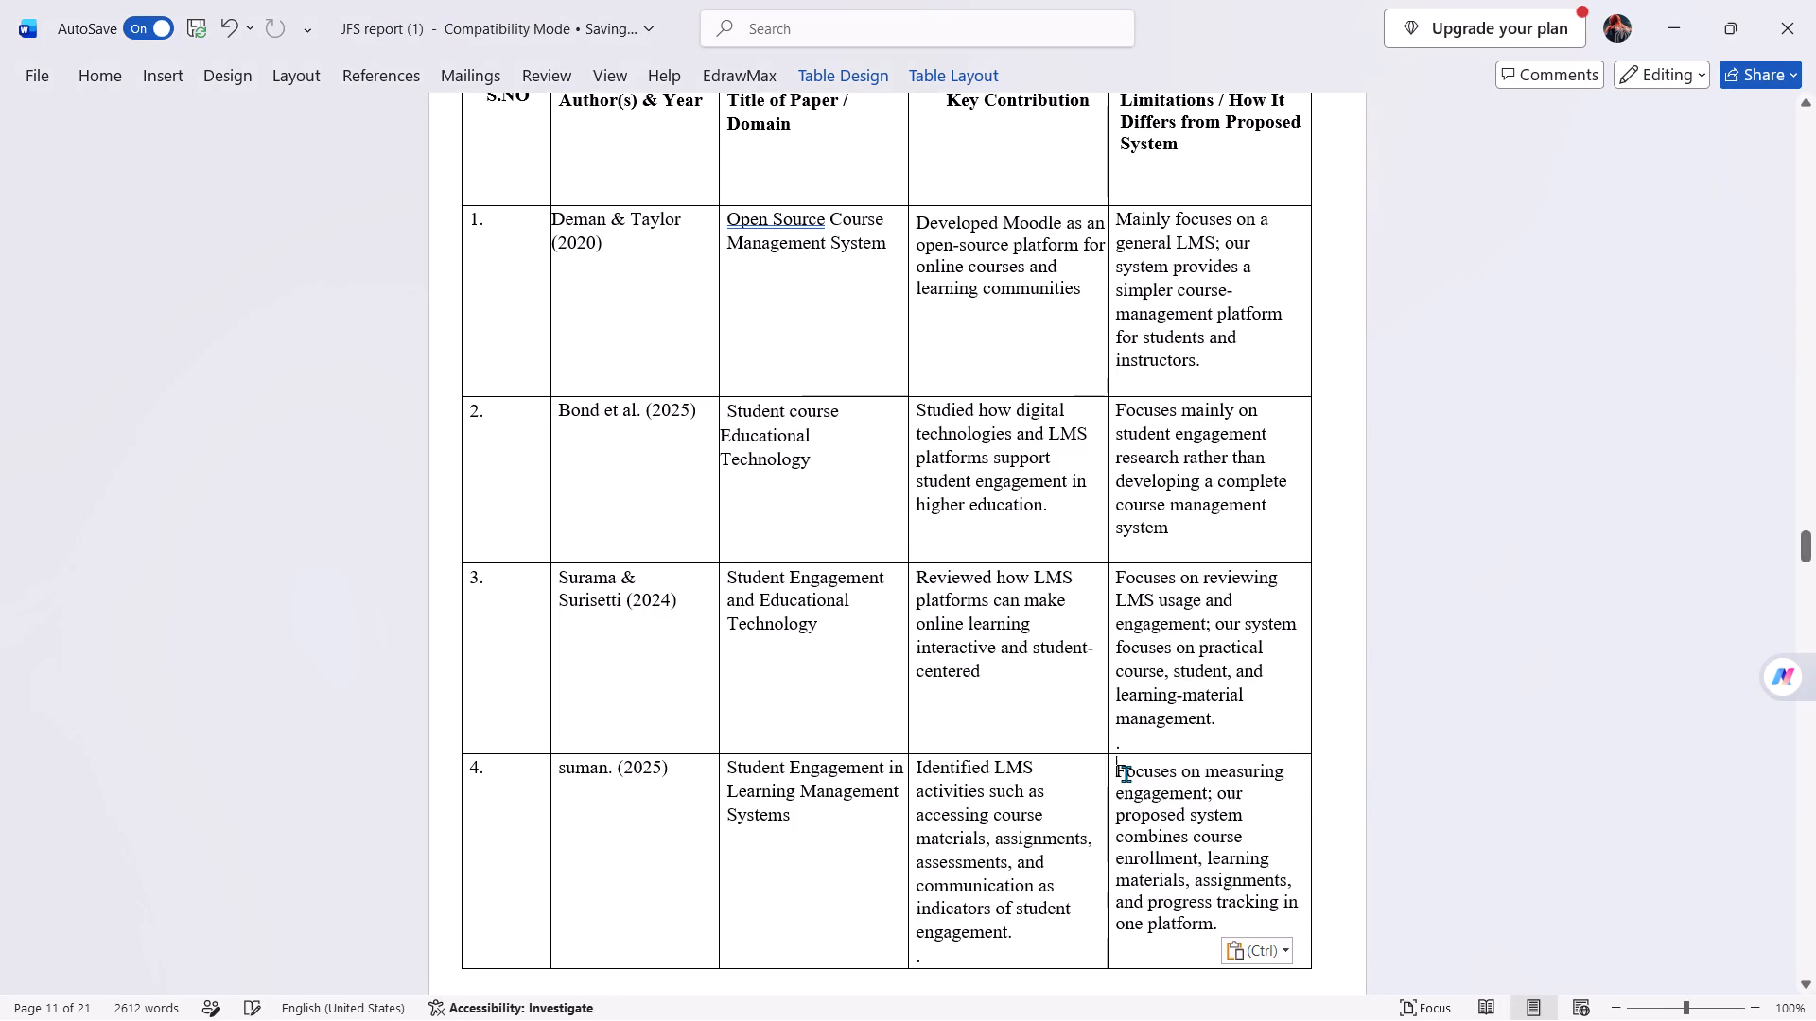
# Make the whole literature table slightly narrower by resizing it from its lower corner.
pyautogui.scroll(-2, 1126, 773)
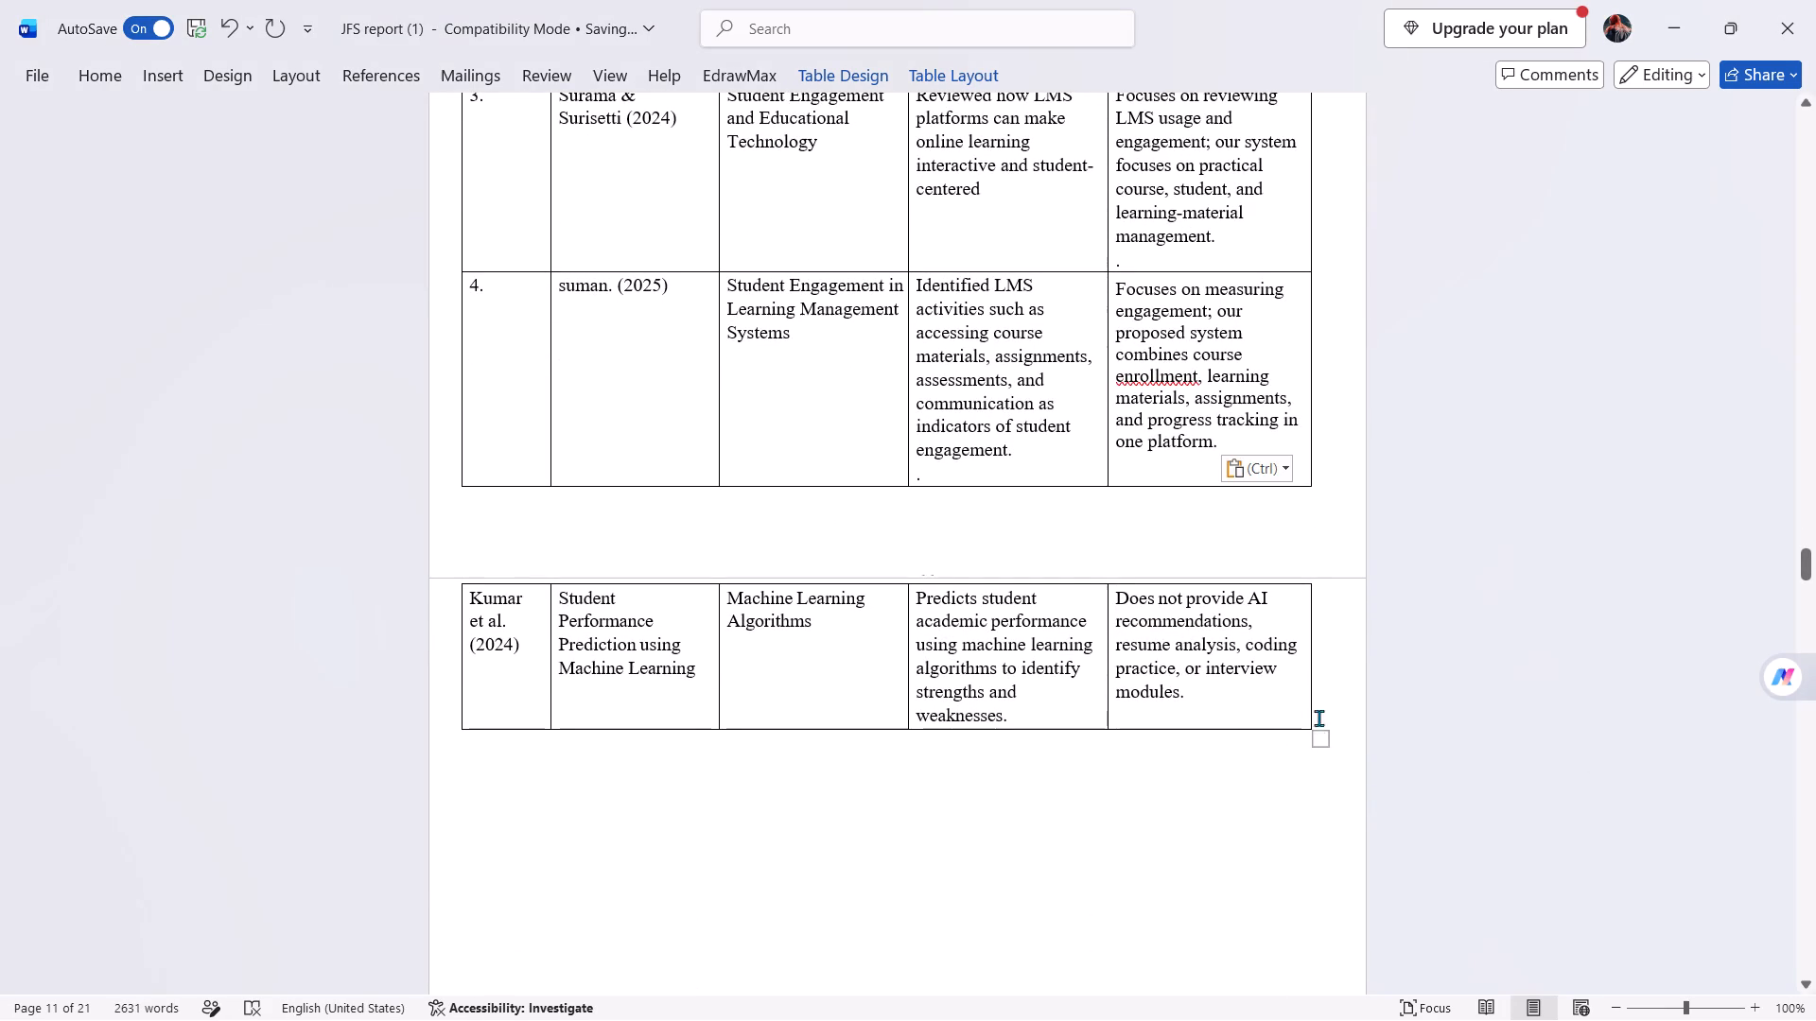
pyautogui.moveTo(1317, 736); pyautogui.dragTo(1214, 568)
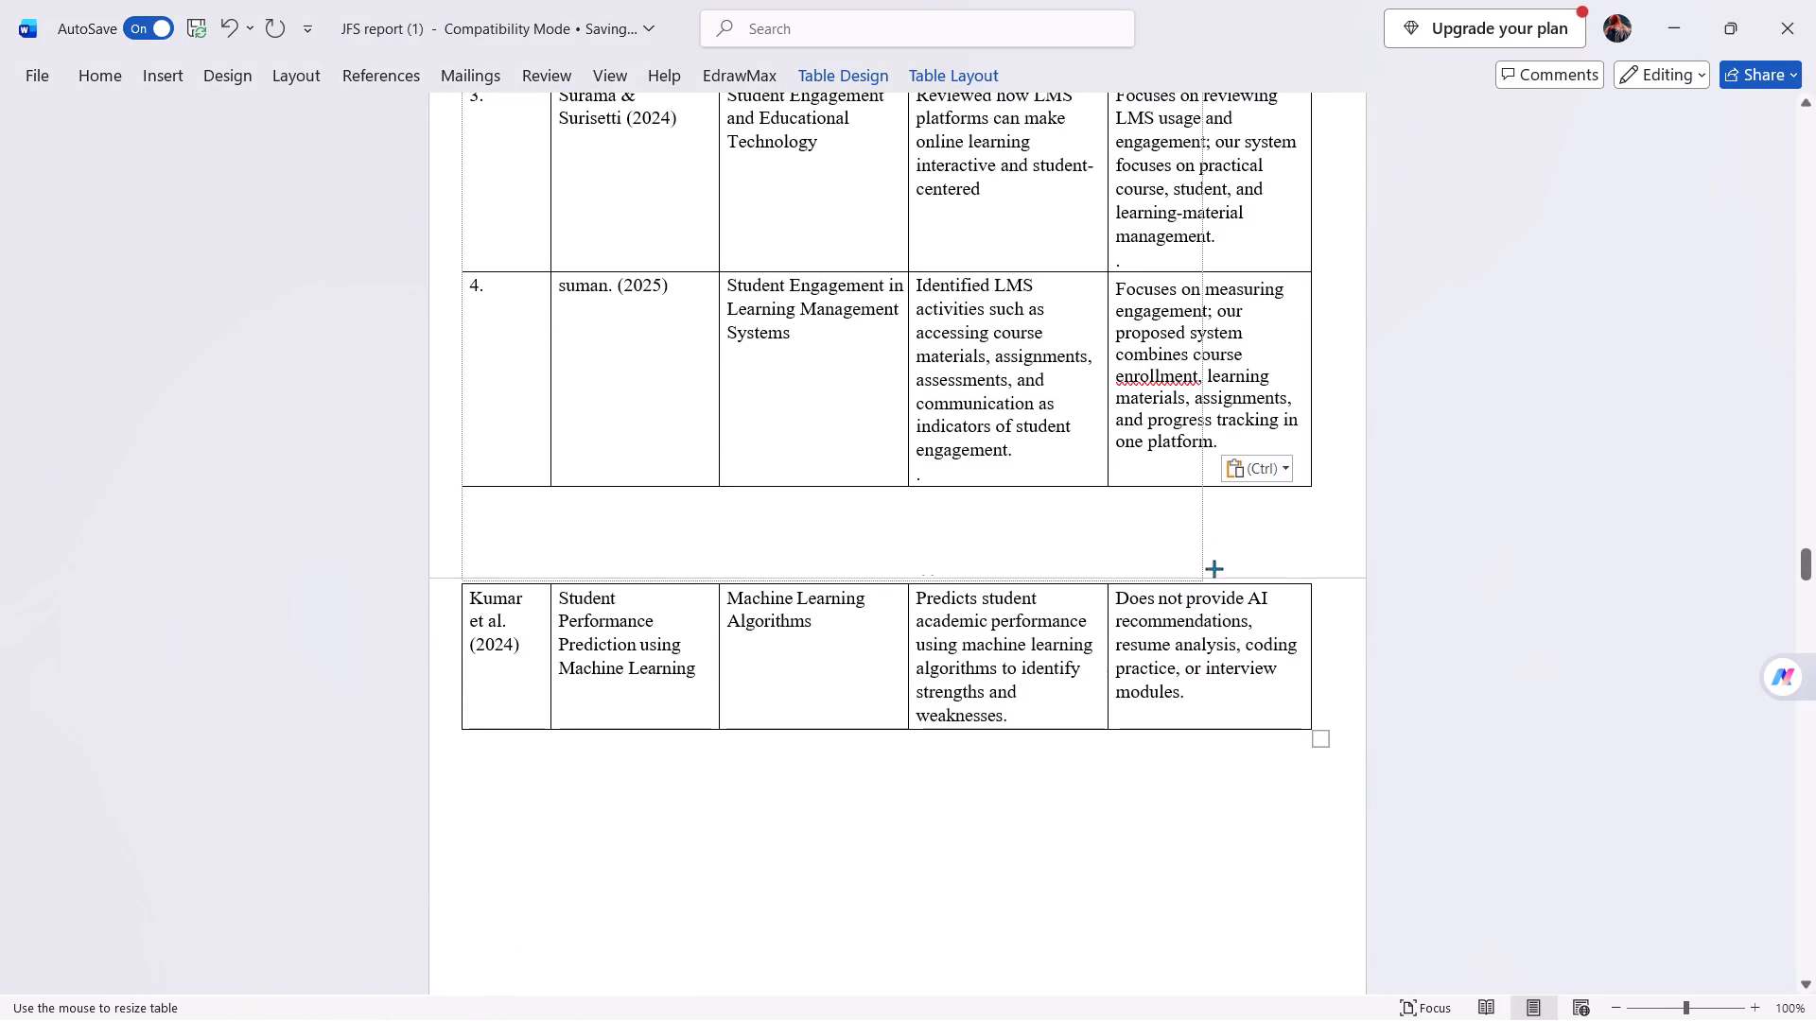
pyautogui.moveTo(1214, 568); pyautogui.dragTo(1303, 490)
# Clear the contents of all five cells in the literature table's last row, the "Kumar et al. (2024)" entry.
pyautogui.scroll(1, 1303, 490)
pyautogui.scroll(-1, 1303, 490)
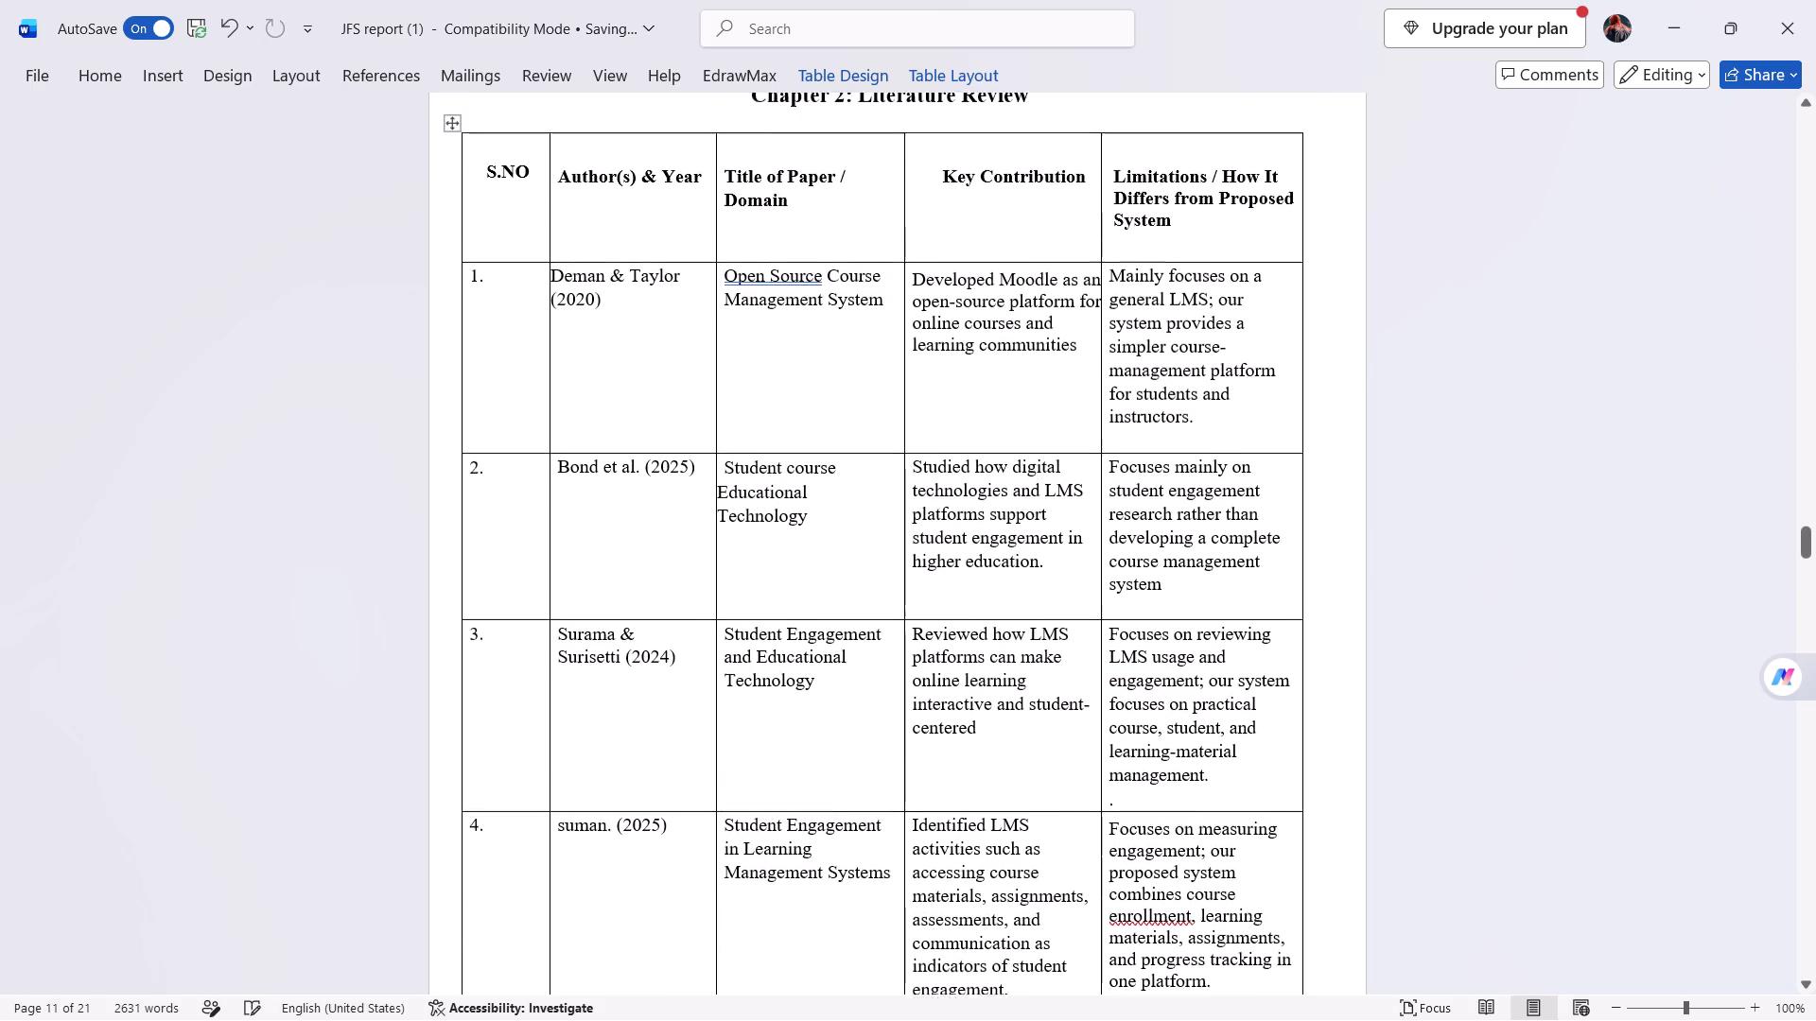
pyautogui.scroll(-2, 1303, 490)
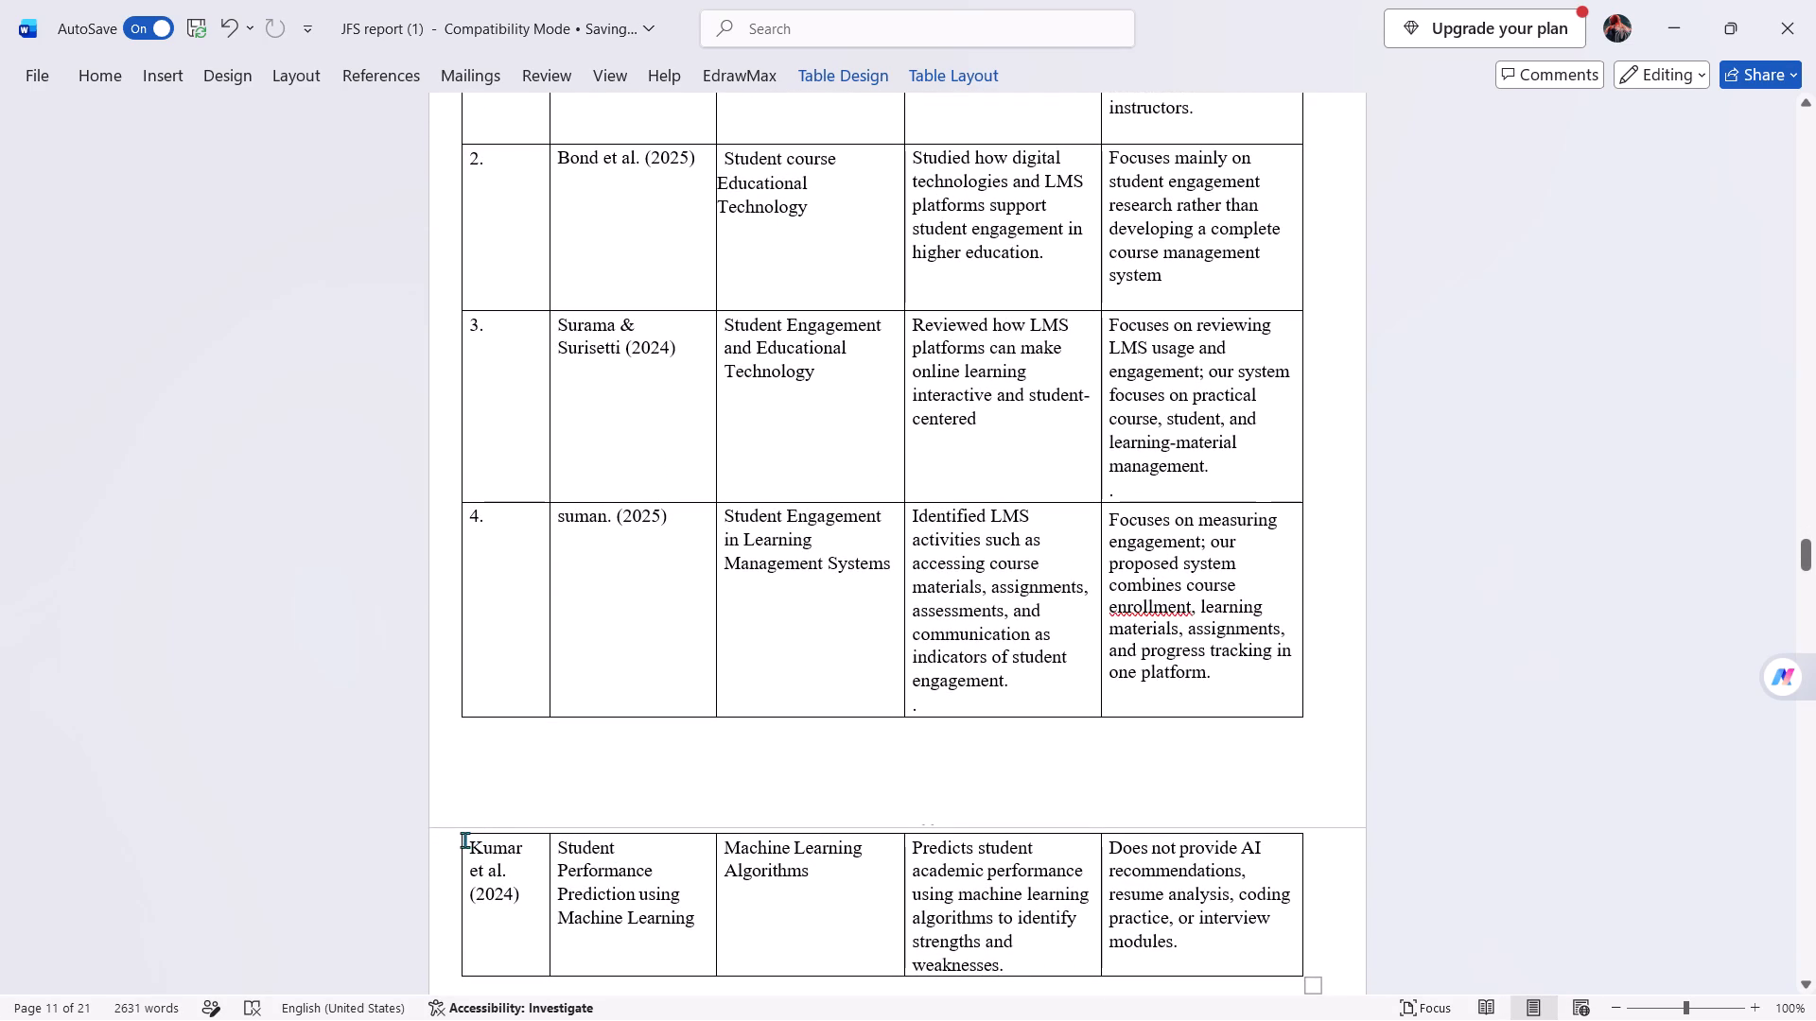
pyautogui.click(524, 858)
pyautogui.click(524, 858)
pyautogui.moveTo(524, 858); pyautogui.dragTo(716, 901)
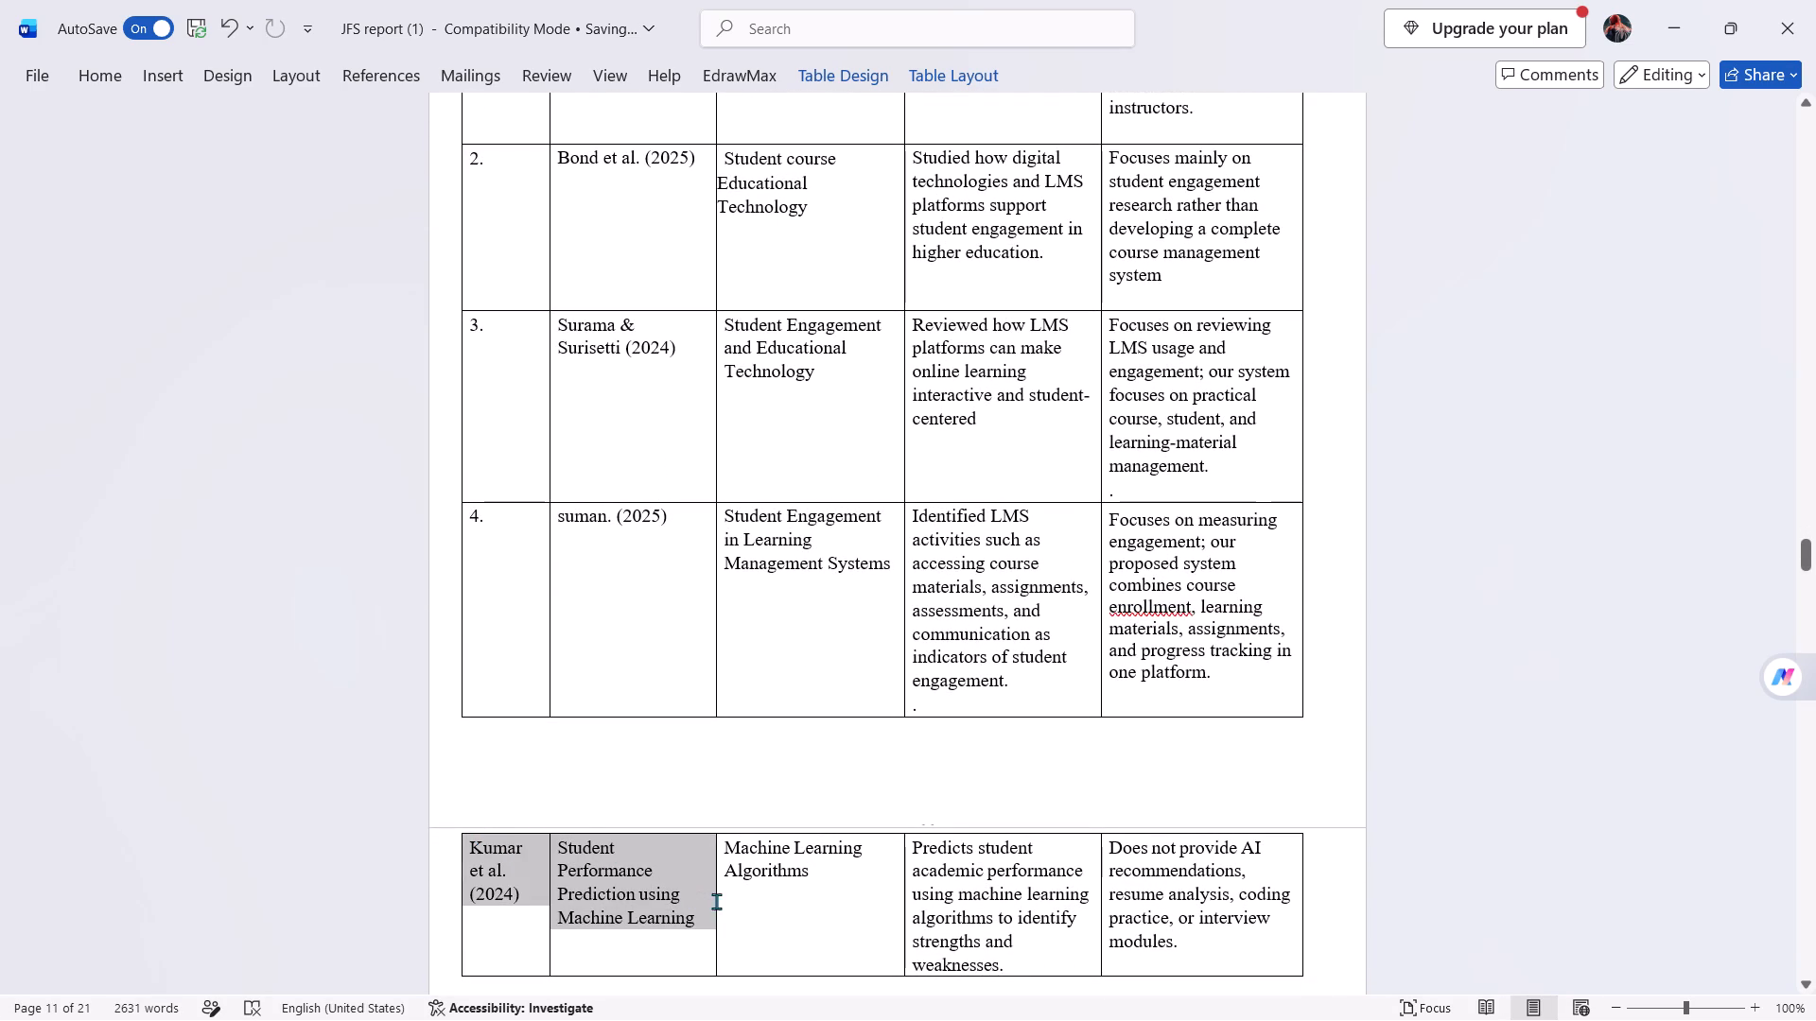
pyautogui.moveTo(716, 901); pyautogui.dragTo(1126, 917)
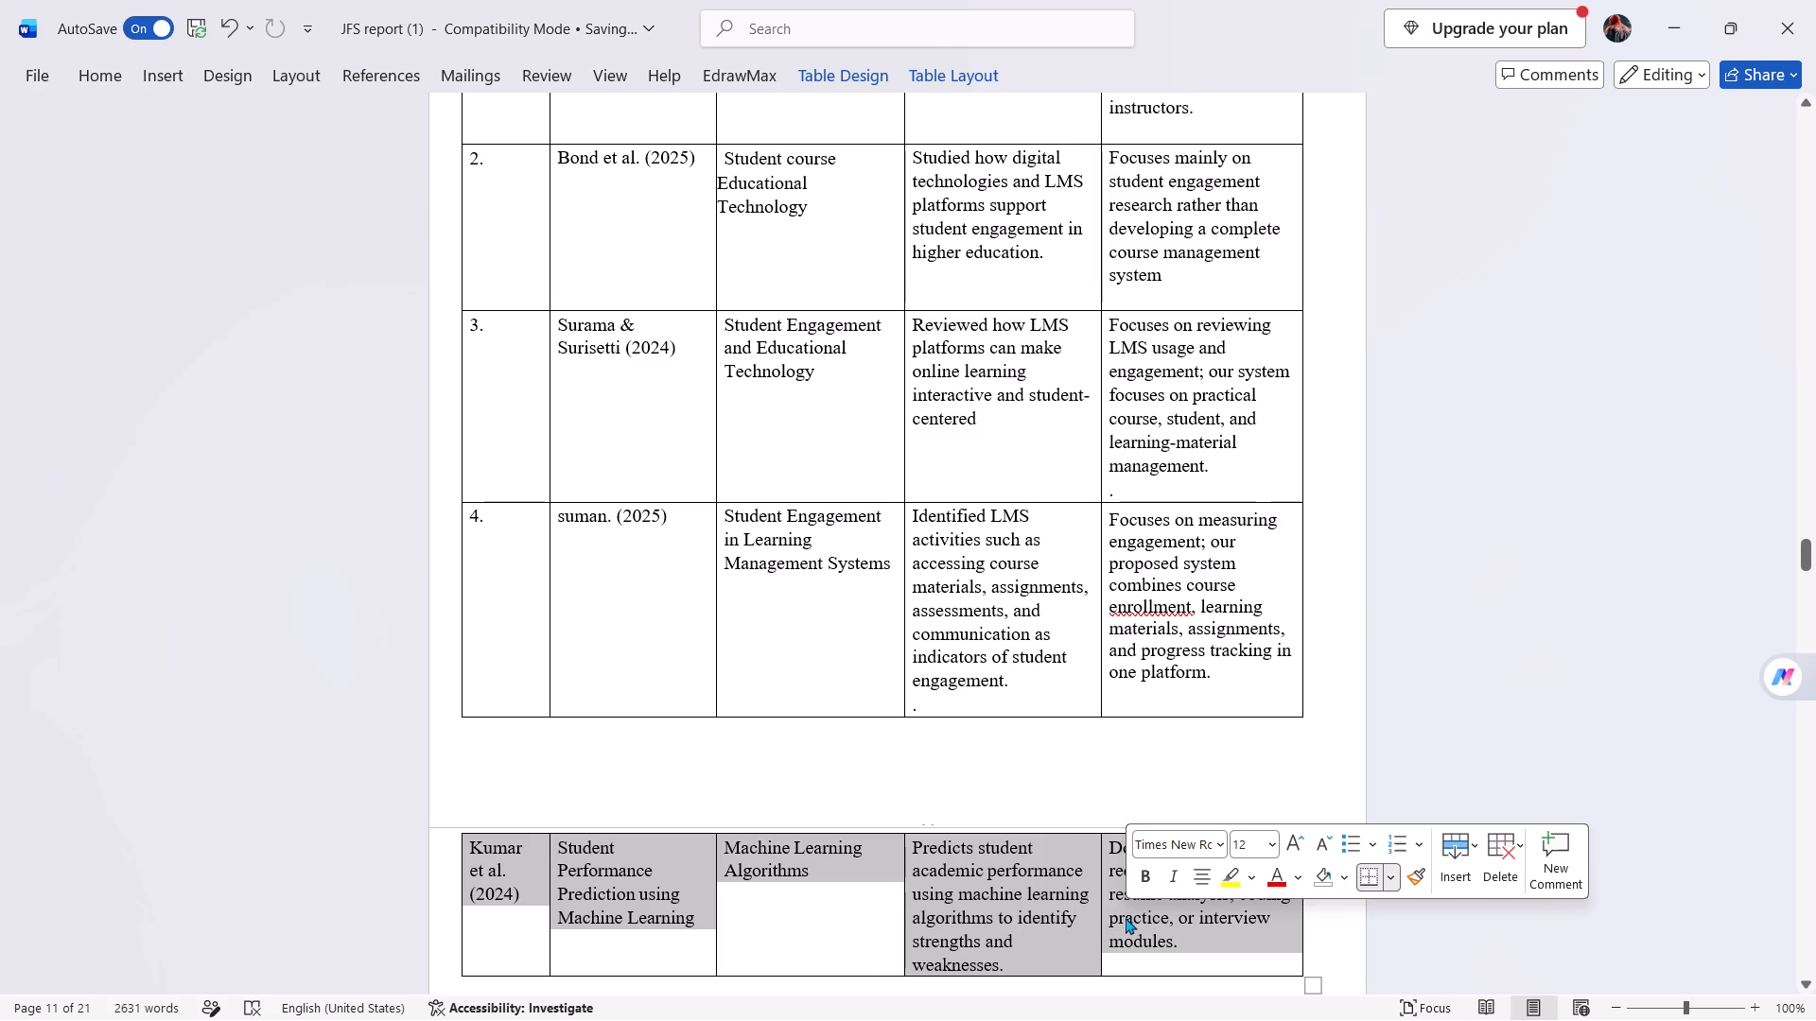
pyautogui.press('Delete')
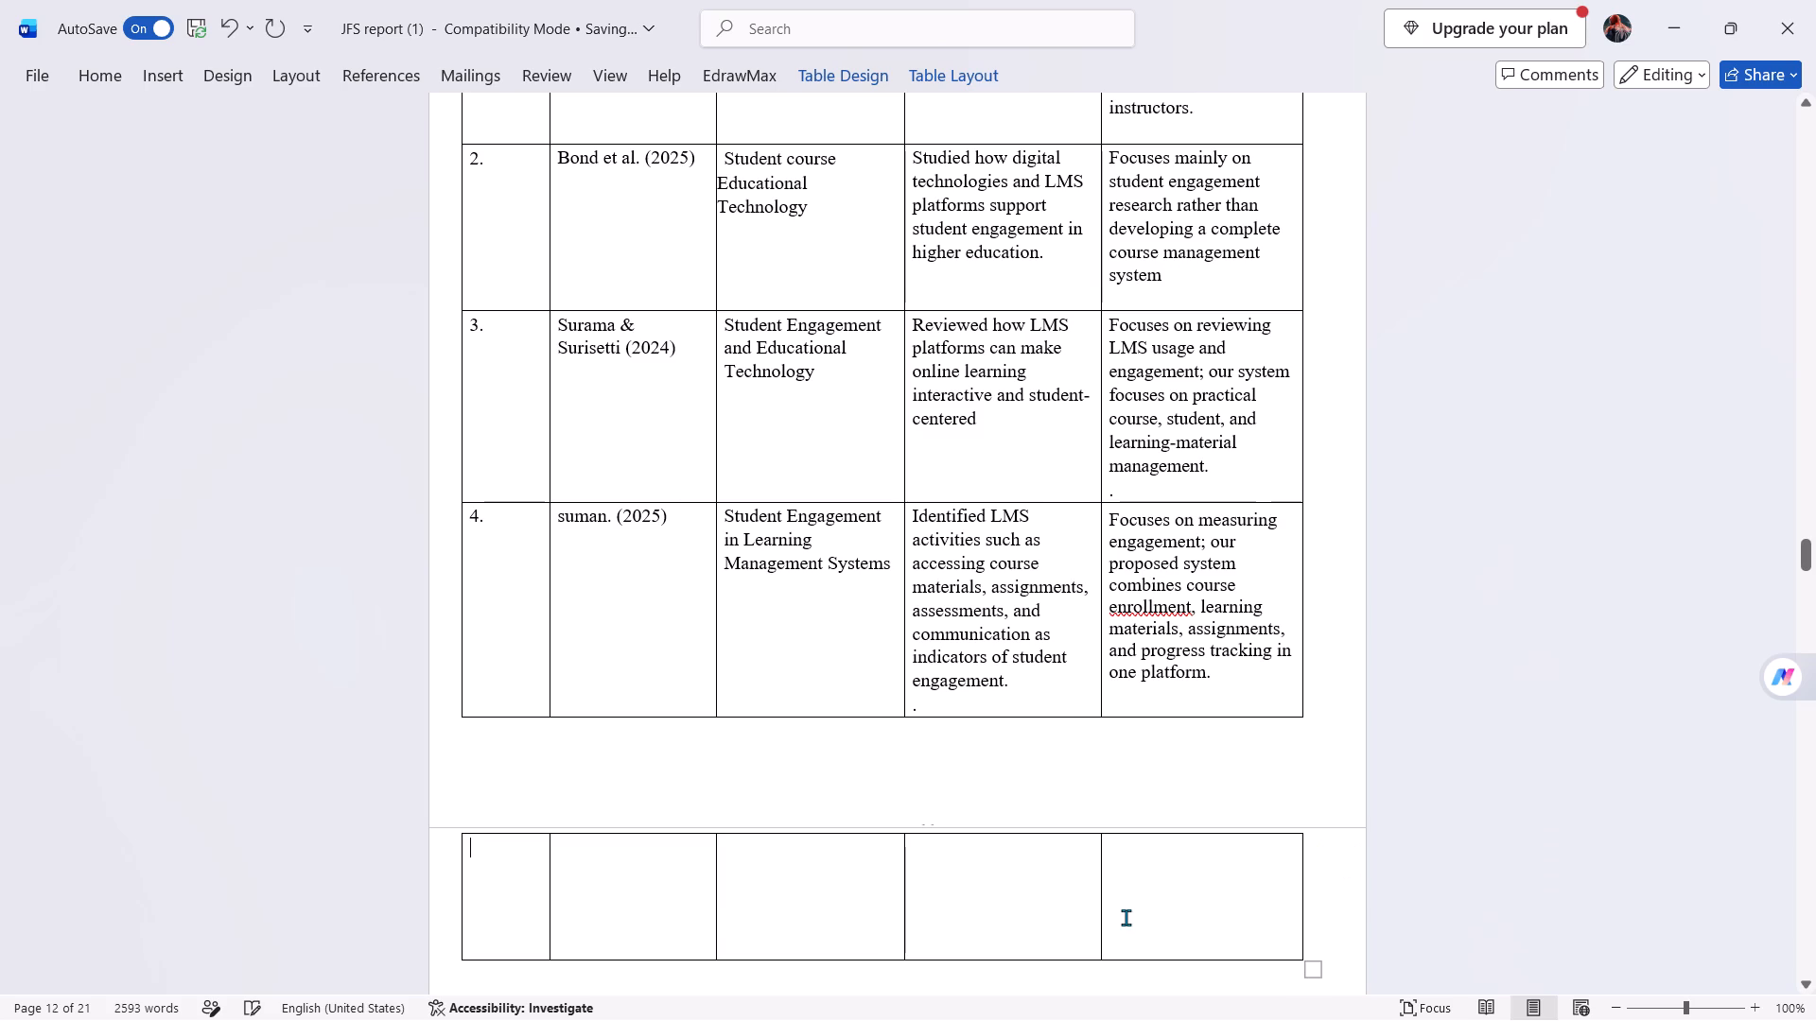
# Shrink the literature table and reduce its empty last row to a thin strip so the table fits on one page.
pyautogui.click(1303, 960)
pyautogui.moveTo(1303, 960); pyautogui.dragTo(1266, 951)
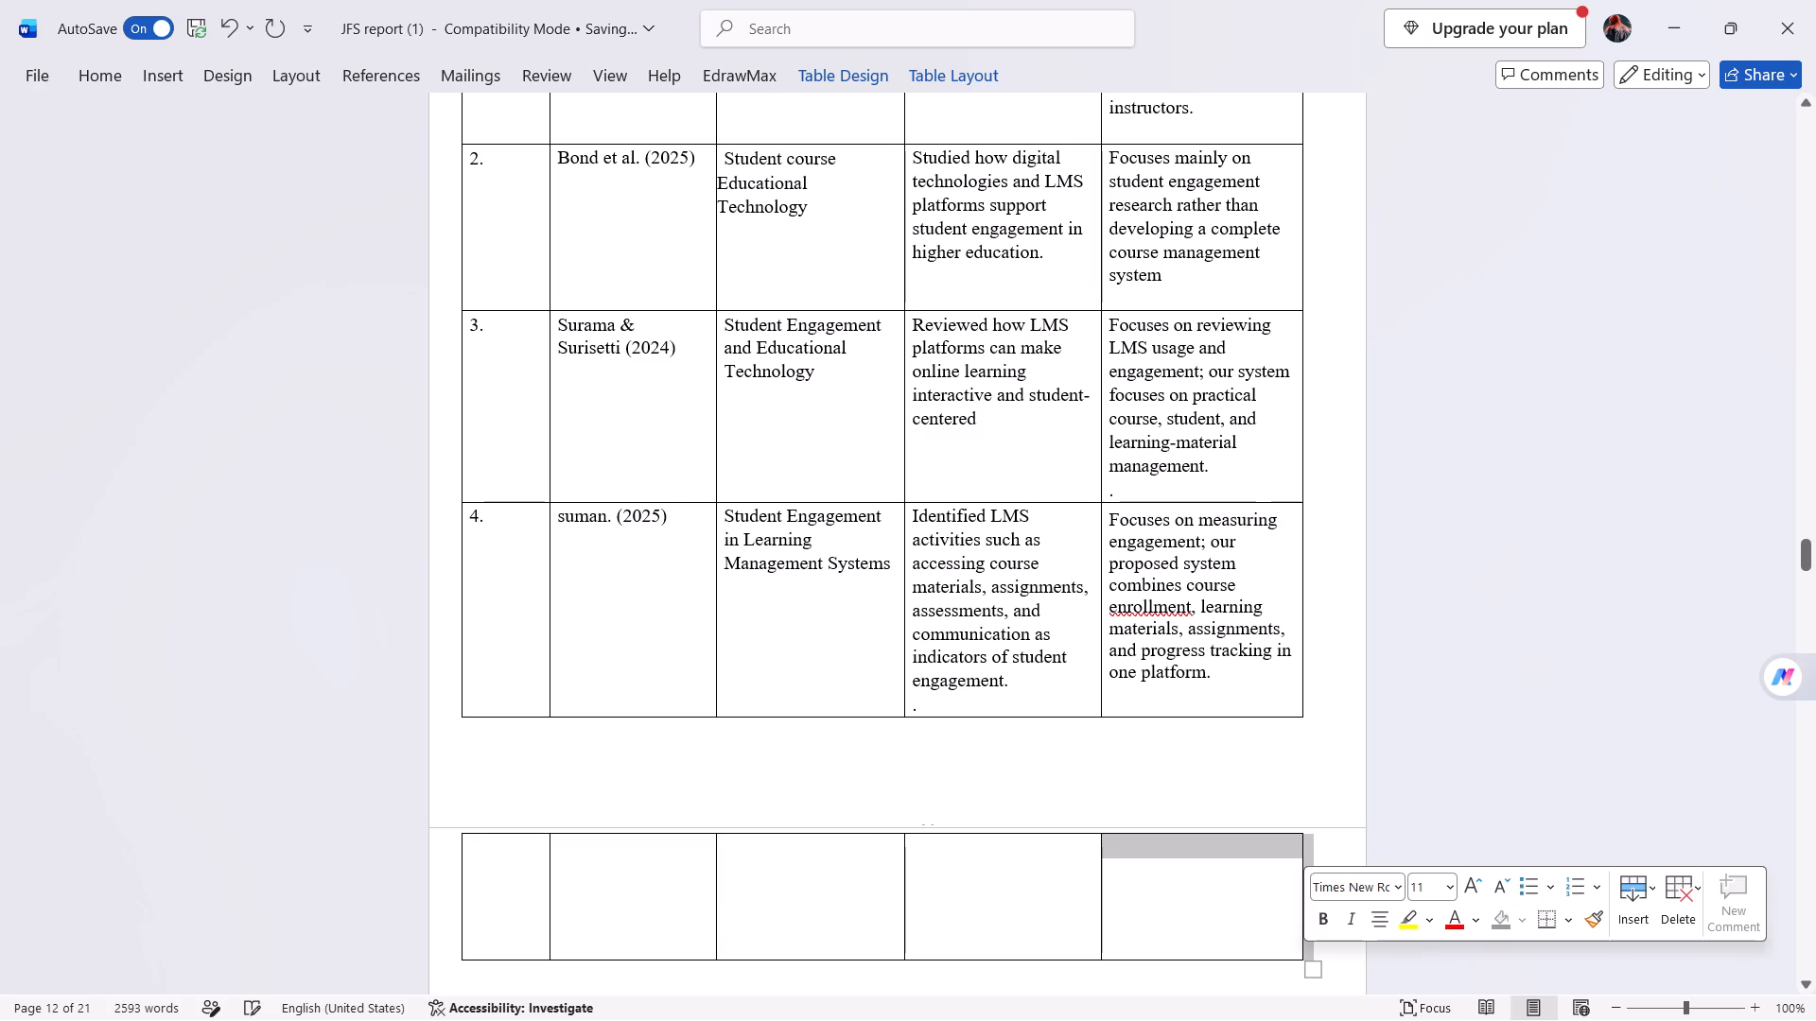
pyautogui.moveTo(1266, 951); pyautogui.dragTo(1240, 964)
pyautogui.click(1245, 974)
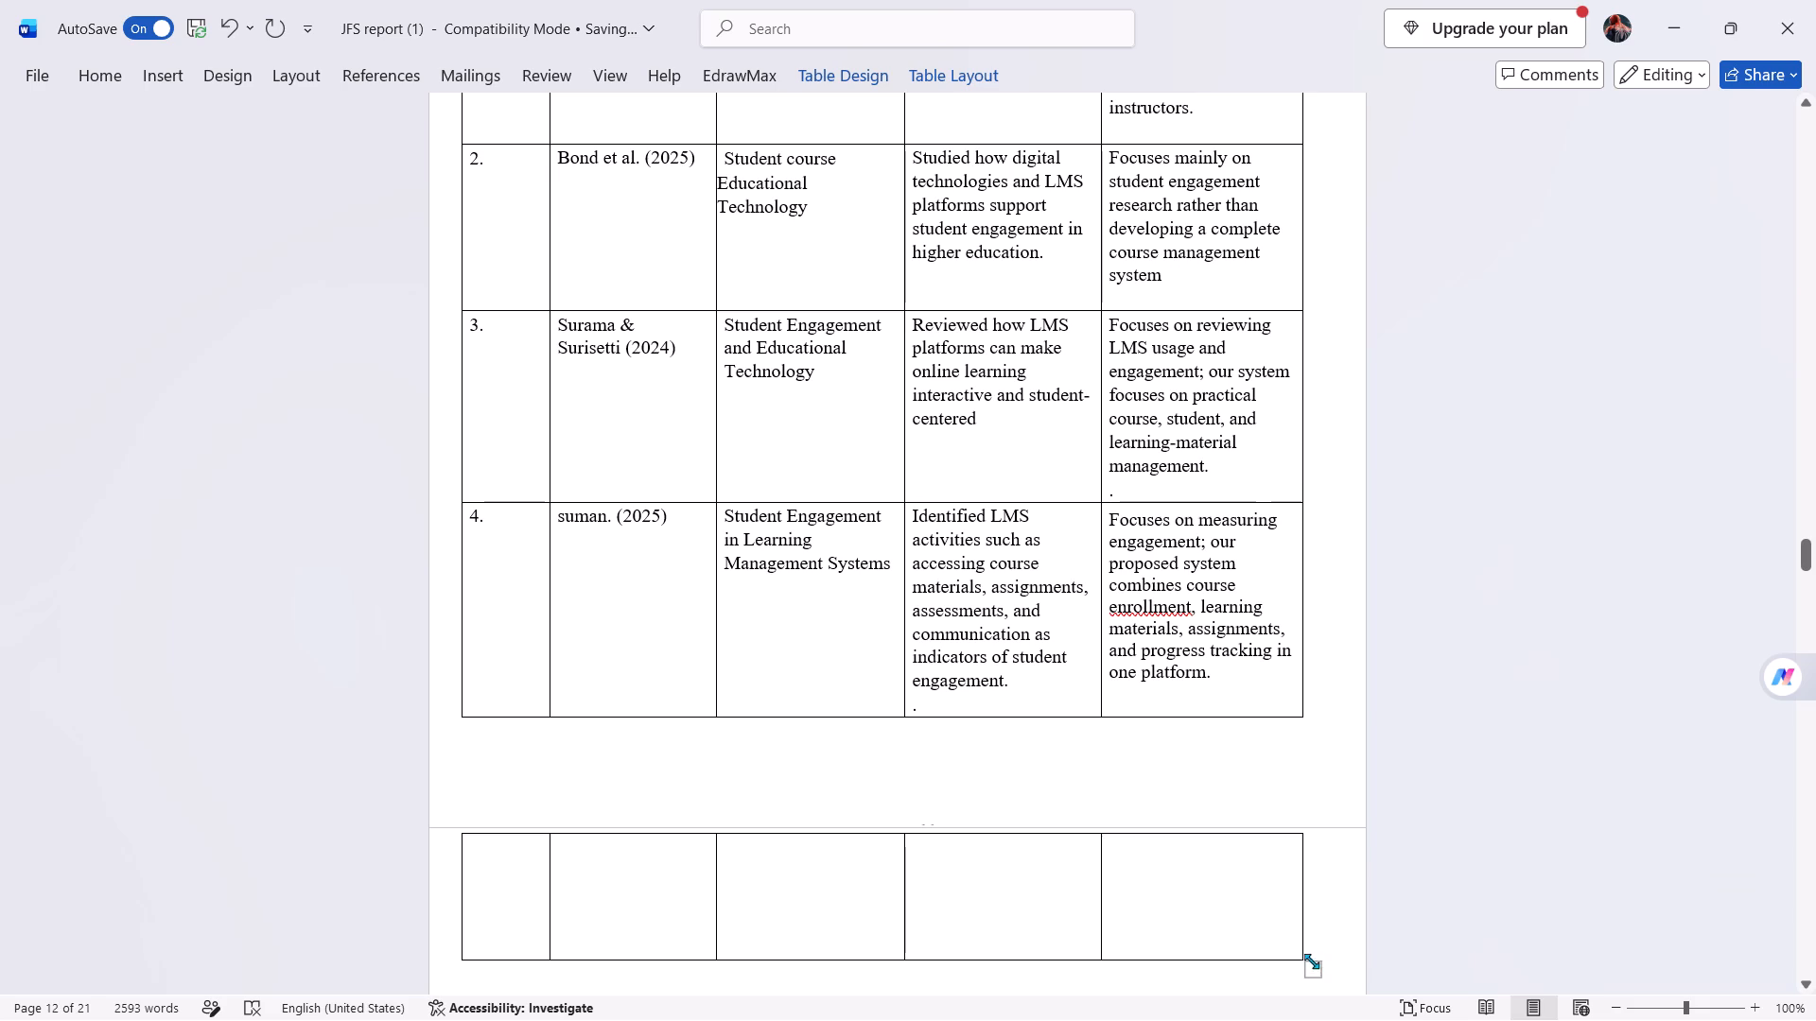
pyautogui.moveTo(1306, 963); pyautogui.dragTo(1208, 910)
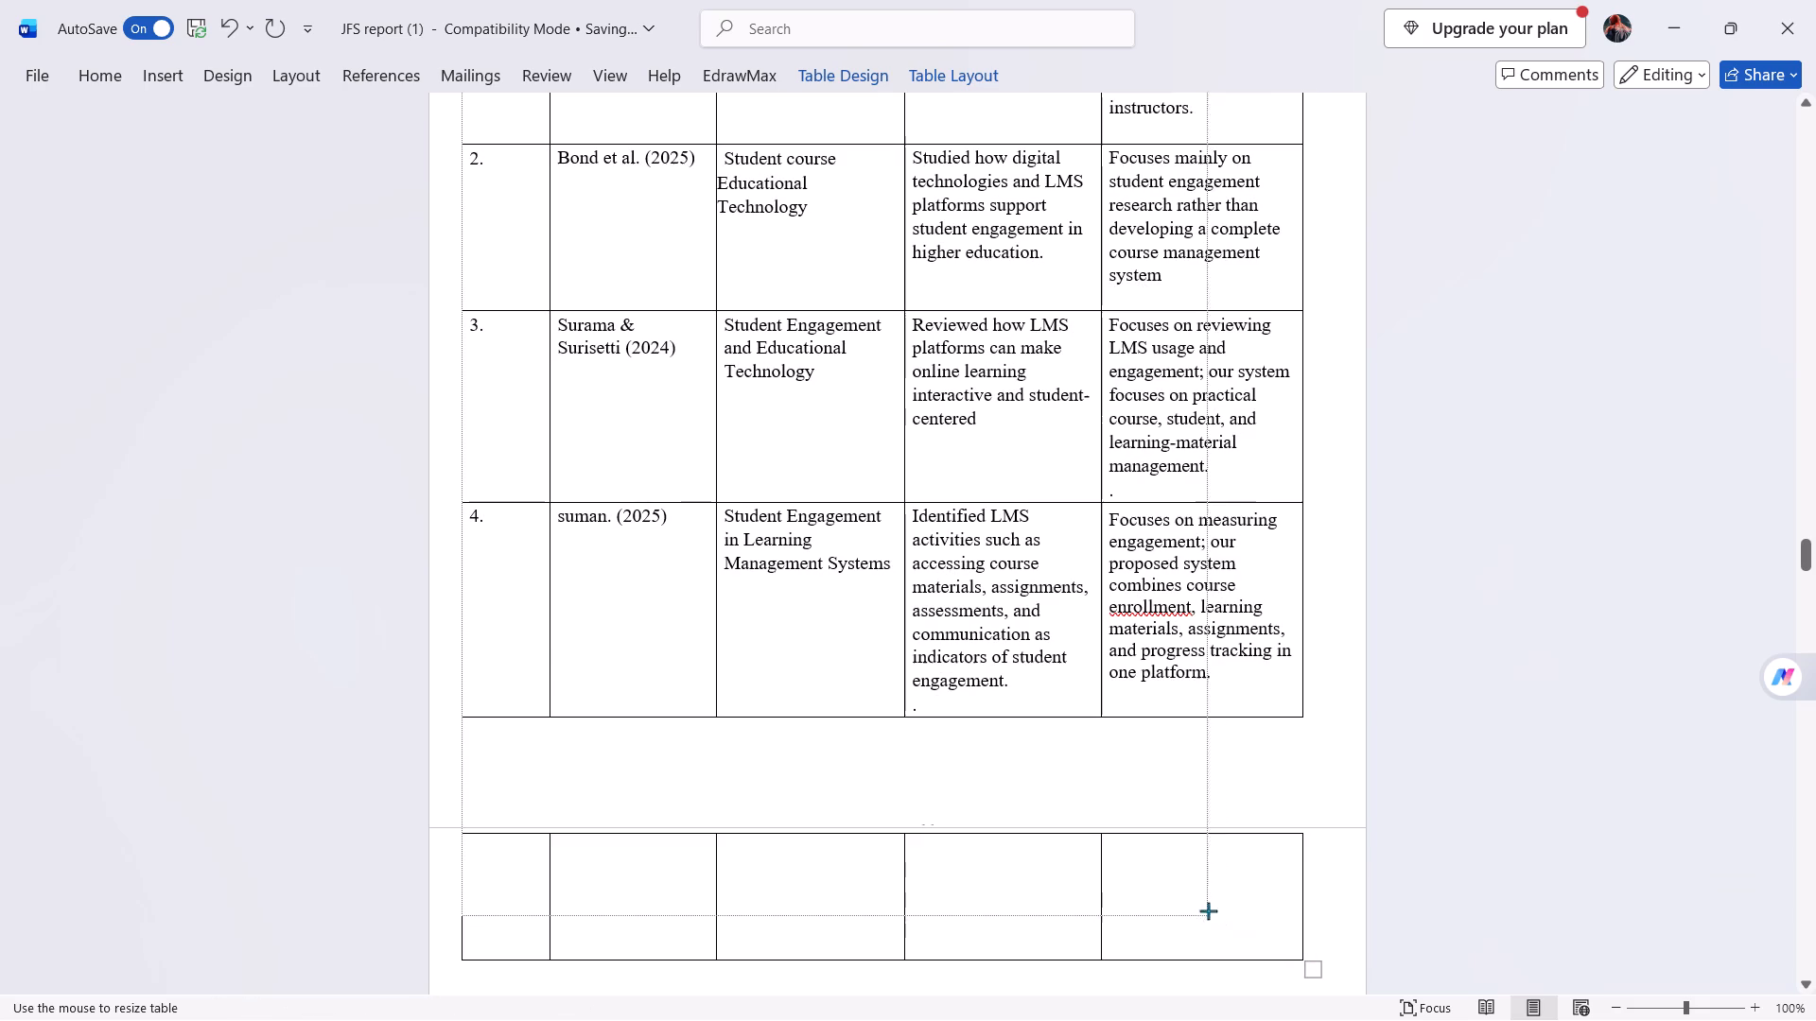
pyautogui.moveTo(1208, 910); pyautogui.dragTo(1299, 760)
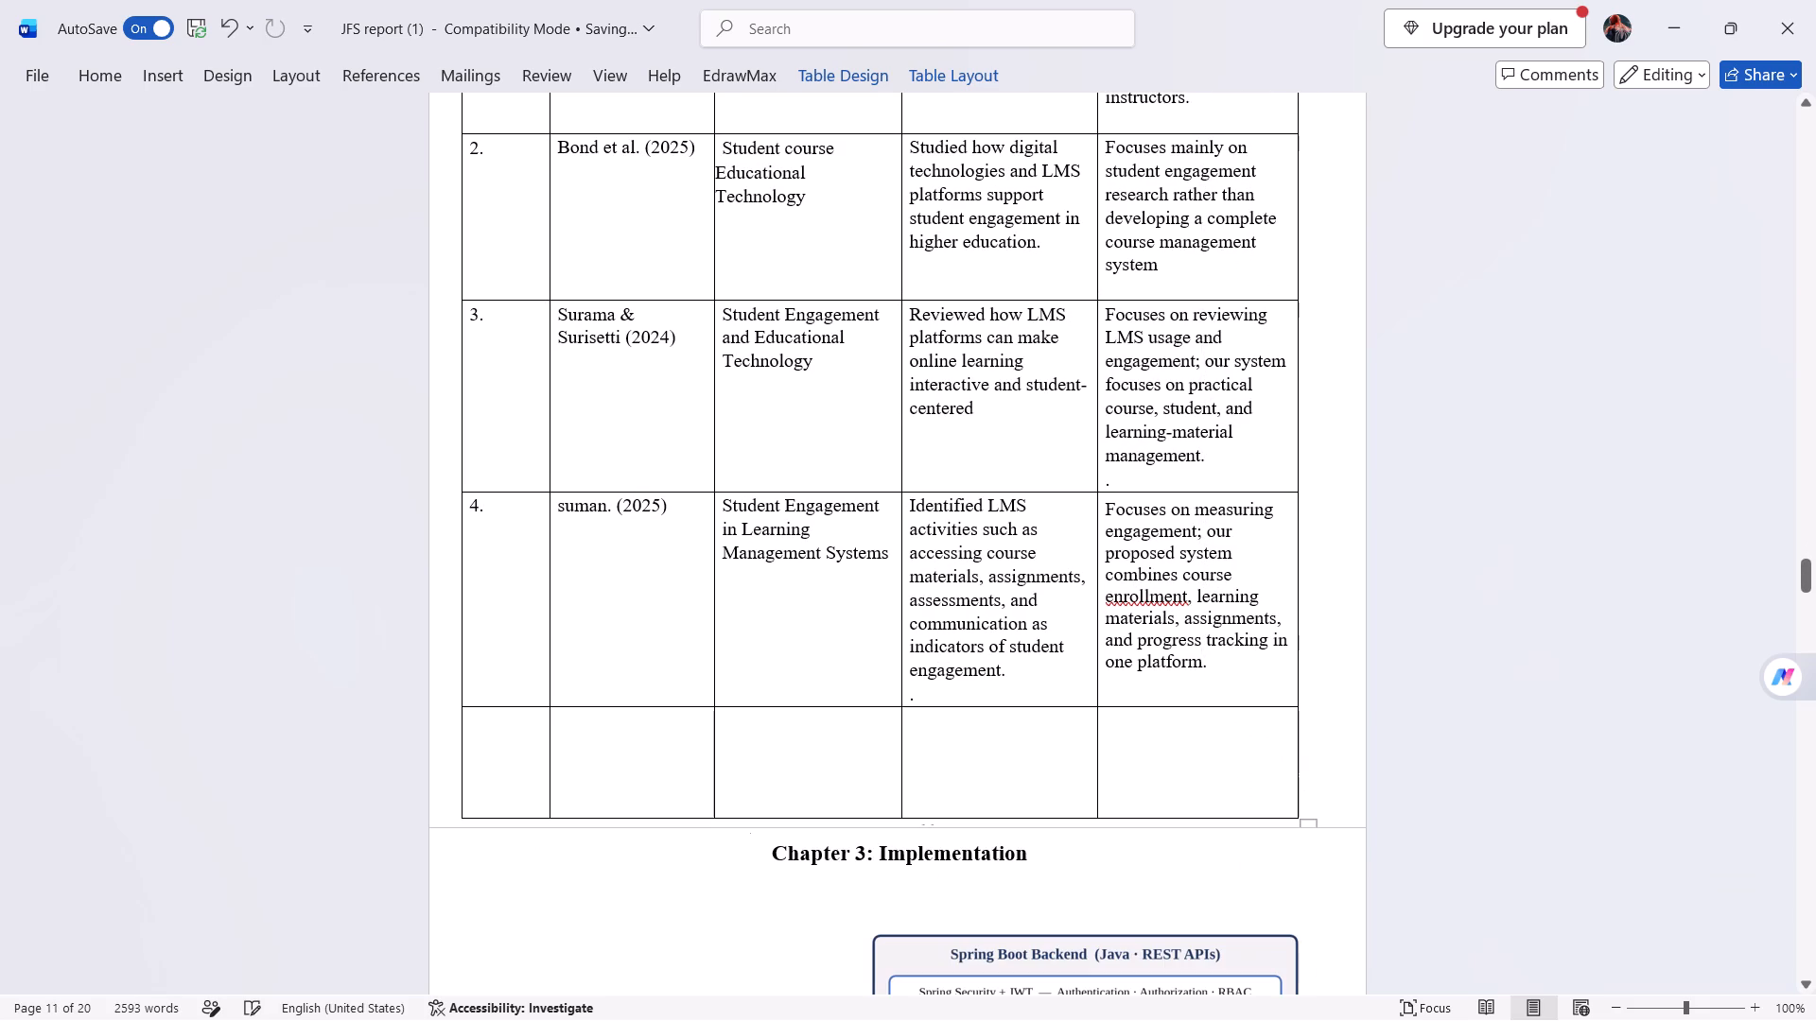
pyautogui.scroll(1, 1299, 760)
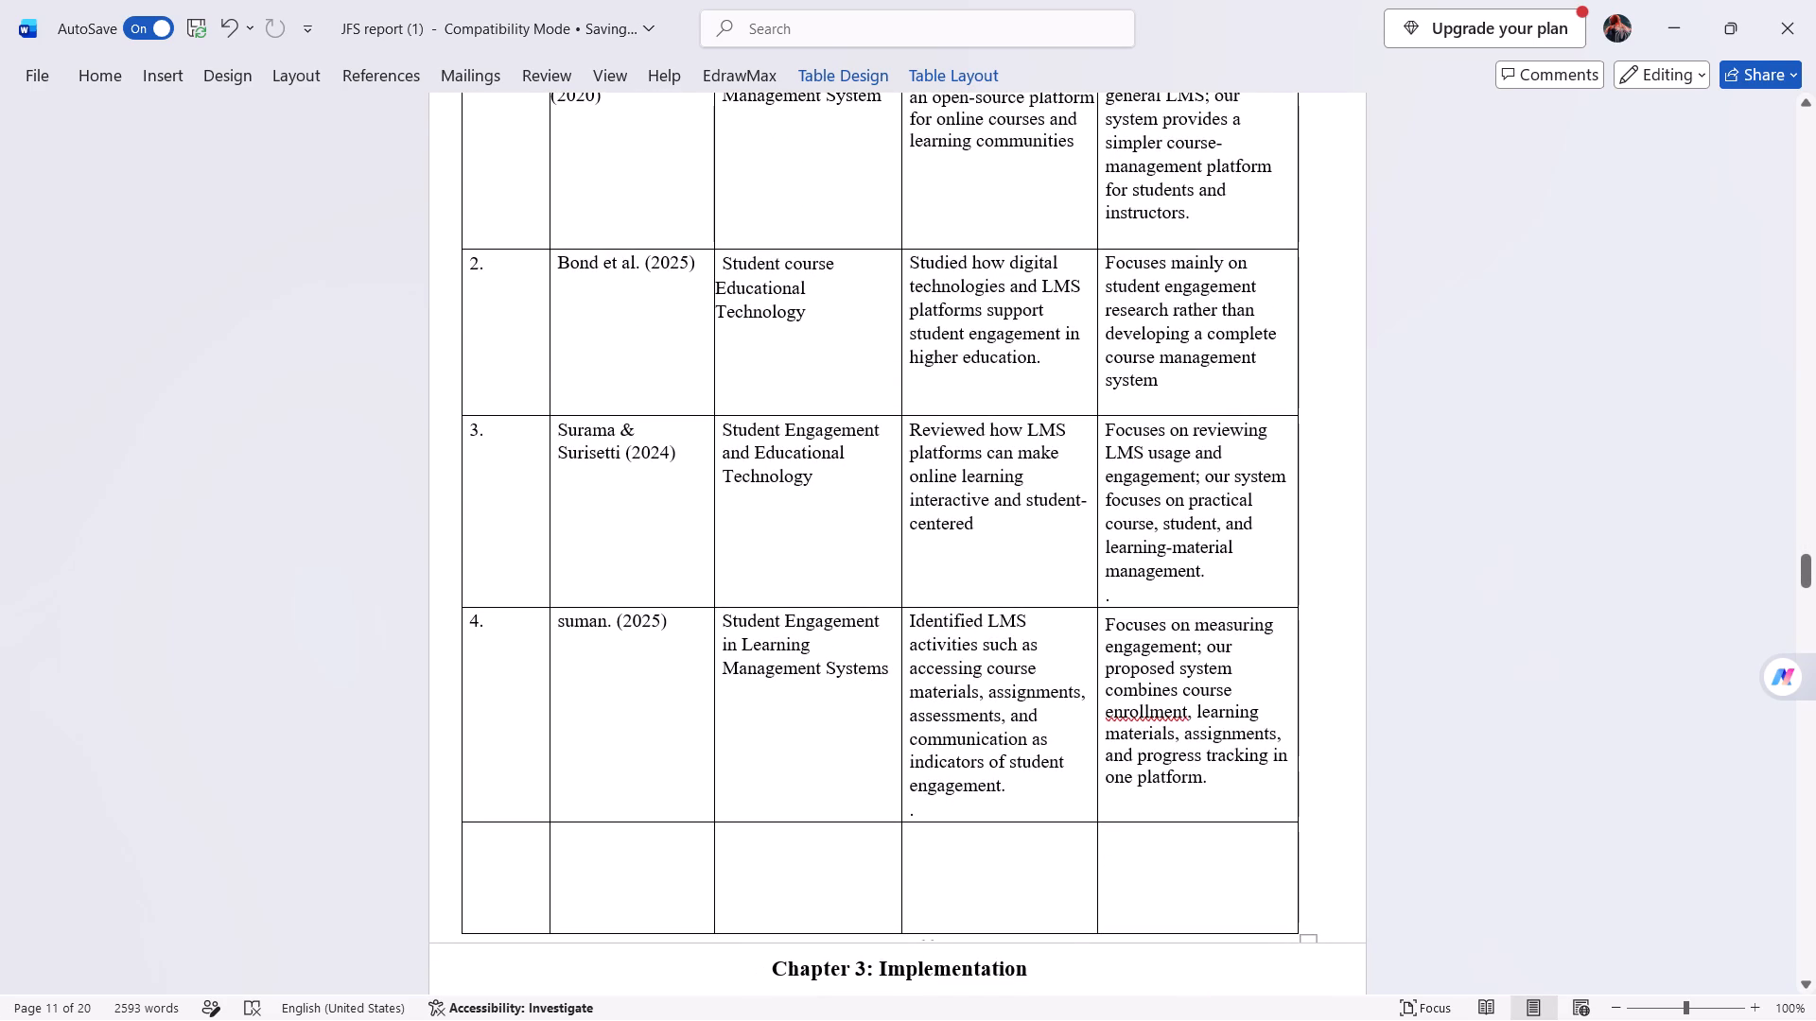
pyautogui.moveTo(1297, 931); pyautogui.dragTo(1291, 886)
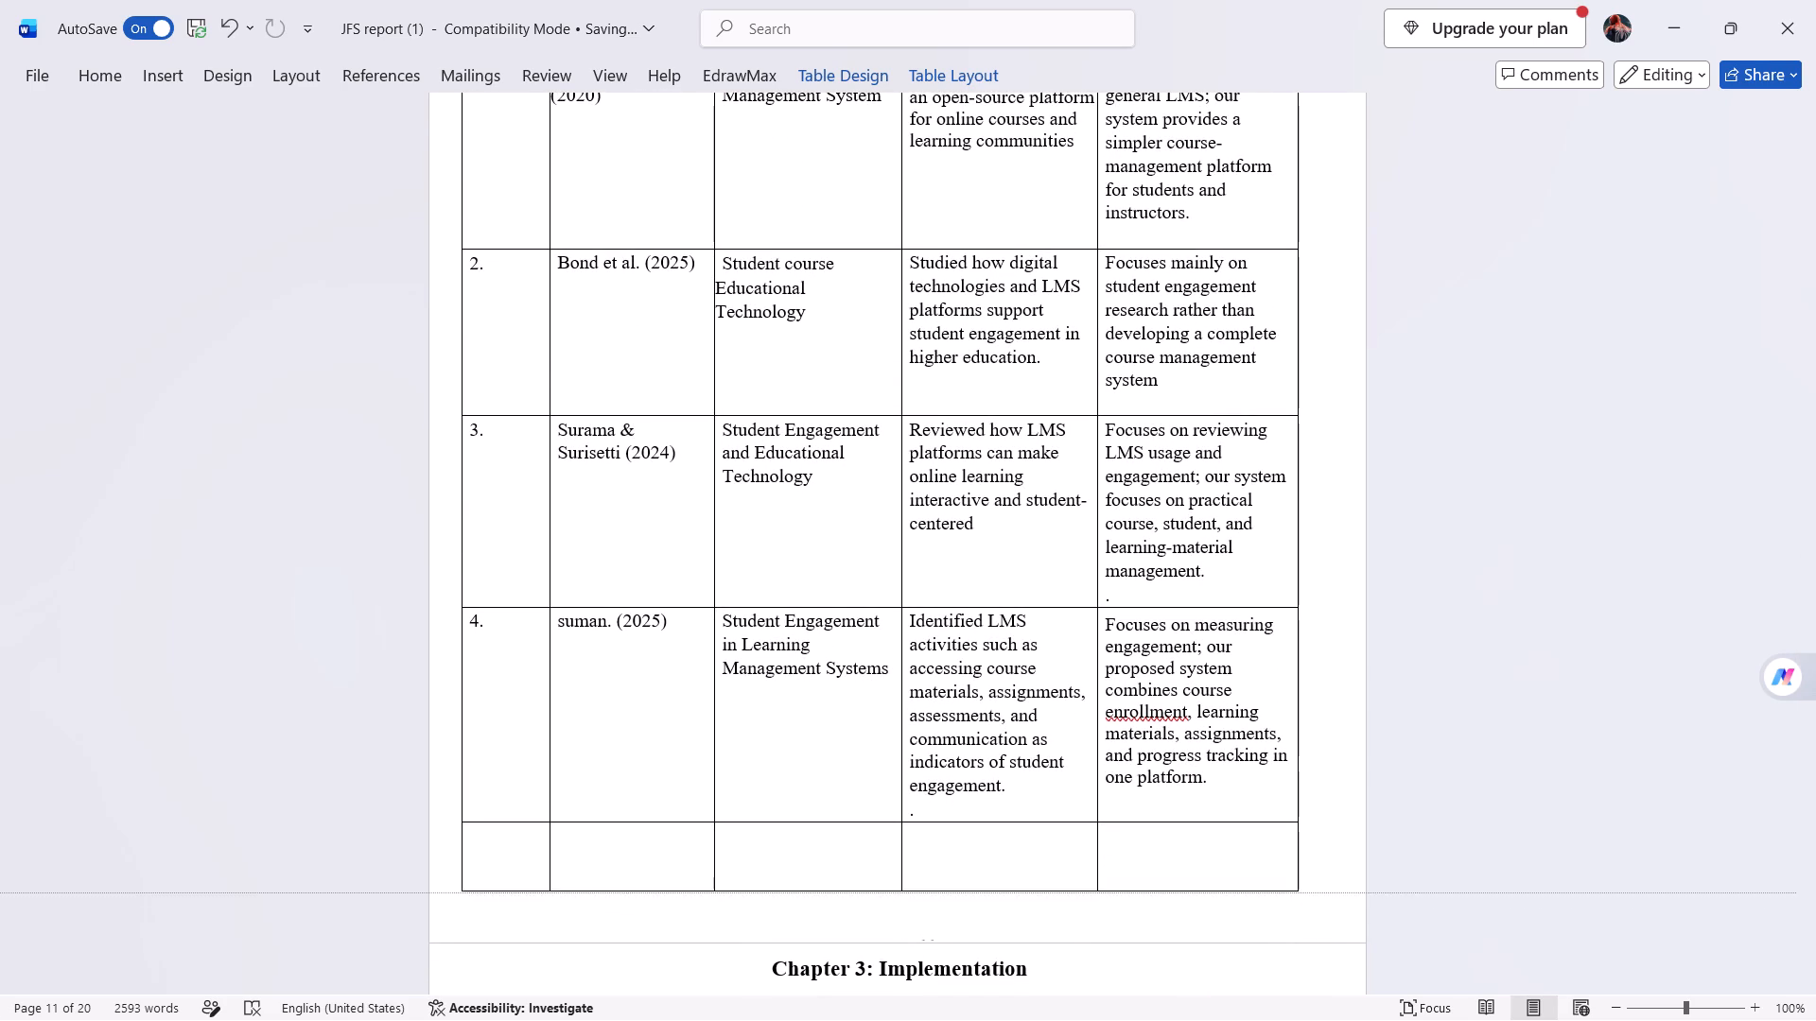
pyautogui.moveTo(1291, 886); pyautogui.dragTo(1296, 839)
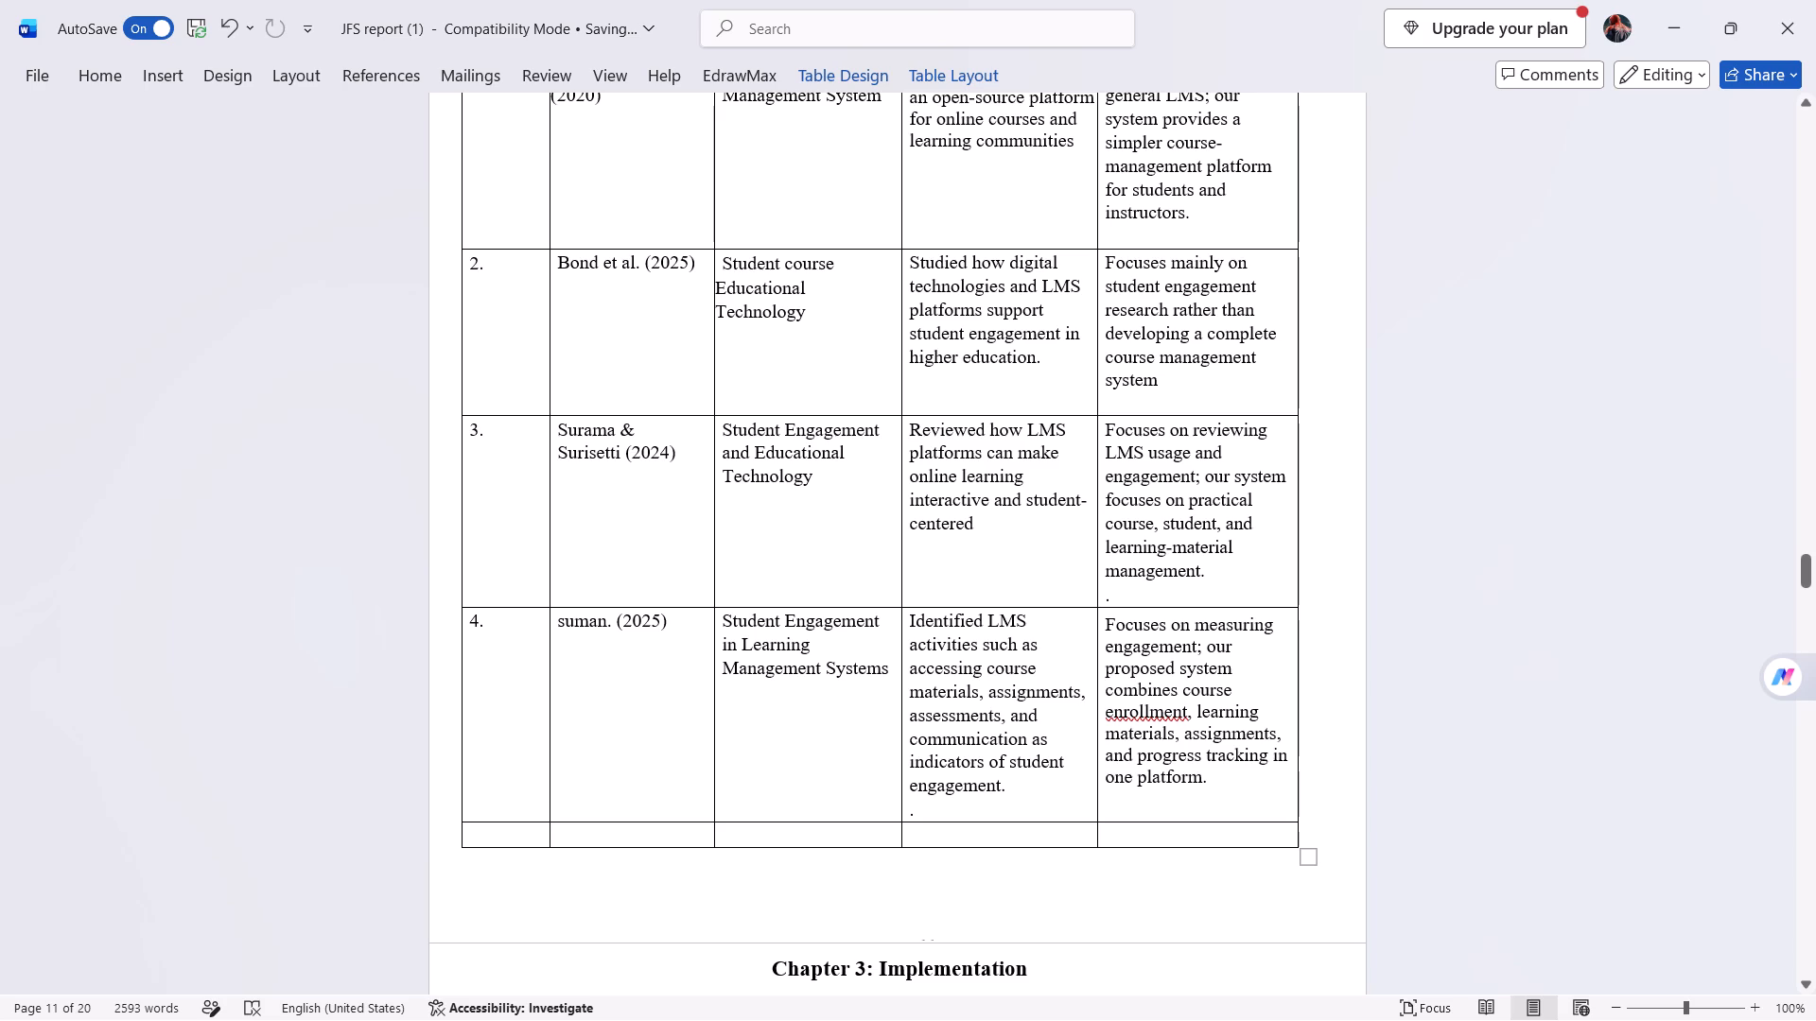
# Look over the literature table and the Chapter 3: Implementation figures that follow it in the report.
pyautogui.scroll(2, 1130, 640)
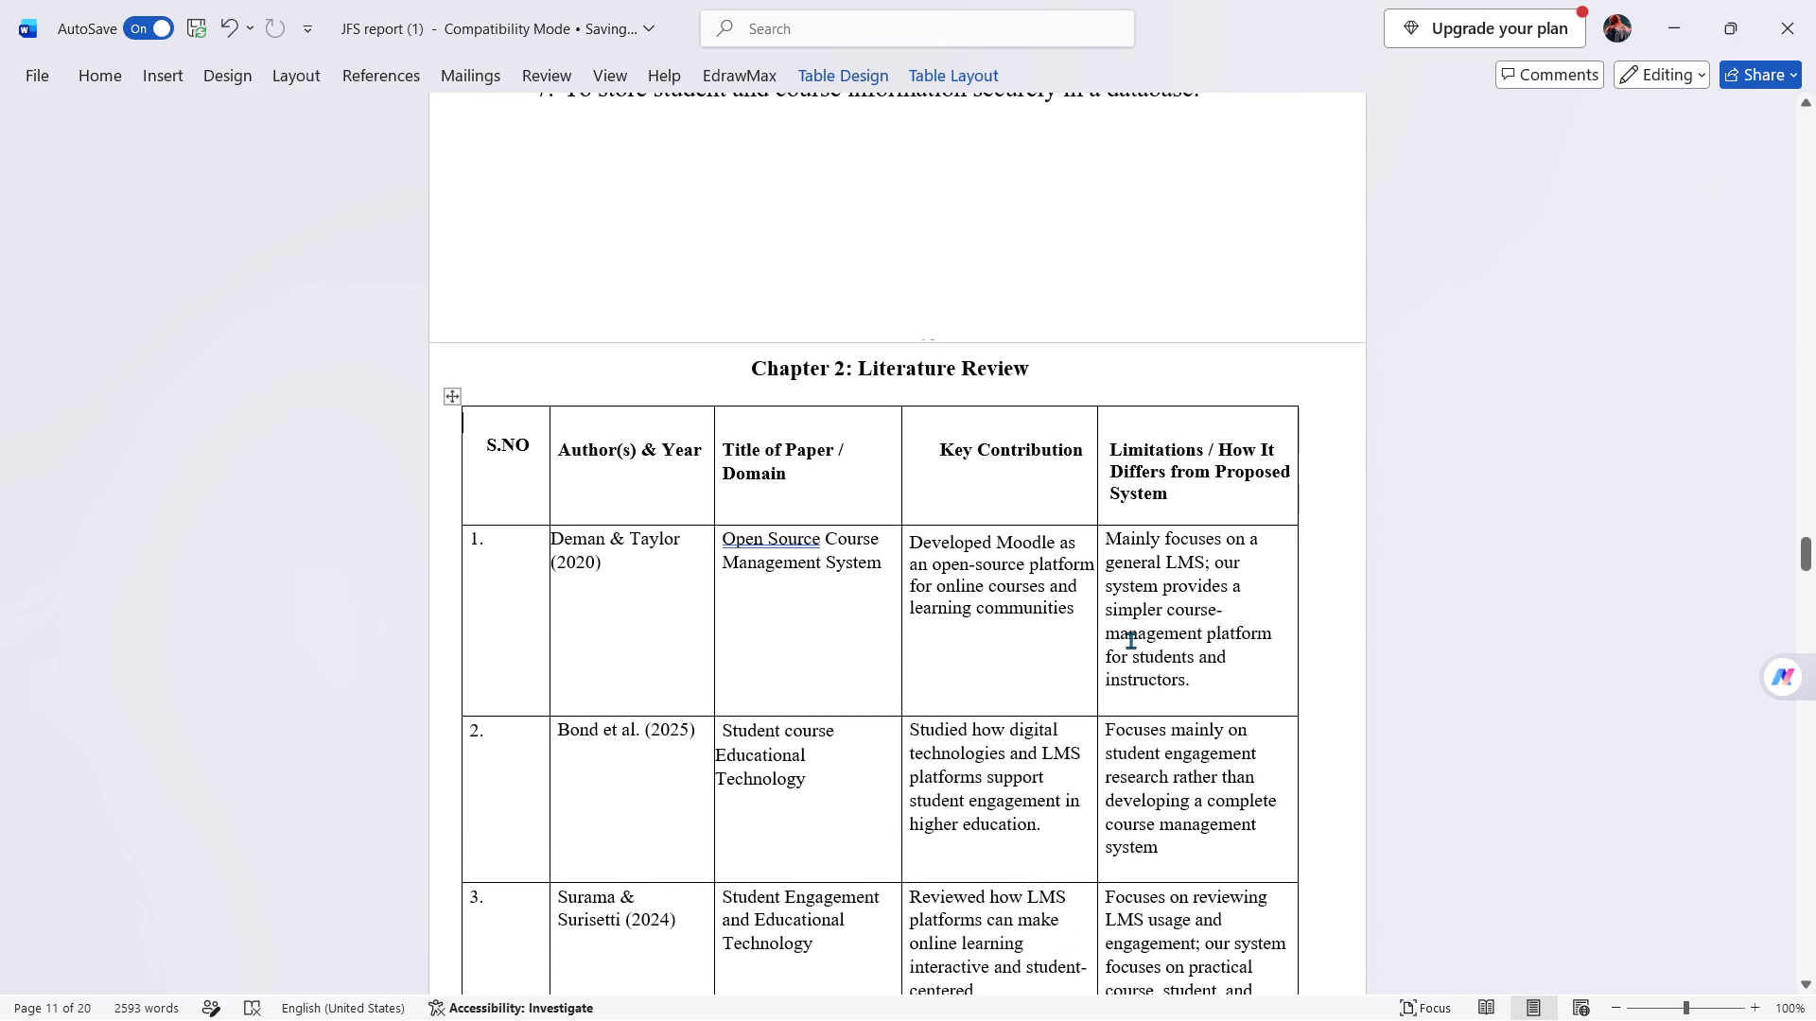
pyautogui.scroll(-5, 1130, 640)
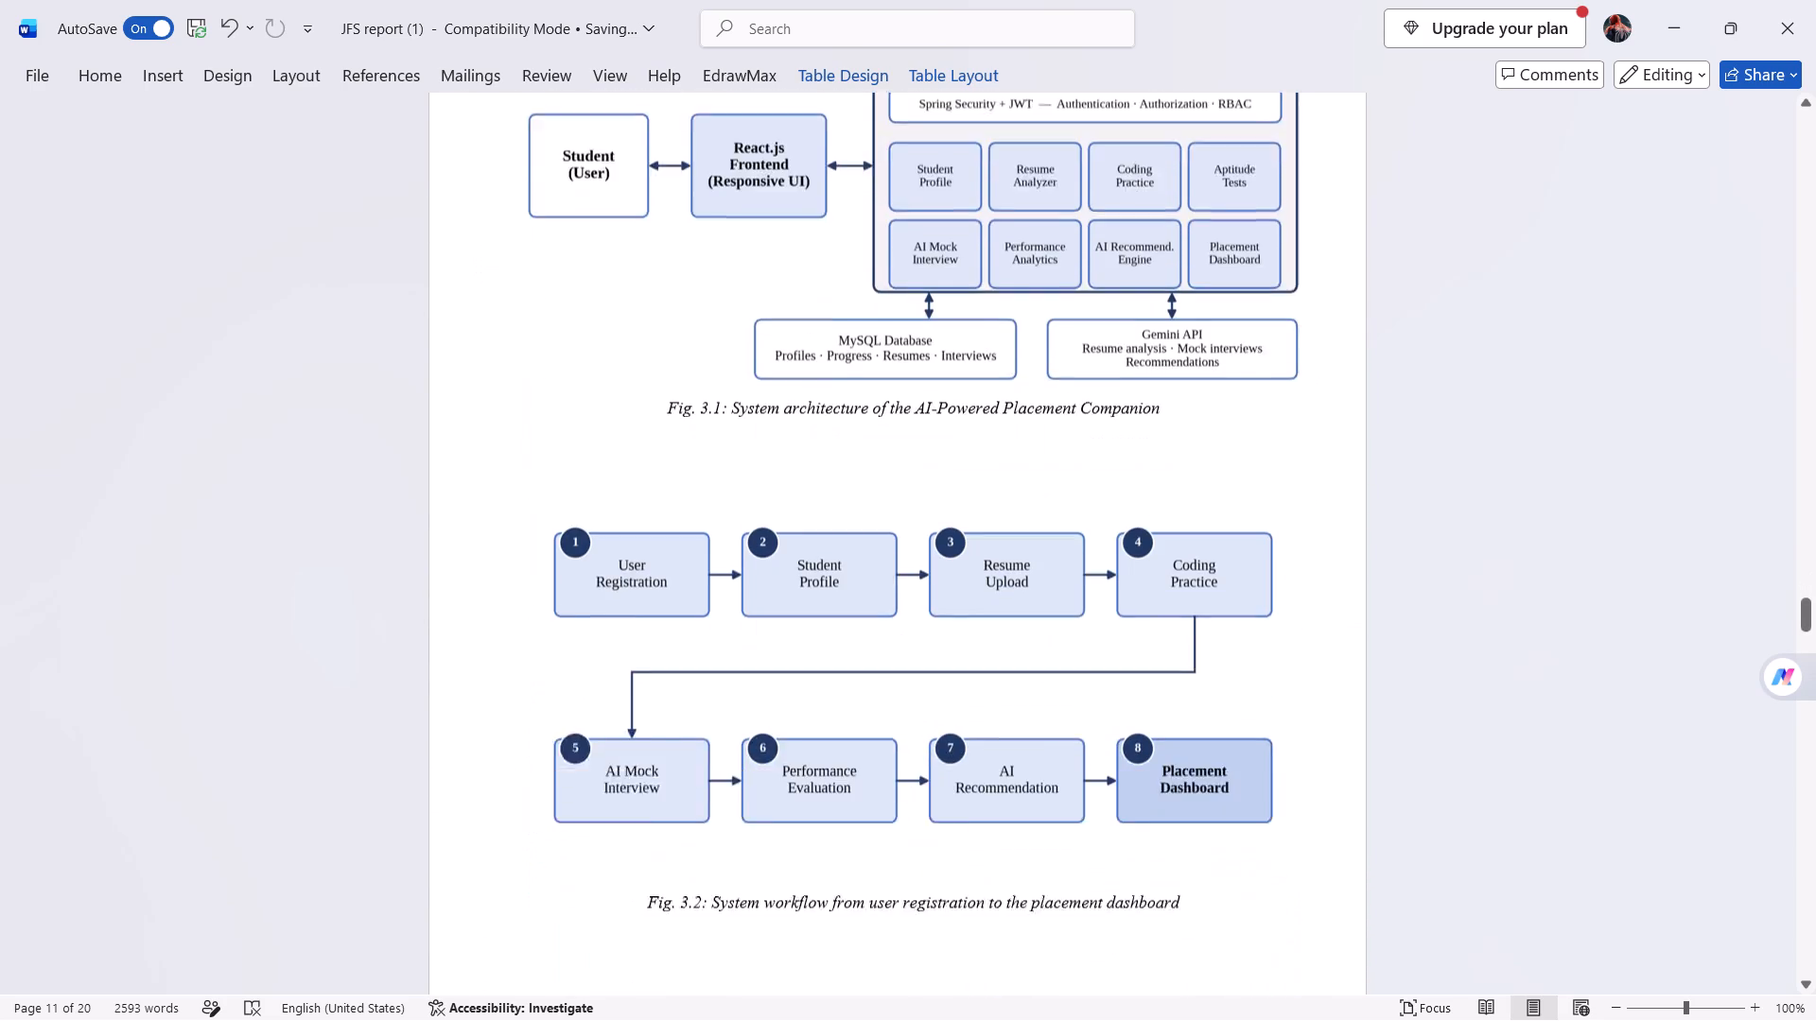
pyautogui.scroll(-2, 1130, 640)
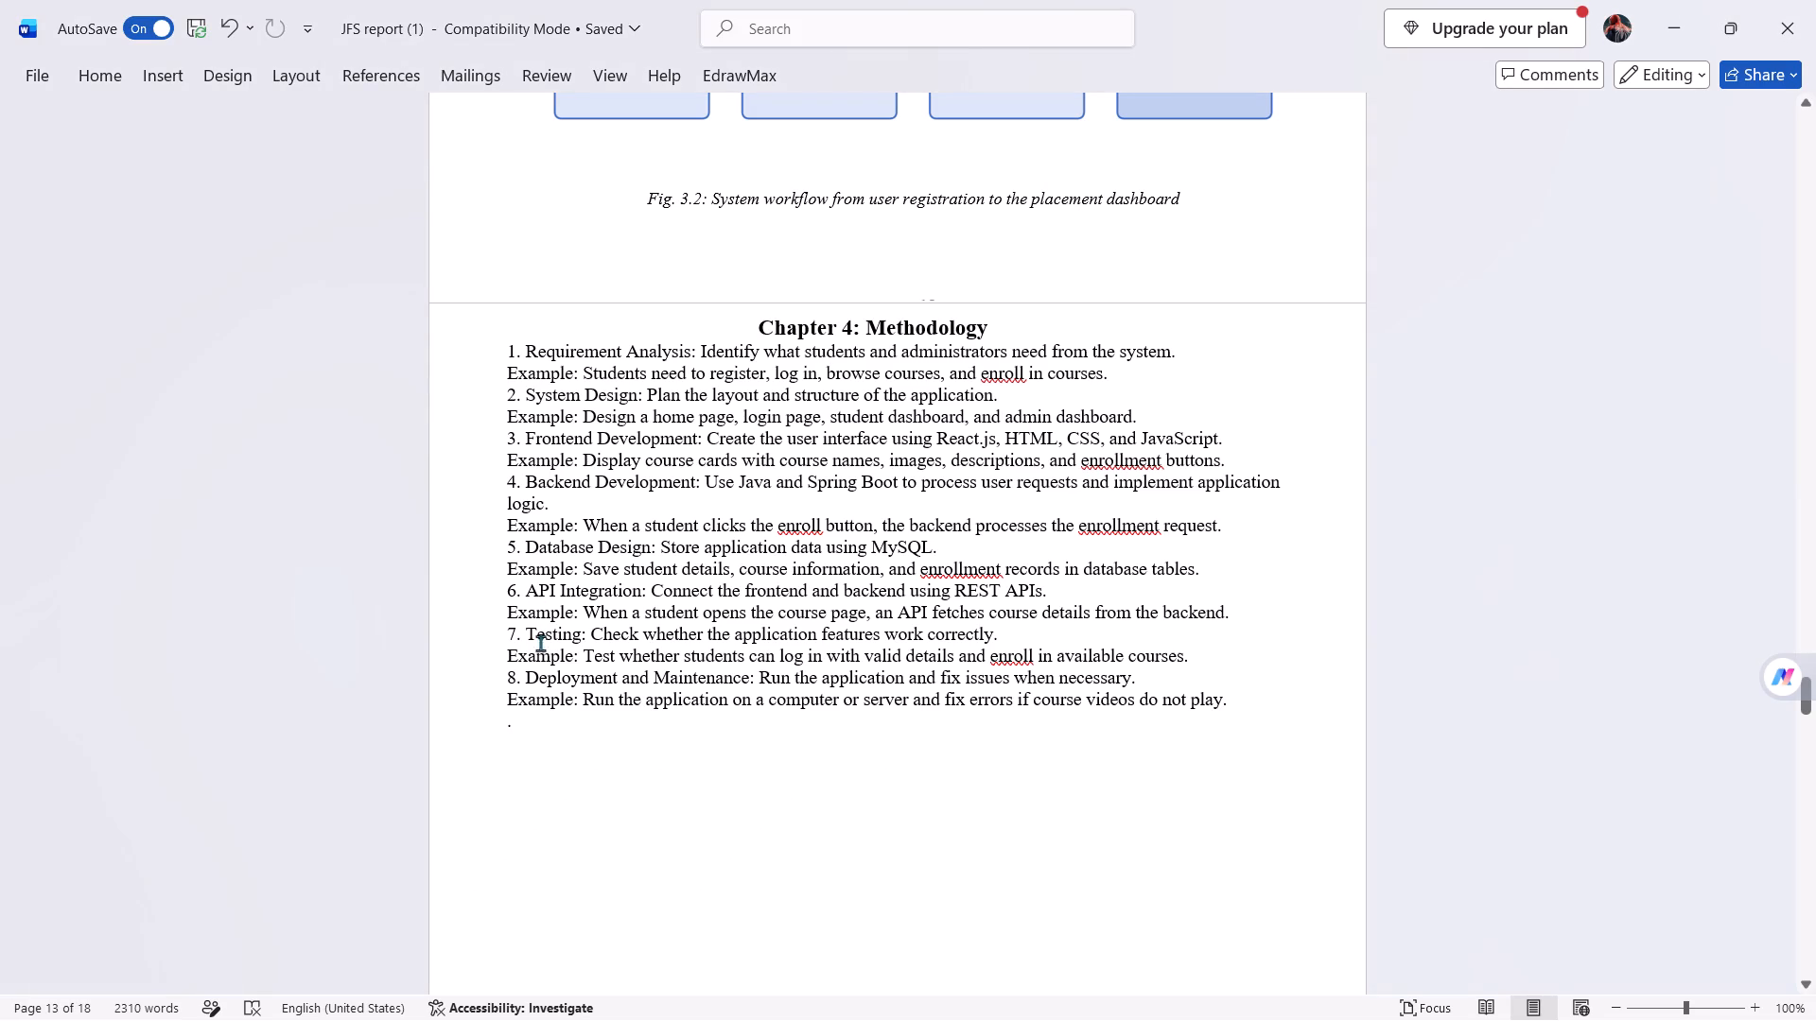
pyautogui.hotkey('ctrl', 'v')
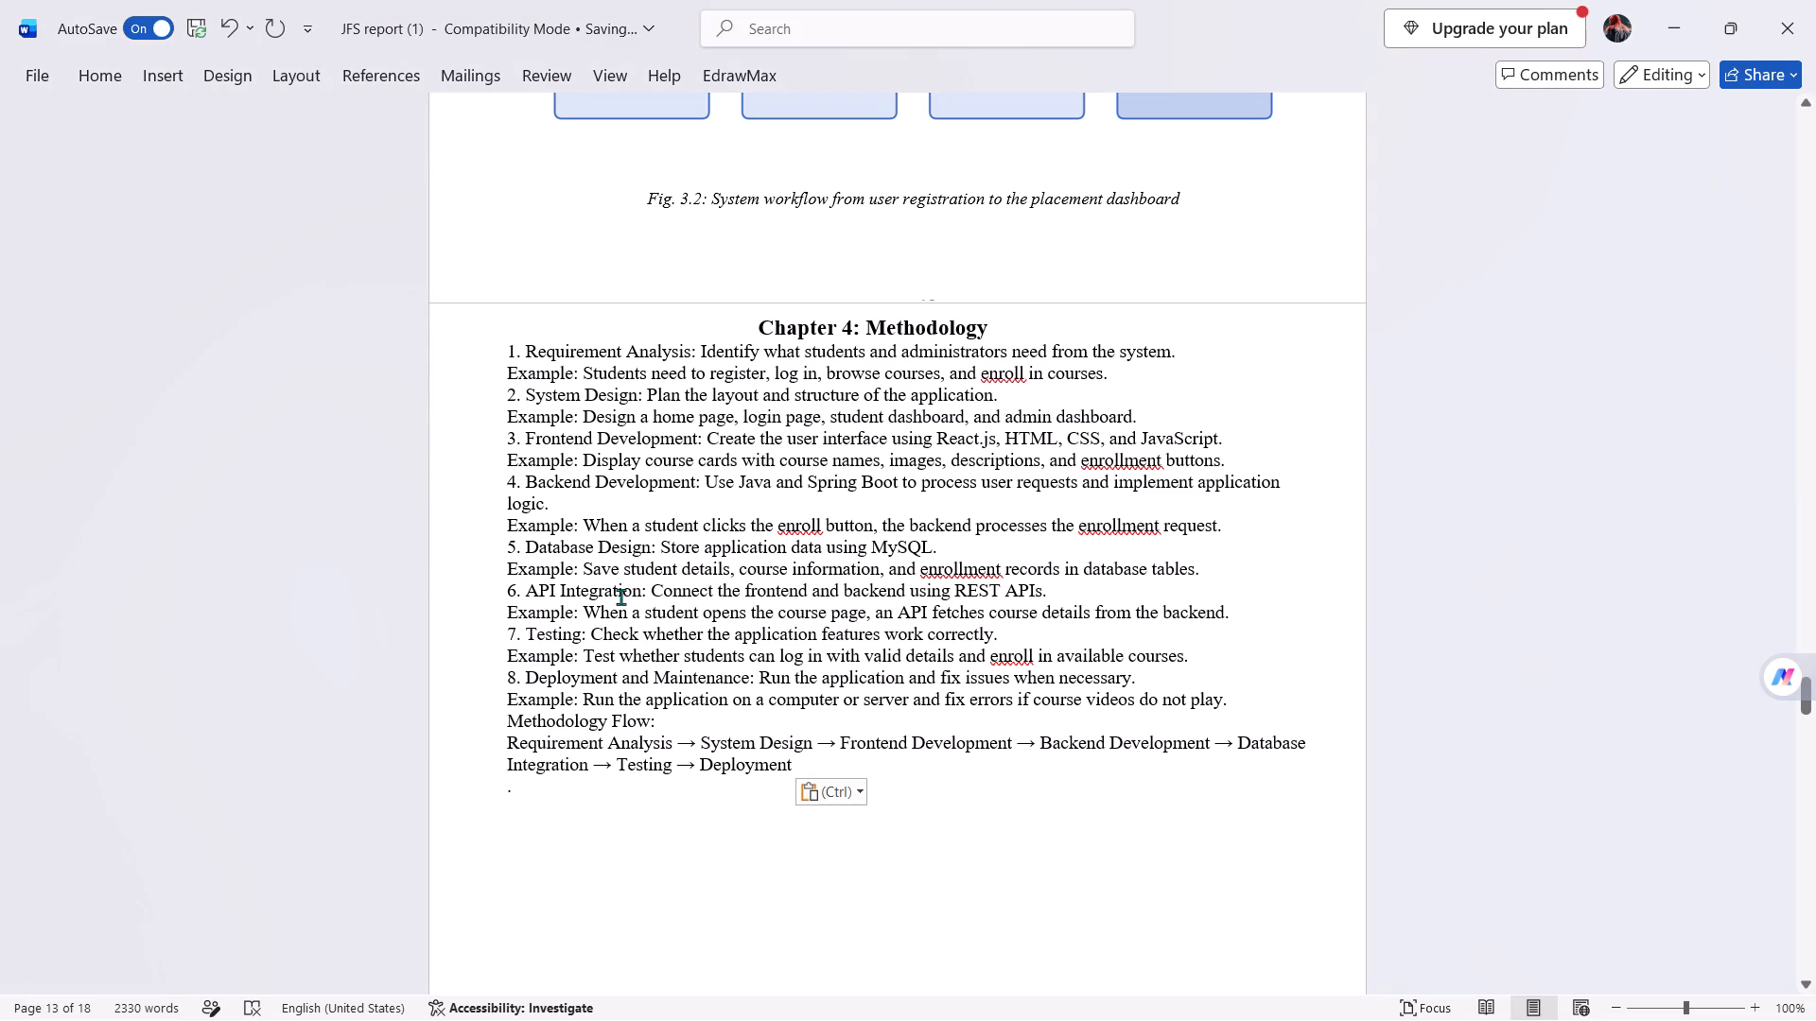
# Set the font size of all the pasted Chapter 4 methodology text to 14.
pyautogui.moveTo(504, 354); pyautogui.dragTo(727, 681)
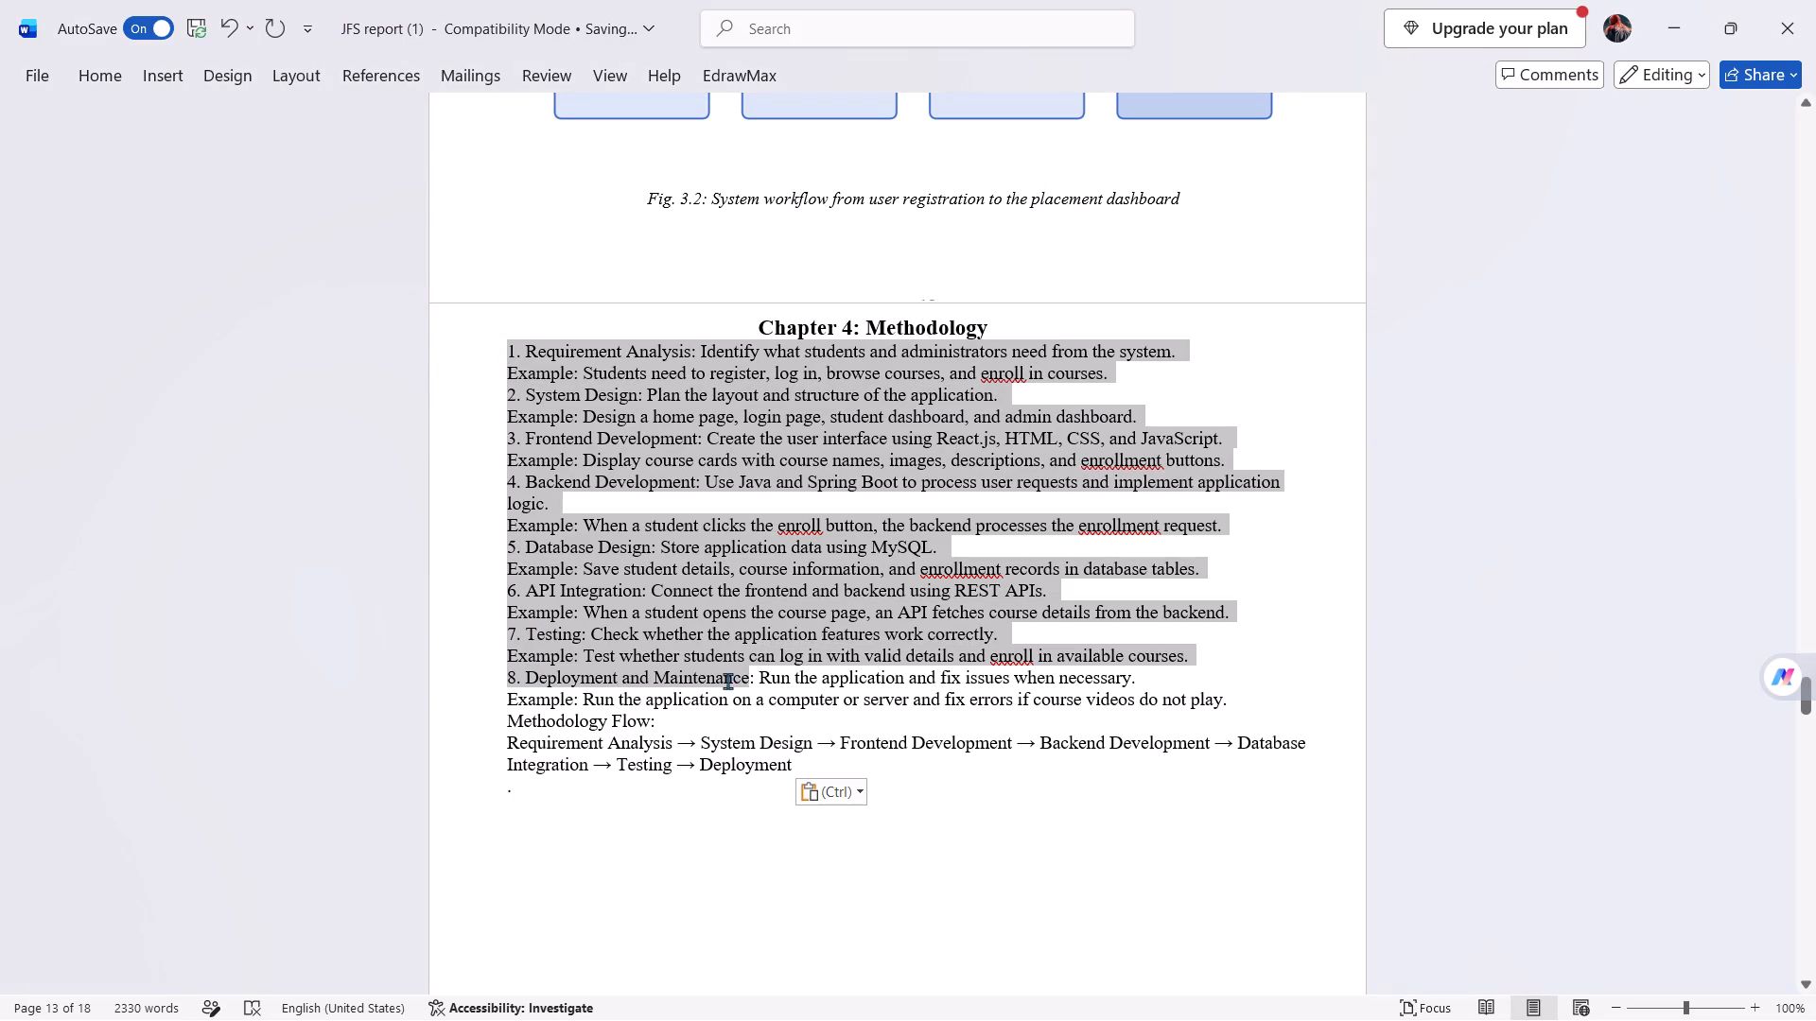
pyautogui.moveTo(727, 681); pyautogui.dragTo(812, 781)
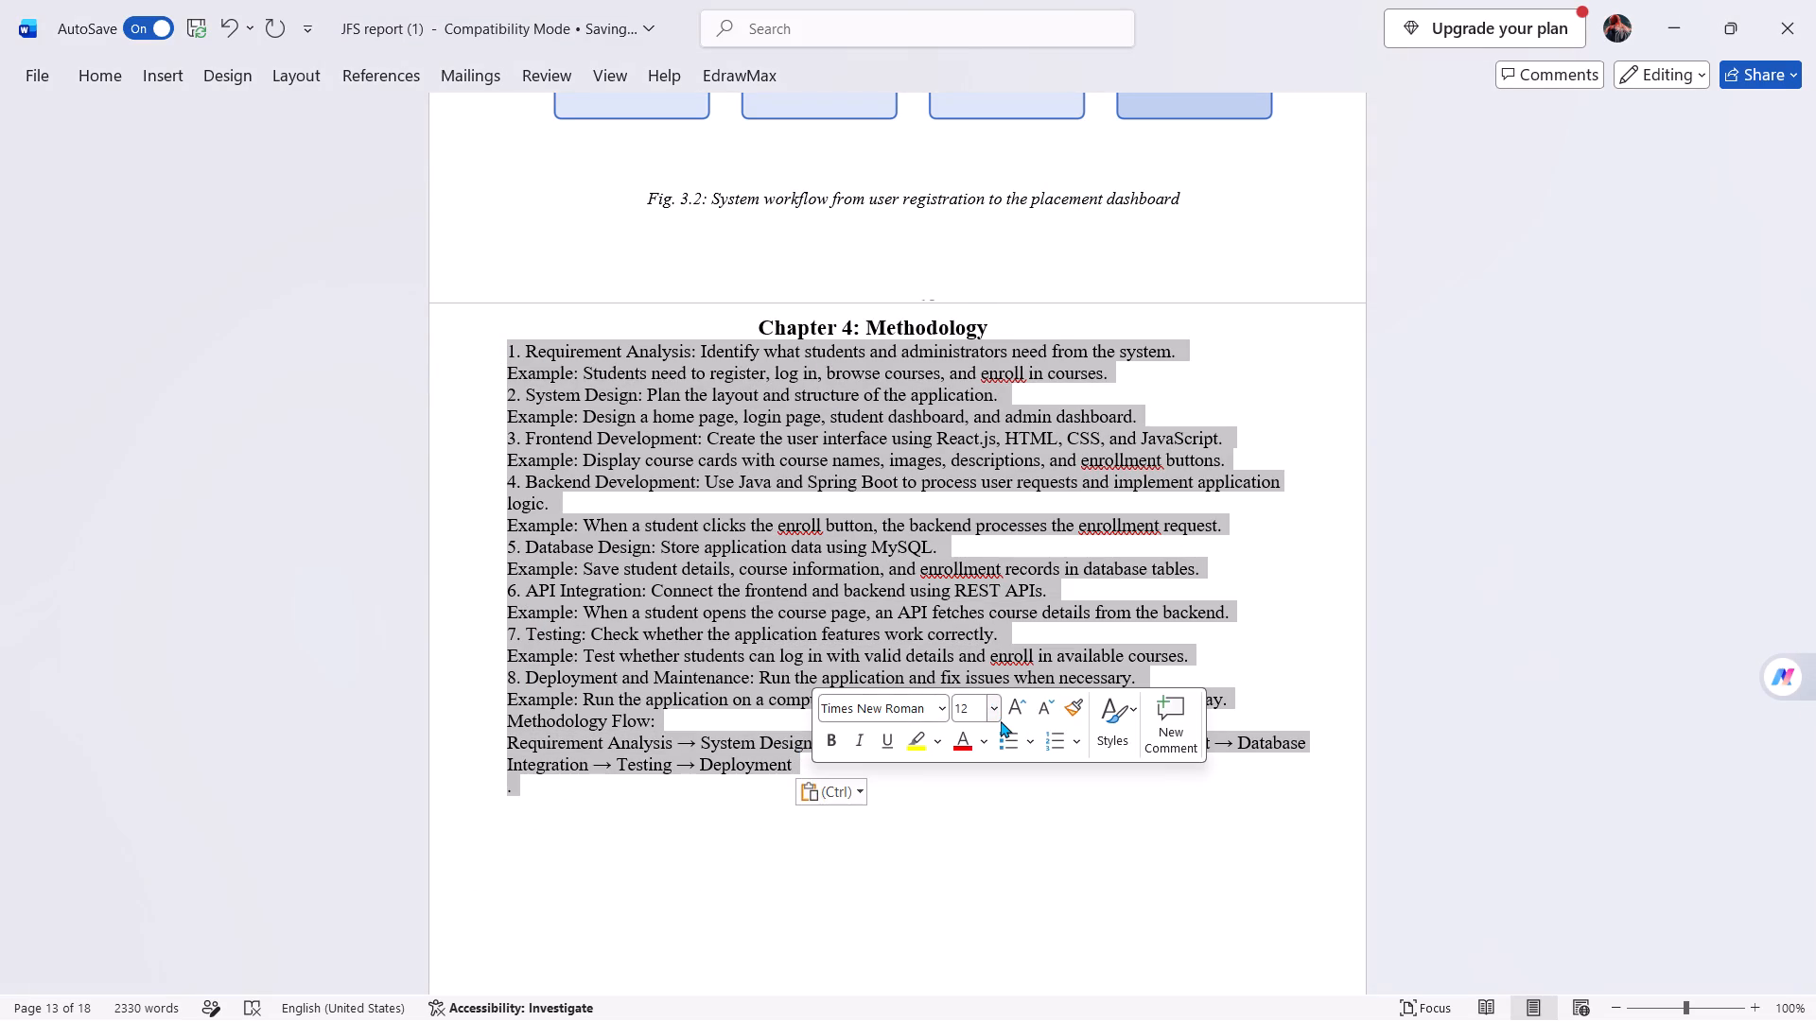
pyautogui.click(1001, 720)
pyautogui.click(968, 397)
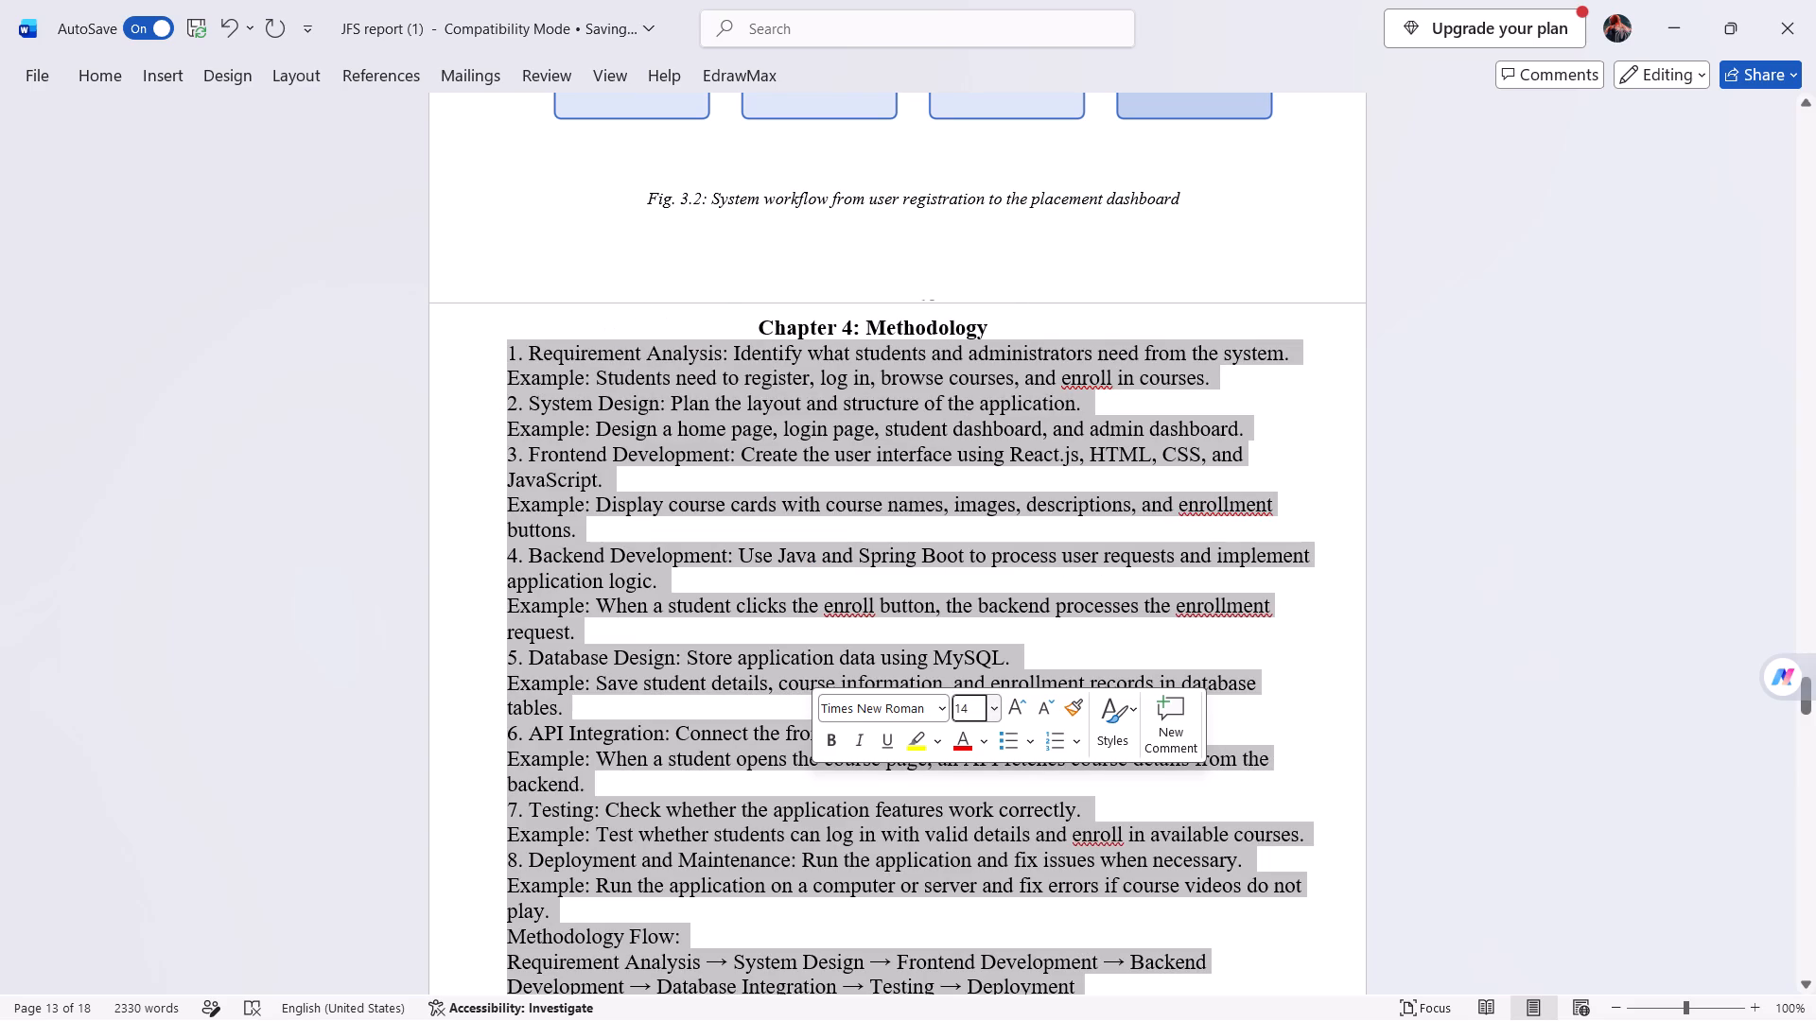
# Add blank lines above and below the "Chapter 4: Methodology" heading.
pyautogui.click(730, 324)
pyautogui.press('Return')
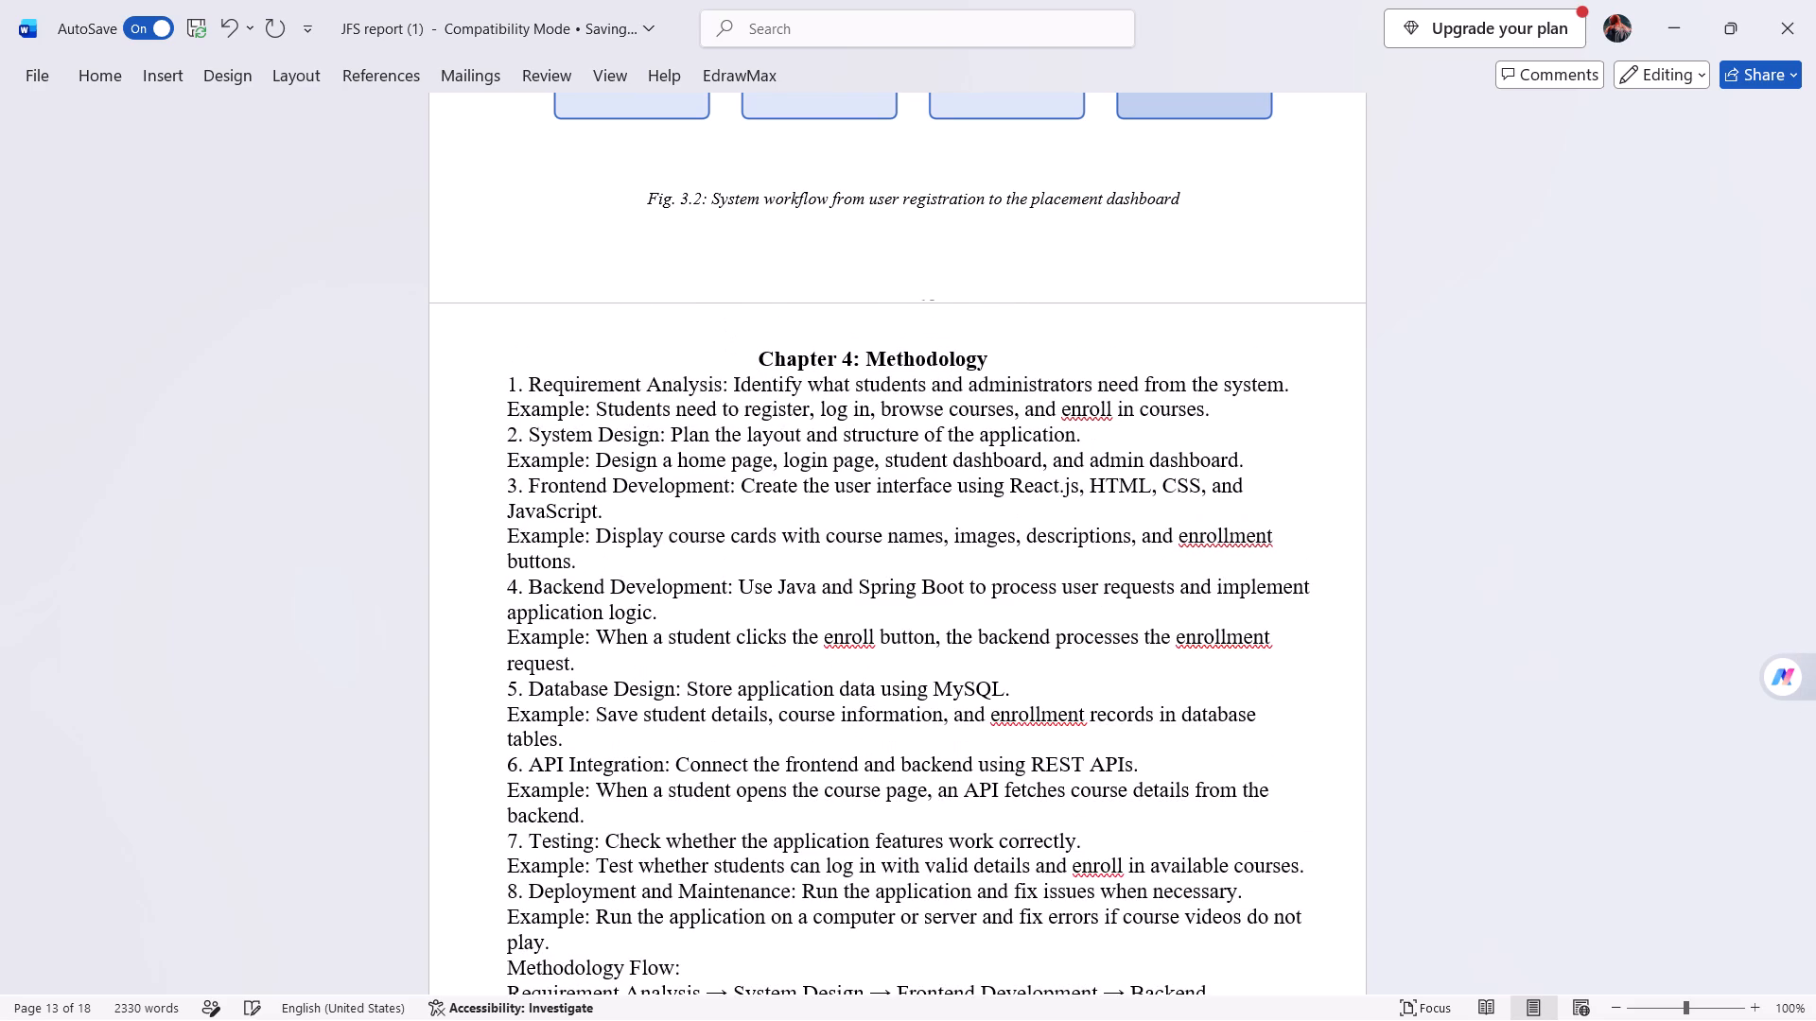
pyautogui.click(1003, 364)
pyautogui.press('Return')
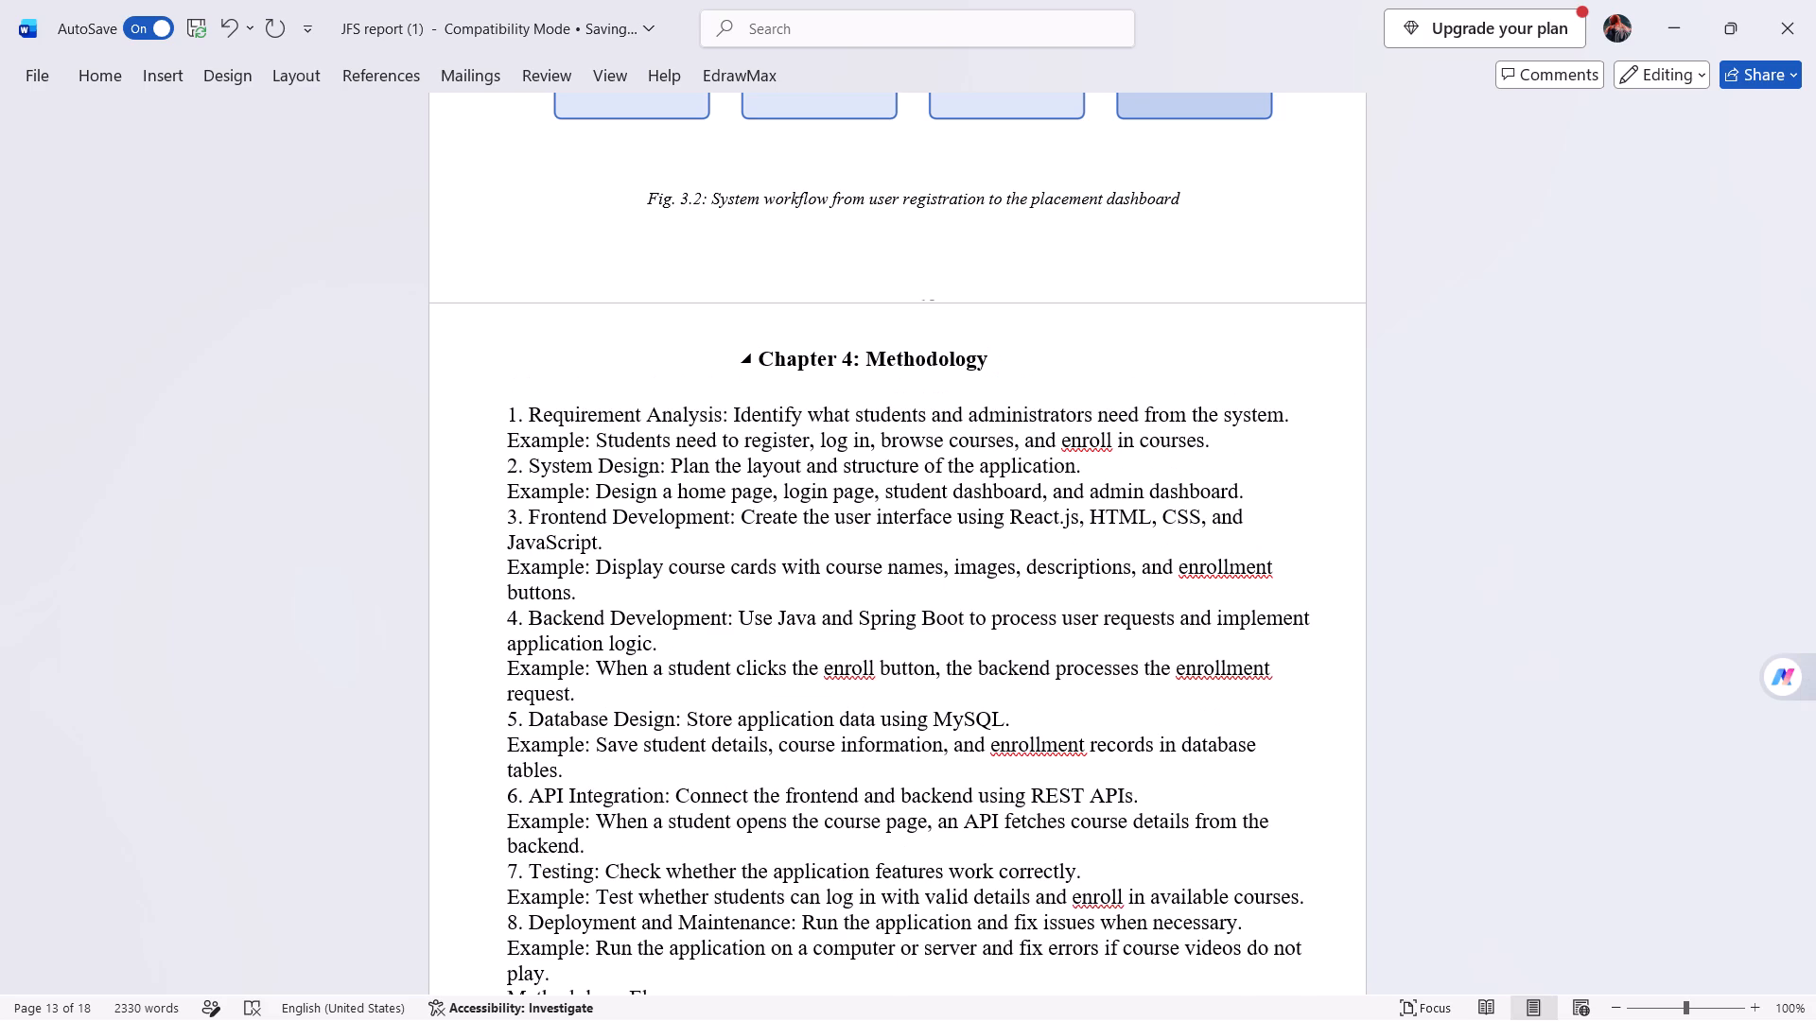
pyautogui.press('Return')
# Insert a blank line before and after the "Methodology Flow:" line at the end of Chapter 4.
pyautogui.scroll(-1, 1003, 364)
pyautogui.rightClick(1003, 364)
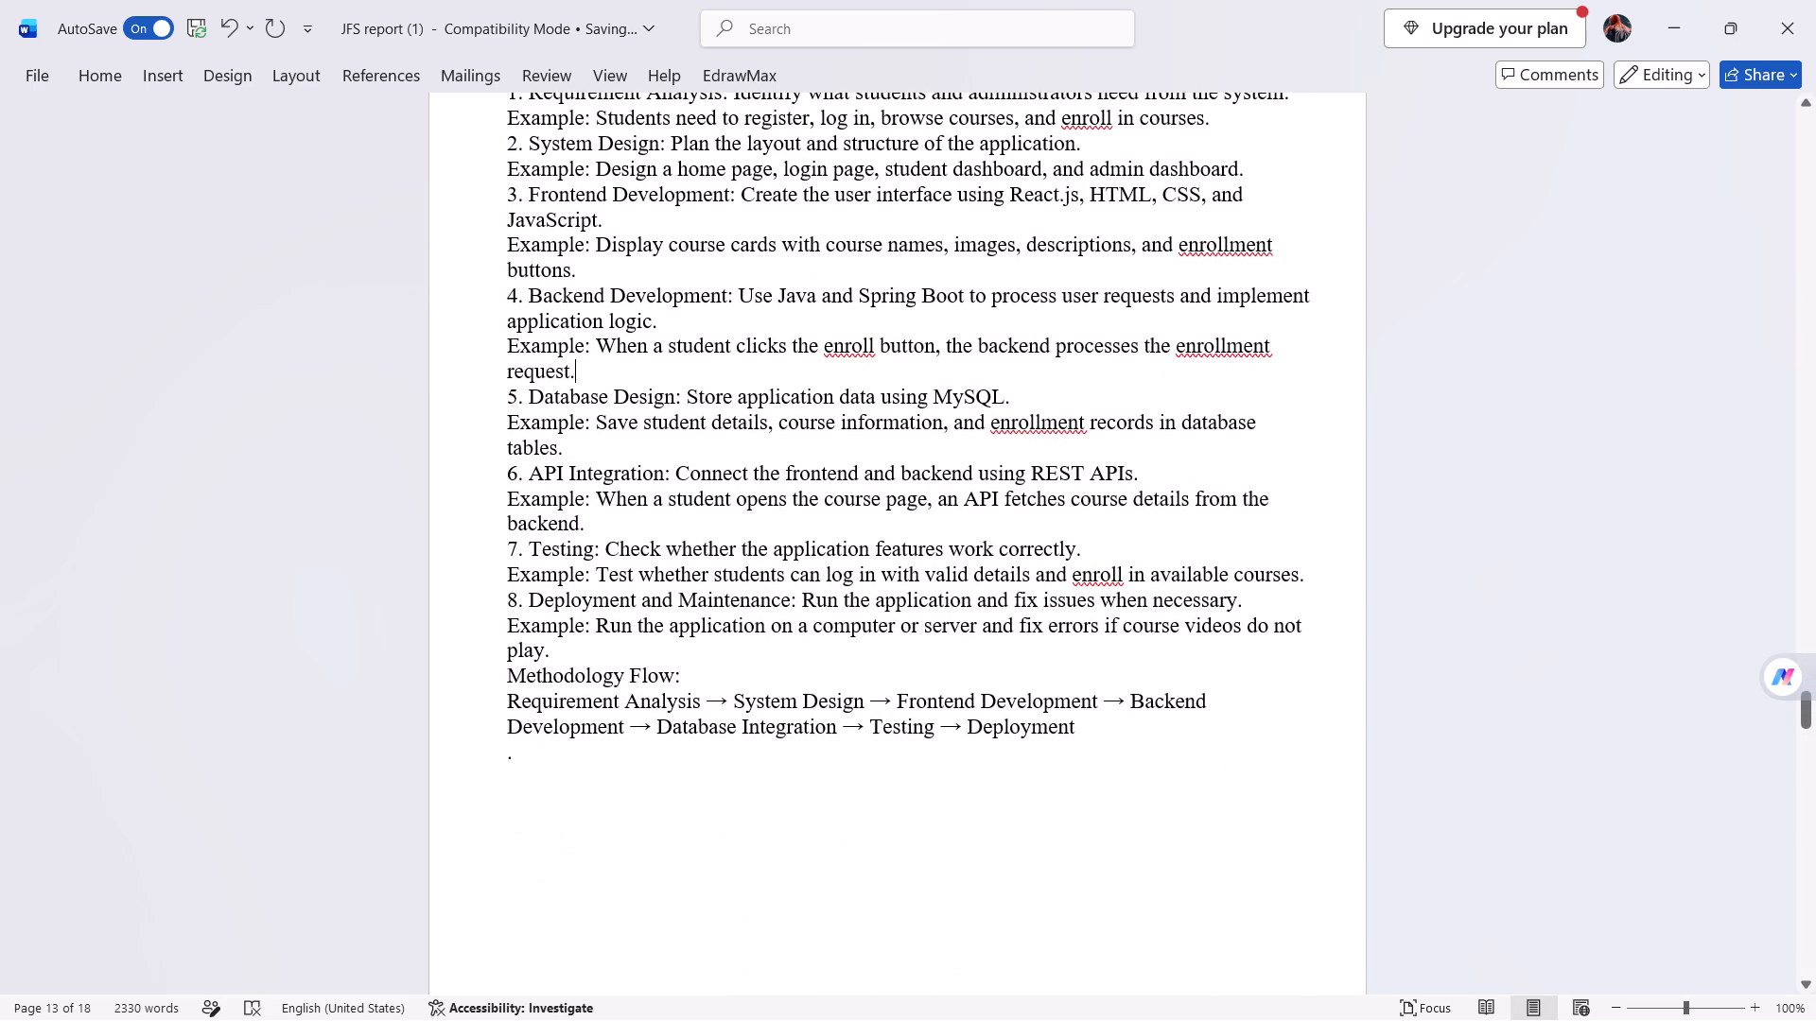
pyautogui.click(614, 650)
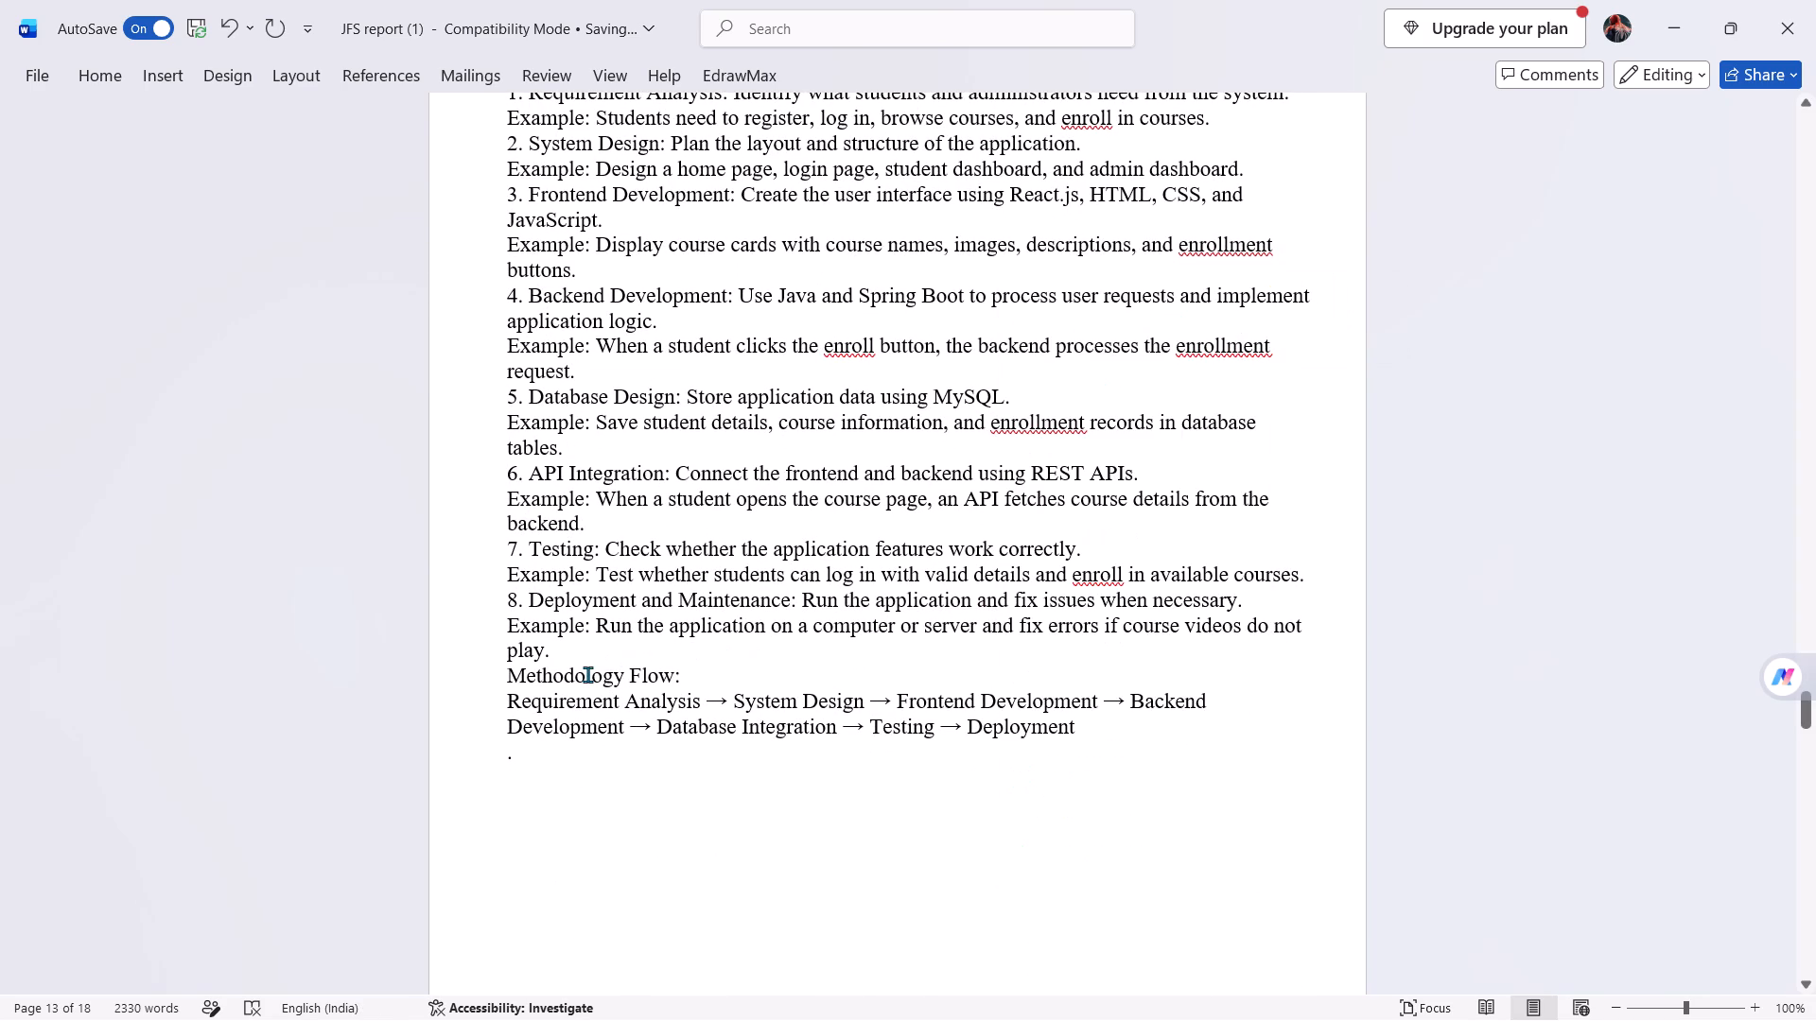
pyautogui.click(585, 662)
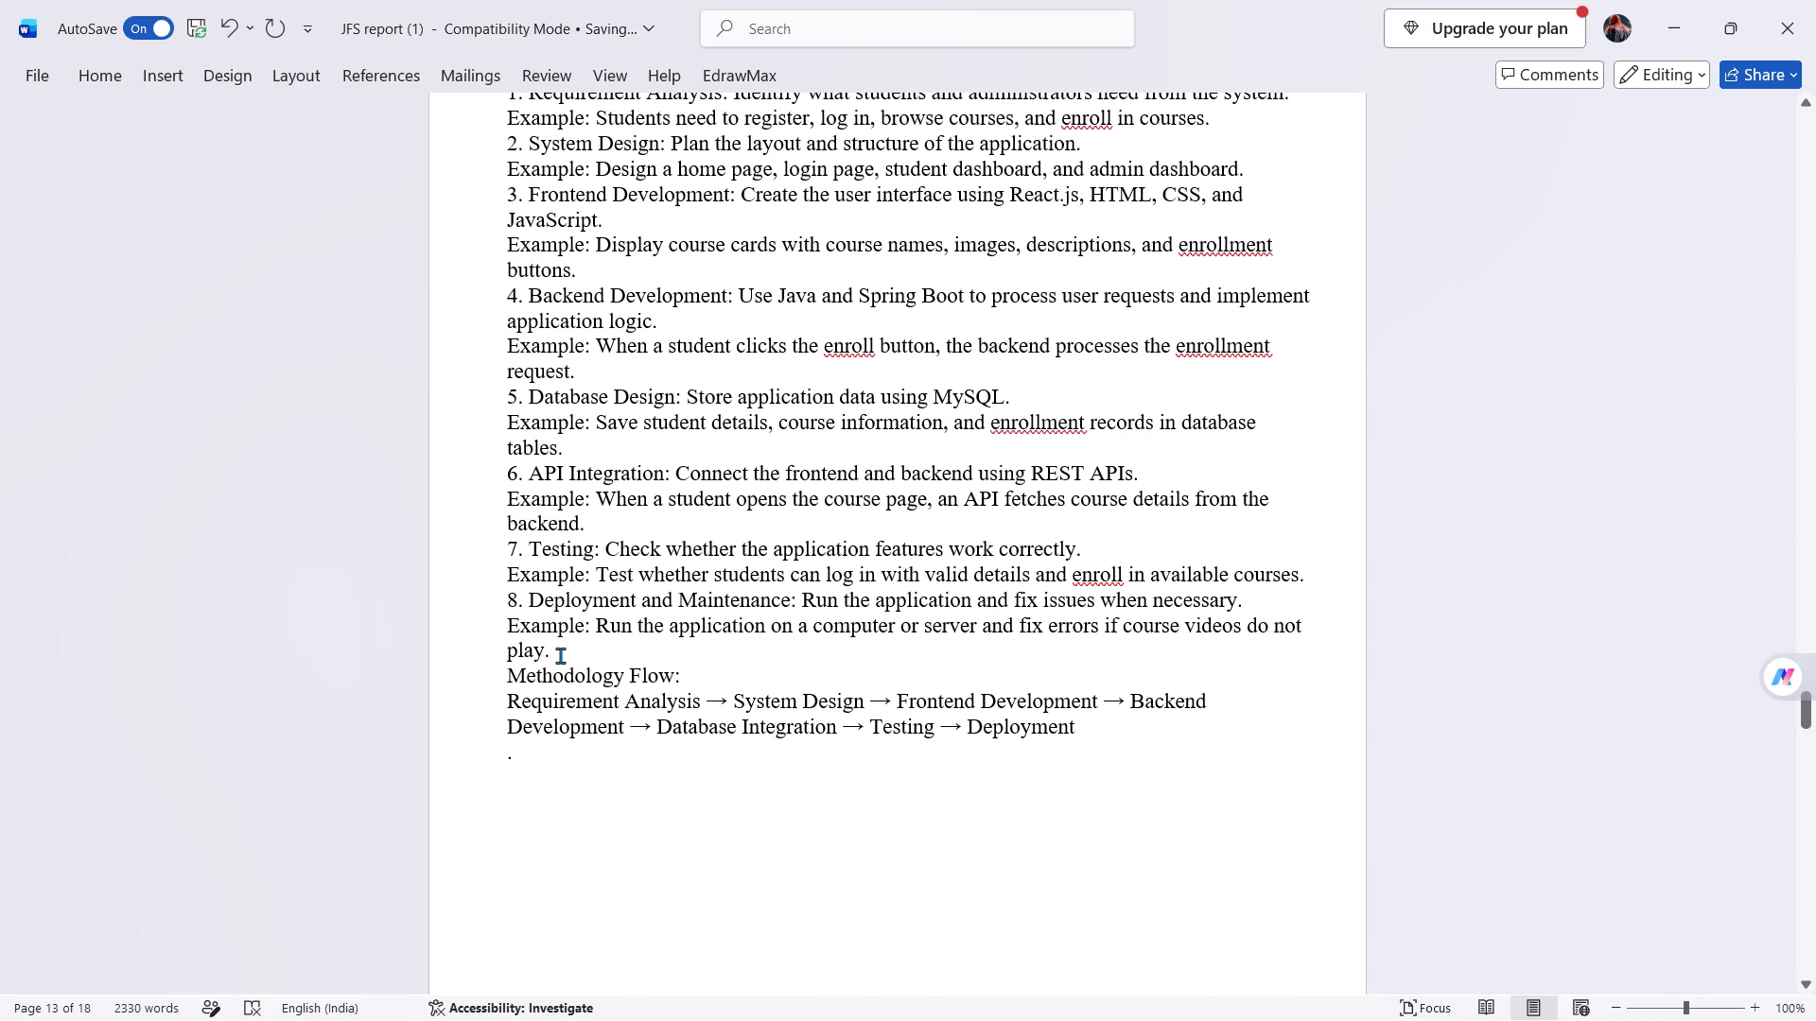
pyautogui.click(560, 655)
pyautogui.press('Return')
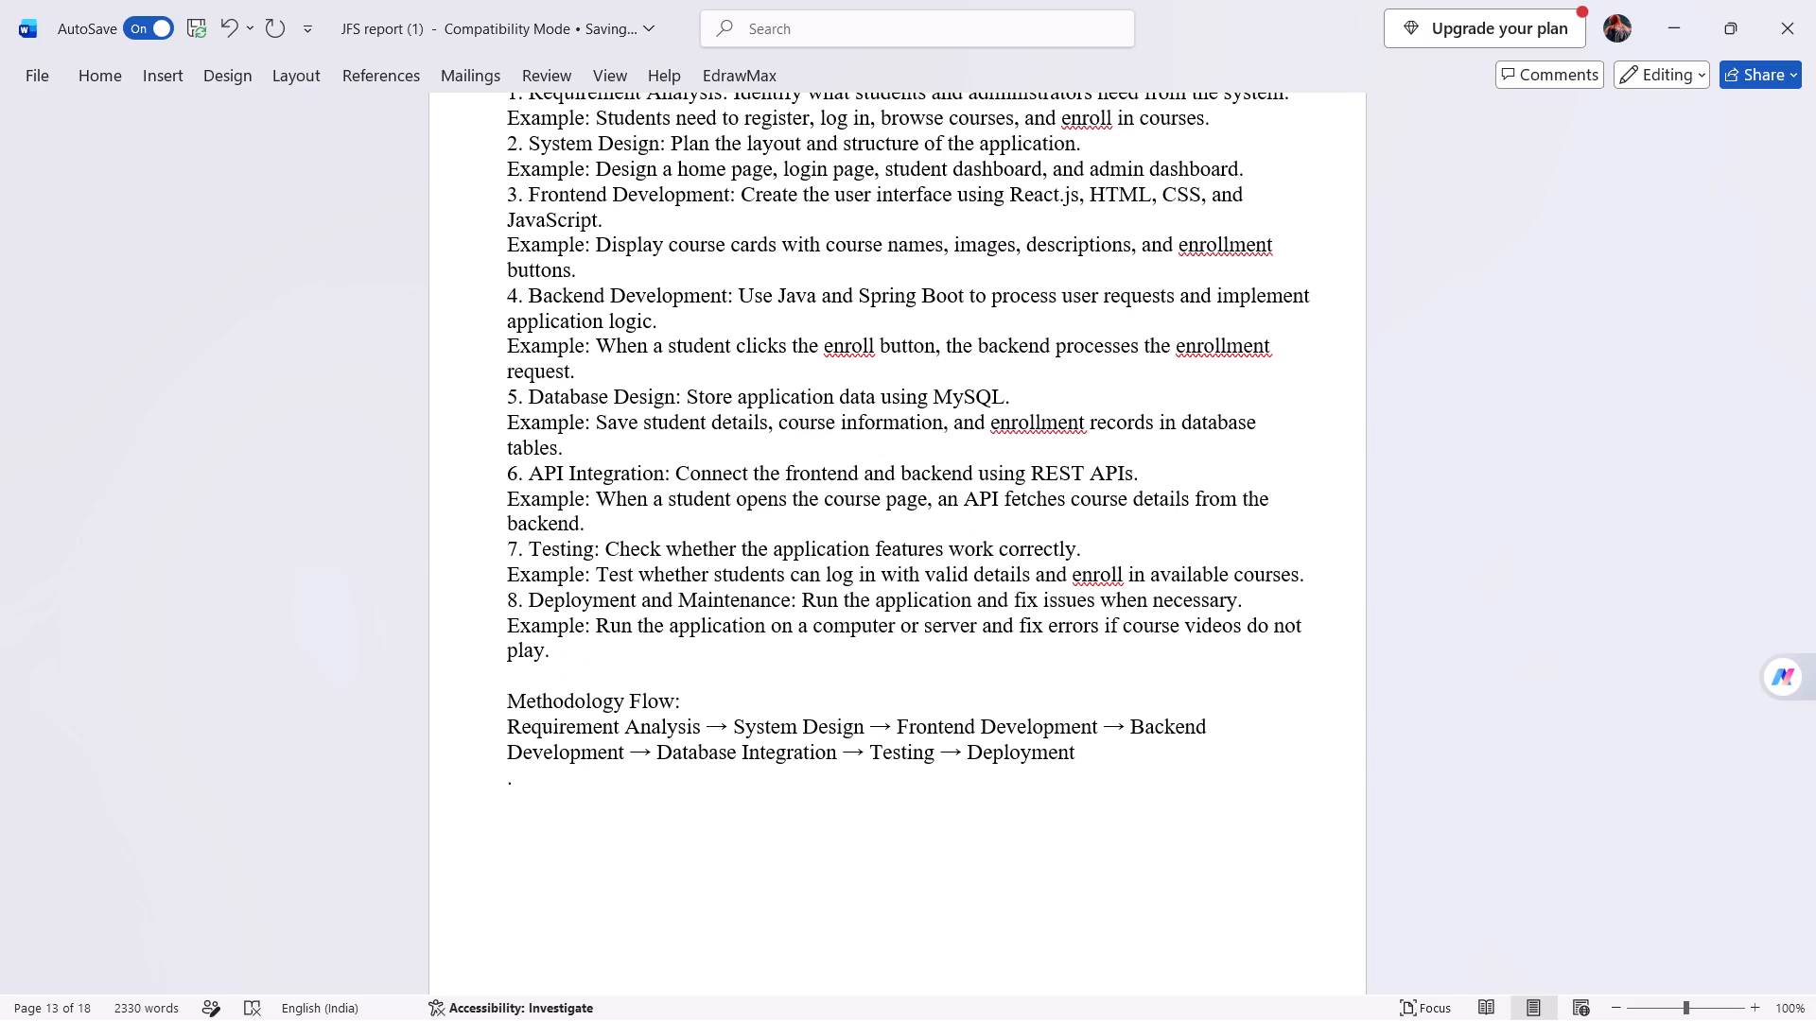
pyautogui.click(687, 701)
pyautogui.press('Return')
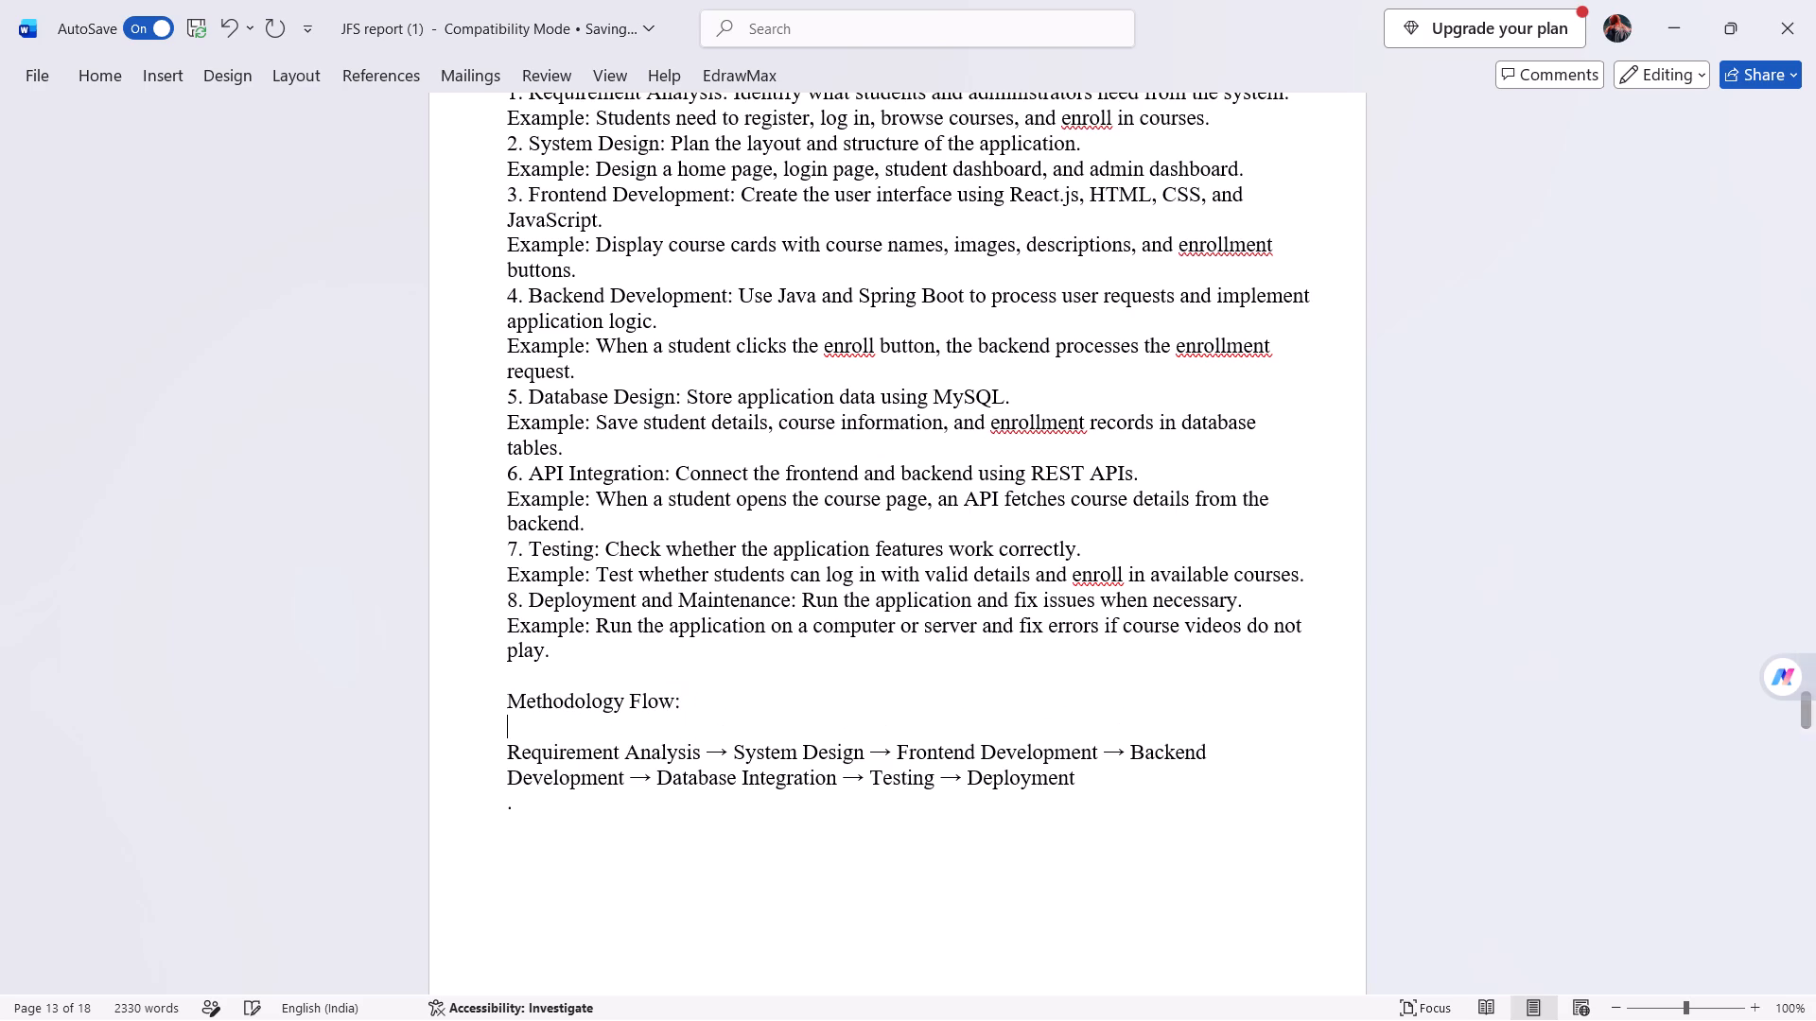
# Delete the stray period line below the Methodology Flow sequence at the end of Chapter 4.
pyautogui.scroll(1, 687, 701)
pyautogui.scroll(-1, 687, 701)
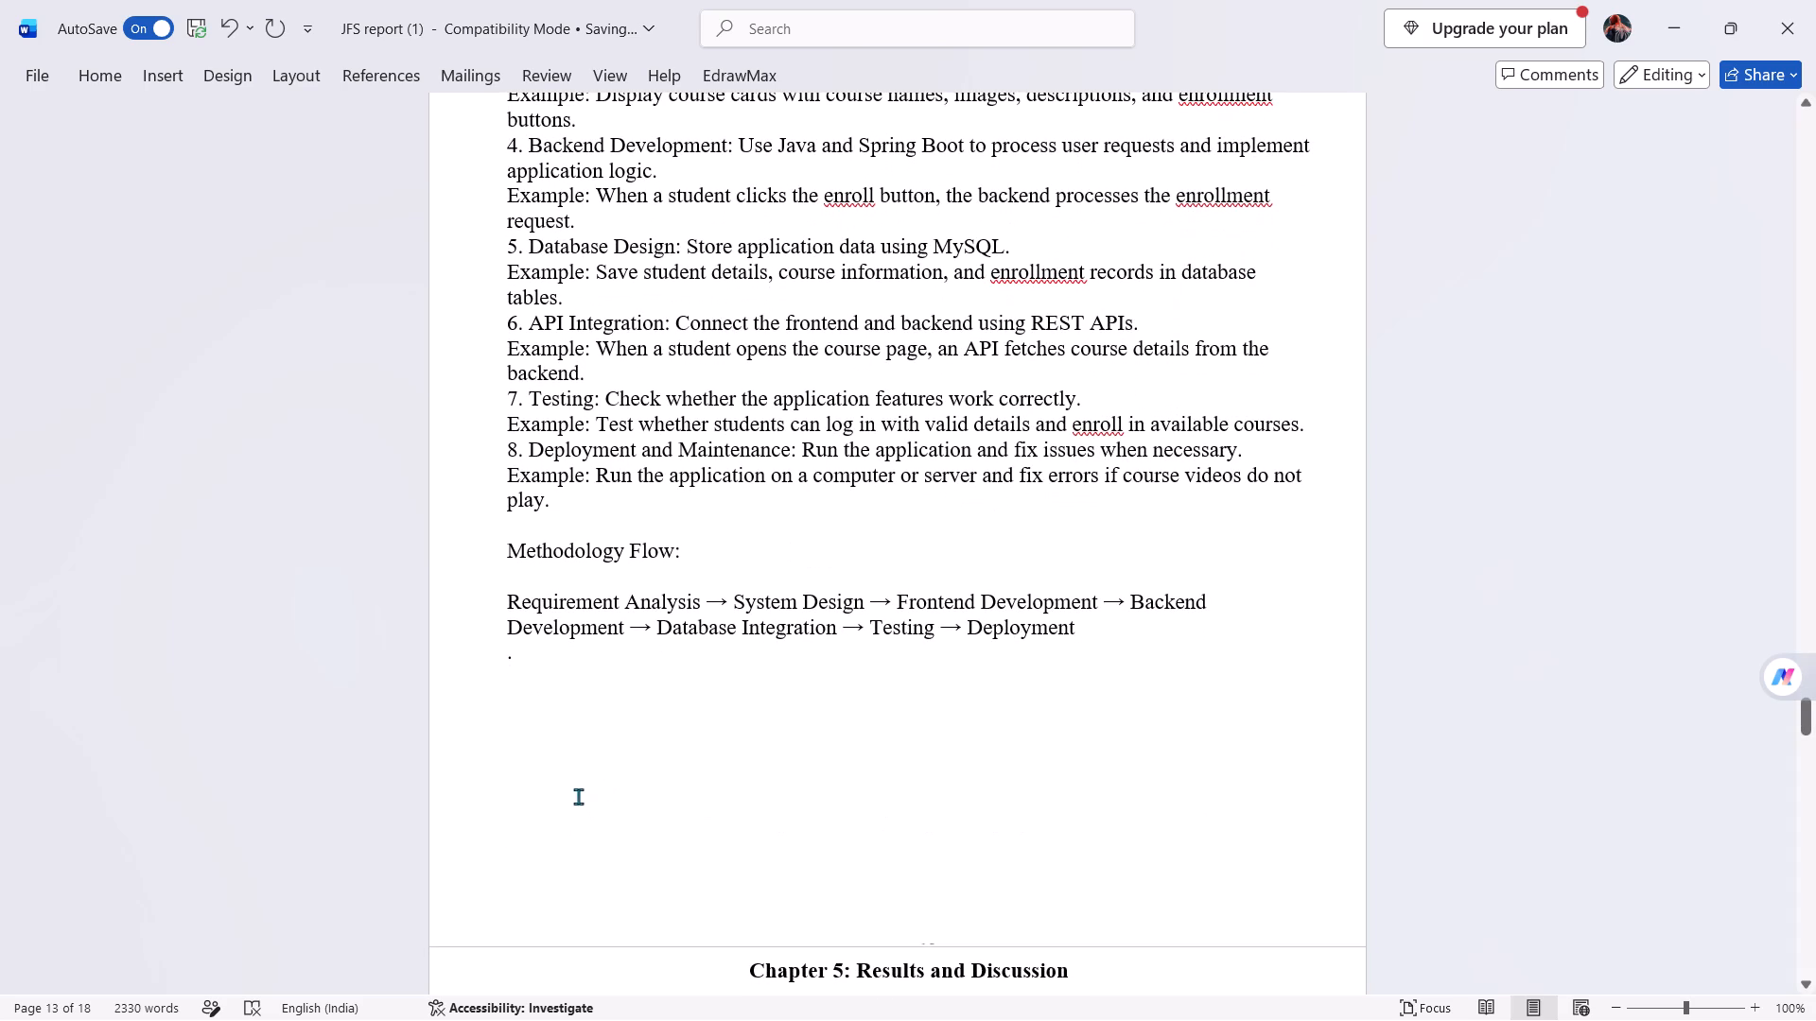
pyautogui.click(544, 648)
pyautogui.press('BackSpace')
pyautogui.press('BackSpace')
pyautogui.press('BackSpace')
# Insert a blank line after each of the first three methodology items: Requirement Analysis, System Design and Frontend Development.
pyautogui.scroll(1, 544, 648)
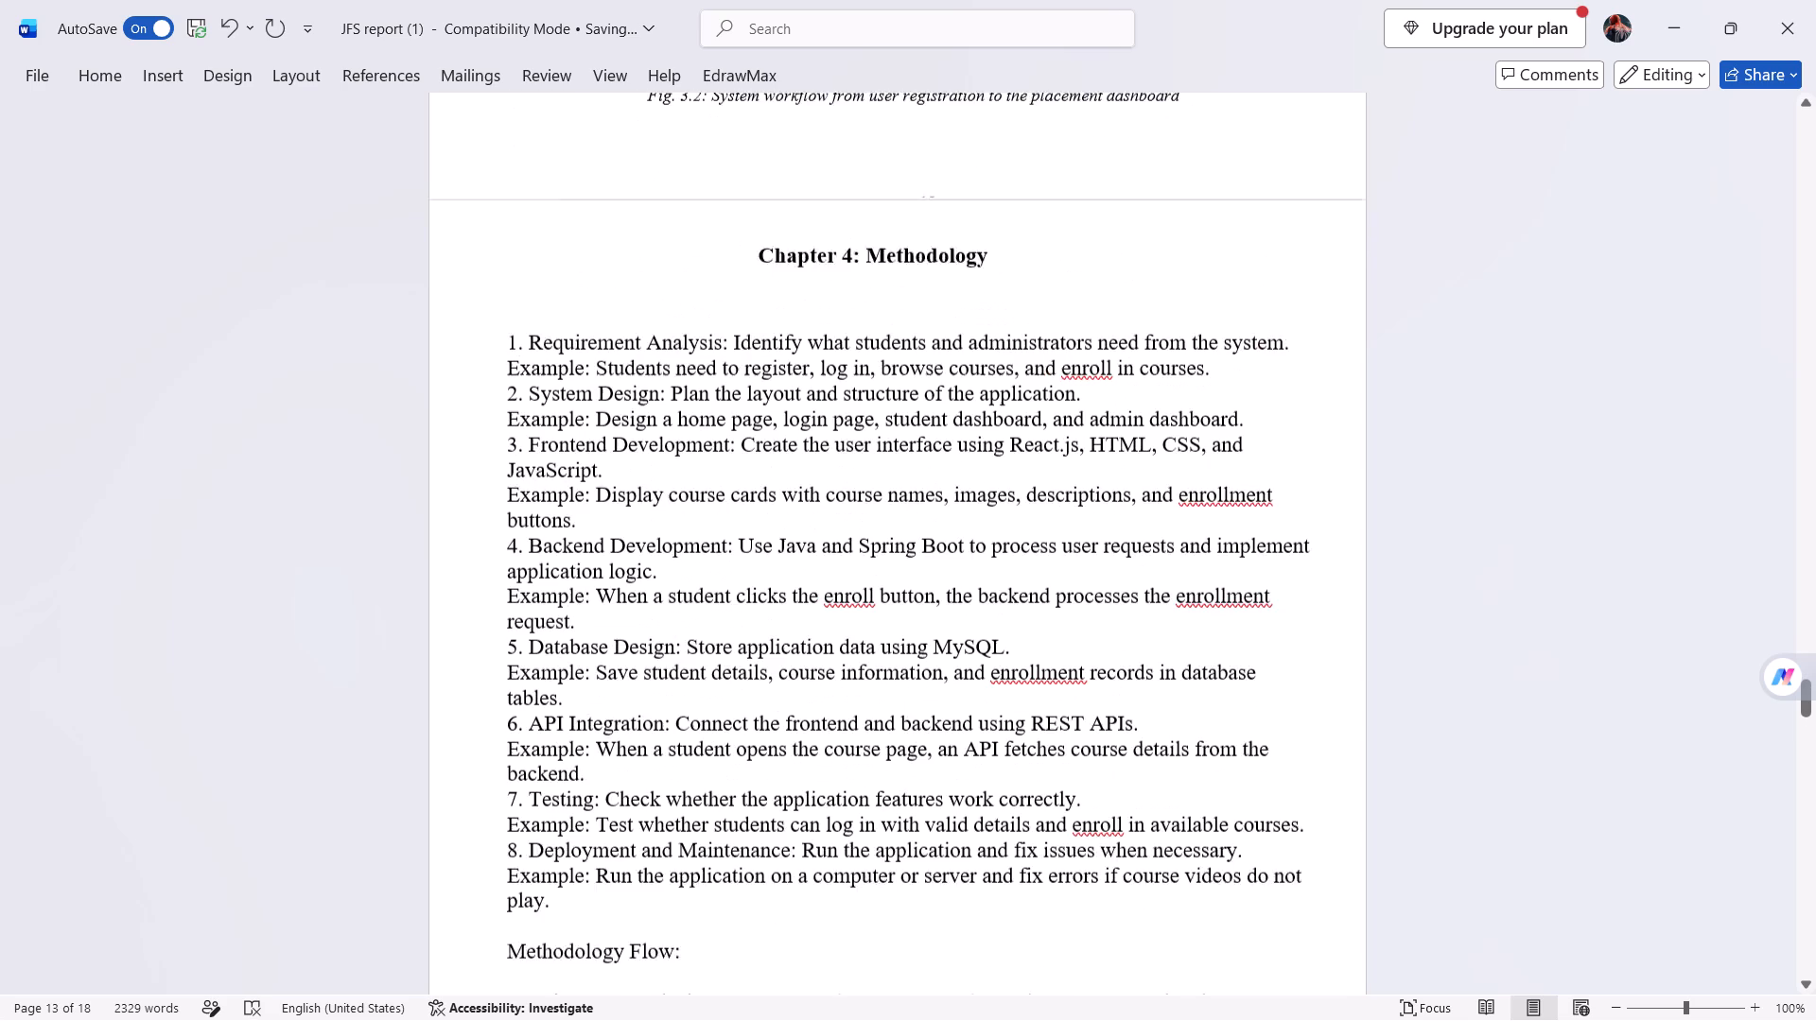
pyautogui.doubleClick(1239, 408)
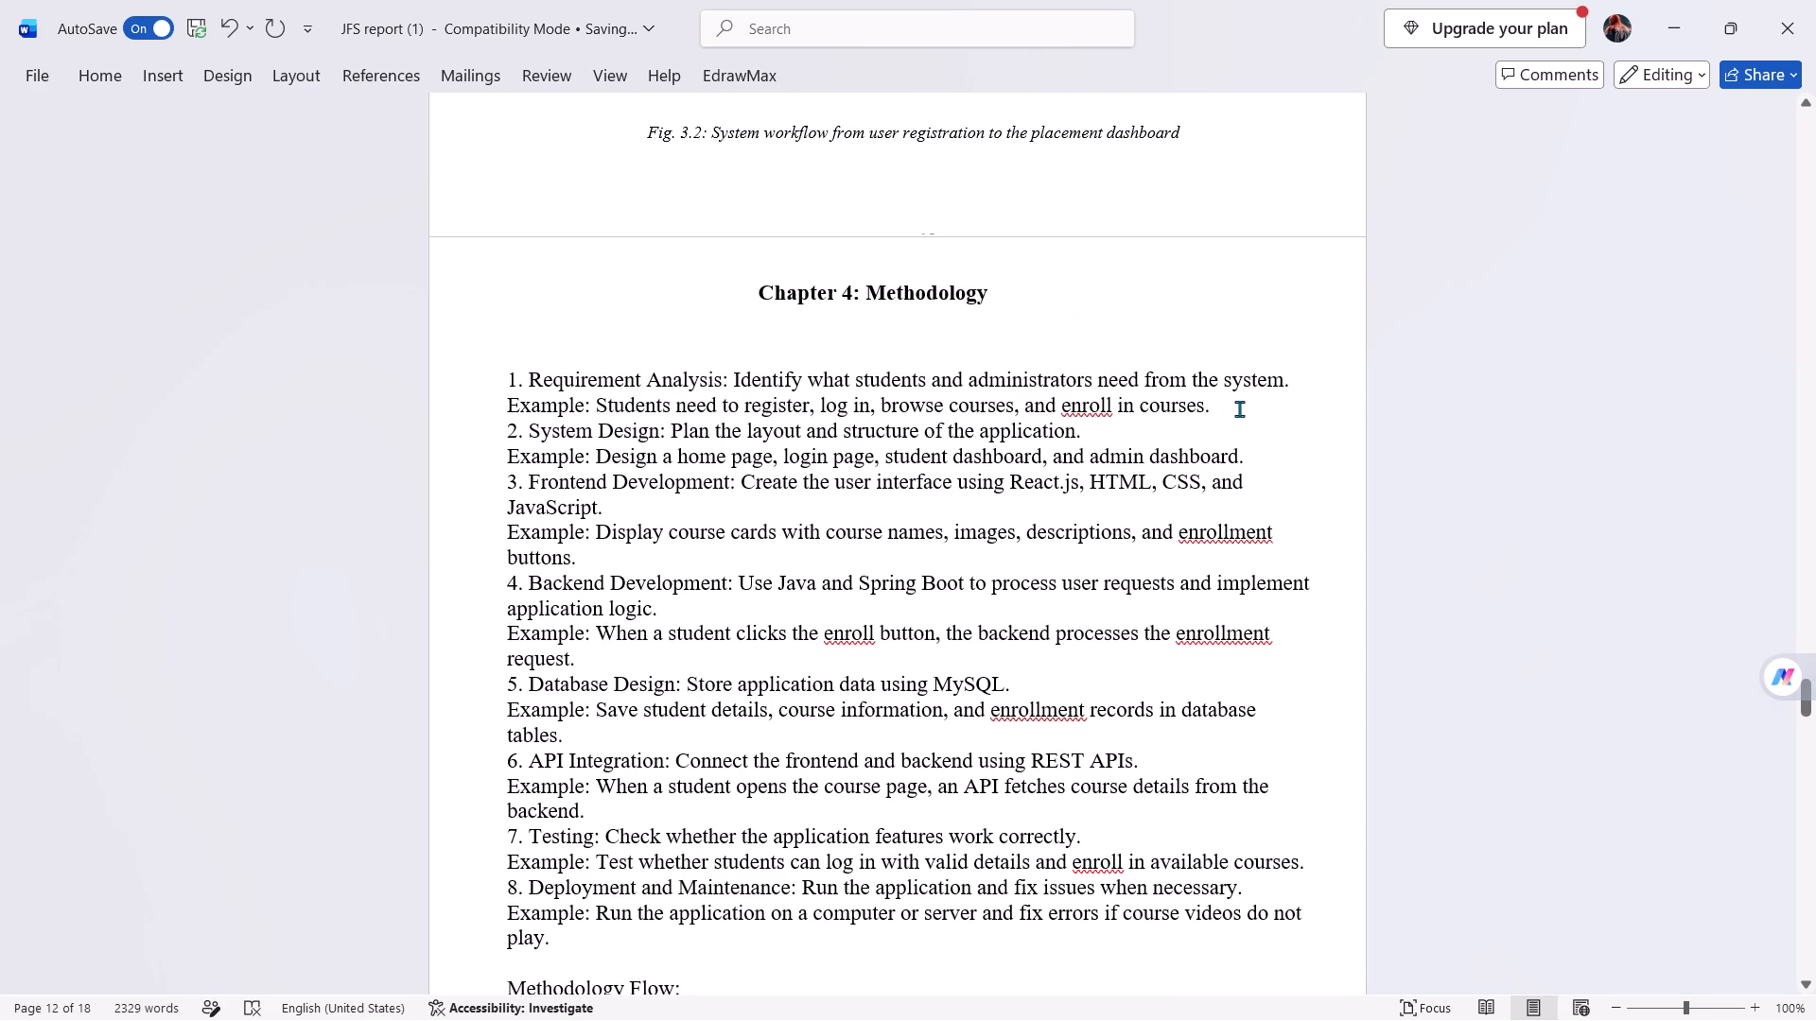
pyautogui.press('Return')
pyautogui.press('Return')
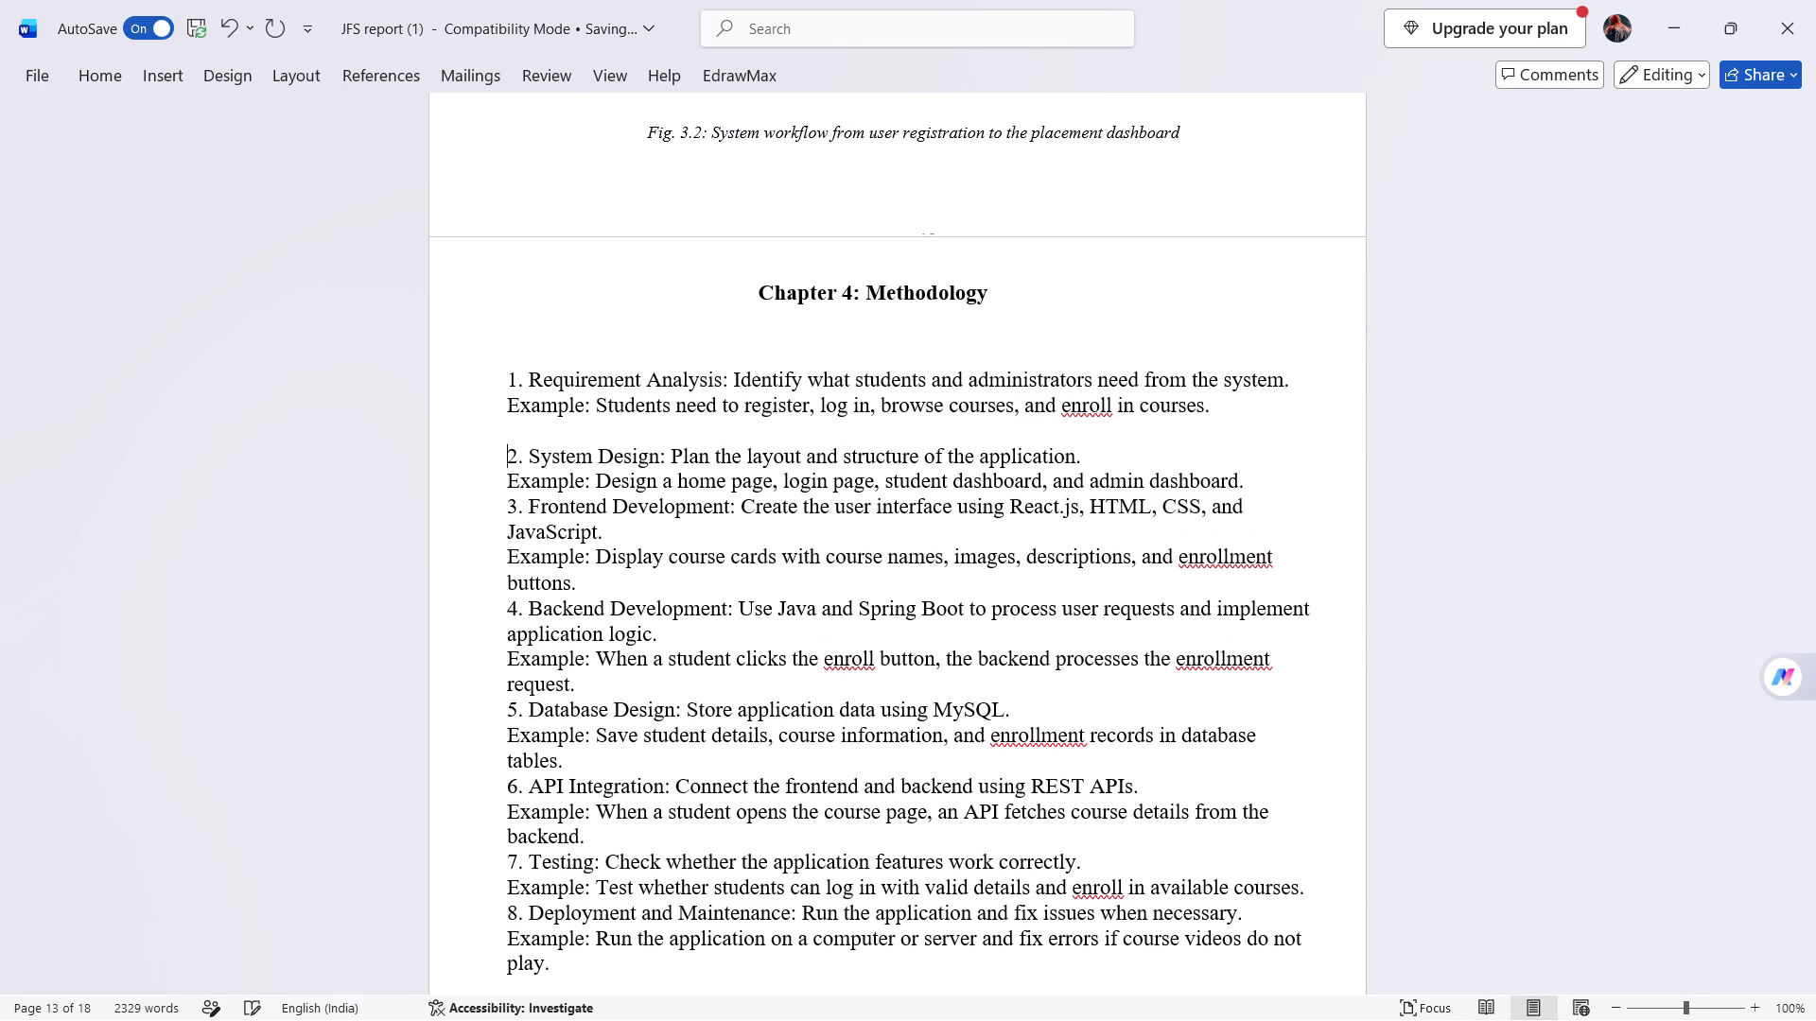
pyautogui.click(1134, 449)
pyautogui.press('Return')
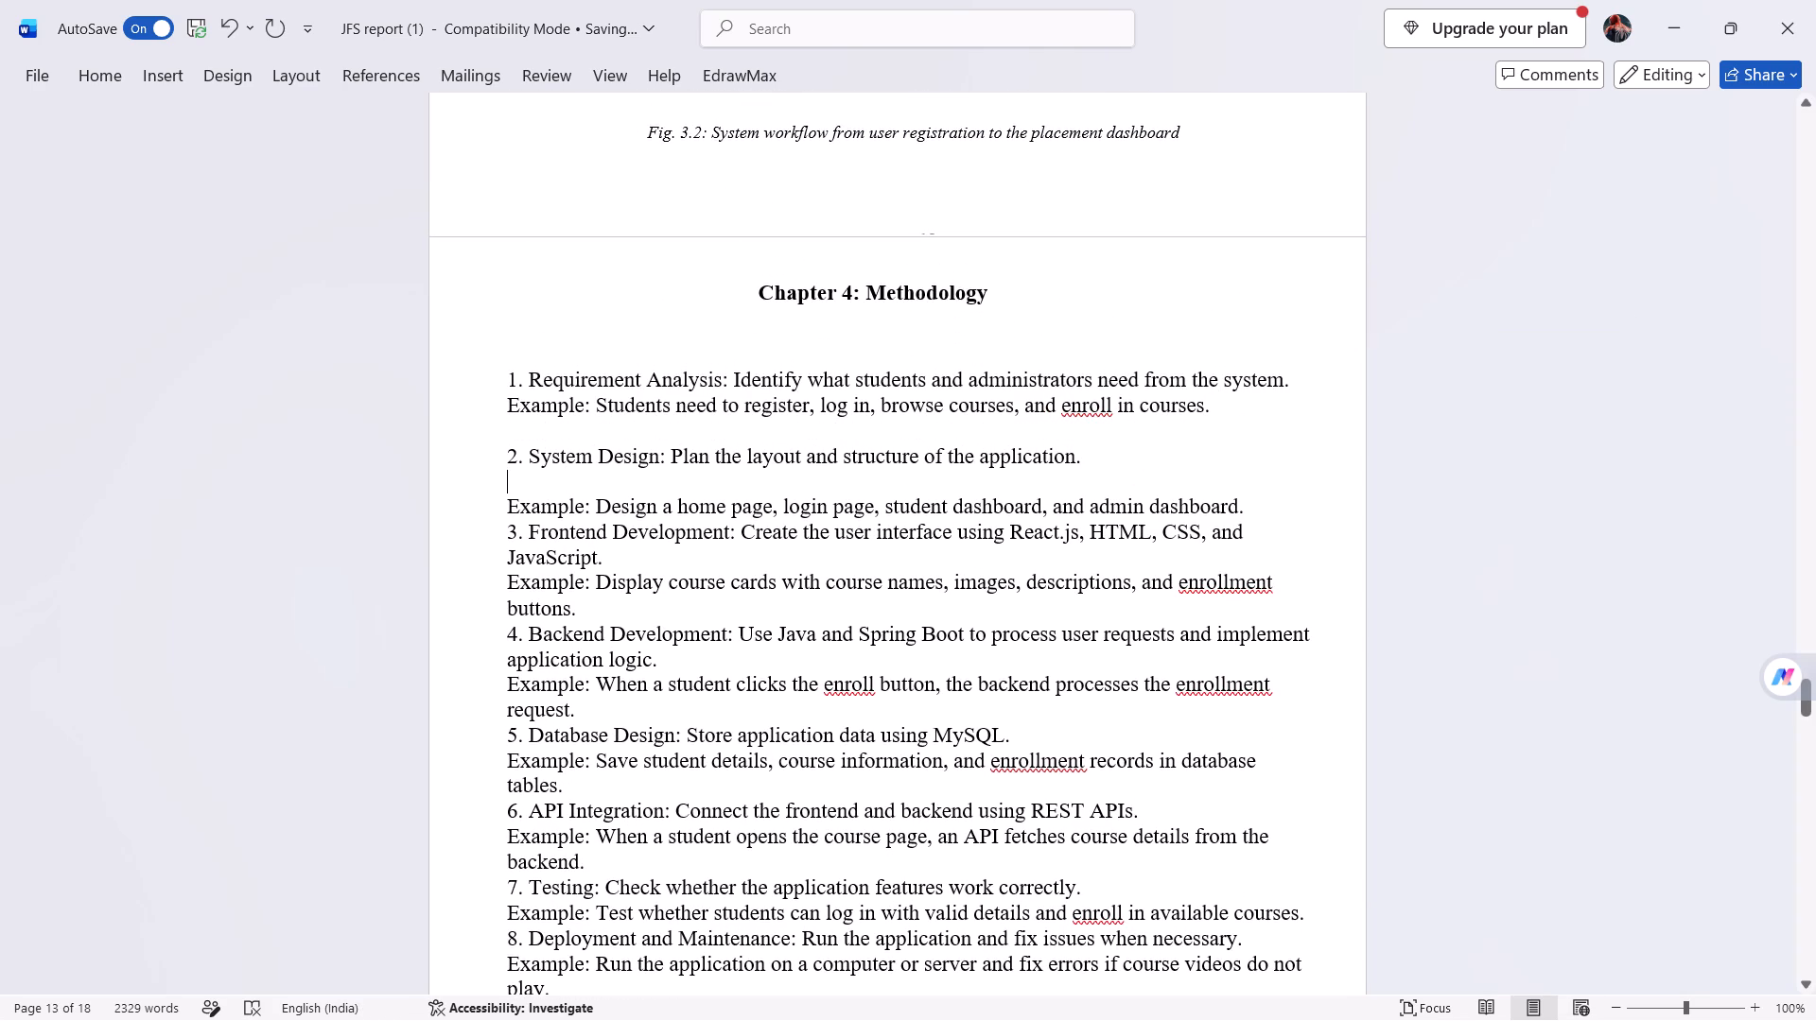
pyautogui.press('BackSpace')
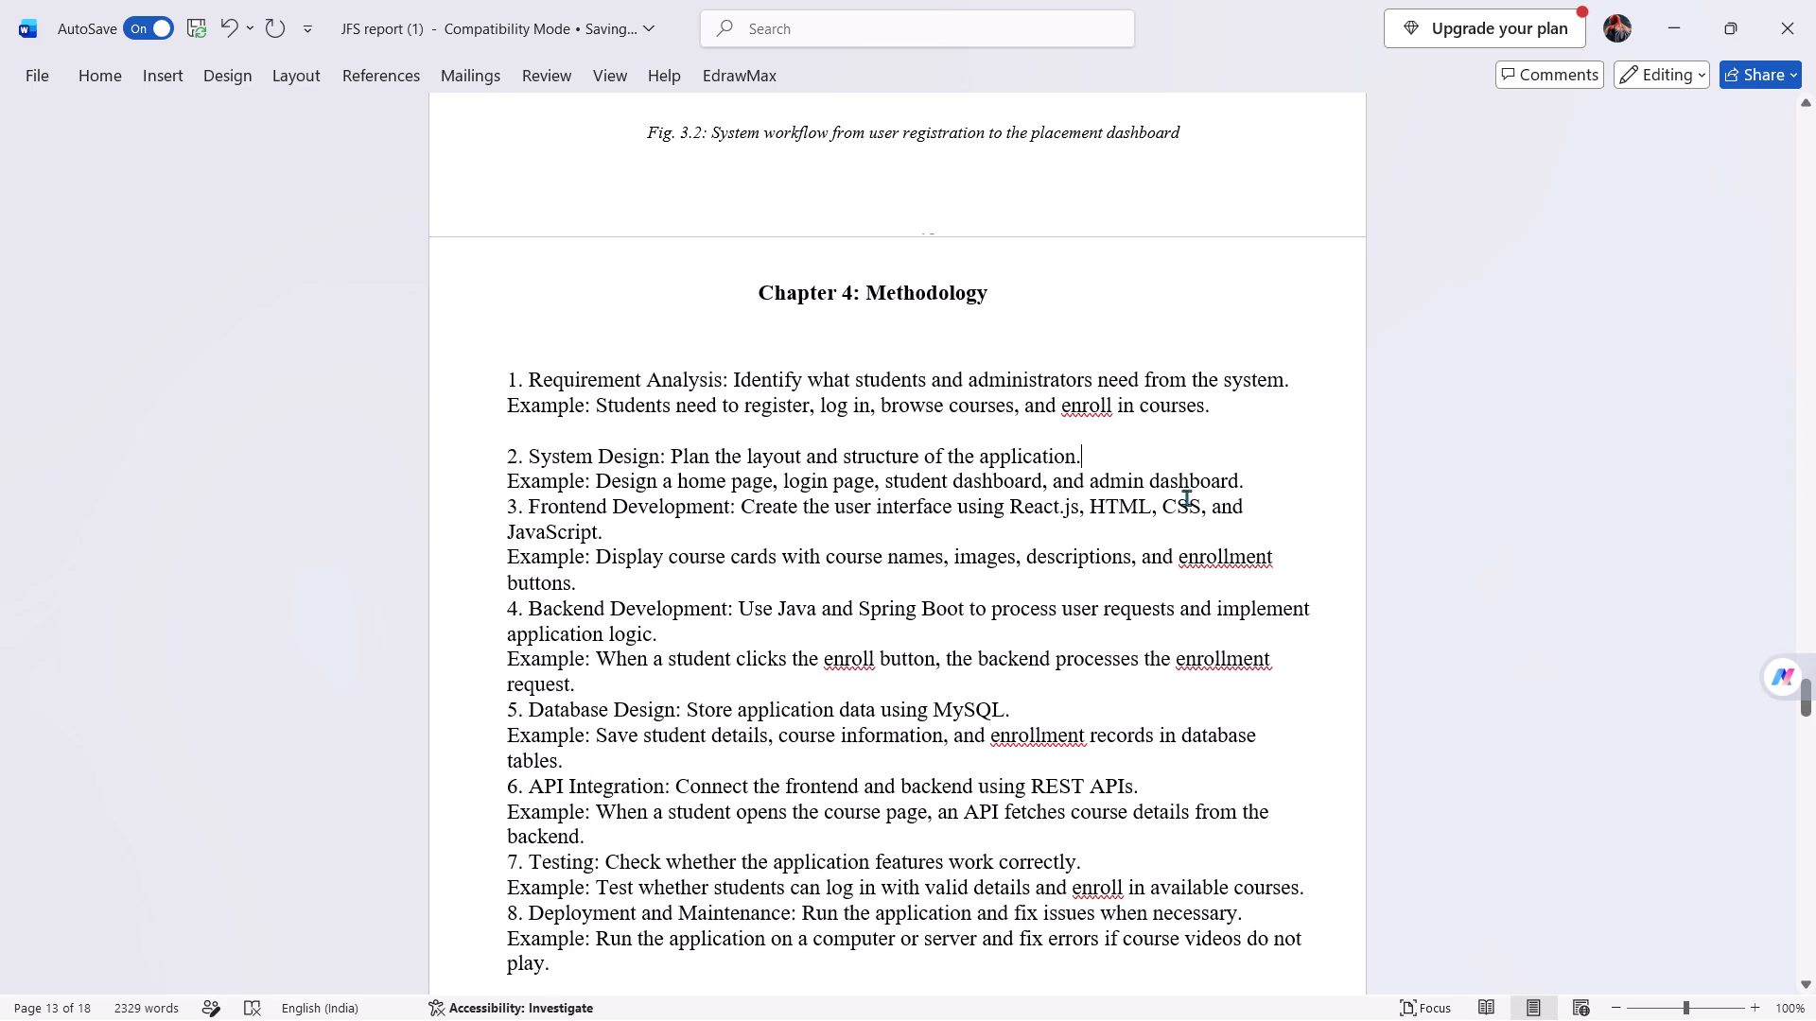
pyautogui.click(1246, 486)
pyautogui.press('Return')
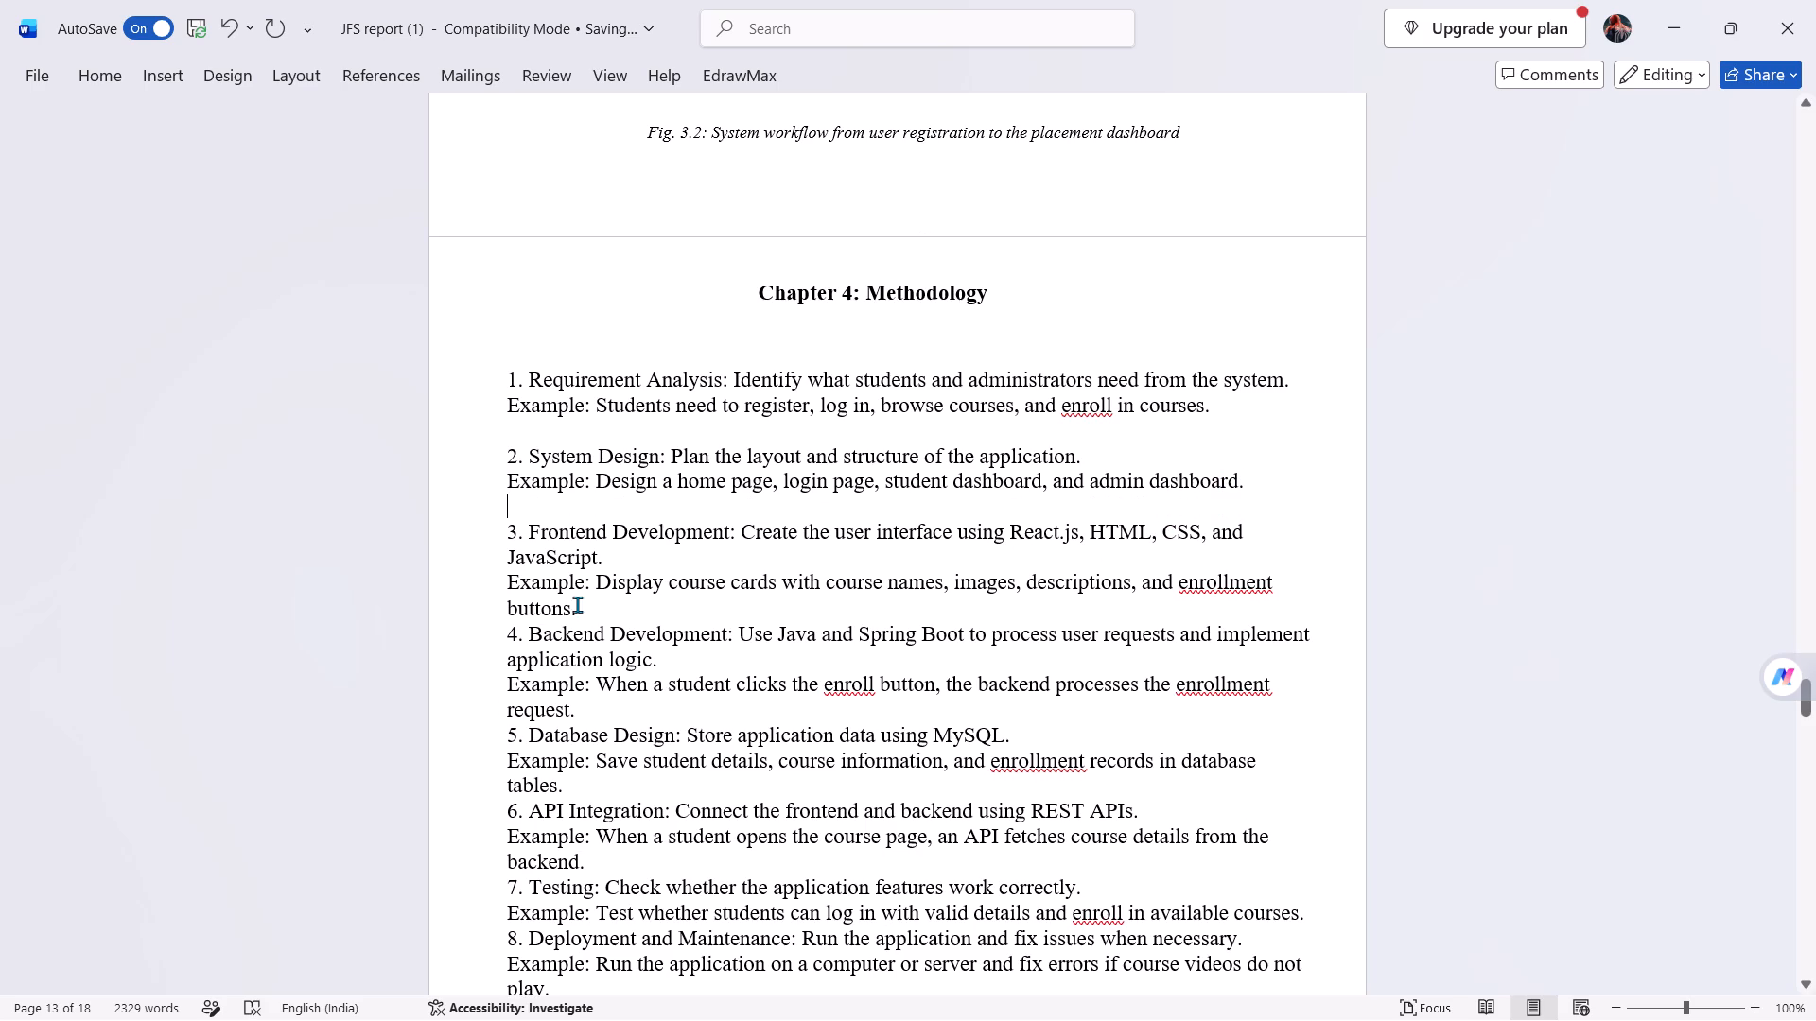
pyautogui.click(584, 608)
pyautogui.press('Return')
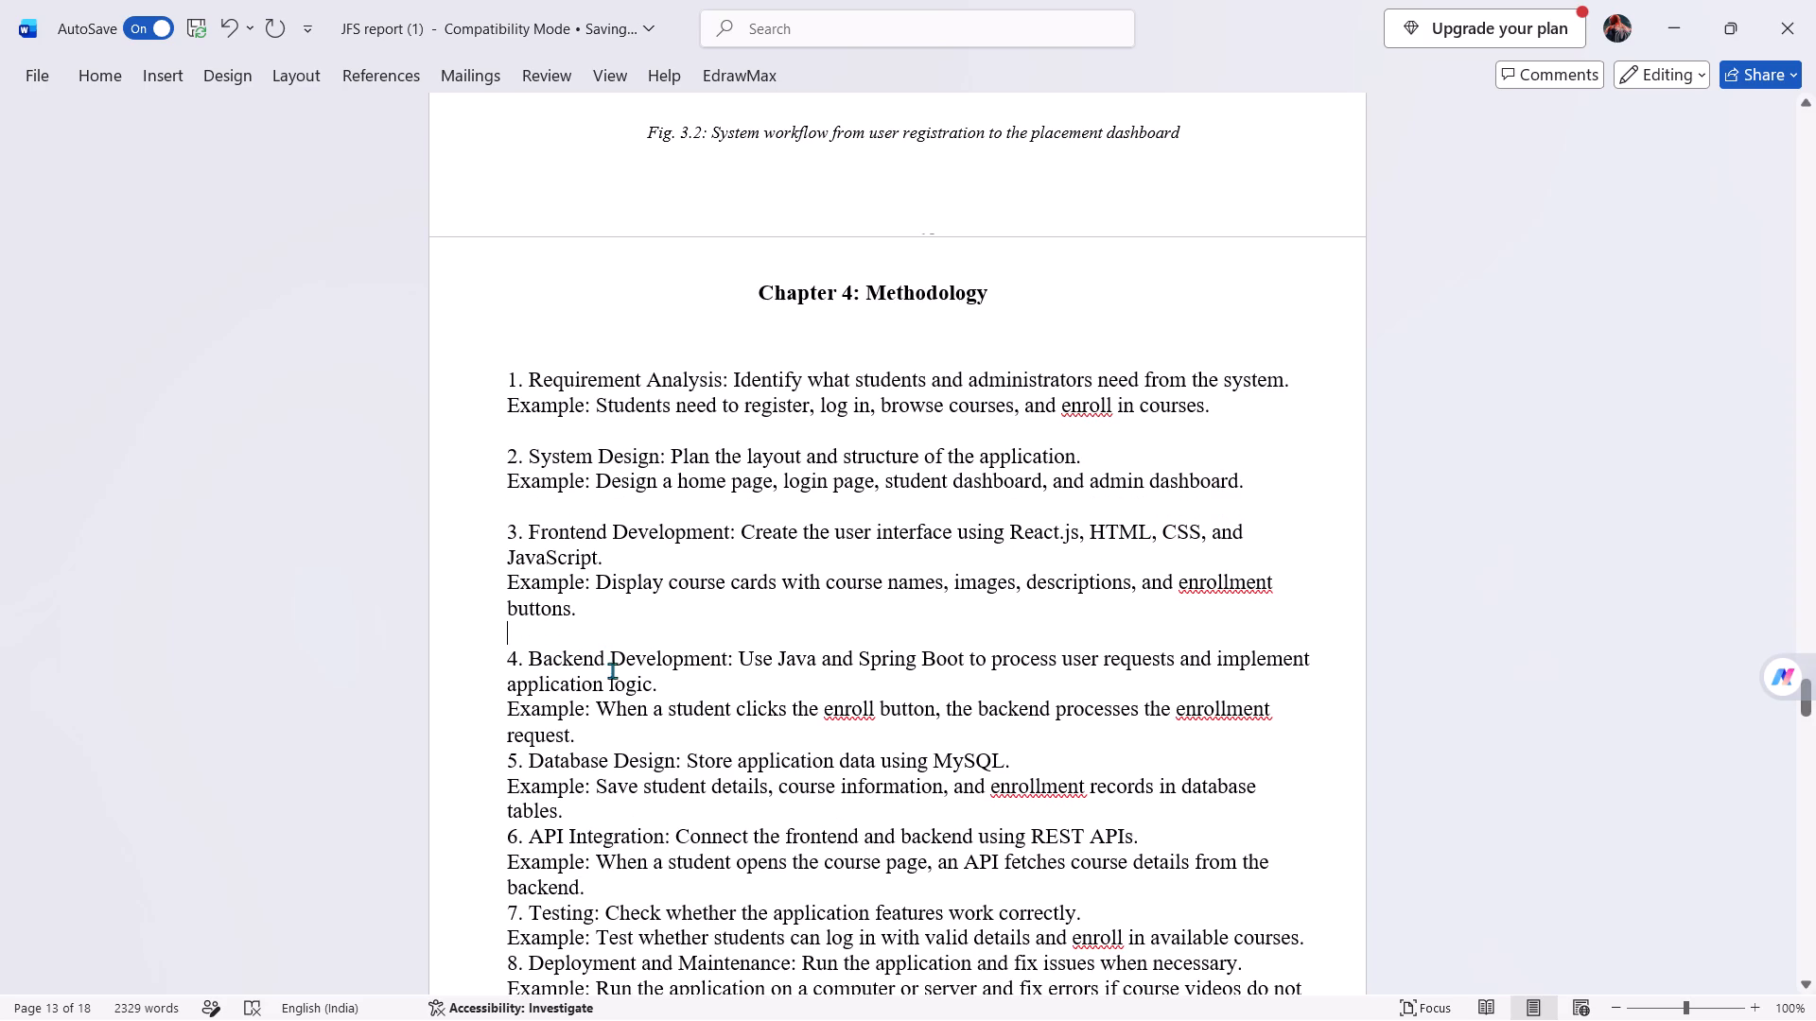
# Insert a blank line after the Backend Development, Database Design and API Integration items in Chapter 4.
pyautogui.click(619, 725)
pyautogui.press('Return')
pyautogui.click(567, 829)
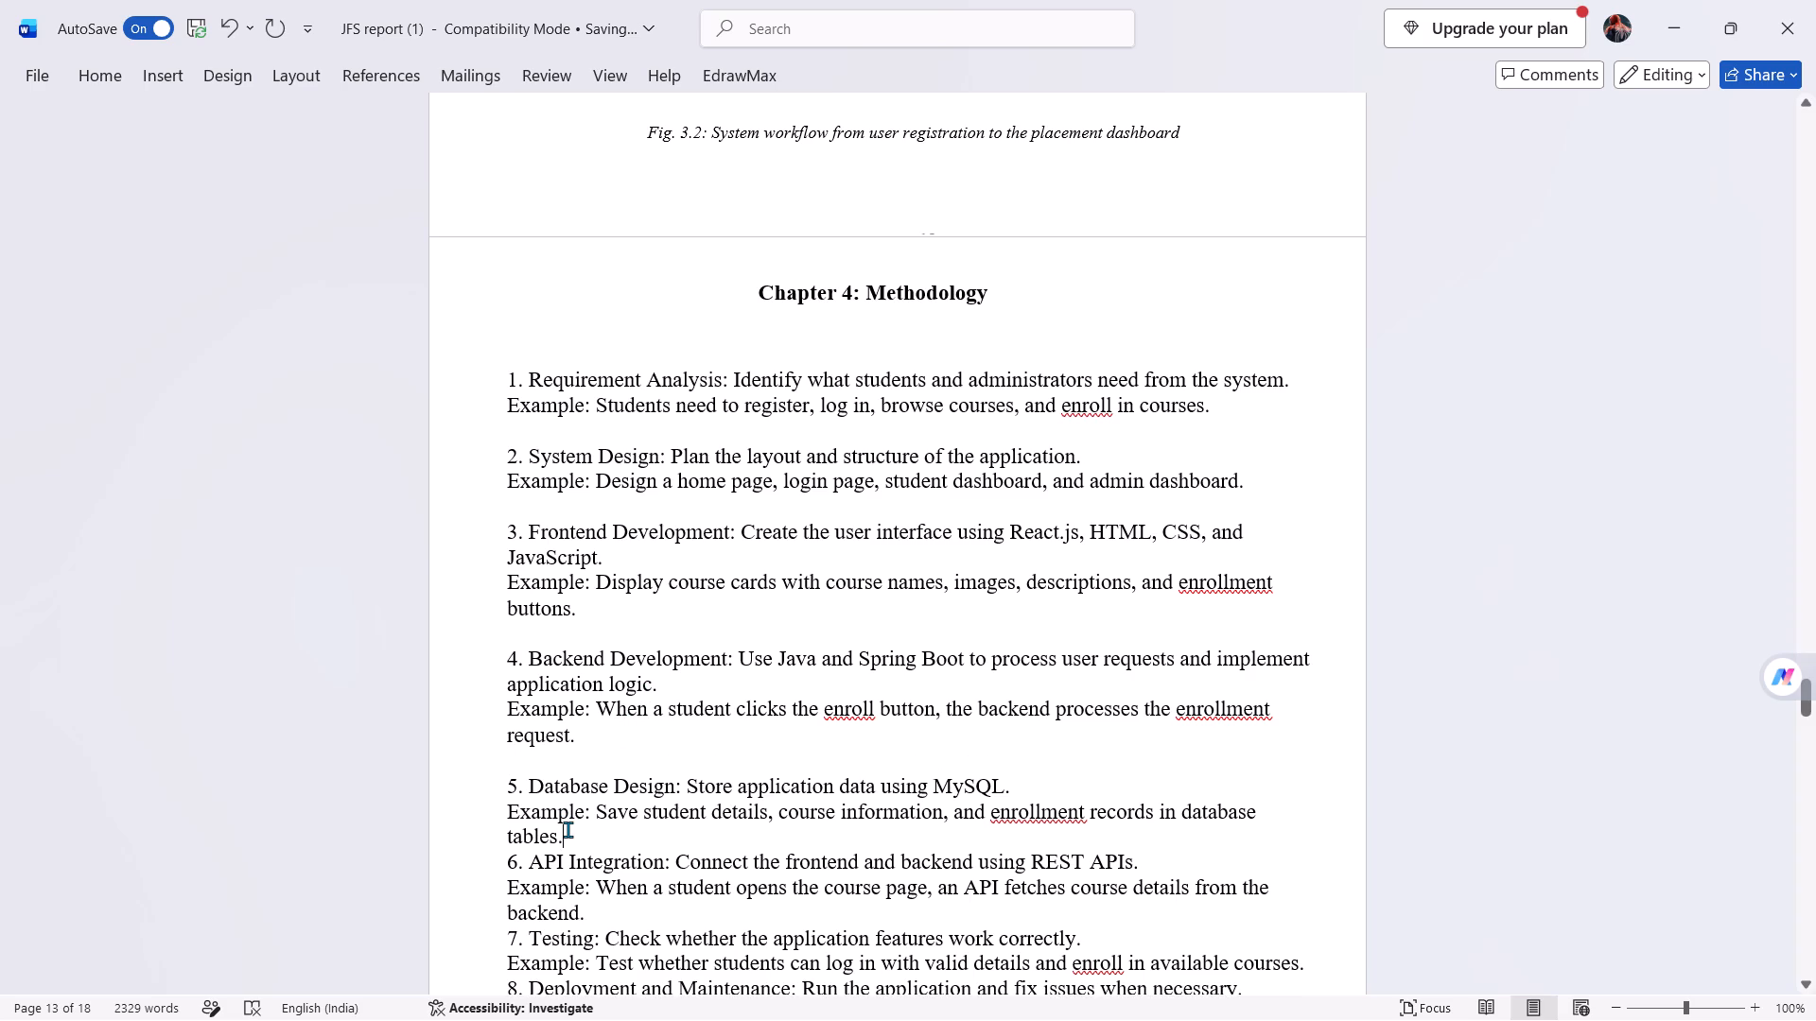
pyautogui.press('Return')
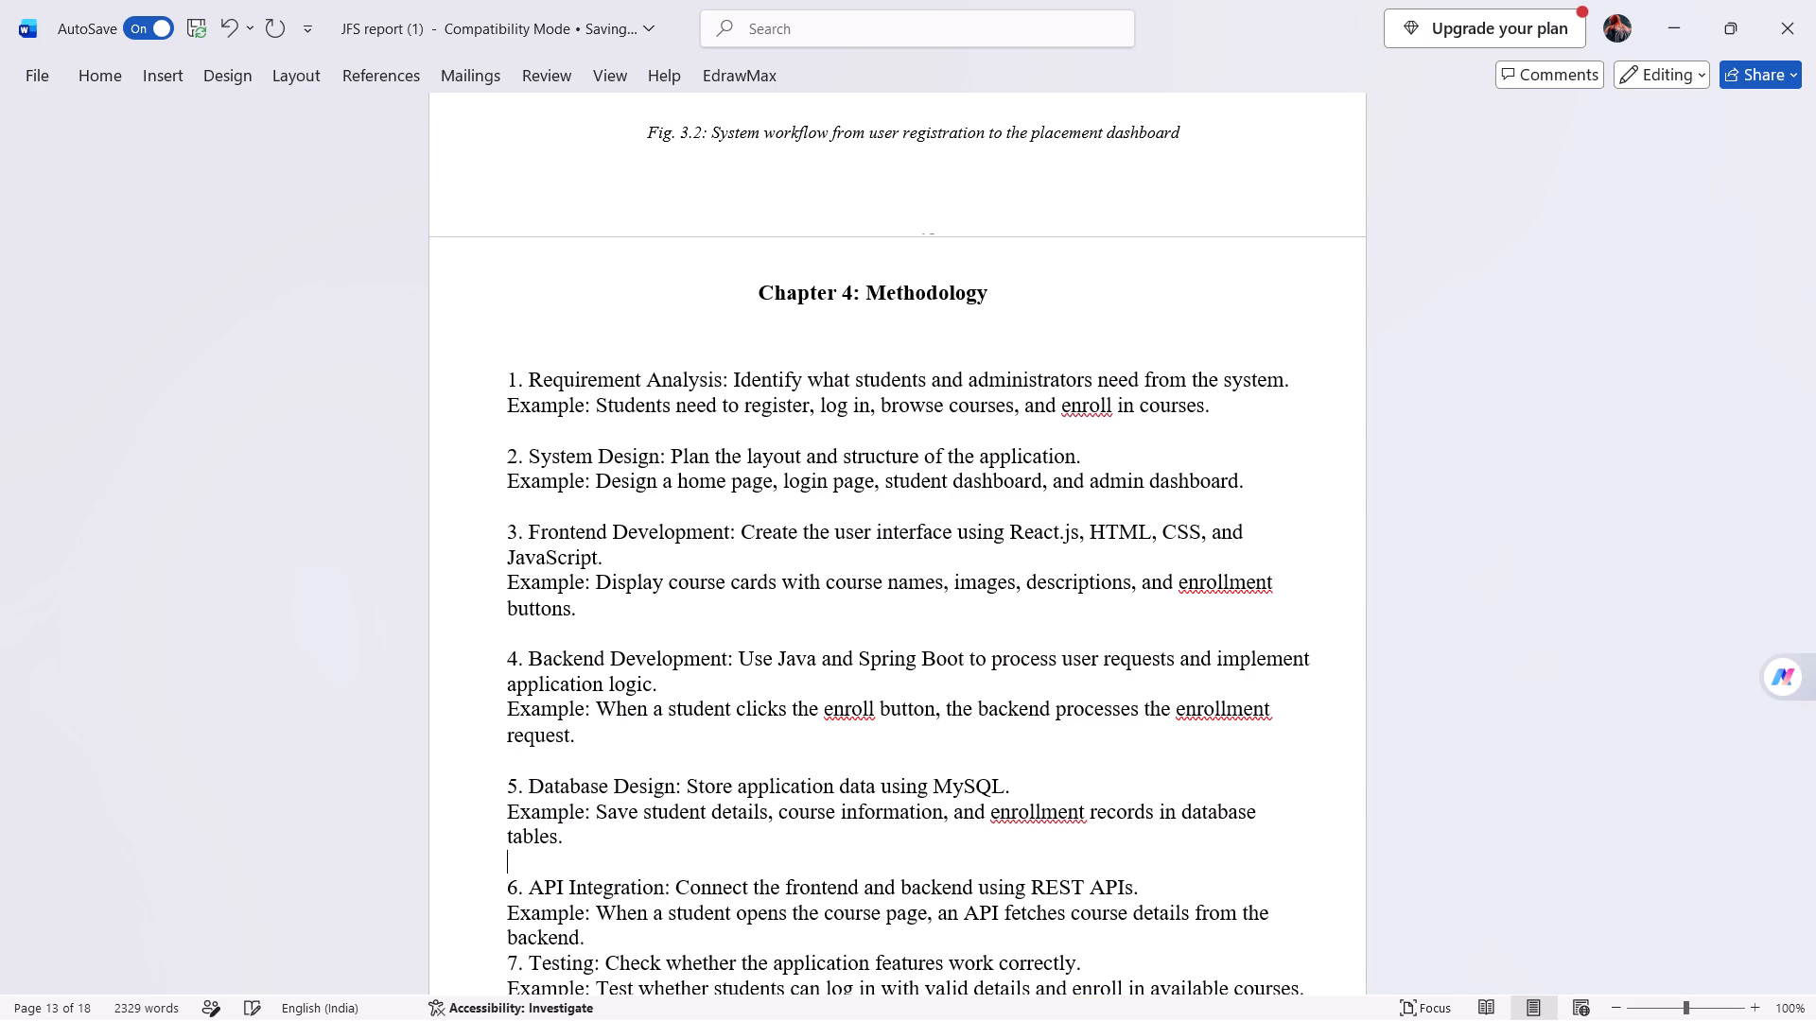
pyautogui.scroll(-2, 567, 829)
pyautogui.click(591, 565)
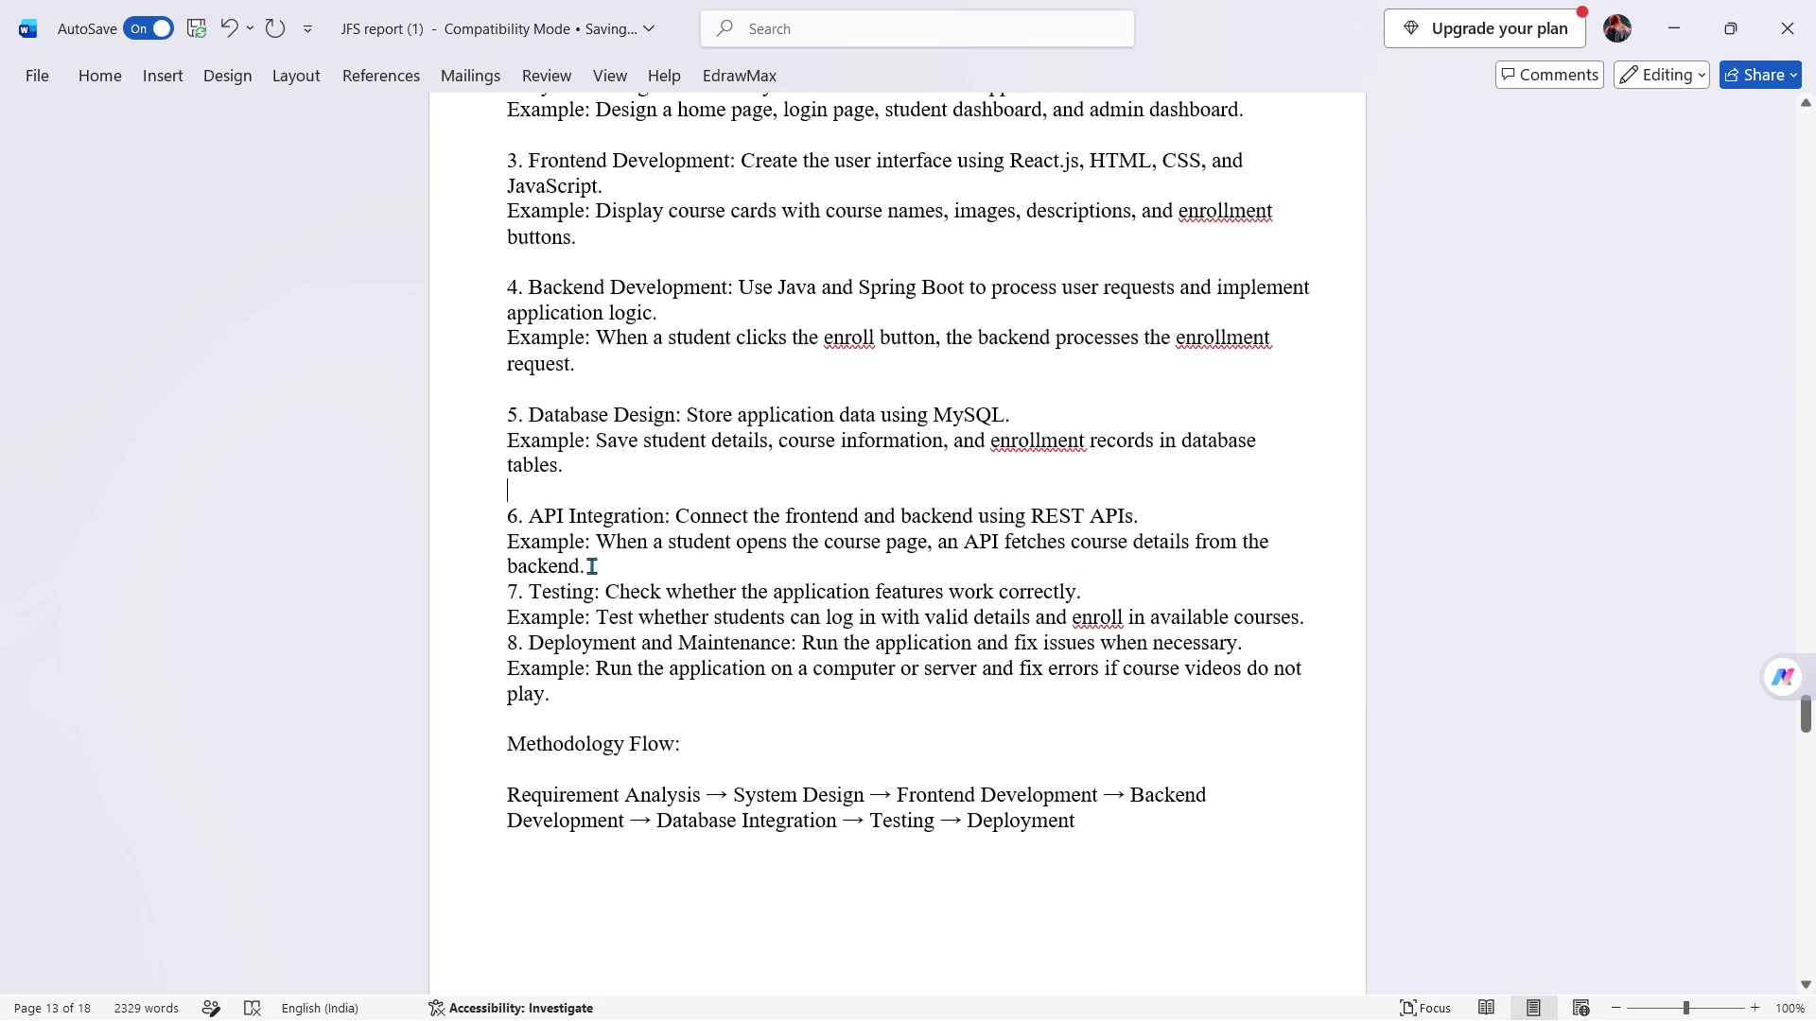
pyautogui.press('Return')
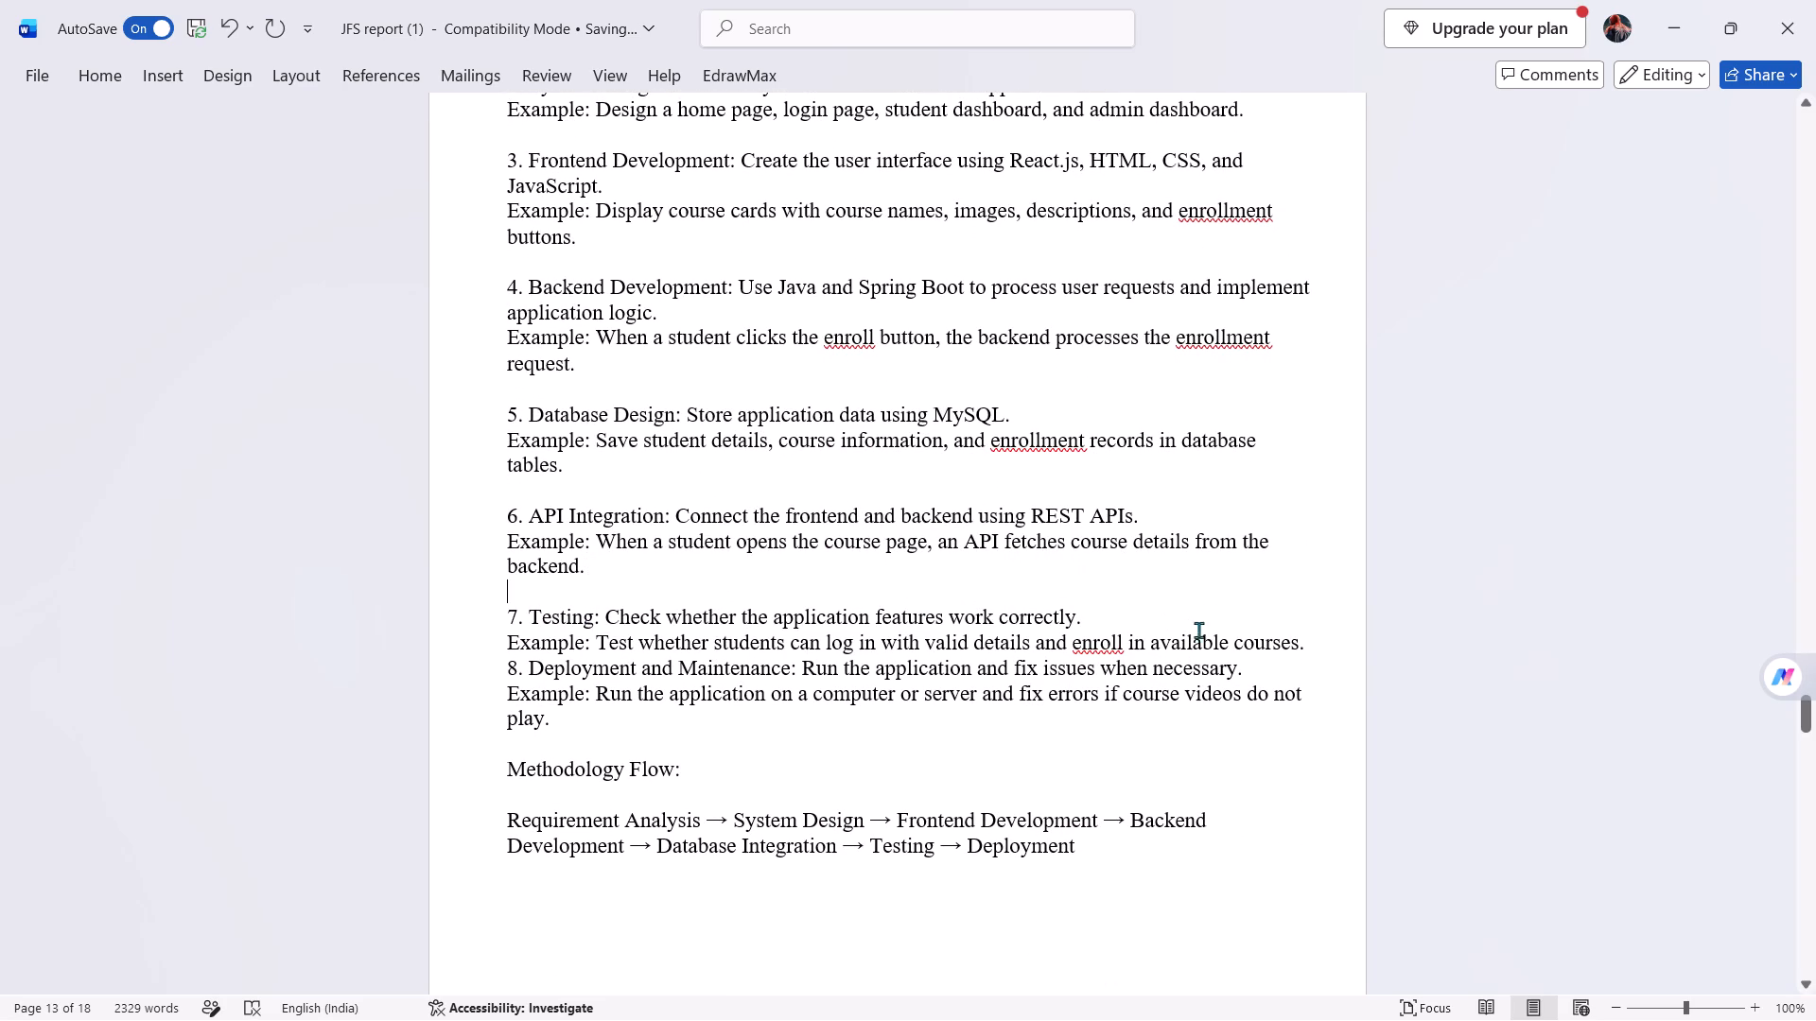
# Insert a blank line after the Testing item, undoing the automatic list numbering so it stays plain text numbered 7.
pyautogui.click(1310, 644)
pyautogui.press('Return')
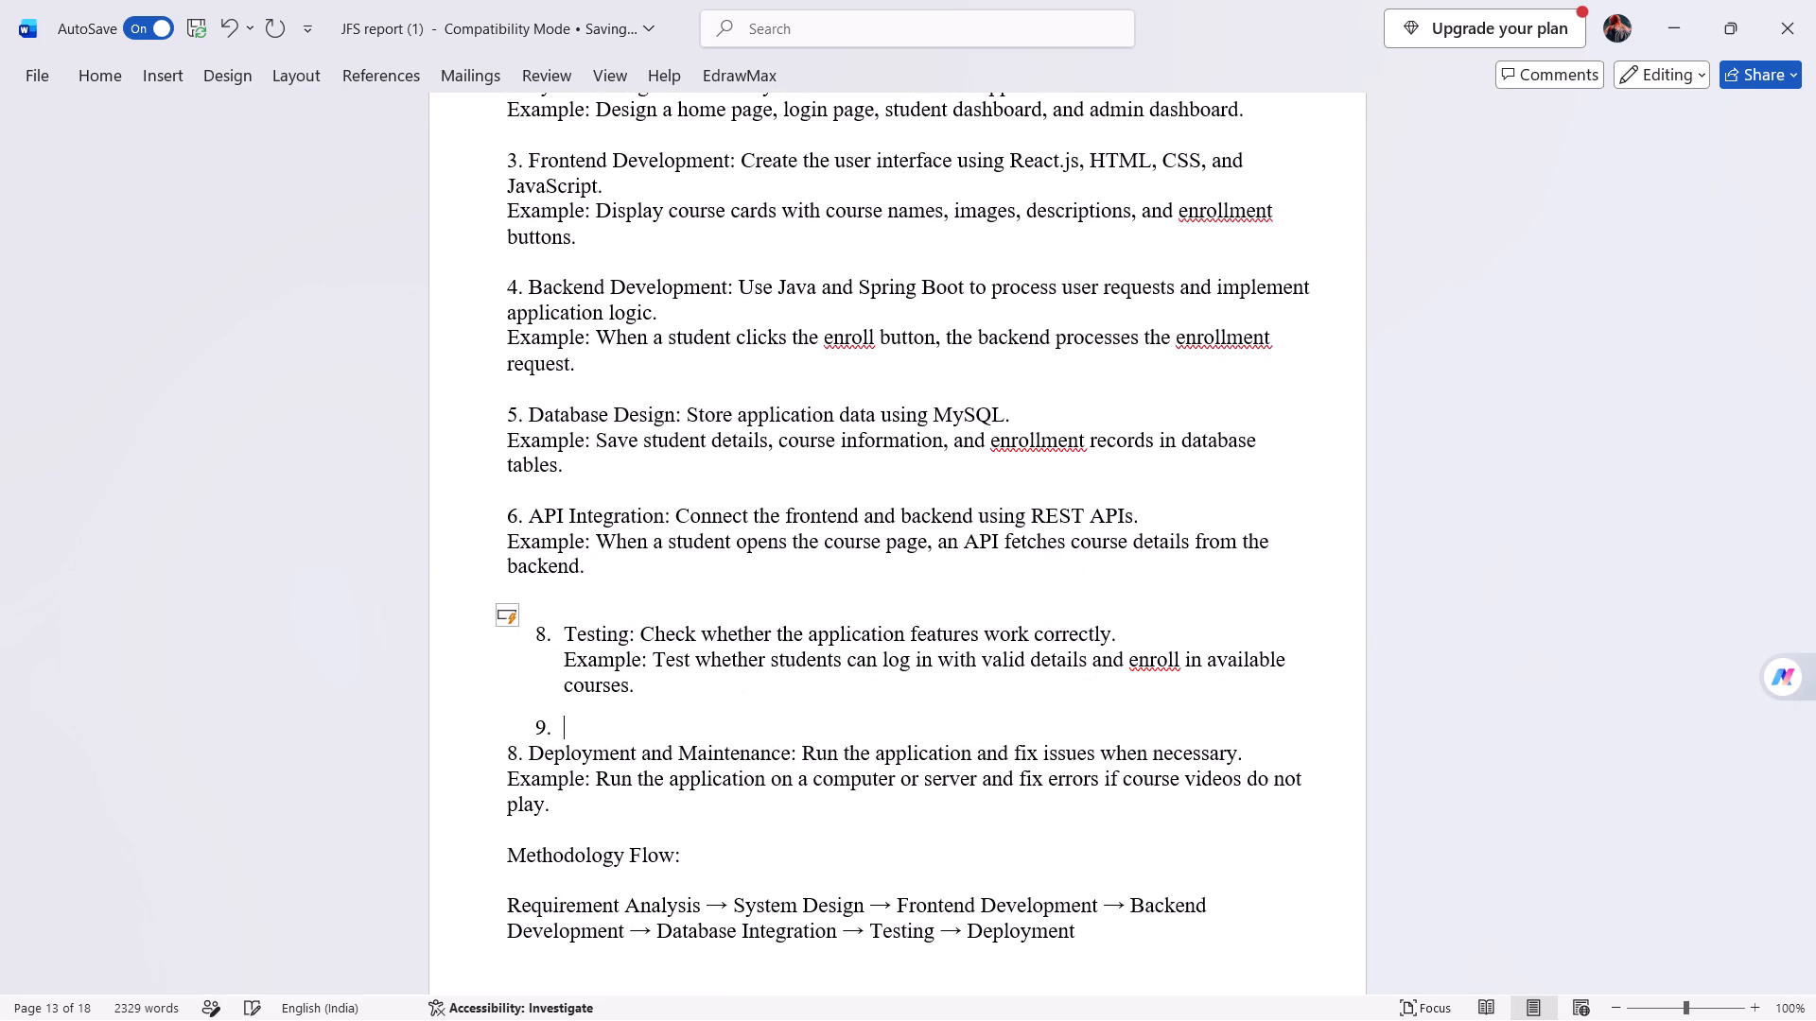
pyautogui.press('BackSpace')
pyautogui.press('BackSpace')
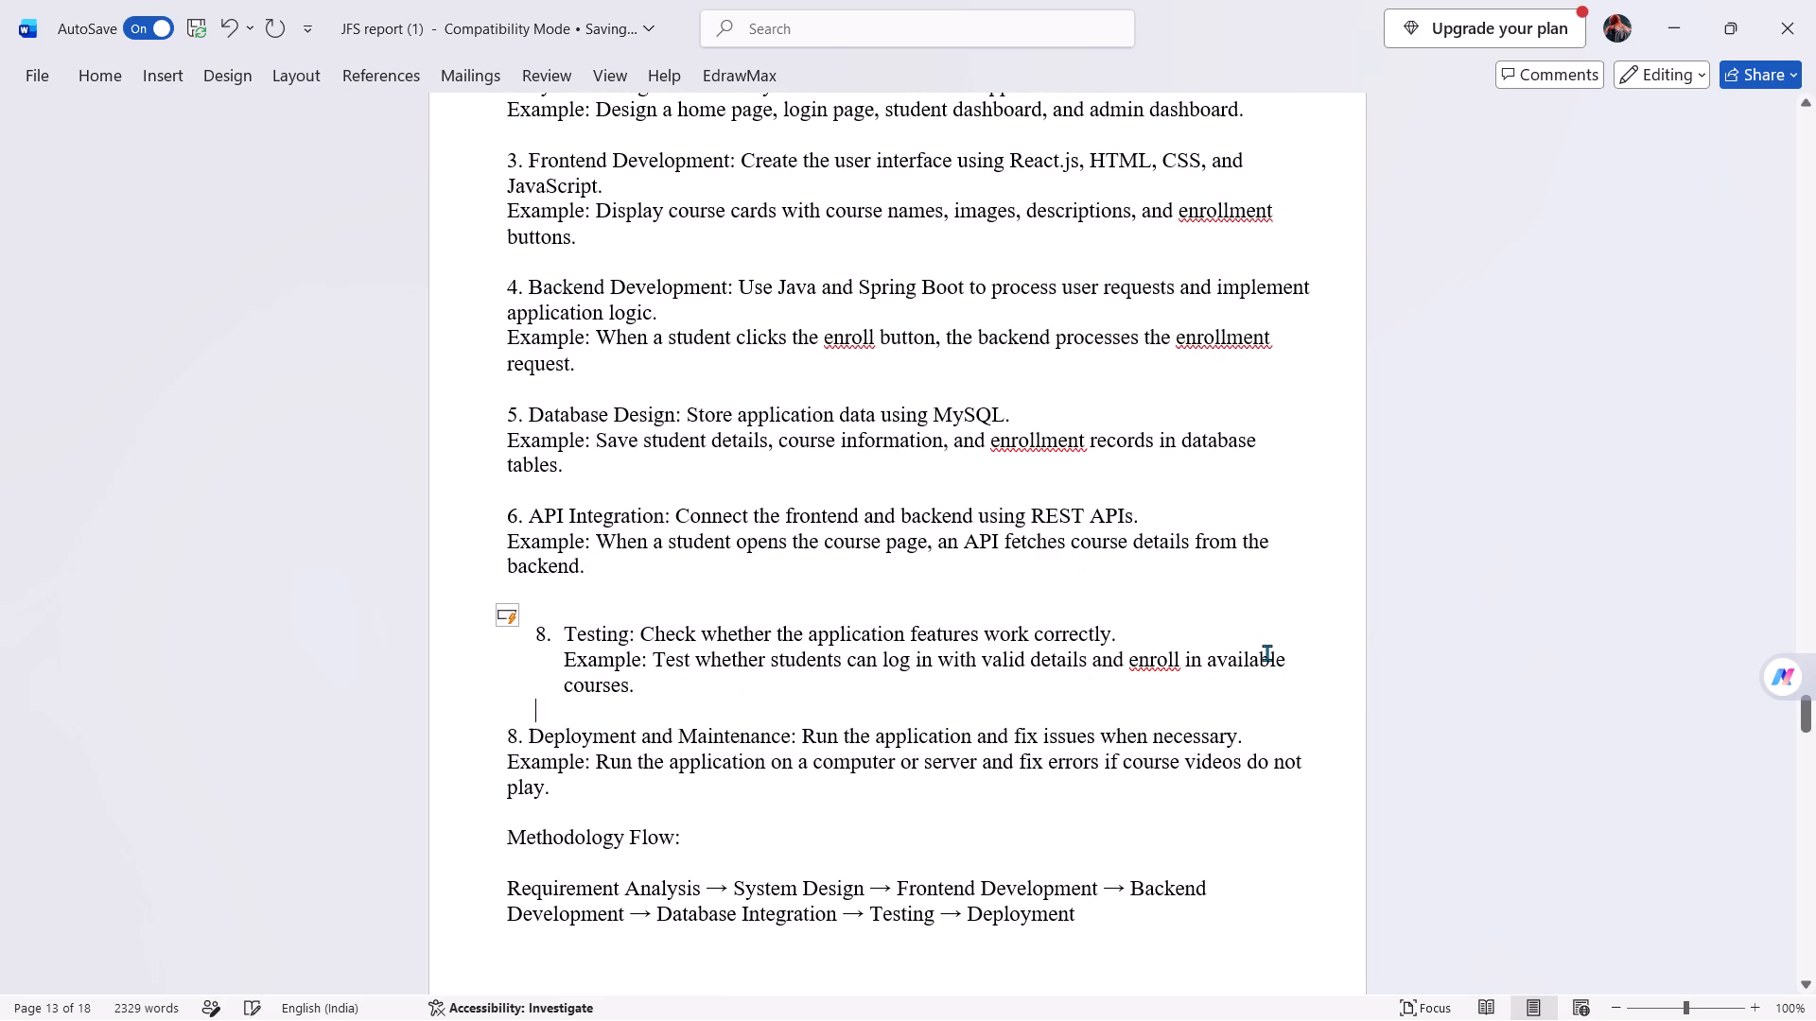
pyautogui.press('BackSpace')
pyautogui.press('BackSpace')
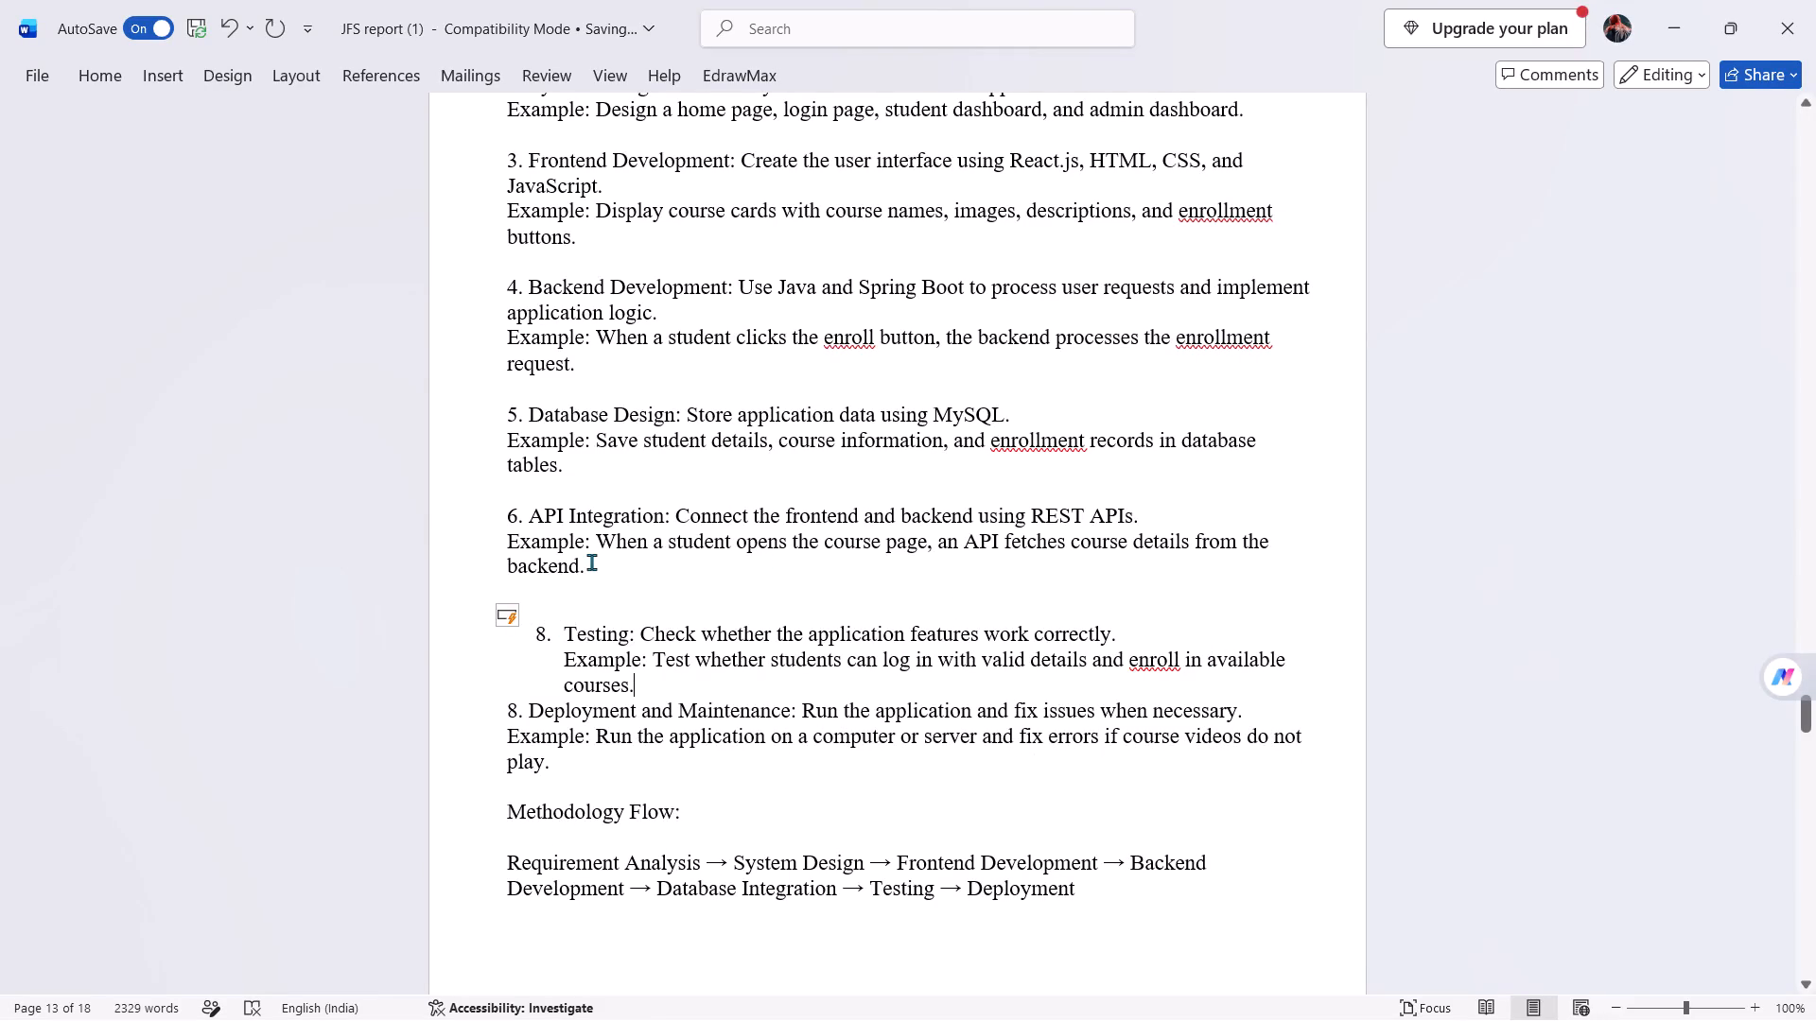
pyautogui.hotkey('ctrl', 'z')
pyautogui.hotkey('ctrl', 'z')
pyautogui.hotkey('ctrl', 'z')
pyautogui.hotkey('ctrl', 'z')
pyautogui.hotkey('ctrl', 'z')
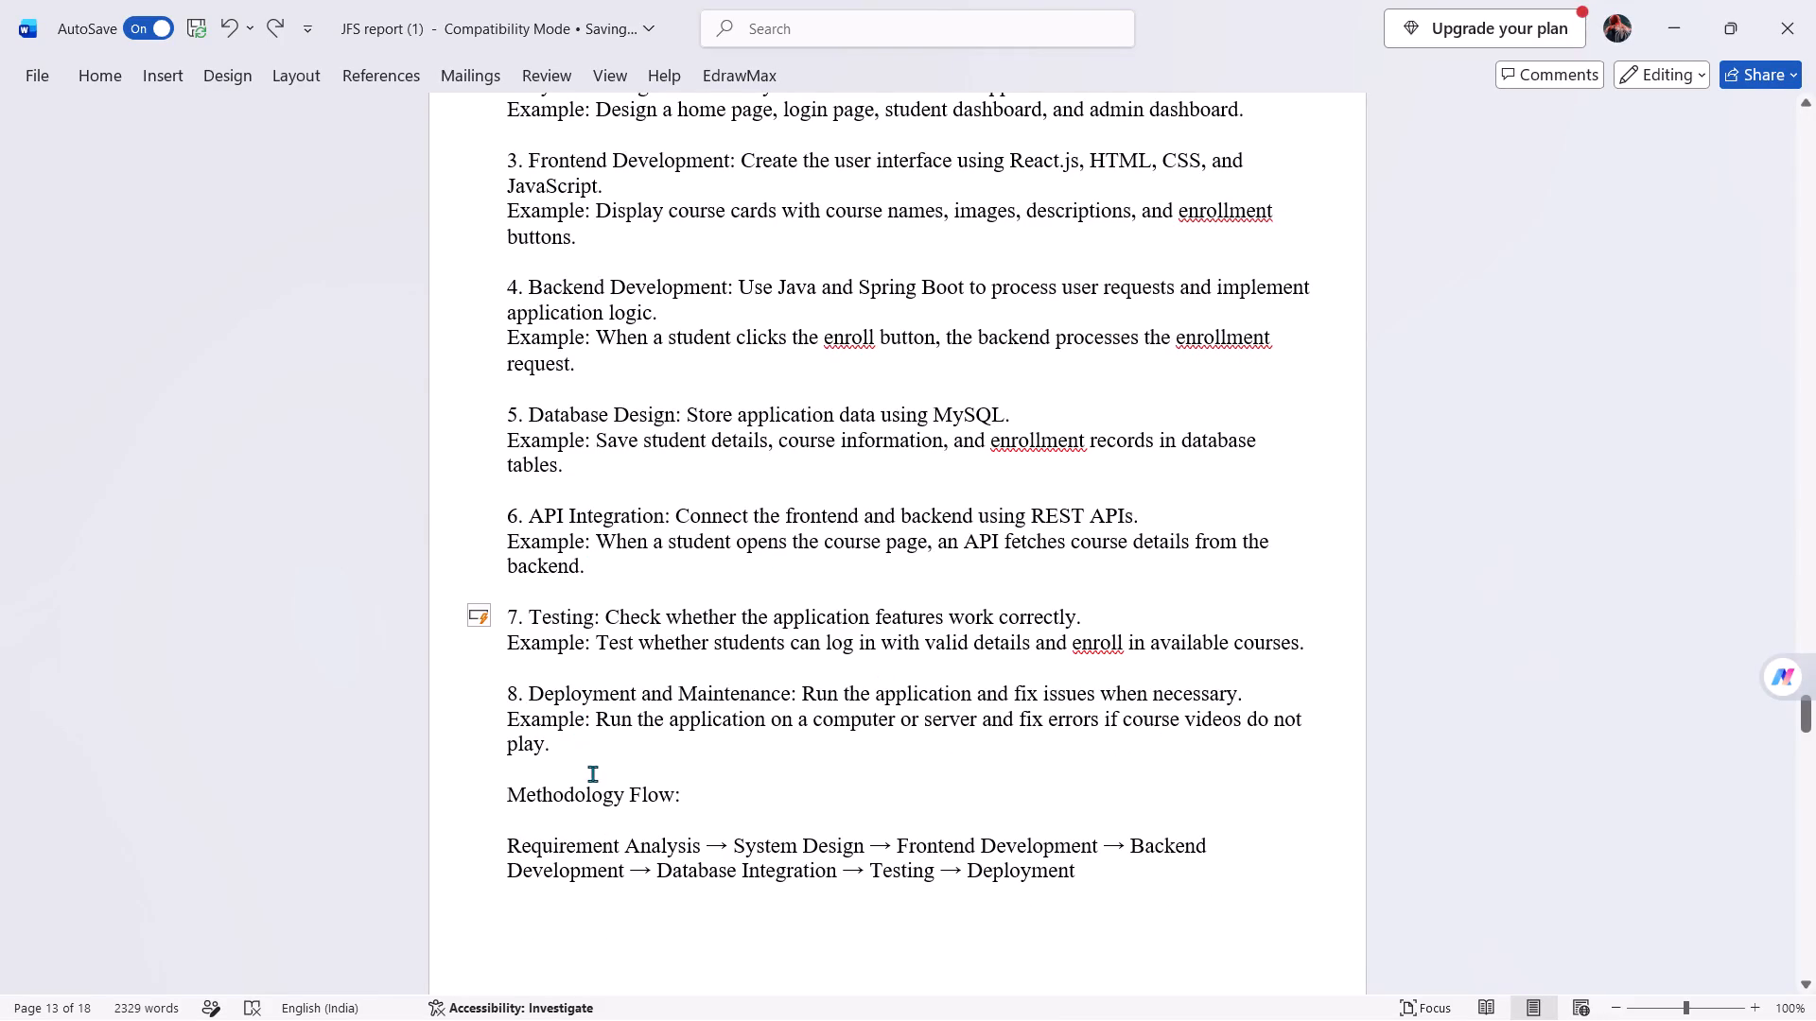
pyautogui.scroll(-1, 611, 780)
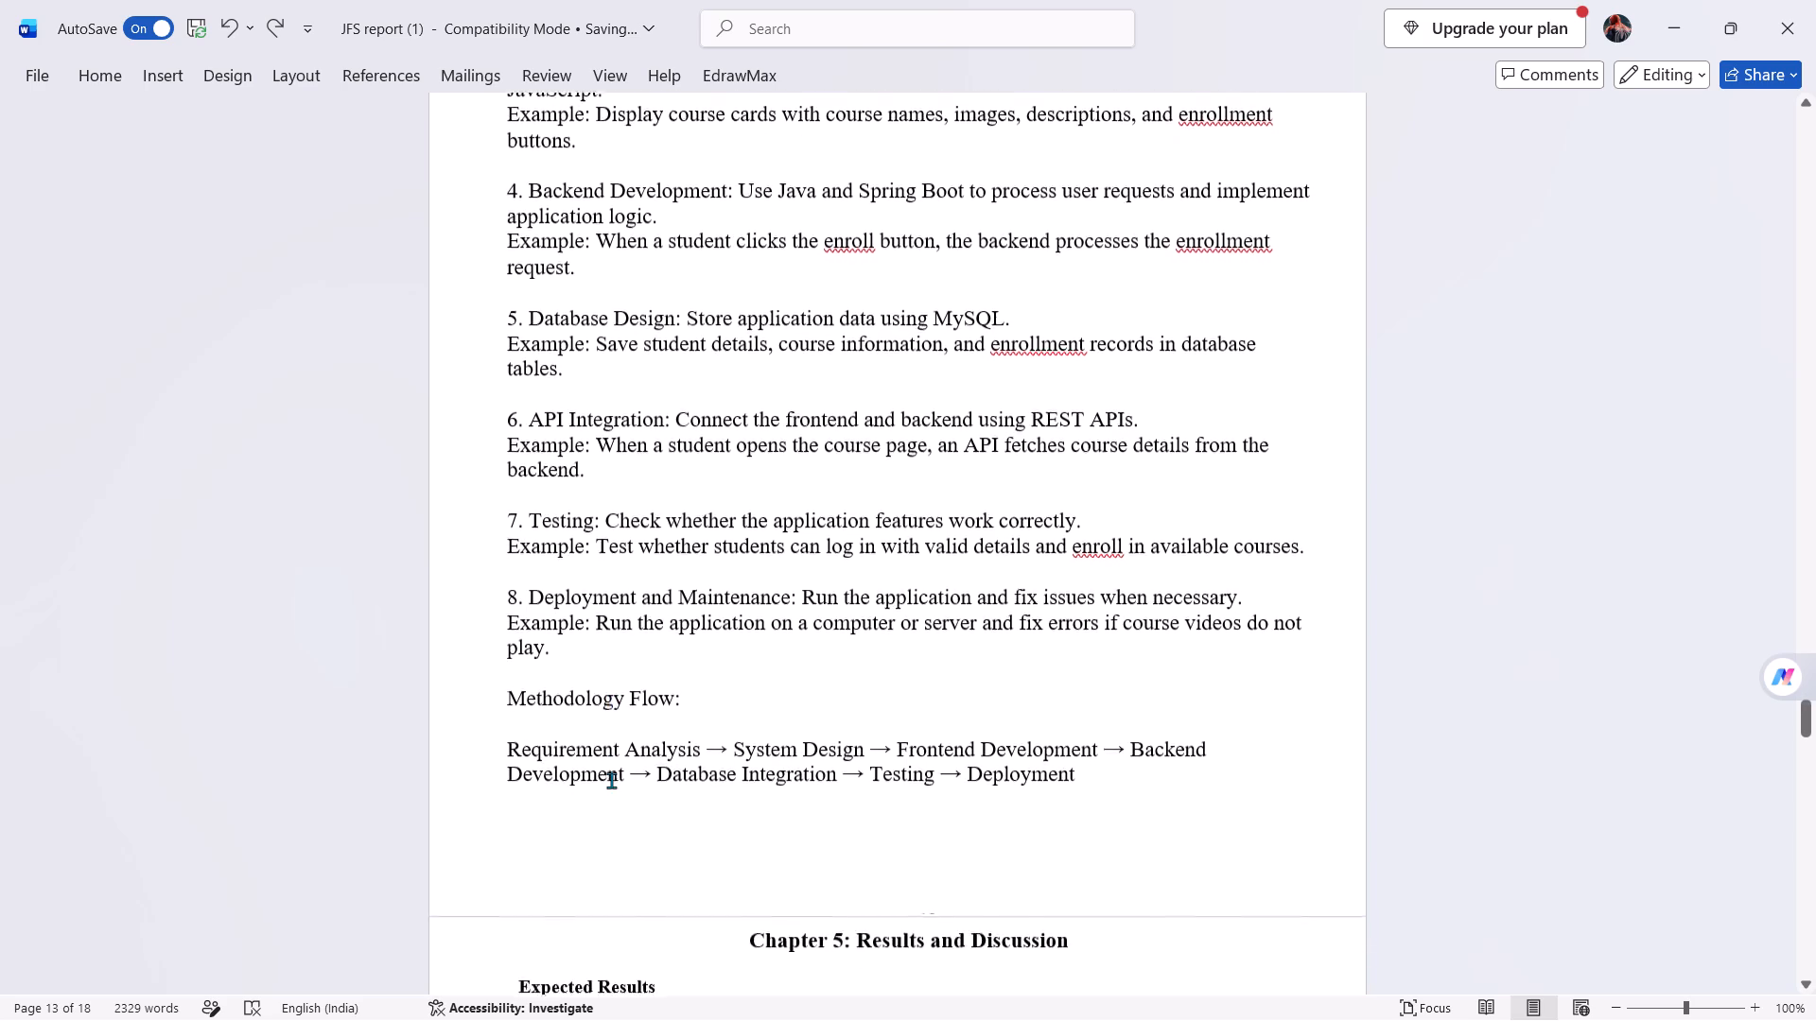
pyautogui.scroll(-2, 611, 780)
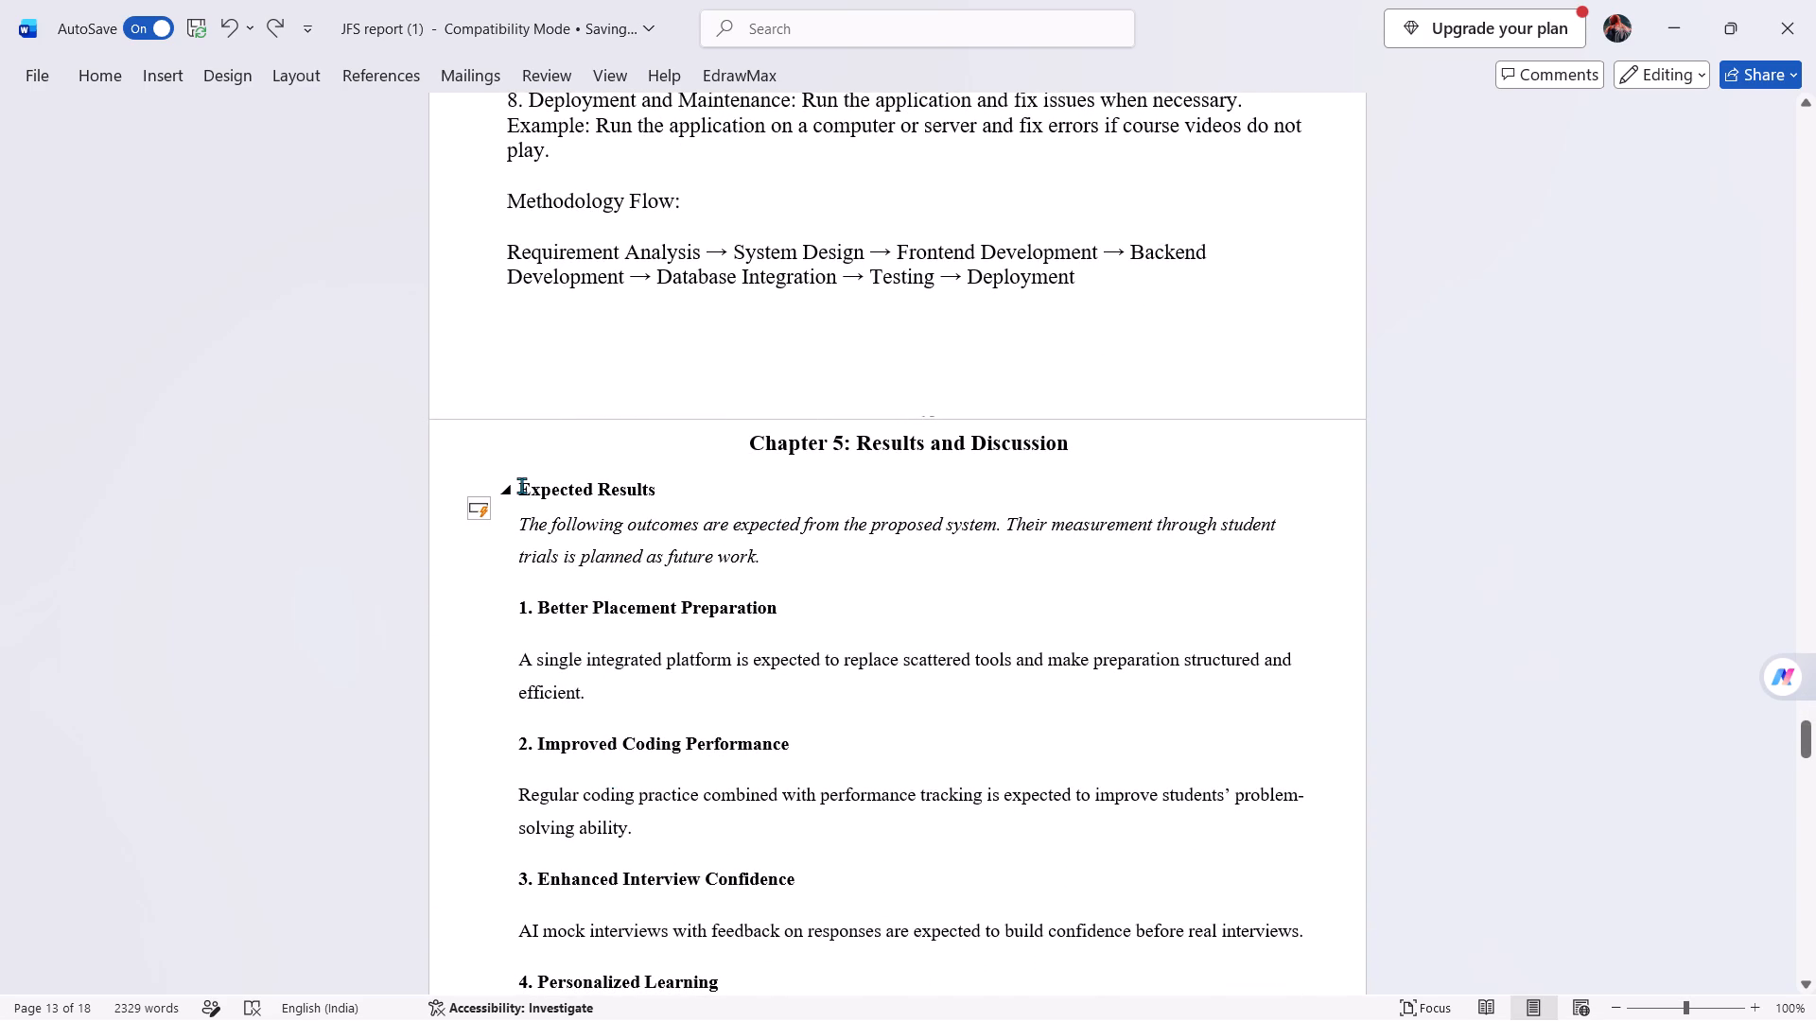
pyautogui.moveTo(521, 485); pyautogui.dragTo(725, 1020)
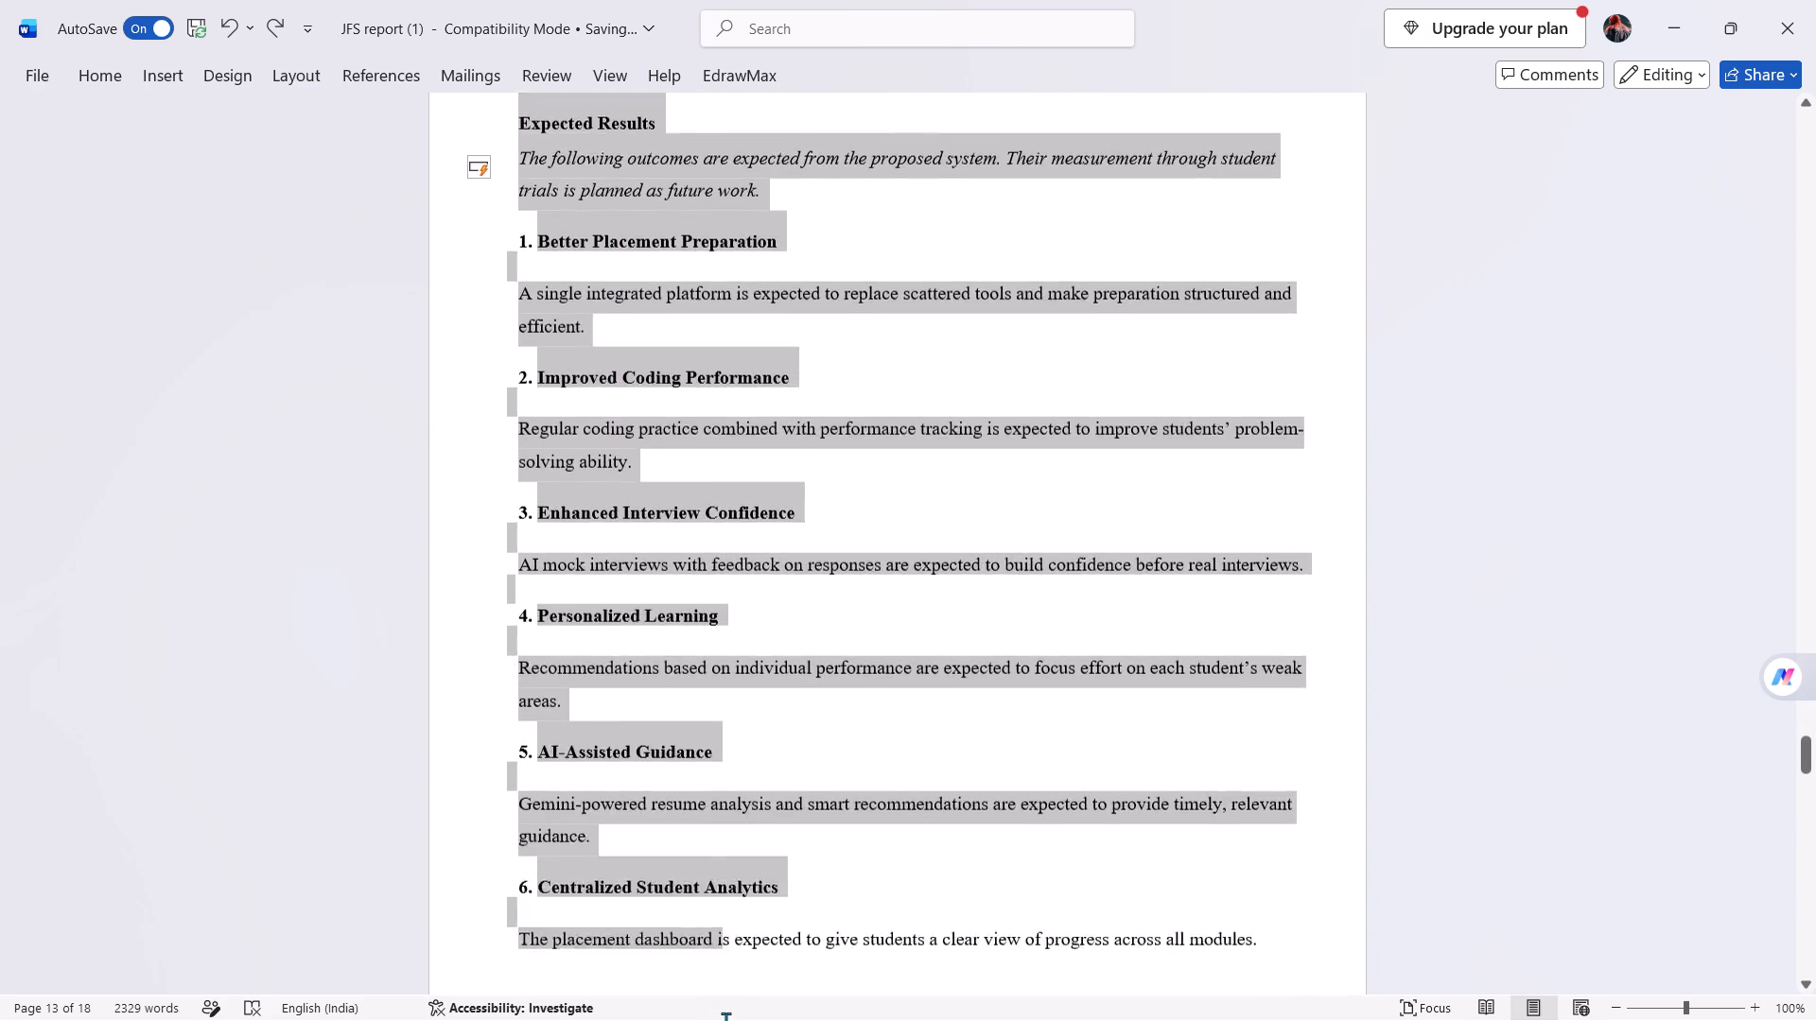
pyautogui.moveTo(725, 1020); pyautogui.dragTo(768, 967)
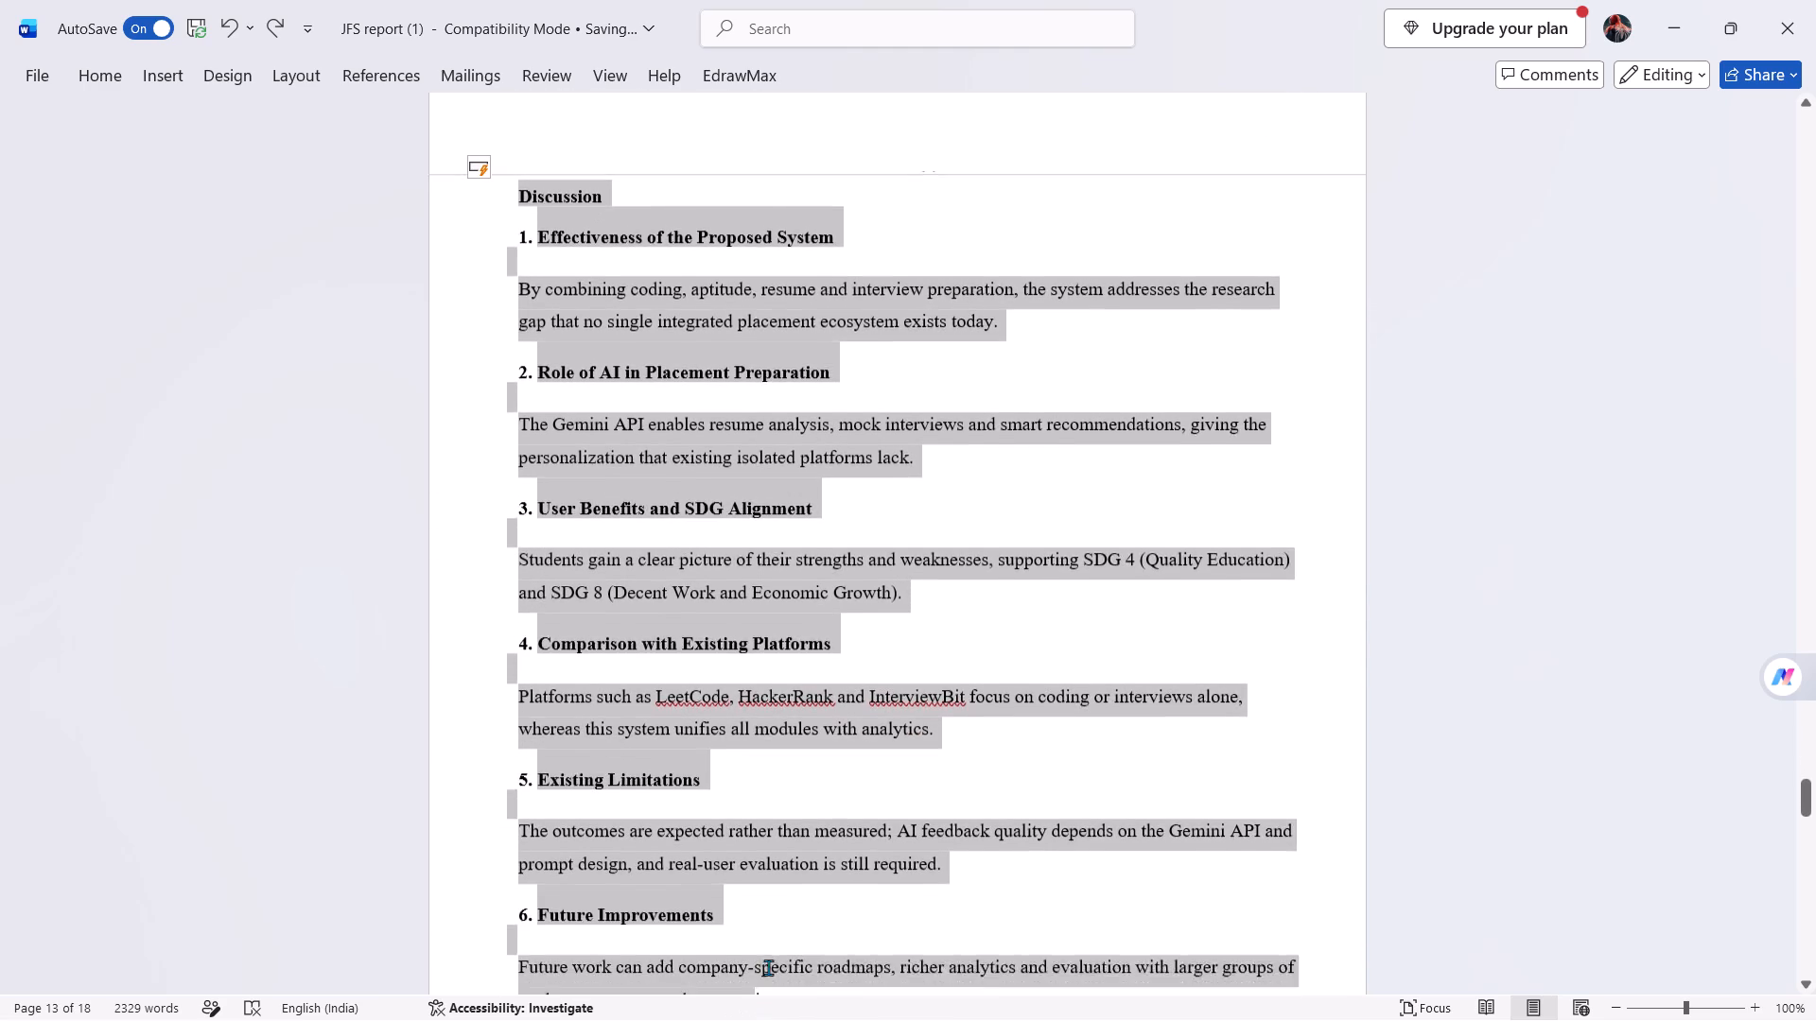
pyautogui.moveTo(768, 967); pyautogui.dragTo(1246, 448)
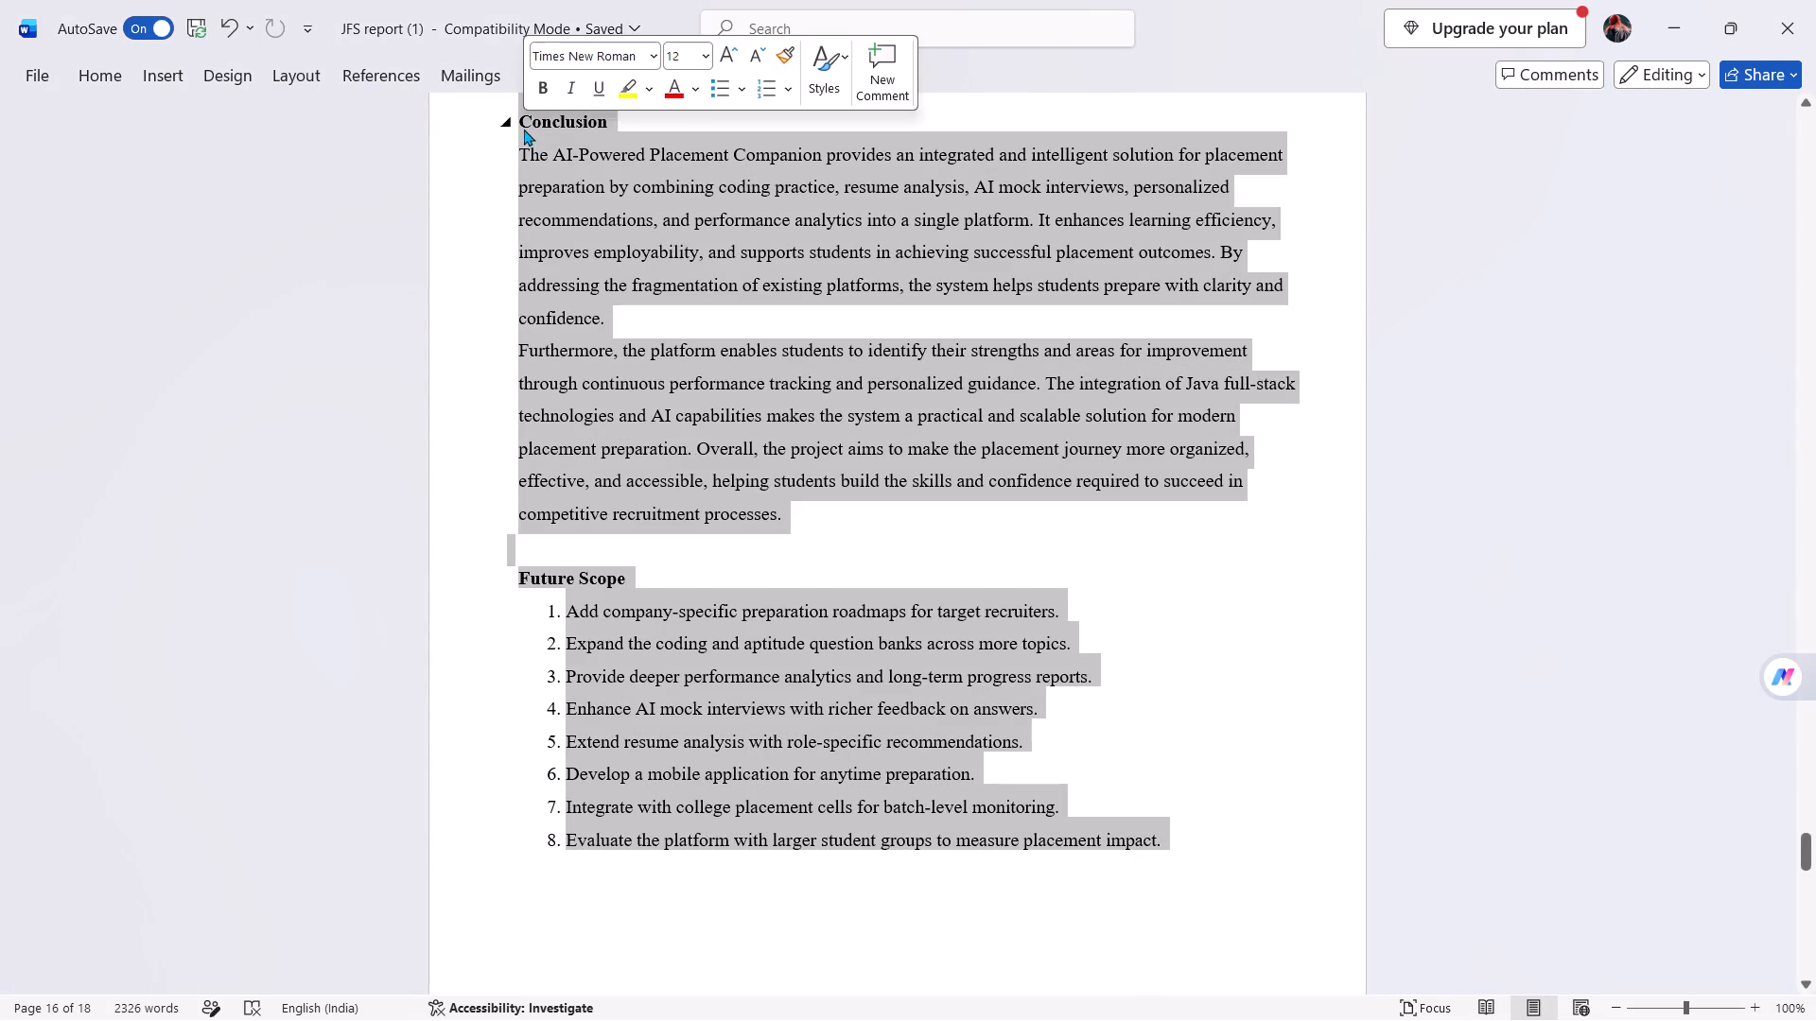
pyautogui.press('BackSpace')
pyautogui.hotkey('ctrl', 'c')
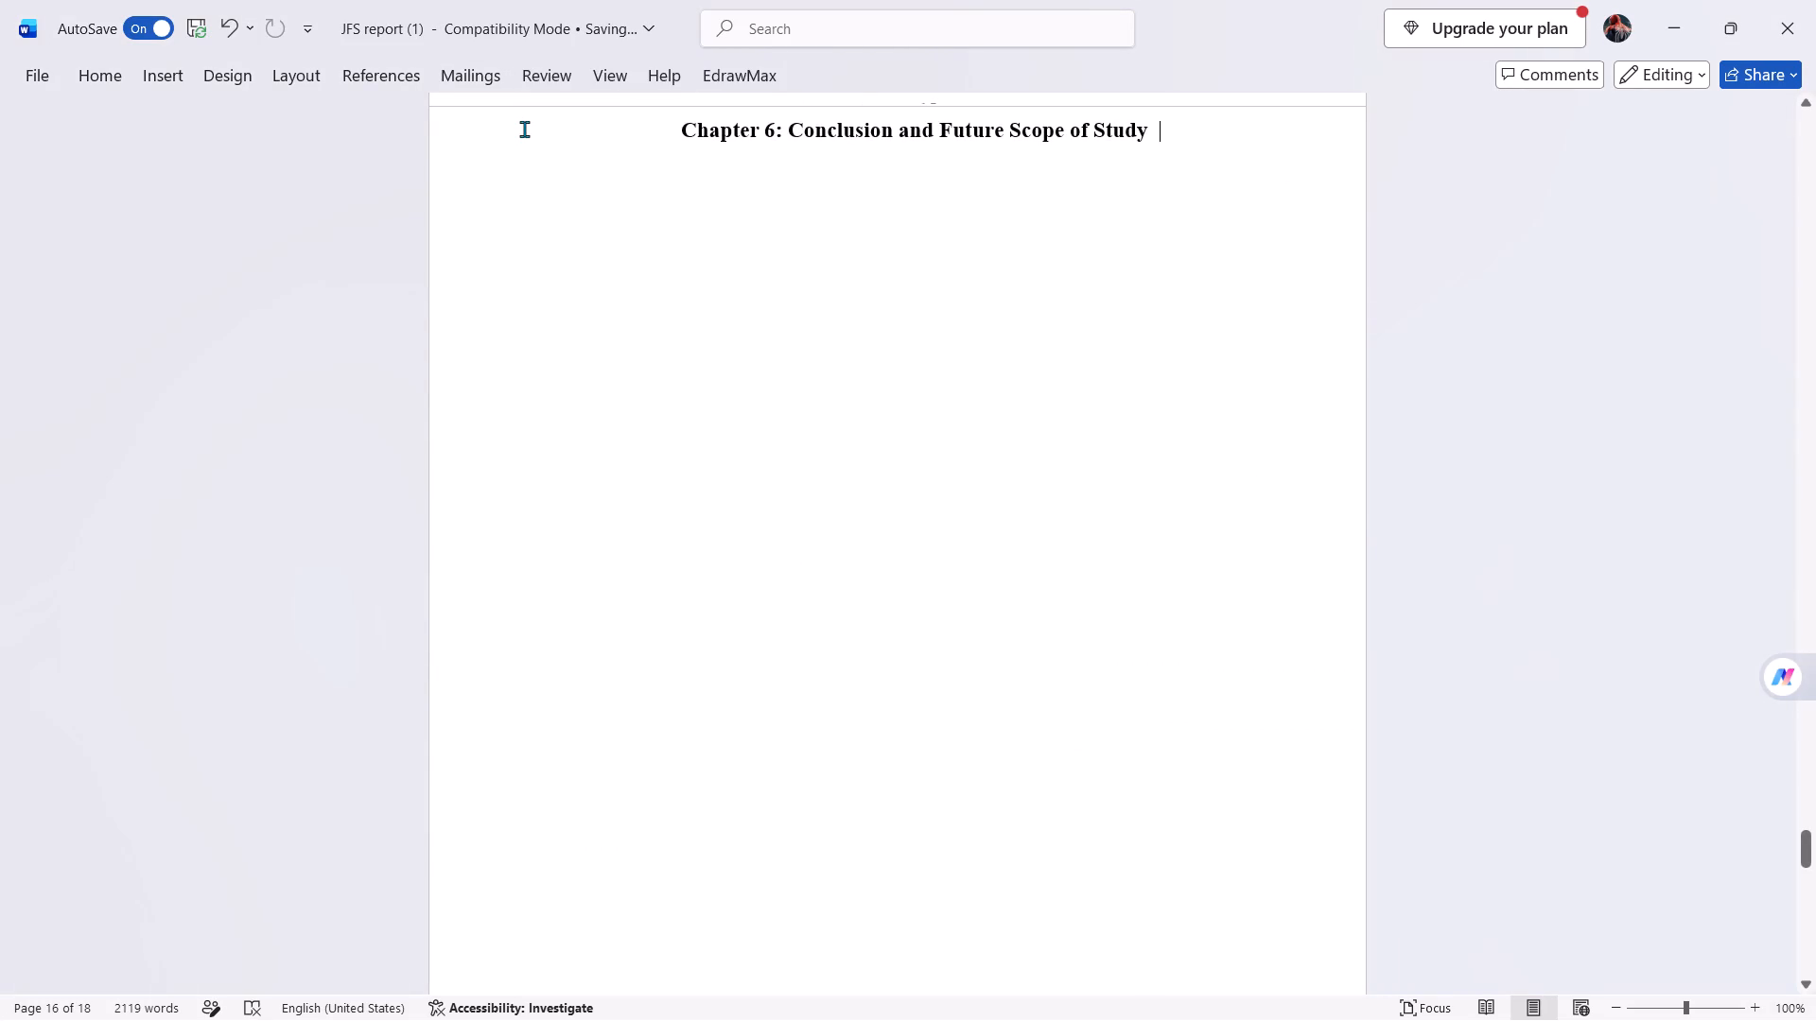
pyautogui.hotkey('ctrl', 'v')
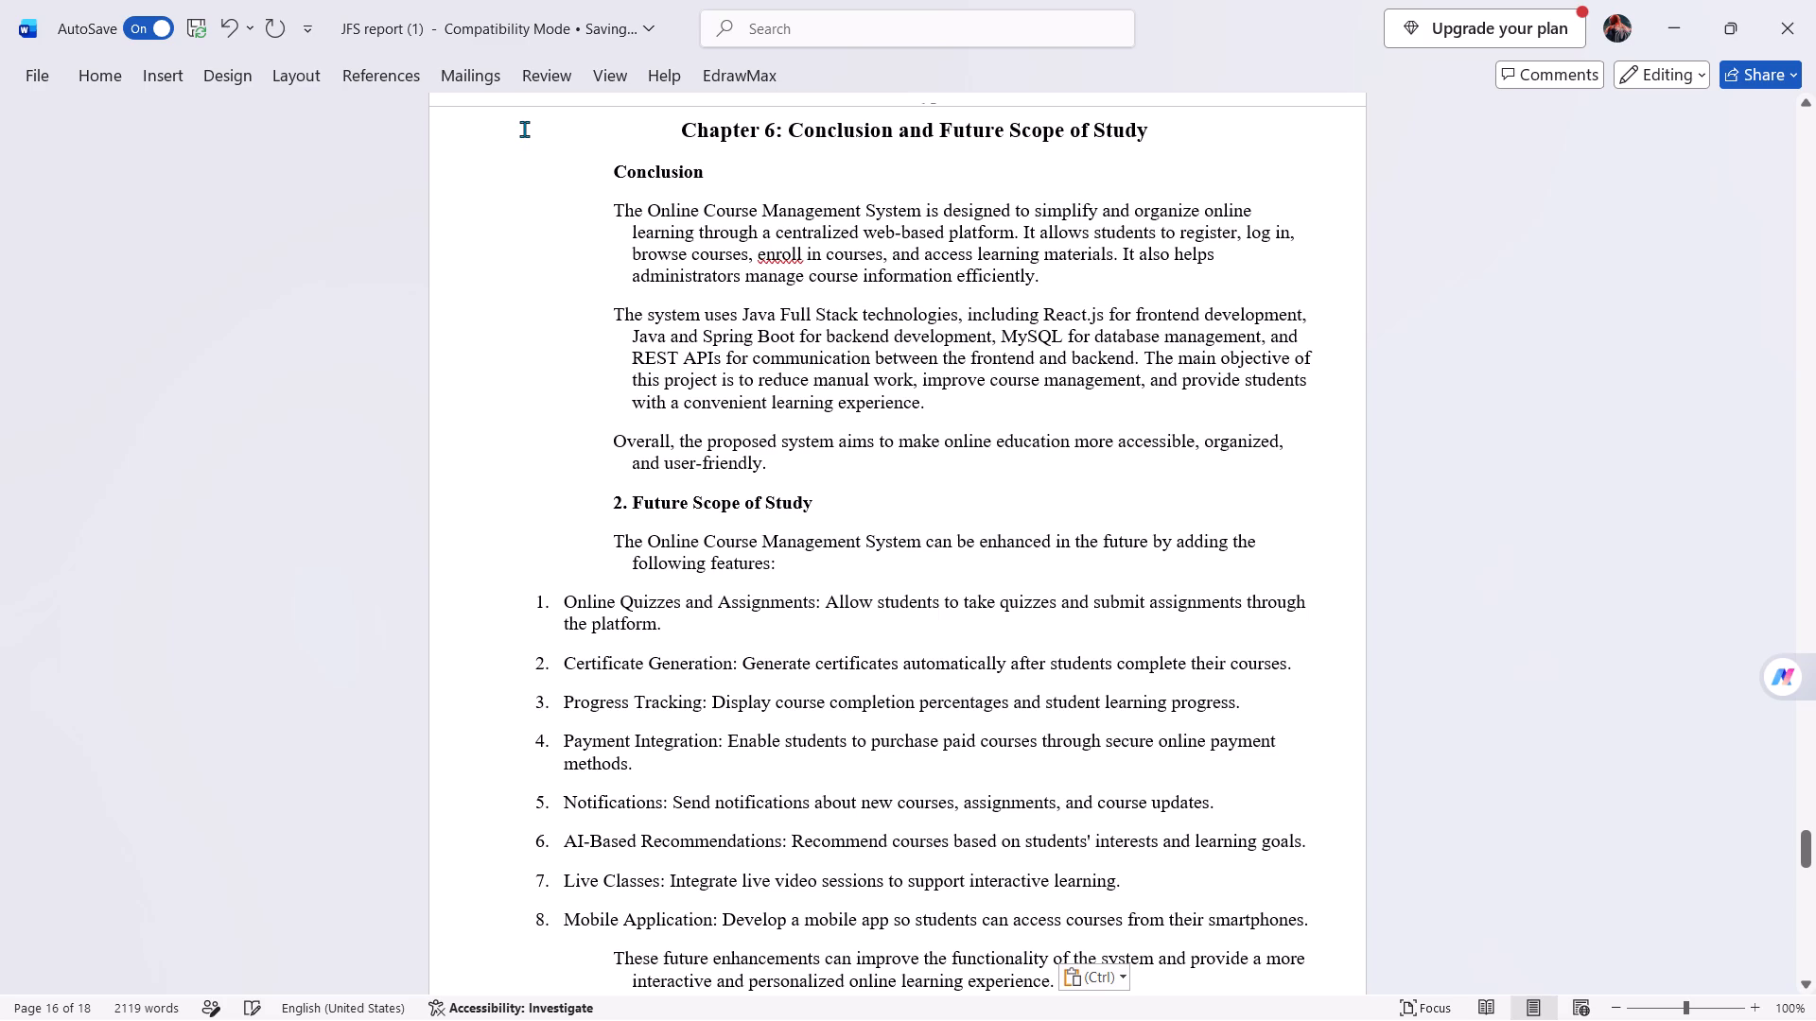
# Remove the indents from the Conclusion heading and its three paragraphs so they start at the page margin.
pyautogui.click(595, 169)
pyautogui.press('BackSpace')
pyautogui.click(605, 207)
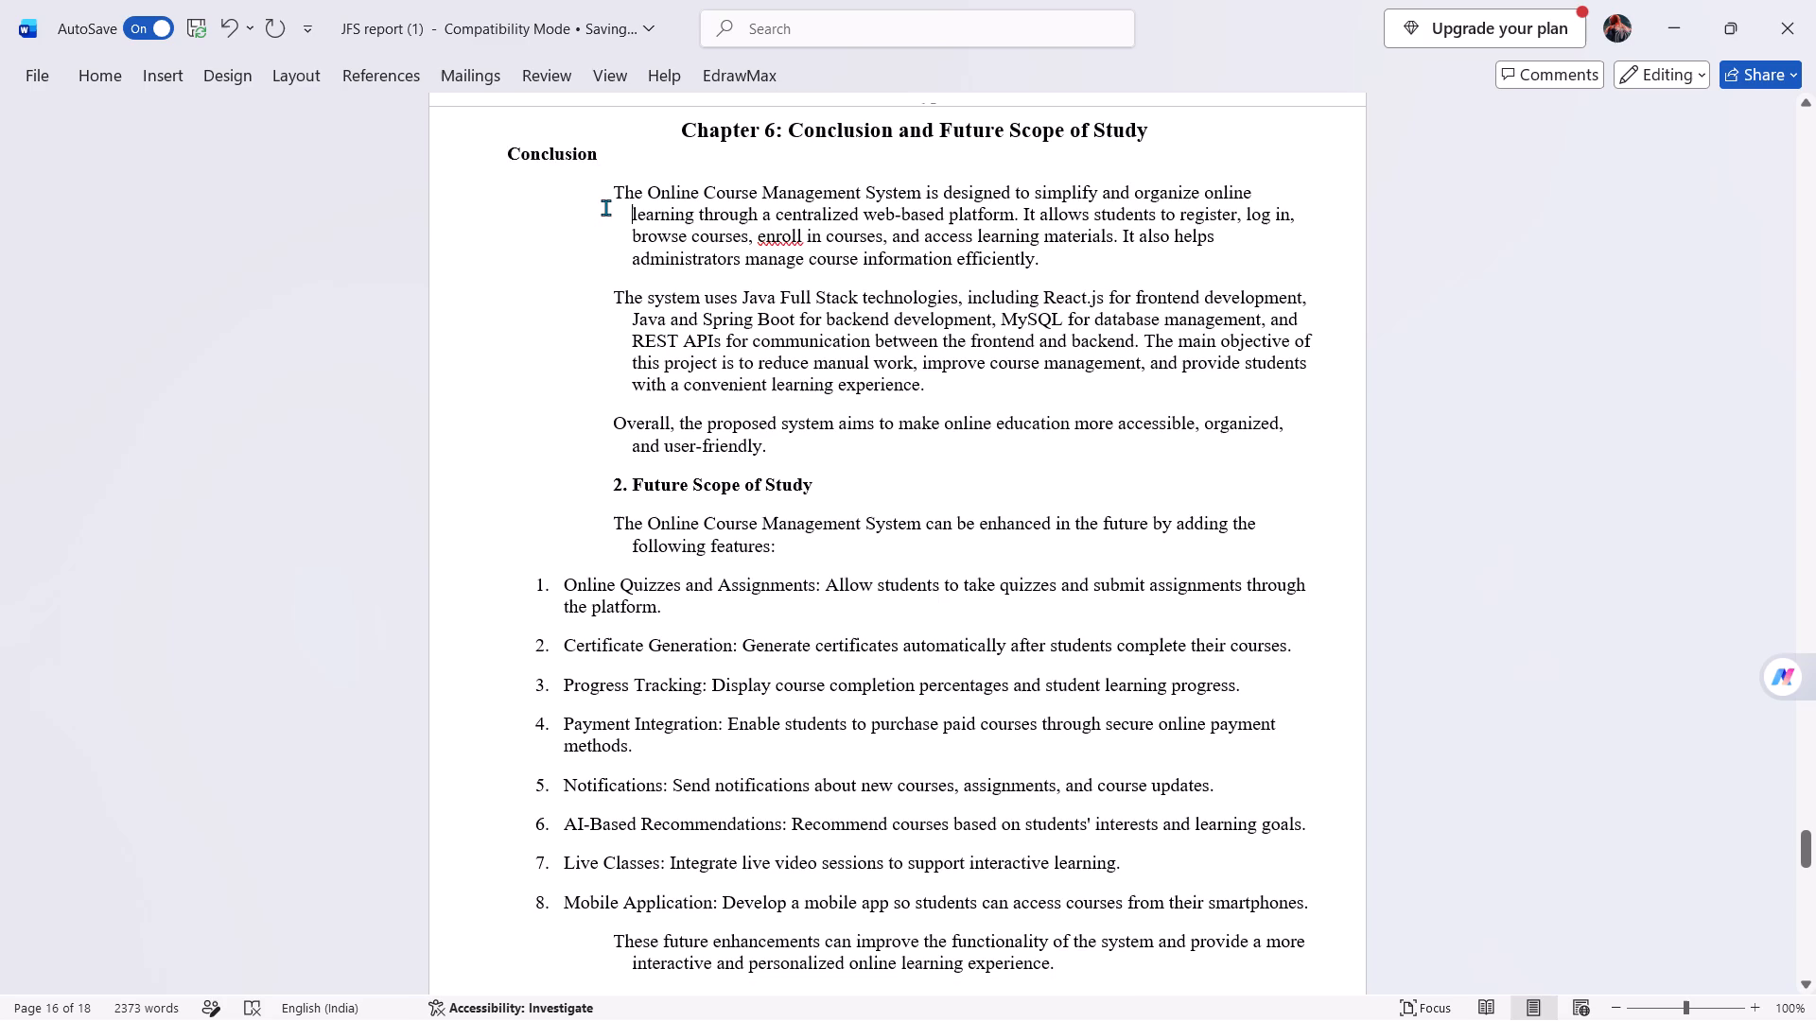
pyautogui.press('BackSpace')
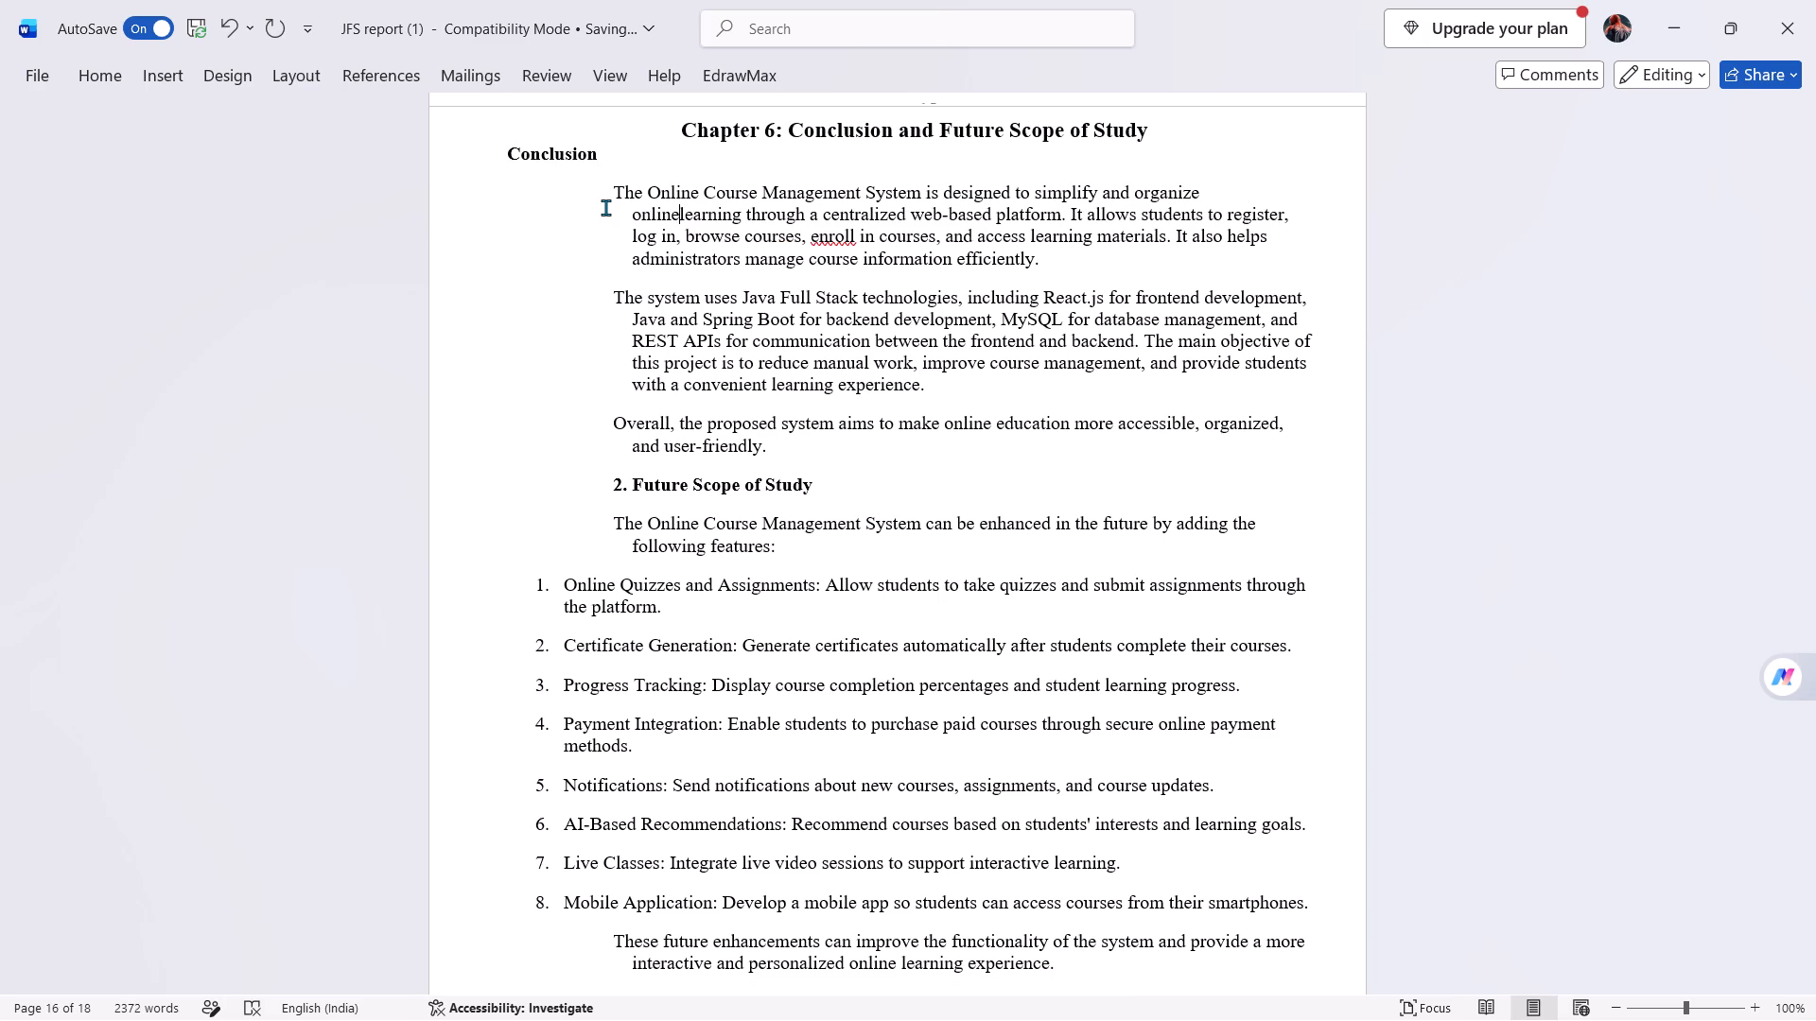
pyautogui.hotkey('ctrl', 'z')
pyautogui.click(612, 193)
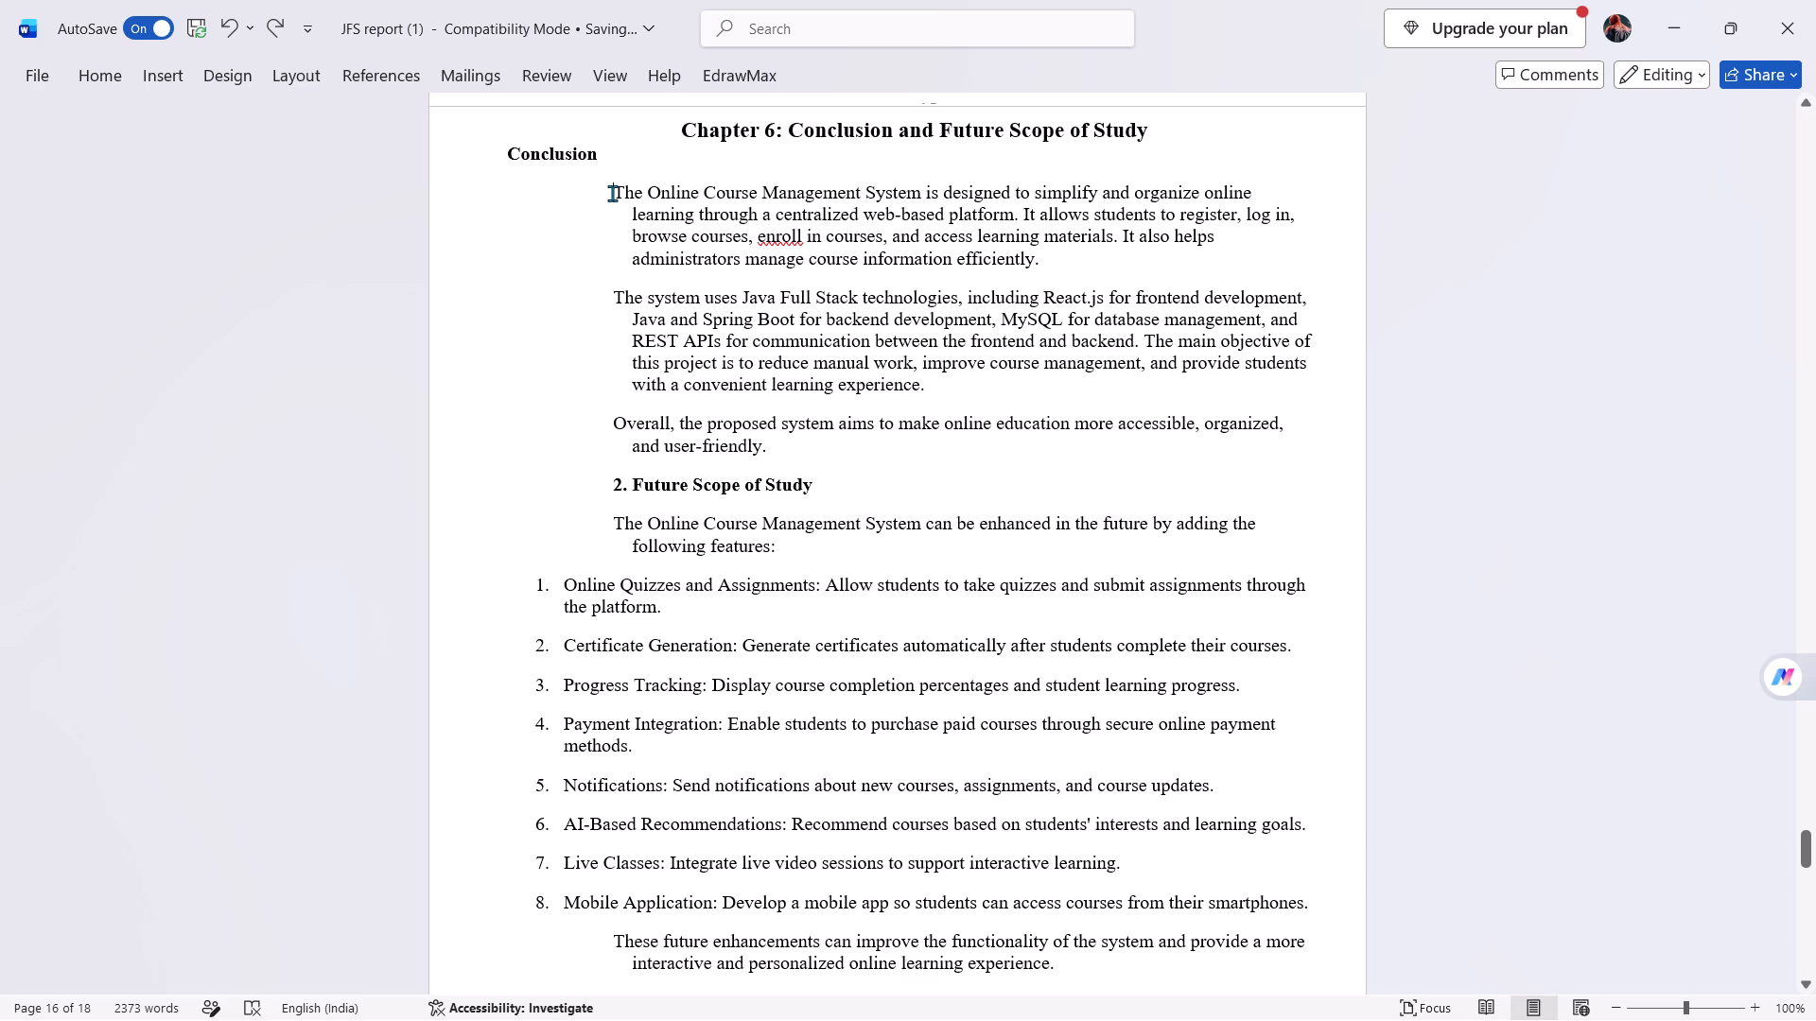
pyautogui.press('BackSpace')
pyautogui.press('BackSpace')
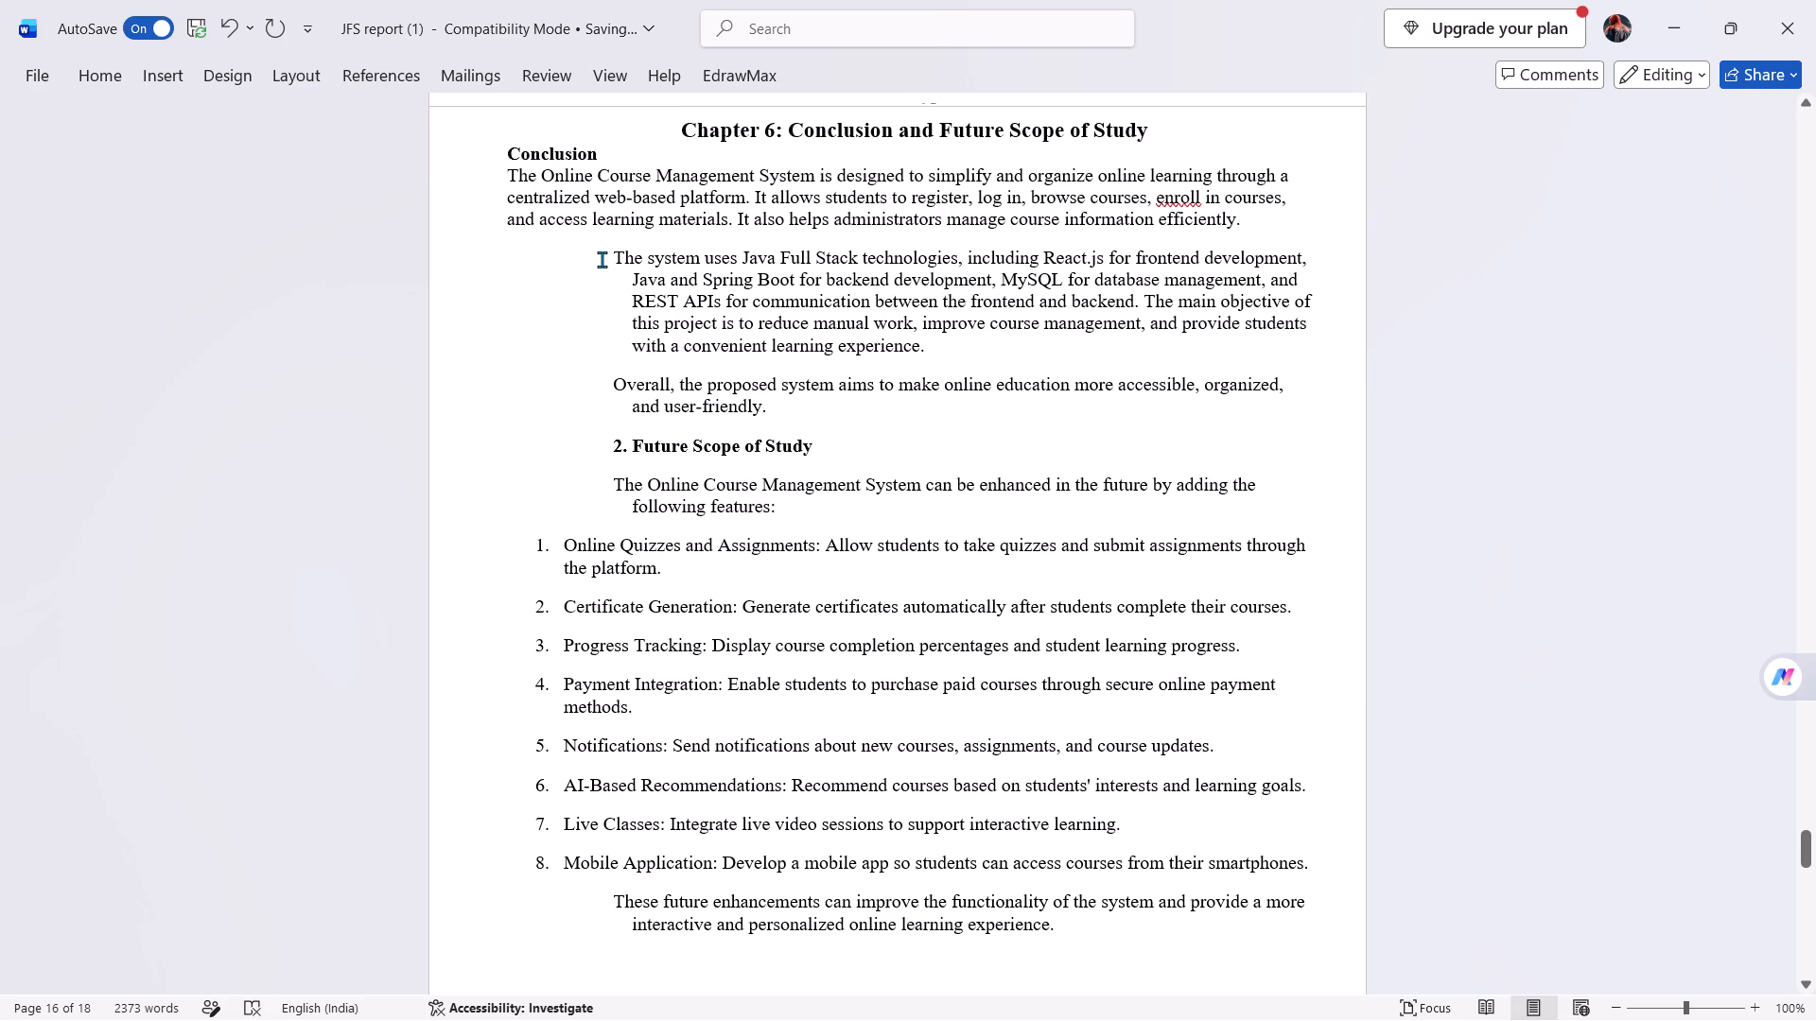
pyautogui.click(602, 259)
pyautogui.press('BackSpace')
pyautogui.press('BackSpace')
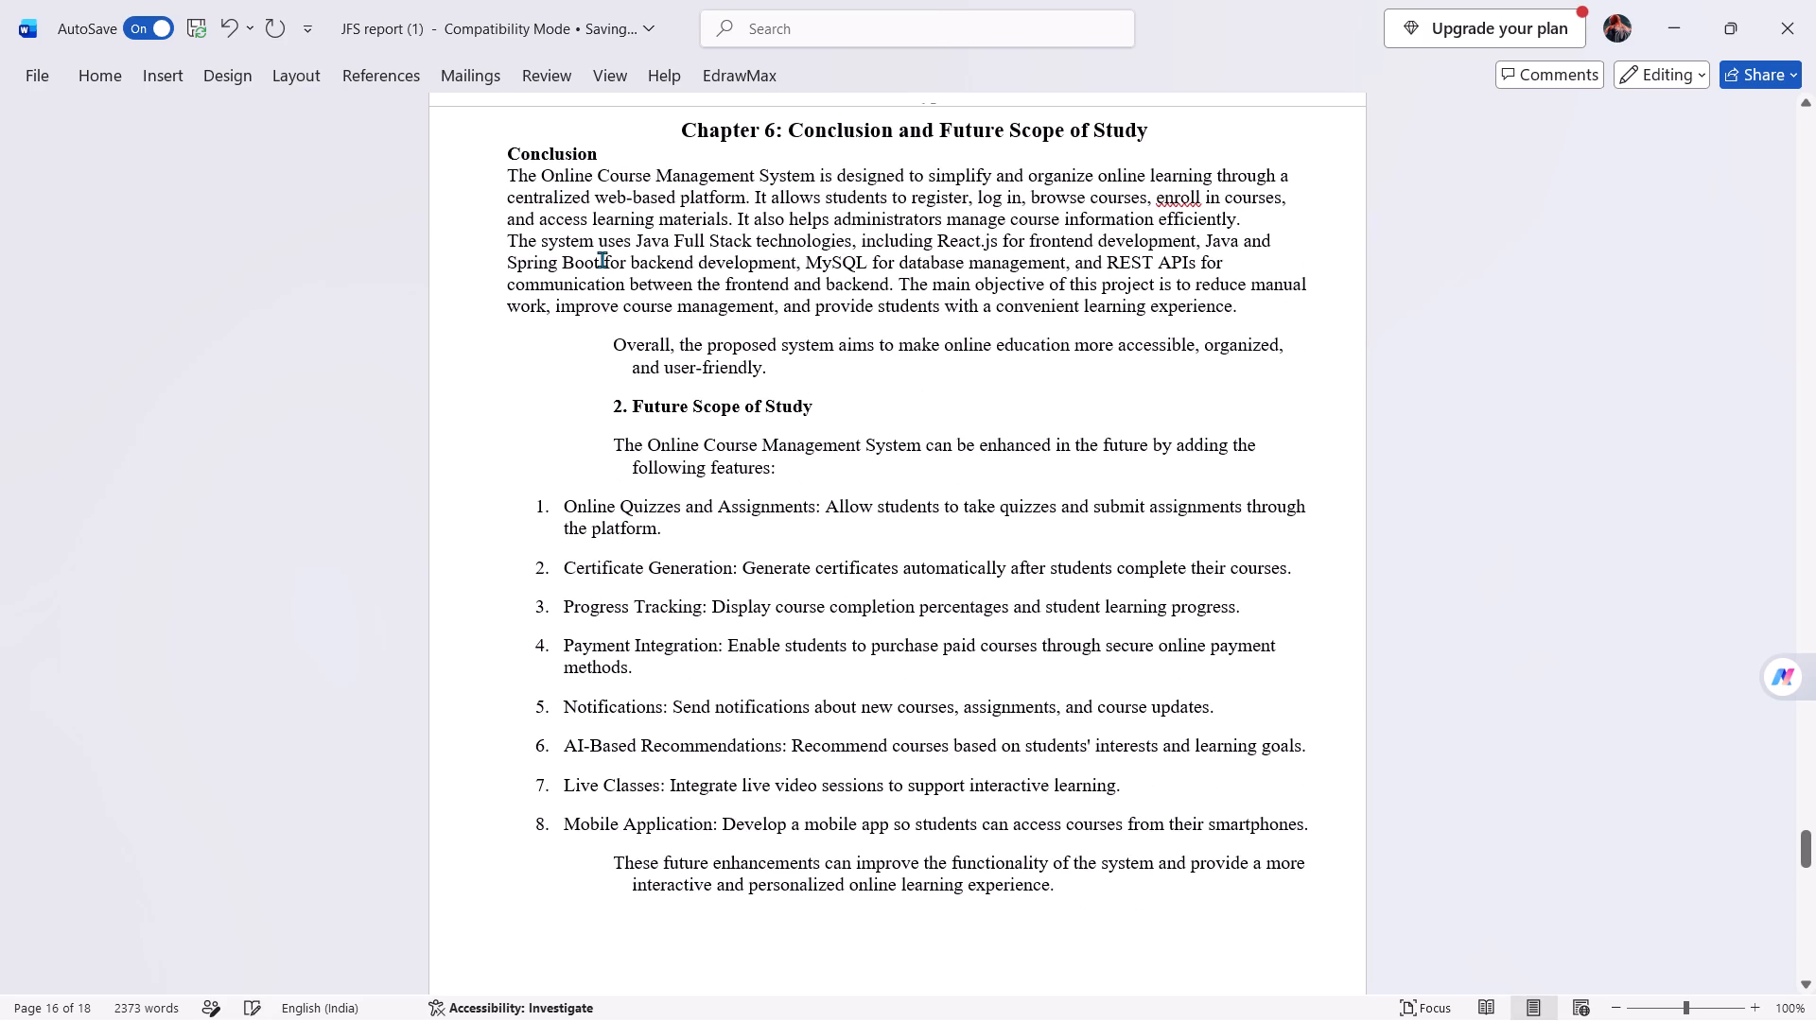
pyautogui.click(598, 349)
pyautogui.press('BackSpace')
pyautogui.press('BackSpace')
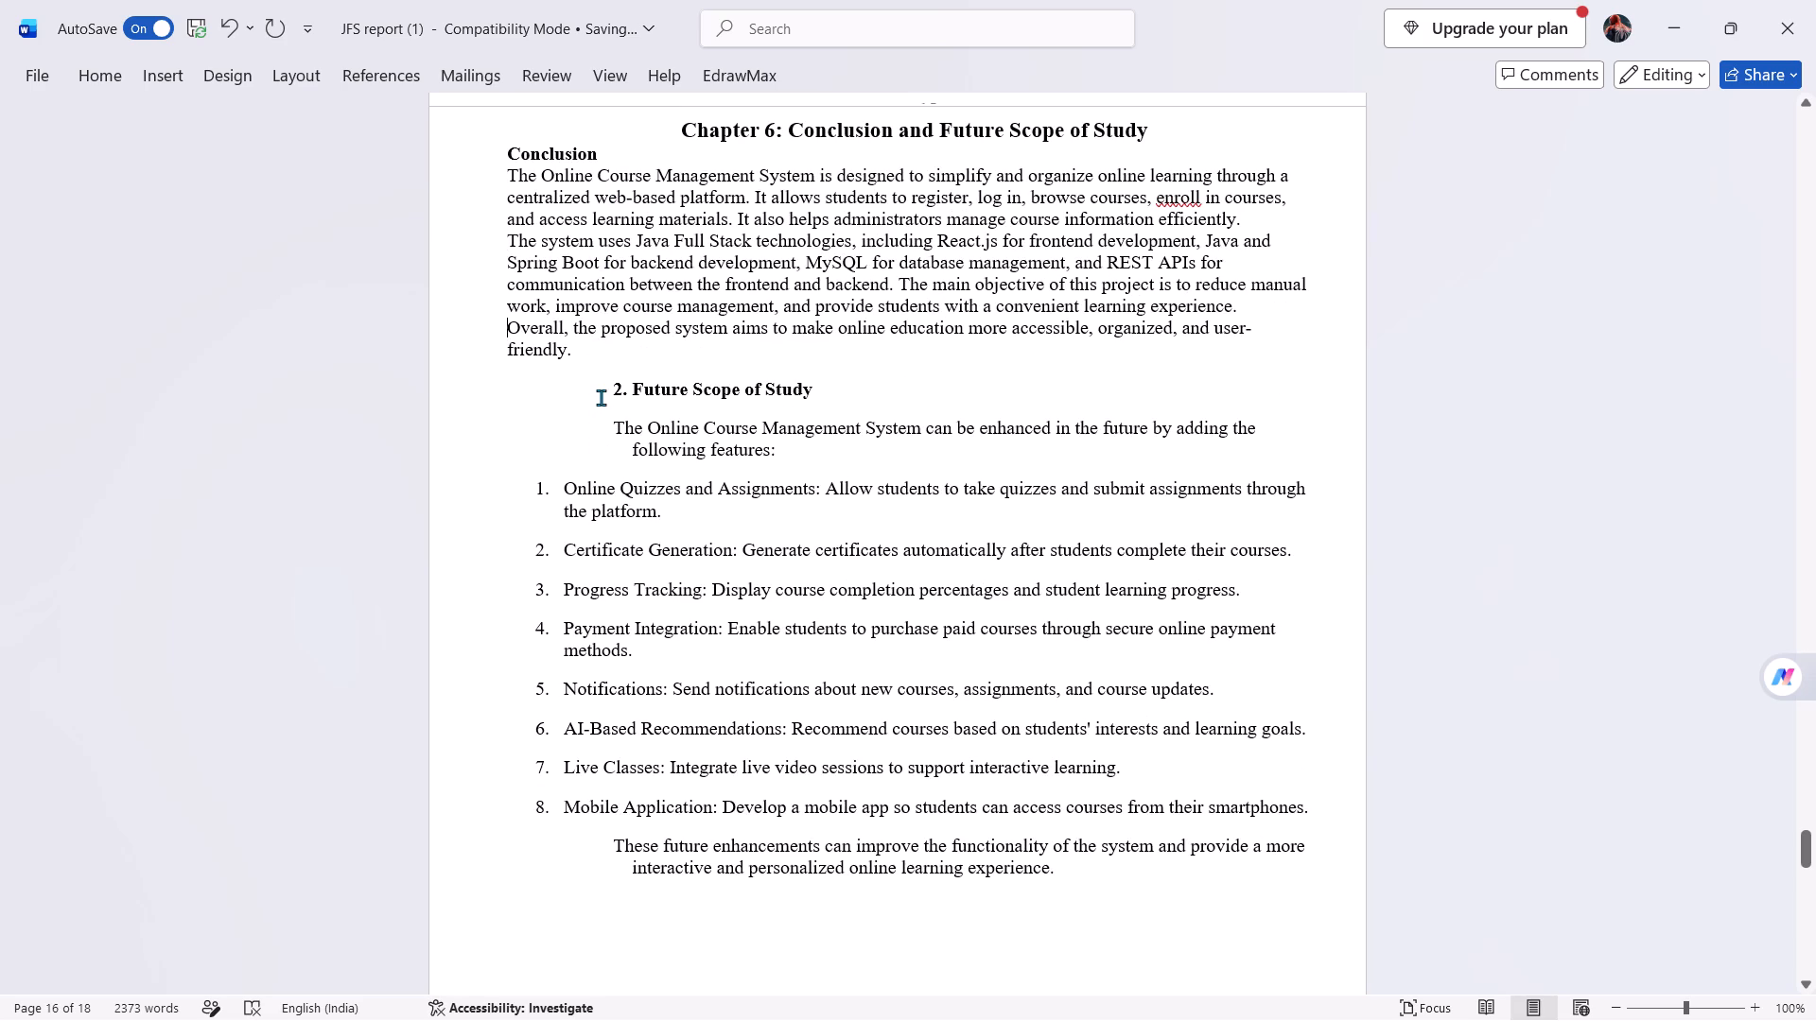
# Remove the indents from the Future Scope of Study heading and its introductory sentence above the numbered list.
pyautogui.click(601, 397)
pyautogui.press('BackSpace')
pyautogui.click(601, 397)
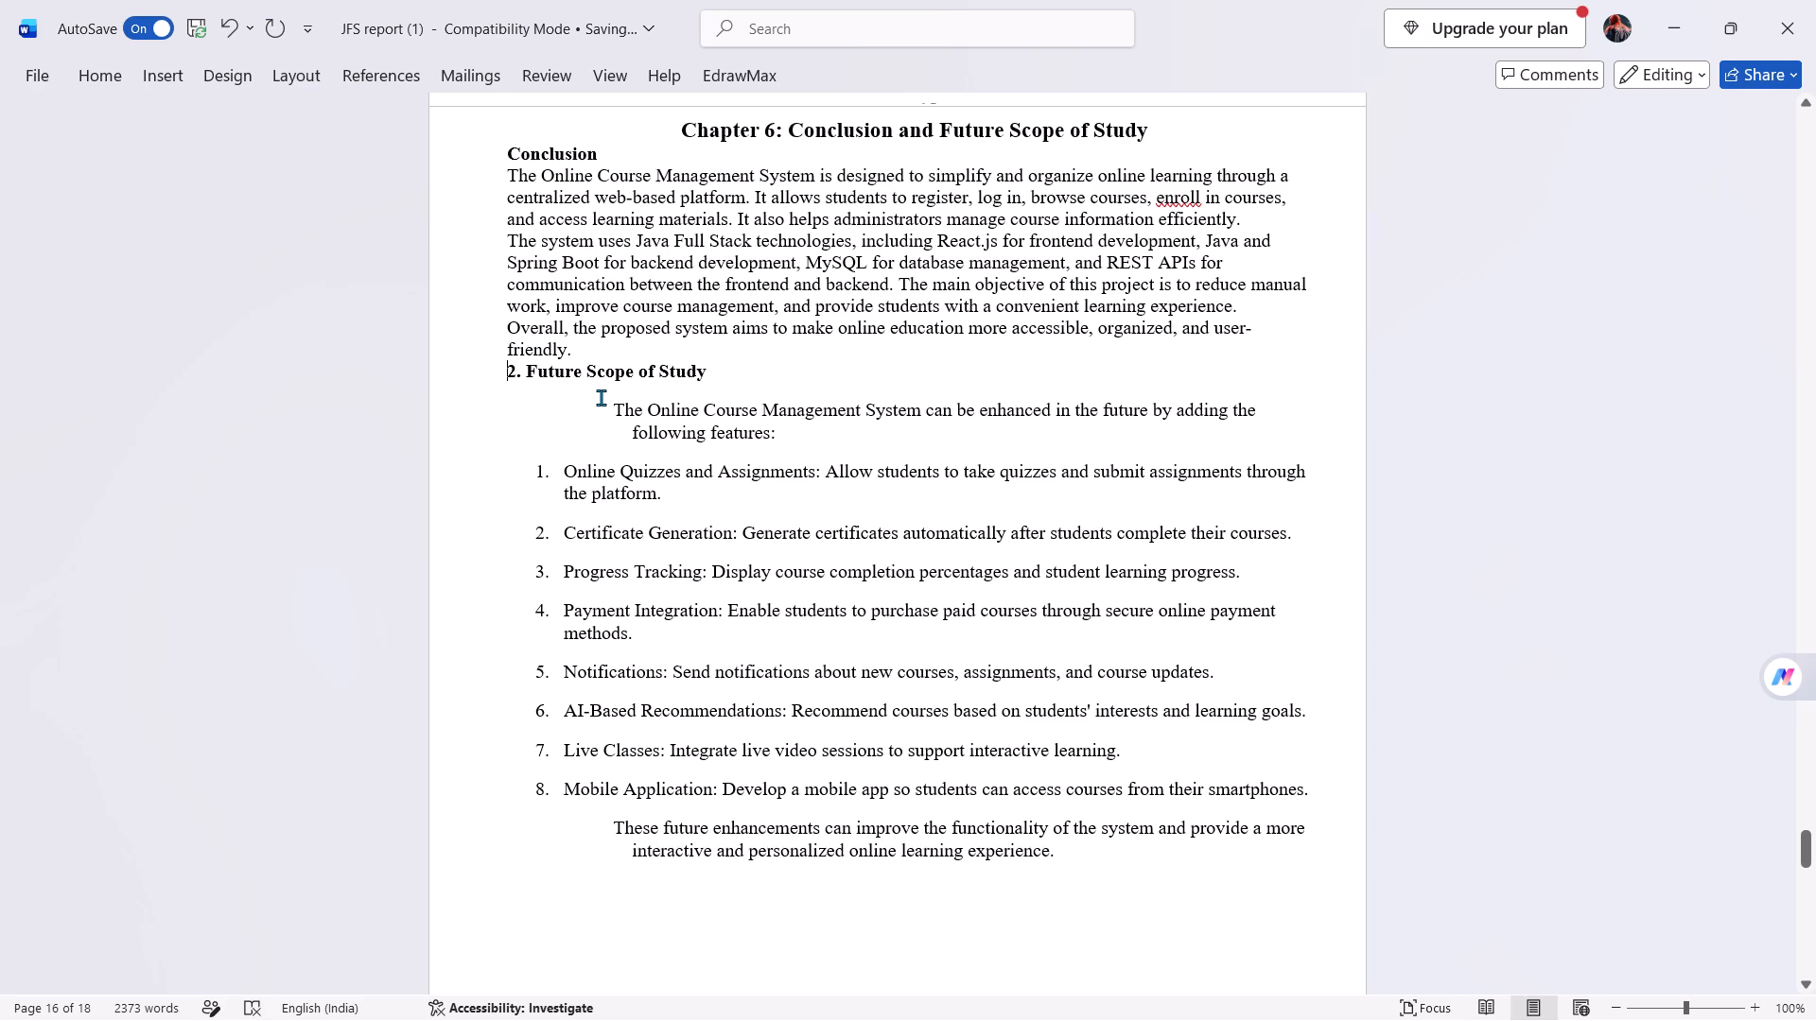
pyautogui.press('BackSpace')
pyautogui.press('BackSpace')
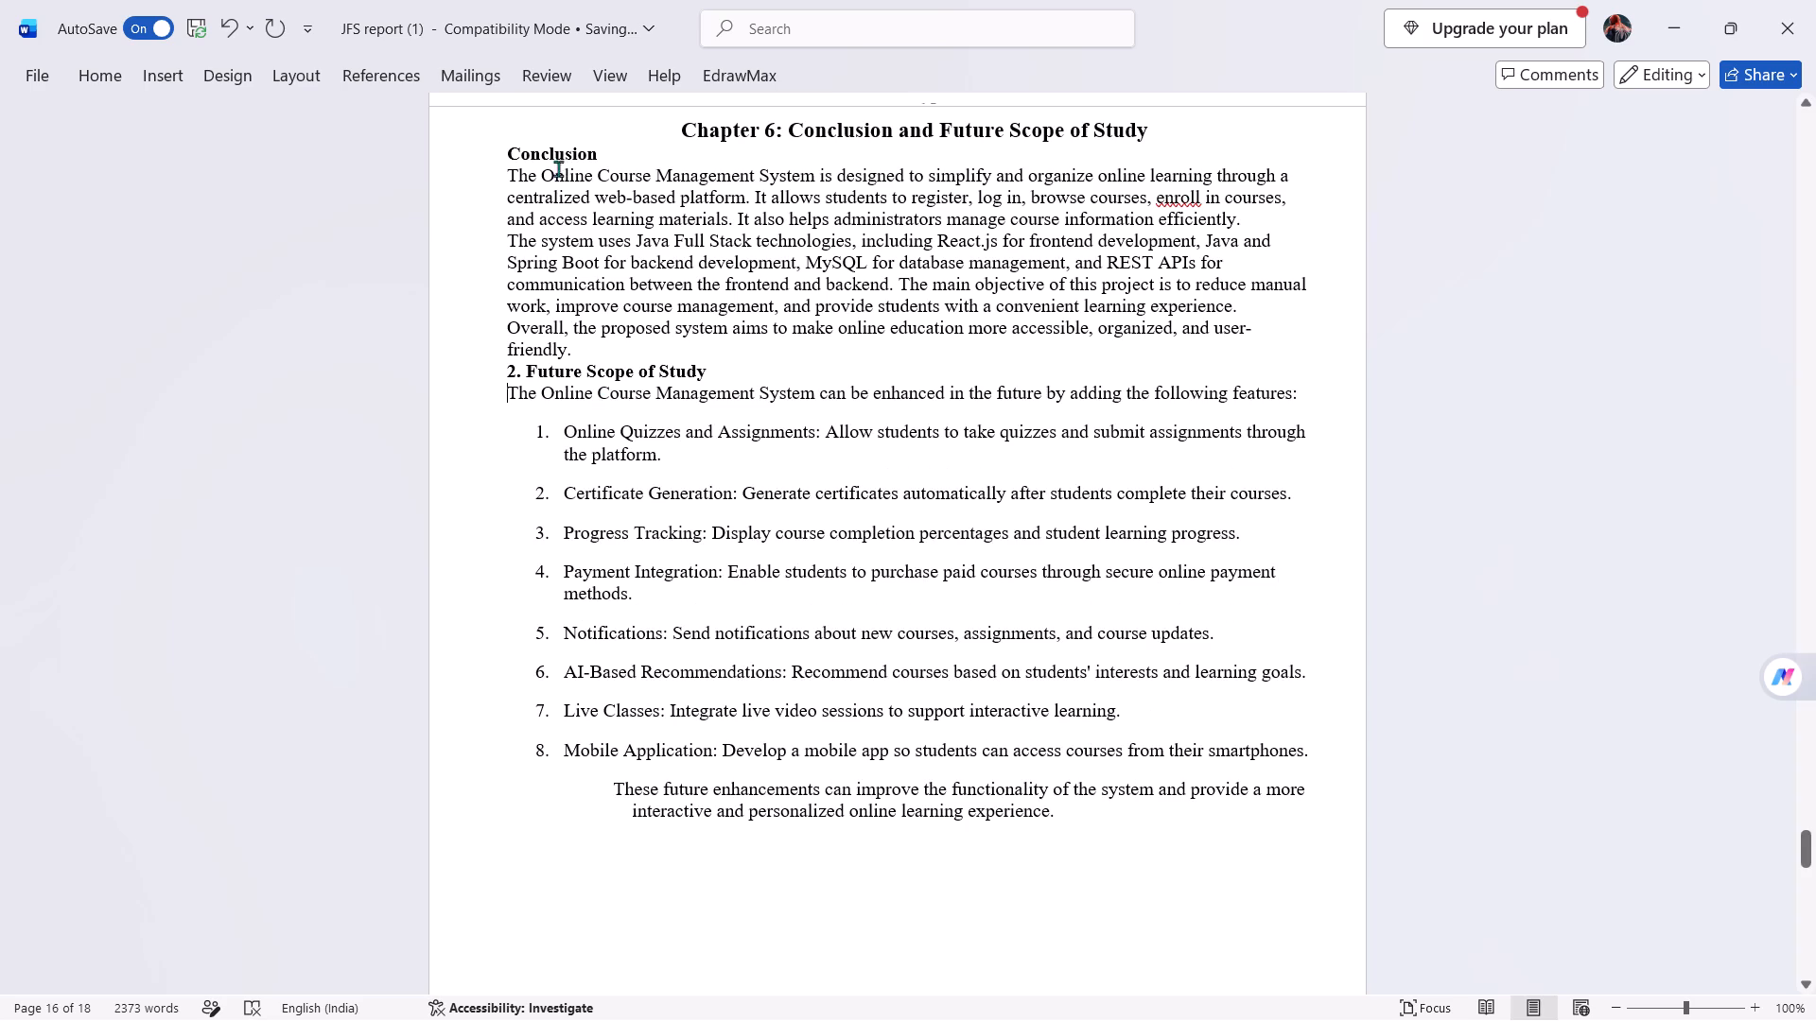
# Set all Chapter 6 text below the title, from Conclusion through the closing paragraph, to font size 14.
pyautogui.moveTo(498, 157); pyautogui.dragTo(1045, 772)
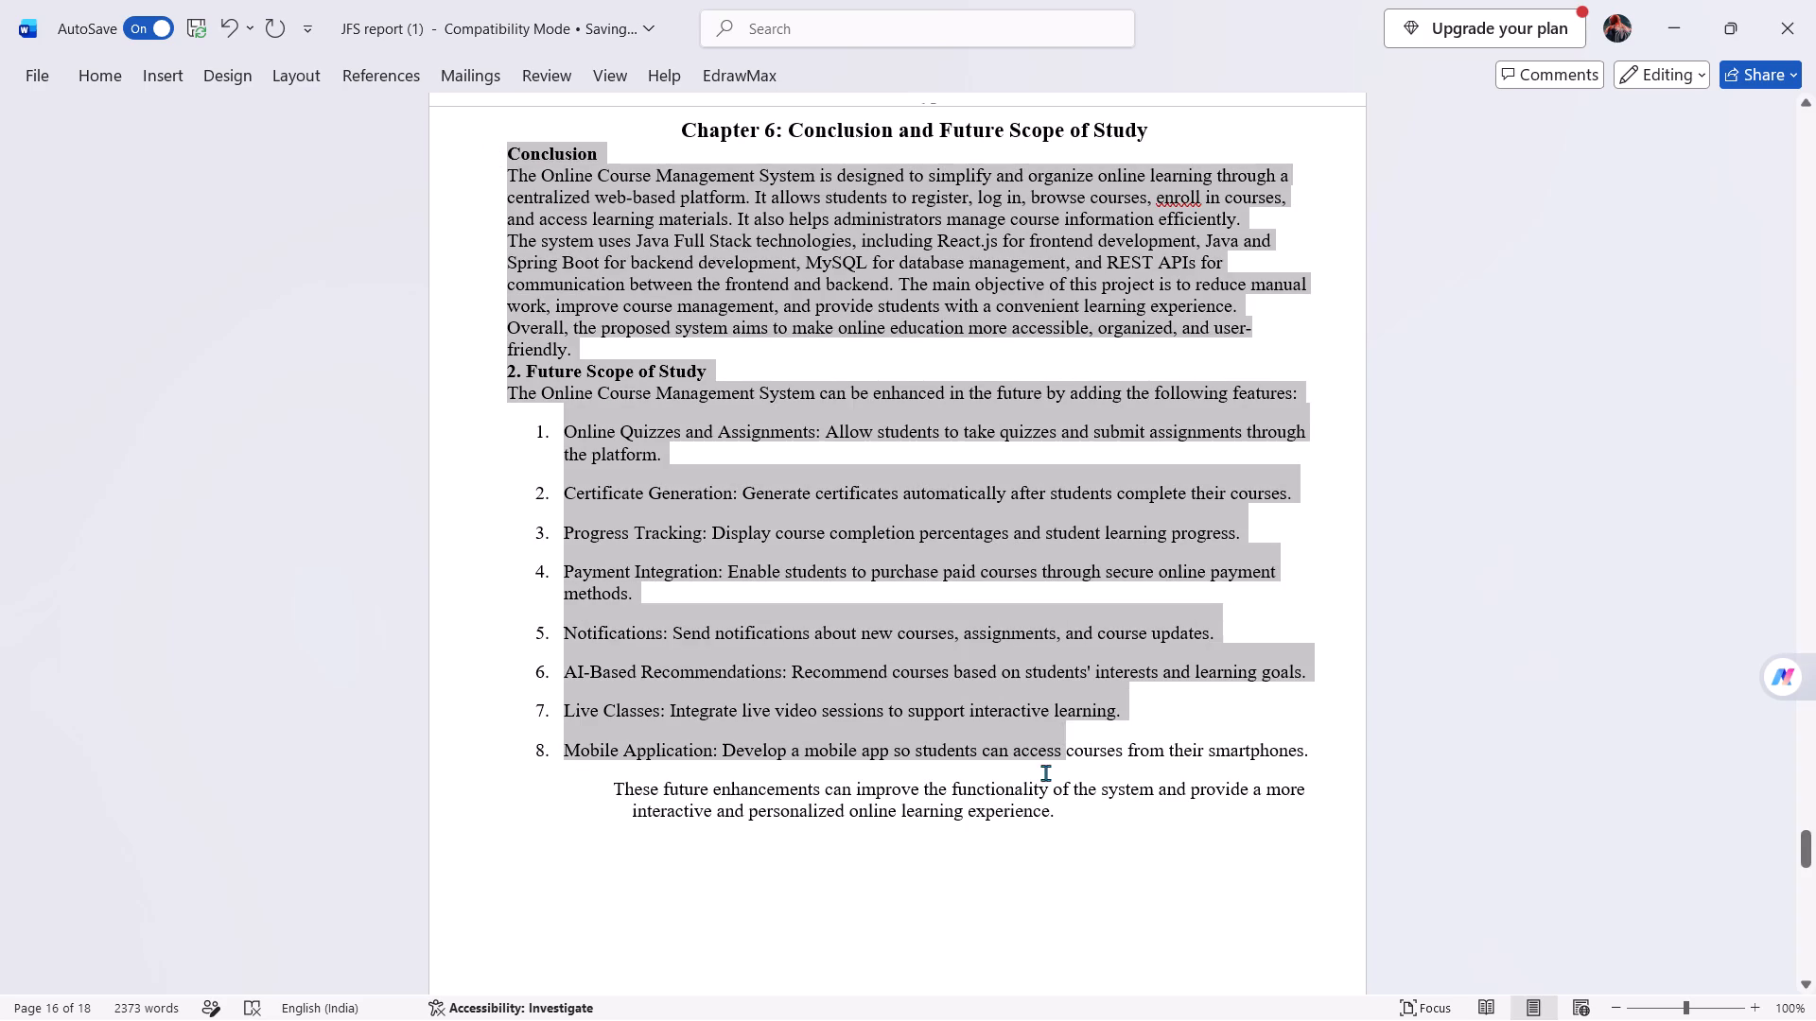
pyautogui.moveTo(1045, 772); pyautogui.dragTo(1060, 818)
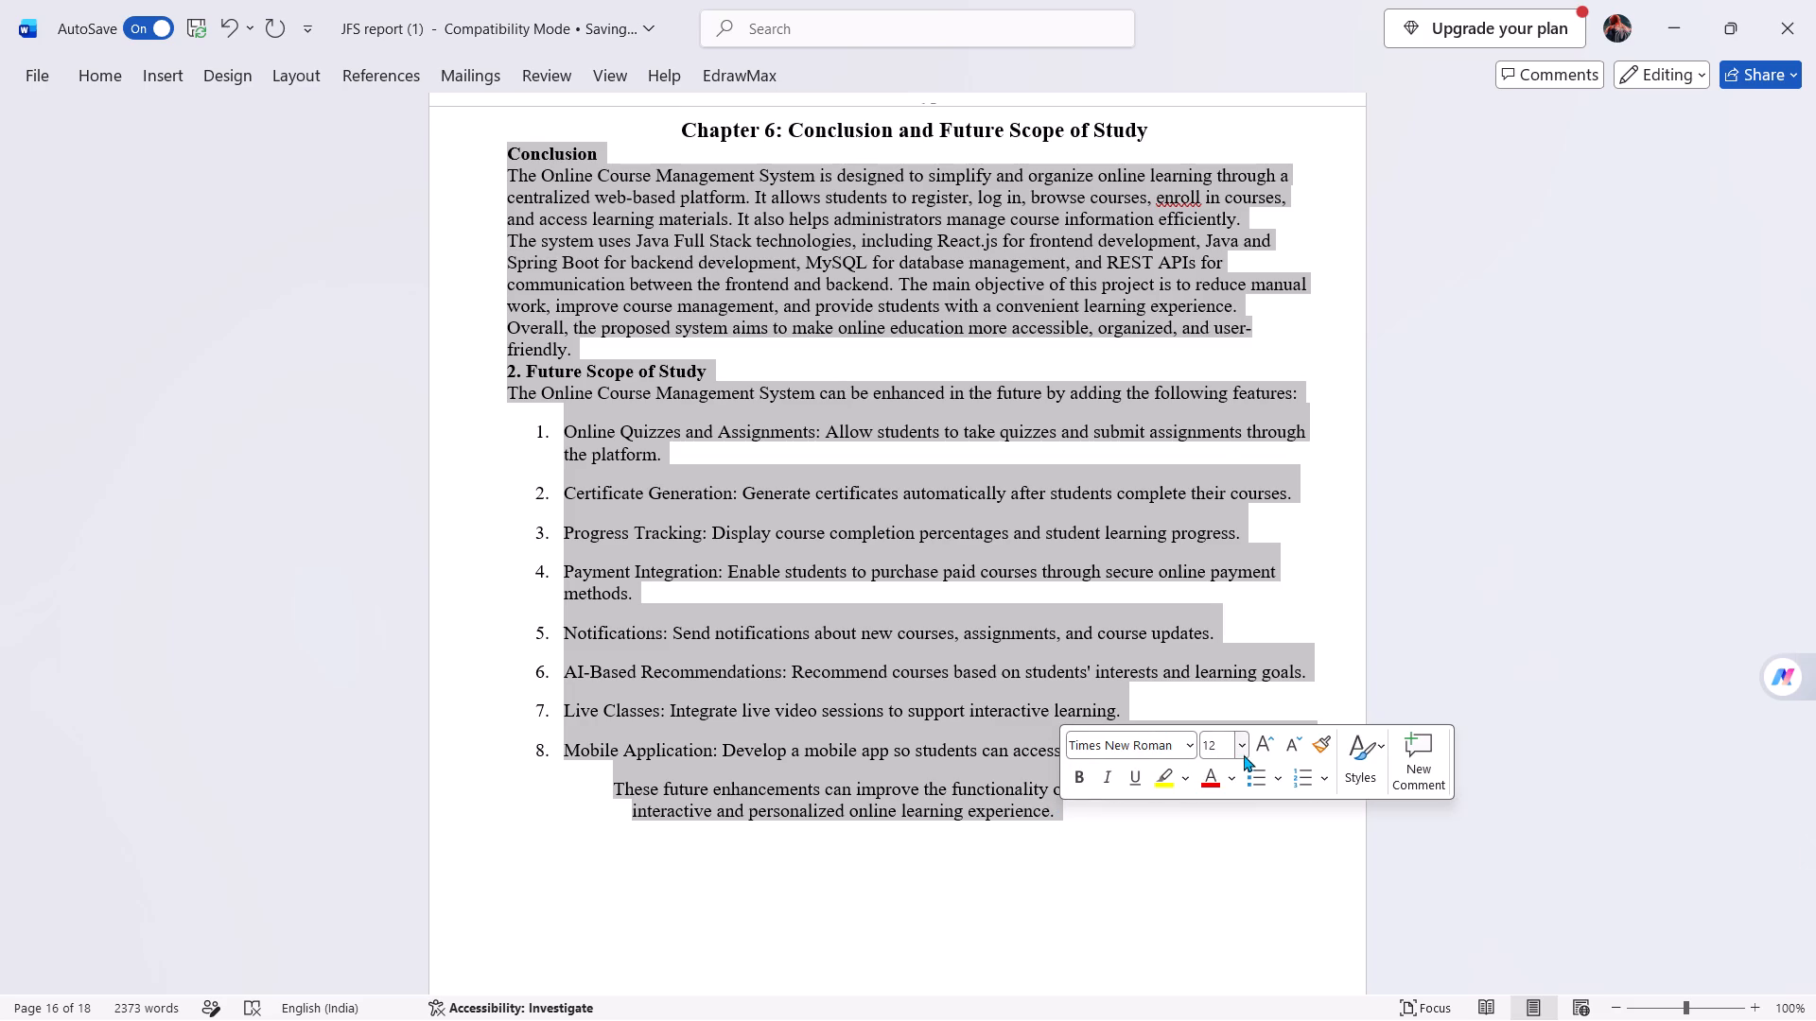
pyautogui.click(1244, 754)
pyautogui.click(1220, 424)
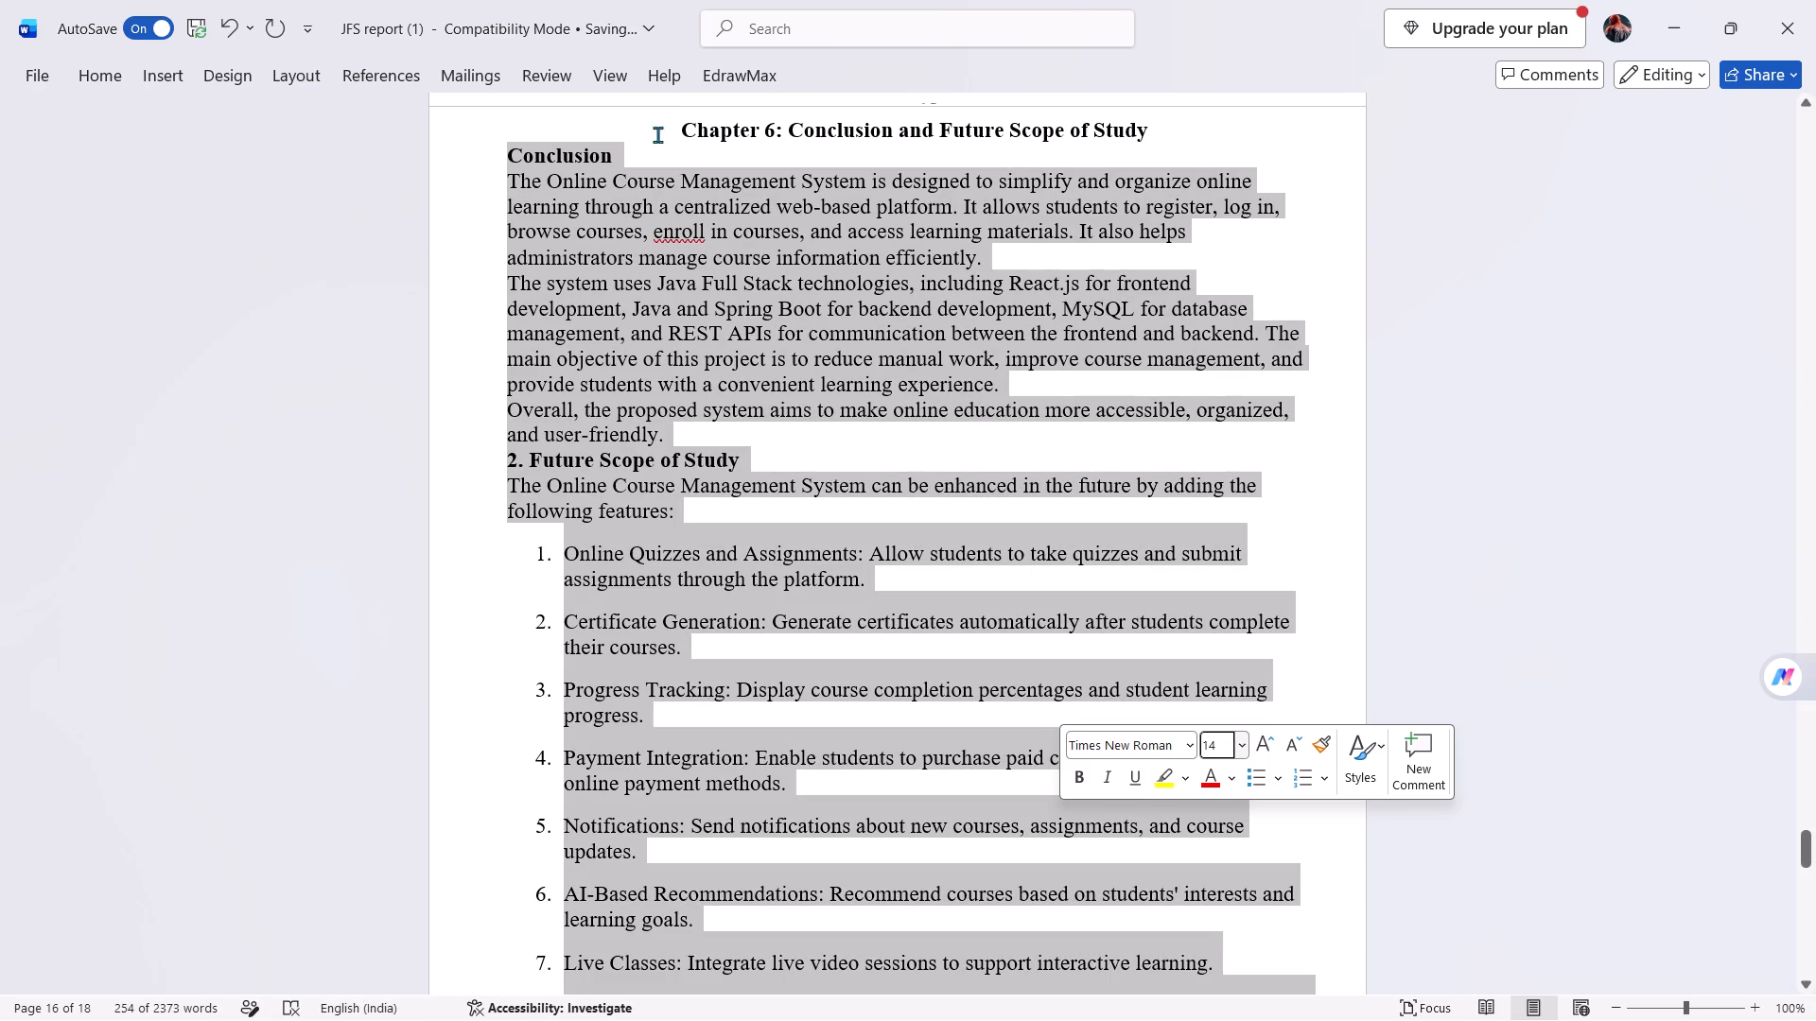
# Insert blank lines below the Chapter 6 title, below the Conclusion heading, and between the Conclusion paragraphs.
pyautogui.click(665, 129)
pyautogui.click(665, 129)
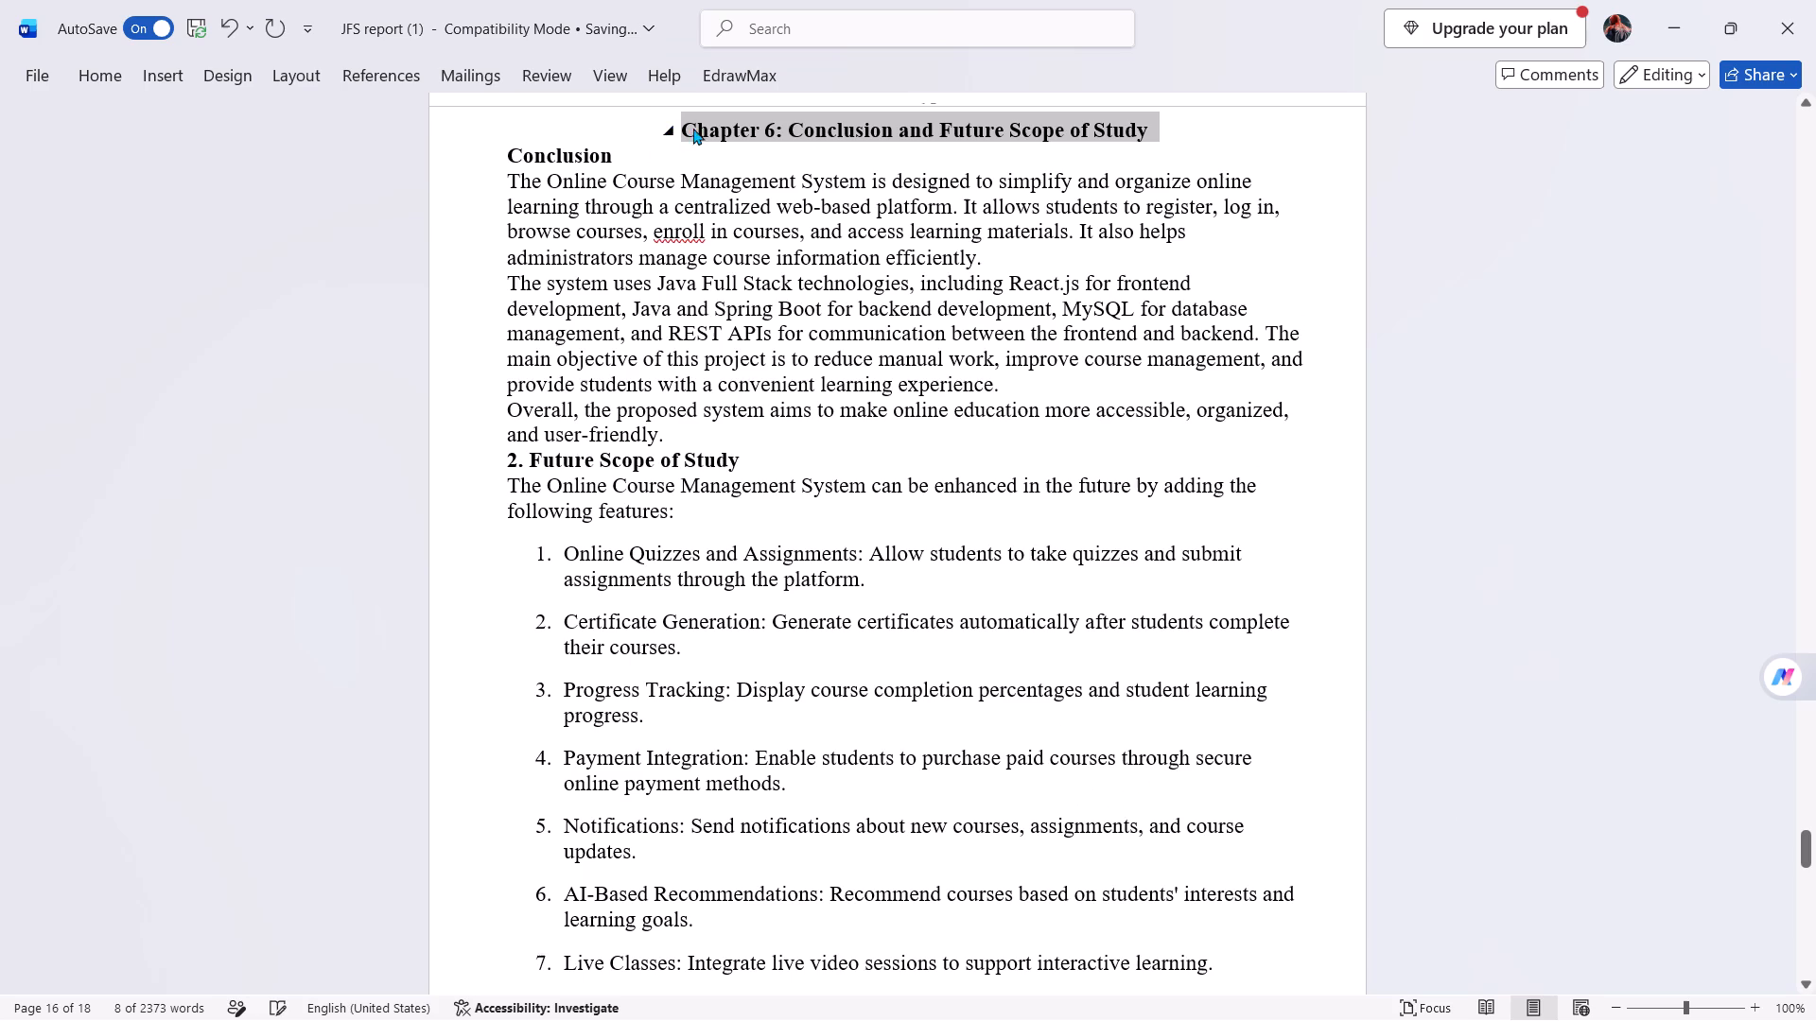
pyautogui.click(1176, 135)
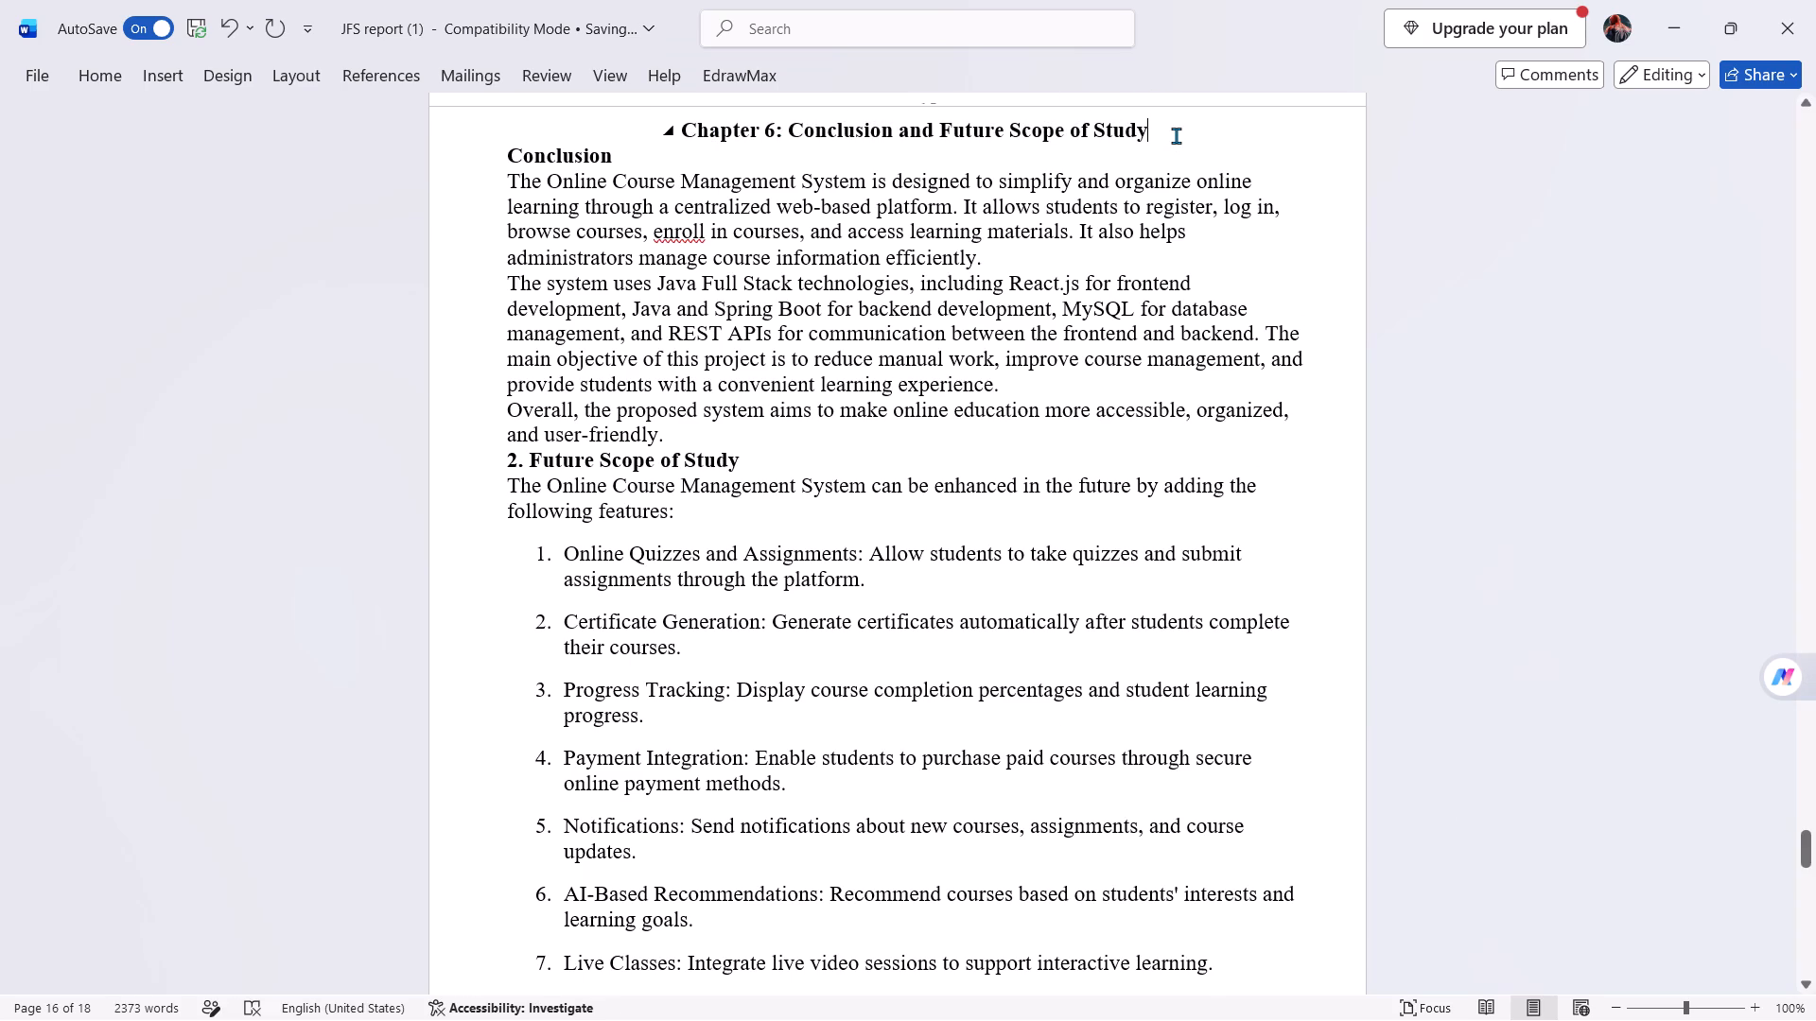
pyautogui.press('Return')
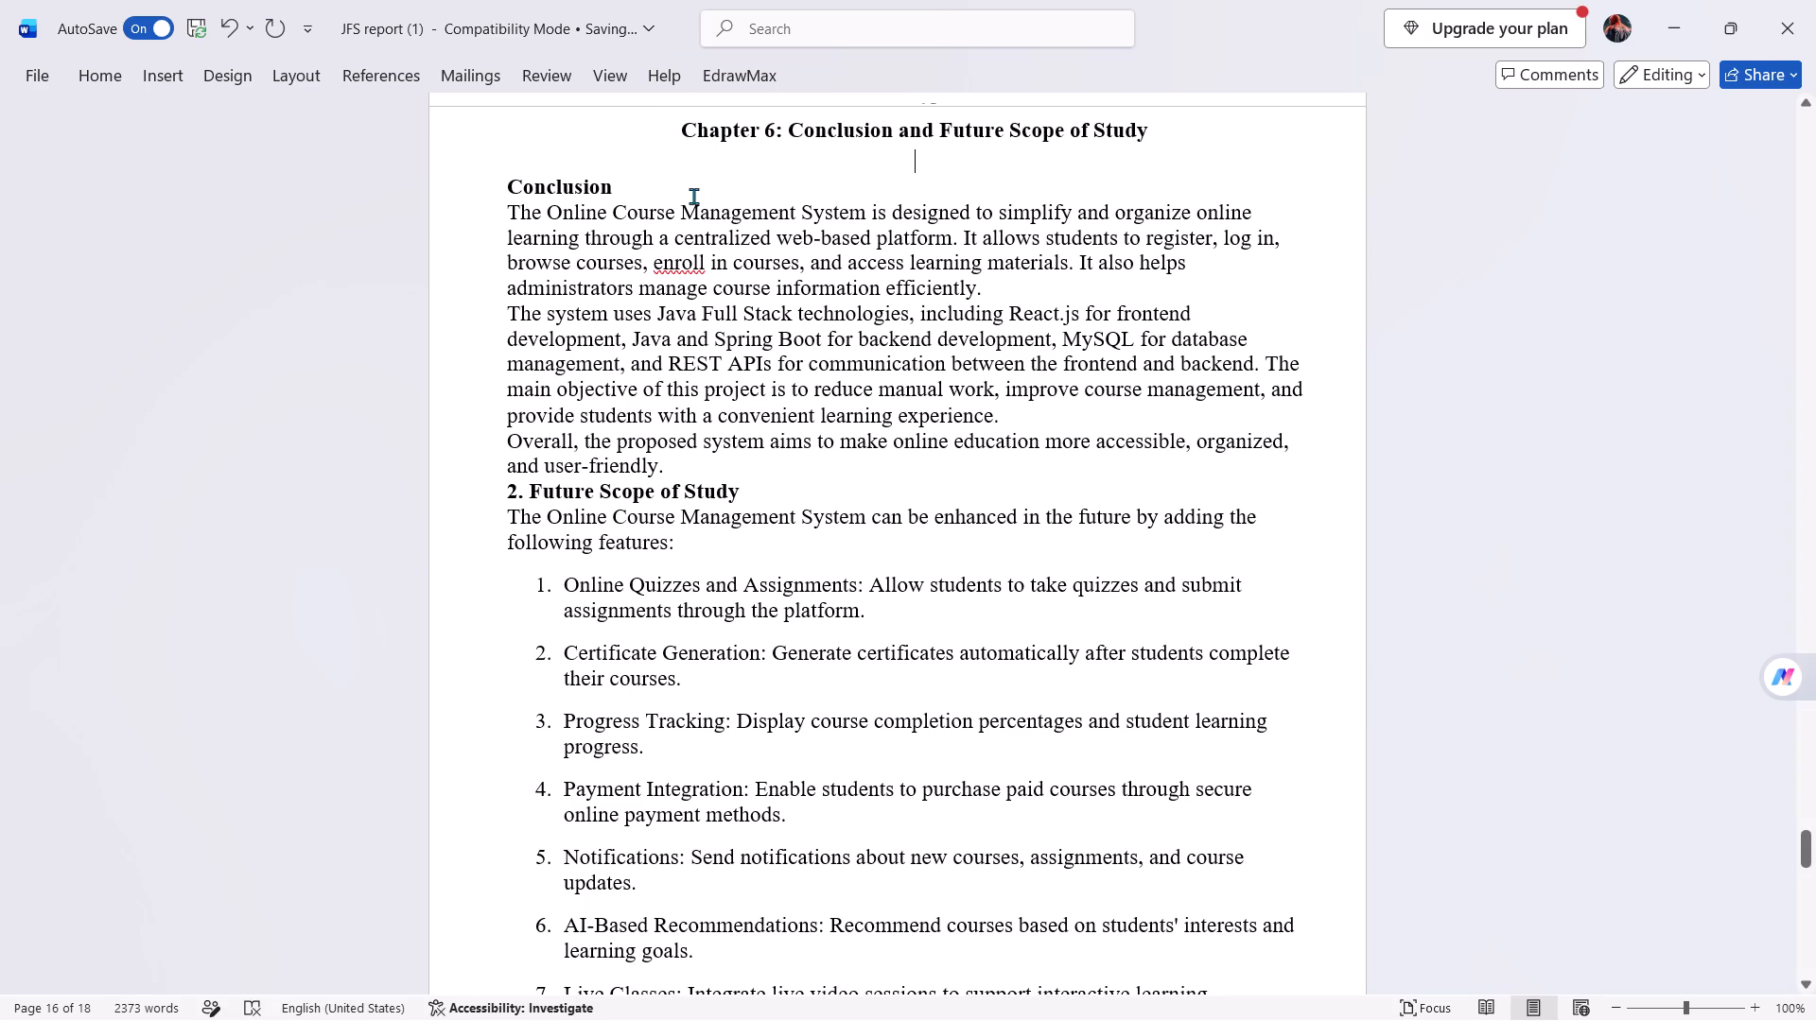
pyautogui.click(693, 196)
pyautogui.press('Return')
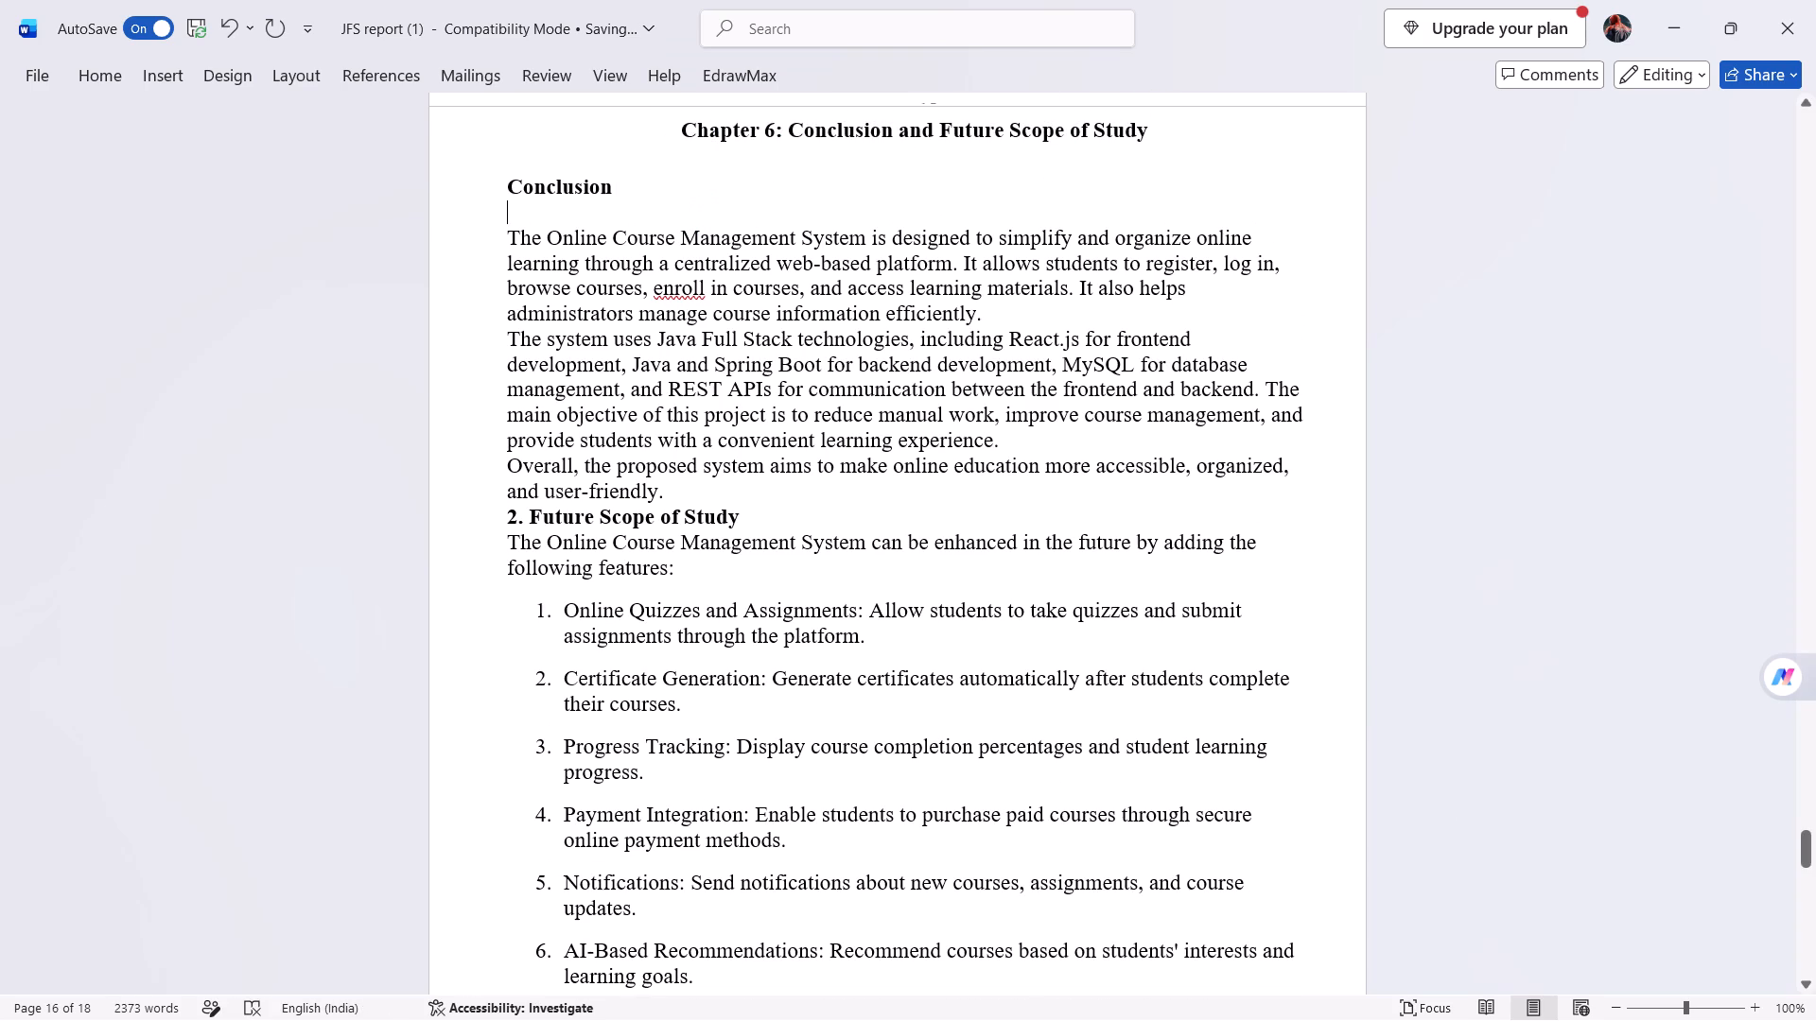
pyautogui.click(984, 319)
pyautogui.press('Return')
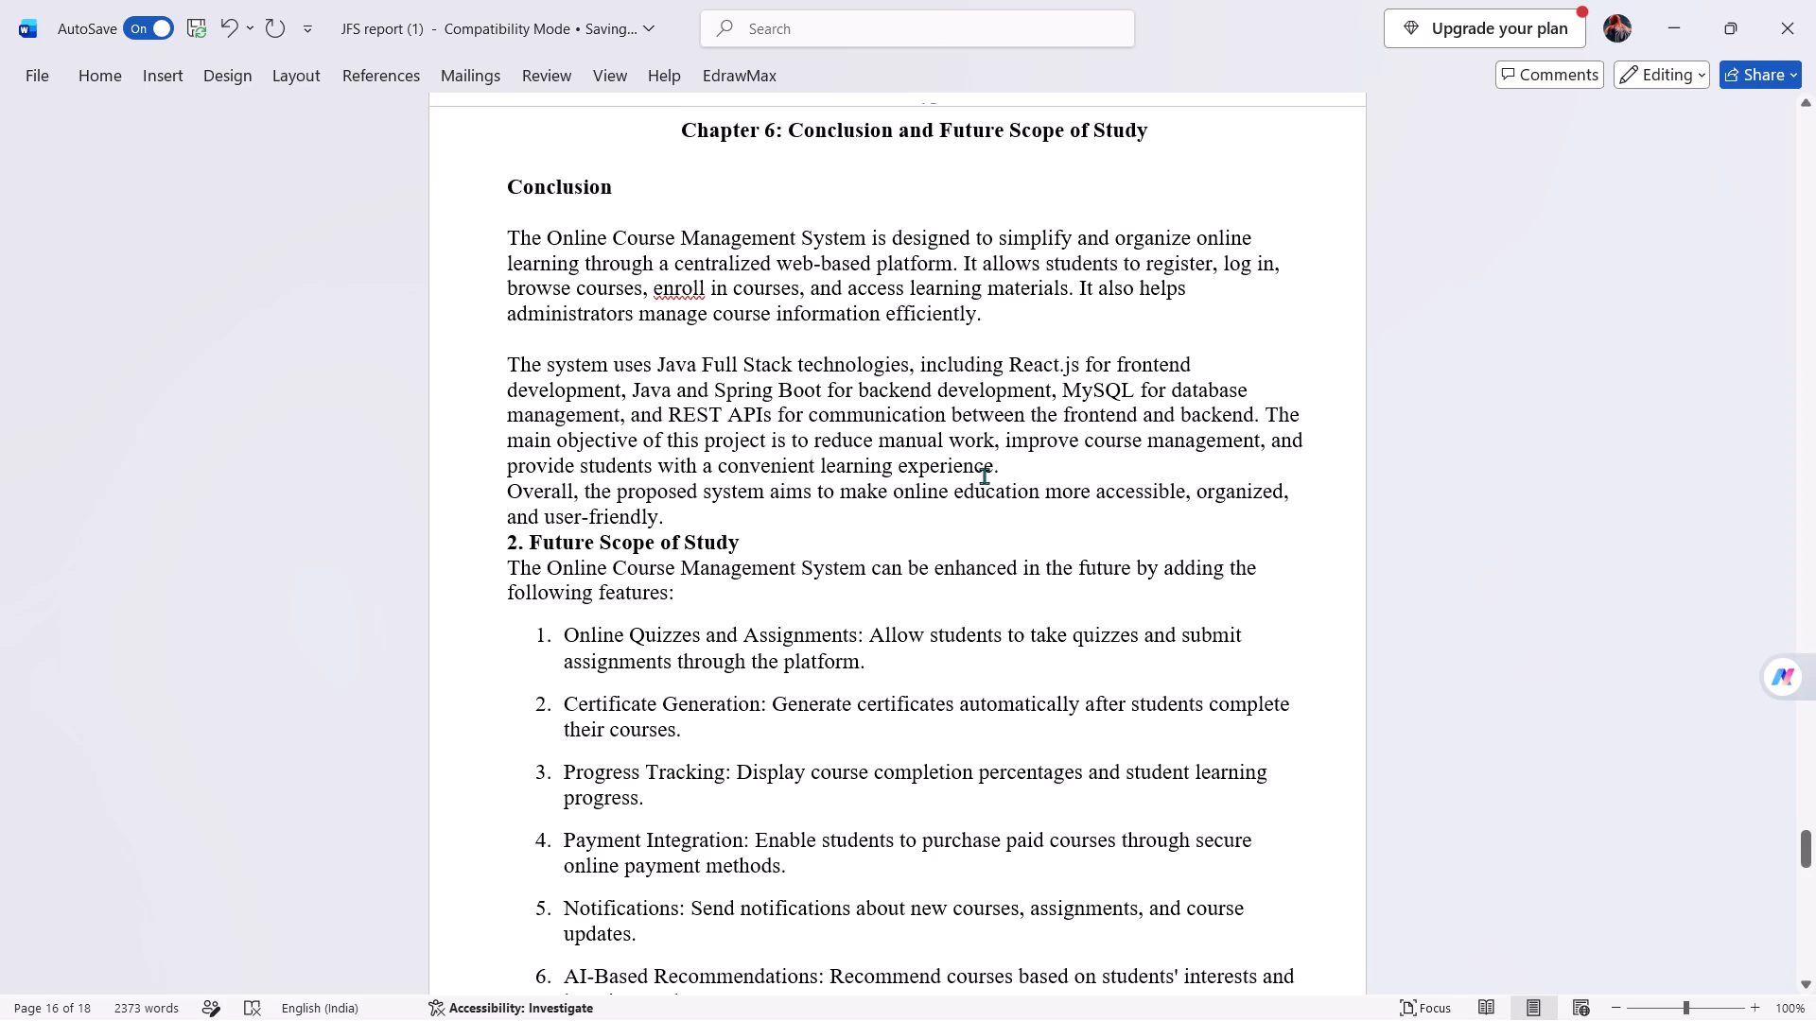
pyautogui.click(1013, 475)
pyautogui.press('Return')
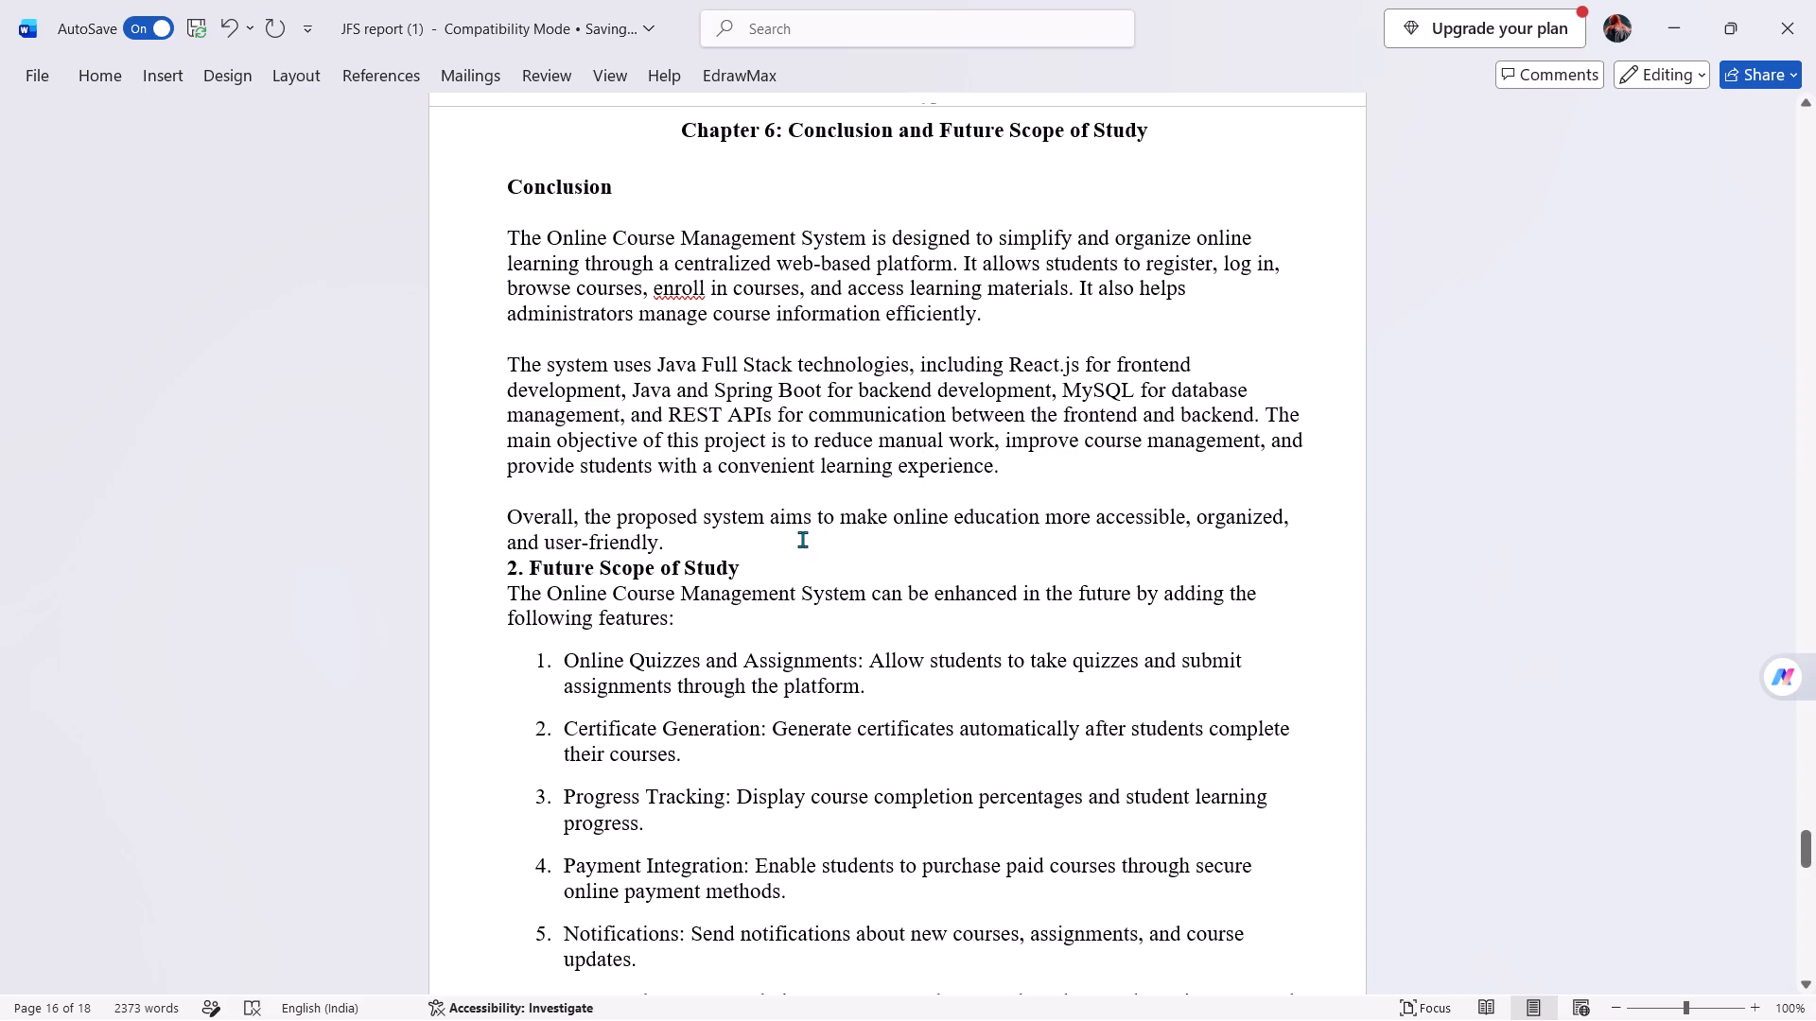
# Insert a blank line before and an unnumbered blank line after the Future Scope of Study heading.
pyautogui.click(799, 544)
pyautogui.press('Return')
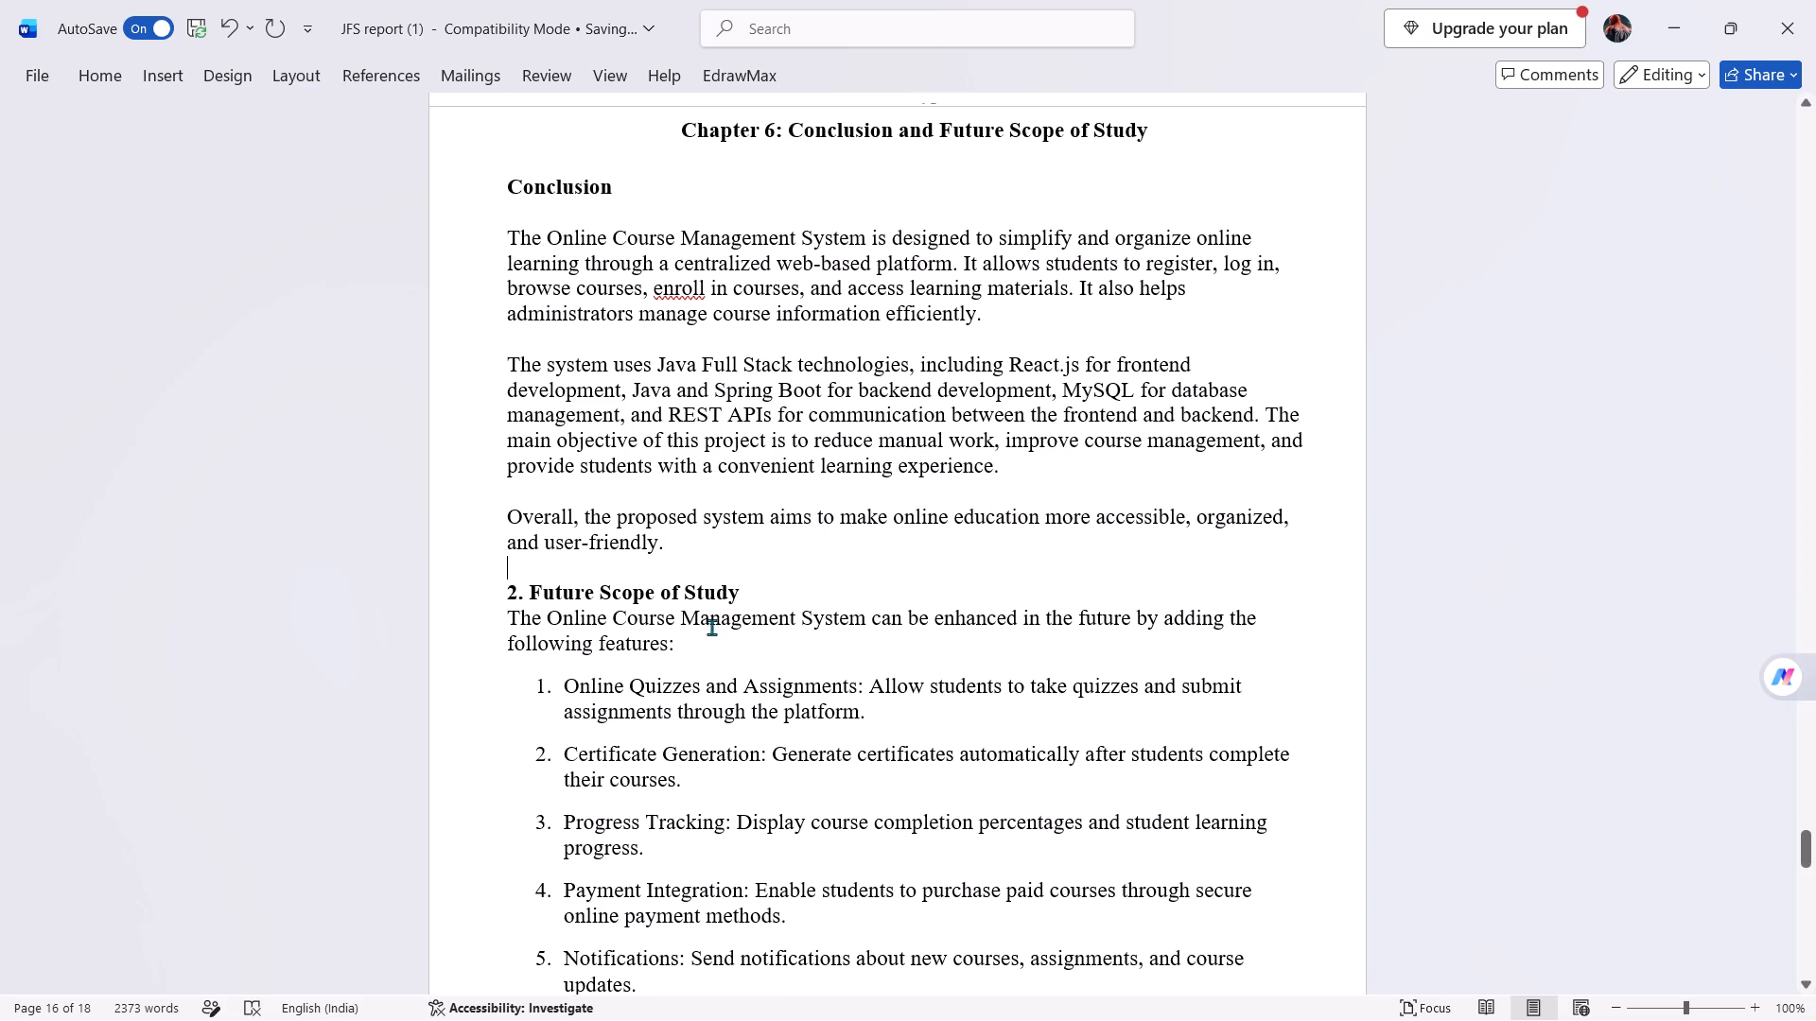
pyautogui.click(778, 592)
pyautogui.press('Return')
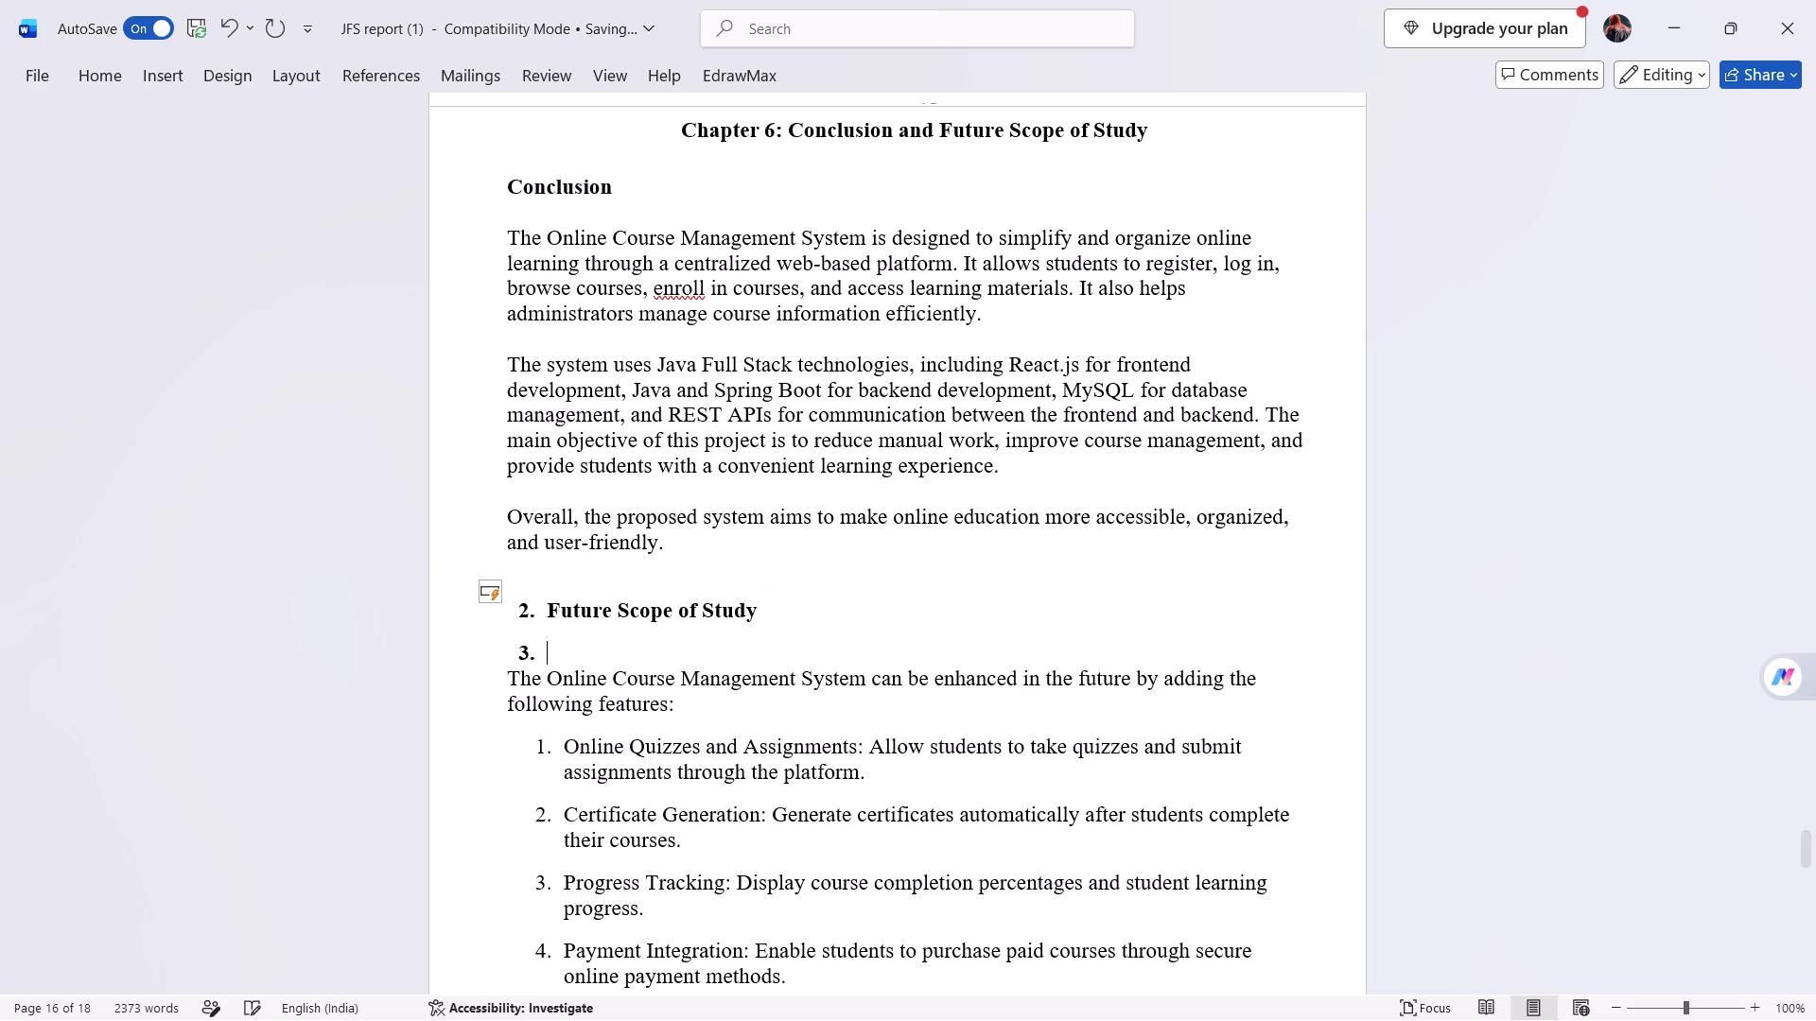
pyautogui.press('BackSpace')
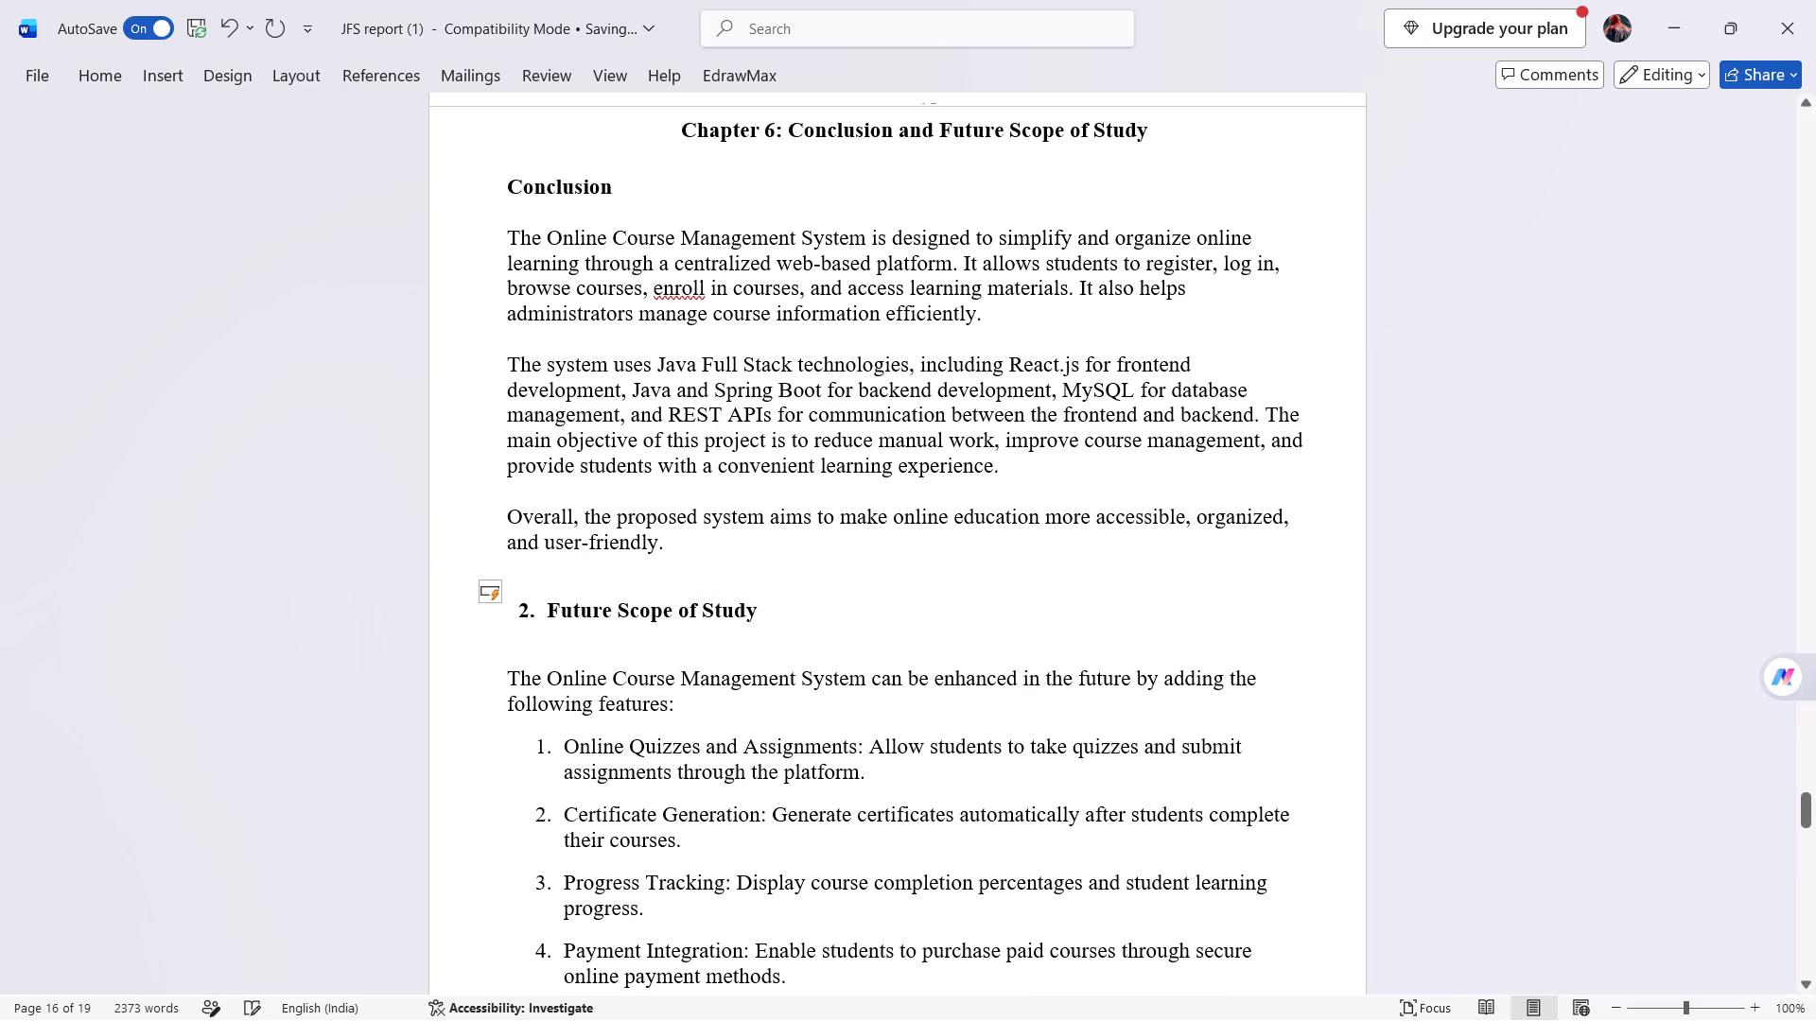
# Look through the Chapter 6 layout down to the References page and back up to the chapter title.
pyautogui.scroll(-2, 743, 616)
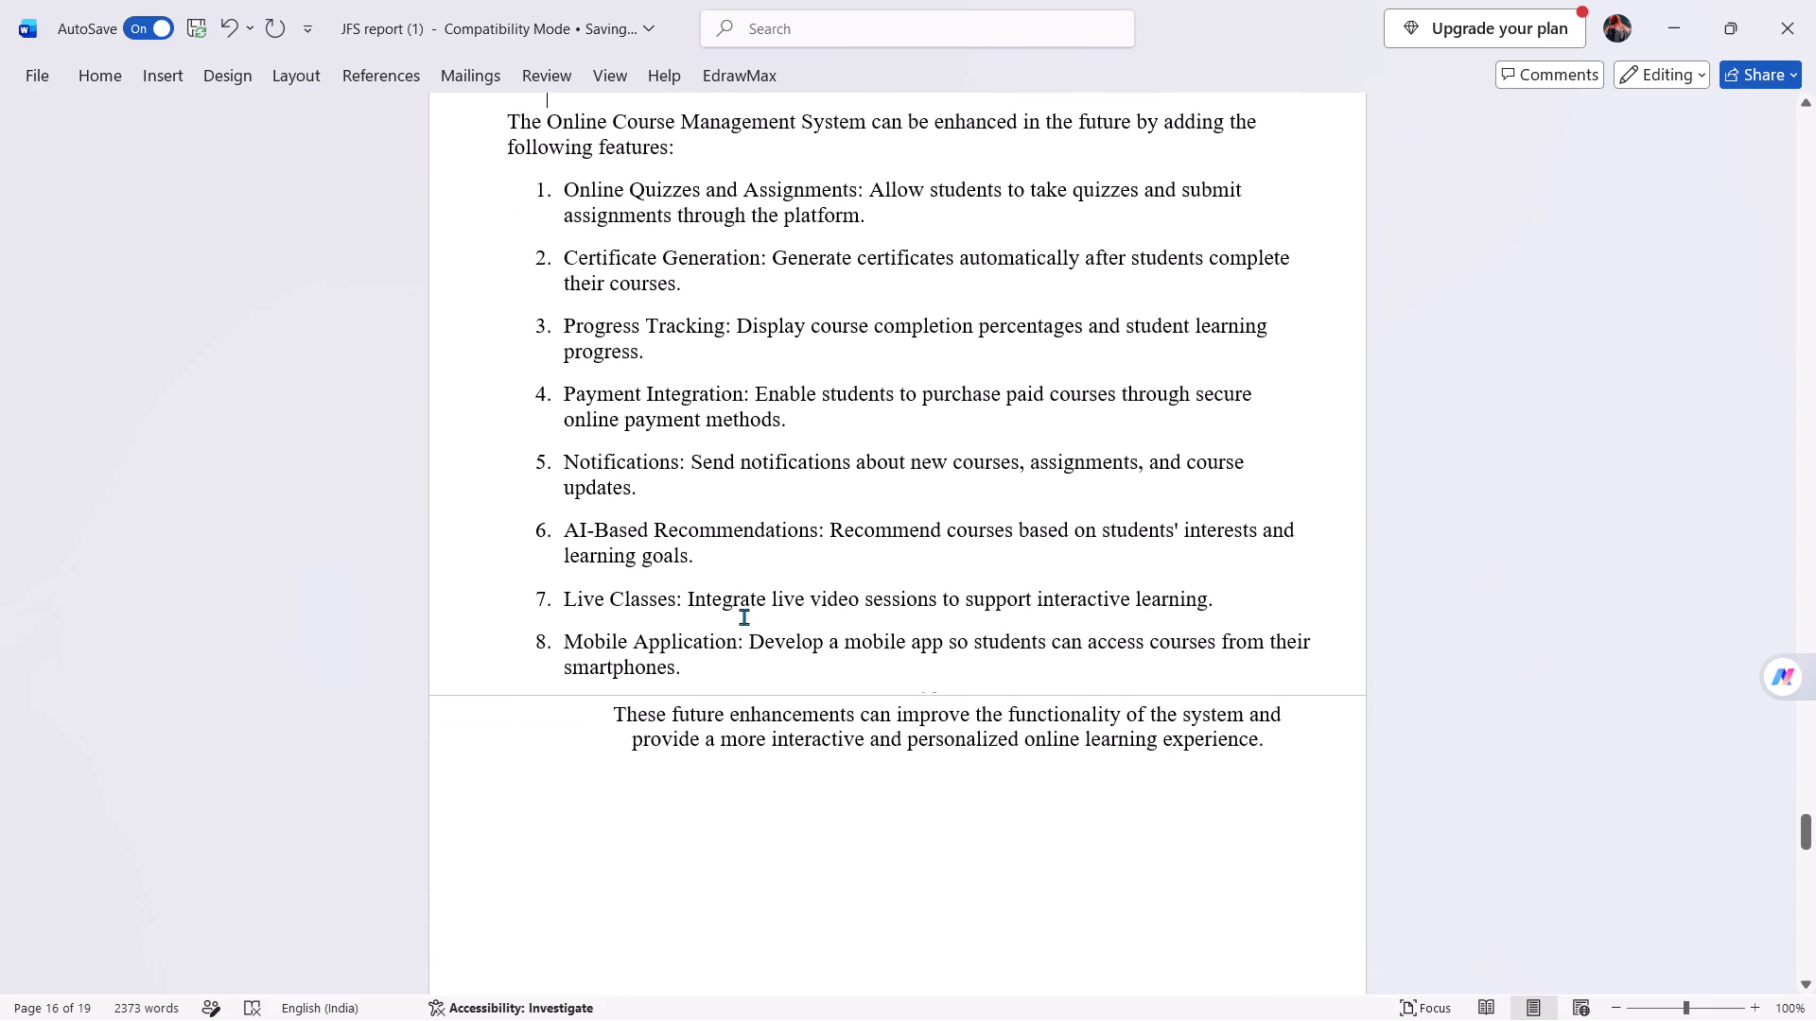
pyautogui.scroll(-2, 729, 683)
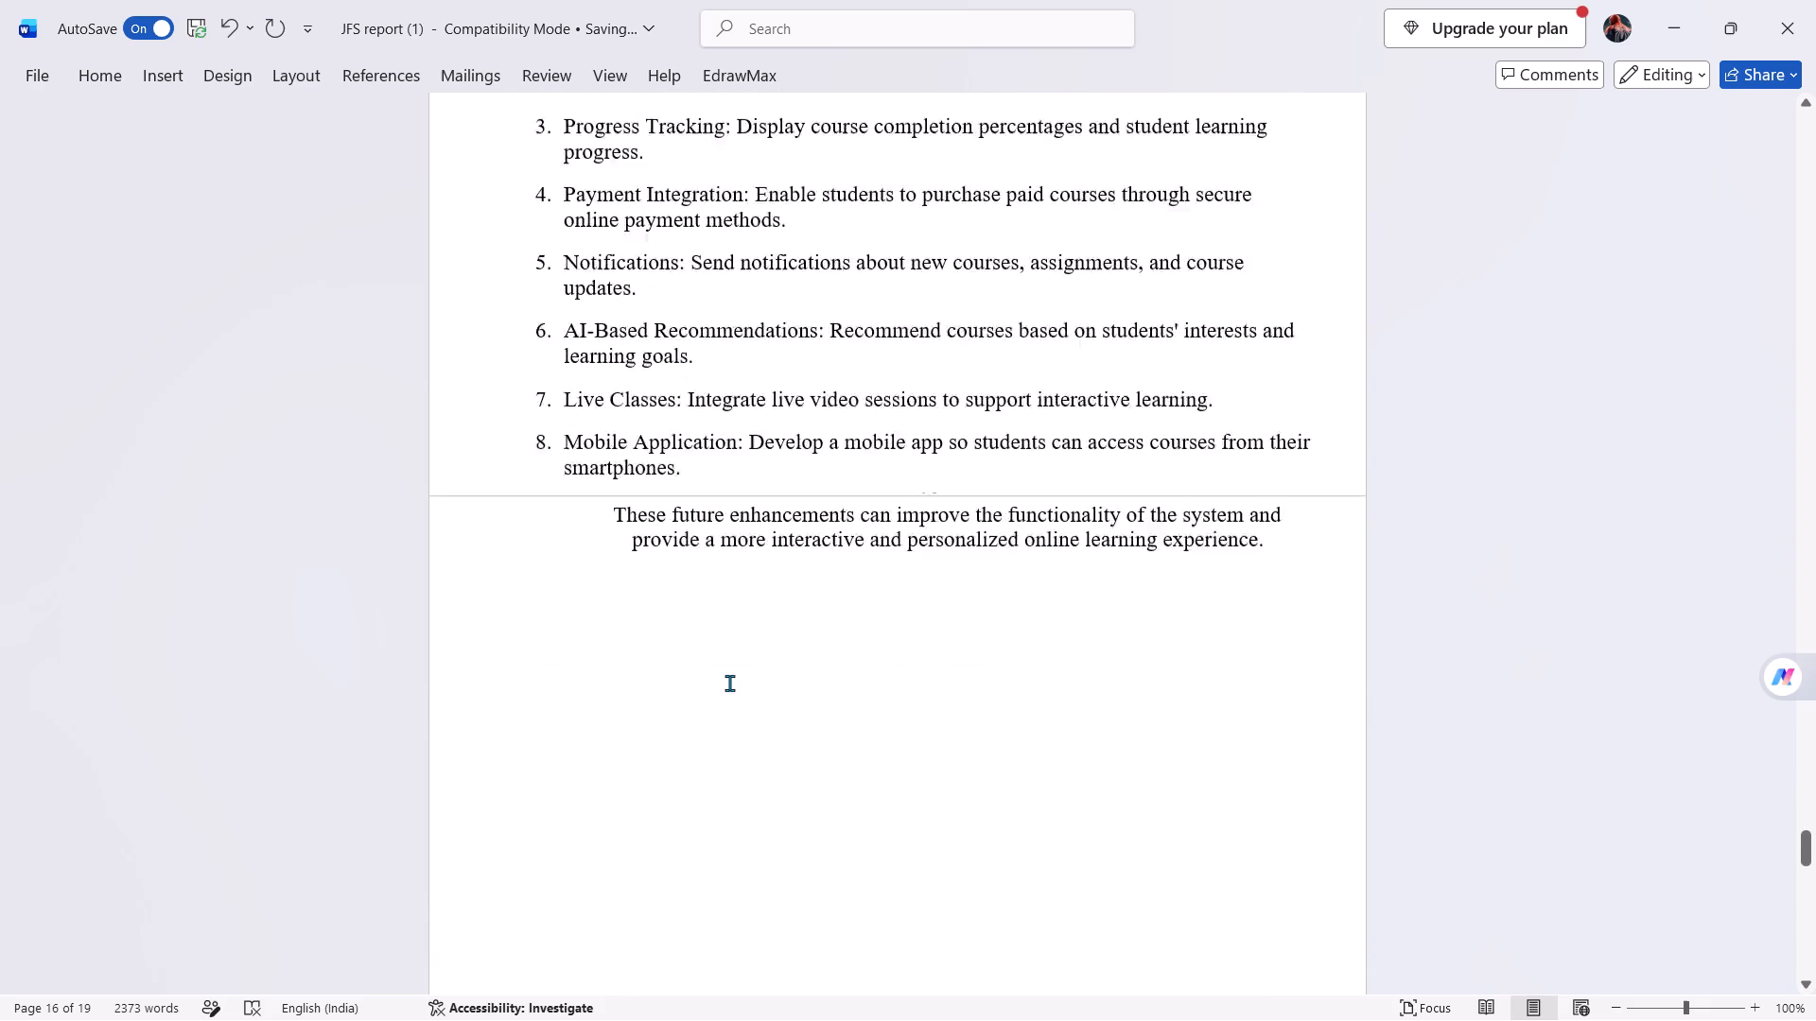
pyautogui.scroll(-2, 729, 683)
pyautogui.scroll(2, 729, 683)
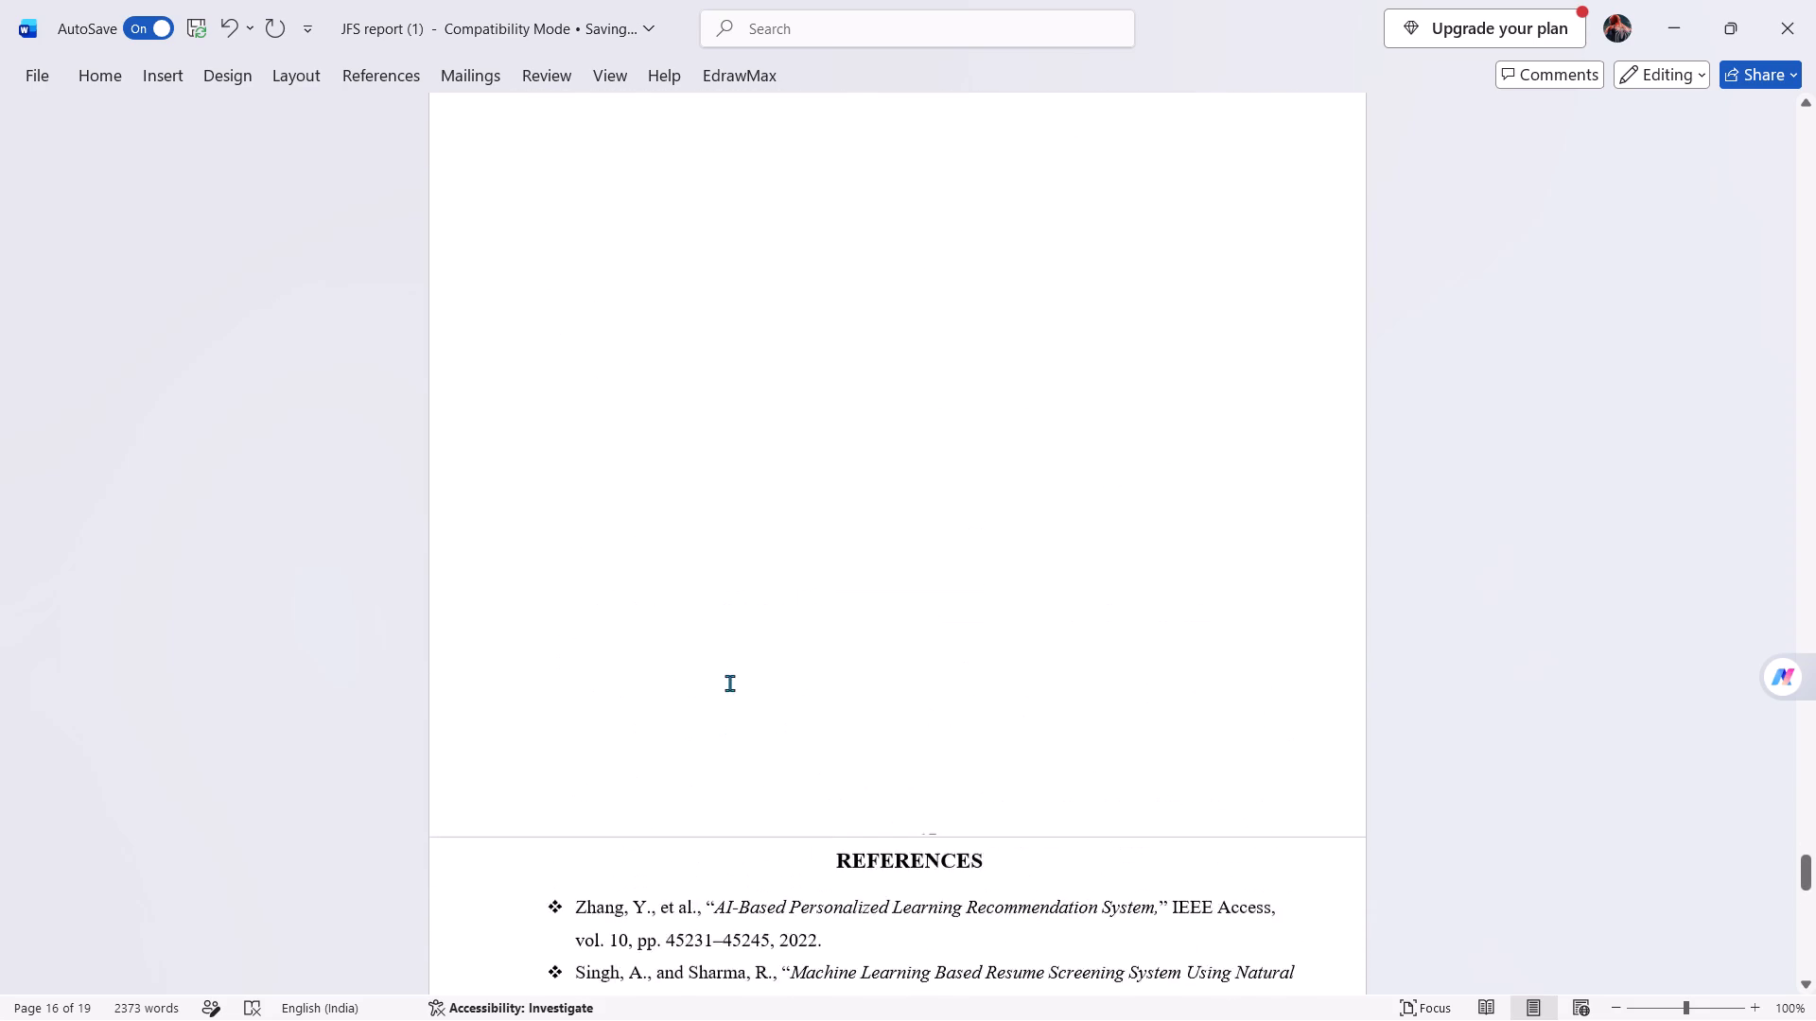
pyautogui.scroll(6, 729, 683)
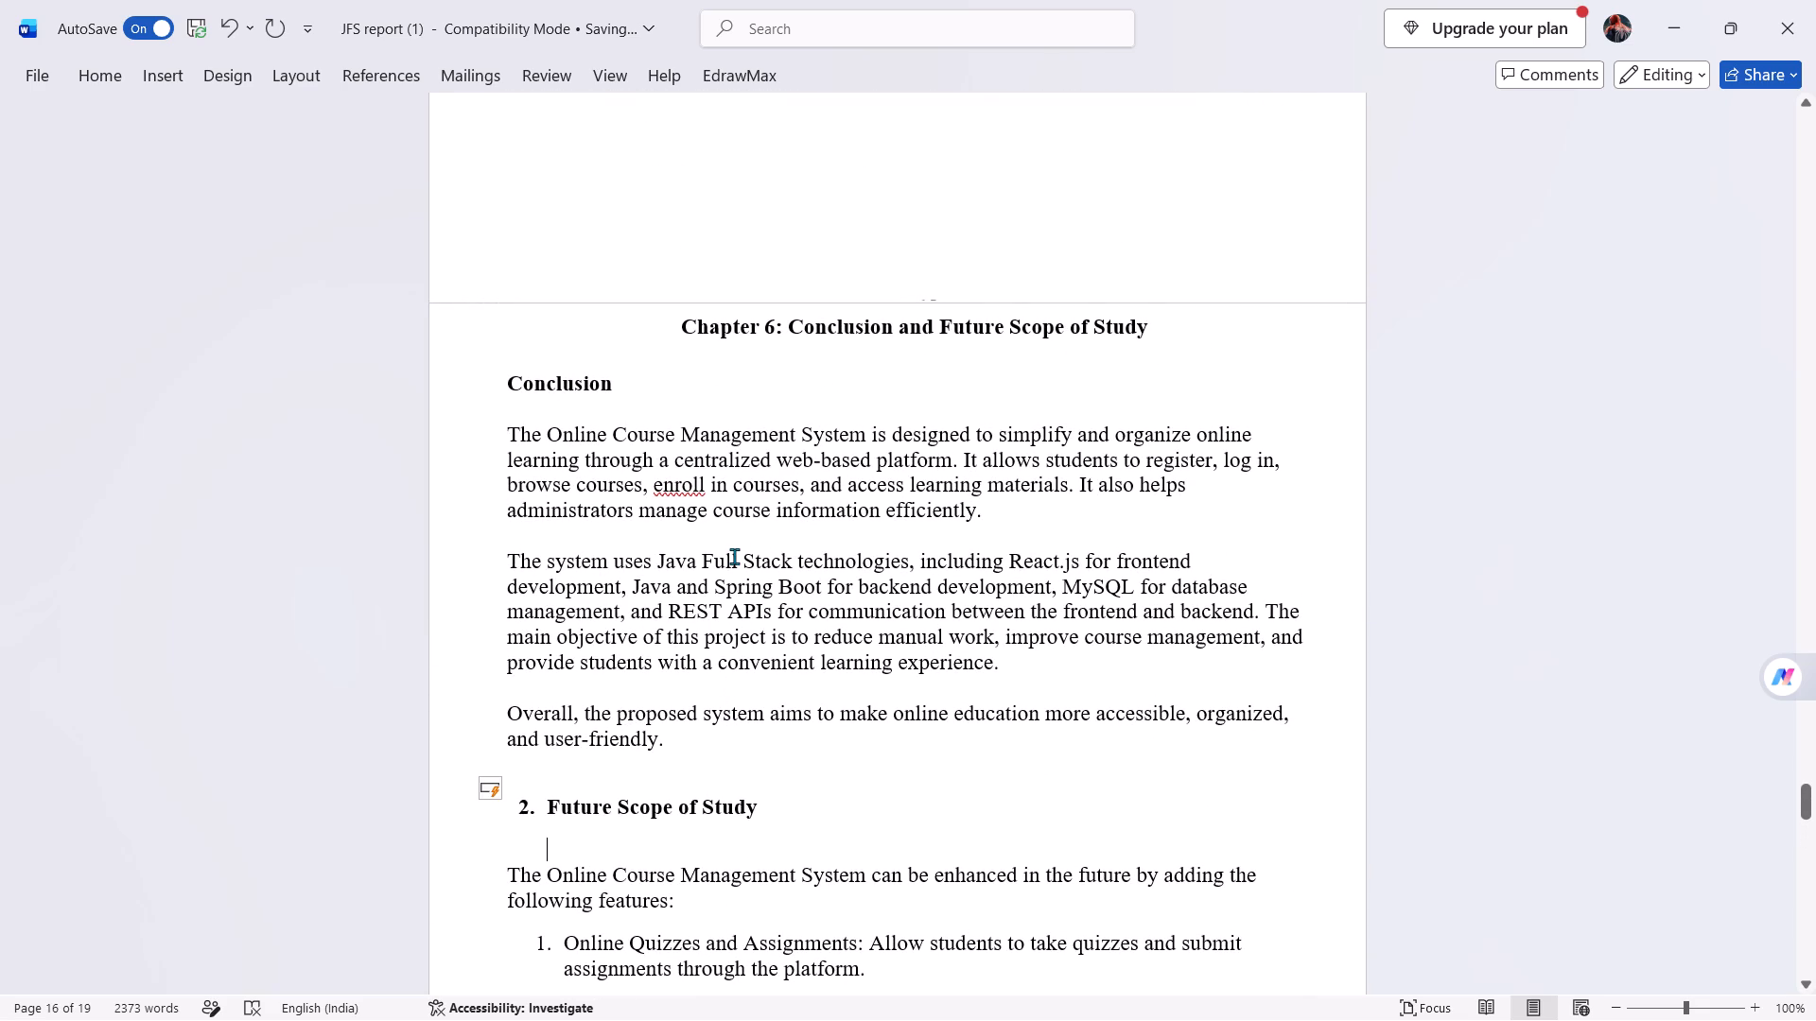
# Delete the closing paragraph about future enhancements that spills onto its own page after the numbered list.
pyautogui.scroll(-3, 734, 556)
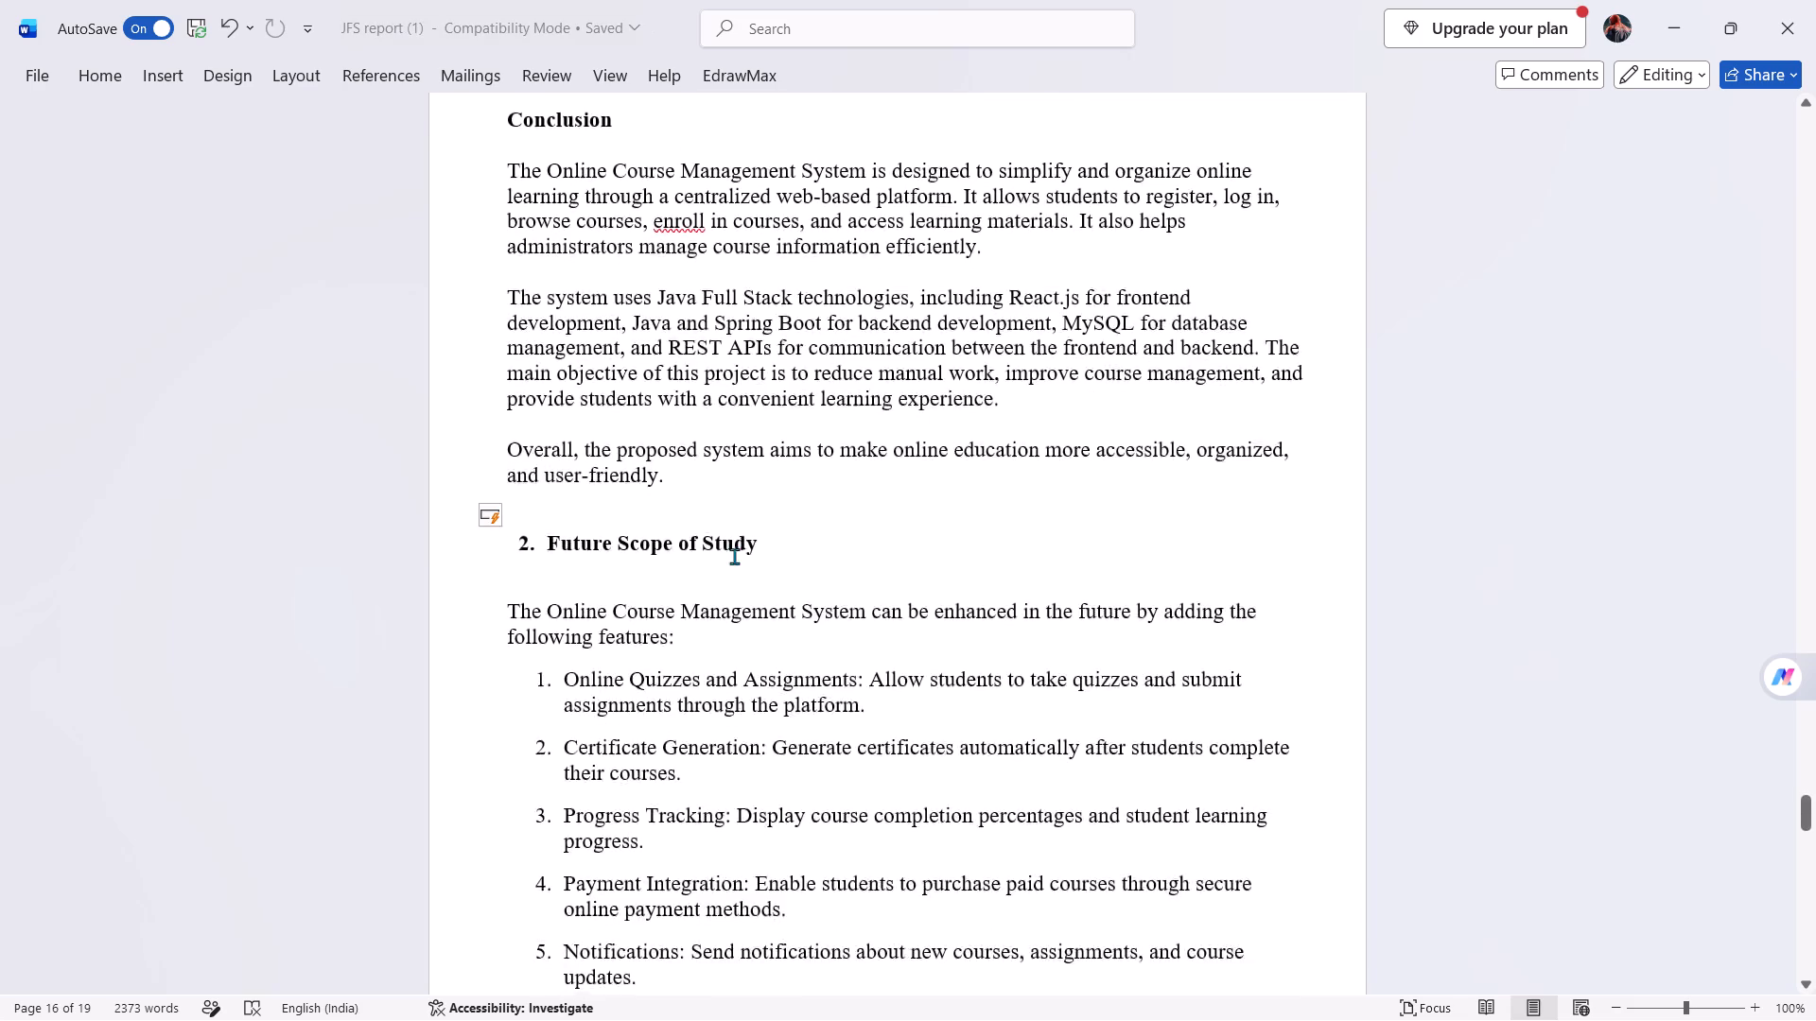
pyautogui.scroll(-2, 734, 556)
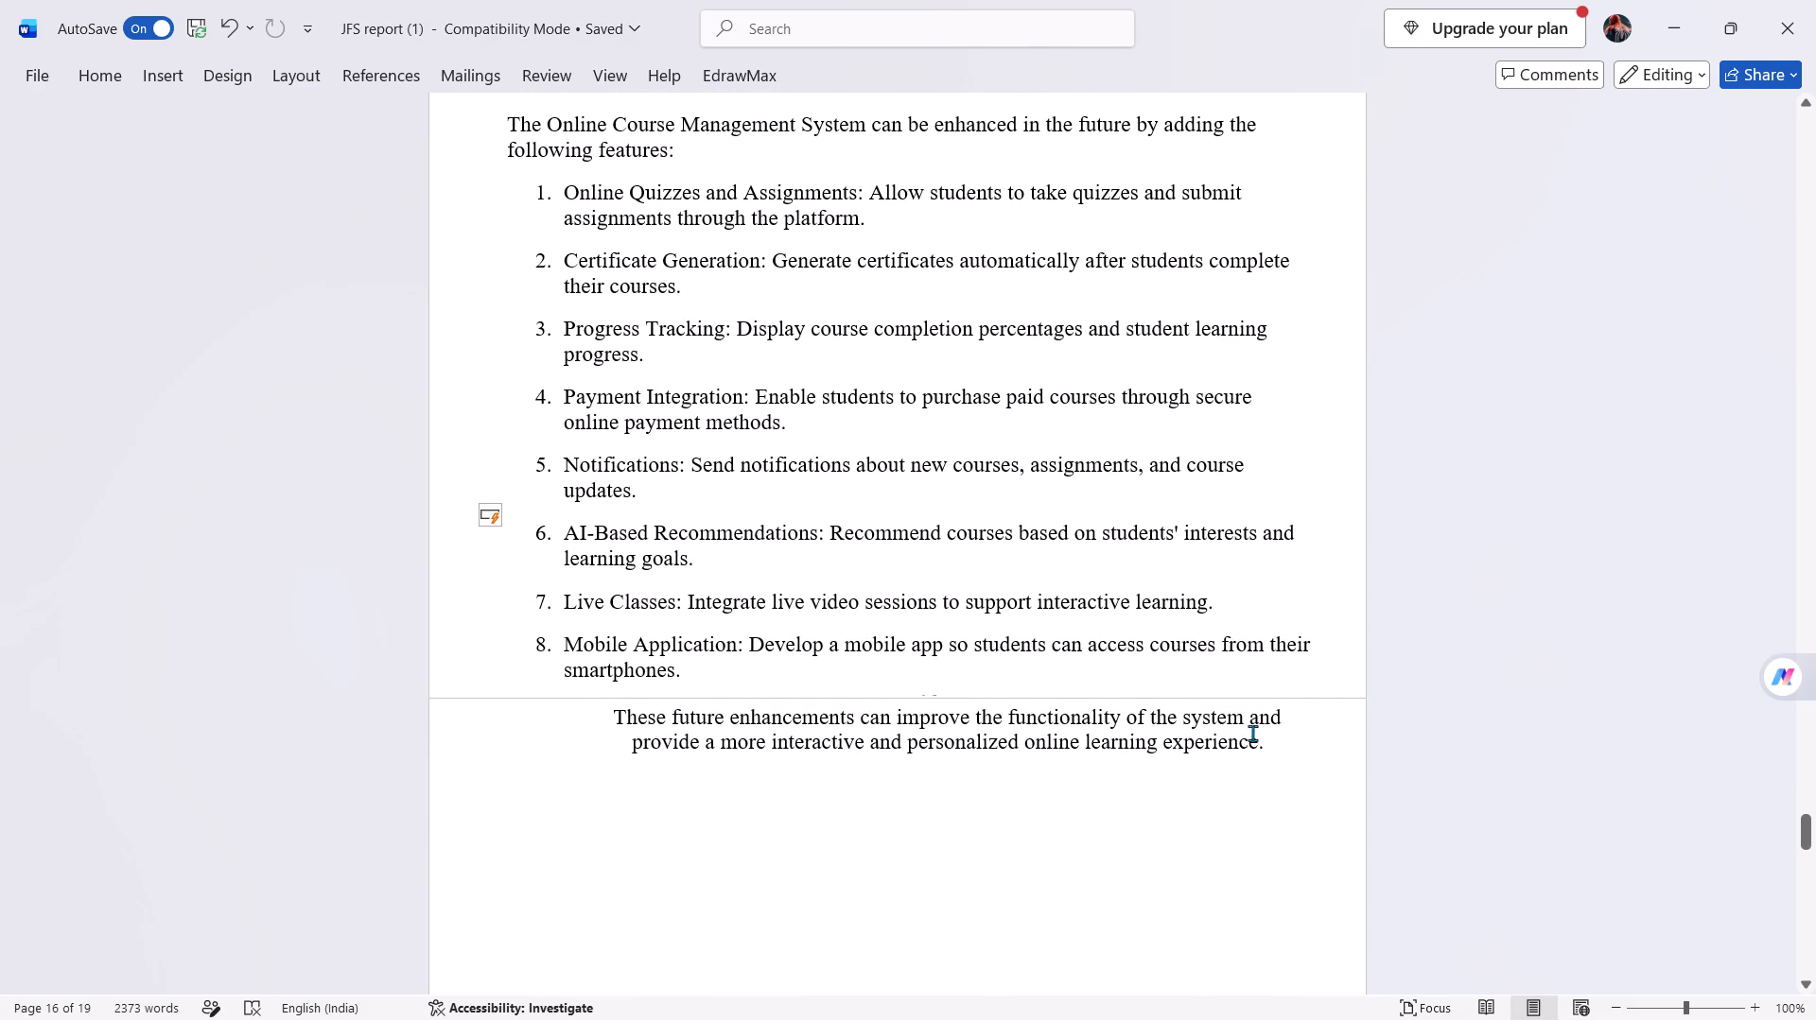
pyautogui.moveTo(1277, 748); pyautogui.dragTo(619, 720)
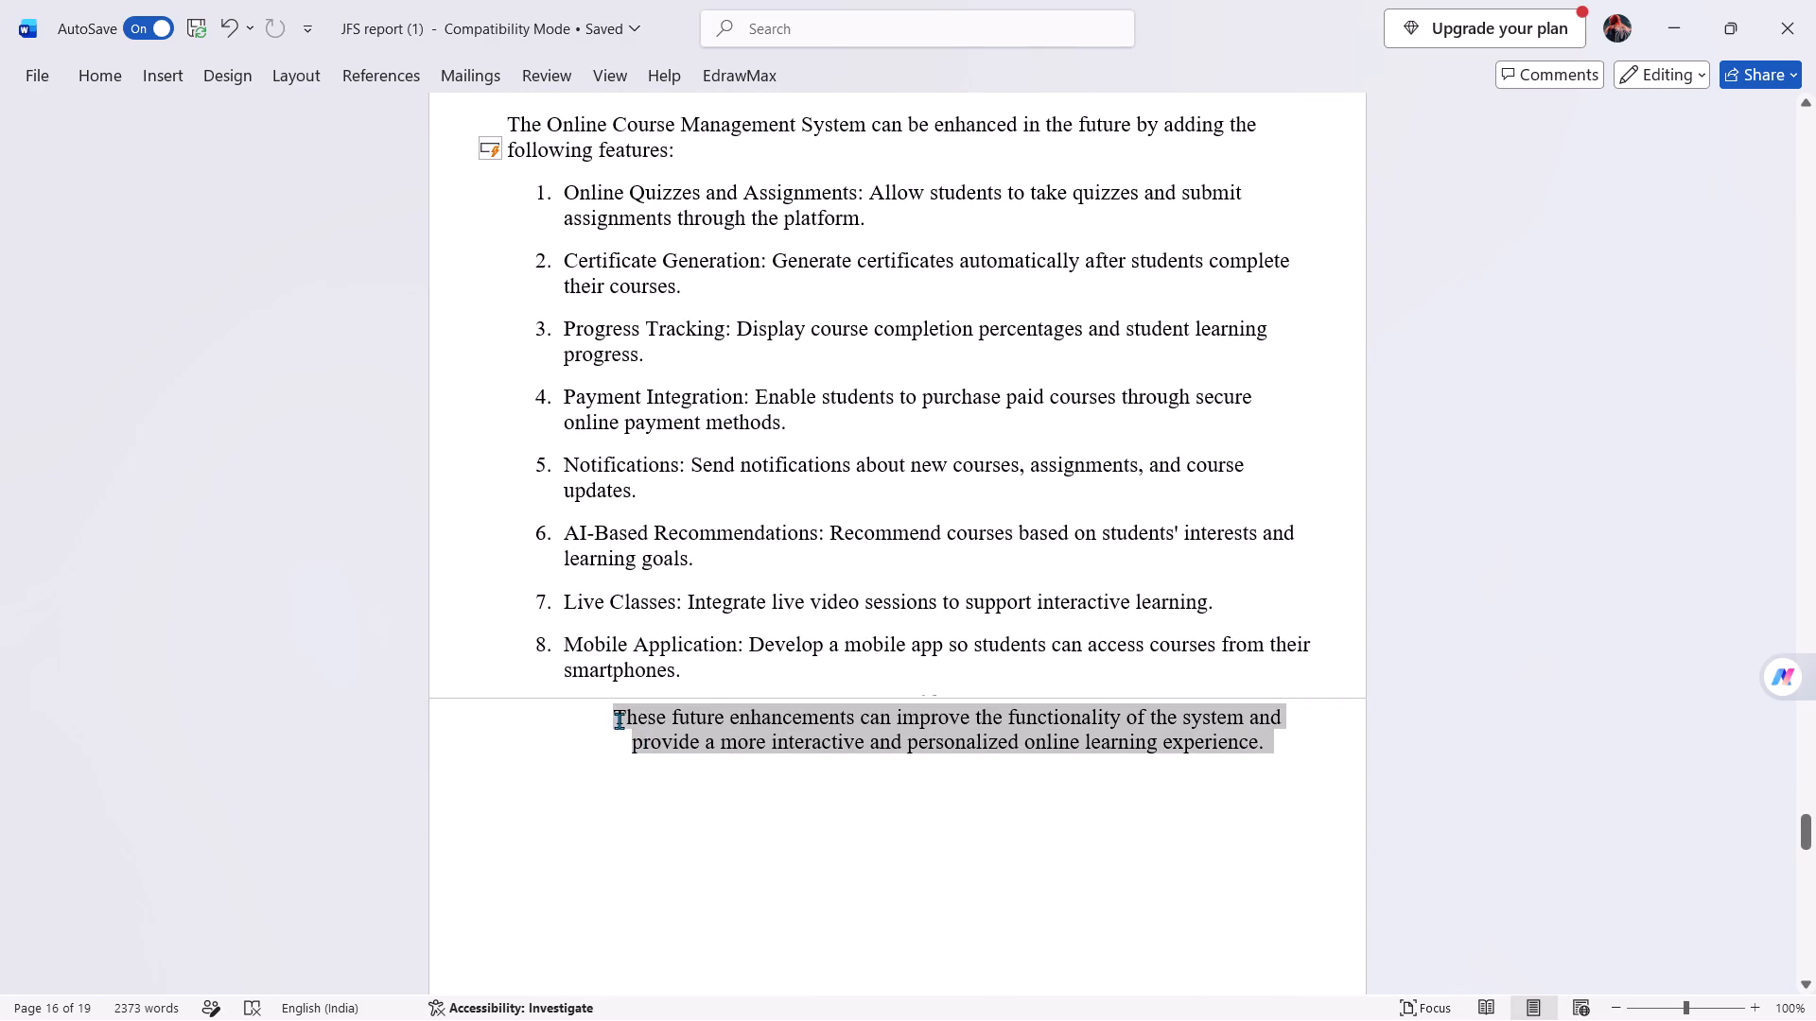
pyautogui.moveTo(619, 720); pyautogui.dragTo(619, 724)
pyautogui.press('BackSpace')
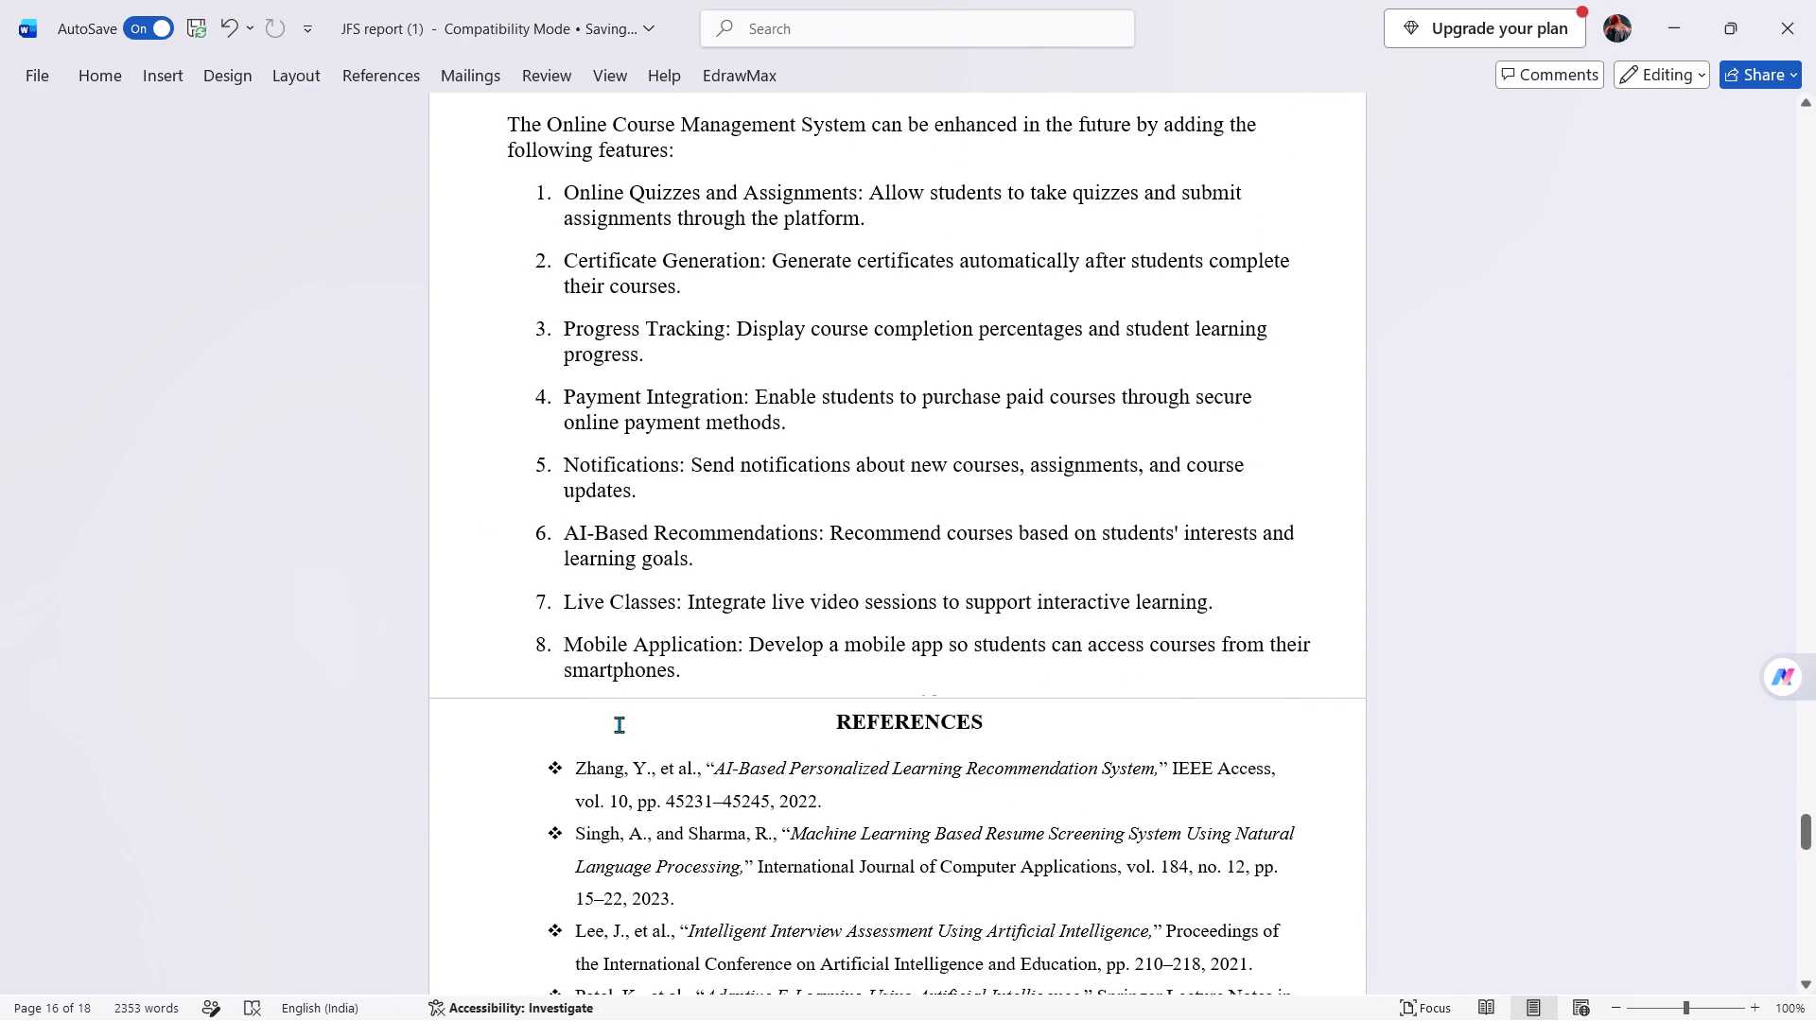
# Switch to the ChatGPT conversation in Chrome, send the prompt "reference for report", and view the reply.
pyautogui.scroll(-1, 619, 724)
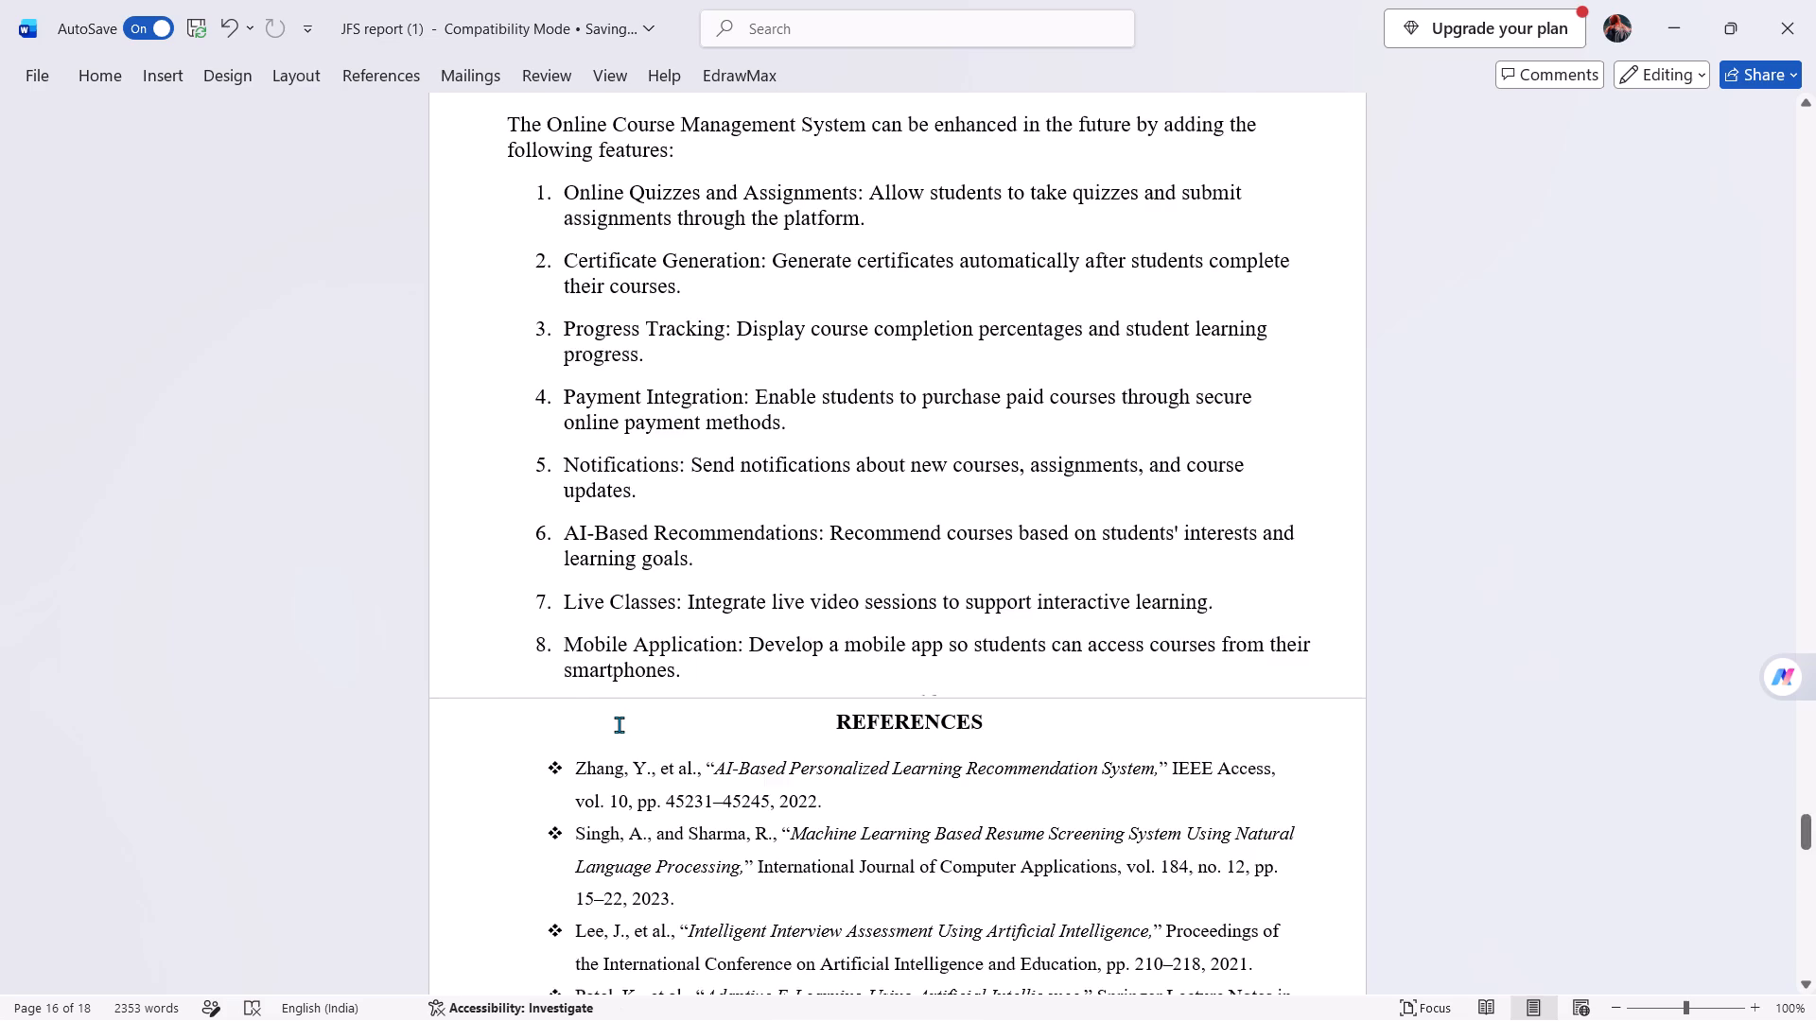
pyautogui.scroll(-1, 619, 724)
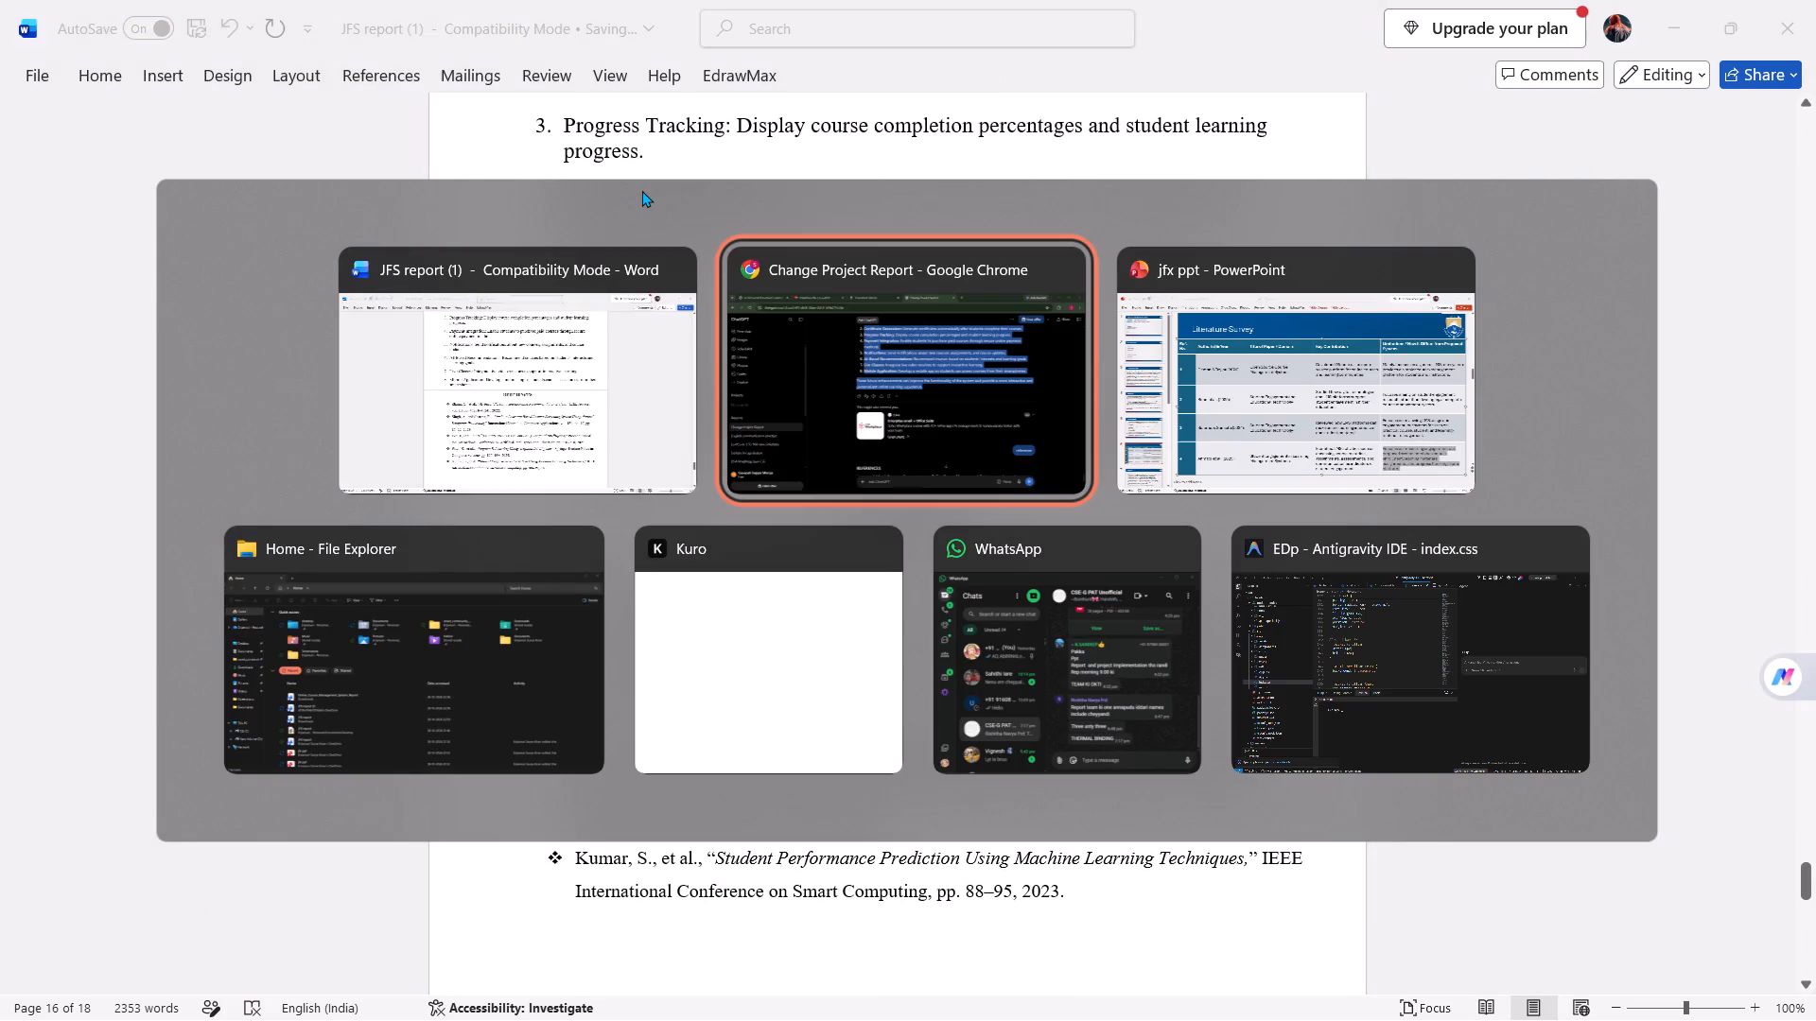
pyautogui.click(819, 942)
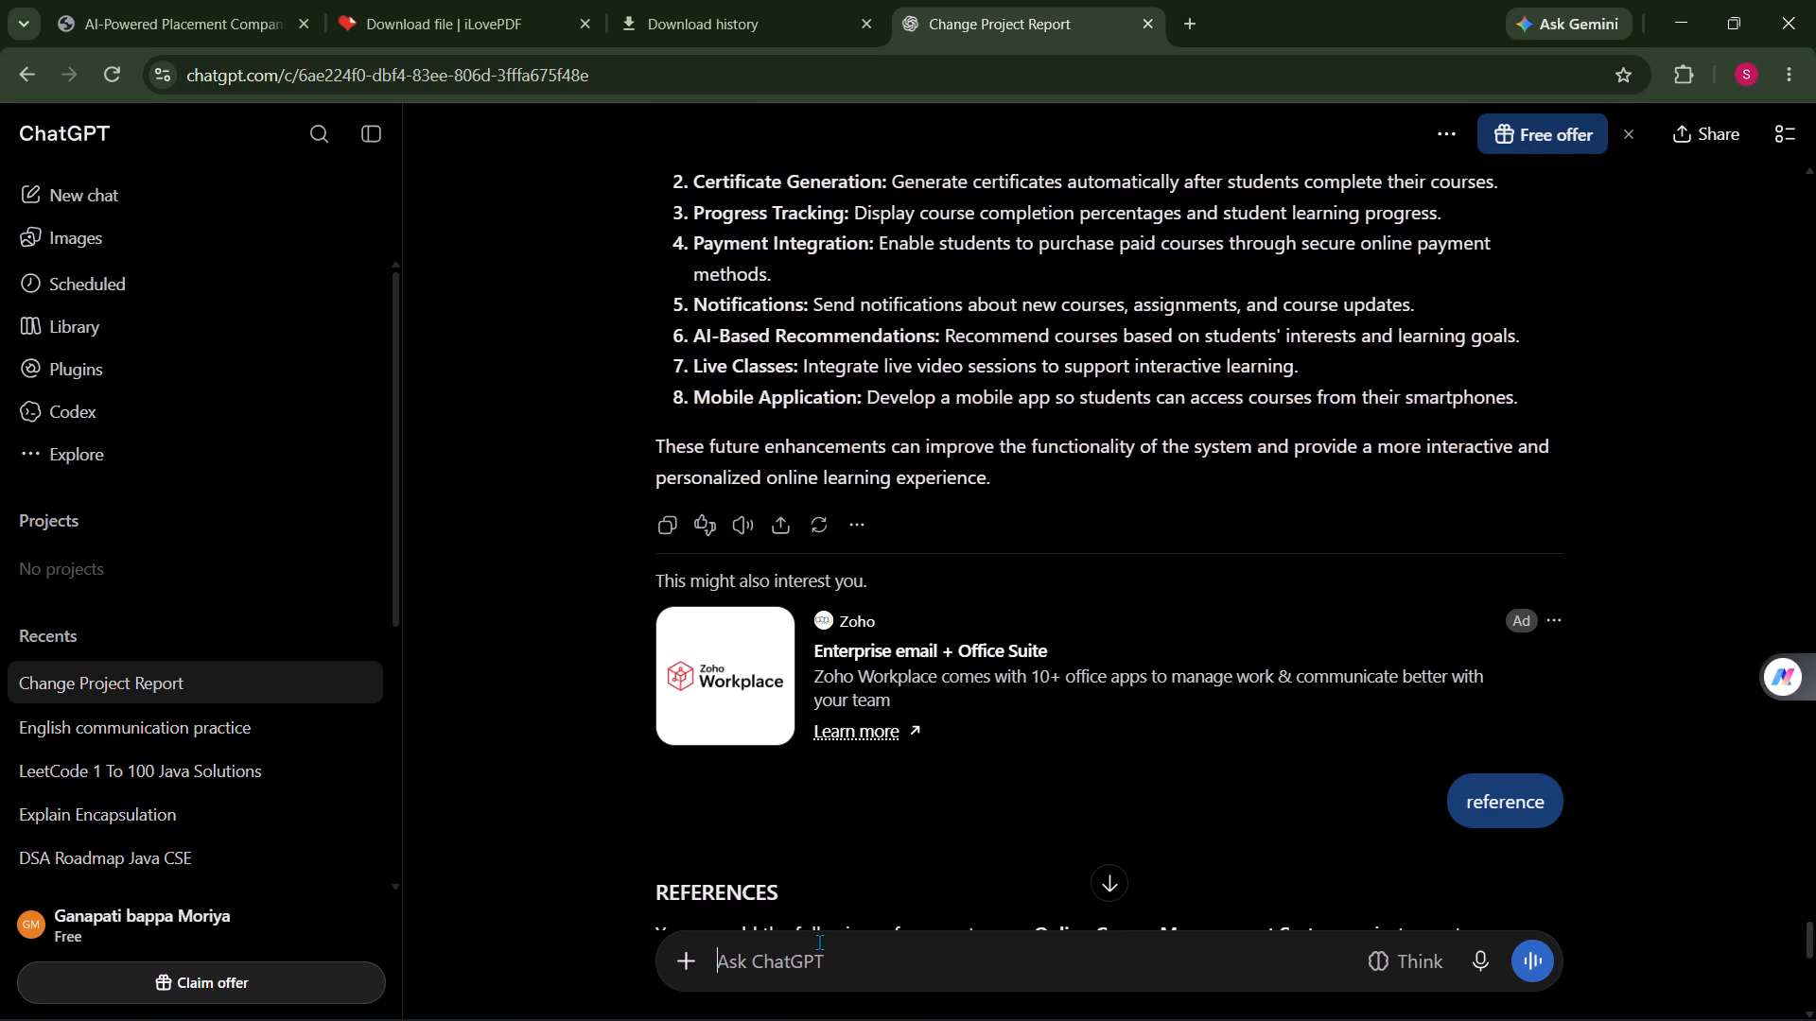
pyautogui.press('r')
pyautogui.scroll(-1, 819, 942)
pyautogui.scroll(-4, 939, 720)
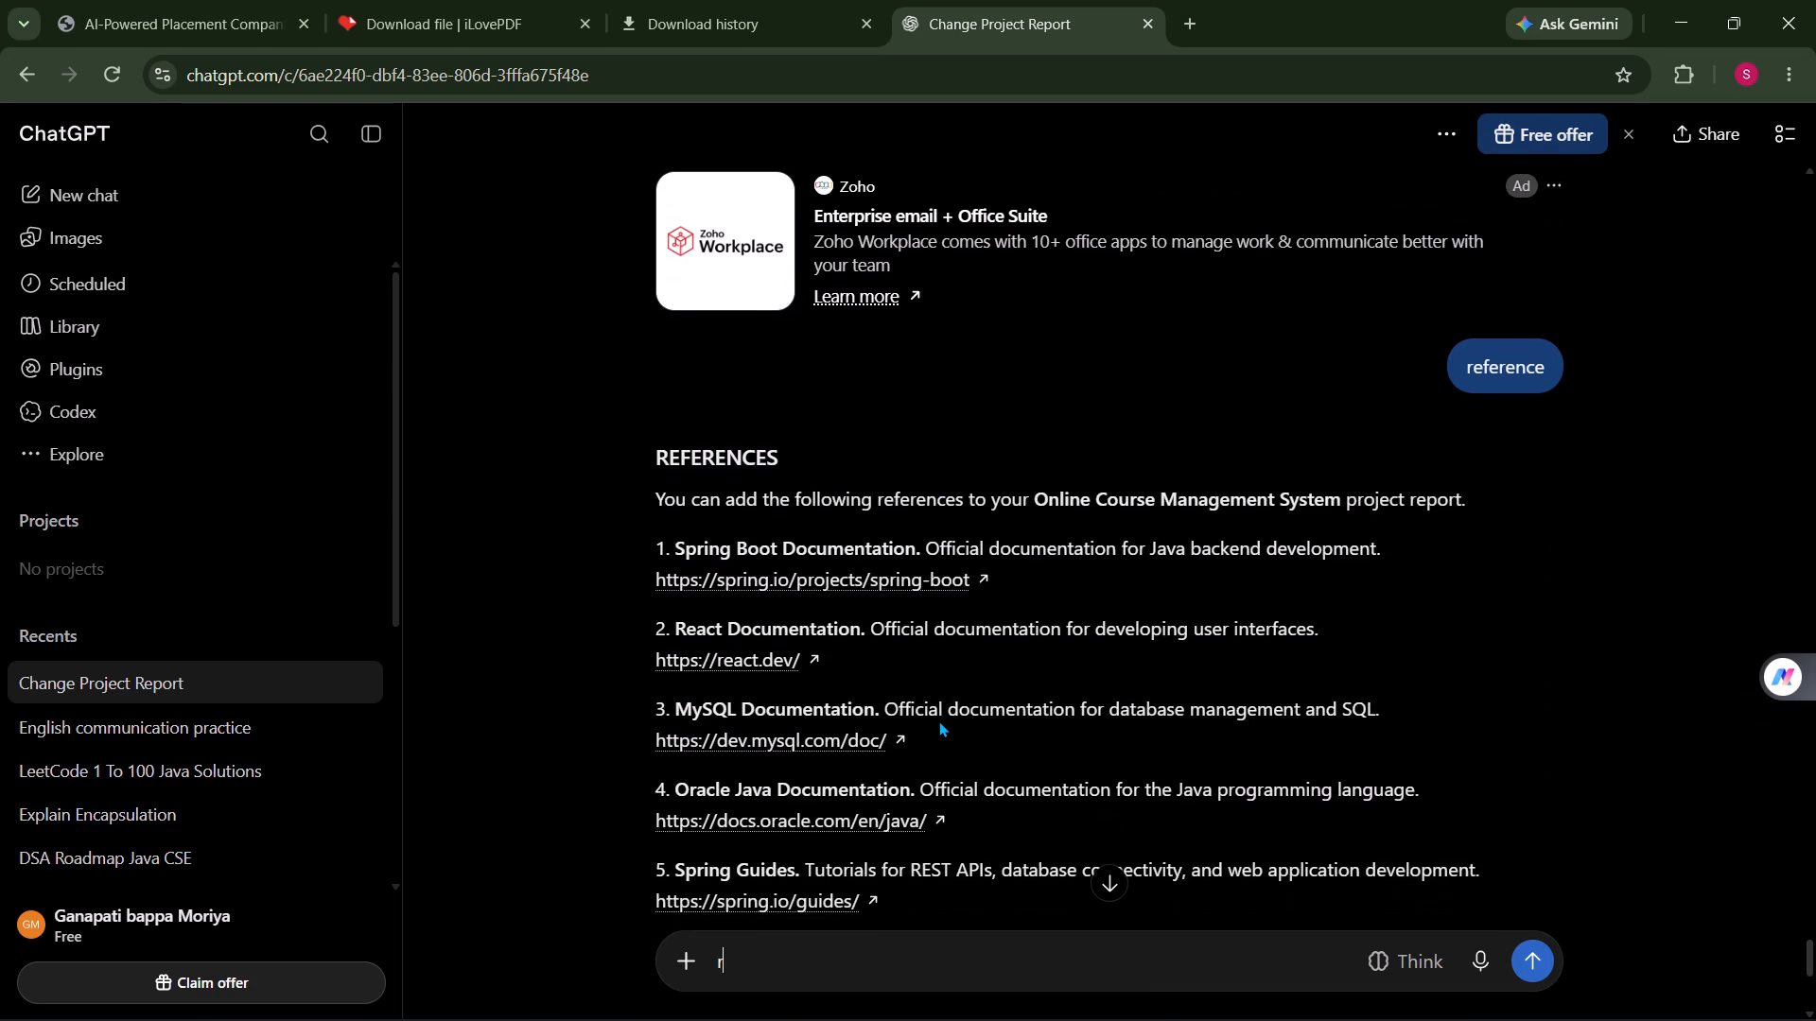
pyautogui.scroll(-2, 939, 720)
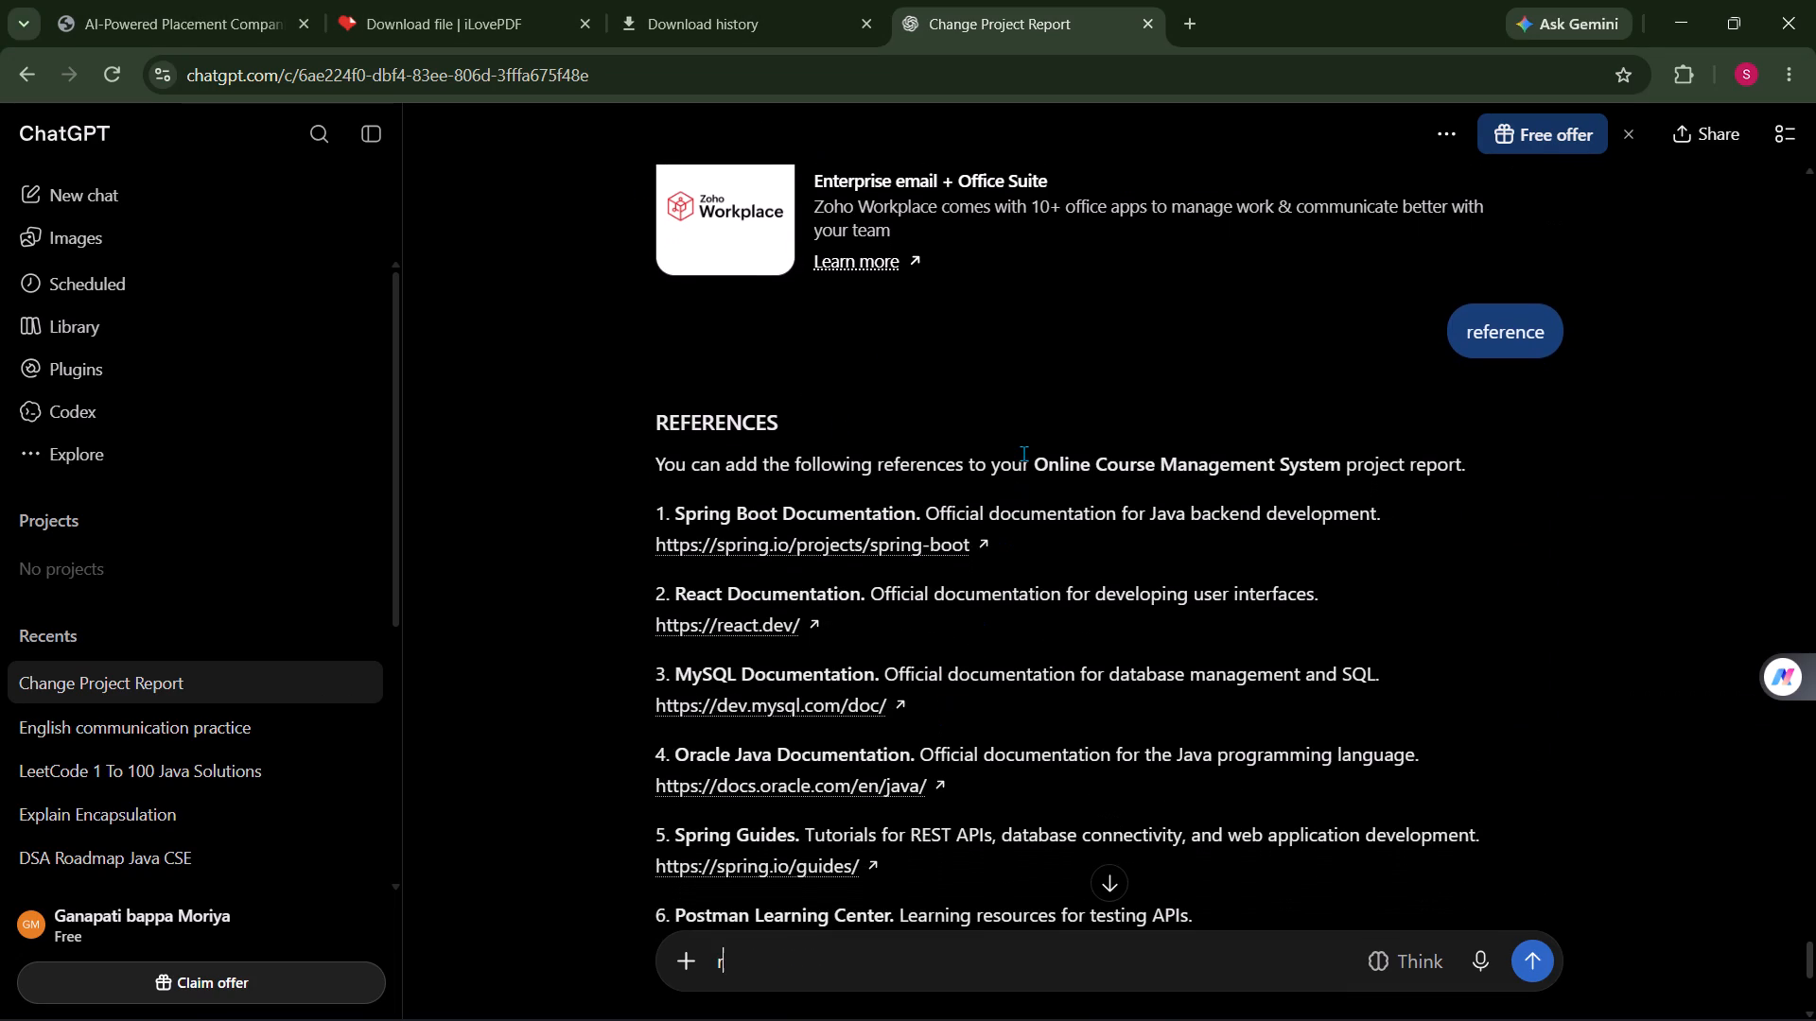
pyautogui.scroll(-2, 852, 556)
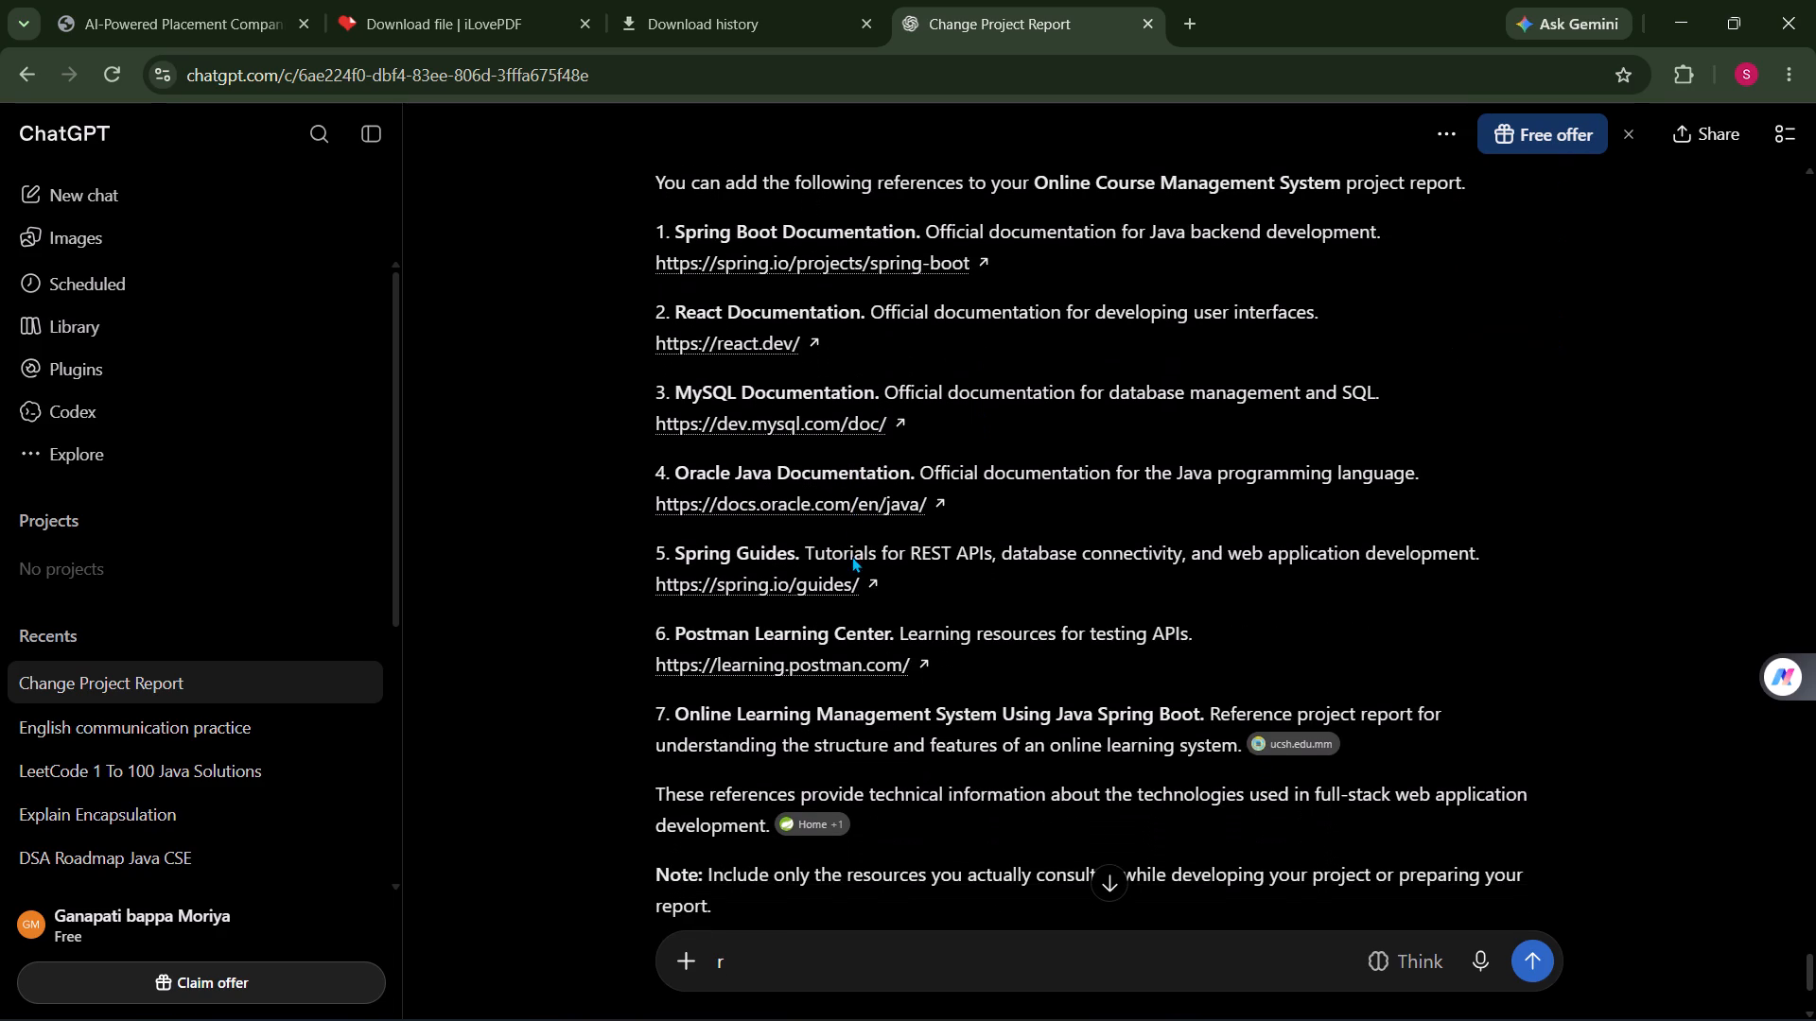
pyautogui.press('e')
pyautogui.write('fernece')
pyautogui.press('space')
pyautogui.press('BackSpace')
pyautogui.press('BackSpace')
pyautogui.press('BackSpace')
pyautogui.press('BackSpace')
pyautogui.press('BackSpace')
pyautogui.write('ence for r')
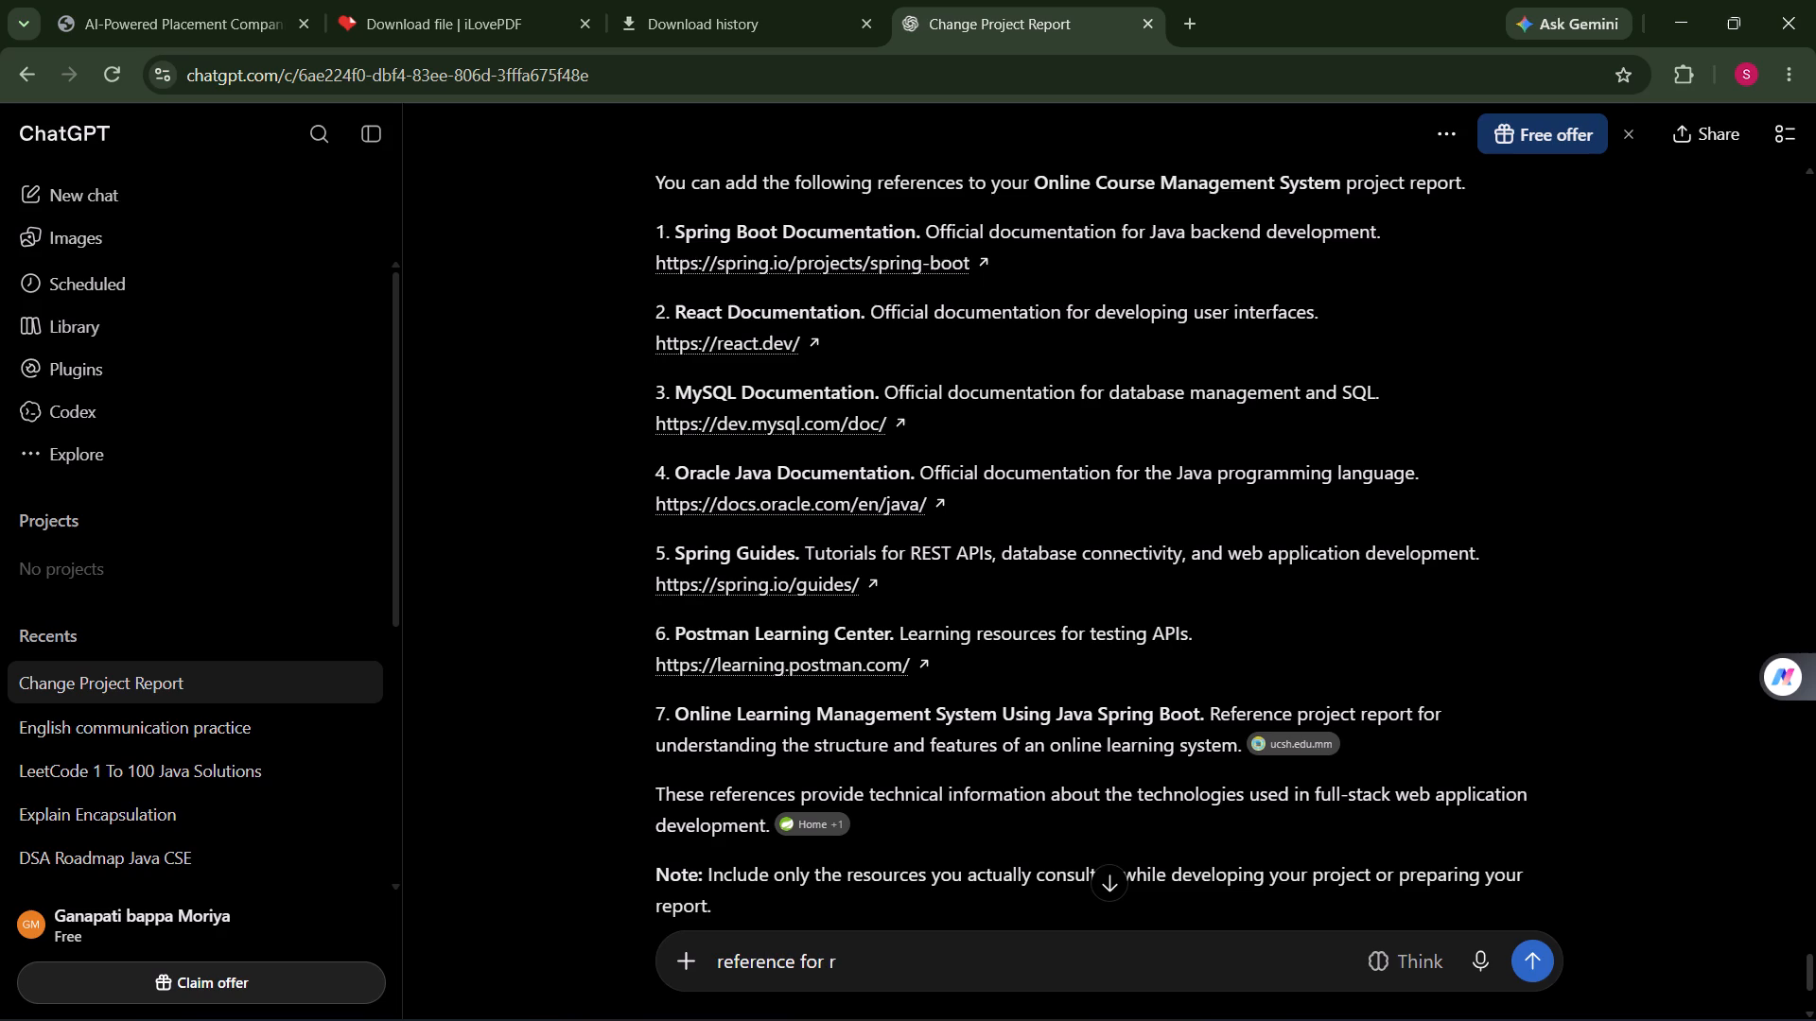
pyautogui.write('eport')
pyautogui.press('Return')
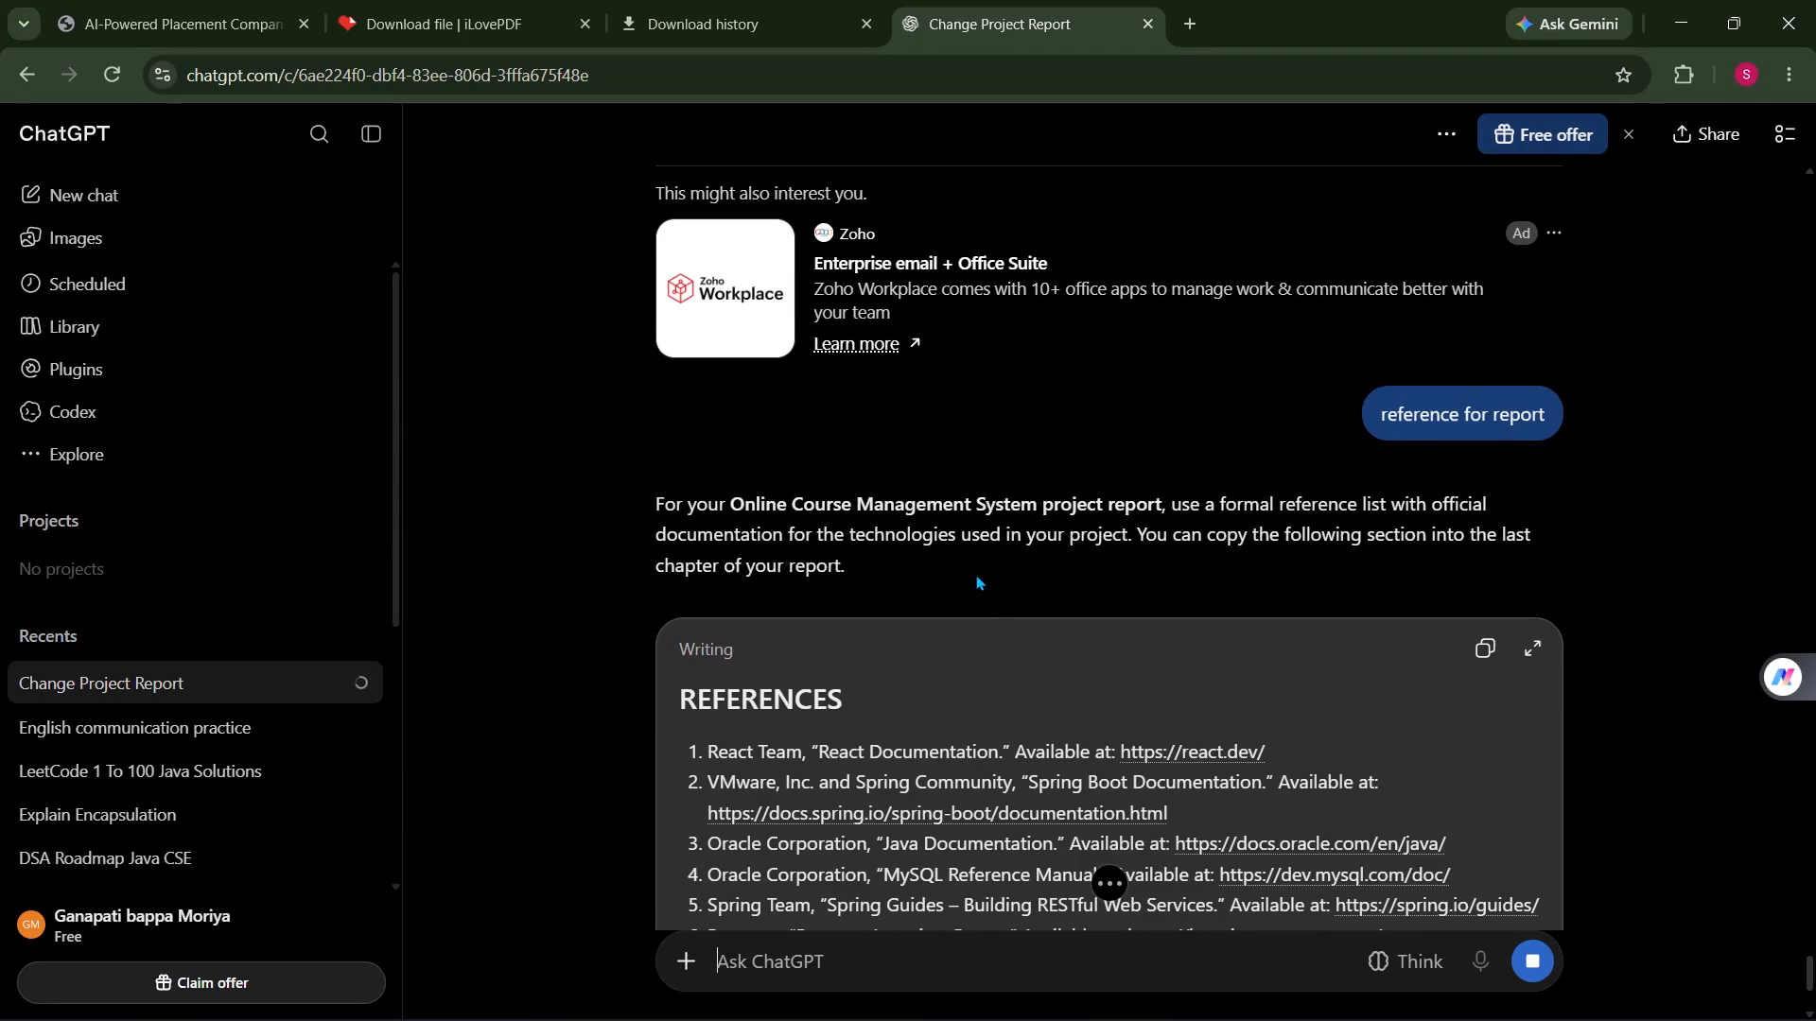
pyautogui.scroll(-2, 988, 608)
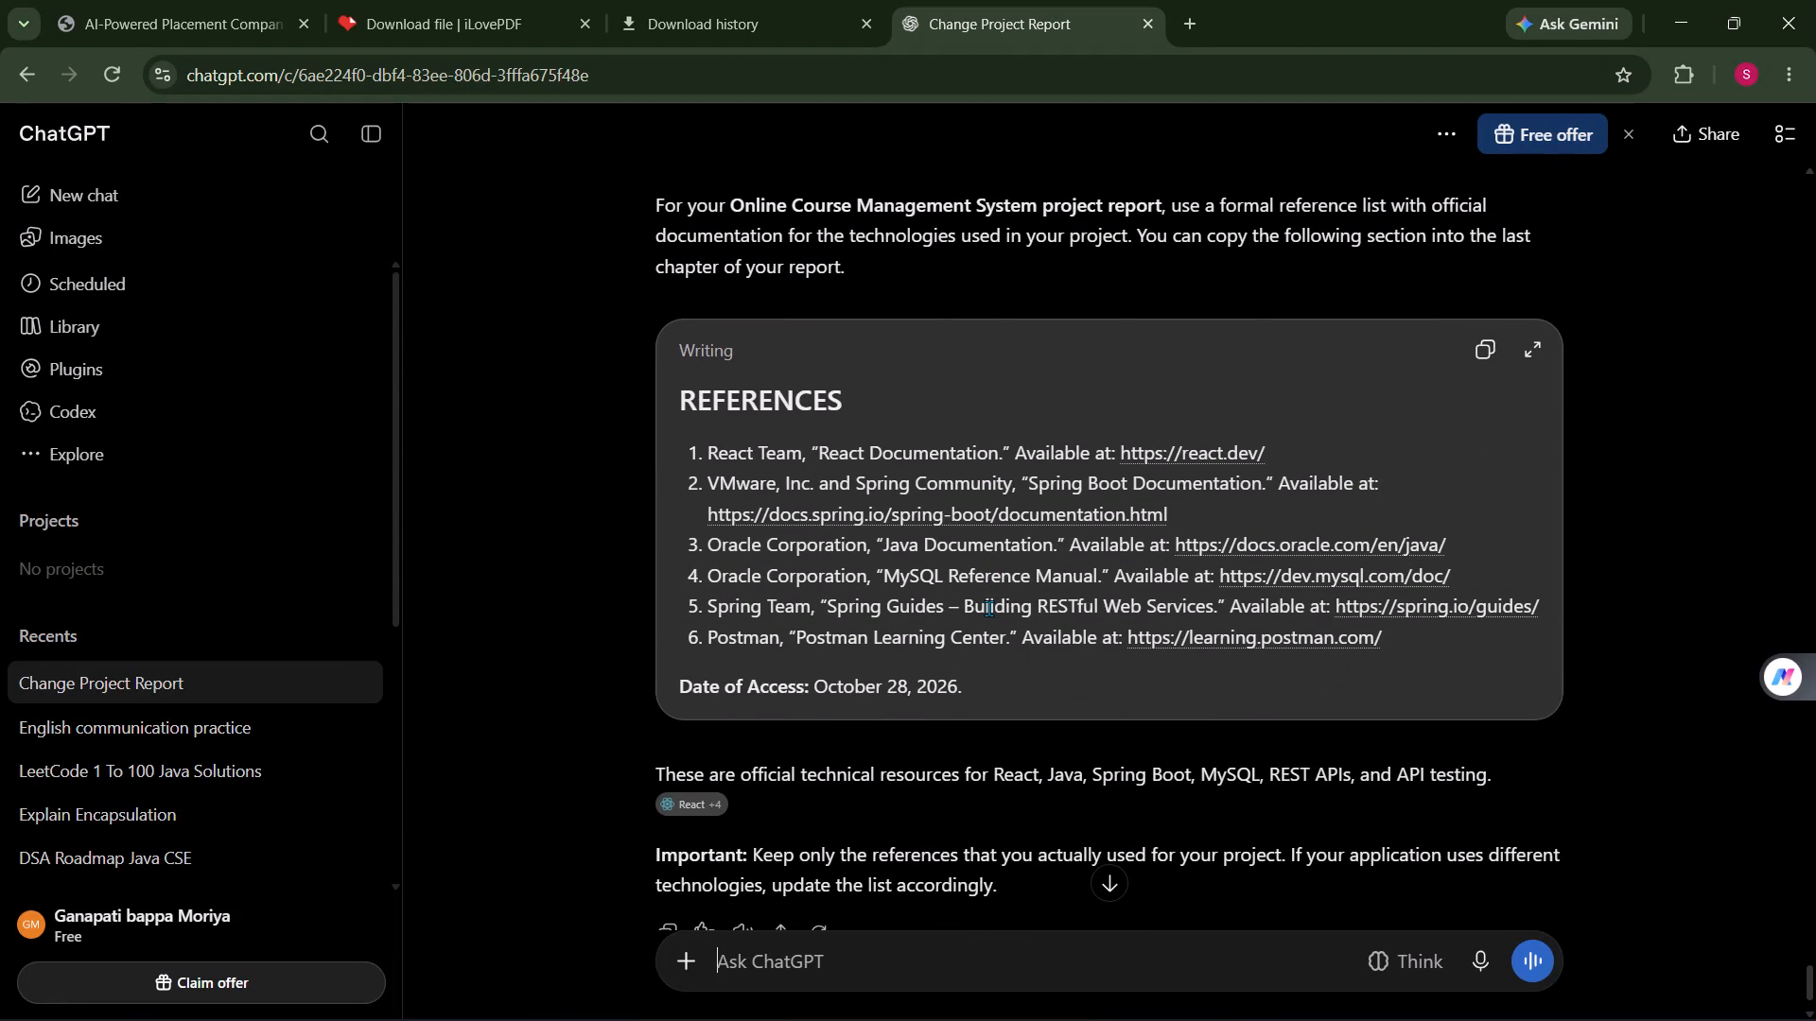
# Open the downloaded Online_Course_Management_System_Report.docx from Chrome's download history and copy its References entries including the closing note.
pyautogui.click(729, 2)
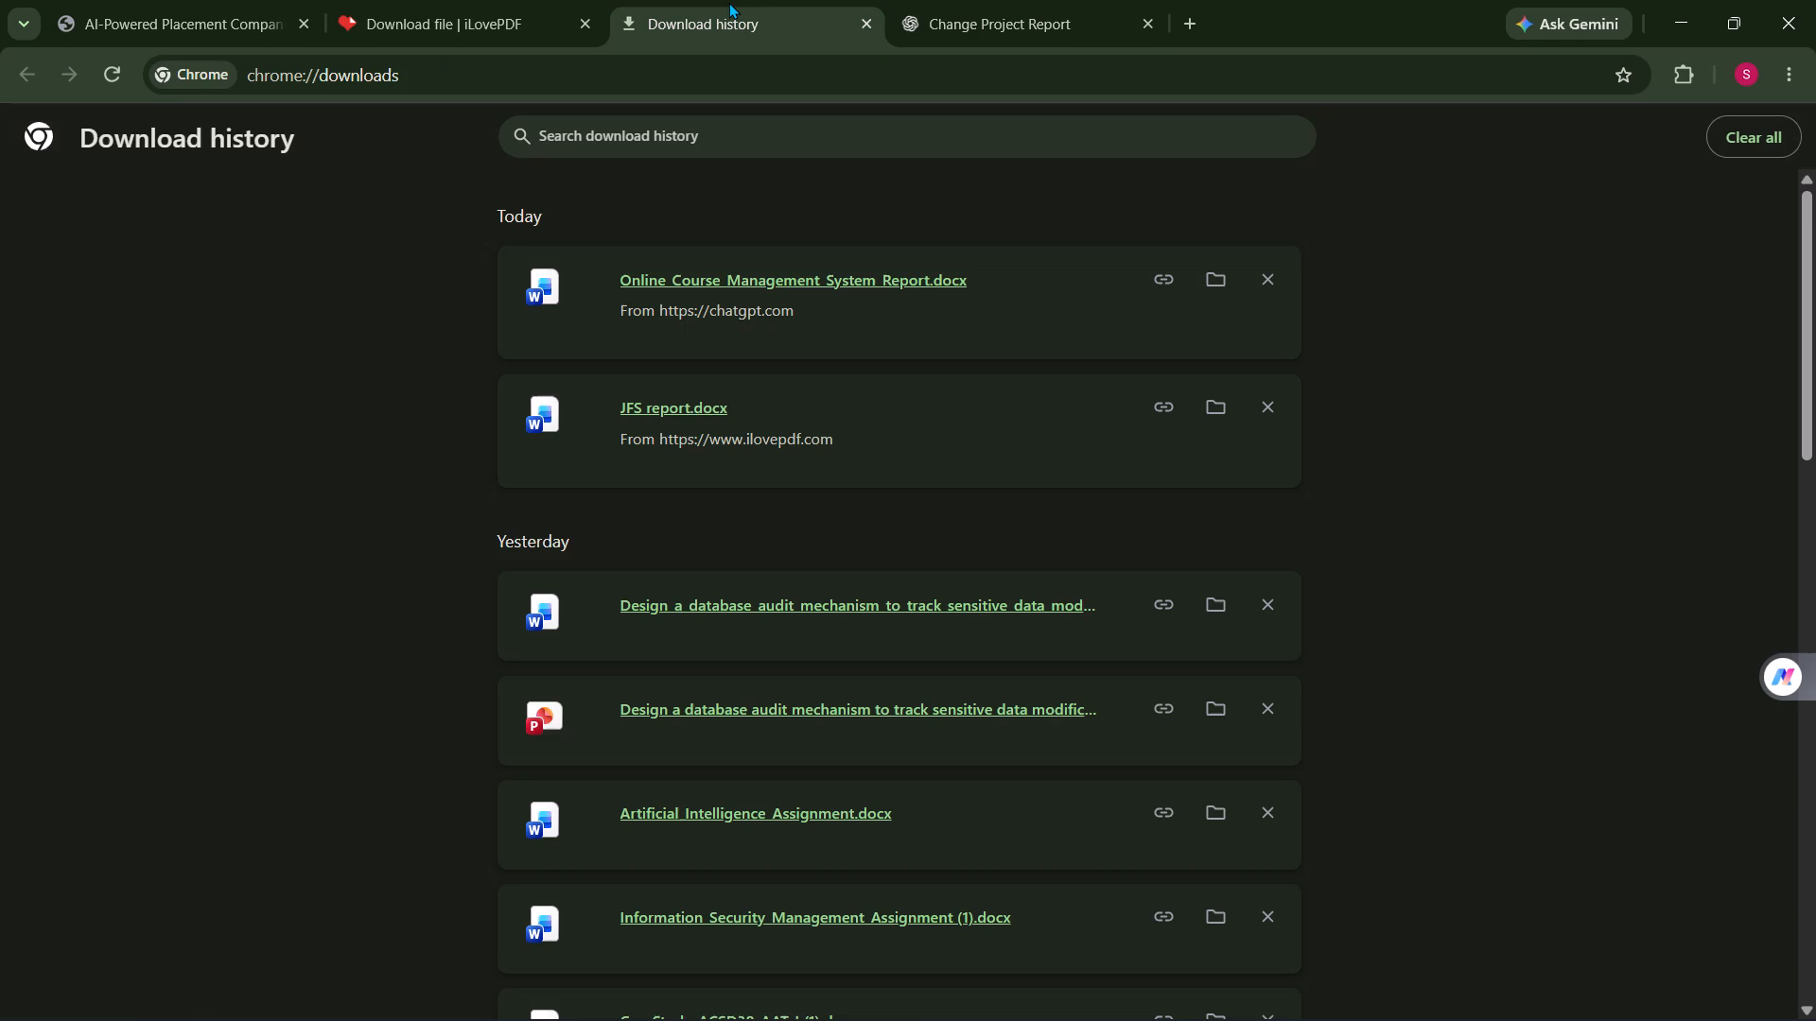
pyautogui.click(786, 288)
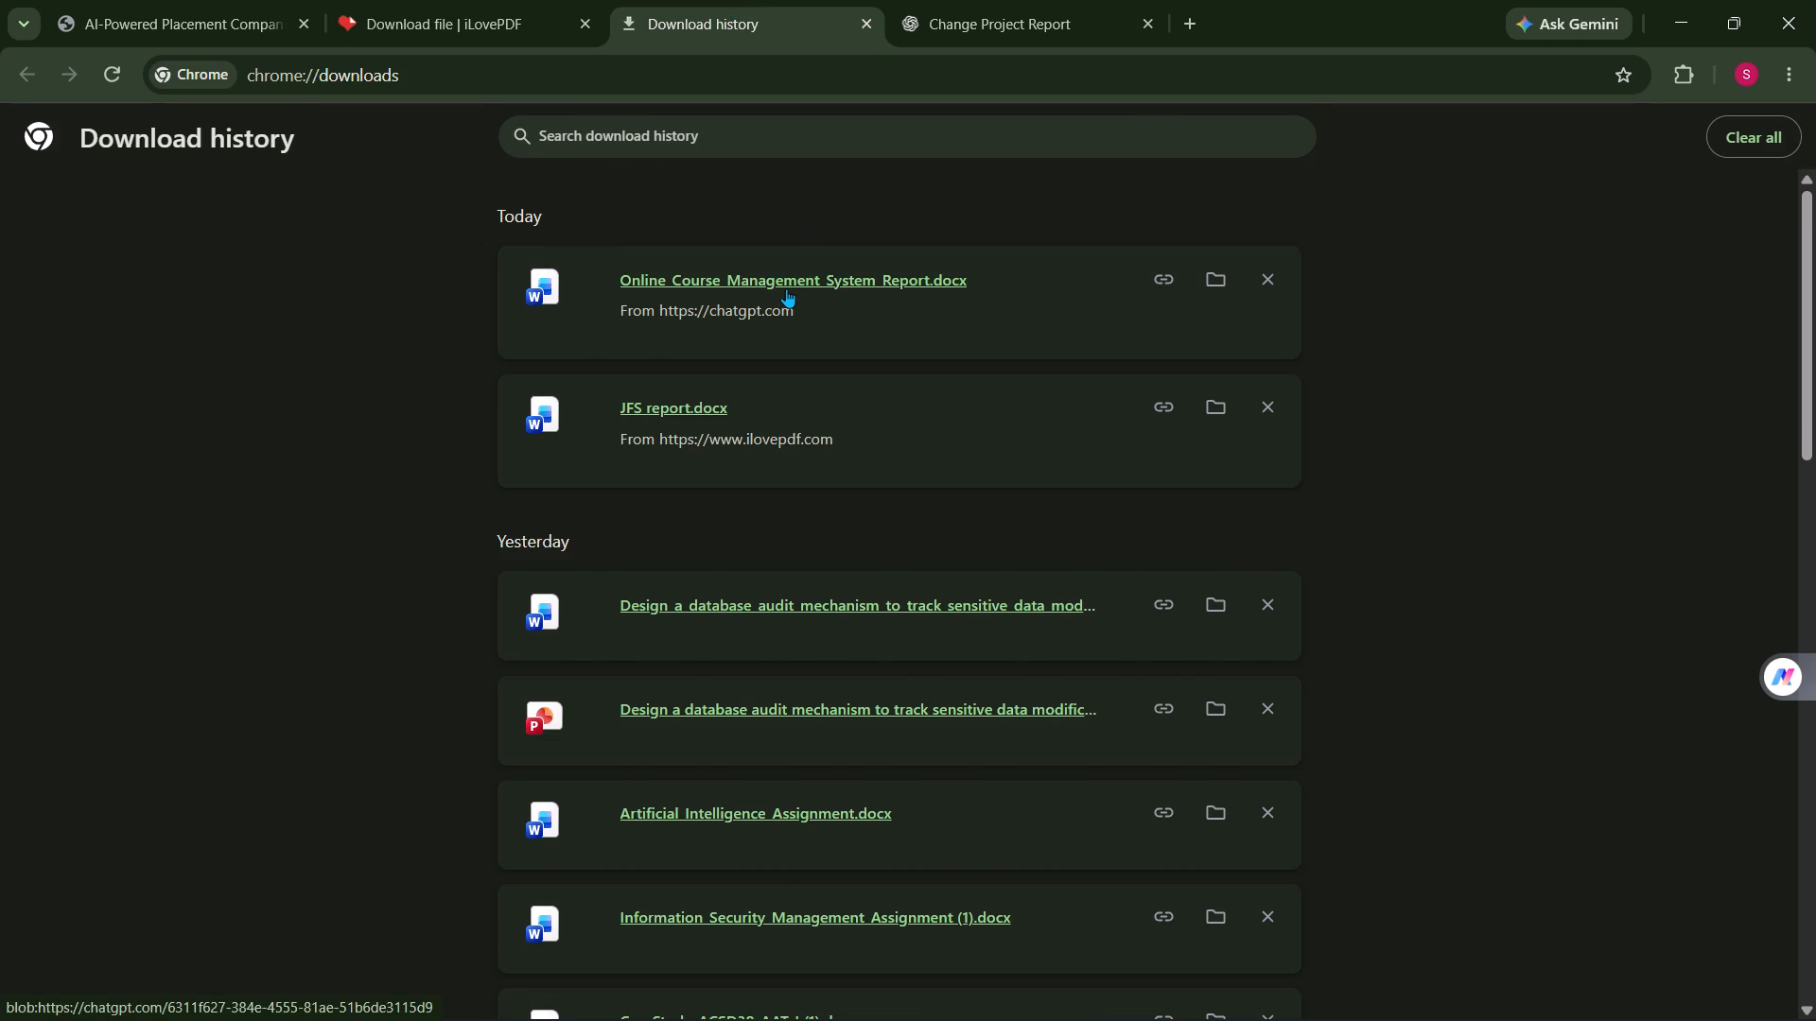
pyautogui.scroll(-3, 786, 288)
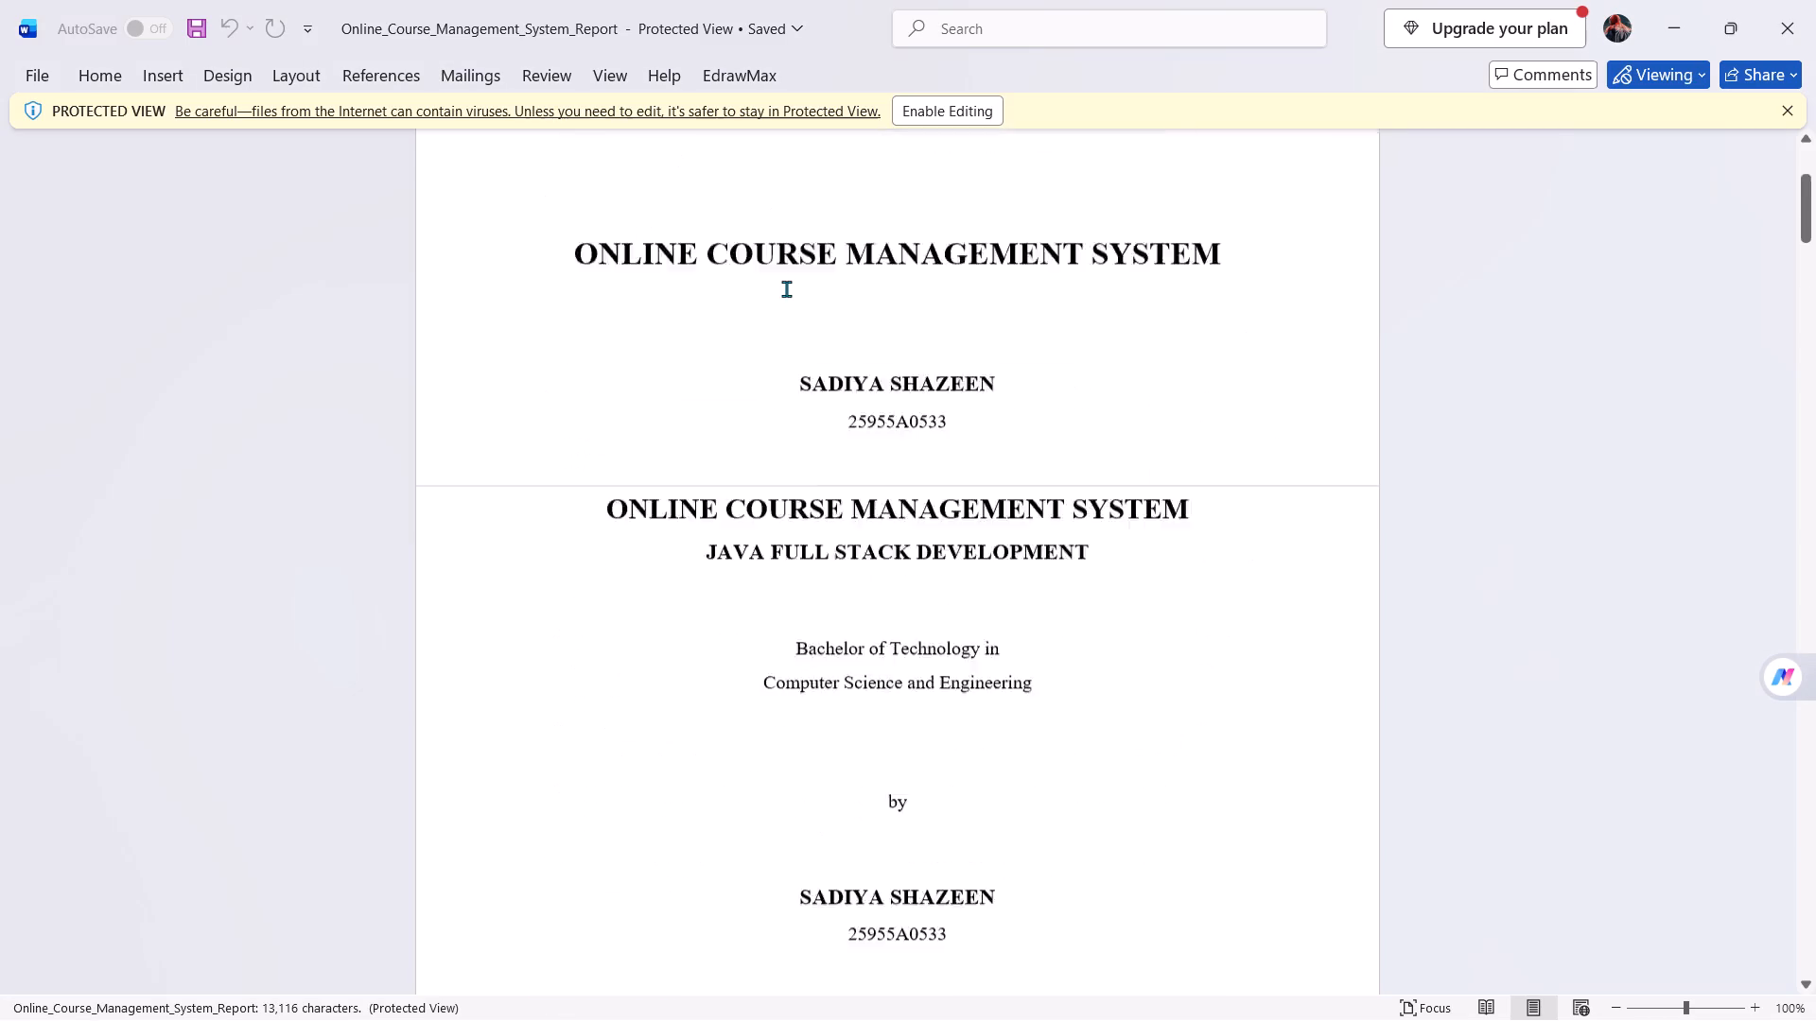
pyautogui.scroll(-17, 786, 288)
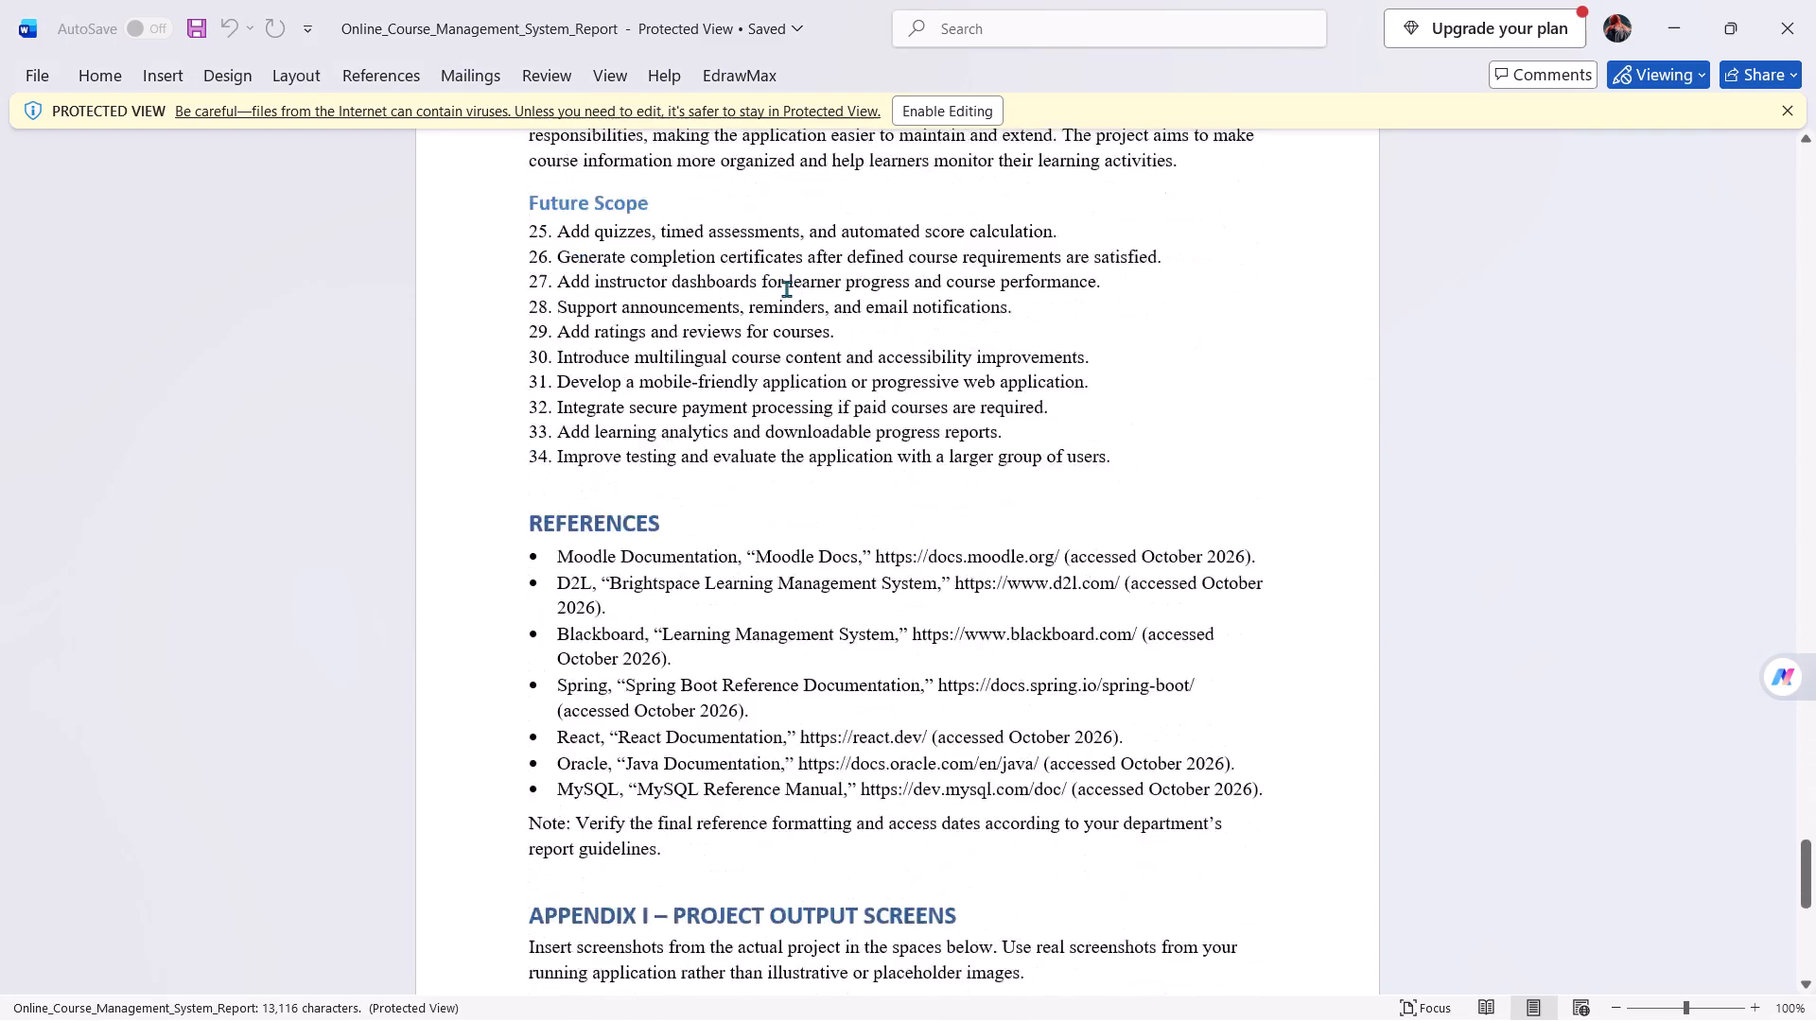
pyautogui.scroll(1, 786, 288)
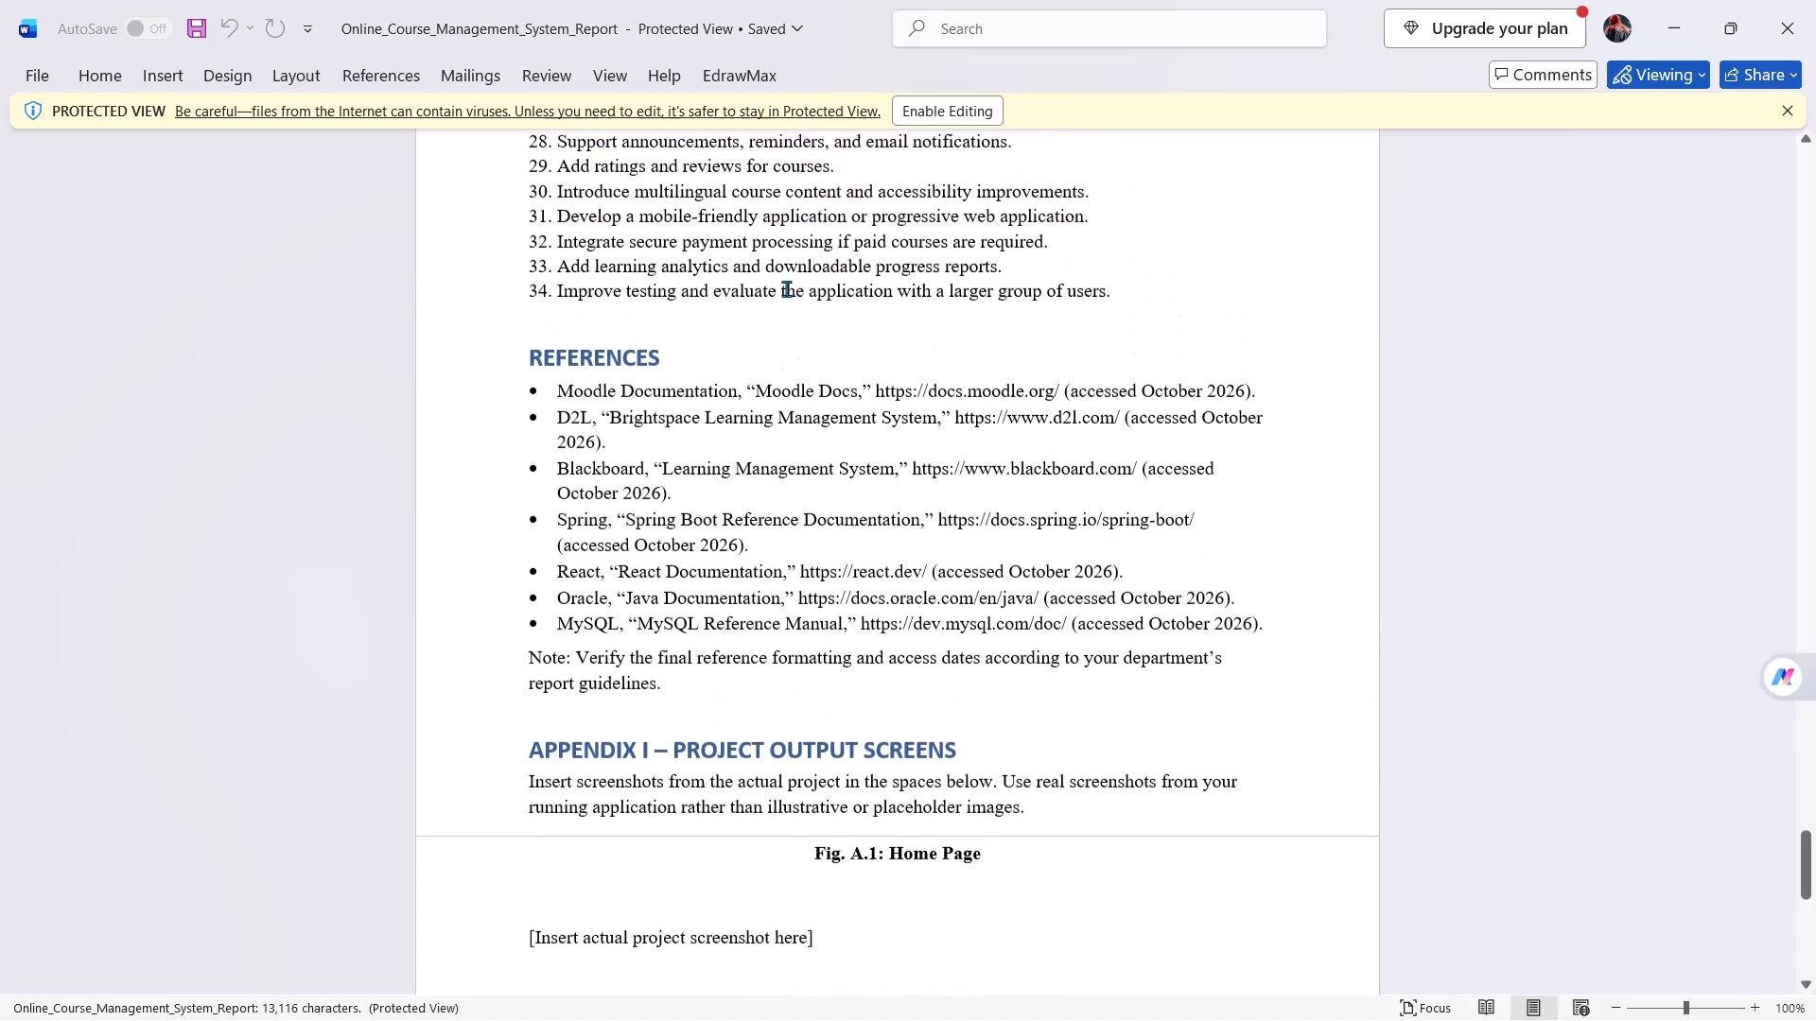
pyautogui.scroll(1, 786, 288)
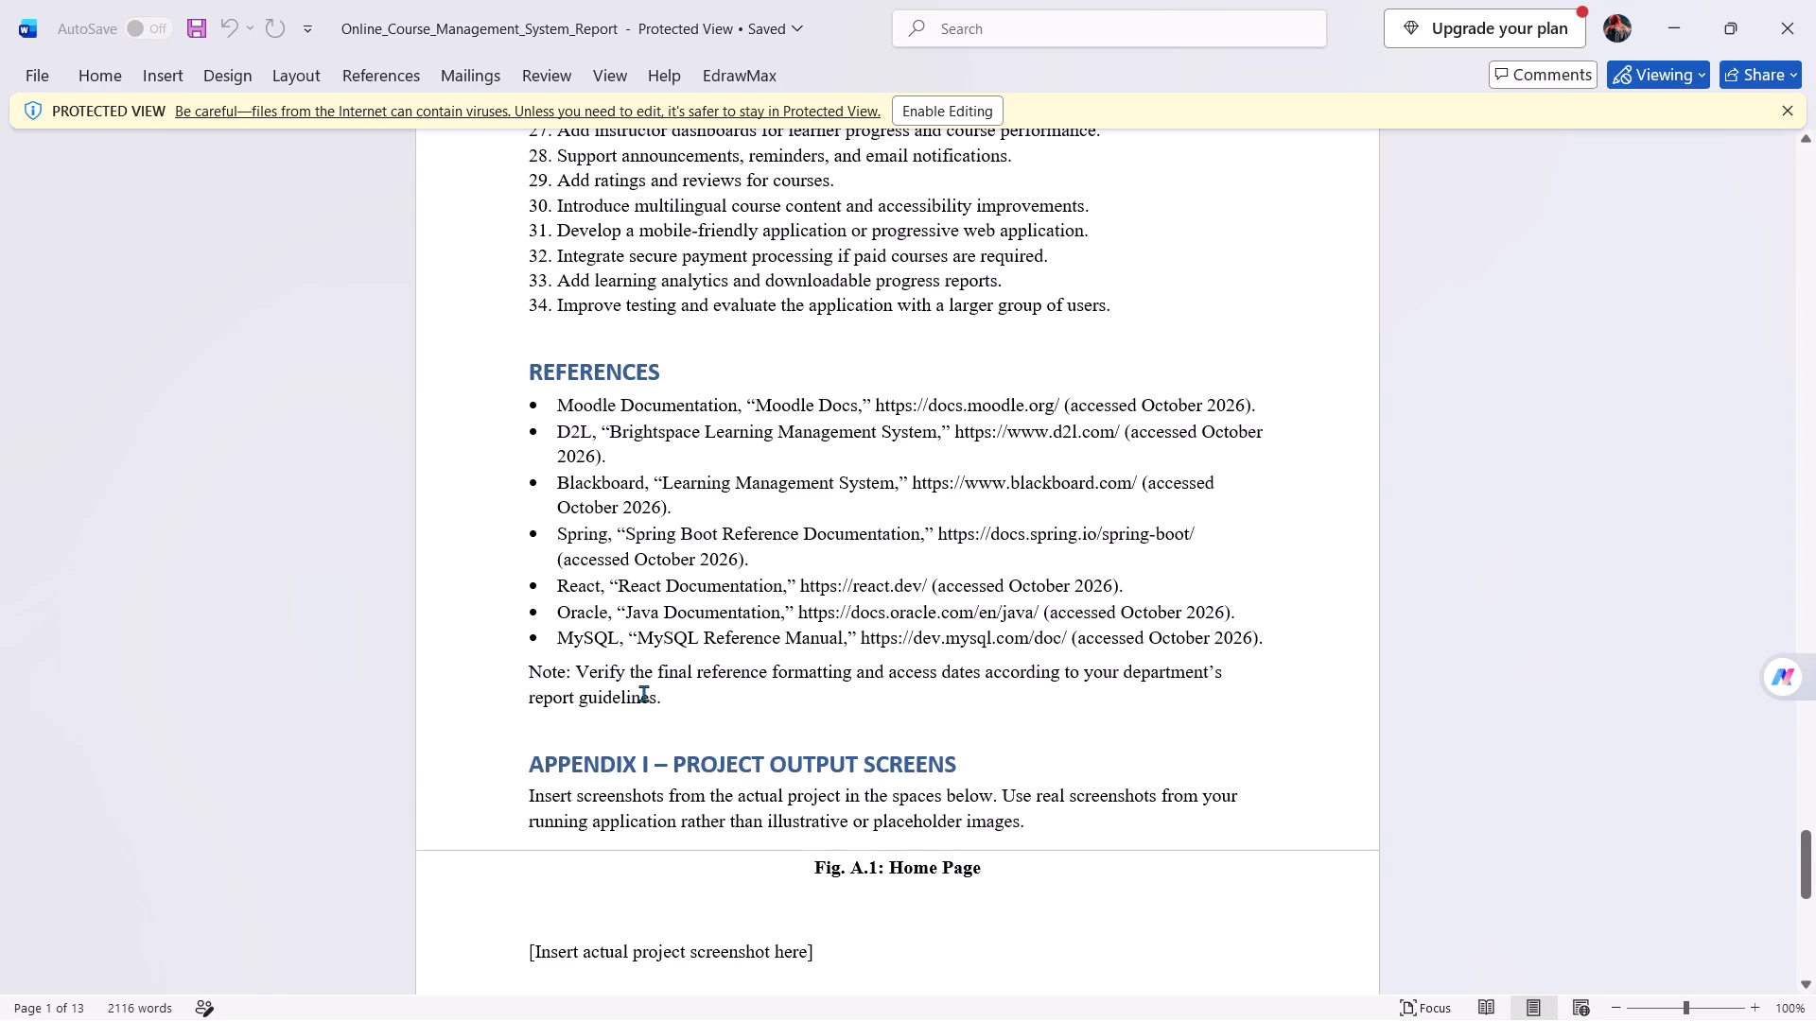
pyautogui.moveTo(651, 700); pyautogui.dragTo(527, 414)
pyautogui.hotkey('ctrl', 'c')
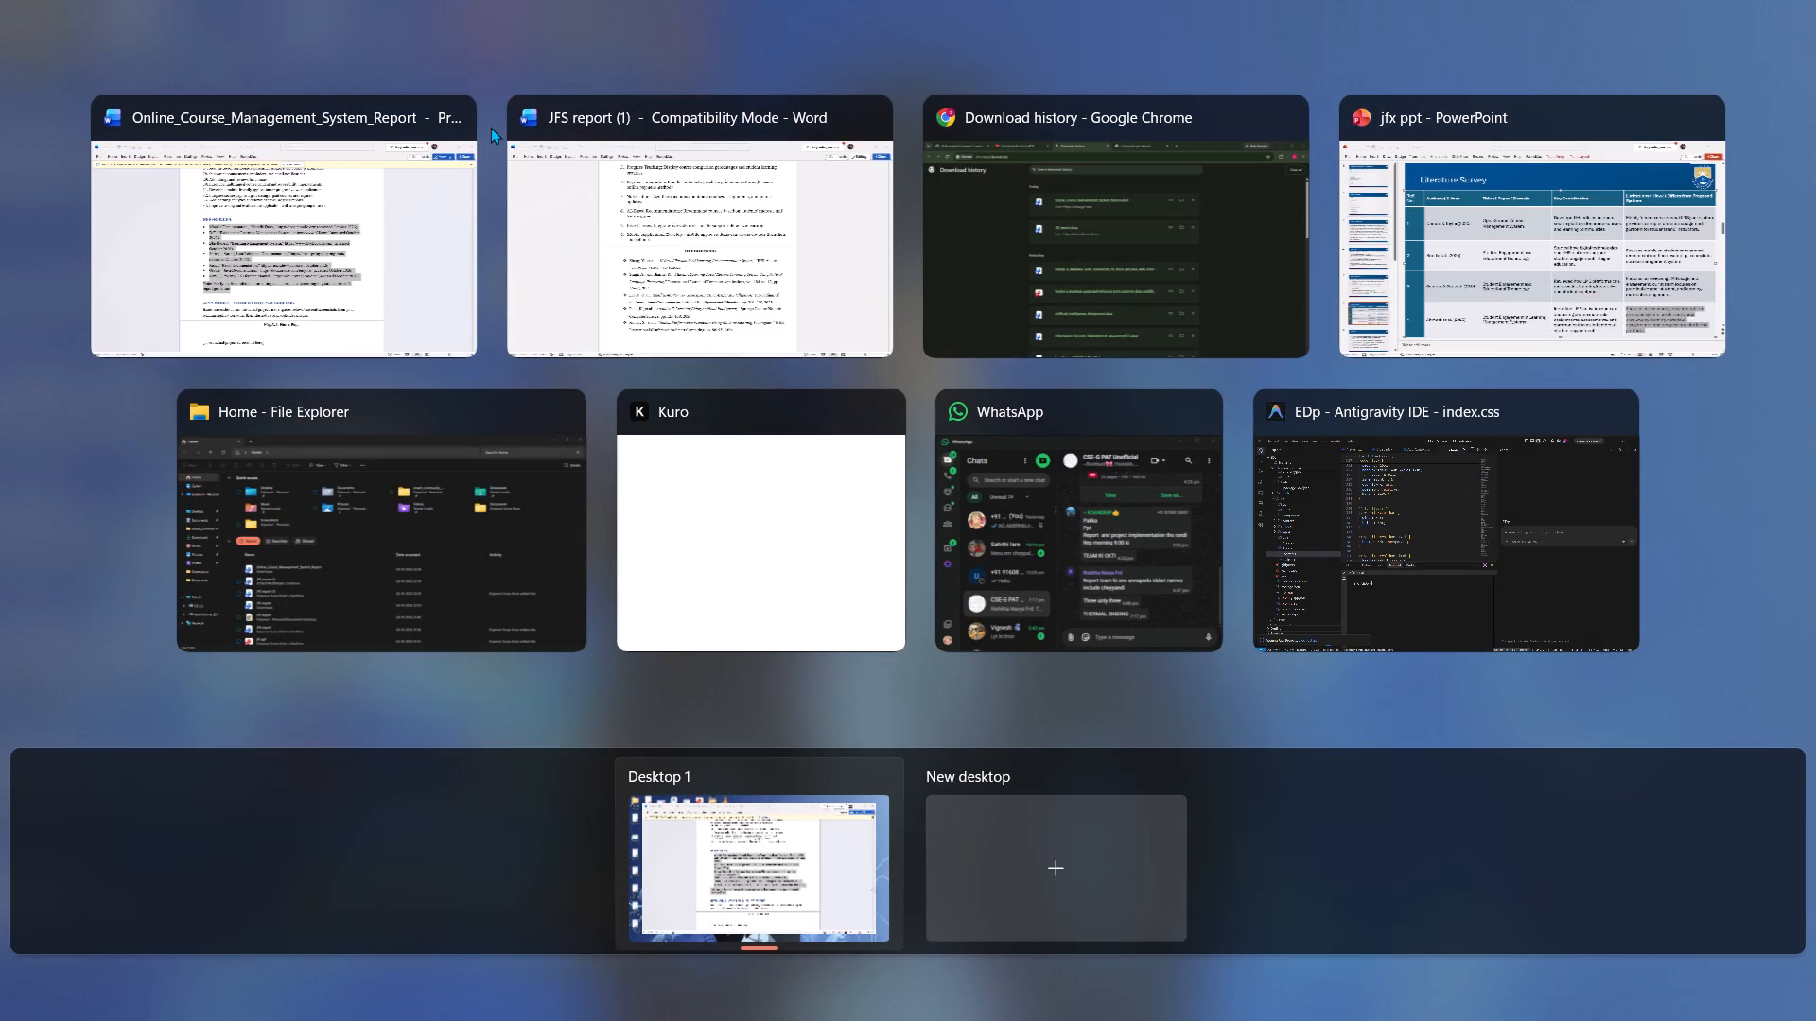
# Return to the JFS report document and replace all the old entries under the REFERENCES heading with the copied references.
pyautogui.click(463, 113)
pyautogui.click(487, 175)
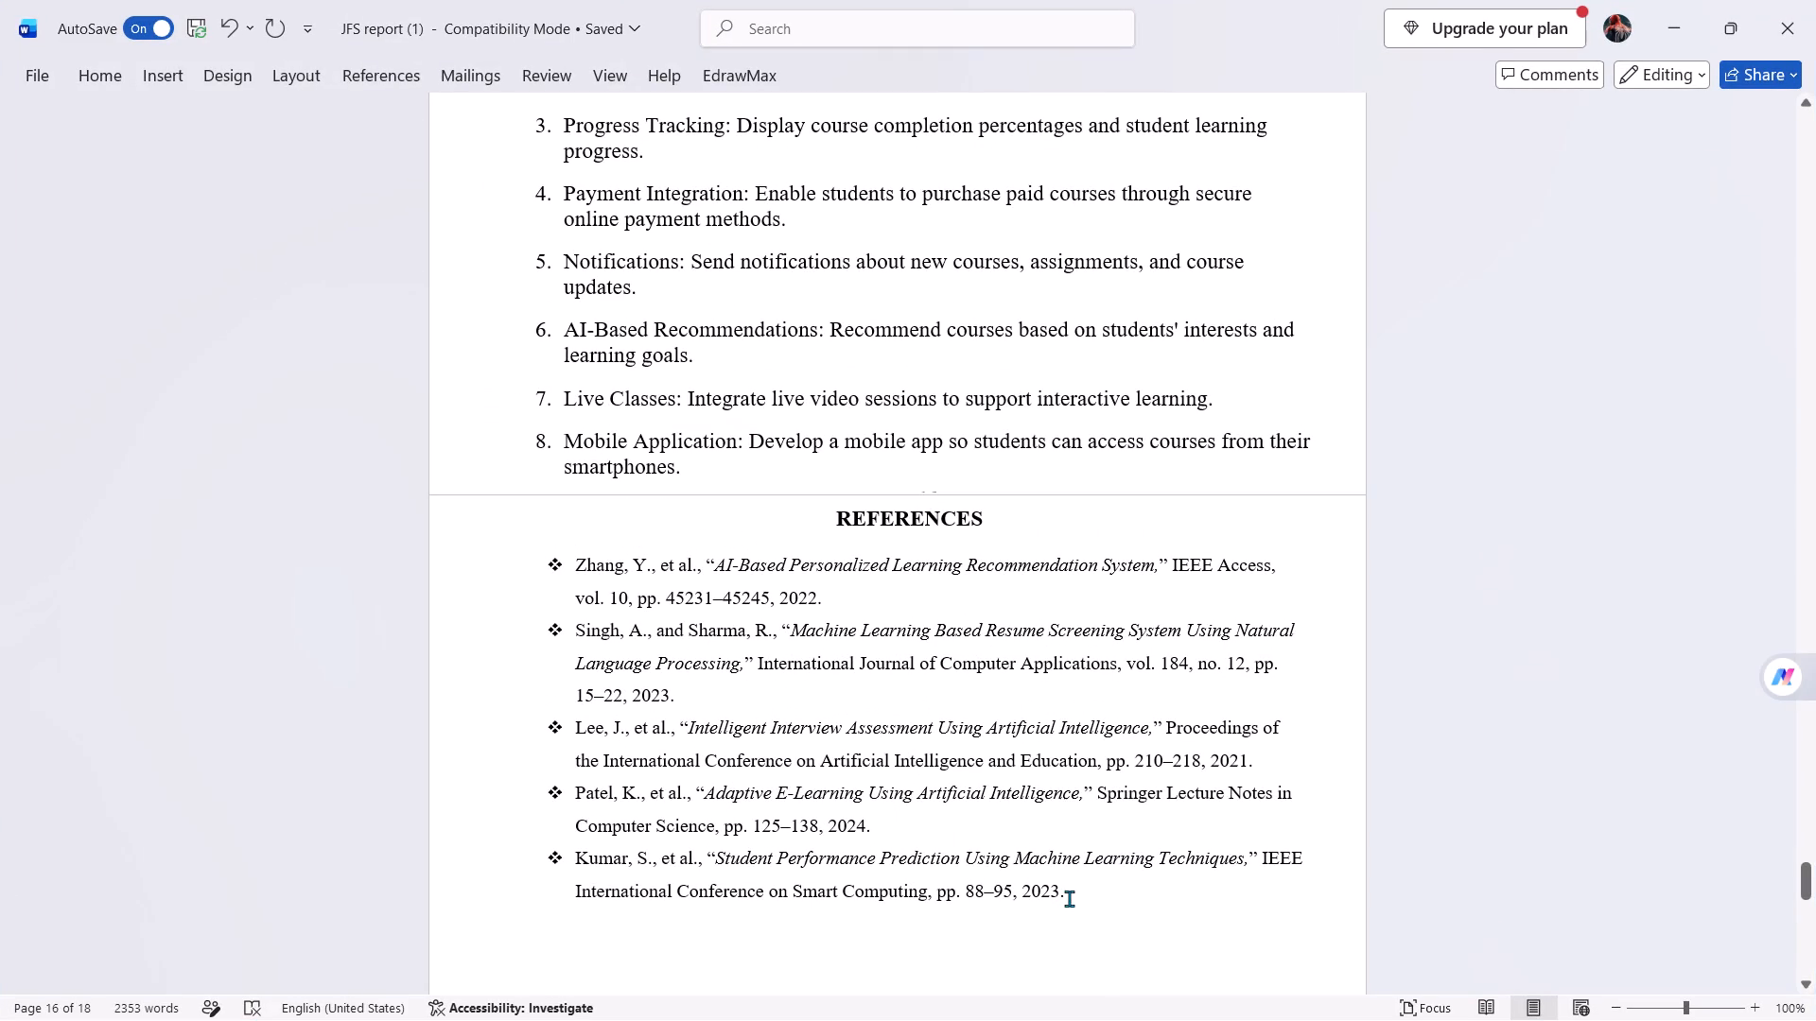
pyautogui.moveTo(1069, 898); pyautogui.dragTo(578, 562)
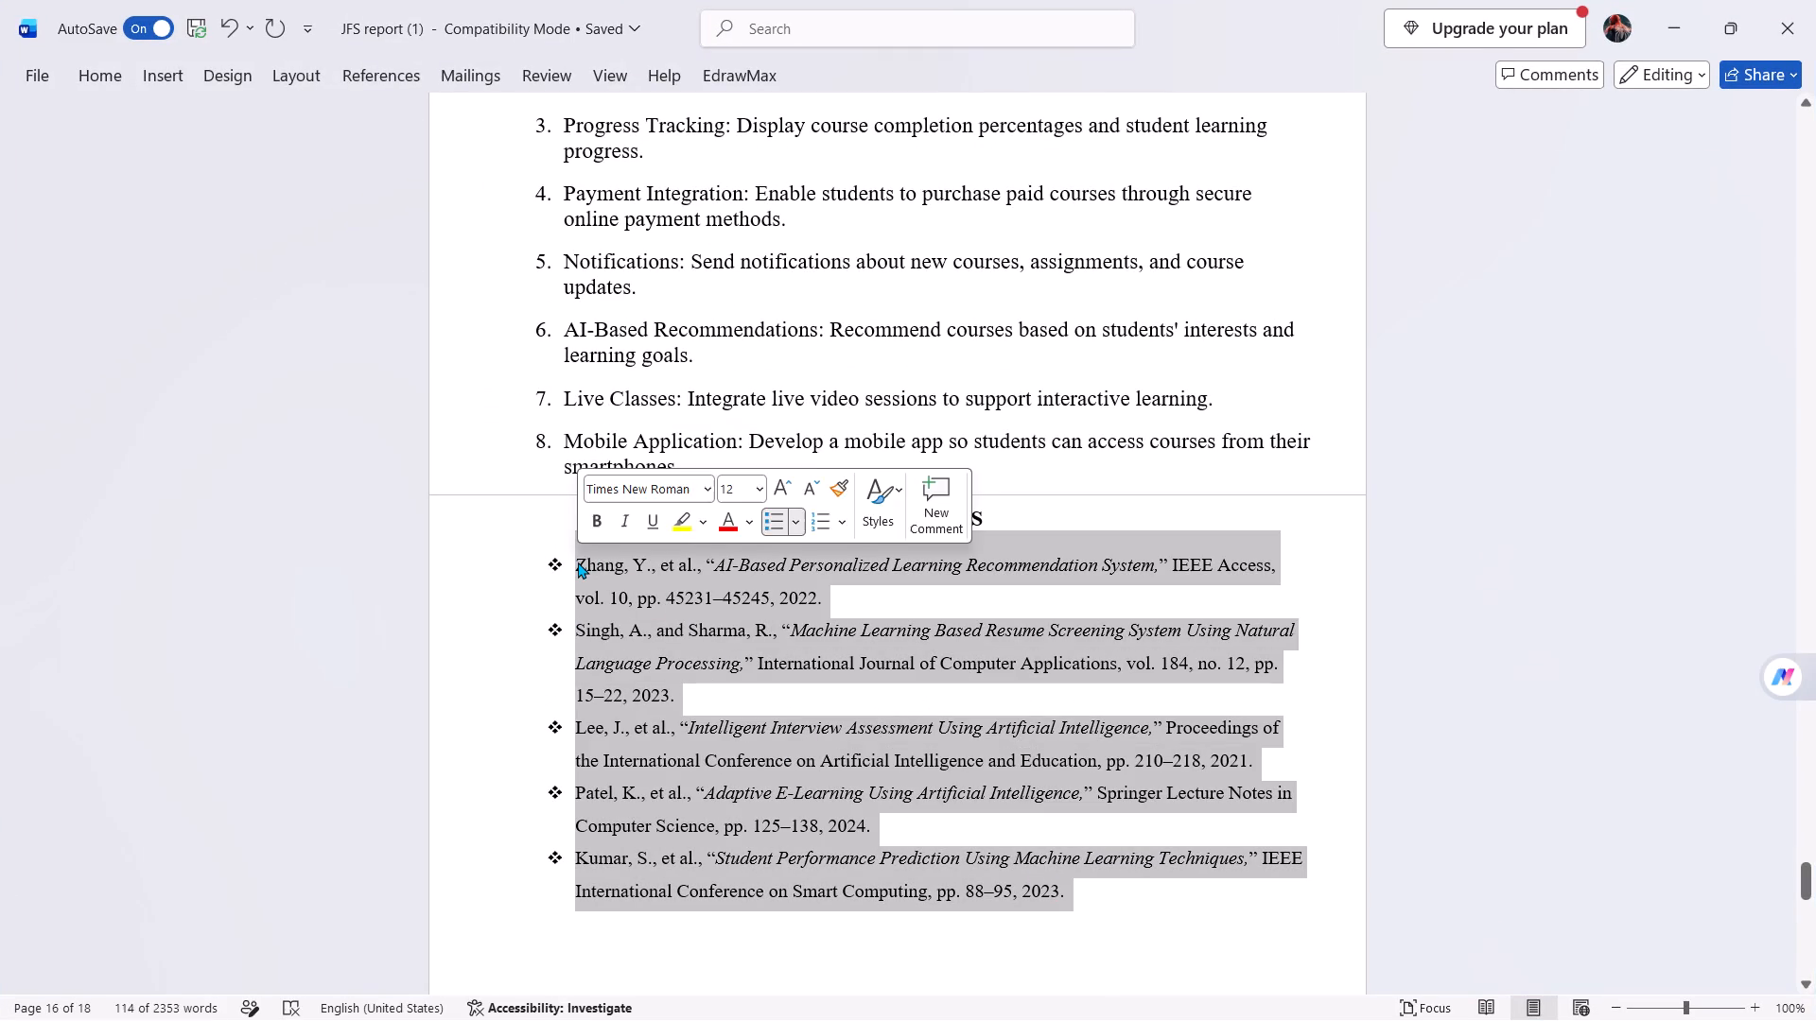
pyautogui.press('BackSpace')
pyautogui.hotkey('ctrl', 'v')
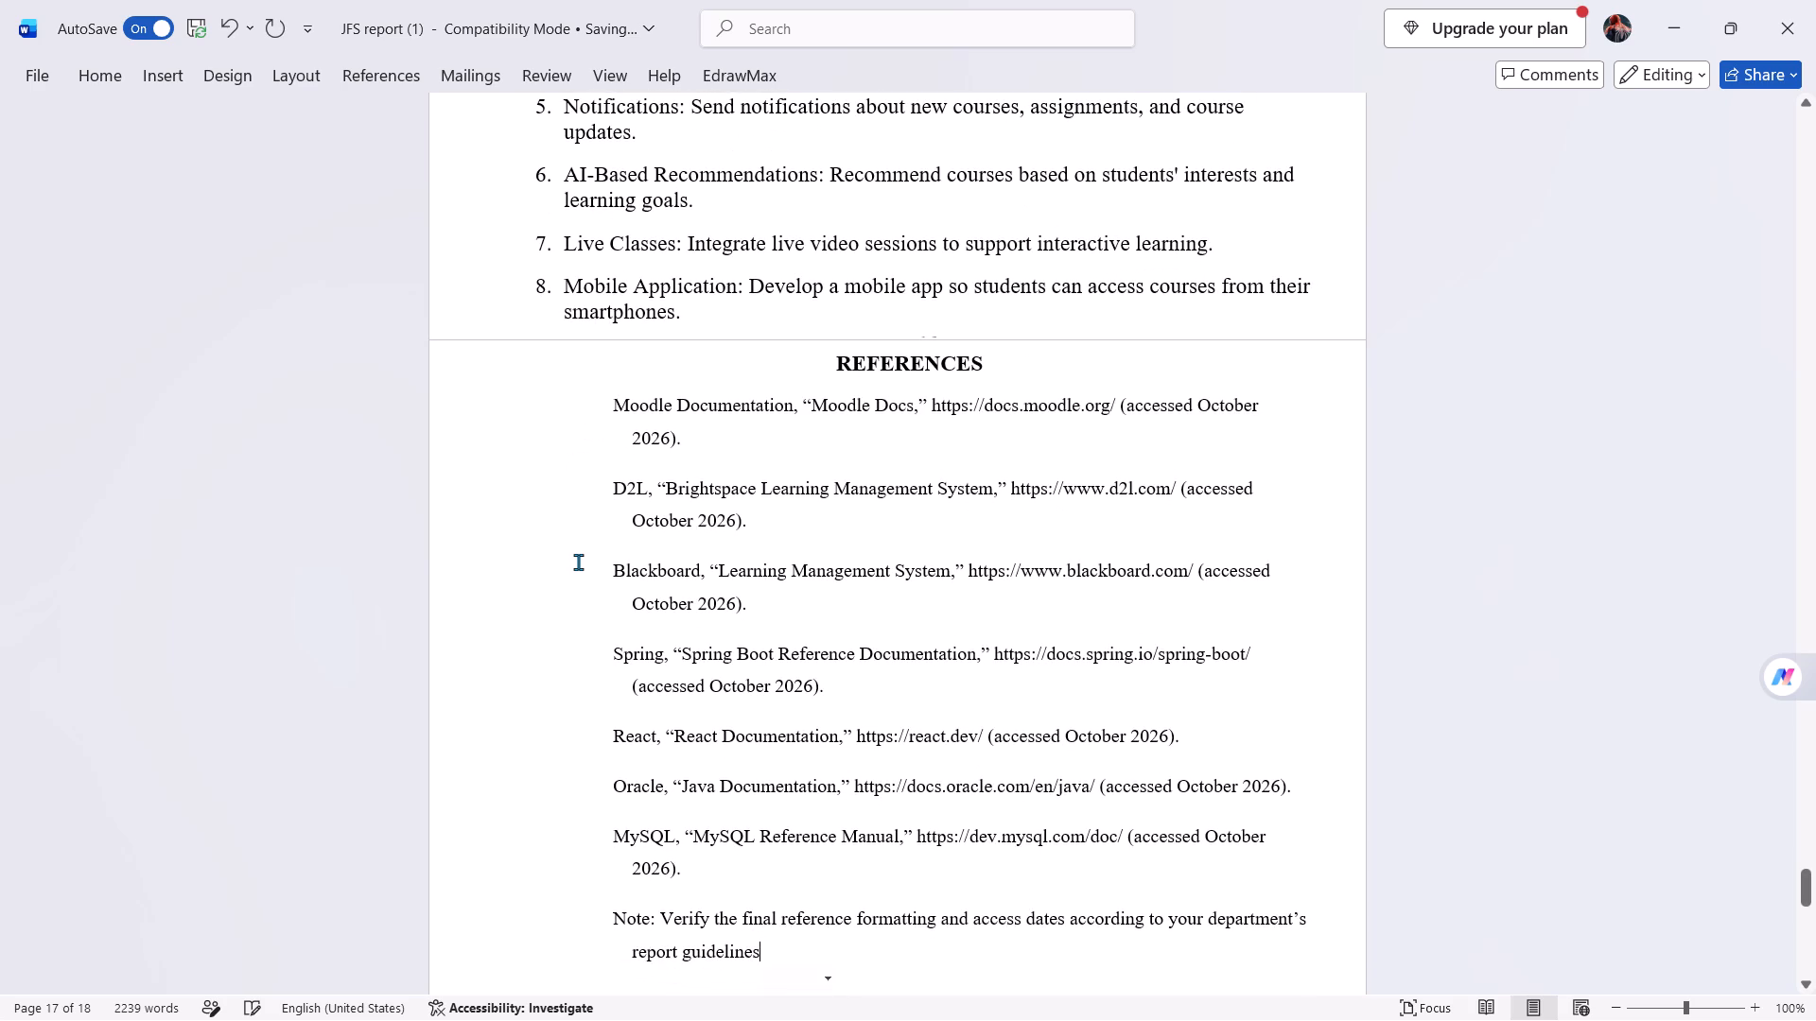
# Format the pasted references and the closing note as a numbered list.
pyautogui.moveTo(786, 952); pyautogui.dragTo(597, 402)
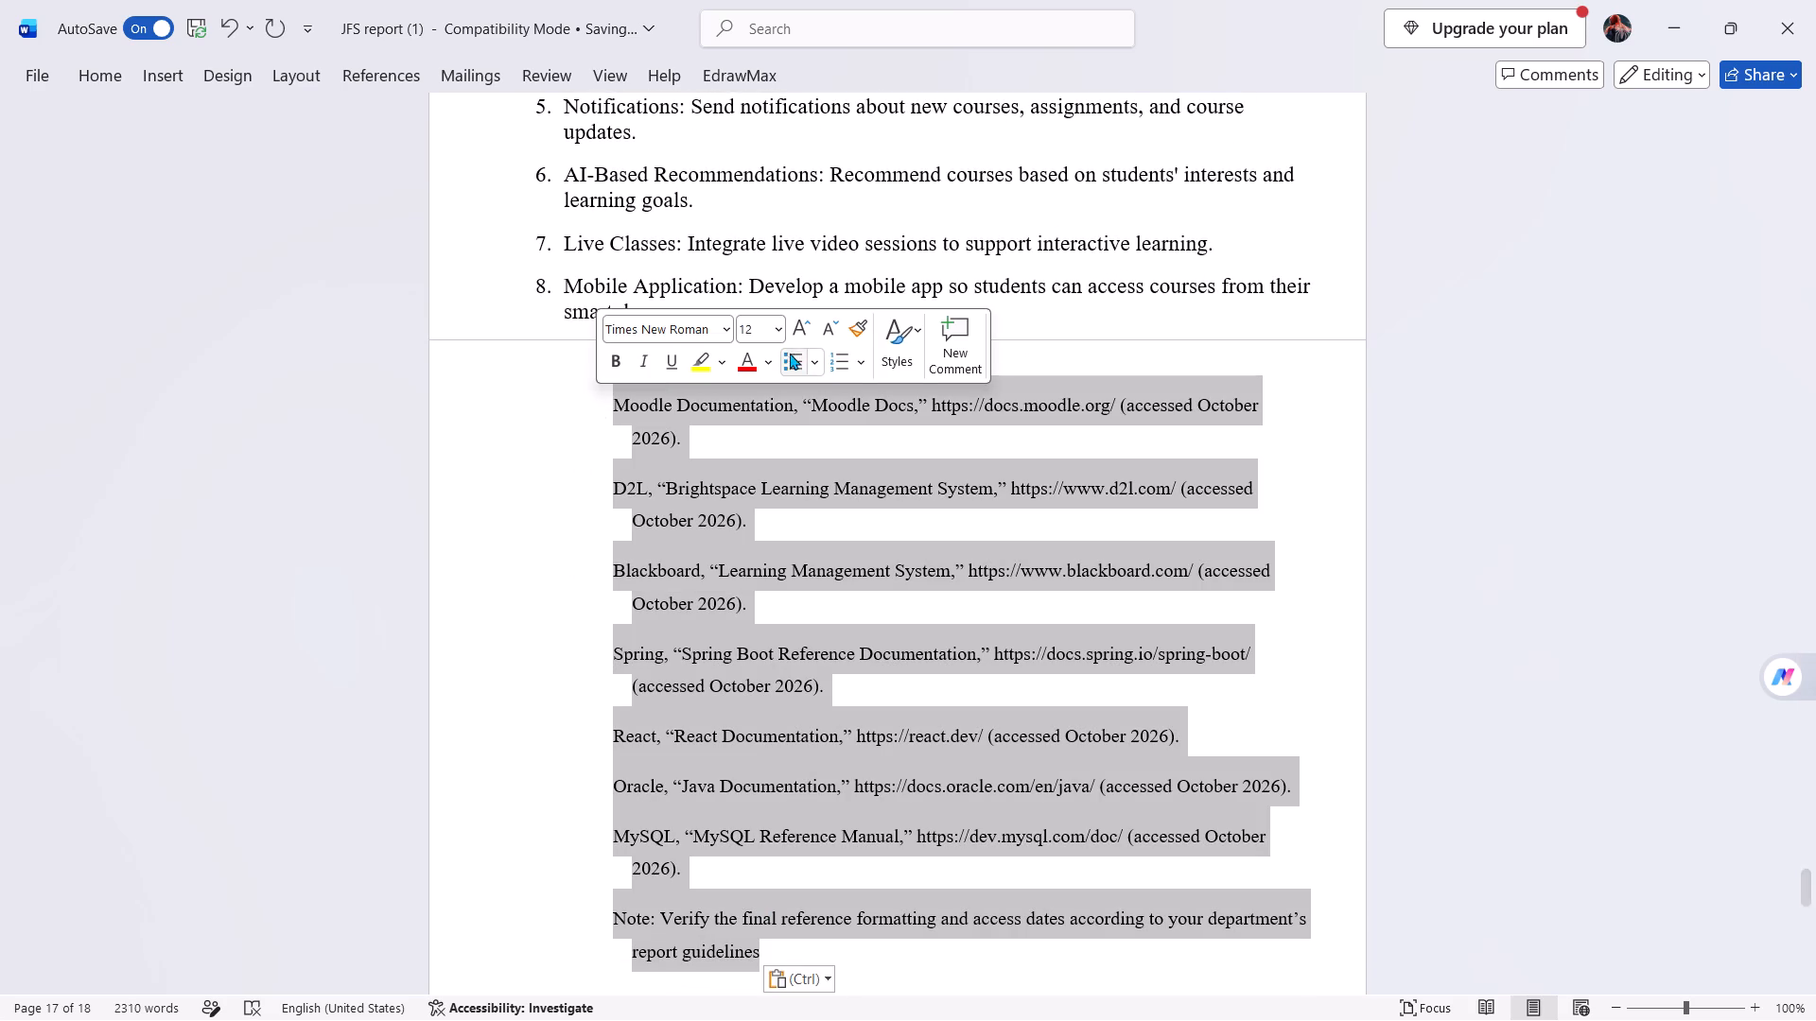
pyautogui.click(801, 358)
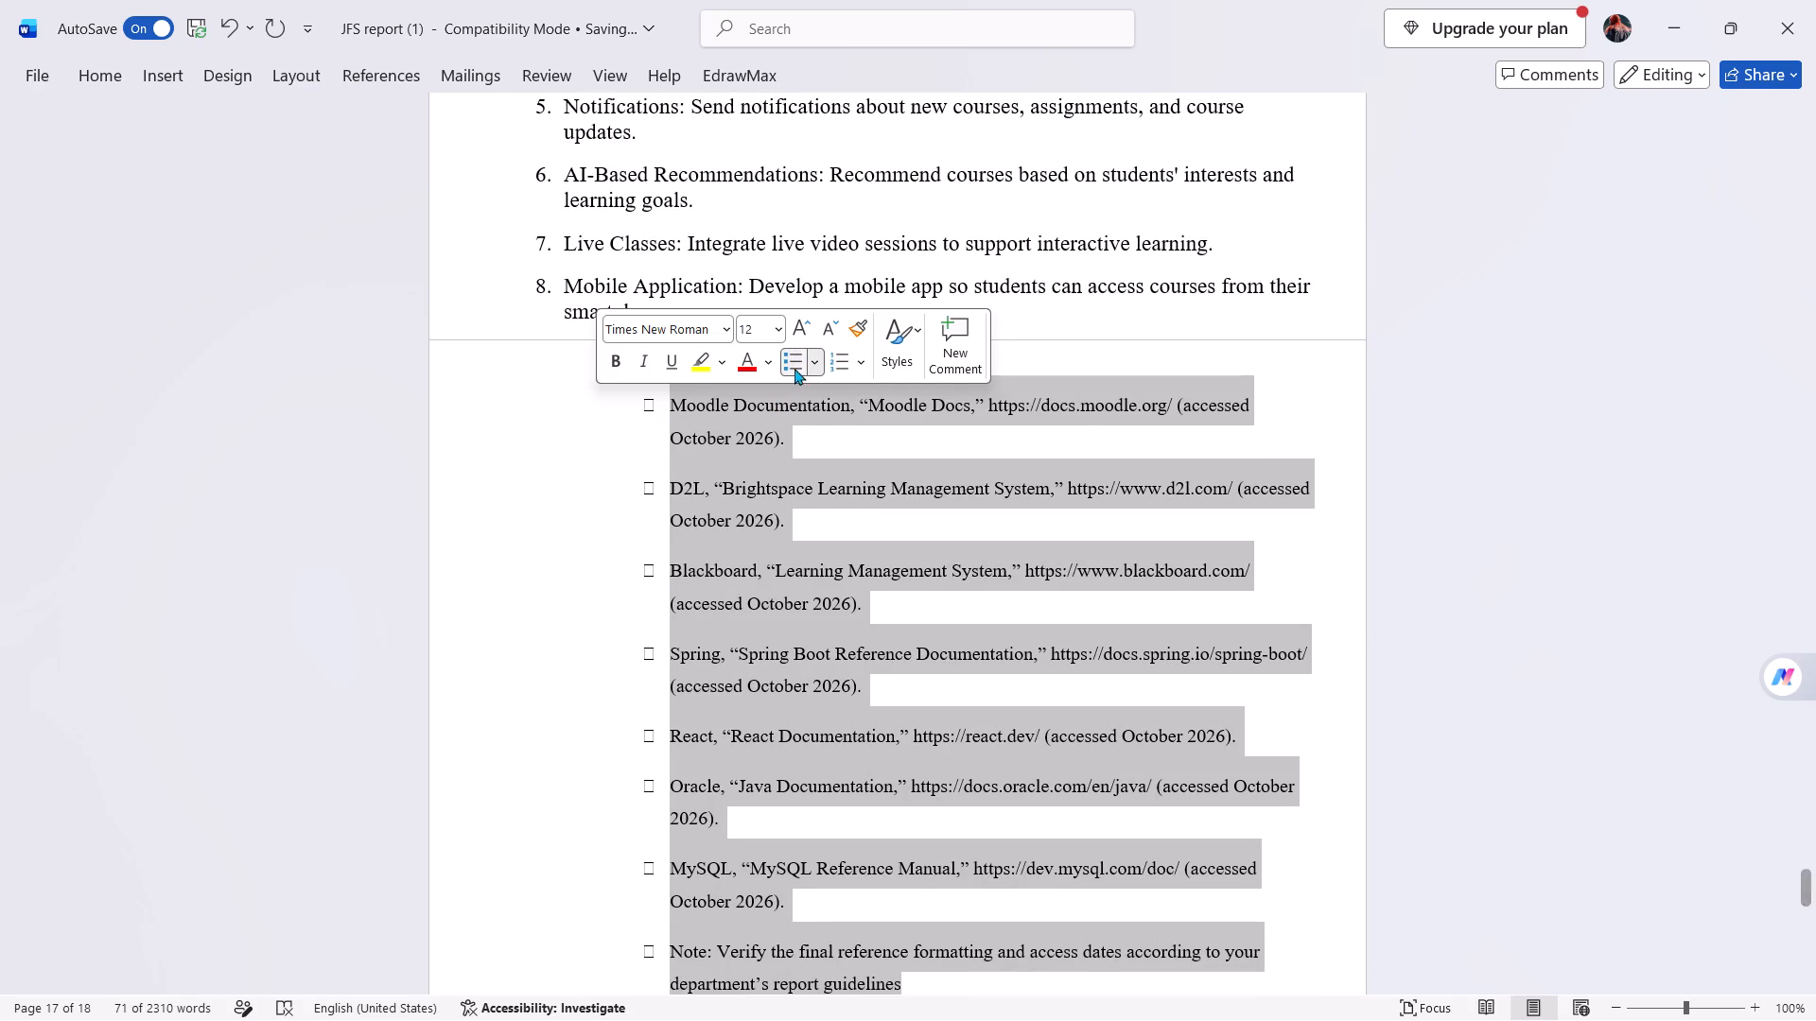
pyautogui.click(834, 359)
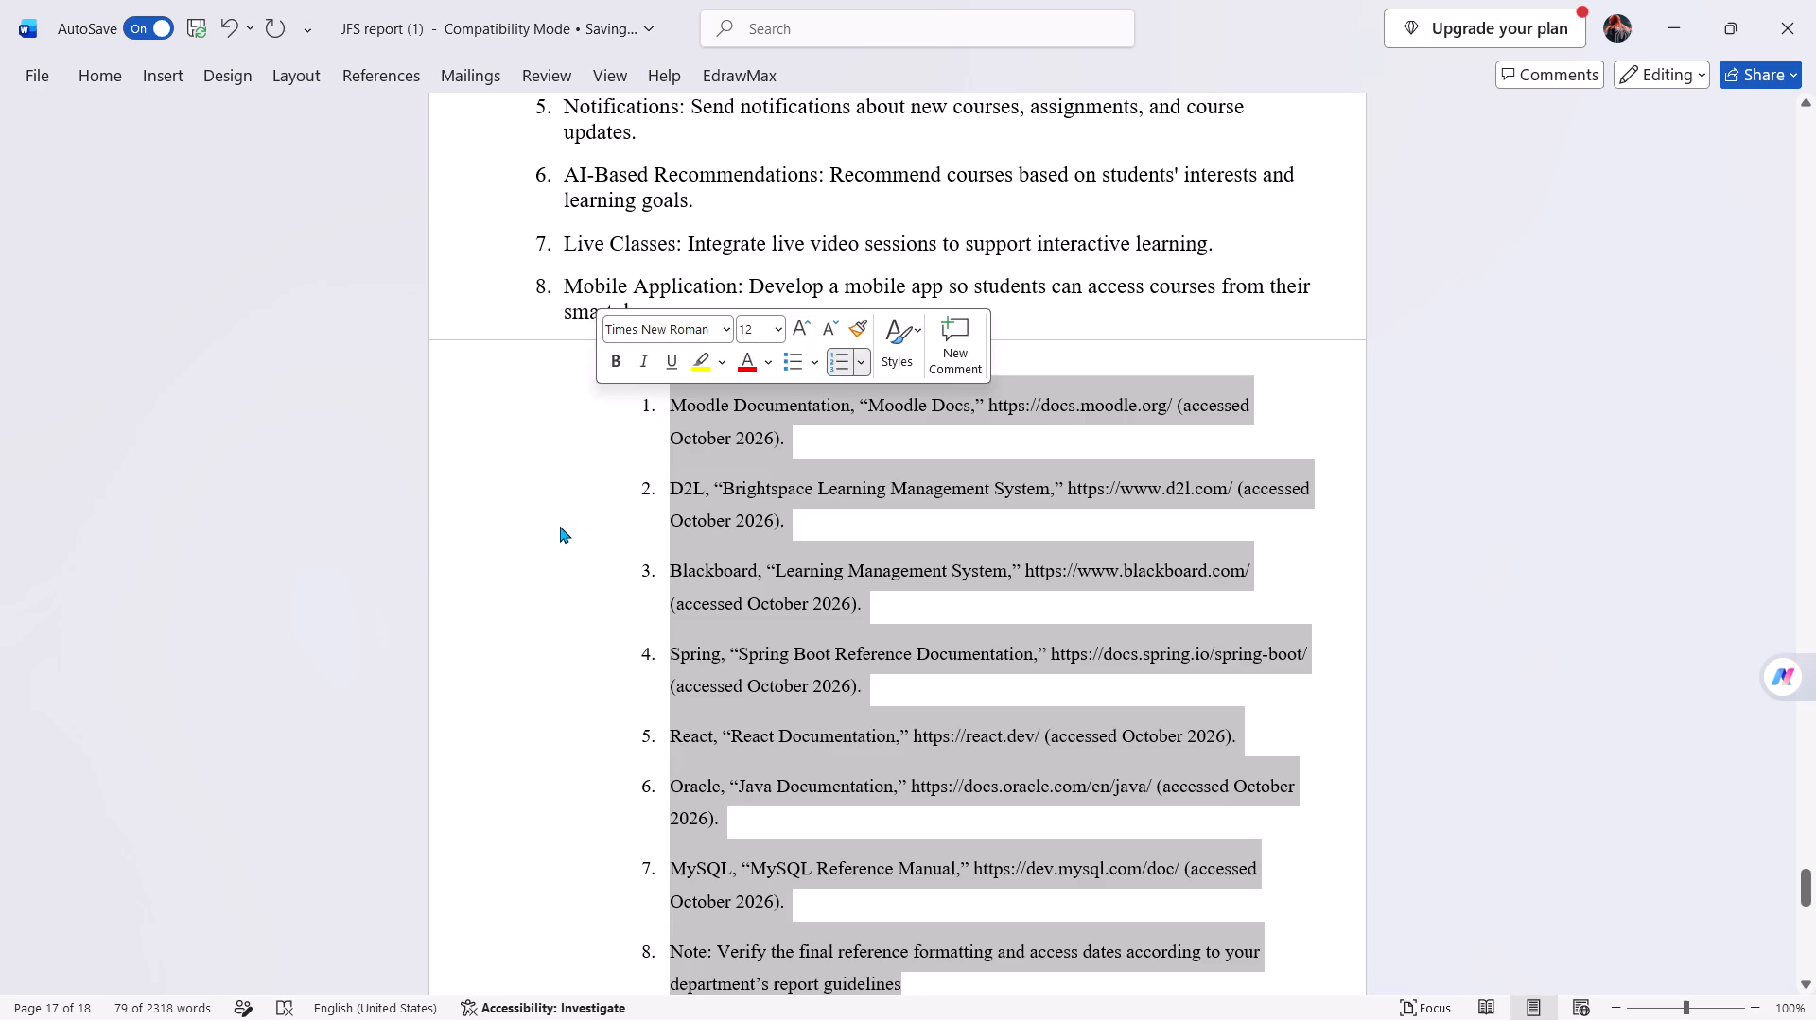
pyautogui.click(560, 526)
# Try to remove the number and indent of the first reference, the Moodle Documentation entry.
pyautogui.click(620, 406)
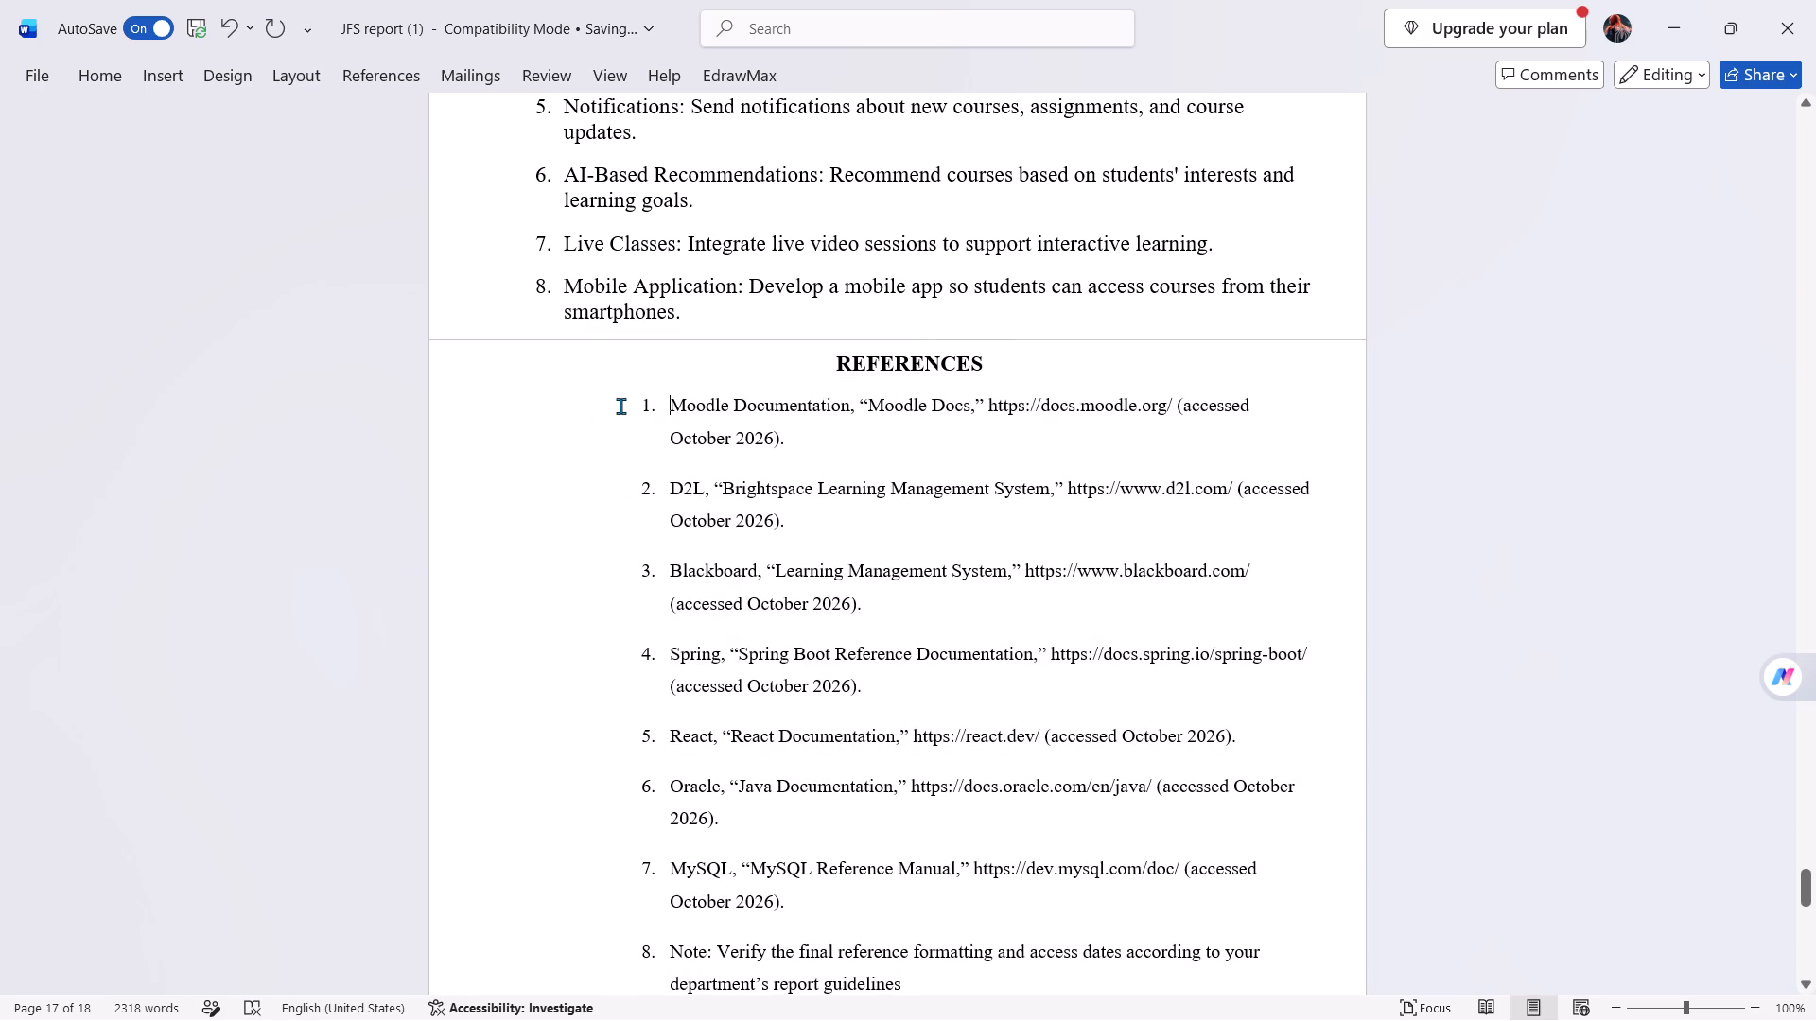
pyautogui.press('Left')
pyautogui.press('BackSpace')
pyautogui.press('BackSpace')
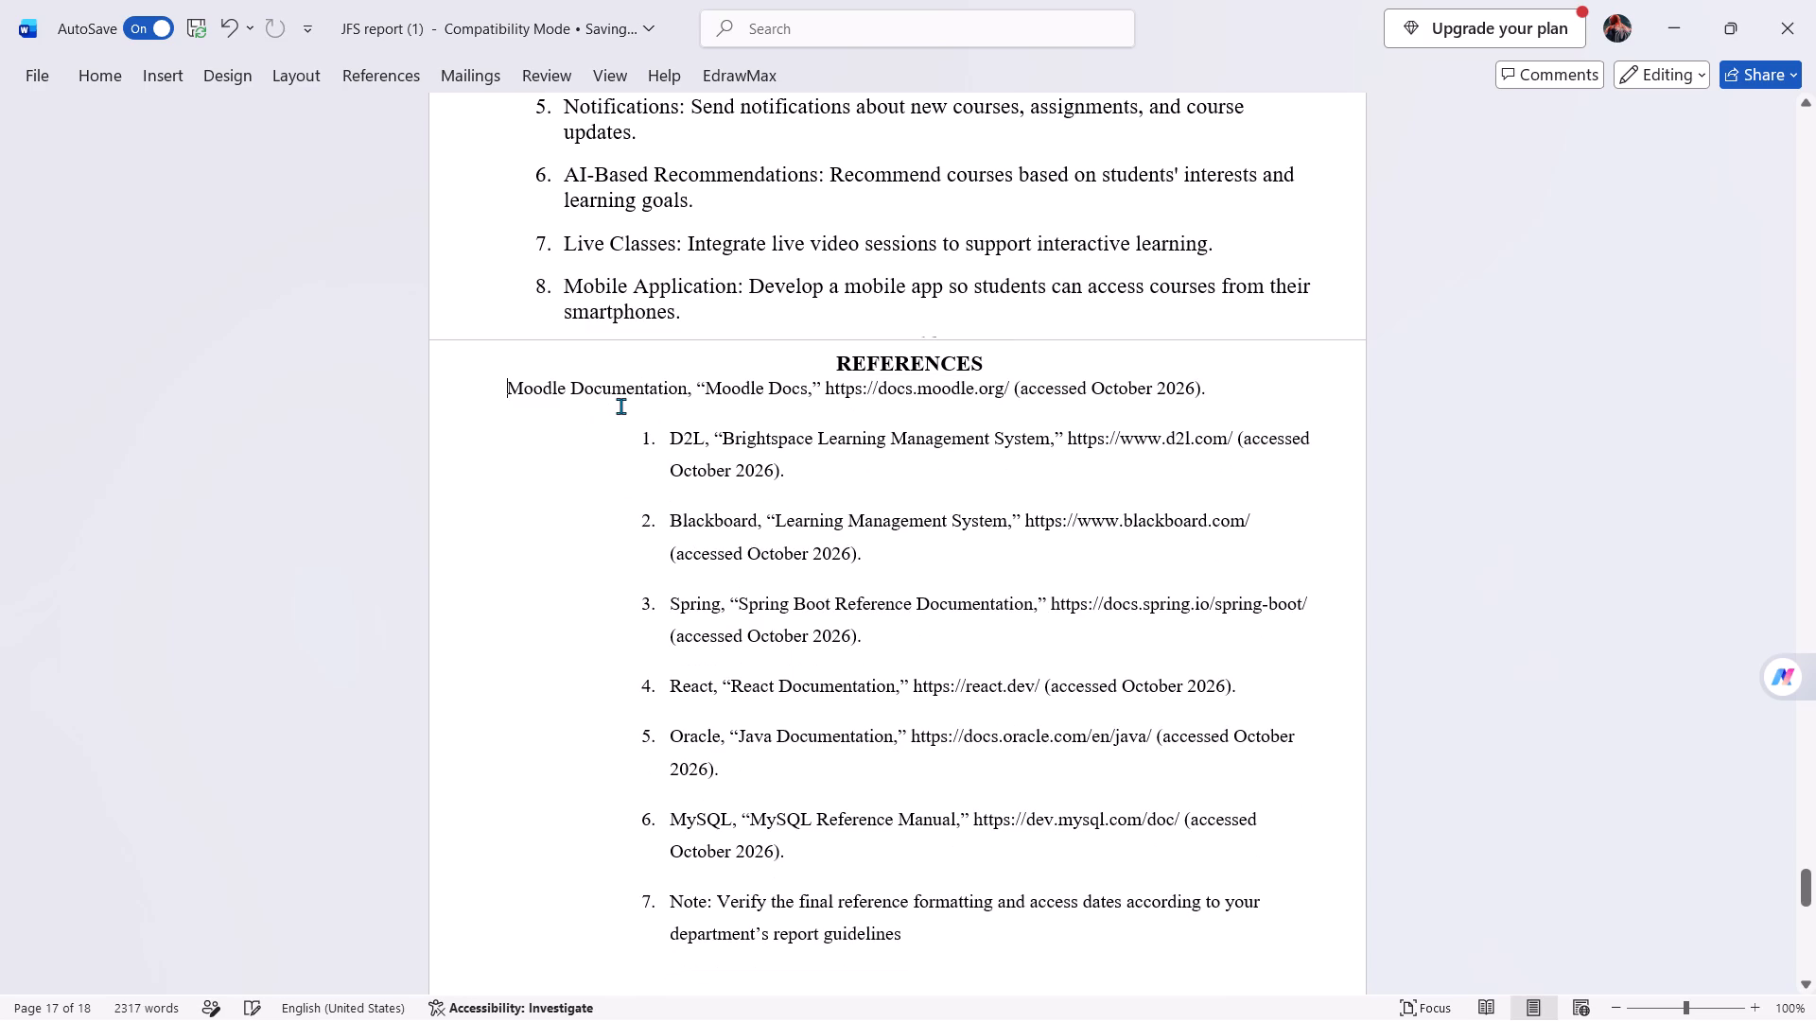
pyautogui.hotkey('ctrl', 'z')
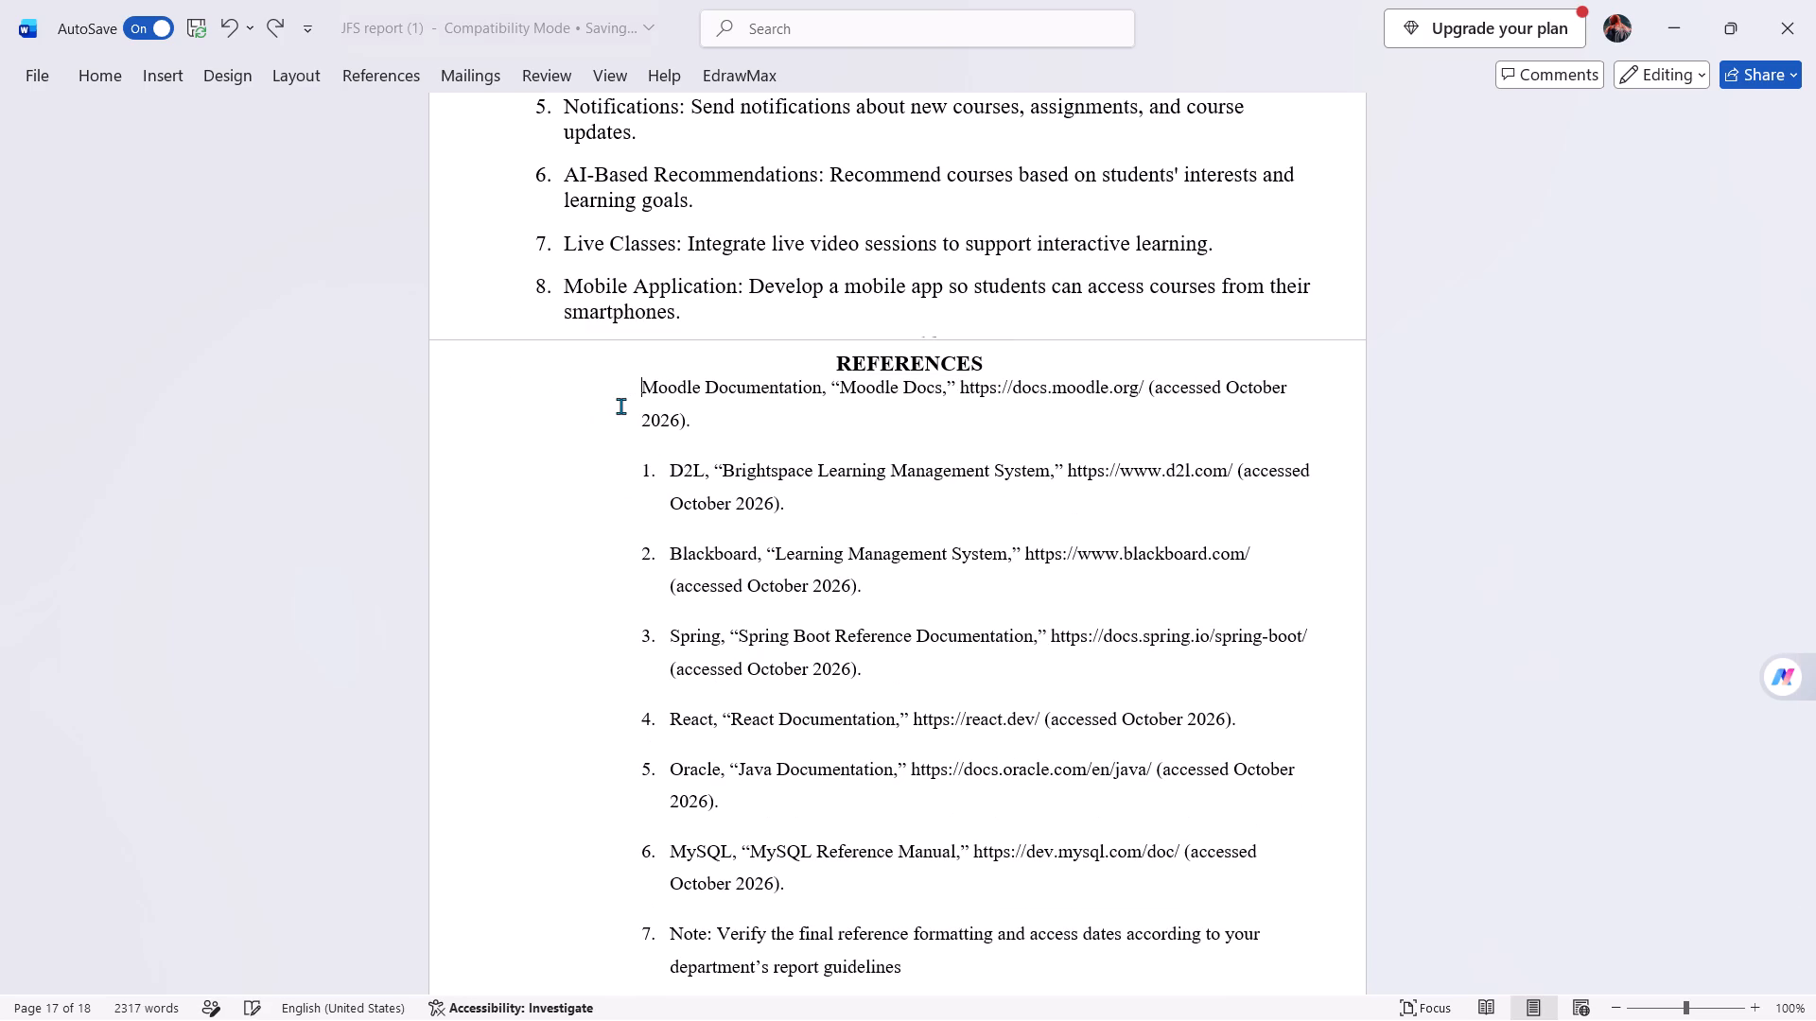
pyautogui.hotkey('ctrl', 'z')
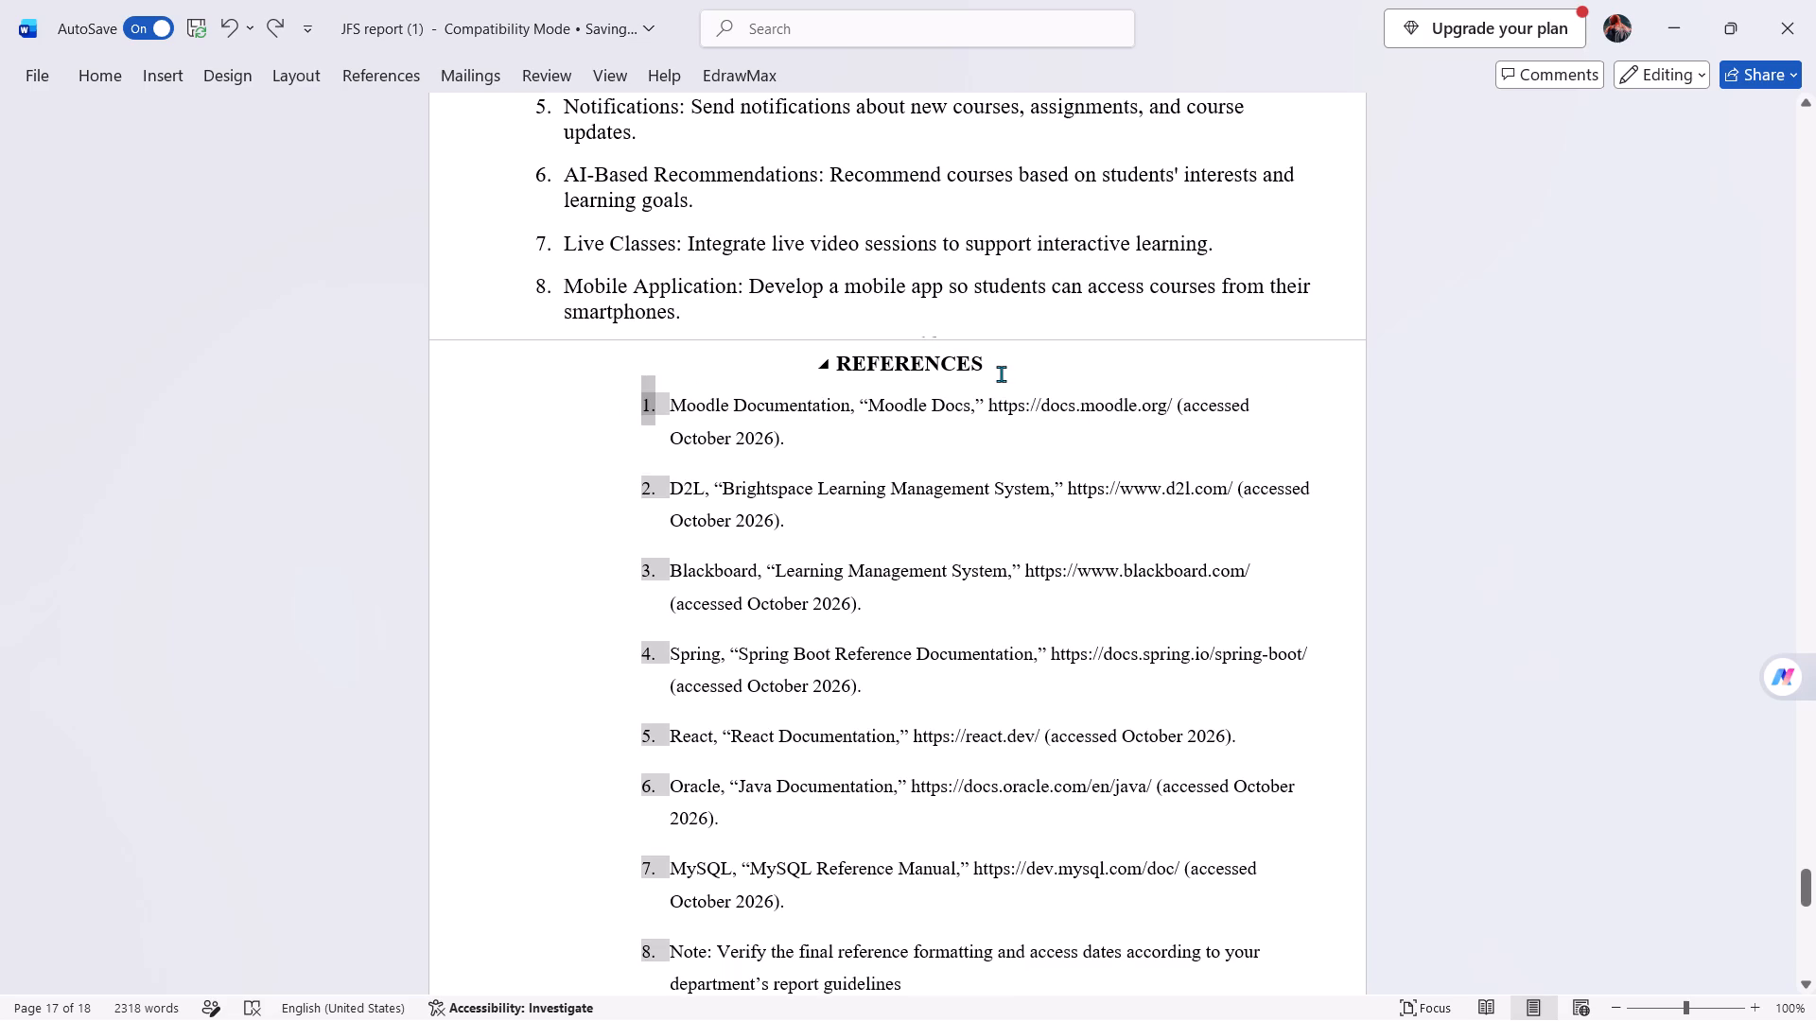
# Insert a blank line between the REFERENCES heading and the numbered list.
pyautogui.click(1002, 373)
pyautogui.press('Return')
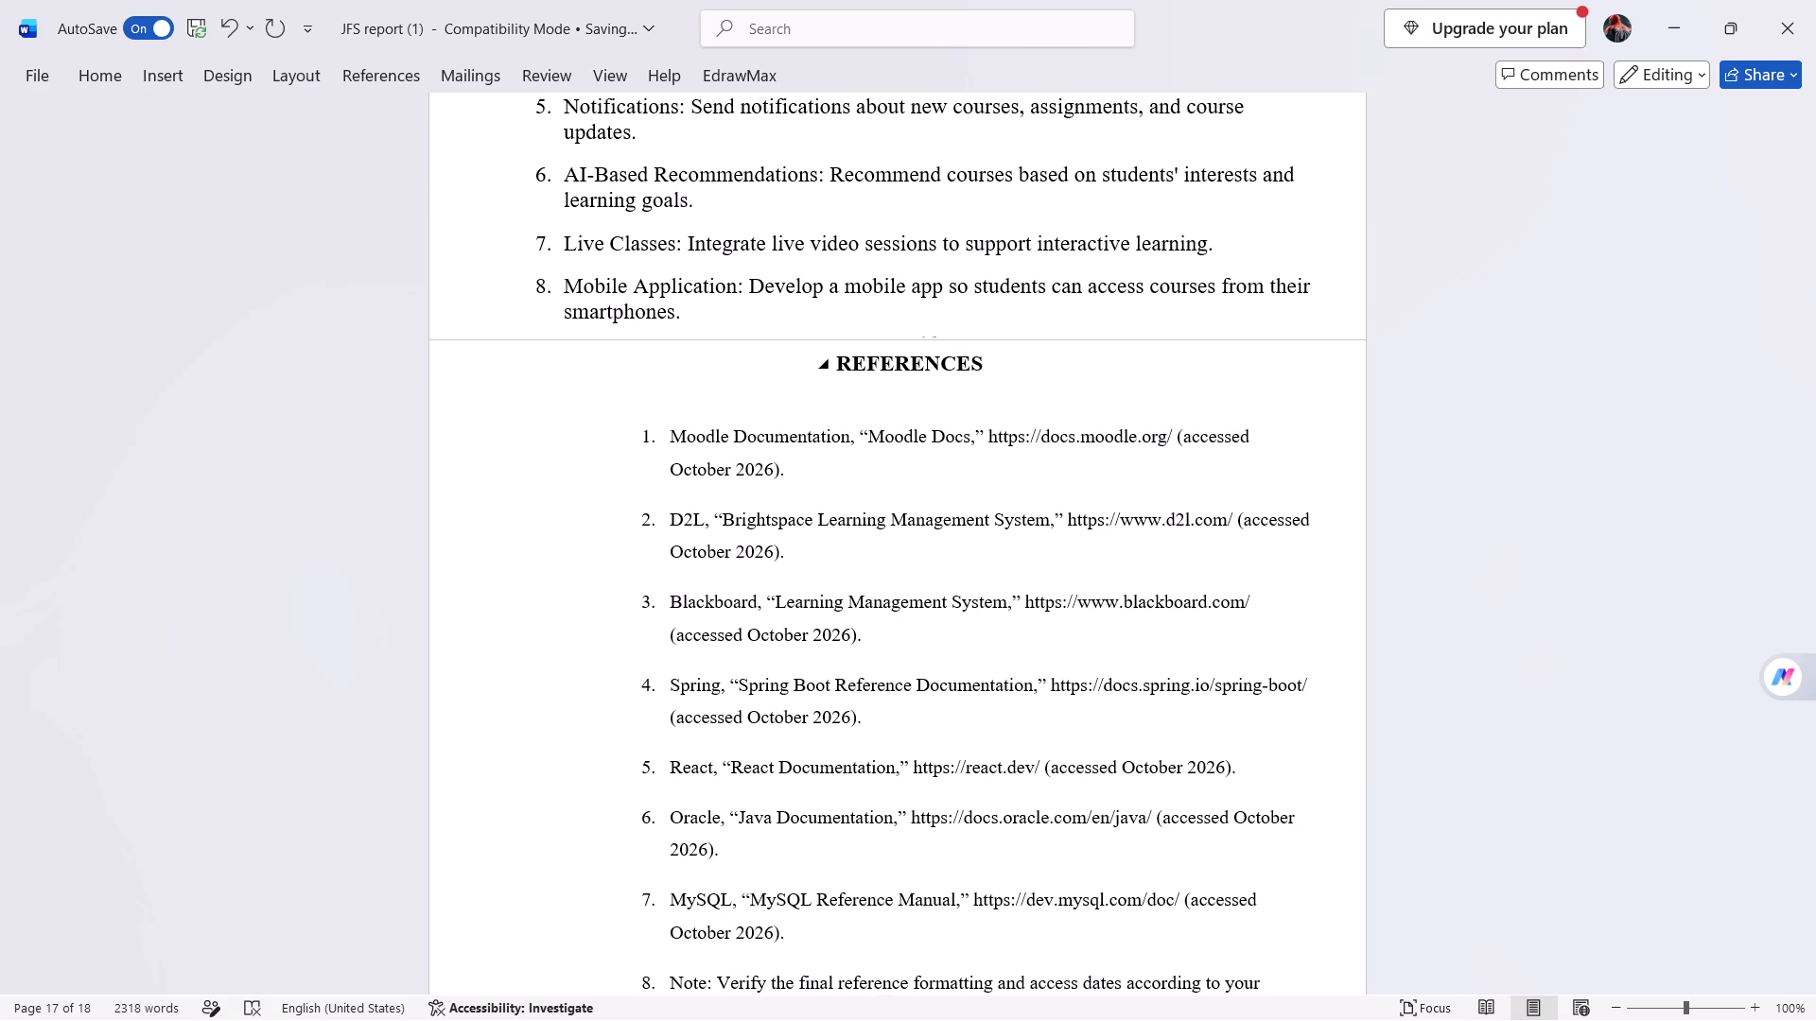
pyautogui.scroll(-1, 602, 562)
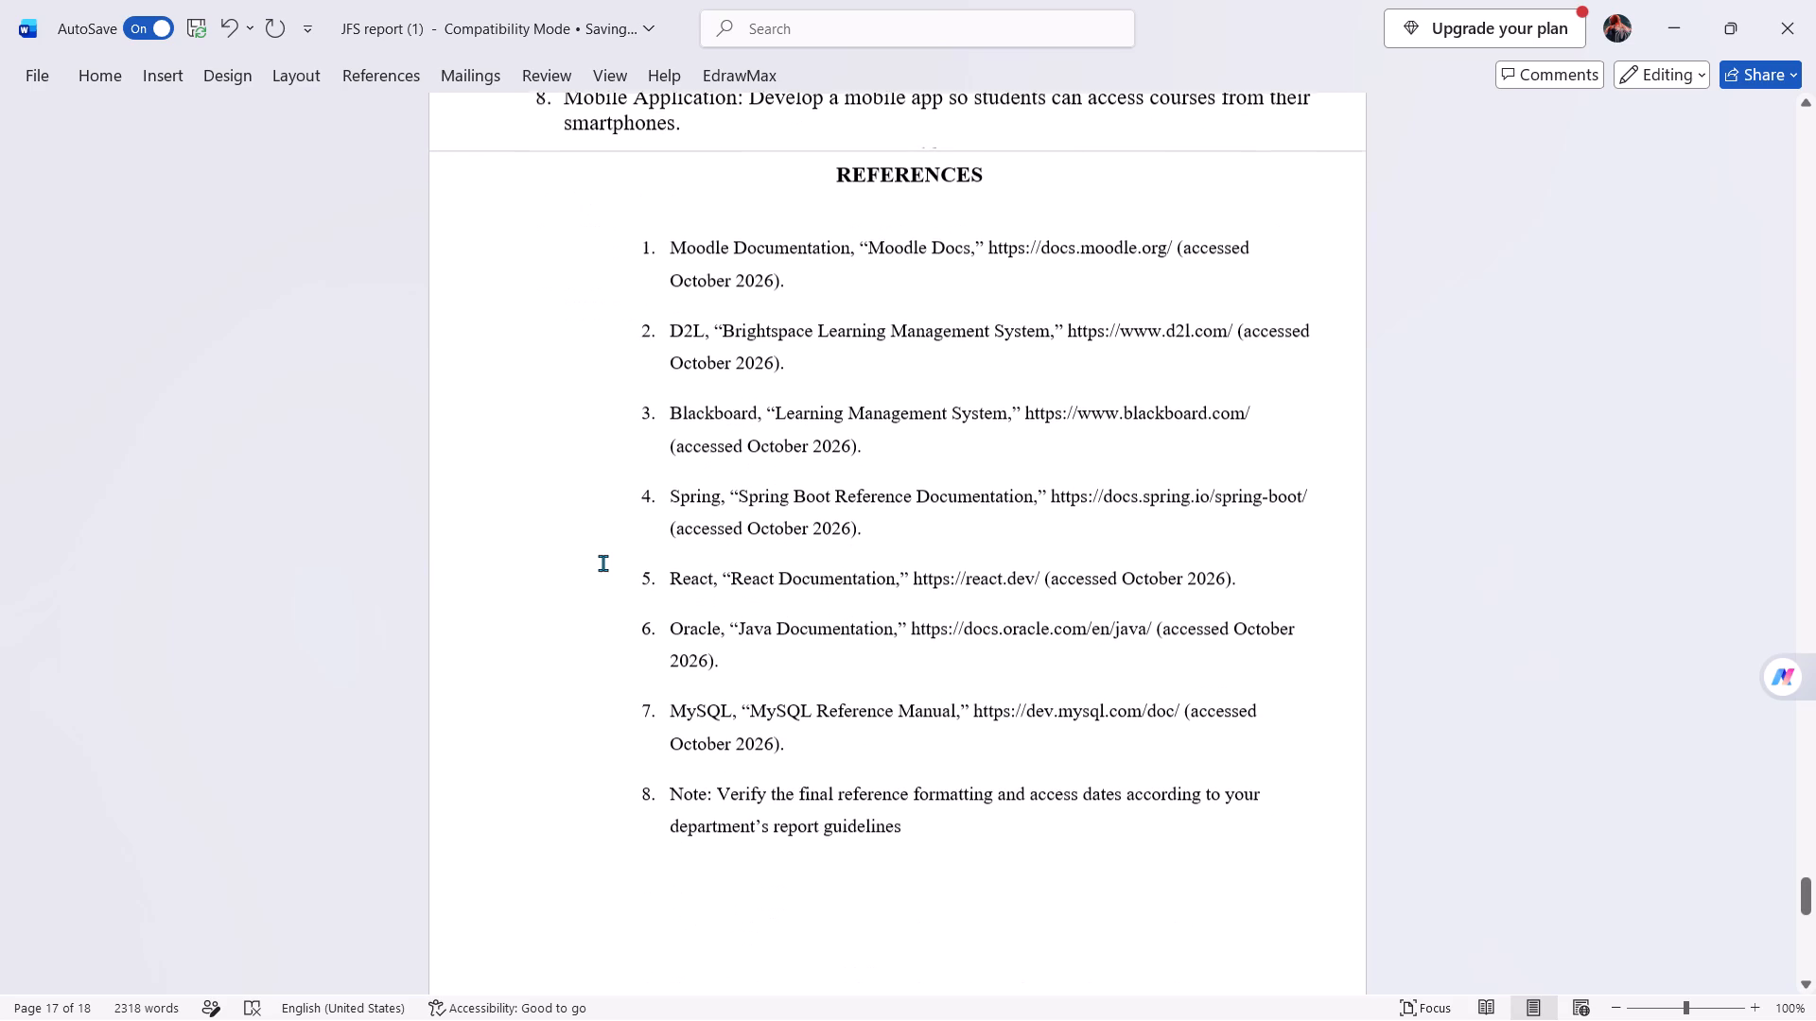
pyautogui.scroll(1, 602, 562)
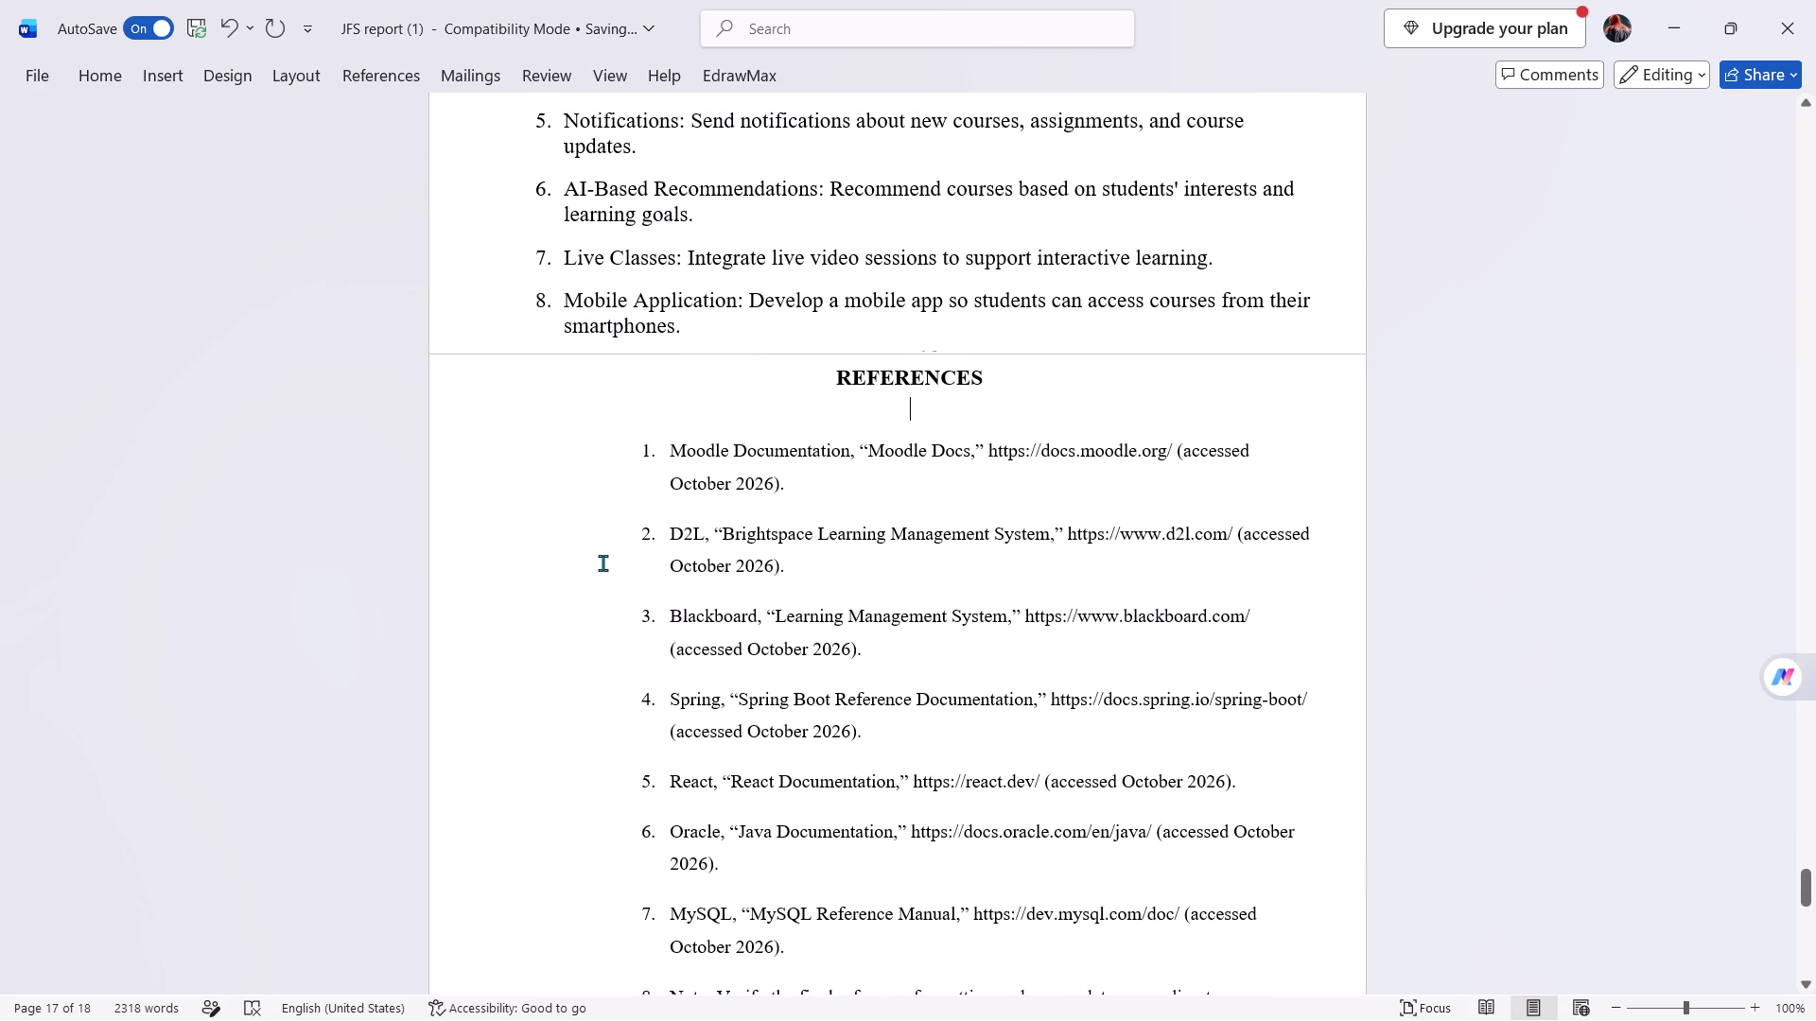
# Remove the list number and list indent from the Moodle Documentation reference under the REFERENCES heading.
pyautogui.click(619, 459)
pyautogui.press('Left')
pyautogui.press('Left')
pyautogui.press('Right')
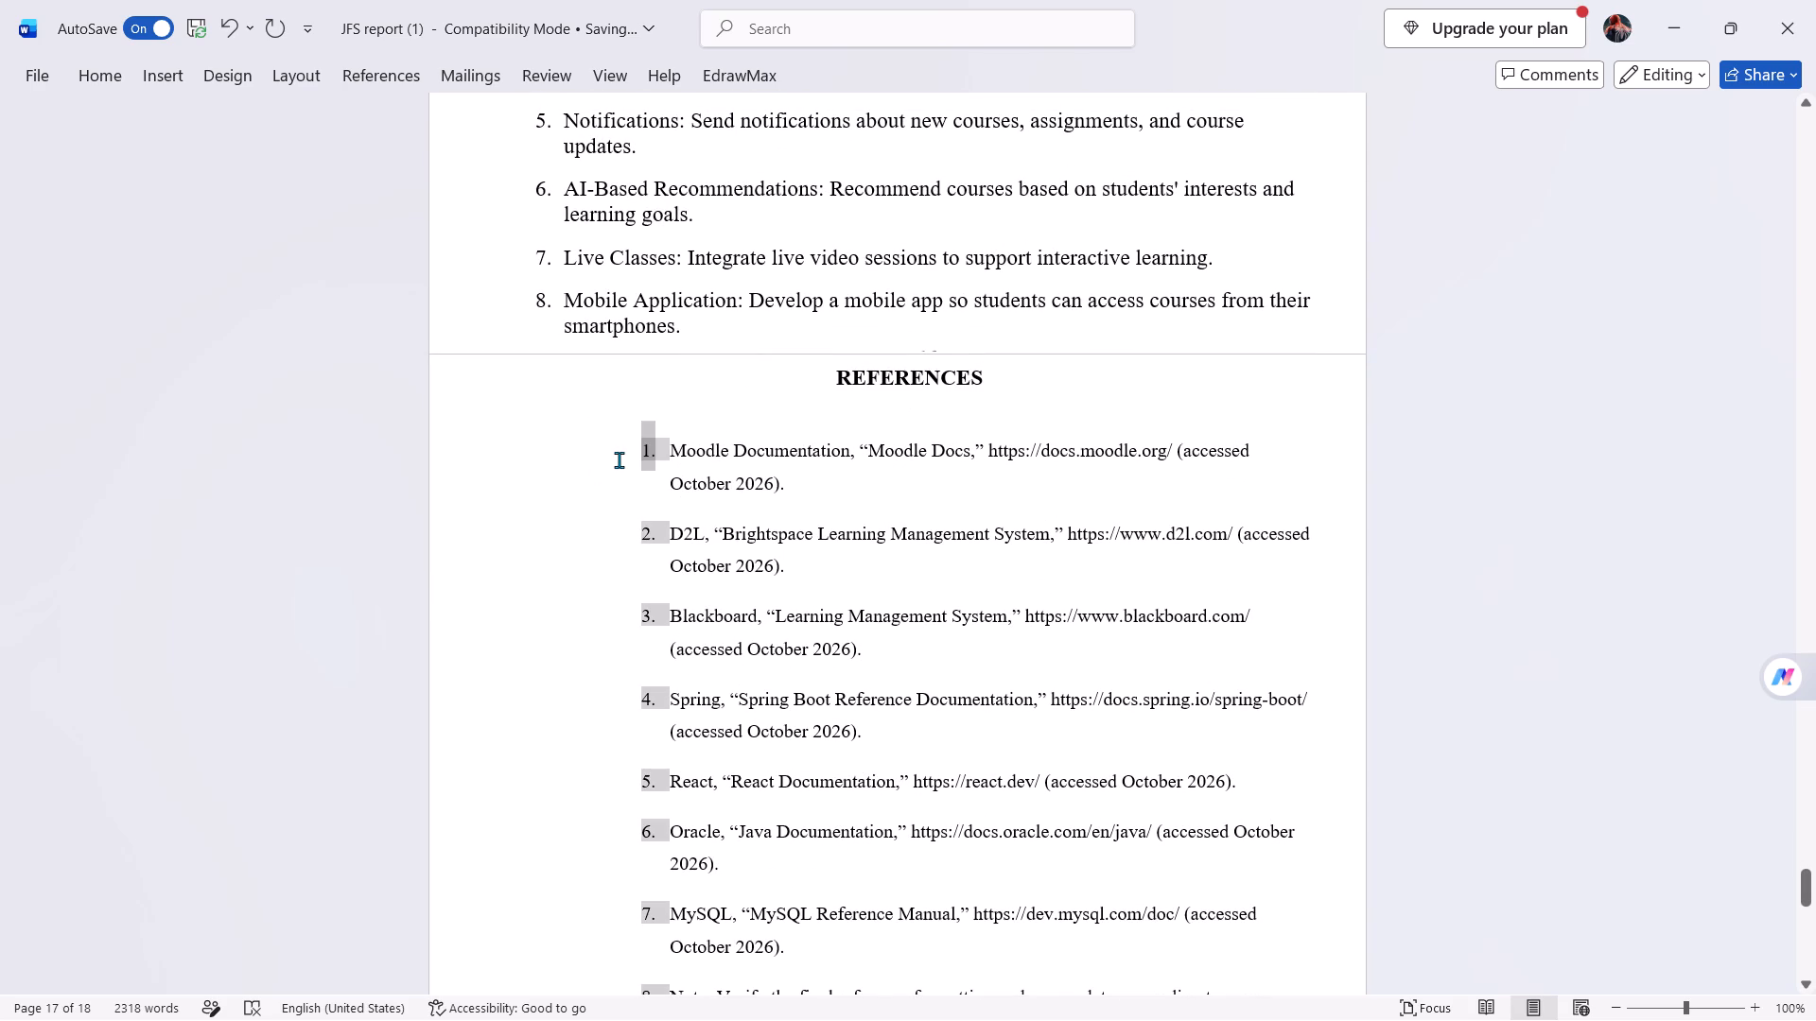
pyautogui.press('BackSpace')
pyautogui.press('BackSpace')
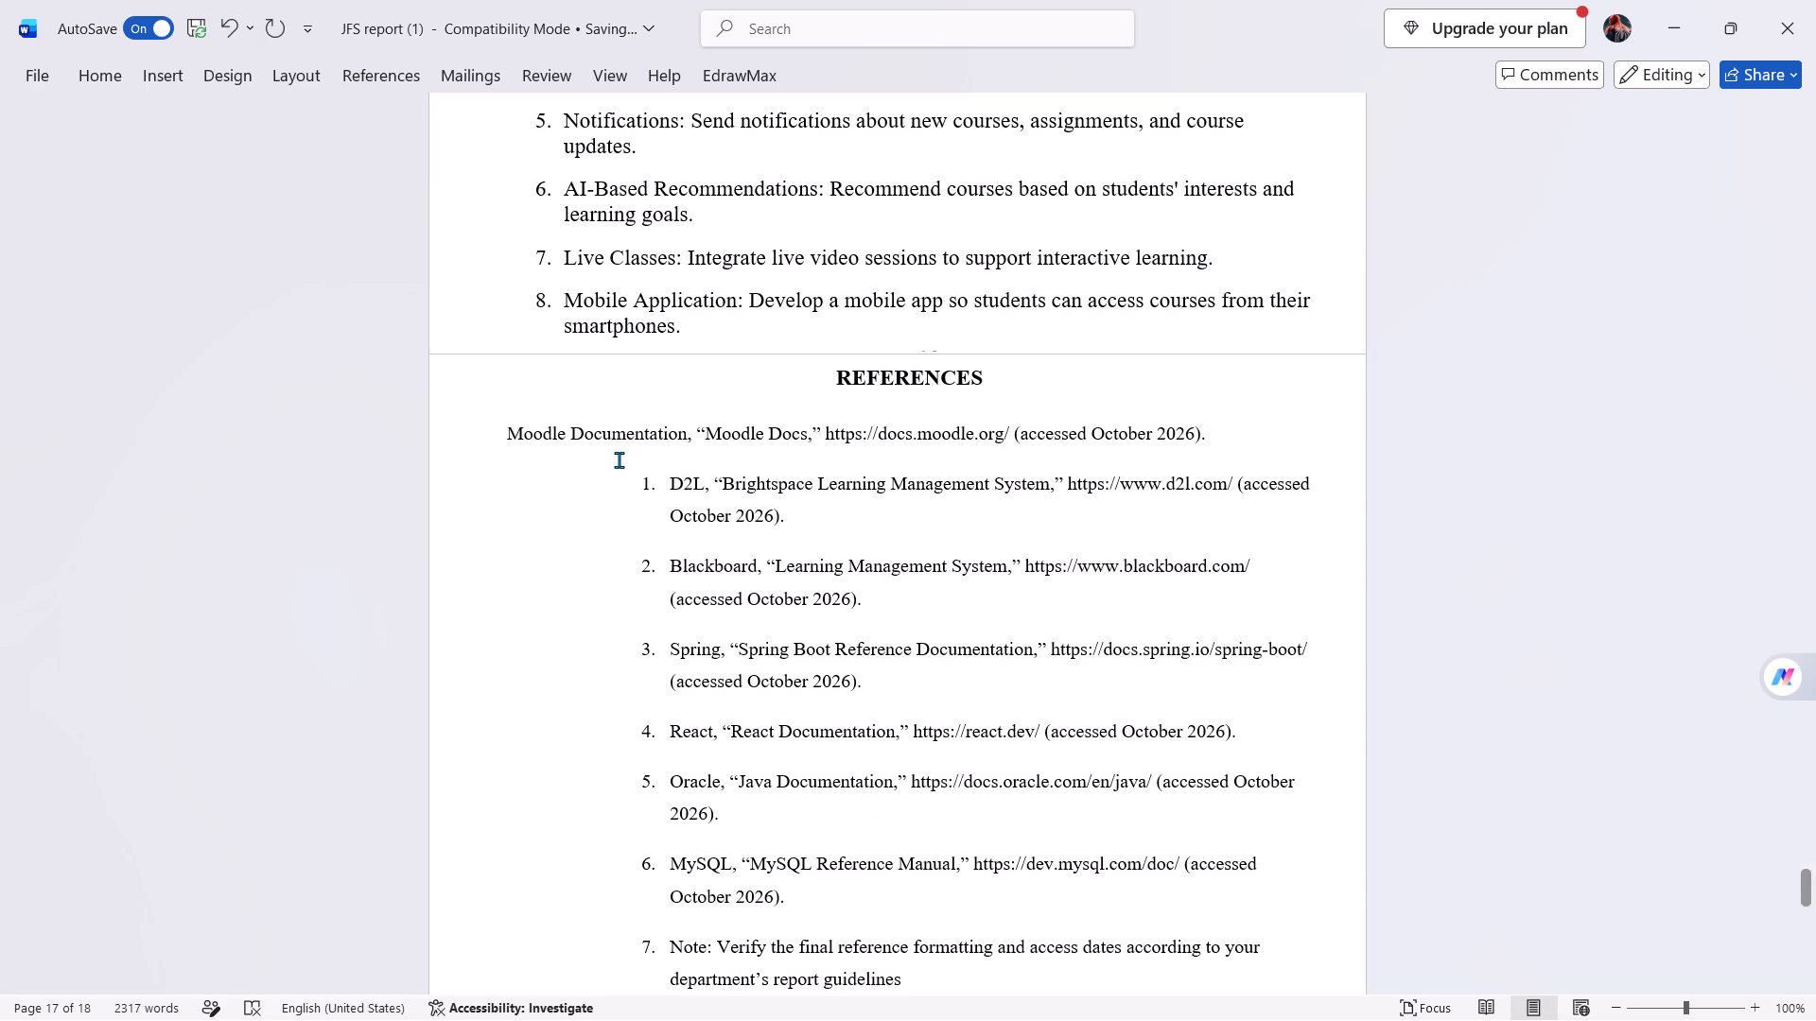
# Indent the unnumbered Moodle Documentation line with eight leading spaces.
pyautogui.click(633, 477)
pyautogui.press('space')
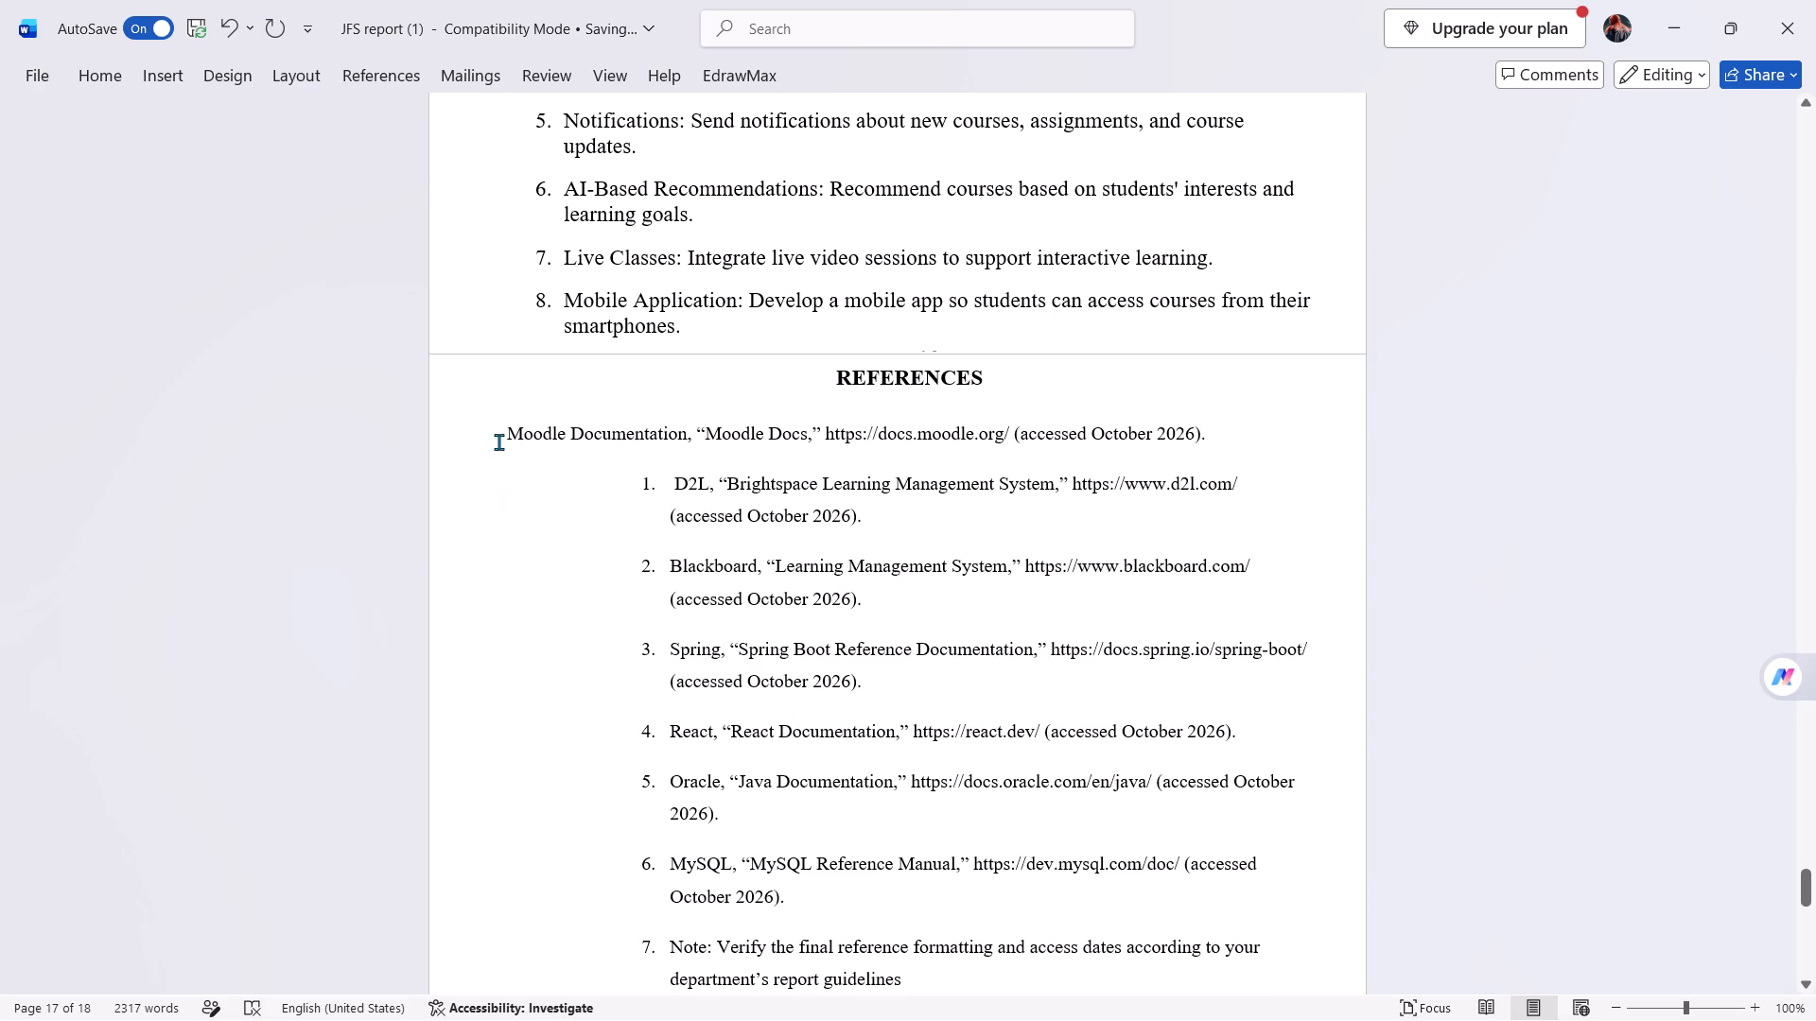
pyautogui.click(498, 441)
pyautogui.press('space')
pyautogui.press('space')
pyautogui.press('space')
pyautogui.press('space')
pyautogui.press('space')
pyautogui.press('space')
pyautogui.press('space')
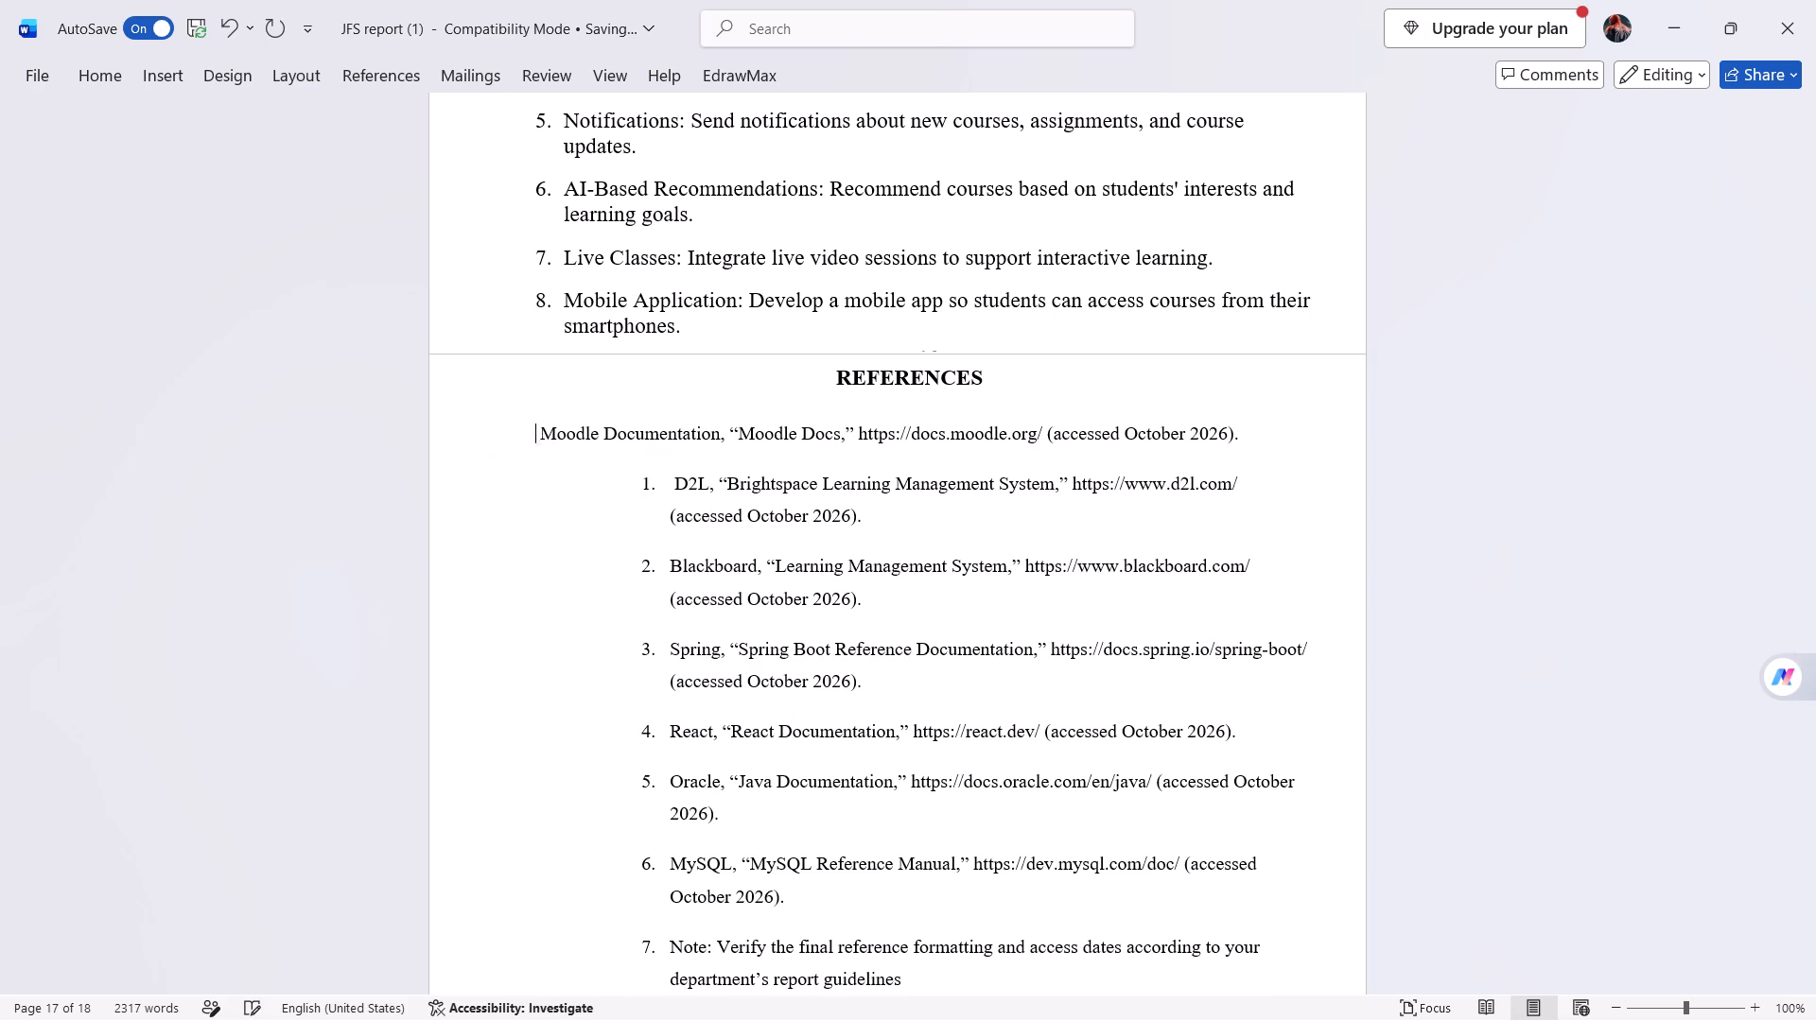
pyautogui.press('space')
# Remove the list number from the D2L Brightspace reference and space its start in line with the Moodle entry.
pyautogui.click(602, 480)
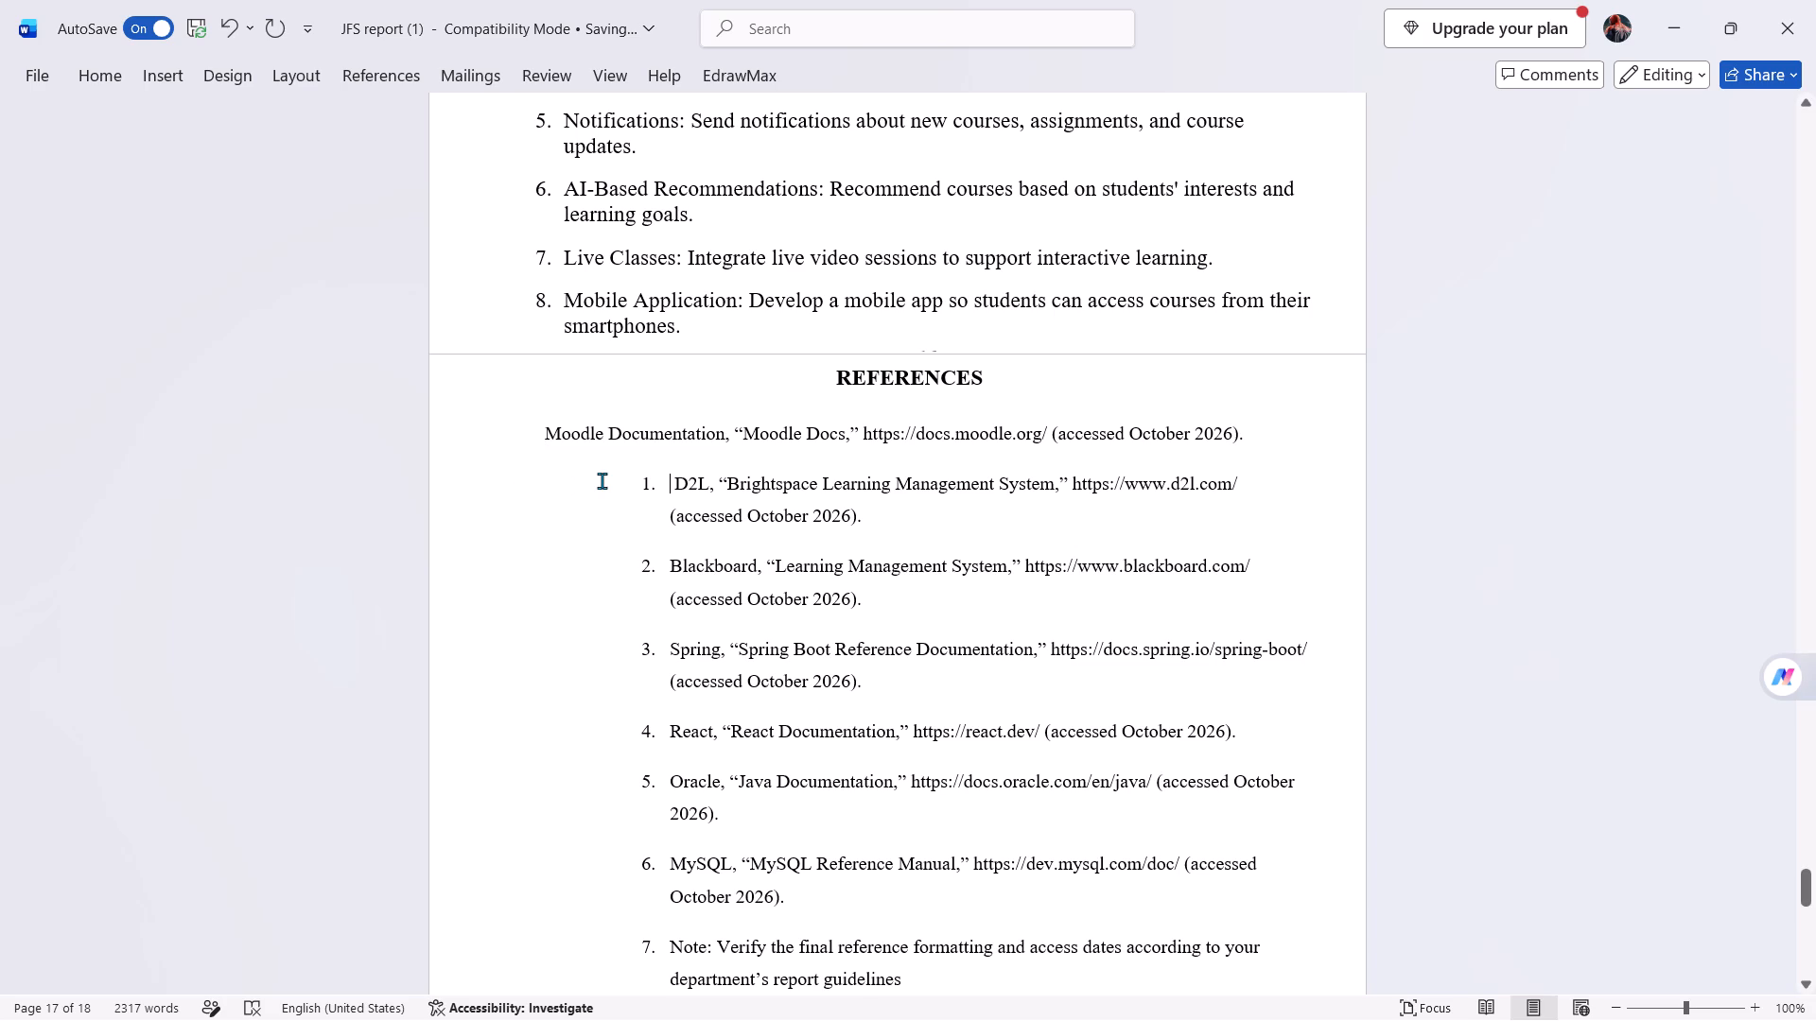
pyautogui.press('BackSpace')
pyautogui.press('BackSpace')
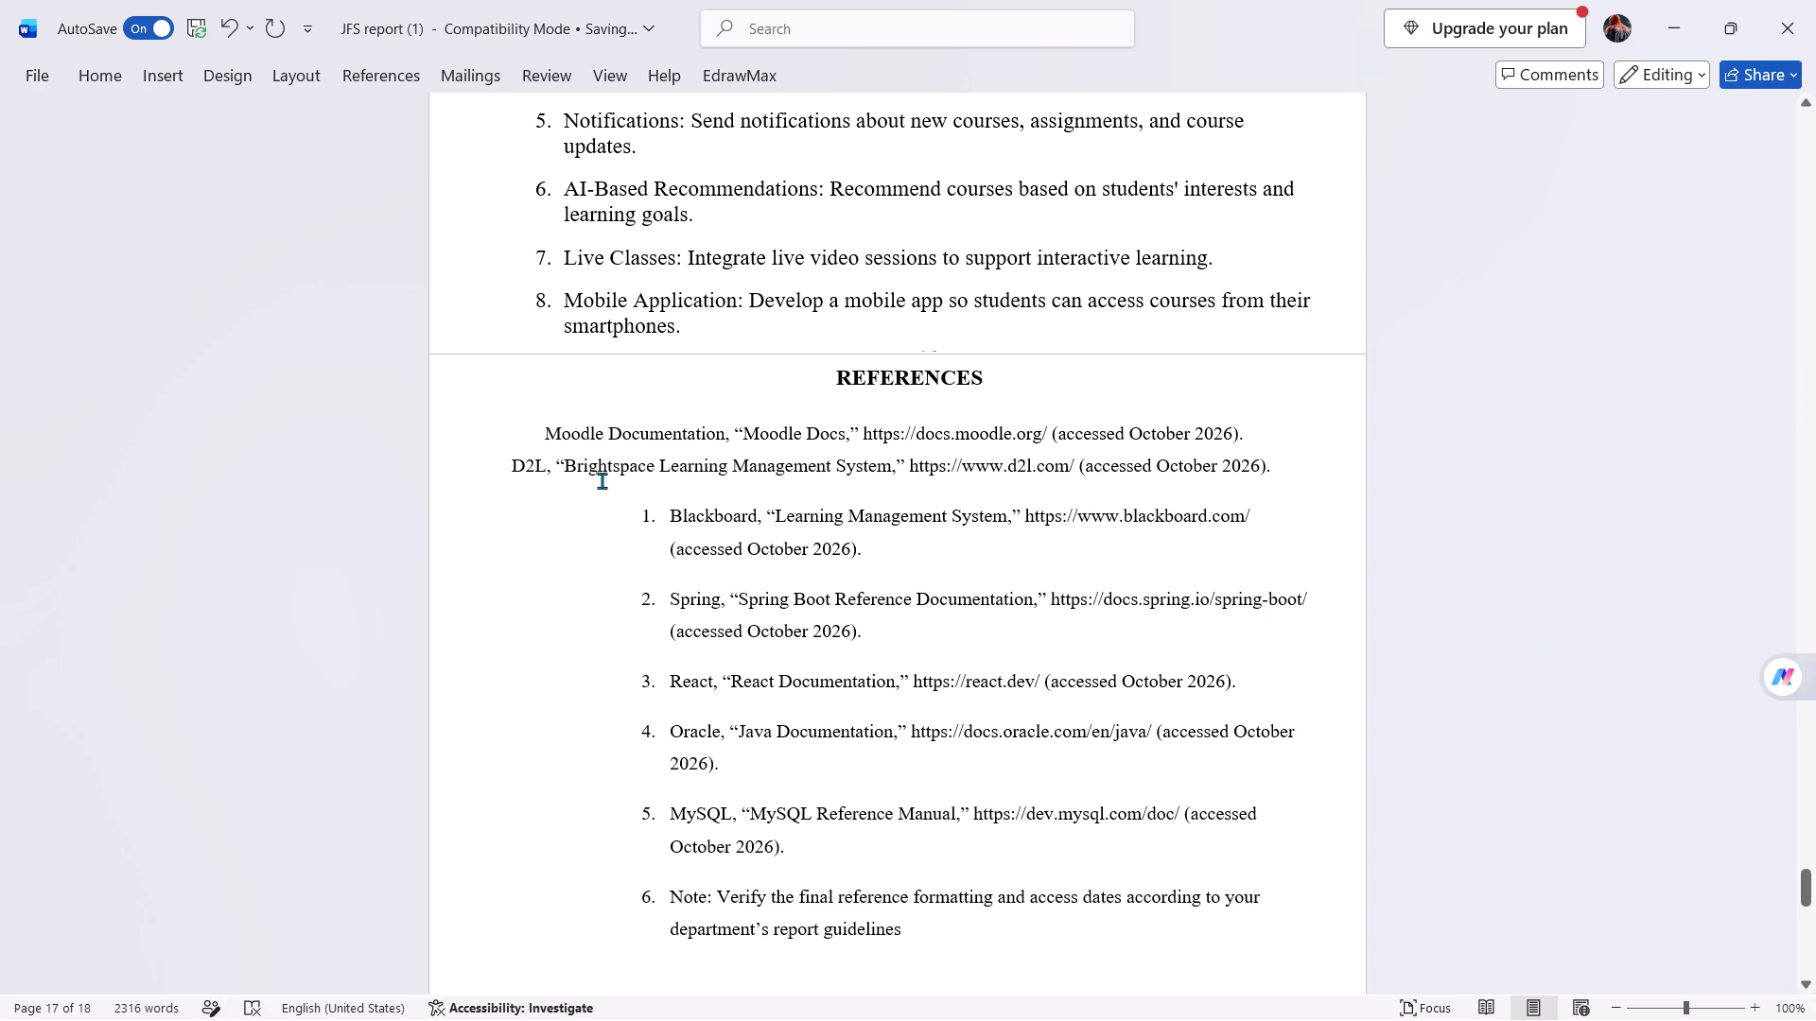
pyautogui.press('space')
pyautogui.press('space')
pyautogui.press('space')
pyautogui.press('space')
pyautogui.press('space')
pyautogui.press('space')
pyautogui.press('space')
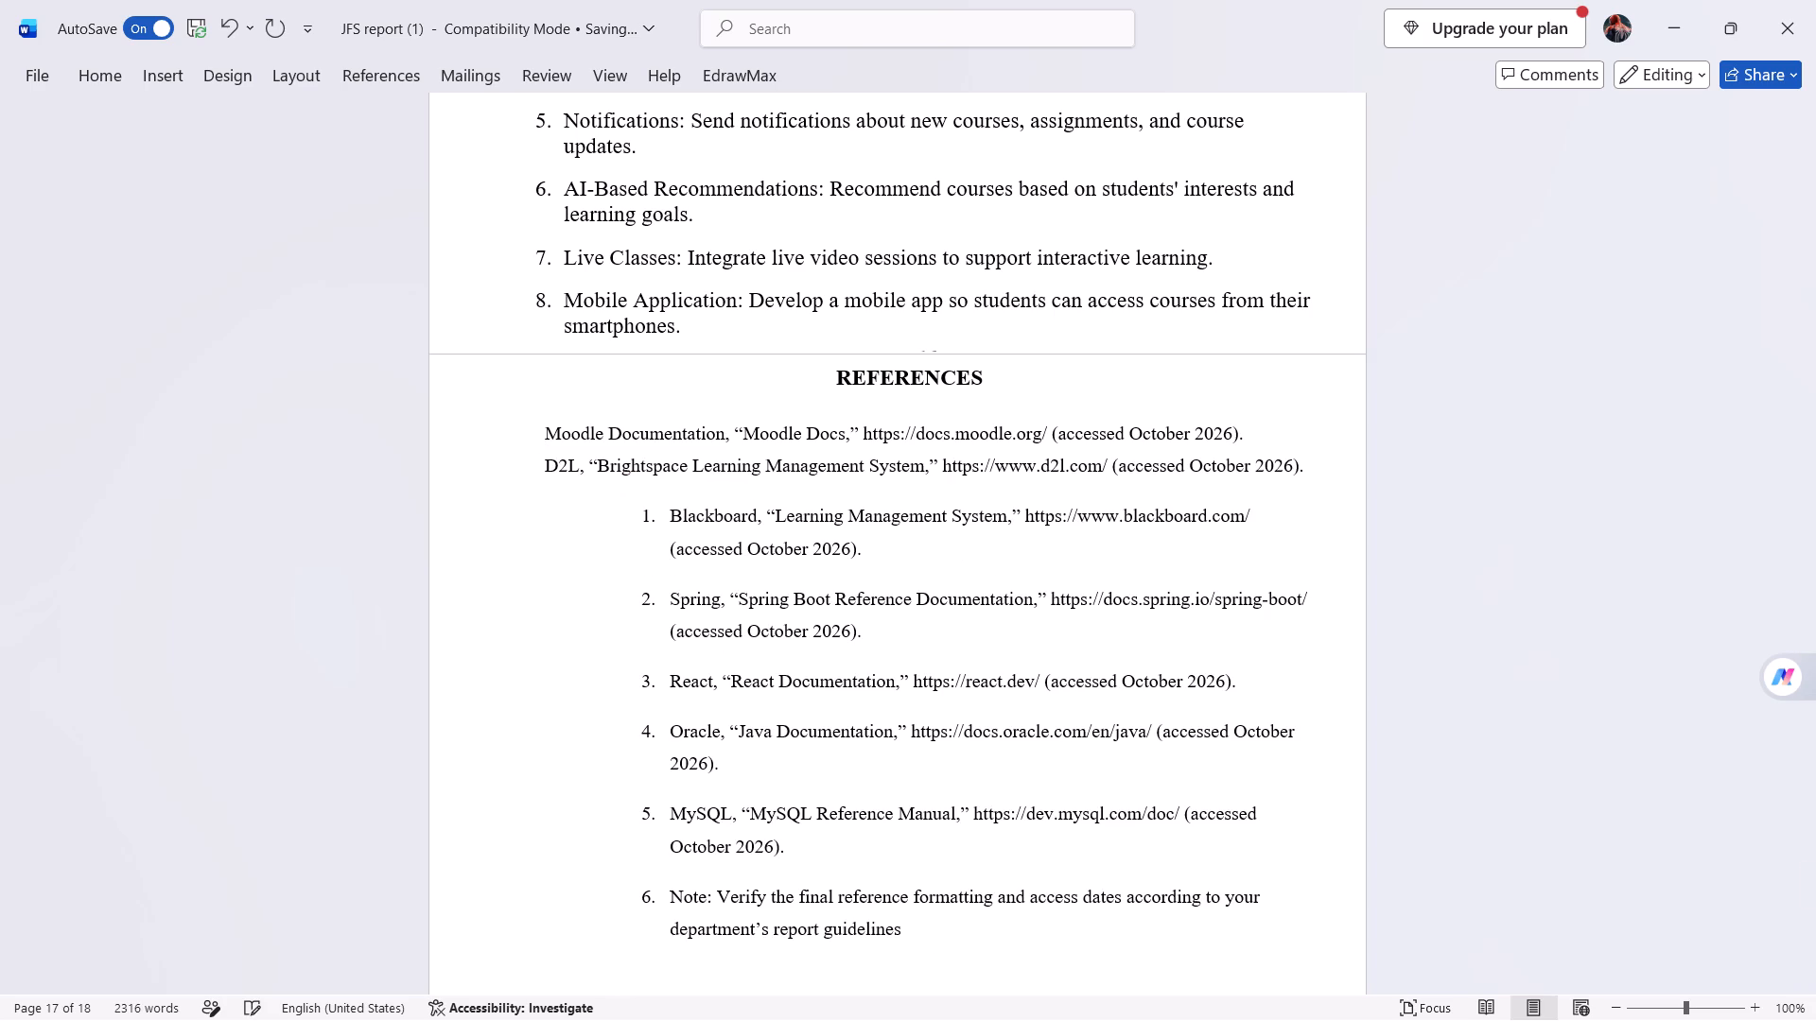
pyautogui.press('space')
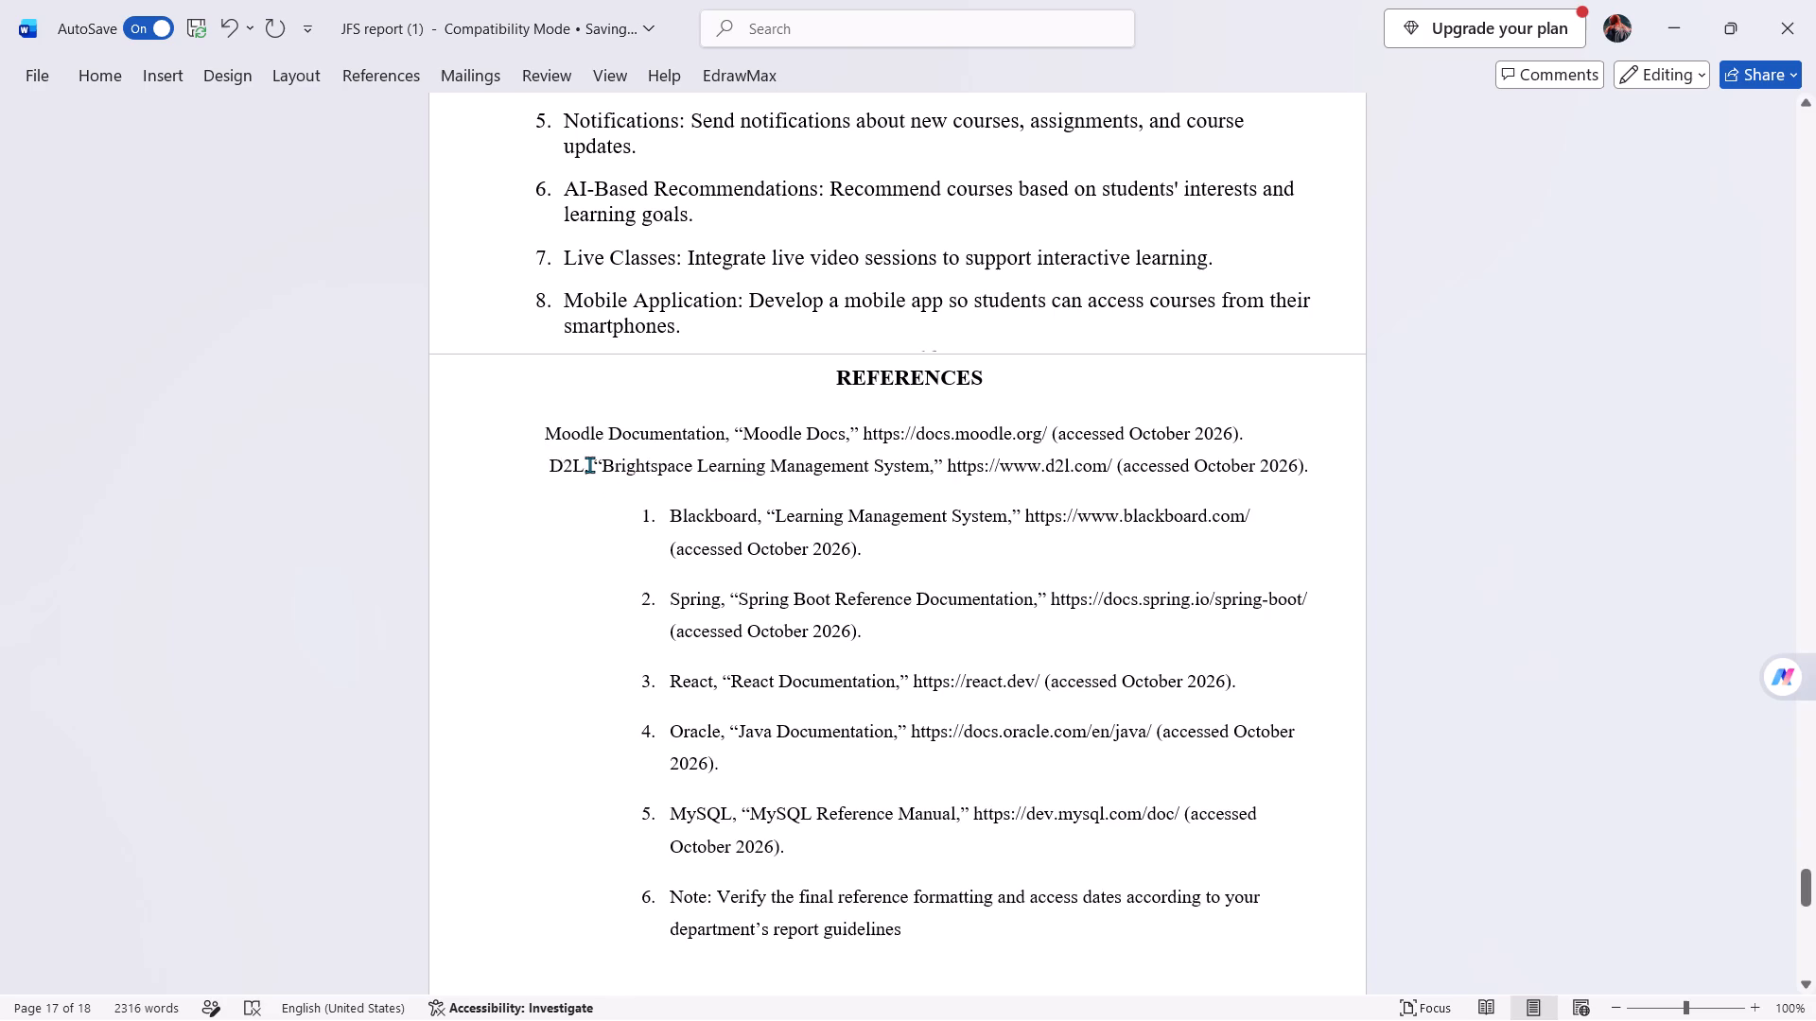
pyautogui.press('BackSpace')
# Remove the list number from the Blackboard reference, keep it on its own line and indent it with eight spaces.
pyautogui.click(620, 519)
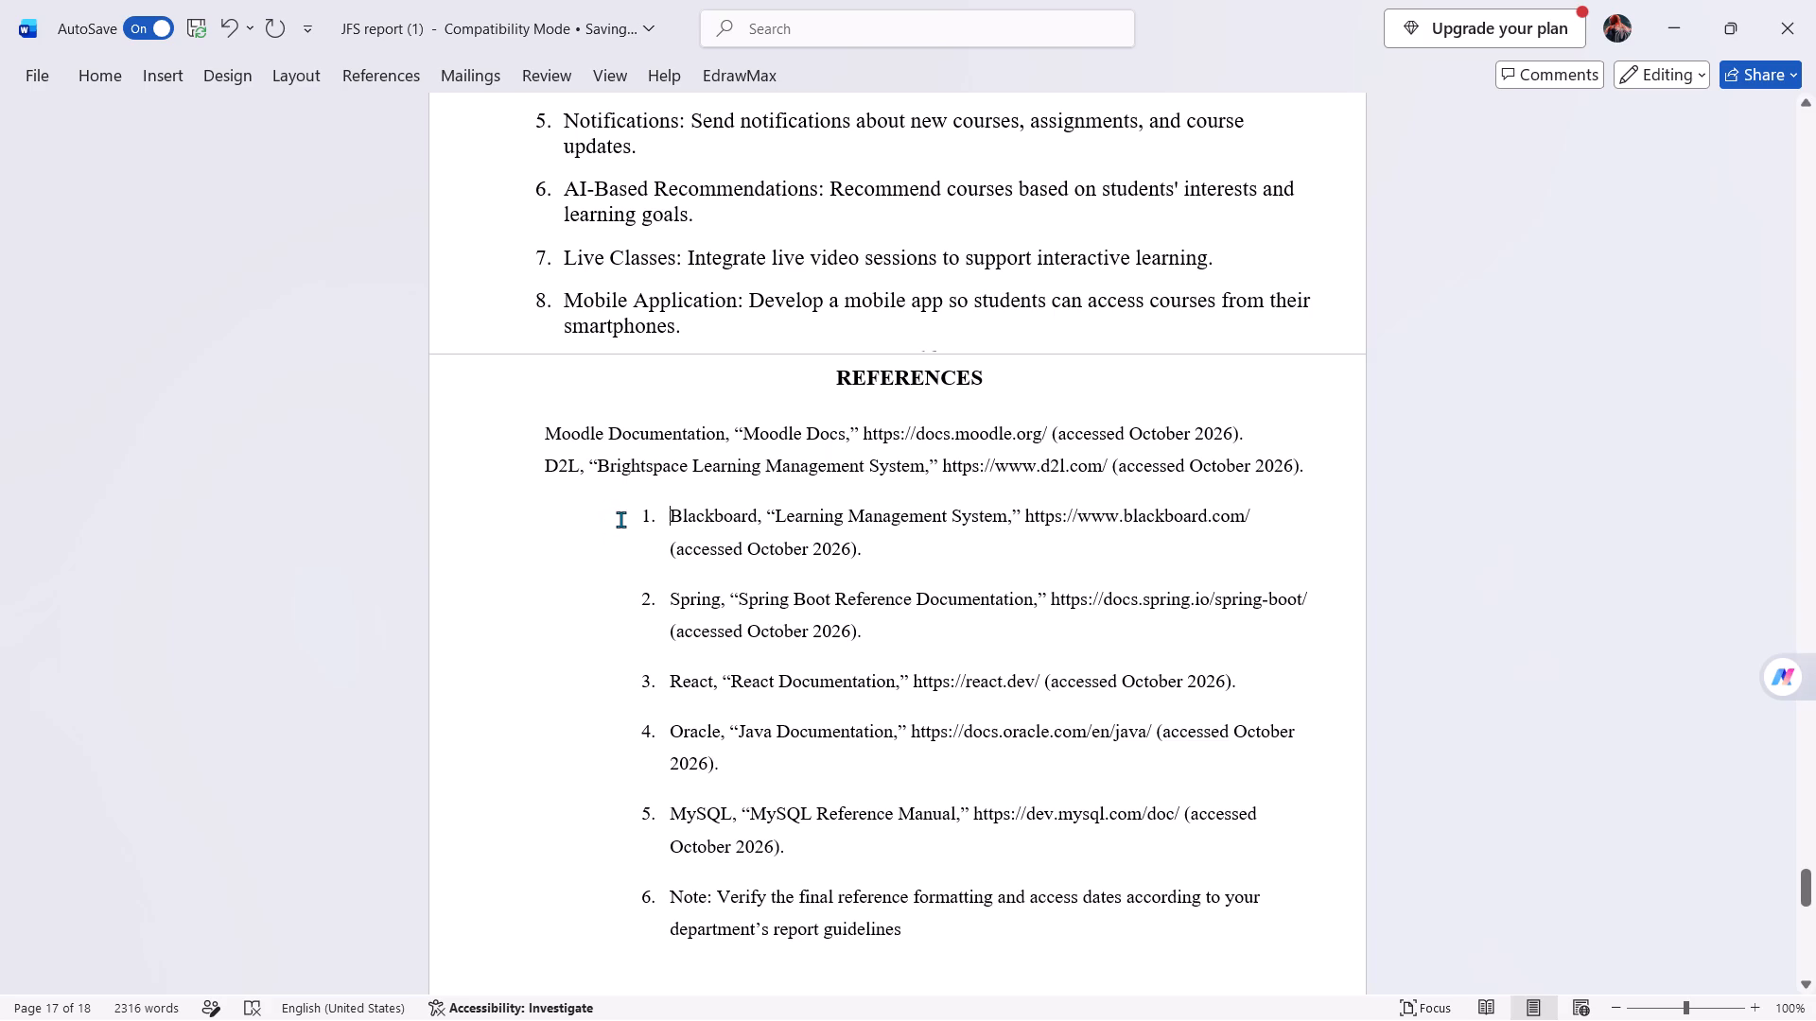
pyautogui.press('BackSpace')
pyautogui.press('BackSpace')
pyautogui.press('BackSpace')
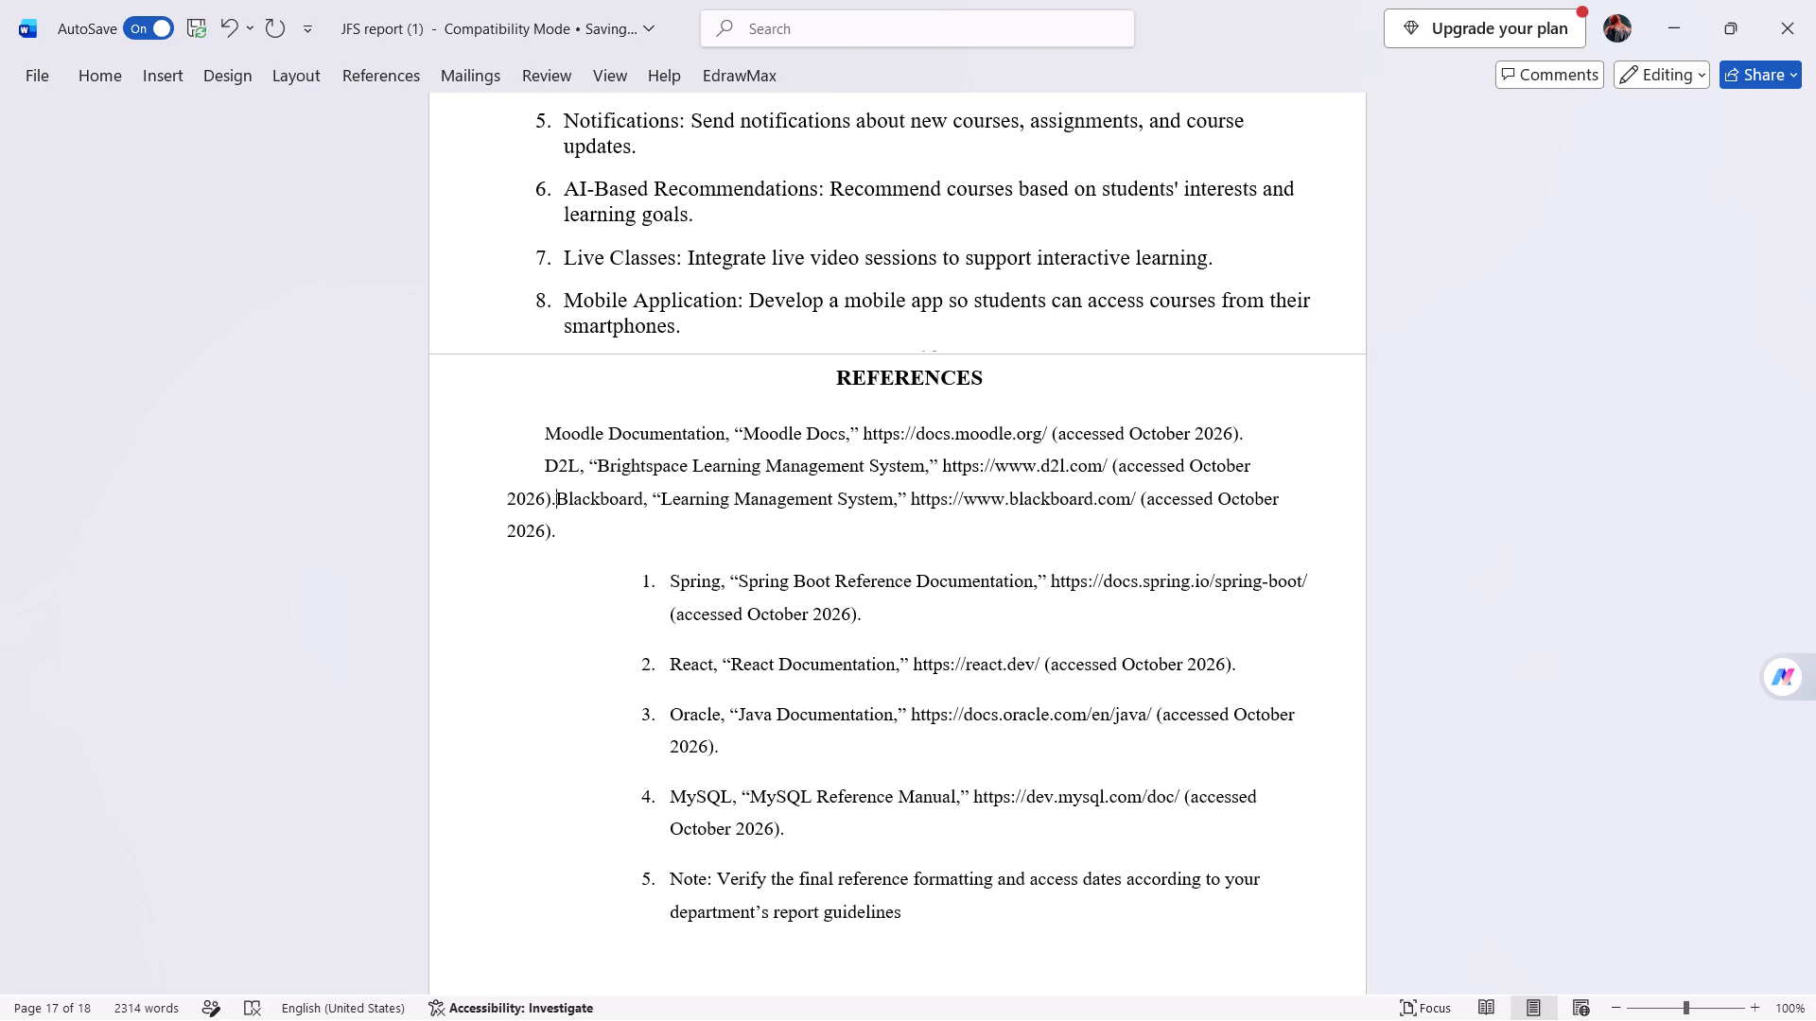
pyautogui.press('Return')
pyautogui.press('space')
pyautogui.press('space')
pyautogui.press('space')
pyautogui.press('space')
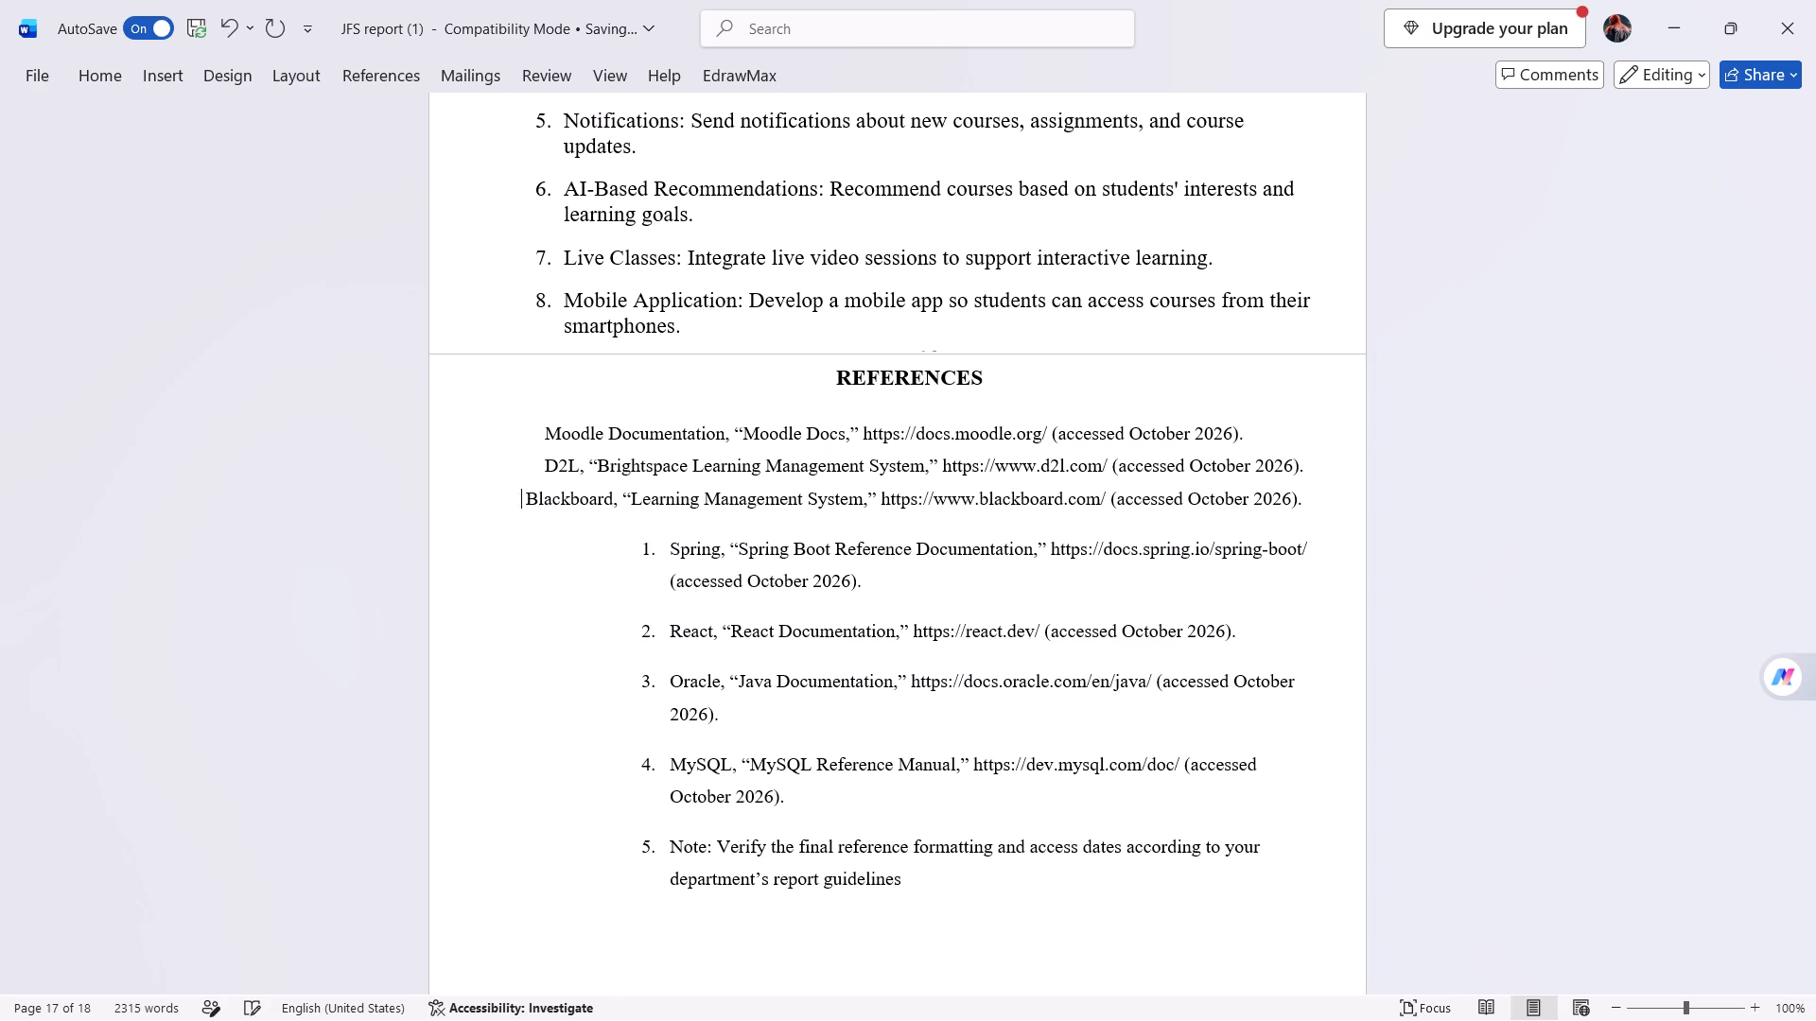
pyautogui.press('space')
pyautogui.press('space')
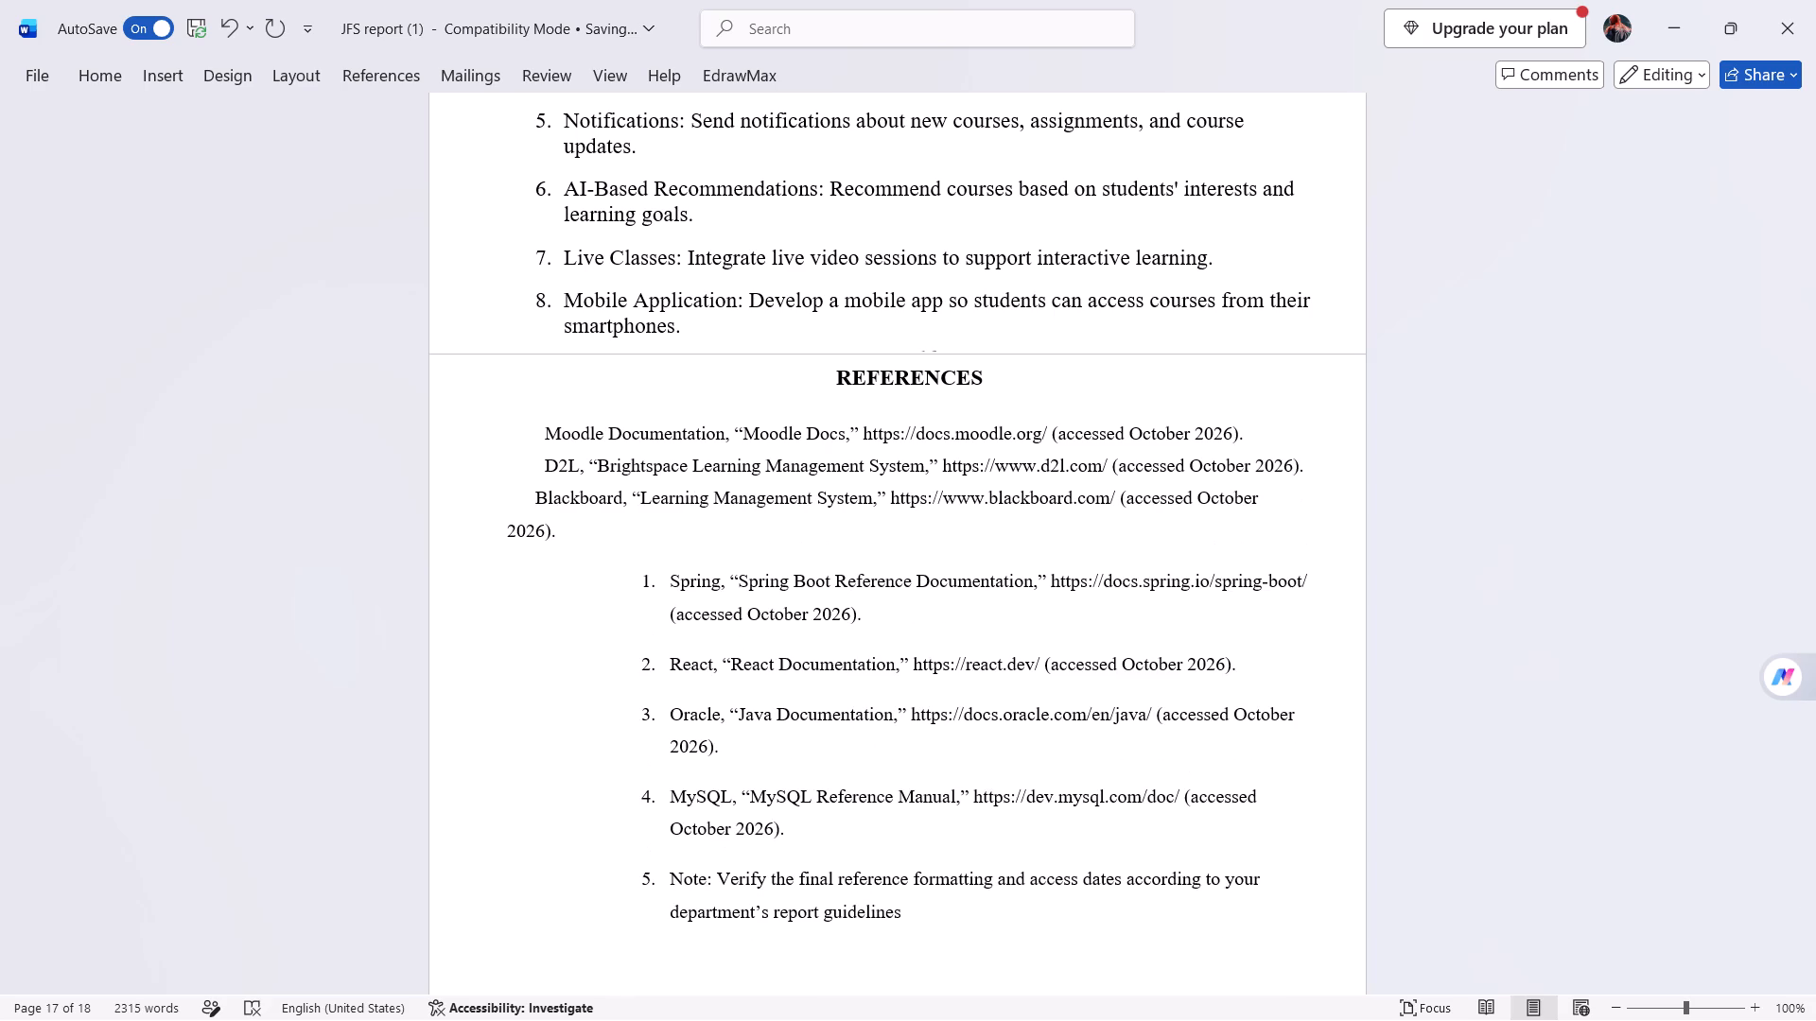
pyautogui.press('space')
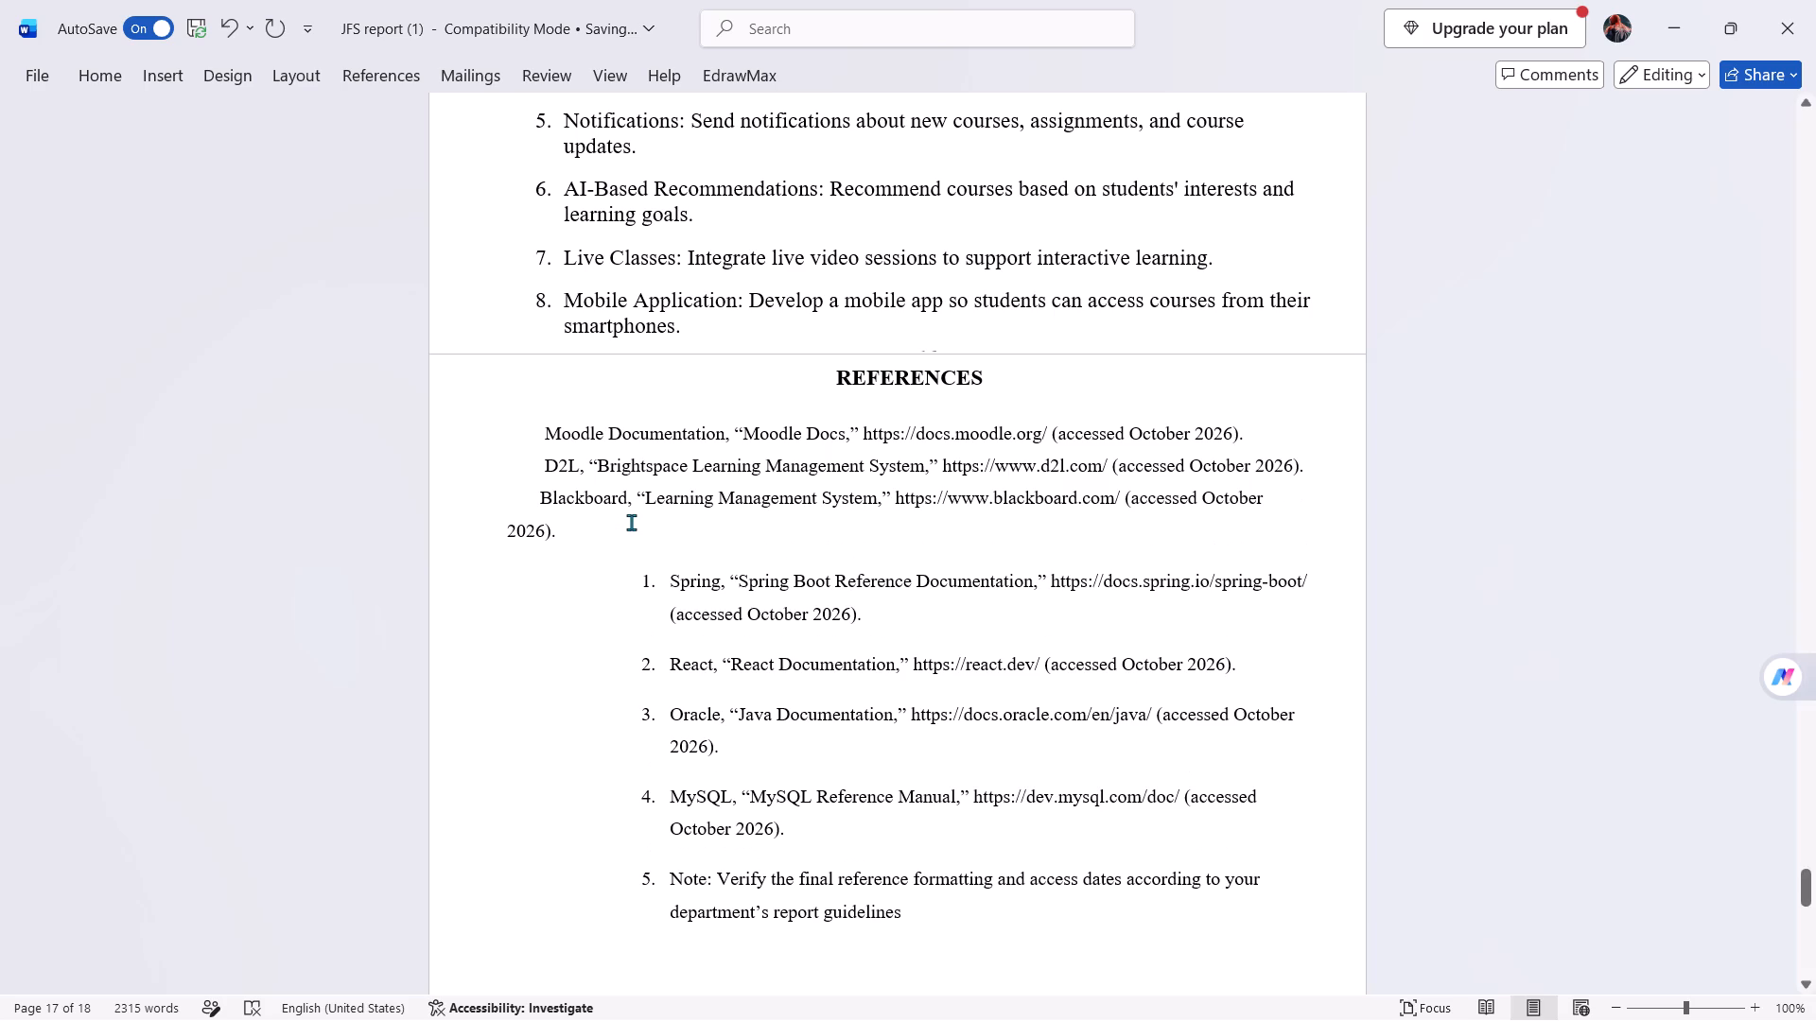
pyautogui.press('space')
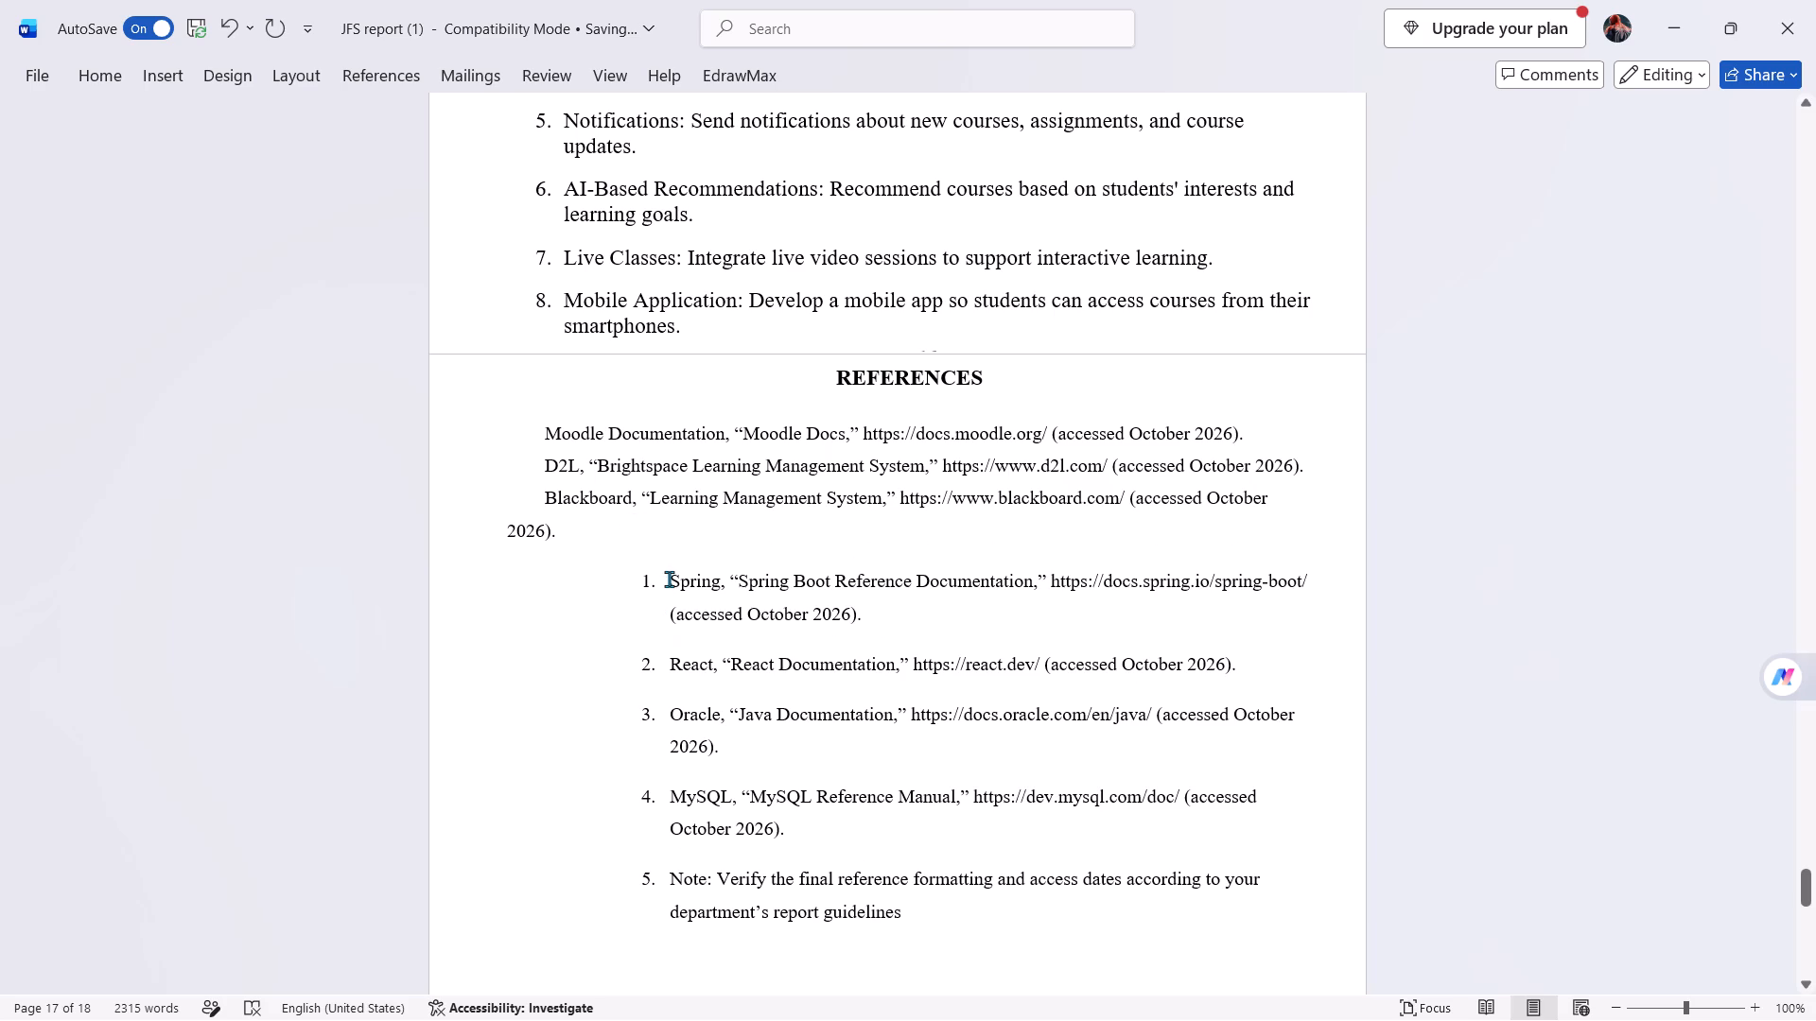
# Remove the list number from the Spring Boot reference and indent its first line with seven spaces.
pyautogui.click(669, 579)
pyautogui.press('BackSpace')
pyautogui.press('BackSpace')
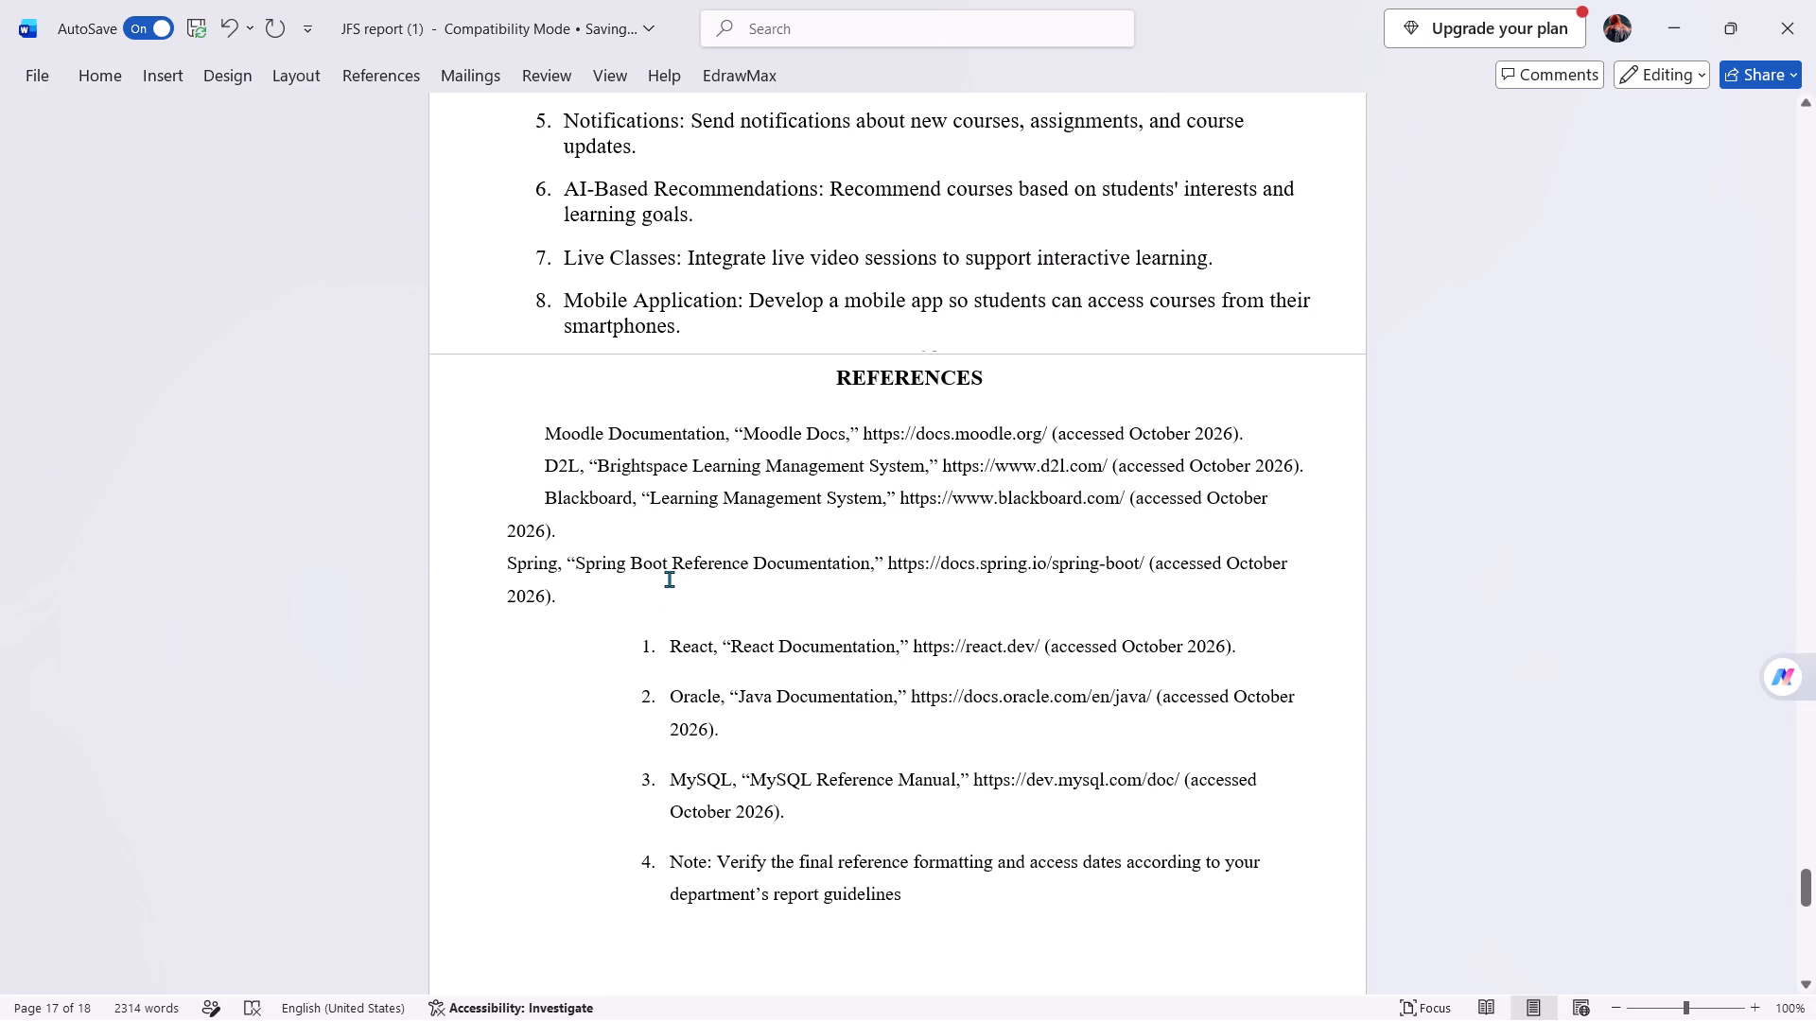
pyautogui.press('space')
pyautogui.press('space')
pyautogui.press('space')
pyautogui.press('space')
pyautogui.press('space')
pyautogui.press('space')
pyautogui.press('space')
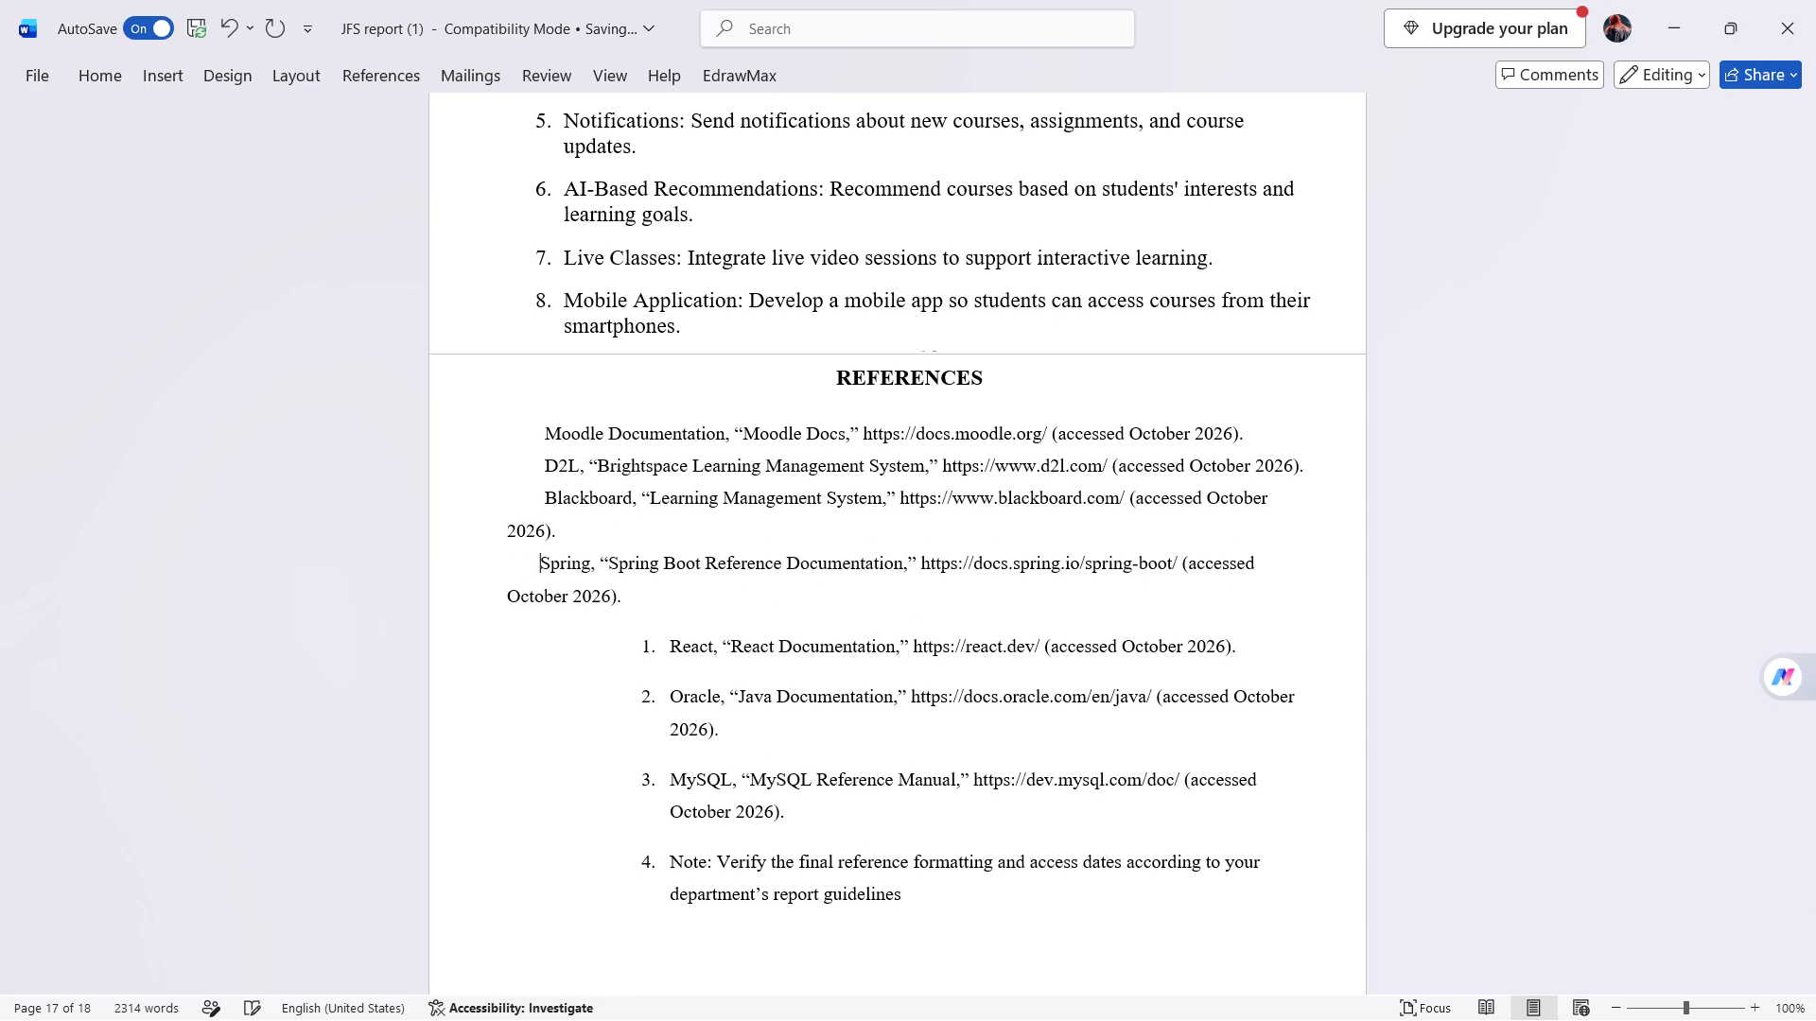
# Remove the list number from the React Documentation reference and indent its line with seven spaces.
pyautogui.click(663, 648)
pyautogui.press('BackSpace')
pyautogui.press('BackSpace')
pyautogui.press('space')
pyautogui.press('space')
pyautogui.press('space')
pyautogui.press('space')
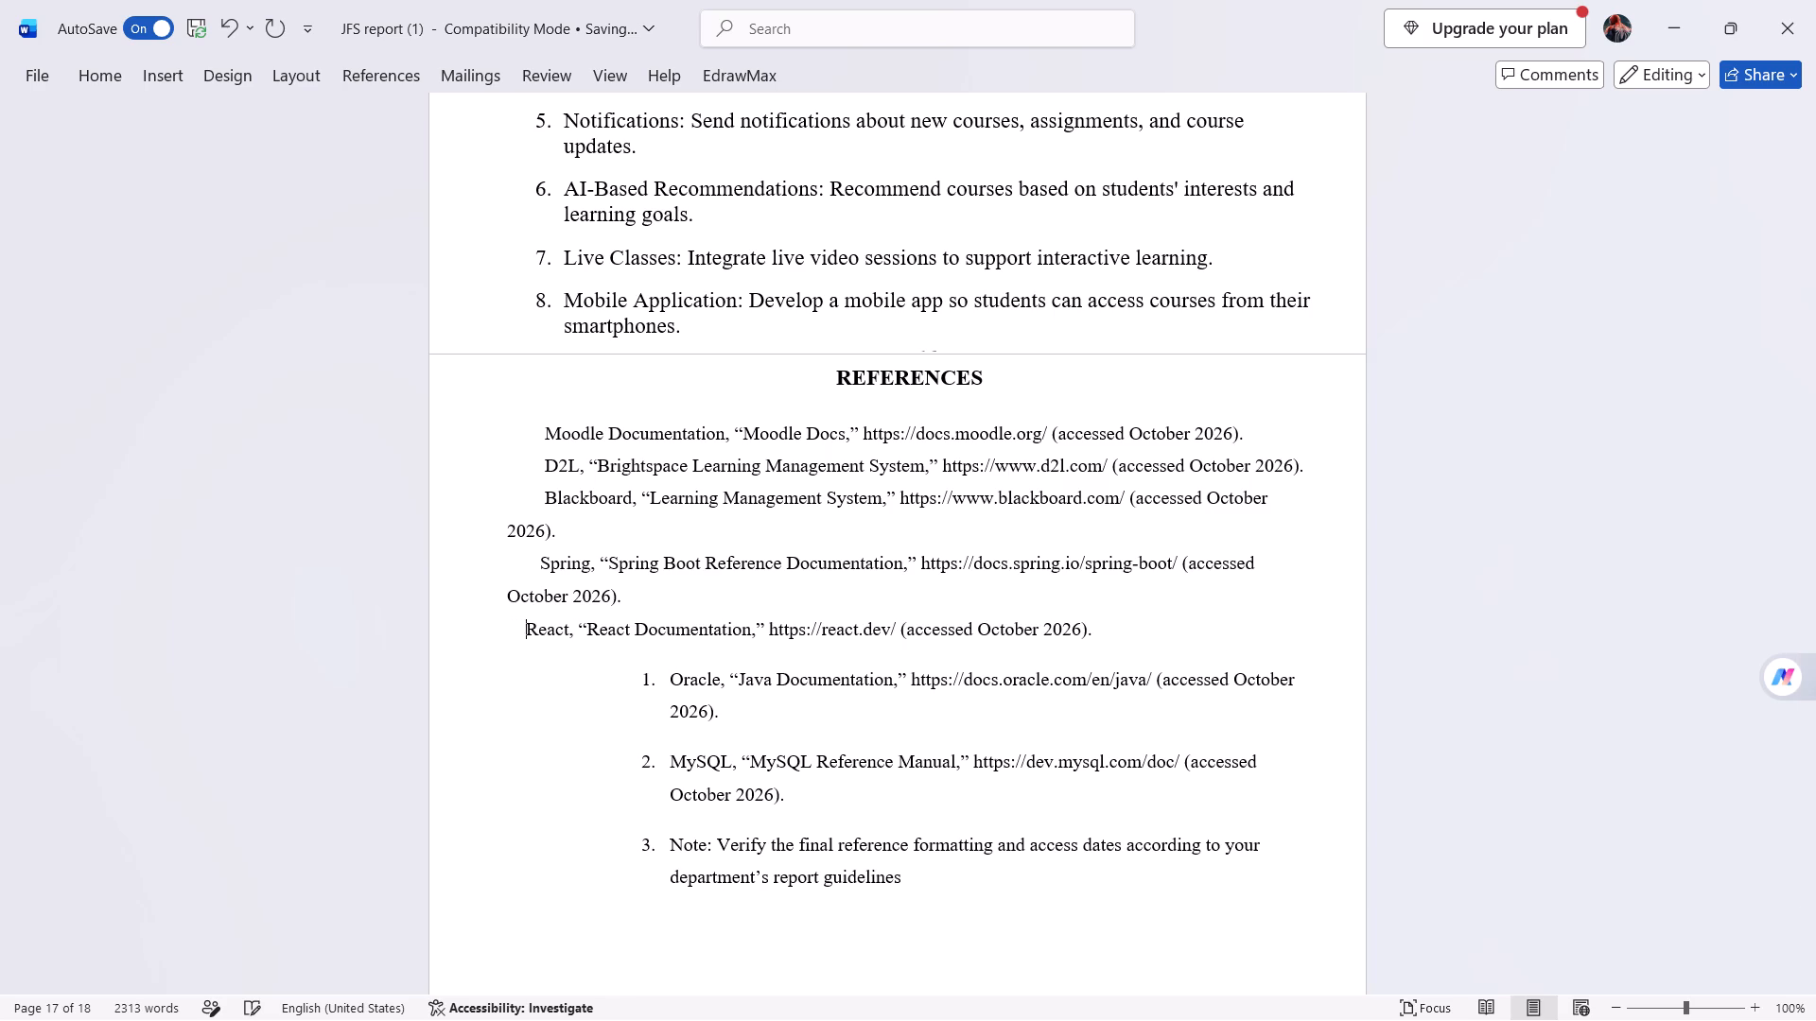
pyautogui.press('space')
pyautogui.press('space')
pyautogui.press('space')
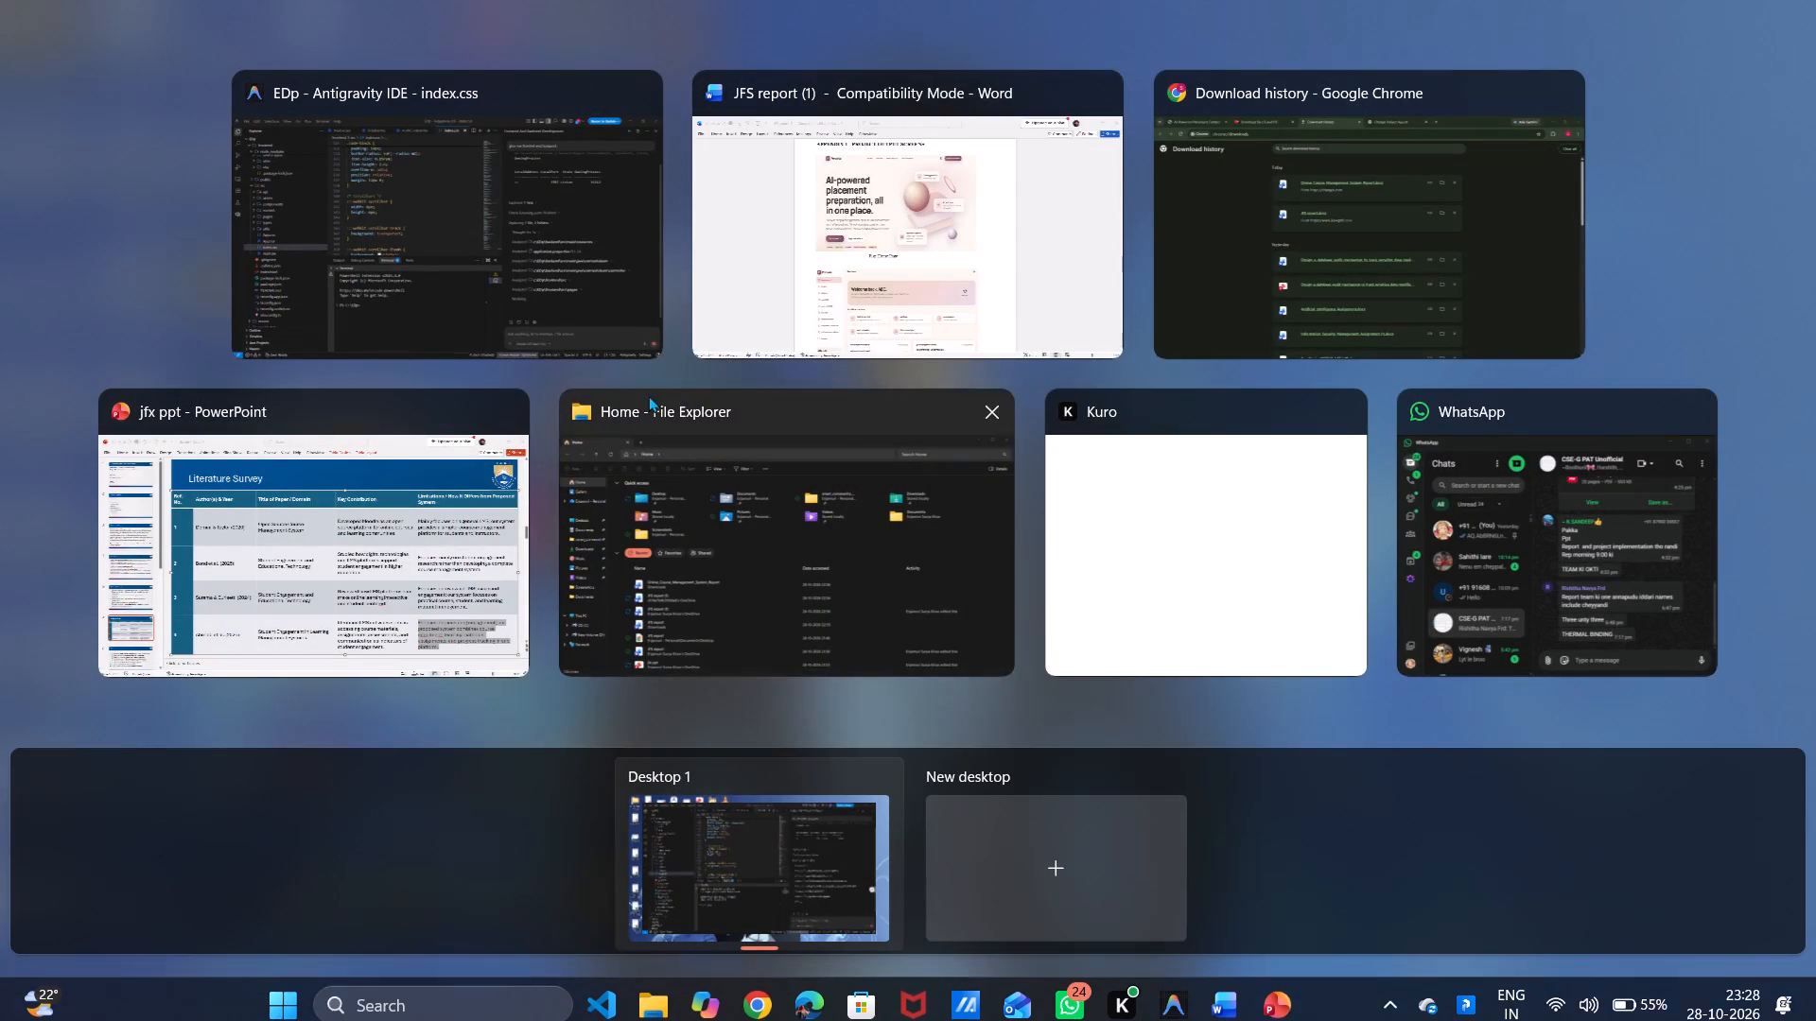
# Return to the JFS report and review its appendix output screens, front matter, contents and chapters for remaining placement-project content.
pyautogui.click(818, 268)
pyautogui.scroll(6, 818, 268)
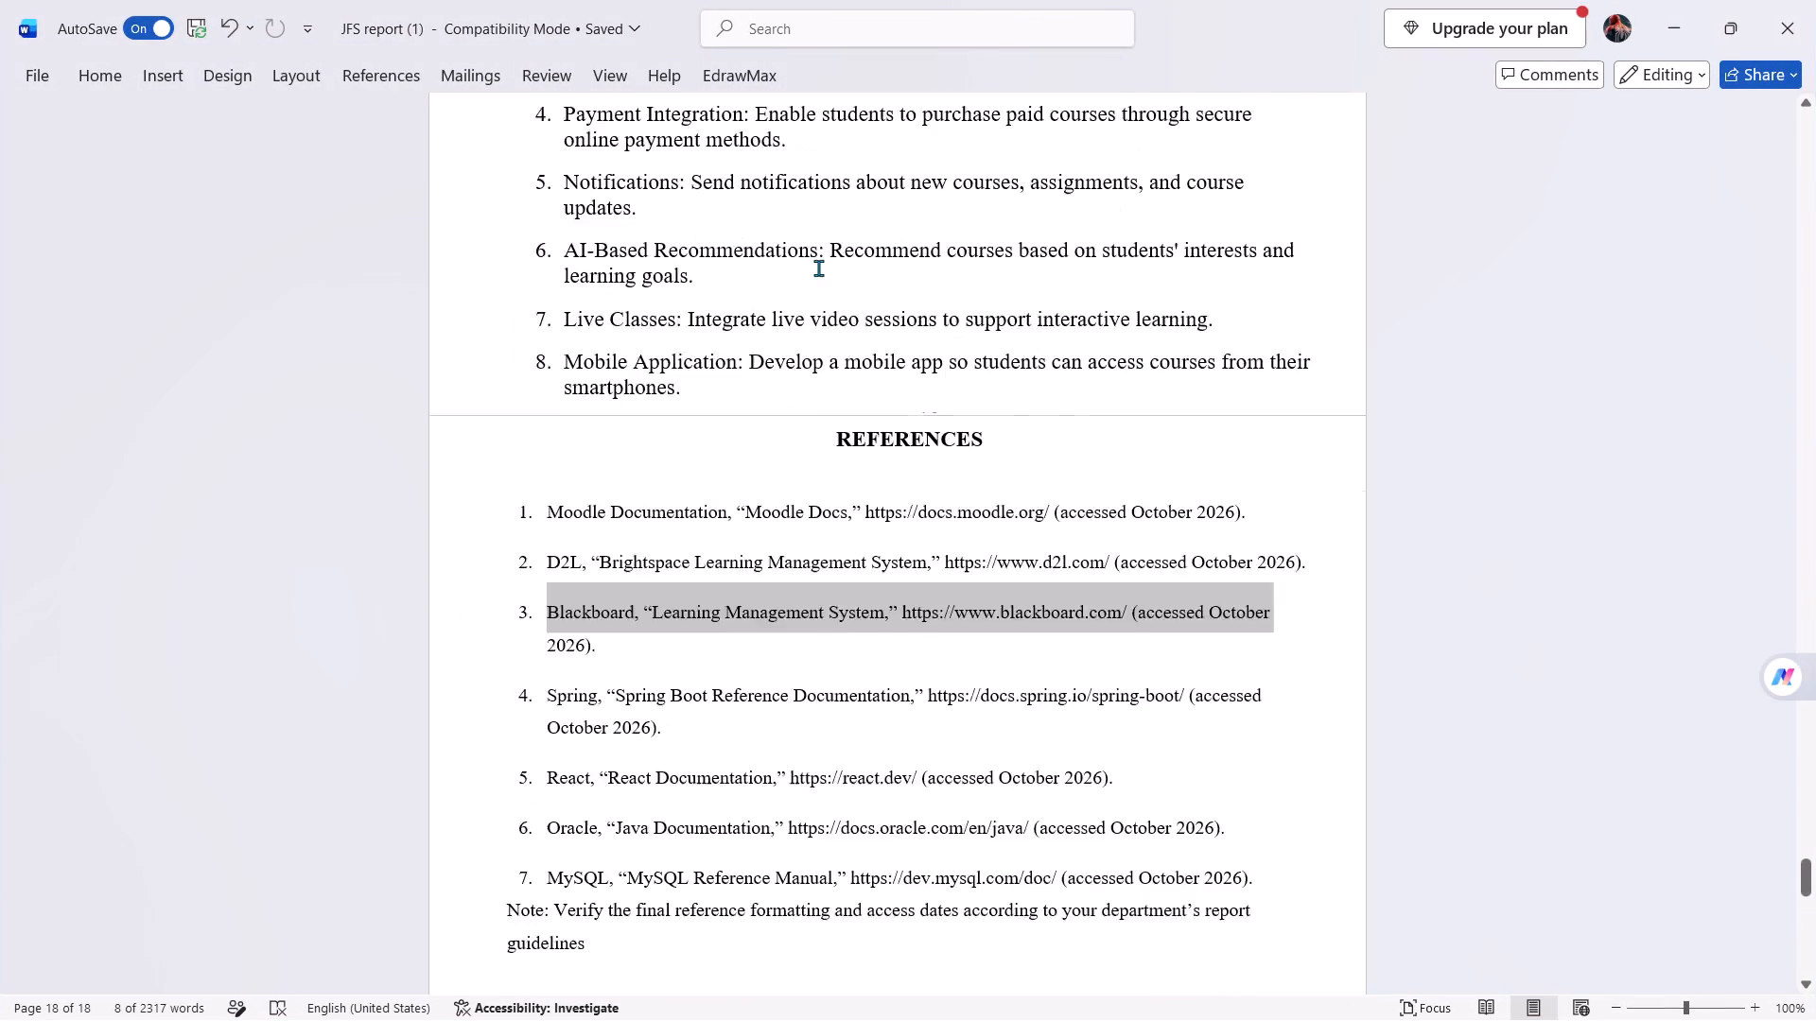
pyautogui.scroll(-4, 818, 268)
pyautogui.click(766, 420)
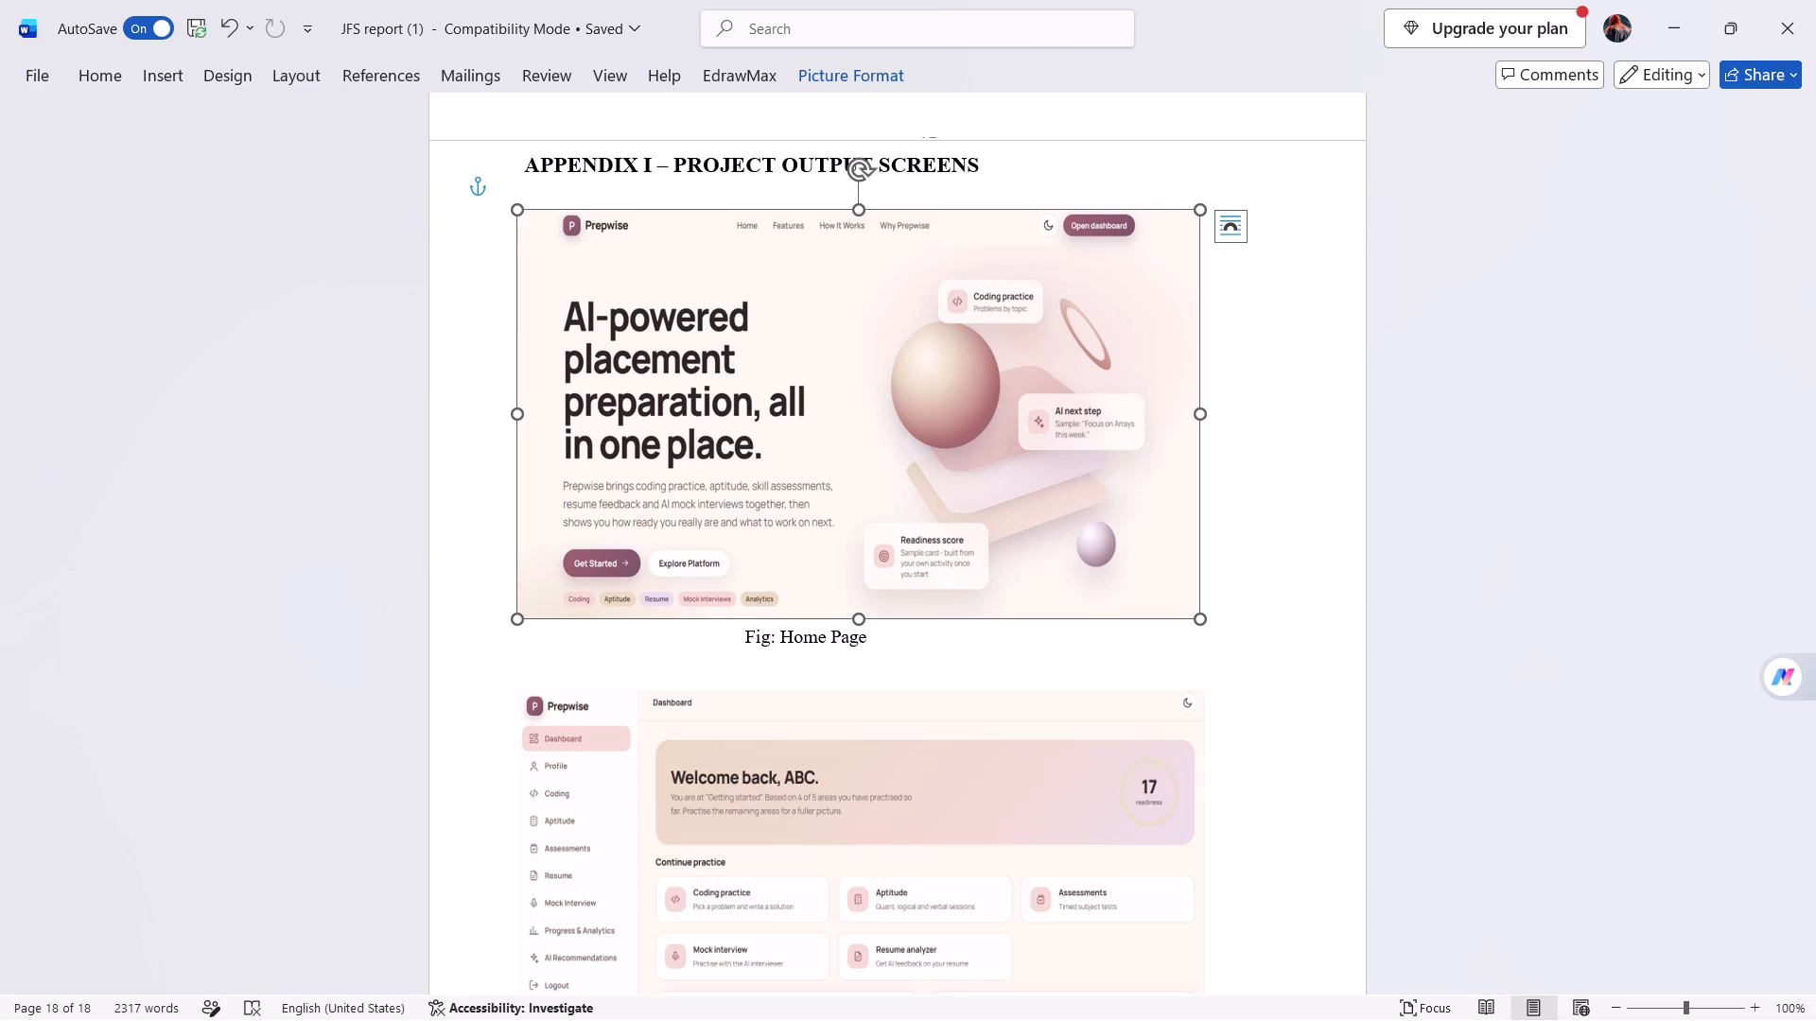
pyautogui.scroll(-1, 766, 420)
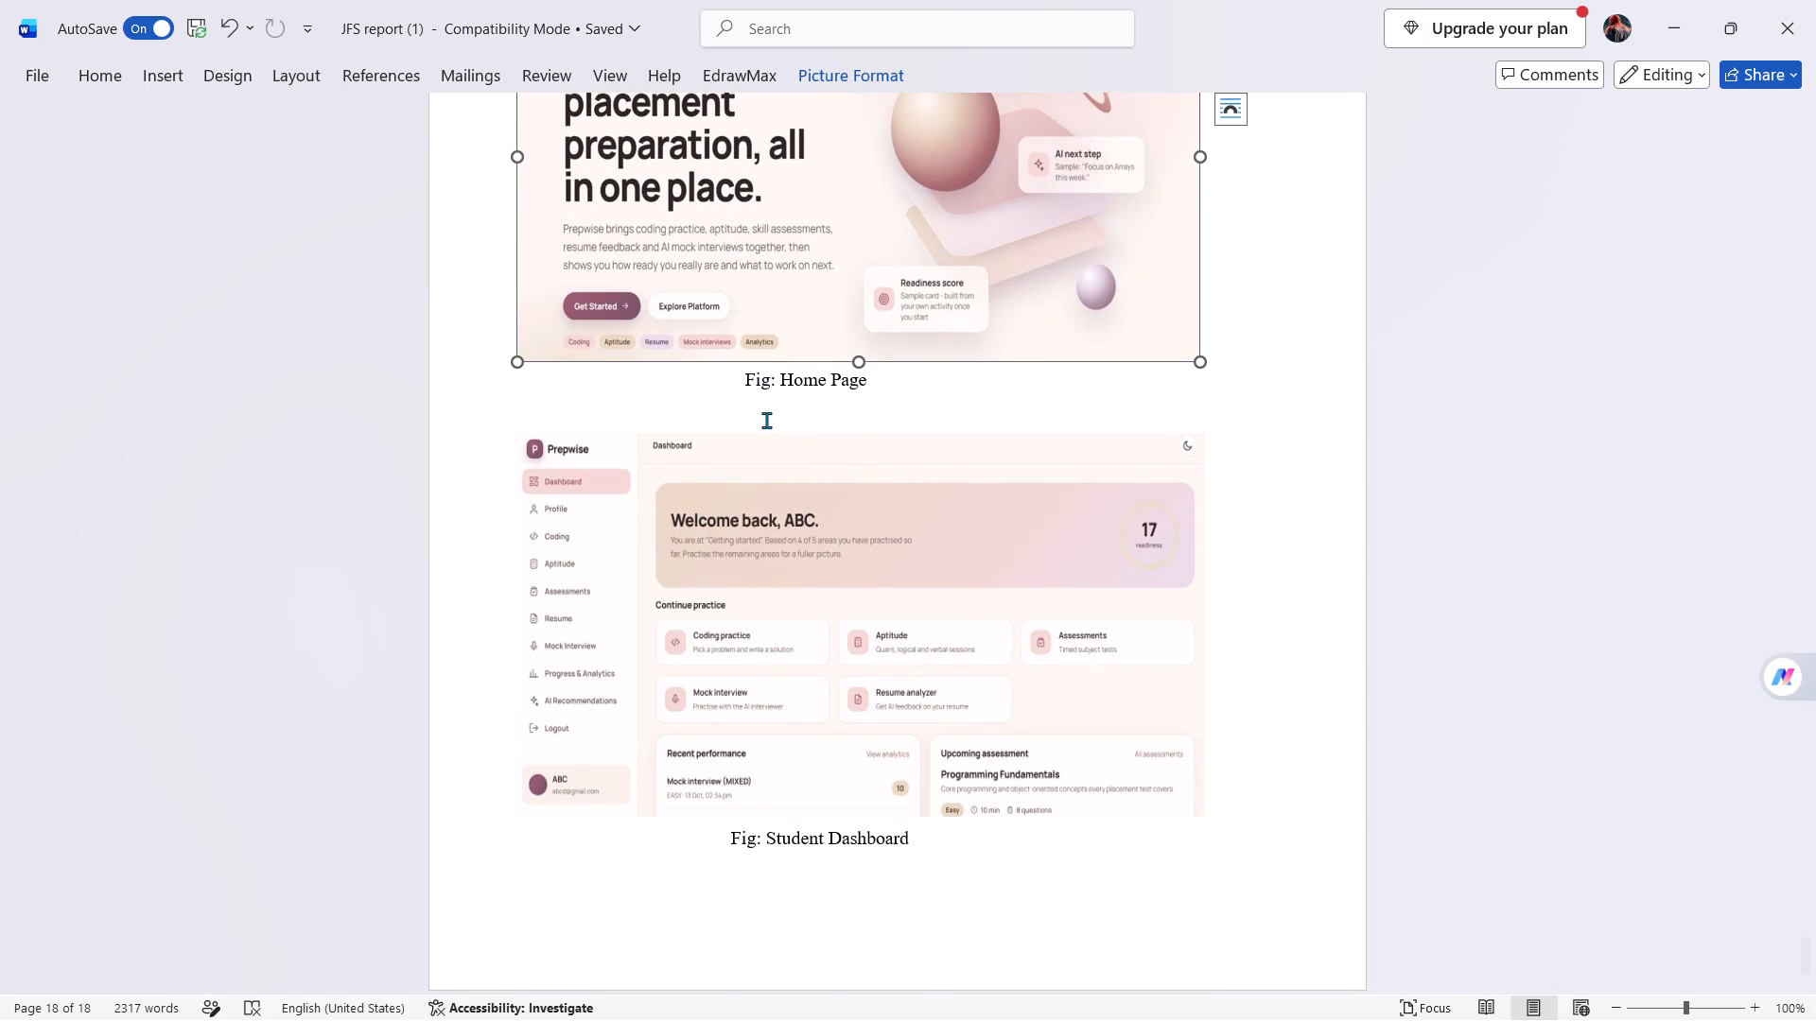
pyautogui.scroll(4, 766, 420)
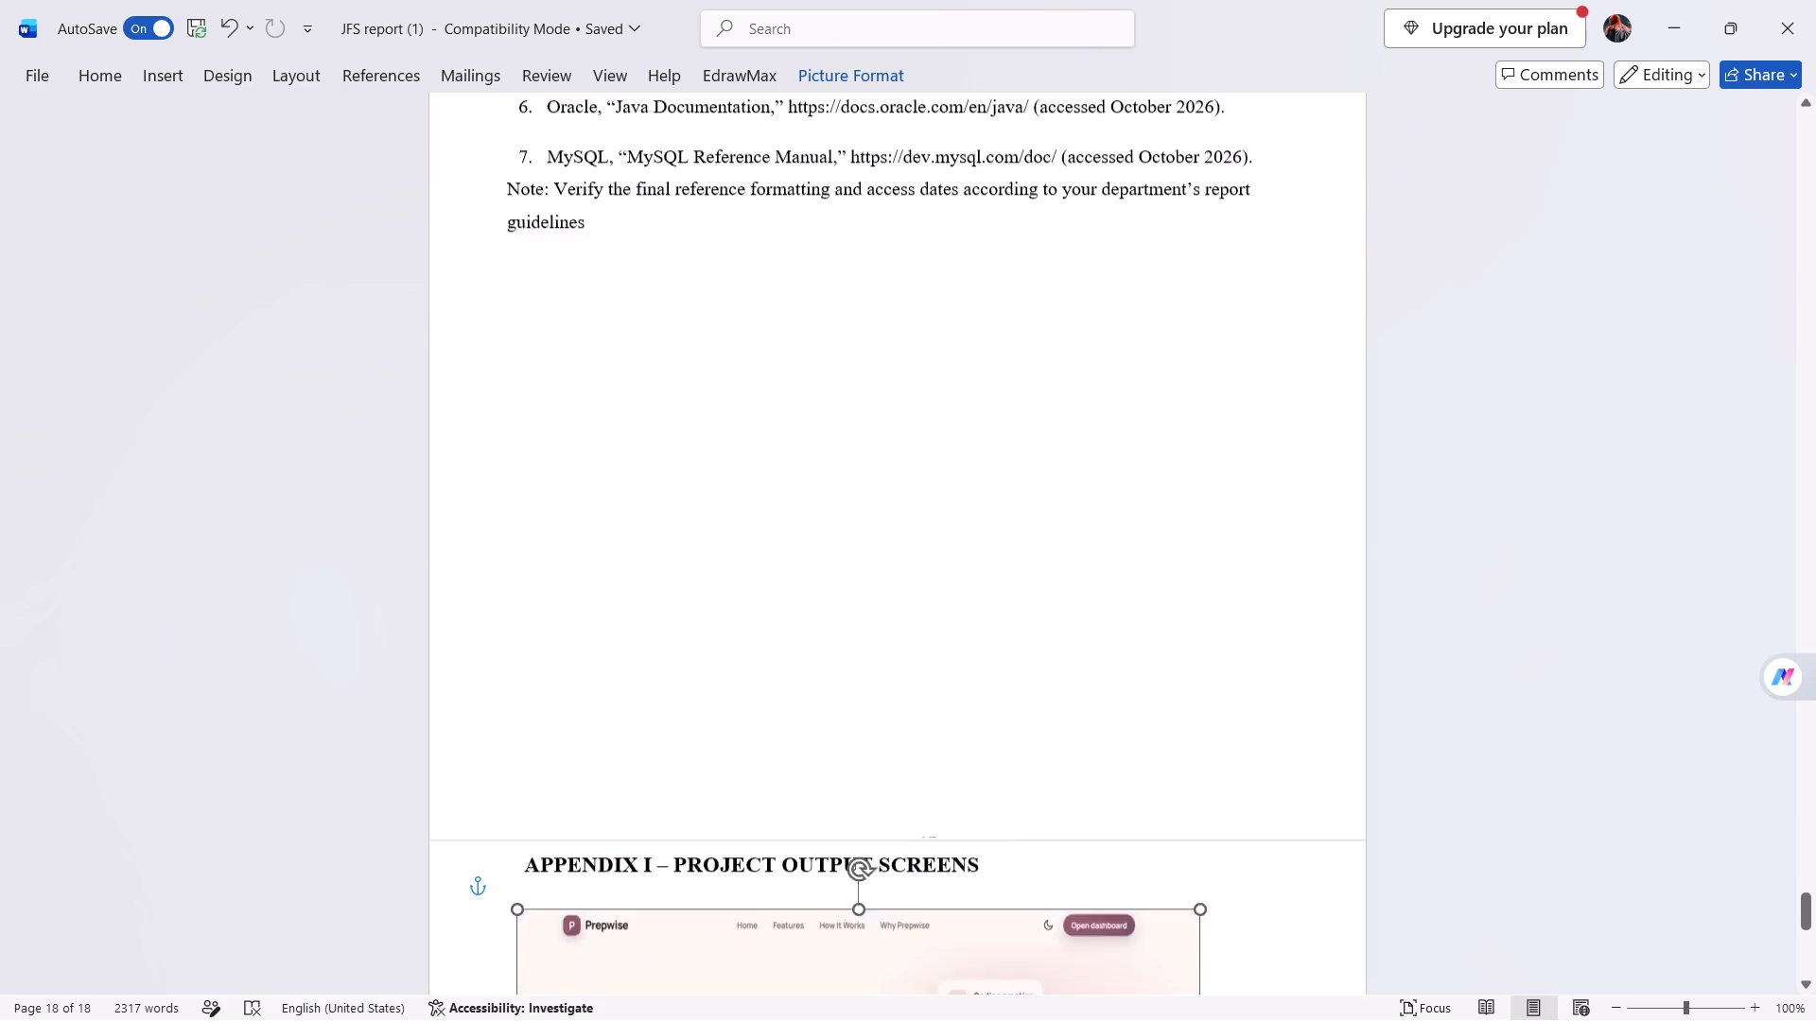
pyautogui.scroll(11, 766, 420)
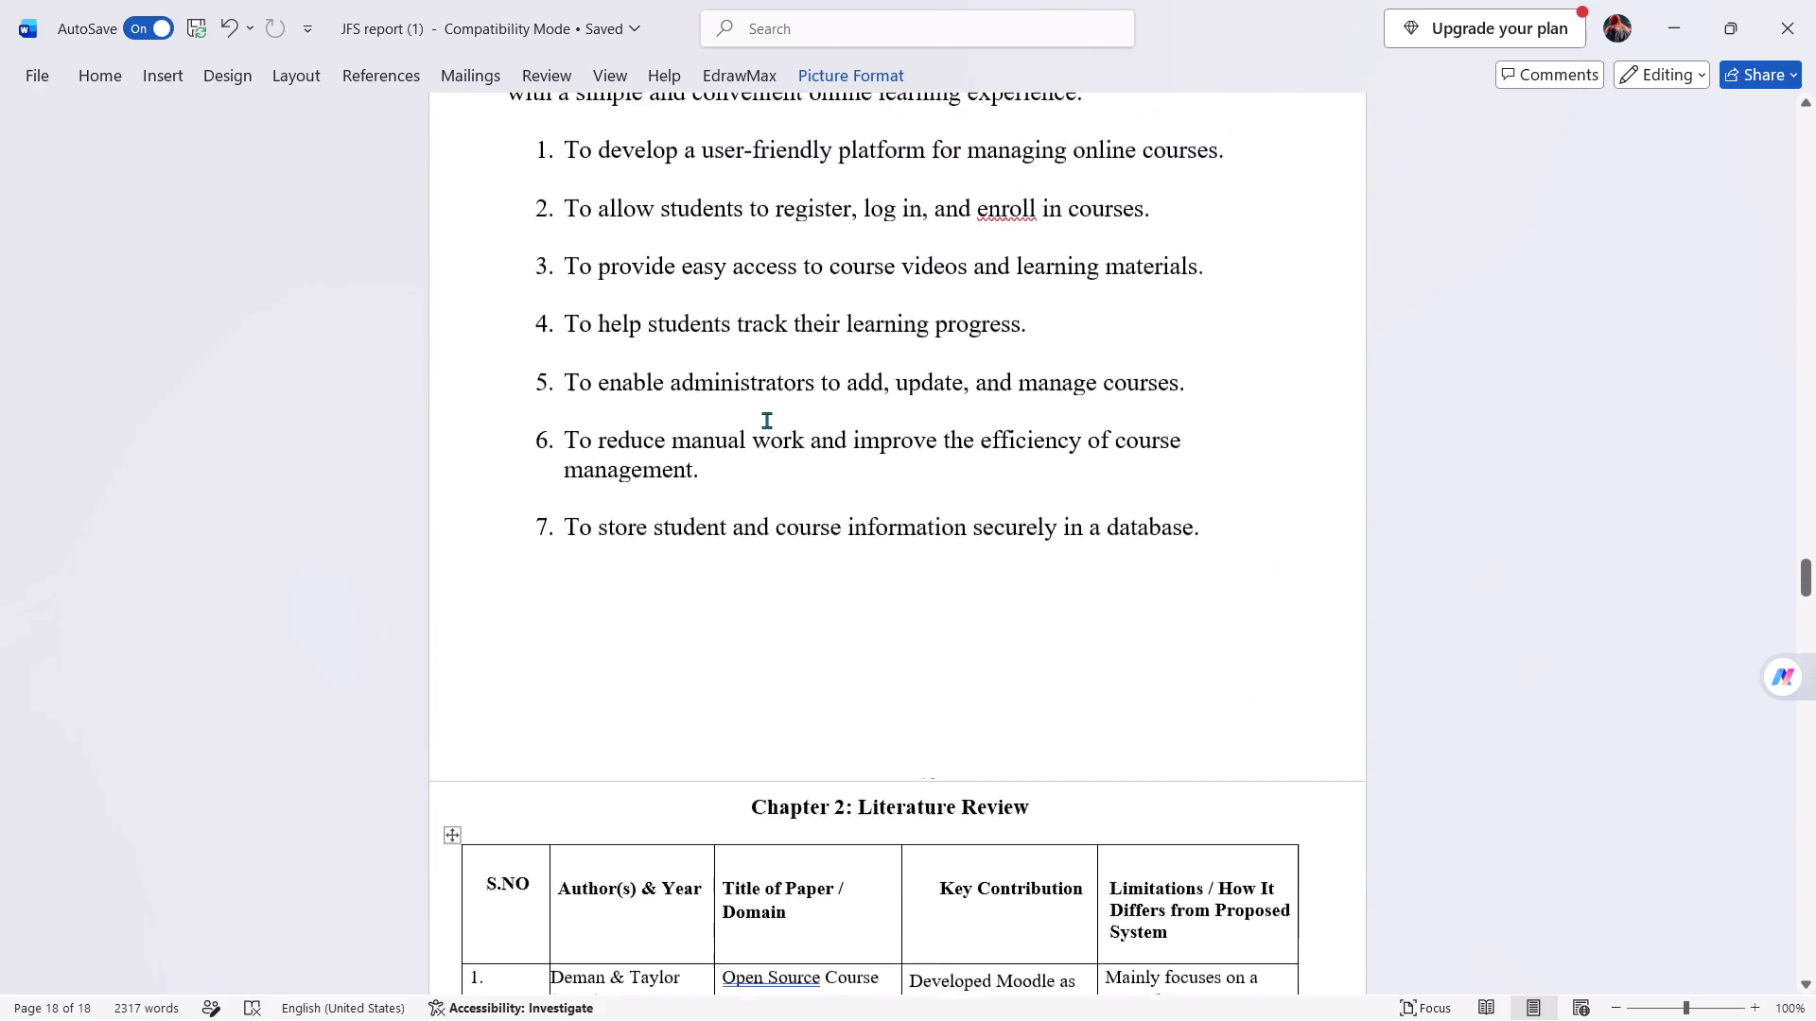
pyautogui.scroll(4, 766, 420)
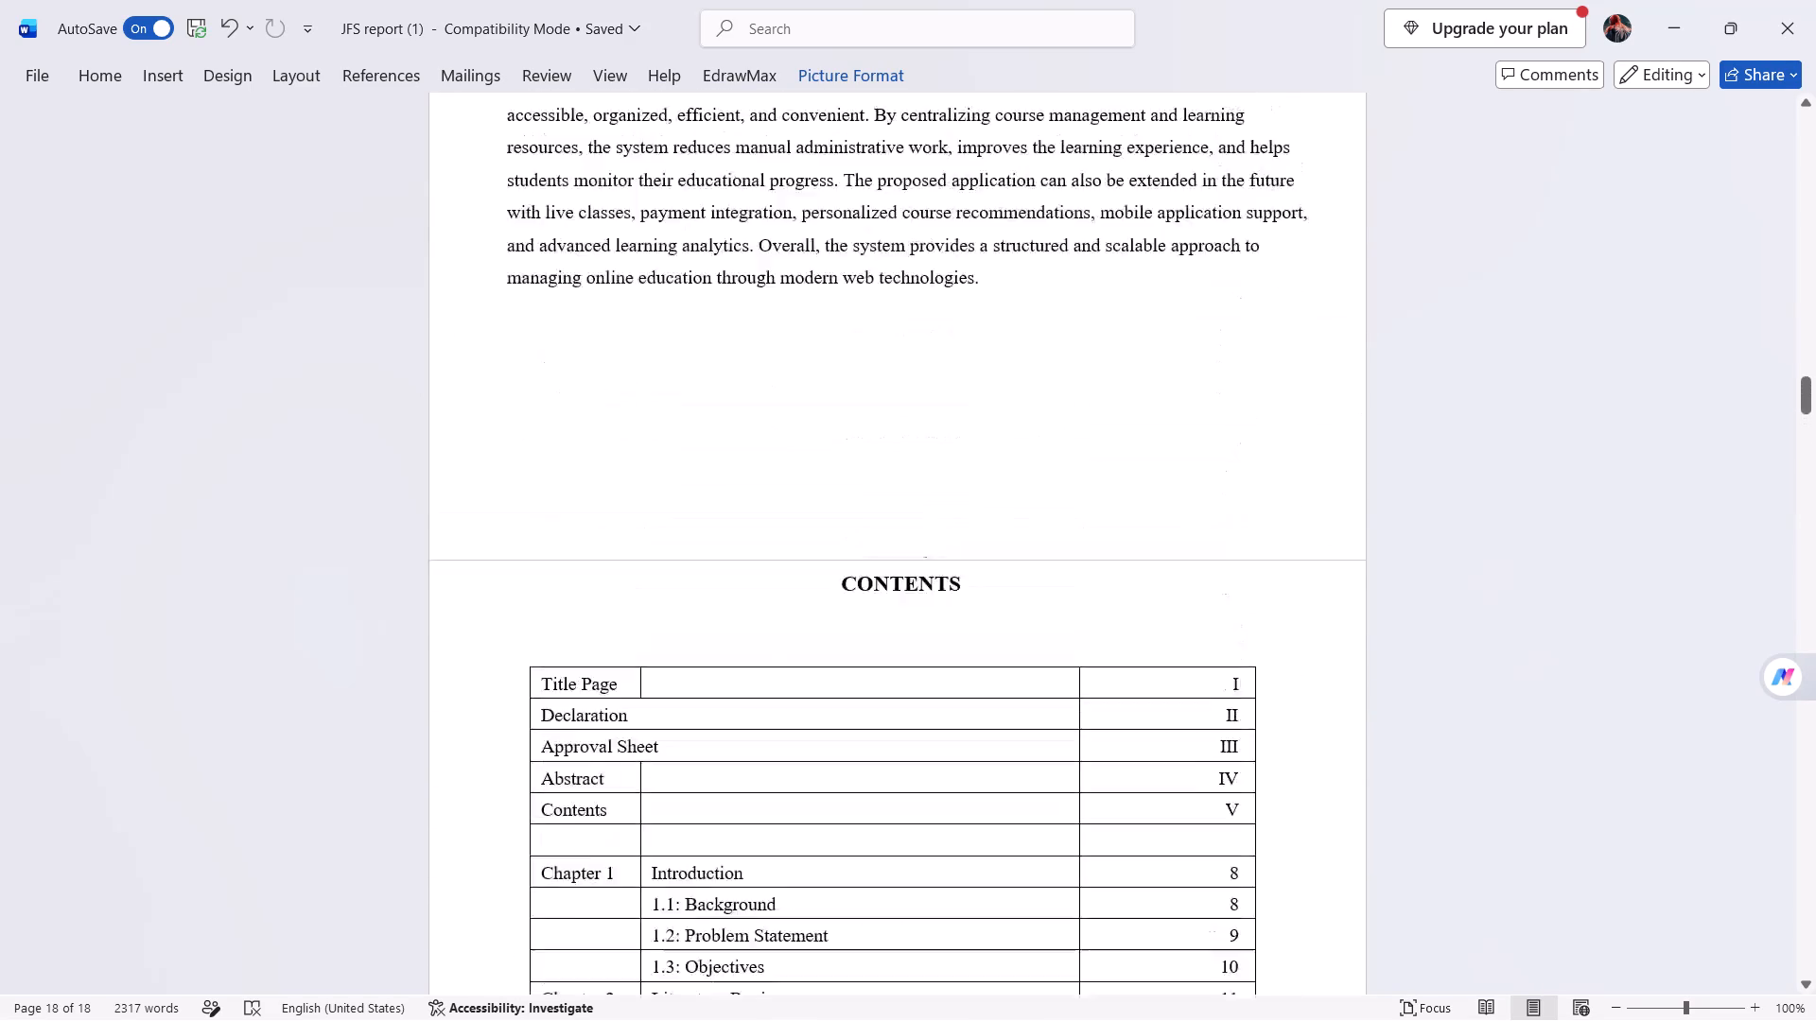
pyautogui.scroll(2, 766, 420)
pyautogui.scroll(-1, 766, 420)
pyautogui.scroll(2, 766, 420)
pyautogui.scroll(-2, 766, 420)
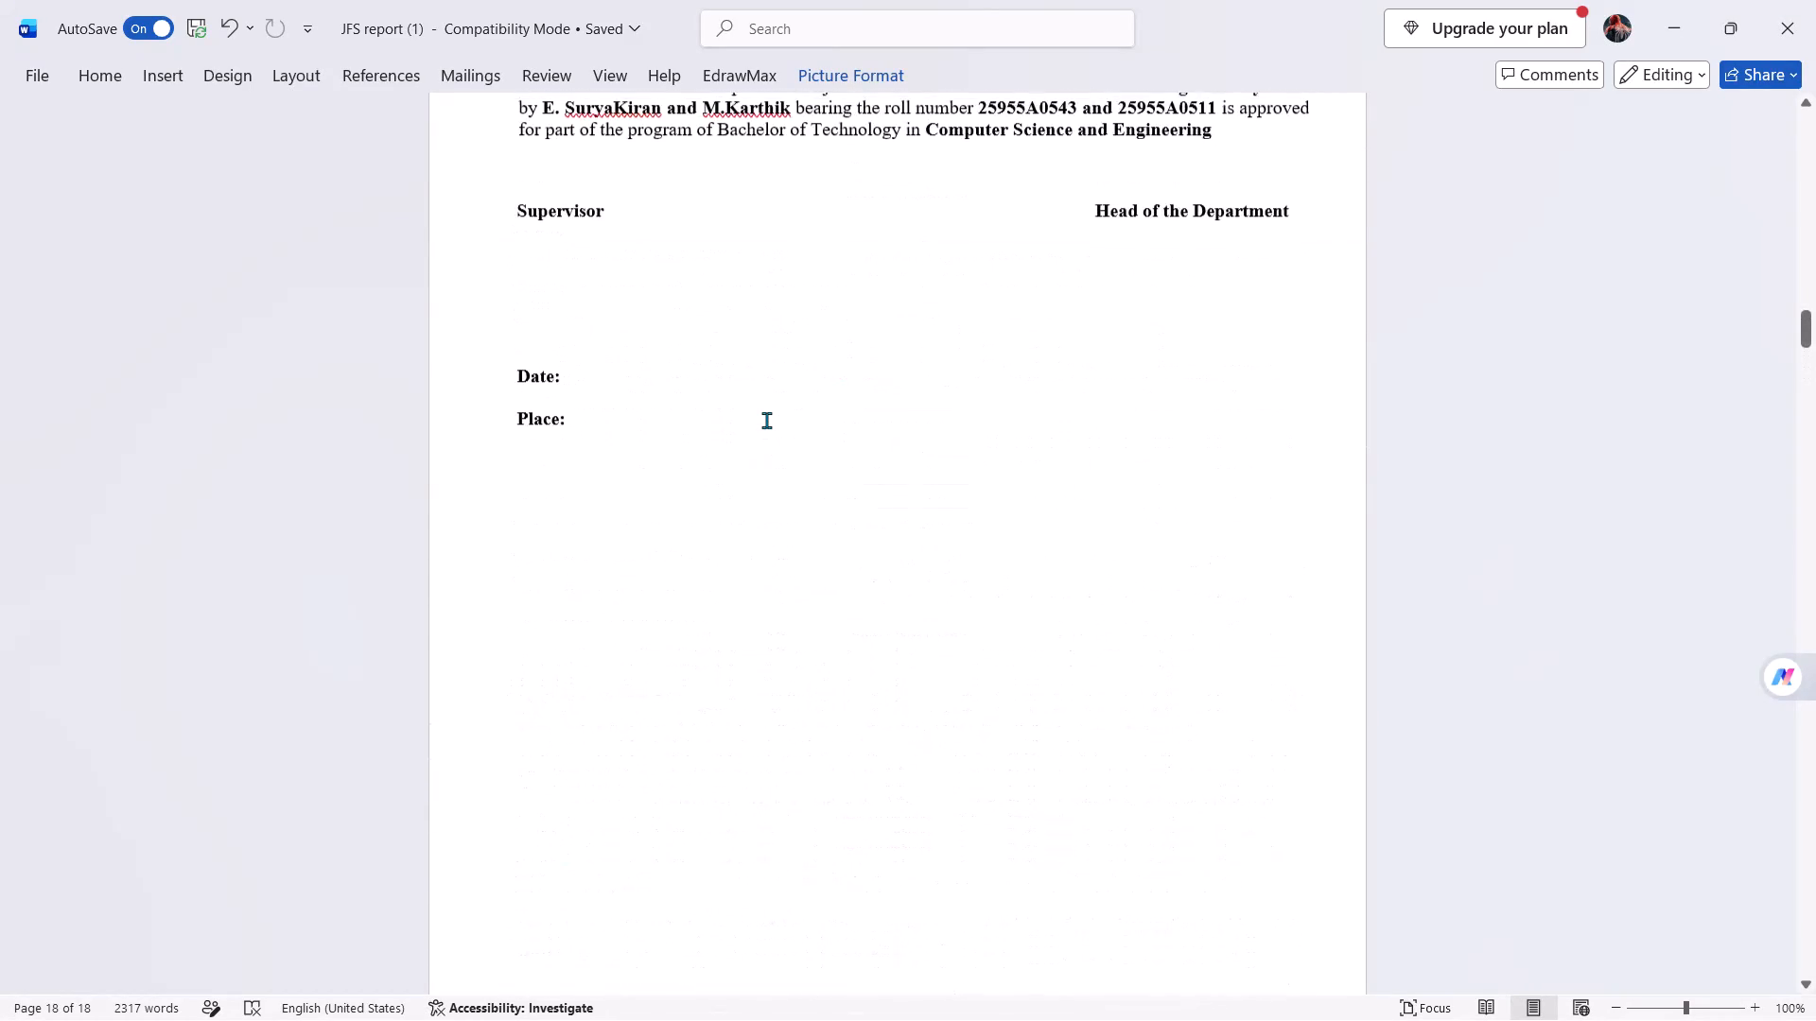
pyautogui.scroll(-5, 766, 420)
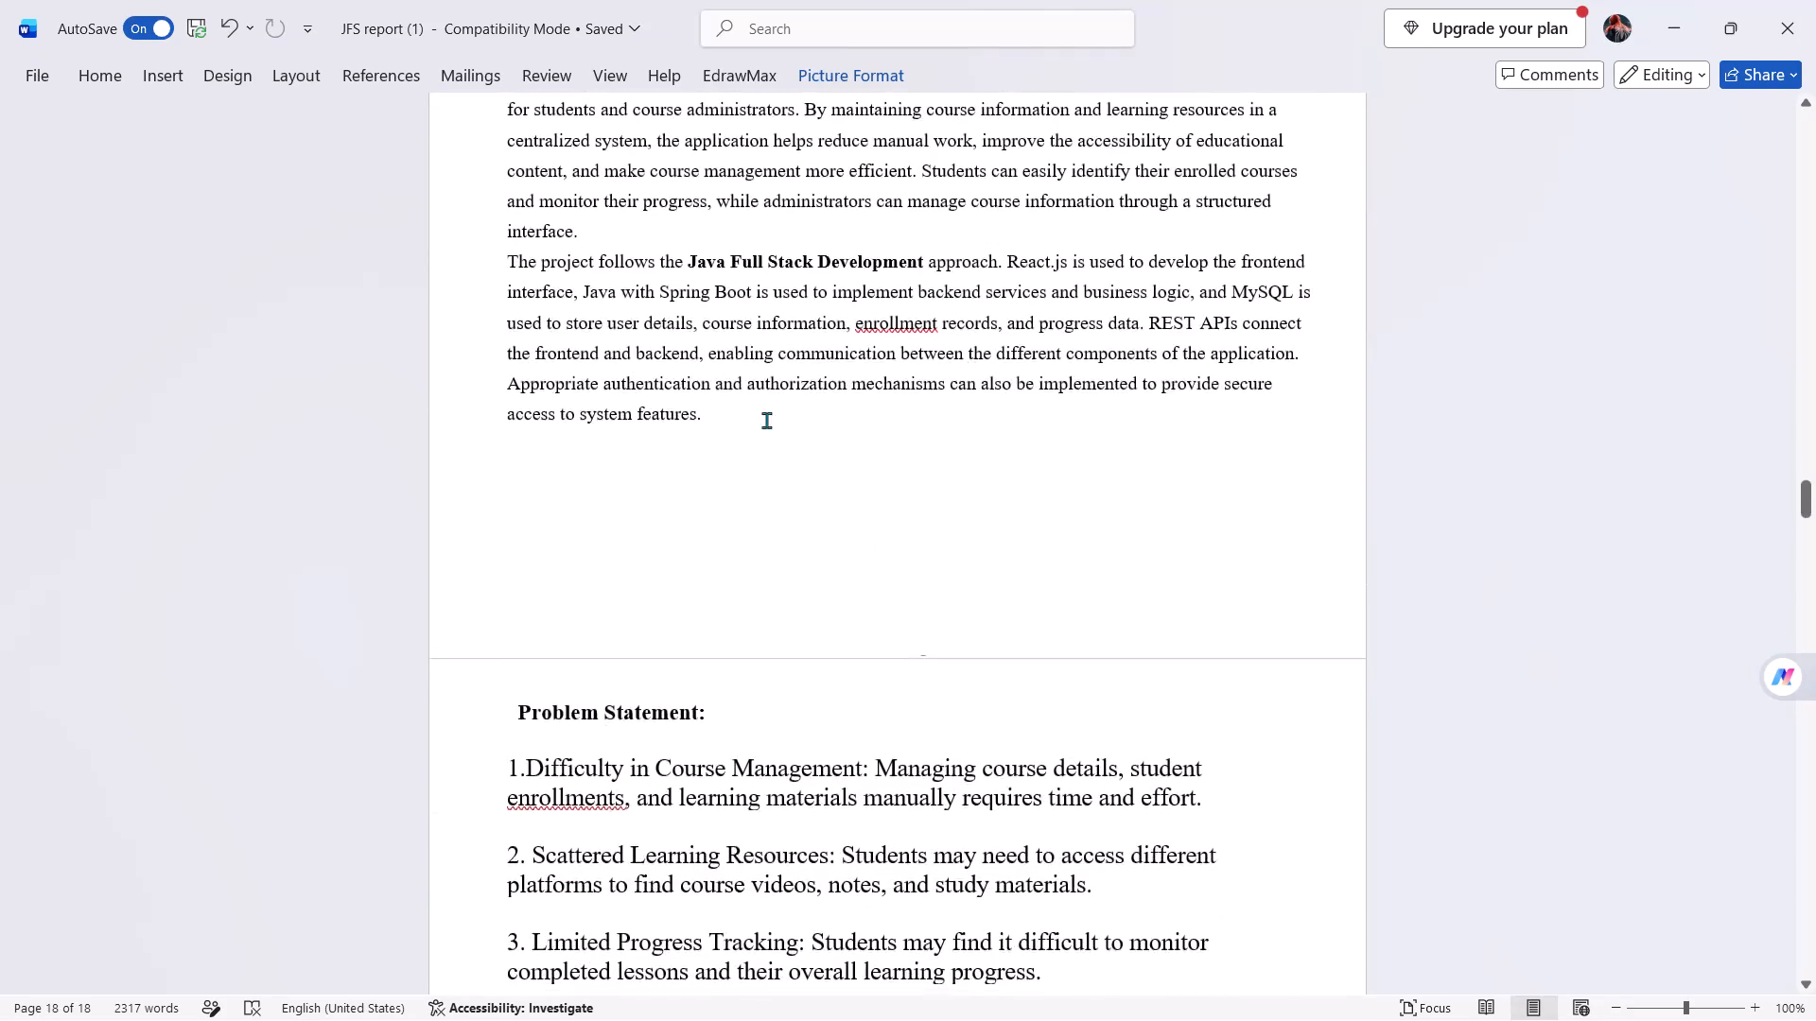
pyautogui.scroll(-5, 766, 420)
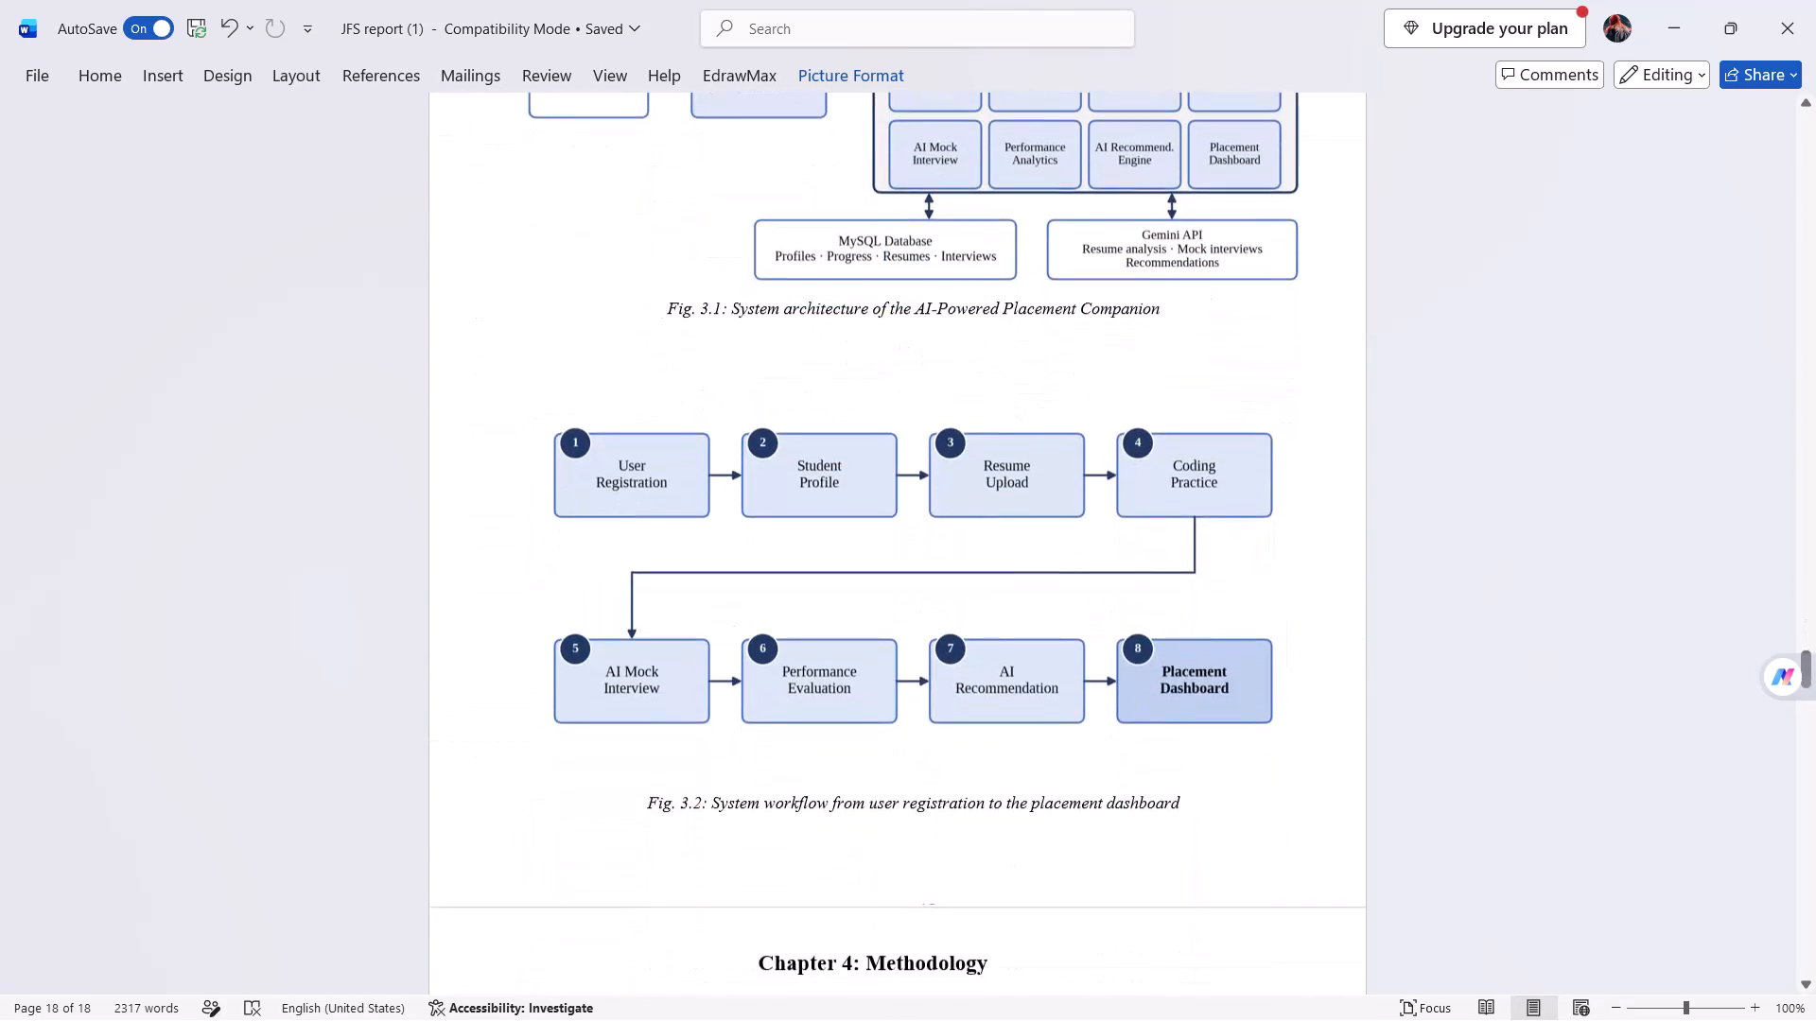
# Delete the Fig. 3.1 system architecture caption under the first diagram in Chapter 3: Implementation.
pyautogui.scroll(3, 766, 420)
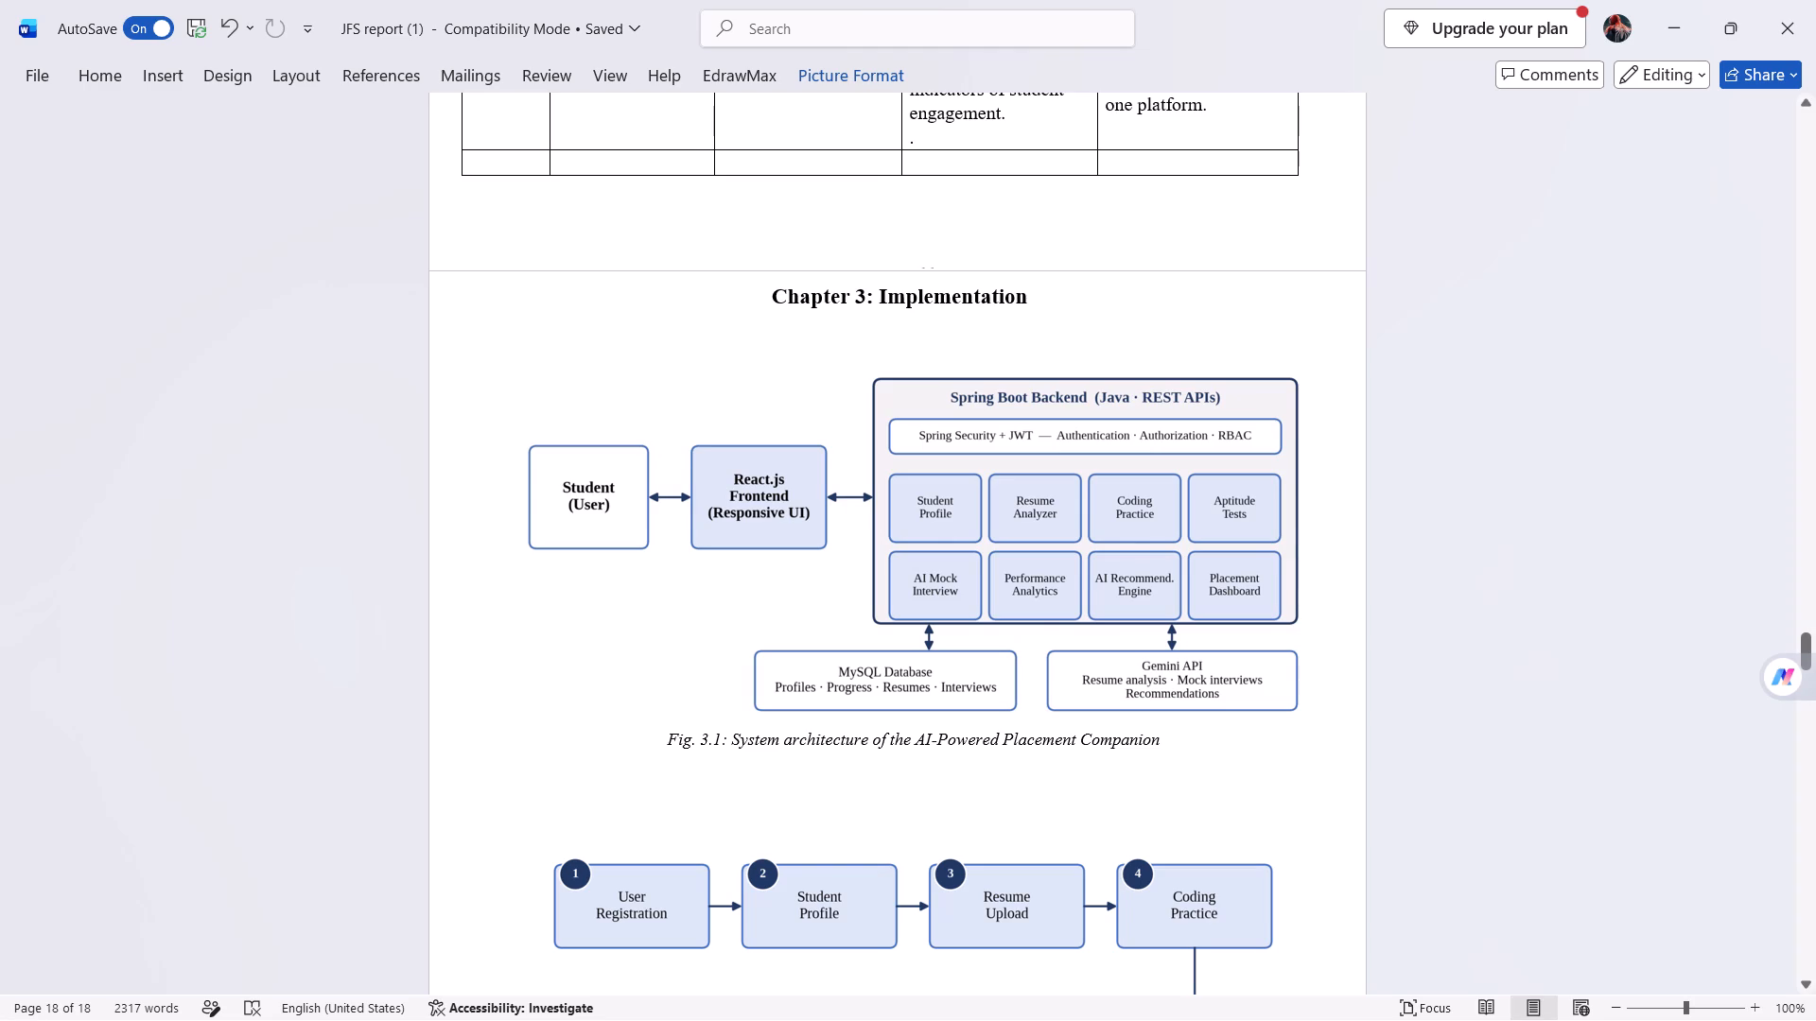
pyautogui.moveTo(1171, 740); pyautogui.dragTo(932, 750)
pyautogui.moveTo(932, 750); pyautogui.dragTo(706, 741)
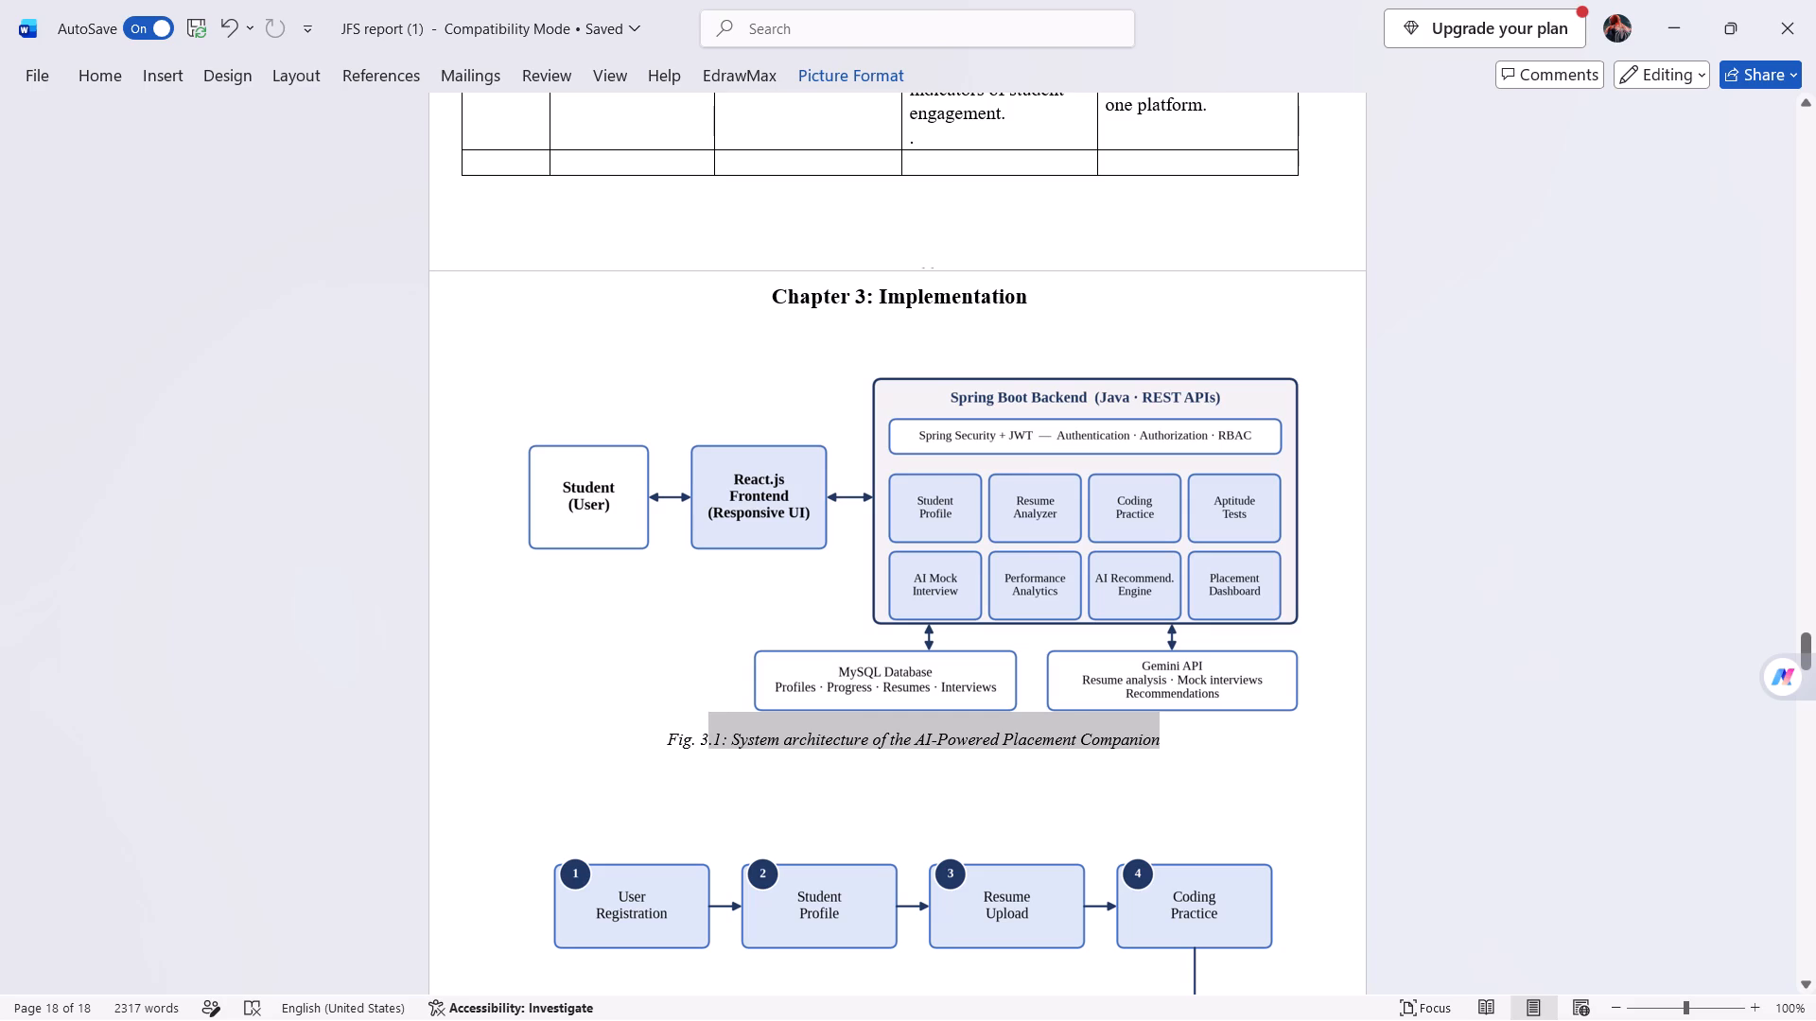
pyautogui.moveTo(706, 741); pyautogui.dragTo(680, 743)
pyautogui.press('BackSpace')
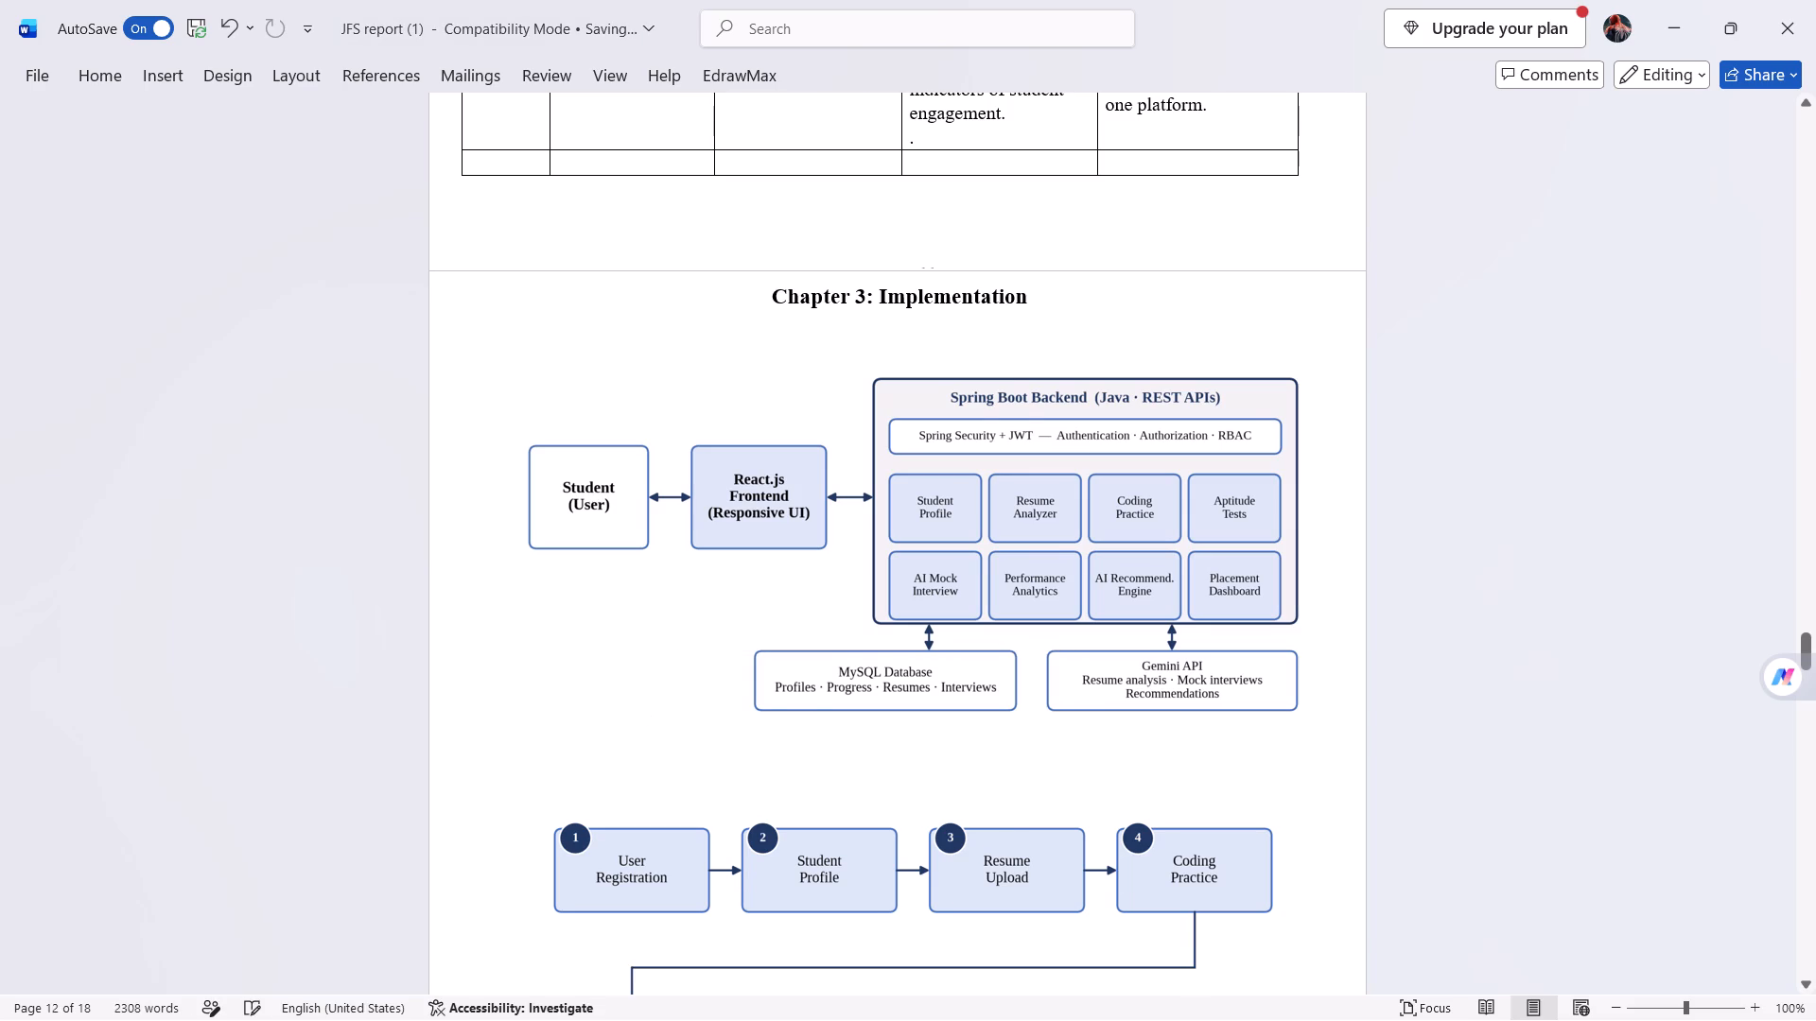
# Delete the Fig. 3.2 system workflow caption under the second diagram in Chapter 3: Implementation.
pyautogui.scroll(-1, 680, 743)
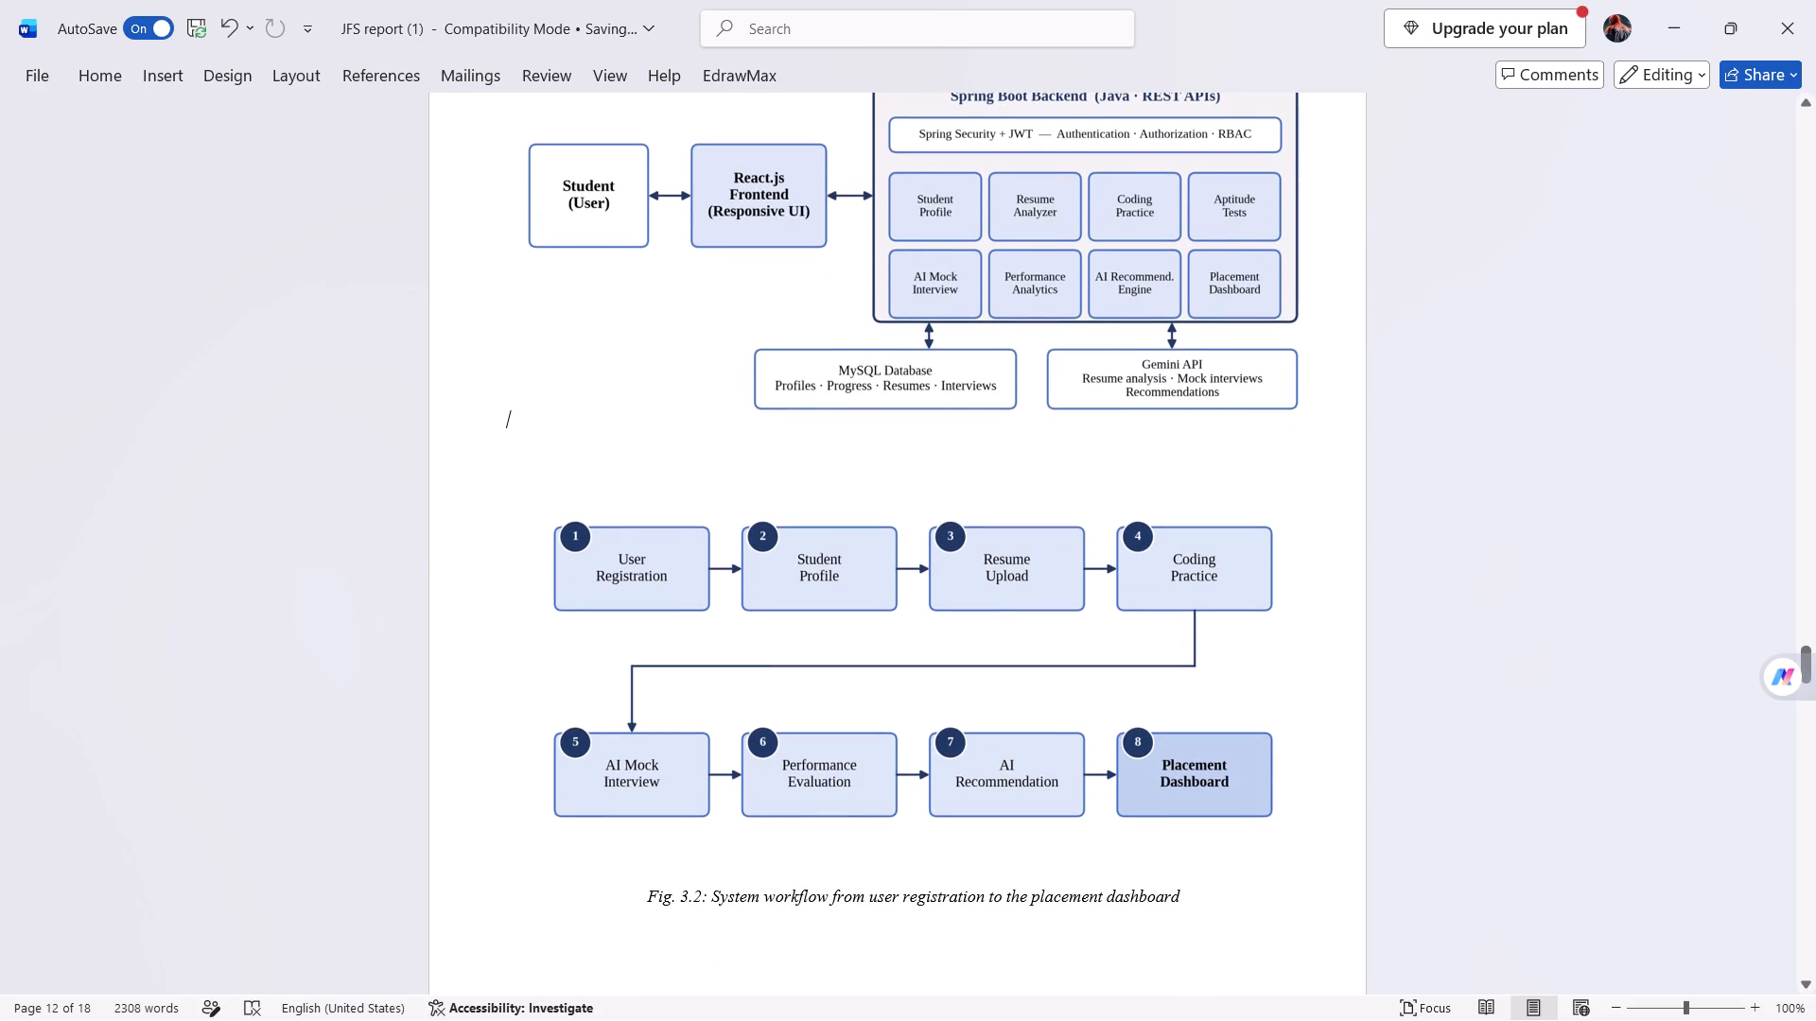
pyautogui.moveTo(1190, 902); pyautogui.dragTo(673, 891)
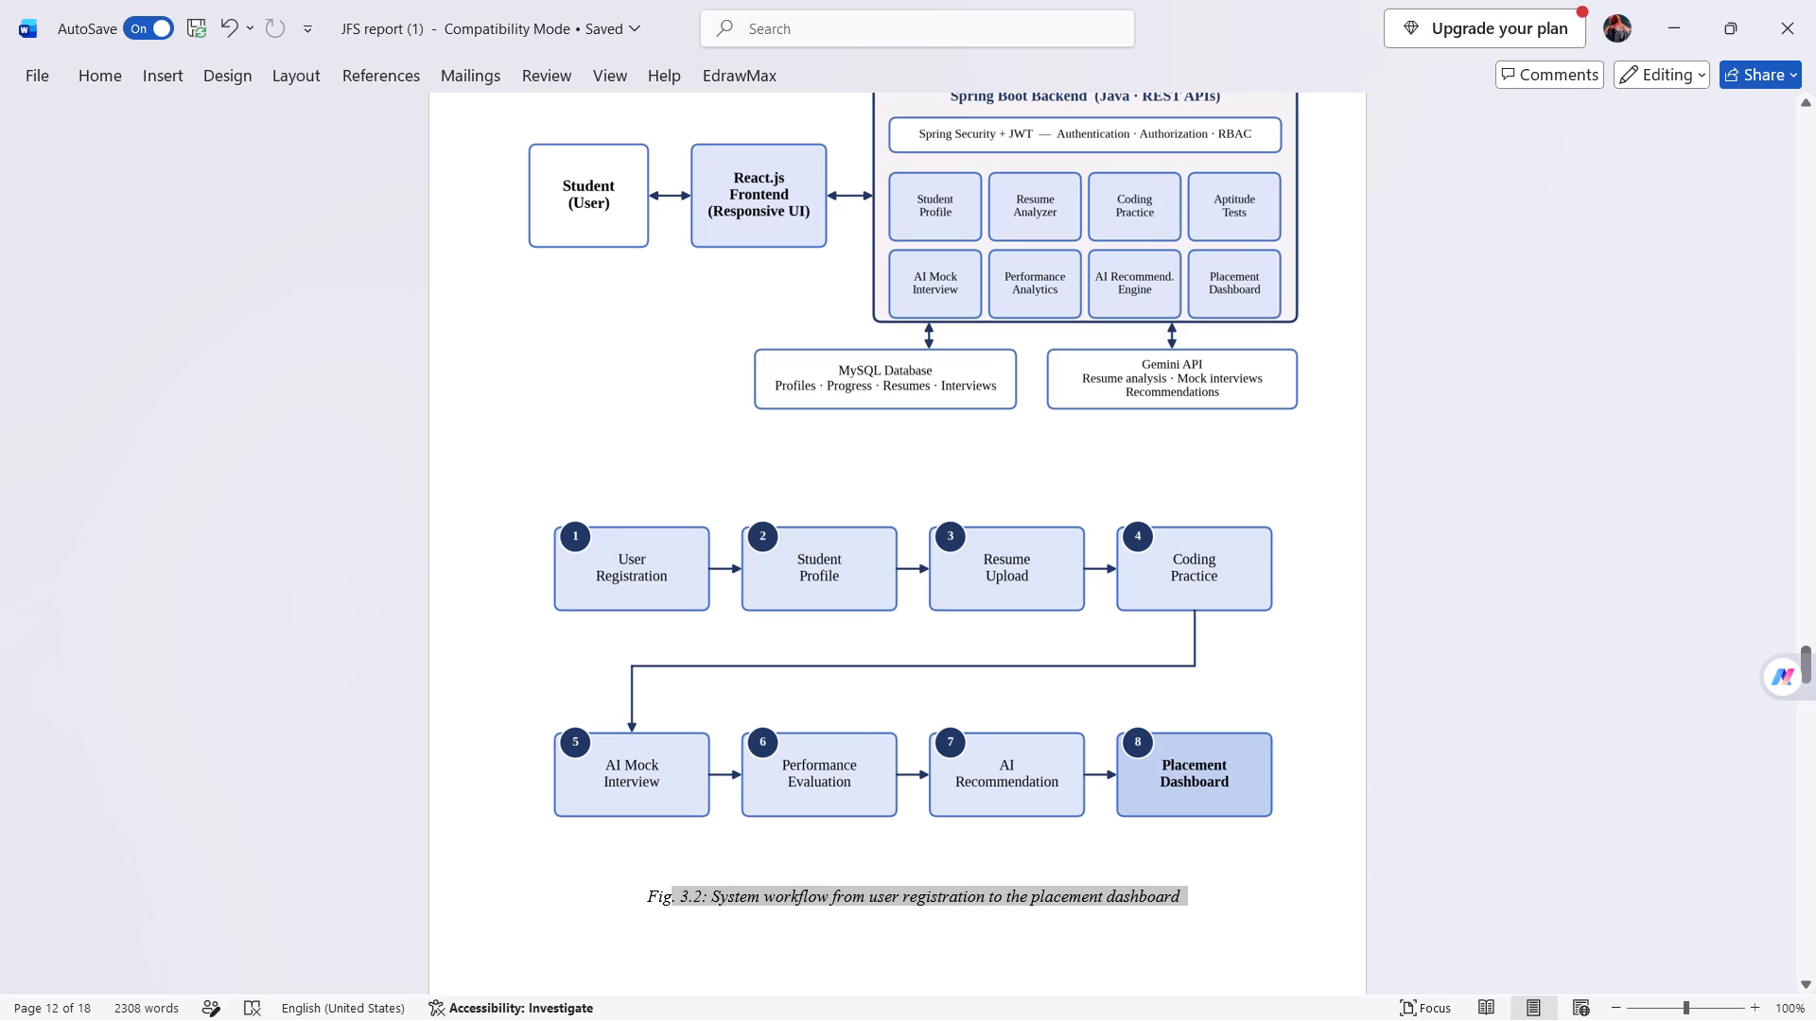
pyautogui.moveTo(673, 891); pyautogui.dragTo(655, 891)
pyautogui.press('BackSpace')
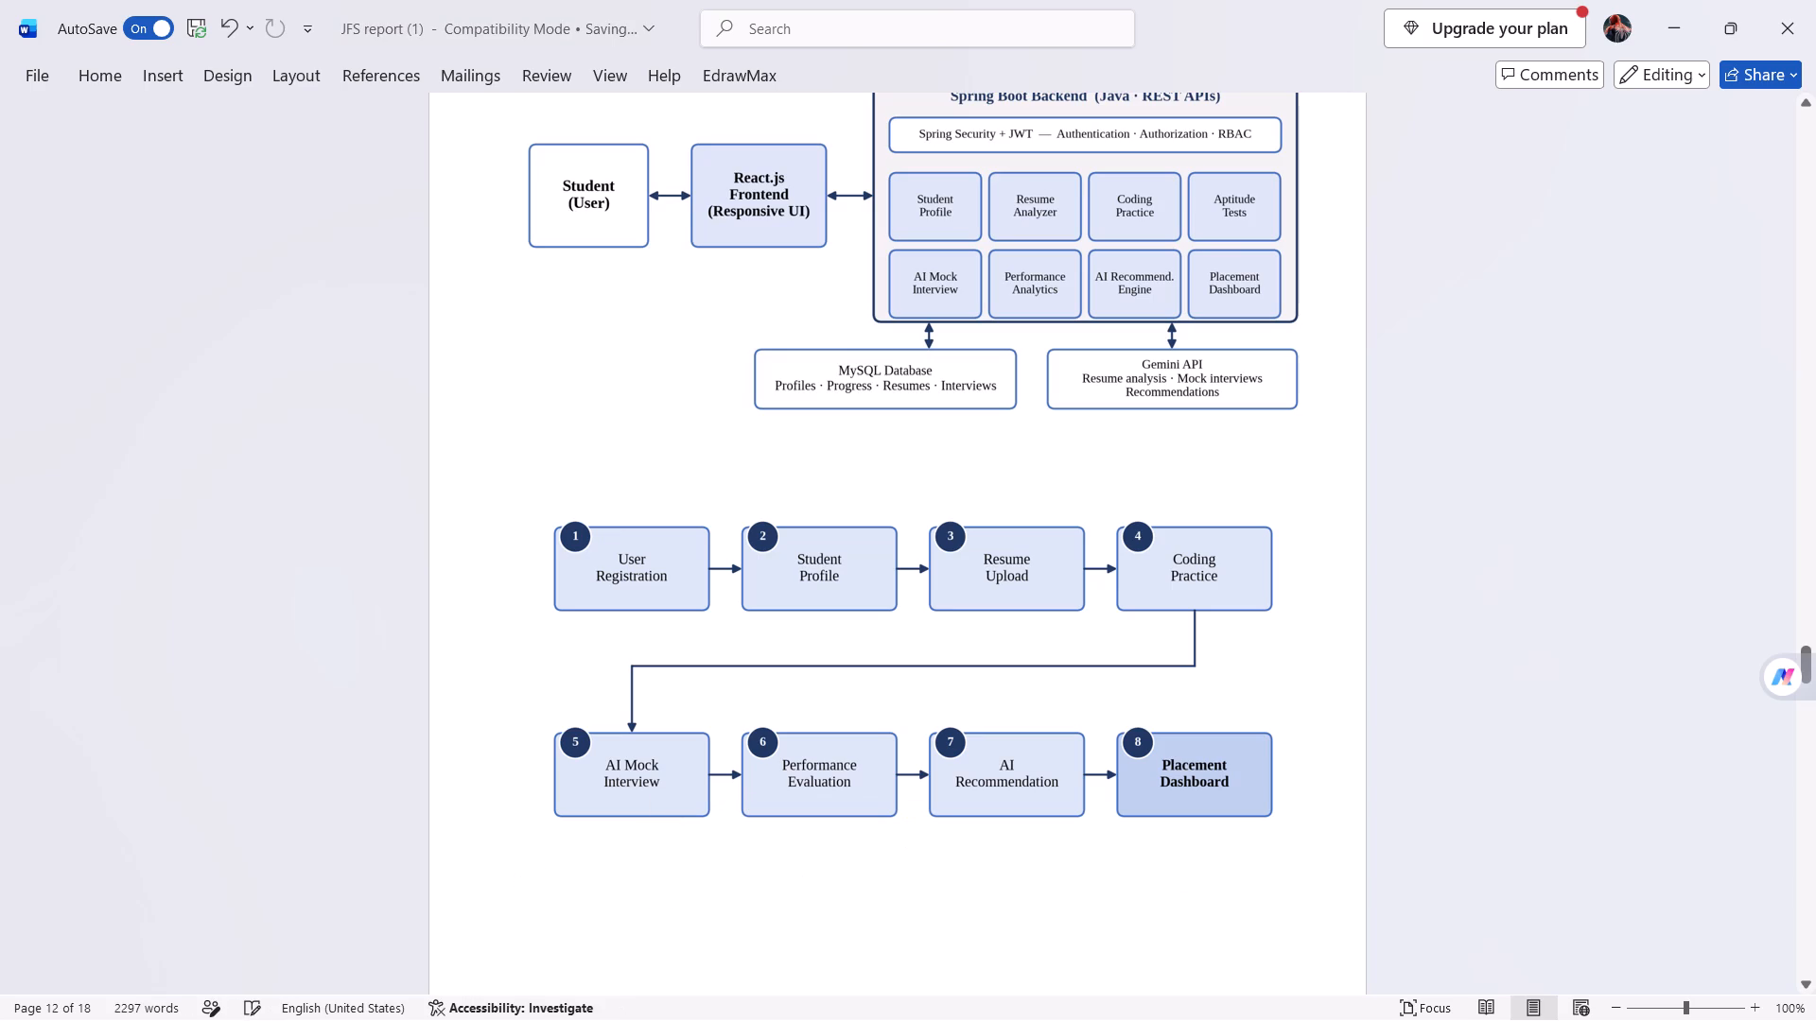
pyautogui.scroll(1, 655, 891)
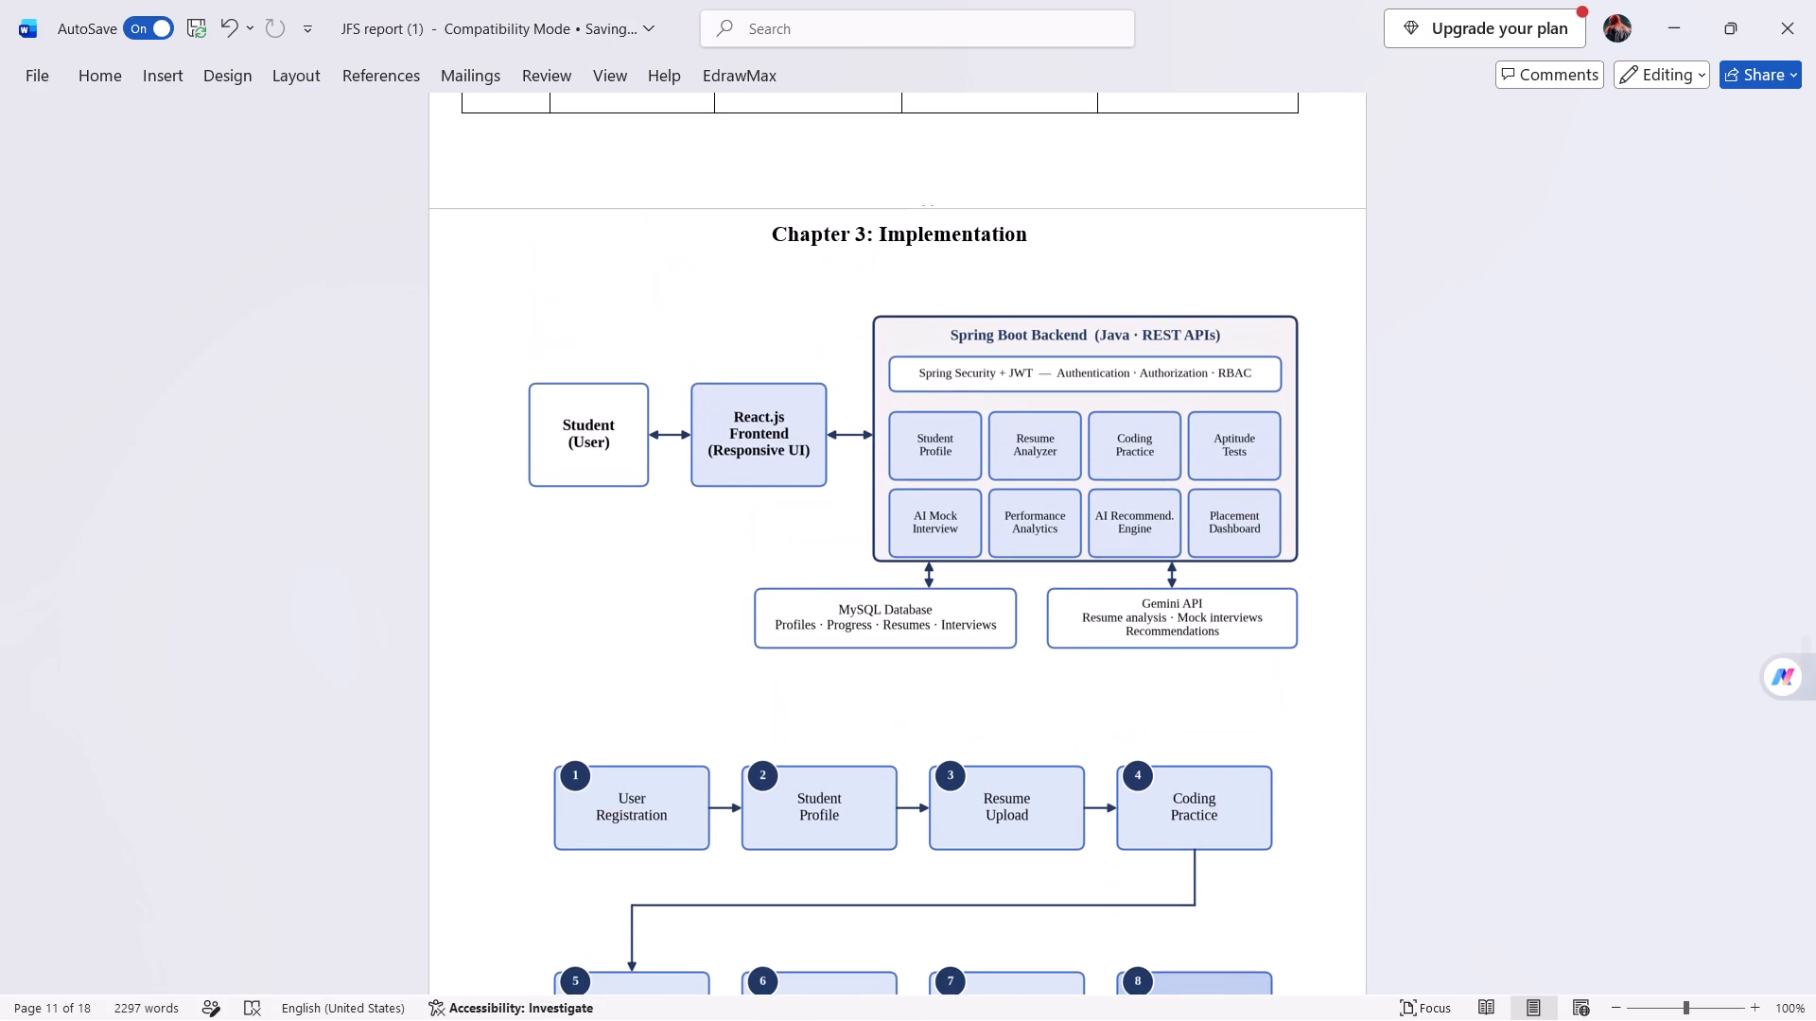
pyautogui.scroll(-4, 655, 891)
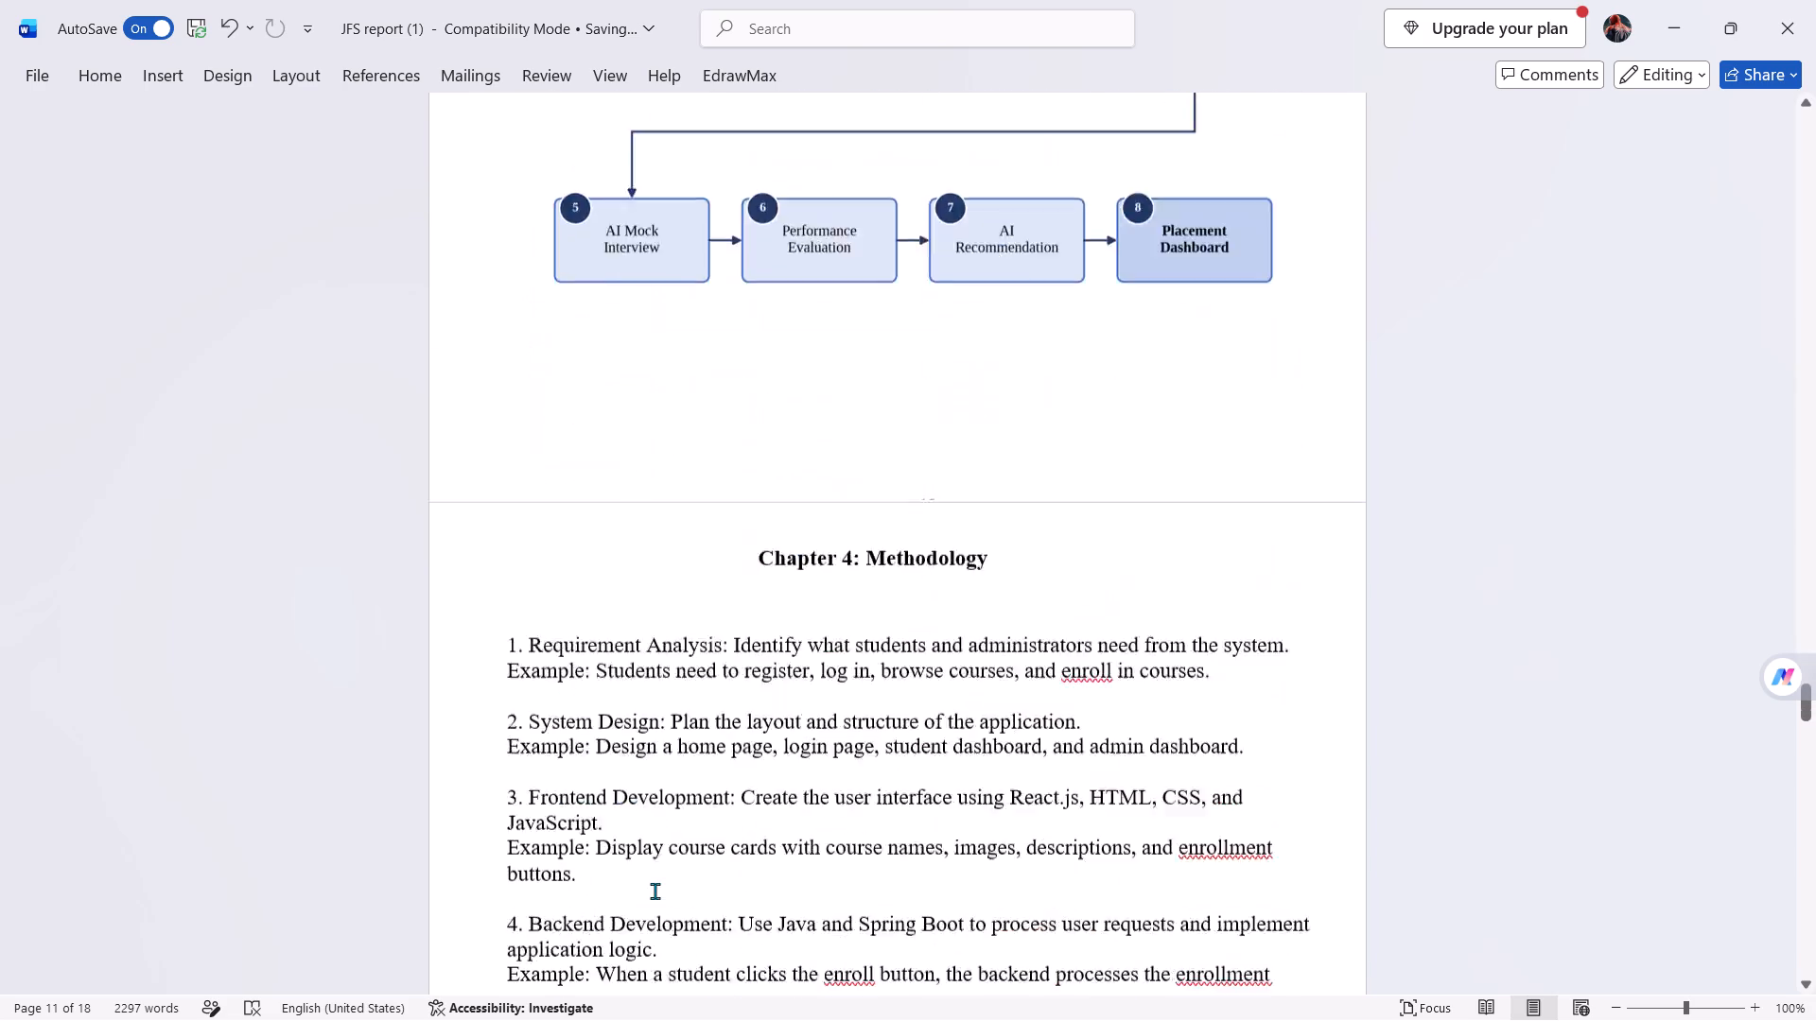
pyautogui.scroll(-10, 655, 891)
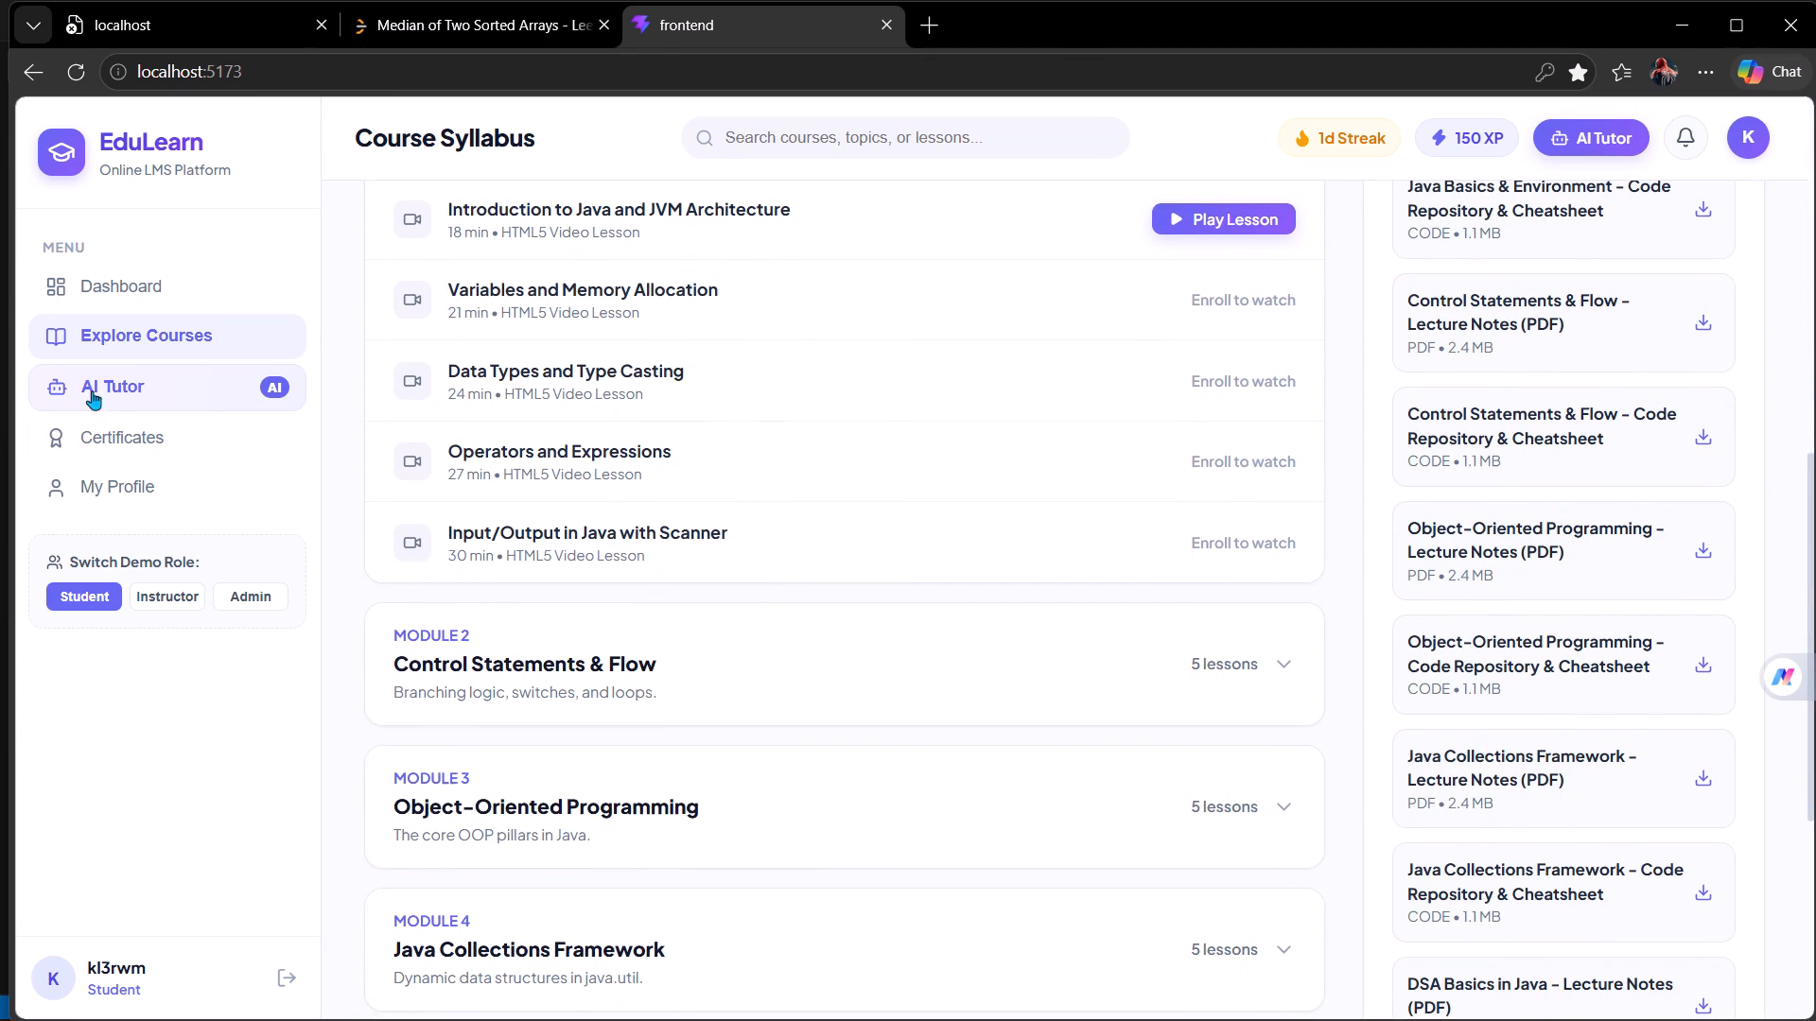
# Go to EduLearn's student dashboard and try the AI Tutor.
pyautogui.click(185, 284)
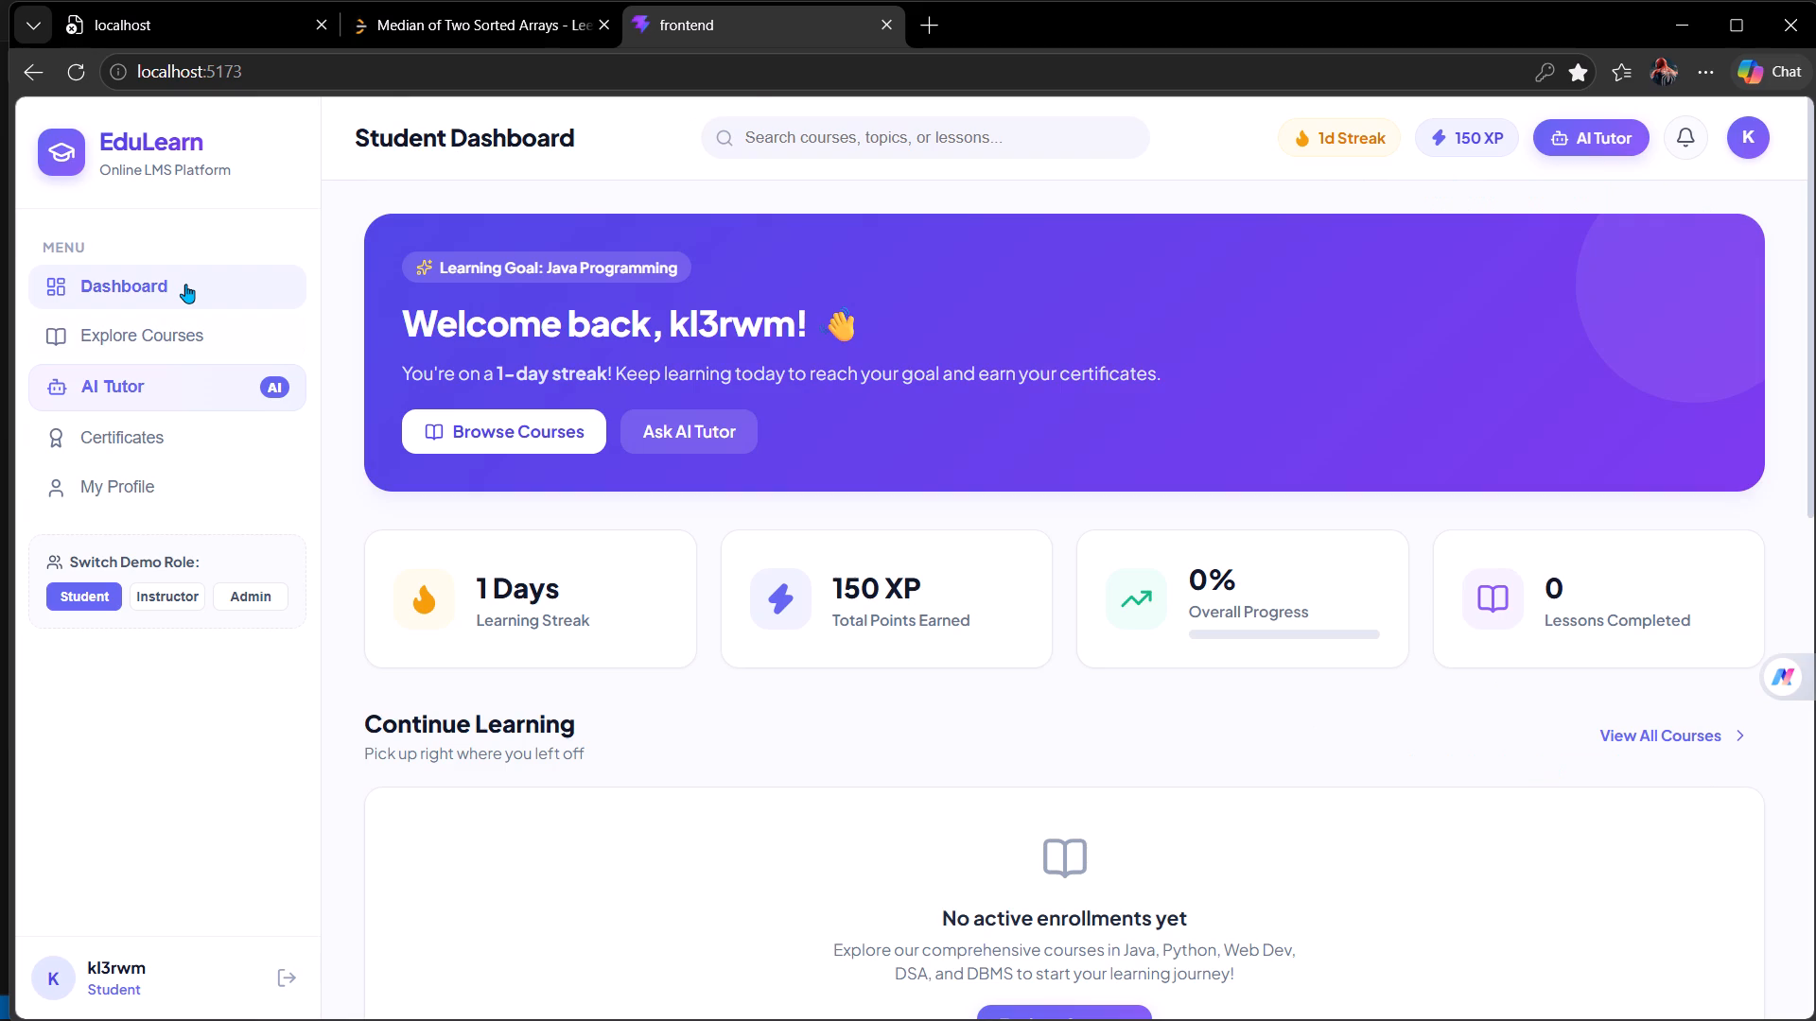
pyautogui.click(1606, 124)
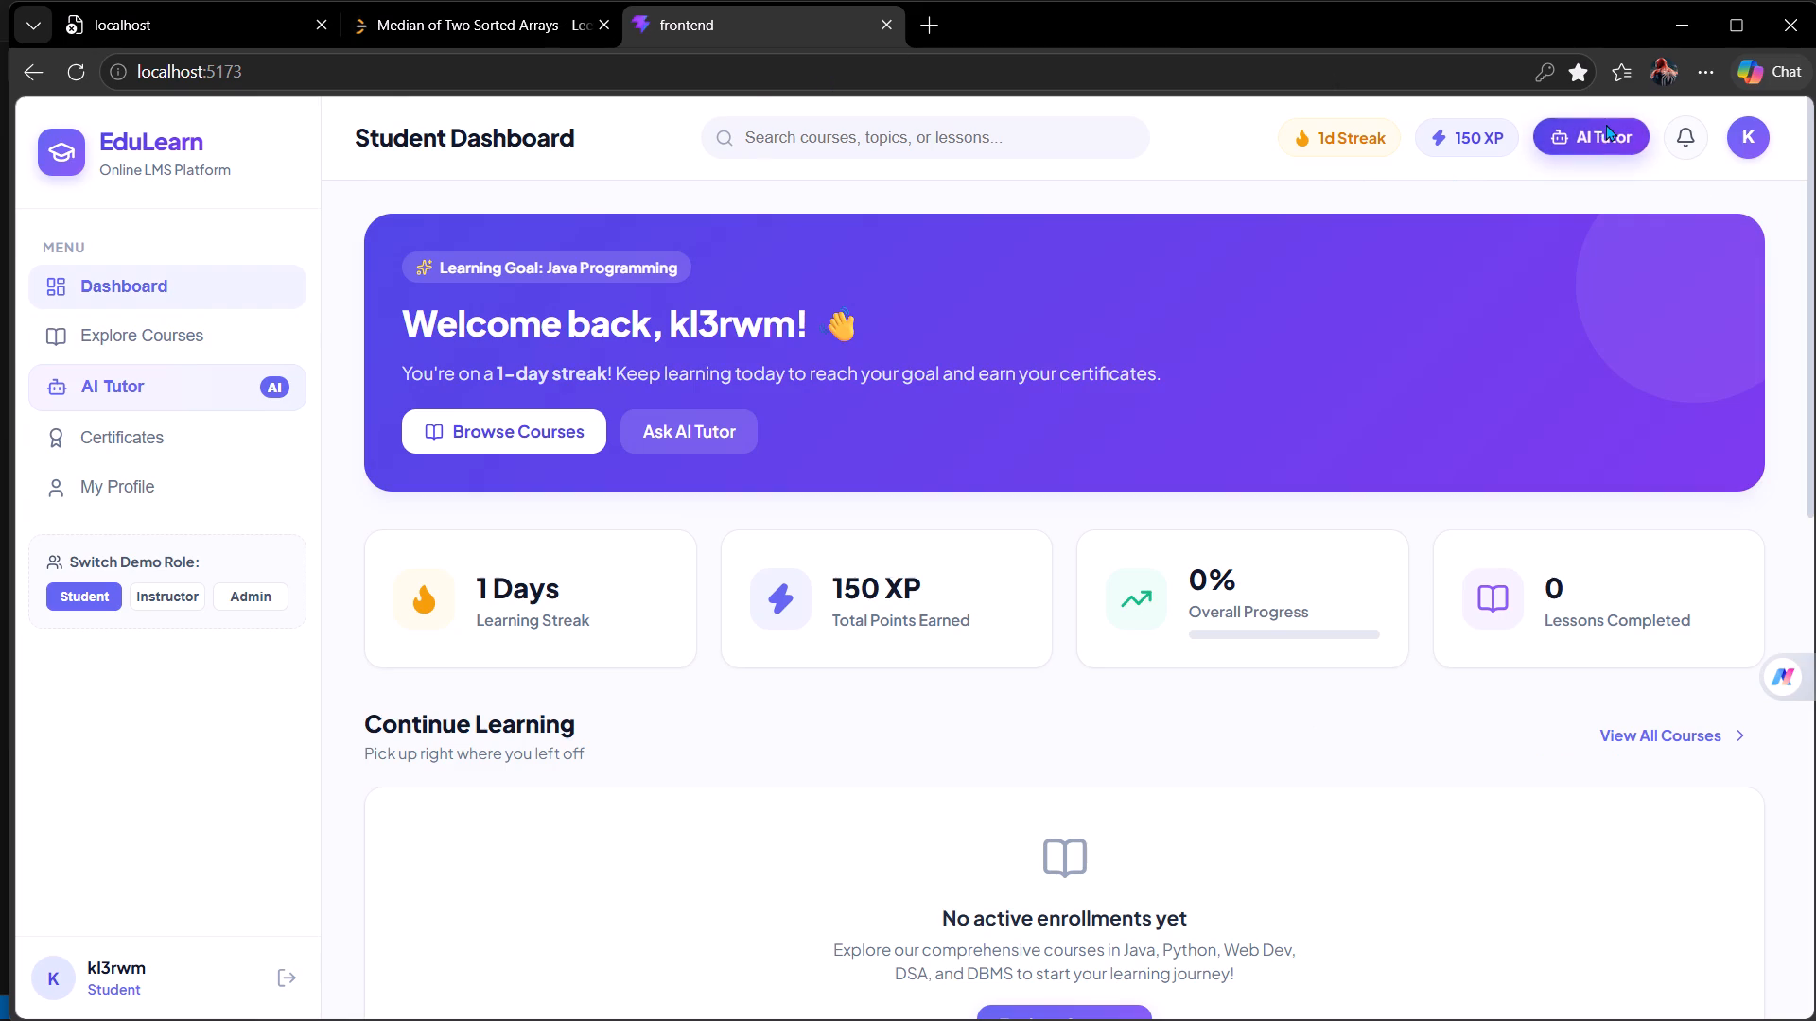
pyautogui.click(1430, 515)
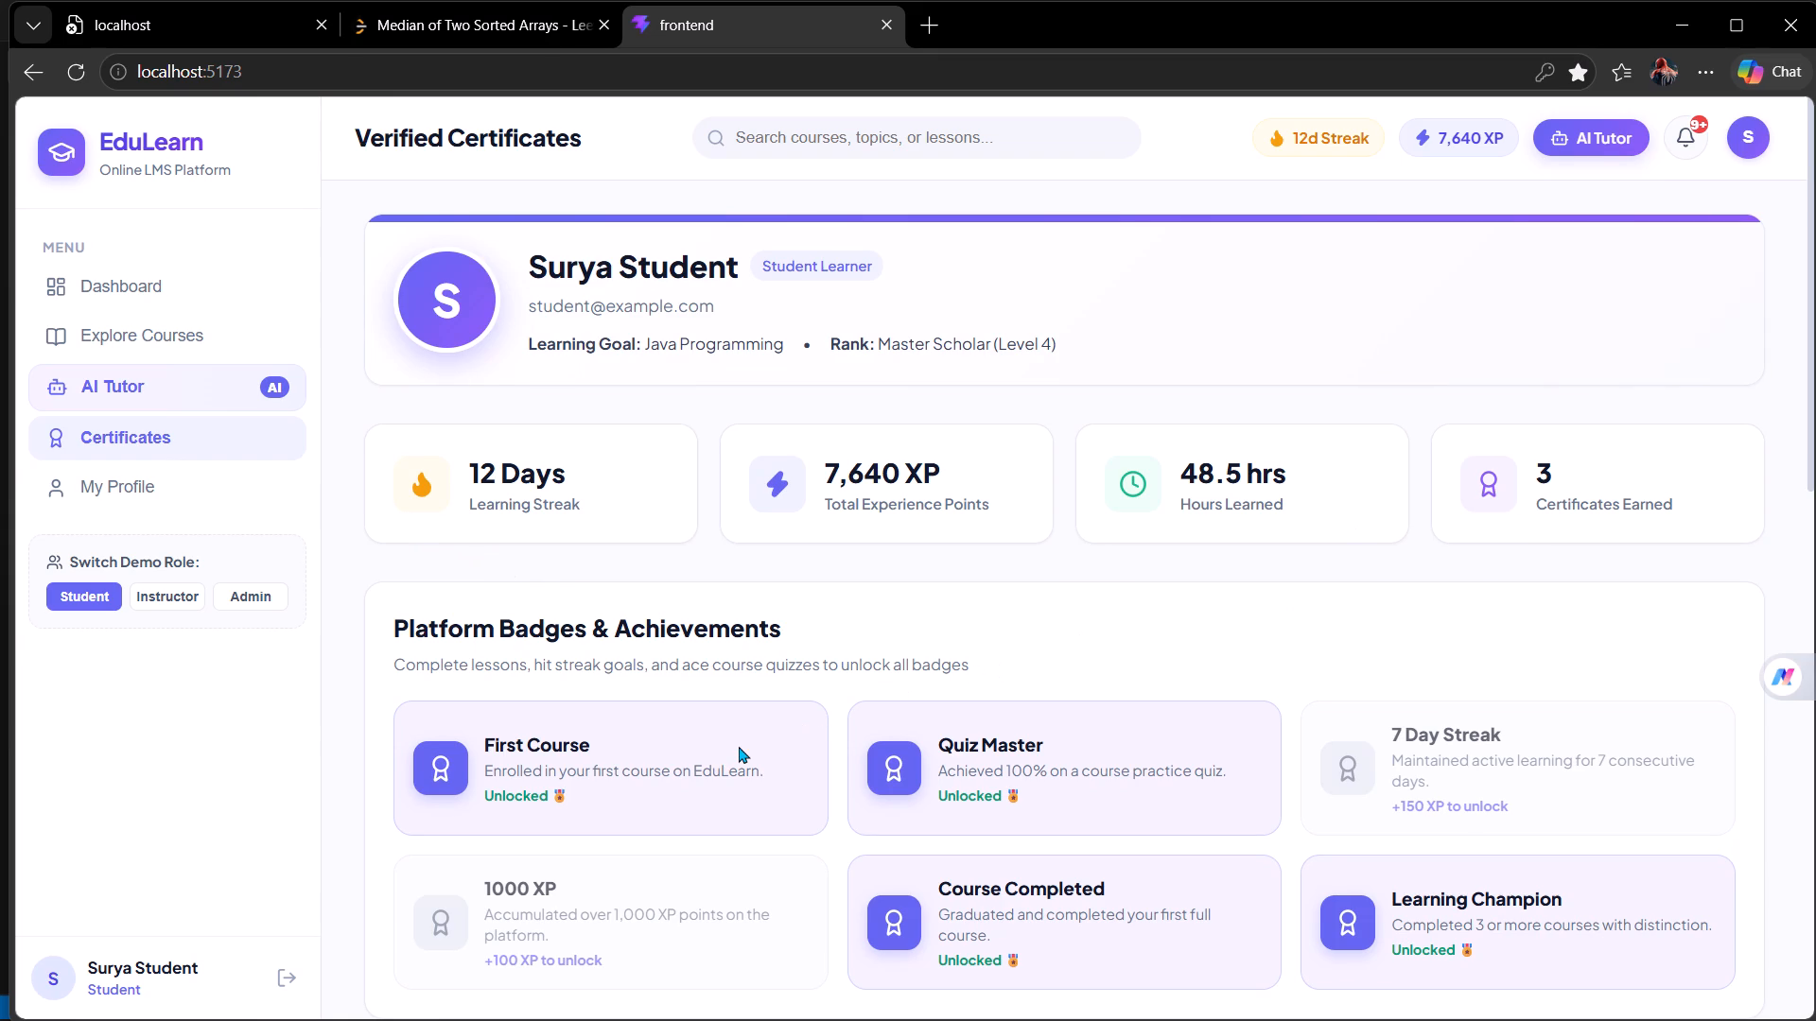
# Examine the demo student's badges and issued certificates, including the Java Programming Masterclass certificate, on the Certificates page.
pyautogui.click(739, 746)
pyautogui.moveTo(739, 746); pyautogui.dragTo(507, 727)
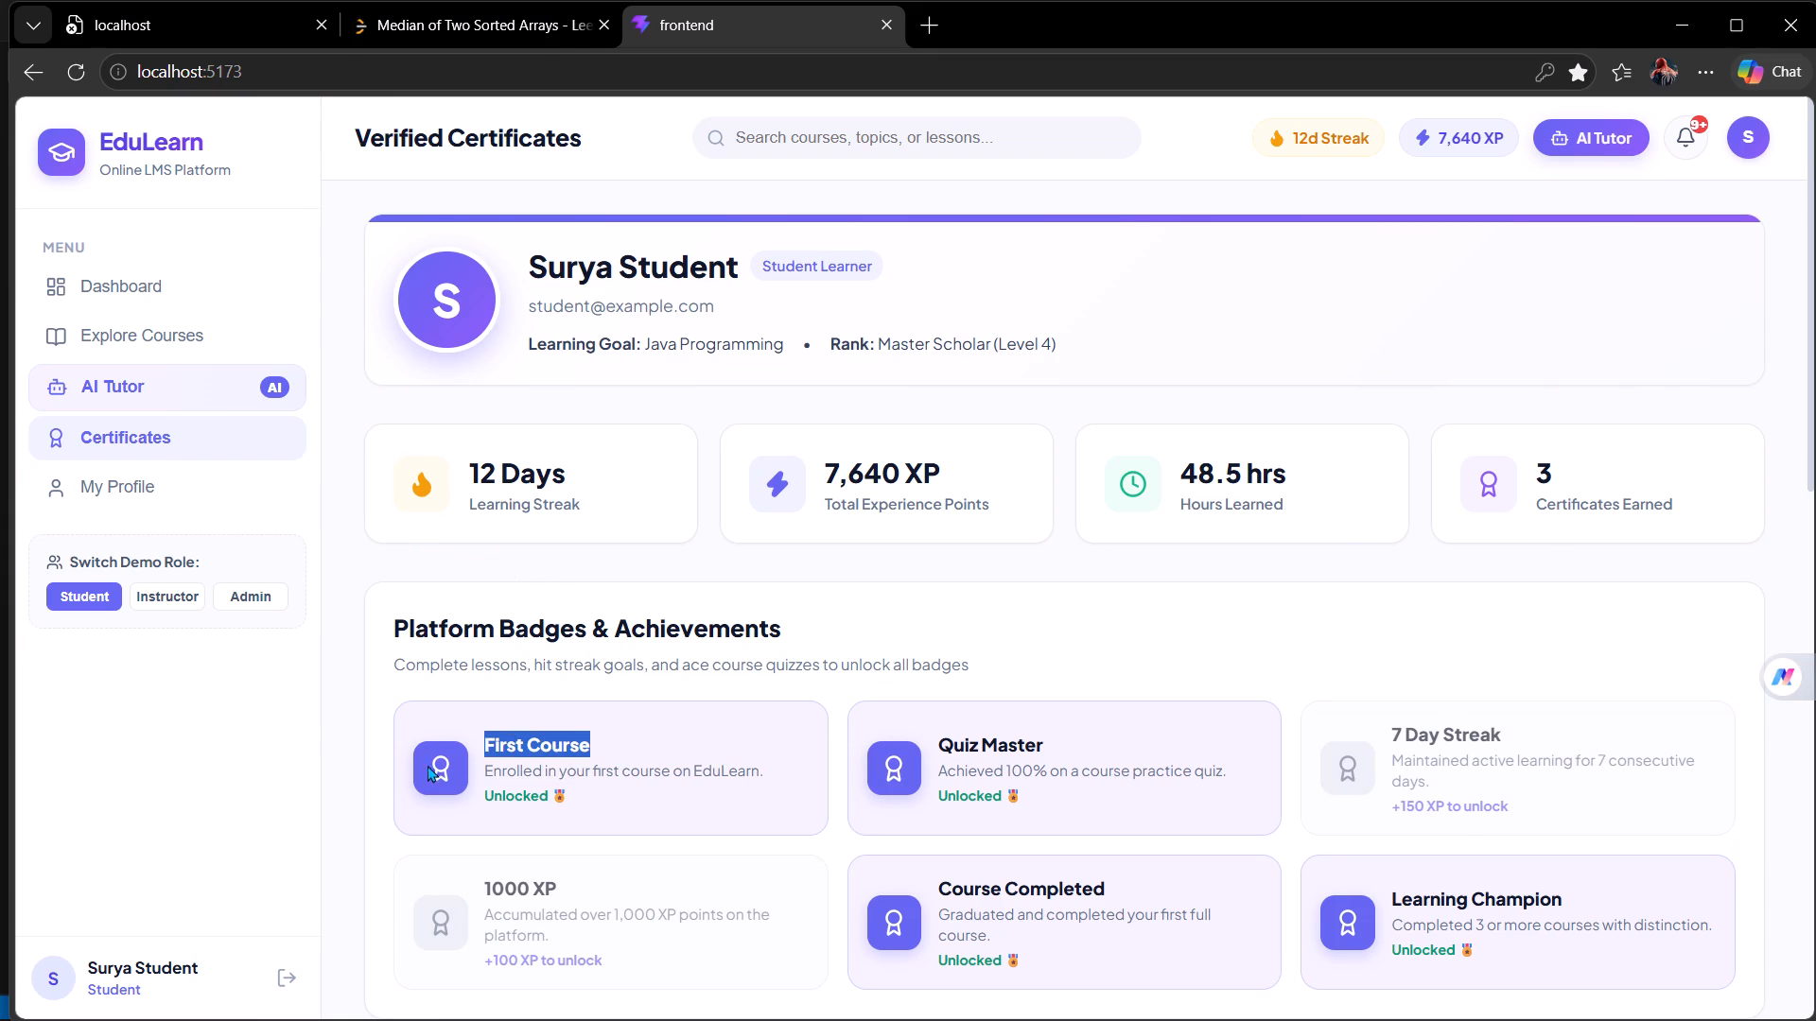
pyautogui.click(424, 766)
pyautogui.scroll(-3, 424, 766)
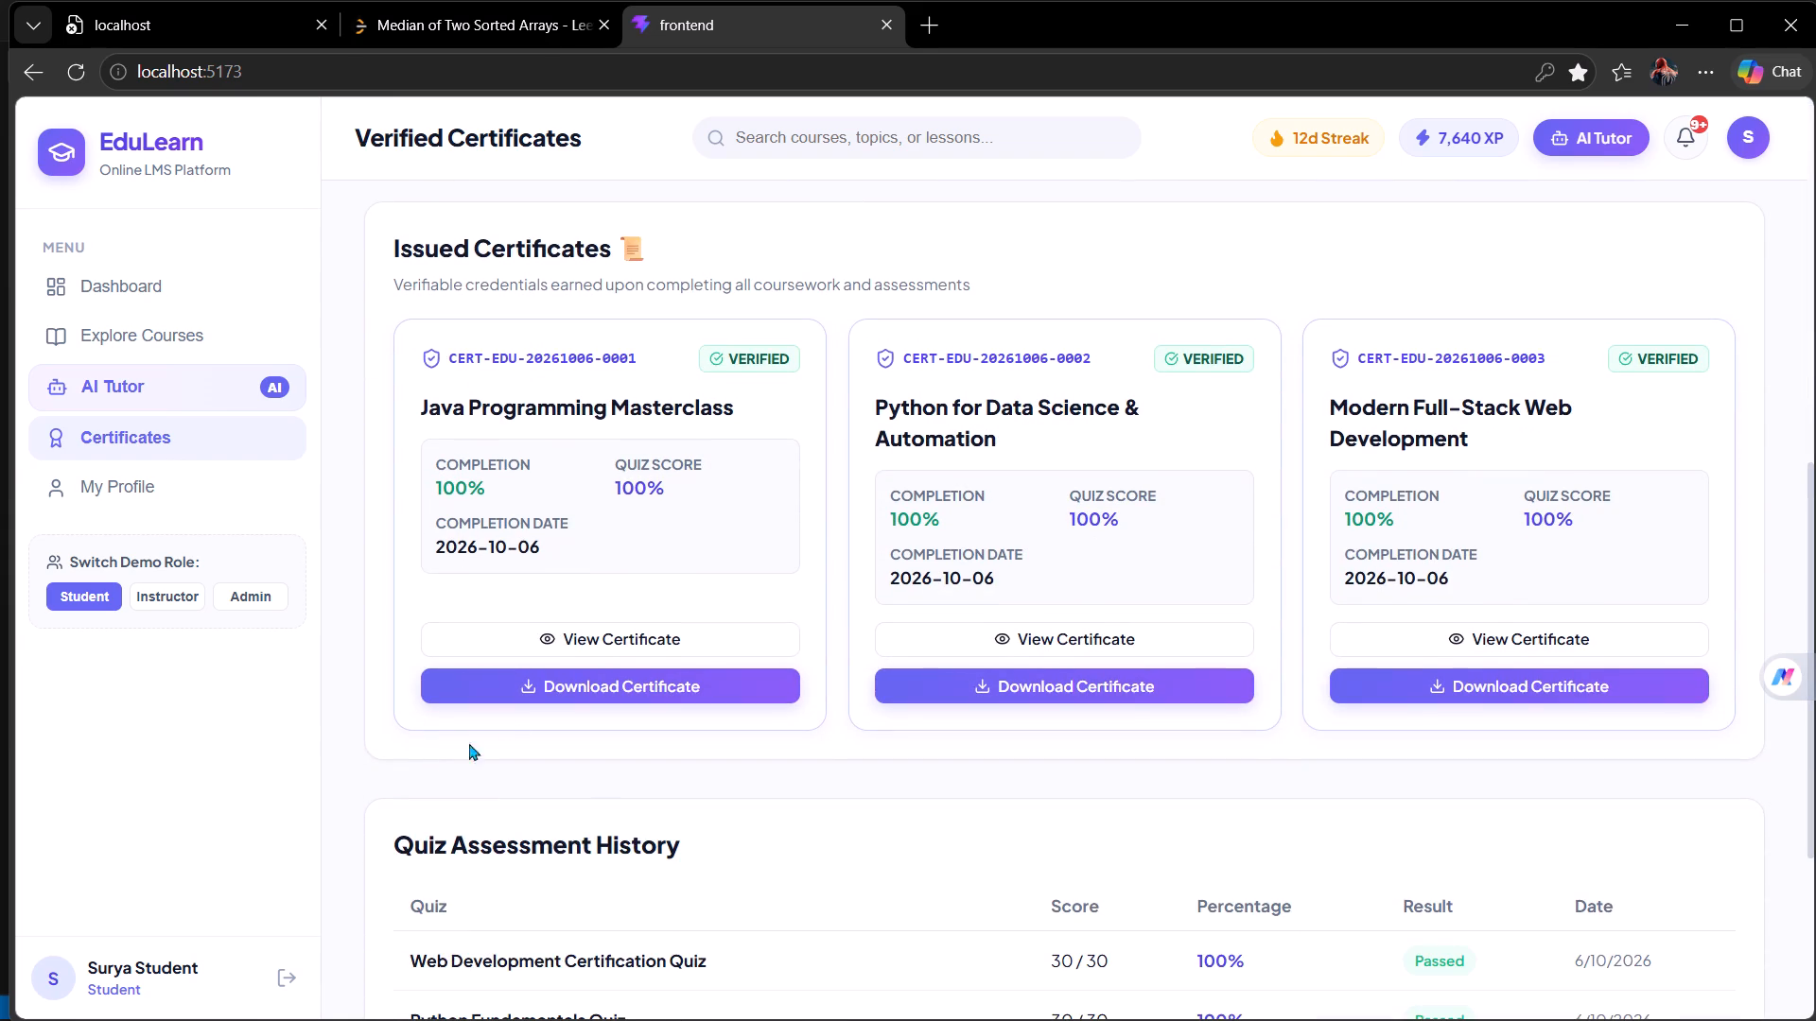
pyautogui.click(567, 629)
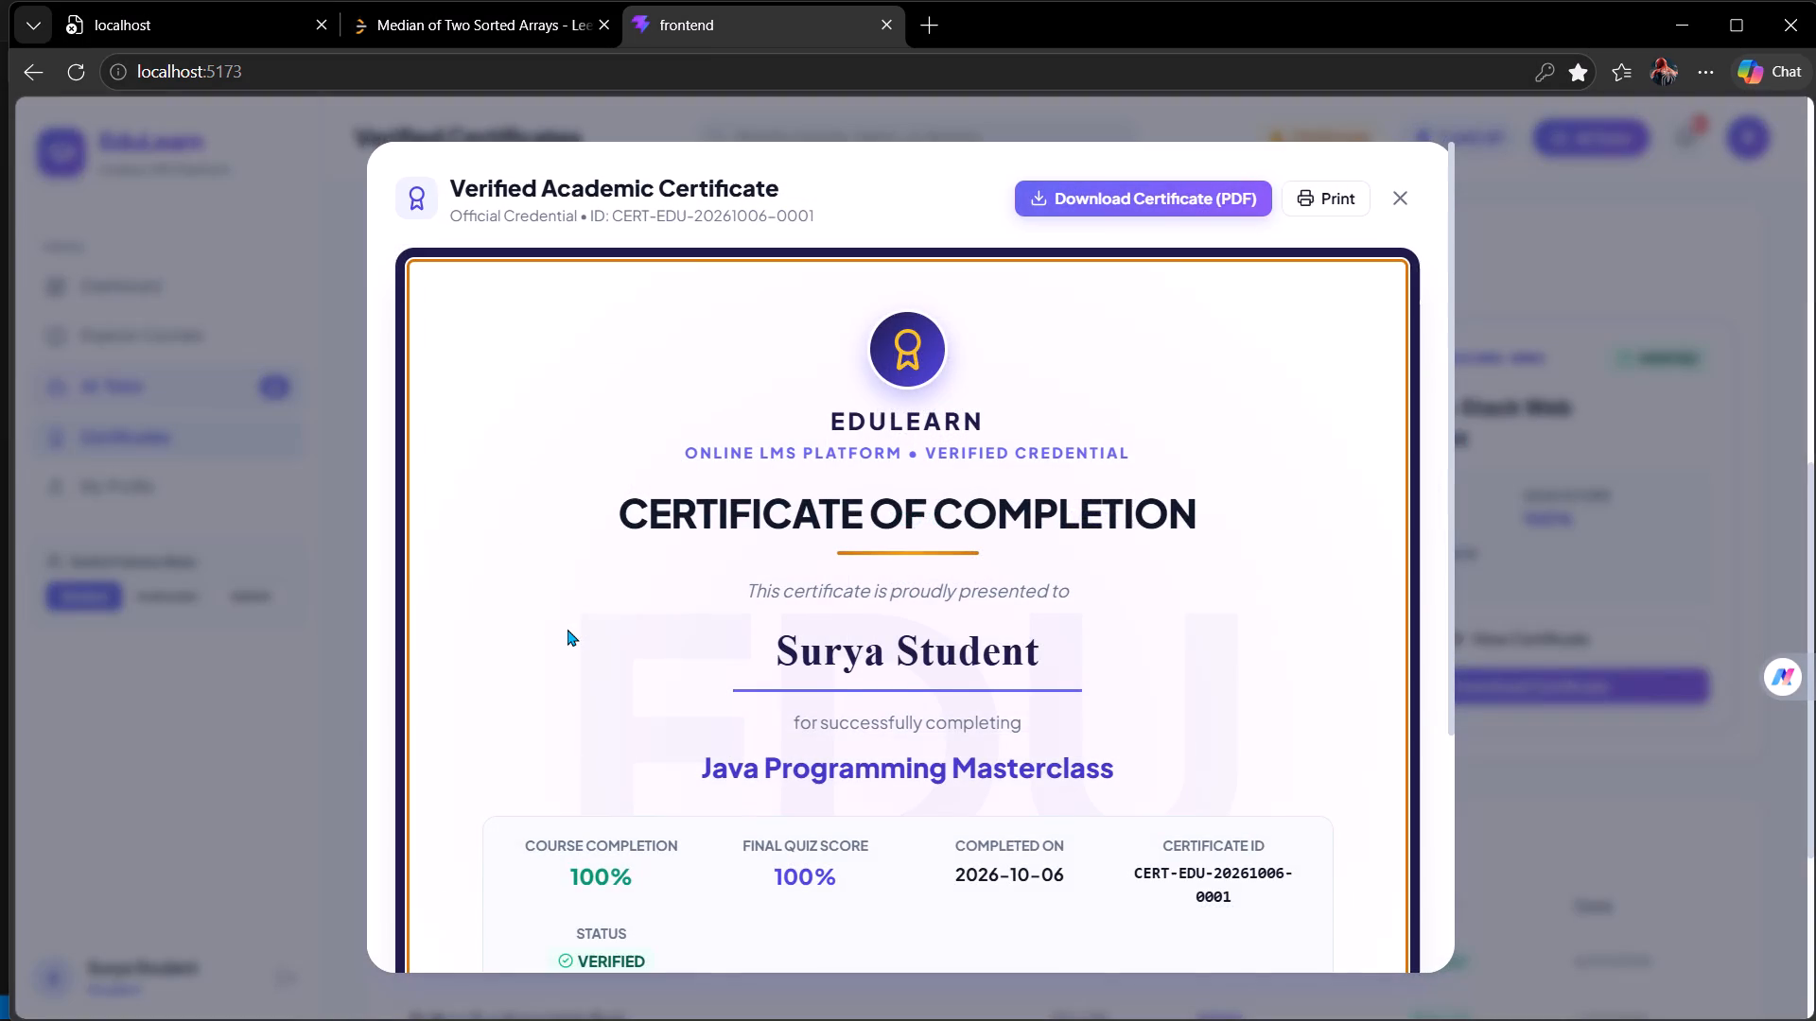
pyautogui.scroll(-1, 567, 629)
pyautogui.scroll(1, 815, 439)
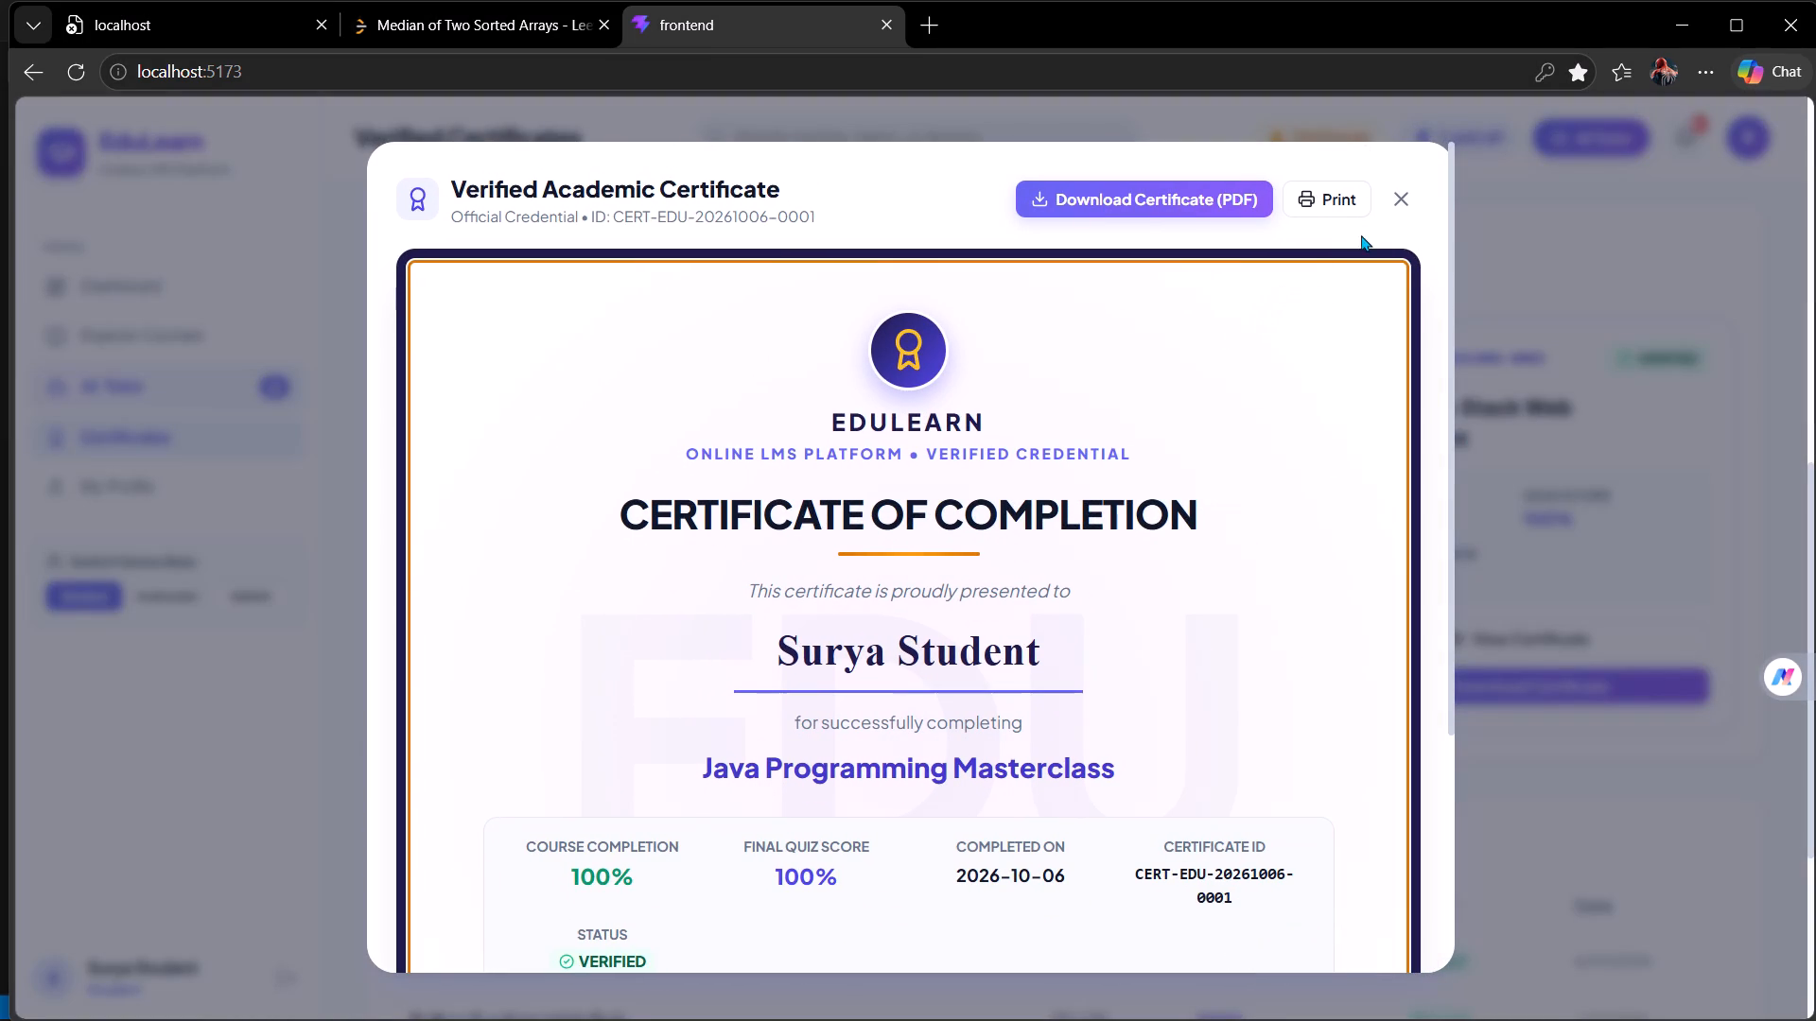
pyautogui.click(1403, 205)
pyautogui.scroll(2, 1403, 205)
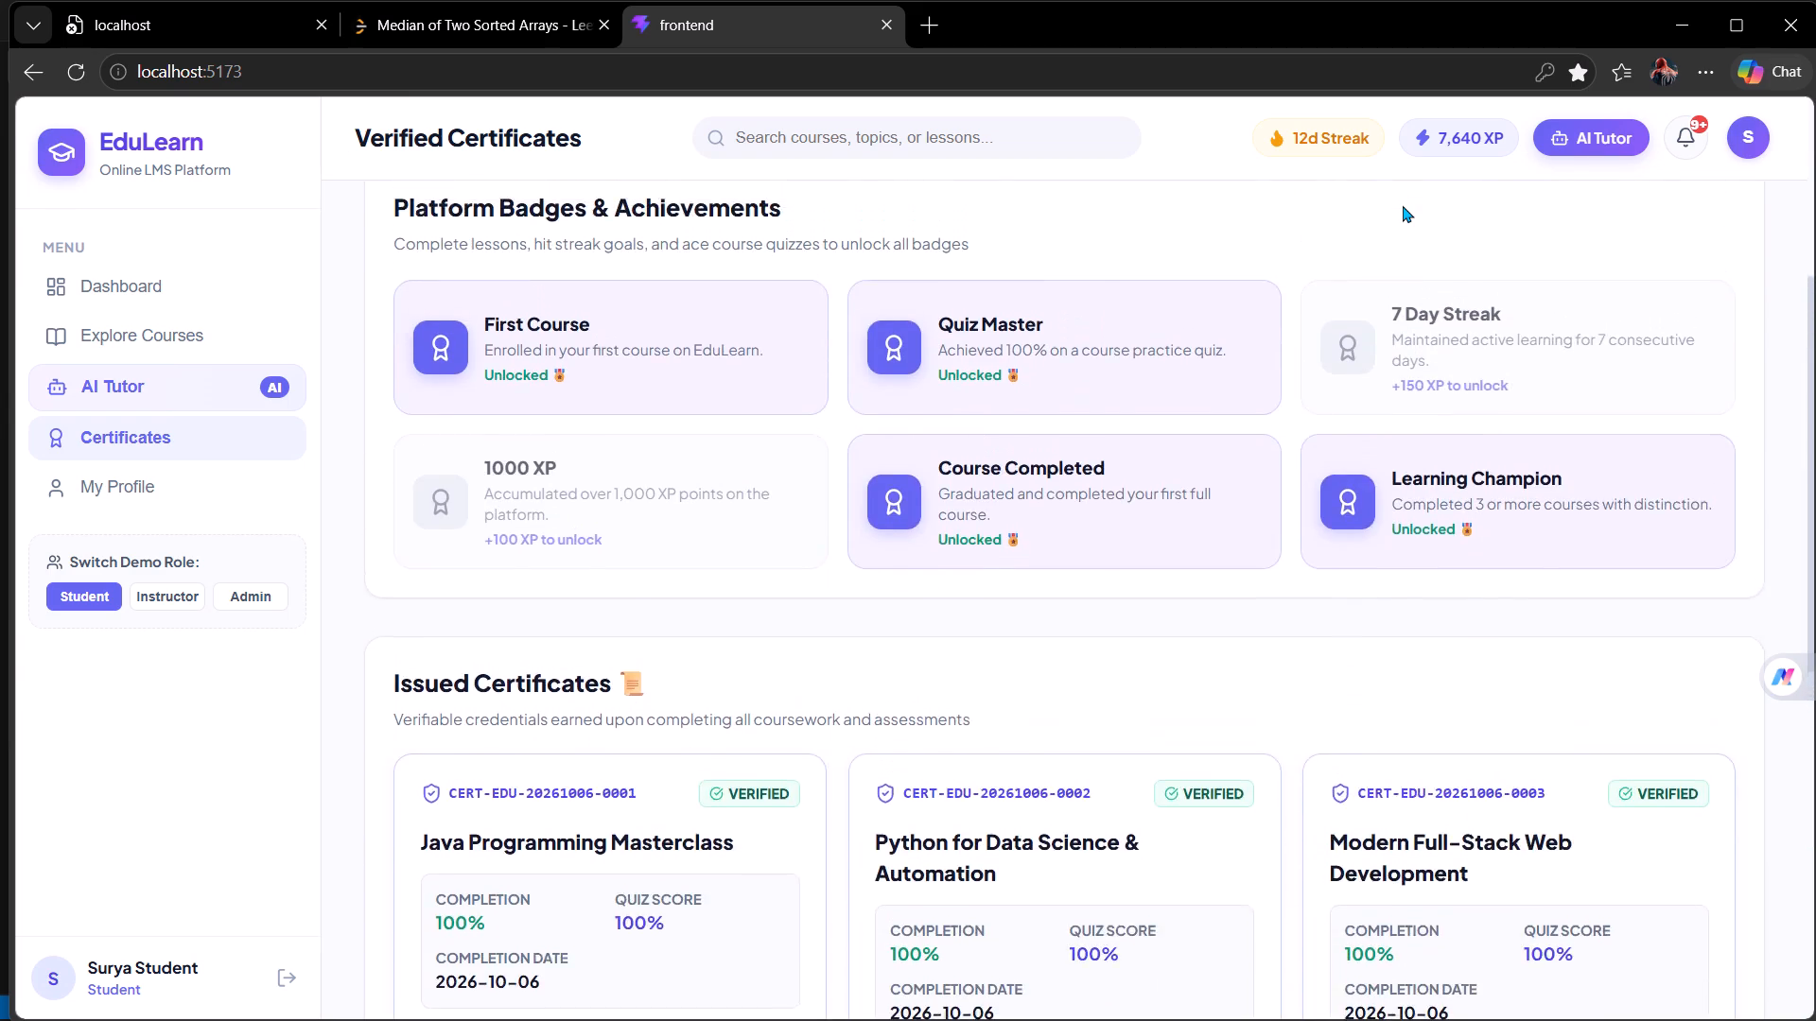
pyautogui.scroll(2, 1403, 205)
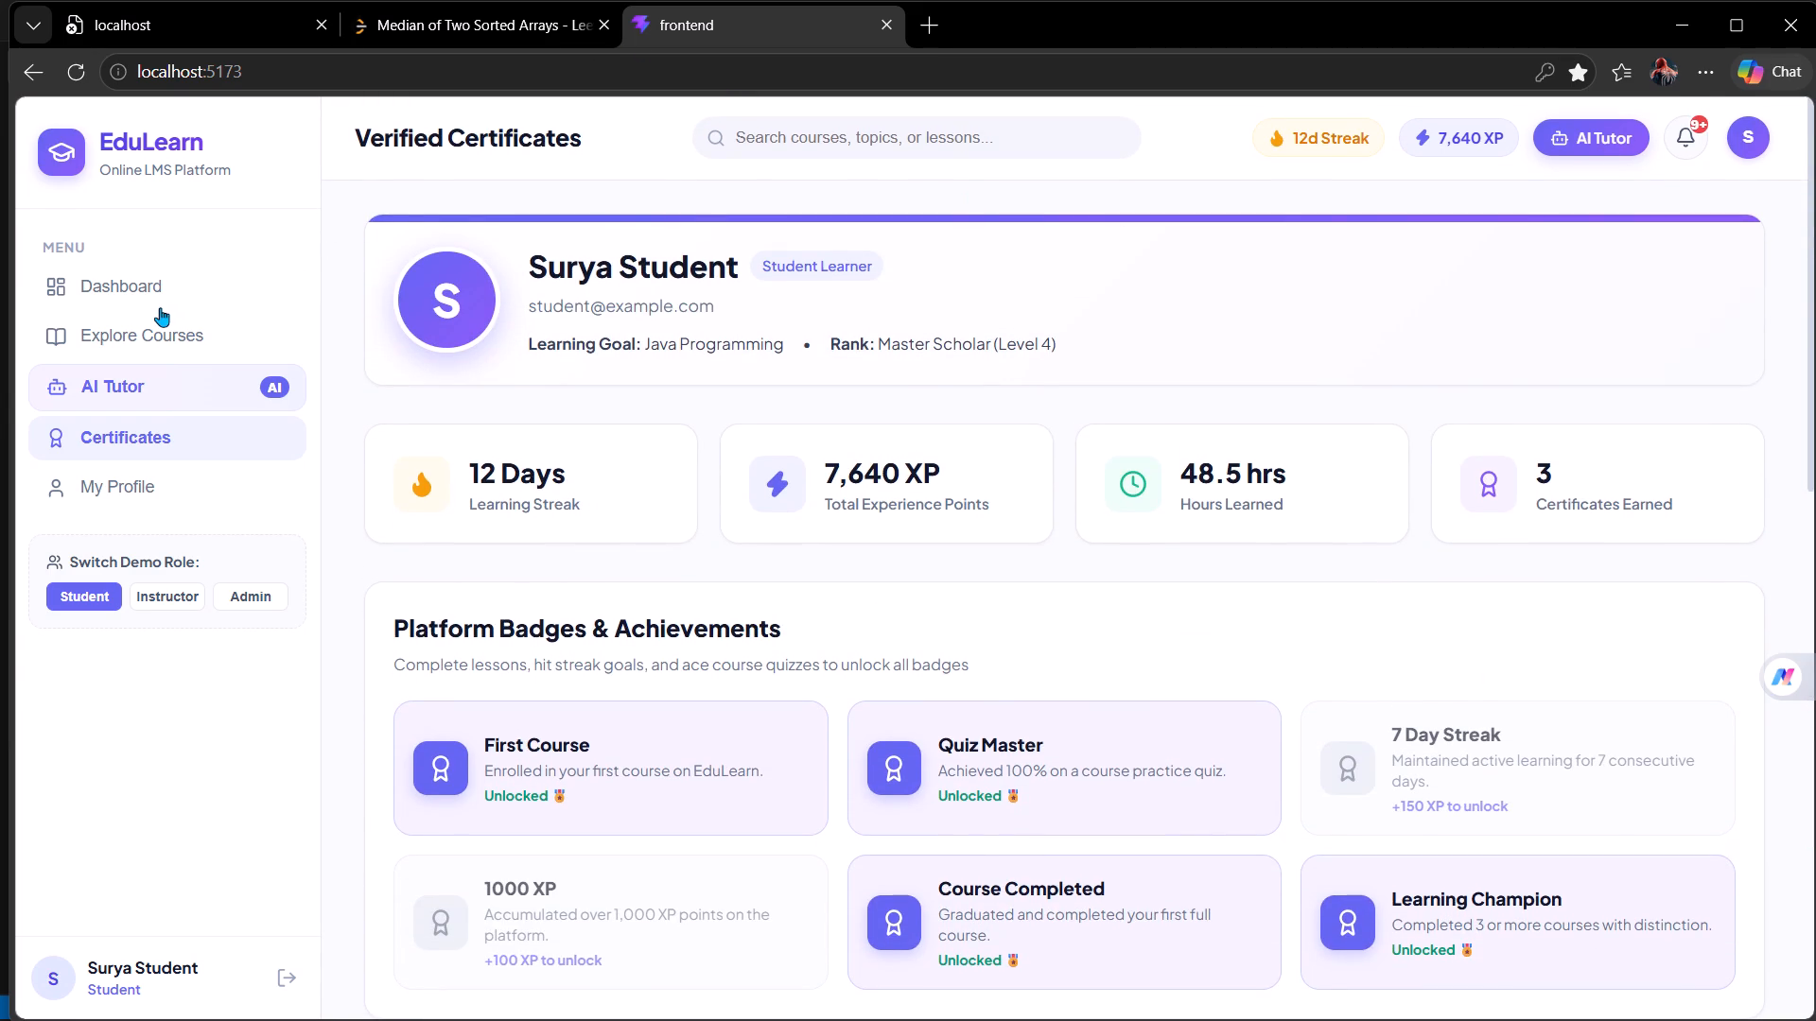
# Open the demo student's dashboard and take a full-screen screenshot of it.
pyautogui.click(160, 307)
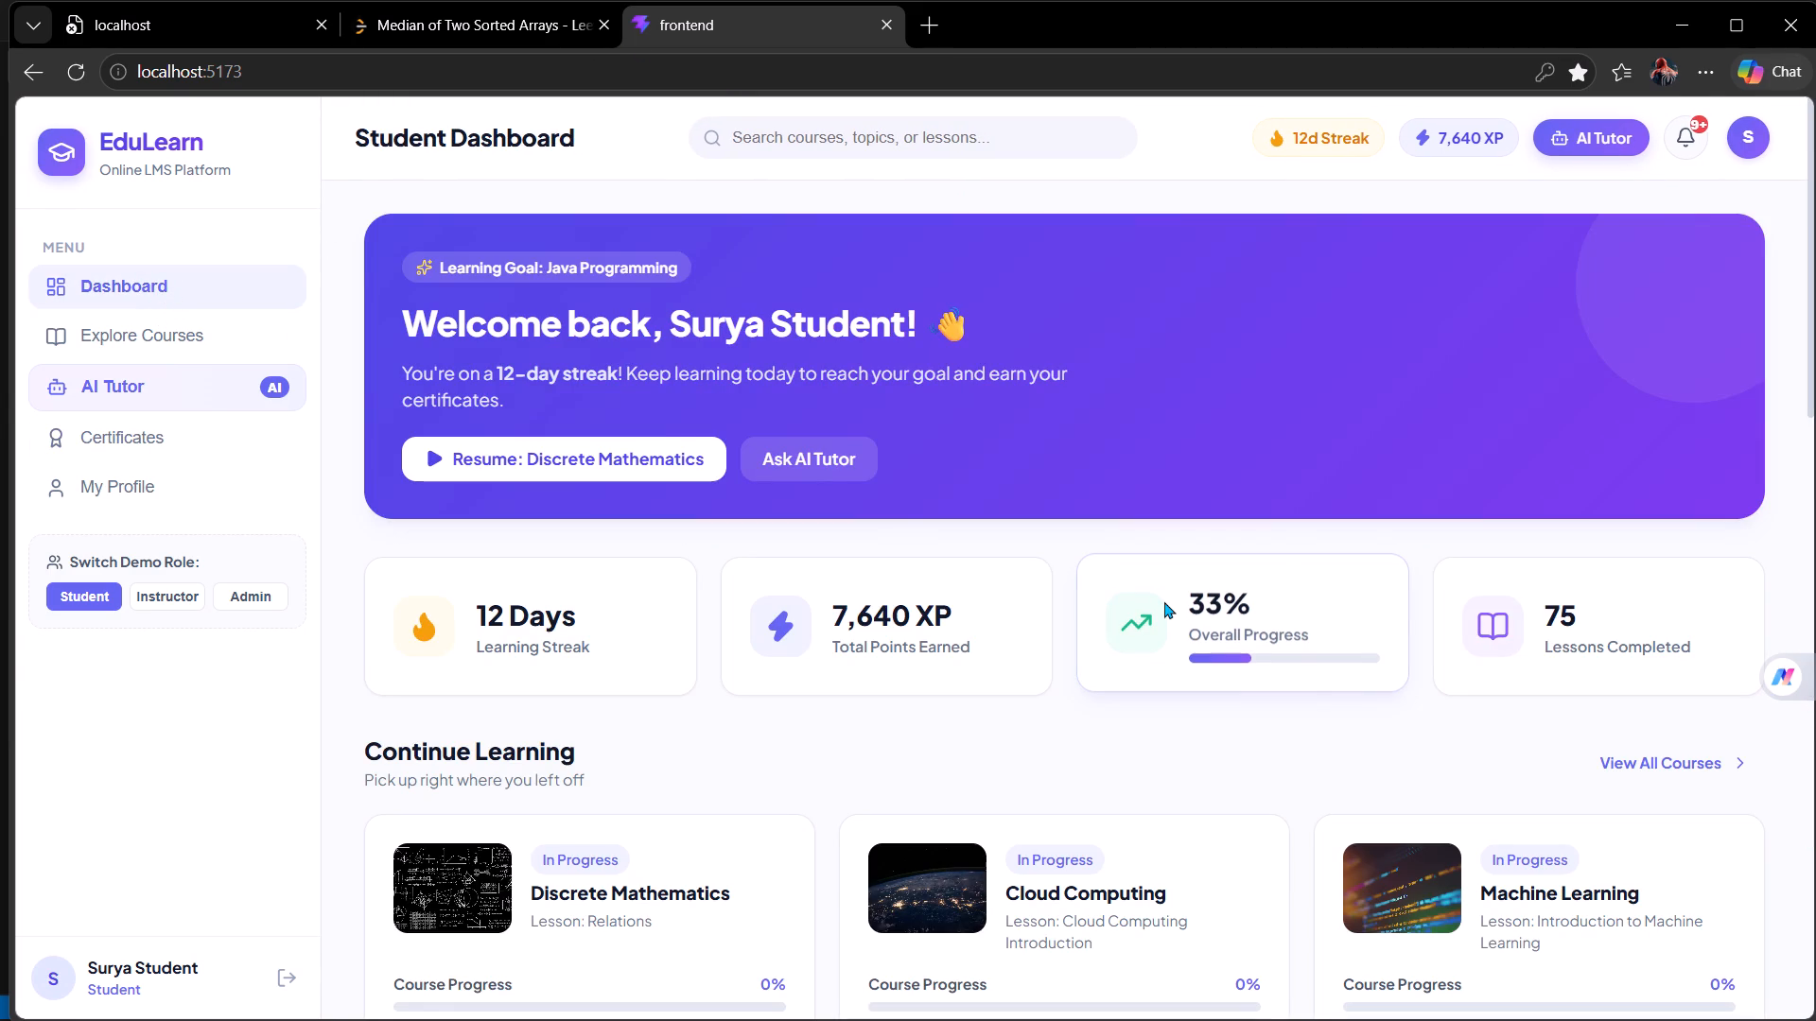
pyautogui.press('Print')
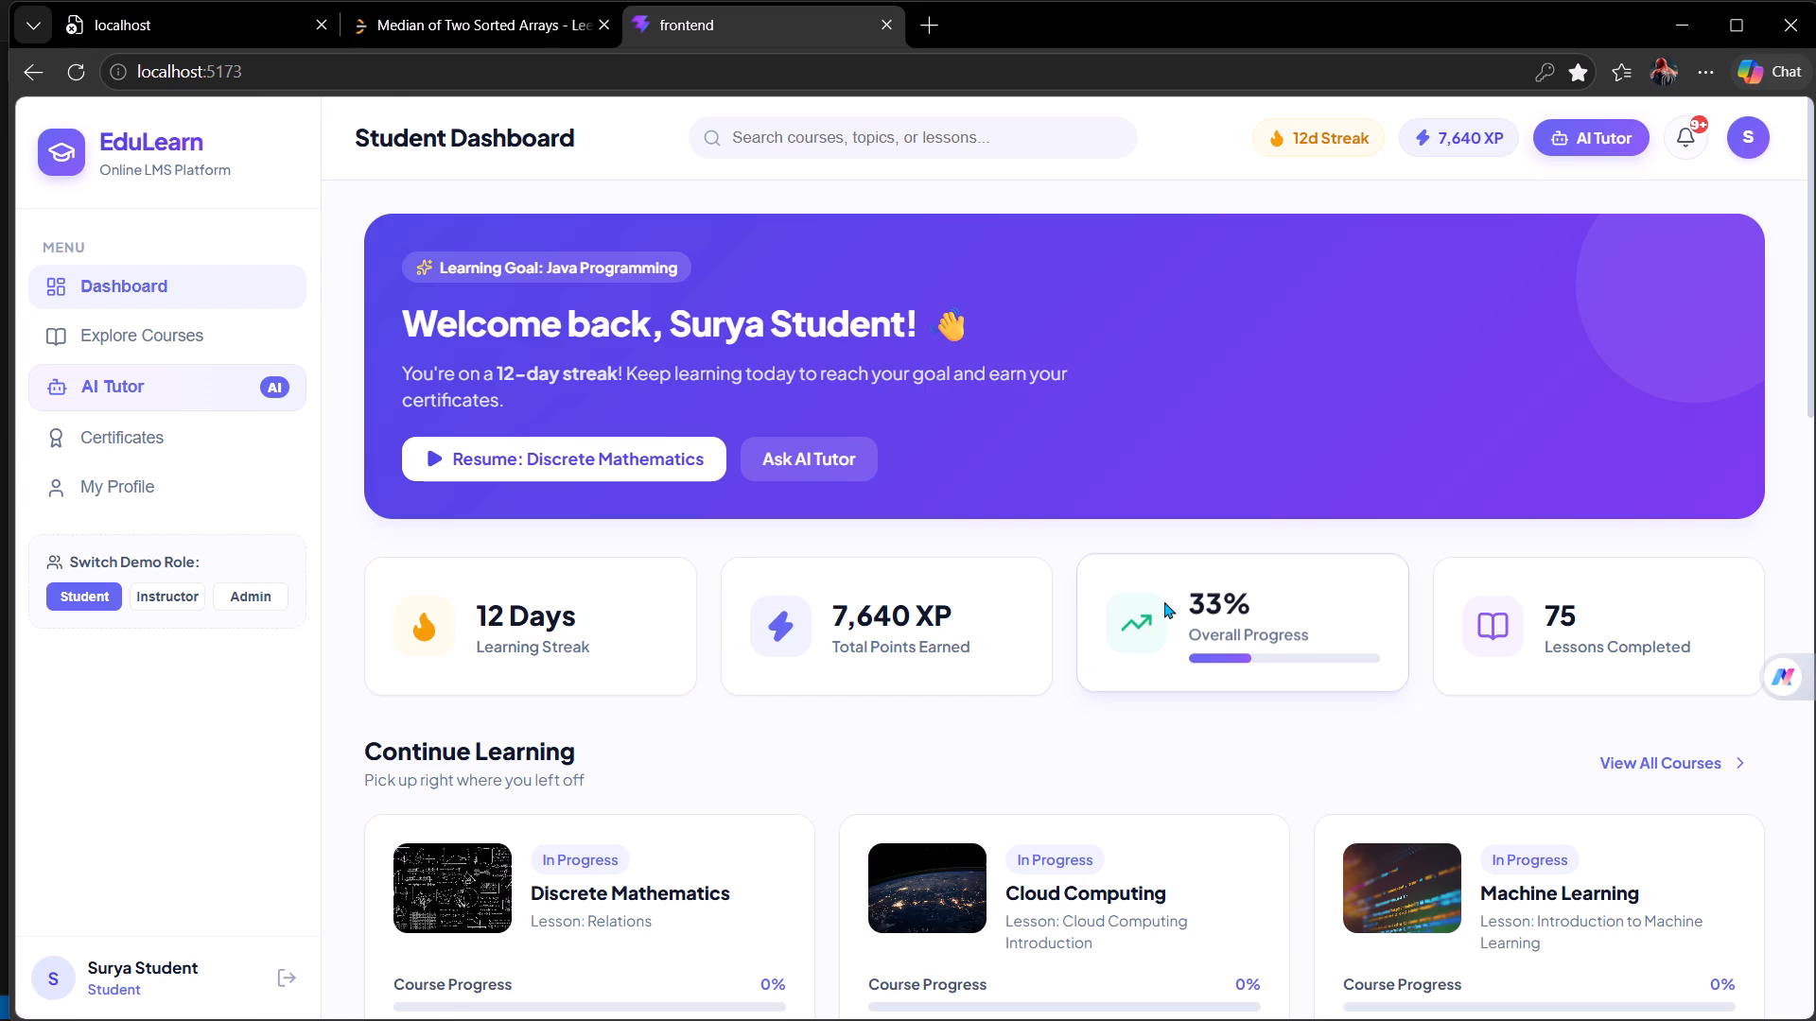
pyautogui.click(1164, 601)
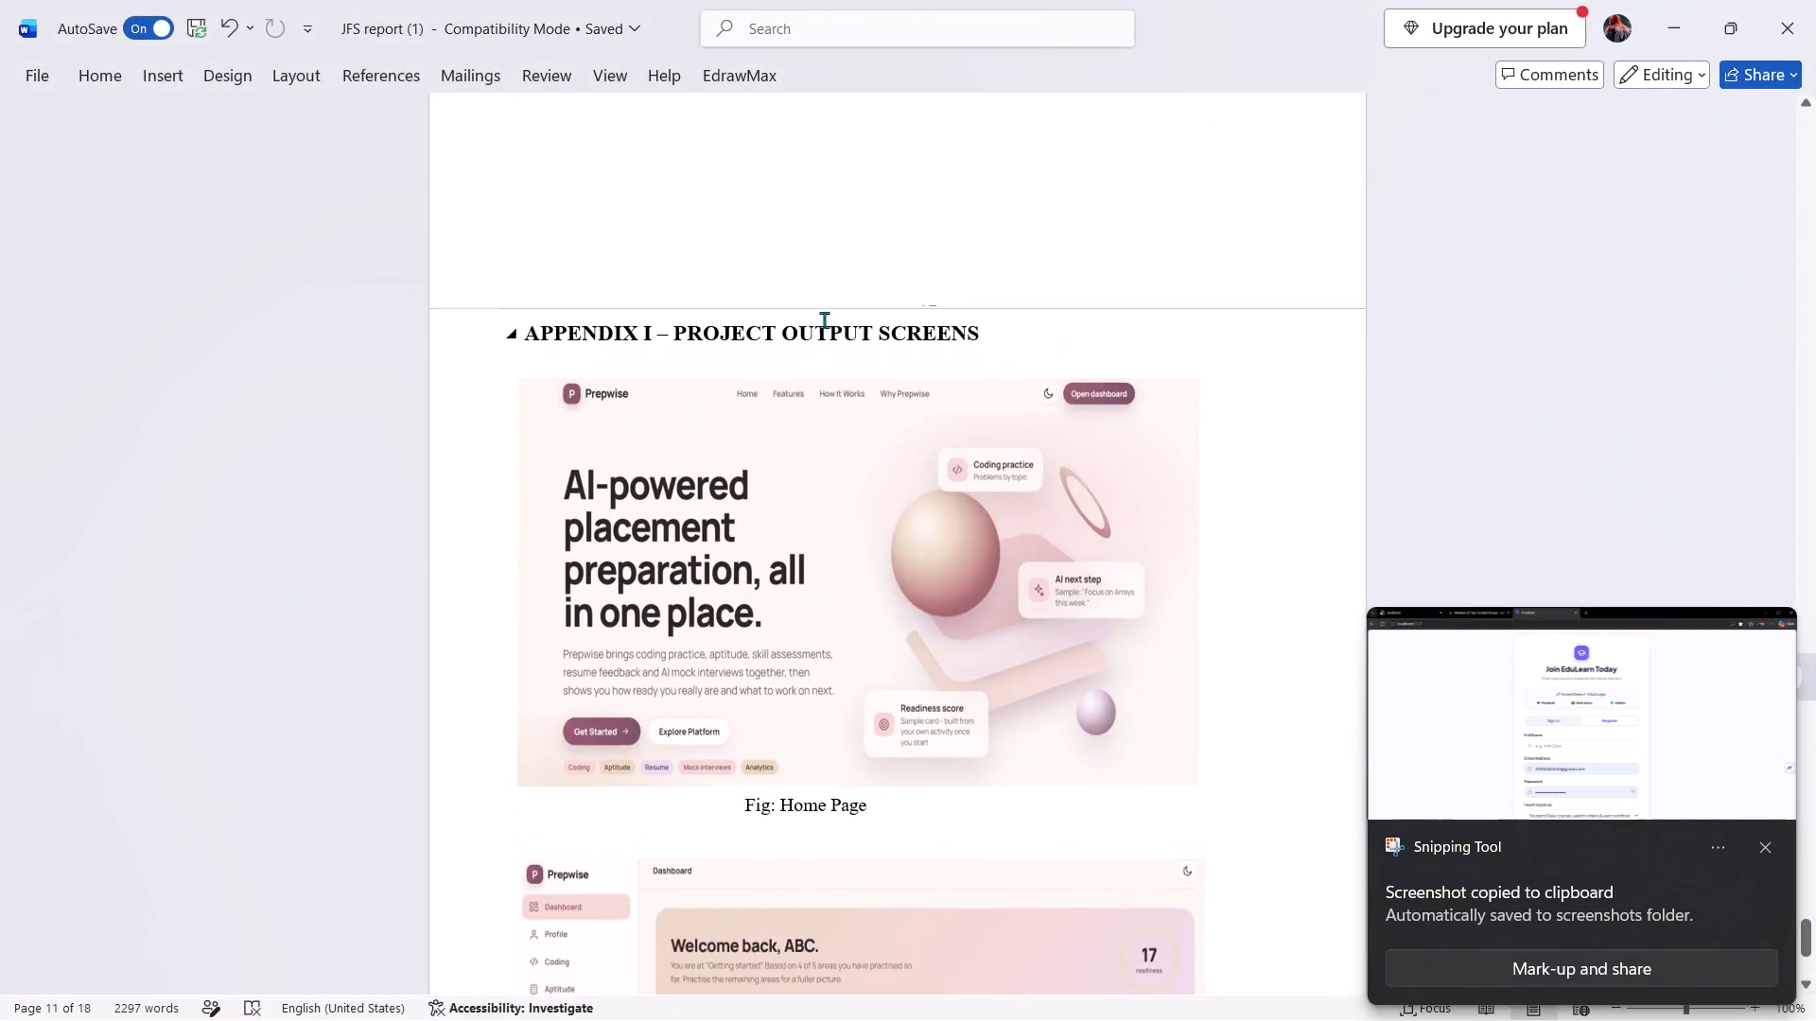
# In Word's Appendix I, replace the Prepwise picture above the caption "Fig: Home Page" with the EduLearn registration page screenshot.
pyautogui.click(840, 476)
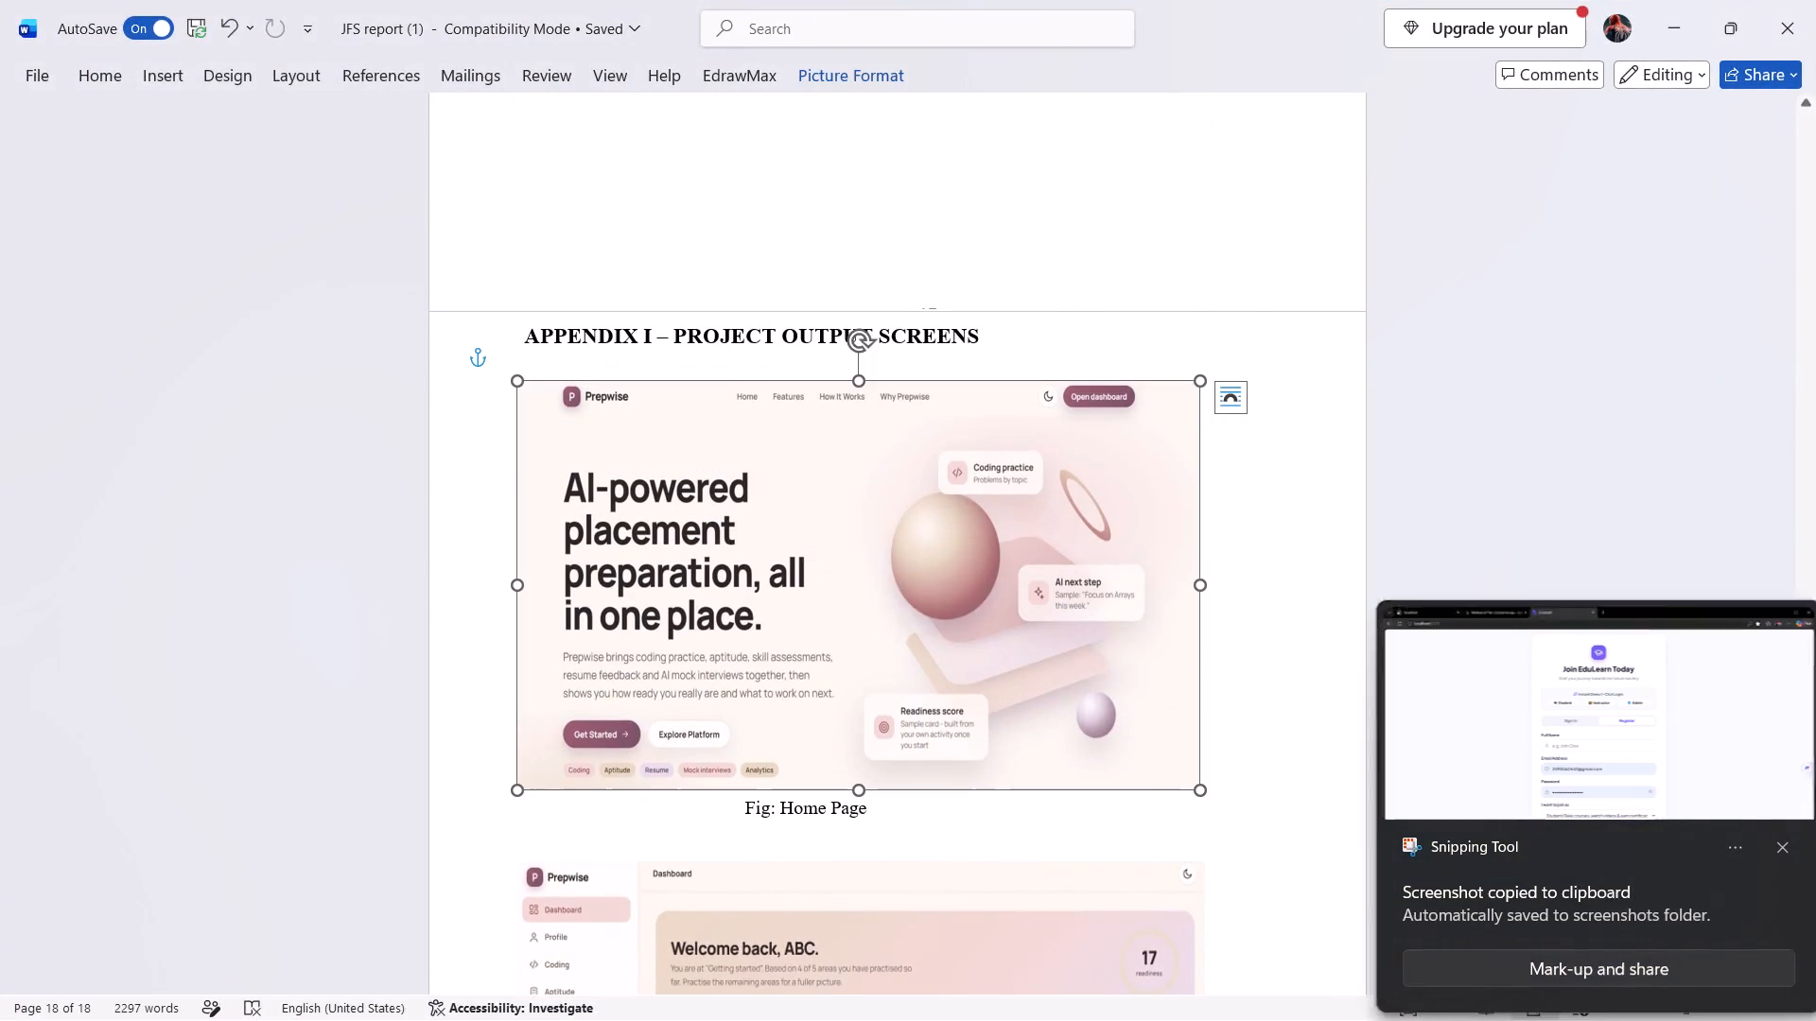
pyautogui.press('Delete')
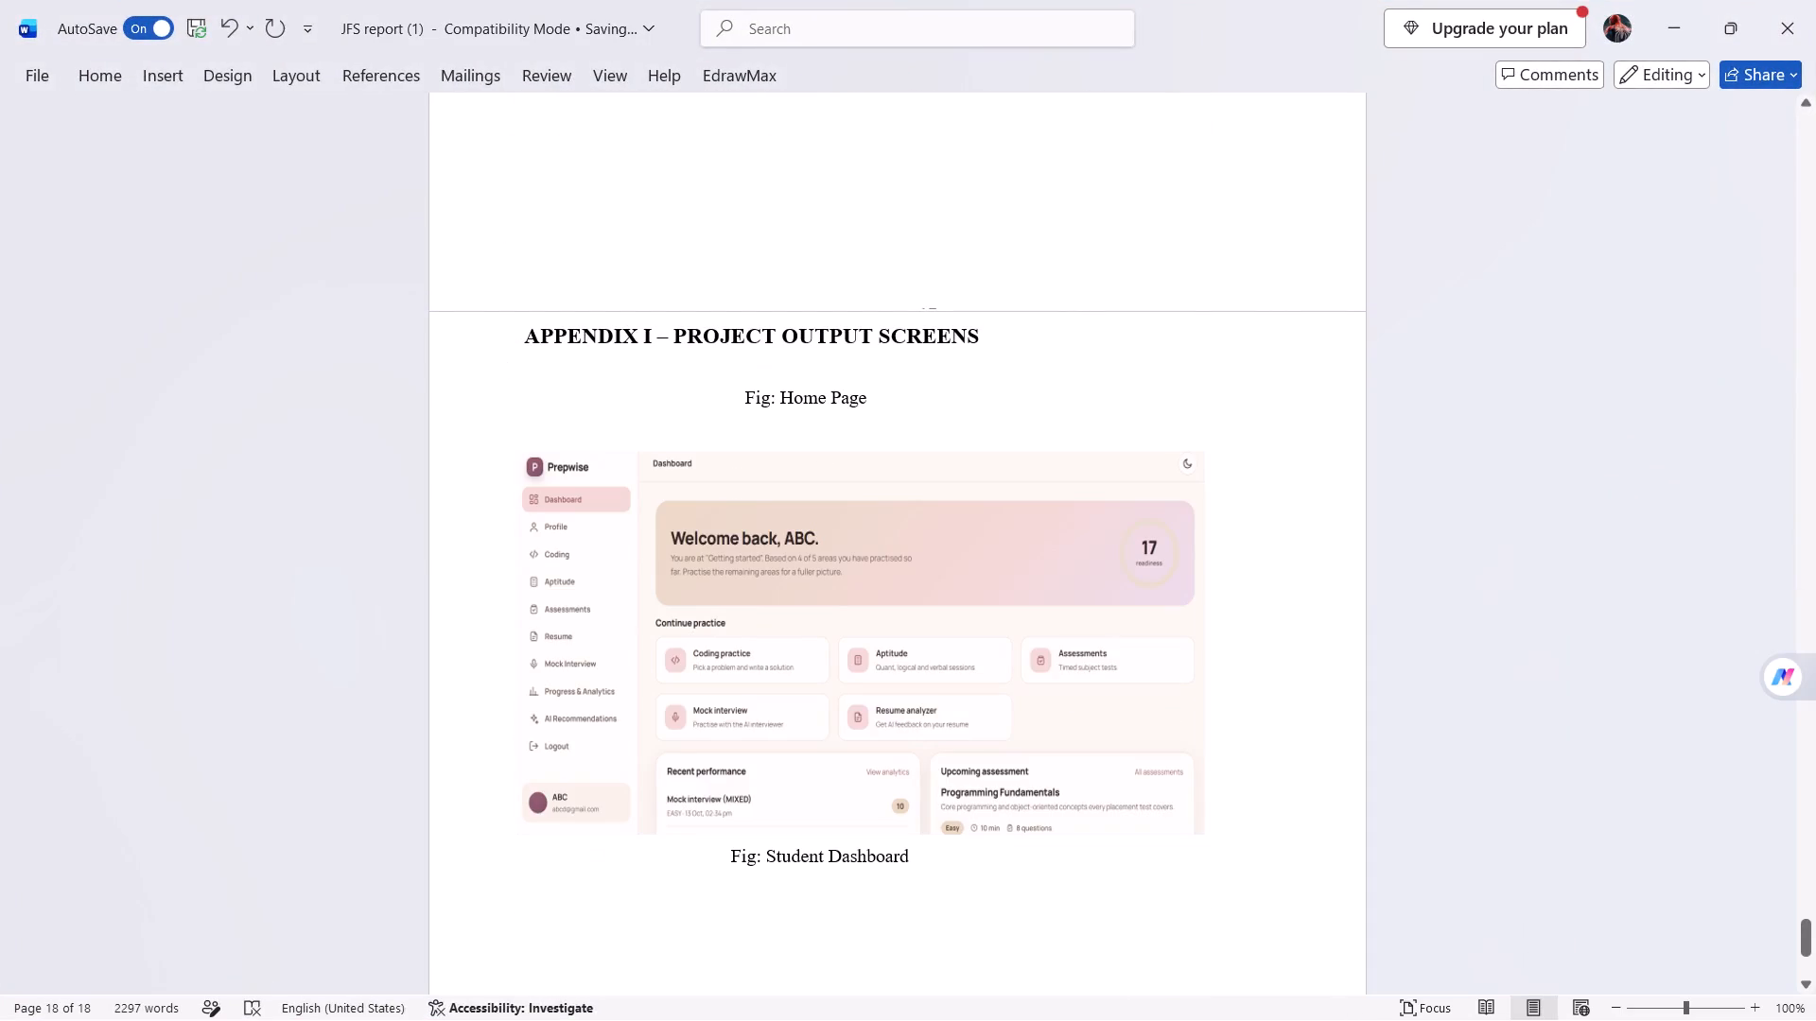
pyautogui.hotkey('ctrl', 'v')
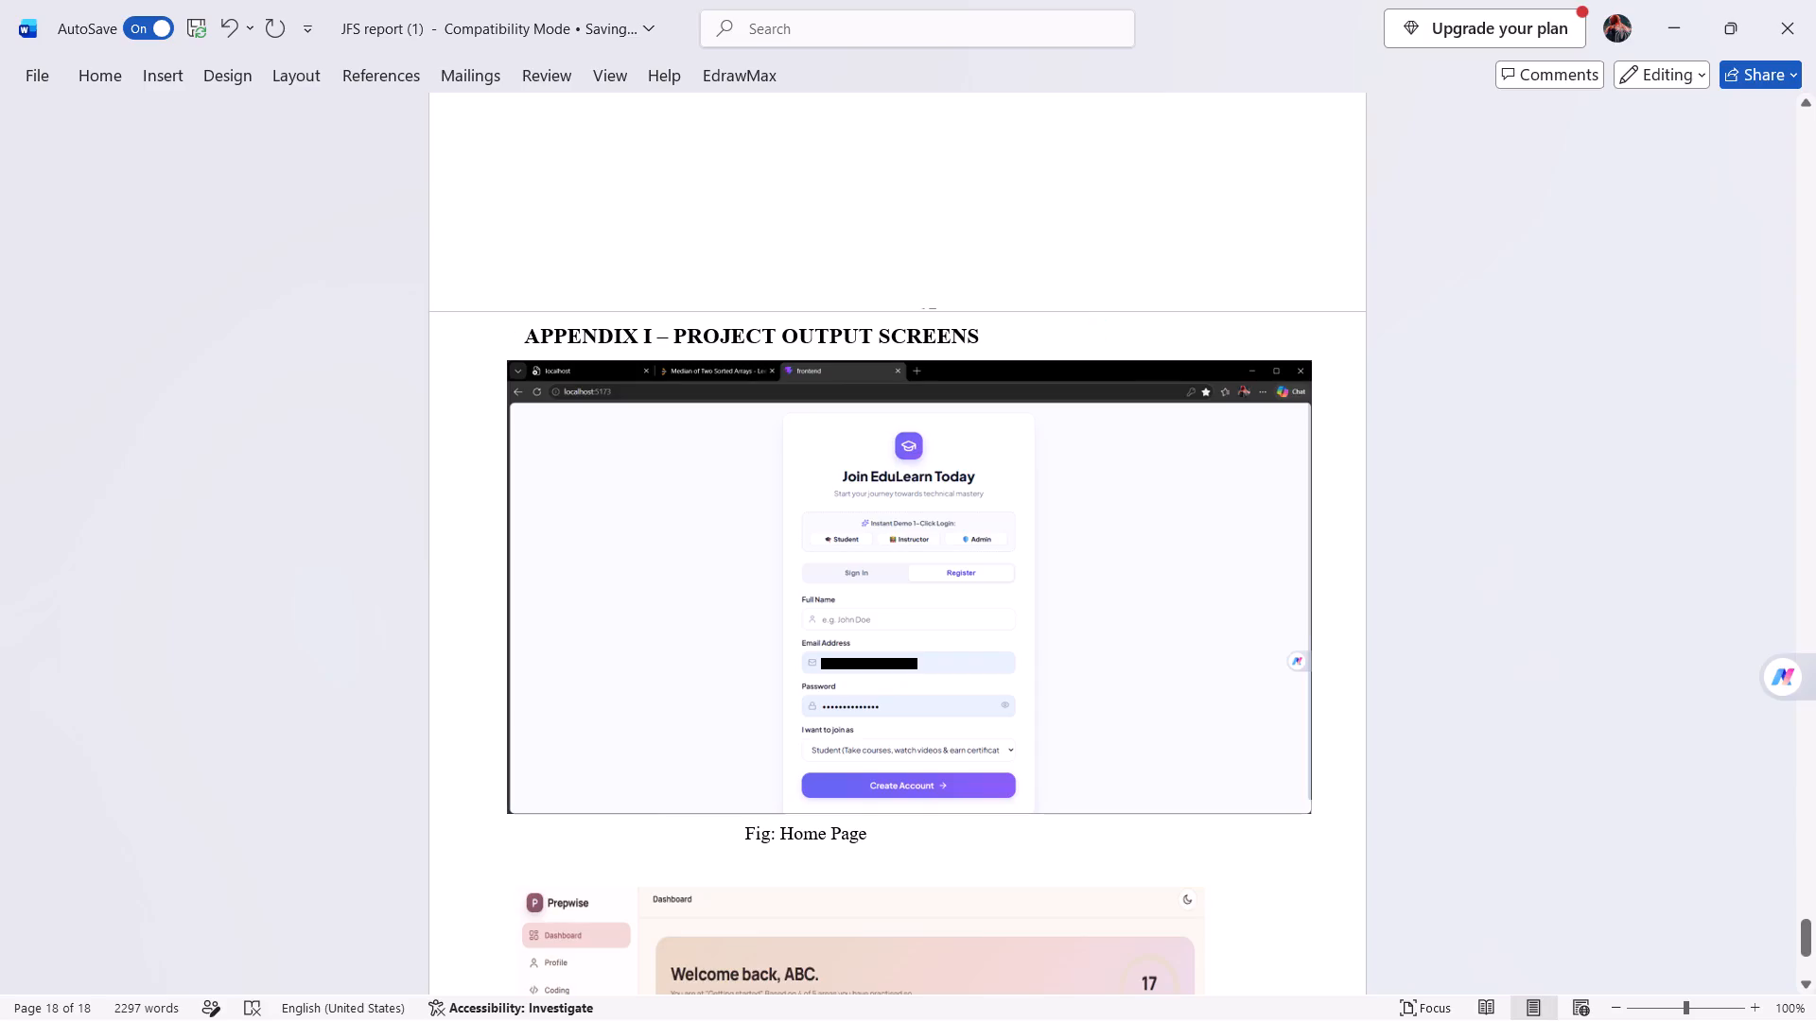
pyautogui.click(1066, 360)
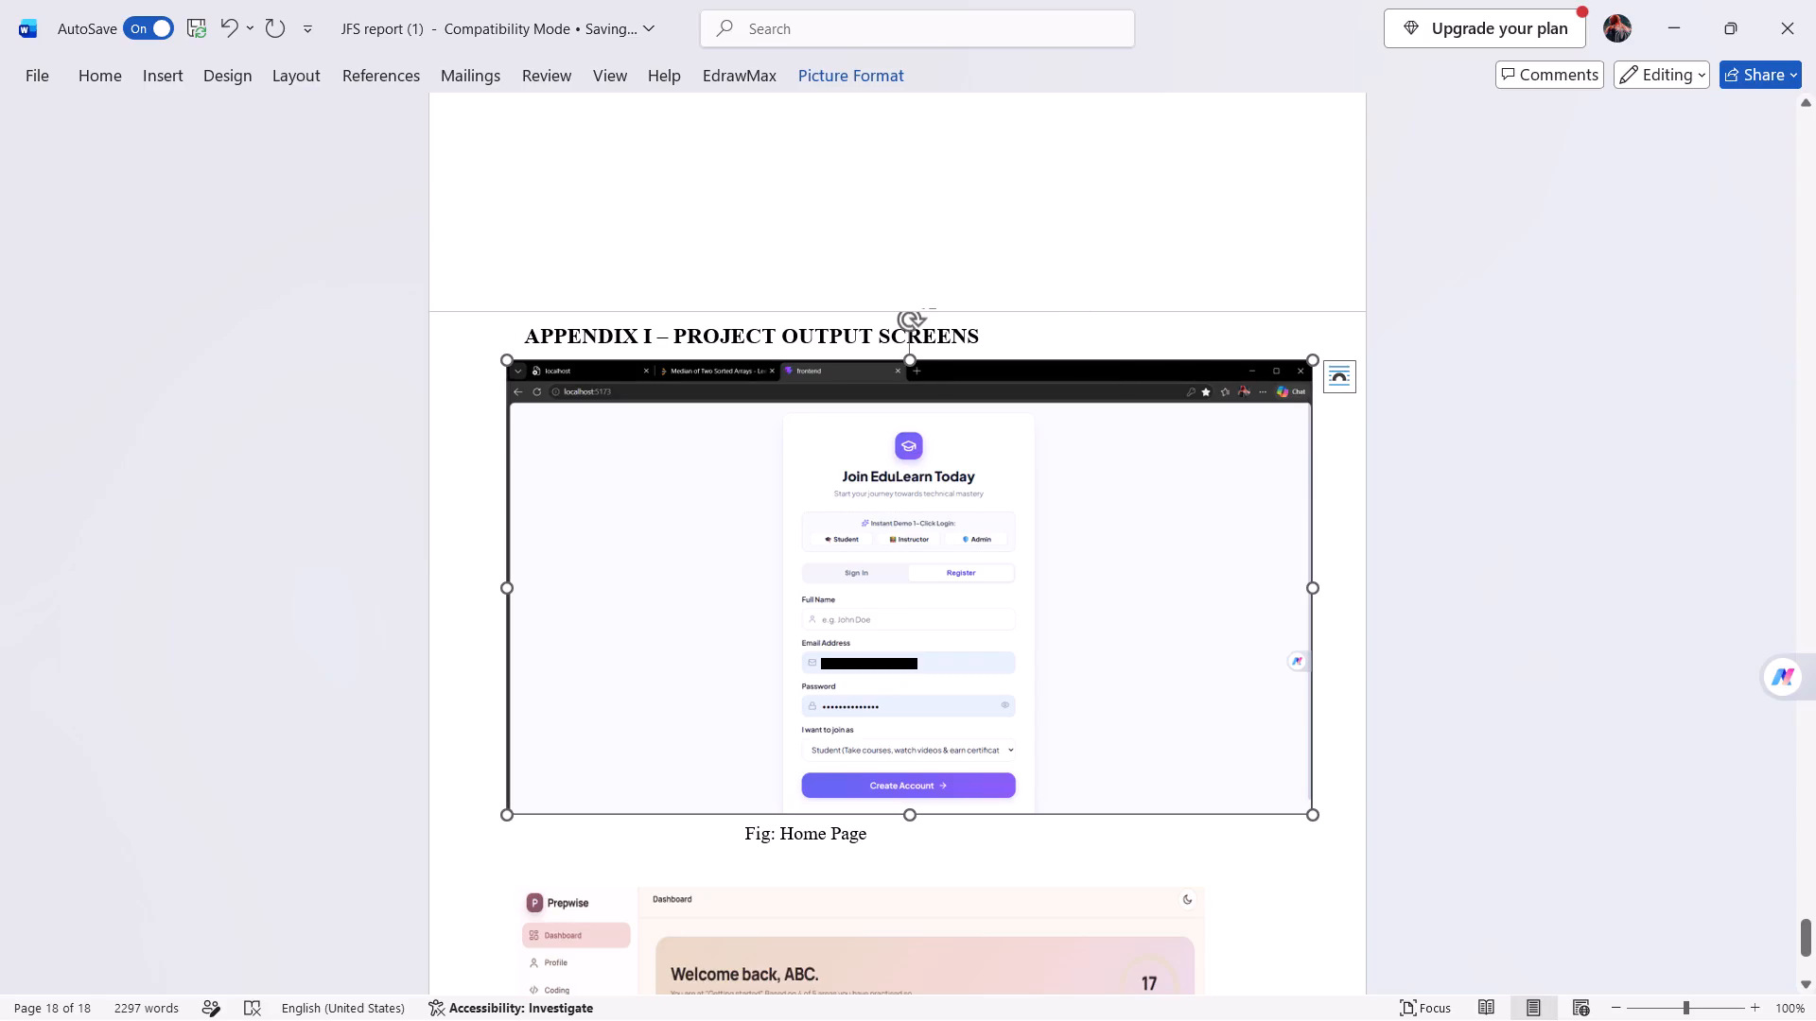
pyautogui.click(907, 351)
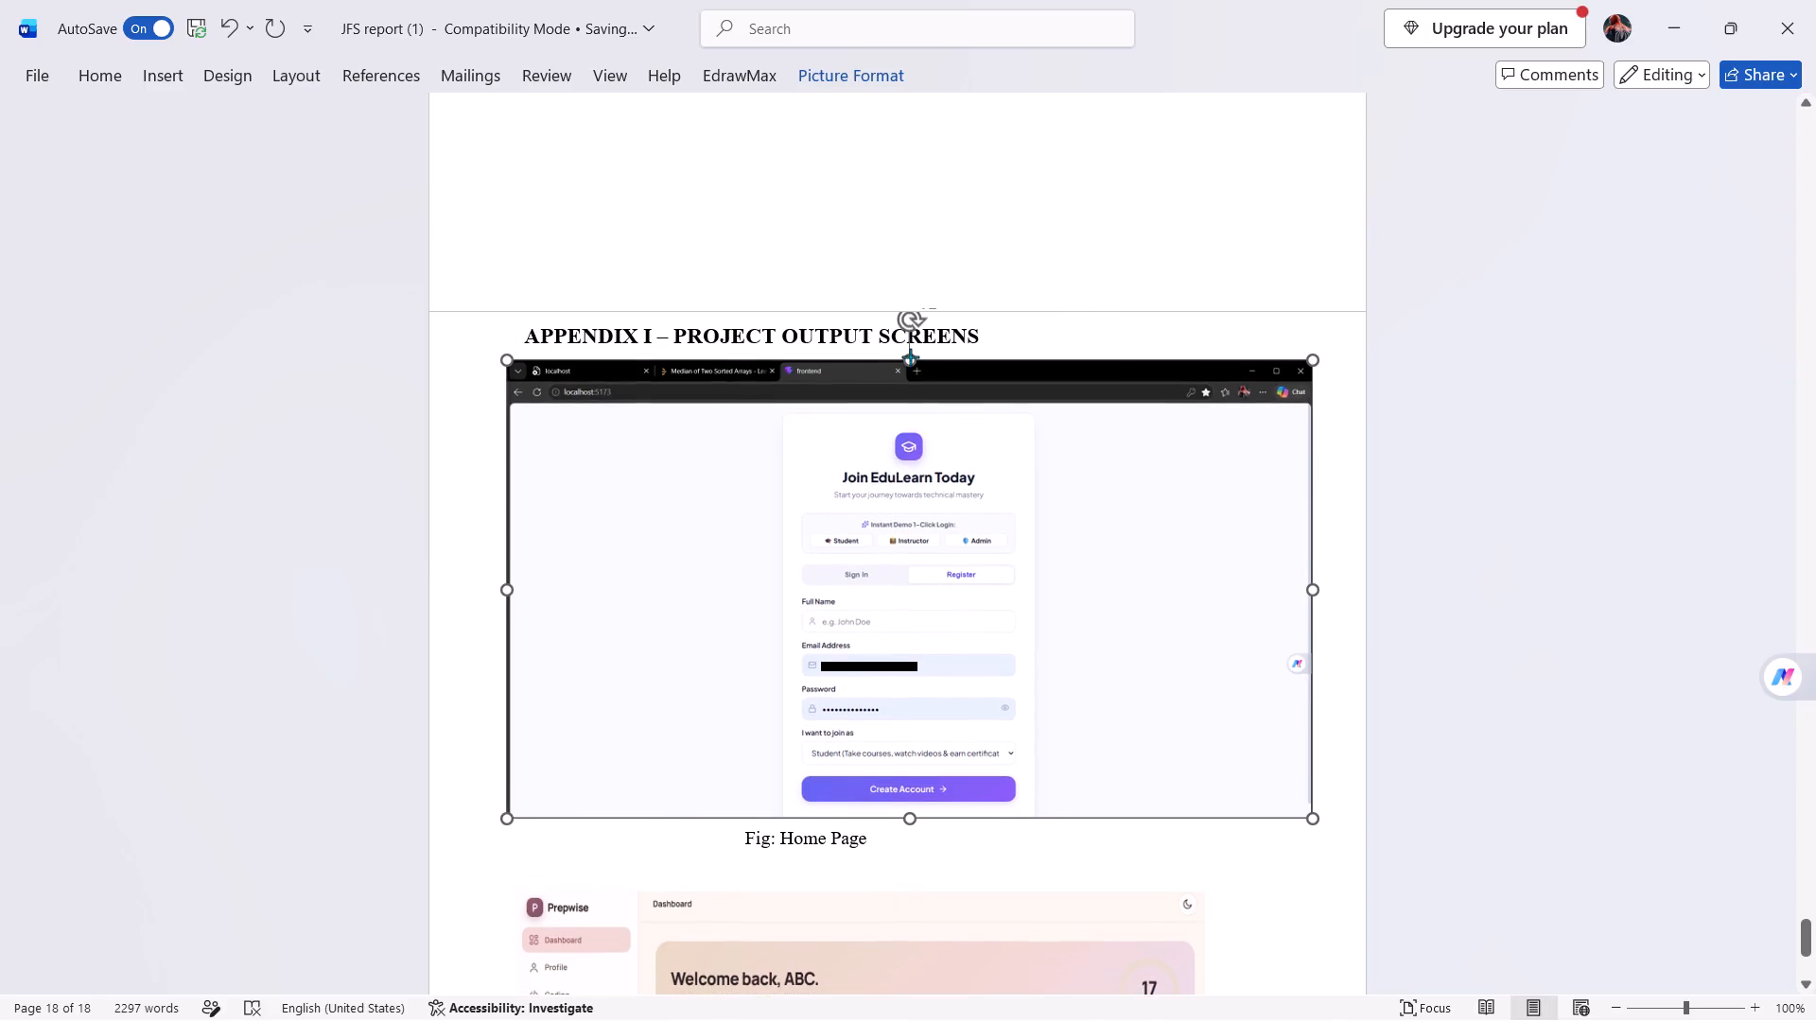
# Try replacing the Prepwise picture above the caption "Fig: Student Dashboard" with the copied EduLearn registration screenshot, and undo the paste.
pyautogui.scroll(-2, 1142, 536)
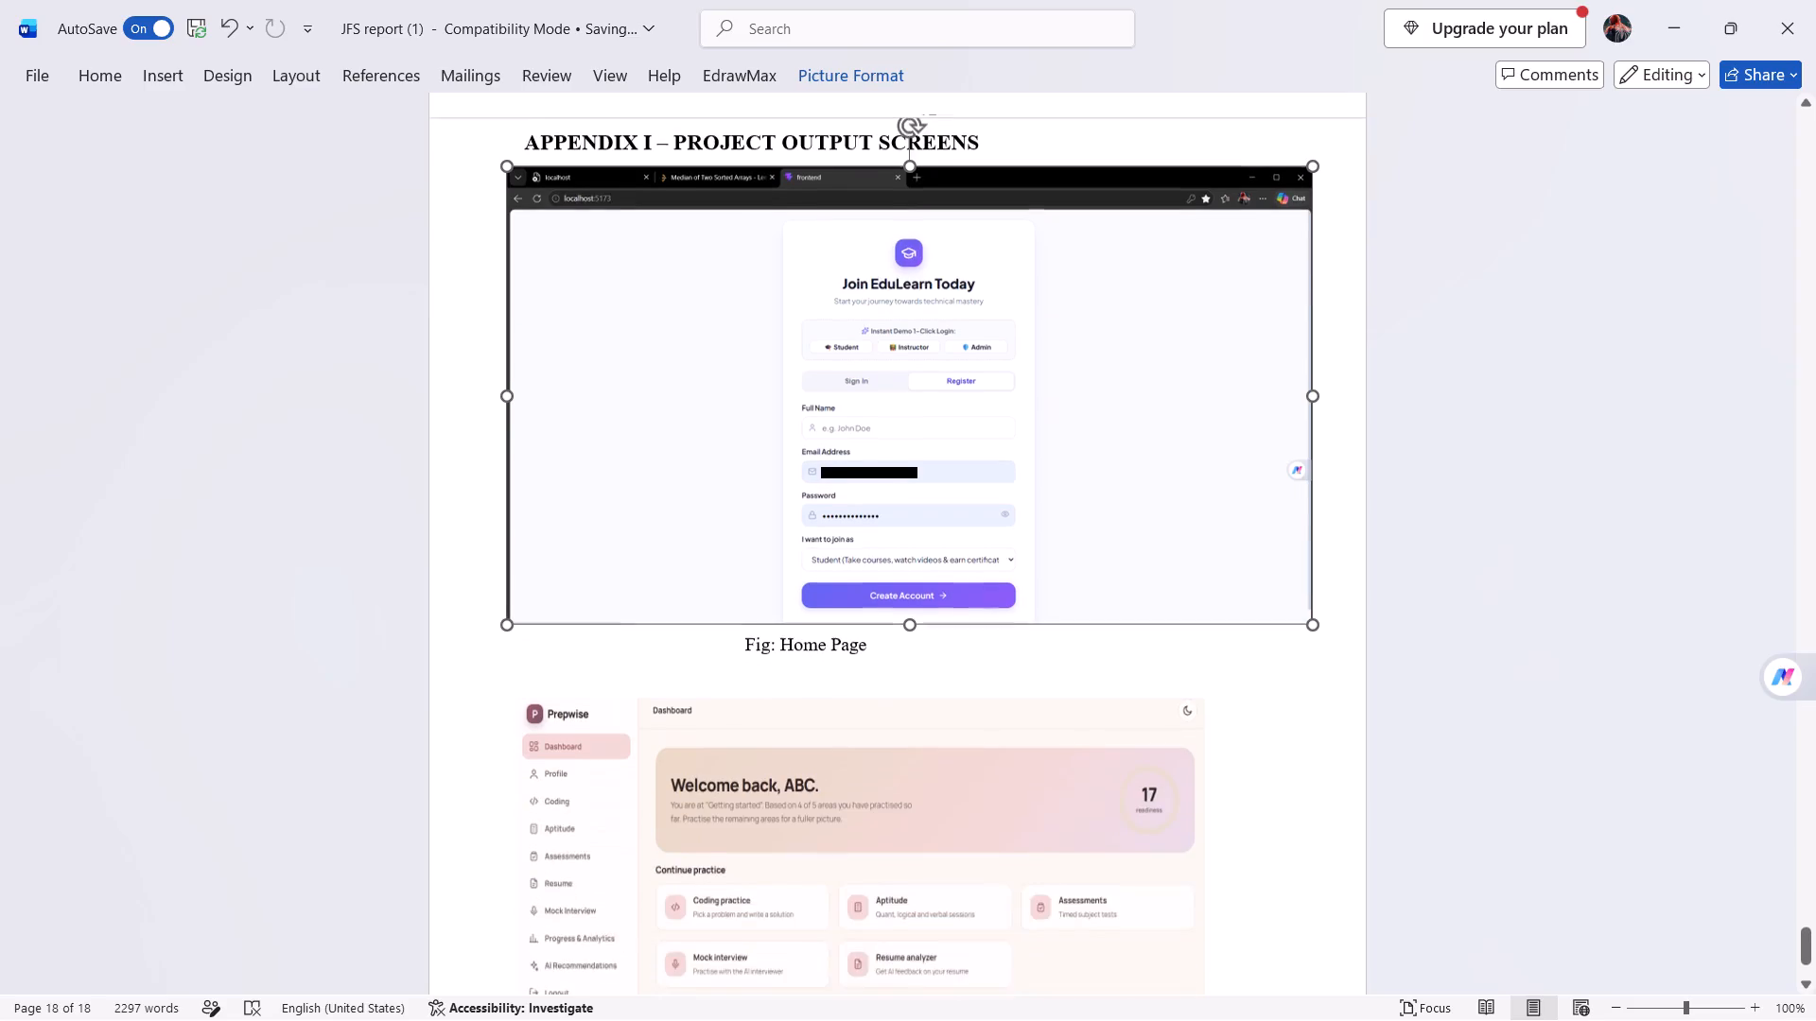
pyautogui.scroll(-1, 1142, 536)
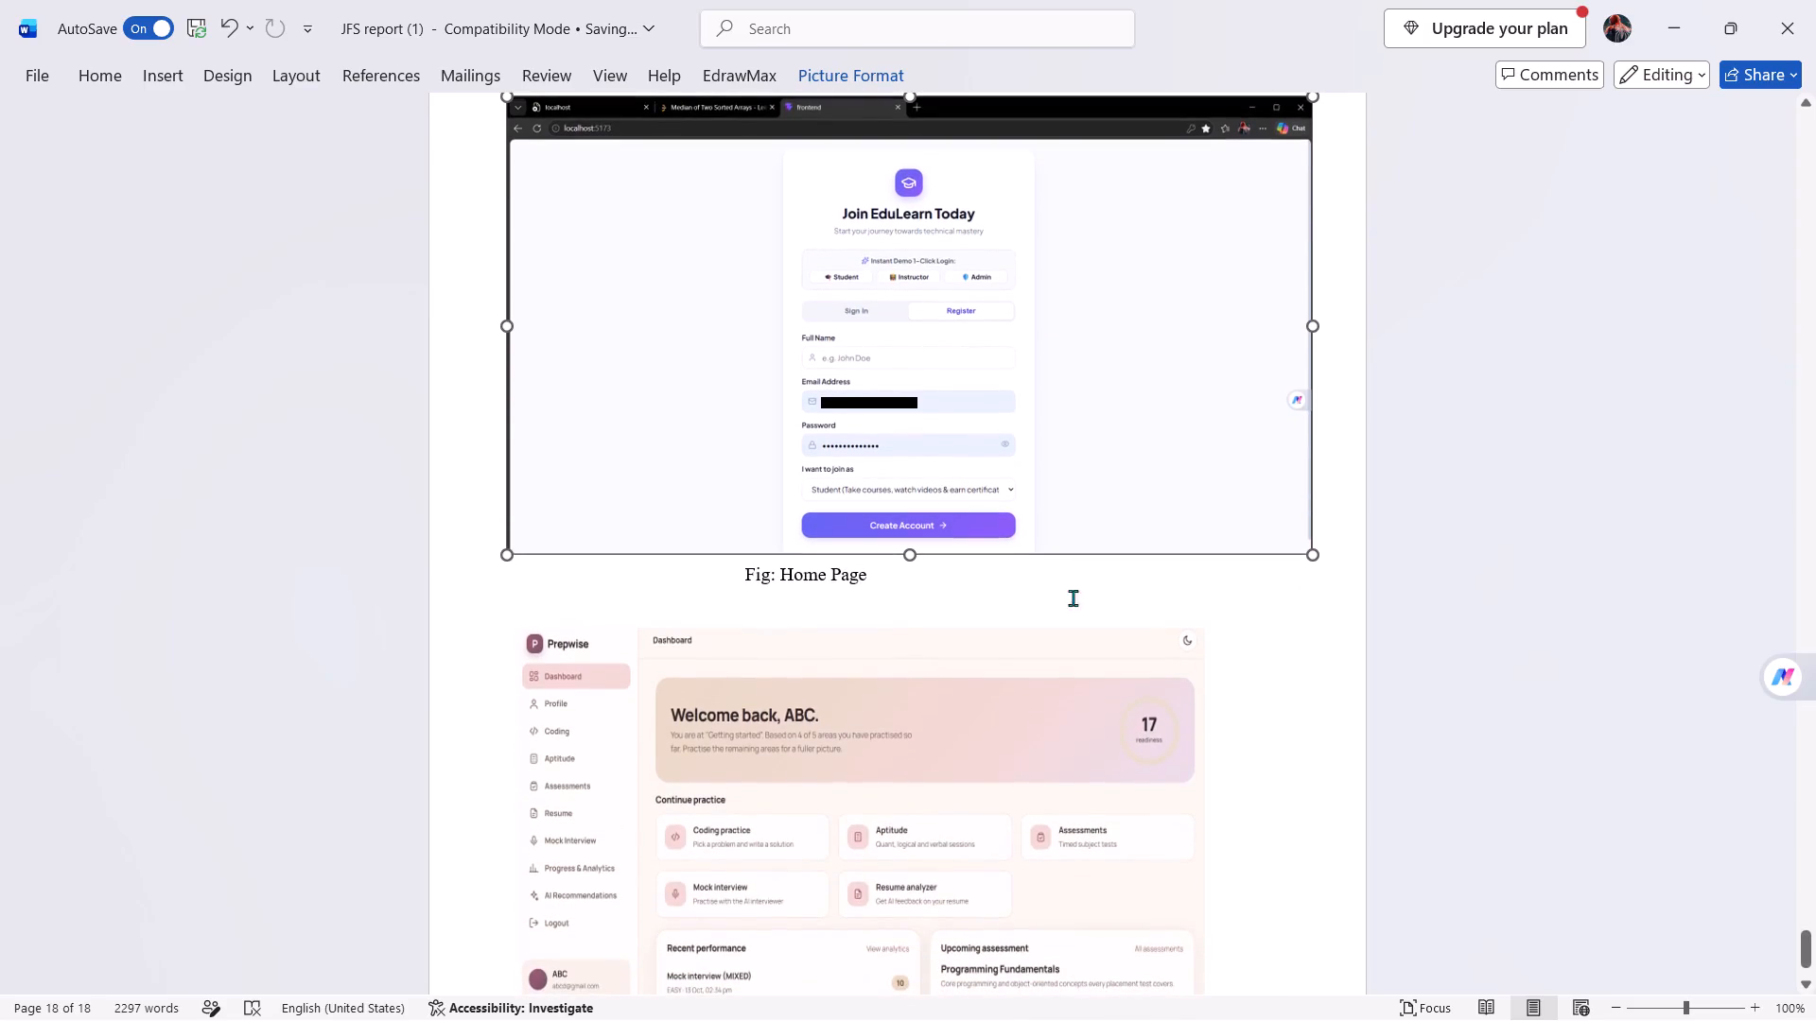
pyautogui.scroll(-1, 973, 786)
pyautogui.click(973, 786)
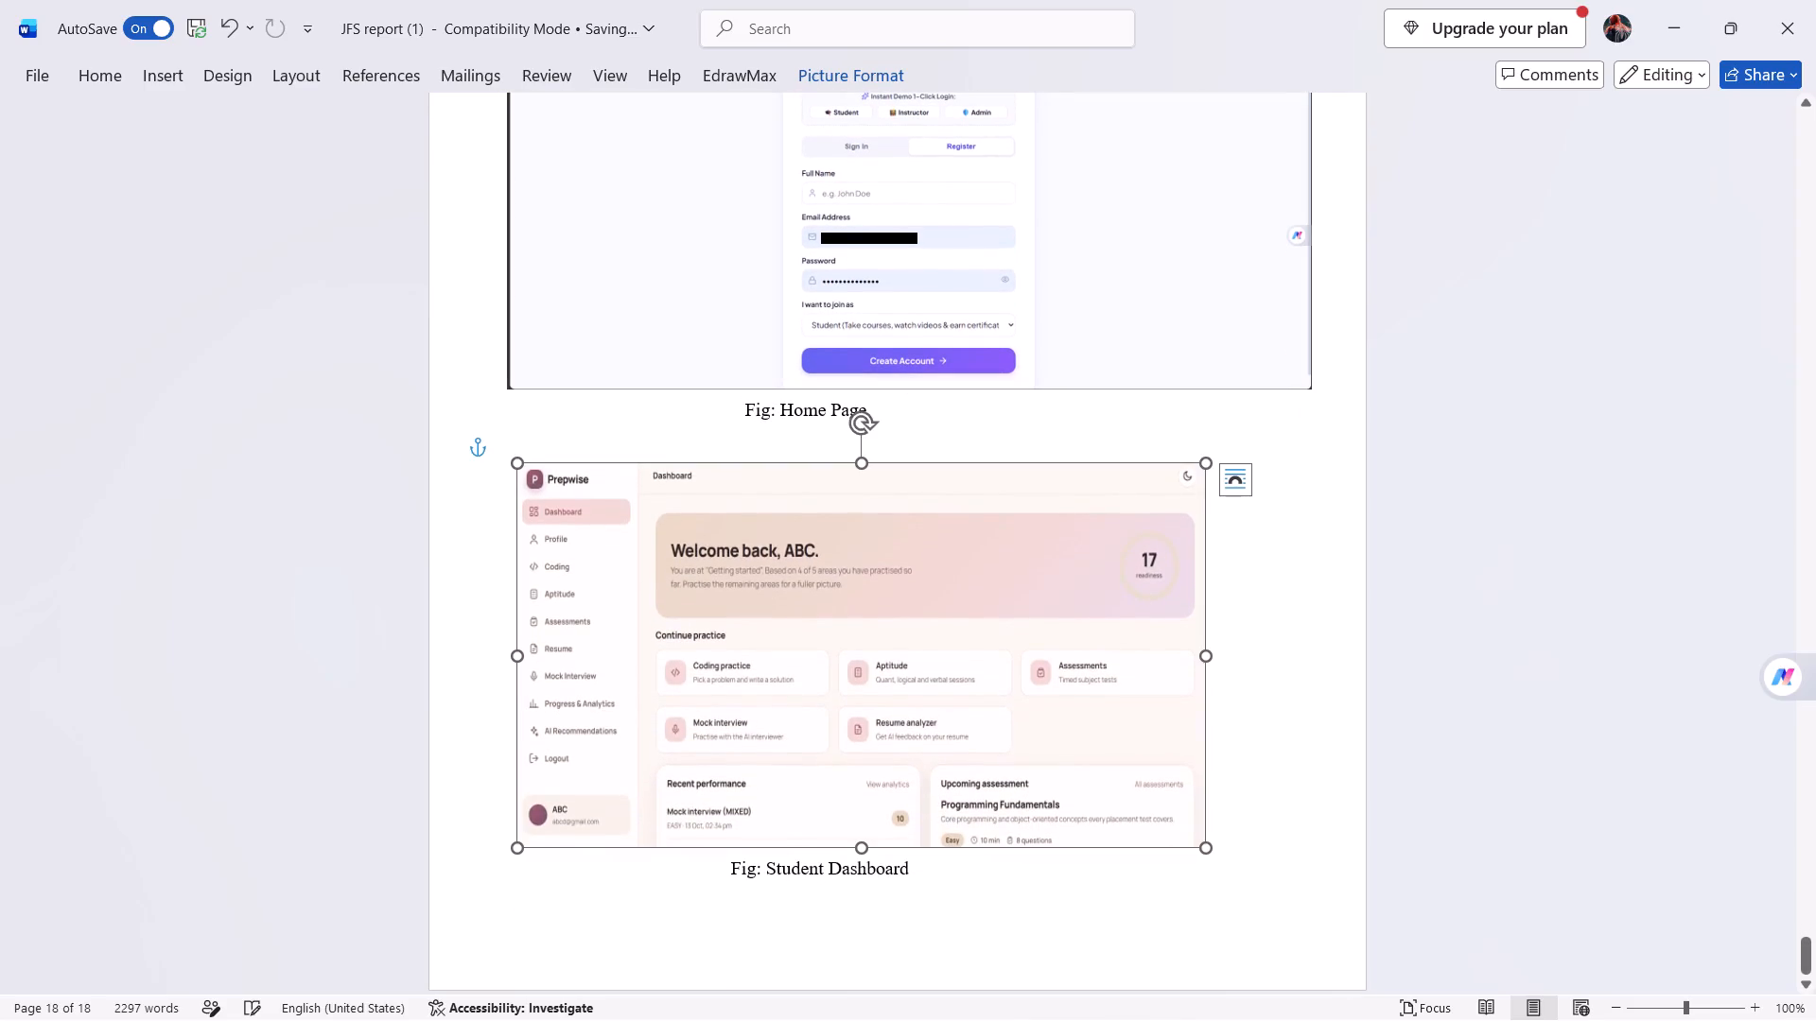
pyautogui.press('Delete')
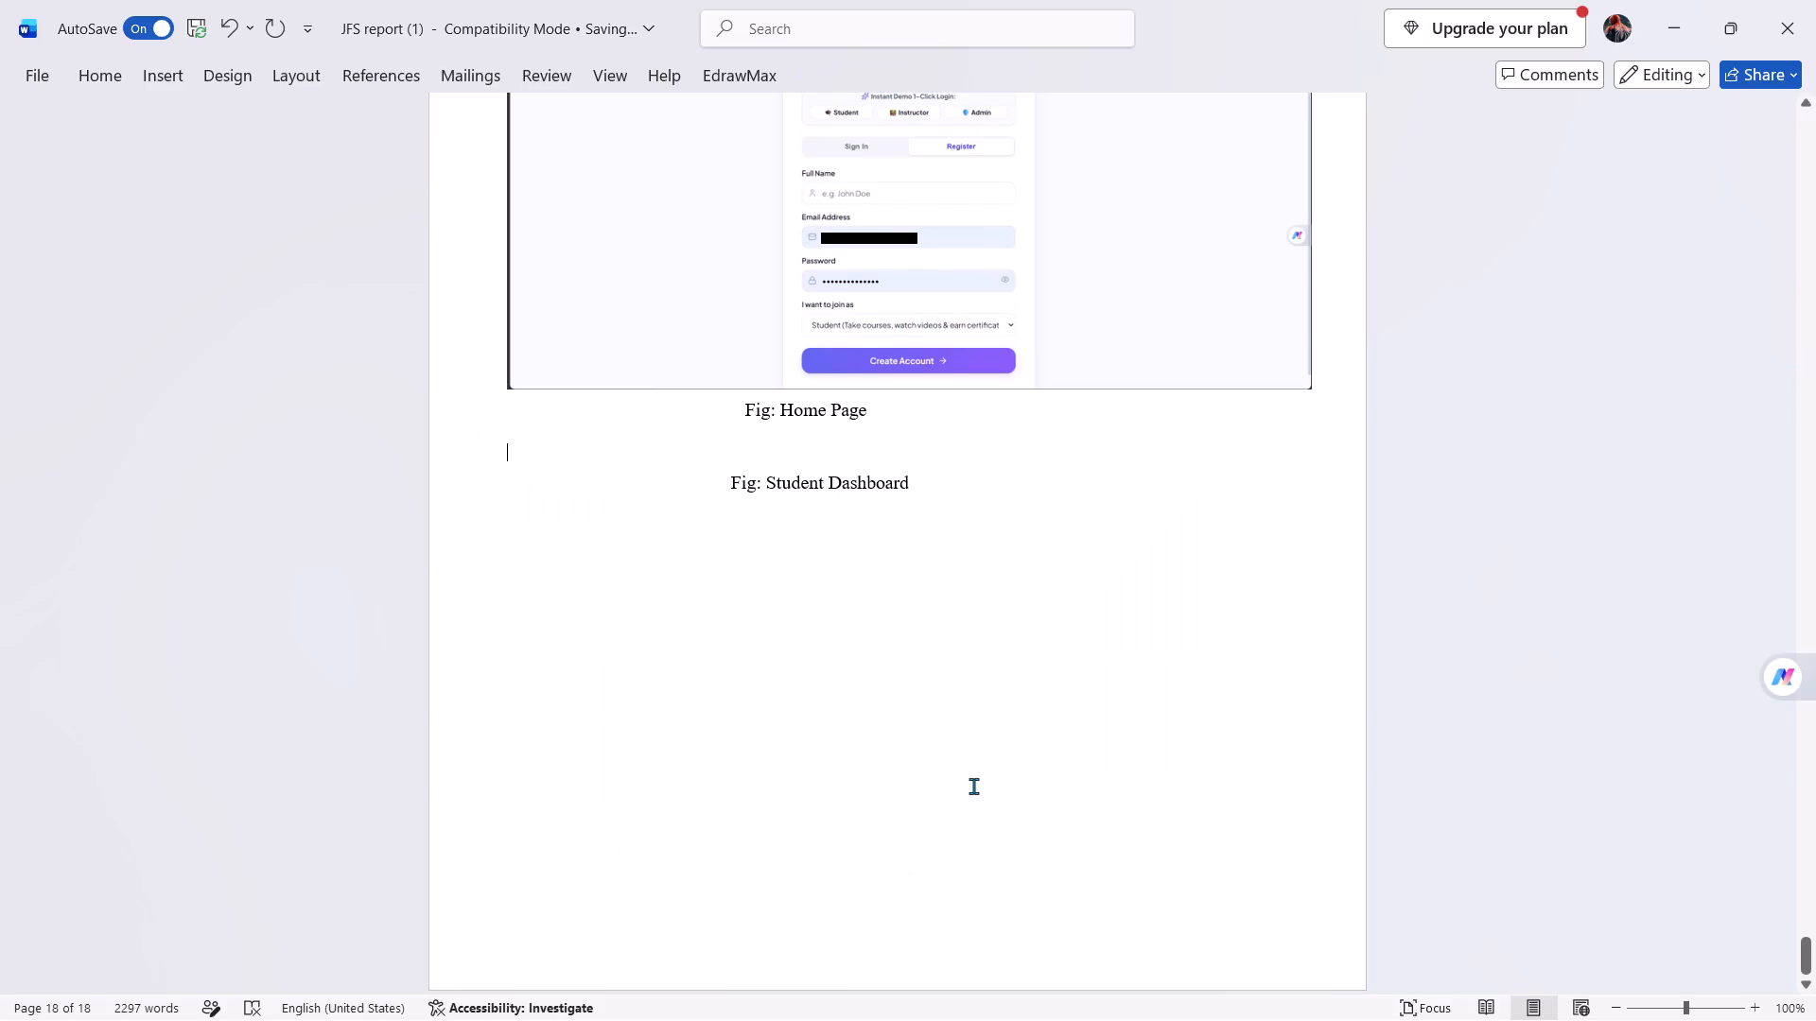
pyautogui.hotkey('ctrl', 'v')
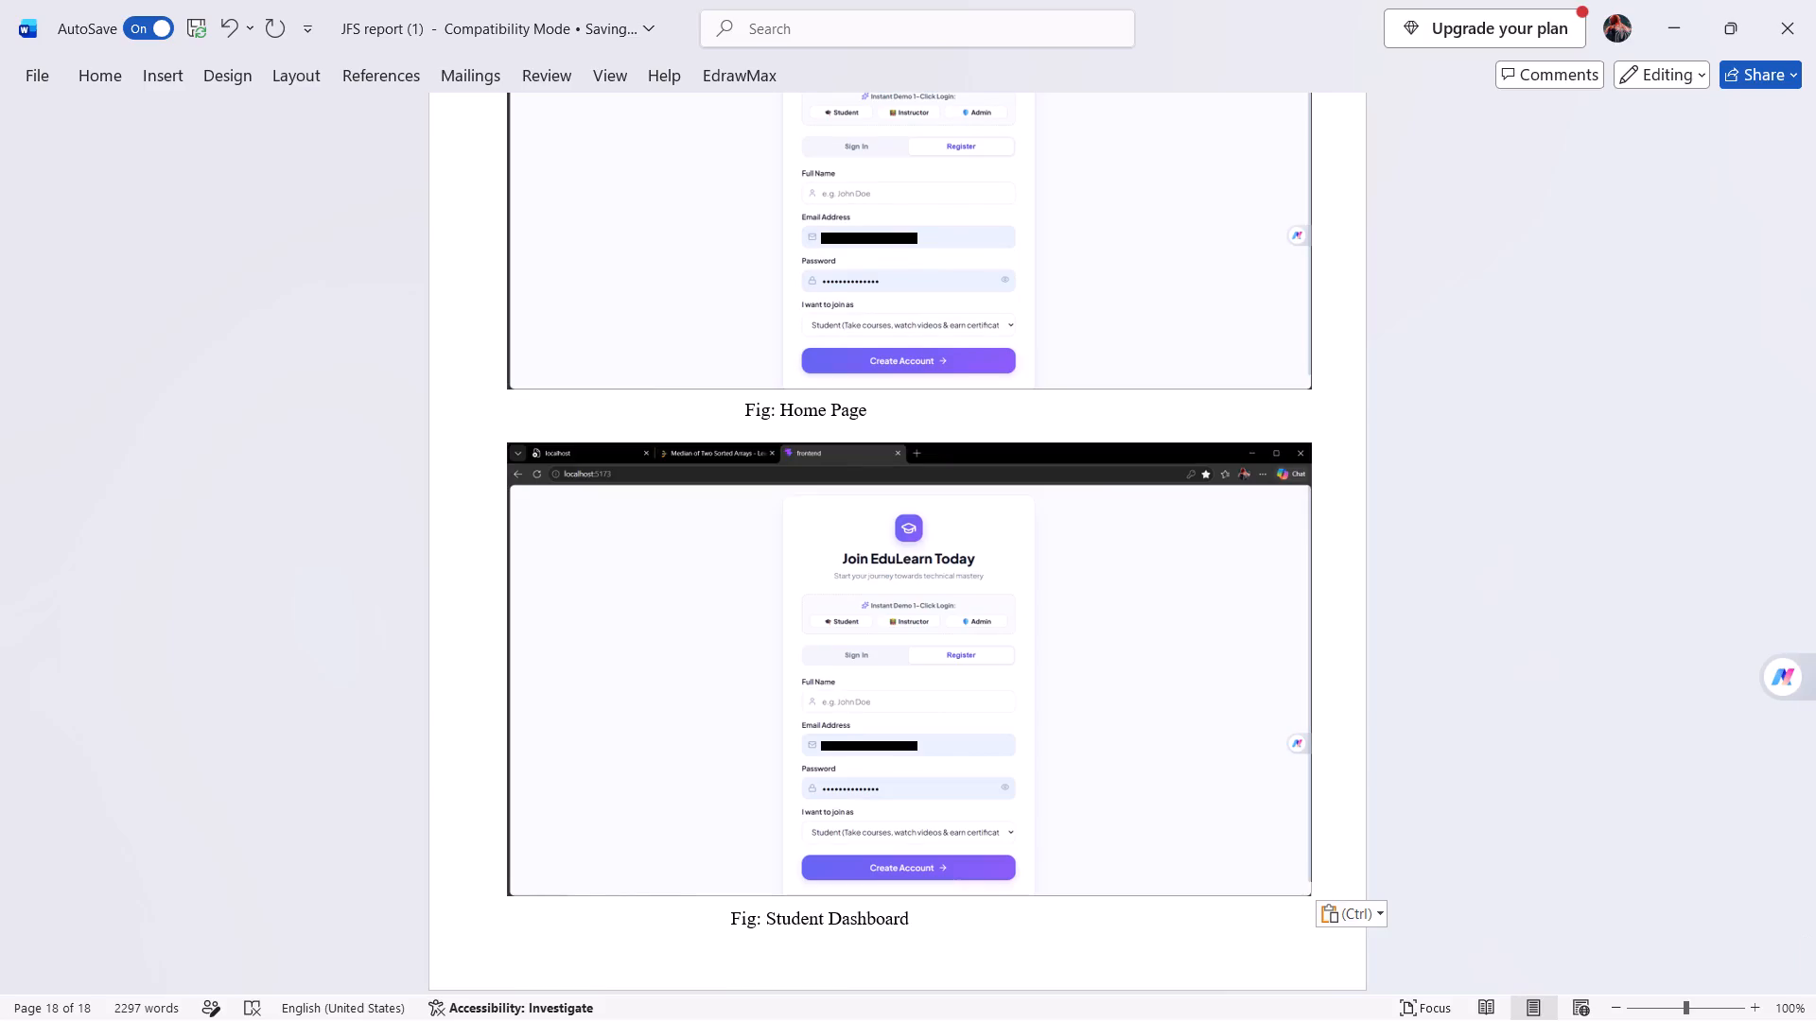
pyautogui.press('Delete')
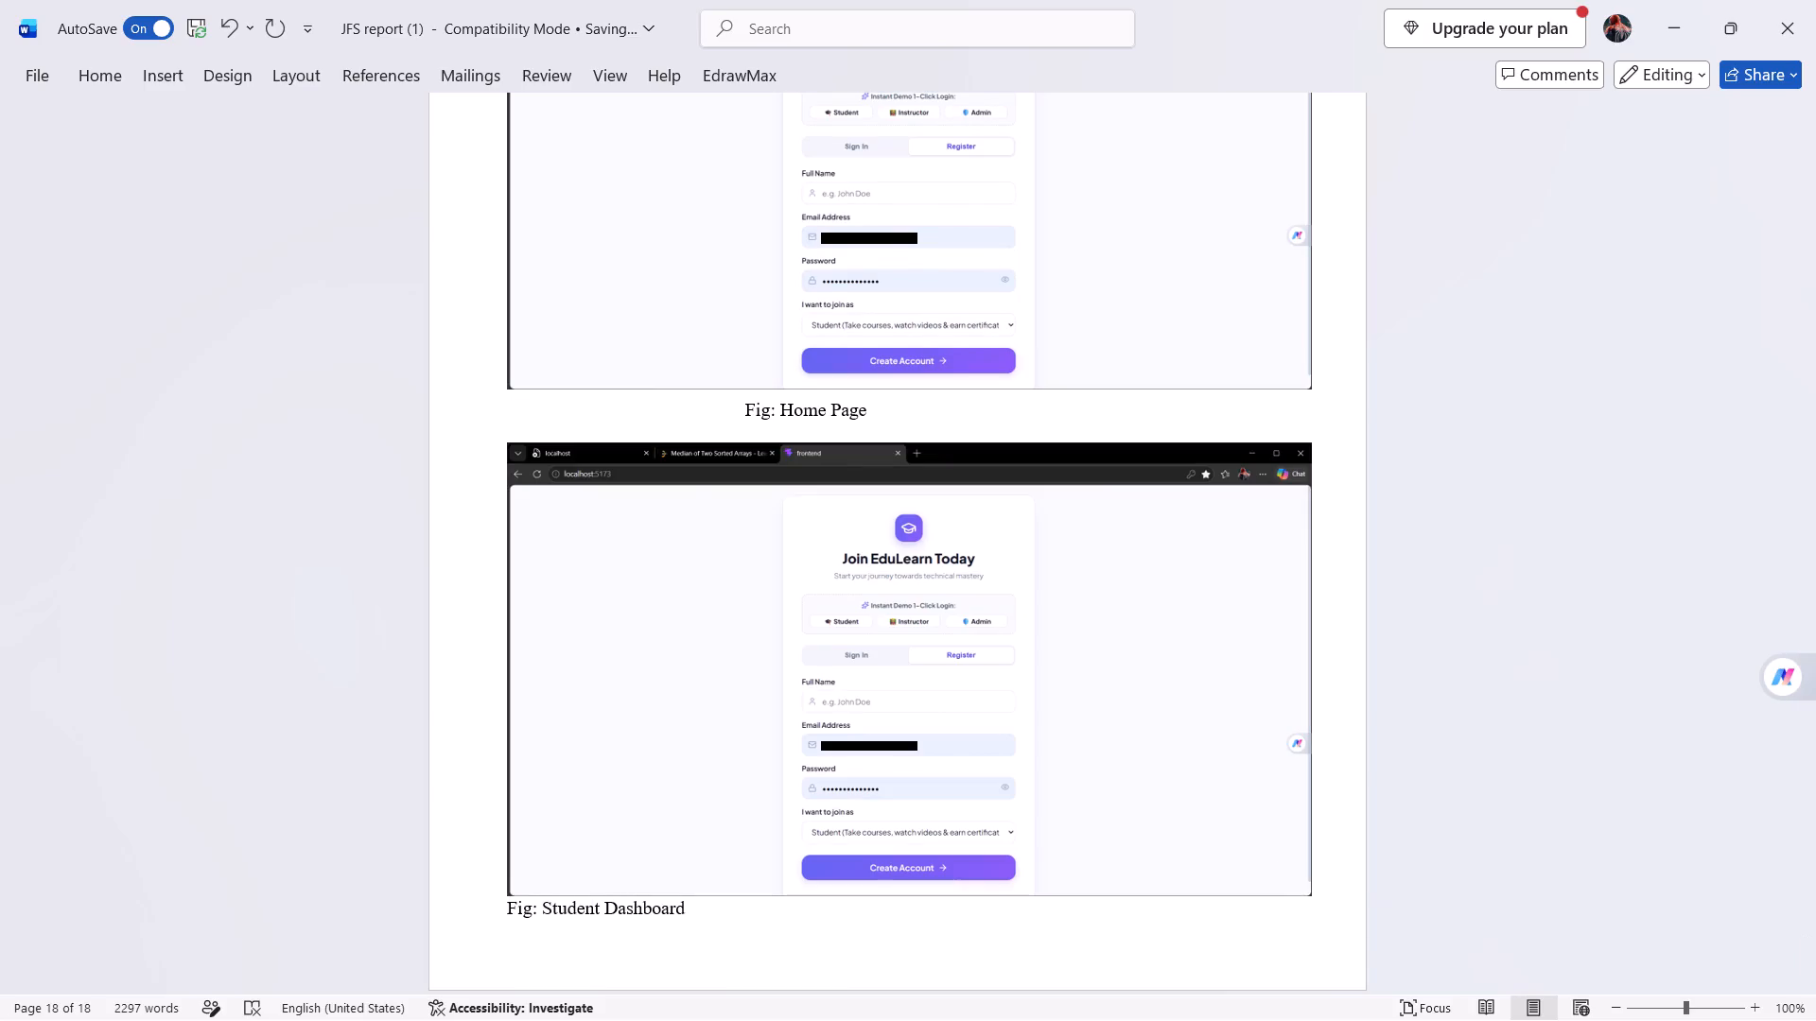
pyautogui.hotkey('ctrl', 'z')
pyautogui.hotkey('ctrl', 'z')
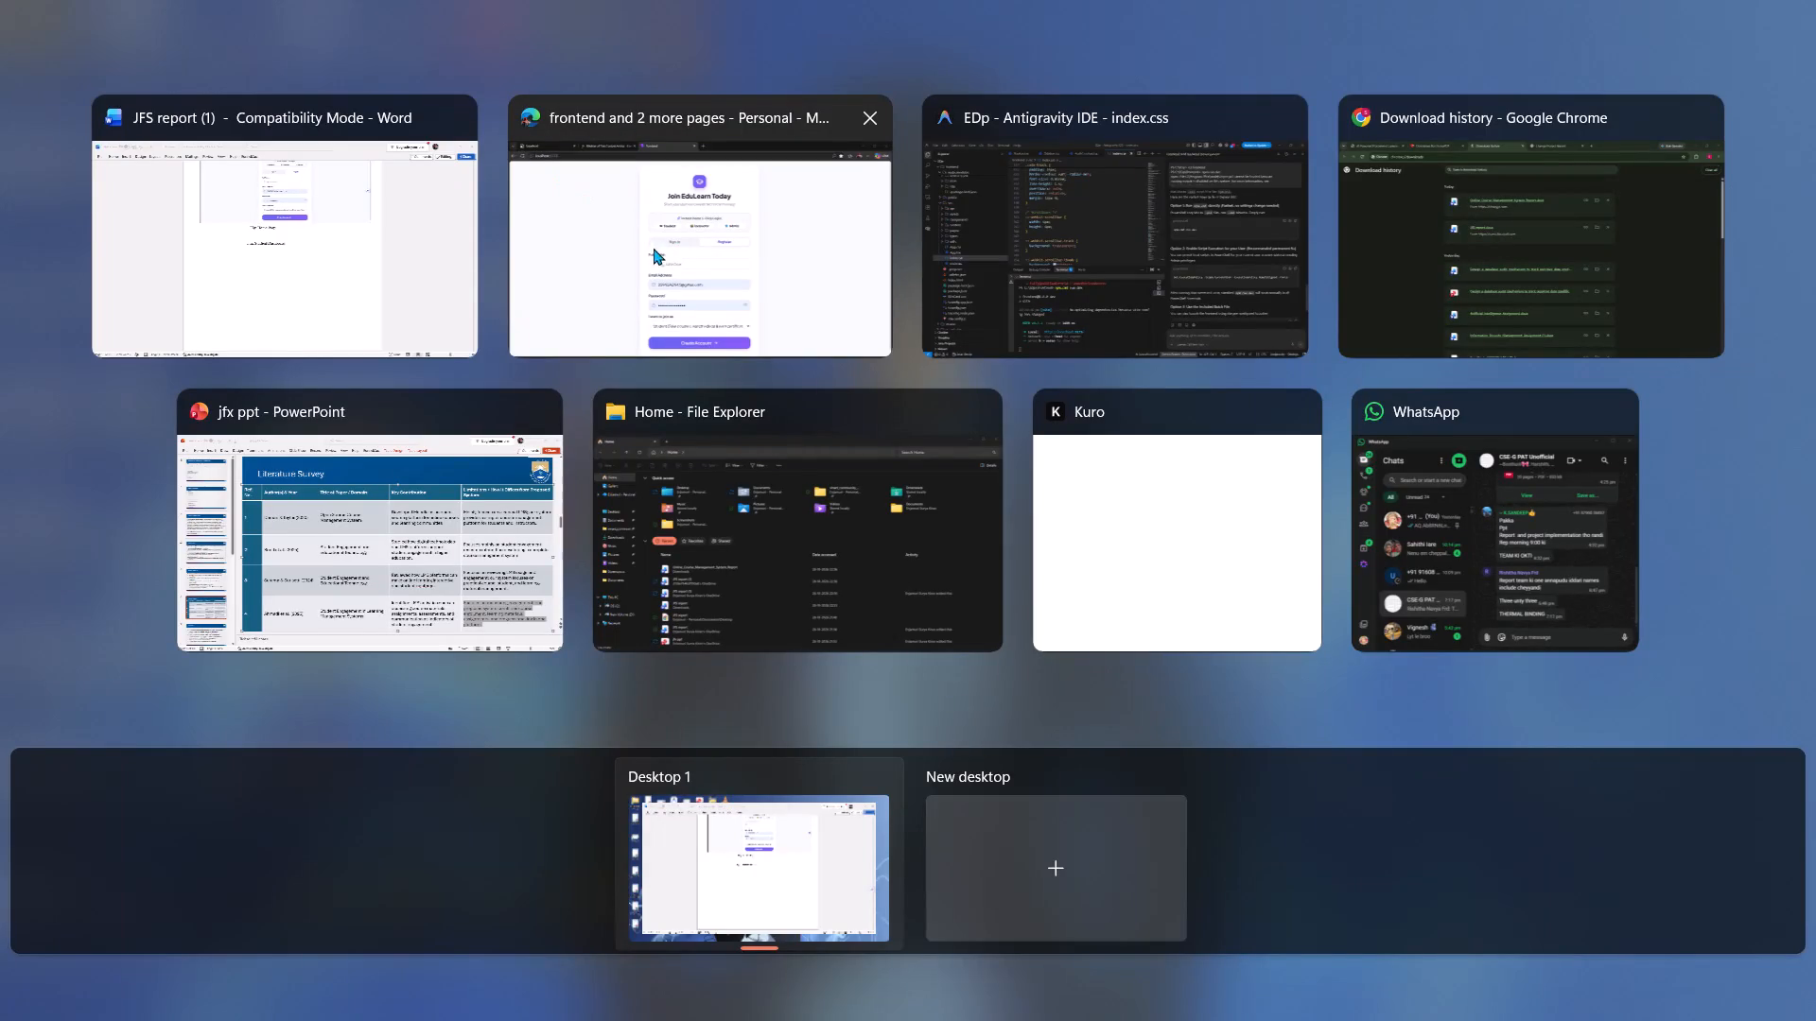
# Switch to Edge, enter EduLearn with the demo Student login and take a full-screen screenshot of the Student Dashboard.
pyautogui.click(663, 279)
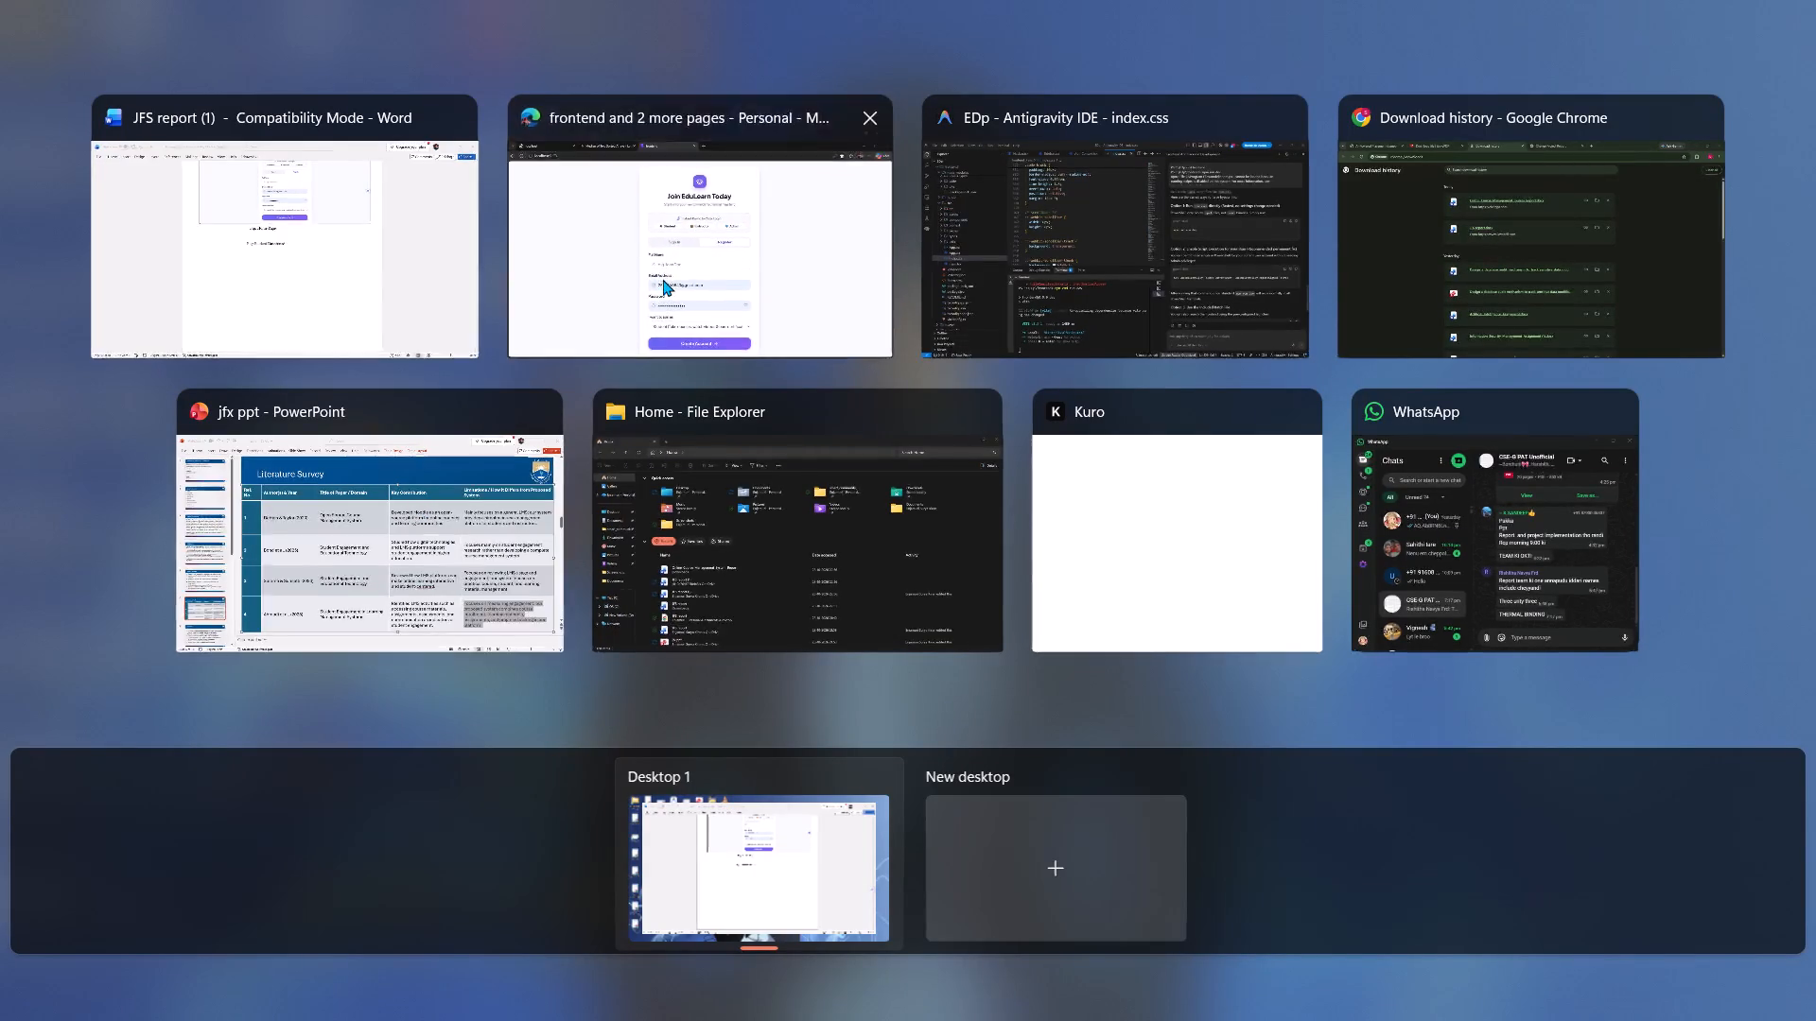
pyautogui.click(787, 403)
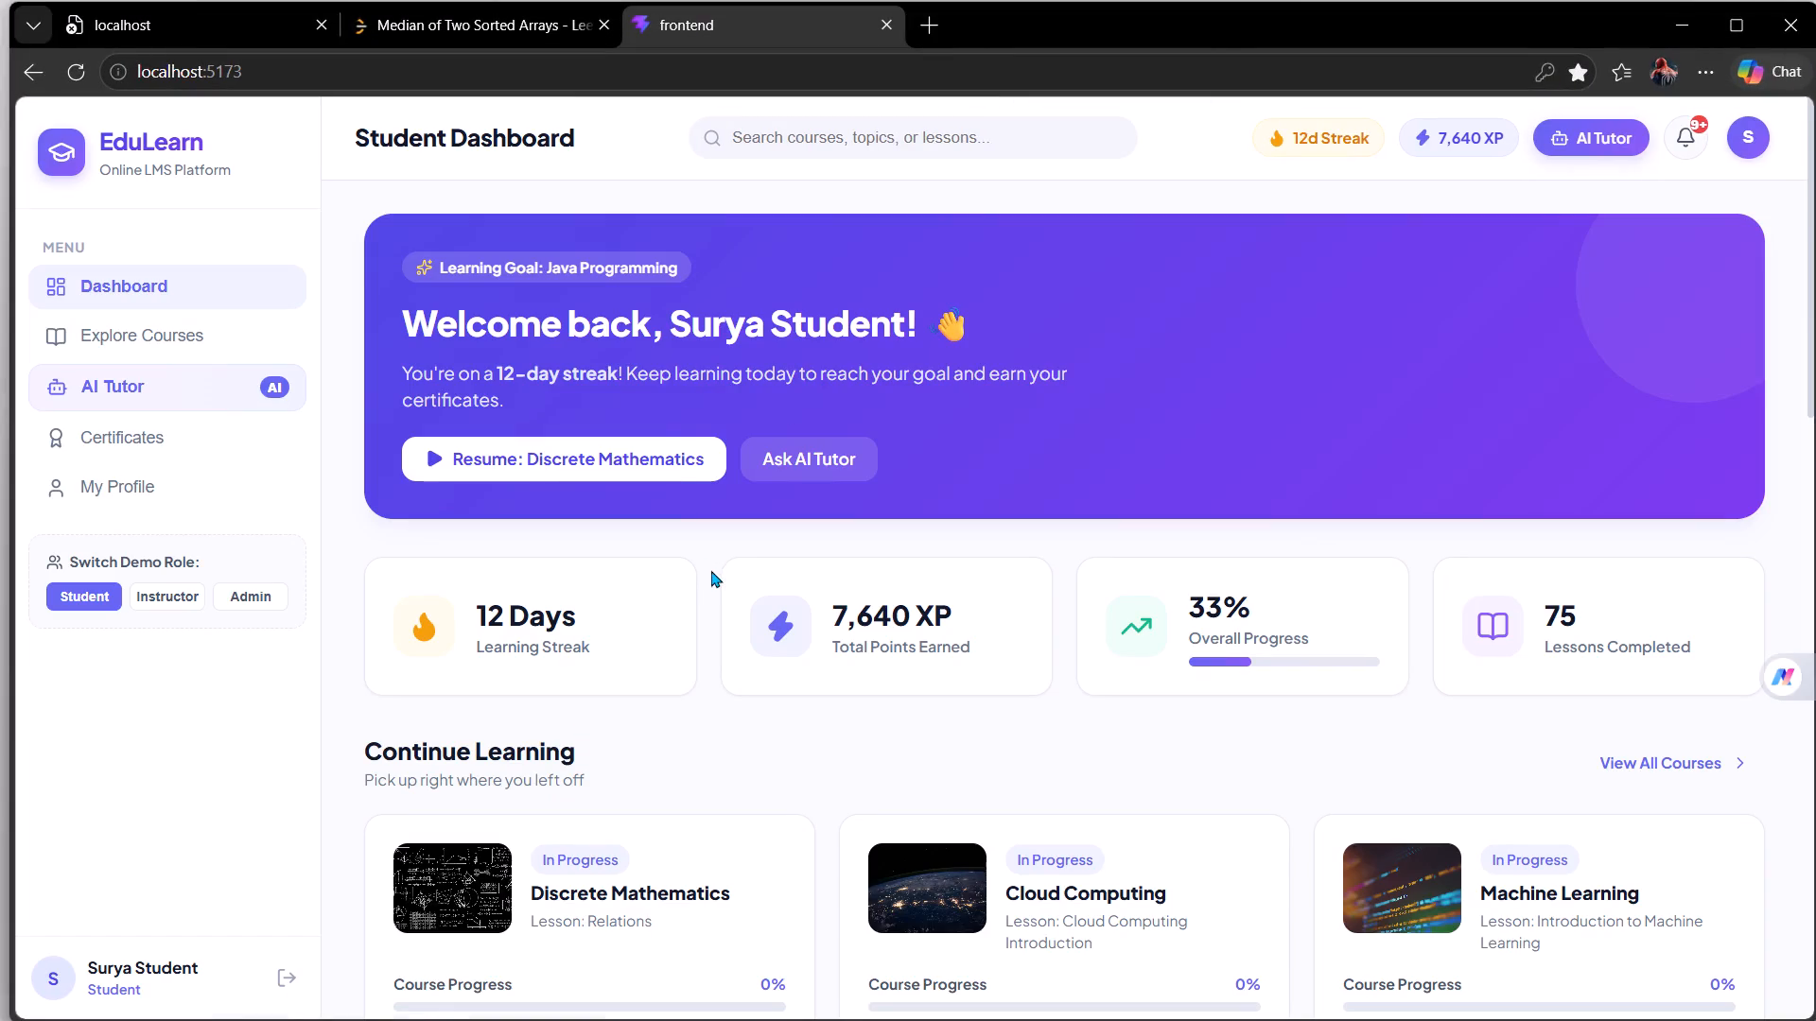
pyautogui.press('Print')
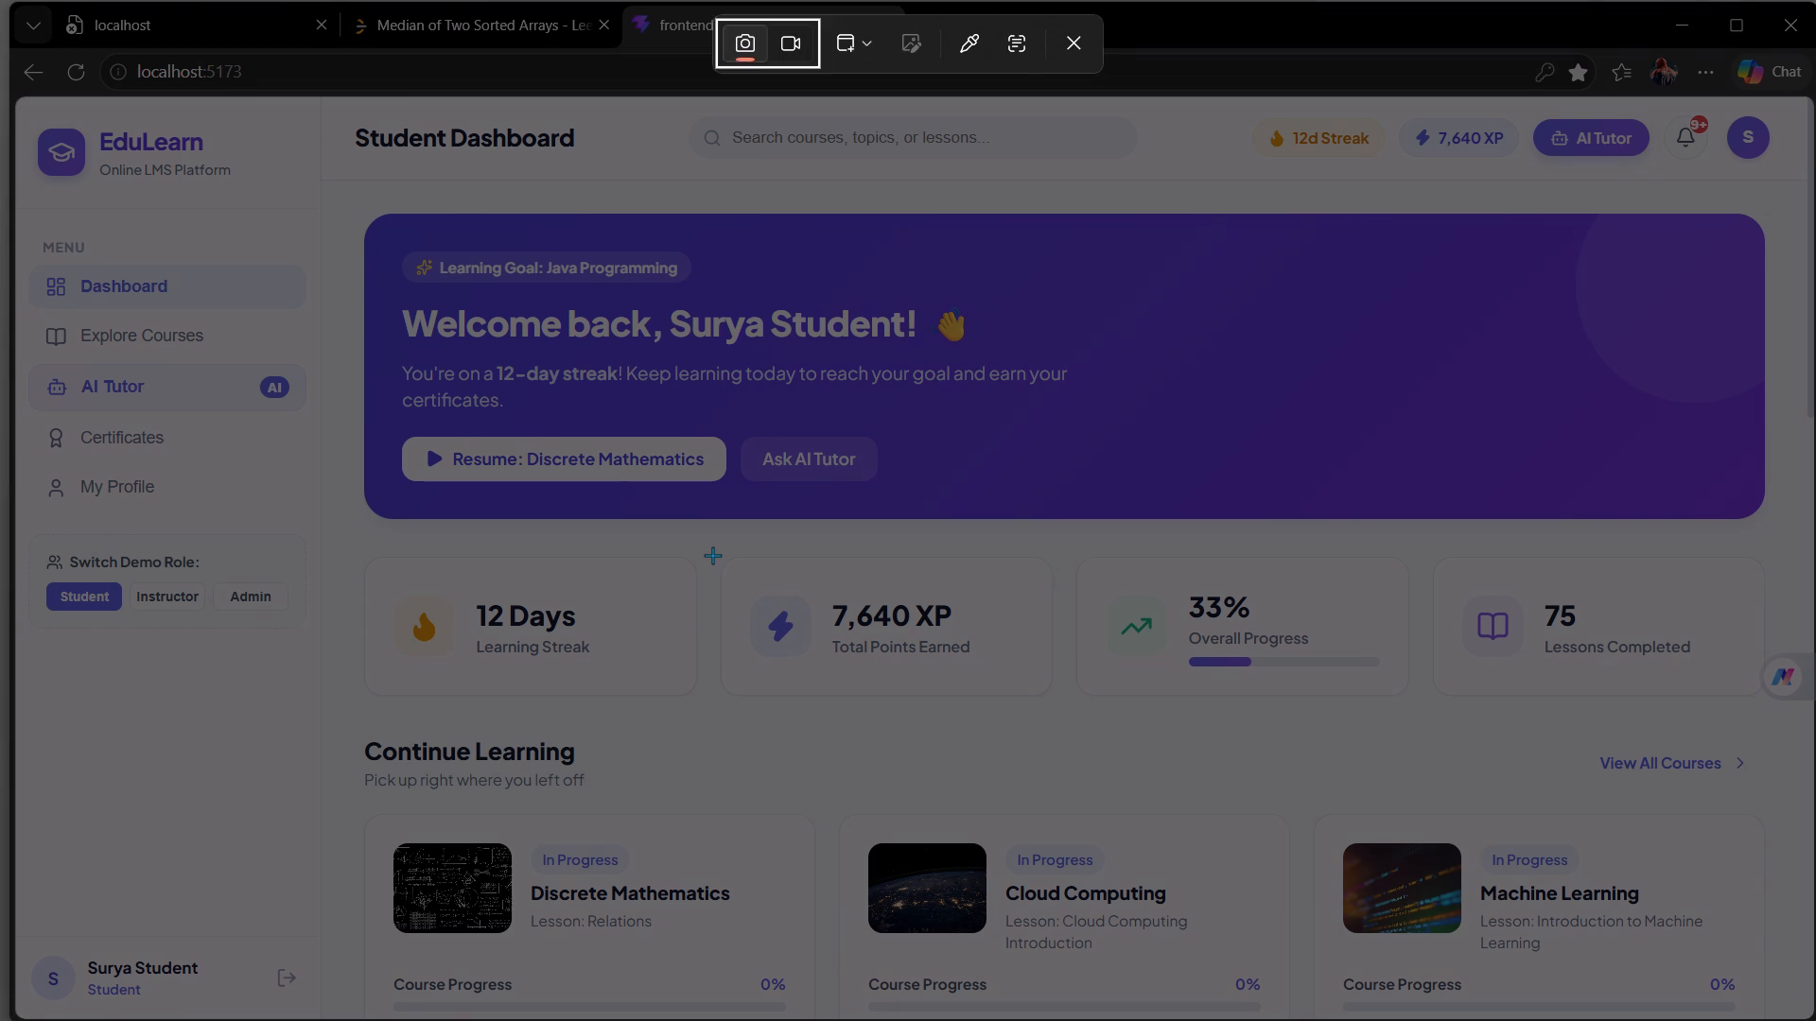
pyautogui.click(712, 555)
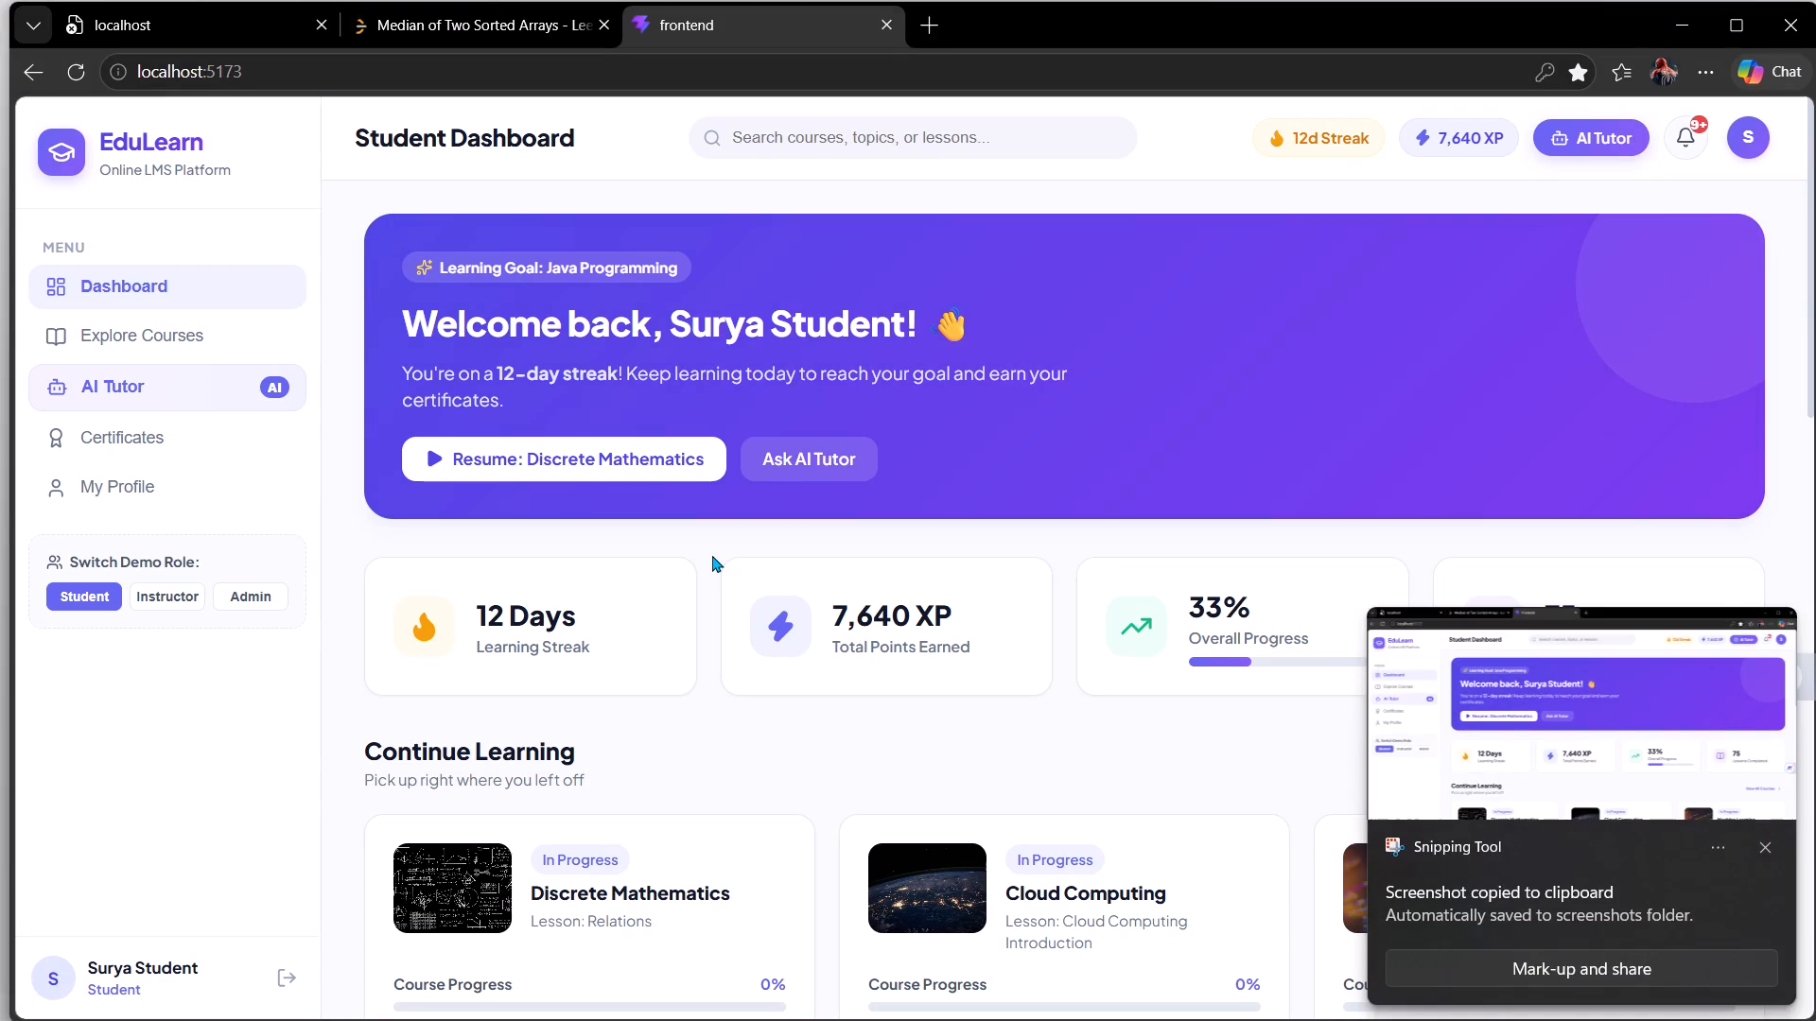
# In Word's Appendix I, replace the Prepwise picture above the caption "Fig: Student Dashboard" with the EduLearn Student Dashboard screenshot.
pyautogui.hotkey('ctrl', 'v')
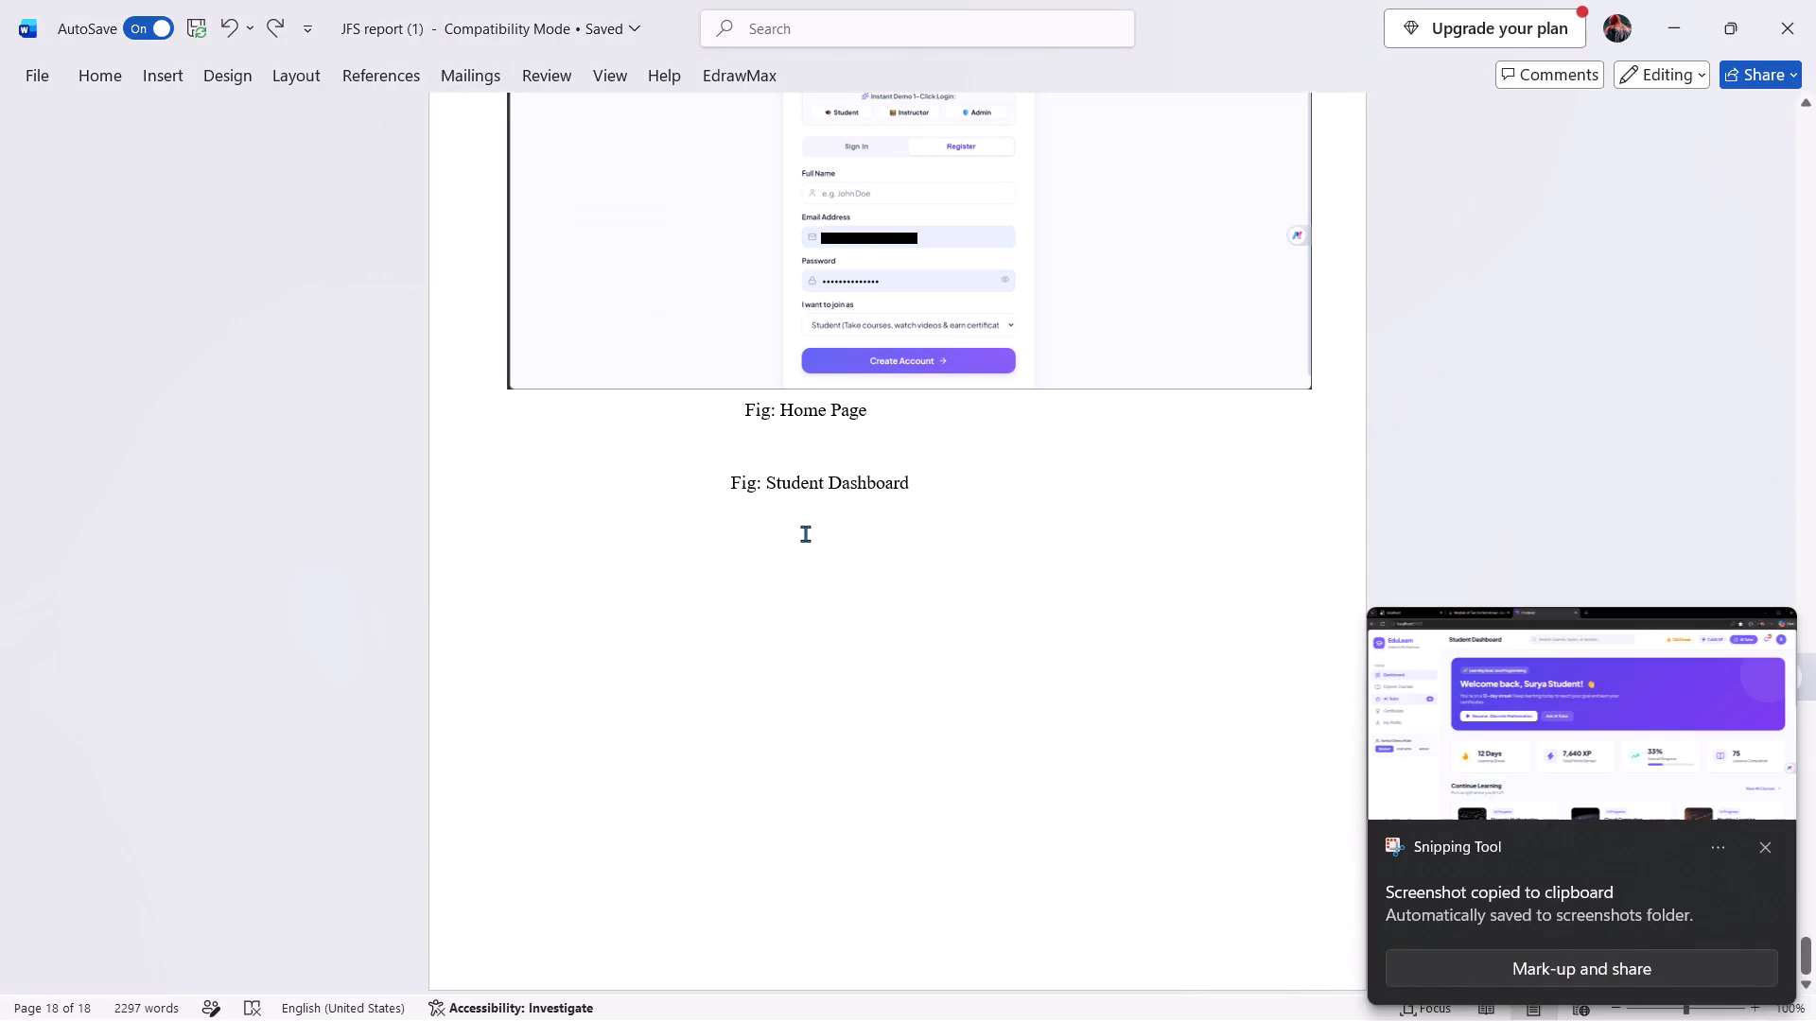
pyautogui.hotkey('ctrl', 'z')
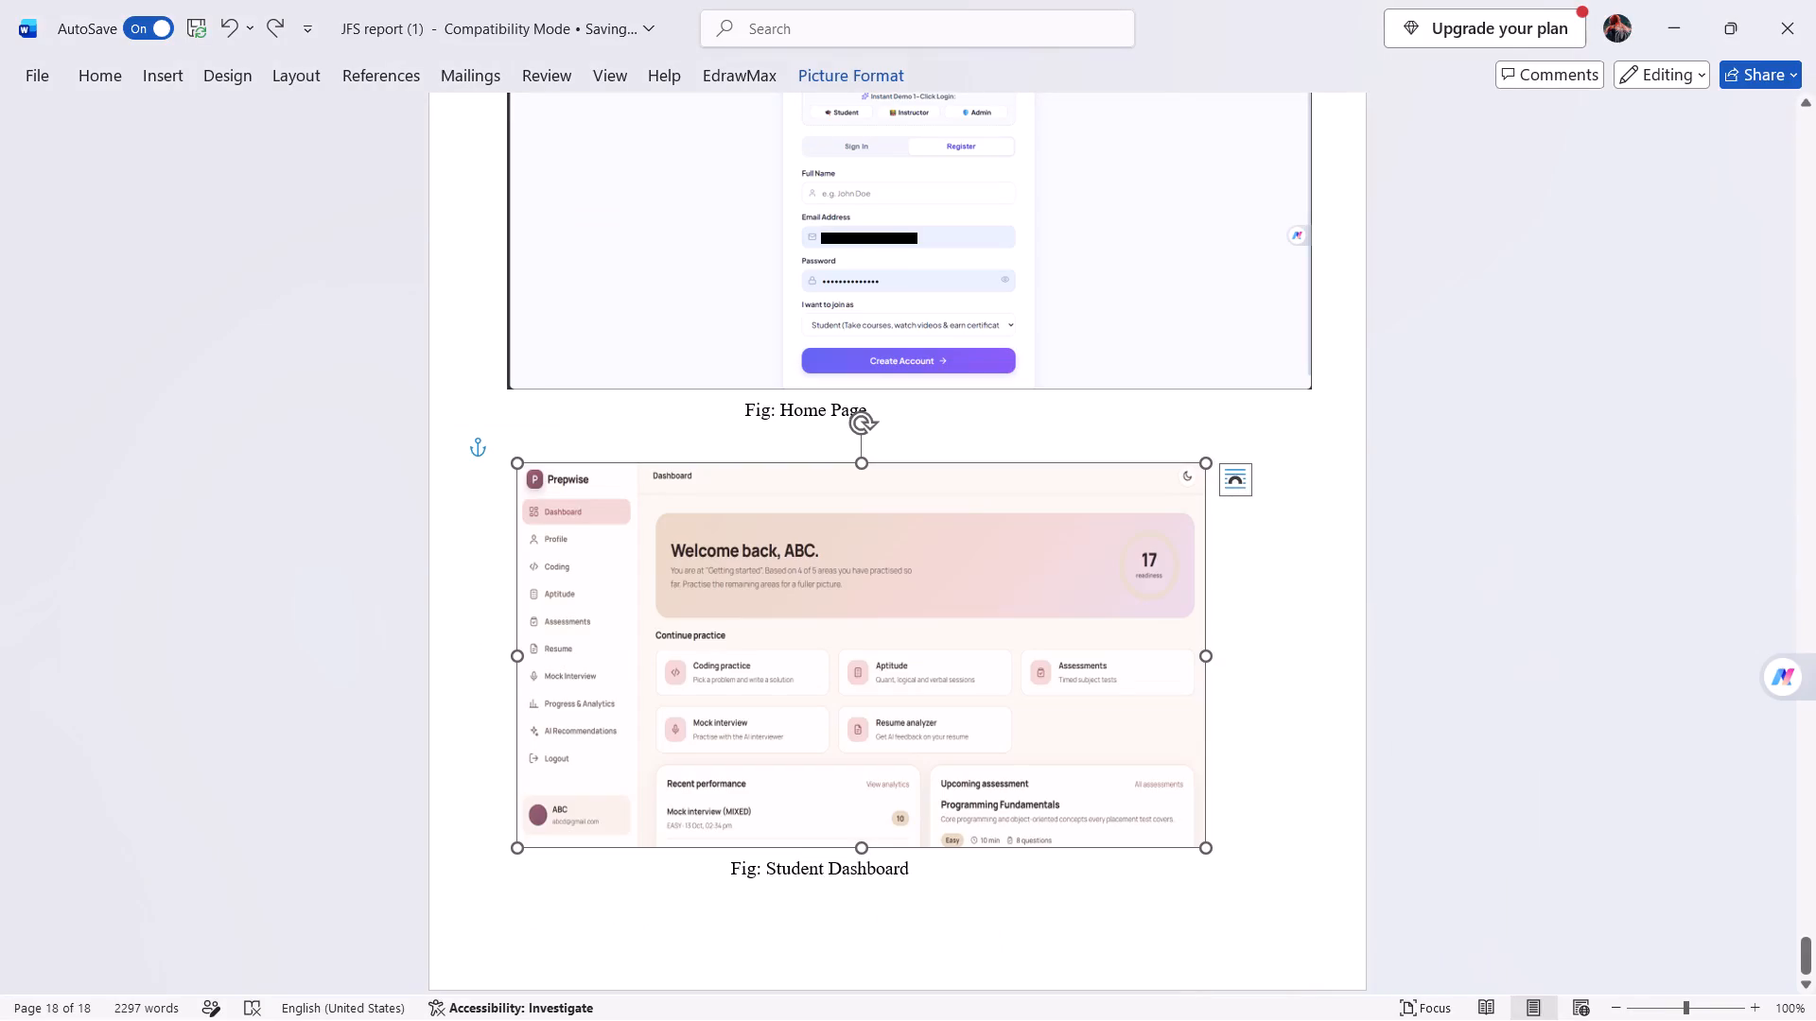
pyautogui.press('Delete')
pyautogui.hotkey('ctrl', 'v')
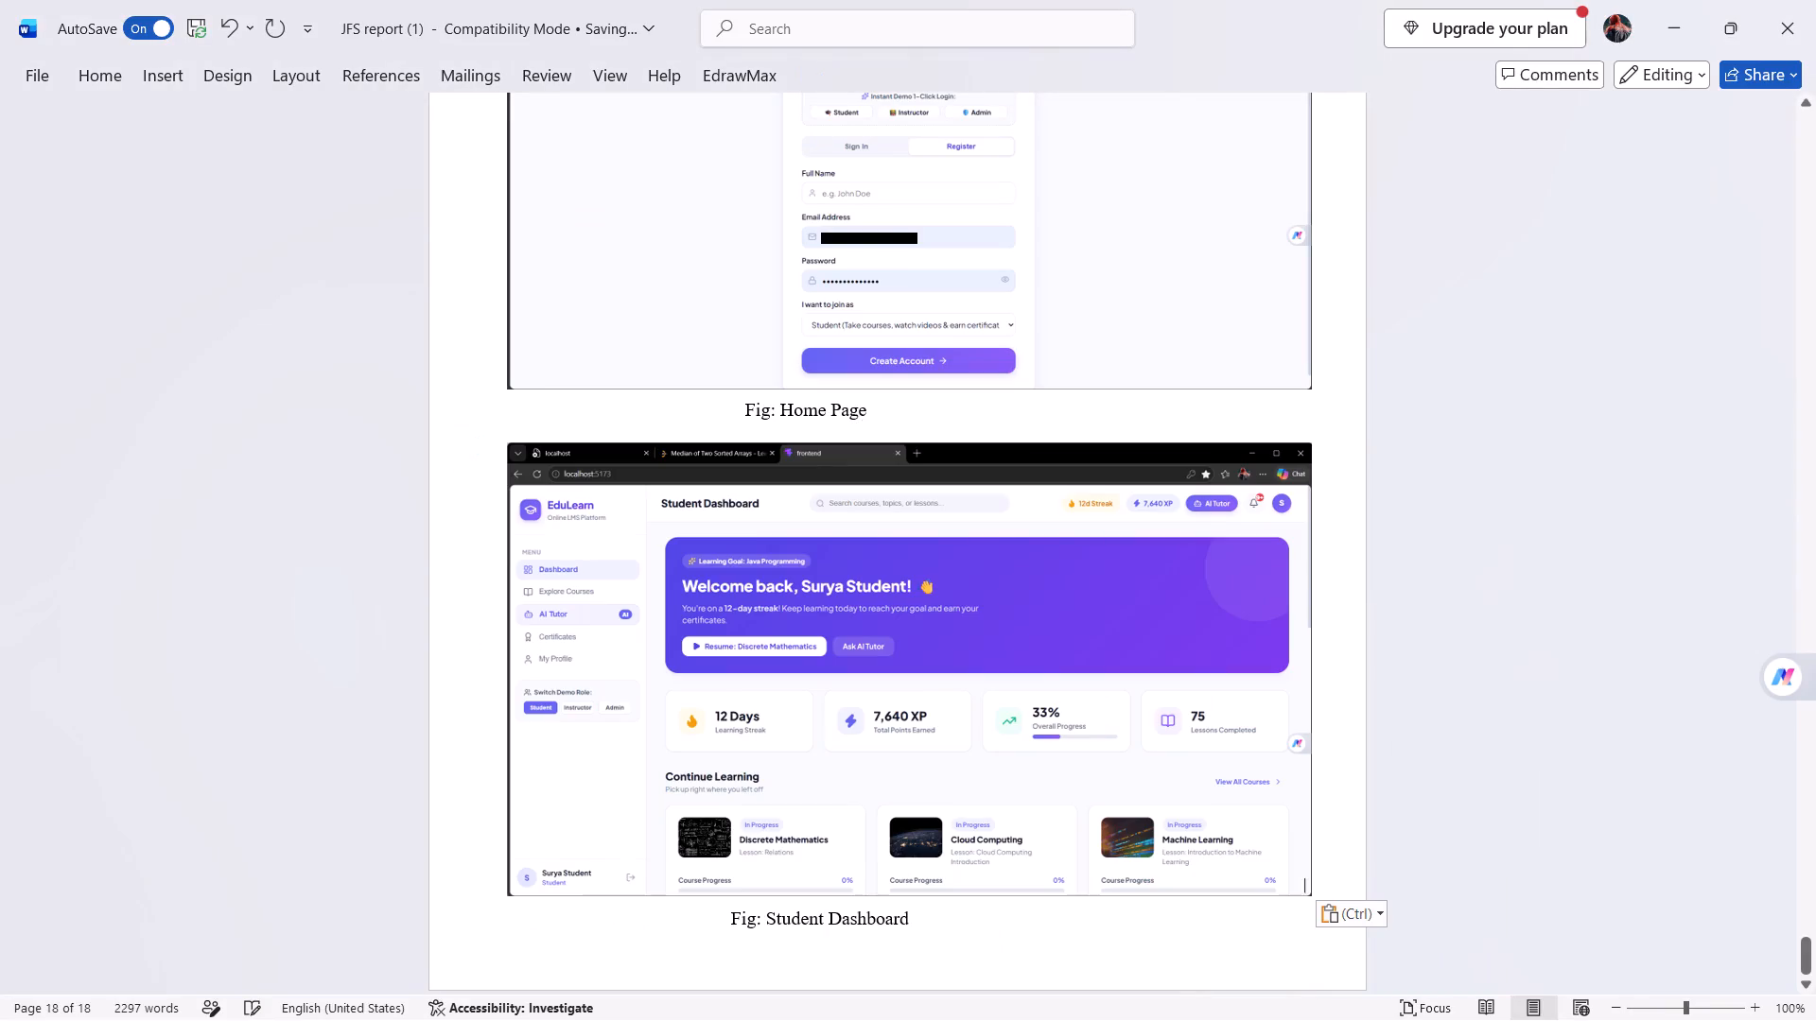
# Review the report from the Appendix I output screens back to the title pages, and on to the Declaration page.
pyautogui.scroll(2, 812, 549)
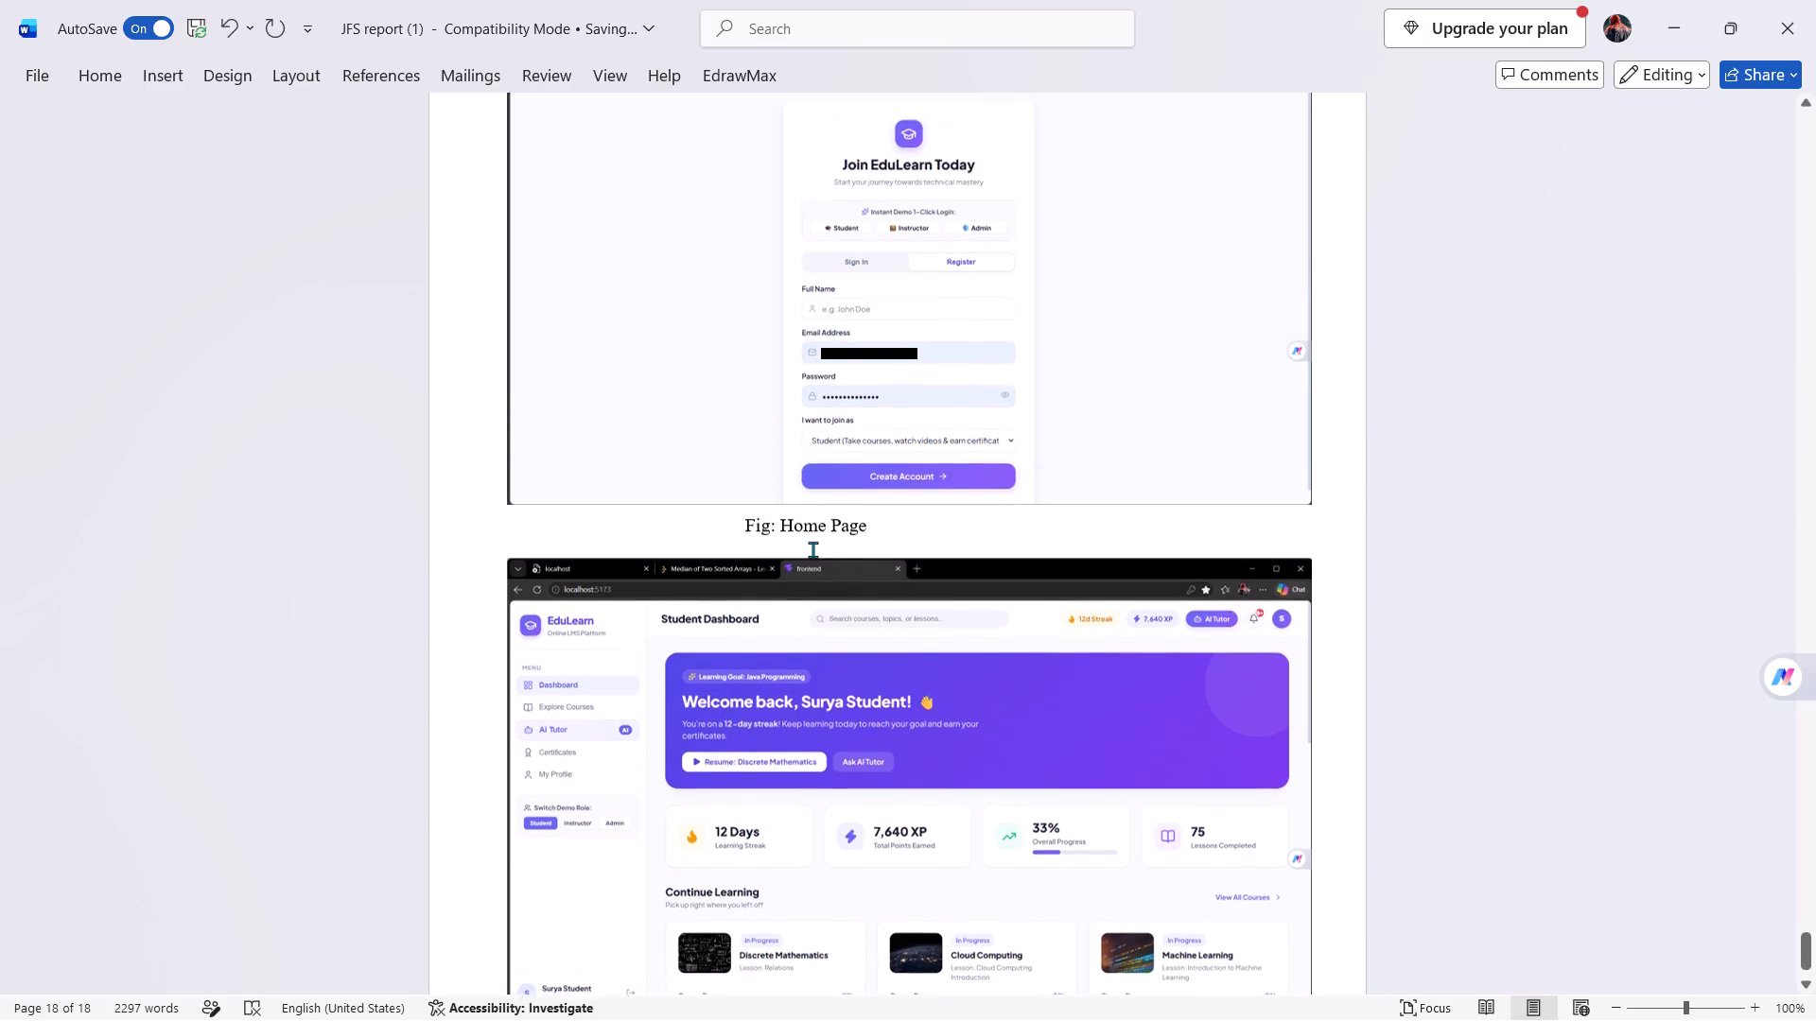
pyautogui.scroll(2, 812, 549)
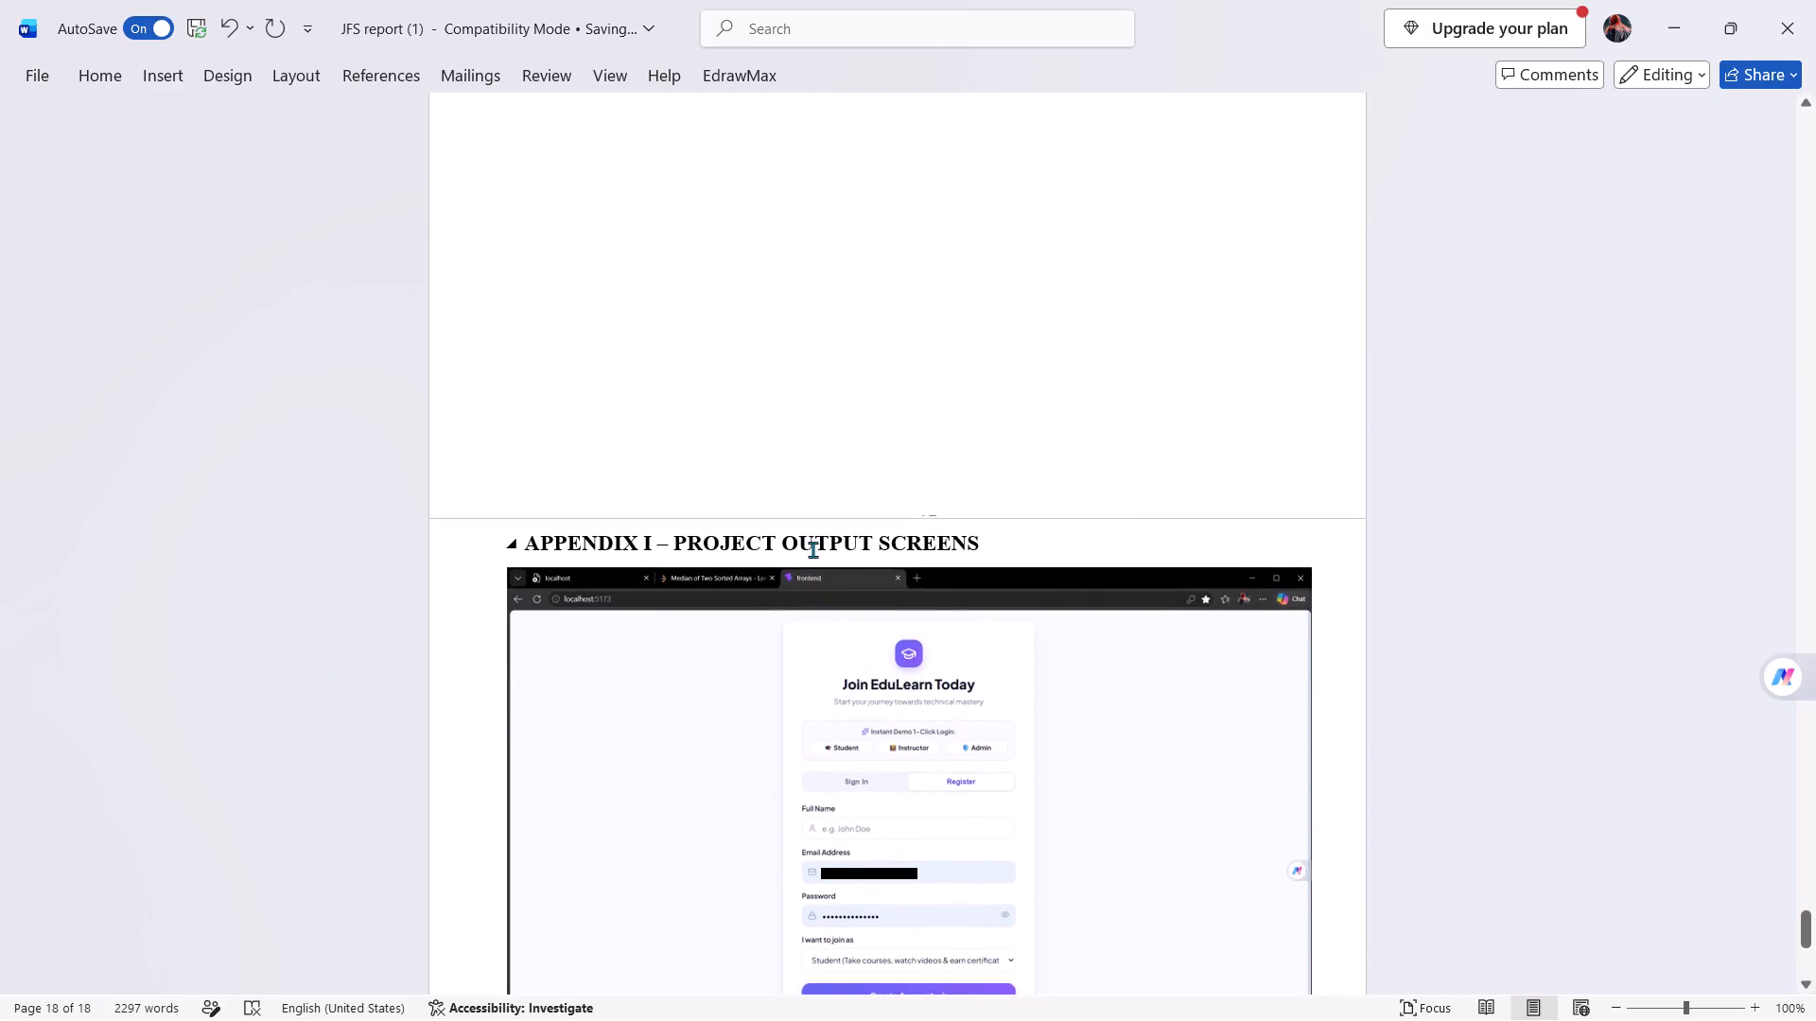
pyautogui.scroll(4, 812, 549)
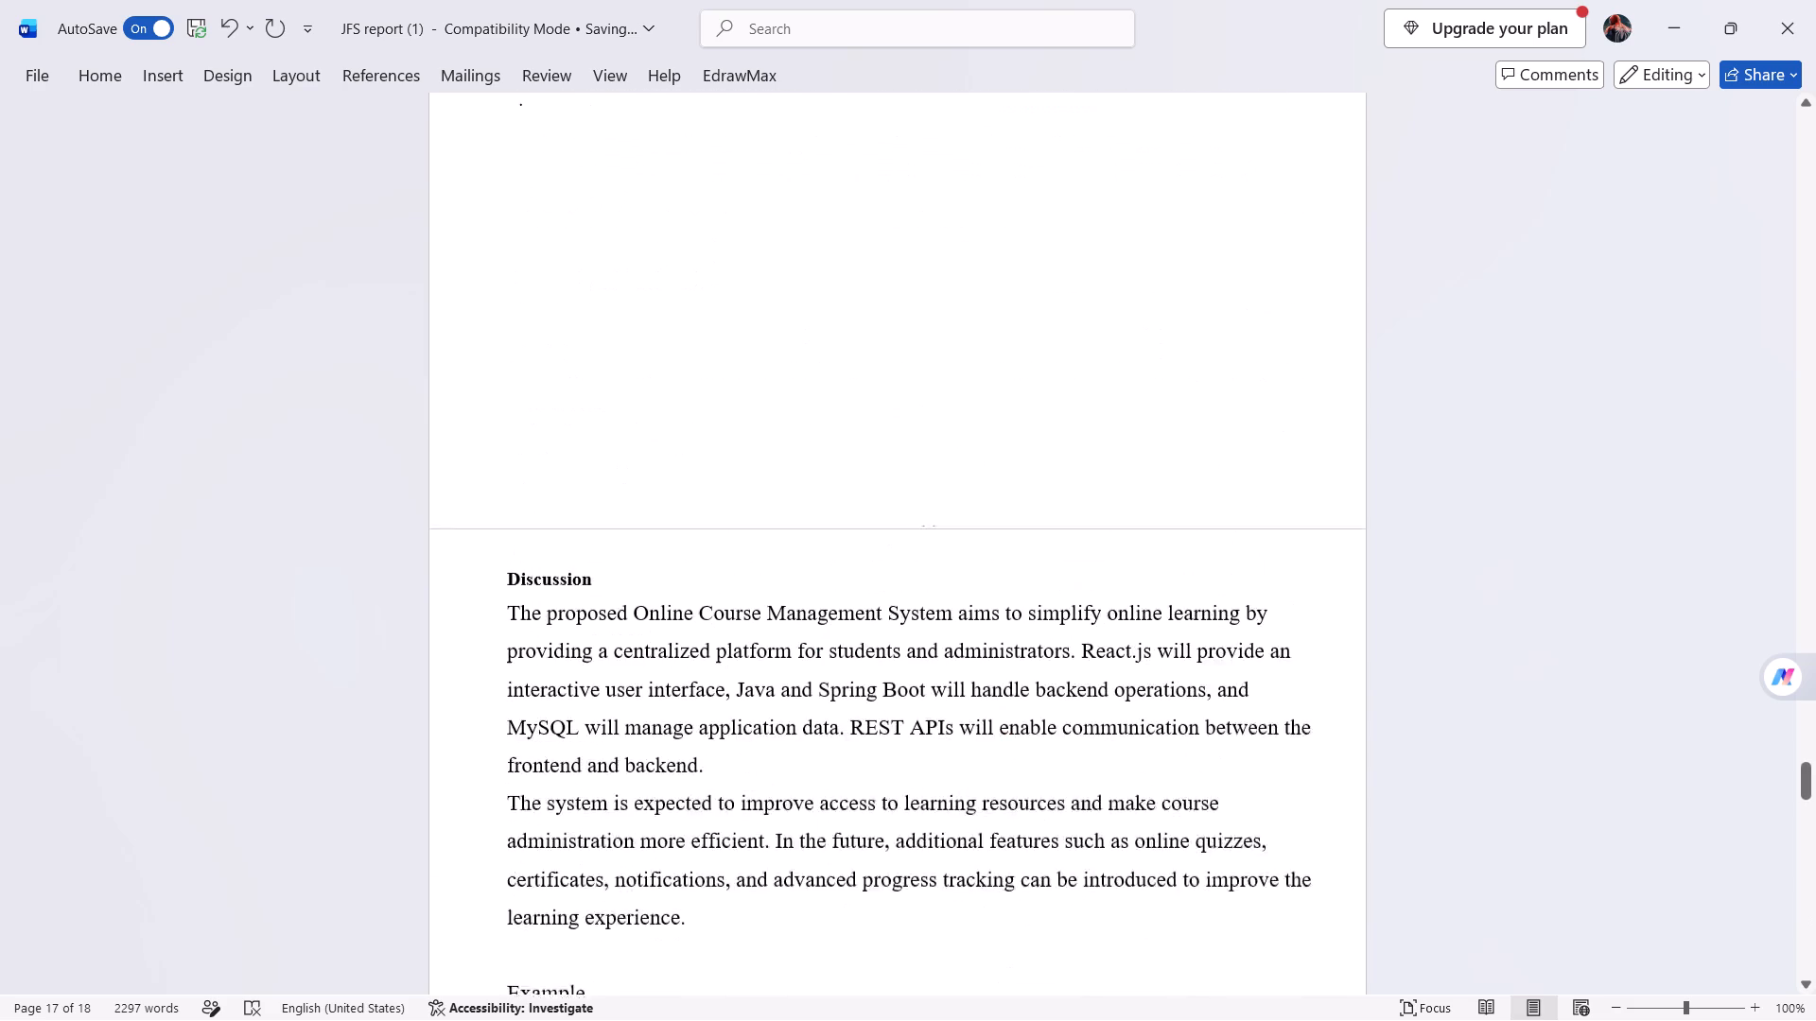
pyautogui.scroll(12, 812, 549)
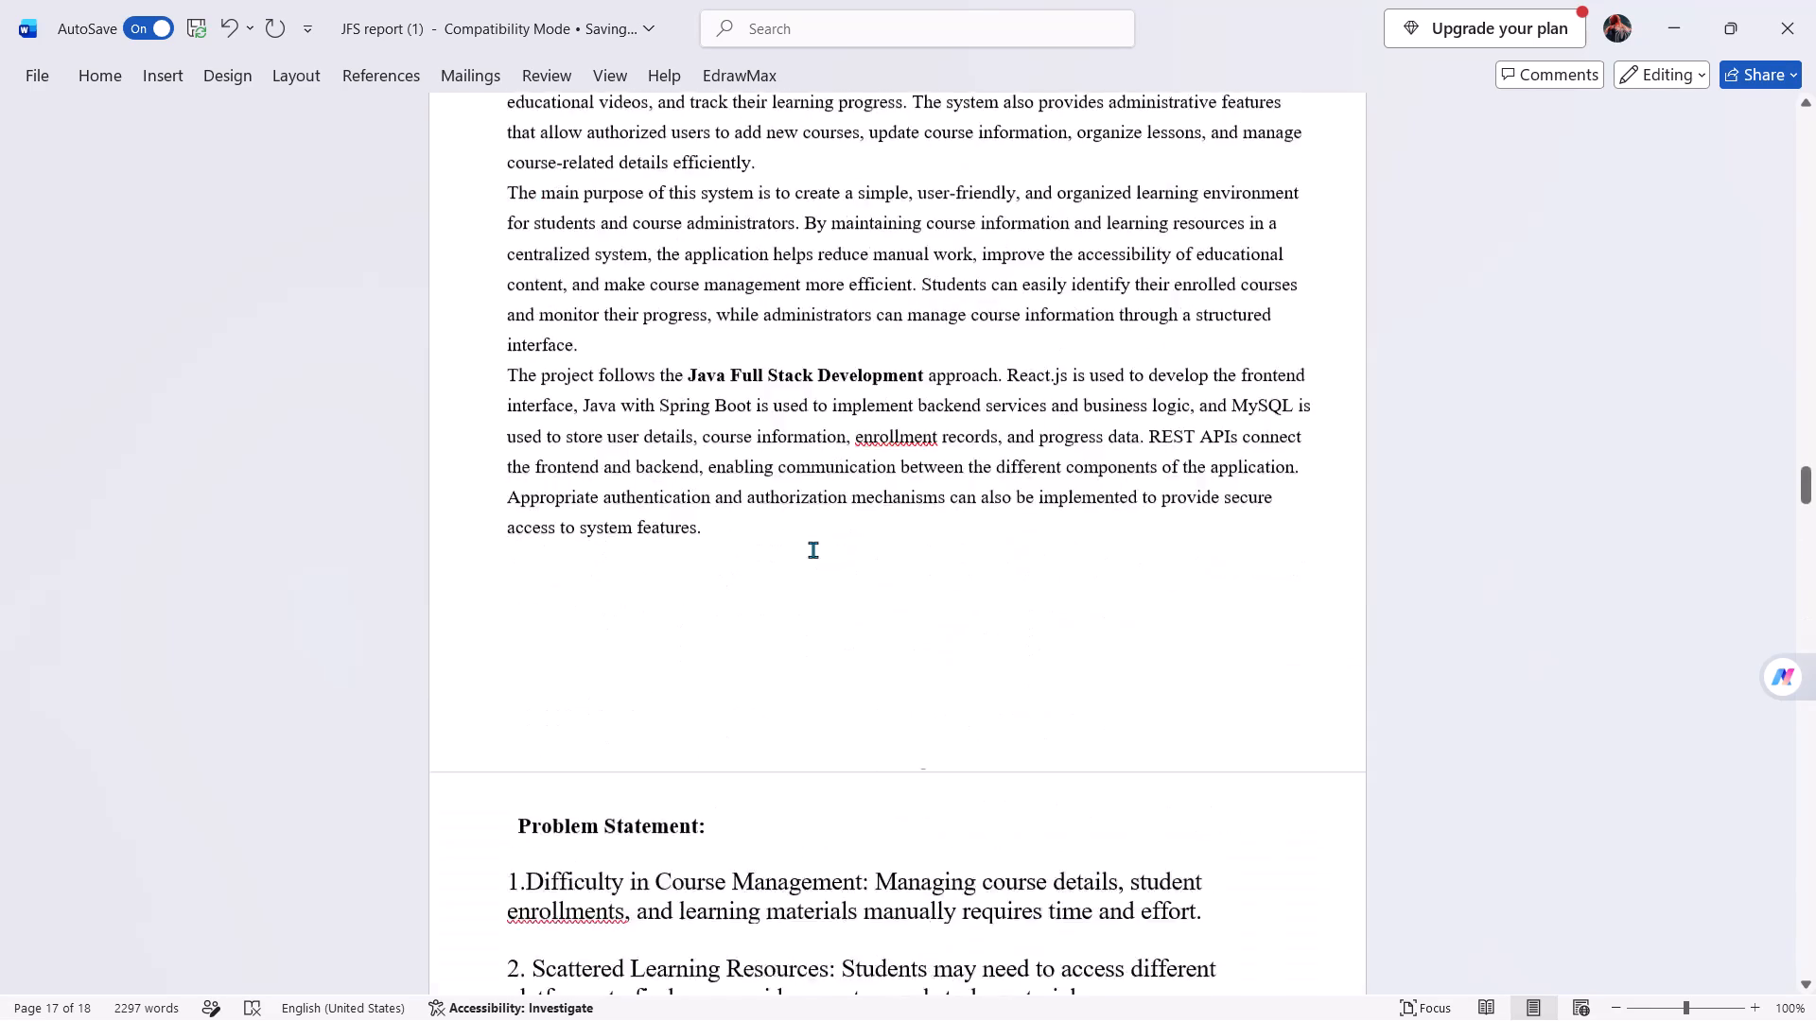
pyautogui.scroll(6, 812, 549)
pyautogui.scroll(-5, 812, 549)
pyautogui.scroll(1, 812, 549)
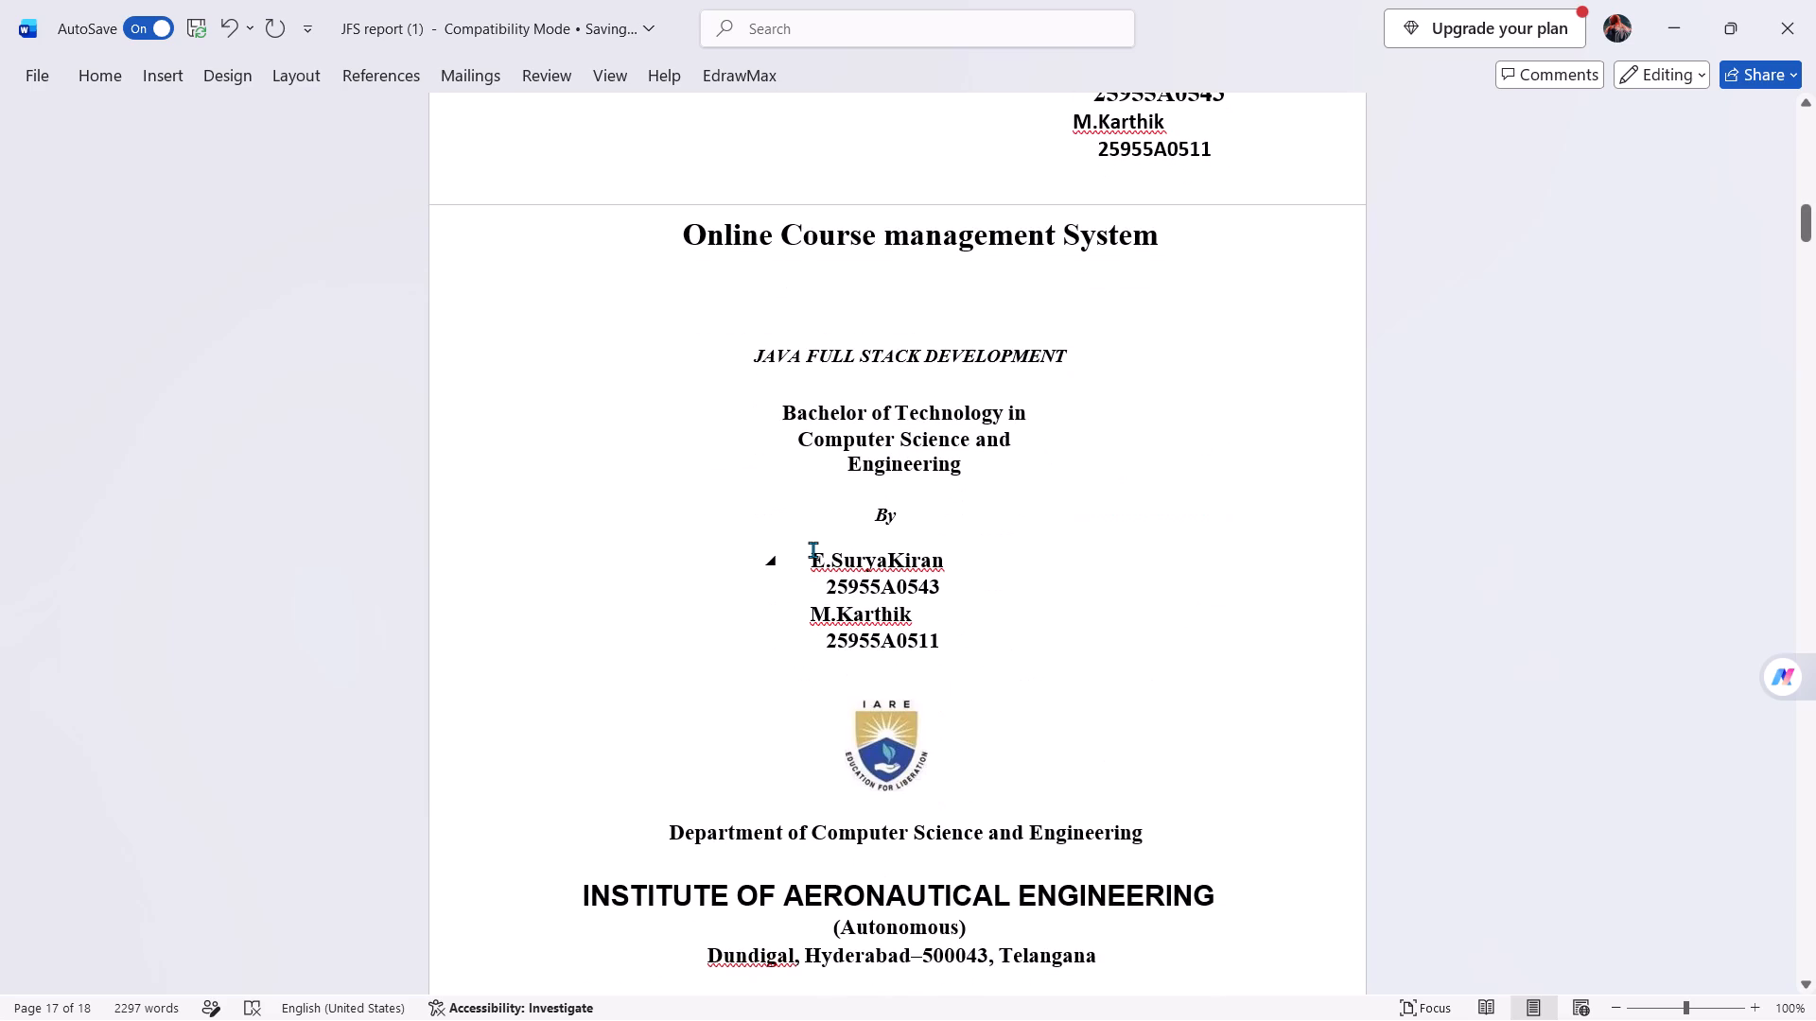
pyautogui.scroll(1, 812, 549)
pyautogui.scroll(-1, 812, 549)
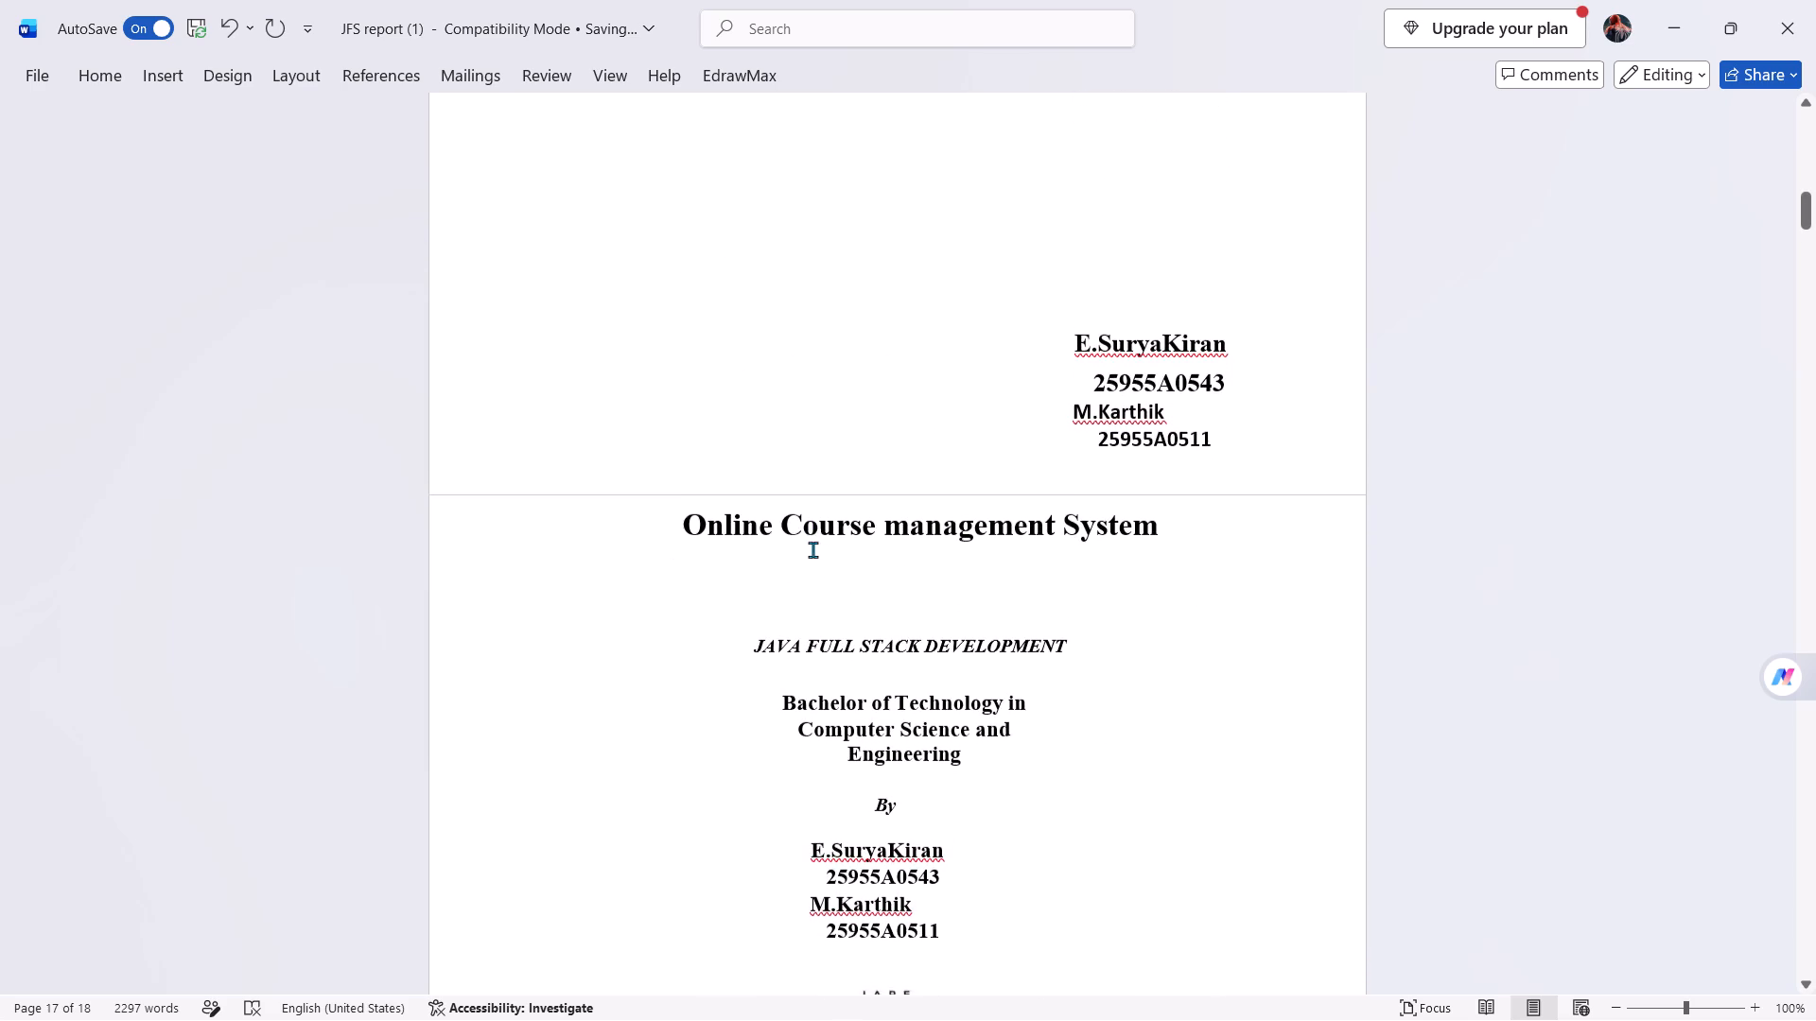
pyautogui.scroll(-2, 812, 549)
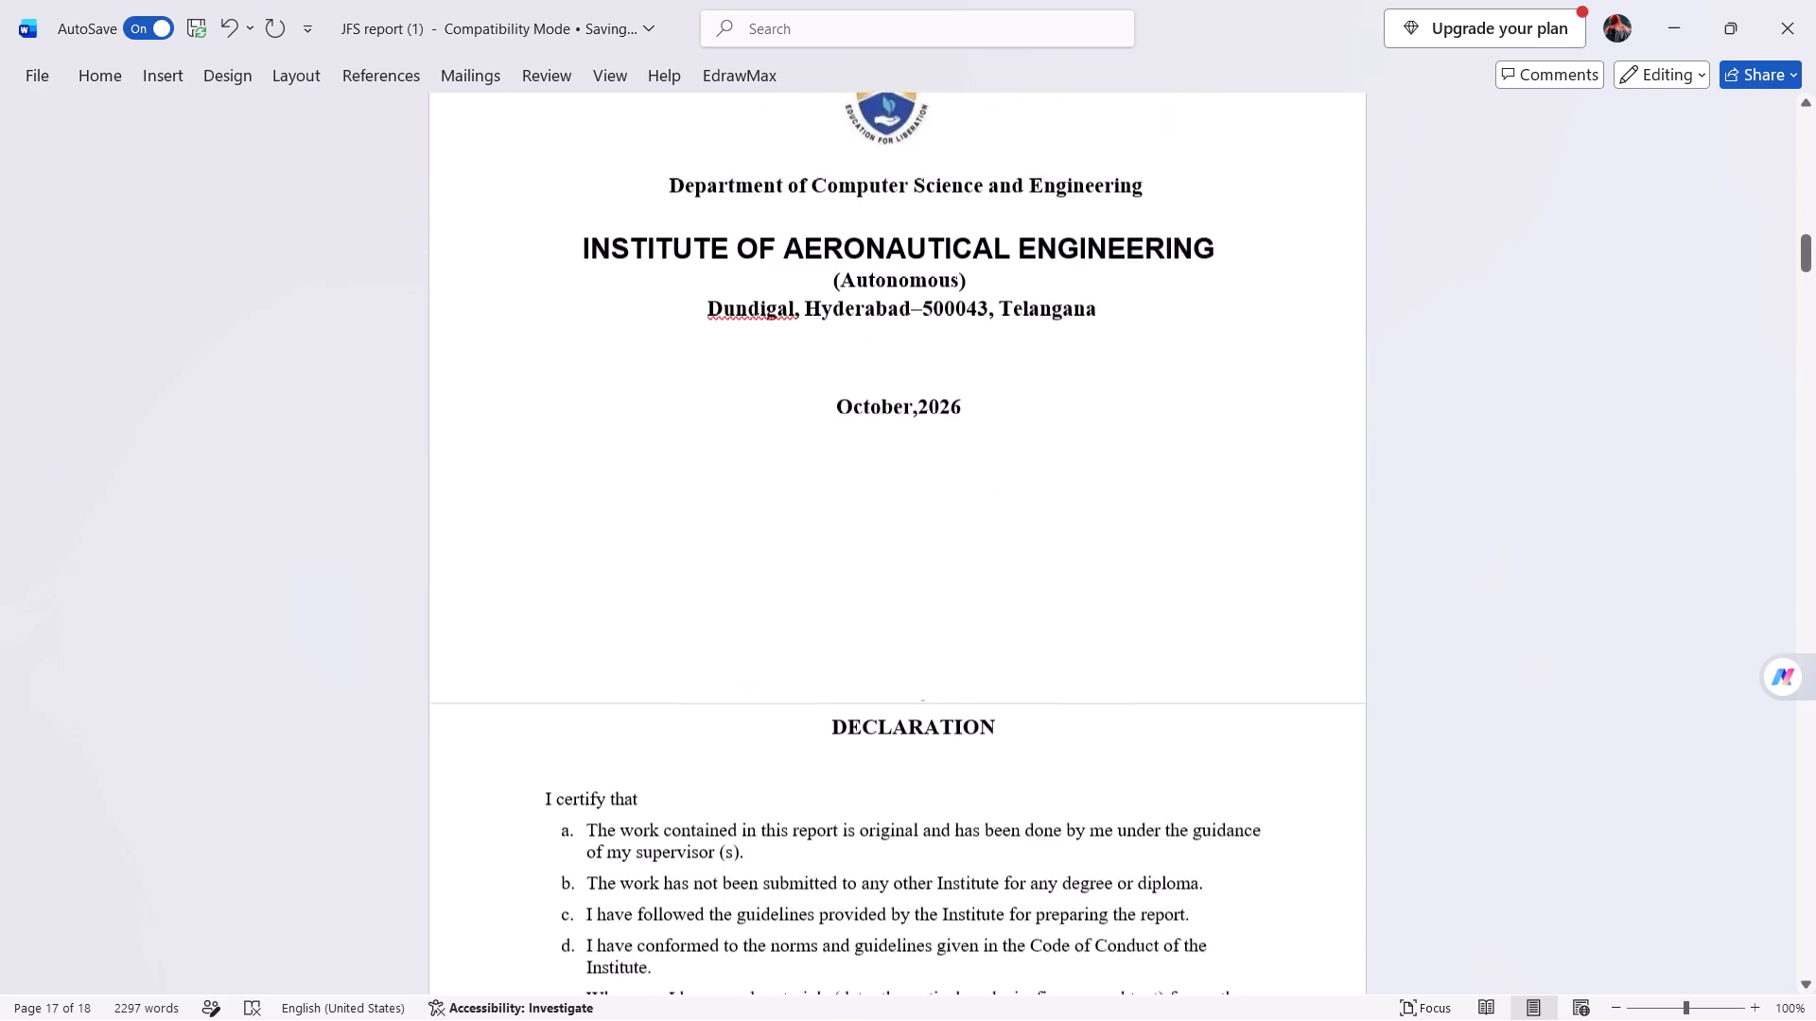
pyautogui.scroll(-1, 812, 549)
pyautogui.scroll(1, 812, 549)
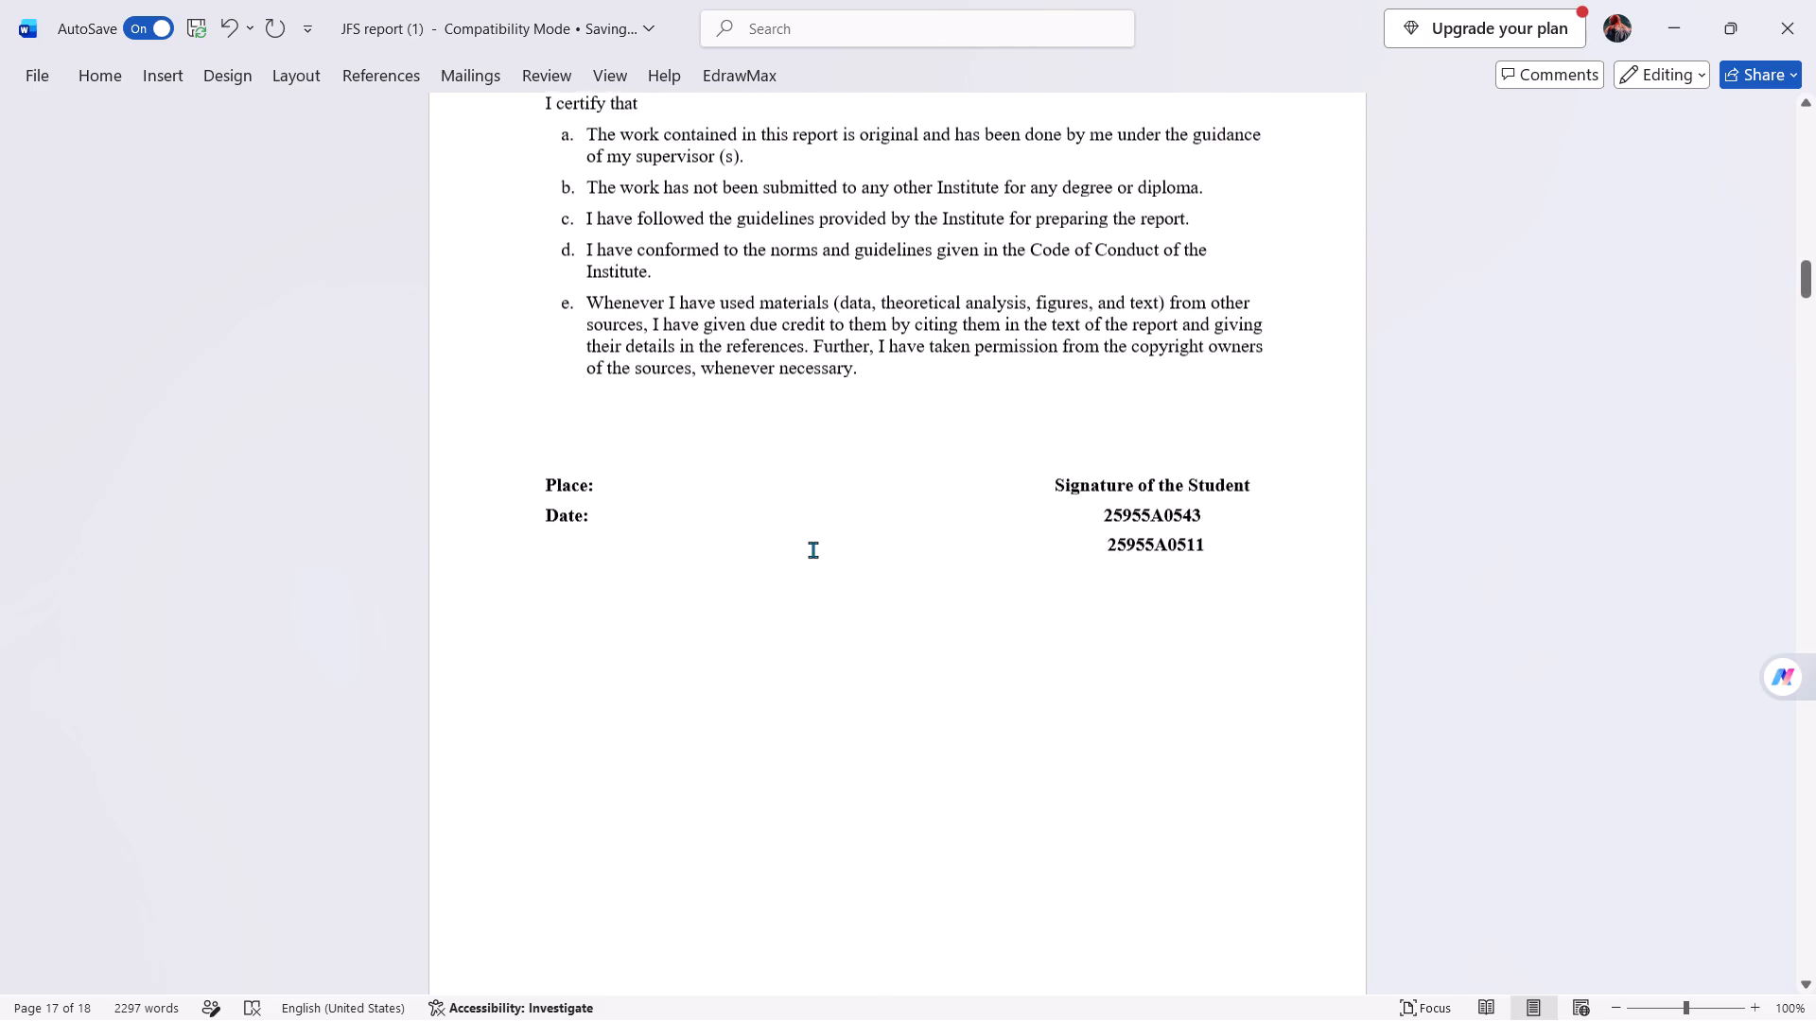
# In Chapter 3: Implementation, replace the eight-box workflow diagram with the copied EduLearn student dashboard screenshot.
pyautogui.scroll(1, 812, 549)
pyautogui.scroll(-2, 812, 549)
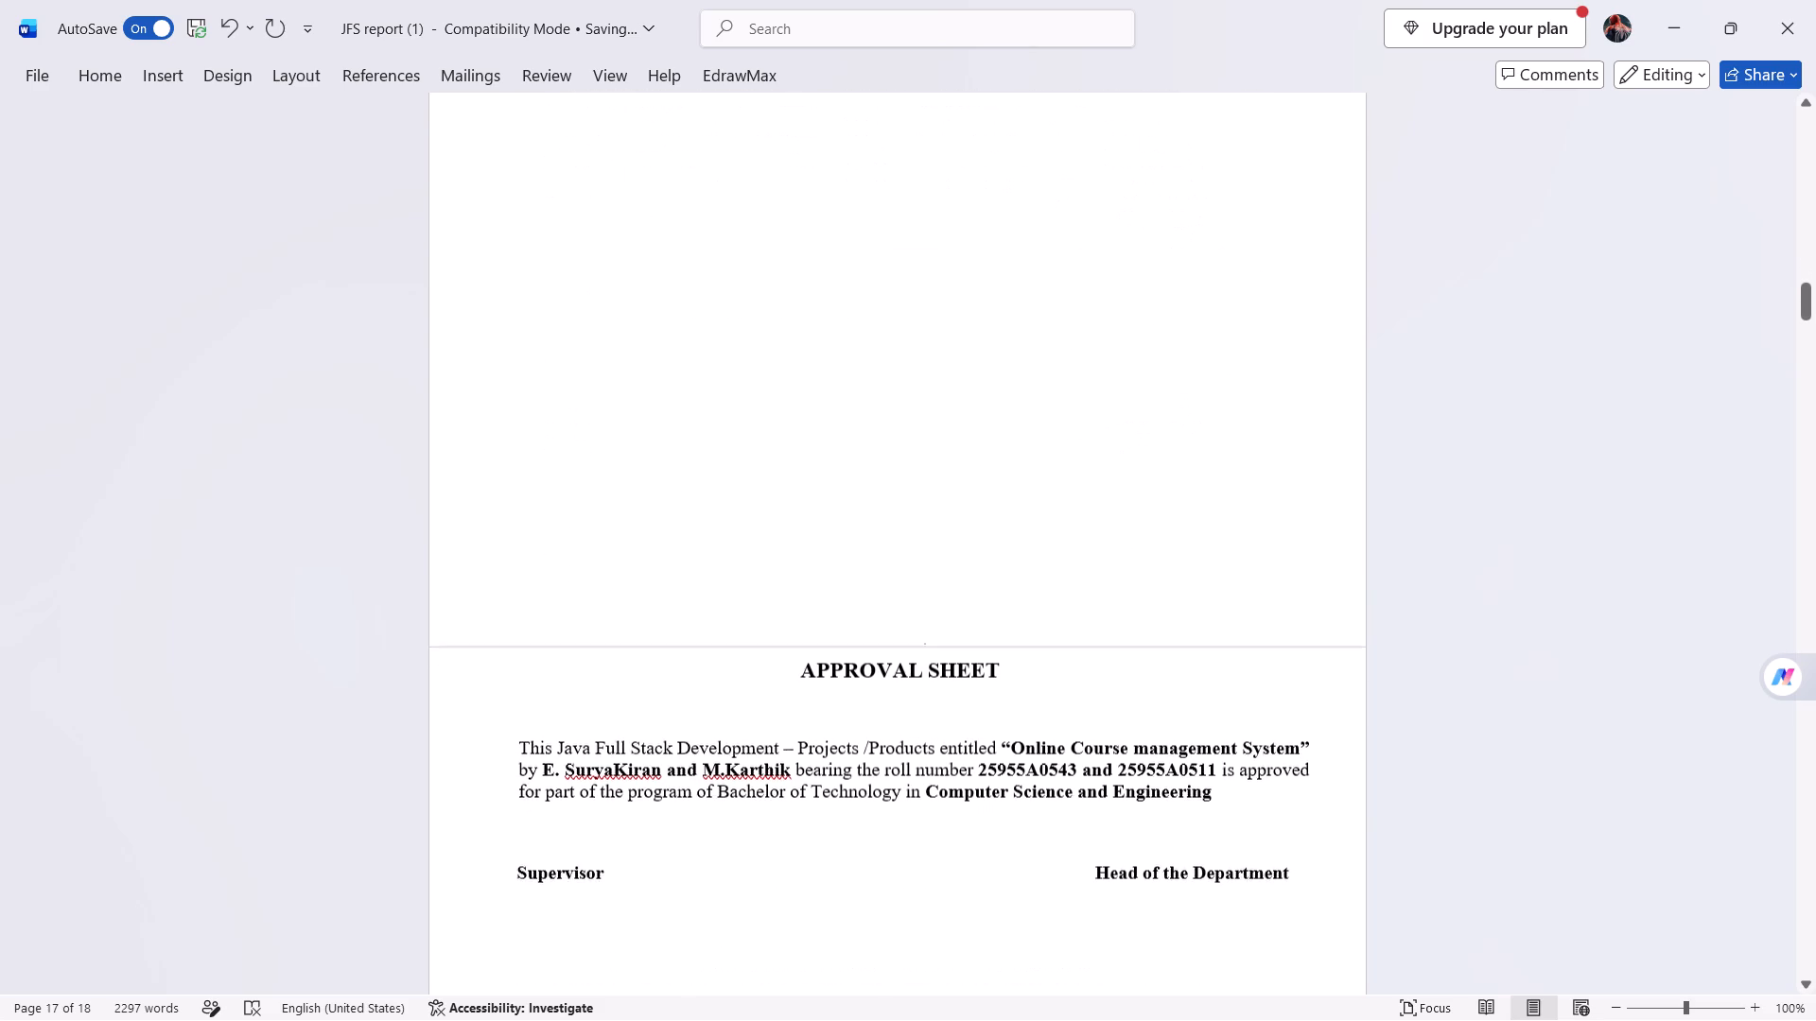
pyautogui.scroll(-10, 812, 549)
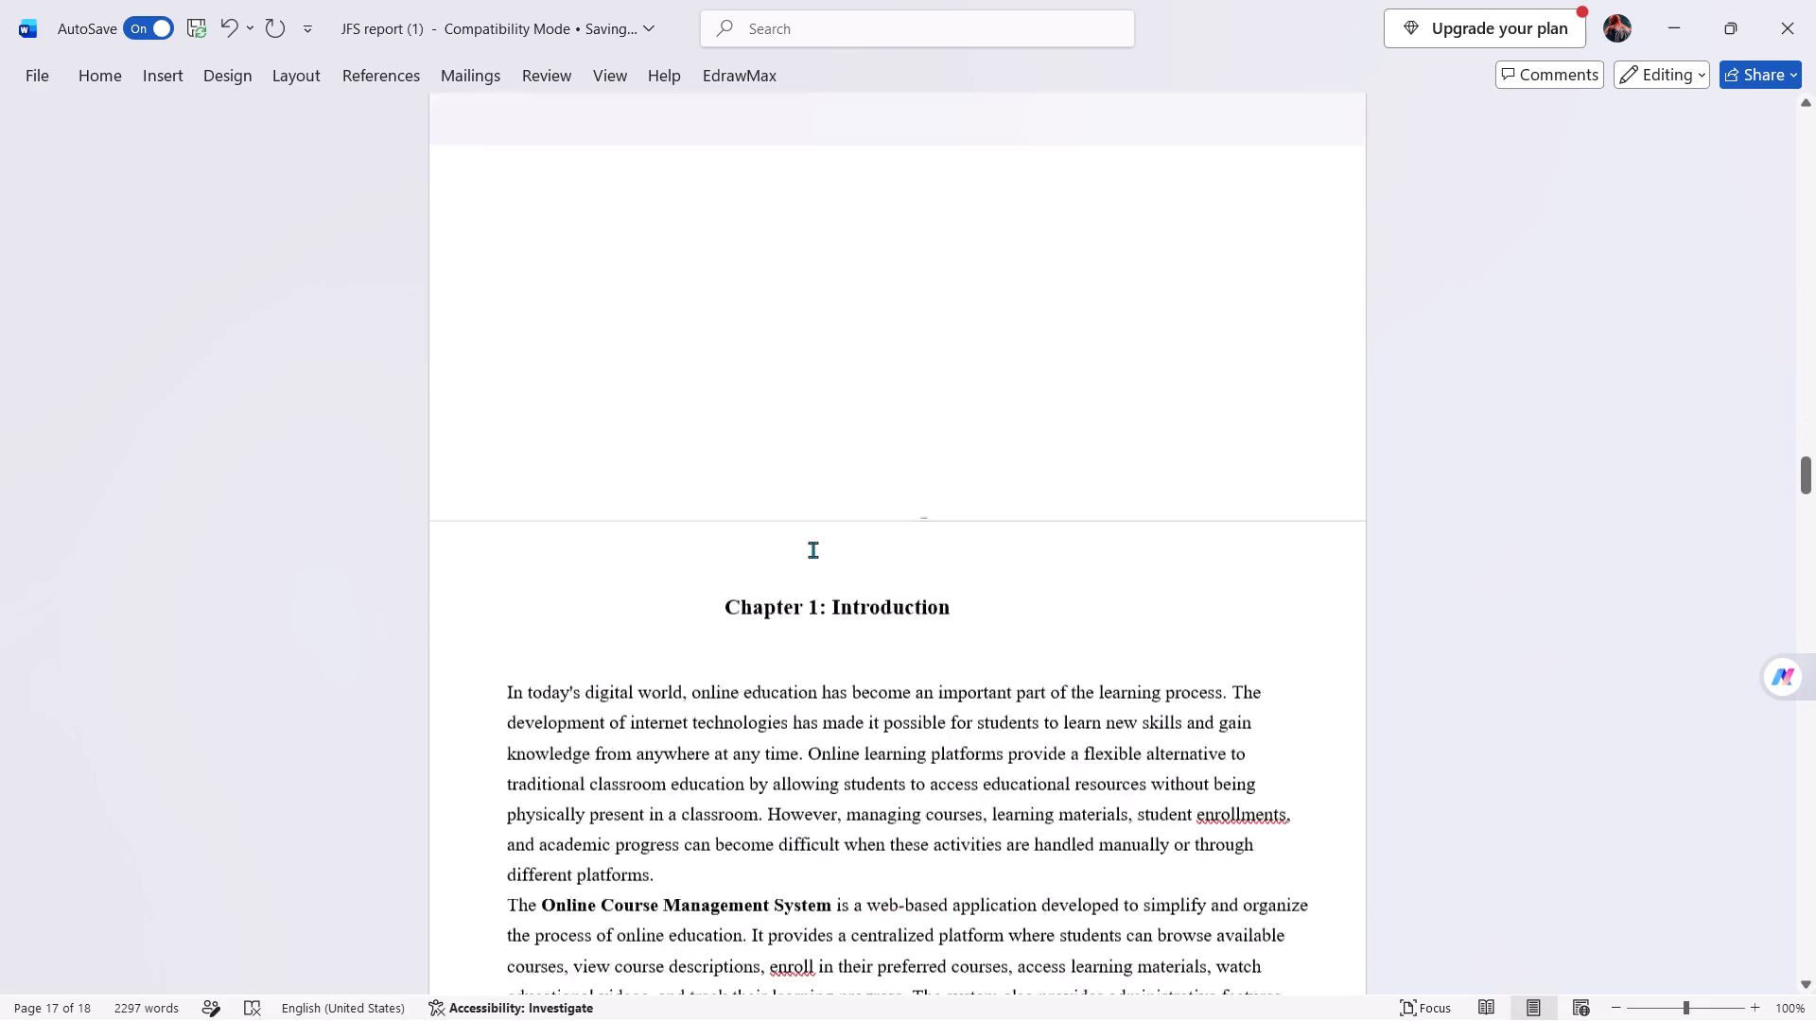
pyautogui.scroll(-3, 812, 549)
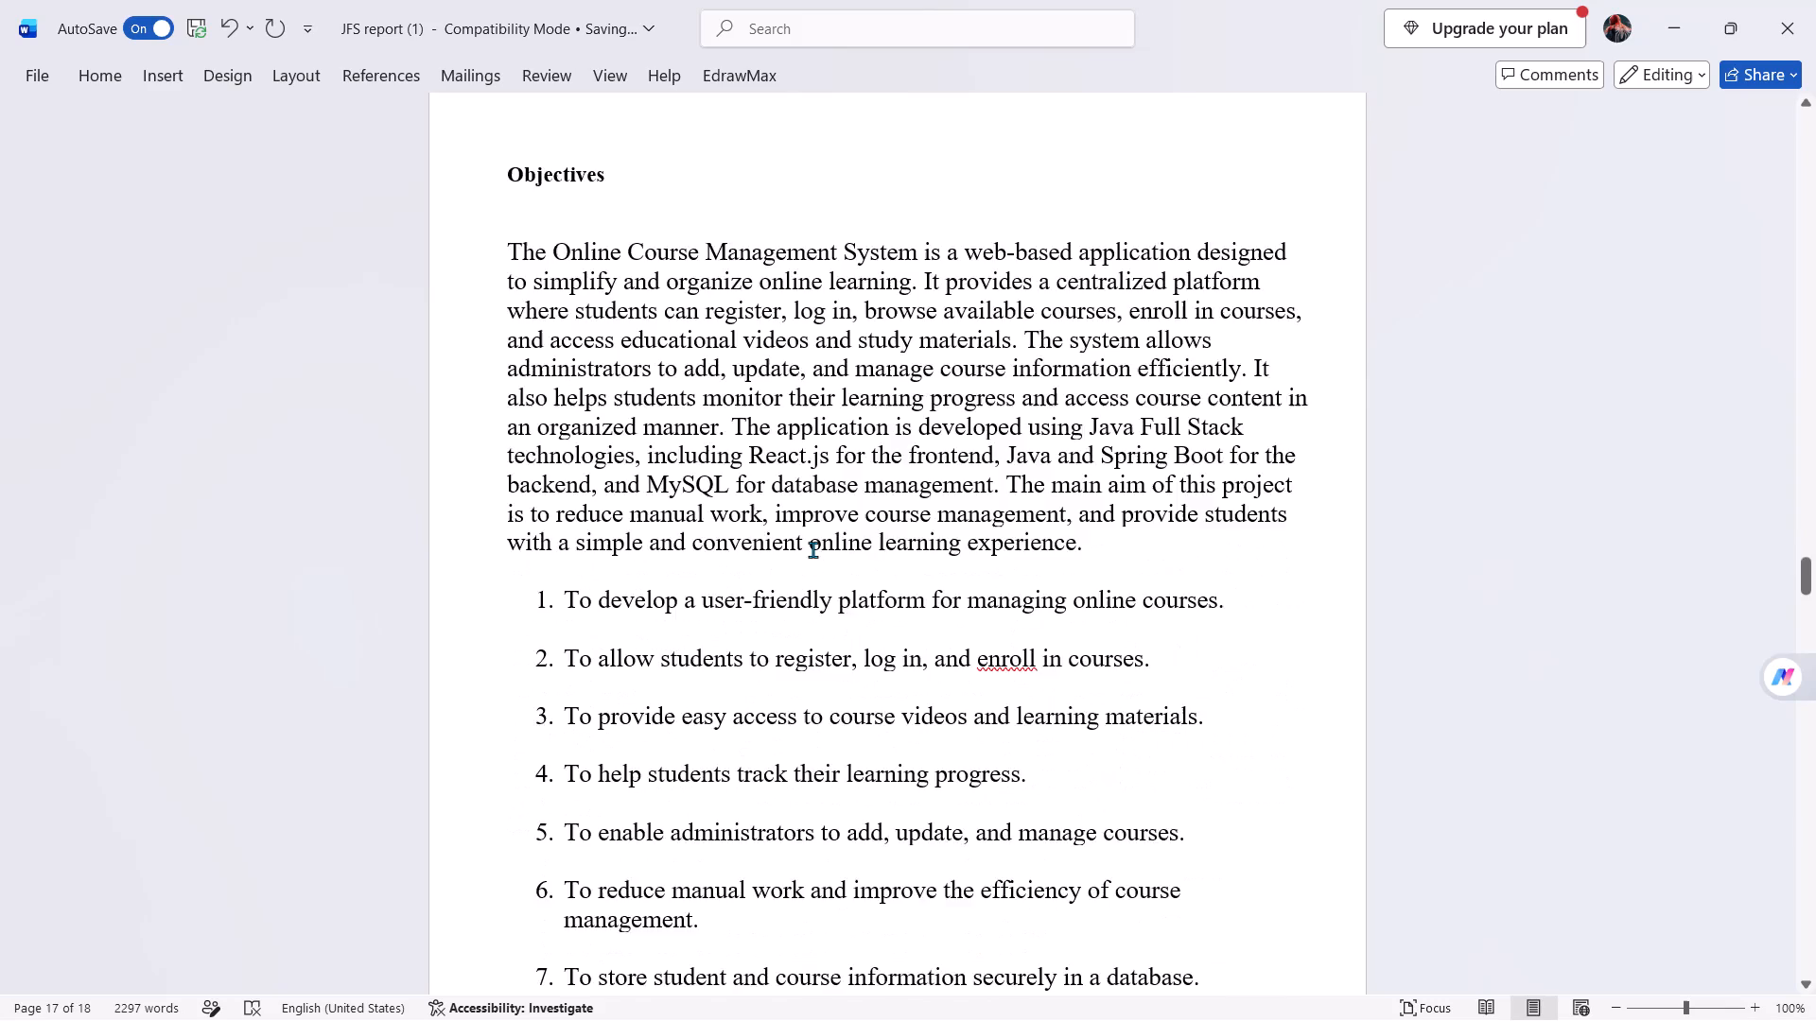
pyautogui.scroll(-7, 812, 549)
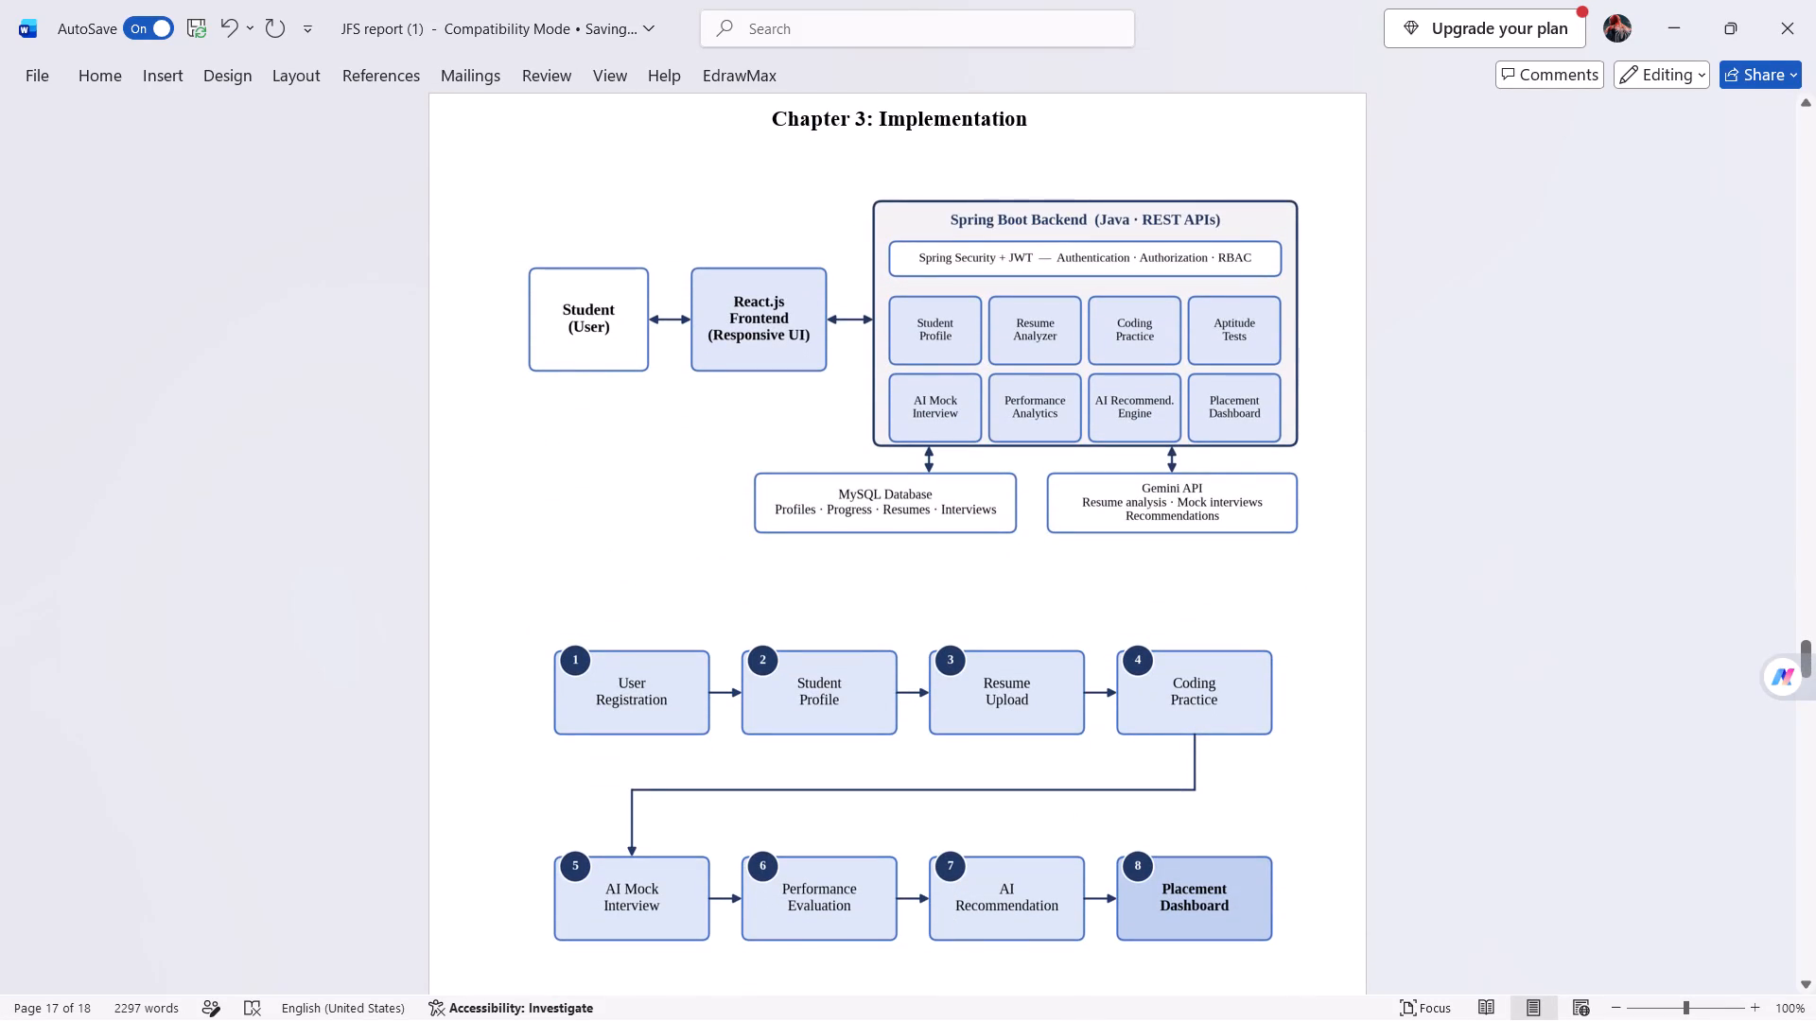
pyautogui.click(901, 723)
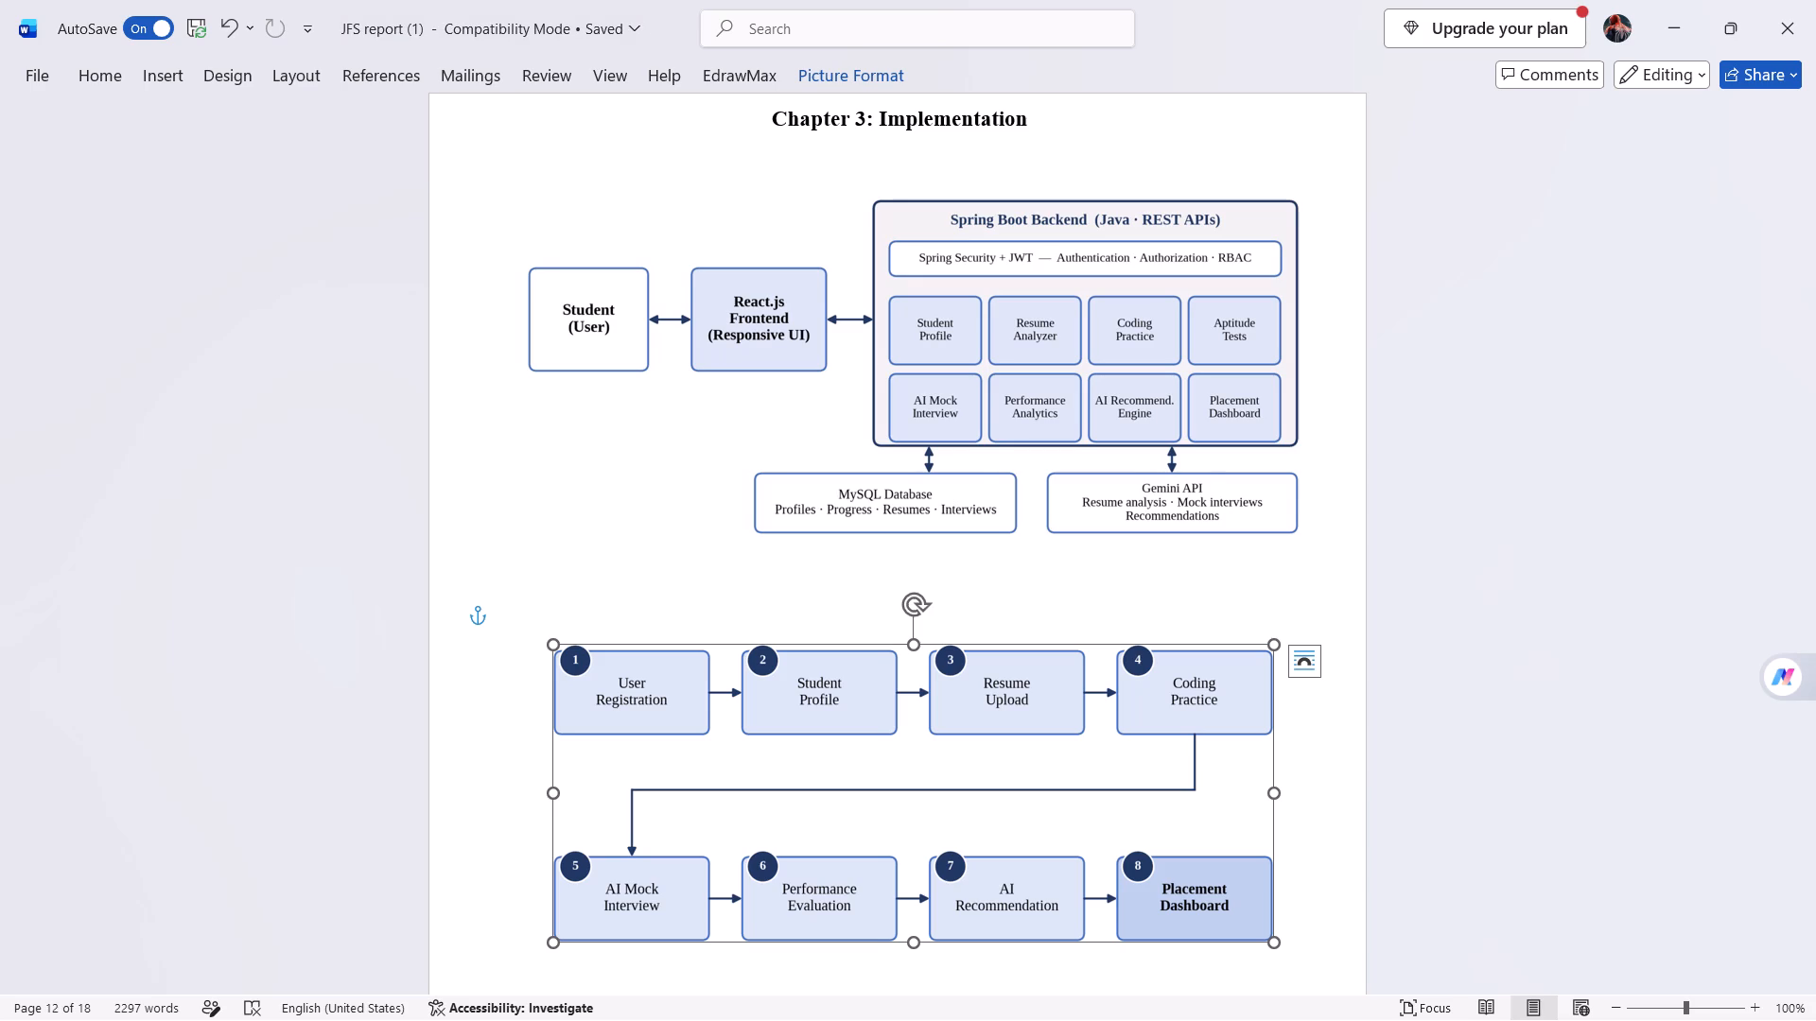
pyautogui.press('Delete')
pyautogui.hotkey('ctrl', 'v')
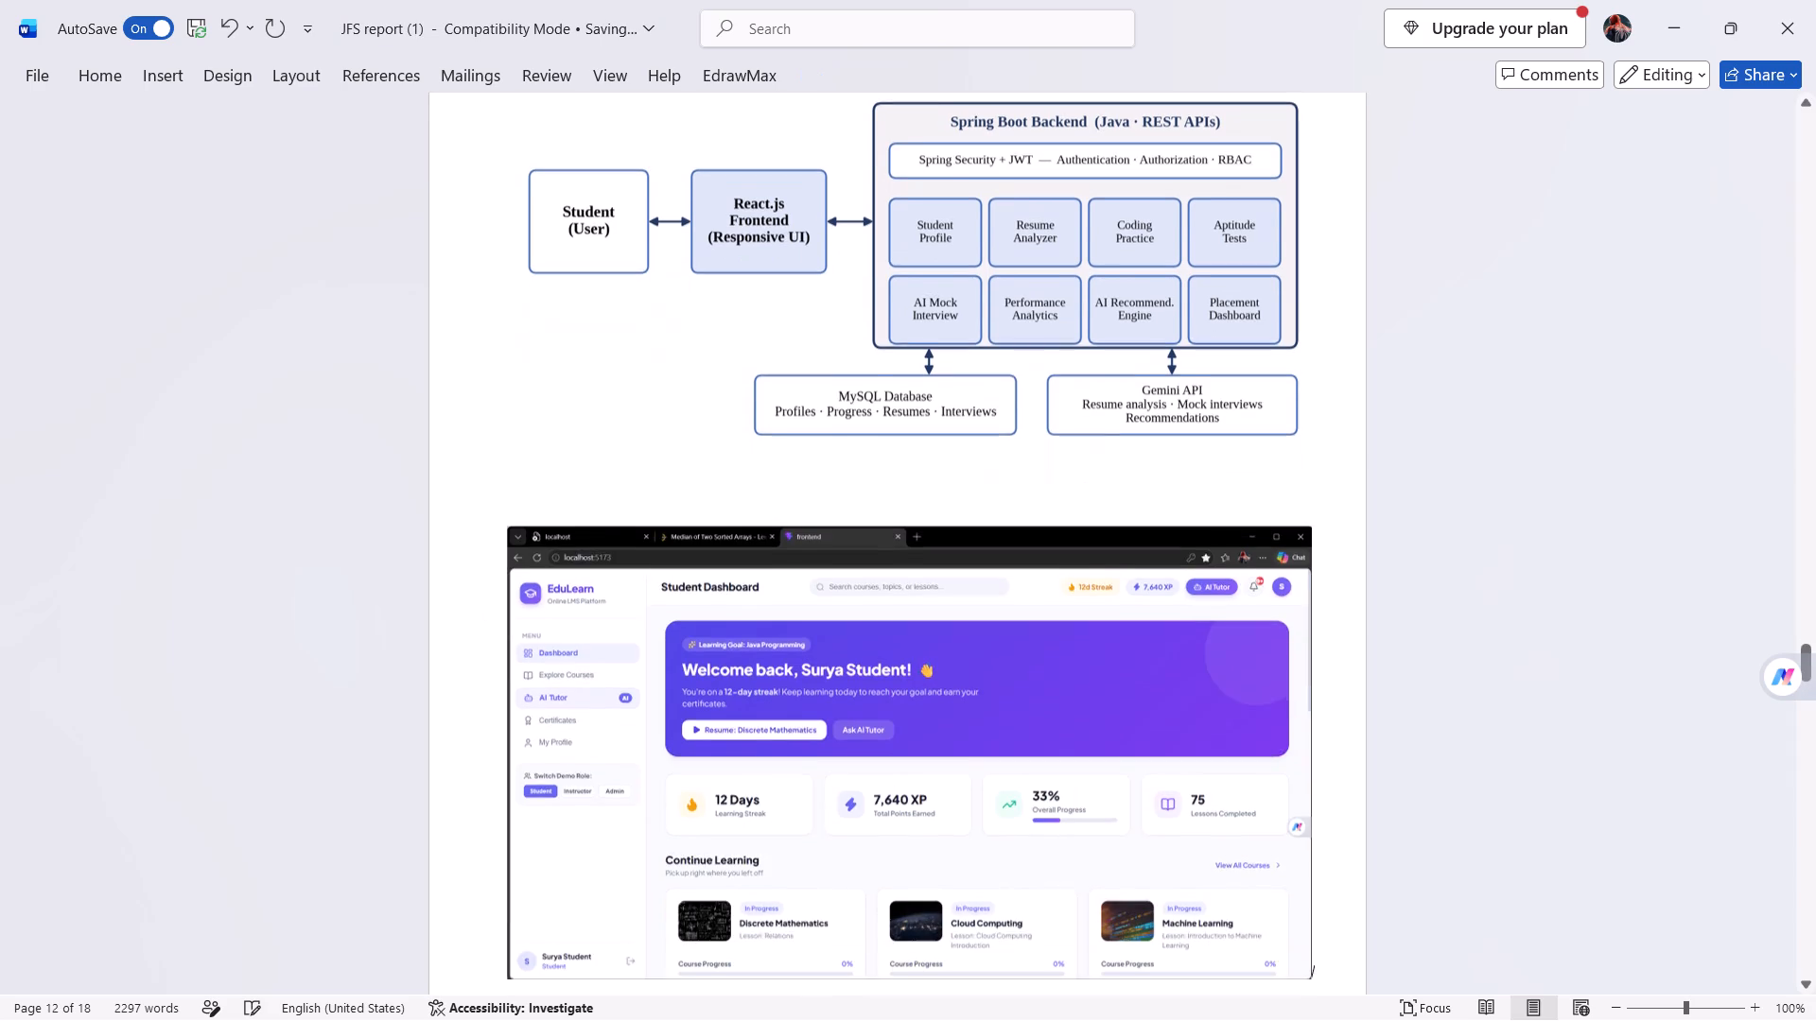
# In the browser, open the Java Programming Masterclass certificate from EduLearn's certificates page and take a full-screen screenshot showing its seal and heading.
pyautogui.click(916, 273)
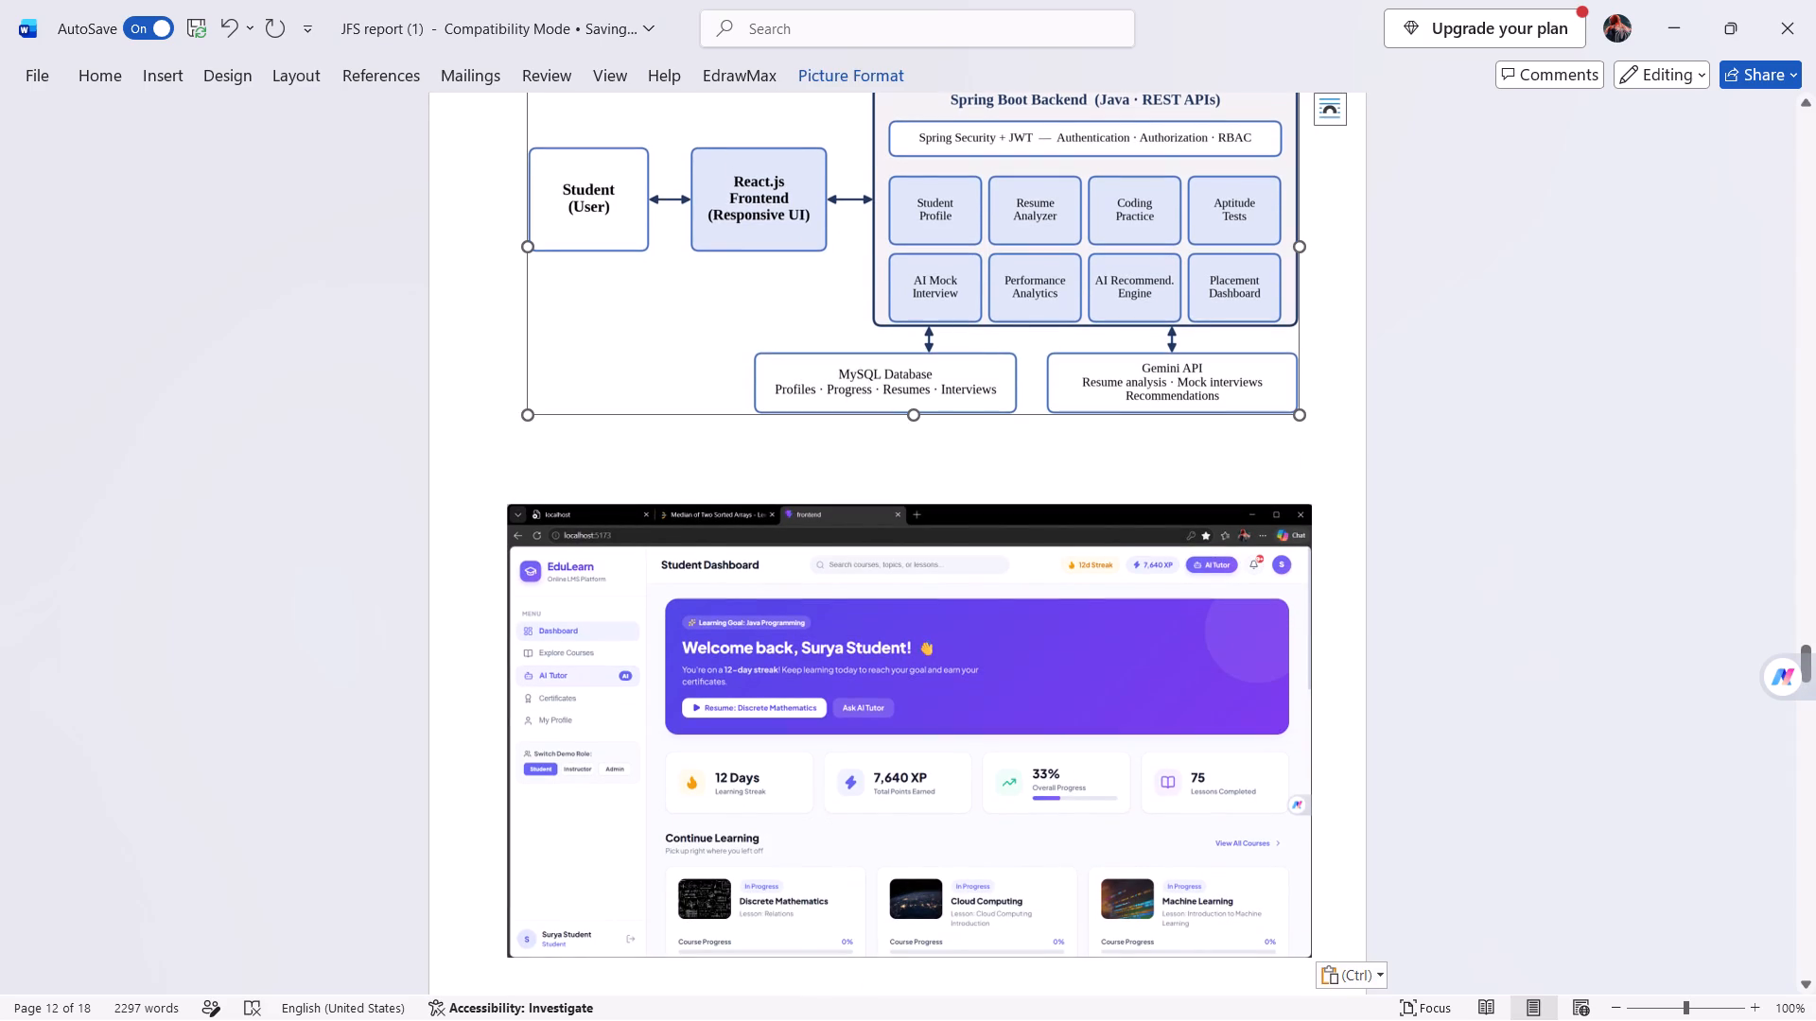
pyautogui.scroll(1, 916, 273)
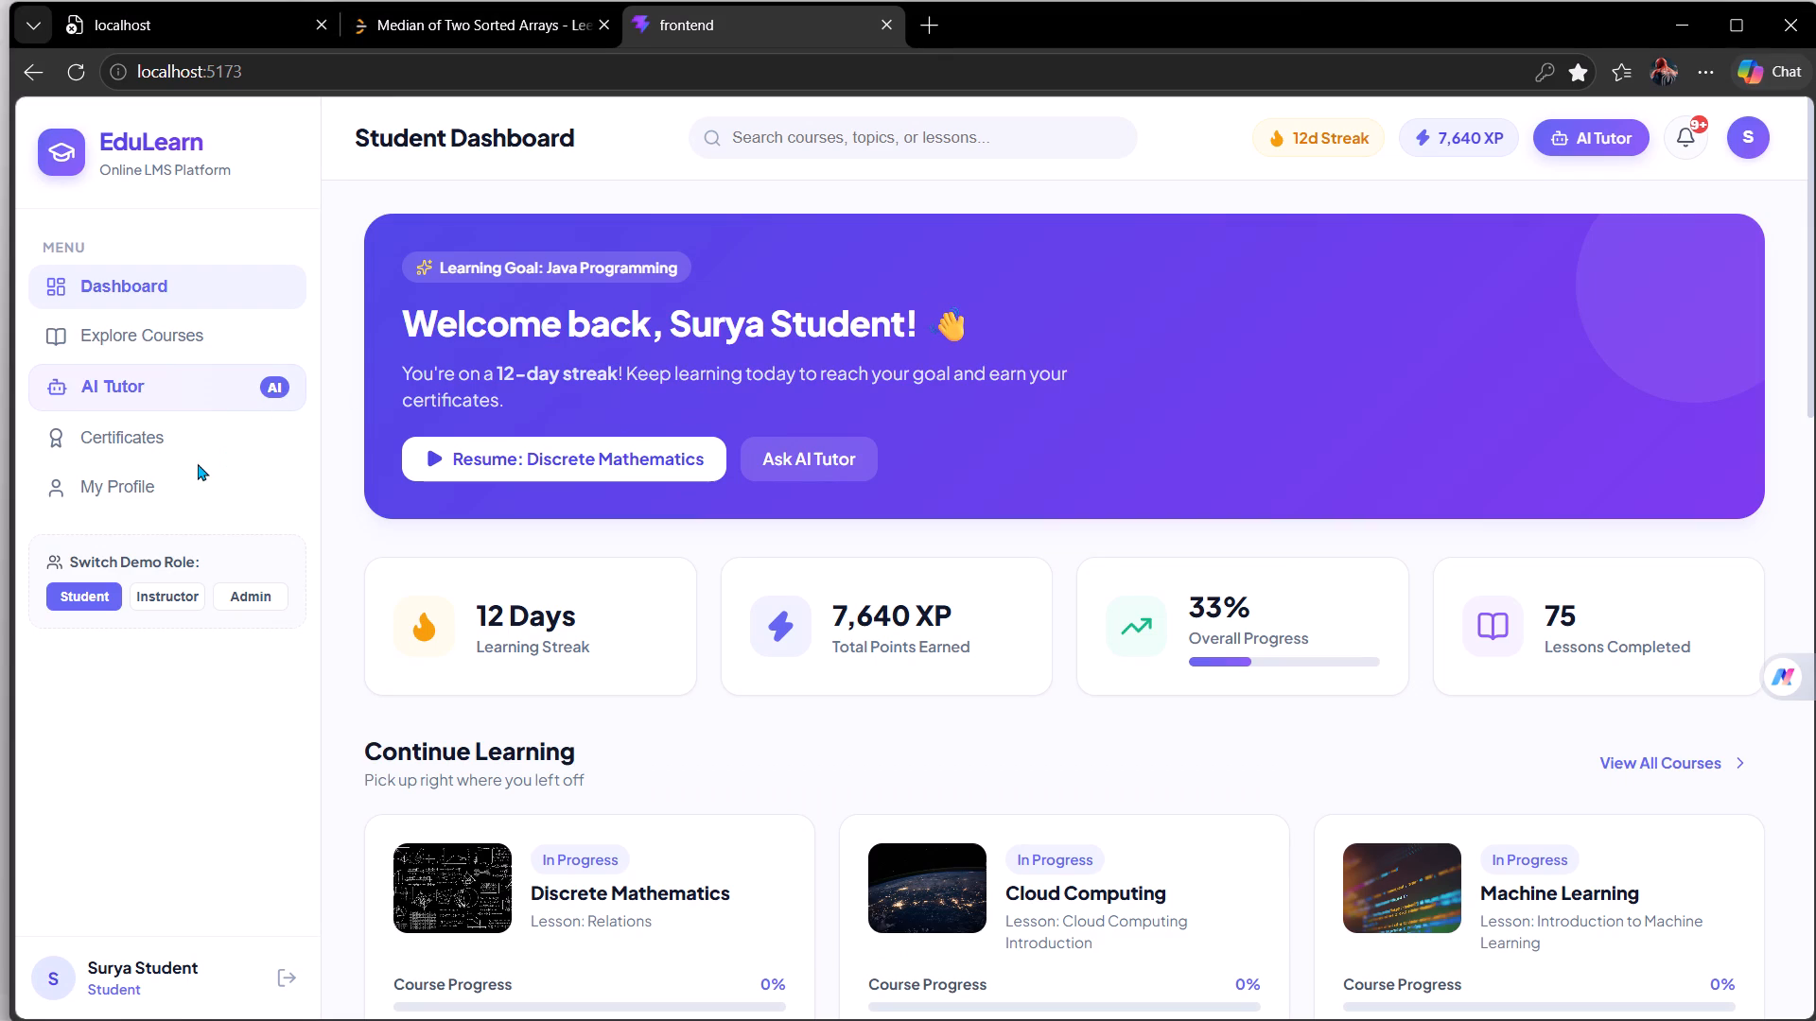
pyautogui.click(198, 463)
pyautogui.click(203, 450)
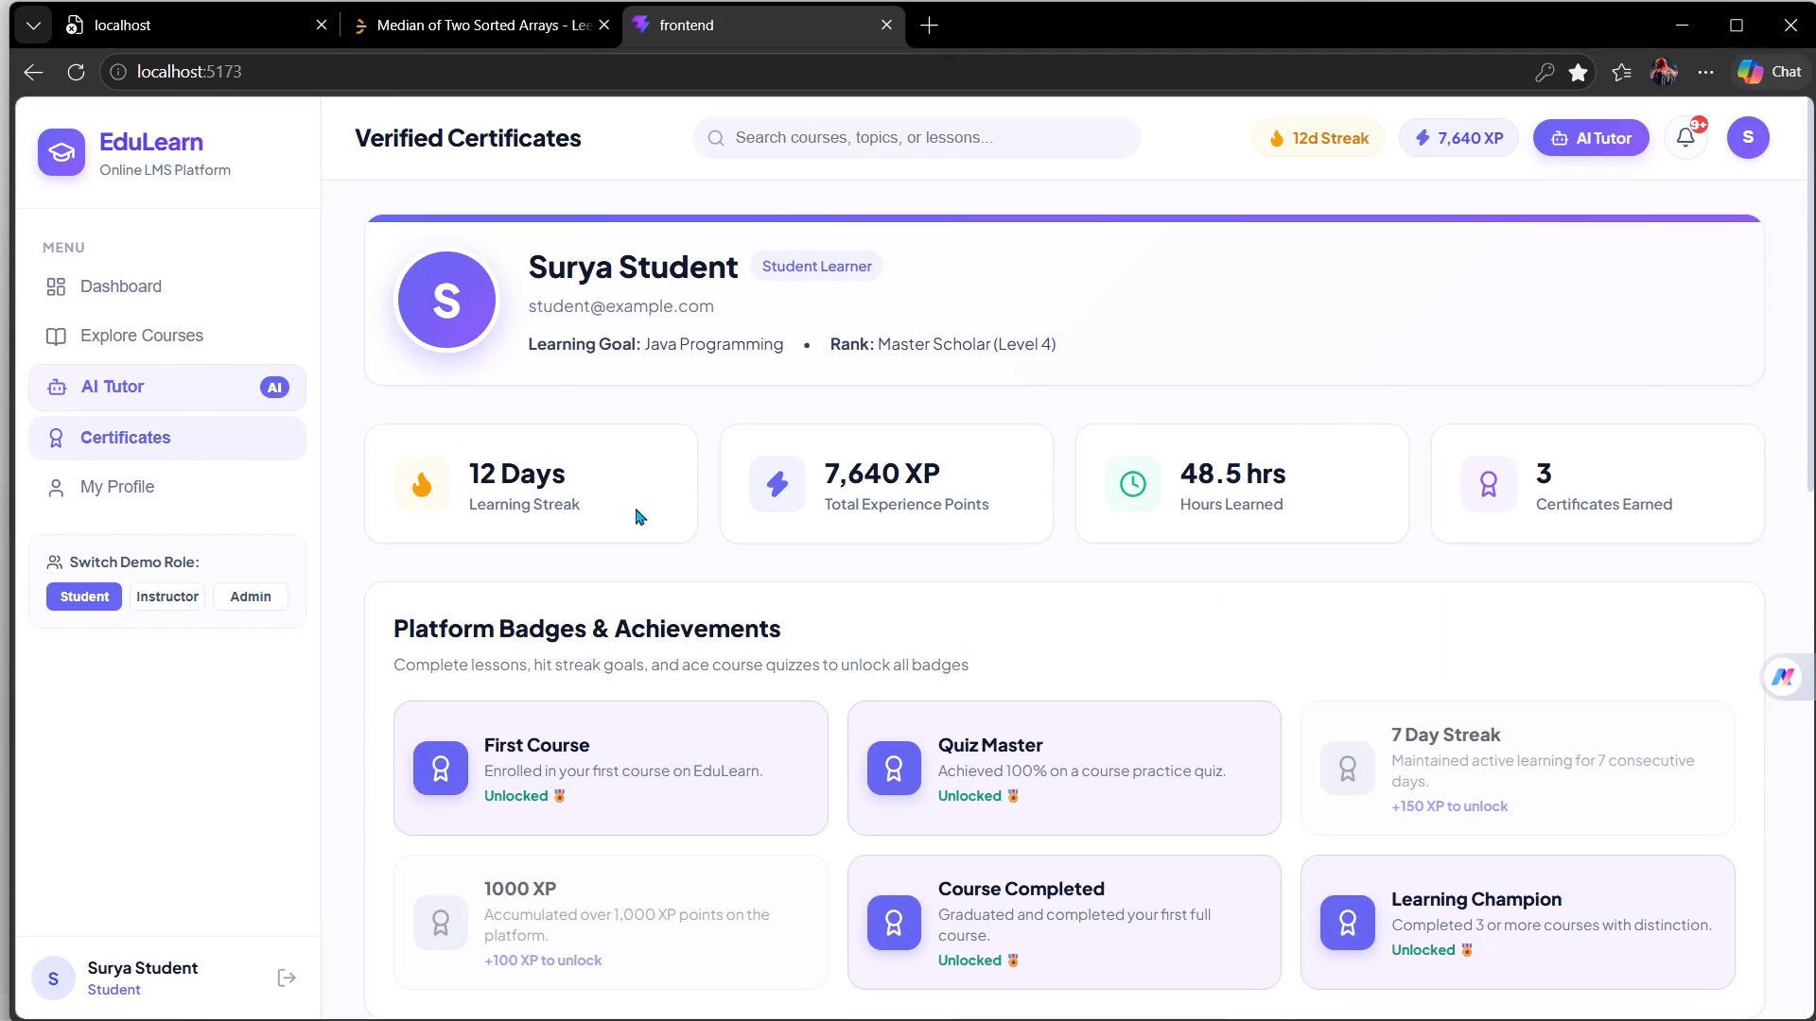
pyautogui.scroll(-4, 696, 511)
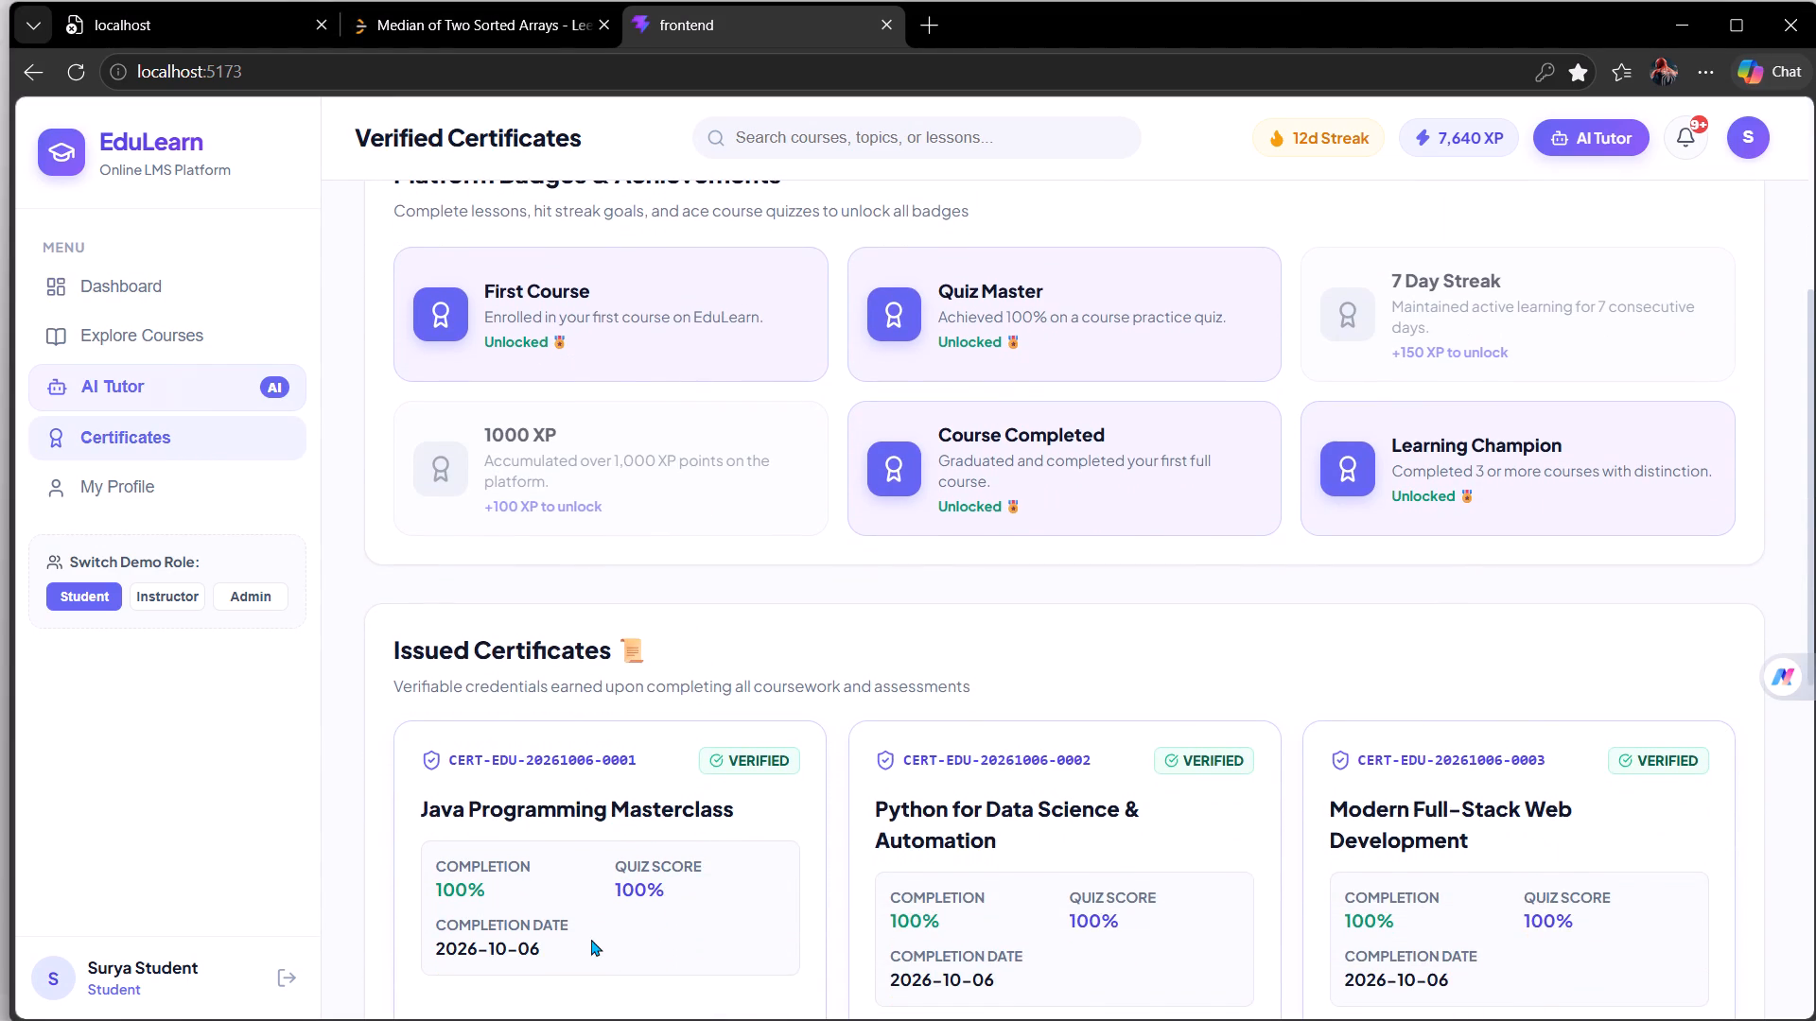
pyautogui.scroll(-1, 591, 939)
pyautogui.click(637, 971)
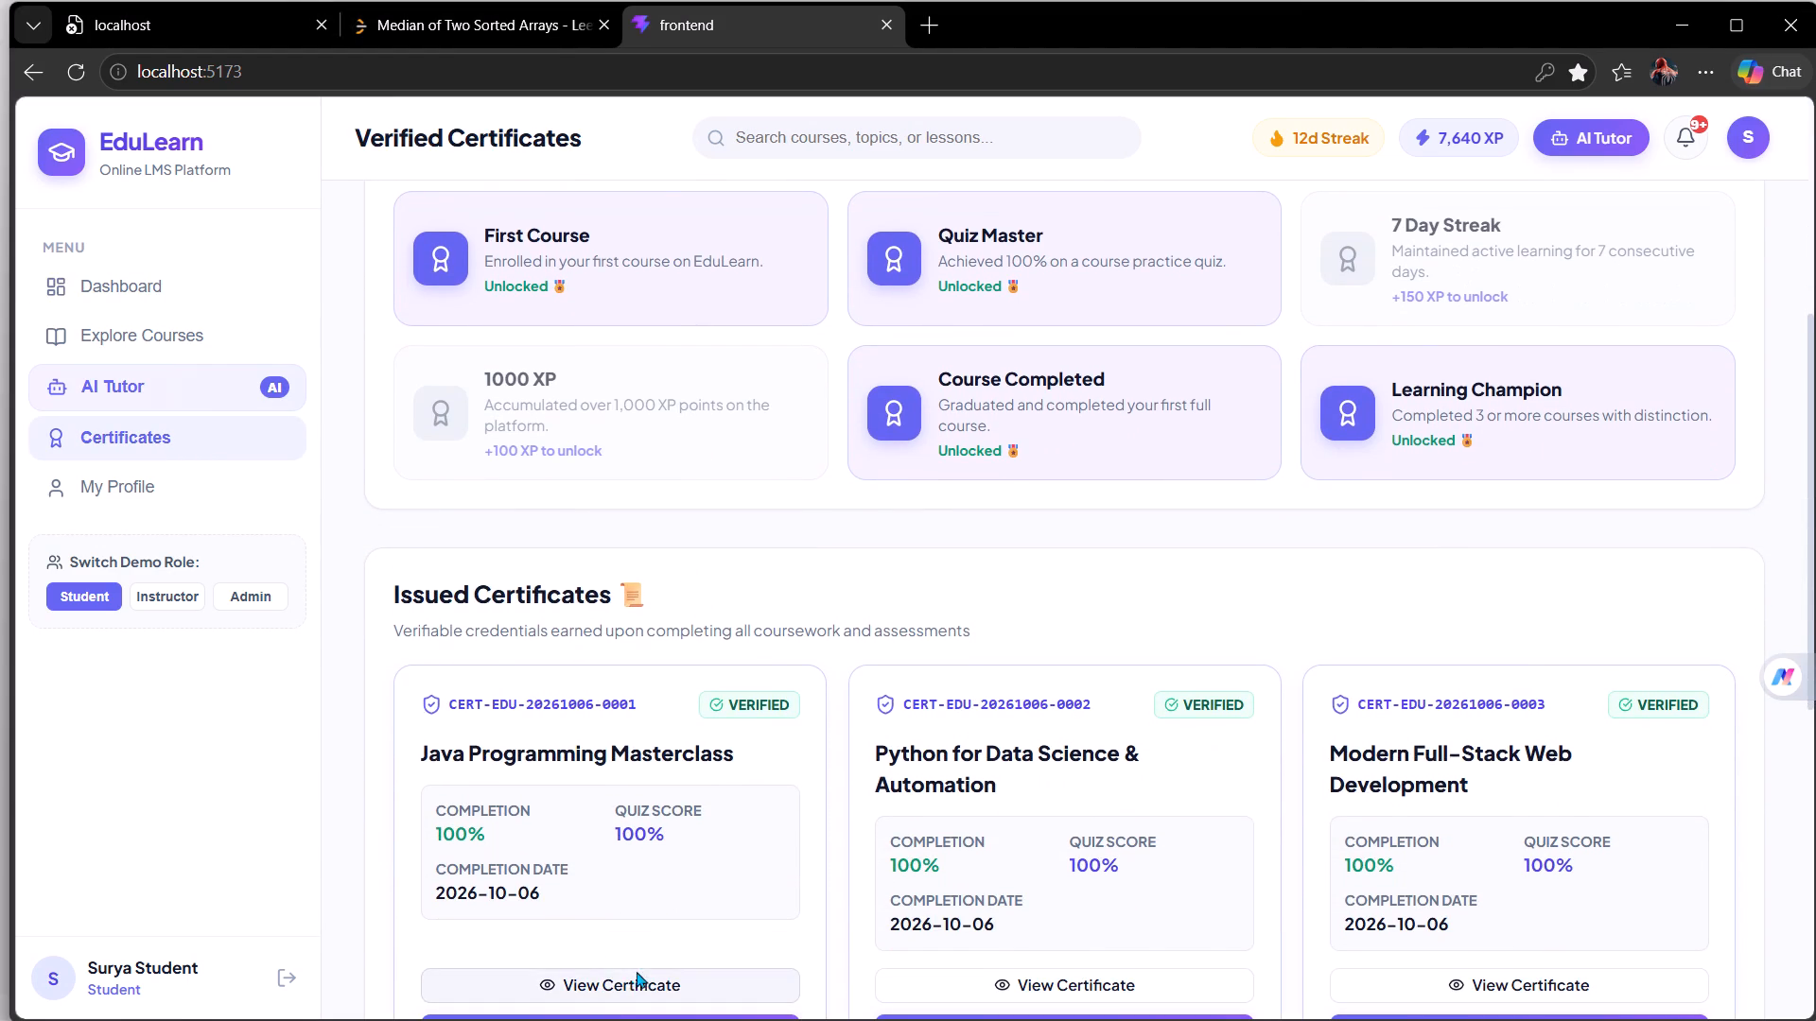
pyautogui.scroll(-1, 728, 780)
pyautogui.rightClick(728, 780)
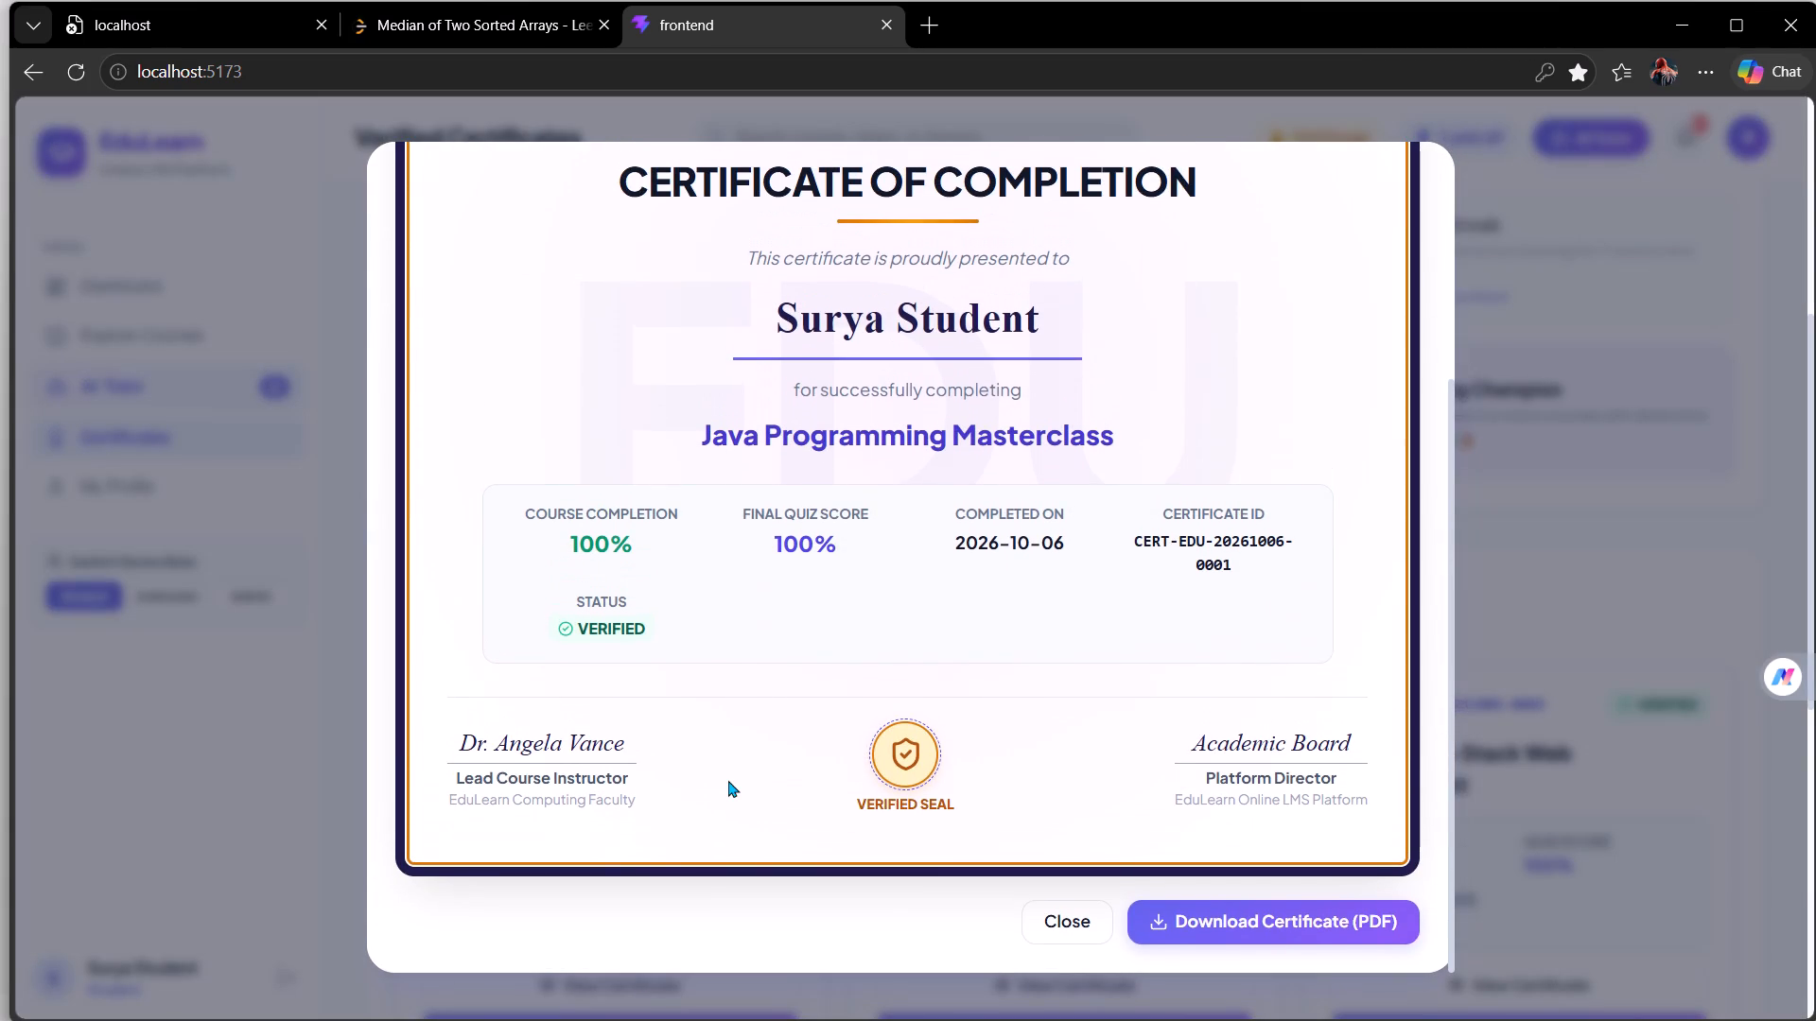
pyautogui.keyDown('ctrl'); pyautogui.scroll(-2, 728, 780); pyautogui.keyUp('ctrl')
pyautogui.click(581, 656)
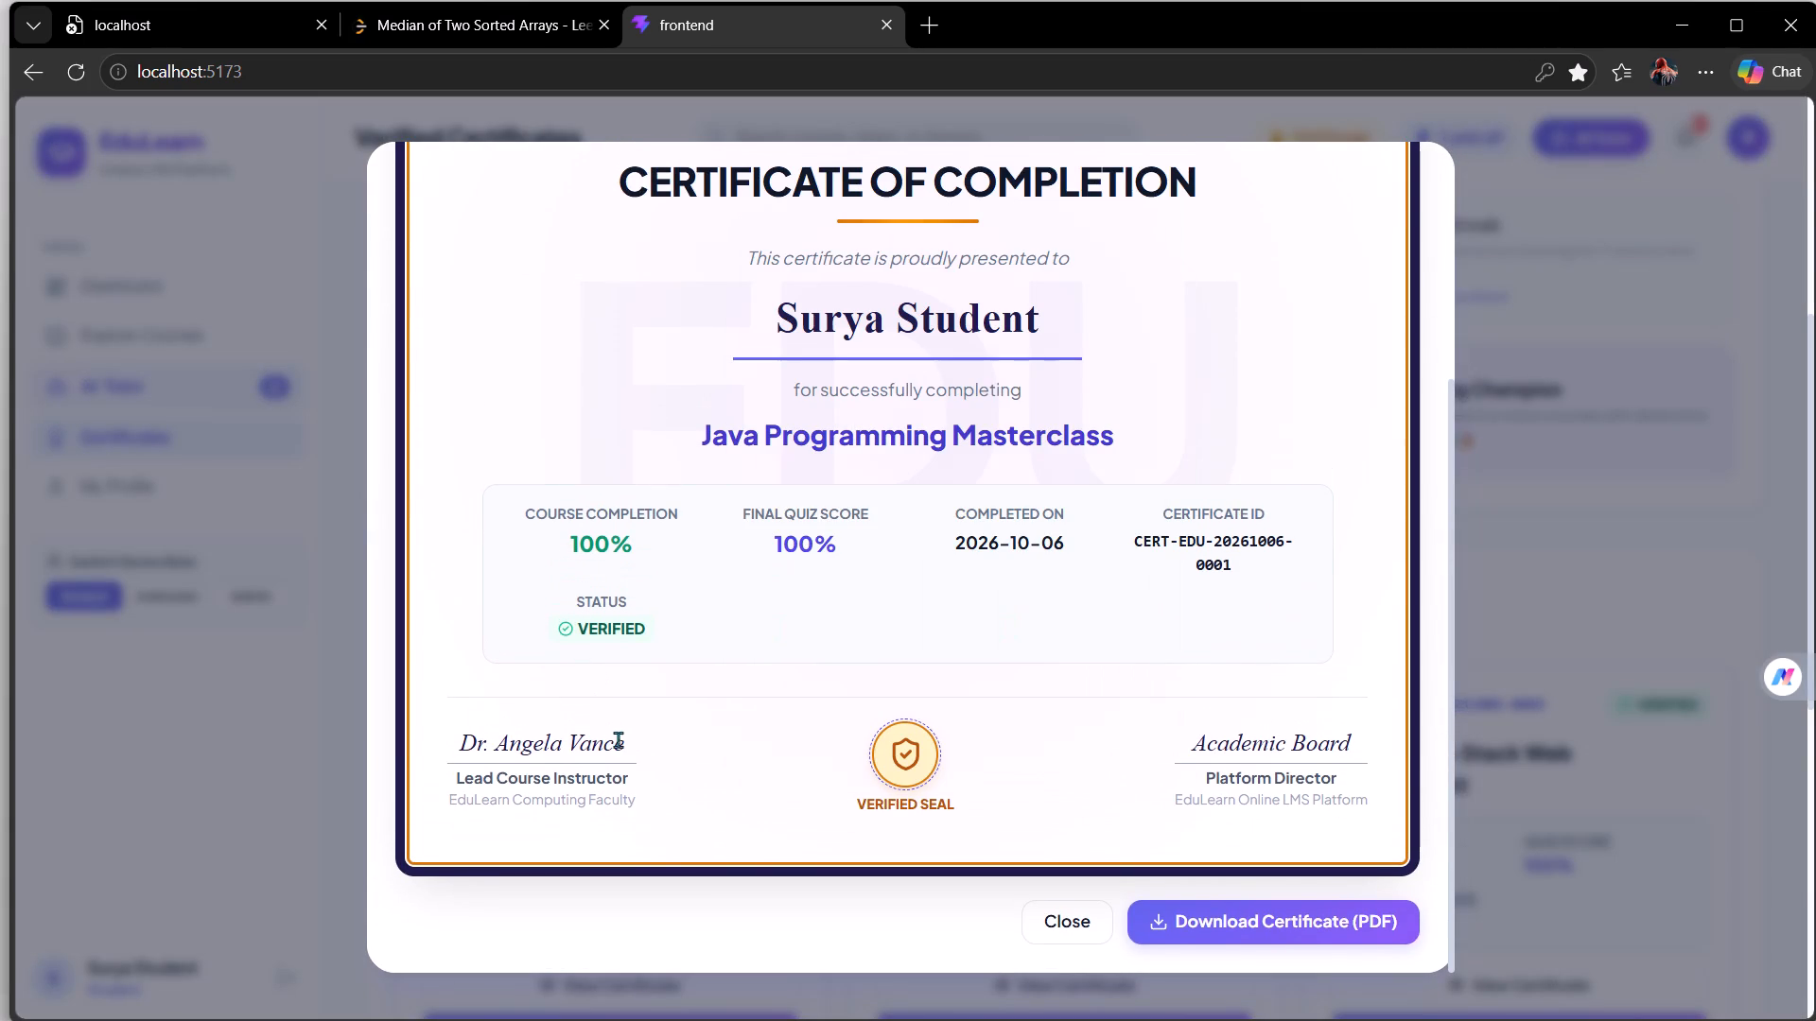
pyautogui.scroll(1, 620, 743)
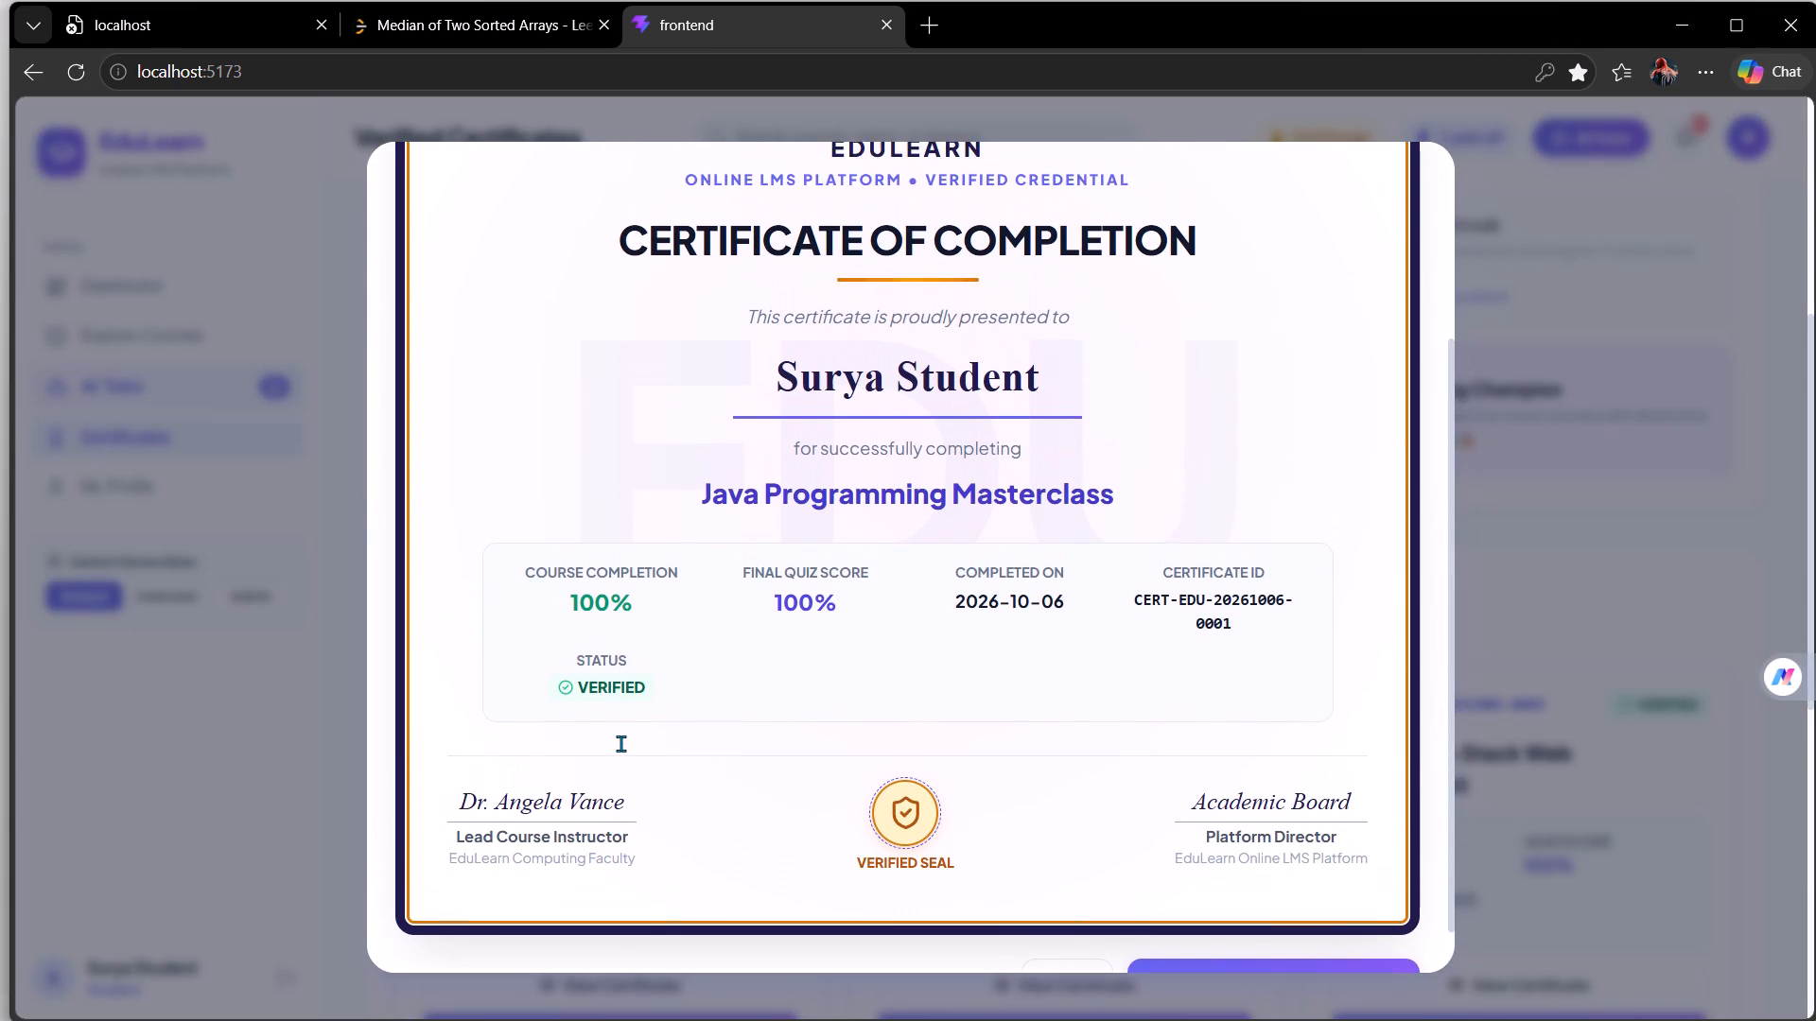
pyautogui.scroll(1, 620, 743)
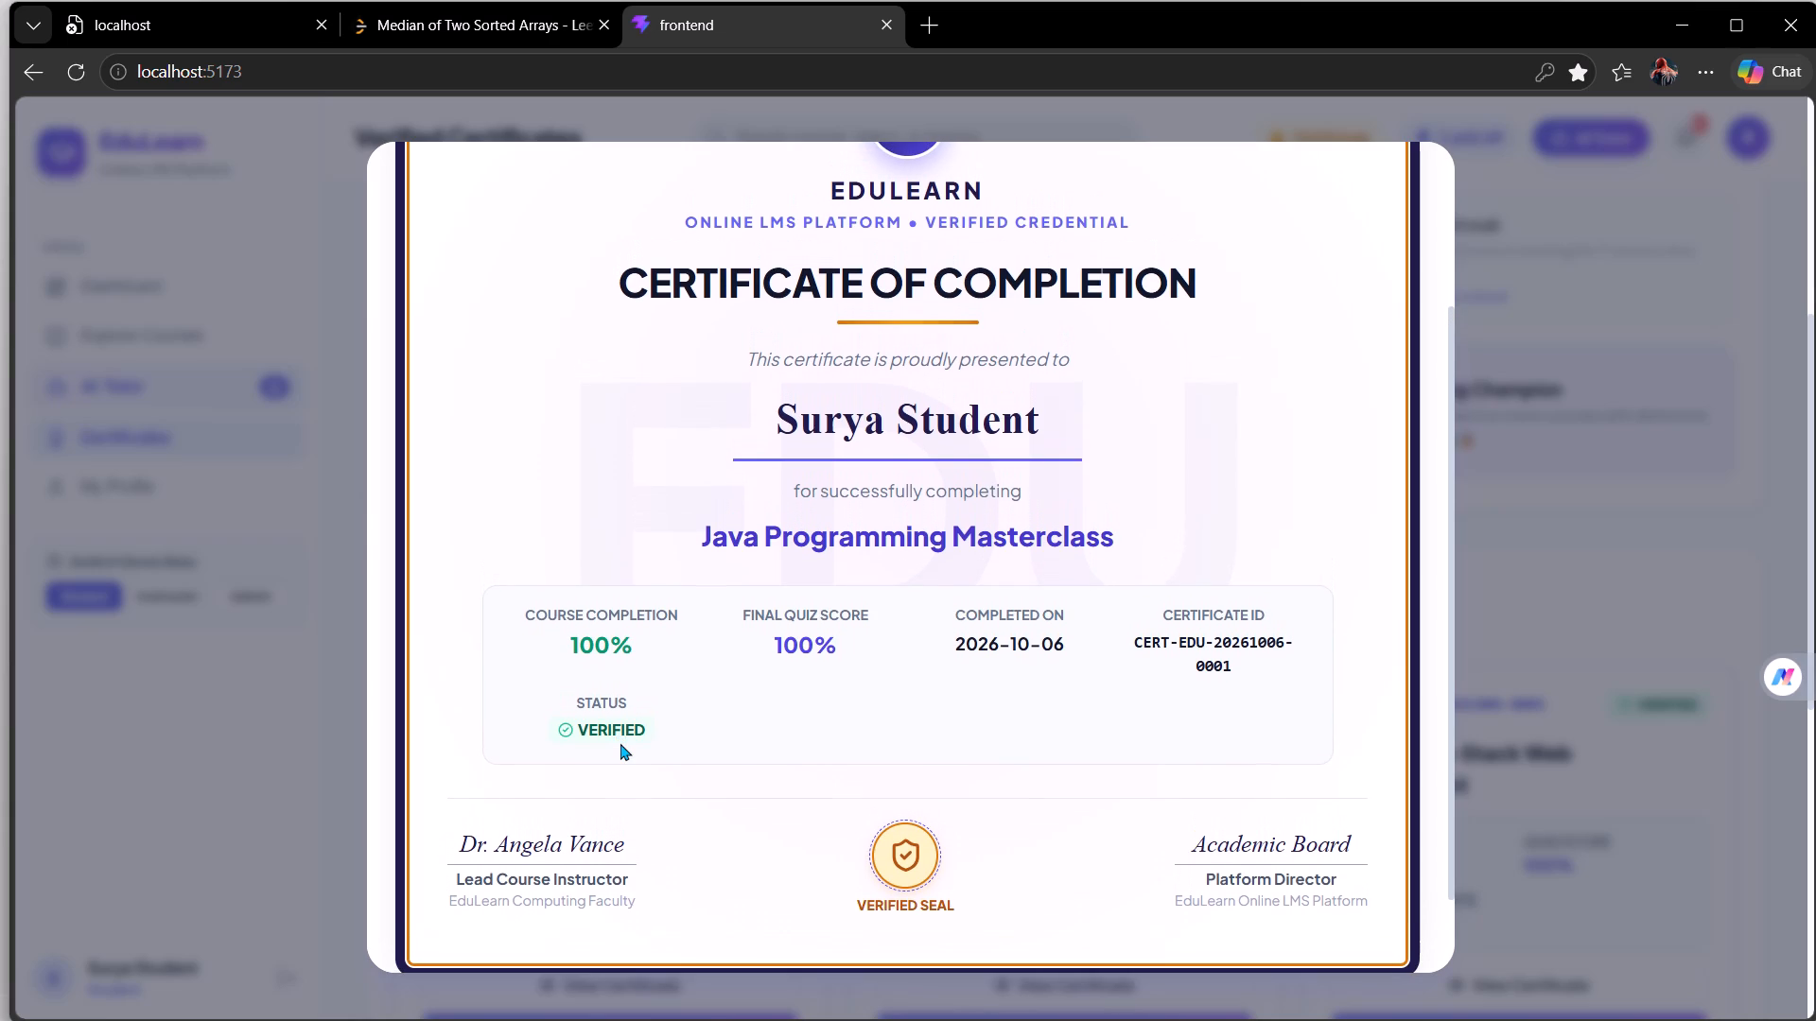
pyautogui.scroll(1, 620, 743)
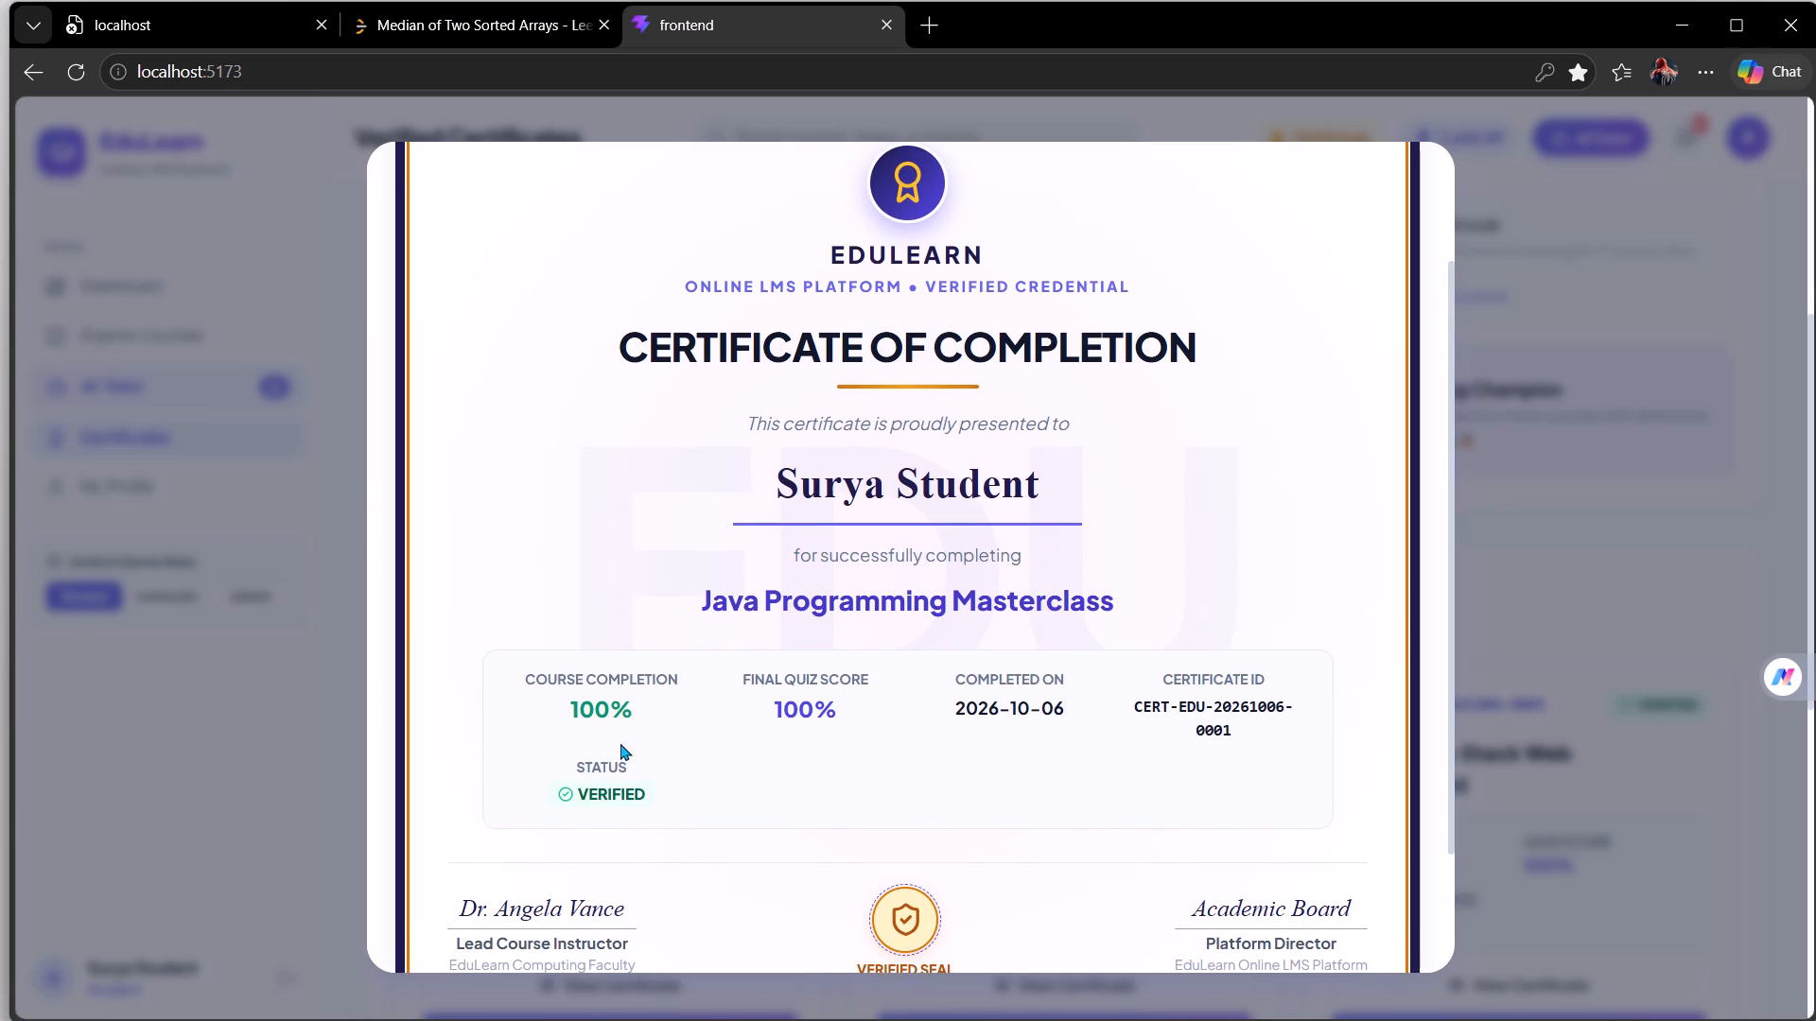
pyautogui.press('Print')
pyautogui.click(620, 743)
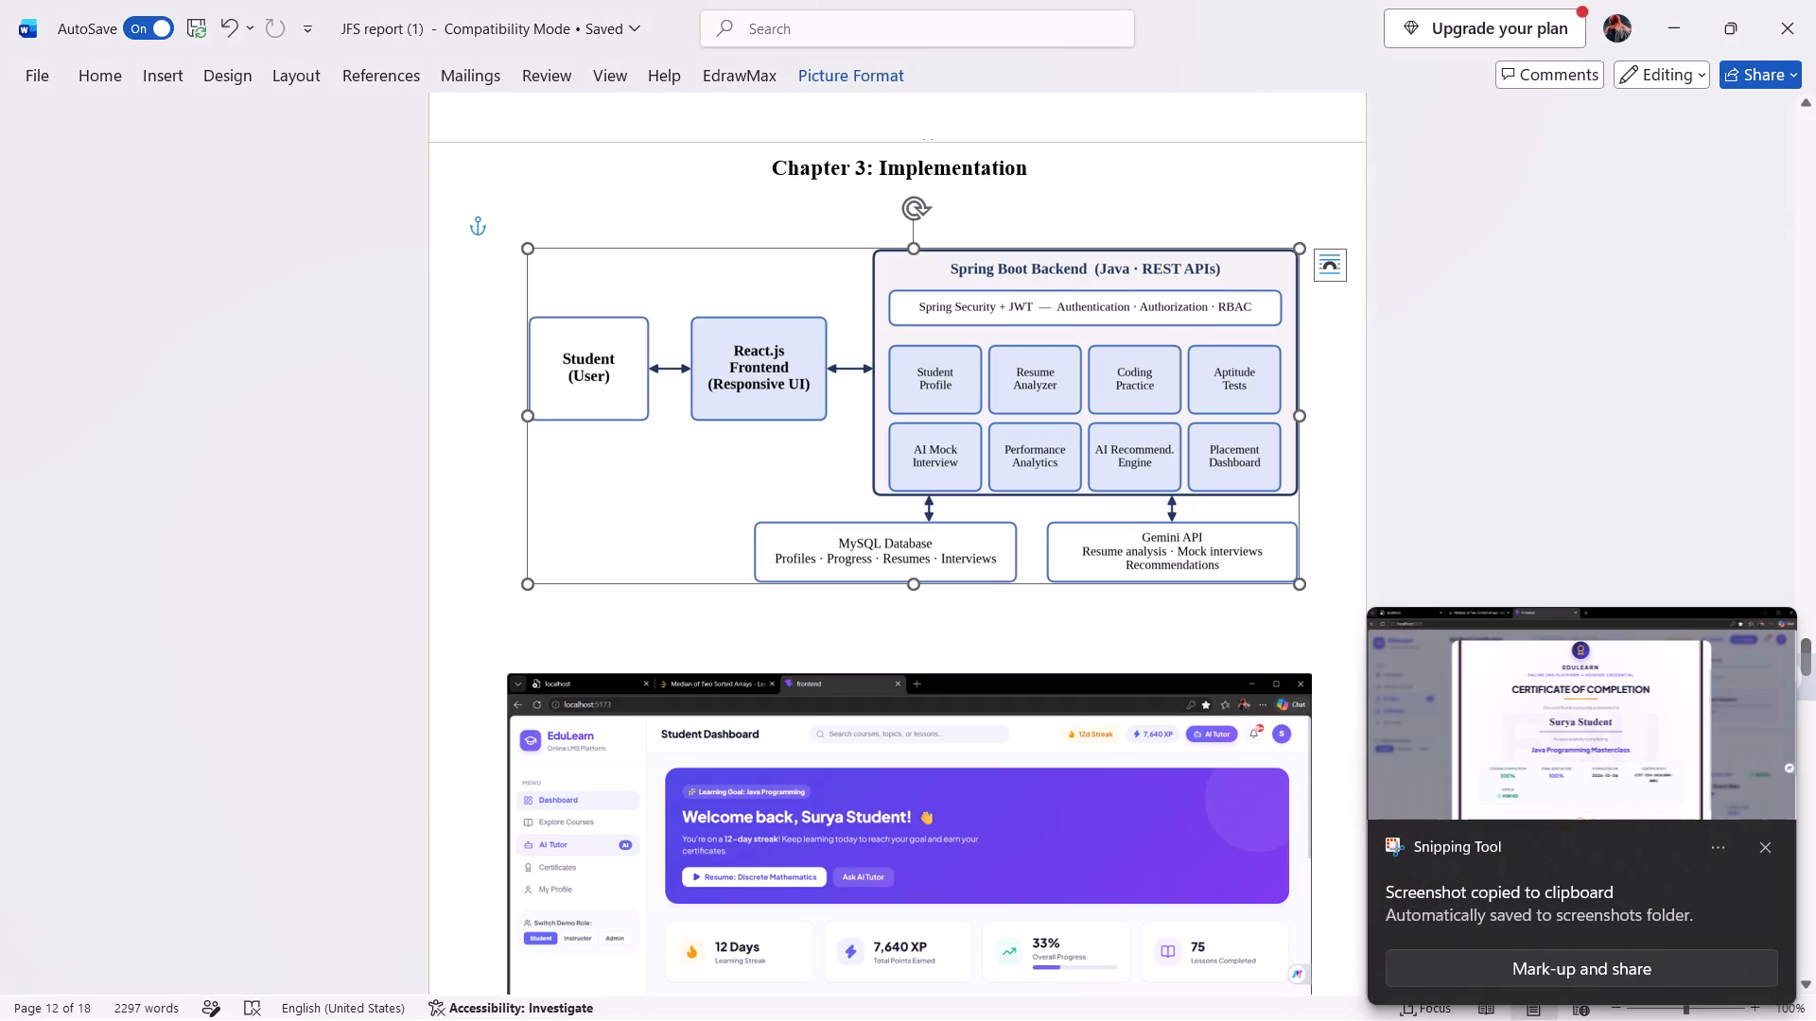
# In Word's Chapter 3, replace the Spring Boot backend architecture diagram with the certificate screenshot.
pyautogui.click(839, 475)
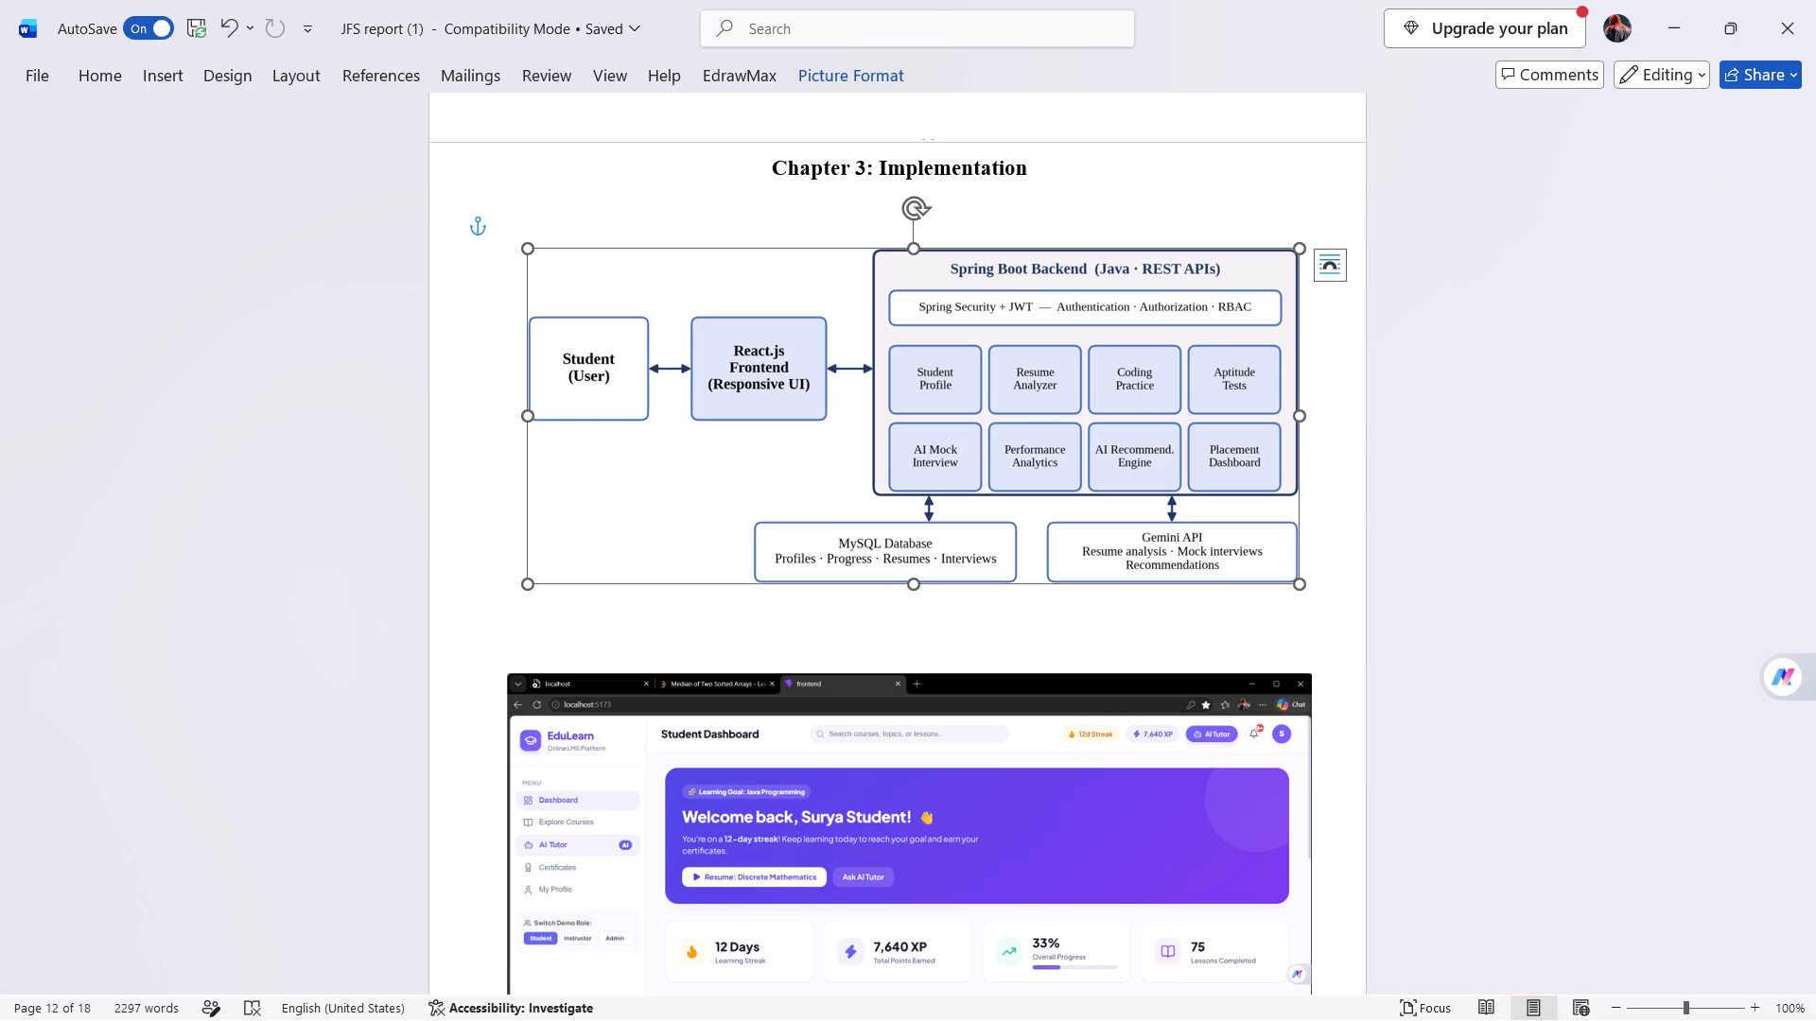
pyautogui.press('Delete')
pyautogui.hotkey('ctrl', 'v')
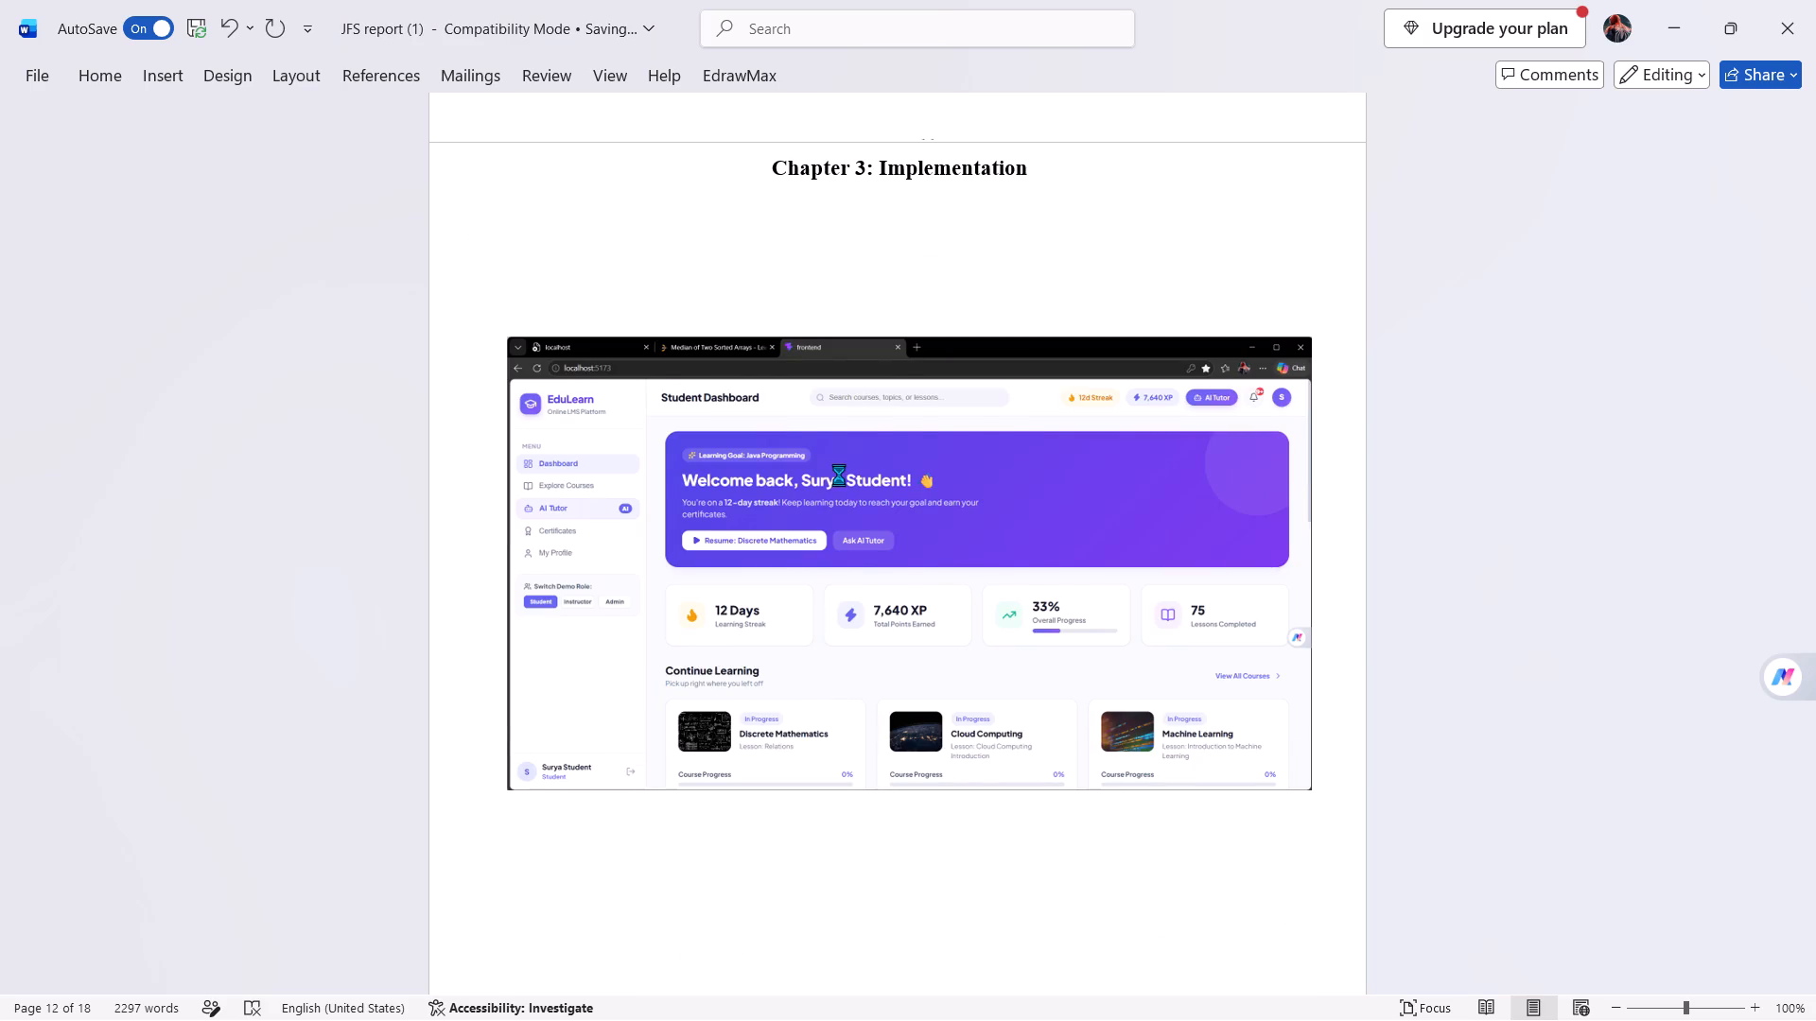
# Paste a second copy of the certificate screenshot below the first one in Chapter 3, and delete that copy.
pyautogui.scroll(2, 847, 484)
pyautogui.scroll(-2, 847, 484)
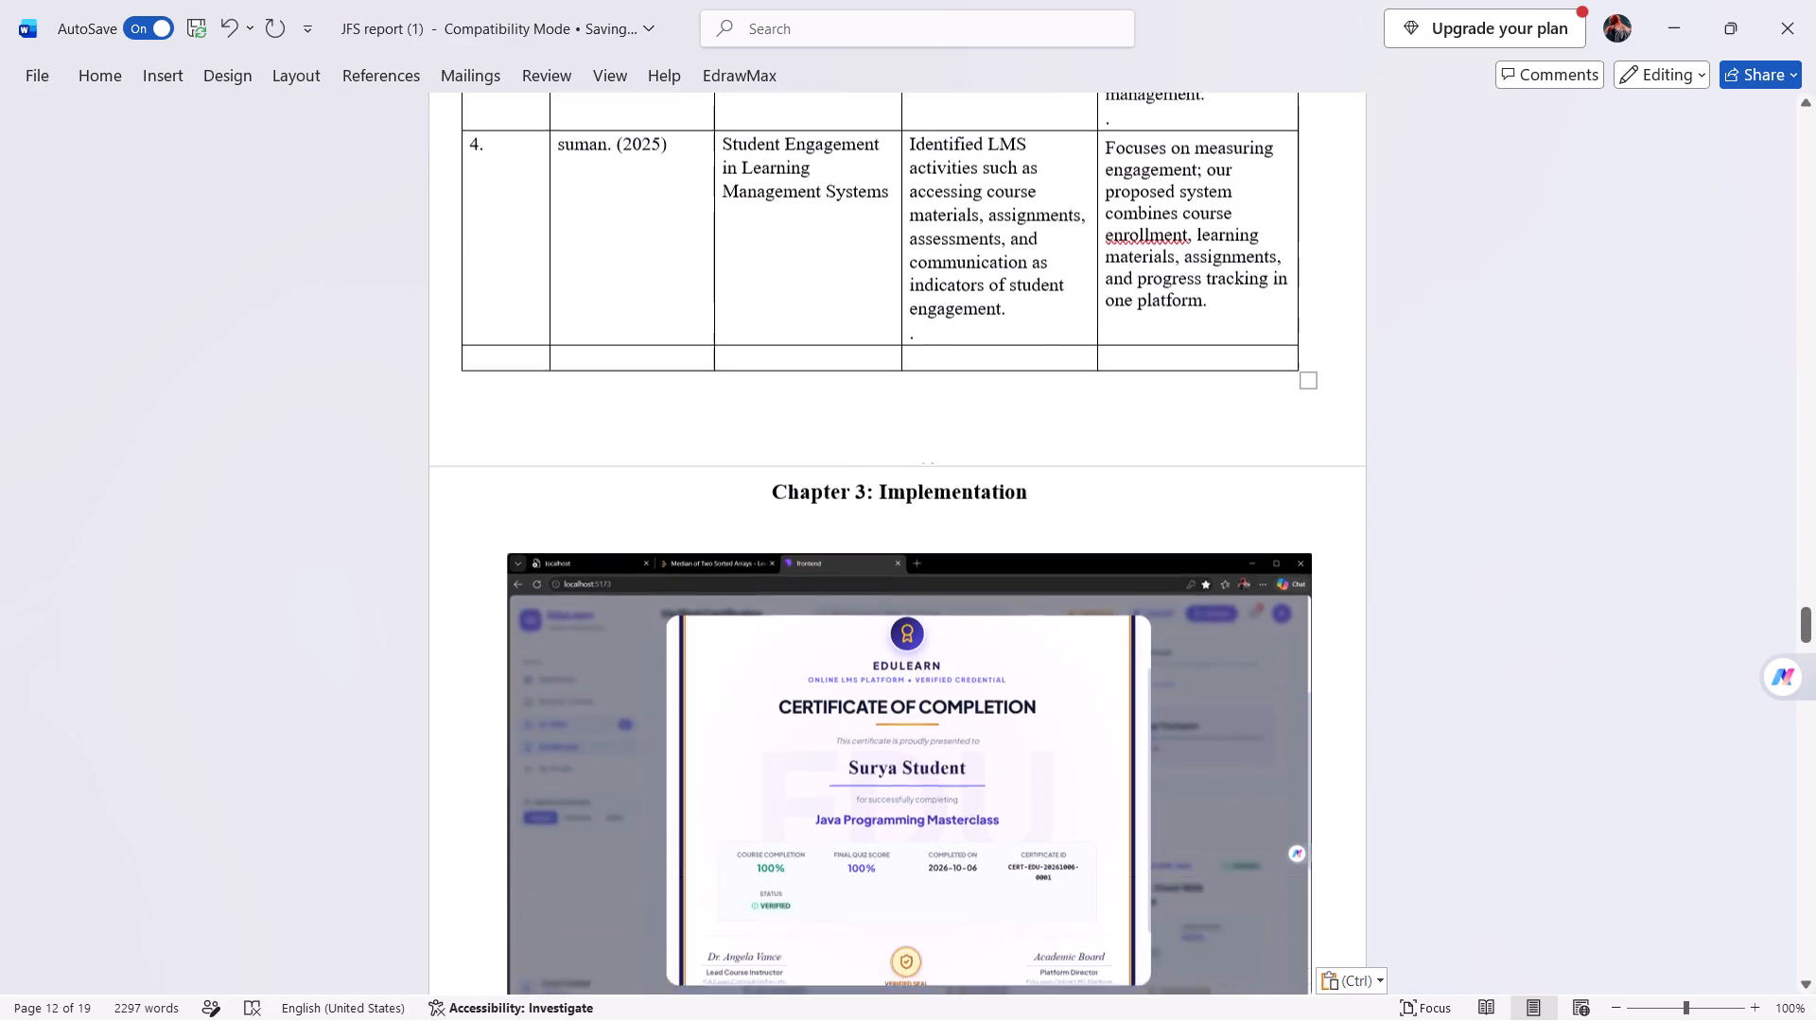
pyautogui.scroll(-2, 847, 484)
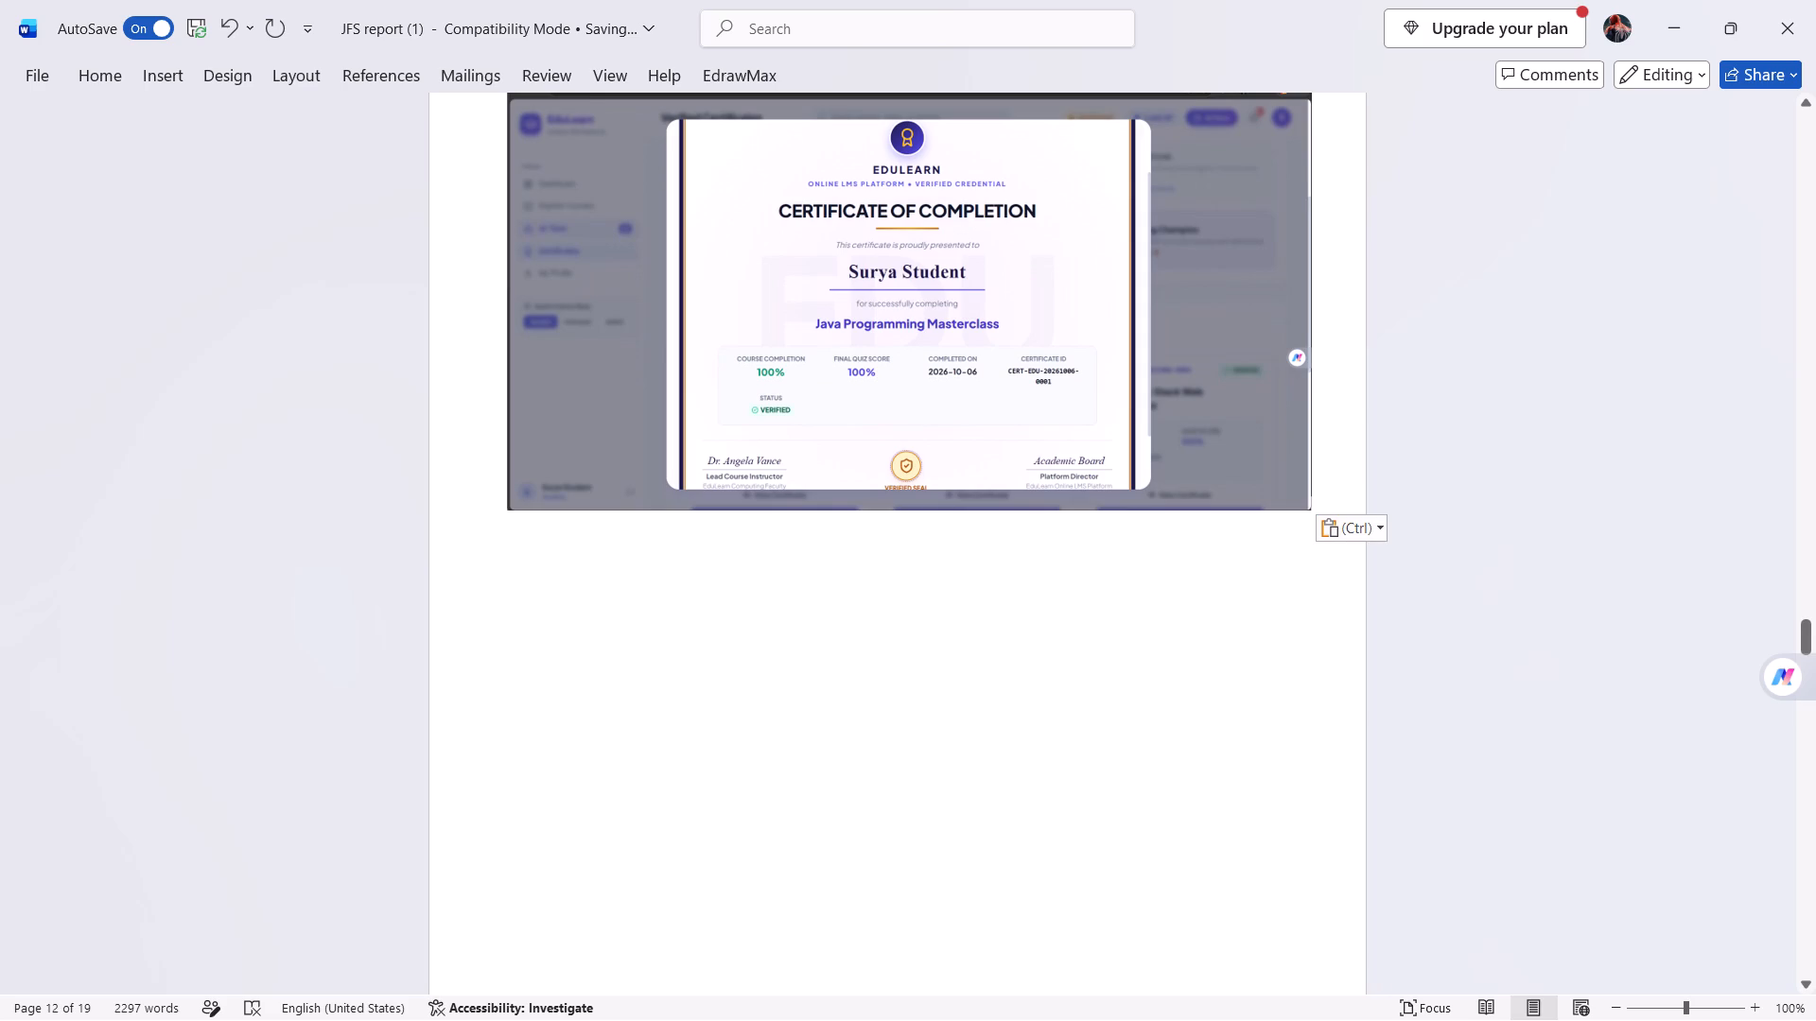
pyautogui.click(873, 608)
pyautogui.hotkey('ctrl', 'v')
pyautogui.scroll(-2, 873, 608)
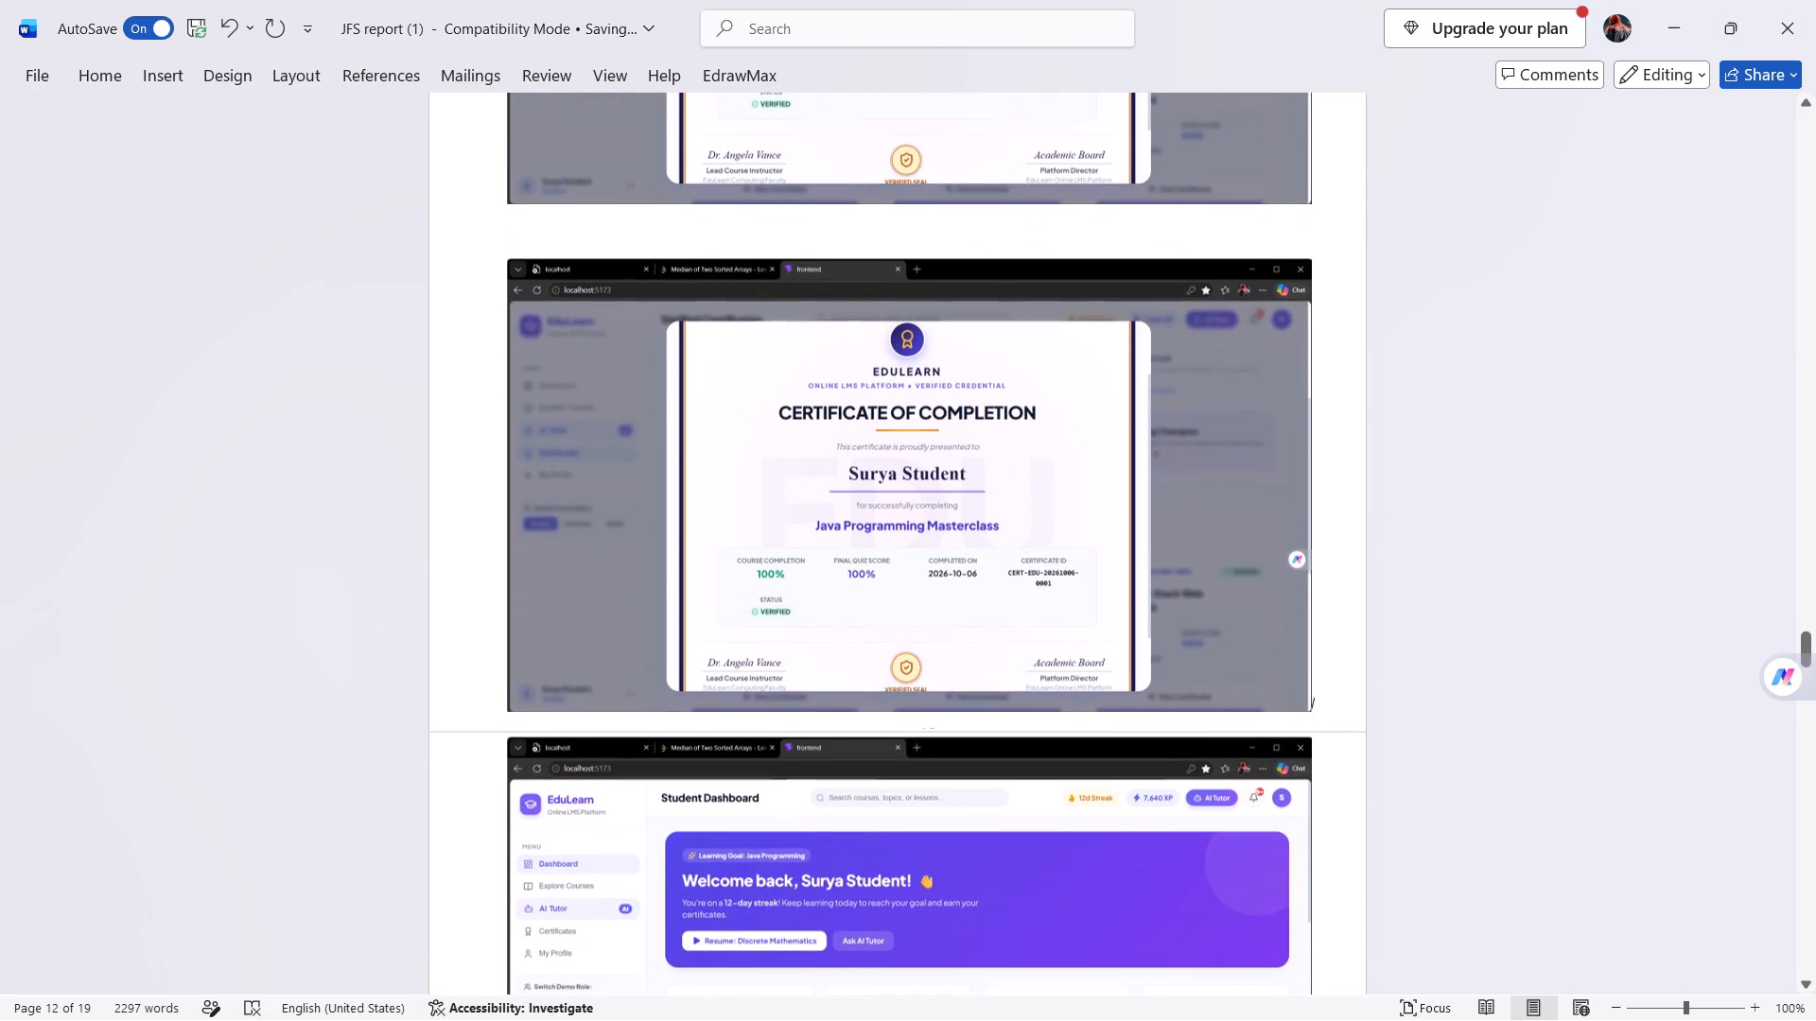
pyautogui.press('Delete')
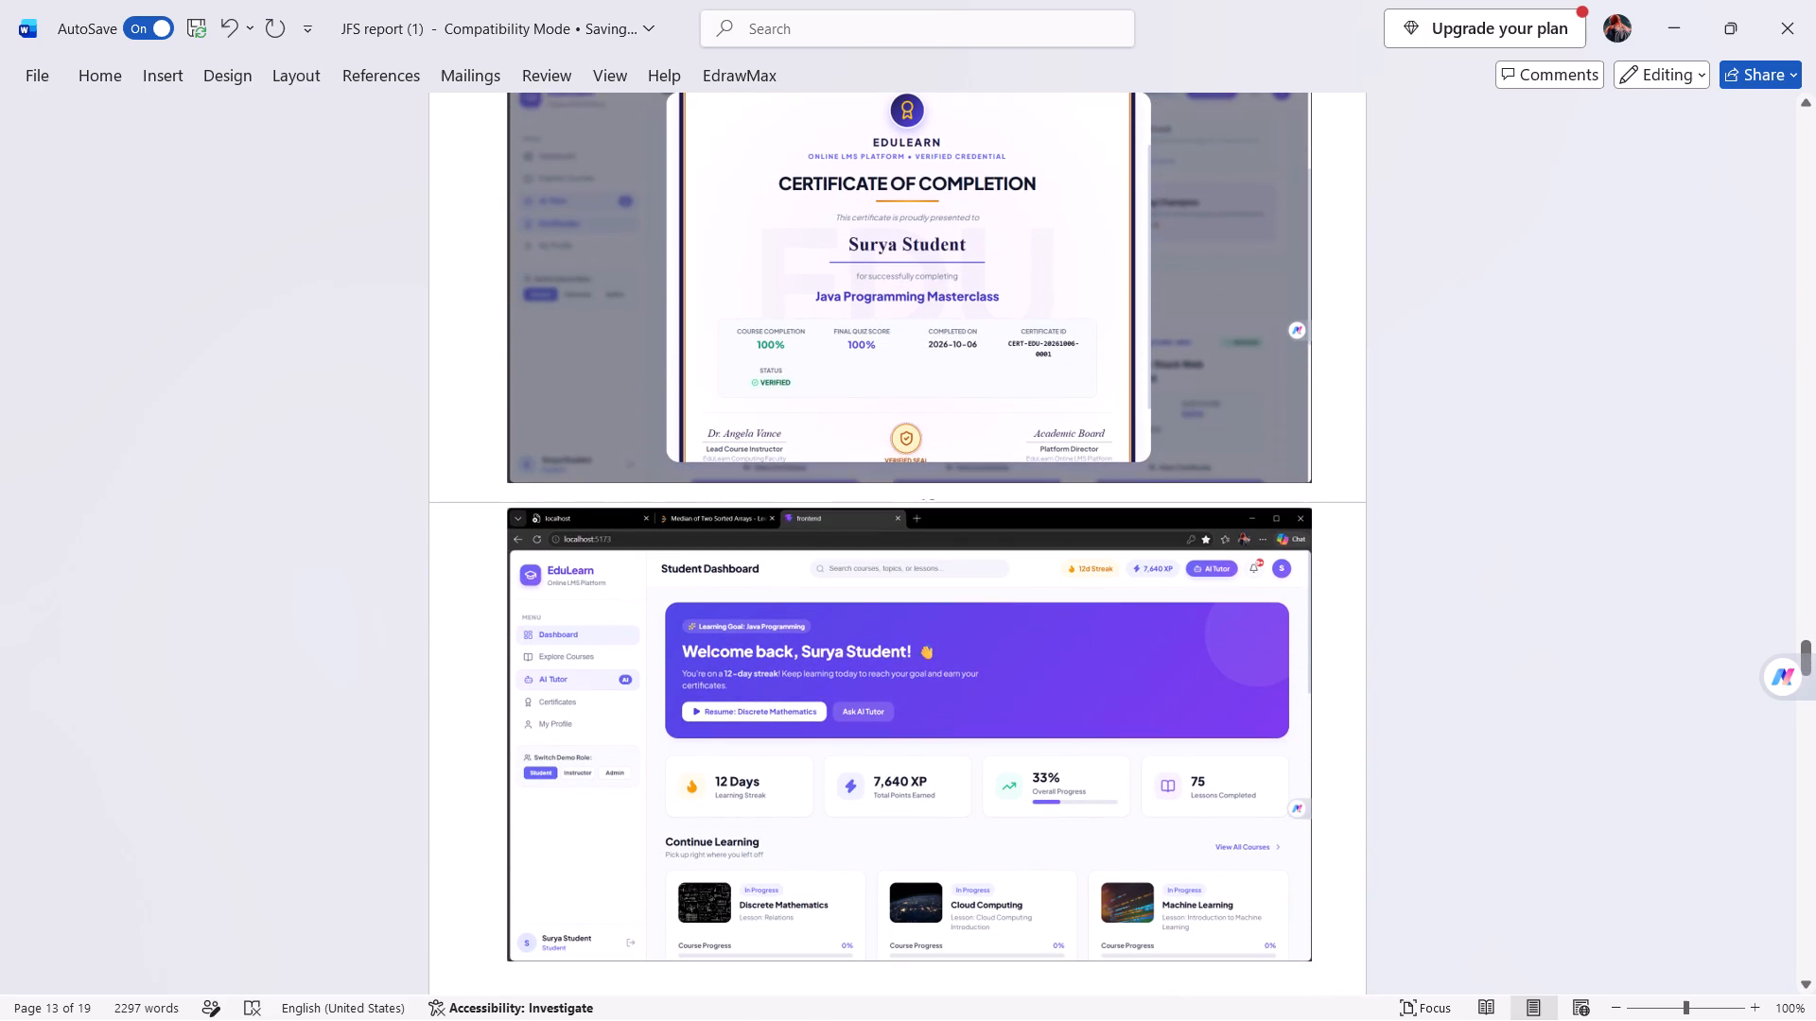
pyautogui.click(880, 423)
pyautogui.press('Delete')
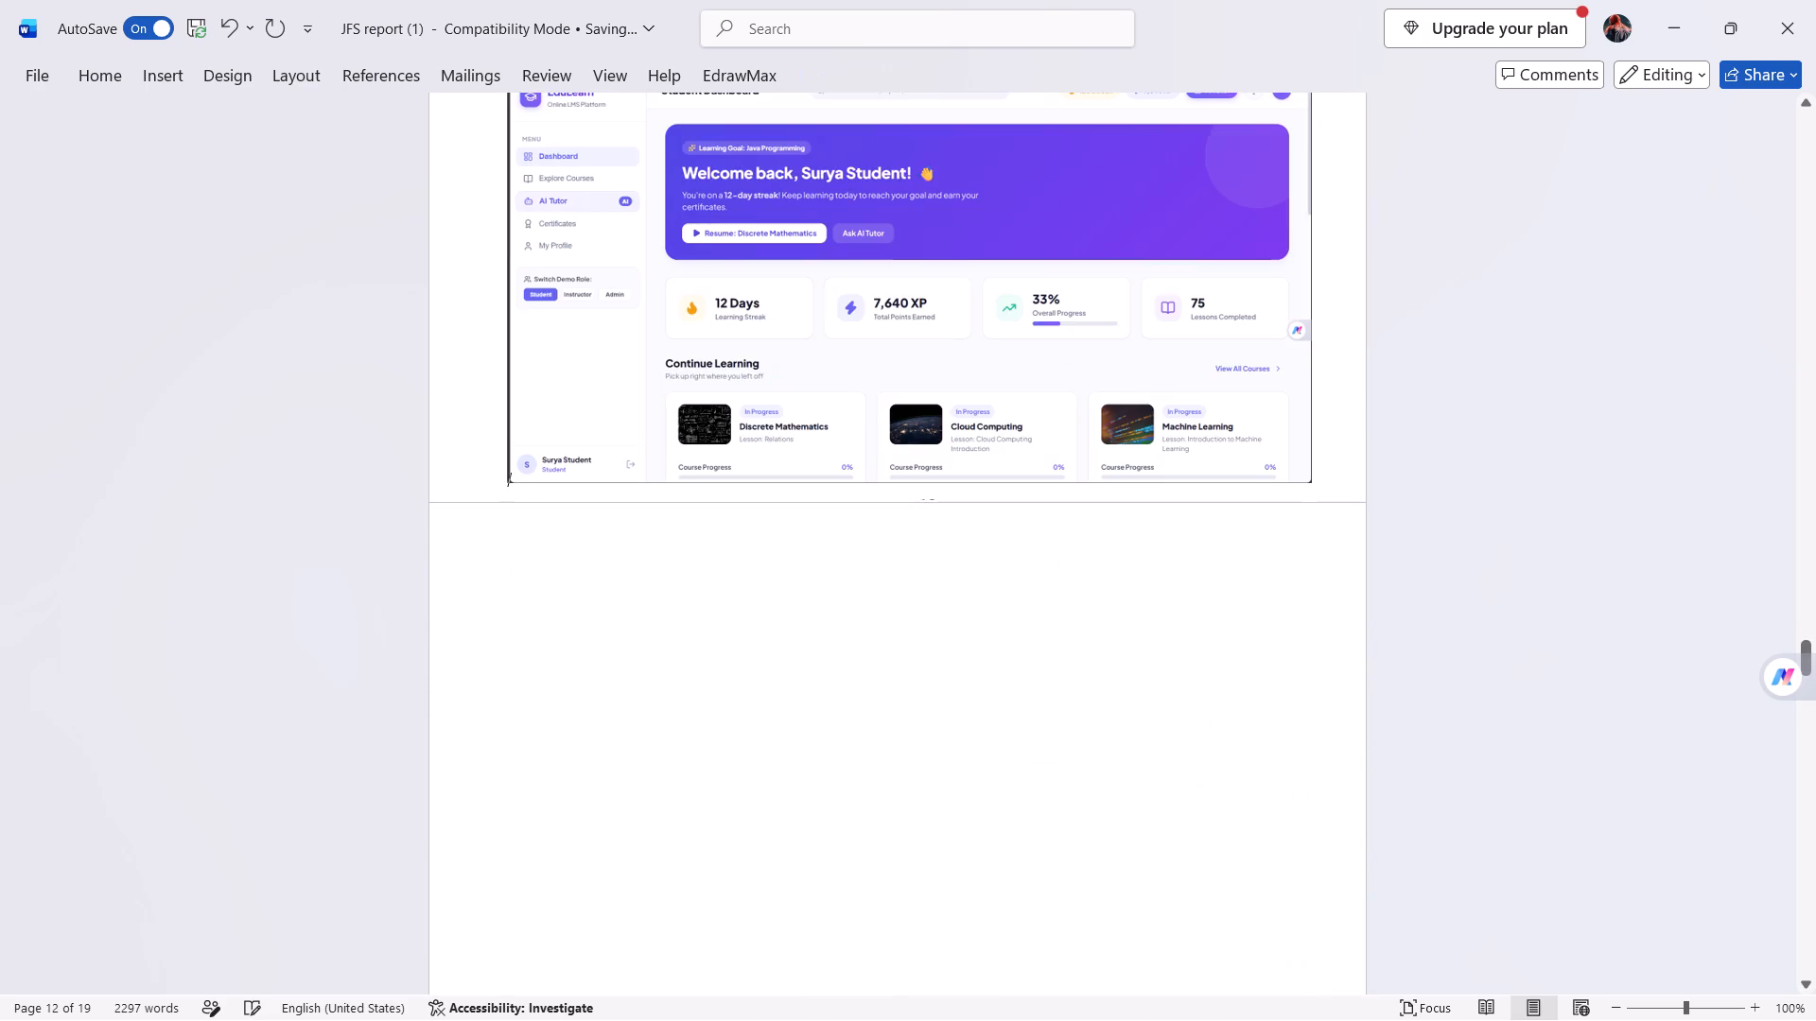
# Delete the blank page that follows the student dashboard screenshot in Chapter 3.
pyautogui.scroll(1, 880, 423)
pyautogui.scroll(-4, 880, 423)
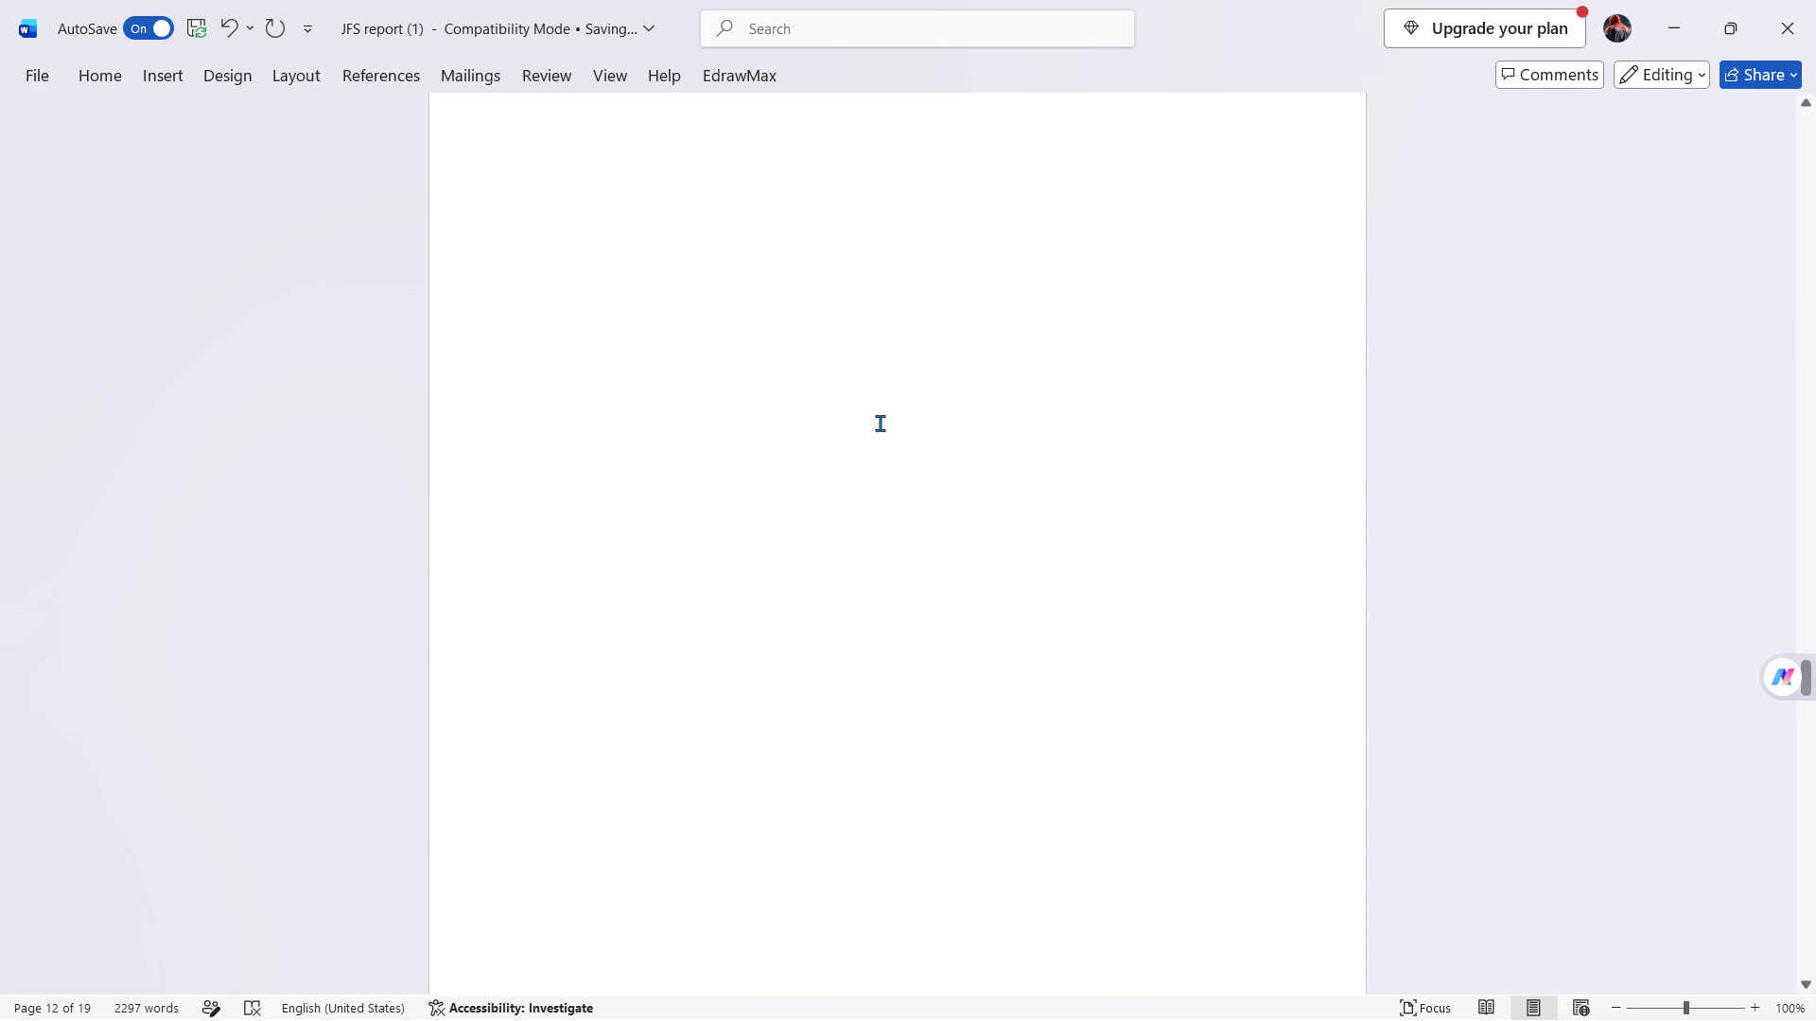
pyautogui.scroll(-1, 880, 423)
pyautogui.rightClick(880, 423)
pyautogui.click(880, 423)
pyautogui.scroll(2, 880, 423)
pyautogui.click(873, 546)
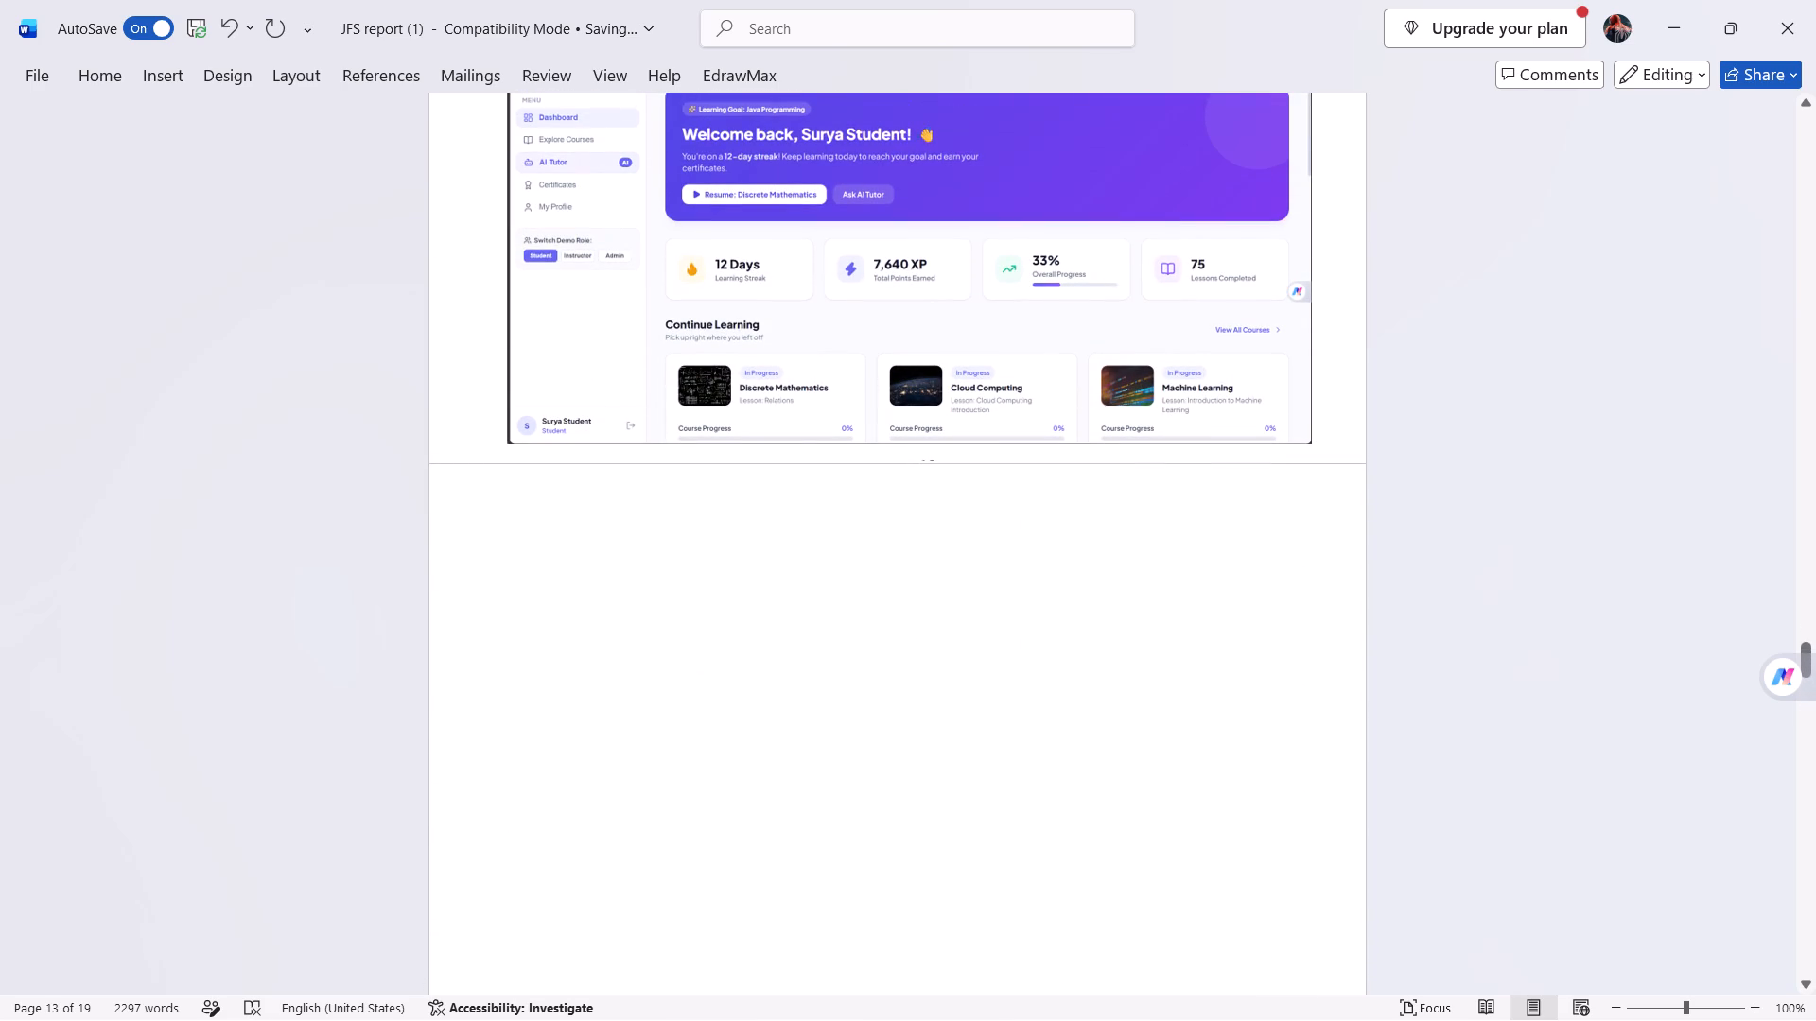
pyautogui.press('Delete')
# Review the report from the Chapter 3 screenshots through the expected results to the Appendix I output screens.
pyautogui.scroll(2, 873, 546)
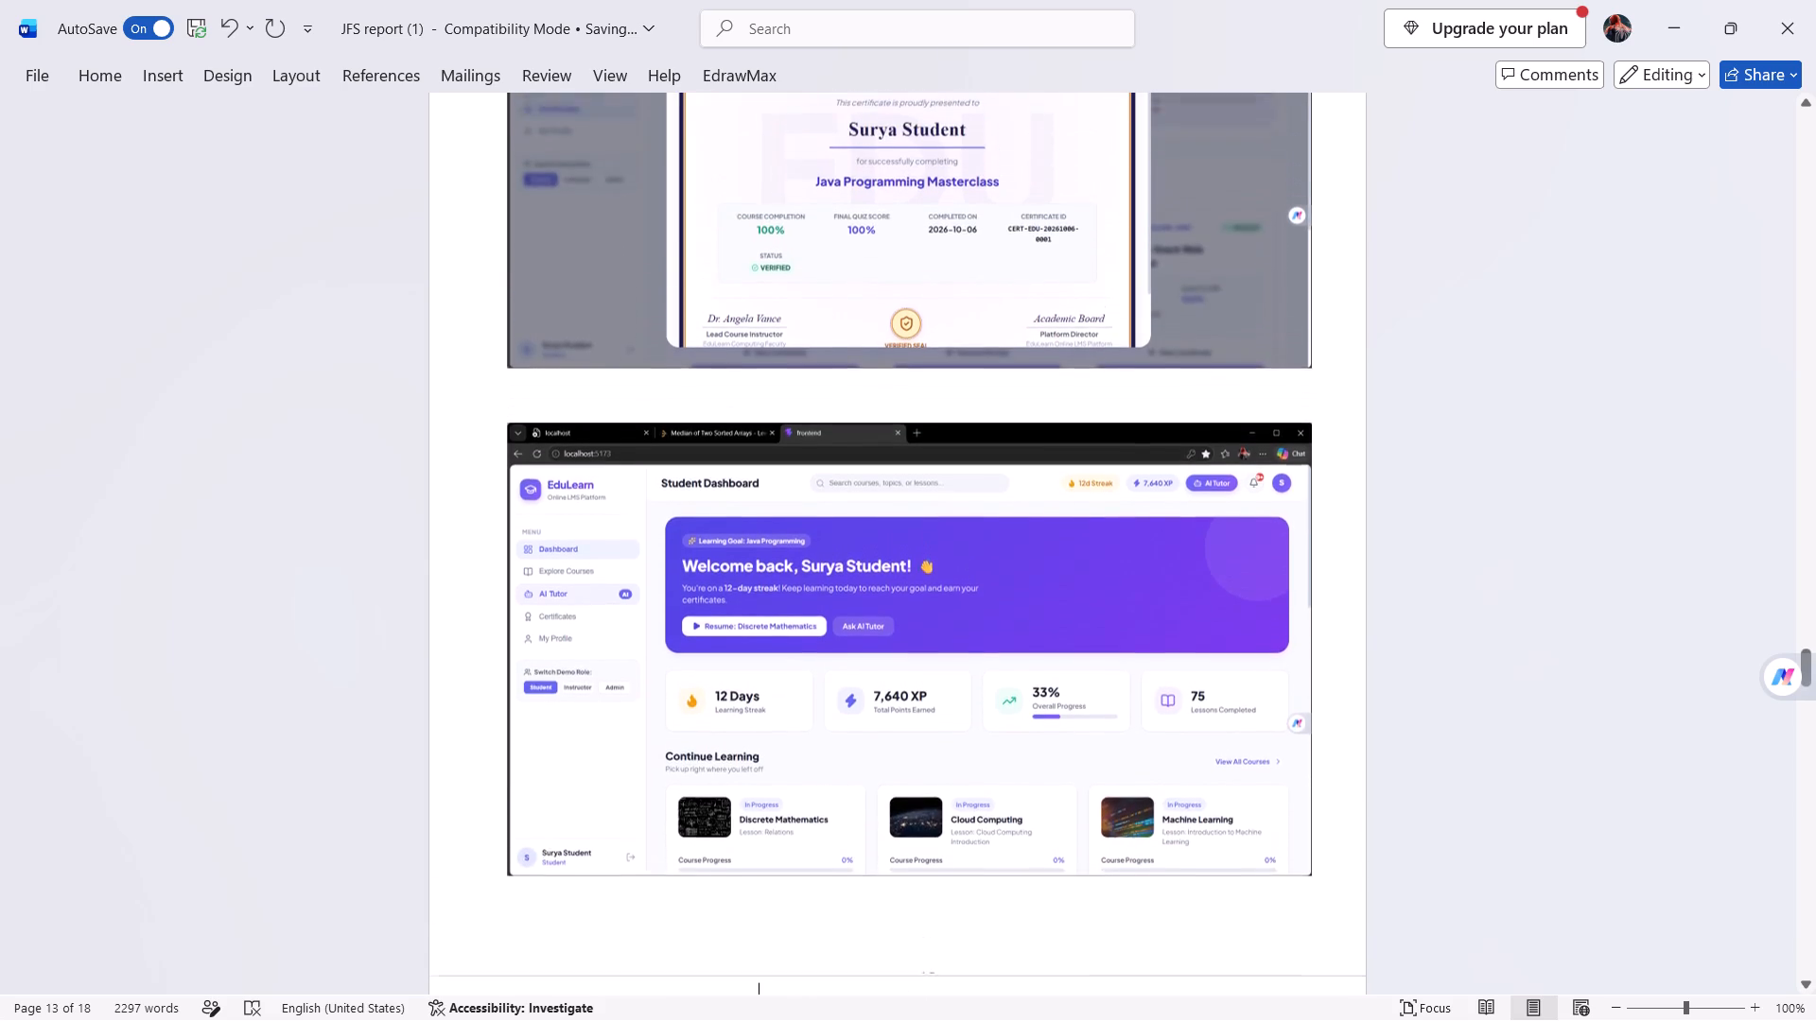
pyautogui.scroll(2, 873, 546)
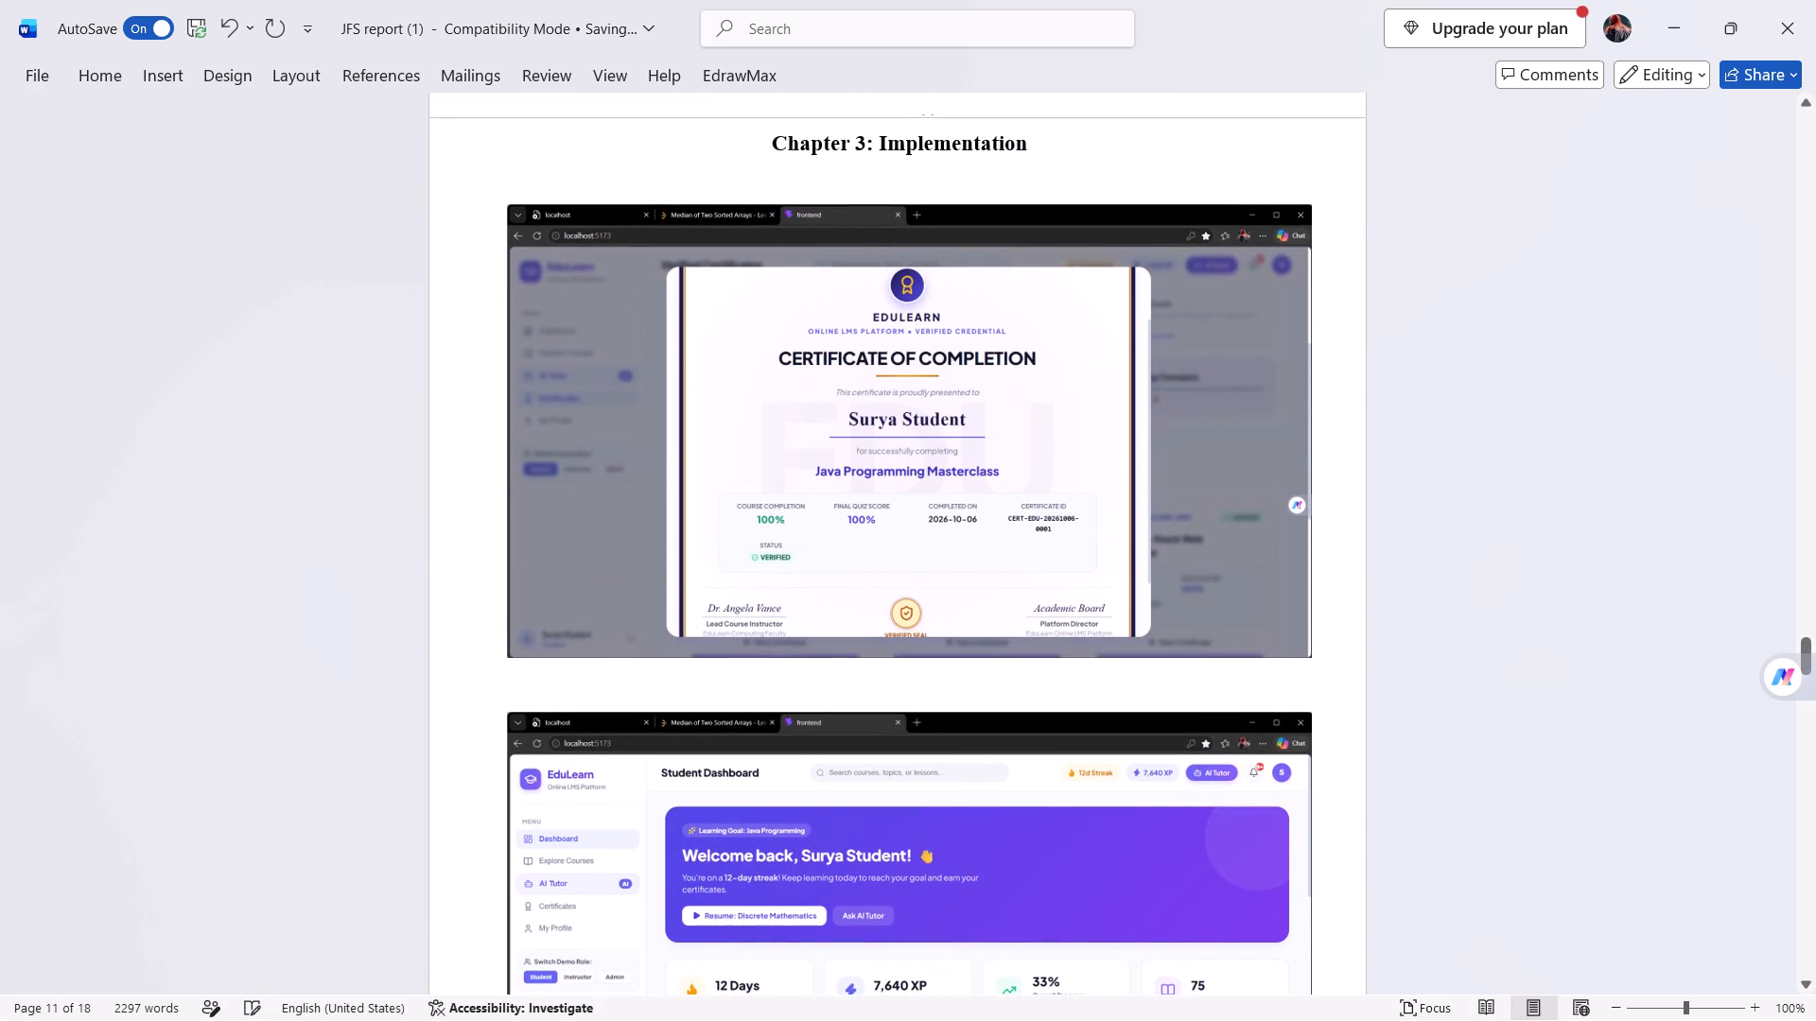
pyautogui.scroll(-16, 873, 546)
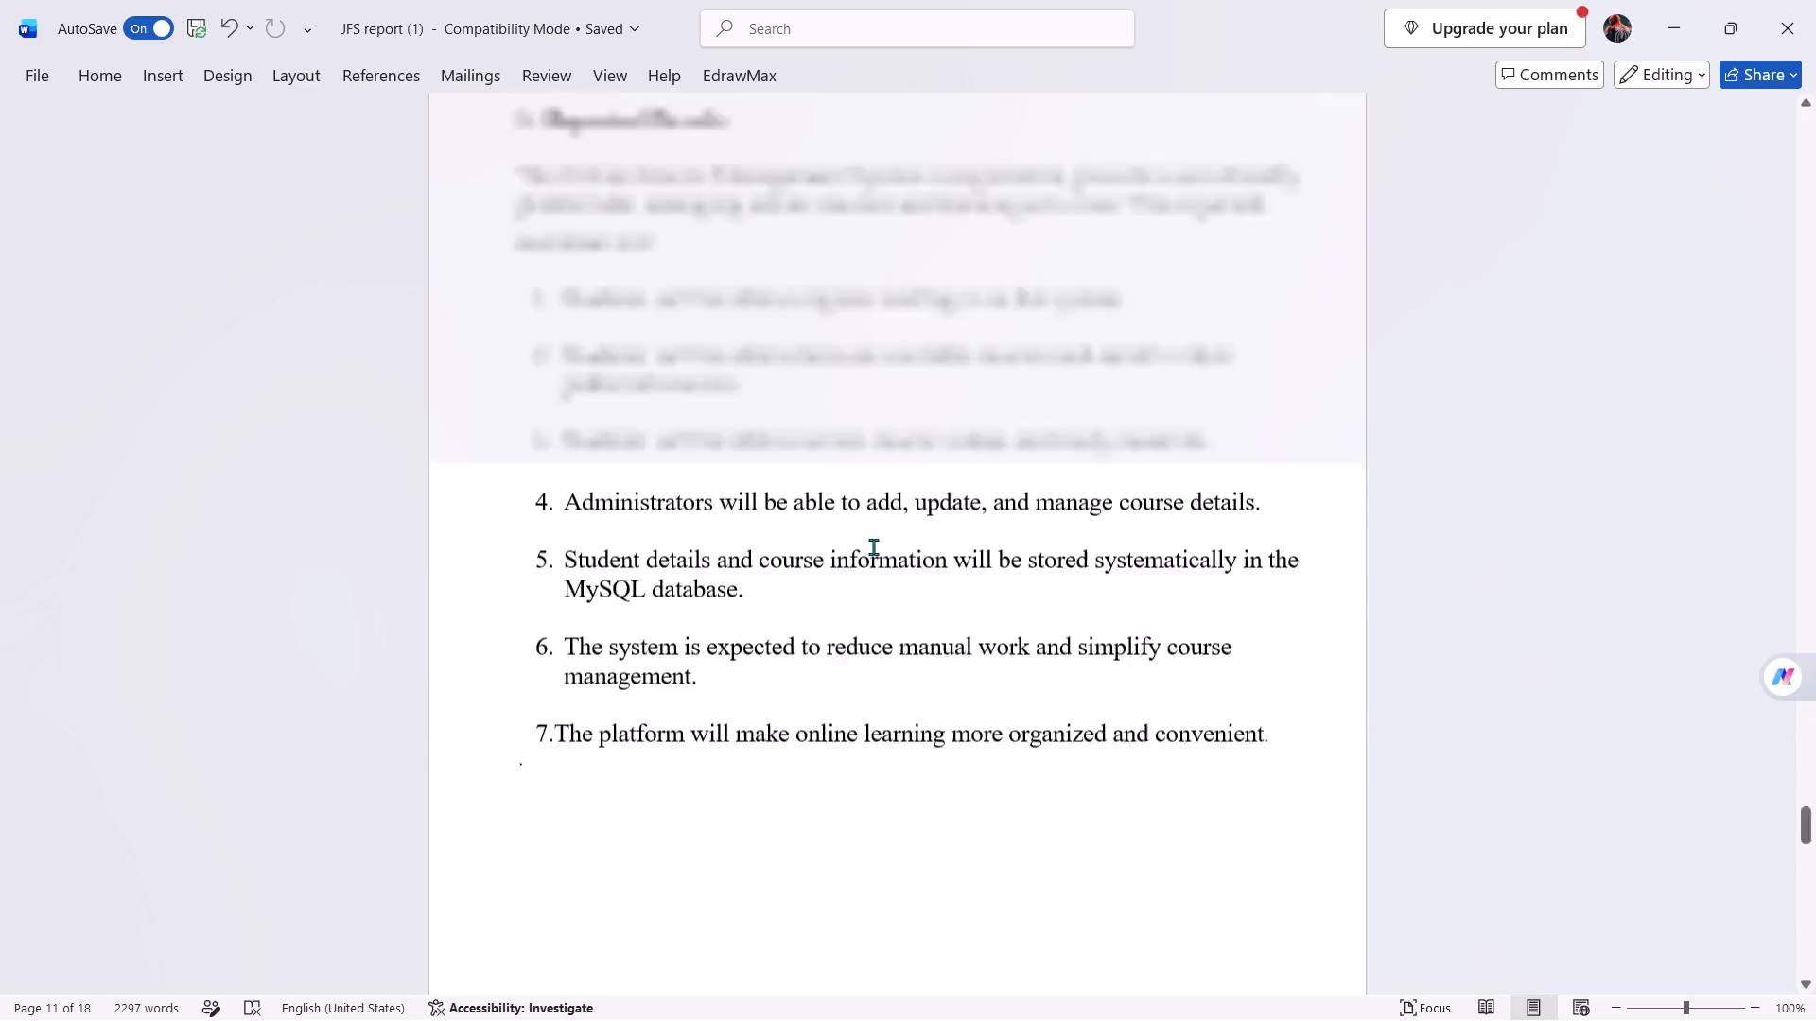
pyautogui.scroll(-1, 873, 546)
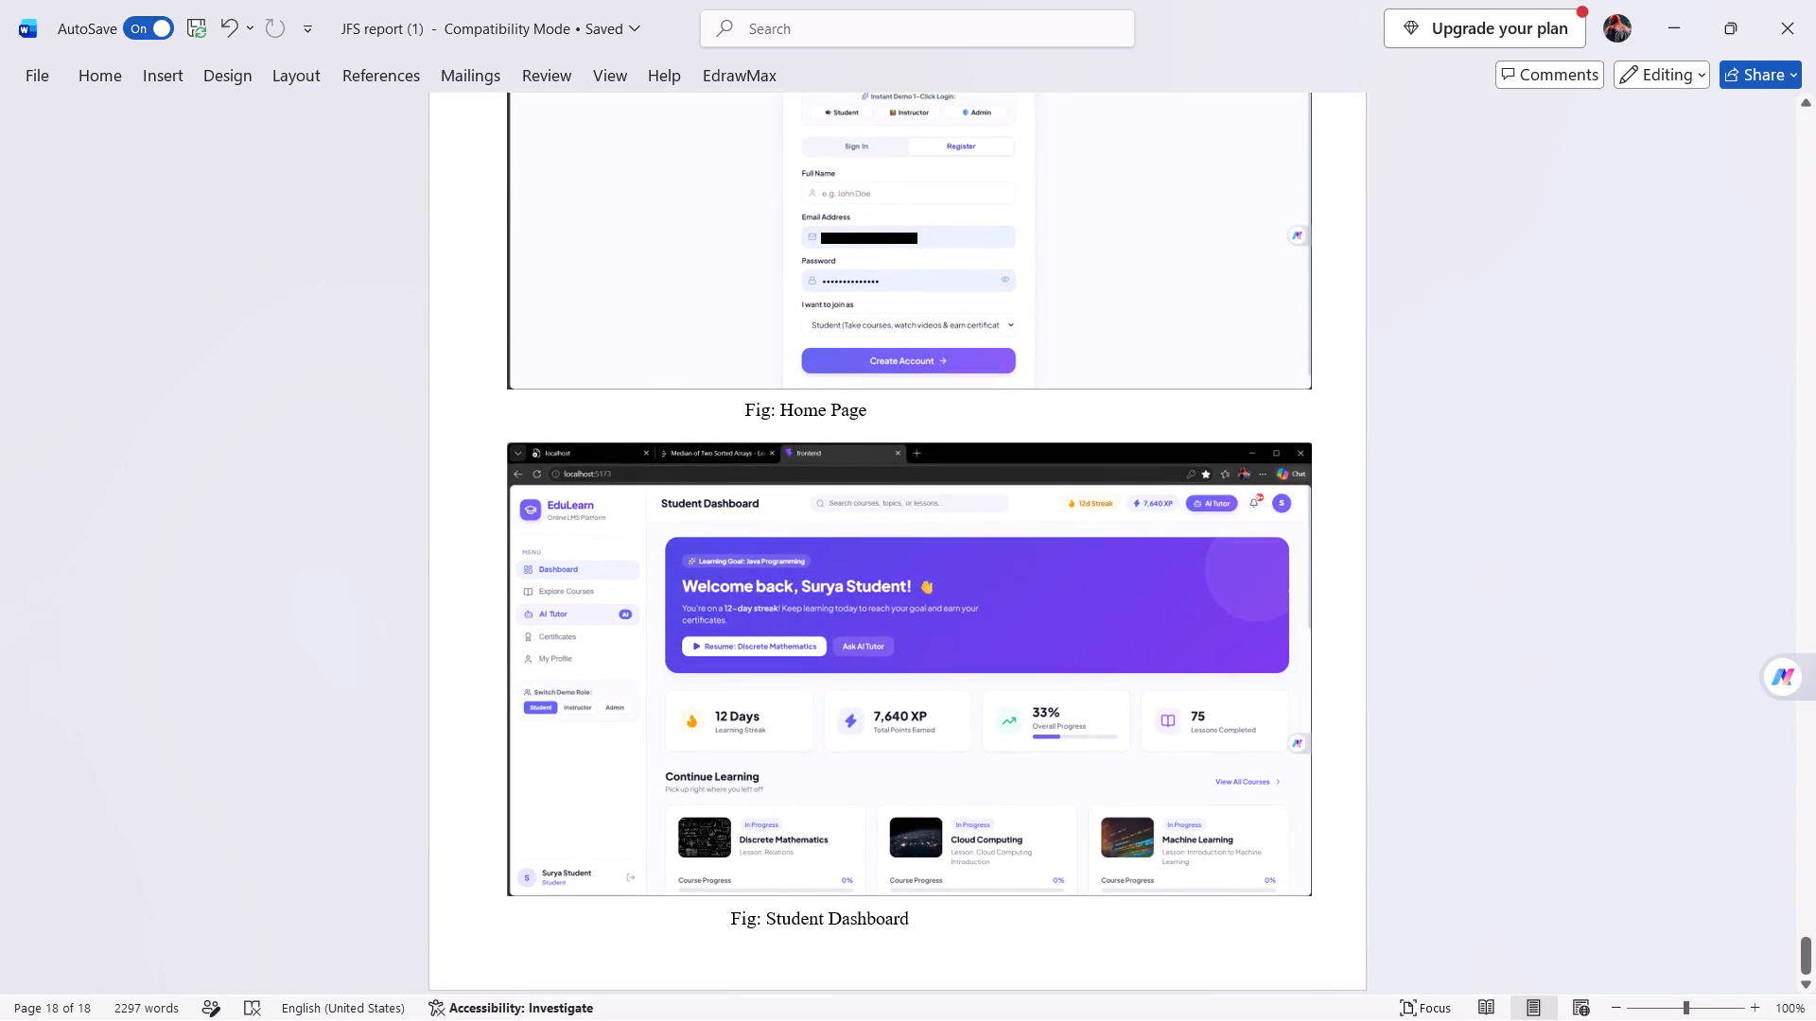
pyautogui.scroll(1, 908, 885)
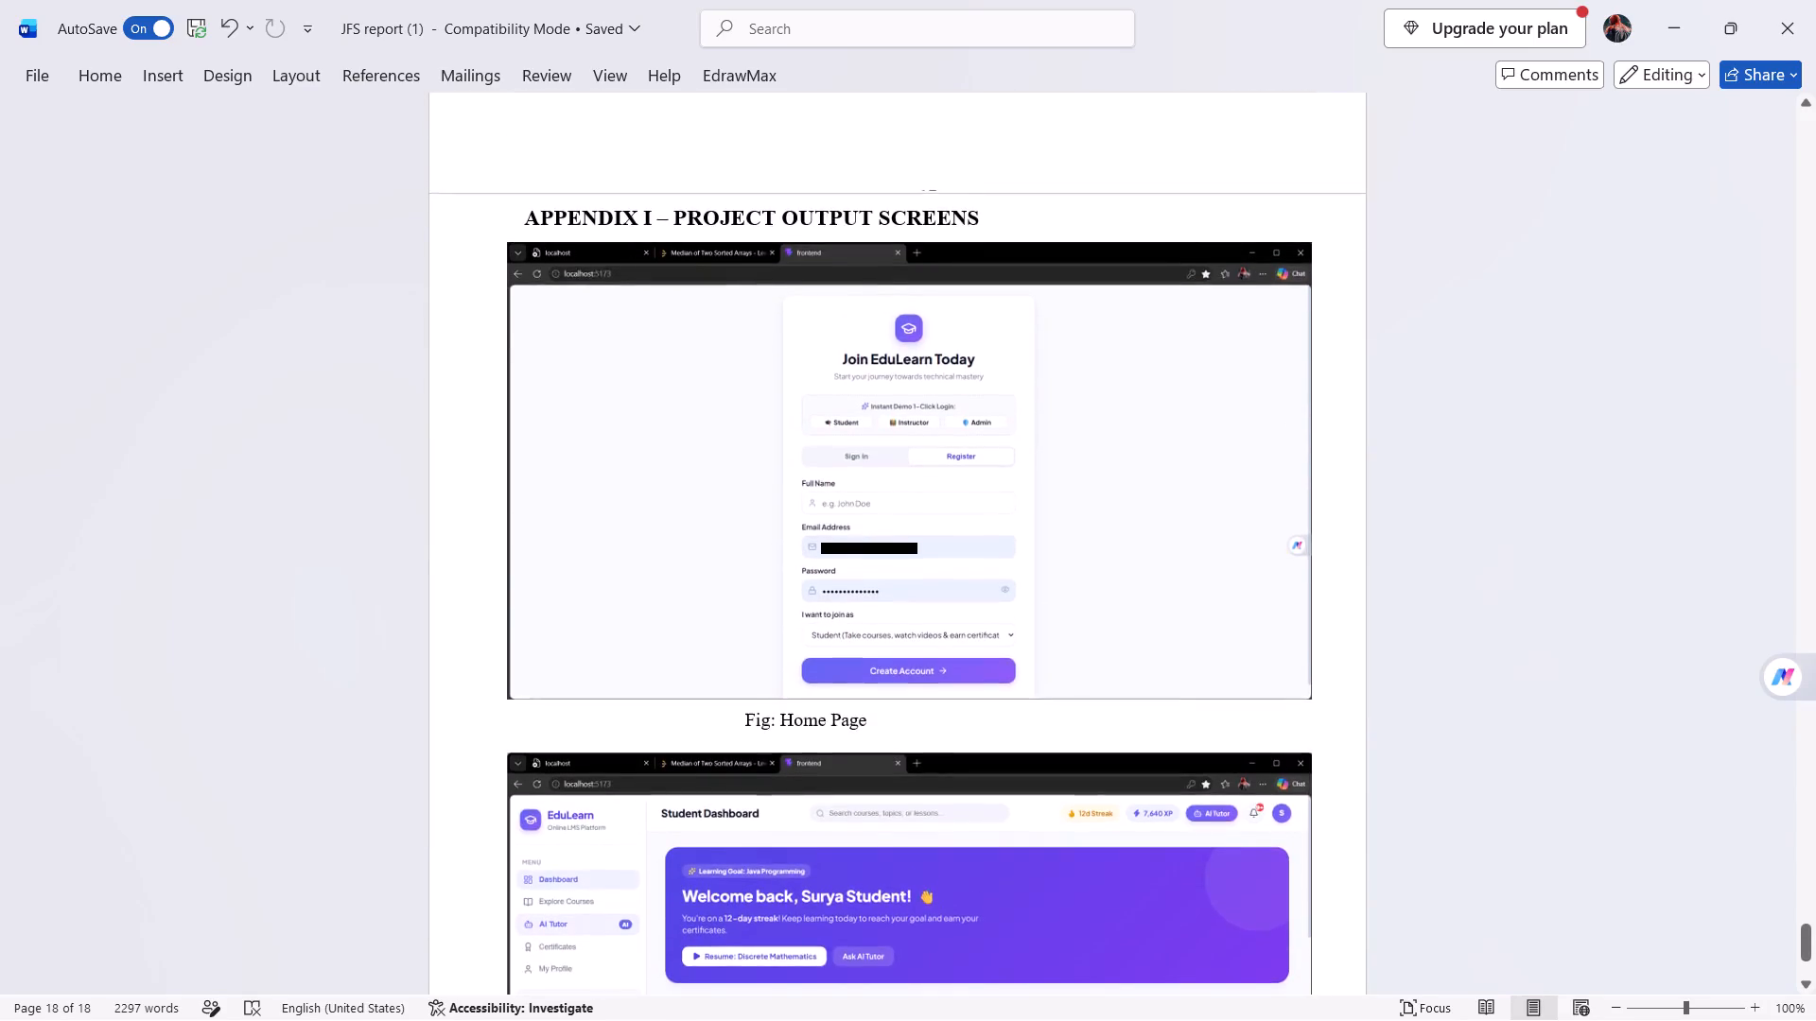
pyautogui.scroll(2, 908, 885)
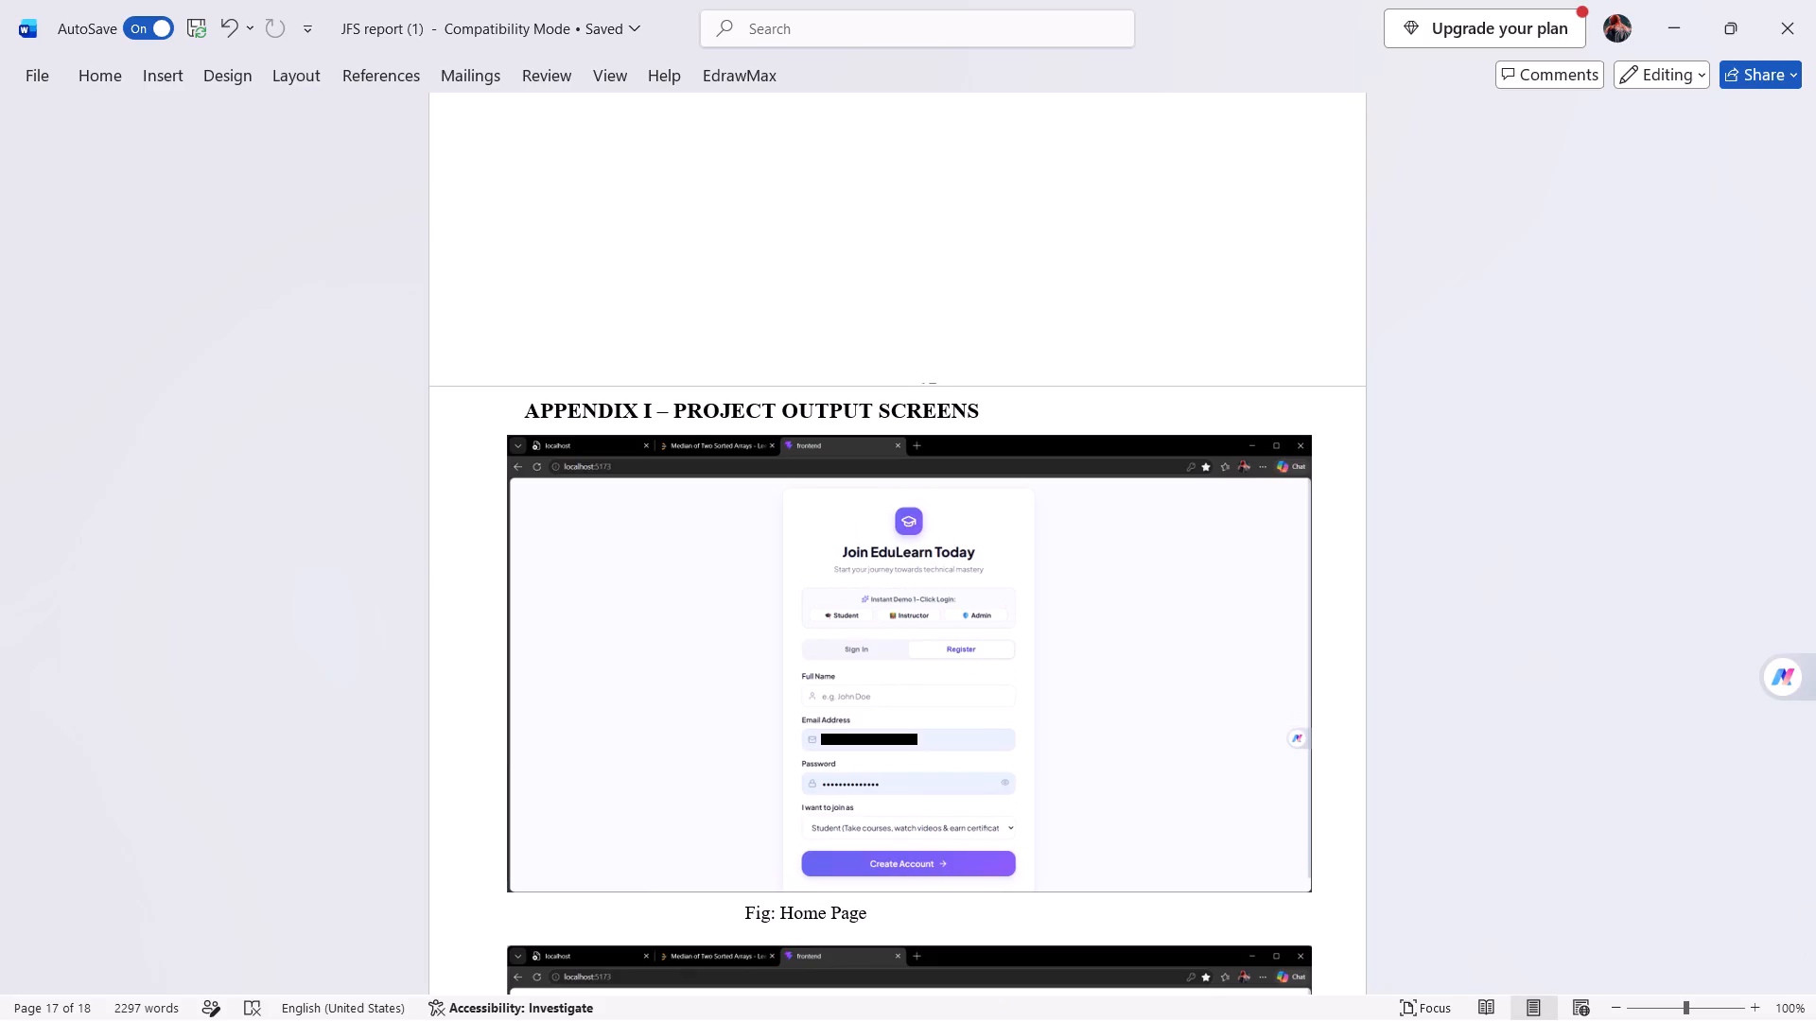
pyautogui.scroll(1, 908, 885)
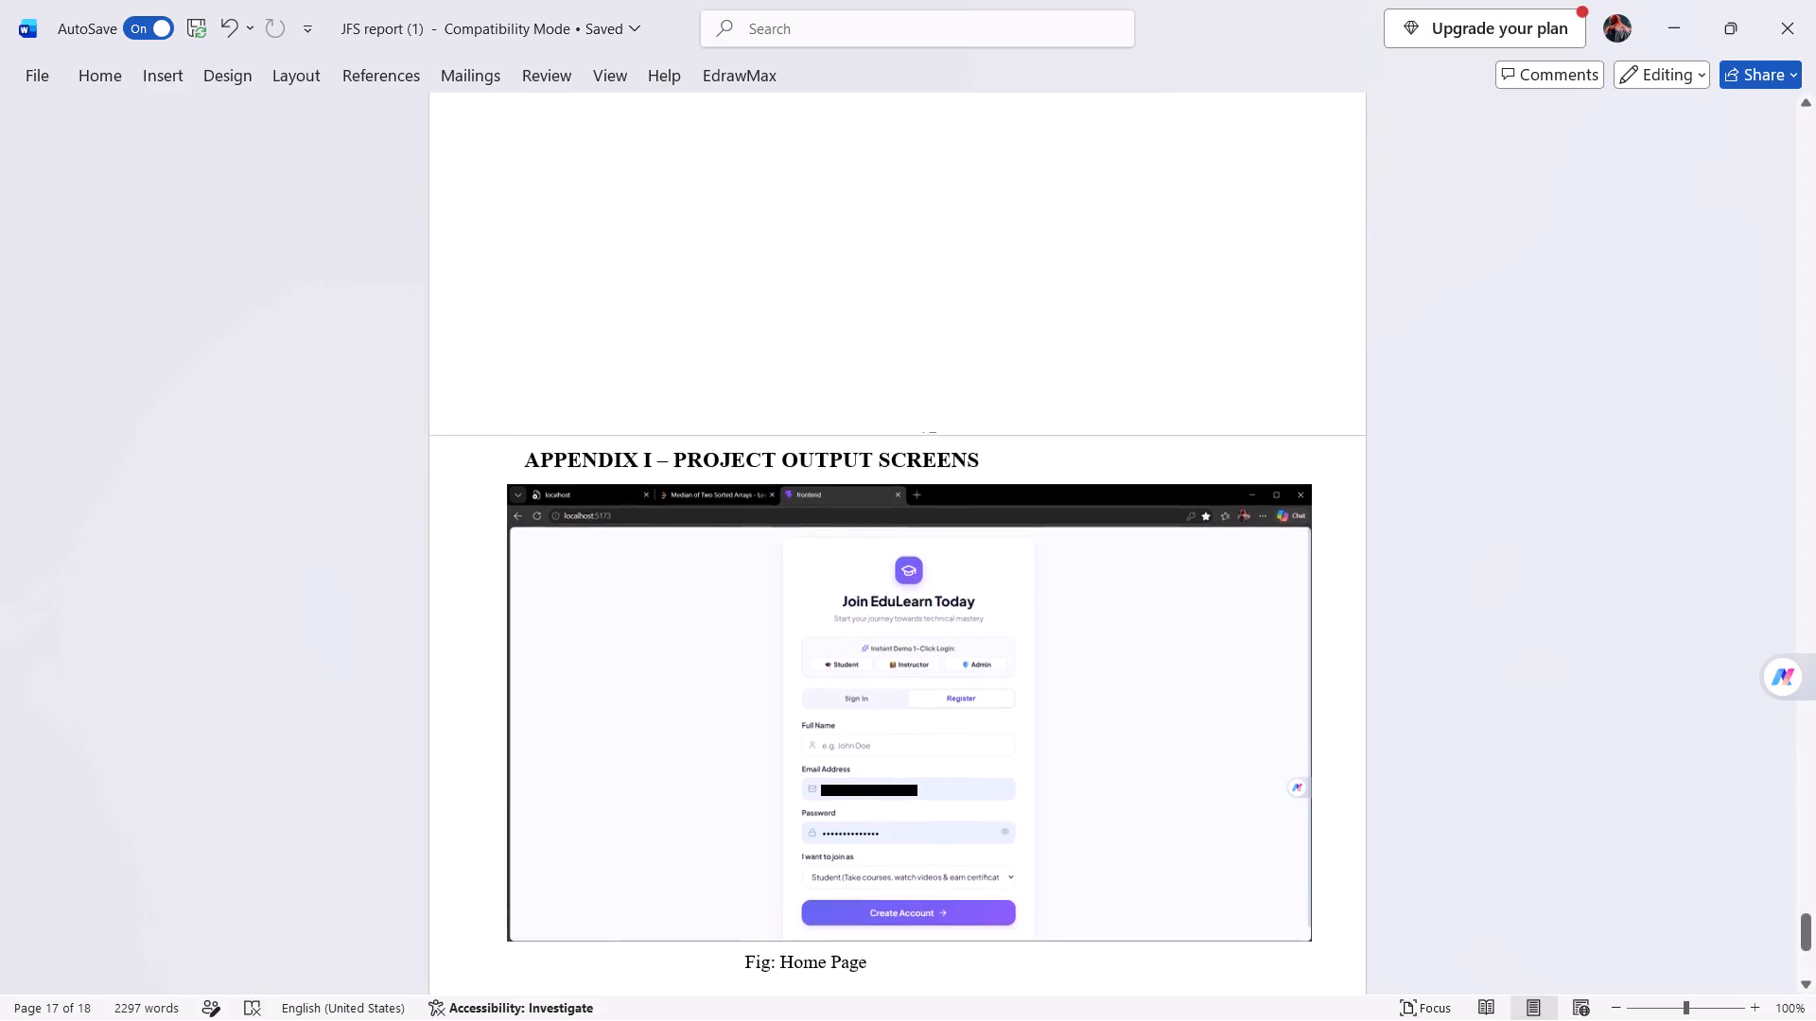
# Review the report from the Chapter 1 objectives through the Chapter 3 screenshots and Chapter 4 methodology to the Appendix I figures.
pyautogui.scroll(1, 908, 885)
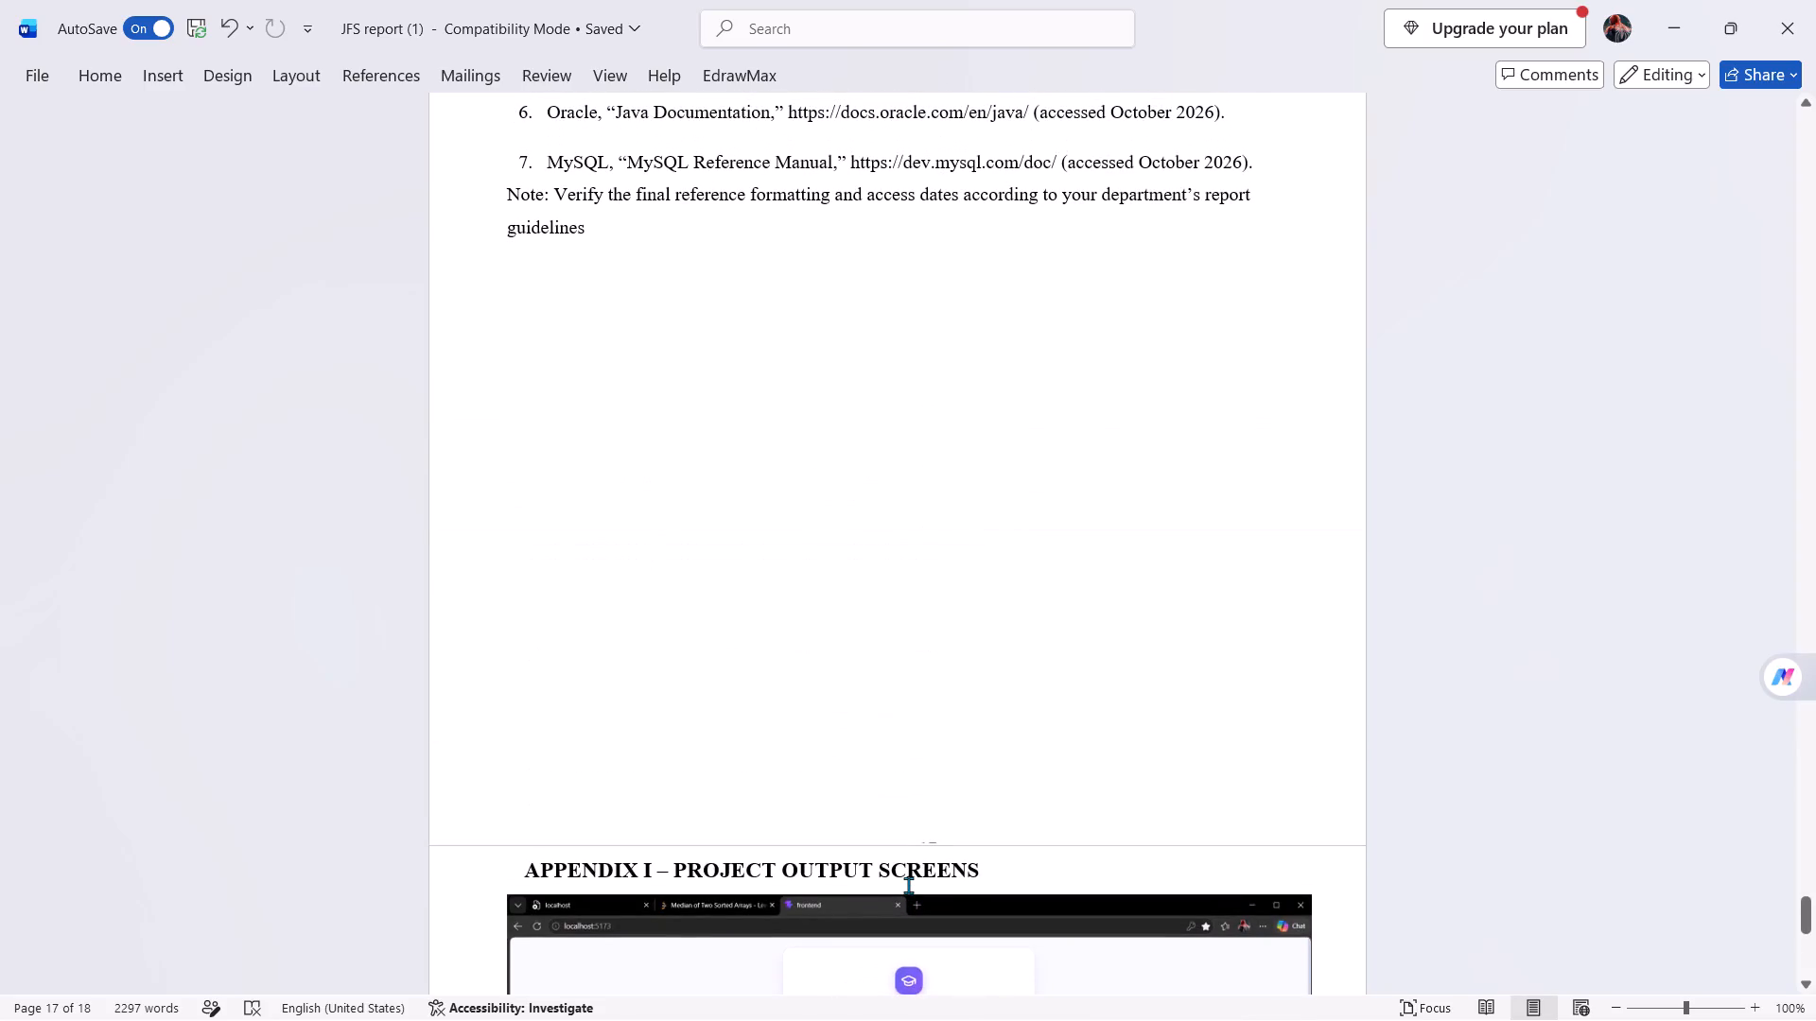
pyautogui.scroll(3, 908, 885)
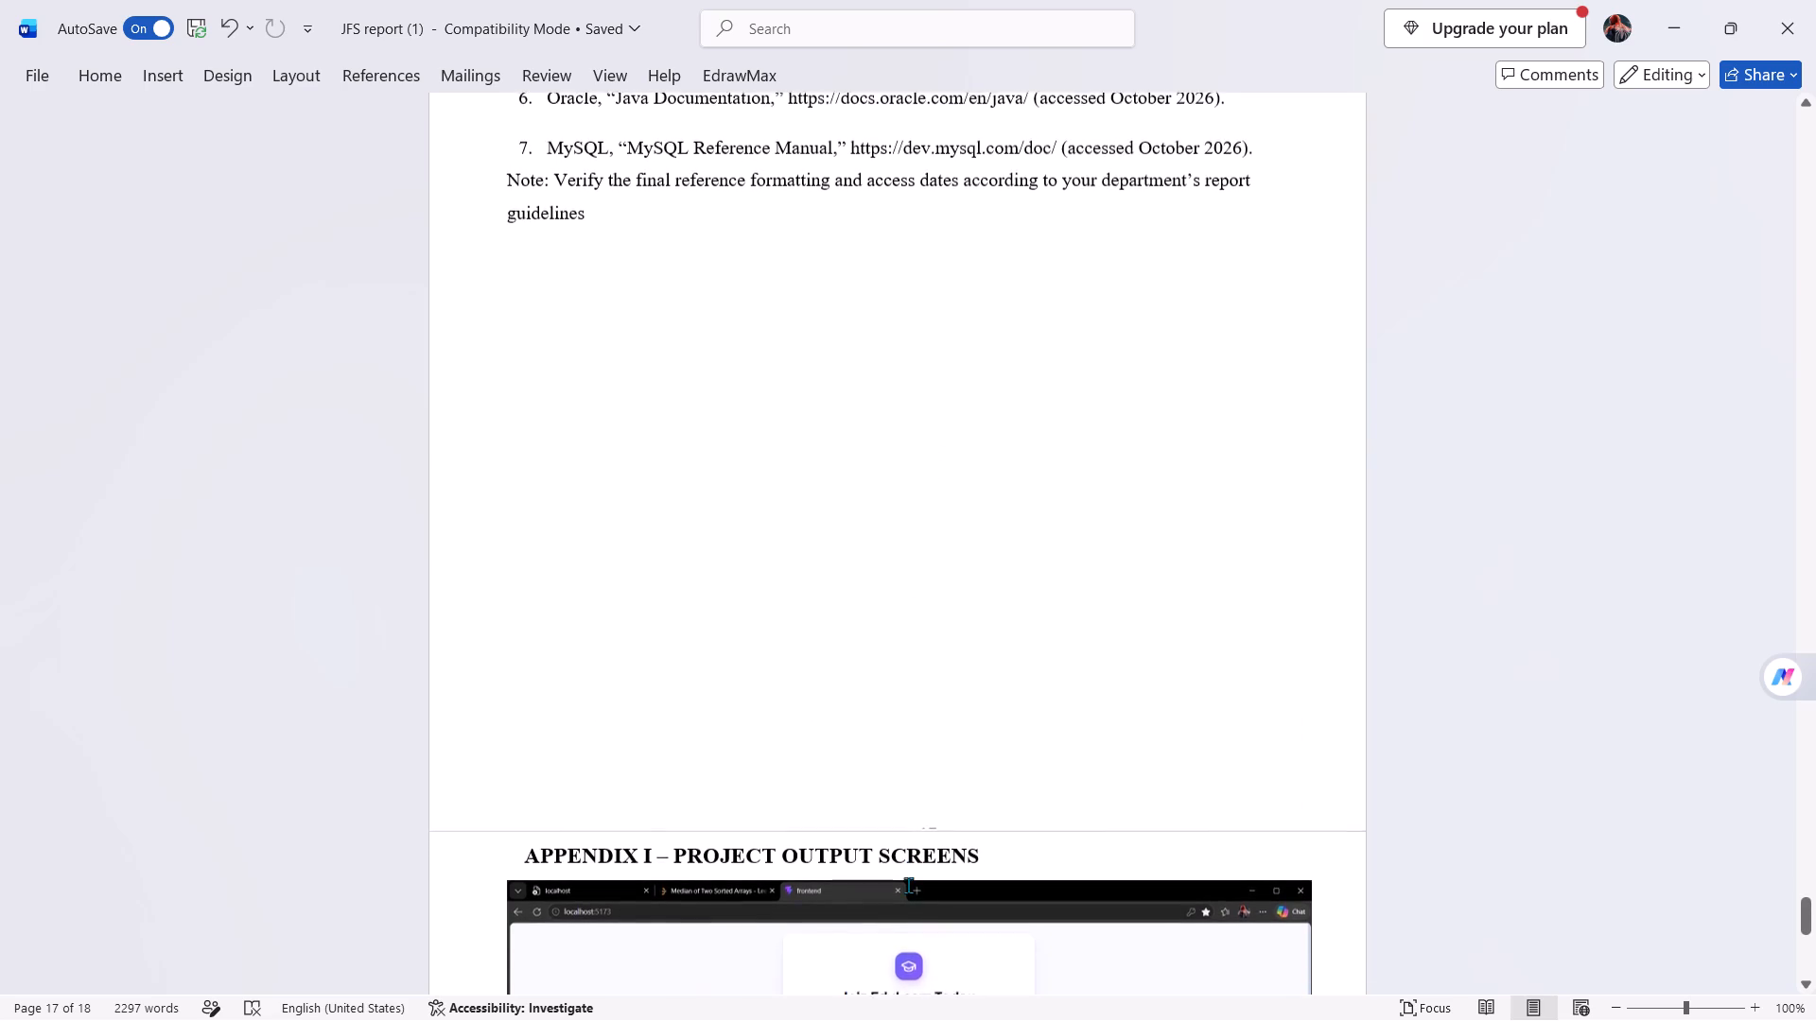
pyautogui.scroll(5, 908, 885)
pyautogui.scroll(-1, 908, 885)
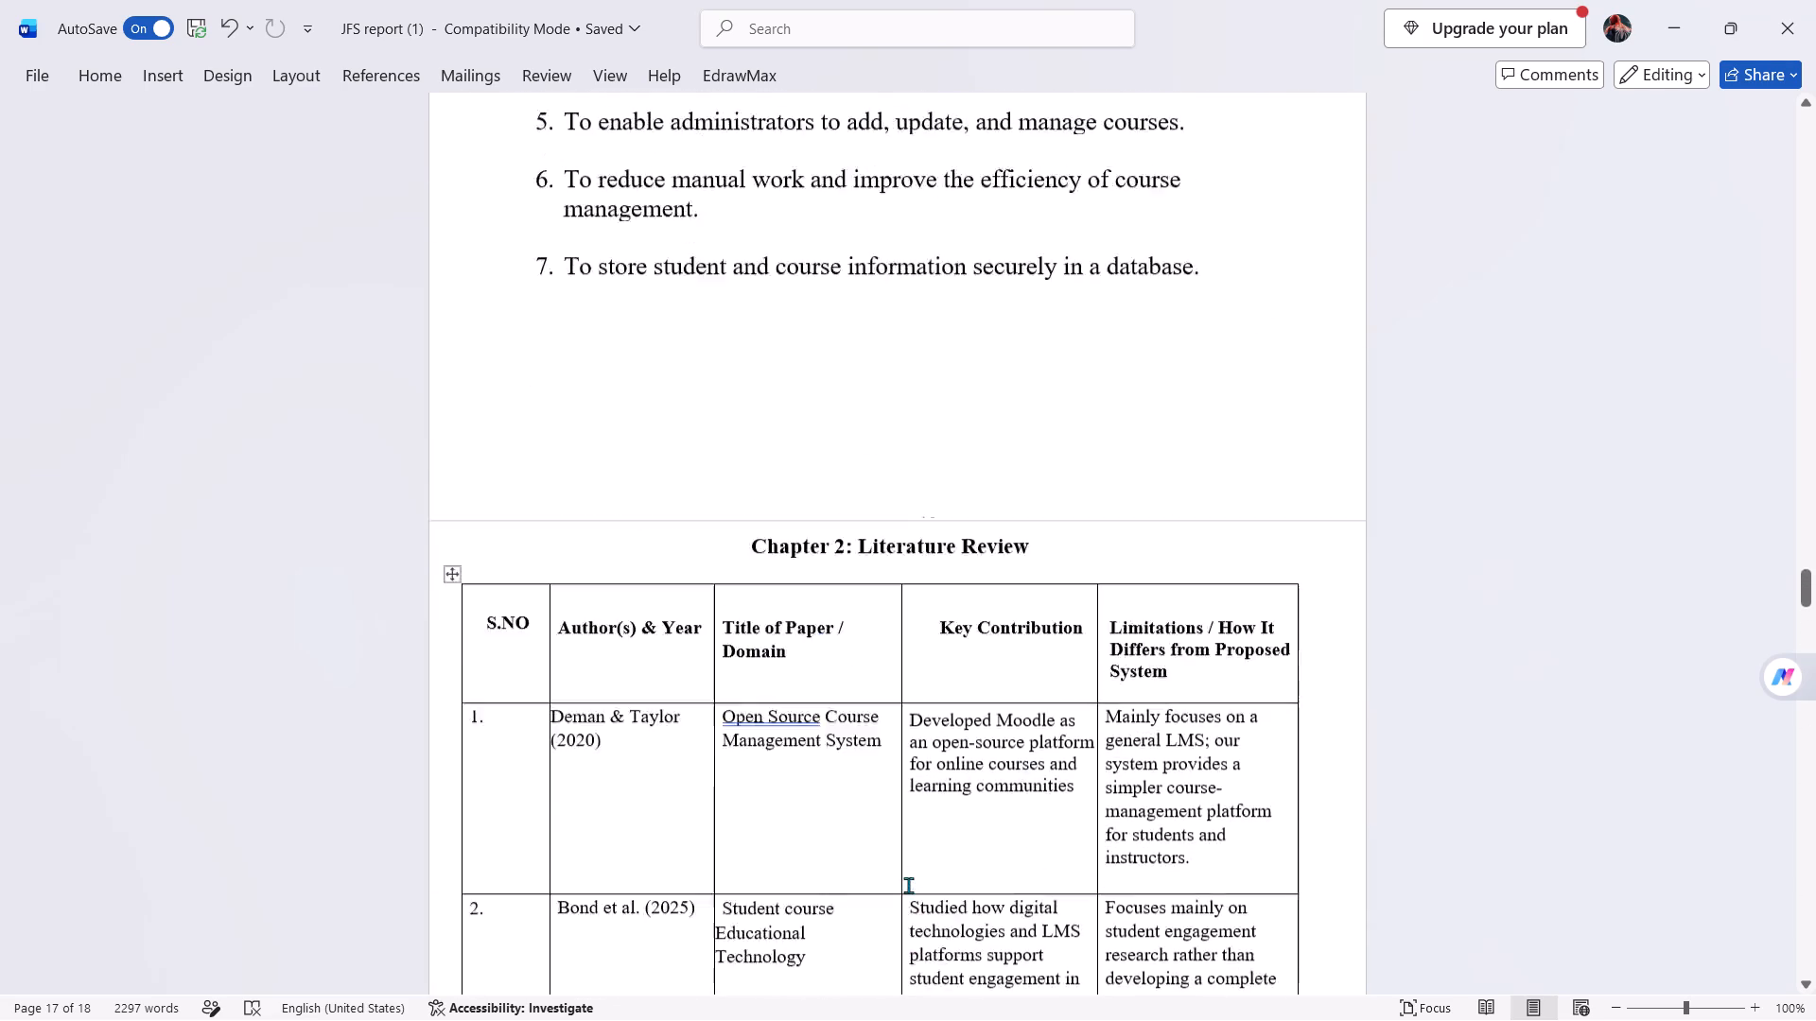
pyautogui.scroll(-1, 908, 885)
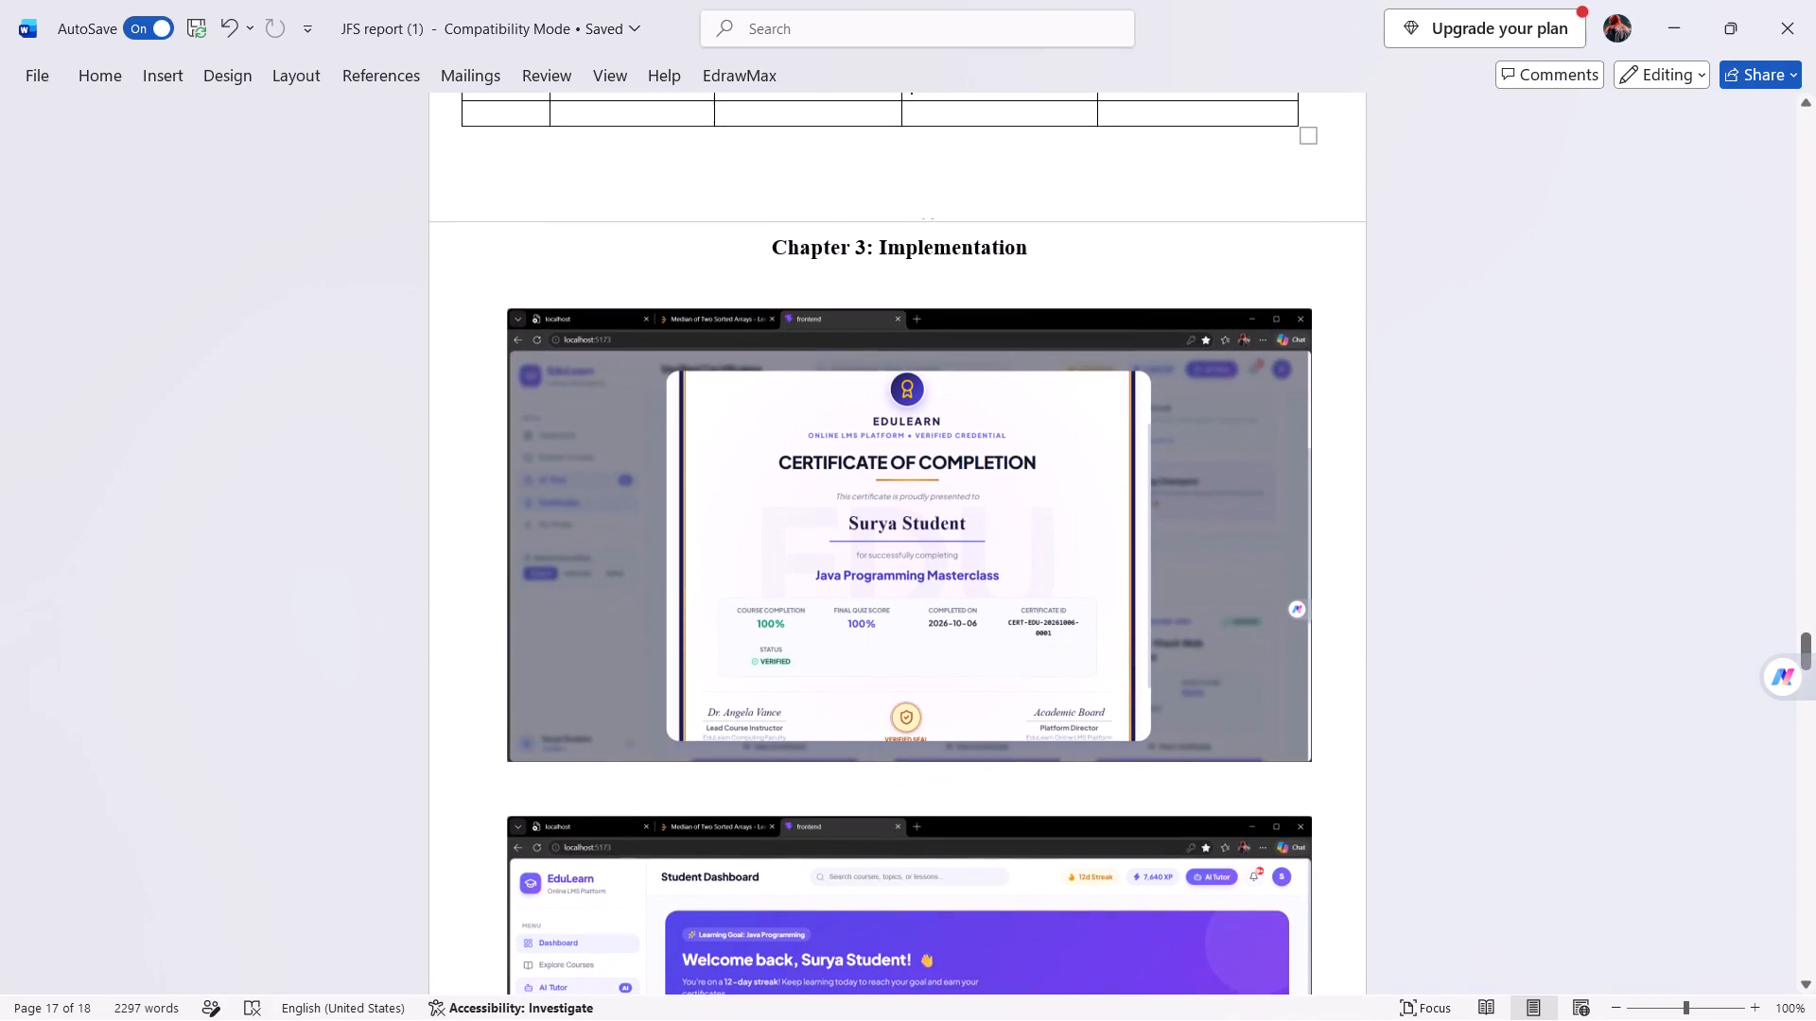
pyautogui.scroll(-2, 908, 885)
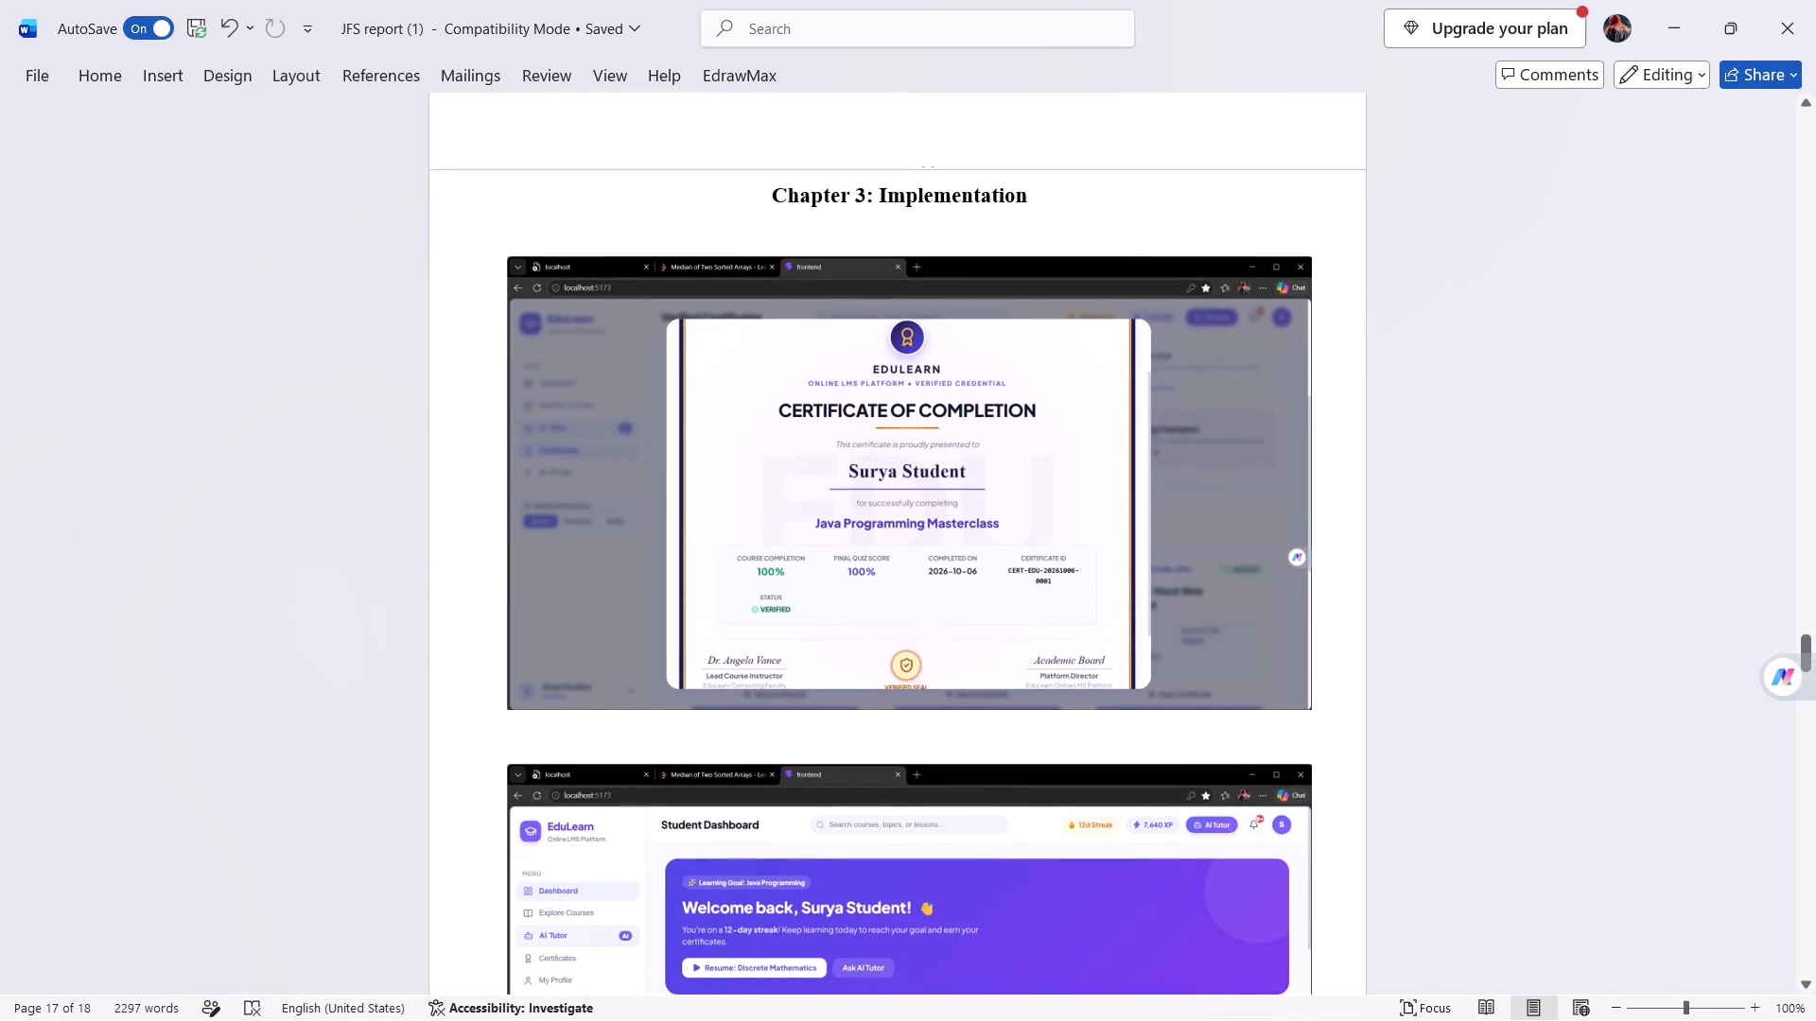
pyautogui.scroll(-2, 908, 885)
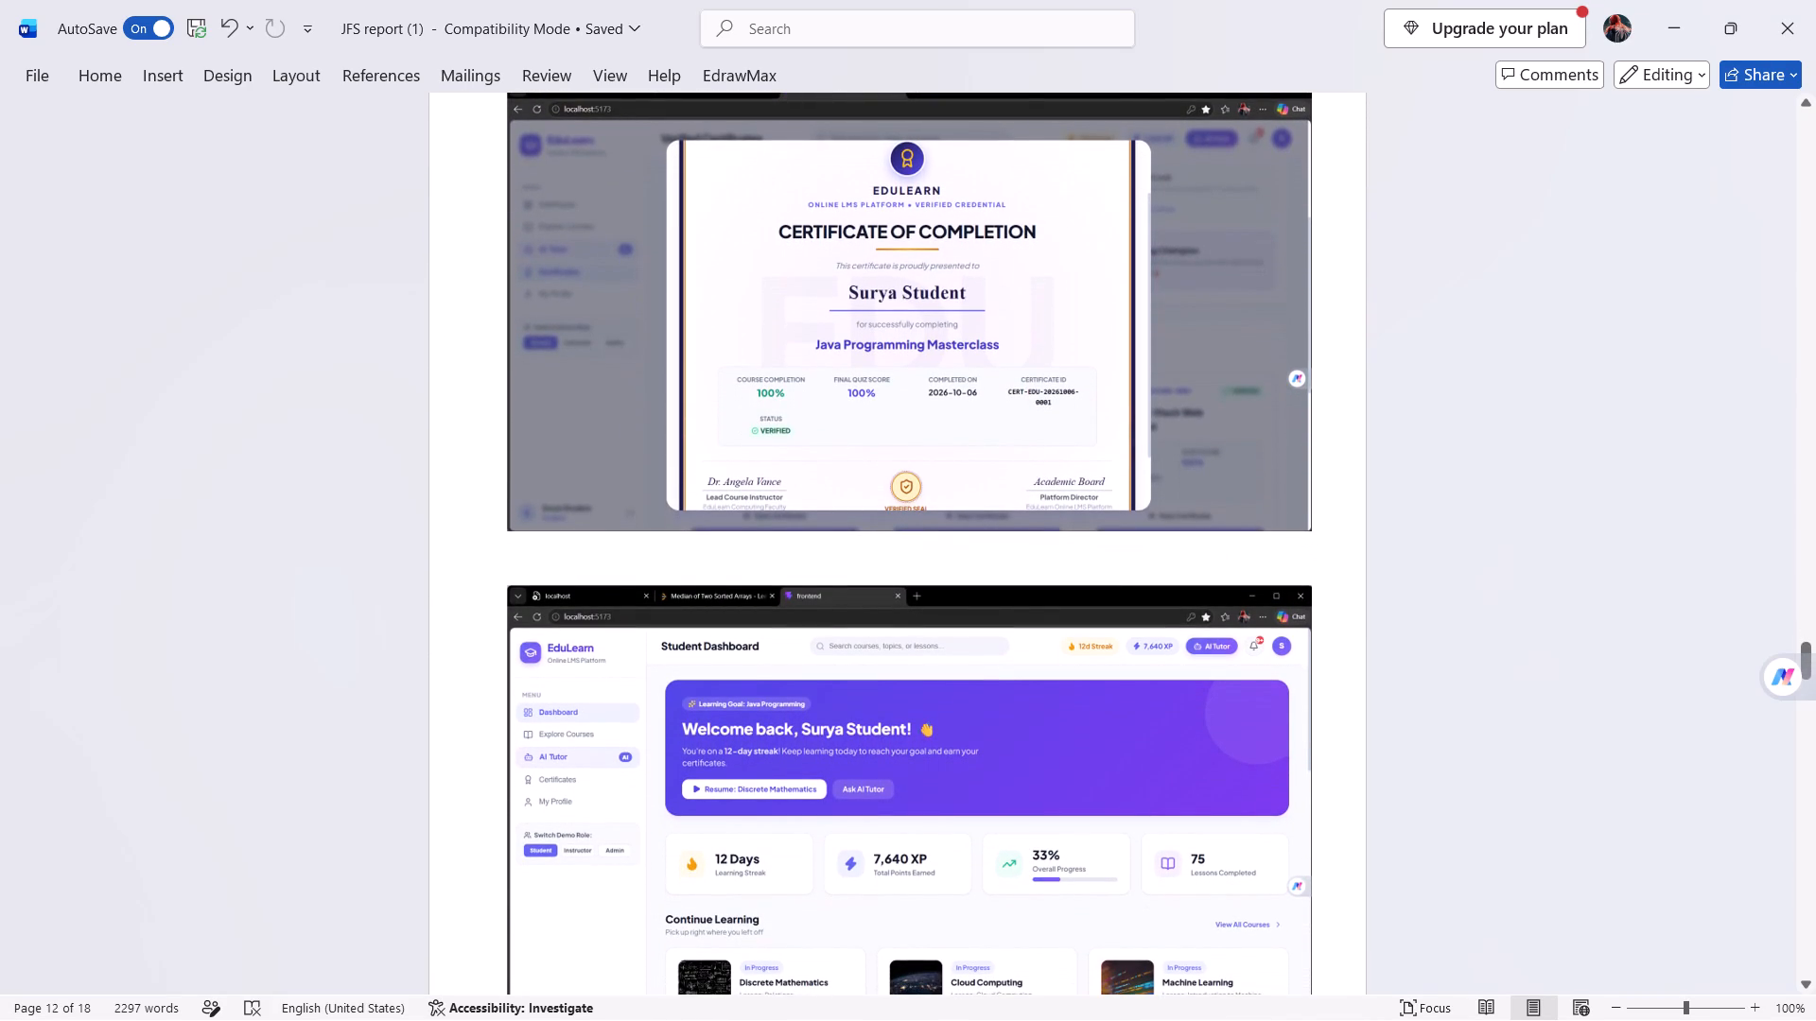
pyautogui.scroll(-2, 908, 885)
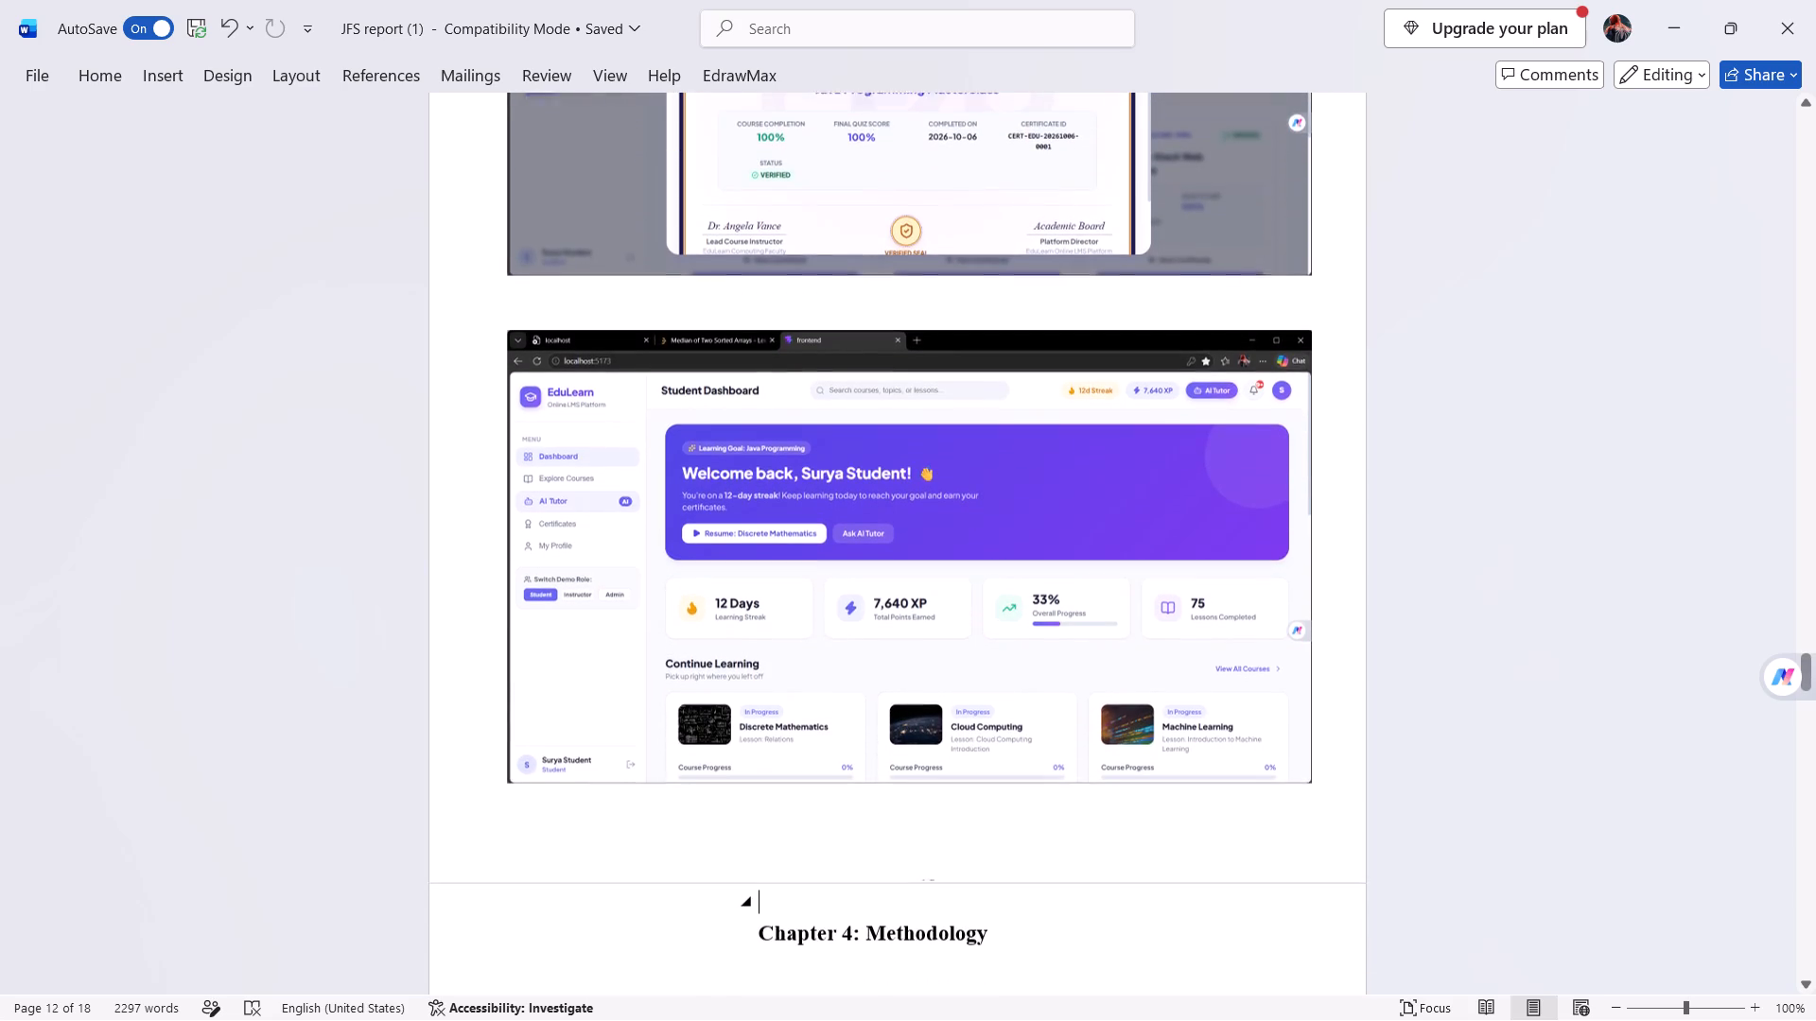
pyautogui.scroll(-1, 908, 885)
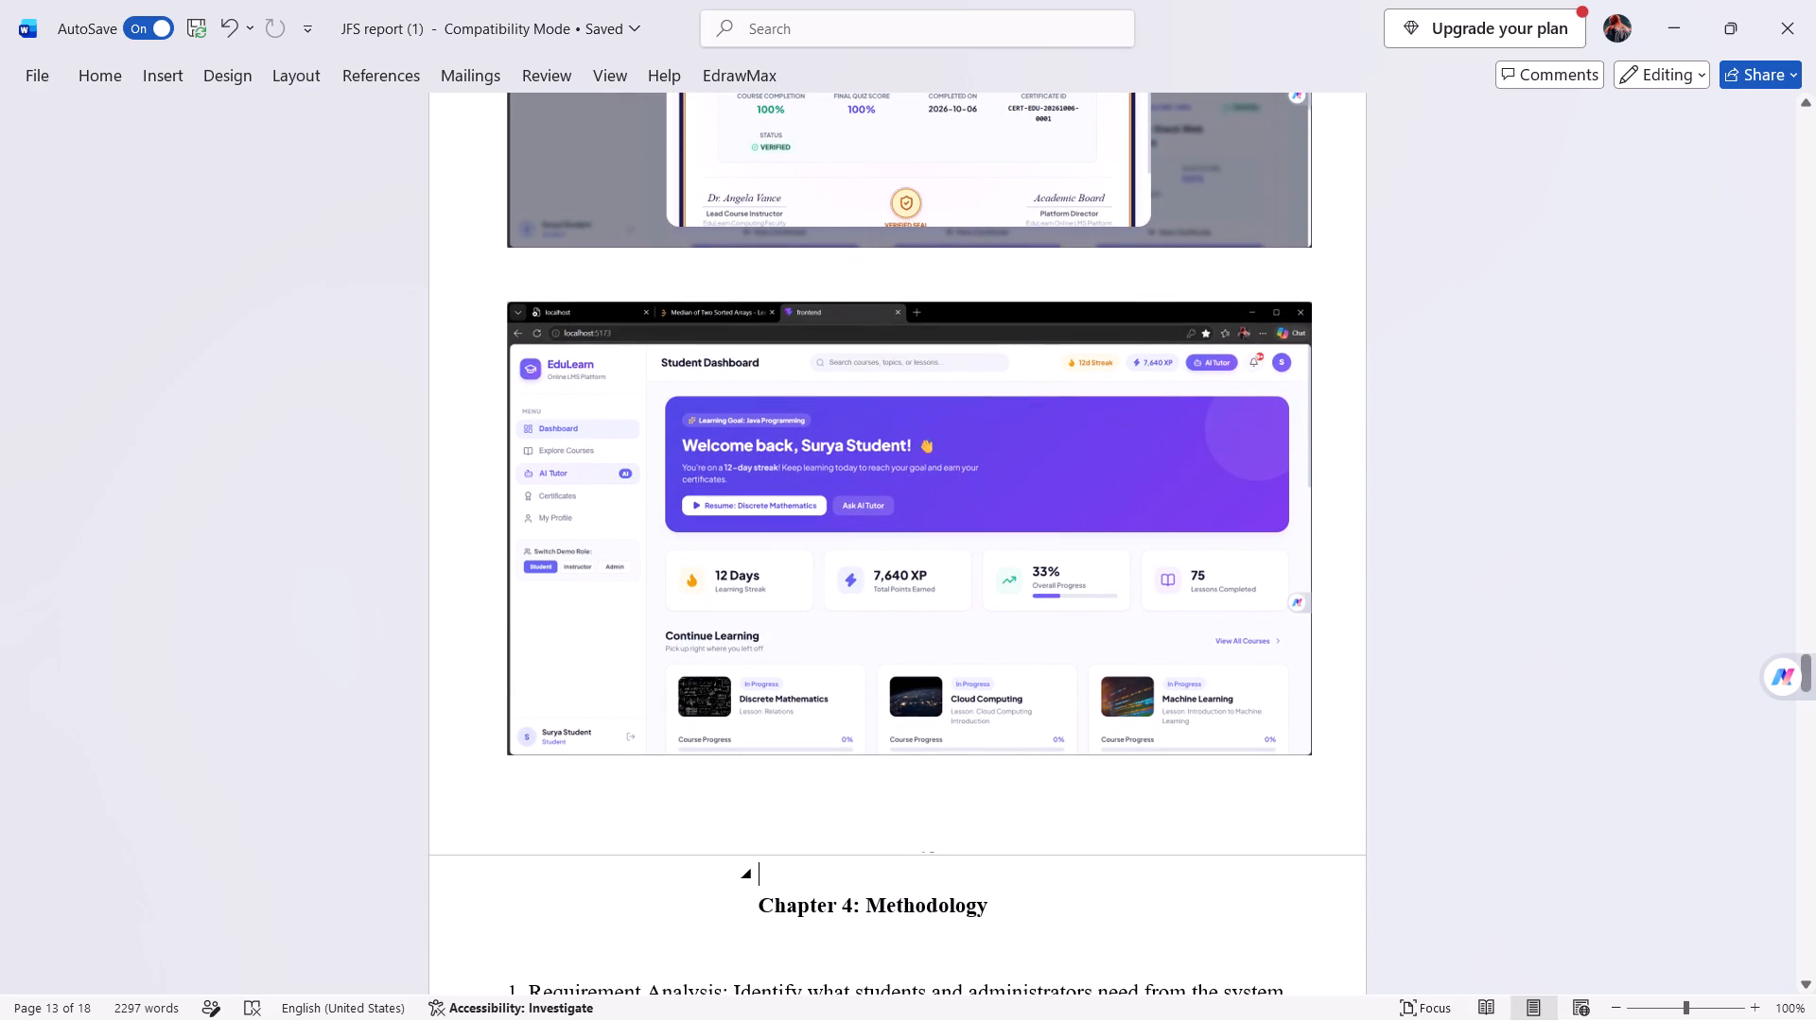
pyautogui.scroll(-3, 908, 885)
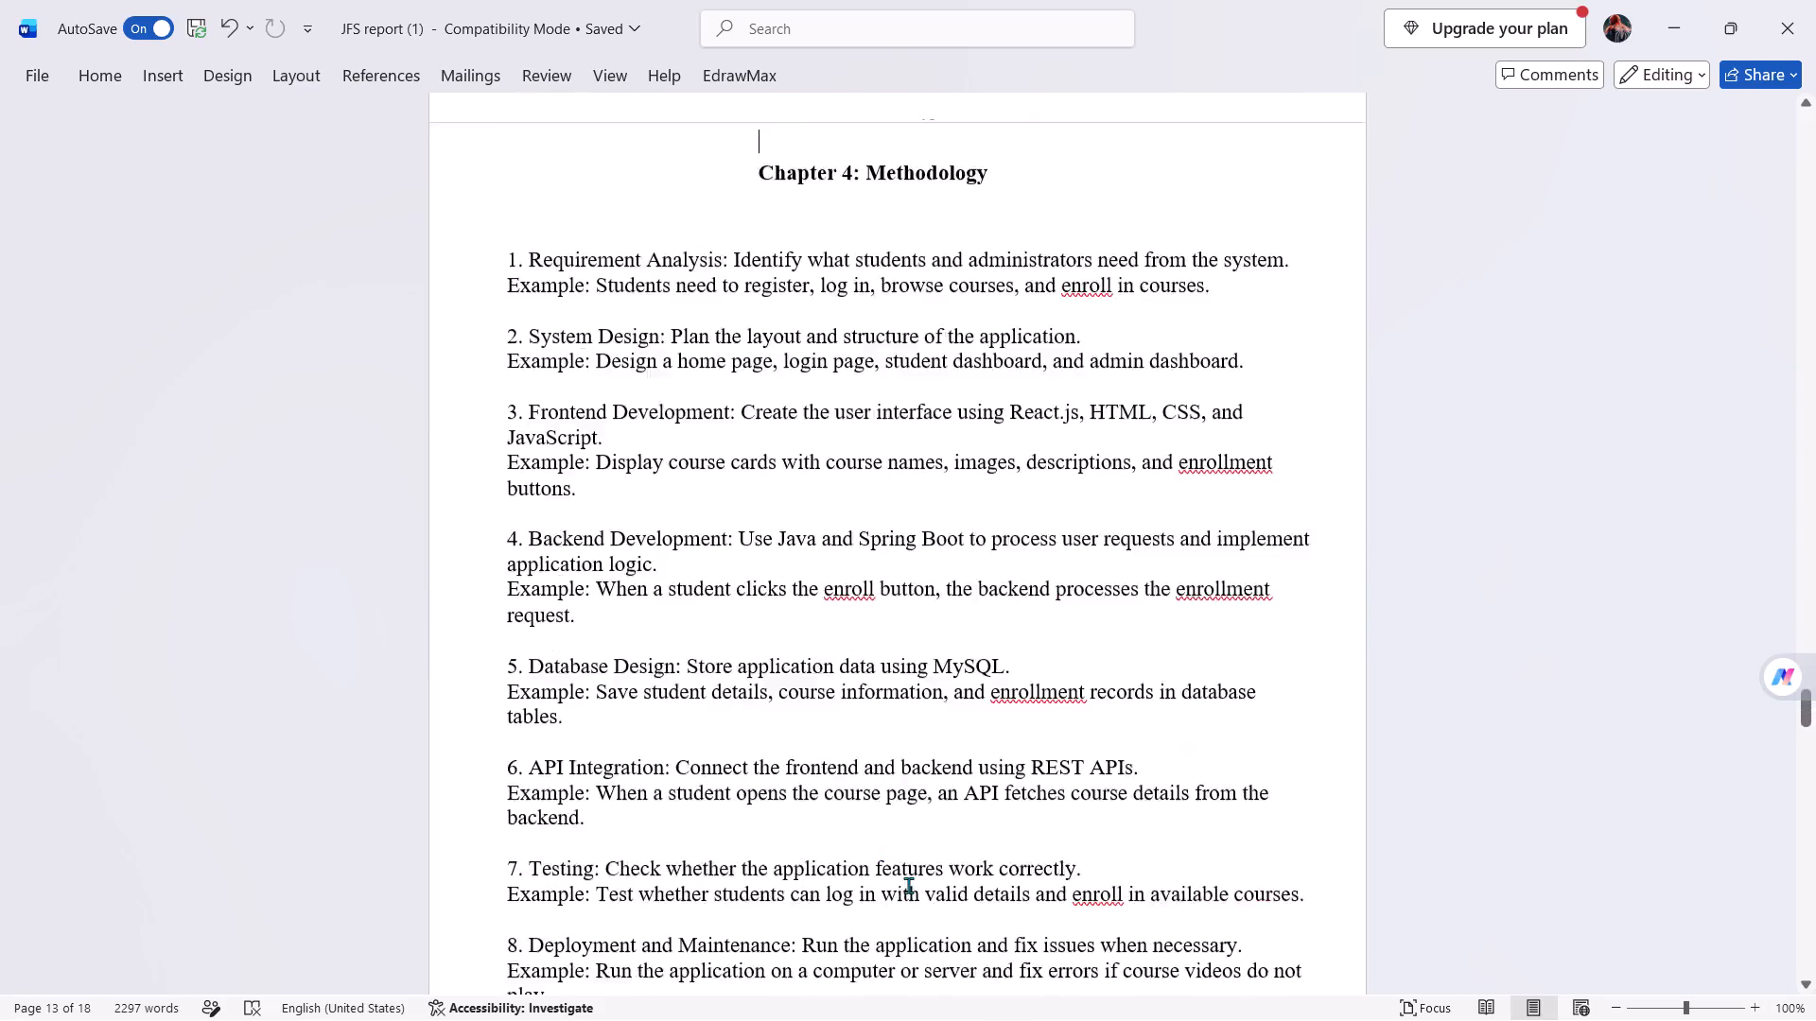
pyautogui.scroll(-5, 908, 885)
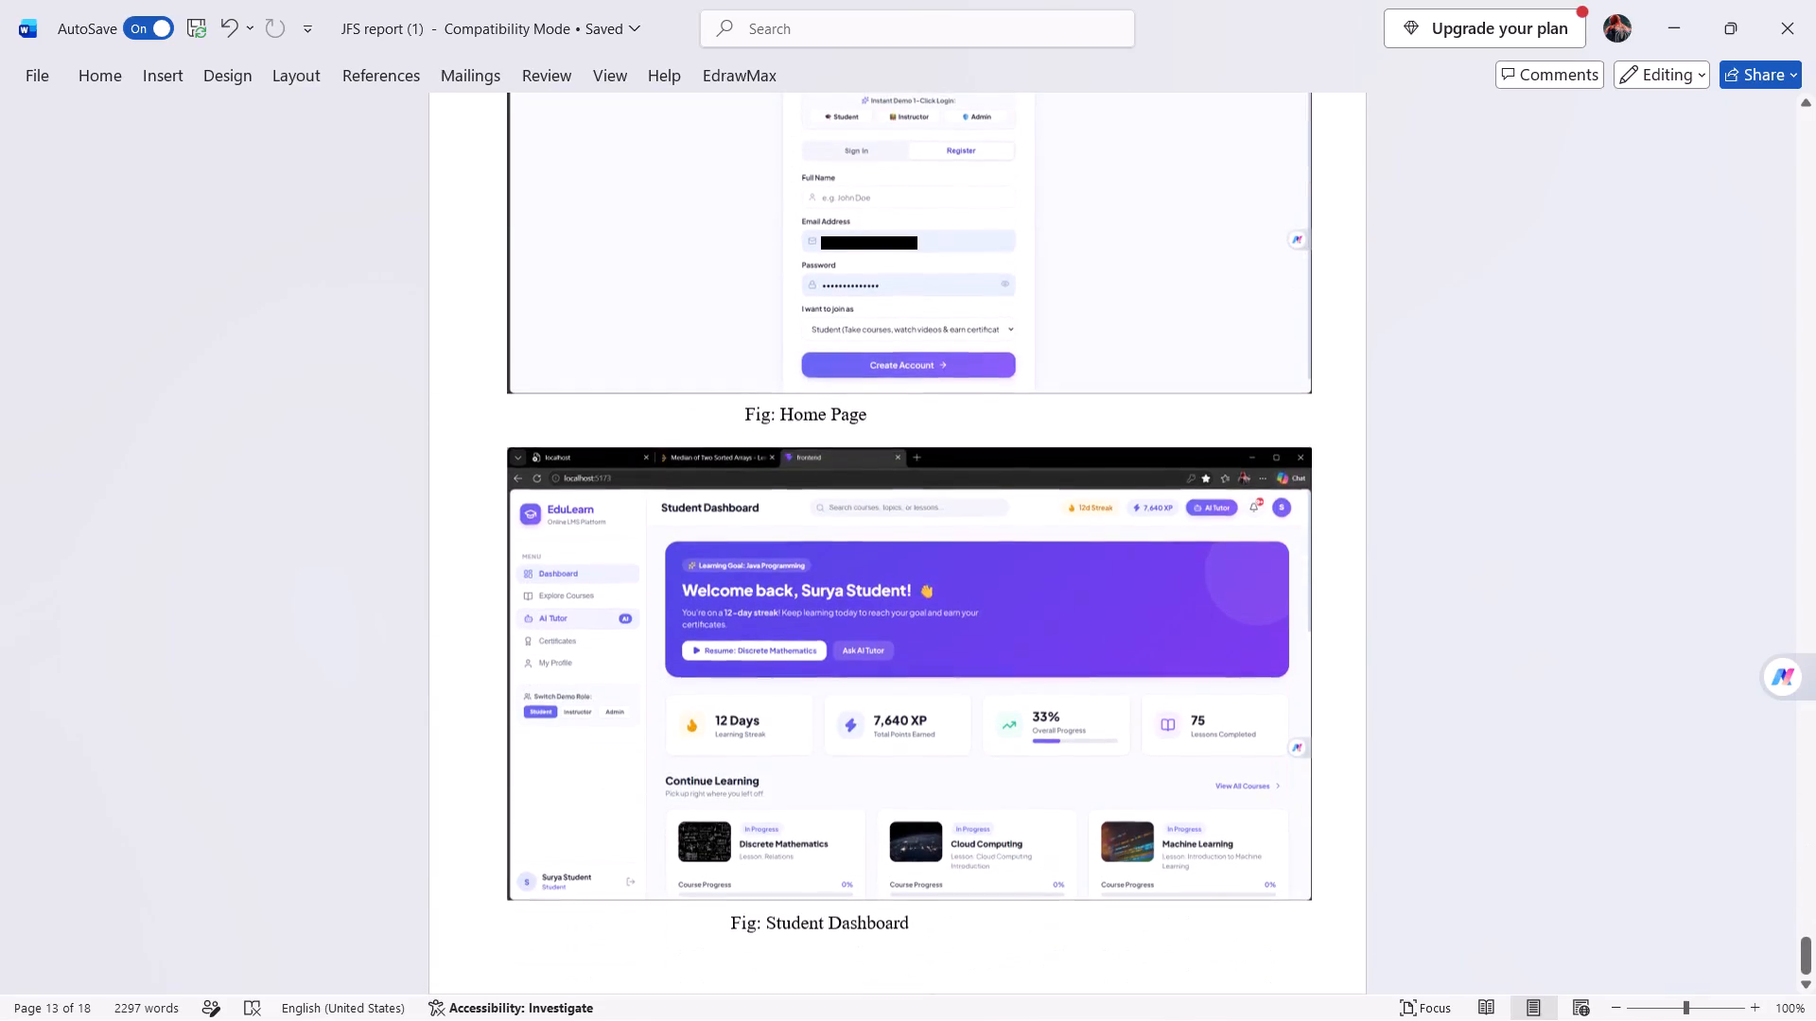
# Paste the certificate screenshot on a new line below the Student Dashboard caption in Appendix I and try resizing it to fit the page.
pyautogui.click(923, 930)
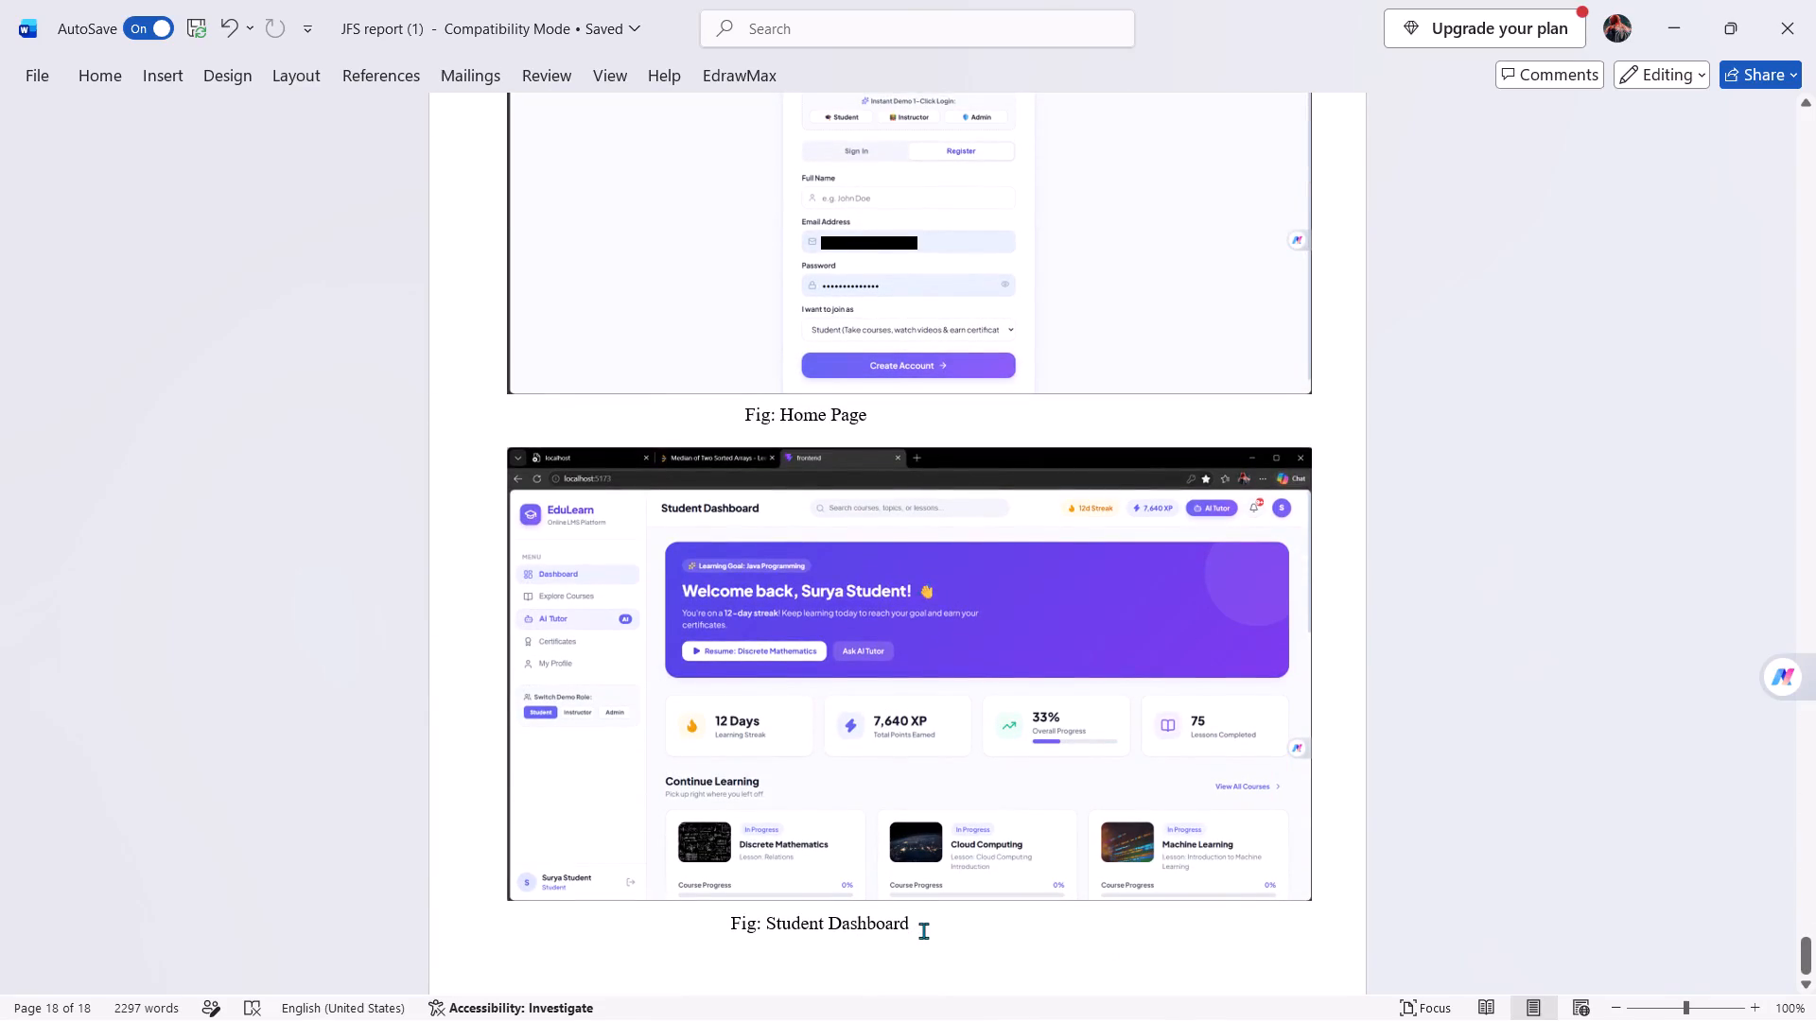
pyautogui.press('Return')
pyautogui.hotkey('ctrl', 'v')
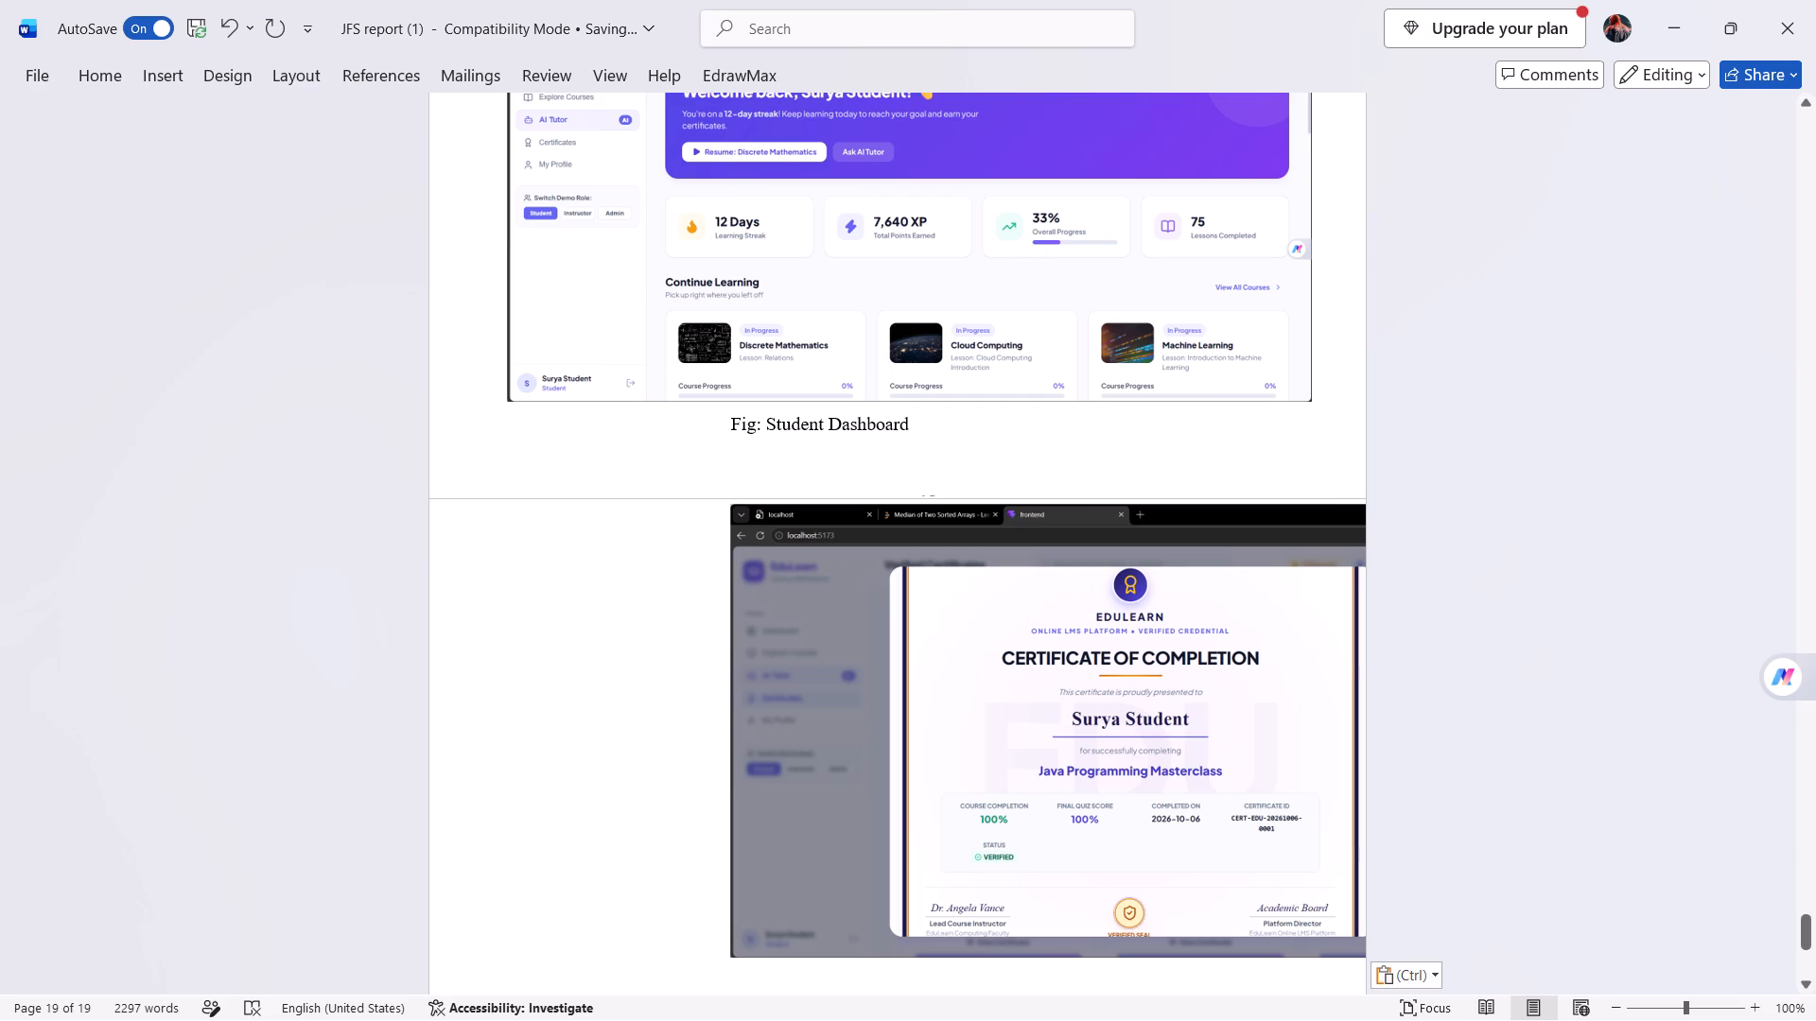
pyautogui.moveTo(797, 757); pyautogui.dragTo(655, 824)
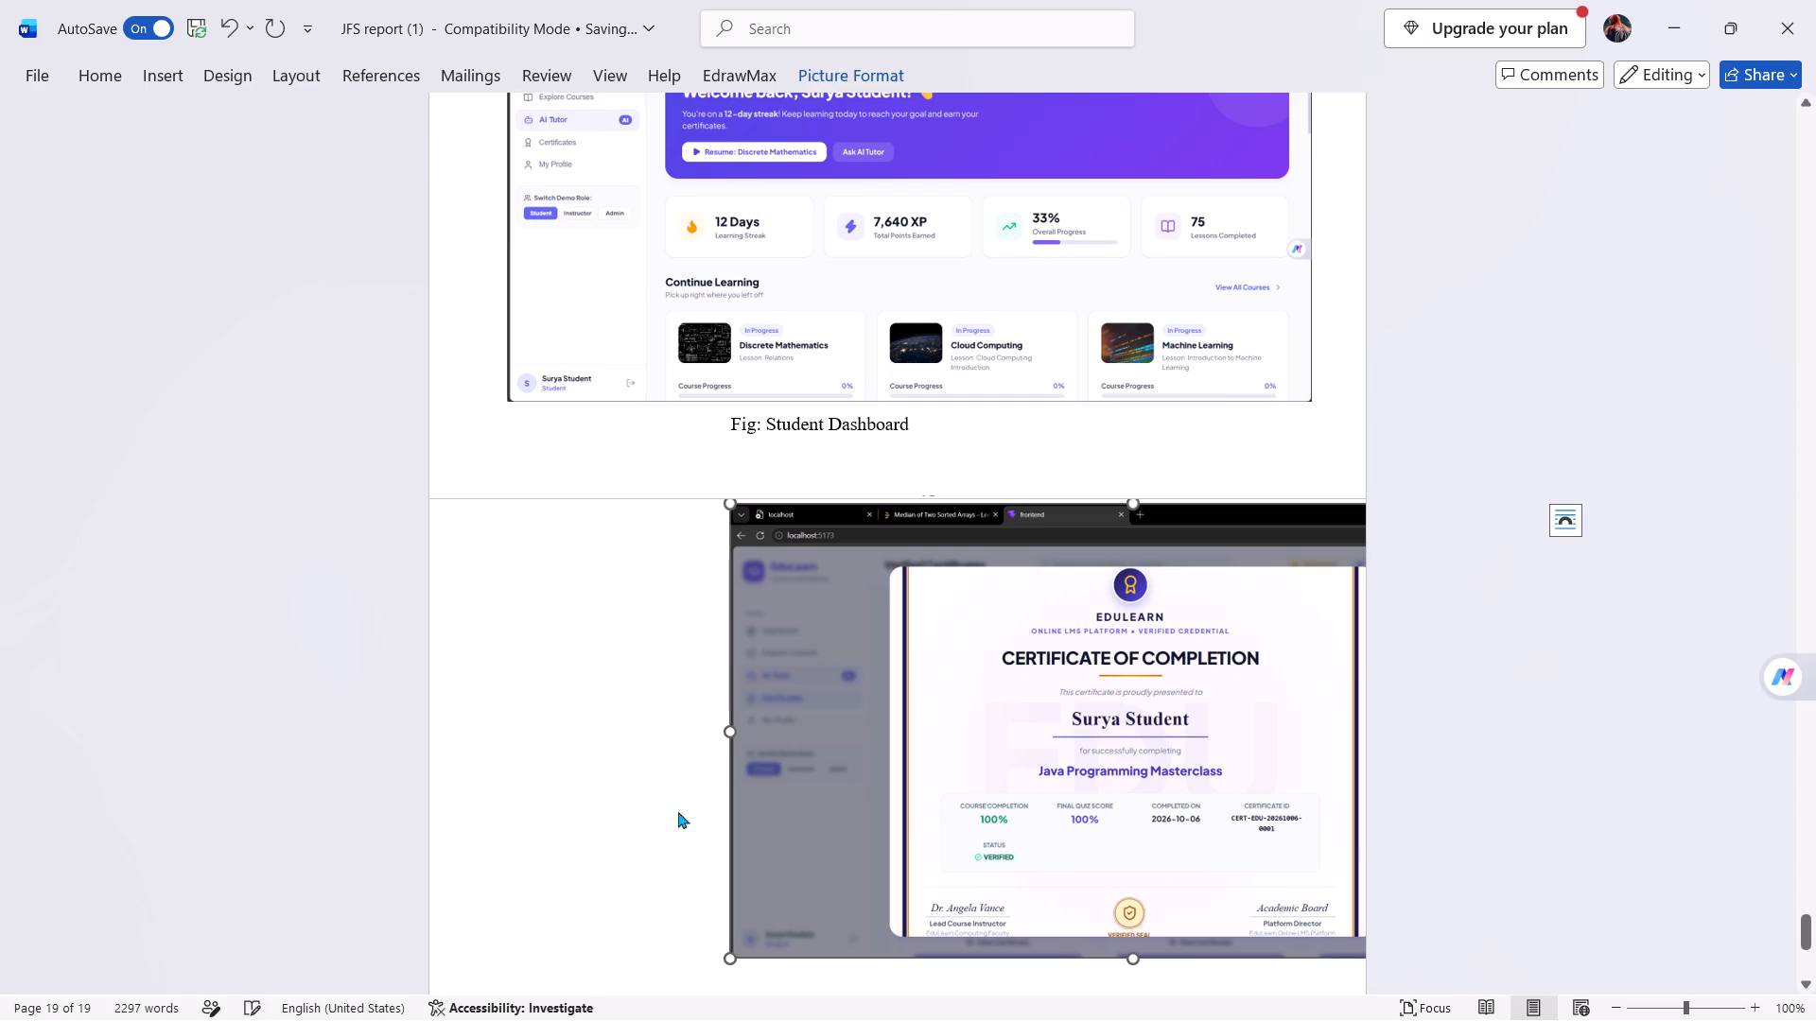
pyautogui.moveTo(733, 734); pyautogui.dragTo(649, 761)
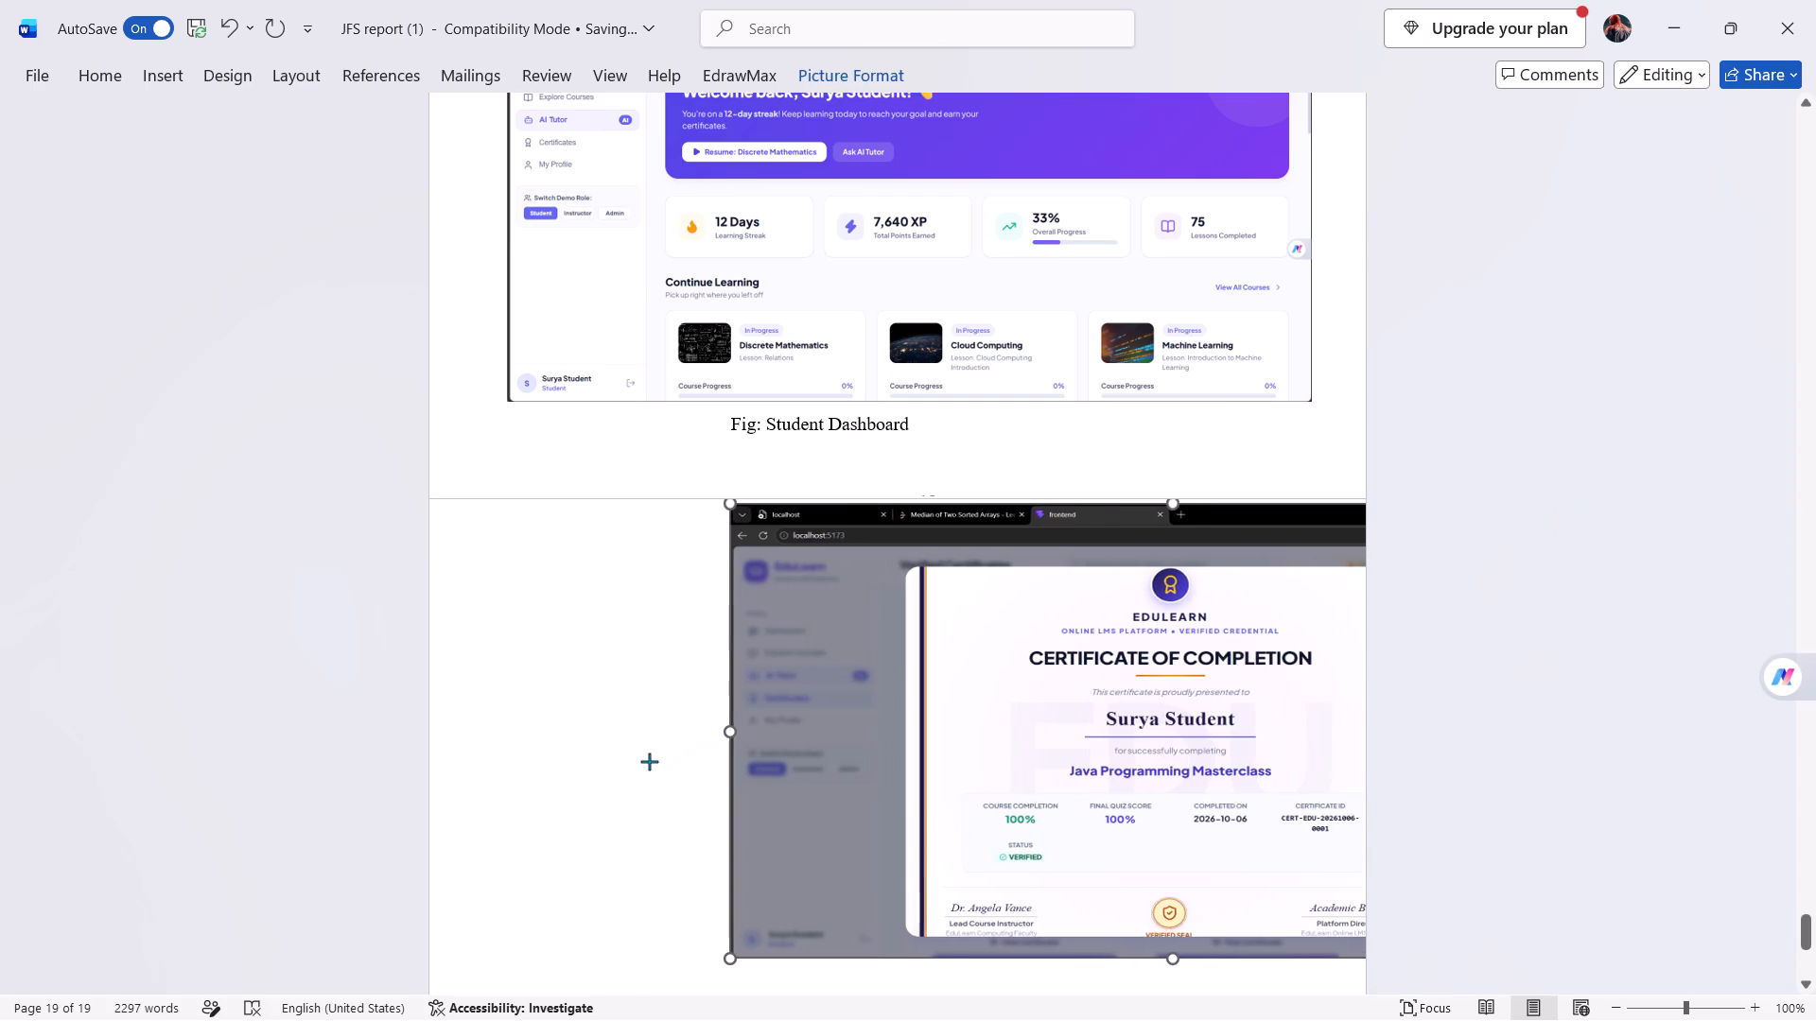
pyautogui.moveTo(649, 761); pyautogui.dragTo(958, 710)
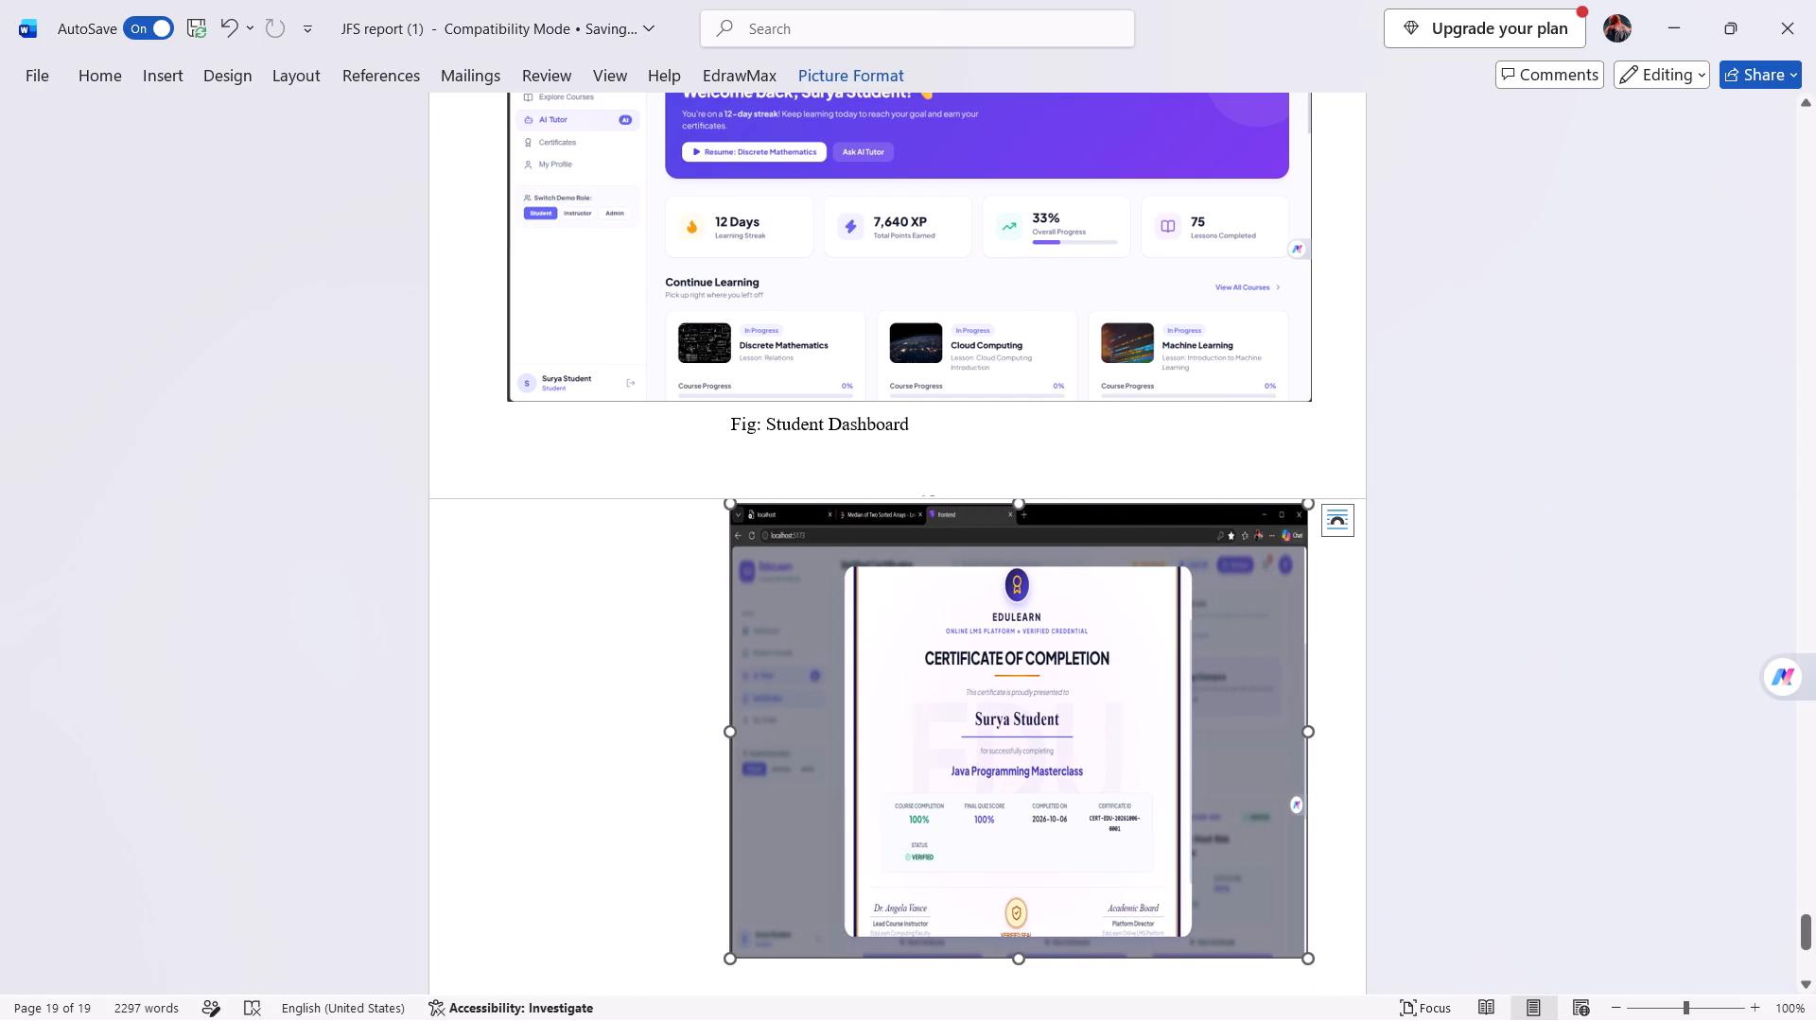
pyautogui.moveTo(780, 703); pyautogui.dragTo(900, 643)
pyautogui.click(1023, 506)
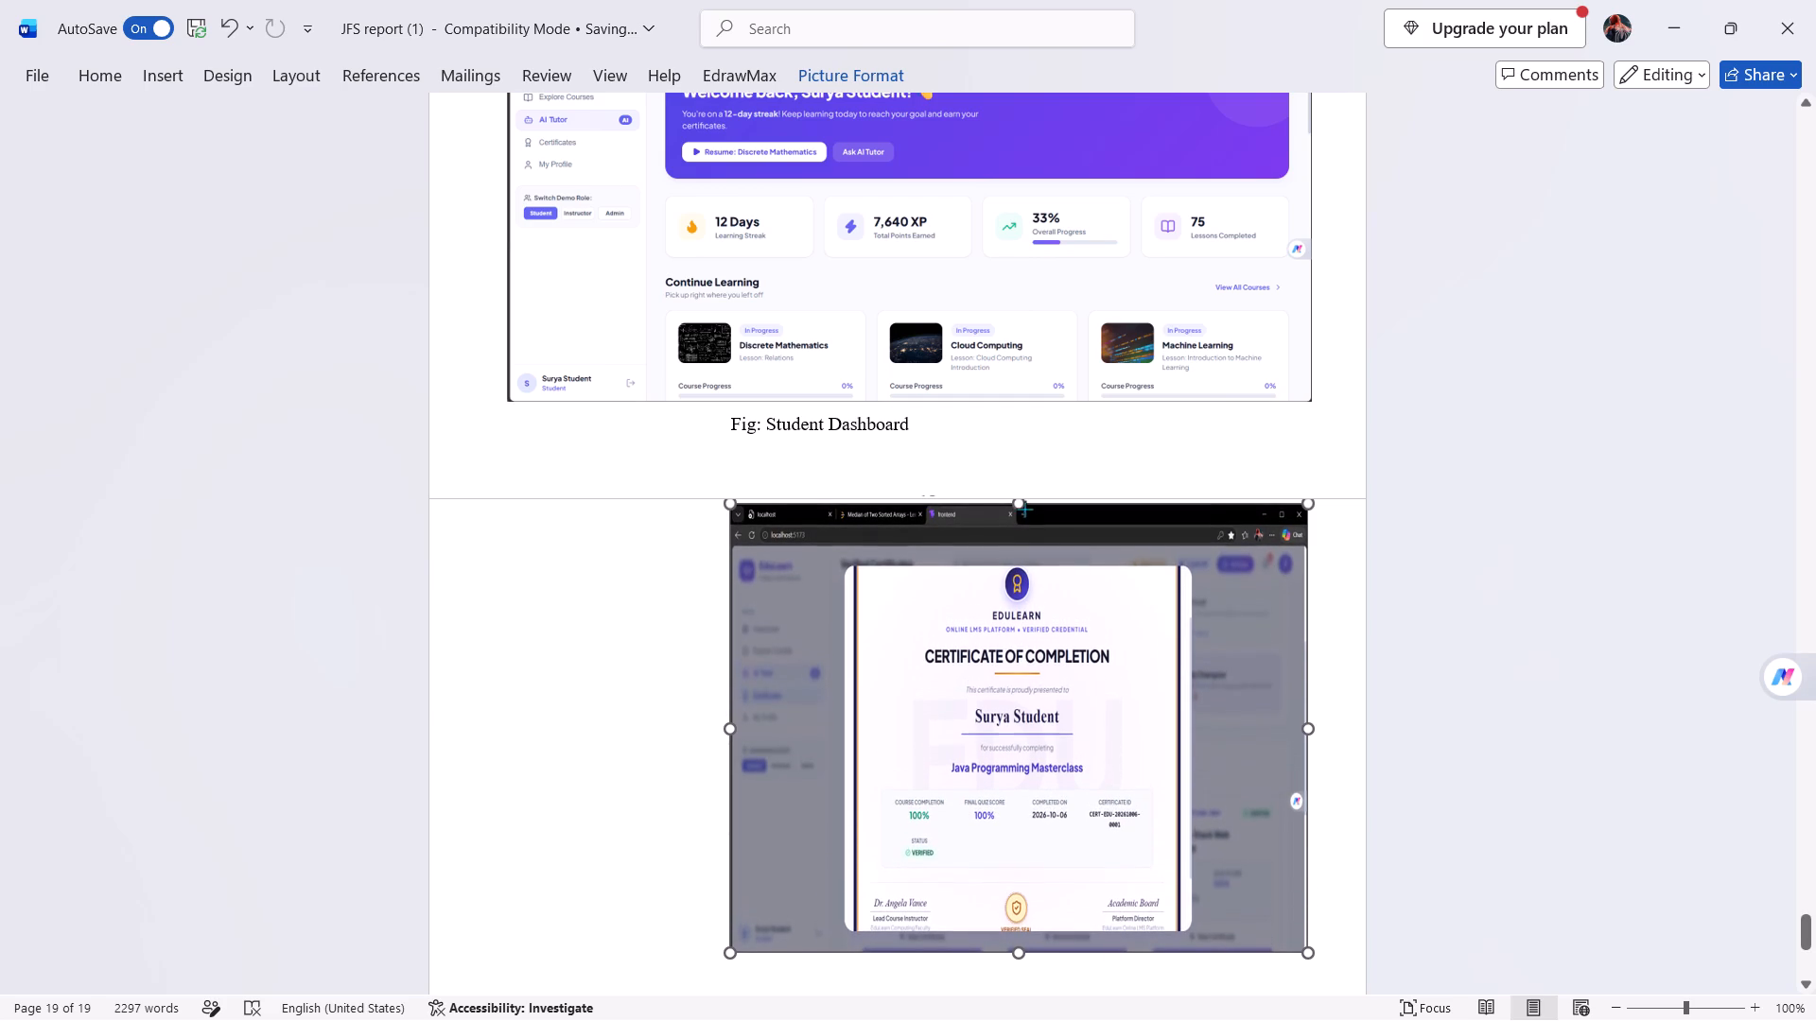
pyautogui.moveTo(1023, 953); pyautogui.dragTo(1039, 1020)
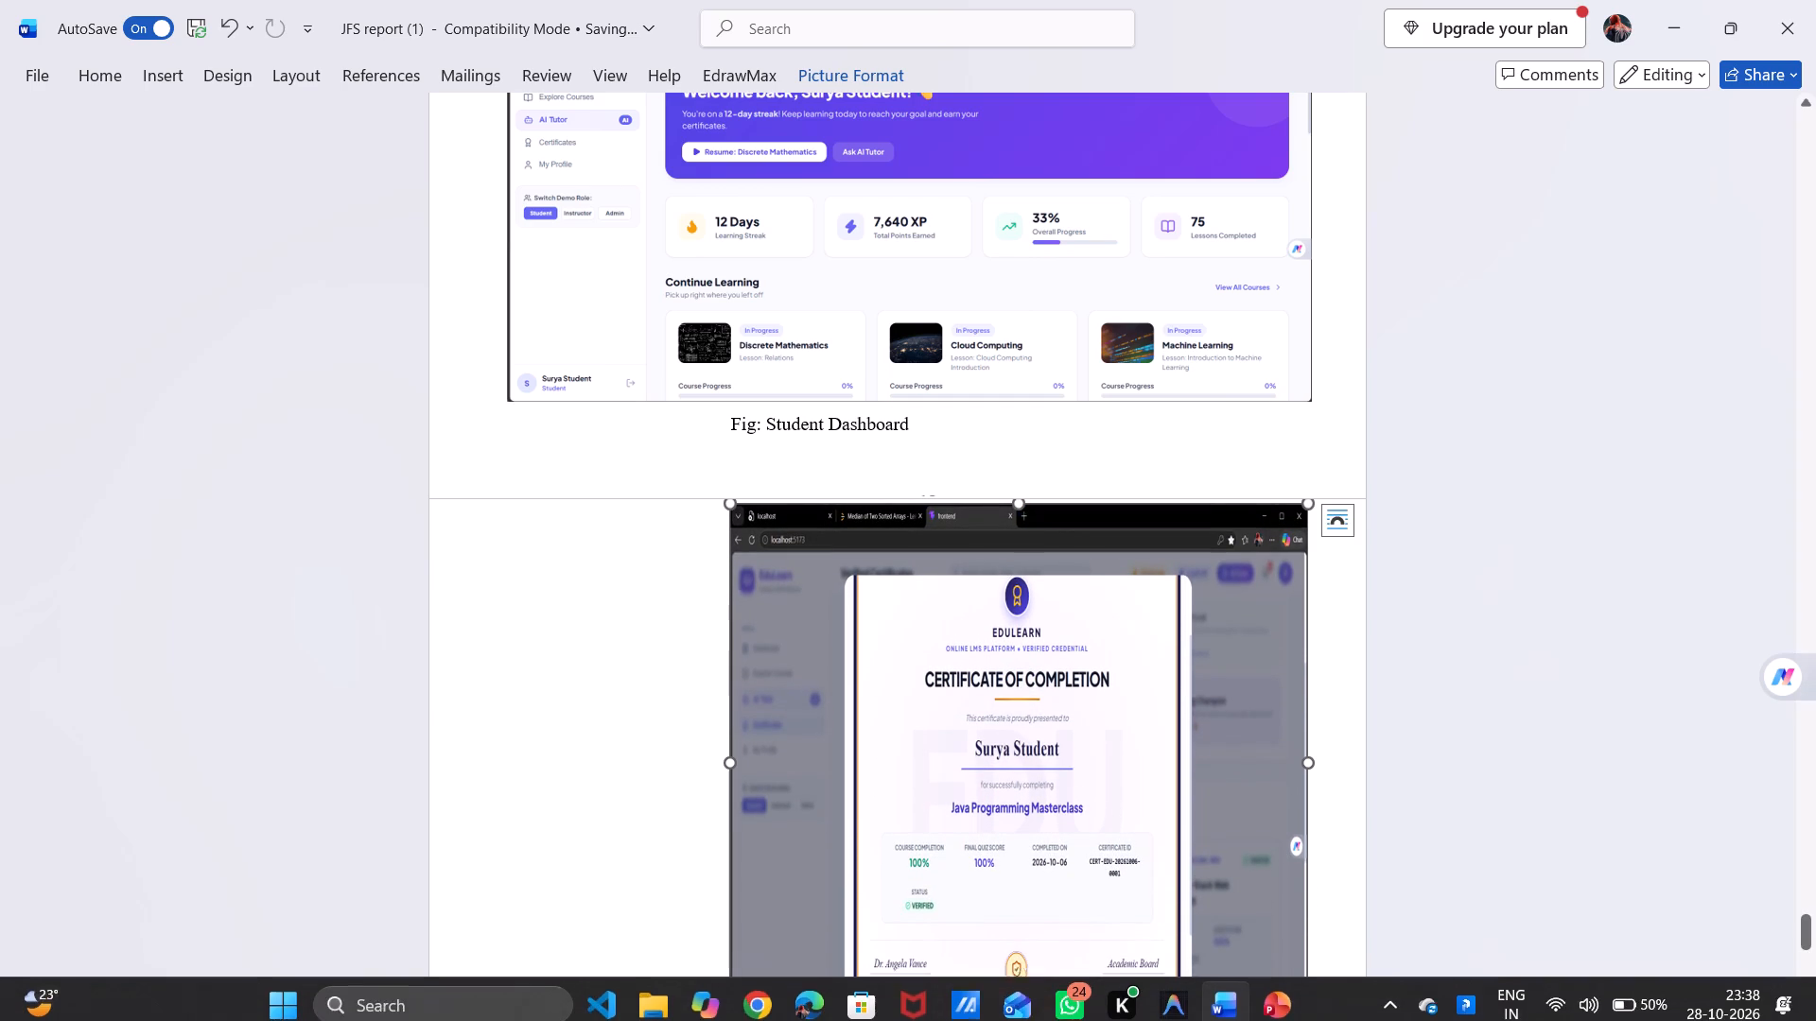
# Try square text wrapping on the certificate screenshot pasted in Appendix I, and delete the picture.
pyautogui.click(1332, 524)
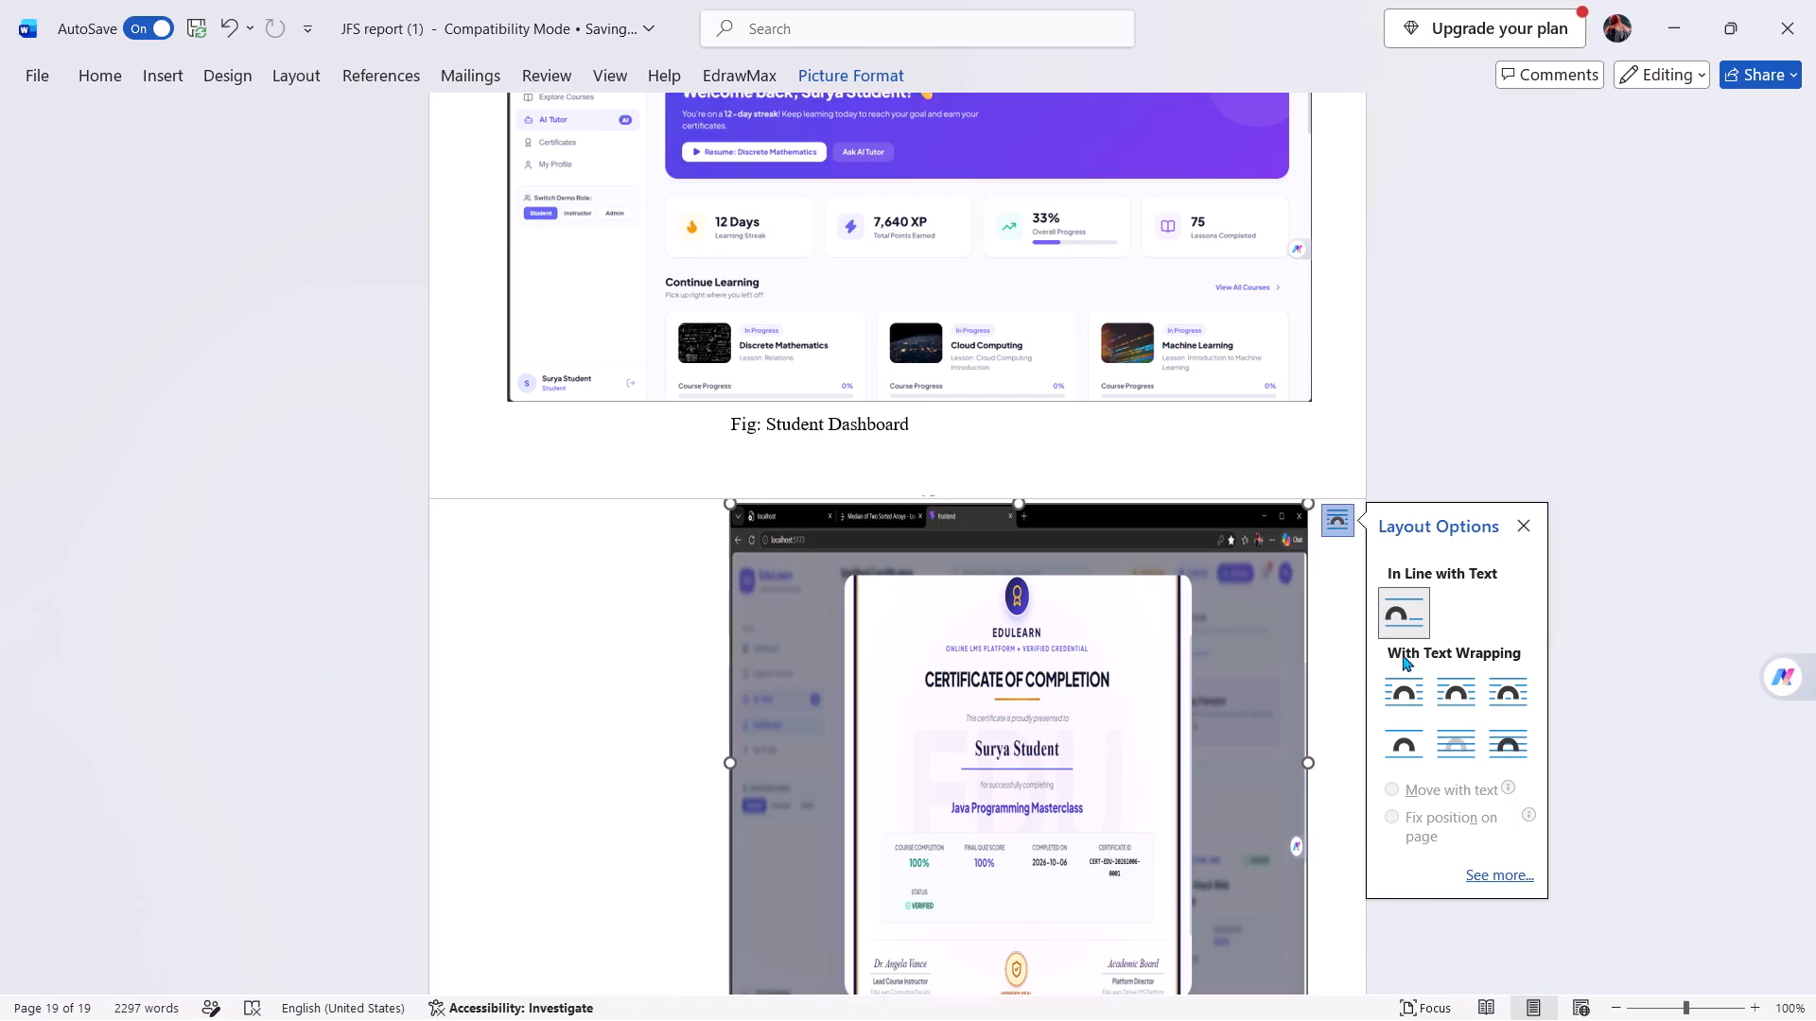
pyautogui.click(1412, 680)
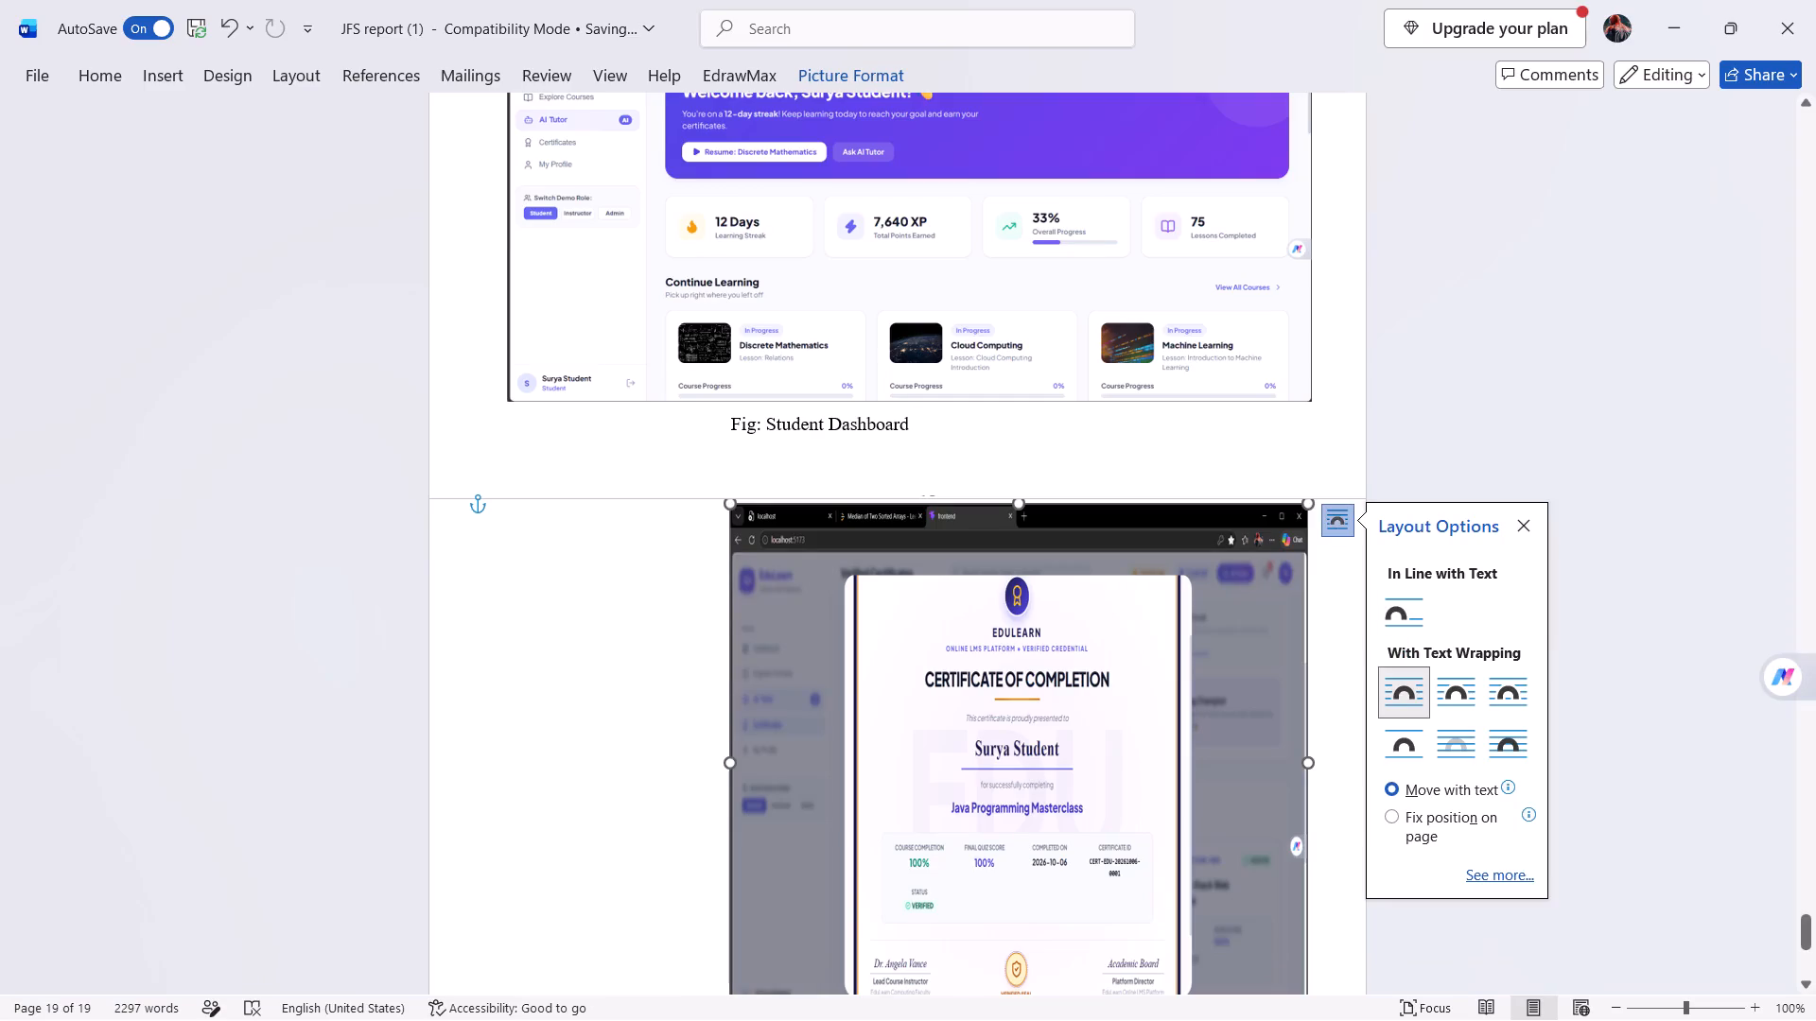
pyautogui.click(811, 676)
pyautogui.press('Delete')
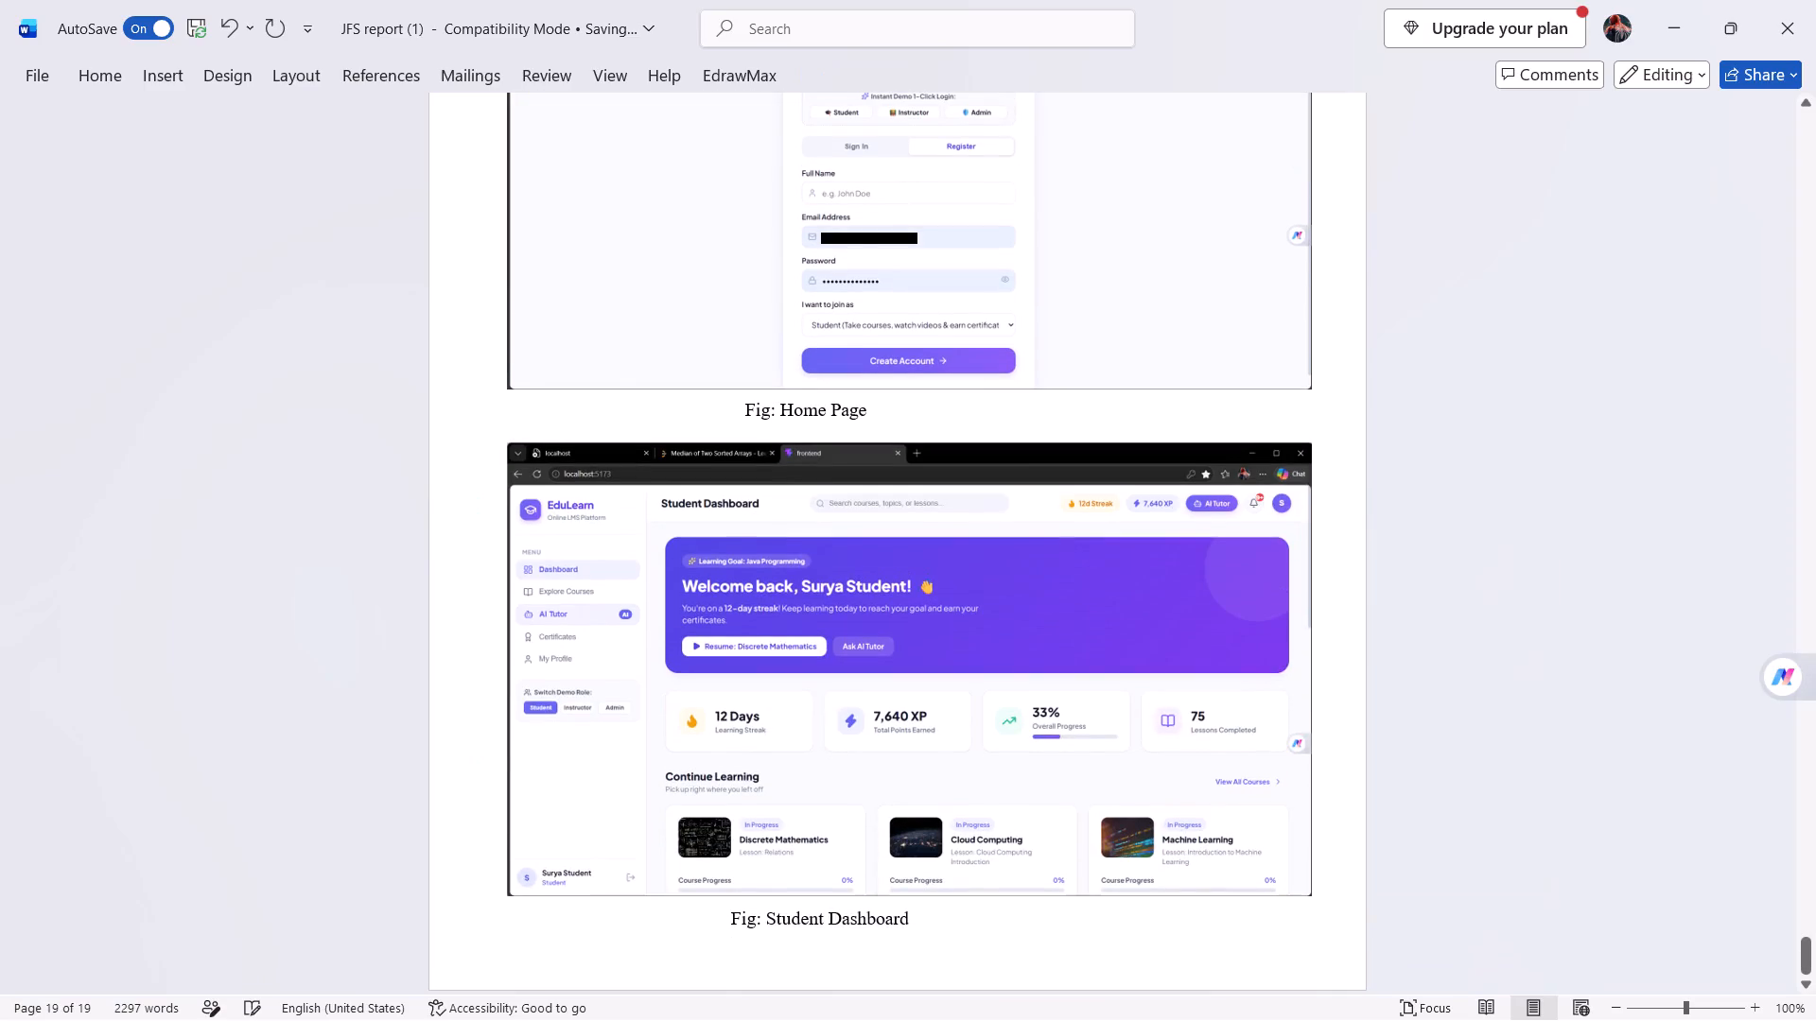
# Check the Appendix I output screens, including the Home Page and Student Dashboard figures and their captions.
pyautogui.scroll(-3, 811, 676)
pyautogui.scroll(2, 811, 676)
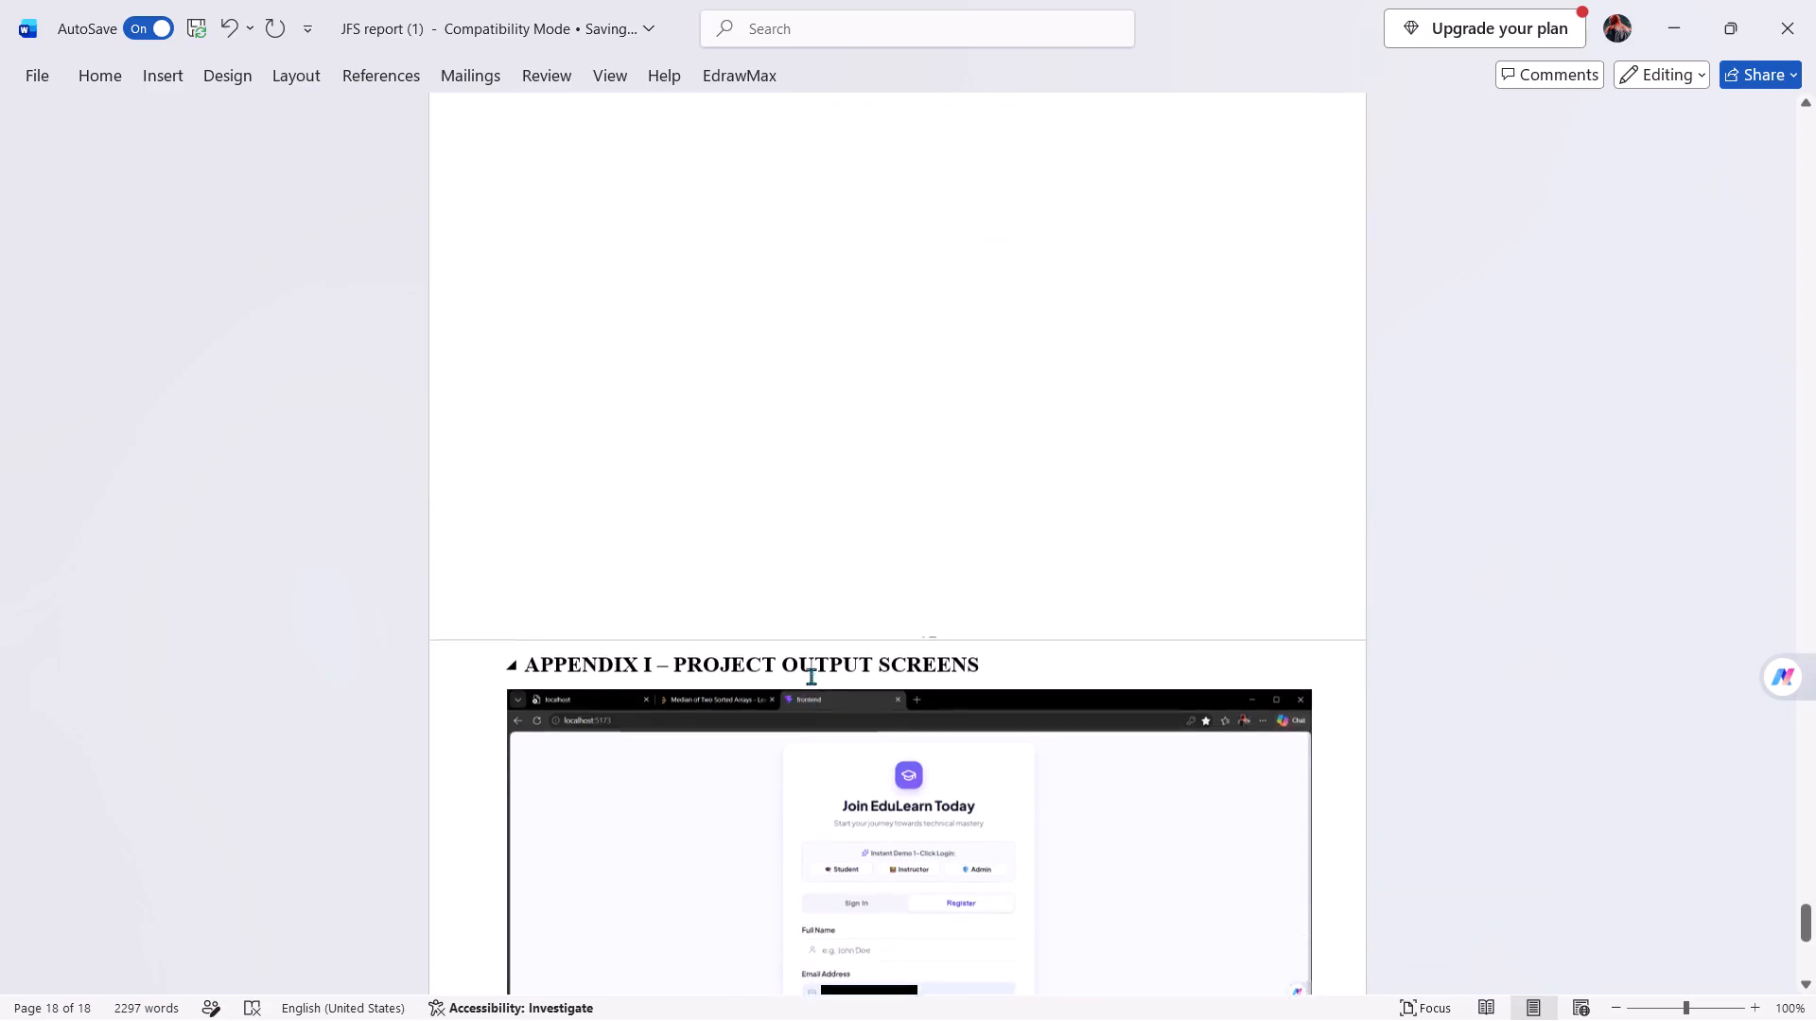
pyautogui.scroll(2, 811, 676)
pyautogui.scroll(-2, 811, 676)
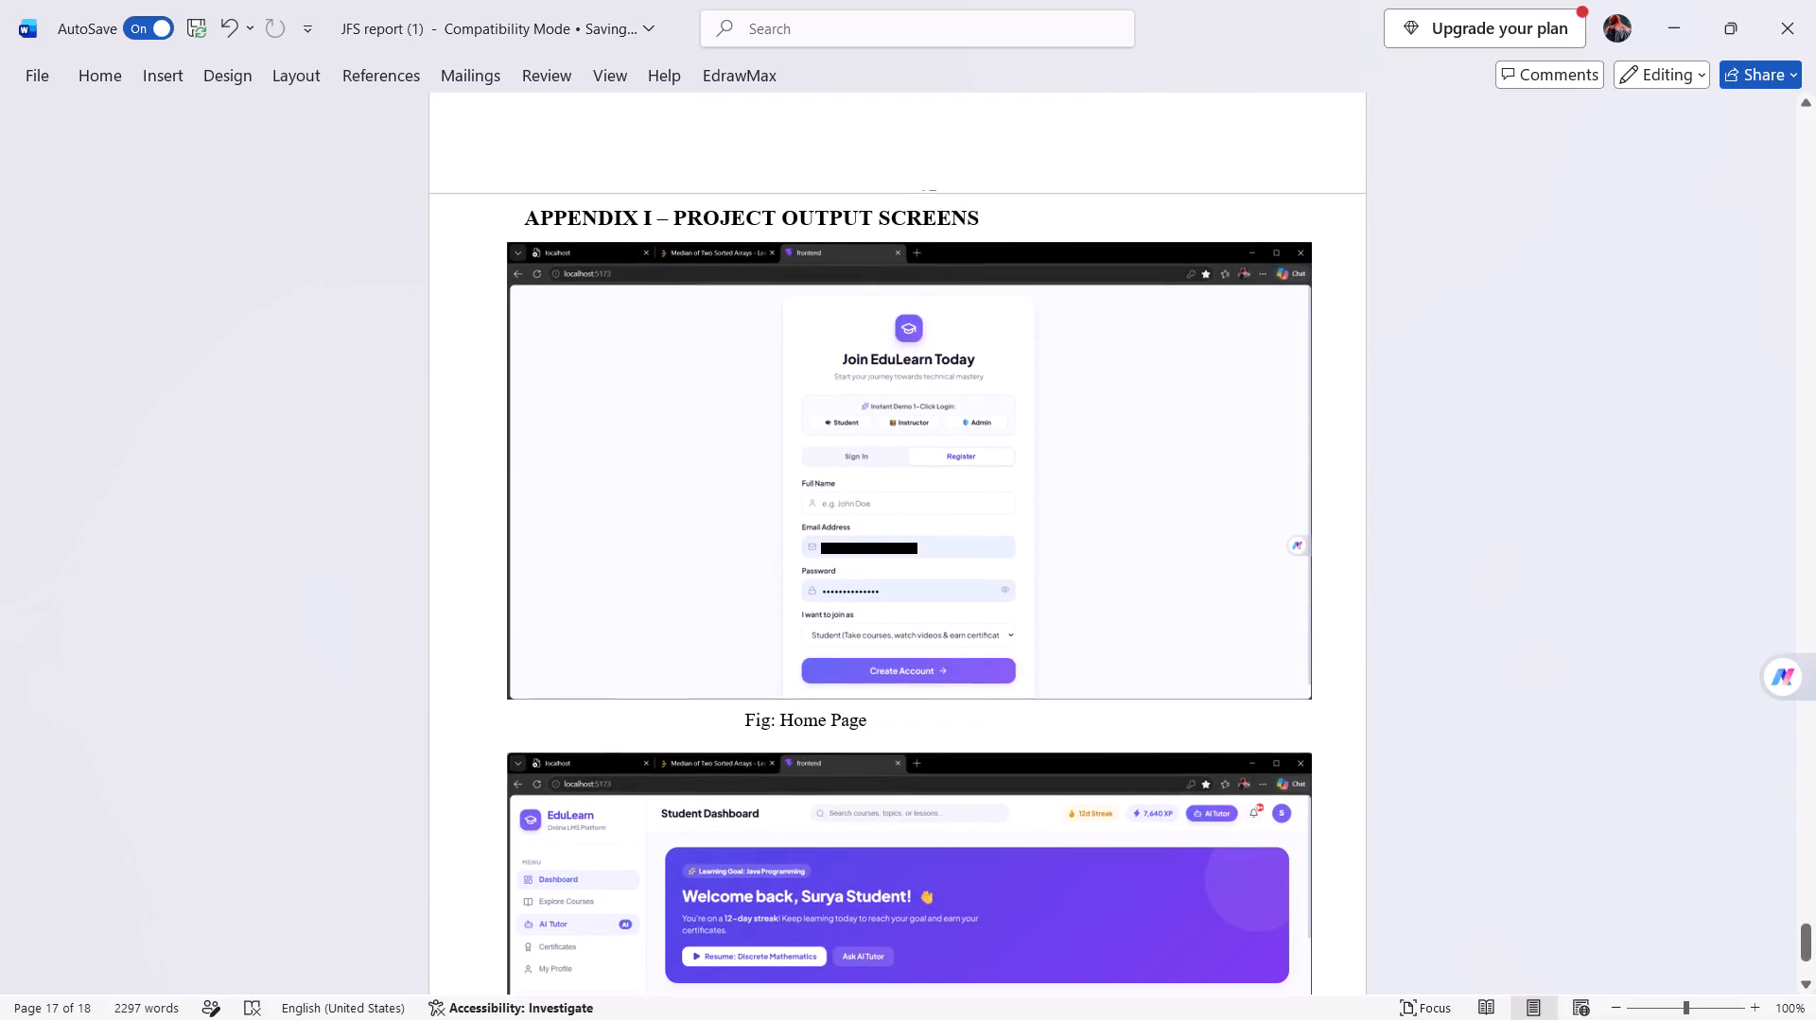
pyautogui.scroll(2, 811, 676)
pyautogui.scroll(-2, 811, 676)
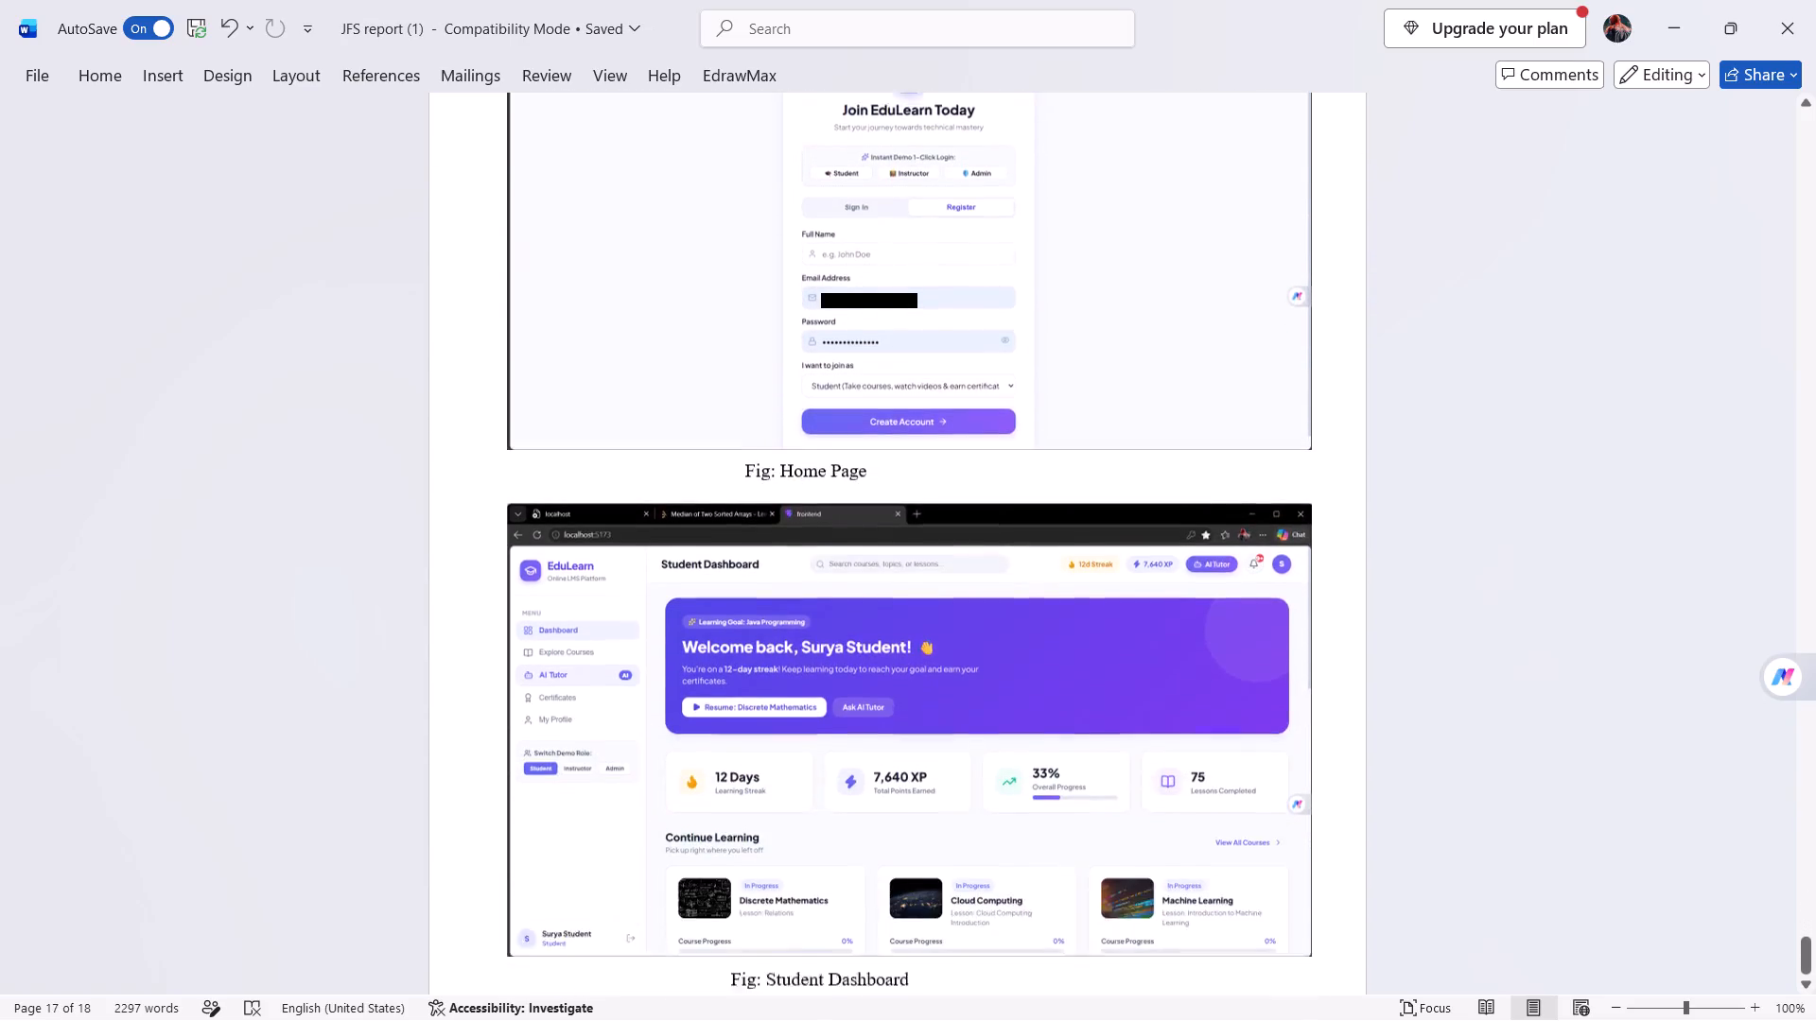
pyautogui.scroll(-1, 811, 676)
pyautogui.scroll(2, 811, 676)
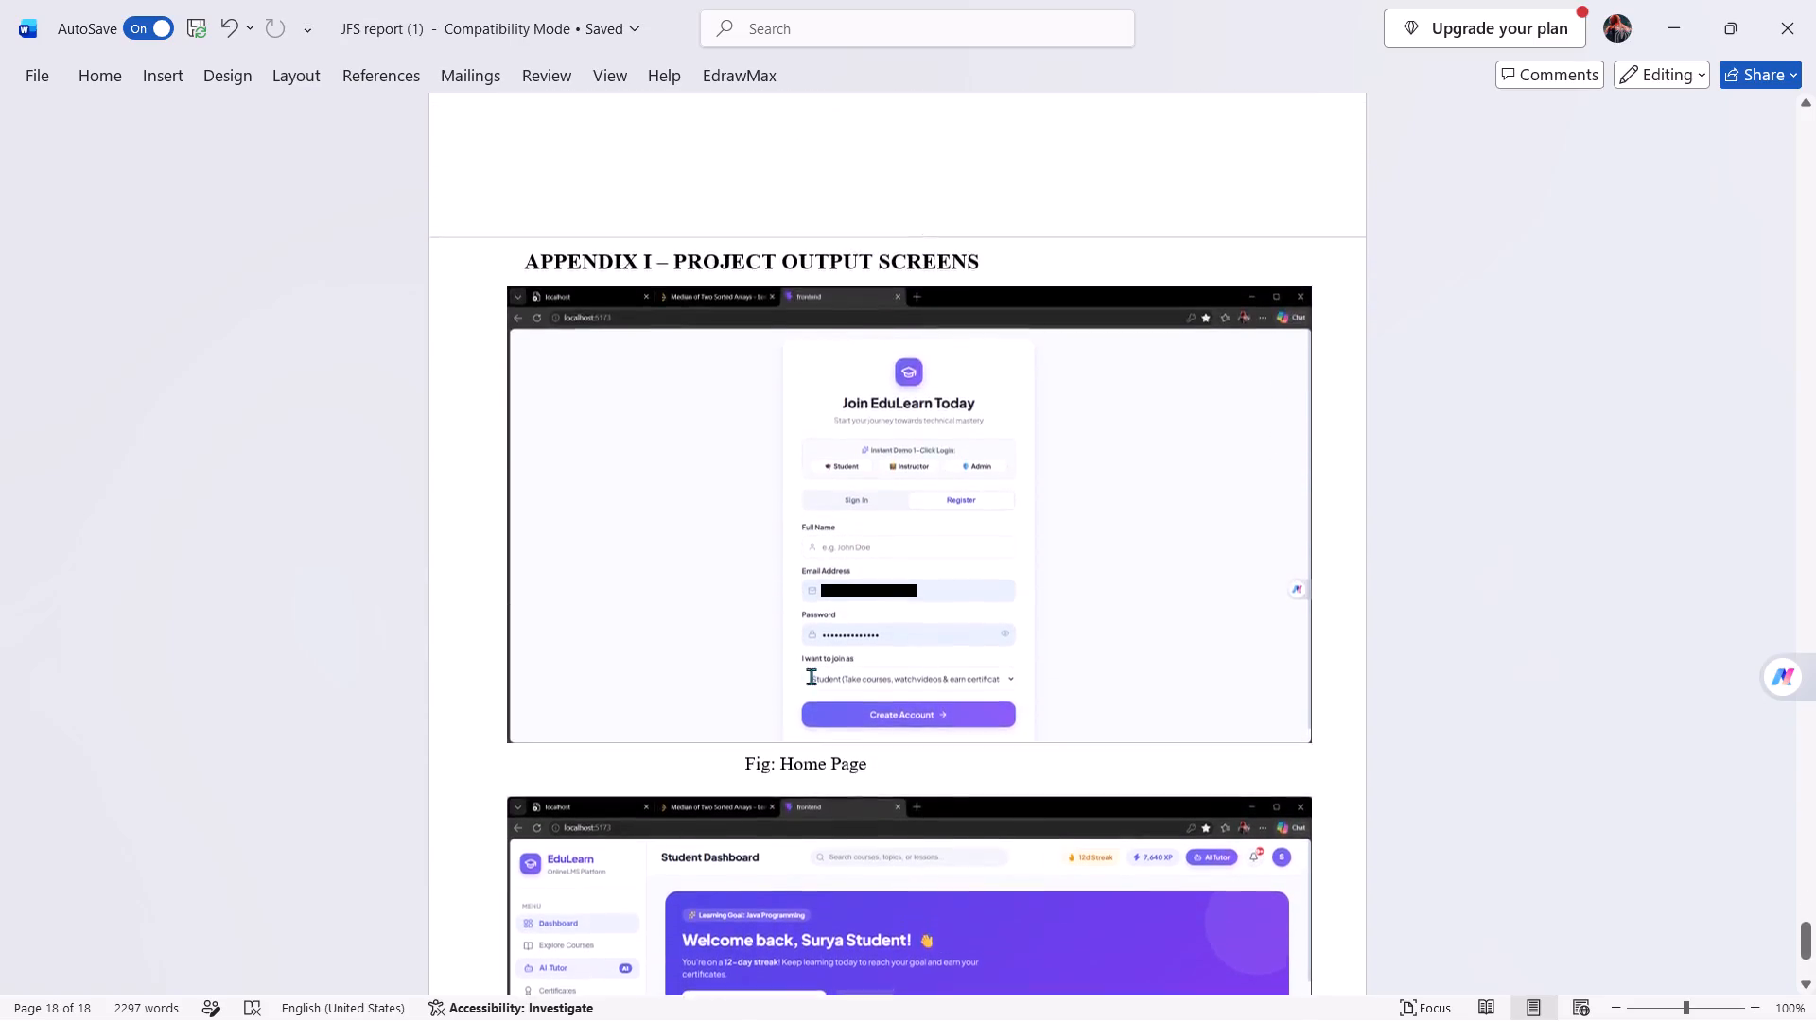
# Review the report from the table of contents through Chapters 1 to 4 and on to the Appendix I output screens.
pyautogui.scroll(7, 811, 676)
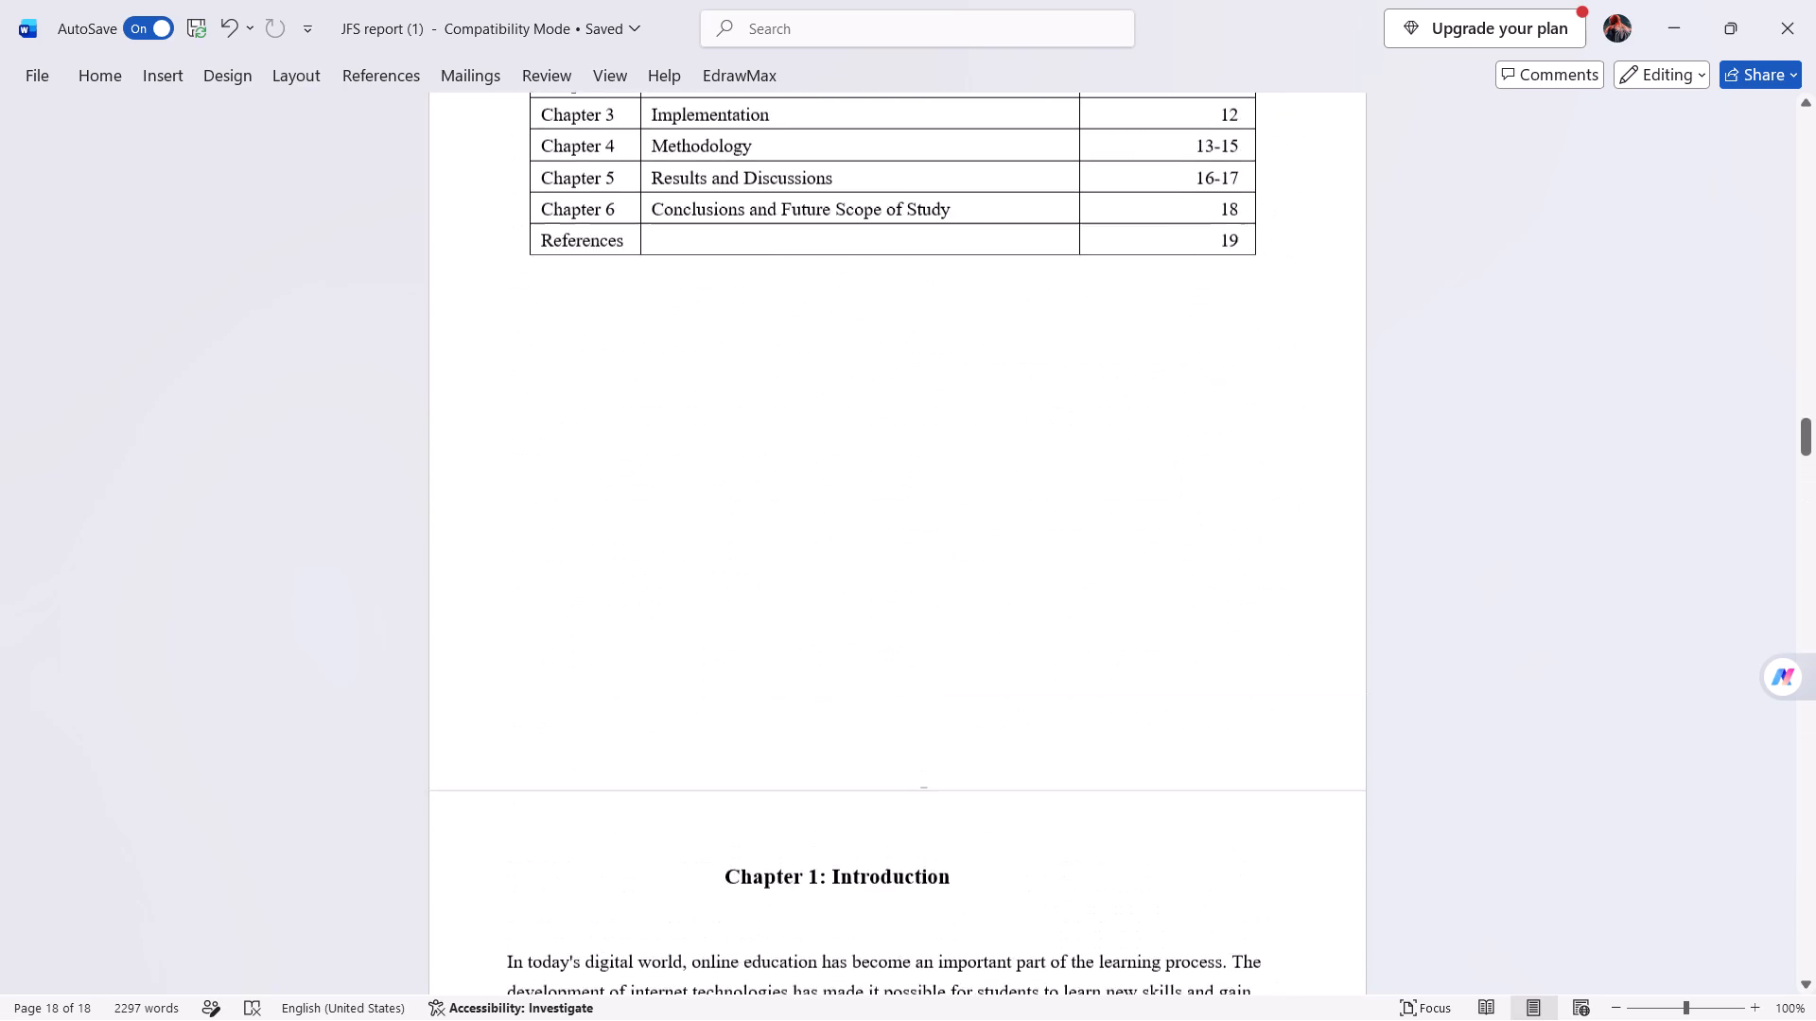
pyautogui.scroll(1, 811, 676)
pyautogui.scroll(-1, 811, 676)
pyautogui.scroll(1, 811, 676)
pyautogui.scroll(-3, 811, 676)
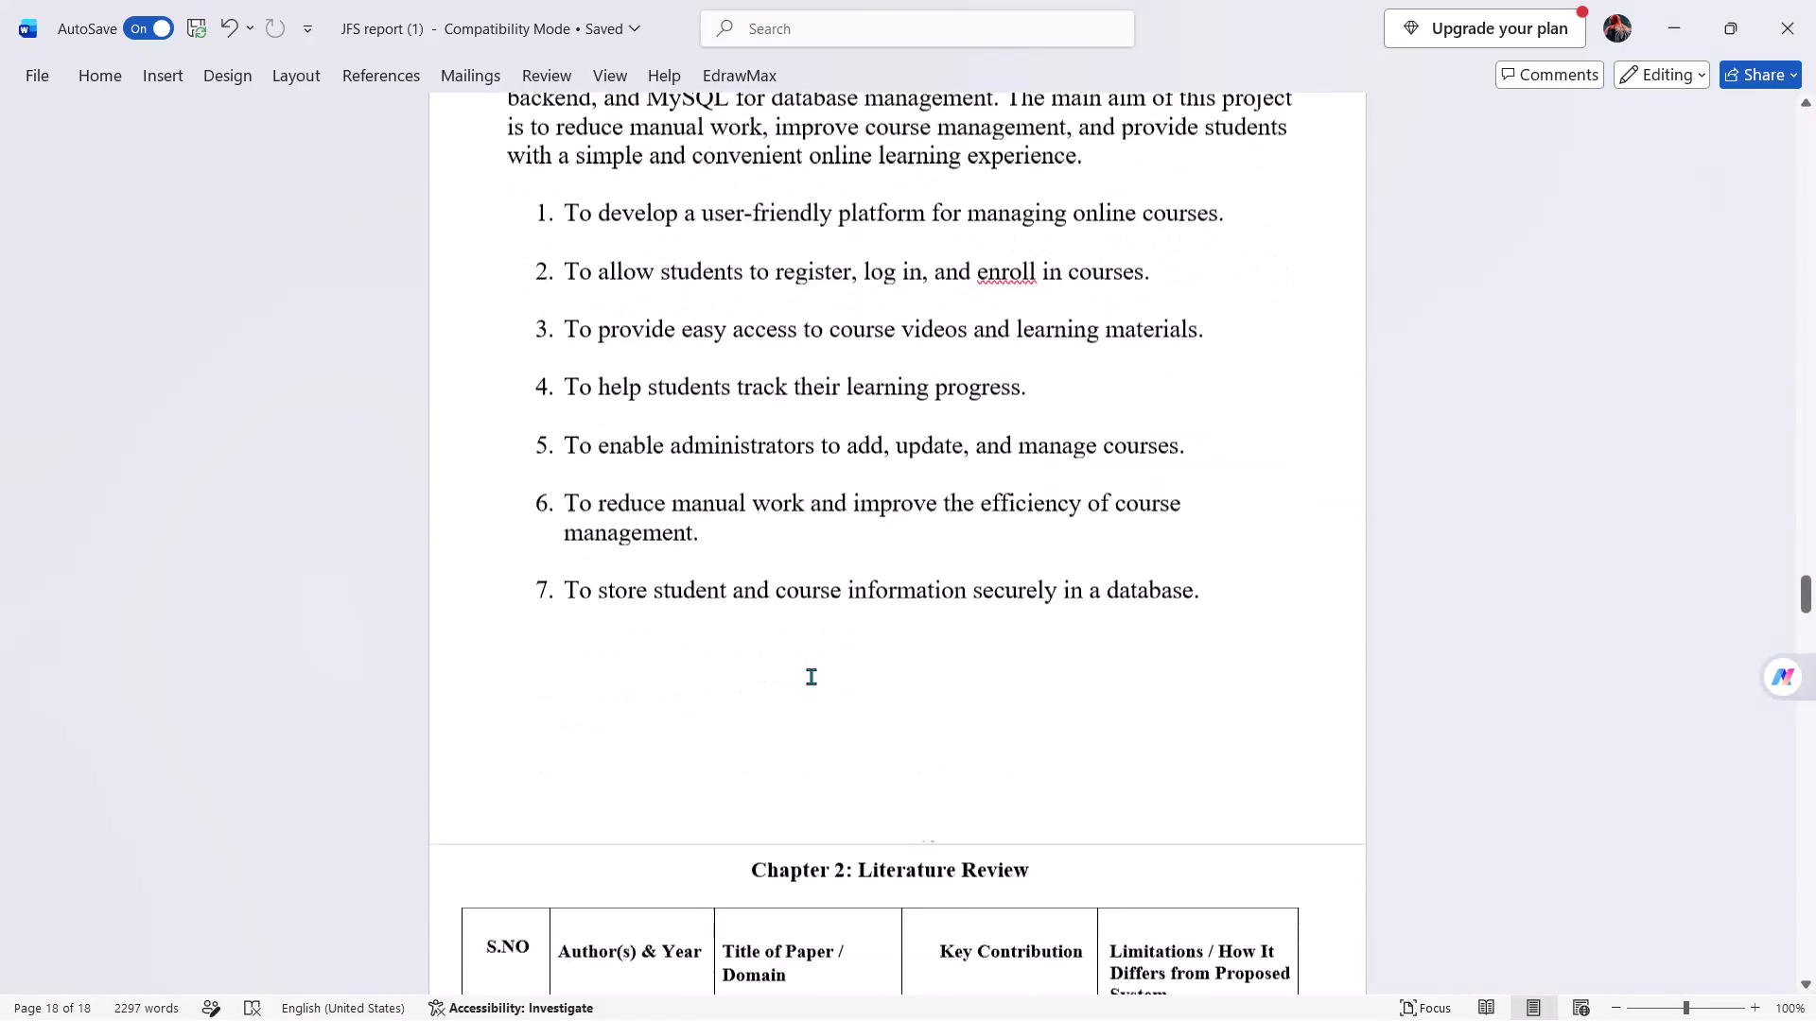
pyautogui.scroll(-1, 811, 676)
pyautogui.scroll(4, 811, 676)
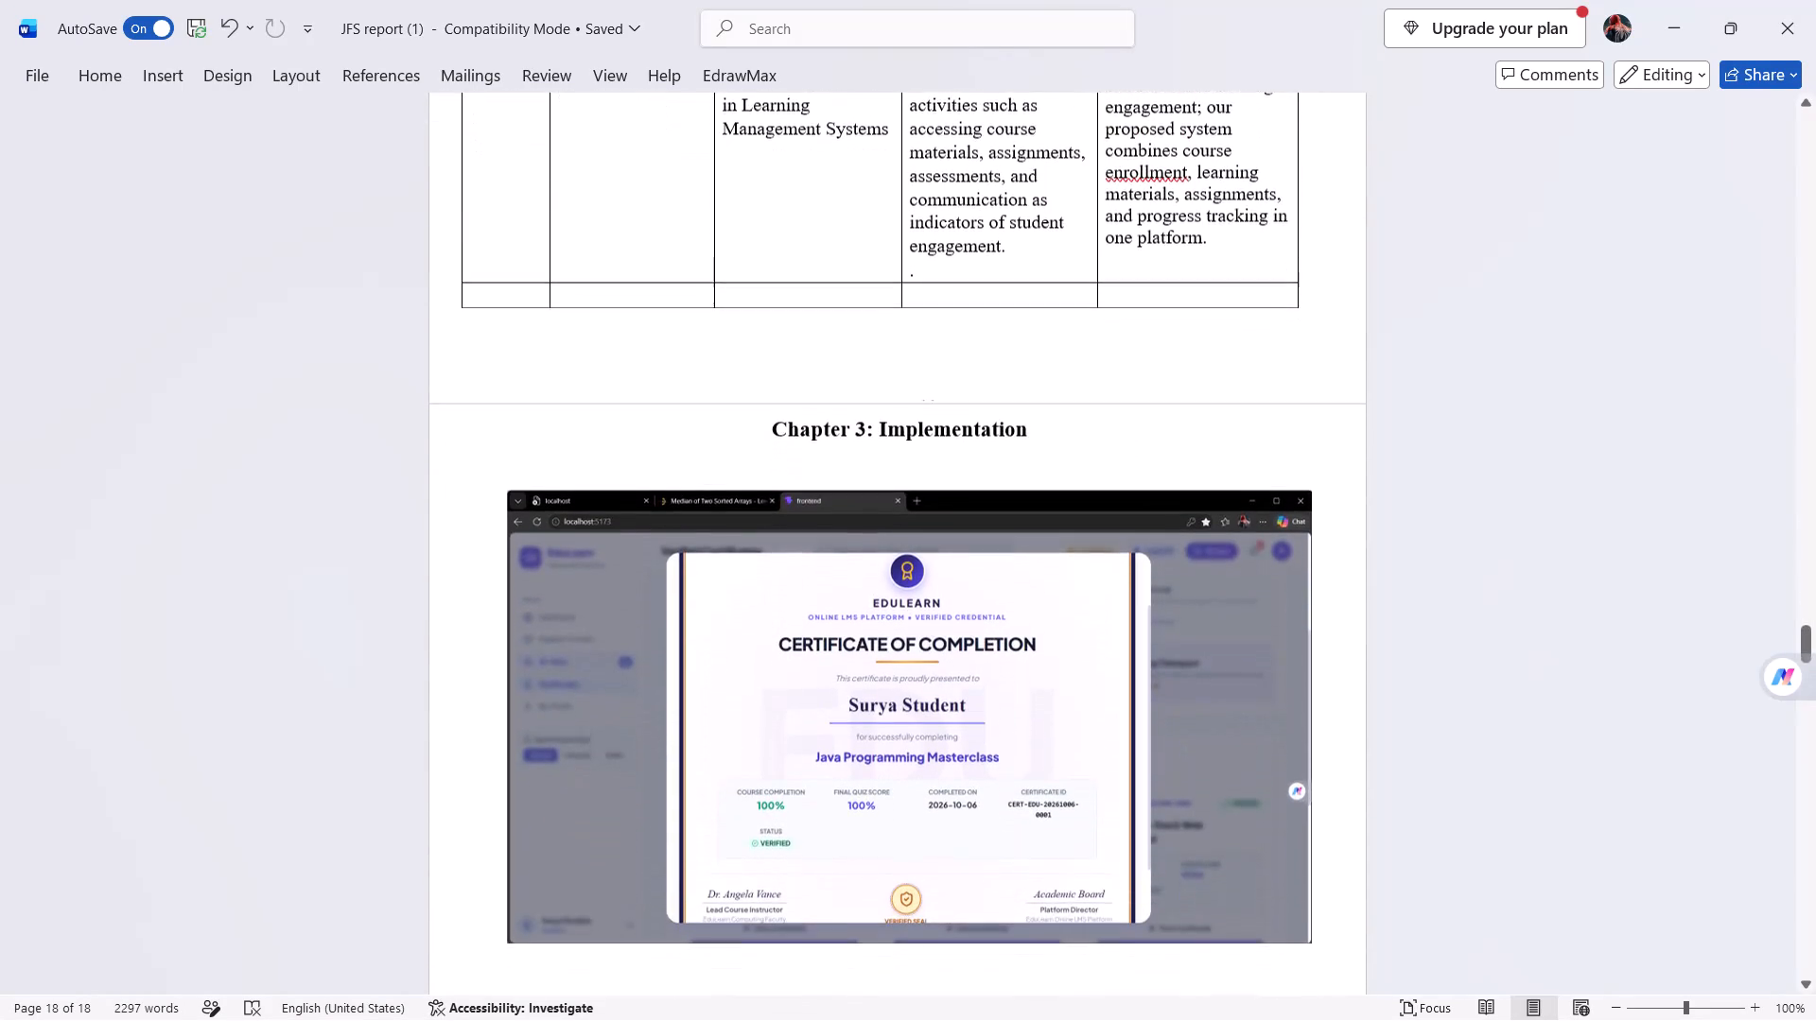
pyautogui.scroll(-2, 811, 676)
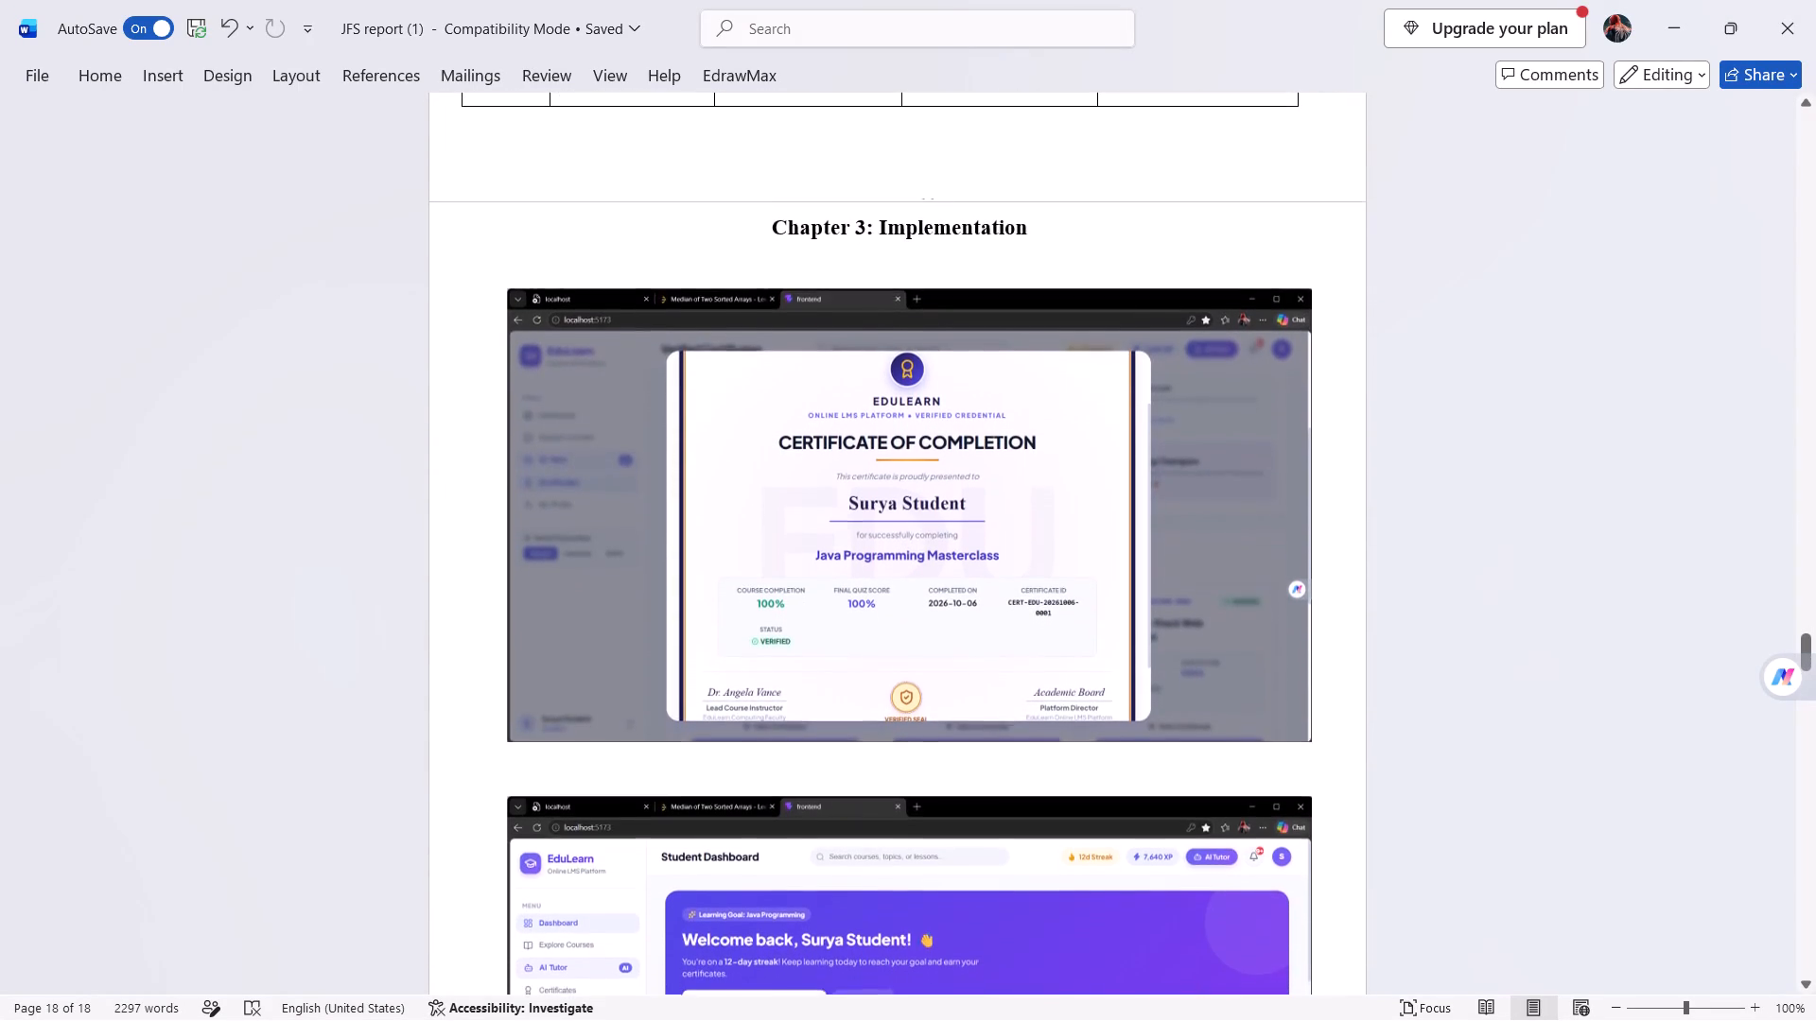
pyautogui.scroll(-2, 811, 676)
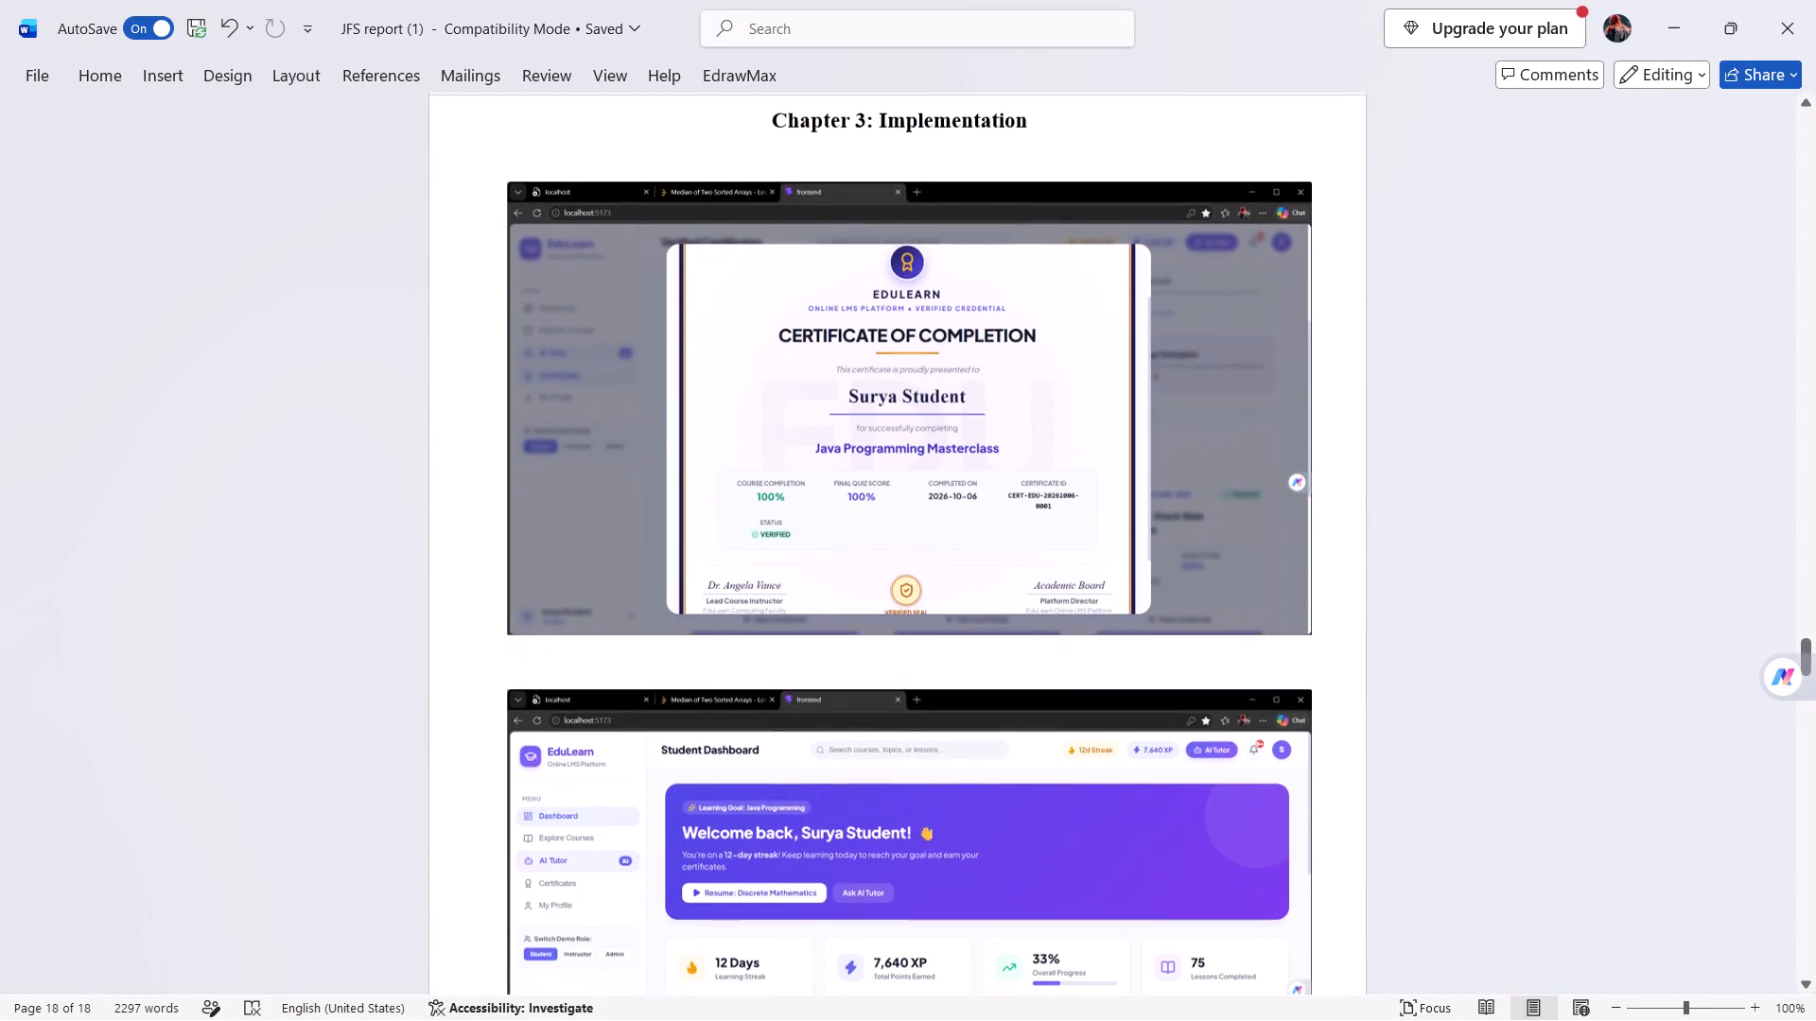
pyautogui.scroll(-4, 811, 676)
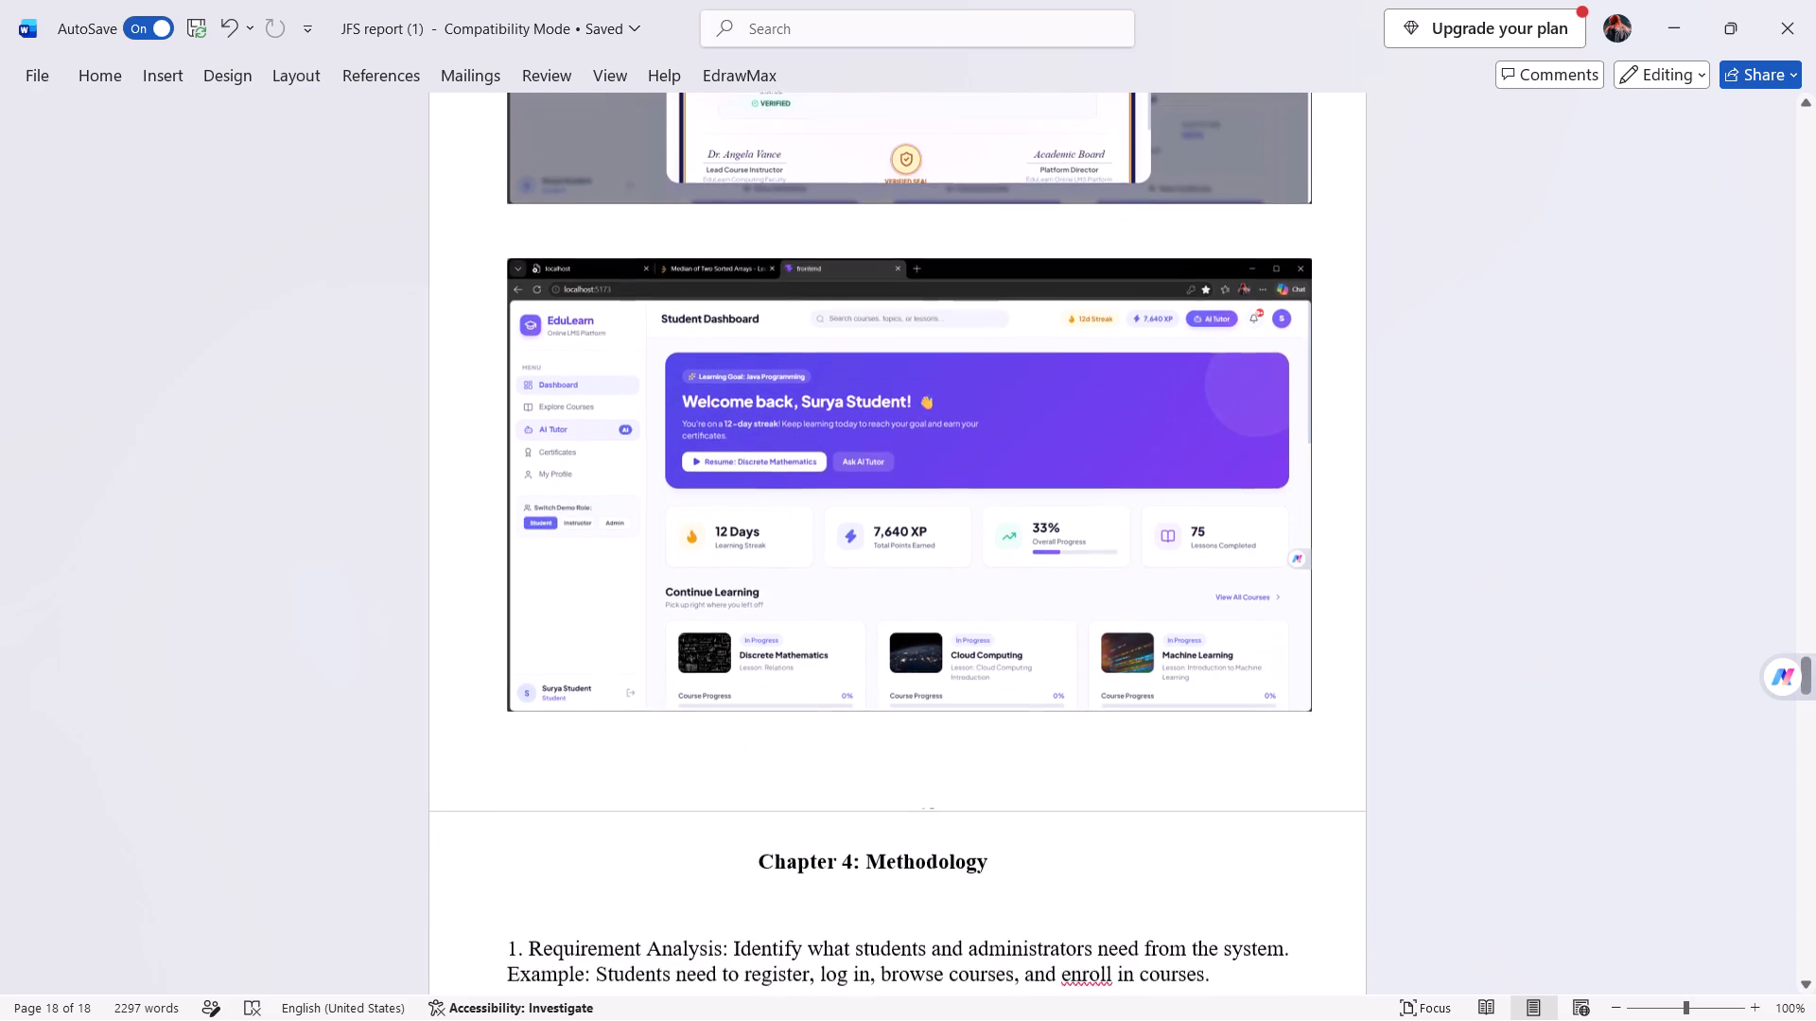
pyautogui.scroll(-1, 811, 676)
pyautogui.click(809, 694)
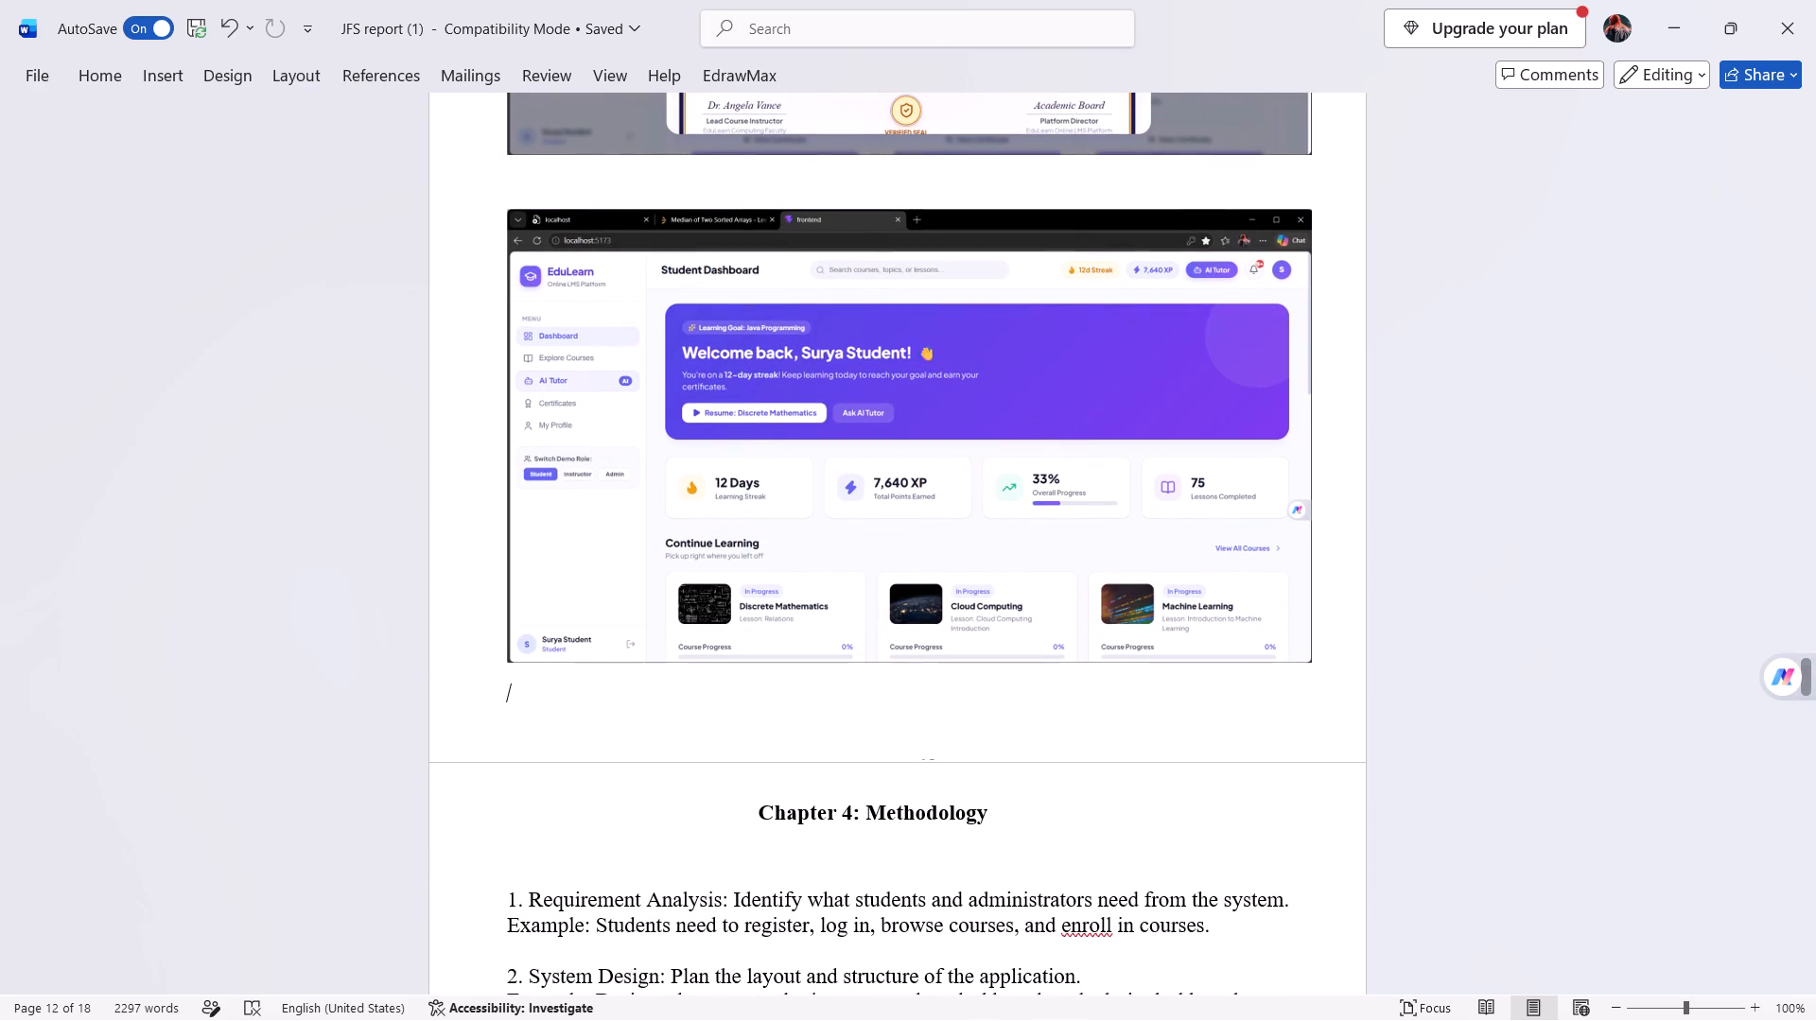
pyautogui.scroll(-19, 809, 694)
pyautogui.scroll(2, 815, 633)
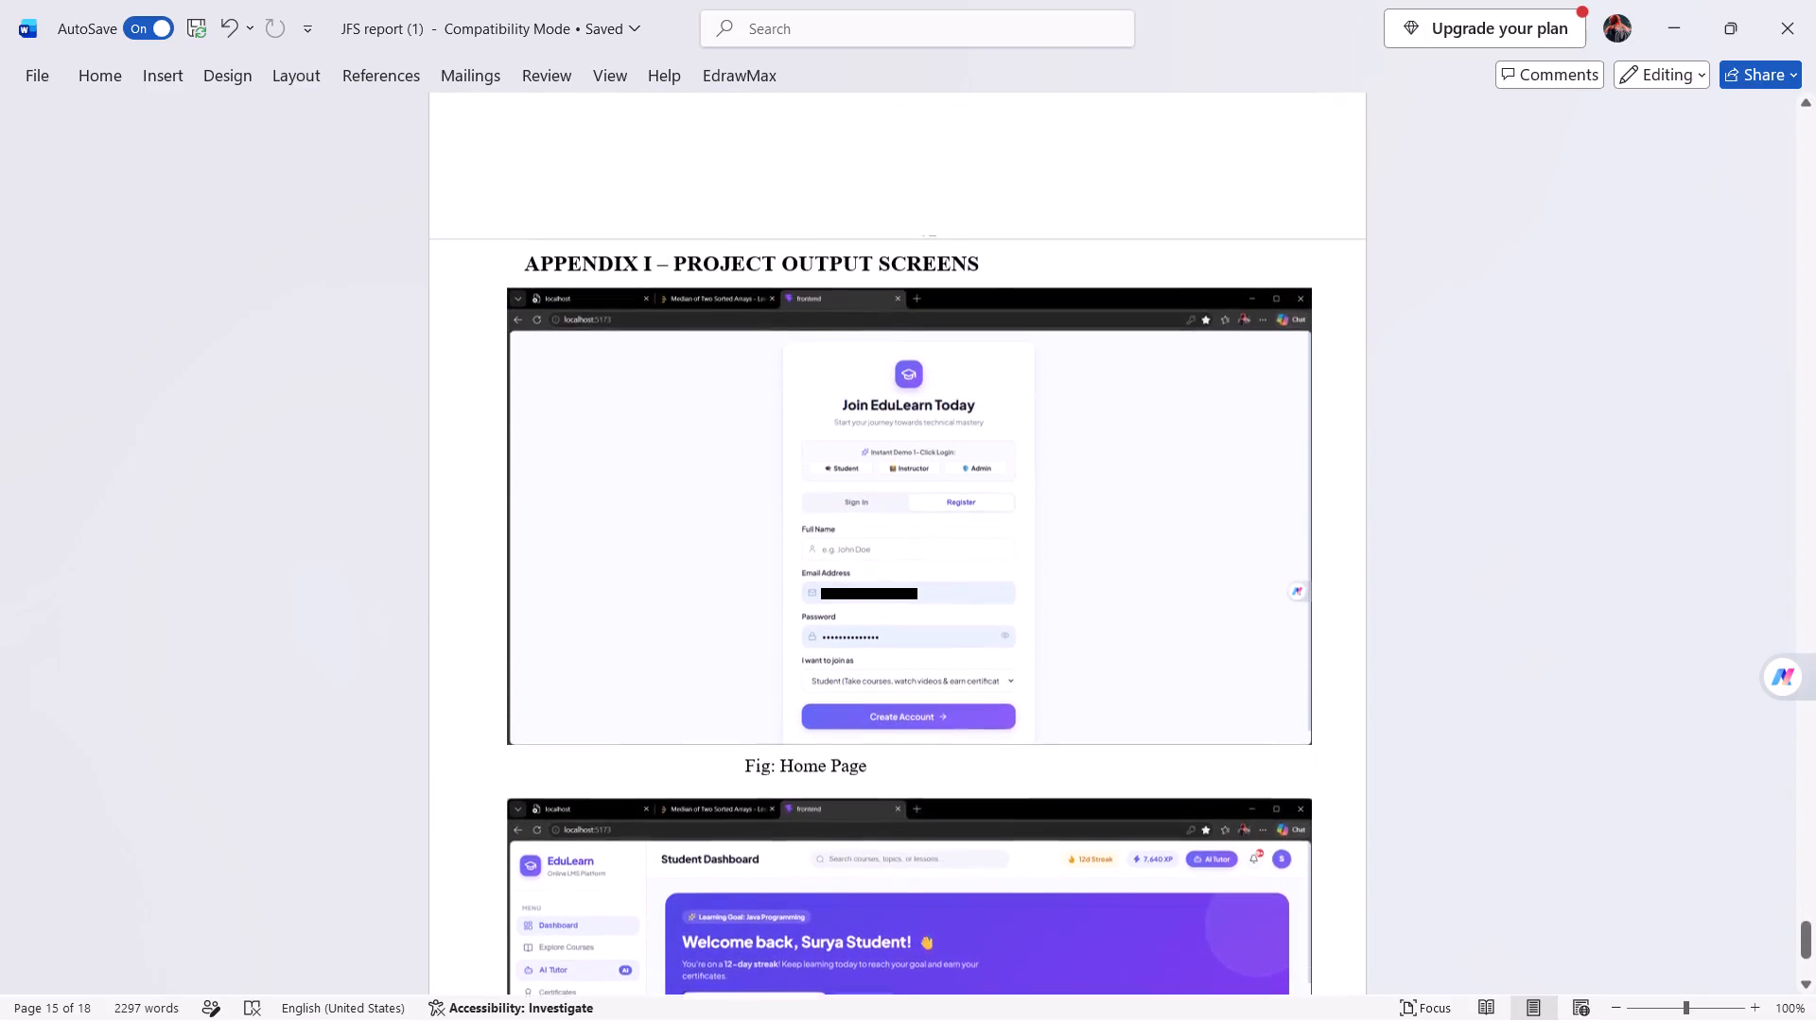
# Save a copy of the report in the OneDrive Documents » Desktop folder as a PDF named "edp report".
pyautogui.click(50, 79)
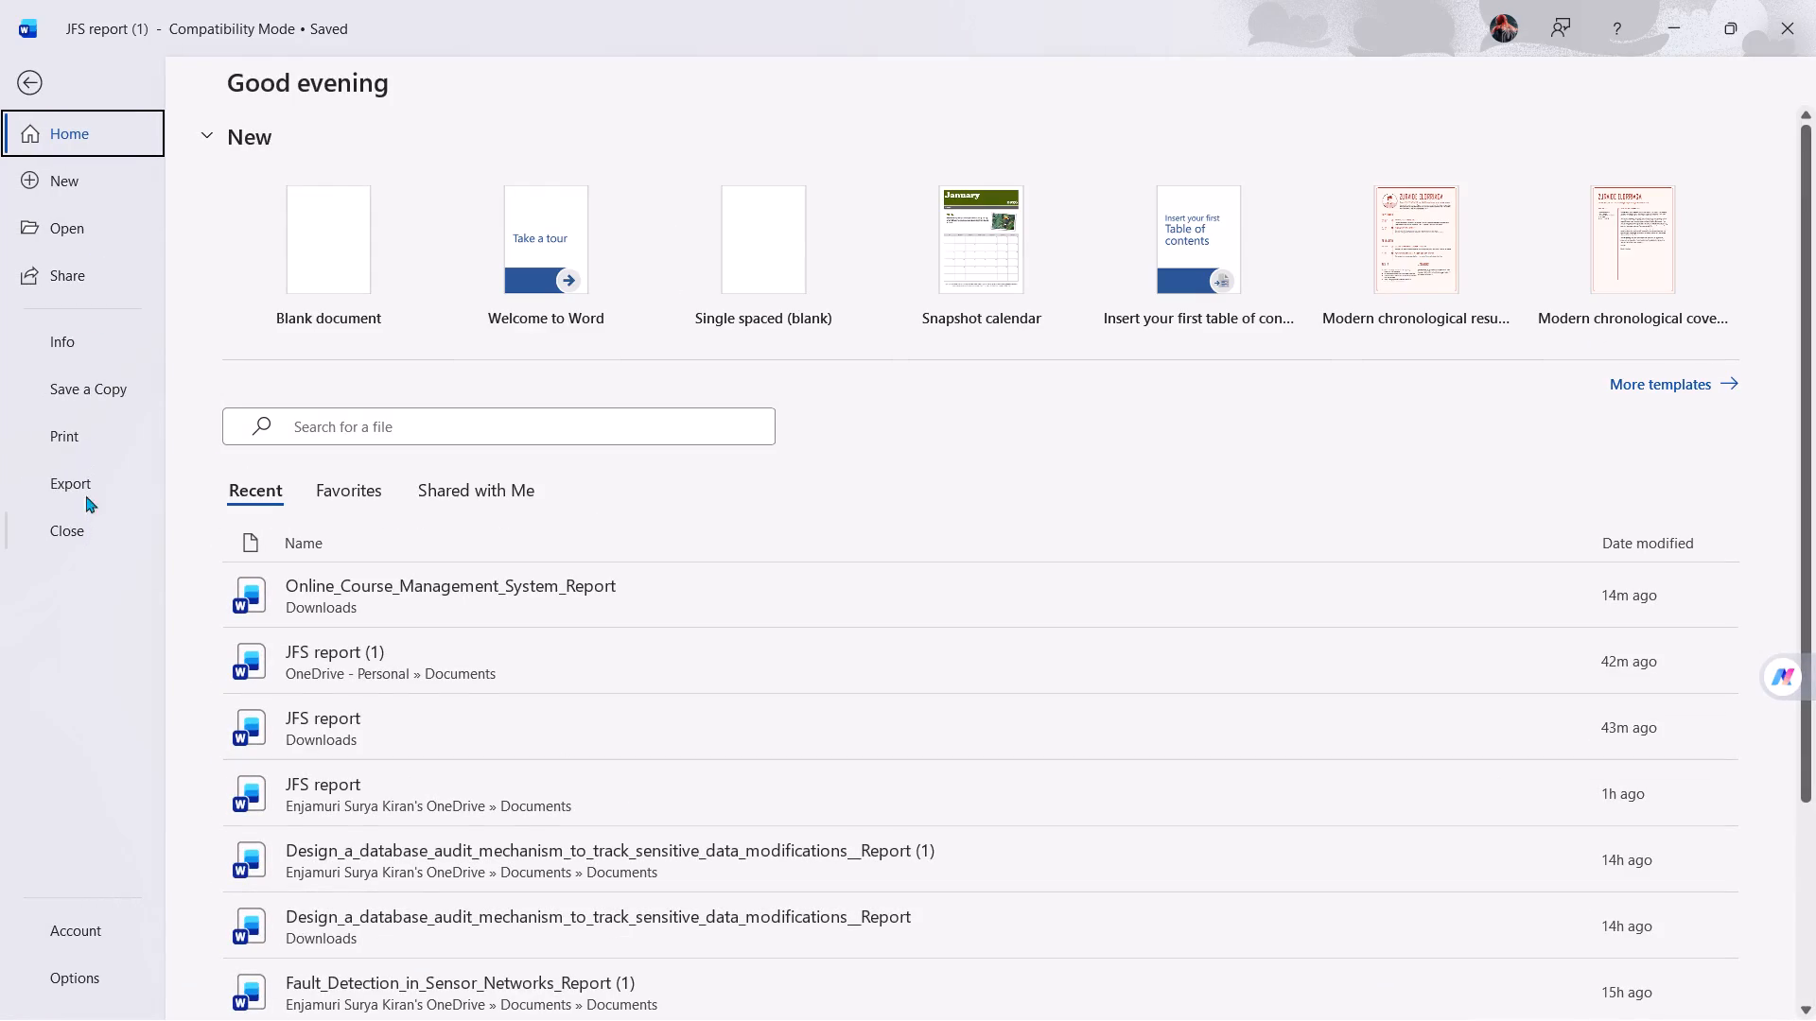
pyautogui.click(92, 404)
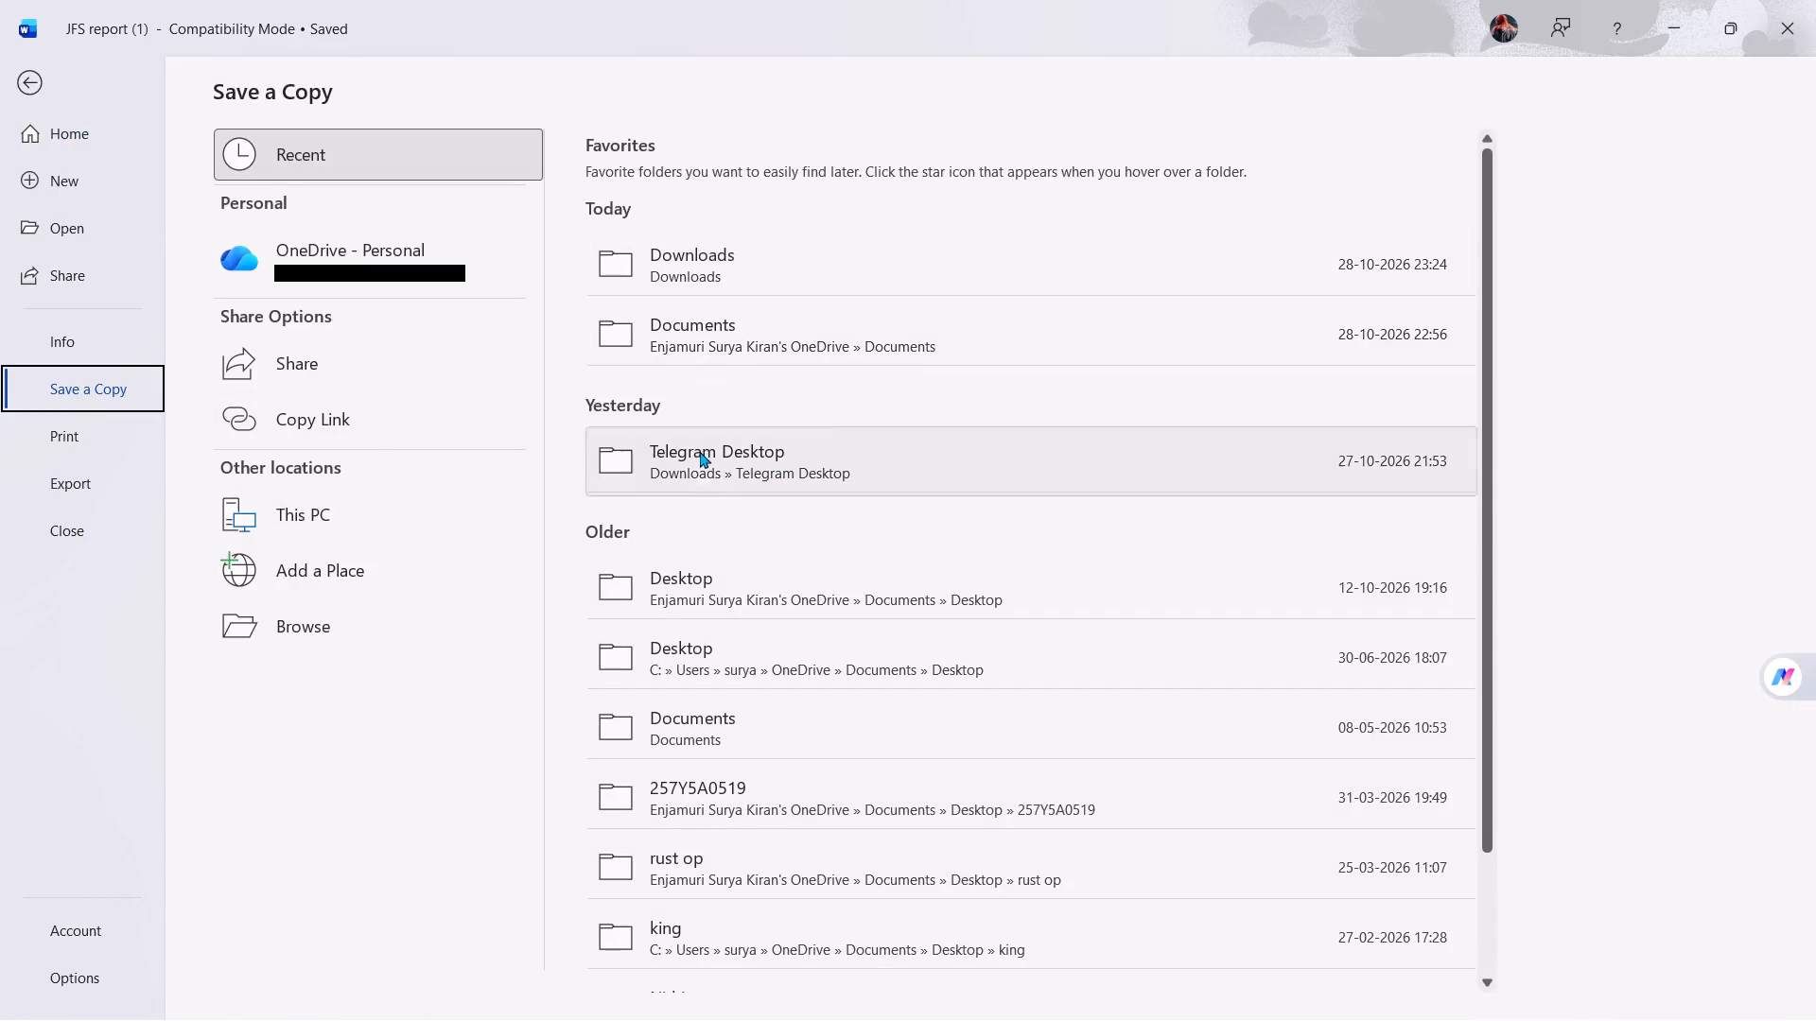
pyautogui.click(684, 578)
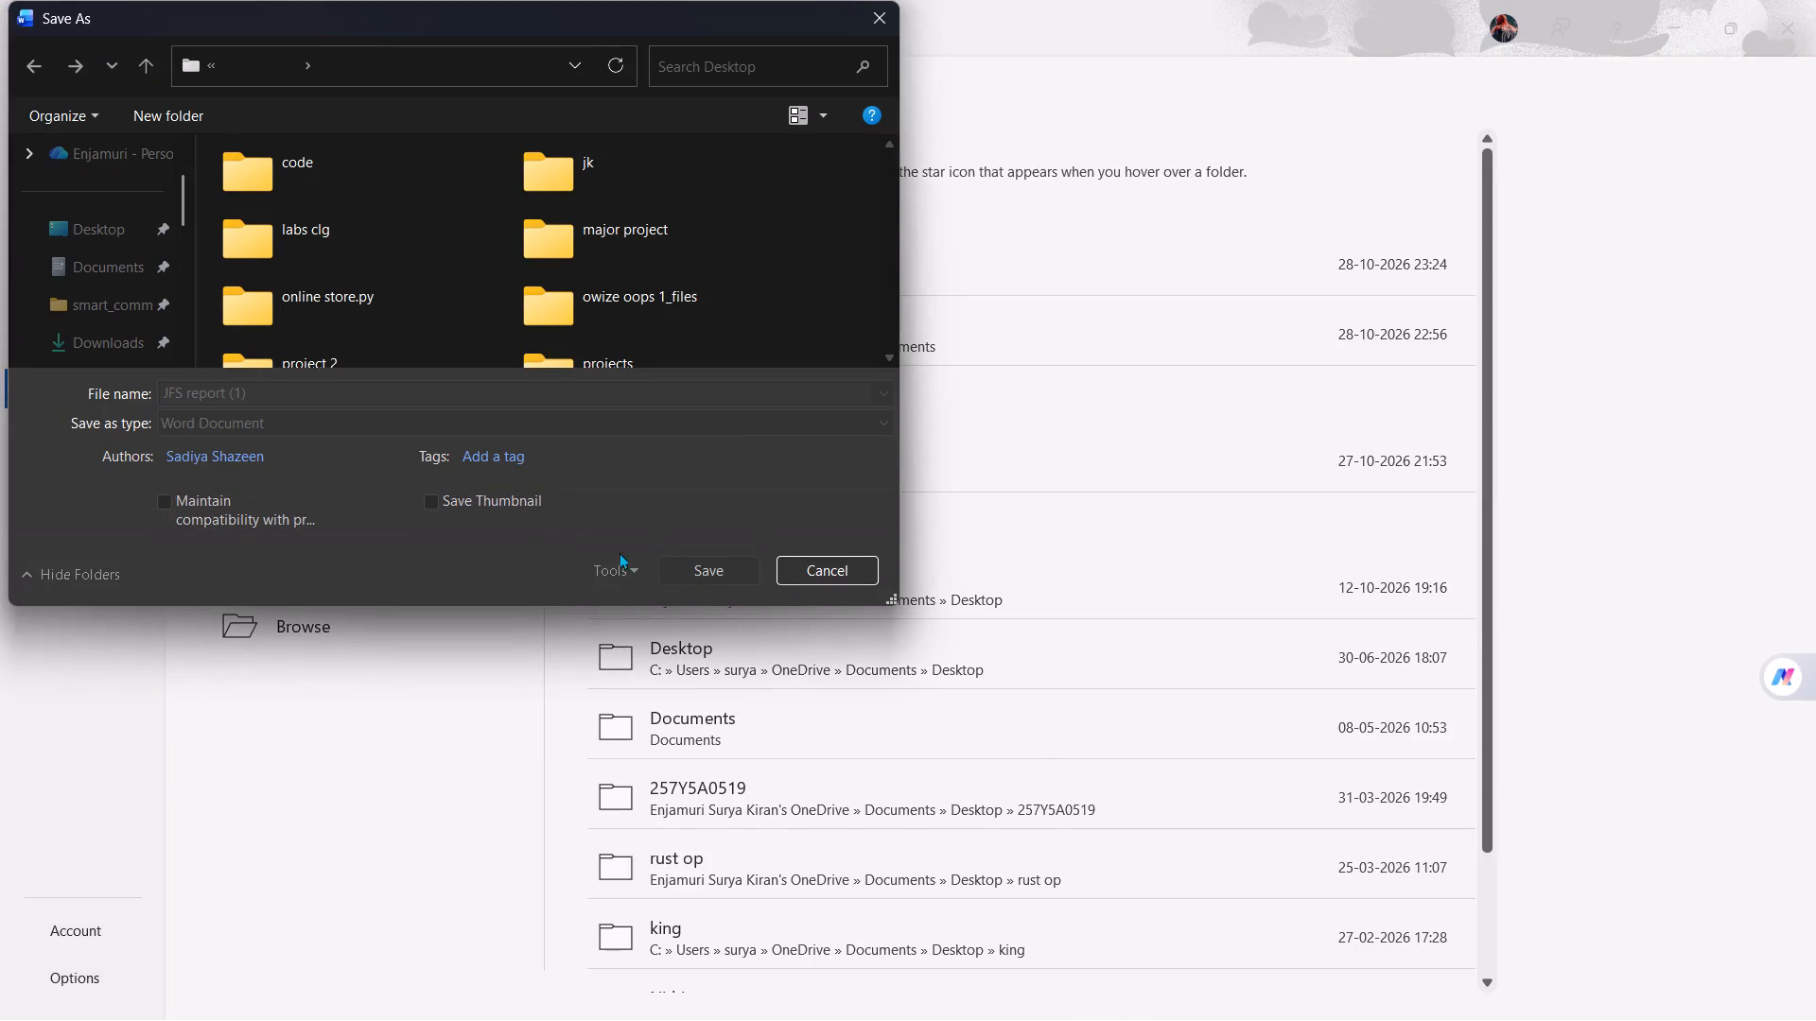
pyautogui.doubleClick(250, 397)
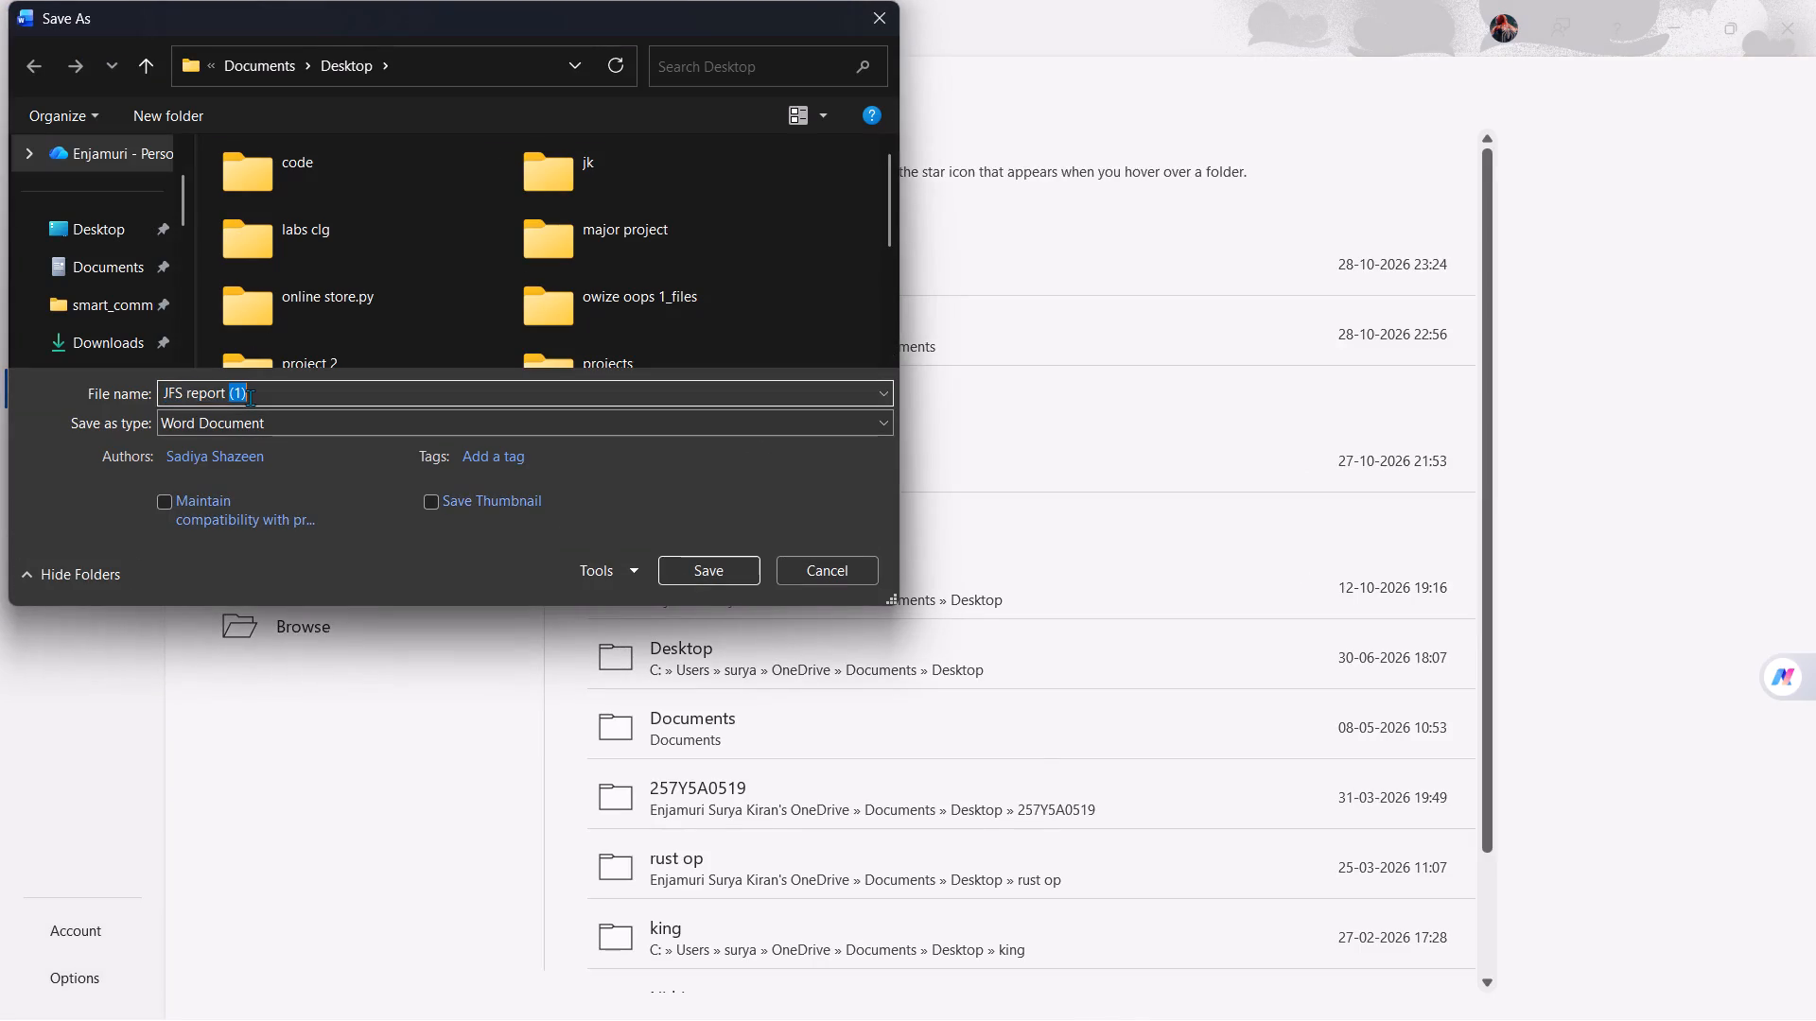
pyautogui.press('BackSpace')
pyautogui.press('BackSpace')
pyautogui.press('BackSpace')
pyautogui.press('BackSpace')
pyautogui.press('BackSpace')
pyautogui.press('BackSpace')
pyautogui.press('BackSpace')
pyautogui.press('BackSpace')
pyautogui.press('BackSpace')
pyautogui.press('BackSpace')
pyautogui.press('BackSpace')
pyautogui.press('BackSpace')
pyautogui.press('BackSpace')
pyautogui.press('BackSpace')
pyautogui.press('BackSpace')
pyautogui.press('BackSpace')
pyautogui.press('BackSpace')
pyautogui.press('BackSpace')
pyautogui.press('BackSpace')
pyautogui.write('edp')
pyautogui.press('space')
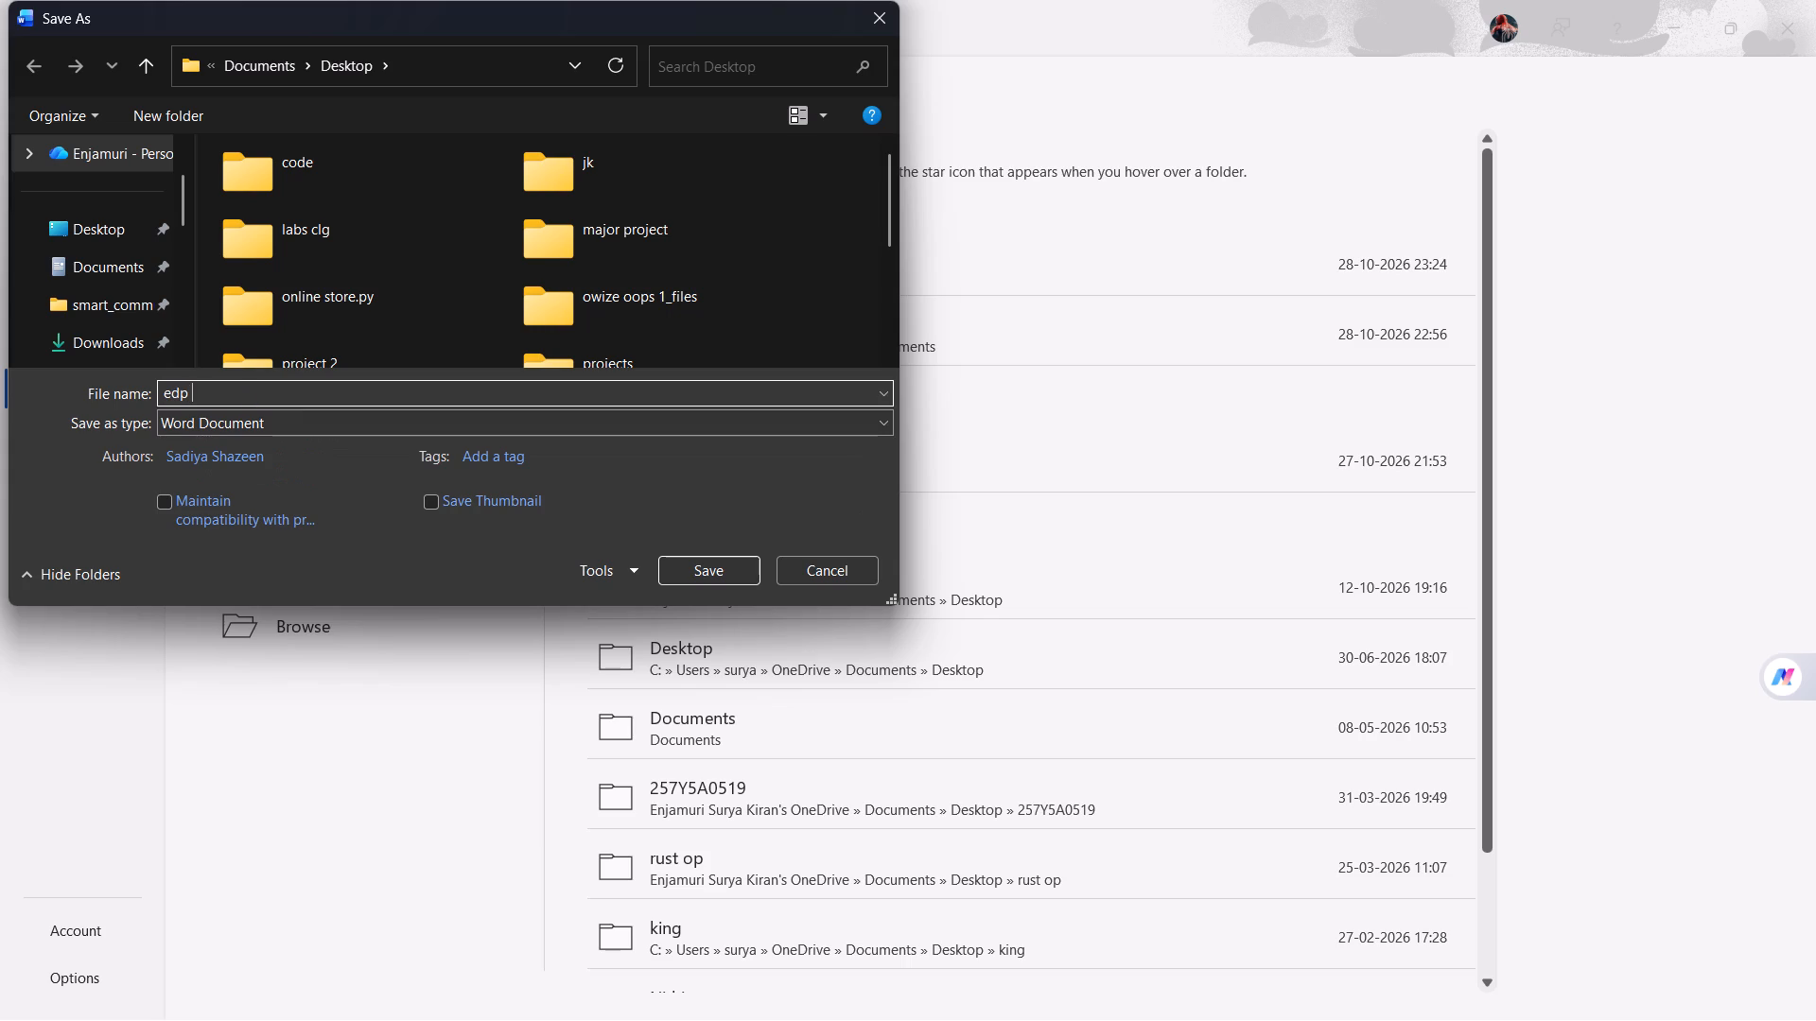
pyautogui.write('re')
pyautogui.write('port')
pyautogui.click(236, 425)
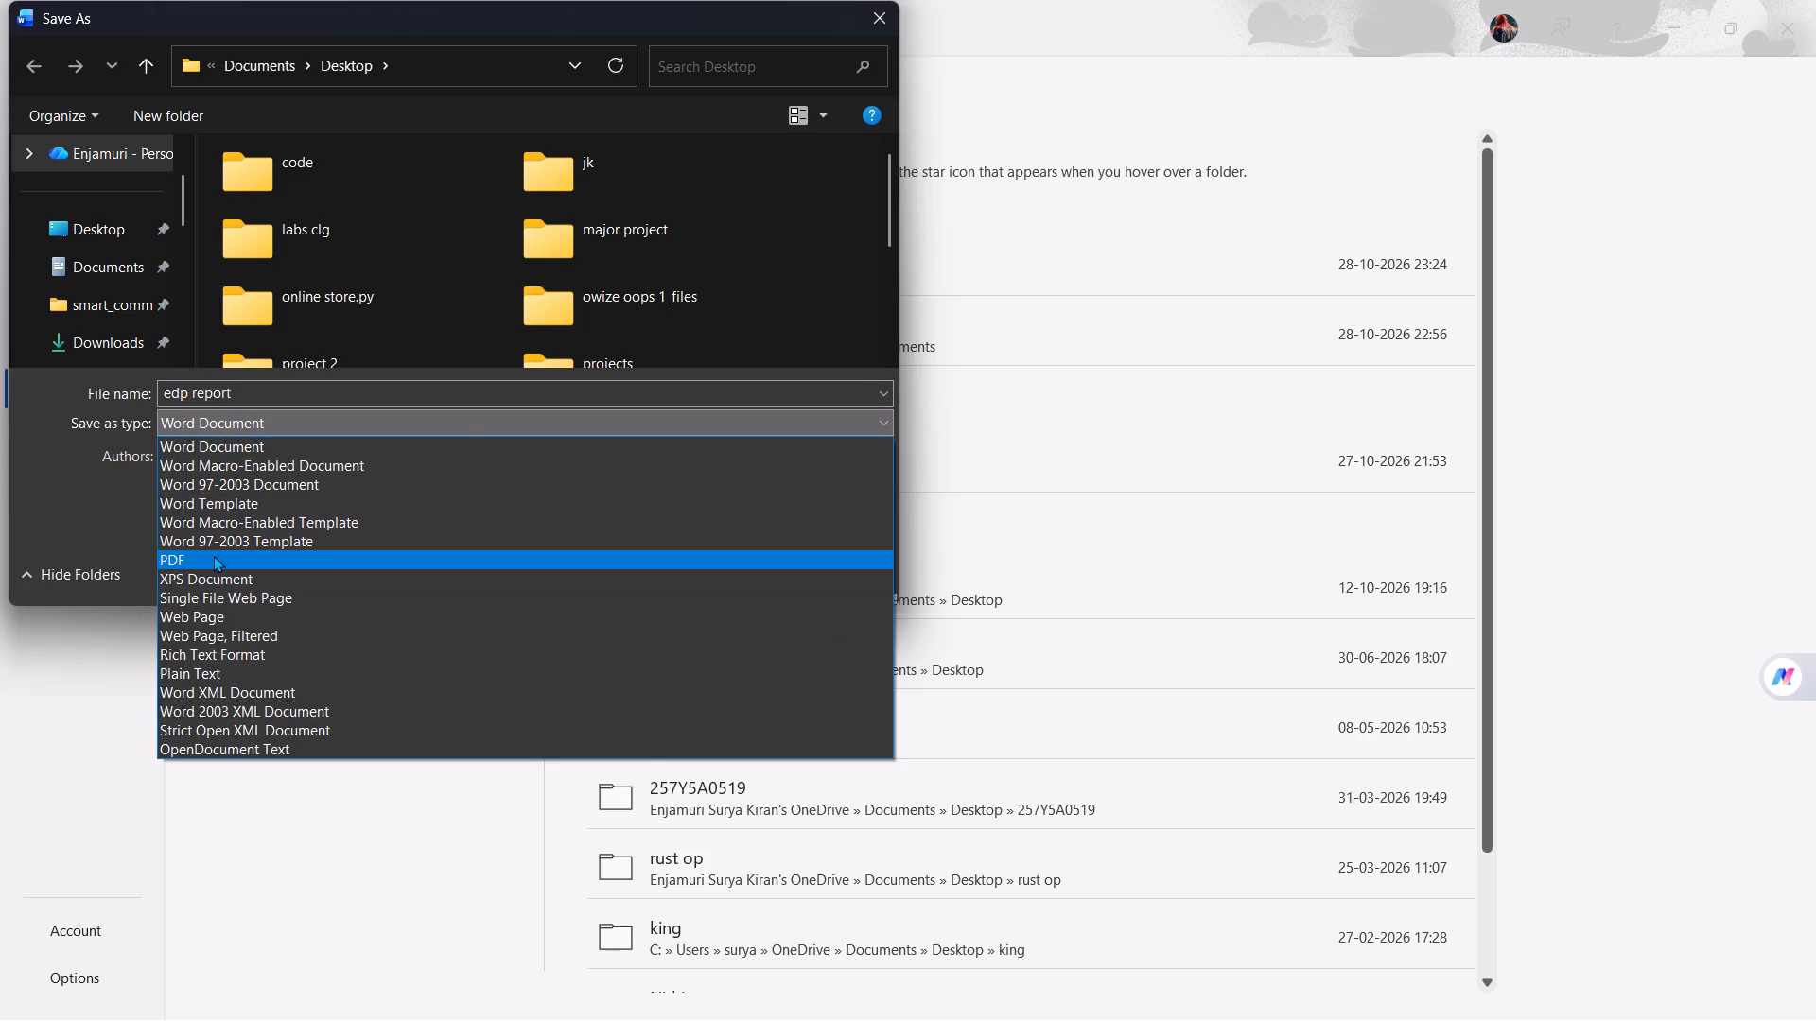
pyautogui.click(214, 555)
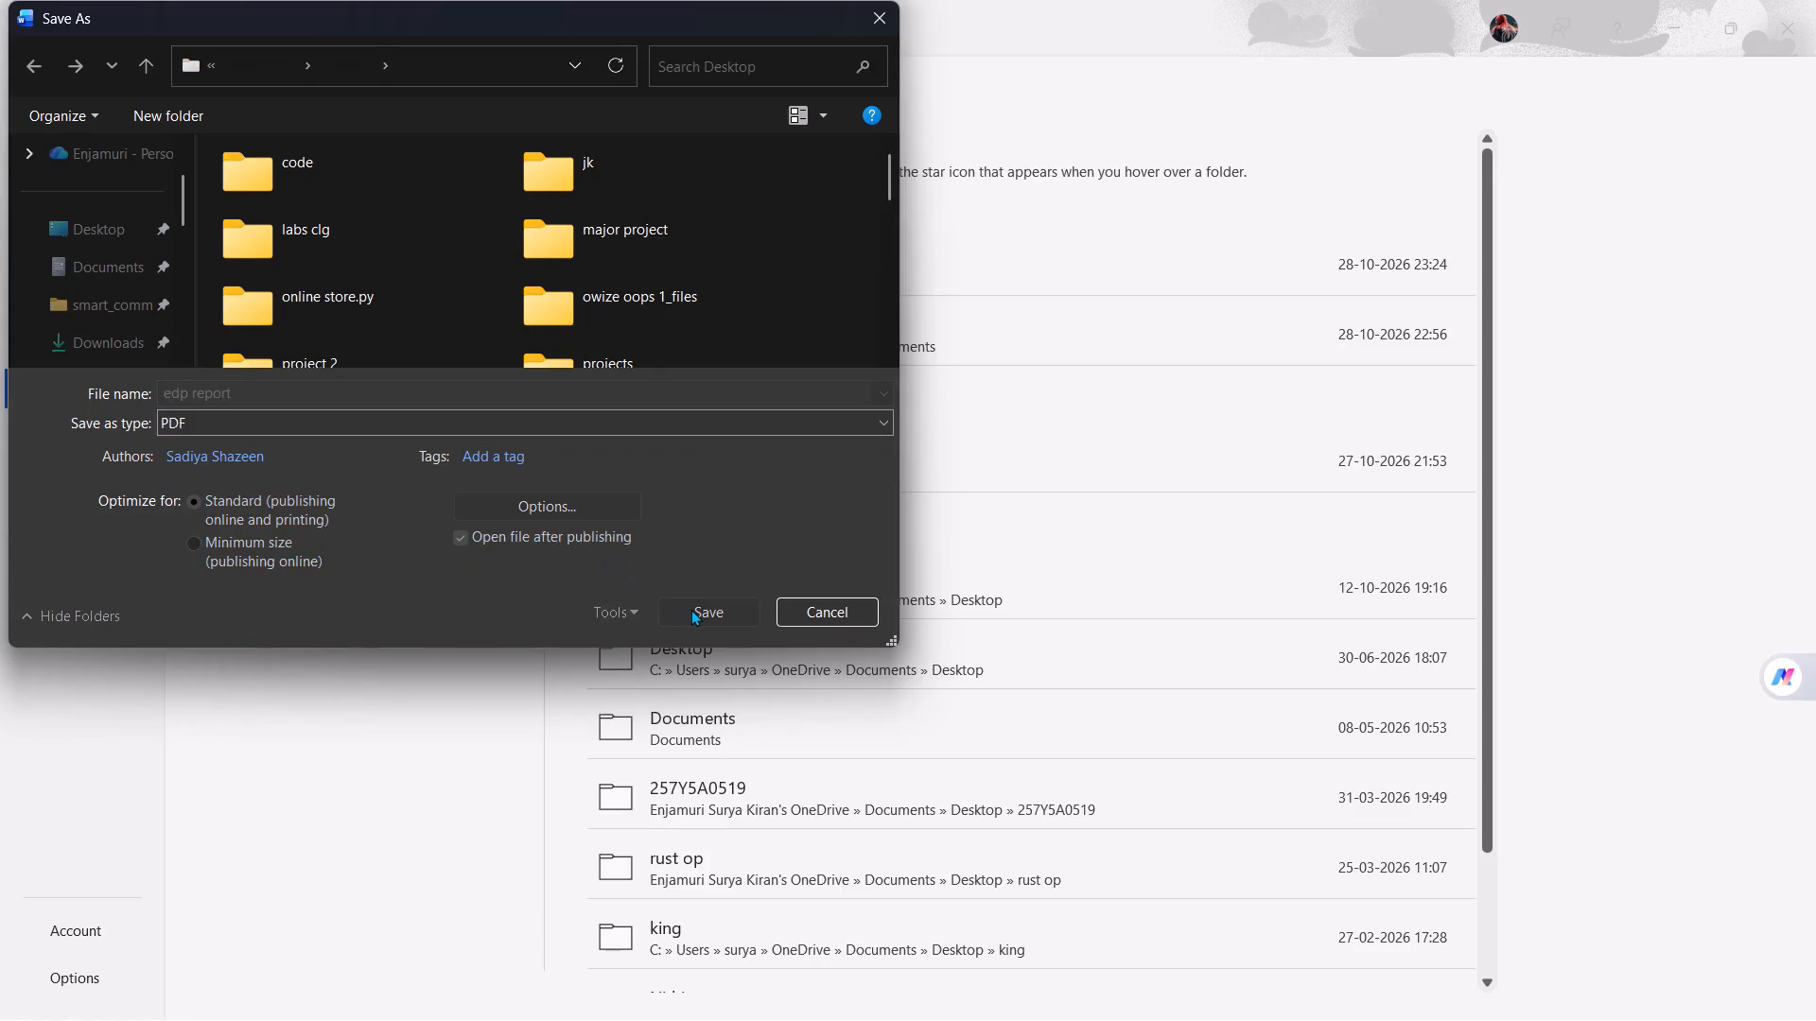
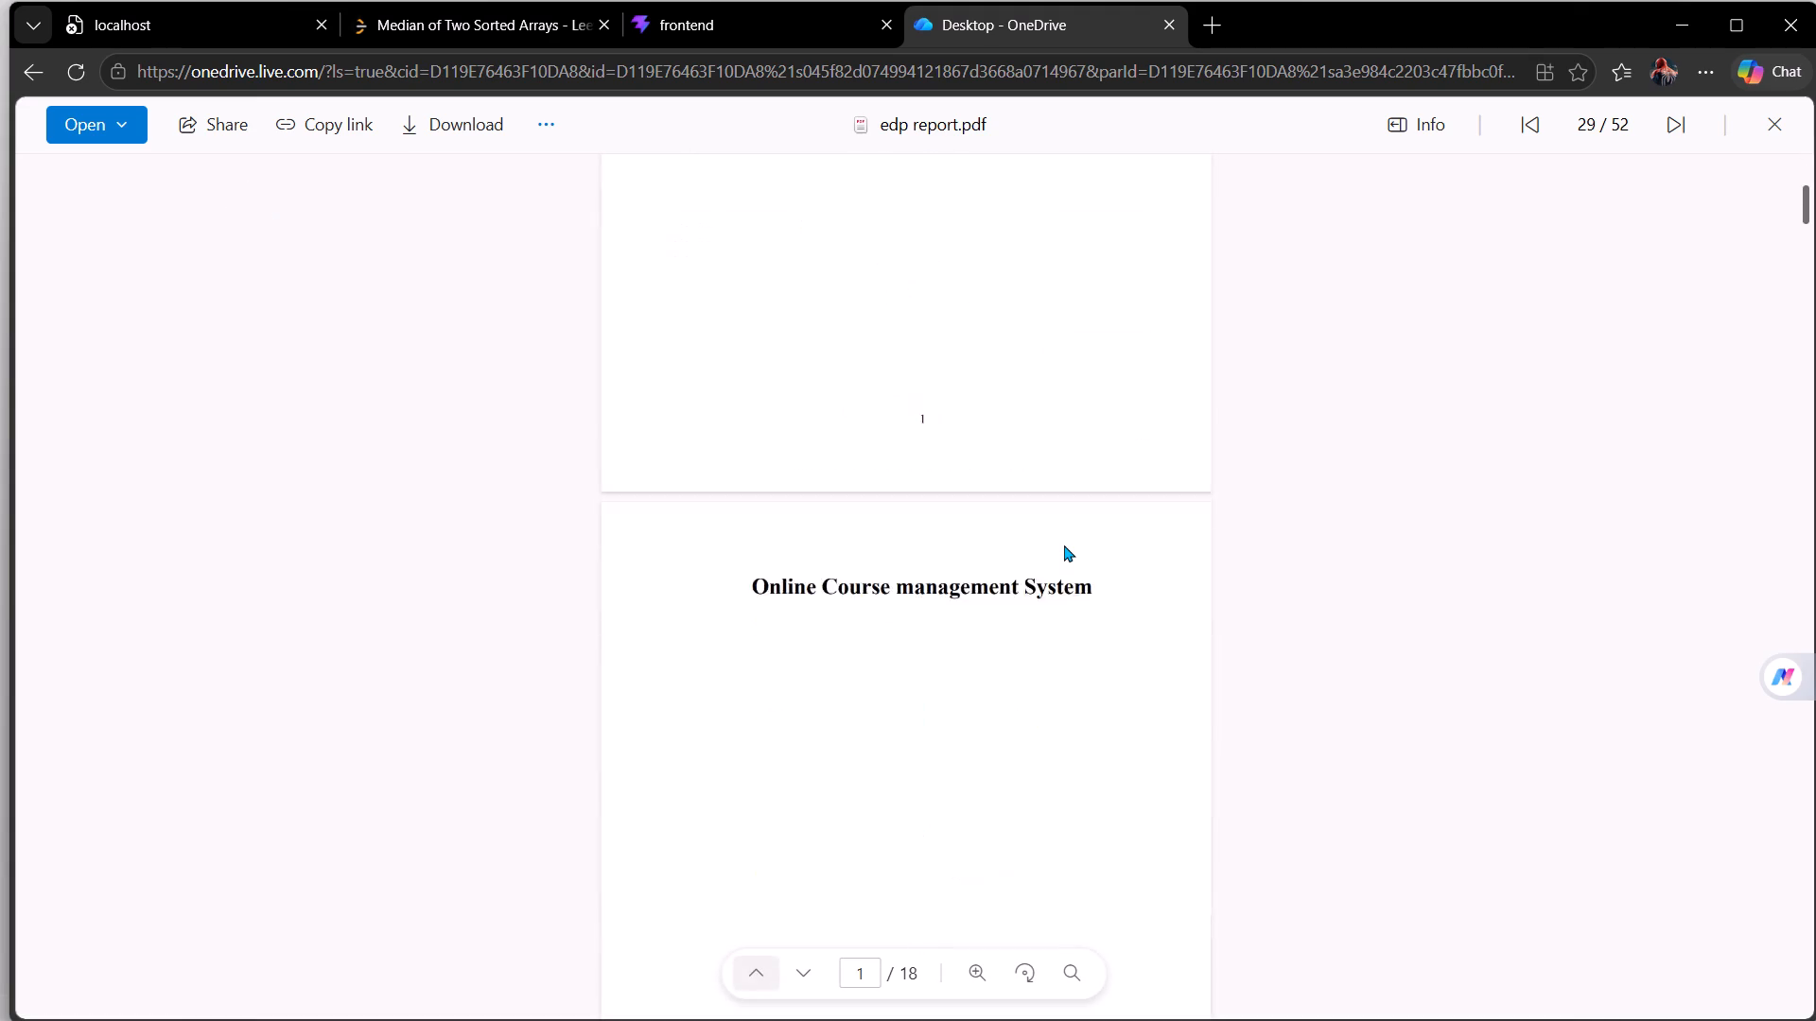
# Review the pages of edp report.pdf in the OneDrive preview, from the title pages through the Chapter 3 implementation section.
pyautogui.scroll(-3, 1064, 545)
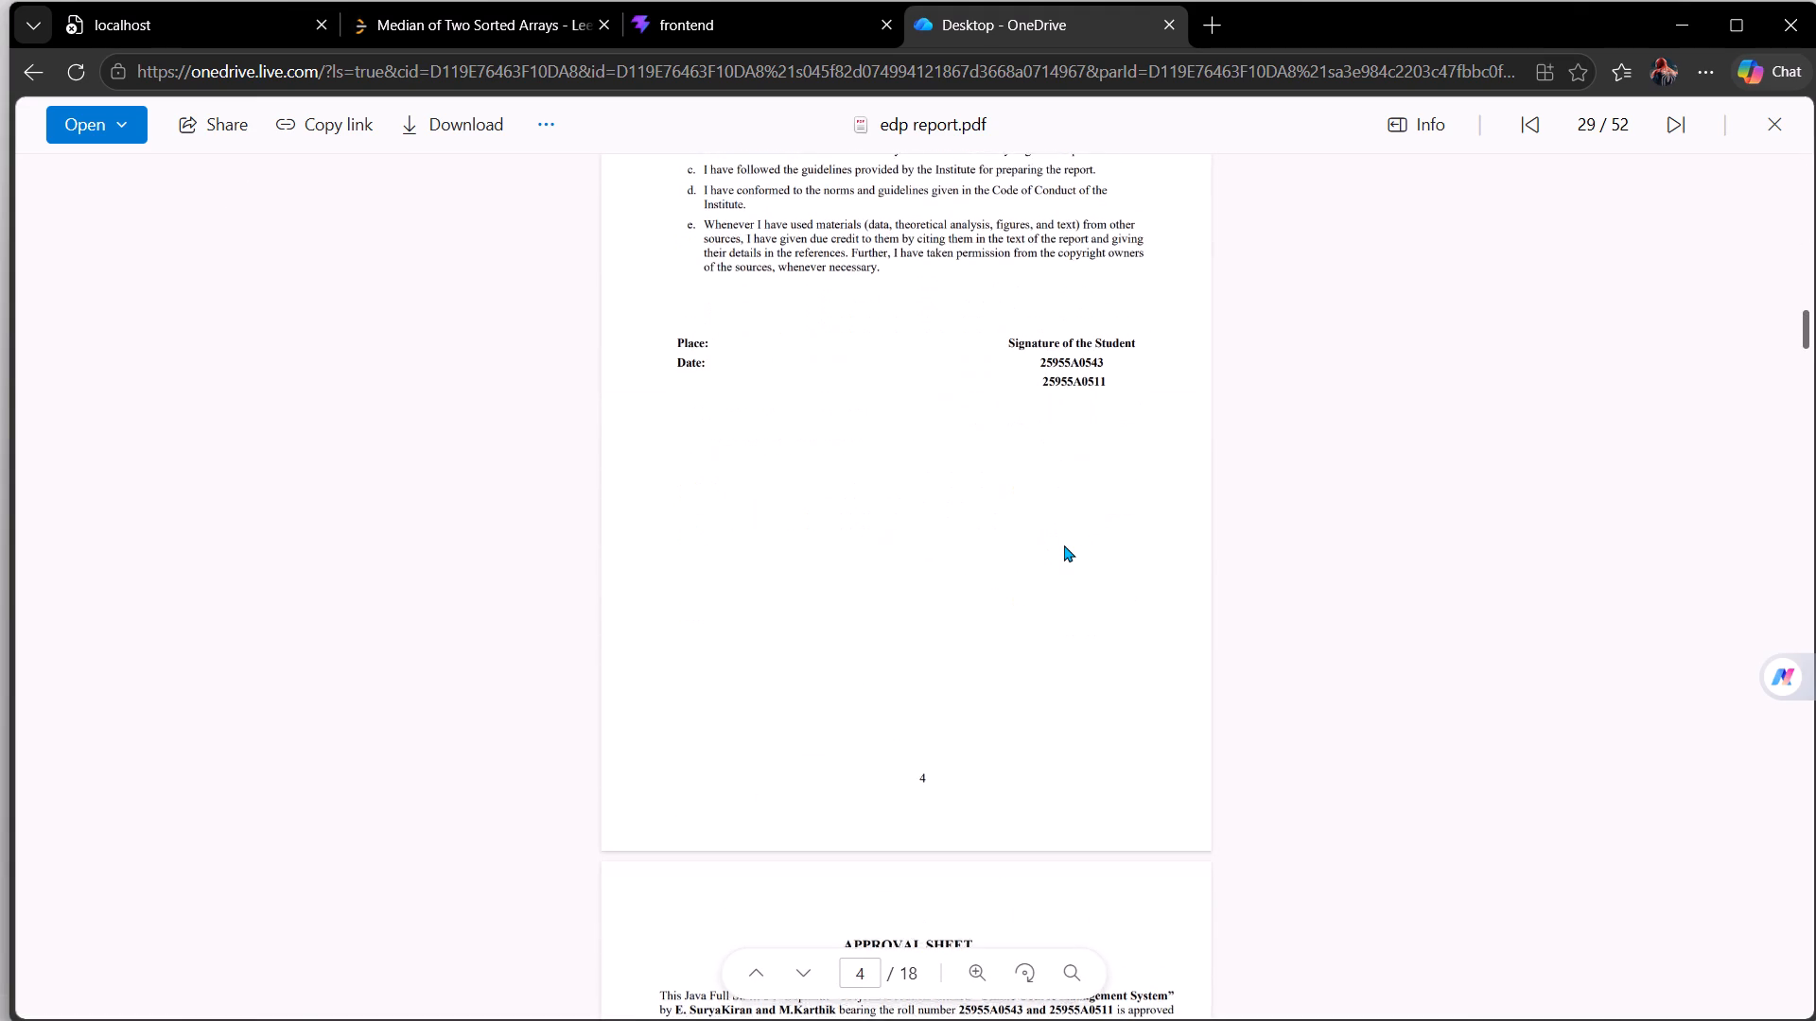
pyautogui.scroll(-4, 1064, 545)
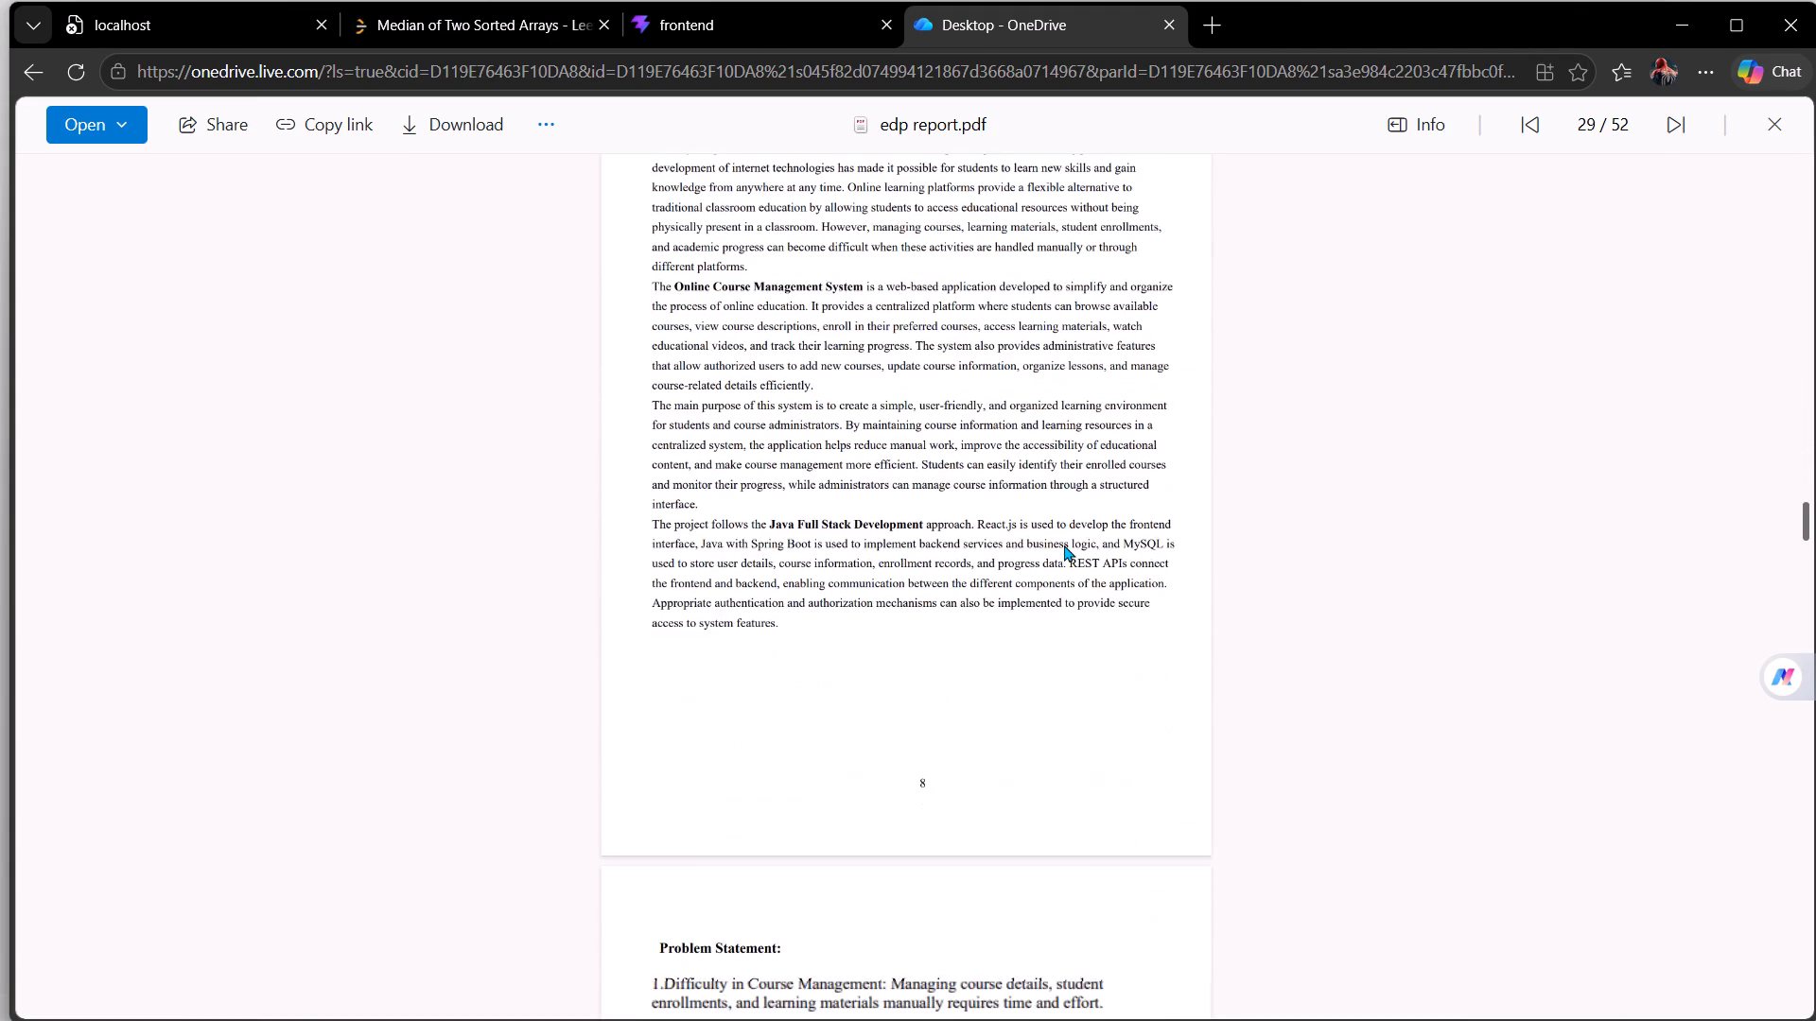
pyautogui.scroll(-4, 1064, 545)
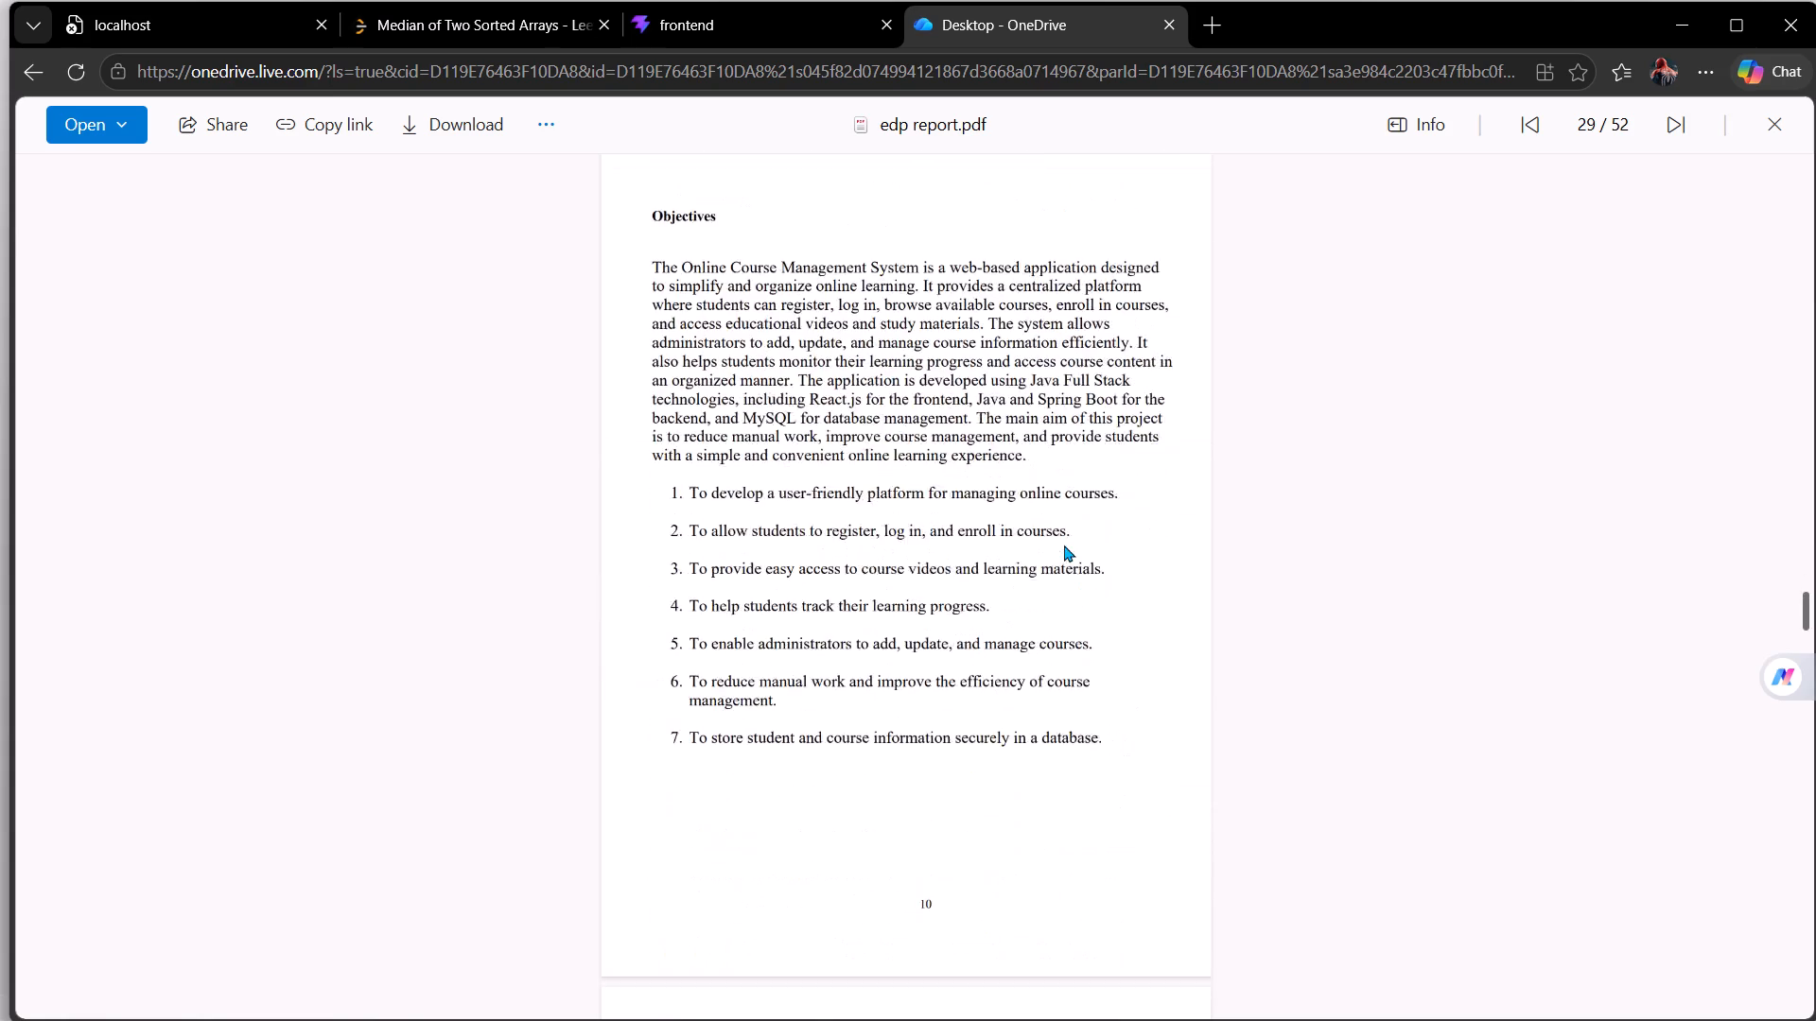
pyautogui.scroll(-2, 1064, 545)
pyautogui.scroll(3, 1064, 545)
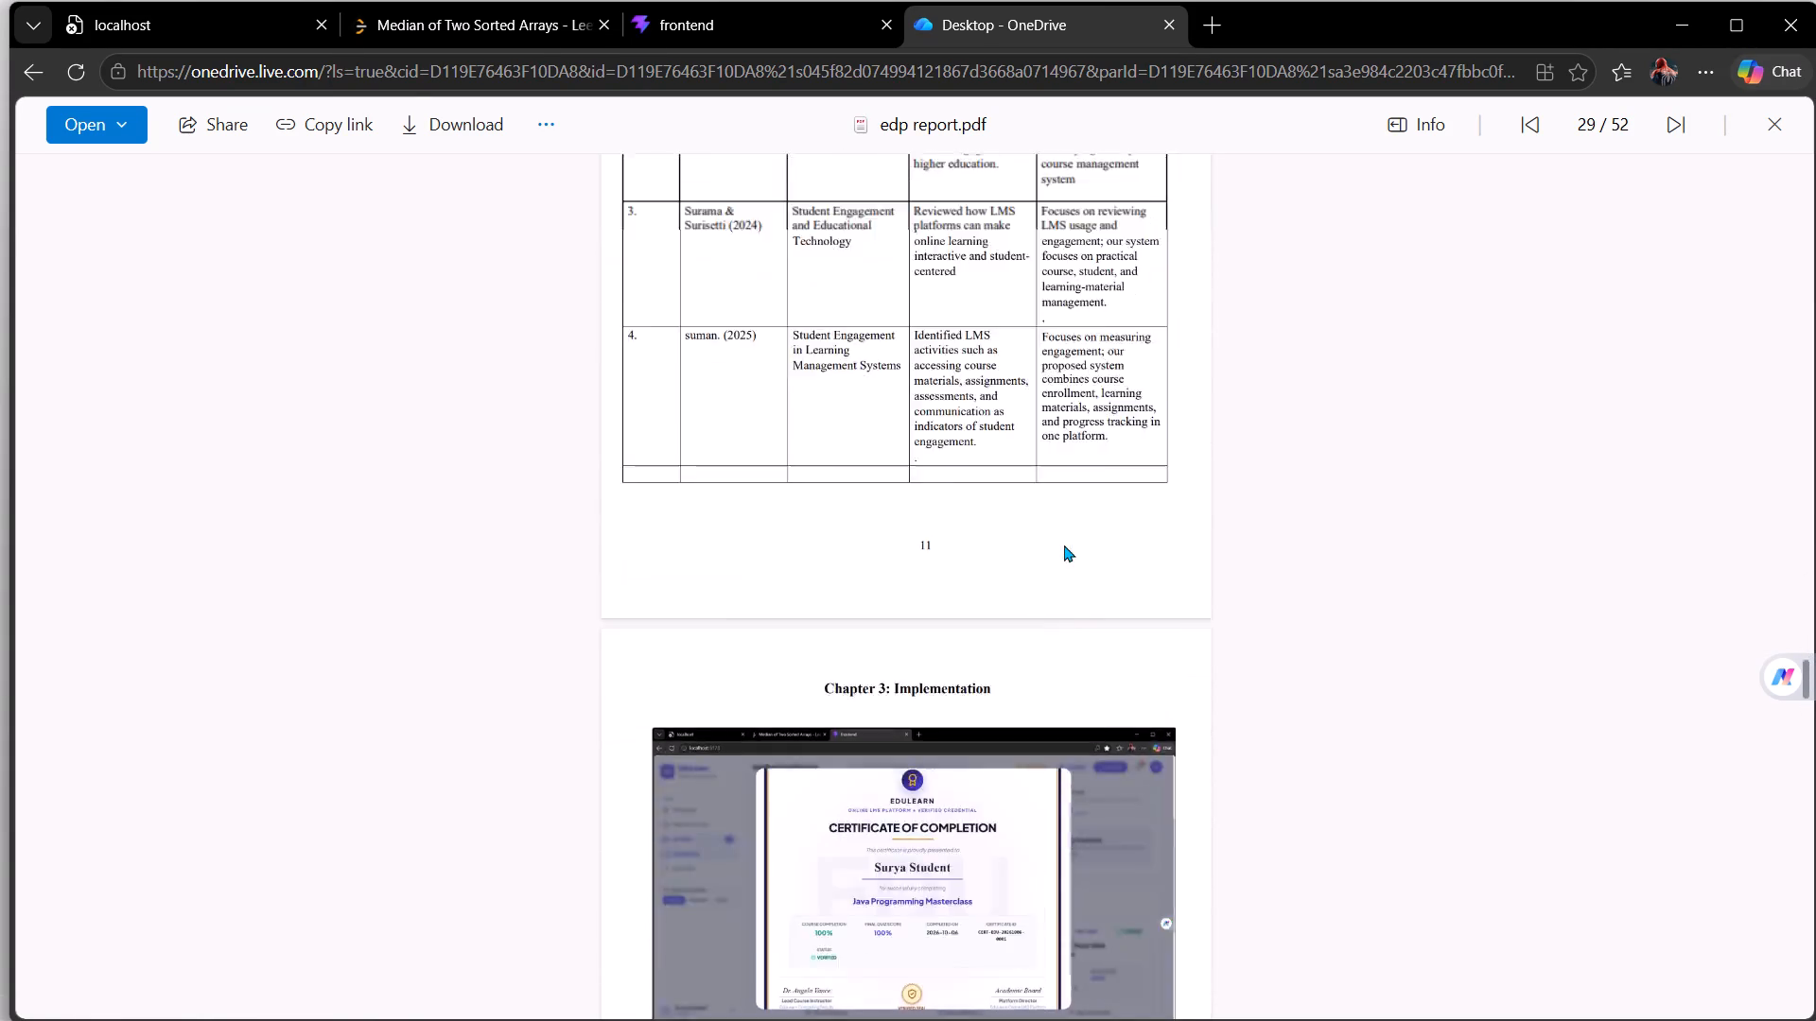
pyautogui.scroll(4, 1064, 545)
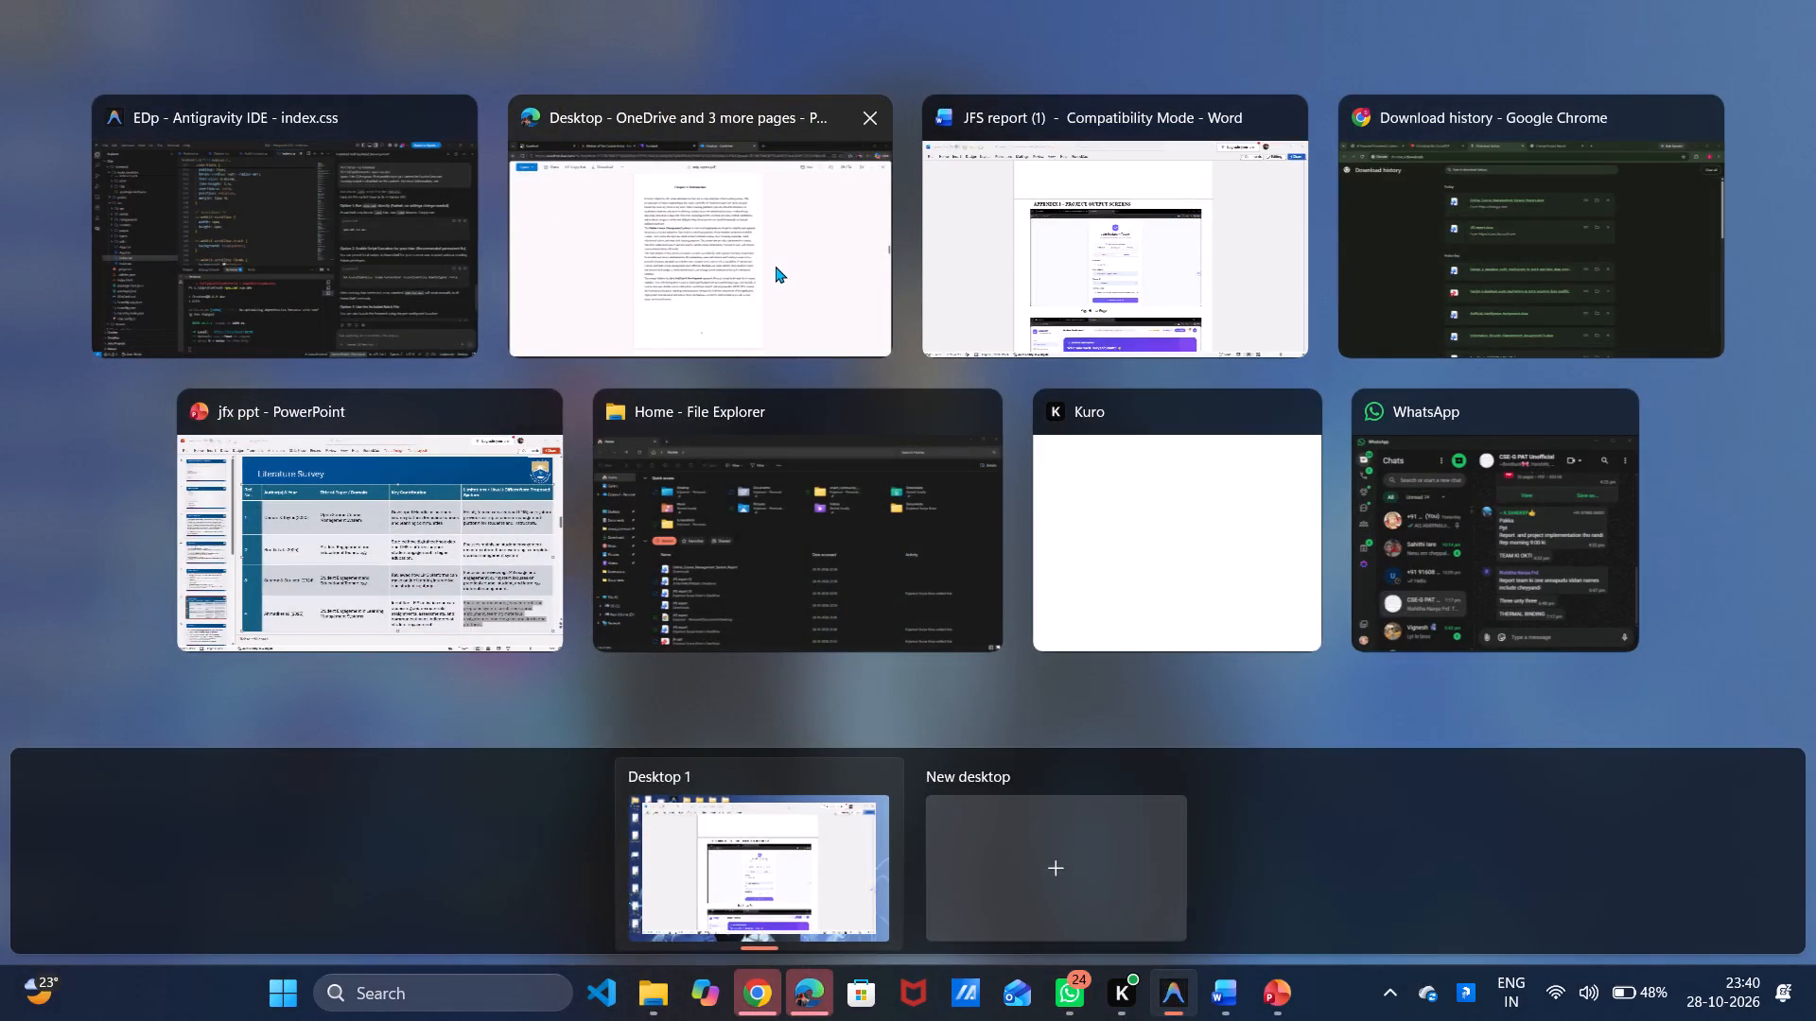
# Return to the OneDrive preview in Edge and download edp report.pdf.
pyautogui.click(729, 251)
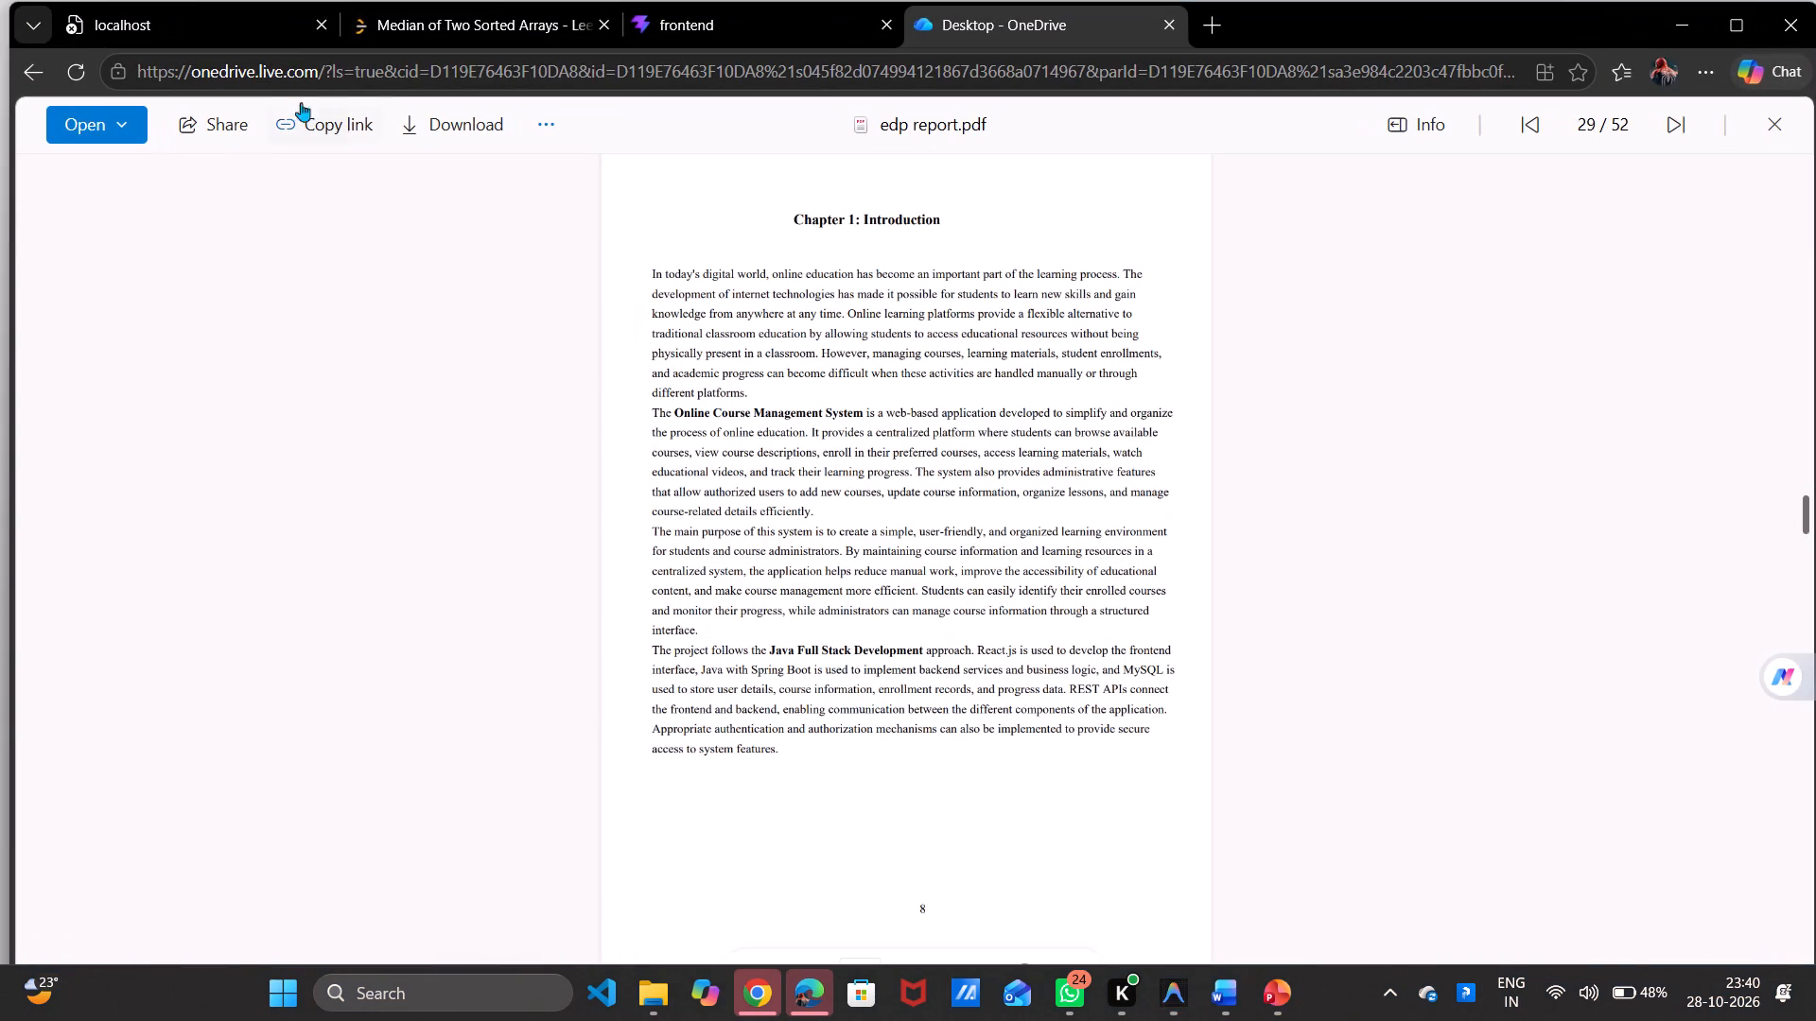
pyautogui.click(428, 121)
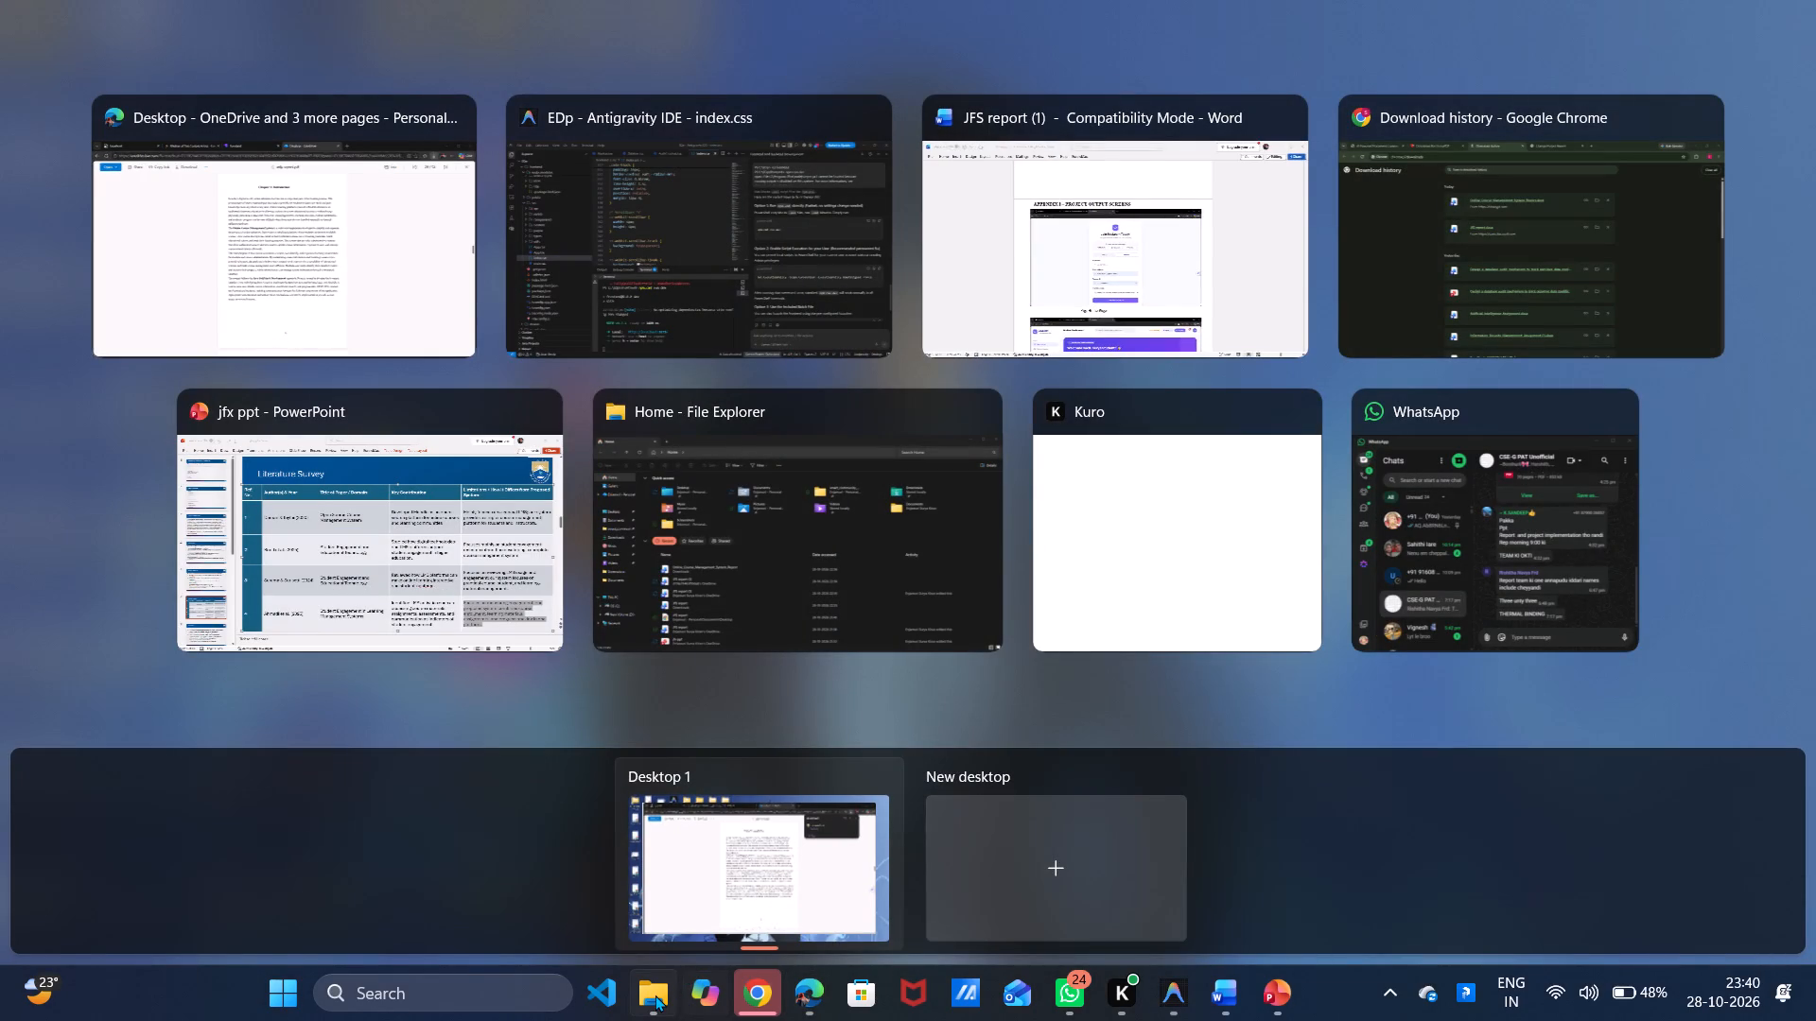
# Switch to File Explorer and open the edp report PDF from the Downloads folder.
pyautogui.click(655, 995)
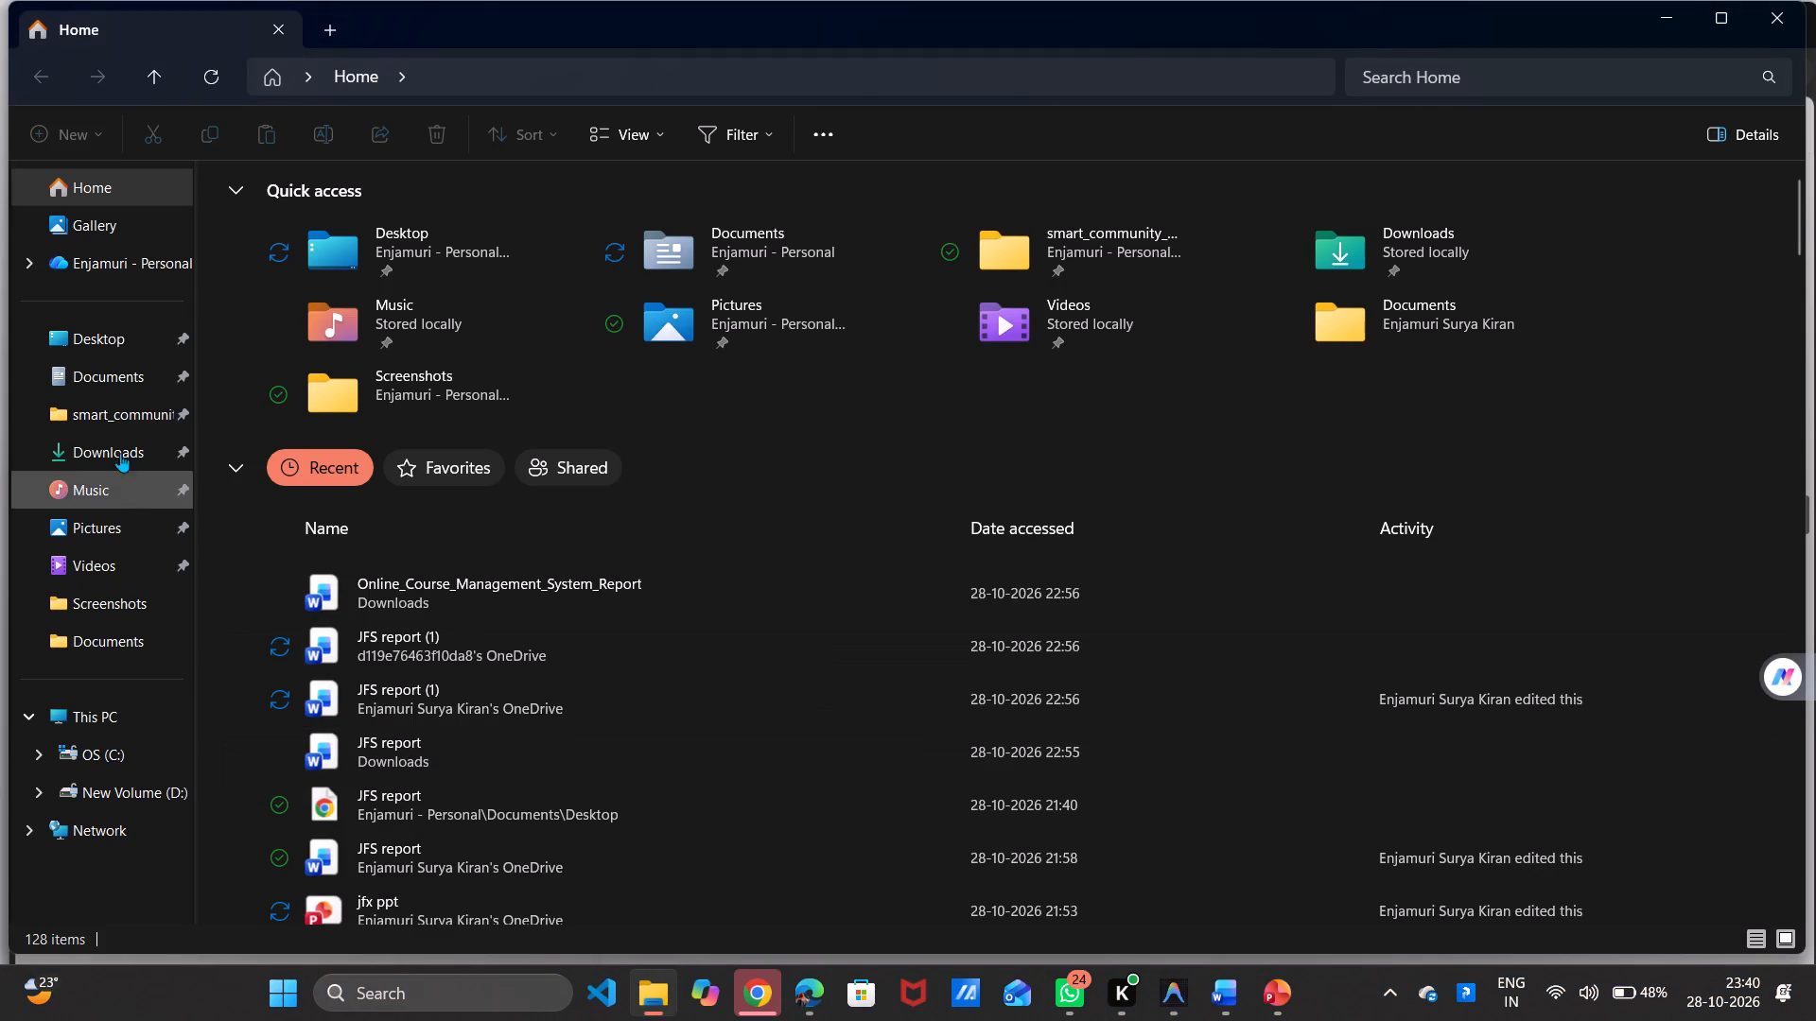
pyautogui.click(128, 437)
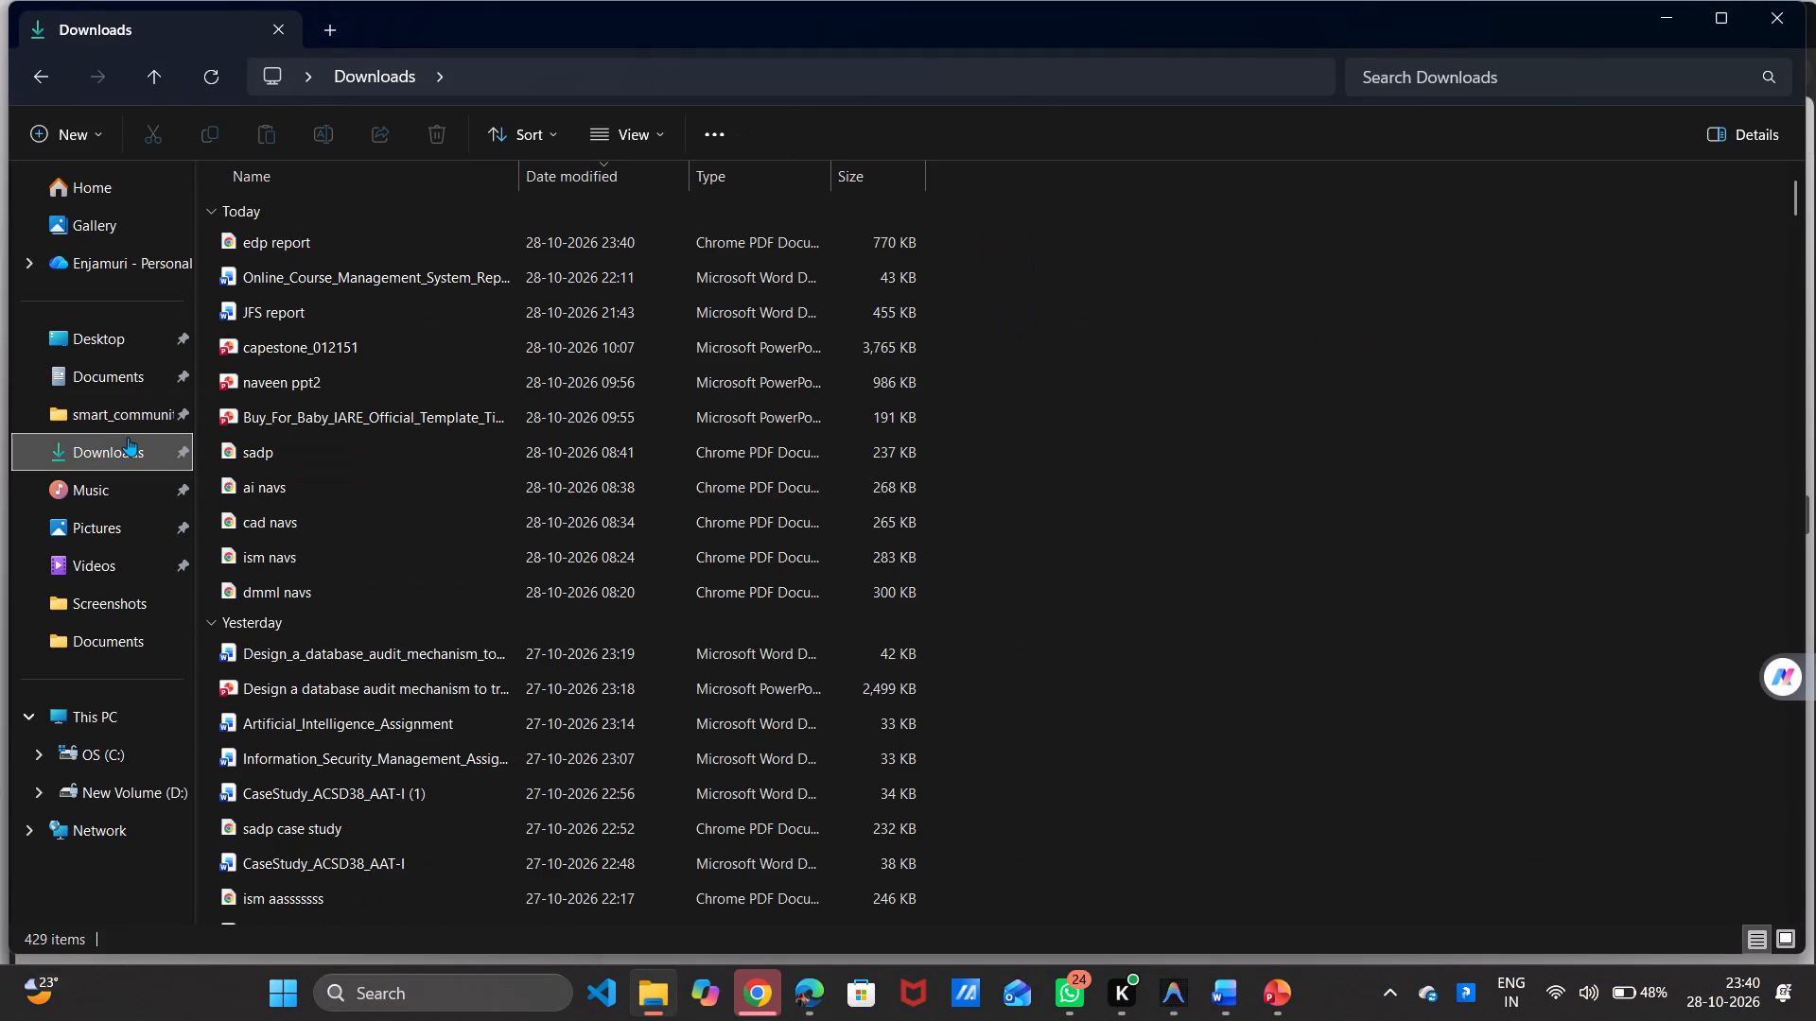
pyautogui.click(265, 224)
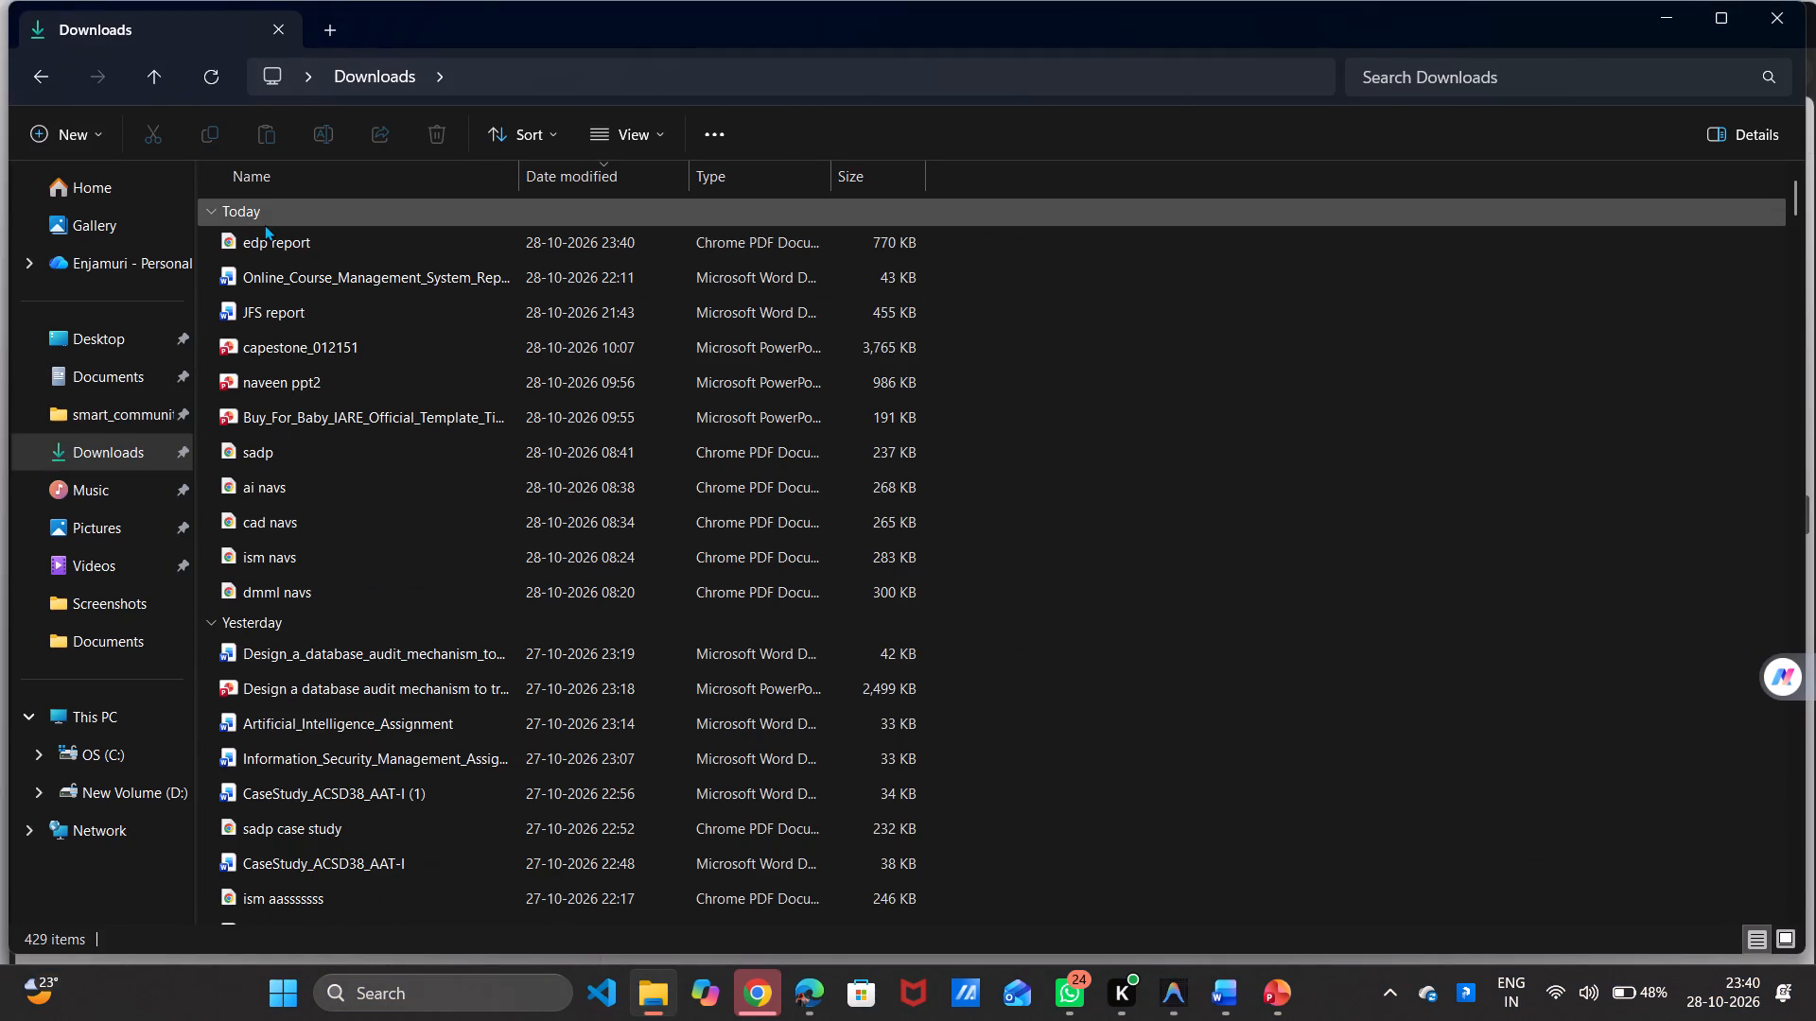
pyautogui.doubleClick(268, 231)
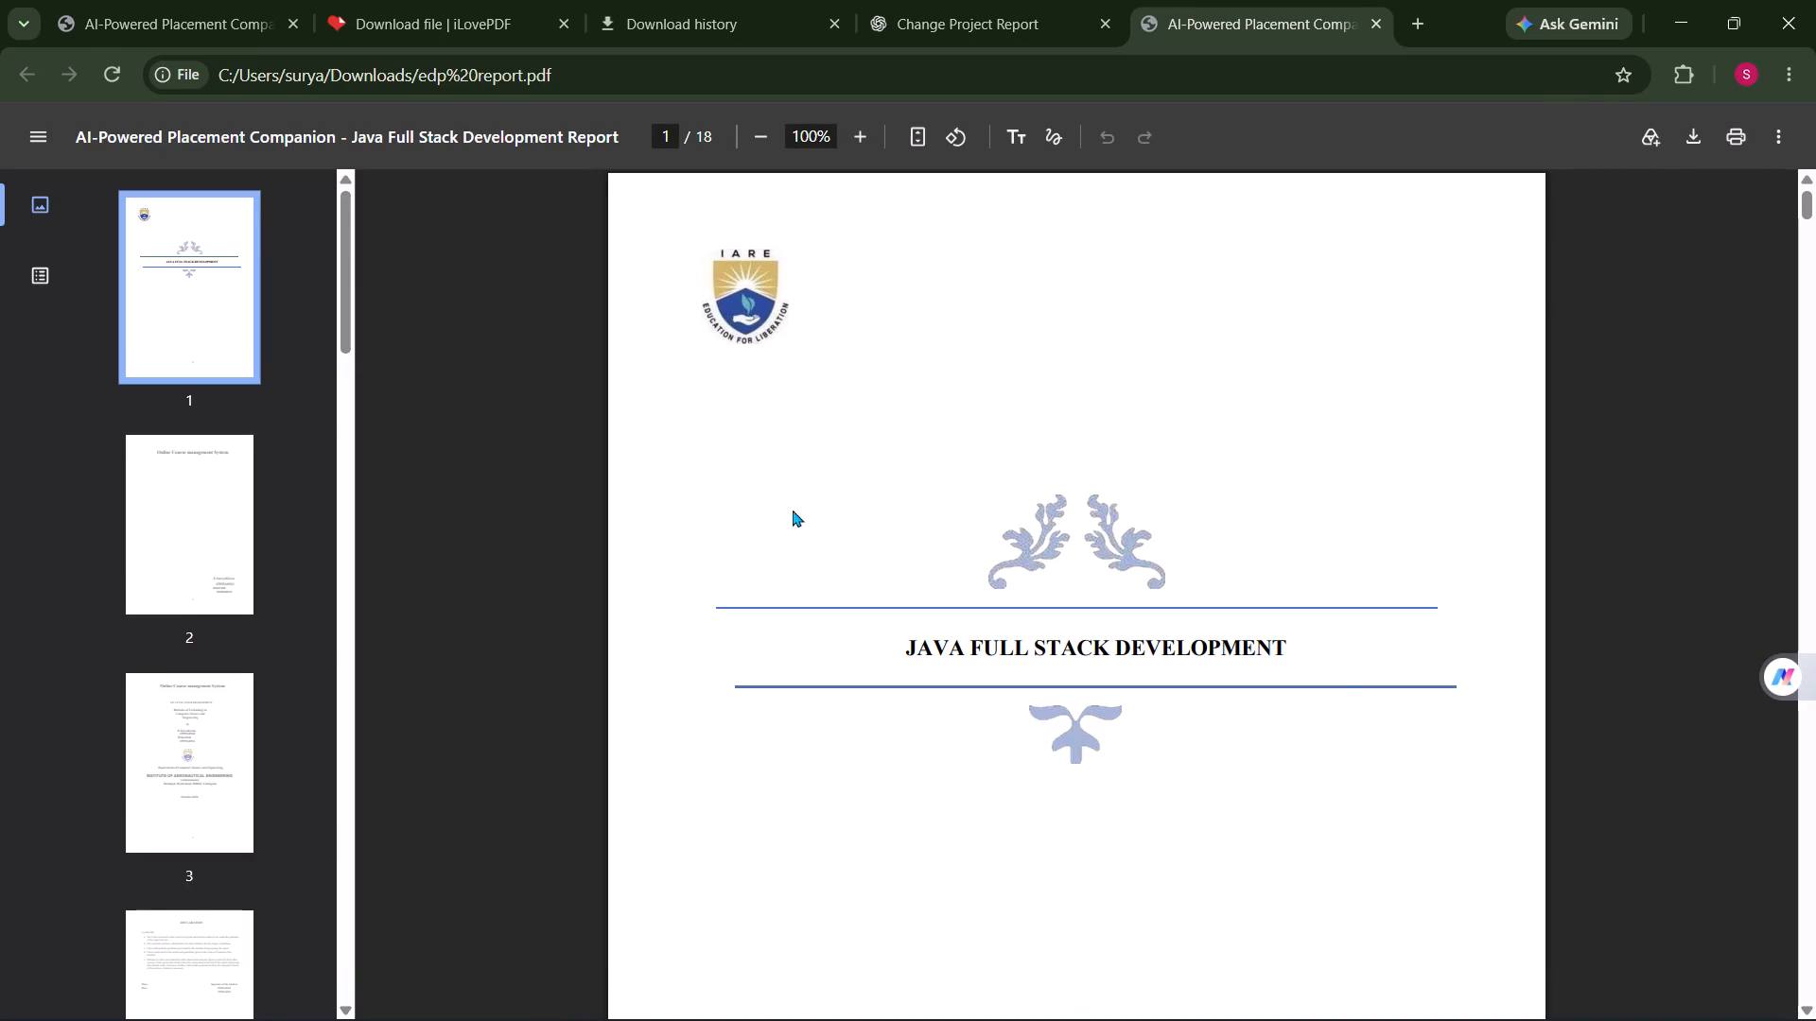
# Examine the downloaded report's pages, from the cover through the objectives and methodology to Chapter 5: Results and Discussion.
pyautogui.scroll(-6, 967, 561)
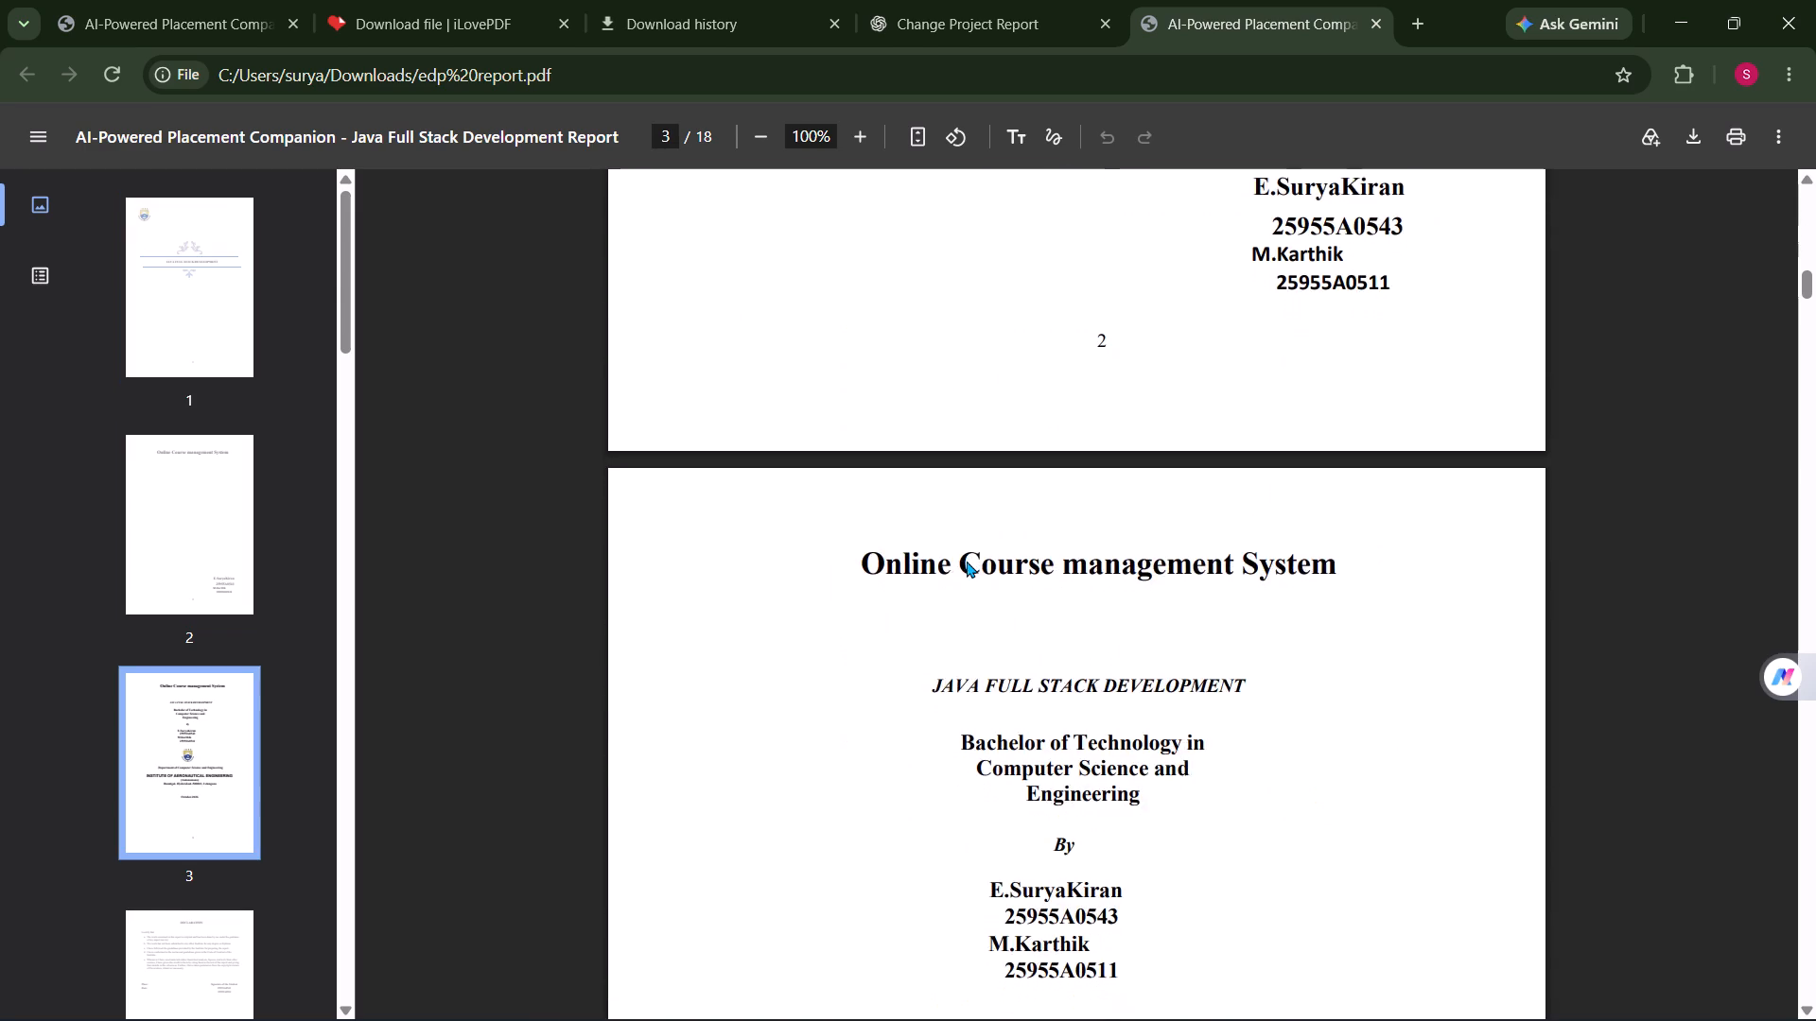
pyautogui.scroll(-4, 967, 561)
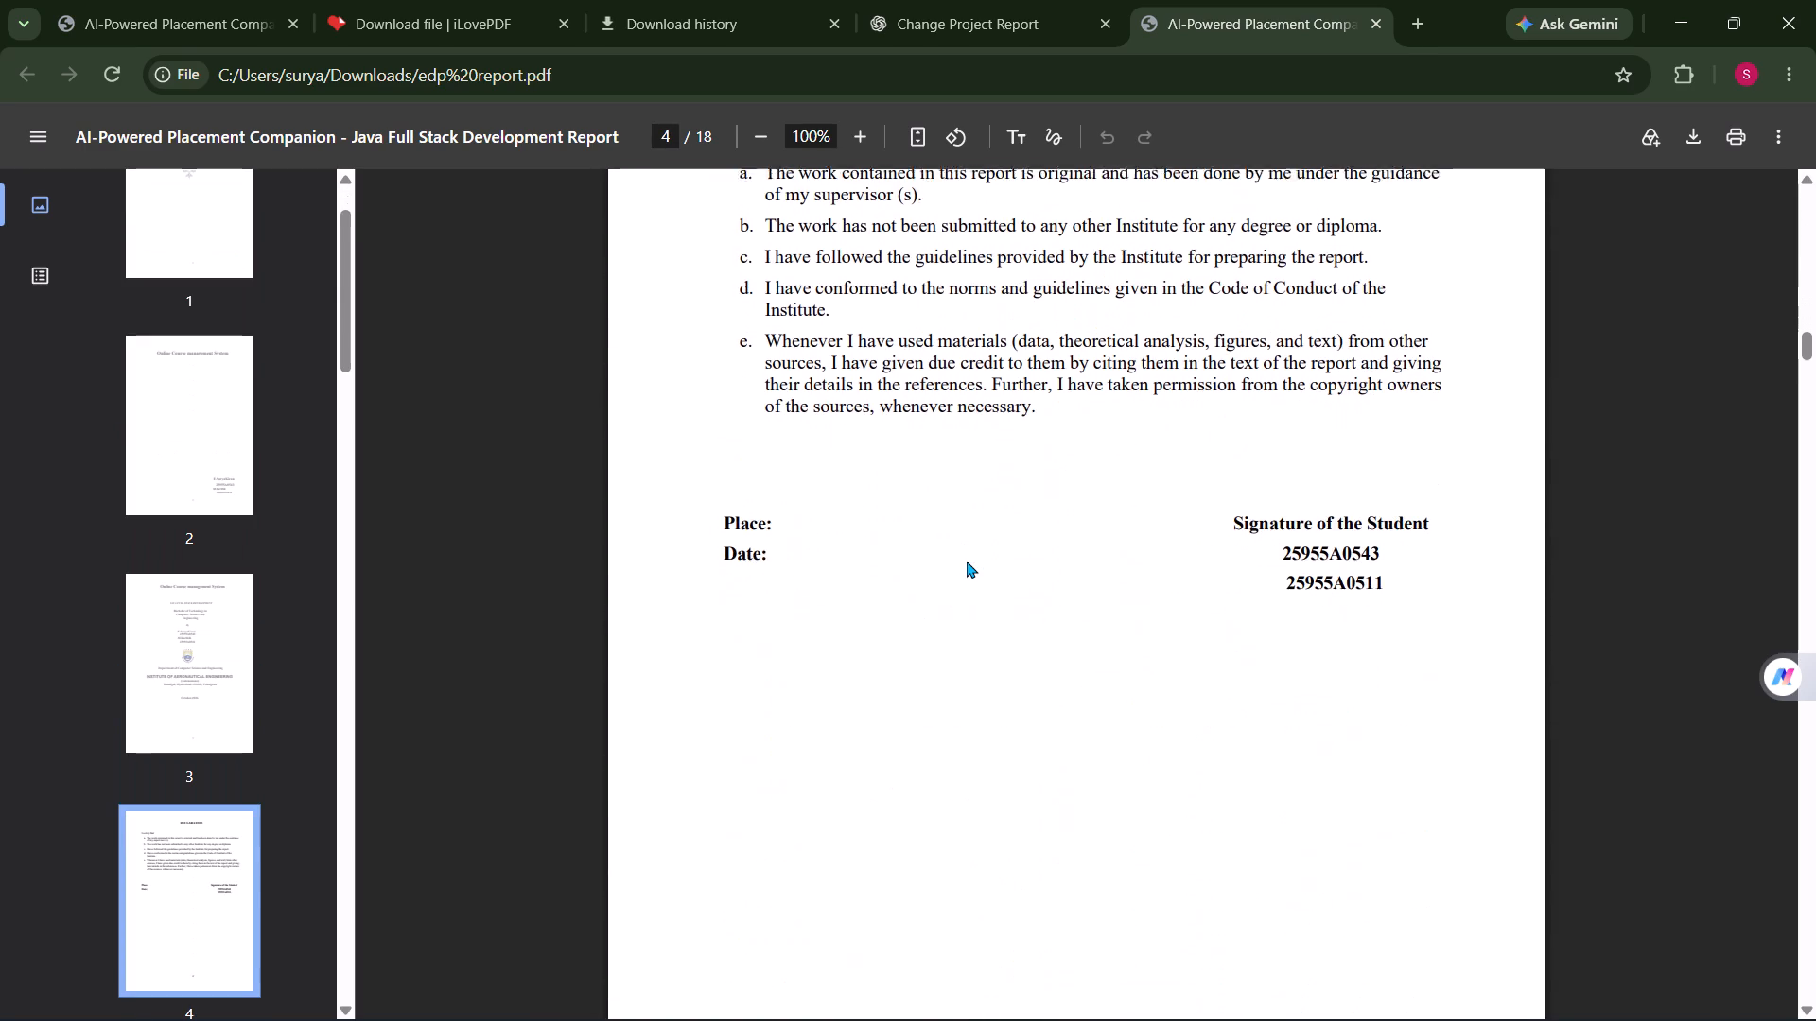
pyautogui.scroll(-3, 967, 561)
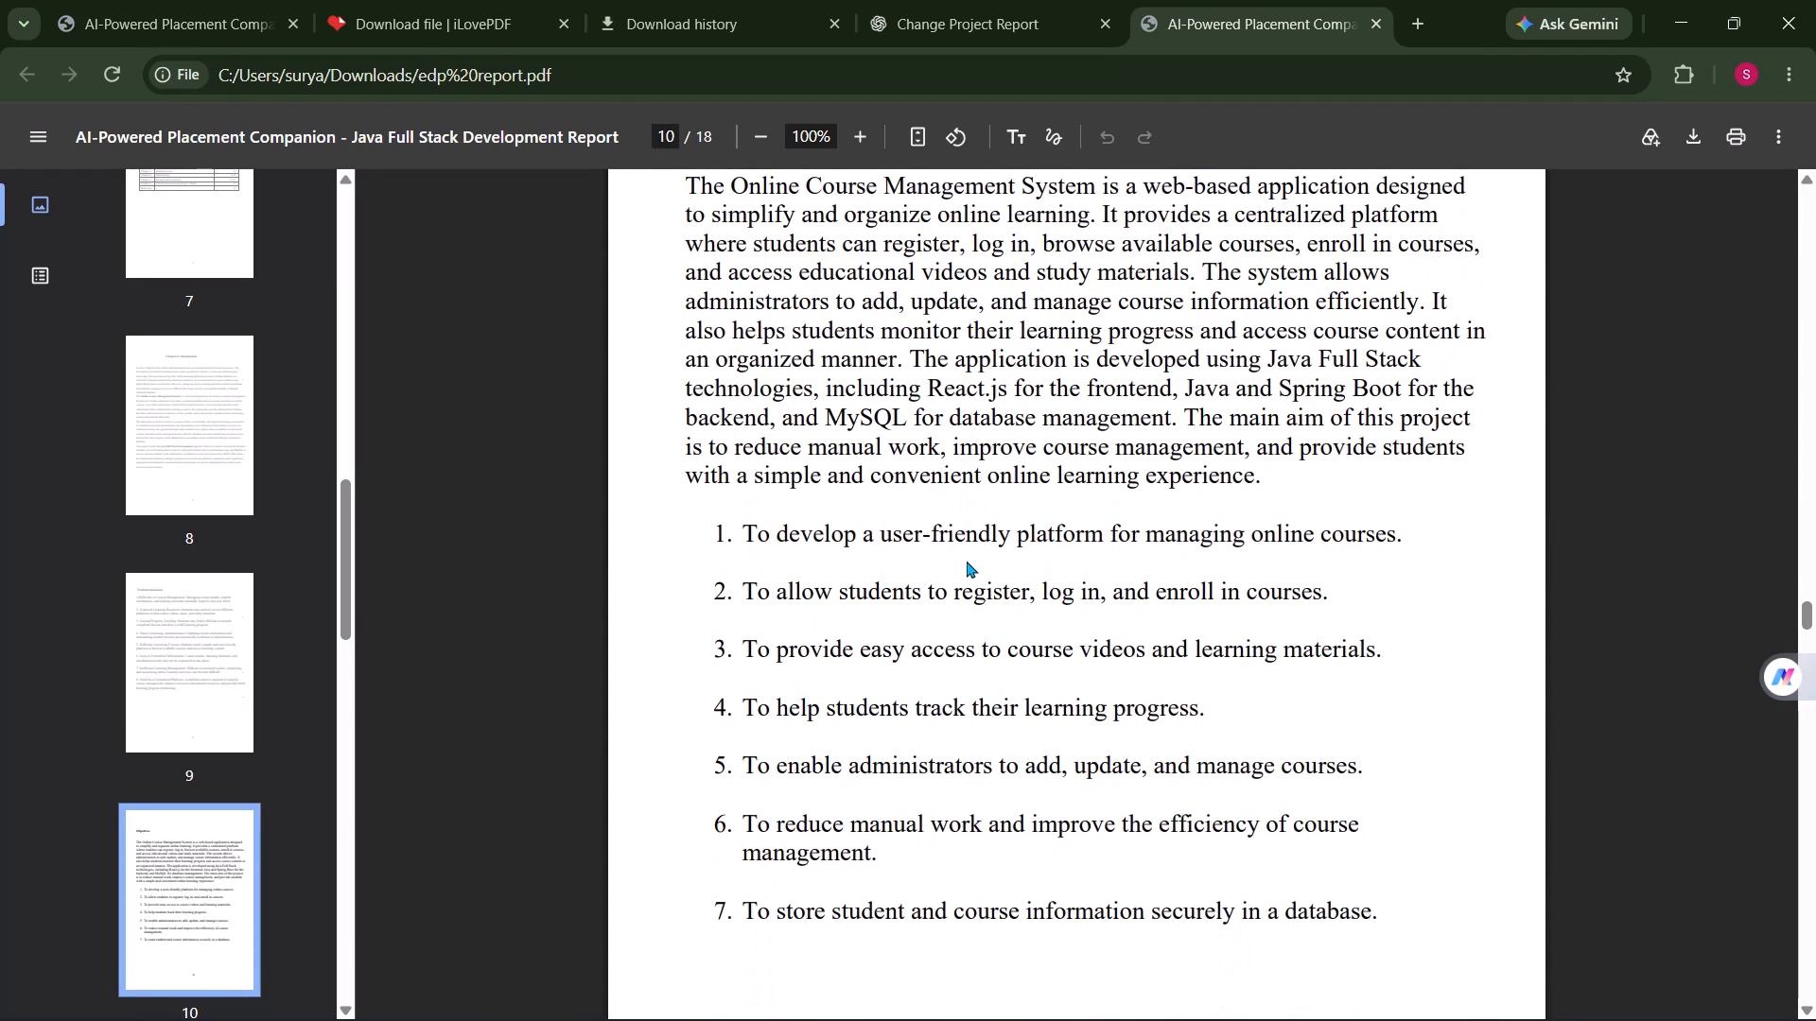
pyautogui.scroll(-1, 967, 561)
pyautogui.scroll(1, 967, 561)
pyautogui.scroll(-2, 967, 561)
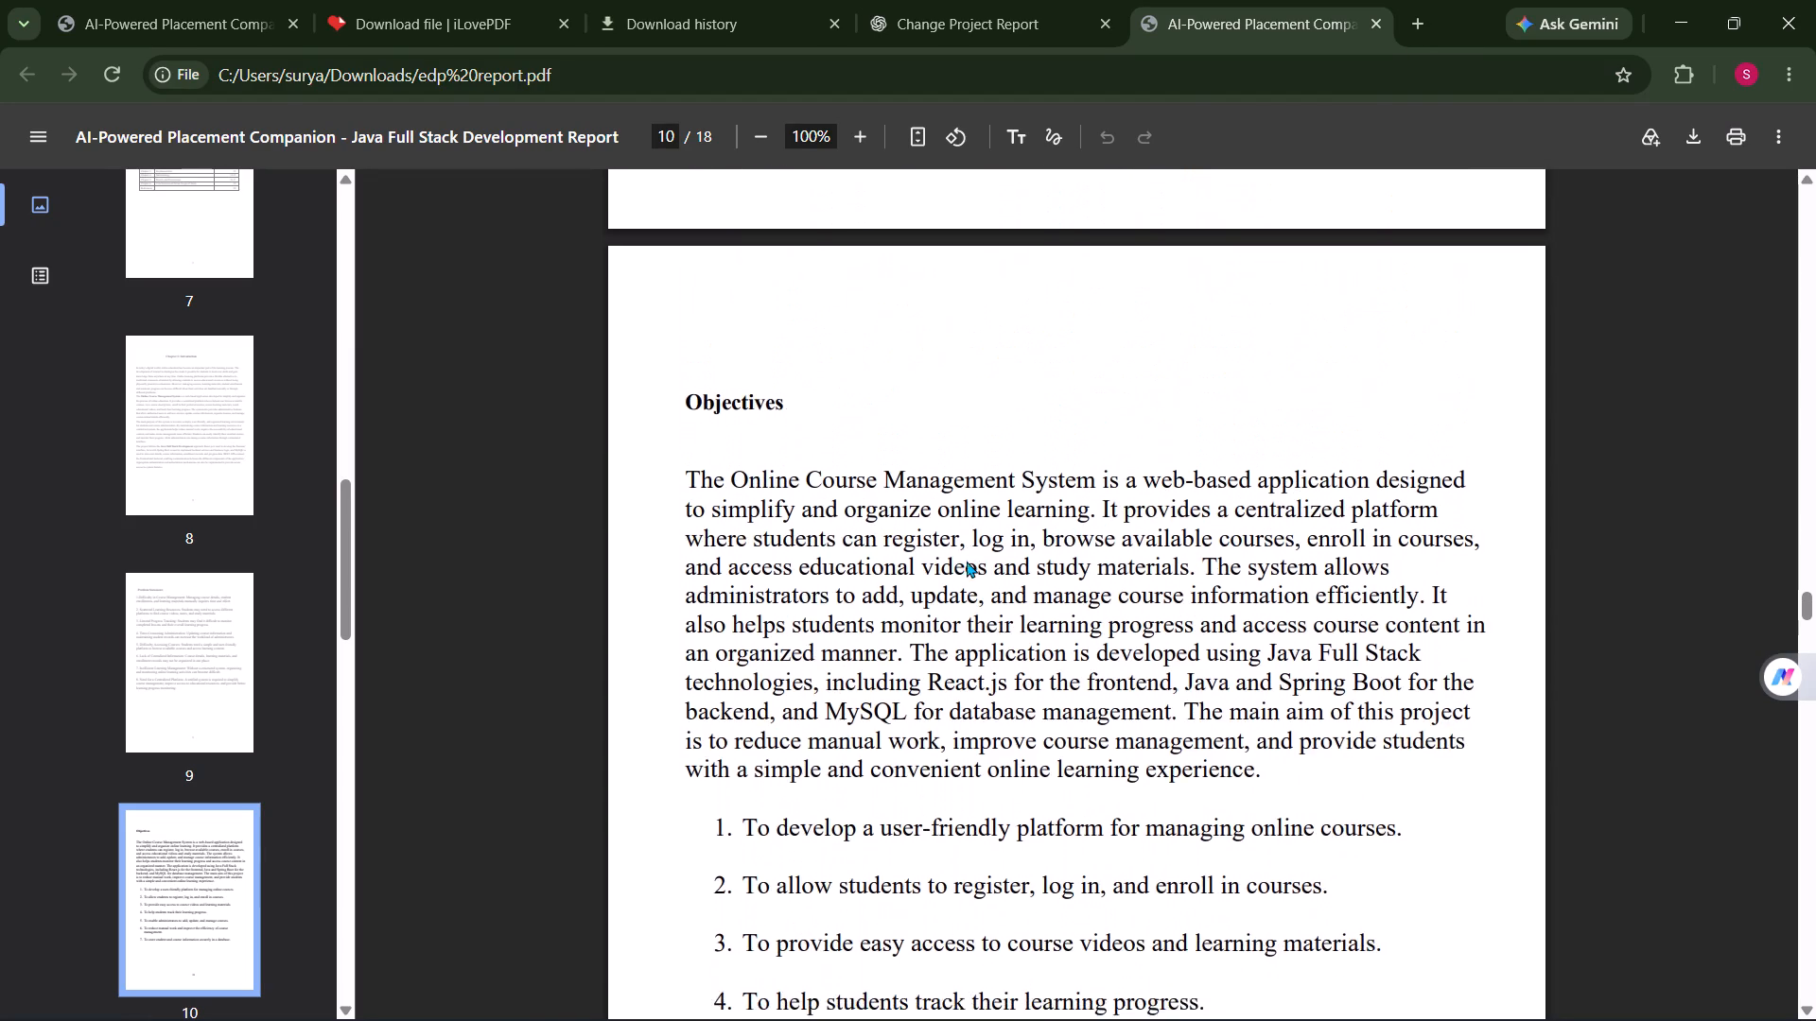
pyautogui.scroll(-6, 967, 561)
pyautogui.scroll(2, 967, 561)
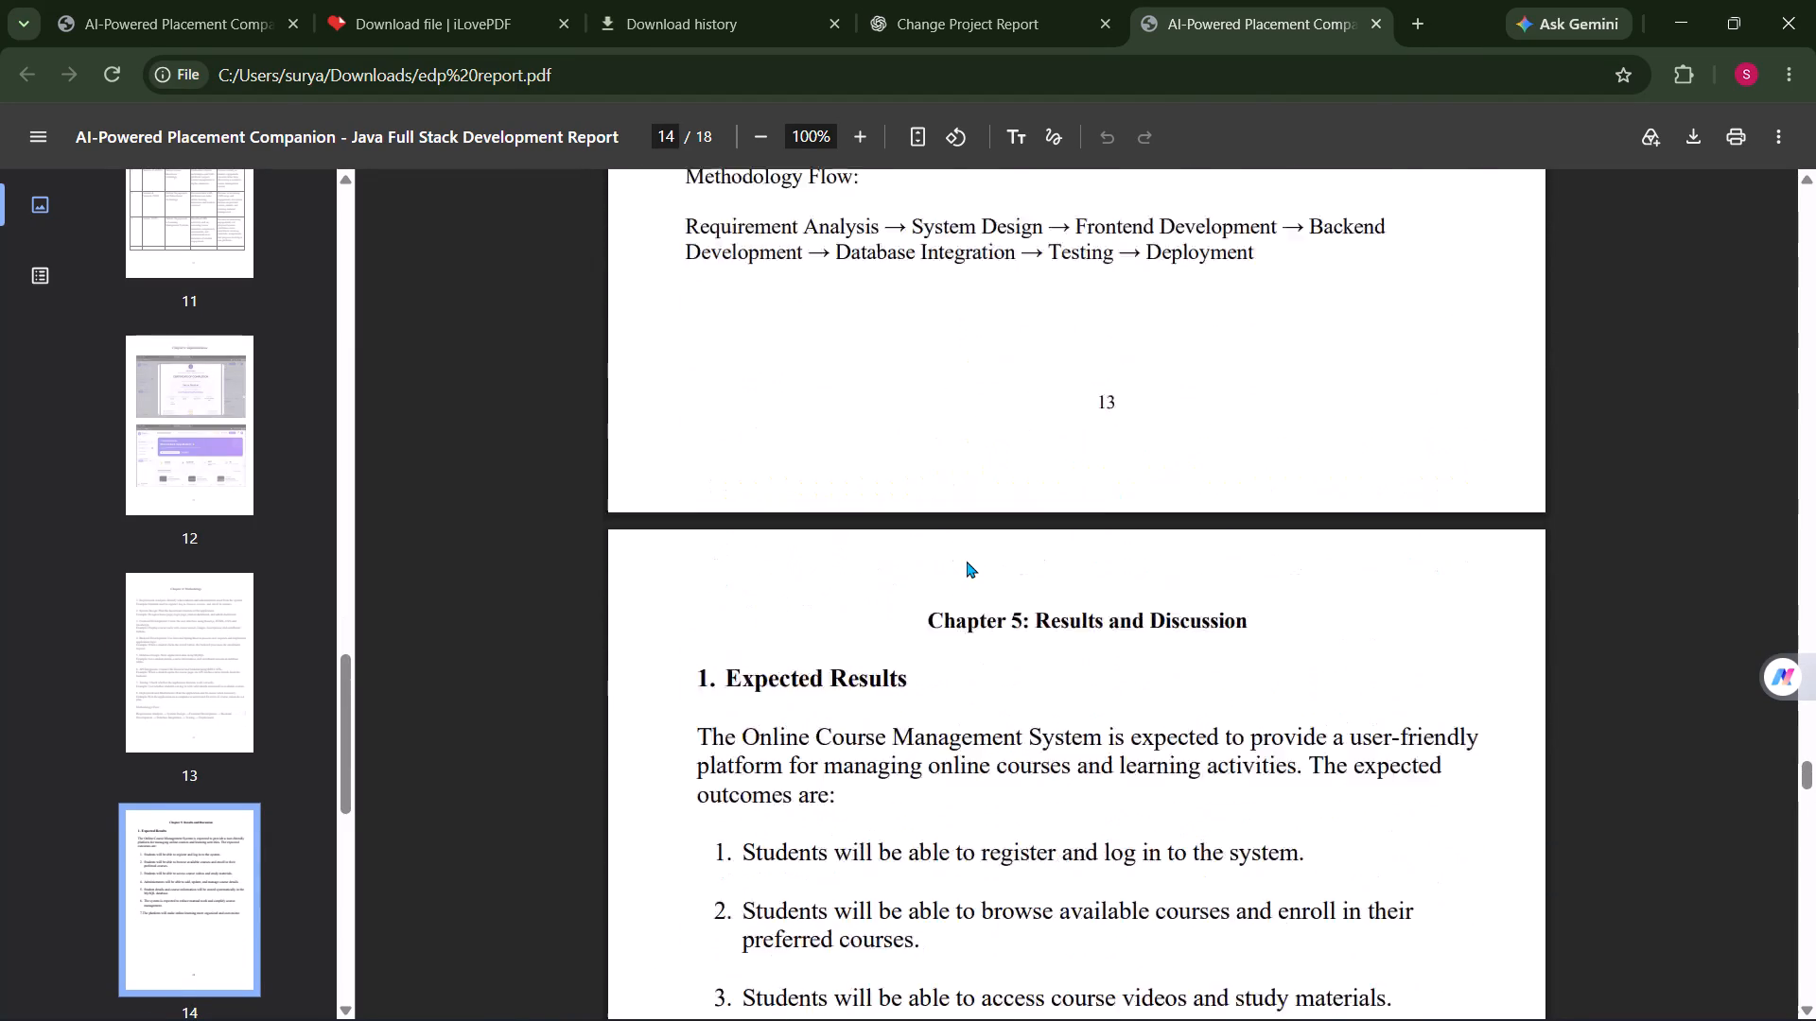
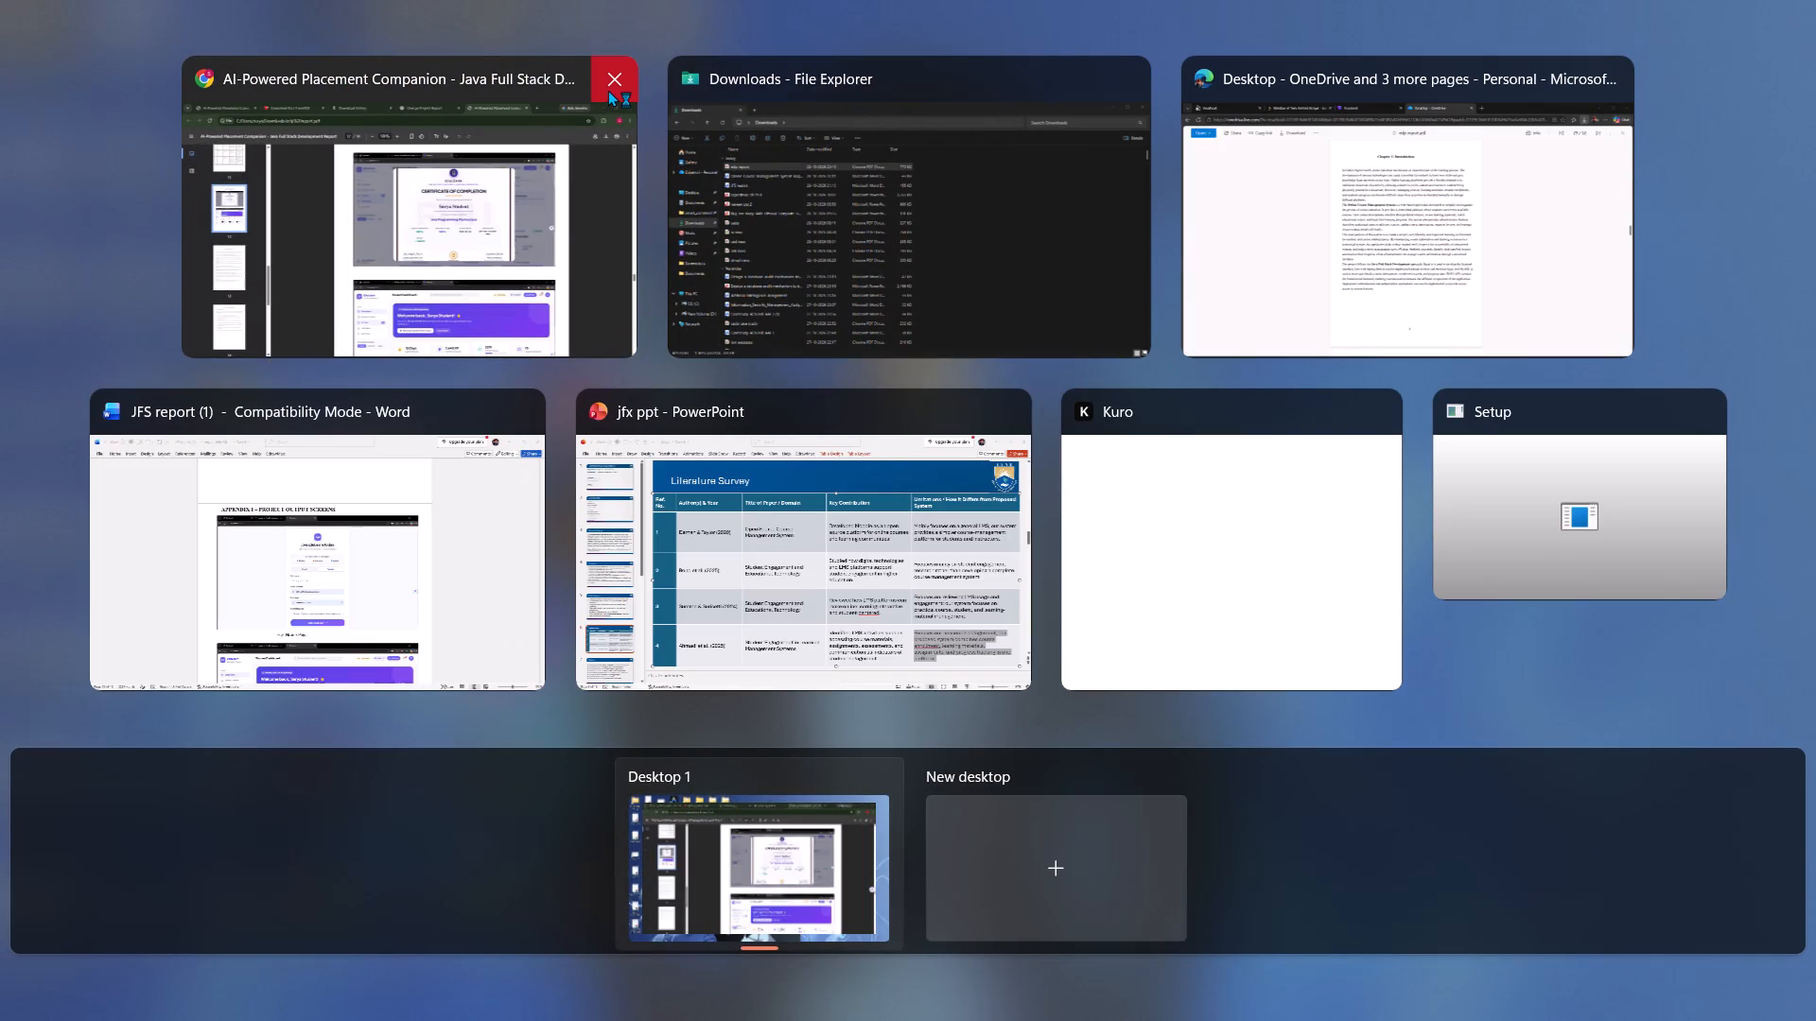
pyautogui.click(608, 90)
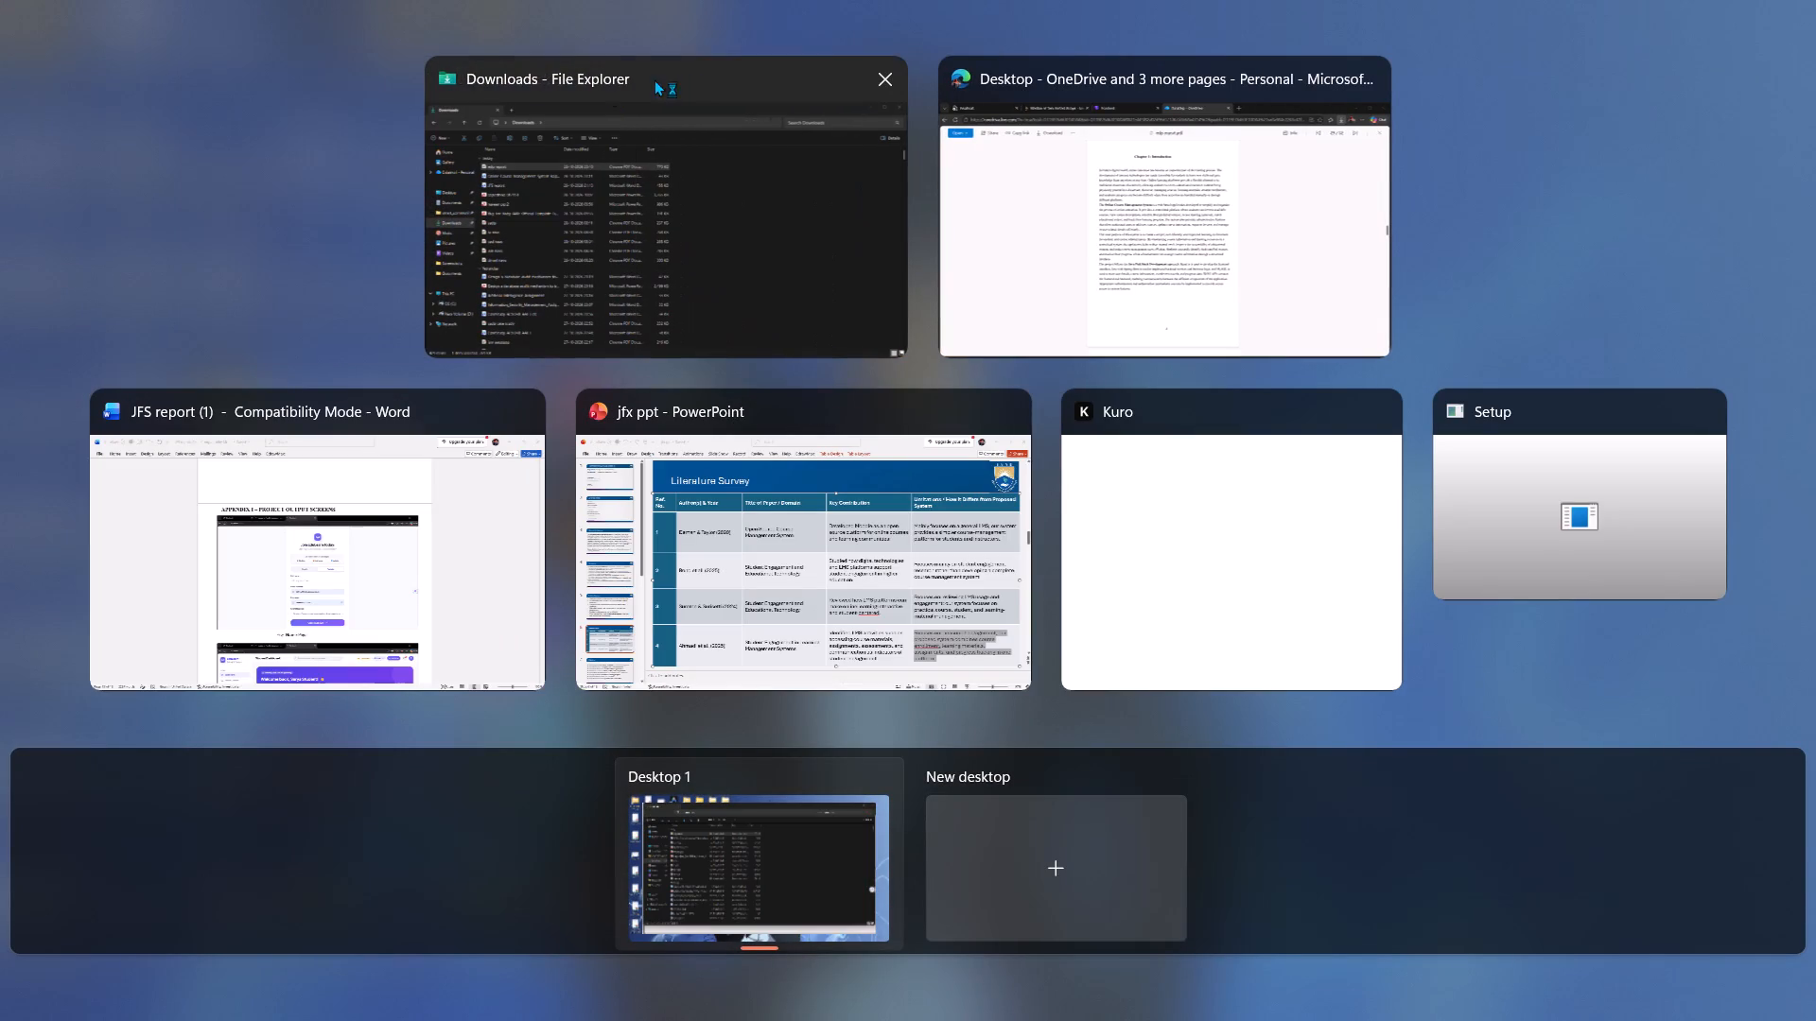
pyautogui.click(861, 78)
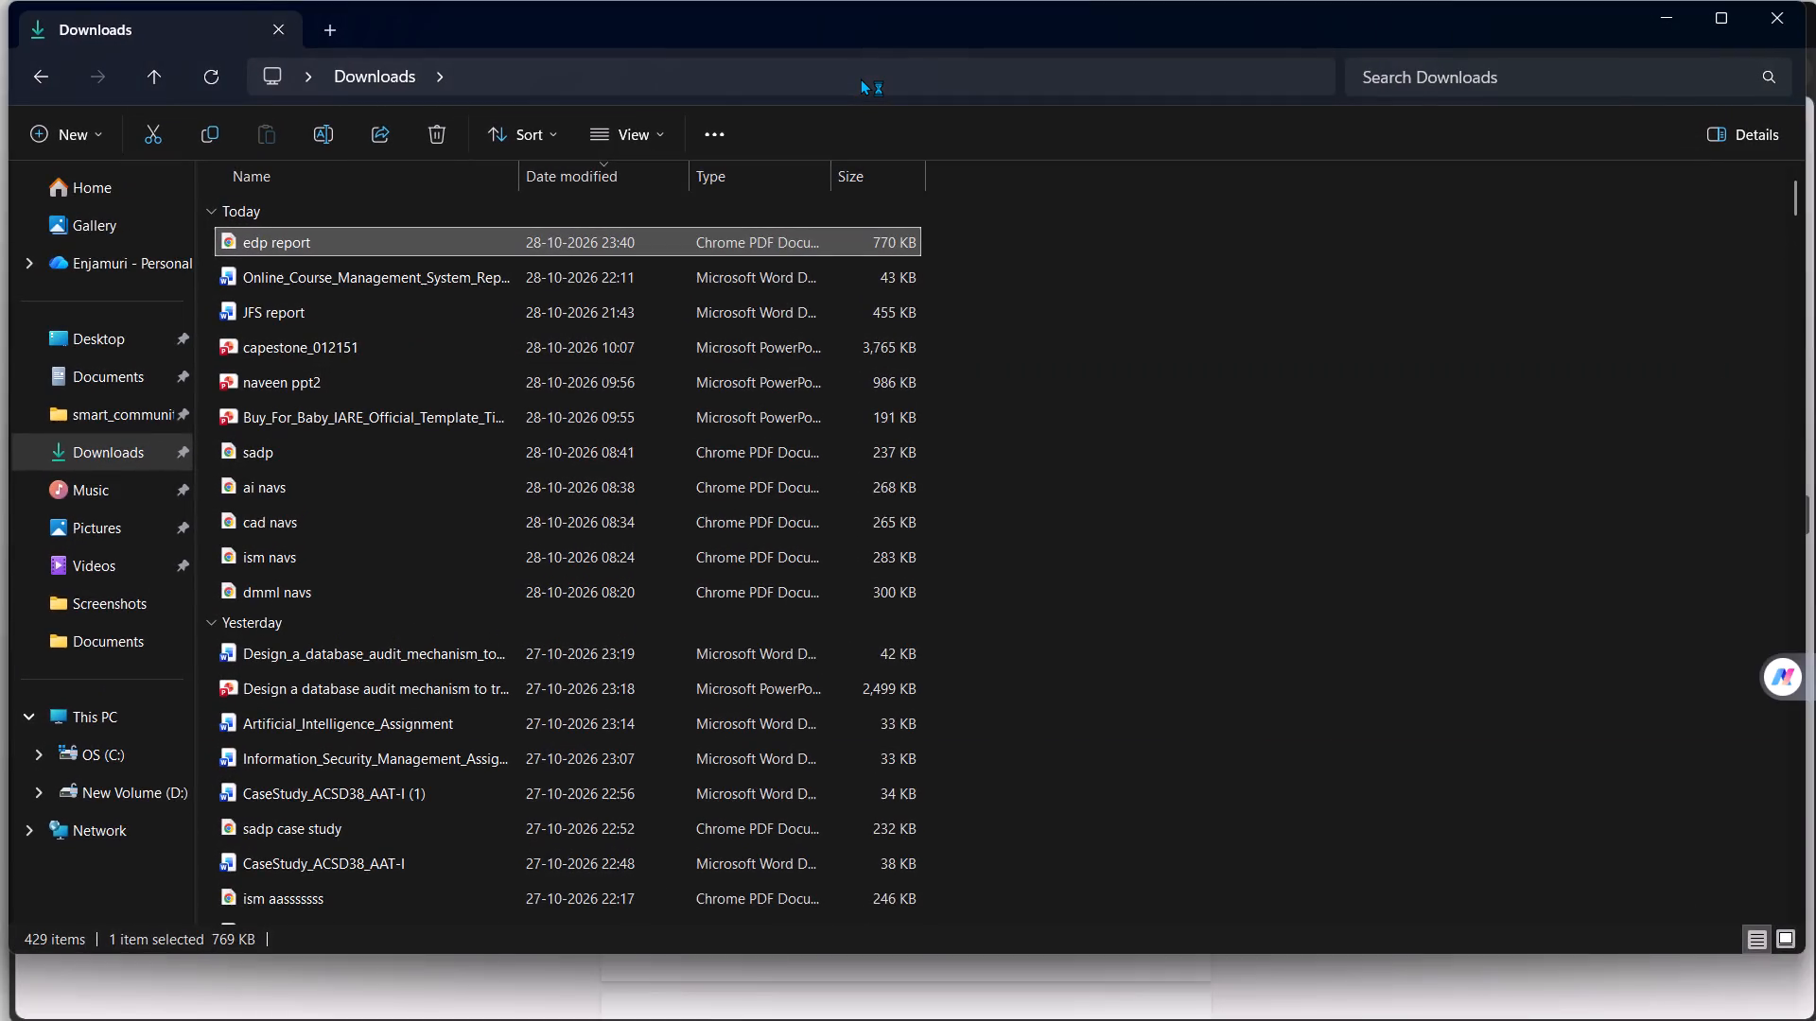
pyautogui.click(1120, 75)
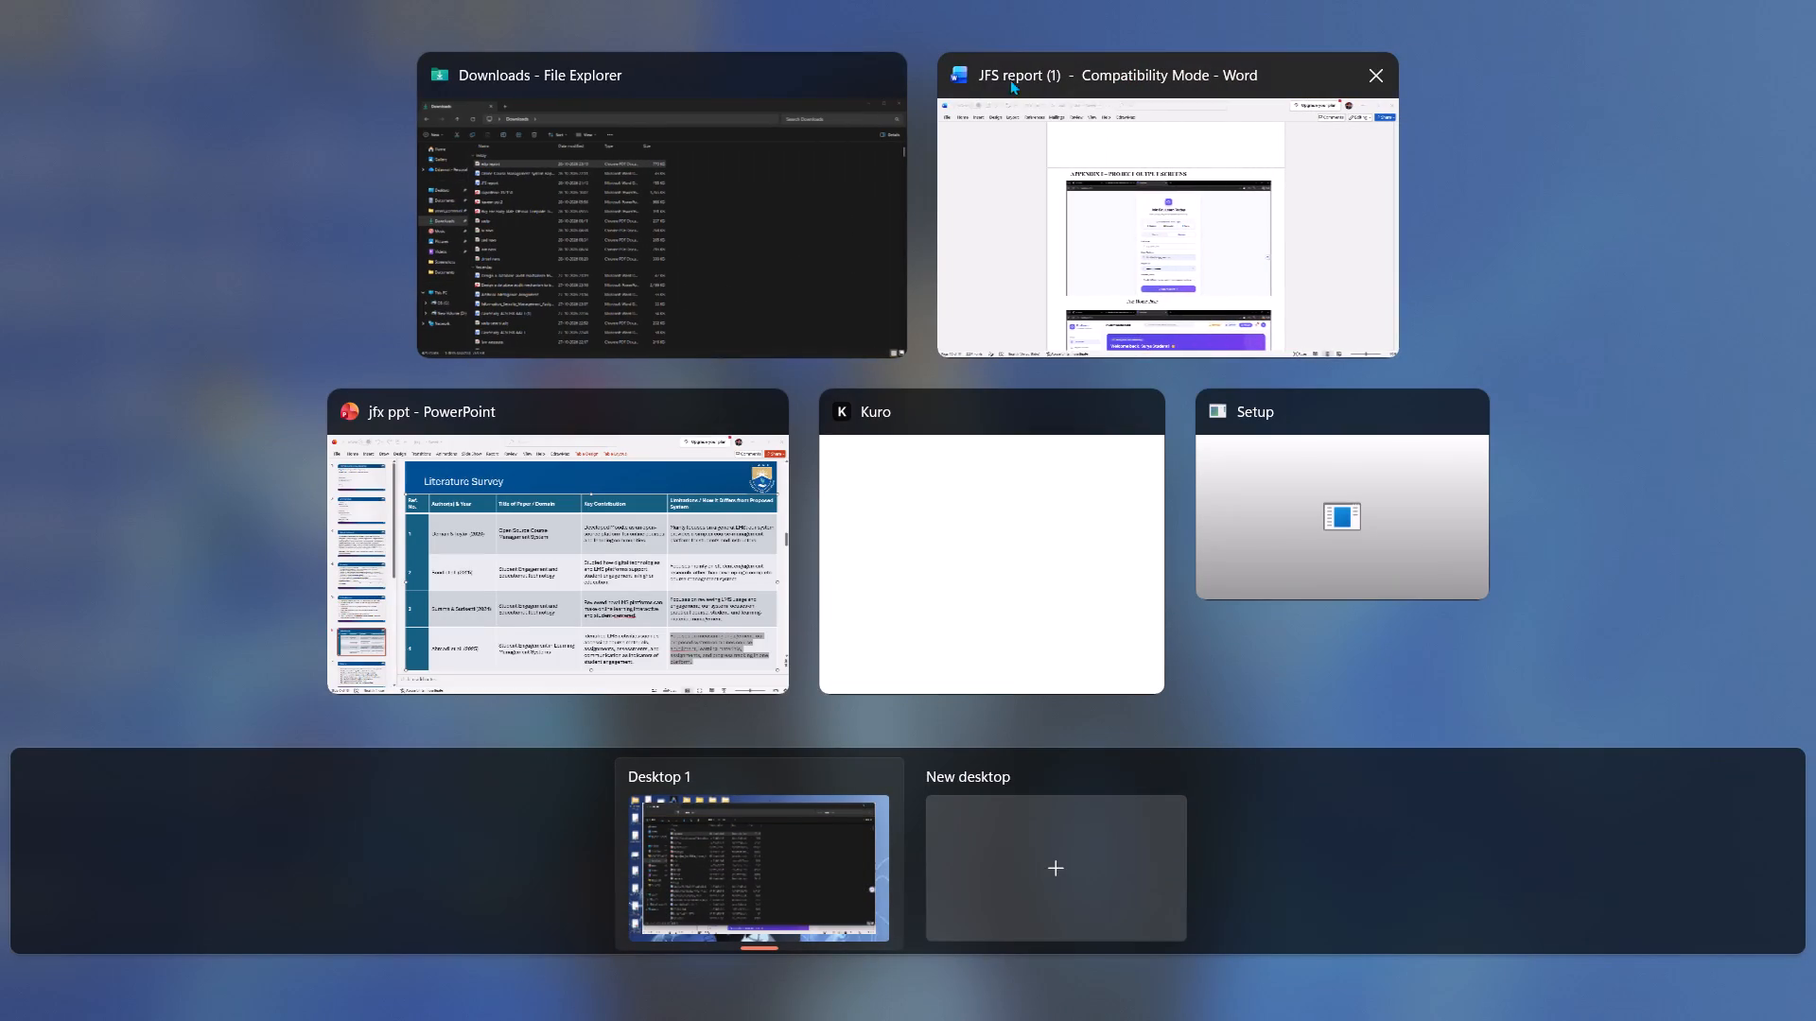
pyautogui.click(887, 81)
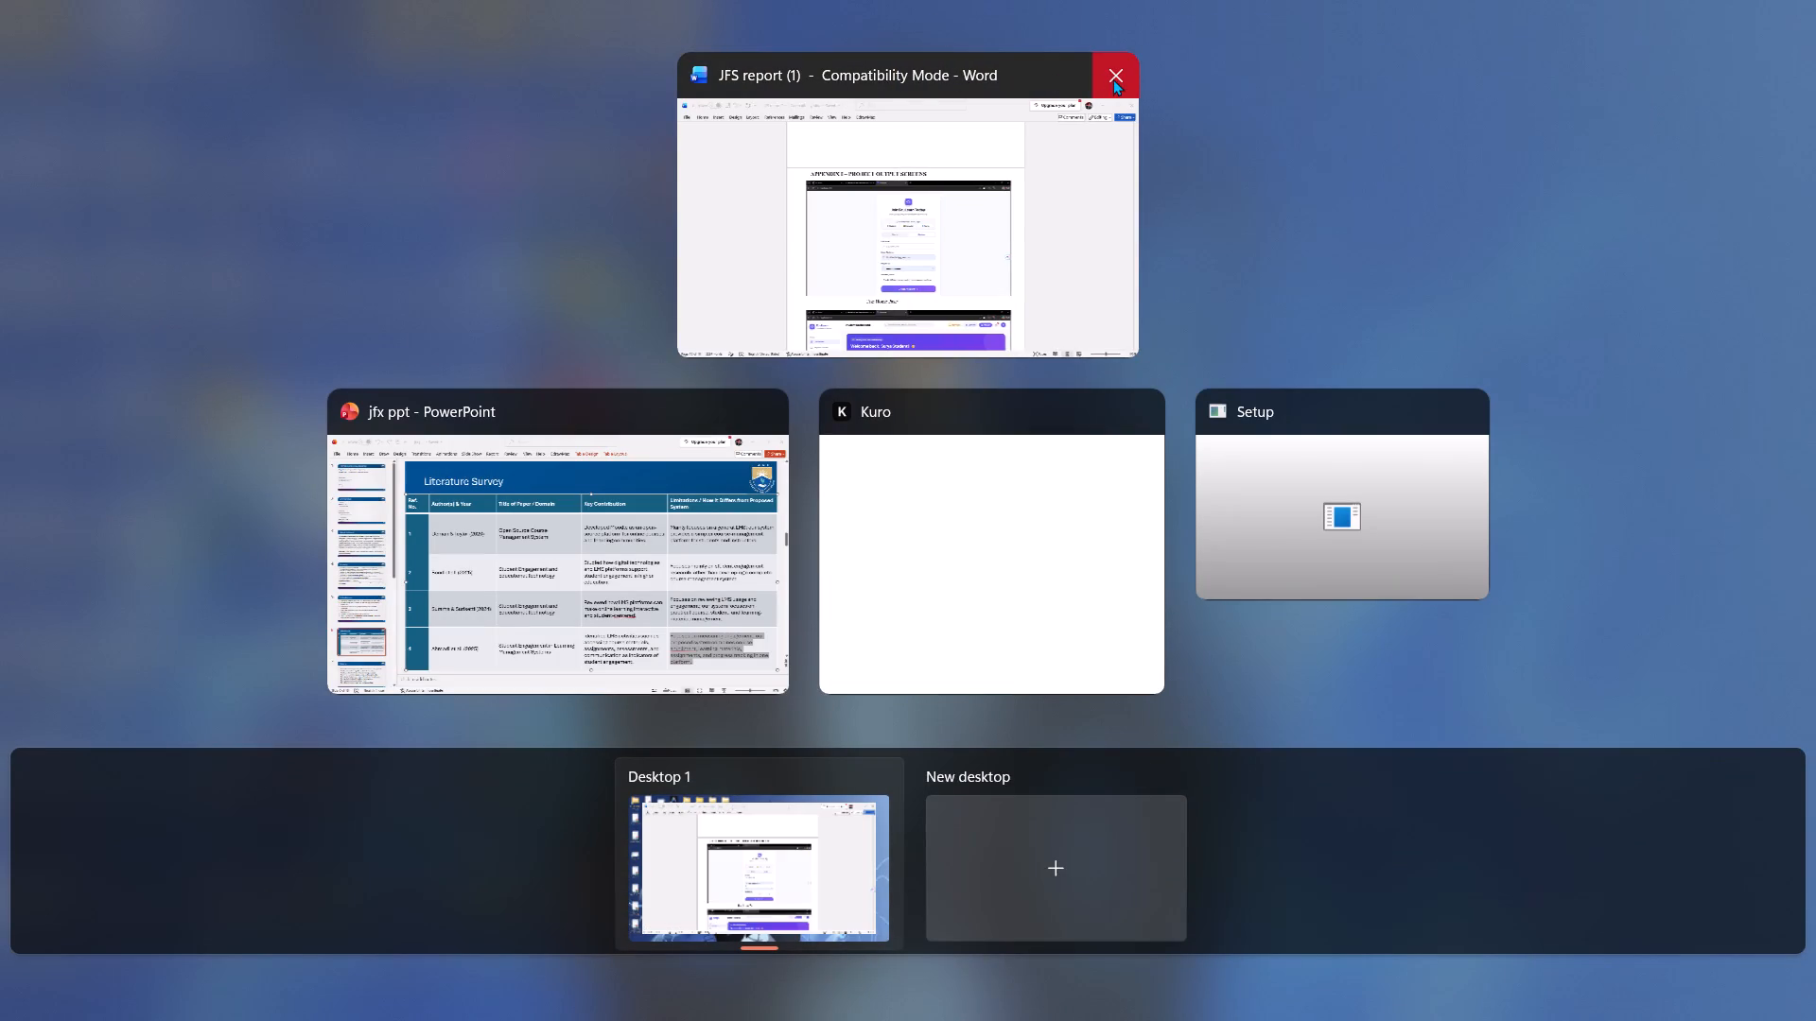
pyautogui.click(1113, 79)
pyautogui.click(775, 243)
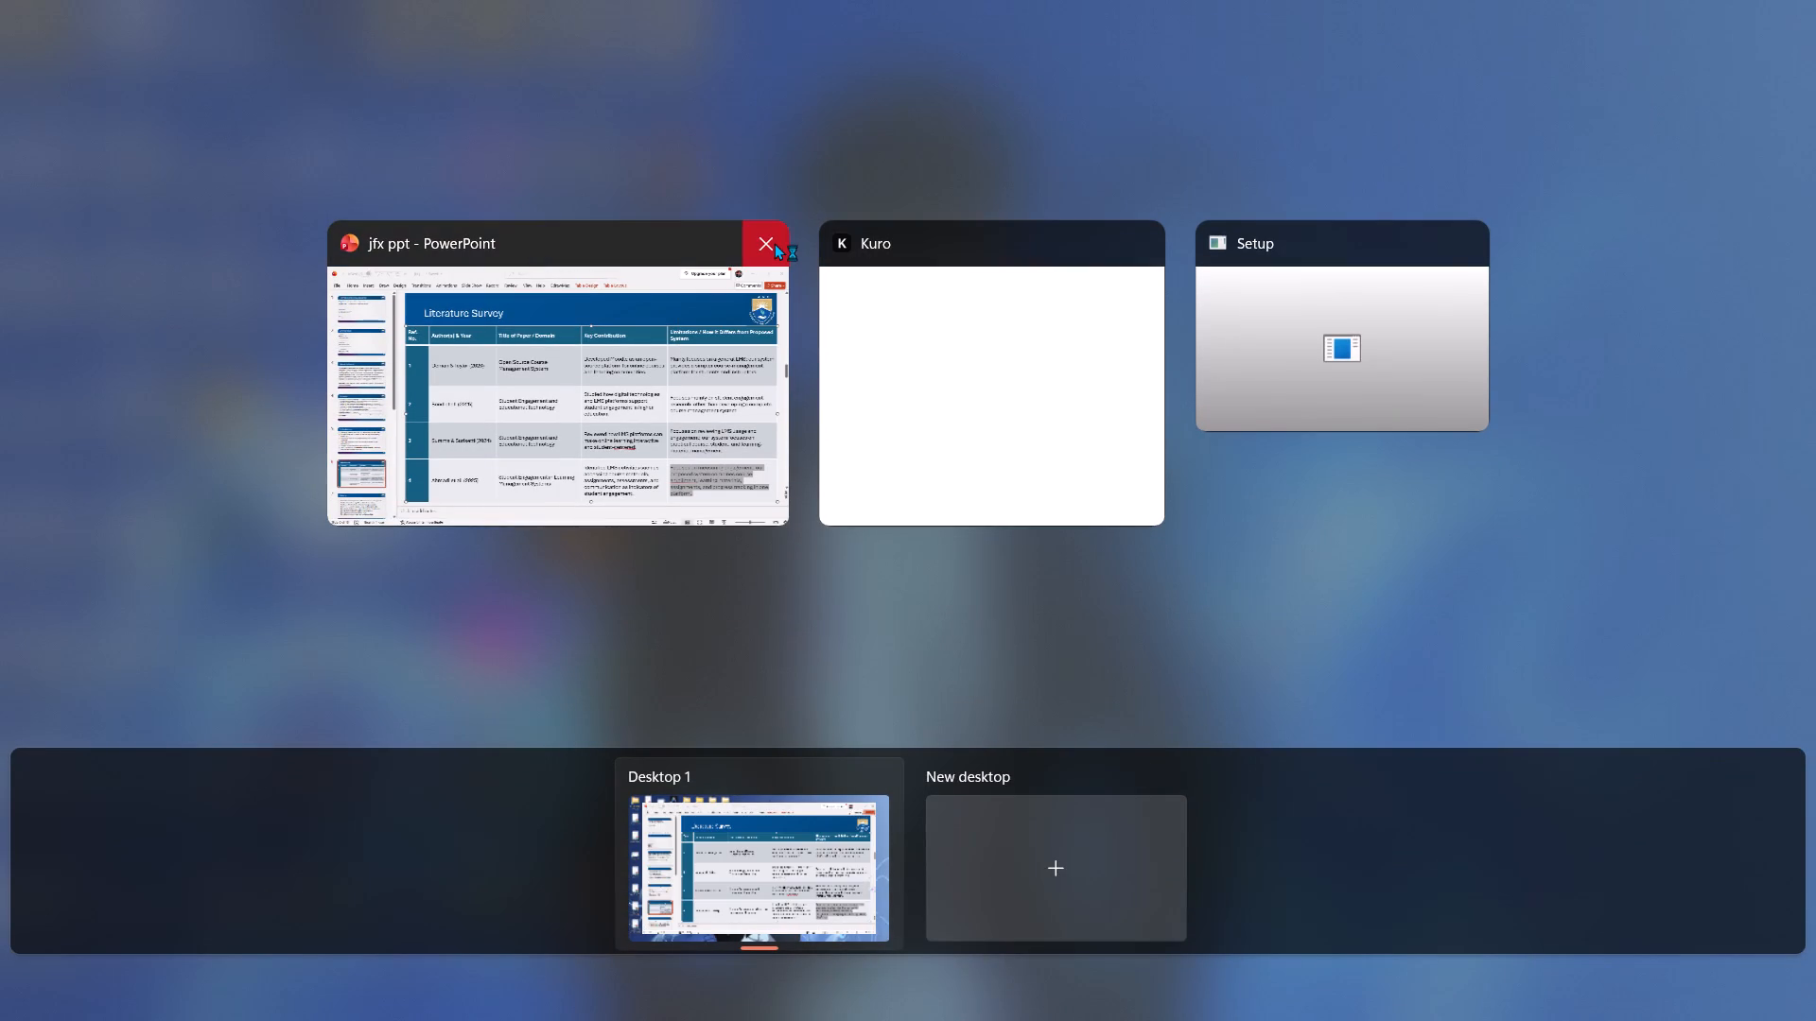